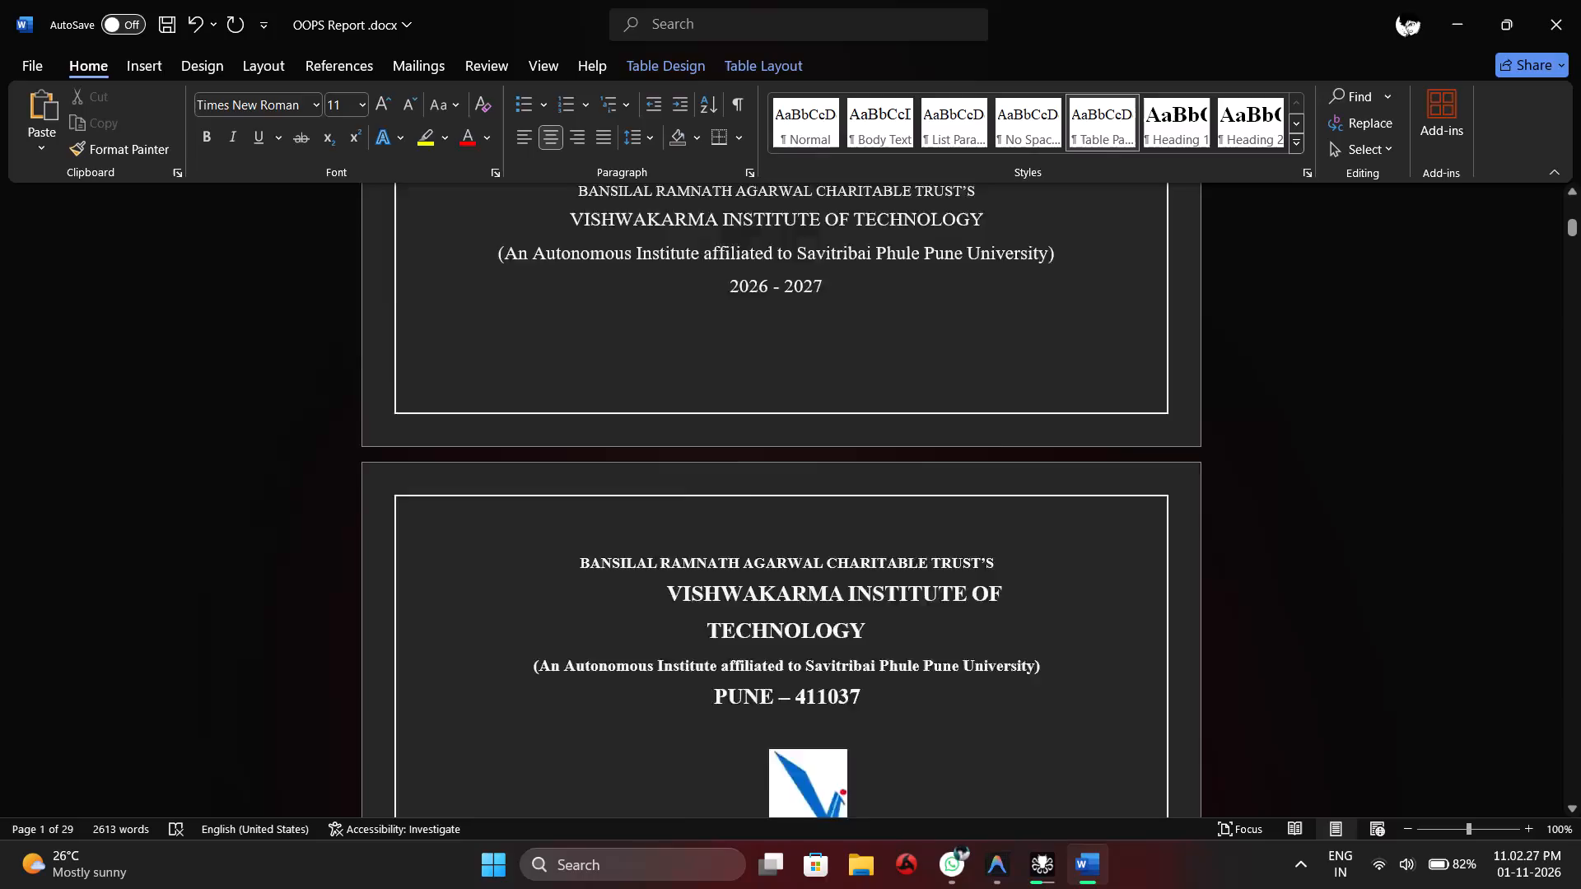
Change the date at the bottom of the Certificate page to 2/11/2025.
scroll(1068, 476, down, 4)
scroll(1019, 584, down, 1)
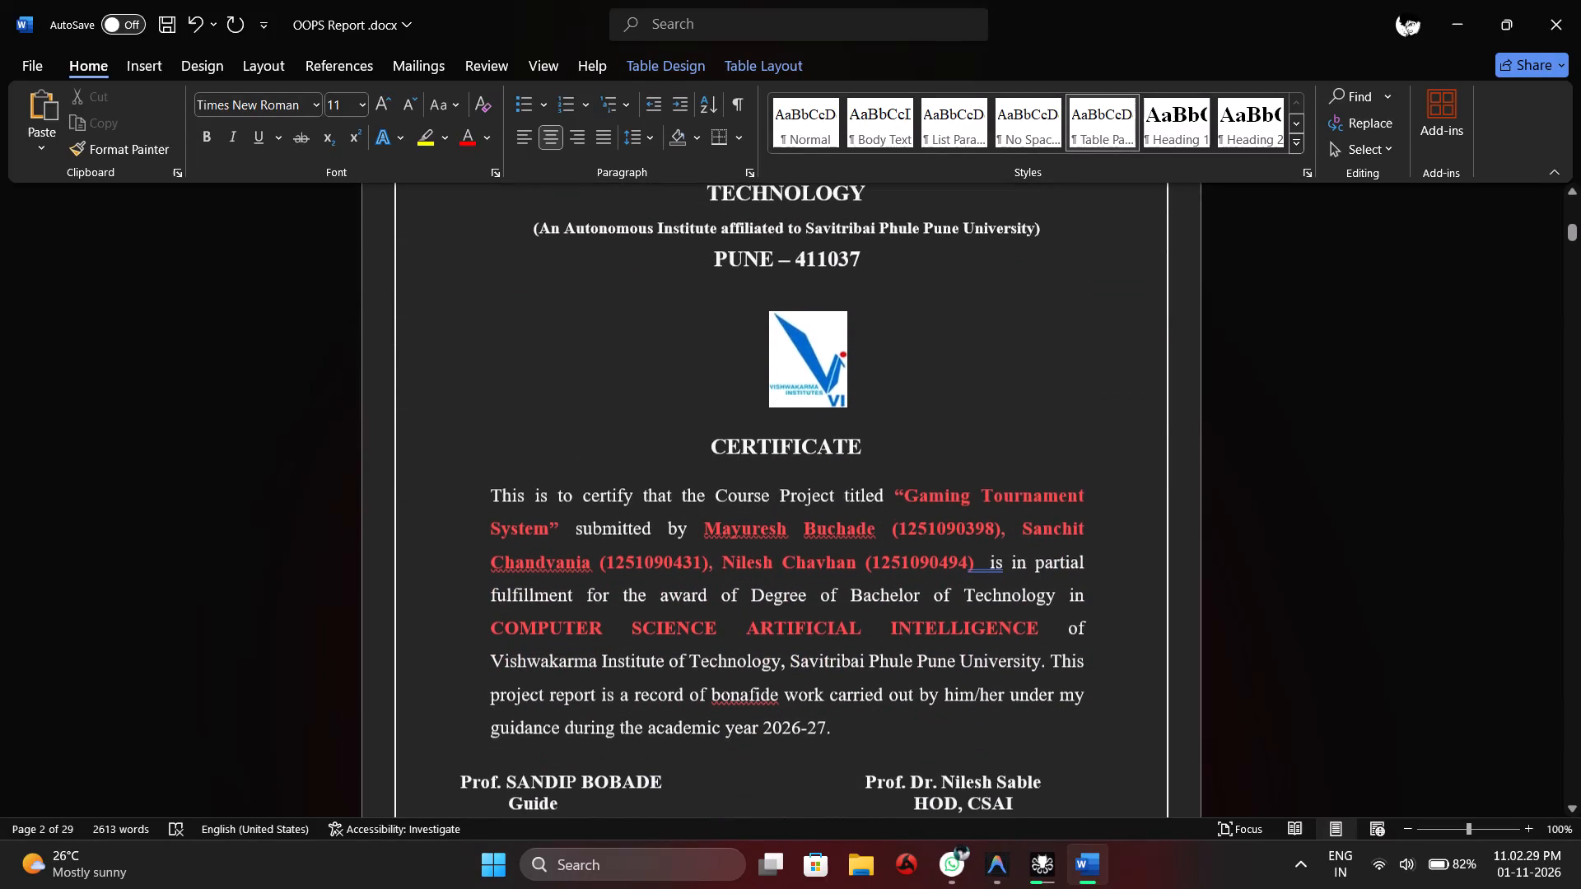
scroll(665, 532, down, 1)
scroll(828, 552, down, 2)
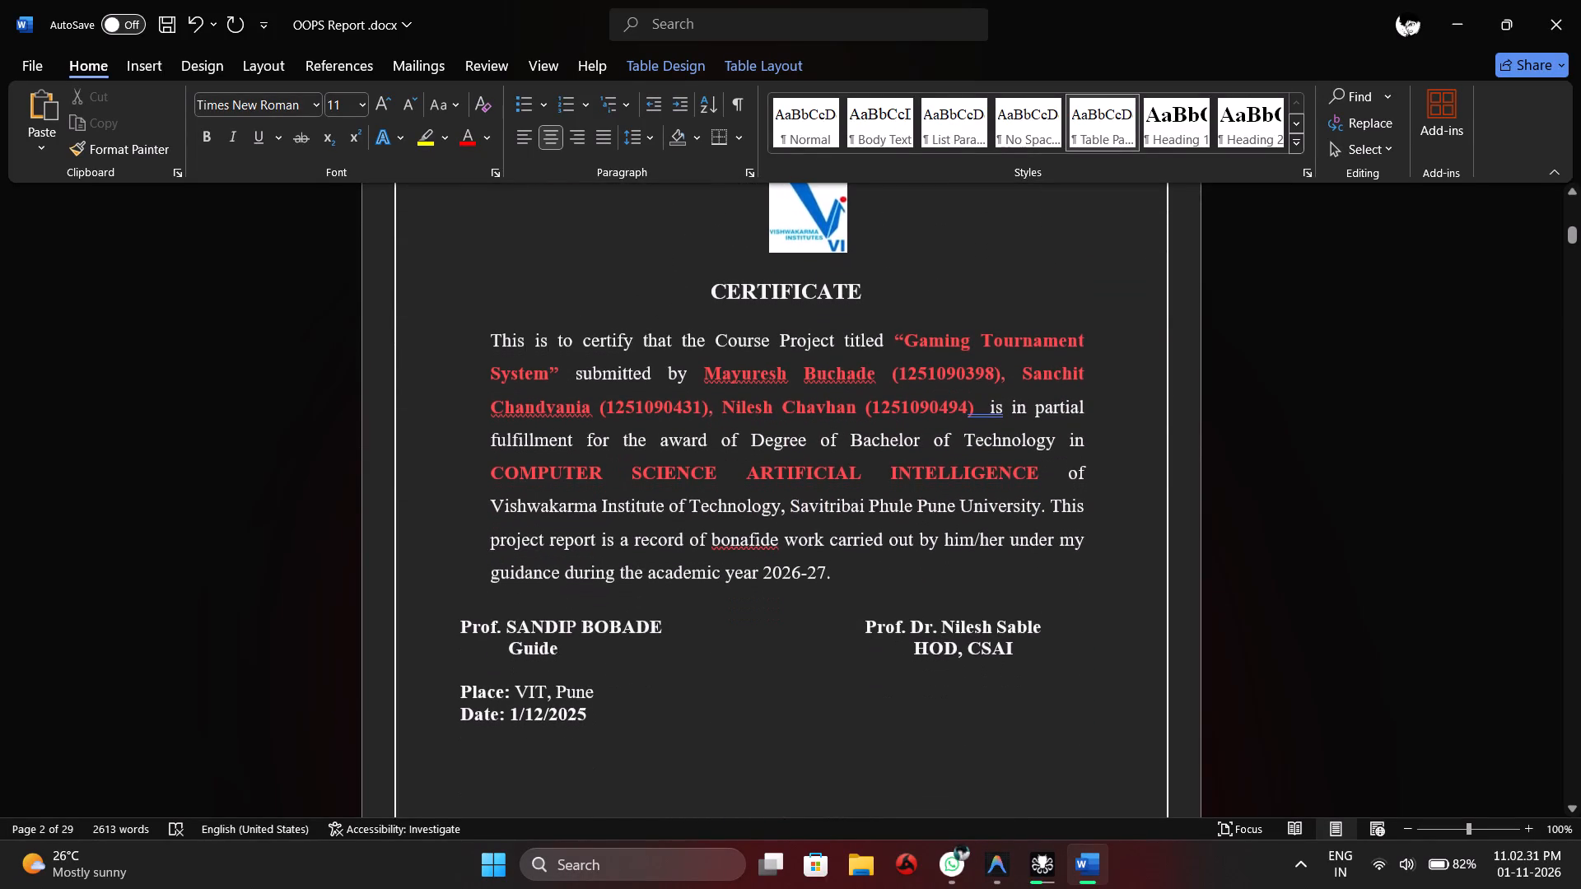
scroll(715, 549, down, 3)
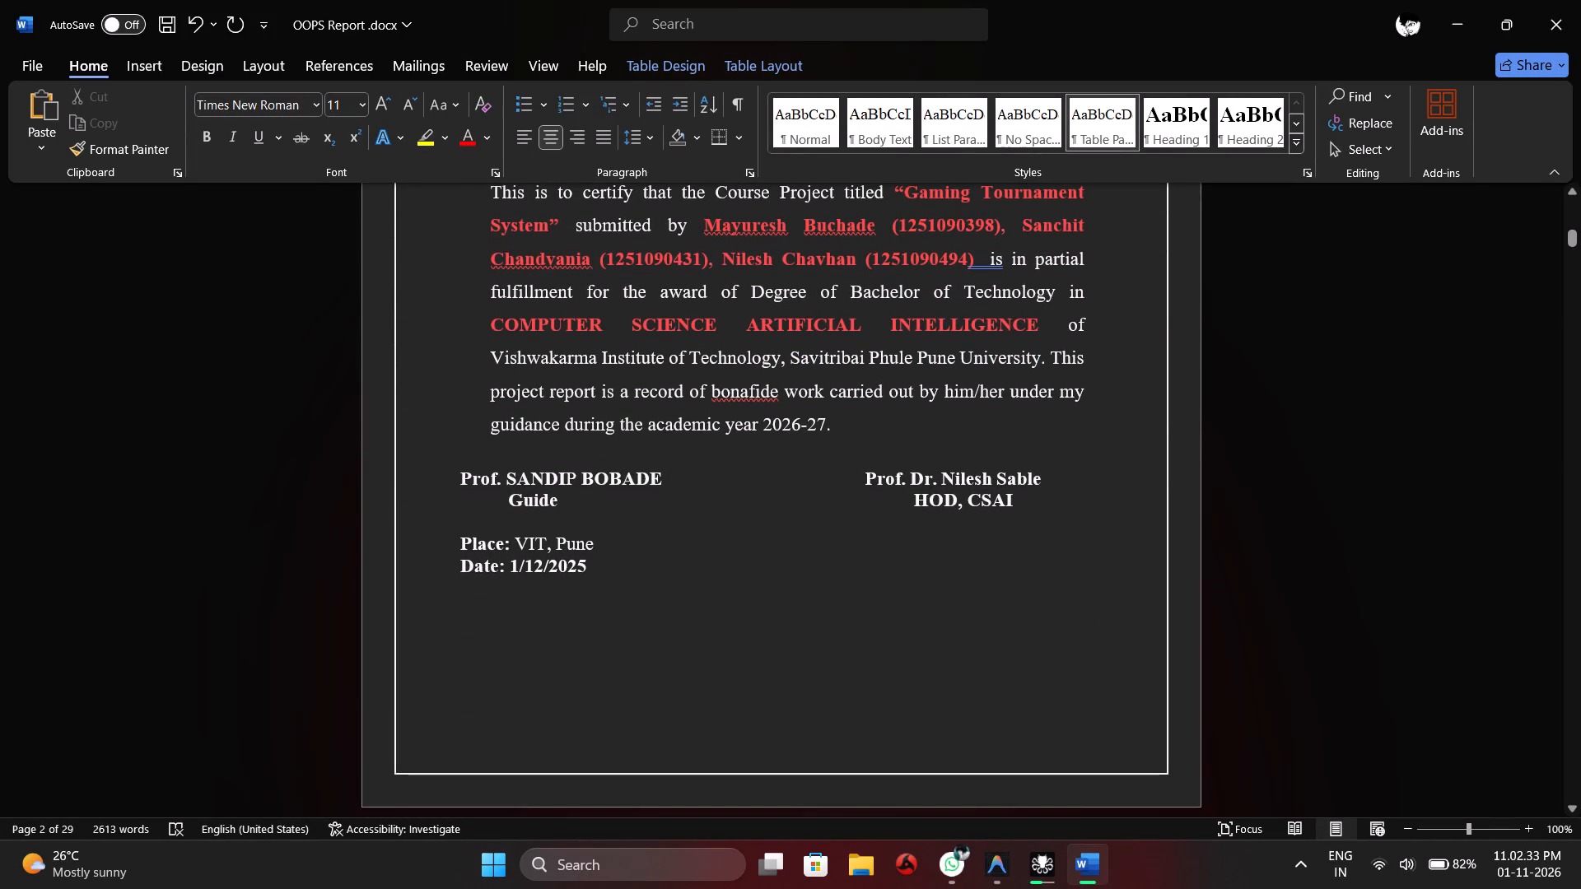
scroll(620, 558, down, 5)
scroll(557, 541, up, 2)
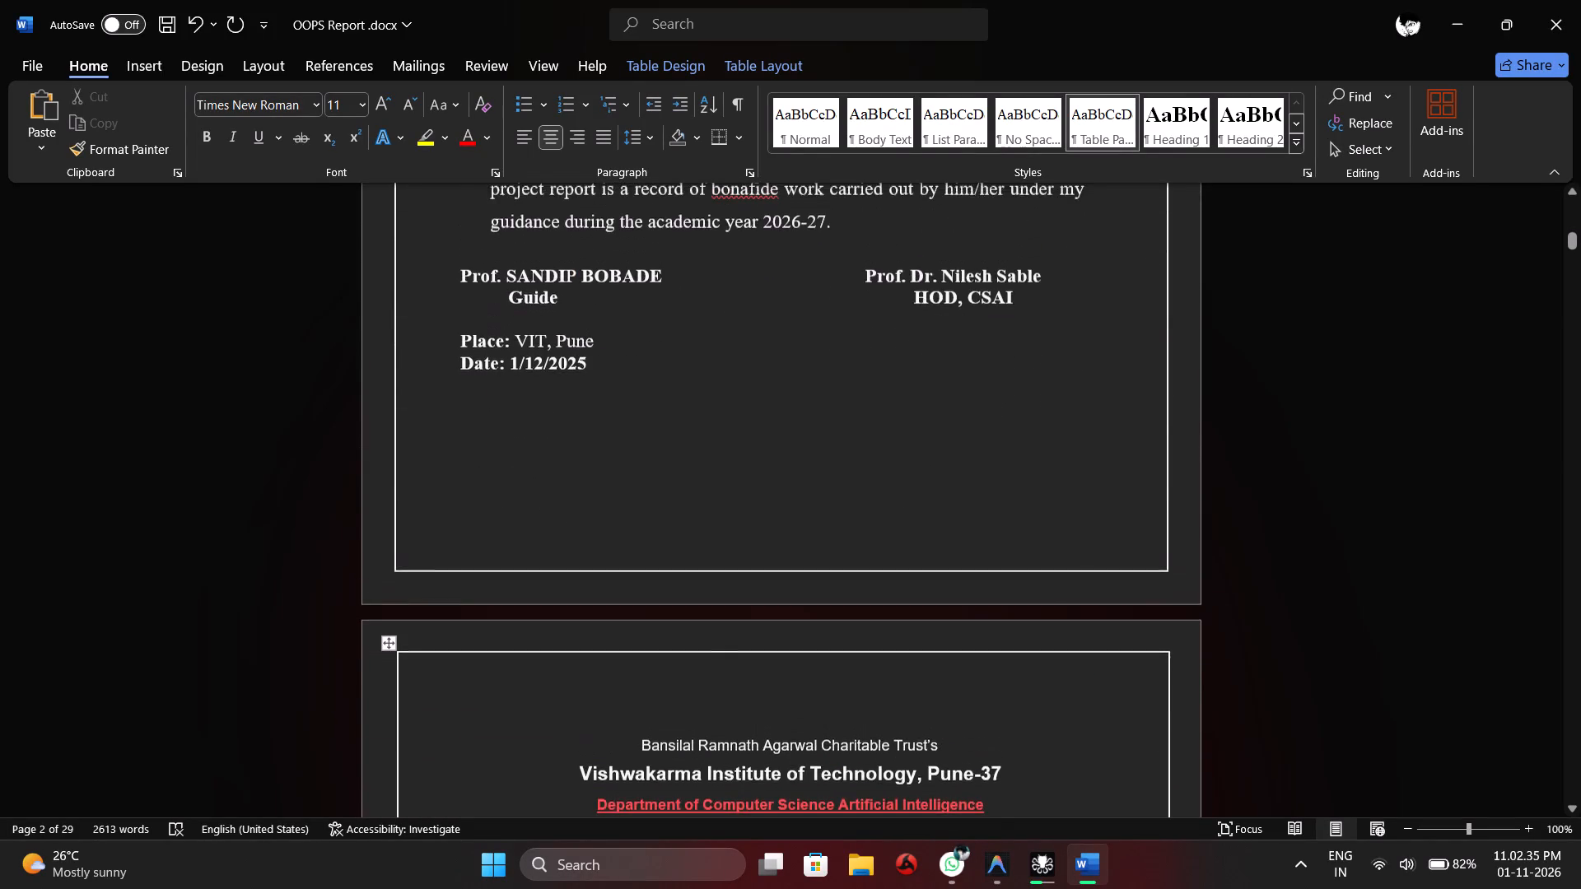
click(534, 419)
click(539, 422)
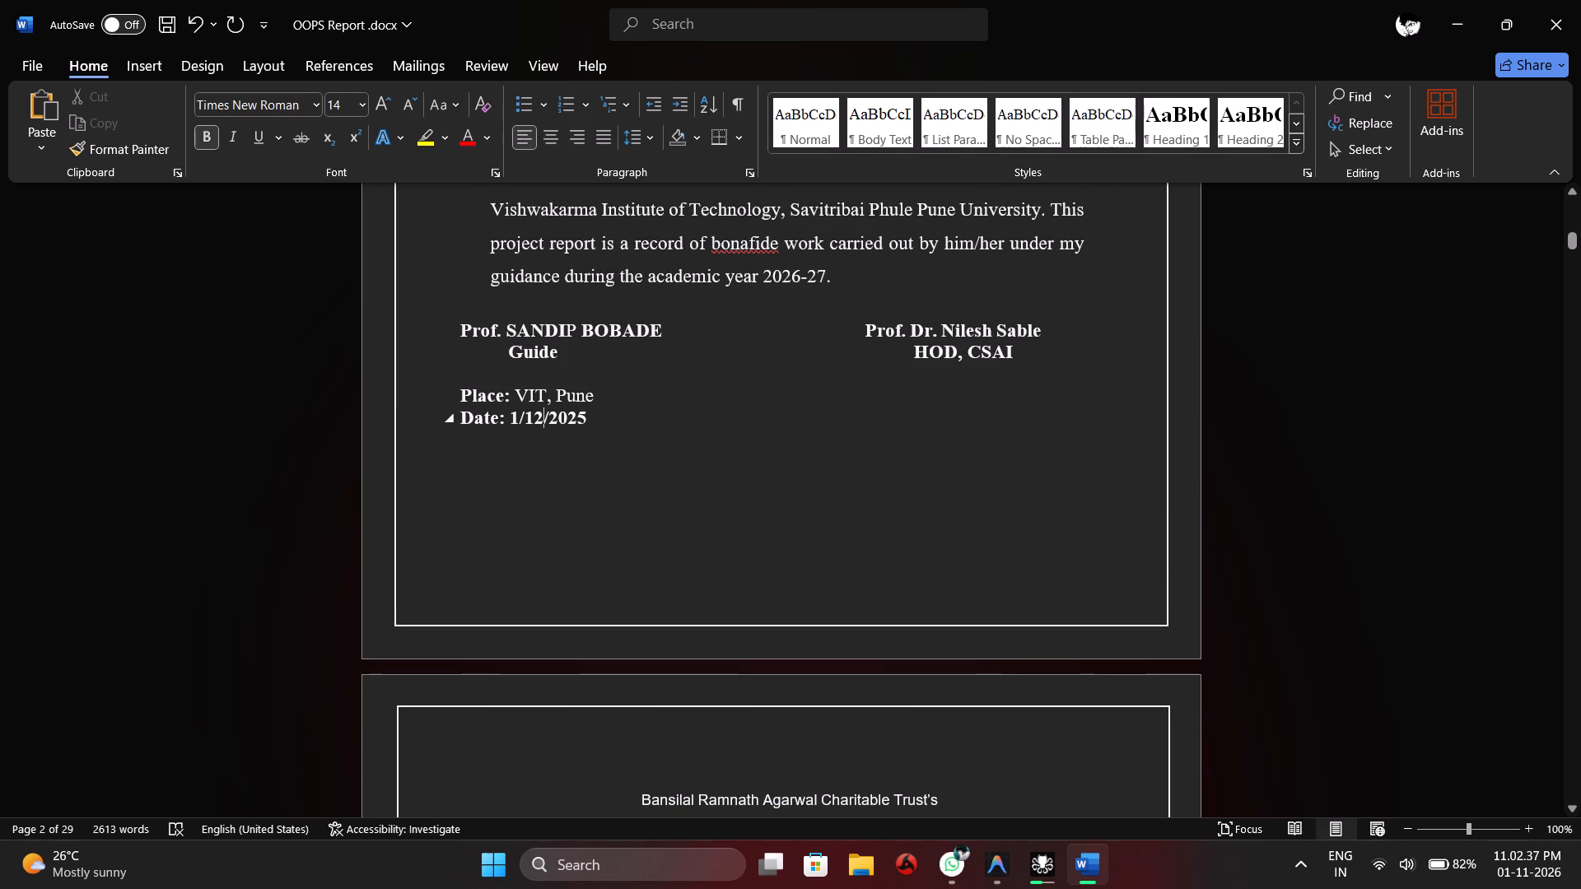
click(596, 423)
click(587, 419)
key(BackSpace)
key(5)
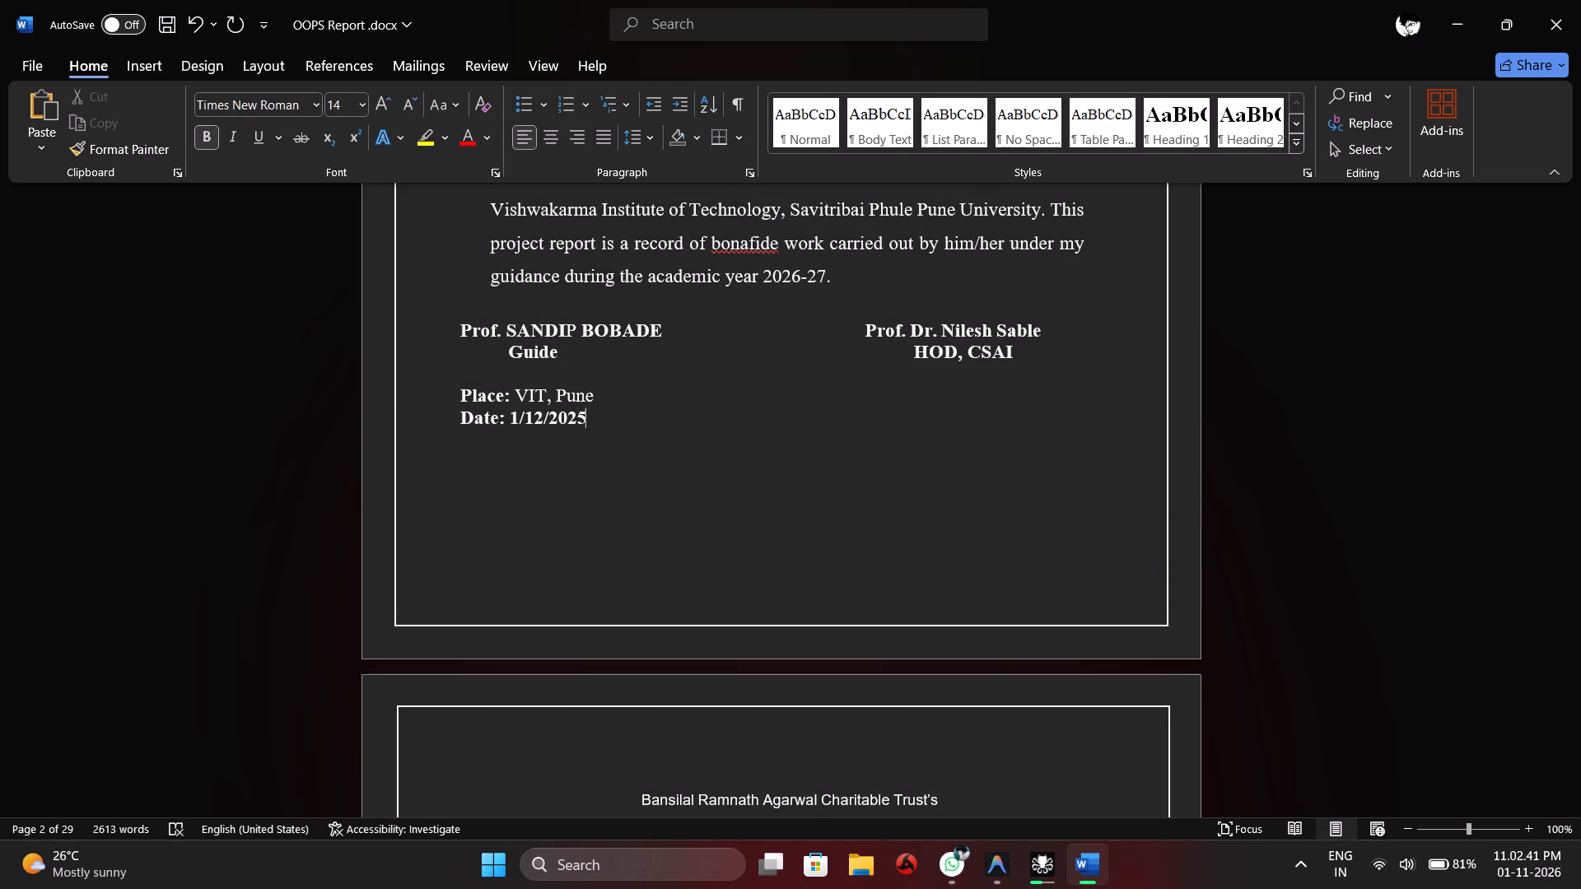
click(540, 418)
key(BackSpace)
key(1)
click(519, 417)
key(BackSpace)
key(2)
Review the Project Details page and the start of the Acknowledgement page.
scroll(728, 466, down, 10)
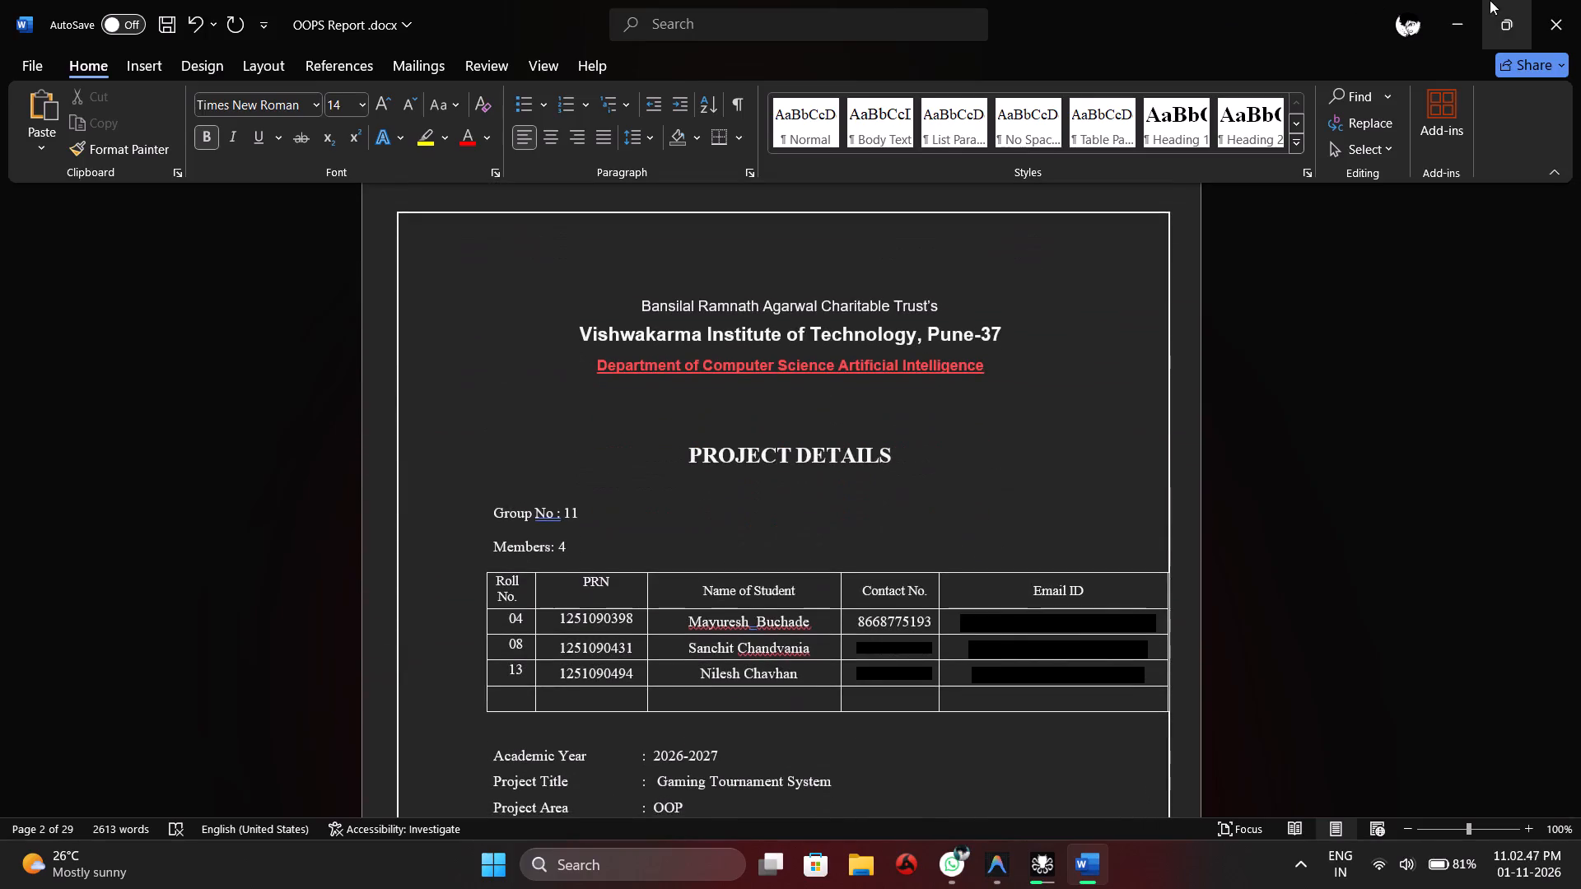
scroll(943, 450, down, 3)
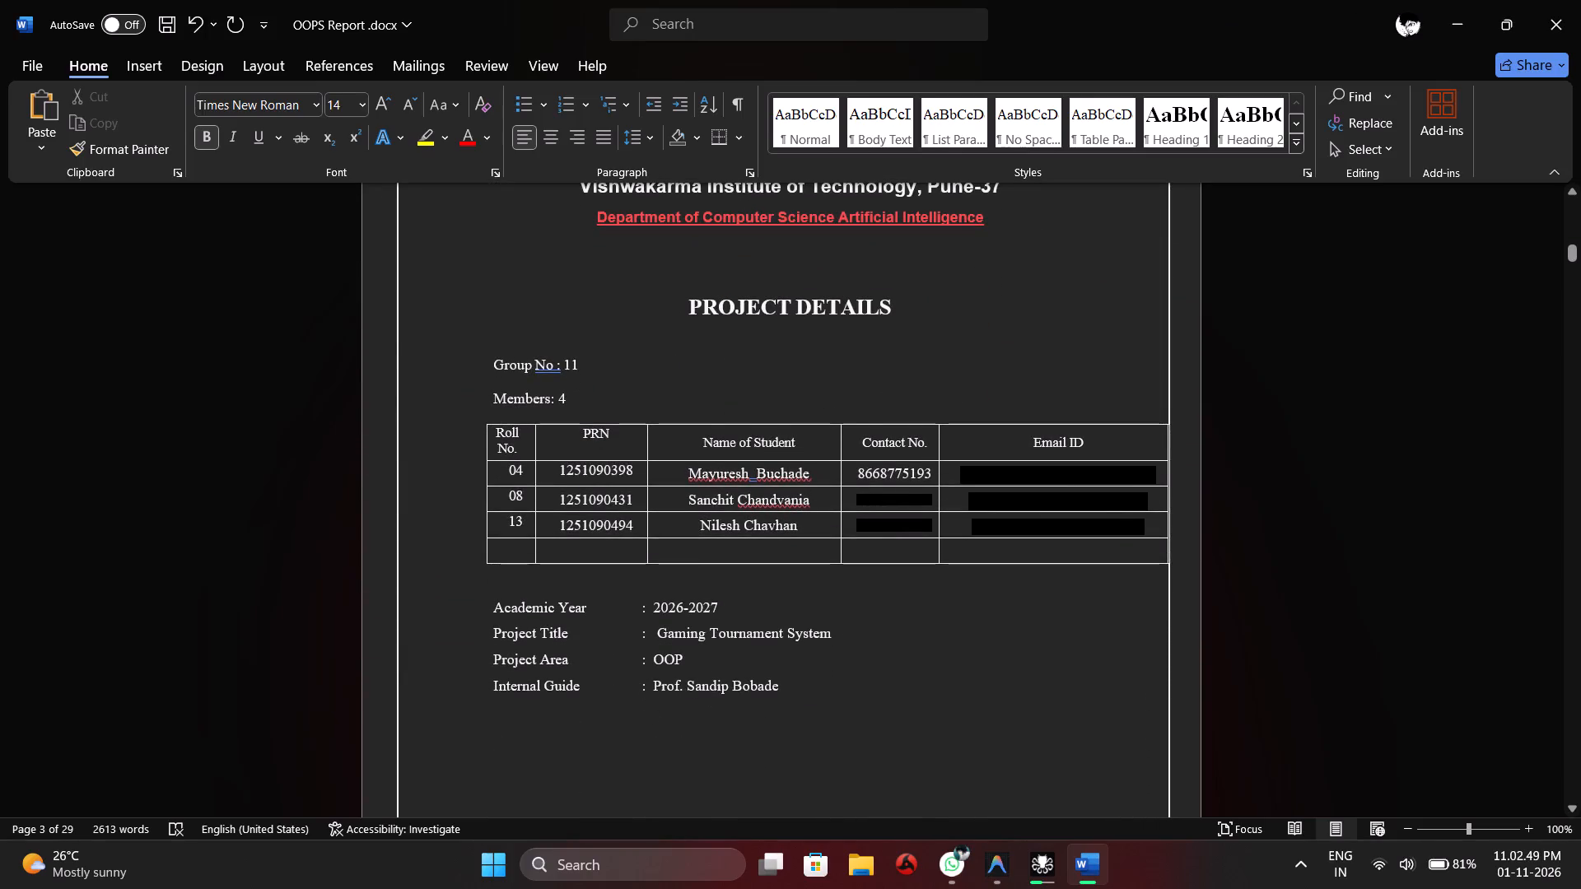
scroll(597, 549, down, 17)
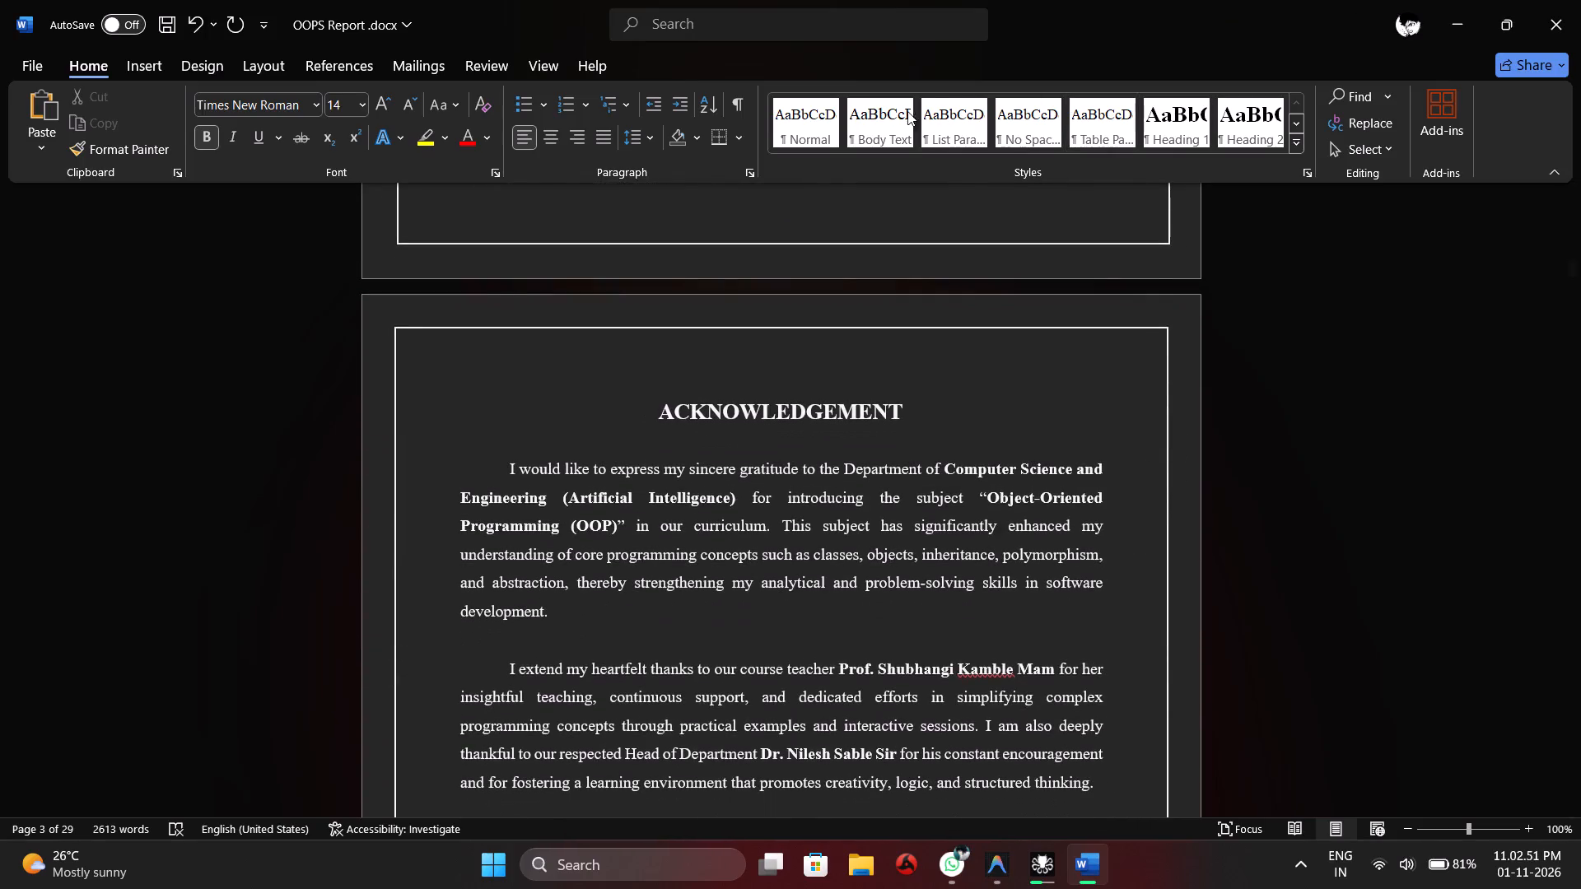
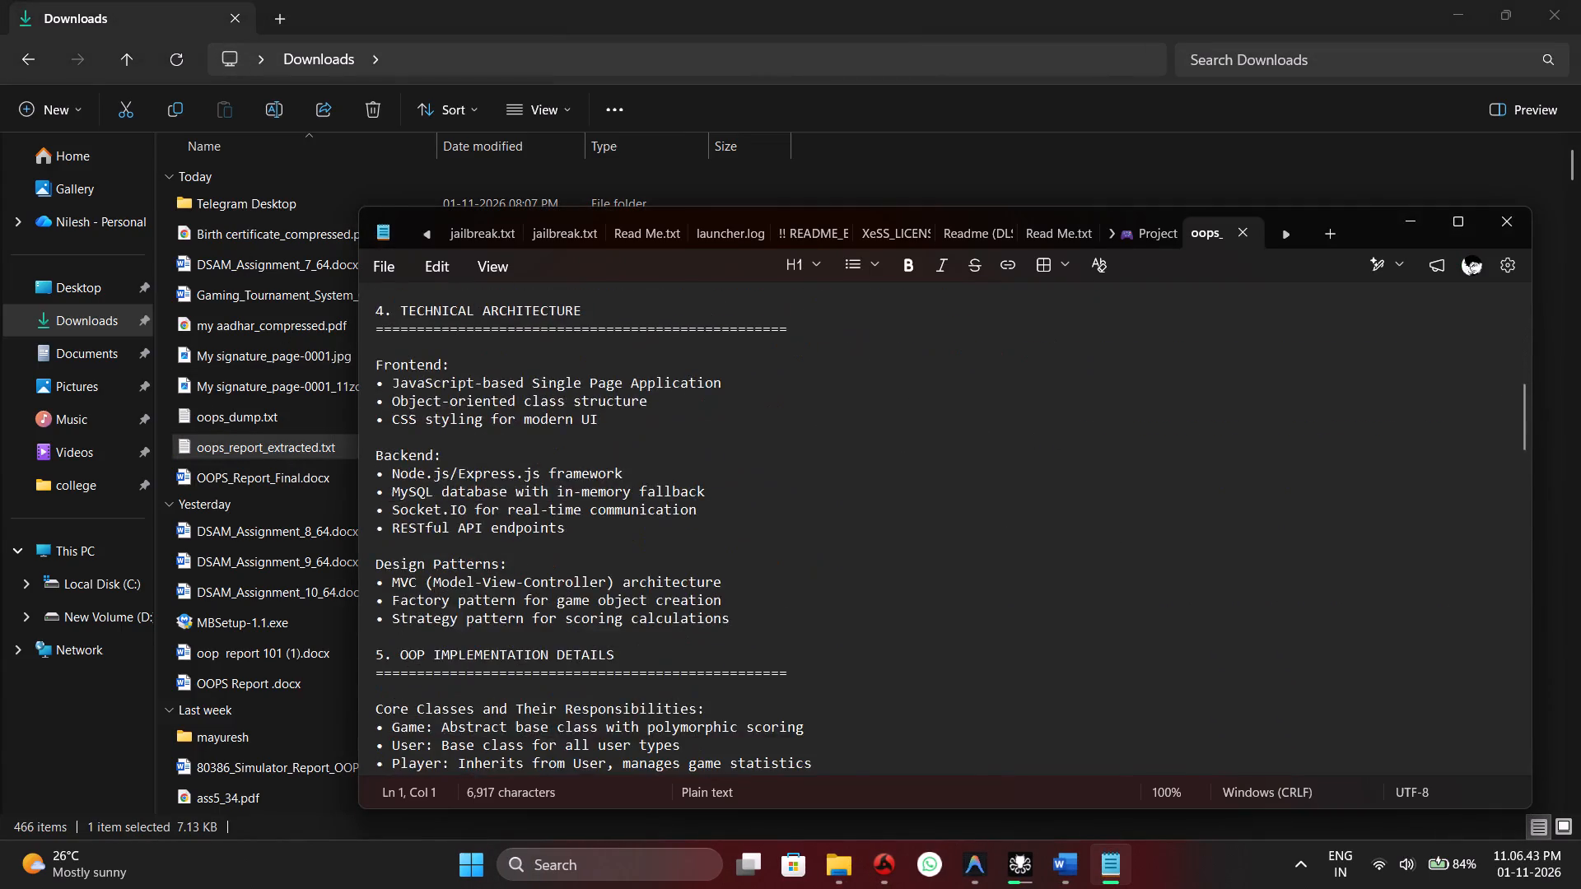
scroll(590, 465, down, 9)
click(1502, 226)
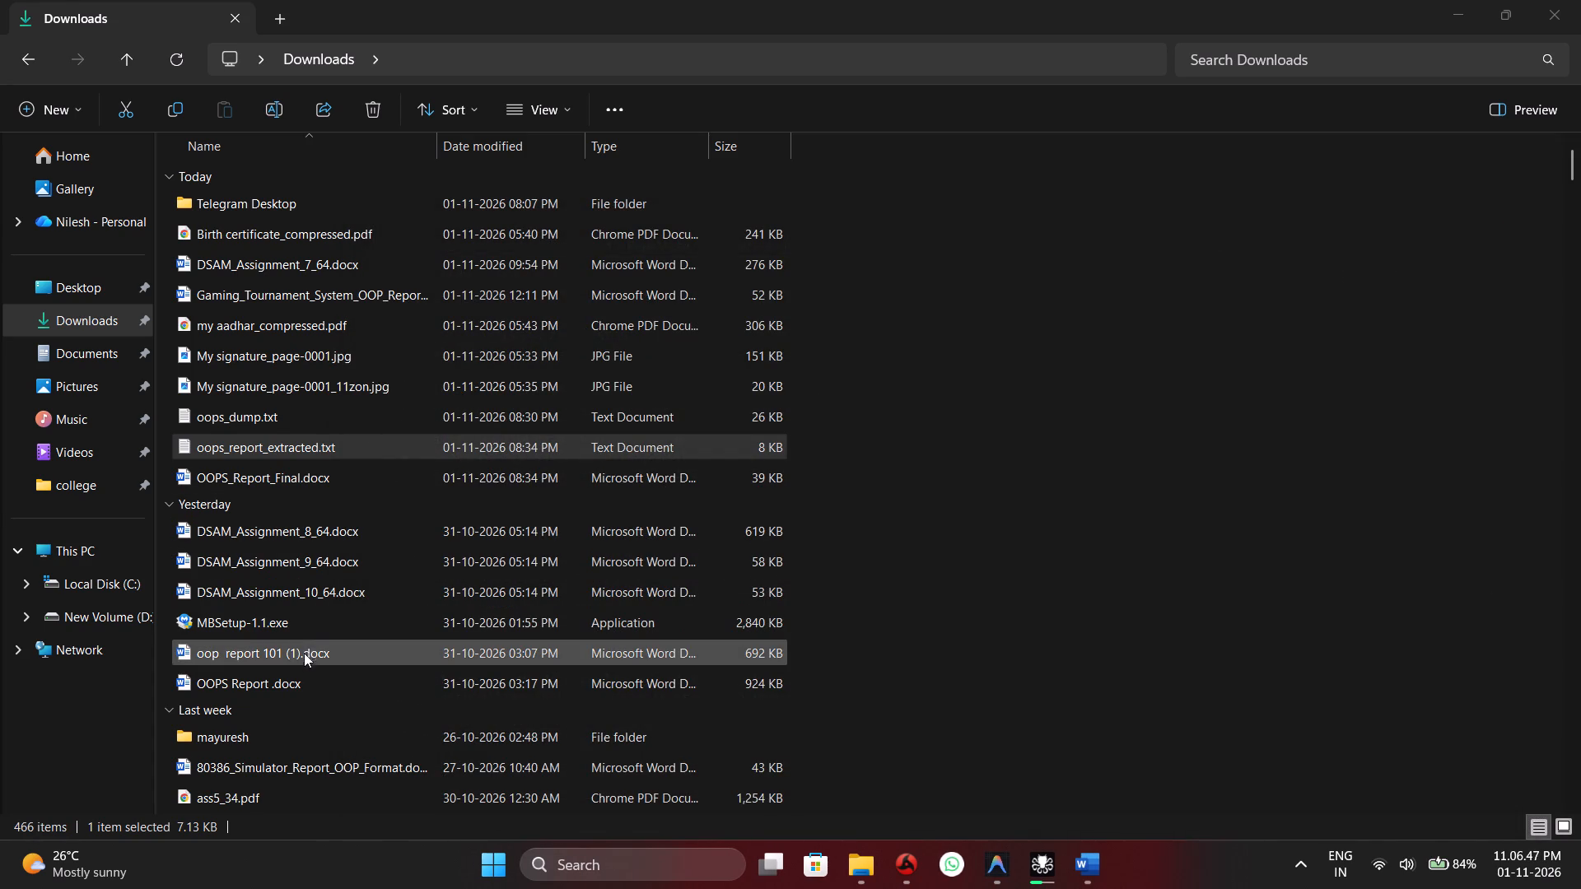
Open Gaming_Tournament_System_OOP_Report.docx from the Downloads folder and examine its title page, certificate and acknowledgement.
double_click(268, 296)
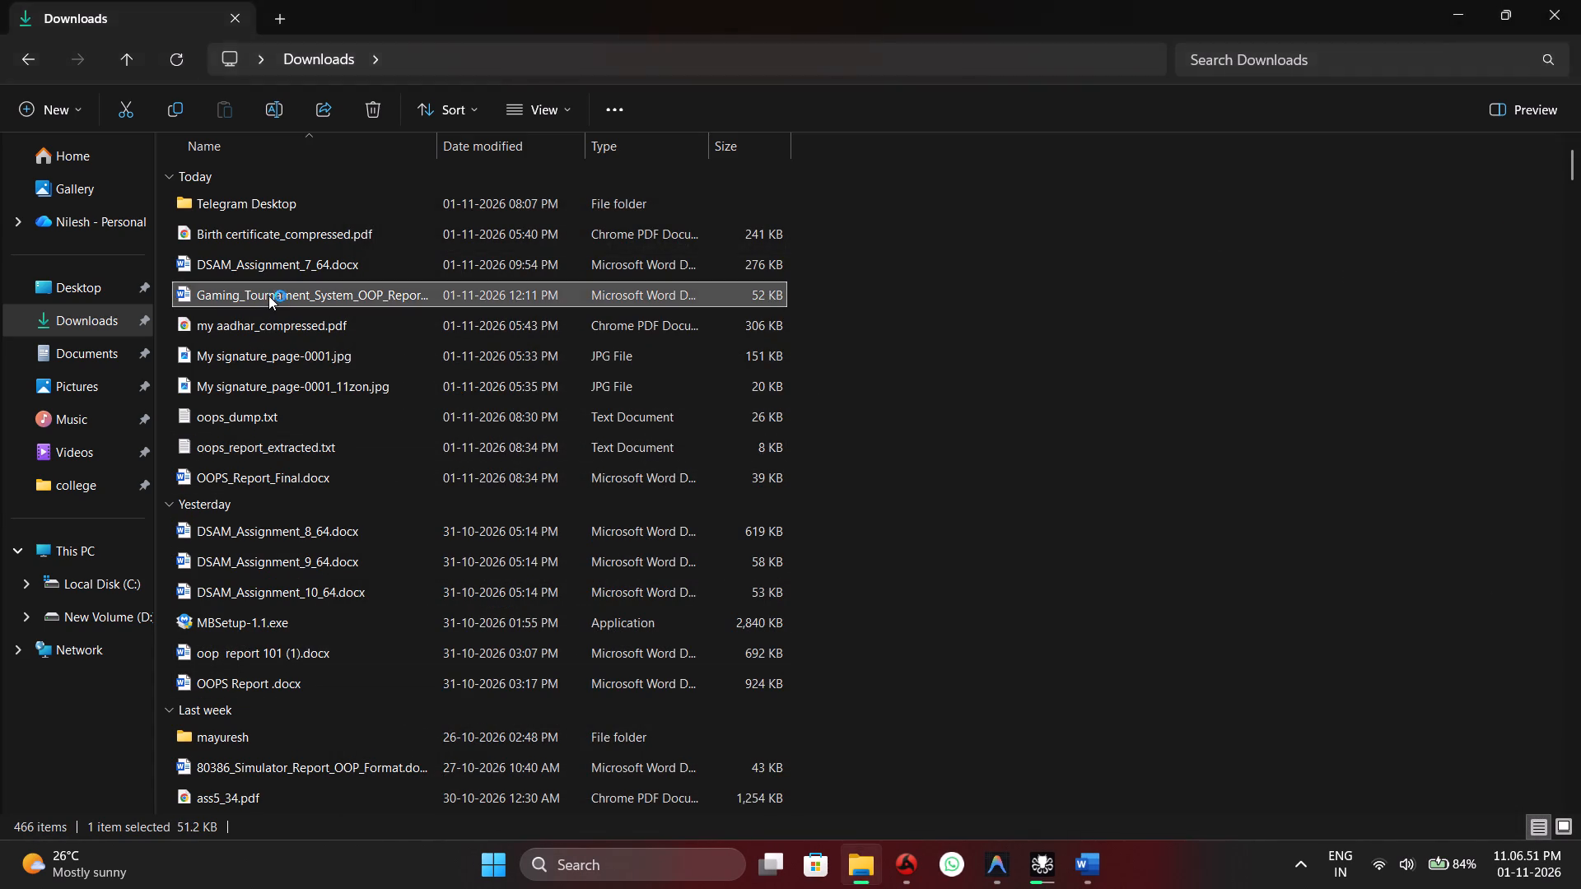
scroll(697, 452, down, 7)
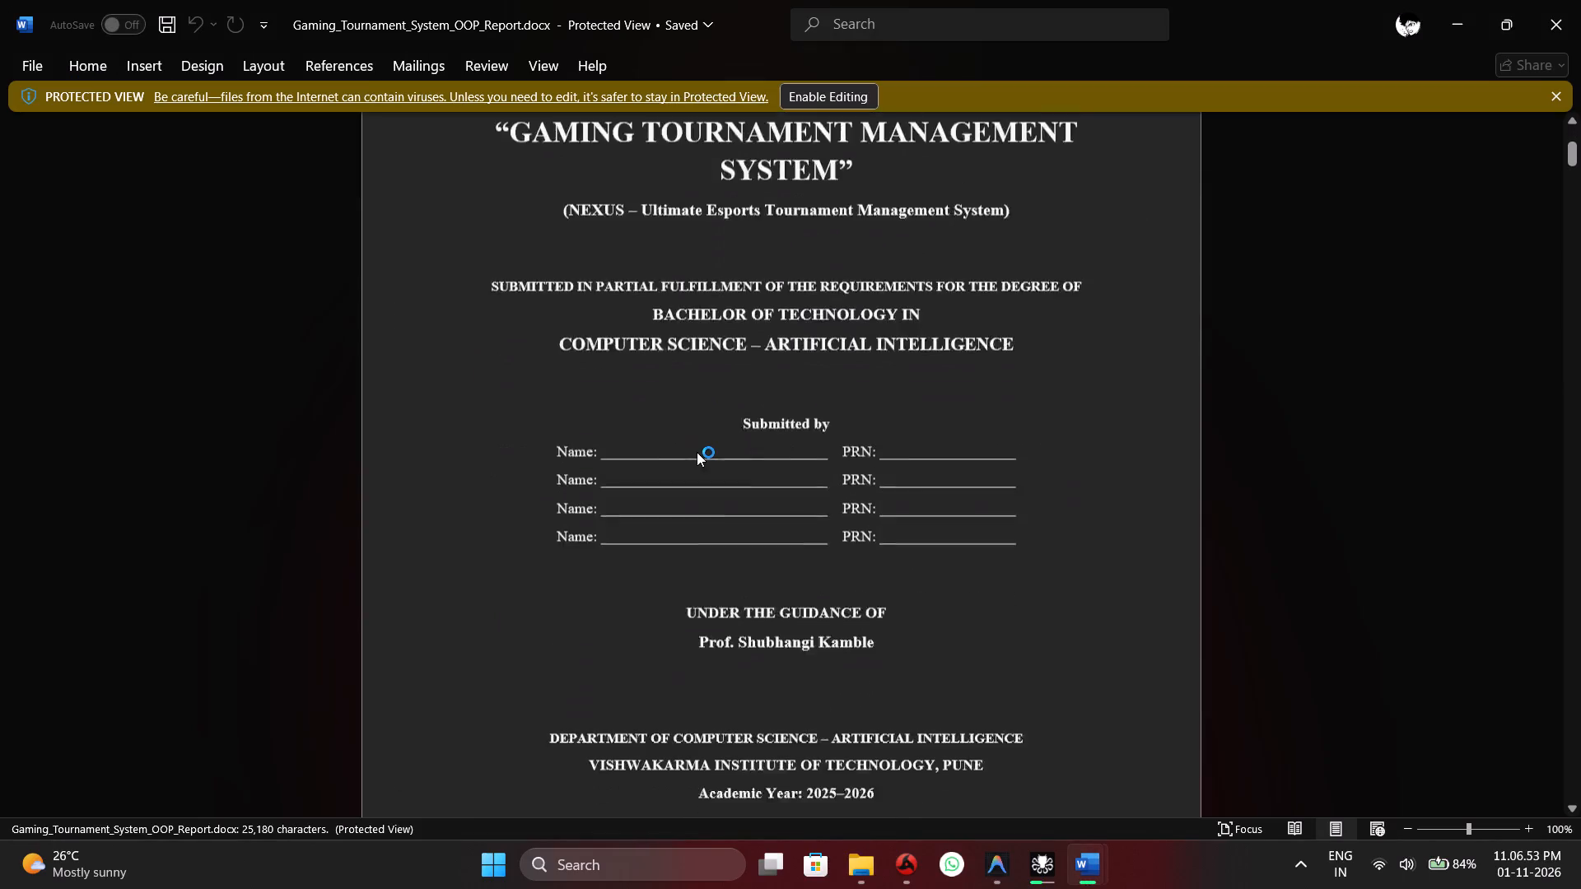
scroll(696, 453, down, 20)
scroll(696, 453, down, 14)
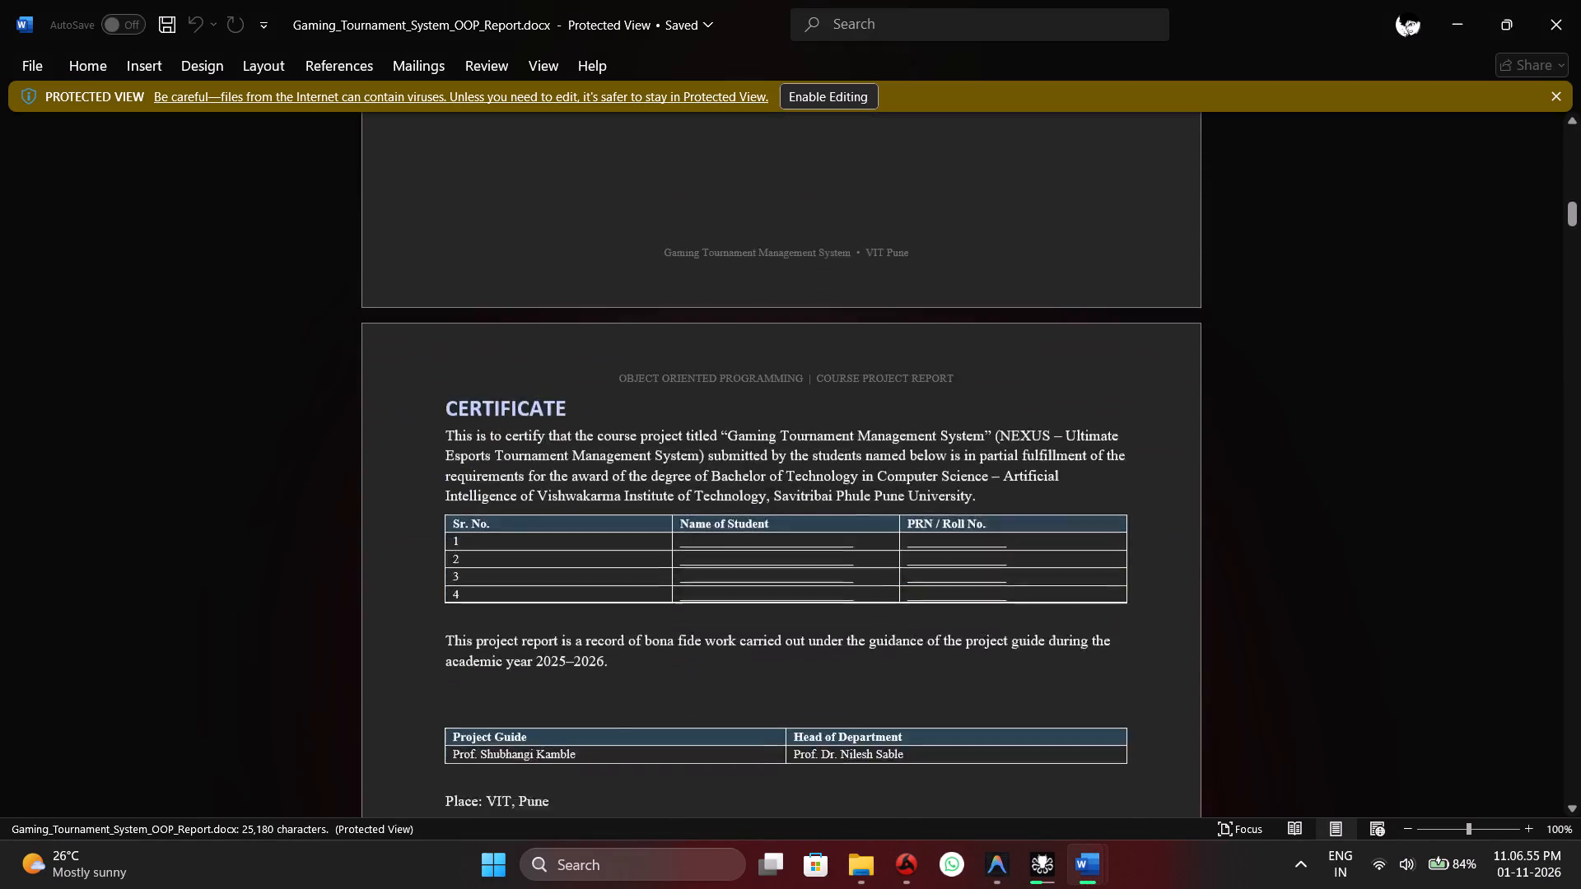
scroll(695, 452, up, 20)
scroll(695, 452, up, 20)
scroll(695, 452, up, 4)
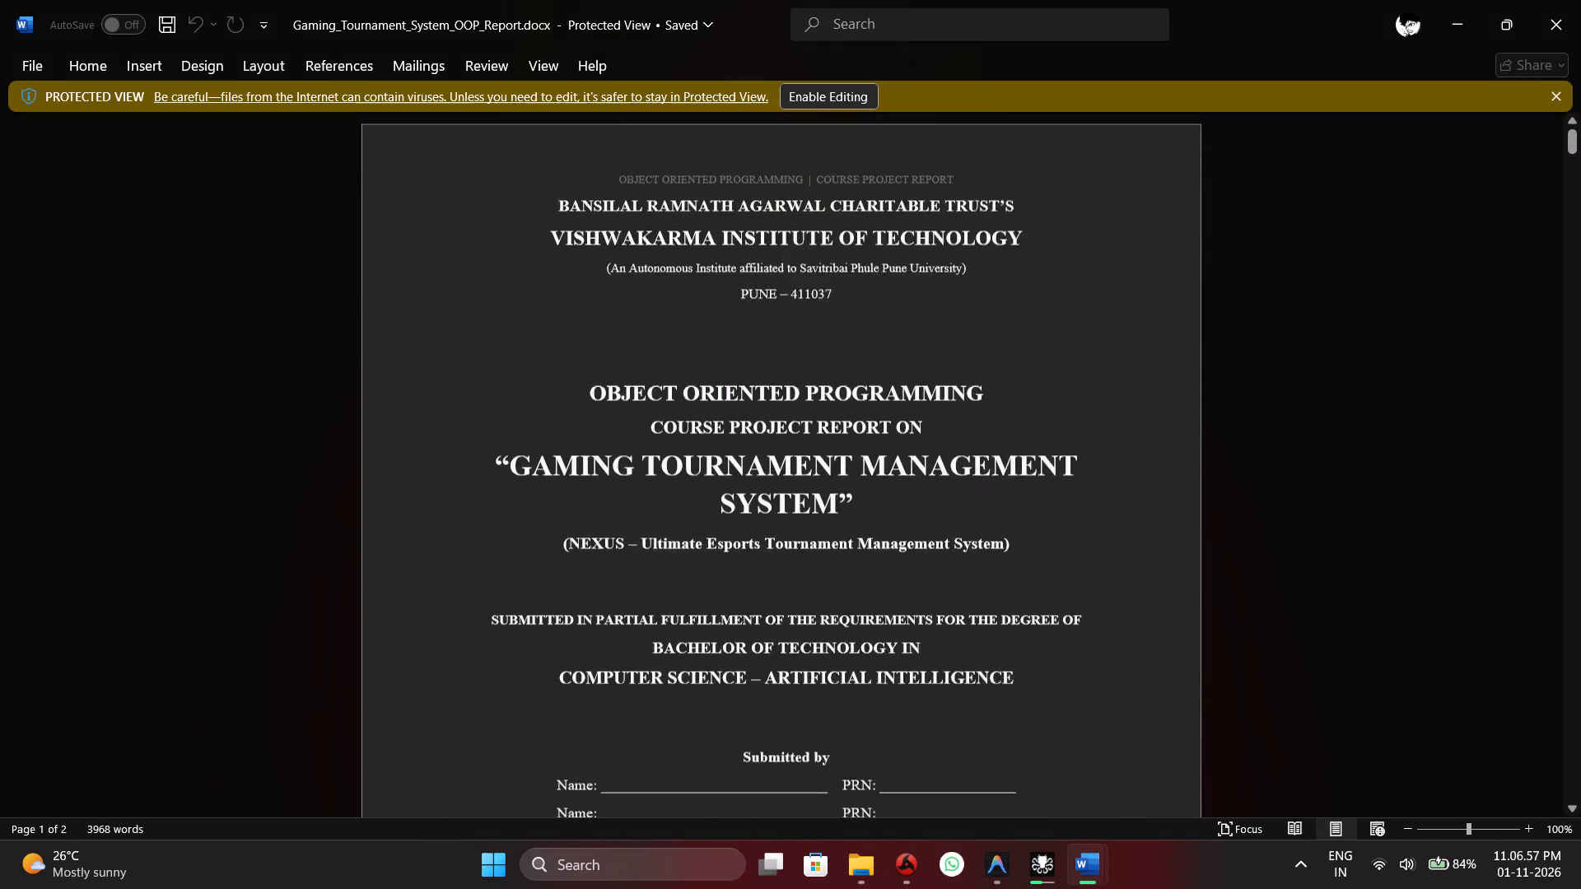
scroll(691, 450, down, 20)
scroll(691, 450, down, 11)
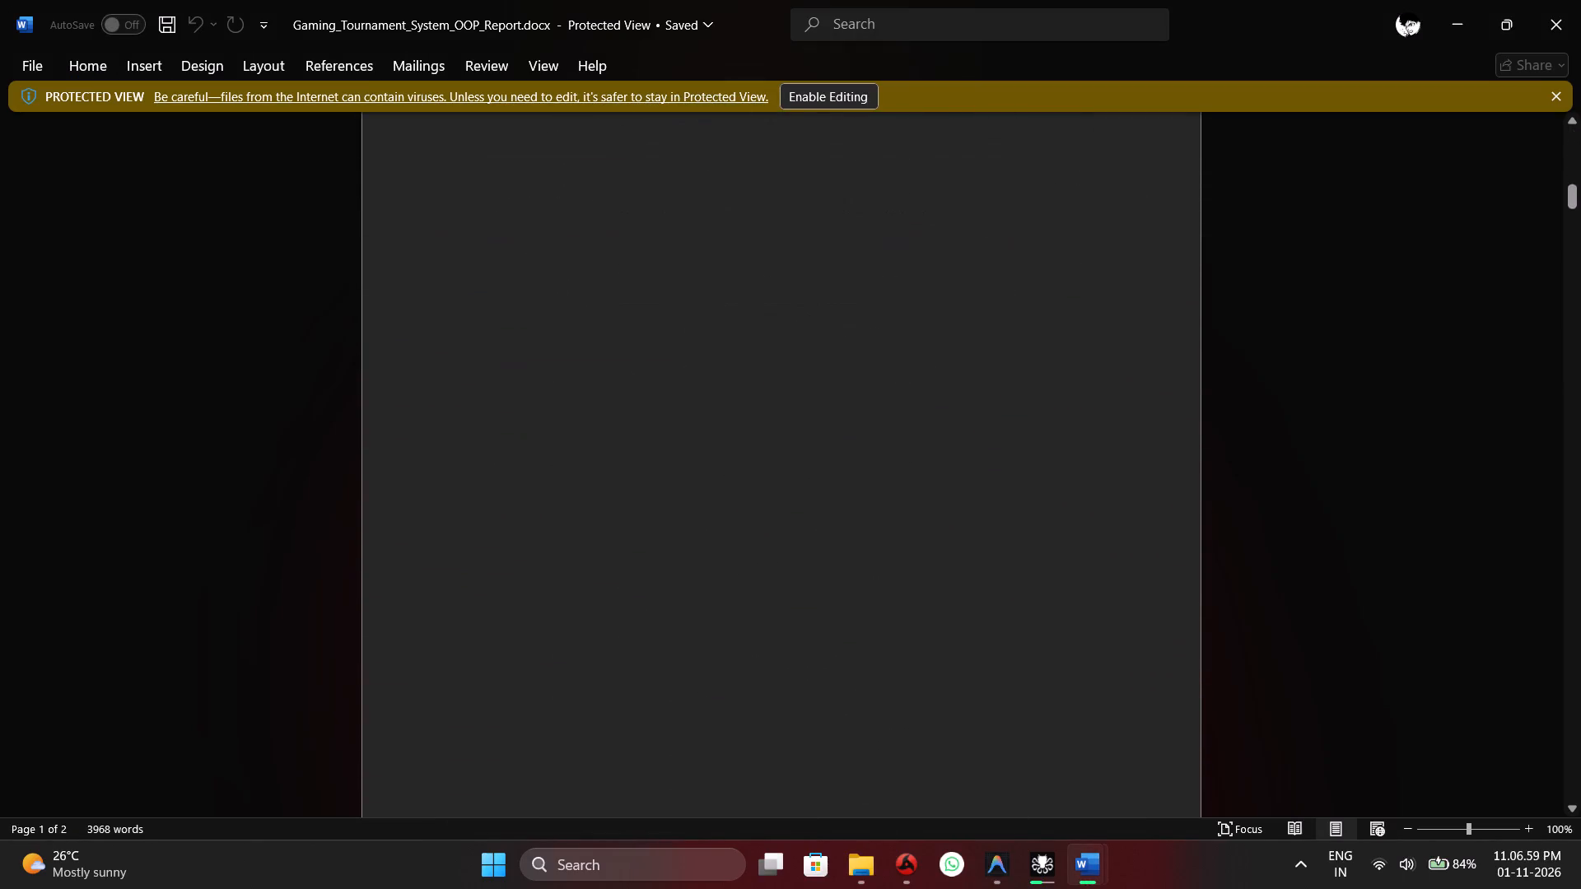
scroll(688, 450, down, 11)
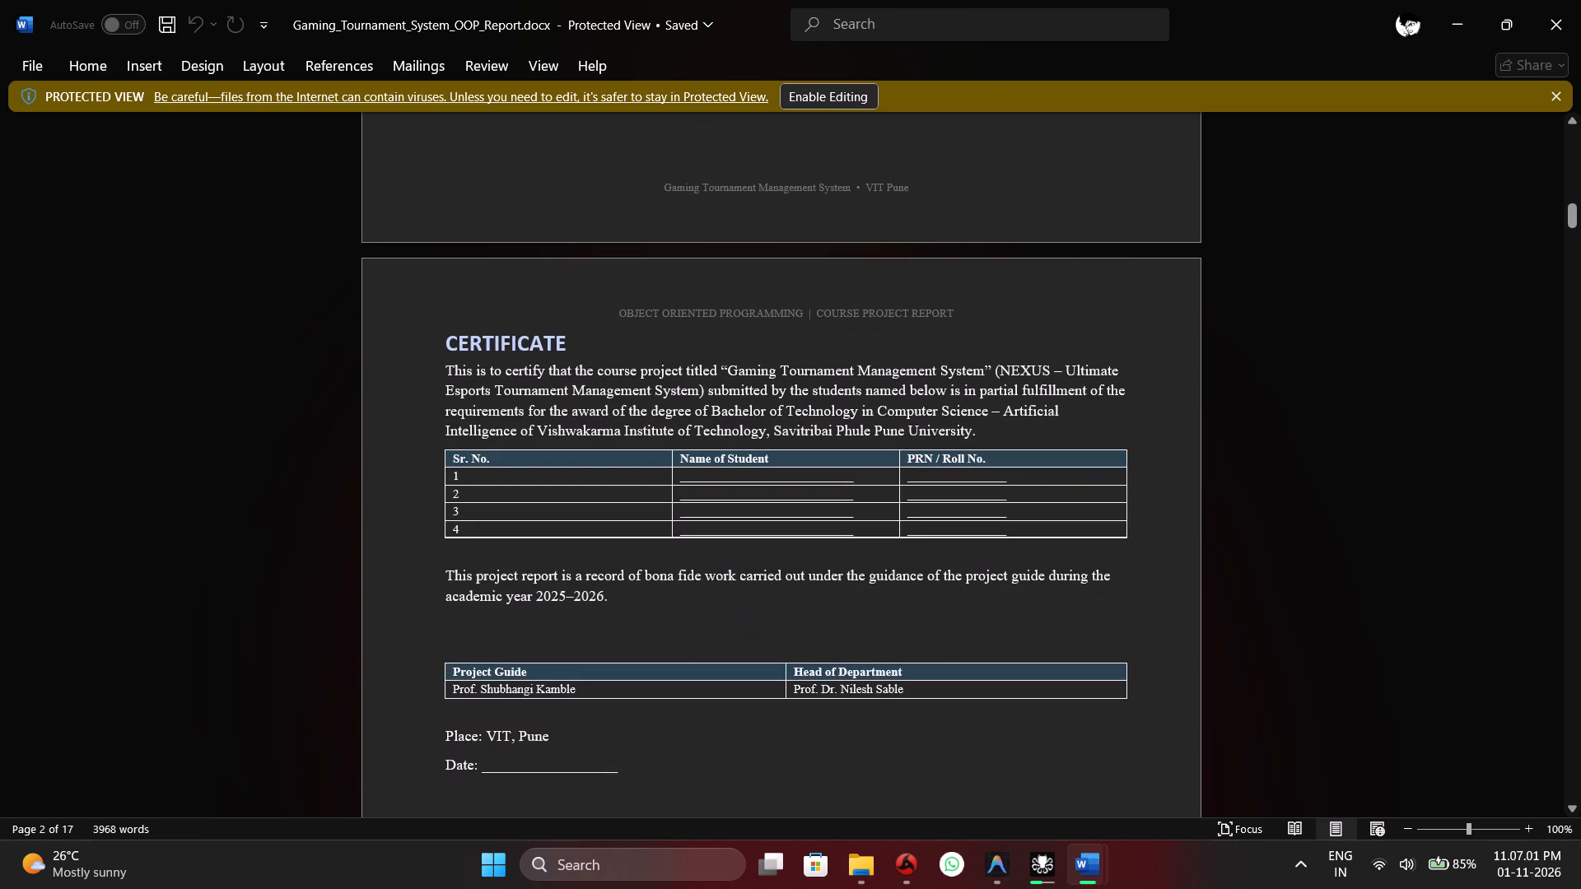
scroll(688, 449, down, 6)
scroll(688, 449, up, 3)
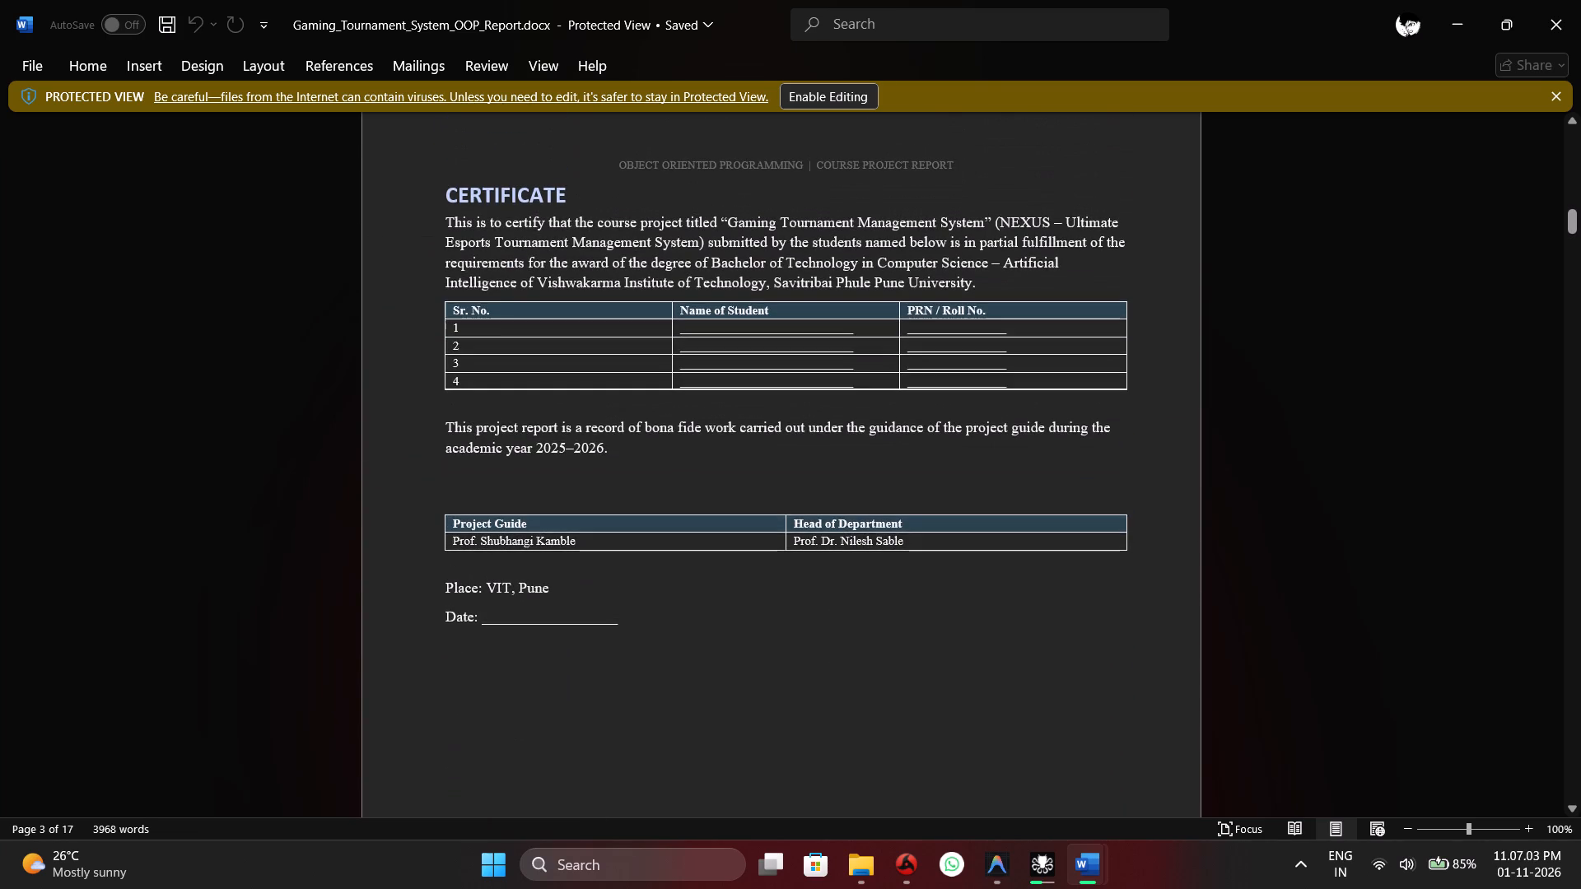
scroll(688, 449, down, 19)
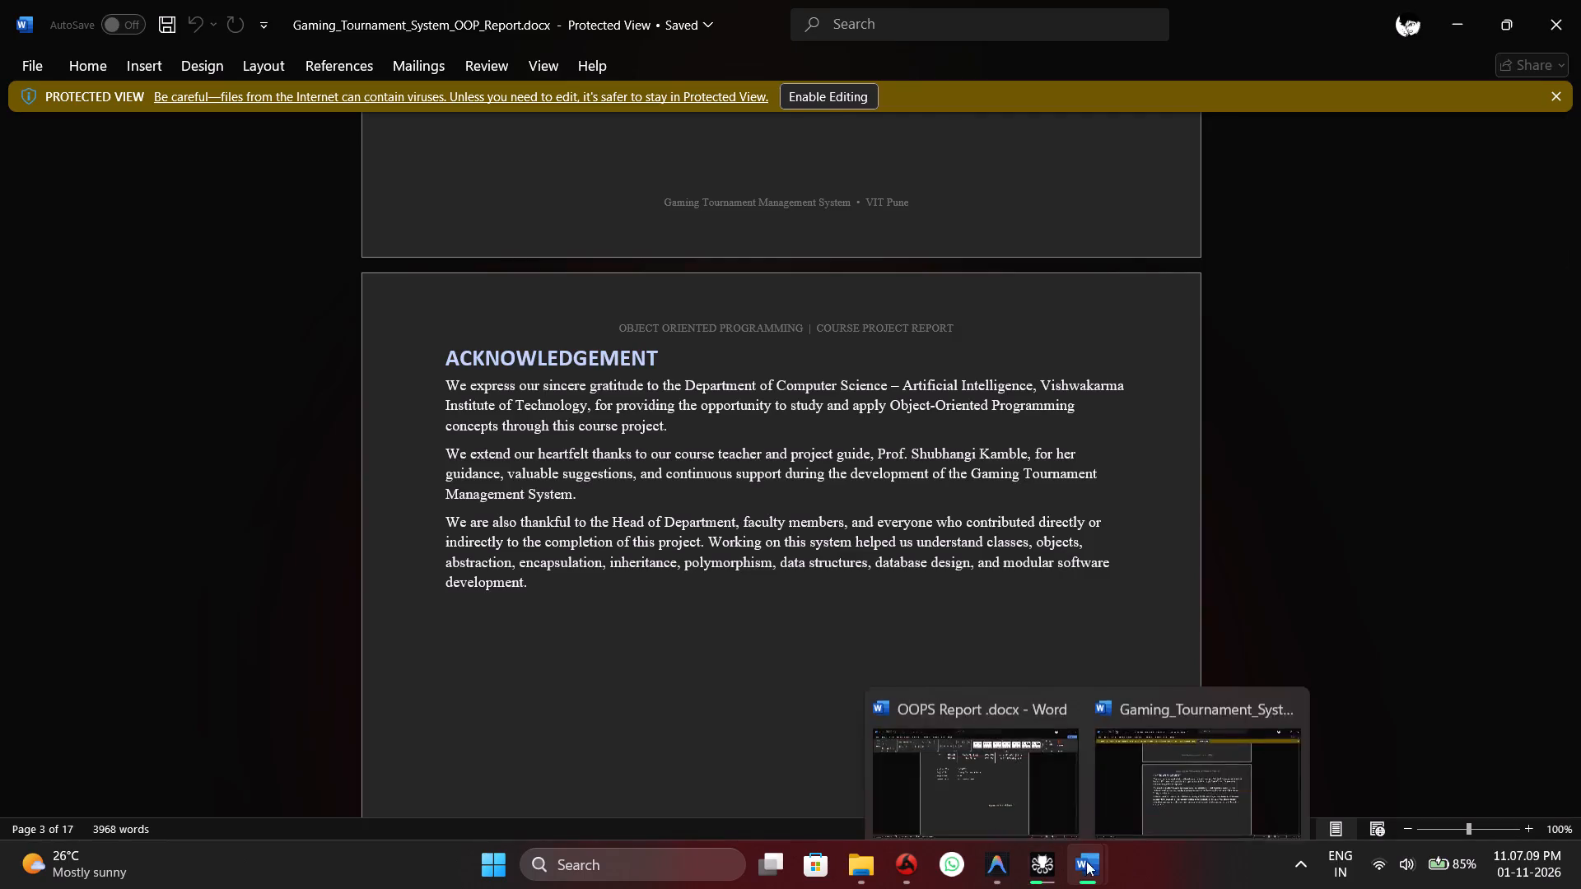
Compare the acknowledgement in Gaming_Tournament_System_OOP_Report.docx with the one in OOPS Report .docx.
click(1147, 760)
scroll(893, 666, up, 3)
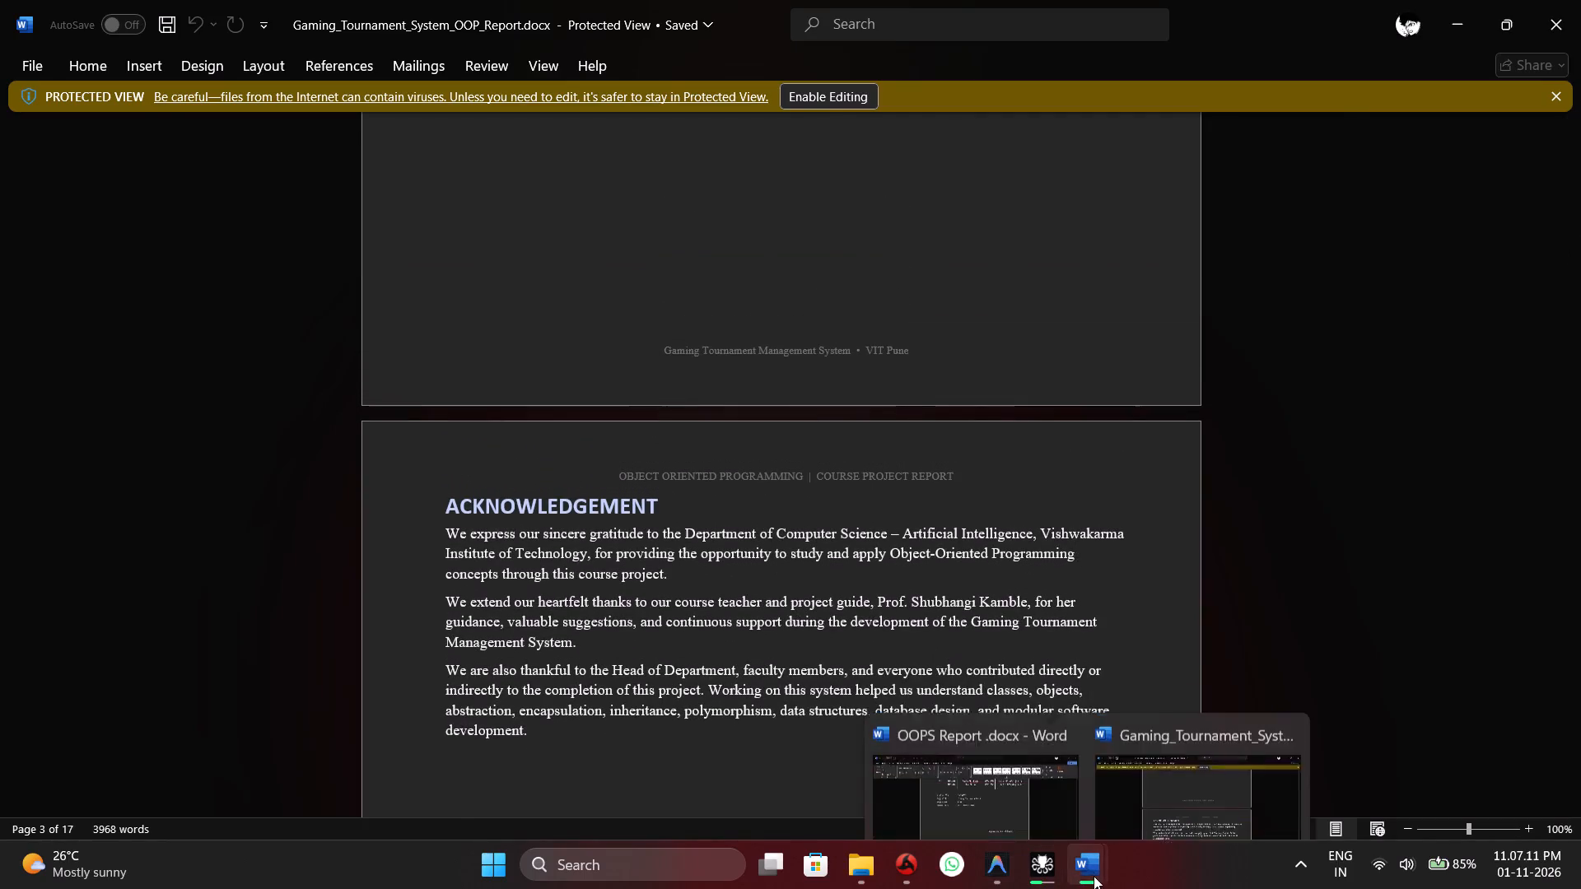
click(1002, 792)
scroll(1002, 792, up, 13)
scroll(1000, 775, down, 18)
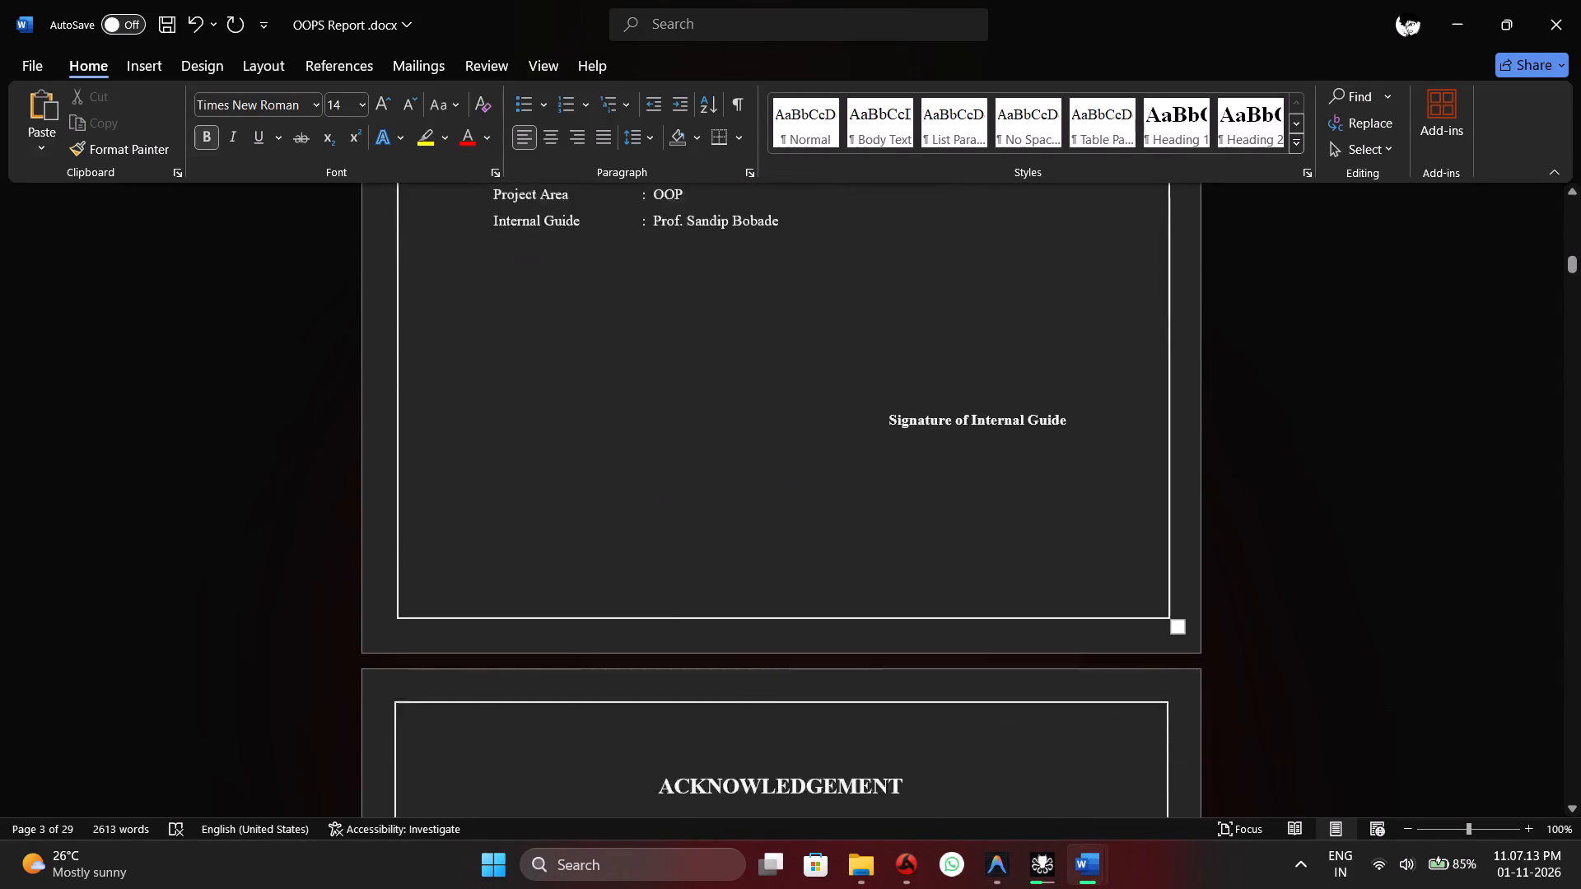
scroll(1000, 770, down, 11)
scroll(1000, 769, up, 3)
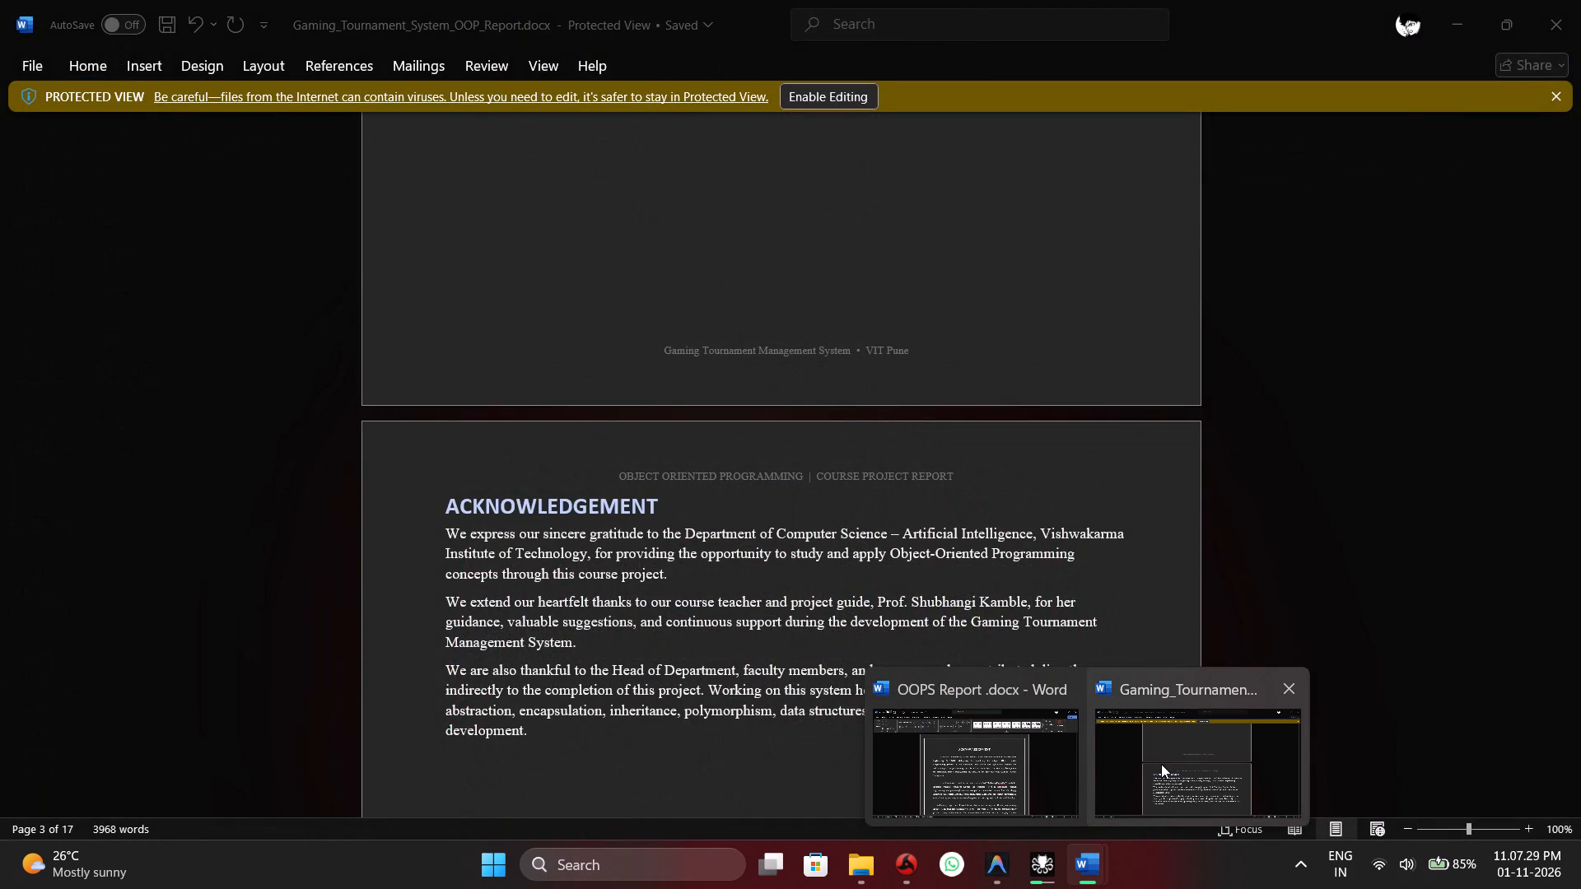
click(1014, 751)
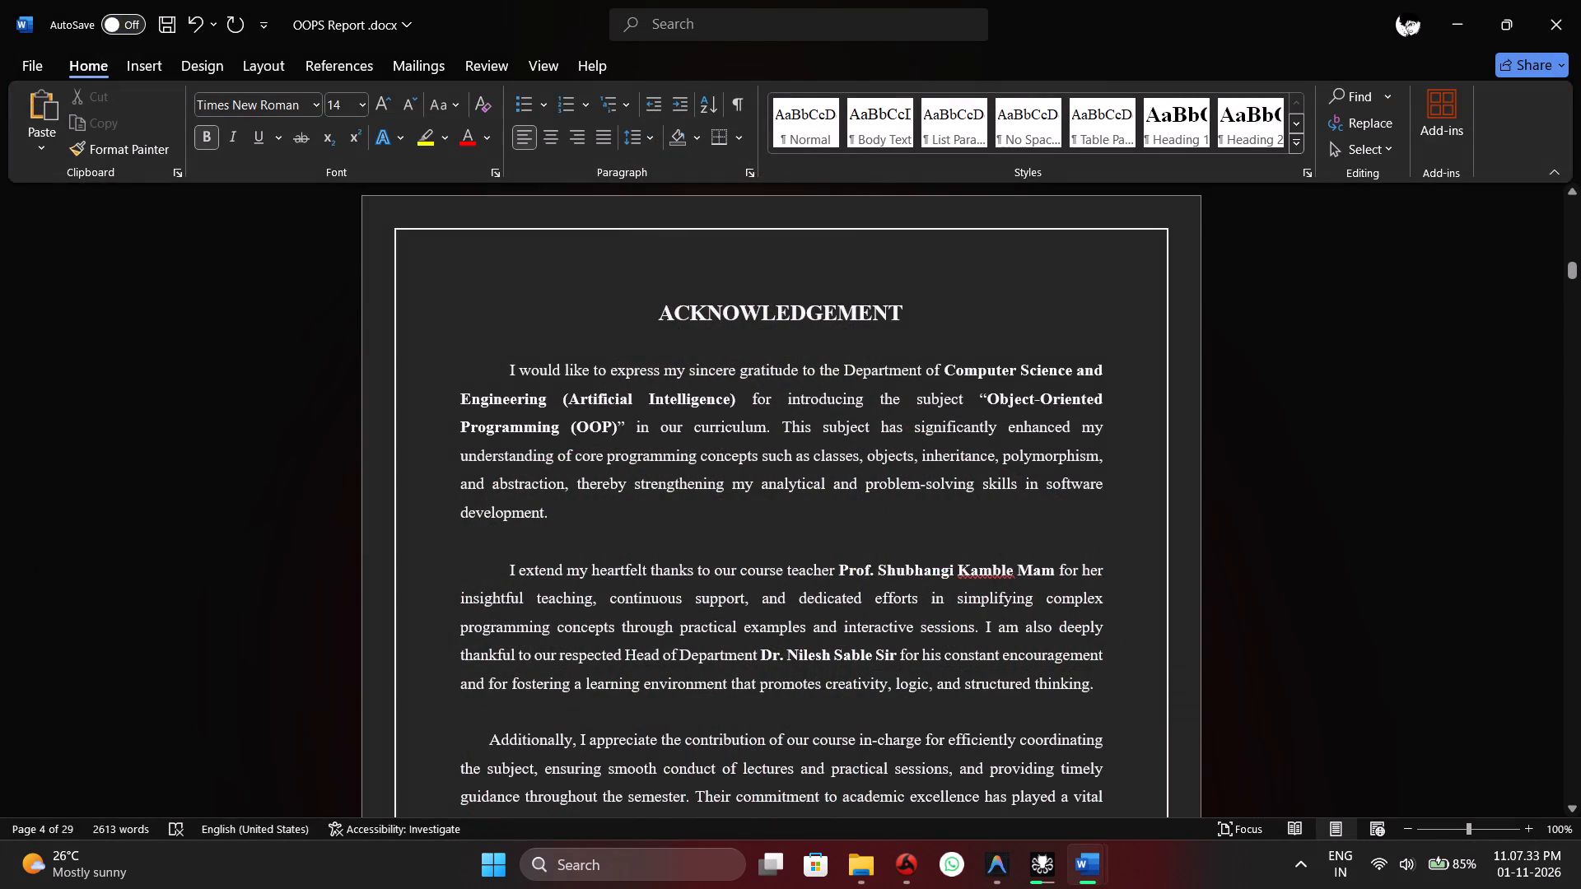
In the acknowledgement of OOPS Report .docx, replace the course teacher's name after "Prof." with the internal guide's name followed by "Sir".
scroll(897, 586, down, 2)
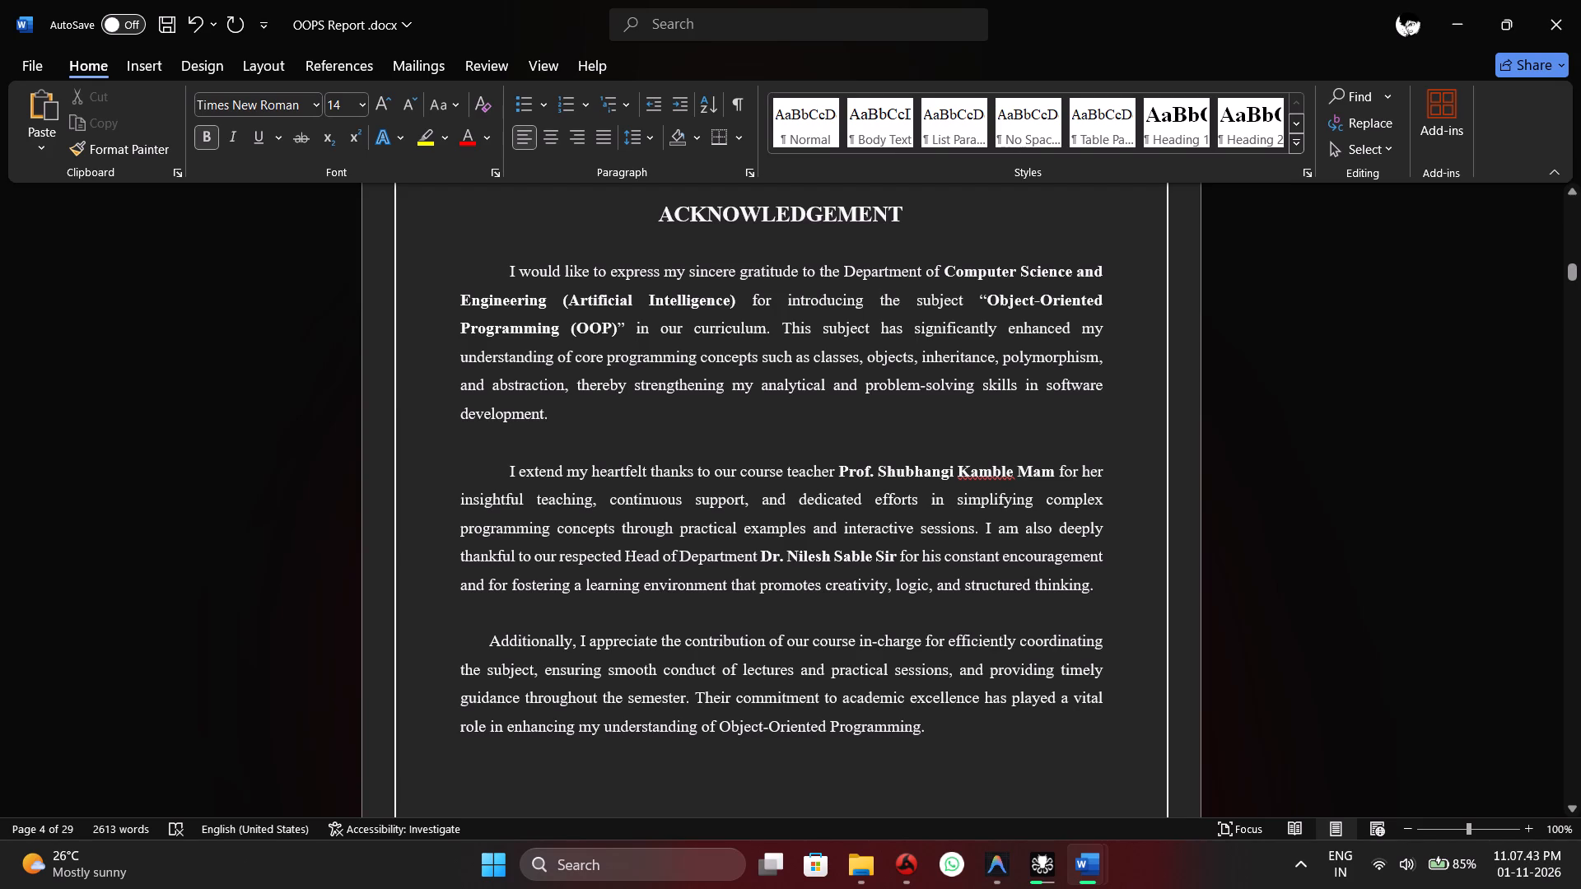
click(1056, 478)
drag(1056, 477, 893, 482)
key(BackSpace)
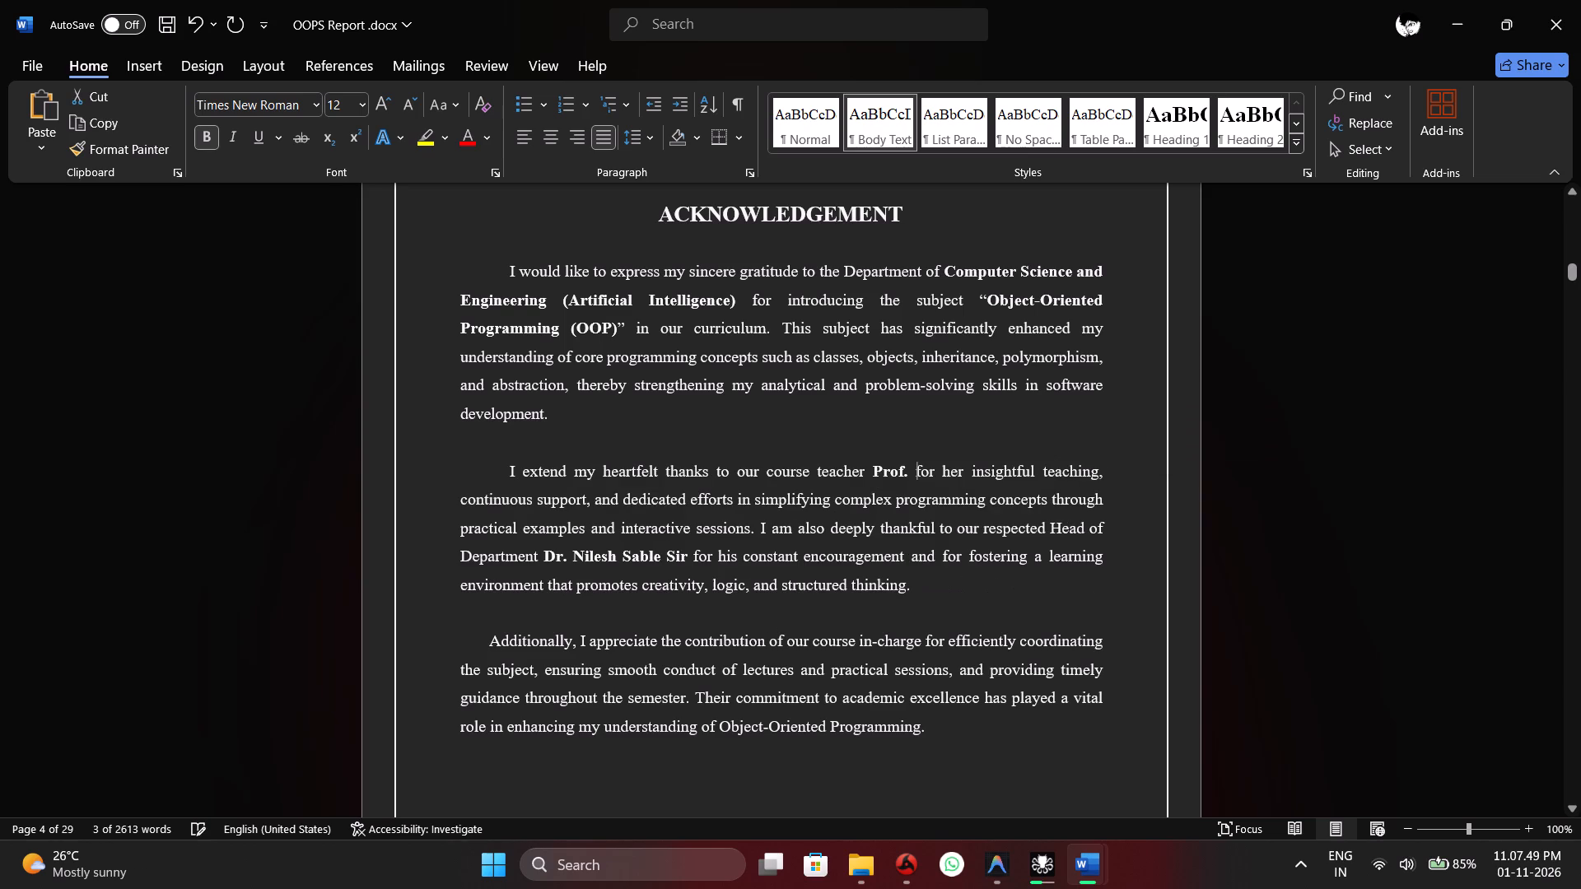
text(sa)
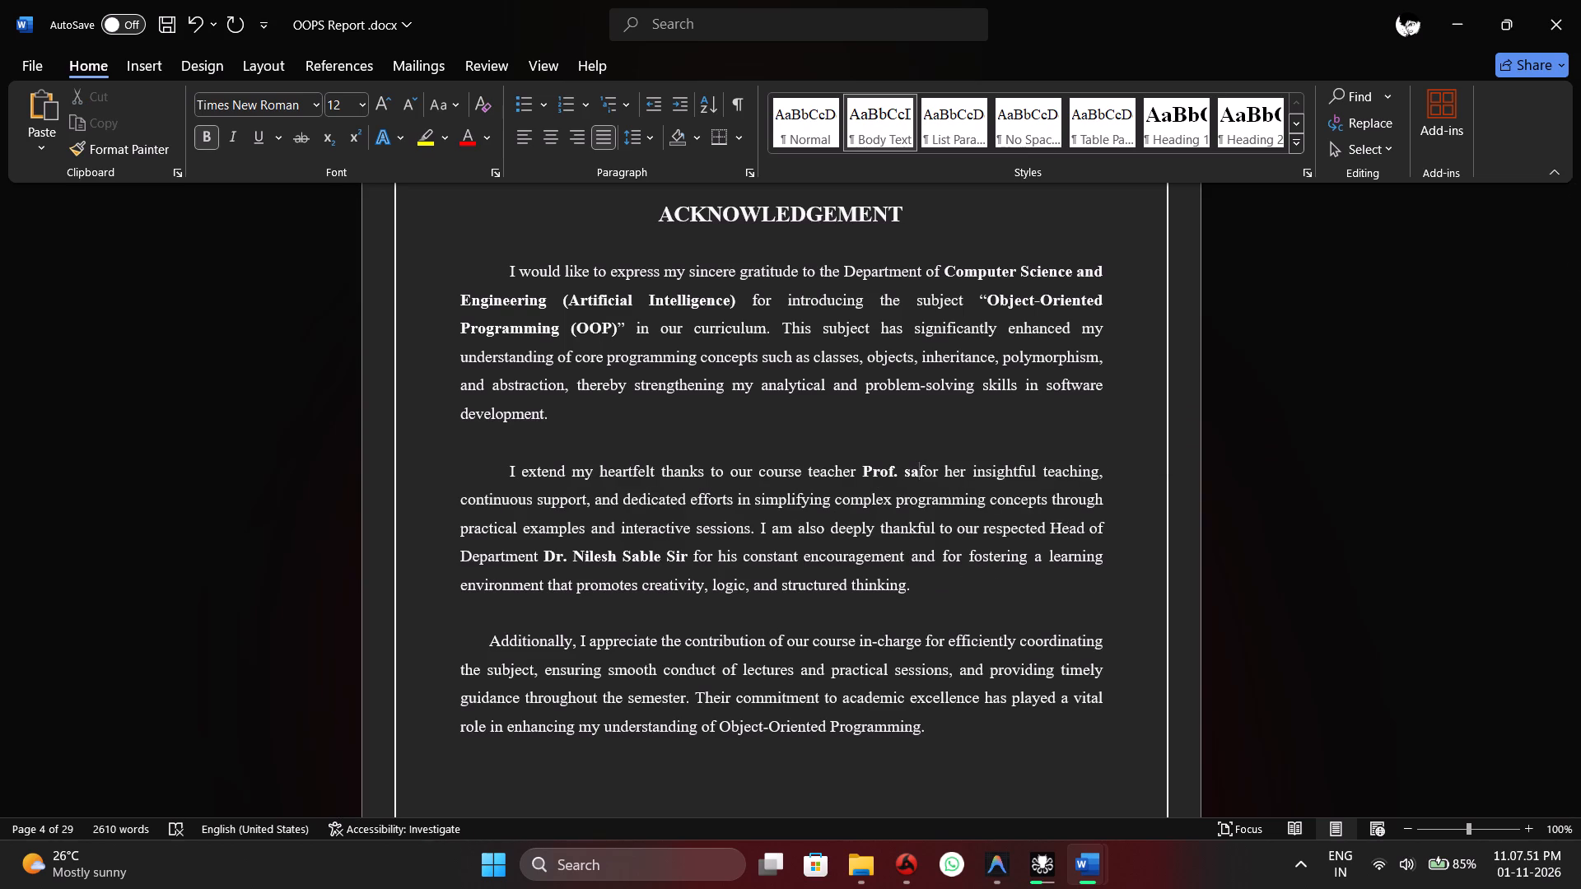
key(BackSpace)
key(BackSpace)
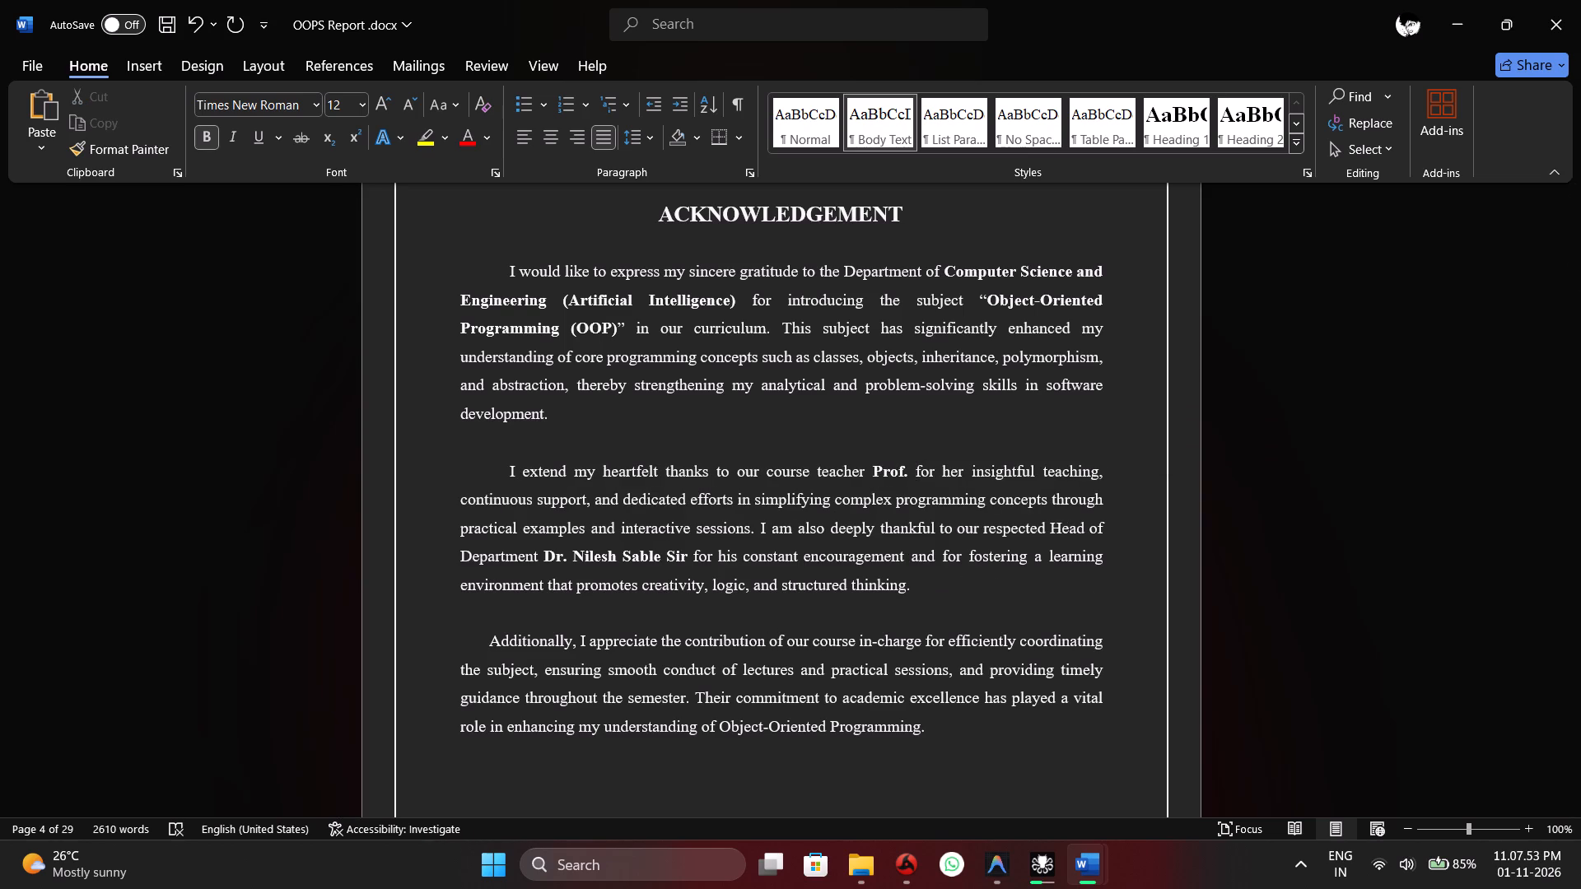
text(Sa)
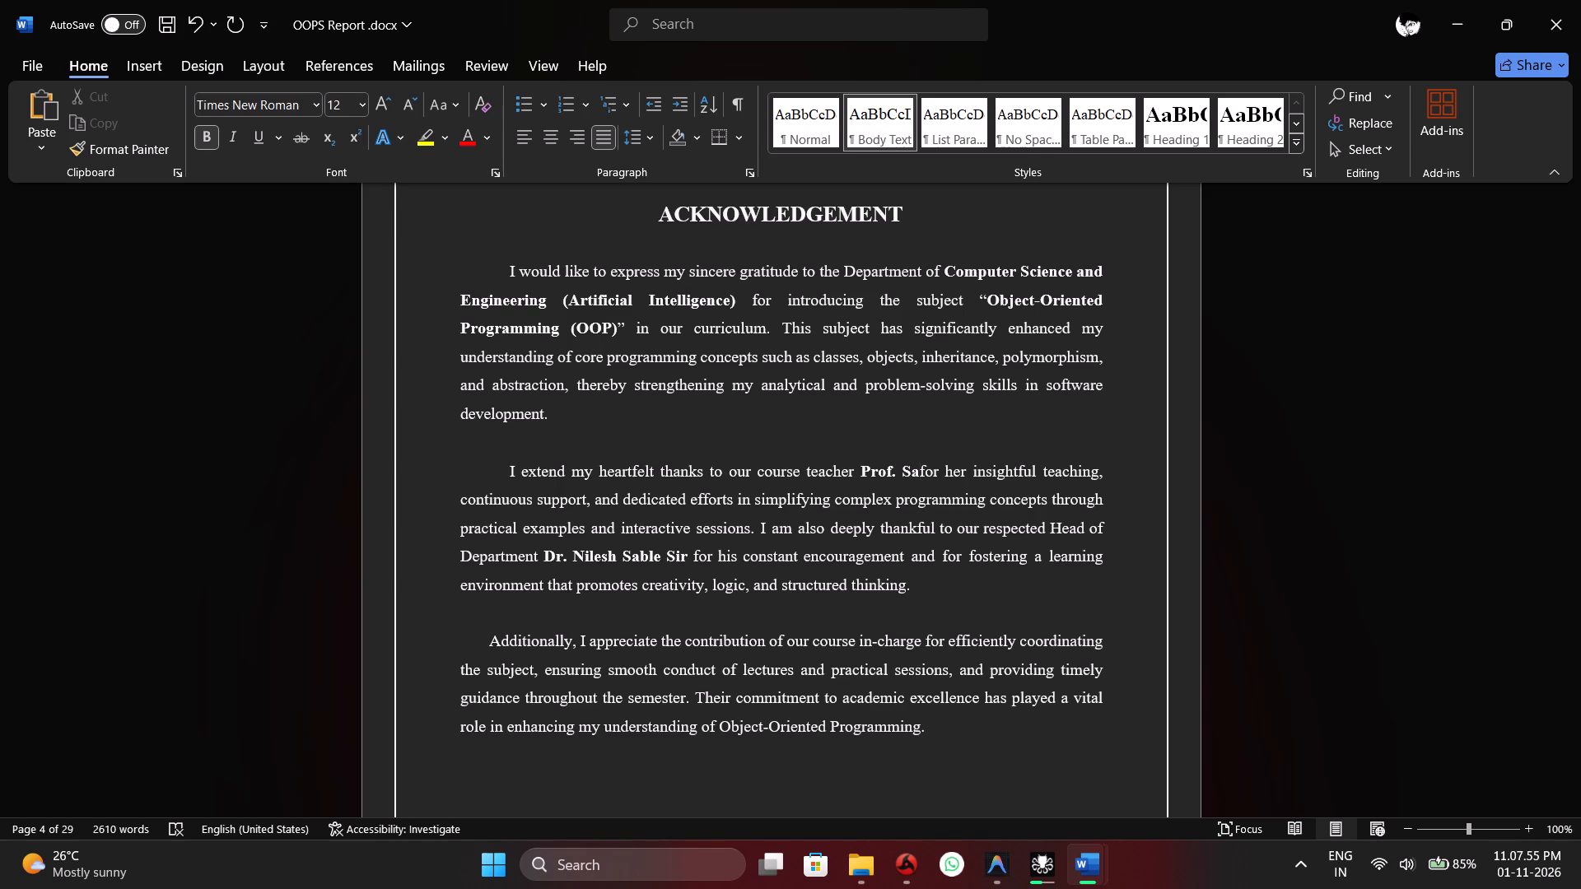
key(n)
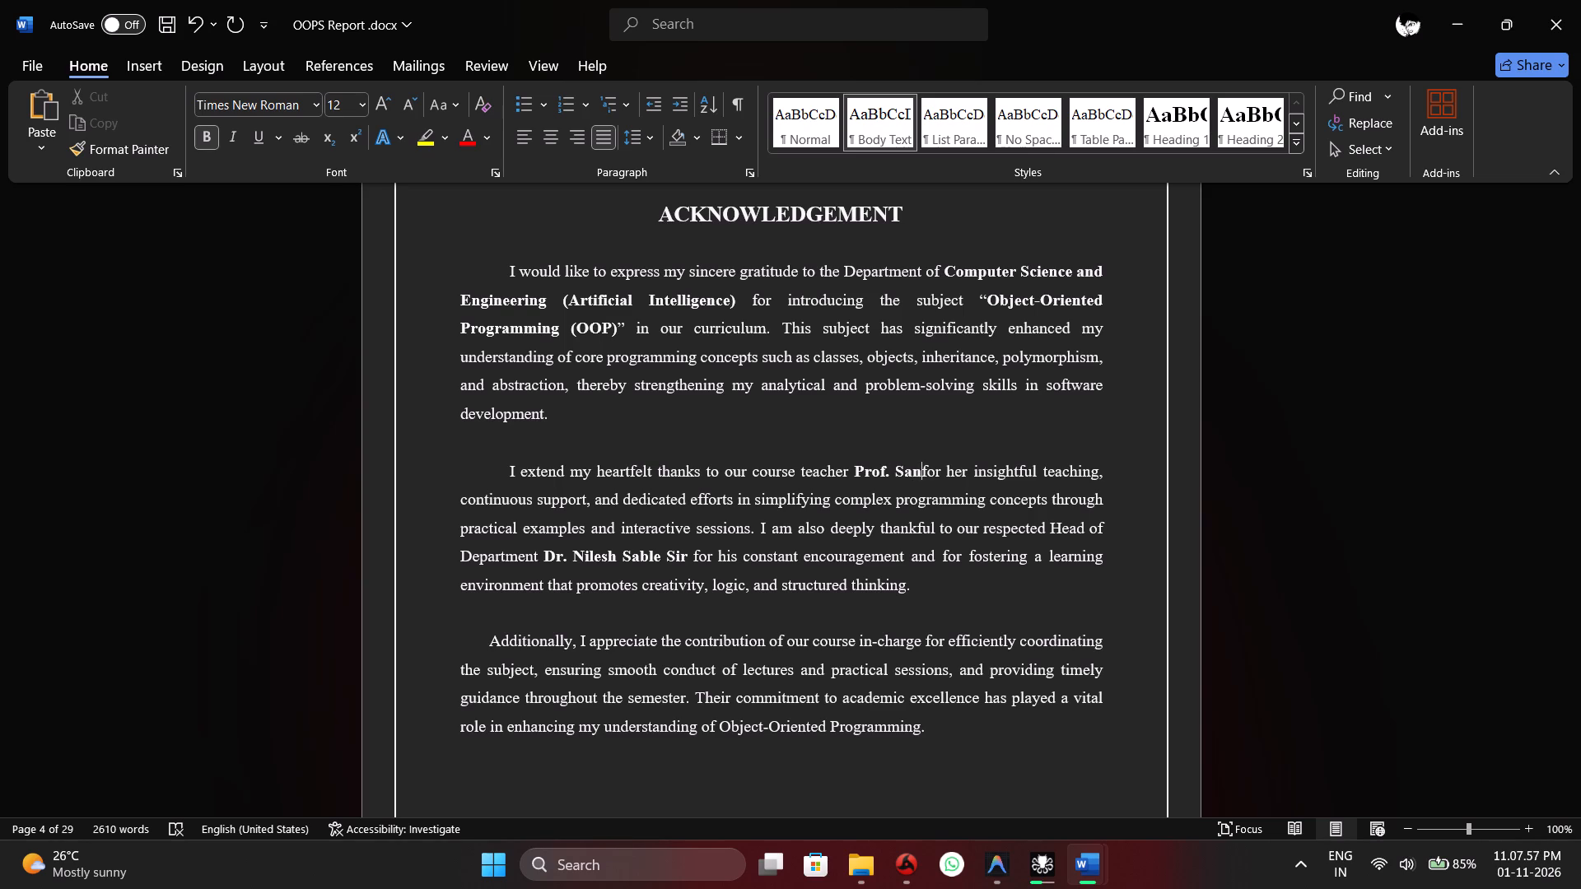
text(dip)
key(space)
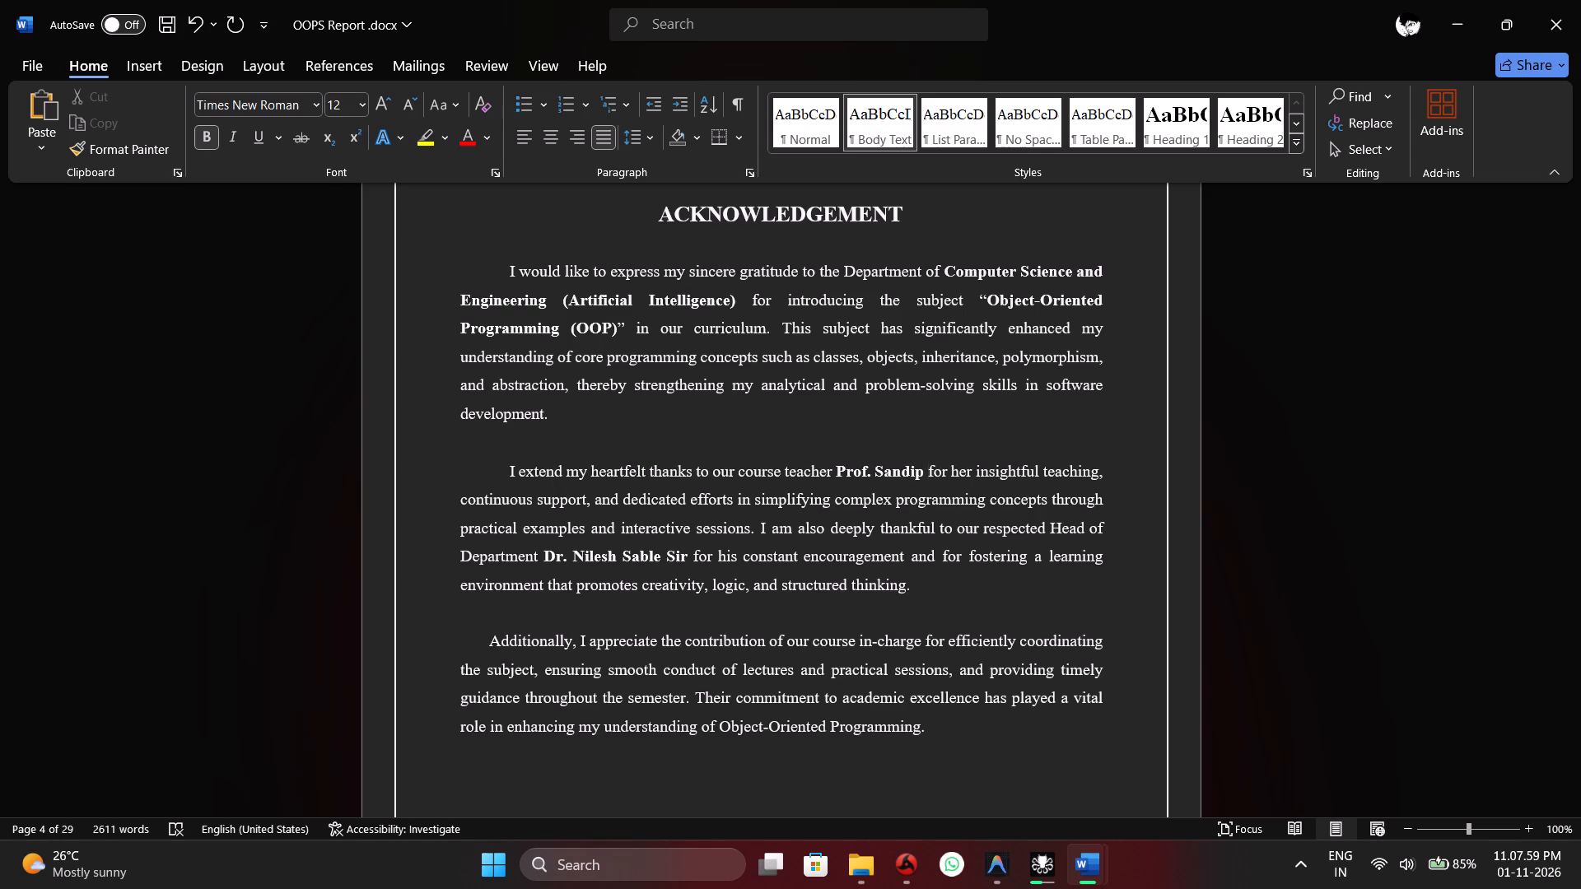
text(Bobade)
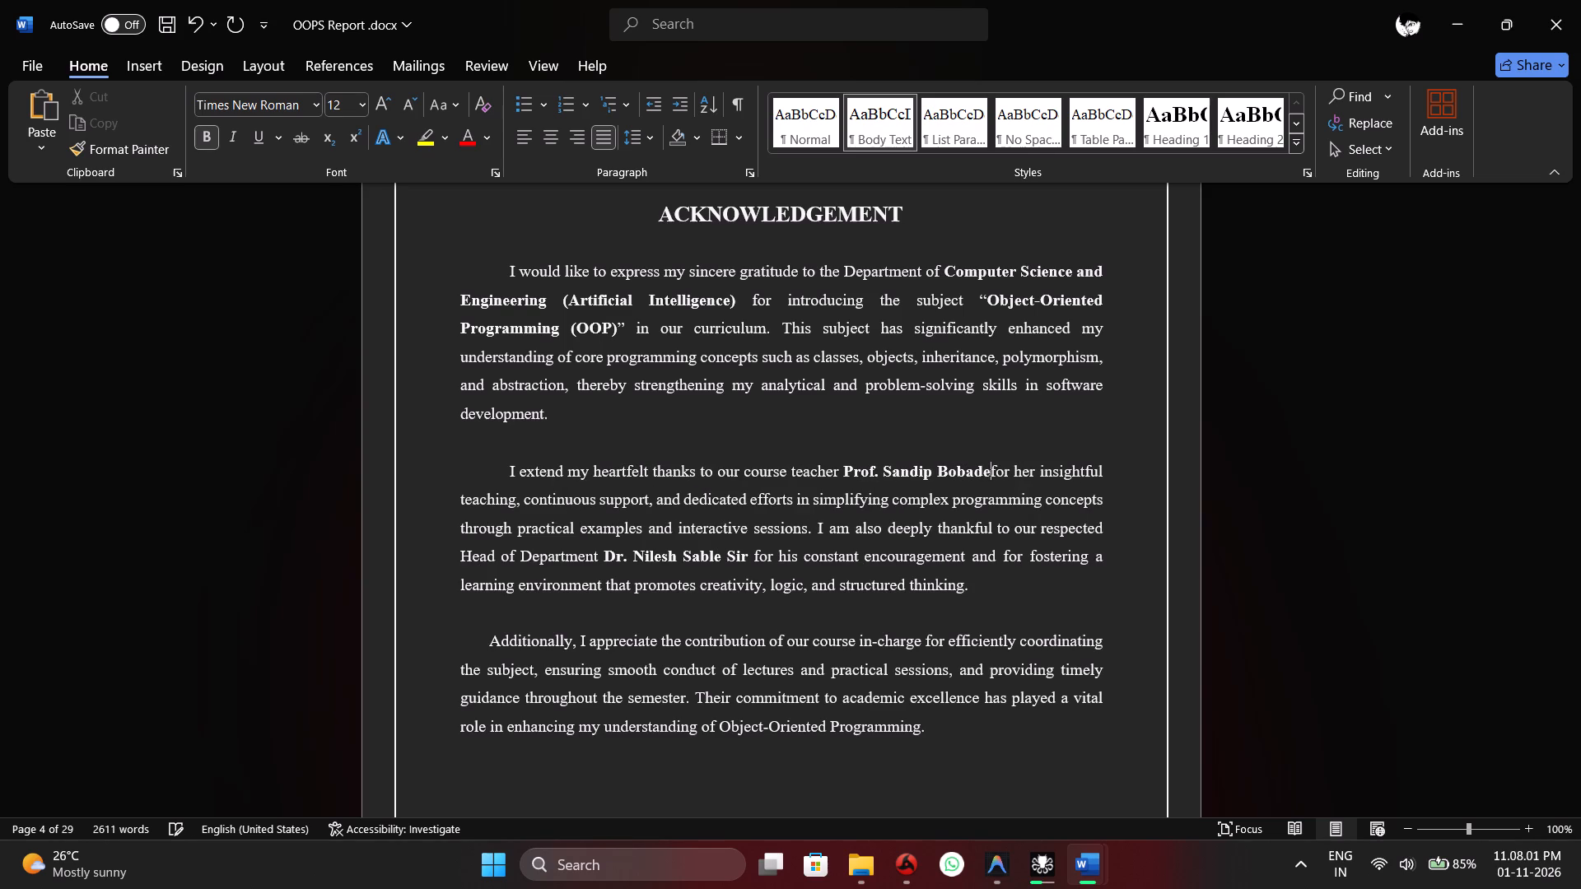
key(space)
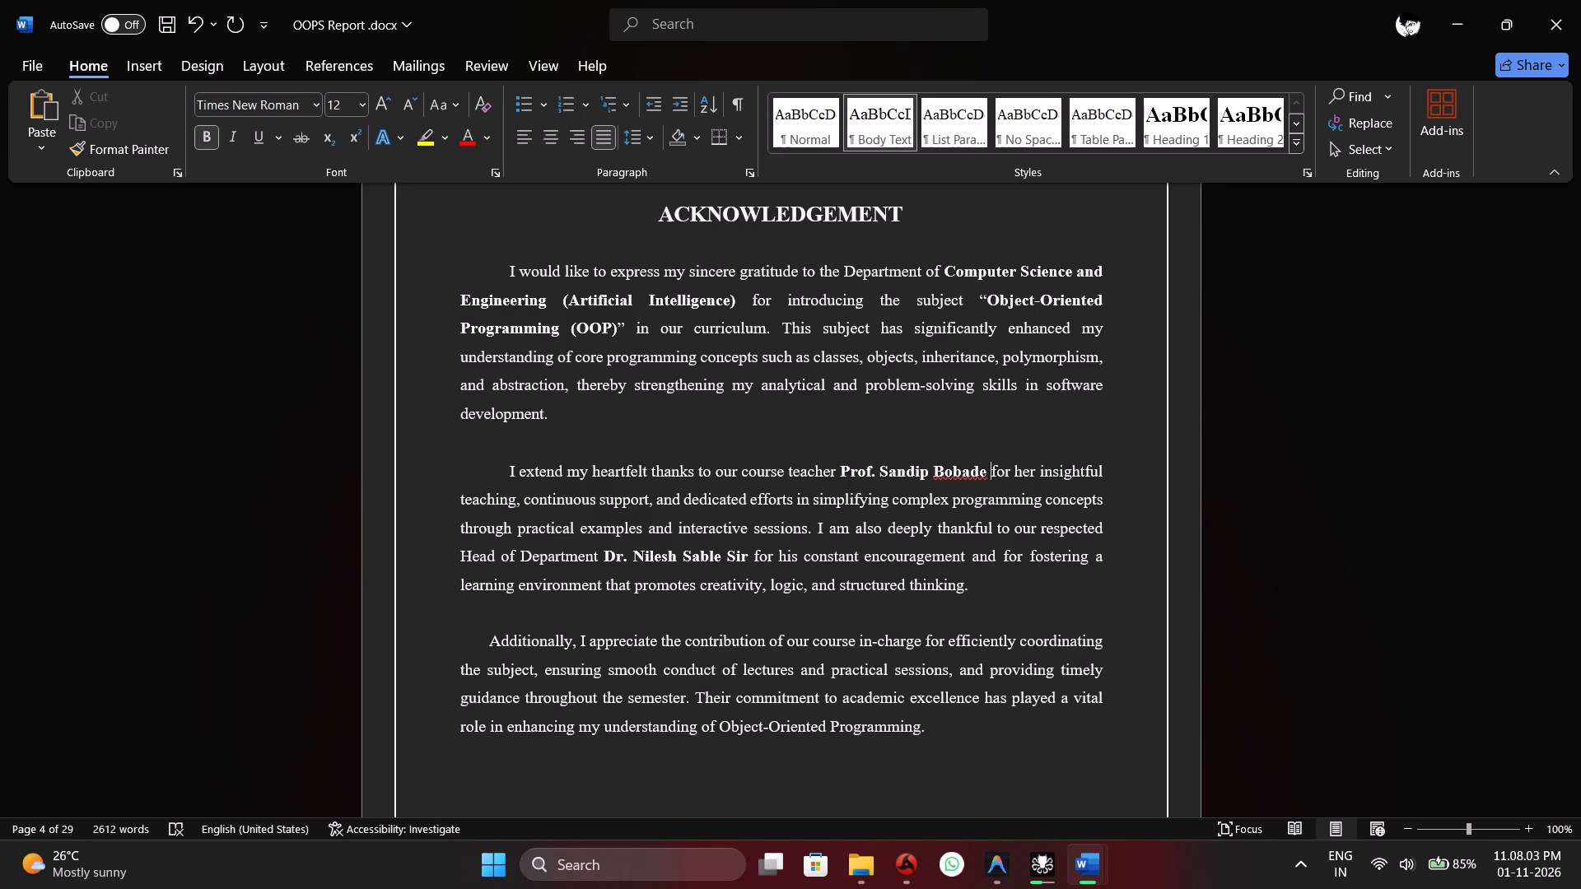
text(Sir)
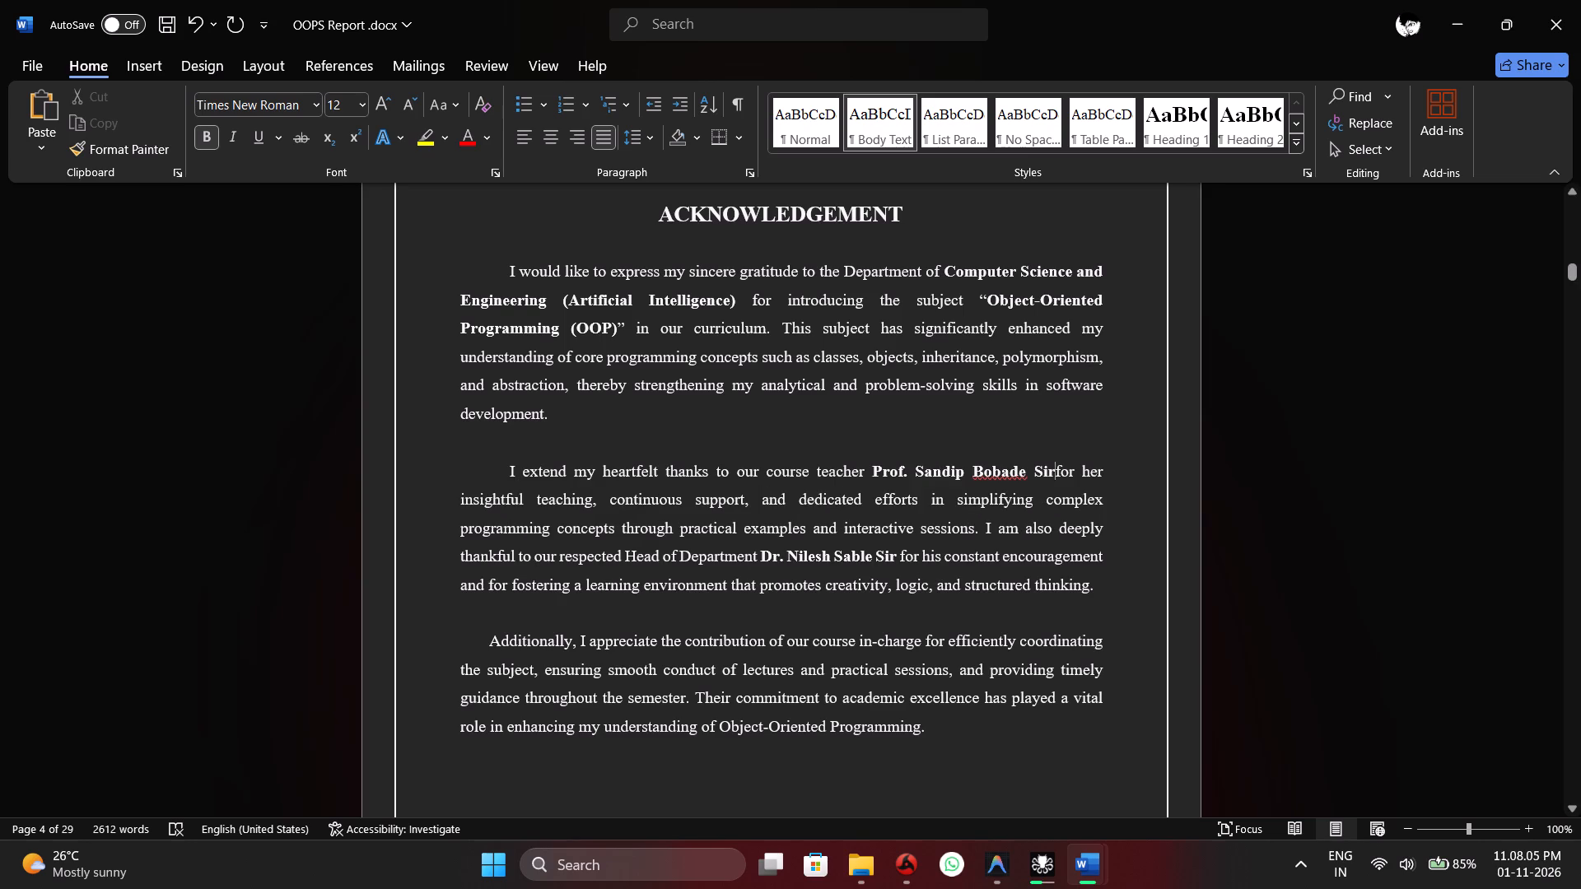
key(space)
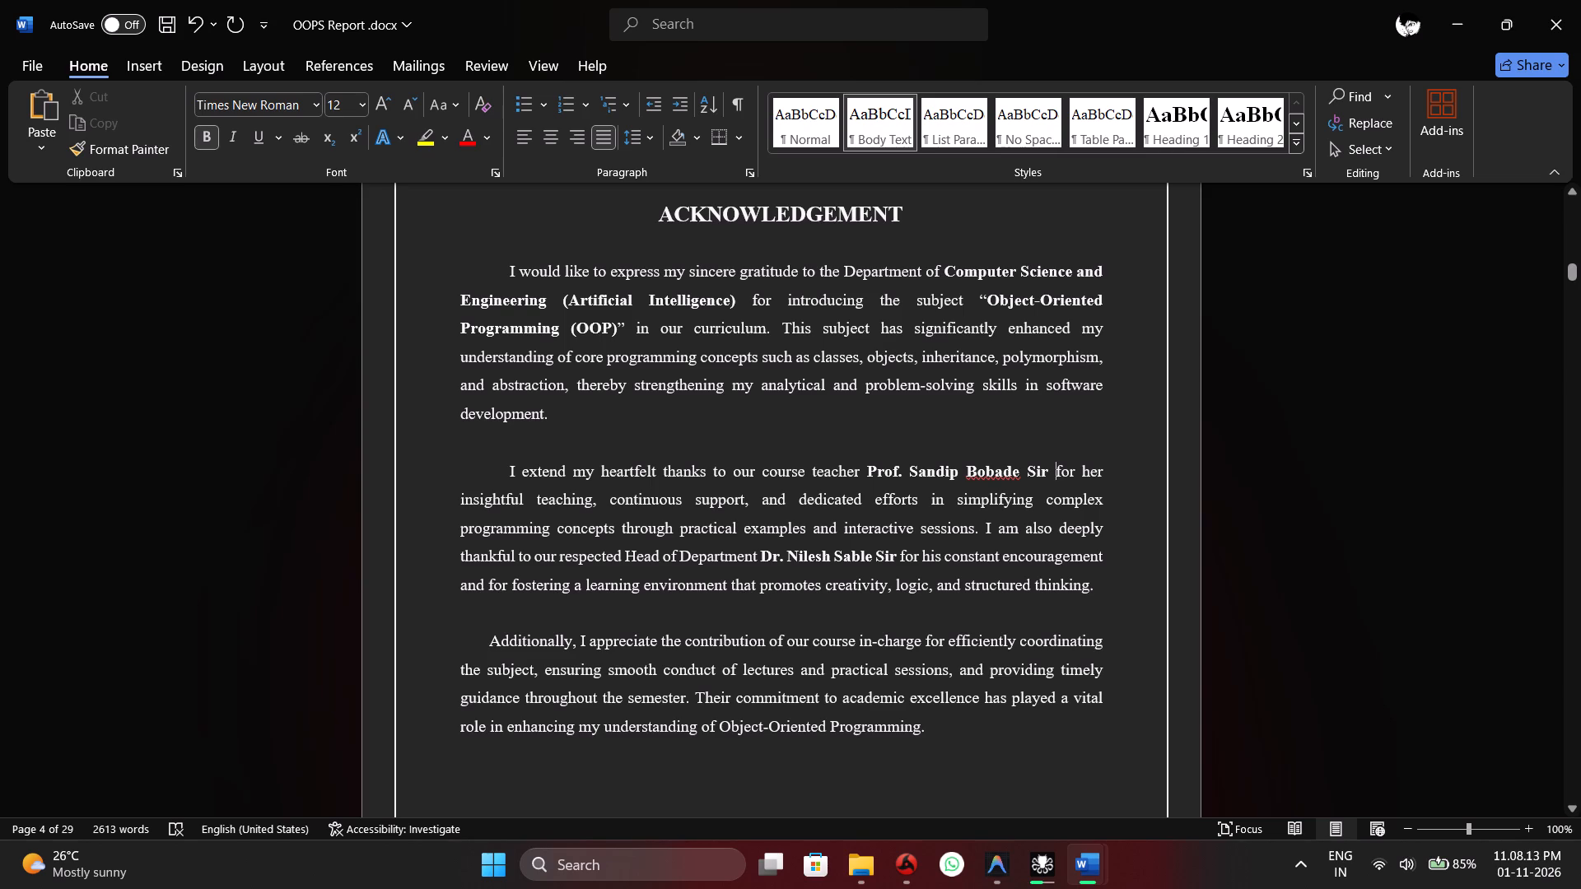
Examine OOPS Report .docx from the acknowledgement through the Introduction to the Objectives page.
scroll(788, 398, down, 1)
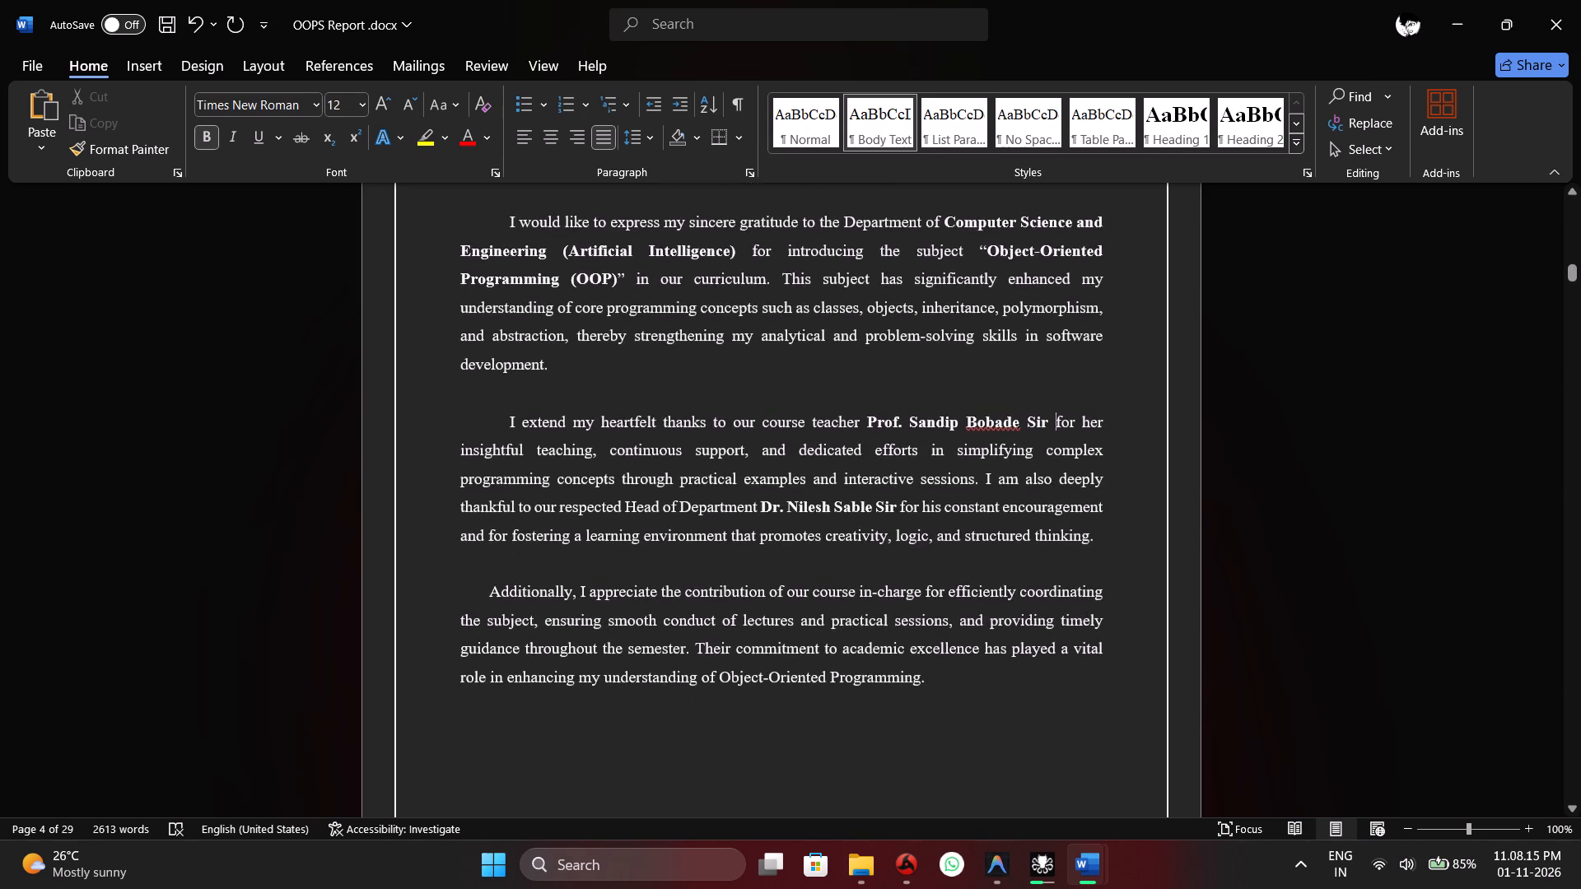
scroll(760, 407, up, 2)
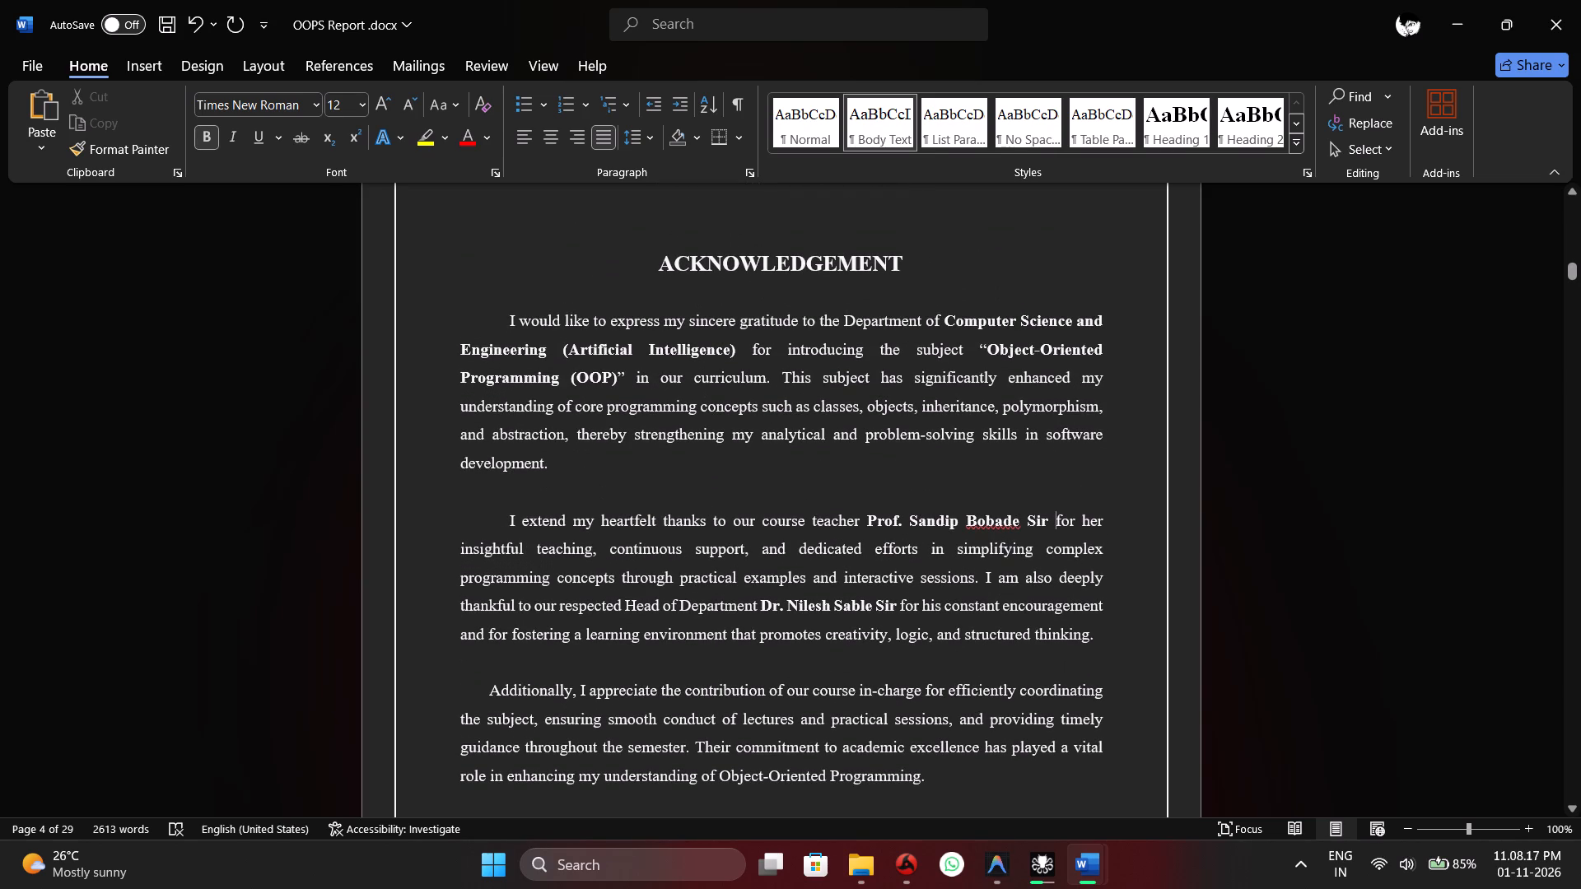
scroll(809, 581, down, 2)
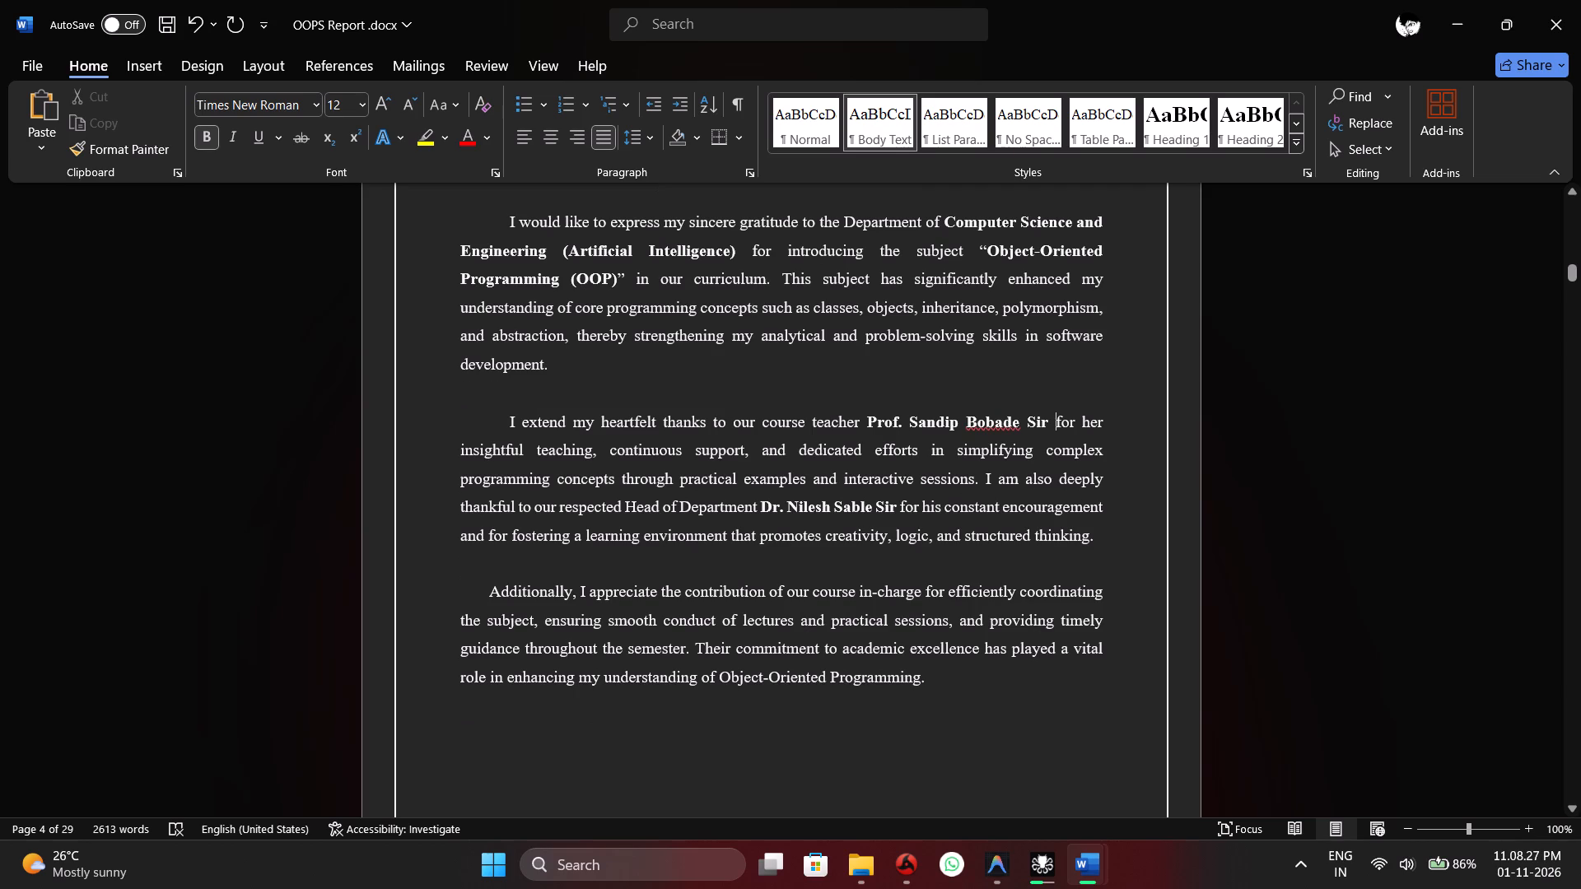
scroll(725, 640, down, 15)
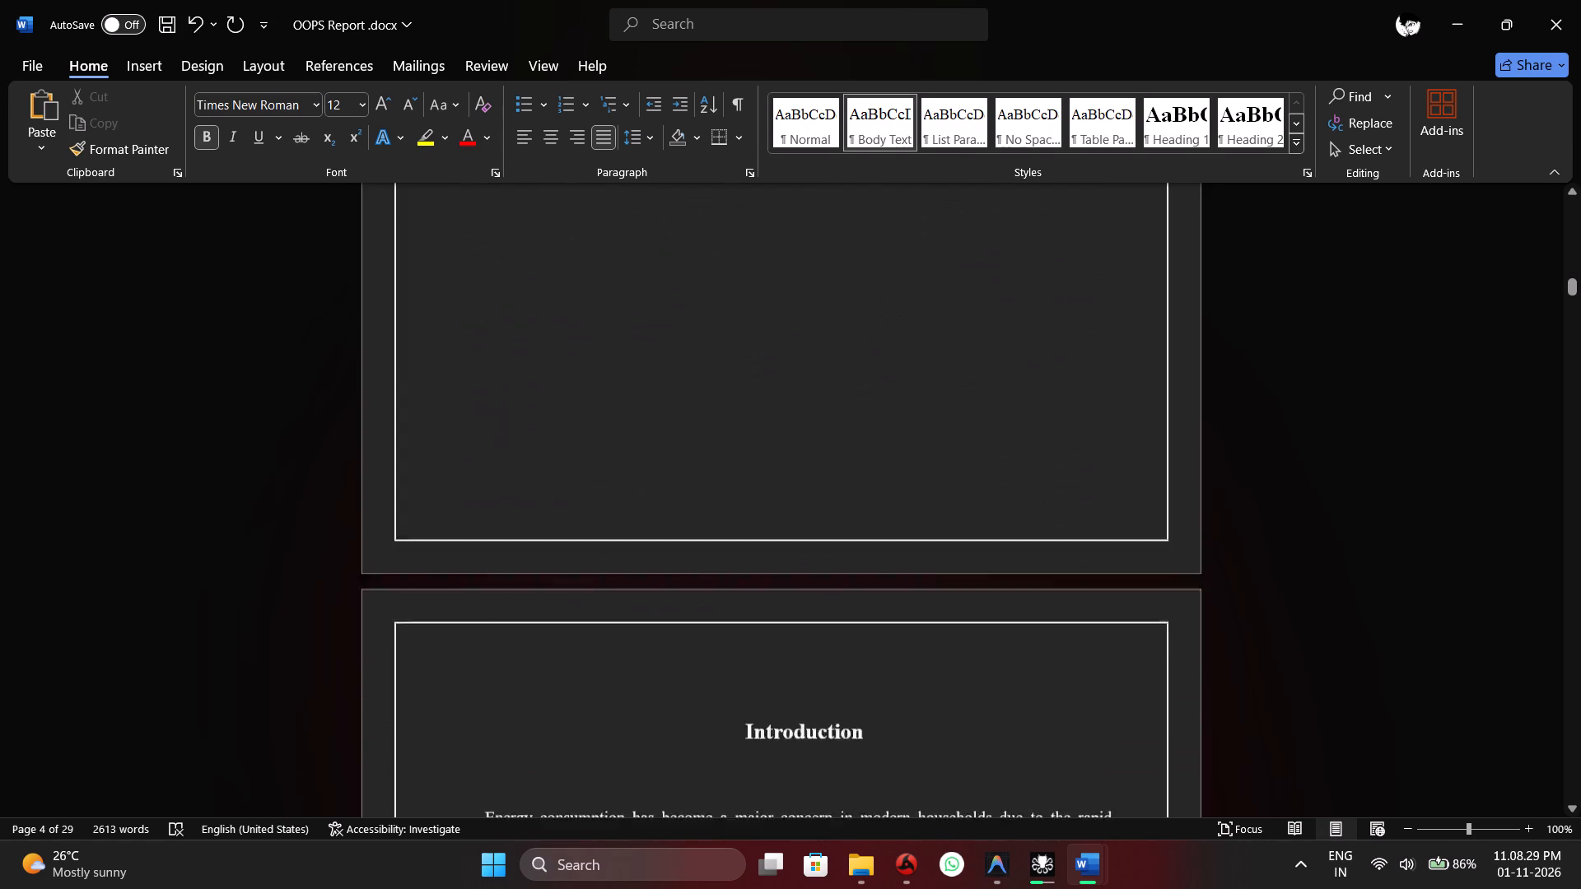
scroll(725, 640, down, 4)
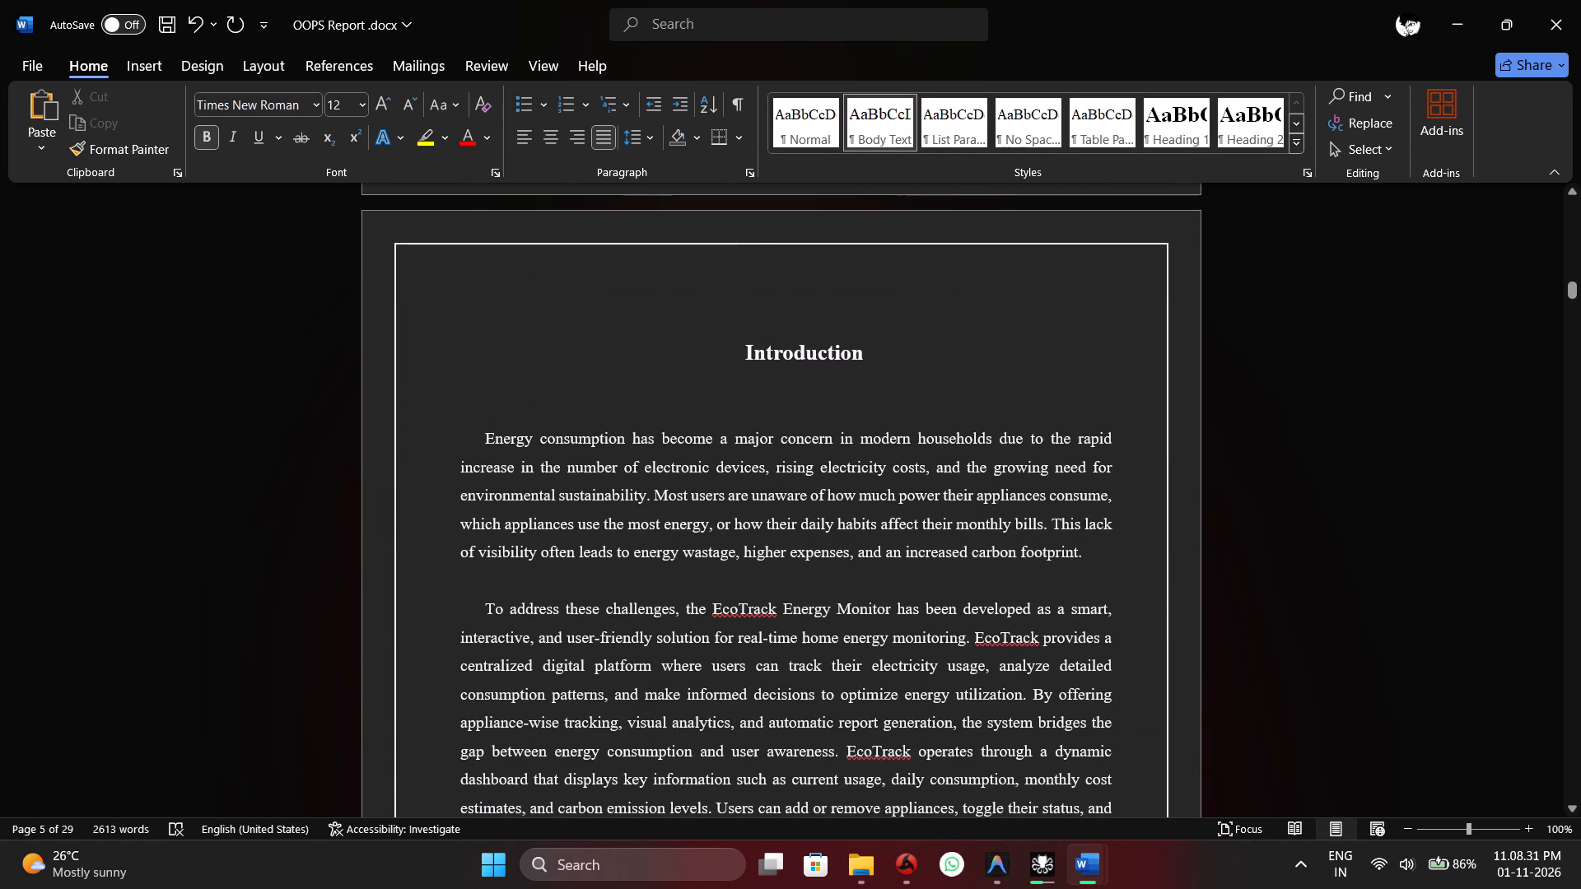
scroll(595, 472, down, 7)
scroll(595, 468, up, 10)
scroll(595, 468, down, 5)
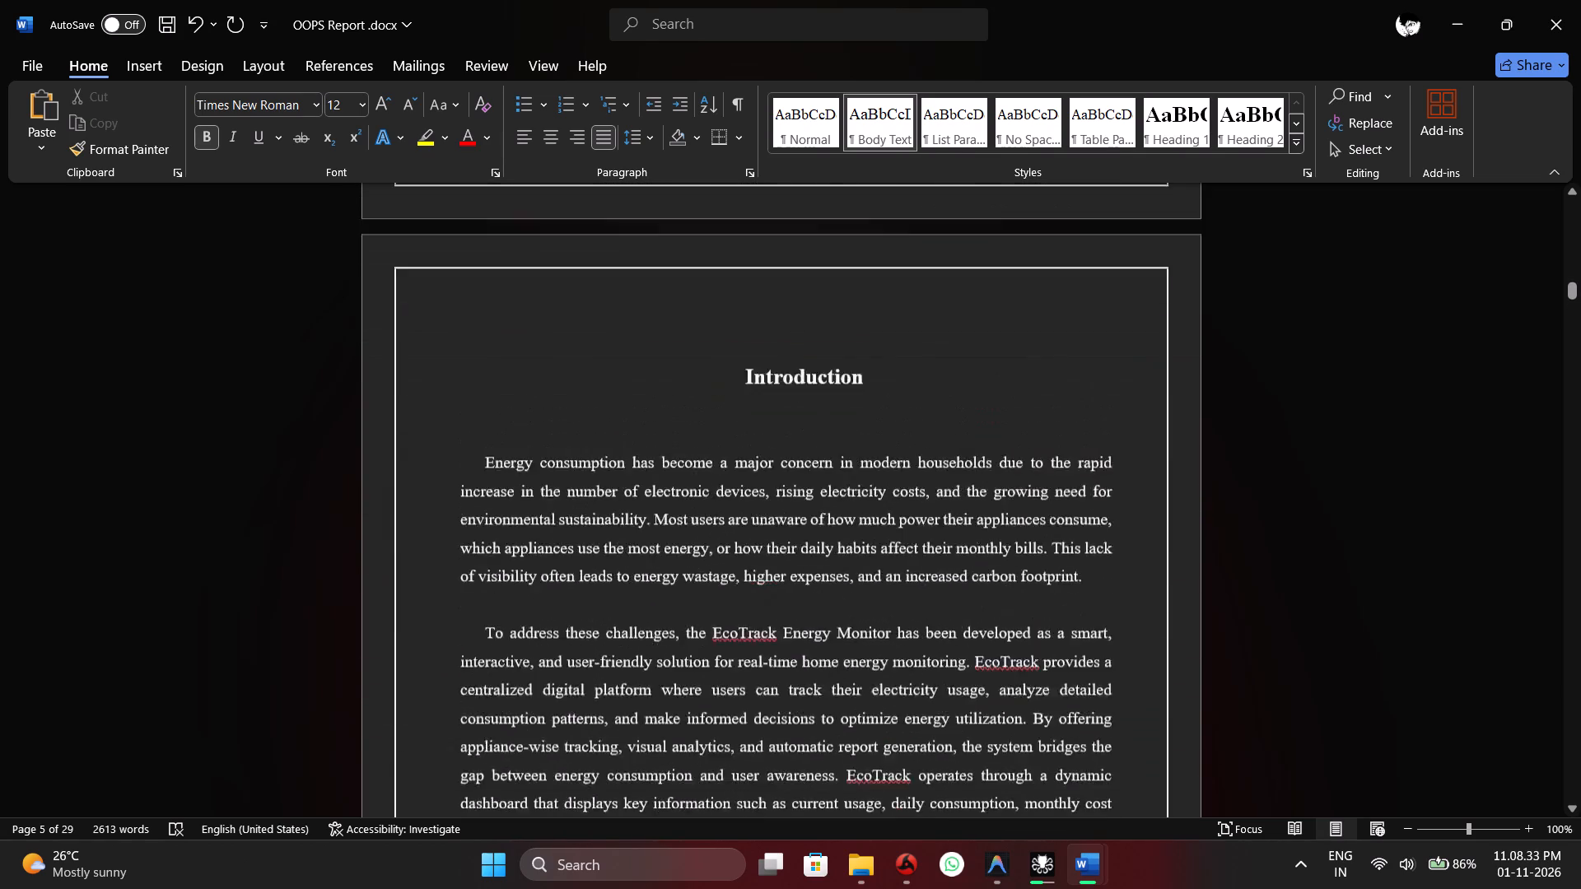
scroll(595, 468, down, 18)
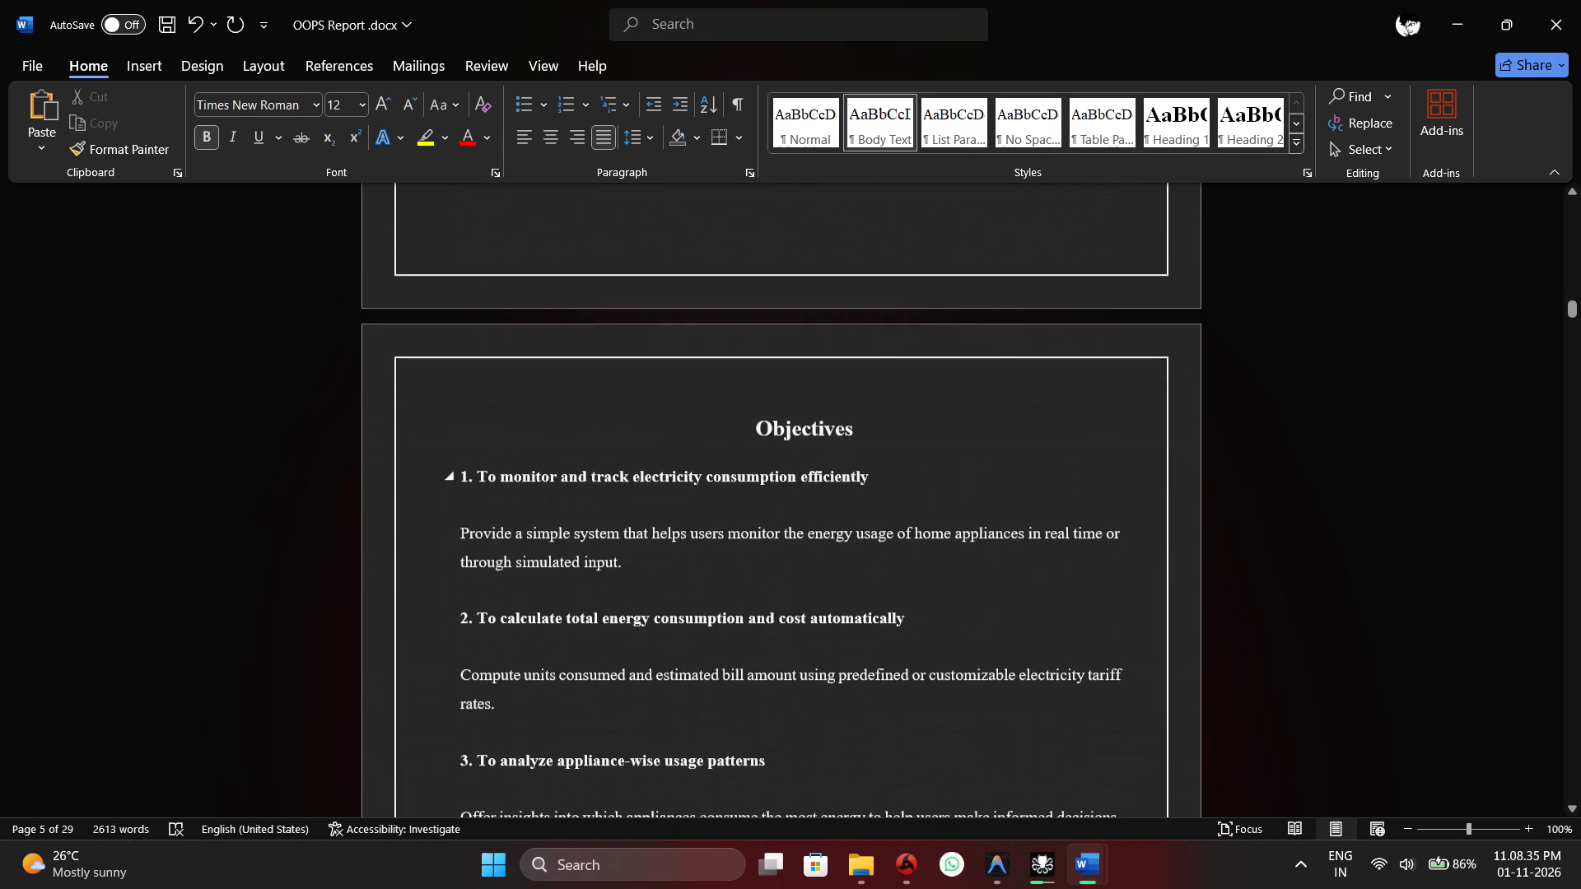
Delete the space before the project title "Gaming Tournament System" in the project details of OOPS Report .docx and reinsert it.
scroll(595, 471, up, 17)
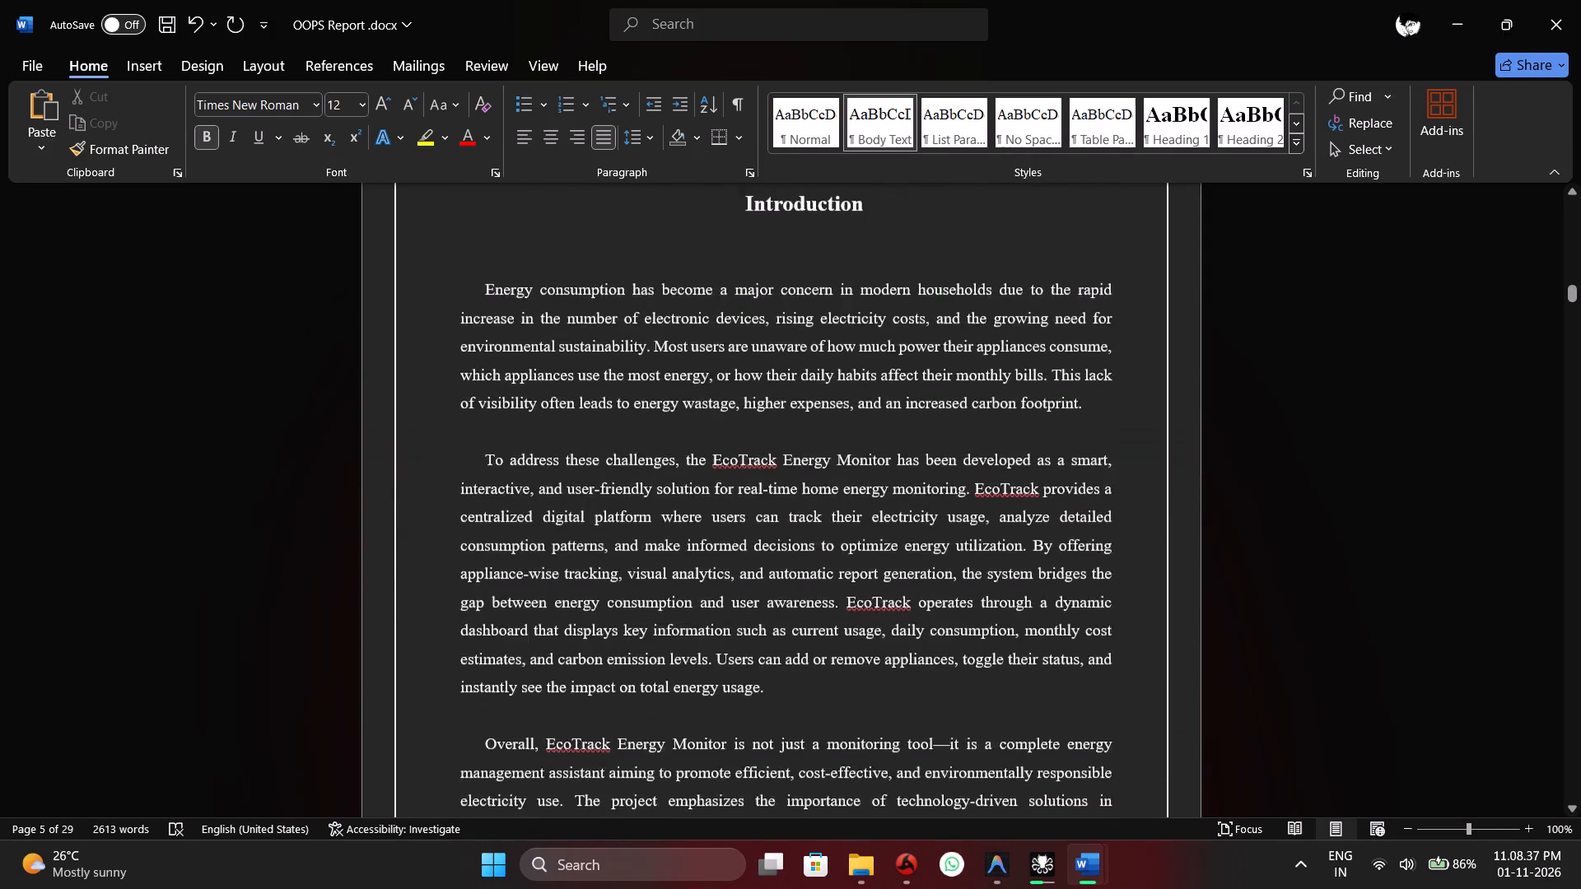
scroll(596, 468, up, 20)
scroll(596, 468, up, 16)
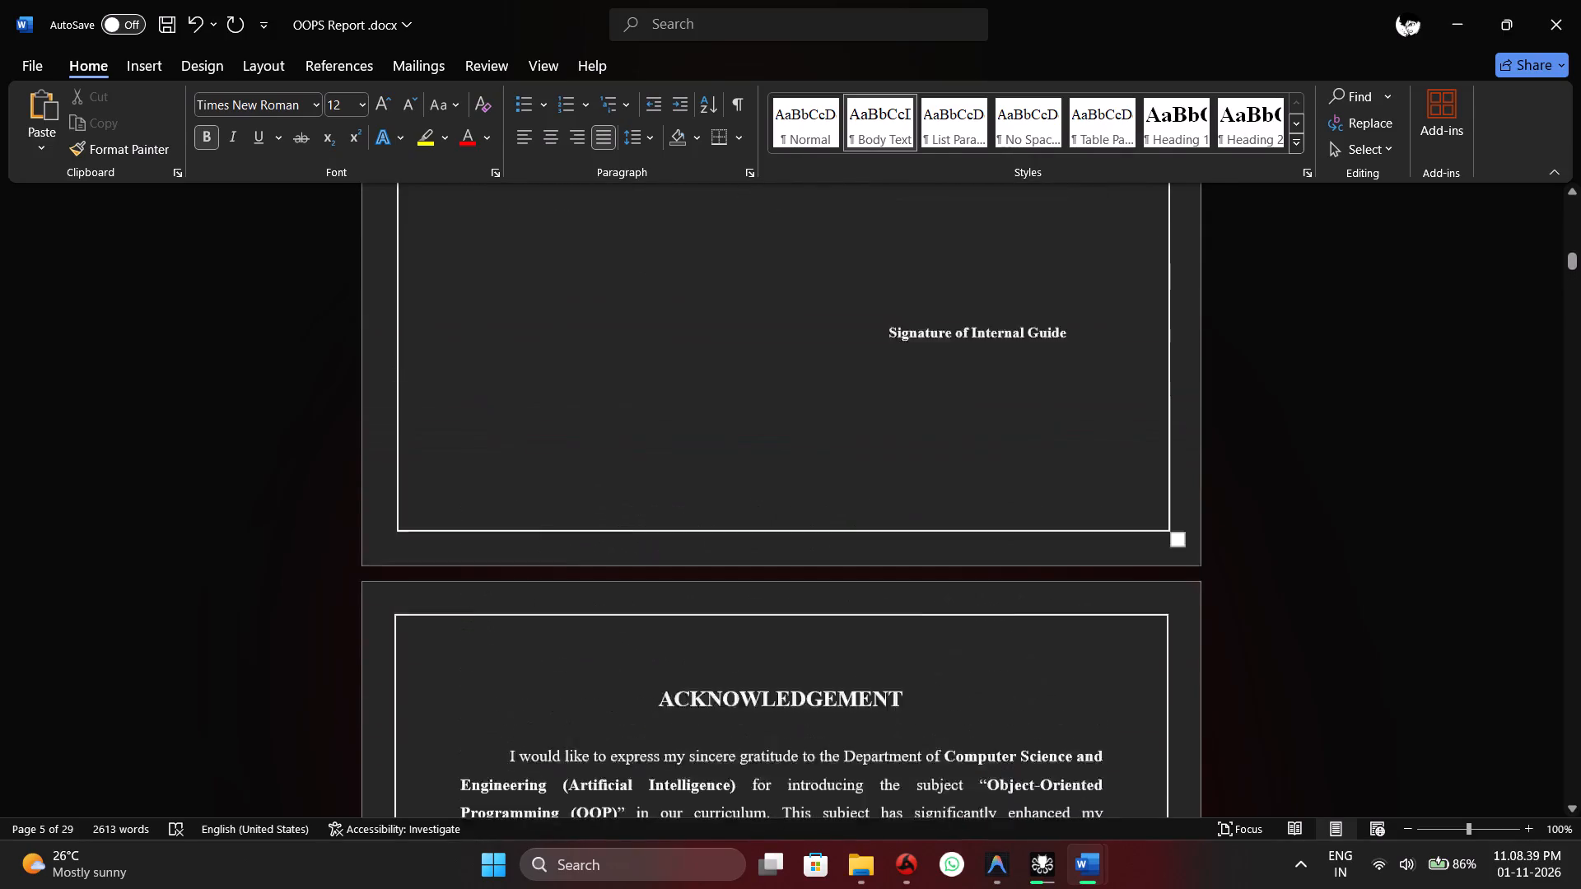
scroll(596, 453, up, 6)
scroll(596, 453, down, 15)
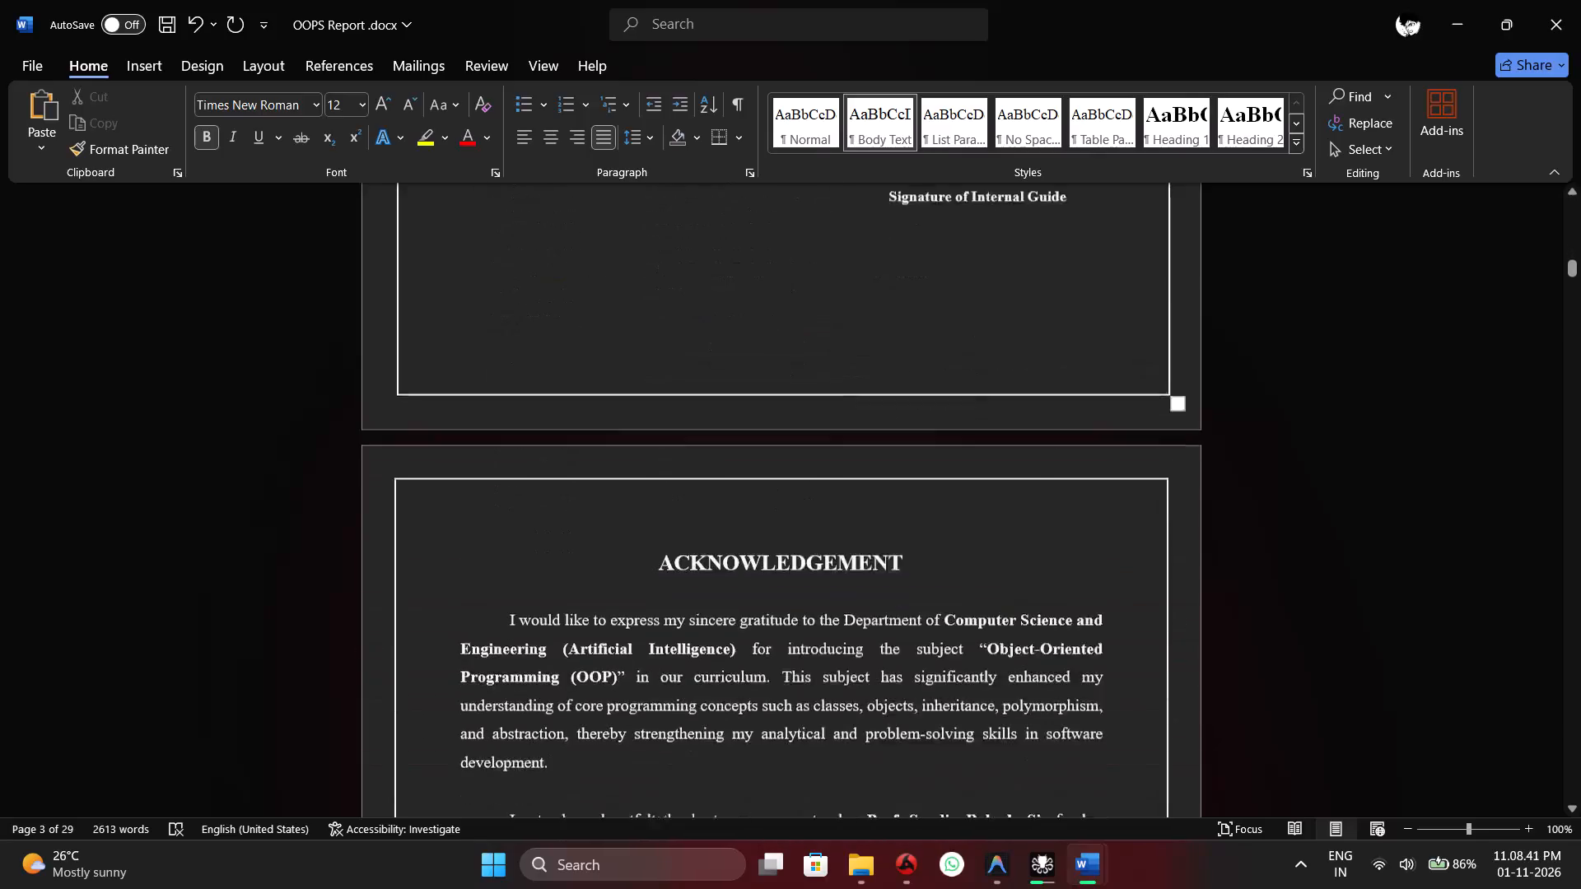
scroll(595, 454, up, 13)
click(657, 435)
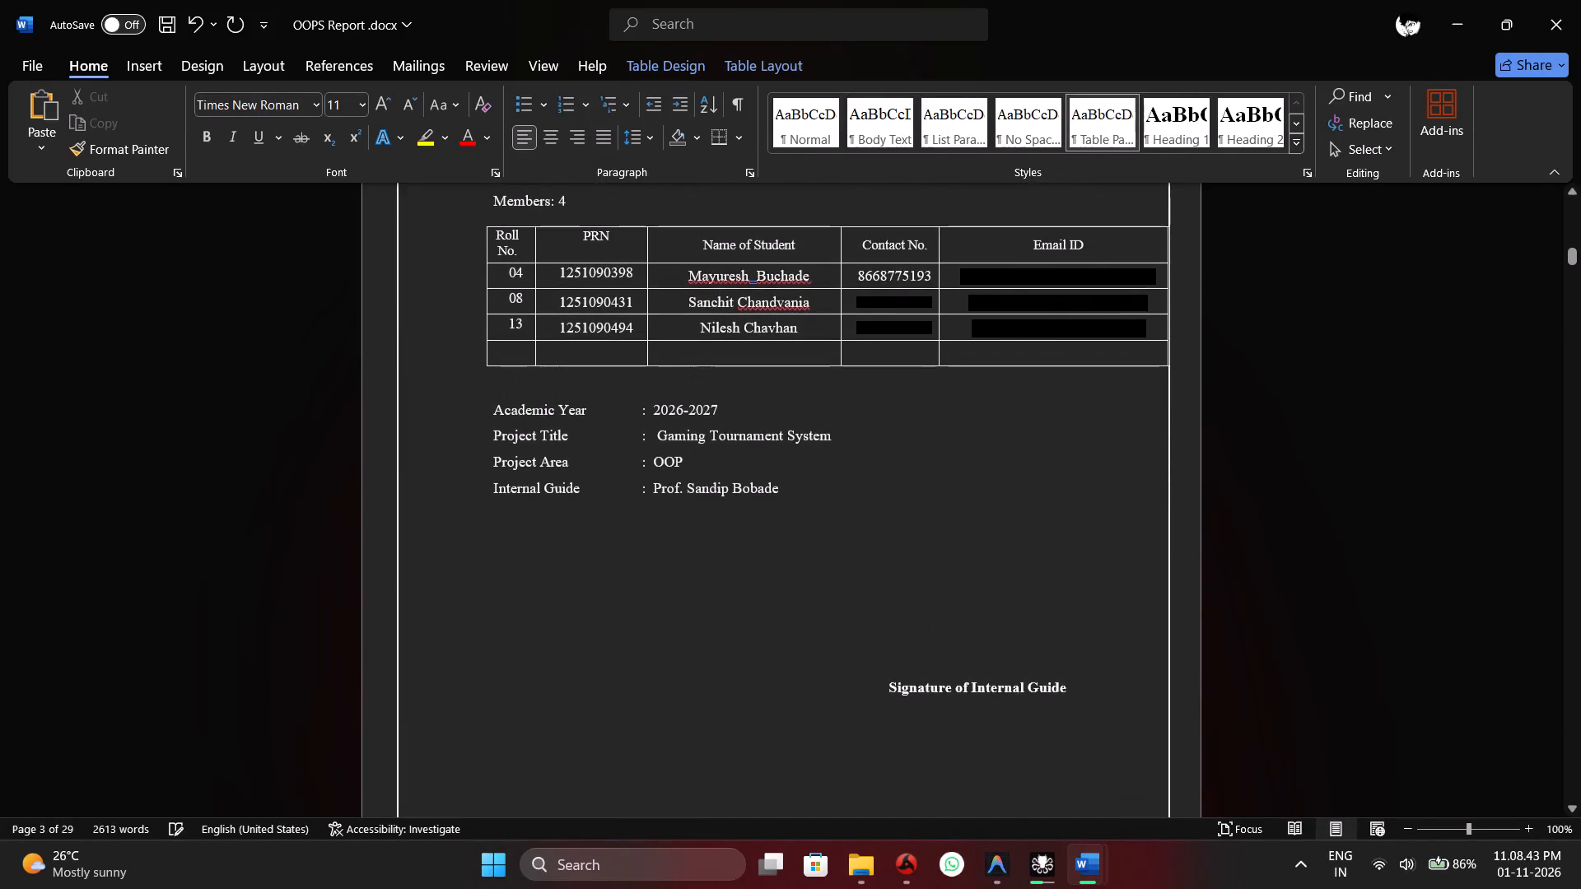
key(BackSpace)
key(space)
scroll(917, 709, down, 4)
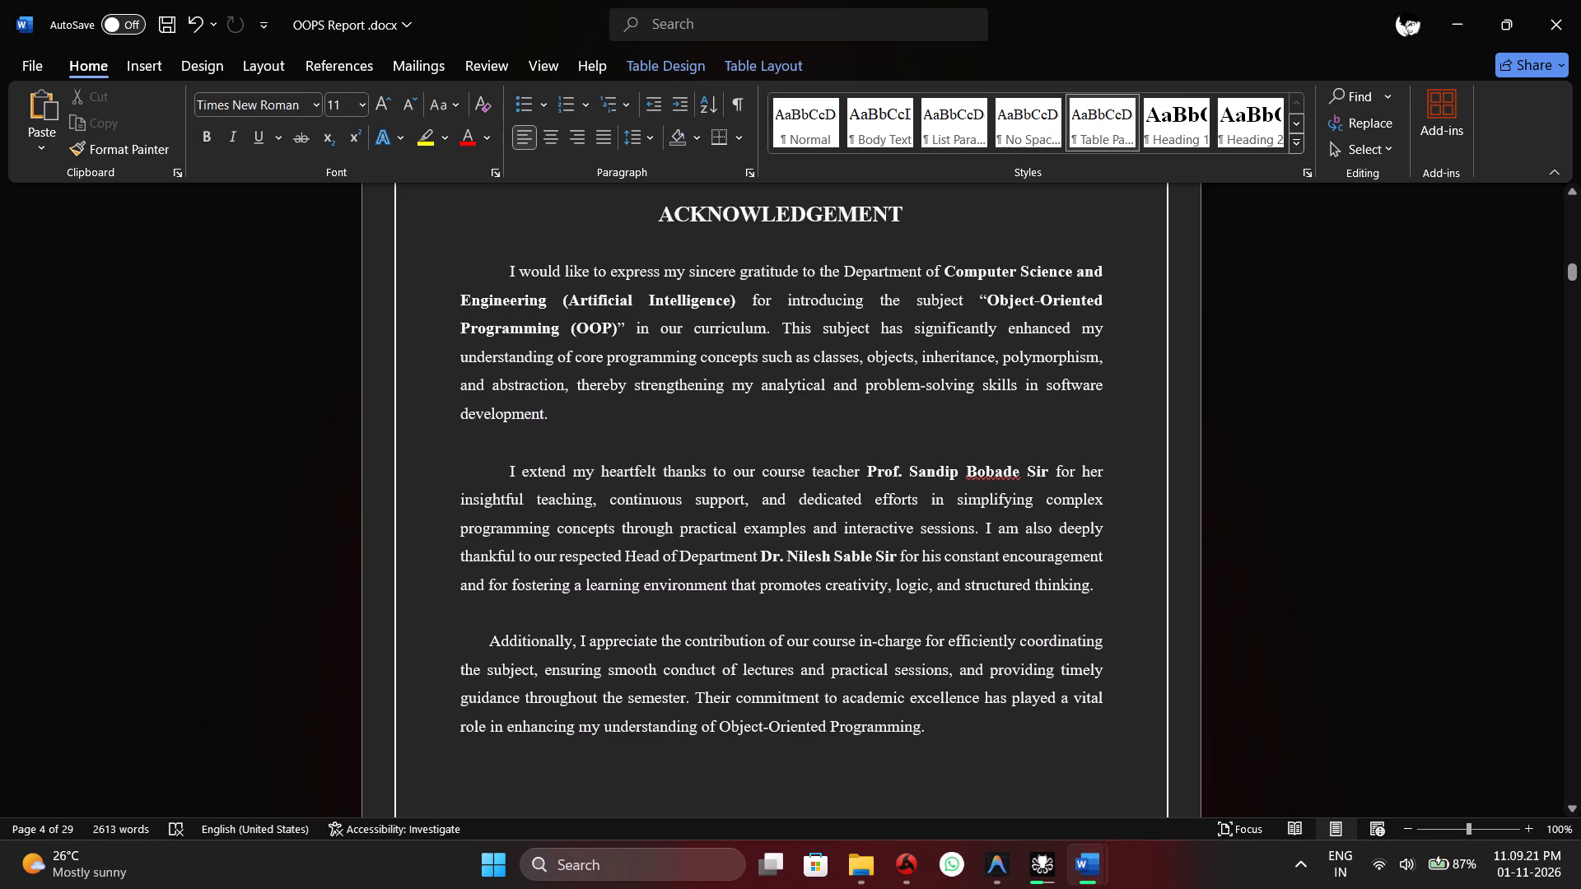
scroll(884, 610, down, 9)
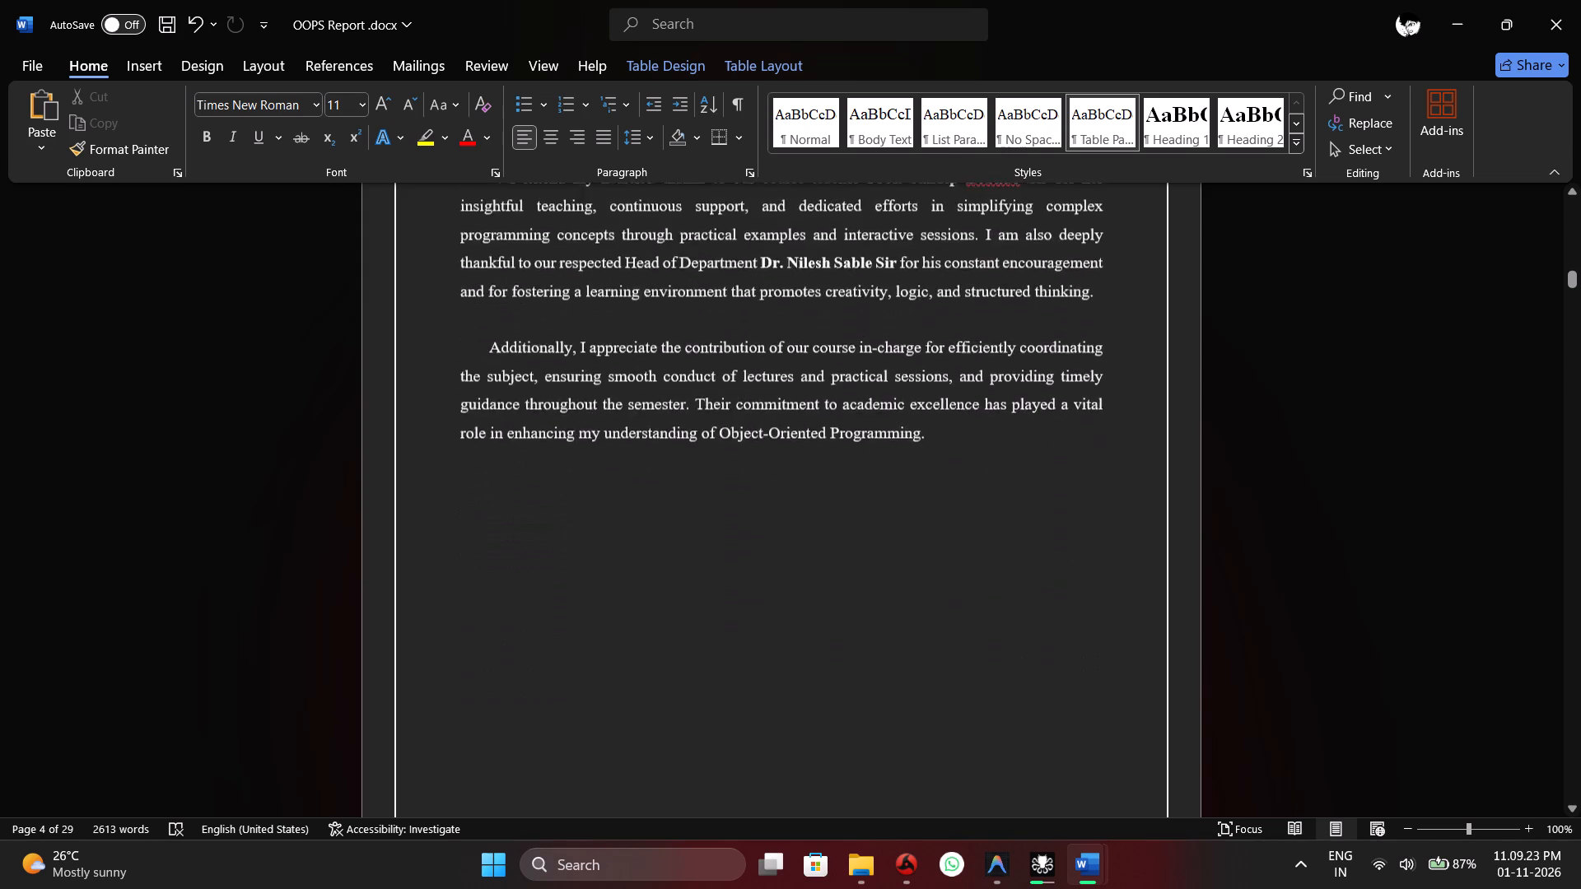
scroll(885, 602, down, 12)
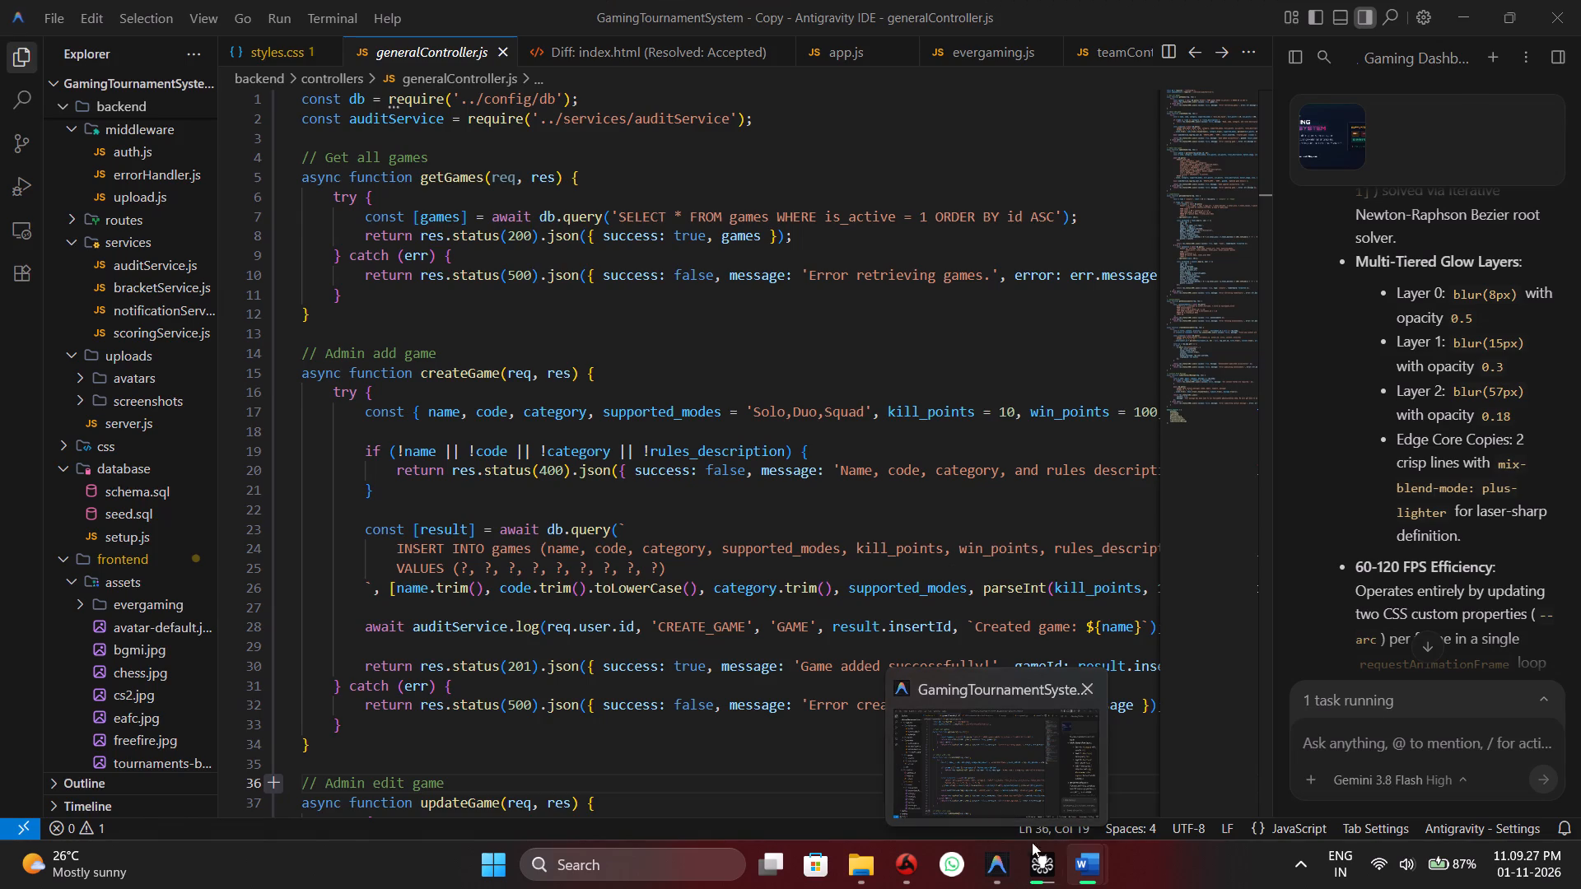
Copy the three ABSTRACT paragraphs from Gaming_Tournament_System_OOP_Report.docx.
click(1188, 804)
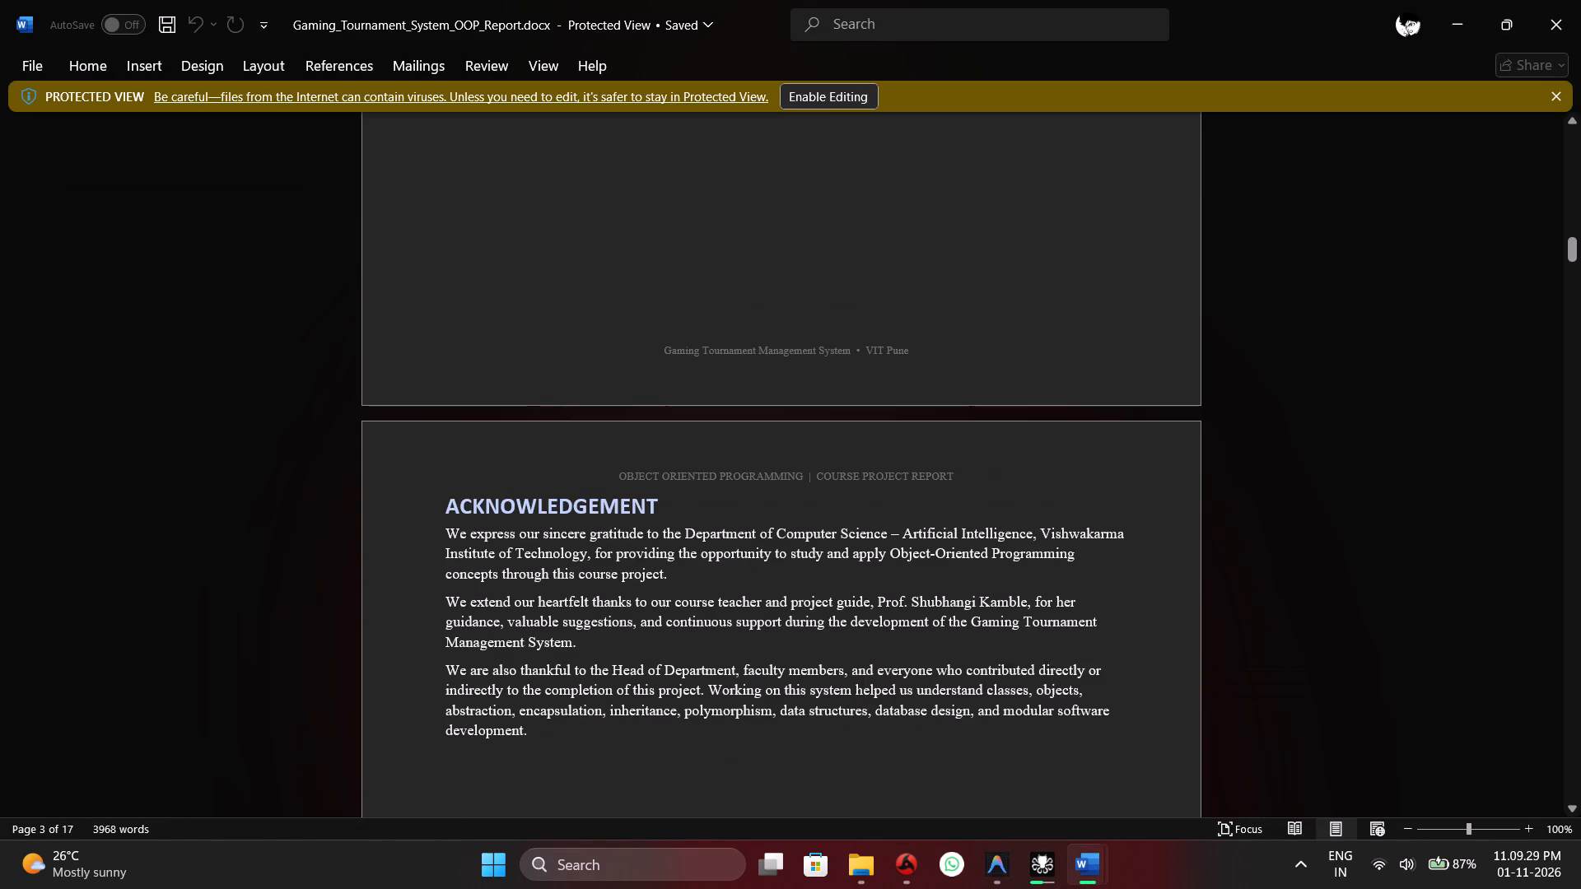
scroll(828, 642, down, 8)
scroll(814, 618, down, 16)
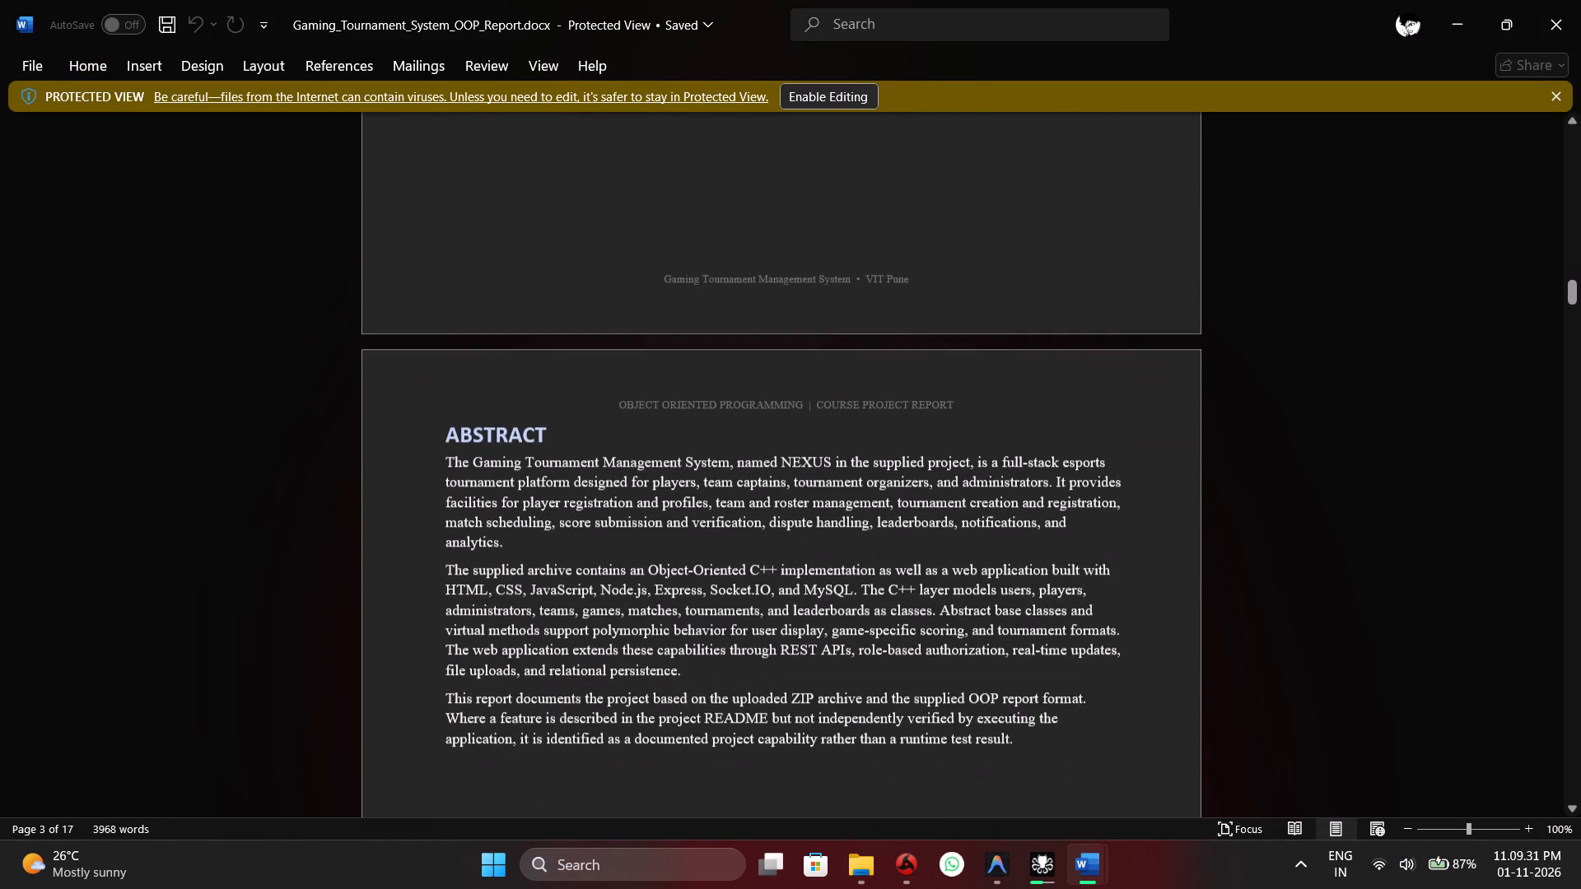
scroll(758, 584, down, 1)
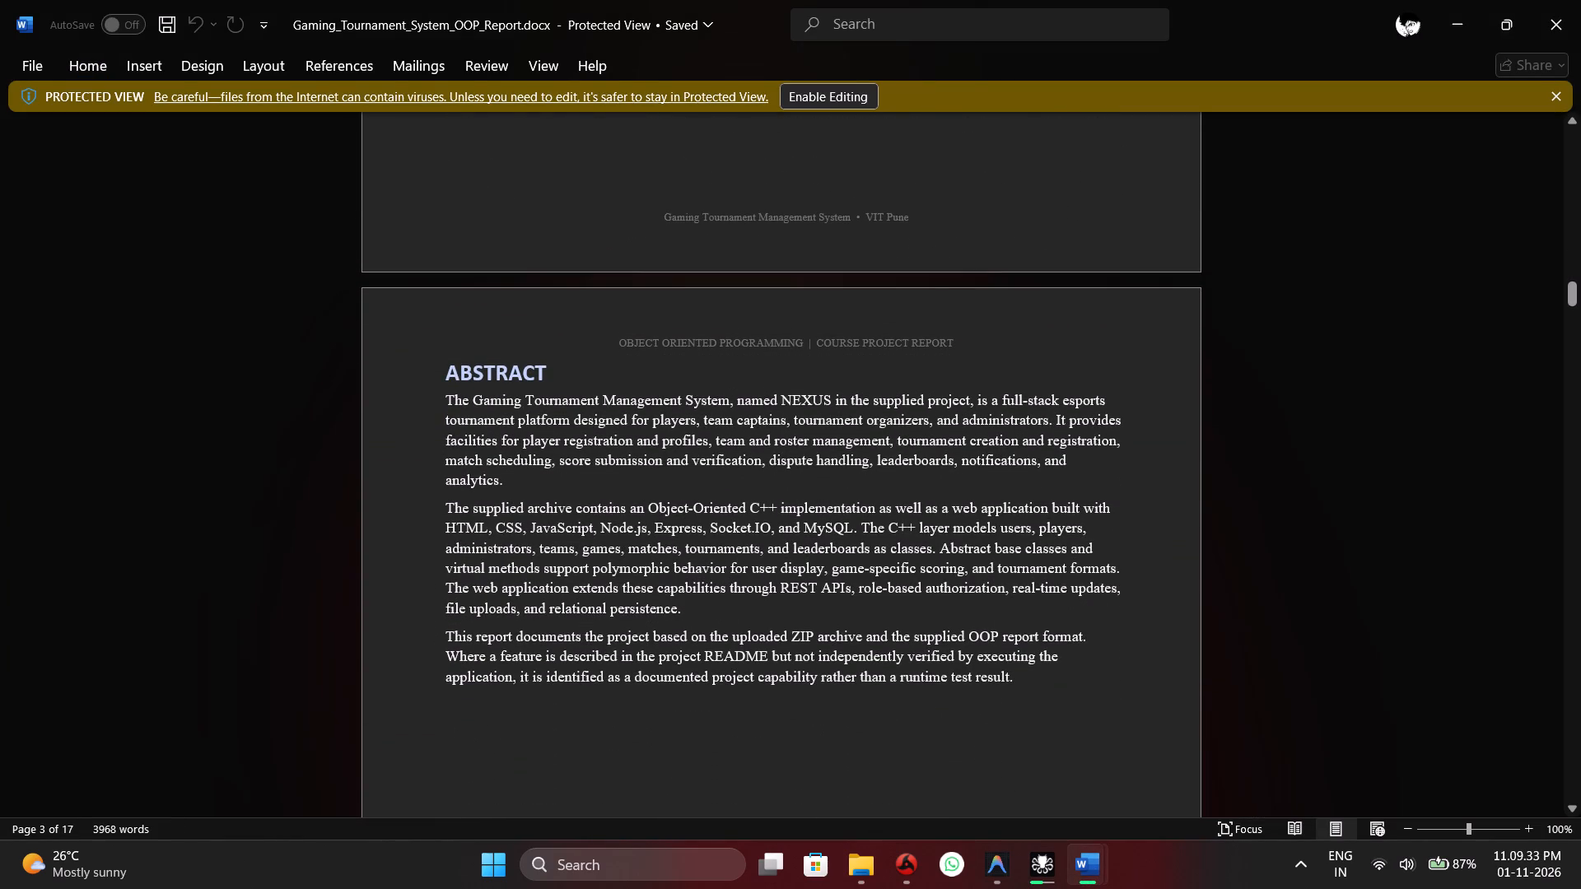
scroll(506, 414, down, 2)
click(448, 295)
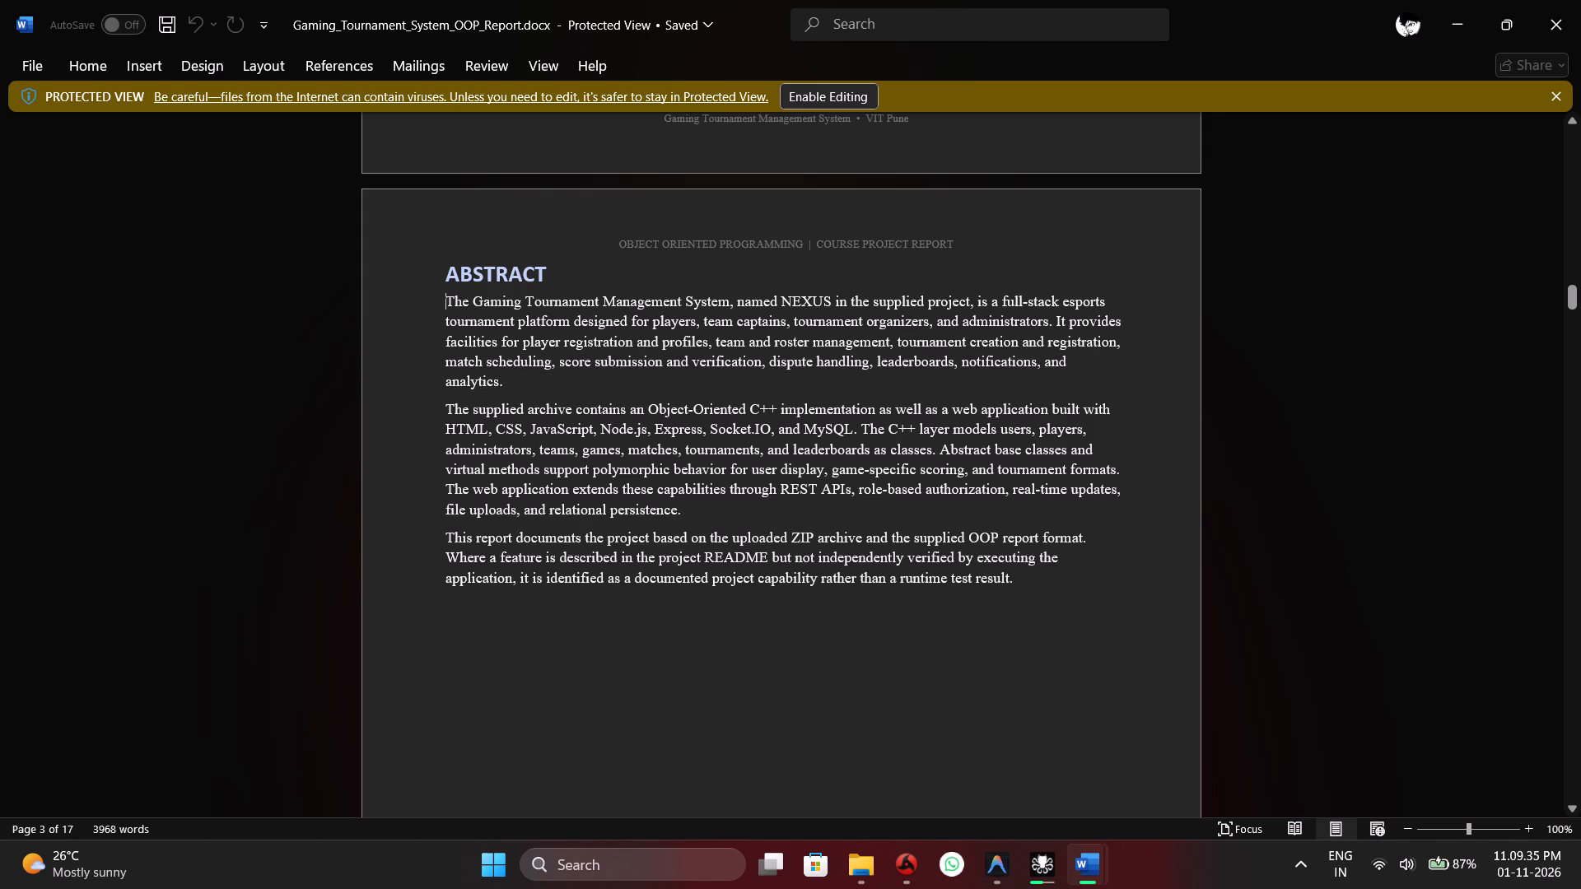
drag(448, 295, 912, 488)
scroll(916, 536, down, 11)
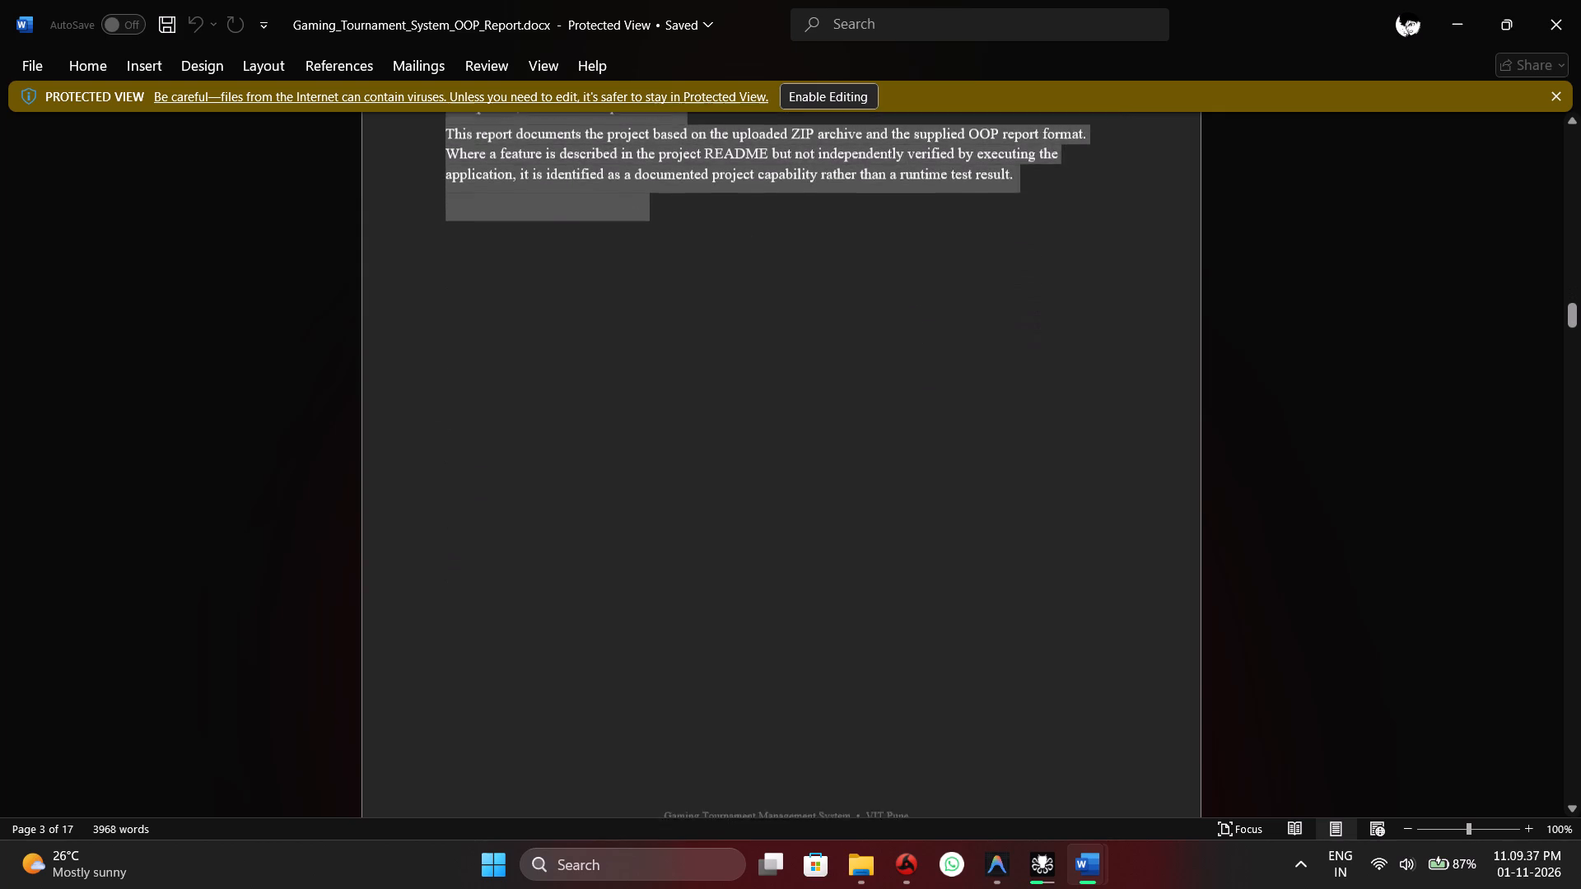
drag(912, 488, 998, 306)
scroll(910, 486, down, 3)
scroll(910, 485, up, 8)
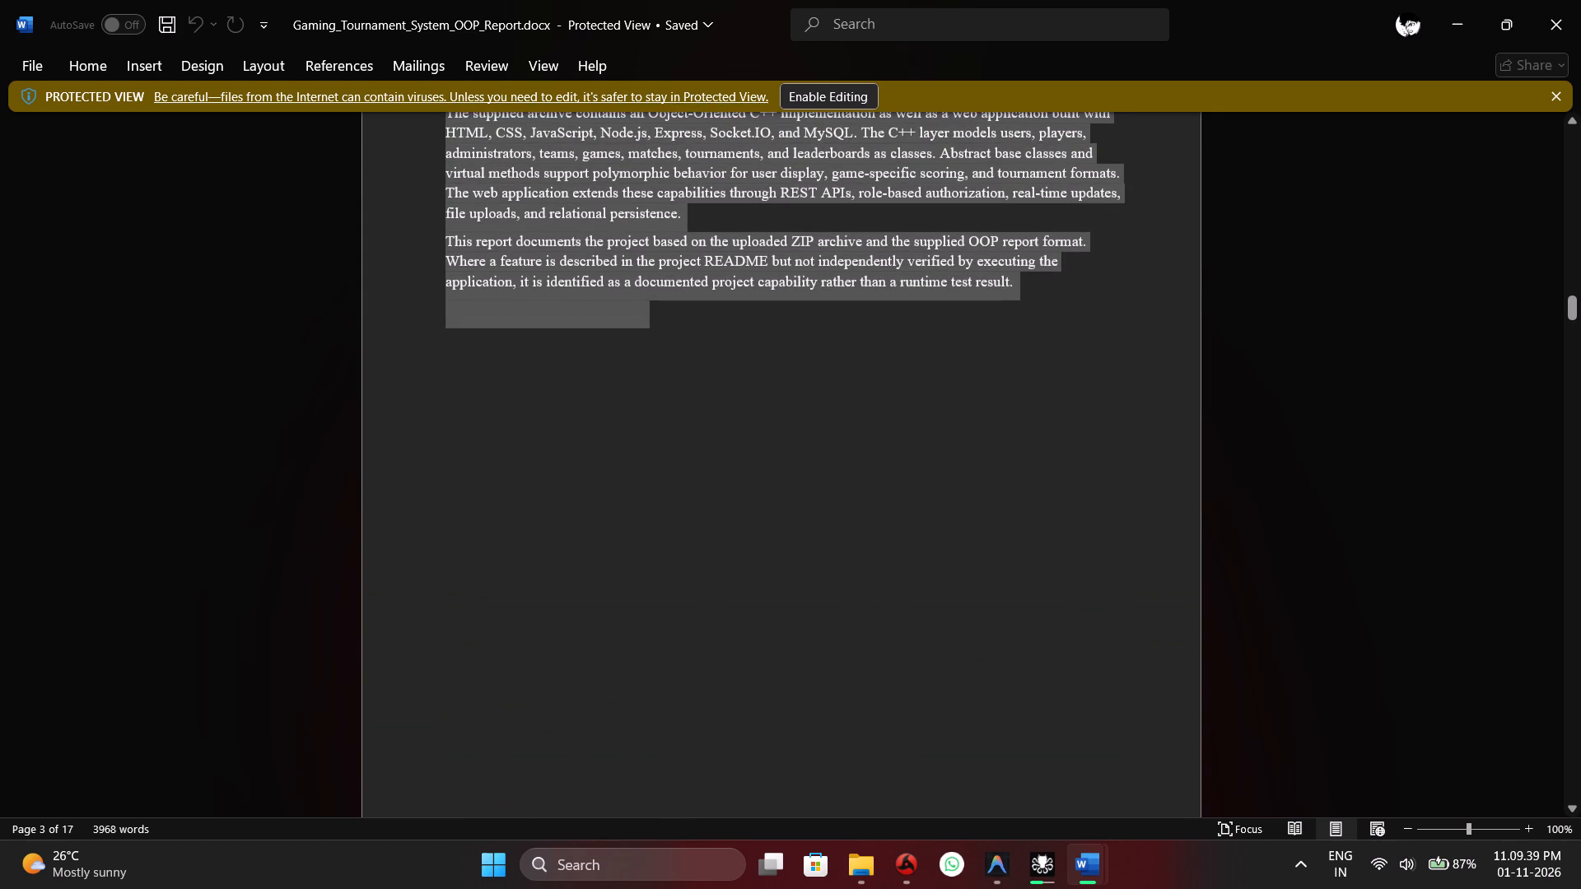
drag(998, 306, 1018, 279)
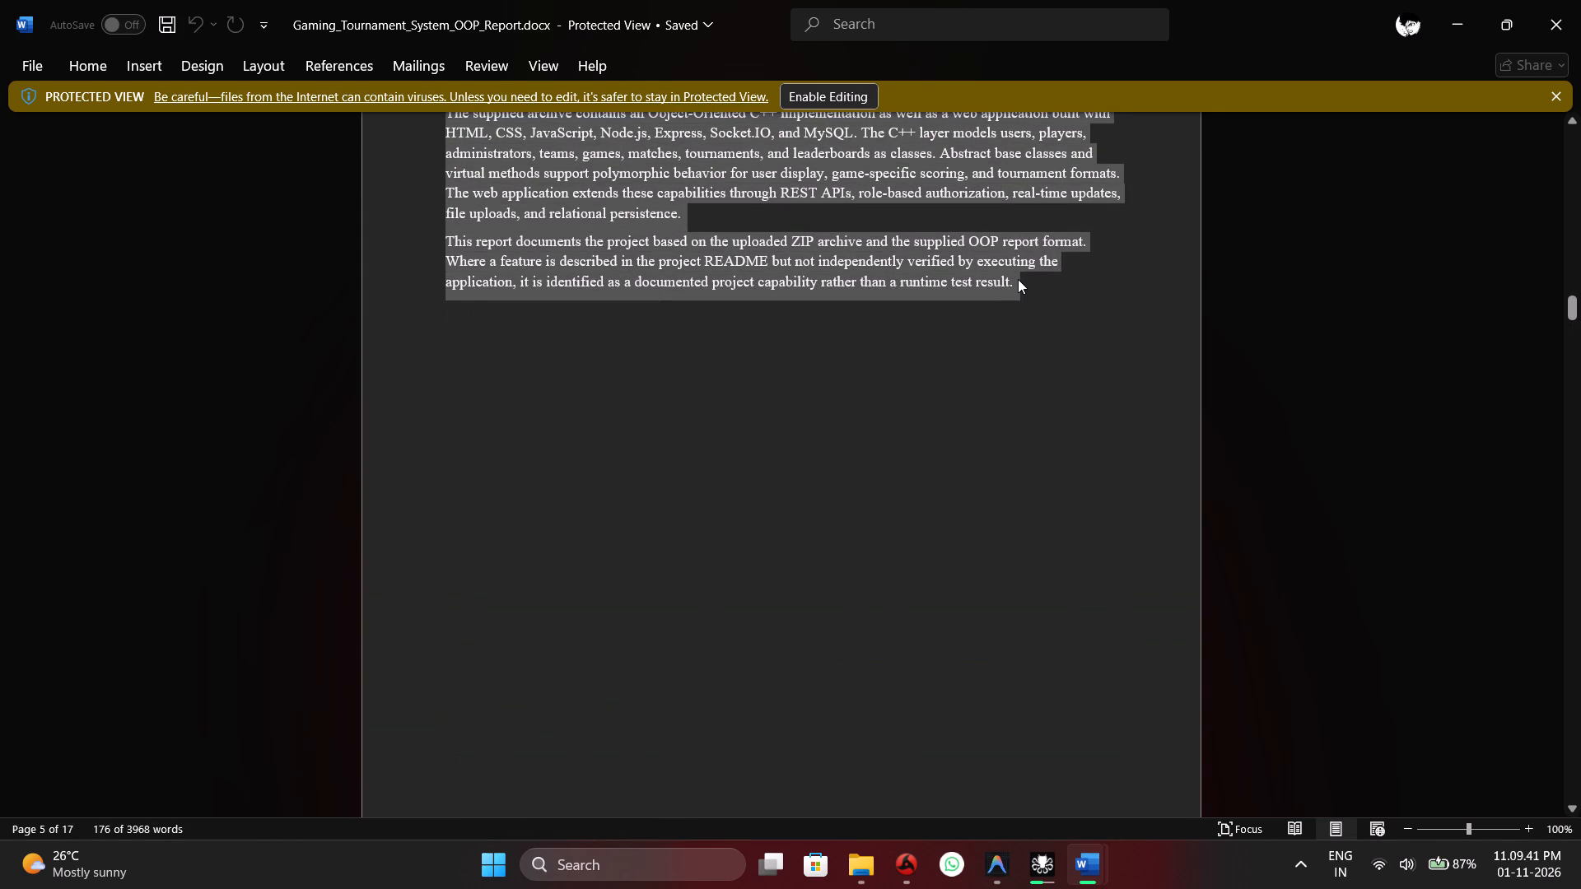
key(ctrl+c)
key(ctrl+c)
Replace the three EcoTrack paragraphs under Introduction in OOPS Report .docx with the copied abstract text.
click(1138, 782)
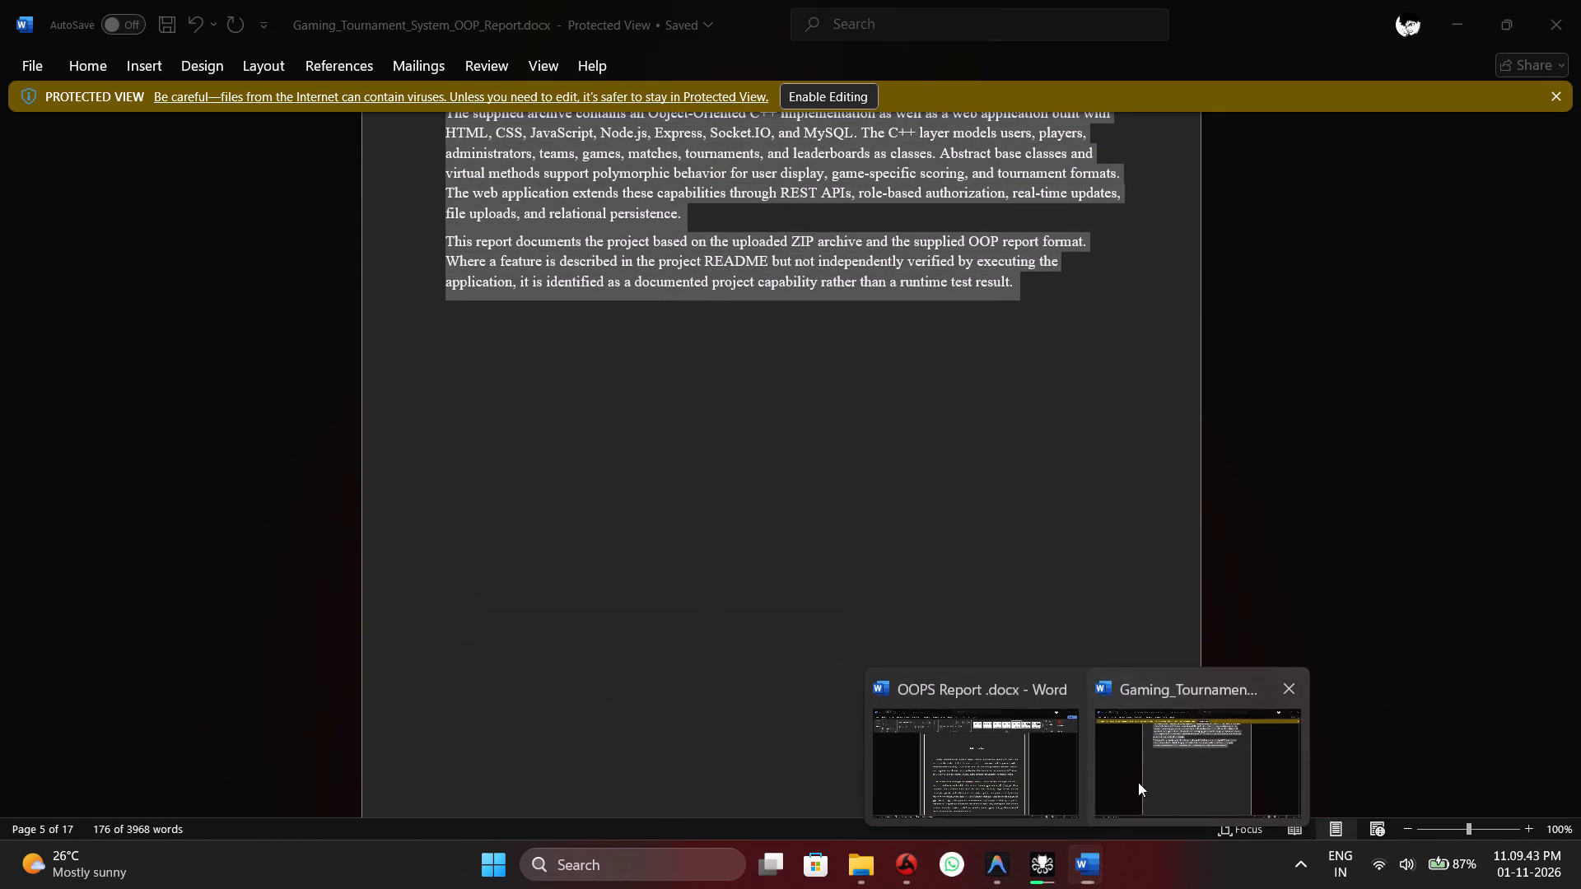
click(991, 794)
scroll(758, 584, up, 2)
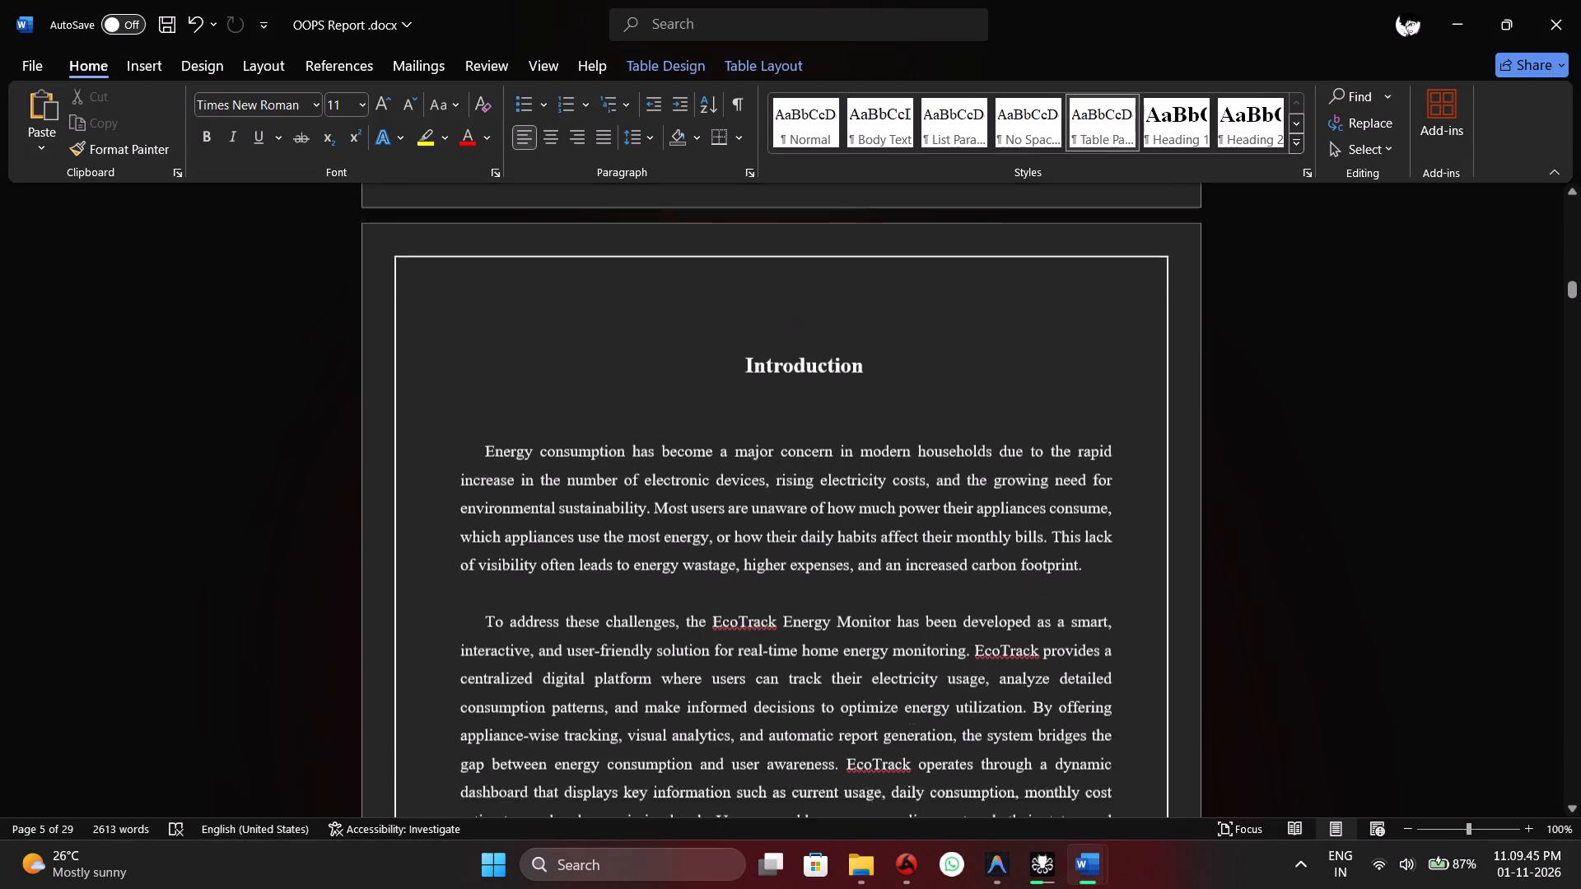
drag(483, 491, 649, 635)
scroll(649, 645, down, 4)
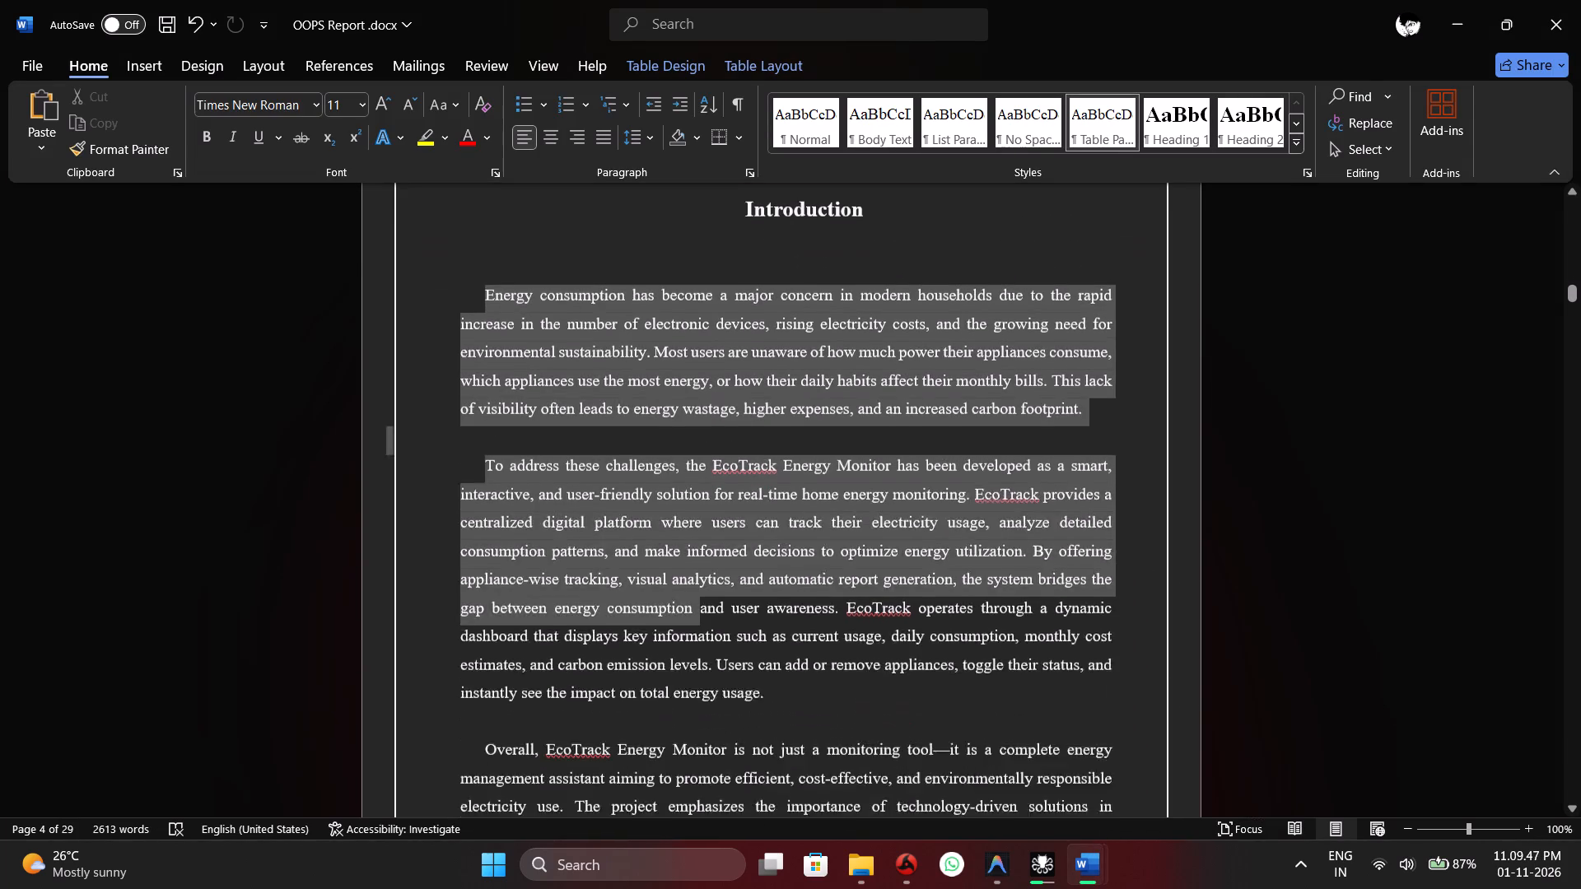
scroll(649, 635, down, 6)
drag(649, 635, 671, 570)
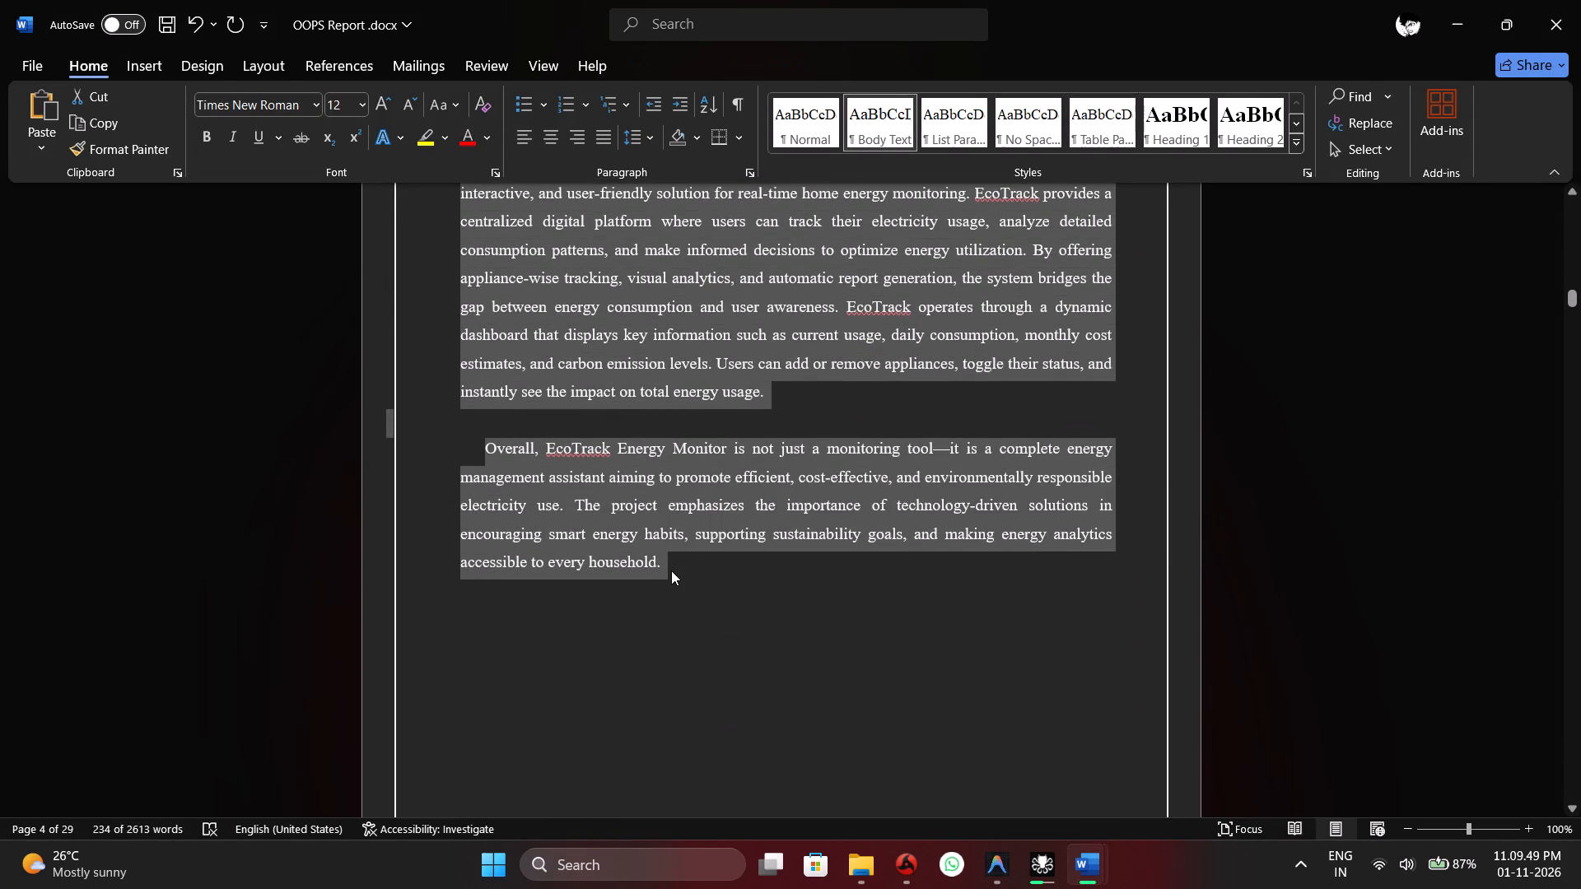
key(ctrl+v)
scroll(671, 640, up, 7)
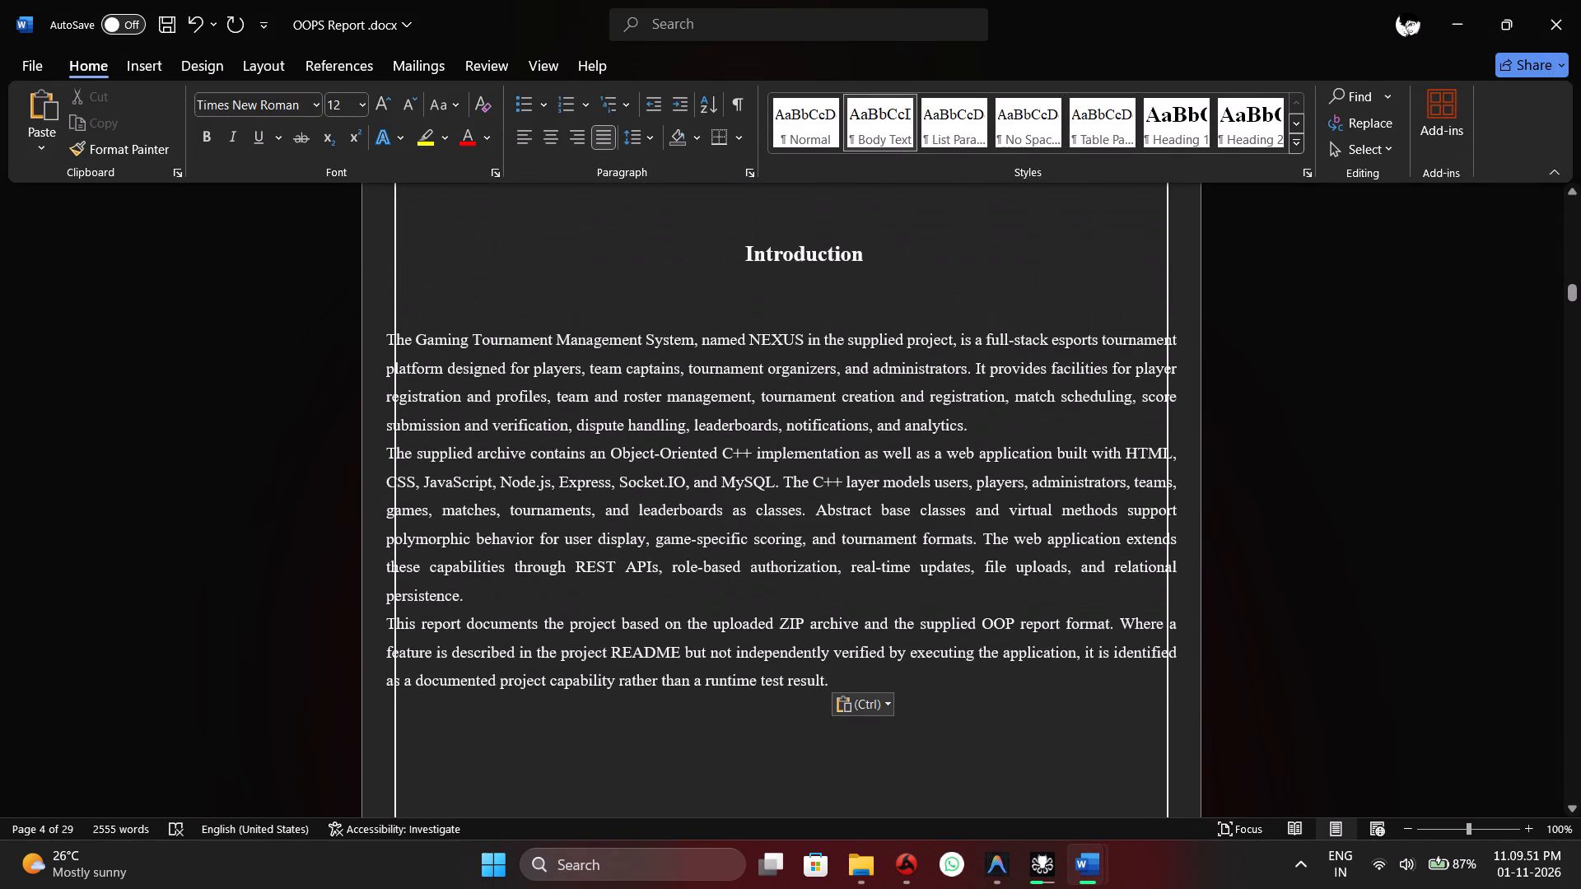
Undo the replacement of the EcoTrack paragraphs under Introduction with the pasted abstract text.
drag(385, 323, 1034, 695)
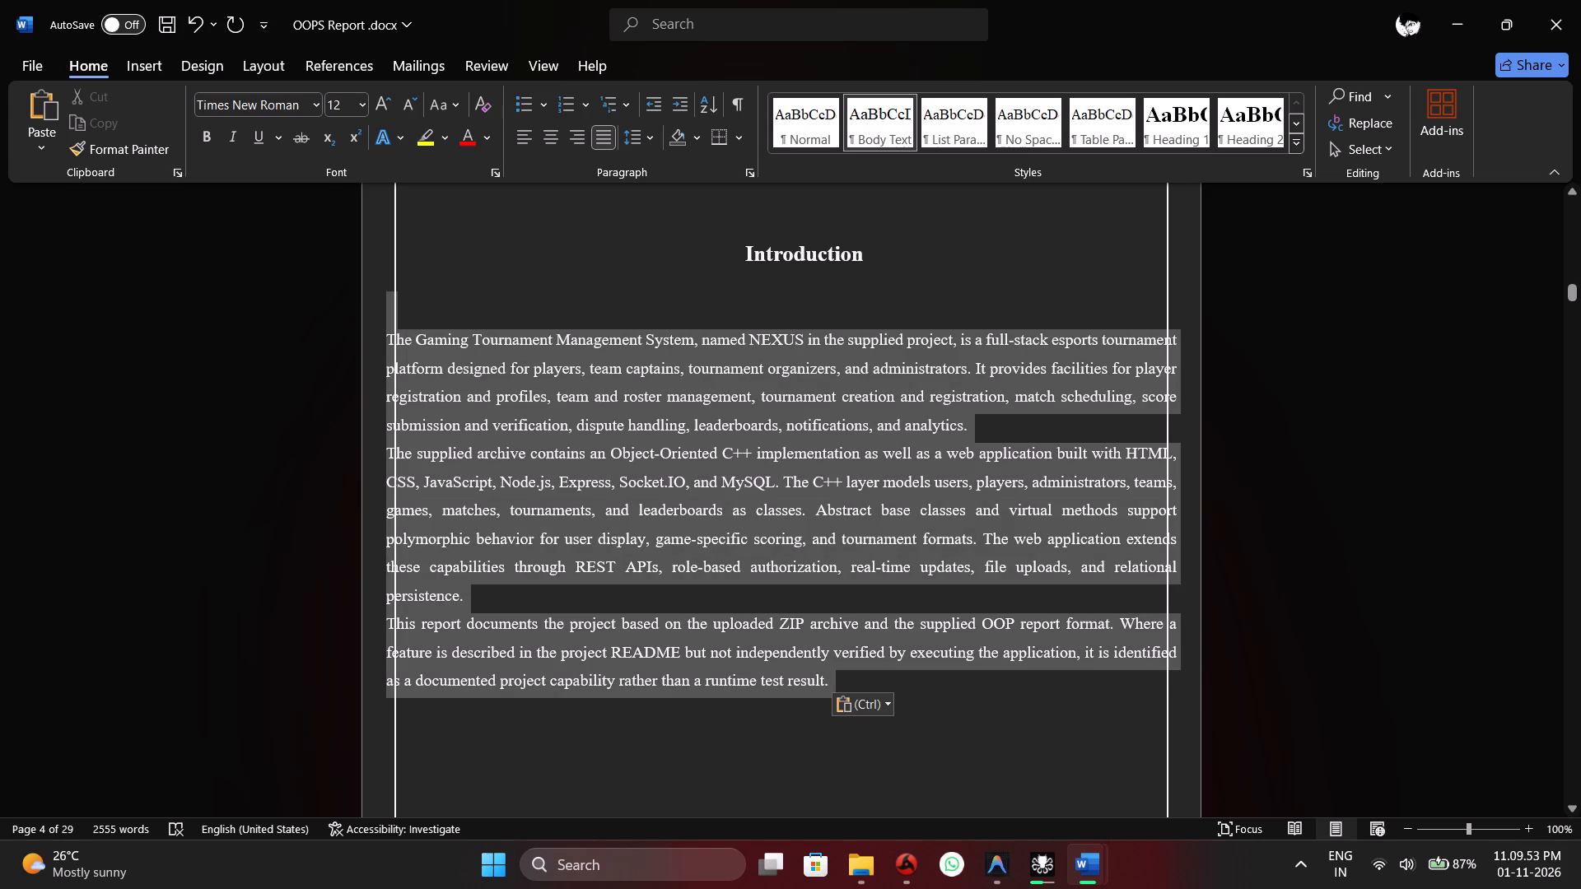
drag(1034, 695, 1035, 701)
click(1146, 639)
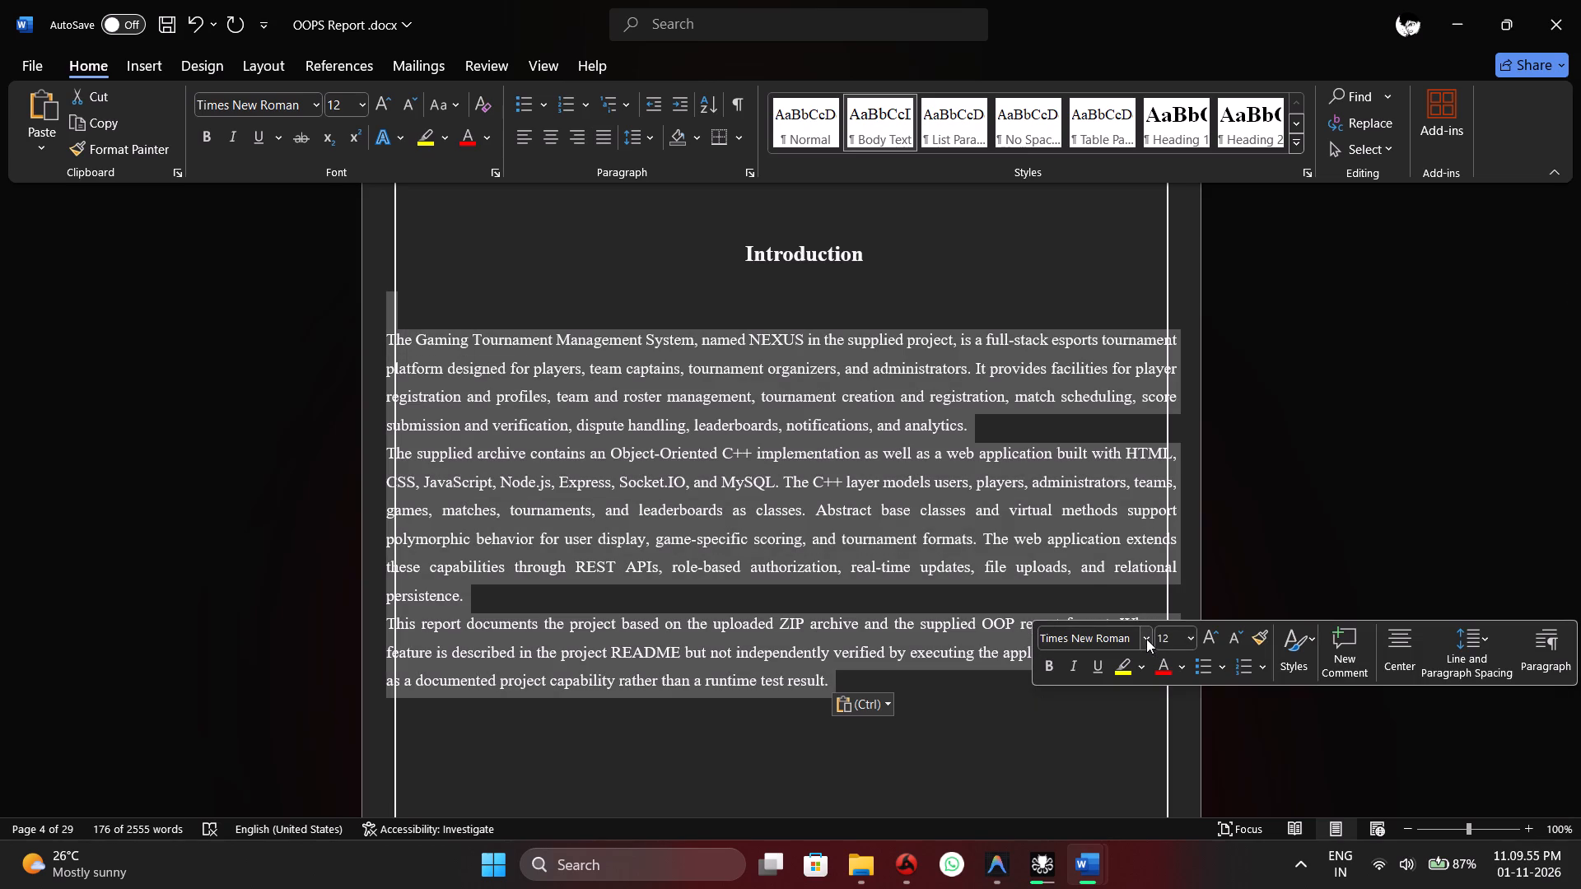
click(1146, 639)
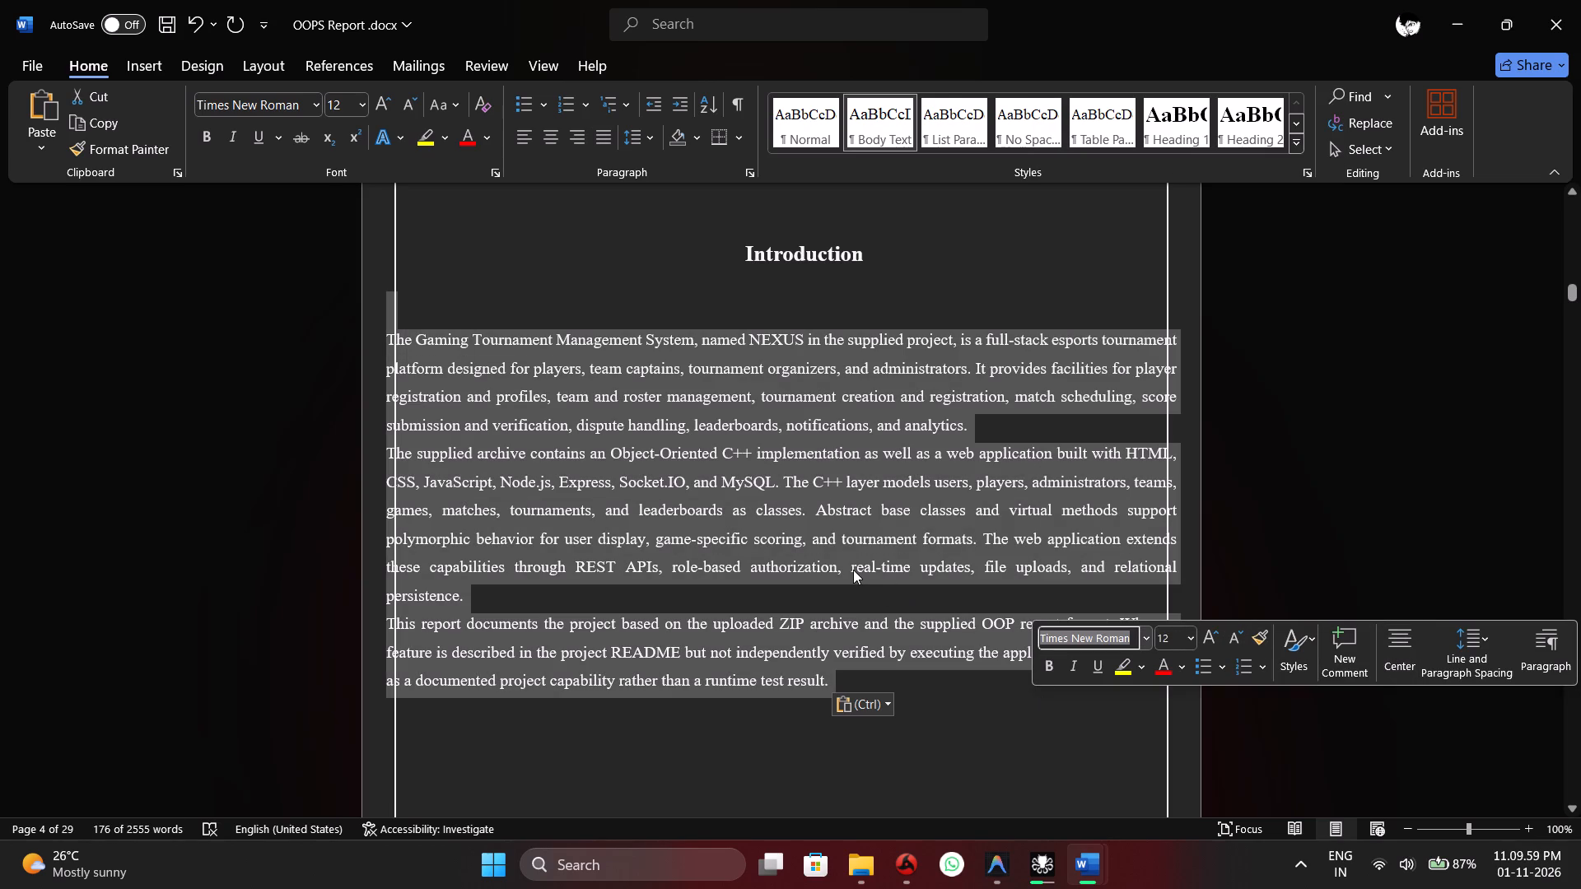
click(193, 30)
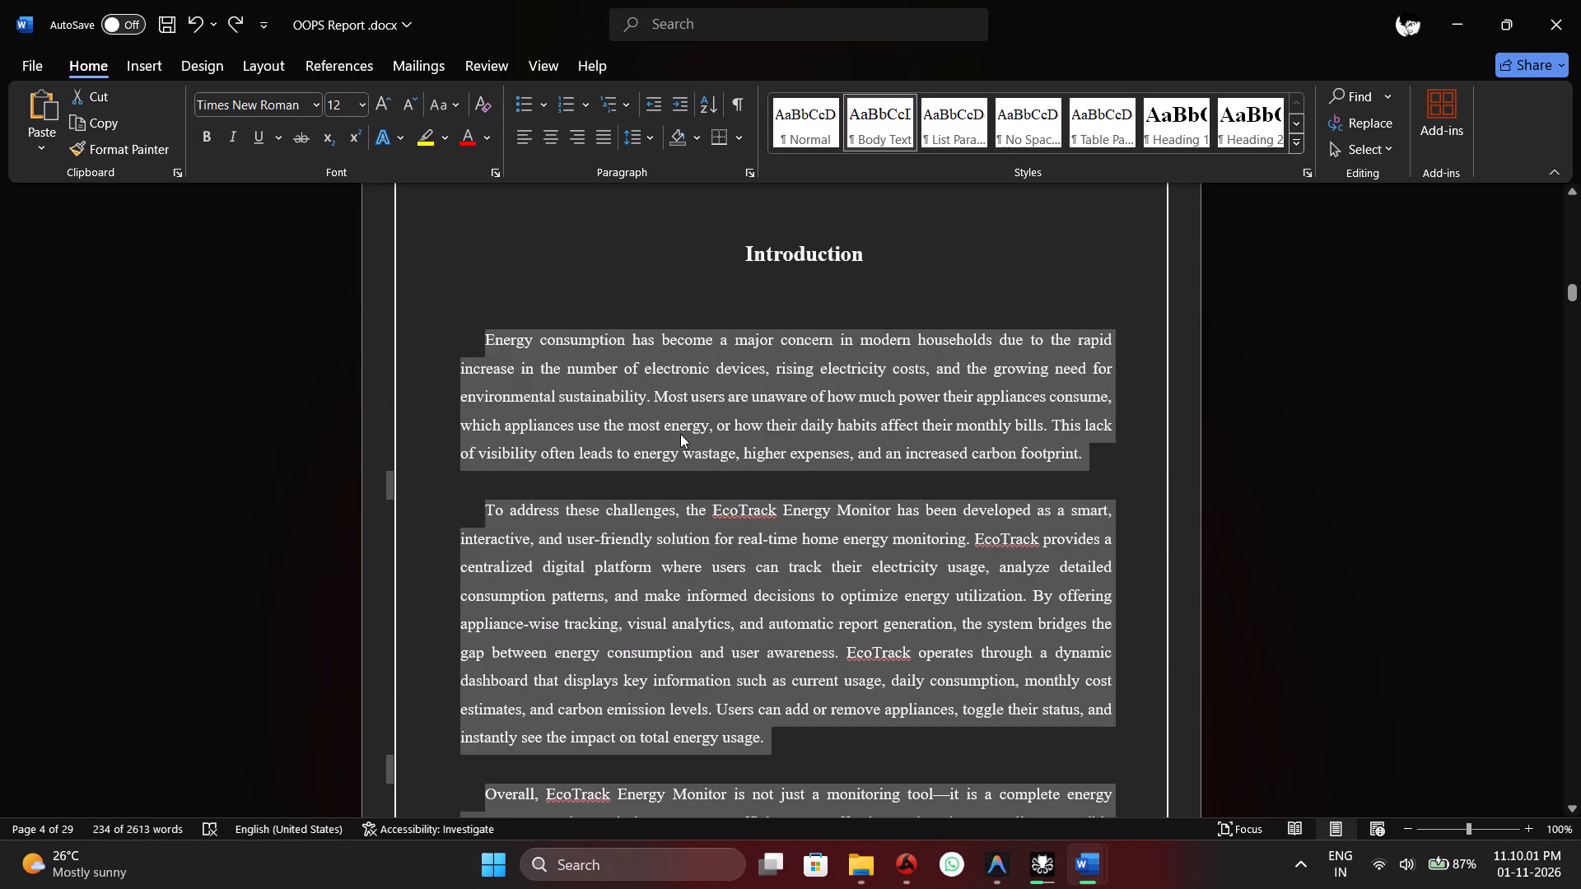
Delete all three EcoTrack paragraphs under the Introduction heading.
click(600, 422)
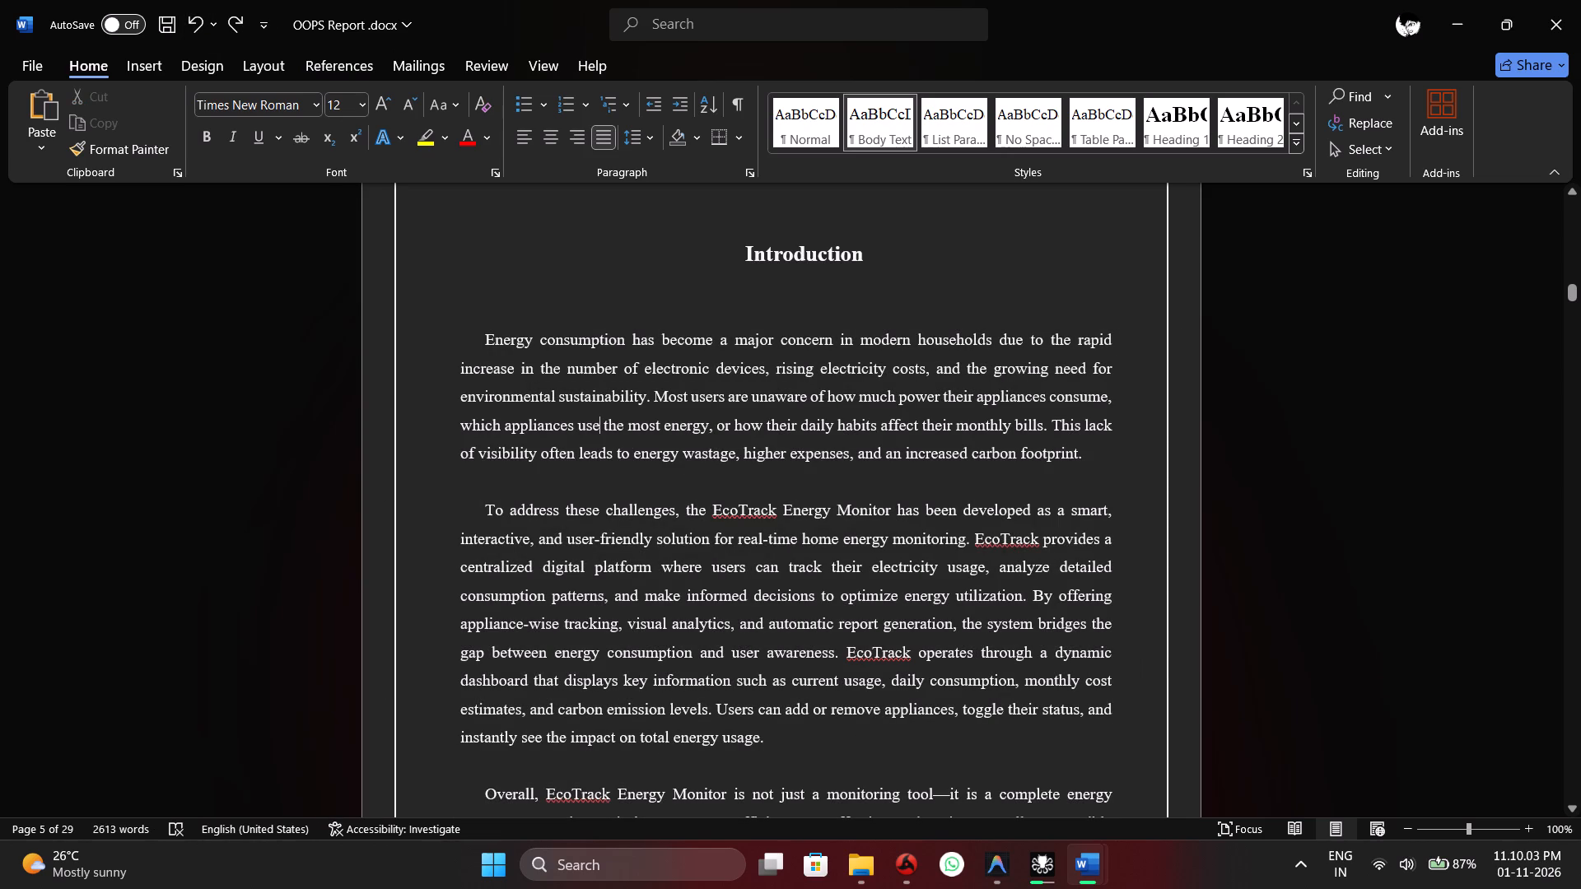
drag(484, 339, 1031, 738)
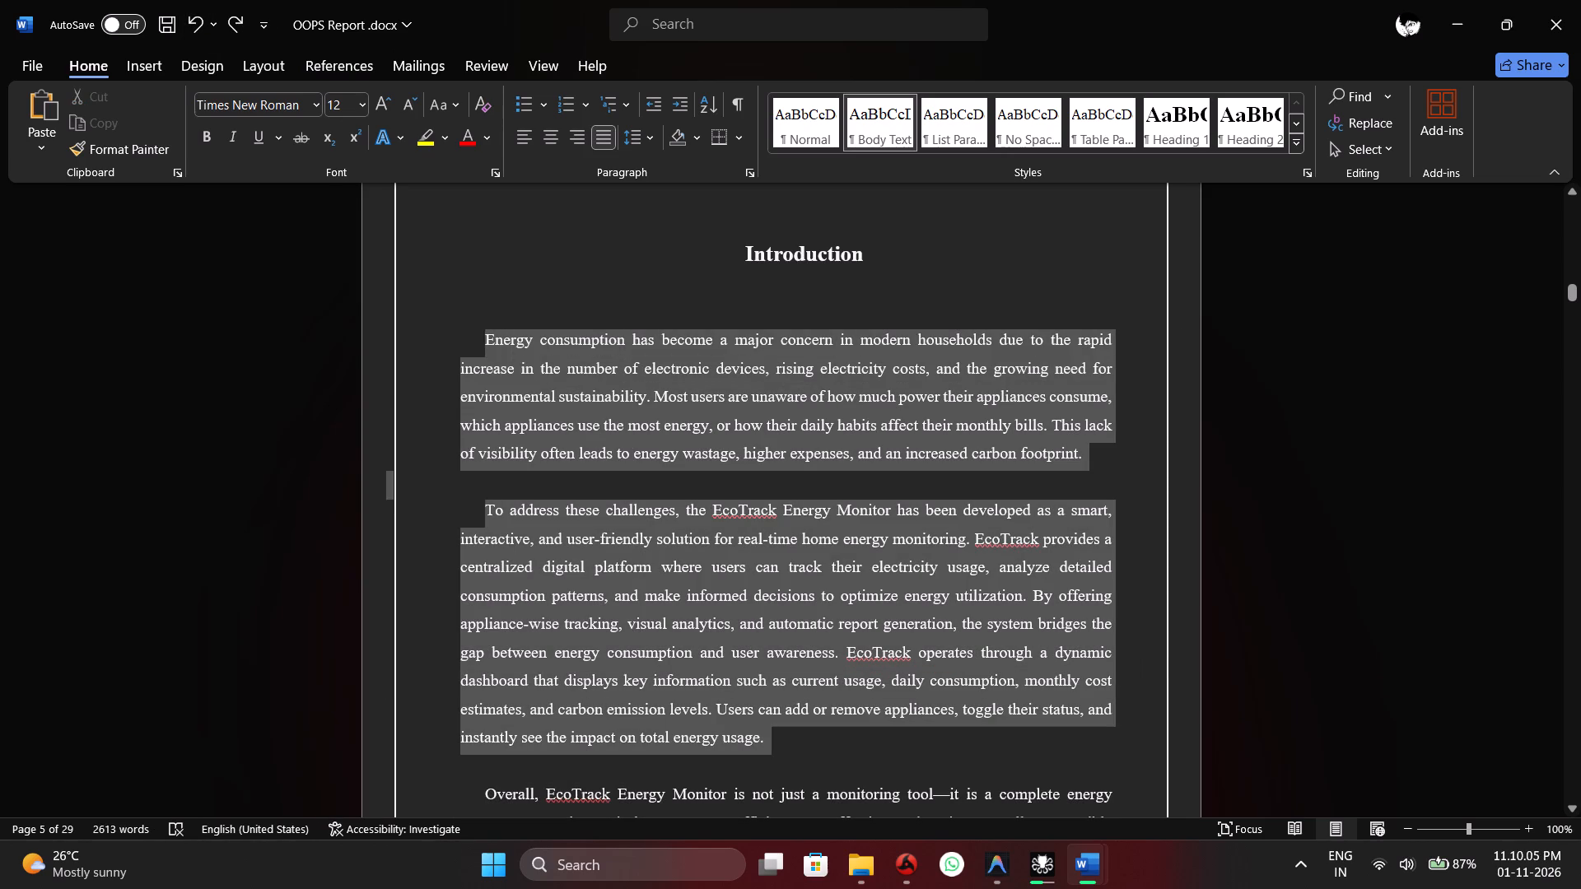
drag(1031, 738, 1080, 783)
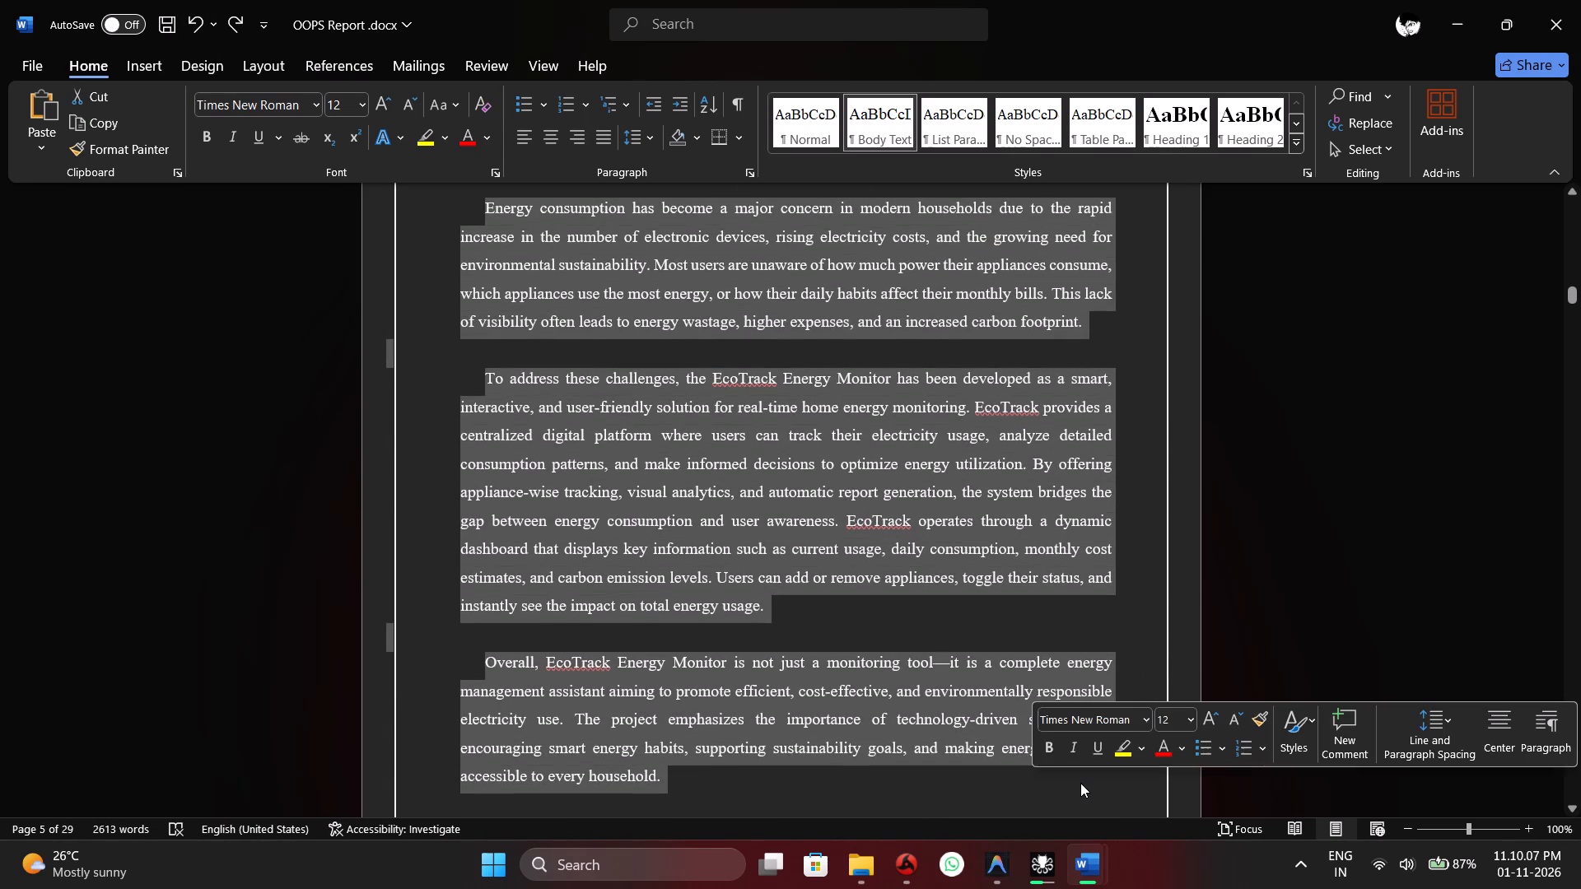
key(BackSpace)
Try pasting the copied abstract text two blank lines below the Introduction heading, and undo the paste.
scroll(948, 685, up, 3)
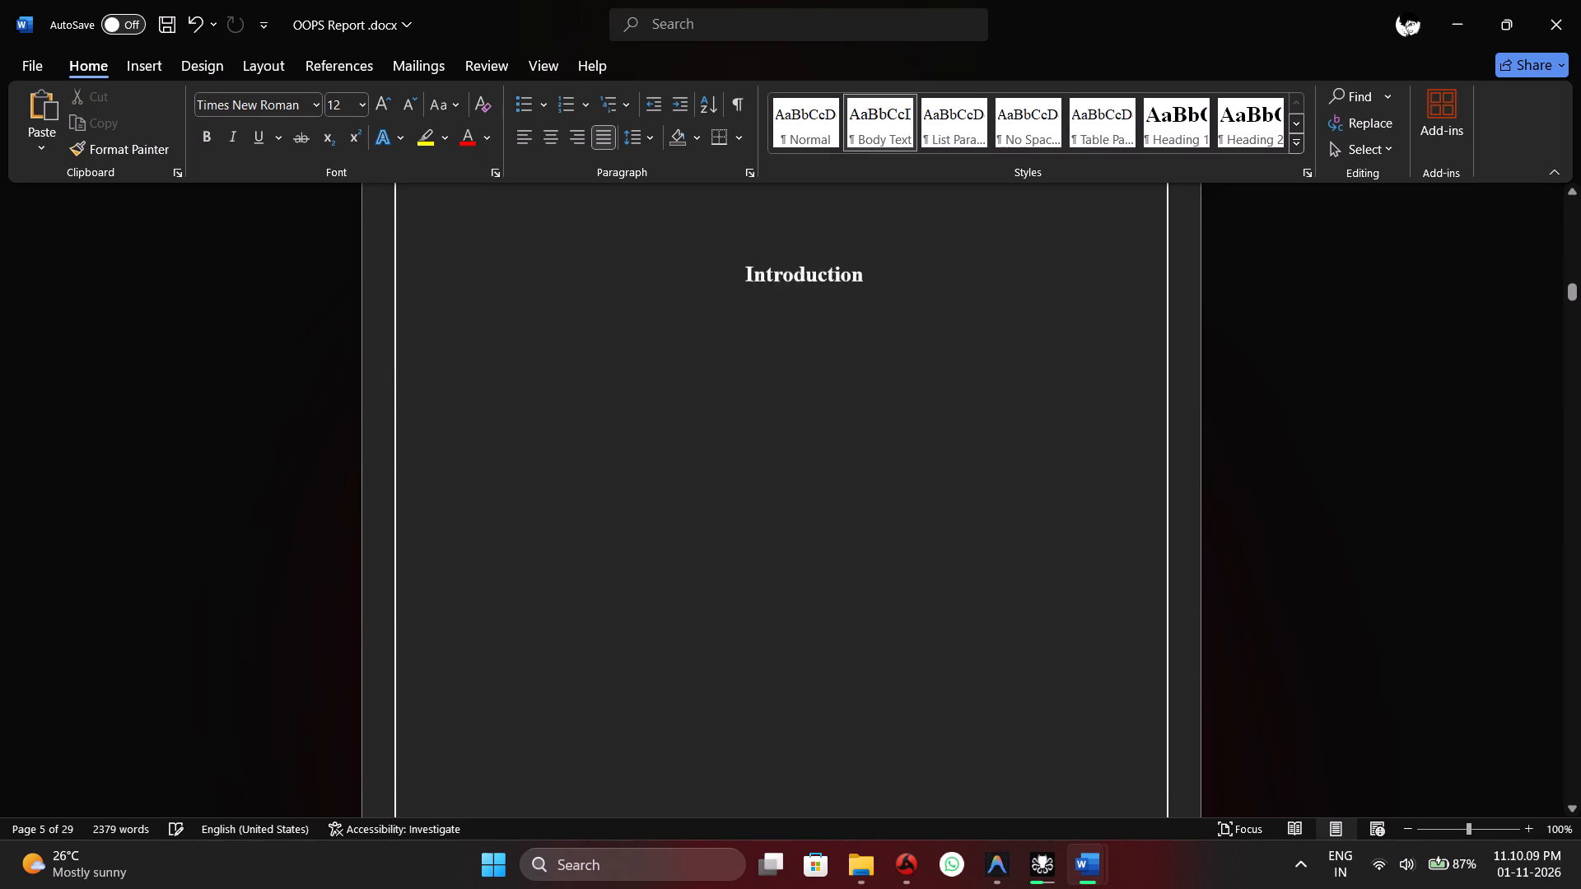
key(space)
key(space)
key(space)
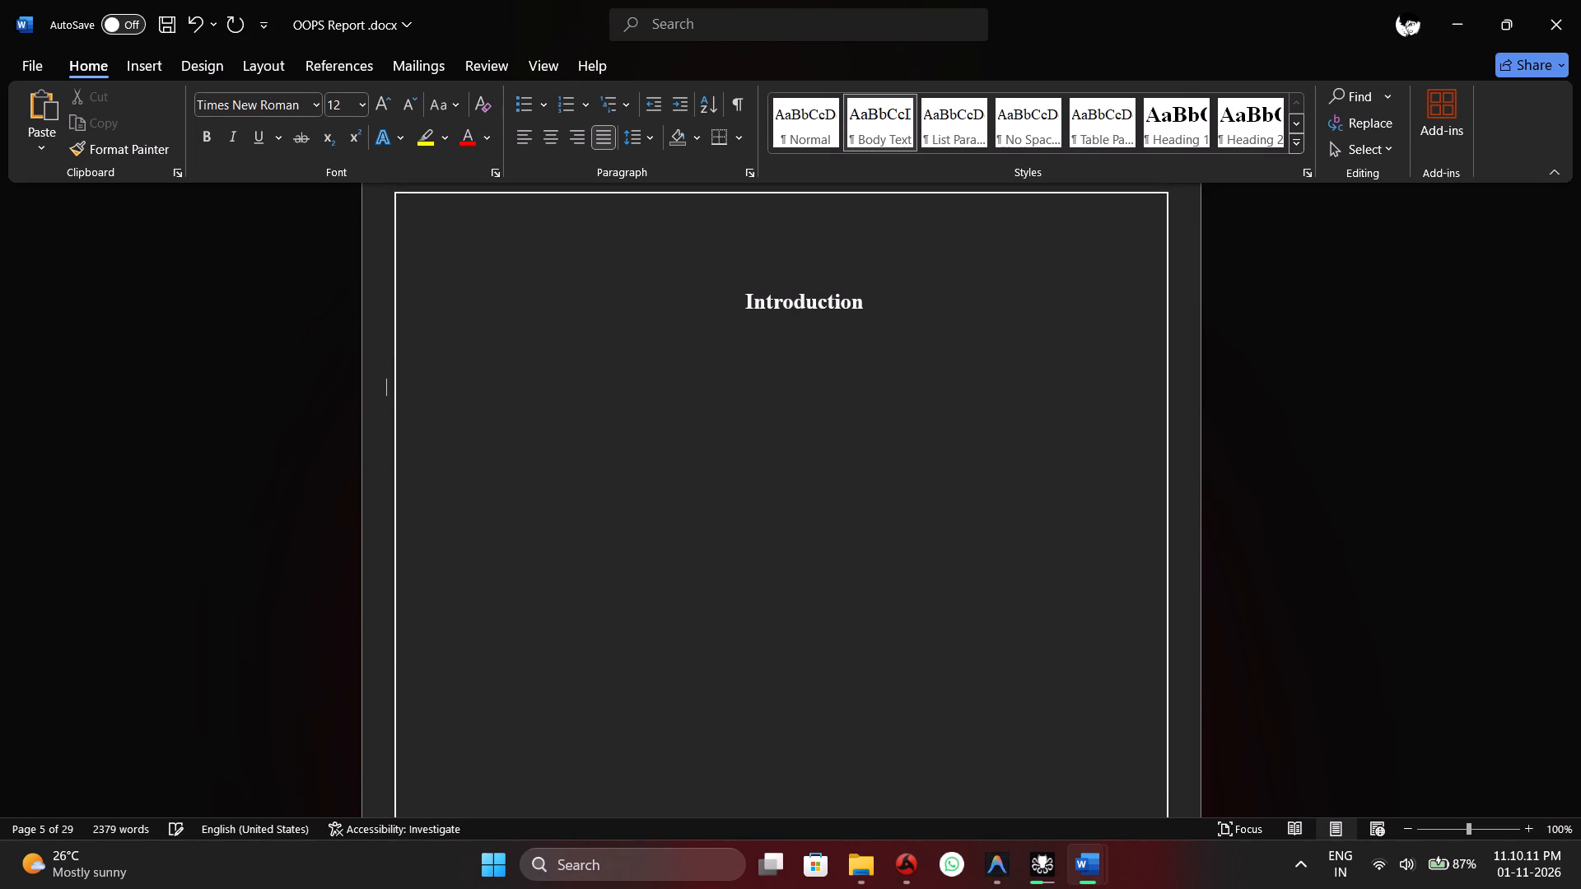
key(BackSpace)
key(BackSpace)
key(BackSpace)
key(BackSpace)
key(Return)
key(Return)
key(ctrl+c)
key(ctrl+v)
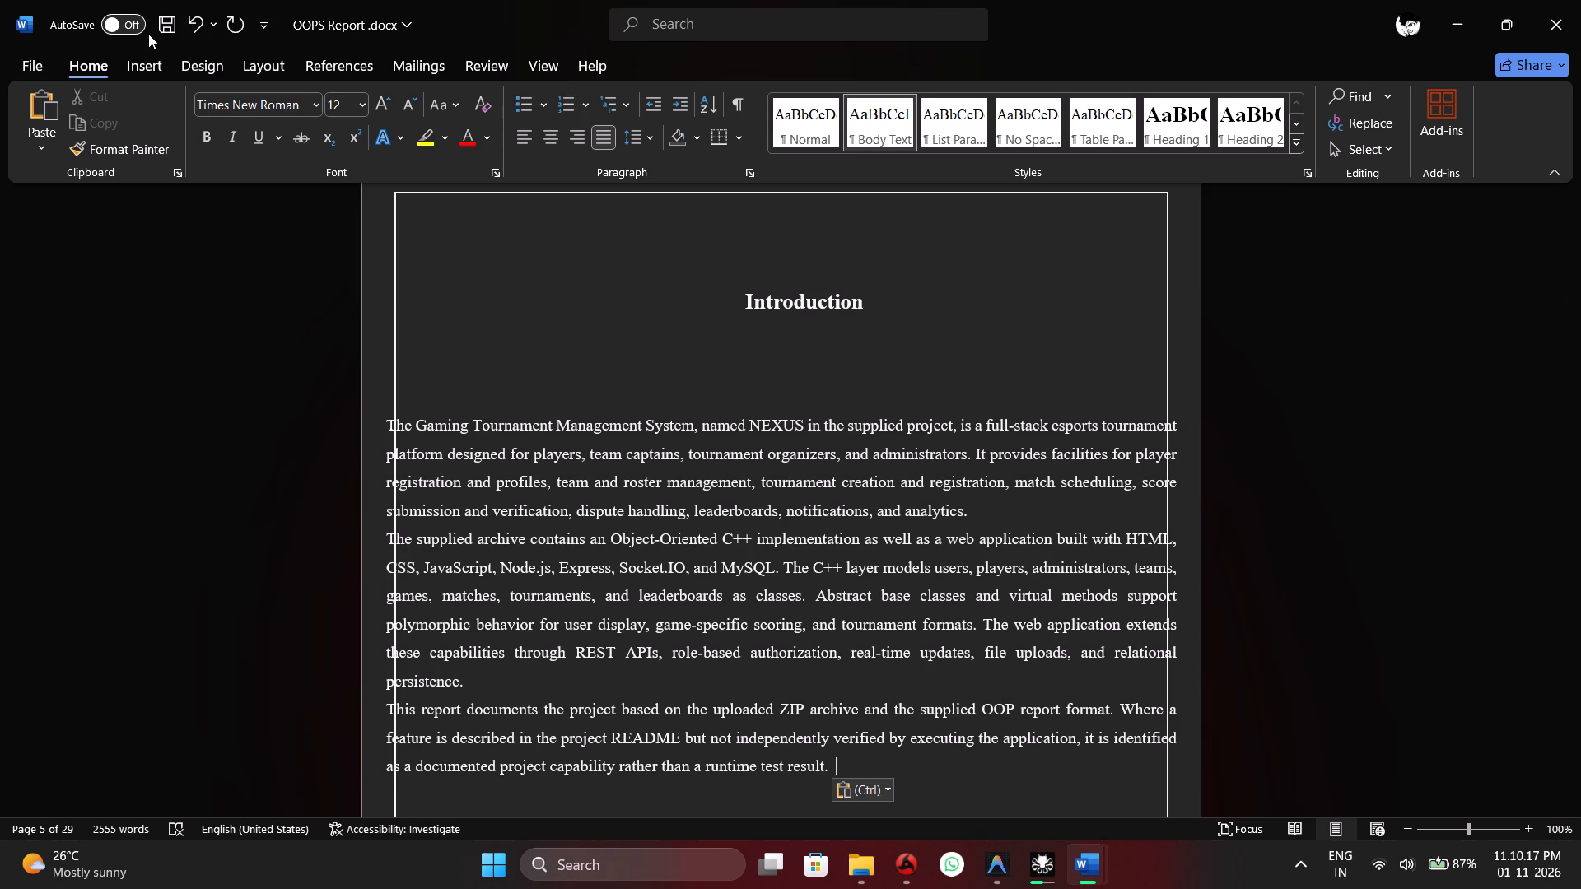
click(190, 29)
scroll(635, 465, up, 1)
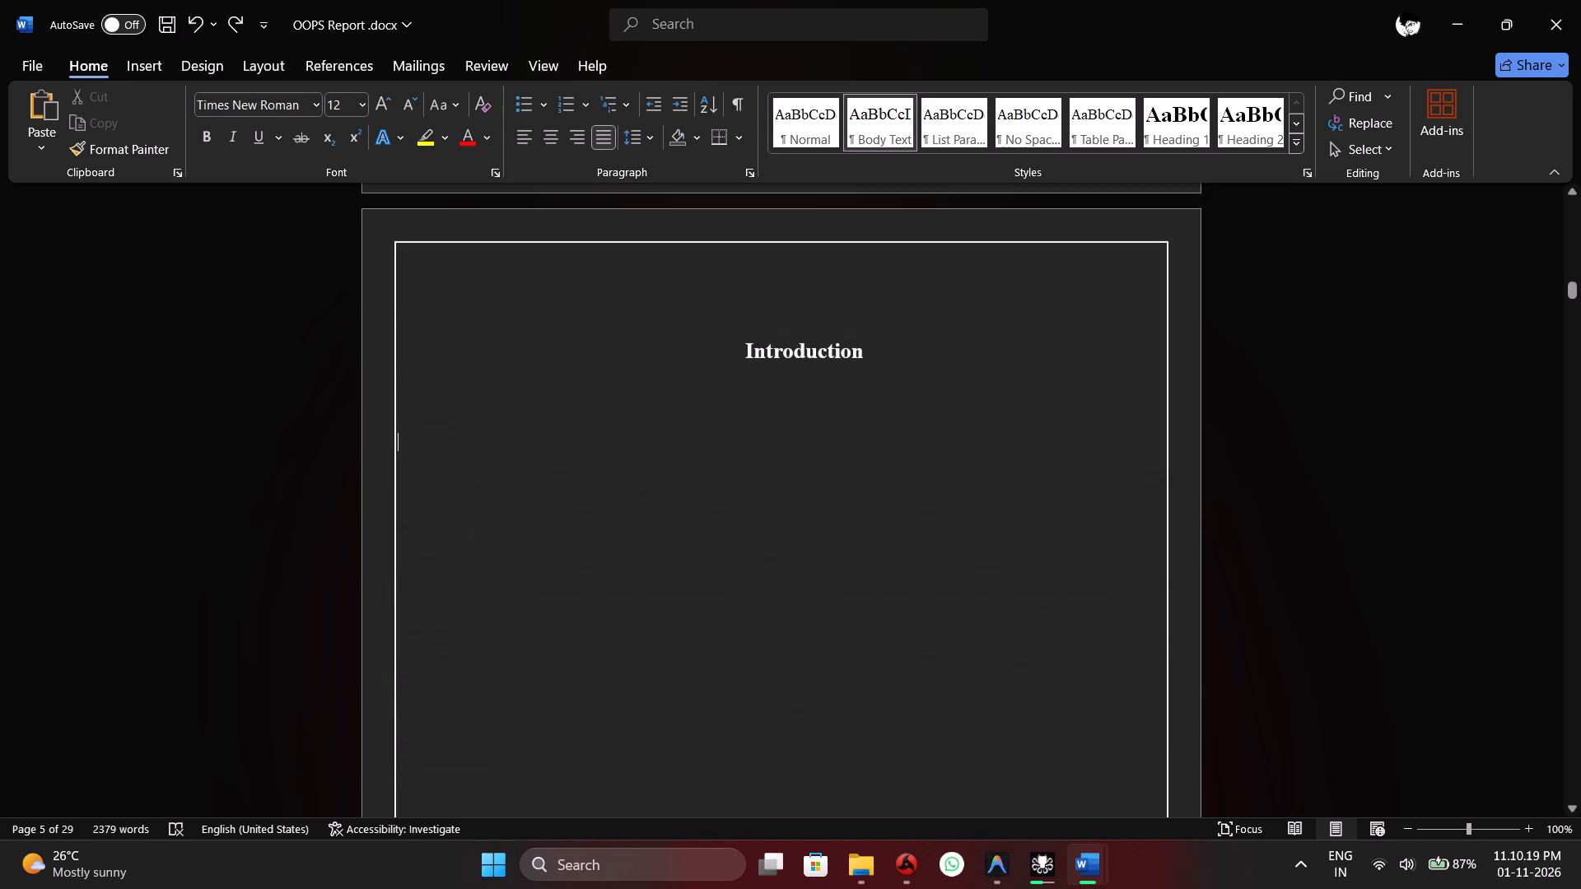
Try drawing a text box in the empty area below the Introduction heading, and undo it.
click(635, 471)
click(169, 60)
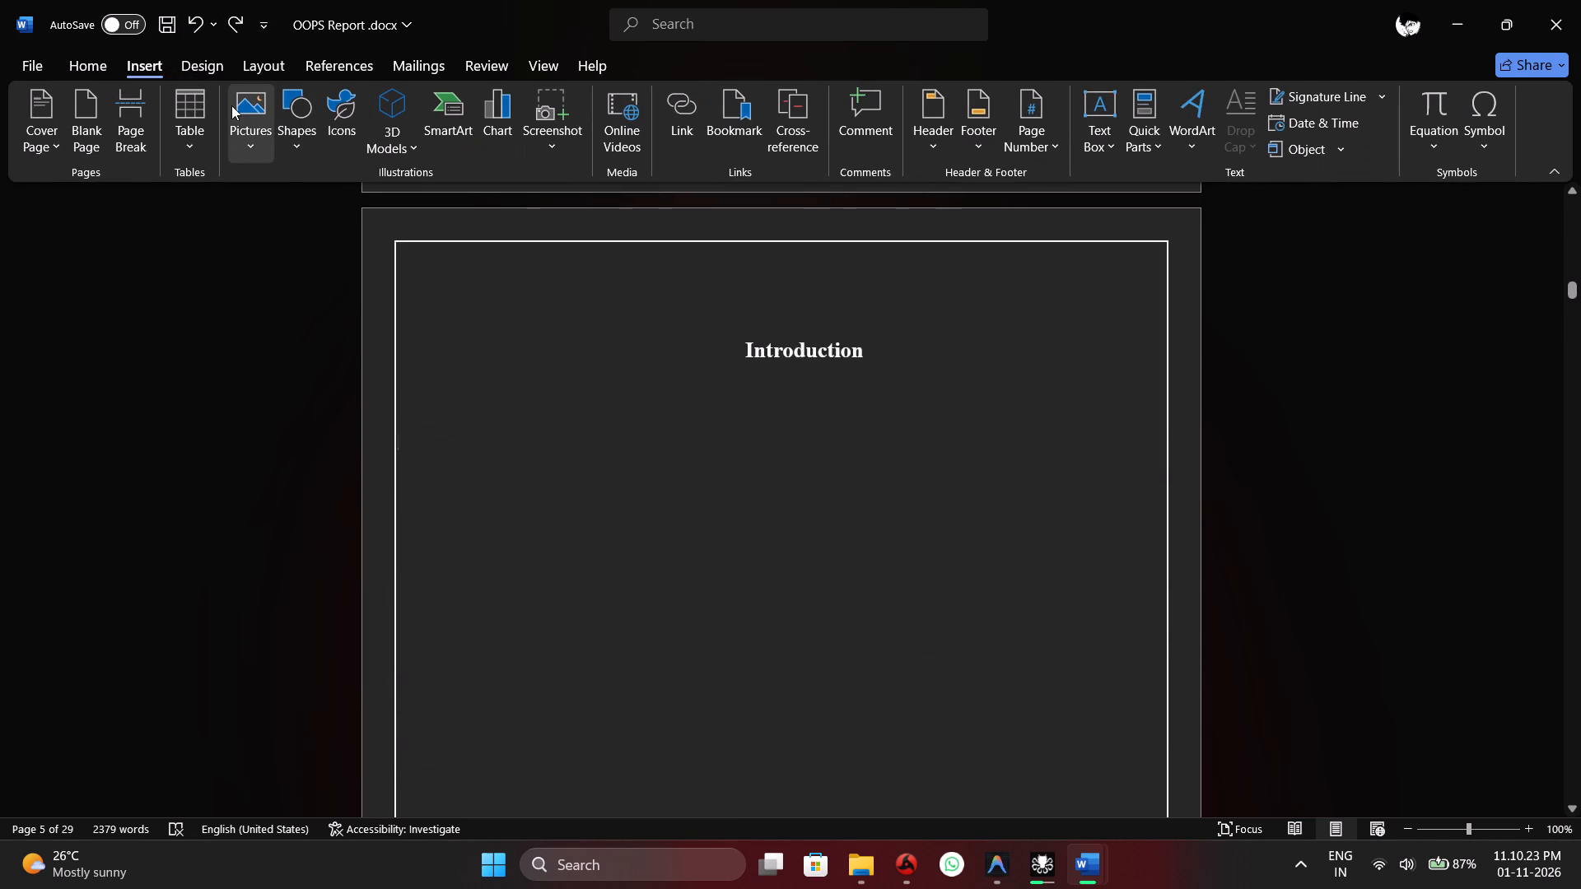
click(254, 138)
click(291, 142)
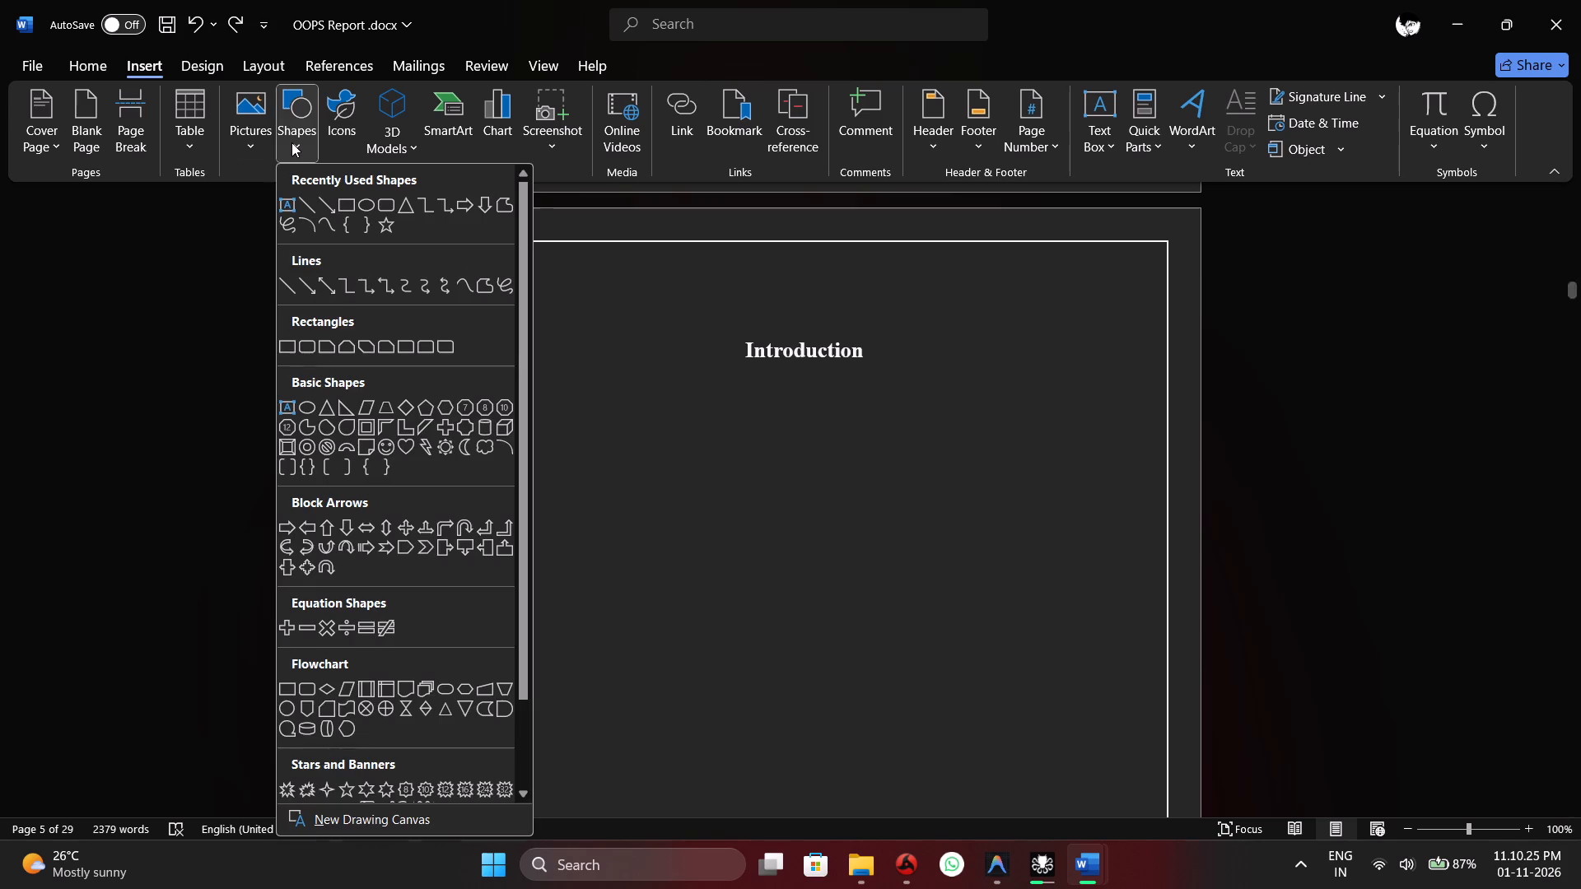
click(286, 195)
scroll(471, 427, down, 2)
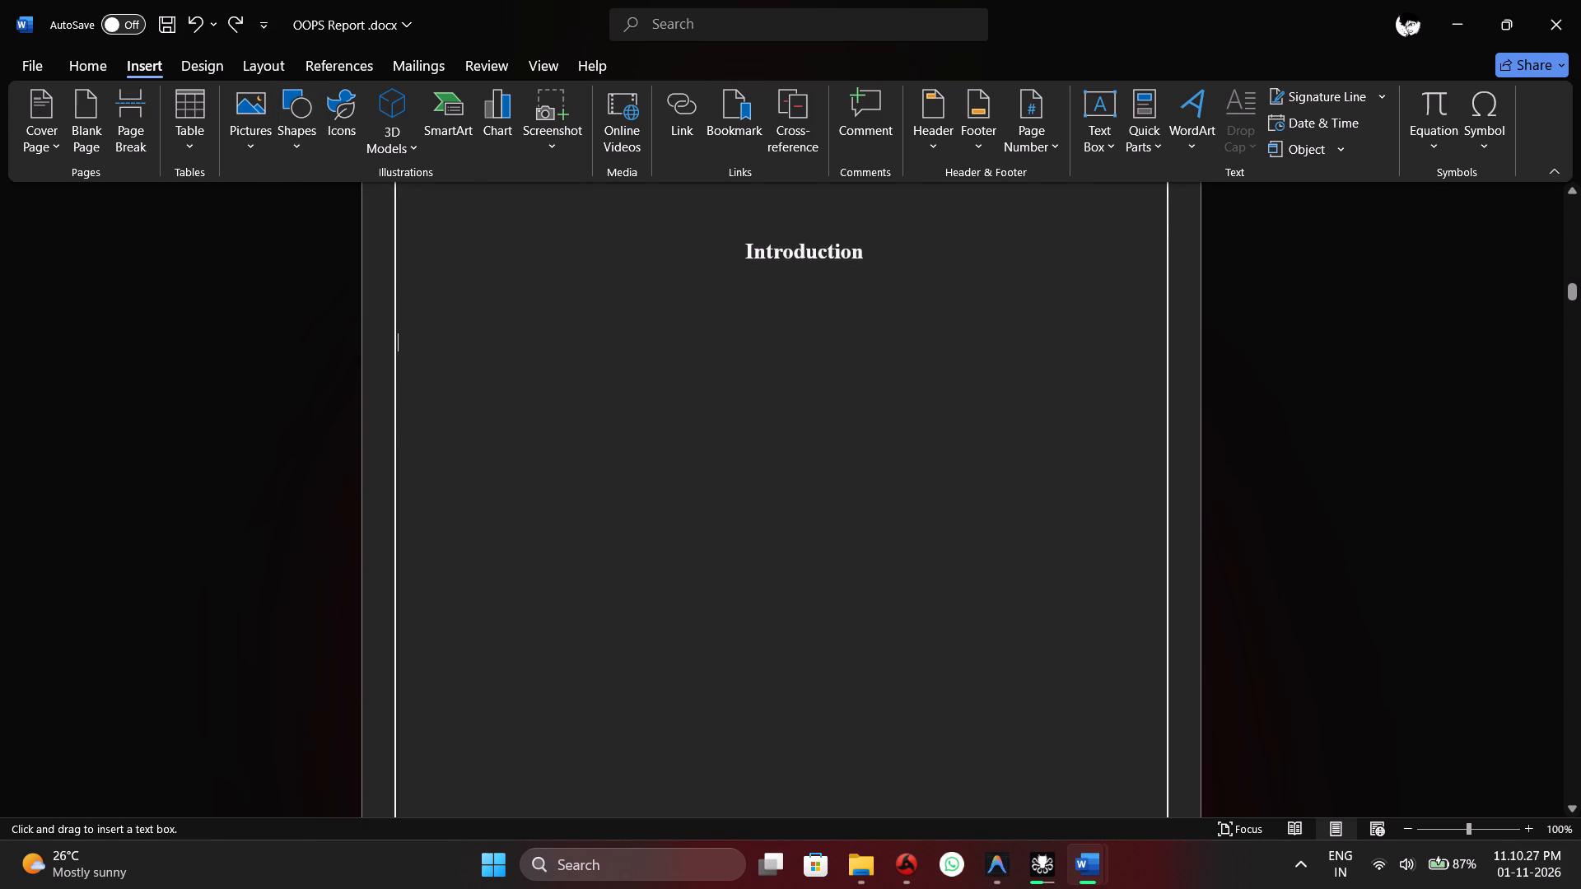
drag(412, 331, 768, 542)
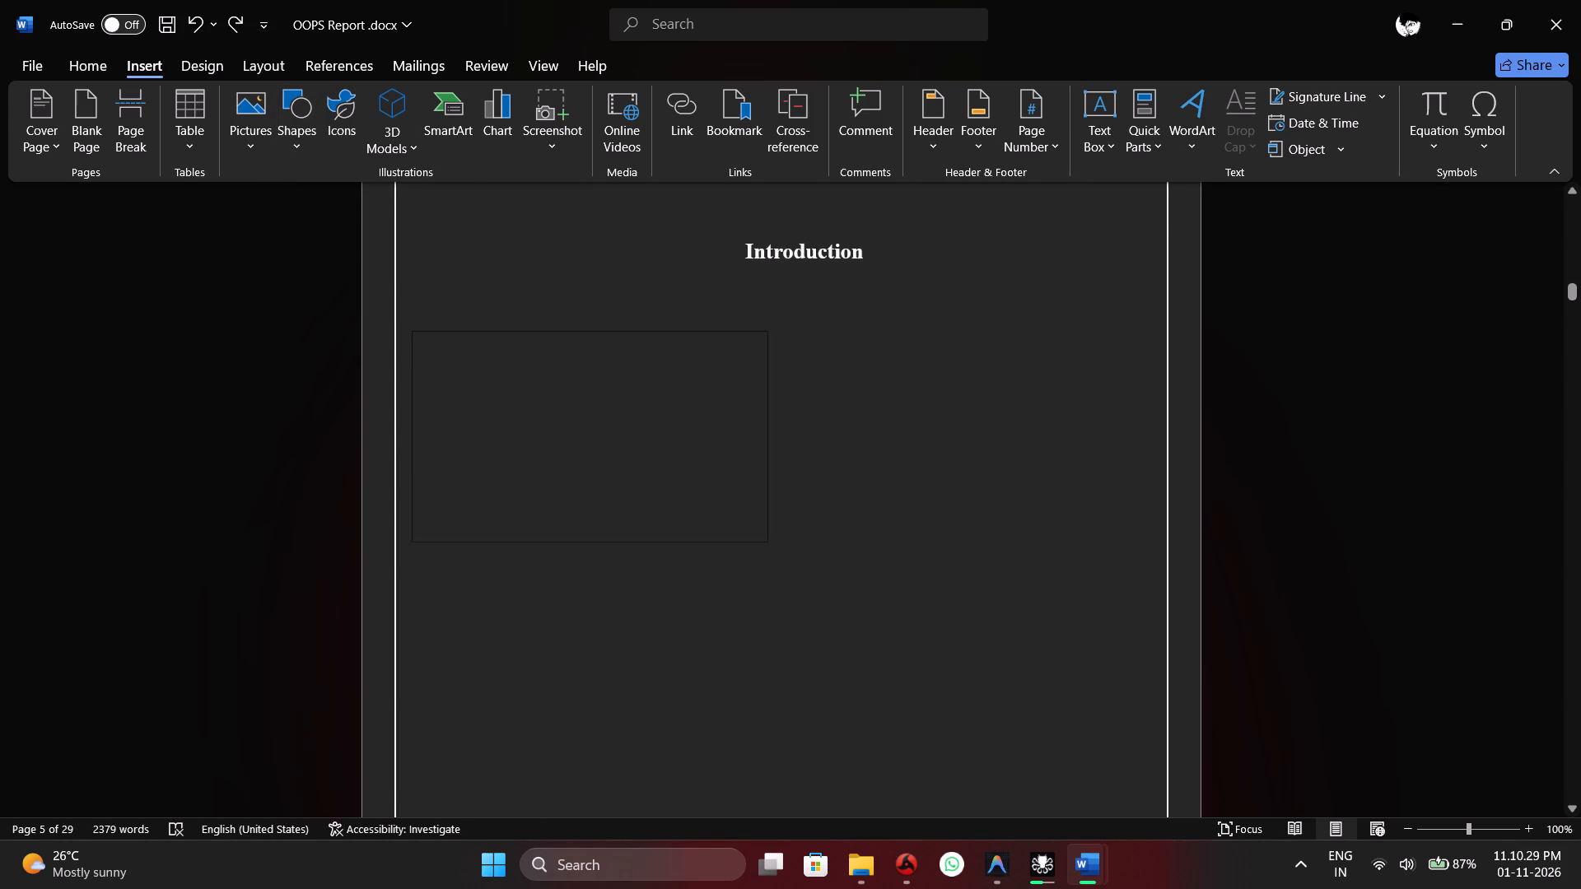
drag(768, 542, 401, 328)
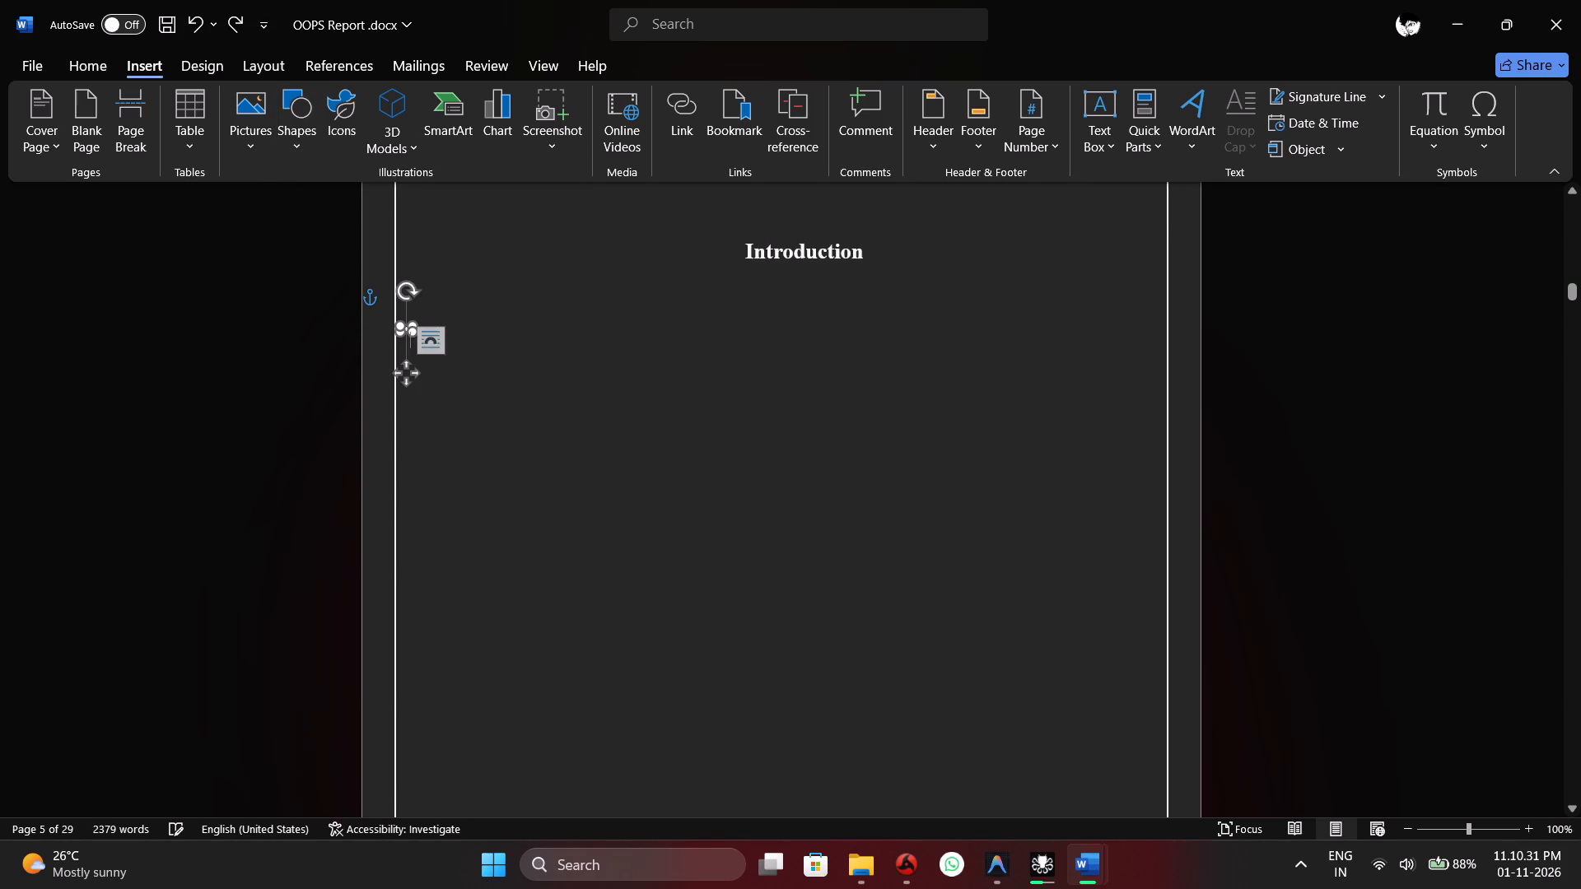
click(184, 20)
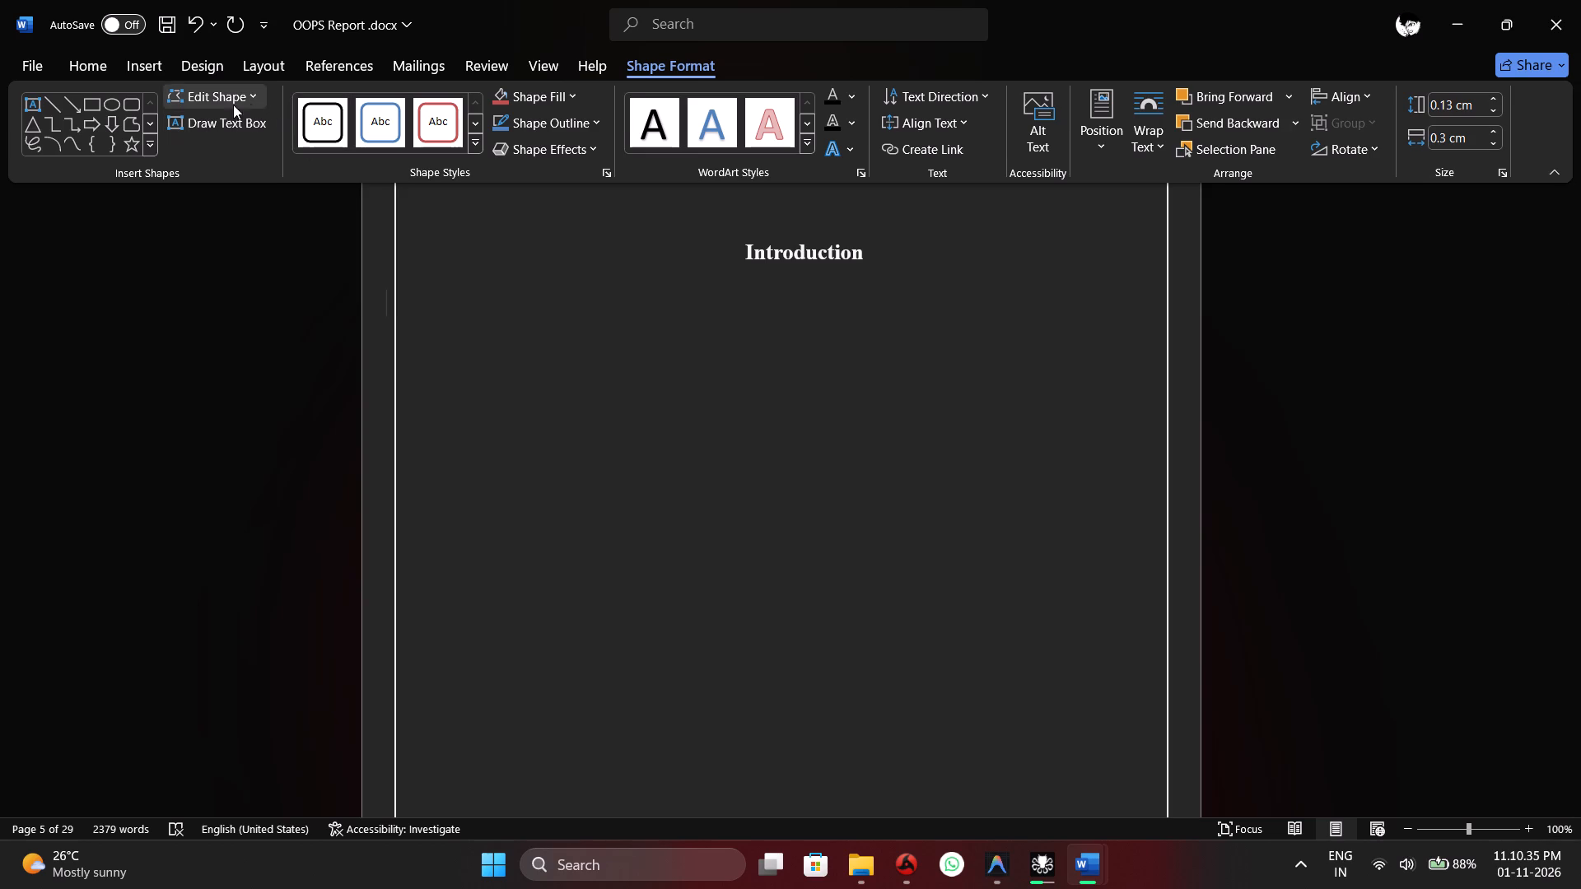
Draw a text box about 14.7 cm high and 17.1 cm wide below the Introduction heading, inside the page border.
click(29, 107)
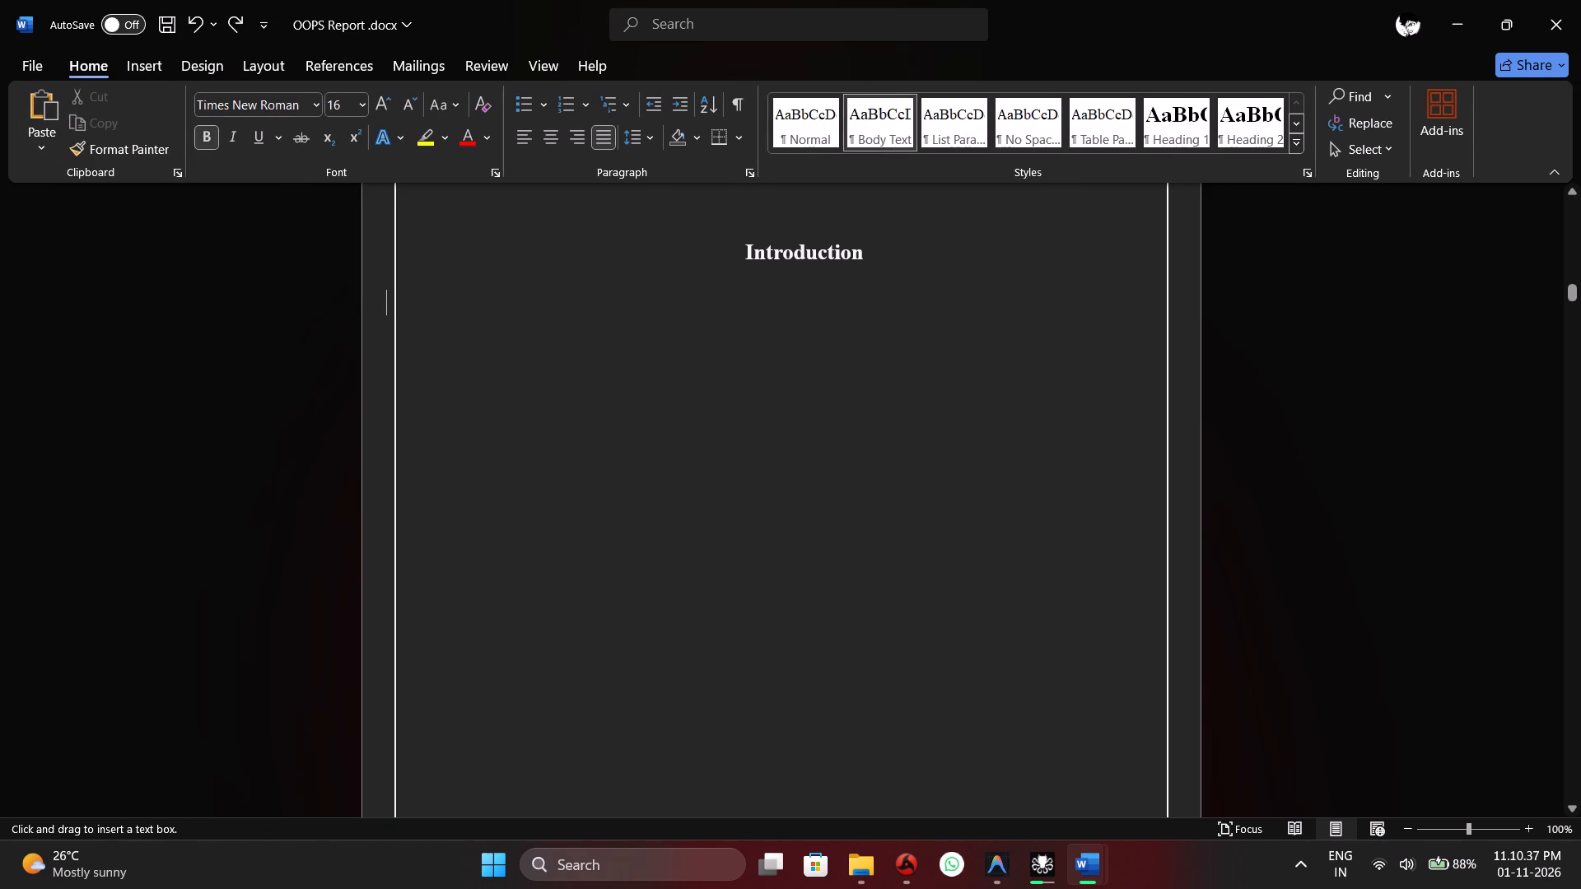
drag(445, 358, 691, 444)
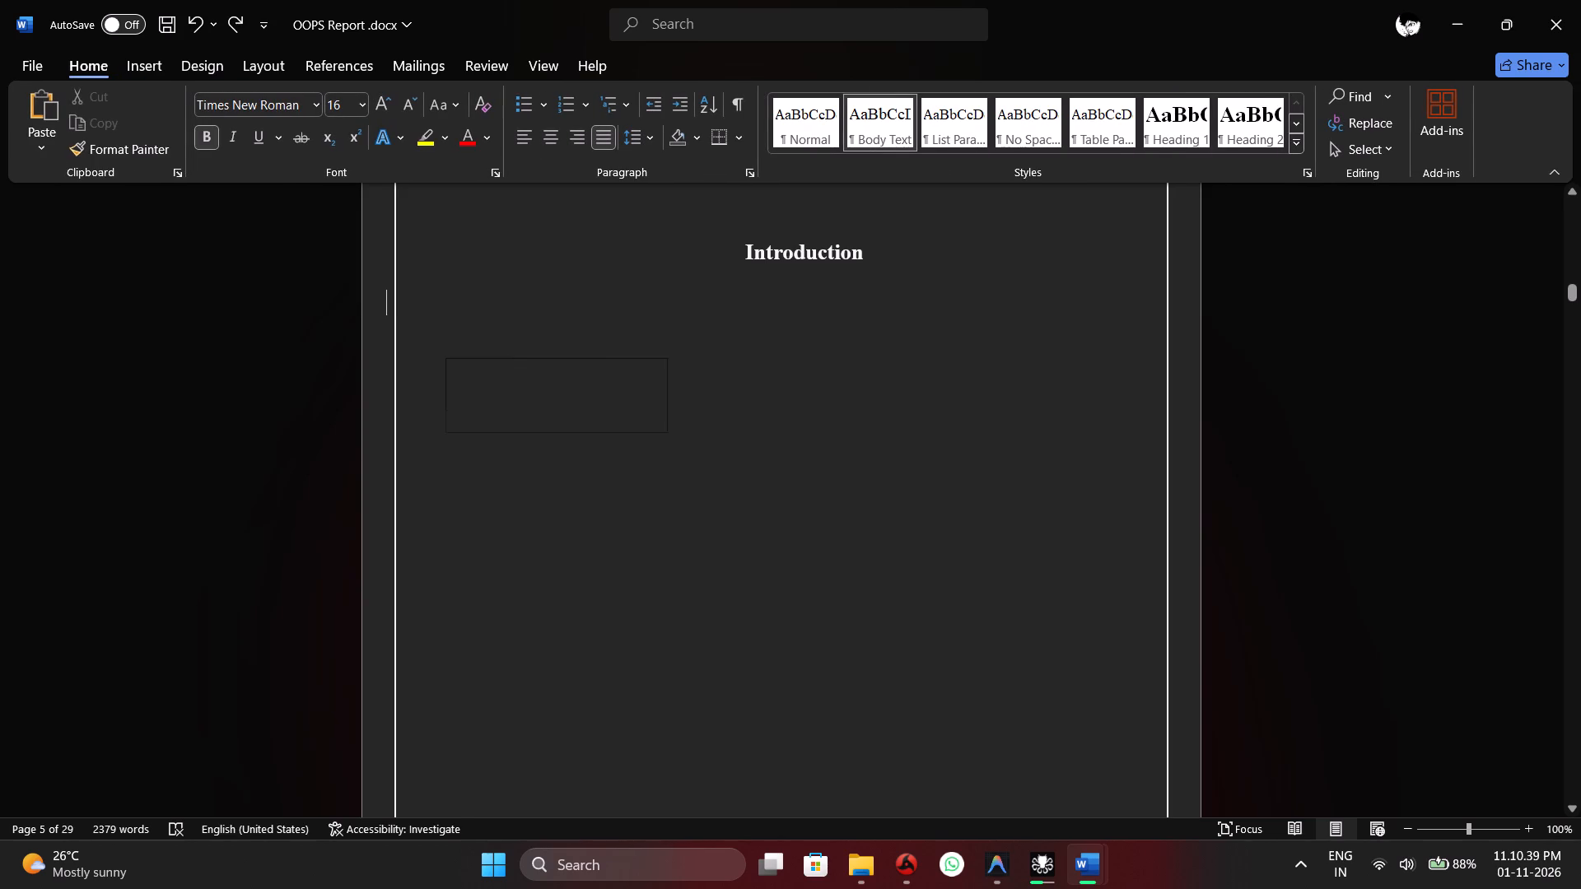
drag(691, 444, 1092, 866)
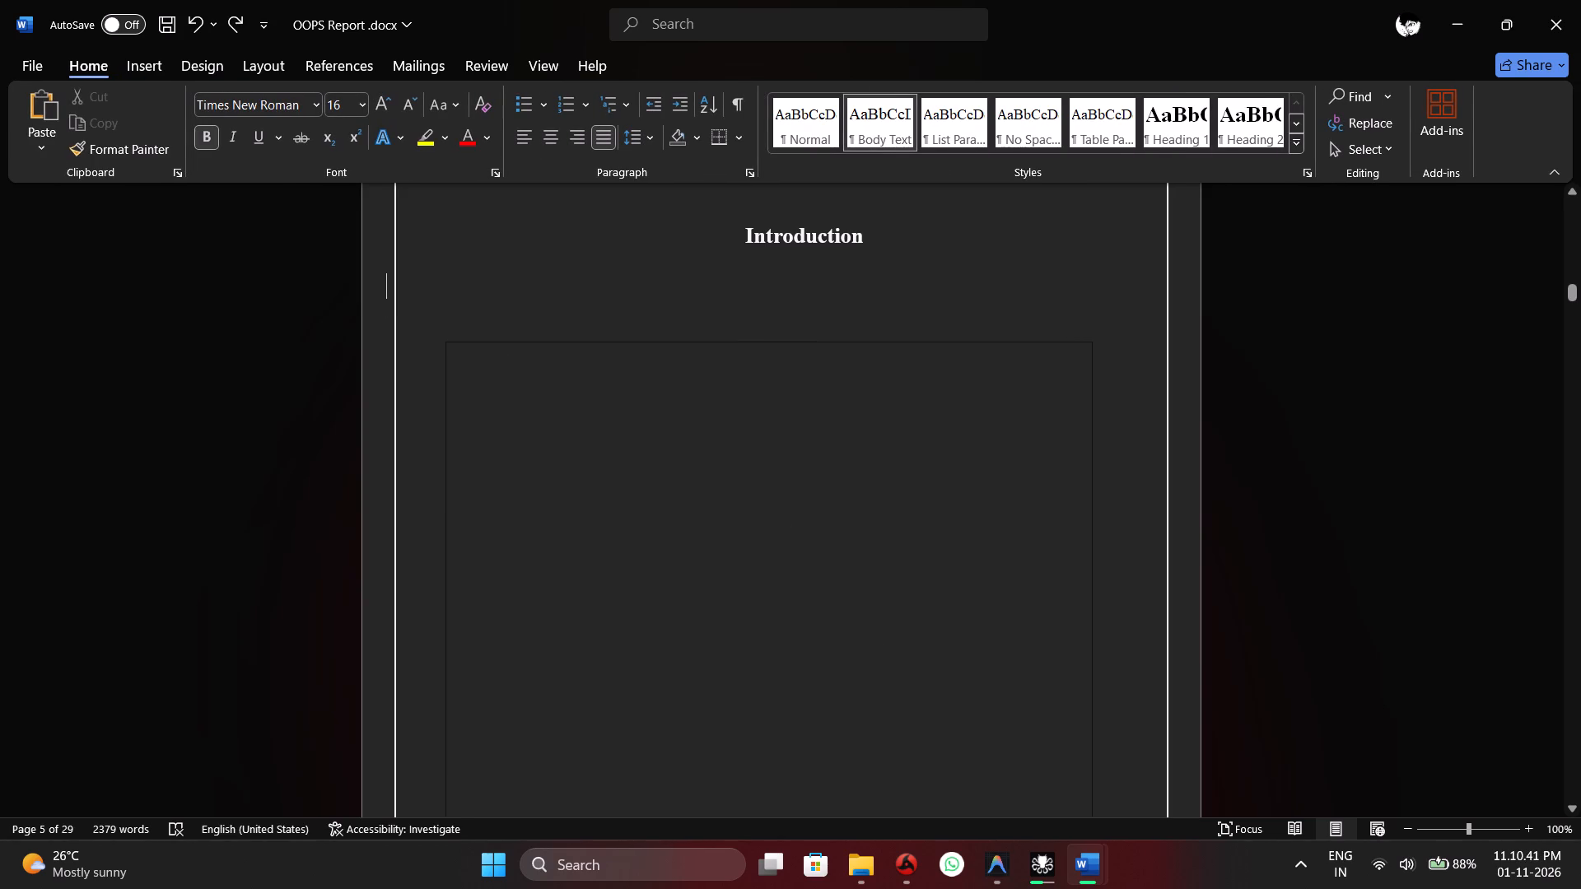
drag(1092, 866, 1117, 865)
drag(1117, 865, 1112, 865)
drag(1112, 865, 1111, 747)
scroll(1111, 864, down, 5)
scroll(1111, 739, down, 4)
drag(1111, 747, 1131, 888)
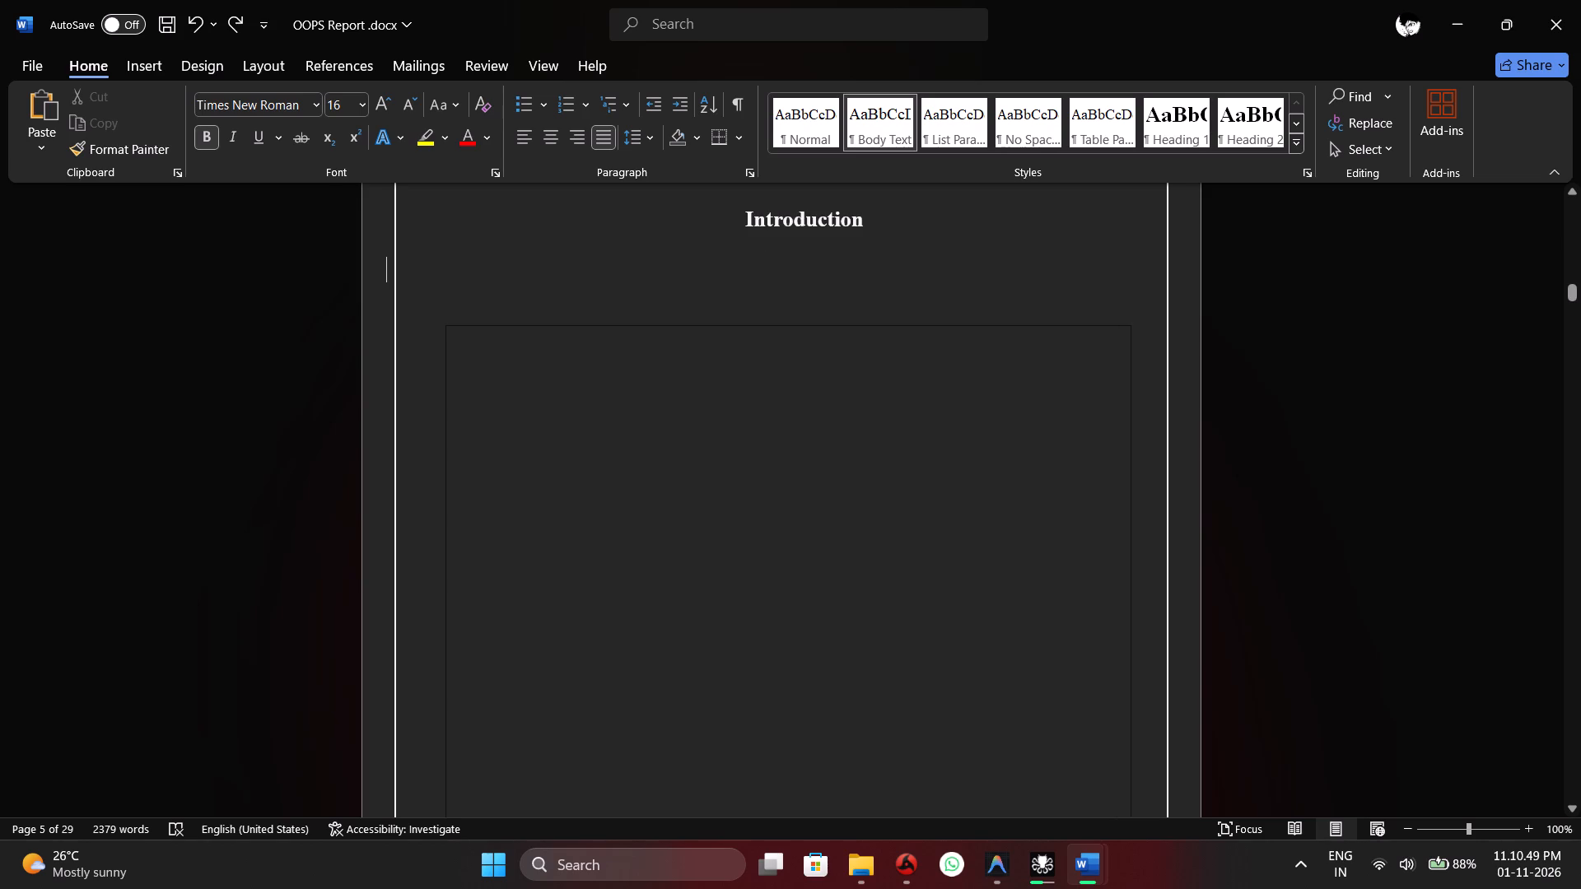
drag(1131, 888, 1109, 749)
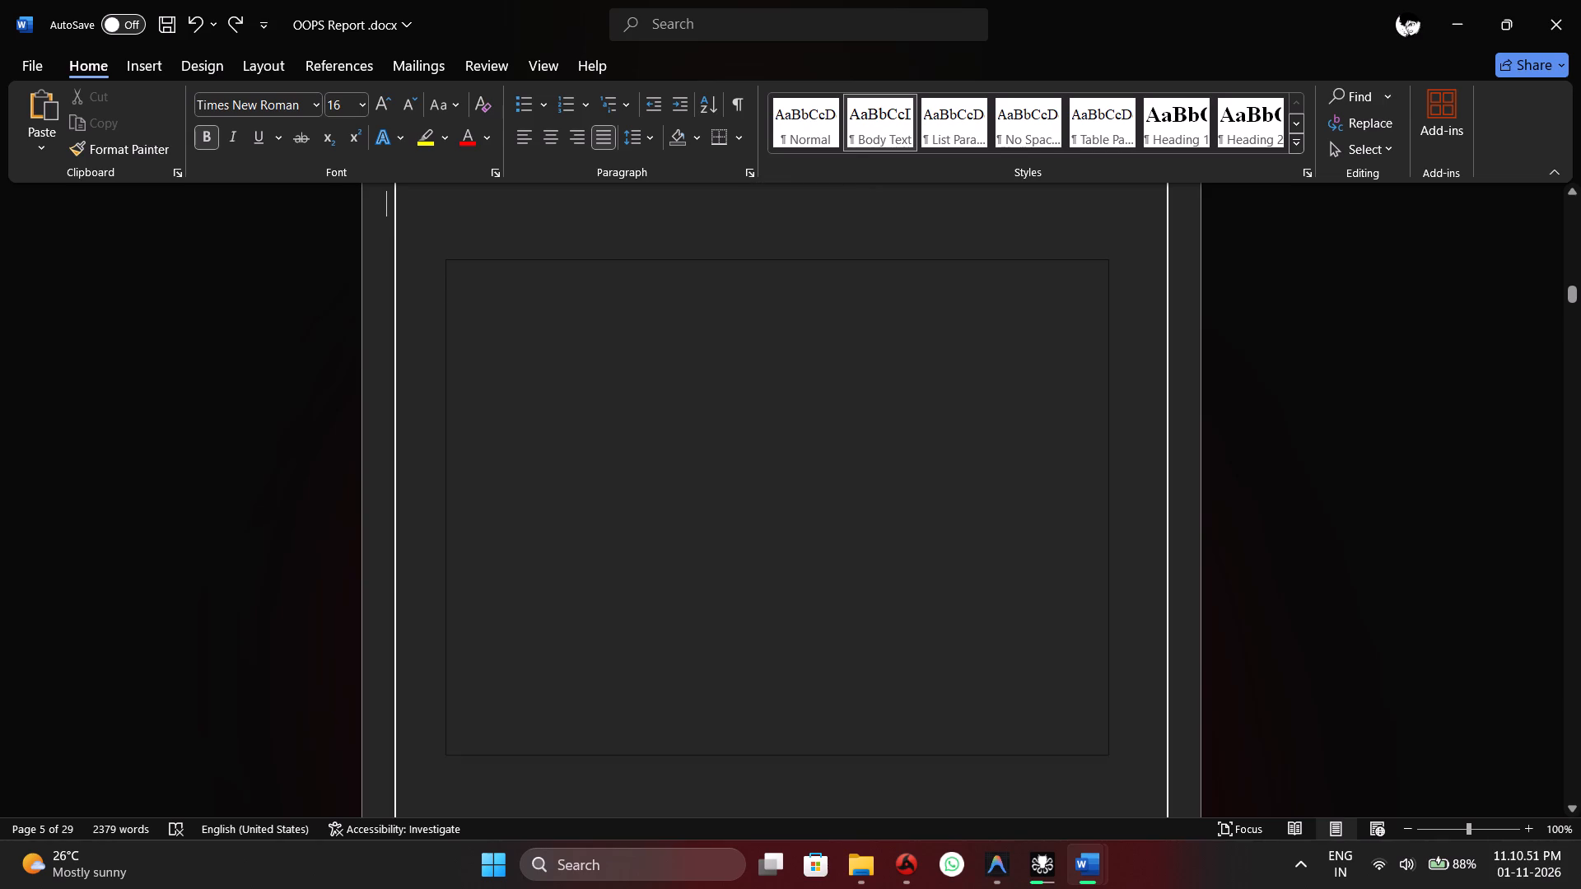
drag(1109, 749, 1115, 888)
drag(1115, 888, 1149, 797)
drag(1149, 797, 1088, 756)
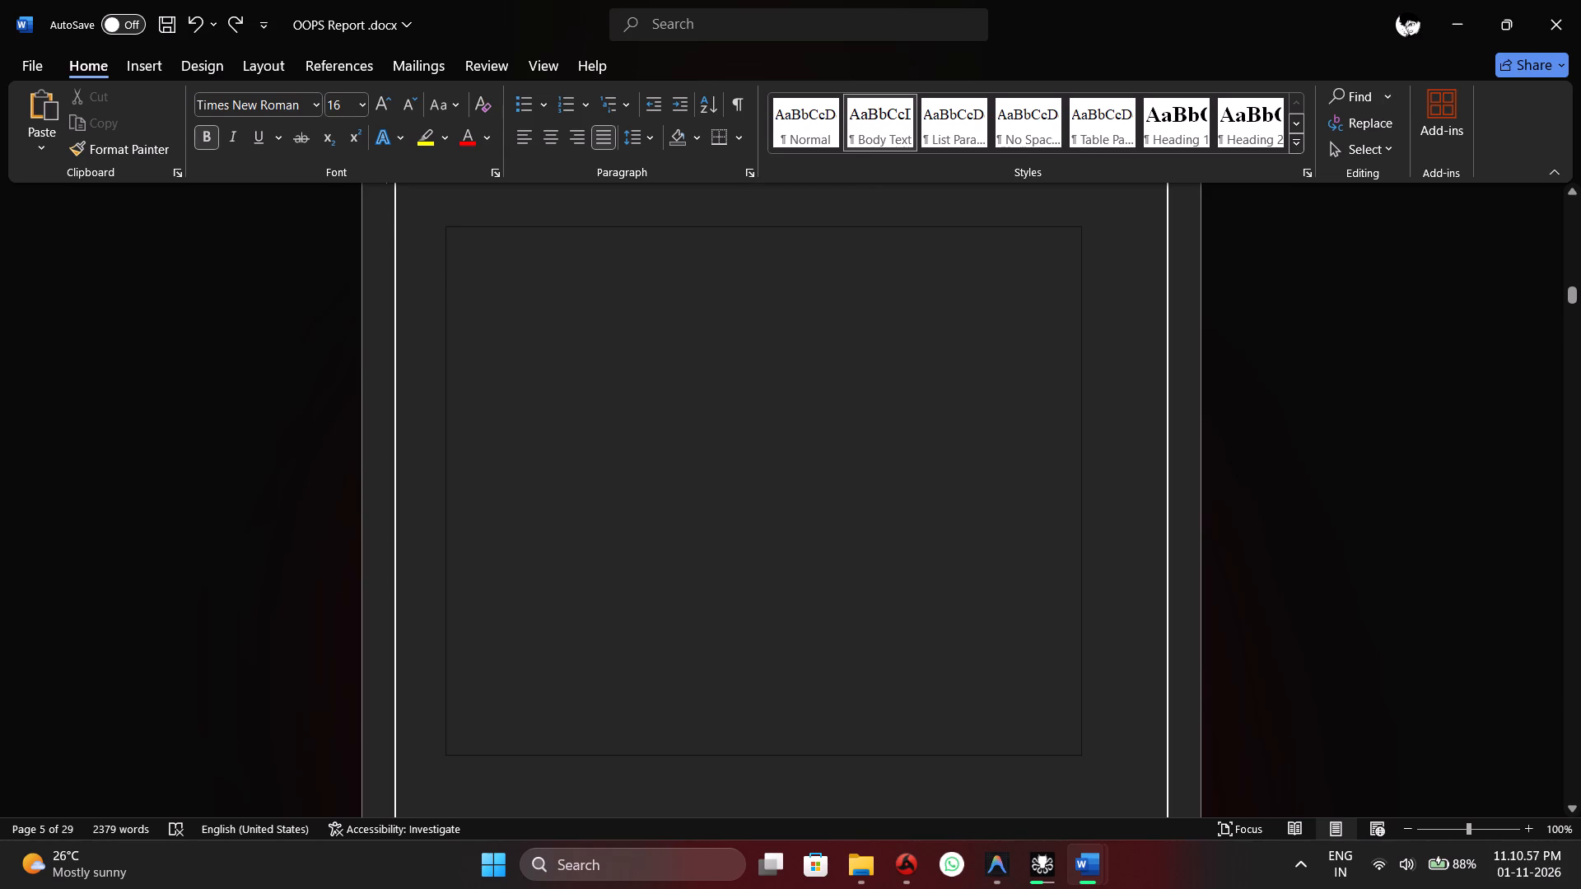
drag(1088, 756, 1109, 796)
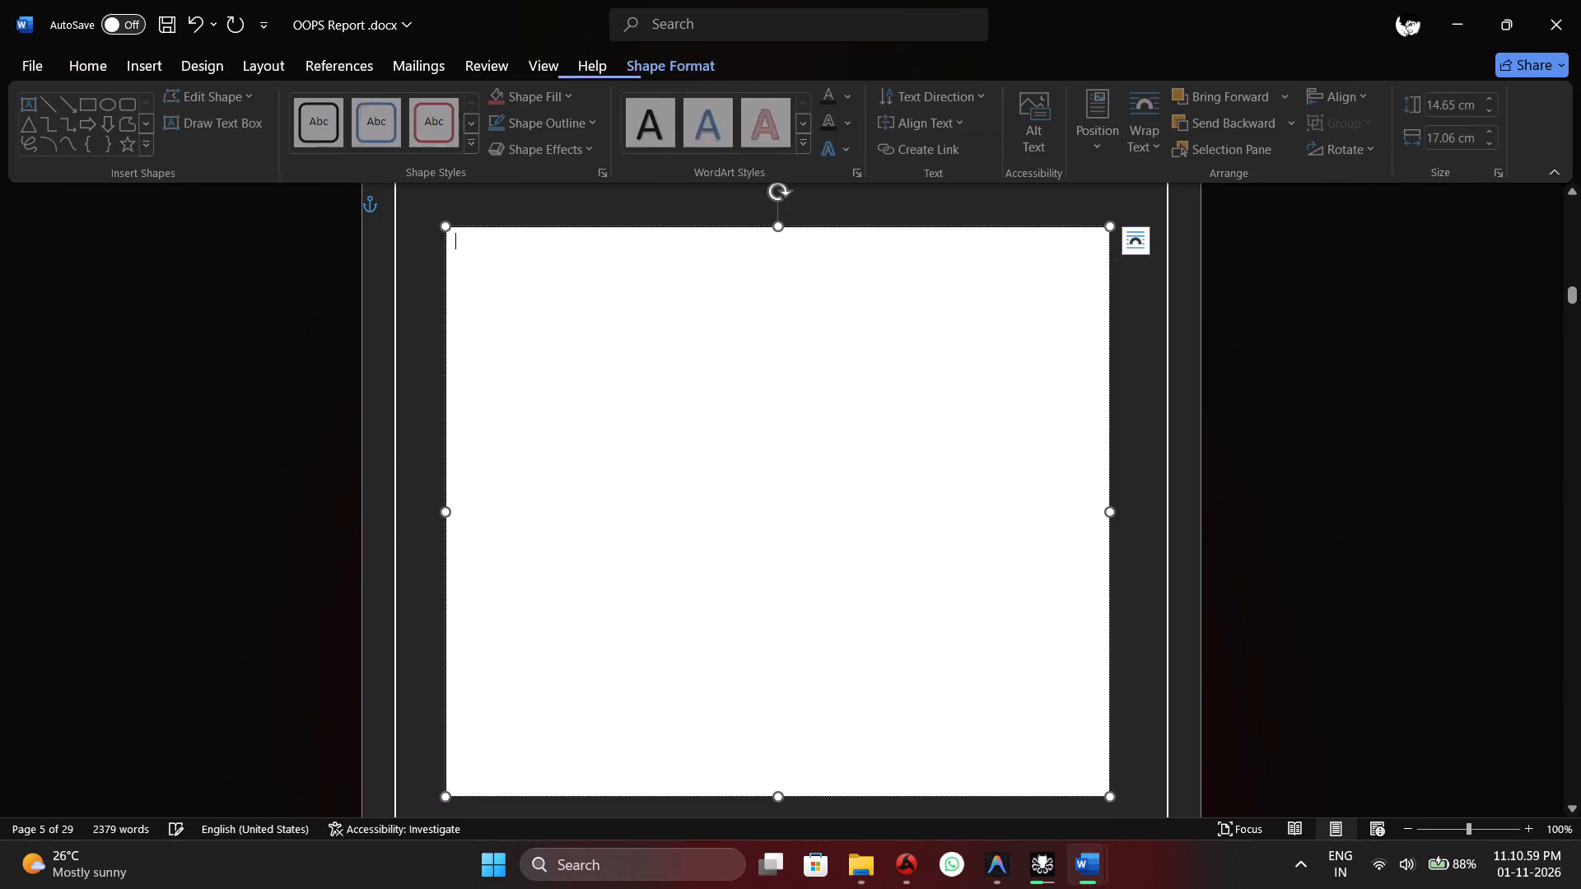
Move the text box up to just below the Introduction heading, centred between the side borders of the page.
scroll(883, 635, up, 4)
click(746, 449)
drag(753, 451, 763, 443)
click(850, 427)
drag(850, 426, 881, 403)
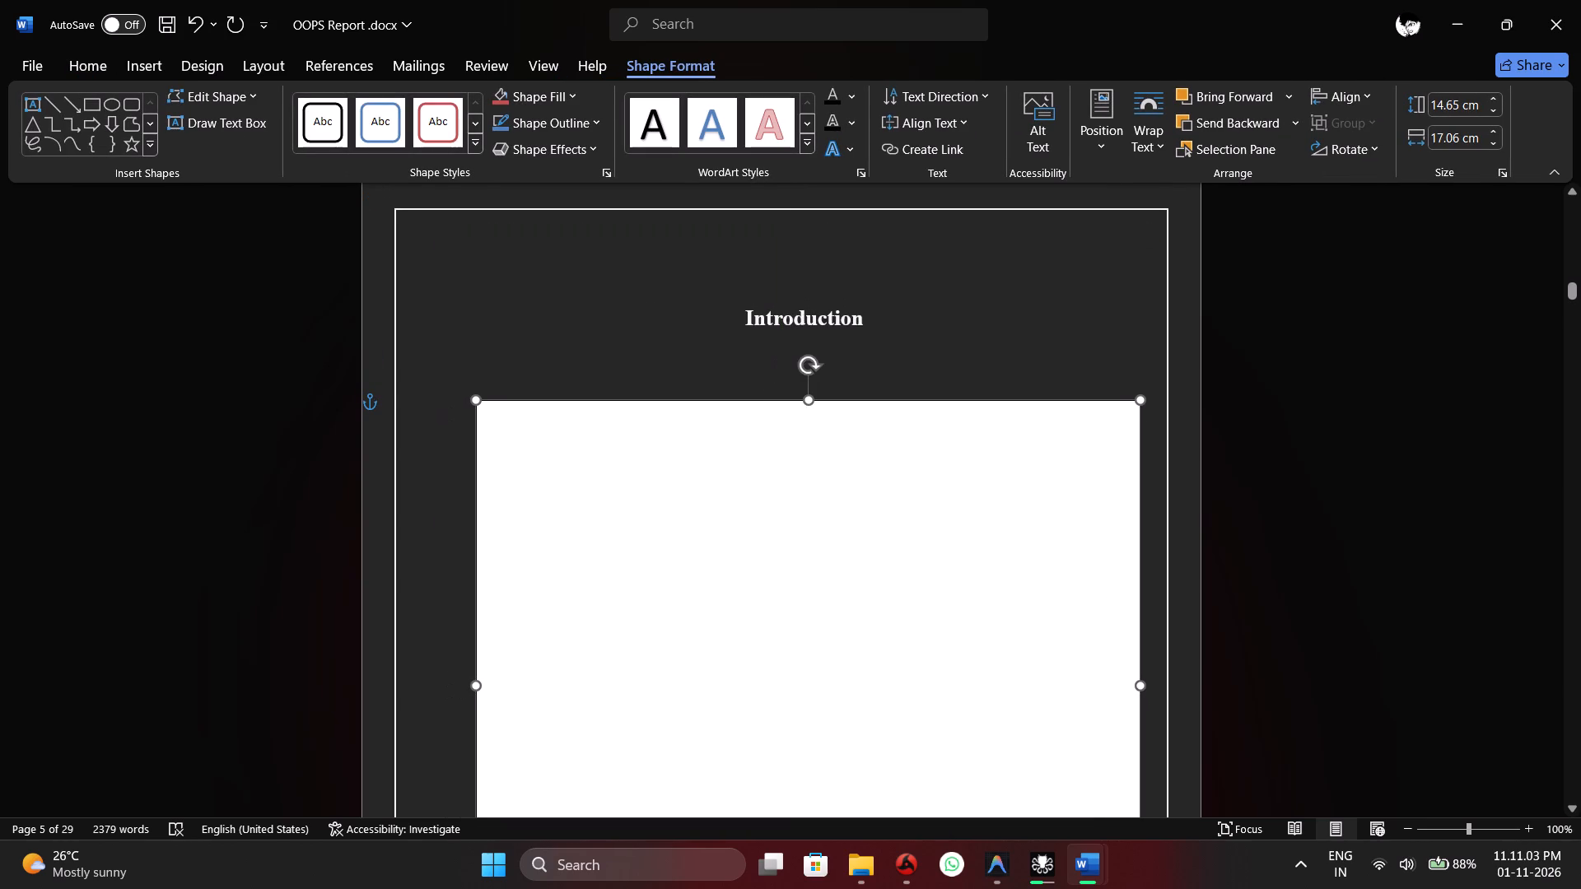
drag(881, 403, 862, 393)
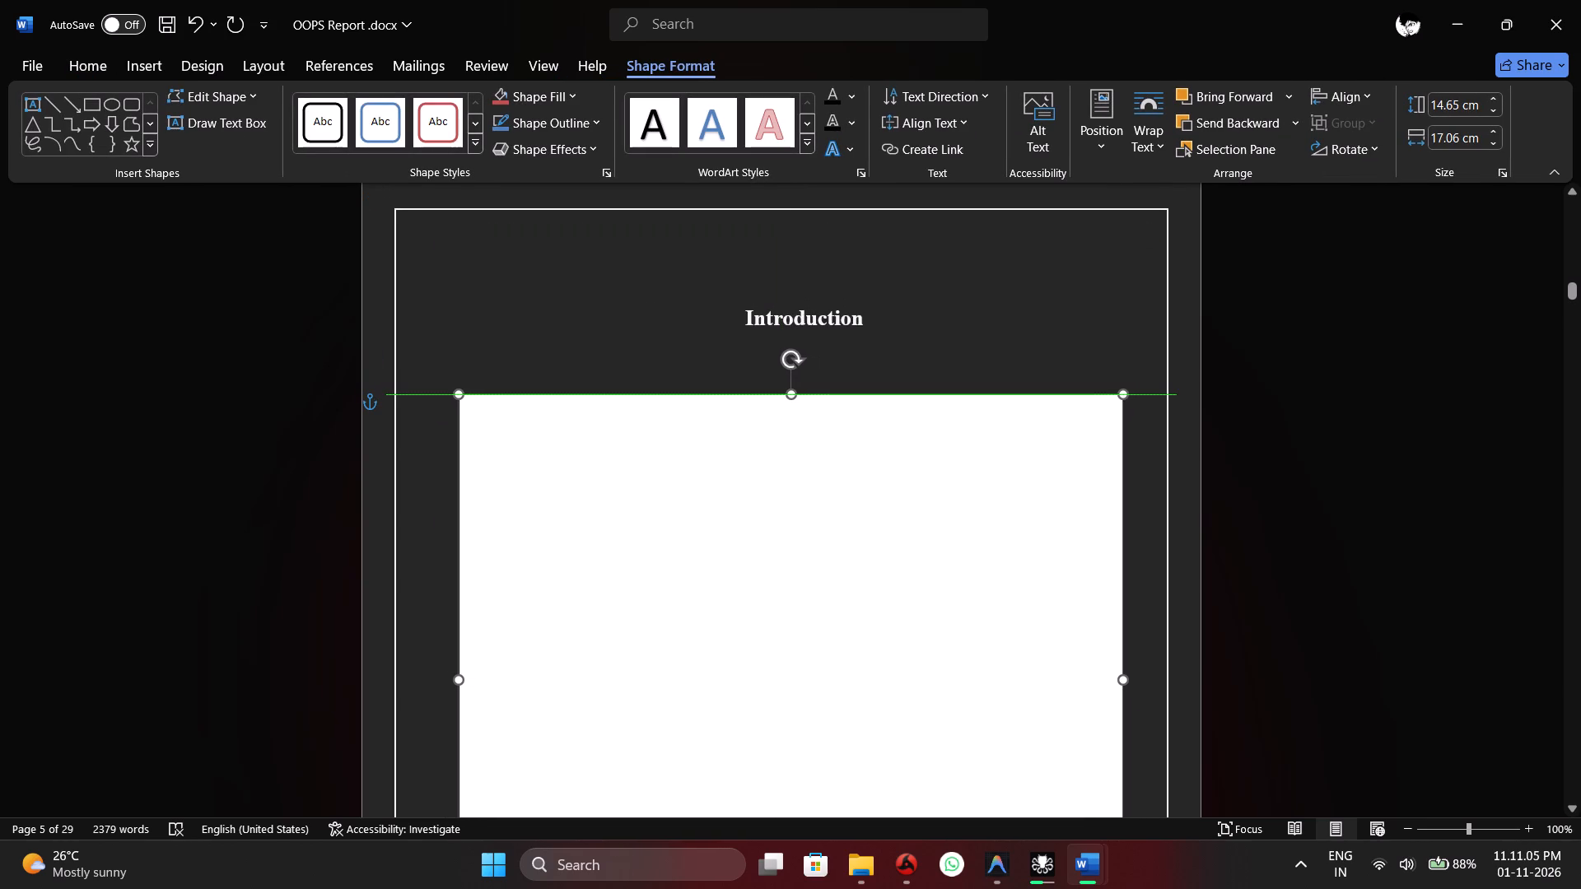
drag(862, 393, 850, 392)
click(695, 389)
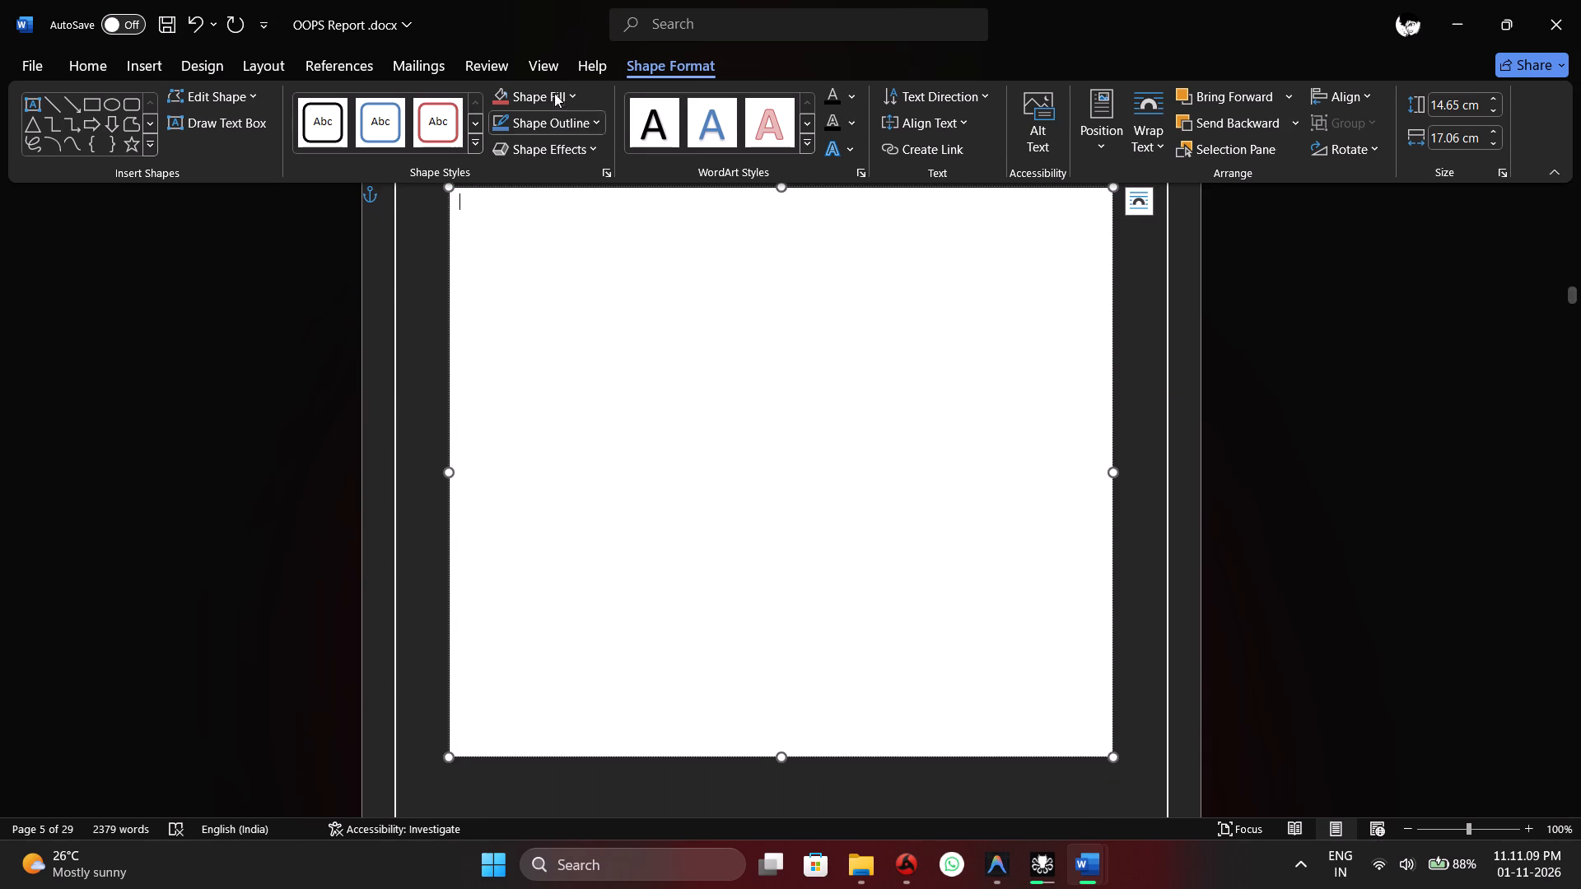
Apply the preset shape style with a black outline to the text box below the Introduction heading.
click(335, 109)
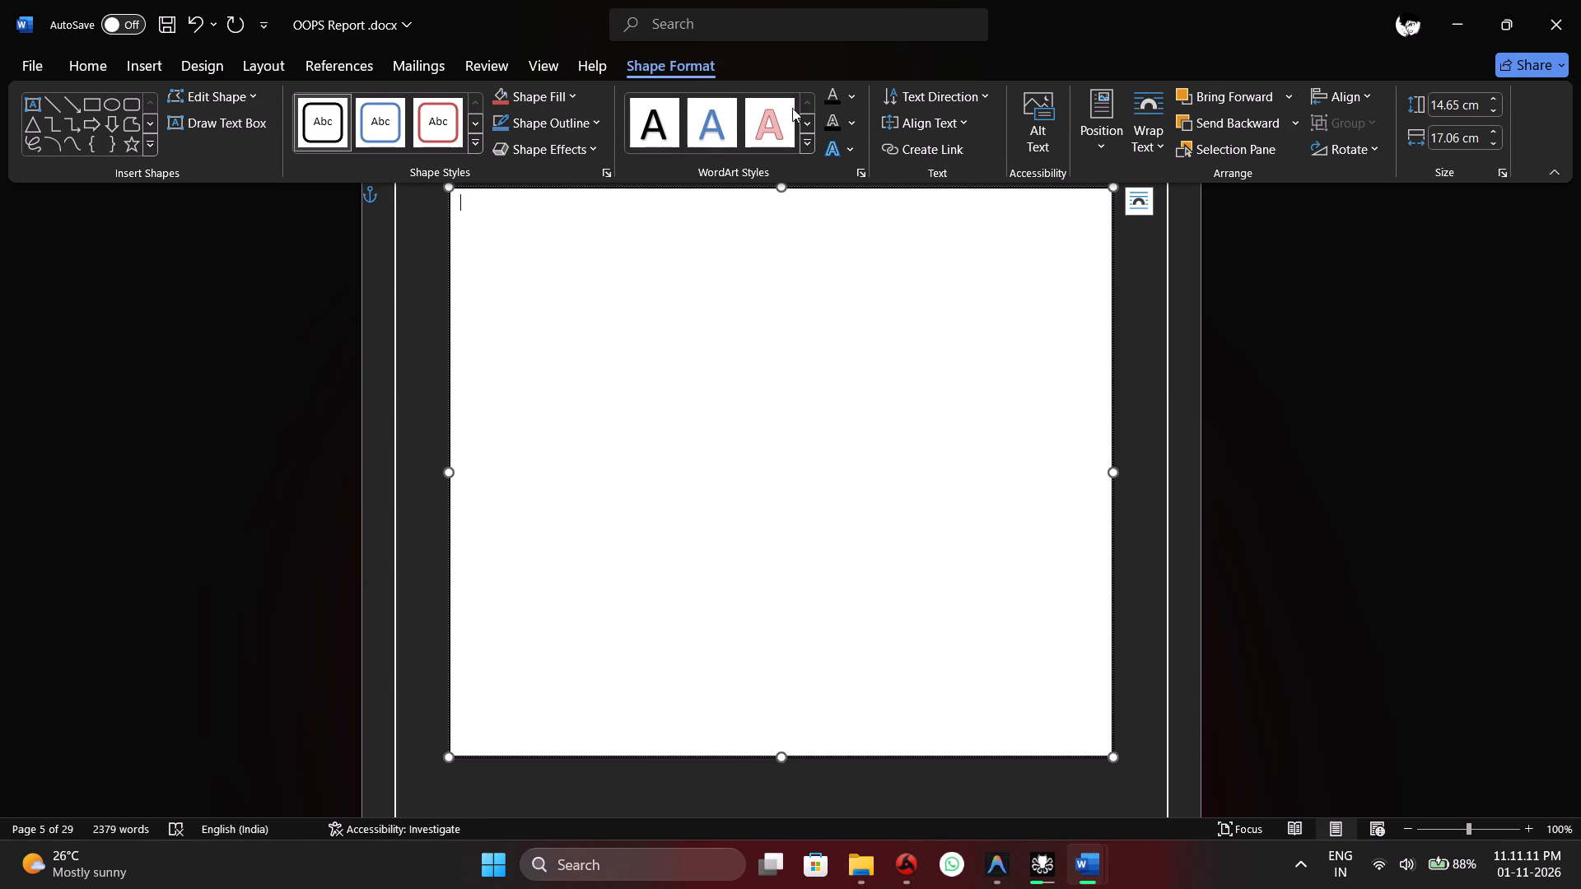
Paste the copied abstract text into the text box and set its font size to 12.
scroll(520, 333, up, 2)
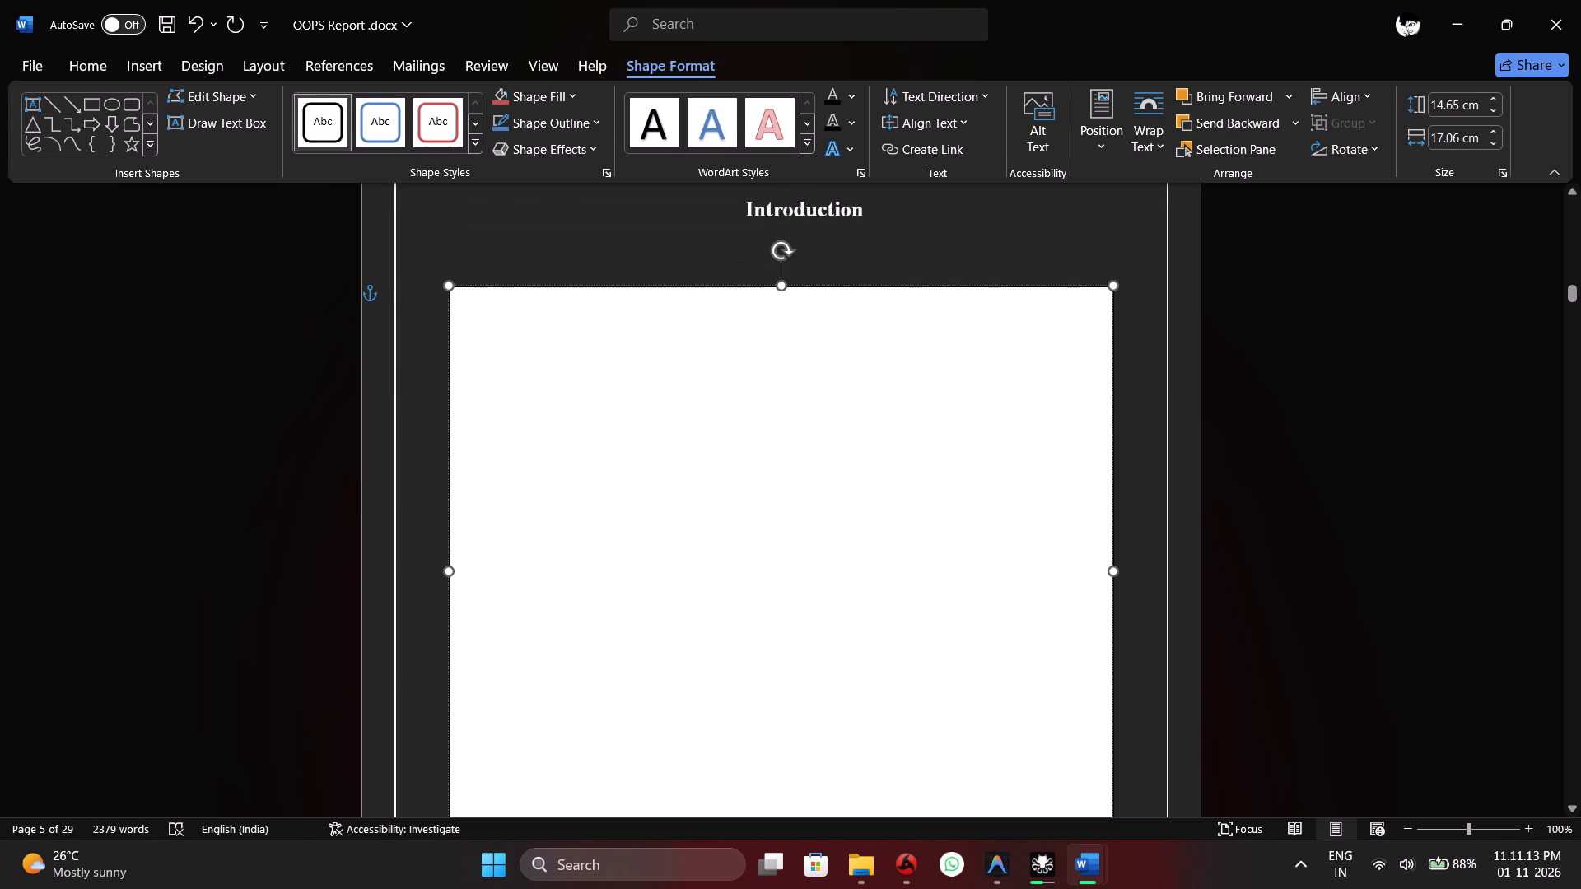
key(ctrl+v)
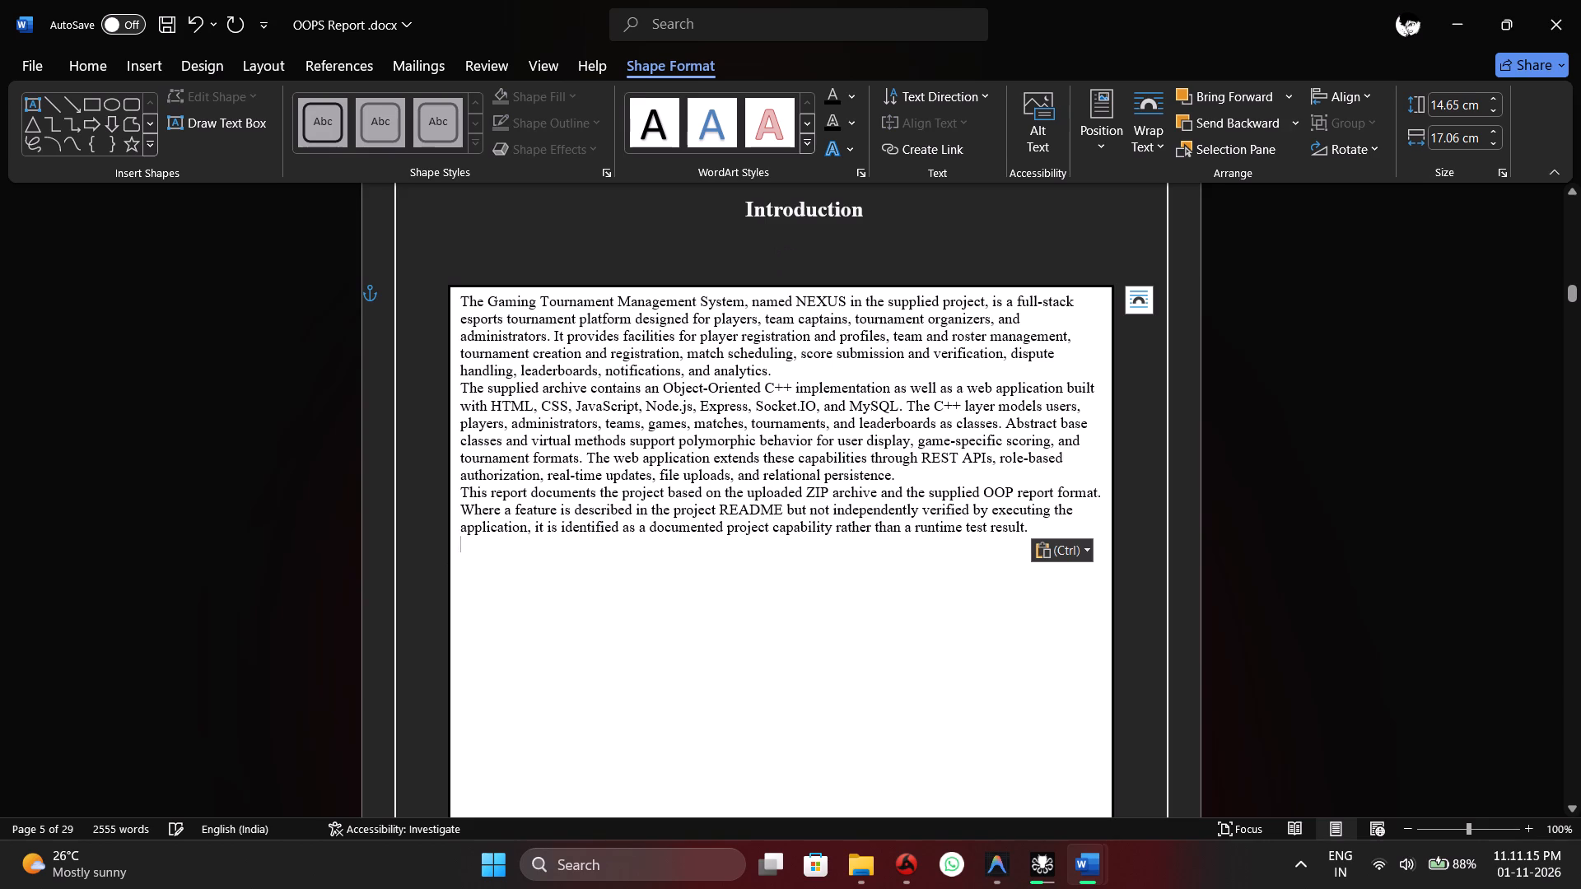
drag(462, 300, 1107, 619)
click(1182, 557)
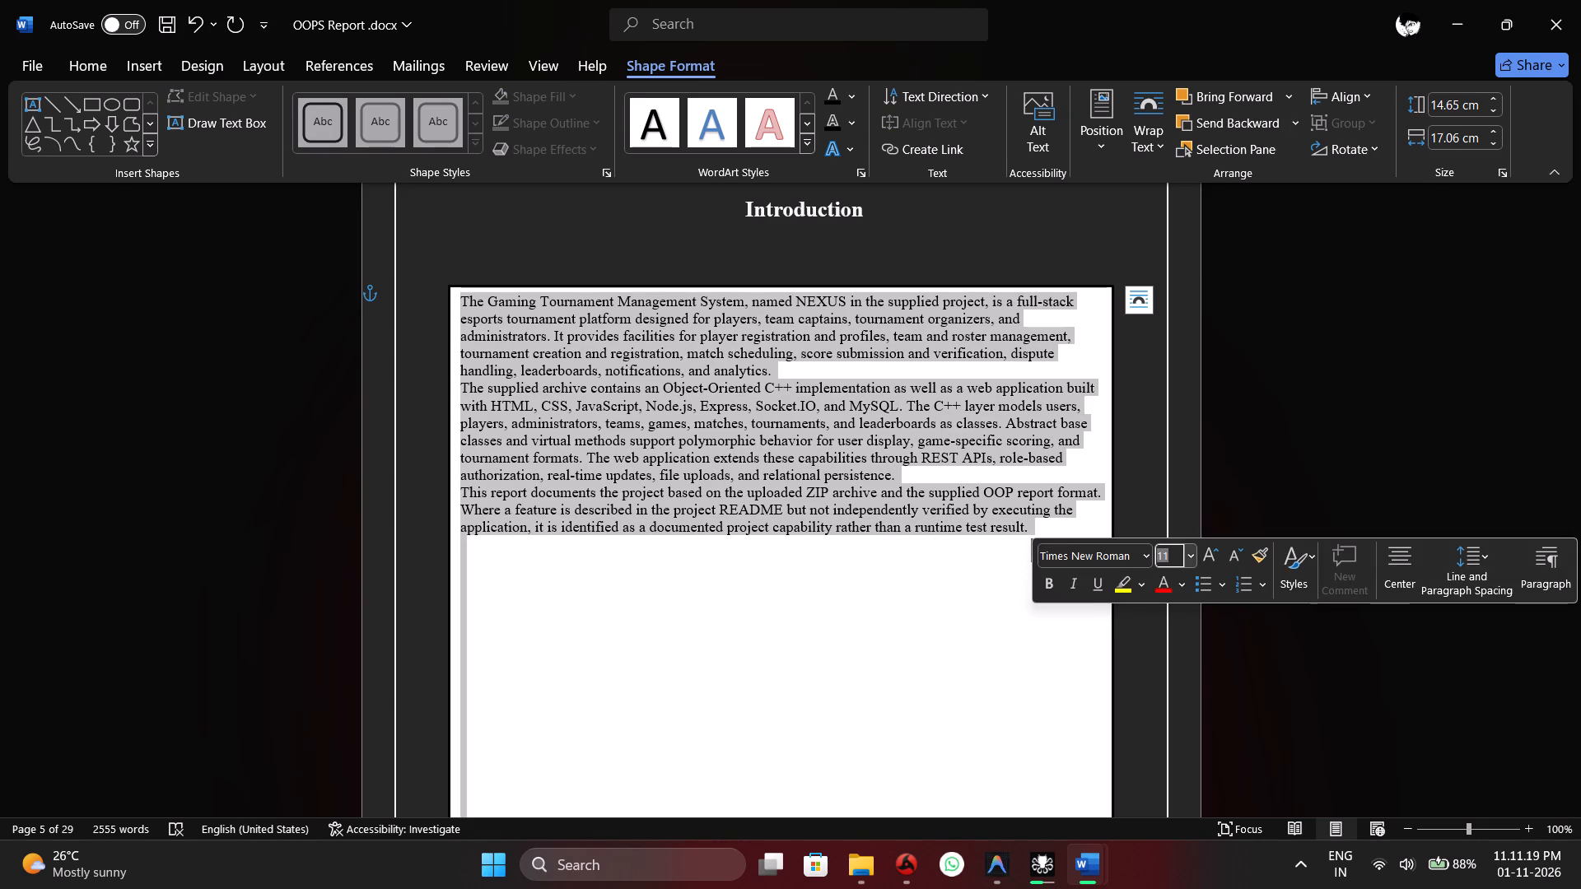
click(1189, 557)
click(1180, 251)
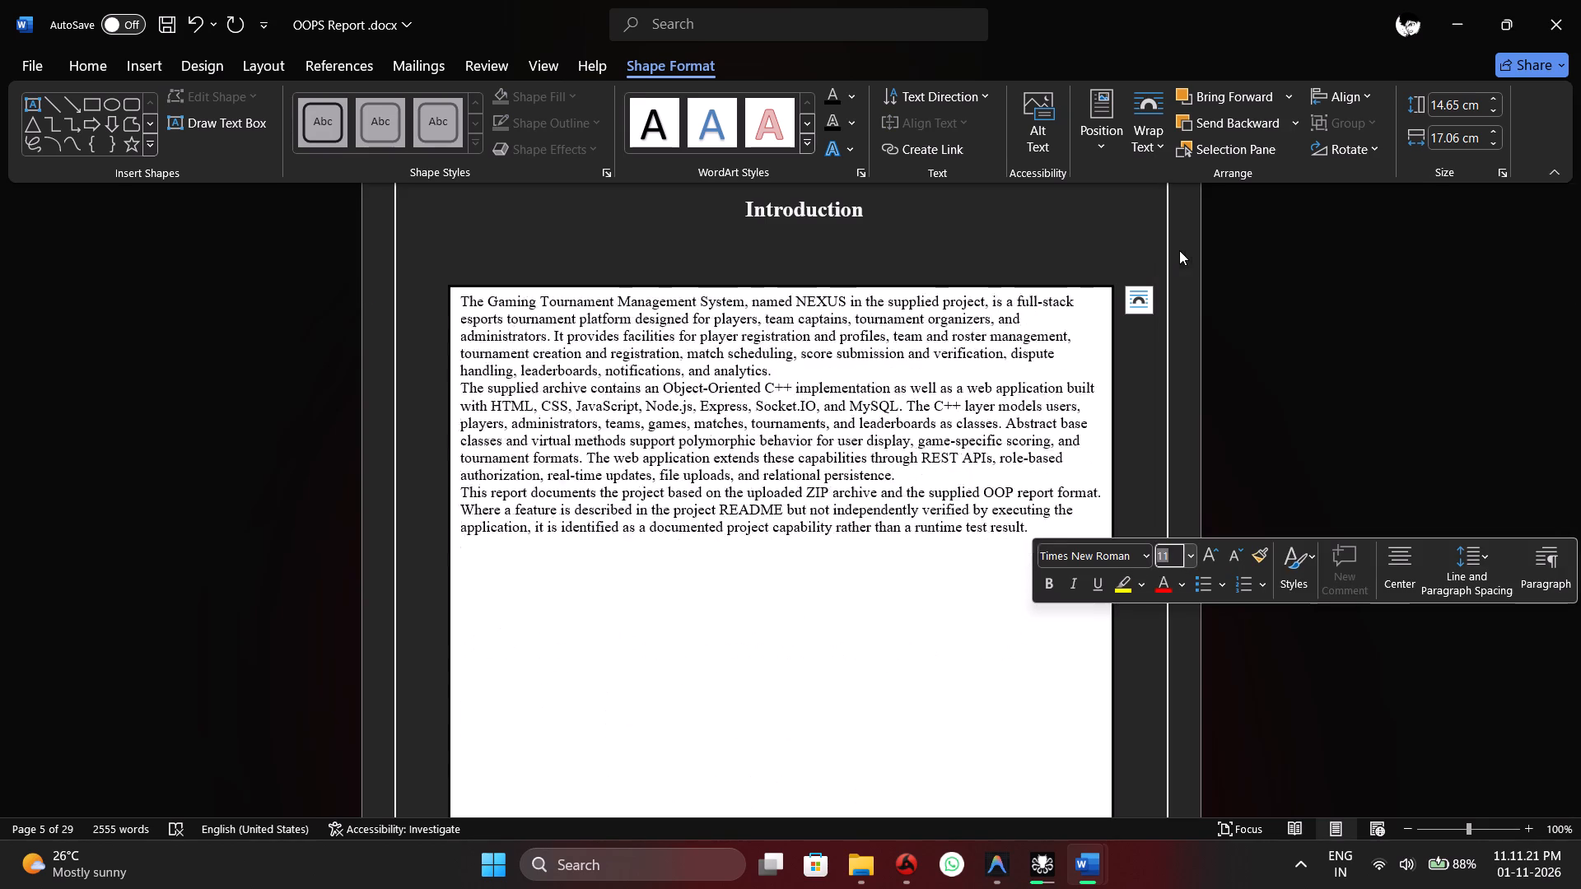
Indent the first paragraph, beginning "The Gaming Tournament Management System", with five spaces.
click(472, 307)
click(464, 304)
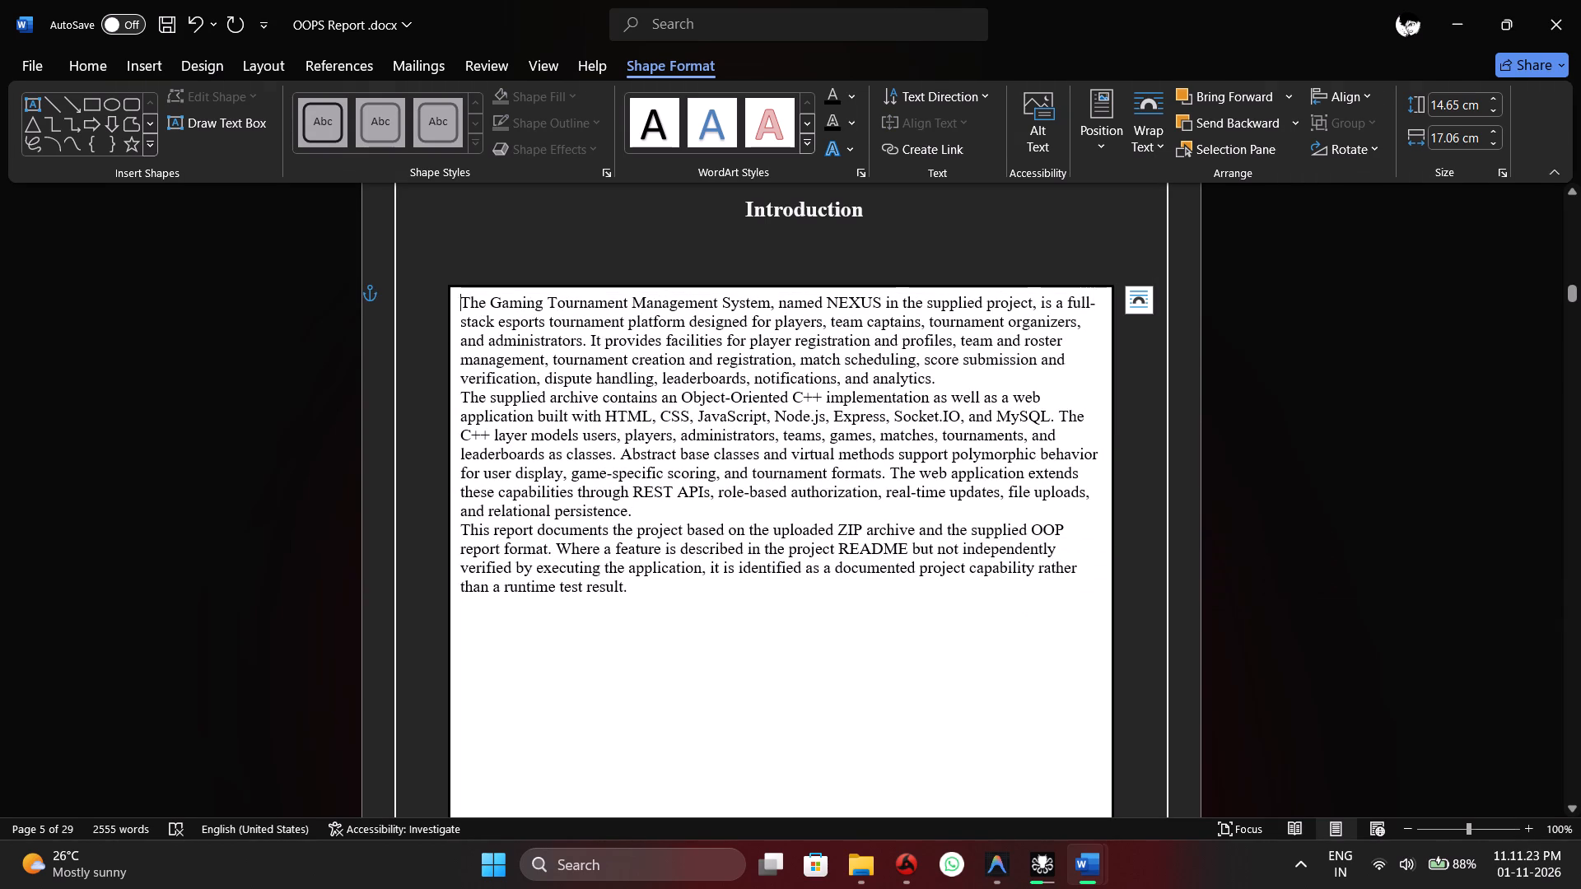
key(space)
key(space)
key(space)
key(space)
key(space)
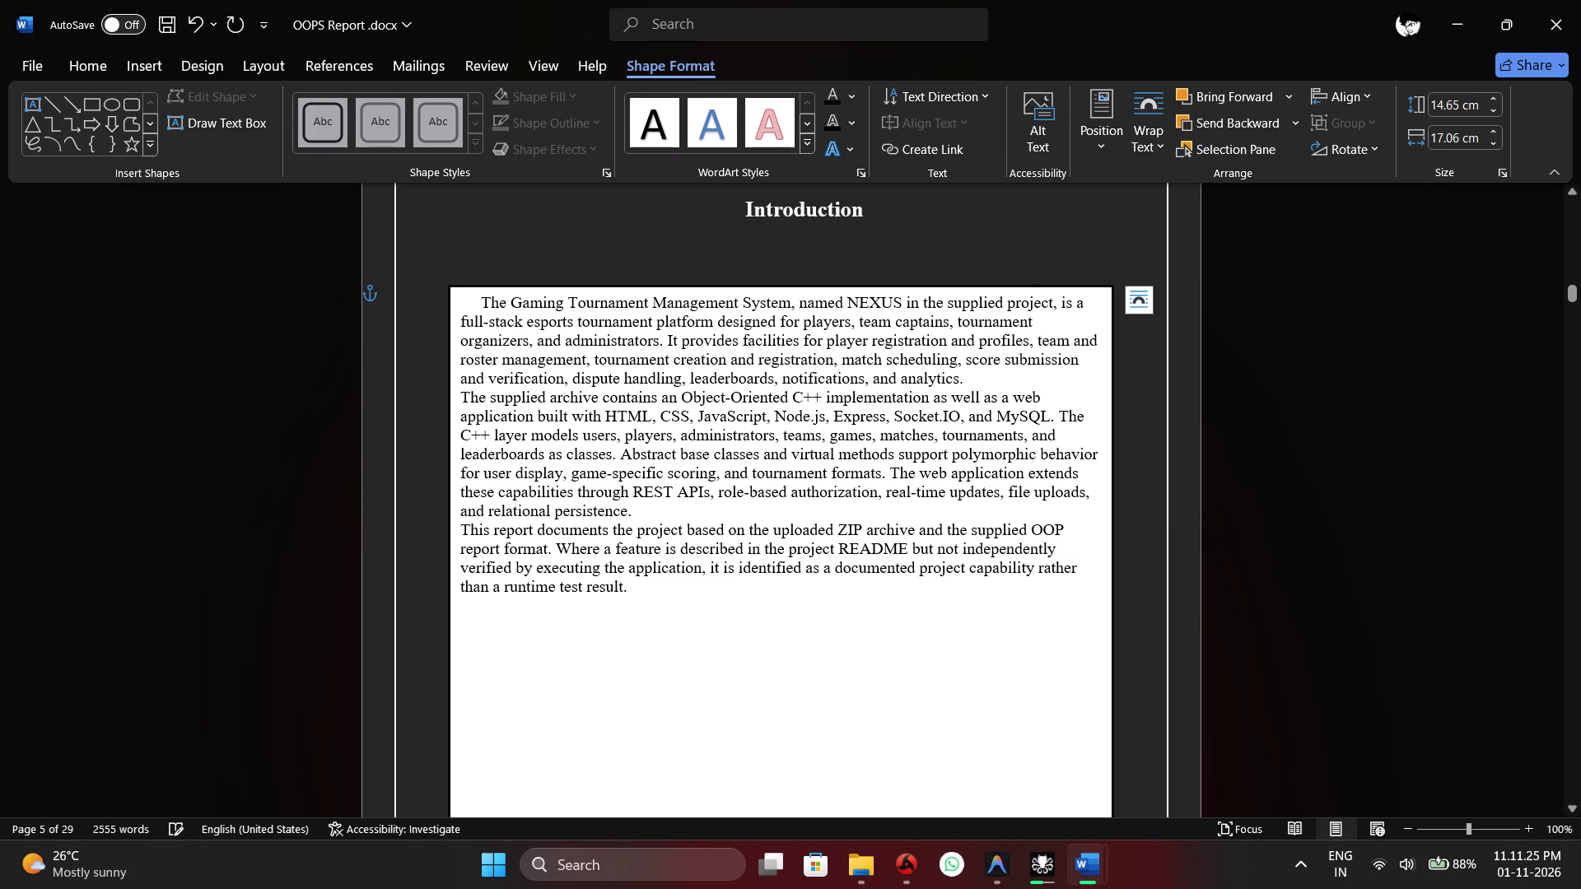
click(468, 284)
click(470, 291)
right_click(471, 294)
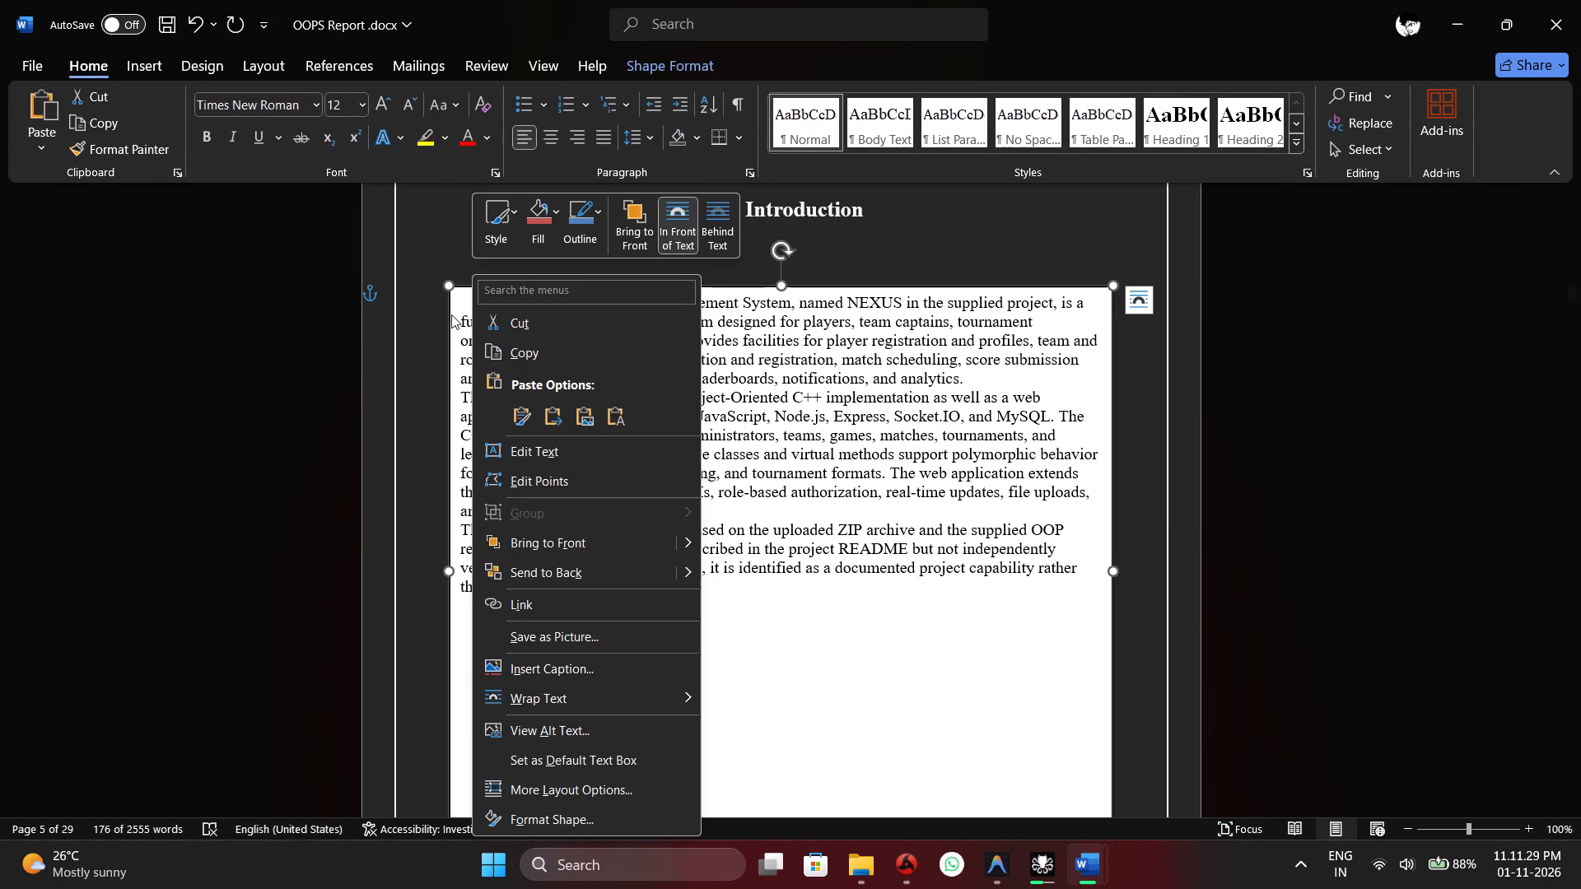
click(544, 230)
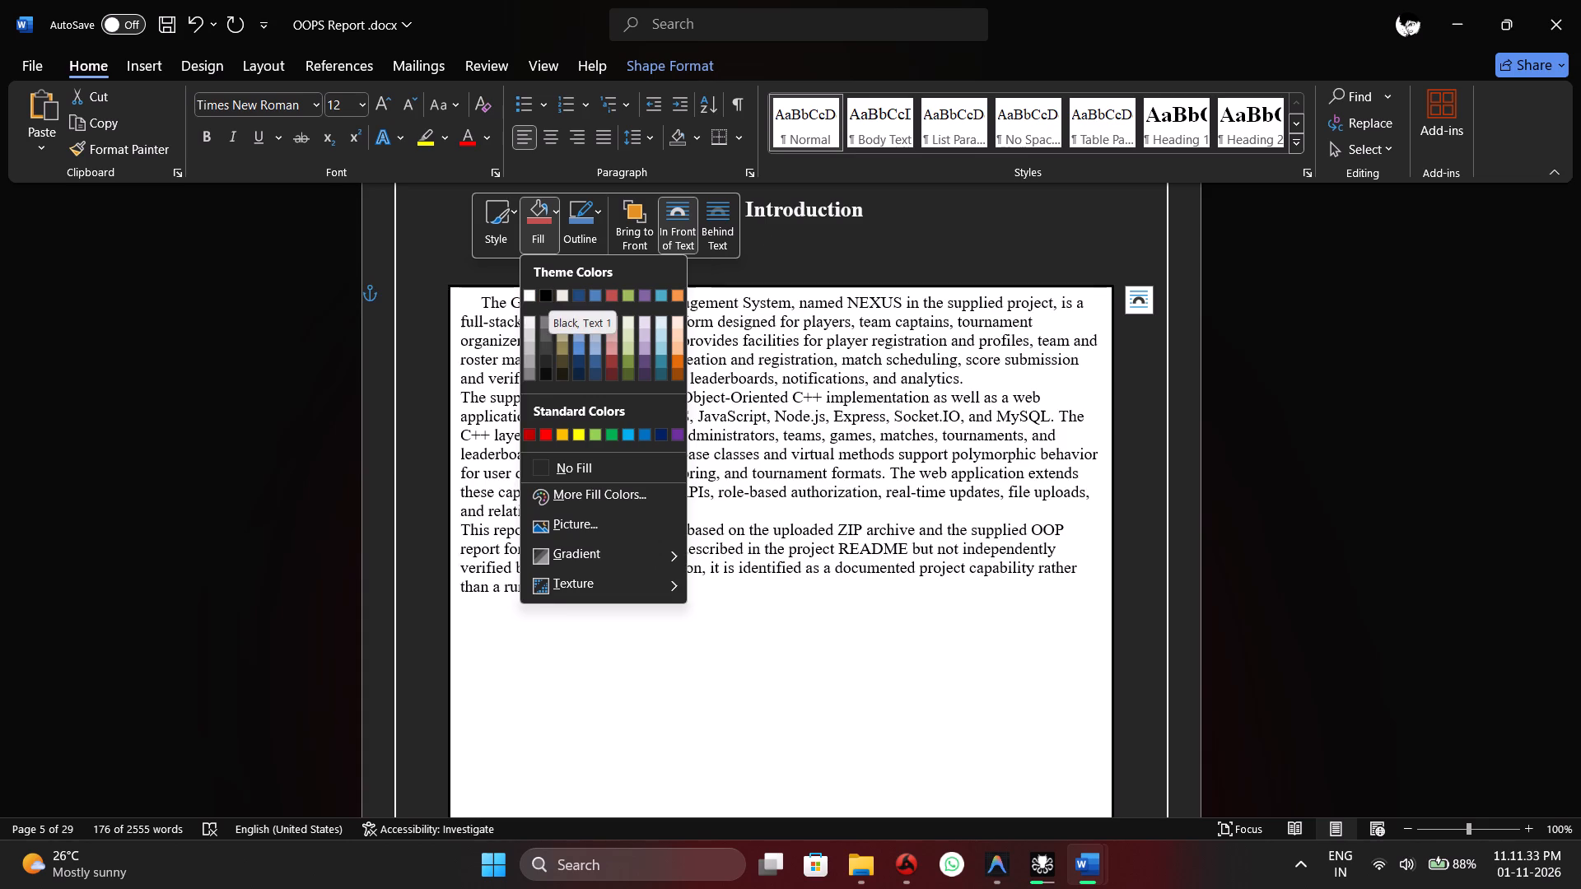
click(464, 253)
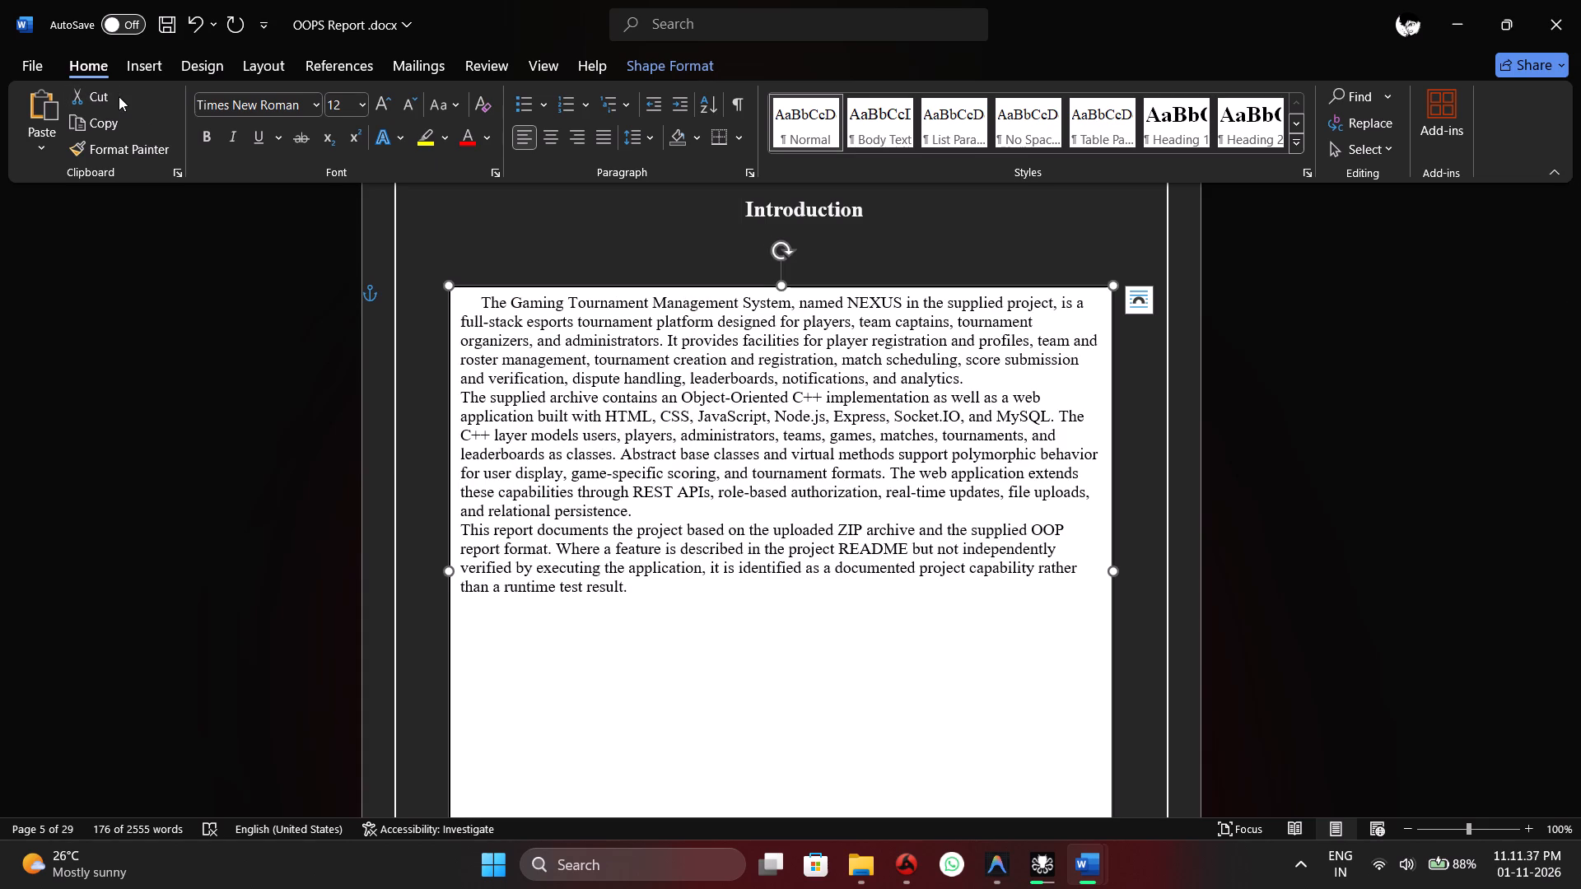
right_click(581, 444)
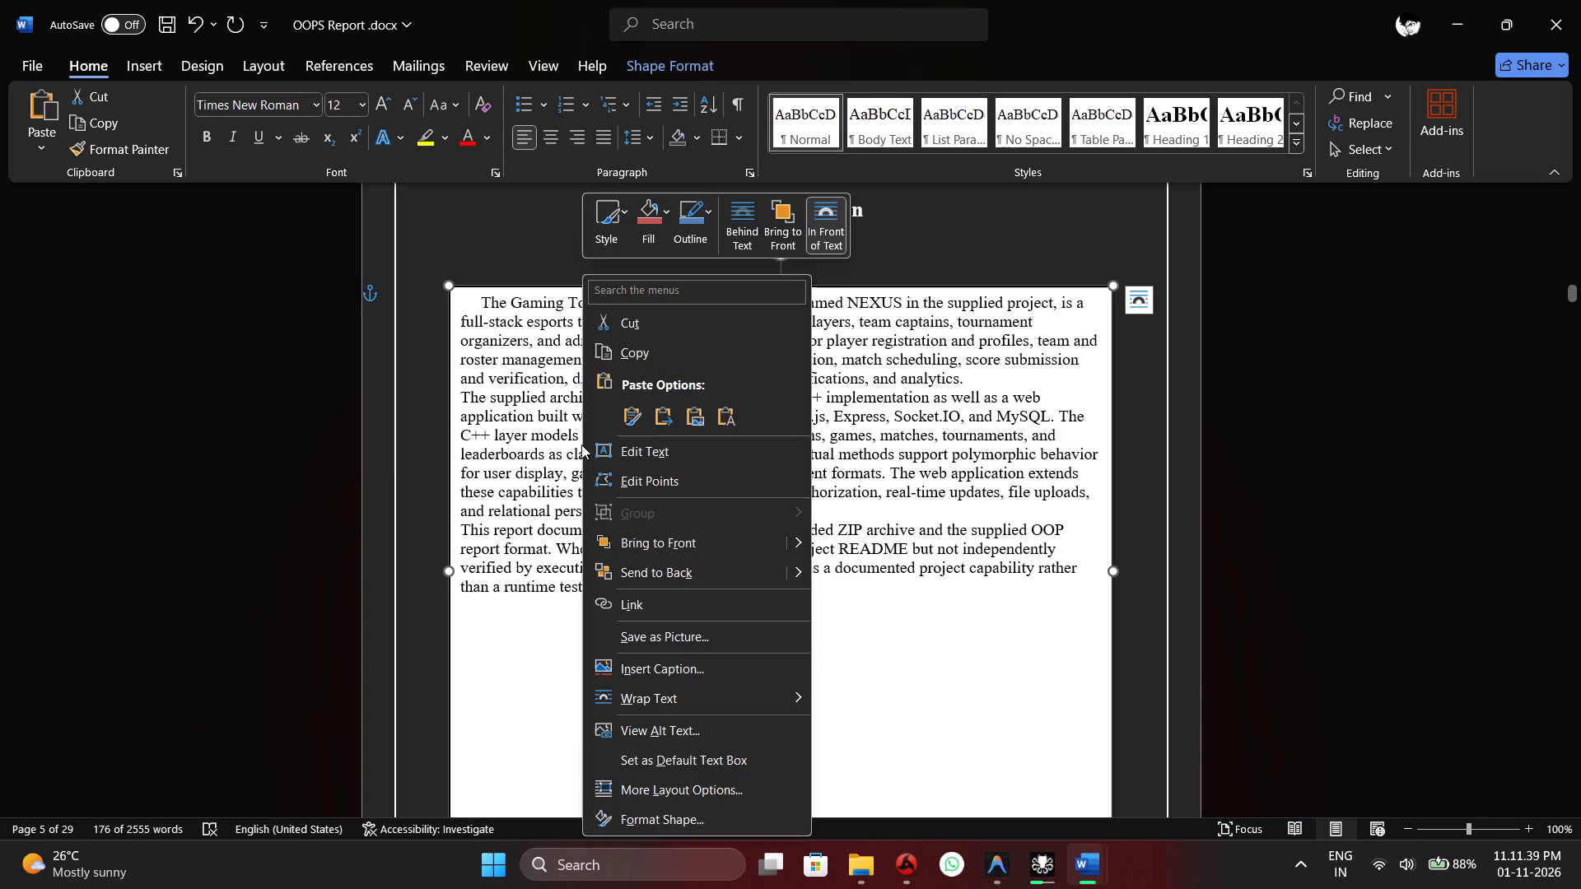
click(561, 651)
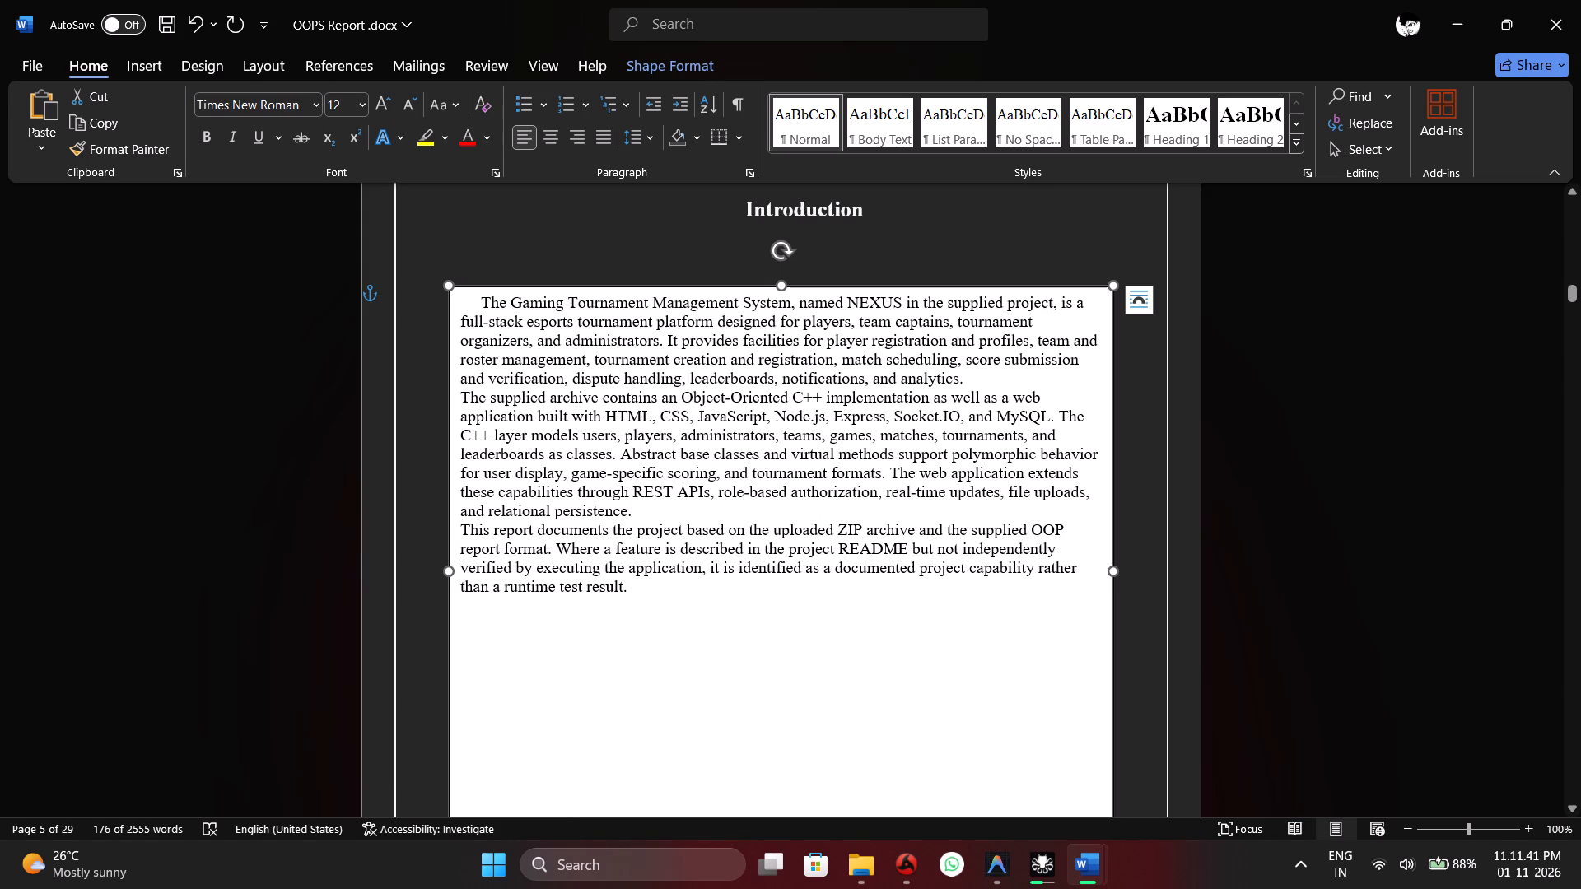
Indent the paragraph beginning "The supplied archive" with three spaces and insert a blank line above it.
click(464, 399)
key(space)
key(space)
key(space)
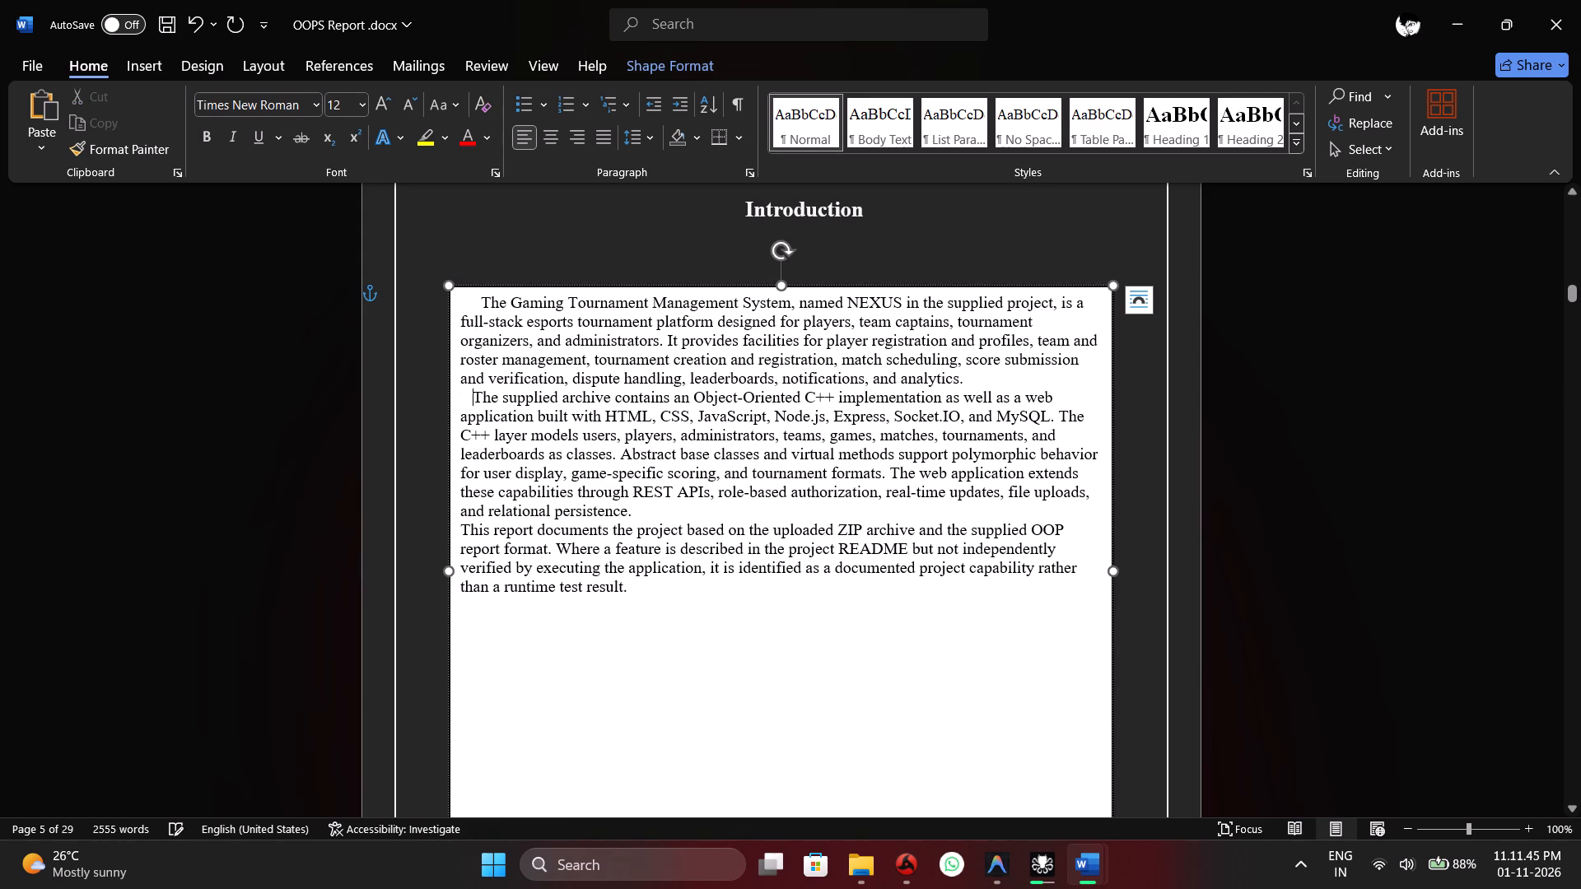
click(977, 387)
click(977, 378)
key(Return)
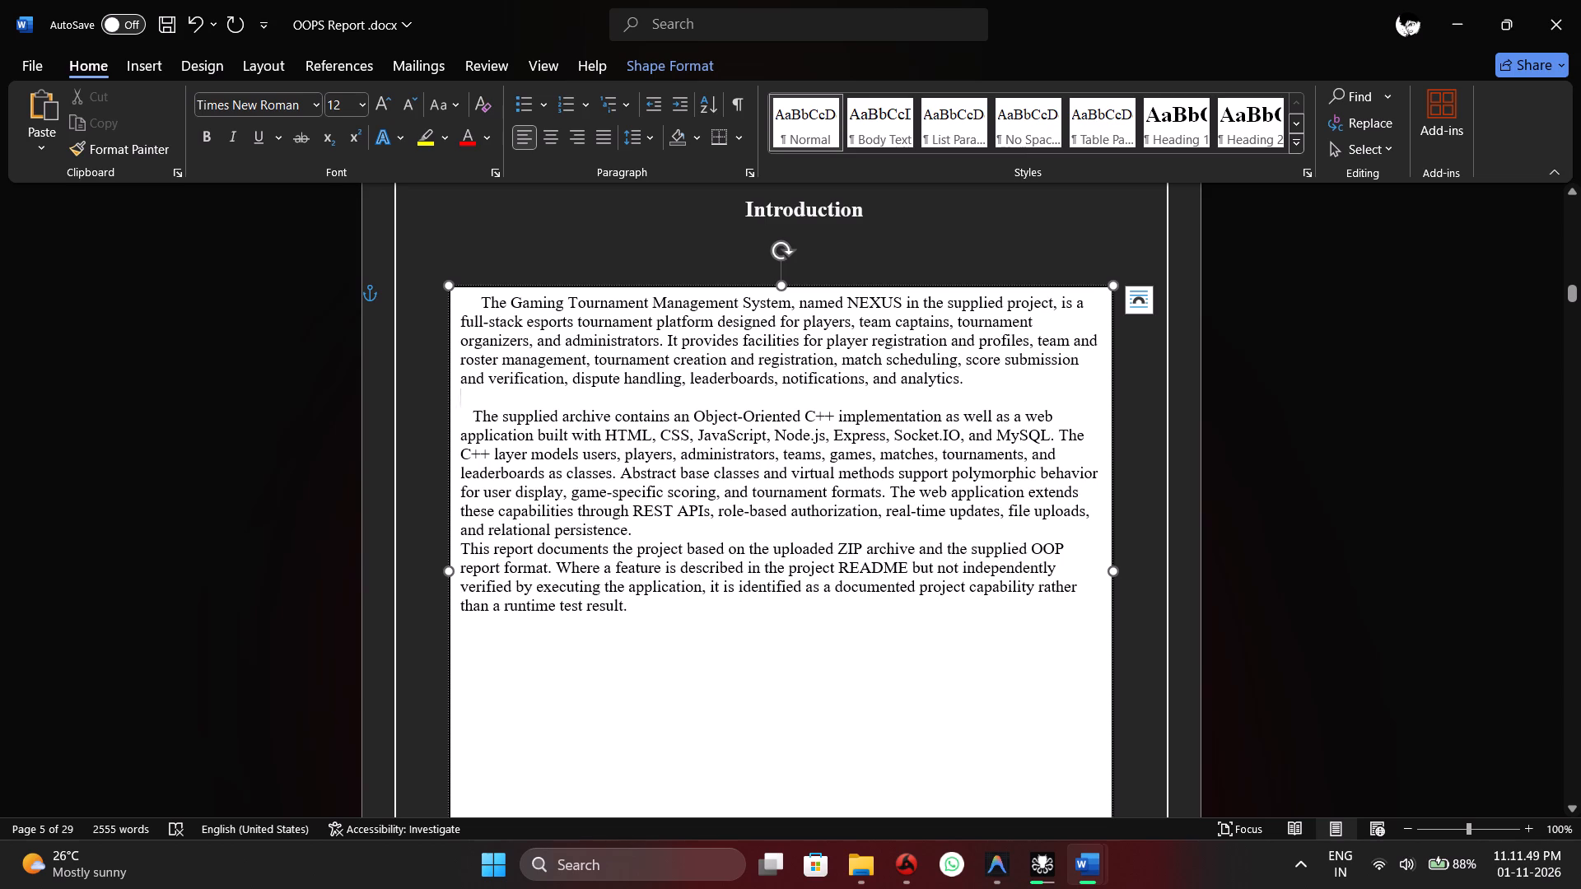
Insert a blank line above the paragraph beginning "This report documents" and indent that paragraph with three spaces.
click(658, 528)
key(Return)
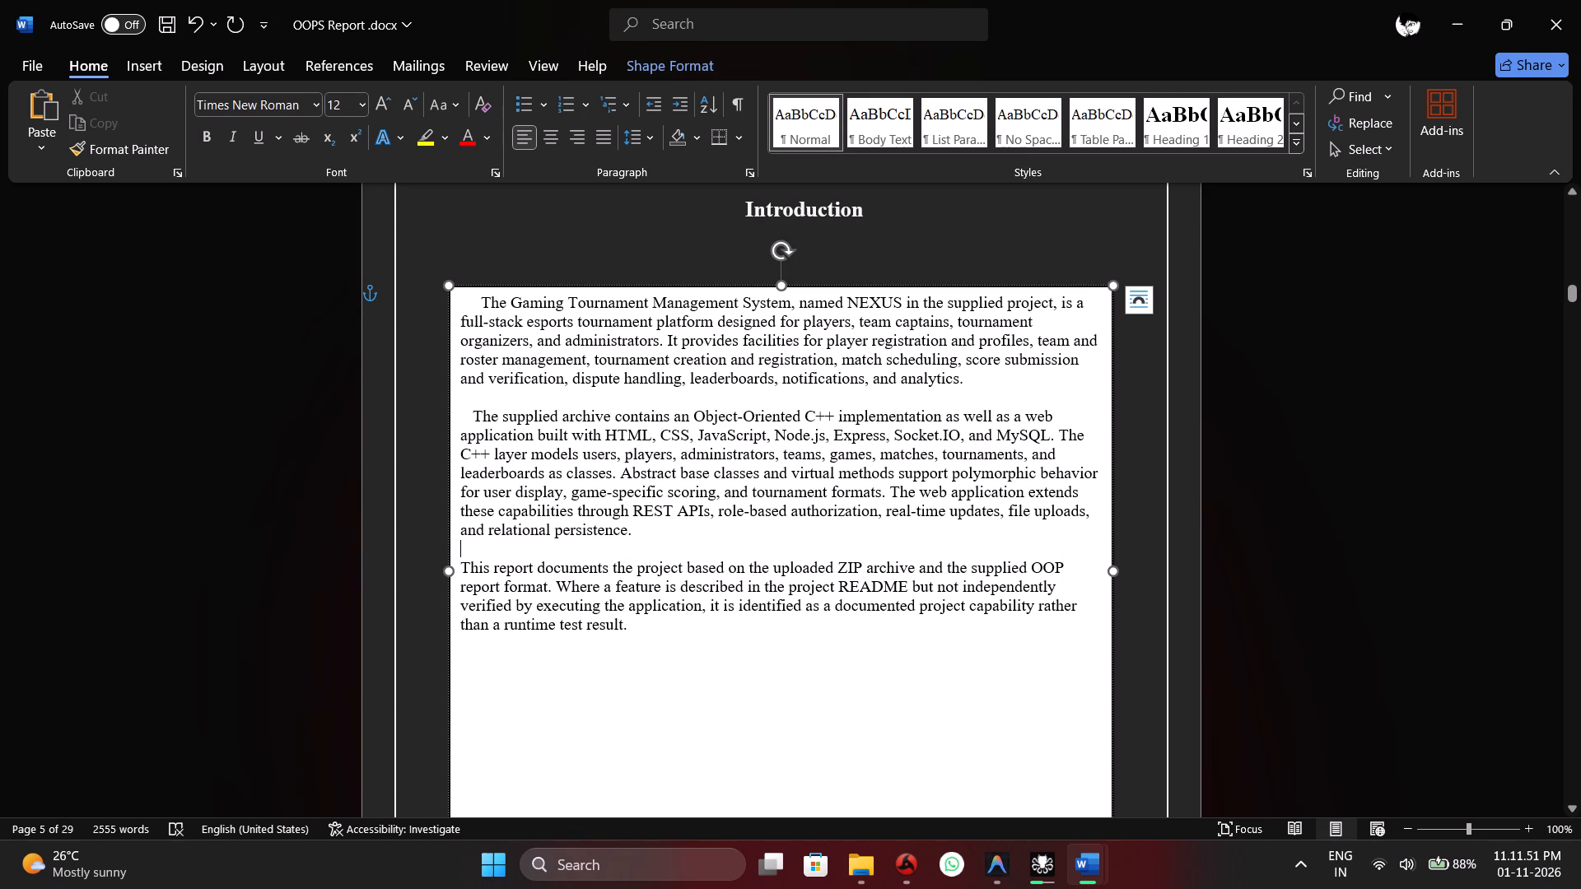
click(460, 569)
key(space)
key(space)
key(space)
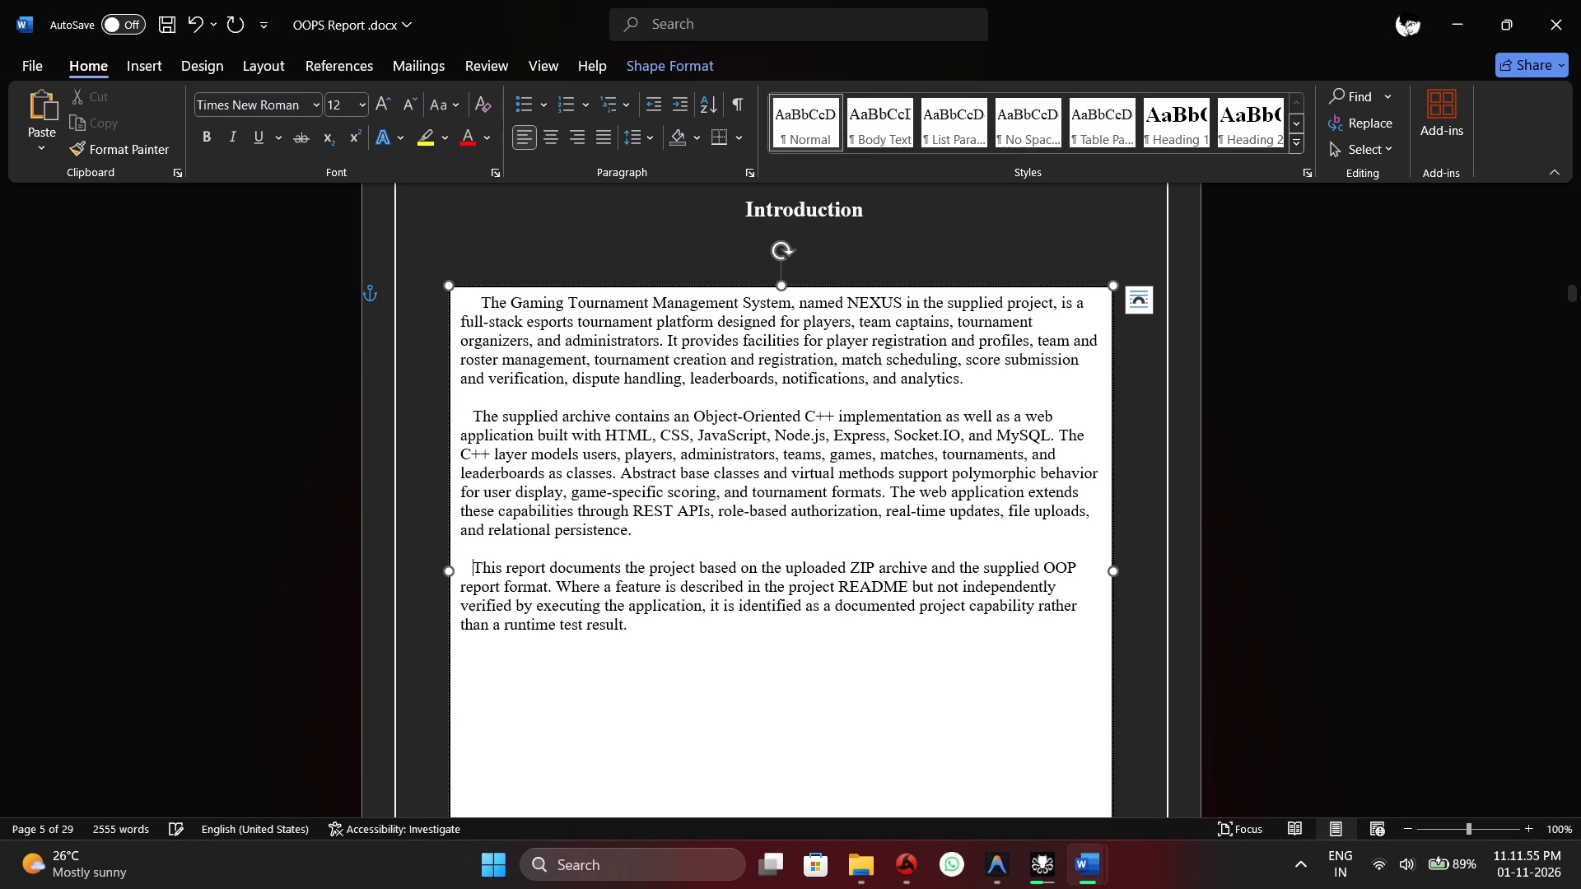
Switch to Gaming_Tournament_System_OOP_Report.docx and review its Abstract page.
click(863, 858)
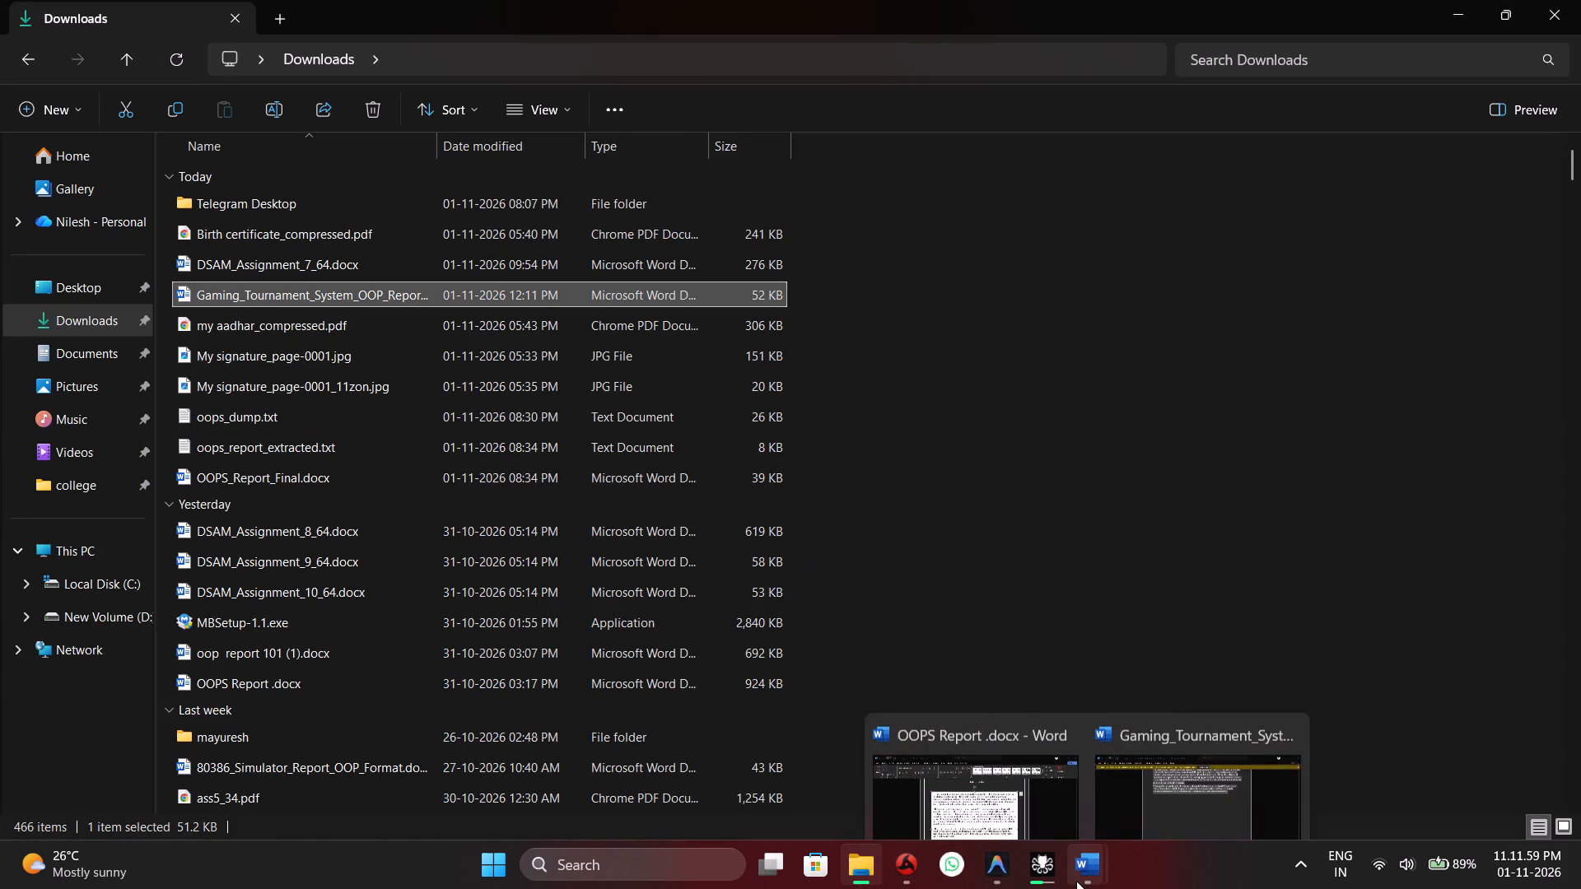
click(1168, 762)
scroll(849, 721, up, 3)
click(791, 713)
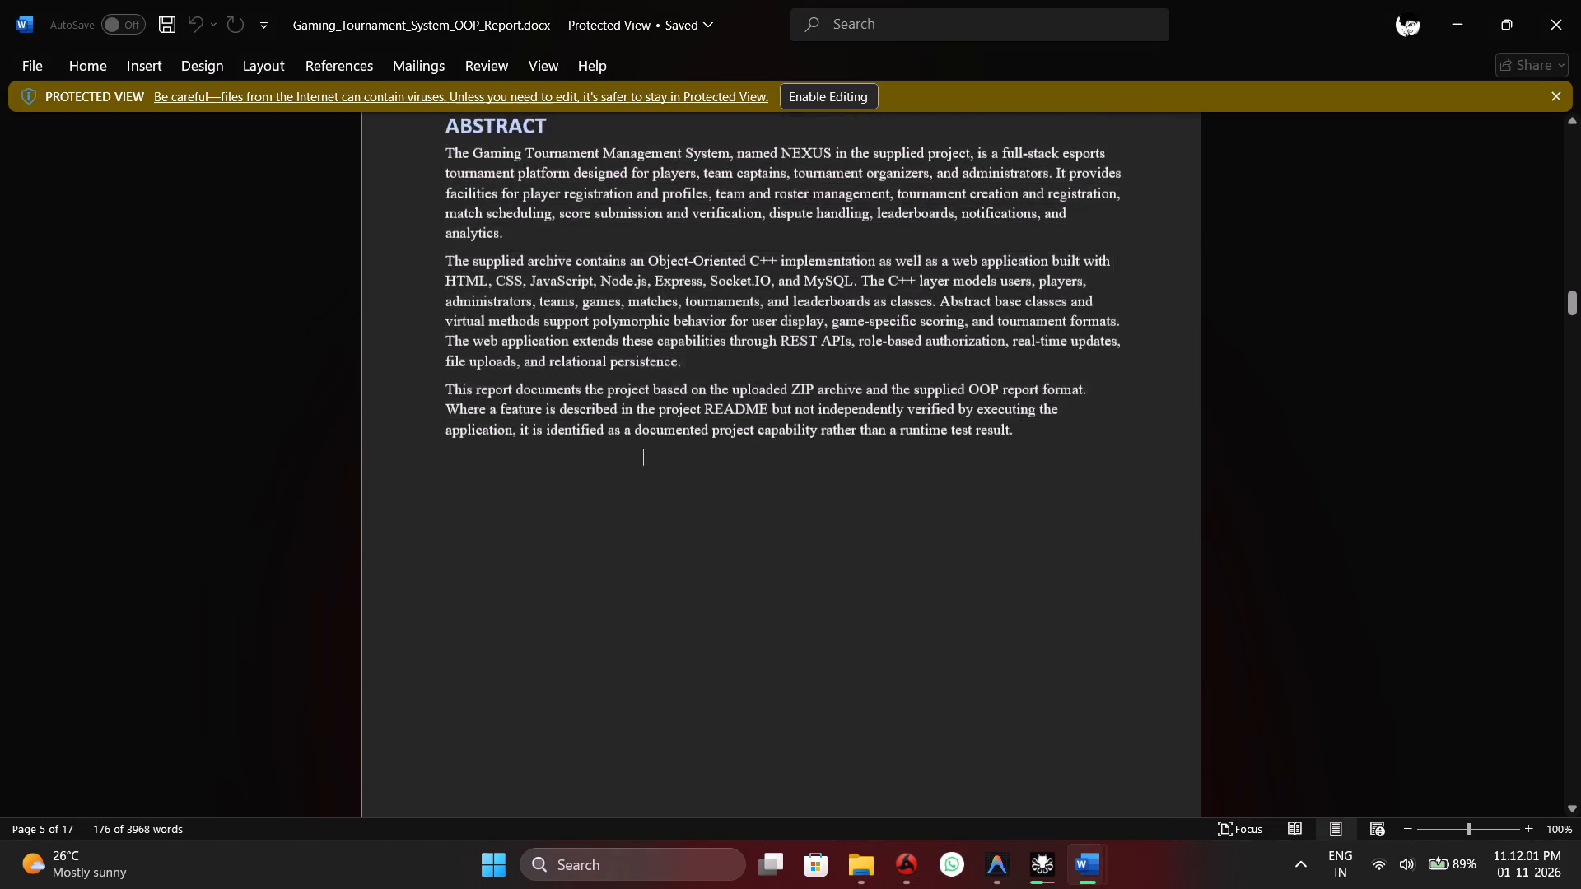
scroll(791, 713, up, 7)
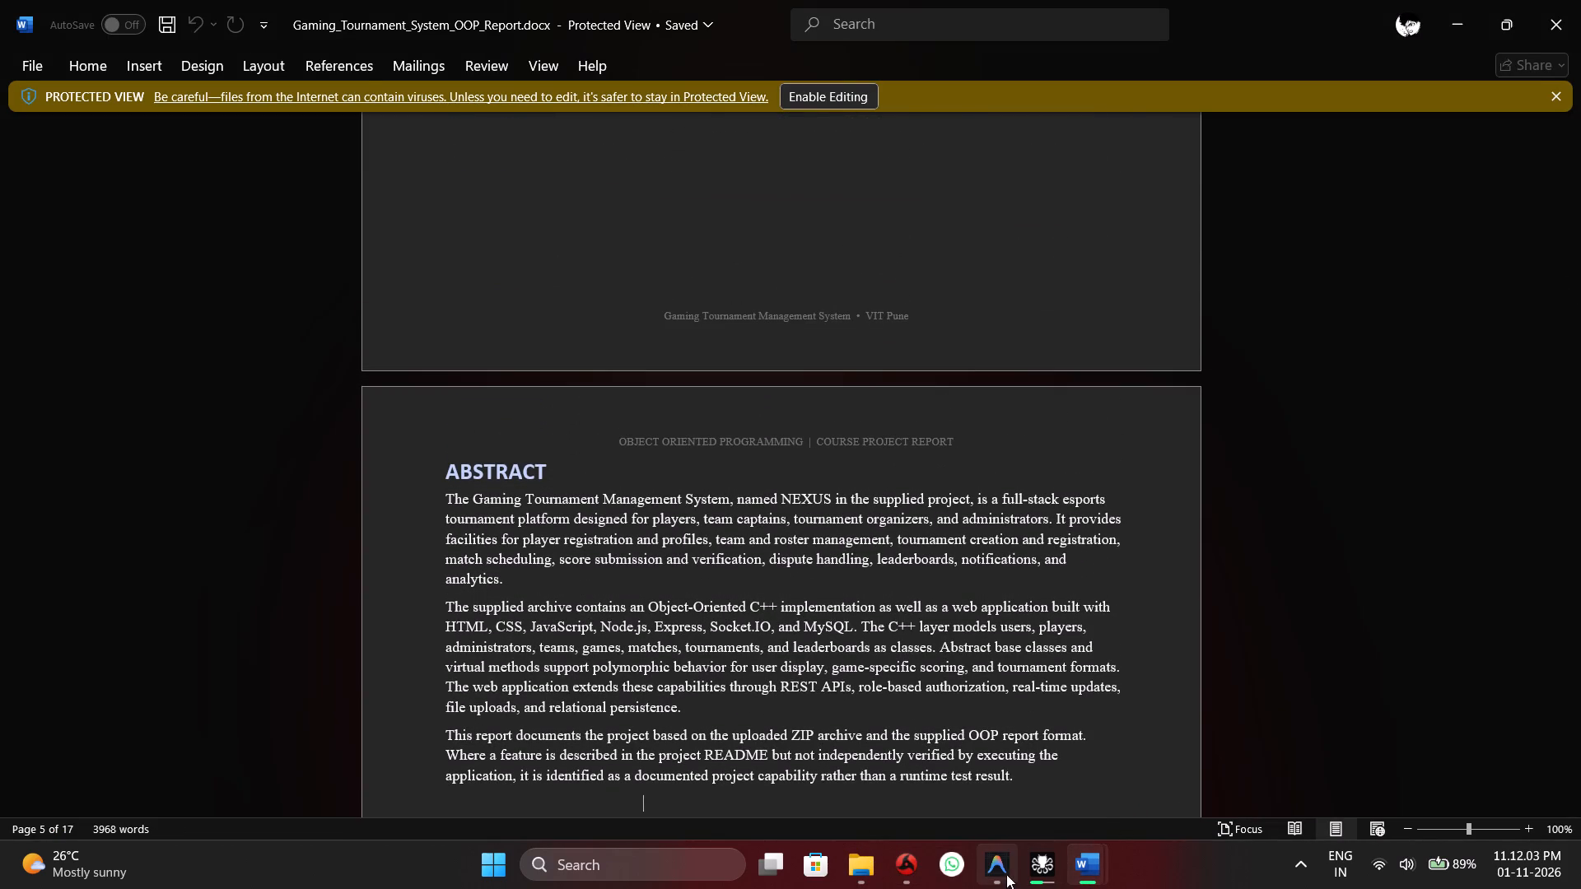
Open oop report 101 (1).docx from the Downloads folder and examine the content and layout of its Introduction page.
click(871, 858)
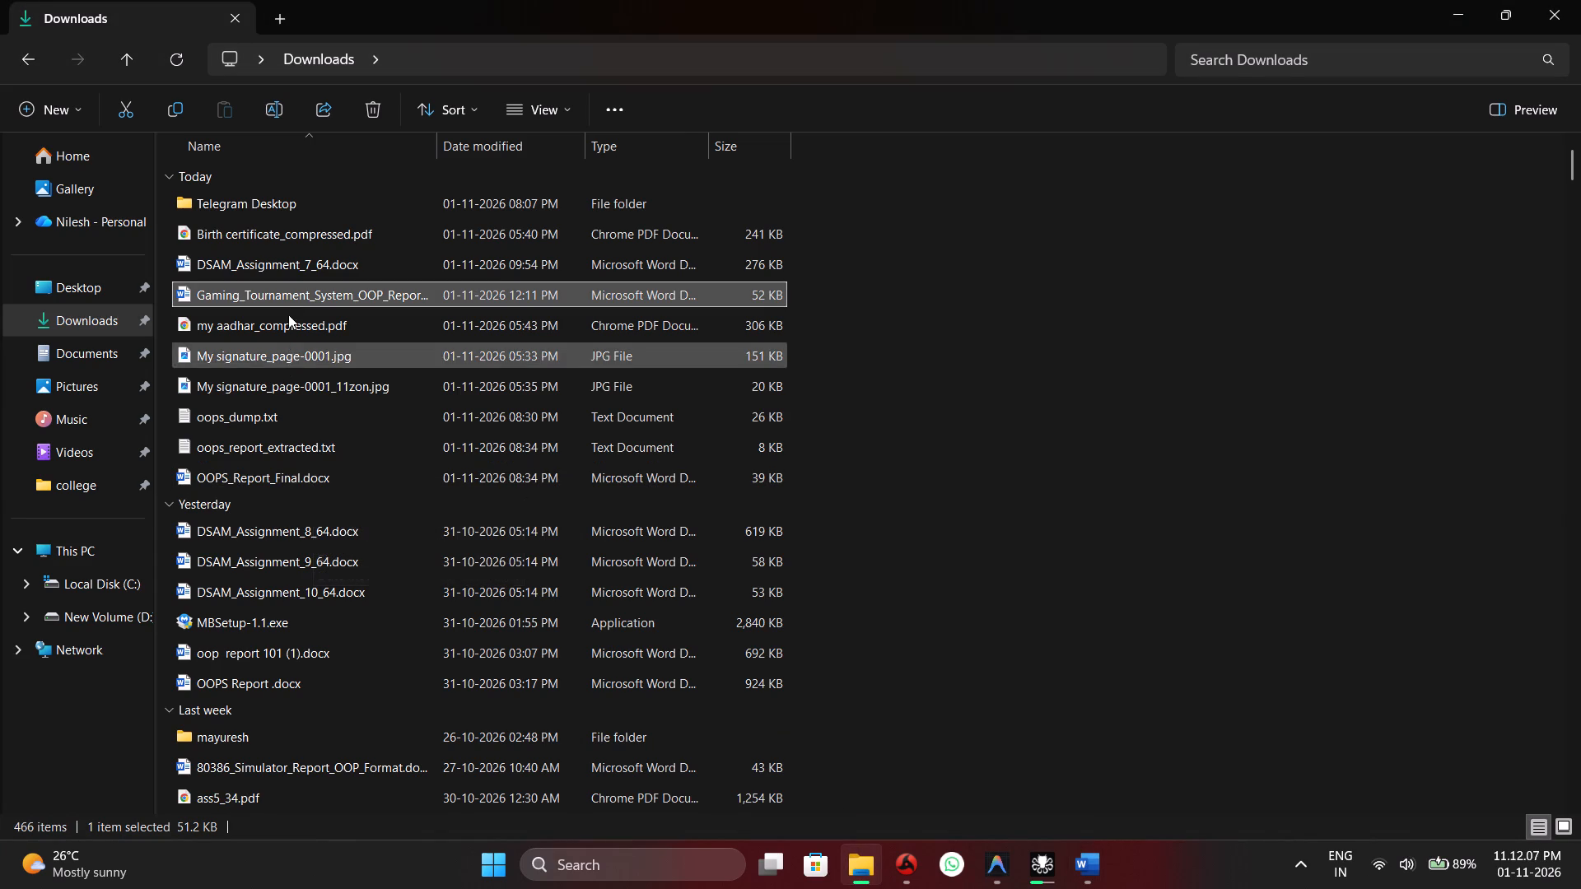
double_click(287, 643)
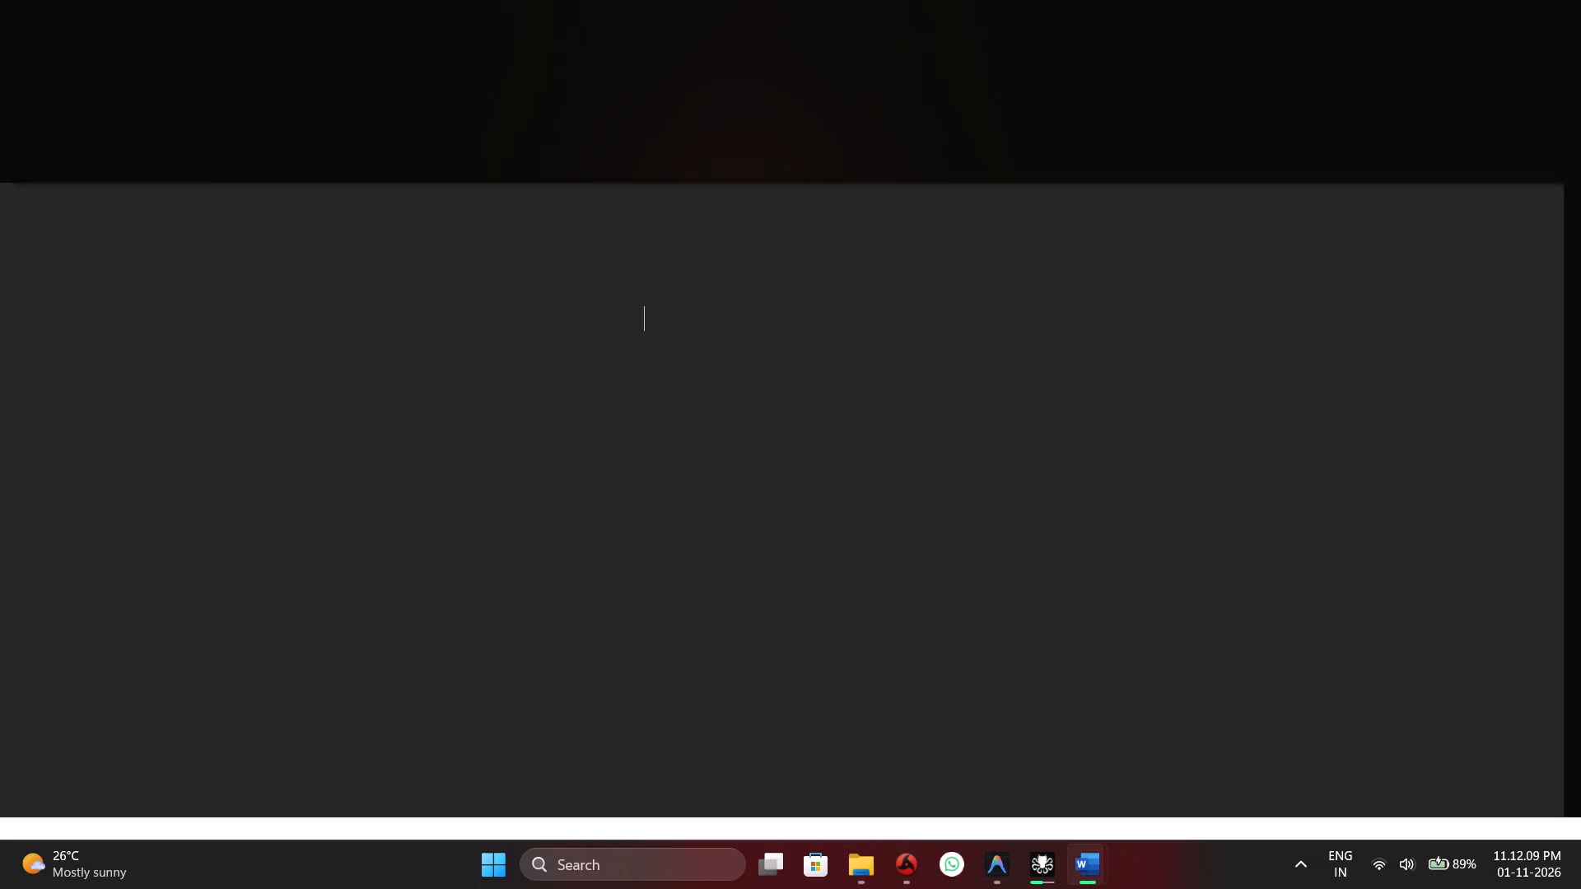
scroll(808, 637, down, 20)
scroll(808, 637, down, 20)
scroll(808, 637, down, 2)
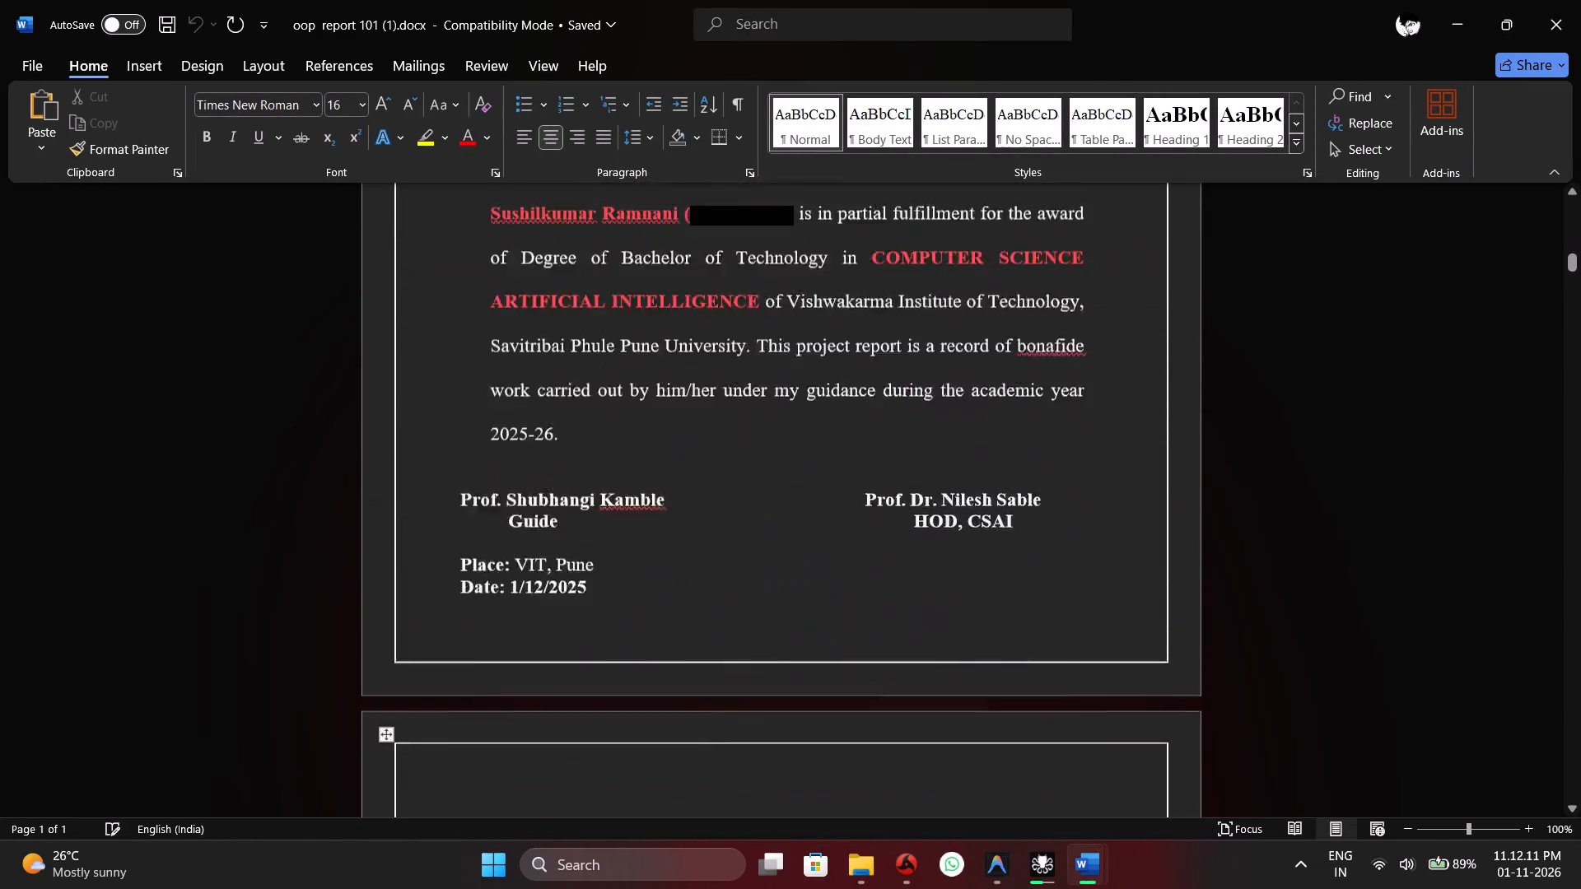
scroll(806, 600, down, 20)
scroll(806, 600, down, 11)
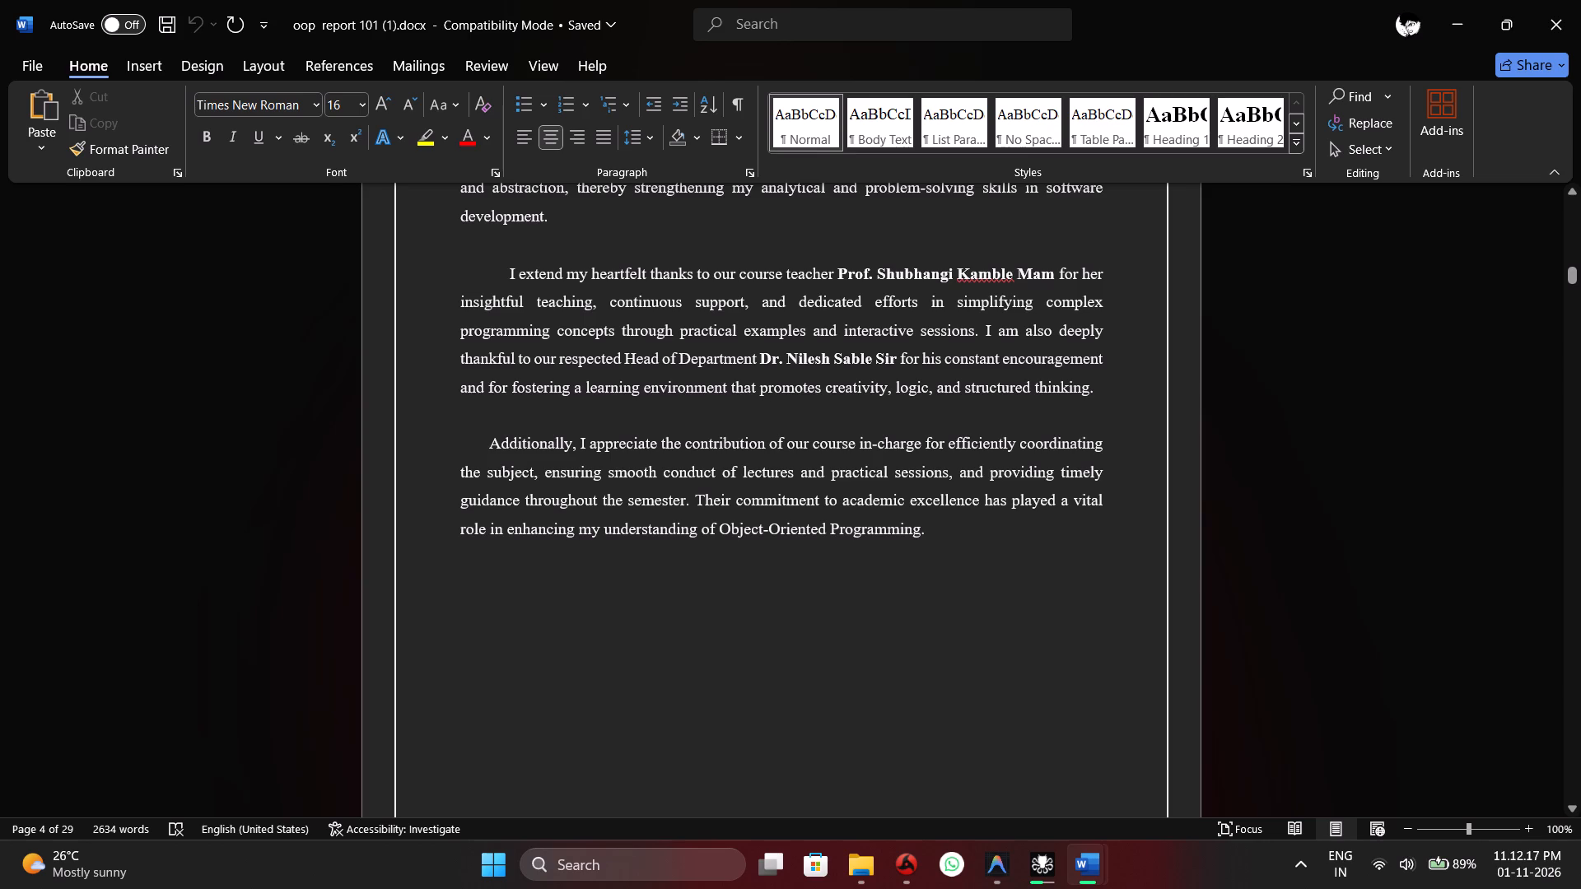
scroll(786, 558, up, 4)
scroll(784, 556, down, 19)
scroll(779, 556, up, 1)
scroll(778, 556, down, 6)
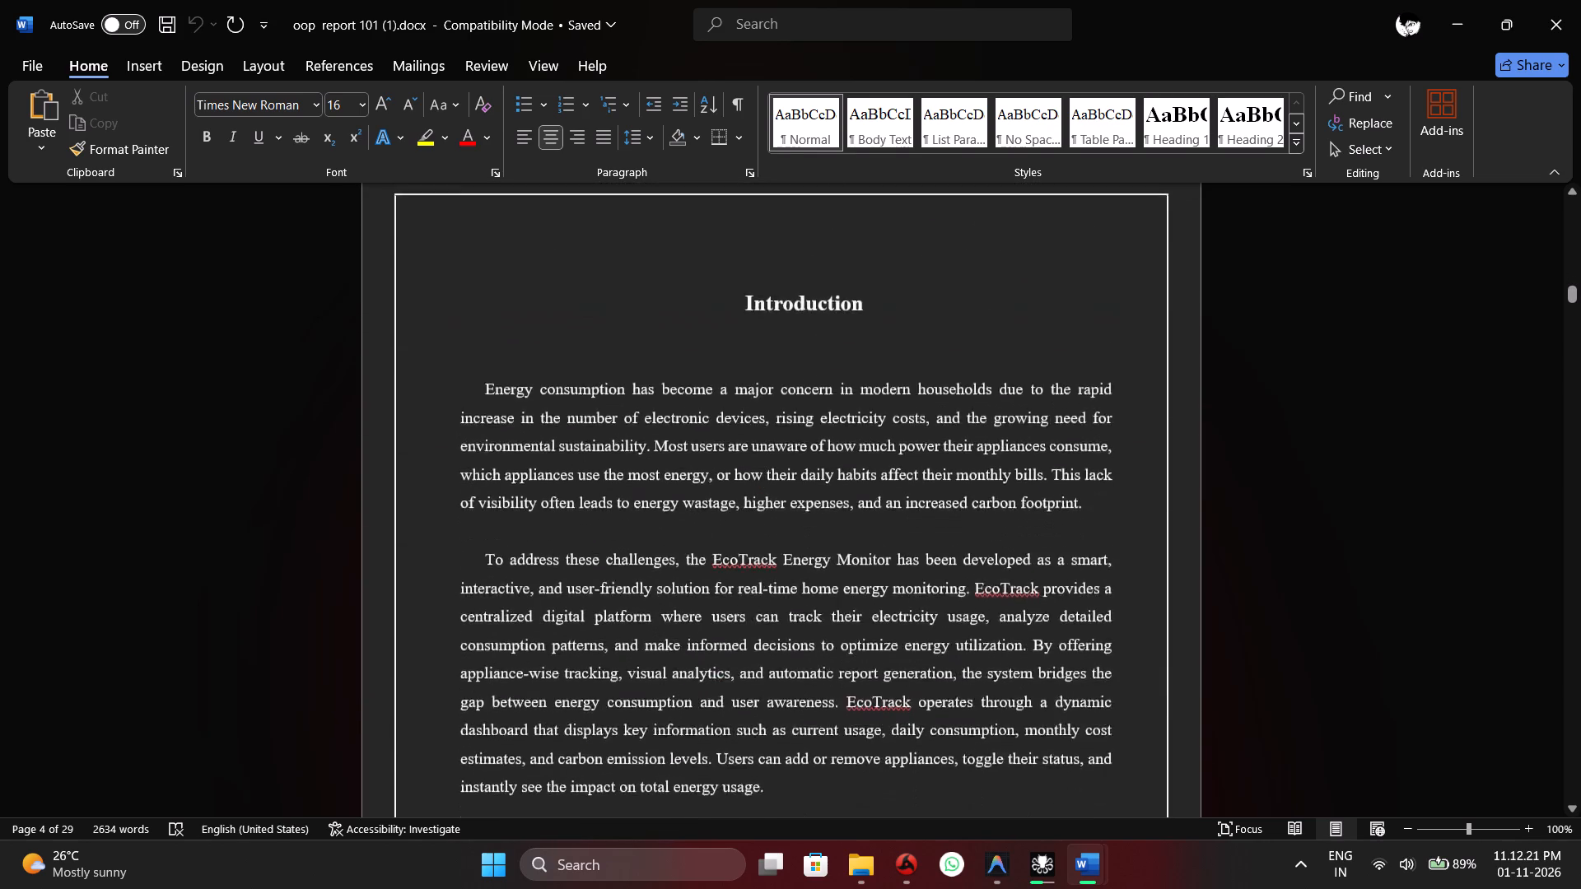
scroll(778, 556, down, 1)
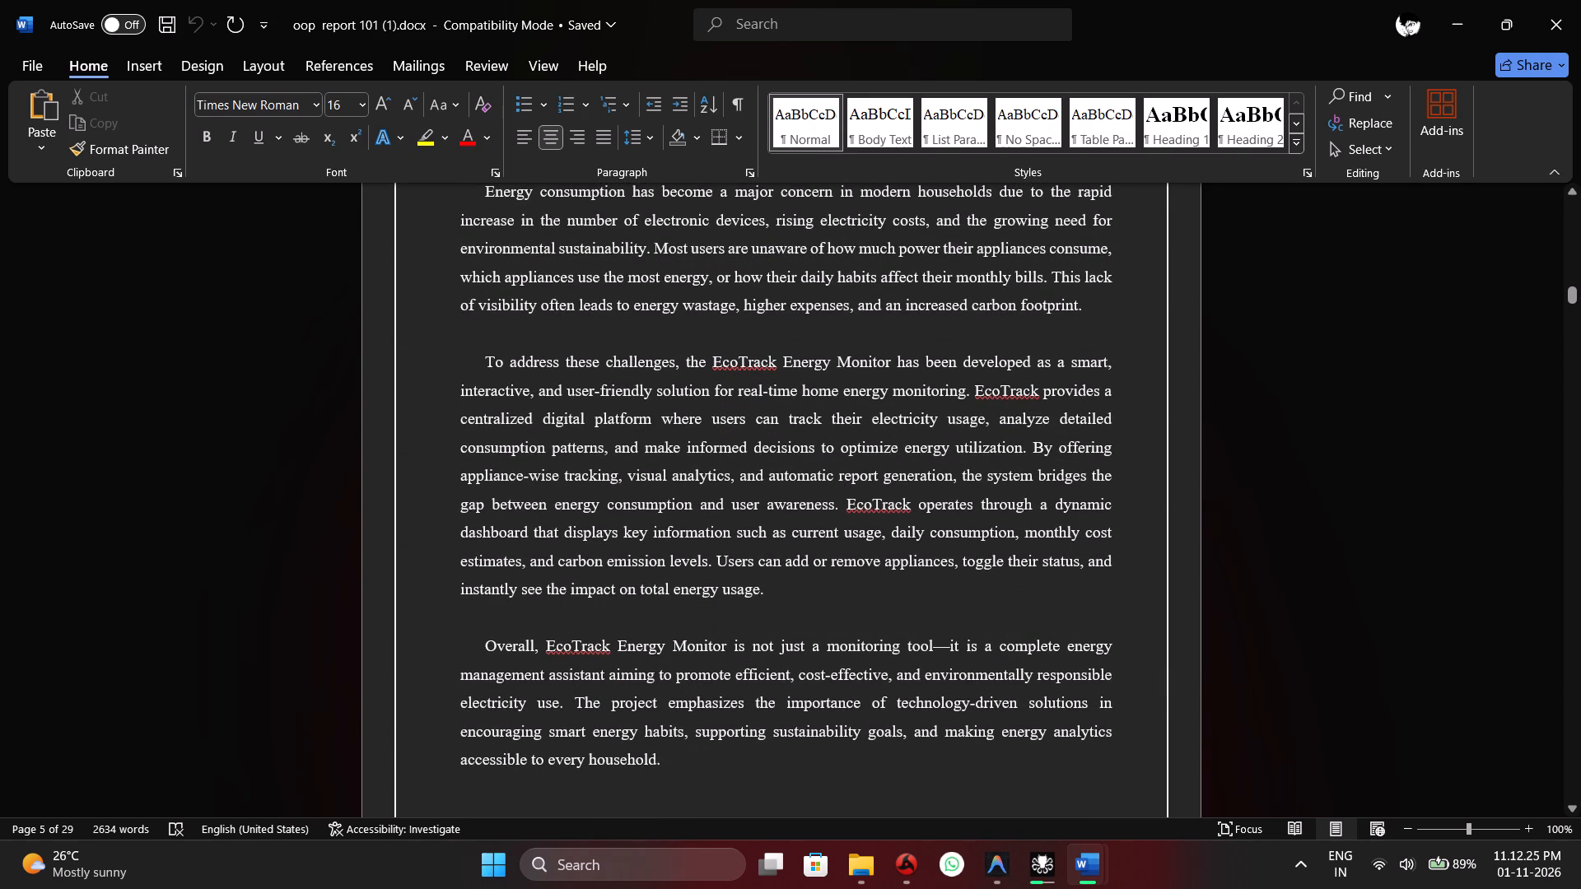
scroll(715, 709, up, 5)
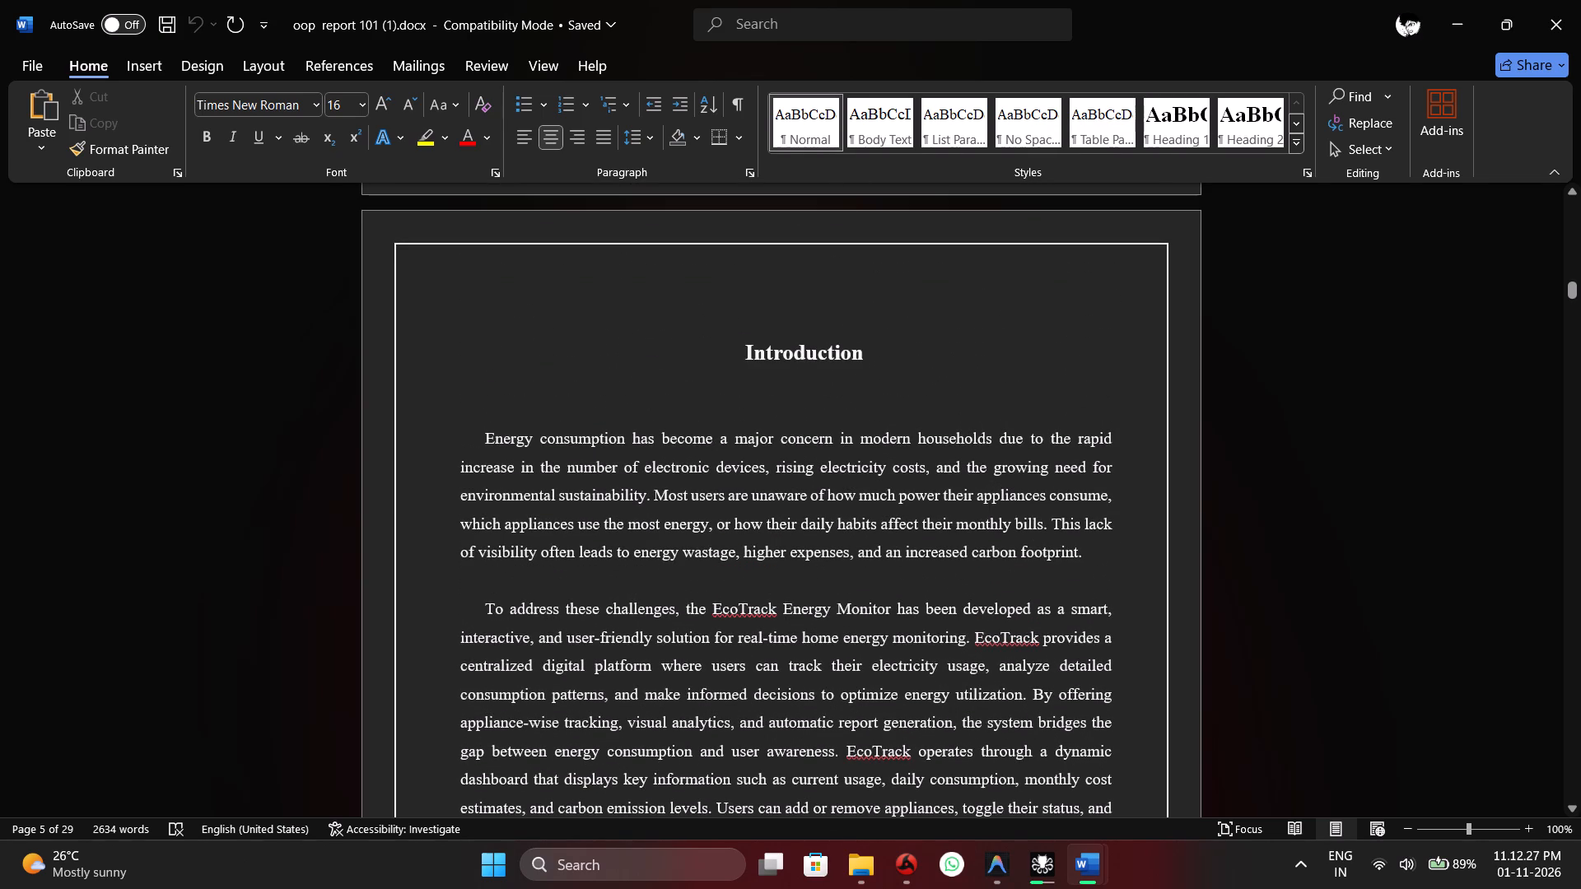
scroll(716, 672, down, 7)
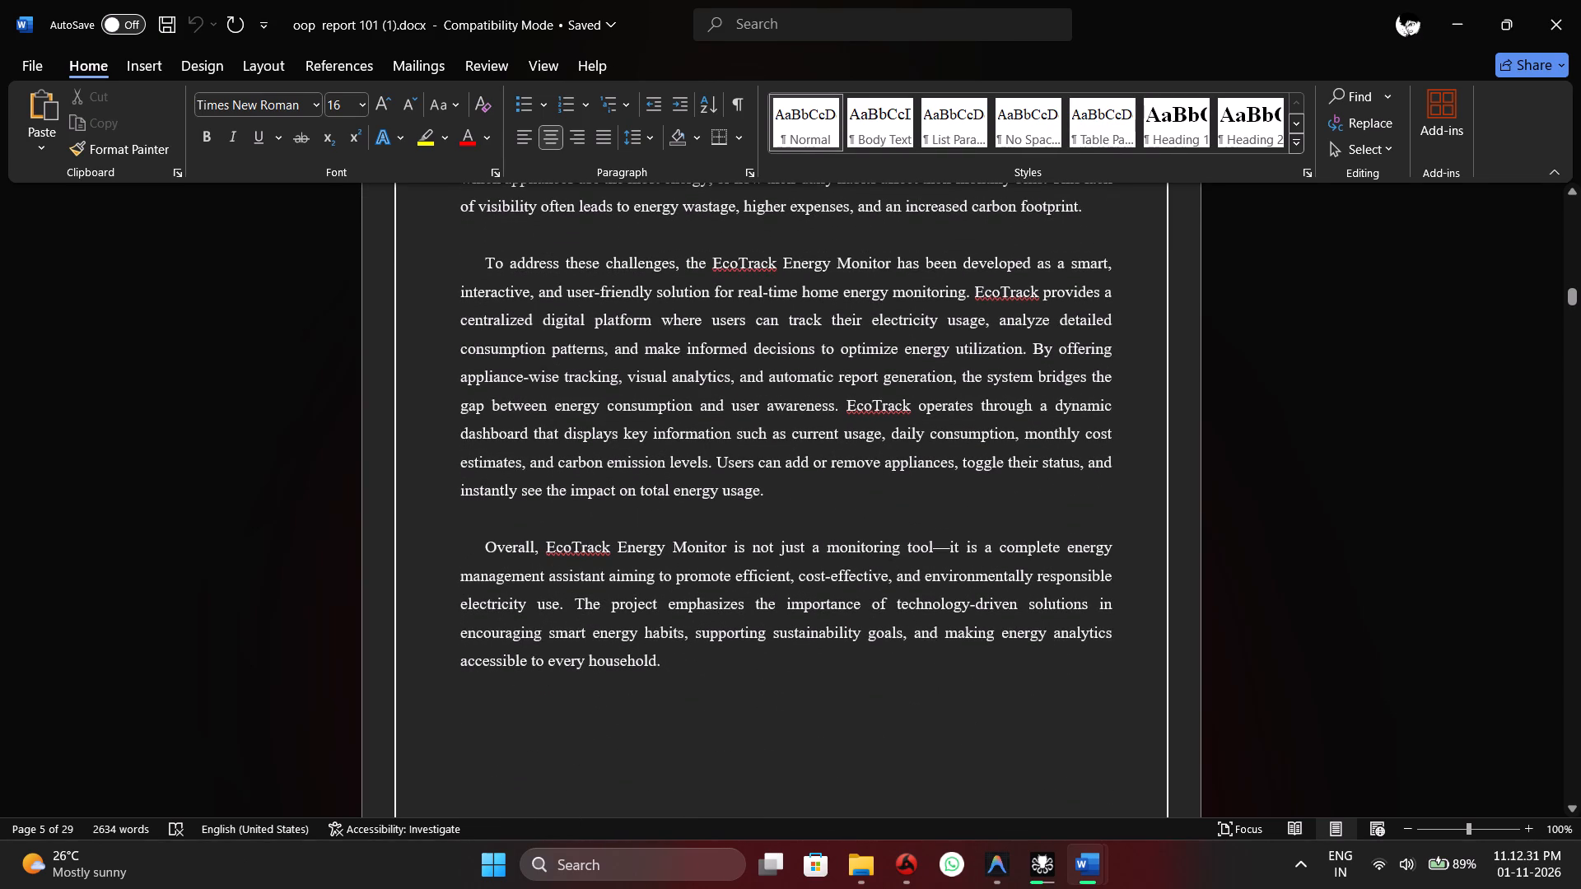
scroll(690, 436, up, 7)
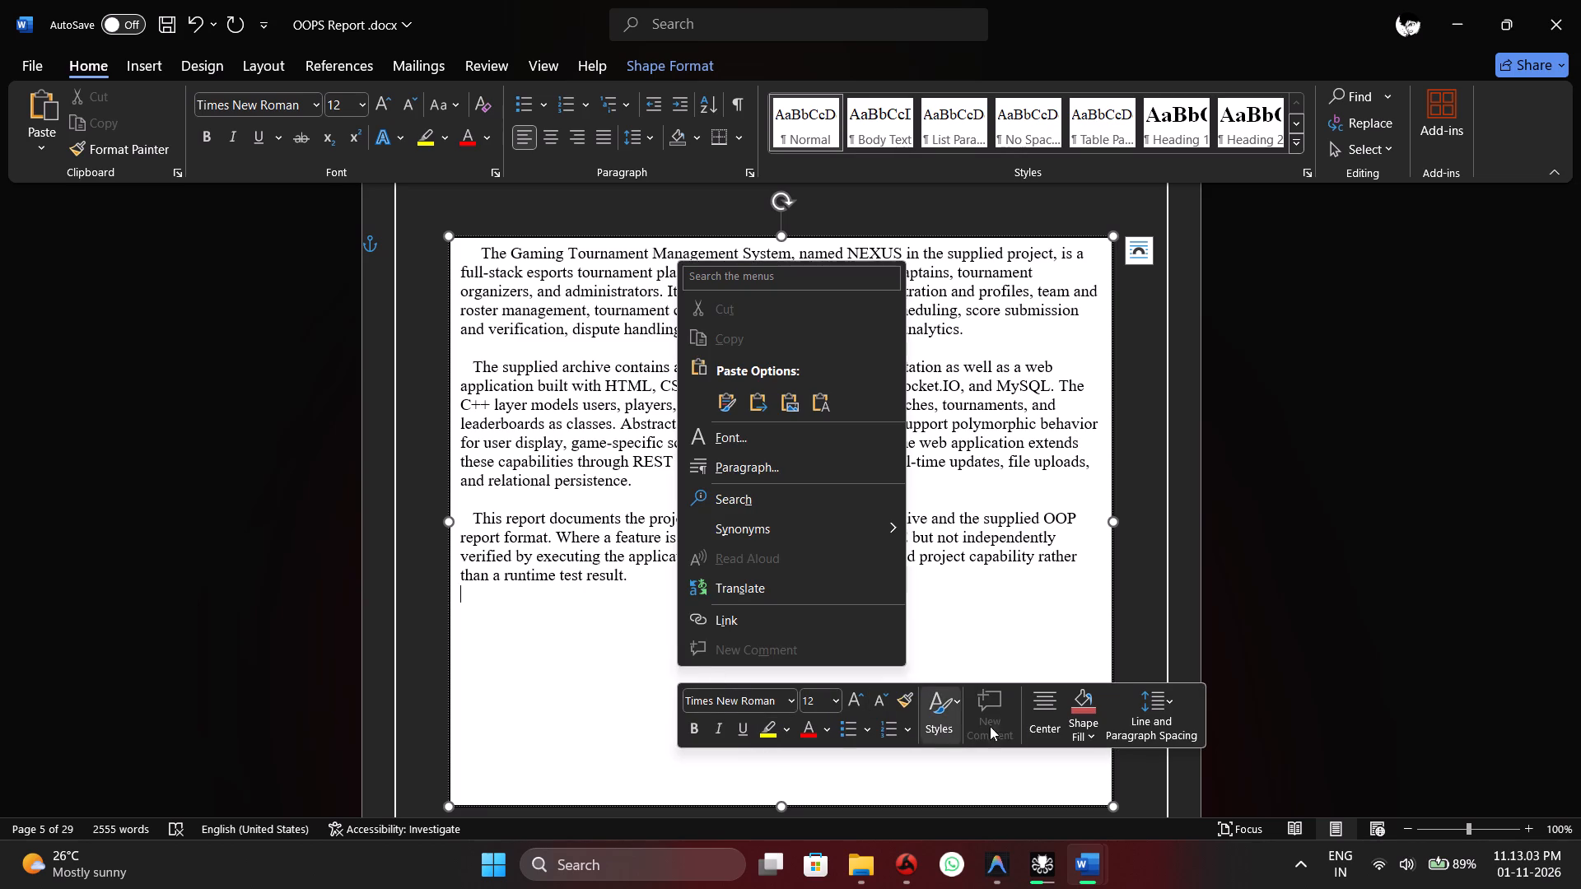
click(1083, 731)
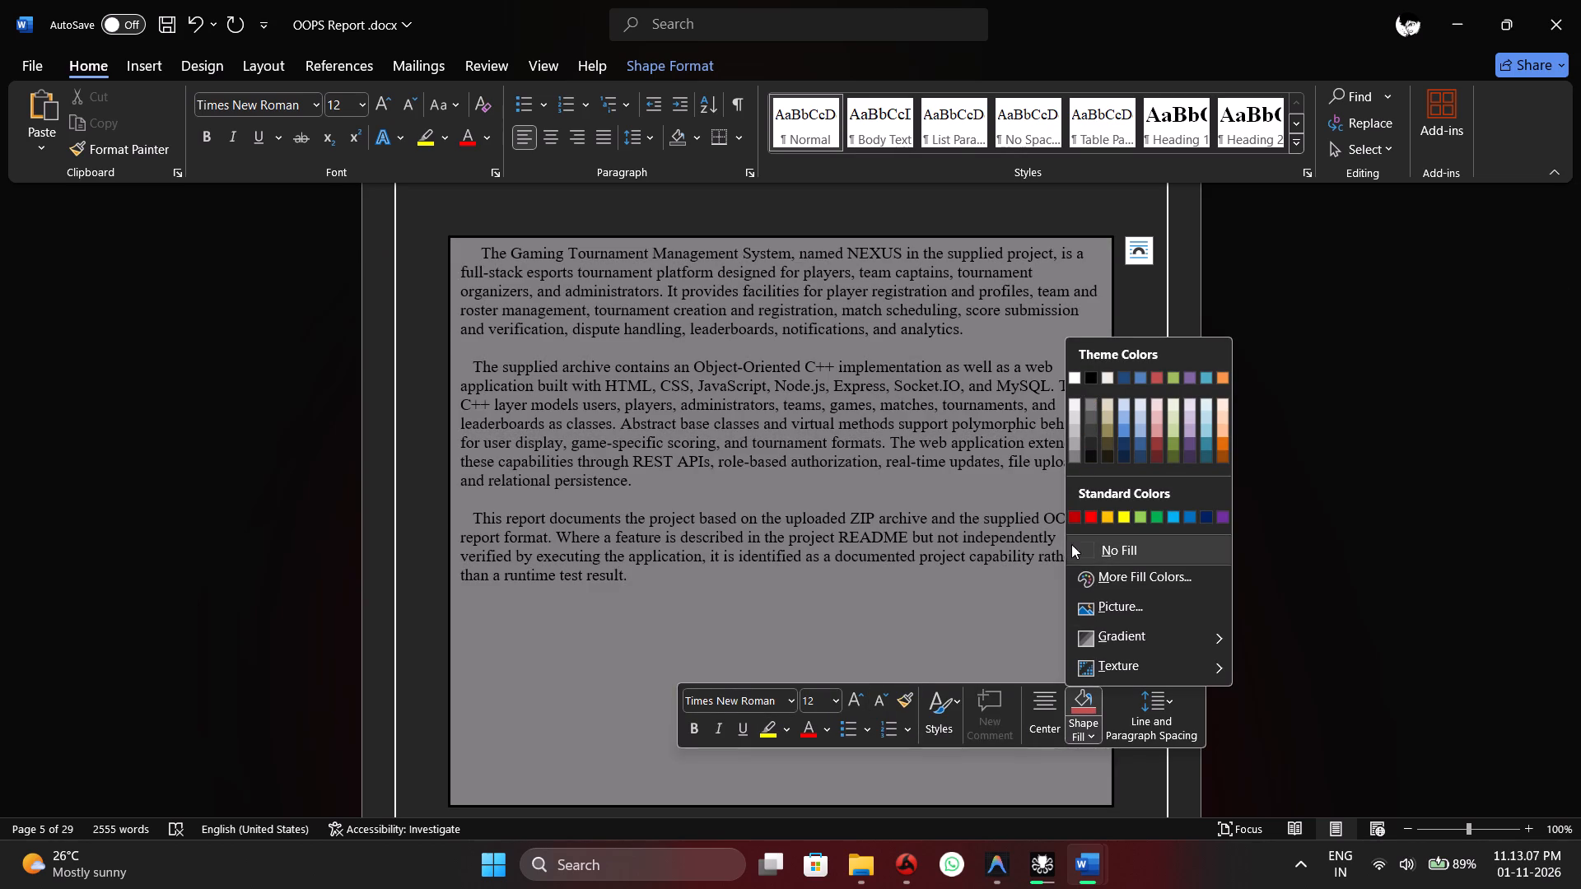
click(1080, 548)
click(926, 670)
scroll(926, 670, up, 3)
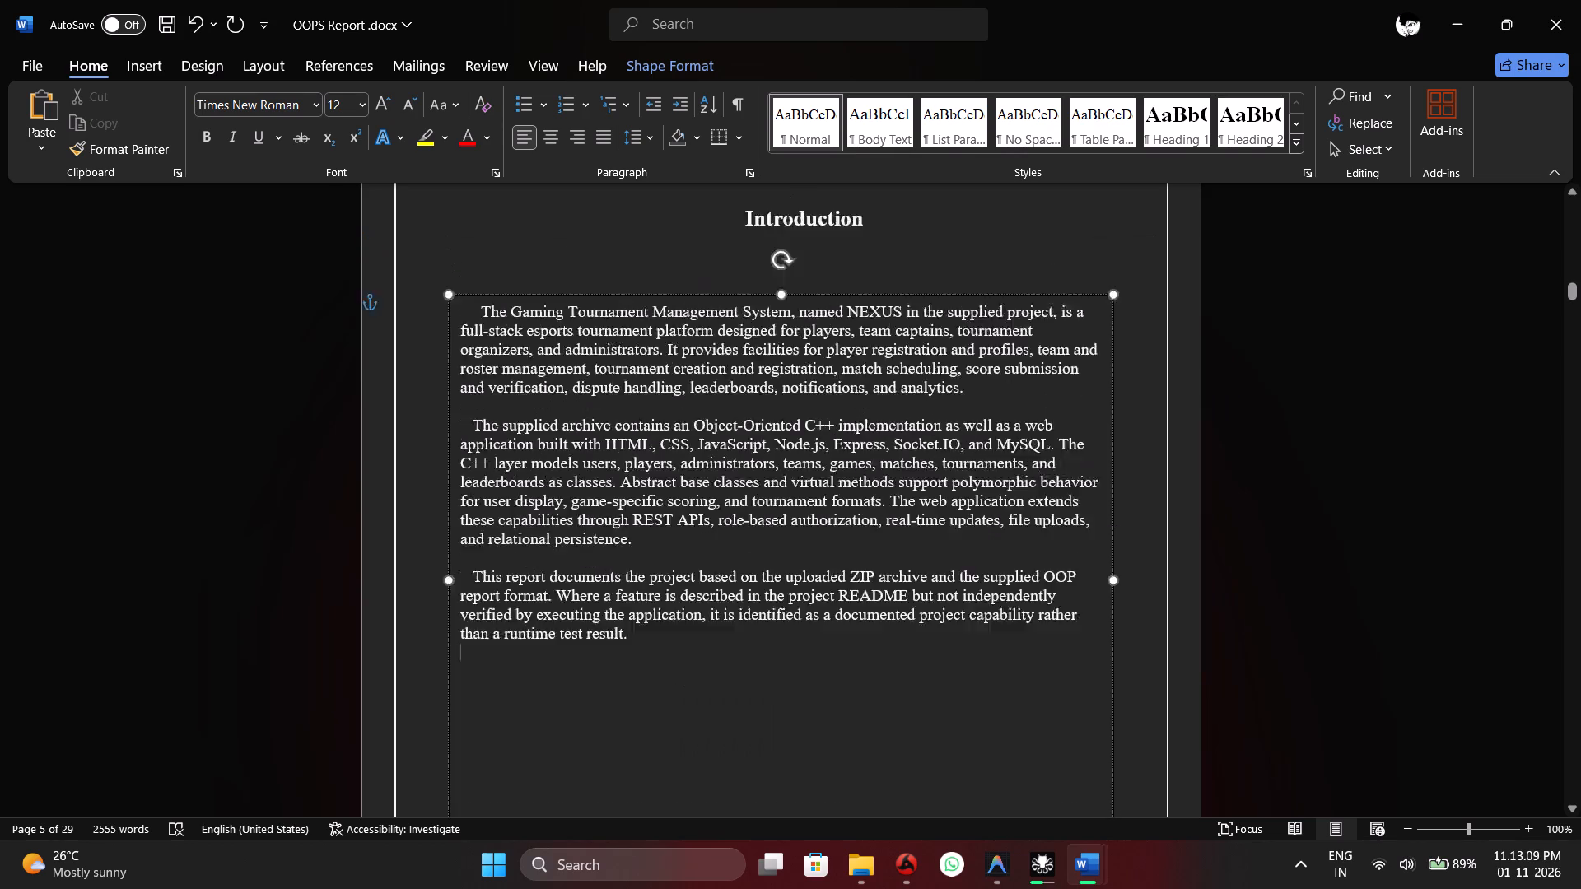
Remove the border of the Introduction text box by setting it to No Outline.
click(901, 332)
scroll(875, 518, down, 5)
right_click(790, 658)
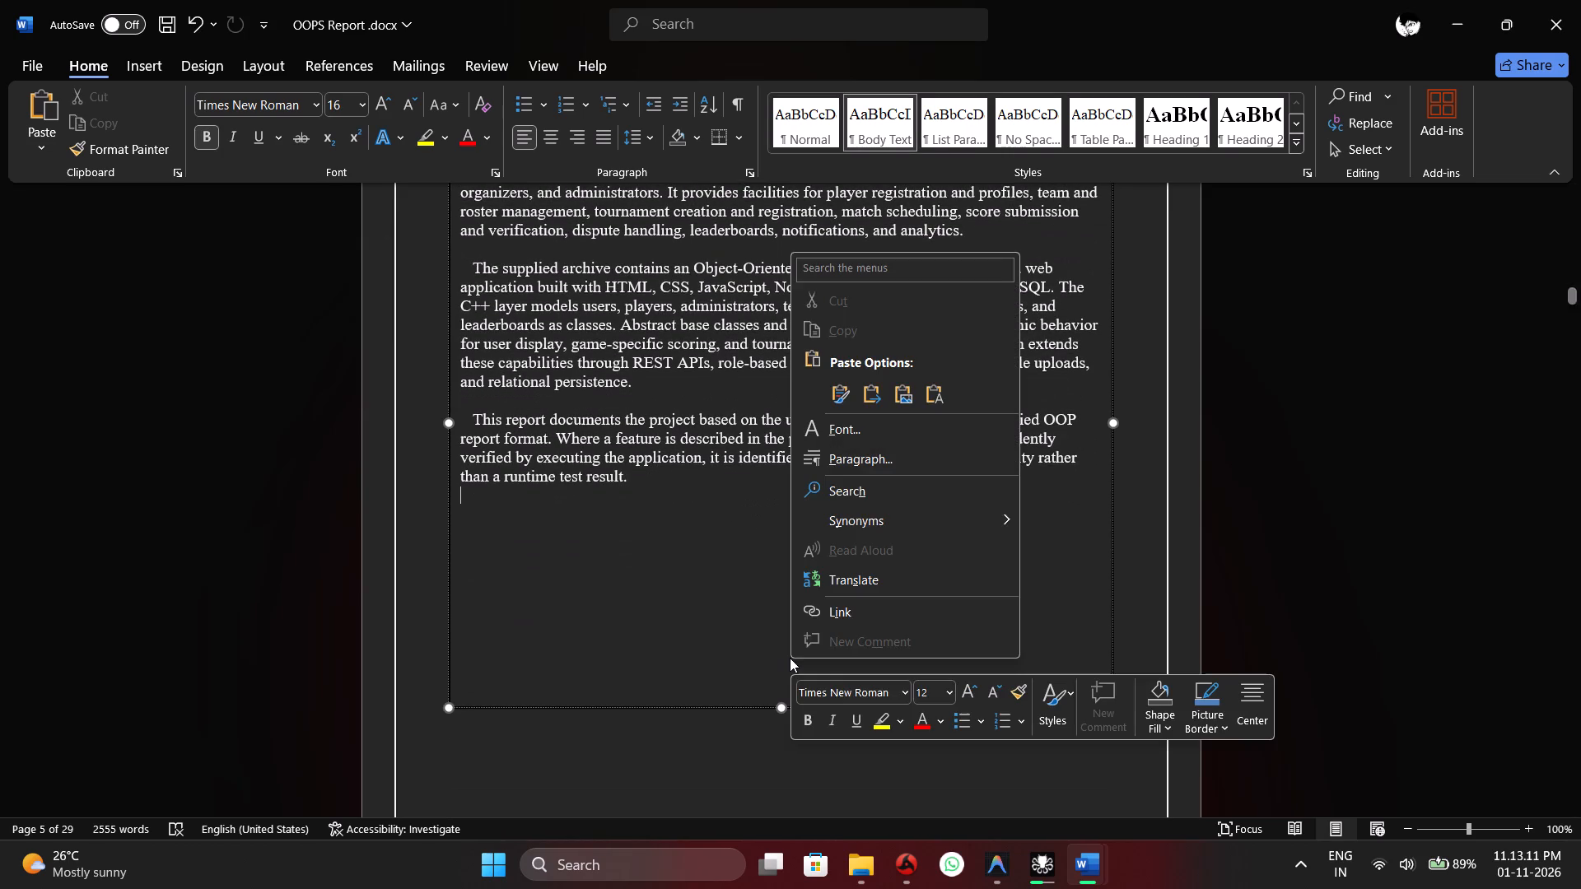
click(702, 642)
right_click(702, 642)
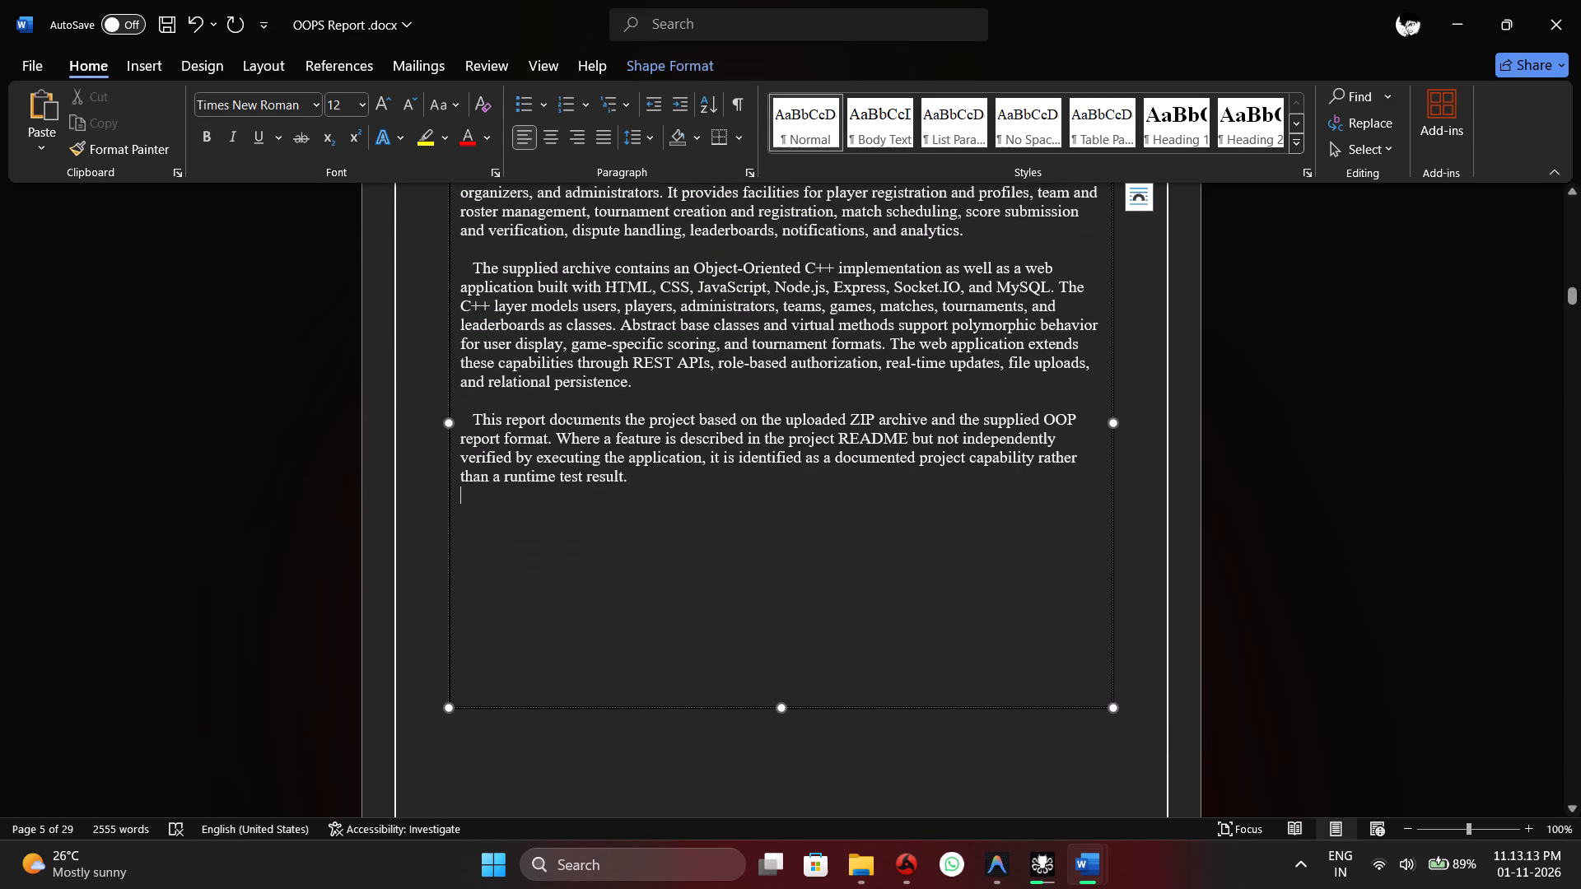
click(618, 557)
right_click(618, 557)
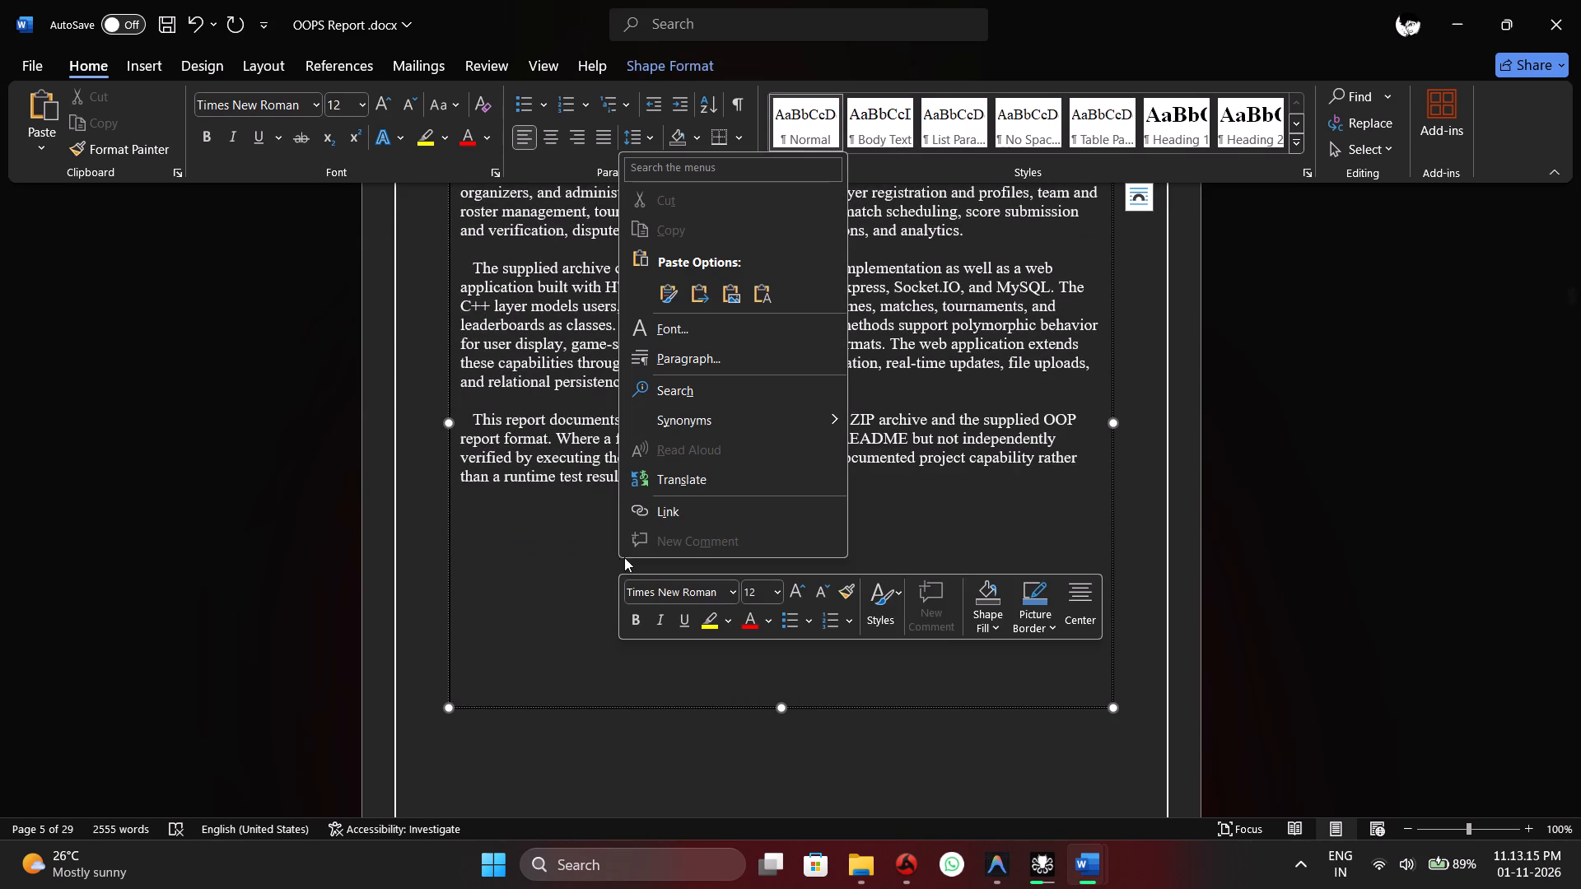
click(1034, 625)
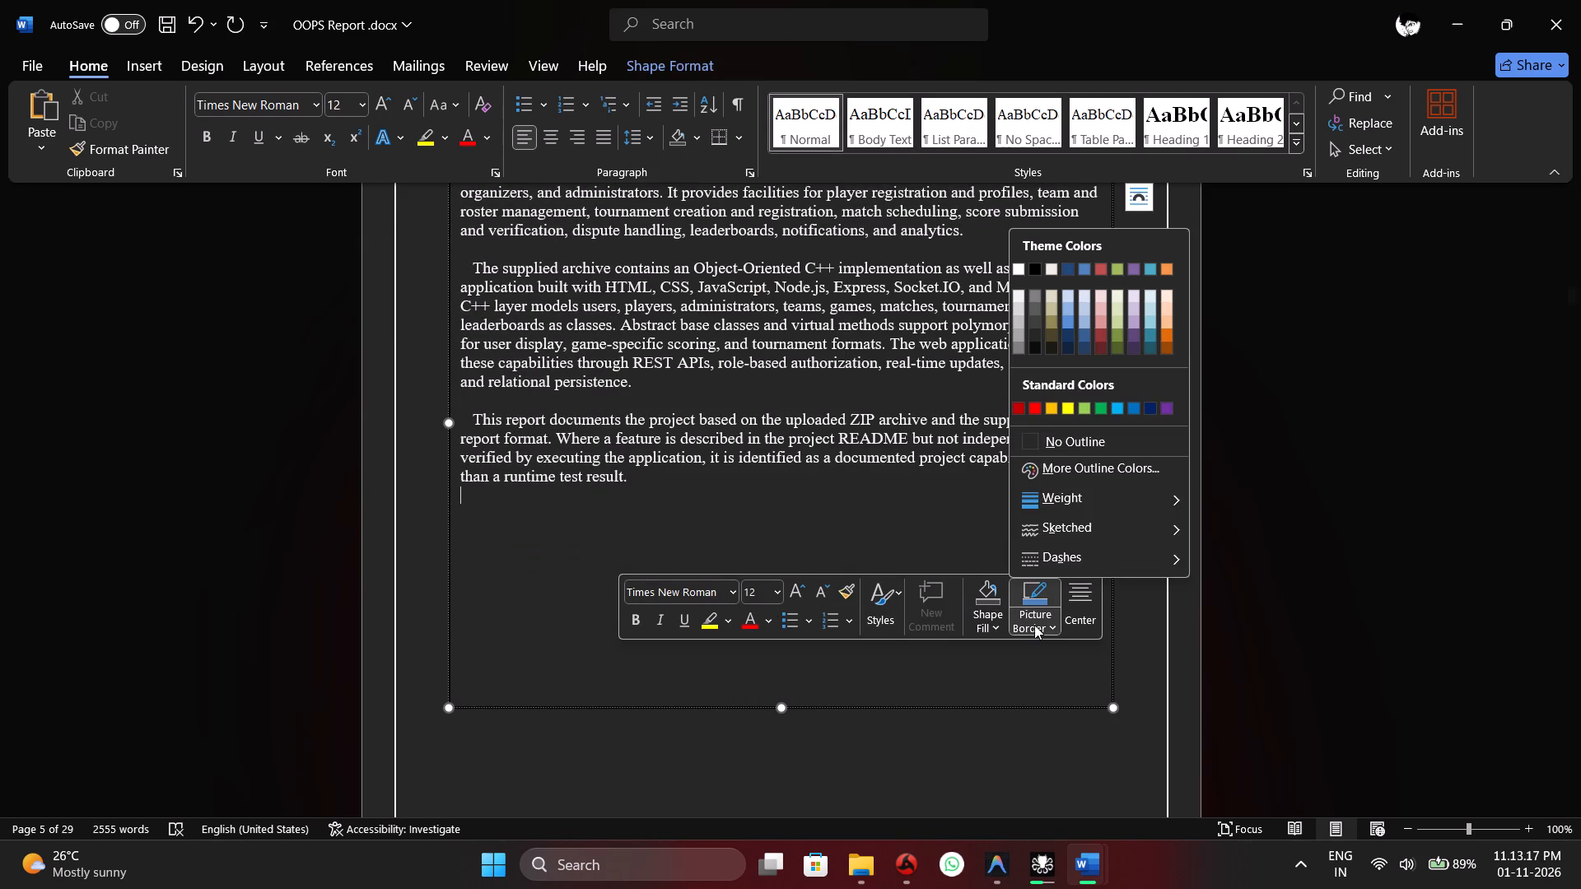
click(1030, 443)
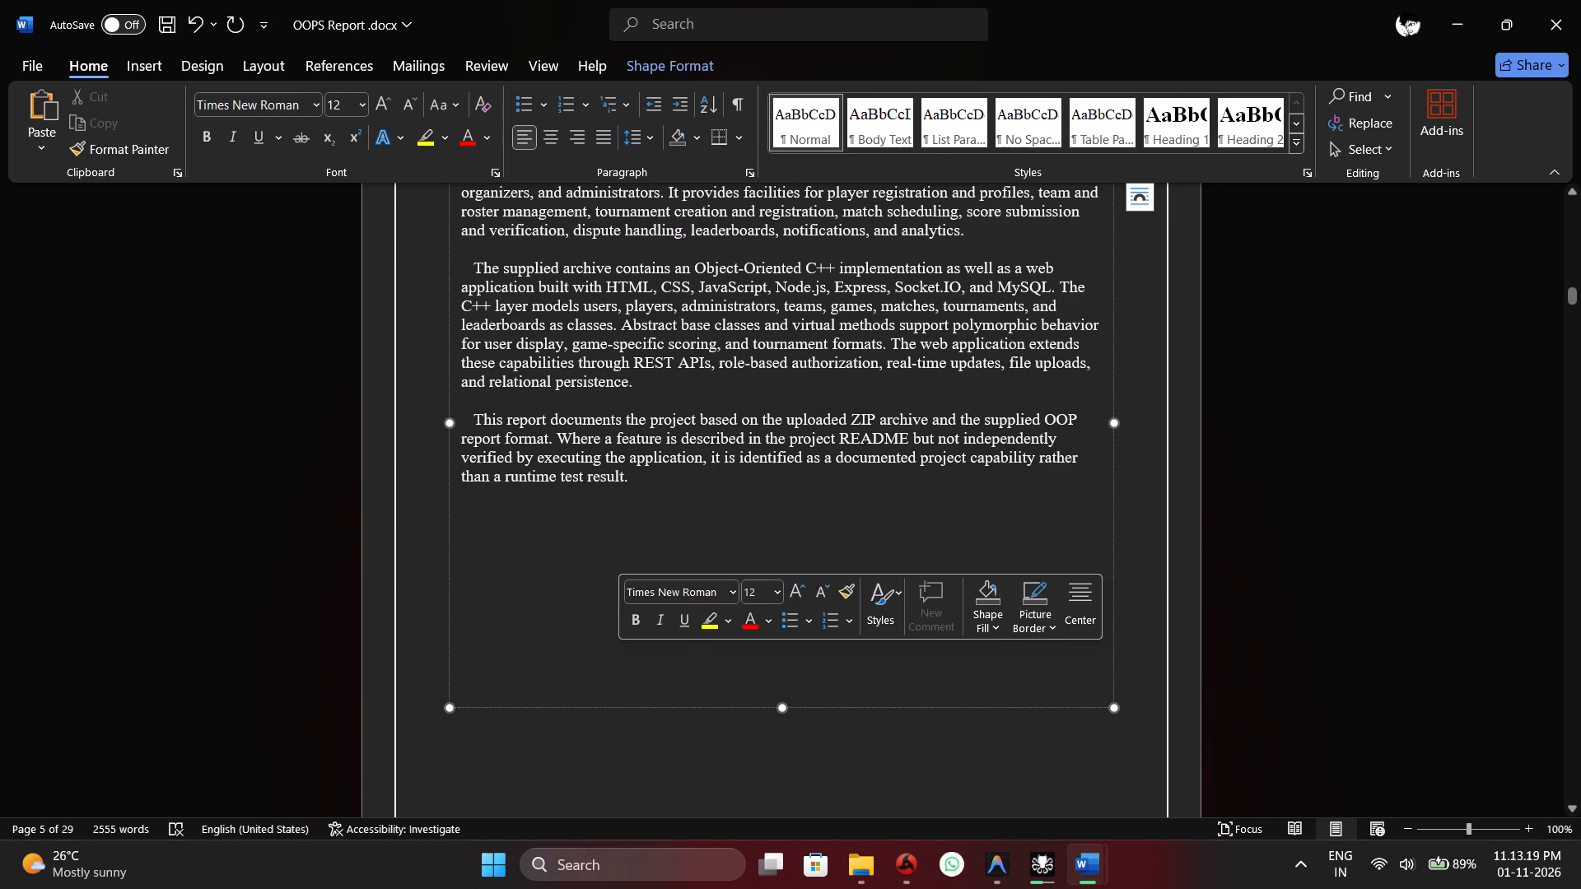
click(589, 766)
scroll(591, 766, up, 6)
scroll(595, 756, down, 4)
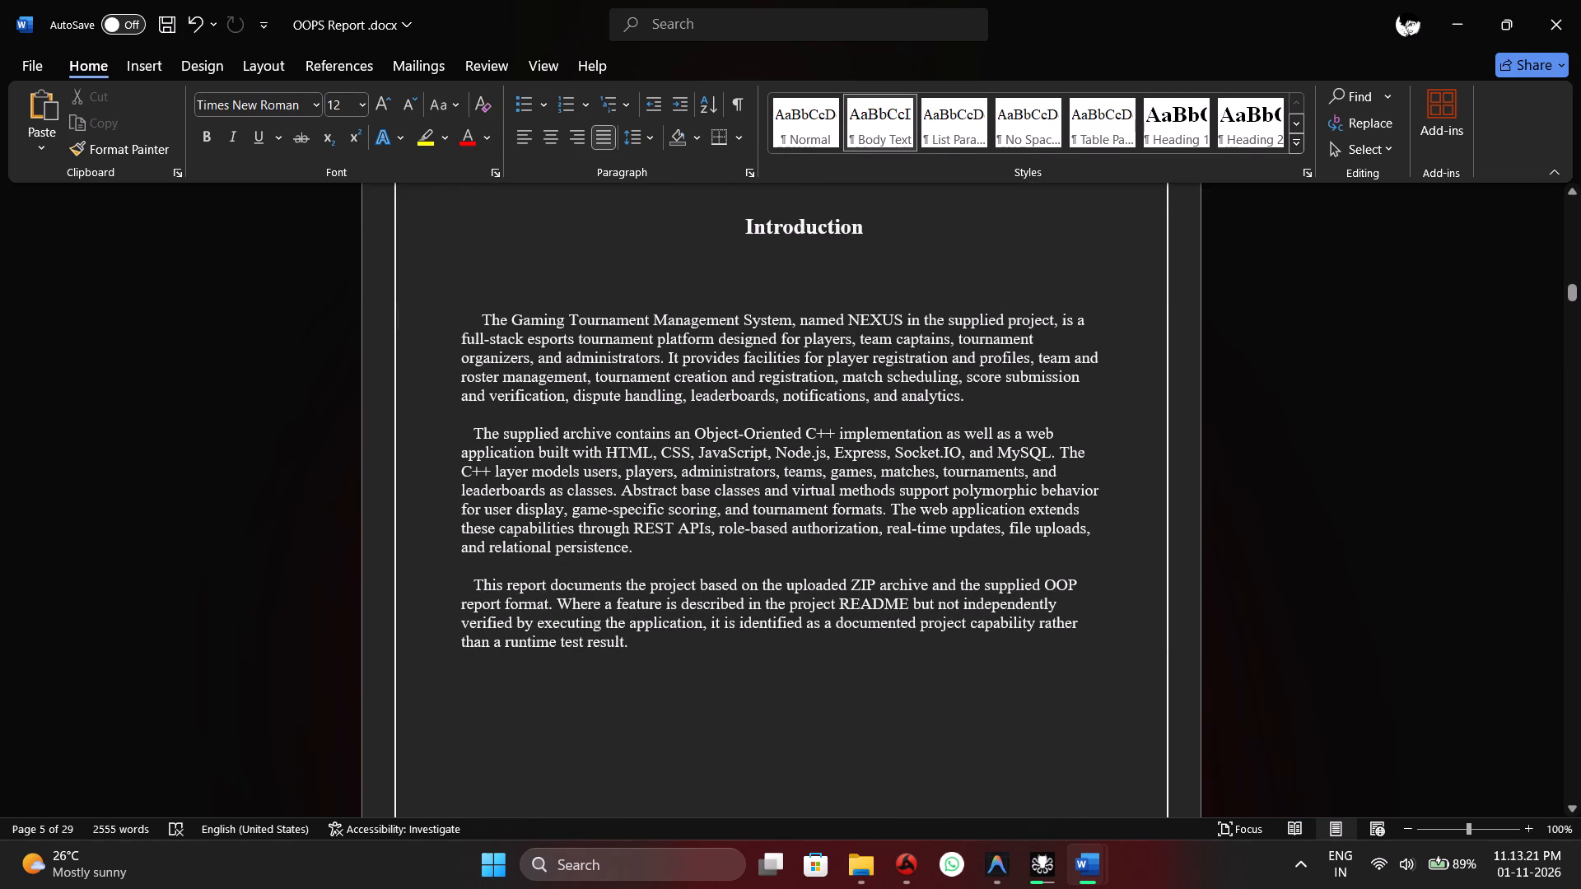
Justify all three paragraphs in the Introduction text box.
click(544, 456)
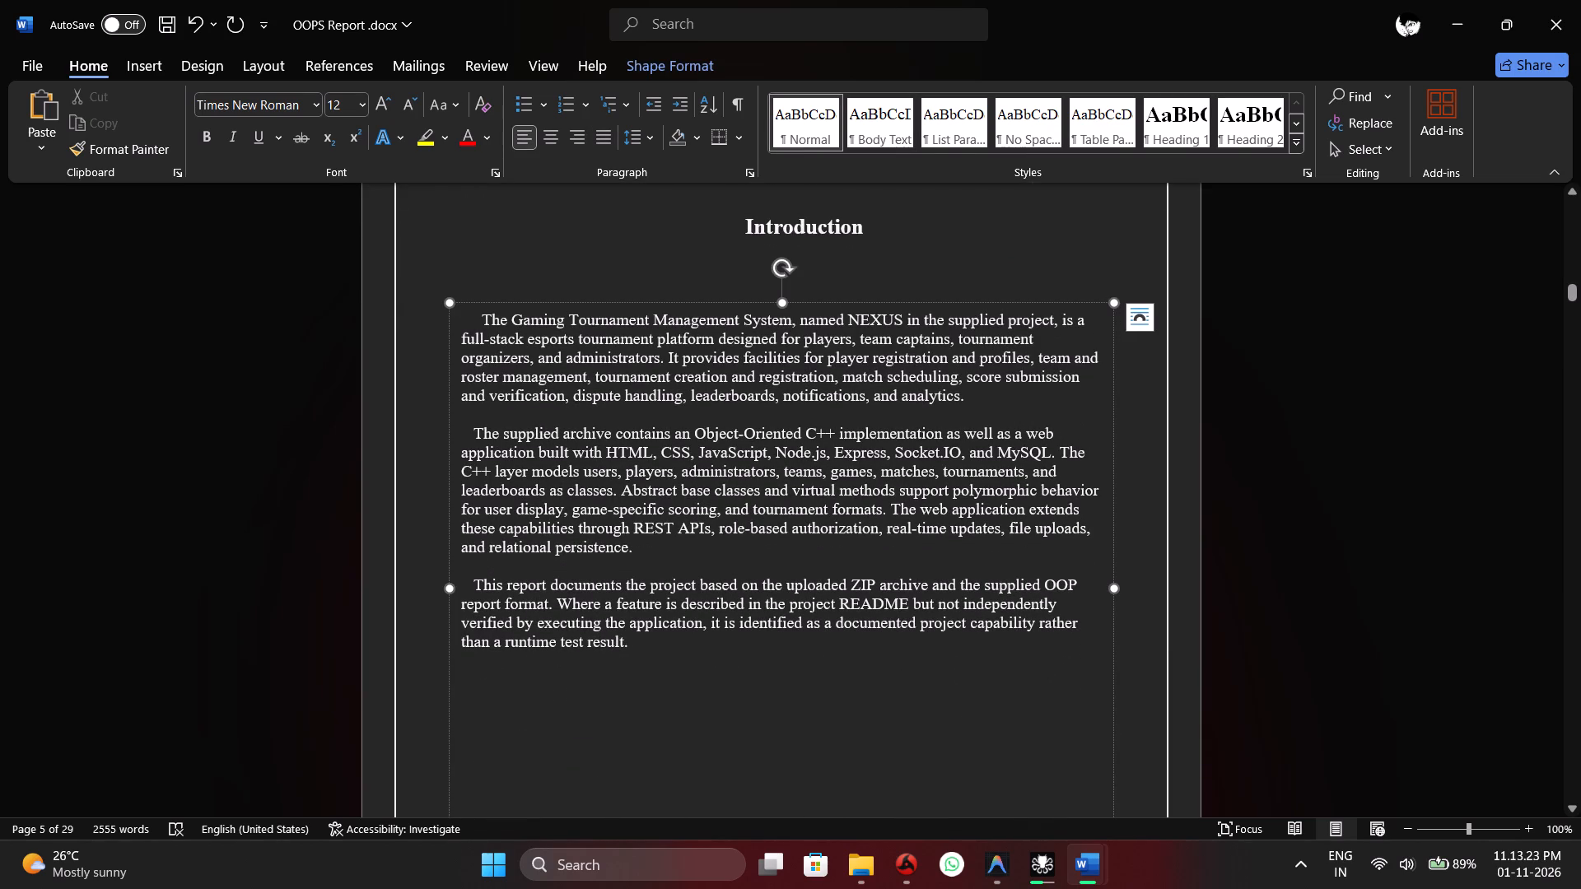
drag(483, 314, 719, 658)
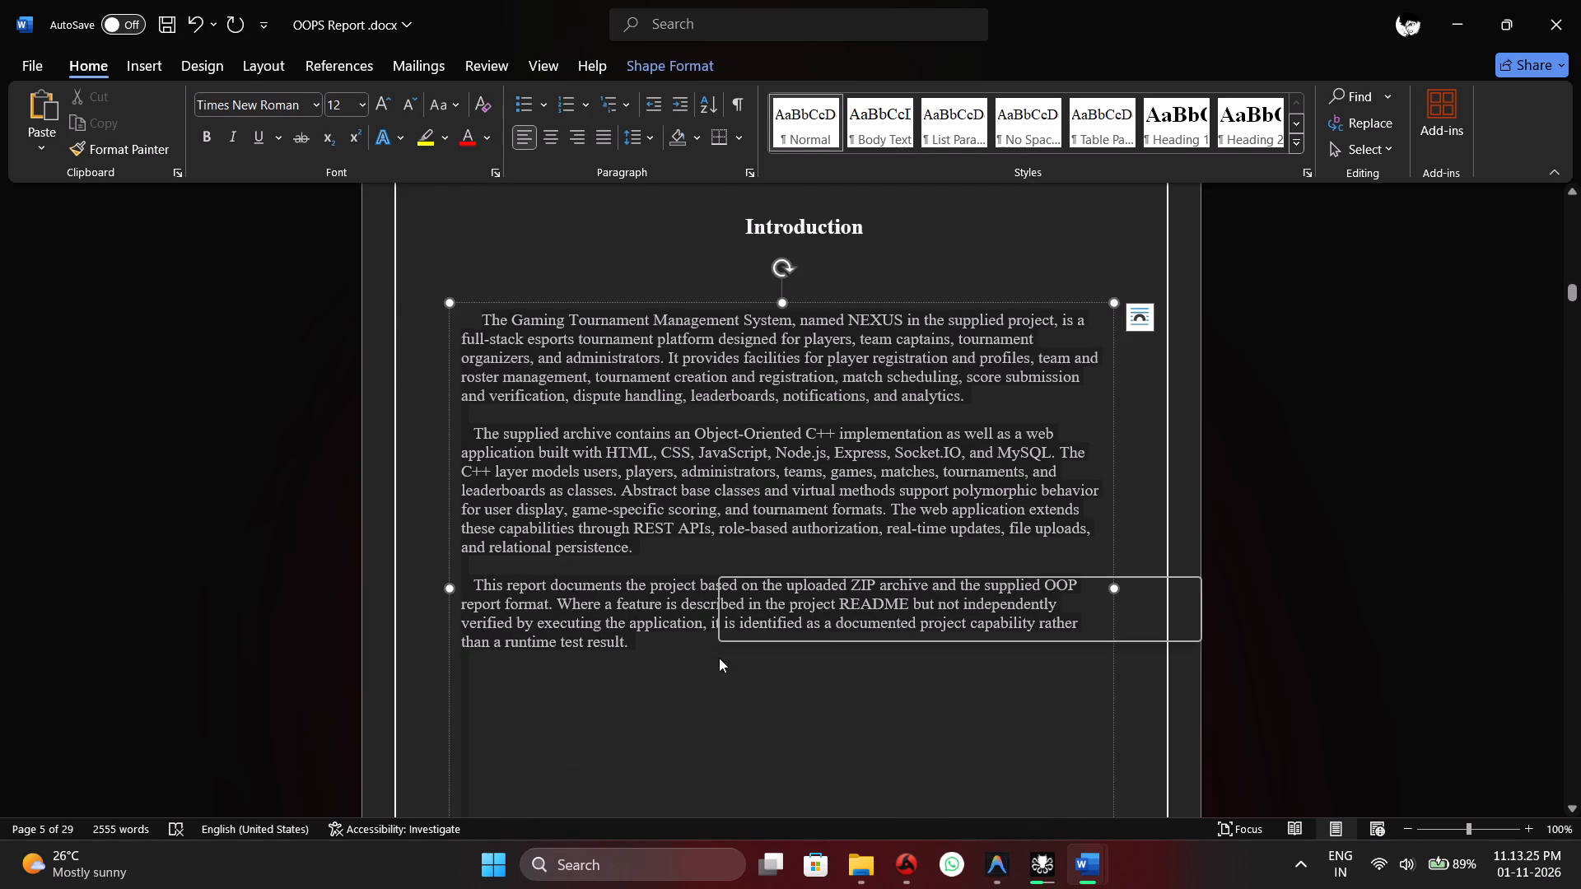
click(1196, 603)
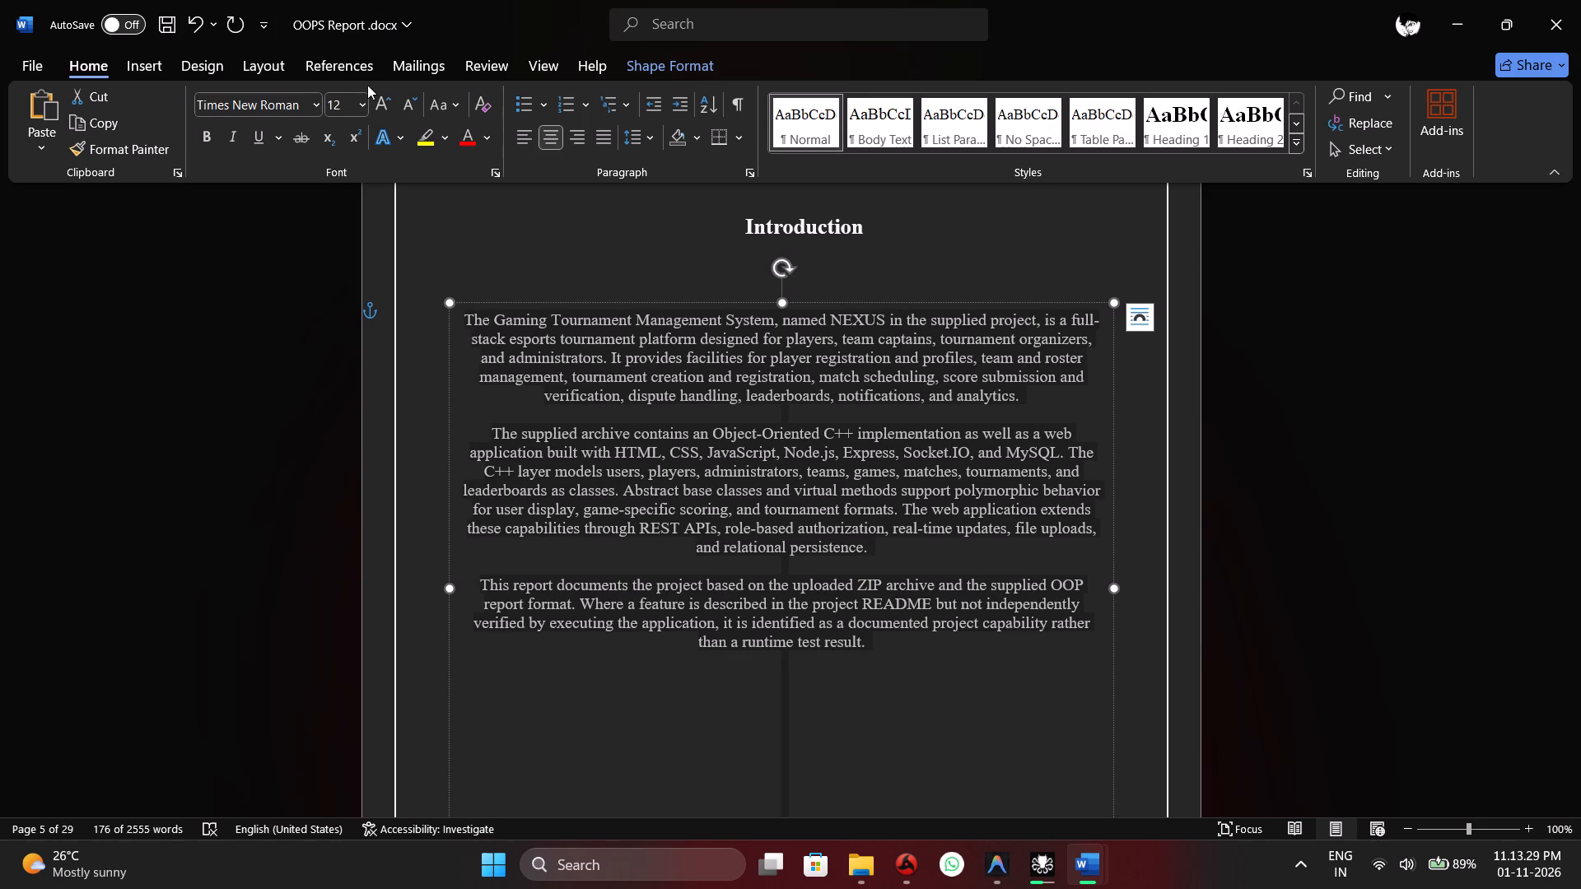
click(521, 131)
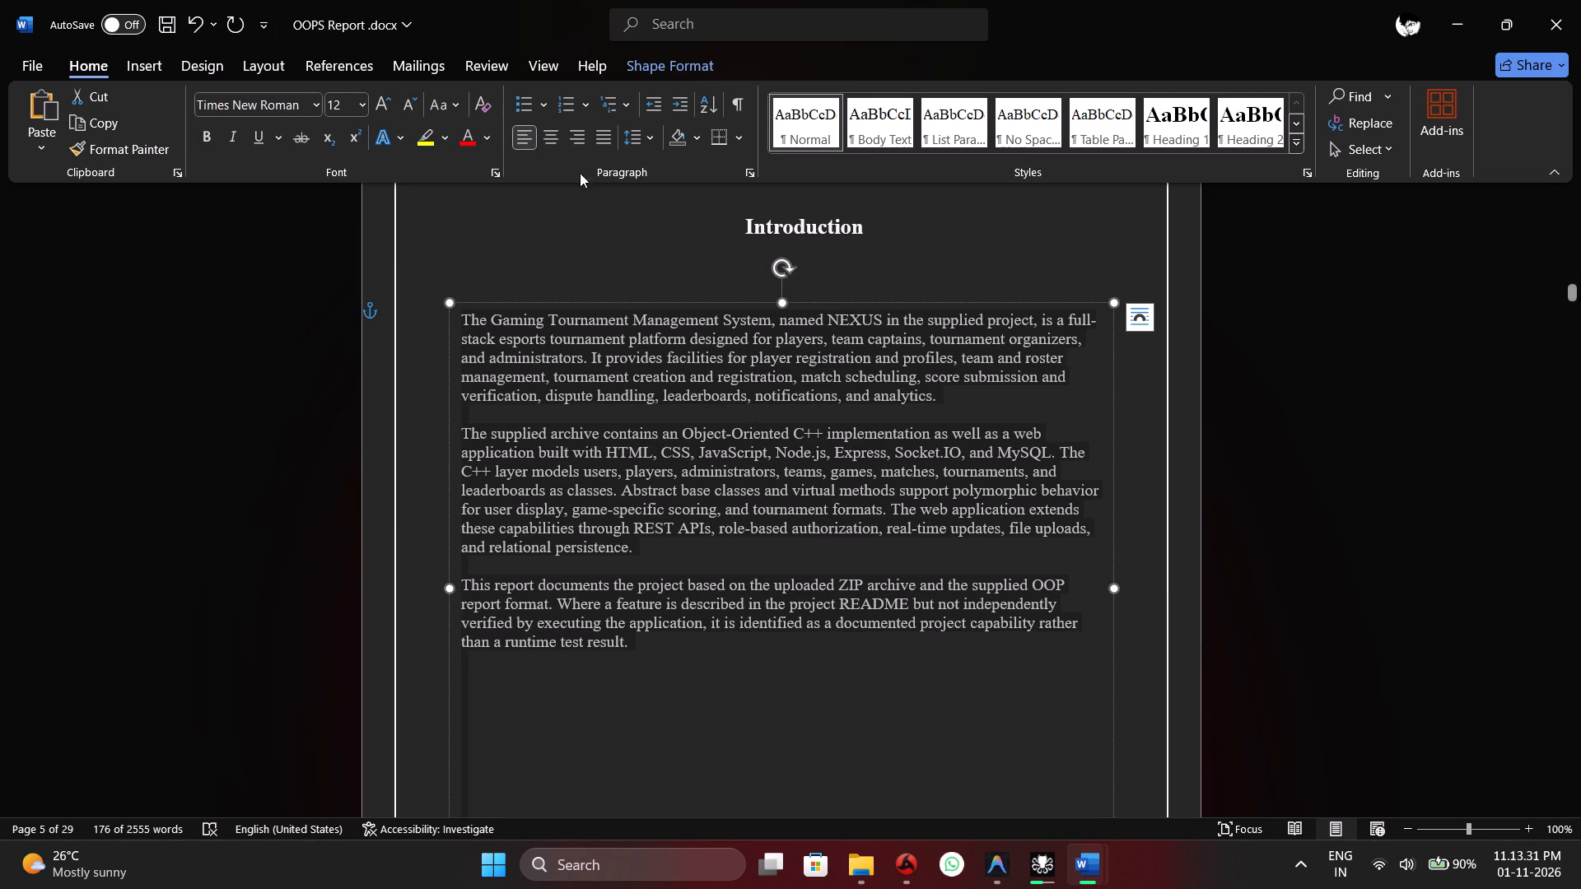
click(569, 144)
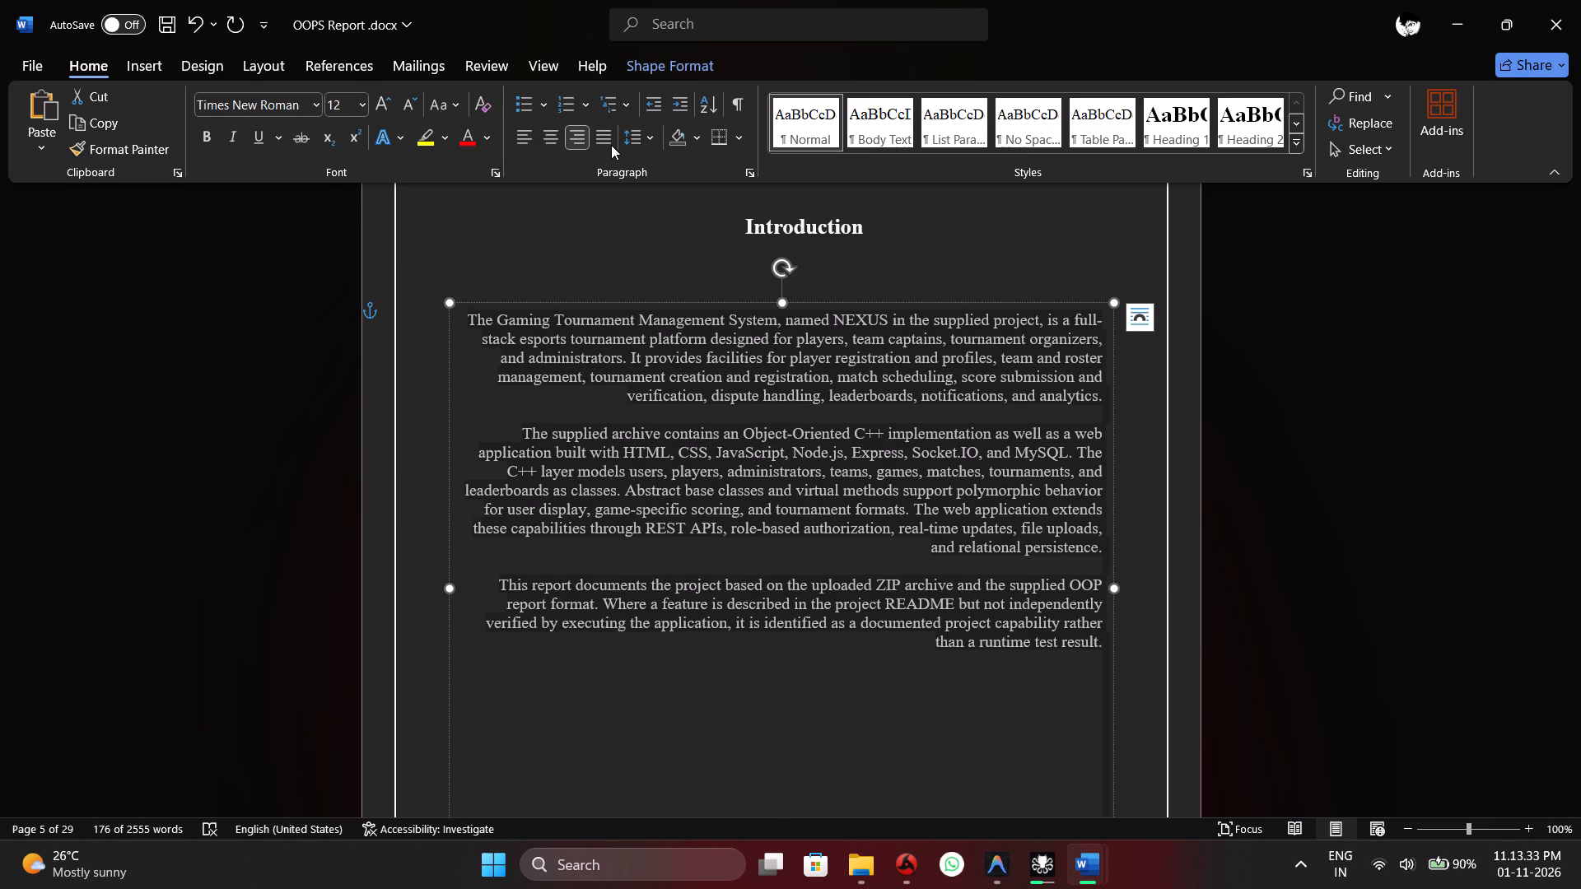
click(608, 144)
click(595, 203)
Compare the text formatting of the Acknowledgement page with that of the Introduction paragraphs.
scroll(608, 391, up, 1)
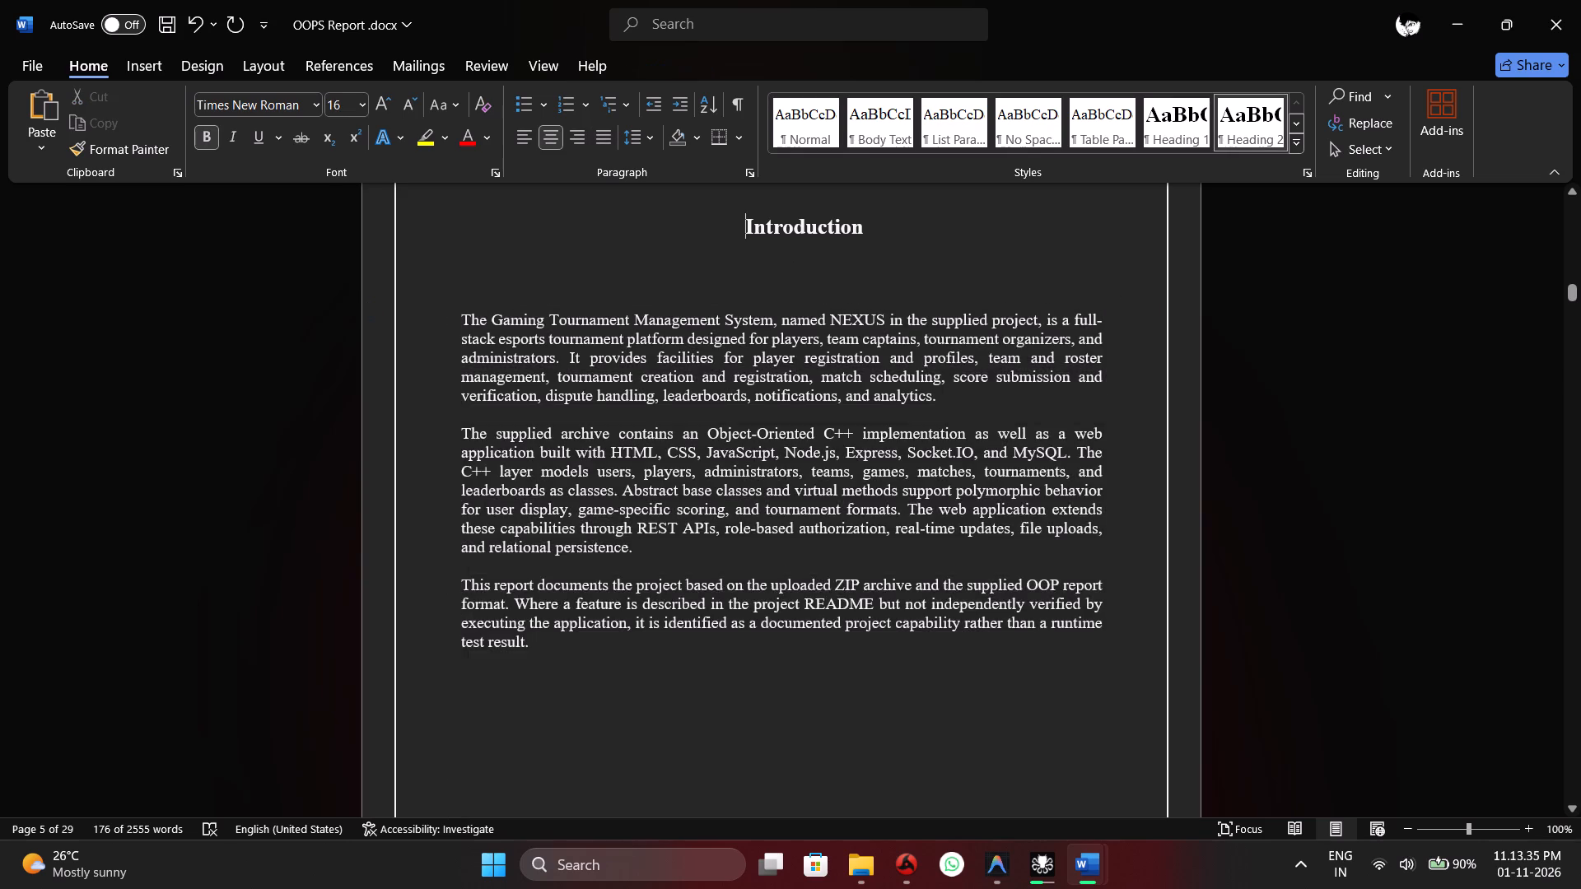
scroll(608, 391, up, 20)
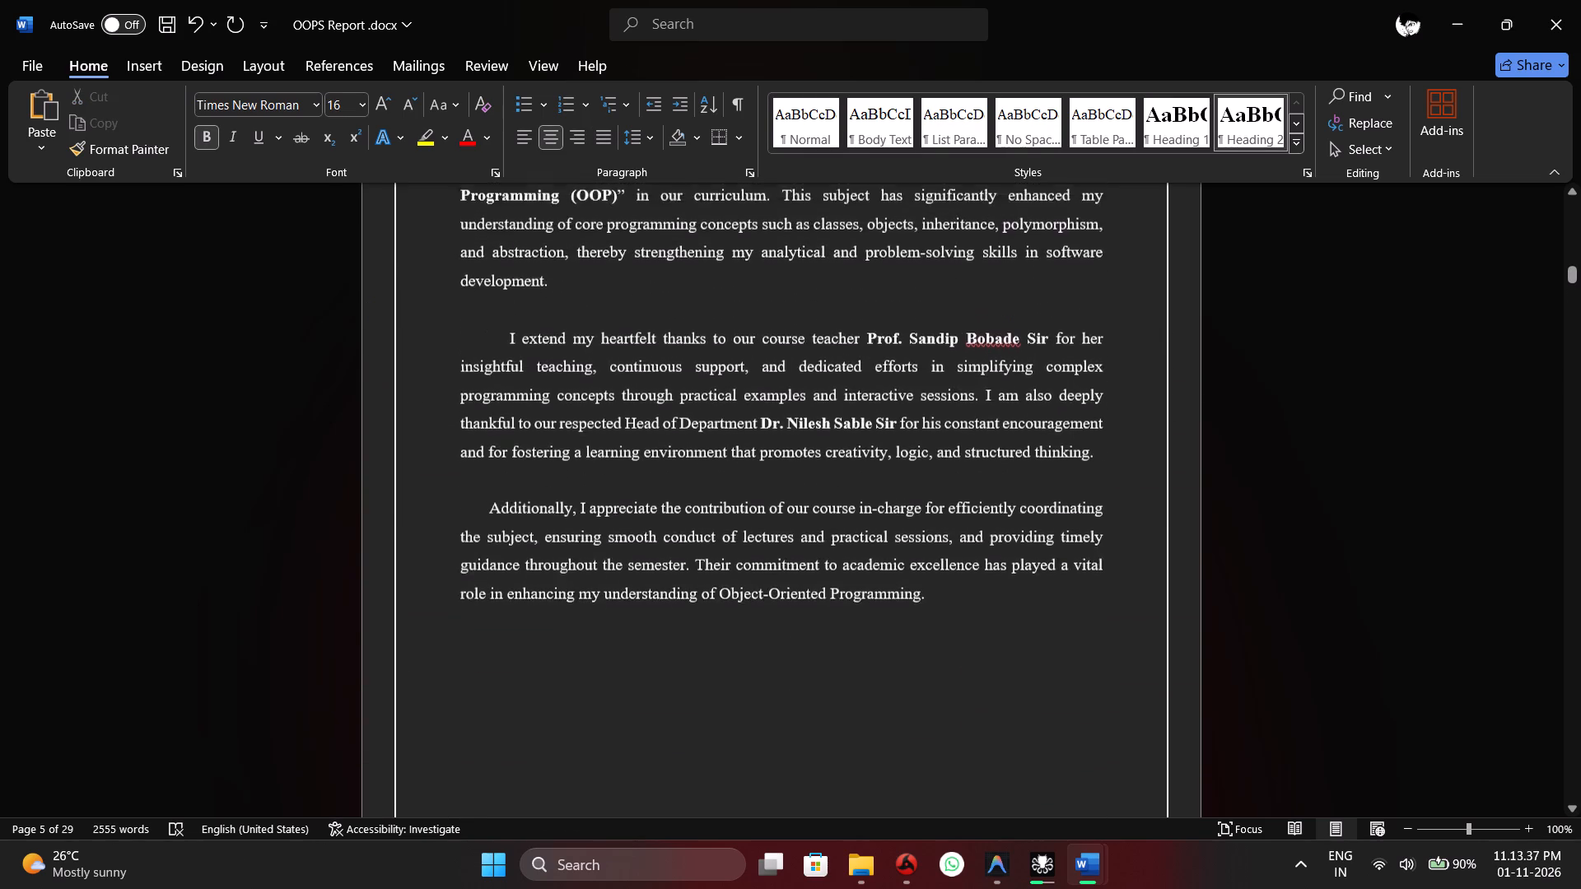
scroll(614, 395, up, 4)
drag(530, 383, 658, 398)
scroll(617, 394, down, 1)
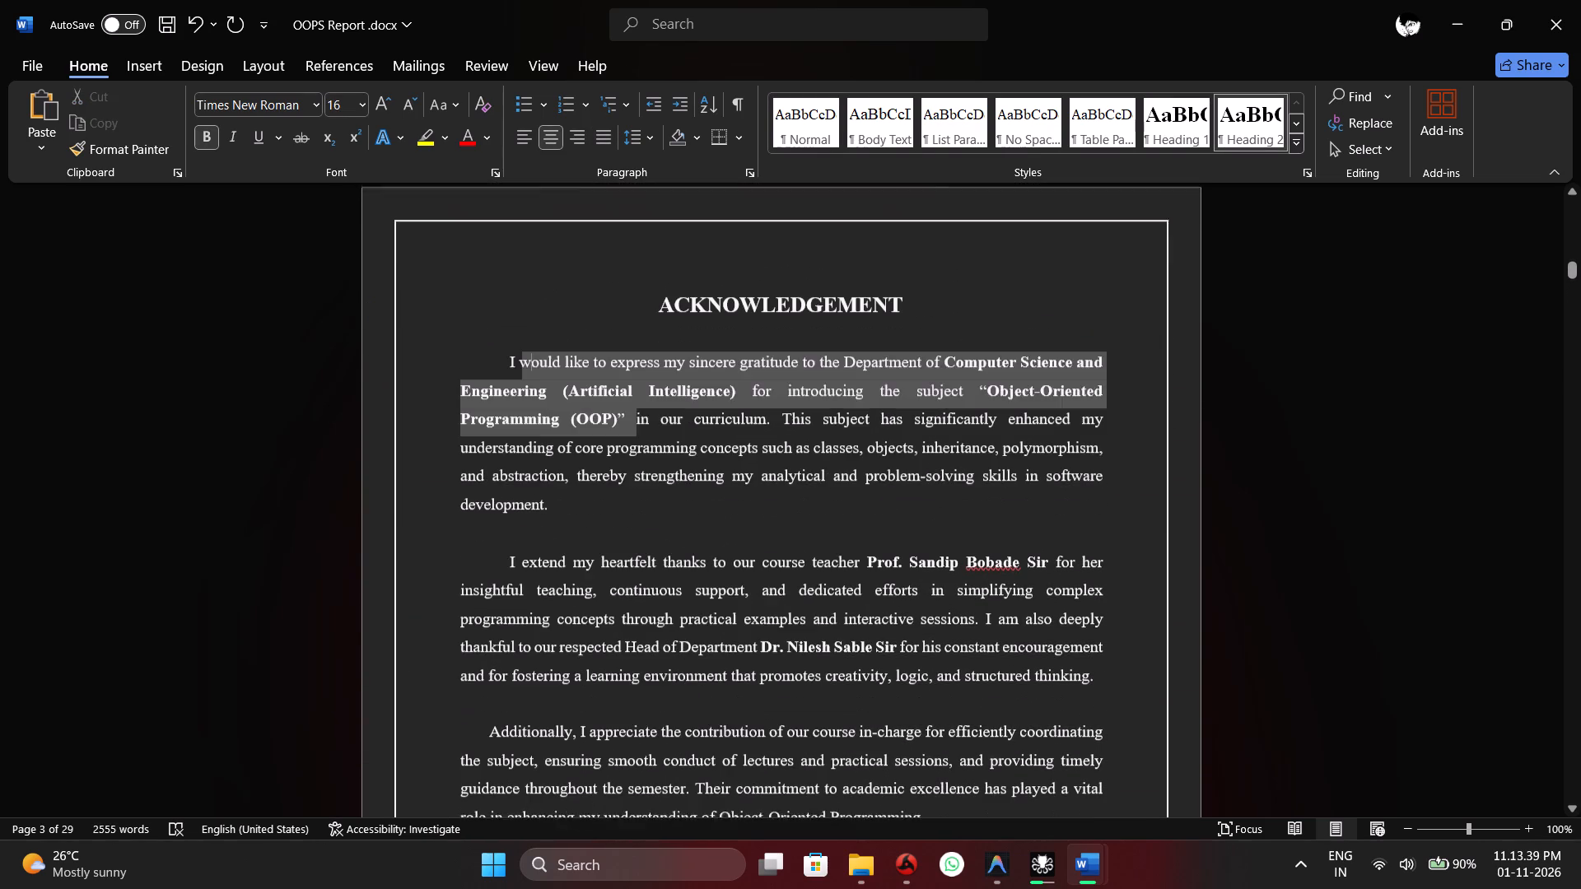
drag(658, 398, 661, 398)
click(619, 438)
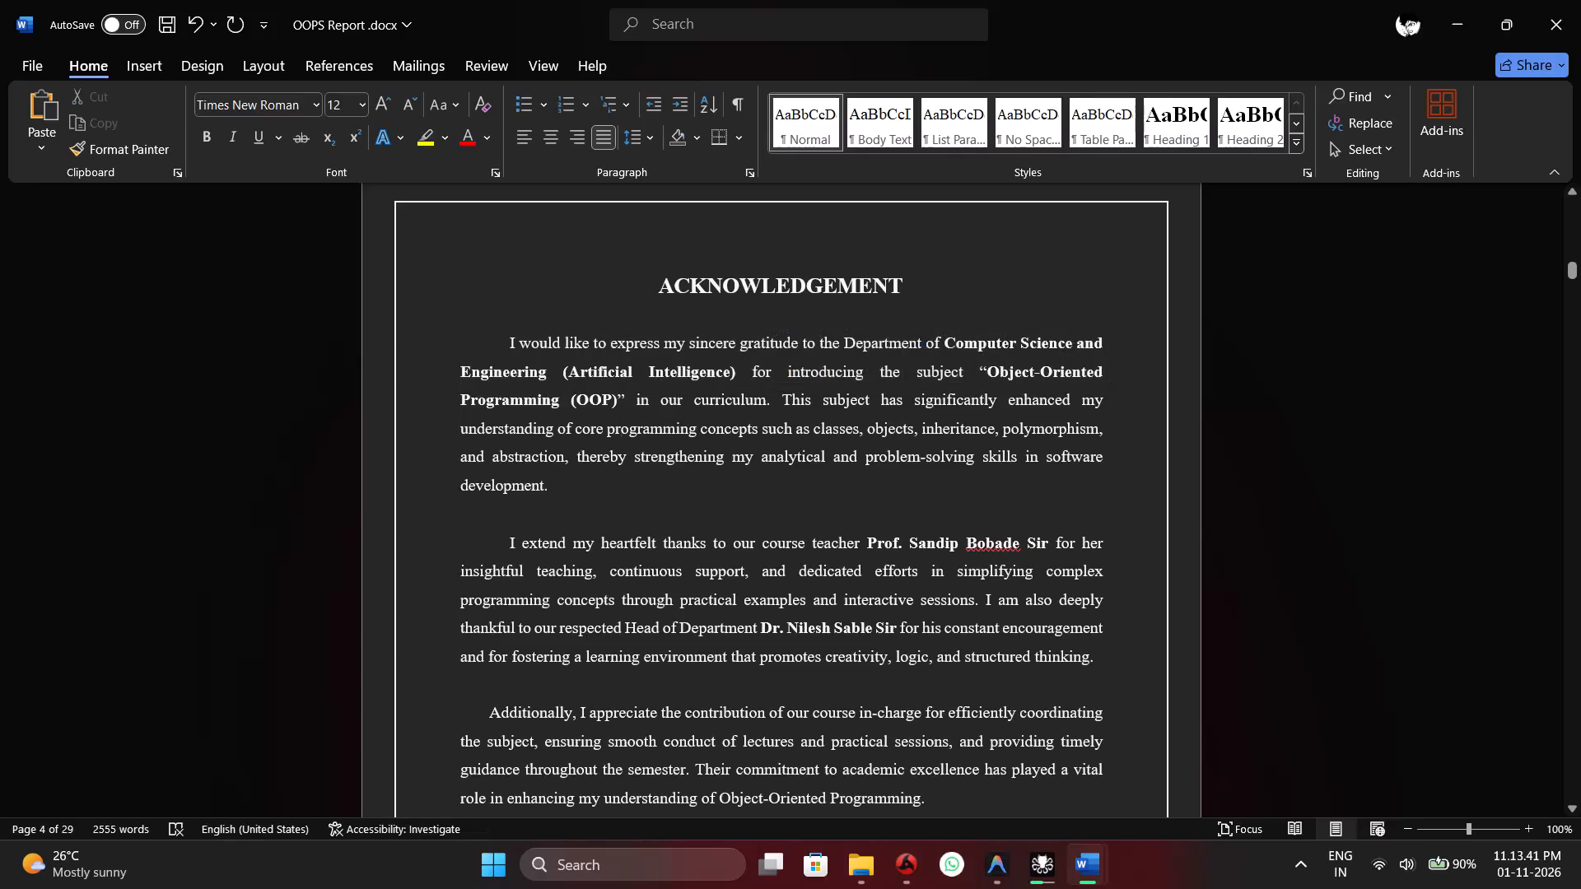
drag(614, 431, 682, 426)
scroll(674, 439, down, 20)
scroll(674, 439, down, 2)
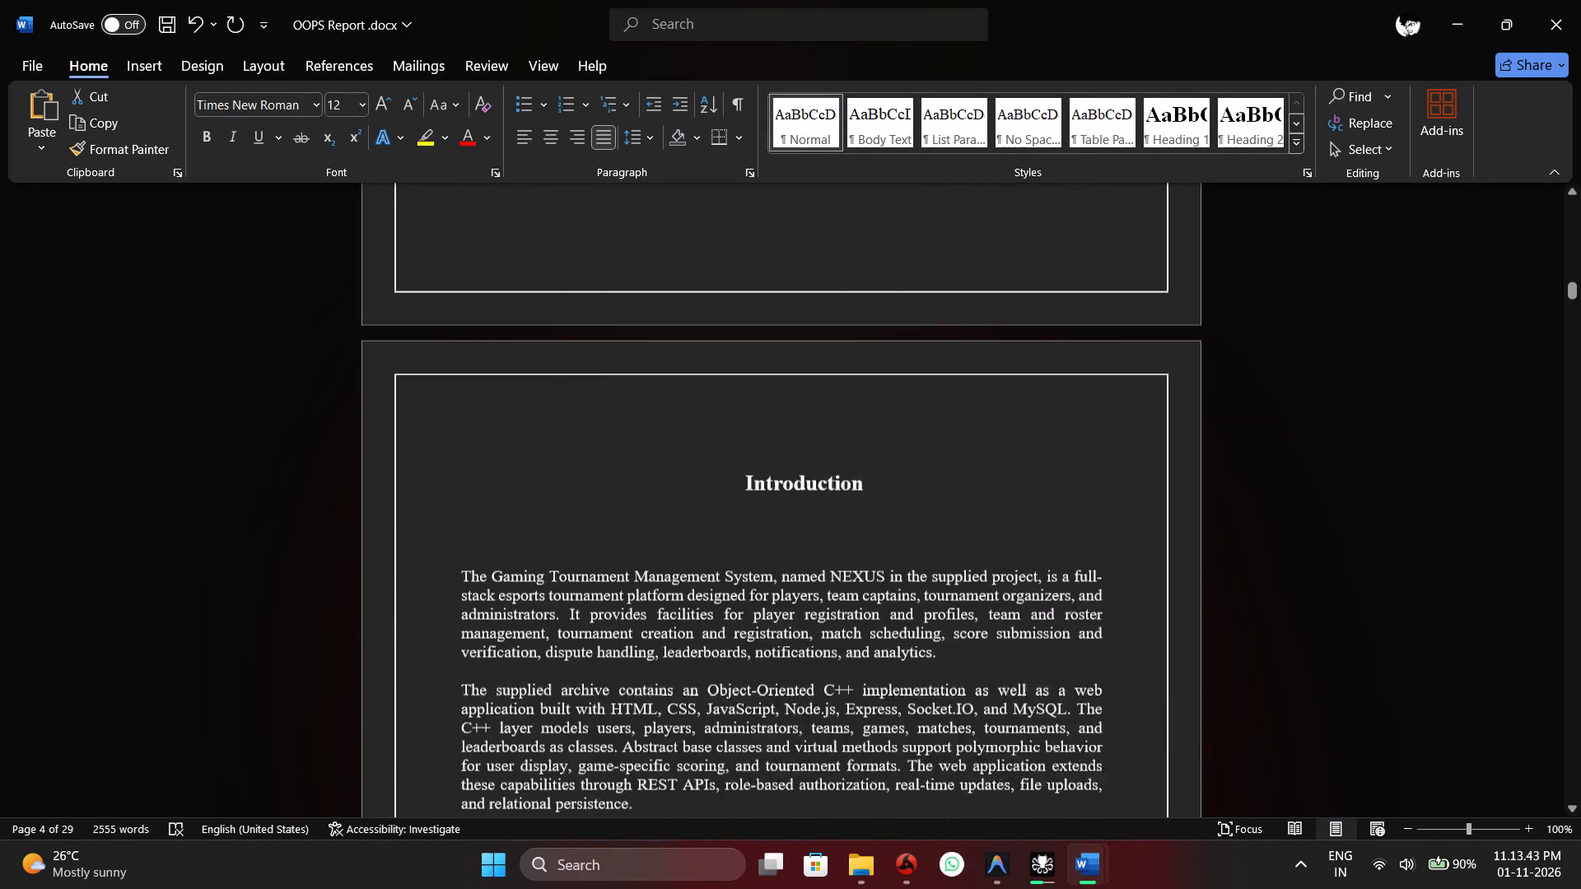
scroll(674, 437, down, 3)
drag(637, 418, 693, 418)
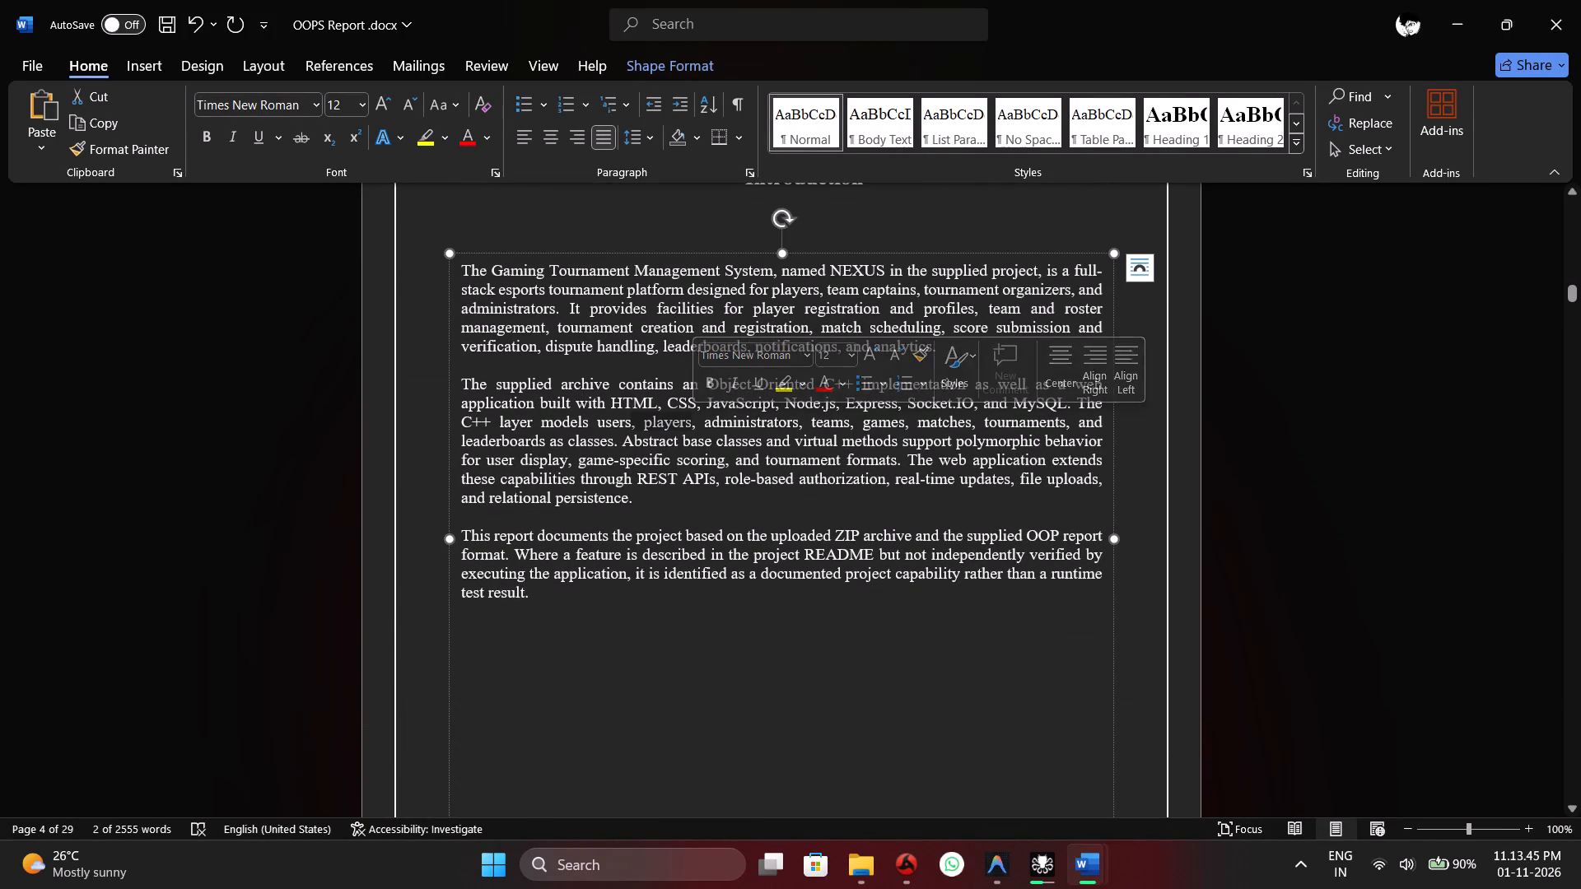
Set the font size of all the Introduction text box paragraphs to 13.
click(475, 277)
drag(465, 267, 711, 644)
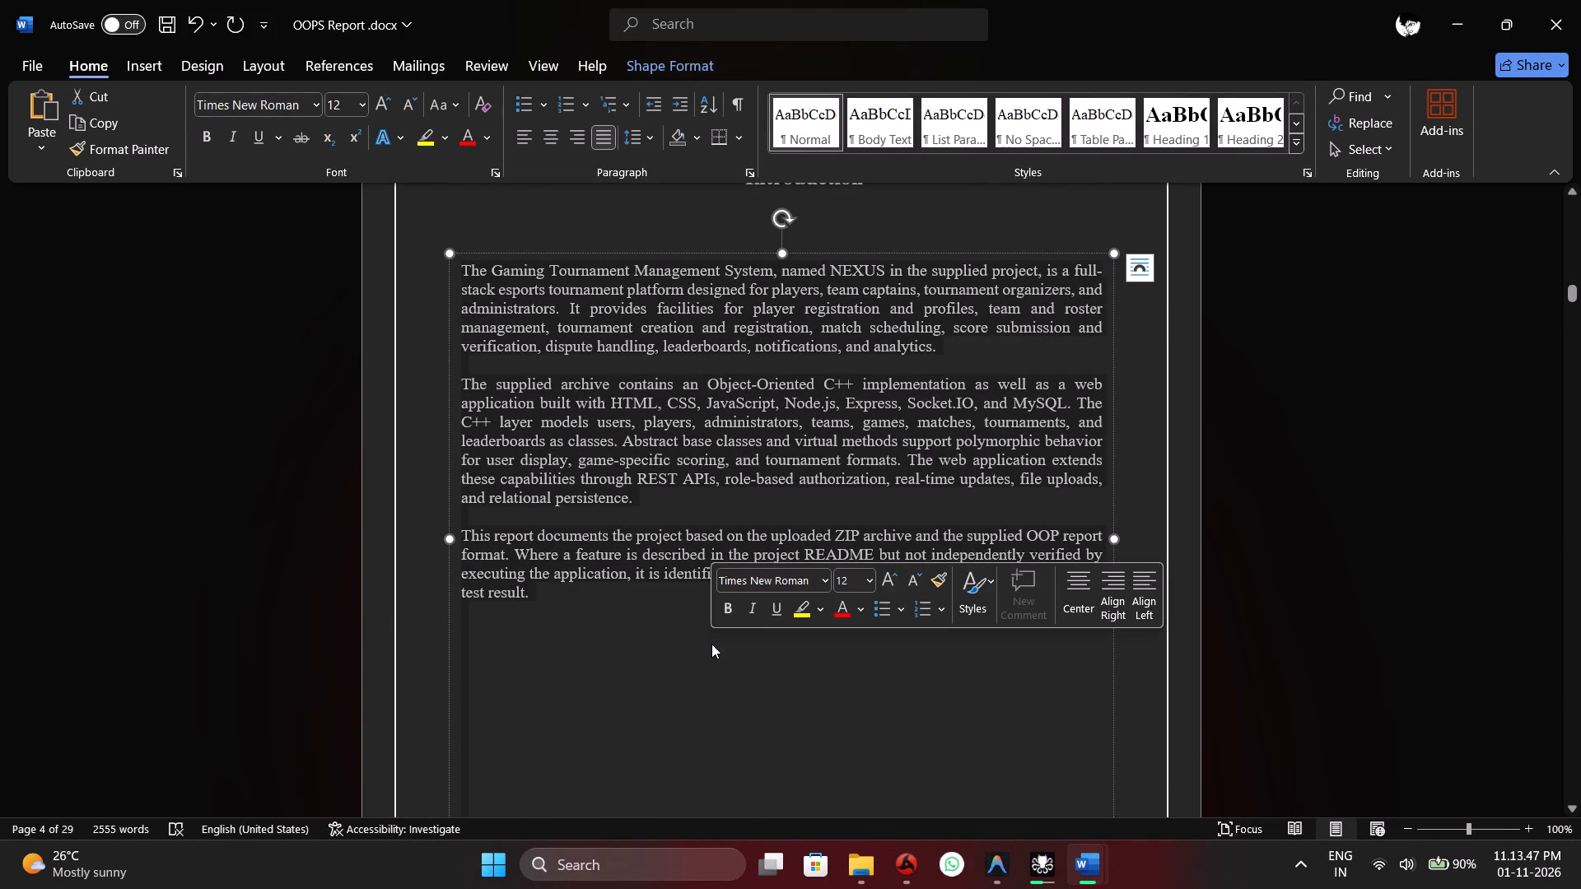
click(868, 584)
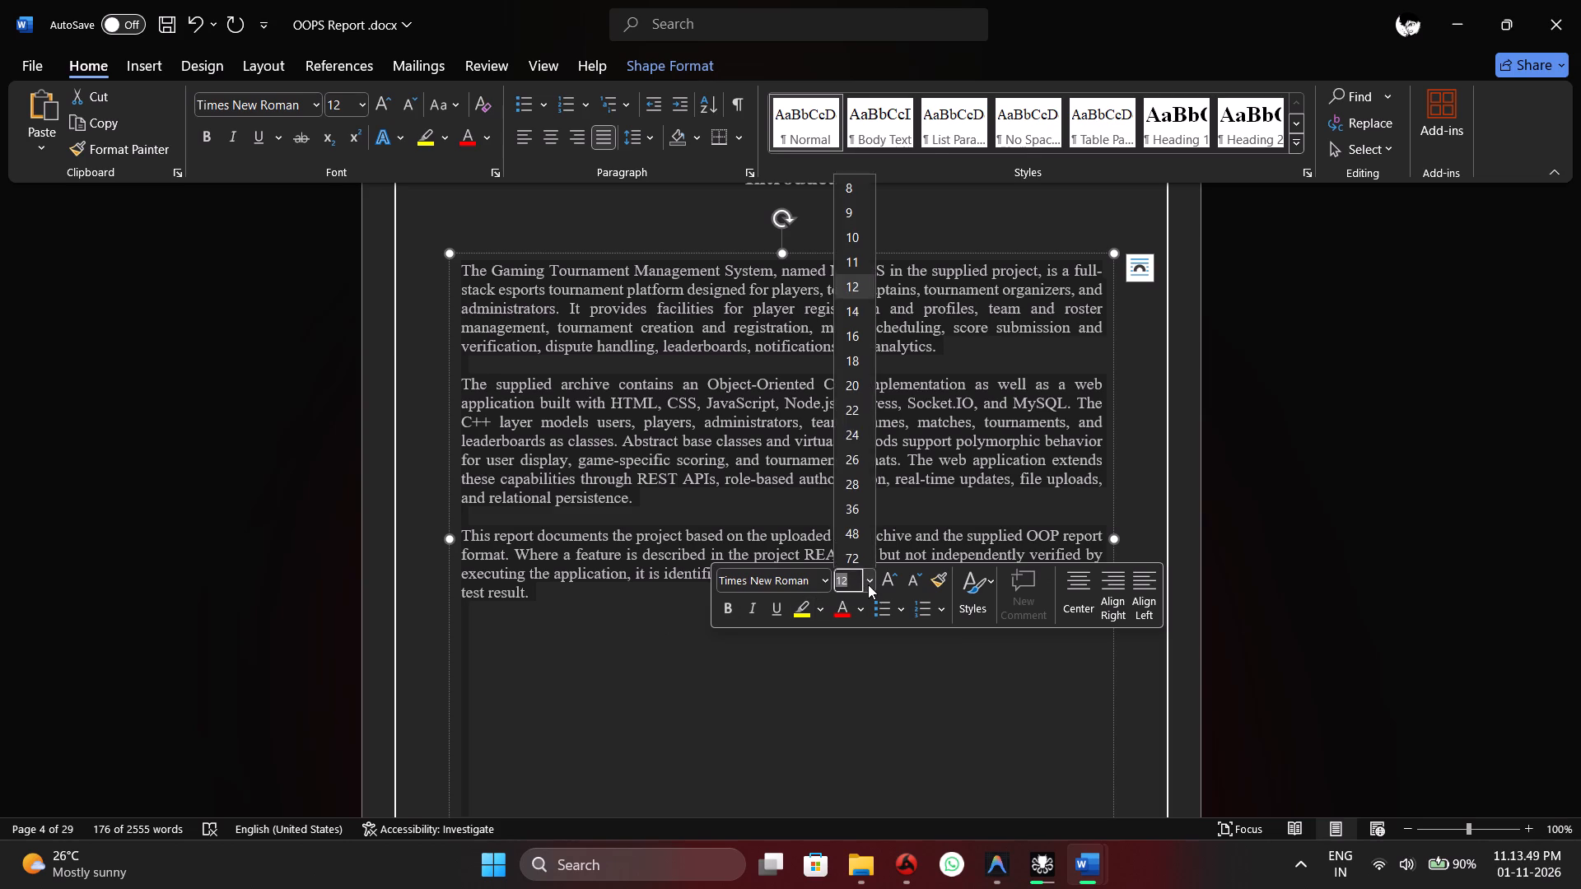
click(855, 286)
click(348, 100)
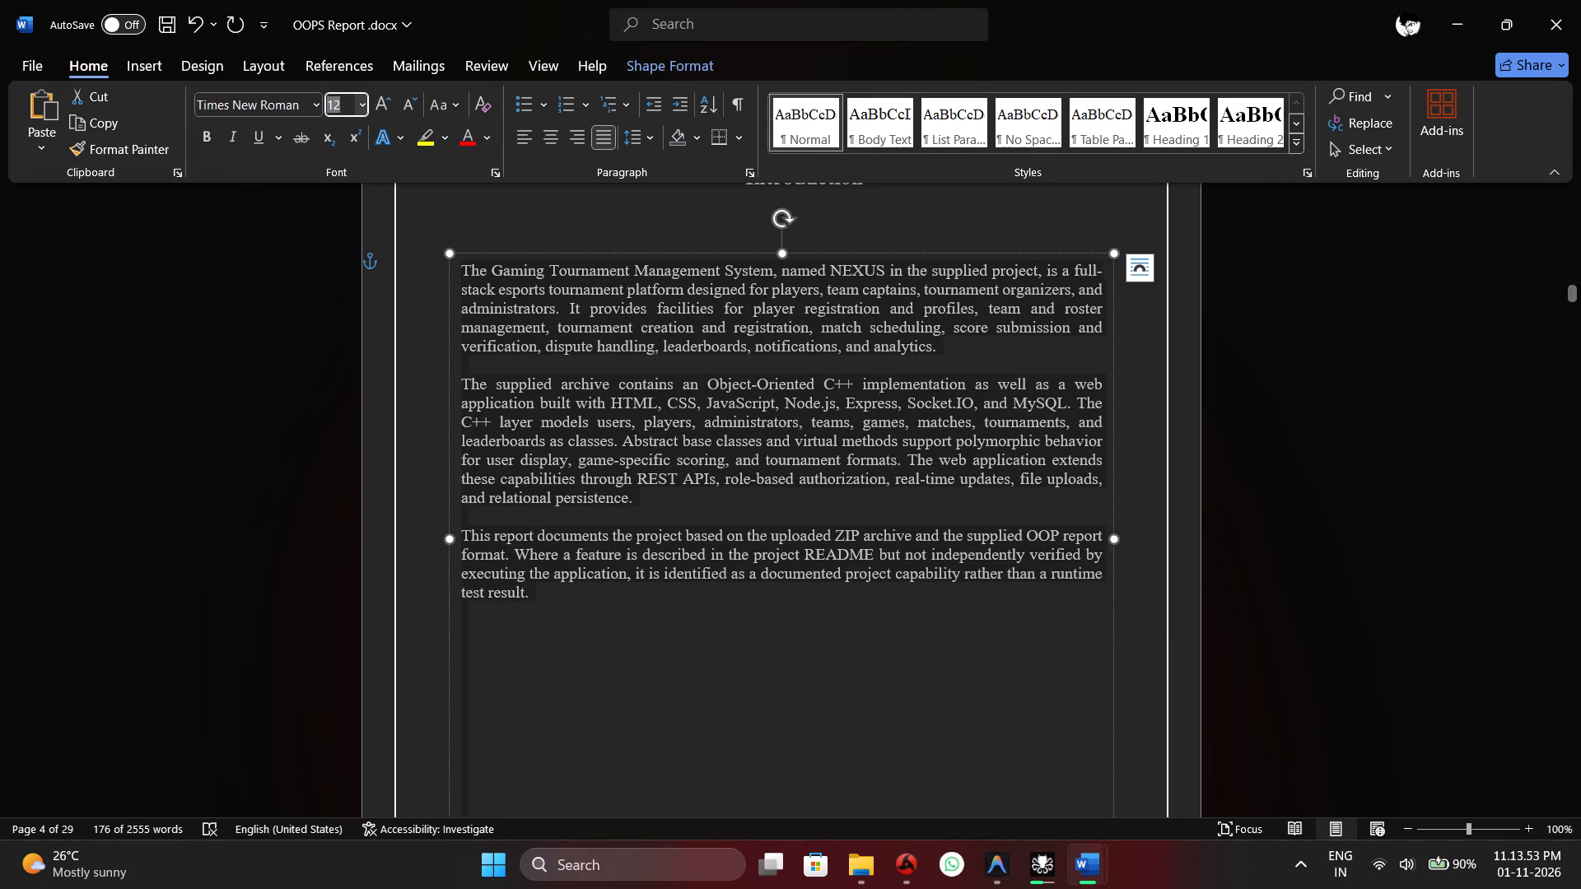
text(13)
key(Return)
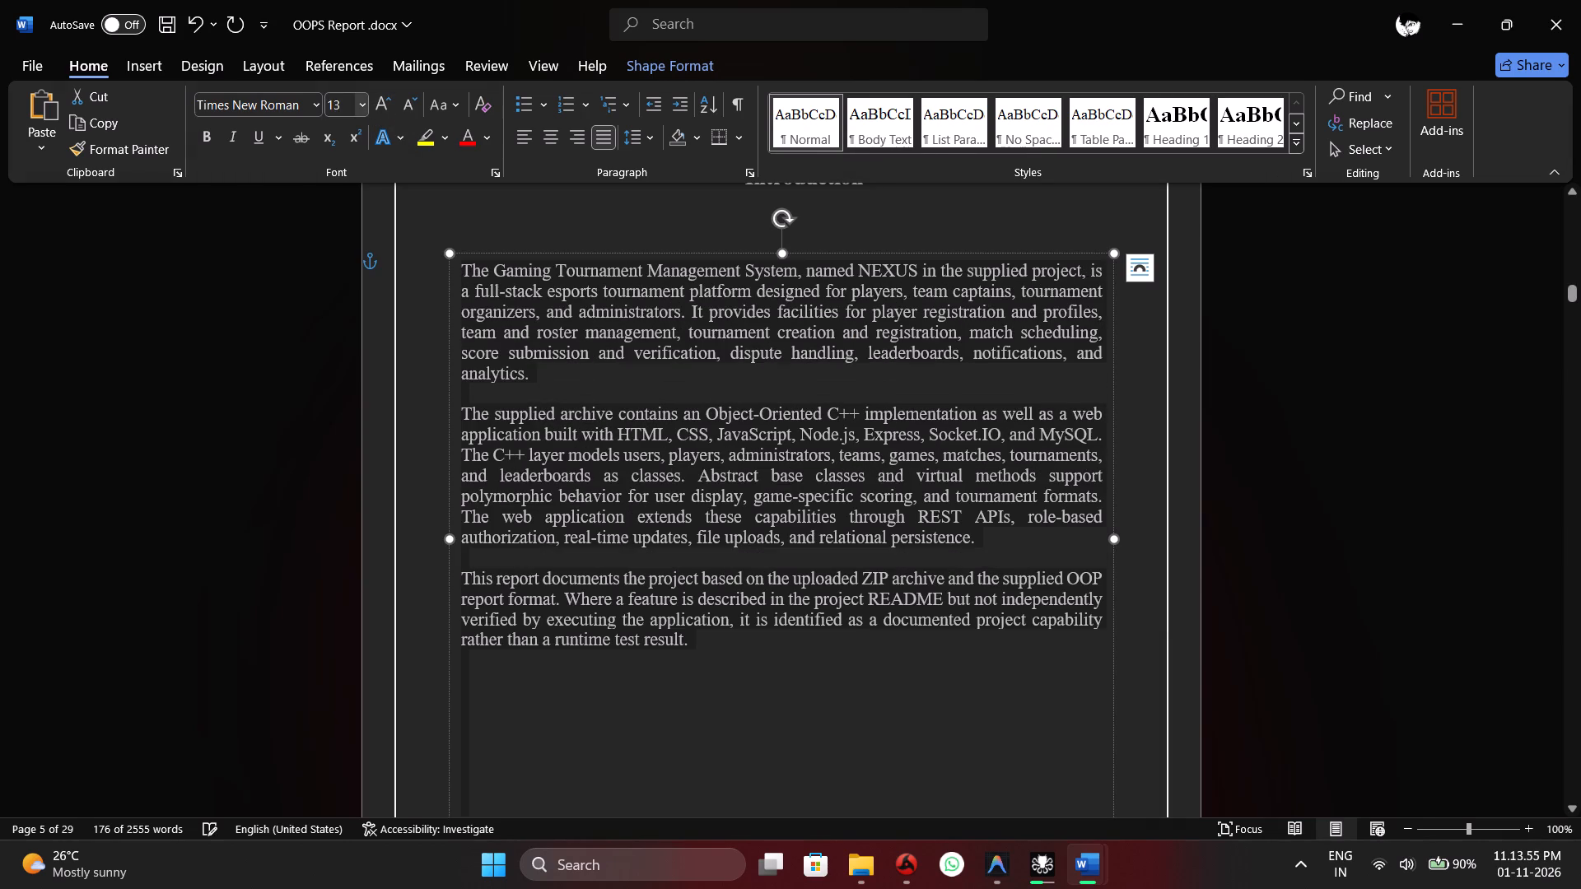
click(722, 706)
Check the font size and formatting of the Acknowledgement page's first paragraph as a reference for the Introduction.
scroll(870, 568, up, 8)
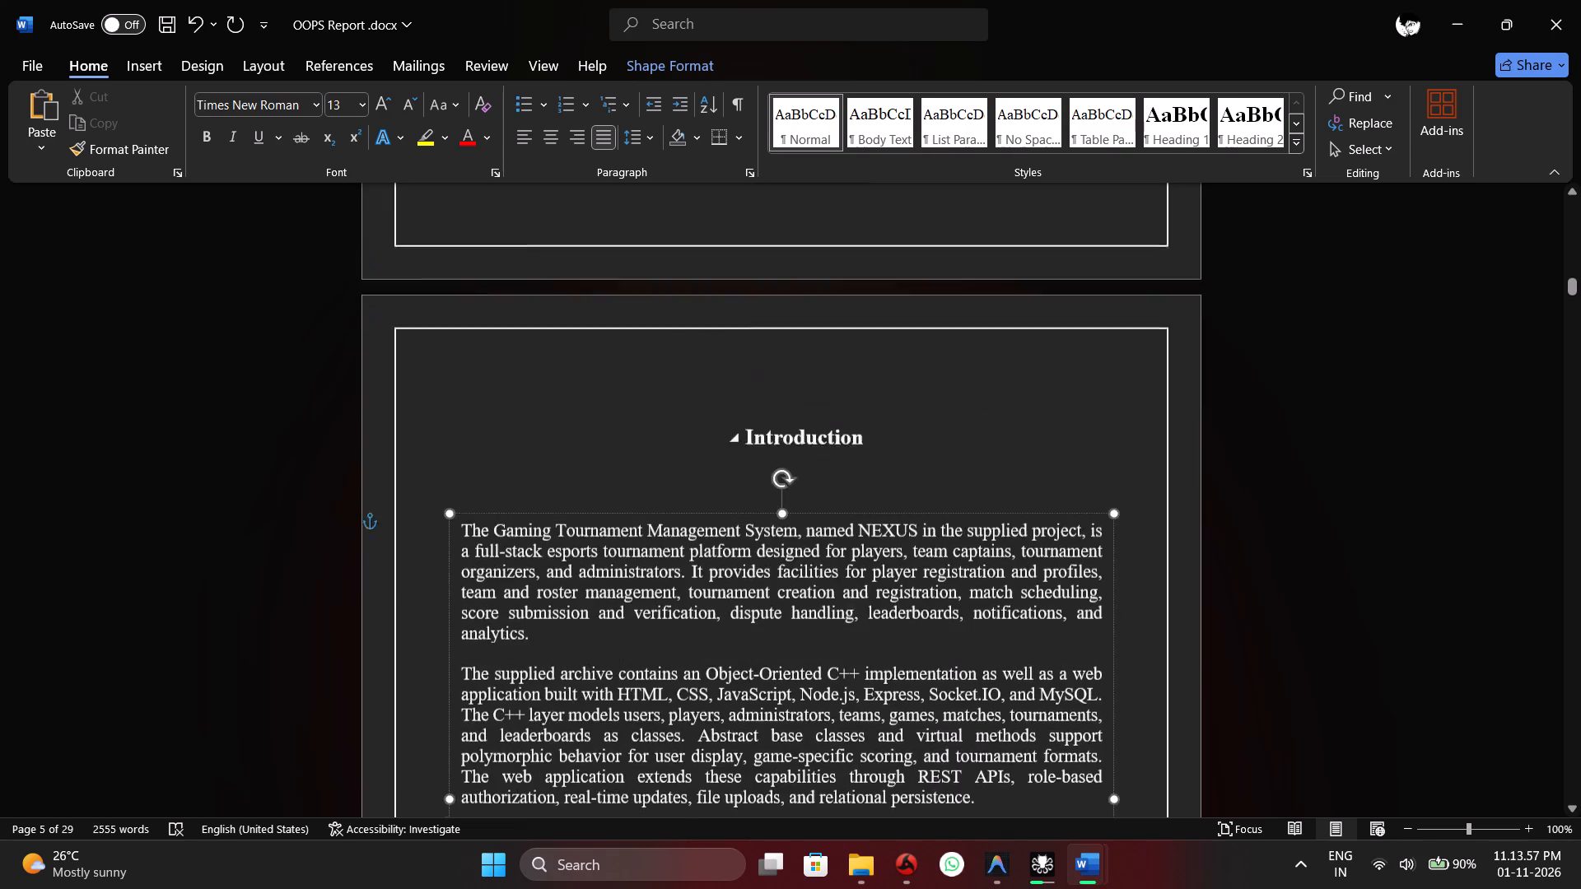
scroll(870, 562, up, 16)
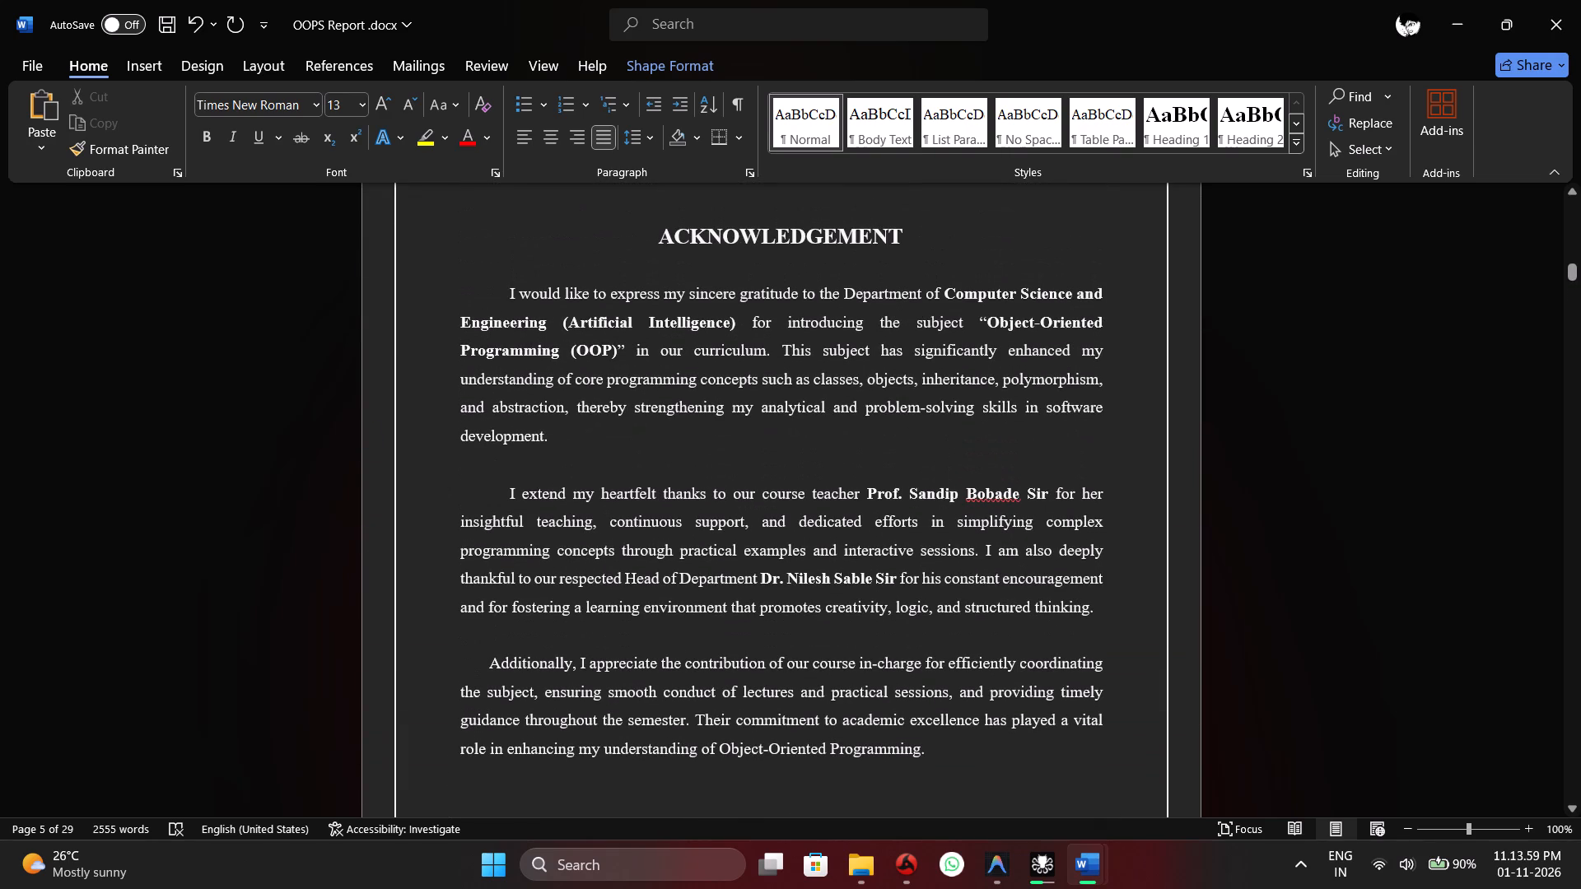
click(548, 463)
click(554, 355)
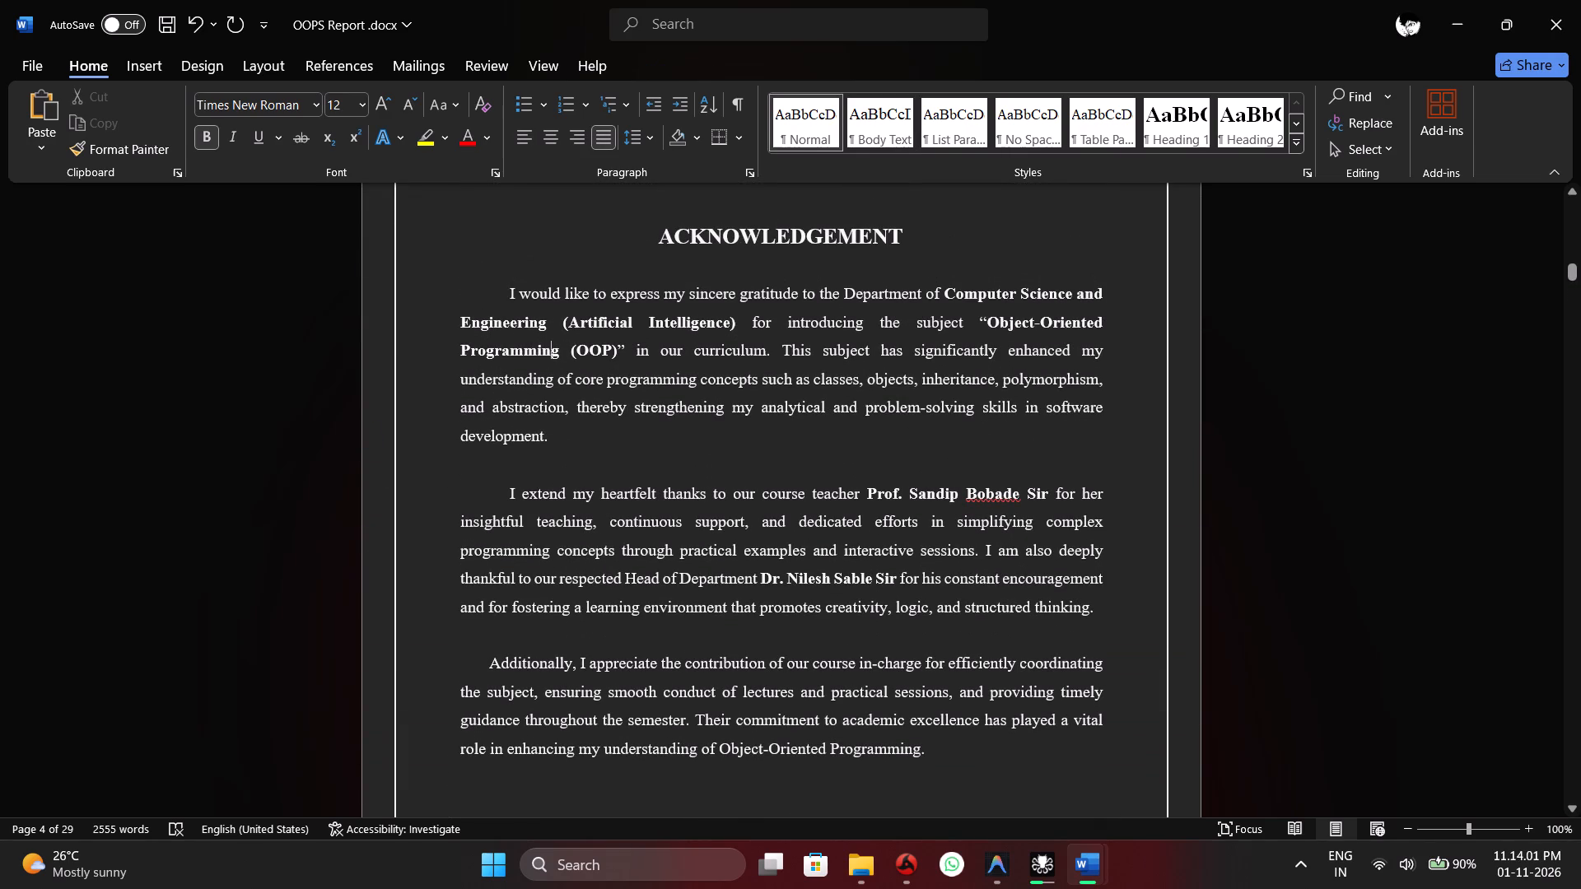
Set the font size of all three Introduction text box paragraphs in OOPS Report .docx to 12.
scroll(644, 555, down, 19)
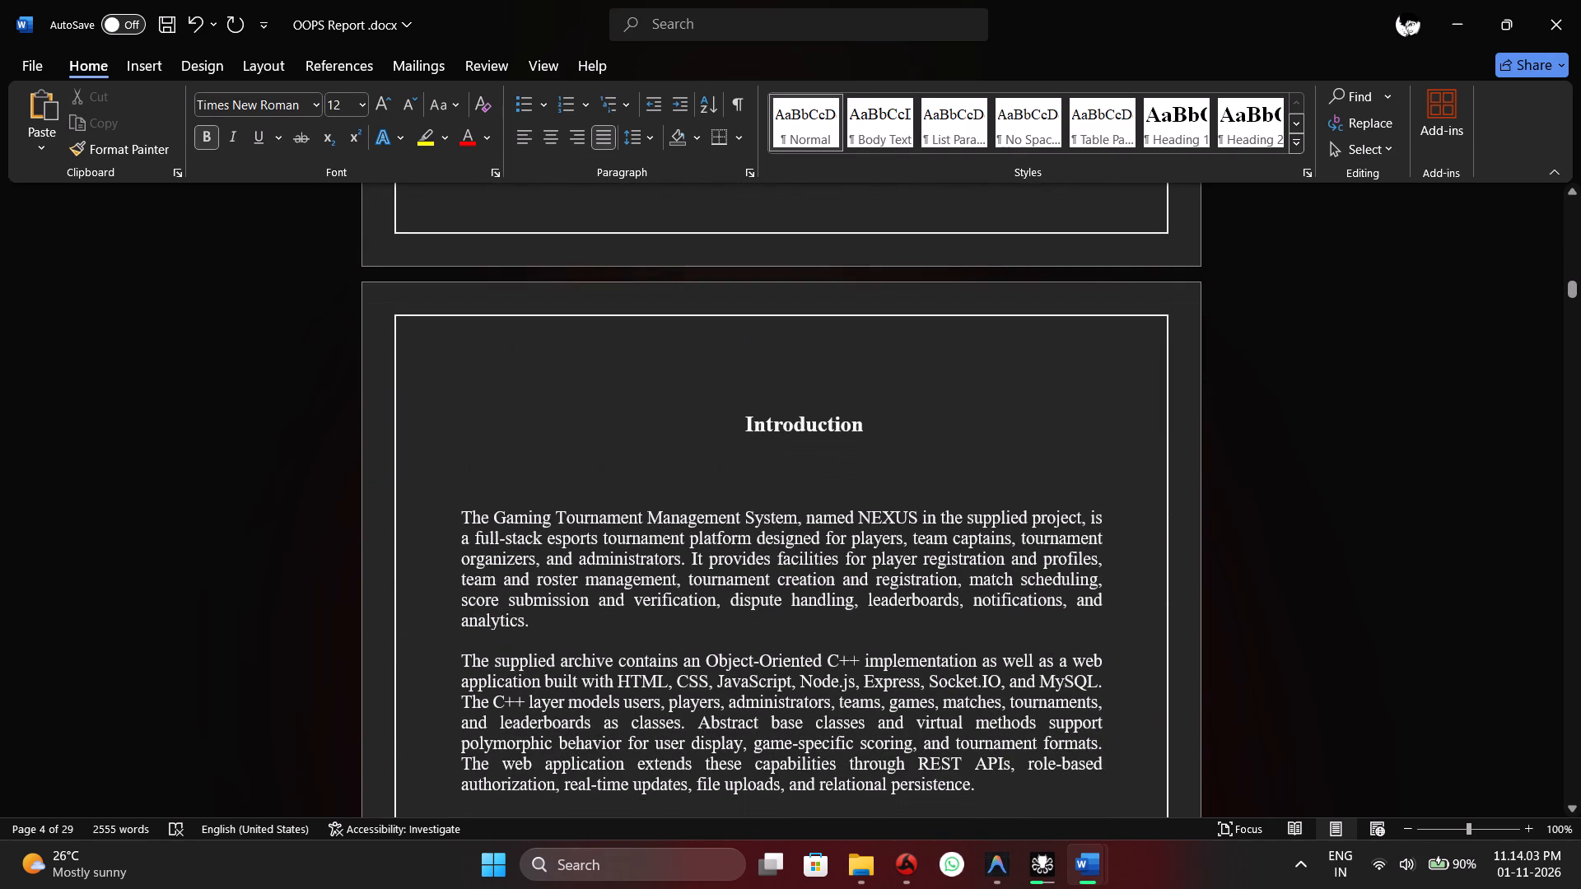
drag(464, 510, 701, 667)
scroll(627, 689, down, 5)
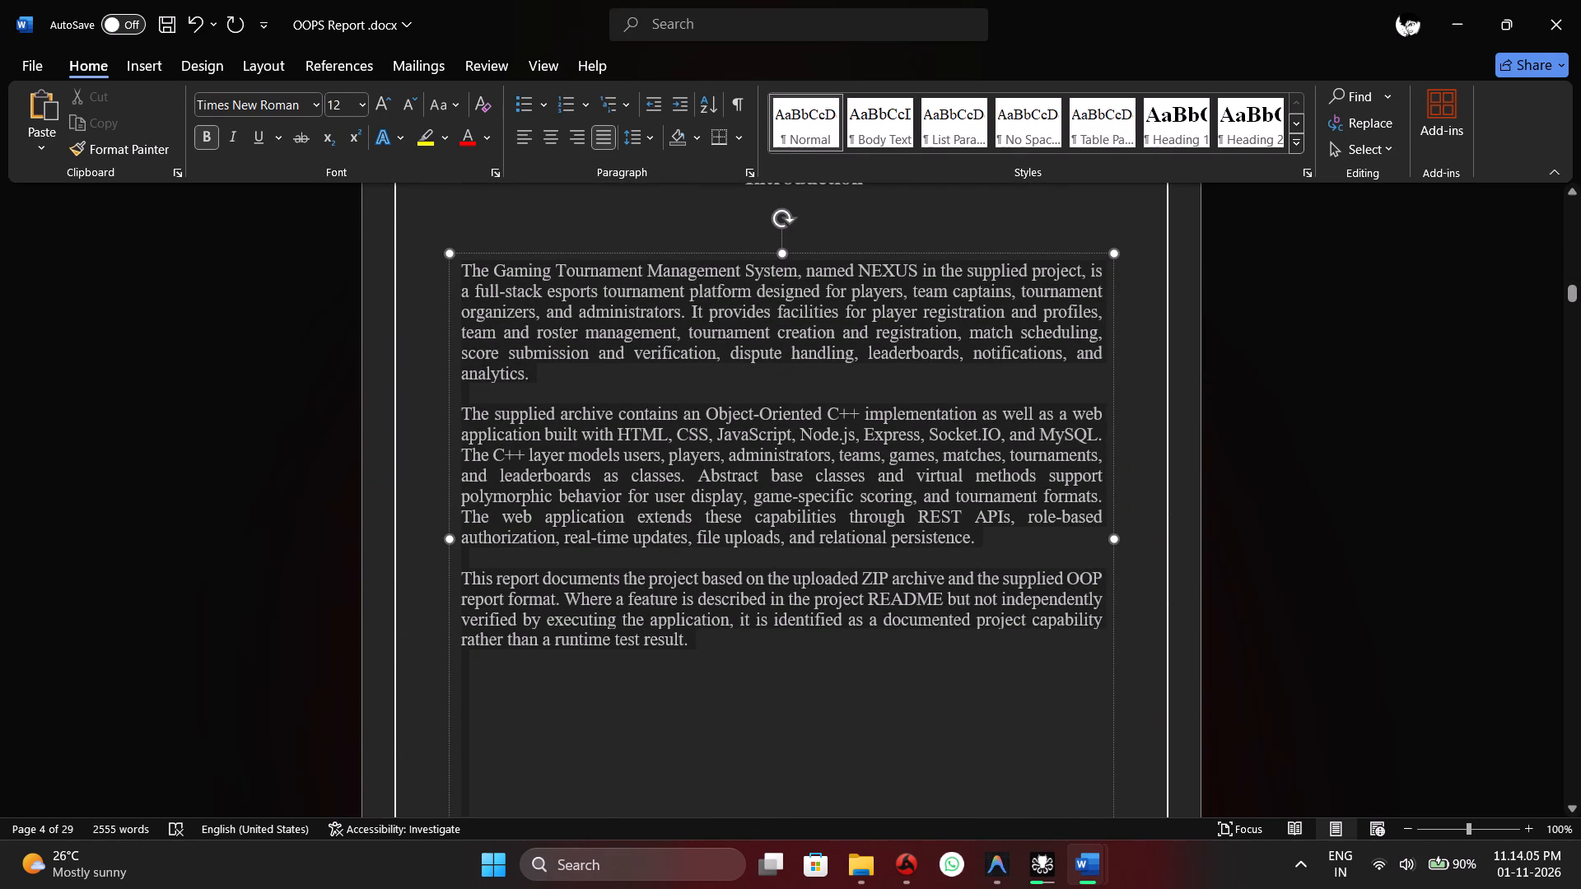
drag(701, 667, 703, 661)
click(834, 598)
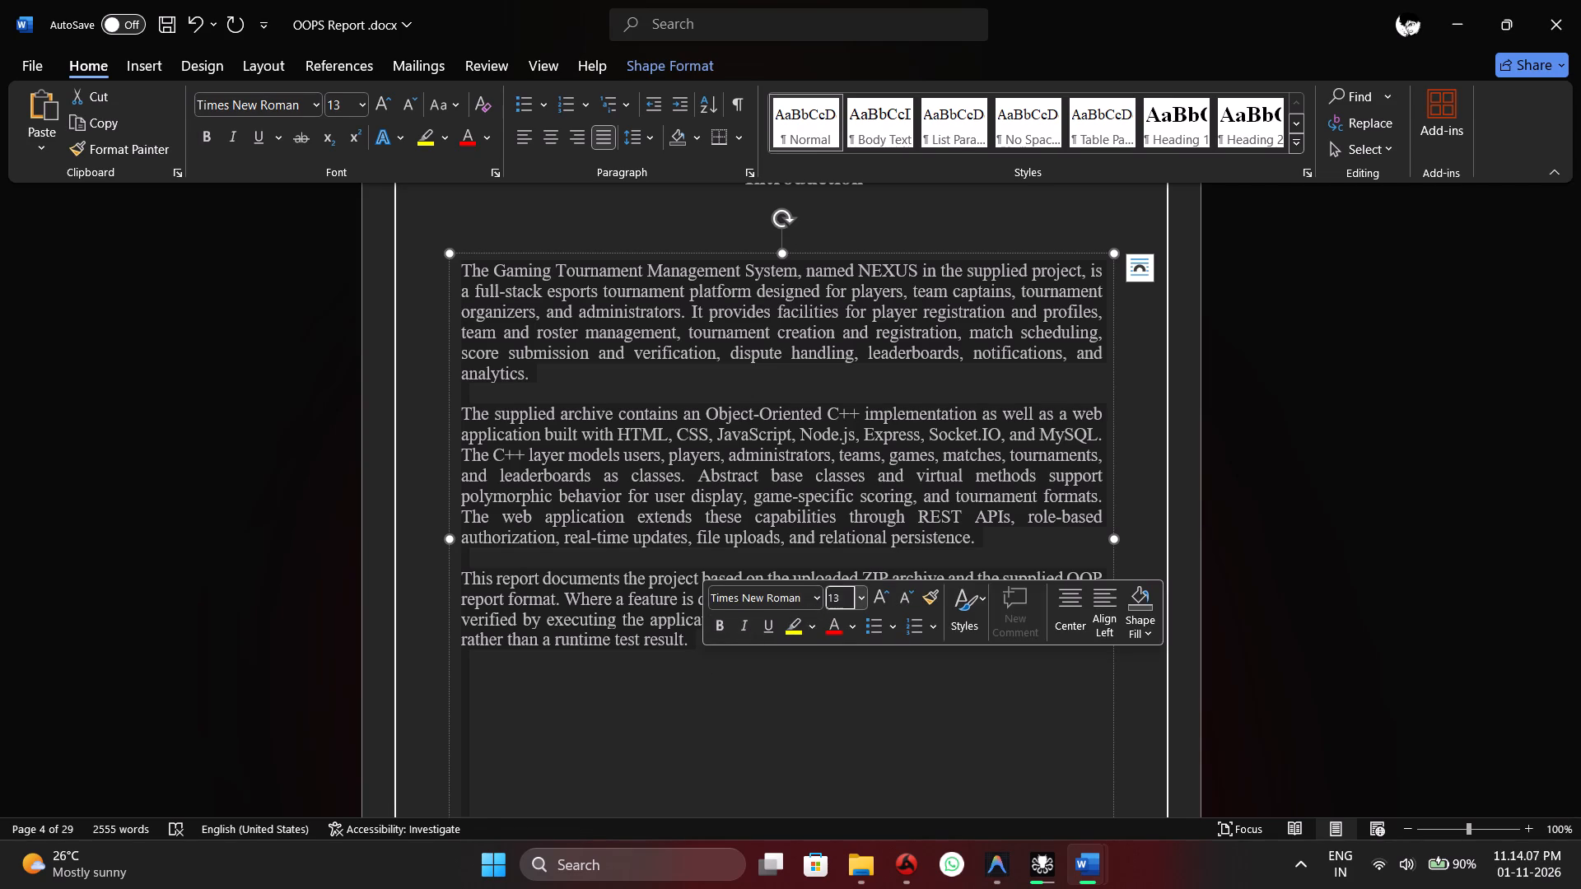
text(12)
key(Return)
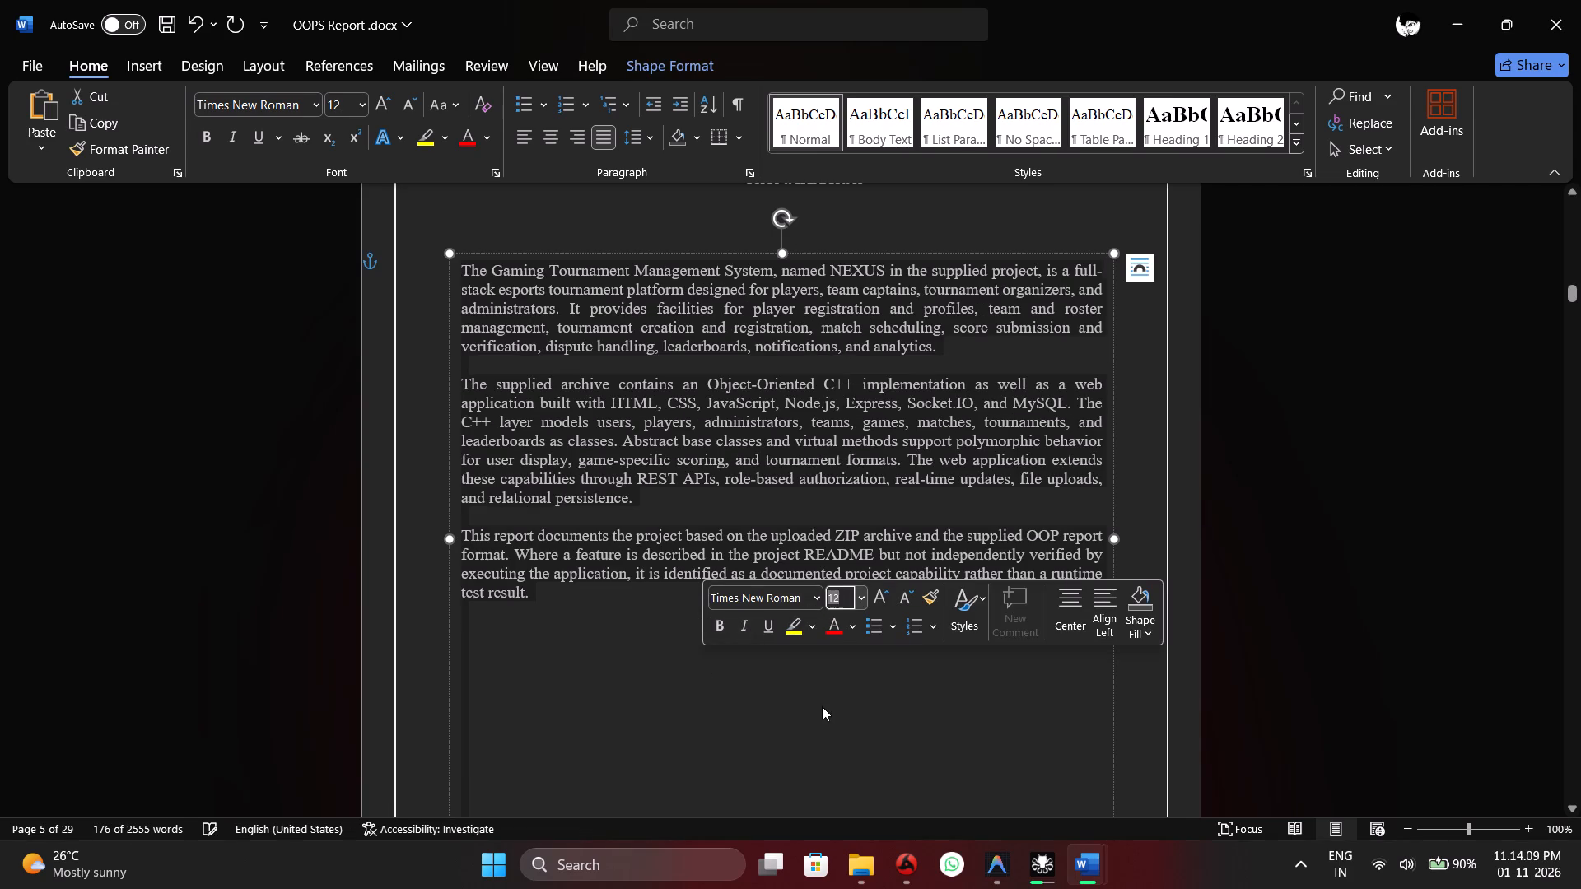
click(820, 706)
scroll(794, 708, up, 4)
scroll(793, 697, down, 7)
click(782, 686)
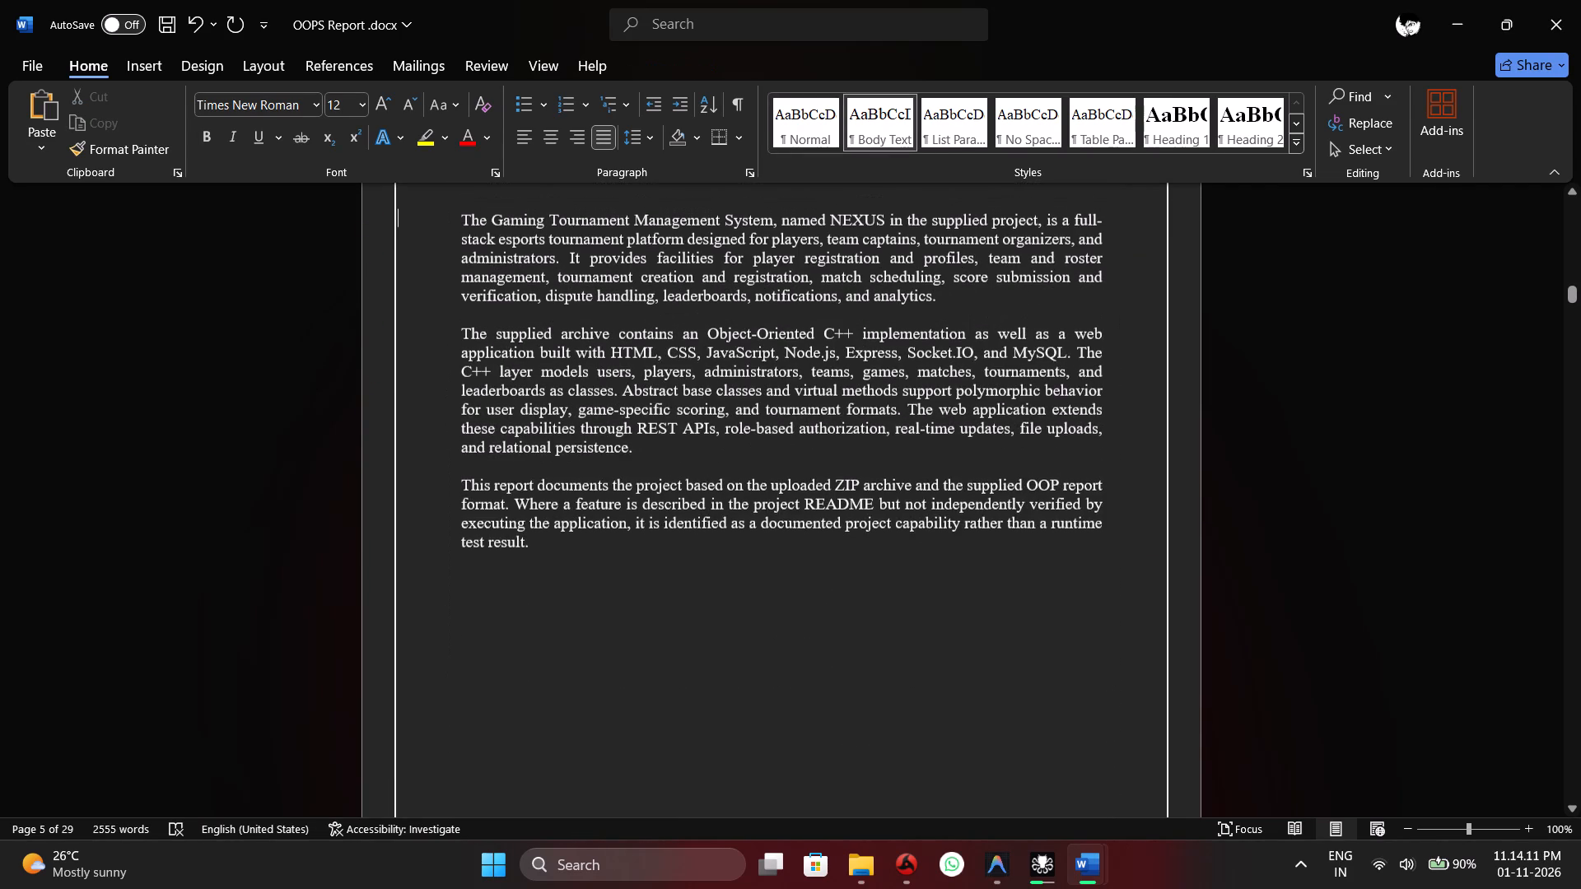
scroll(748, 617, up, 2)
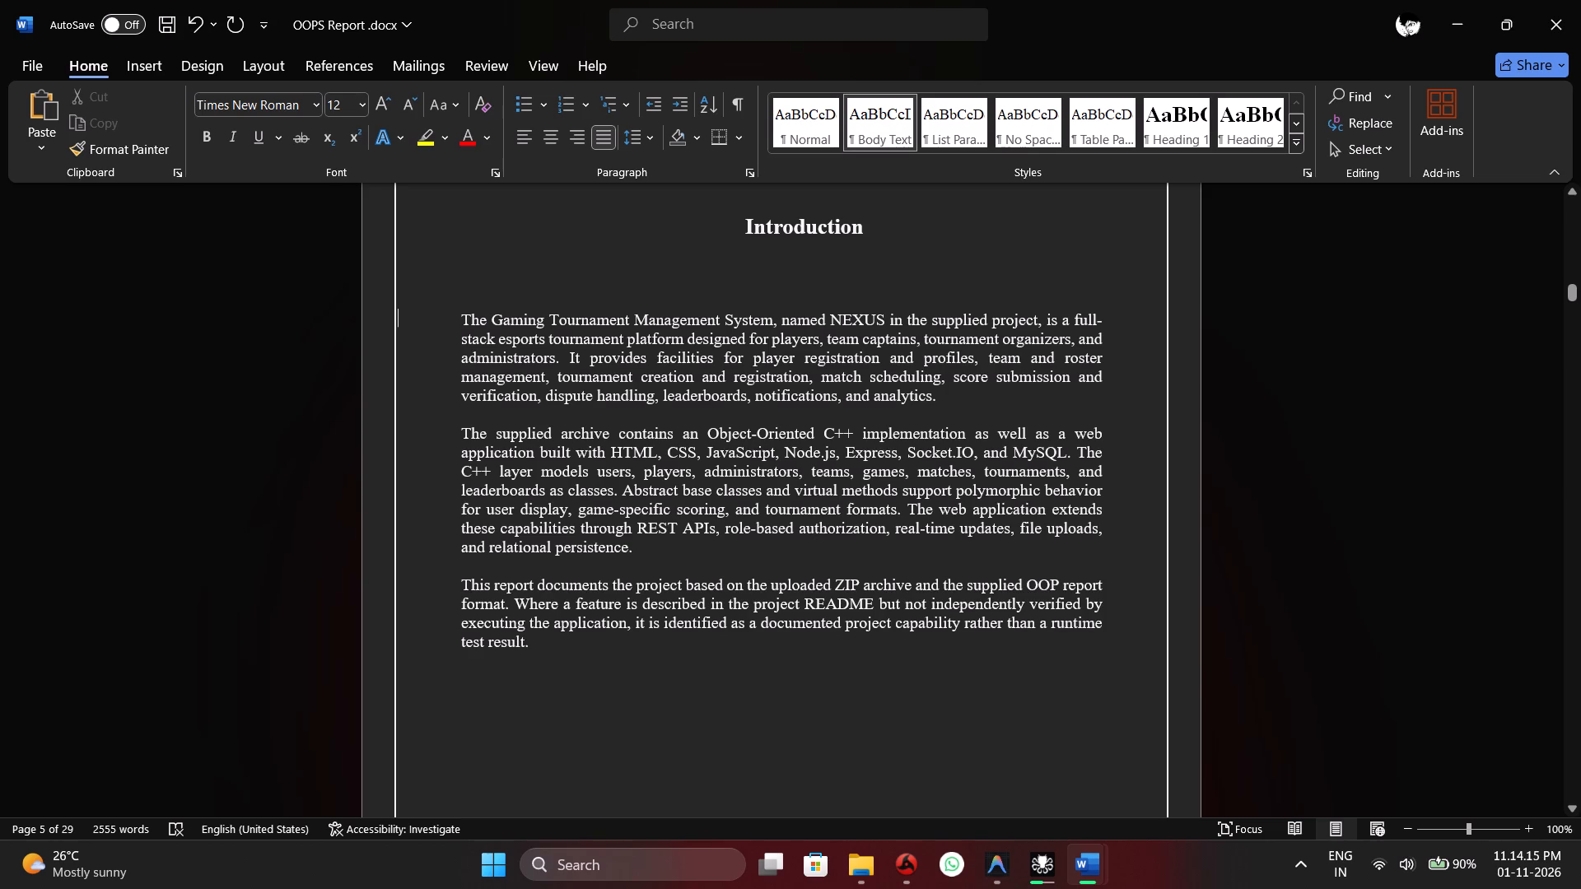
scroll(655, 536, up, 6)
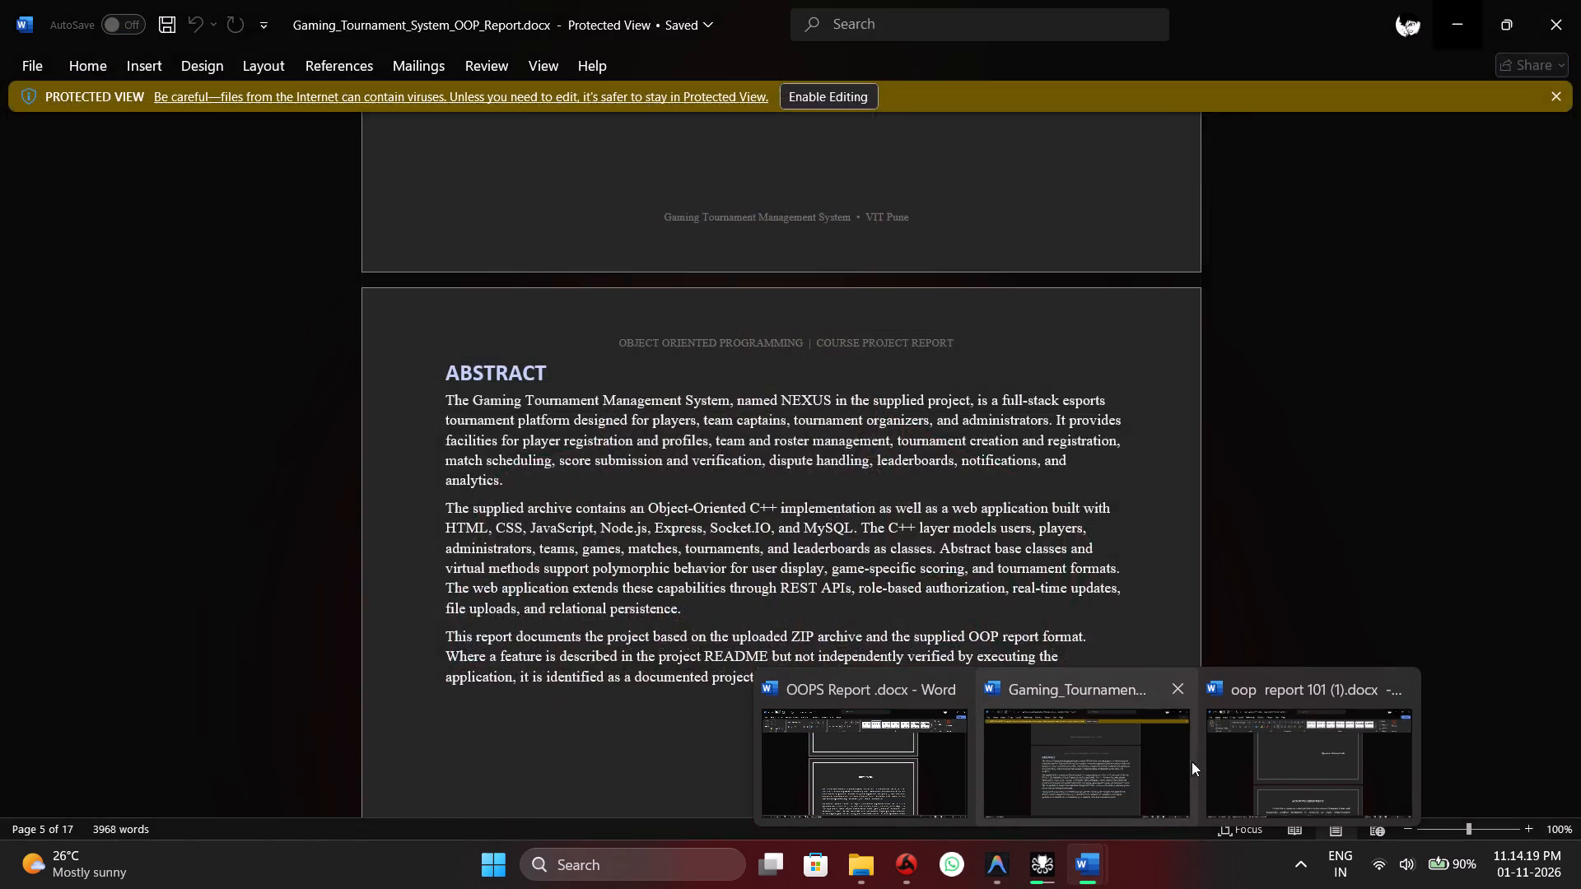
Switch to Gaming_Tournament_System_OOP_Report.docx and examine the Abstract page as source text for the Introduction.
click(1094, 758)
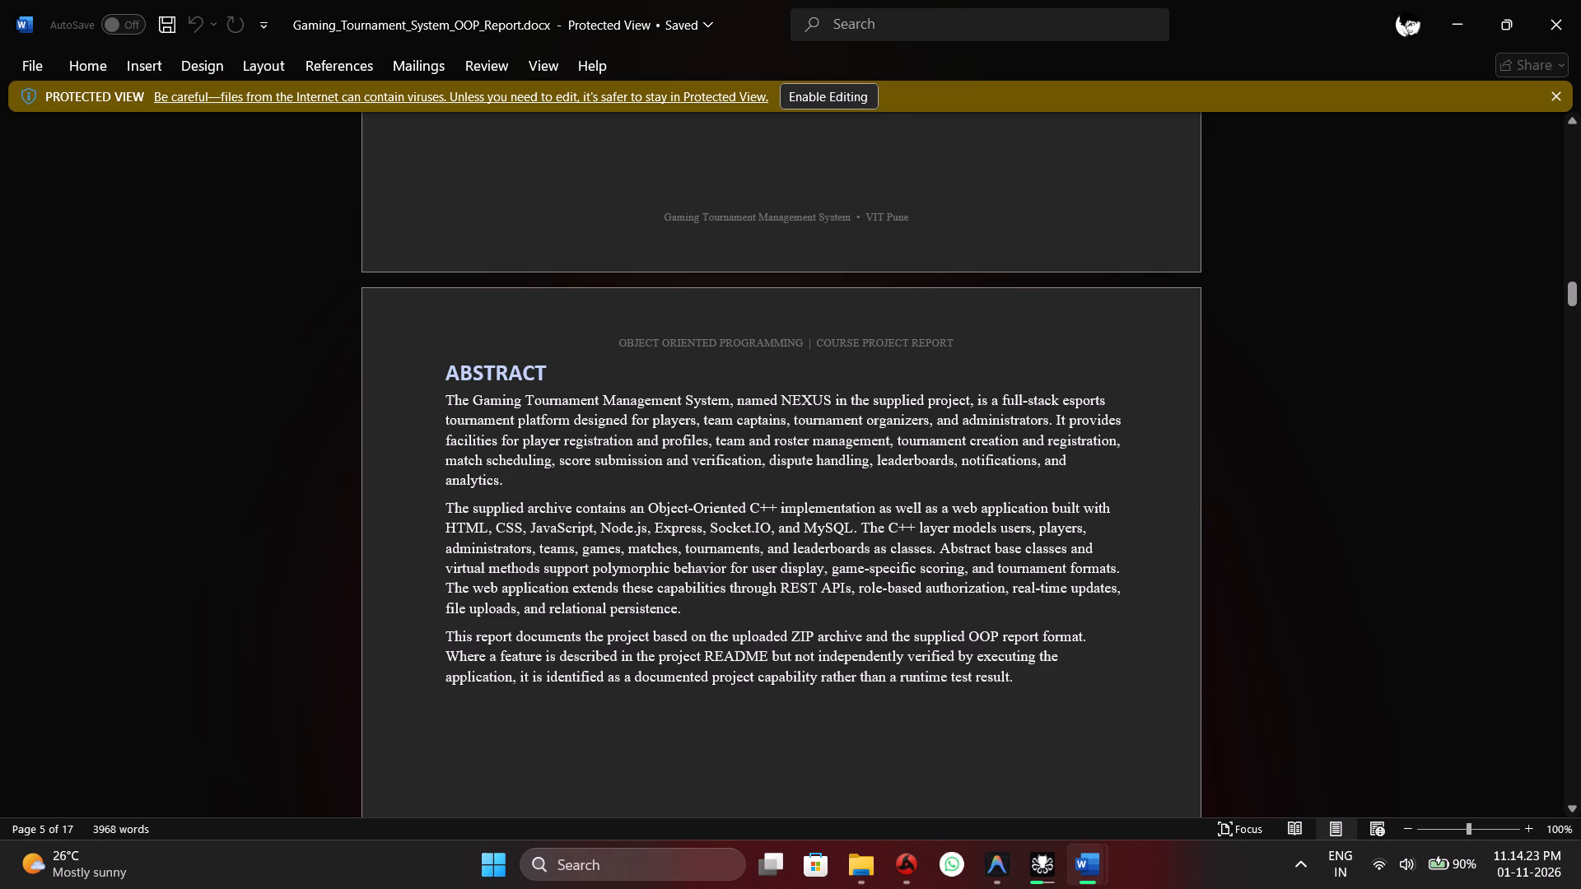
scroll(584, 561, down, 6)
scroll(587, 550, up, 5)
scroll(587, 550, down, 10)
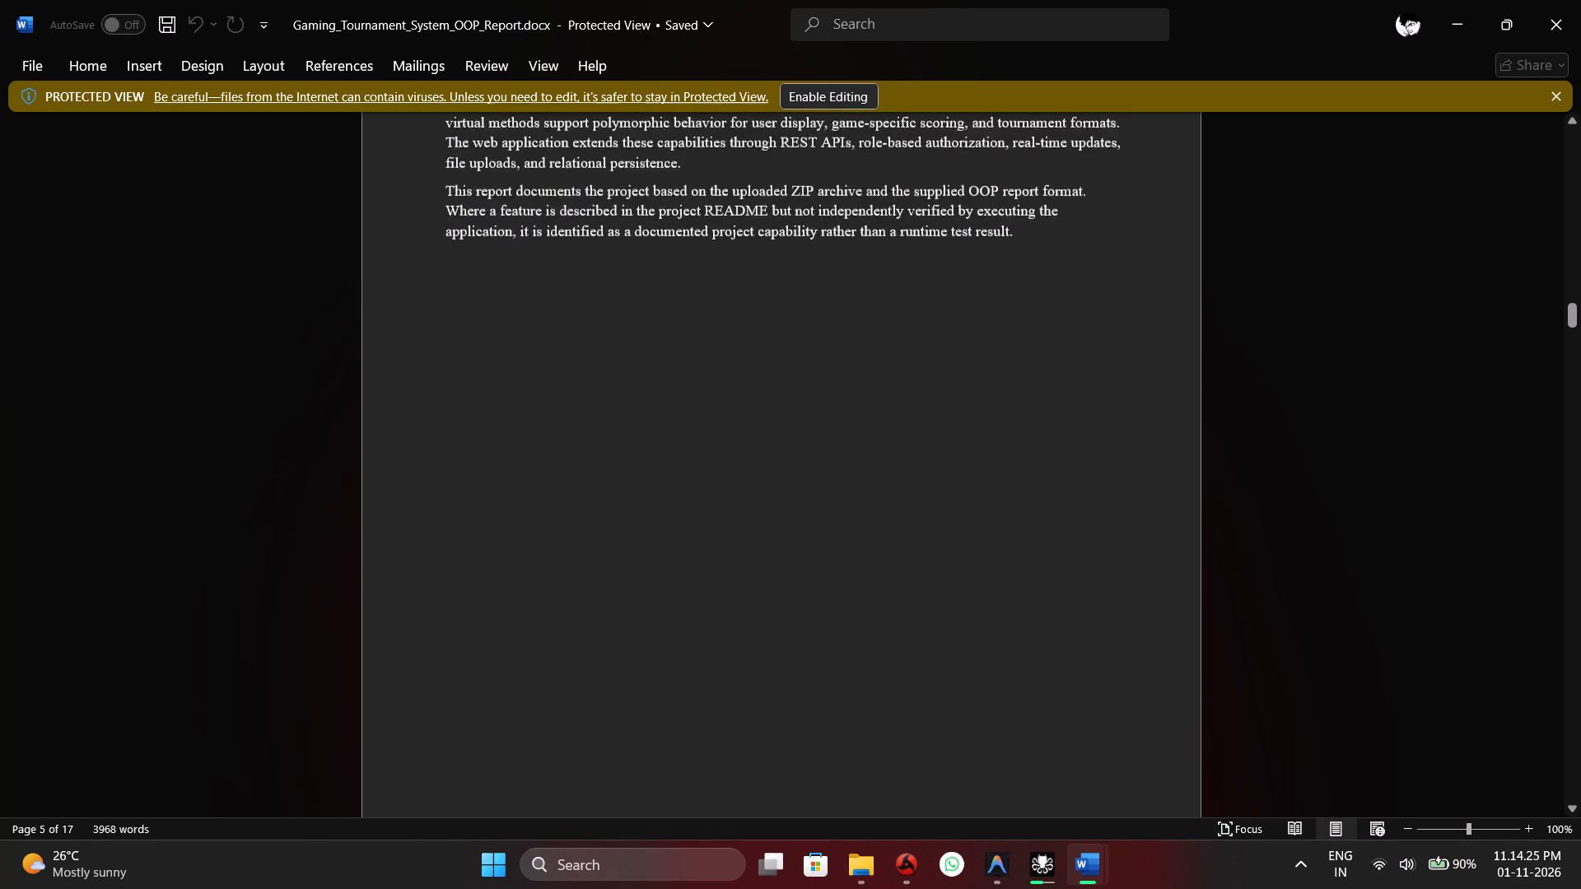
scroll(587, 546, down, 12)
scroll(587, 534, up, 16)
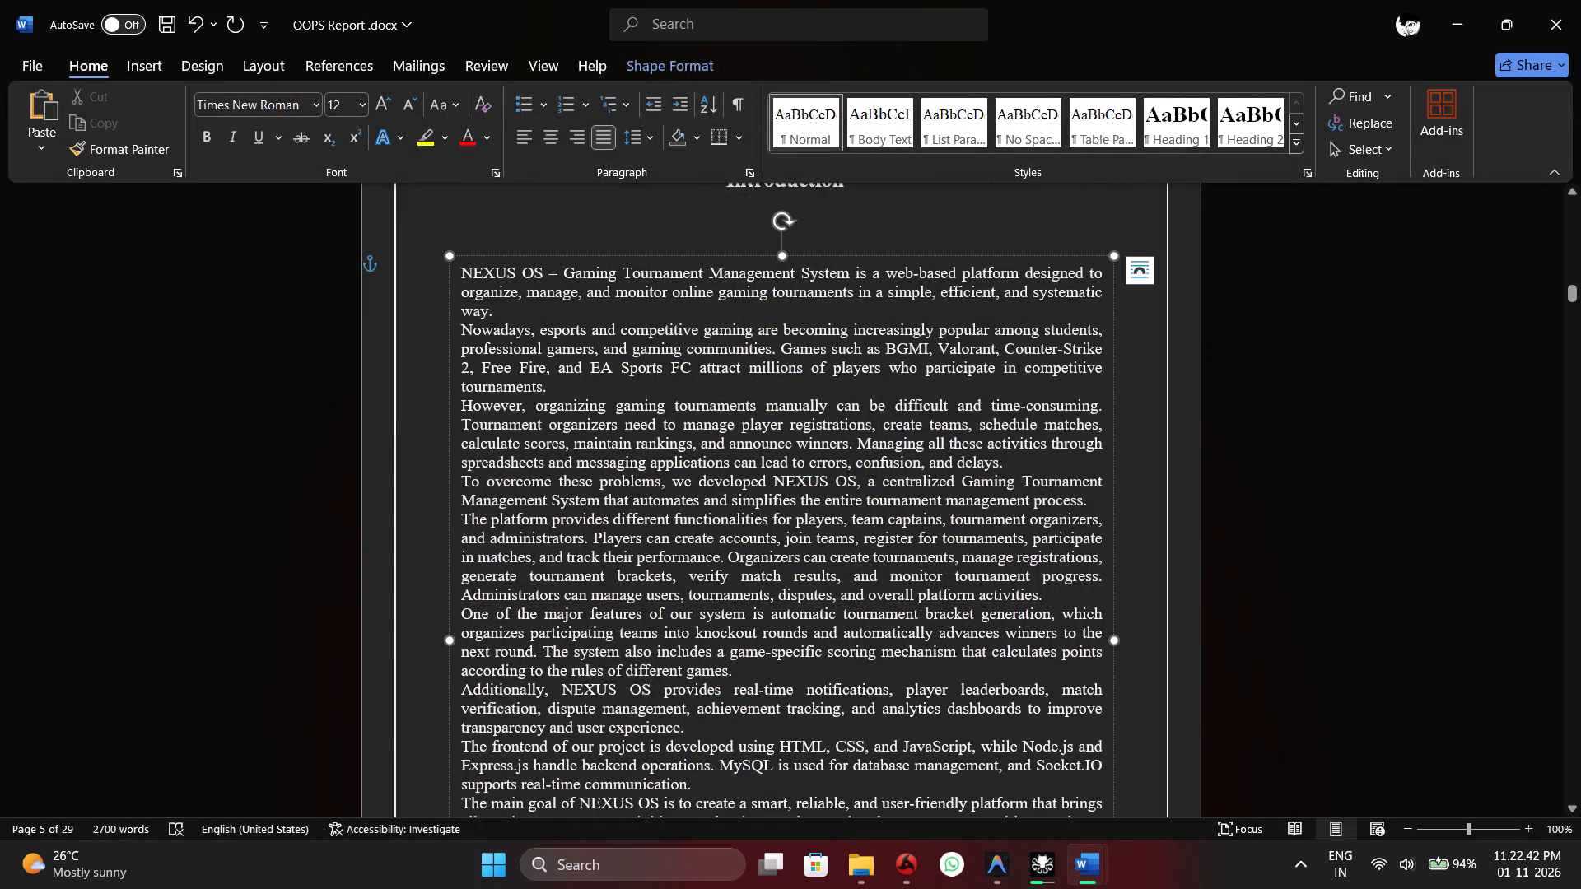
click(461, 276)
drag(461, 276, 673, 698)
scroll(673, 698, down, 4)
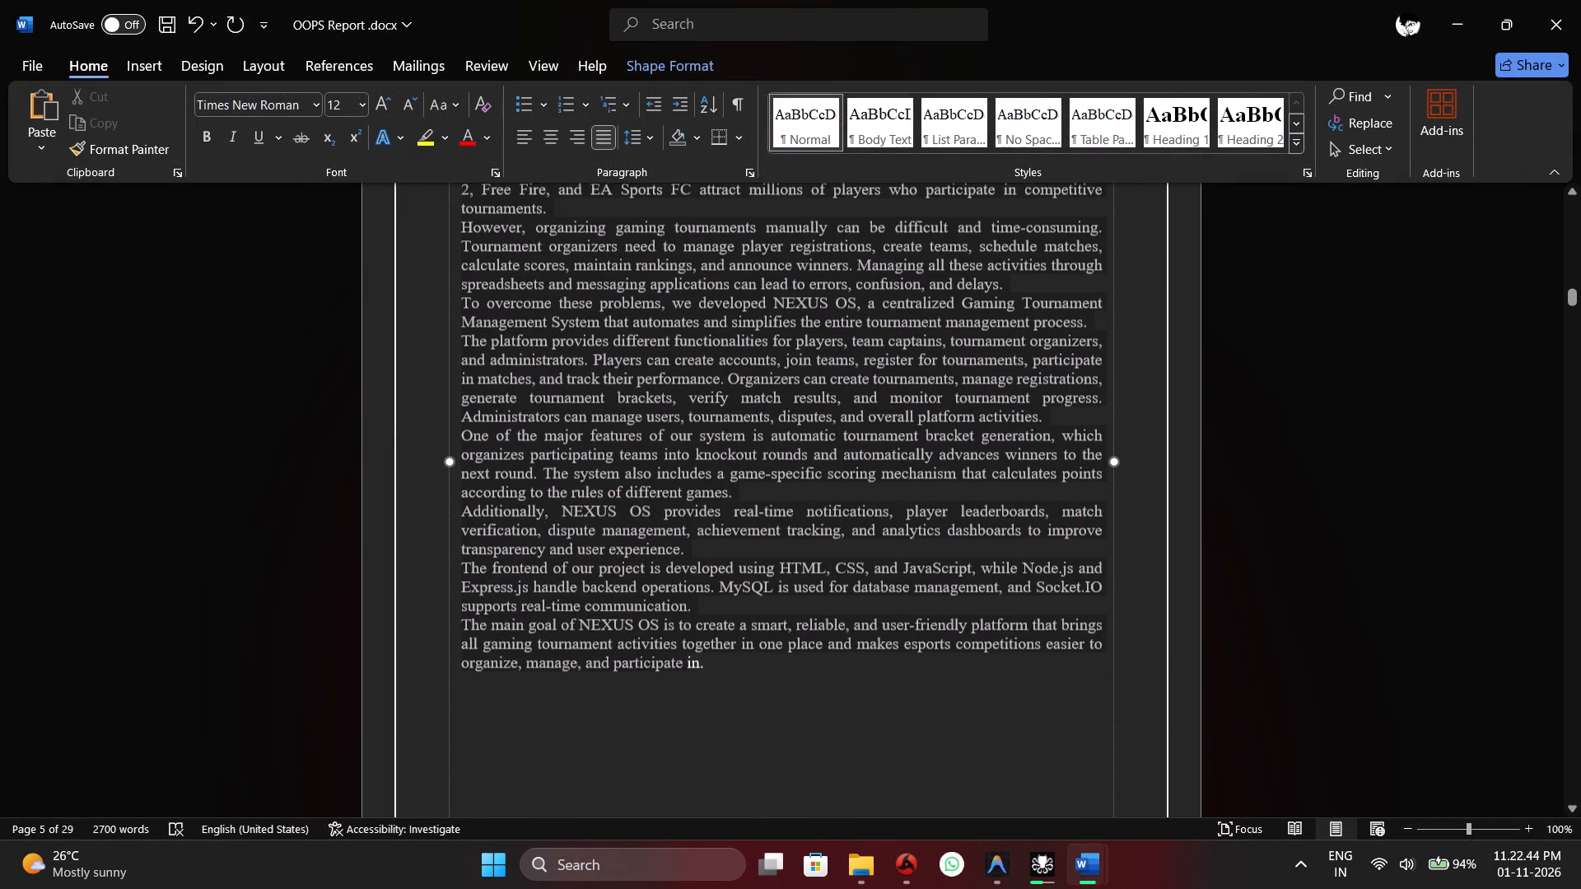
drag(673, 698, 722, 660)
key(BackSpace)
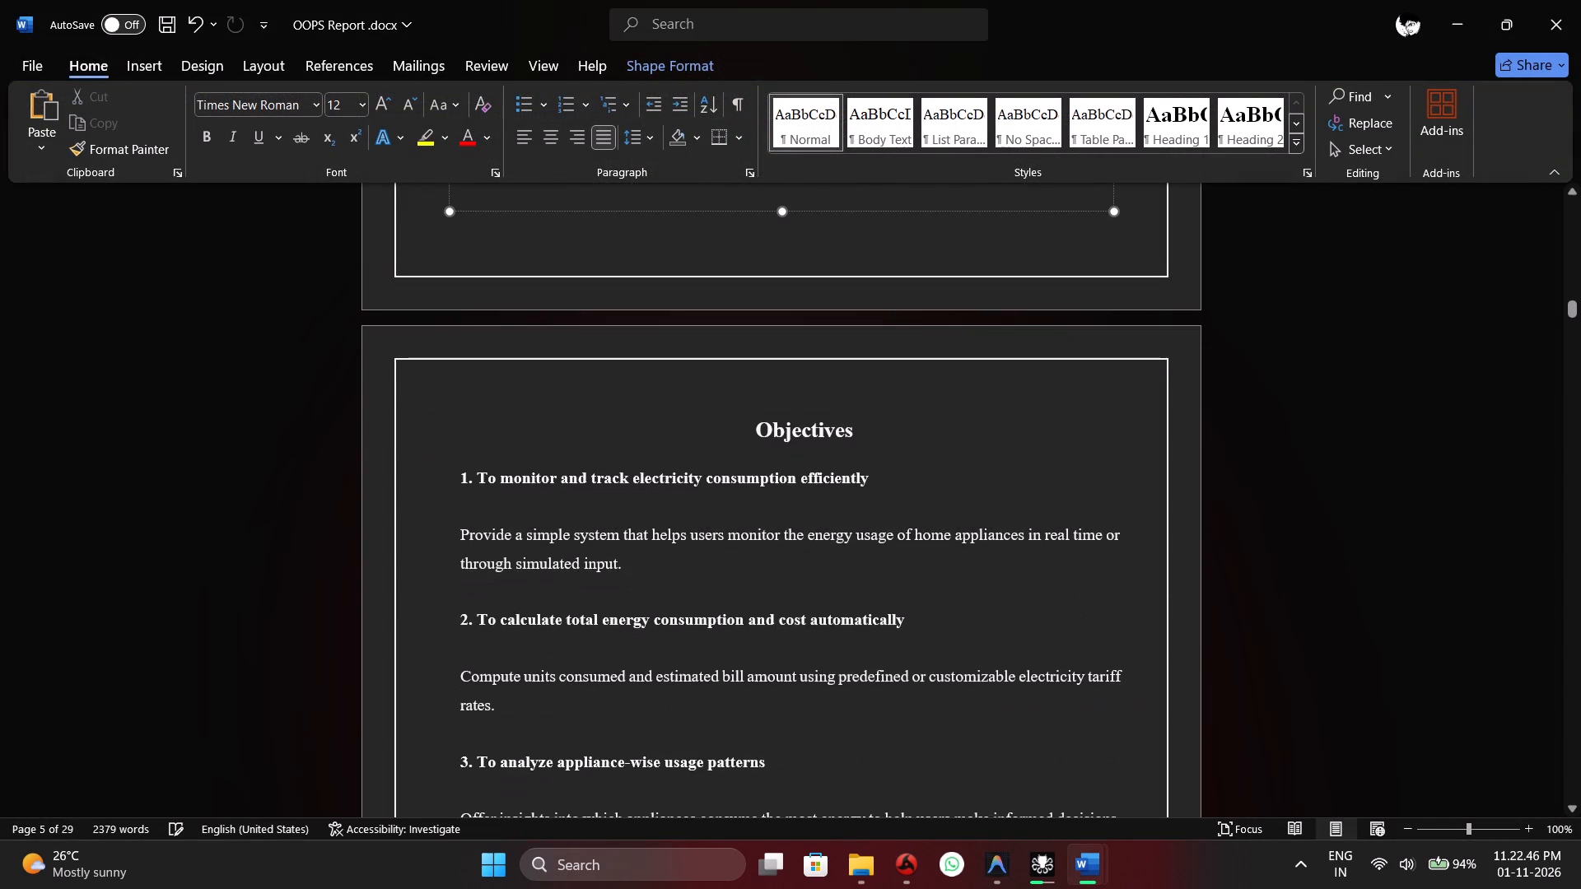
scroll(721, 659, up, 7)
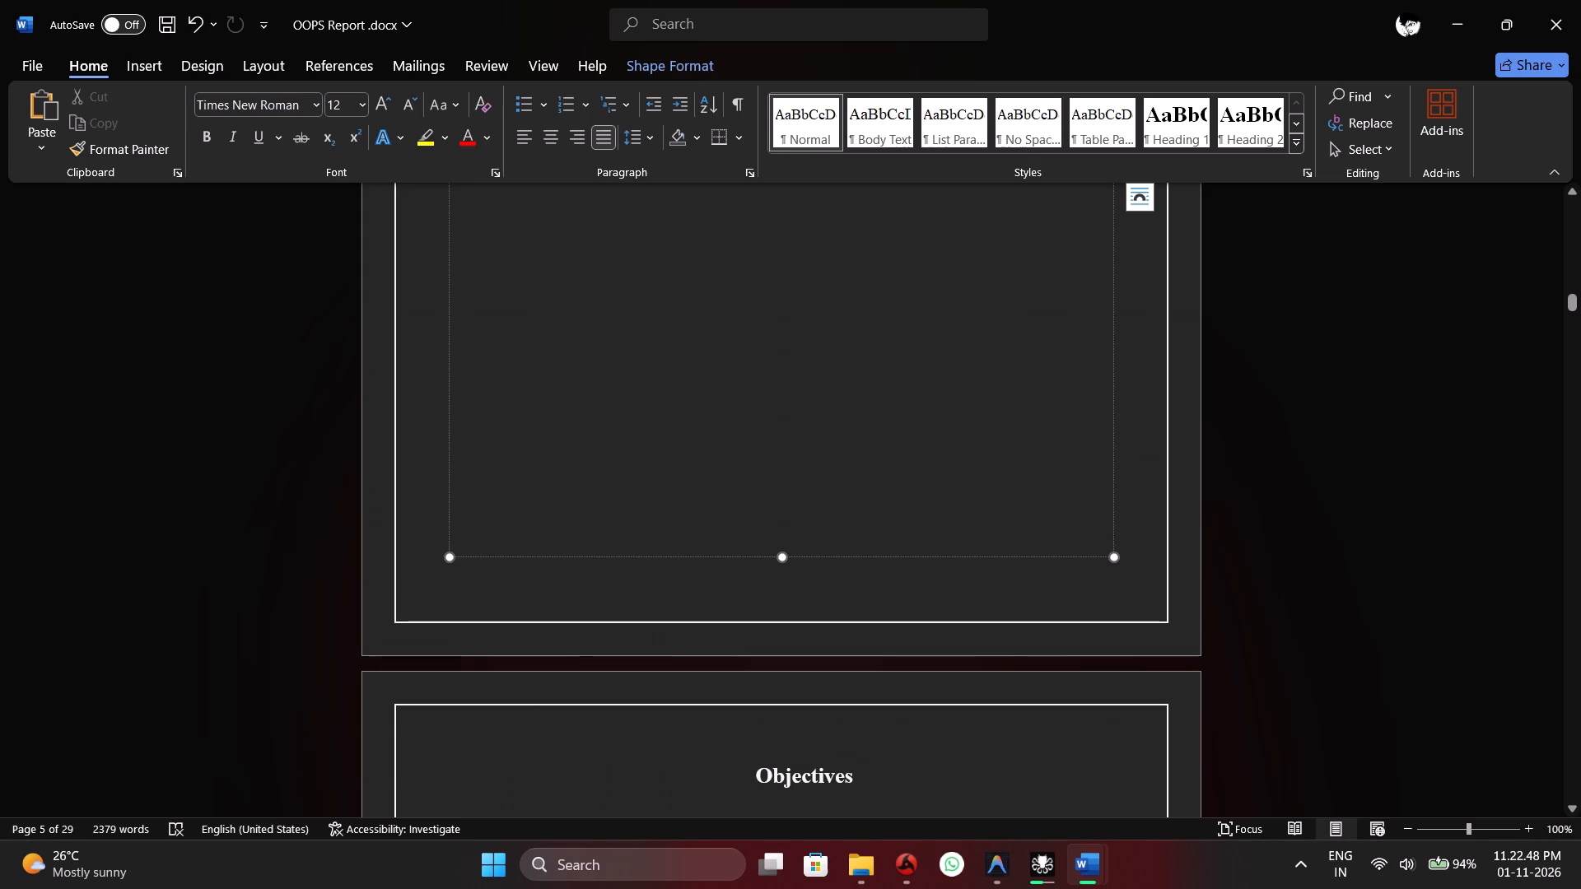
key(ctrl+v)
scroll(665, 524, up, 9)
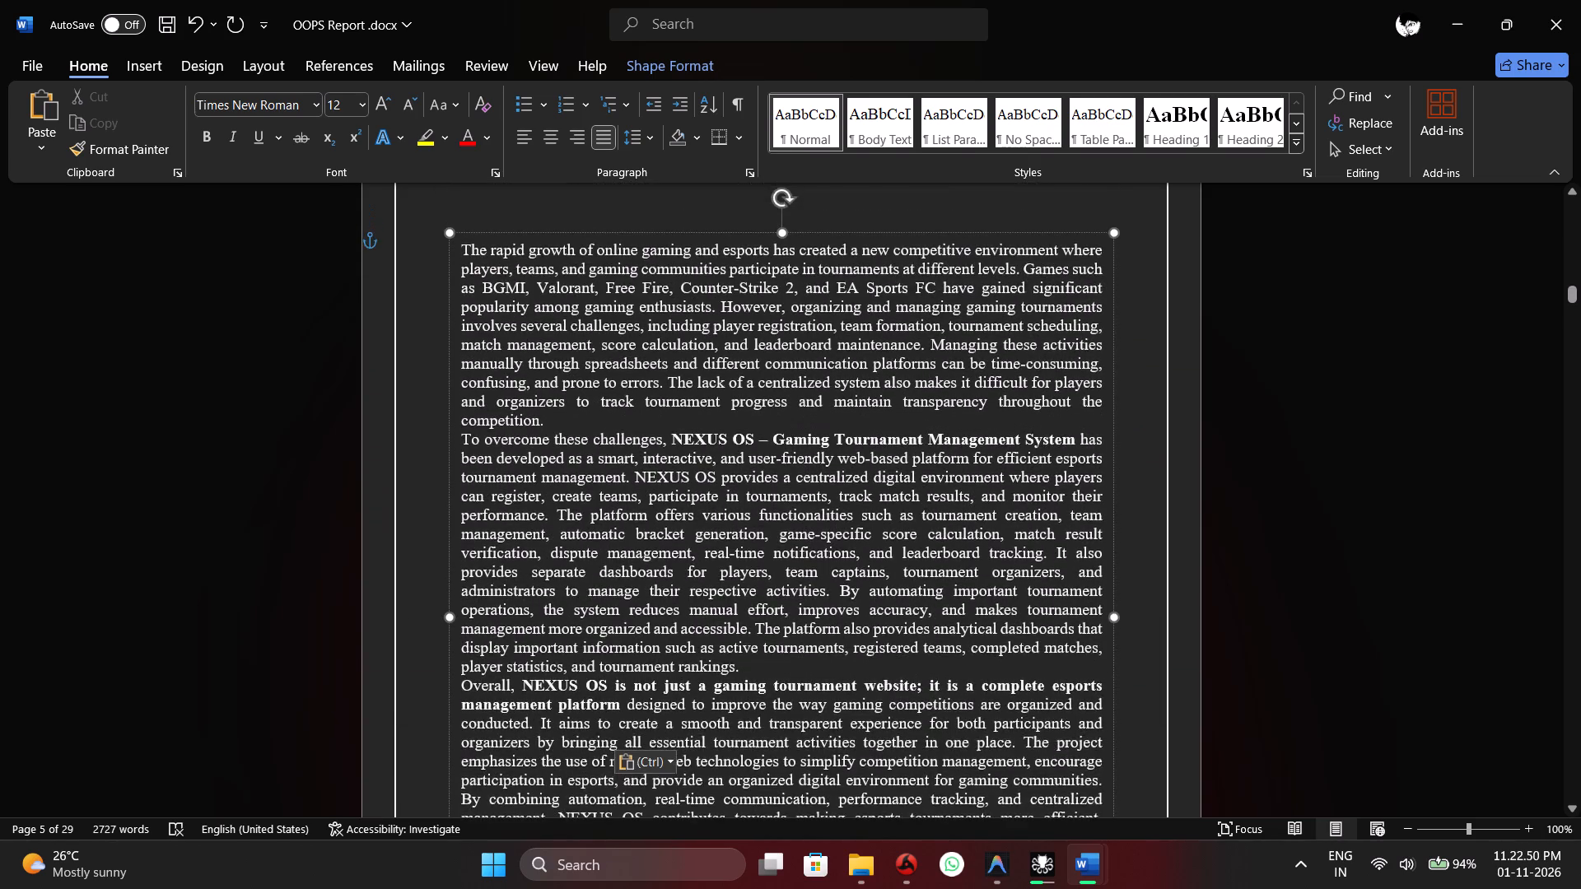
Insert a blank line before the paragraph beginning "Overall, NEXUS OS" and indent its first line by four spaces.
scroll(646, 501, down, 6)
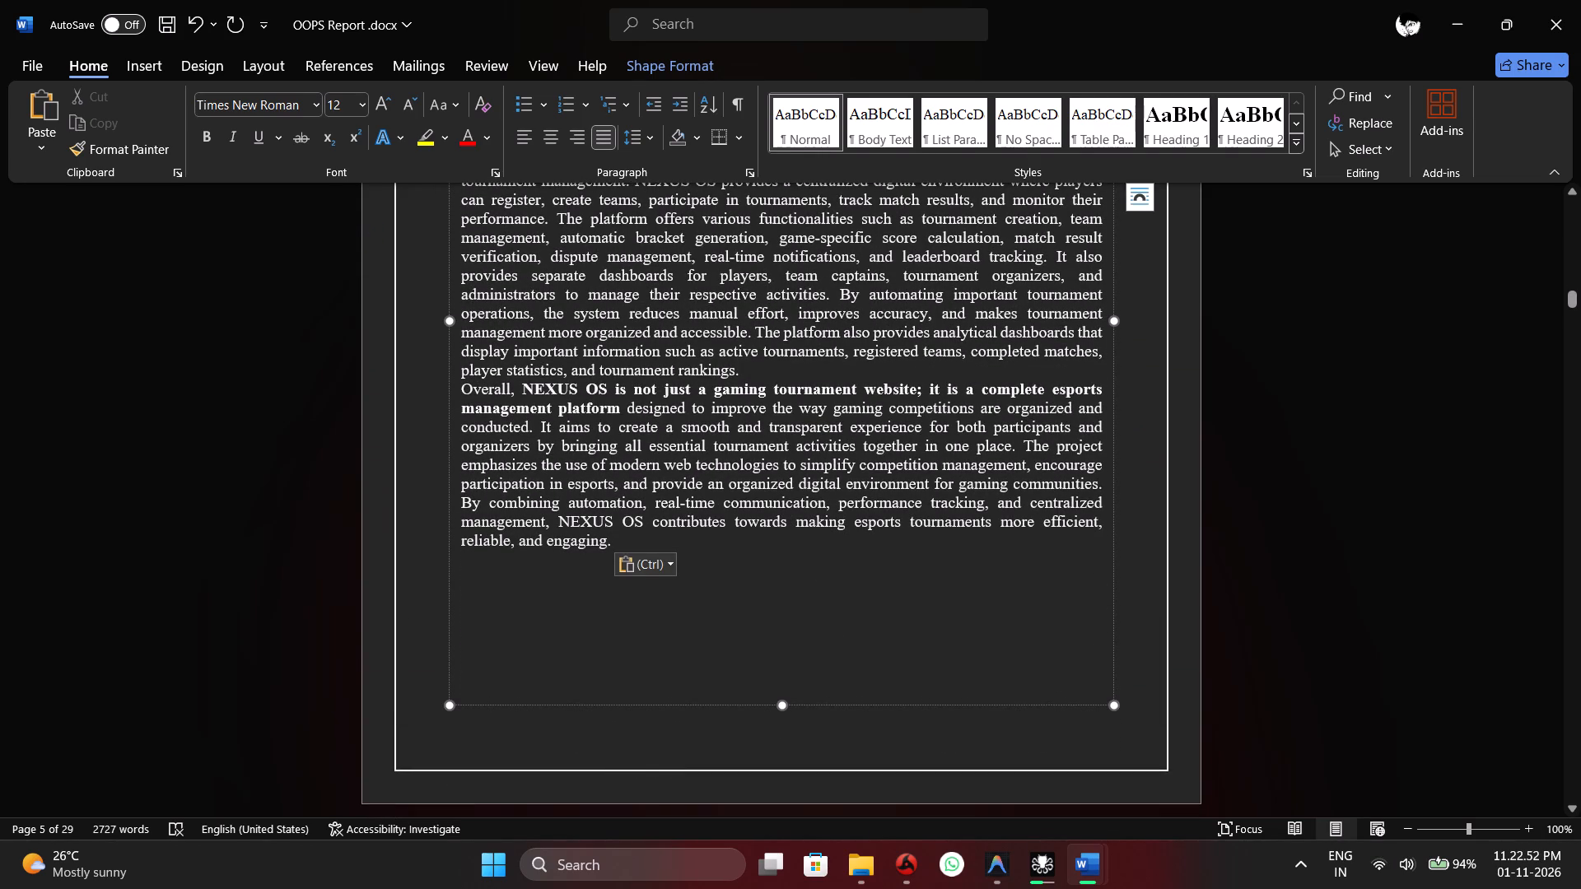
click(744, 376)
key(Return)
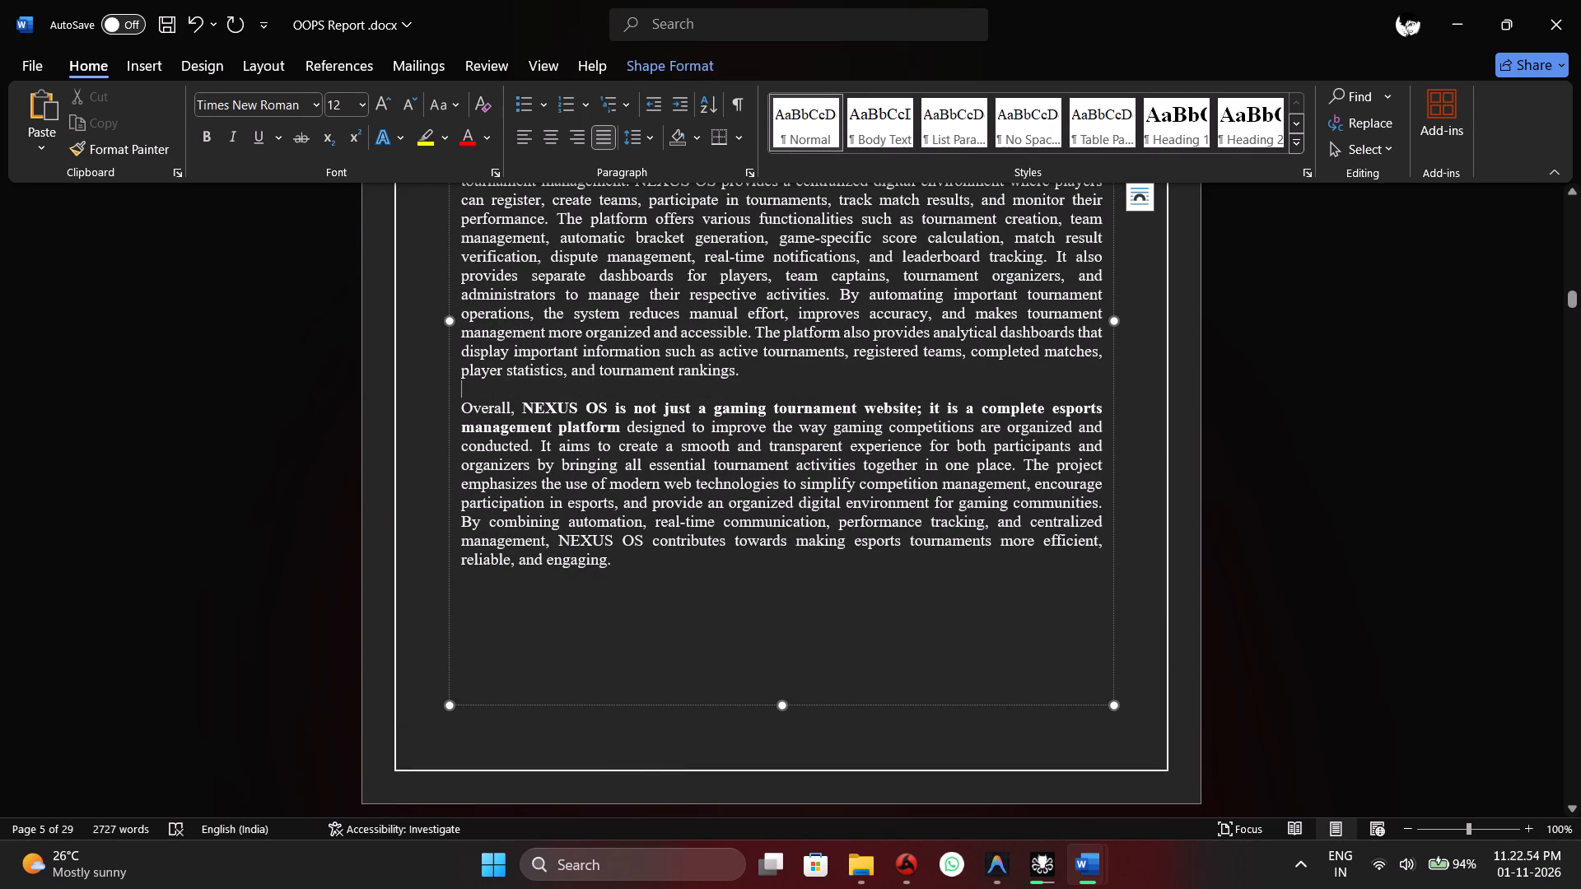
click(457, 409)
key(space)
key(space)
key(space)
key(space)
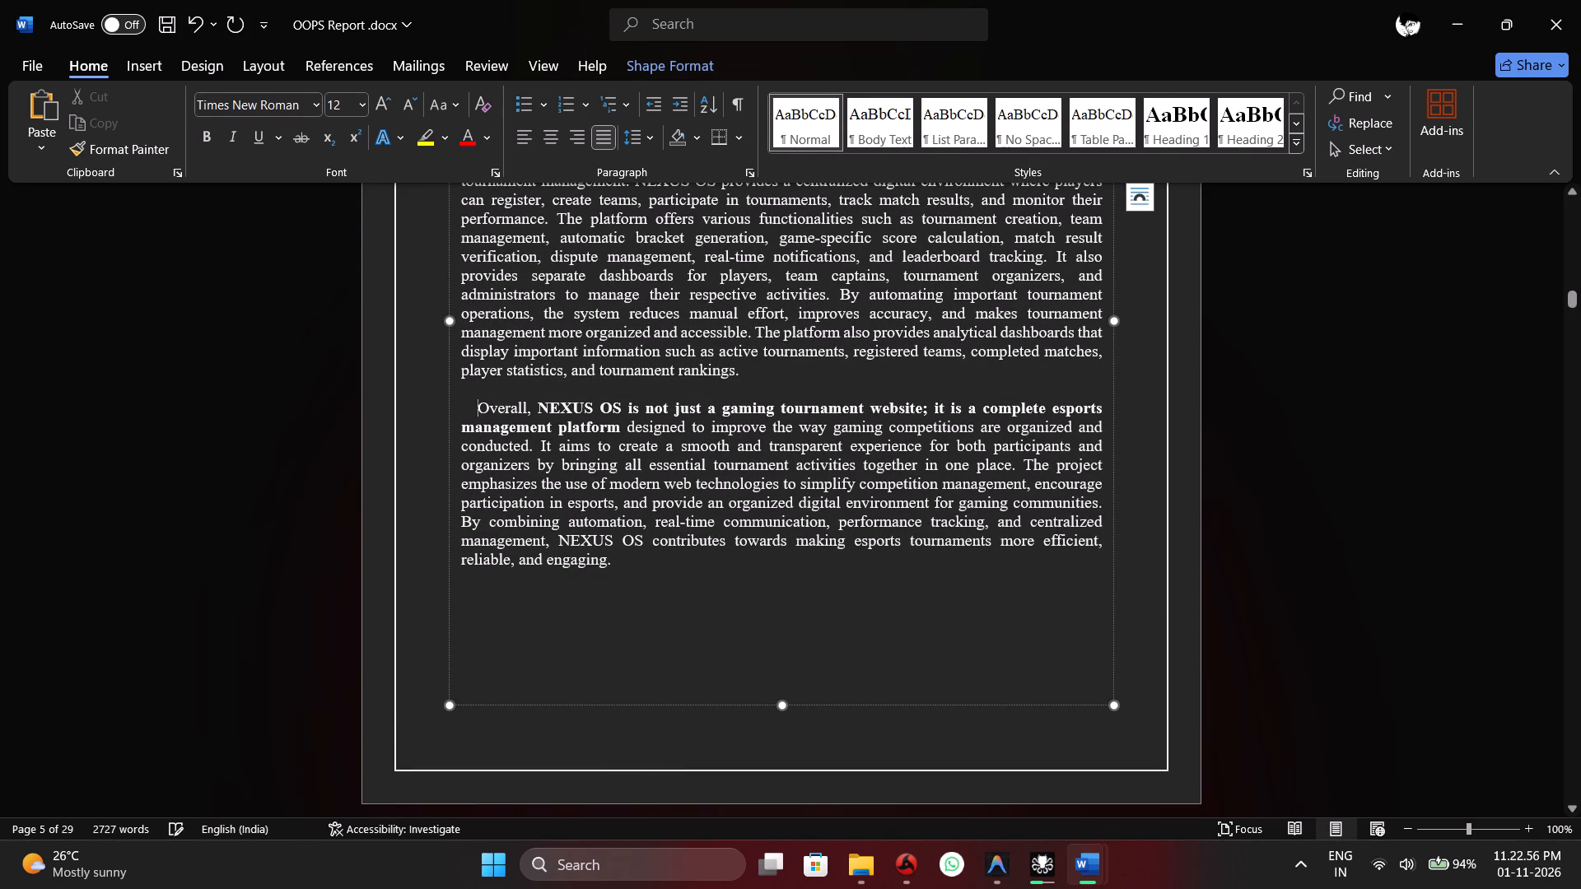
Indent the first line of the paragraph beginning "To overcome these challenges" by six spaces.
scroll(522, 505, up, 5)
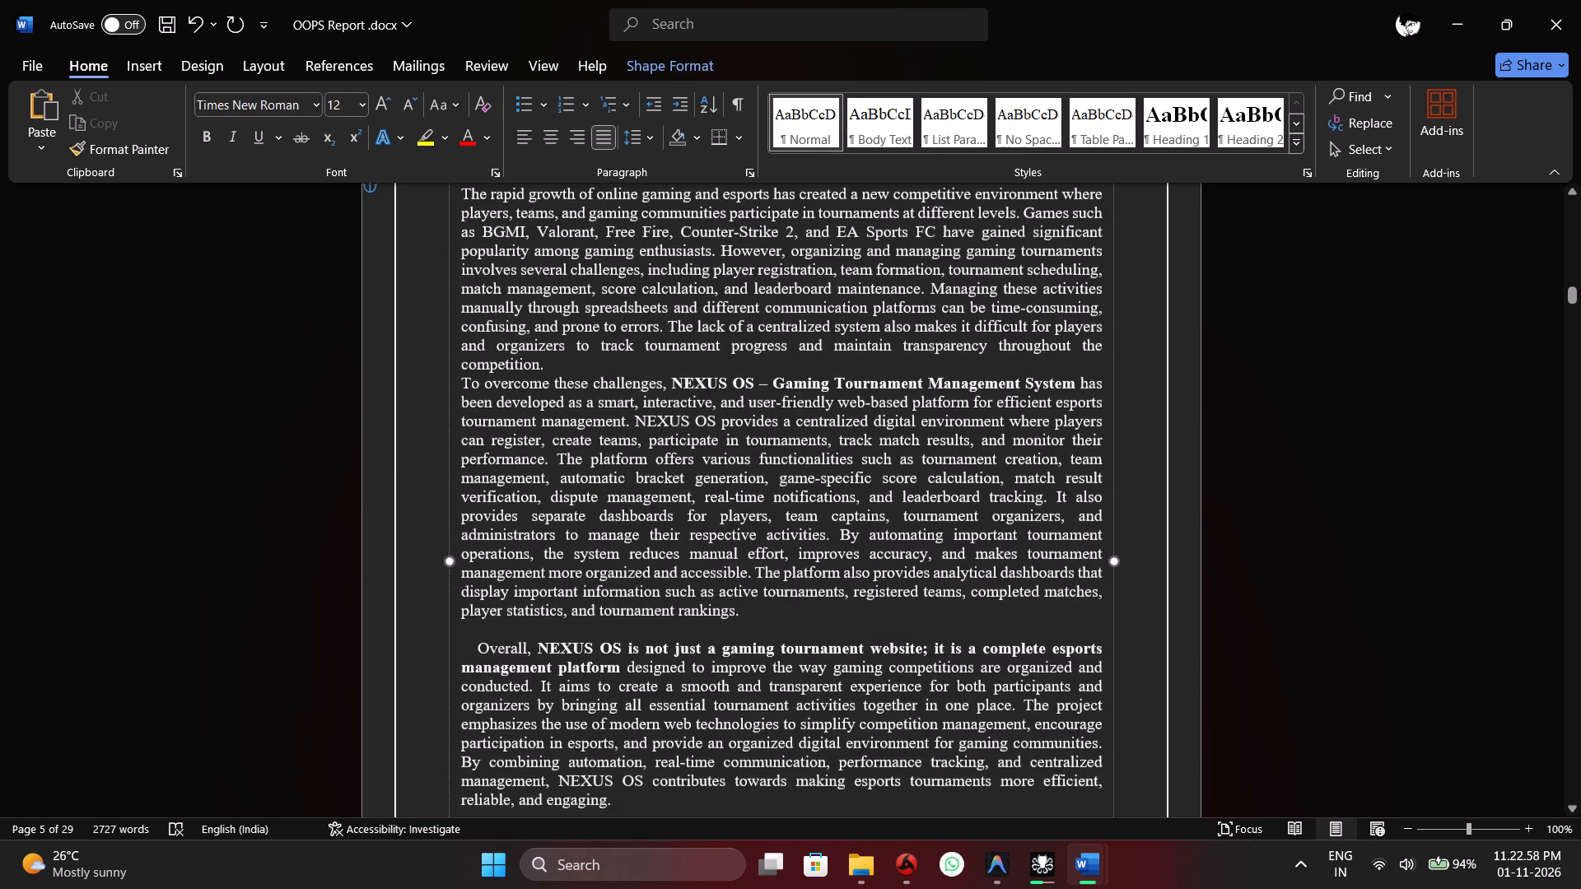
scroll(543, 479, up, 4)
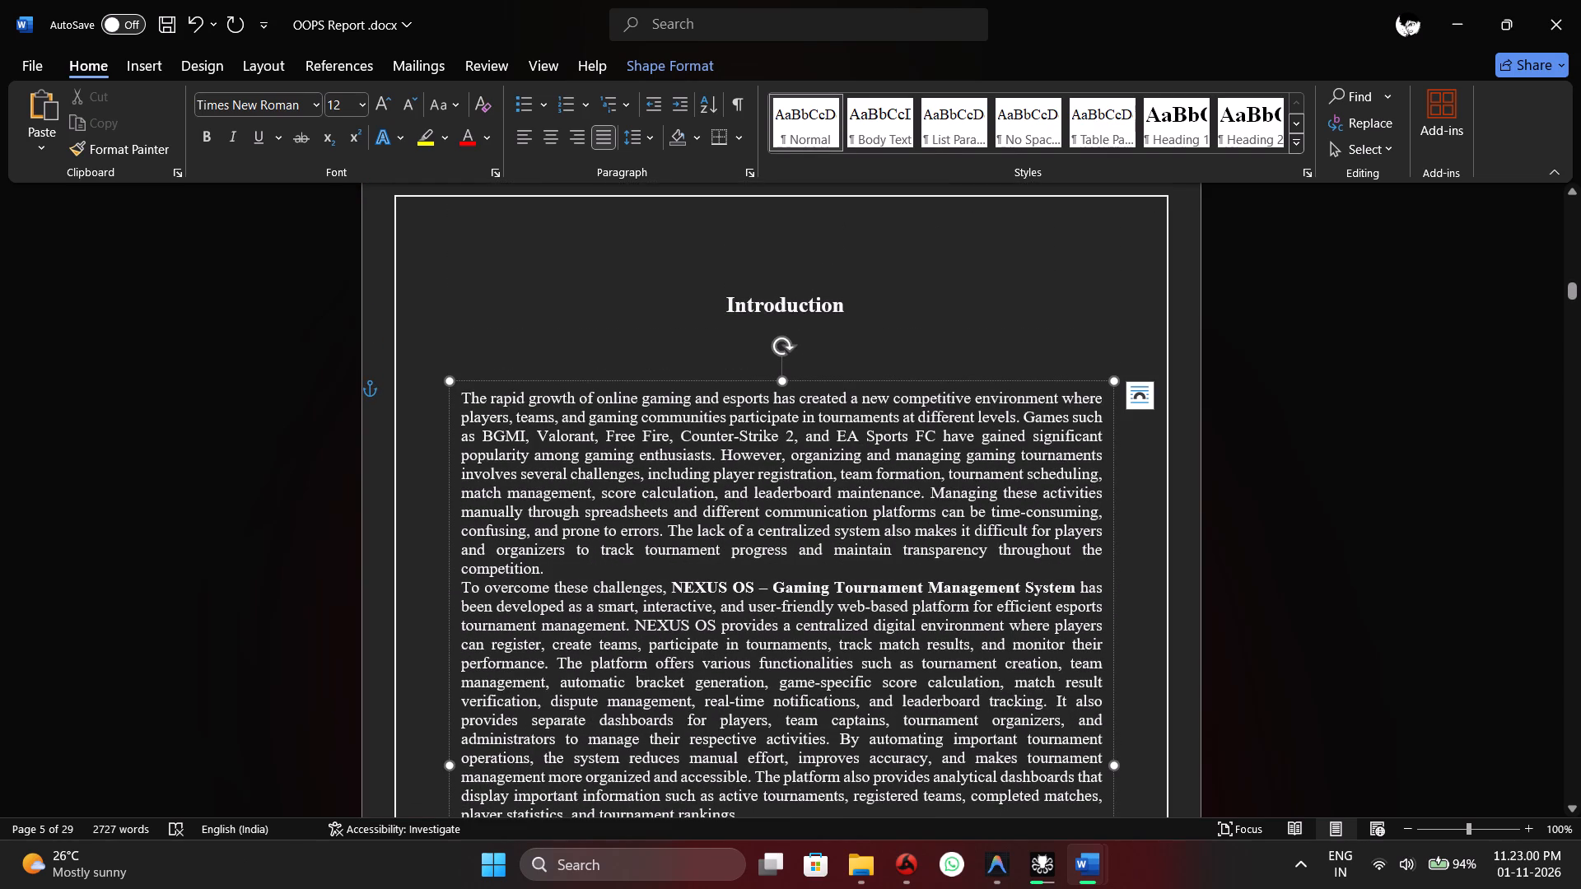
click(464, 579)
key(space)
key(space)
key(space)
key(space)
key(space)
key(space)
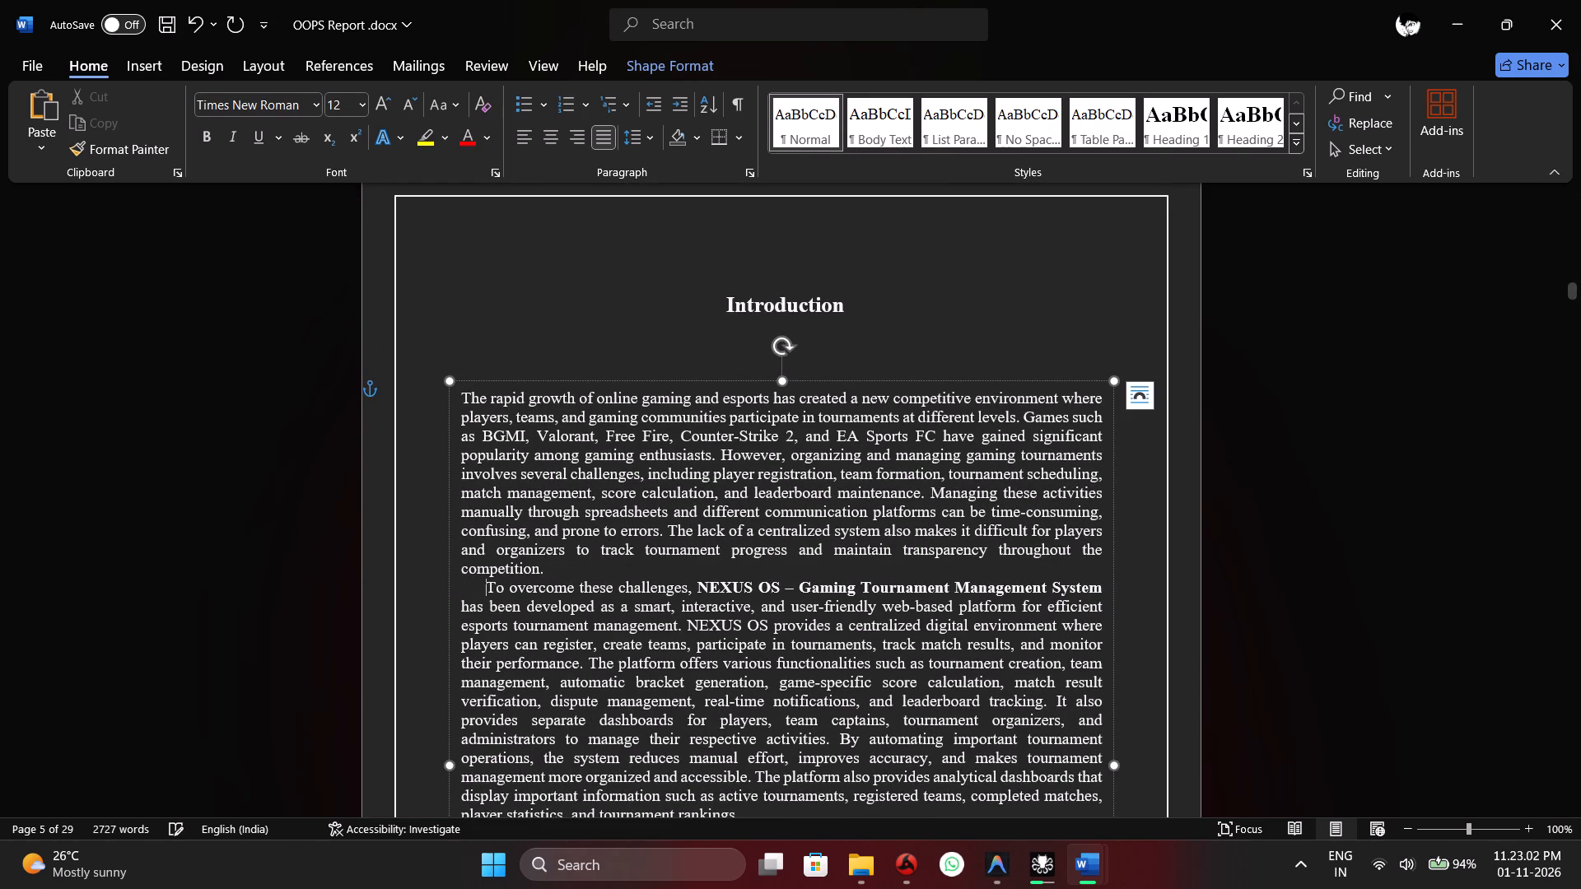
Indent the opening Introduction paragraph, "The rapid growth of online gaming", by eight spaces and insert a blank line after it.
click(461, 397)
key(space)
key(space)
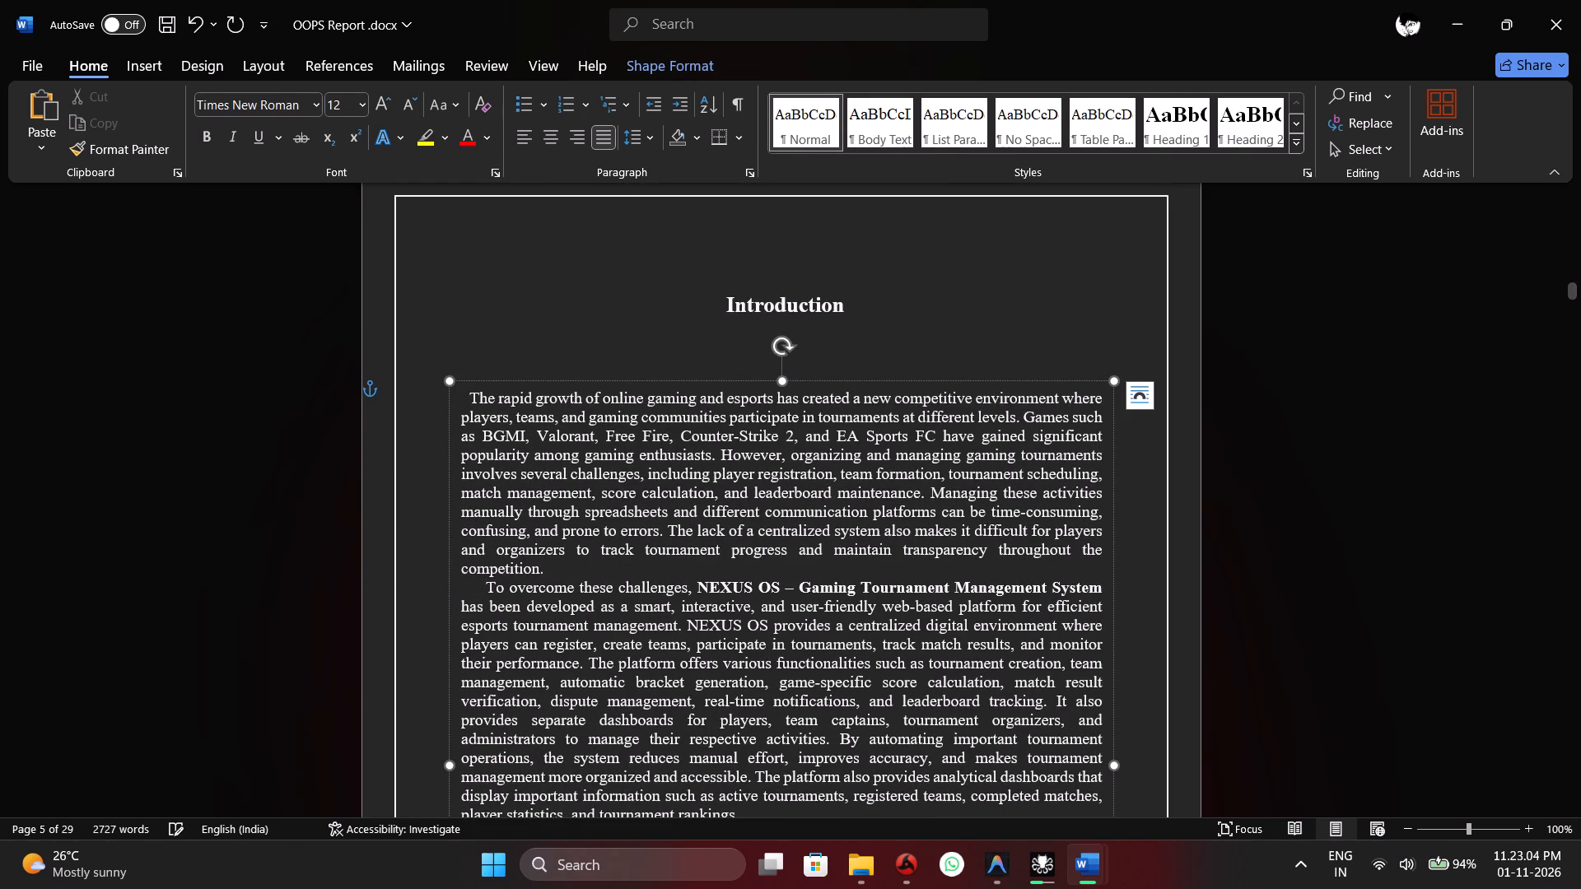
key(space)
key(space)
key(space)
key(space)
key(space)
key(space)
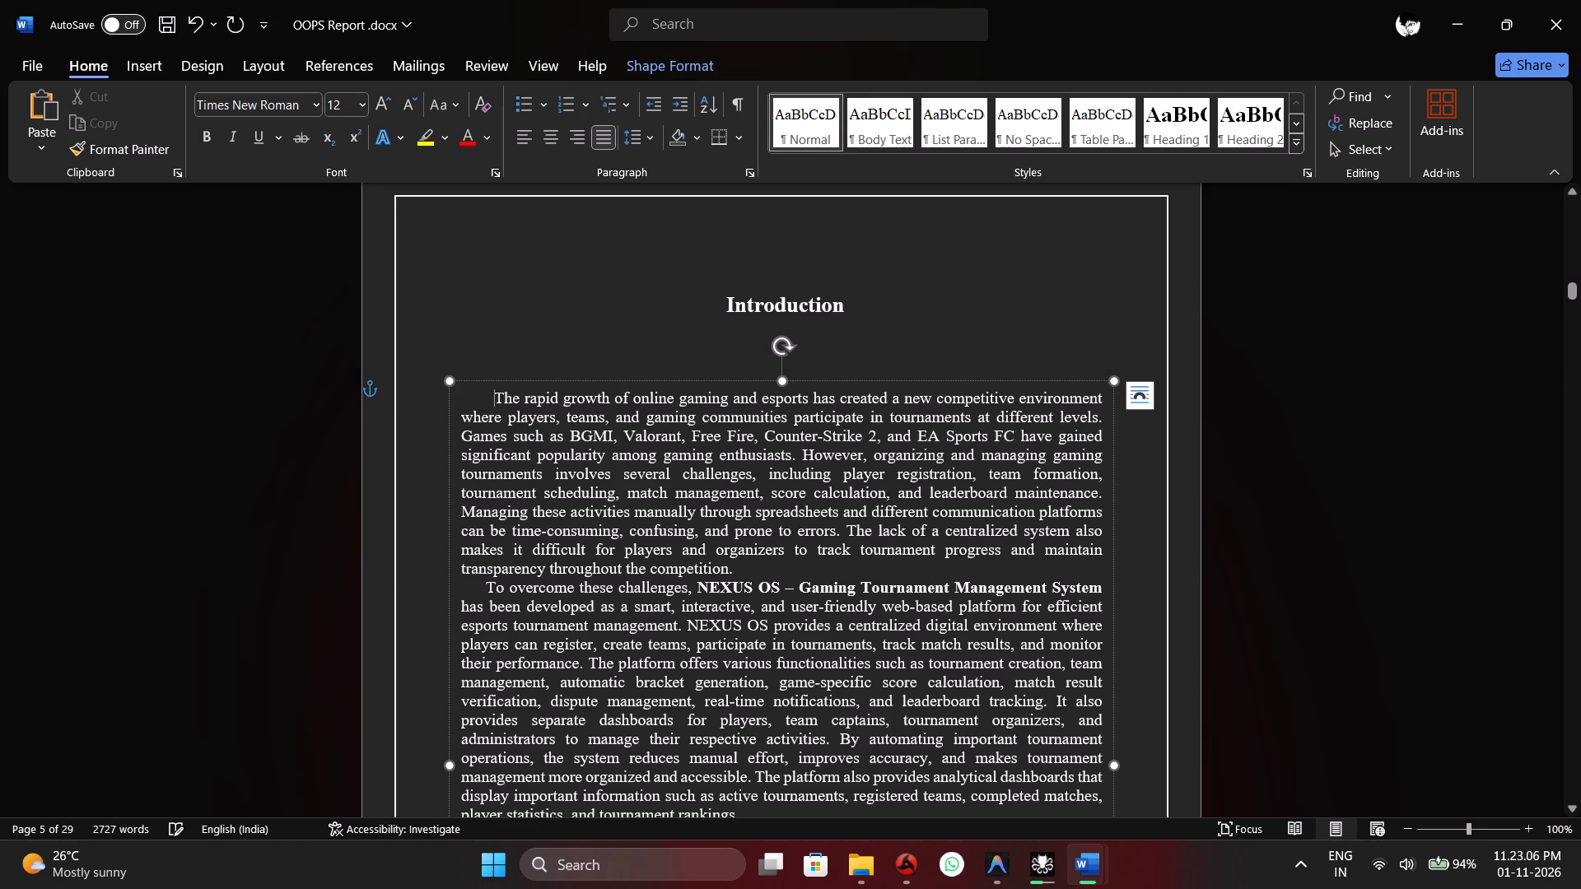
click(741, 561)
key(Return)
Set the font size of all the Introduction body text to 12.
scroll(741, 561, down, 6)
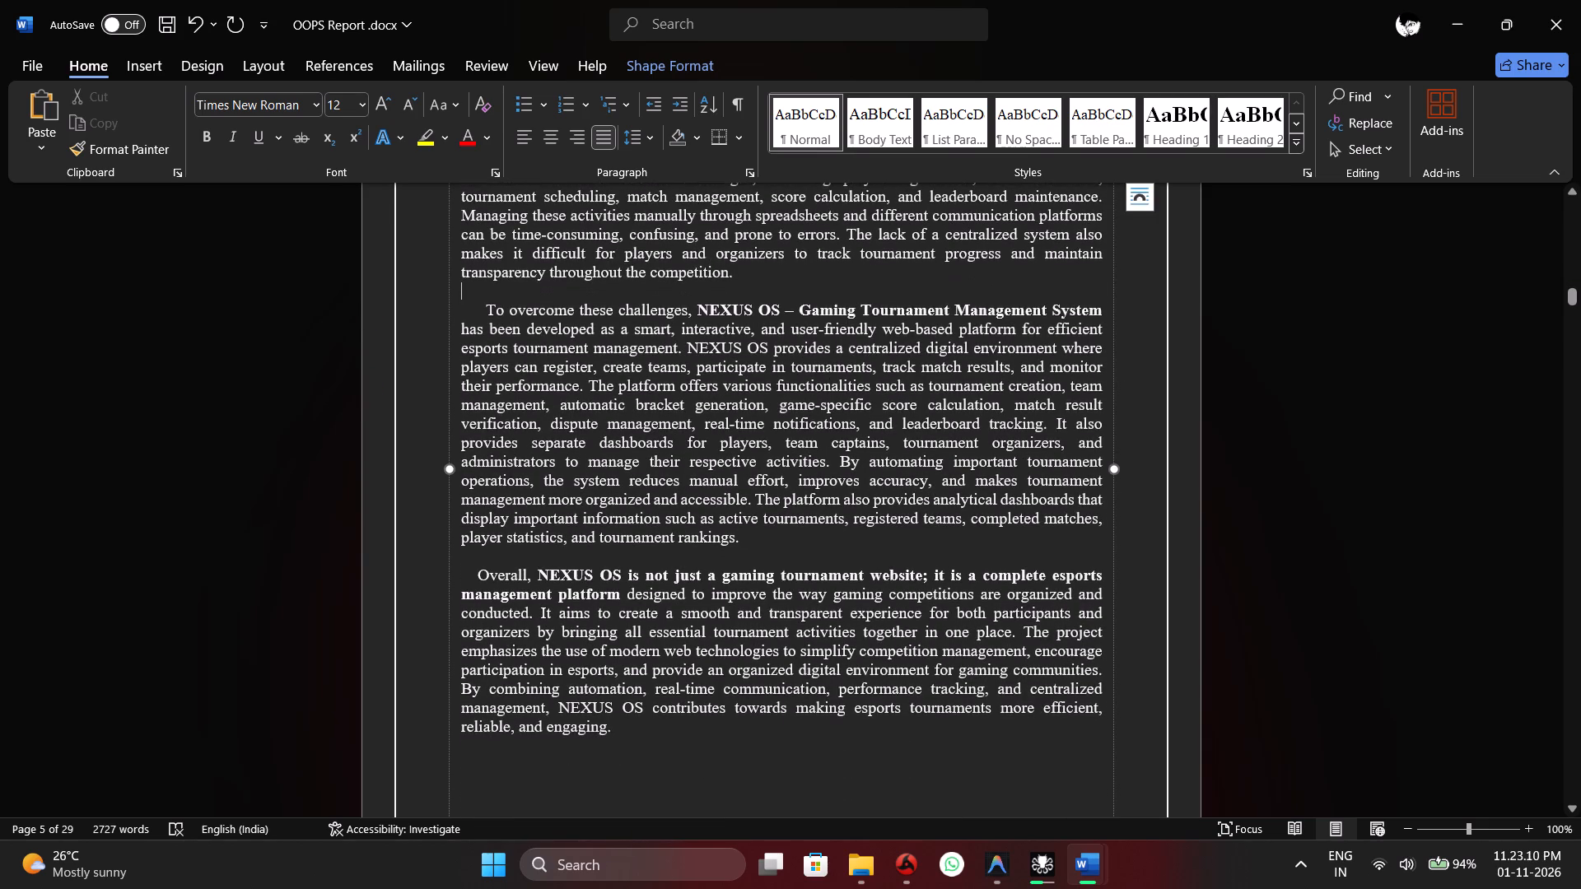
scroll(739, 613, up, 5)
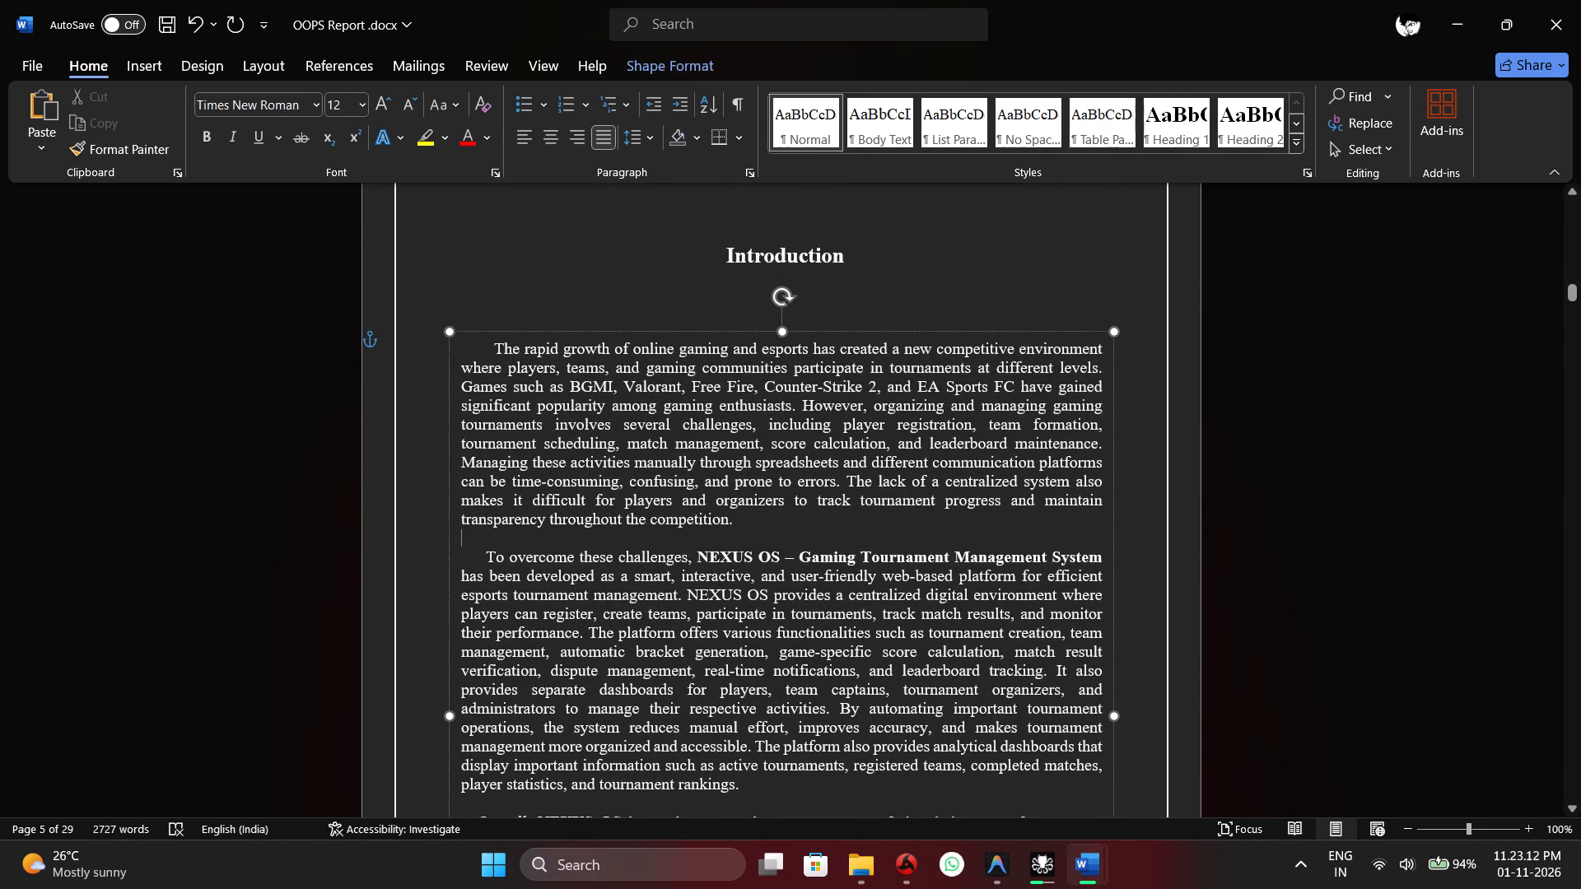
click(498, 348)
drag(489, 345, 682, 741)
scroll(682, 741, down, 4)
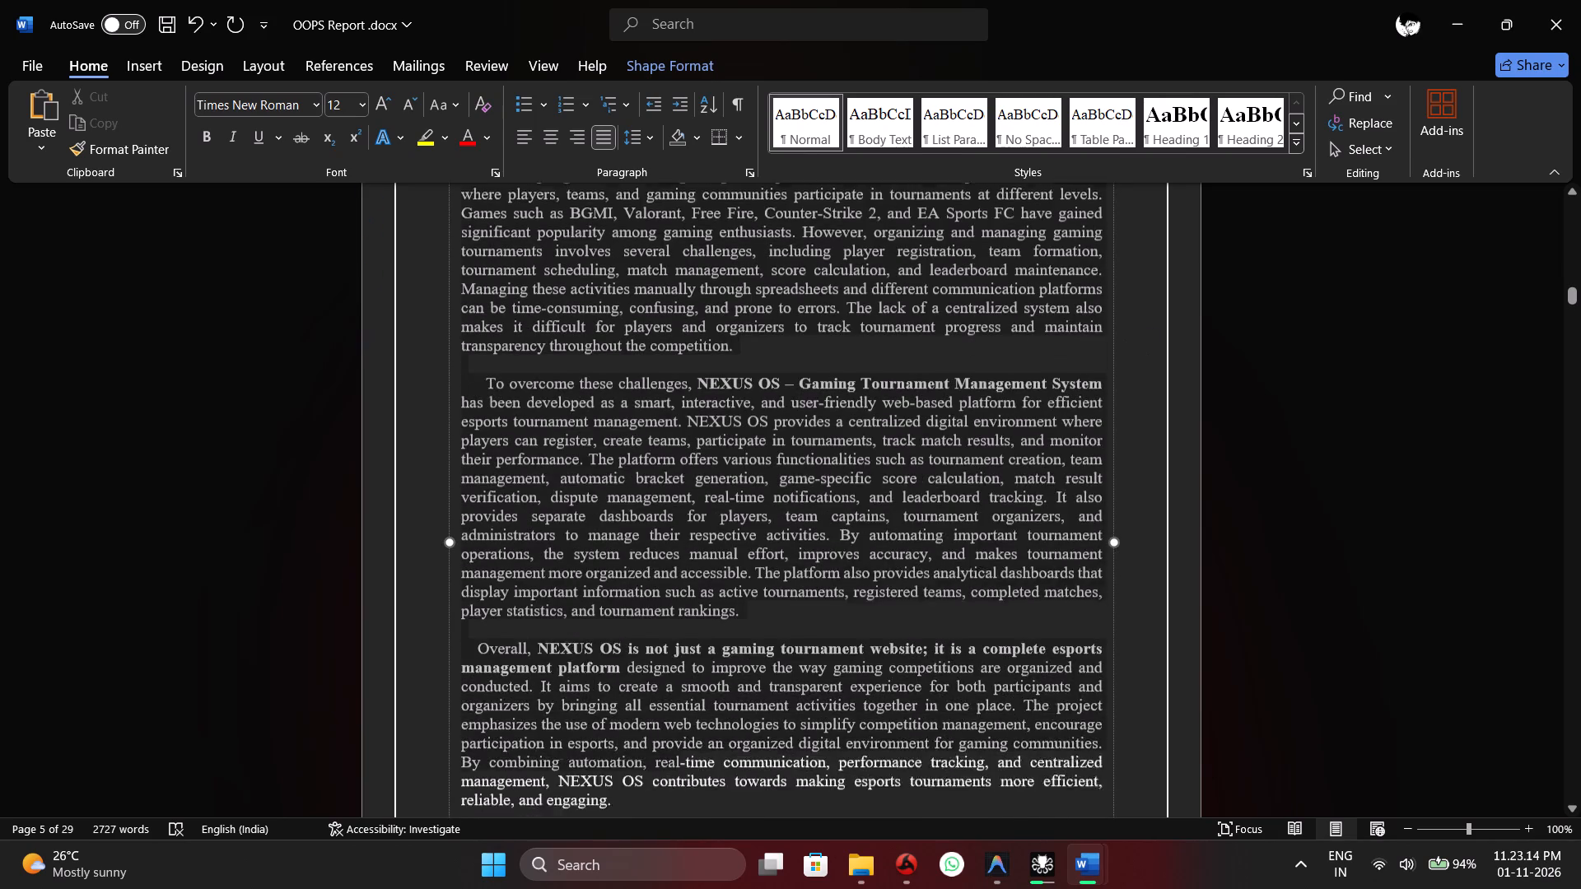
drag(682, 741, 665, 747)
scroll(682, 741, down, 1)
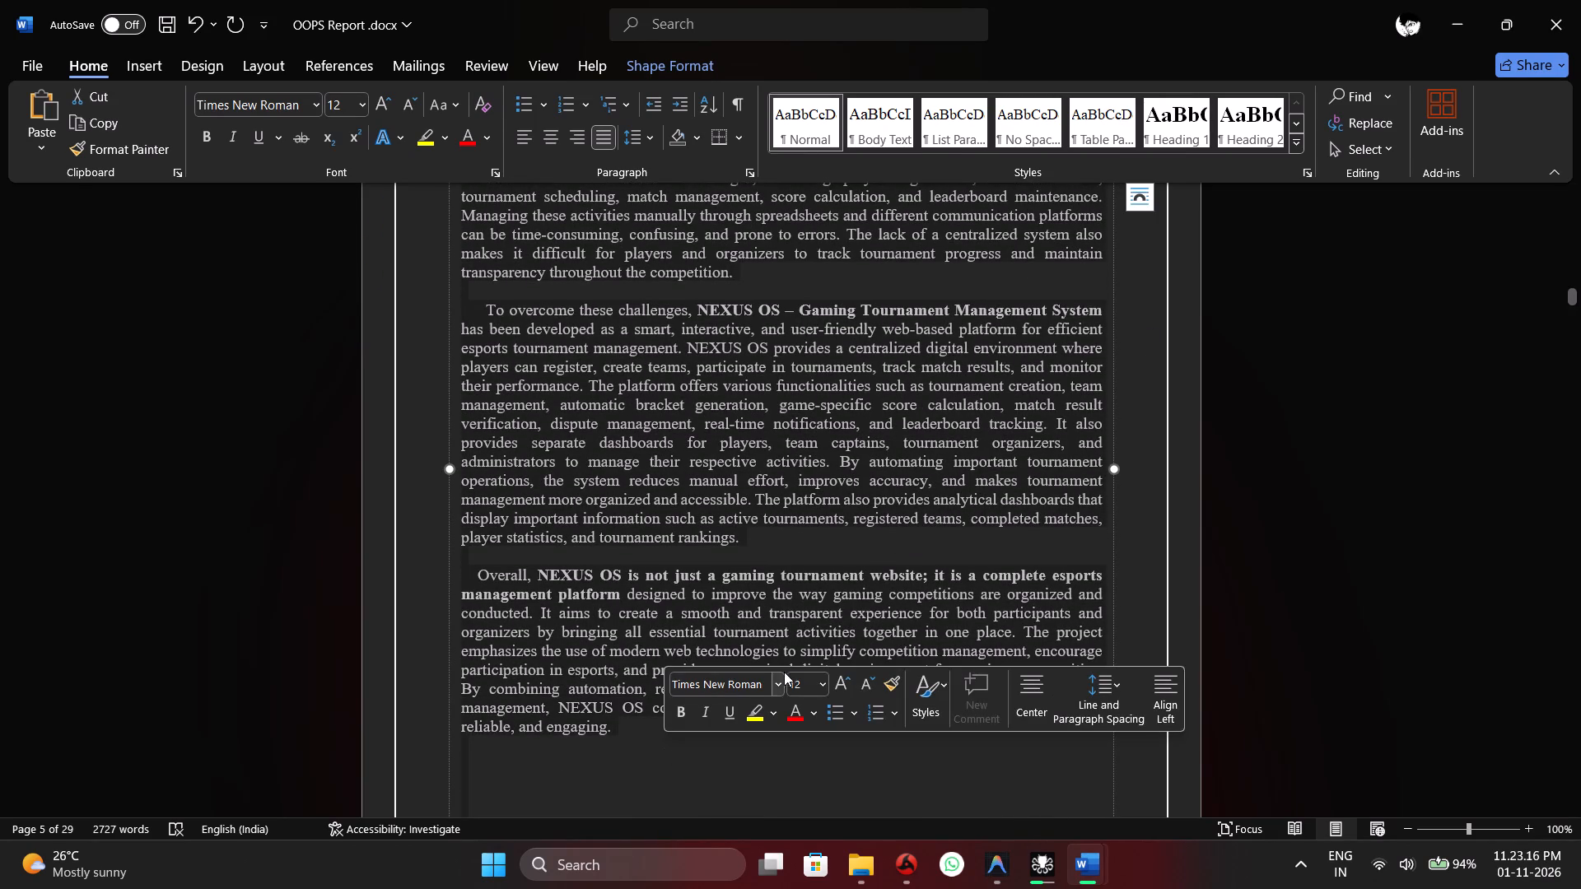
click(798, 674)
click(802, 681)
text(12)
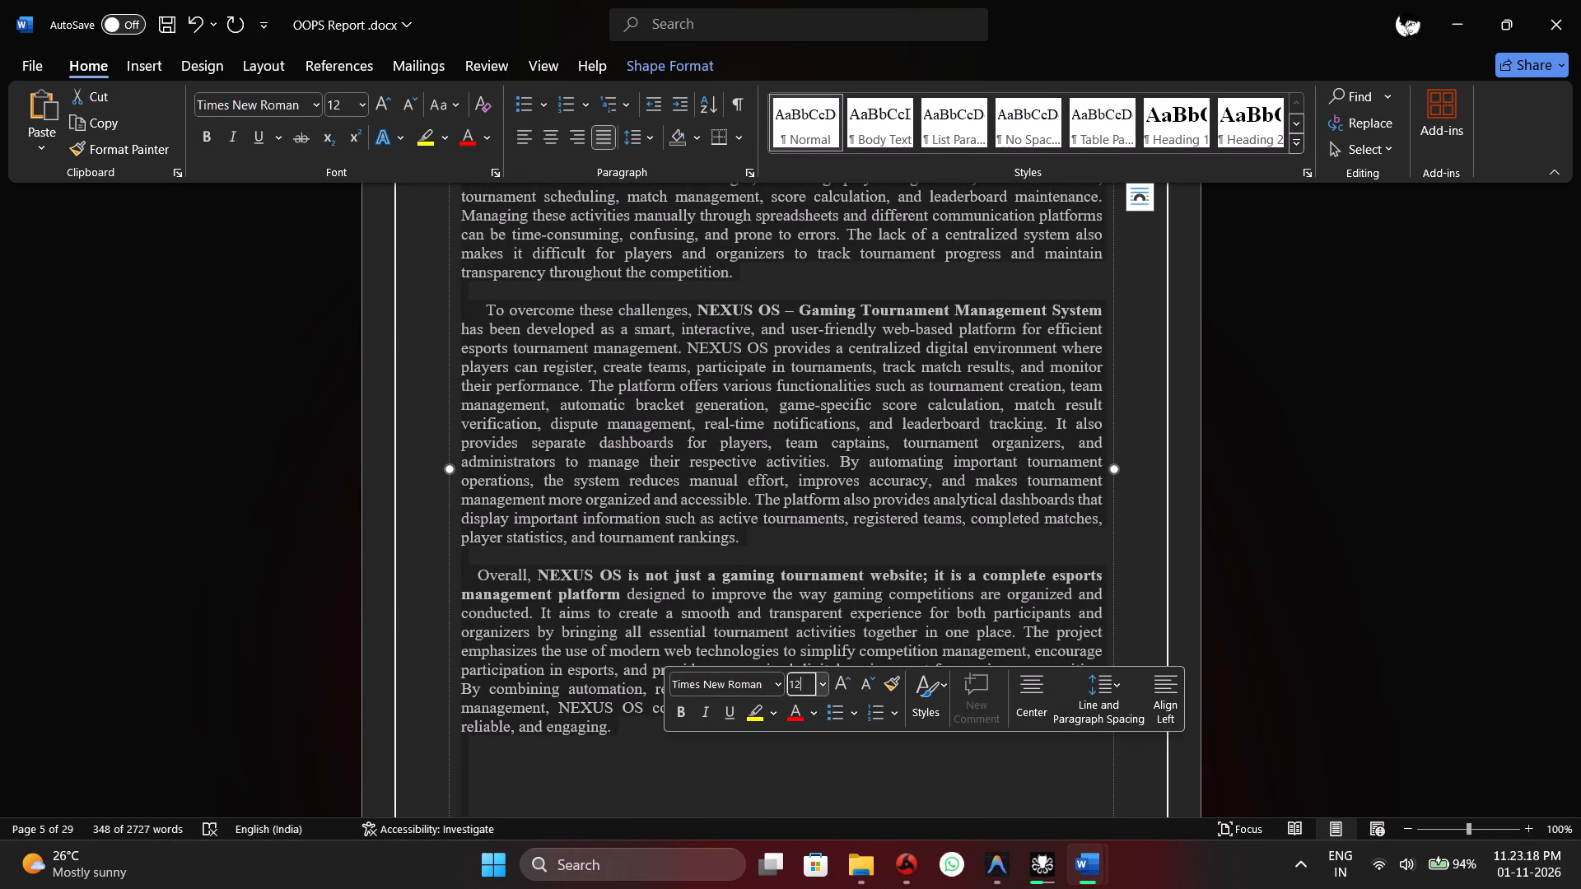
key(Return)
click(783, 511)
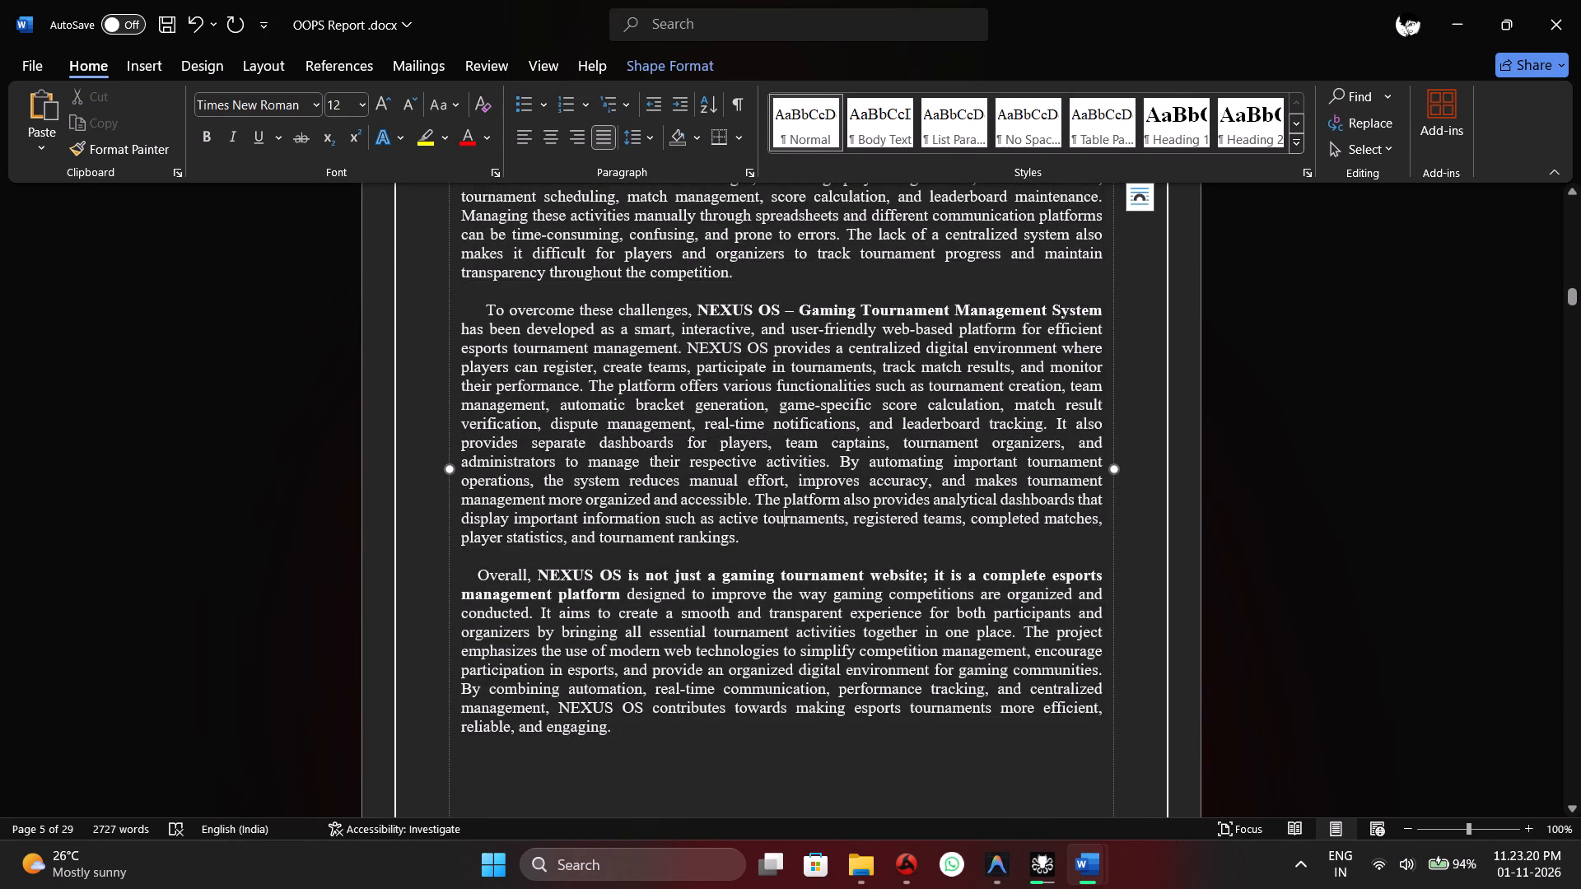
Slightly increase the line spacing of all the Introduction body paragraphs.
scroll(775, 507, up, 3)
drag(487, 248, 546, 300)
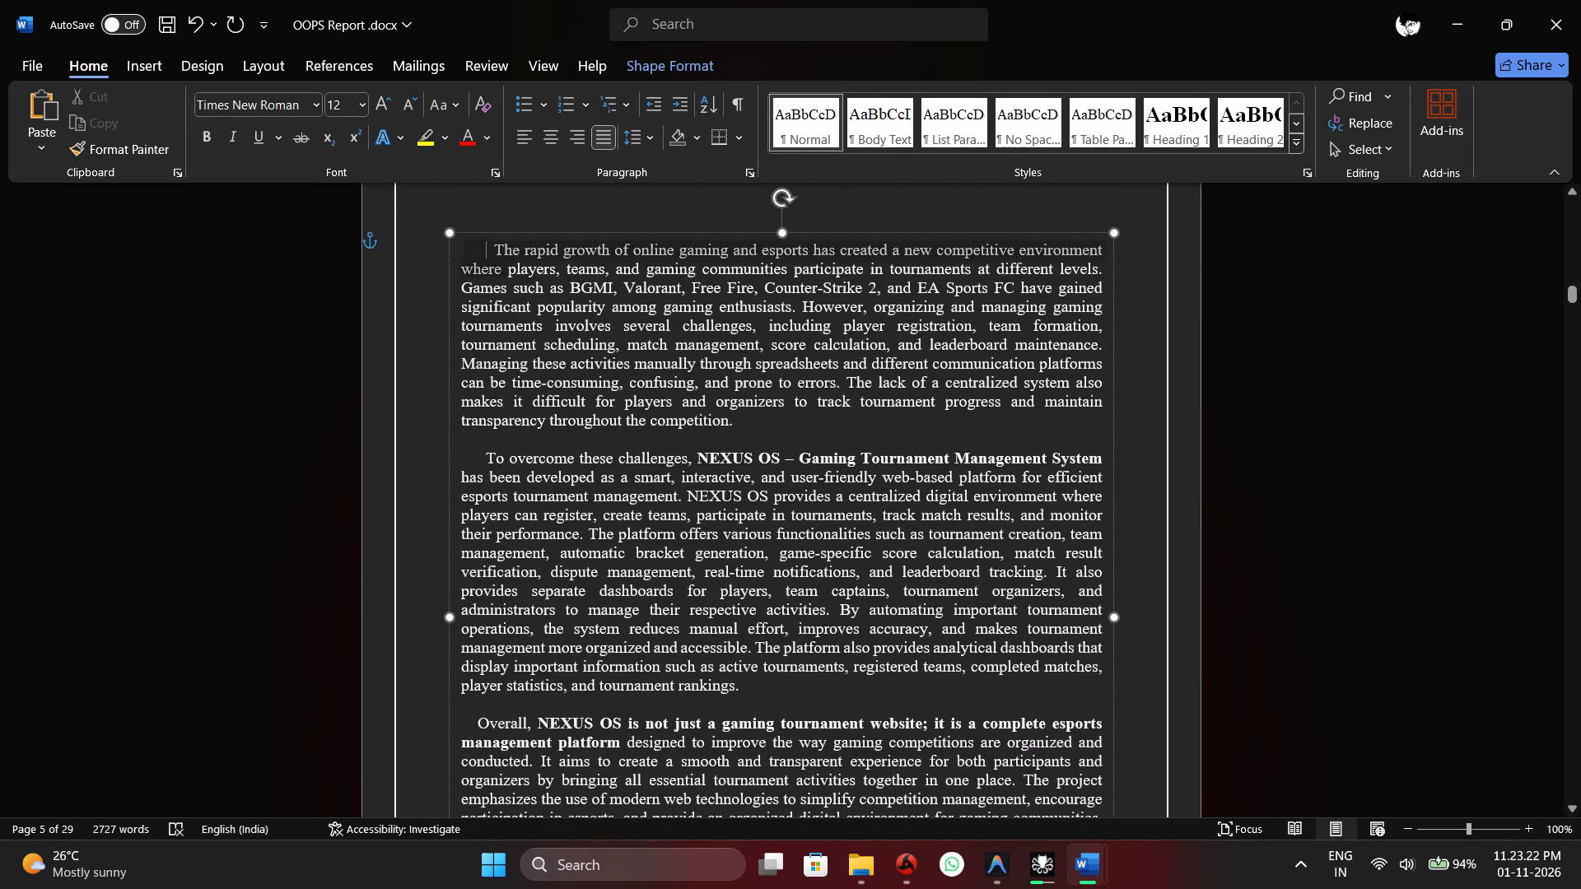
drag(546, 300, 637, 369)
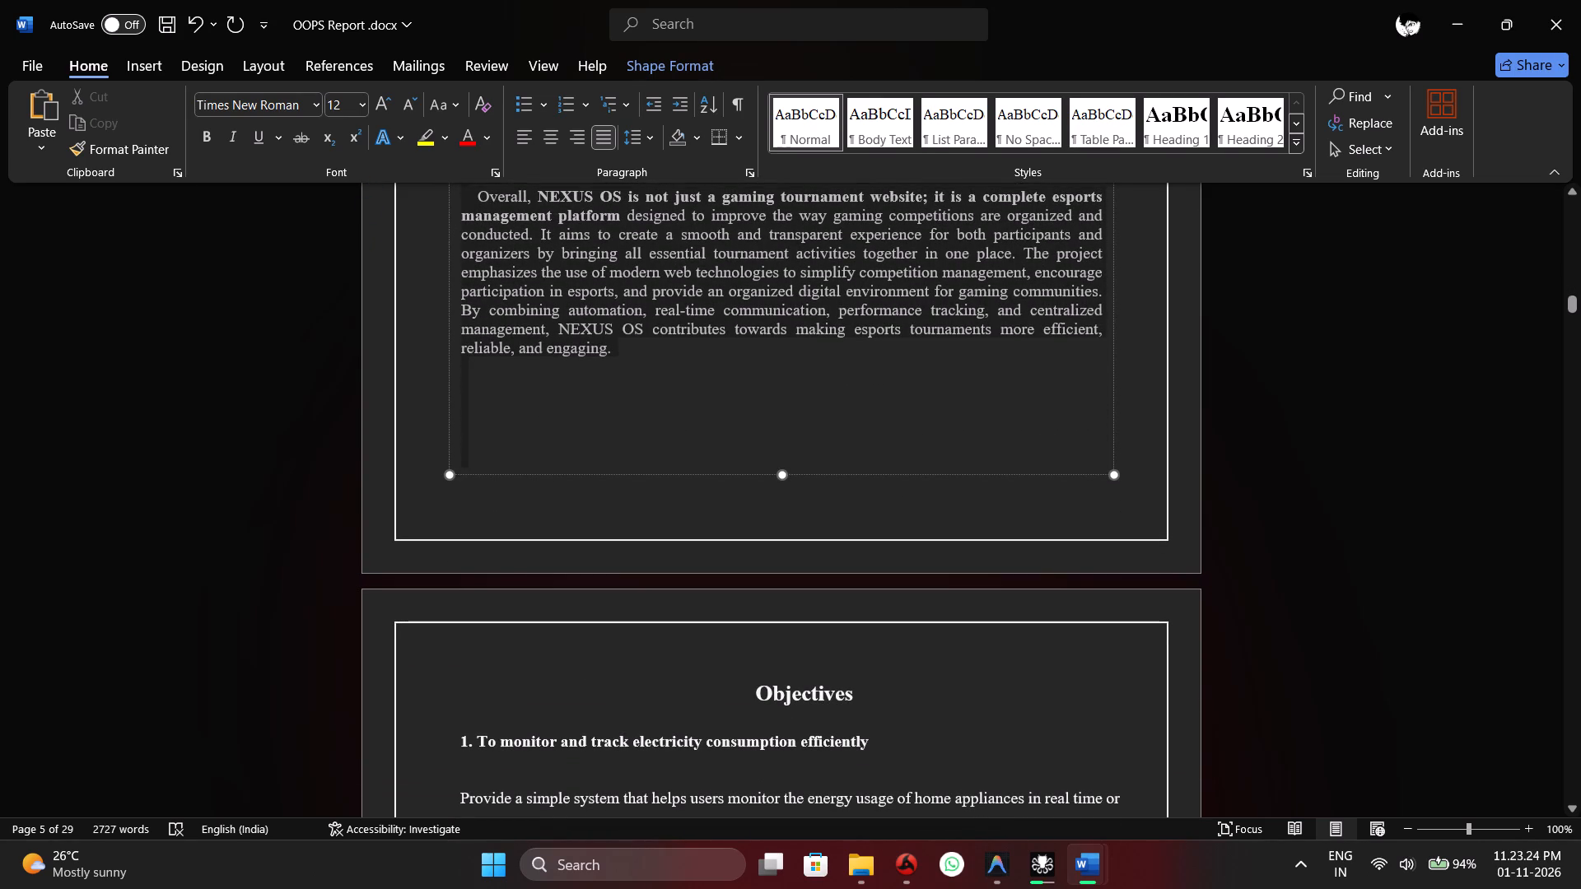
drag(637, 369, 619, 361)
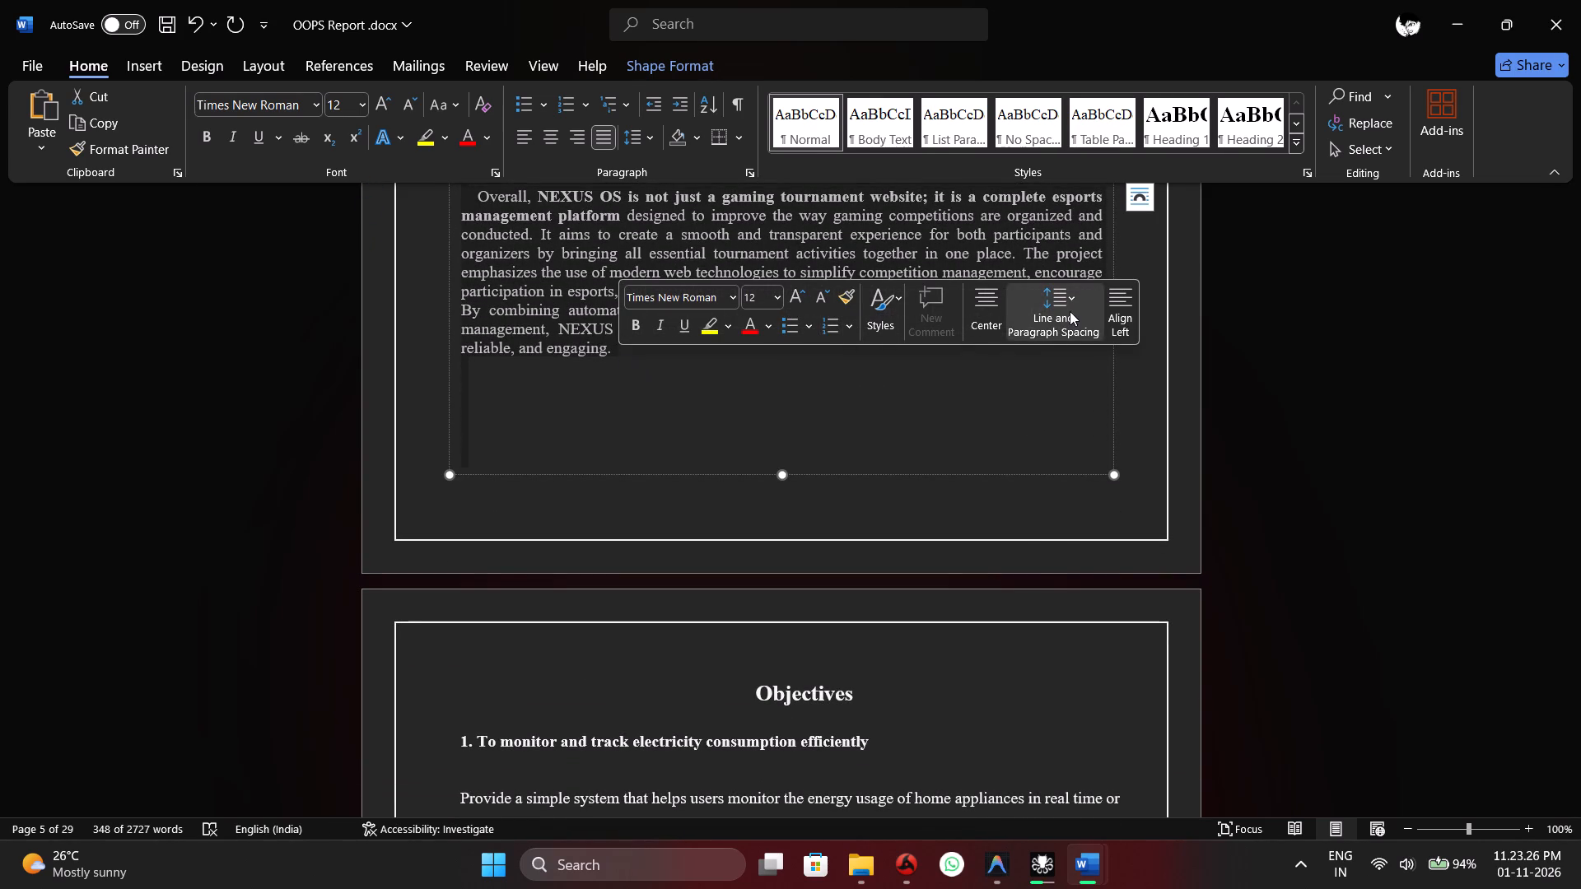
click(1071, 311)
click(1052, 390)
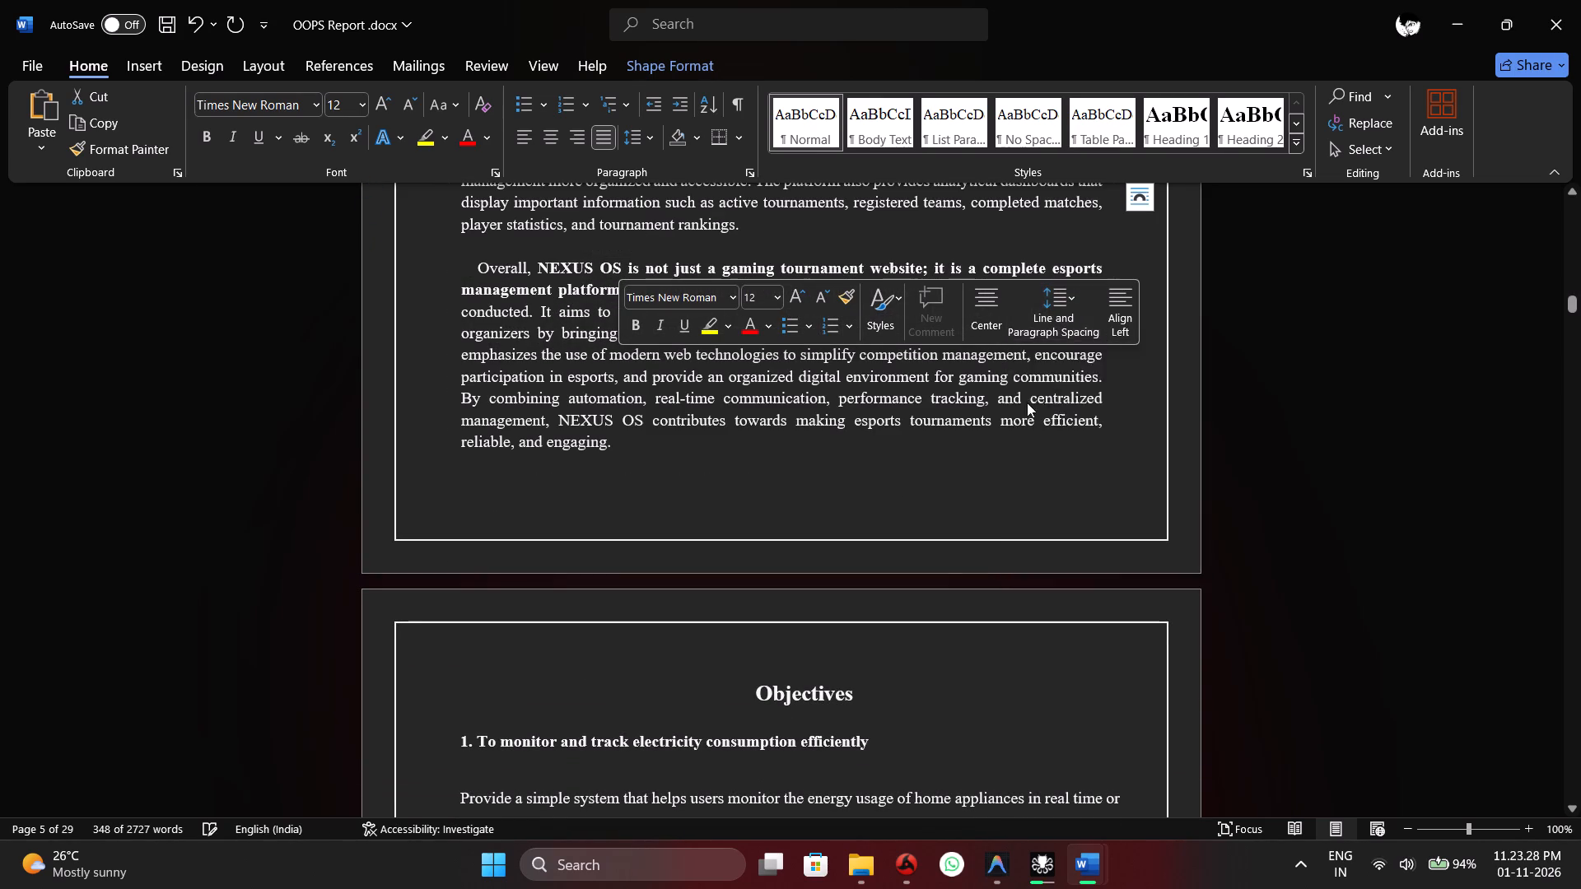
scroll(896, 481, up, 10)
click(886, 458)
scroll(886, 458, up, 4)
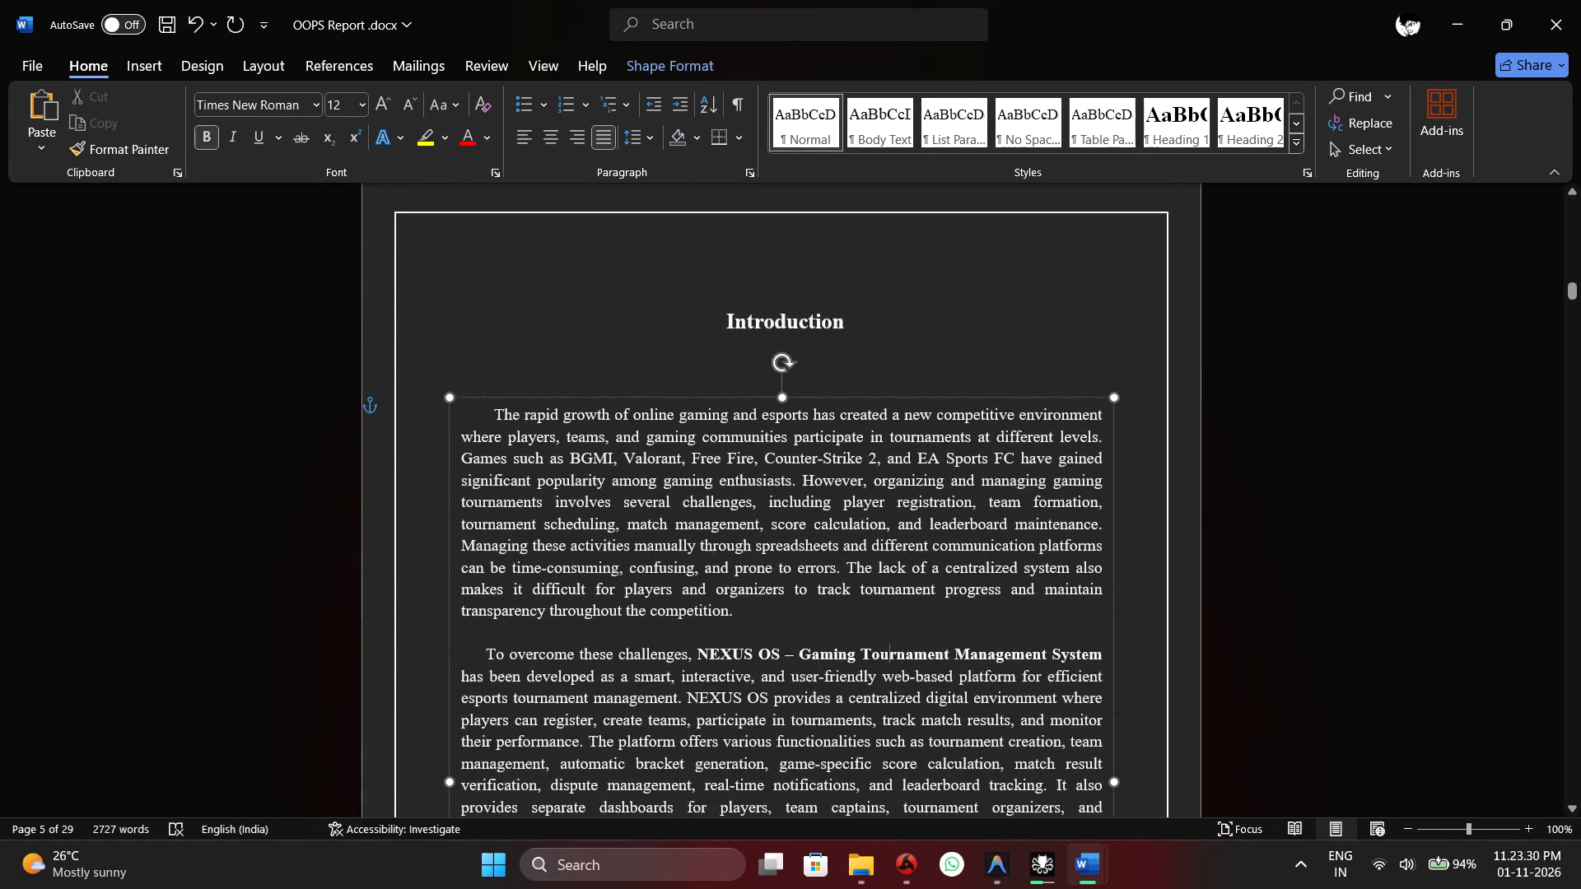
Widen the Introduction text box slightly by extending its left edge toward the page border.
scroll(886, 458, down, 4)
scroll(886, 457, up, 20)
scroll(886, 457, up, 2)
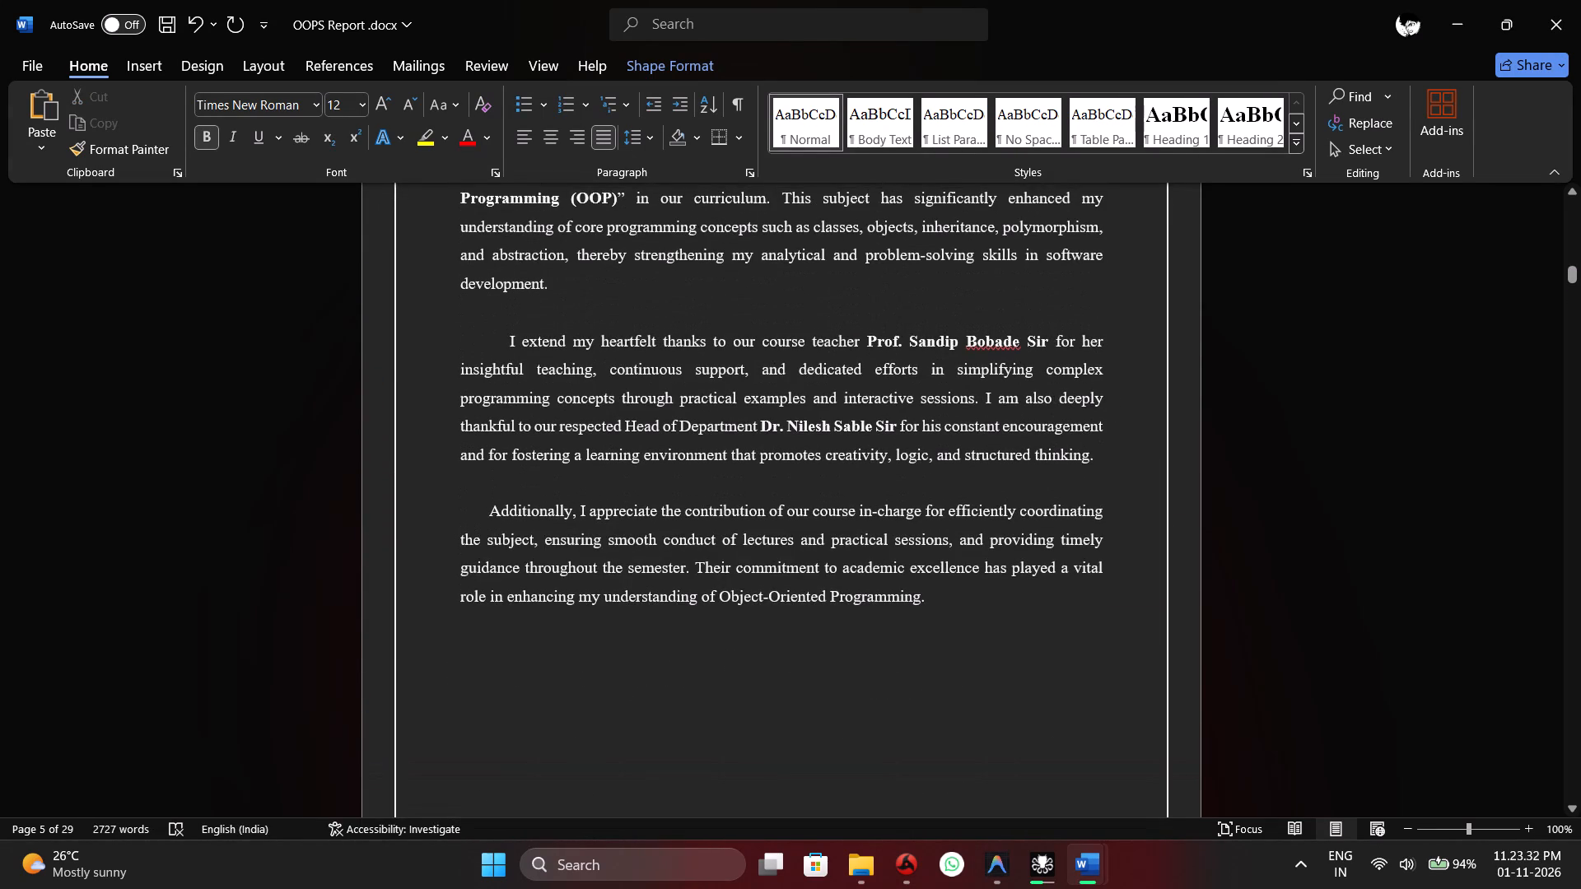
scroll(884, 448, up, 4)
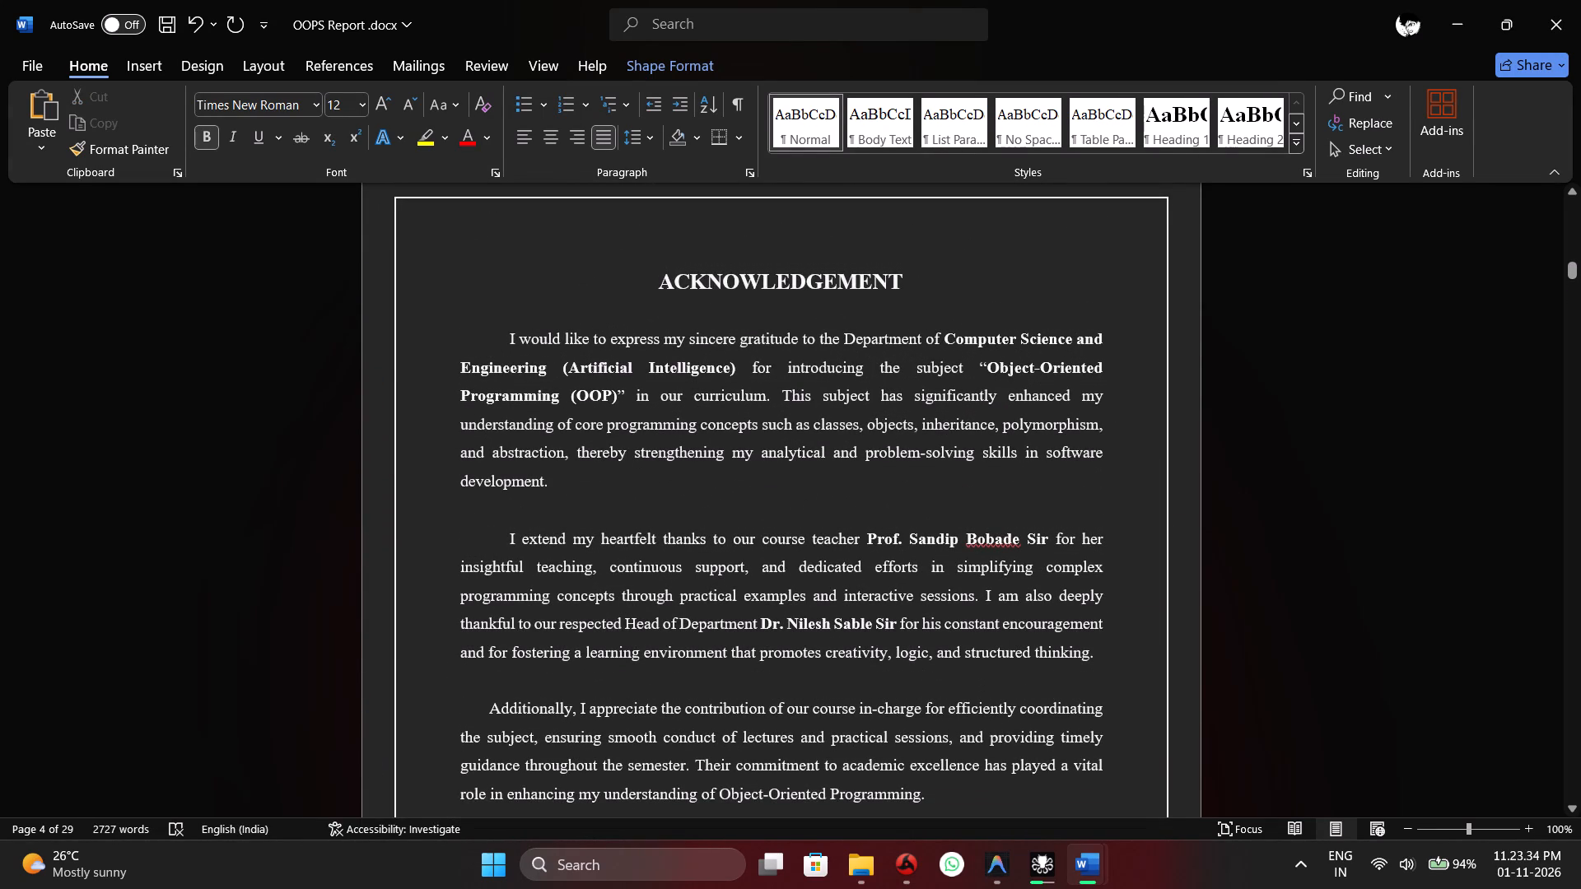
scroll(620, 364, down, 20)
scroll(620, 364, down, 1)
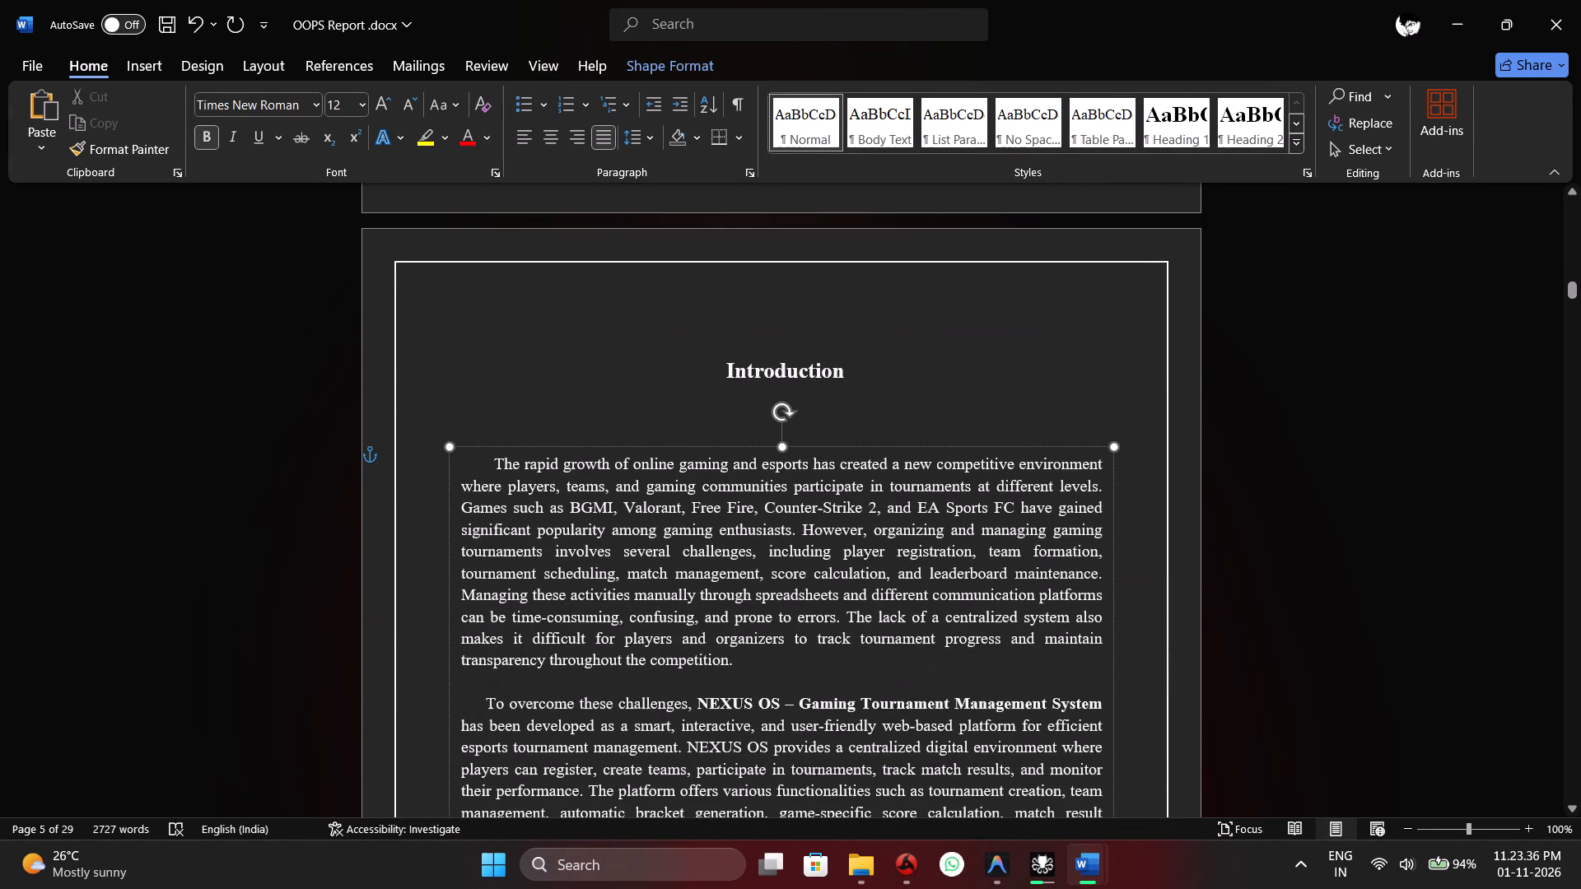
click(525, 602)
drag(446, 589, 438, 589)
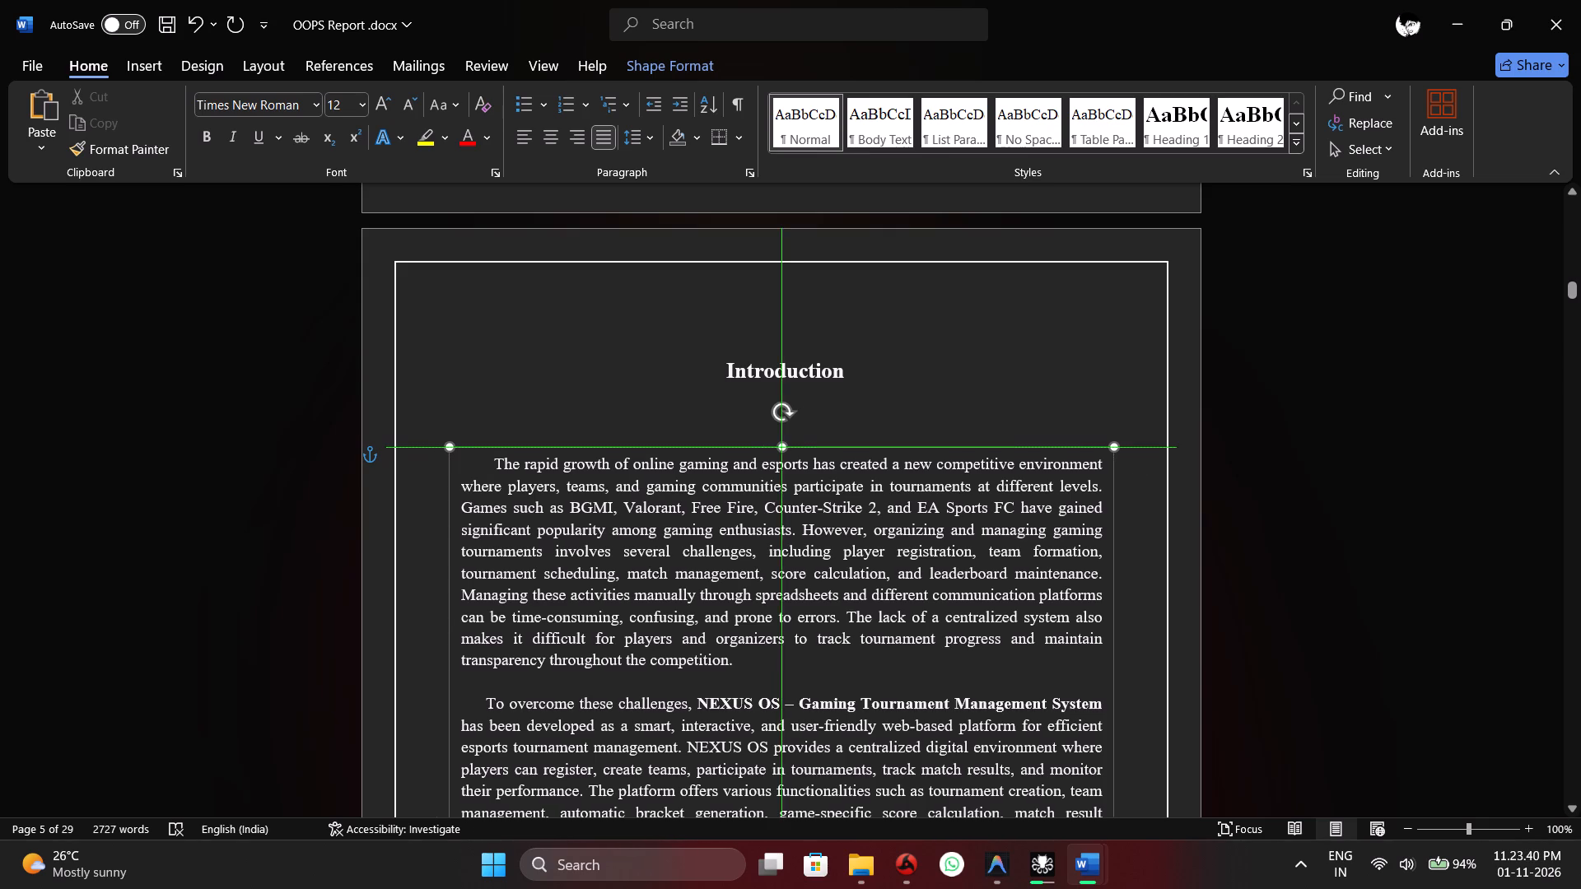
drag(438, 589, 460, 590)
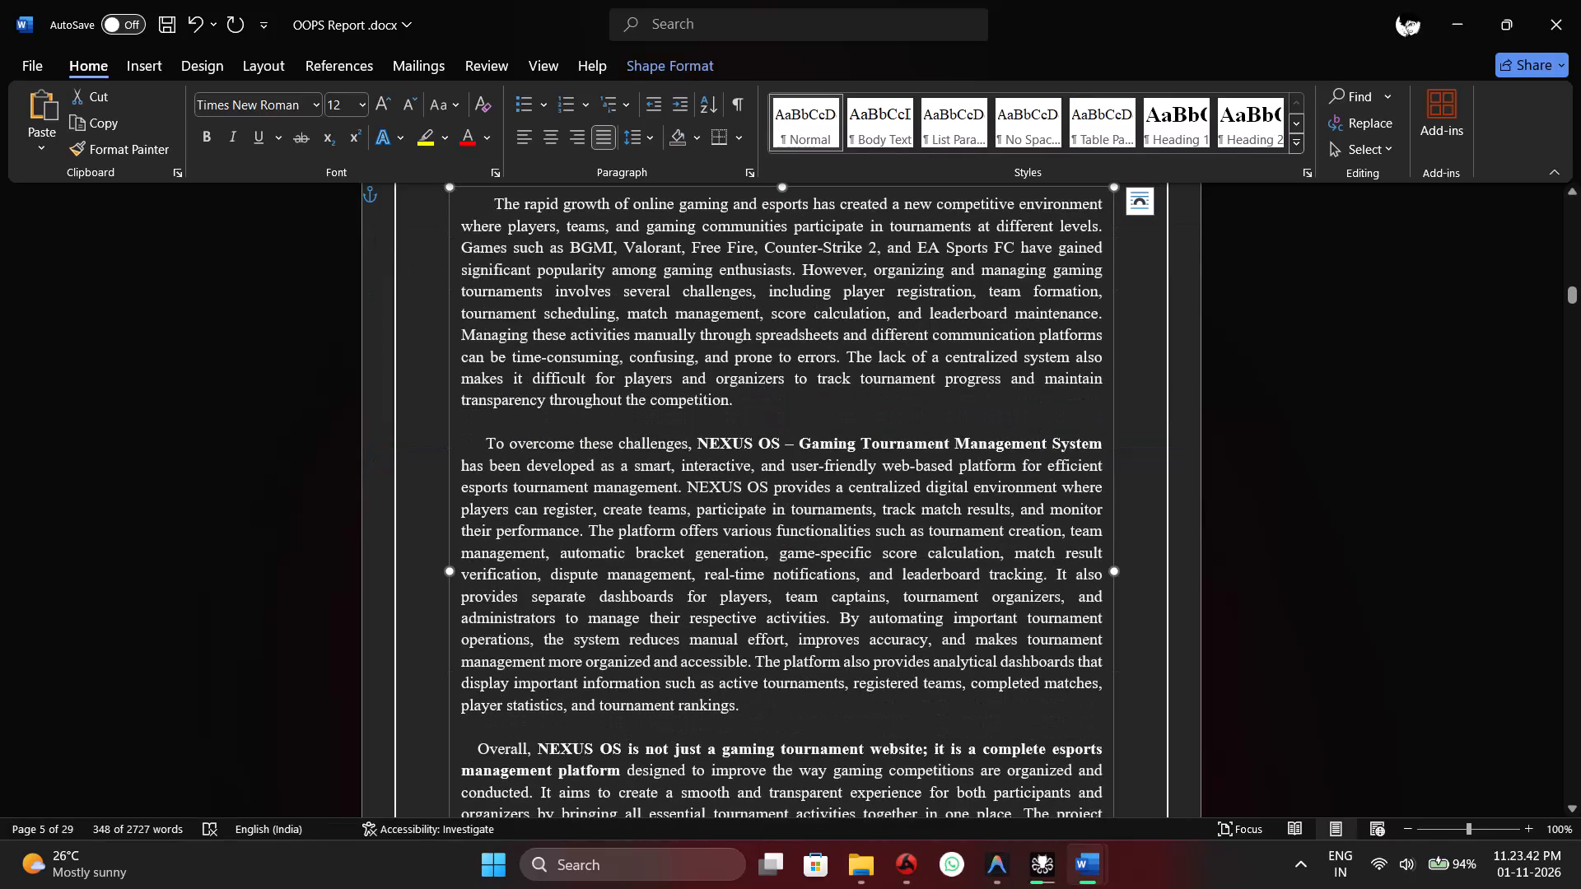
click(450, 638)
click(442, 640)
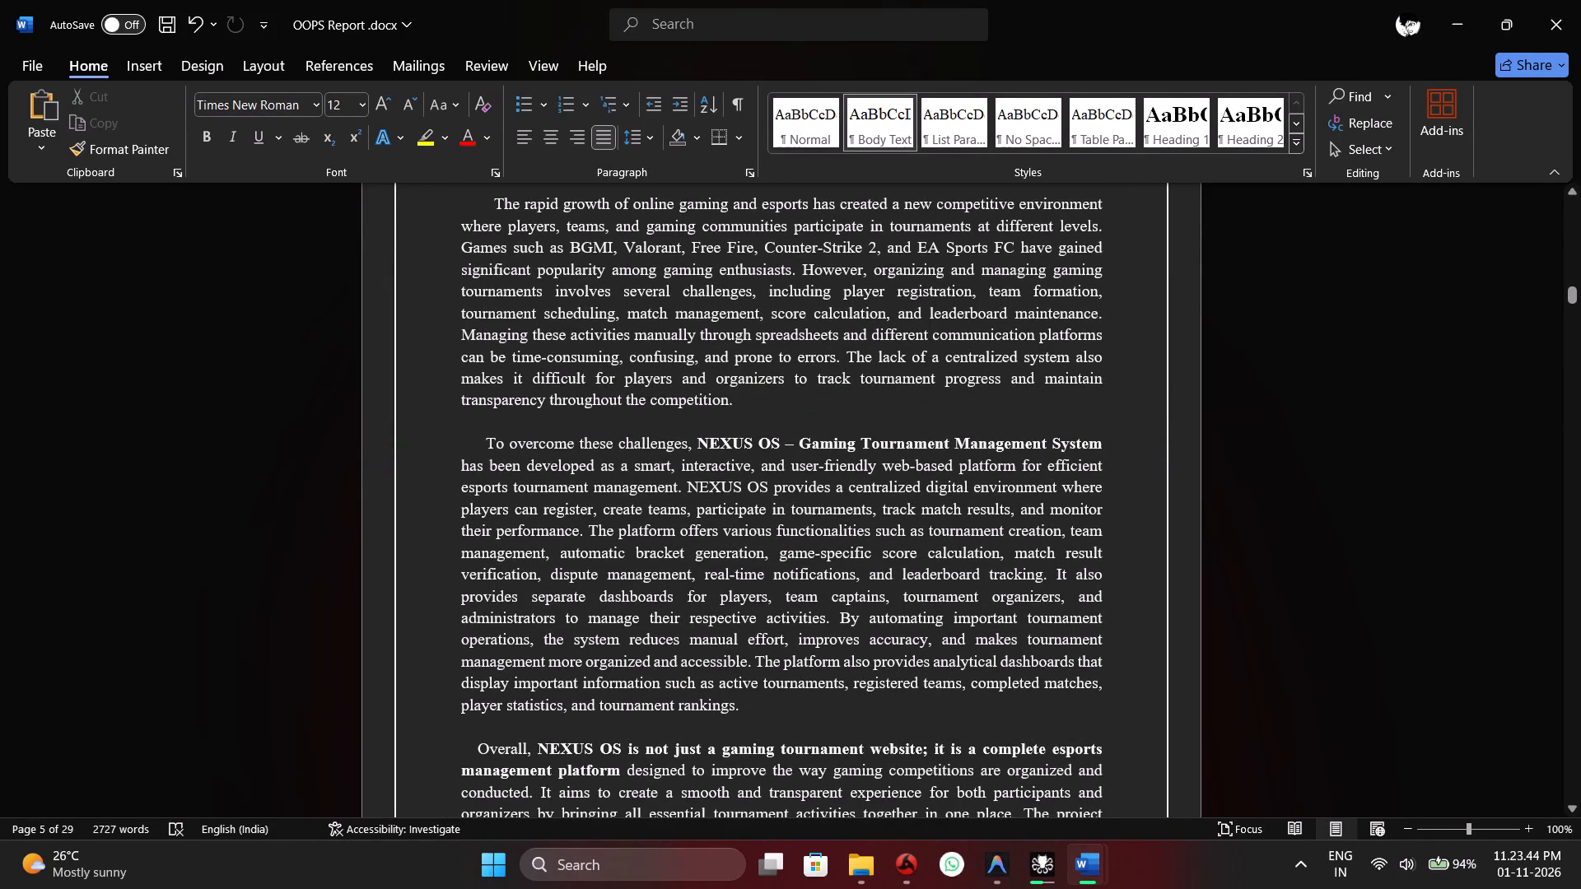
click(544, 635)
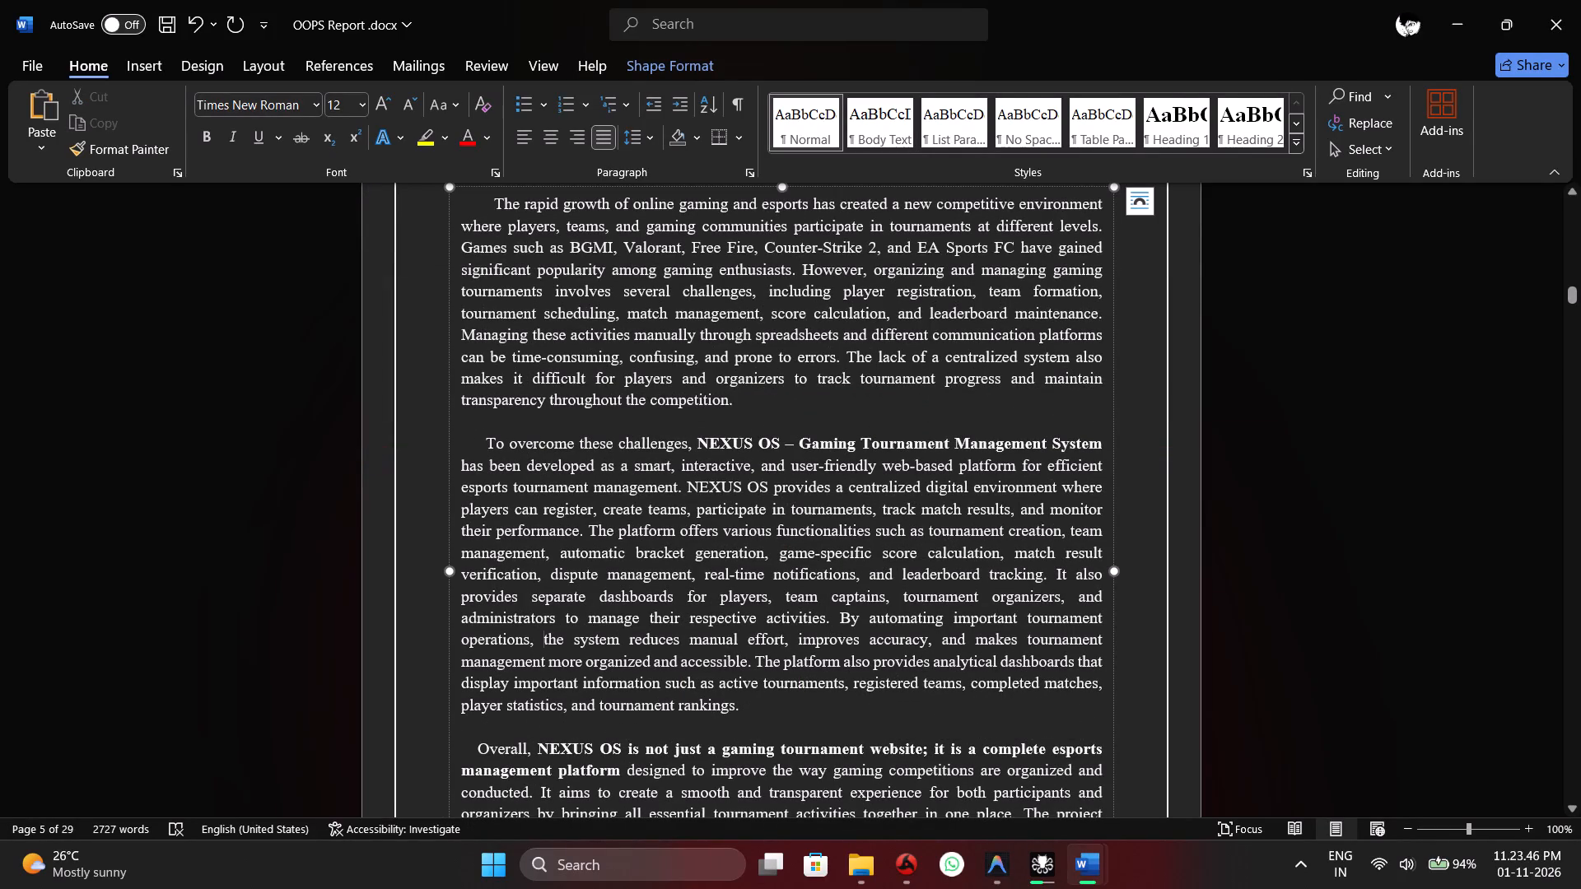
drag(448, 575, 434, 575)
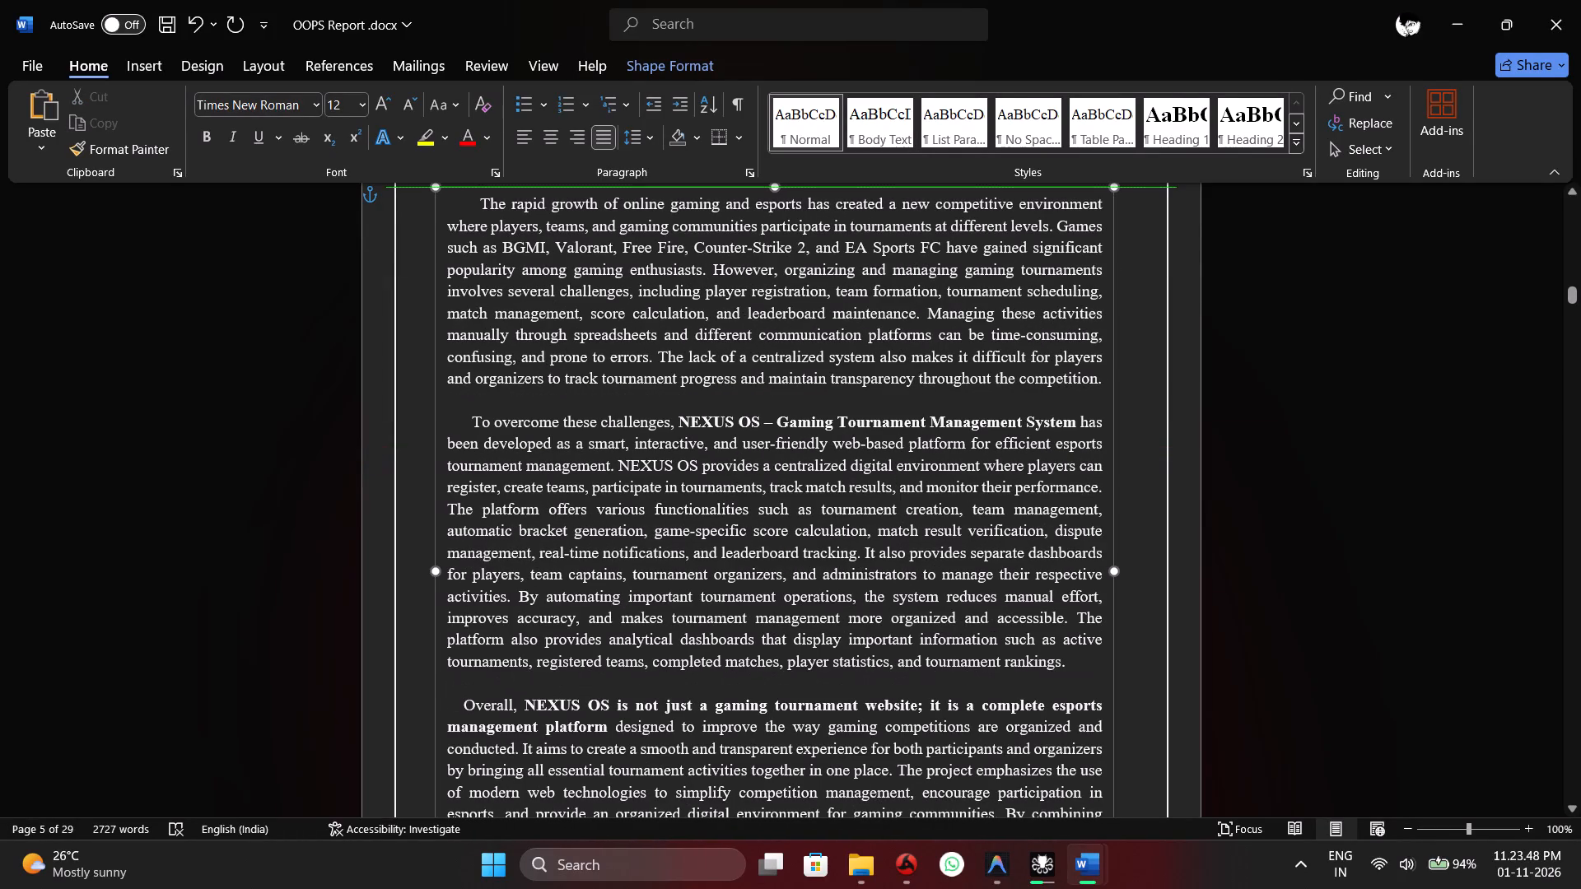
drag(434, 575, 436, 575)
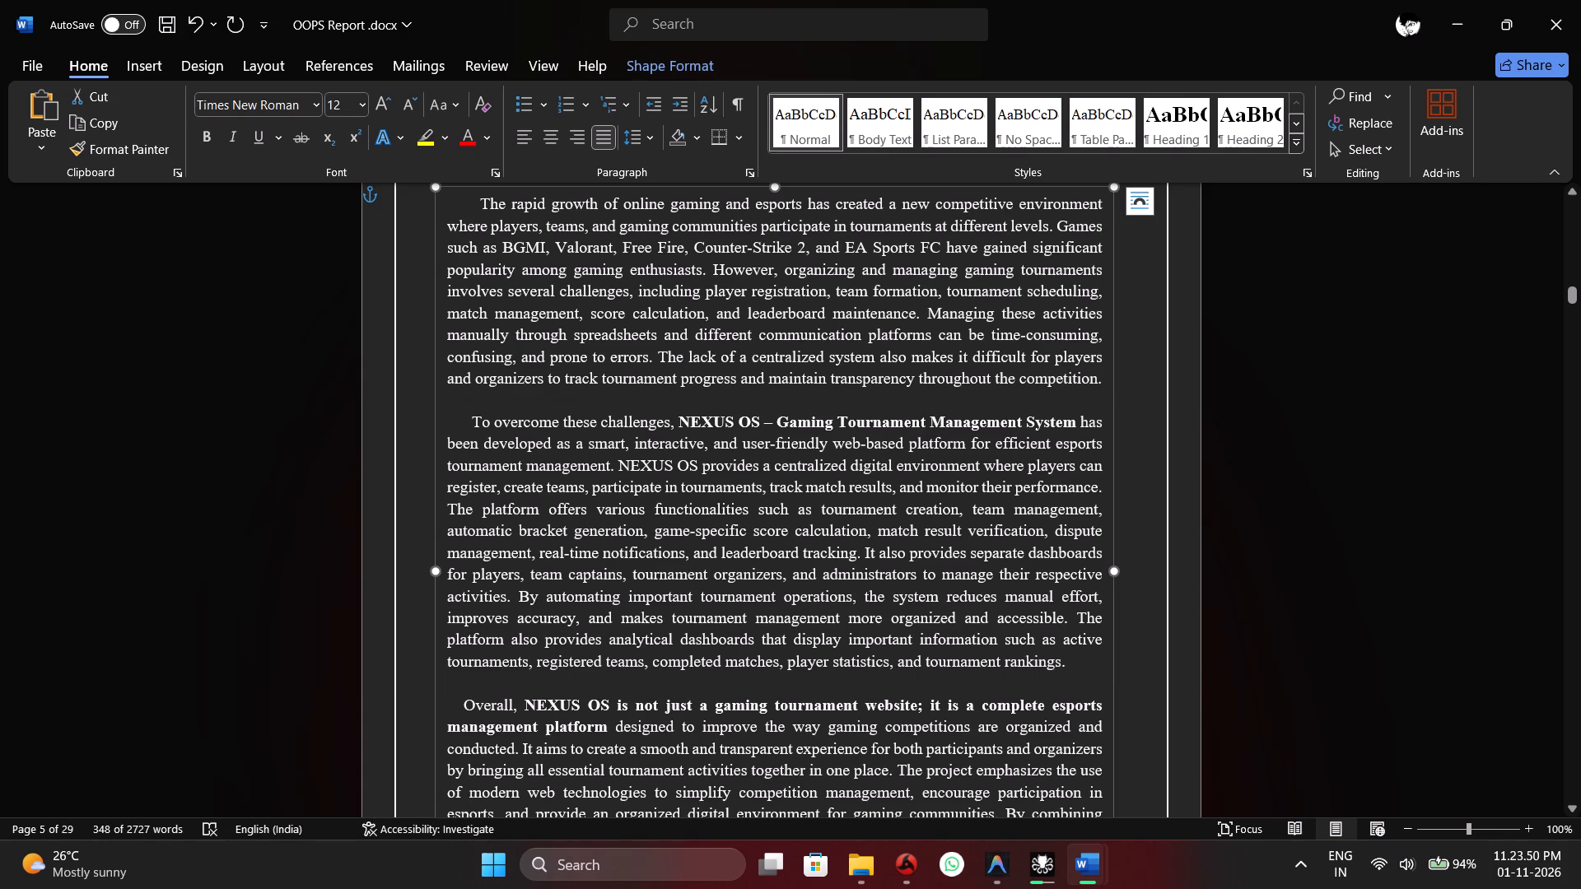
Widen the Introduction text box slightly by extending its right edge toward the page border.
drag(1116, 570, 1129, 573)
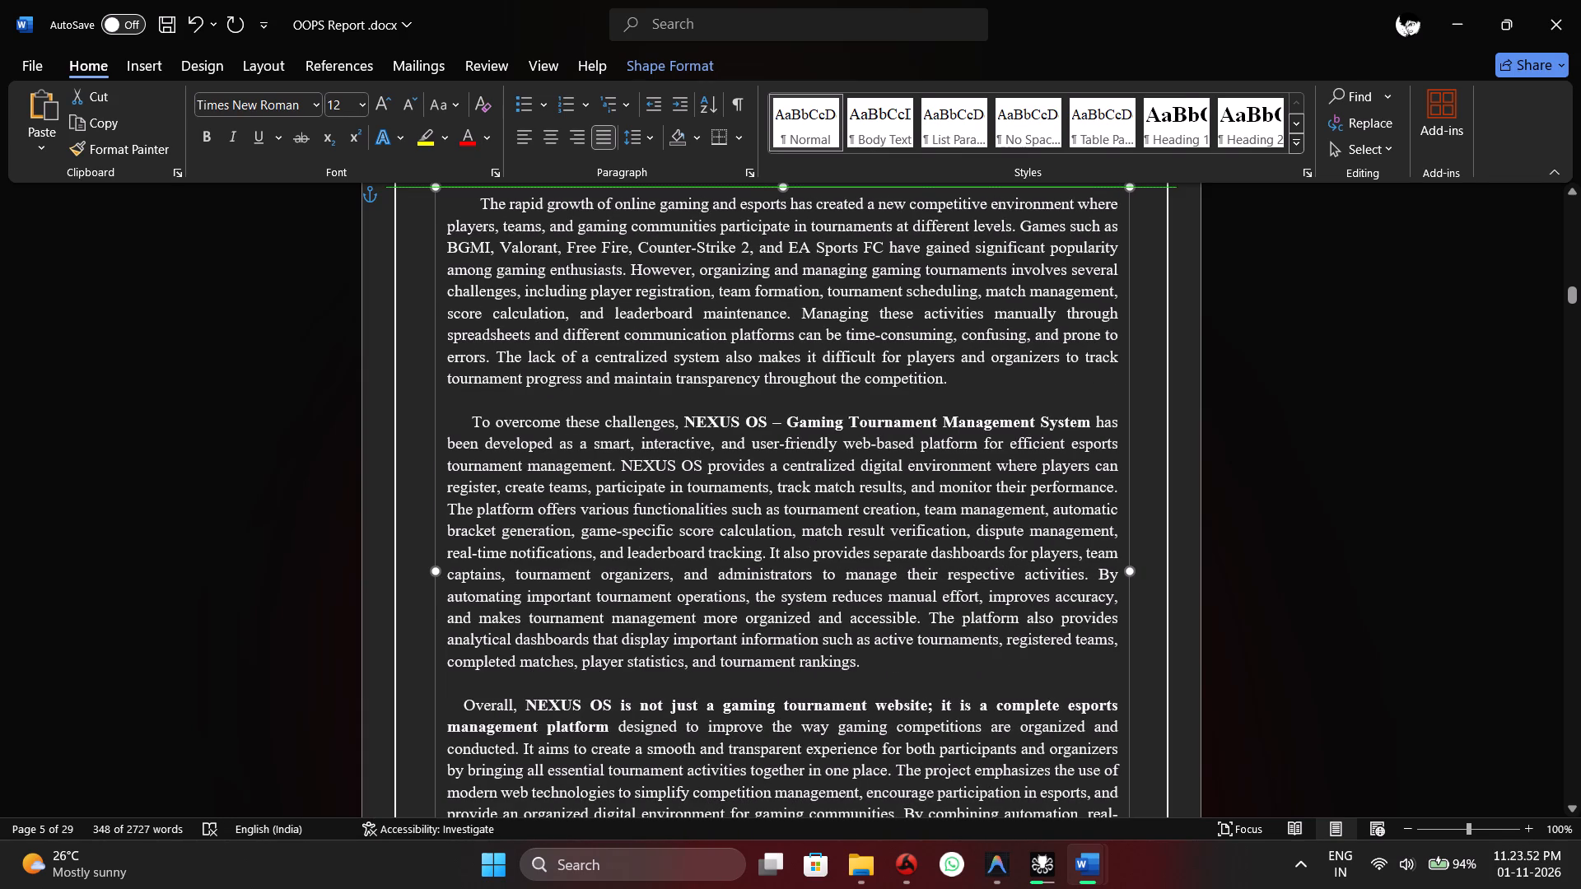
drag(1129, 573, 1125, 573)
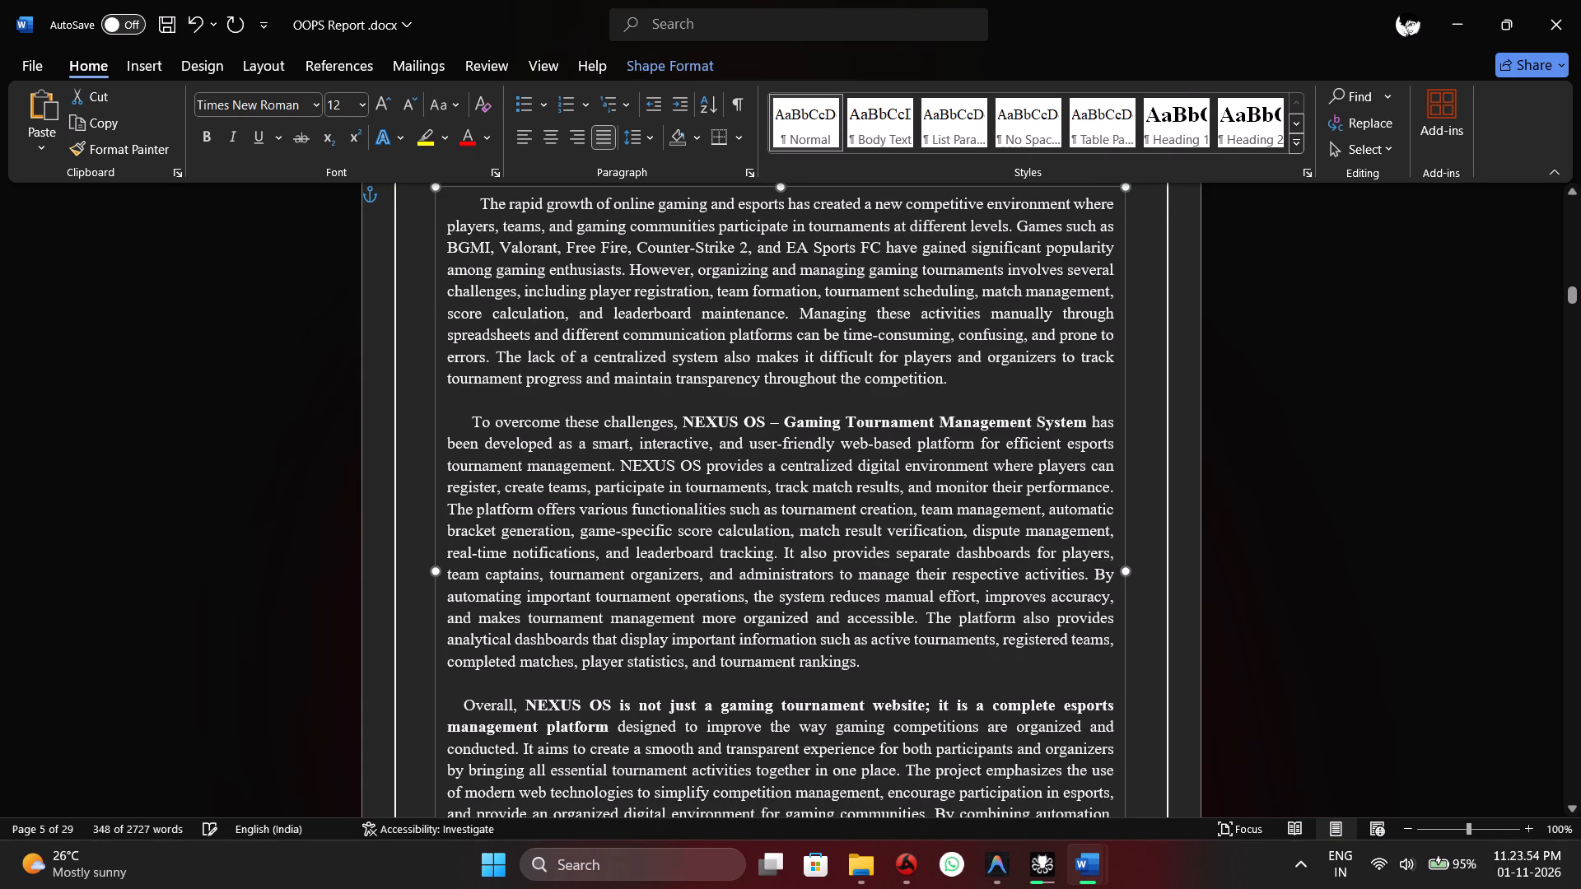
click(799, 618)
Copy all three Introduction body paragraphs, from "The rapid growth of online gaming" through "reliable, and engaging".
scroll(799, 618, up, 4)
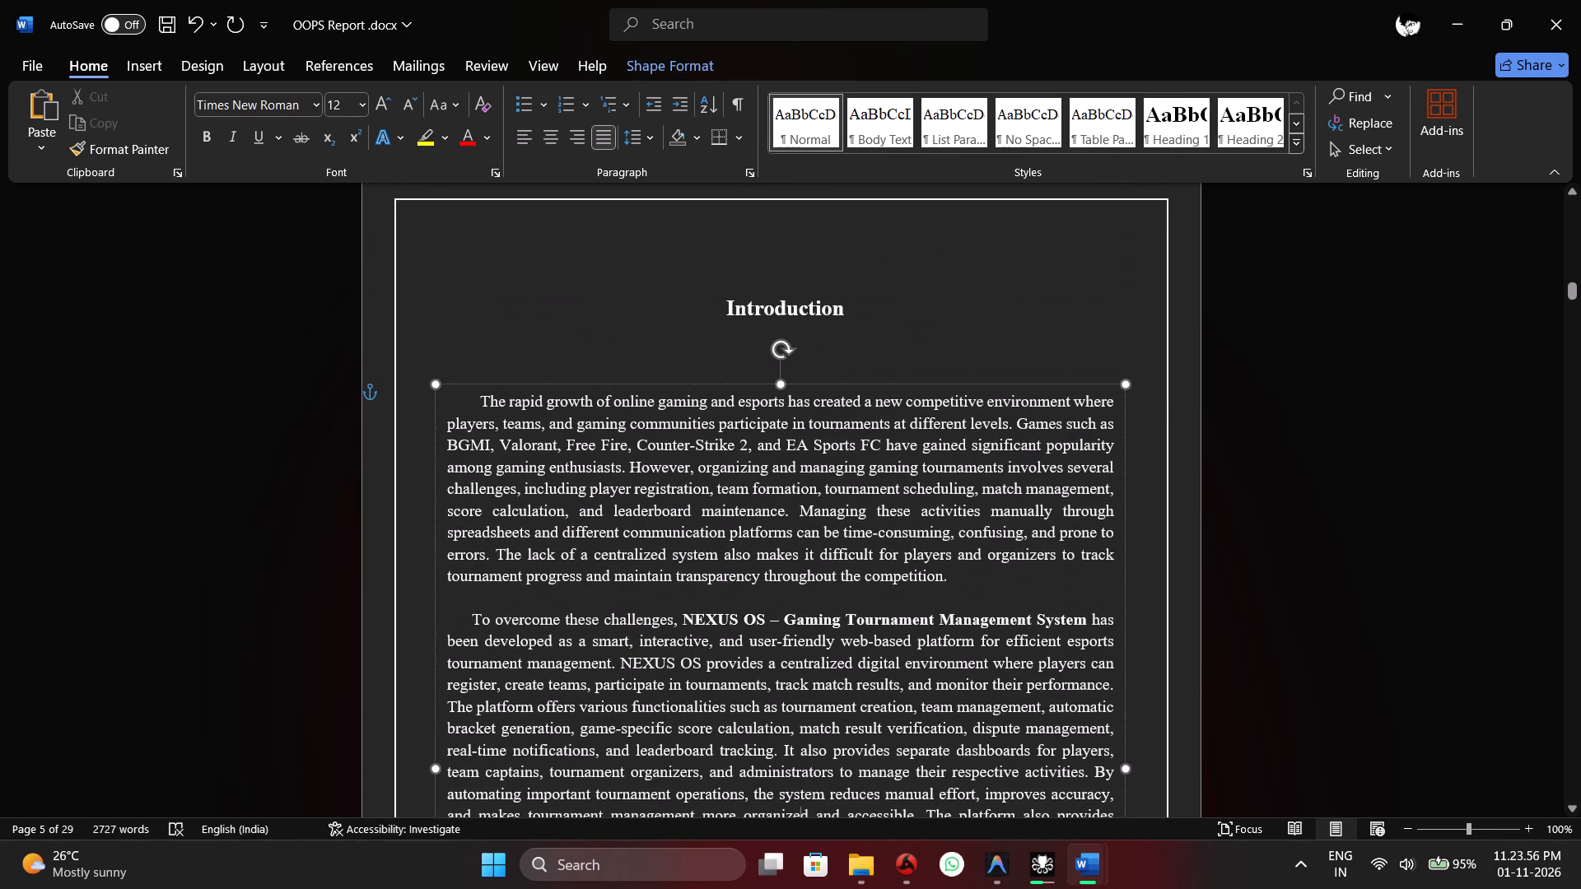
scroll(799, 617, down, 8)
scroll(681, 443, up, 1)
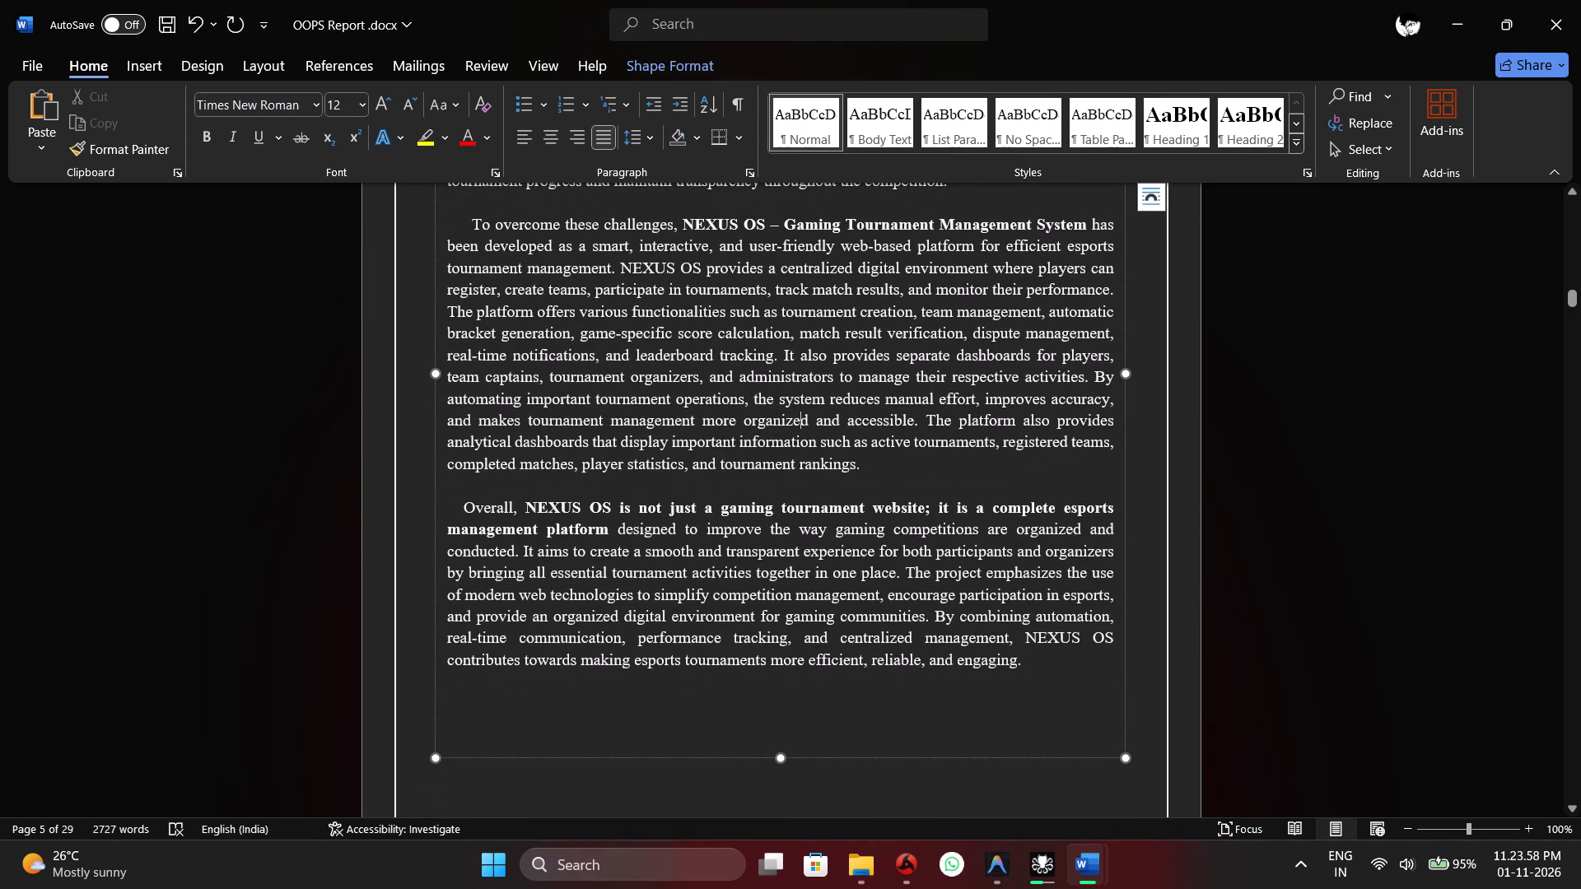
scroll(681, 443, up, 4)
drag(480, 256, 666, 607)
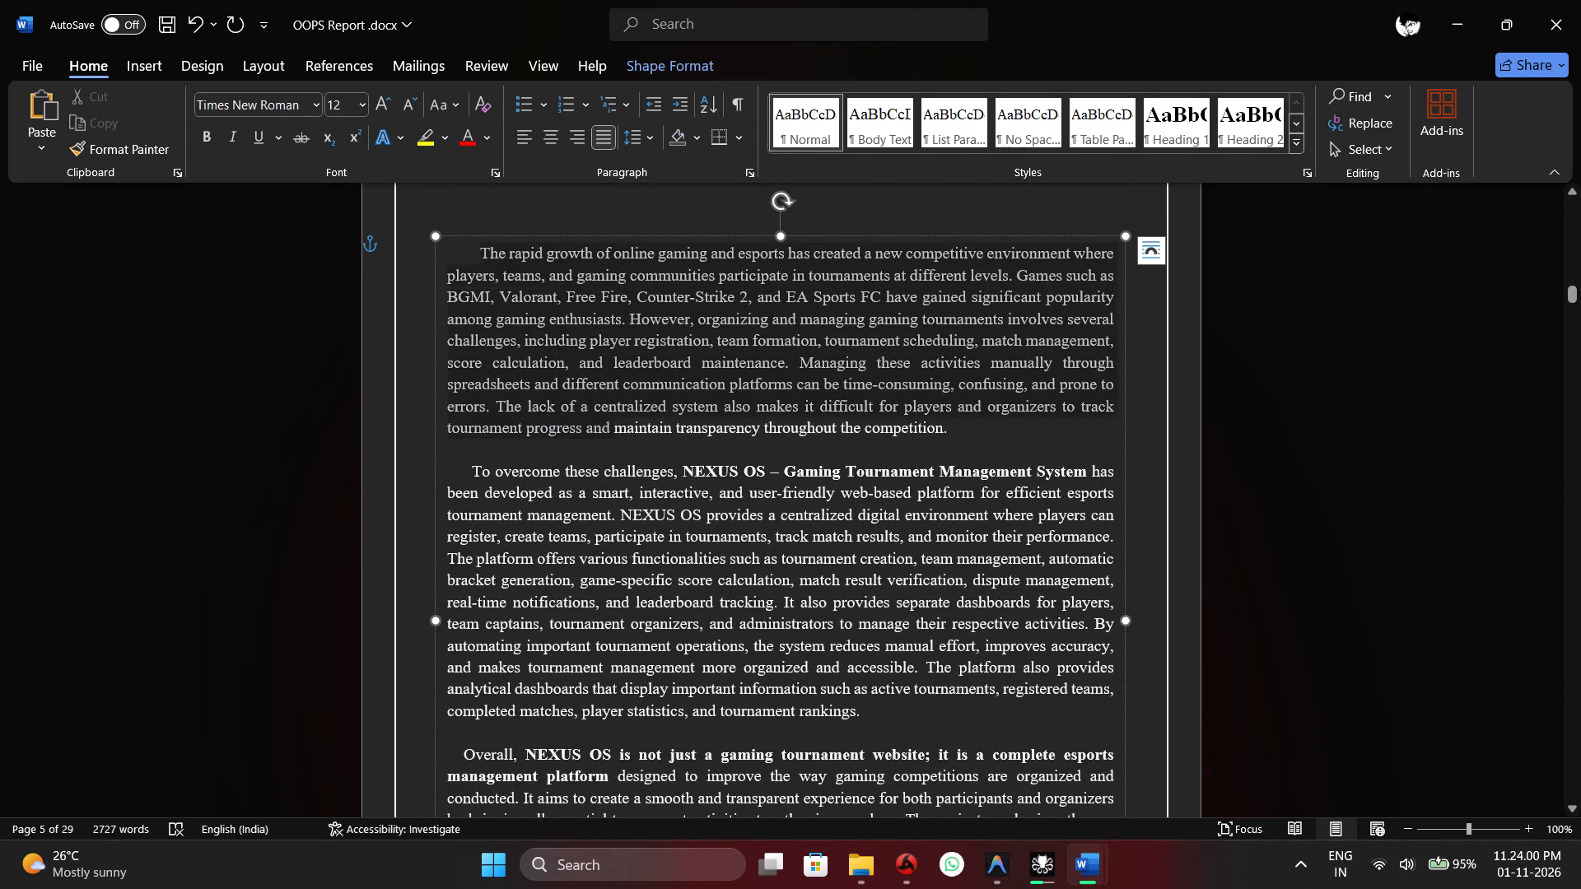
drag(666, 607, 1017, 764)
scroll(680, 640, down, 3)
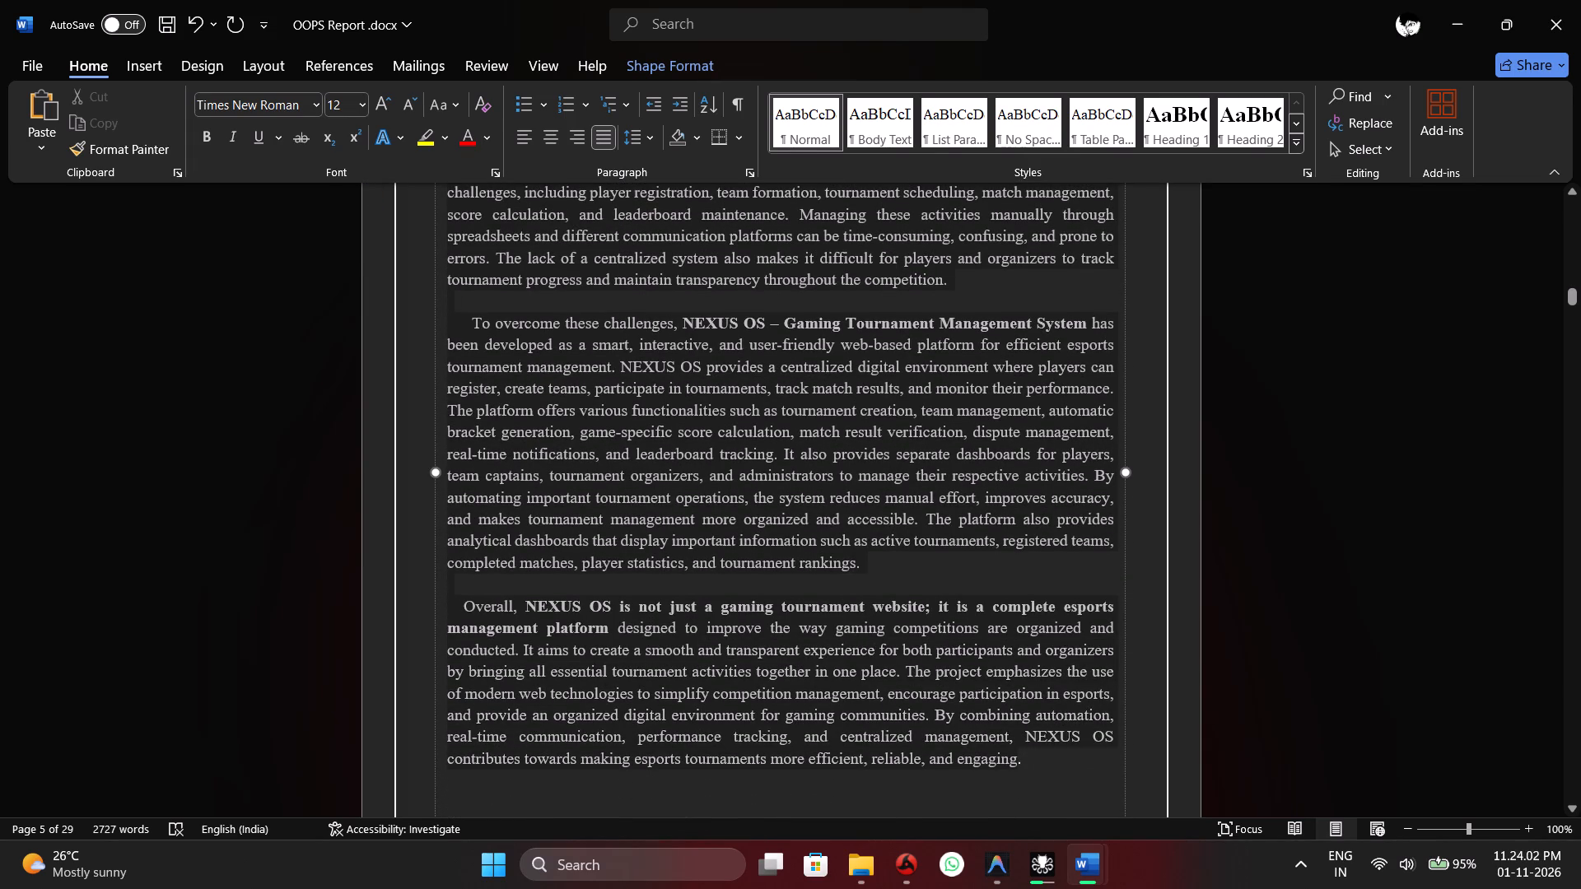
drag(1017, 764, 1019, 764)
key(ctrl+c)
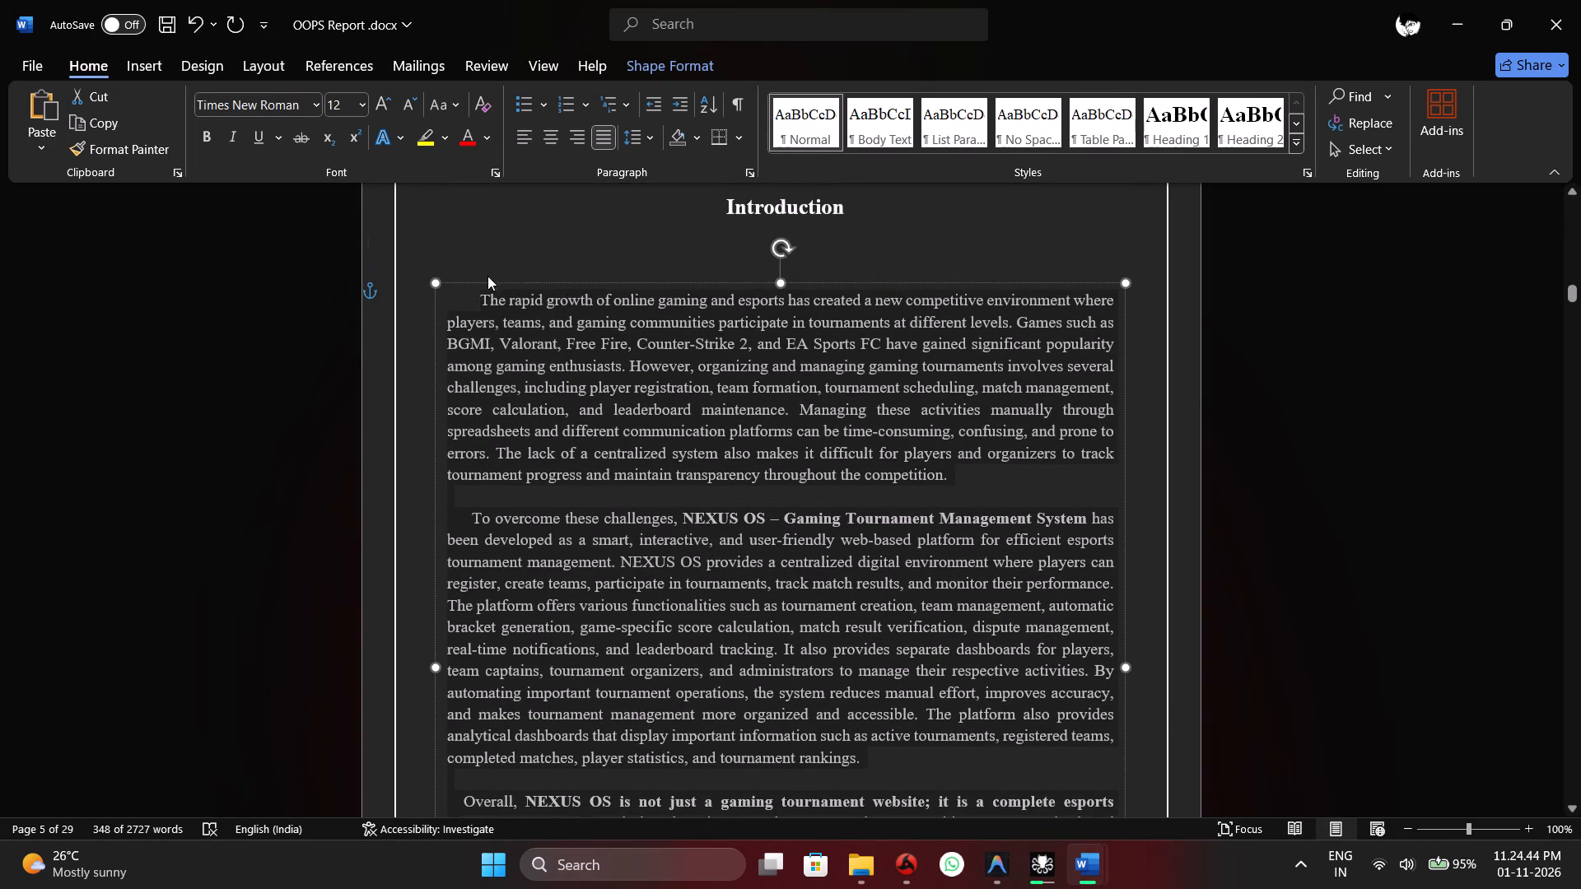
Replace all the Introduction body text in the text box with the copied shortened NEXUS OS version.
drag(482, 299, 702, 684)
scroll(702, 684, down, 8)
drag(702, 684, 846, 710)
scroll(812, 710, up, 3)
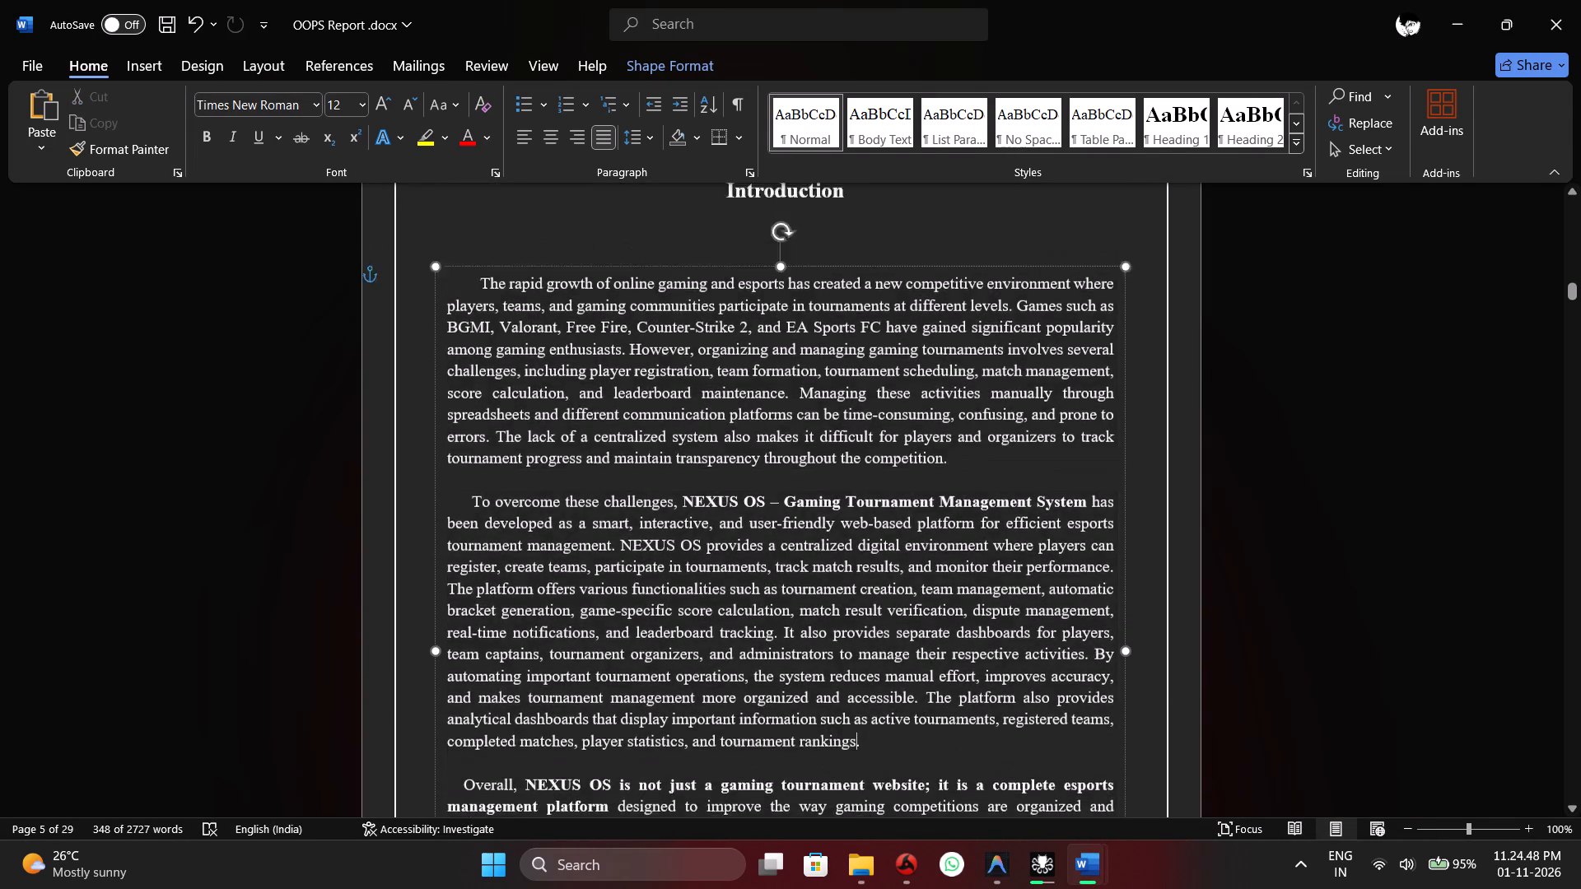
click(474, 402)
drag(473, 401, 763, 767)
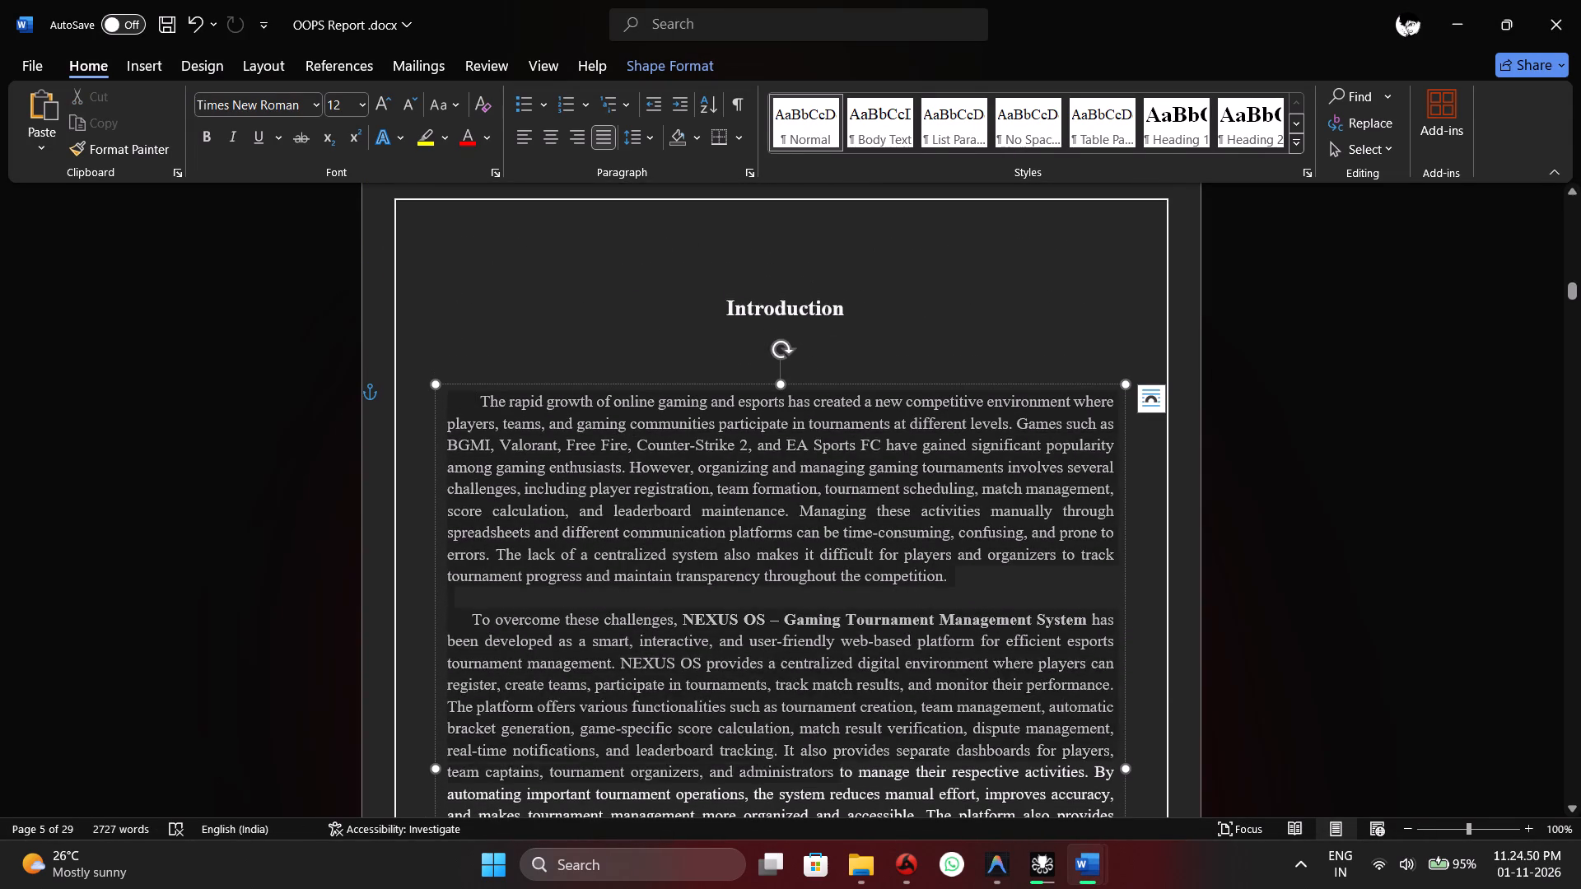
scroll(763, 769, down, 4)
drag(763, 767, 1024, 674)
scroll(763, 769, down, 4)
key(BackSpace)
key(ctrl+v)
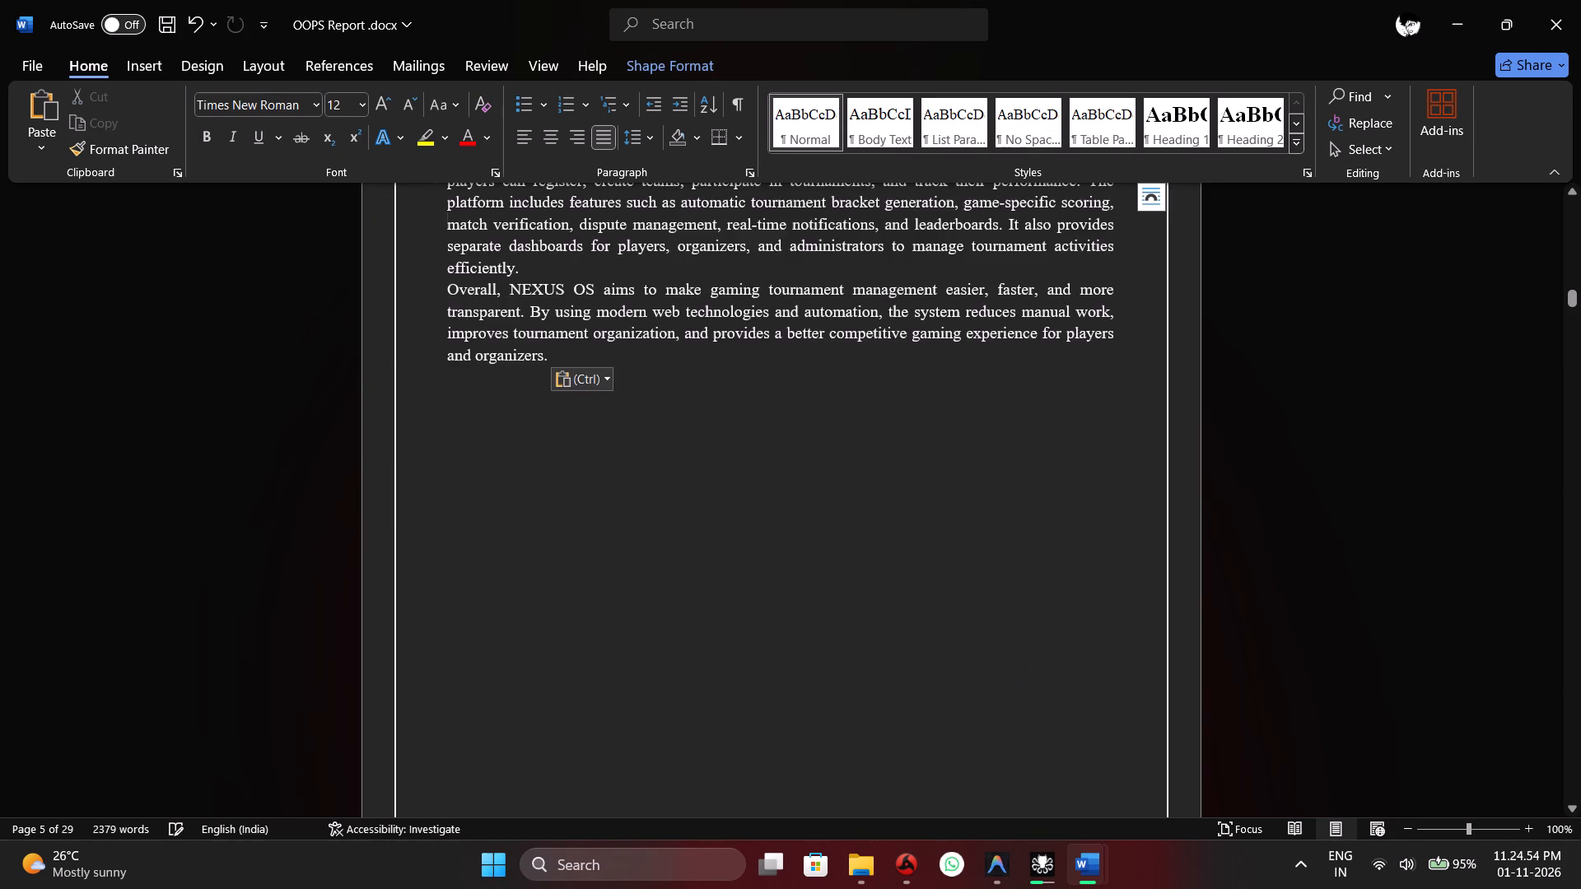
Insert a blank line between each of the three Introduction paragraphs.
scroll(888, 617, up, 7)
click(603, 463)
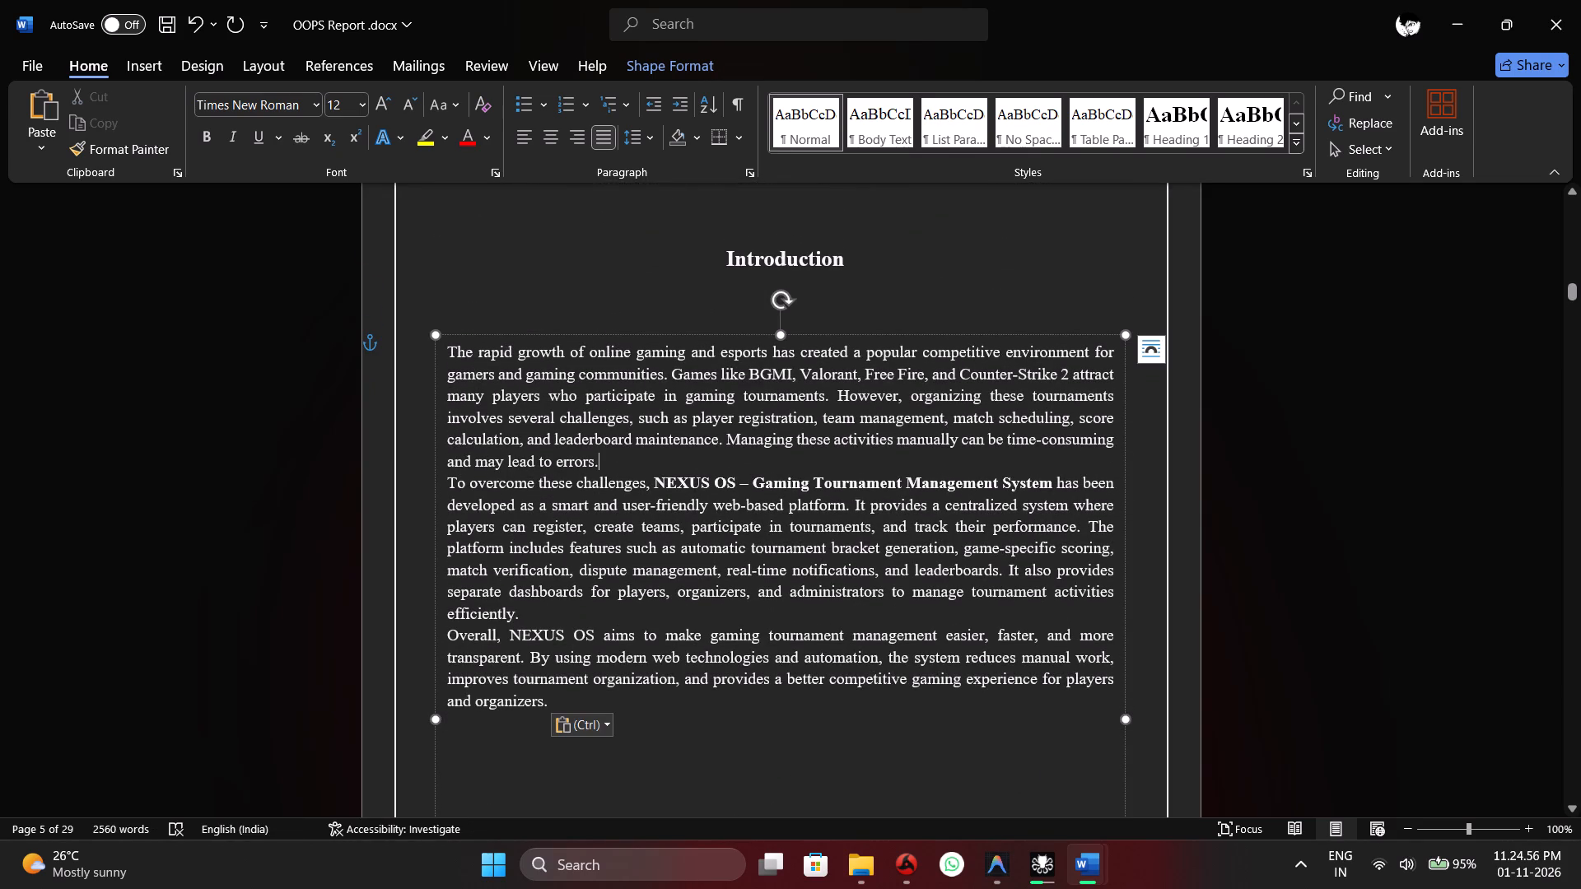
key(Return)
click(536, 639)
key(Return)
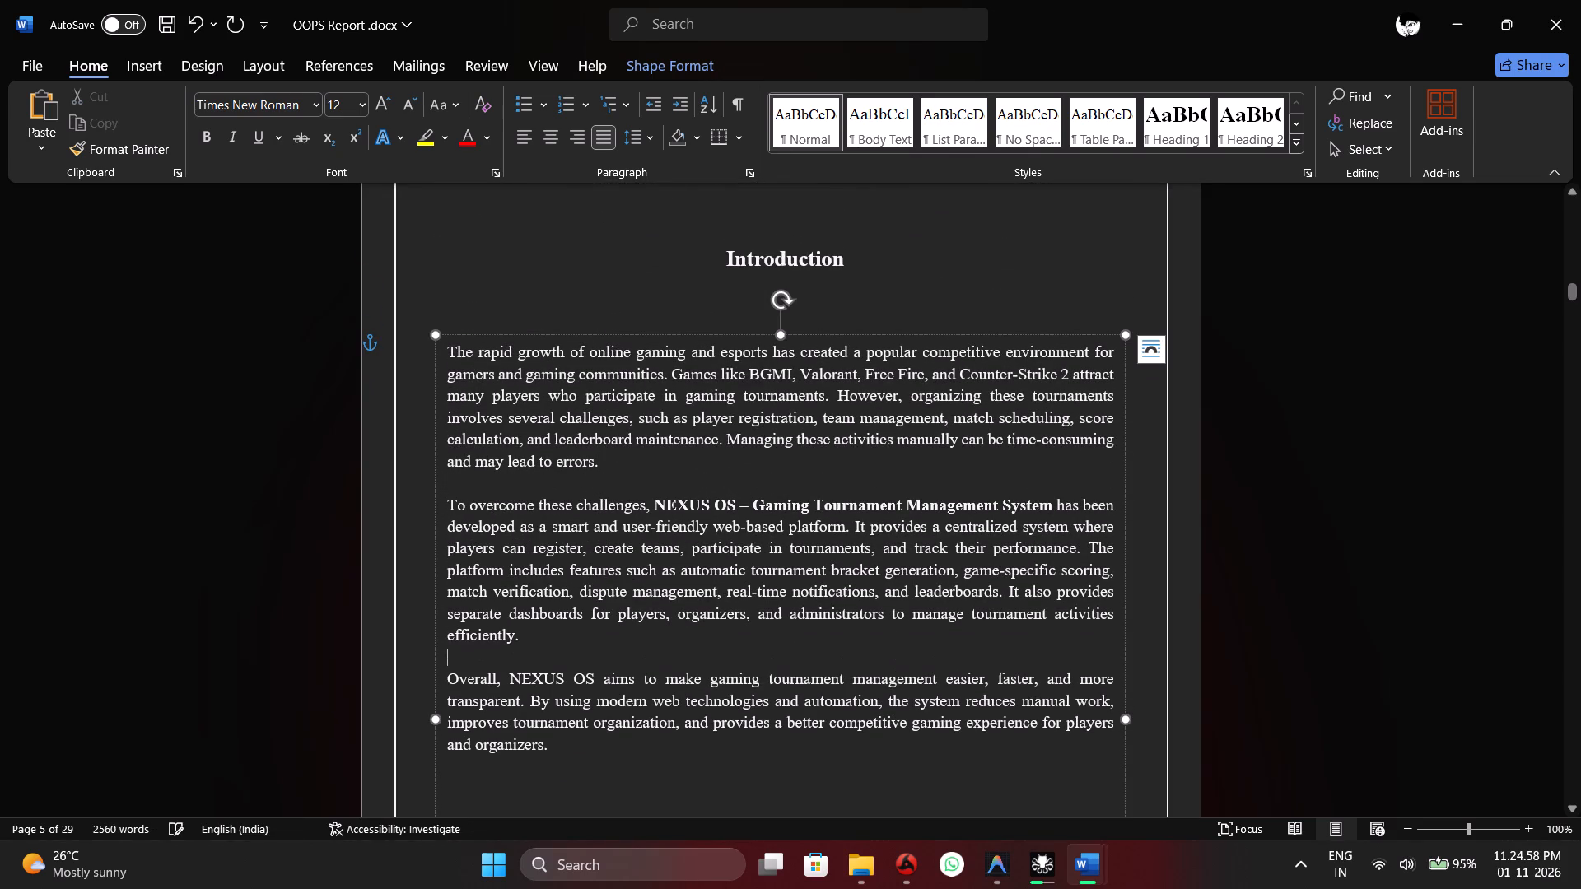
Indent the first lines of the Introduction paragraphs with spaces: four for the first, three for the second, four for the third.
click(447, 349)
key(space)
key(space)
key(space)
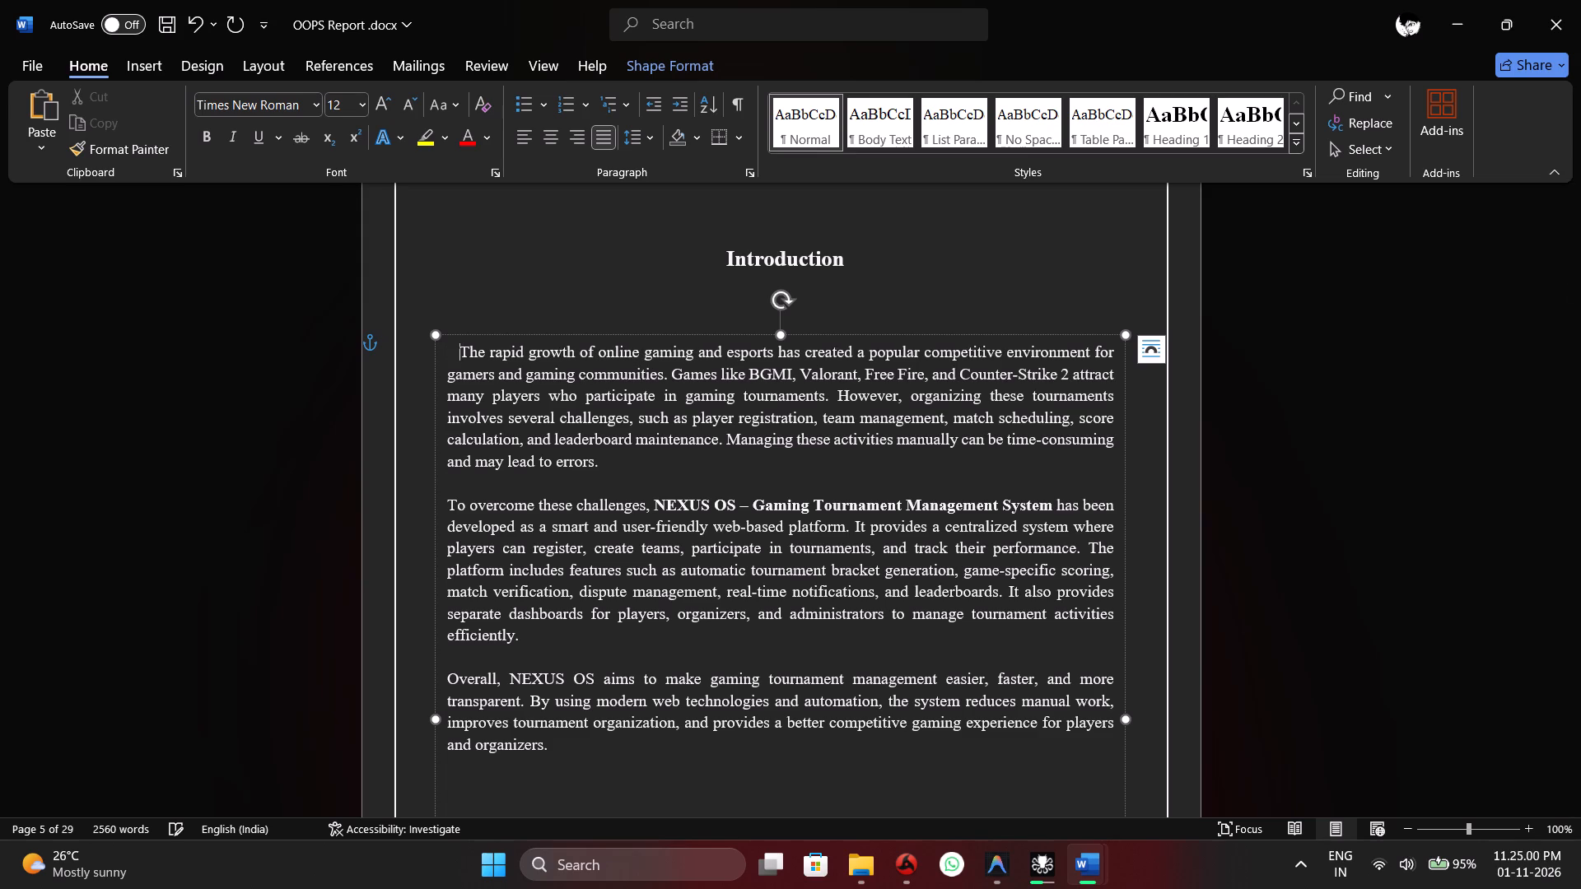
key(space)
click(450, 504)
key(space)
key(space)
key(space)
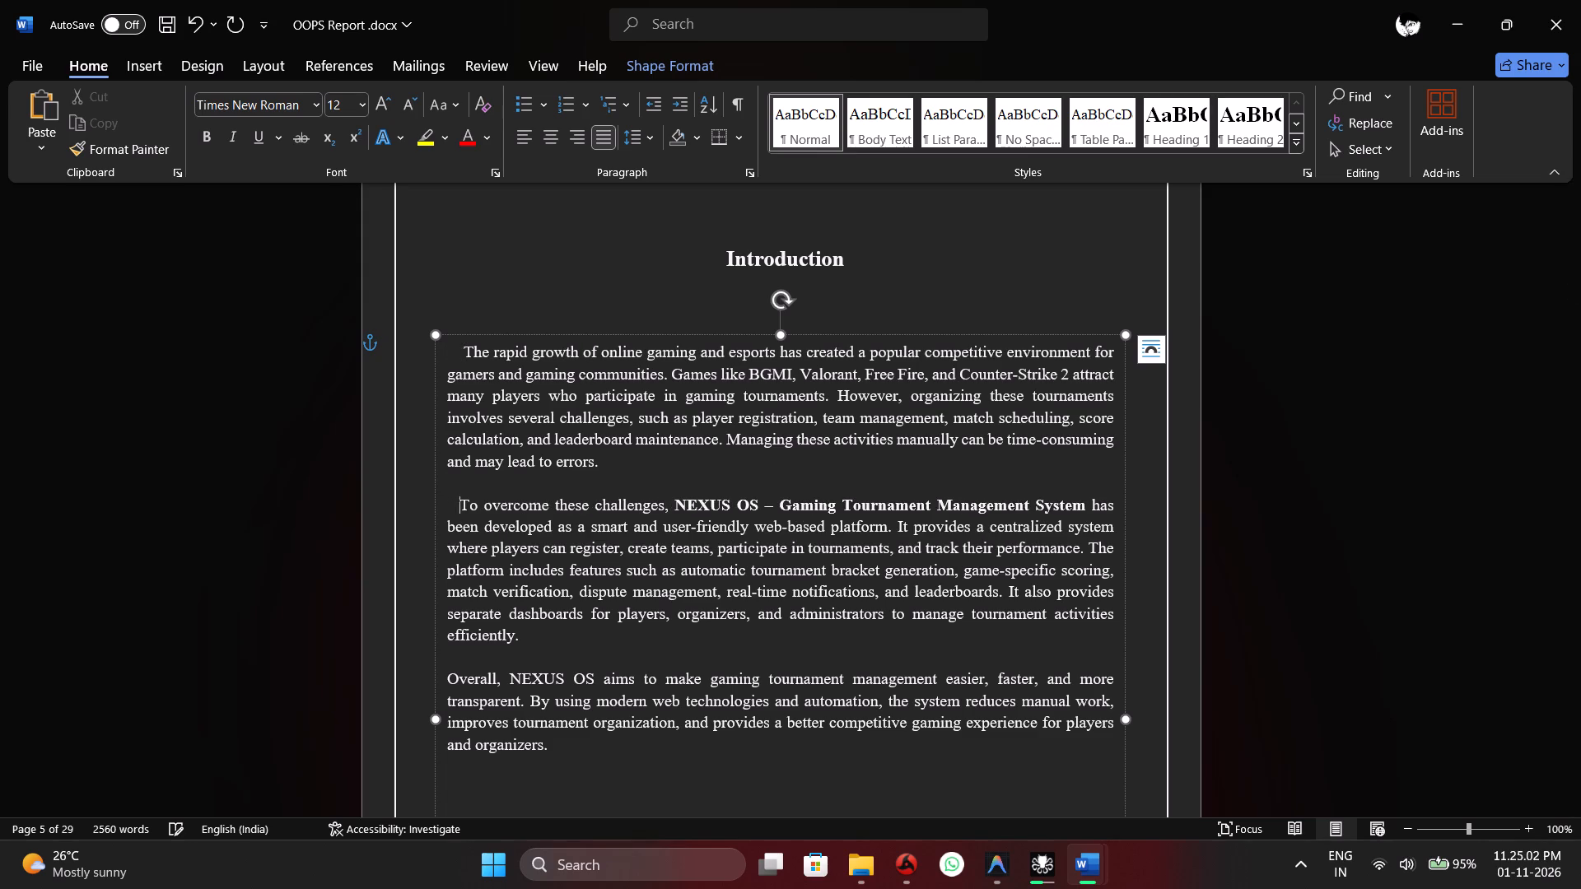
click(447, 678)
key(space)
key(space)
key(space)
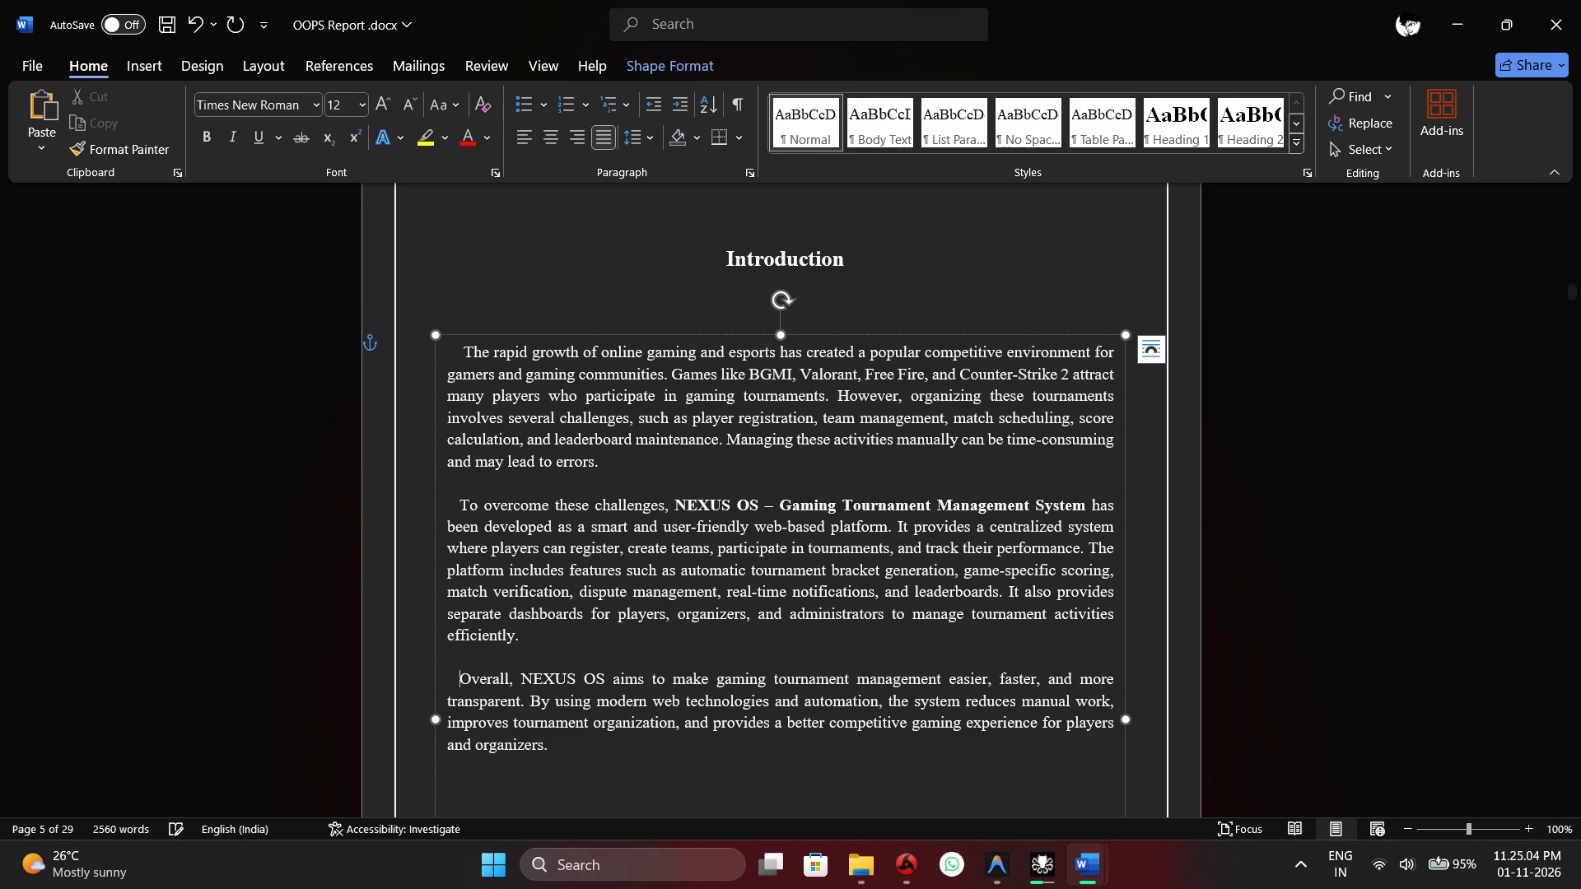
key(space)
click(646, 757)
Narrow the Introduction text box slightly on both its left and right edges, using the Acknowledgement page's text margins as reference.
scroll(651, 737, up, 2)
scroll(673, 663, down, 4)
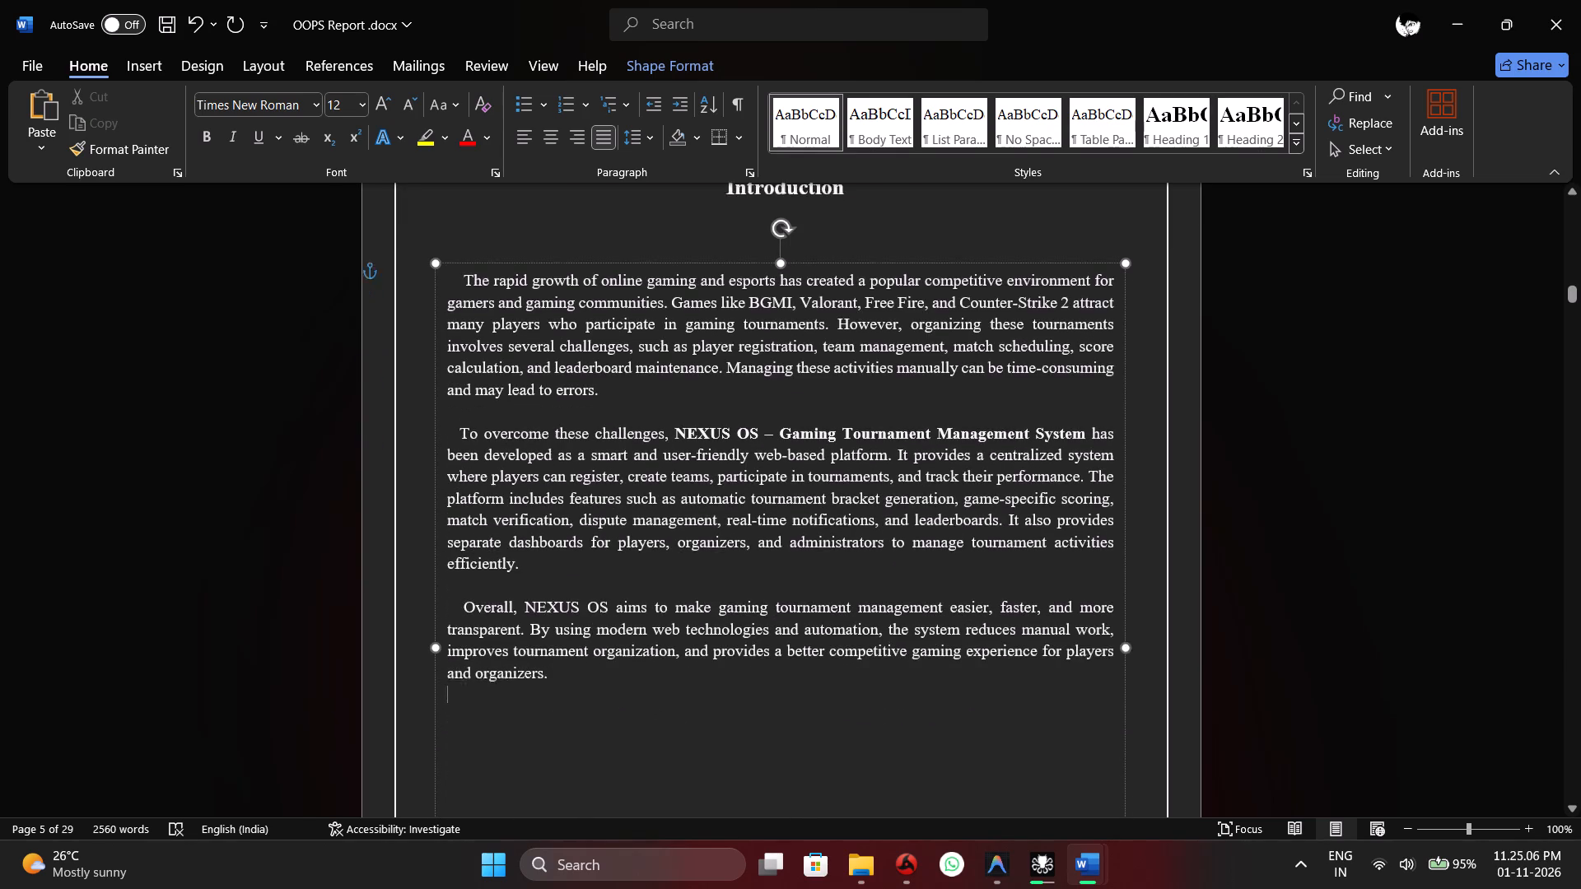
click(676, 670)
scroll(712, 629, up, 10)
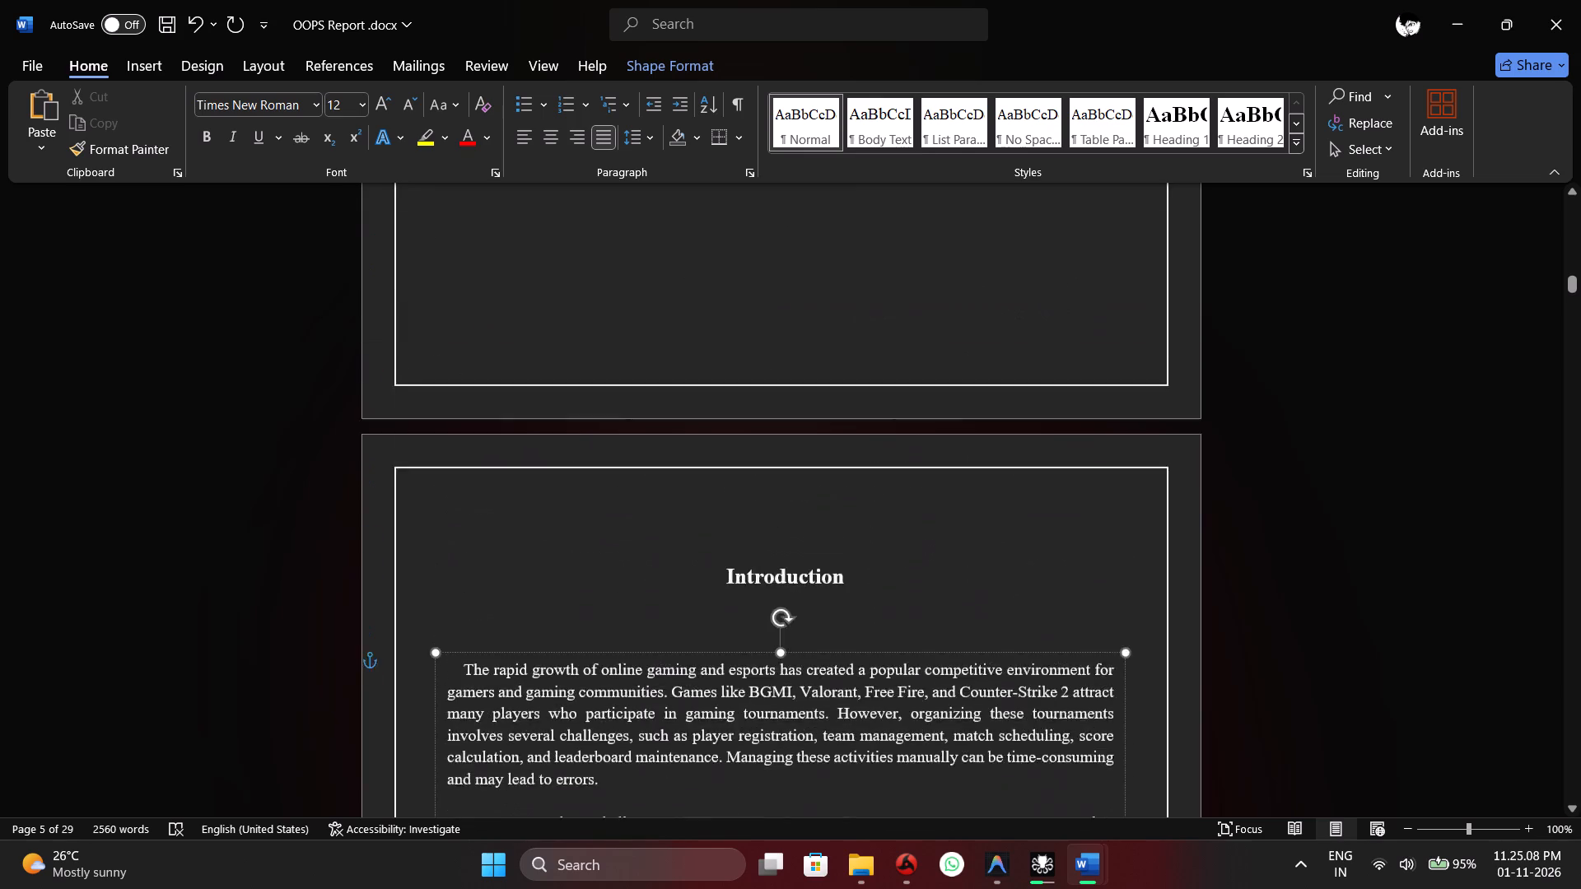
scroll(712, 602, up, 9)
scroll(1095, 455, up, 5)
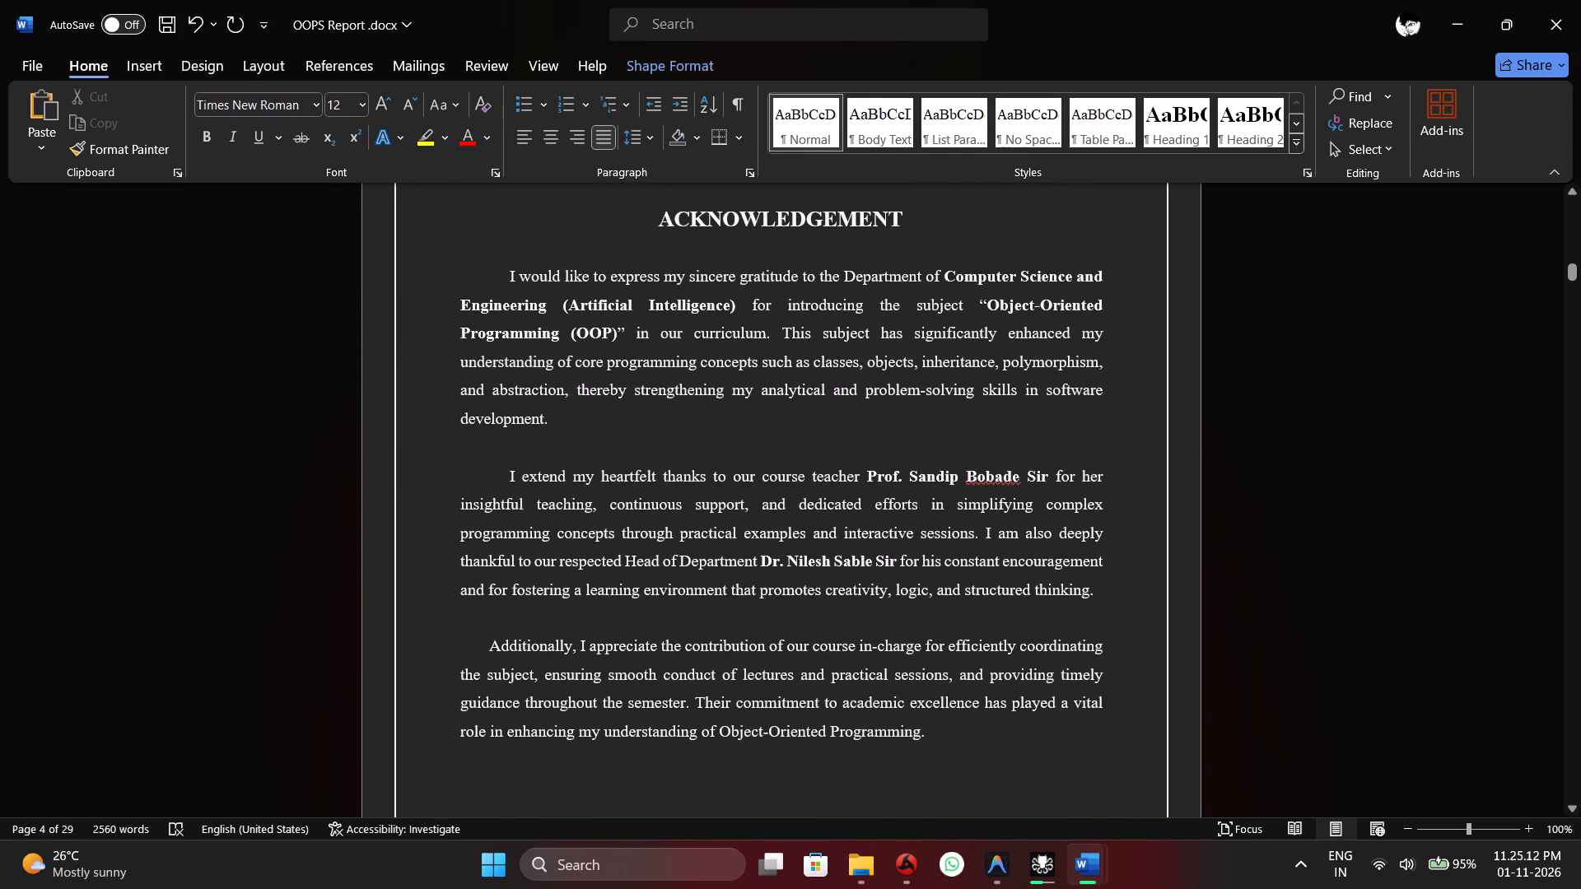
scroll(1092, 444, down, 4)
scroll(1111, 430, down, 19)
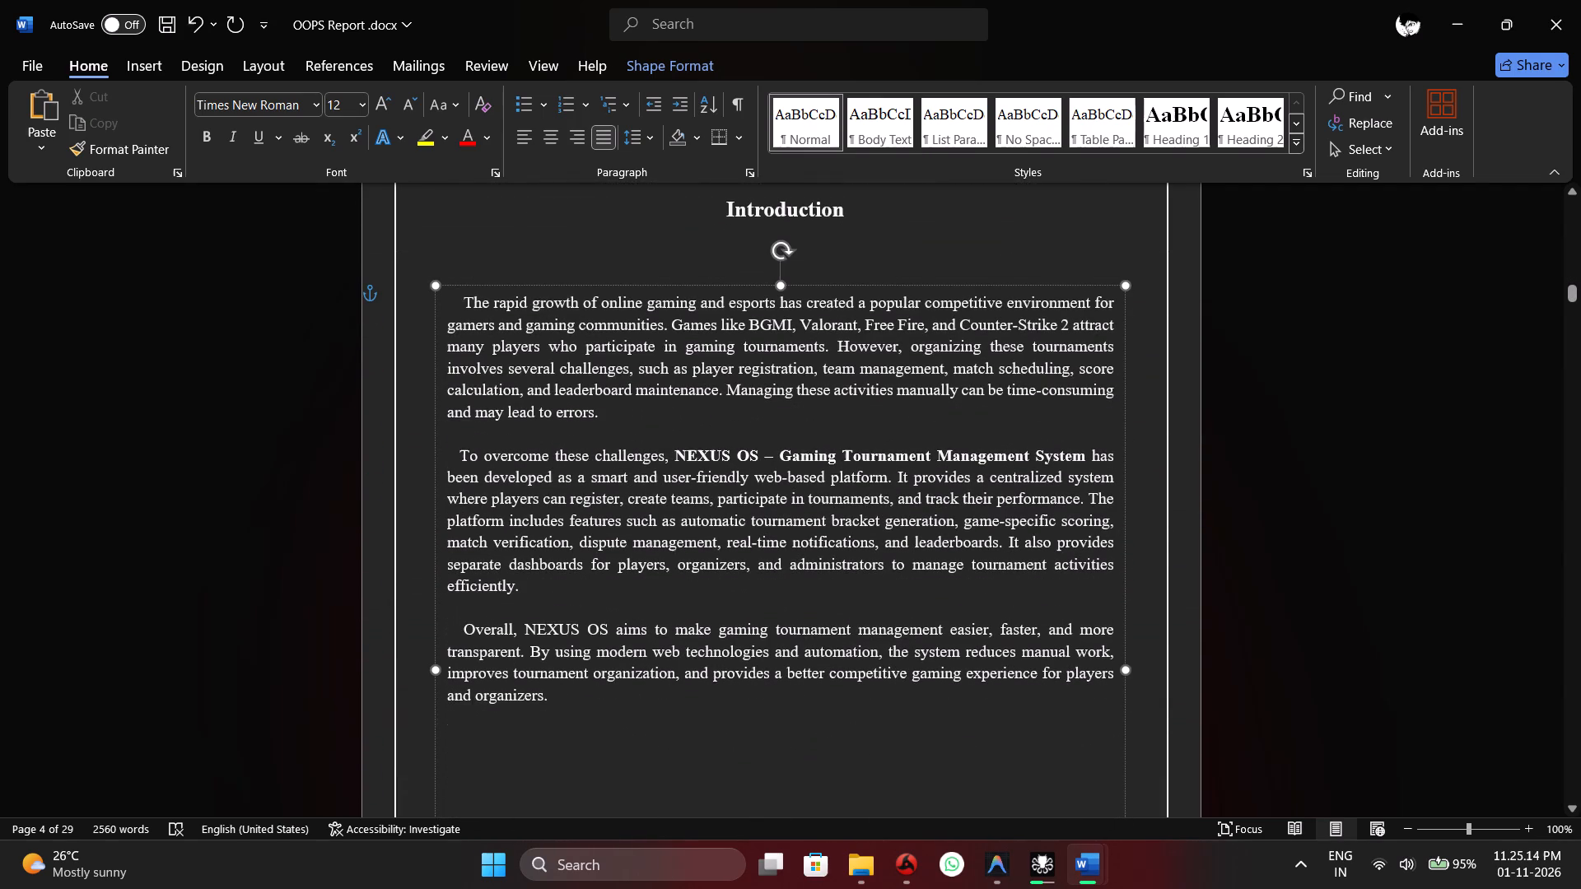
drag(1126, 670, 1118, 671)
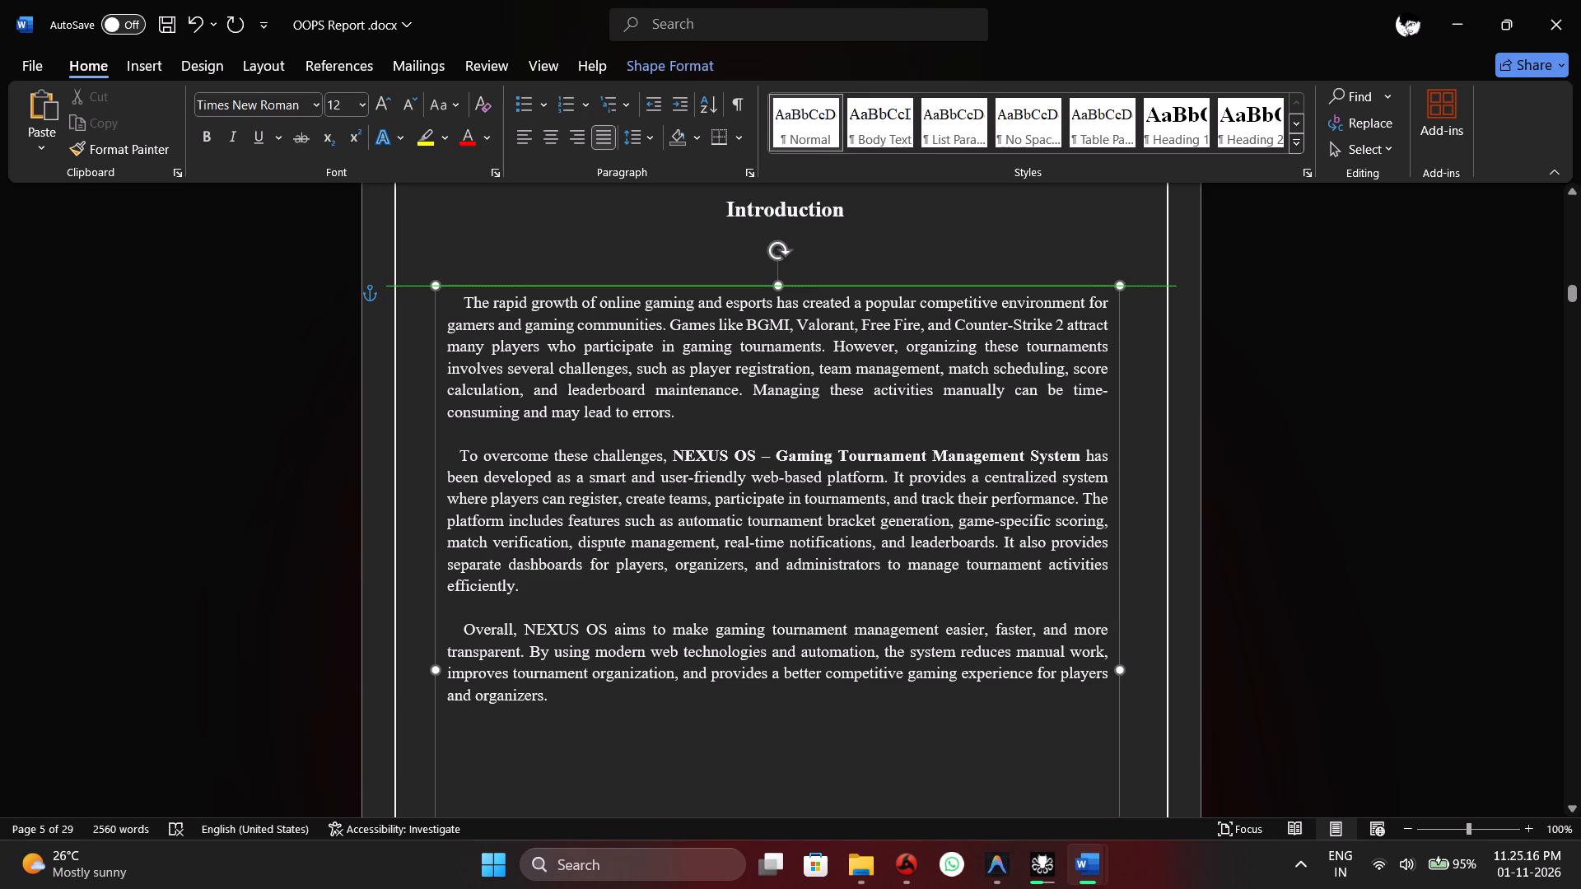
drag(1118, 671, 1117, 671)
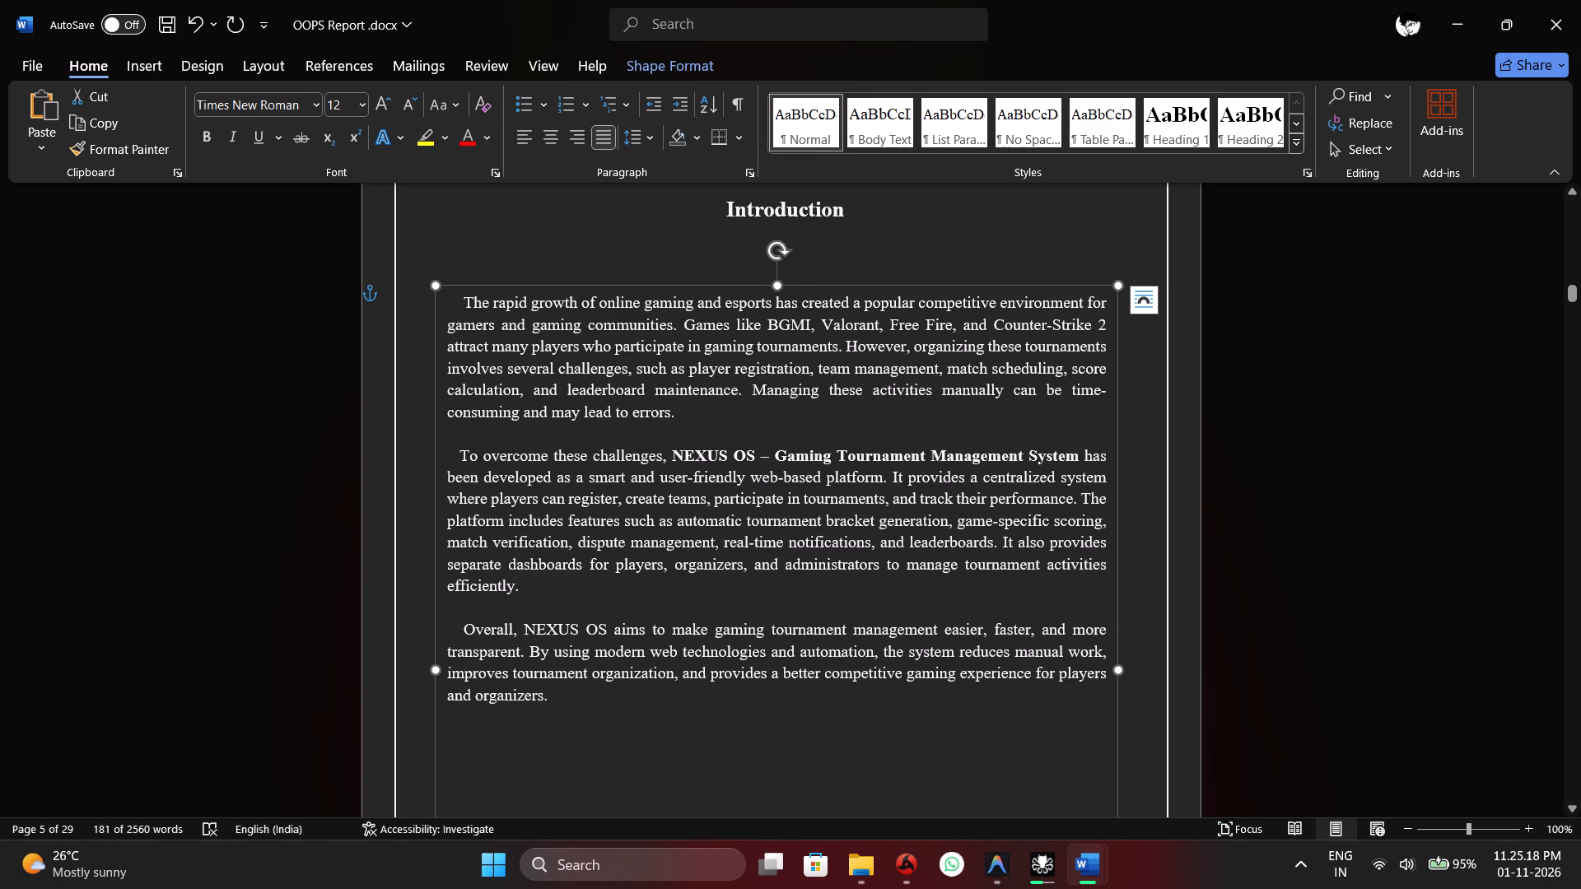
drag(431, 671, 447, 673)
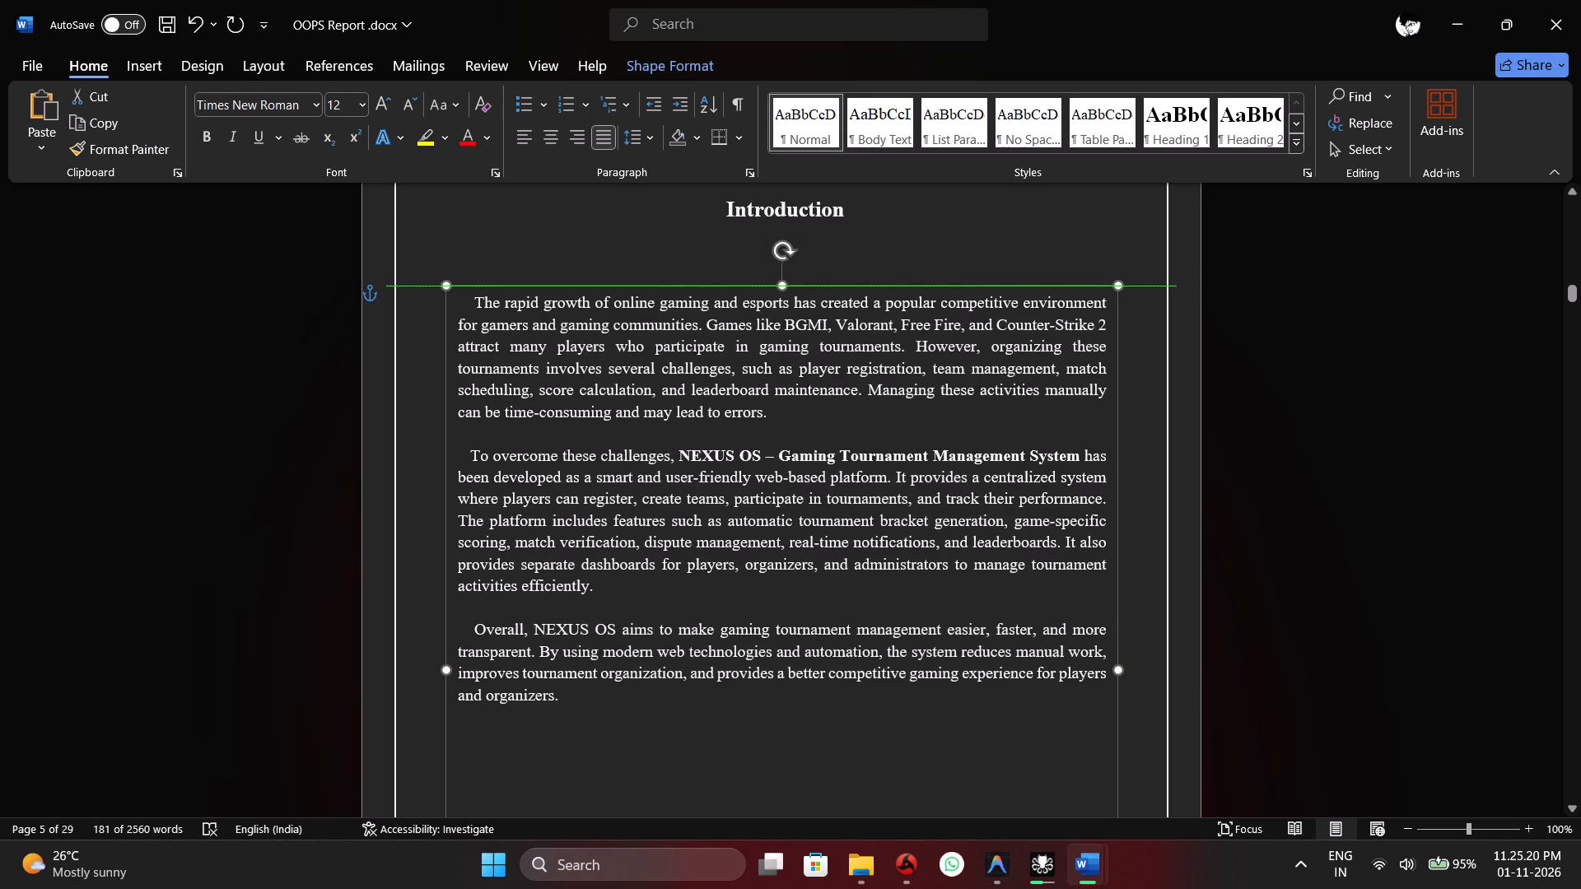
drag(447, 673, 445, 671)
Set the line spacing of all three Introduction paragraphs to 1.5.
scroll(840, 613, up, 3)
scroll(837, 610, down, 4)
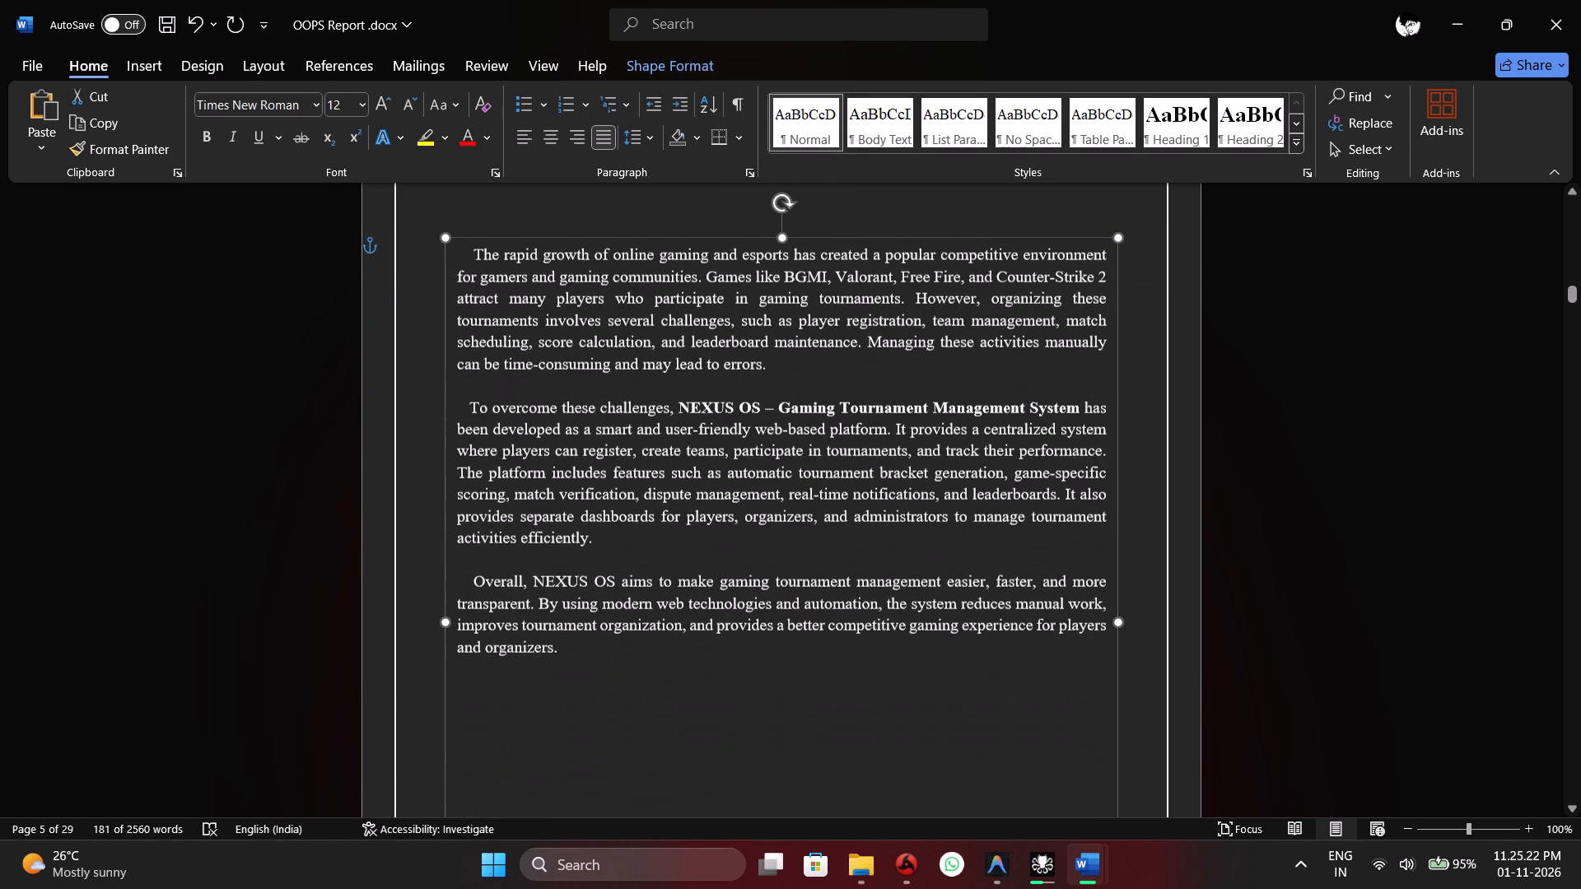
click(483, 254)
drag(473, 248, 684, 659)
click(1106, 623)
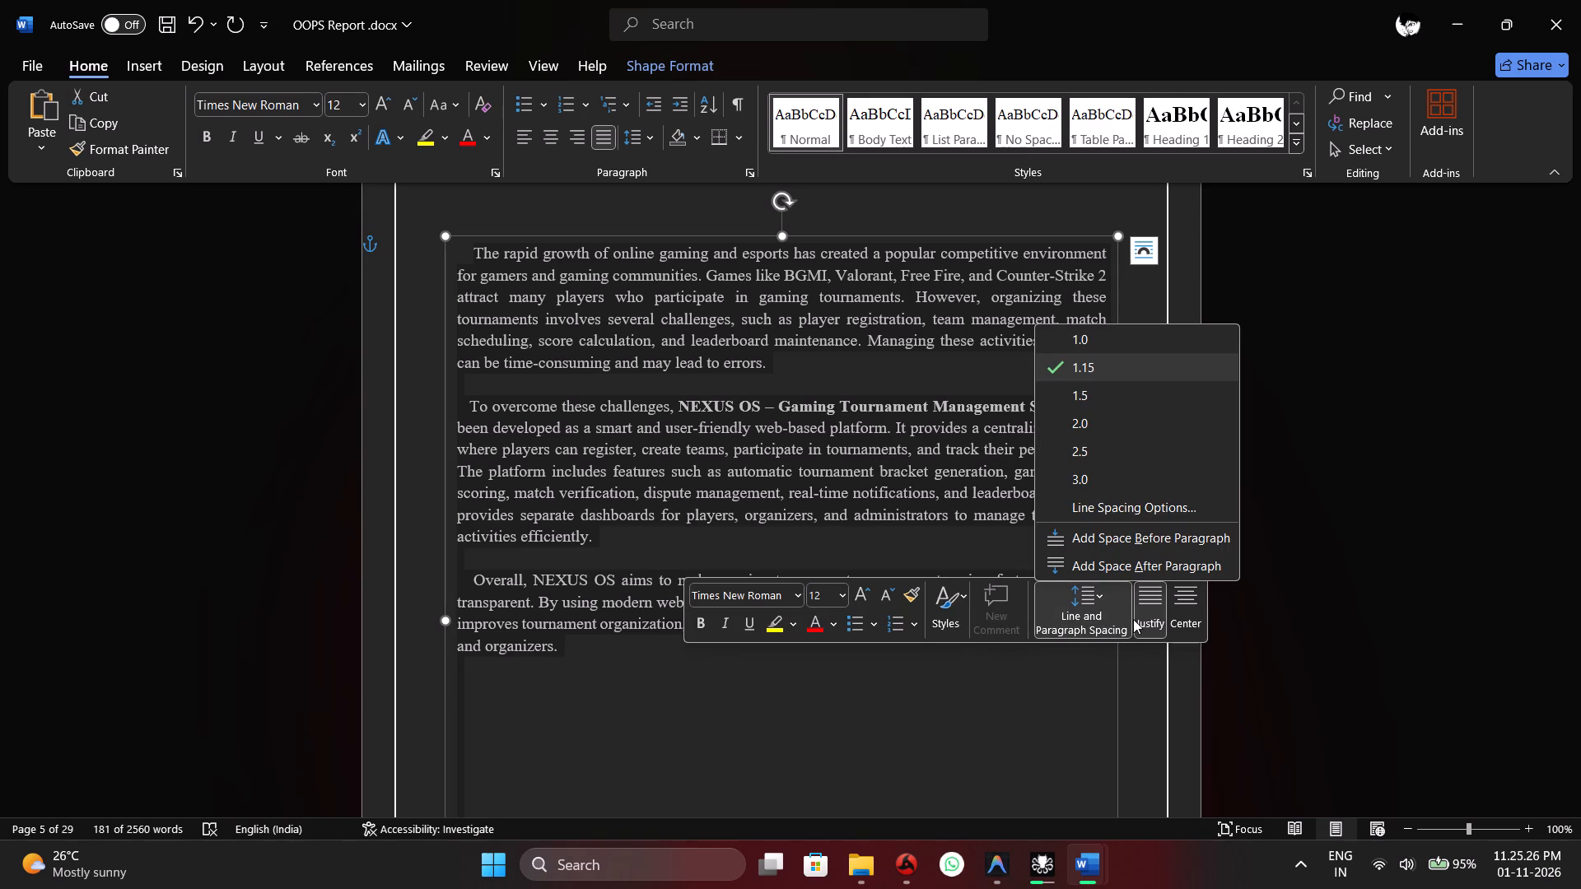
click(1104, 401)
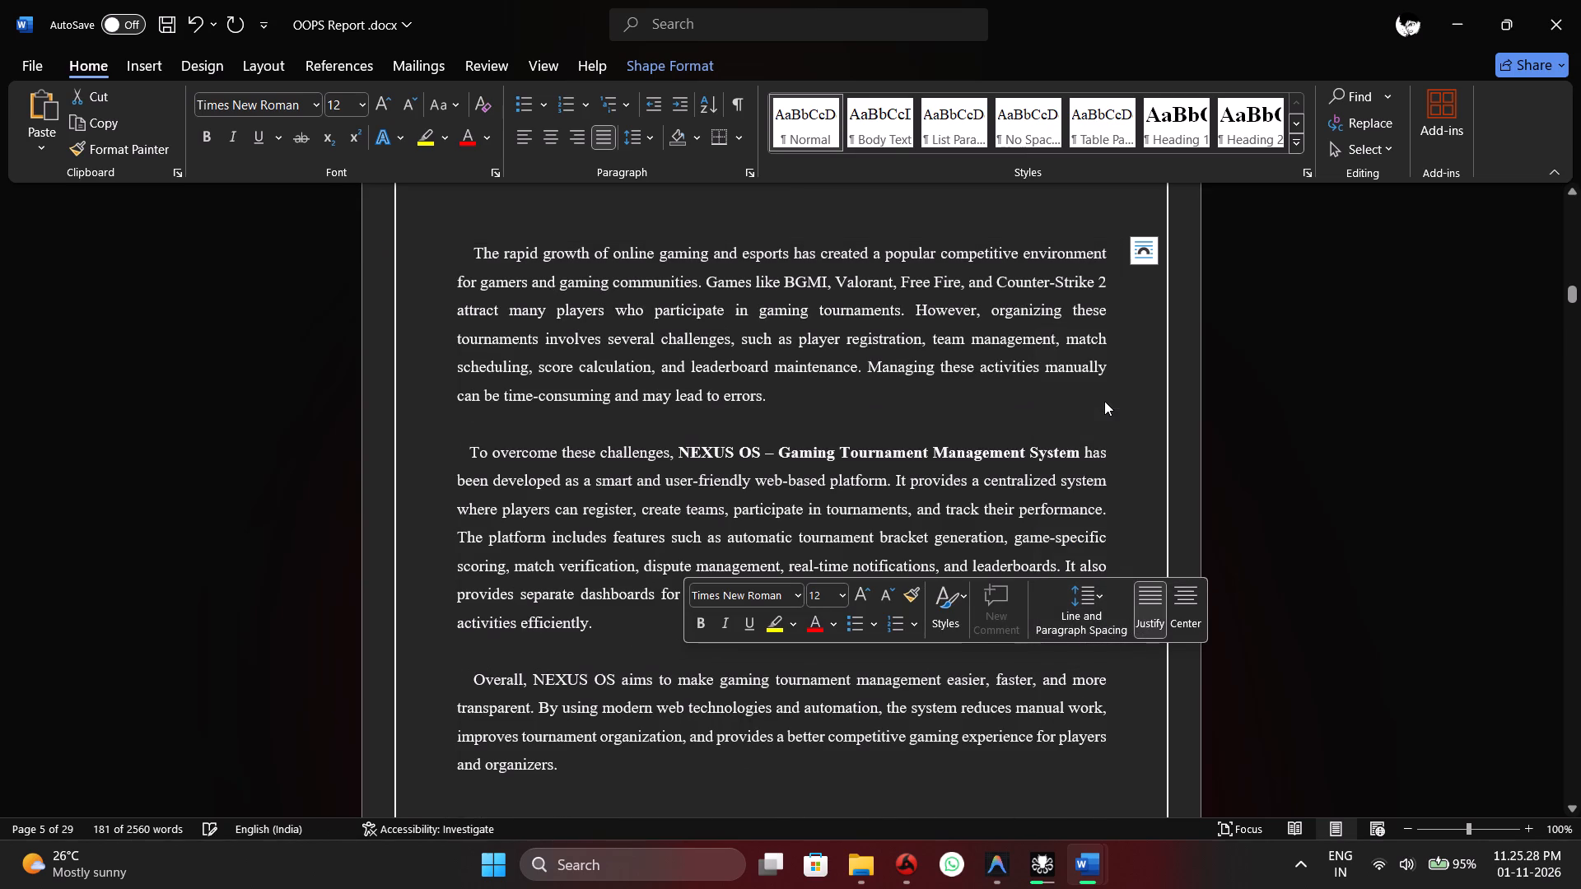
click(977, 391)
Review the pages from the Introduction back through the Acknowledgement, Project Details and Certificate to the cover page.
scroll(1063, 650, down, 5)
scroll(1010, 643, up, 13)
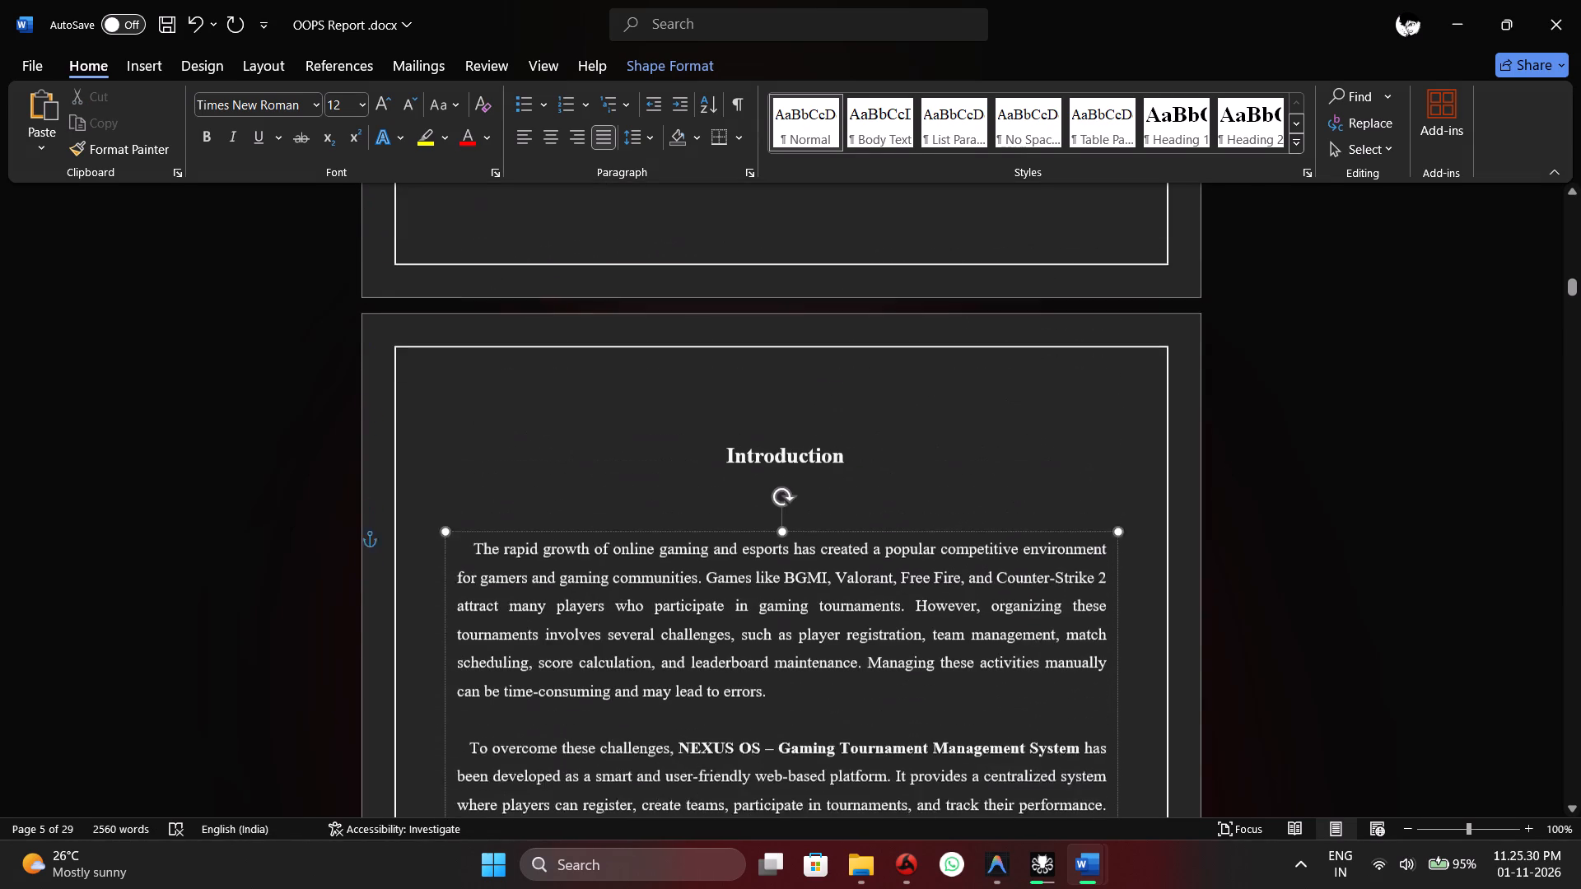
click(1005, 575)
scroll(1005, 575, up, 19)
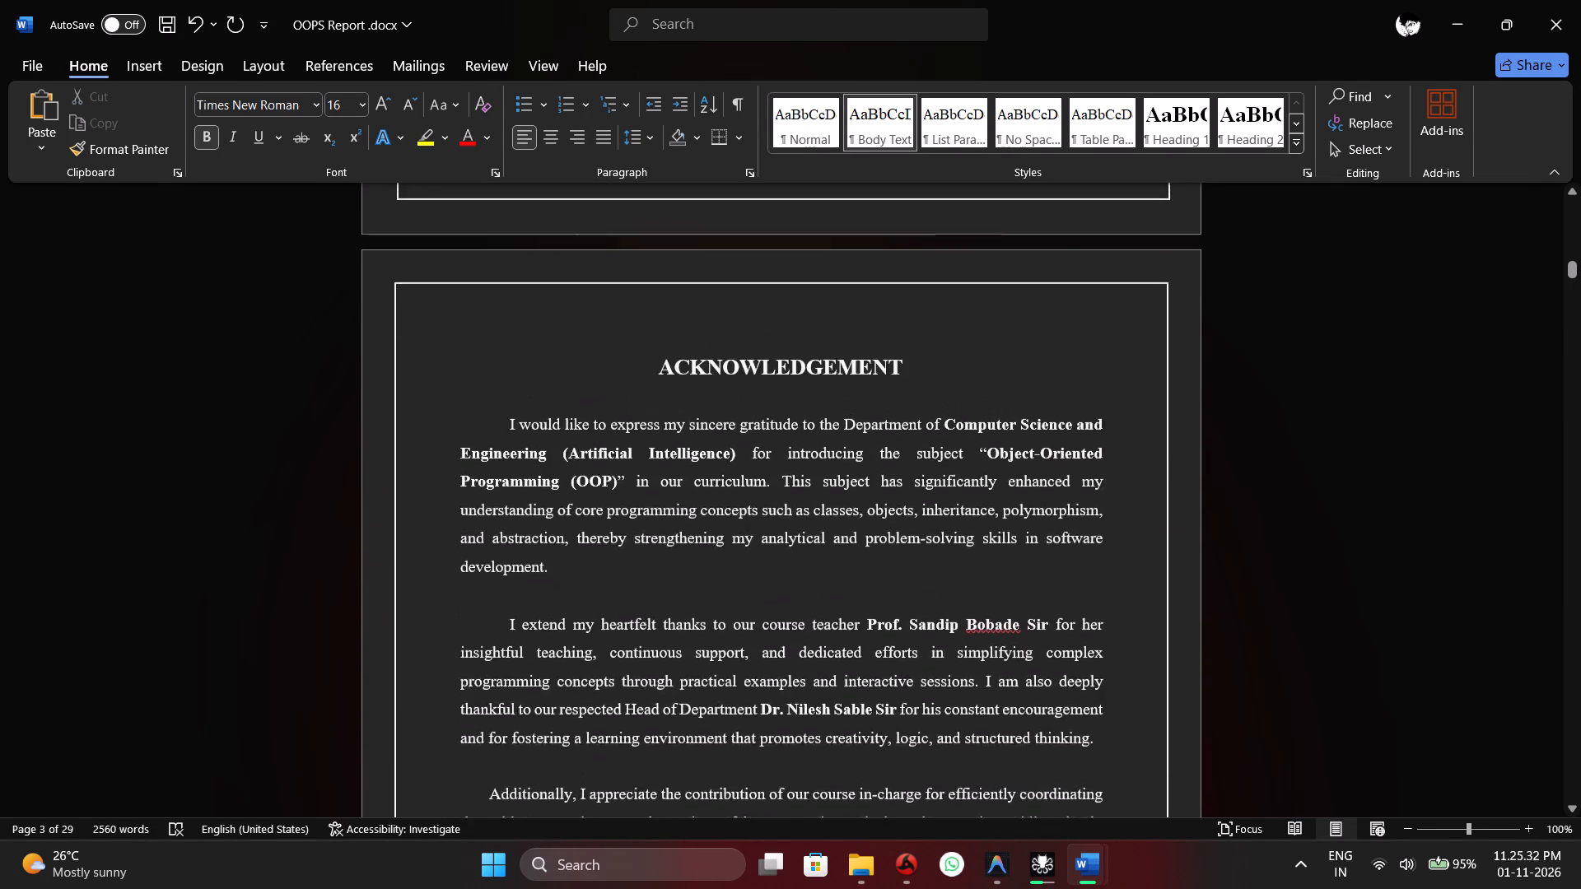
scroll(1000, 570, down, 18)
scroll(1000, 570, up, 11)
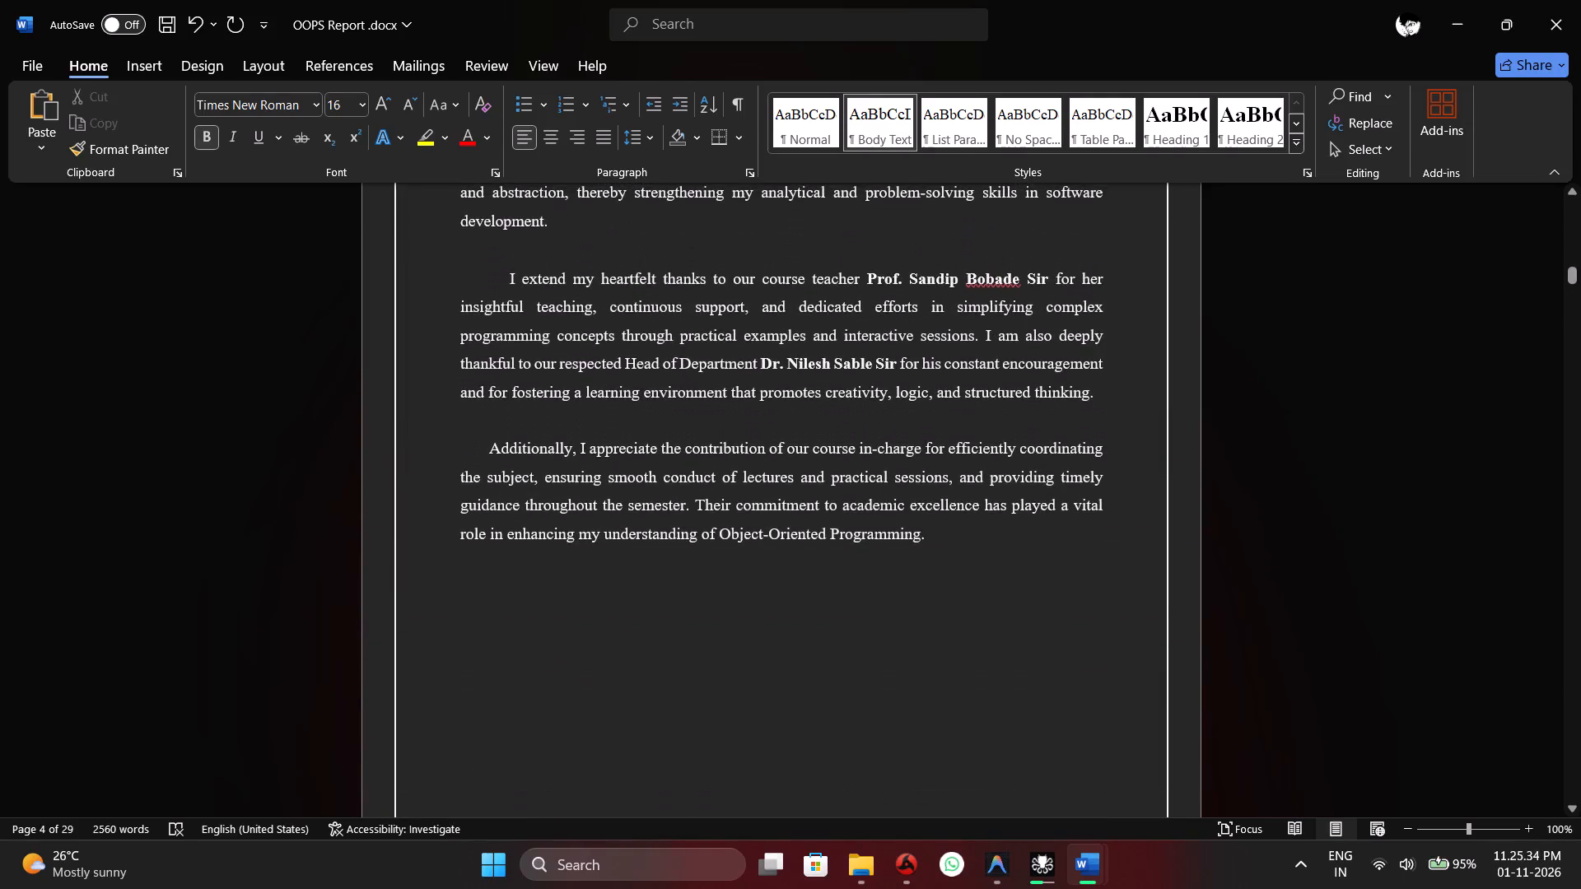
scroll(862, 323, up, 20)
scroll(862, 323, up, 2)
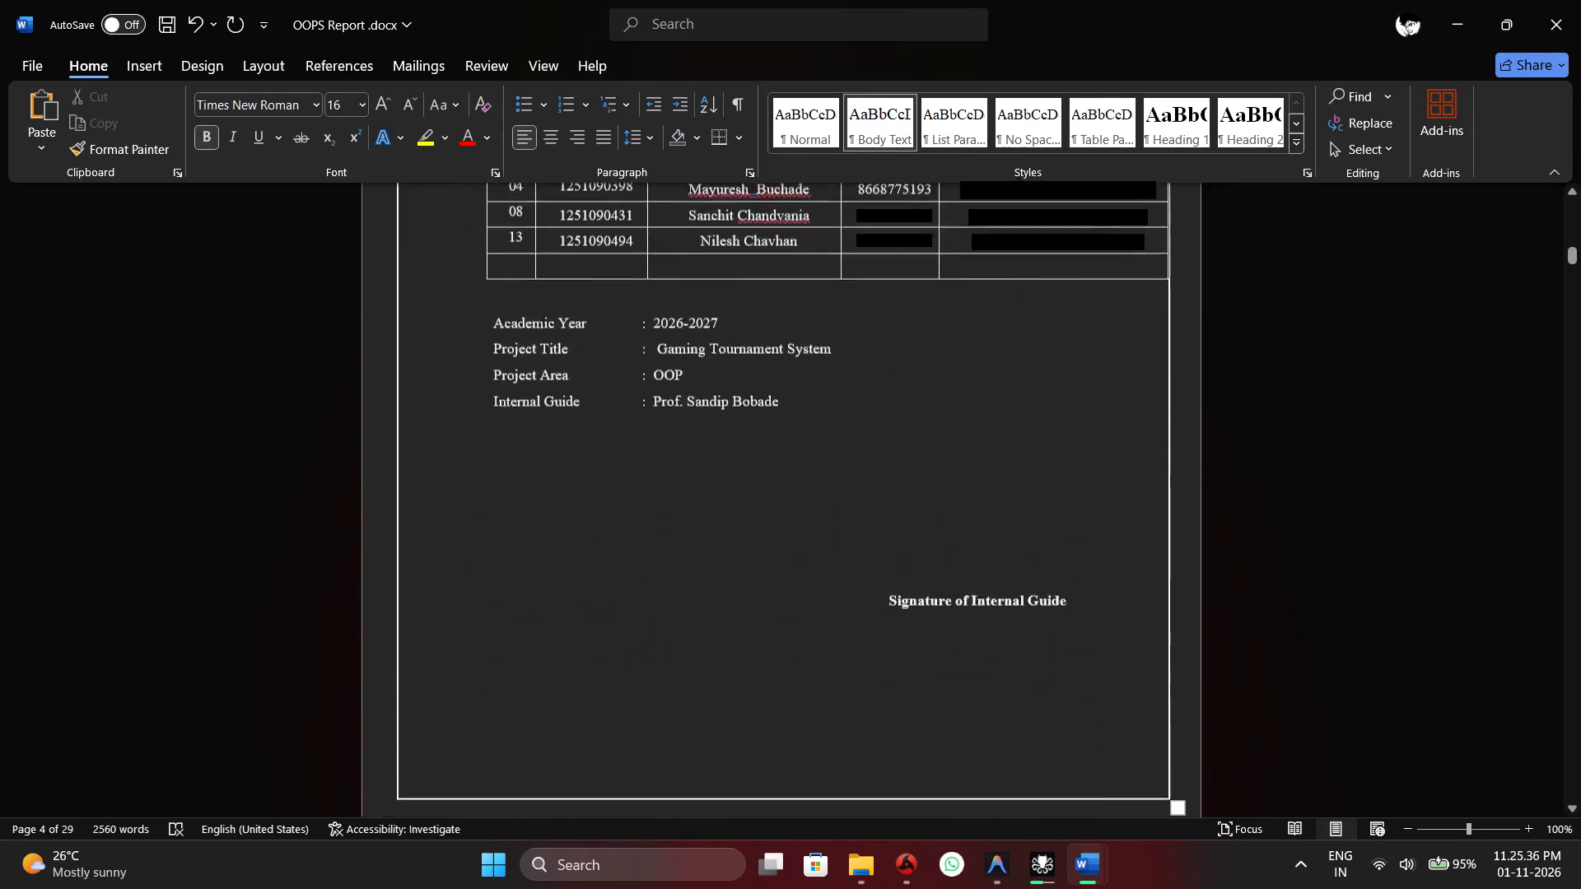
scroll(858, 312, up, 2)
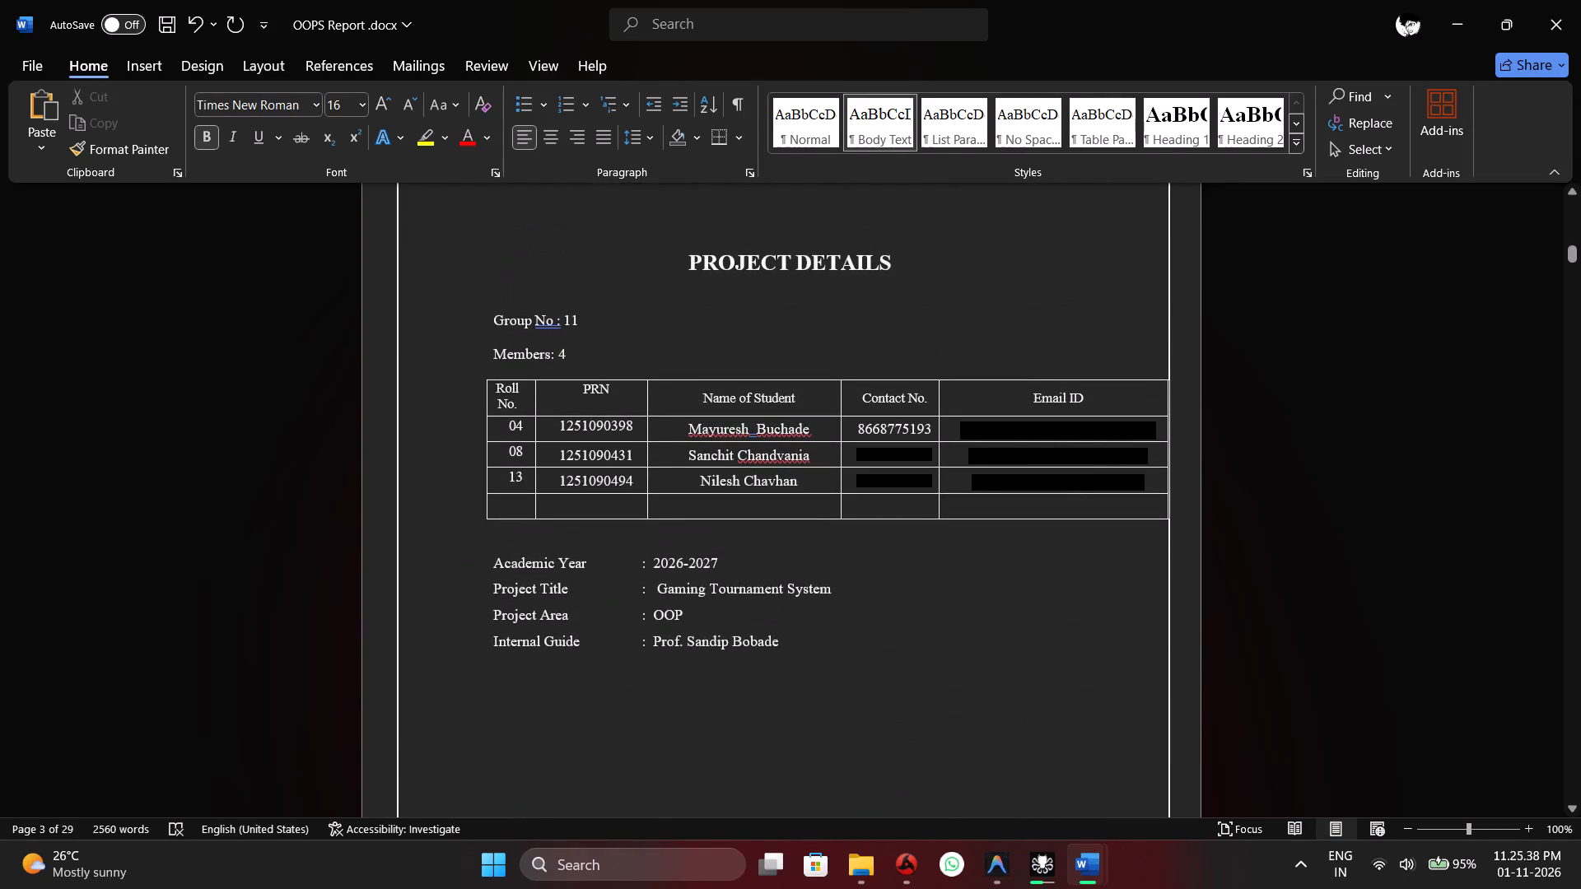
scroll(857, 491, up, 4)
scroll(856, 489, up, 19)
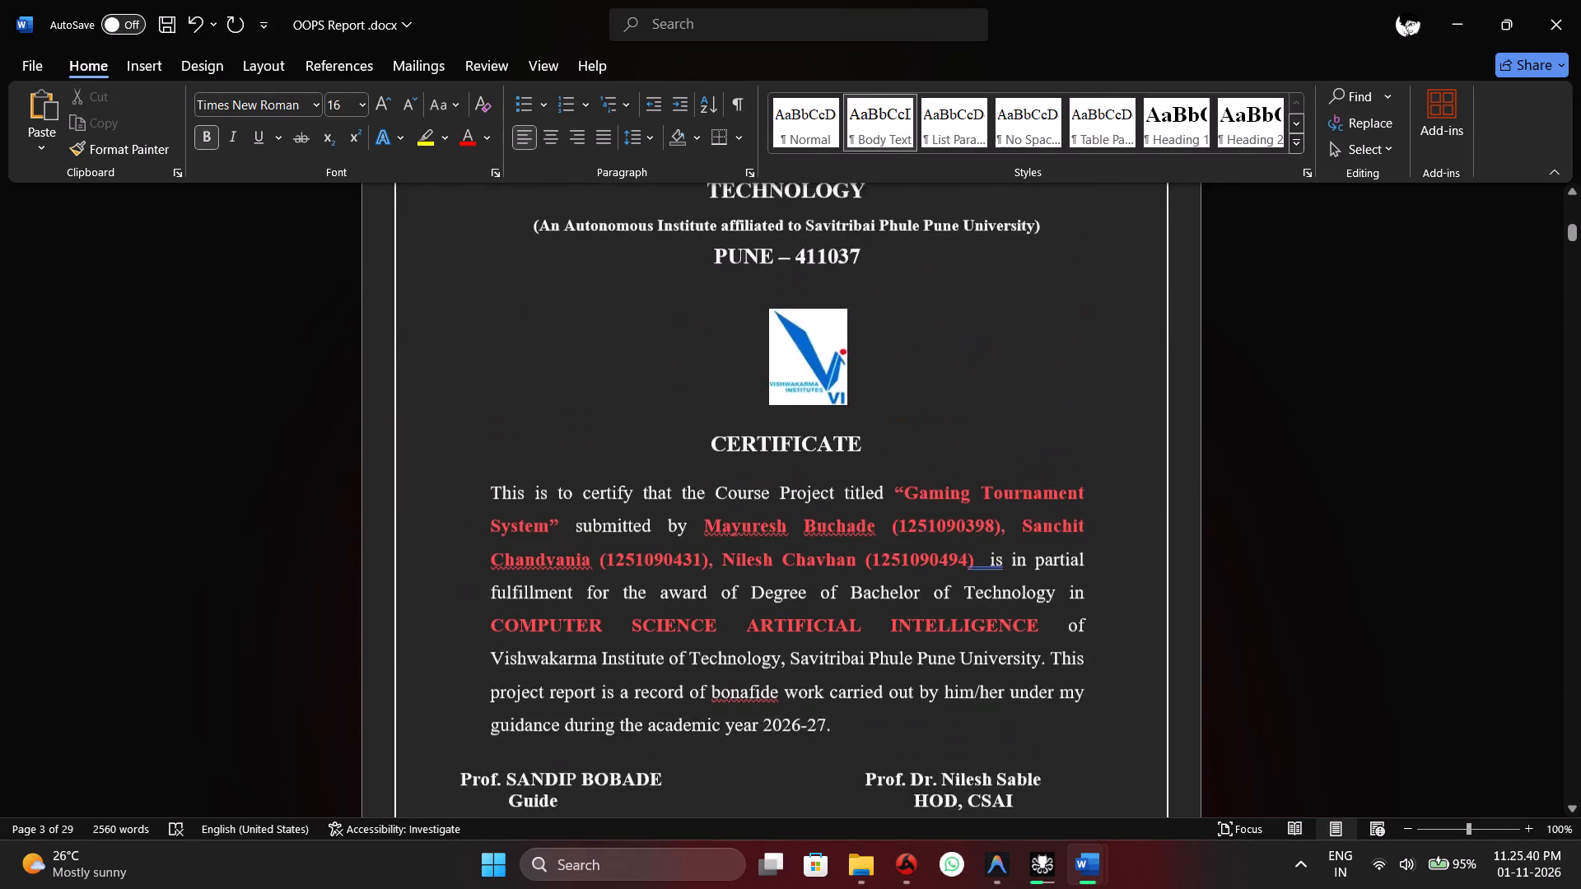
scroll(856, 485, up, 4)
scroll(863, 452, up, 17)
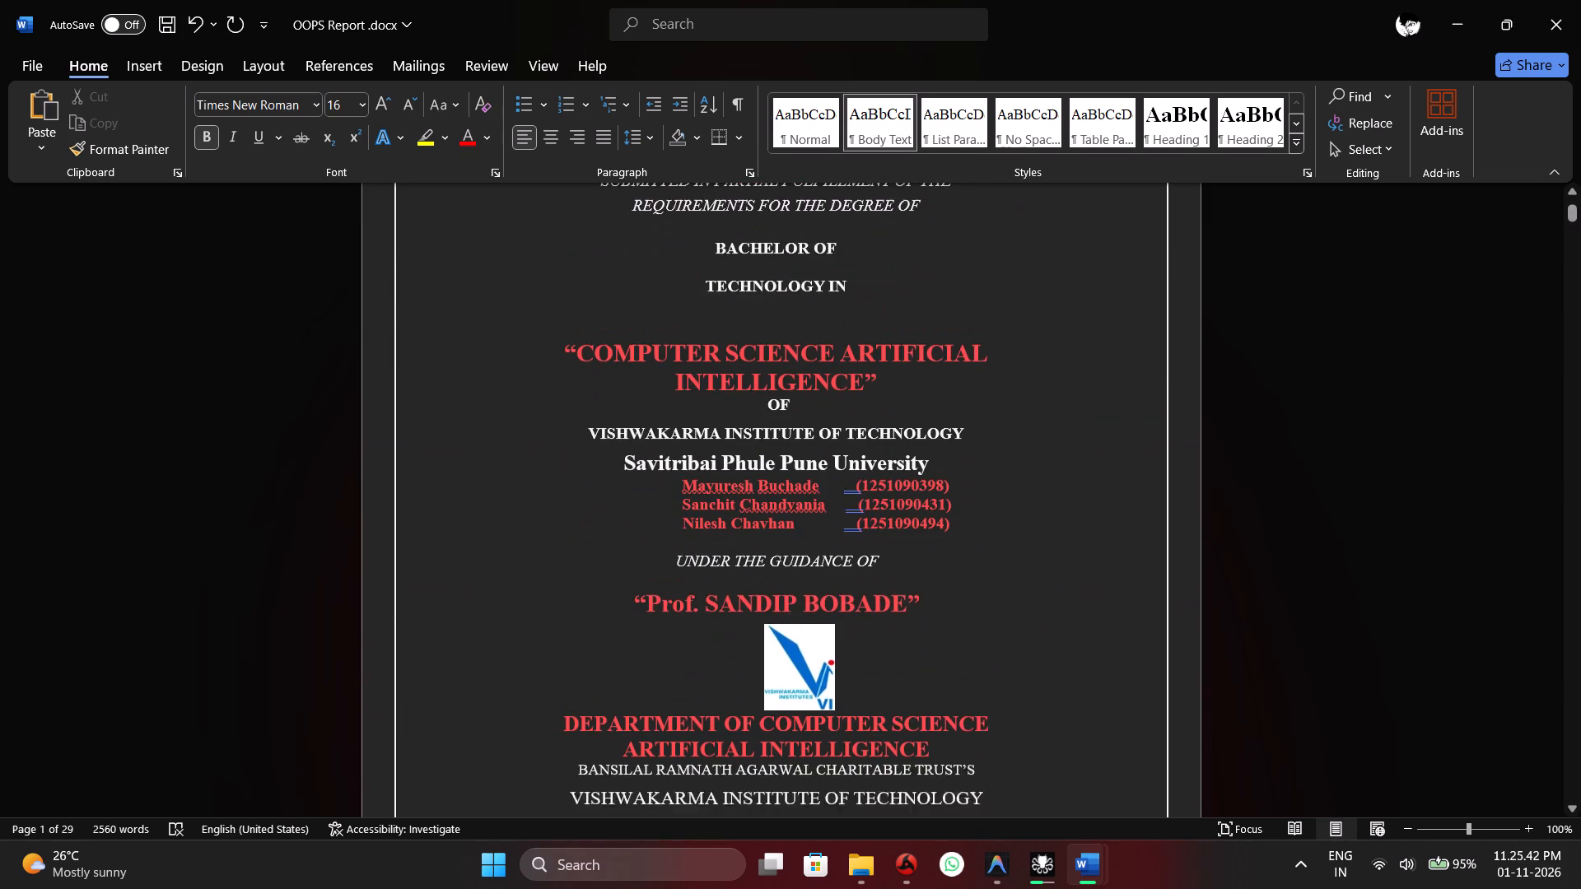
Set the font size of the three student name lines and the "UNDER THE GUIDANCE OF" line on the cover page to 12.
drag(677, 503, 795, 527)
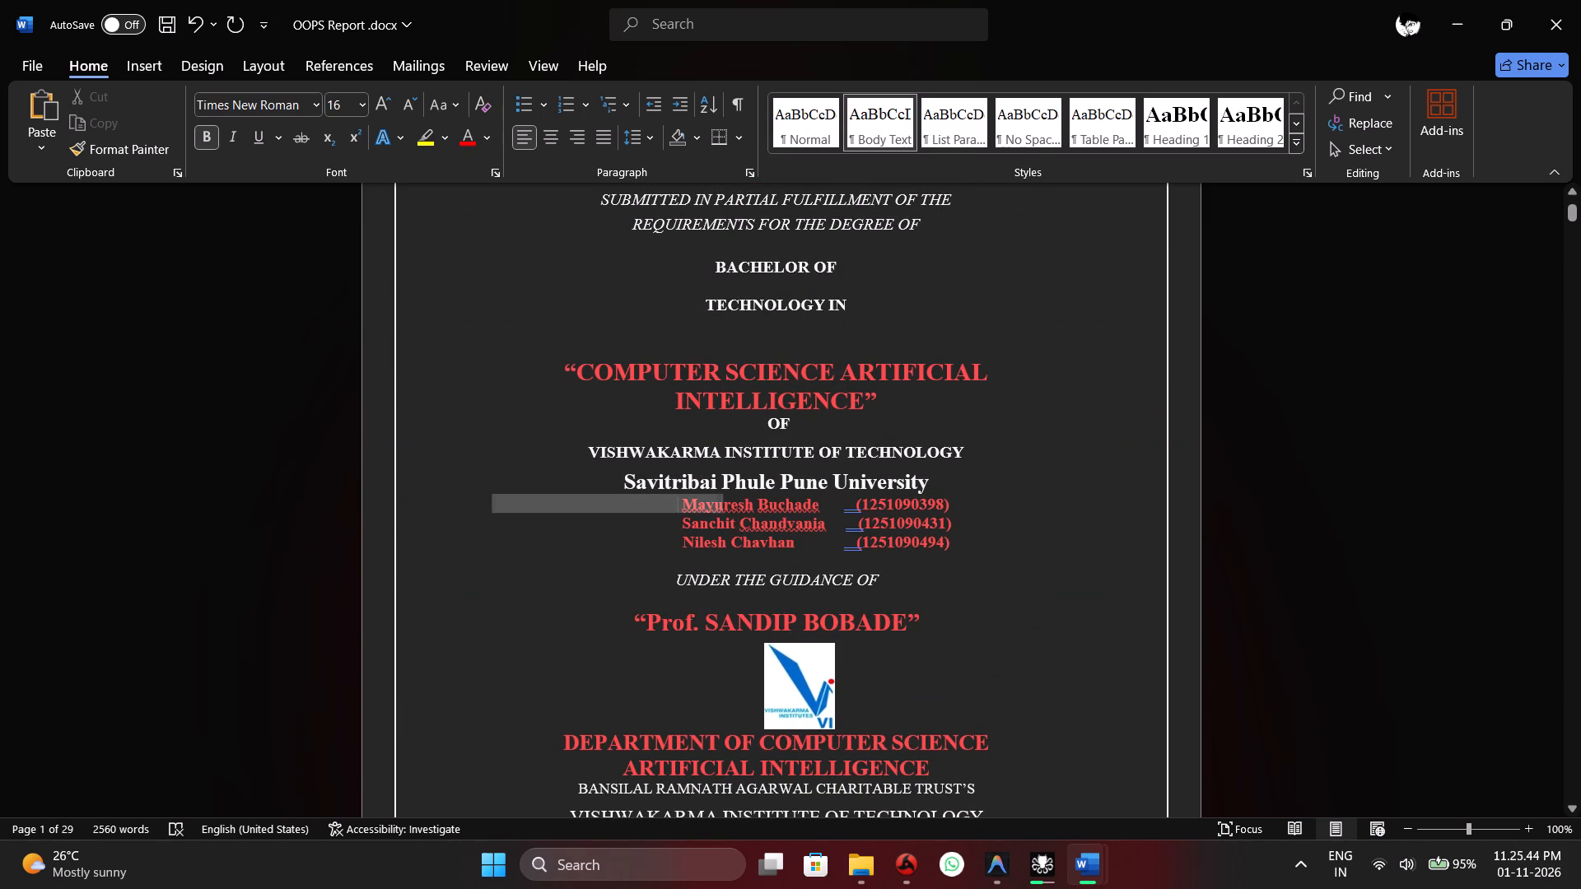
drag(795, 527, 954, 584)
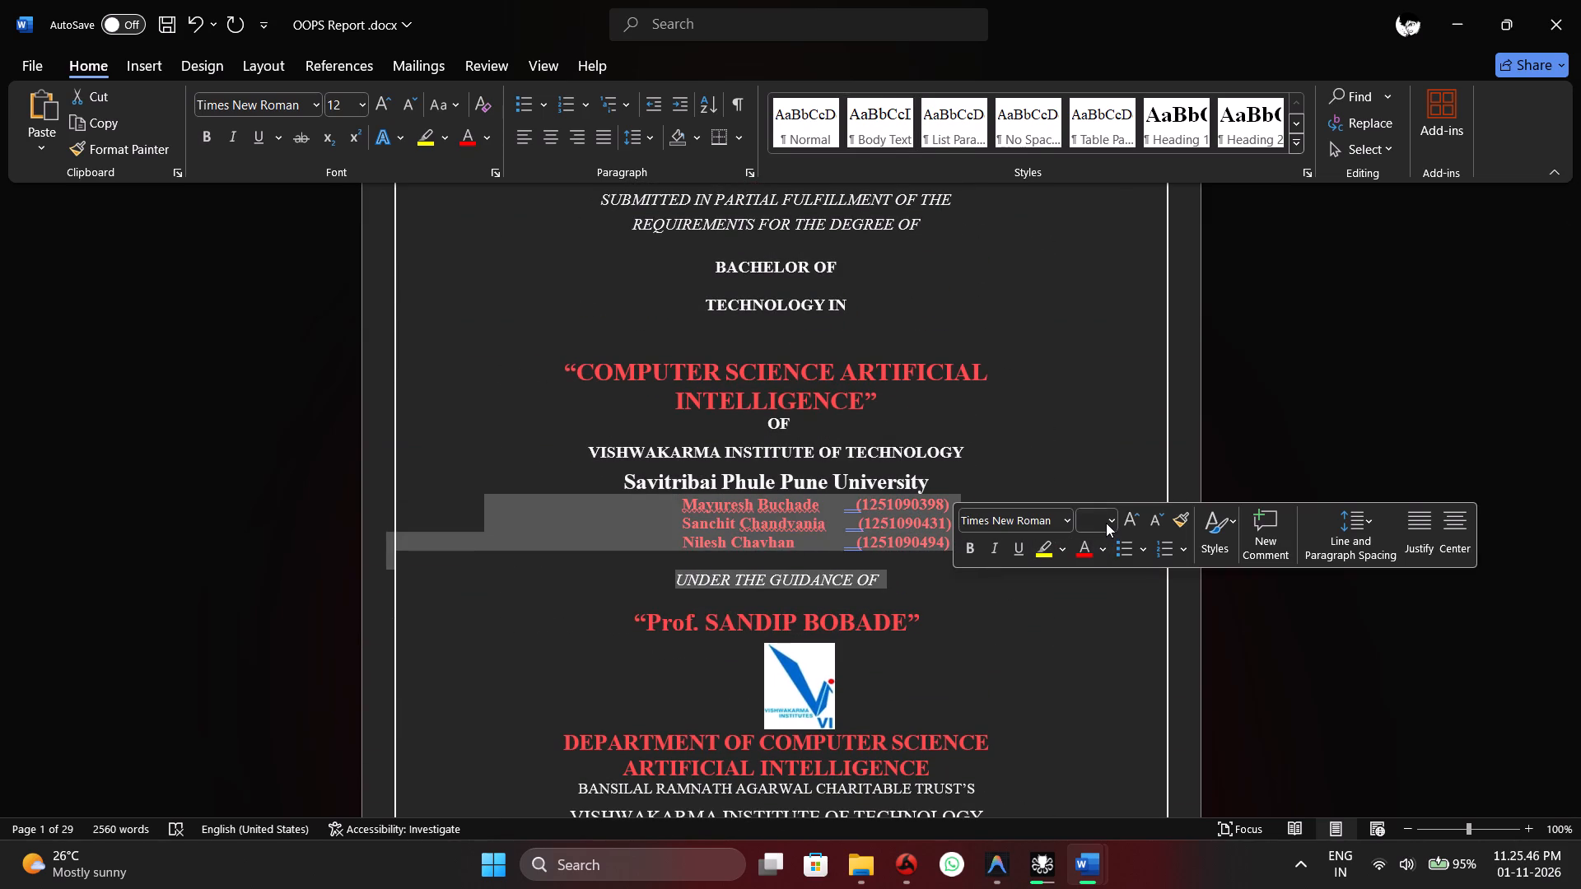
click(1107, 522)
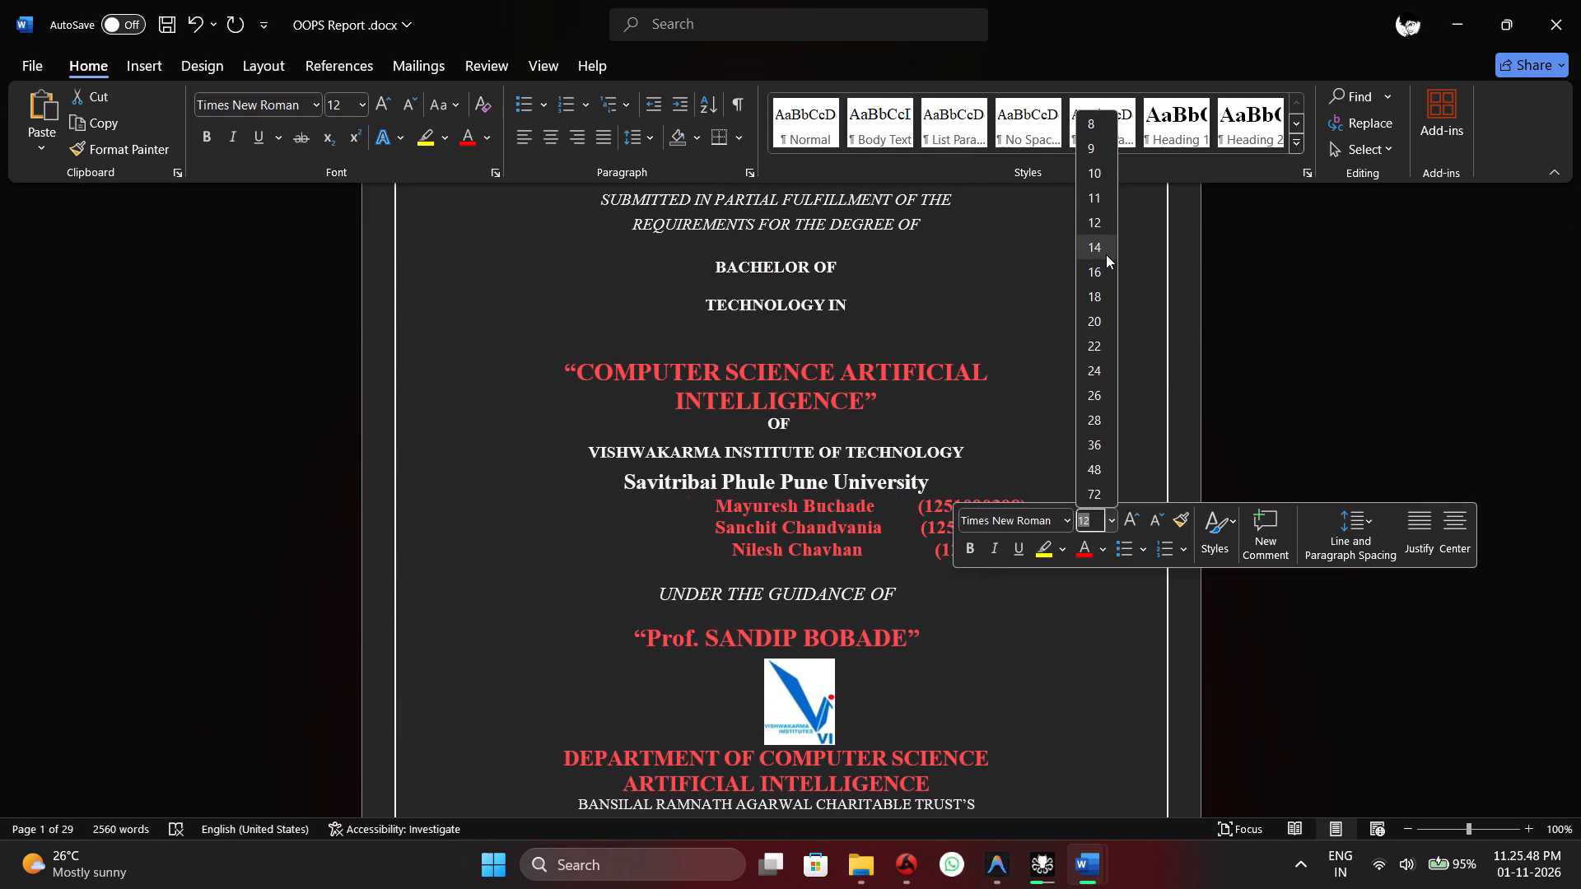
click(1096, 225)
click(1049, 396)
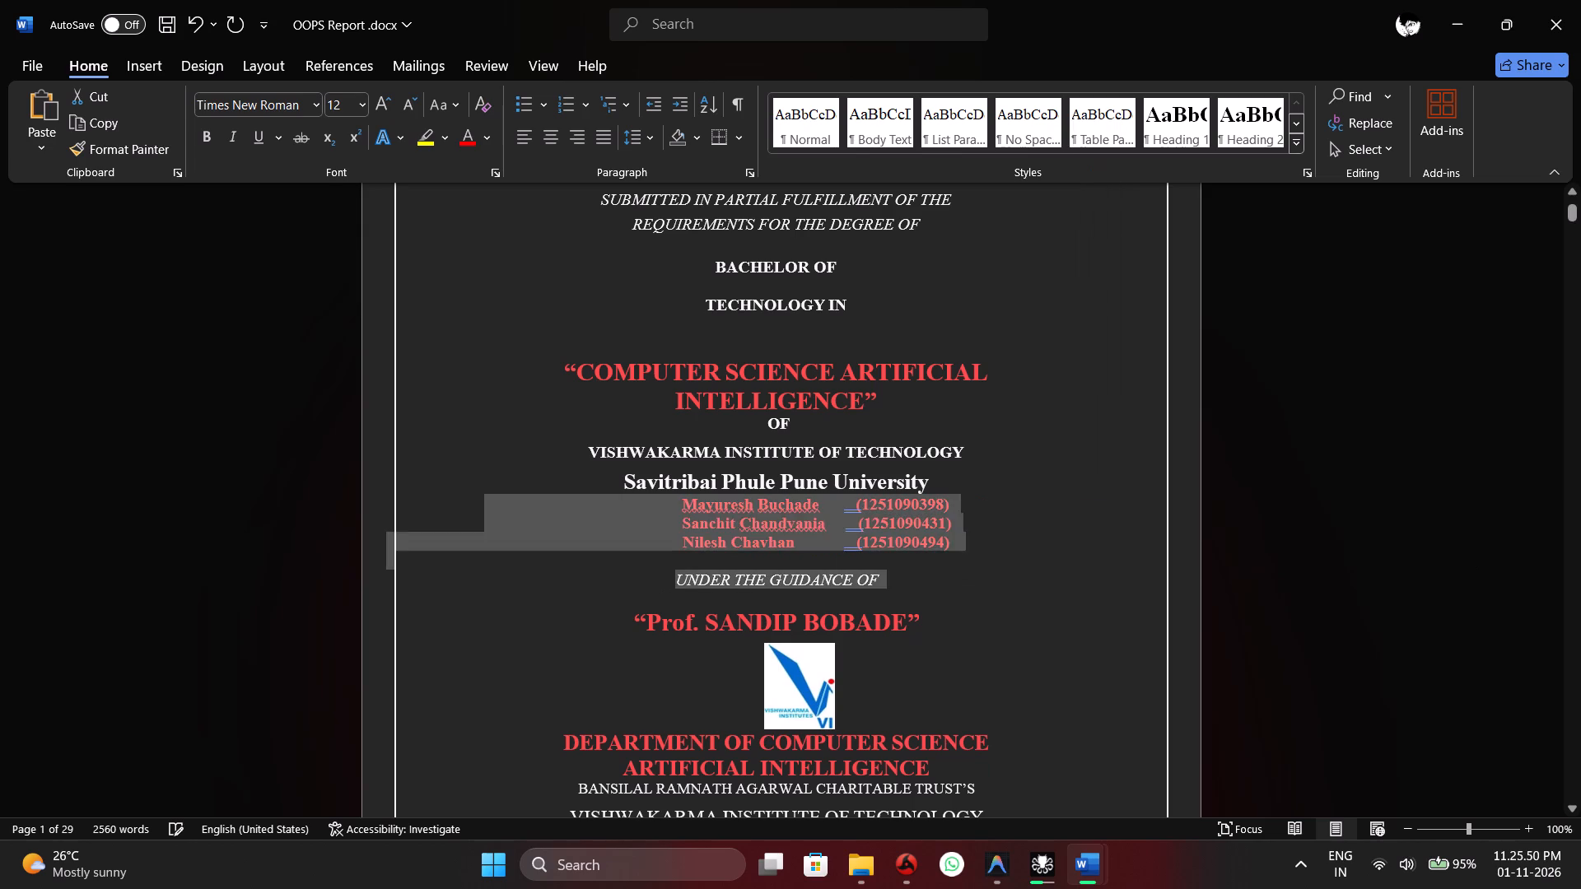
Check the cover page from top to bottom and continue to the signatory and date lines on the Certificate page.
scroll(975, 549, up, 4)
scroll(808, 689, up, 2)
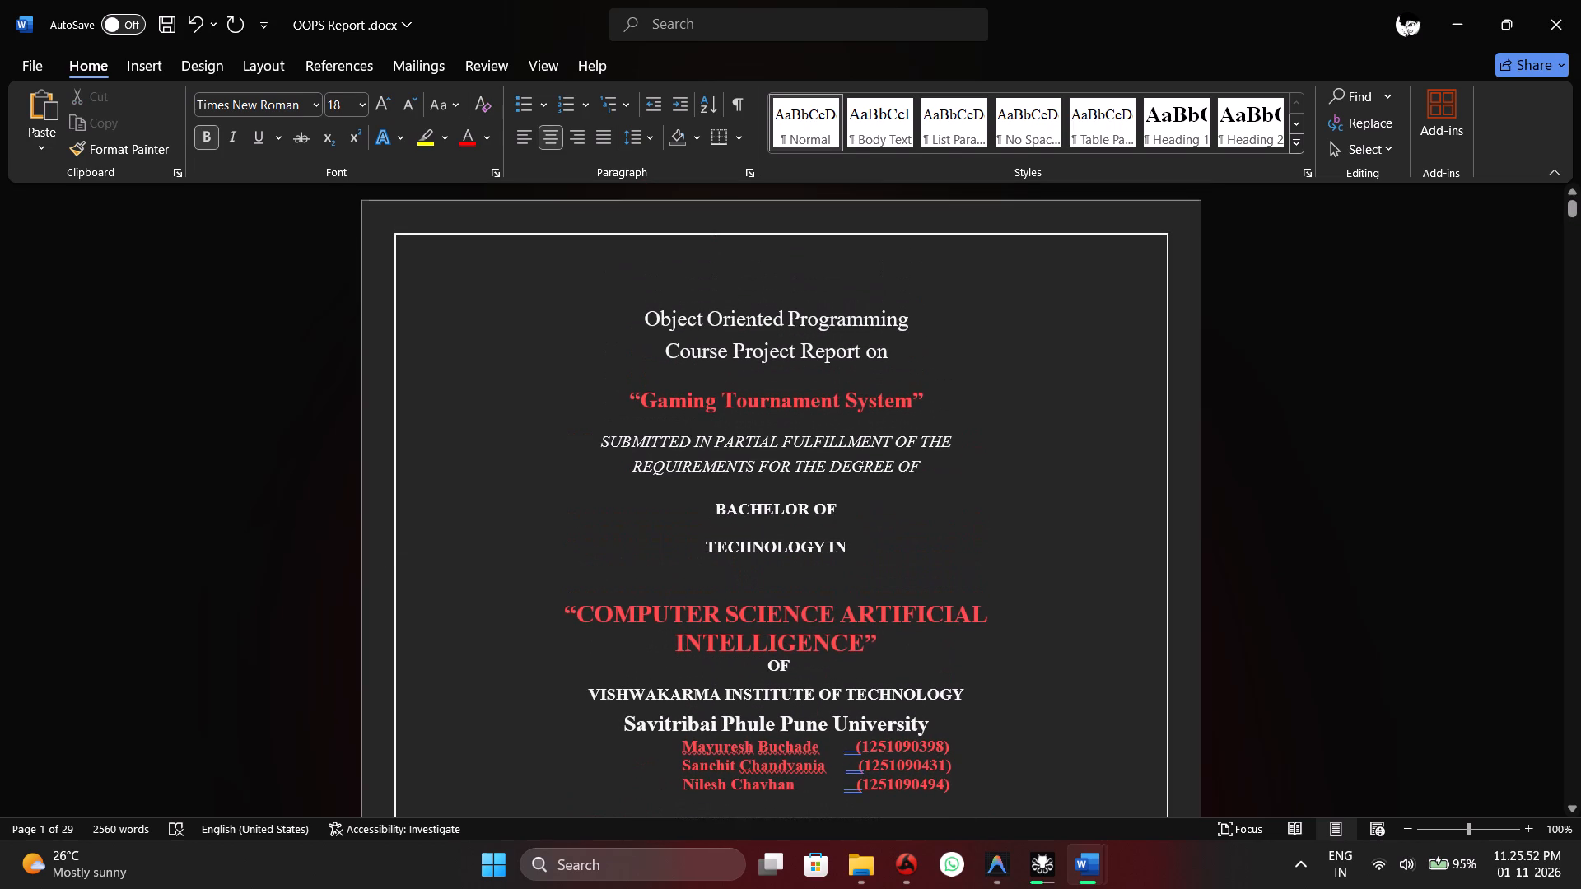
scroll(807, 687, down, 8)
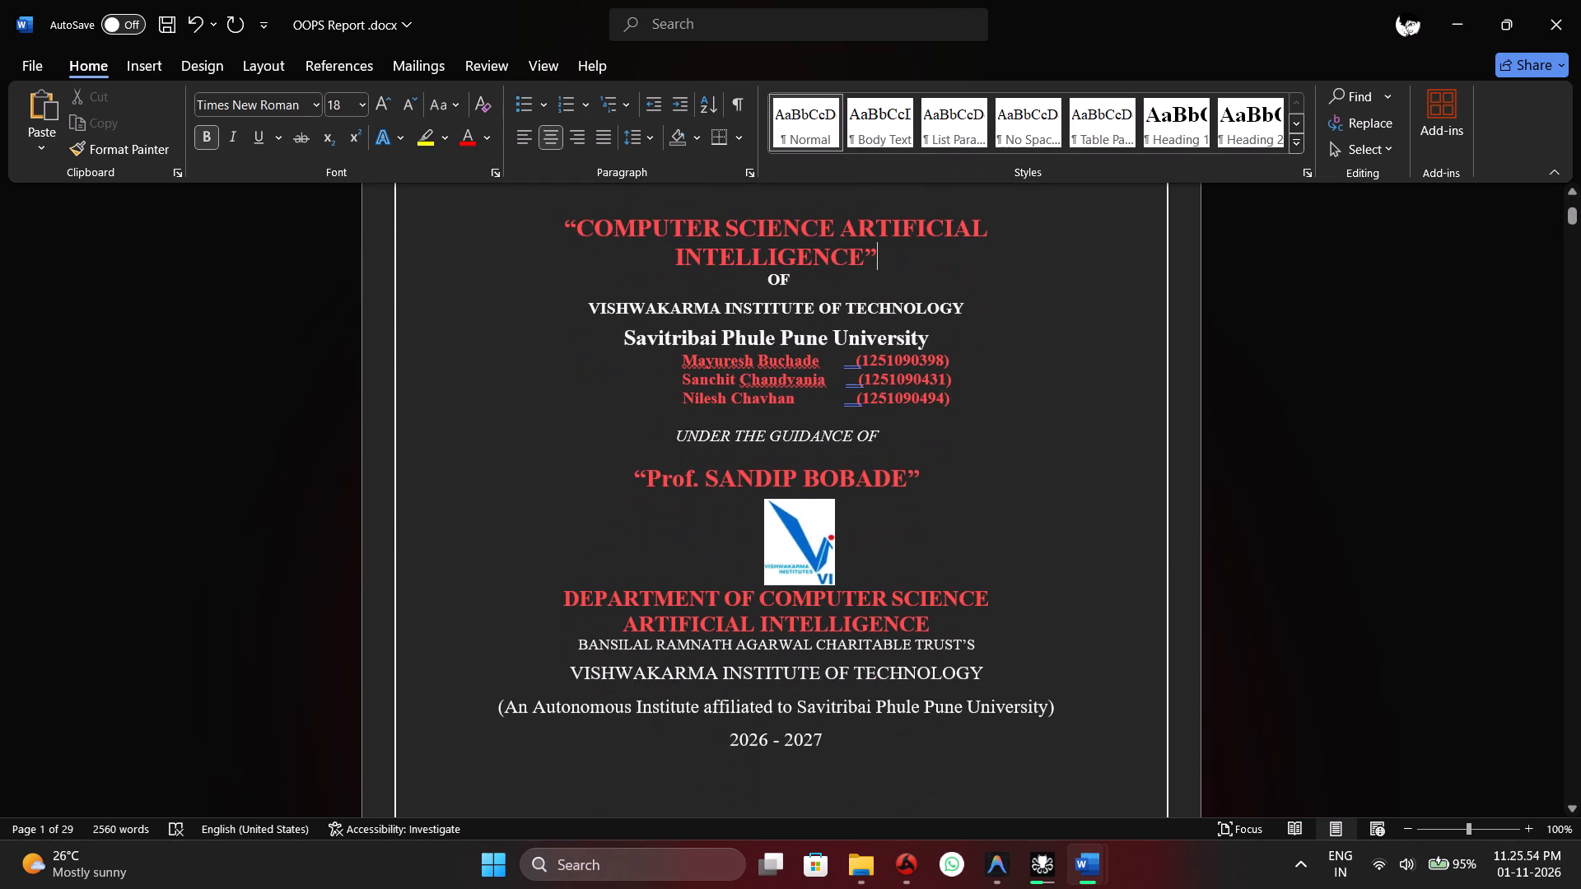
scroll(774, 575, down, 2)
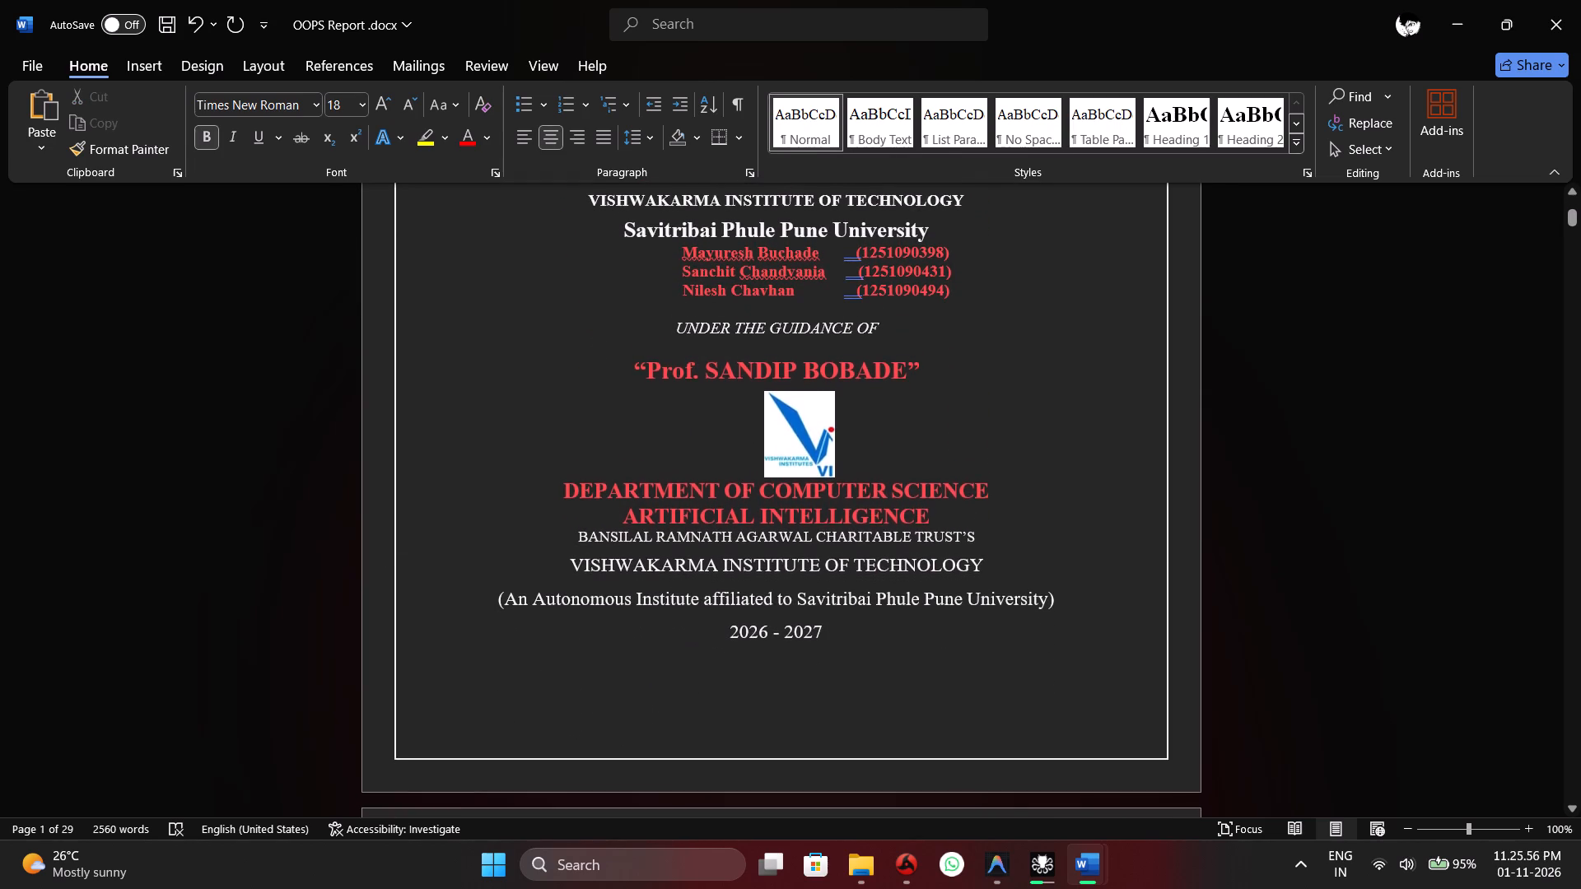
scroll(774, 575, down, 19)
scroll(774, 575, down, 4)
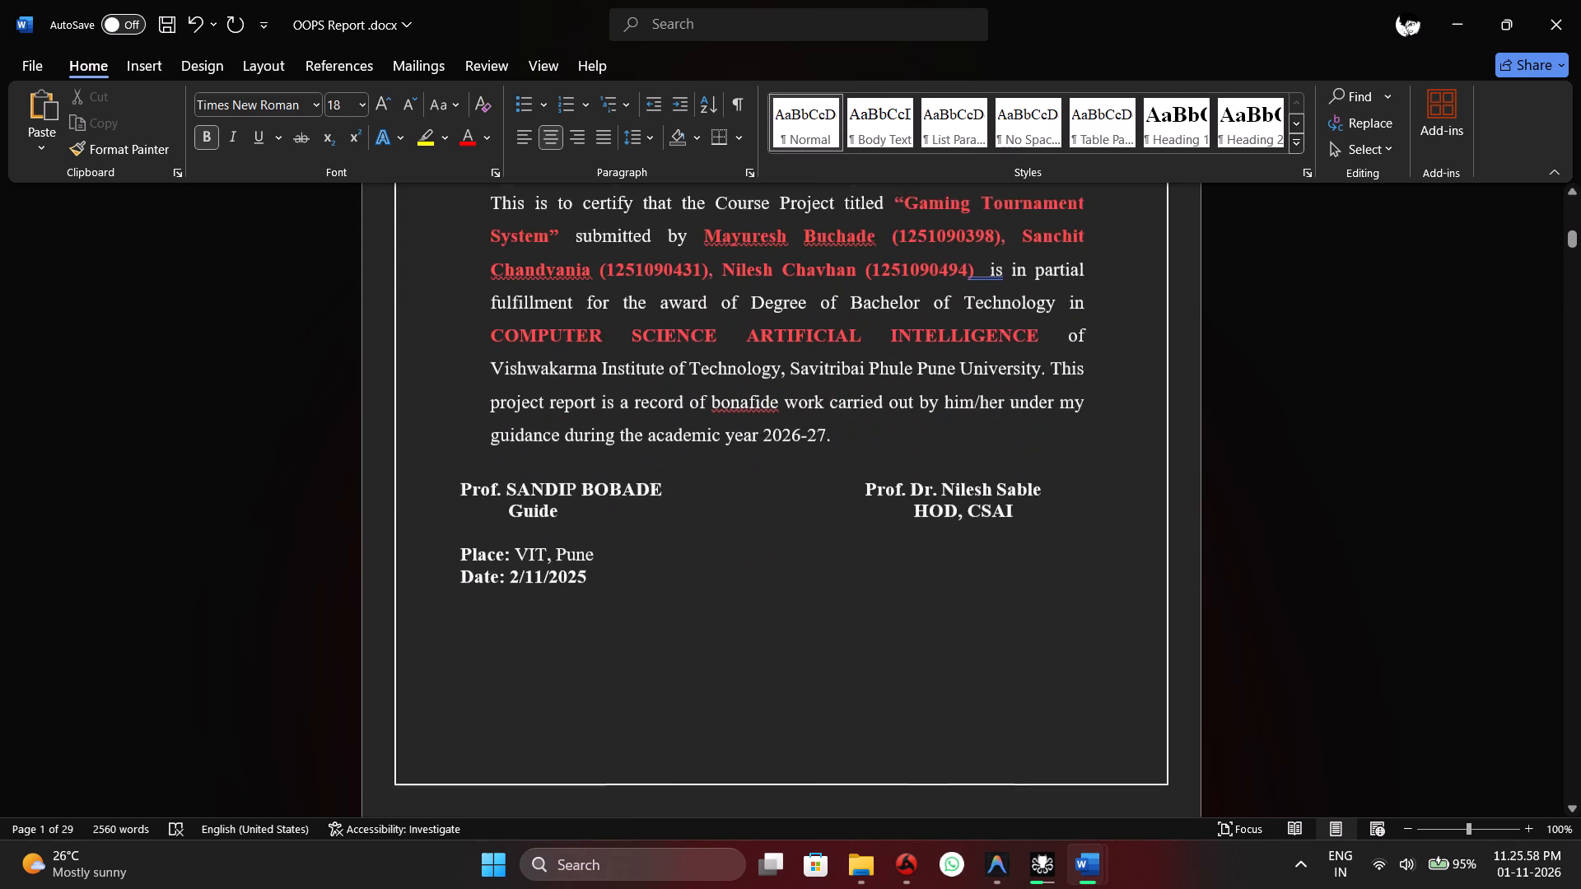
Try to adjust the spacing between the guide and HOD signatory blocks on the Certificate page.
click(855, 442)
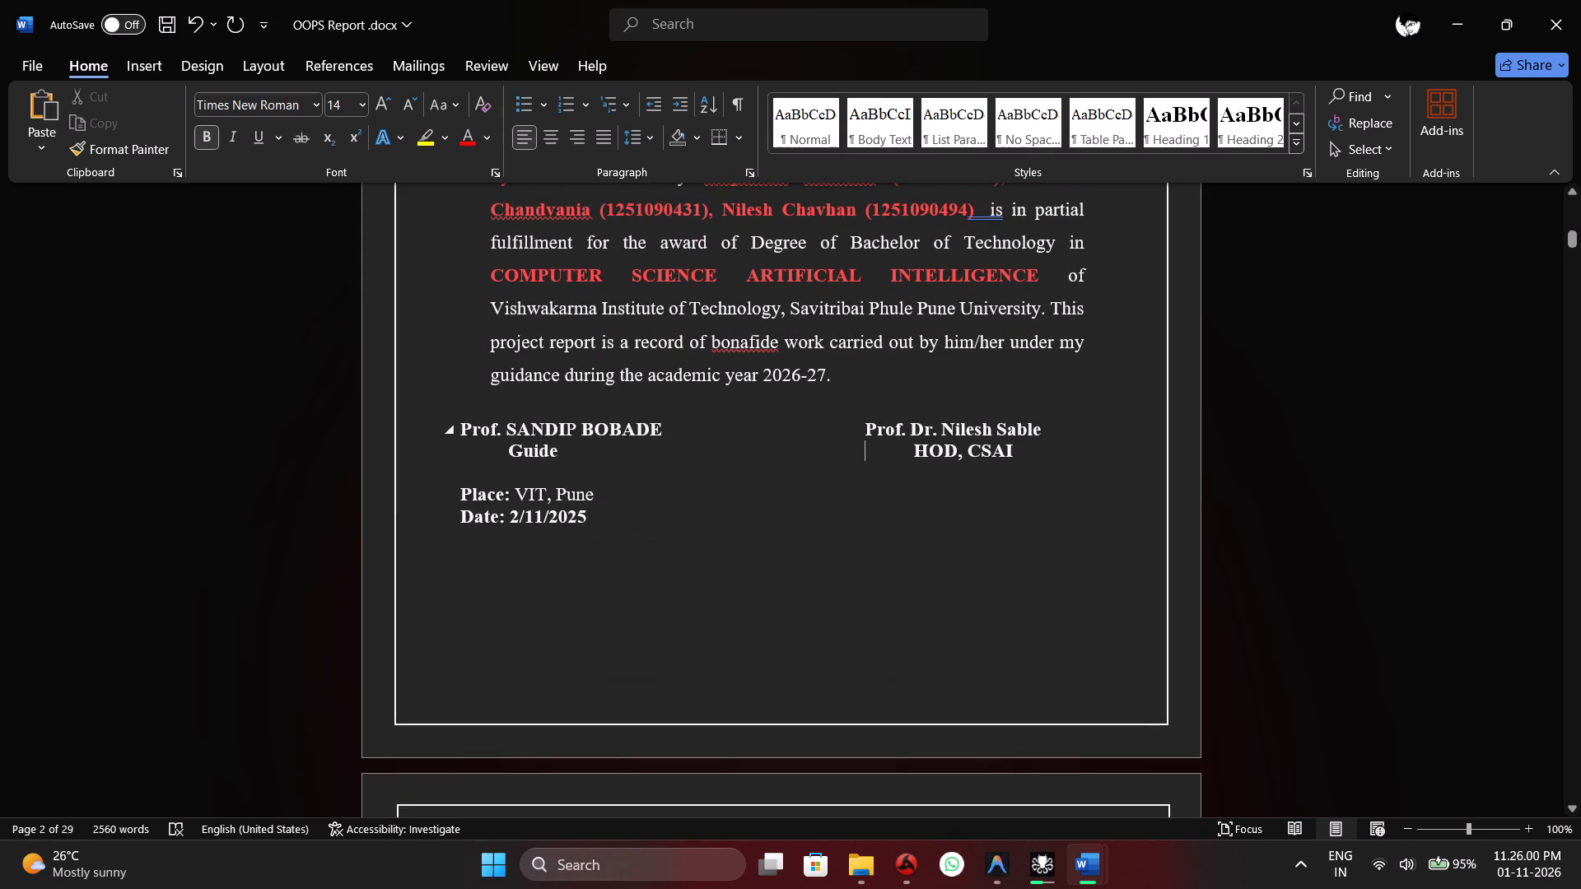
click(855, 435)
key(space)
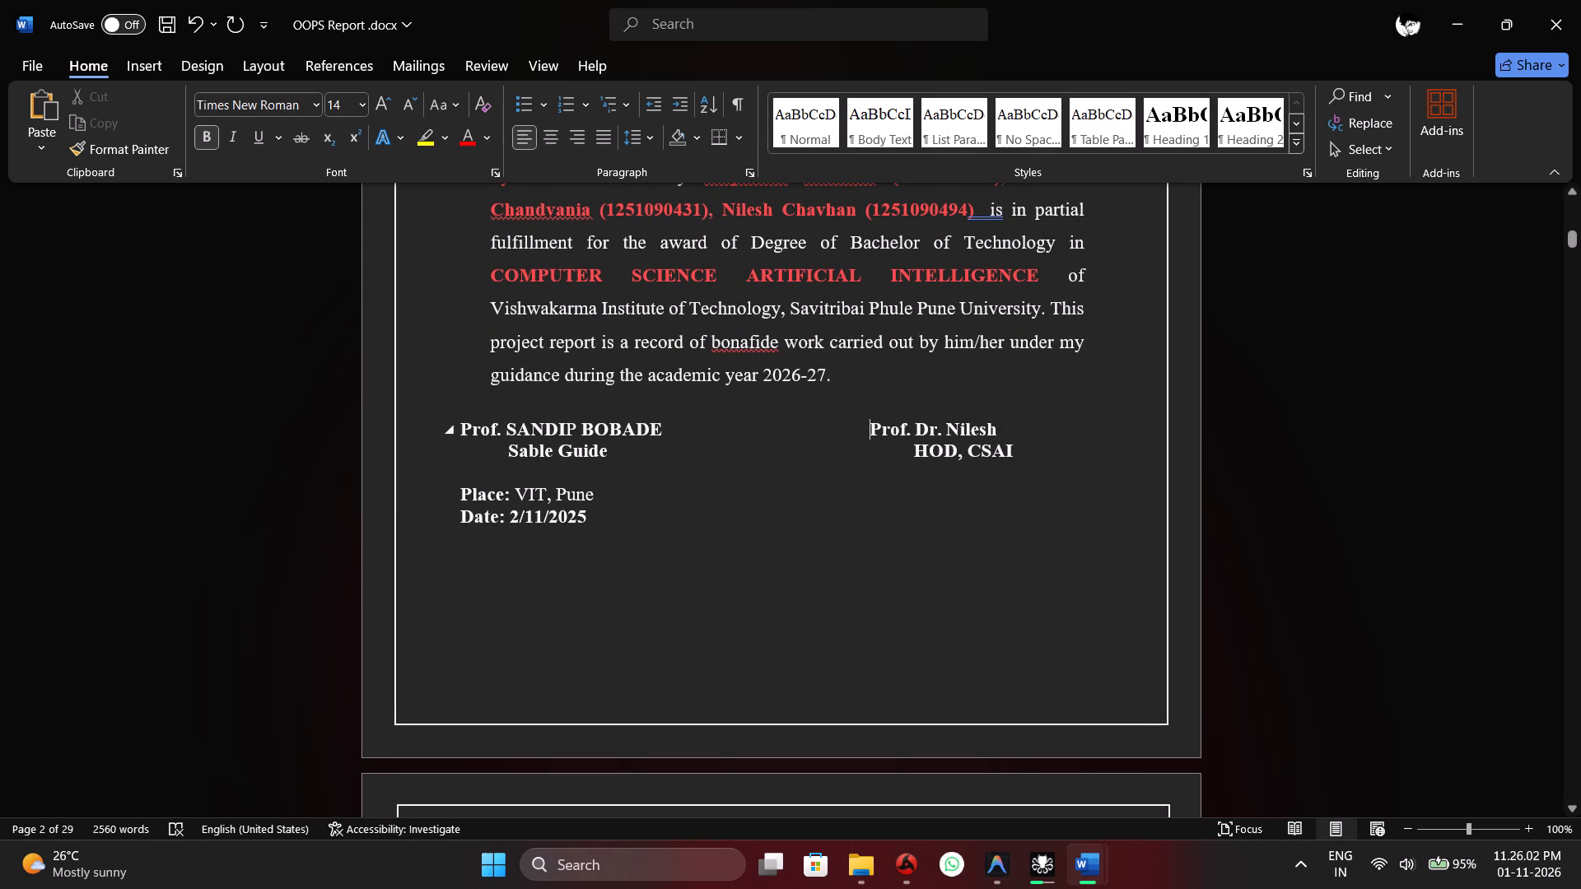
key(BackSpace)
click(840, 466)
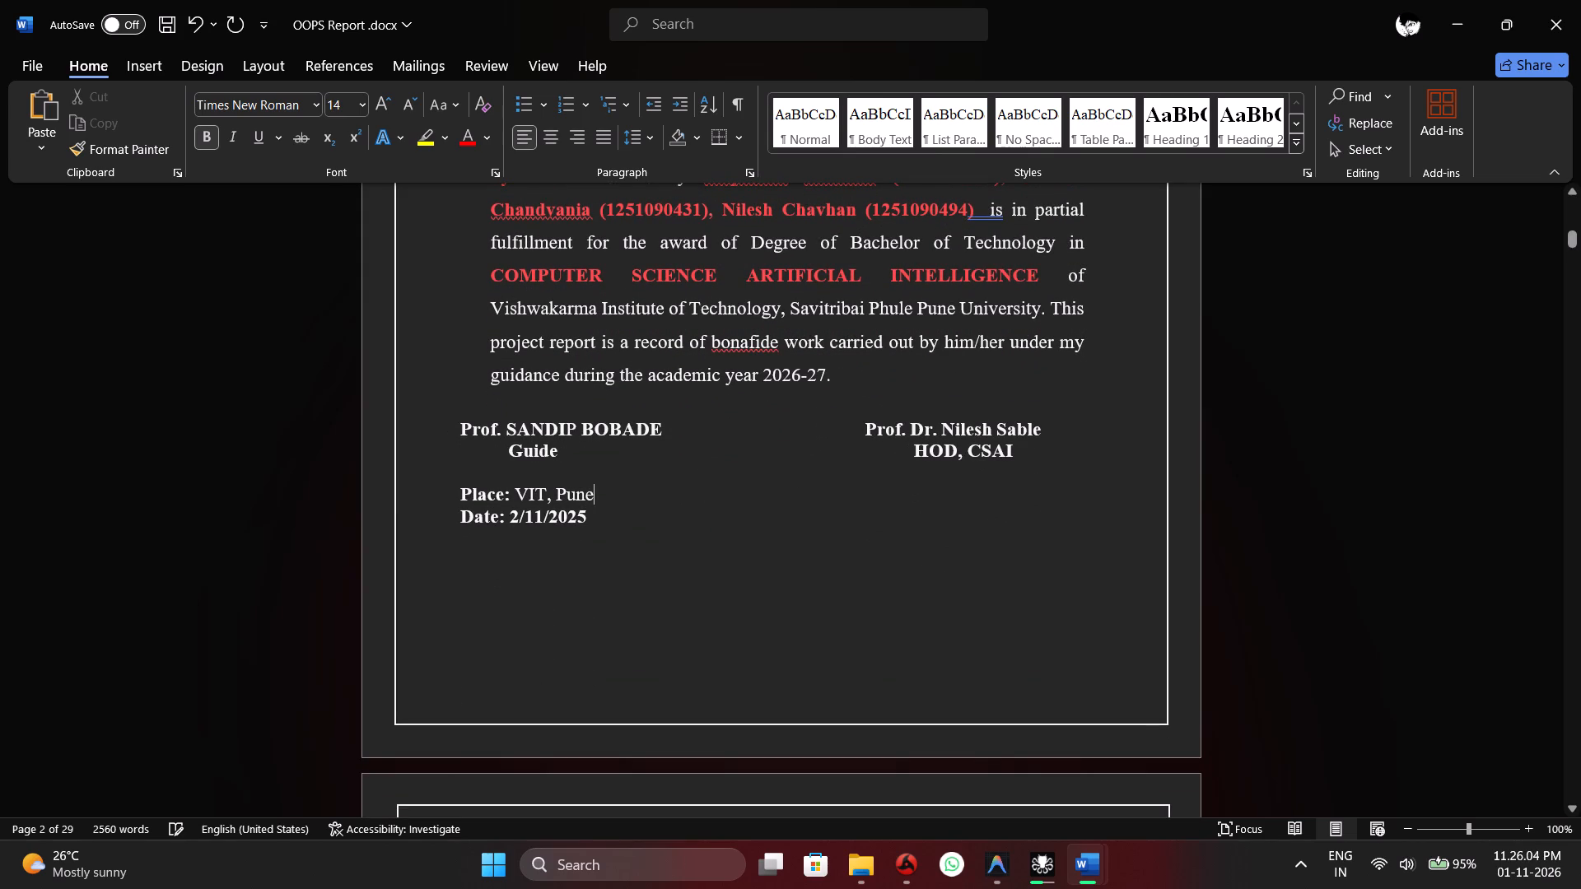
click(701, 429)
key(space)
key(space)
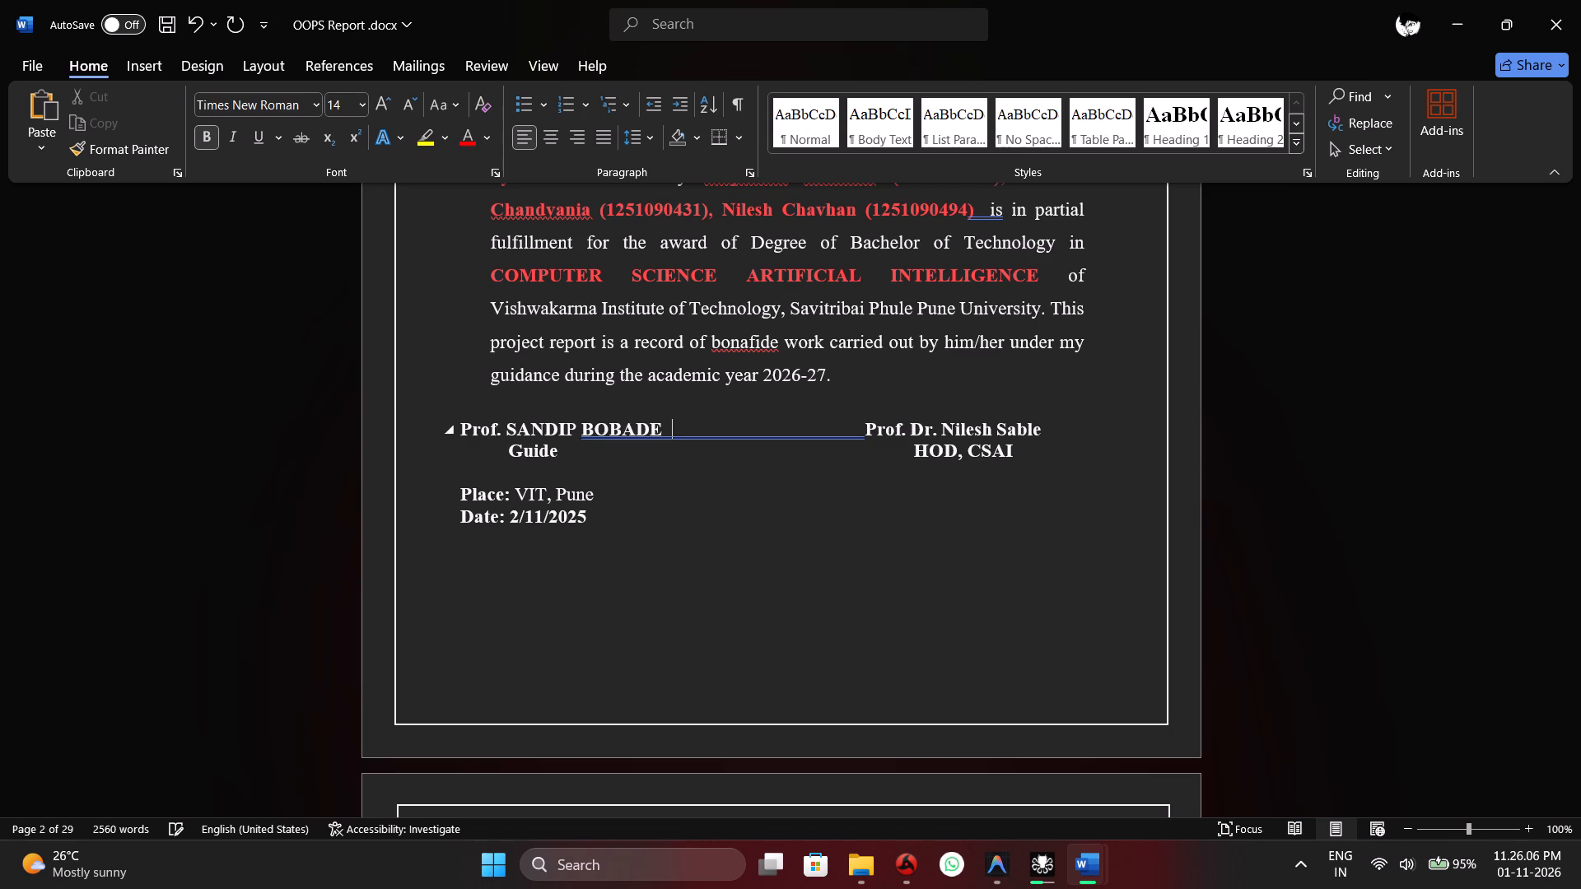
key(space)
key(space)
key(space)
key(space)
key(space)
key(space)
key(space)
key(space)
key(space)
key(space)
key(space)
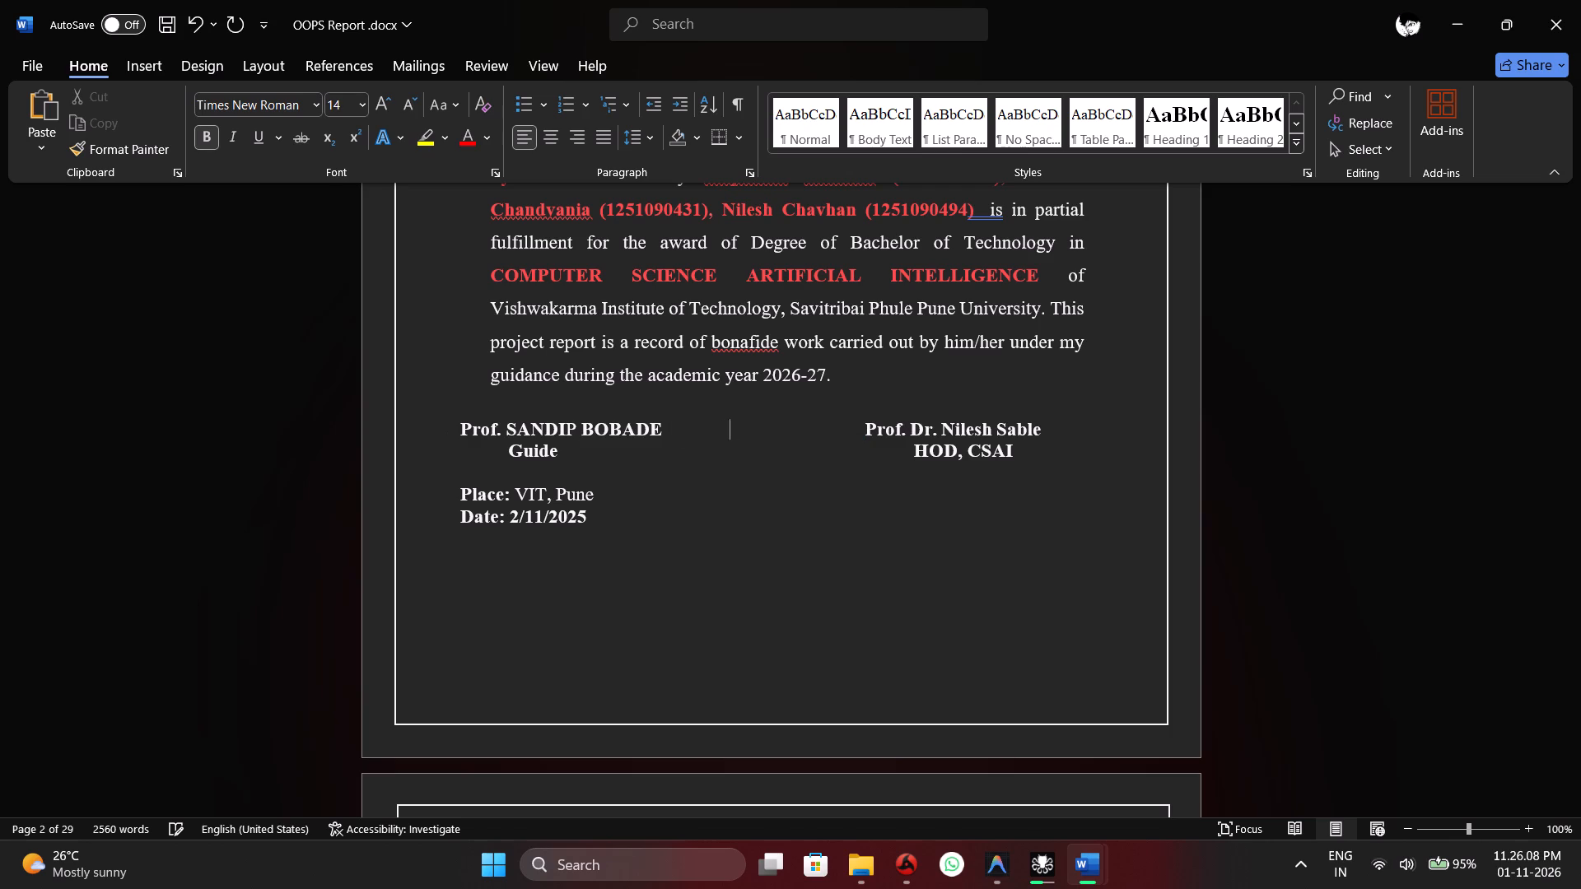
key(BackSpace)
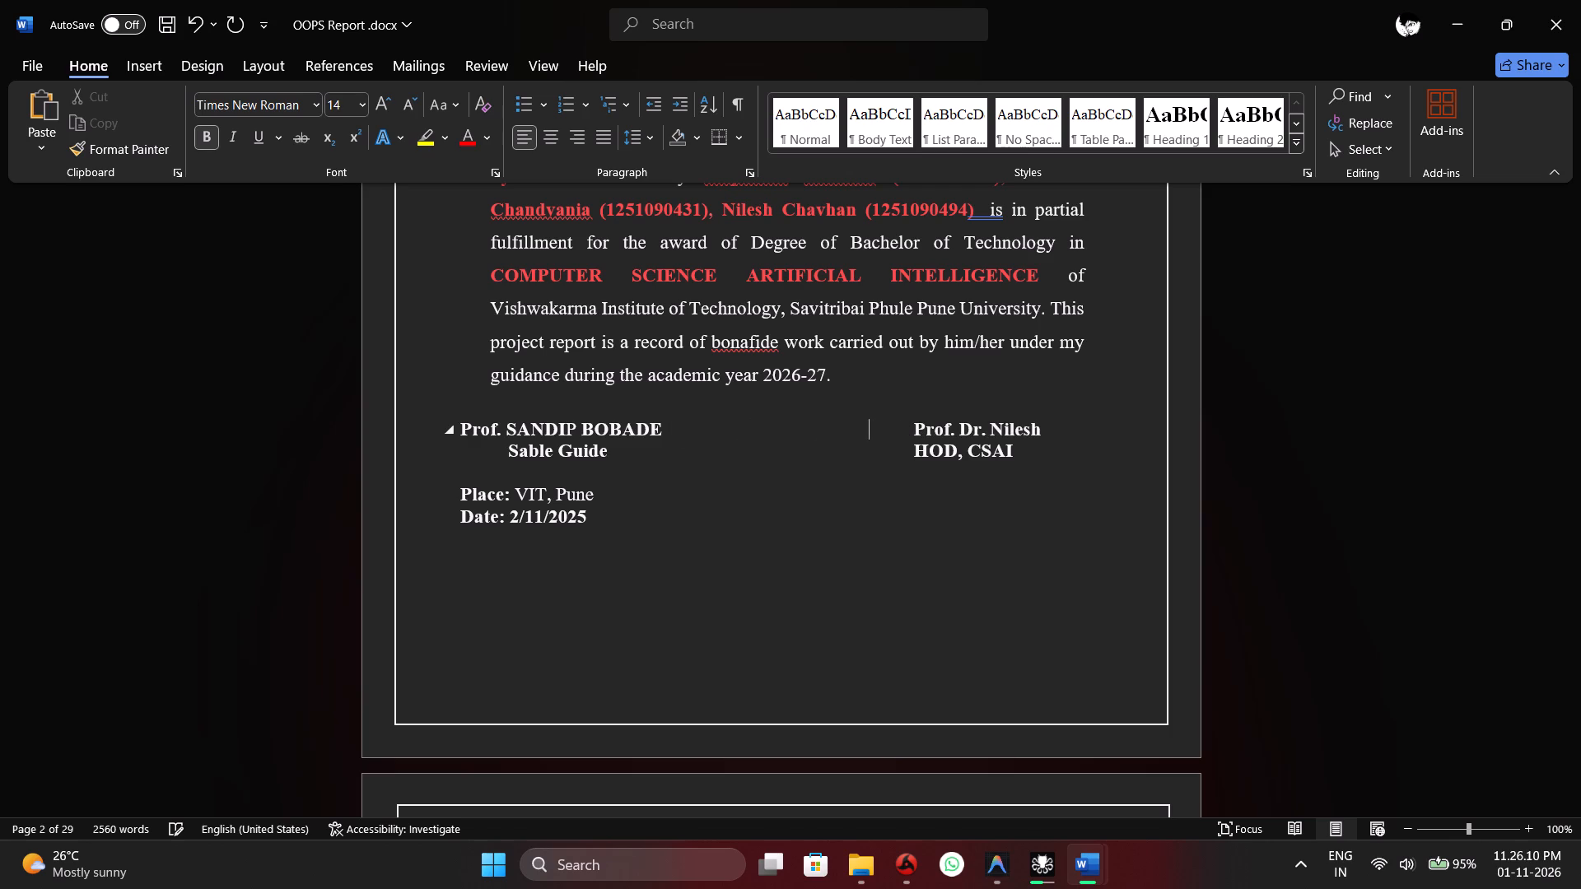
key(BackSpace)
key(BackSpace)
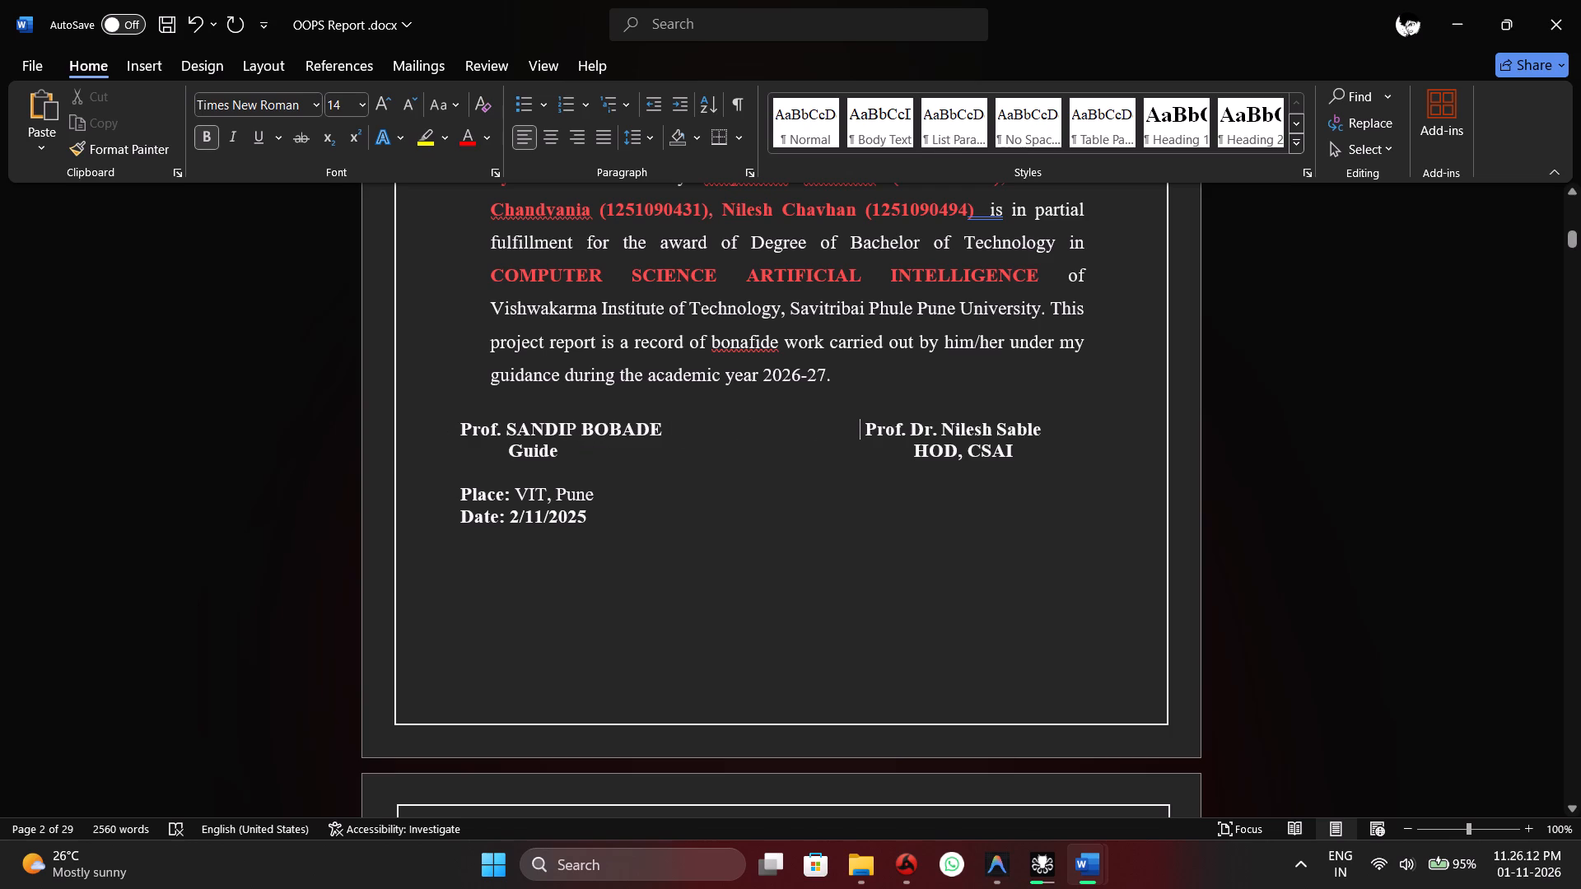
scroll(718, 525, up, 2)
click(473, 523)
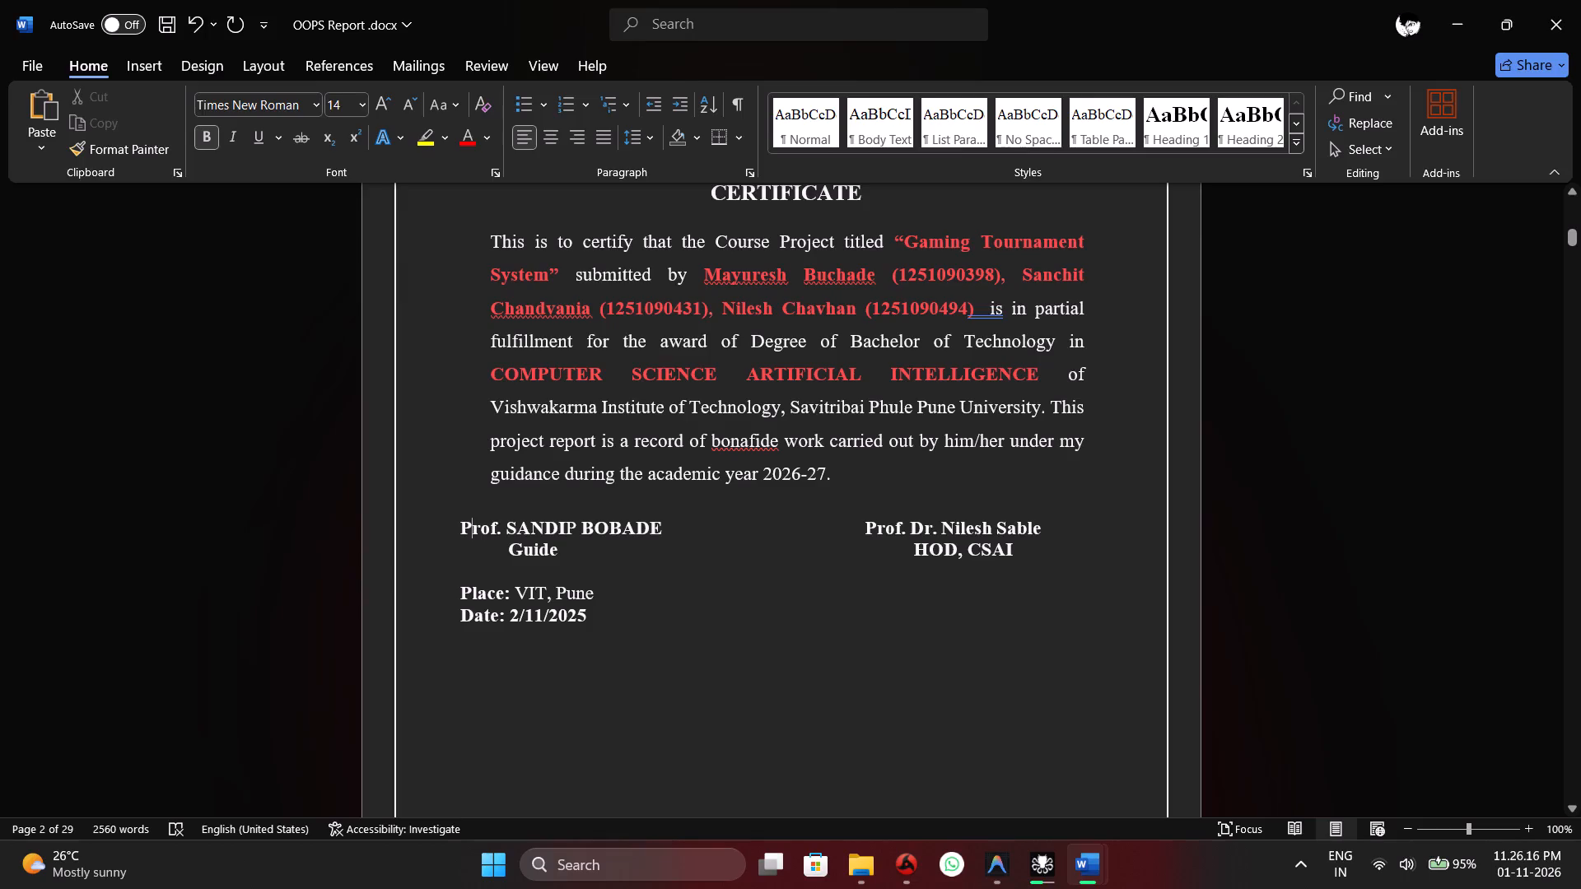
Change the Members count above the student table on the Project Details page to 3.
scroll(809, 682, down, 14)
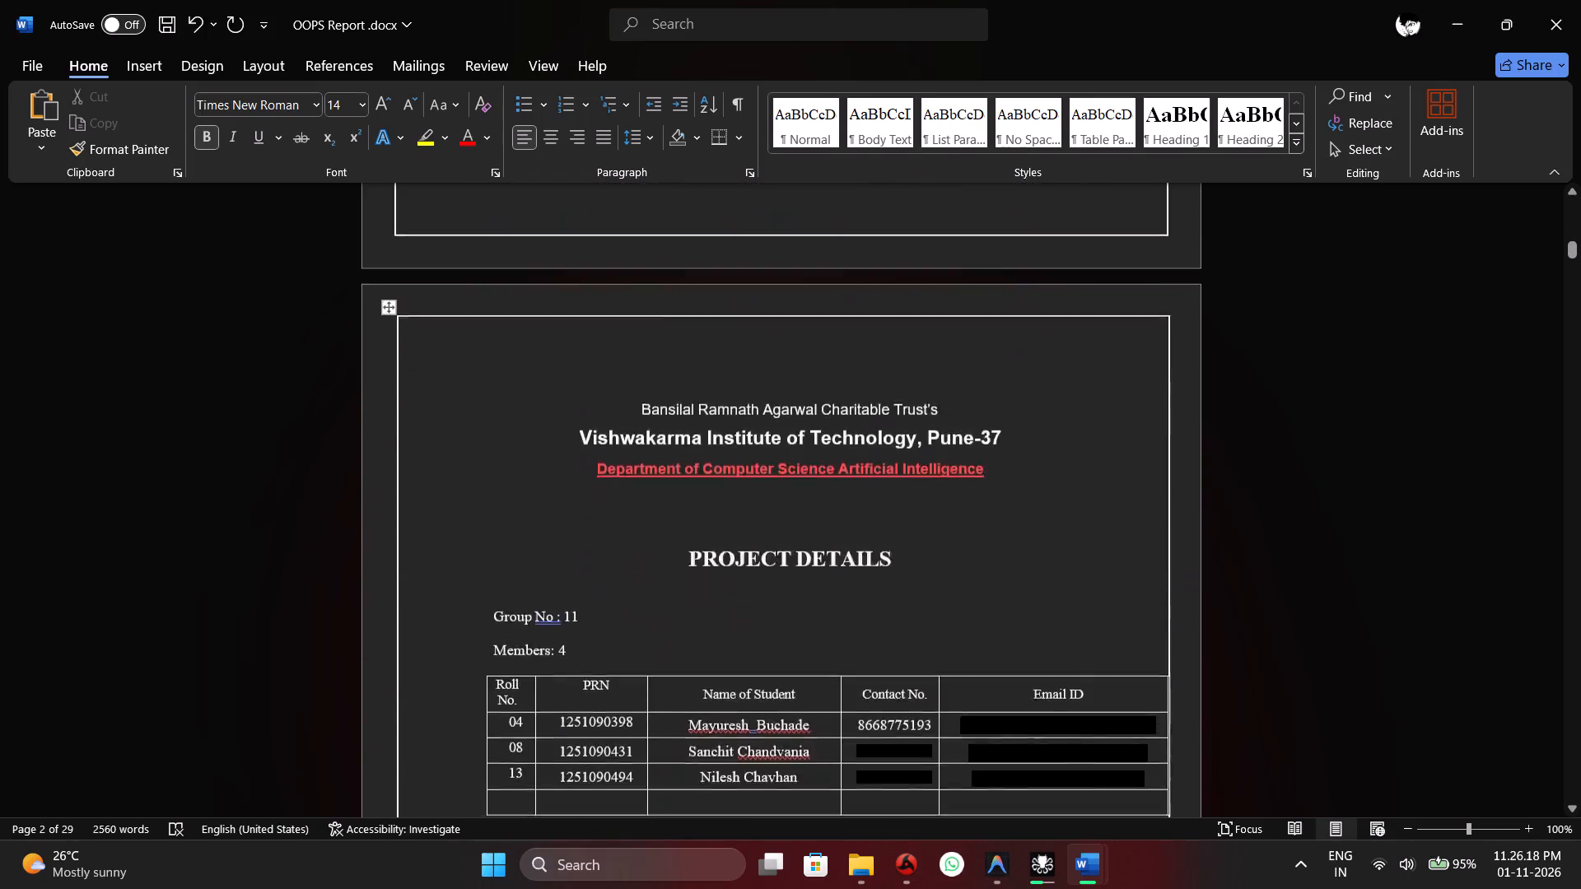
scroll(809, 681, down, 19)
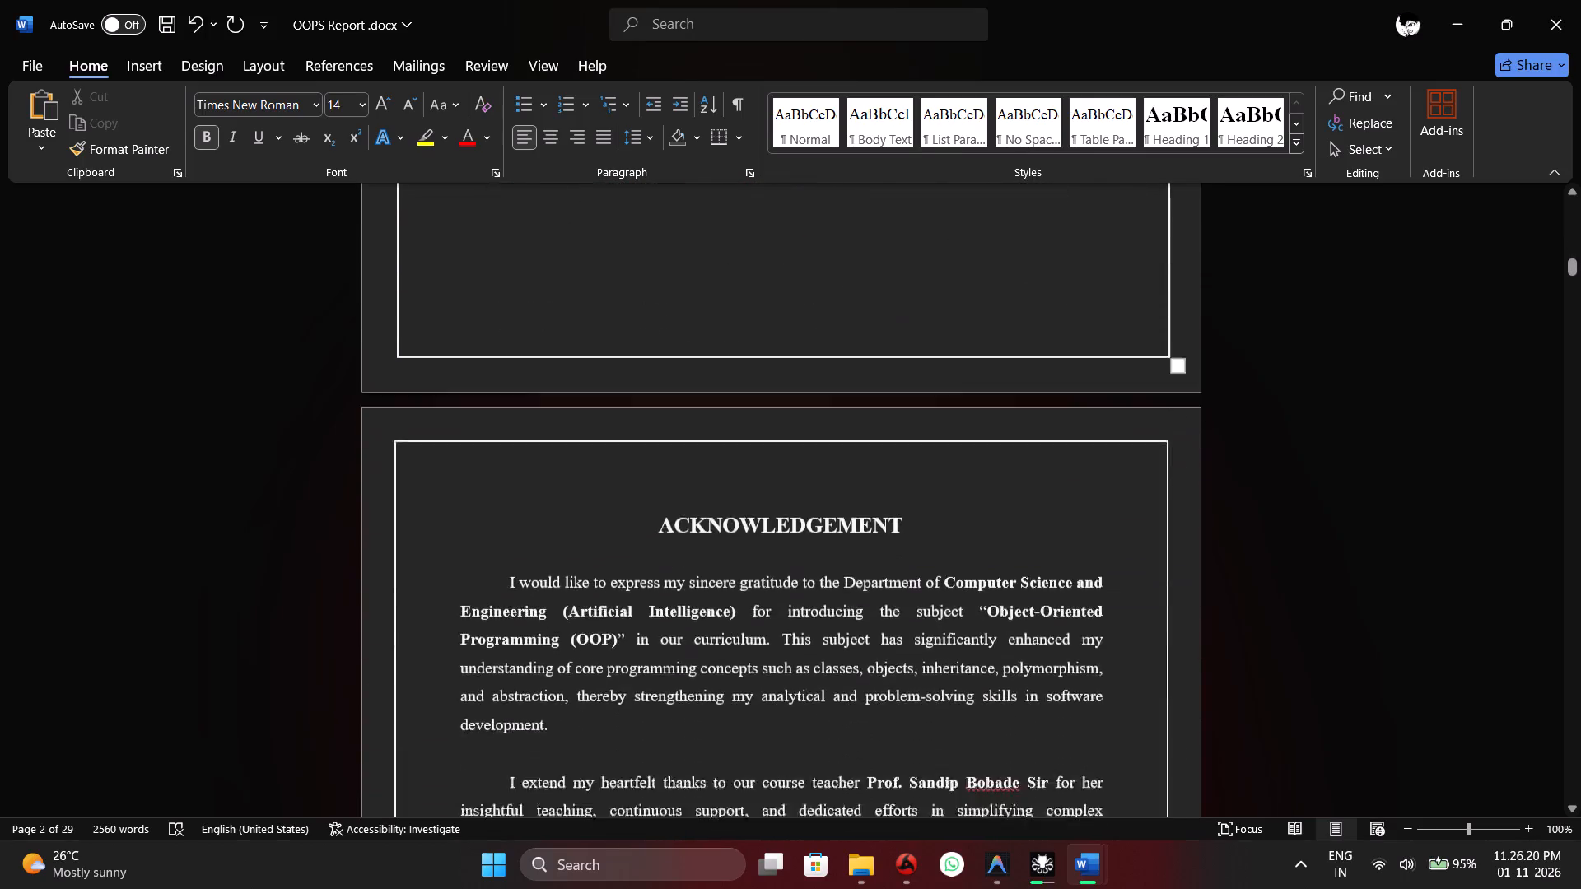
scroll(807, 676, up, 17)
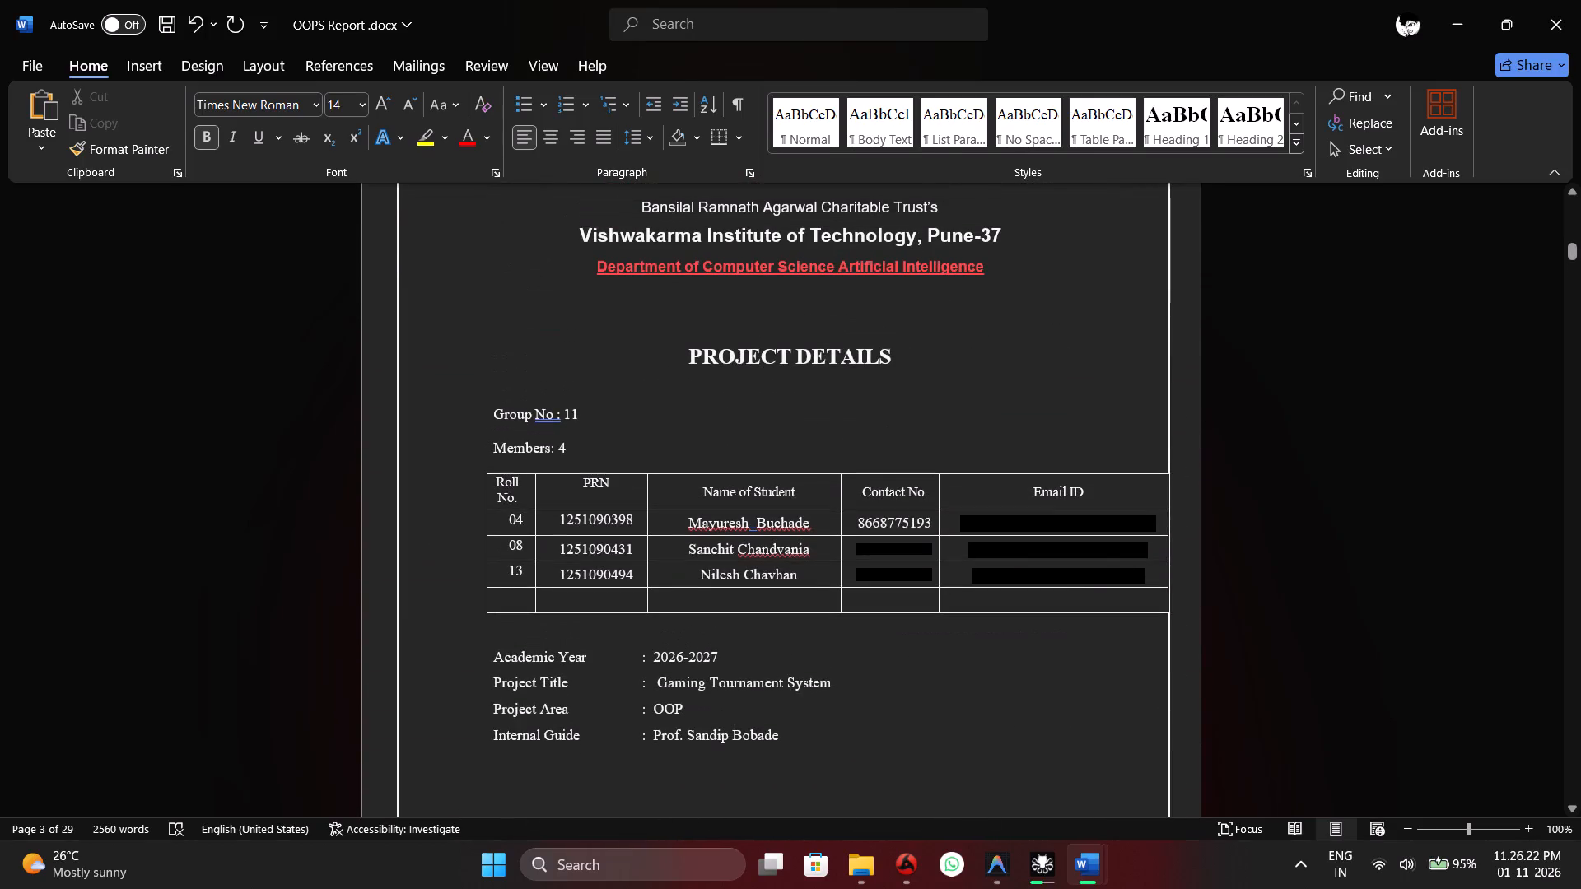
click(567, 454)
key(BackSpace)
key(3)
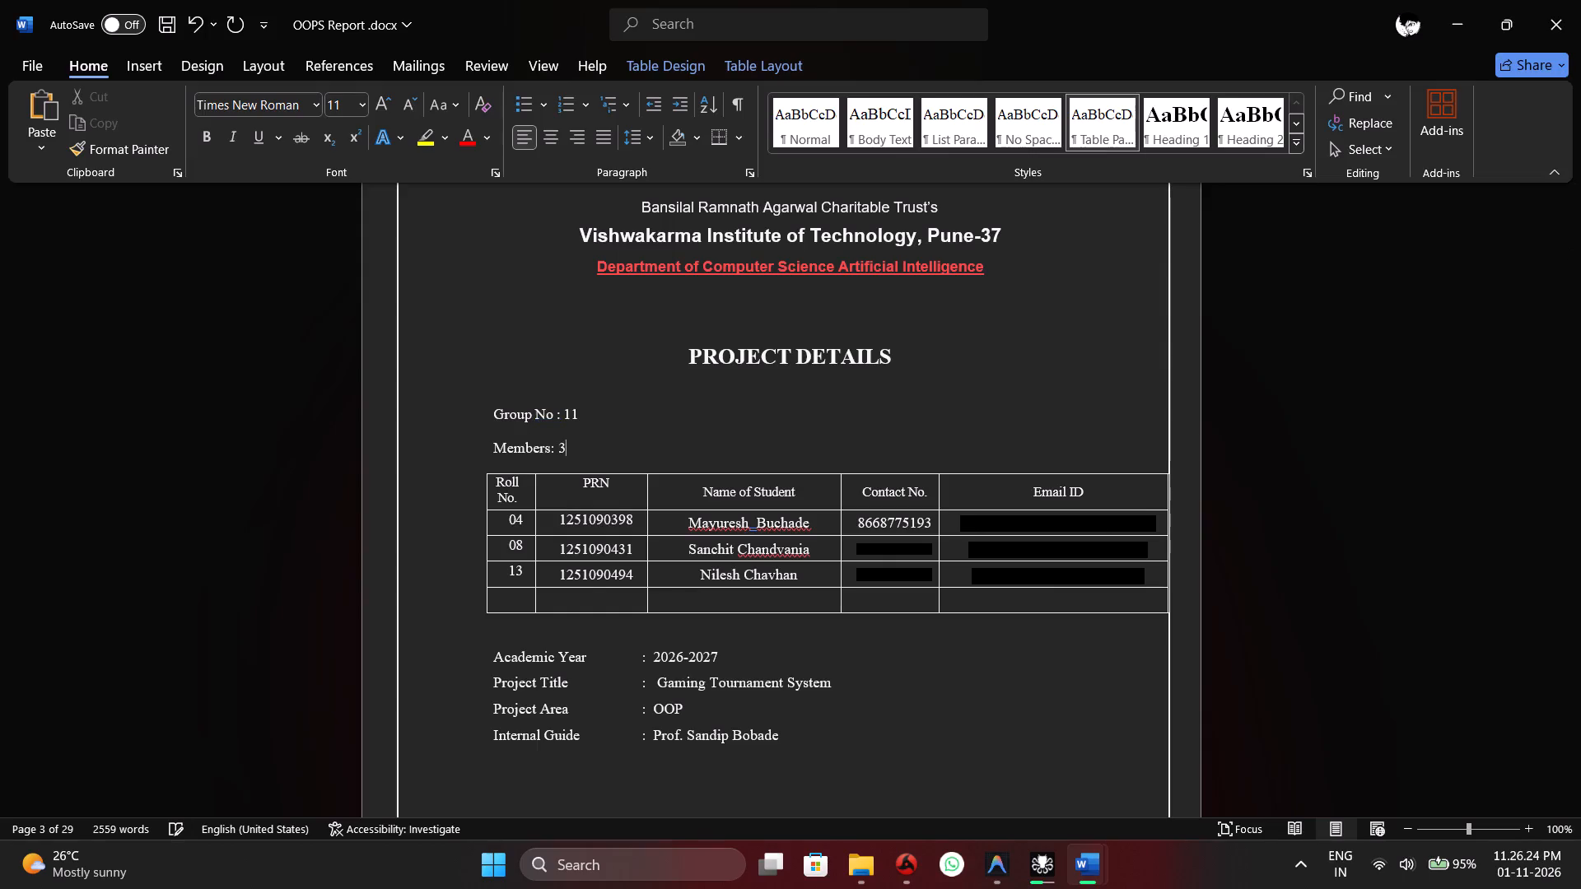
Review the pages from Project Details through the Acknowledgement and Introduction to the start of the Objectives section.
scroll(900, 776, down, 3)
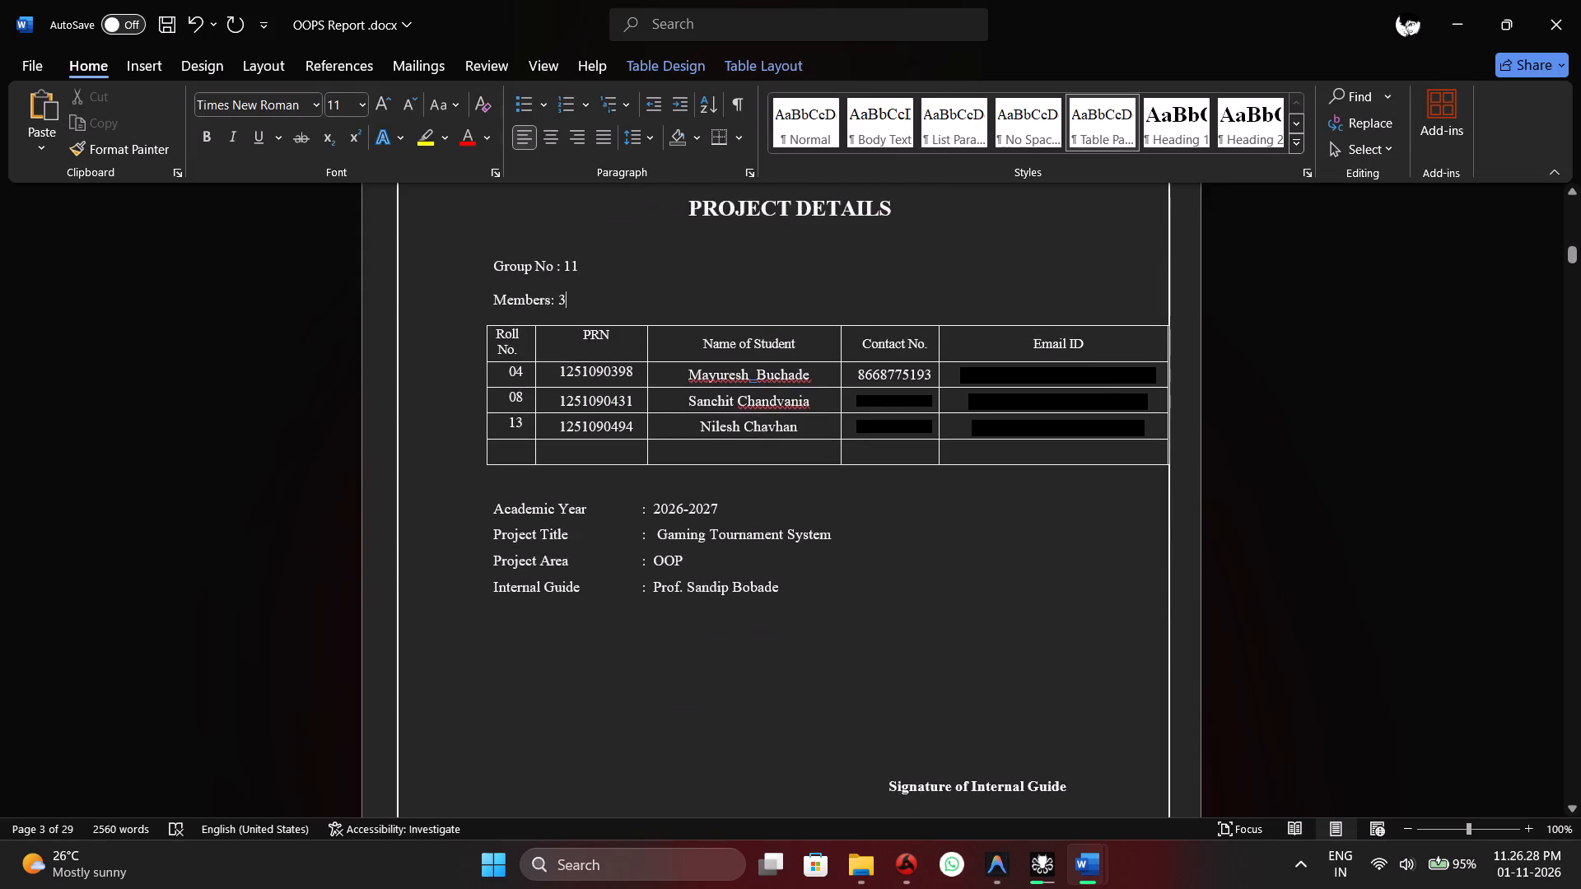
scroll(914, 579, down, 15)
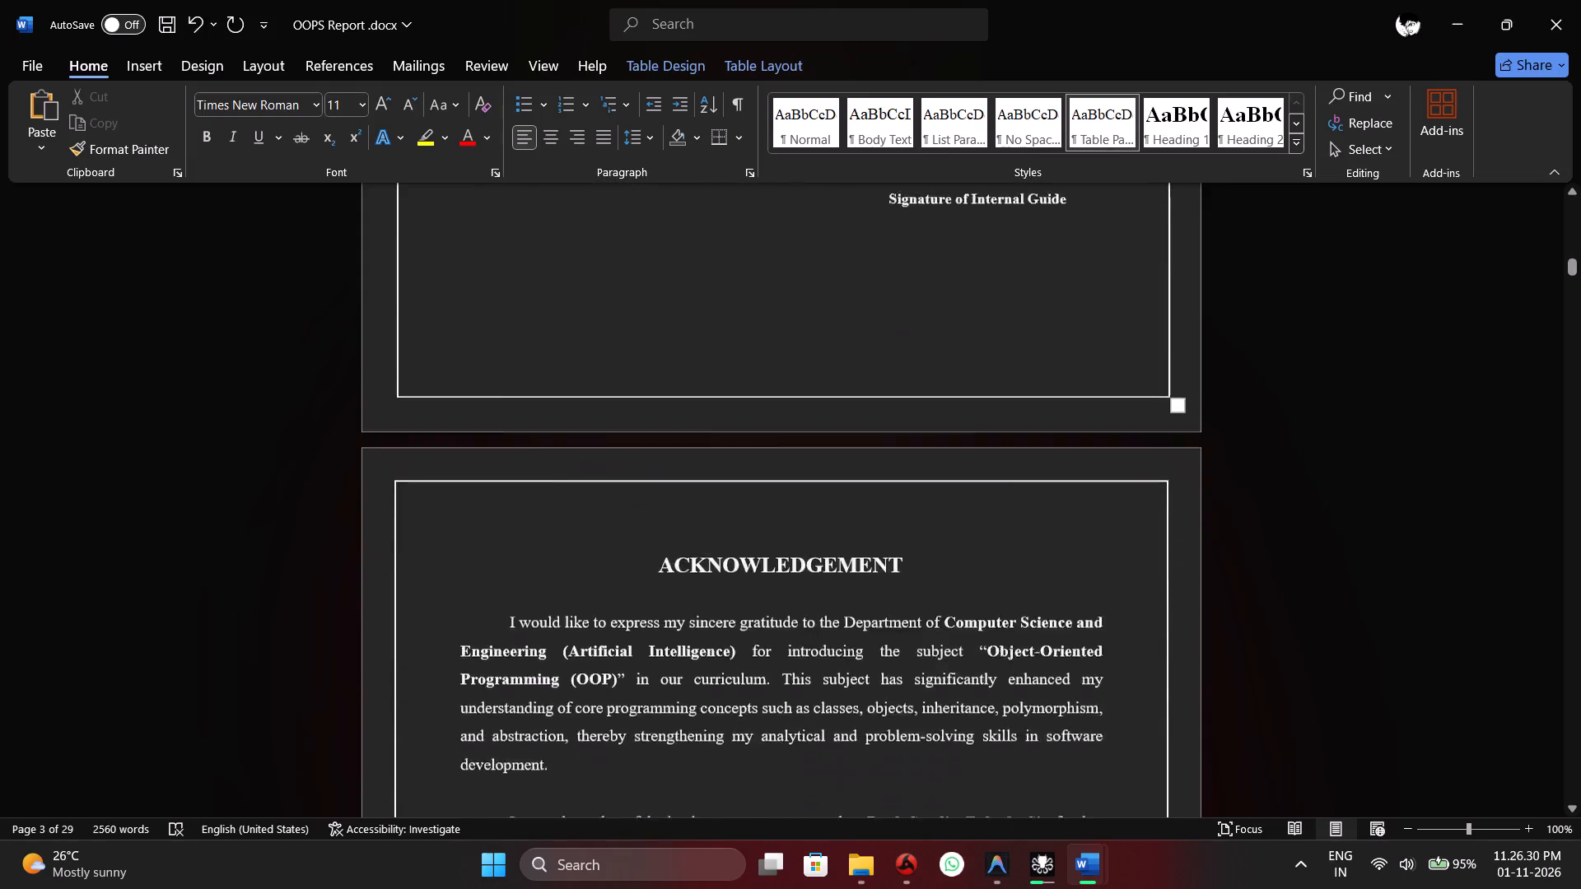
scroll(915, 572, down, 6)
scroll(921, 575, up, 2)
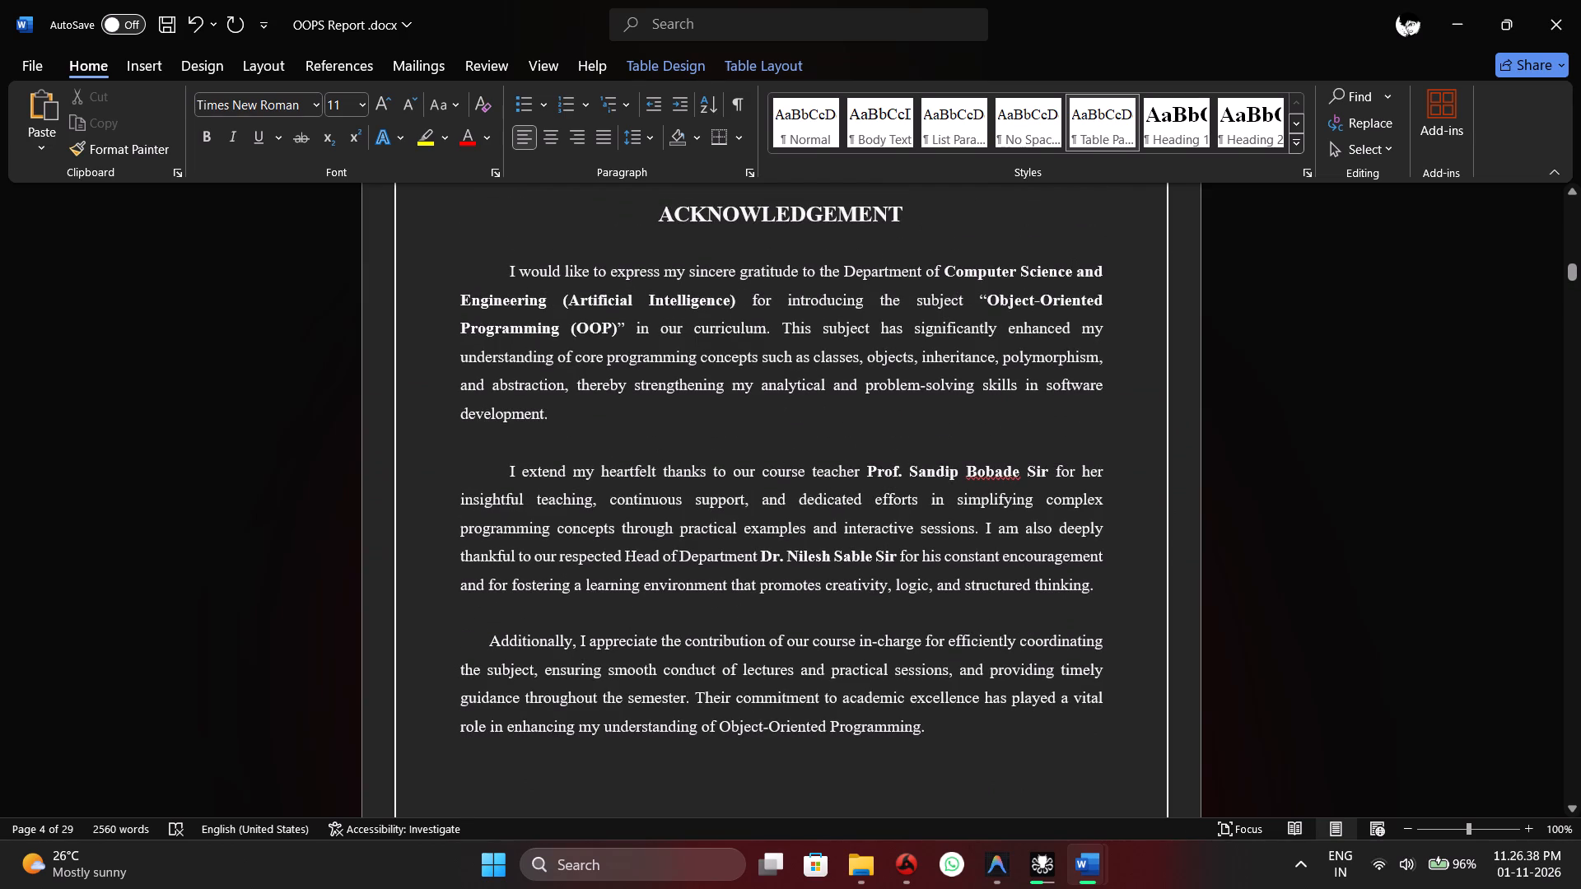
scroll(844, 593, down, 1)
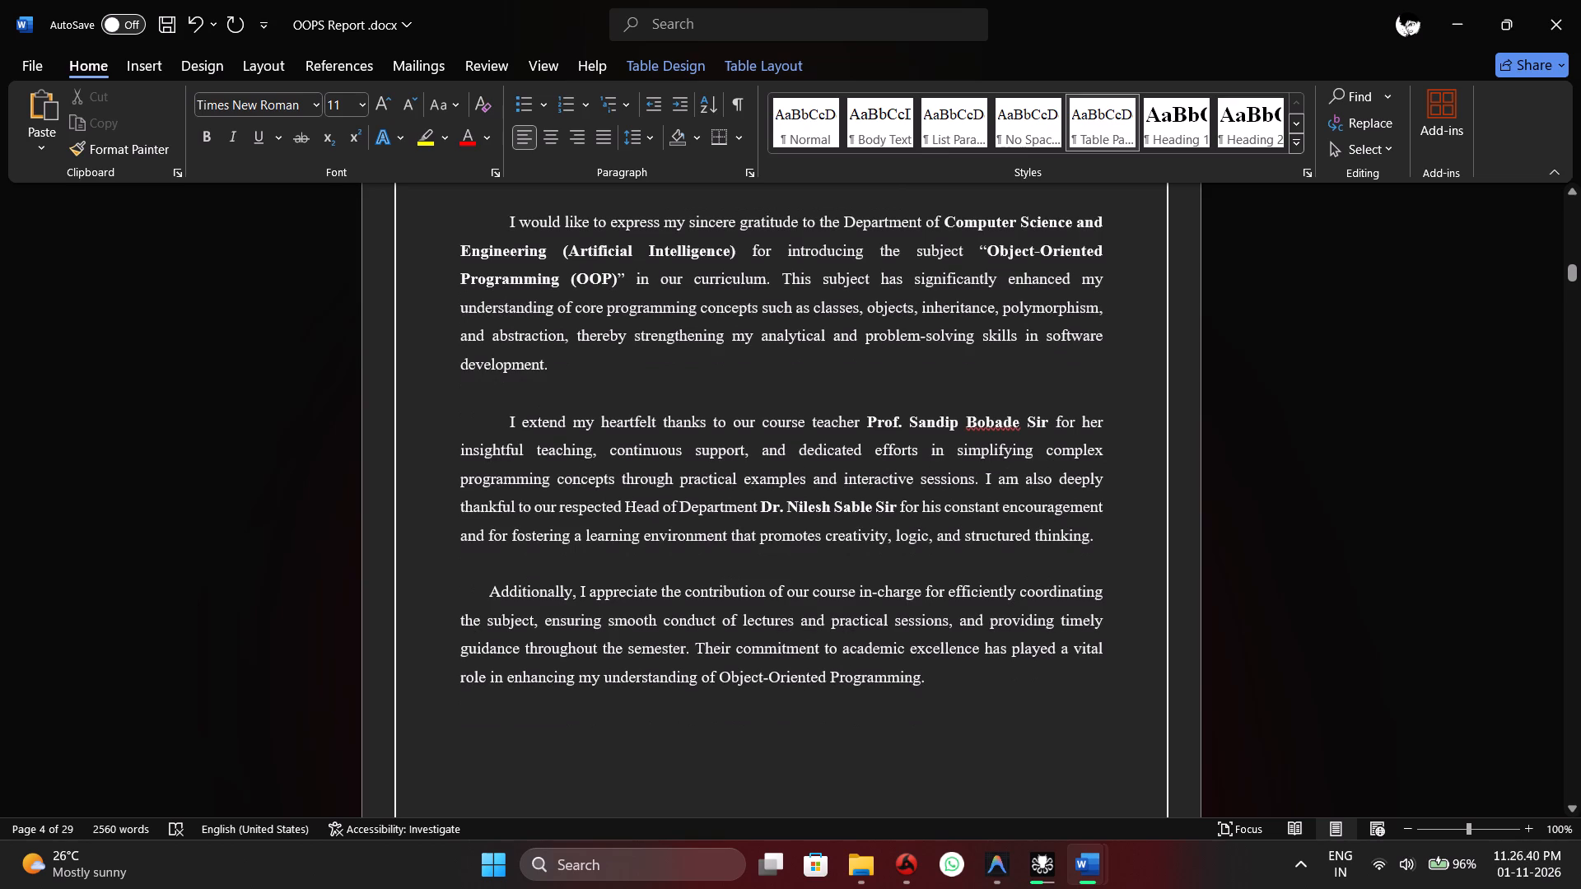
scroll(844, 592, down, 19)
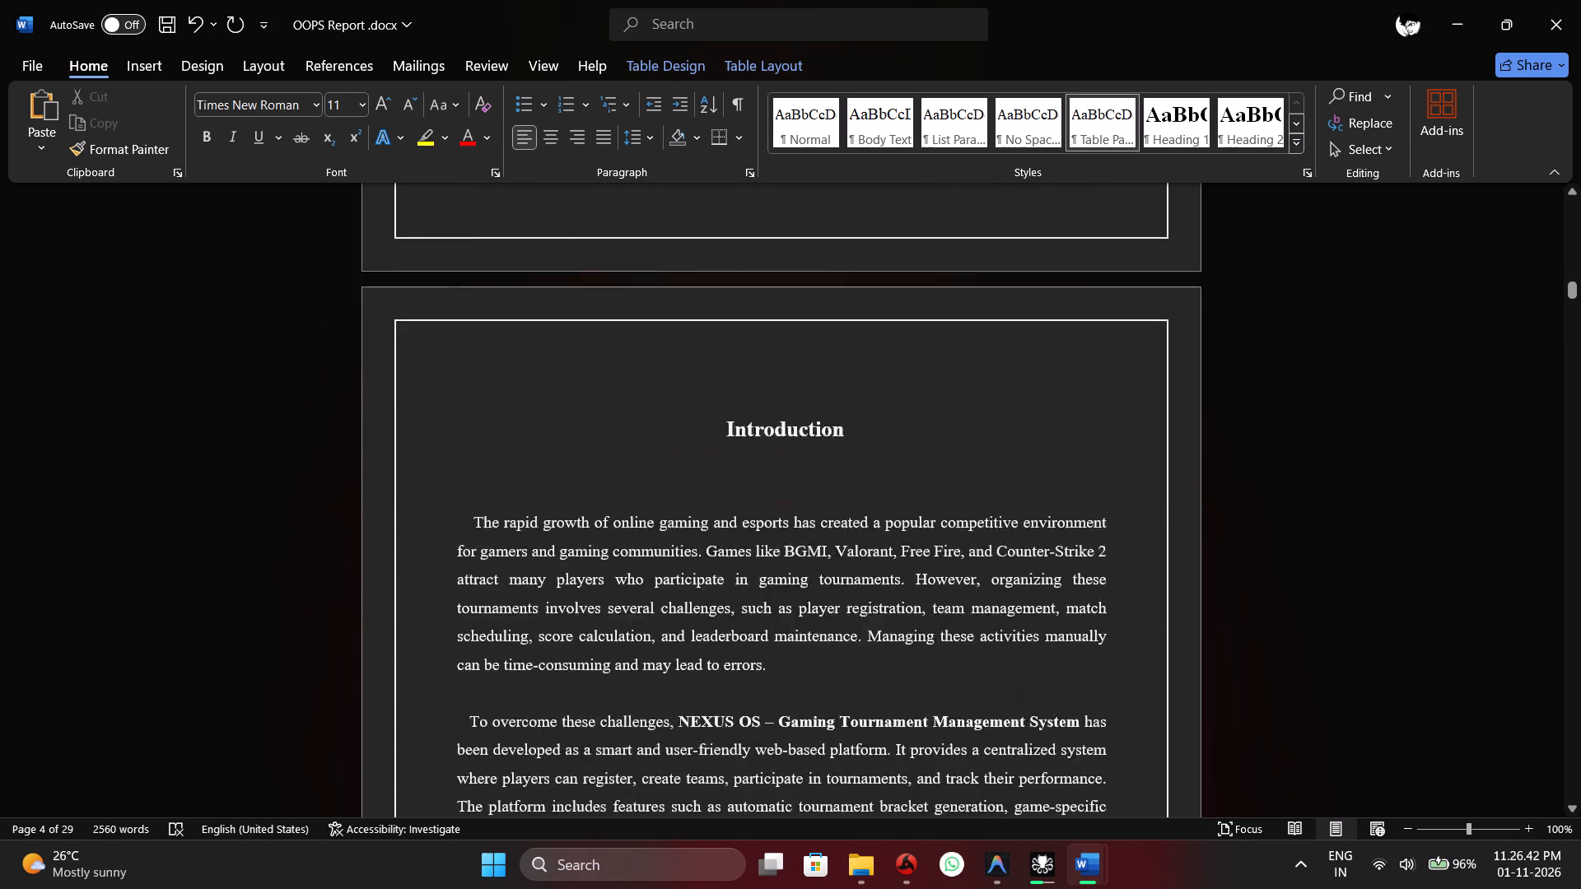
scroll(843, 586, down, 3)
scroll(766, 524, down, 9)
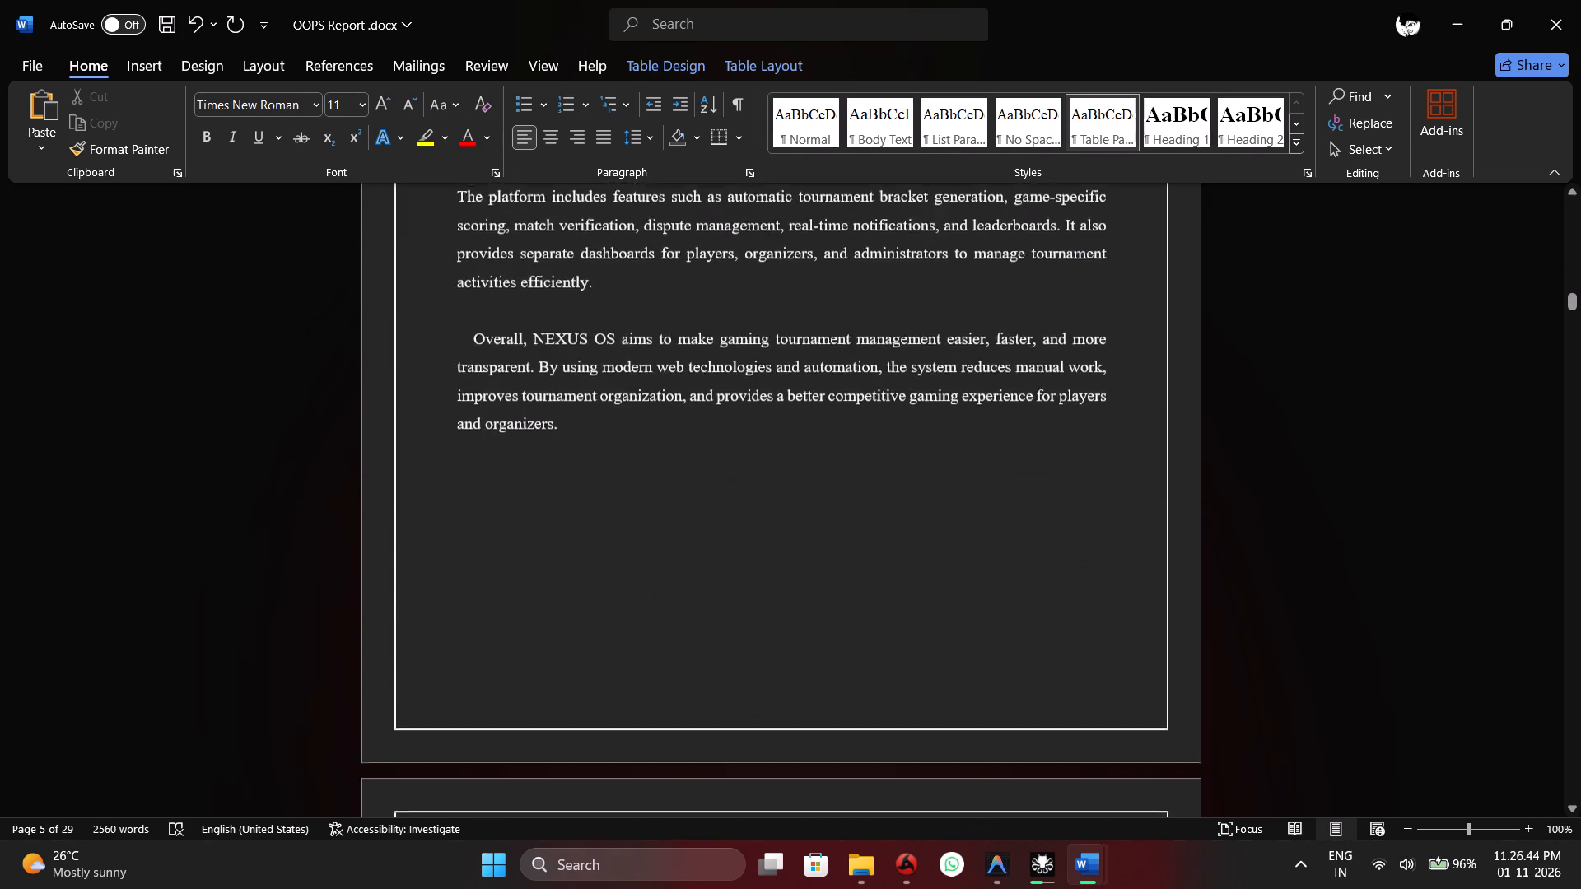
scroll(766, 521, down, 9)
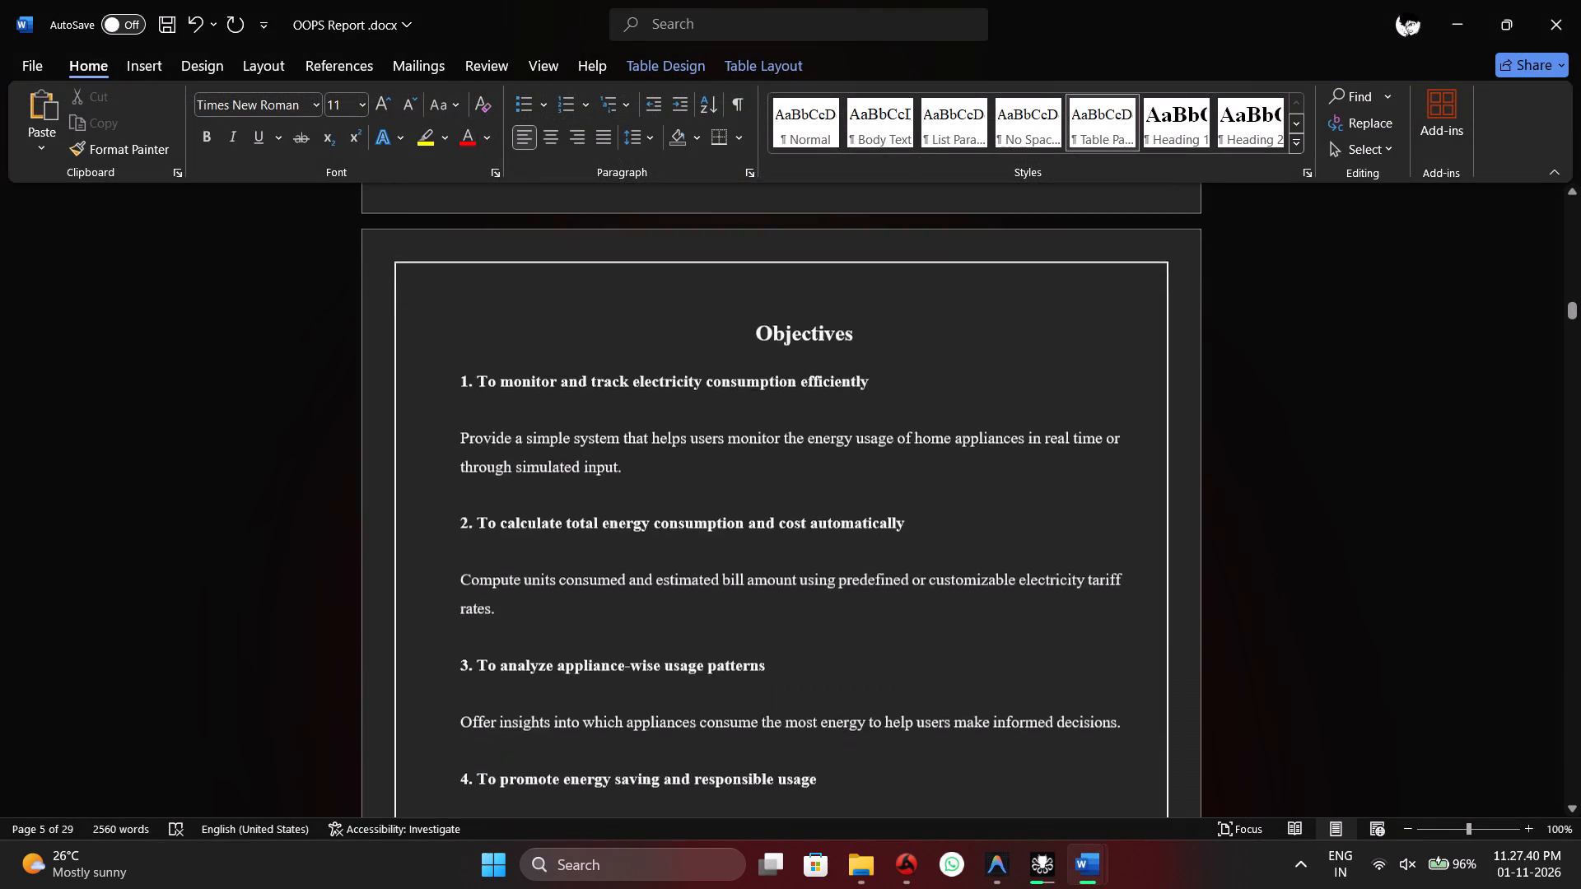
scroll(631, 565, down, 17)
scroll(631, 564, down, 9)
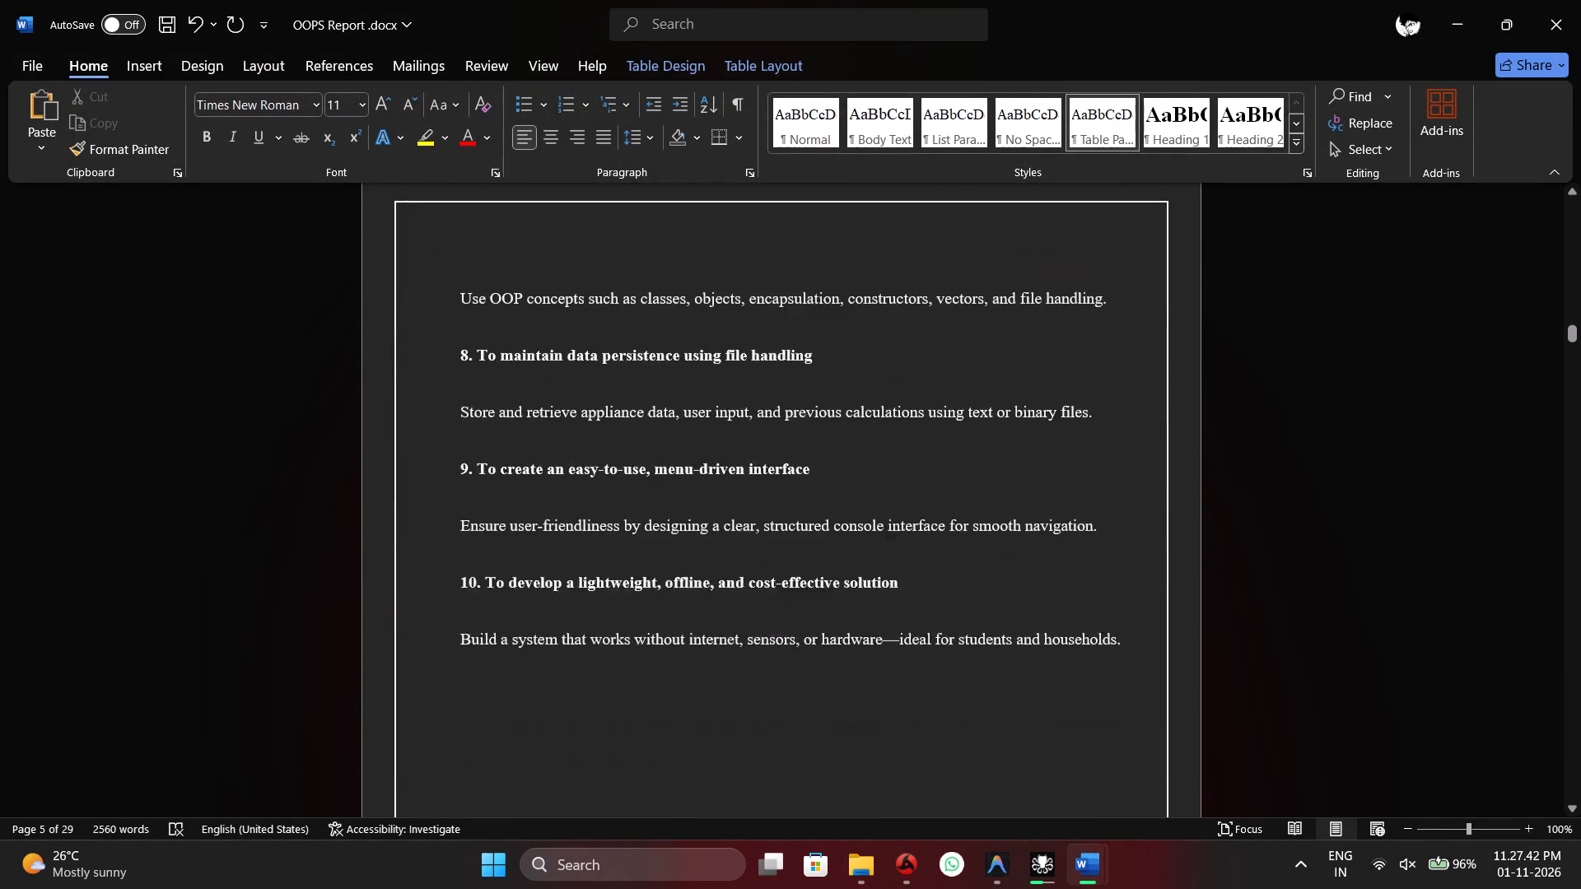
scroll(631, 564, down, 19)
scroll(631, 563, down, 11)
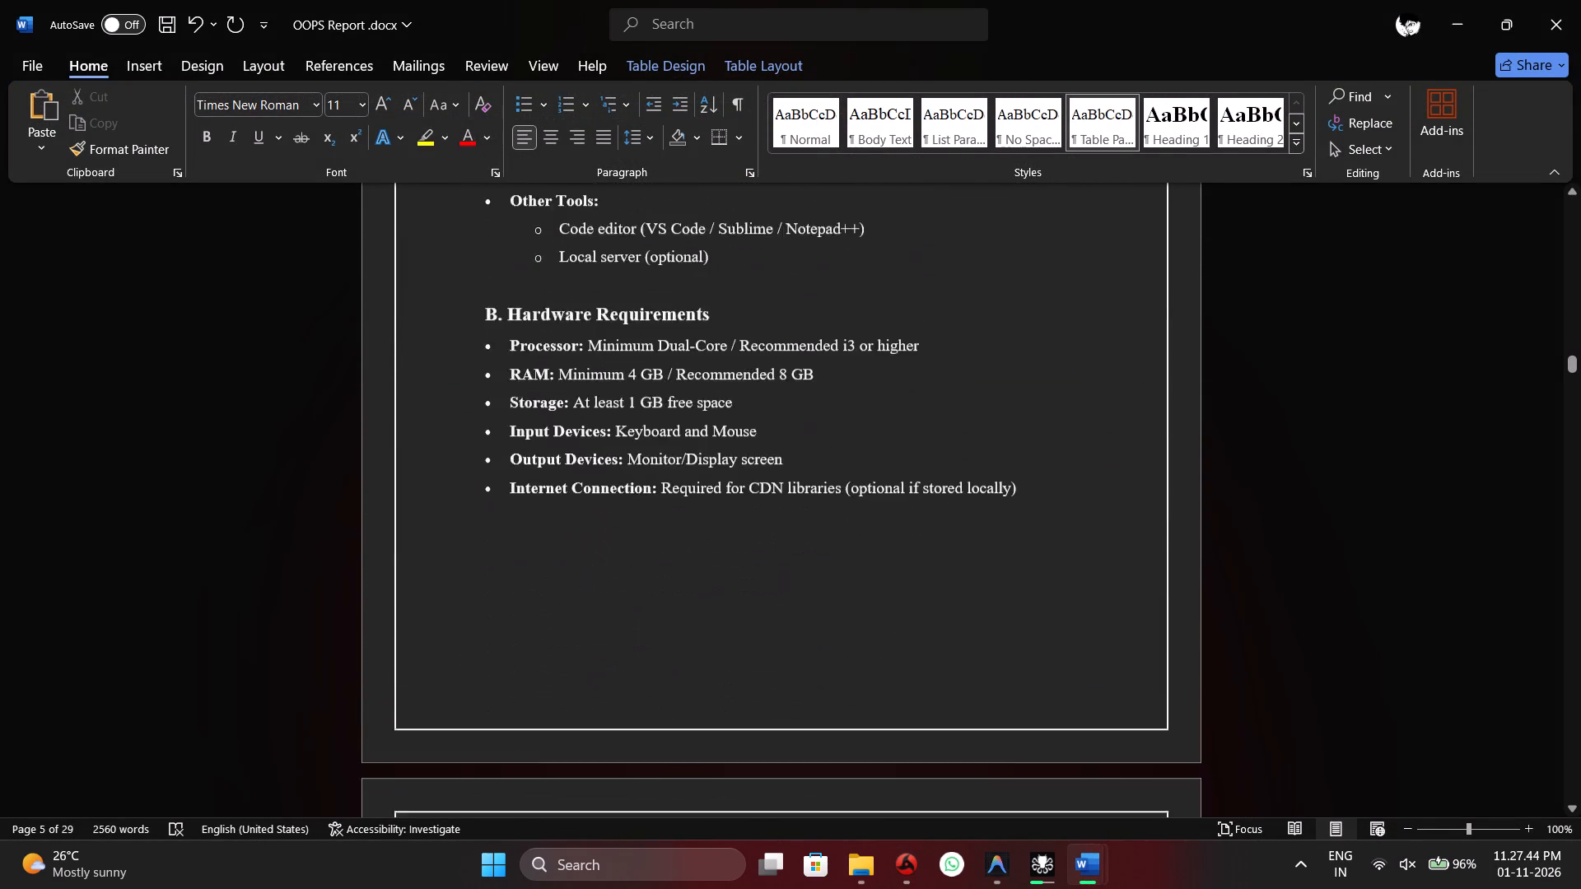
scroll(631, 561, up, 20)
scroll(631, 561, up, 20)
scroll(631, 561, up, 4)
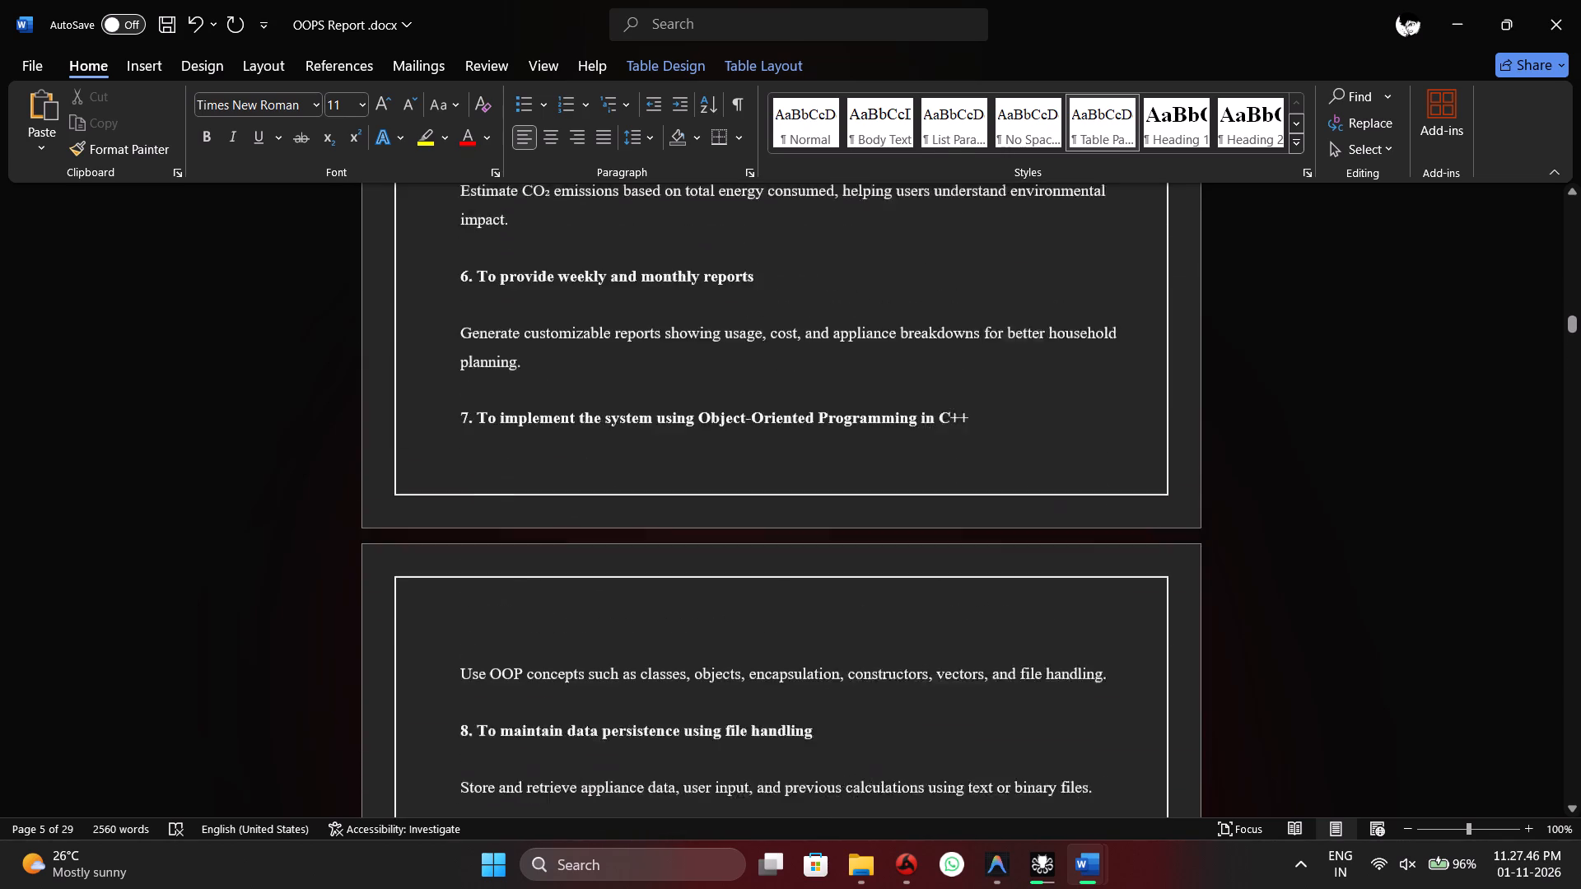
scroll(627, 556, up, 15)
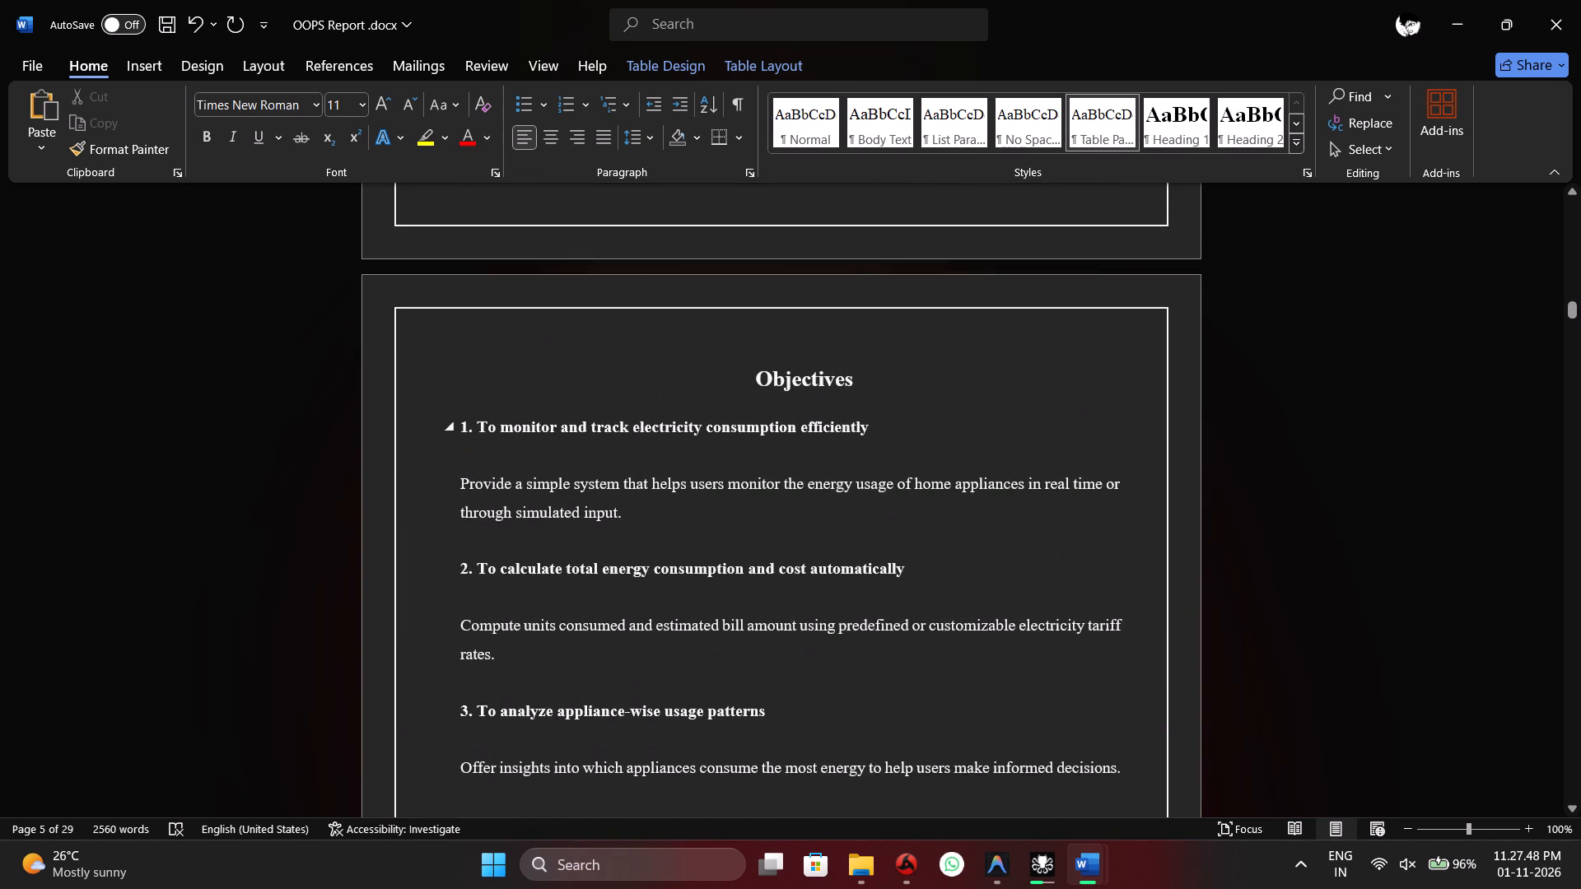
Delete all the old electricity-monitoring objectives and their descriptions beneath the Objectives heading.
click(469, 422)
drag(458, 422, 576, 488)
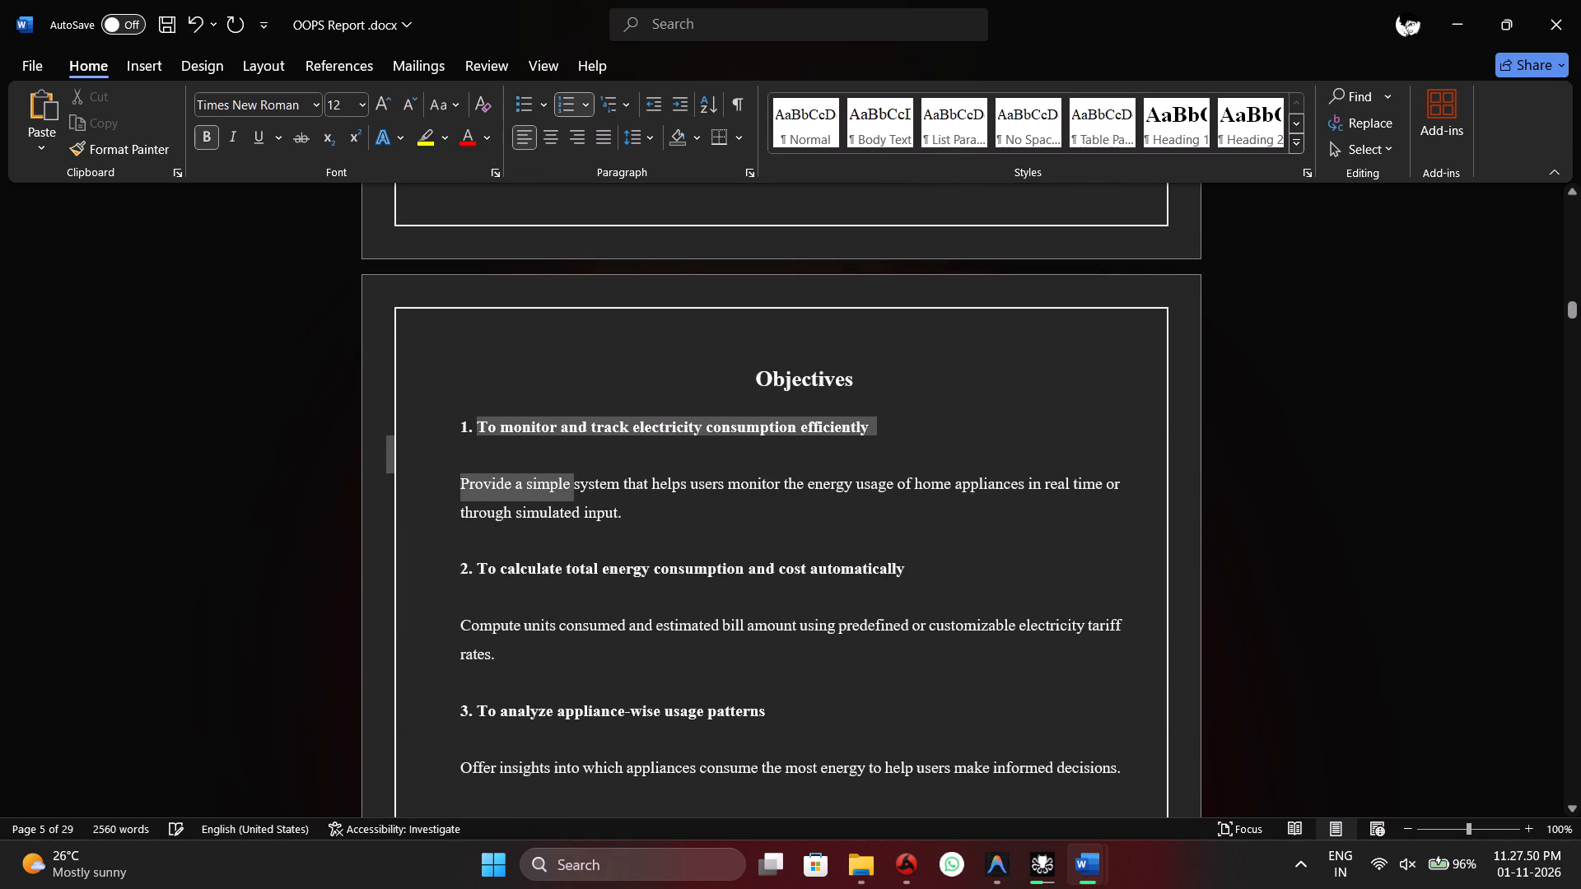
drag(576, 488, 608, 591)
key(BackSpace)
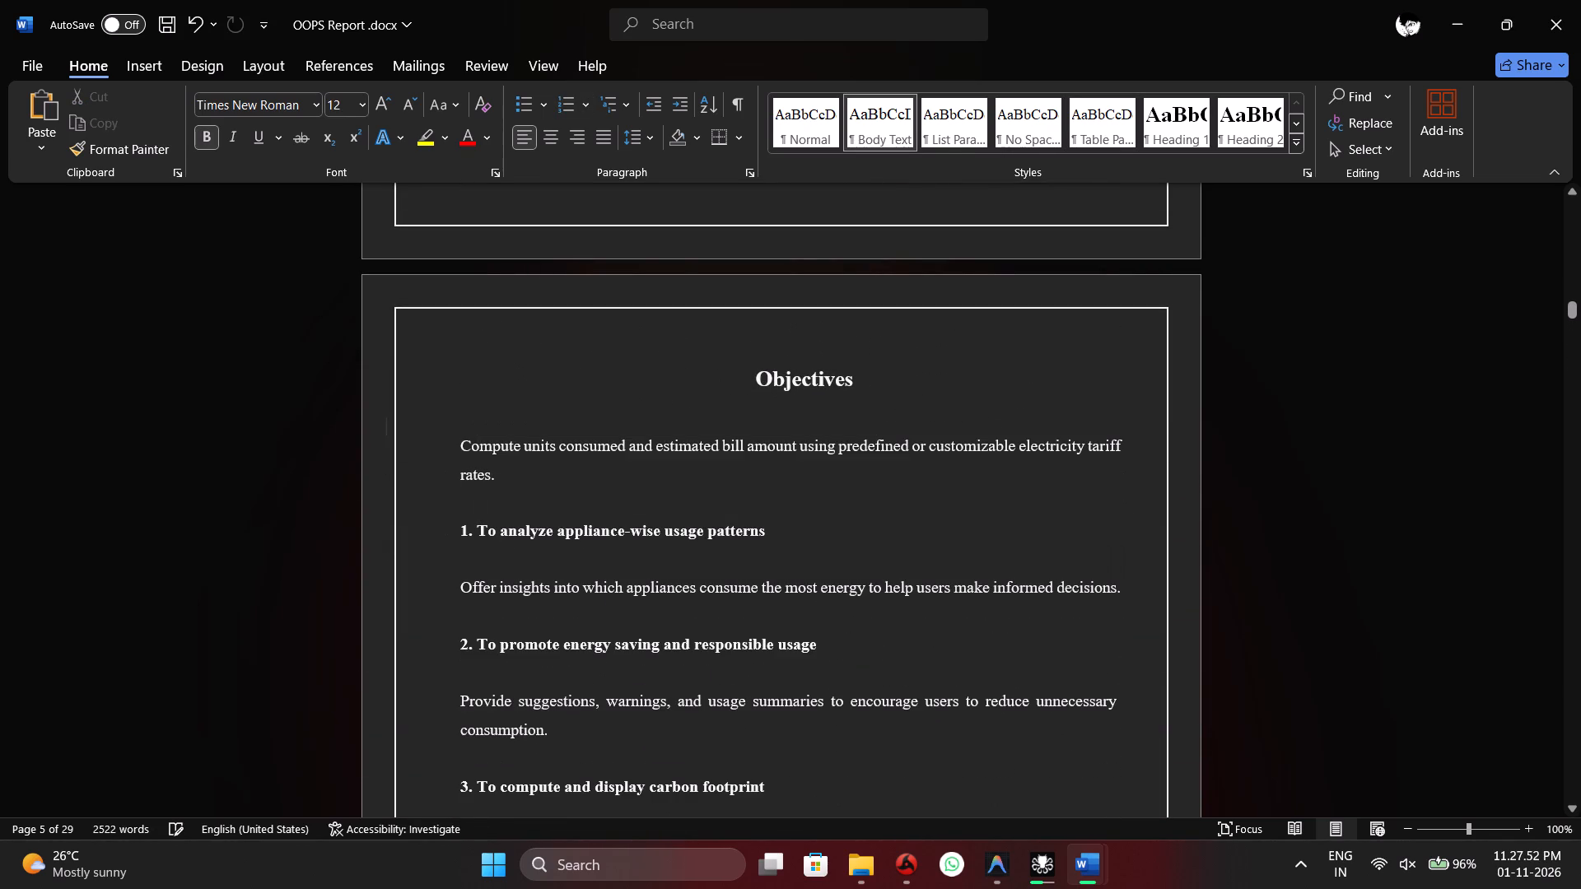
drag(456, 435, 657, 665)
scroll(660, 671, down, 18)
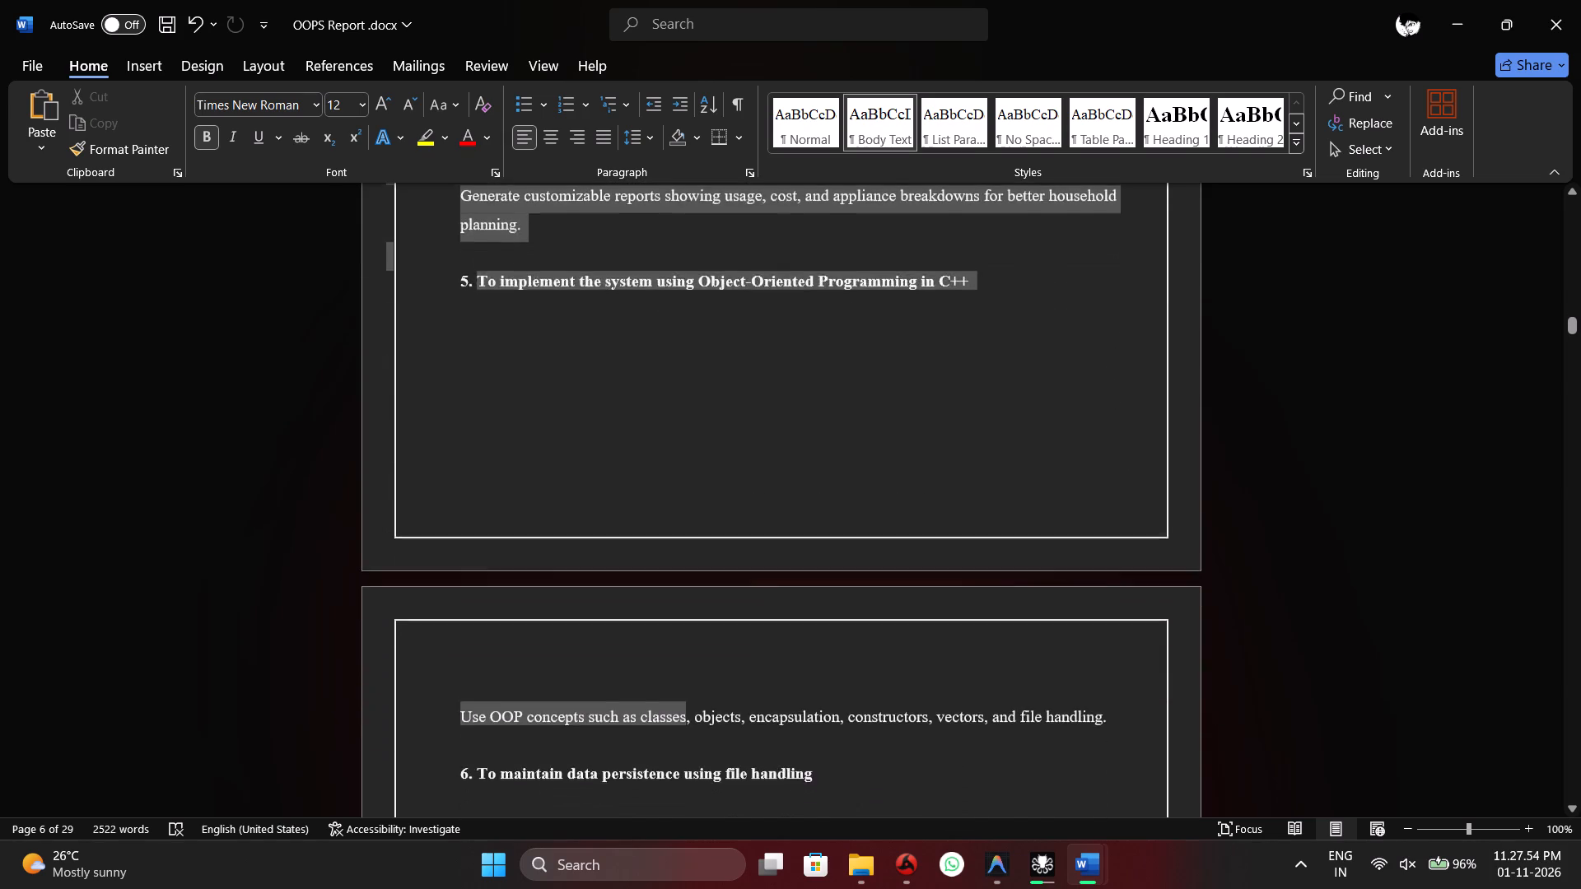
scroll(657, 665, down, 2)
drag(657, 665, 1103, 660)
scroll(657, 665, down, 4)
key(BackSpace)
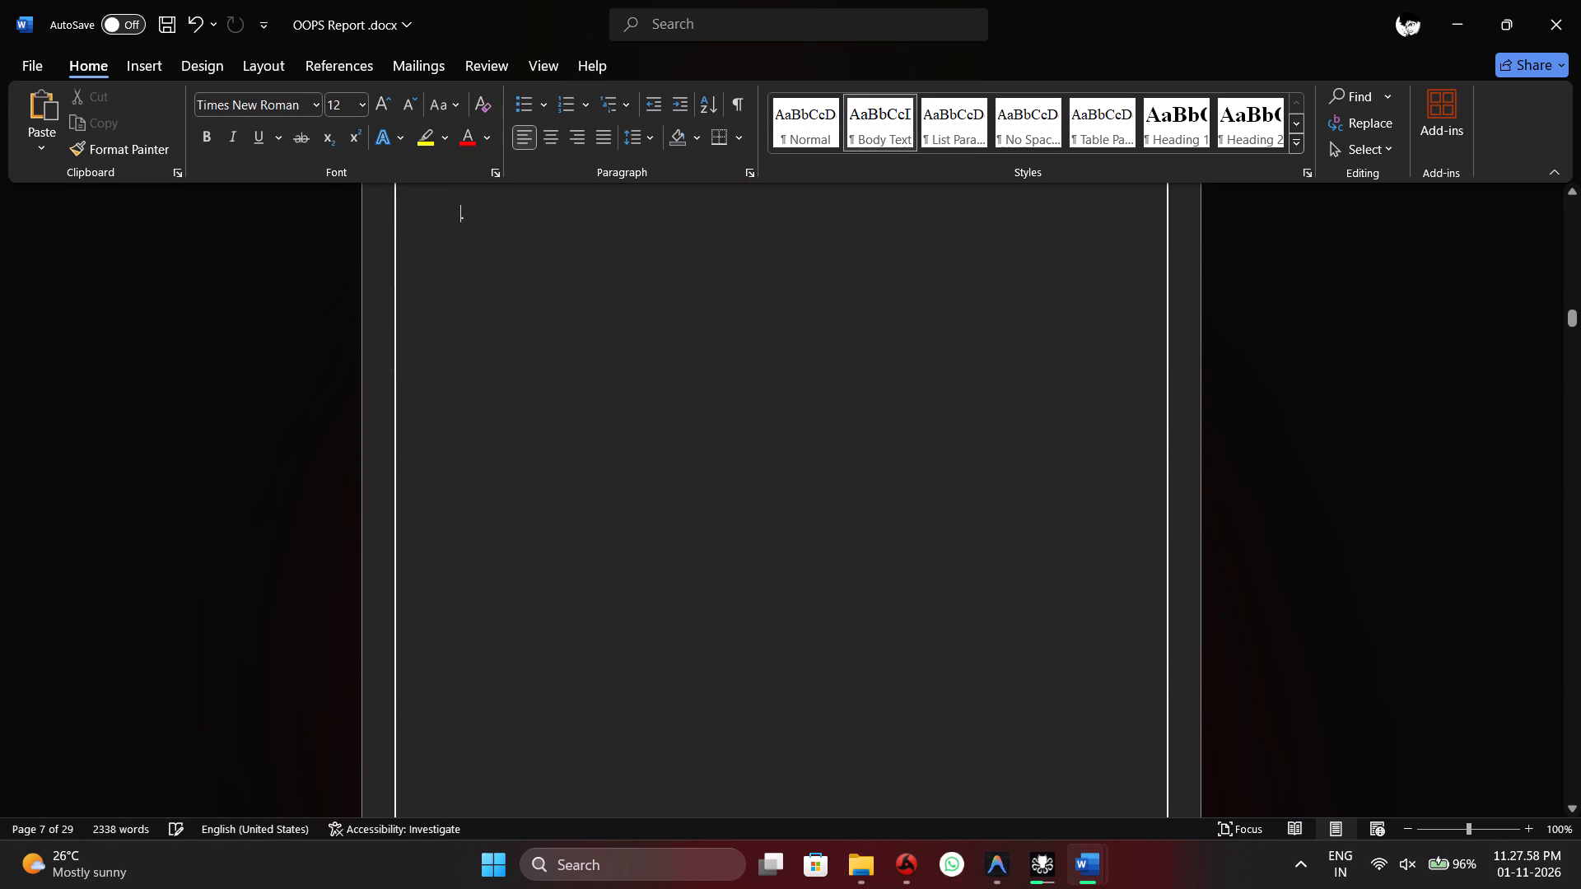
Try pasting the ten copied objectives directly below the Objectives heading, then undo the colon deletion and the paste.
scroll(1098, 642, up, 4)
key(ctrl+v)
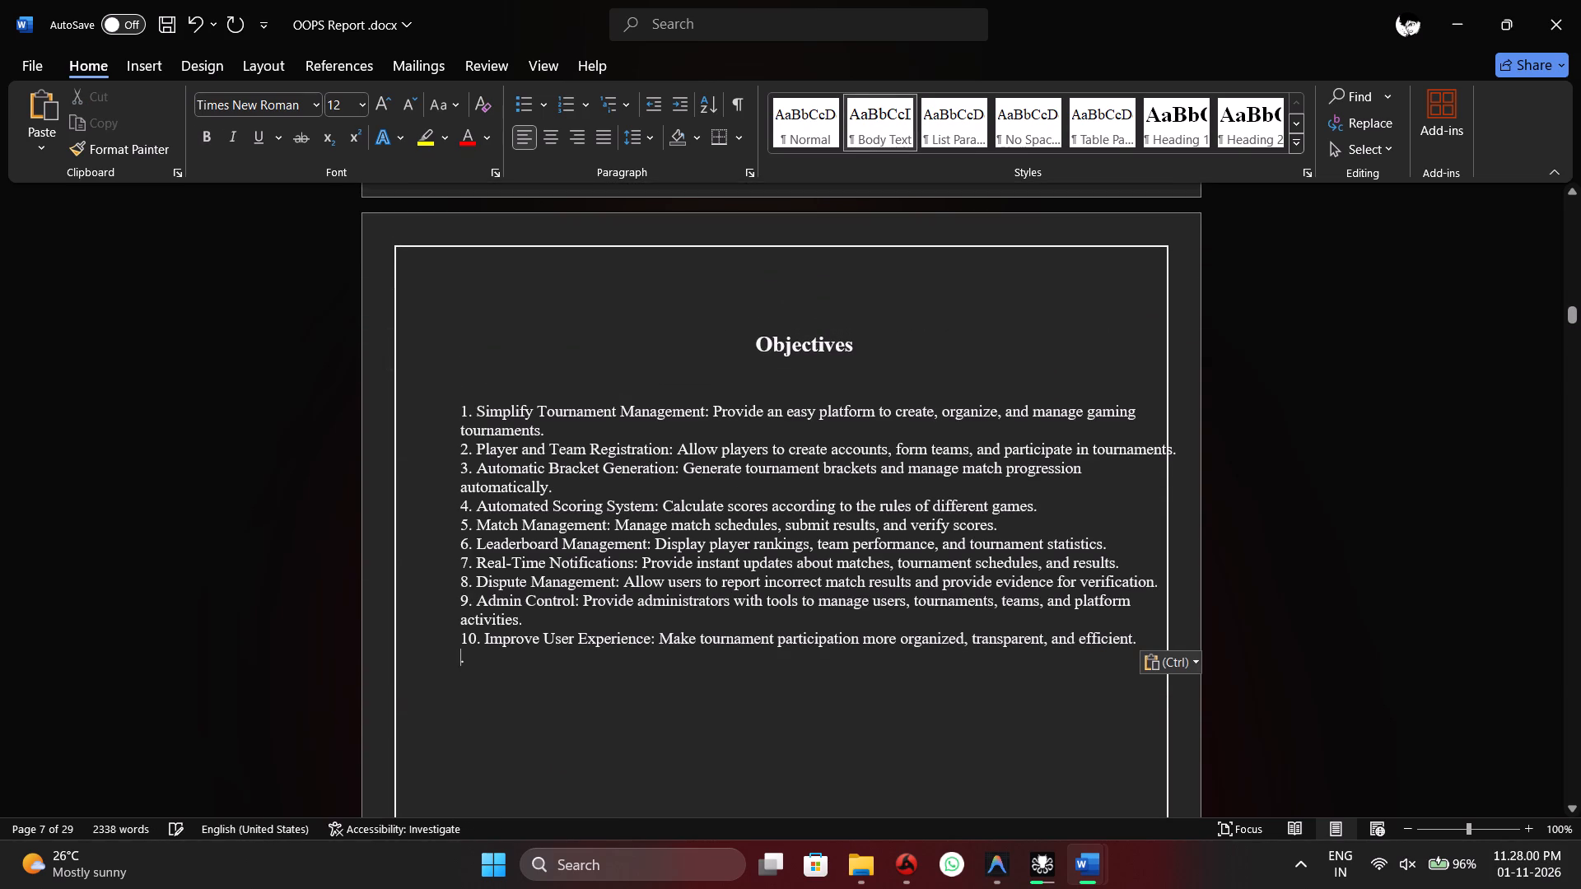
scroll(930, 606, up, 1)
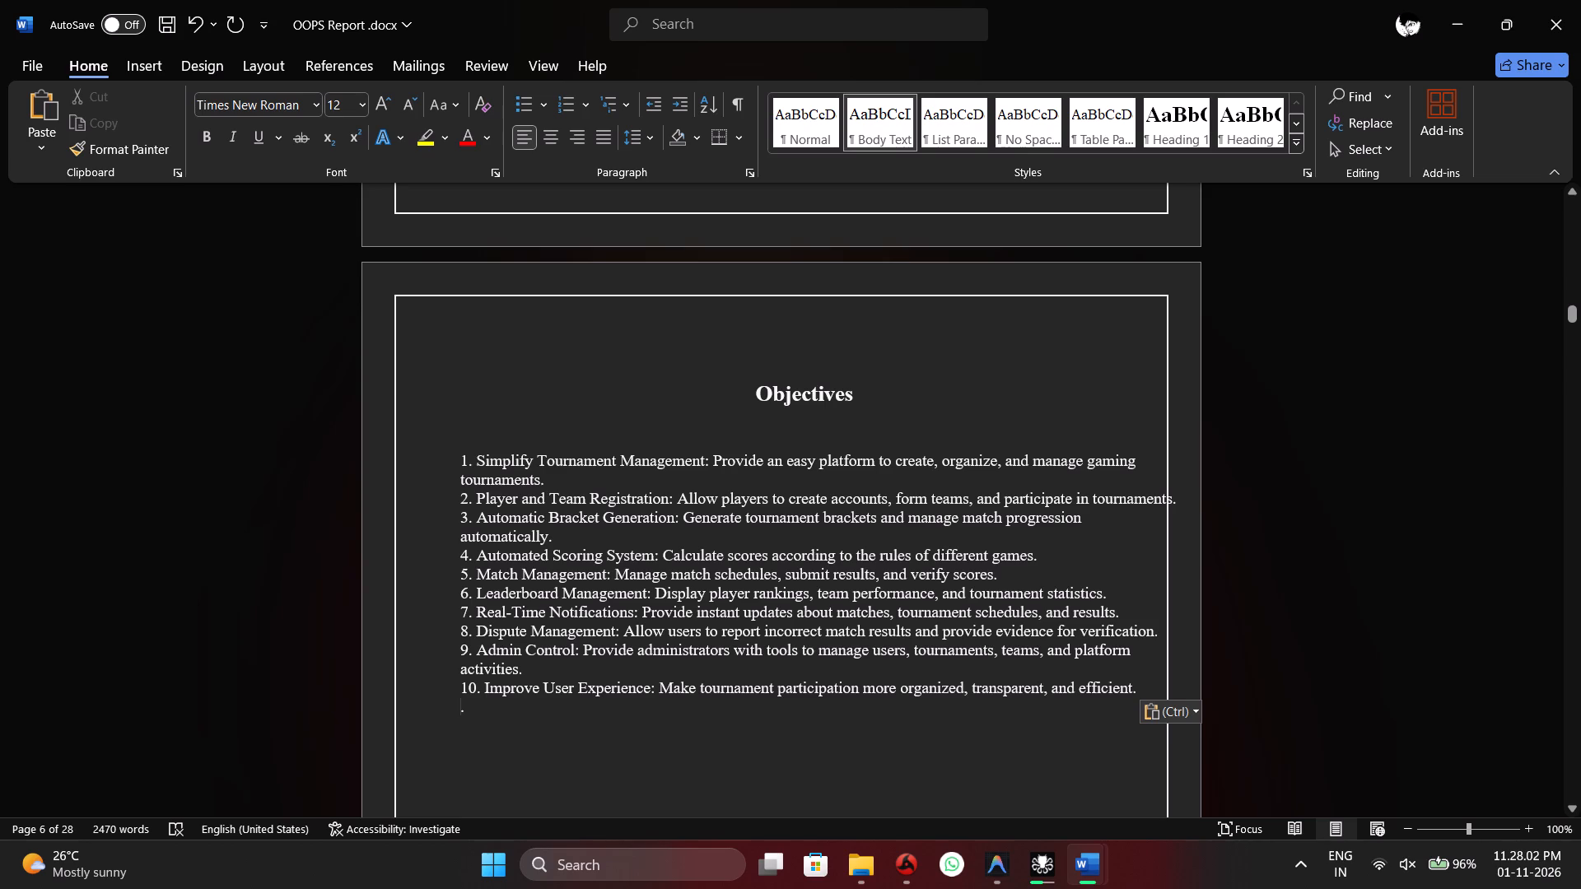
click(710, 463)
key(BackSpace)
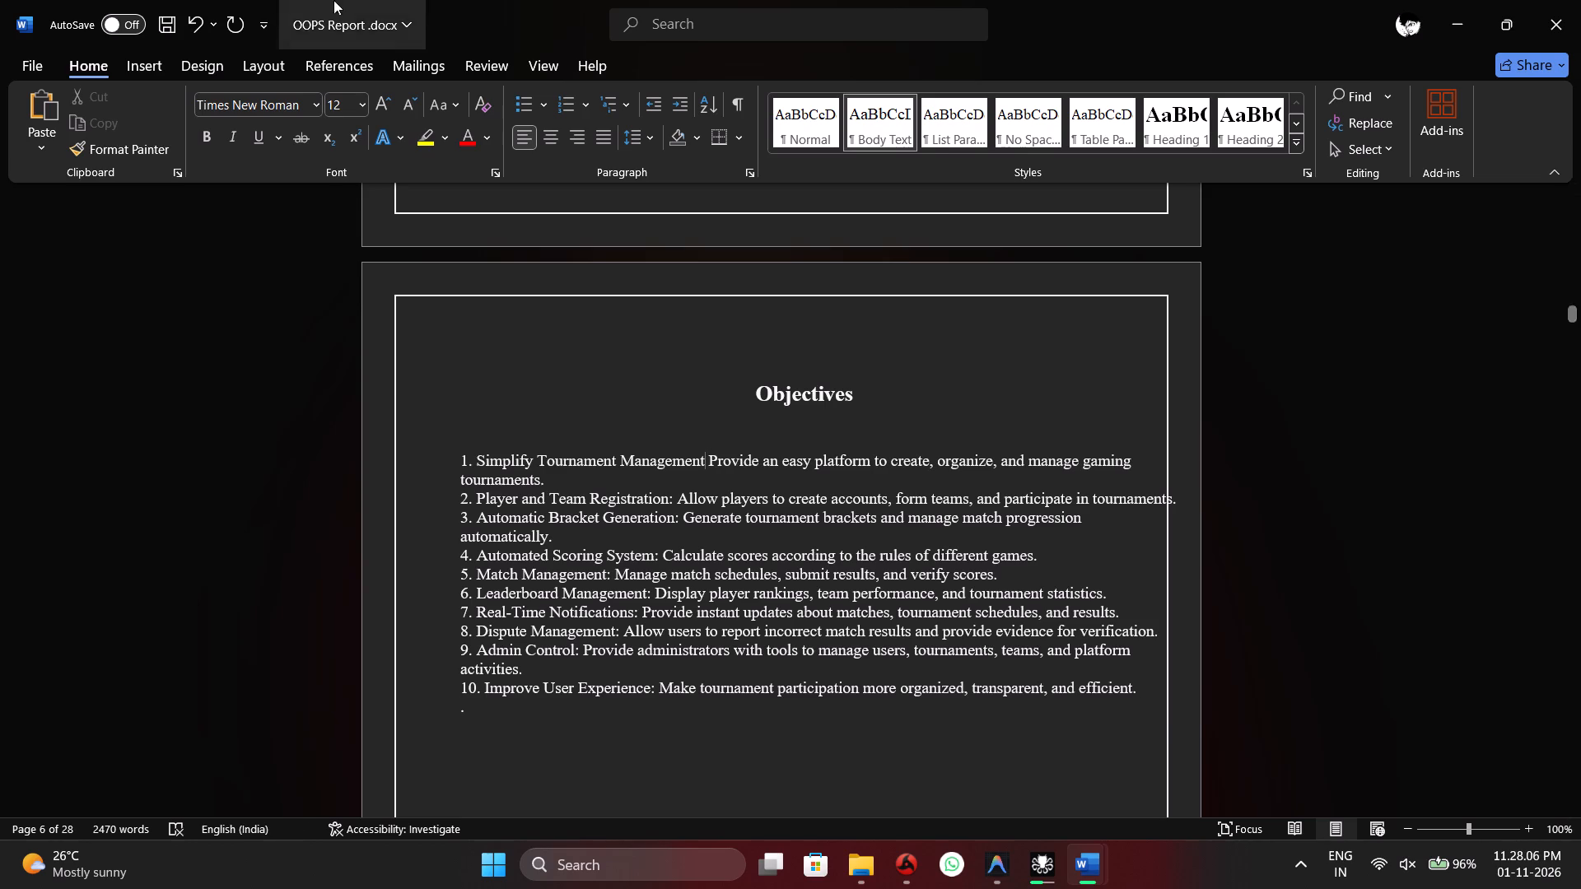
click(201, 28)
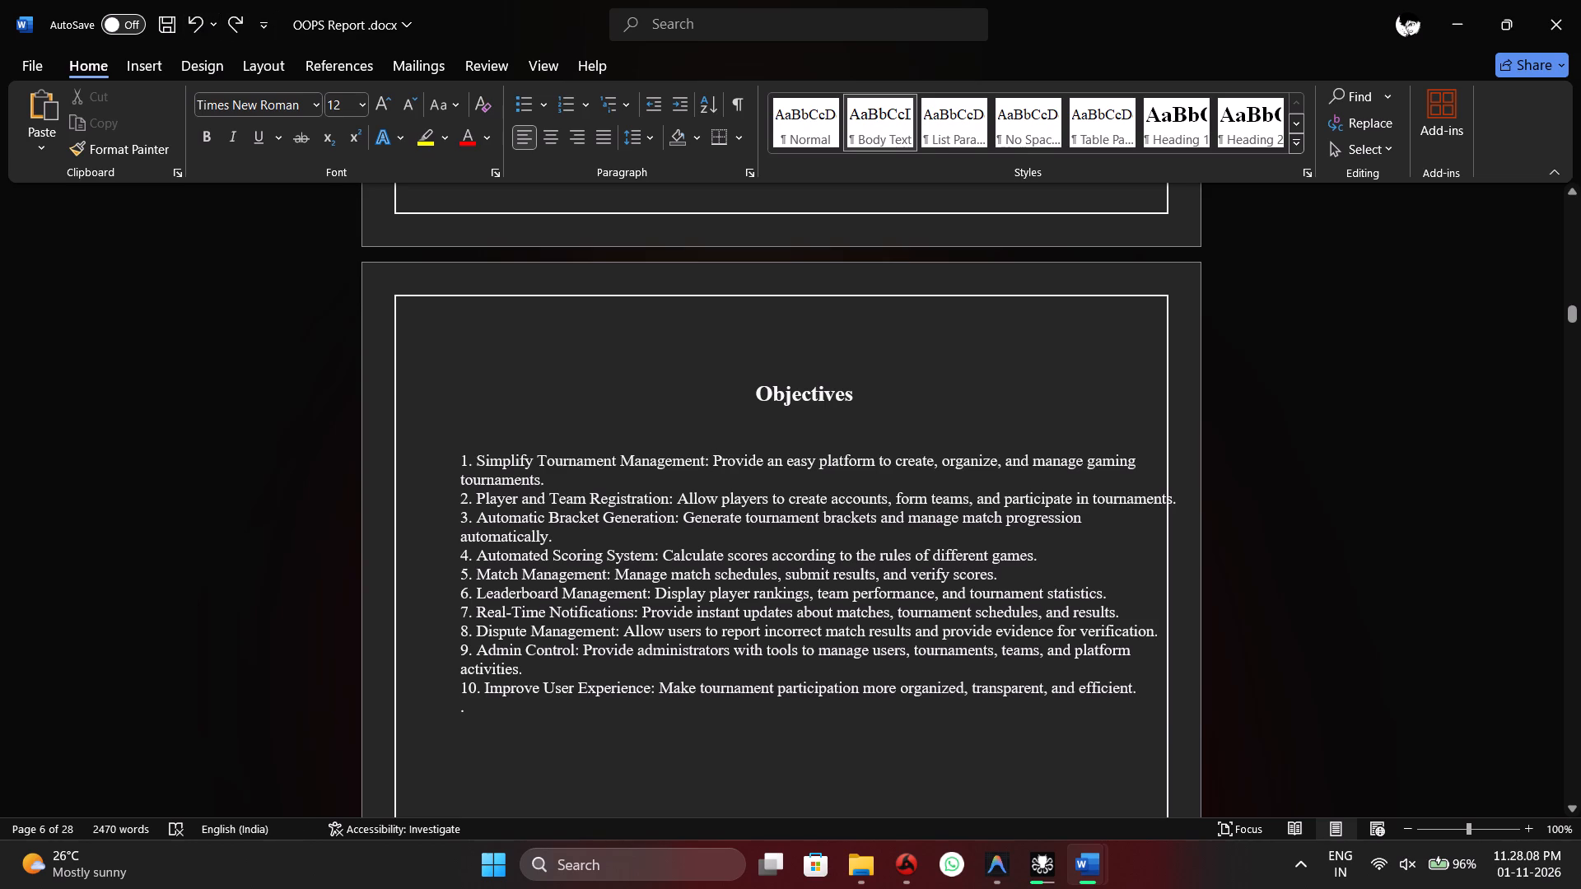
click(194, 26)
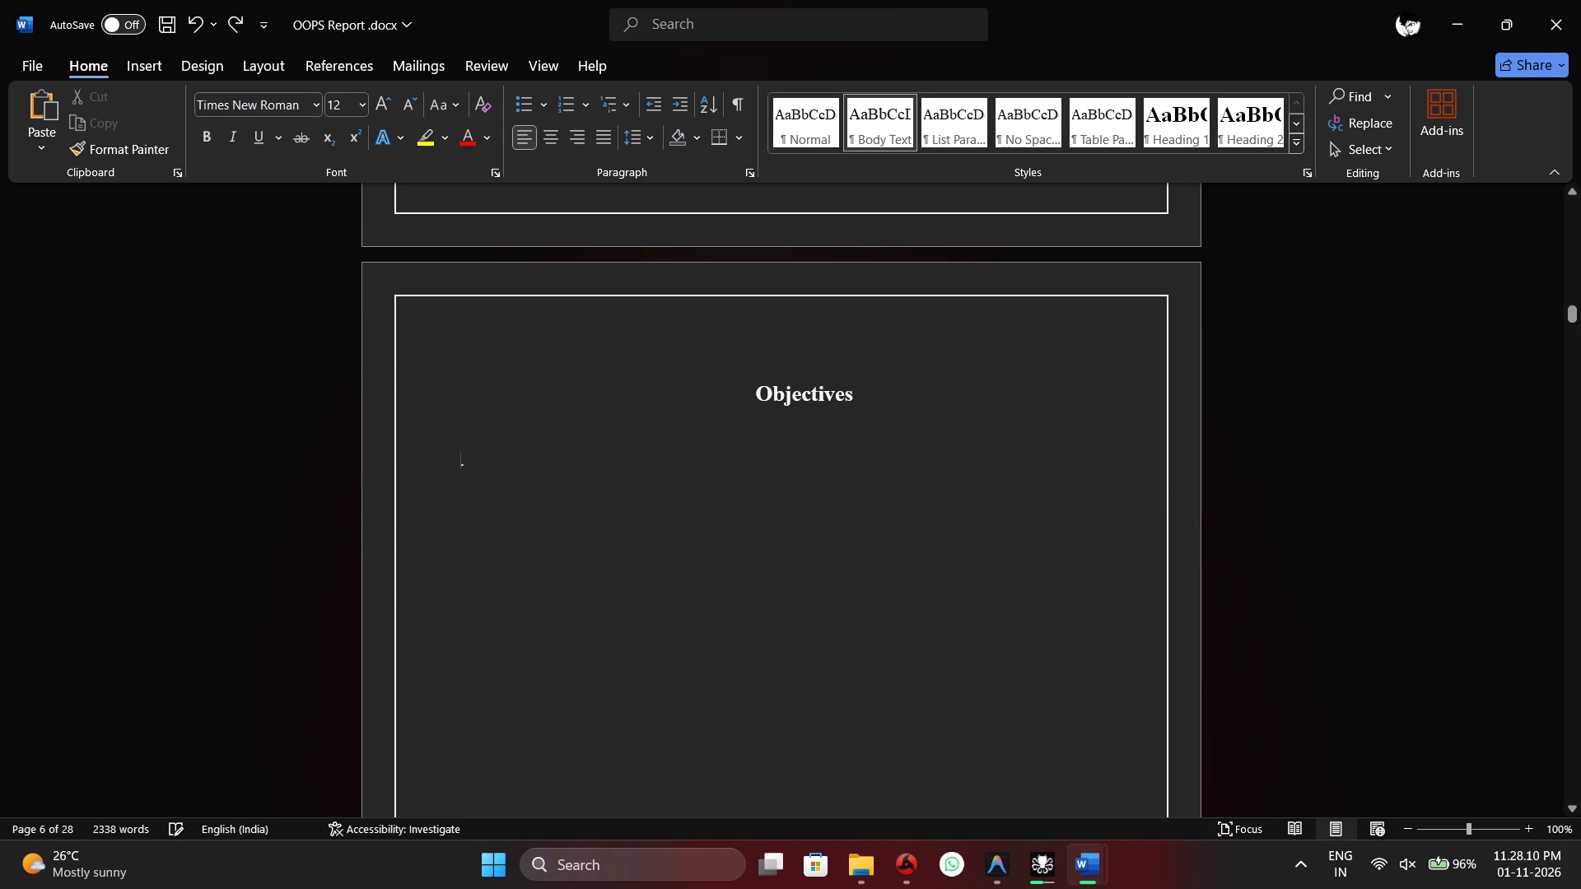
Copy the whole text box that holds the Introduction page's body text.
scroll(514, 463, up, 14)
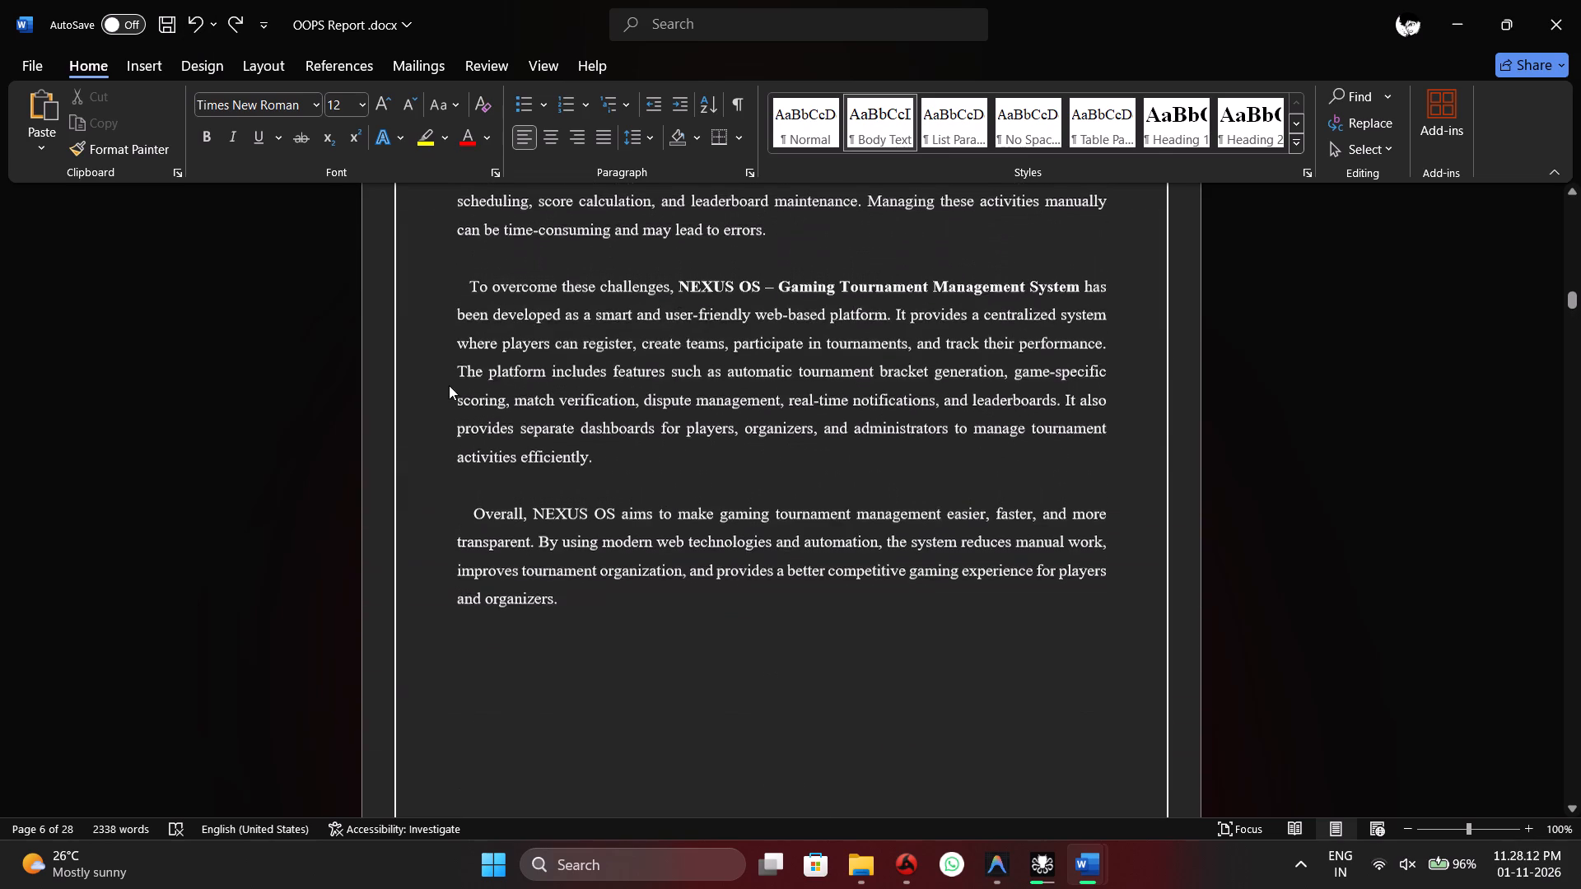
click(449, 385)
right_click(972, 724)
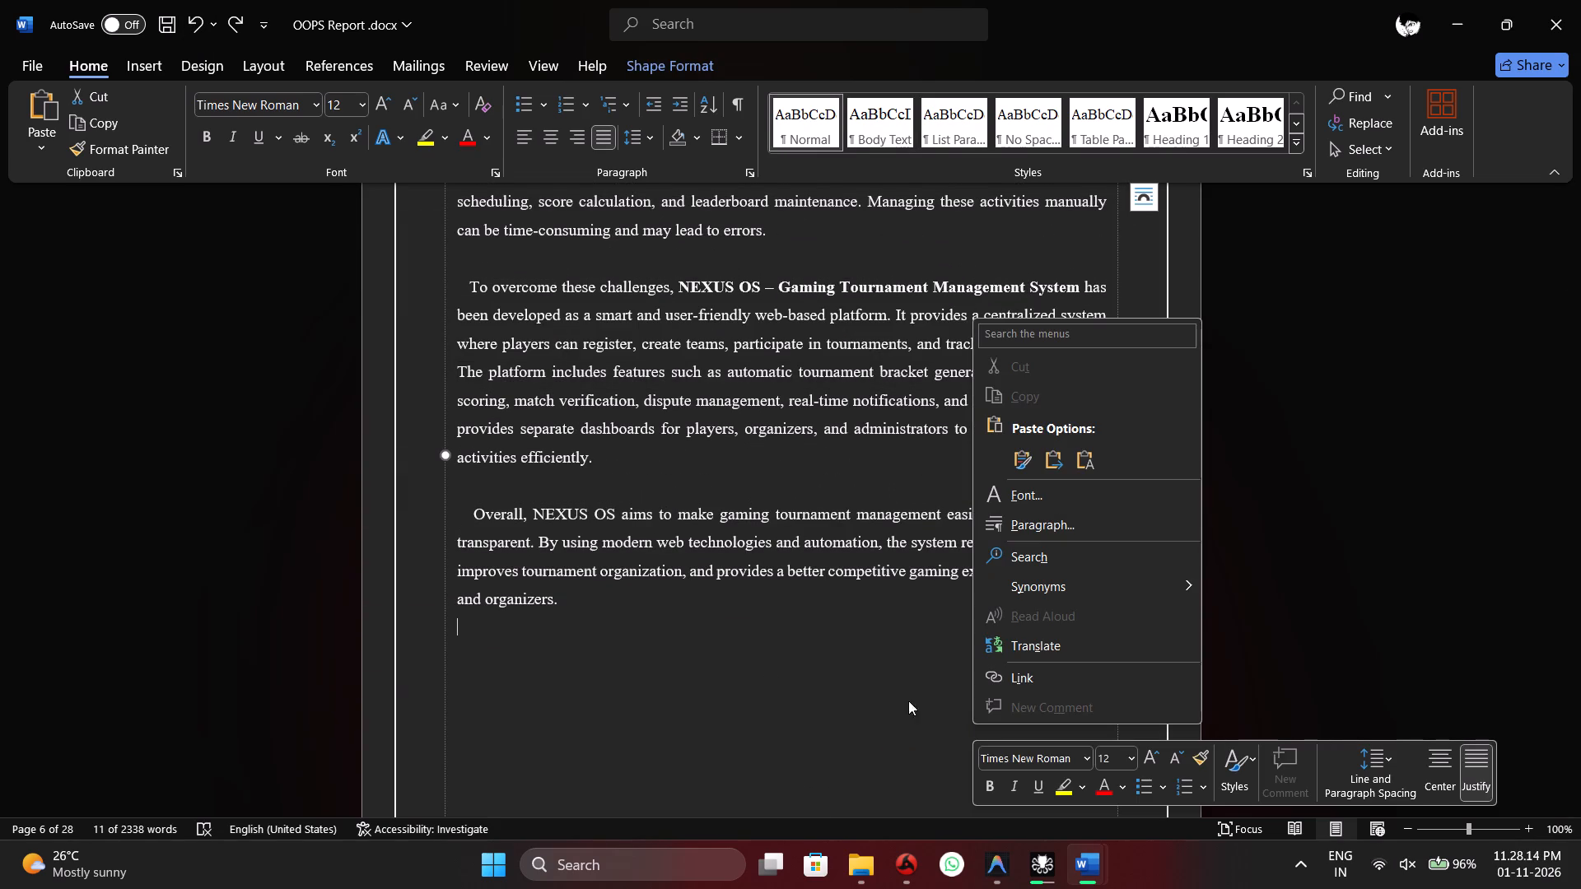
right_click(918, 629)
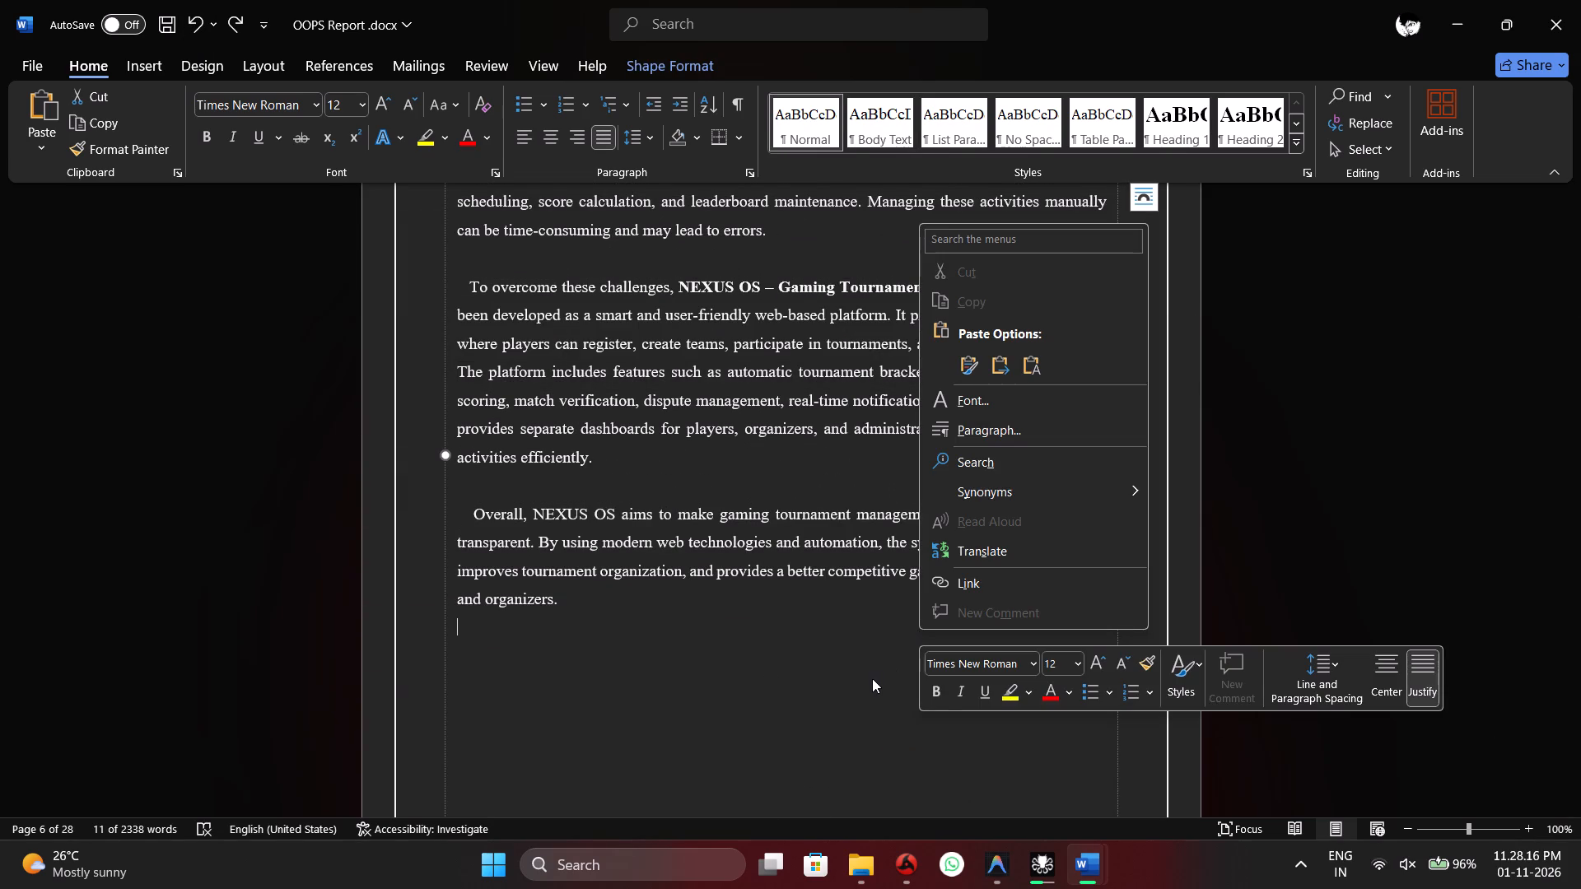
click(872, 678)
scroll(871, 678, up, 7)
click(921, 400)
click(932, 414)
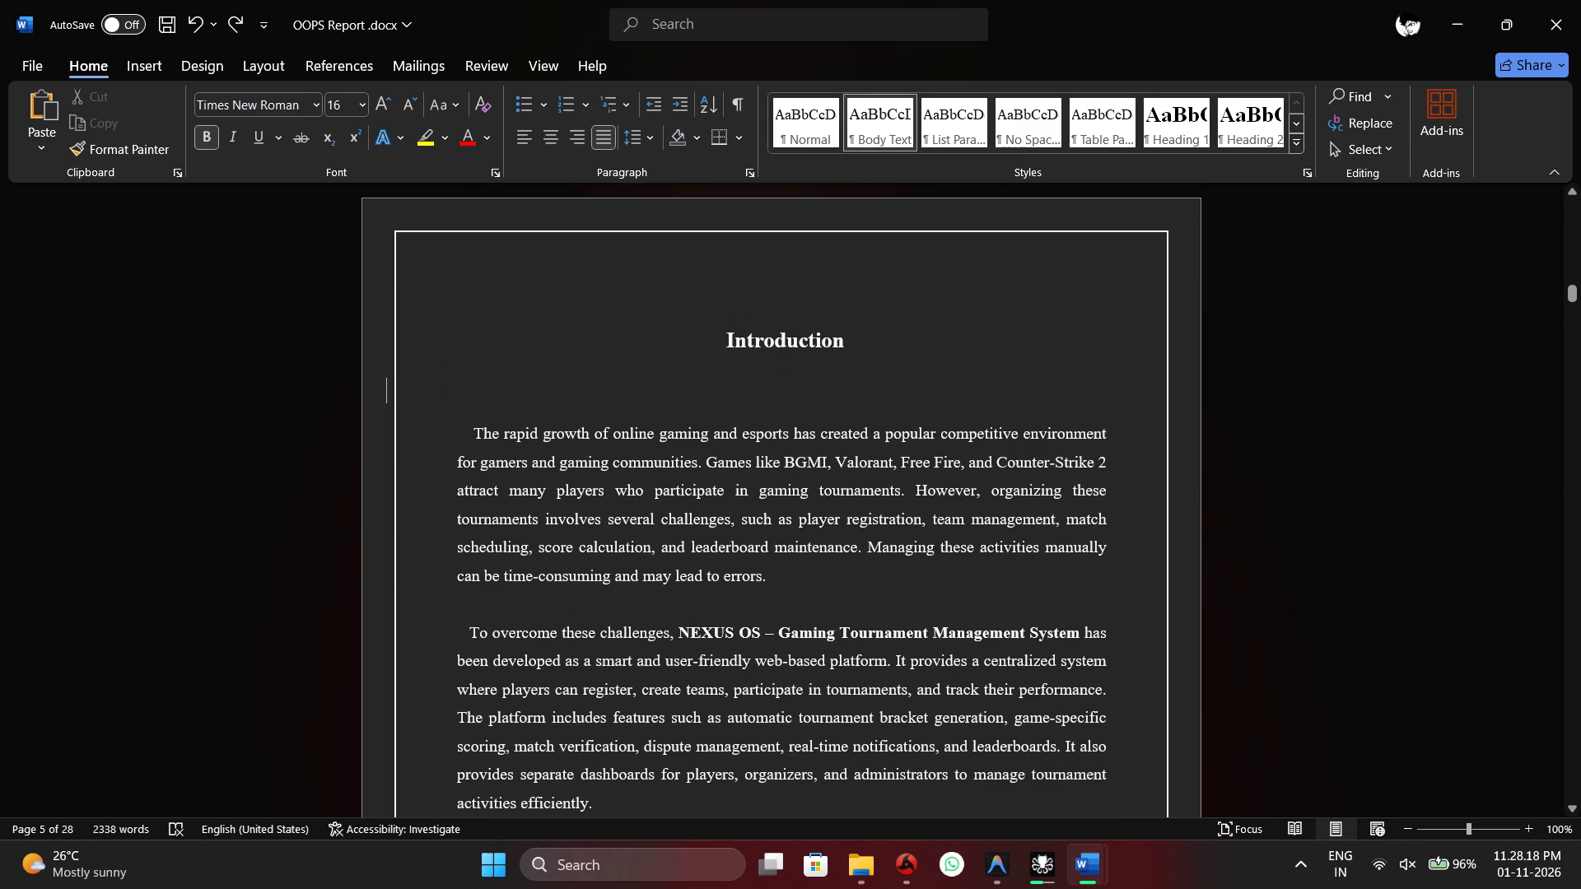
click(999, 467)
click(995, 410)
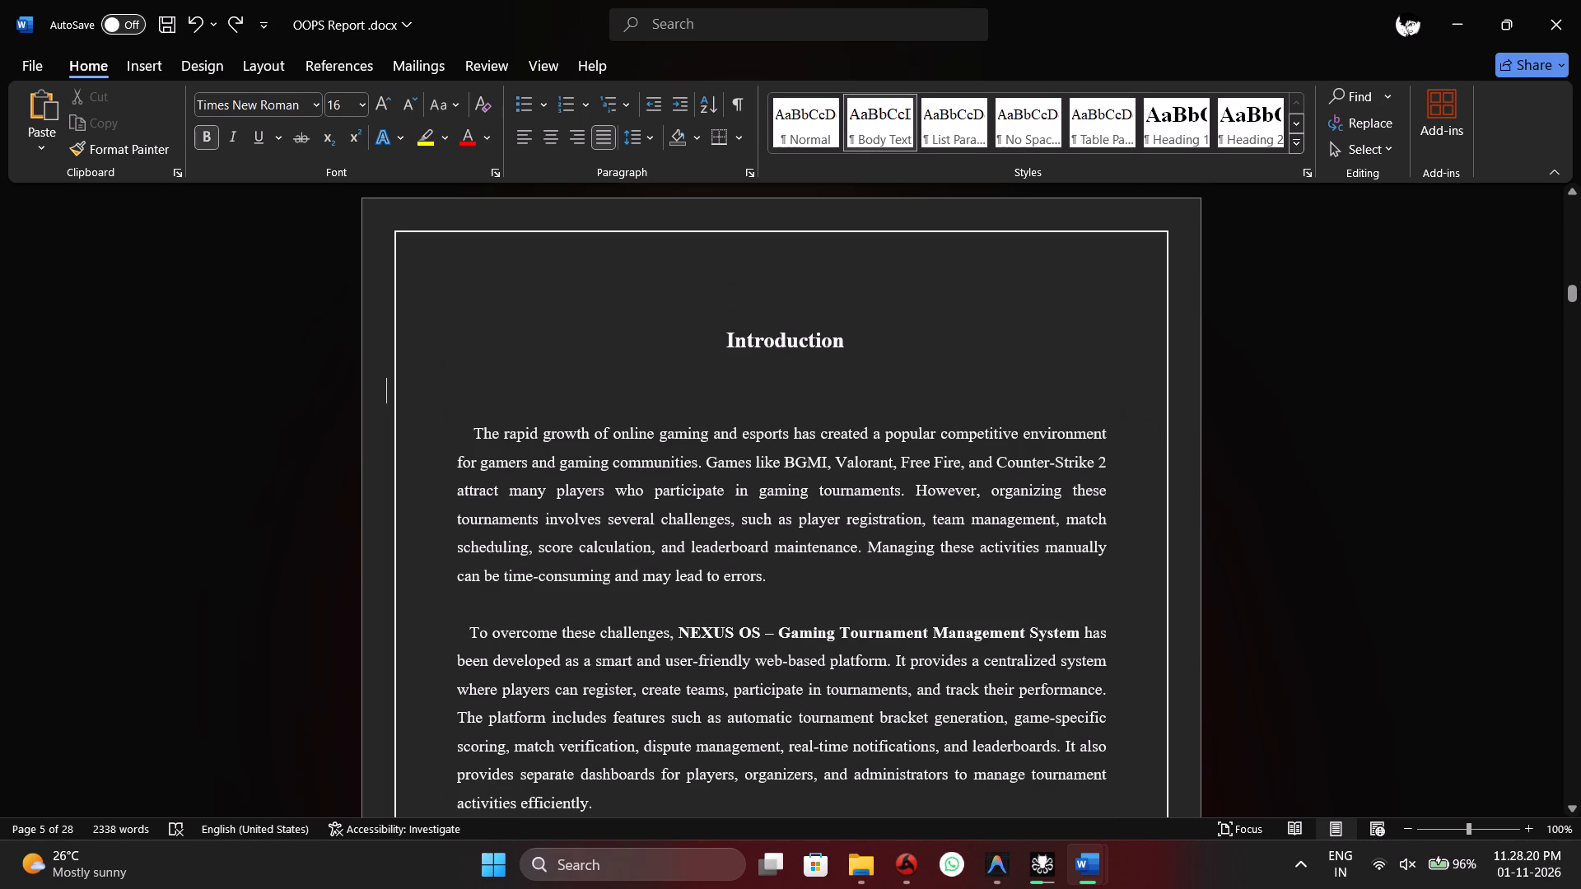
click(1000, 426)
click(997, 414)
right_click(997, 414)
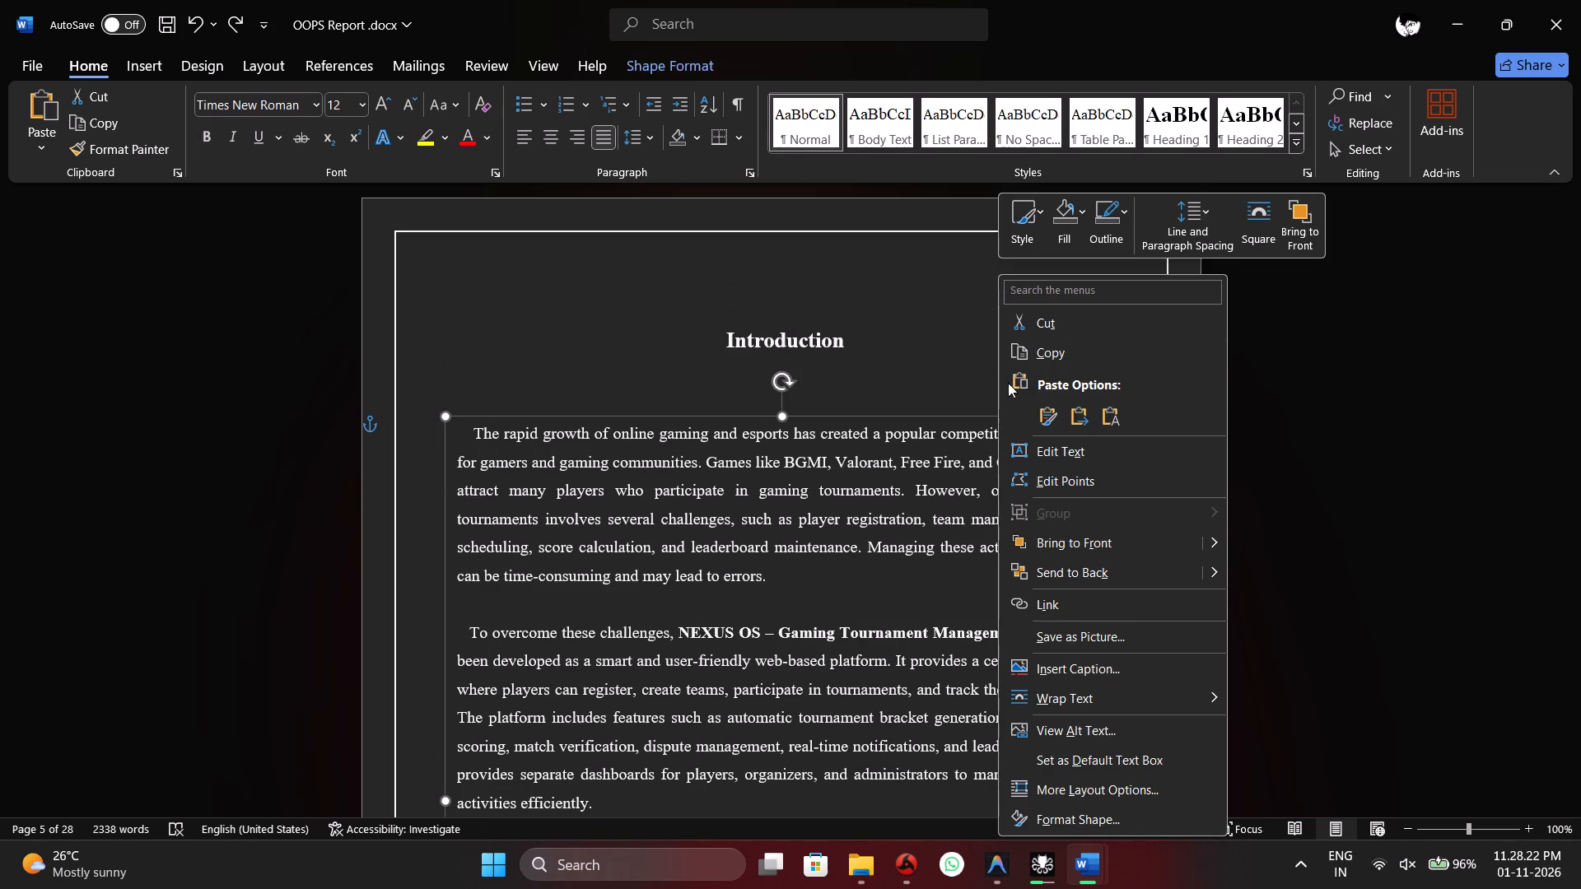
click(1042, 347)
click(1028, 442)
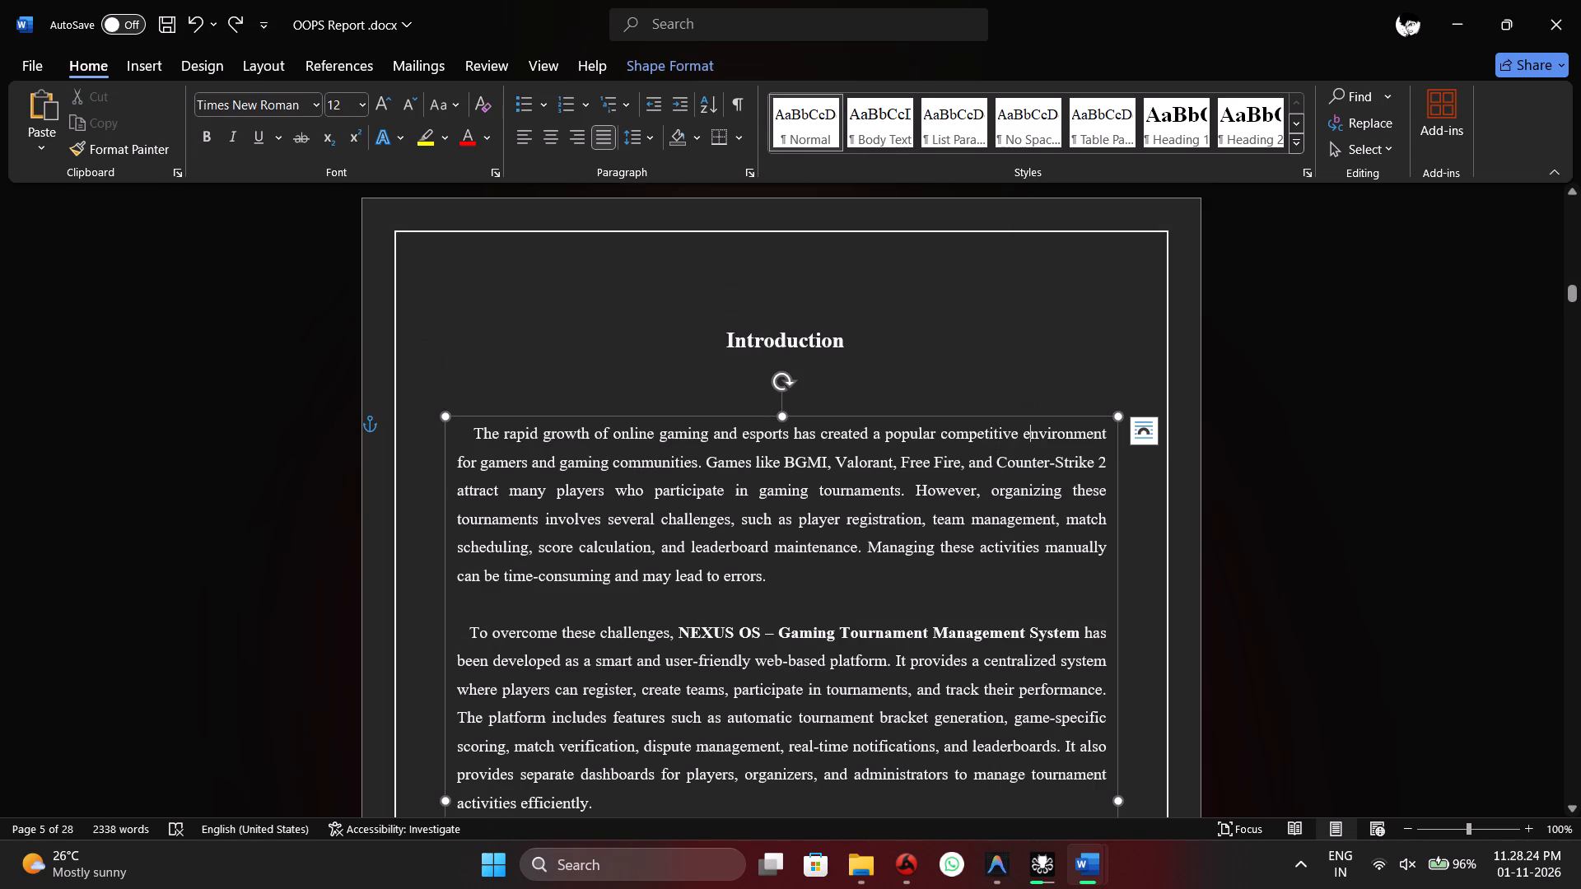
click(1015, 415)
click(1015, 415)
right_click(1015, 415)
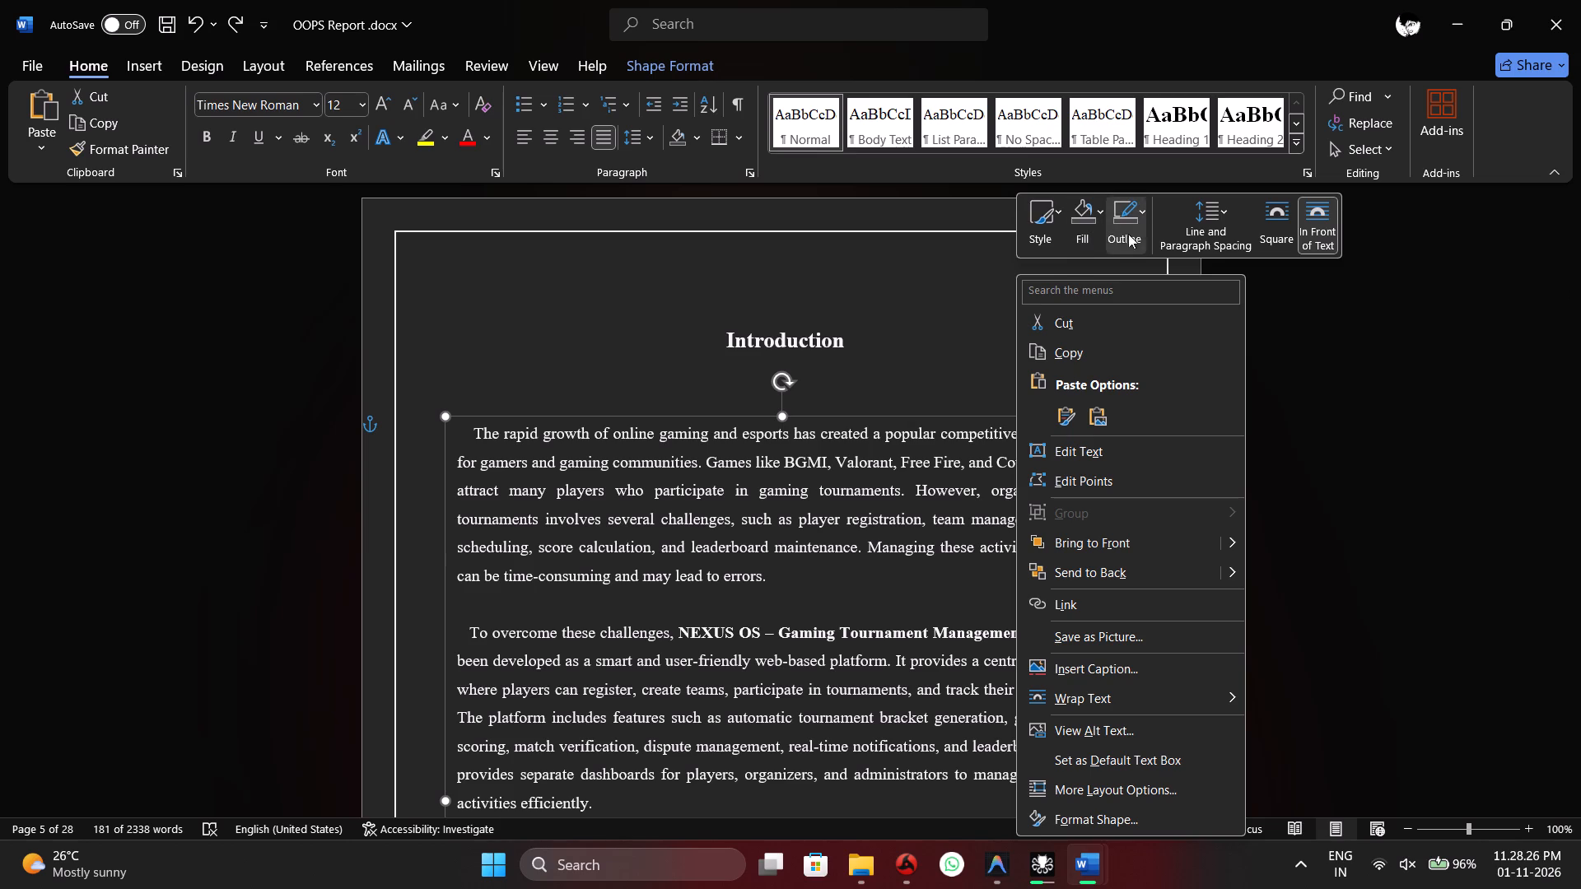
click(1054, 354)
Remove the leftover full stop on the Objectives page, paste the copied text box, and position it centred under the heading within the page border.
scroll(940, 531, down, 20)
scroll(940, 531, down, 2)
scroll(867, 608, down, 5)
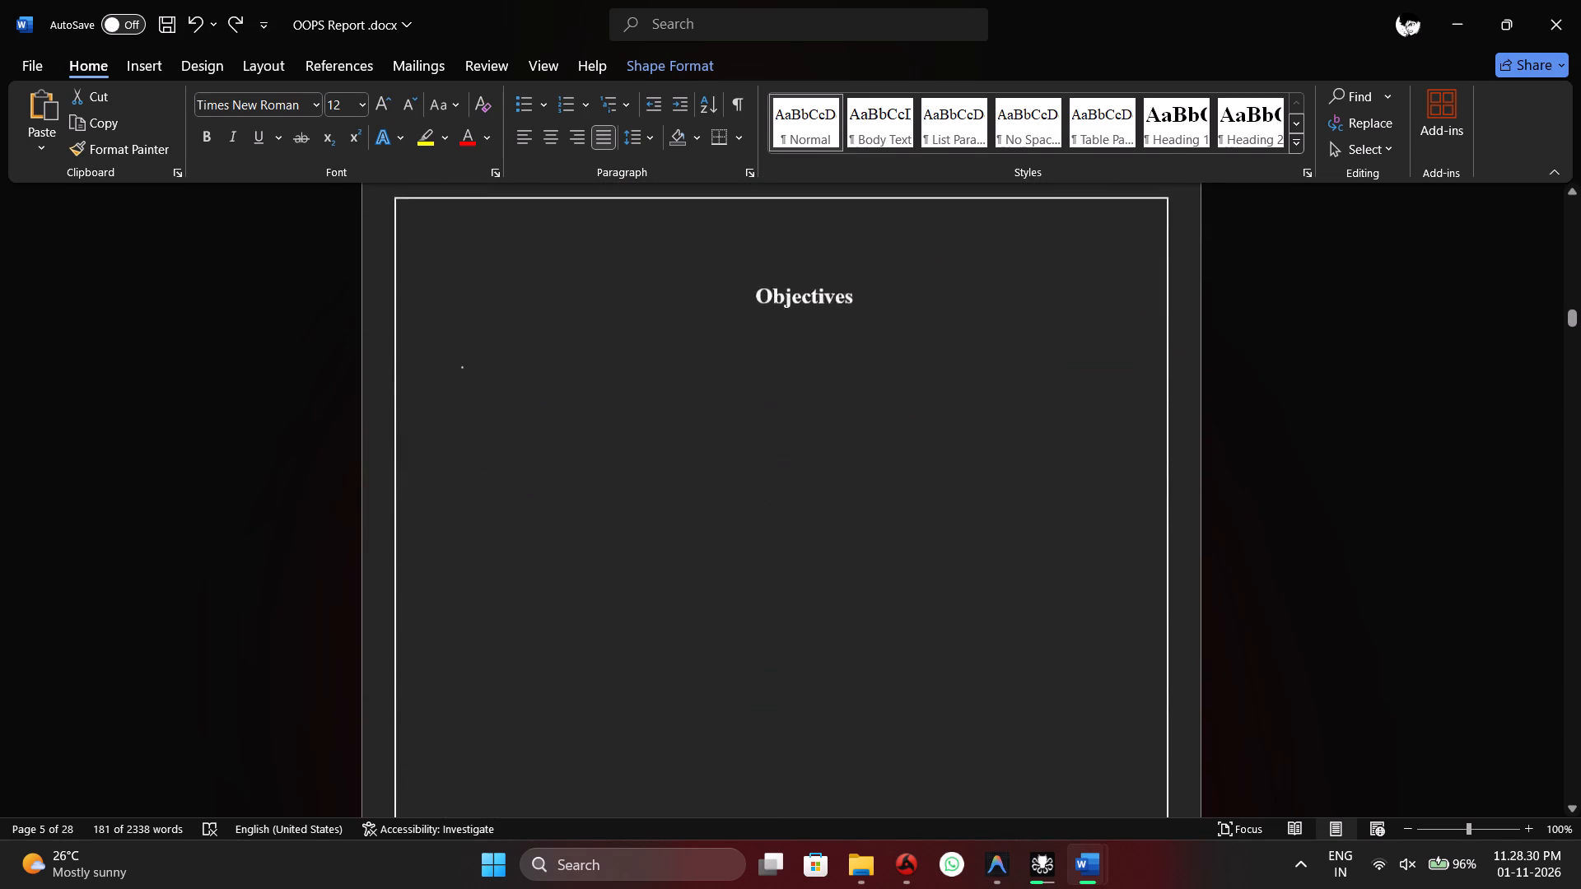
click(807, 502)
key(BackSpace)
key(BackSpace)
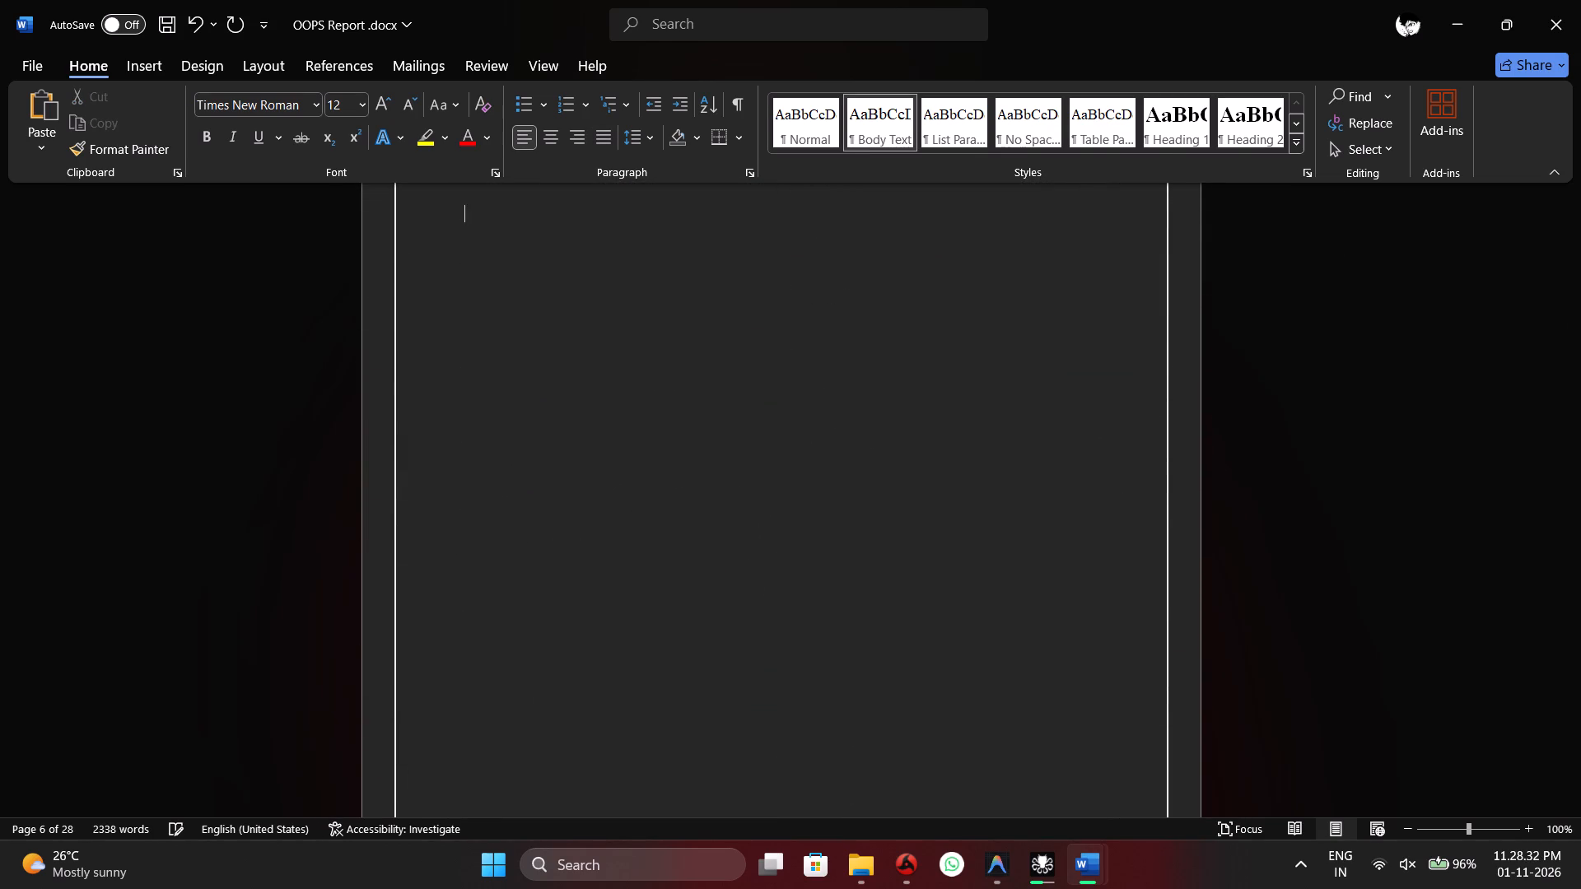
key(ctrl+v)
scroll(804, 500, up, 2)
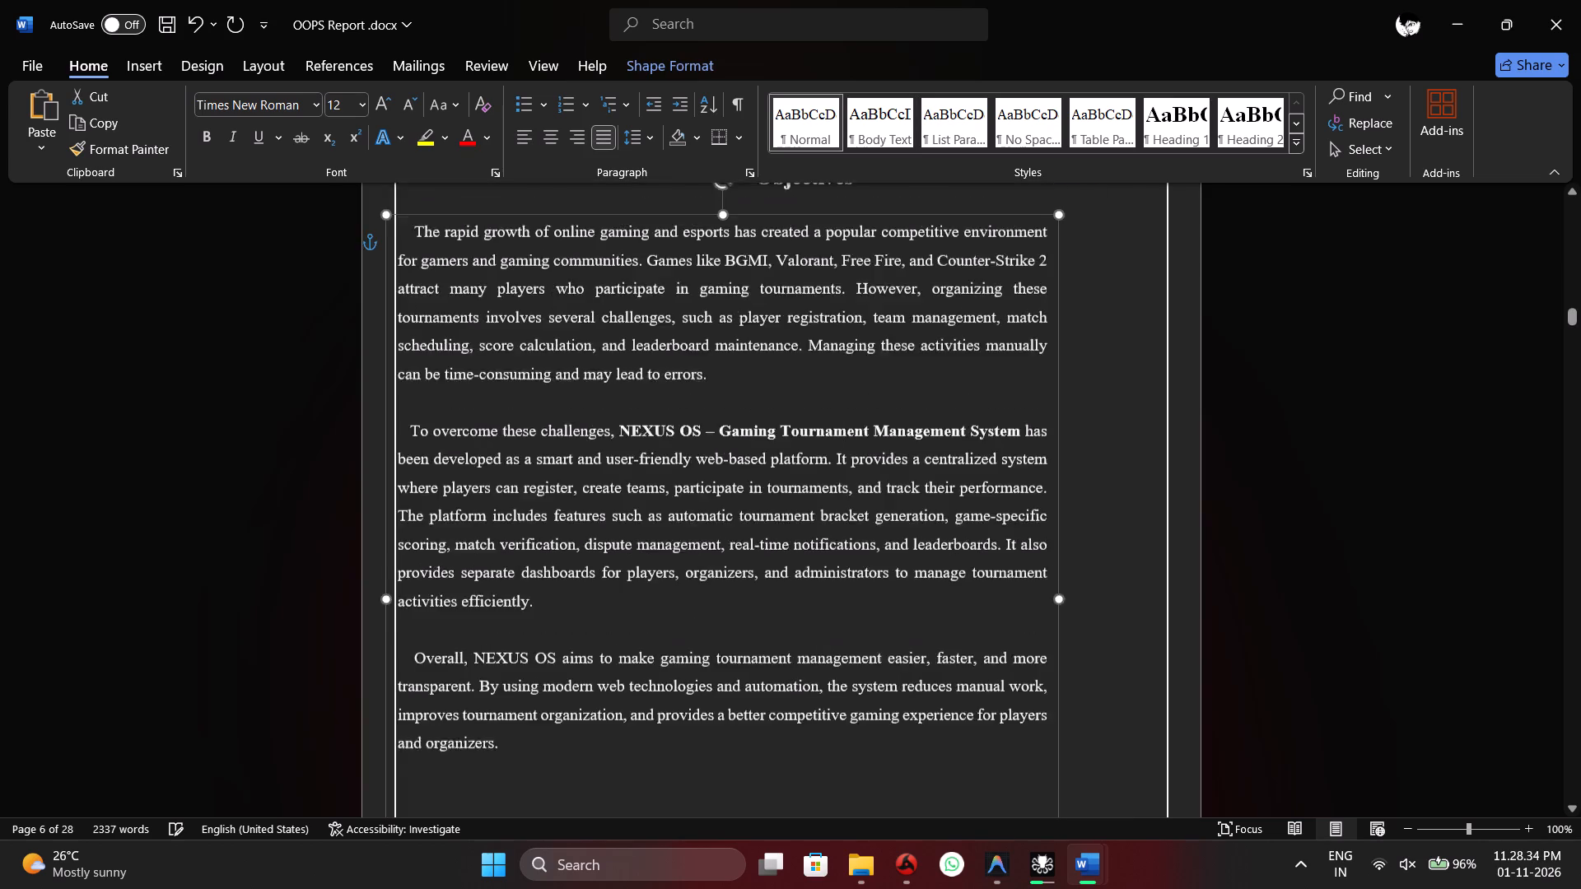
scroll(804, 500, up, 4)
click(786, 495)
drag(870, 475, 935, 477)
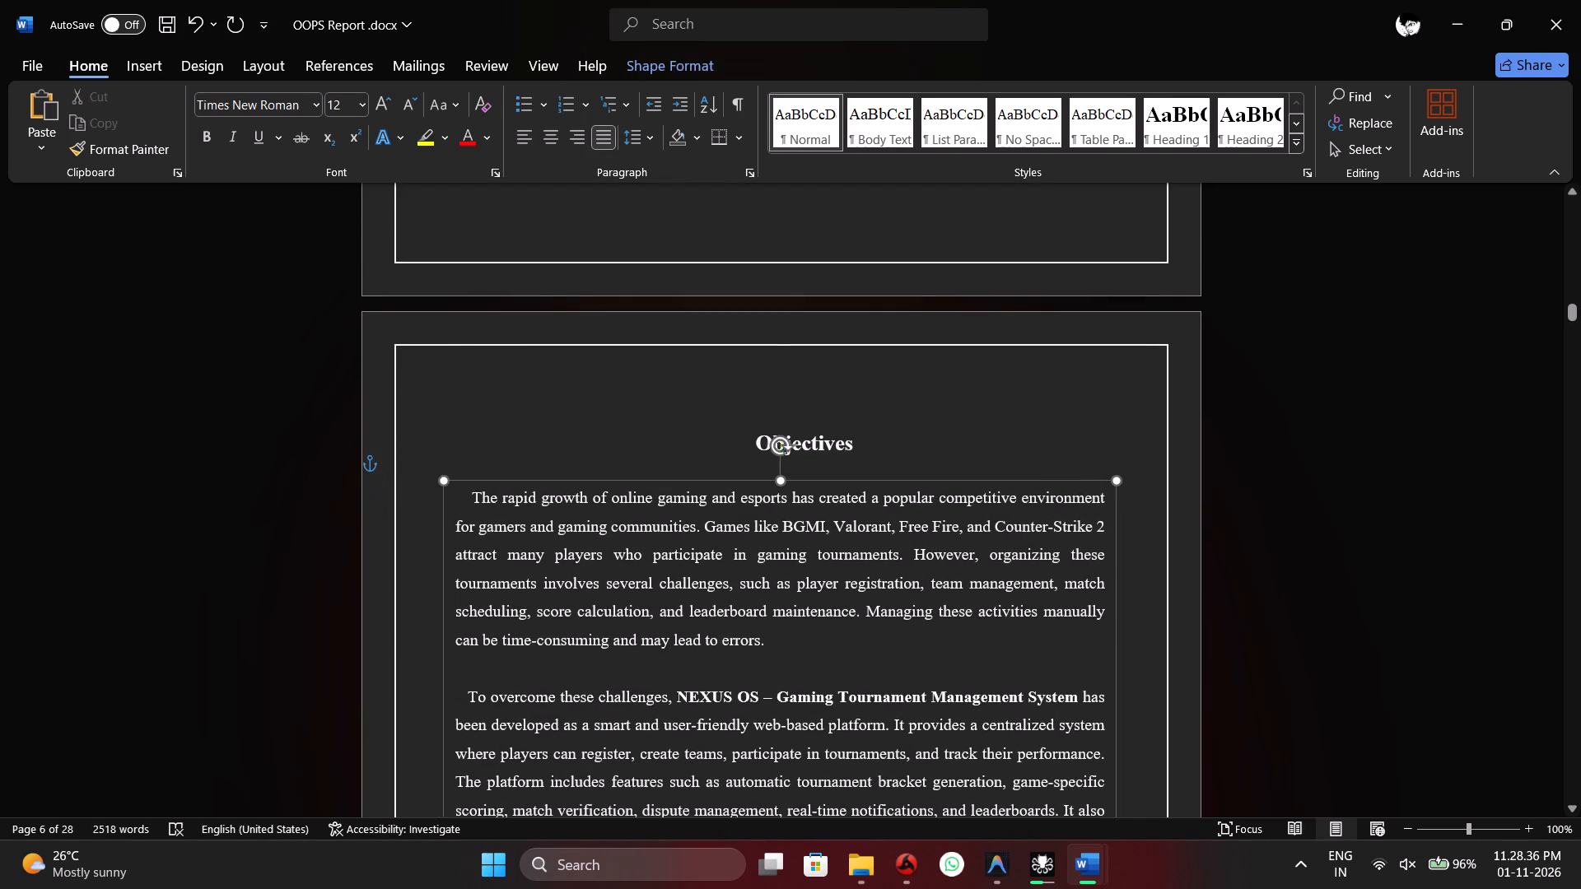
drag(935, 477, 949, 479)
Extend the pasted text box's bottom edge down closer to the Objectives page's lower border.
scroll(779, 508, up, 5)
scroll(666, 539, down, 14)
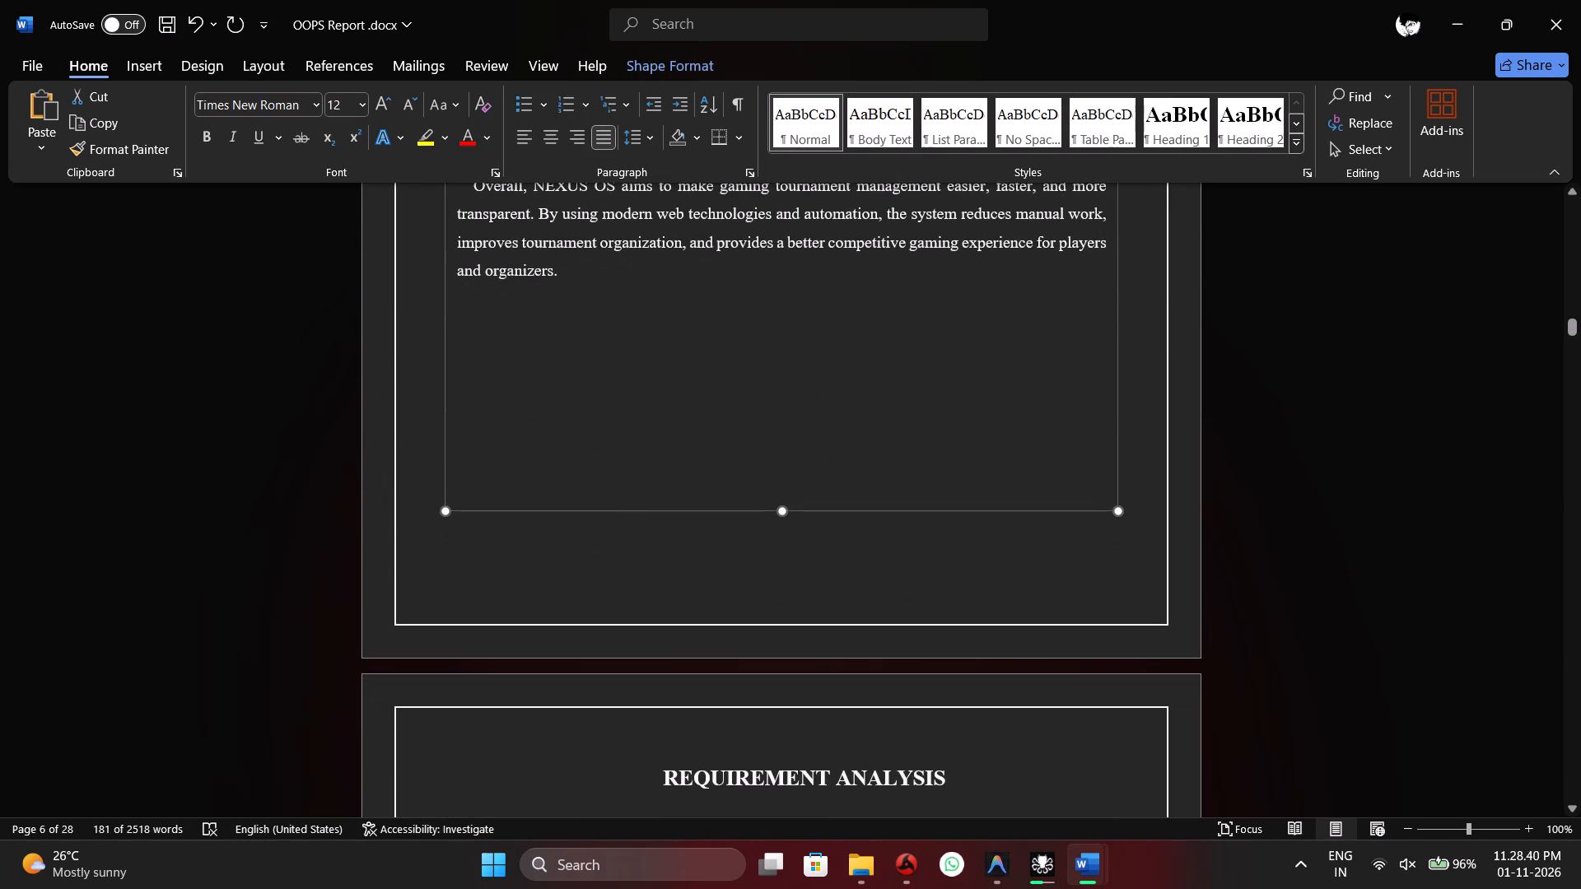
drag(784, 508, 787, 579)
Clear all the Introduction text from the text box on the Objectives page.
scroll(786, 579, up, 3)
click(711, 551)
key(ctrl+a)
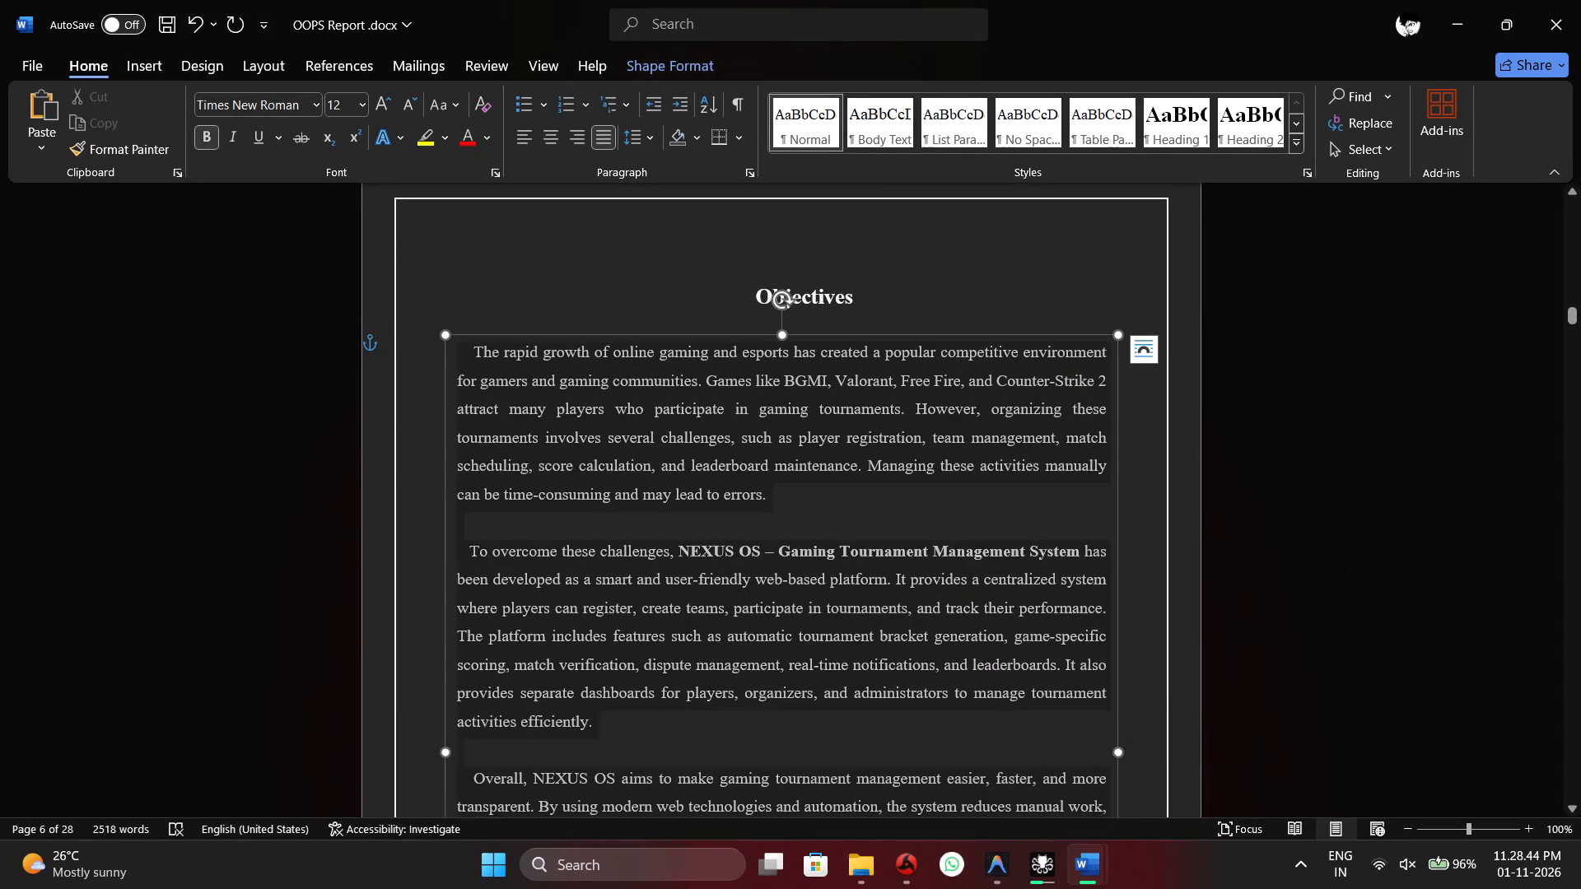
key(BackSpace)
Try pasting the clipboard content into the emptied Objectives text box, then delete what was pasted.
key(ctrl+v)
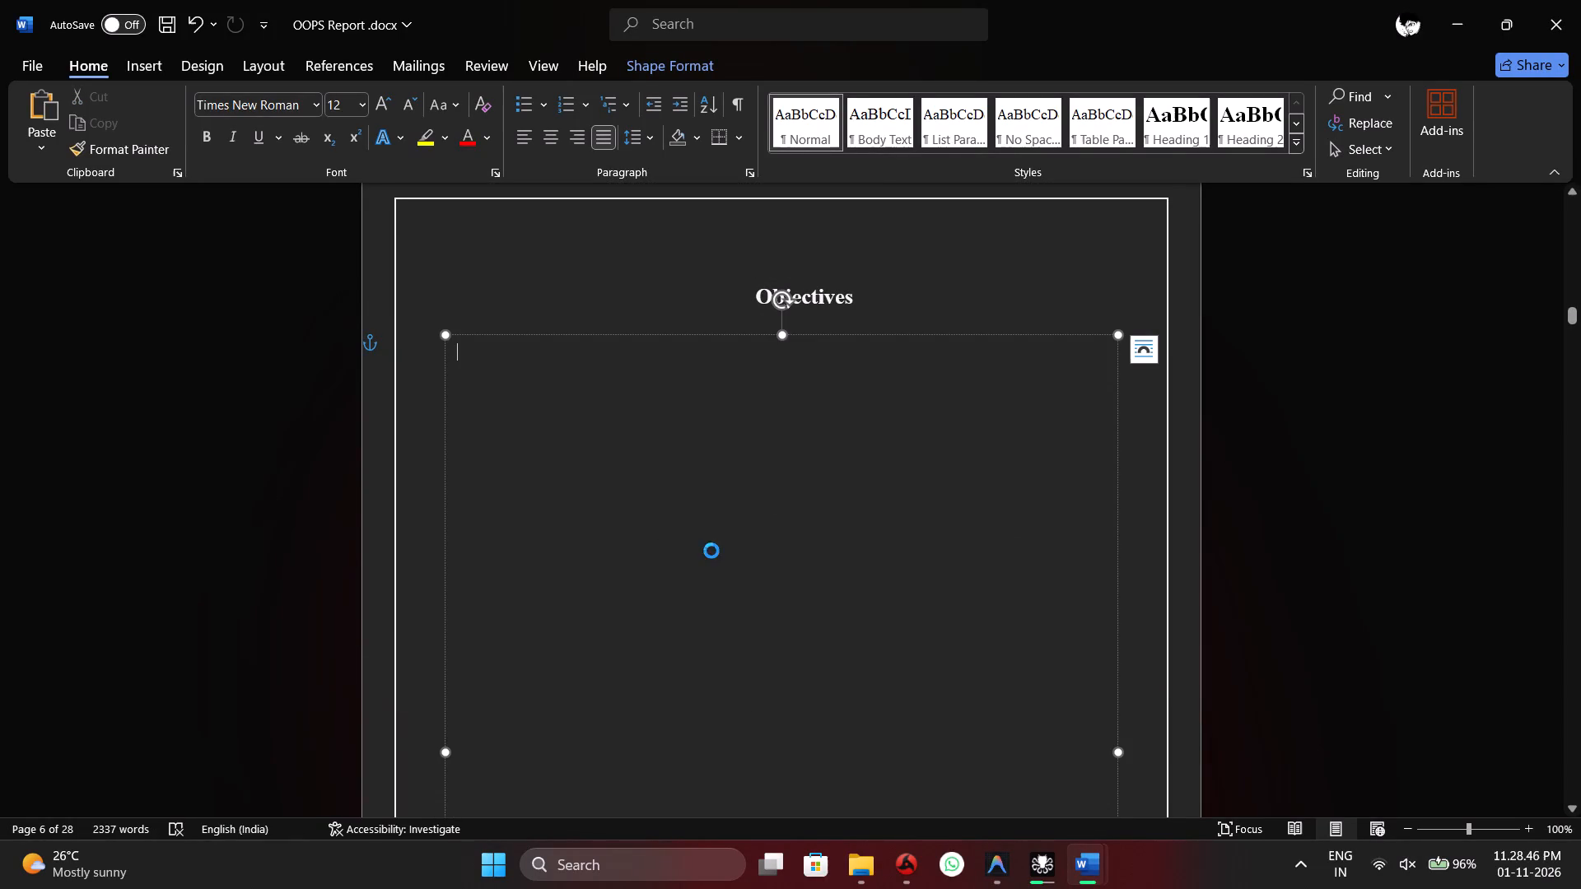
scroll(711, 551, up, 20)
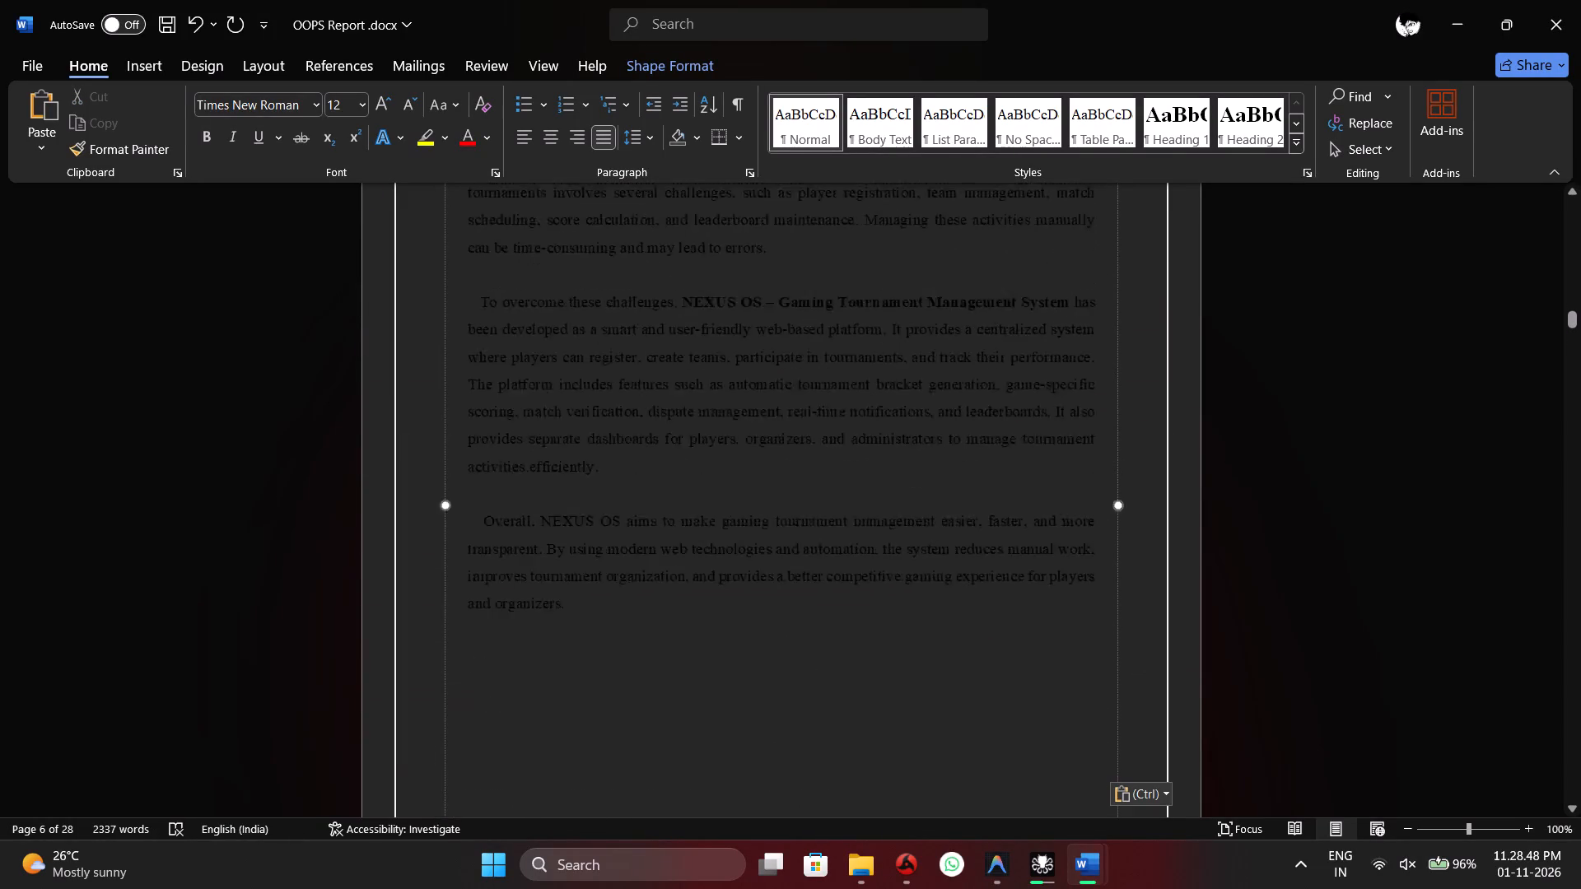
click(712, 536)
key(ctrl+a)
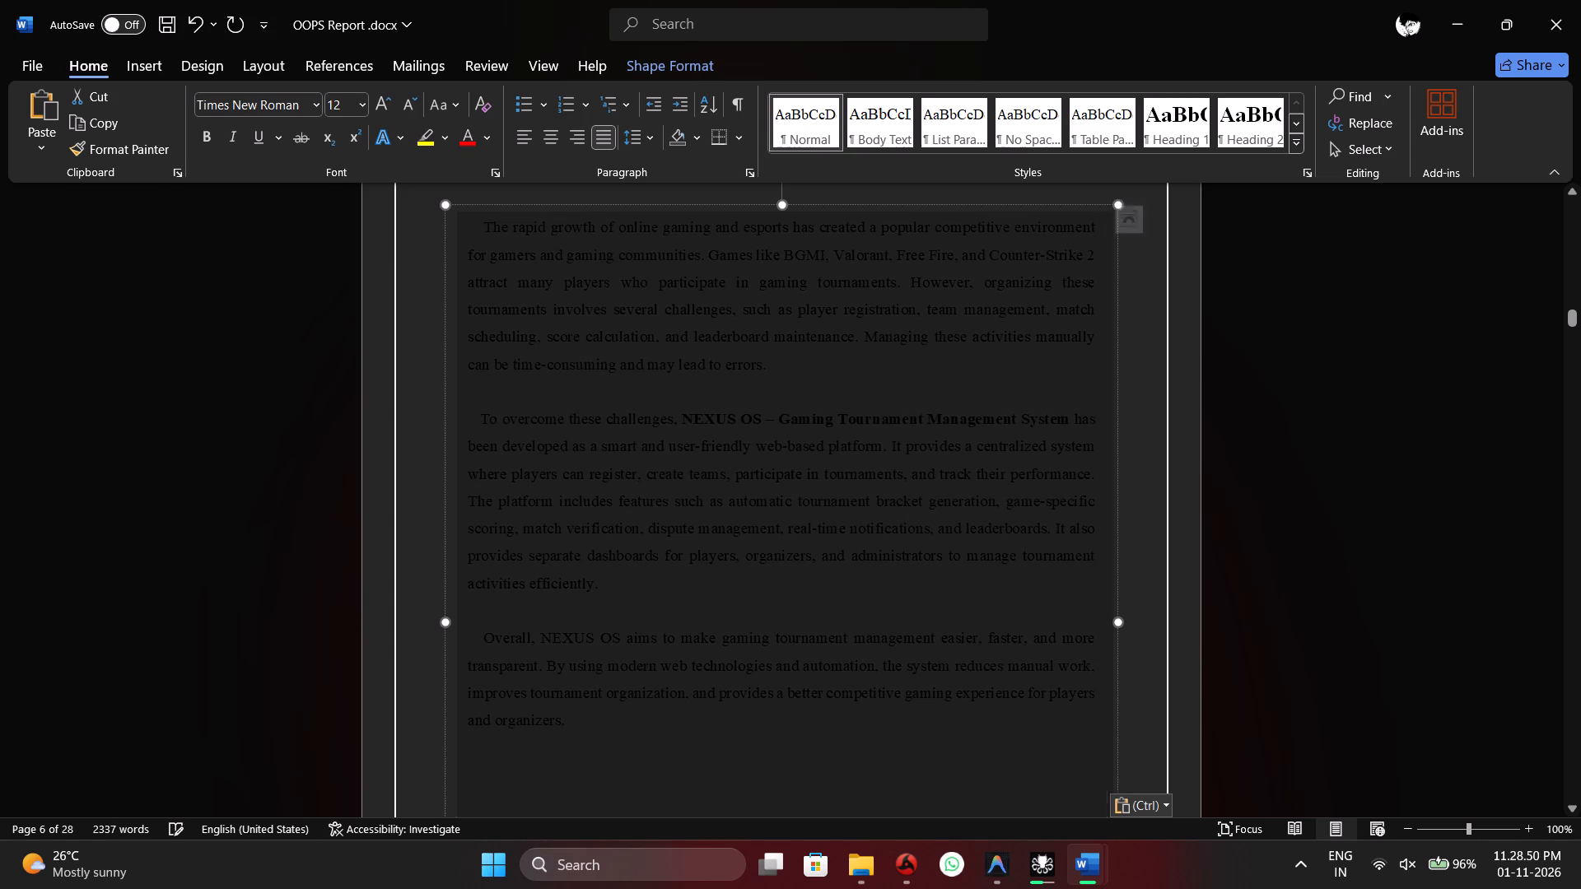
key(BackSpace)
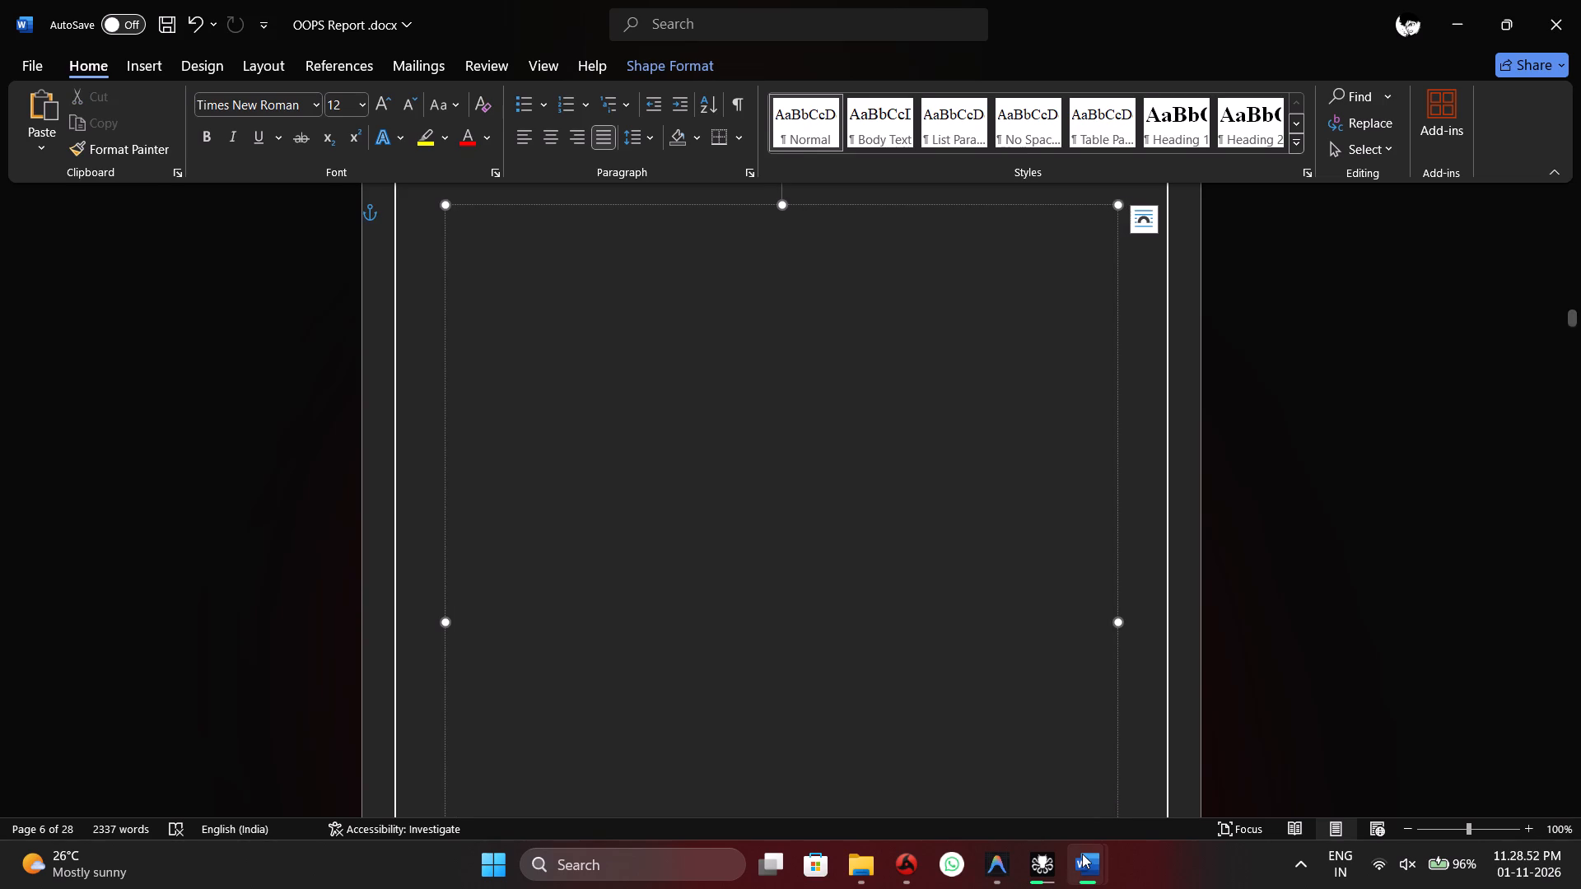
Copy the selected ten objectives from ChatGPT's reply in Chrome again and return to OOPS Report .docx in Word.
click(919, 859)
right_click(809, 458)
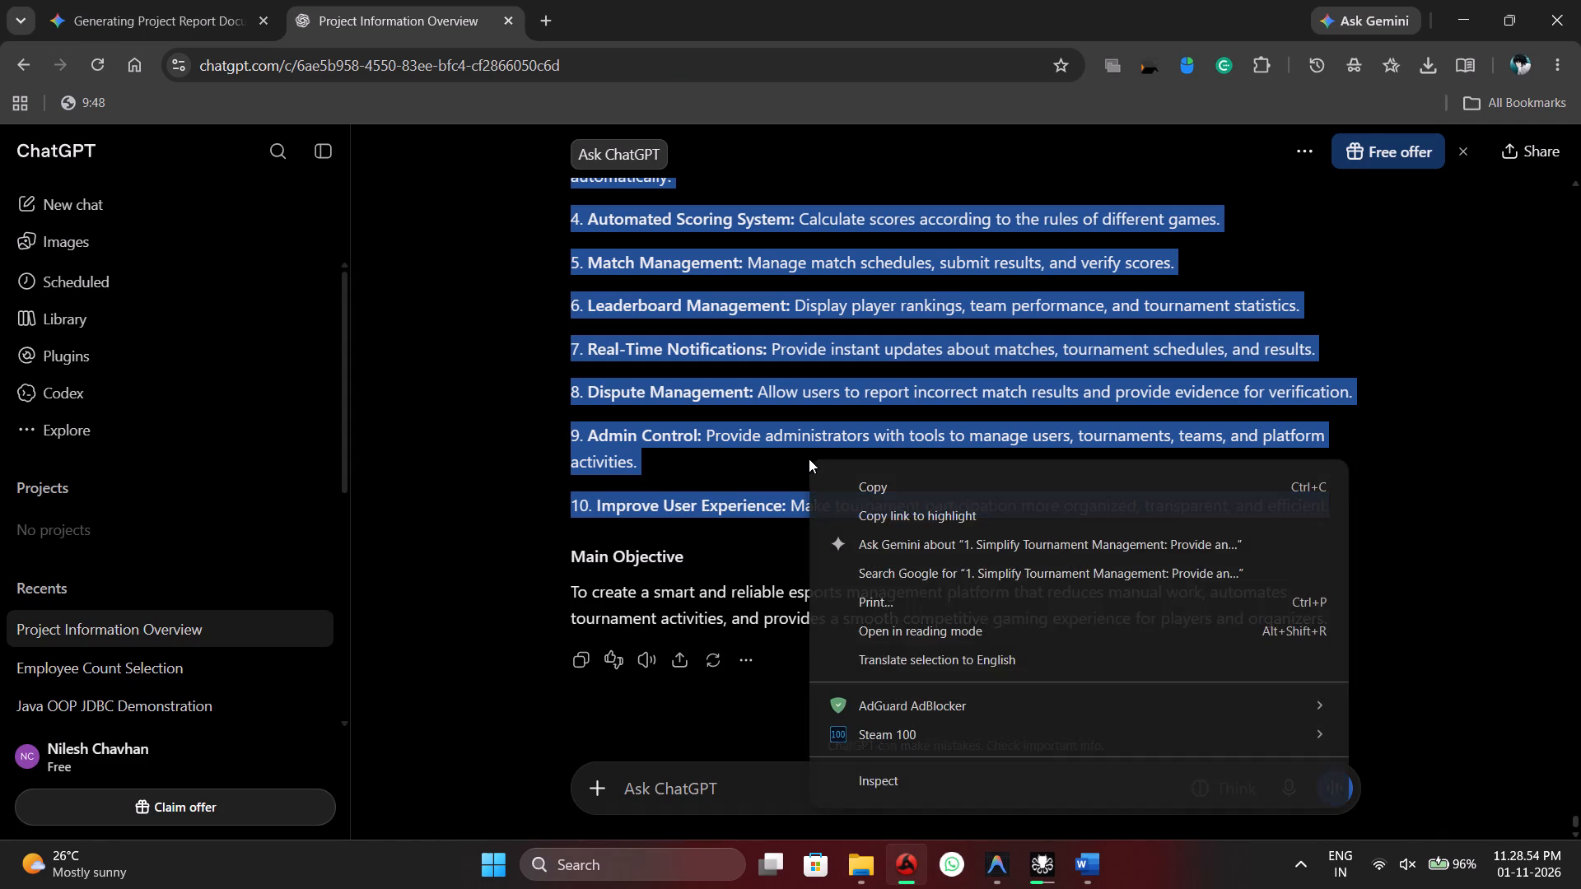
click(858, 486)
click(1097, 873)
click(893, 775)
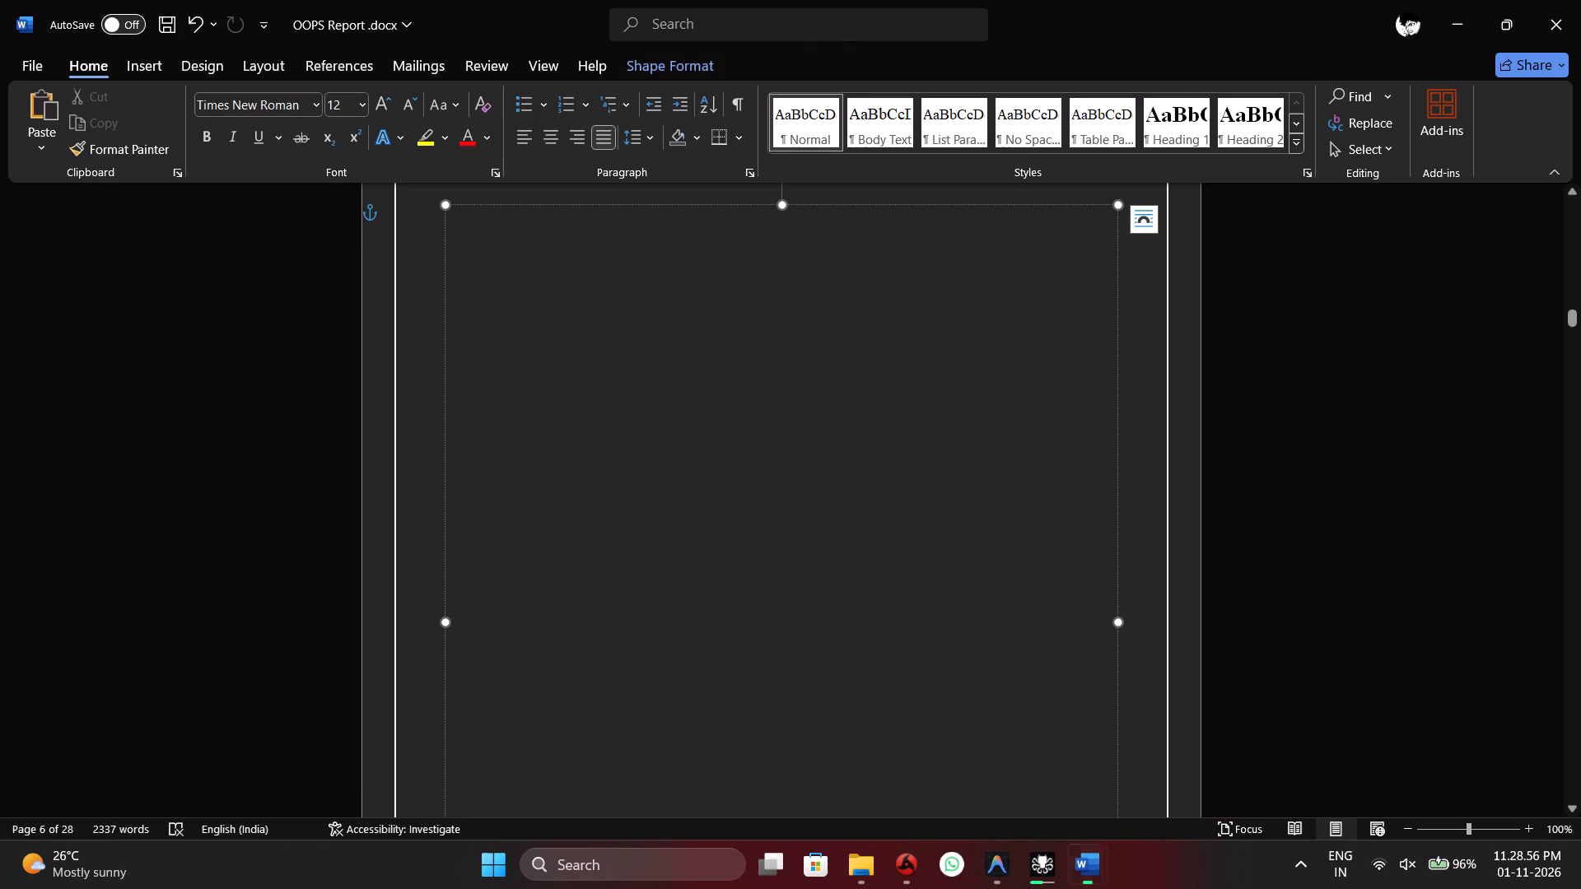
Paste the ten copied objectives into the empty text box on the Objectives page.
key(ctrl+v)
scroll(674, 548, up, 3)
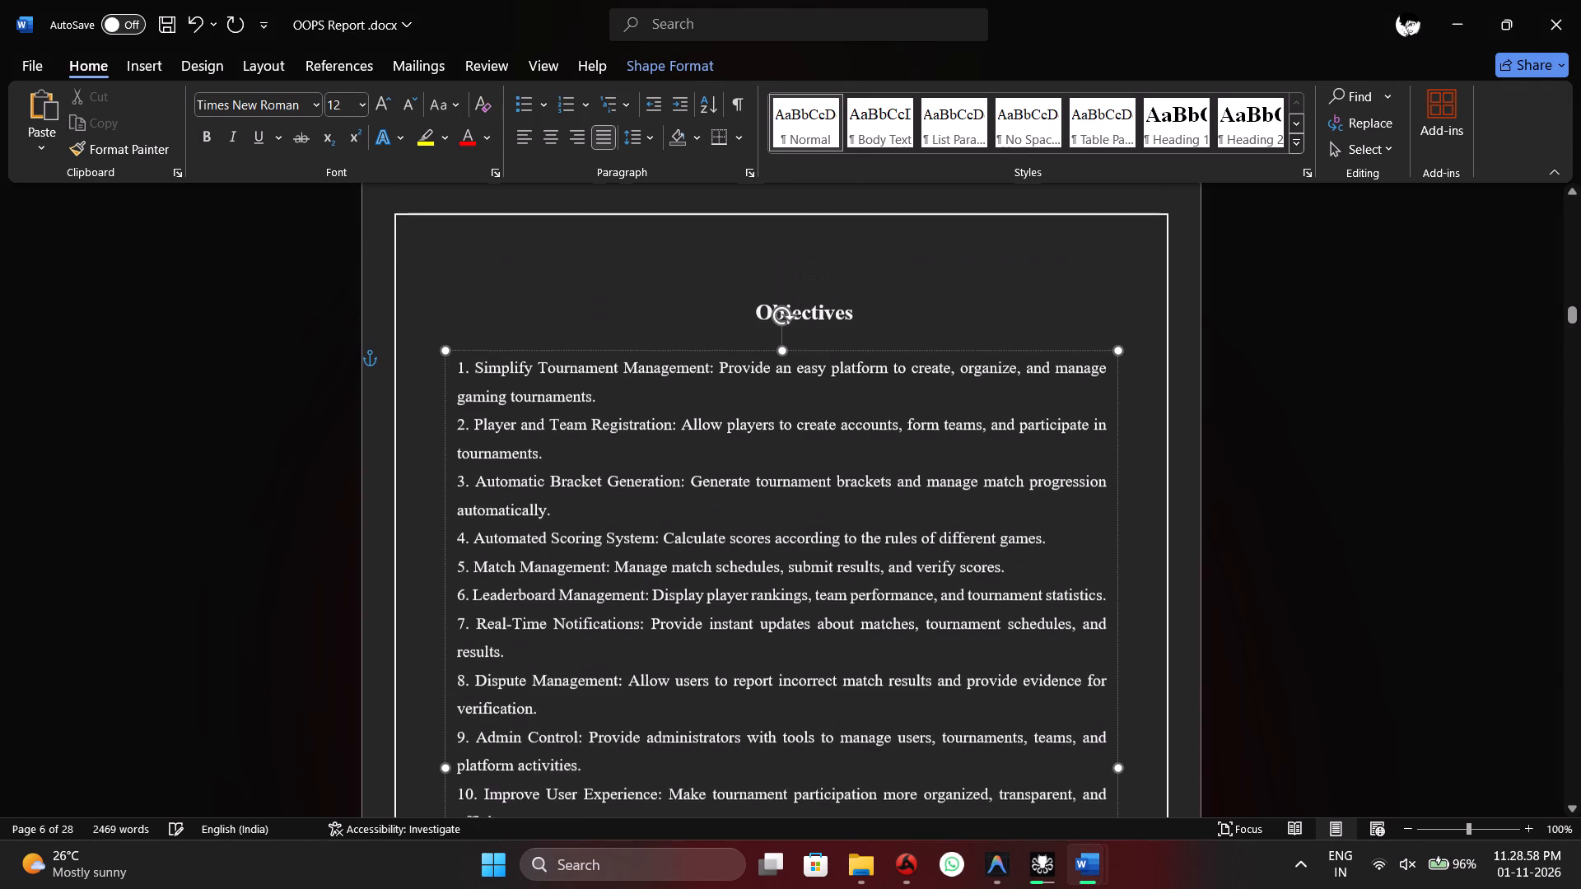
Put the descriptions of Simplify Tournament Management and Player and Team Registration on their own unnumbered lines beneath their headings.
click(717, 374)
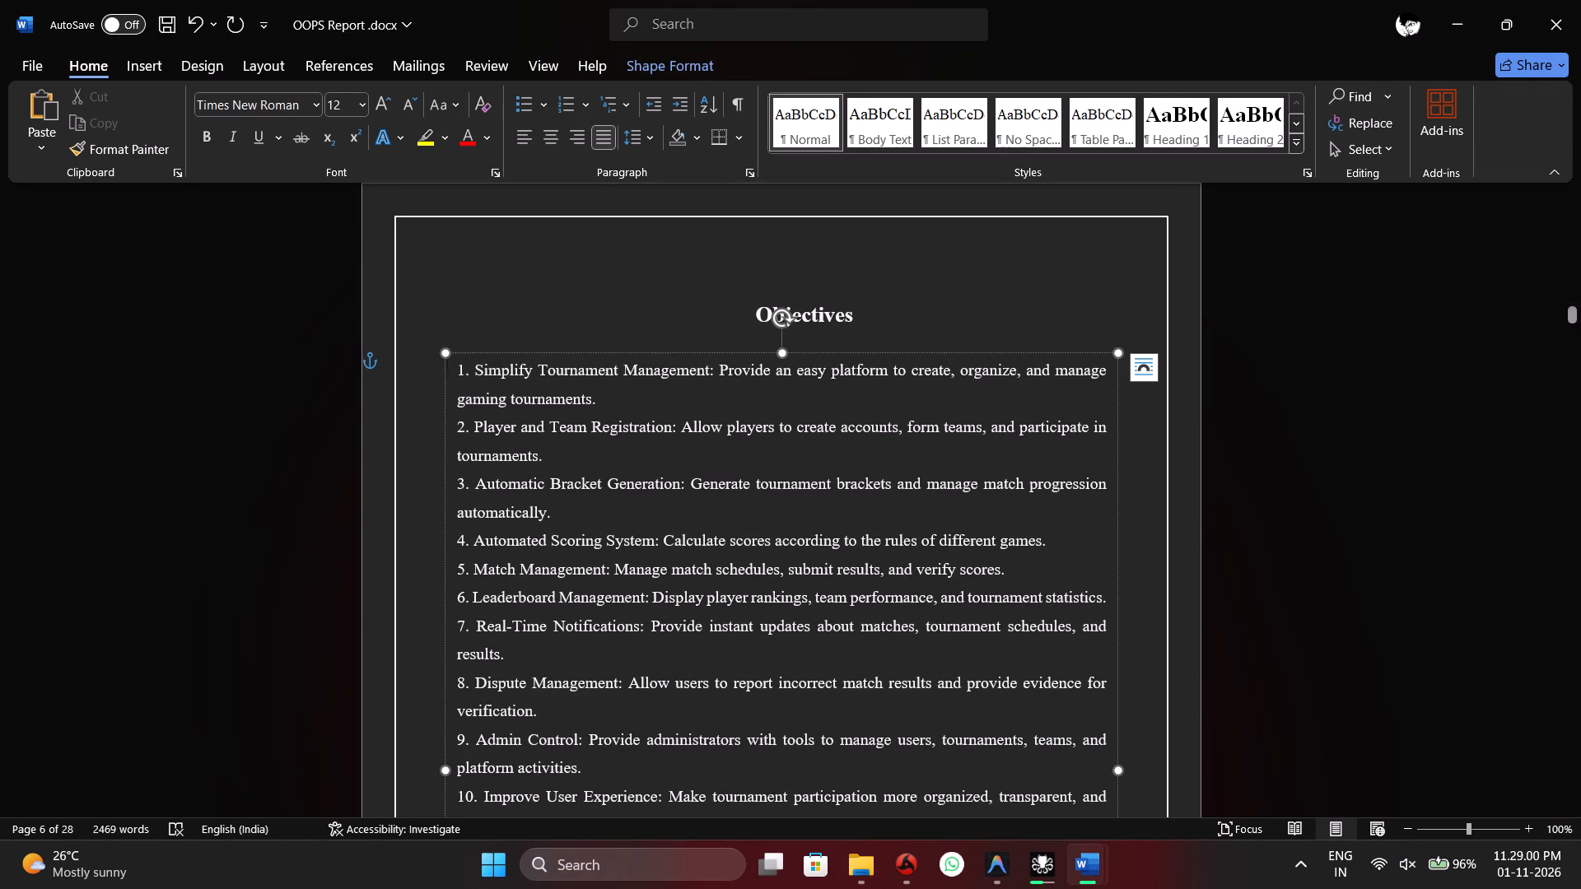
key(Return)
key(BackSpace)
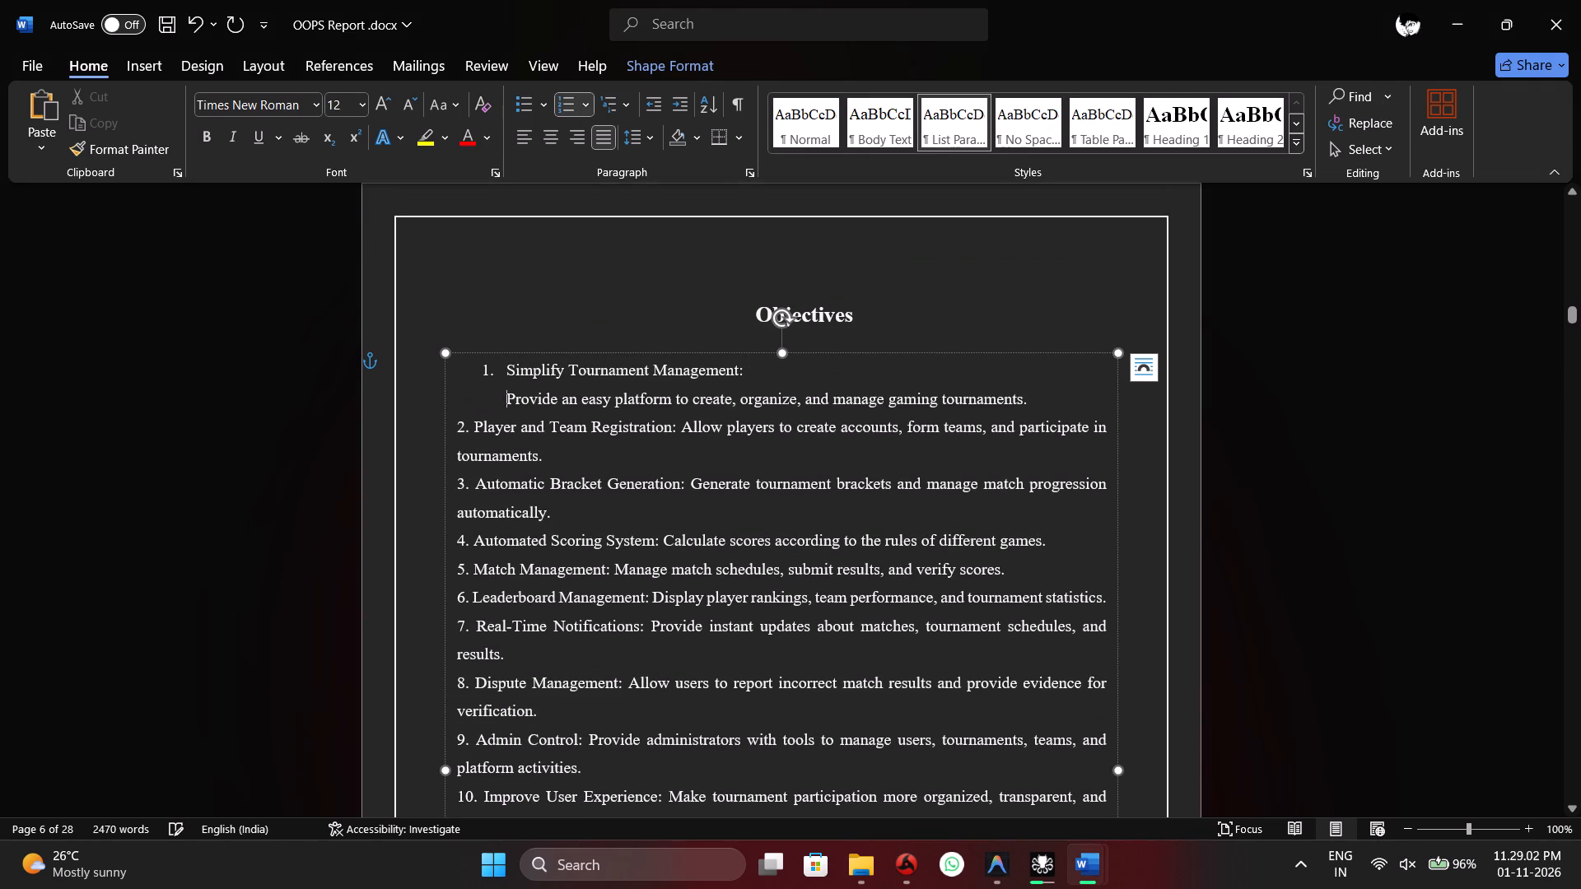
key(BackSpace)
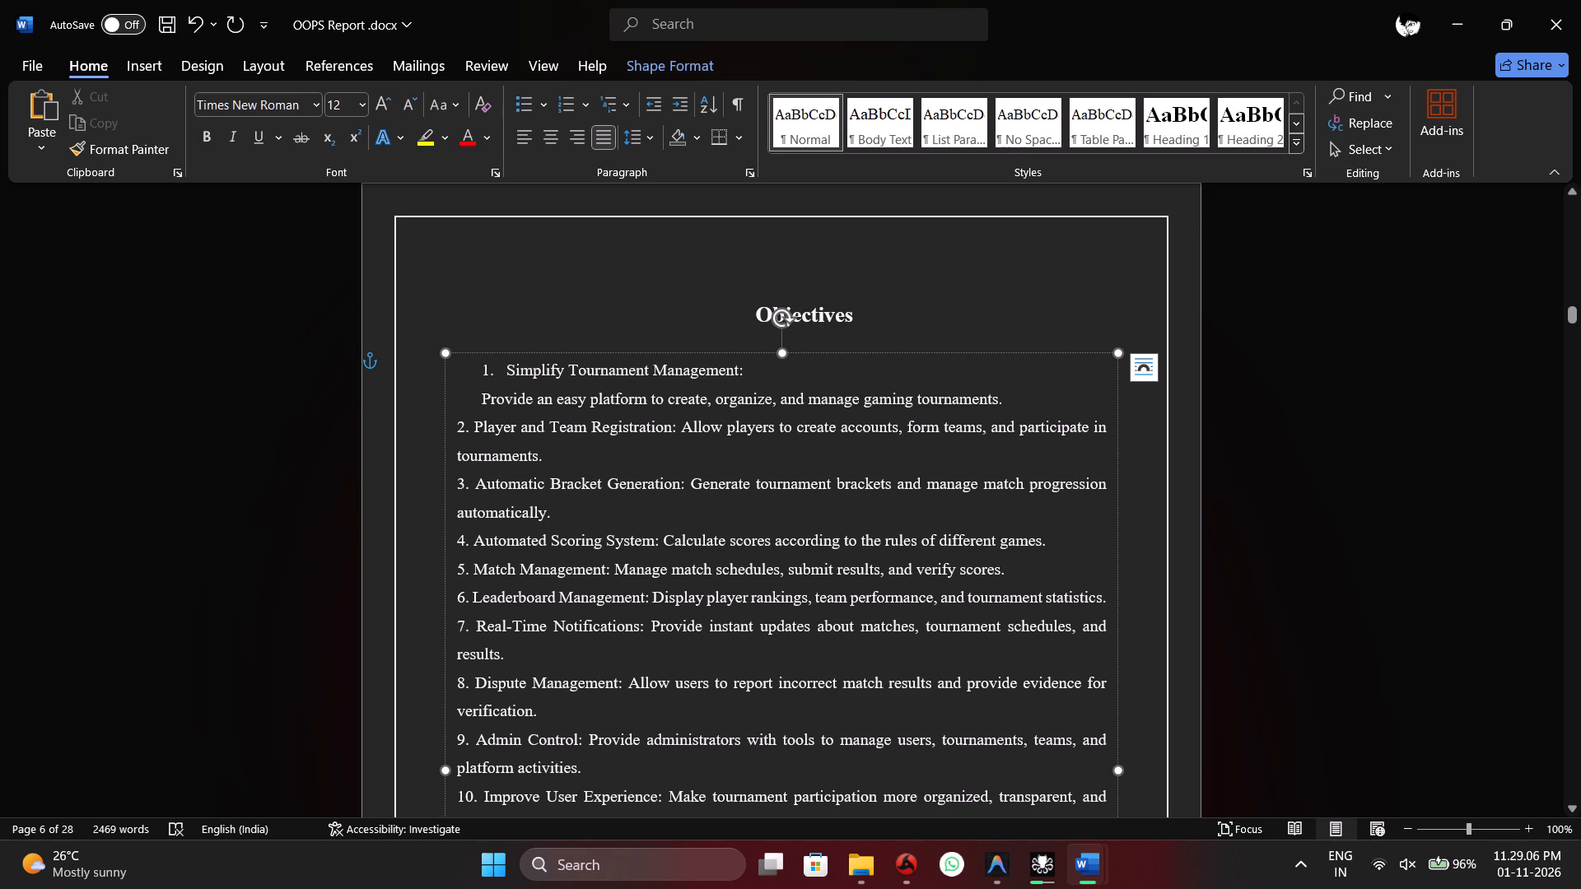
click(677, 426)
click(680, 426)
key(Return)
key(BackSpace)
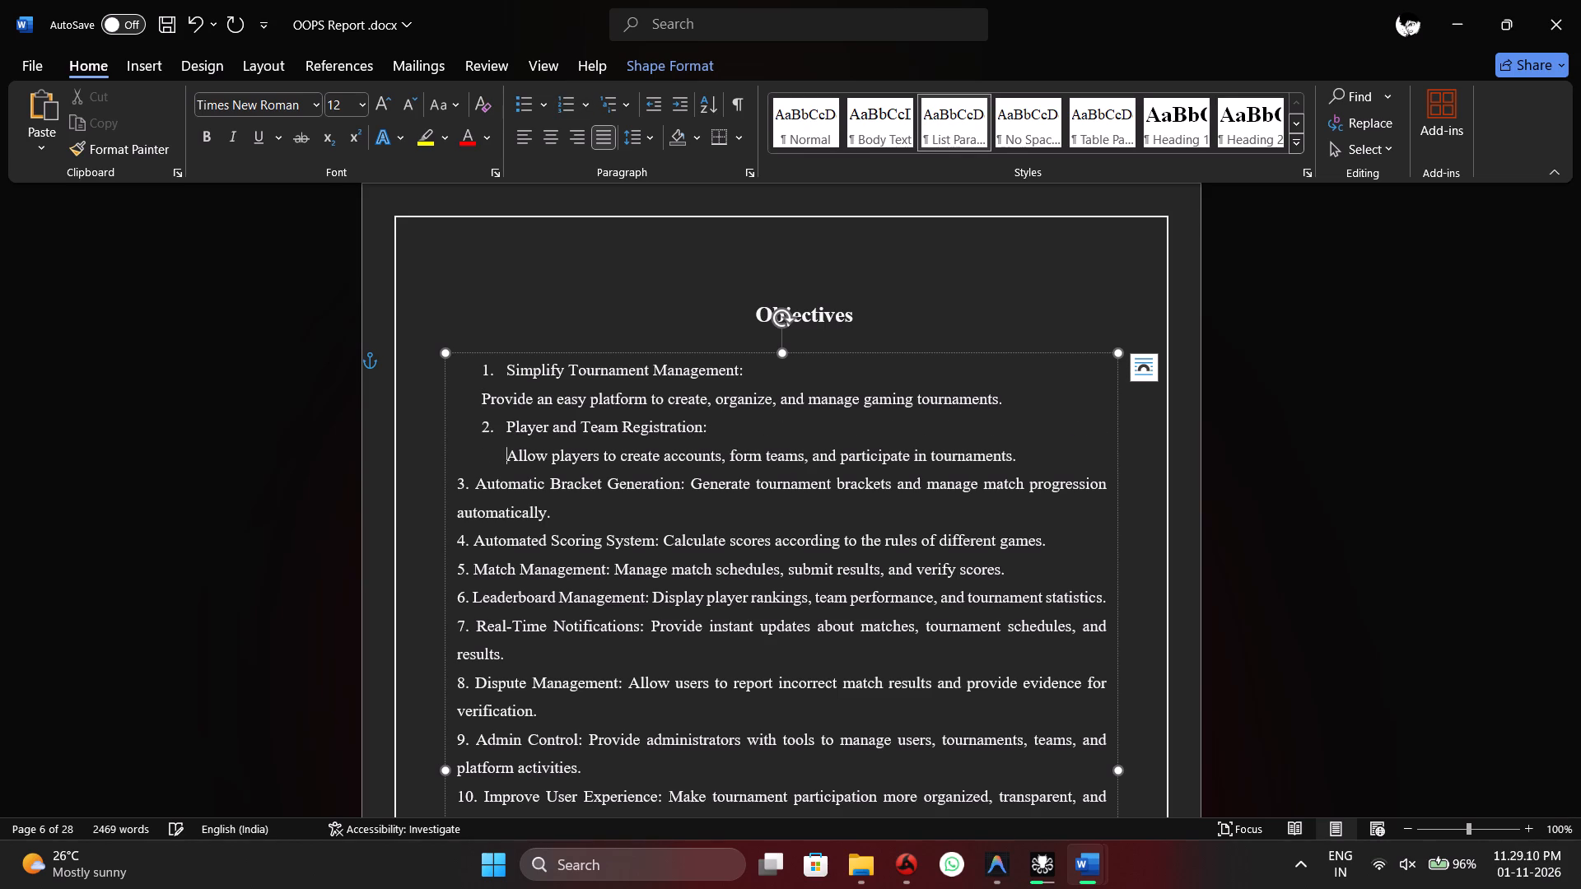
key(BackSpace)
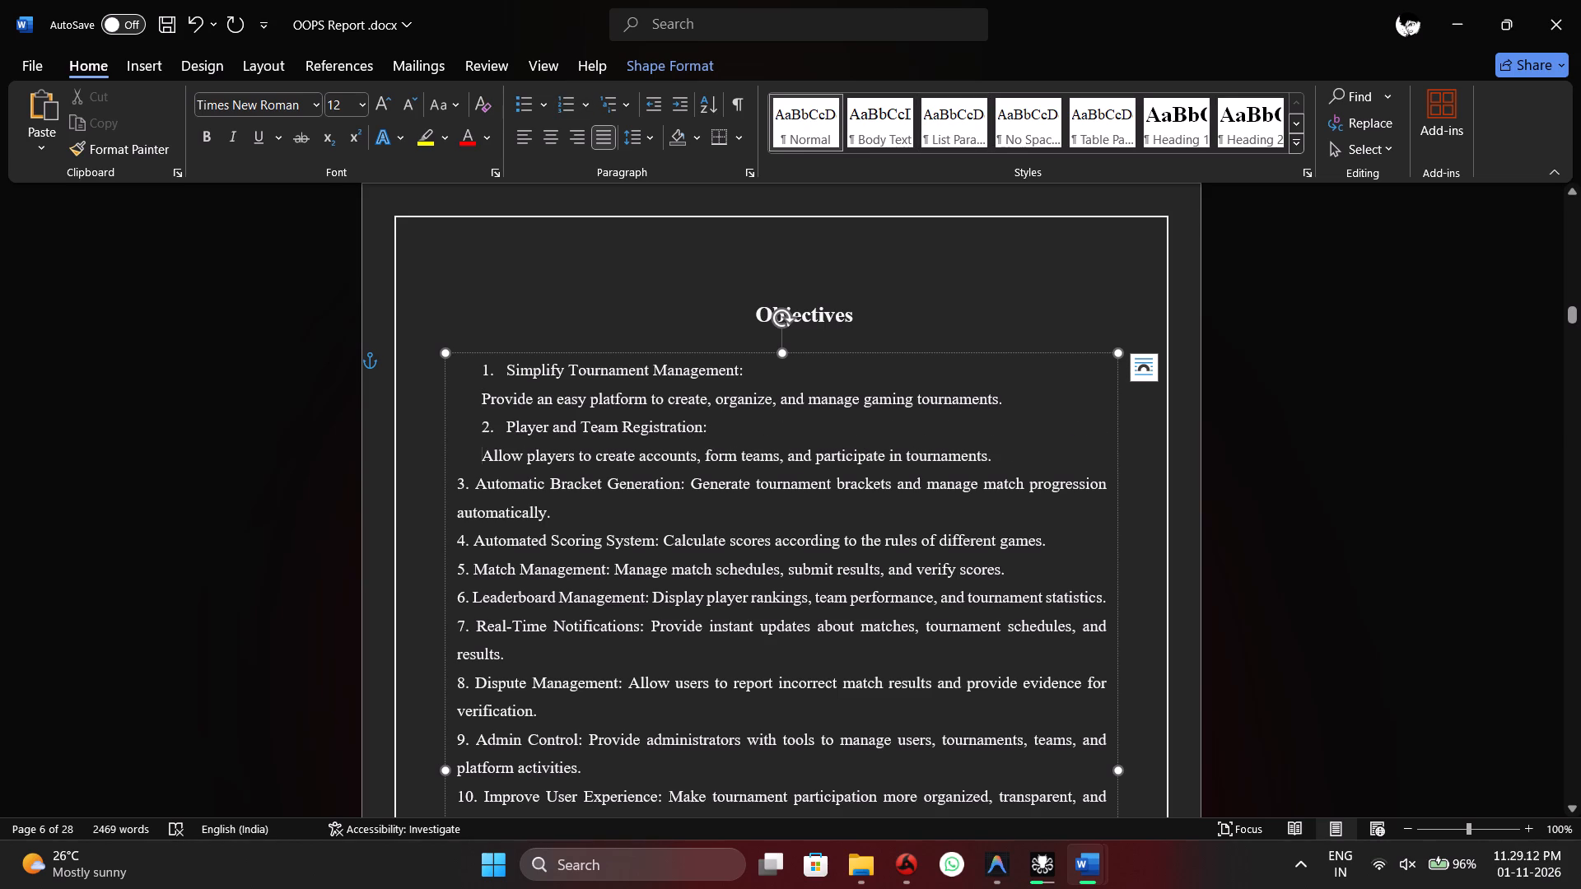
Put the descriptions of Automatic Bracket Generation and Automated Scoring System on their own unnumbered lines beneath their headings.
click(473, 485)
click(686, 482)
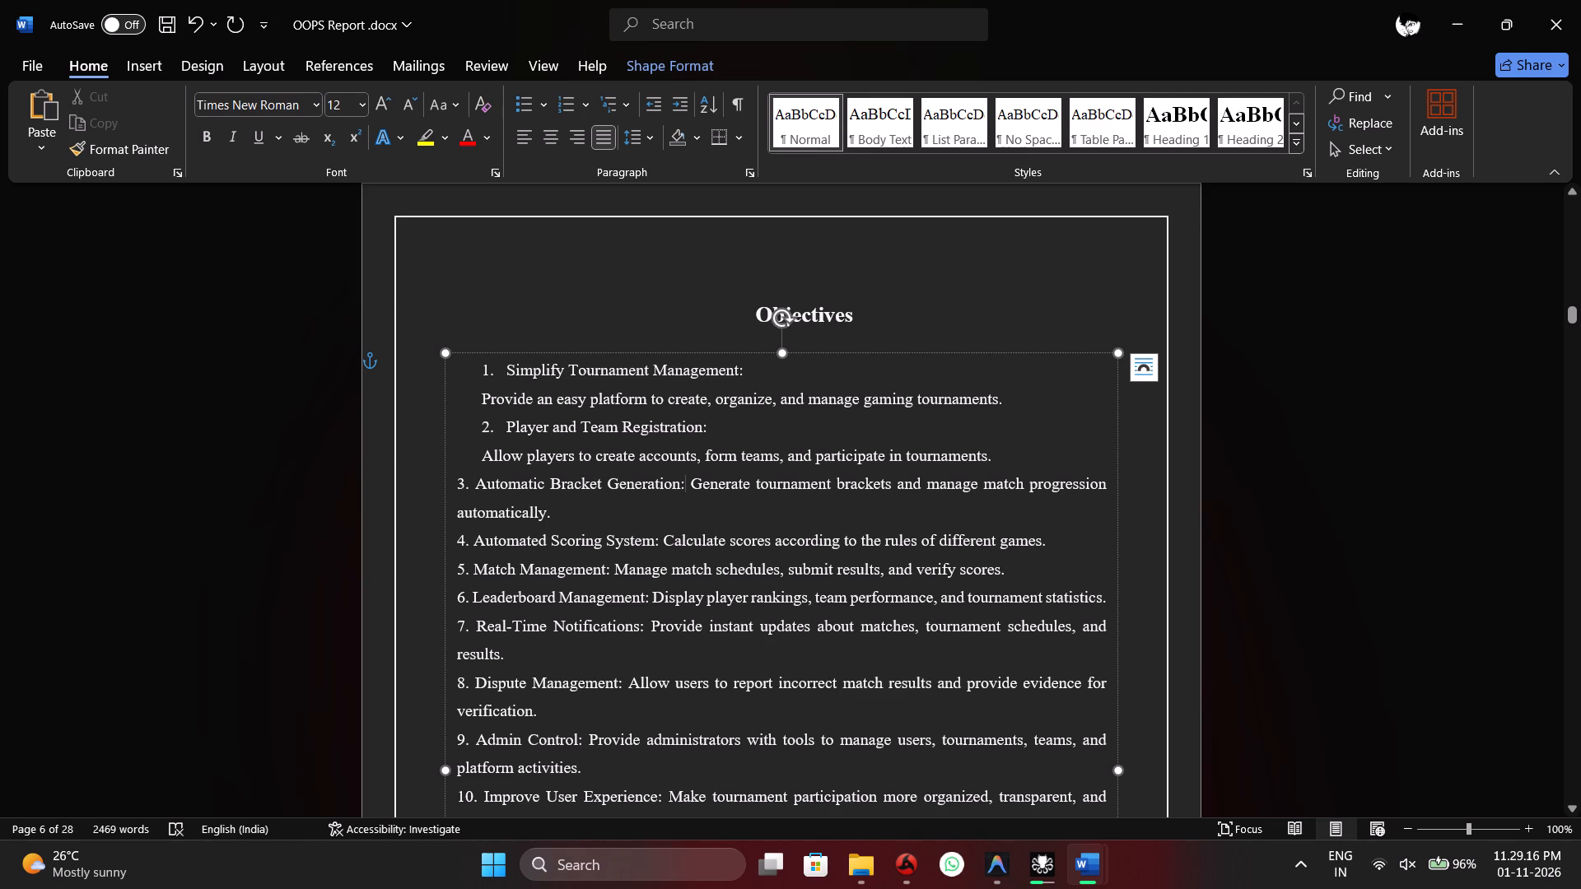
click(688, 482)
click(691, 484)
key(Return)
key(BackSpace)
key(BackSpace)
scroll(691, 484, down, 2)
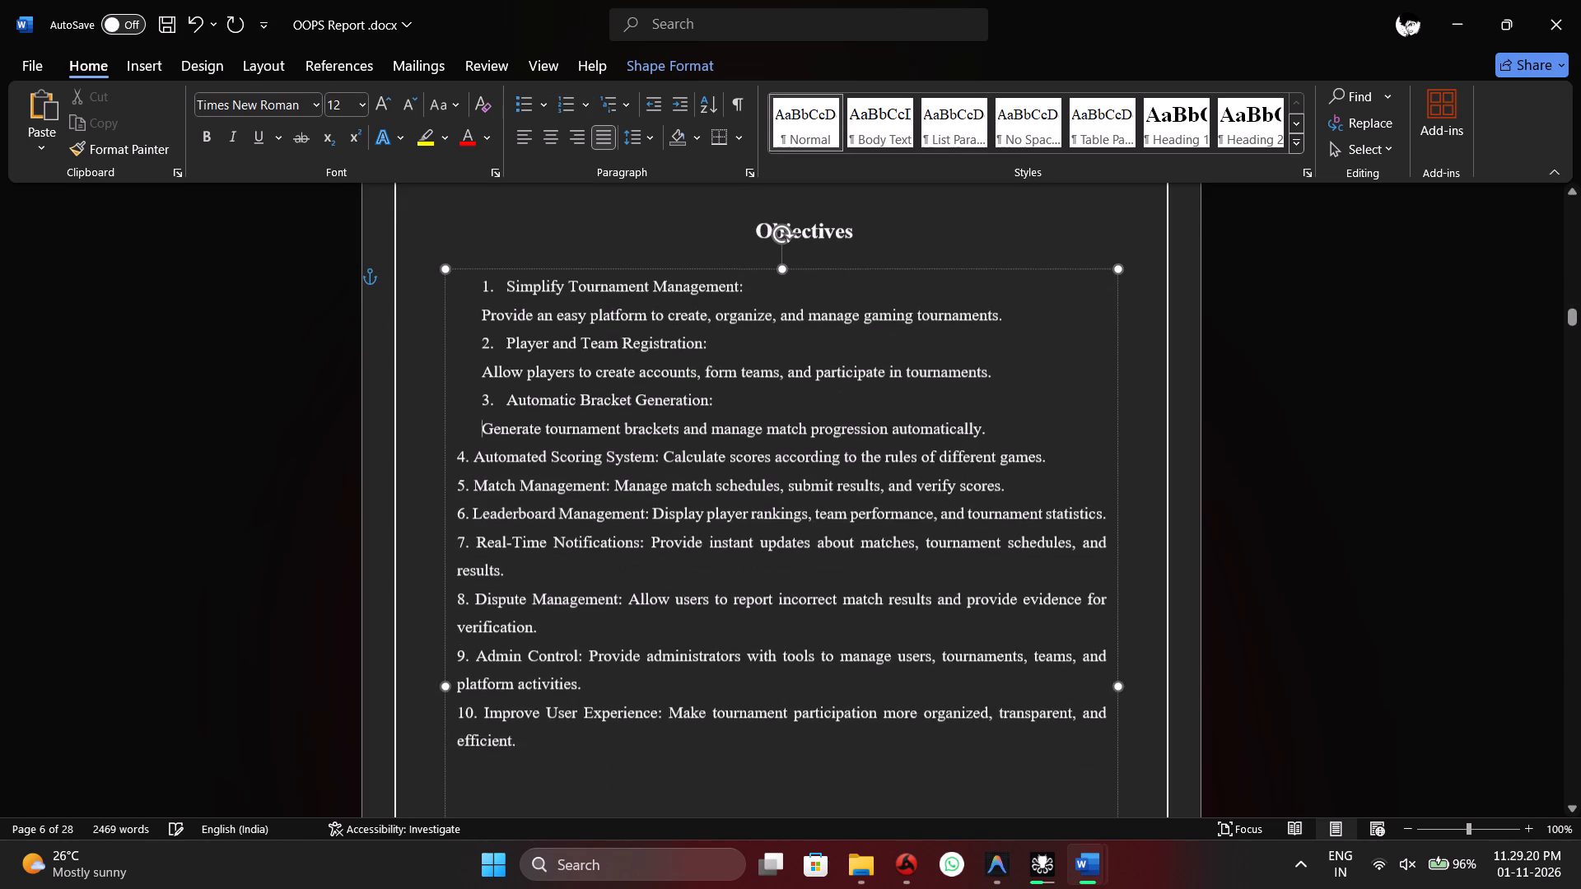
click(660, 442)
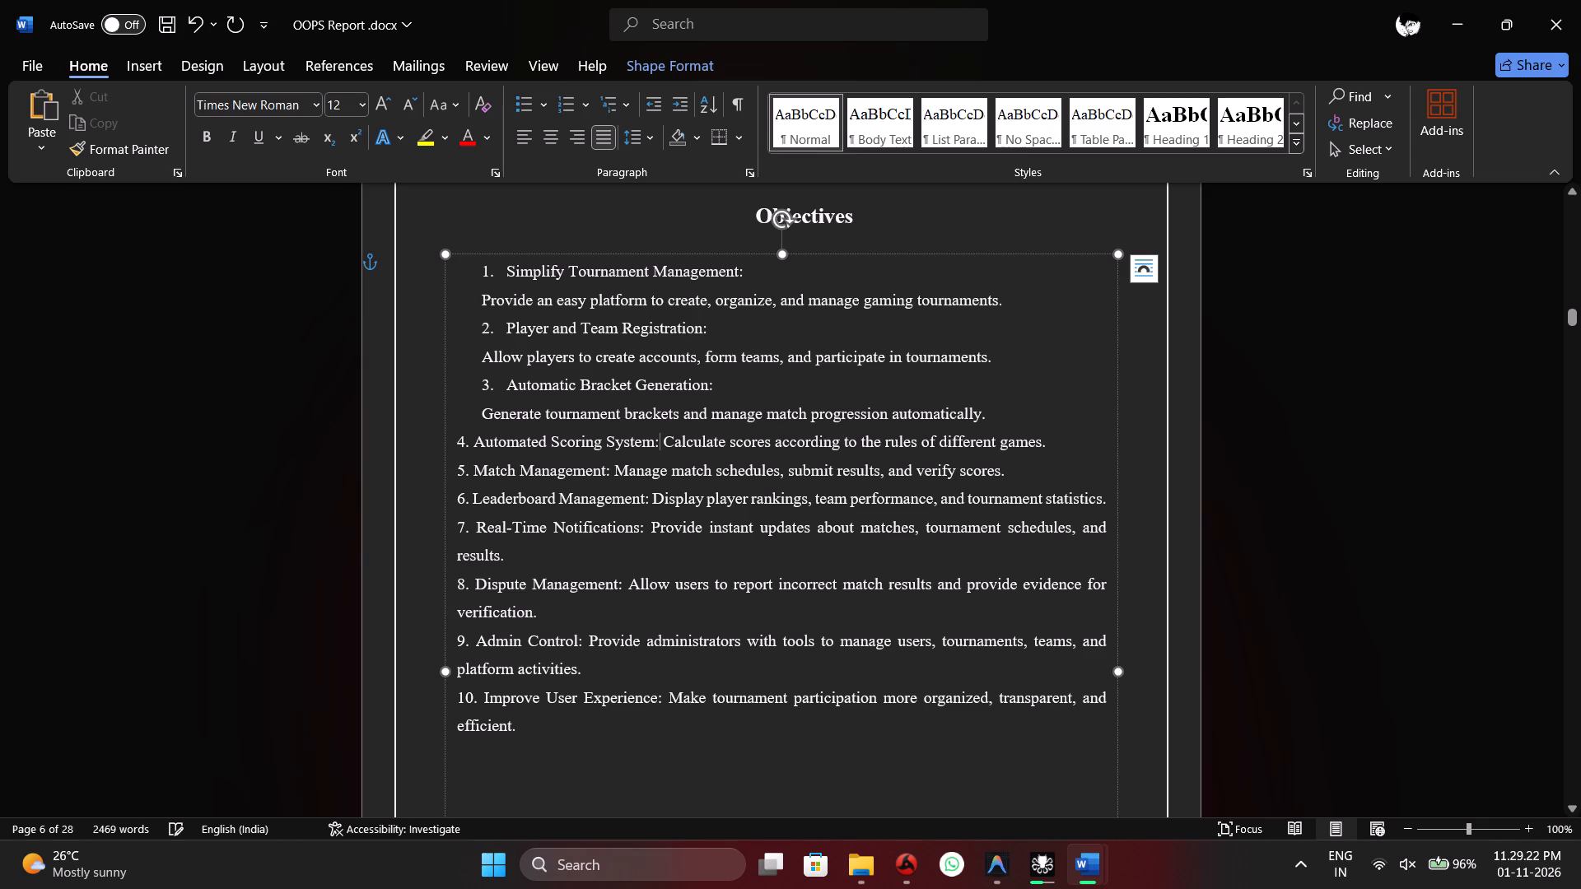
click(665, 444)
key(Return)
key(BackSpace)
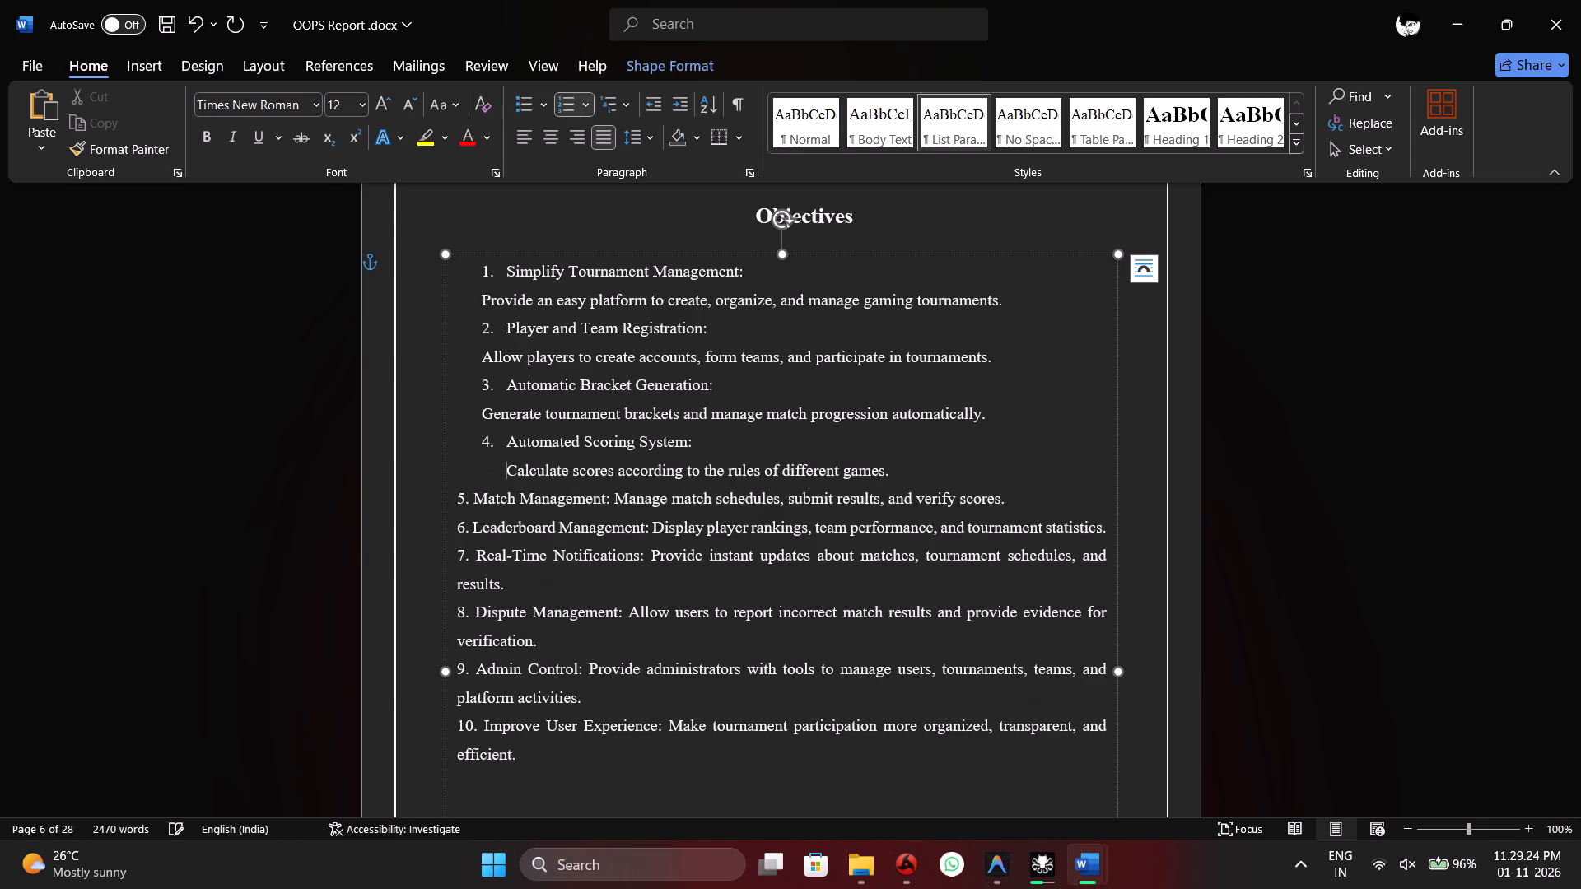
key(BackSpace)
Put the descriptions of Match Management and Leaderboard Management on their own unnumbered lines beneath their headings.
scroll(665, 444, down, 2)
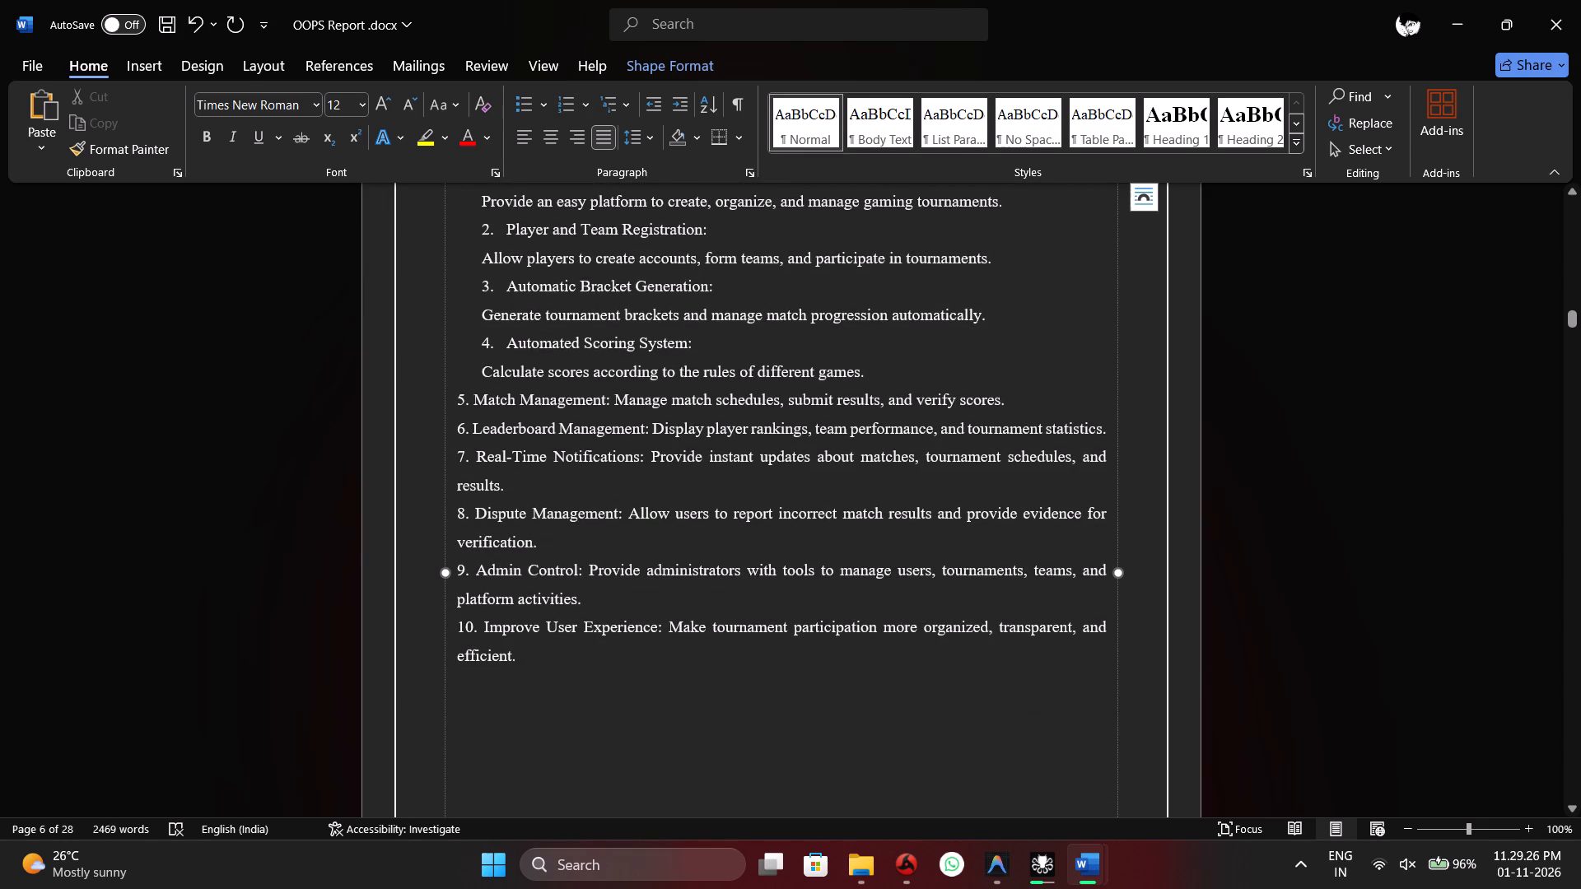
click(618, 404)
key(Return)
key(BackSpace)
key(BackSpace)
scroll(618, 404, down, 3)
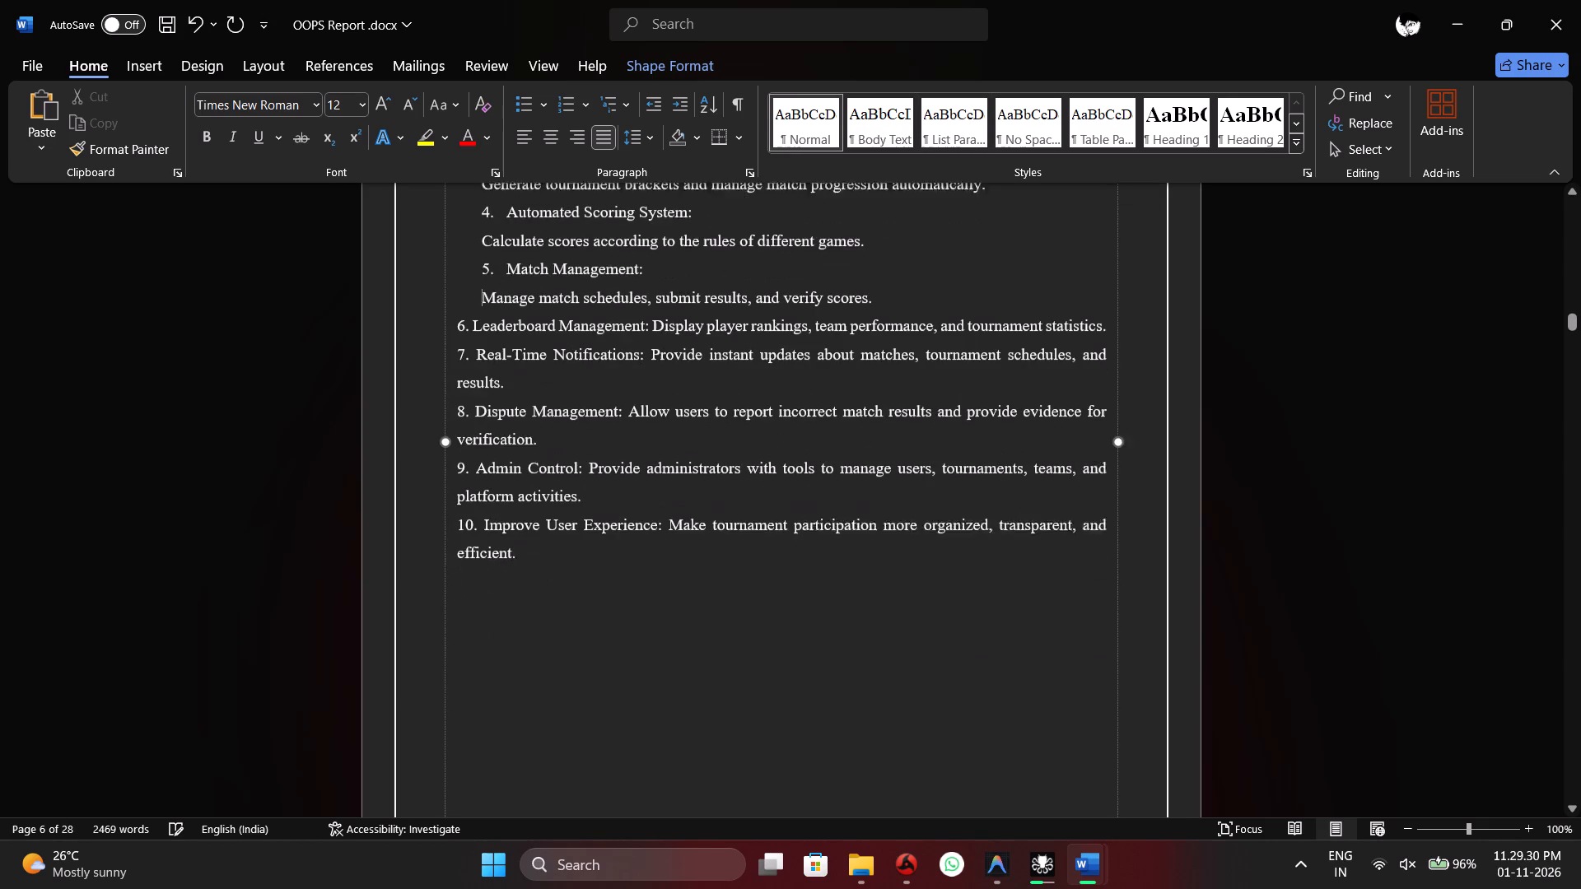
click(649, 314)
click(655, 314)
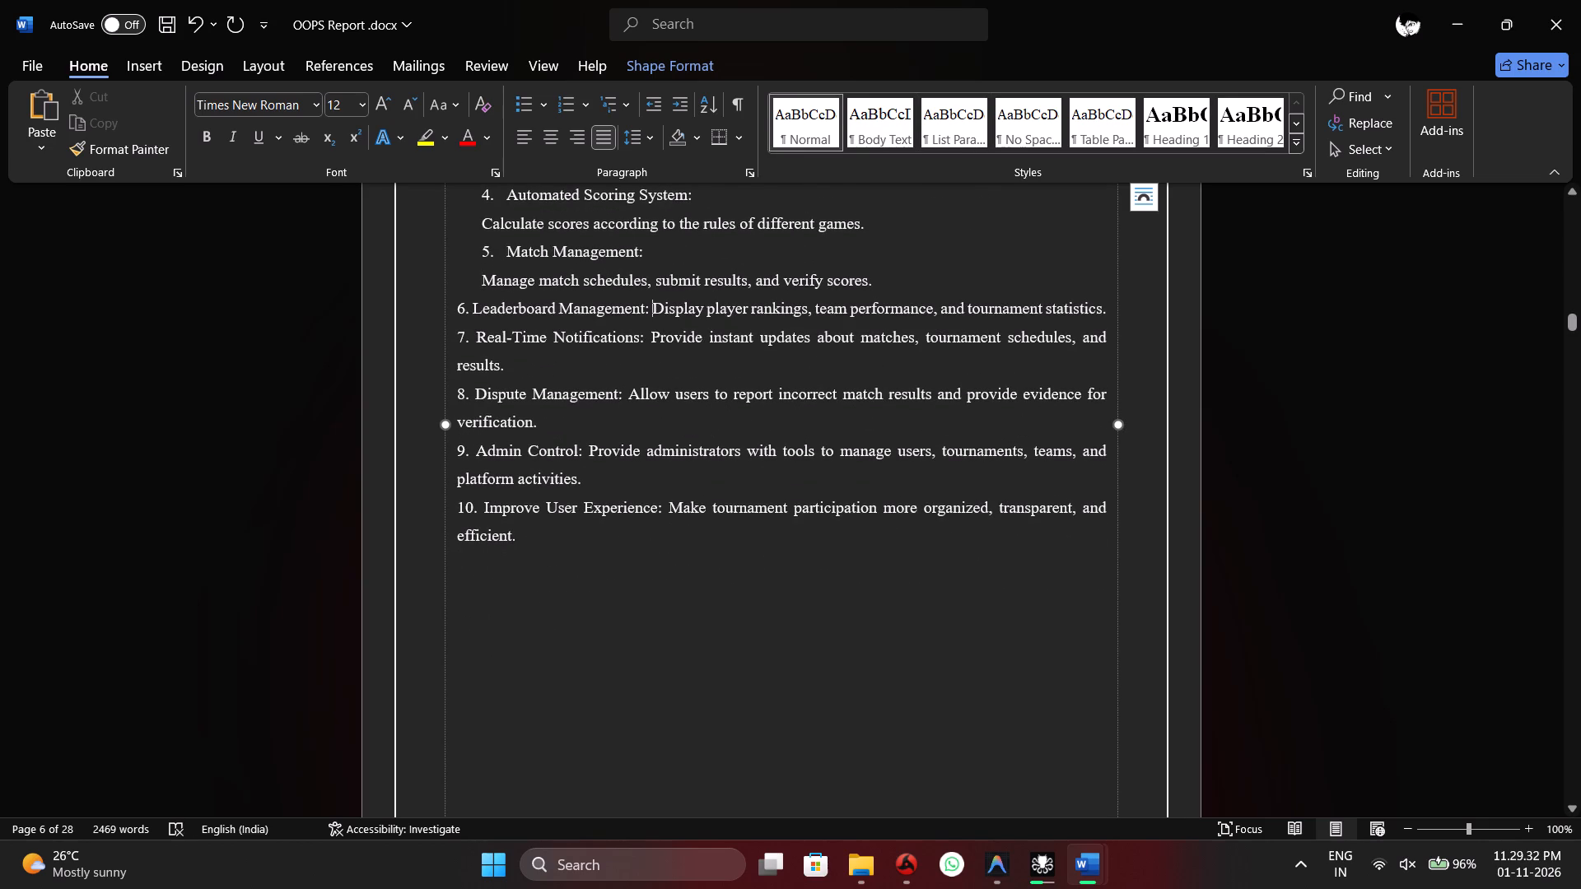
key(Return)
key(BackSpace)
key(BackSpace)
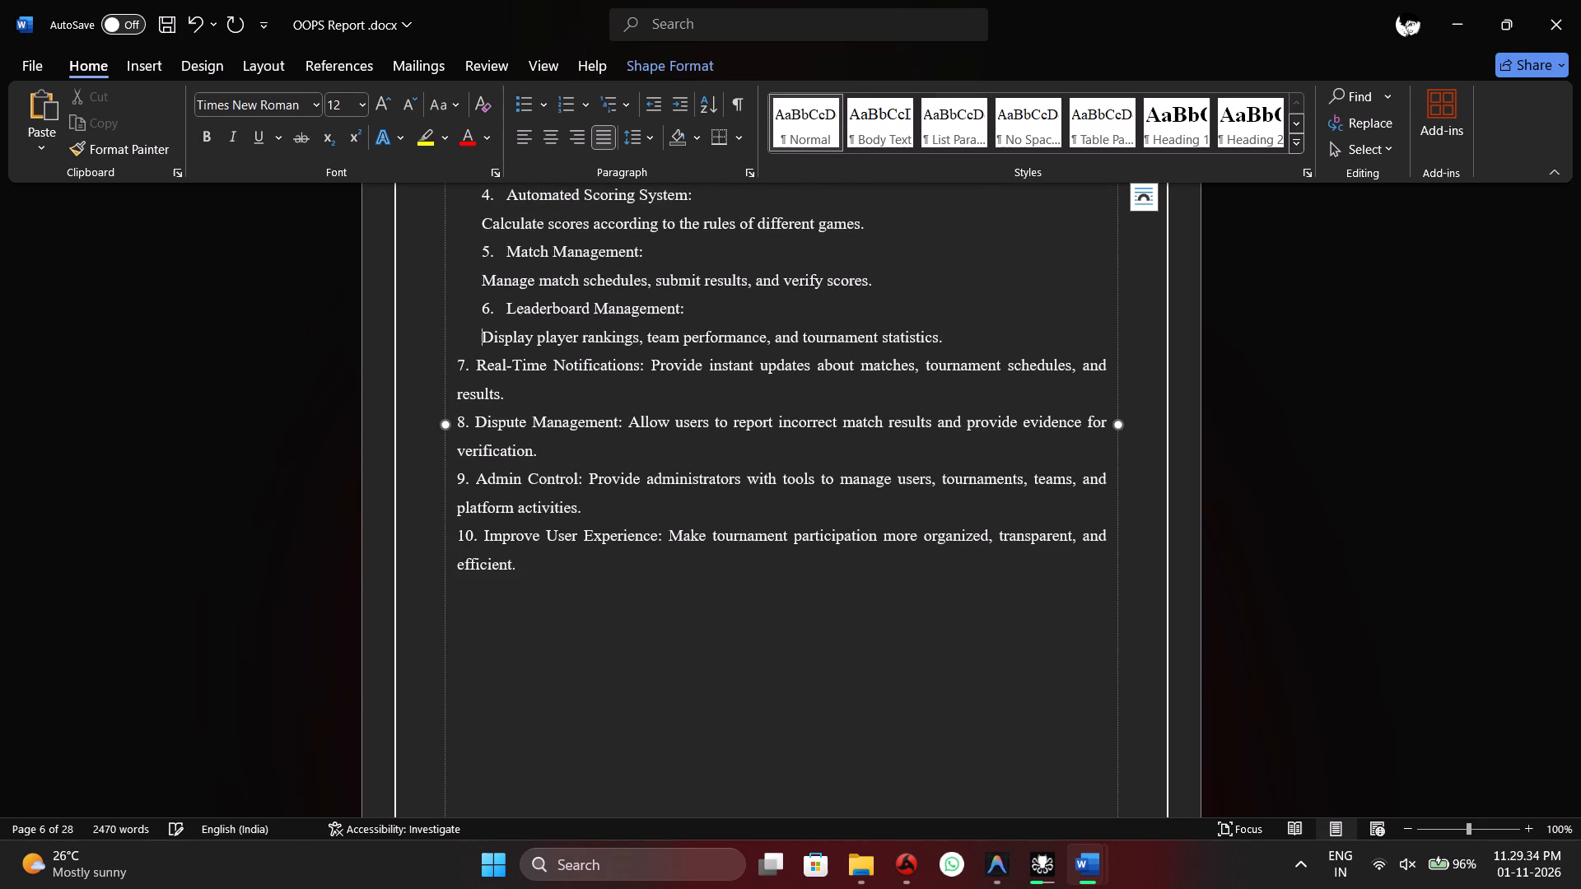
Put the descriptions of Real-Time Notifications and Dispute Management on their own unnumbered lines beneath their headings.
scroll(655, 314, down, 1)
click(654, 319)
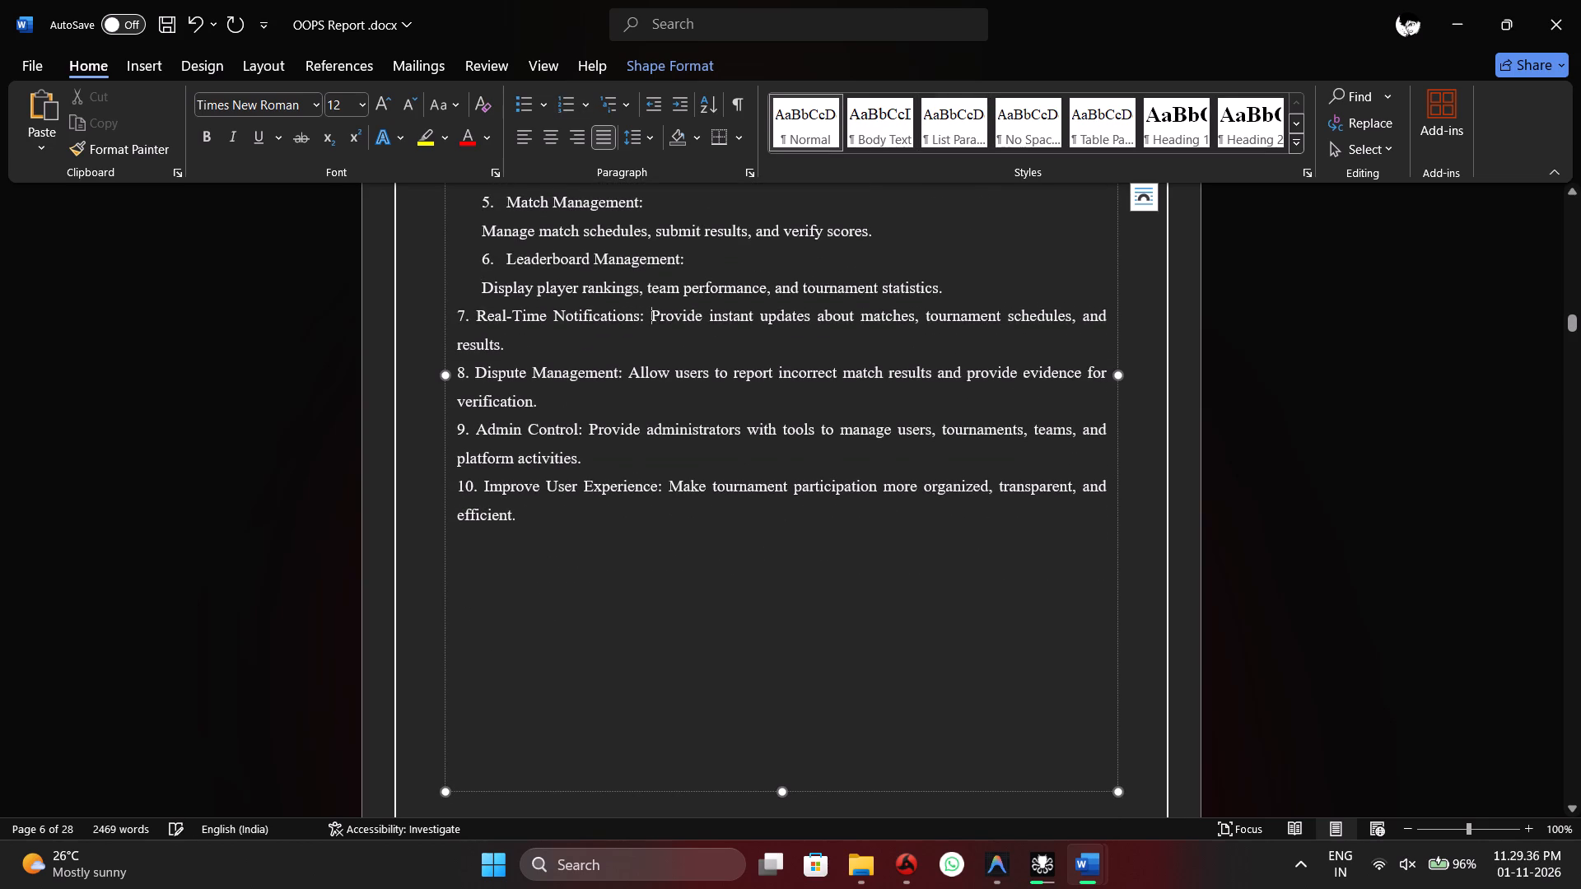
key(Return)
key(BackSpace)
key(BackSpace)
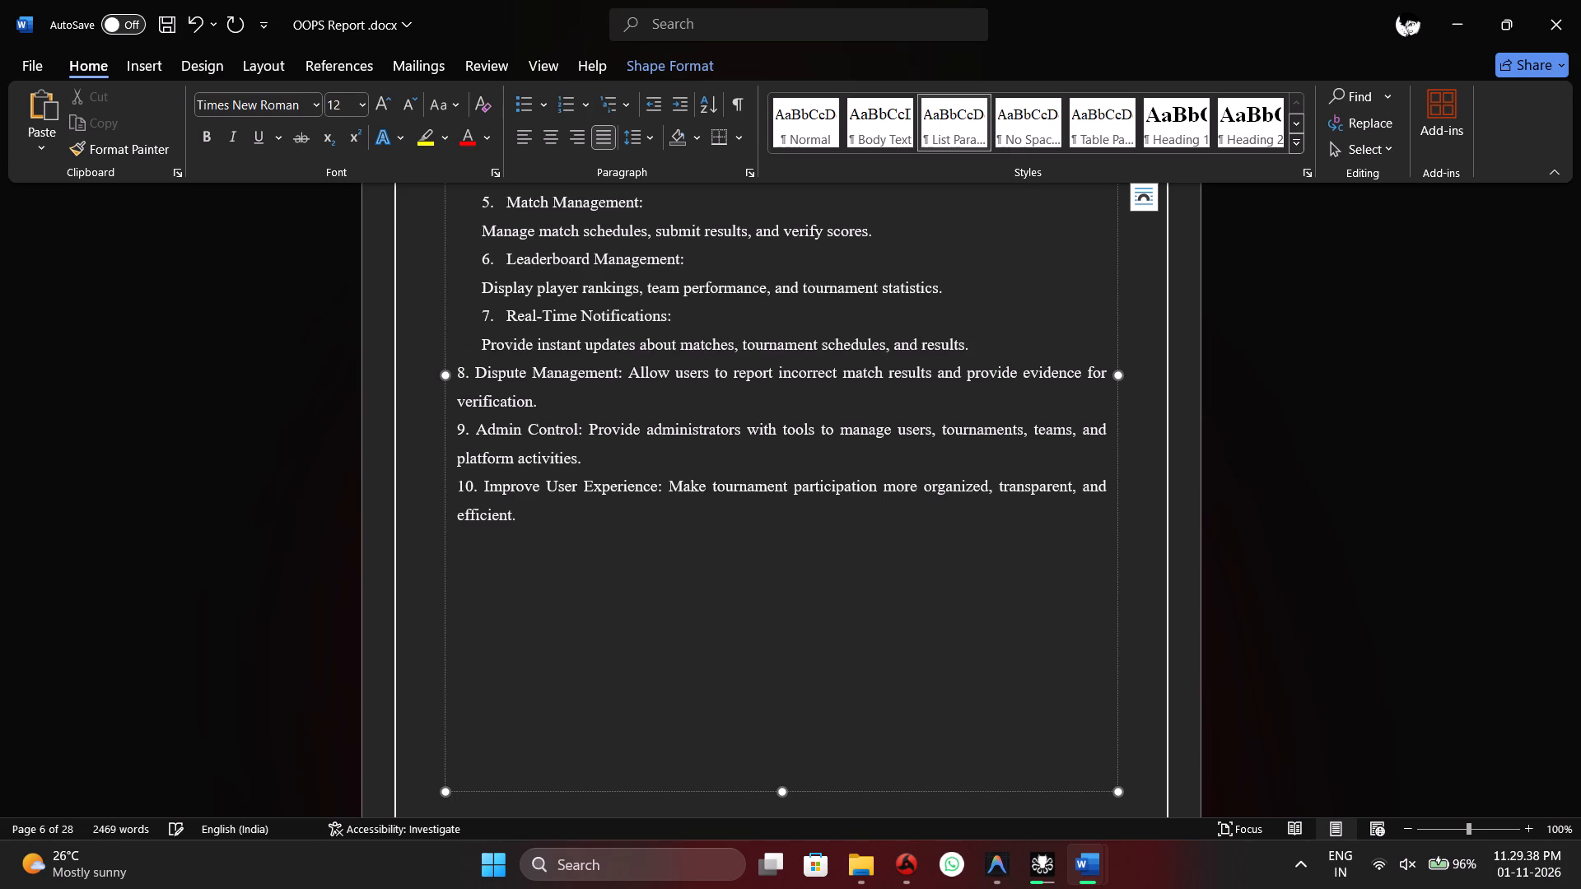
scroll(654, 319, down, 3)
click(629, 233)
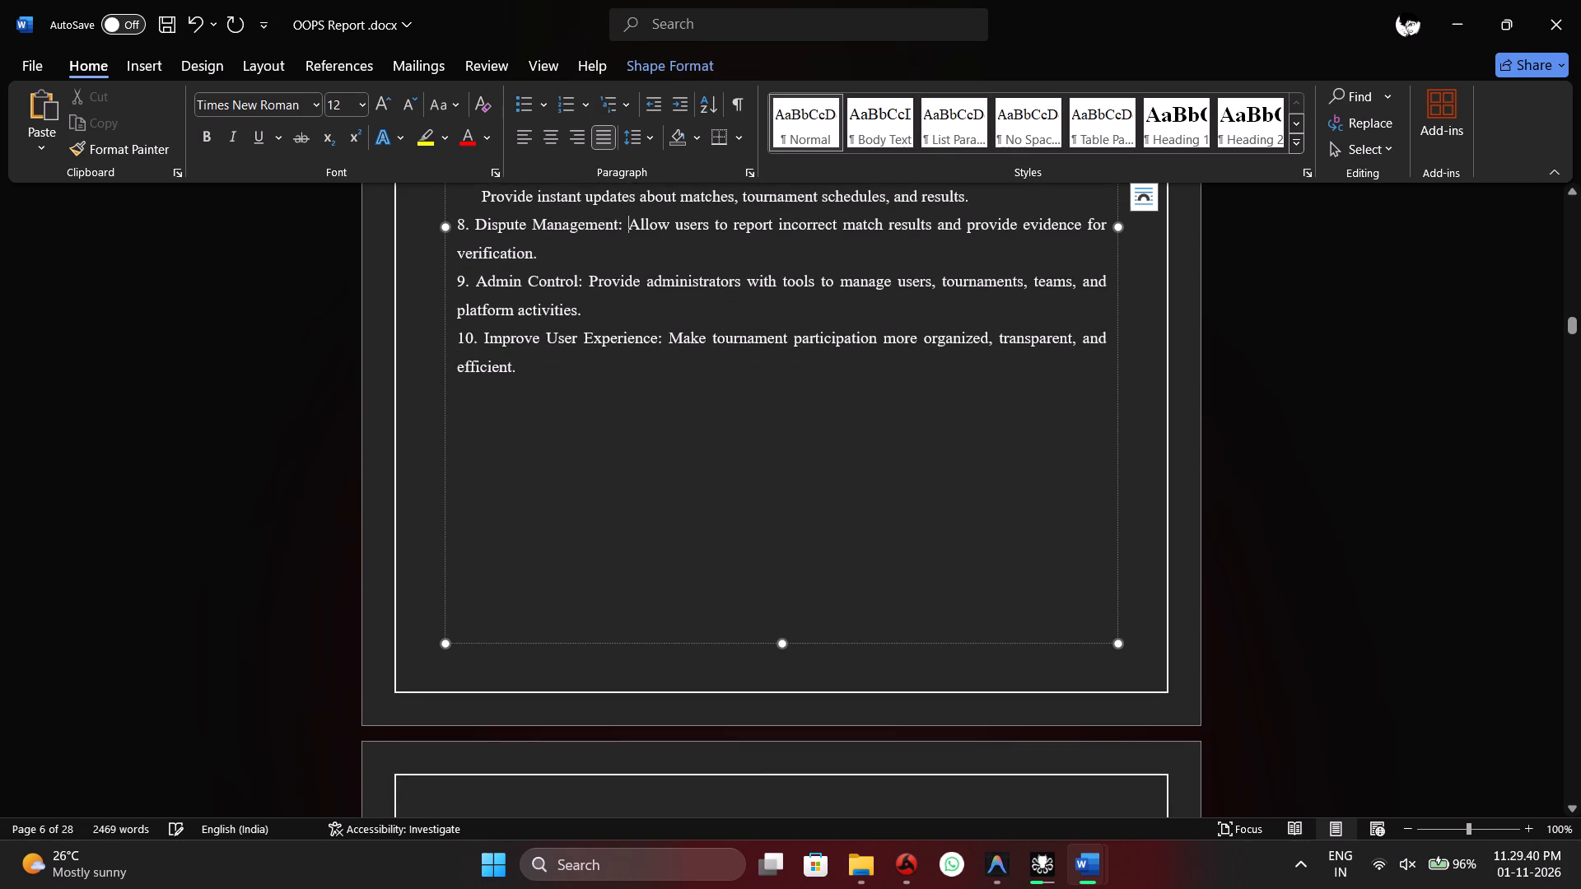
key(Return)
key(BackSpace)
key(BackSpace)
Put the descriptions of Admin Control and Improve User Experience on their own unnumbered lines beneath their headings.
scroll(629, 233, down, 2)
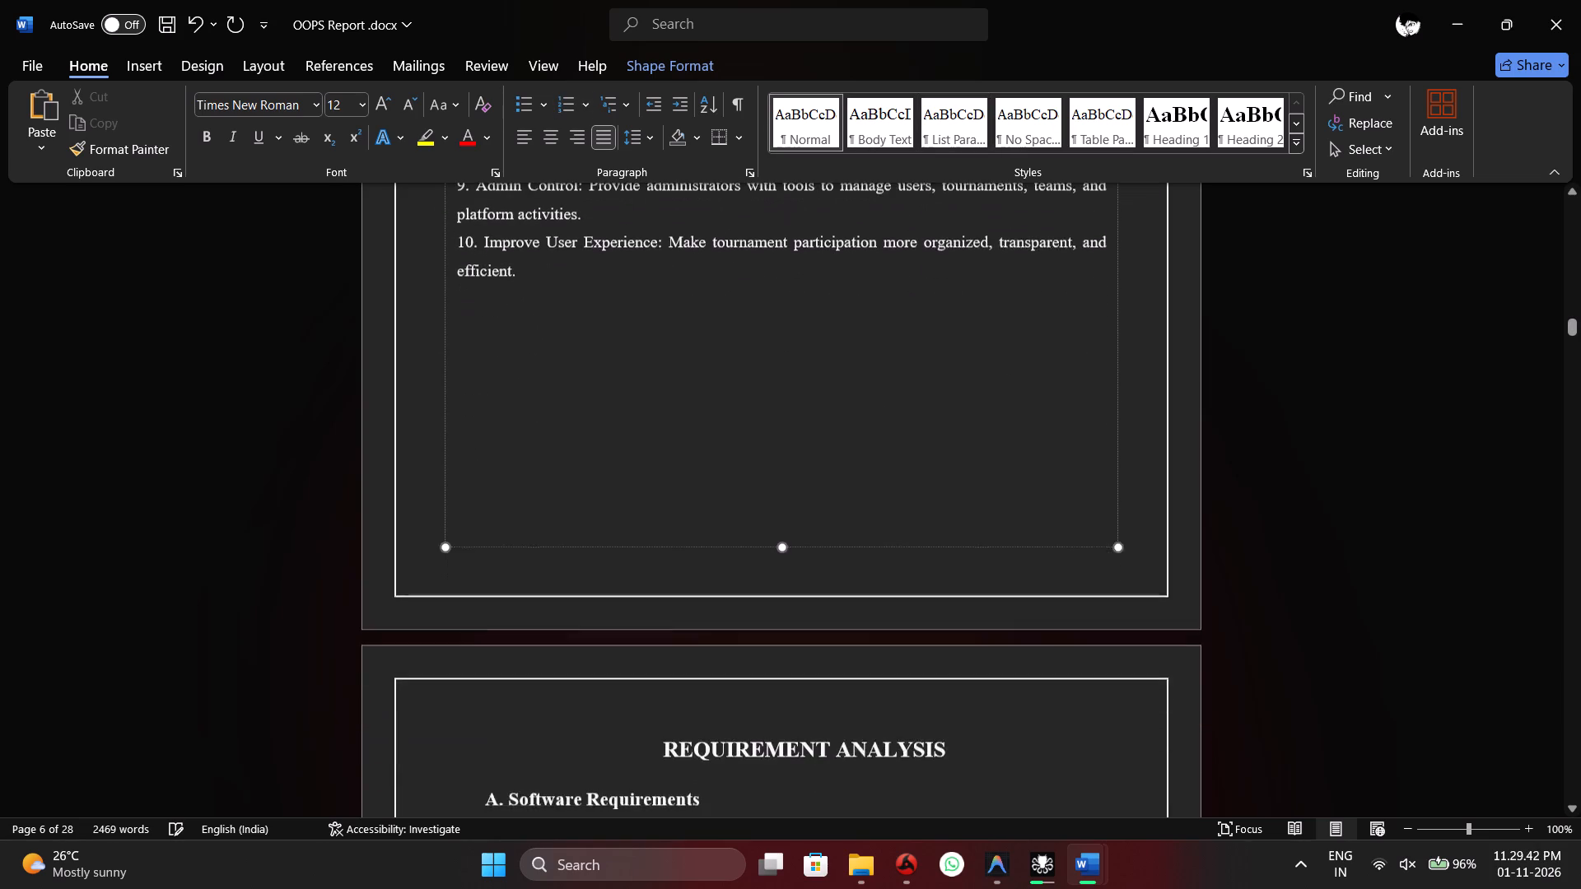
scroll(633, 231, up, 2)
click(590, 284)
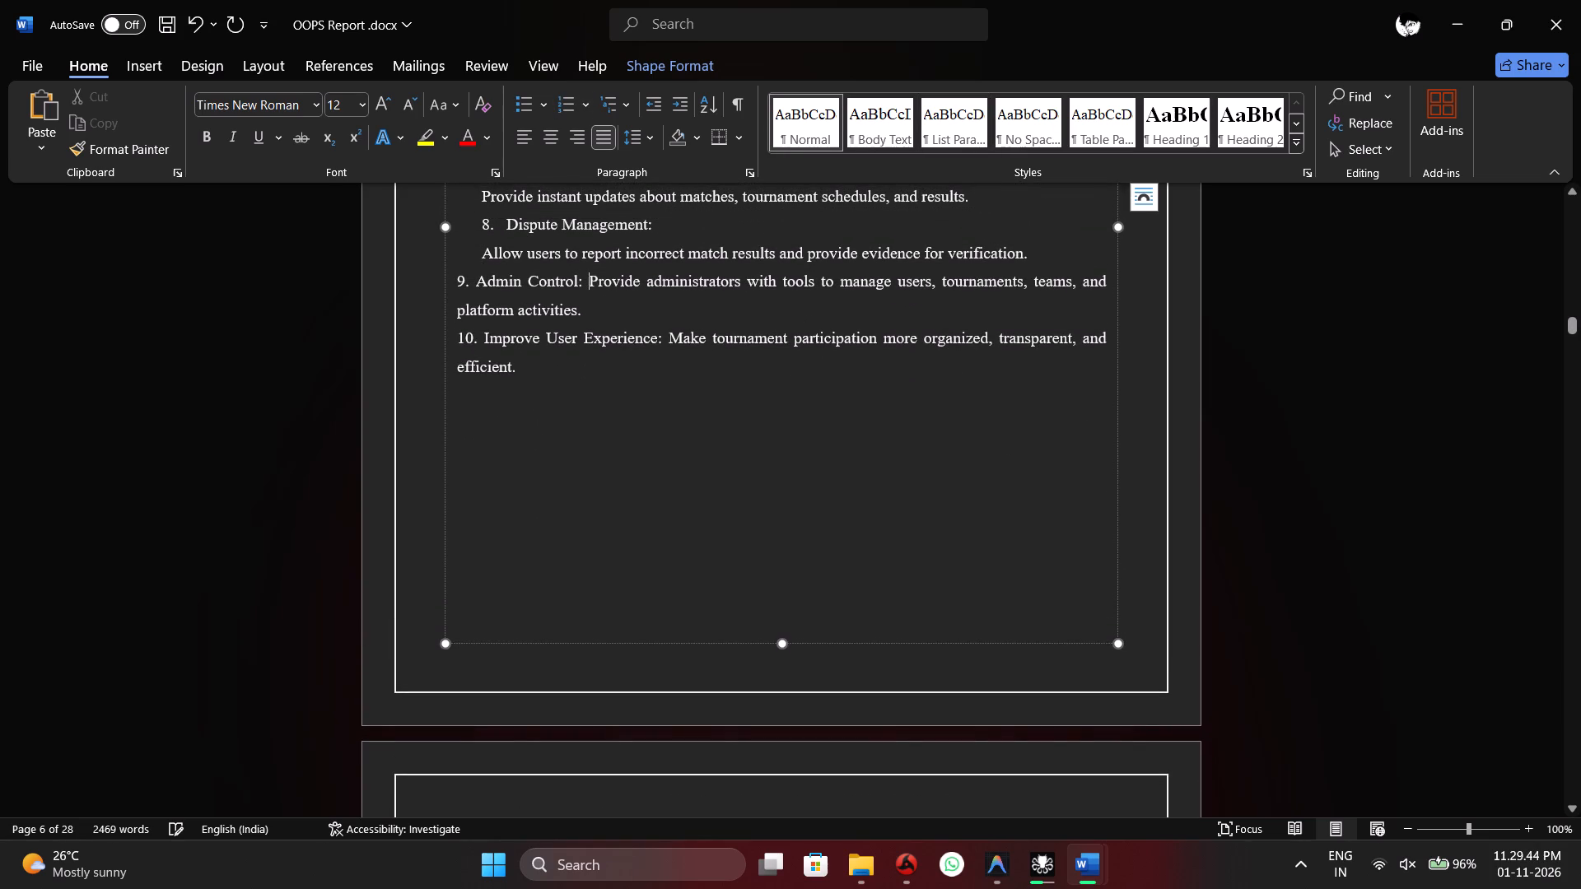
key(Return)
key(BackSpace)
key(BackSpace)
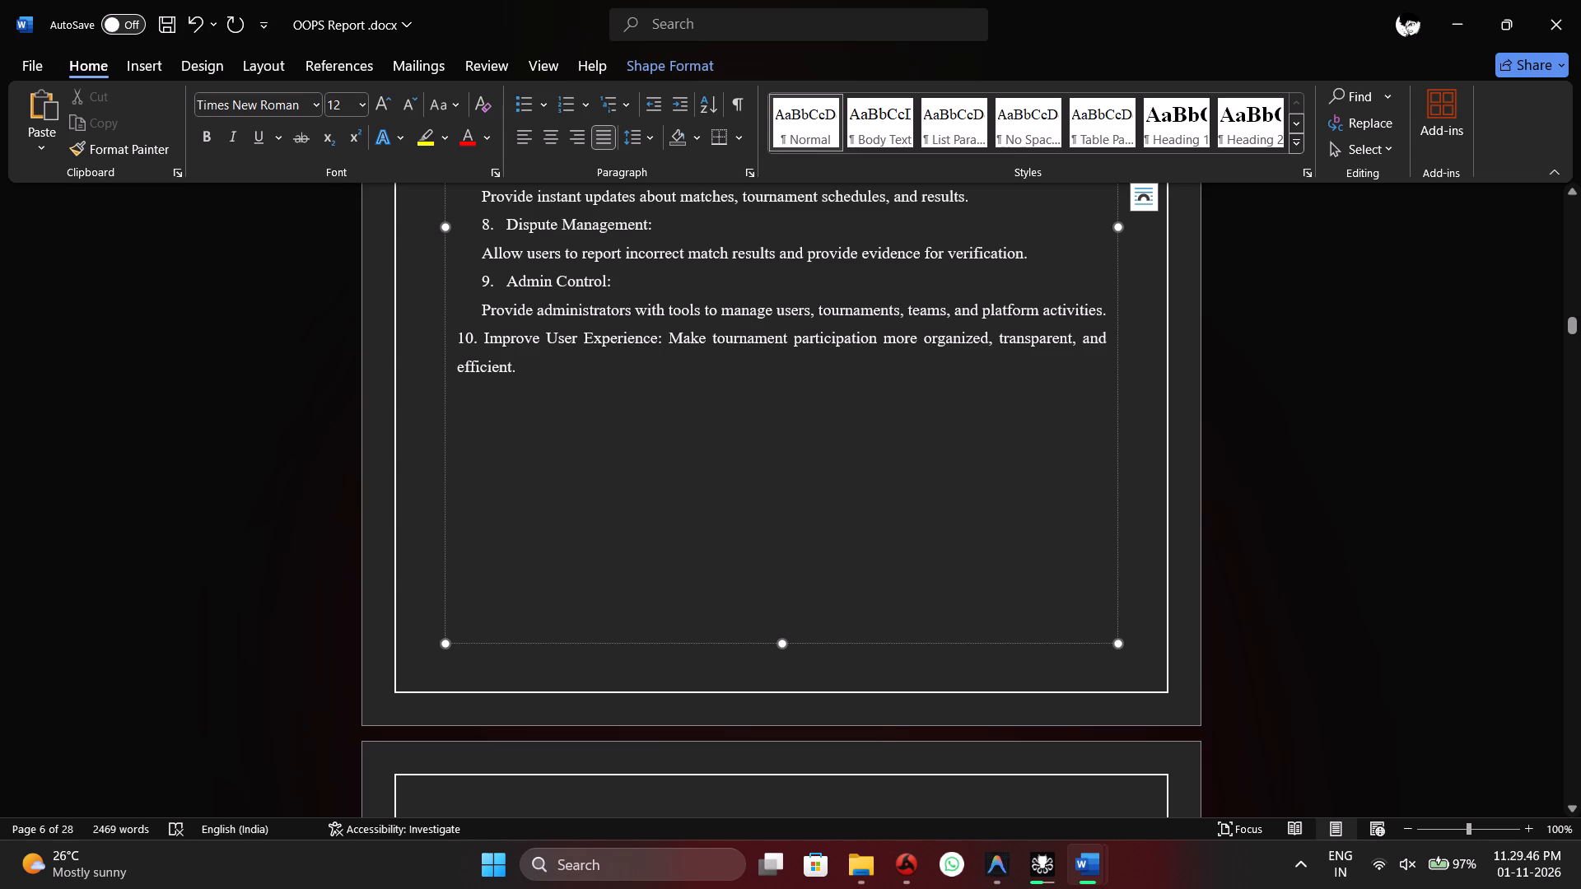
click(669, 337)
key(Return)
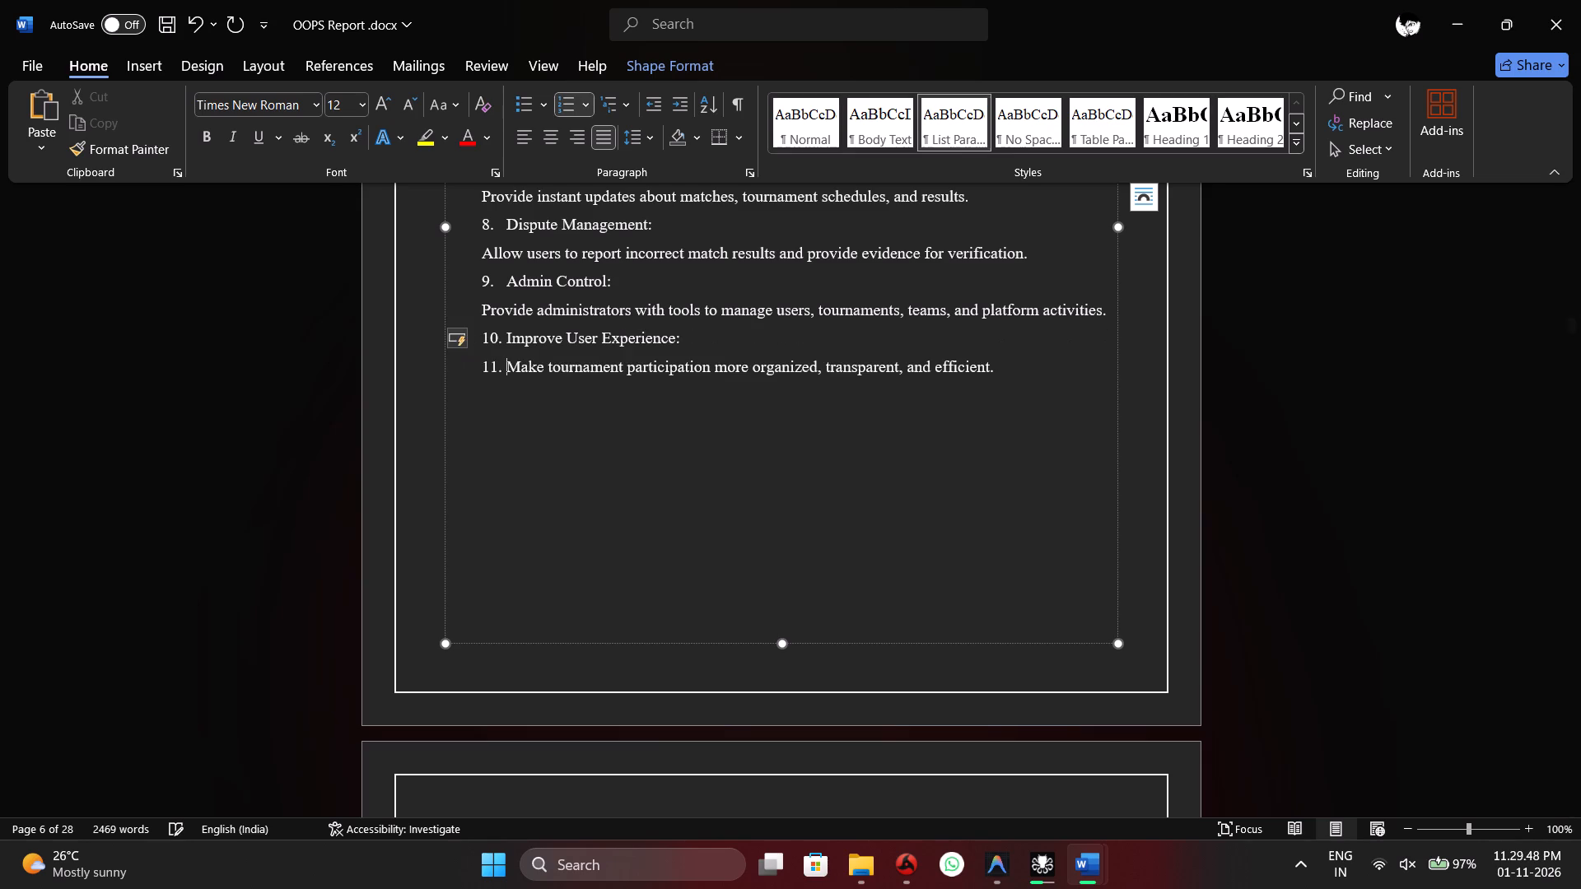
key(BackSpace)
key(BackSpace)
Examine how the Objectives page is laid out in oop report 101 (1).docx, and return to OOPS Report .docx.
scroll(702, 501, up, 8)
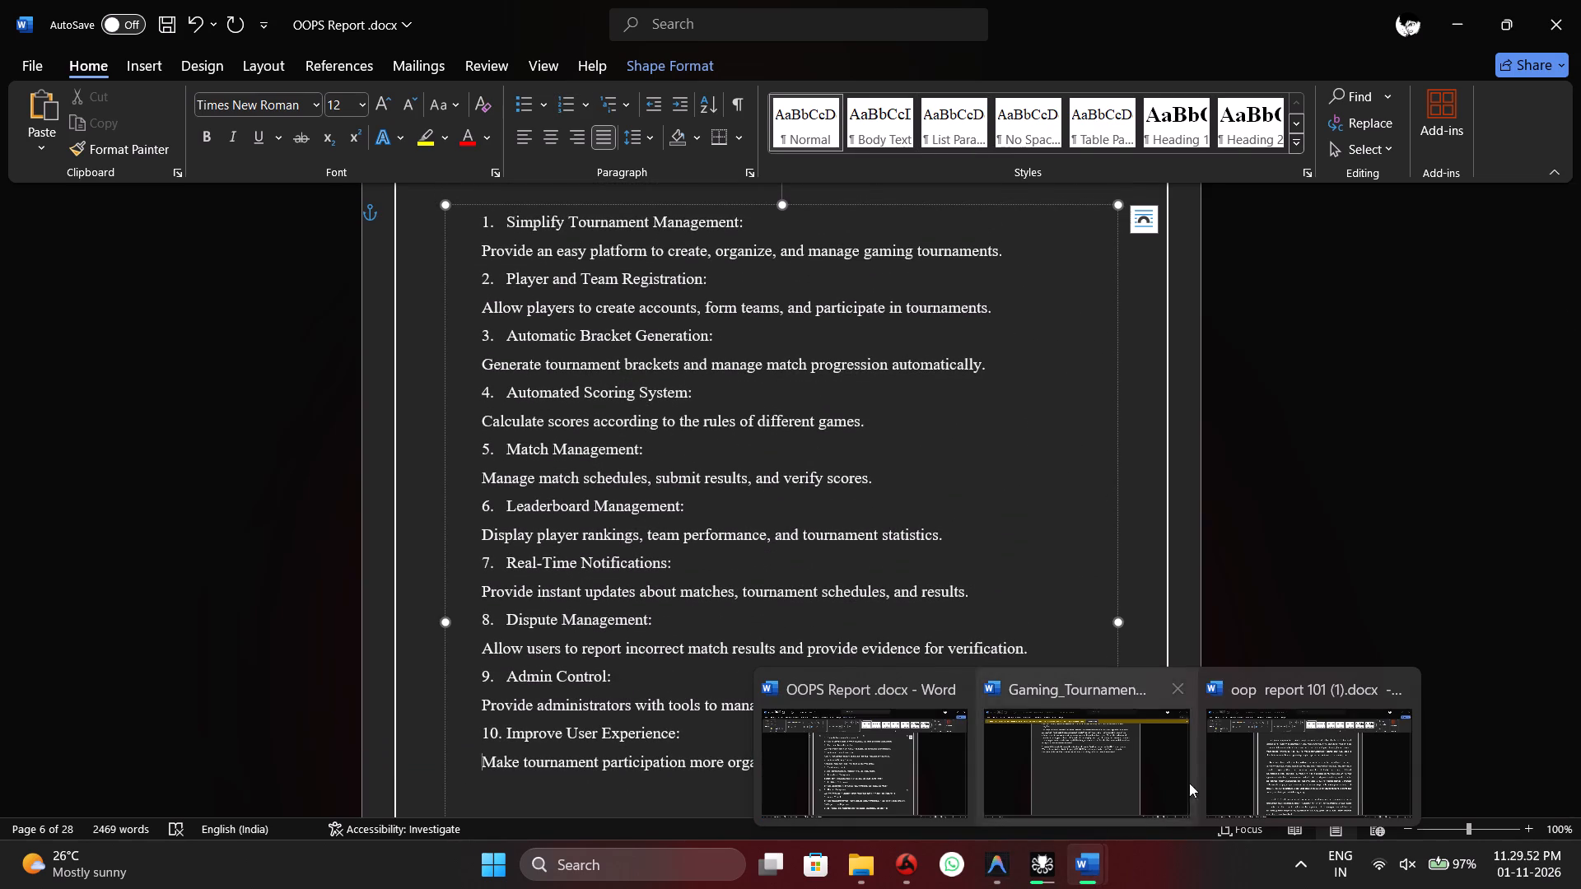
click(1290, 761)
scroll(839, 676, down, 18)
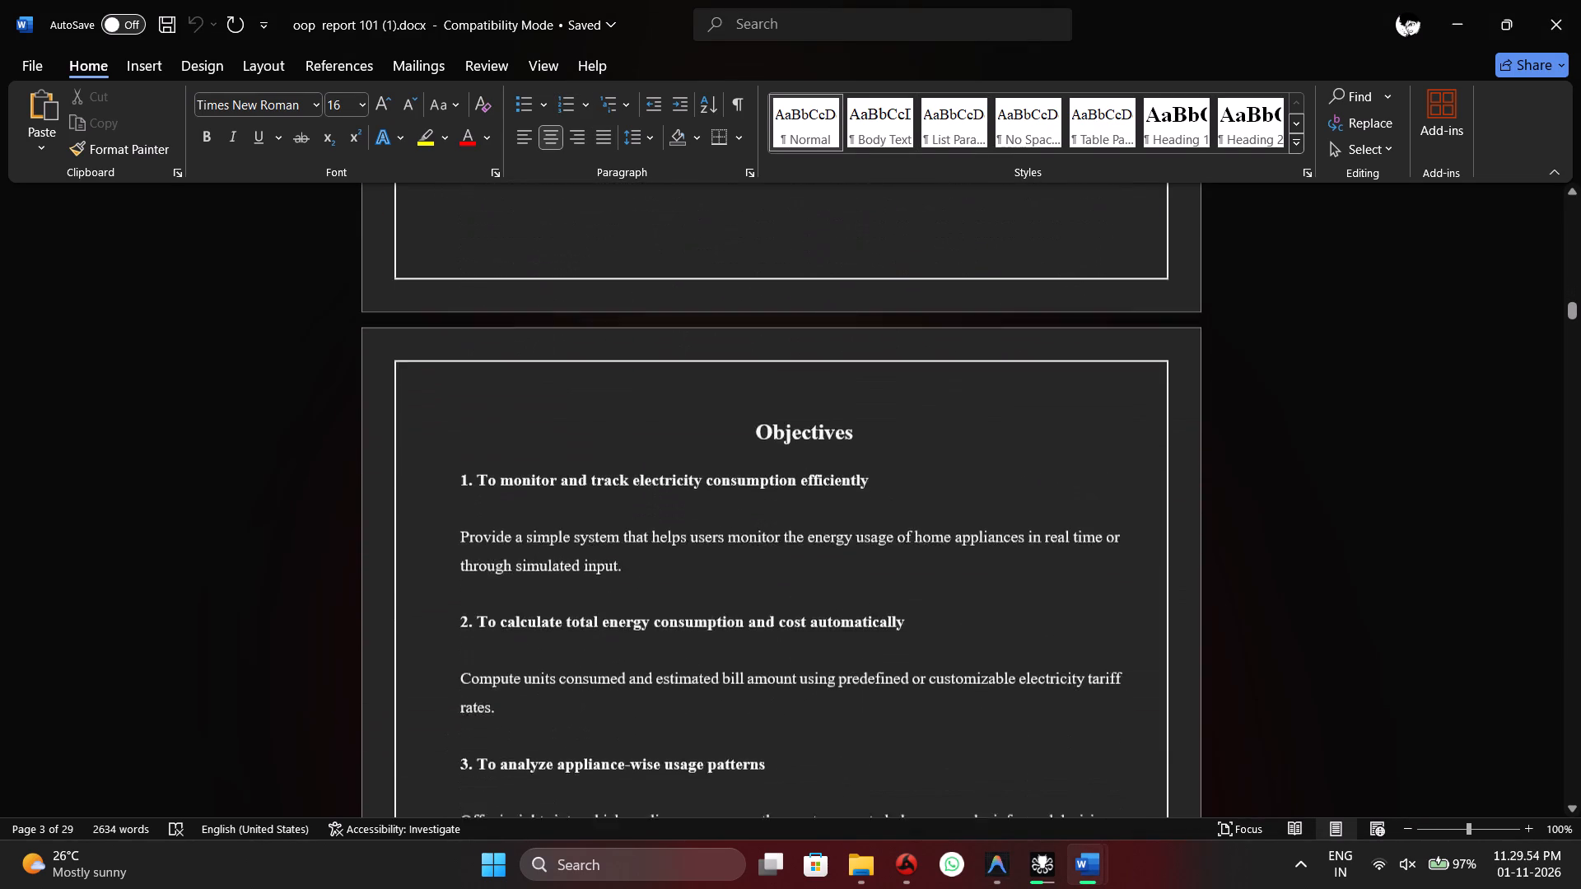
scroll(838, 673, down, 2)
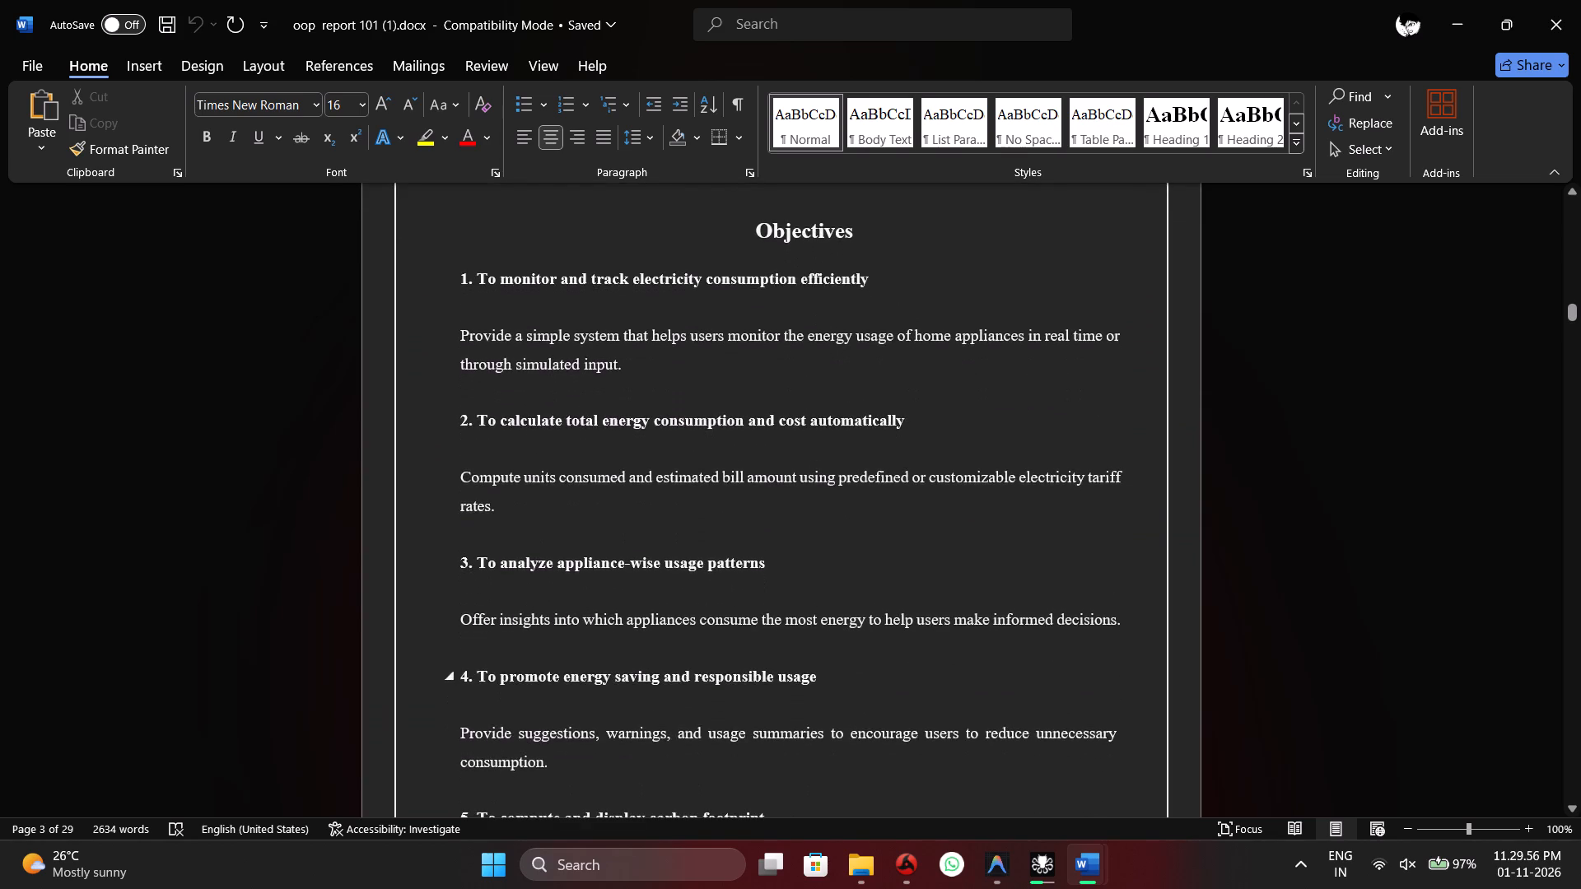
scroll(838, 673, up, 2)
scroll(904, 614, down, 2)
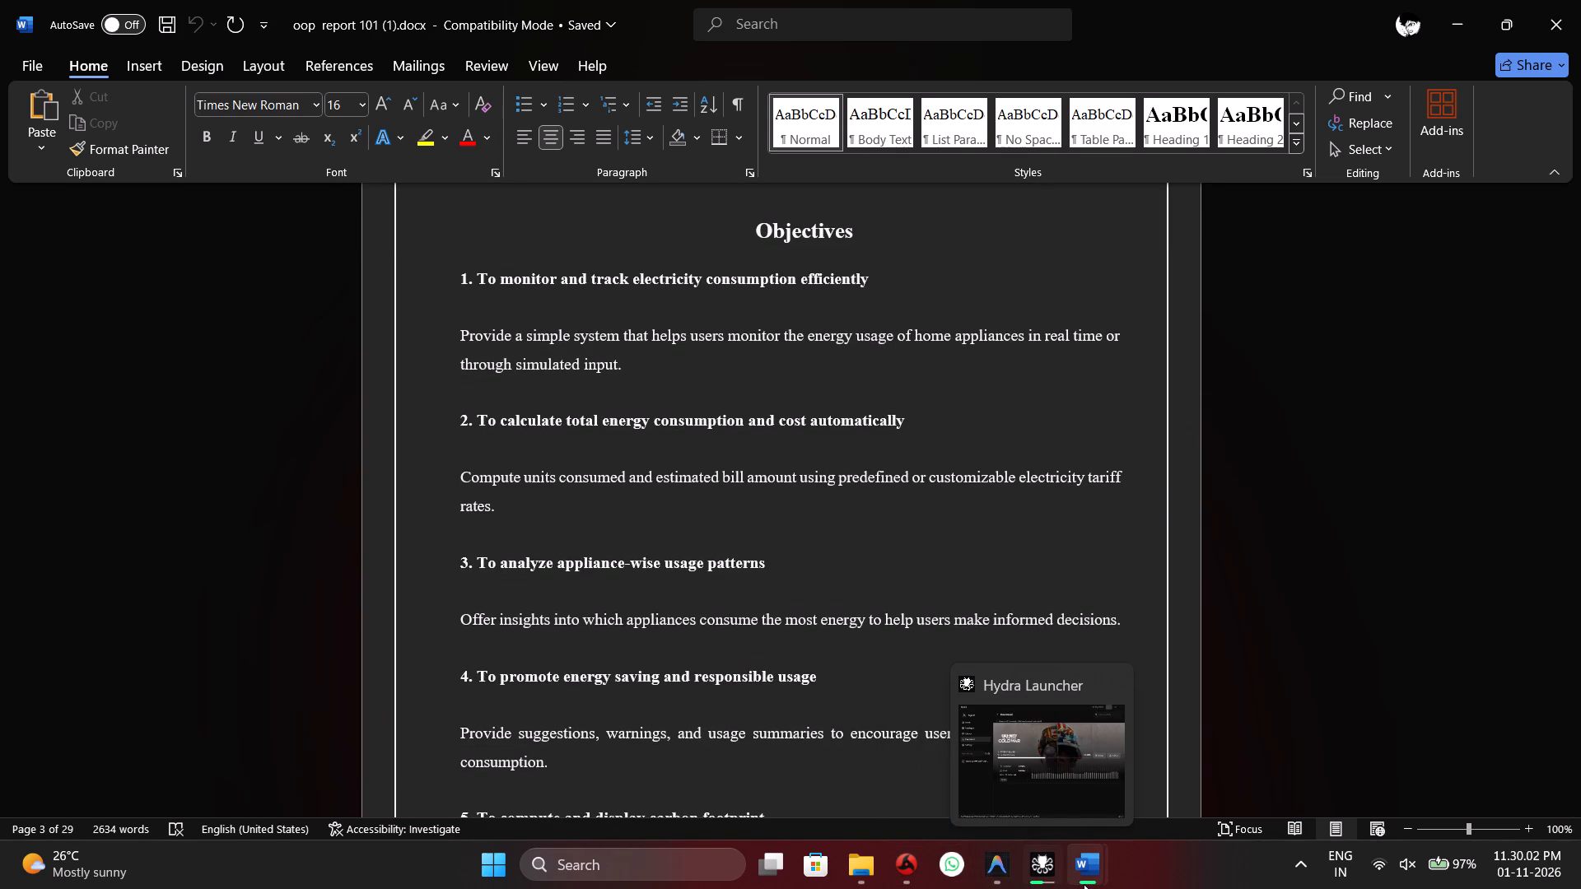
click(894, 772)
Insert a blank line after the description of each of objectives 1 to 4 in the Objectives text box.
scroll(693, 515, up, 2)
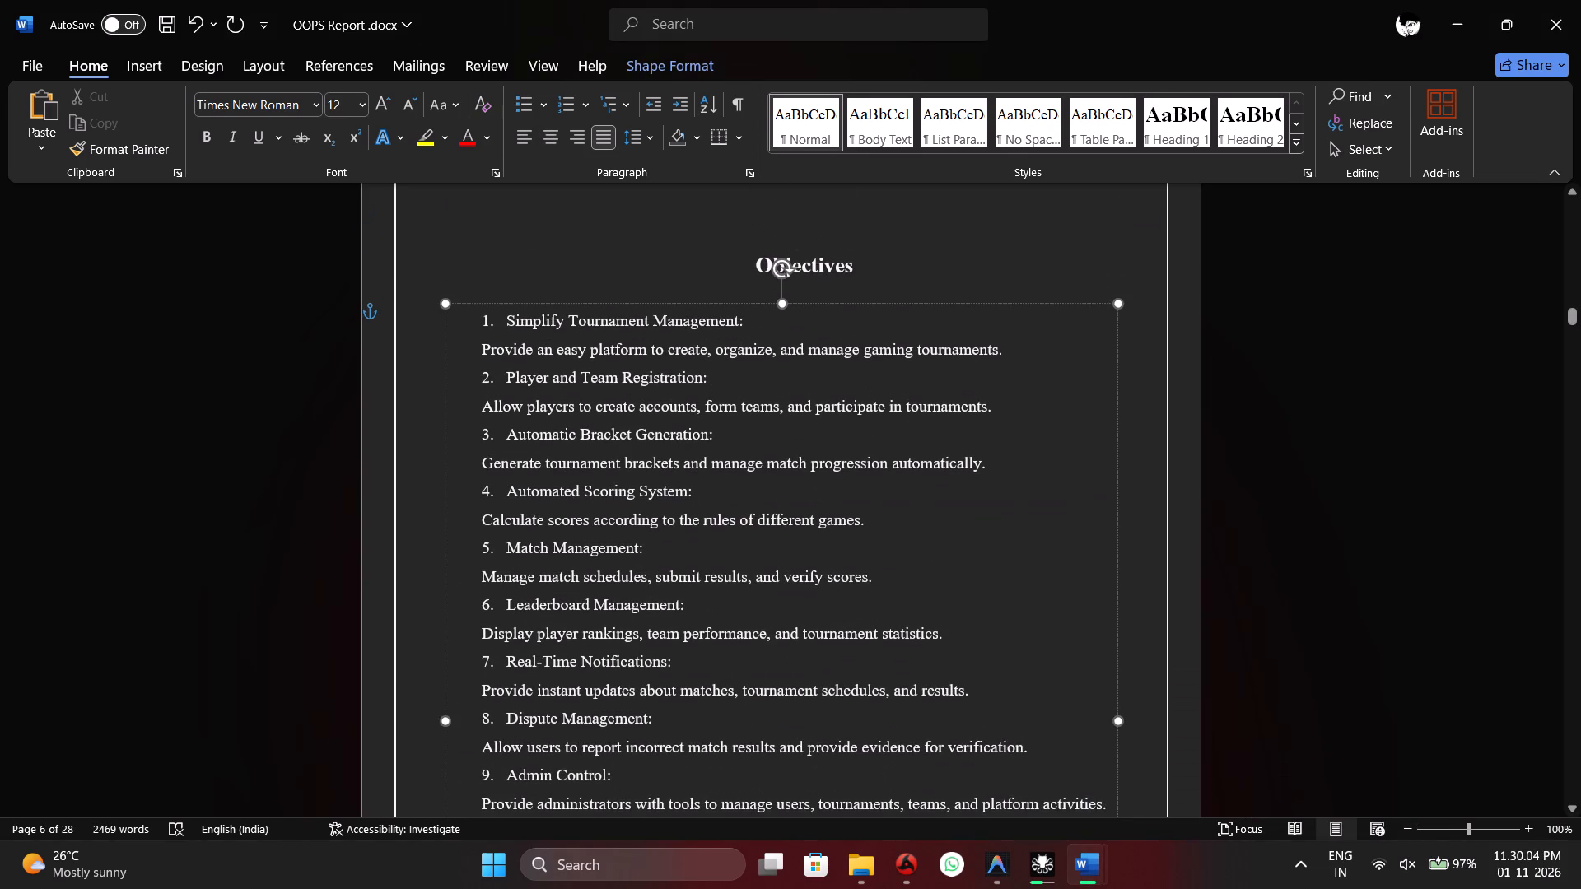
click(1007, 351)
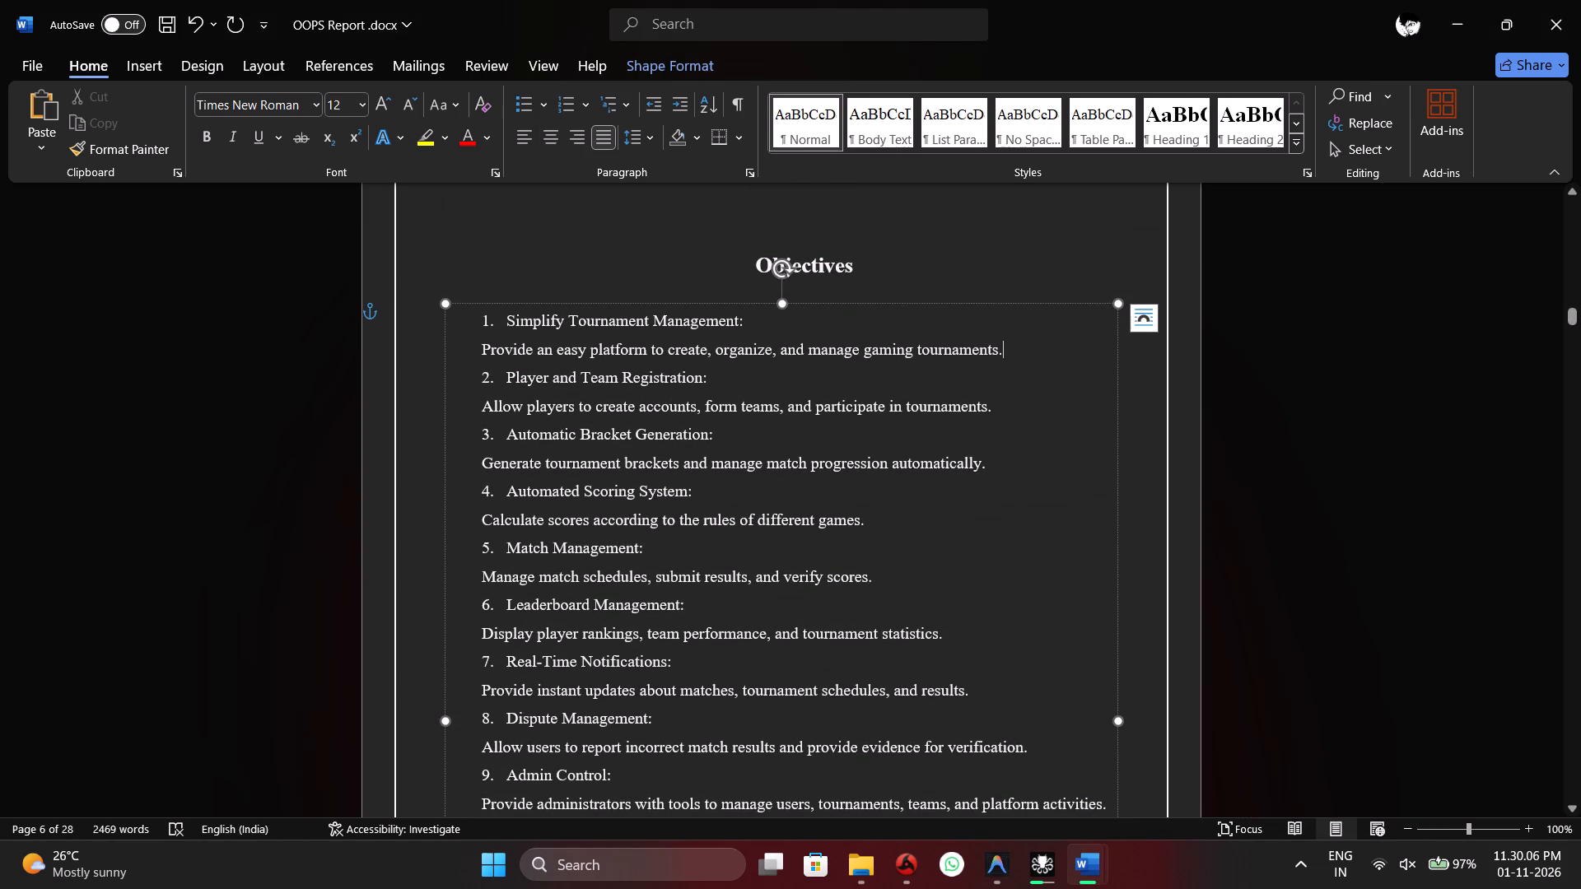
key(Return)
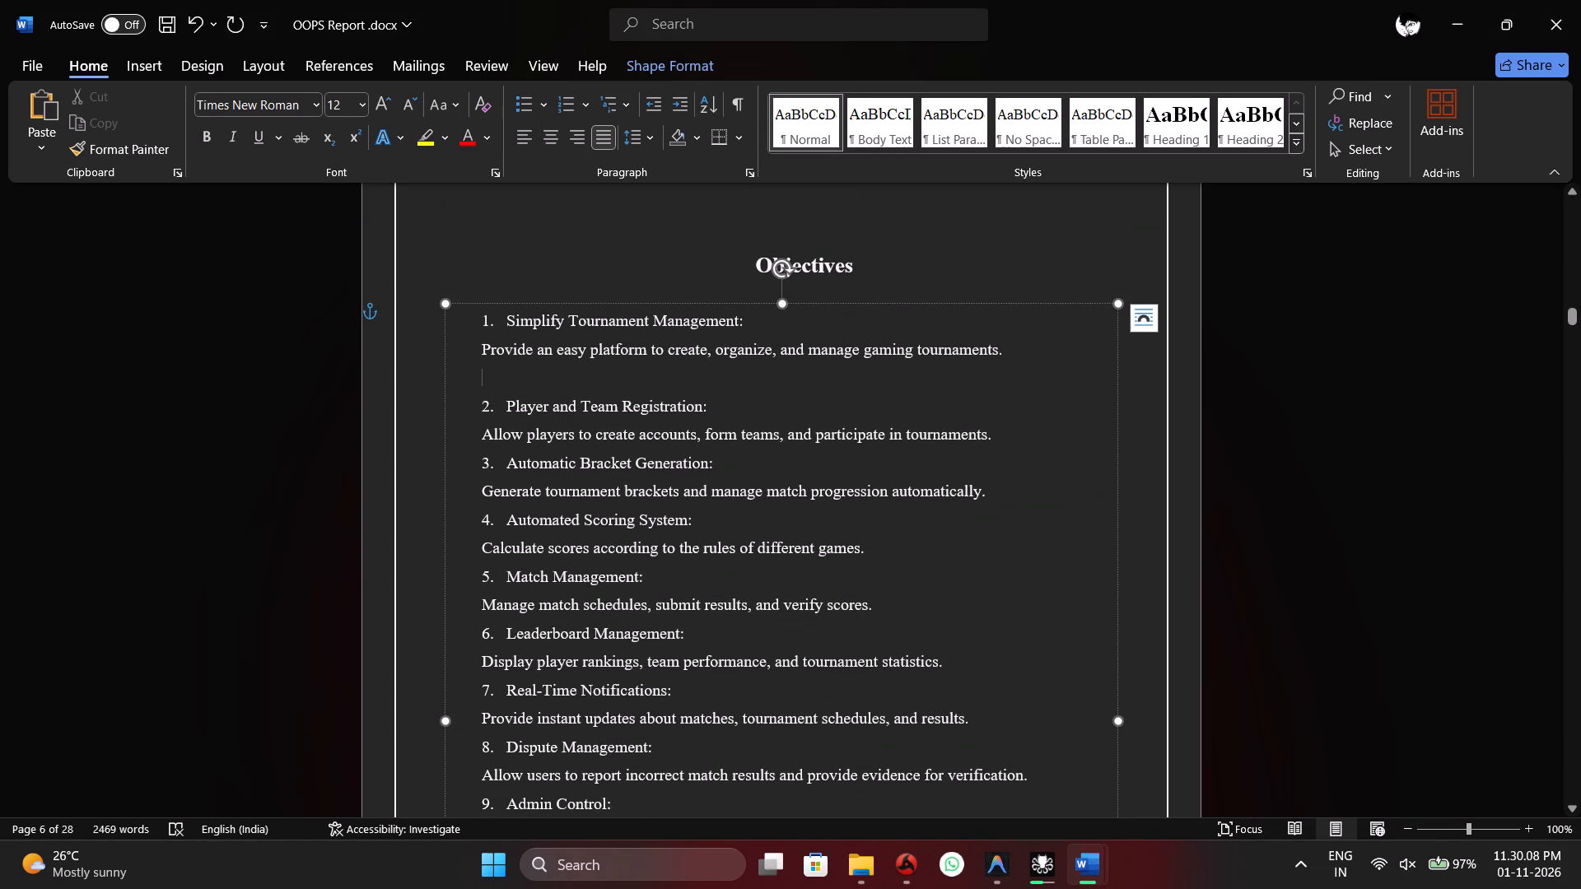
click(993, 438)
key(Return)
click(991, 513)
key(Return)
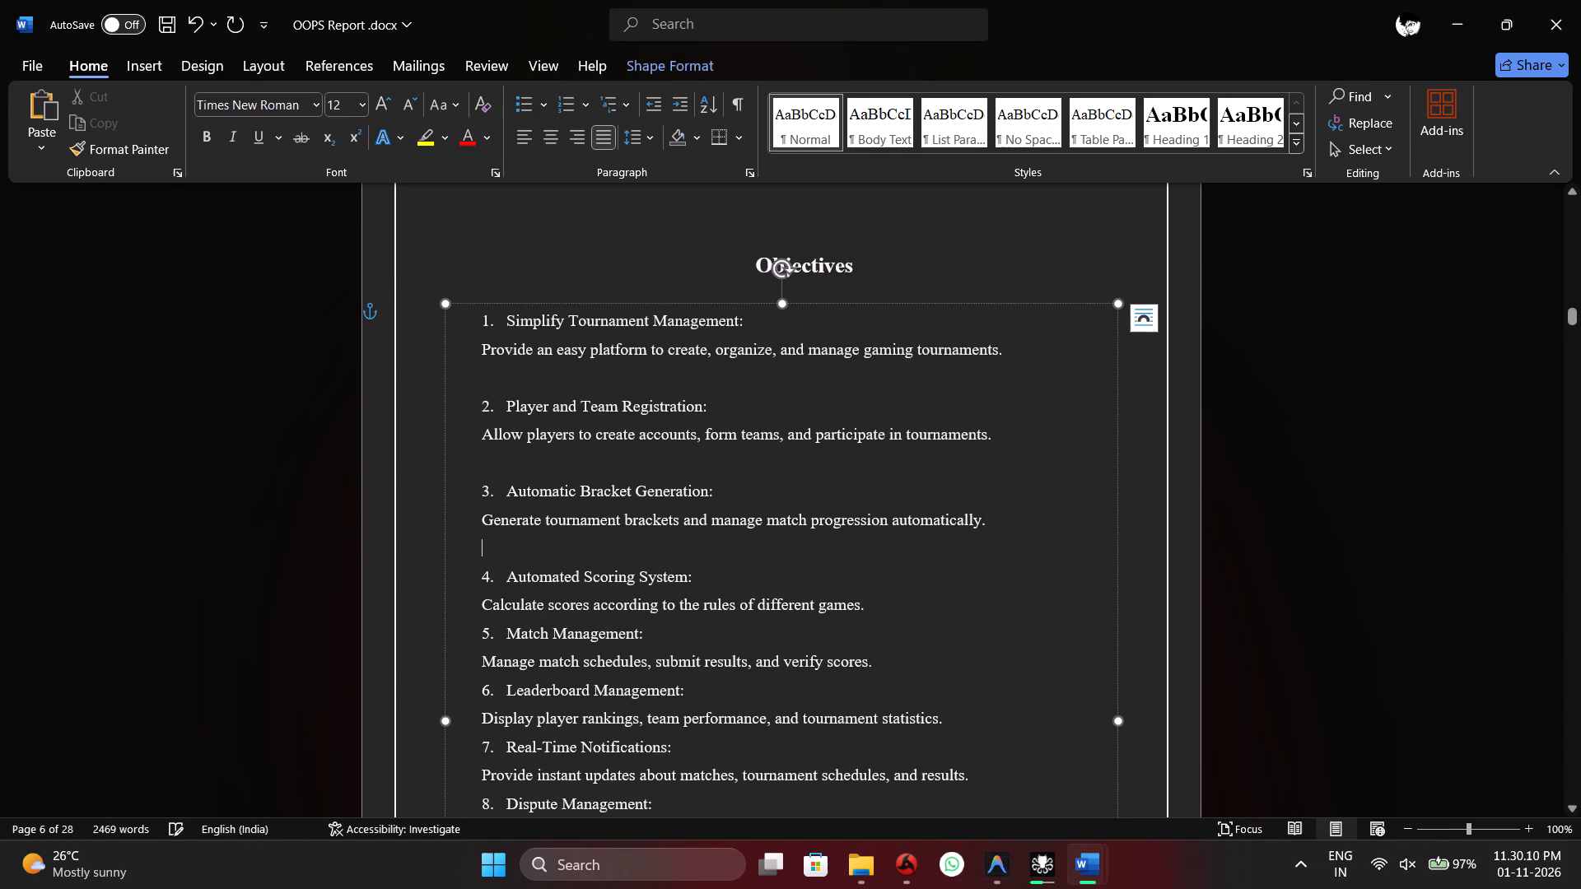
click(850, 591)
click(860, 603)
click(869, 606)
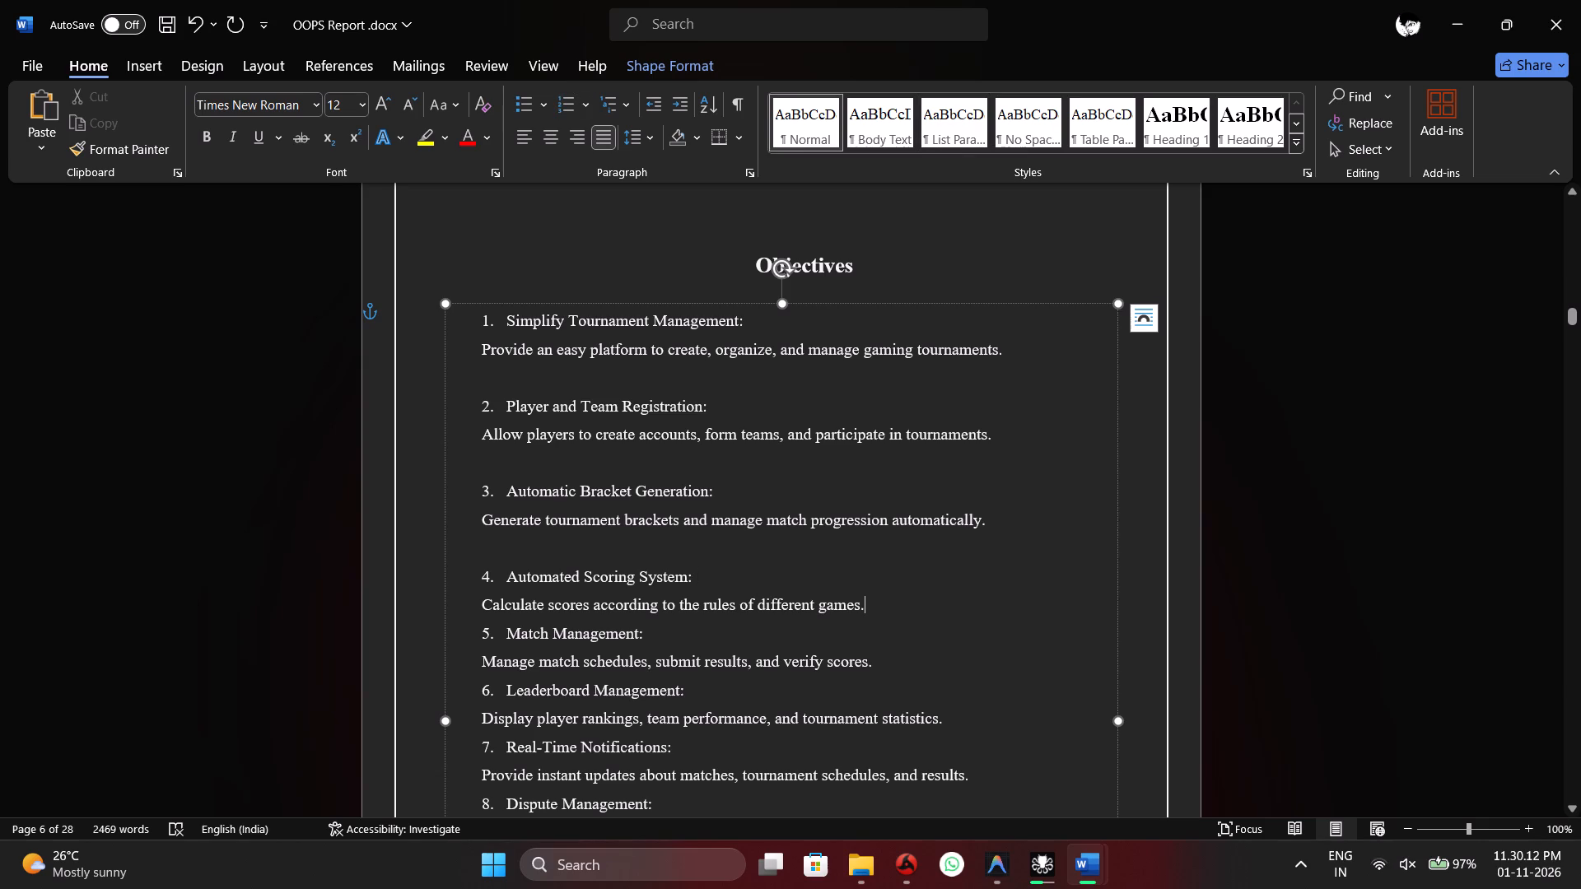
key(Return)
Insert a line break at the end of the Match Management, Leaderboard Management and Real-Time Notifications descriptions to space the objectives apart.
scroll(852, 679, down, 2)
click(872, 595)
key(Return)
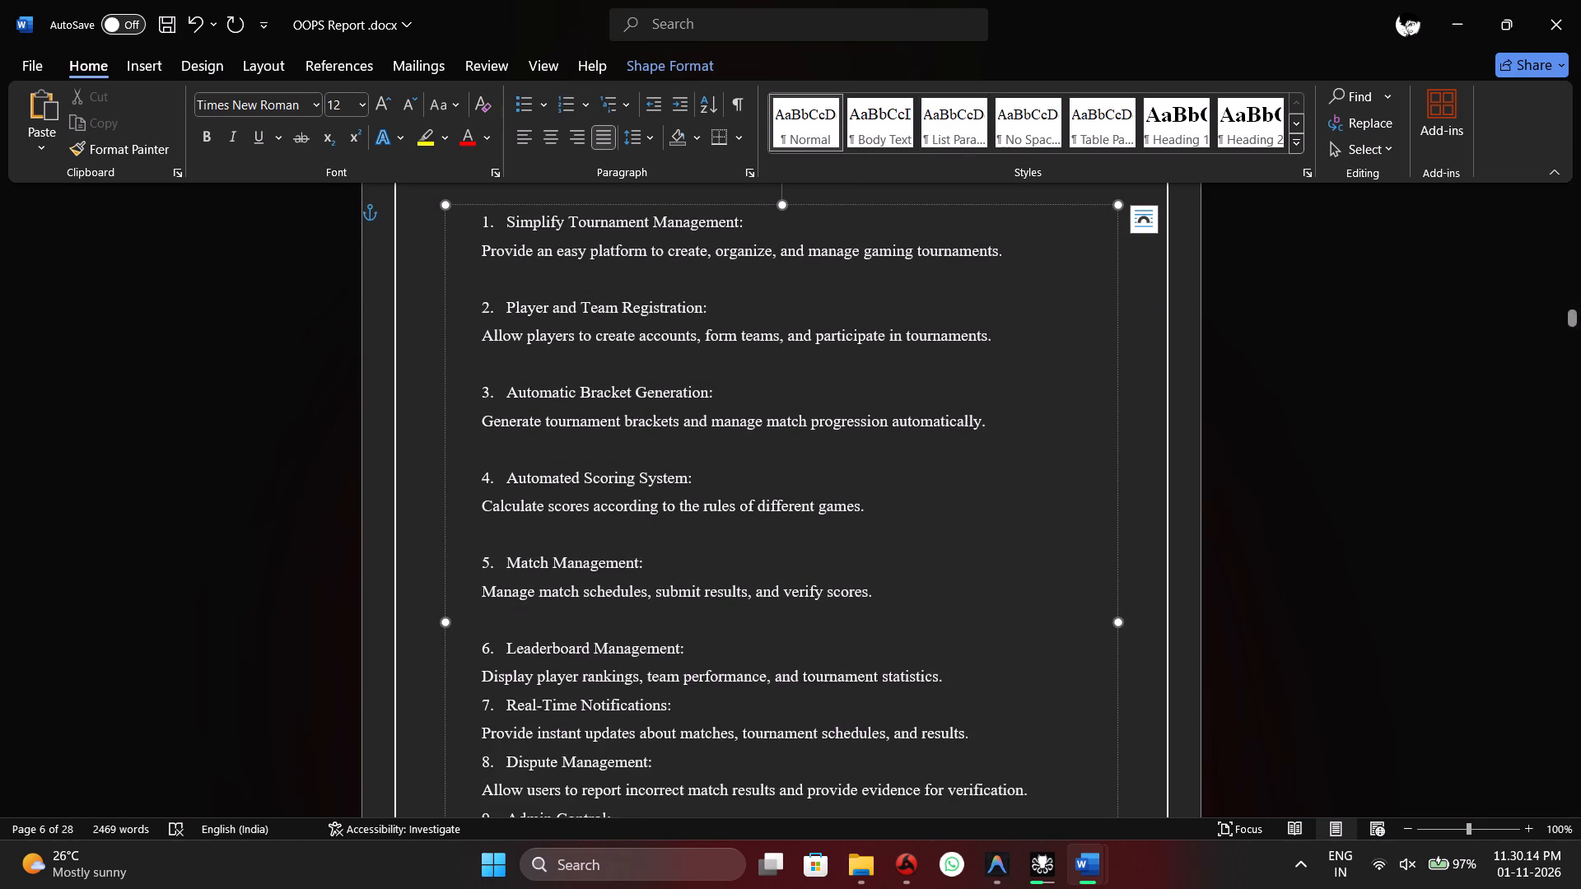
scroll(872, 595, down, 3)
click(948, 528)
key(Return)
scroll(949, 528, down, 2)
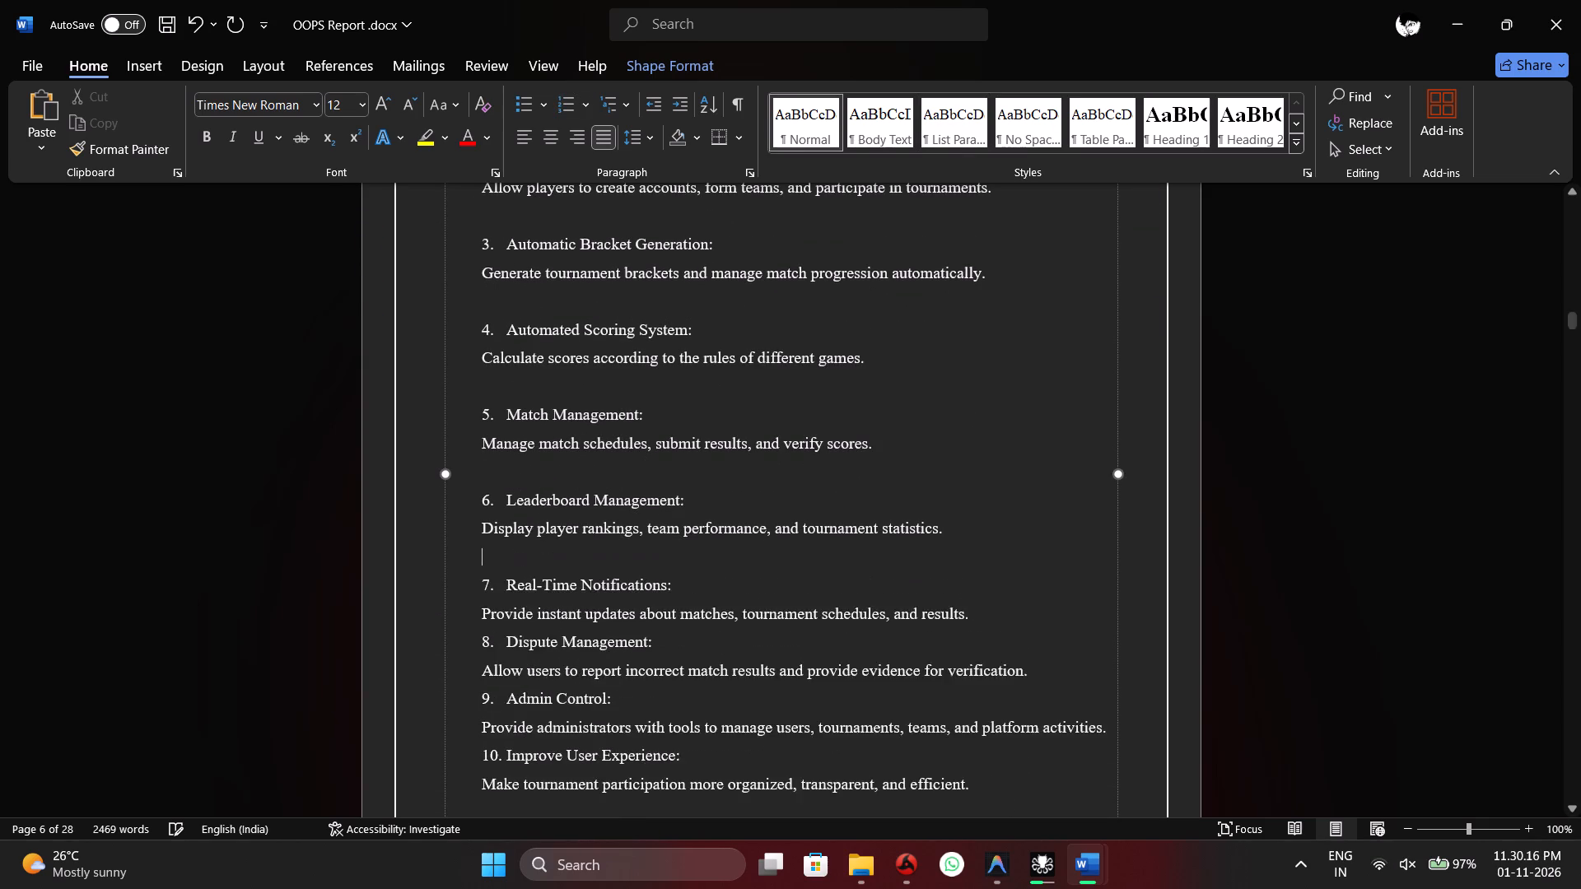
click(967, 518)
key(Return)
Insert a blank line after the descriptions of Dispute Management and Admin Control in the Objectives text box.
scroll(862, 573, down, 2)
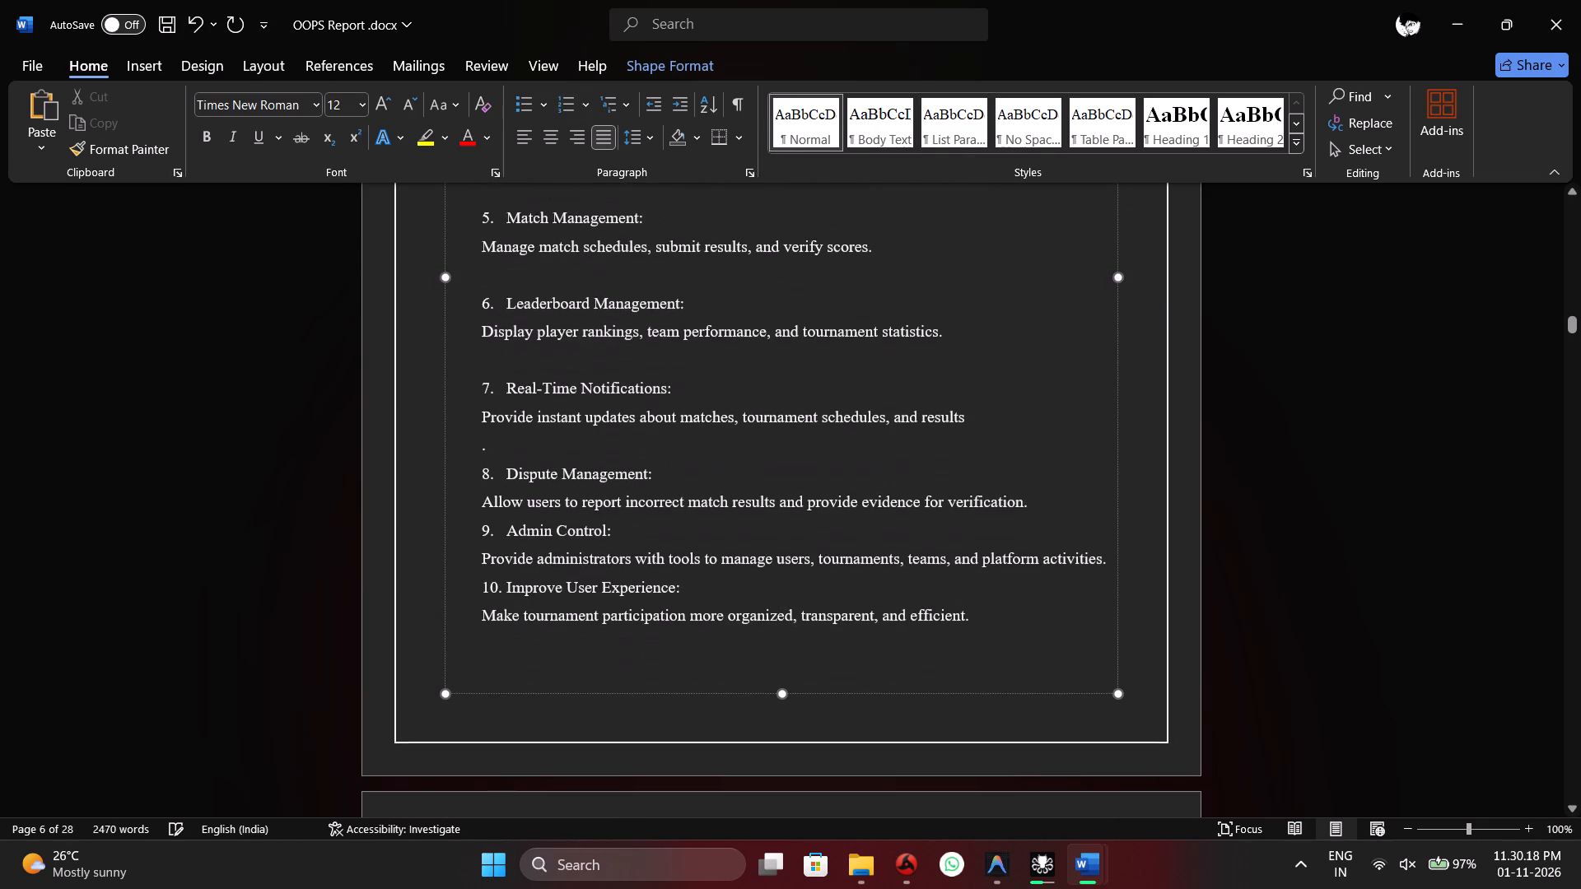
click(1042, 502)
key(Return)
scroll(935, 549, down, 2)
click(1099, 493)
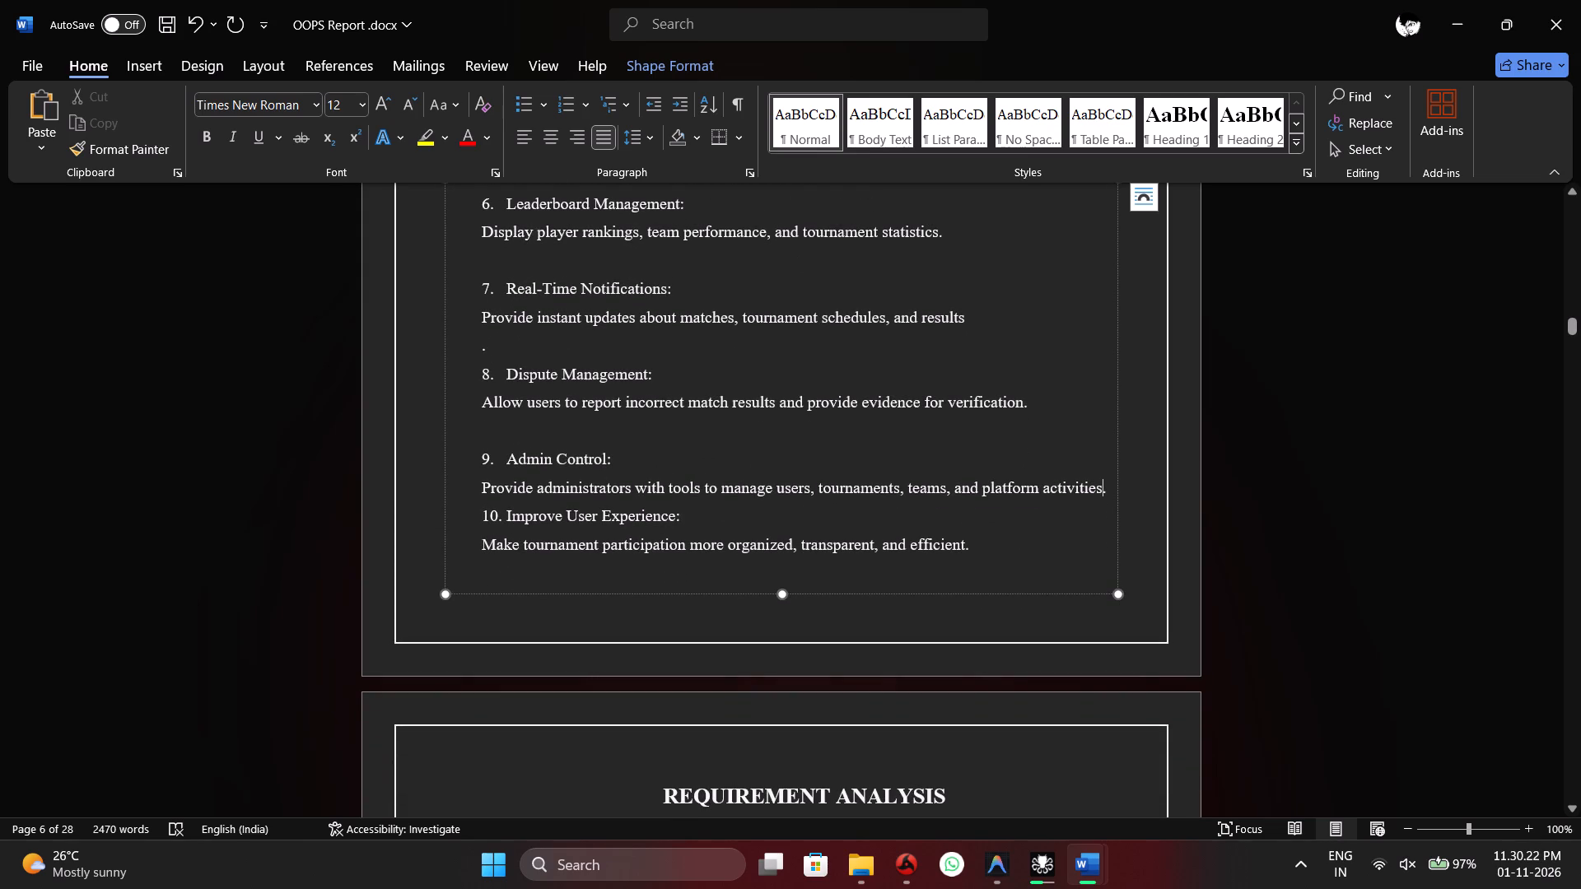
click(1103, 493)
click(1108, 494)
key(Return)
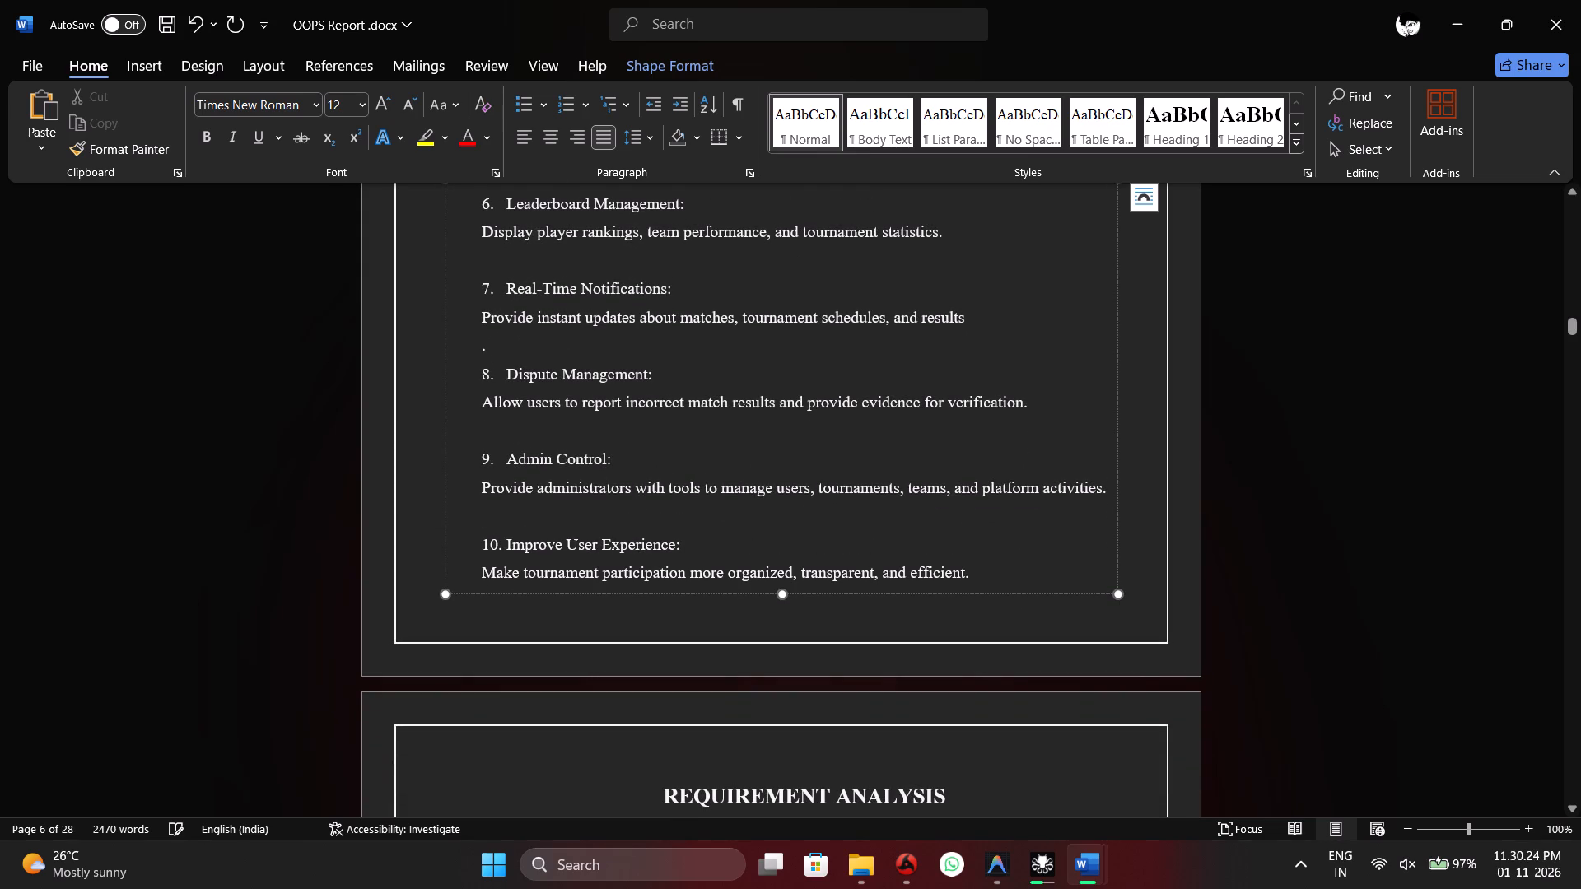
Review the spacing of the whole Objectives list and how it compares with the pages before it.
click(889, 539)
scroll(918, 639, up, 3)
click(1005, 483)
scroll(1005, 483, up, 7)
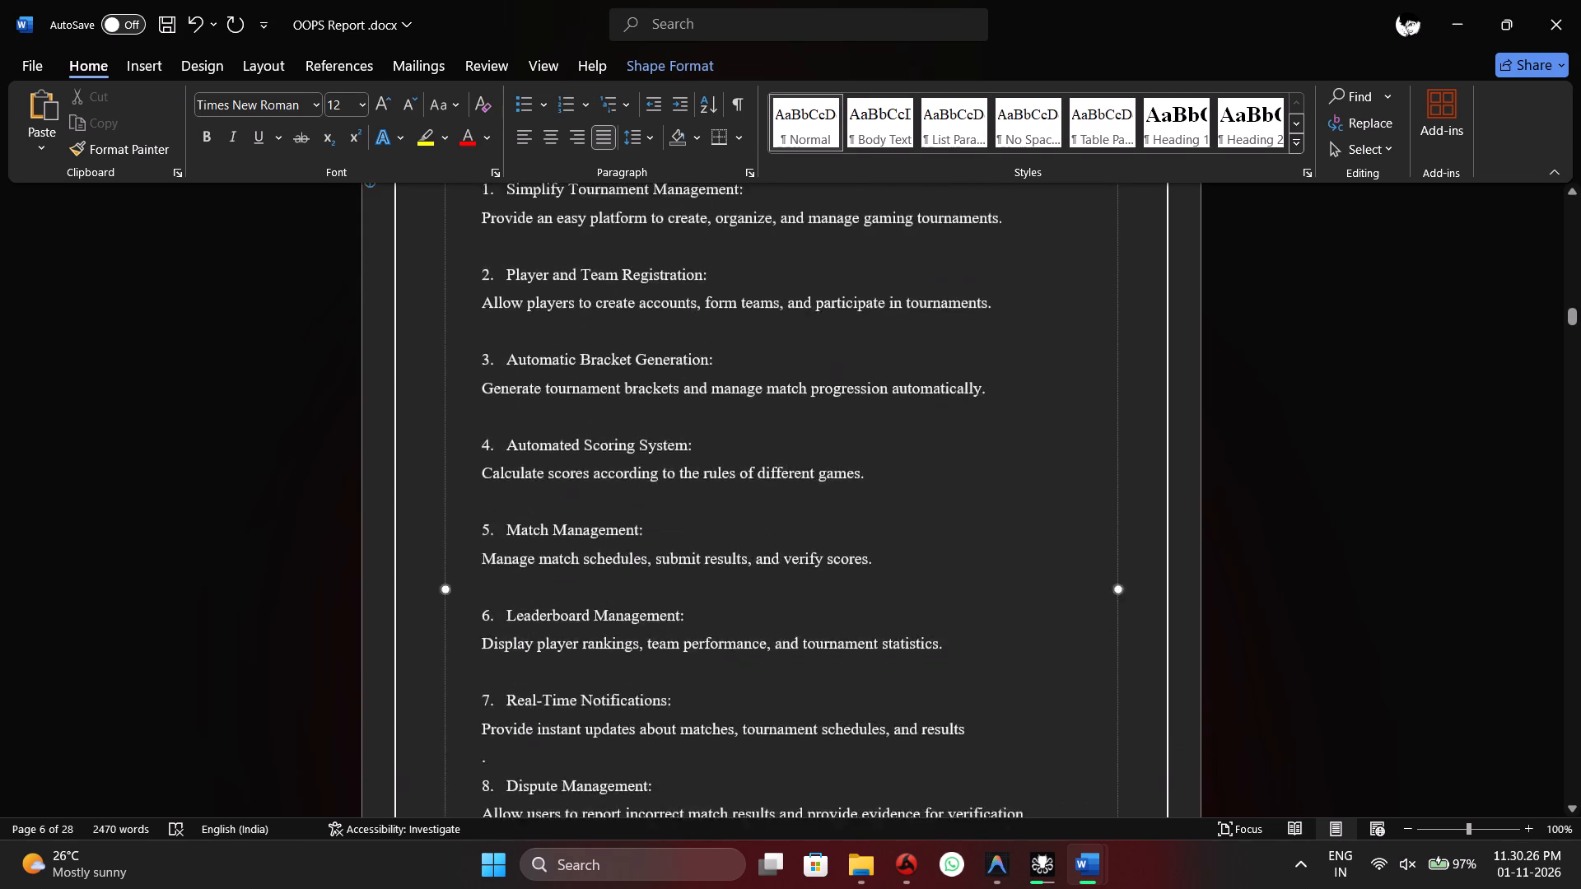
scroll(996, 470, up, 20)
scroll(996, 470, up, 20)
scroll(996, 470, up, 5)
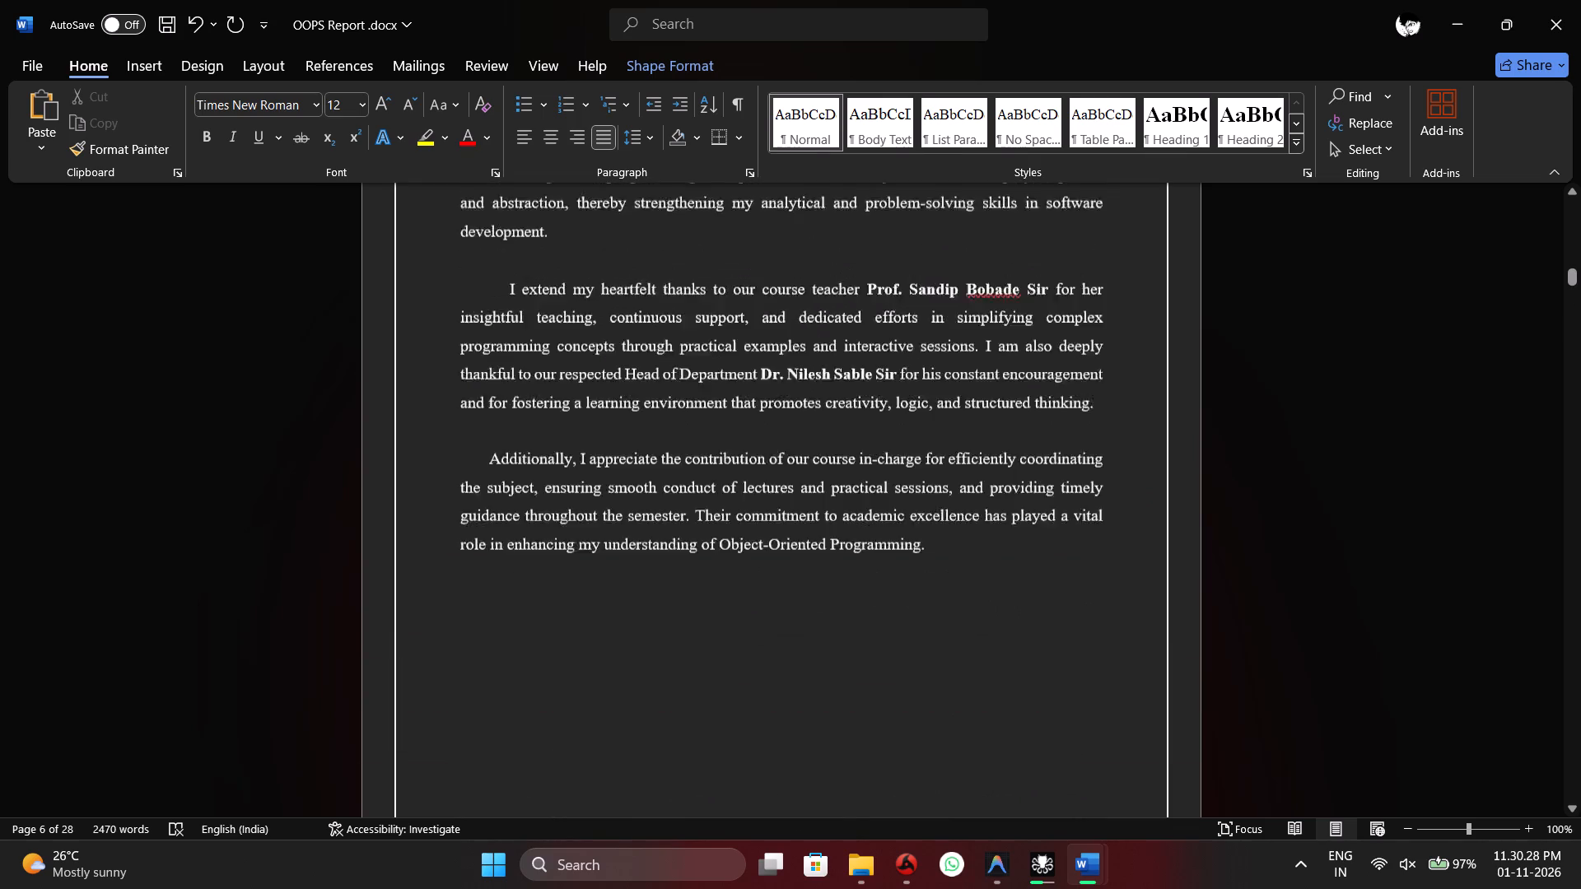
scroll(980, 453, up, 12)
scroll(978, 452, down, 20)
scroll(978, 452, down, 9)
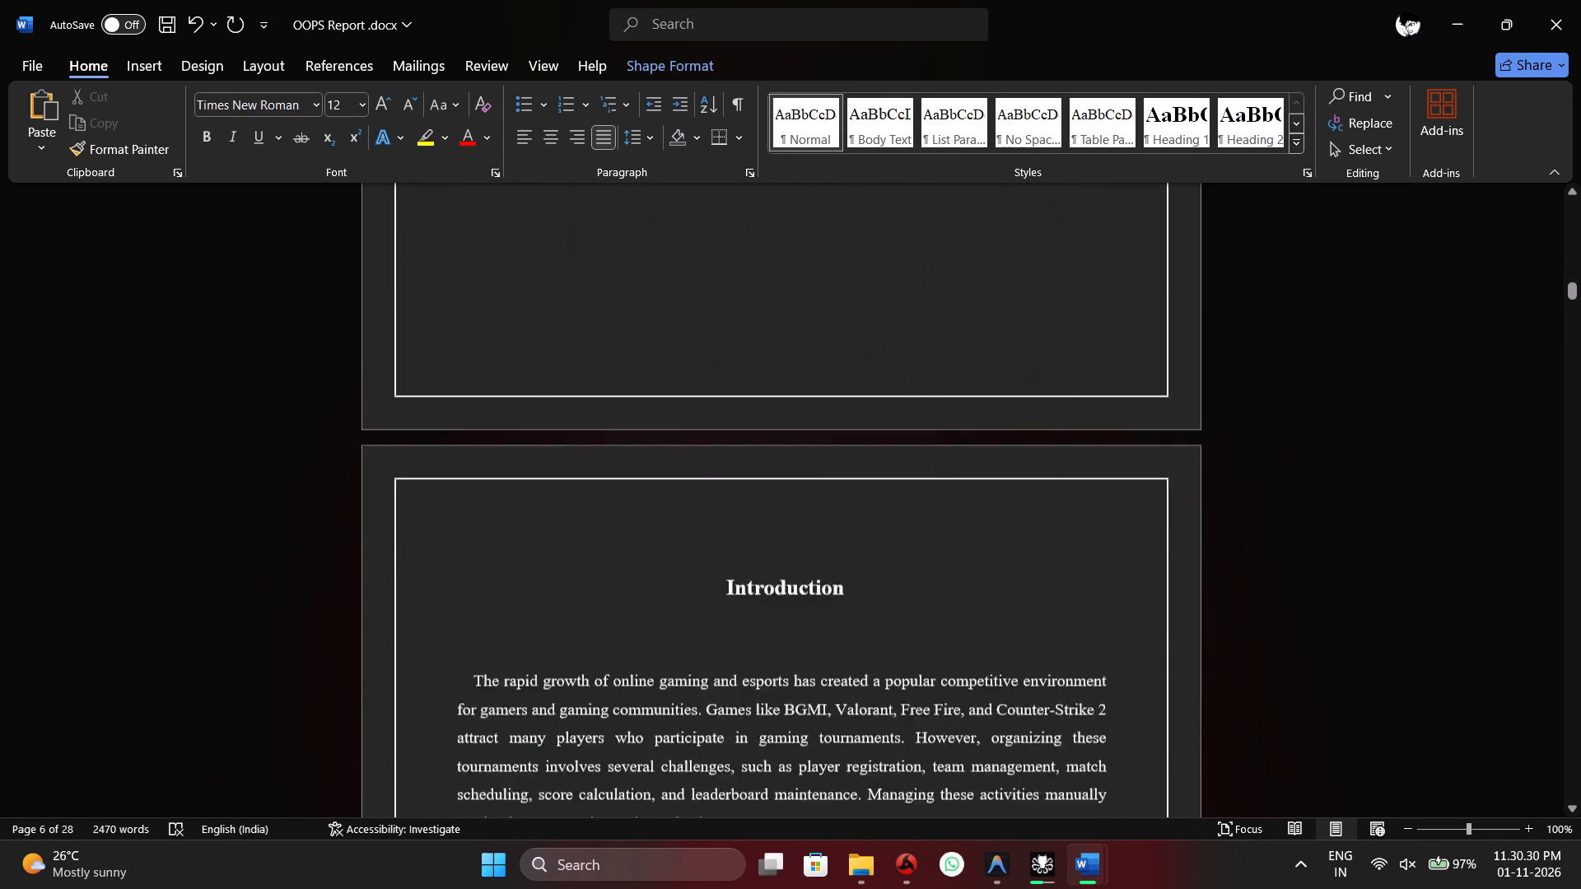
scroll(978, 452, down, 20)
scroll(978, 452, down, 7)
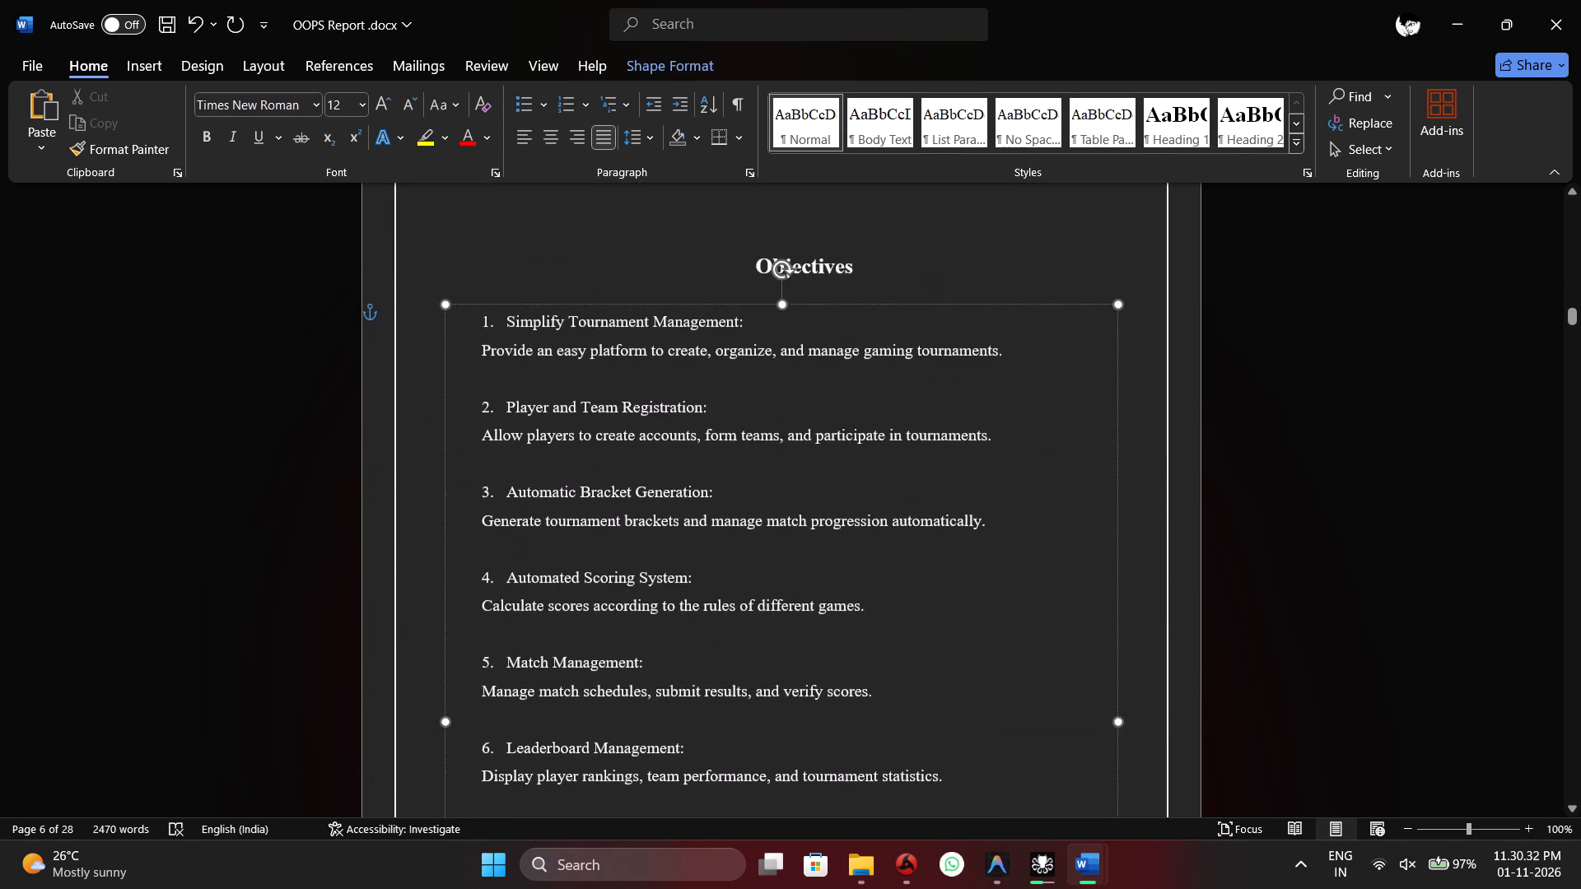
scroll(887, 390, up, 3)
click(824, 373)
click(824, 407)
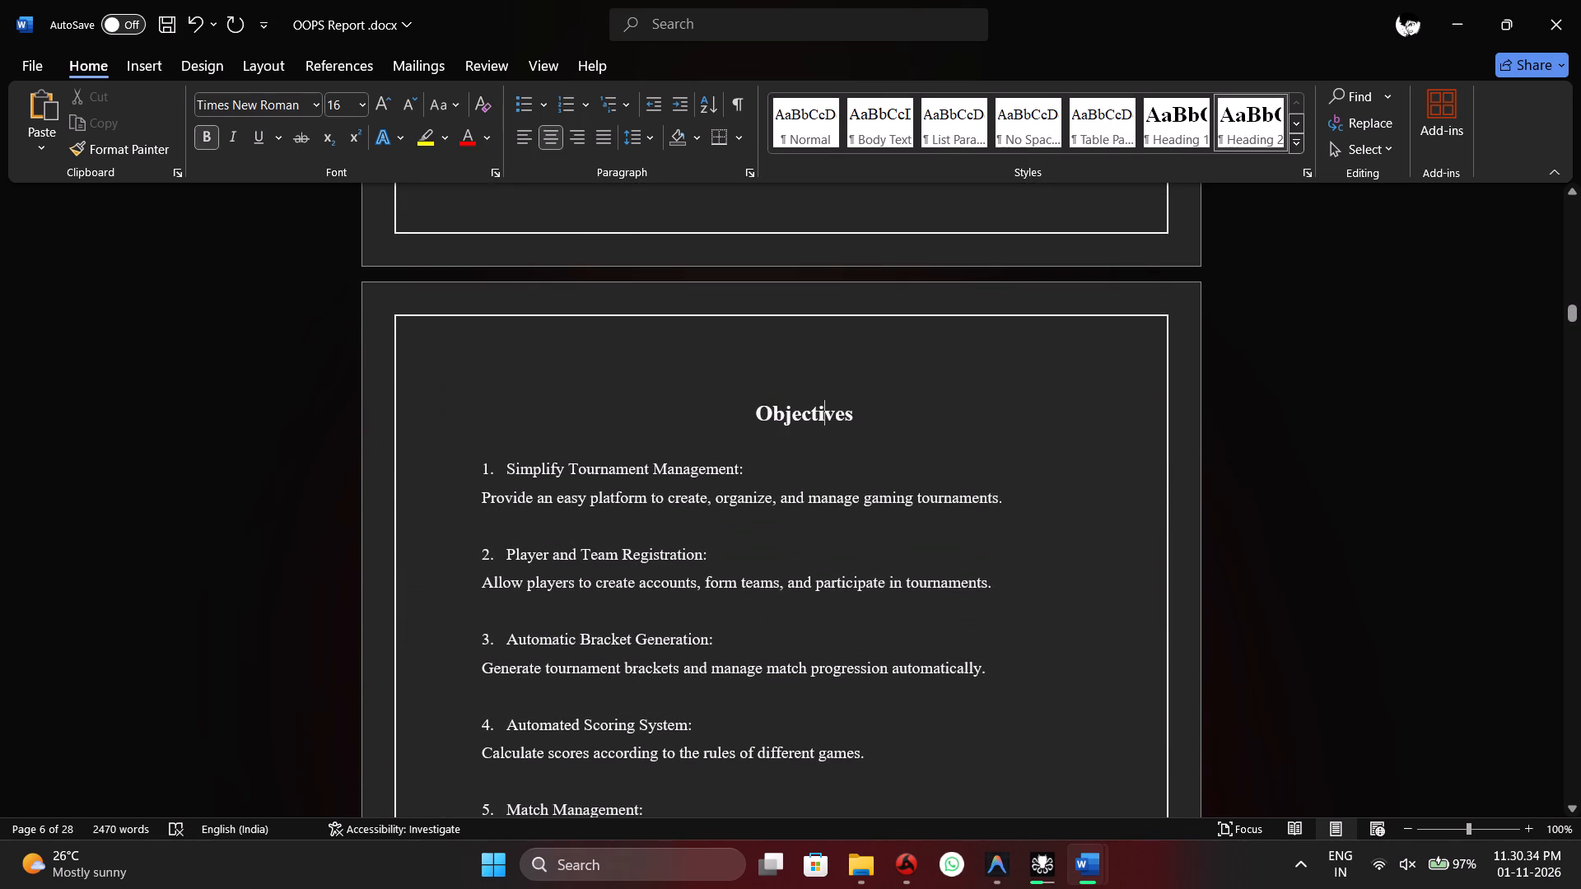
click(762, 454)
scroll(832, 516, down, 5)
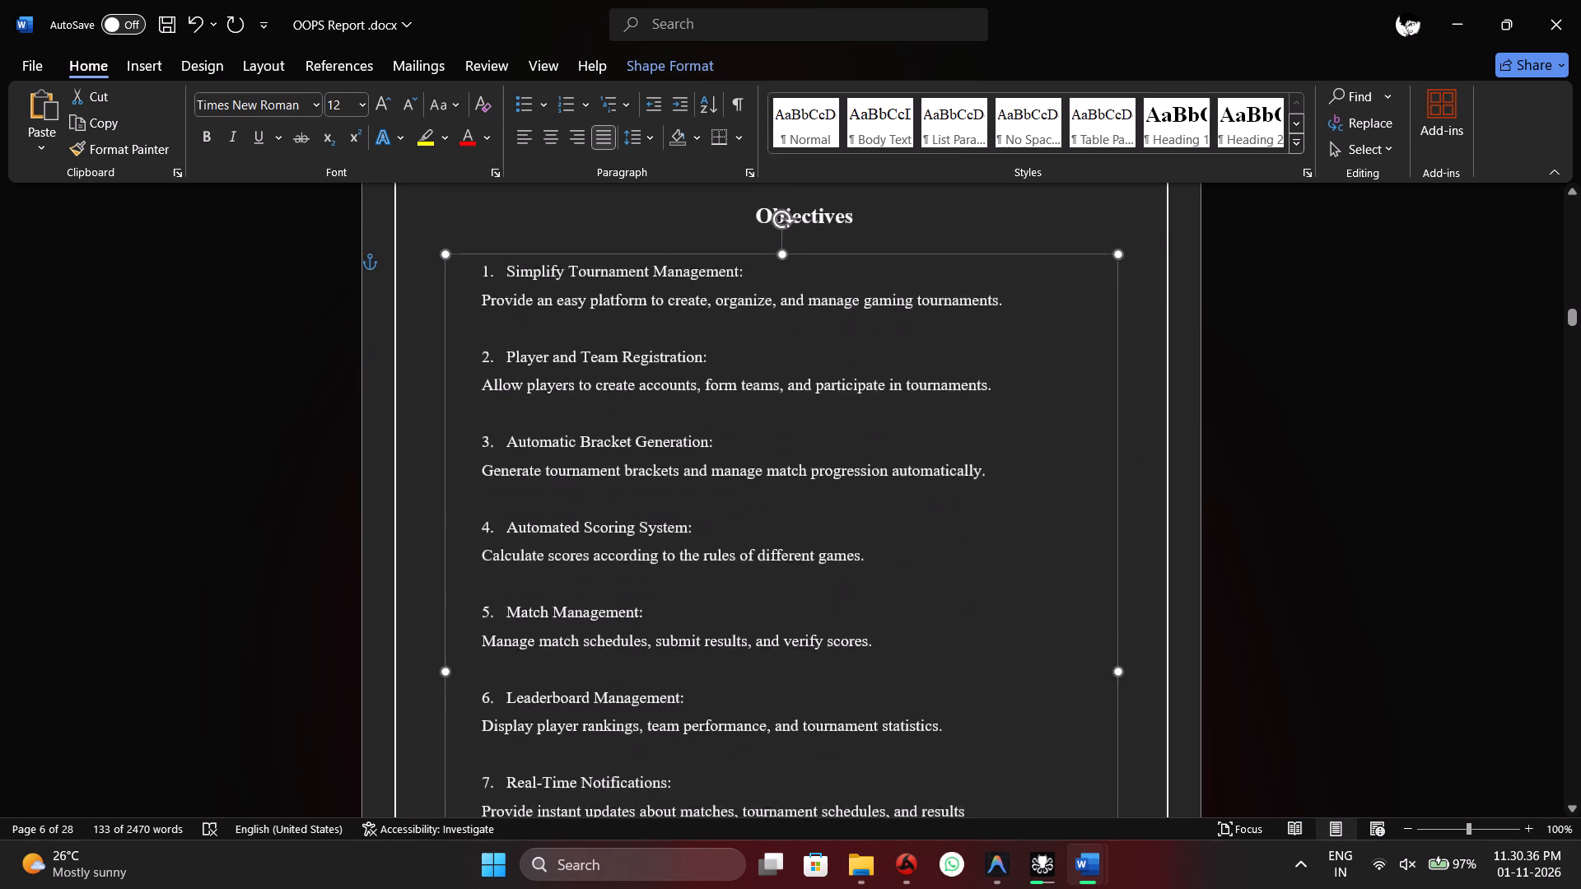
scroll(628, 468, down, 9)
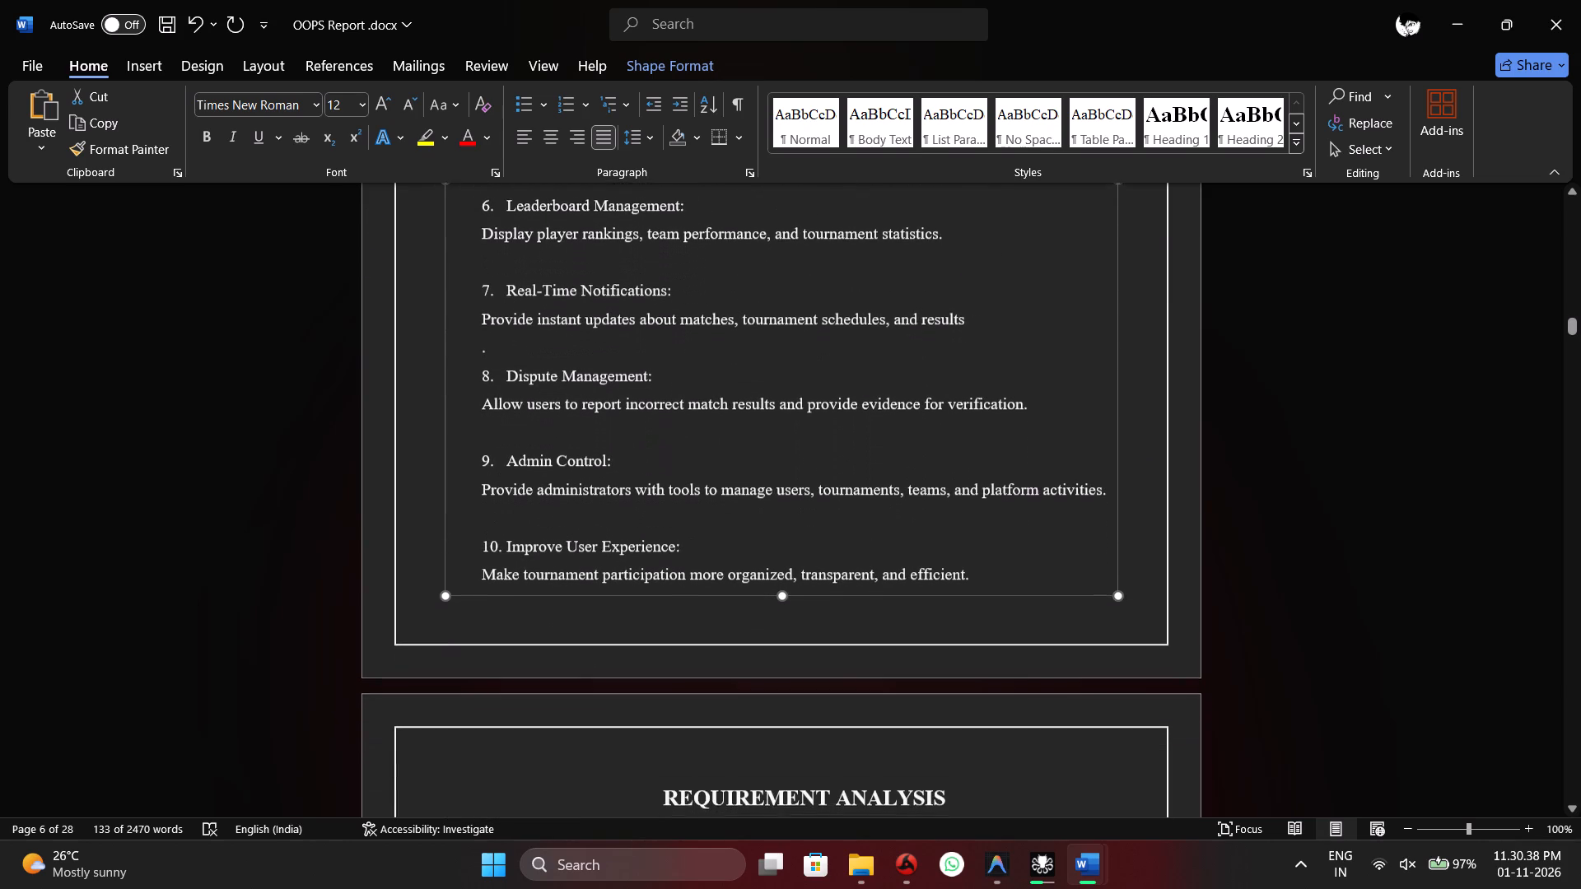
scroll(708, 591, up, 12)
scroll(624, 513, up, 3)
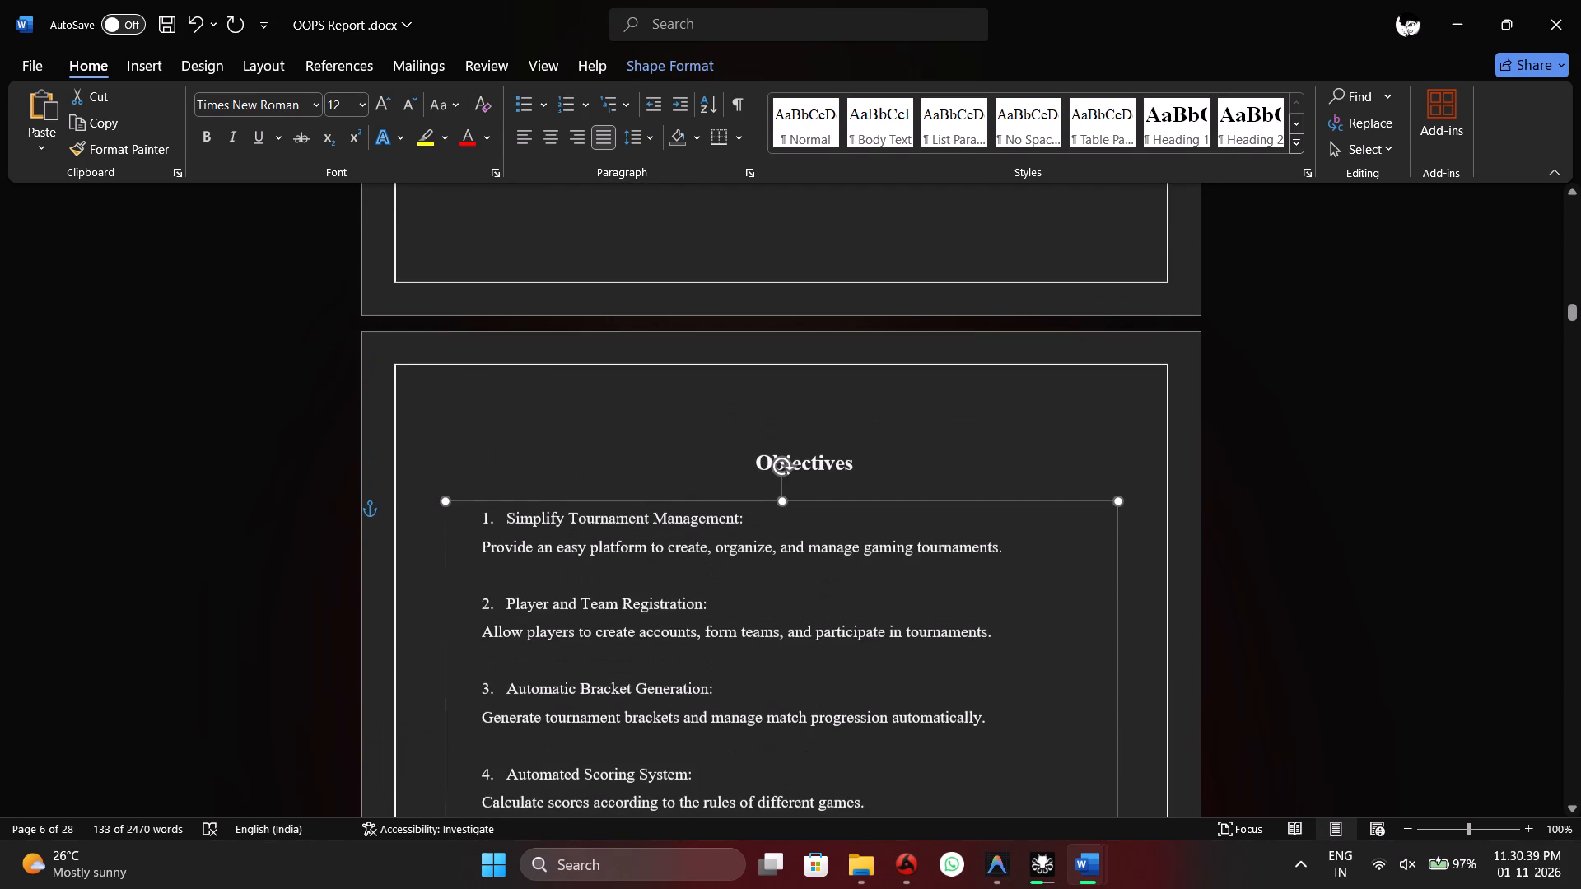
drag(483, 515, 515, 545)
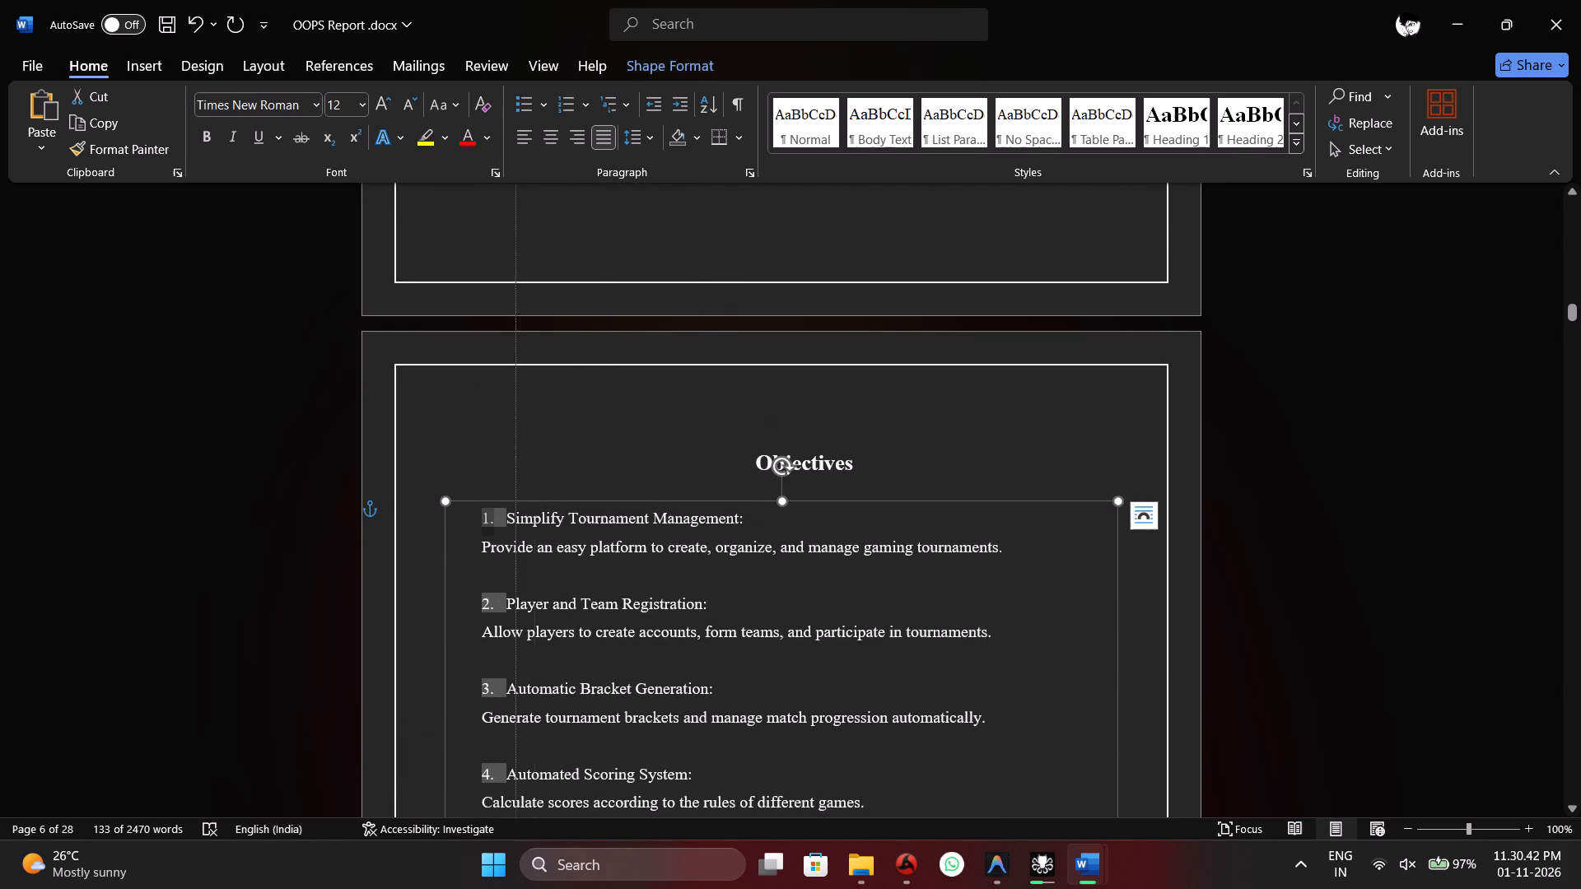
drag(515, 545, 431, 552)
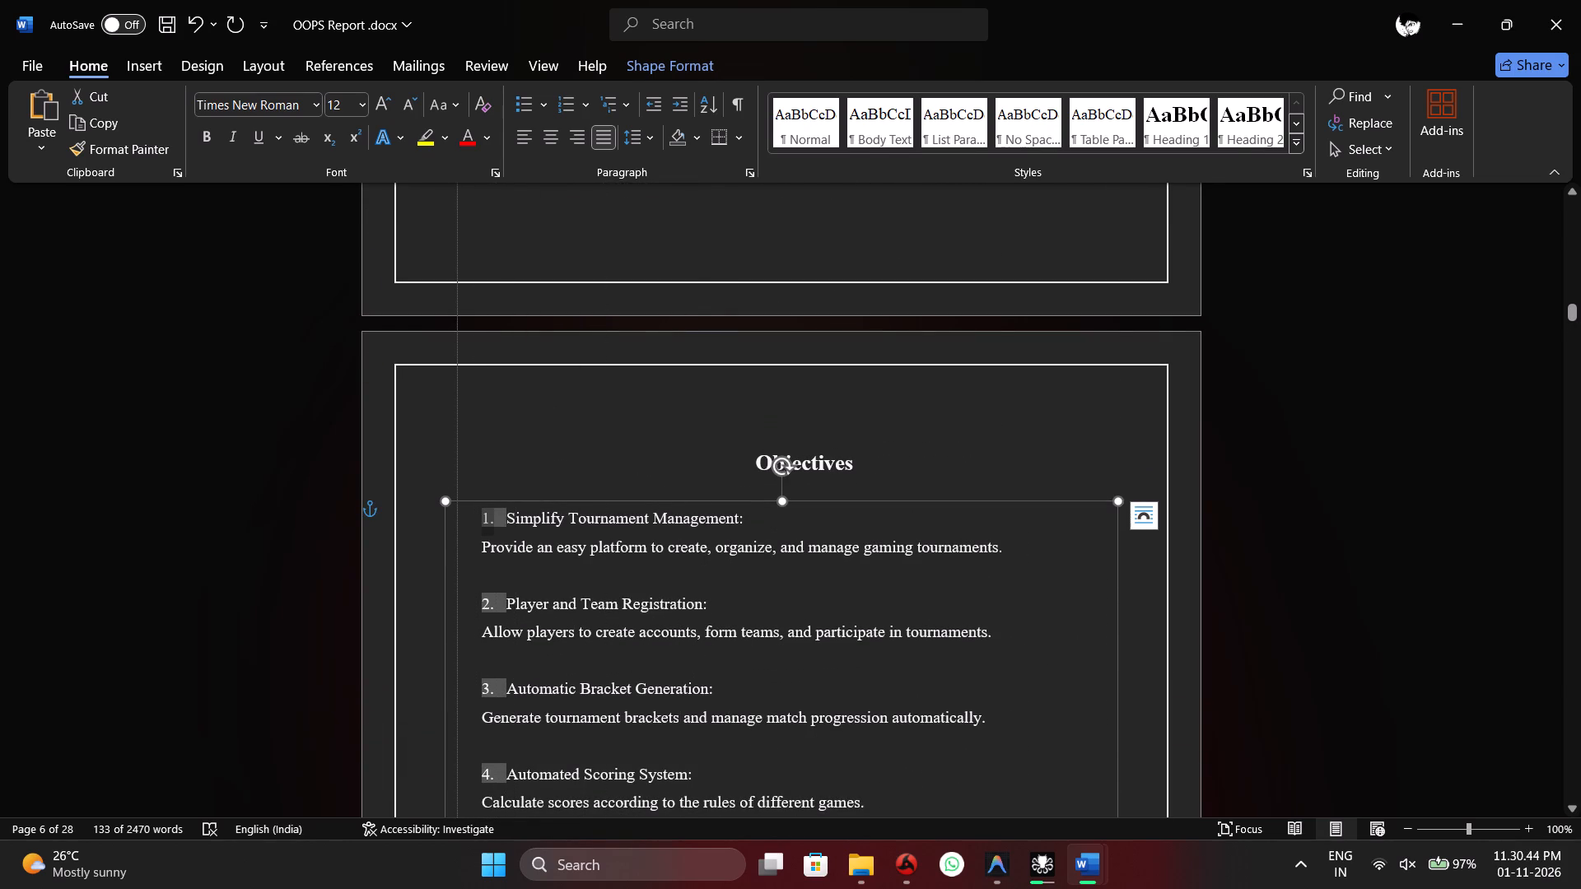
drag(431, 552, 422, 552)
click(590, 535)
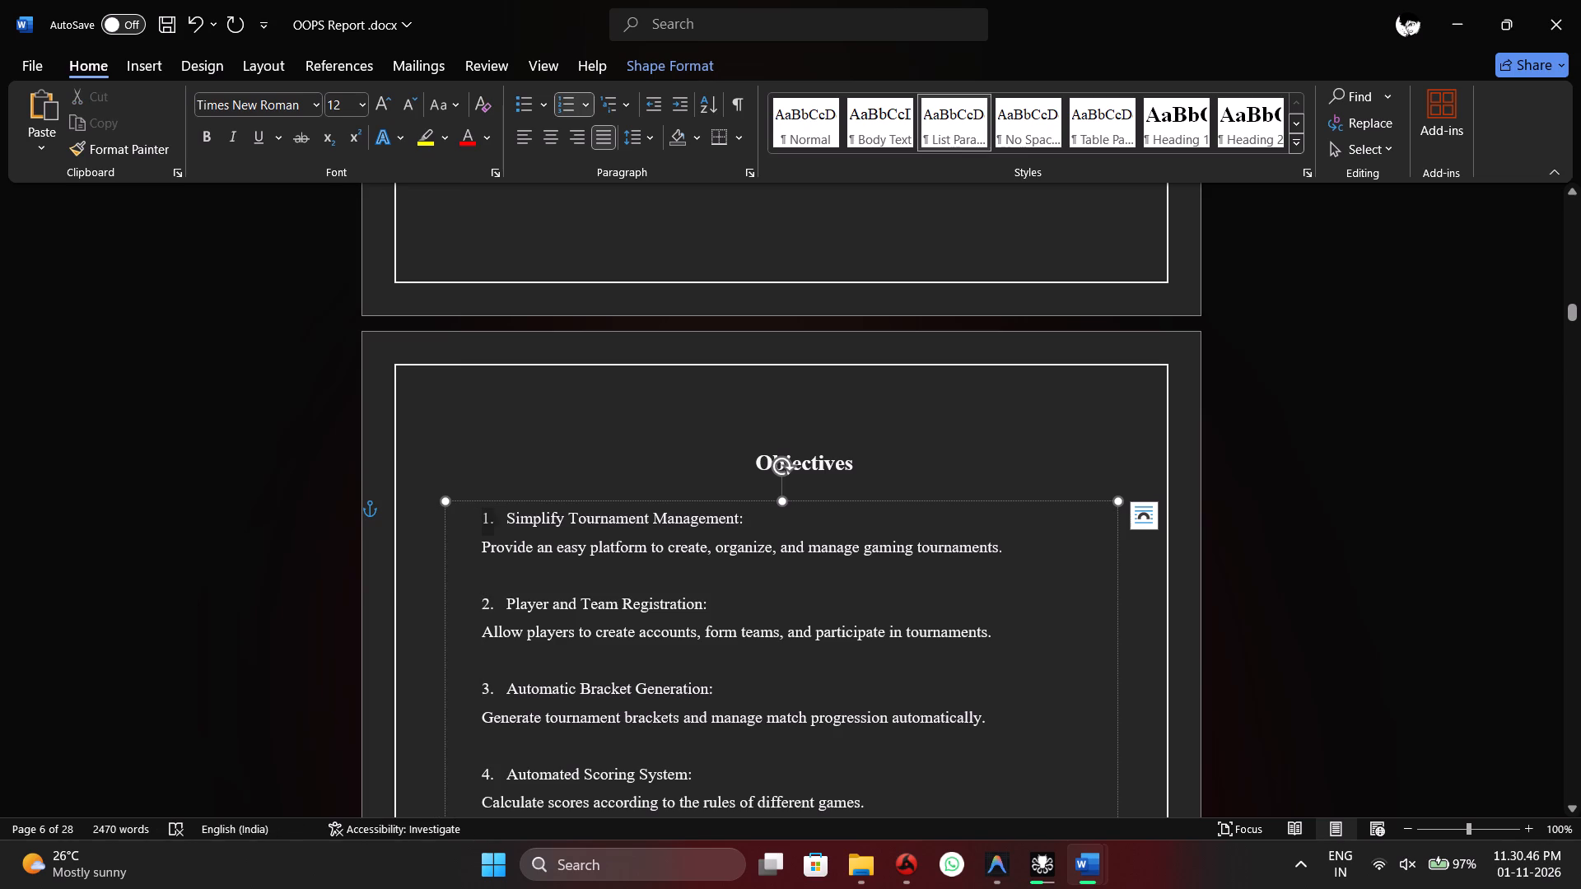
Make the Simplify Tournament Management heading of objective 1 bold.
triple_click(586, 524)
click(586, 524)
triple_click(586, 524)
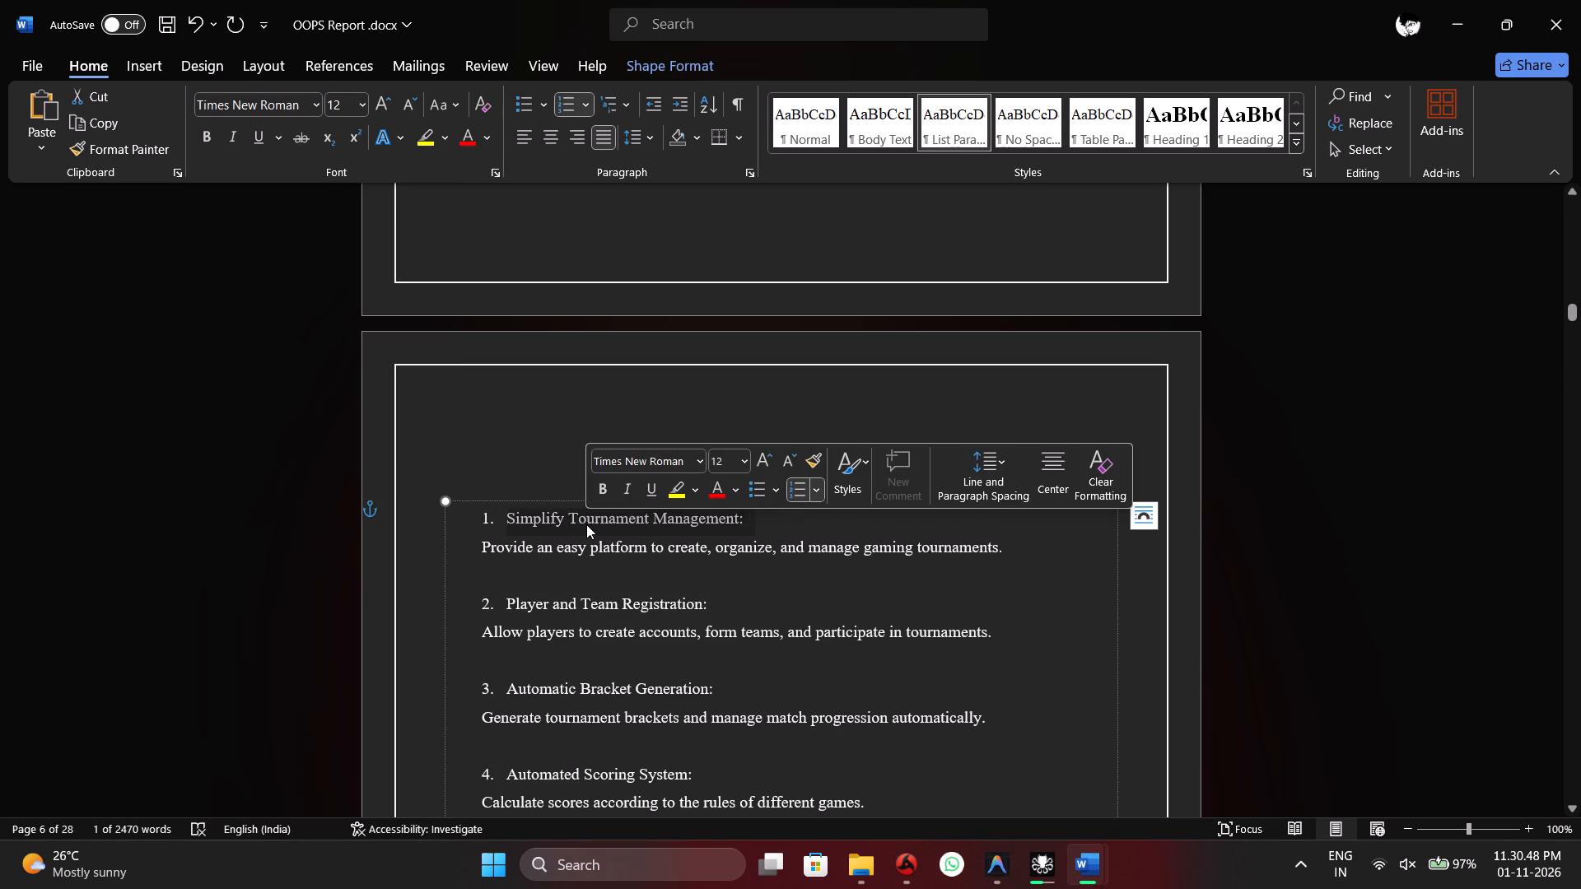
triple_click(586, 524)
triple_click(662, 525)
click(662, 525)
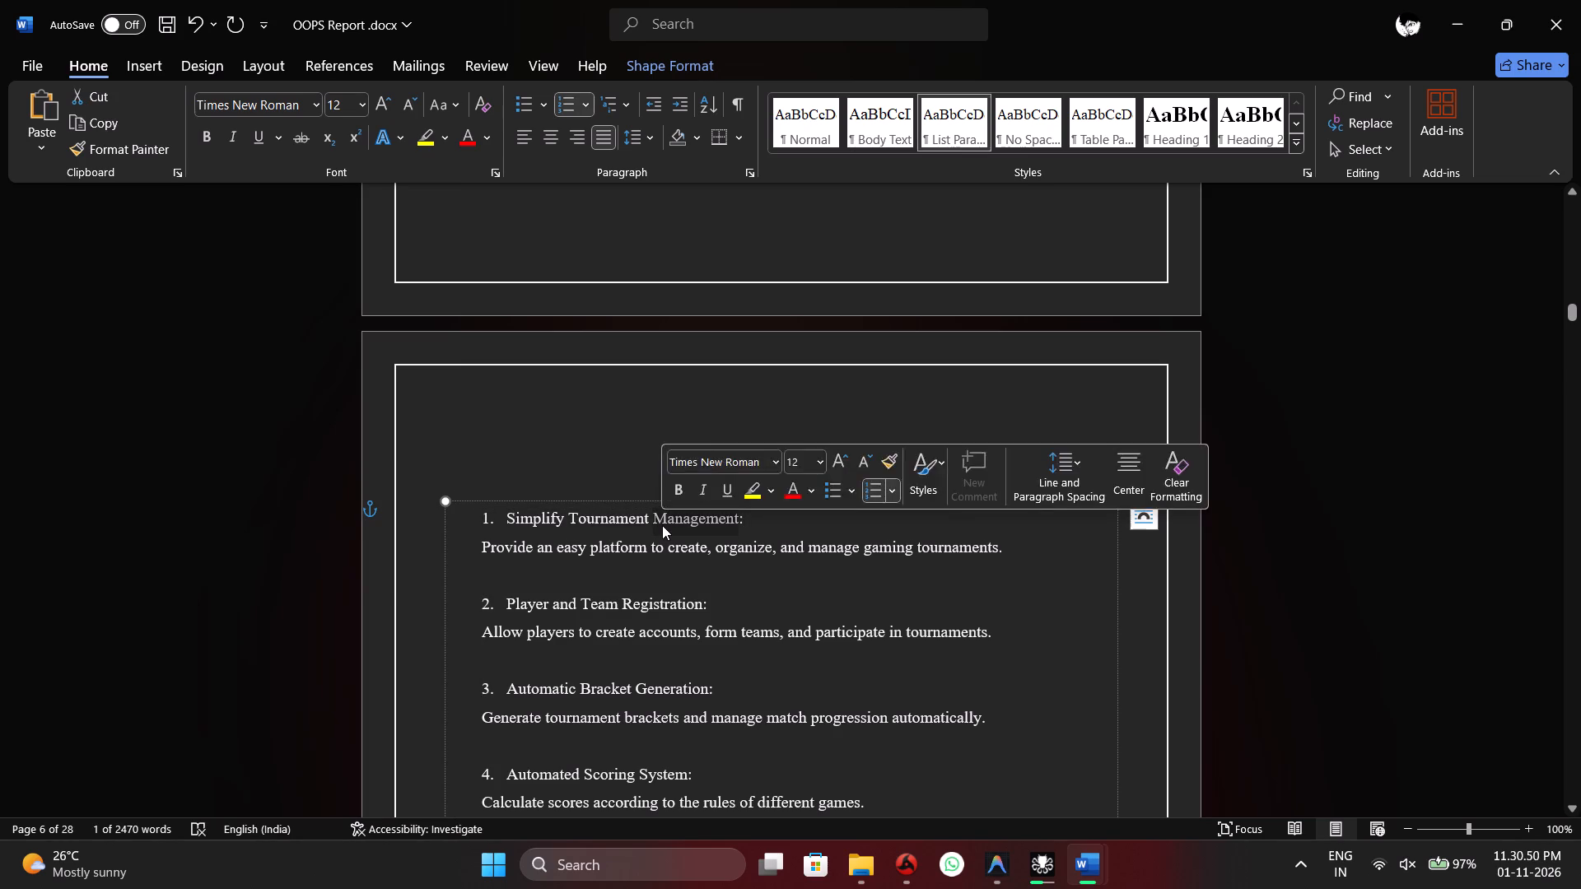
double_click(662, 525)
click(662, 525)
click(670, 496)
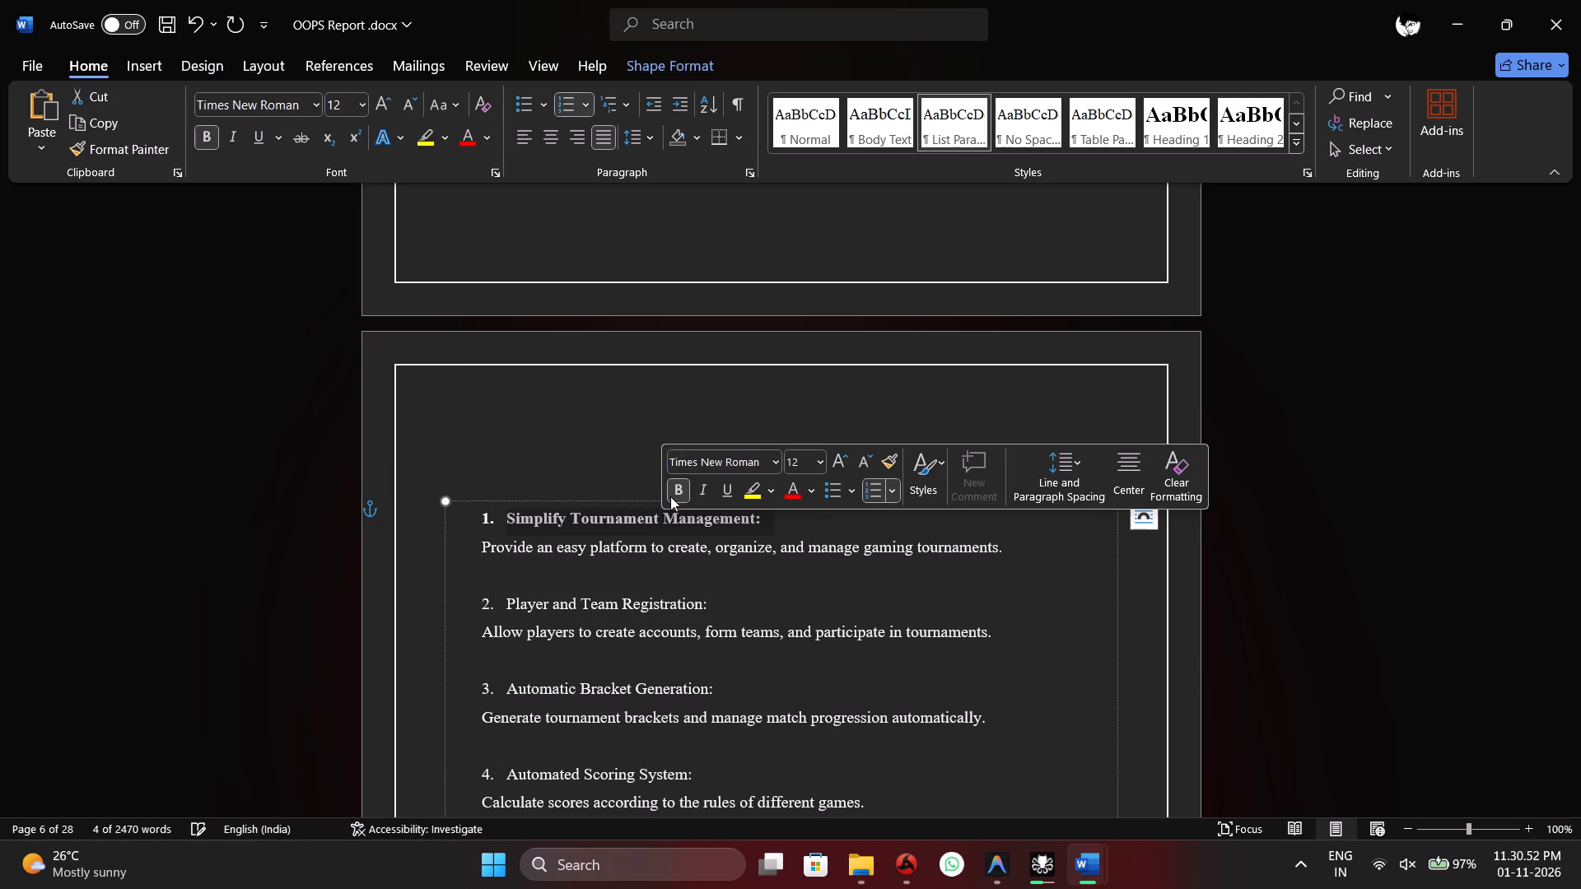
click(581, 460)
Make the headings Player and Team Registration, Automatic Bracket Generation and Automated Scoring System bold.
scroll(637, 568, down, 2)
triple_click(616, 501)
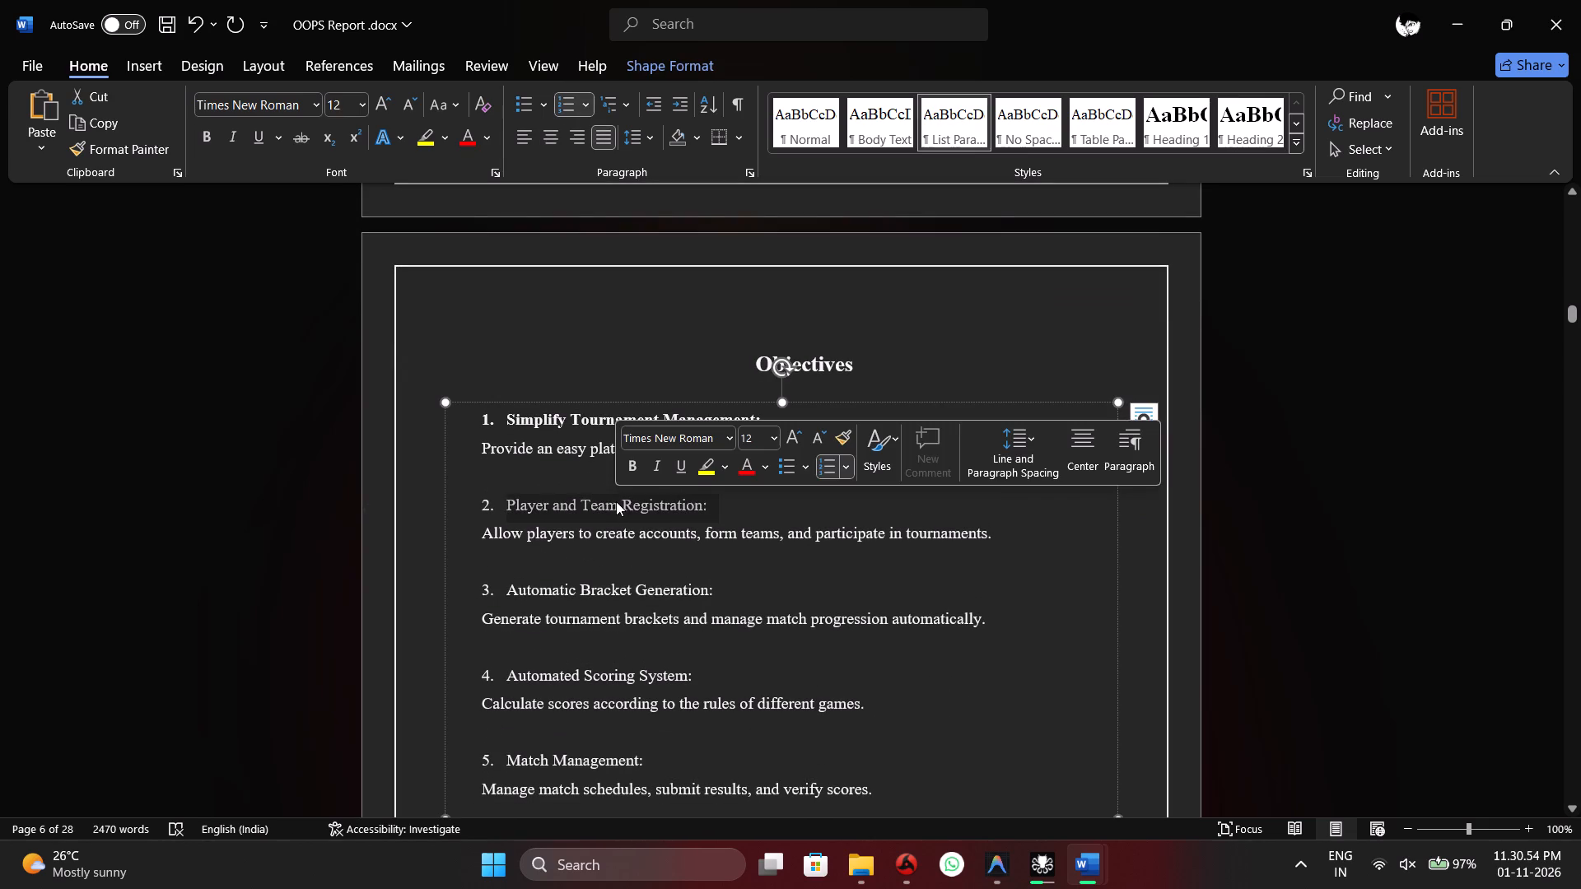
click(627, 480)
click(627, 480)
click(627, 472)
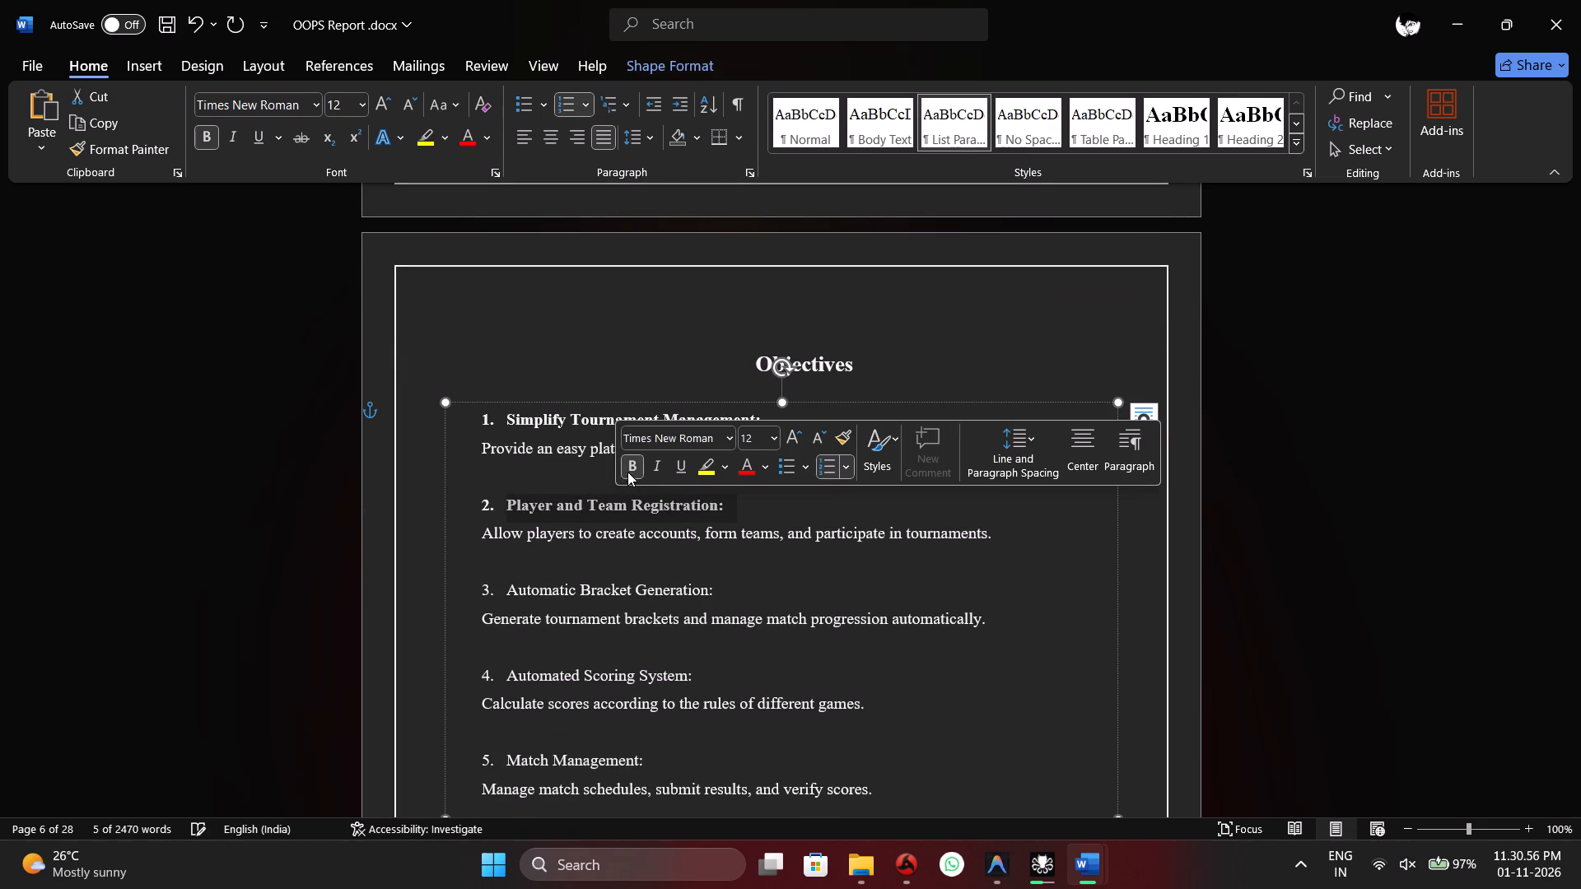
scroll(627, 482, down, 2)
triple_click(627, 482)
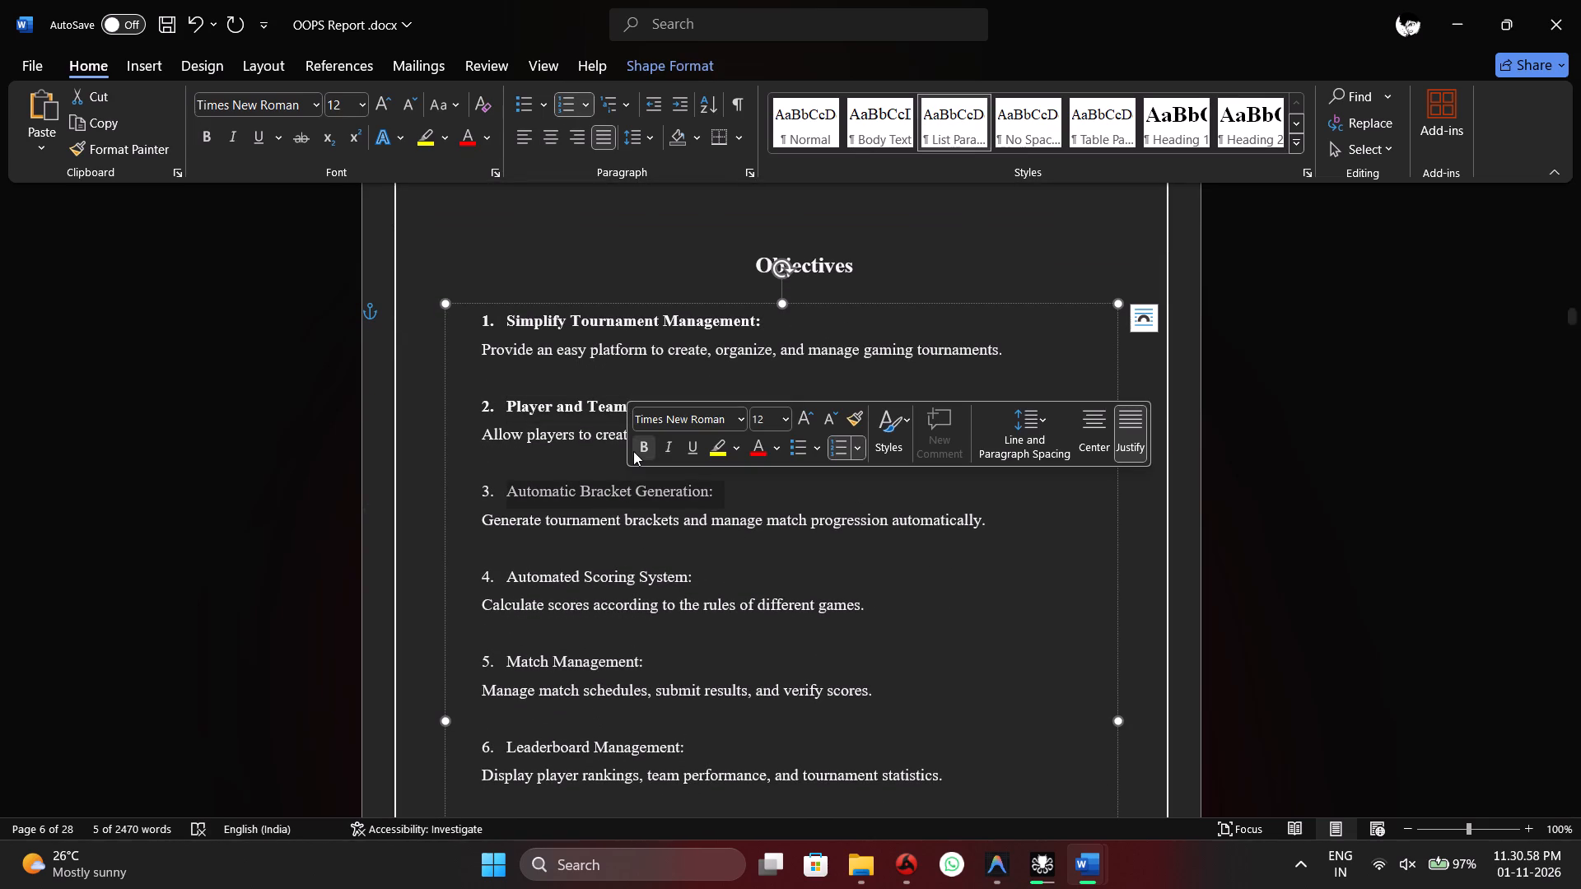
click(633, 451)
scroll(633, 451, down, 2)
triple_click(632, 481)
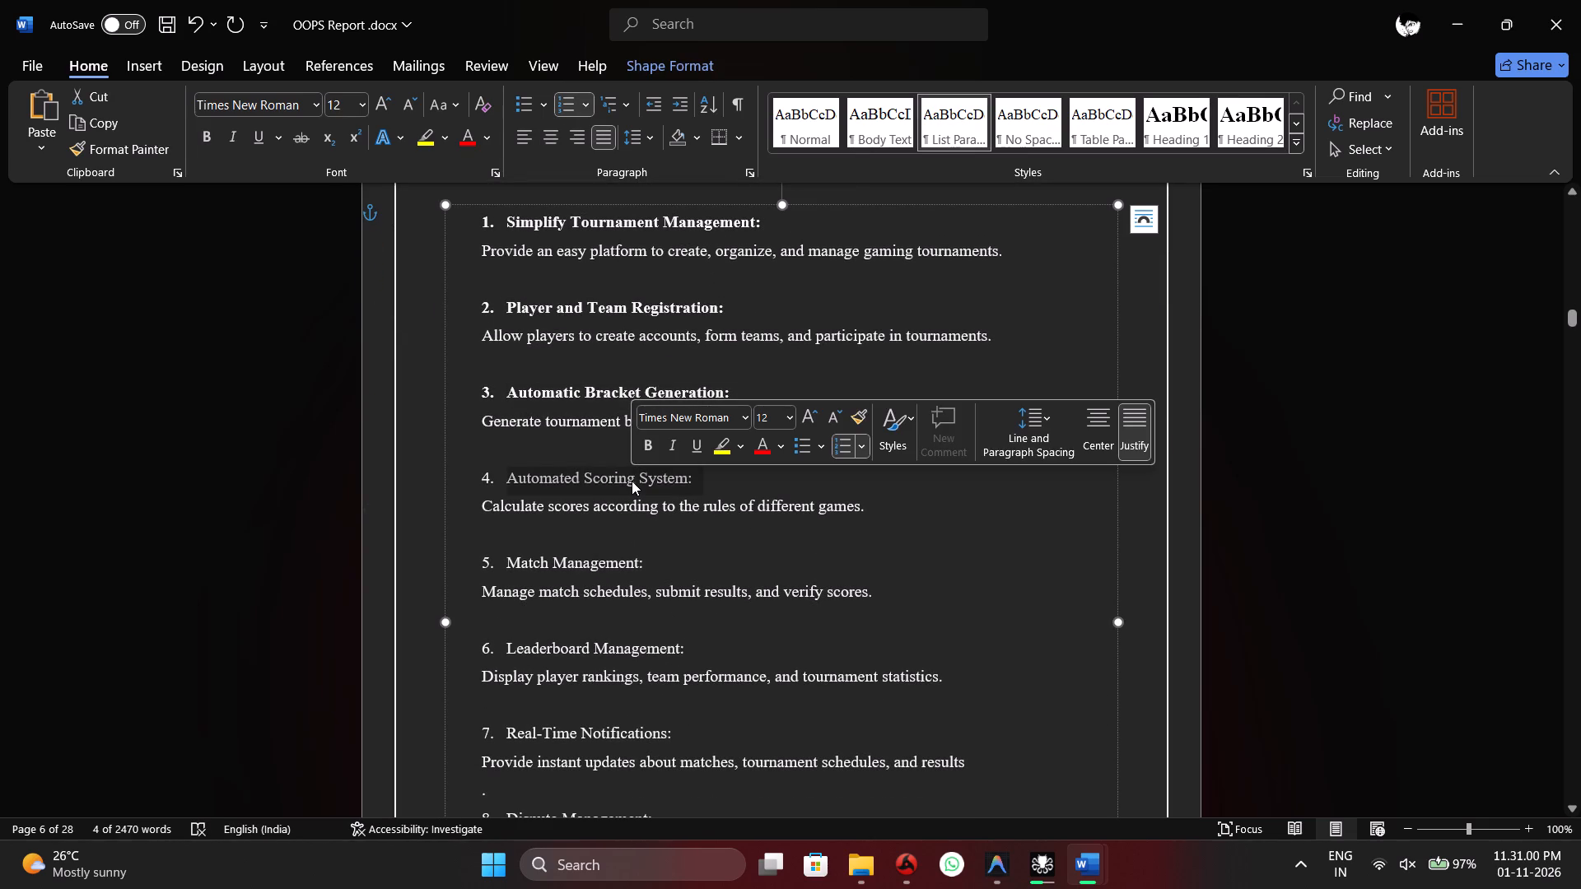
click(642, 452)
Make the headings Match Management, Leaderboard Management, Real-Time Notifications and Dispute Management bold.
scroll(642, 452, down, 3)
triple_click(622, 416)
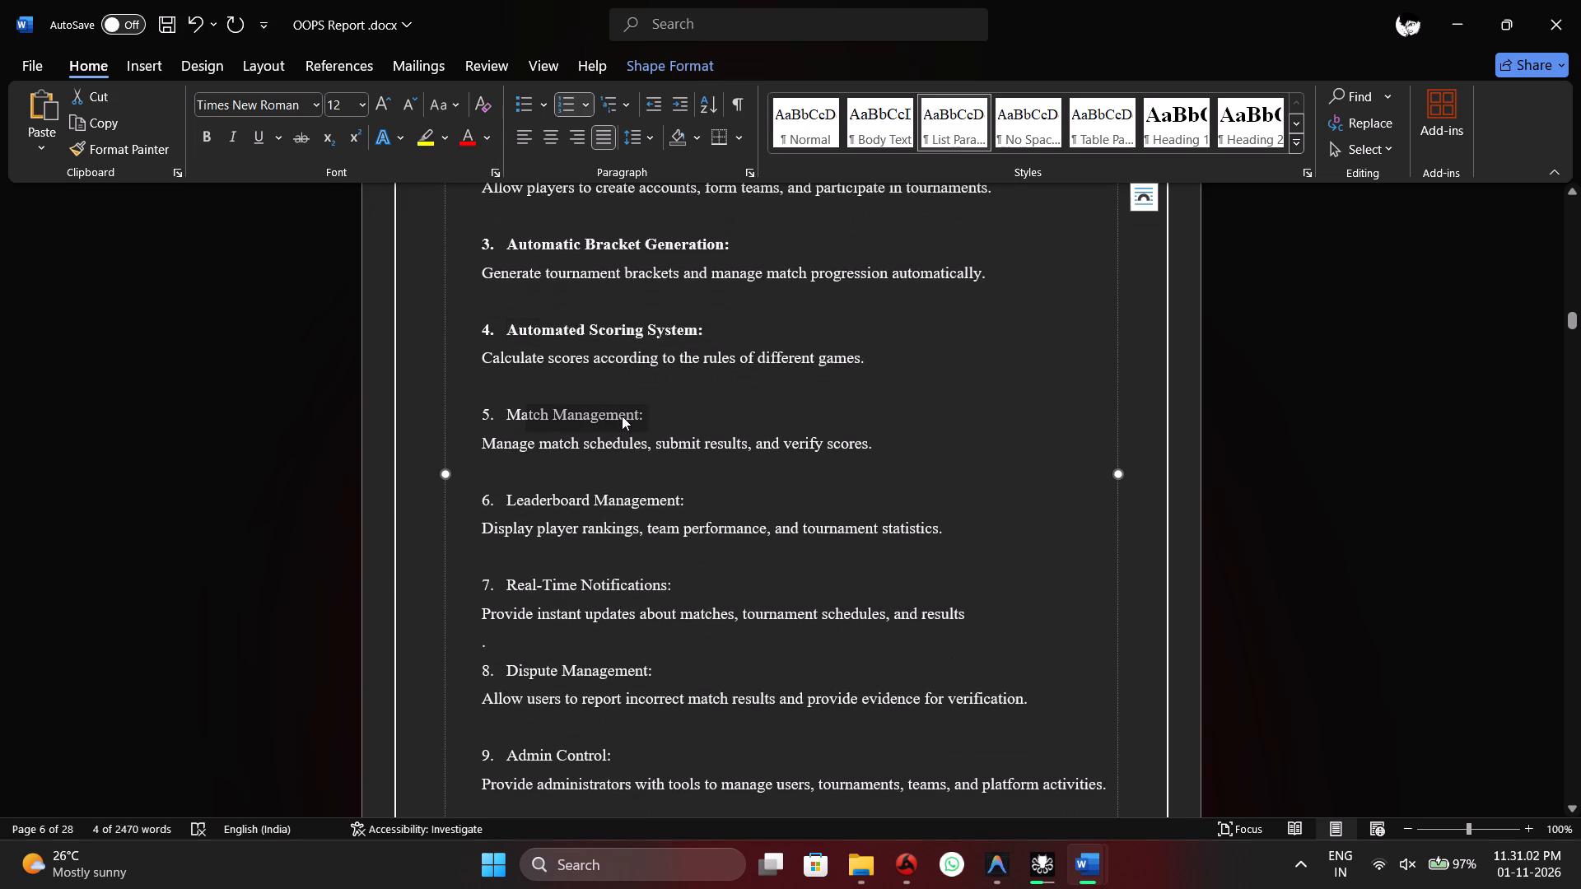
click(629, 380)
scroll(629, 381, down, 2)
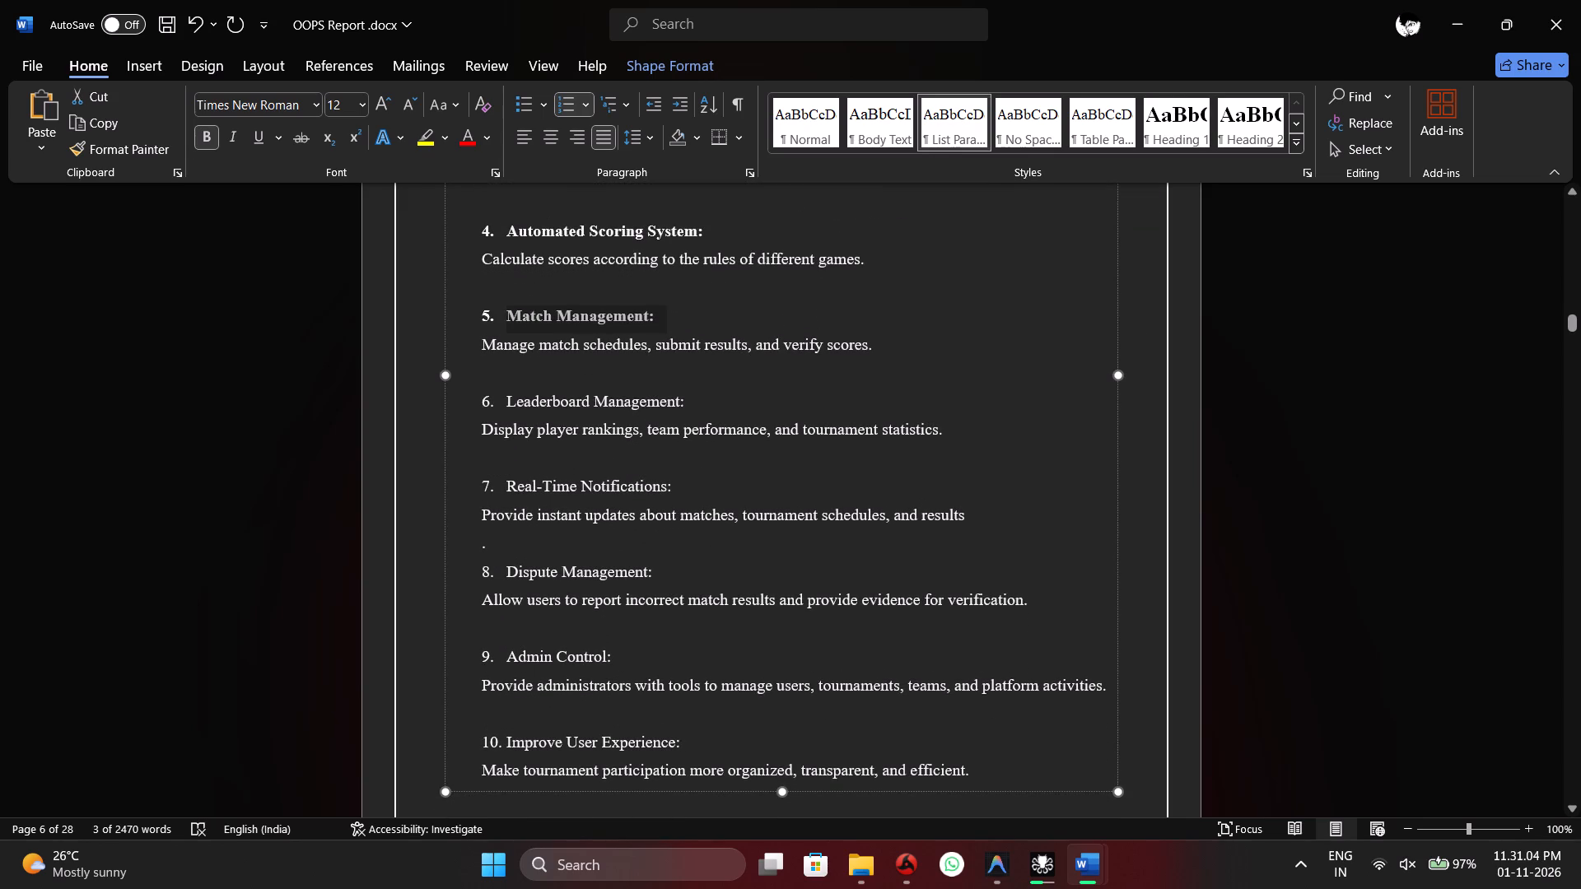
triple_click(620, 413)
click(630, 380)
scroll(630, 384, down, 3)
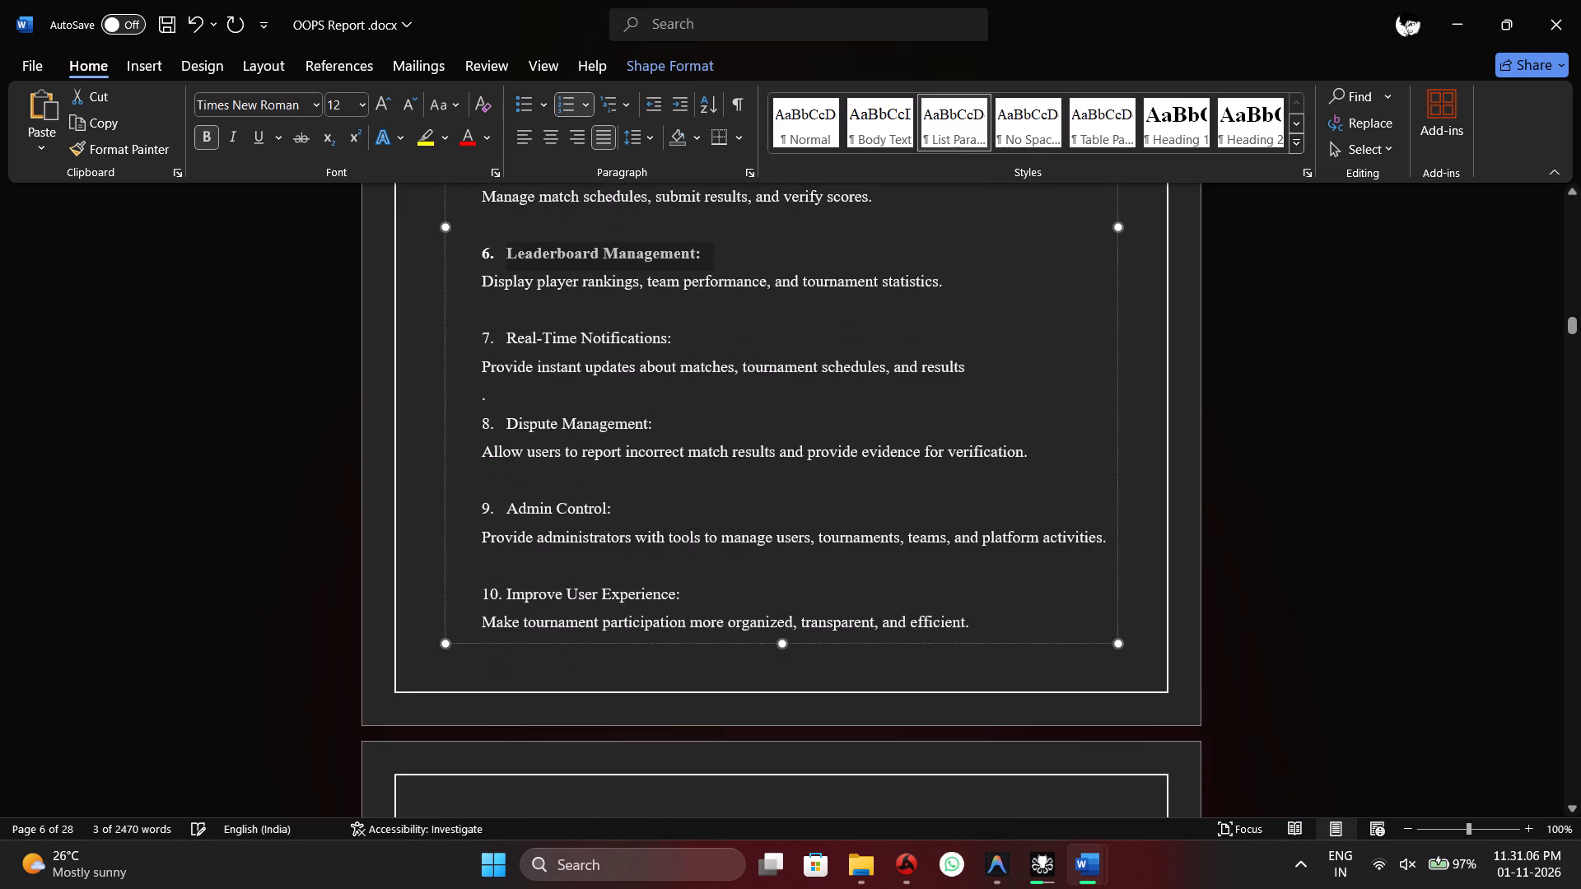
triple_click(618, 342)
click(636, 300)
scroll(621, 464, down, 2)
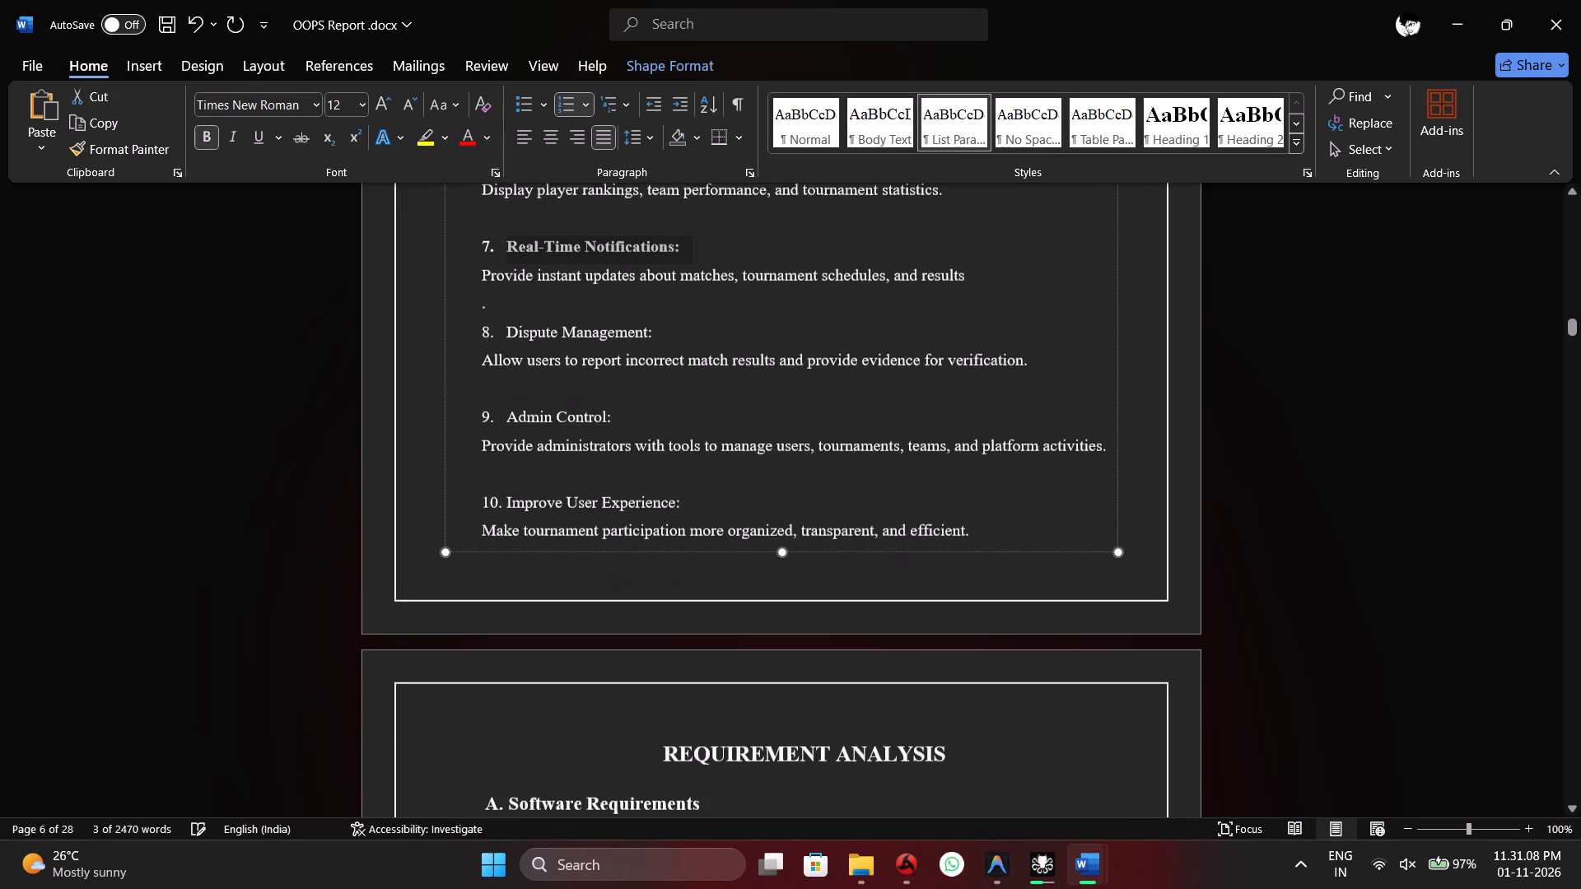
triple_click(588, 332)
click(602, 293)
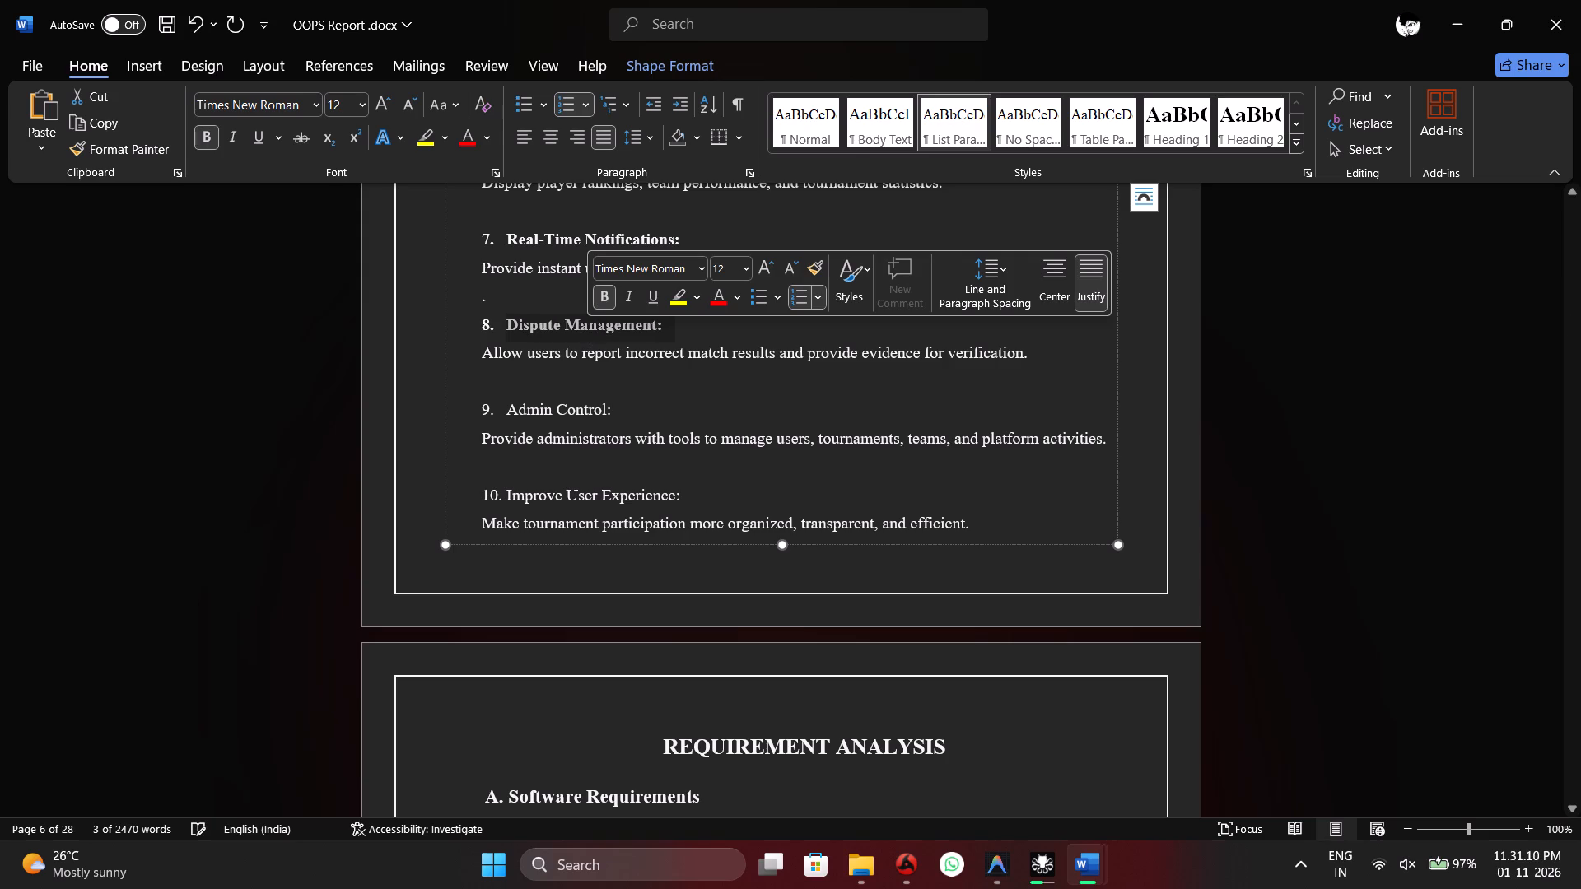
Delete the stray period on the line beneath the Real-Time Notifications description.
click(497, 290)
key(BackSpace)
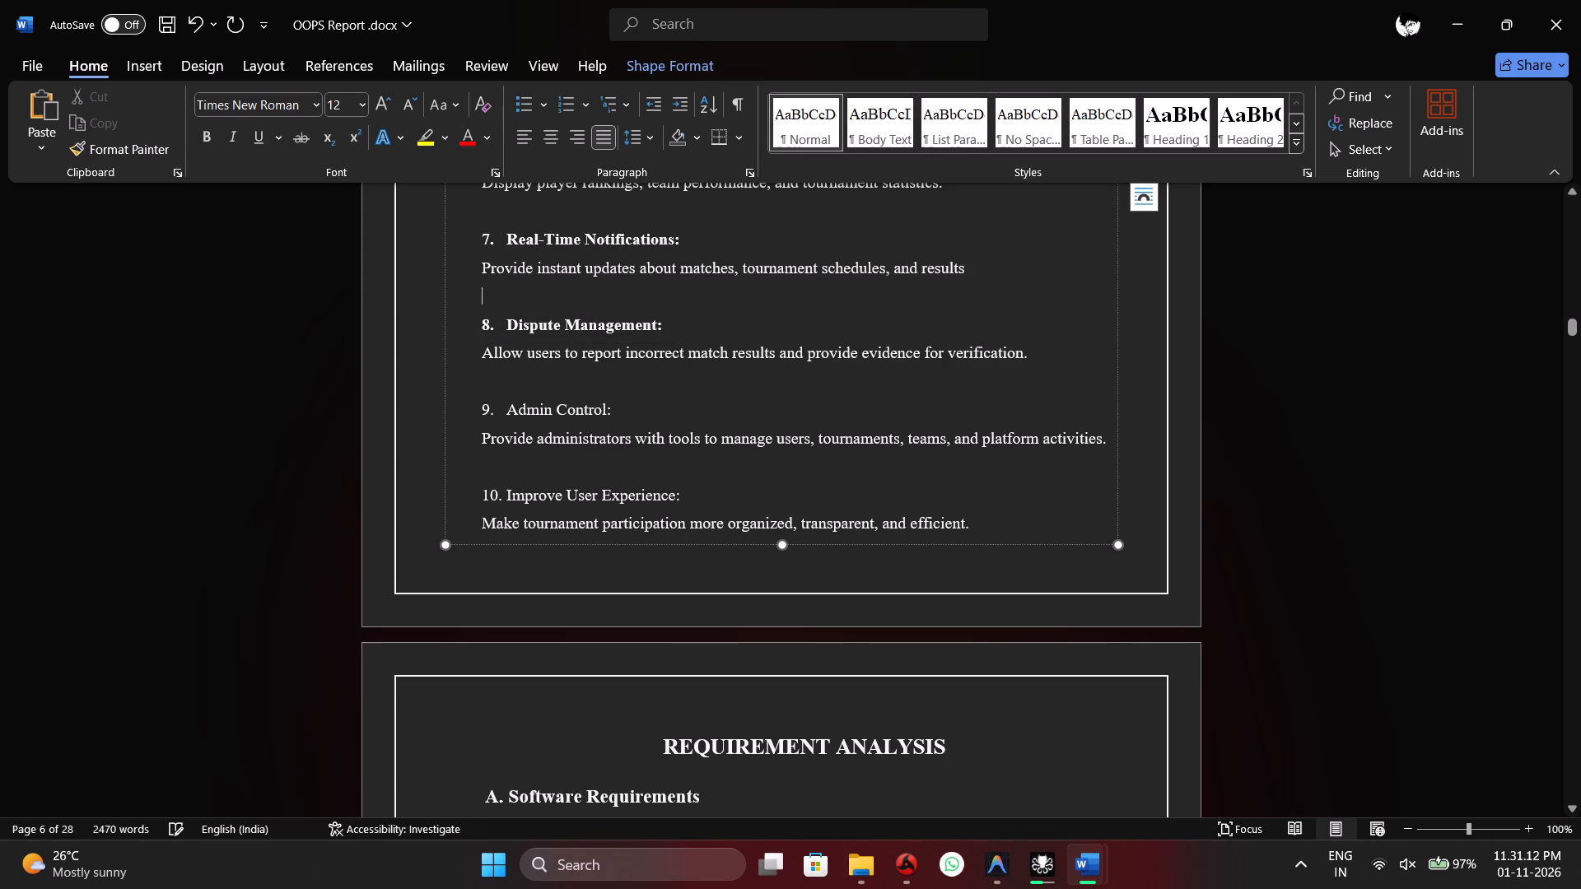
Make the headings Admin Control and Improve User Experience of objectives 9 and 10 bold.
triple_click(555, 414)
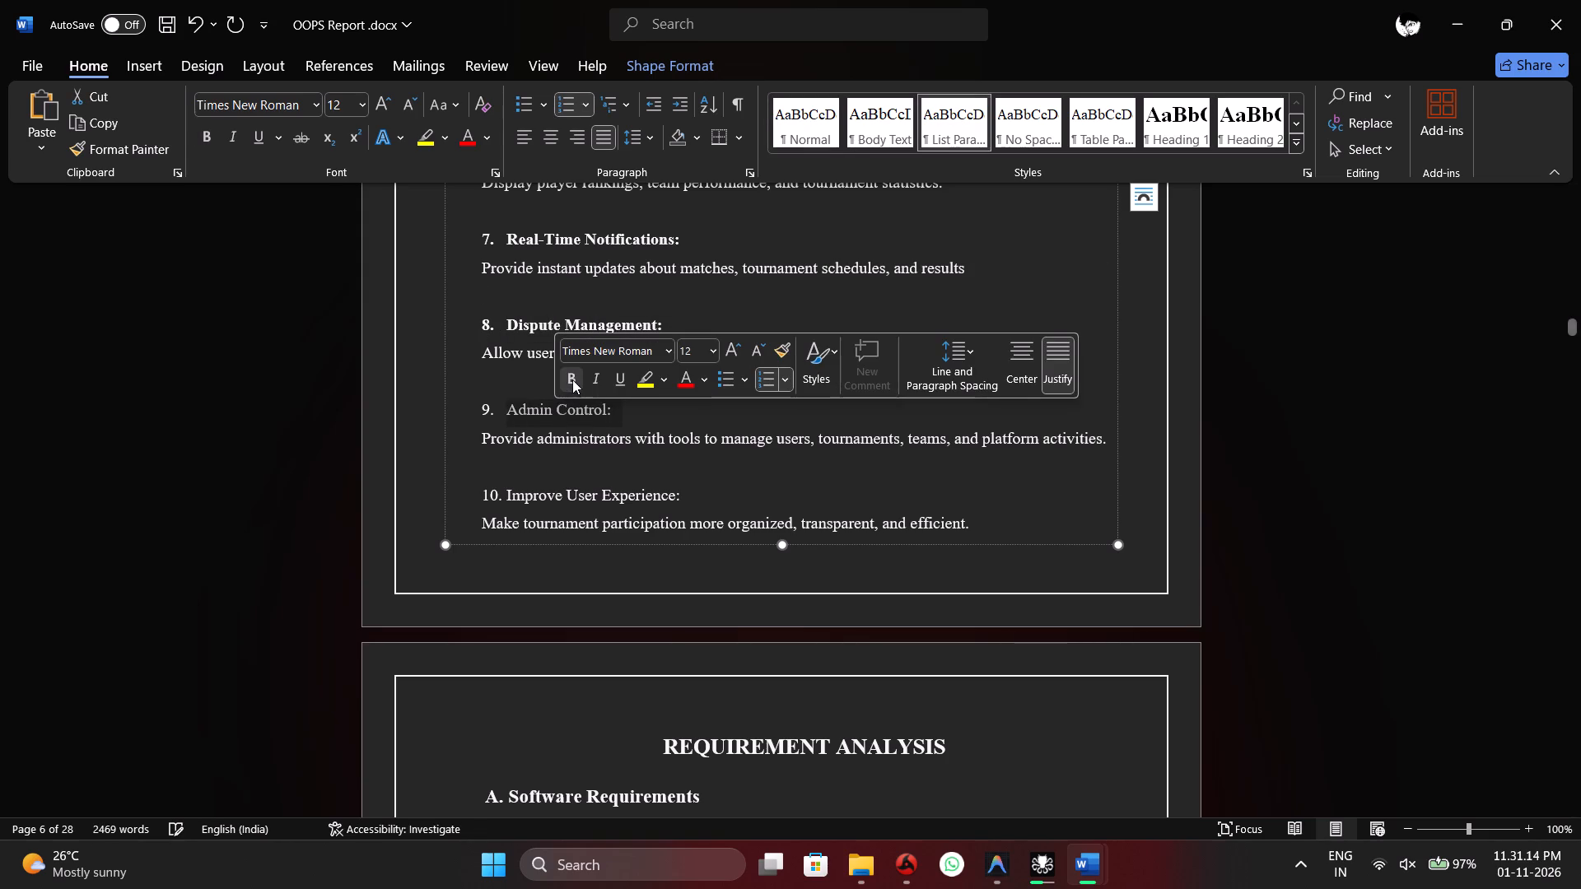
click(572, 379)
scroll(564, 456, down, 2)
triple_click(567, 396)
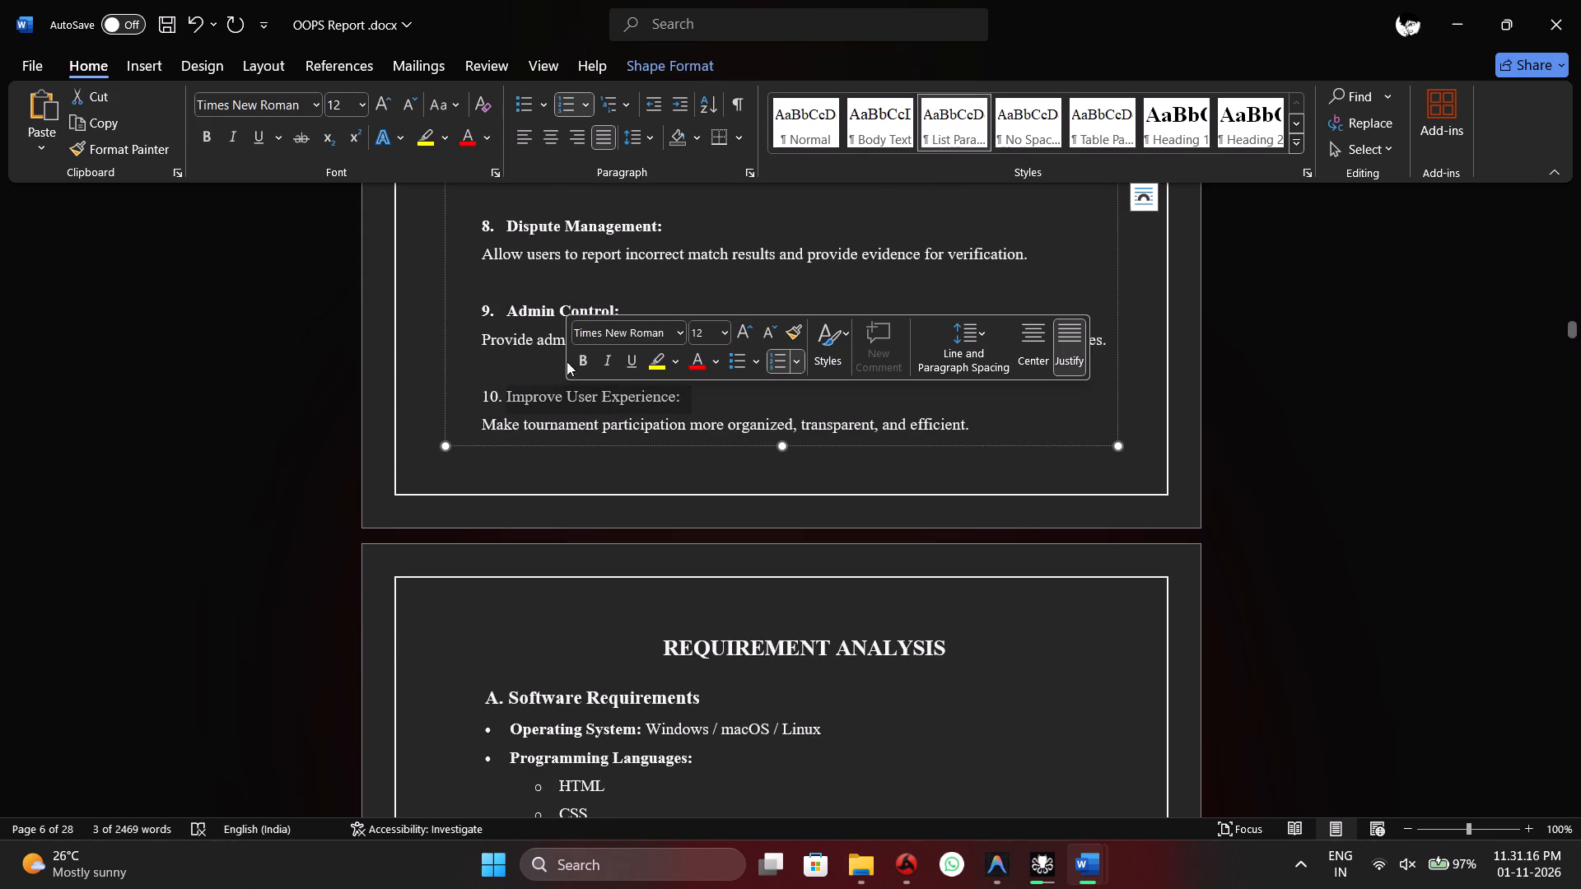
click(589, 354)
click(595, 540)
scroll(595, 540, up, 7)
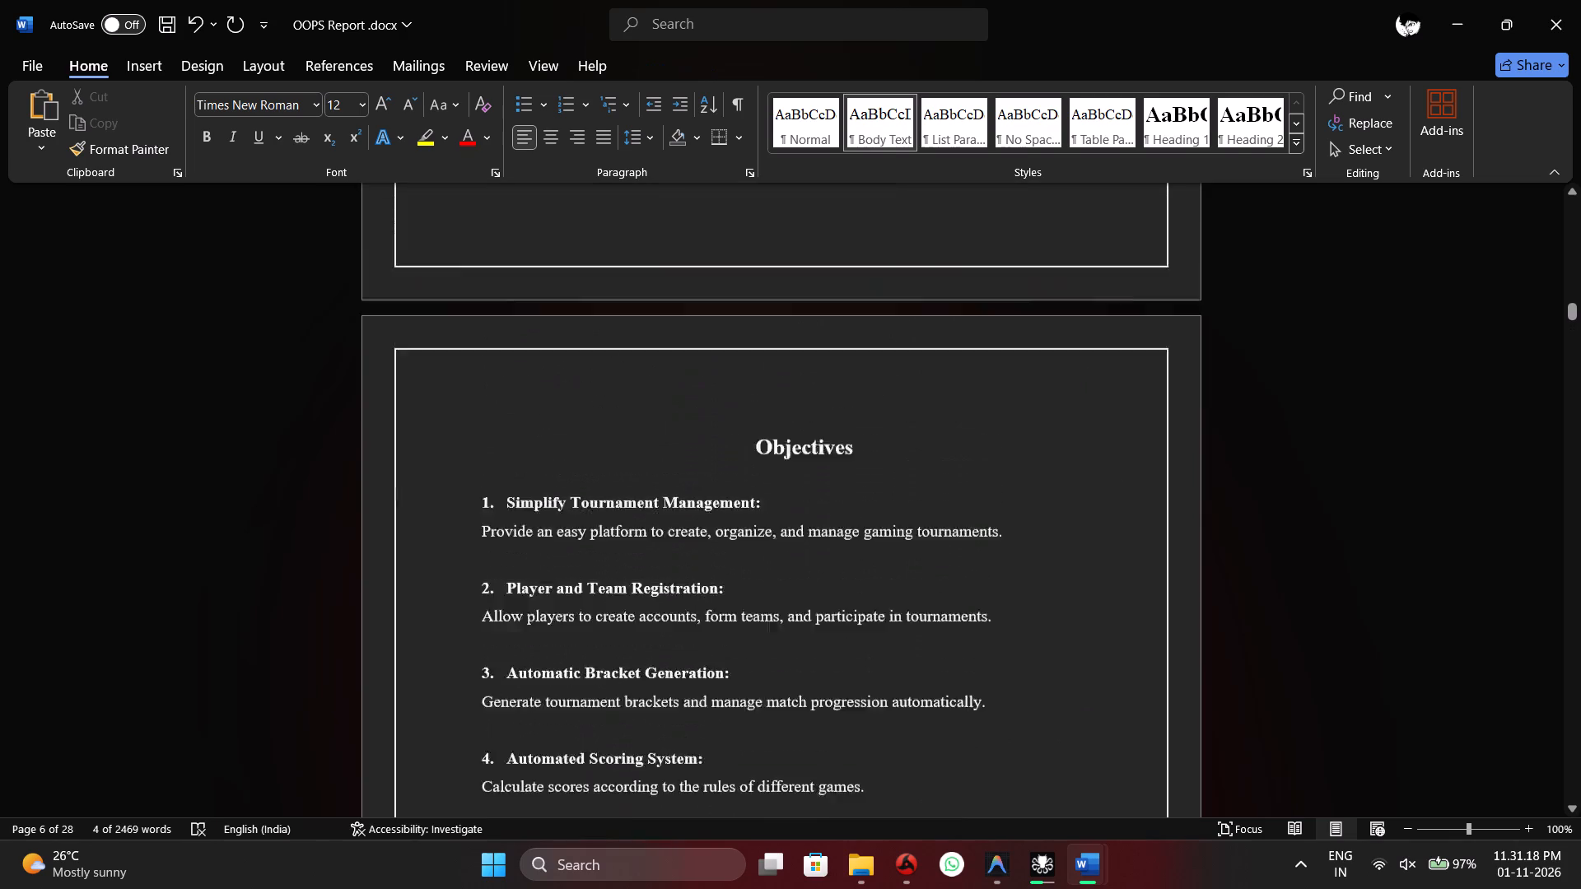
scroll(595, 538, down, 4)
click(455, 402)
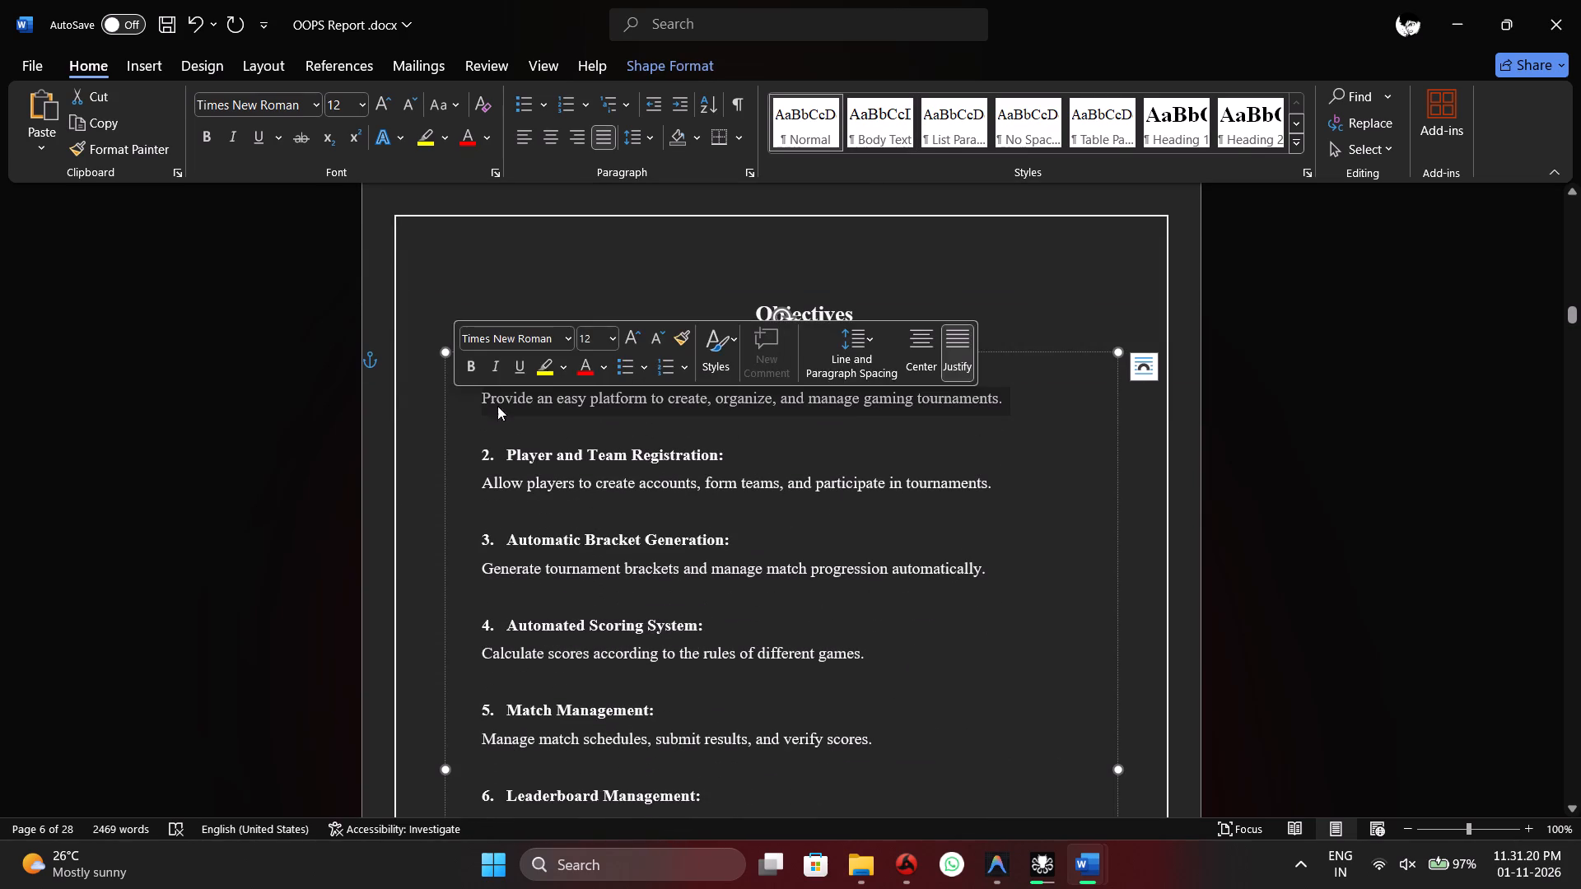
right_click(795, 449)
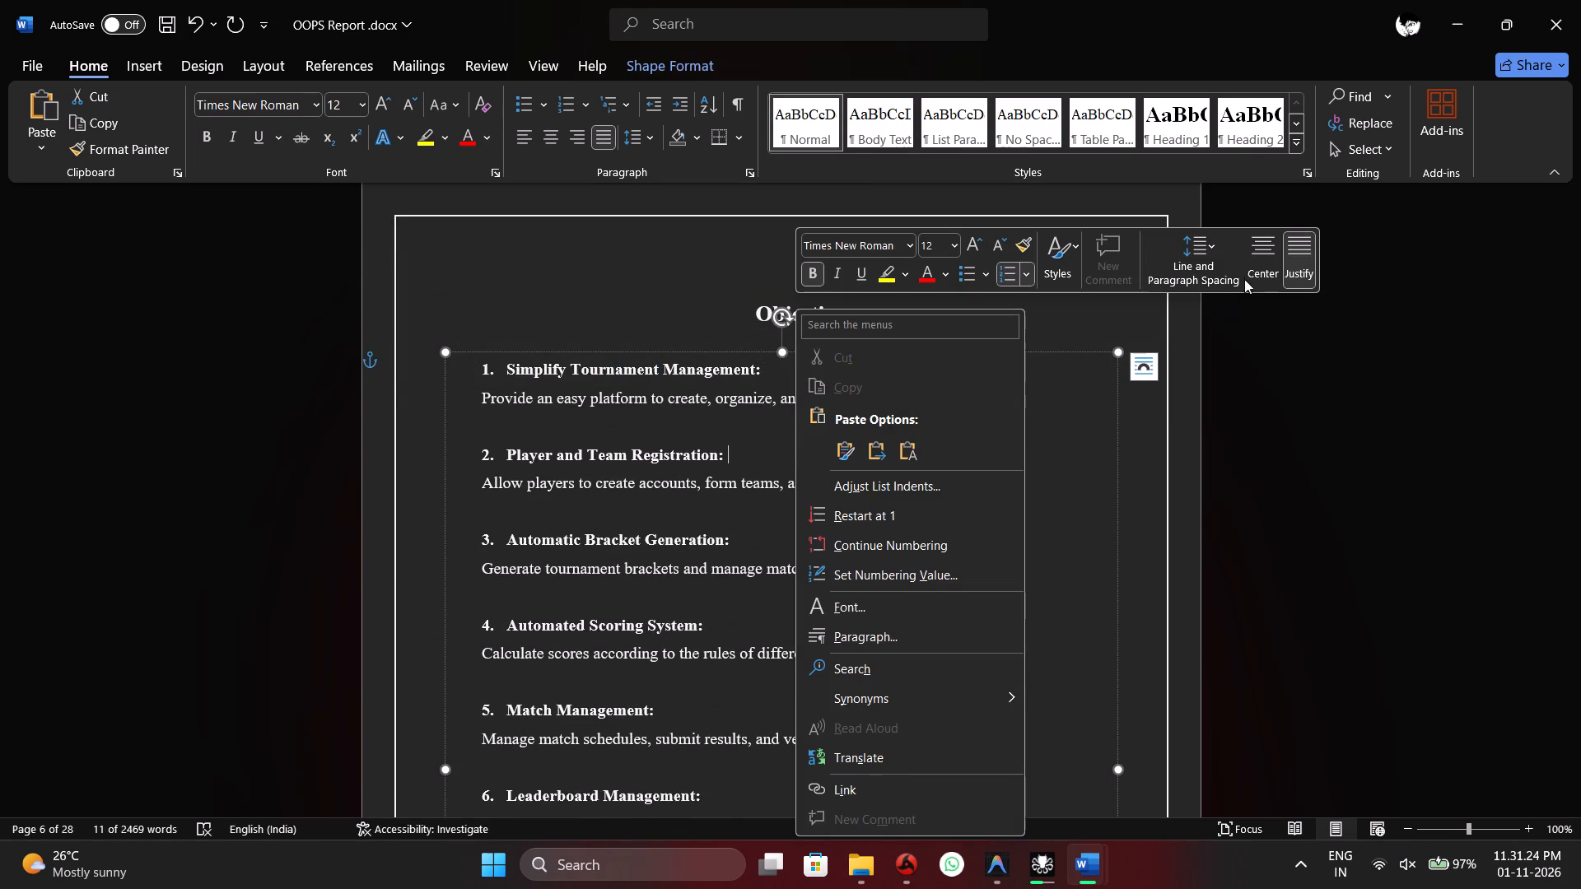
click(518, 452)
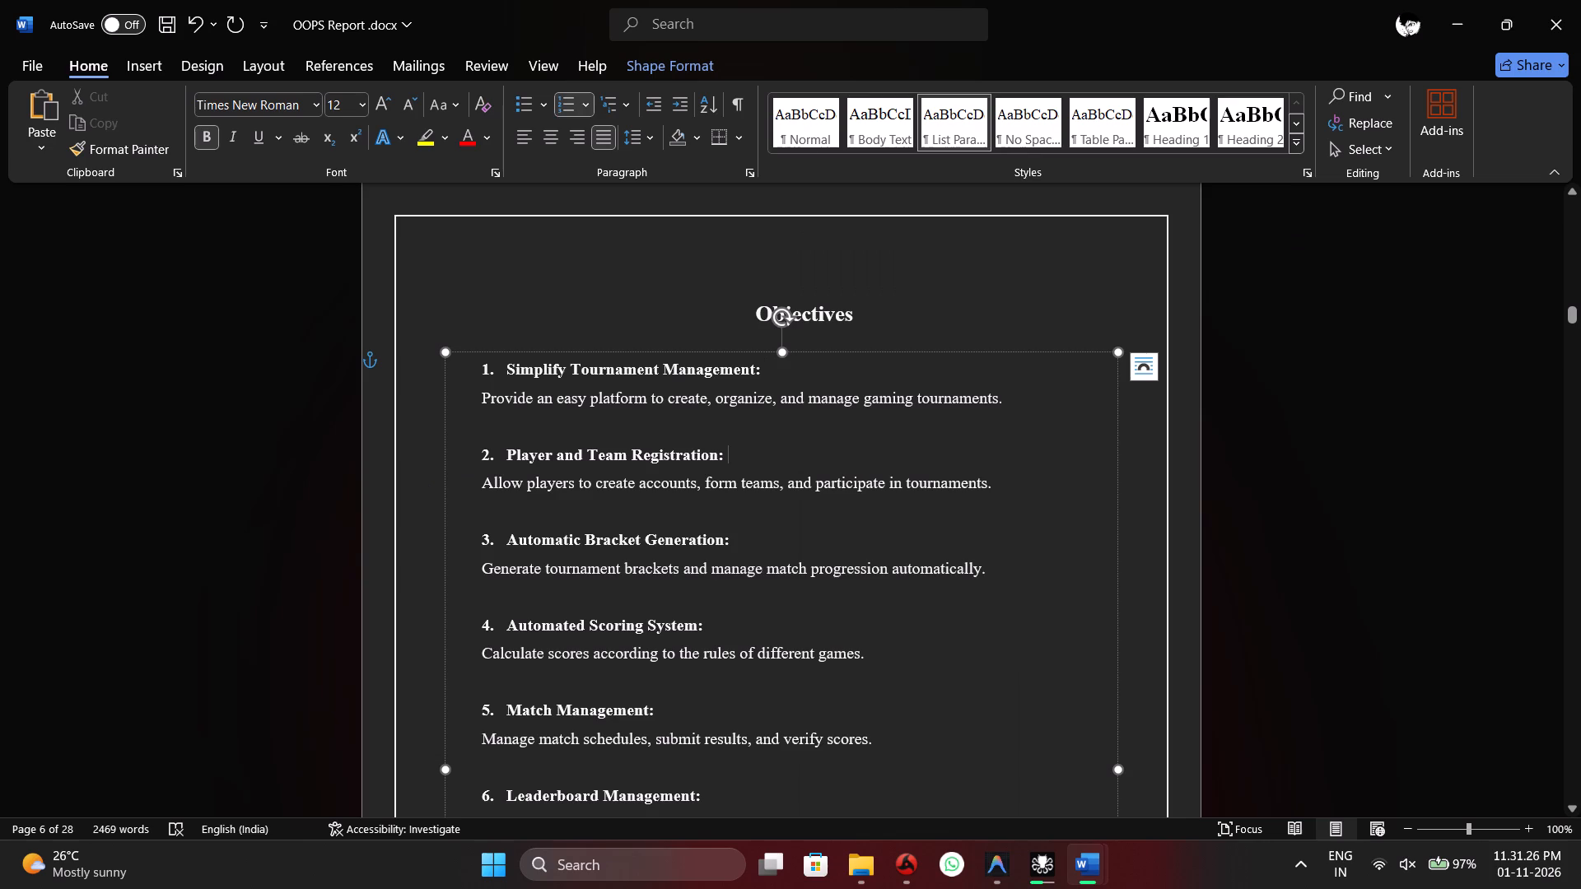
Left-align the entire text of the ten Objectives and decrease its indent by one level.
key(ctrl+a)
scroll(518, 452, down, 18)
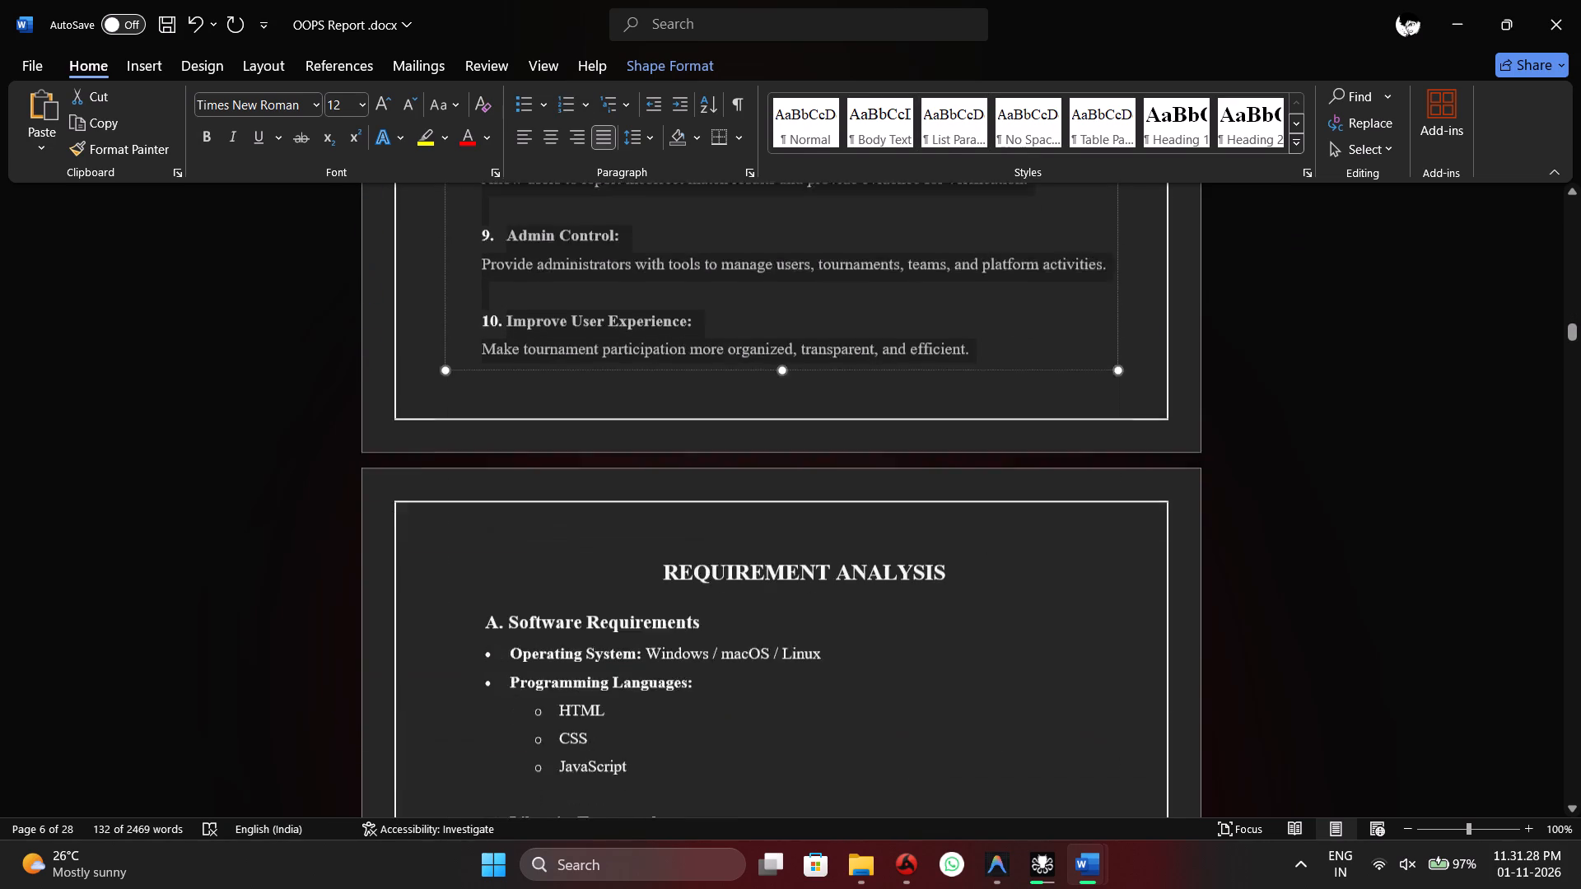
scroll(519, 451, down, 3)
scroll(519, 451, up, 20)
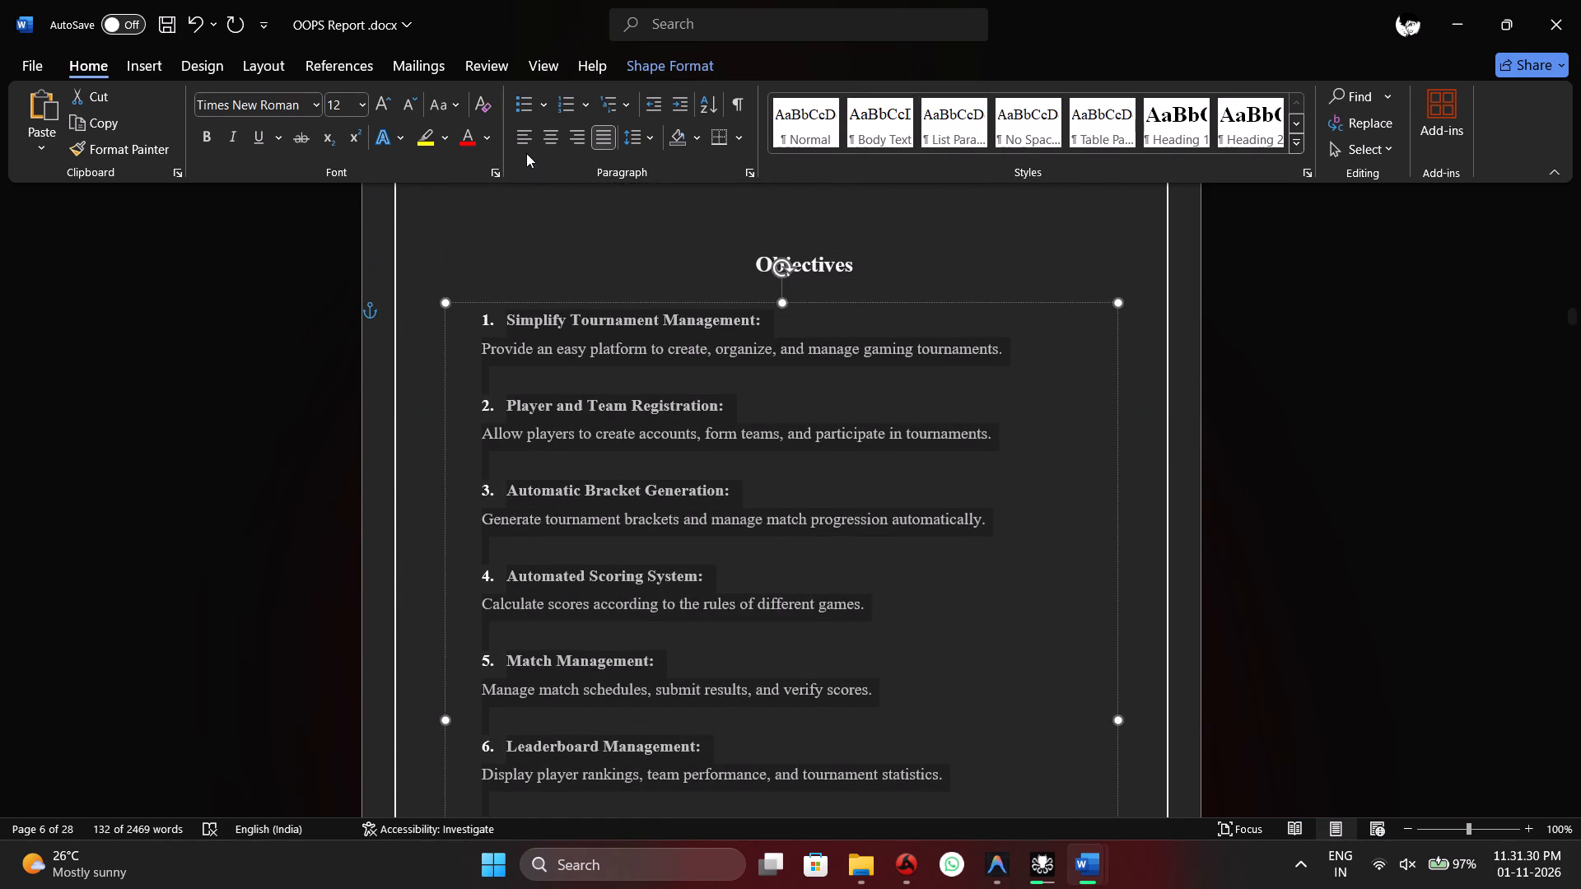
click(526, 152)
click(521, 141)
click(521, 141)
click(521, 141)
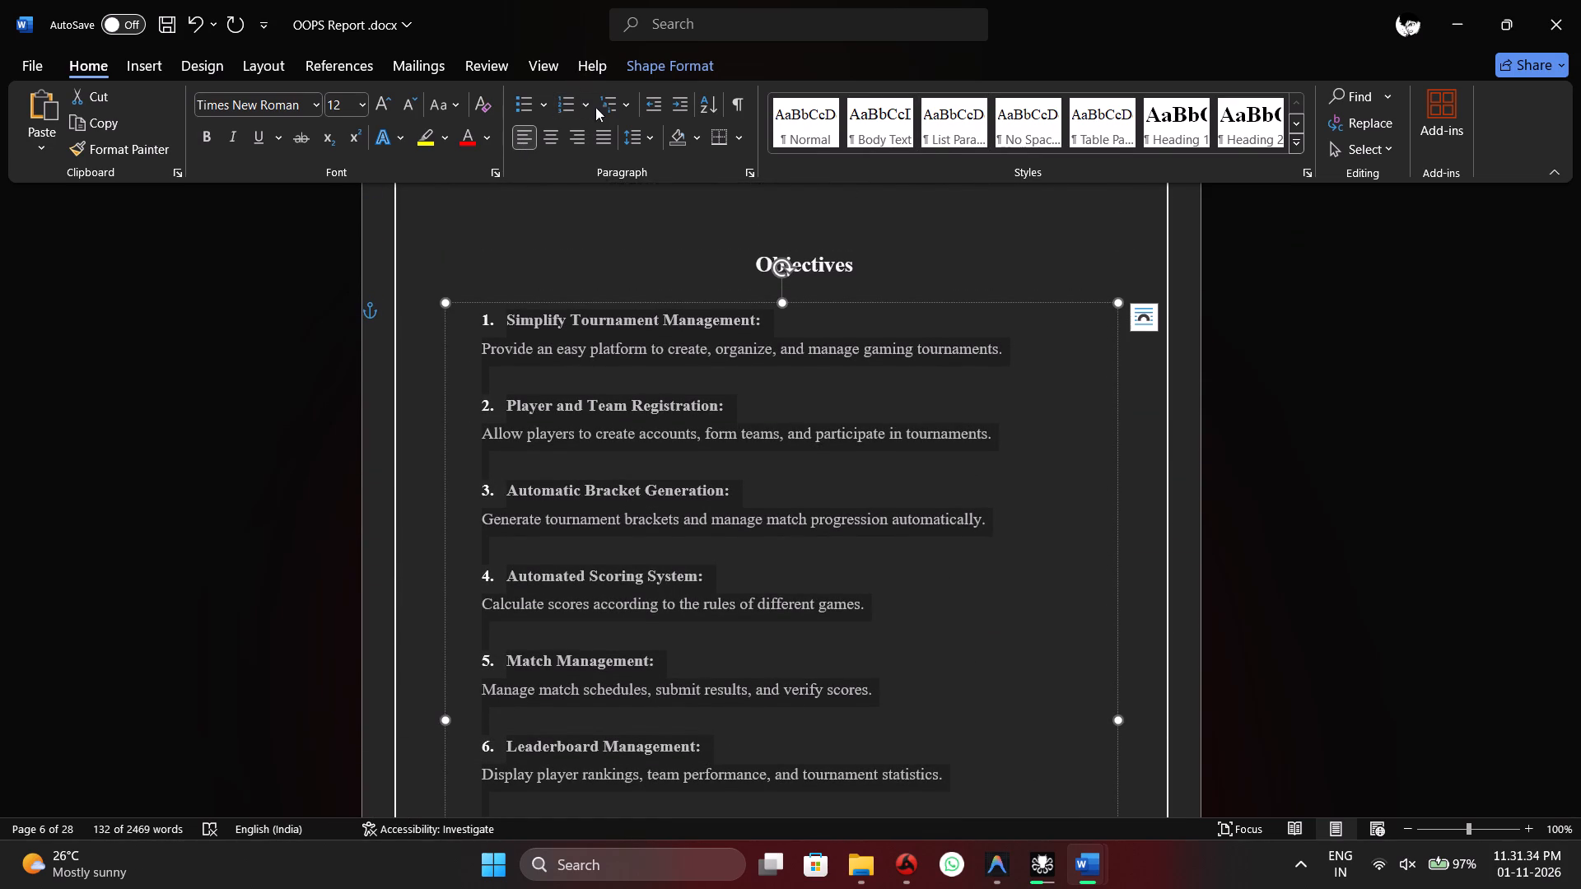
click(646, 102)
click(517, 216)
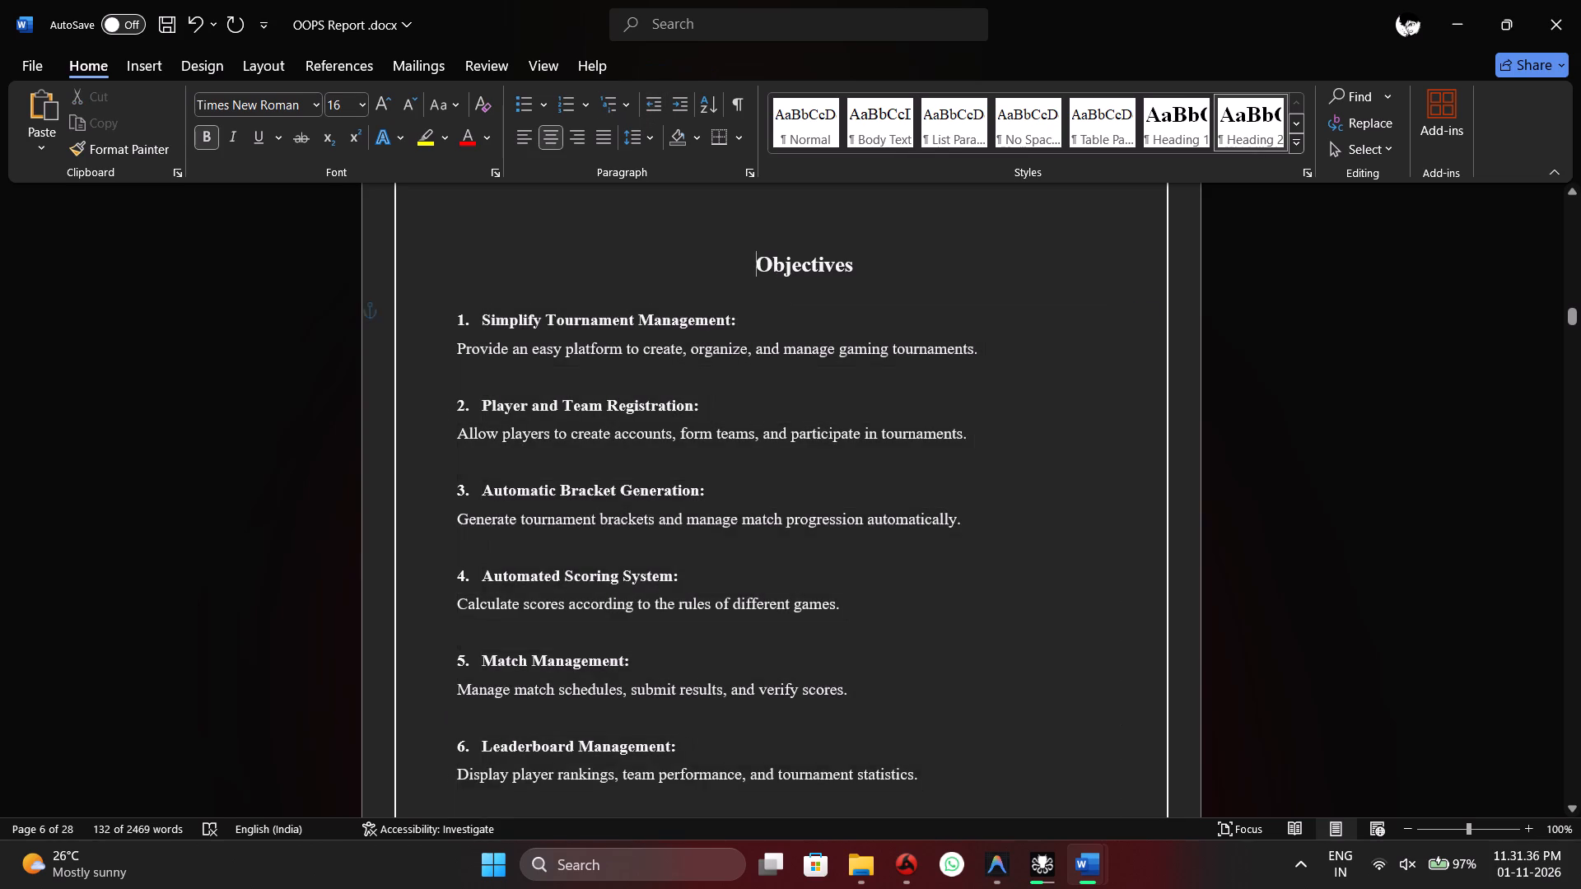
scroll(744, 575, up, 3)
scroll(739, 584, down, 9)
scroll(739, 589, up, 5)
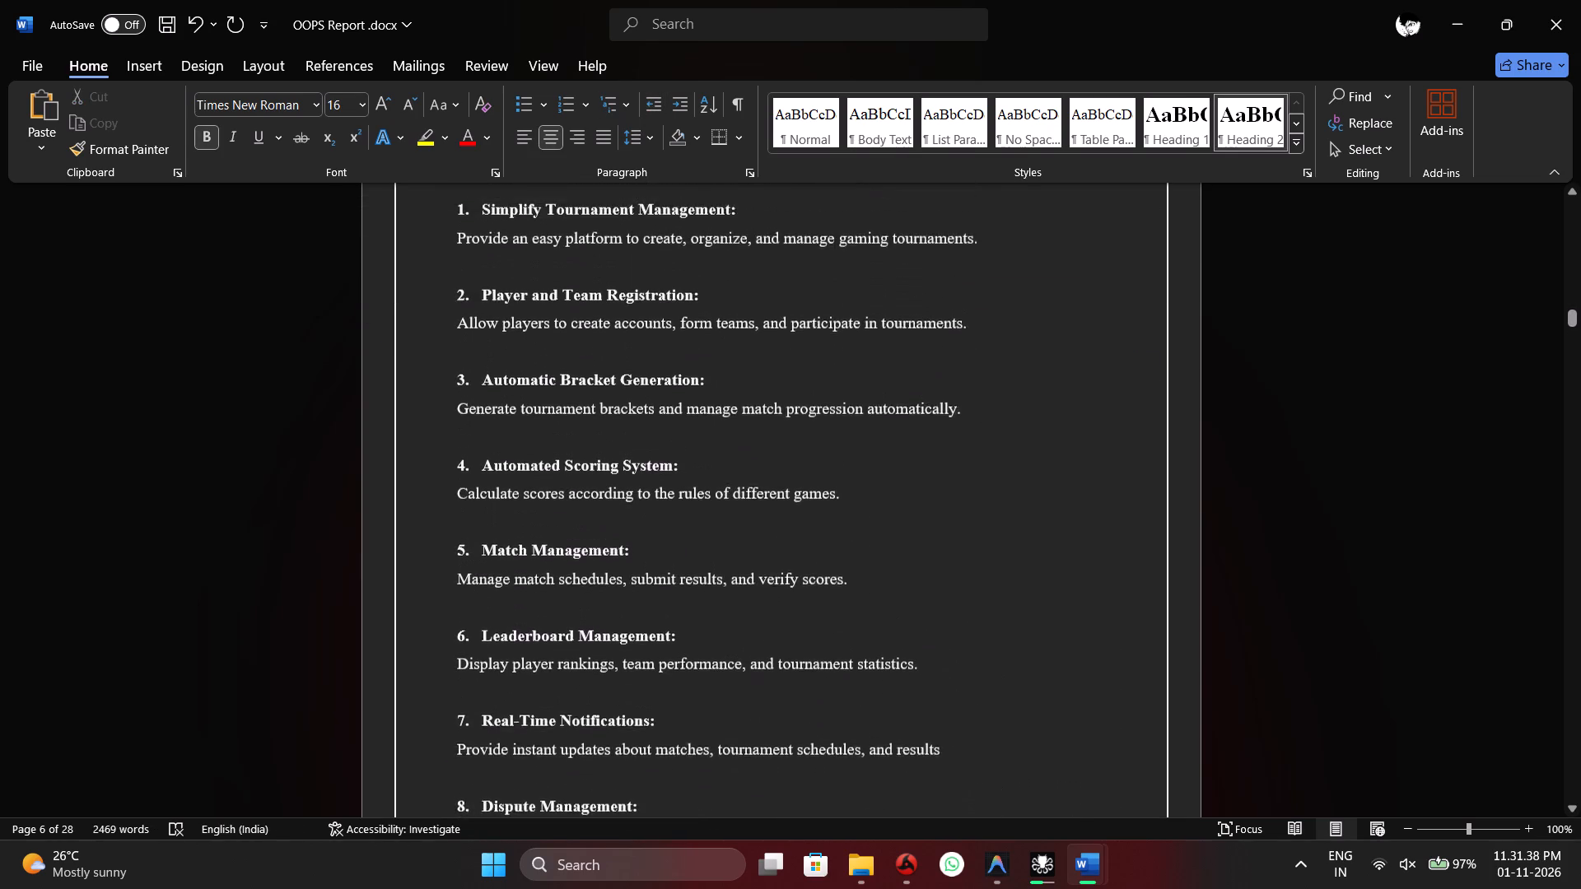
scroll(739, 589, up, 4)
scroll(697, 400, down, 11)
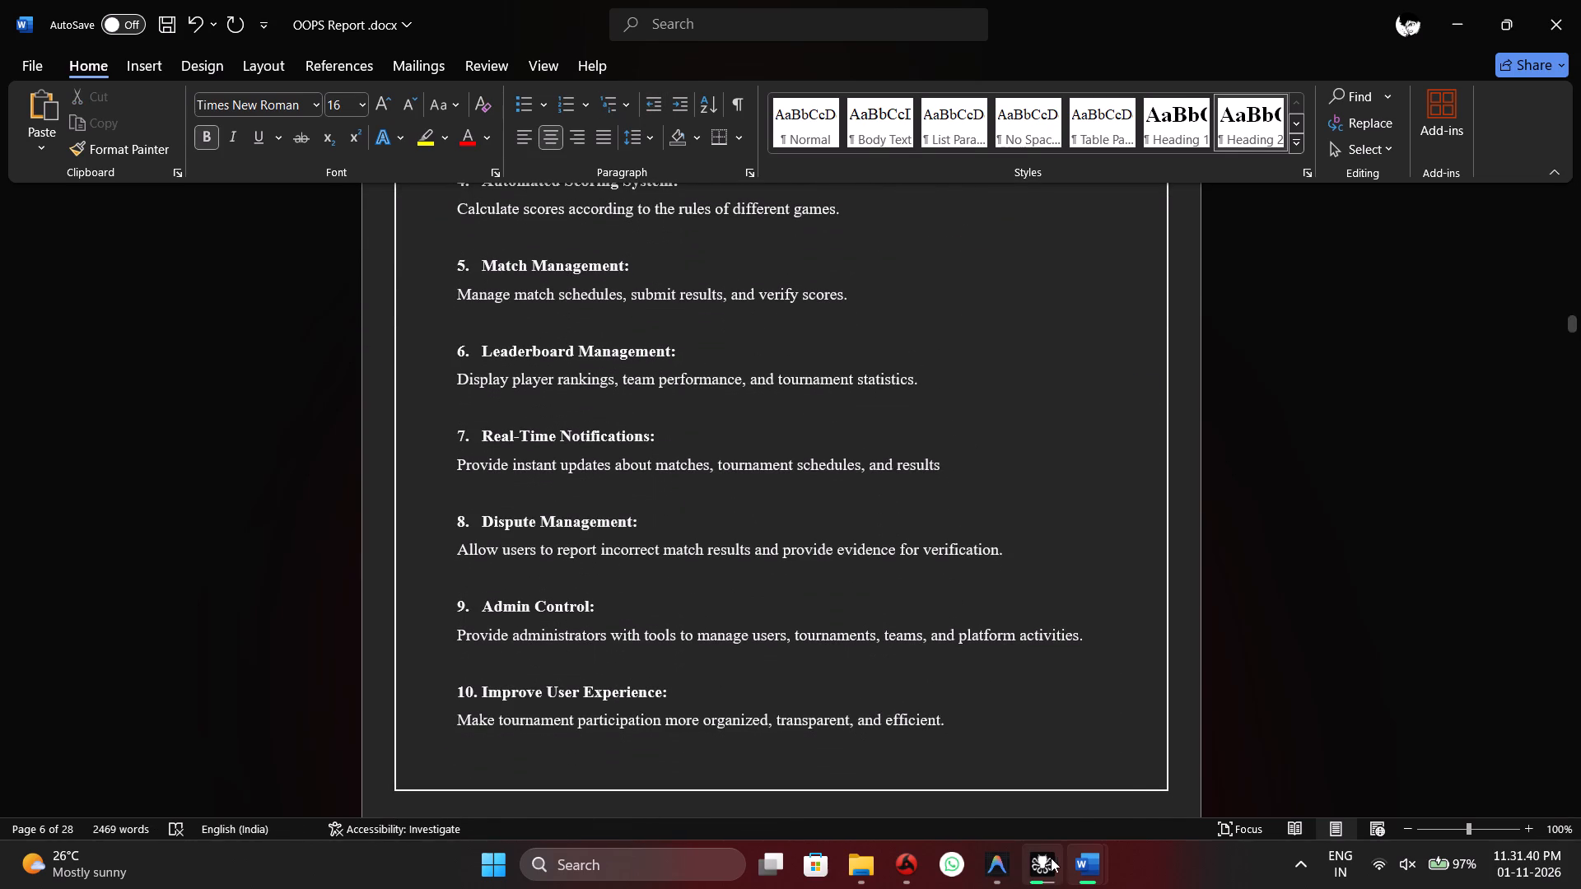
Switch to oop report 101 (1).docx and examine its Objectives and Requirement Analysis pages as a reference.
click(1275, 779)
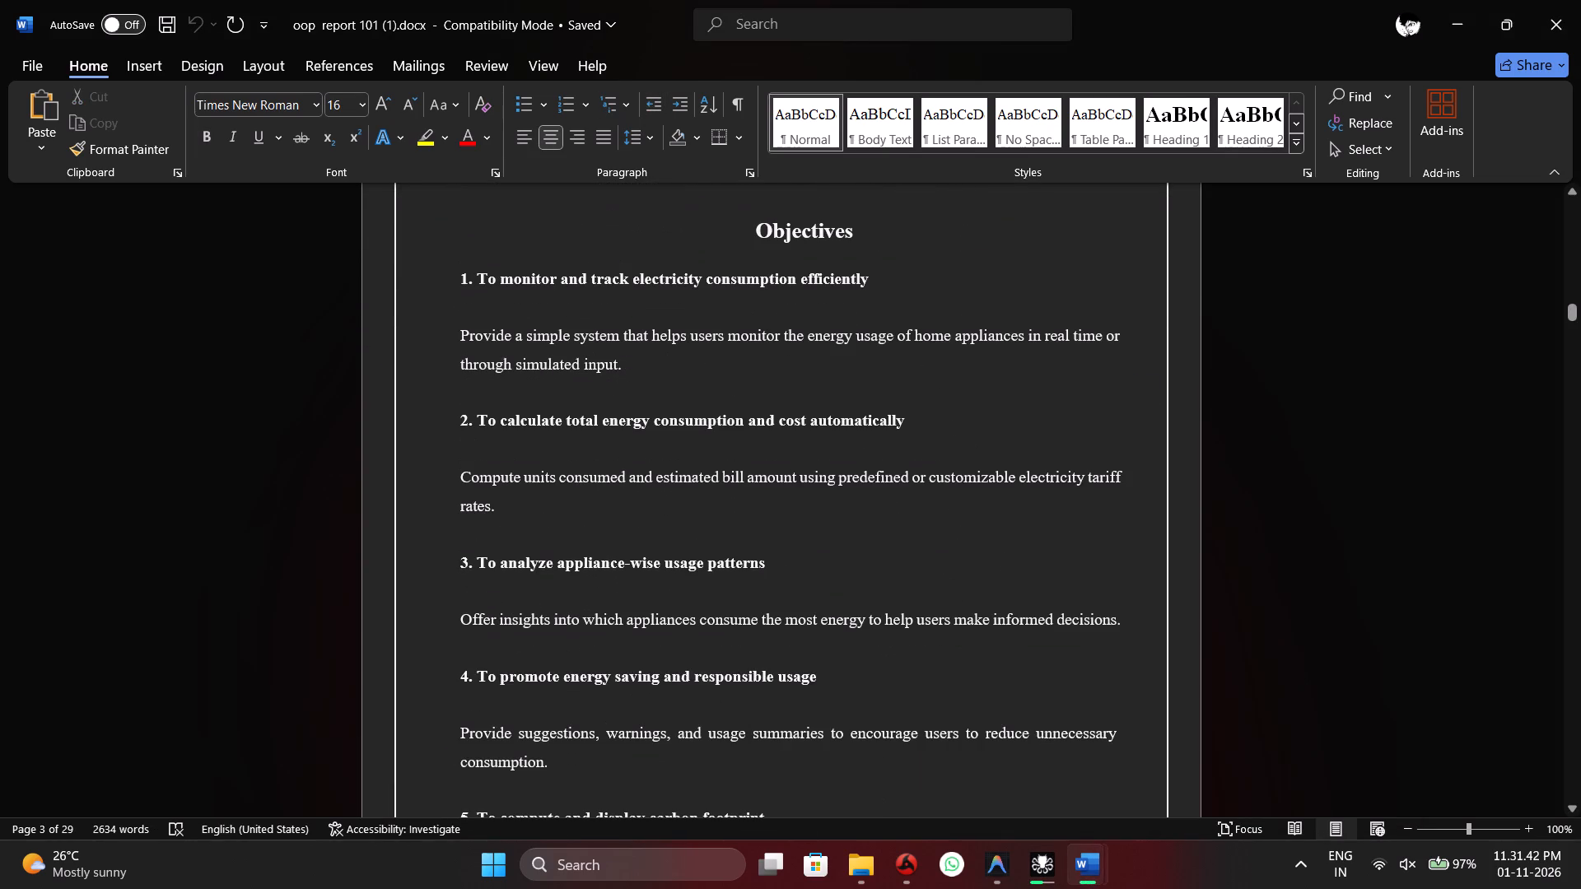
scroll(799, 649, up, 8)
scroll(798, 645, down, 11)
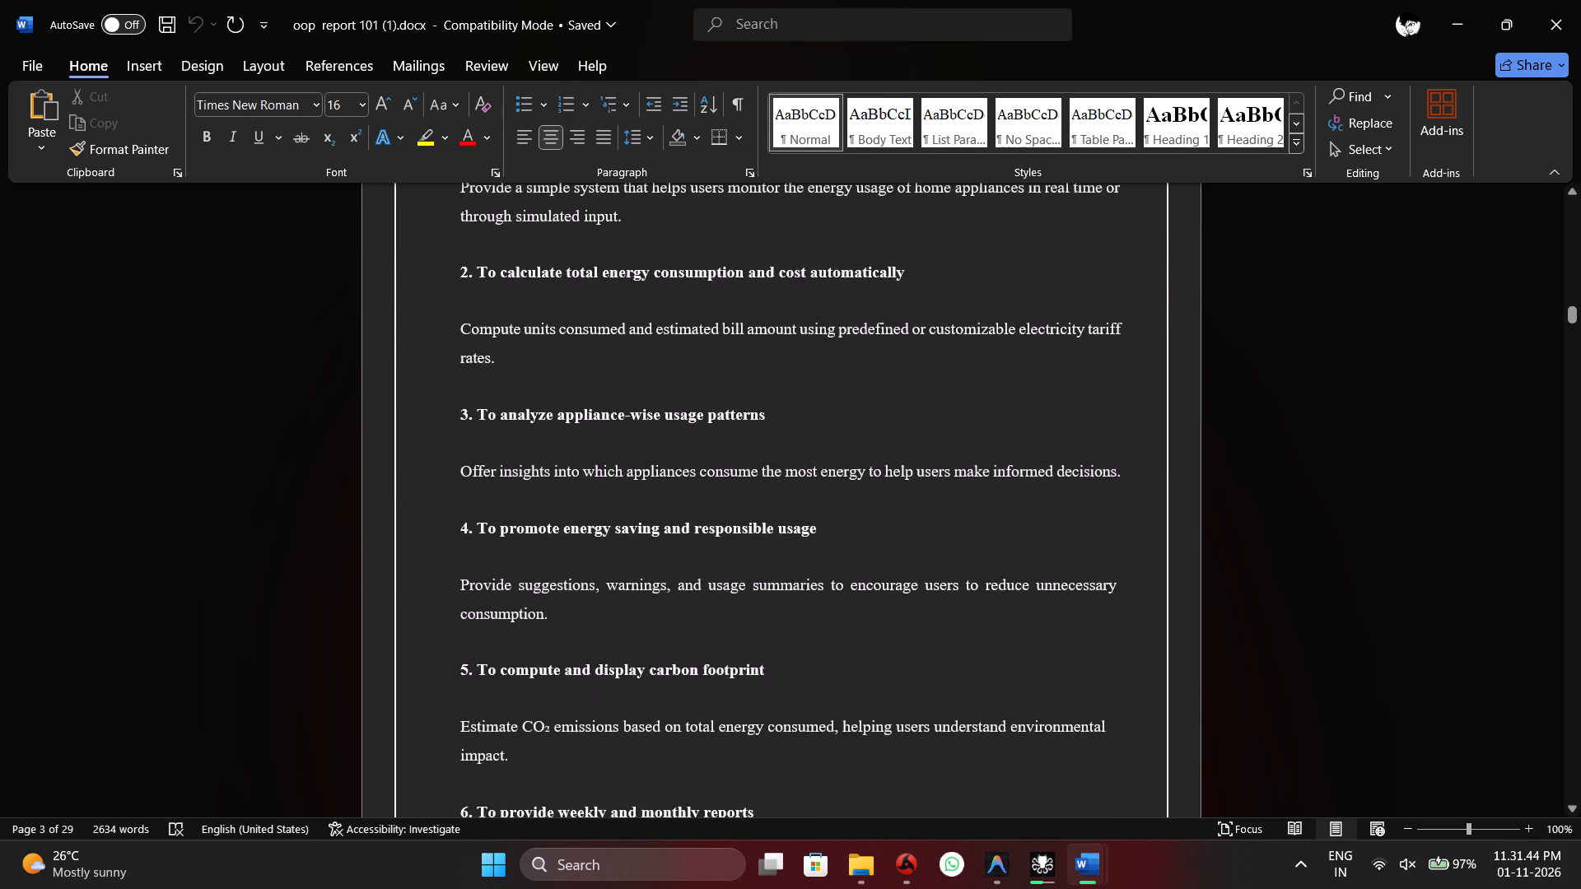
scroll(798, 645, down, 4)
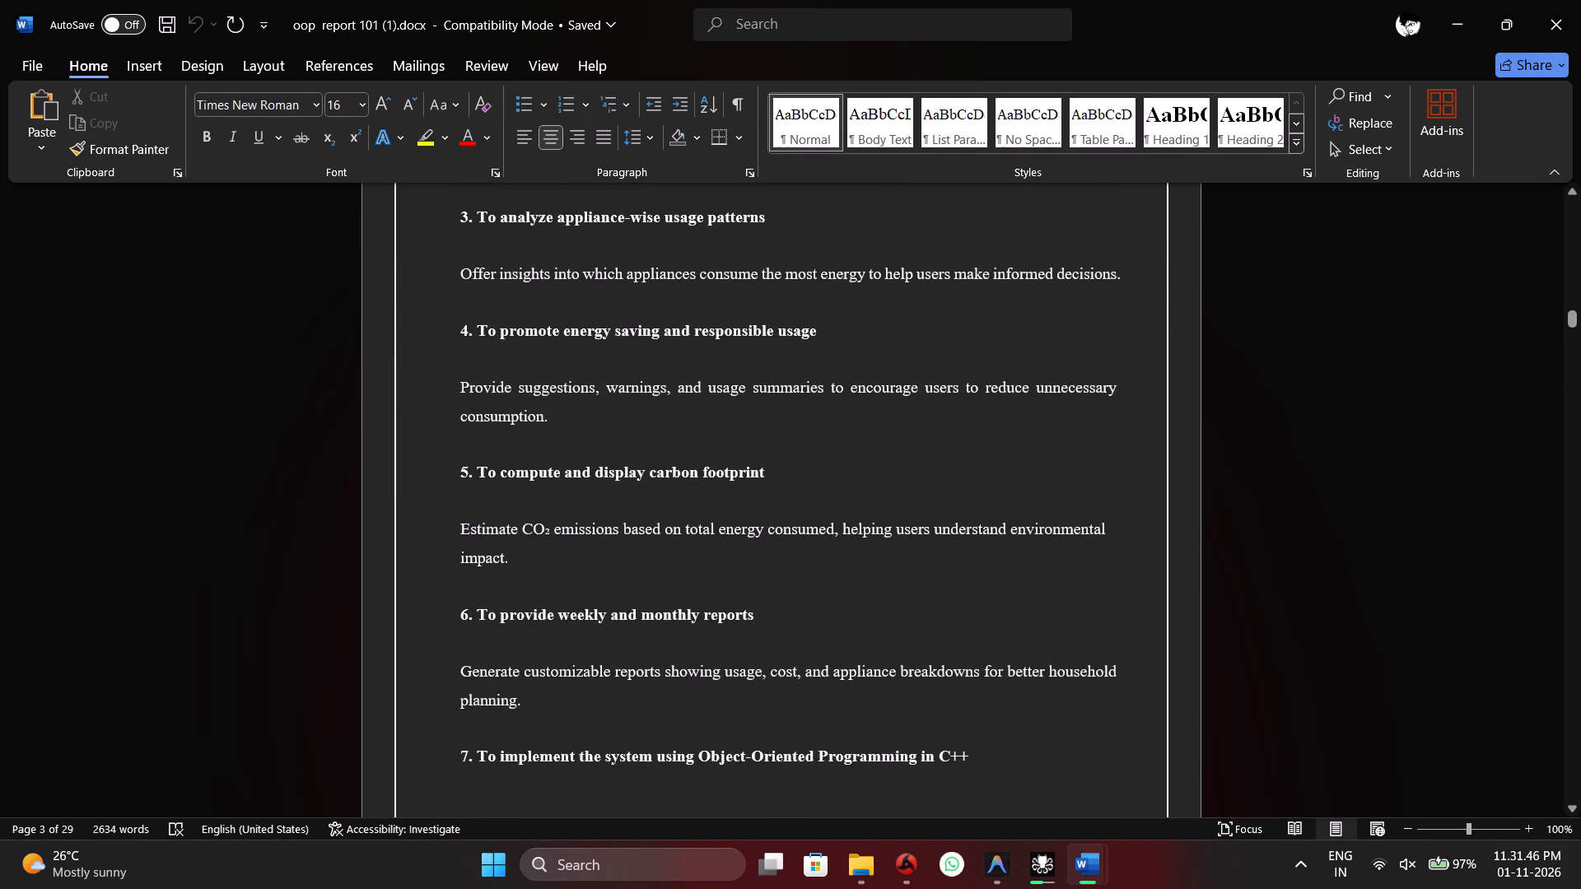
scroll(798, 645, down, 7)
scroll(798, 644, down, 16)
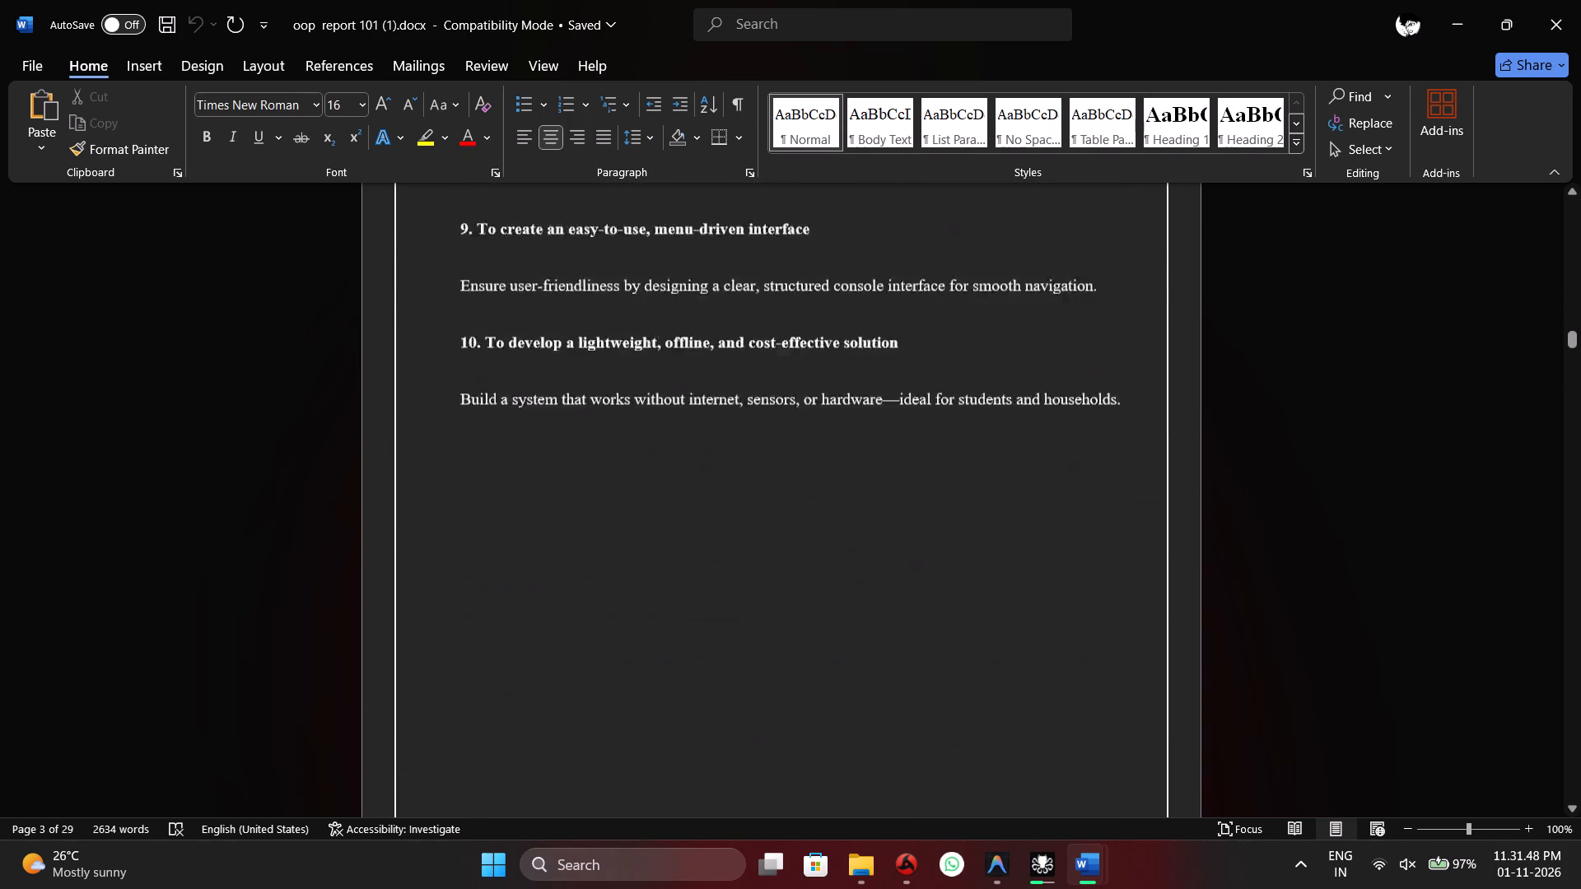
scroll(798, 644, down, 17)
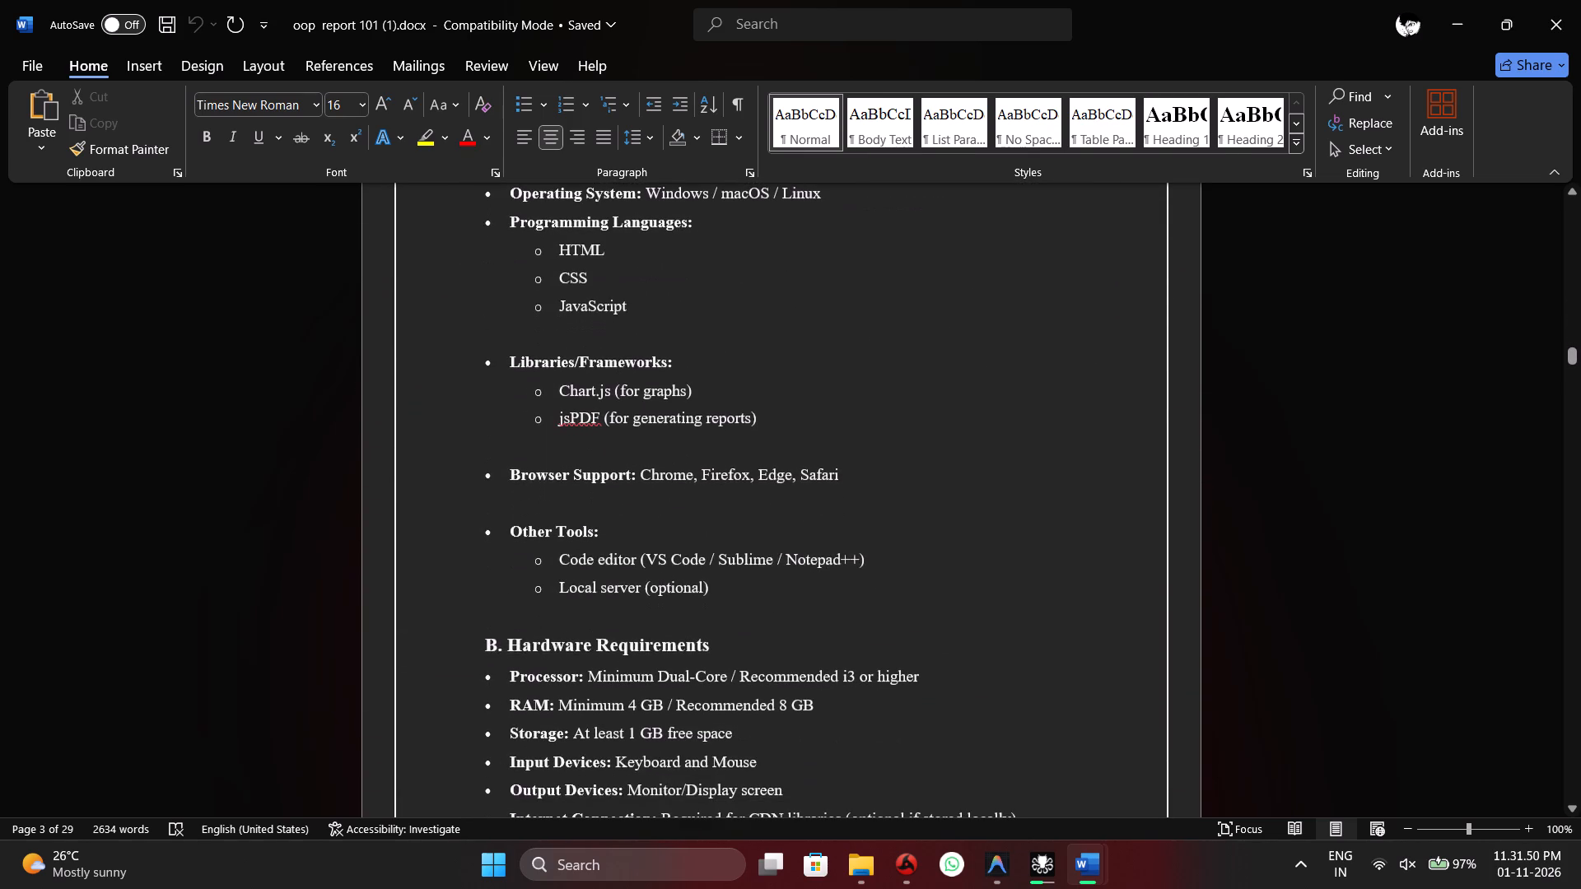
Copy the heading REQUIREMENT ANALYSIS from the reference report.
scroll(770, 589, up, 7)
drag(661, 464, 940, 463)
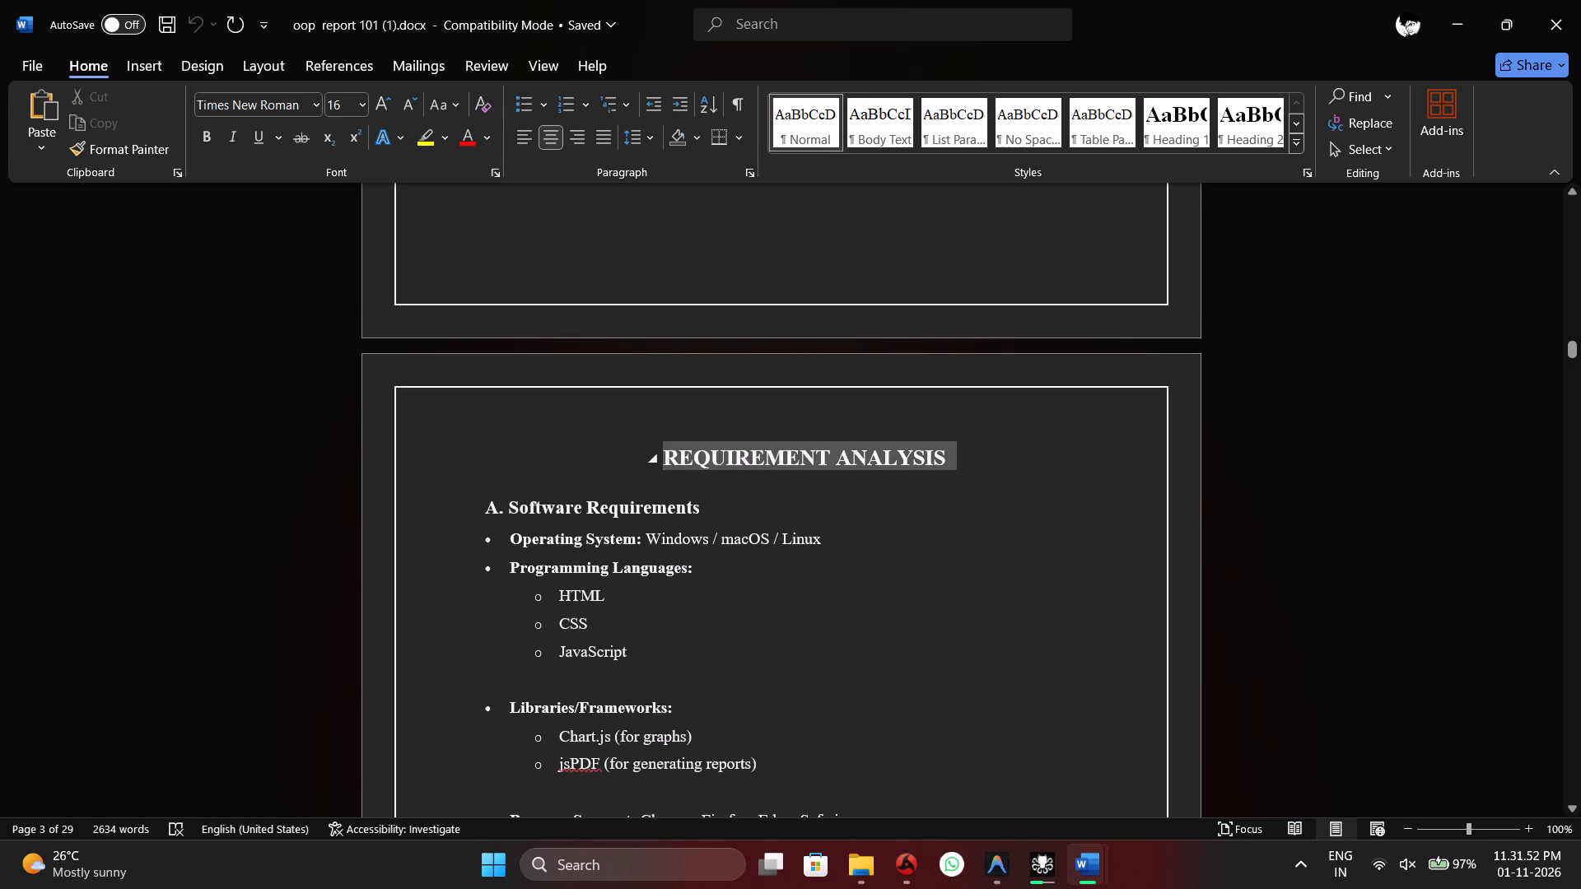
drag(940, 463, 962, 464)
key(ctrl+c)
Look through the reference report's software and hardware requirements, its diagrams and its Implementation section.
scroll(904, 495, down, 14)
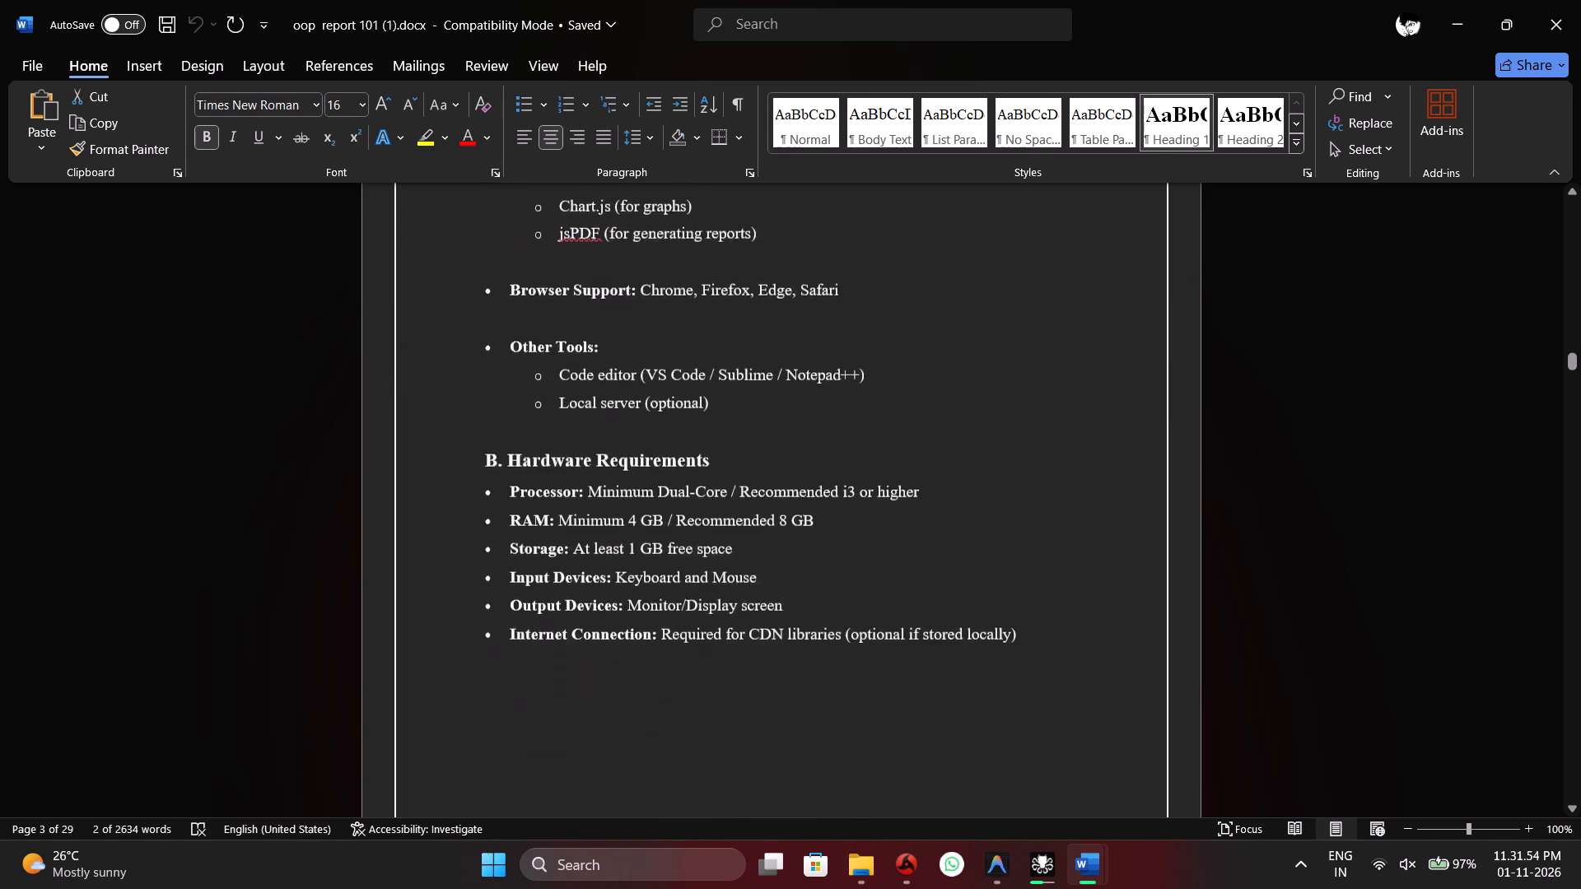
scroll(899, 495, down, 9)
scroll(897, 495, up, 7)
scroll(749, 531, up, 7)
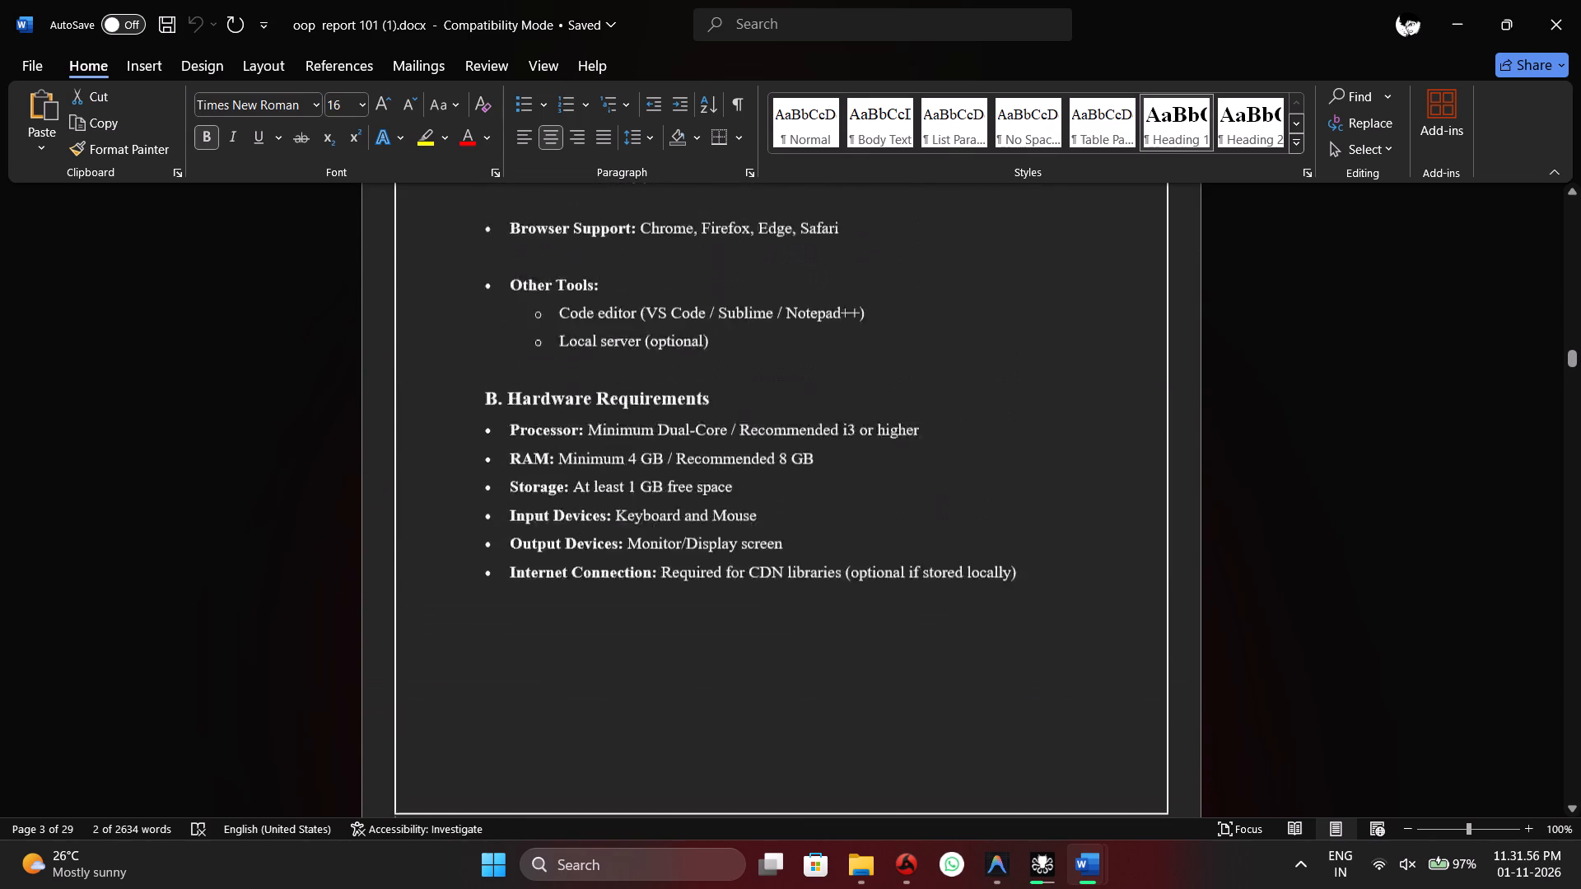
scroll(804, 665, up, 5)
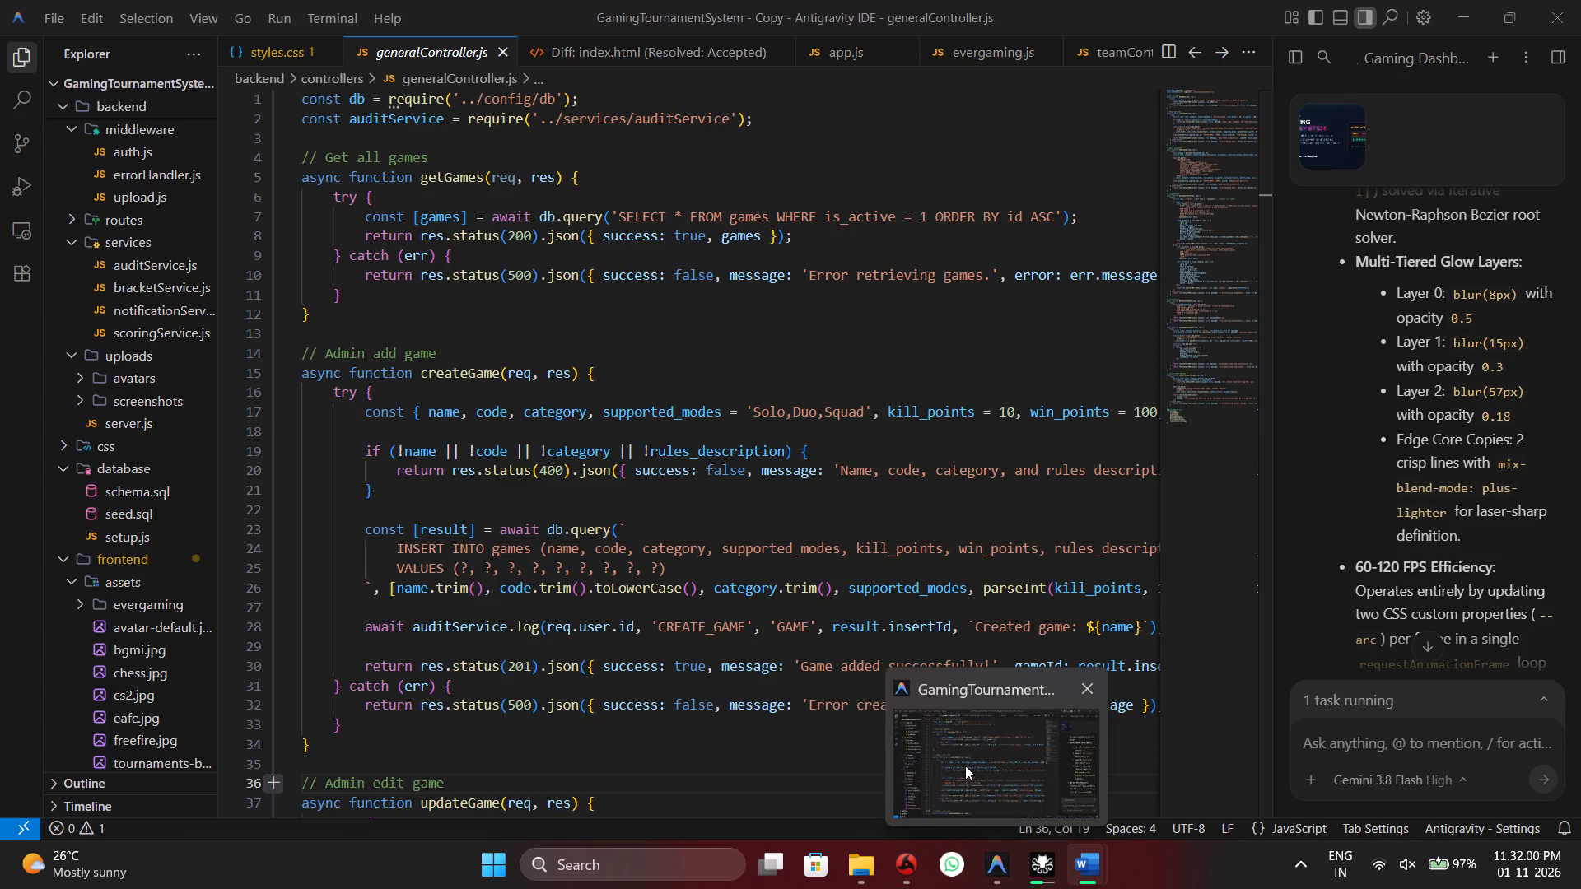
scroll(676, 559, down, 10)
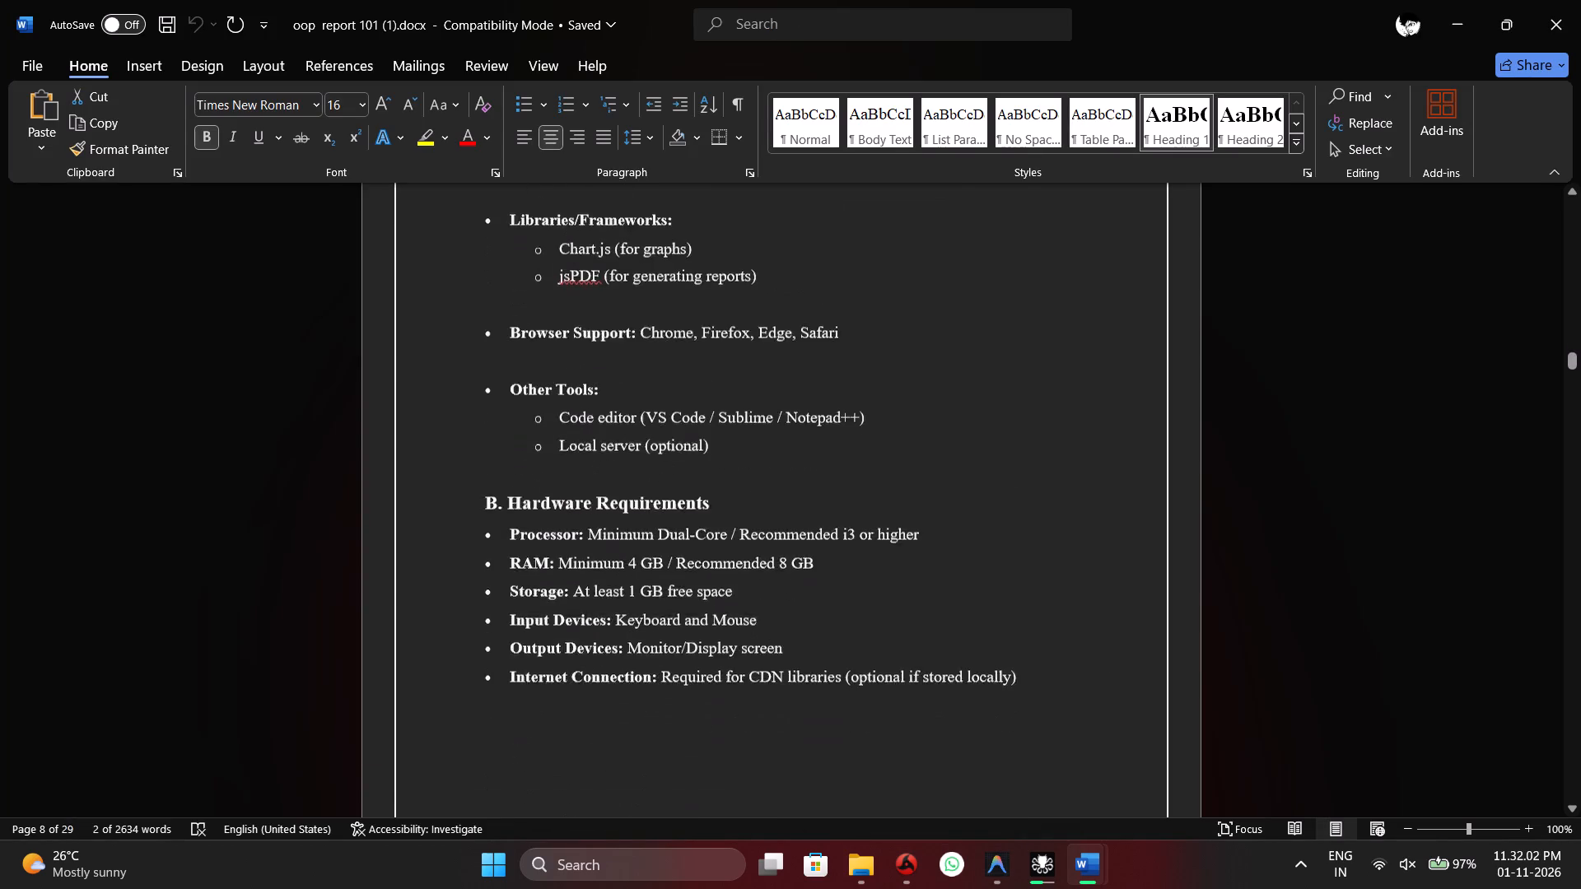
scroll(676, 559, down, 20)
scroll(676, 559, down, 16)
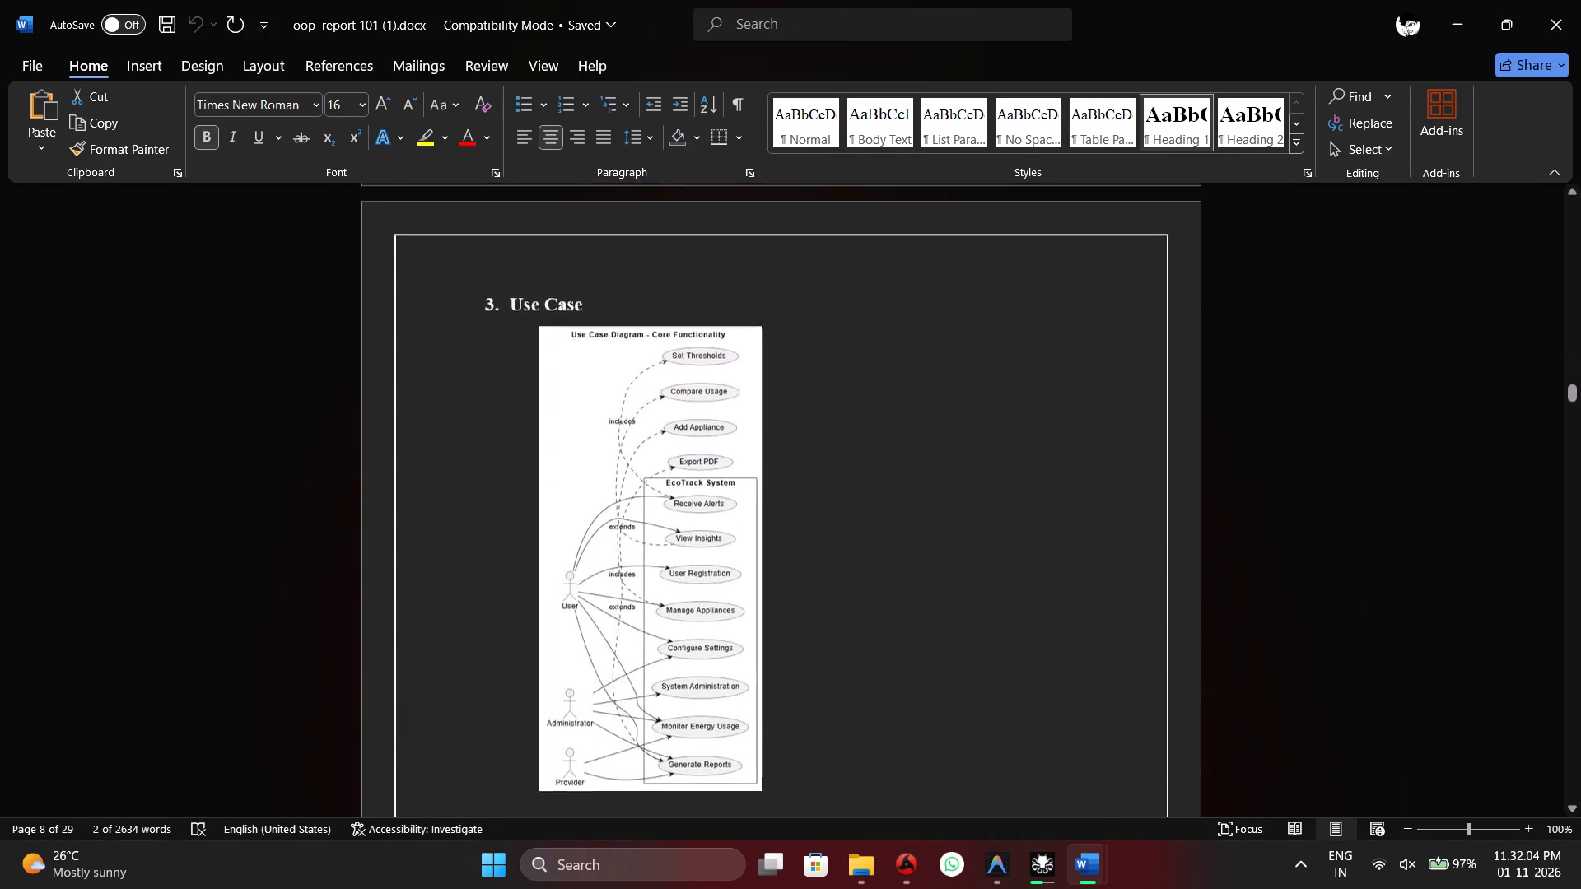
scroll(676, 555, down, 20)
scroll(676, 555, down, 16)
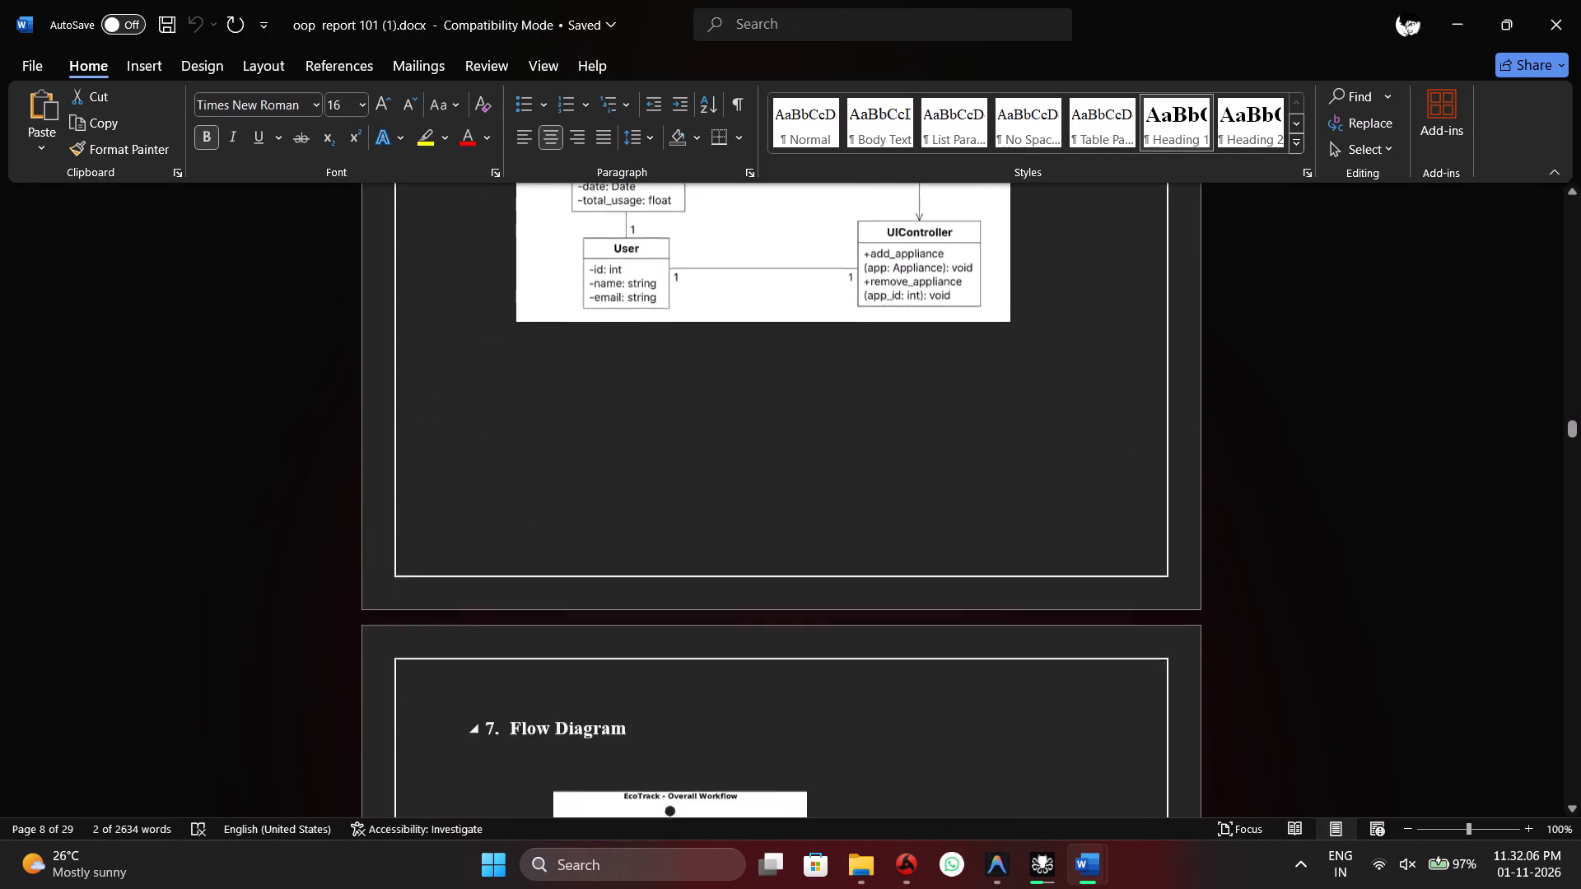
scroll(676, 552, down, 5)
scroll(676, 552, down, 20)
scroll(676, 552, down, 3)
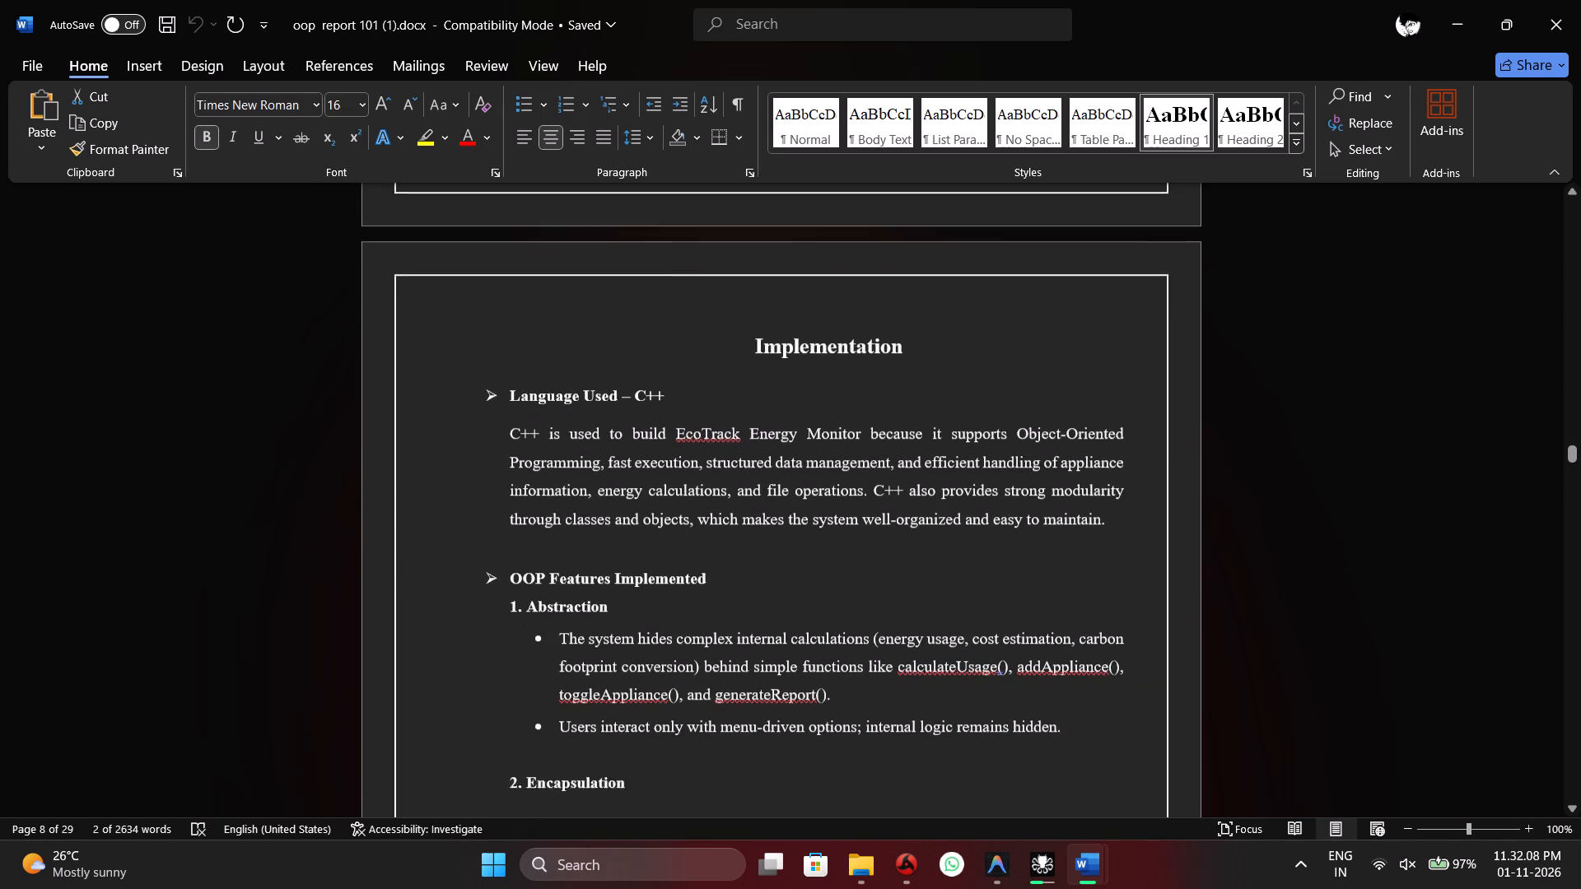
click(1073, 870)
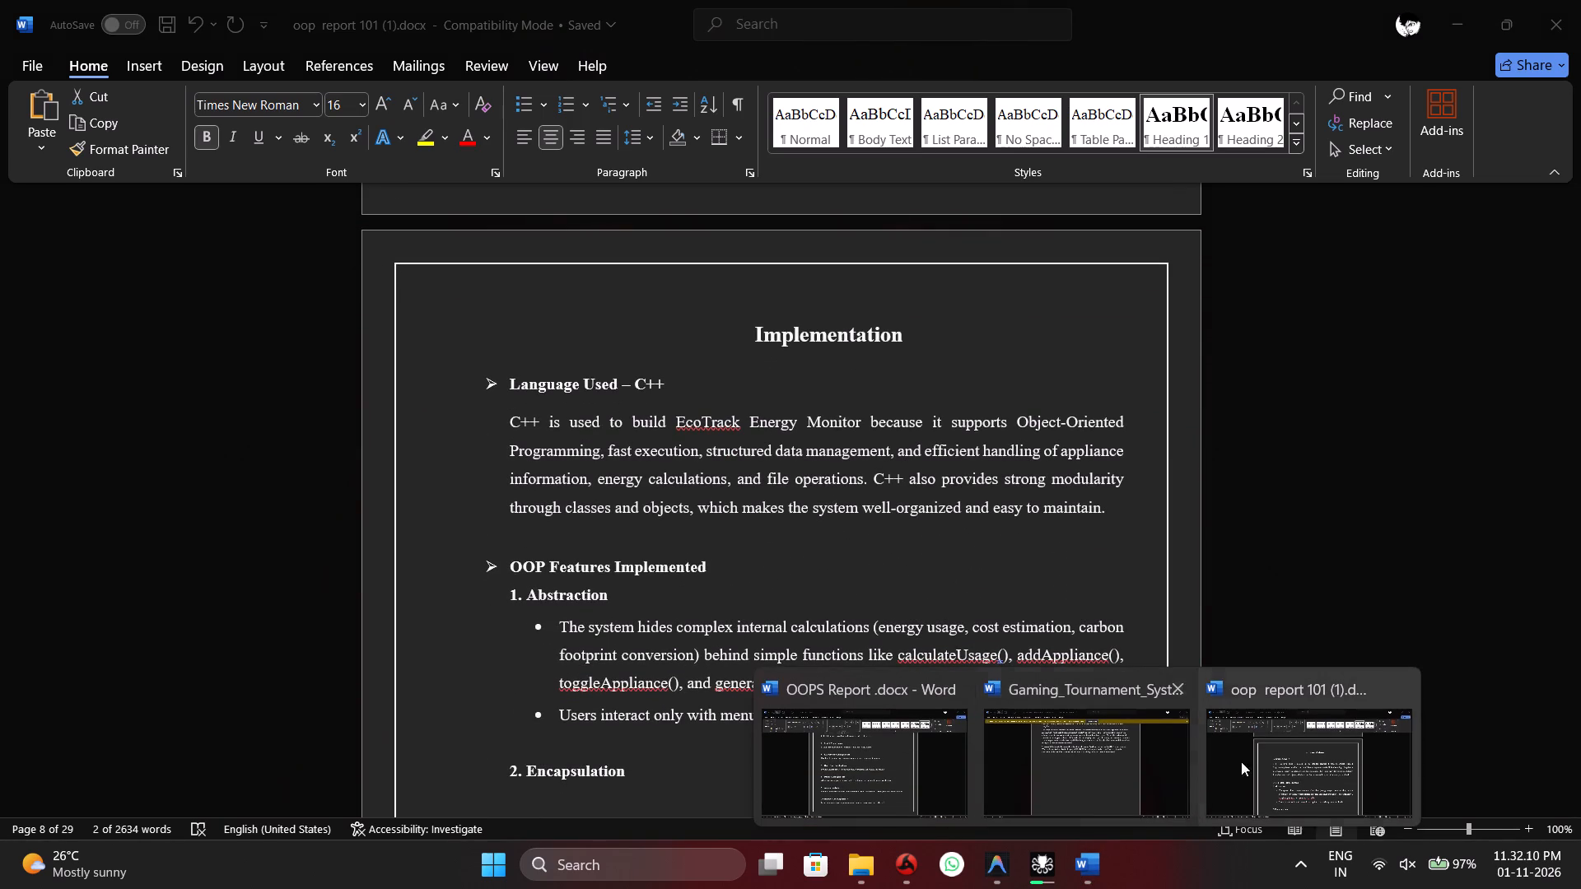
click(837, 779)
scroll(837, 778, down, 14)
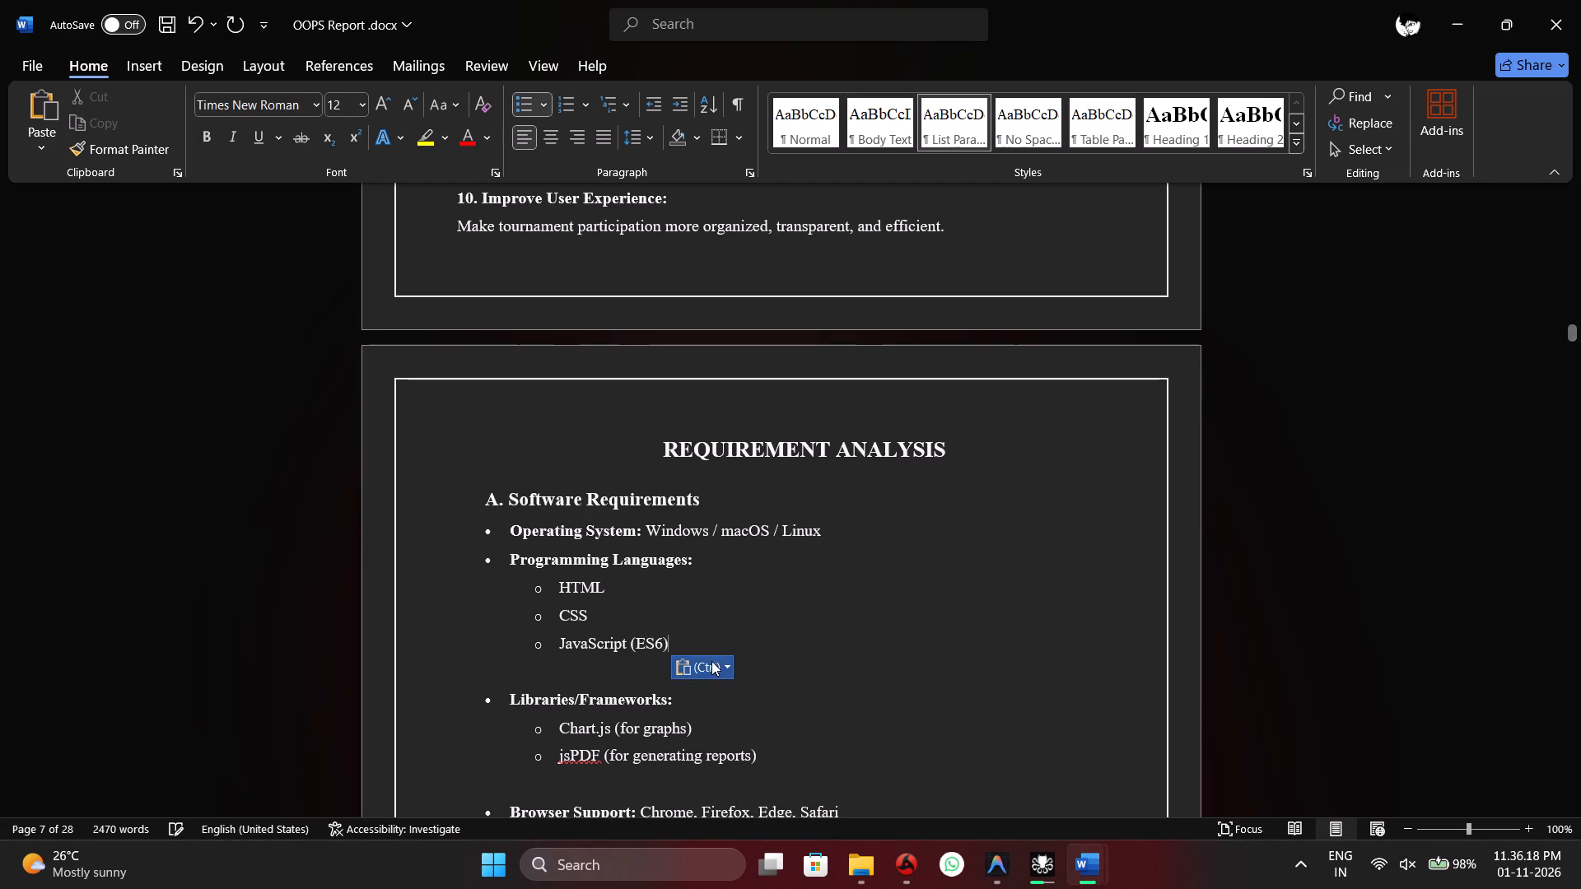
Replace the Chart.js and jsPDF items under Libraries/Frameworks with ChatGPT's list from Node.js (server-side runtime) through Multer (file uploading).
scroll(674, 668, down, 2)
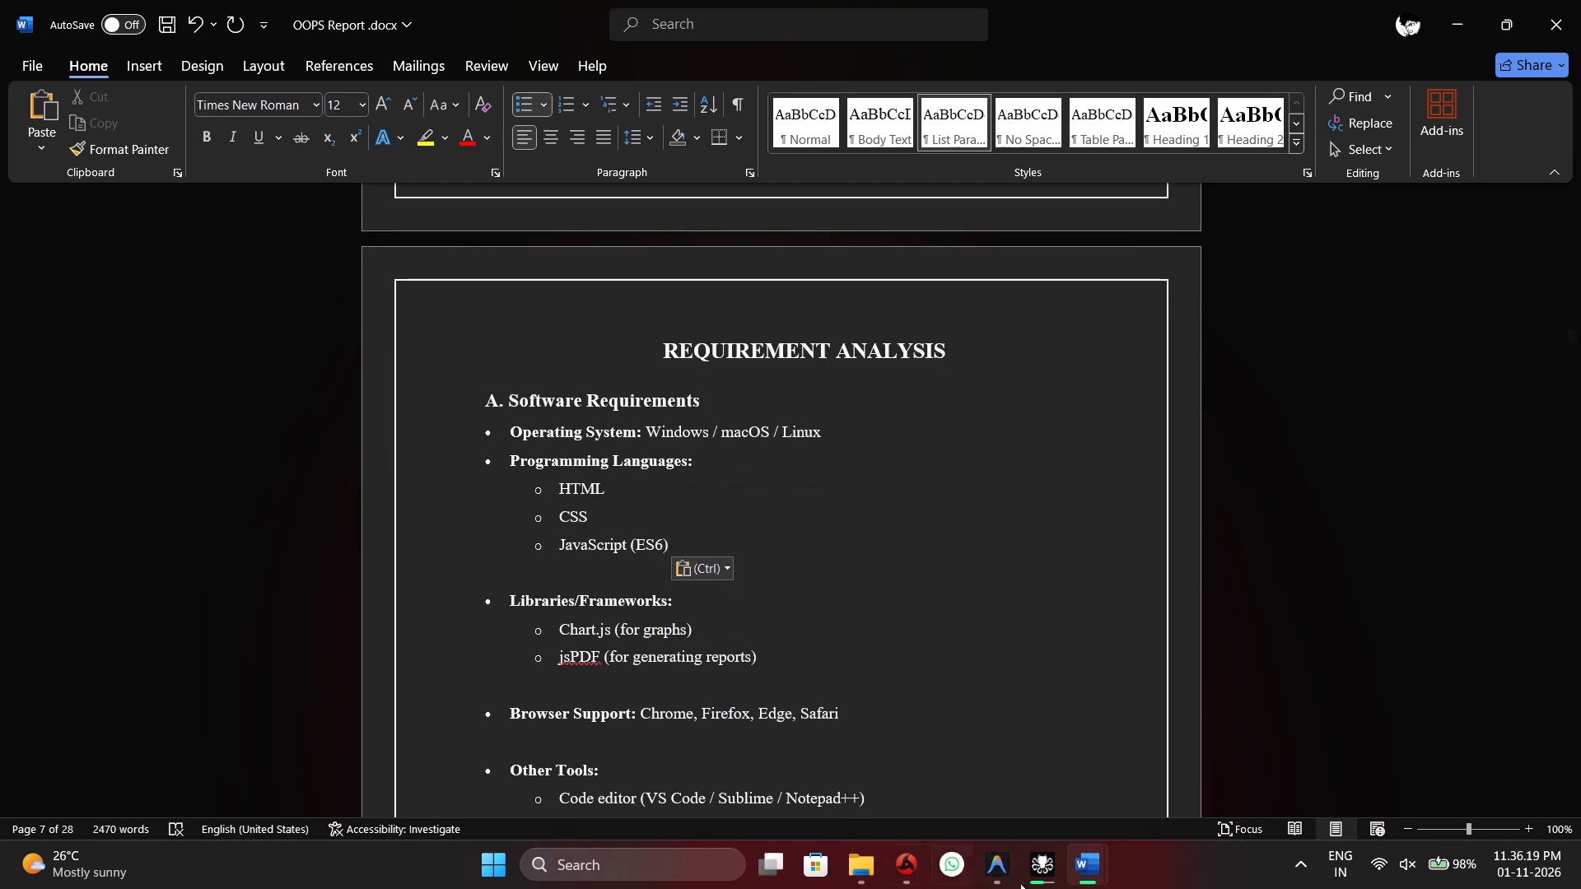
click(934, 766)
click(896, 856)
scroll(617, 522, down, 3)
drag(579, 333, 683, 351)
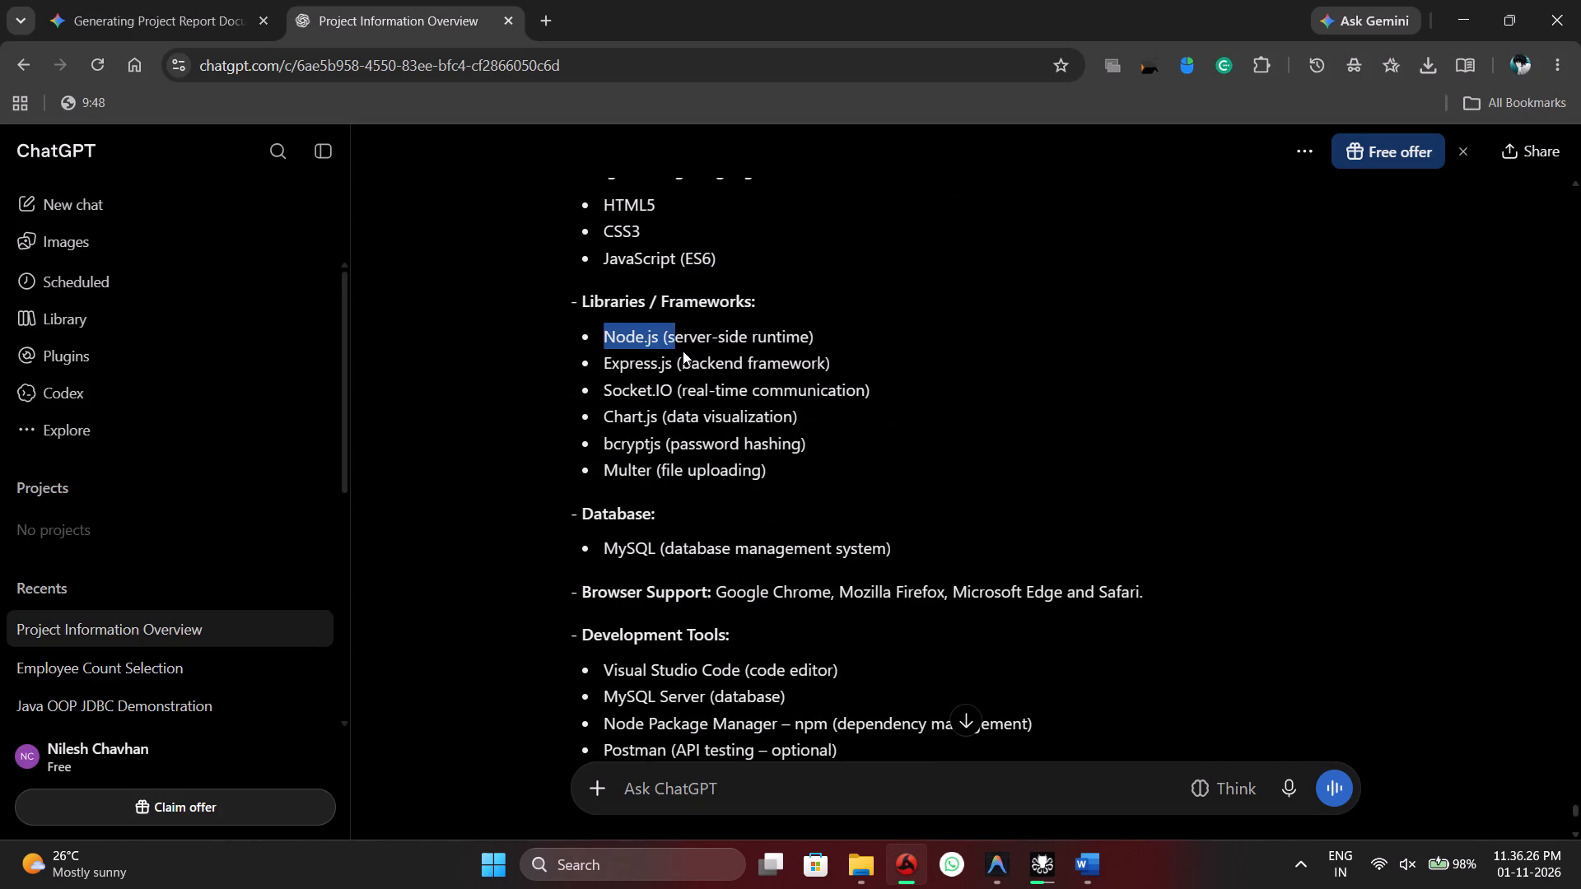
drag(683, 351, 799, 460)
key(ctrl+c)
key(ctrl+c)
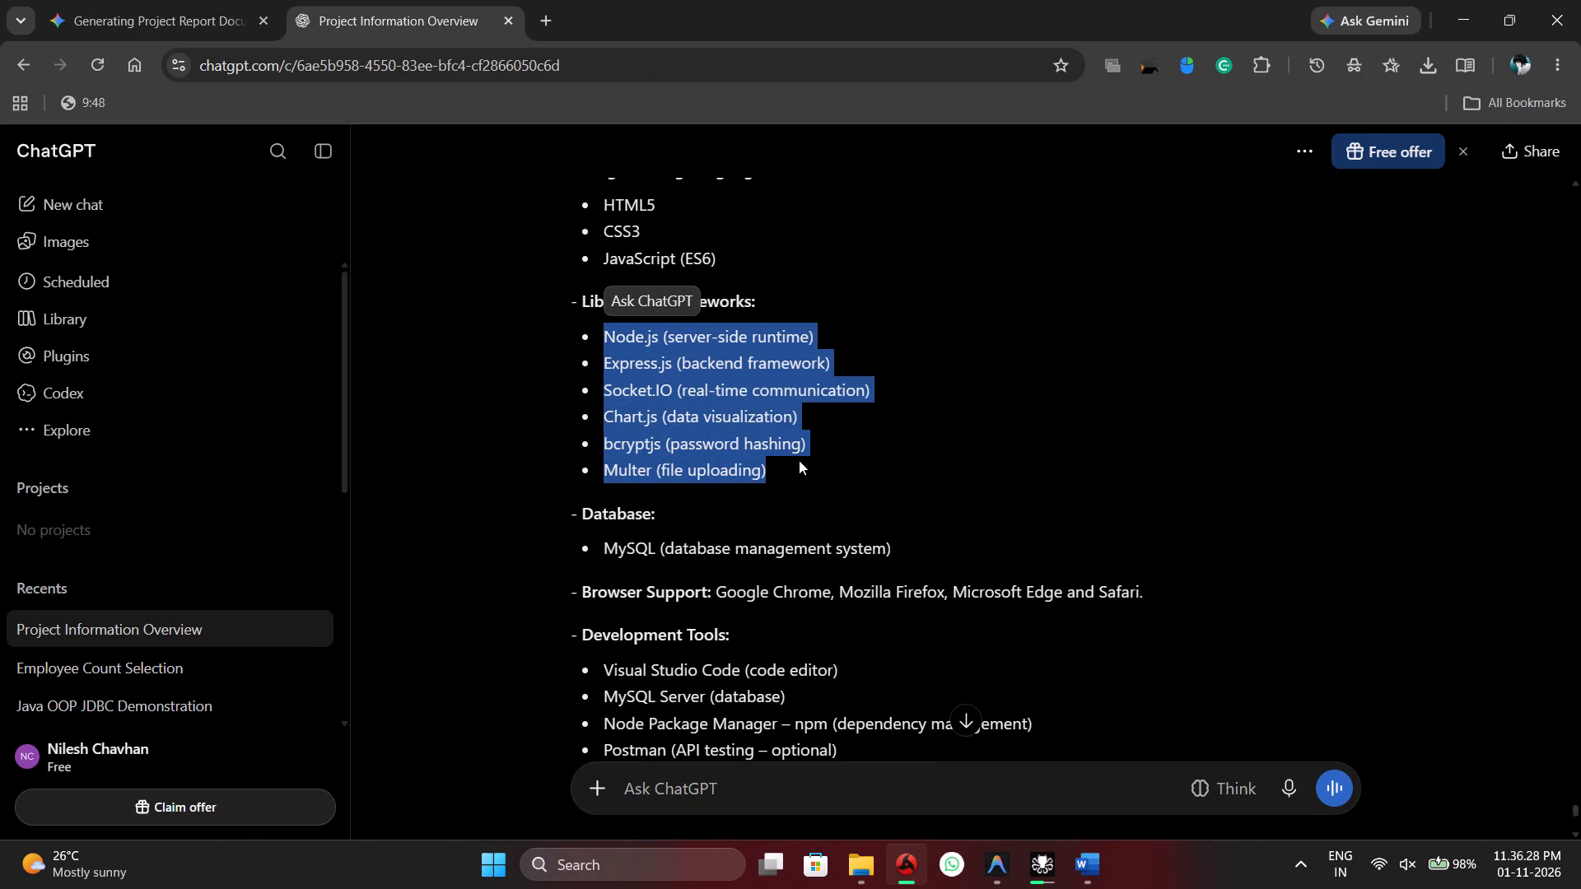
key(ctrl+c)
key(ctrl+c)
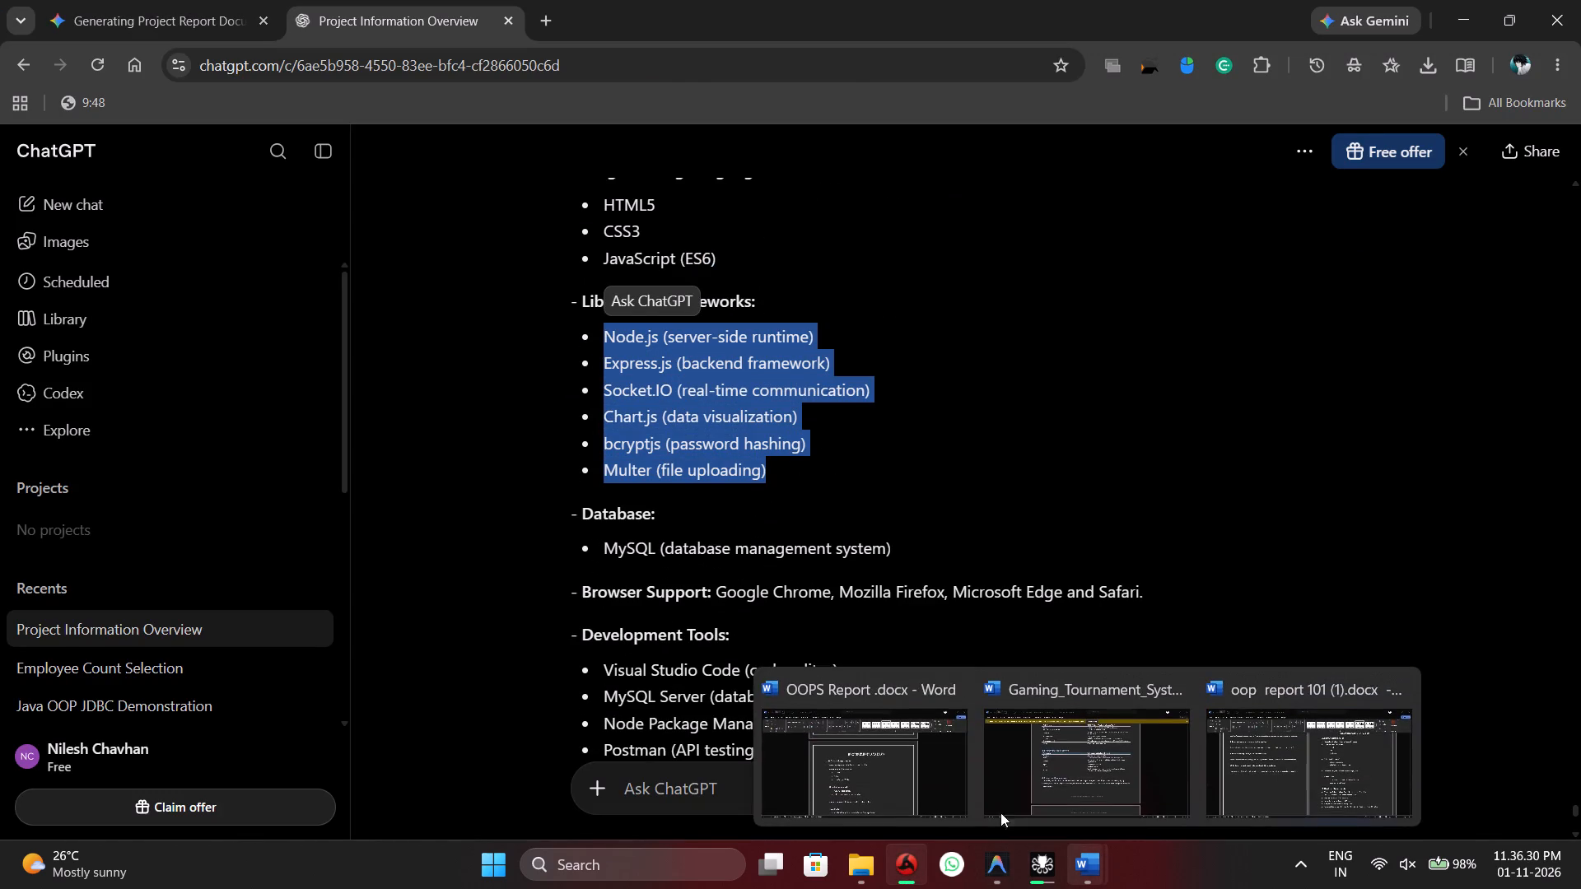
click(875, 767)
scroll(639, 666, down, 2)
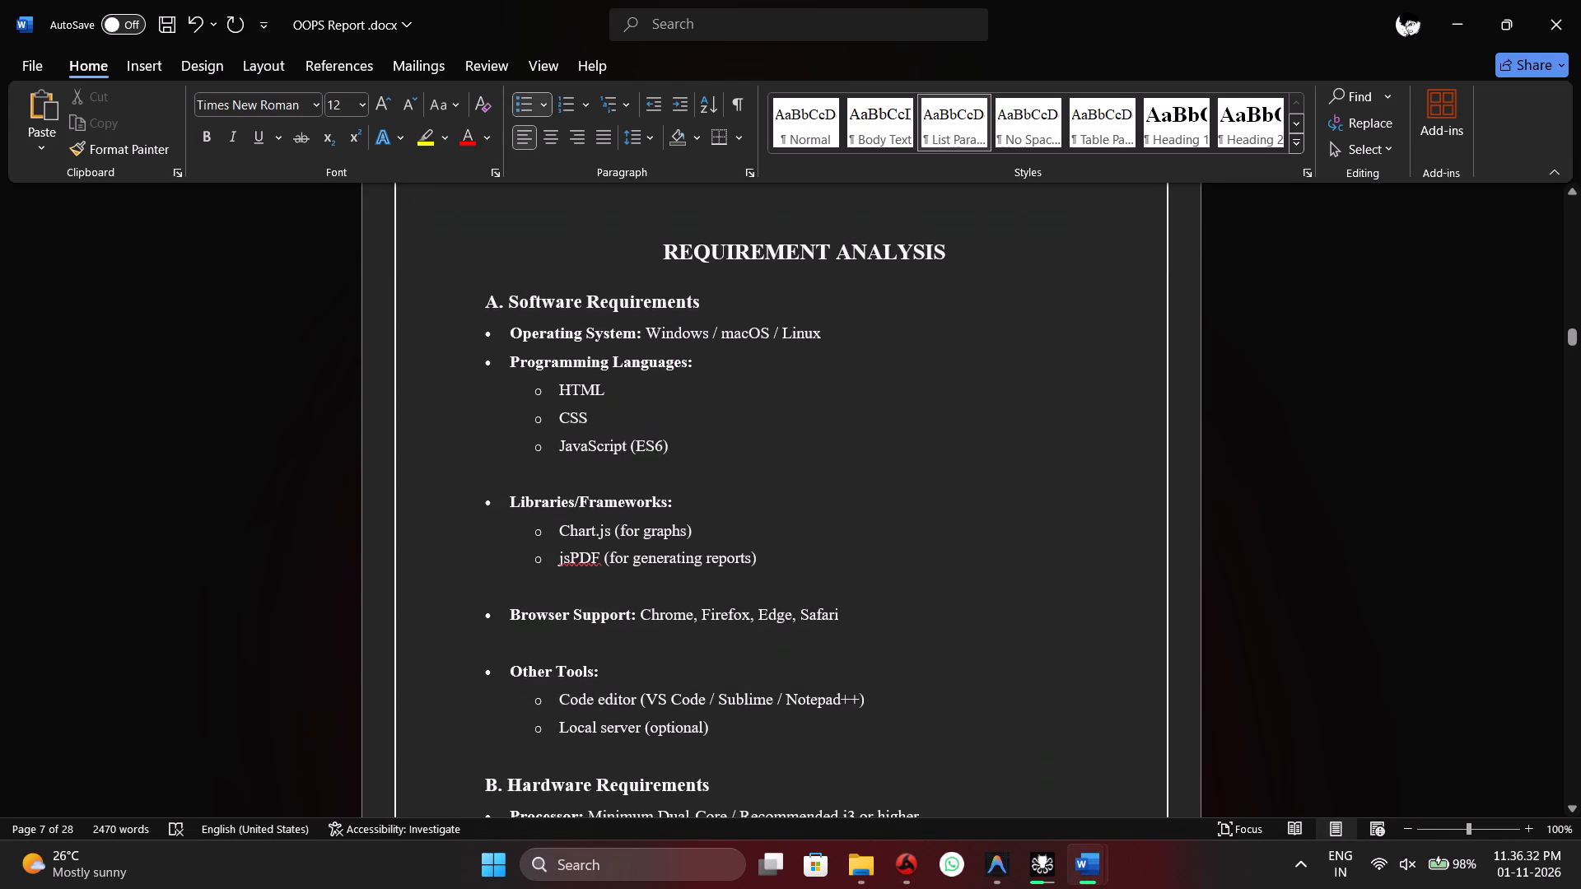
drag(531, 525, 759, 566)
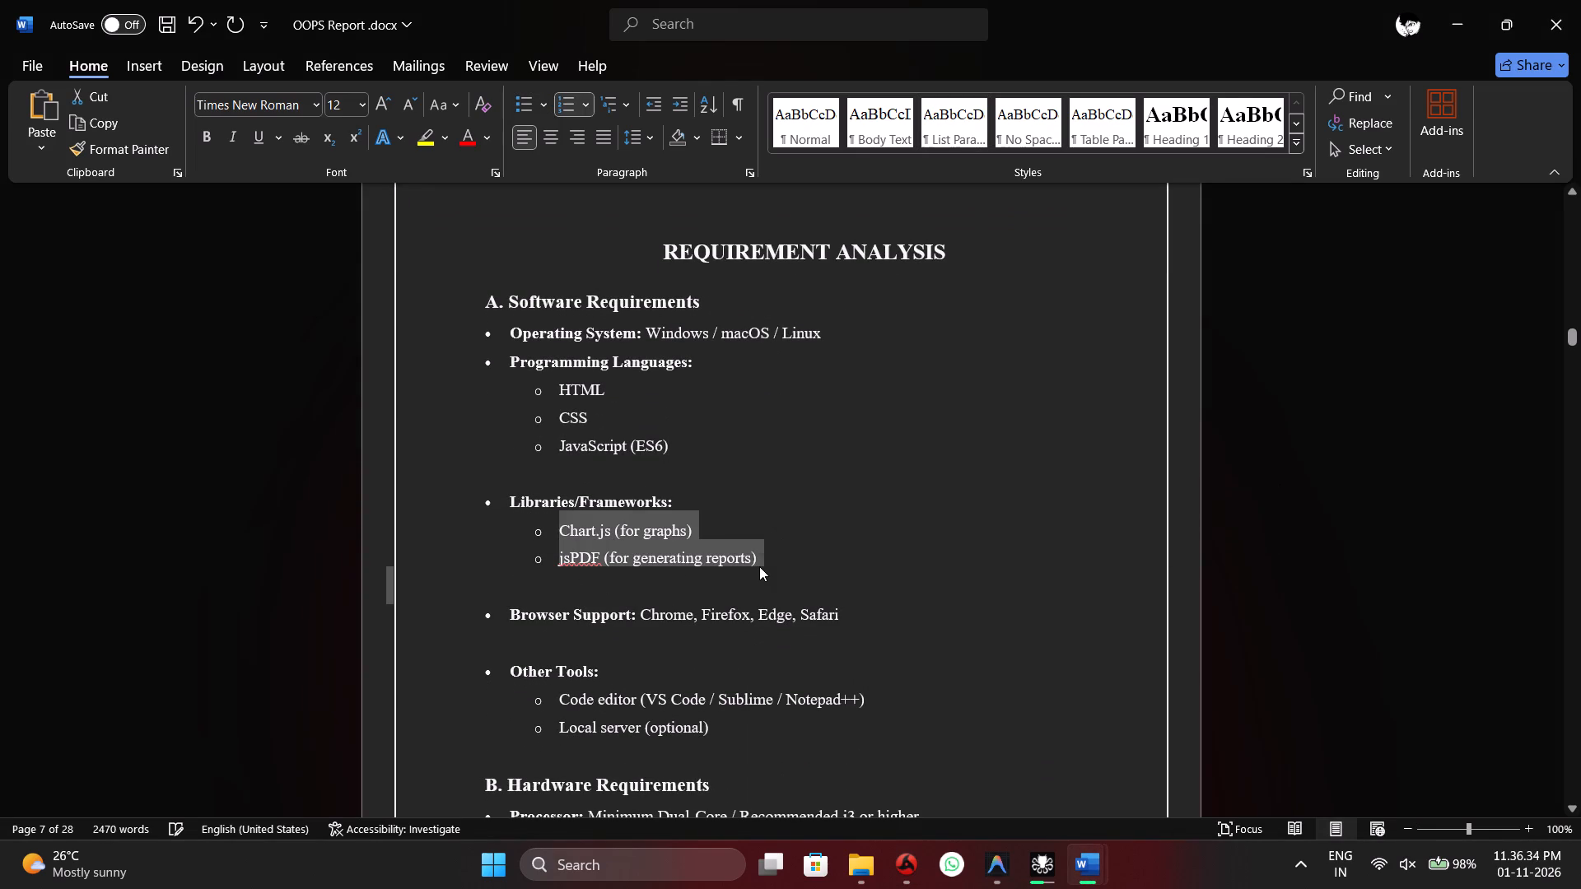
key(ctrl+v)
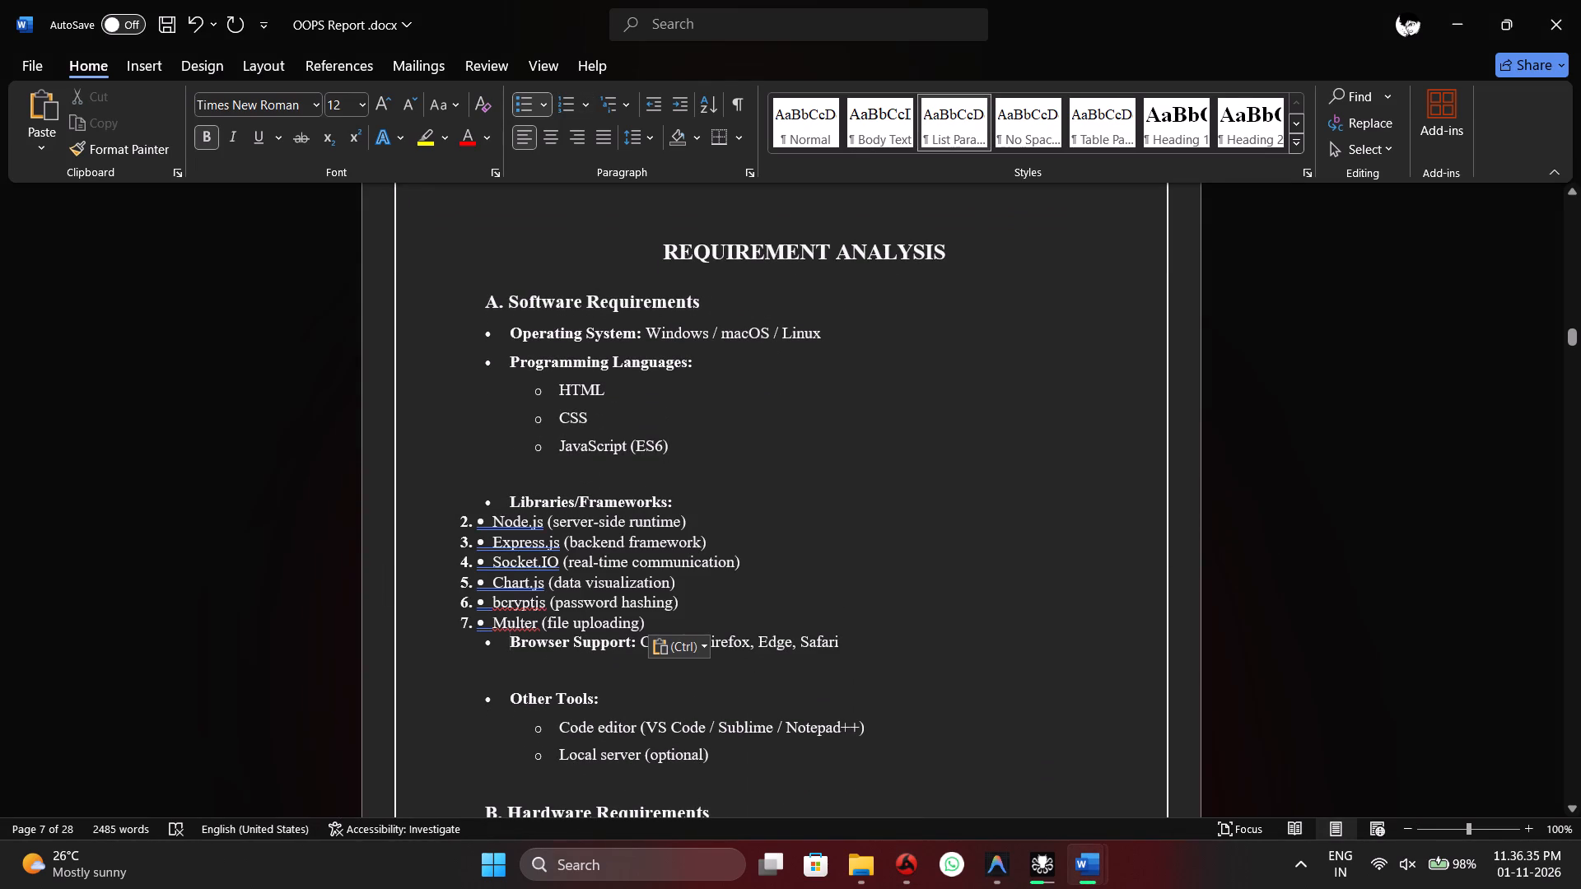
Remove the list number from the pasted Node.js (server-side runtime) line.
click(462, 519)
click(463, 519)
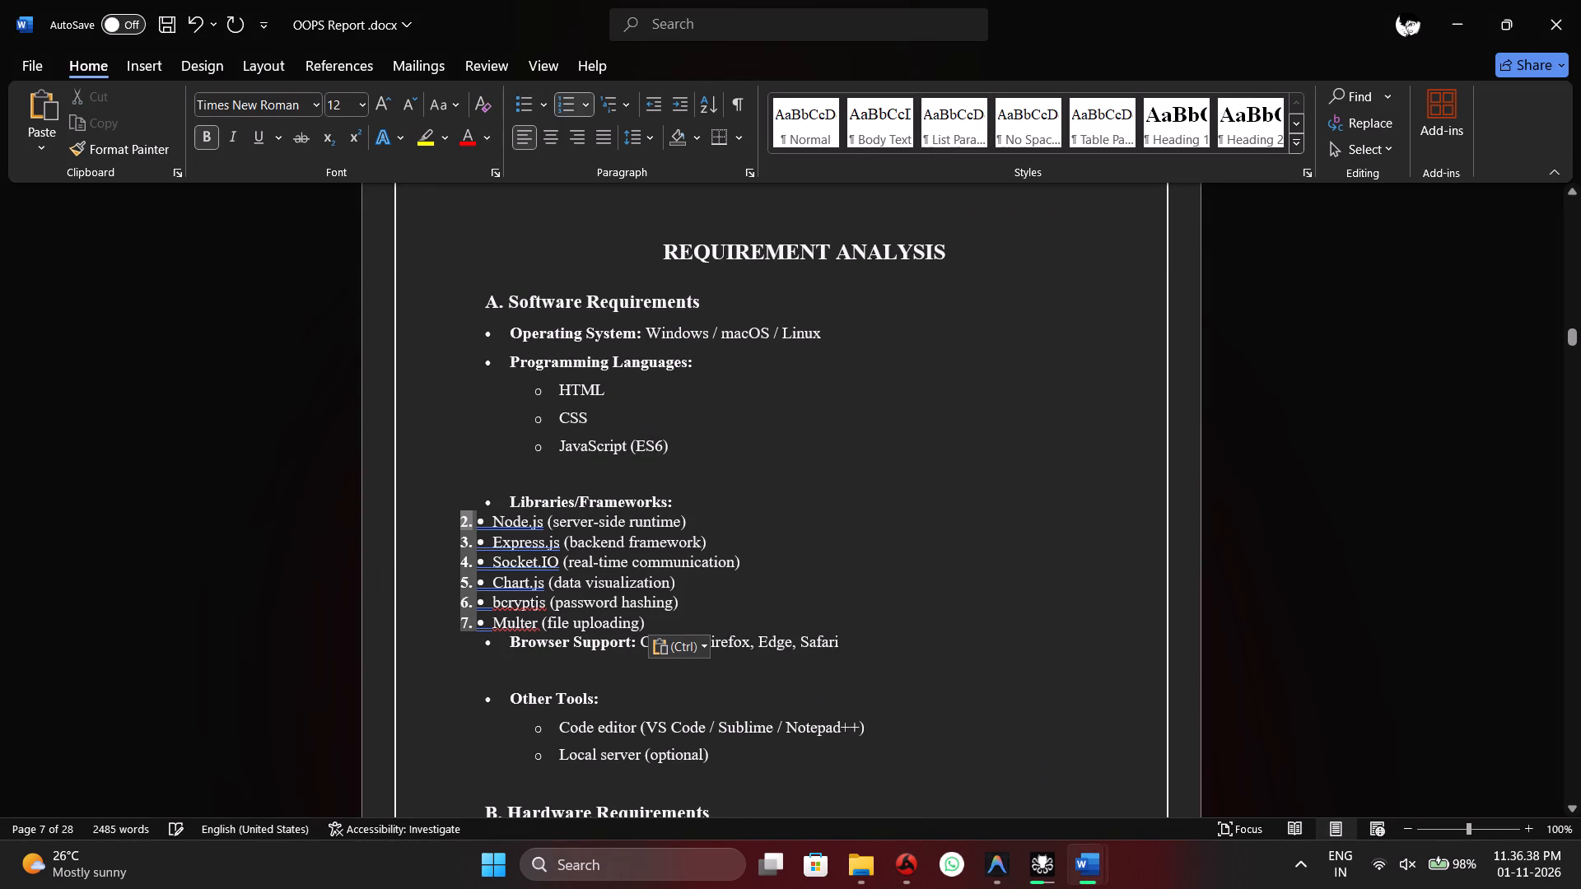
click(463, 519)
key(BackSpace)
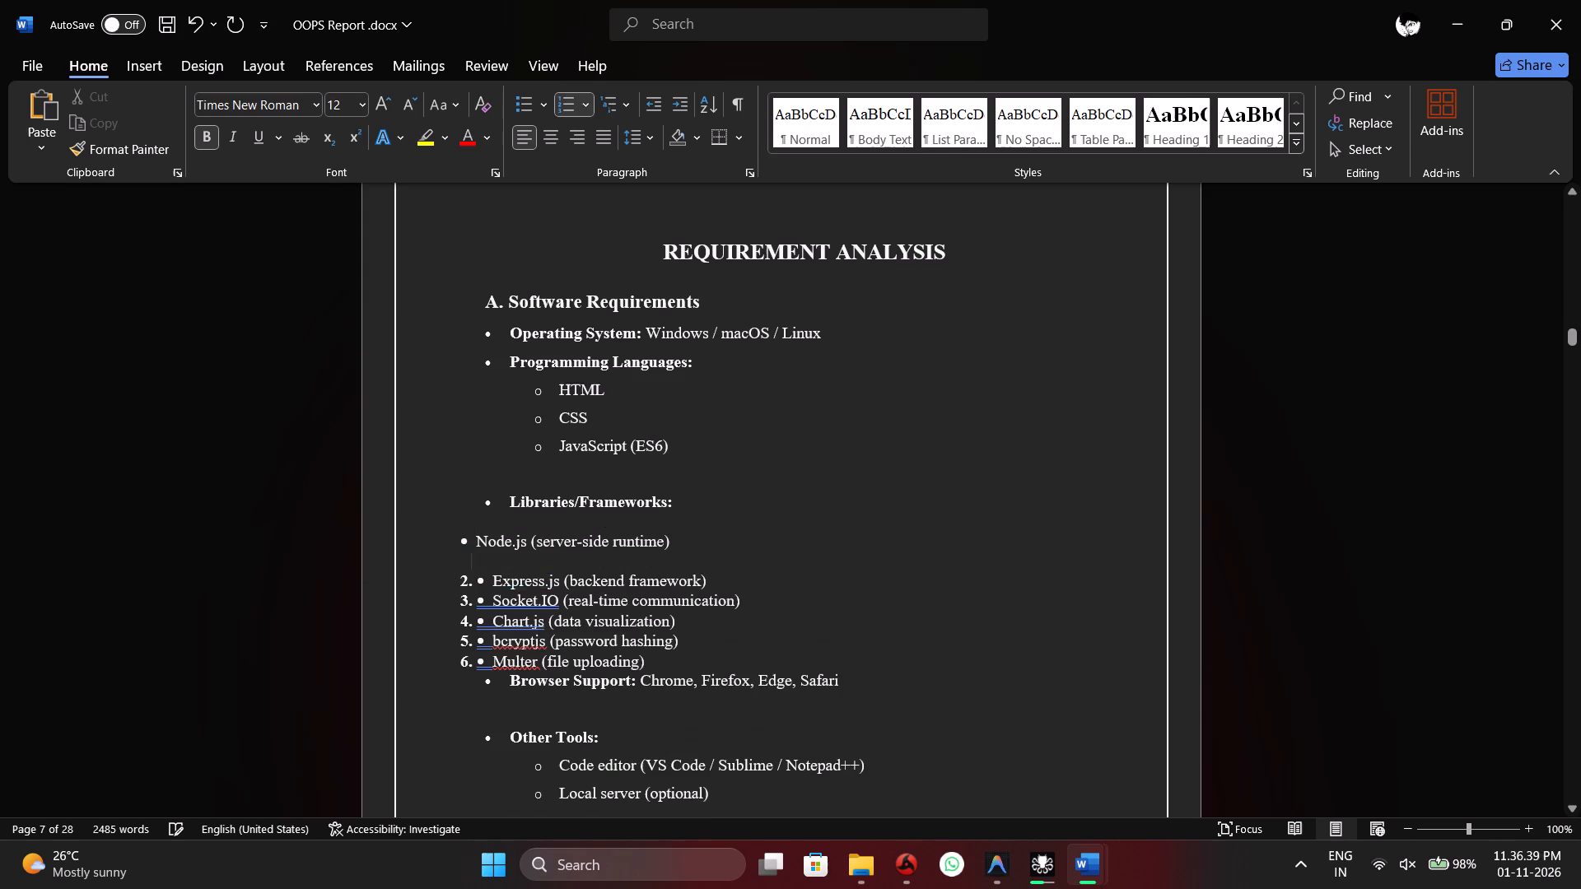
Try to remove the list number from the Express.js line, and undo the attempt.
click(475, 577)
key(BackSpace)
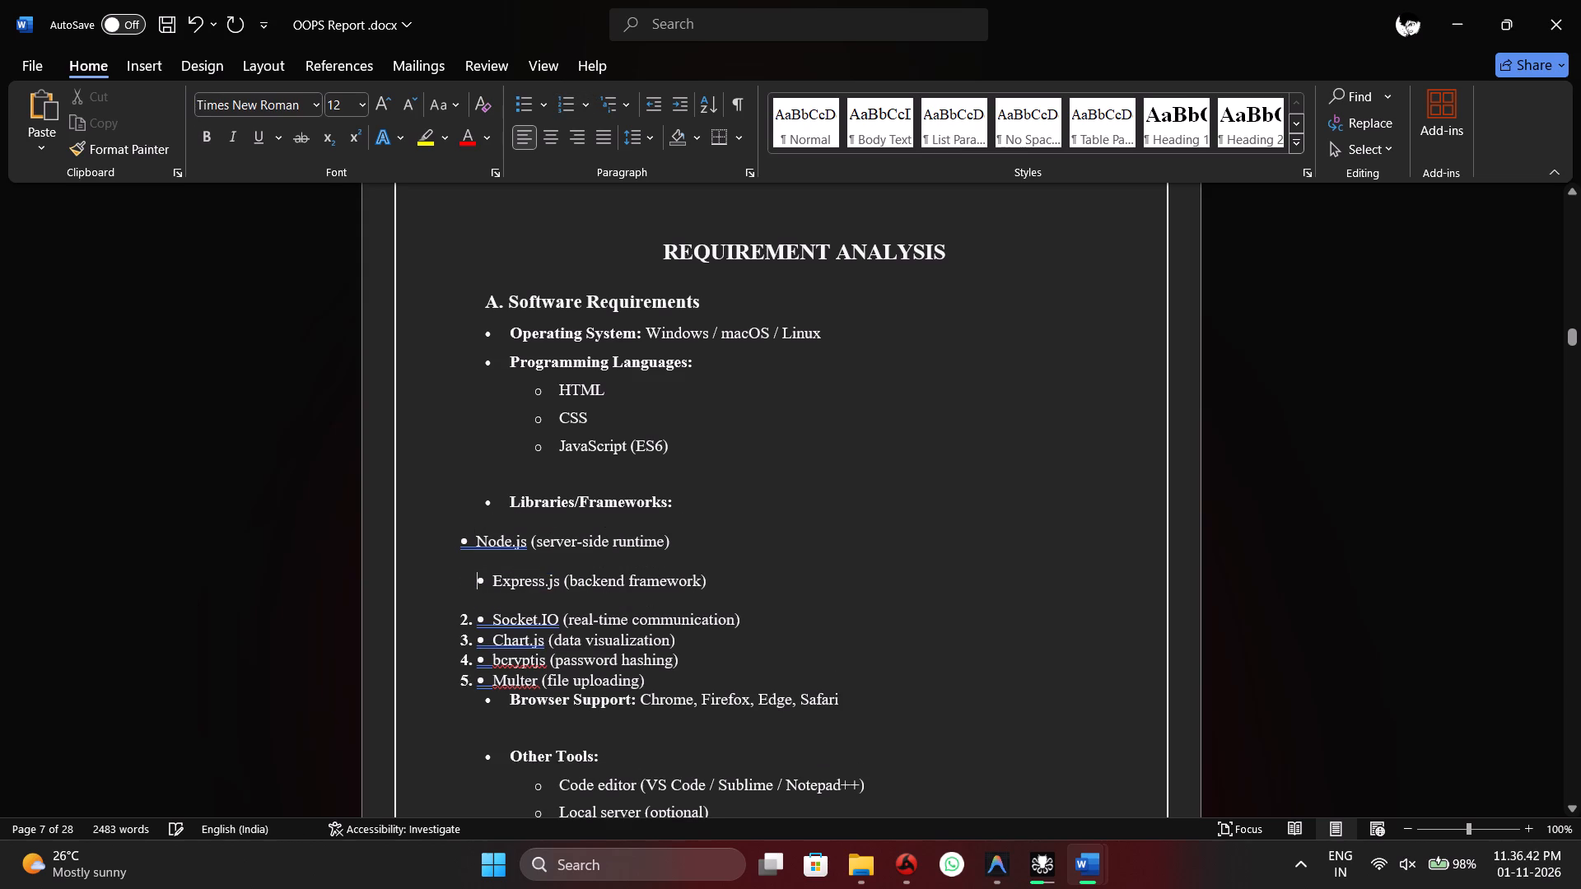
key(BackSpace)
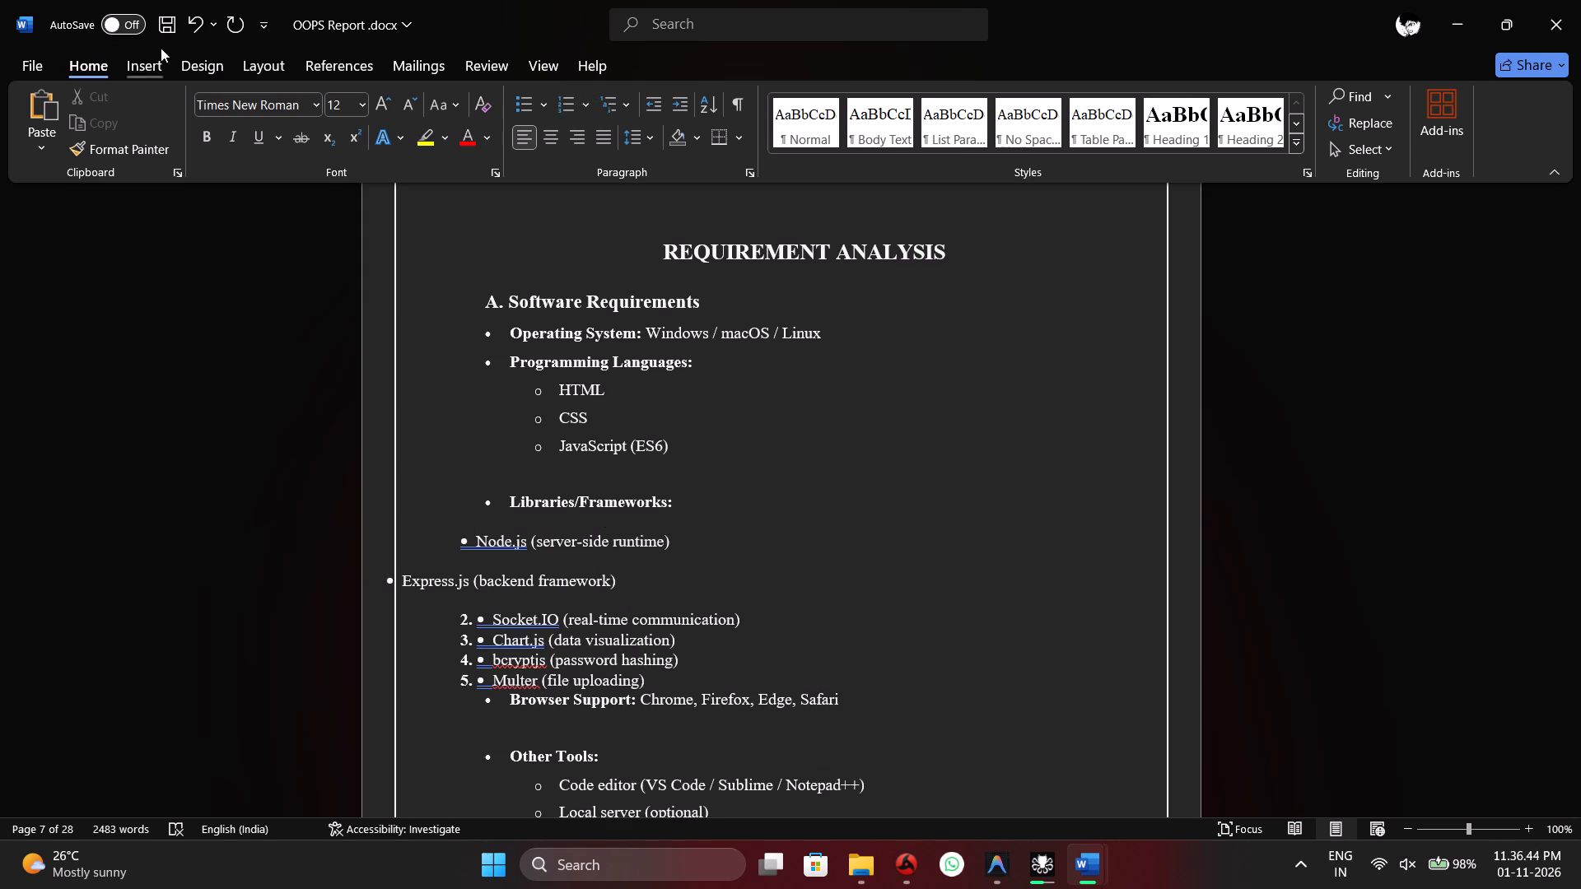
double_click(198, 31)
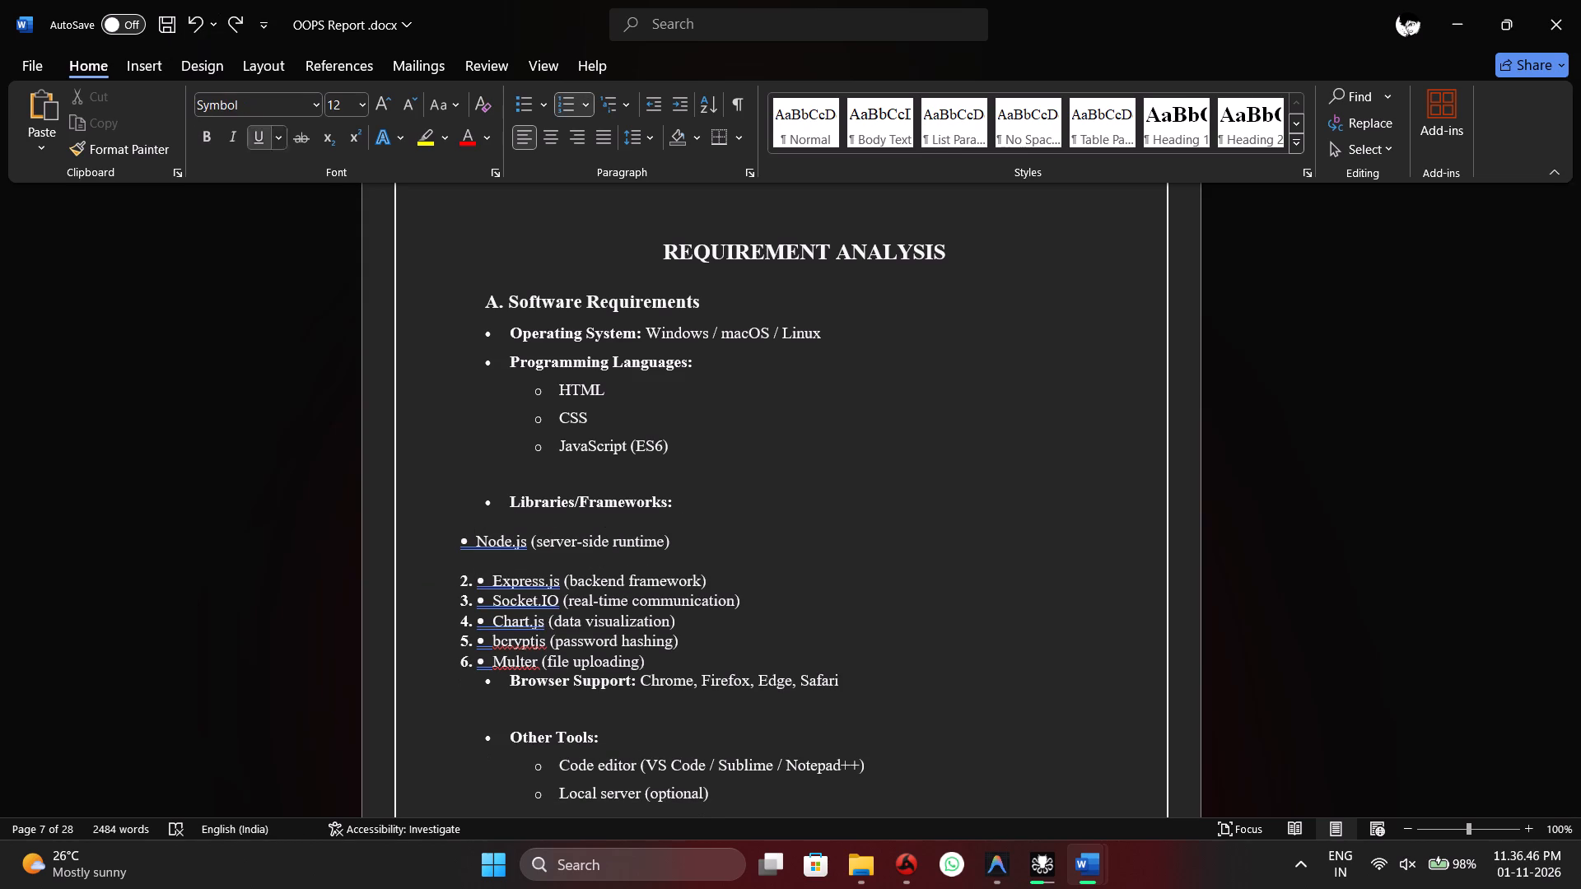
Strip the numbers and bullets from the Express.js and Socket.IO lines, keeping both at the same indent.
click(495, 579)
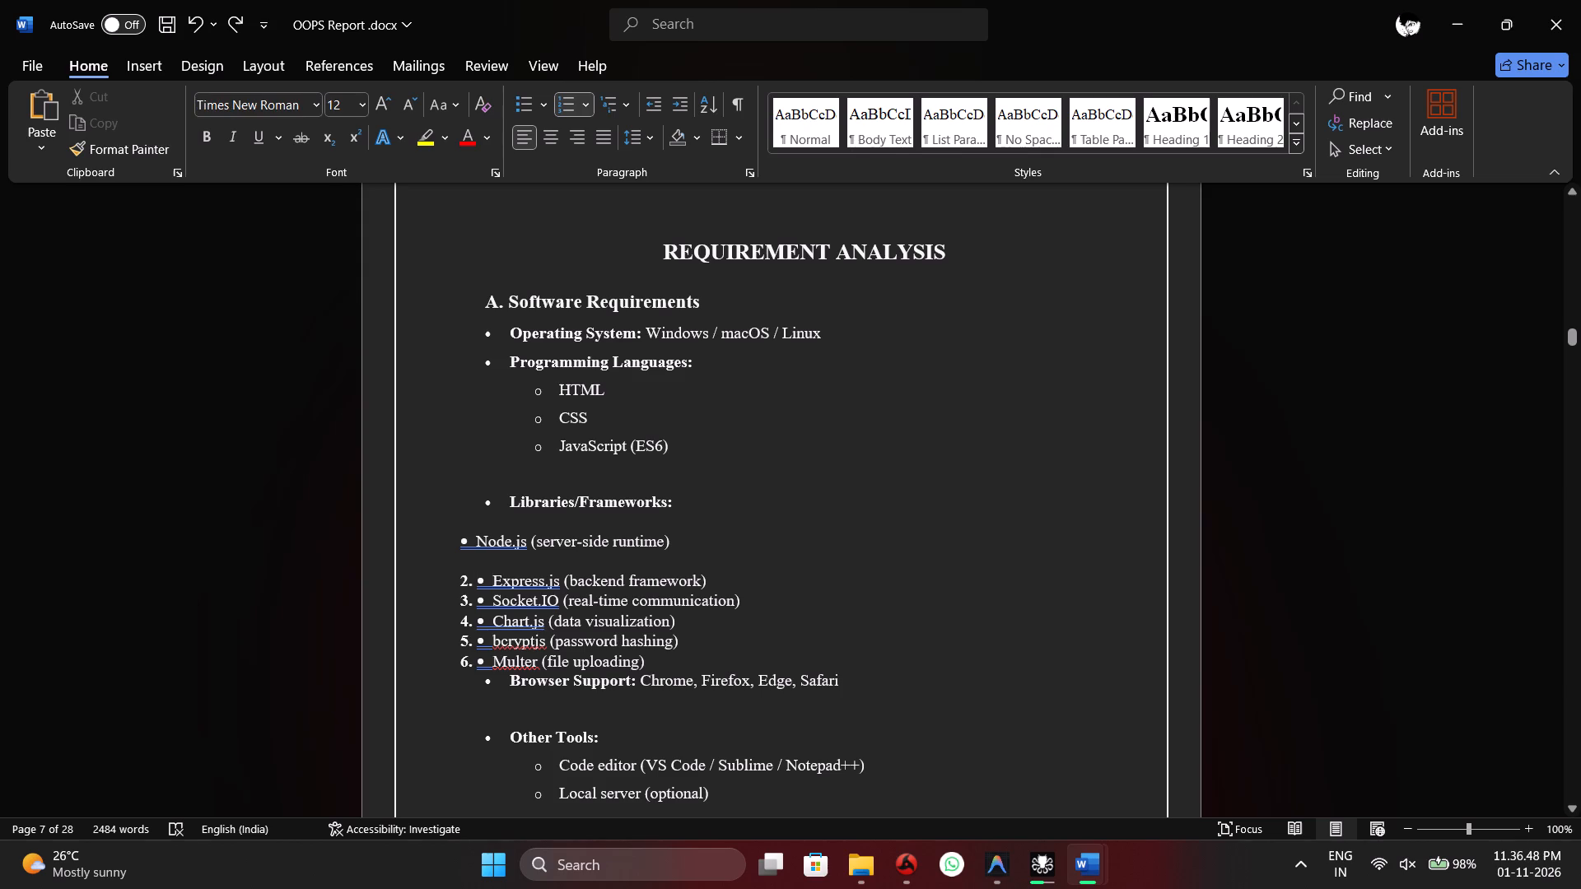
key(BackSpace)
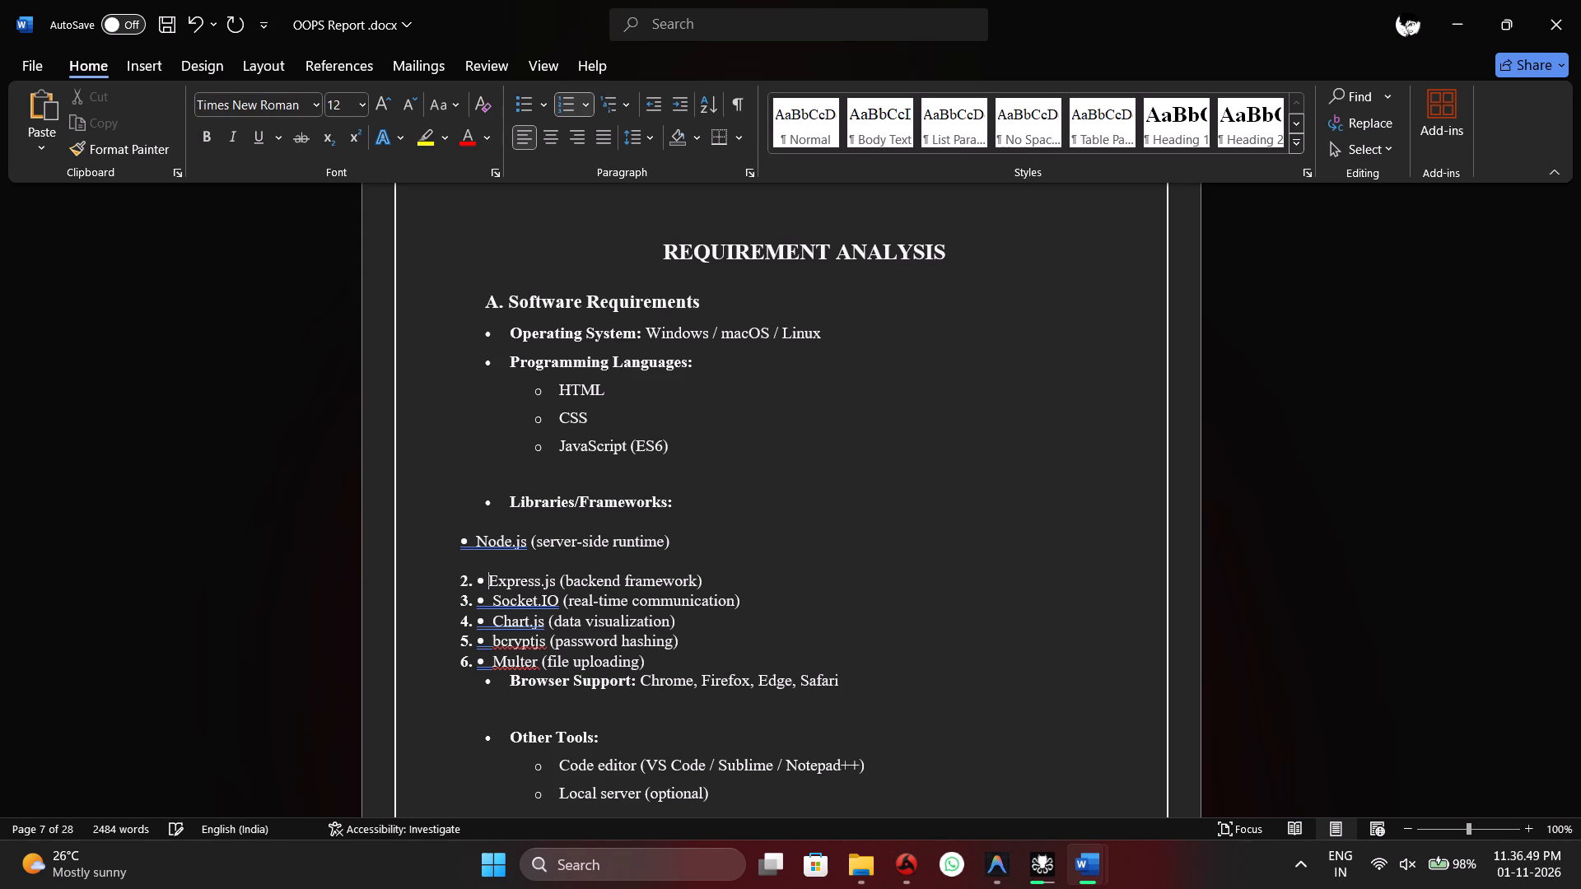
key(BackSpace)
key(BackSpace)
key(BackSpace)
click(495, 624)
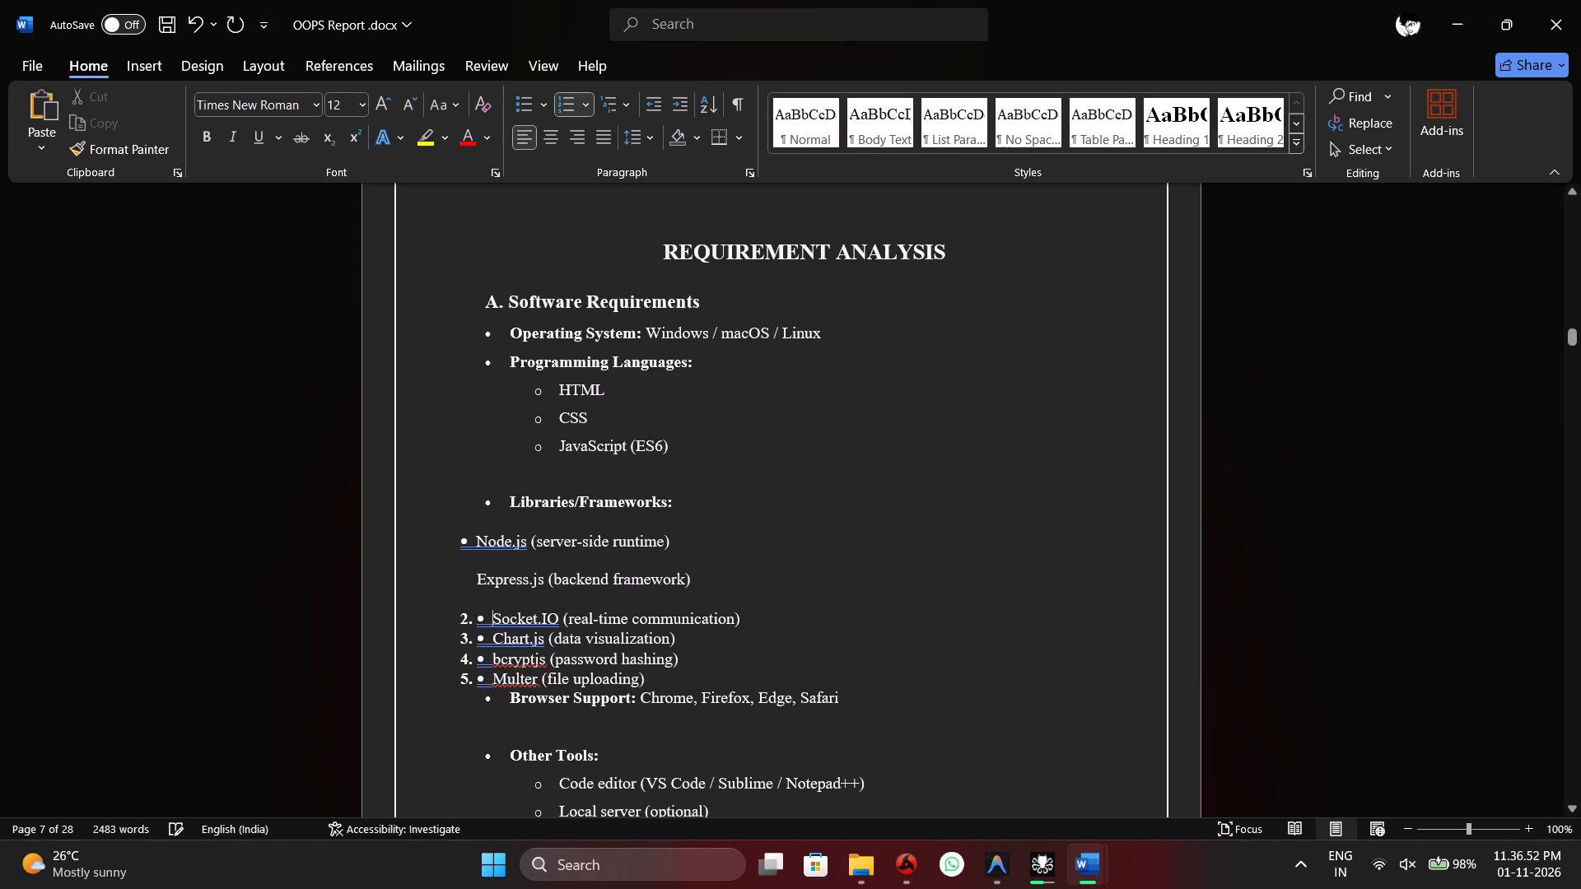
key(BackSpace)
key(BackSpace)
key(BackSpace)
key(BackSpace)
key(BackSpace)
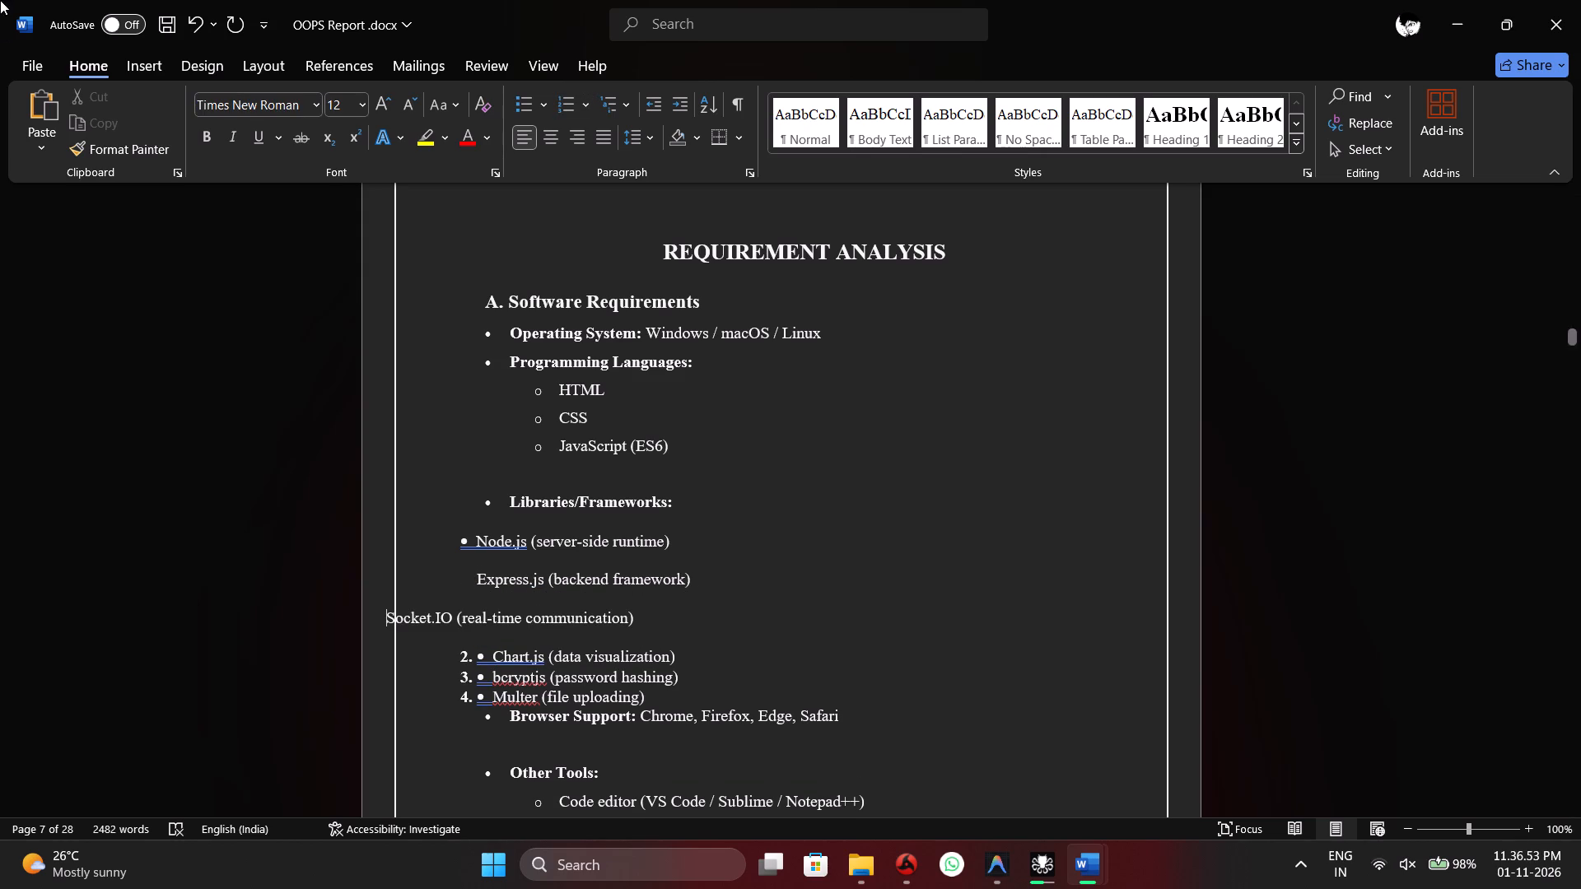
click(198, 24)
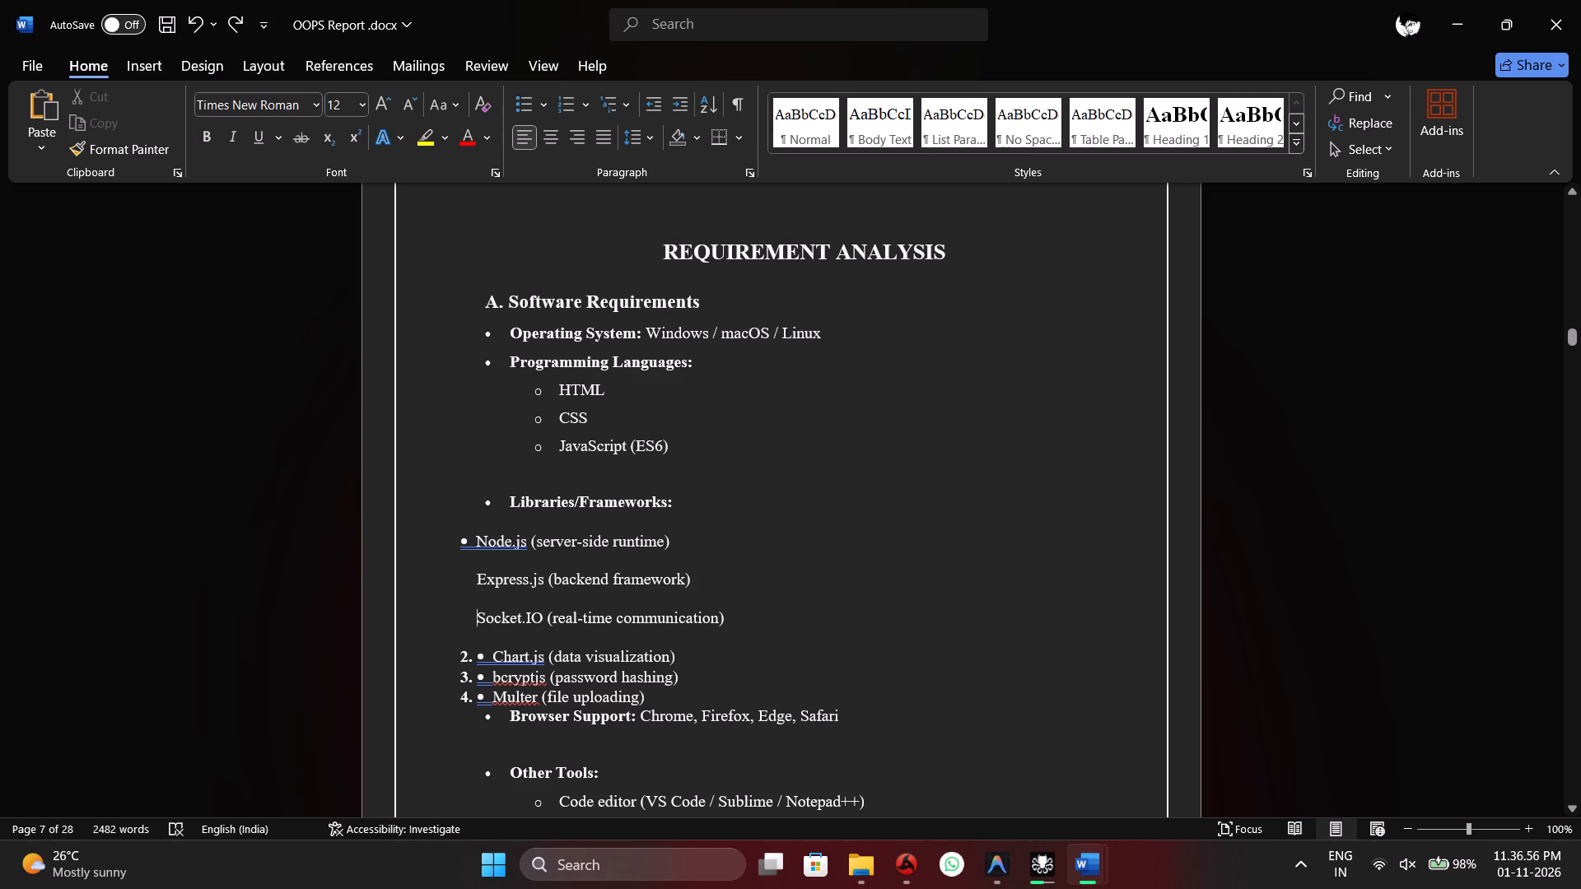
Strip the numbers and bullets from the Chart.js, bcryptjs and Multer lines.
click(495, 651)
key(BackSpace)
key(BackSpace)
key(BackSpace)
key(BackSpace)
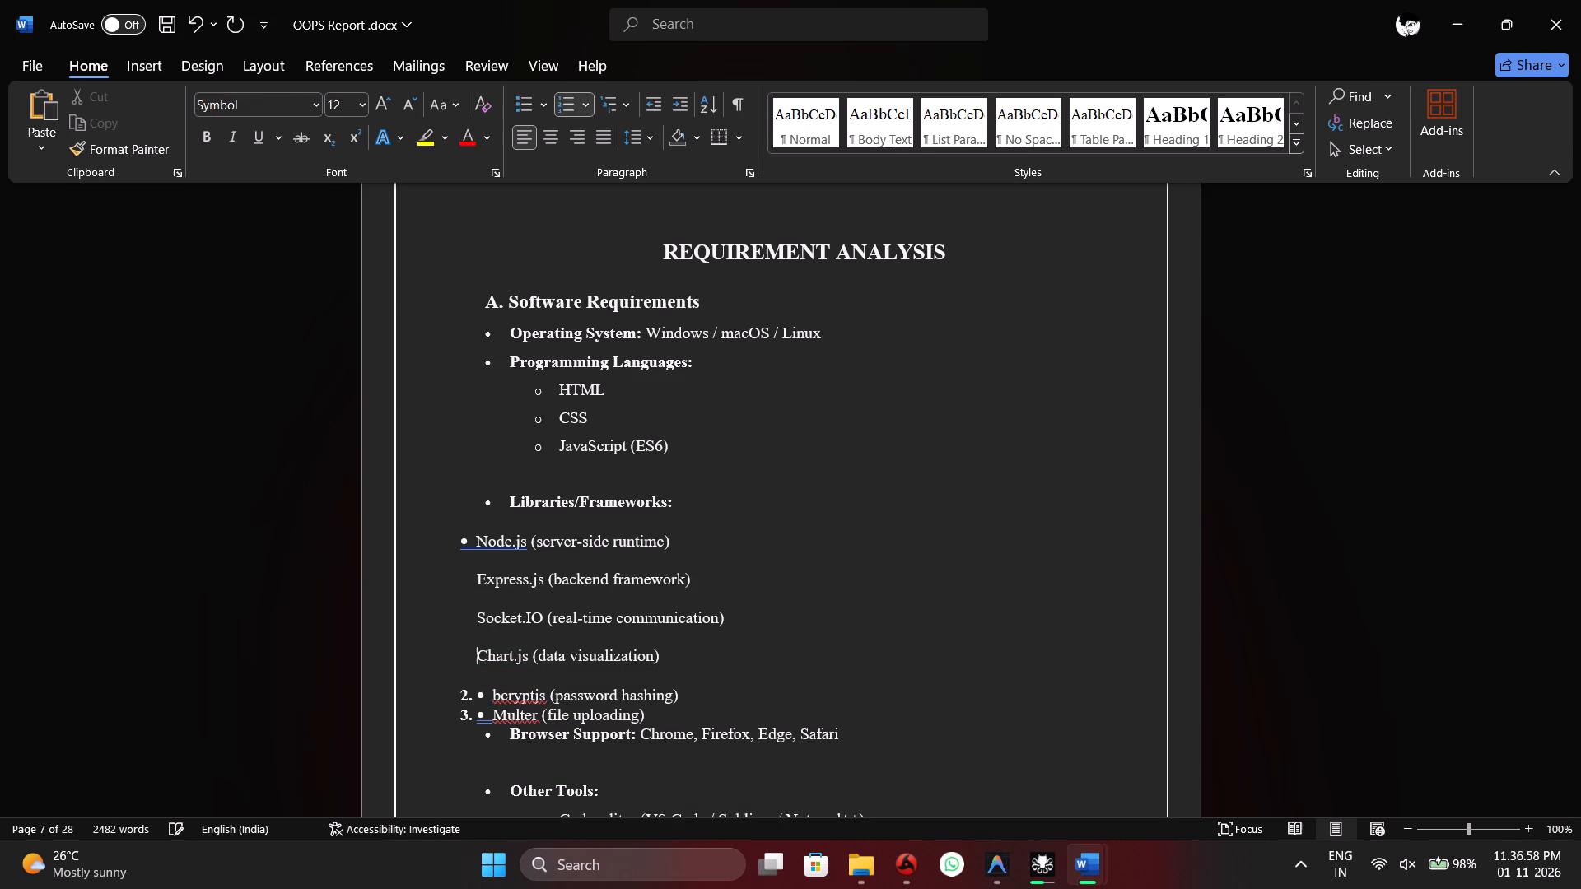
click(494, 688)
key(BackSpace)
key(BackSpace)
key(BackSpace)
key(BackSpace)
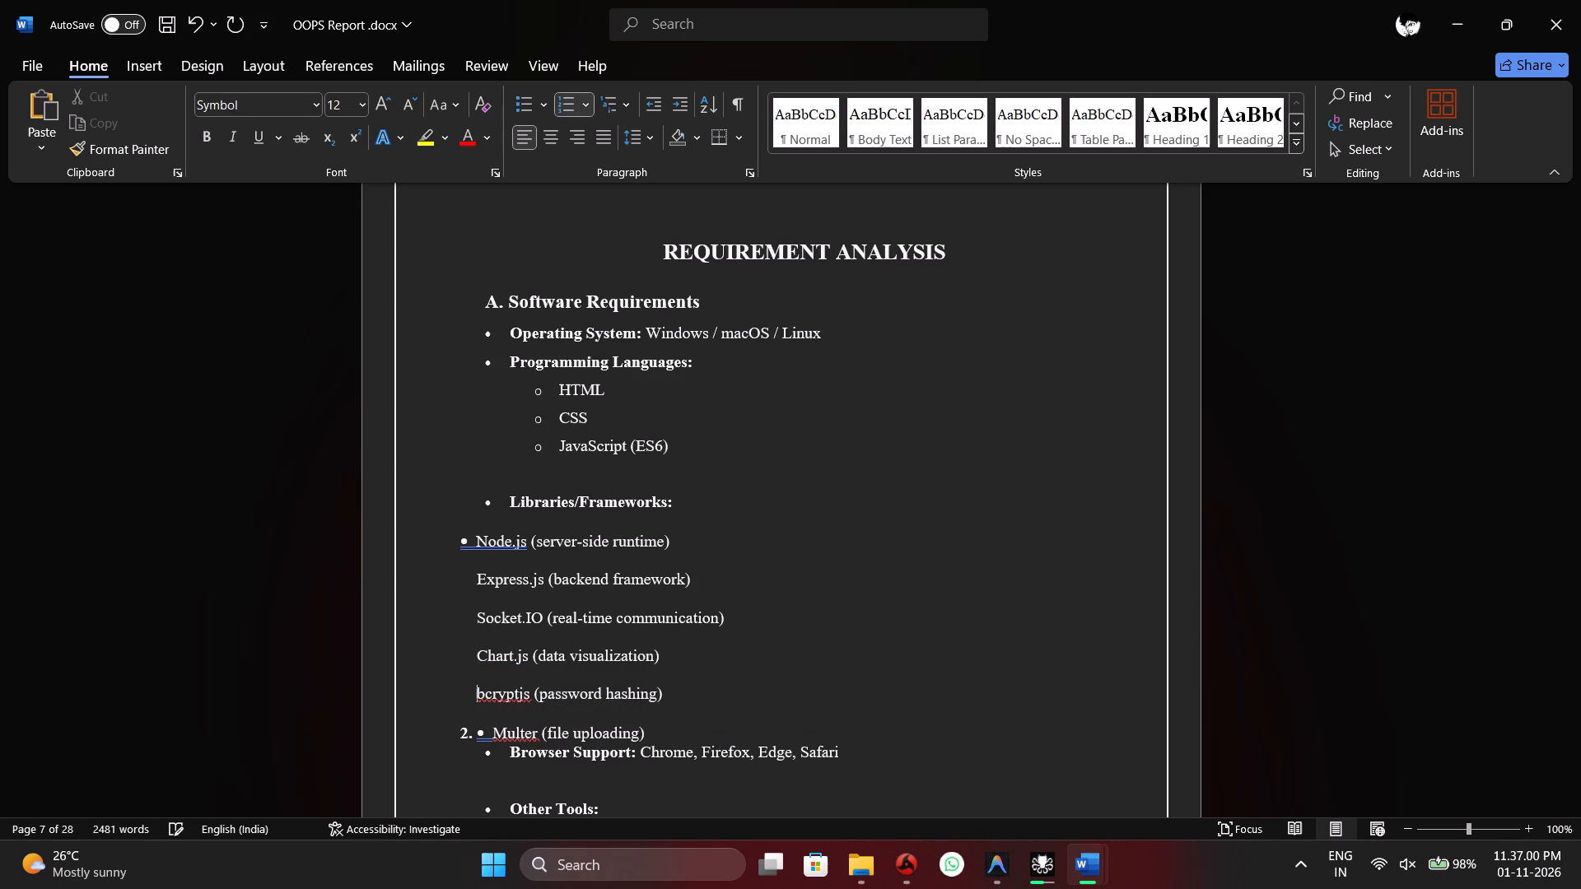
click(484, 732)
click(492, 735)
key(BackSpace)
key(BackSpace)
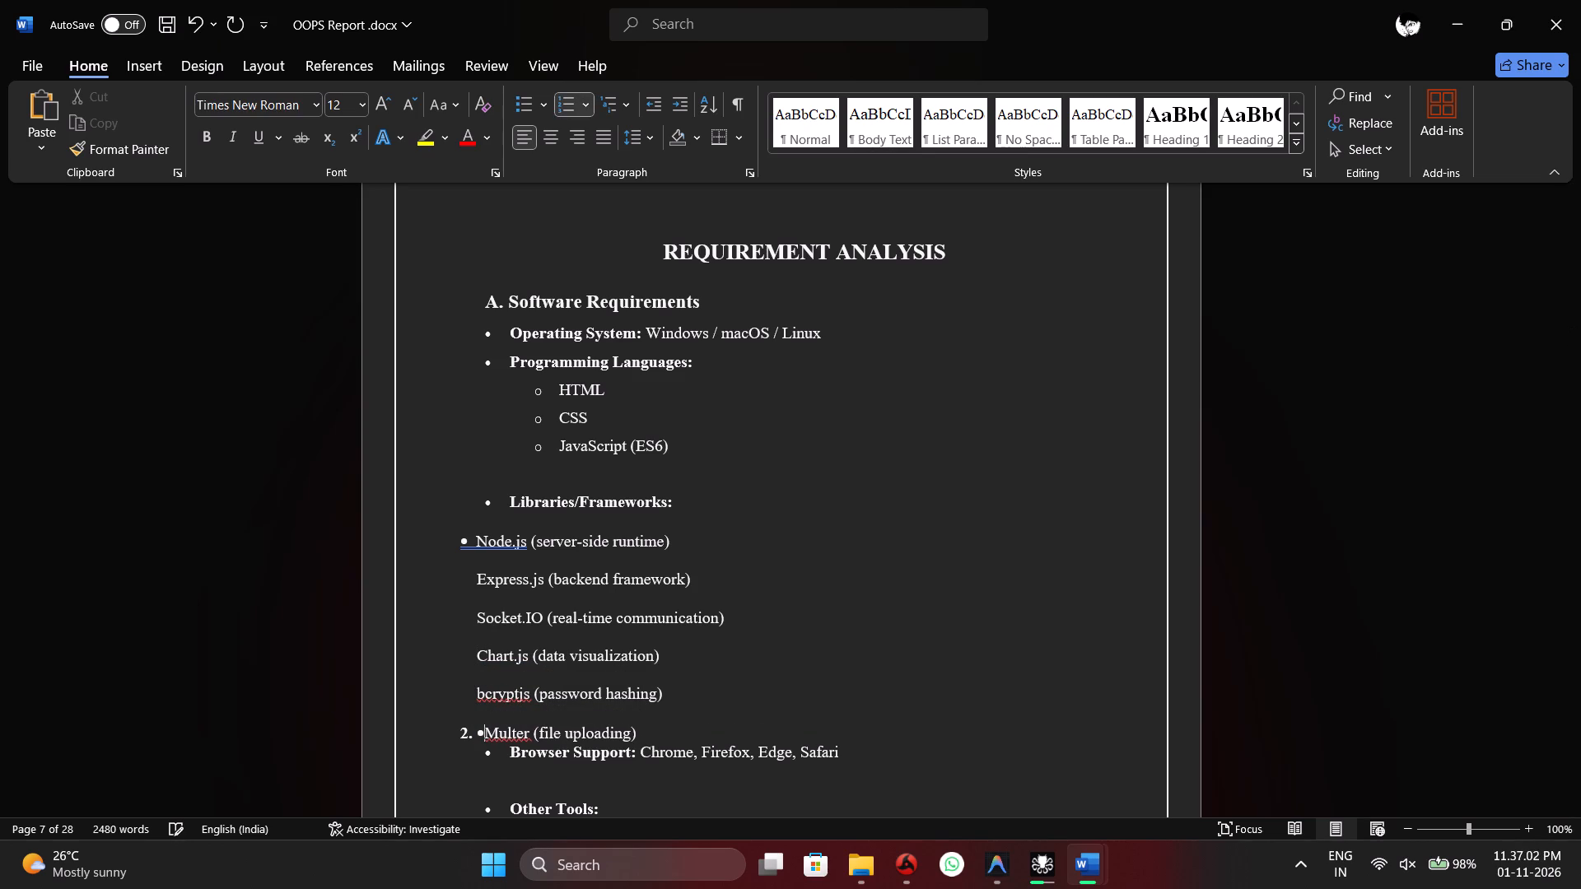
key(BackSpace)
key(BackSpace)
Remove the bullet before Node.js and pad the line with spaces to align it with the library lines below.
scroll(509, 753, down, 3)
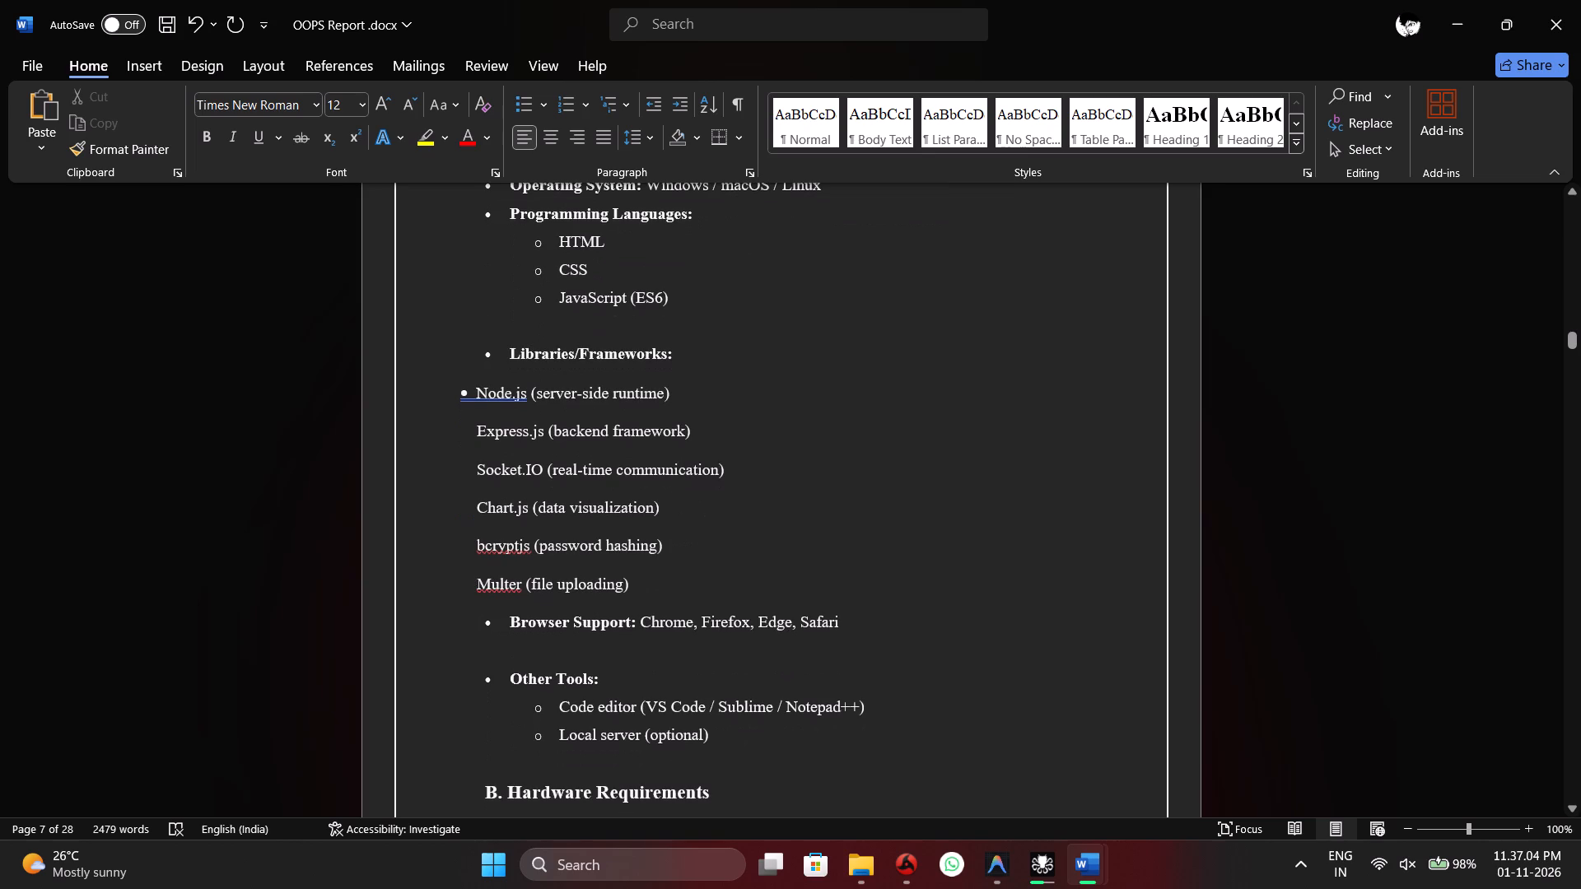
click(479, 401)
key(BackSpace)
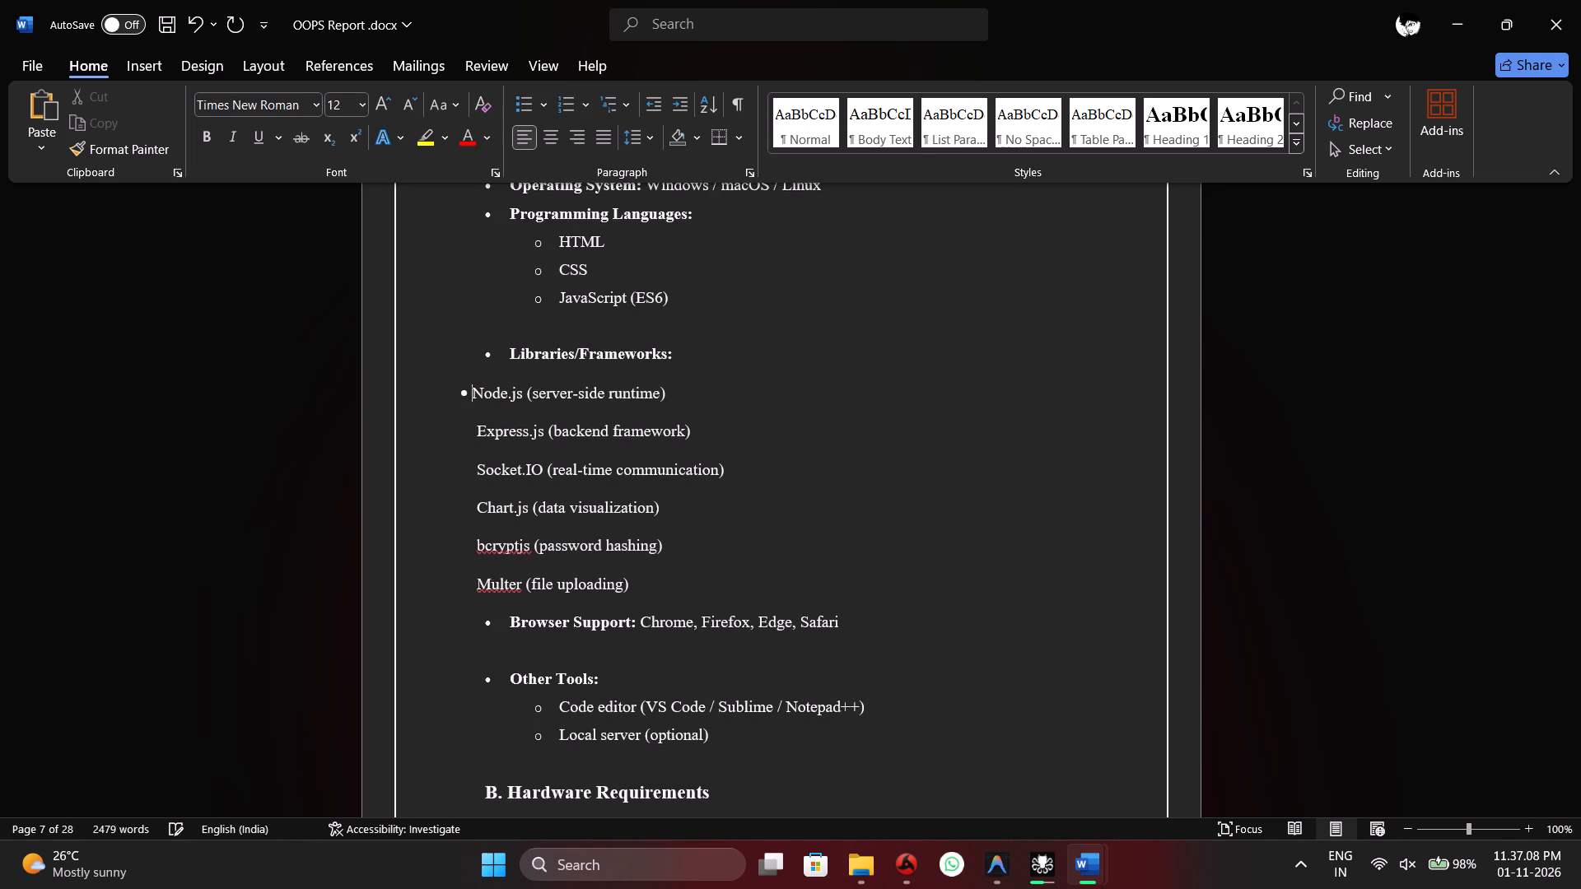
key(BackSpace)
key(BackSpace)
key(space)
key(space)
key(space)
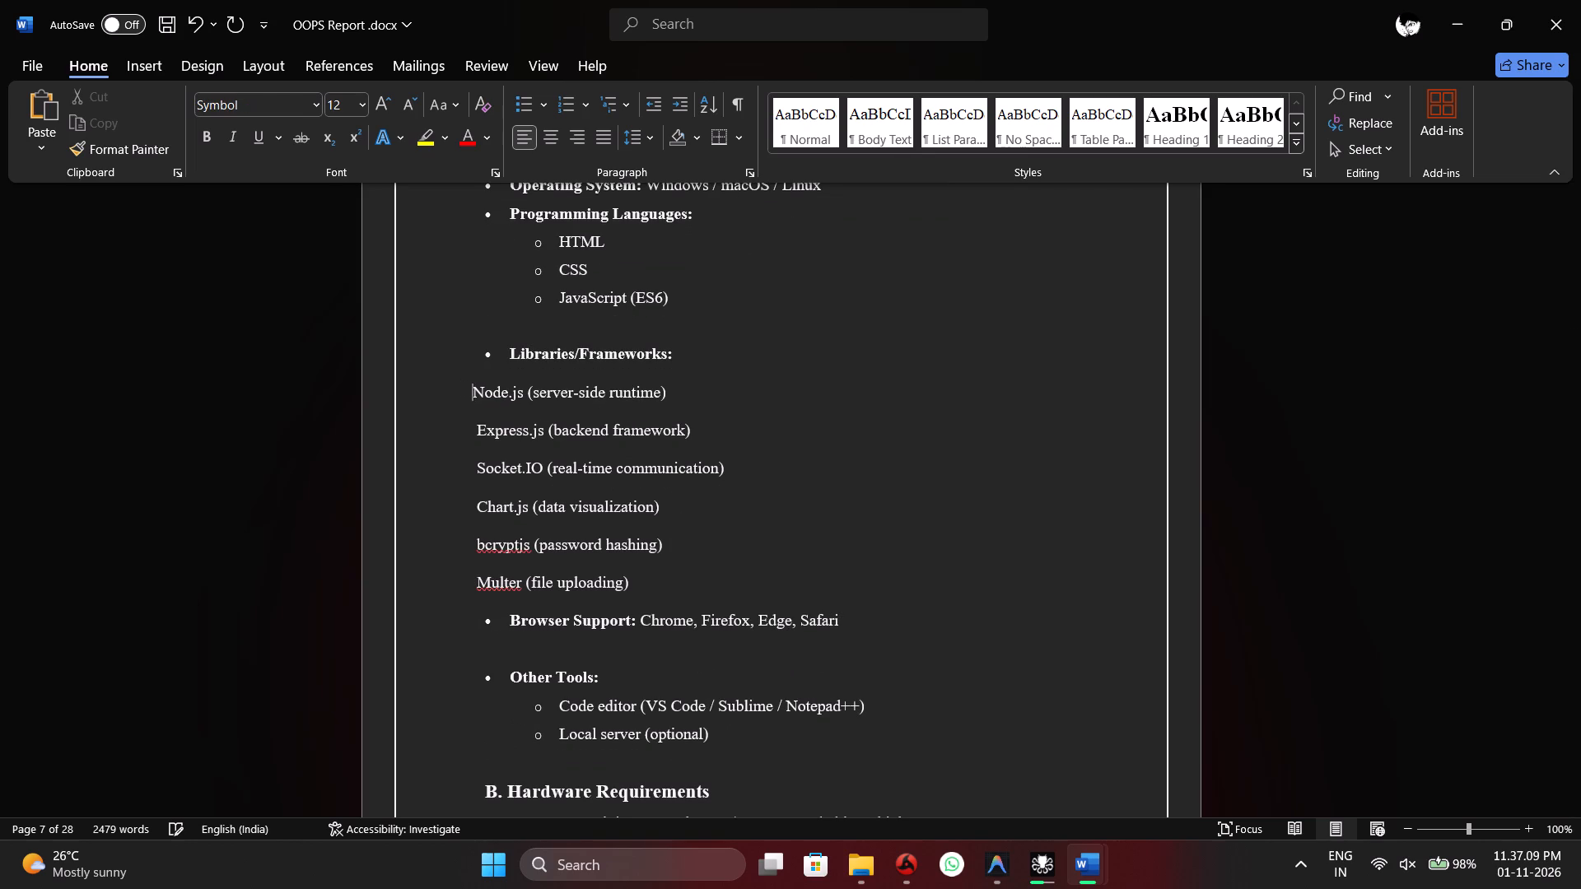
key(space)
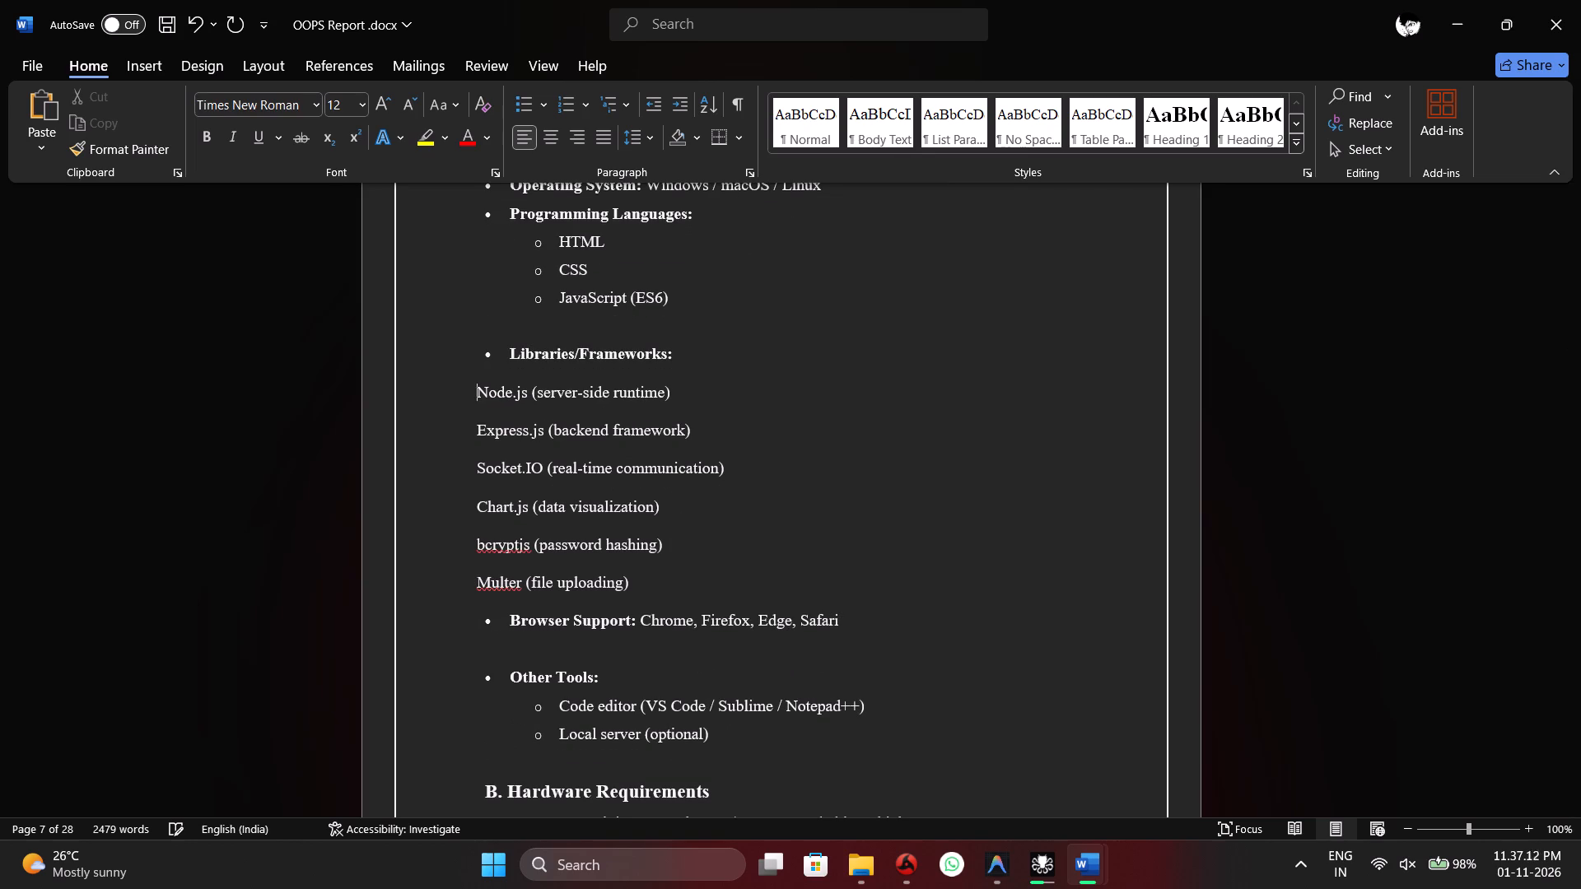
Apply square bullets to the six library lines from Node.js to Multer under Libraries/Frameworks.
drag(470, 393, 707, 603)
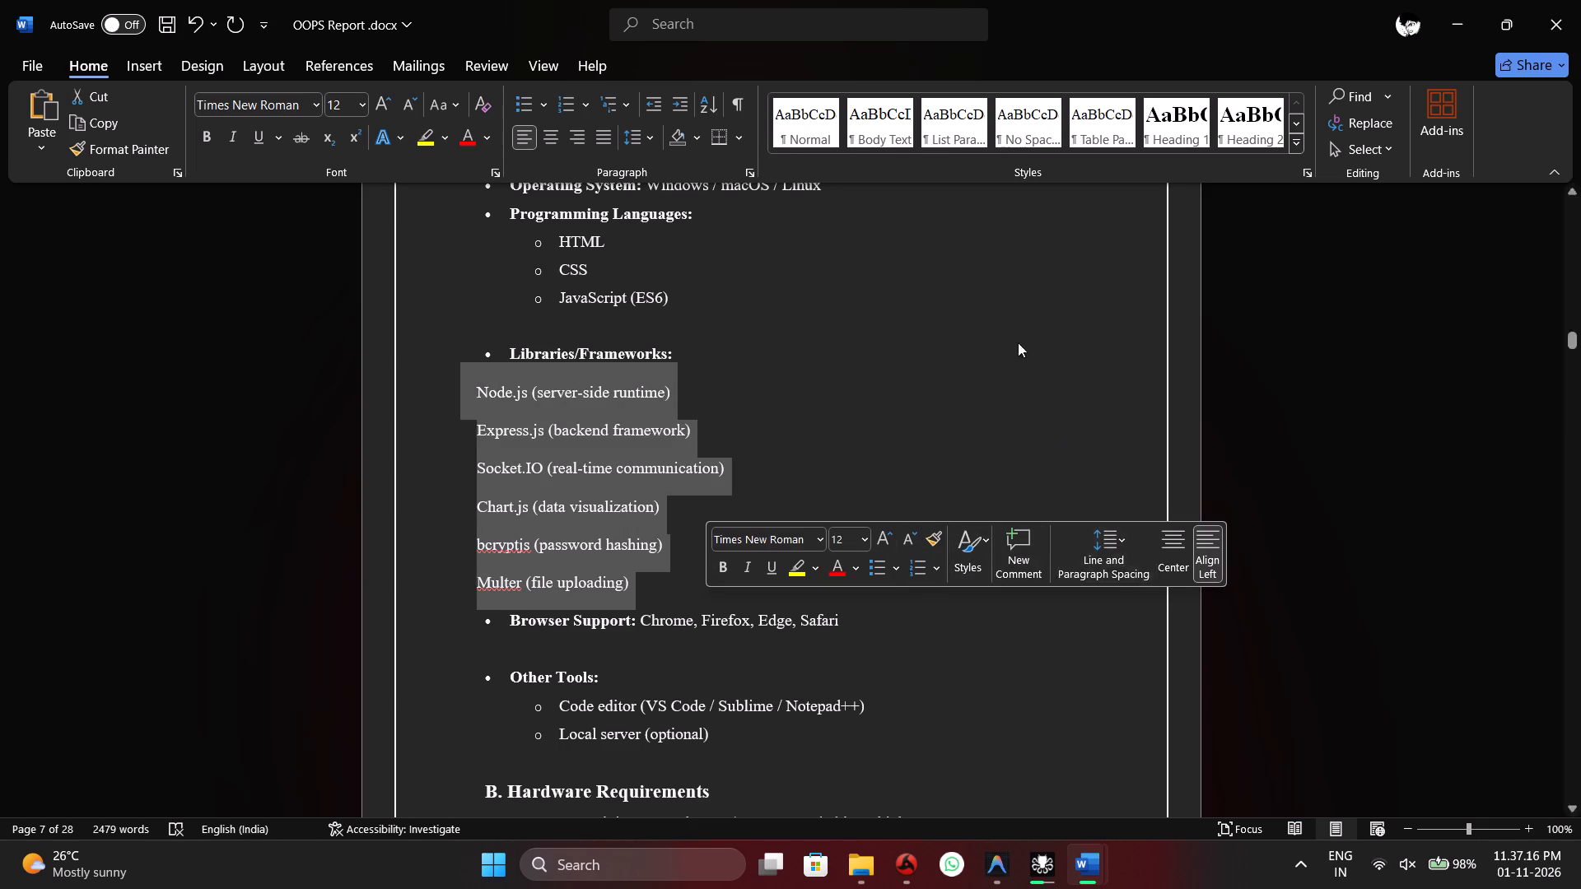
click(548, 102)
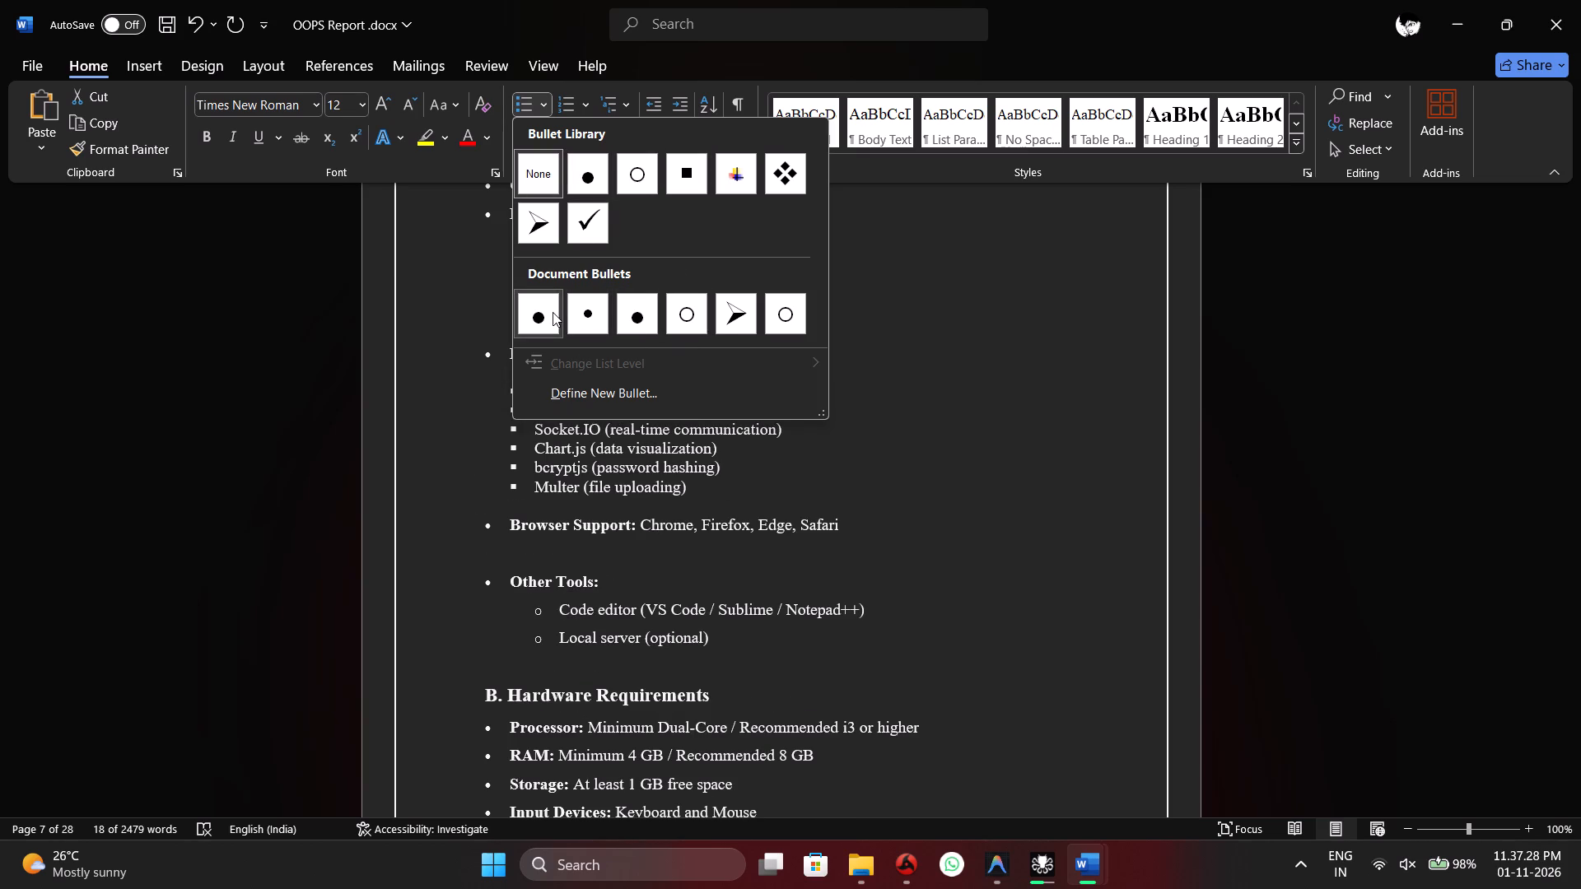
click(582, 183)
click(774, 403)
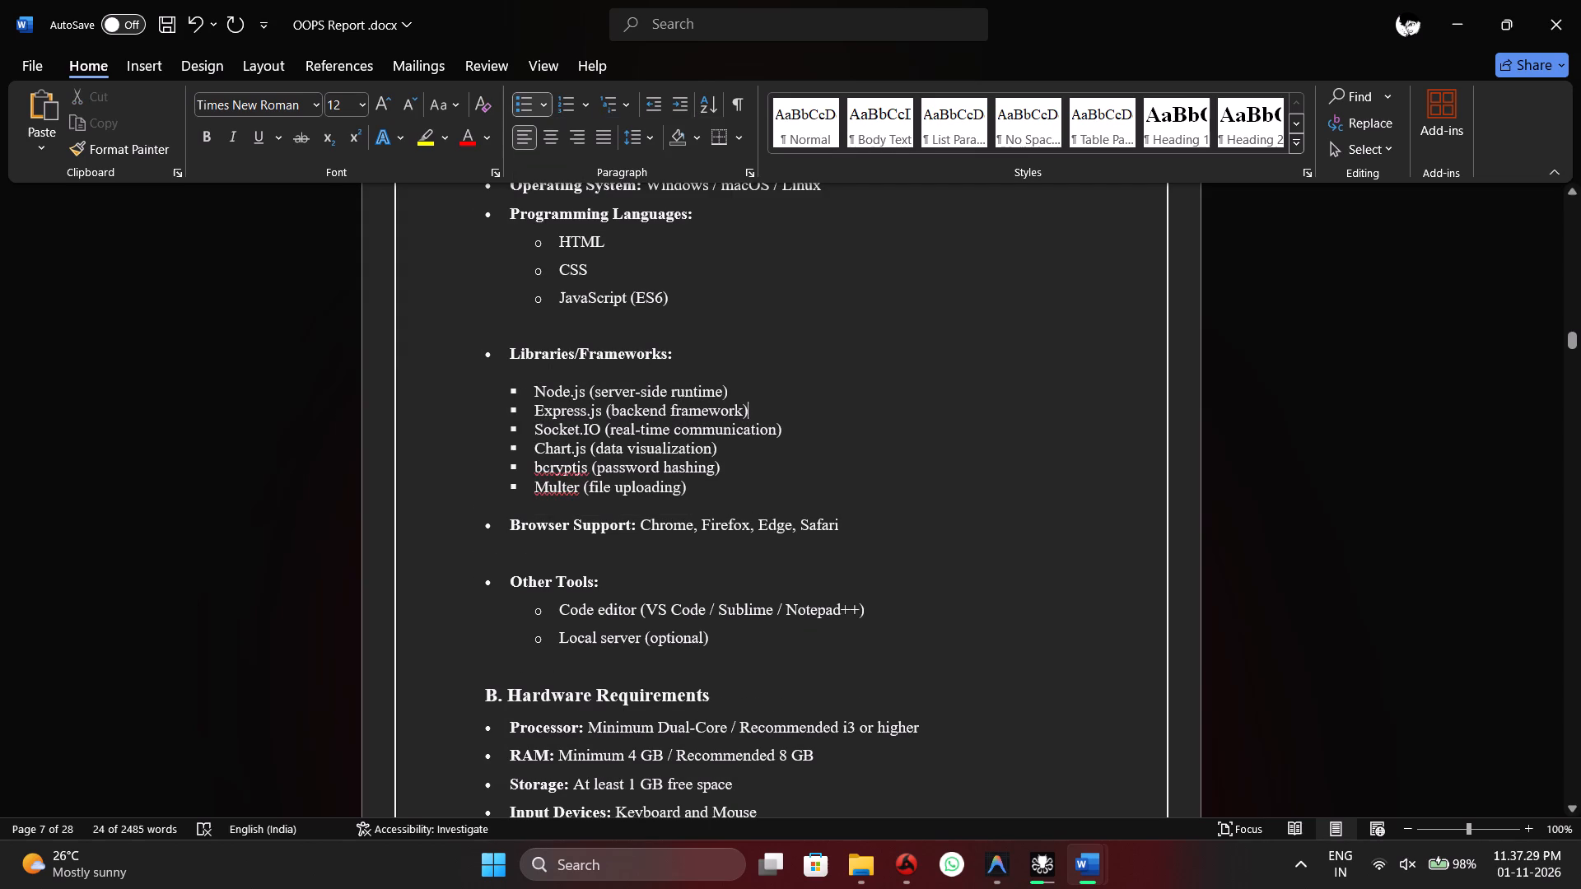
Remove the hollow-circle bullets from the HTML, CSS and JavaScript (ES6) lines under Programming Languages.
scroll(798, 393, up, 1)
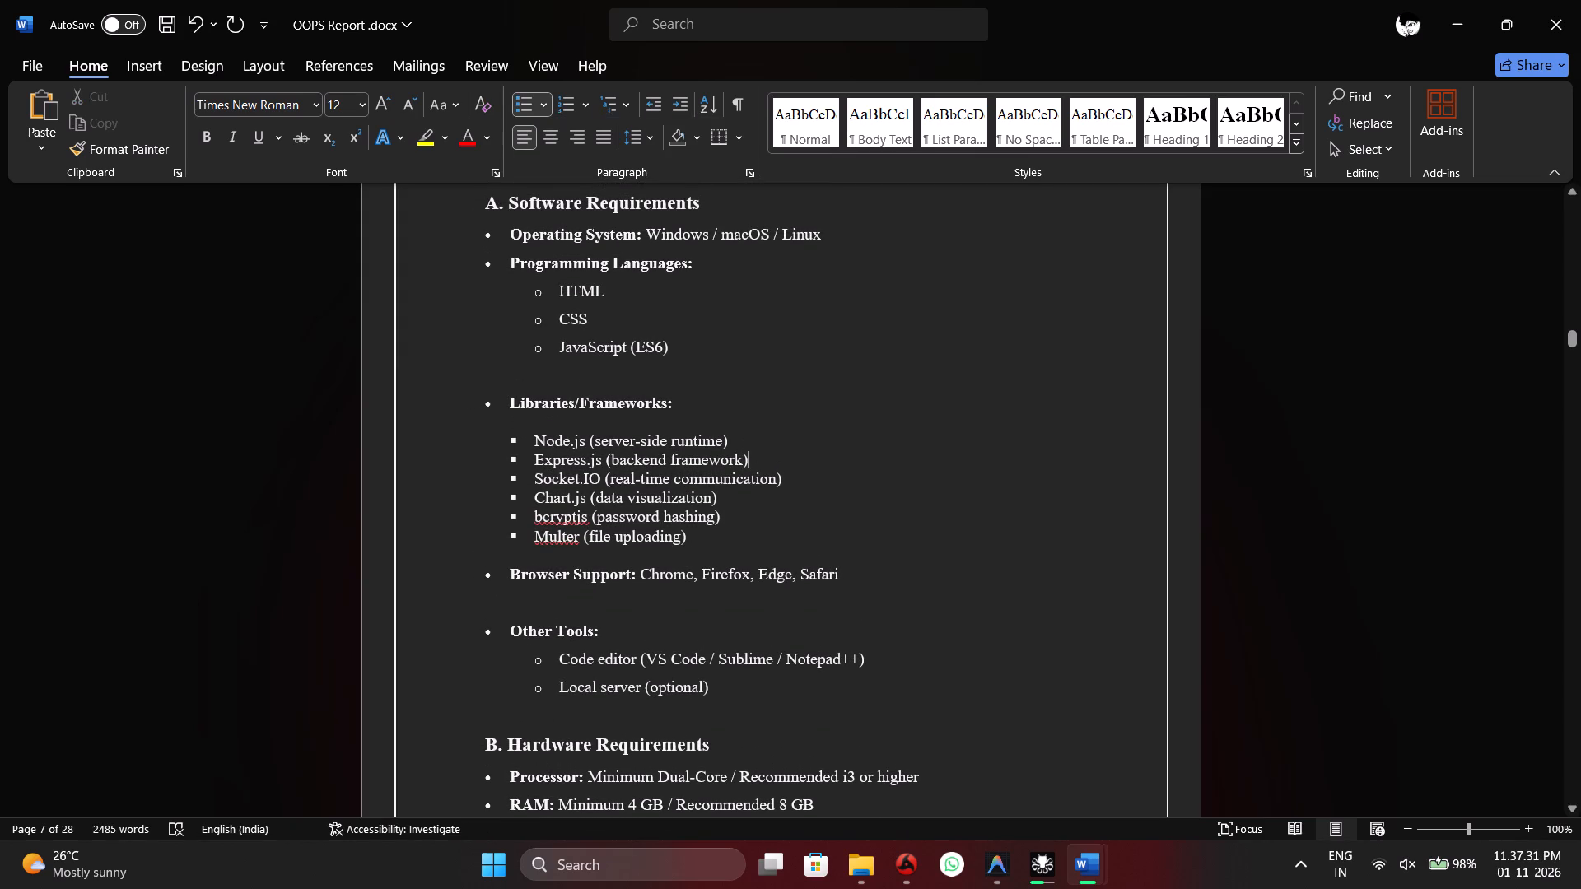
click(538, 284)
key(BackSpace)
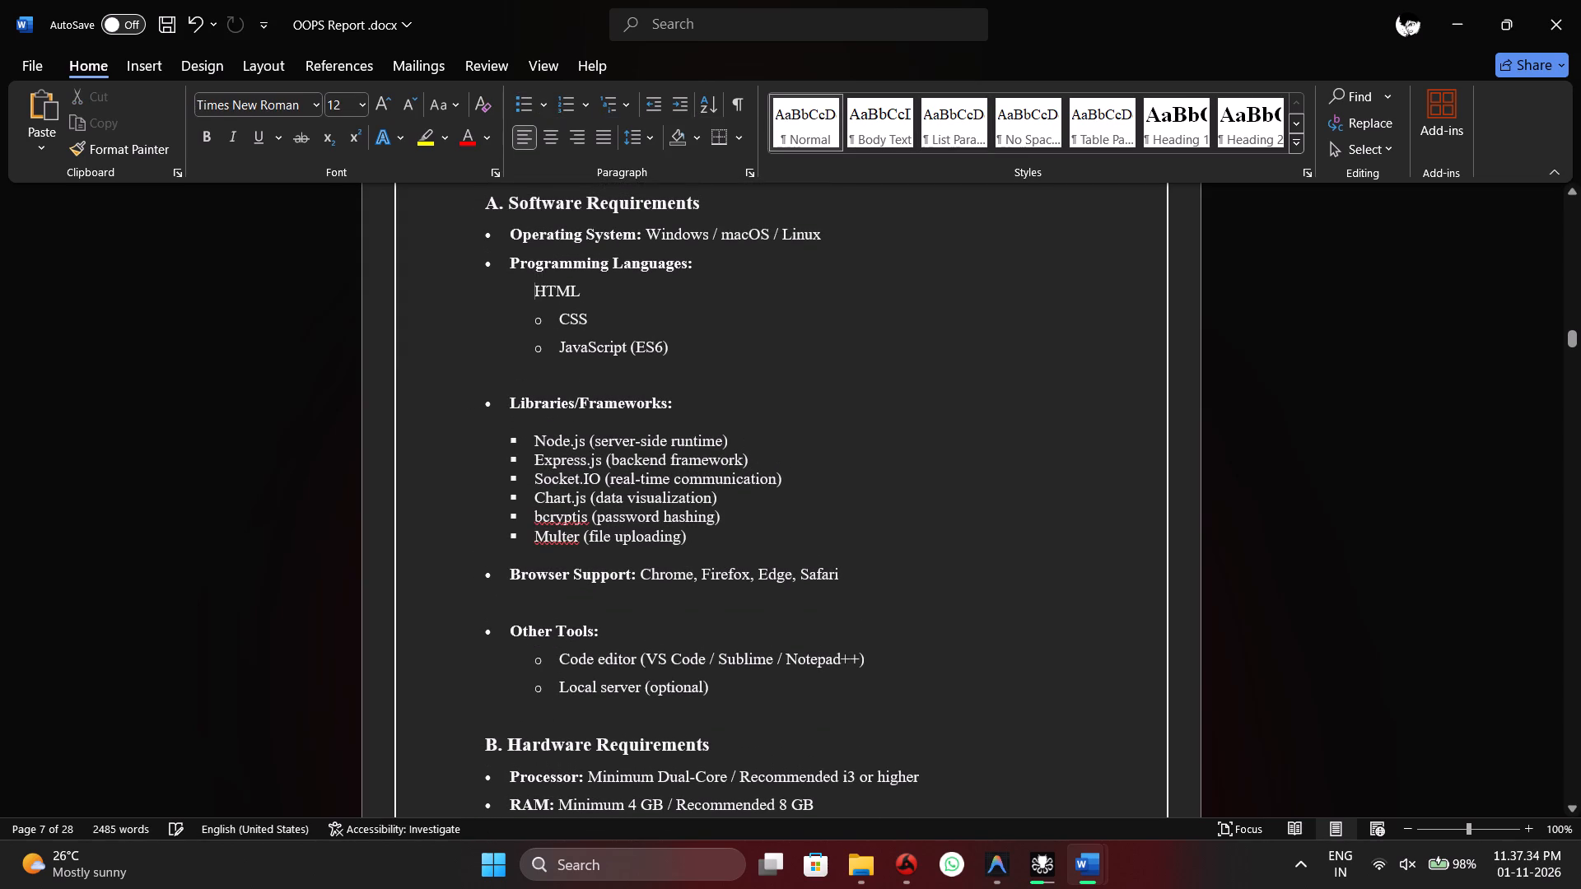
click(554, 314)
key(BackSpace)
click(558, 340)
key(BackSpace)
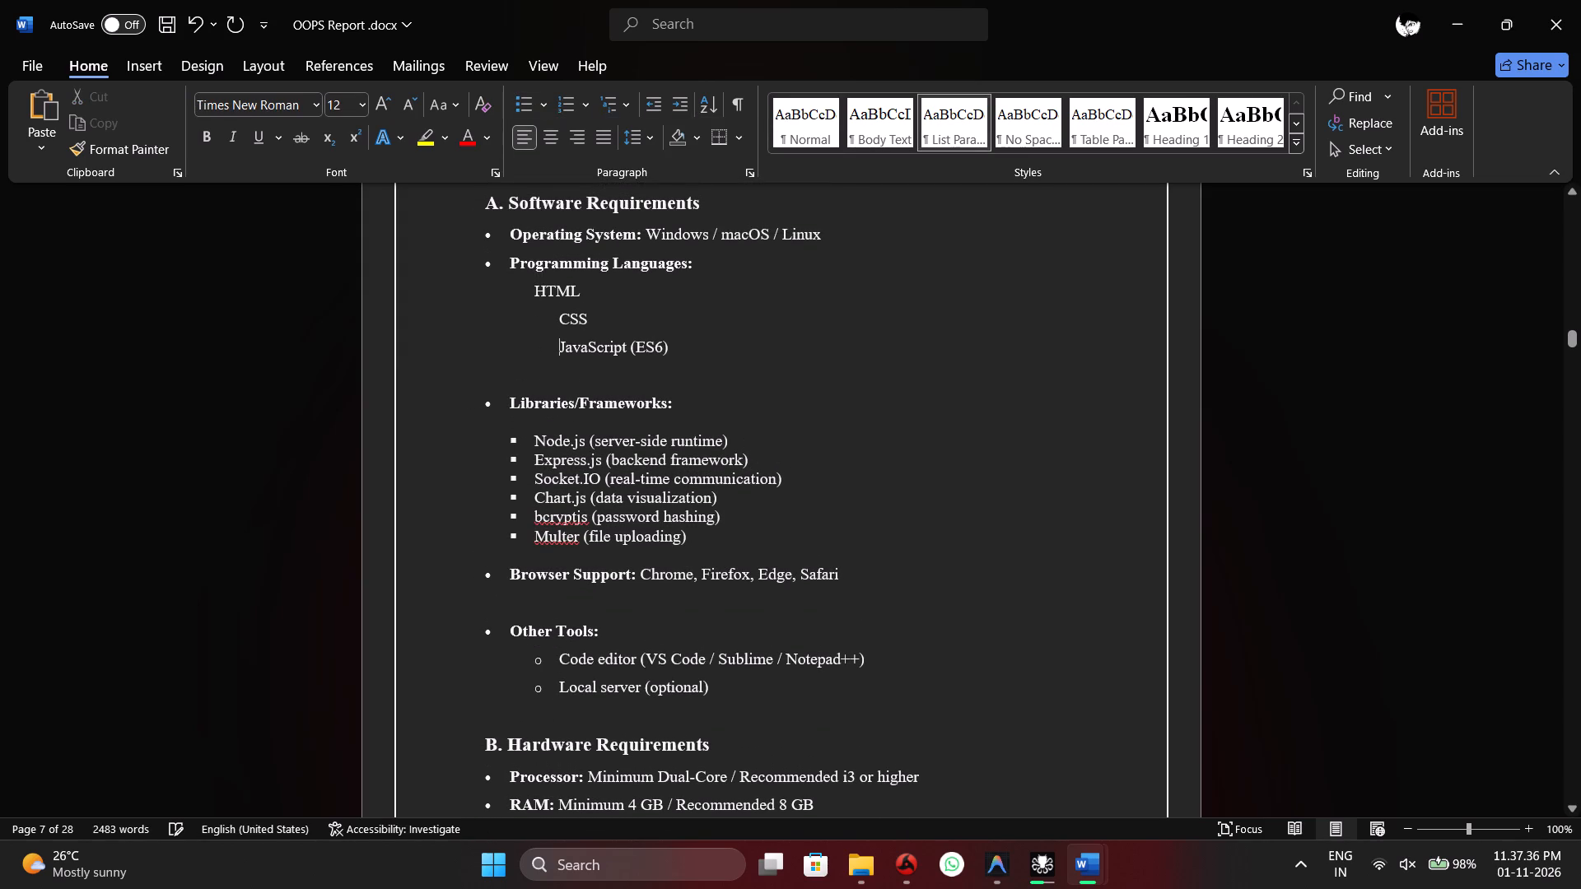
Remove the CSS line's indent and pad it with spaces so it lines up under HTML.
click(551, 314)
key(BackSpace)
key(space)
key(space)
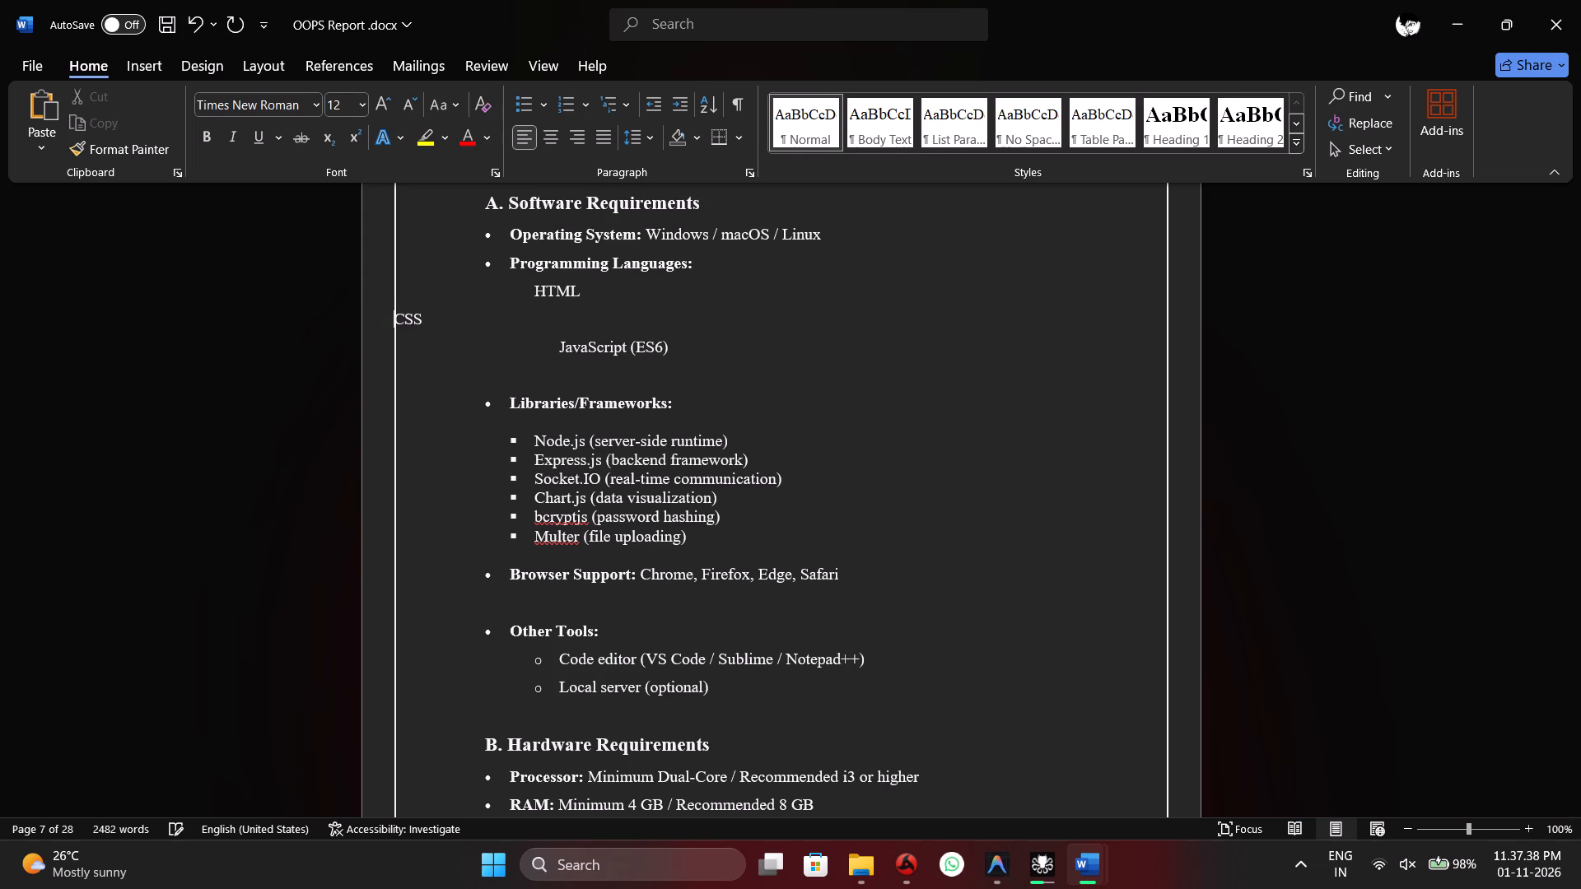
key(space)
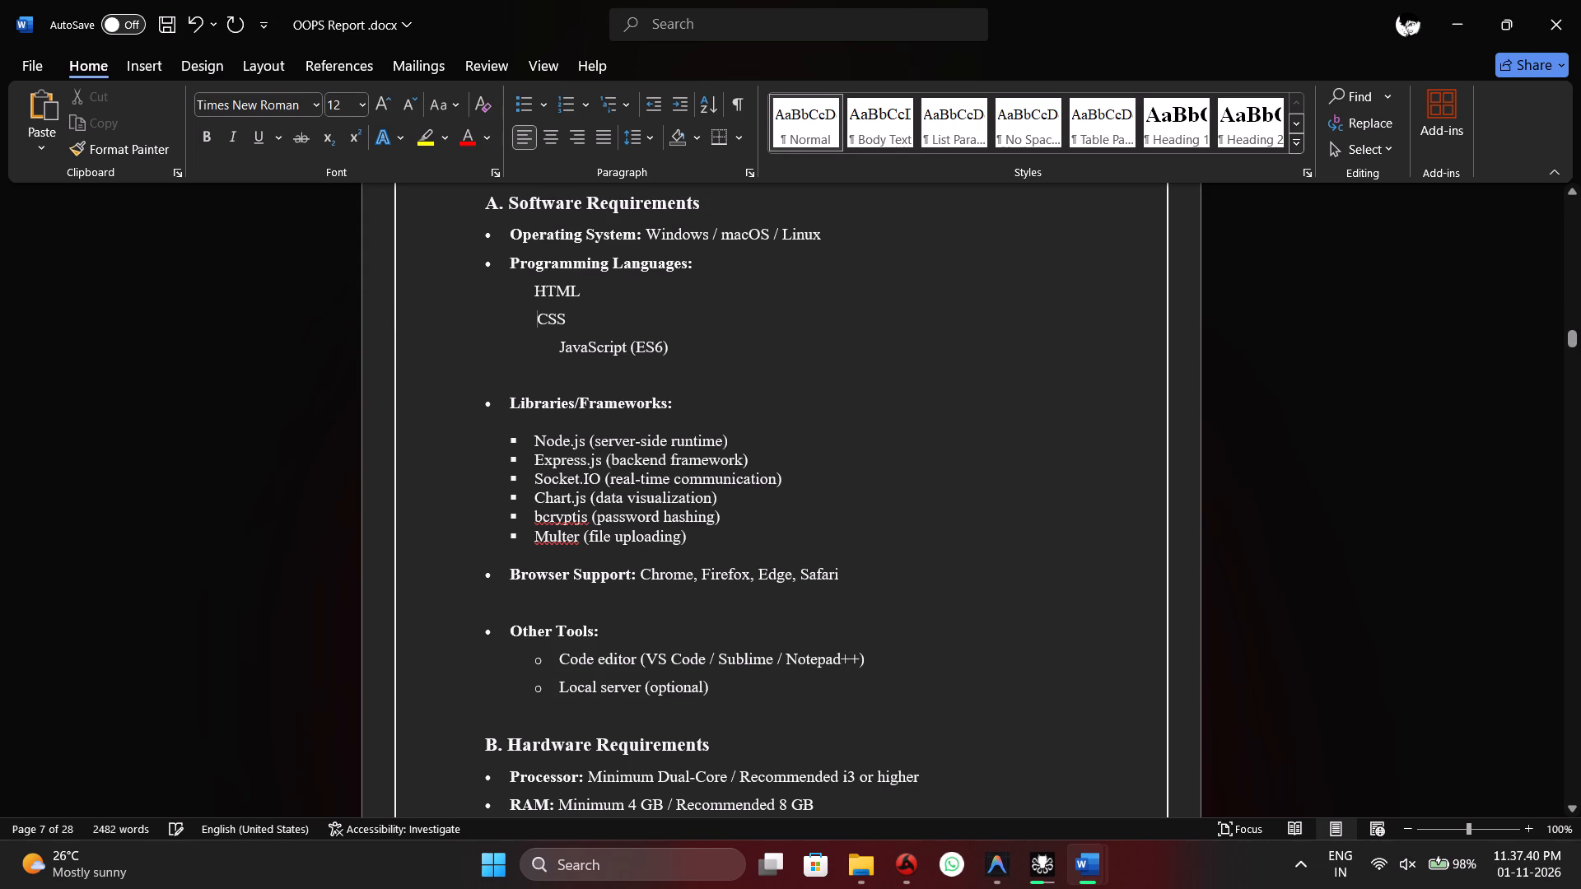
Remove the JavaScript (ES6) line's indent and pad it with spaces so it lines up under CSS.
click(553, 347)
key(BackSpace)
key(space)
key(space)
key(space)
key(space)
key(space)
key(space)
key(space)
key(space)
key(space)
key(space)
key(space)
key(space)
key(space)
key(space)
key(space)
key(space)
key(space)
key(space)
key(space)
key(space)
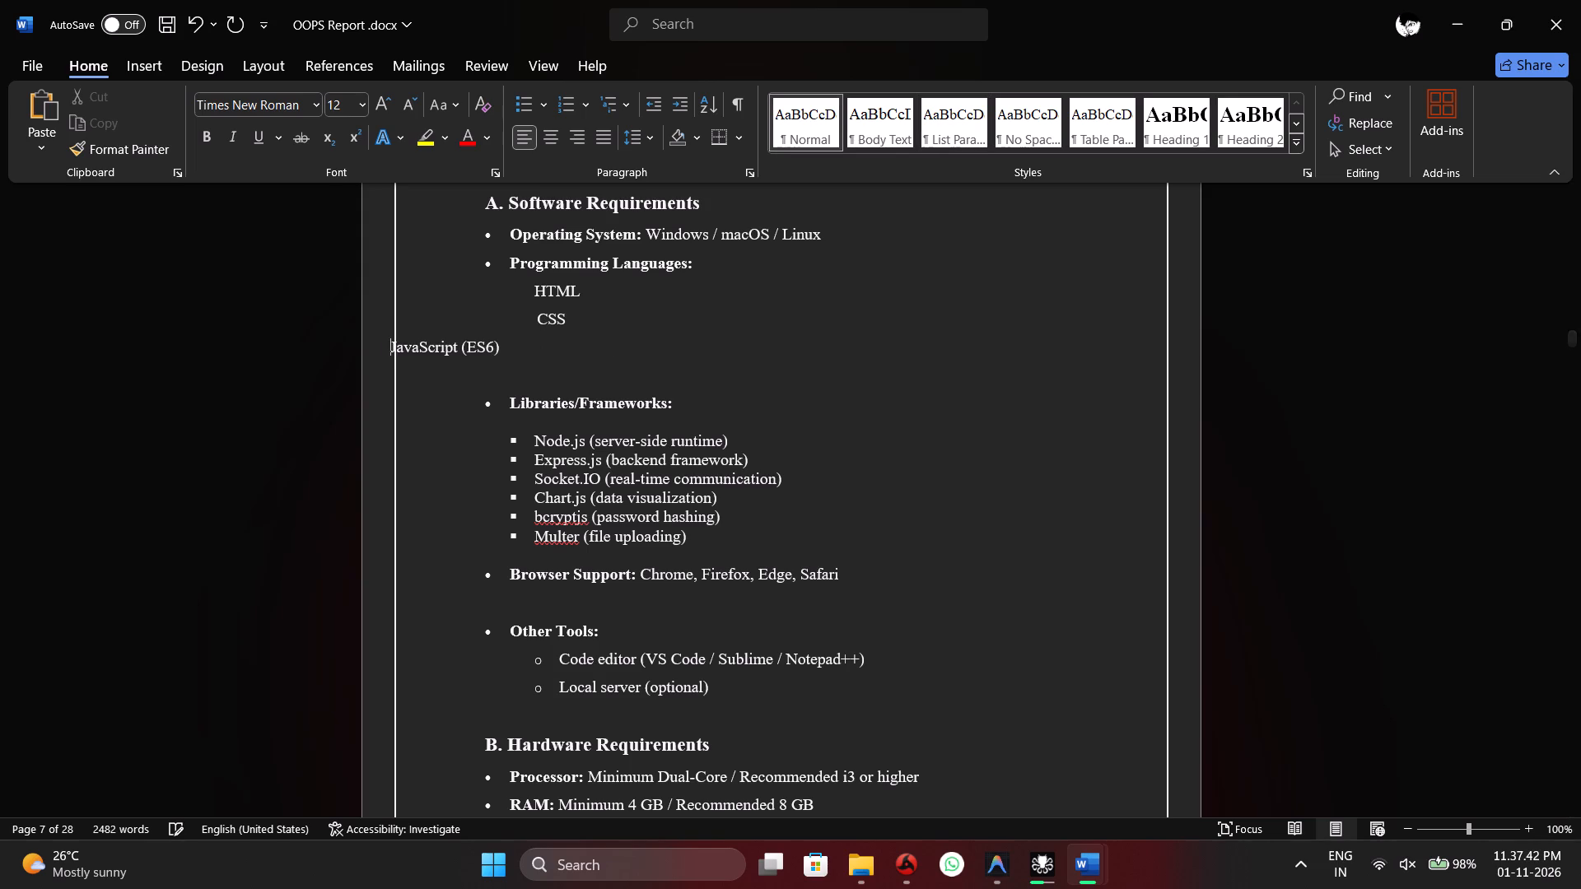
key(space)
key(space)
key(space)
key(space)
key(space)
key(space)
key(space)
key(space)
key(space)
key(space)
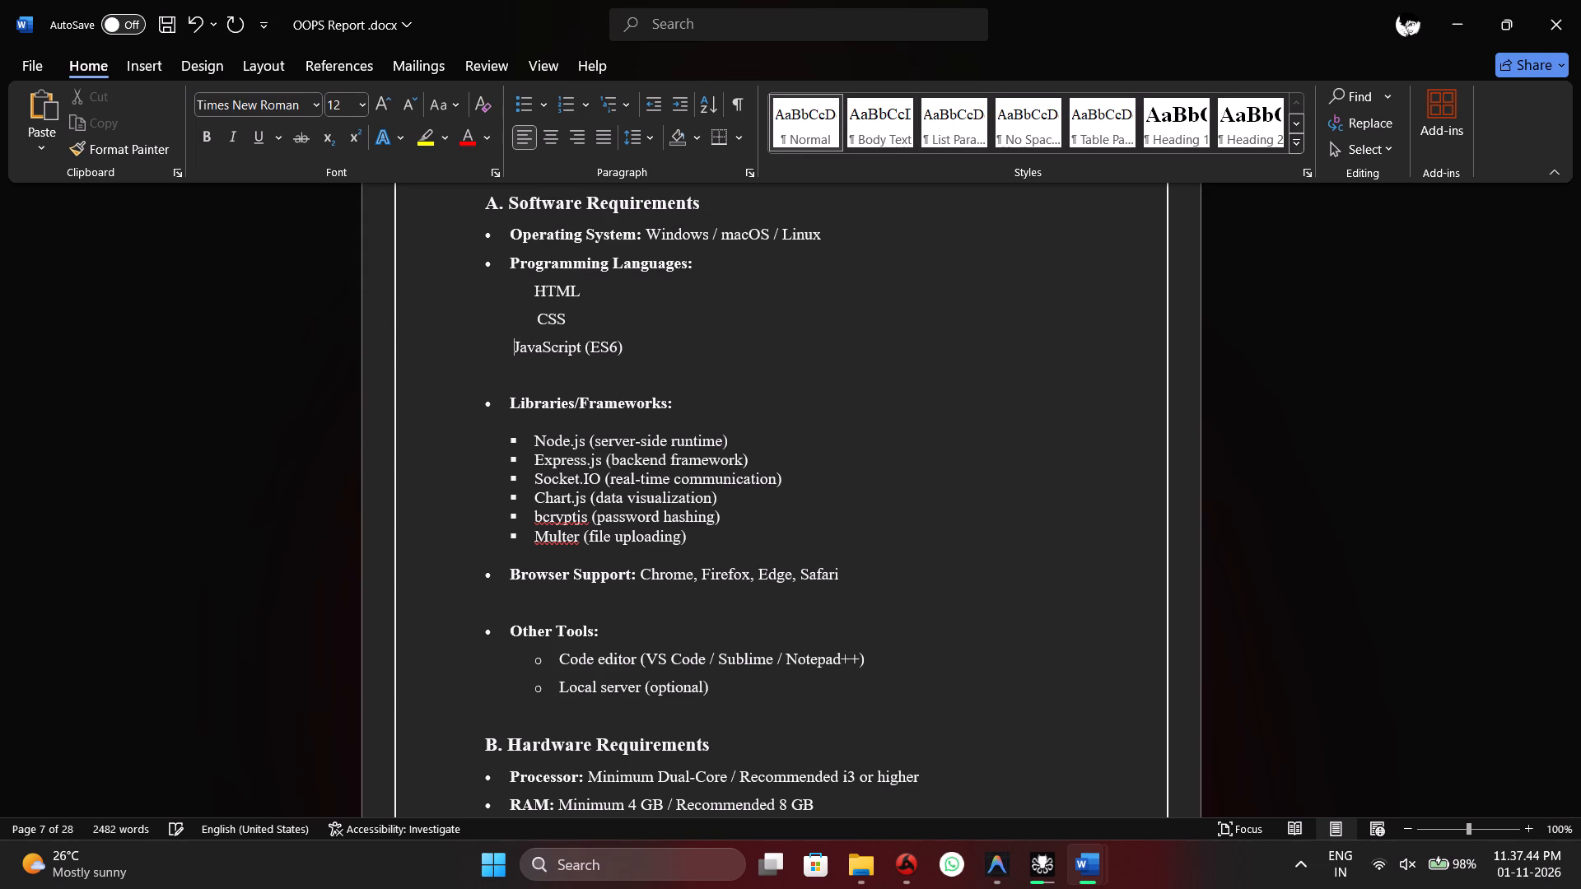
key(BackSpace)
key(BackSpace)
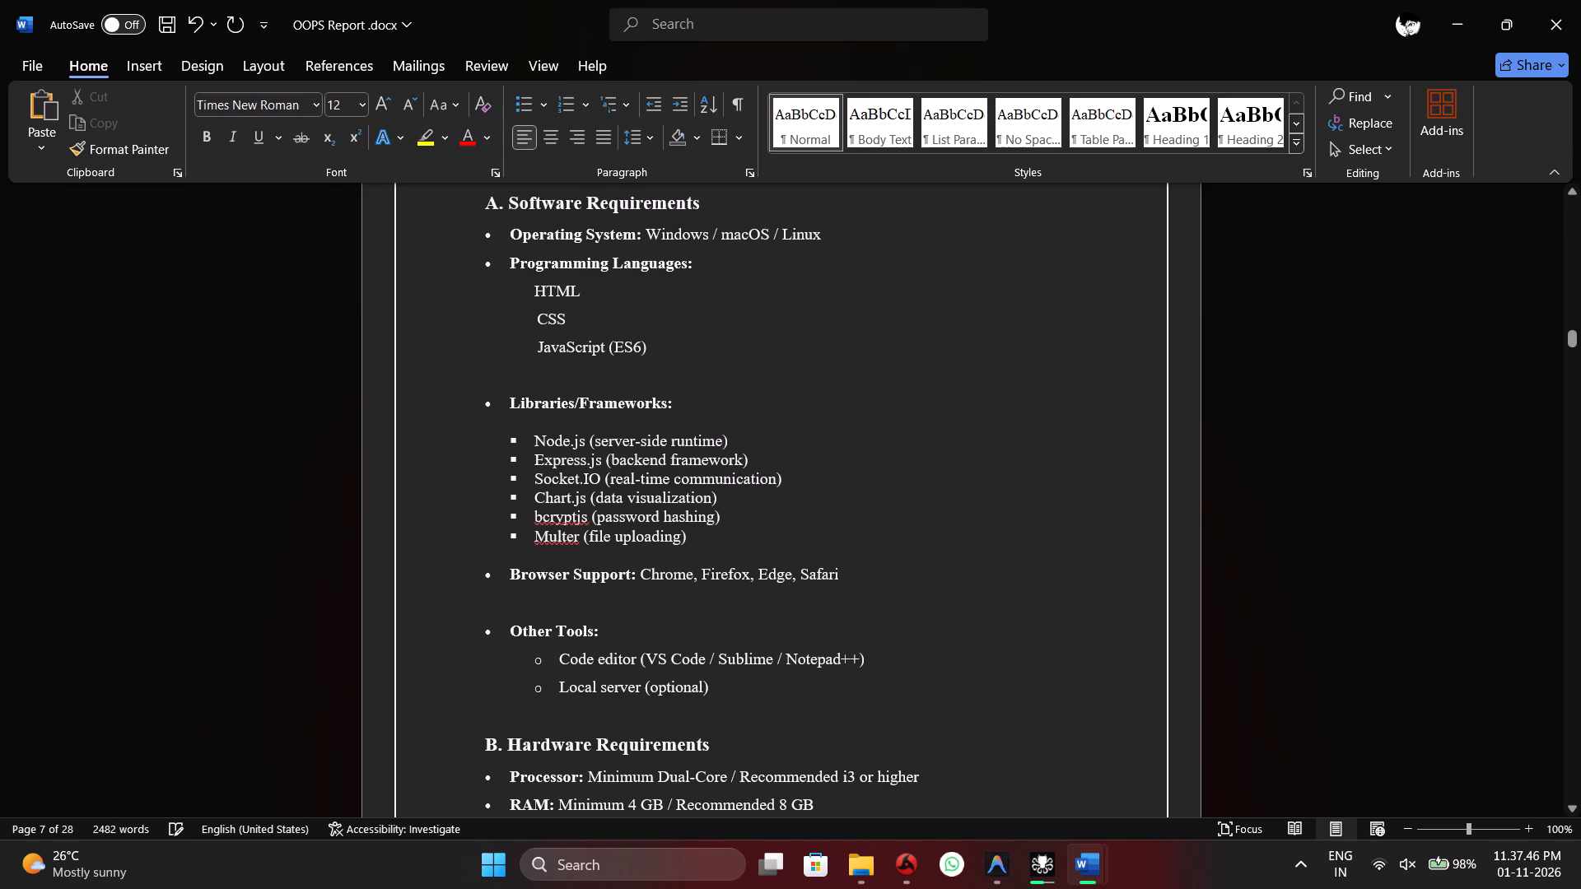
Apply solid round bullets to the HTML, CSS and JavaScript (ES6) lines under Programming Languages.
drag(534, 292, 651, 362)
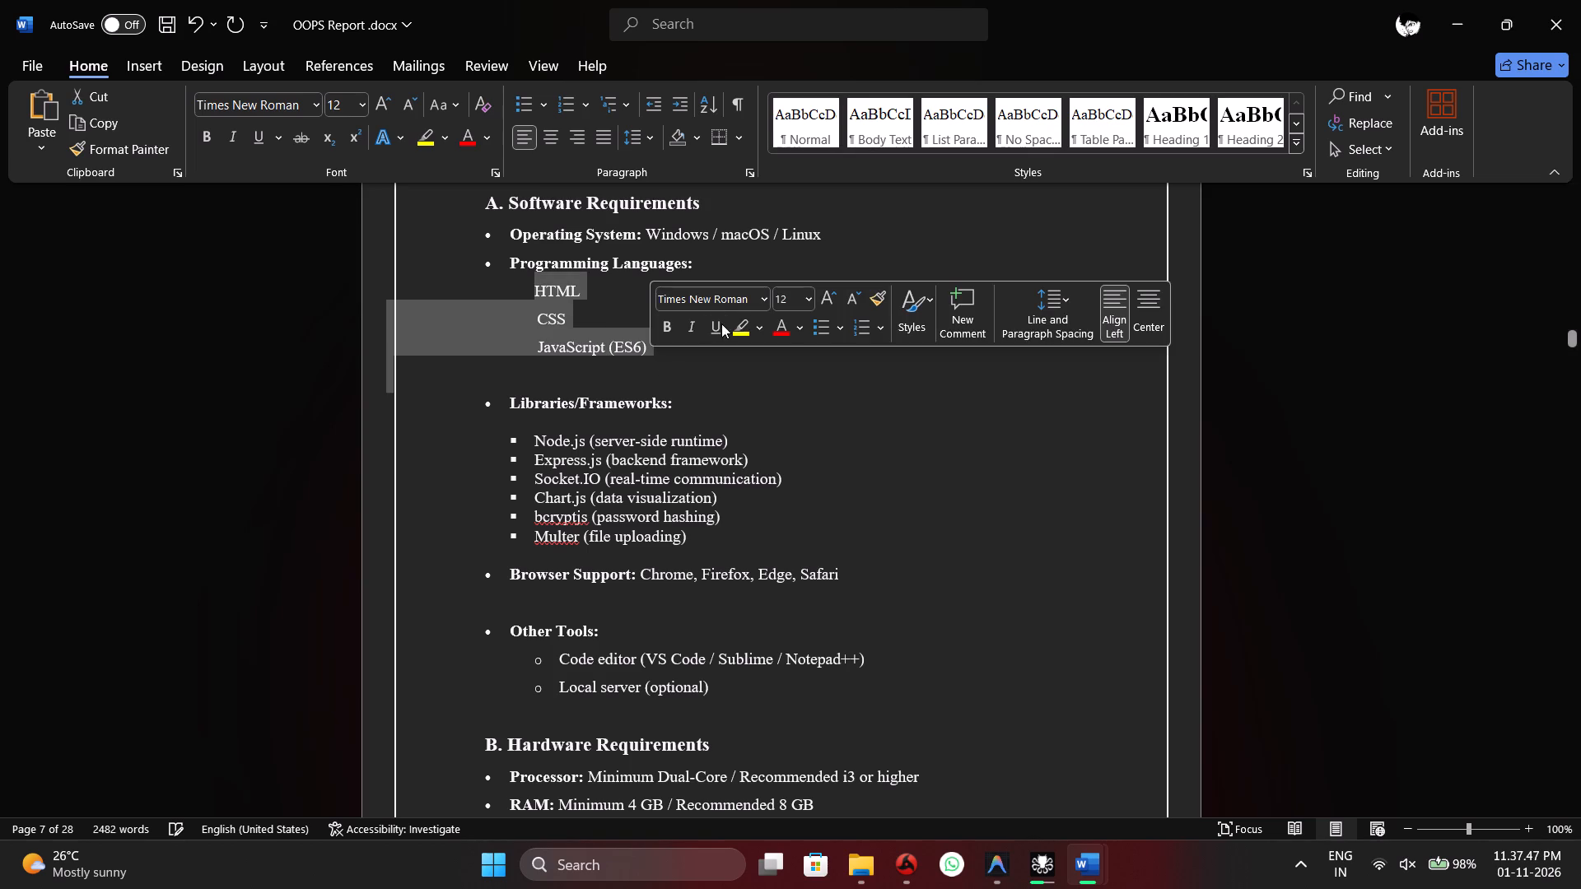
click(627, 113)
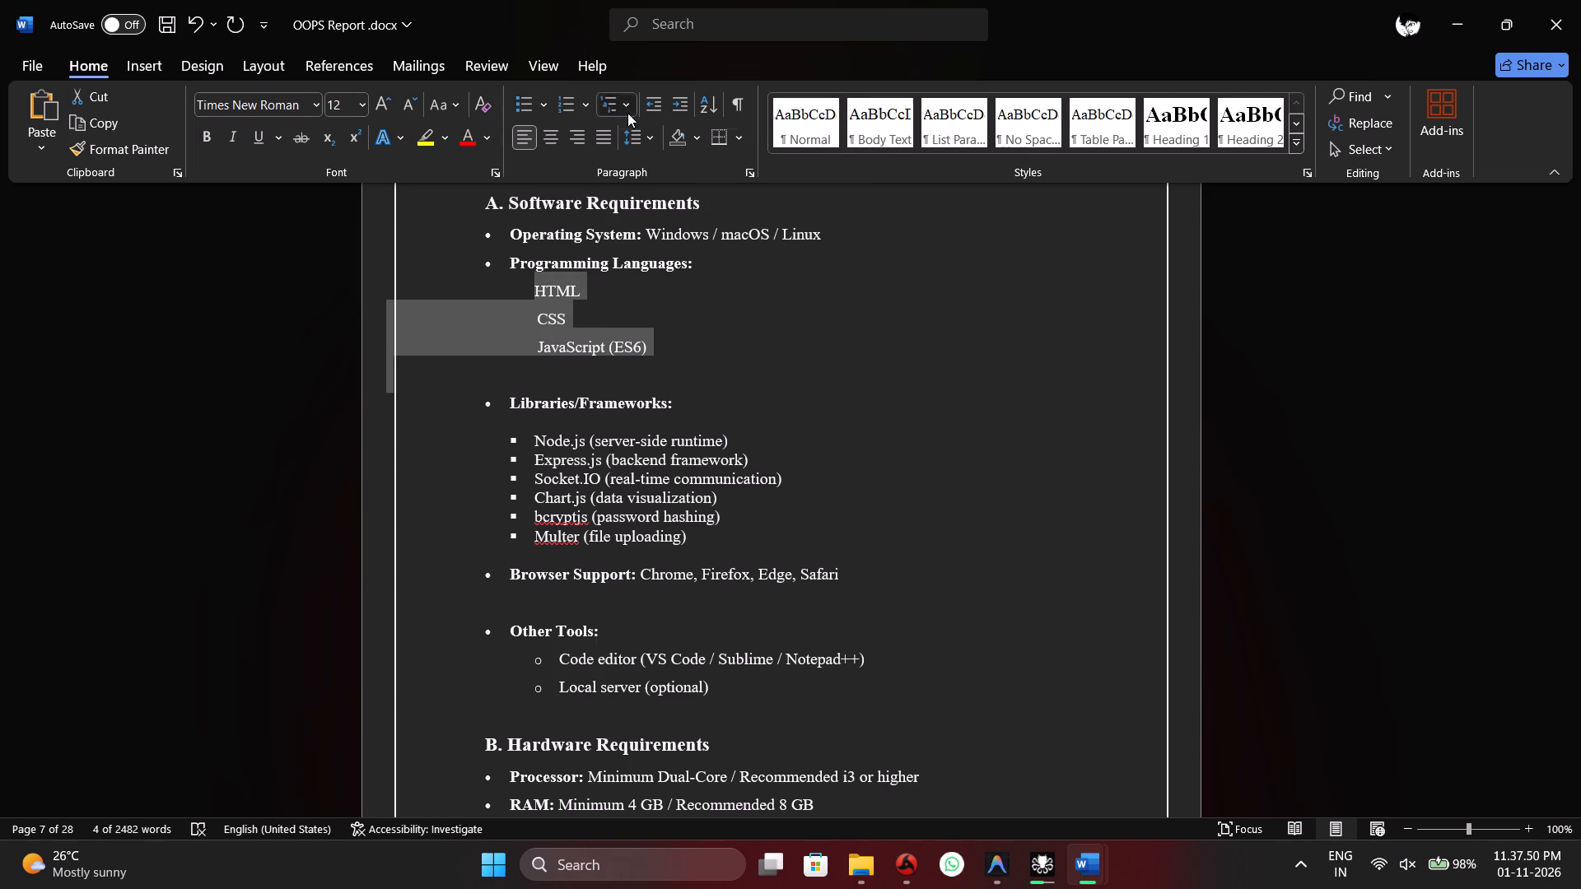
click(581, 109)
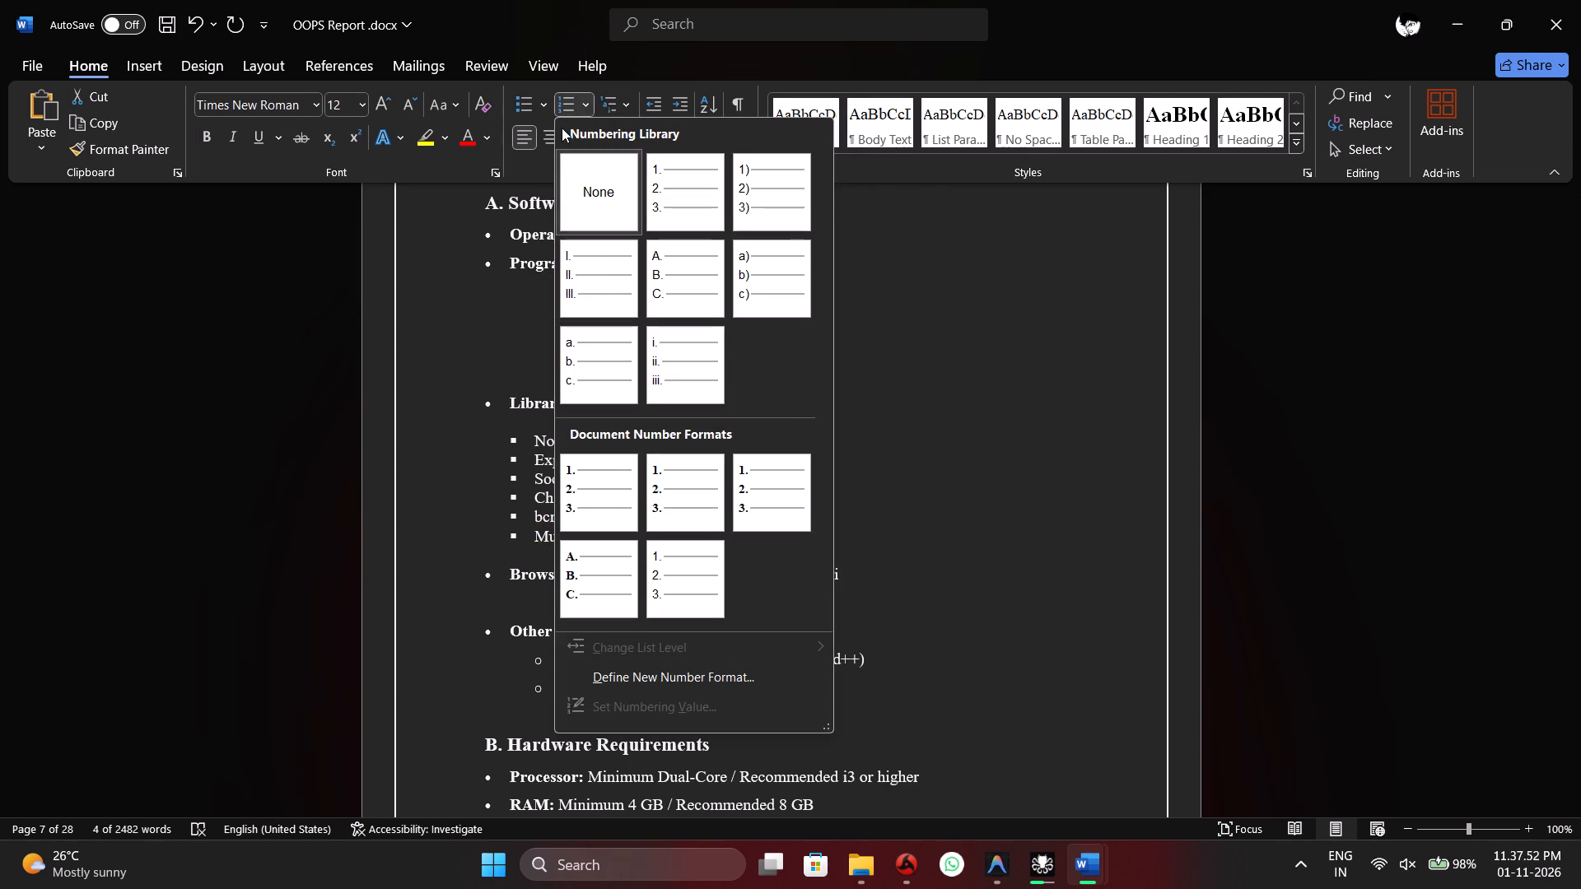
click(545, 113)
click(593, 261)
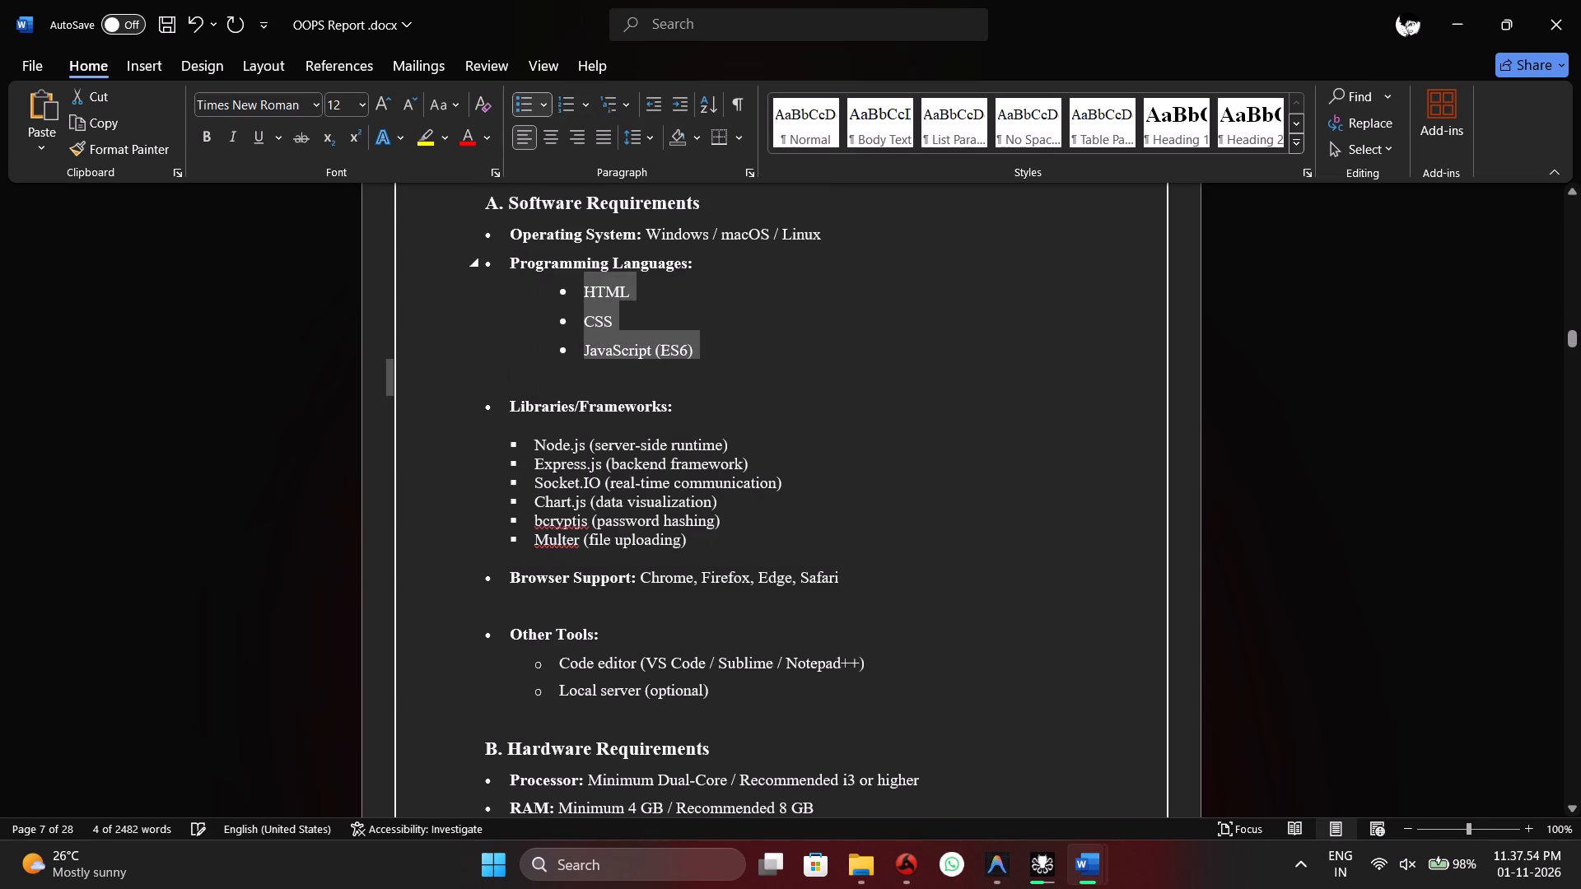
click(525, 344)
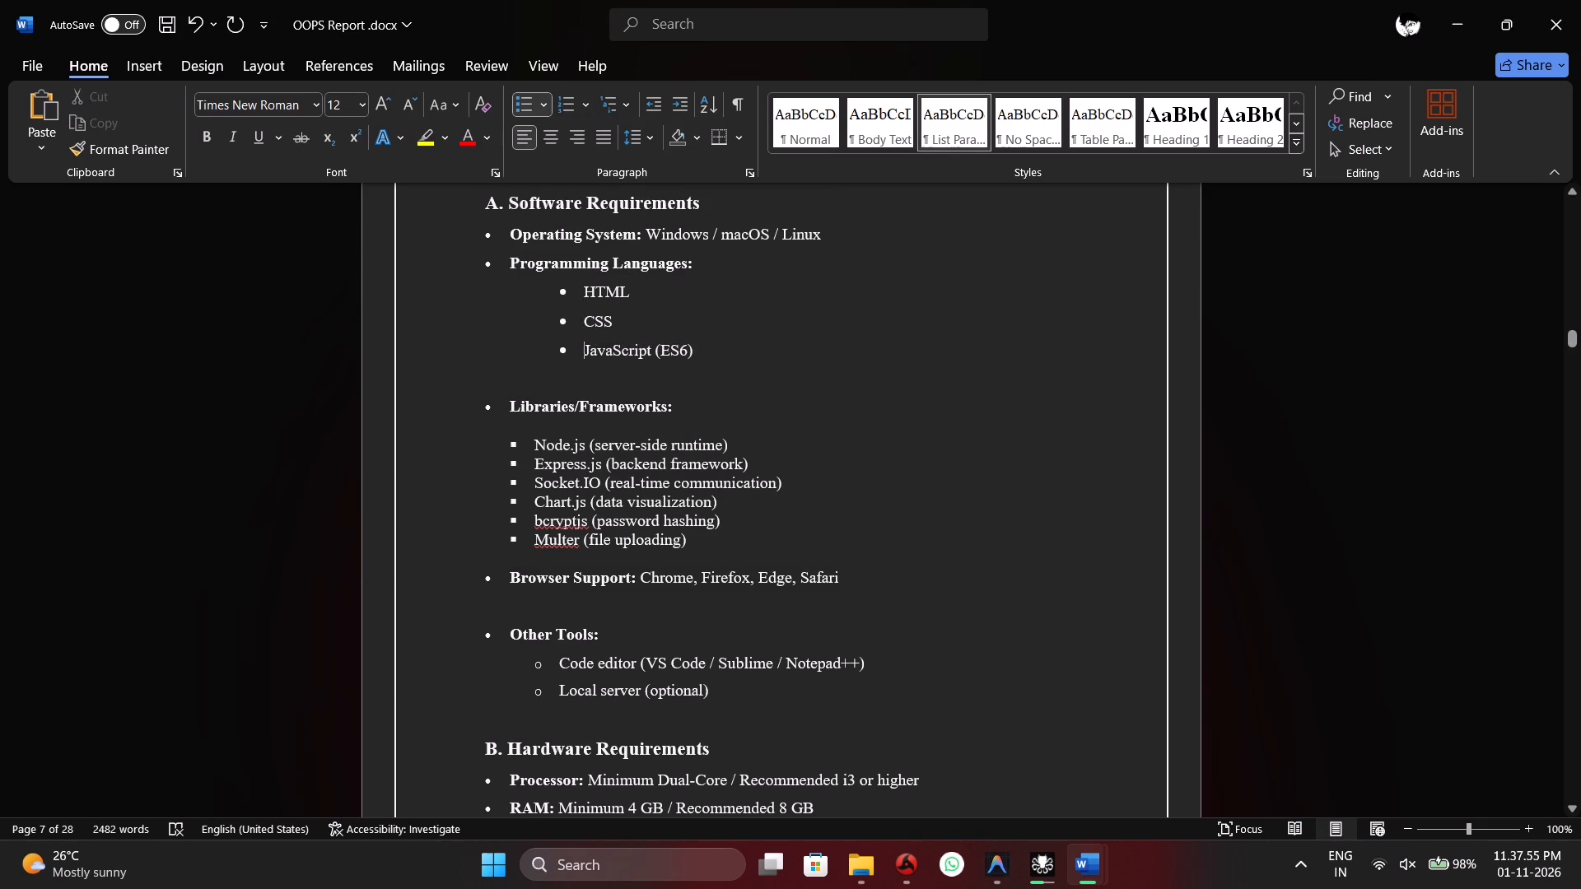
click(520, 310)
click(526, 291)
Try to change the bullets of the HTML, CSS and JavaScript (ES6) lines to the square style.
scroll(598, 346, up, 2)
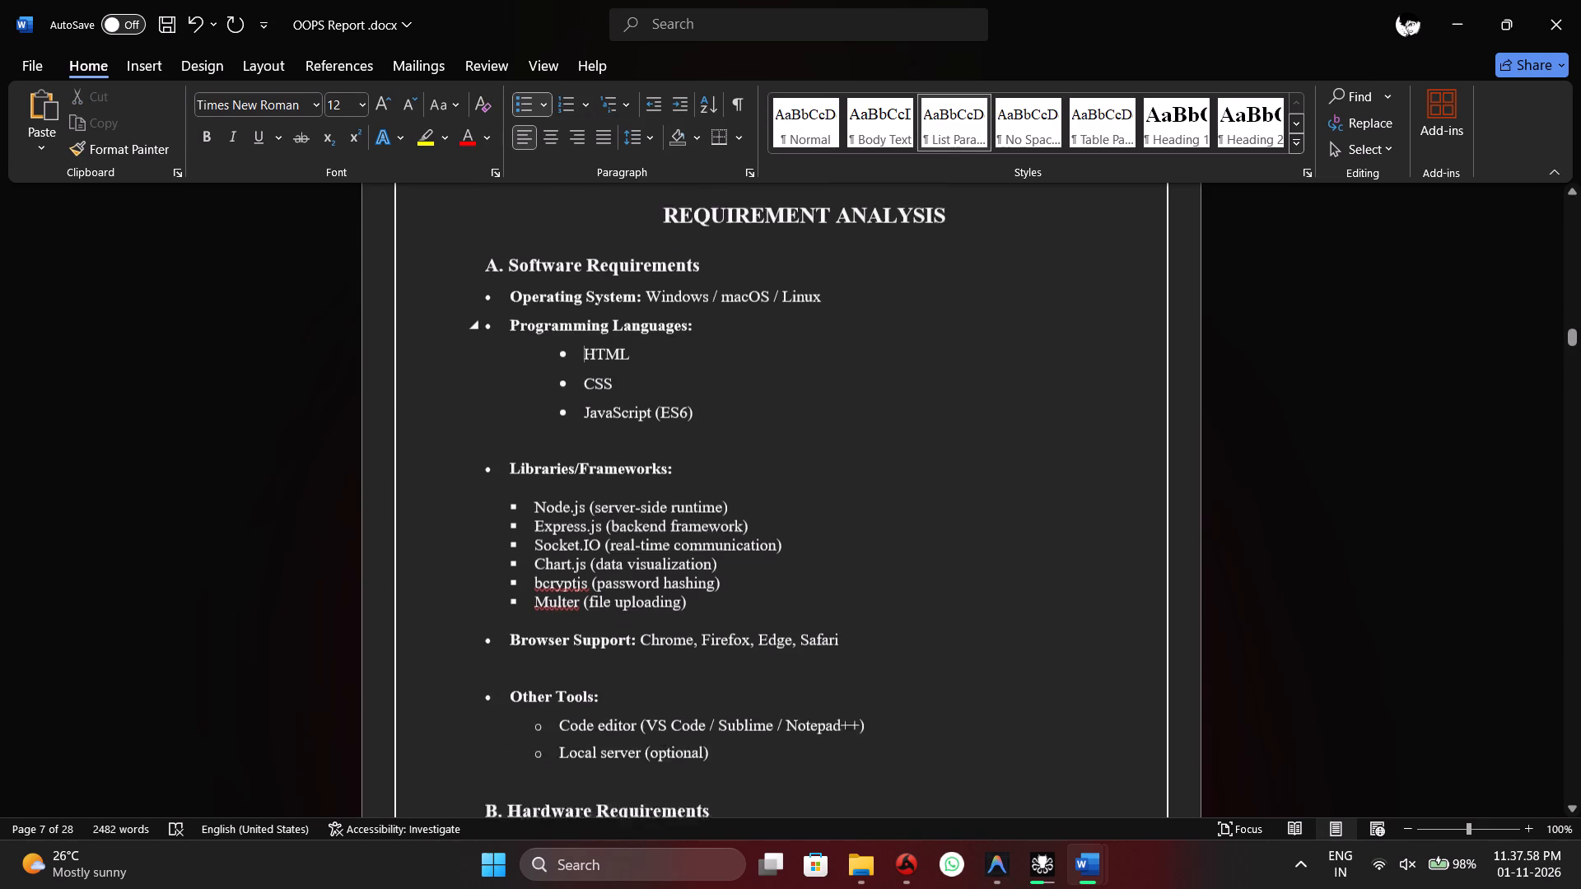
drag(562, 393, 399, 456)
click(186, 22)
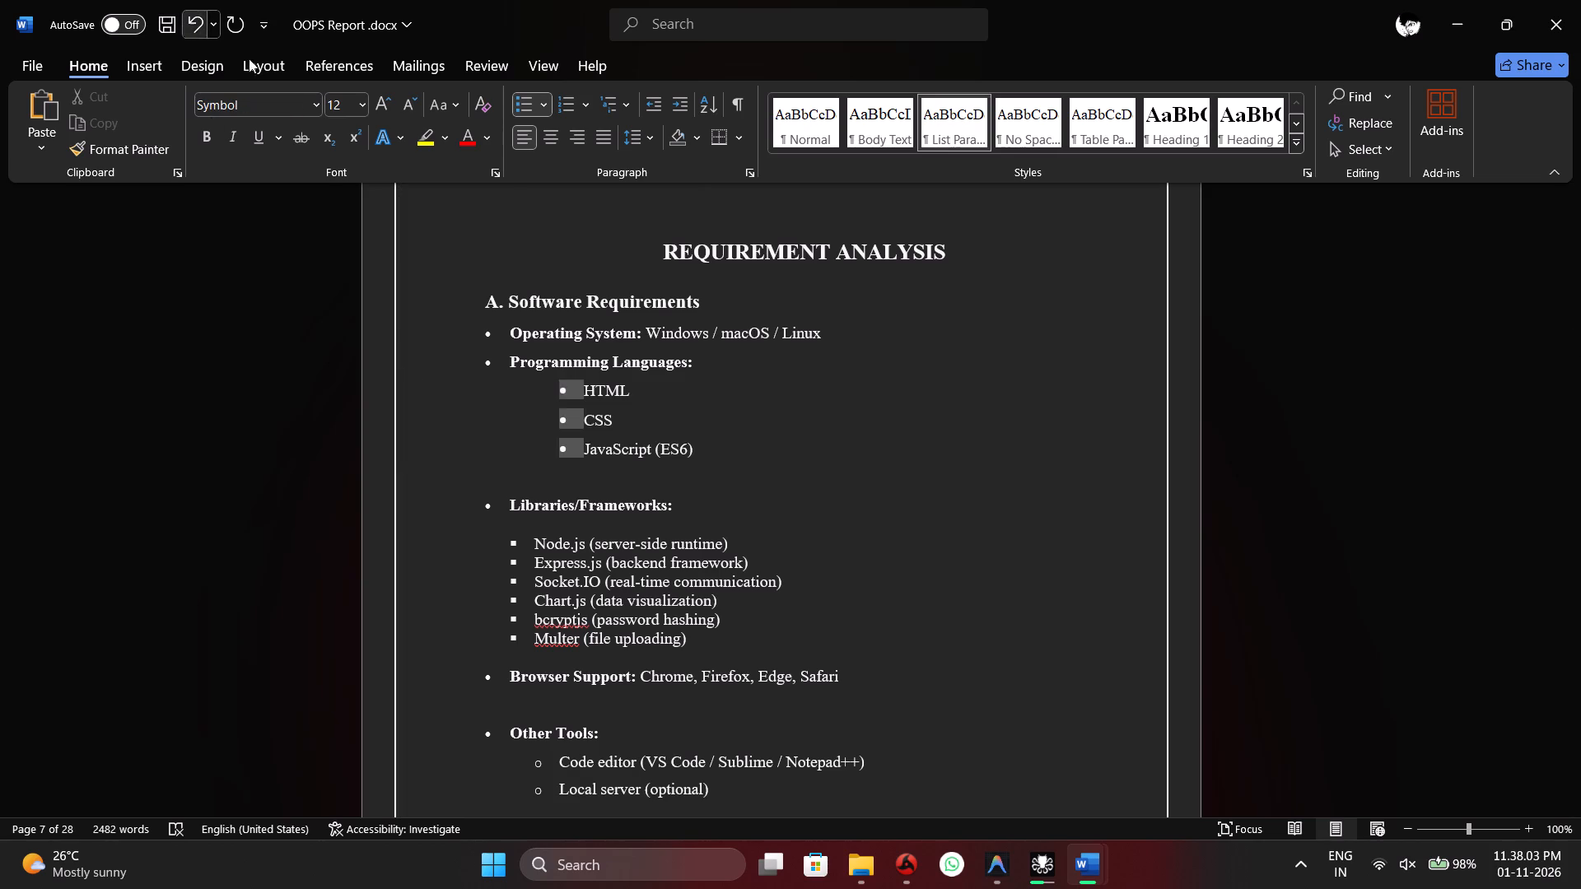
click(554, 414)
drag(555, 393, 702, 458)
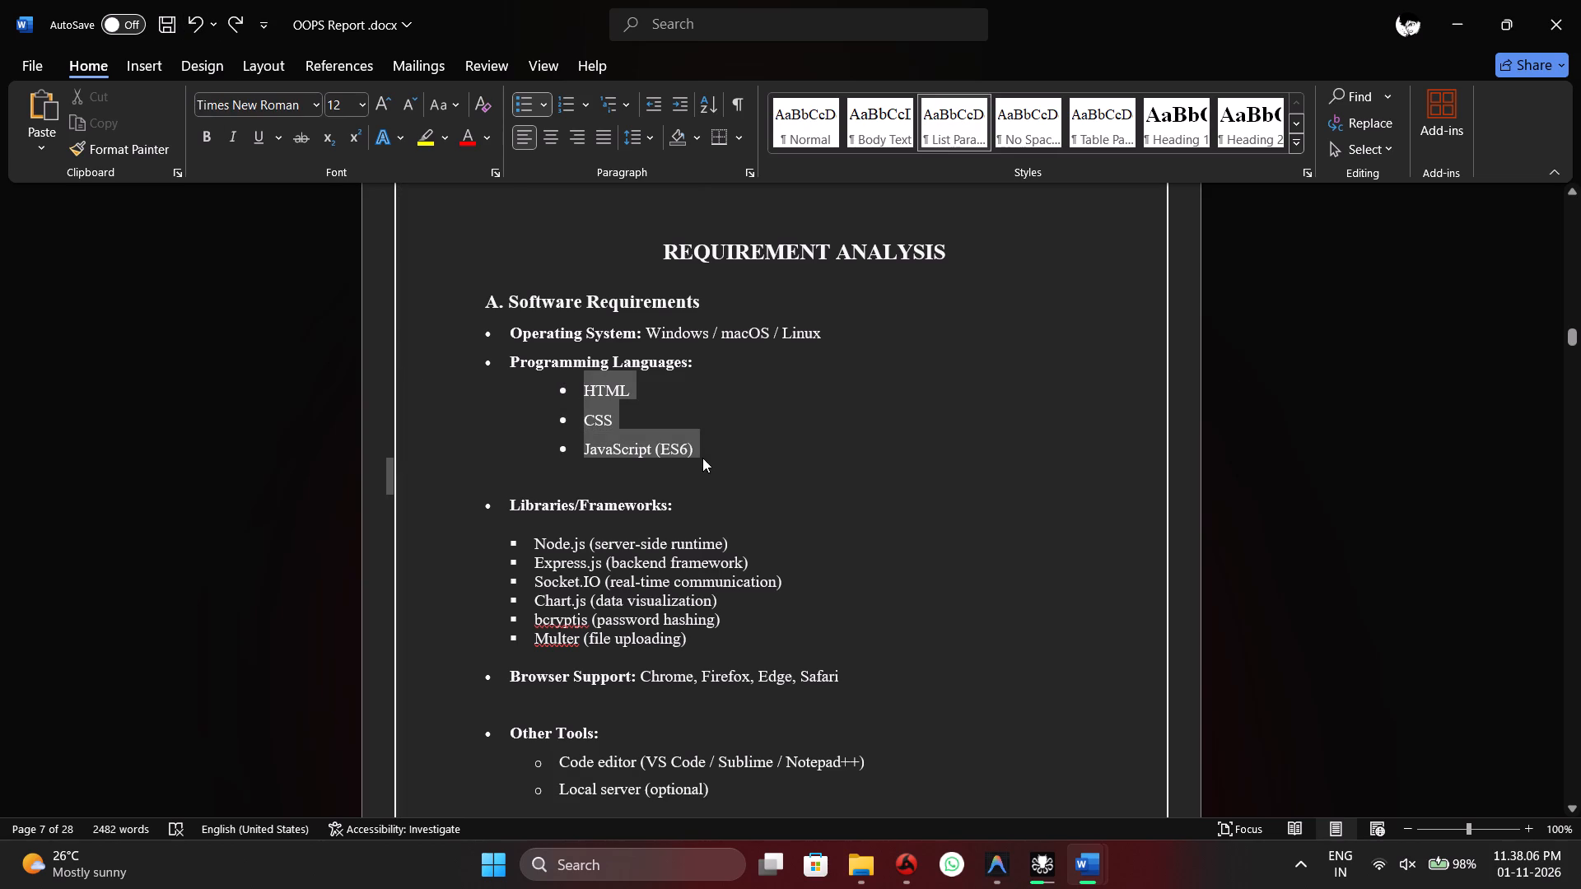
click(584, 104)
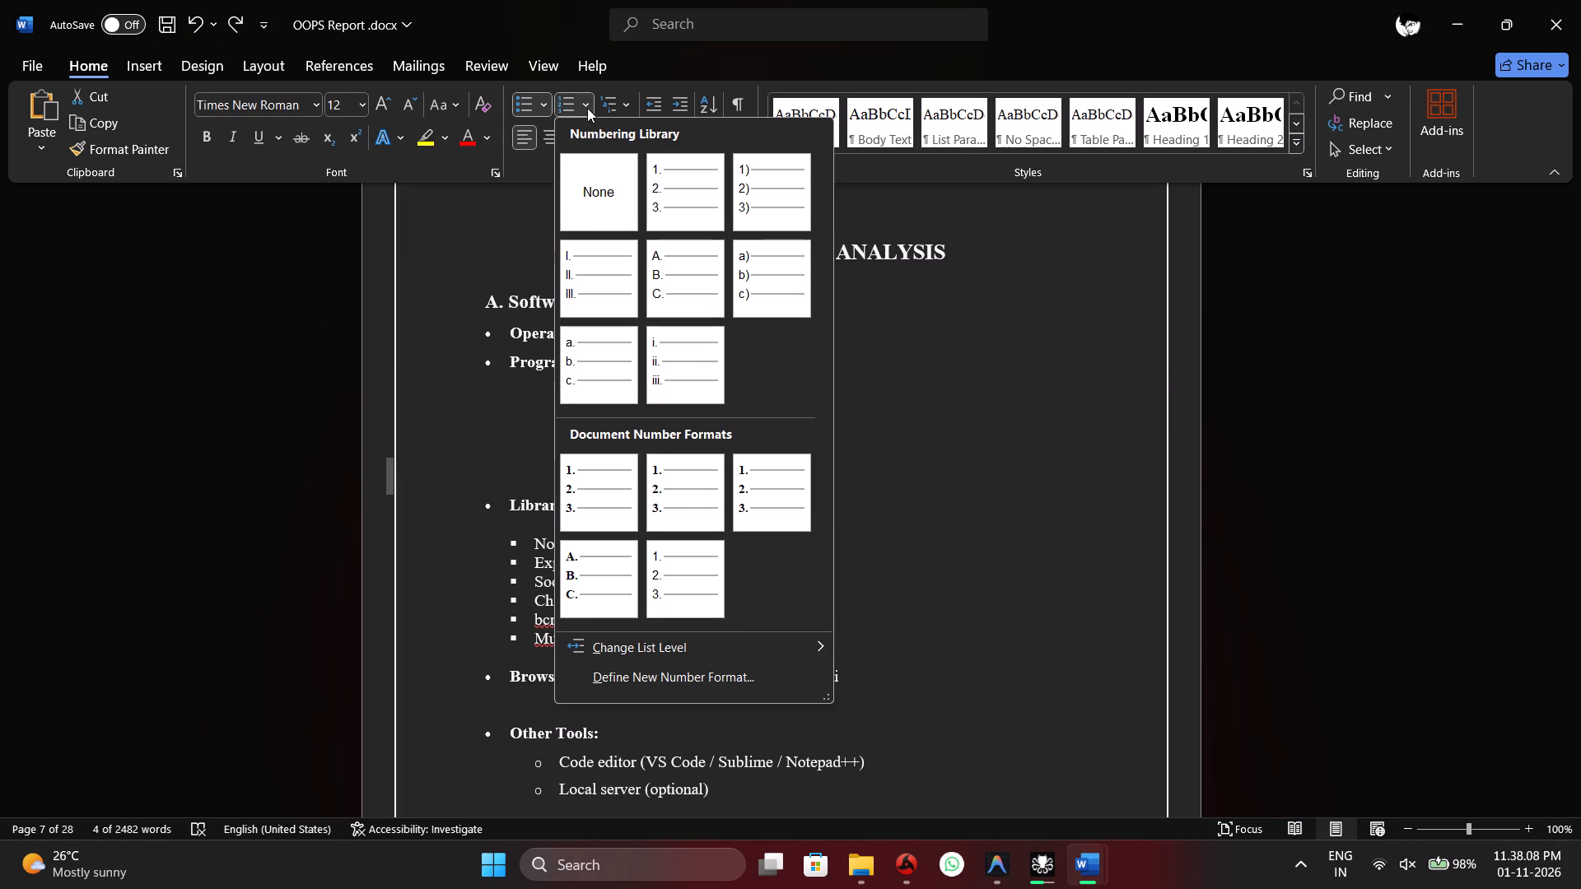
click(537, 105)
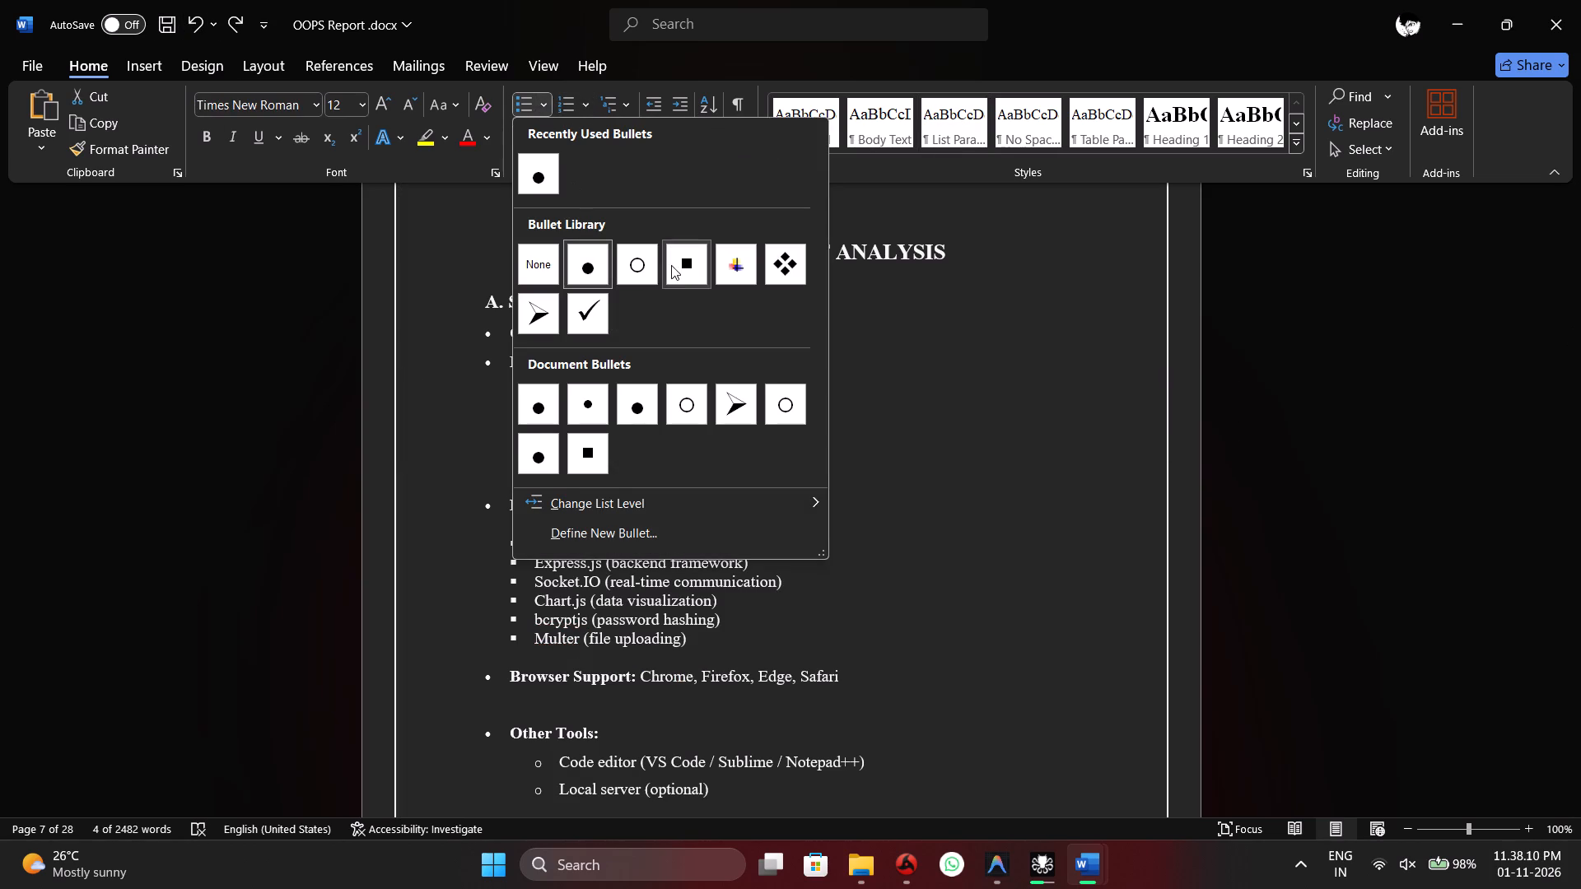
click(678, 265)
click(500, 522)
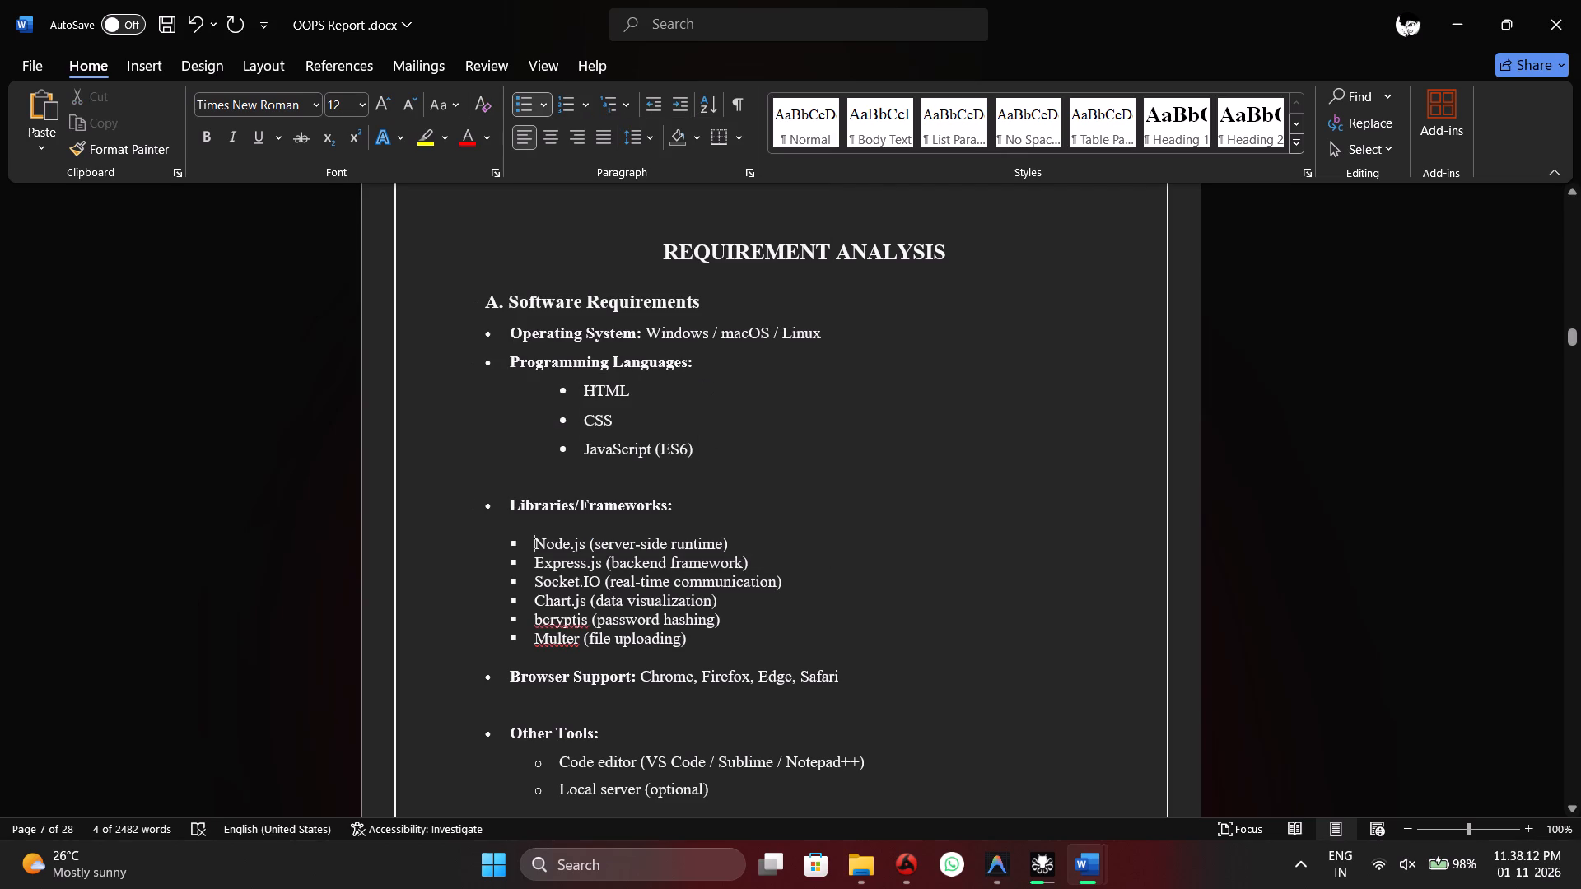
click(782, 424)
Compare the report's remaining requirement entries after Libraries/Frameworks with the Software Requirements text in ChatGPT.
scroll(782, 424, down, 1)
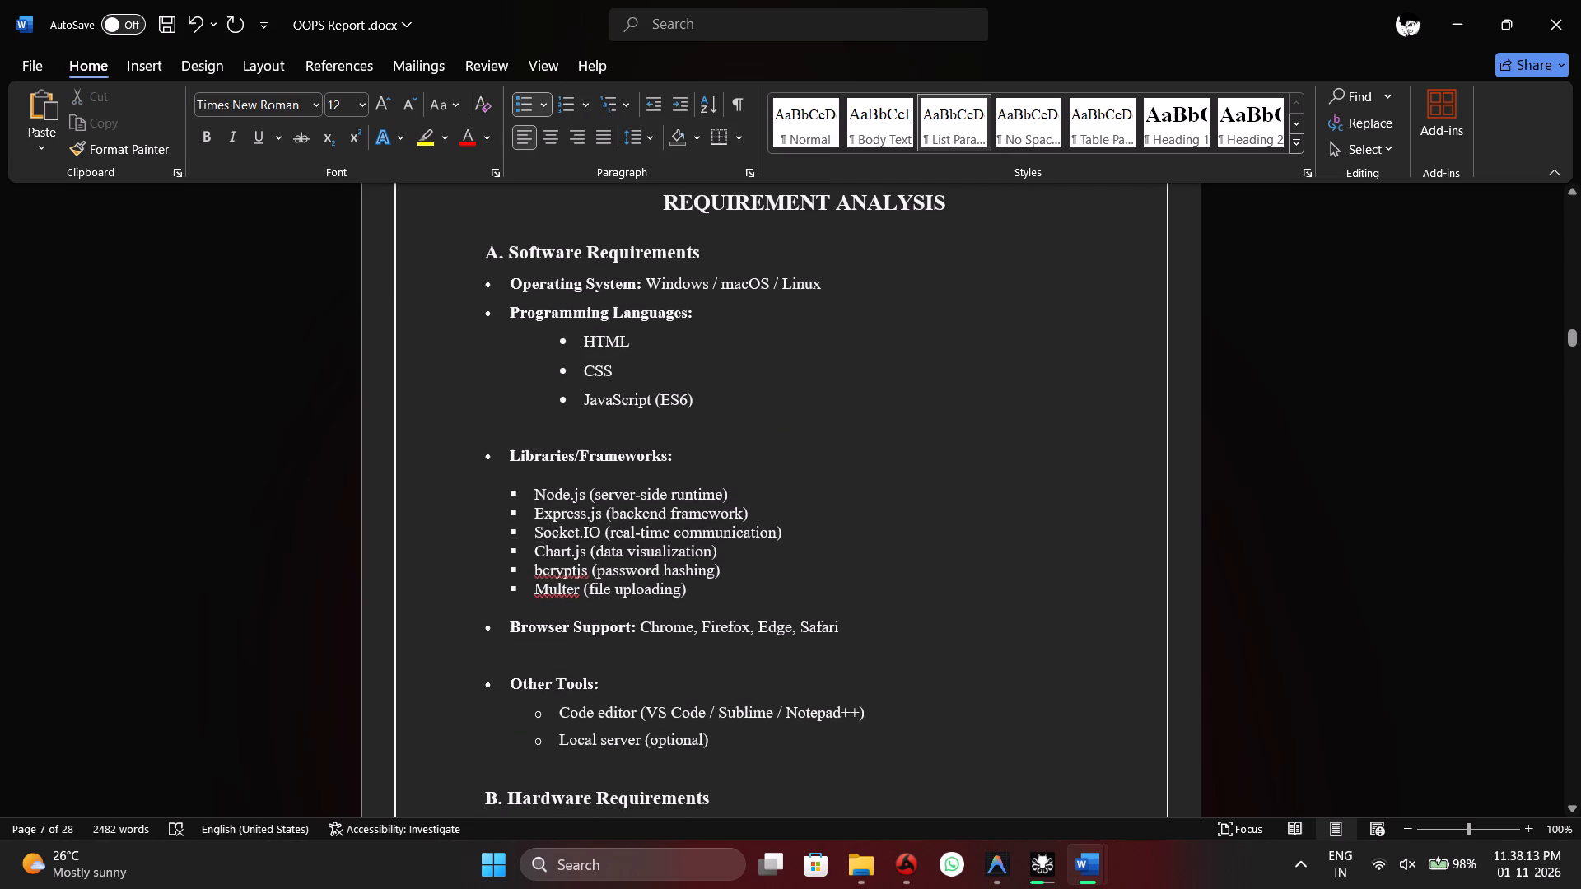
scroll(608, 421, down, 1)
scroll(635, 500, down, 3)
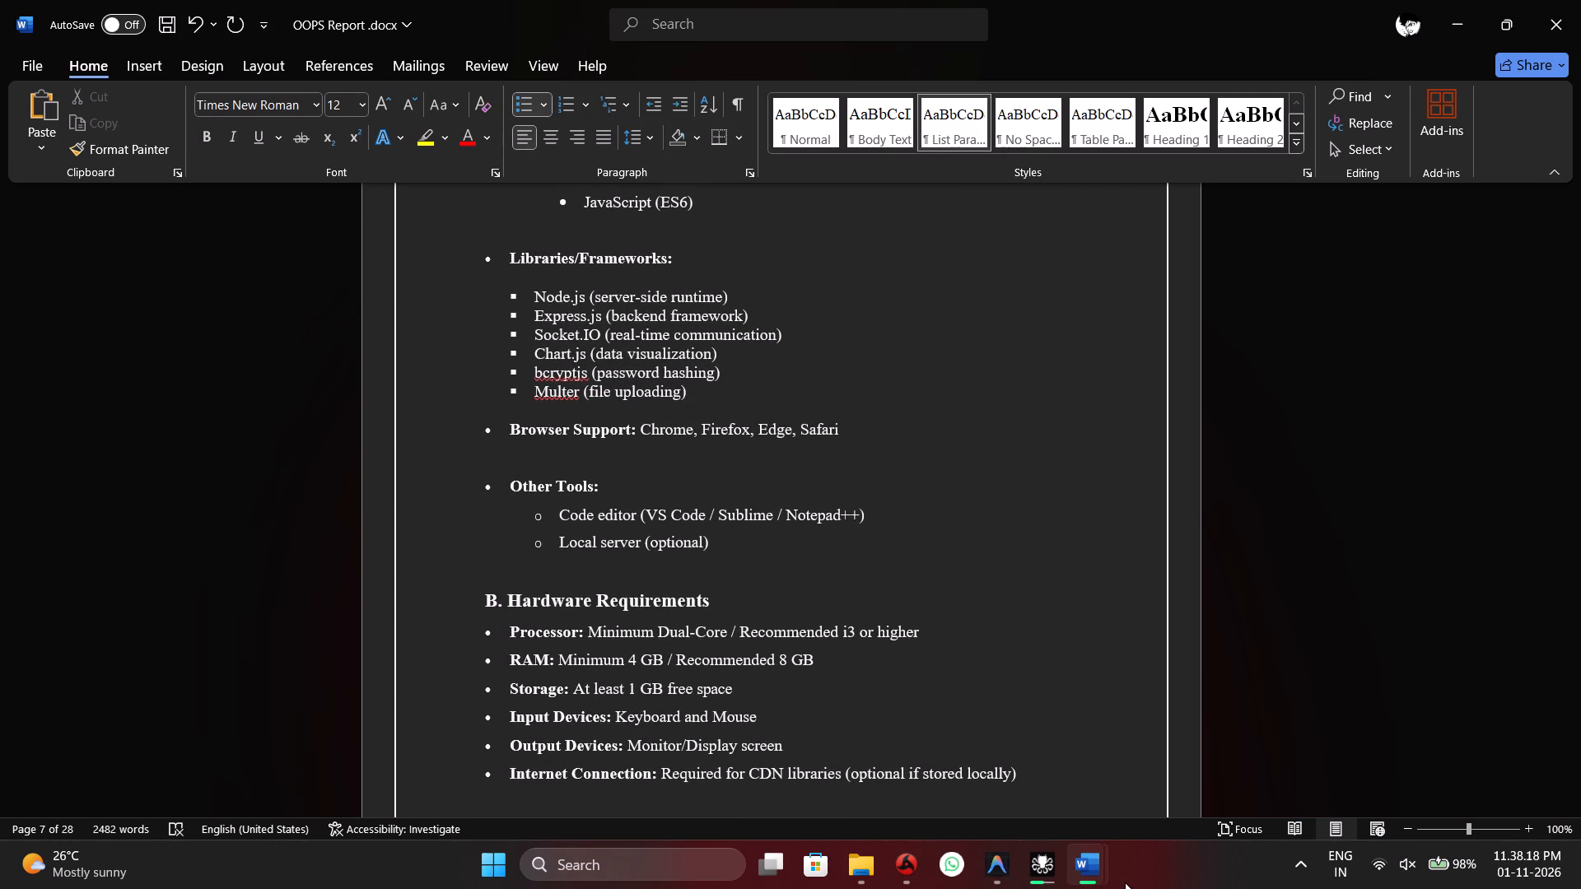
click(916, 863)
click(767, 565)
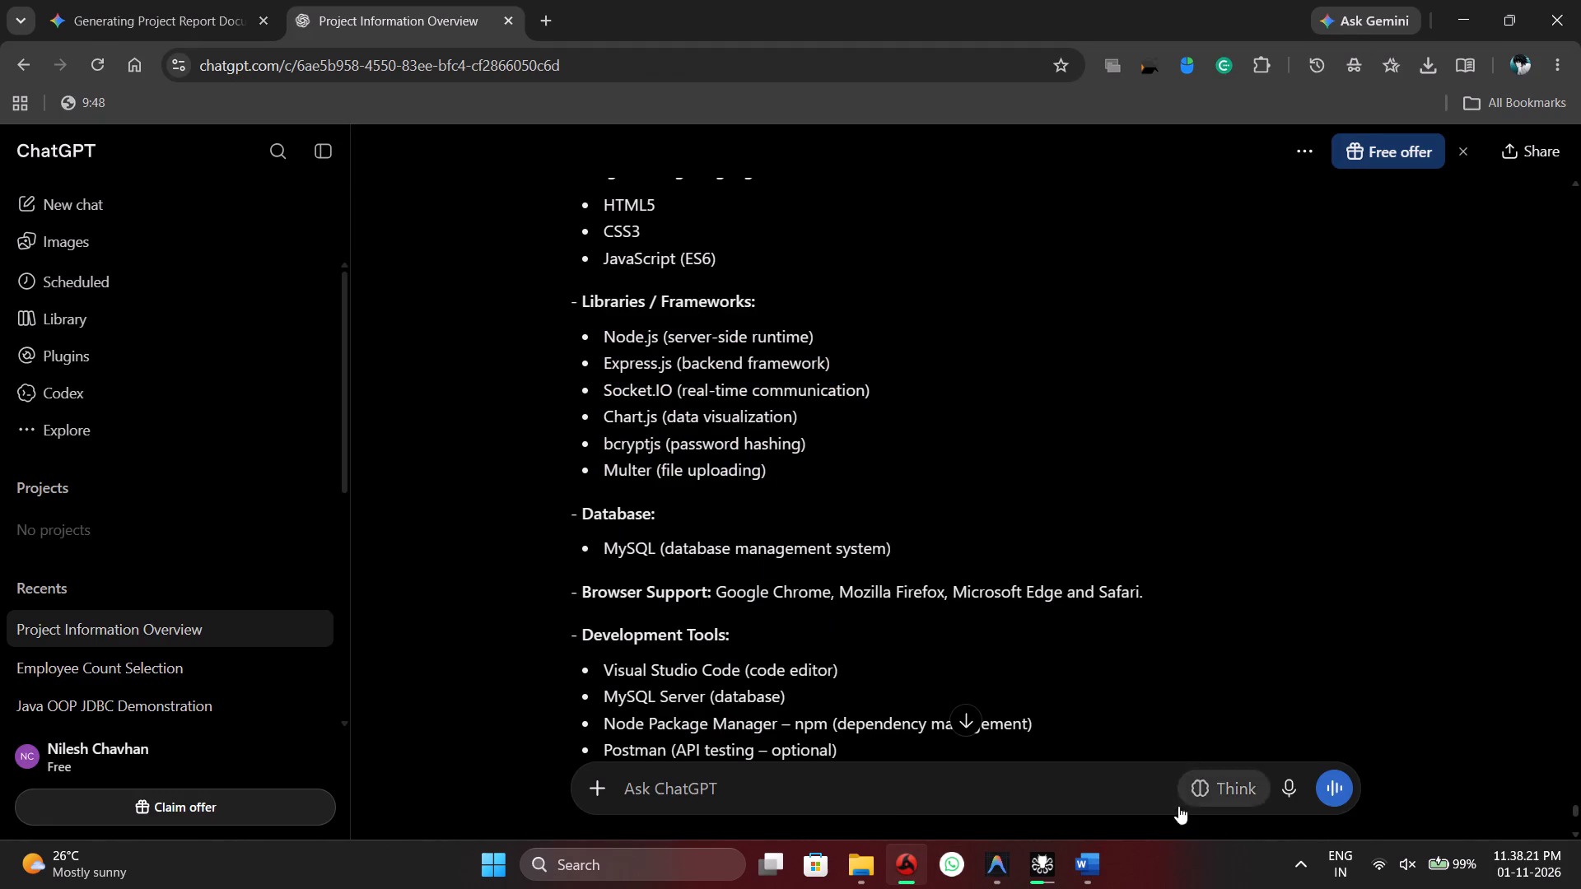
click(1099, 846)
click(866, 736)
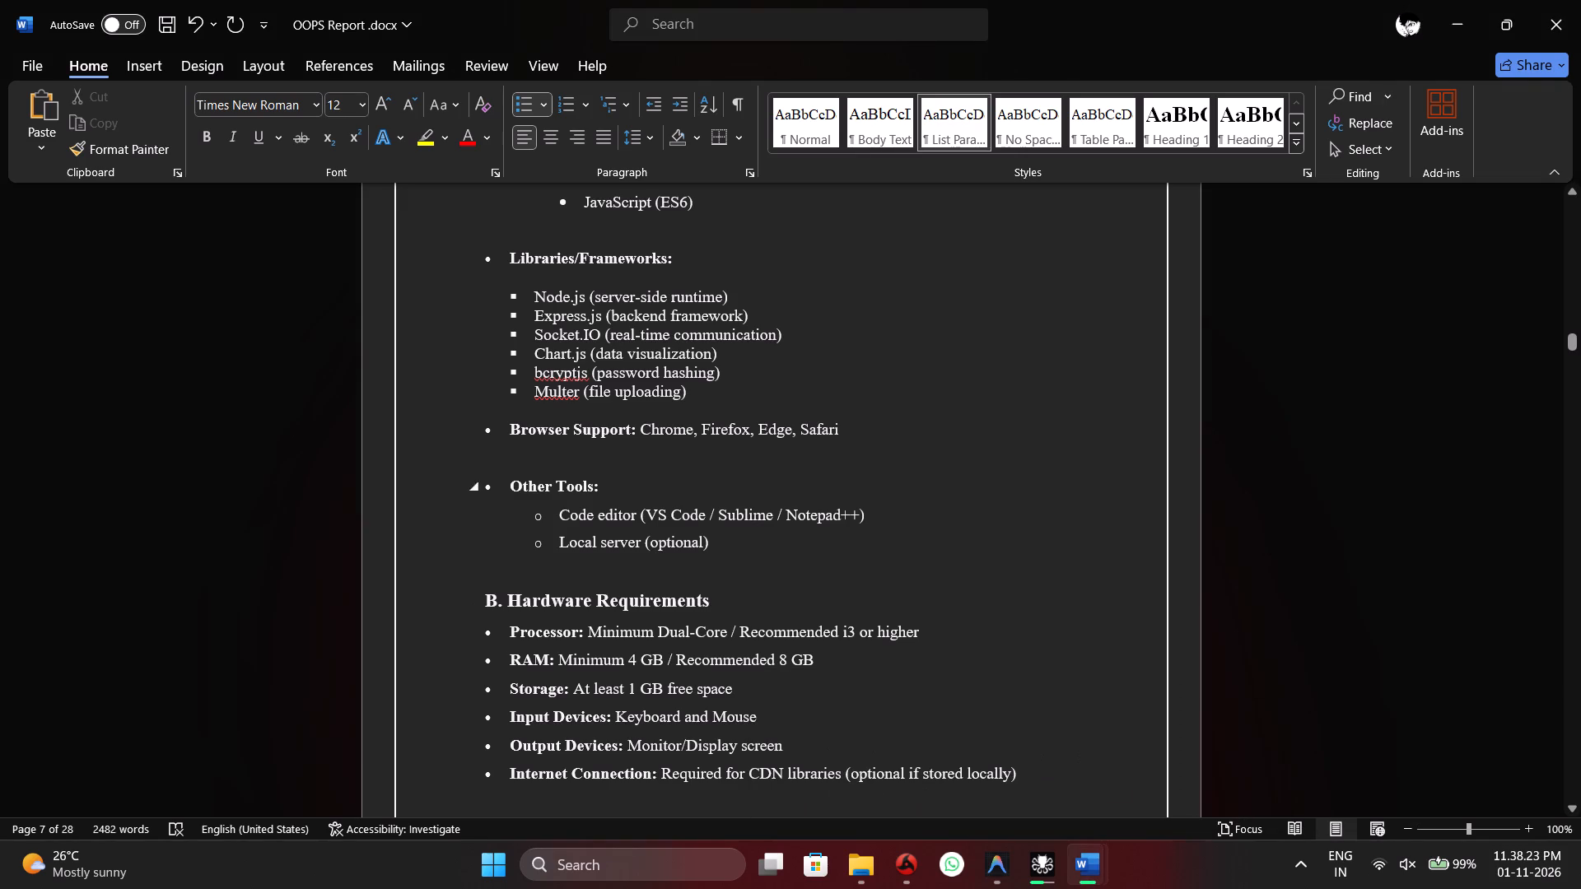
click(547, 454)
click(506, 454)
Delete ", Safari" from the end of the Browser Support line in OOPS Report .docx.
scroll(828, 444, down, 1)
click(851, 379)
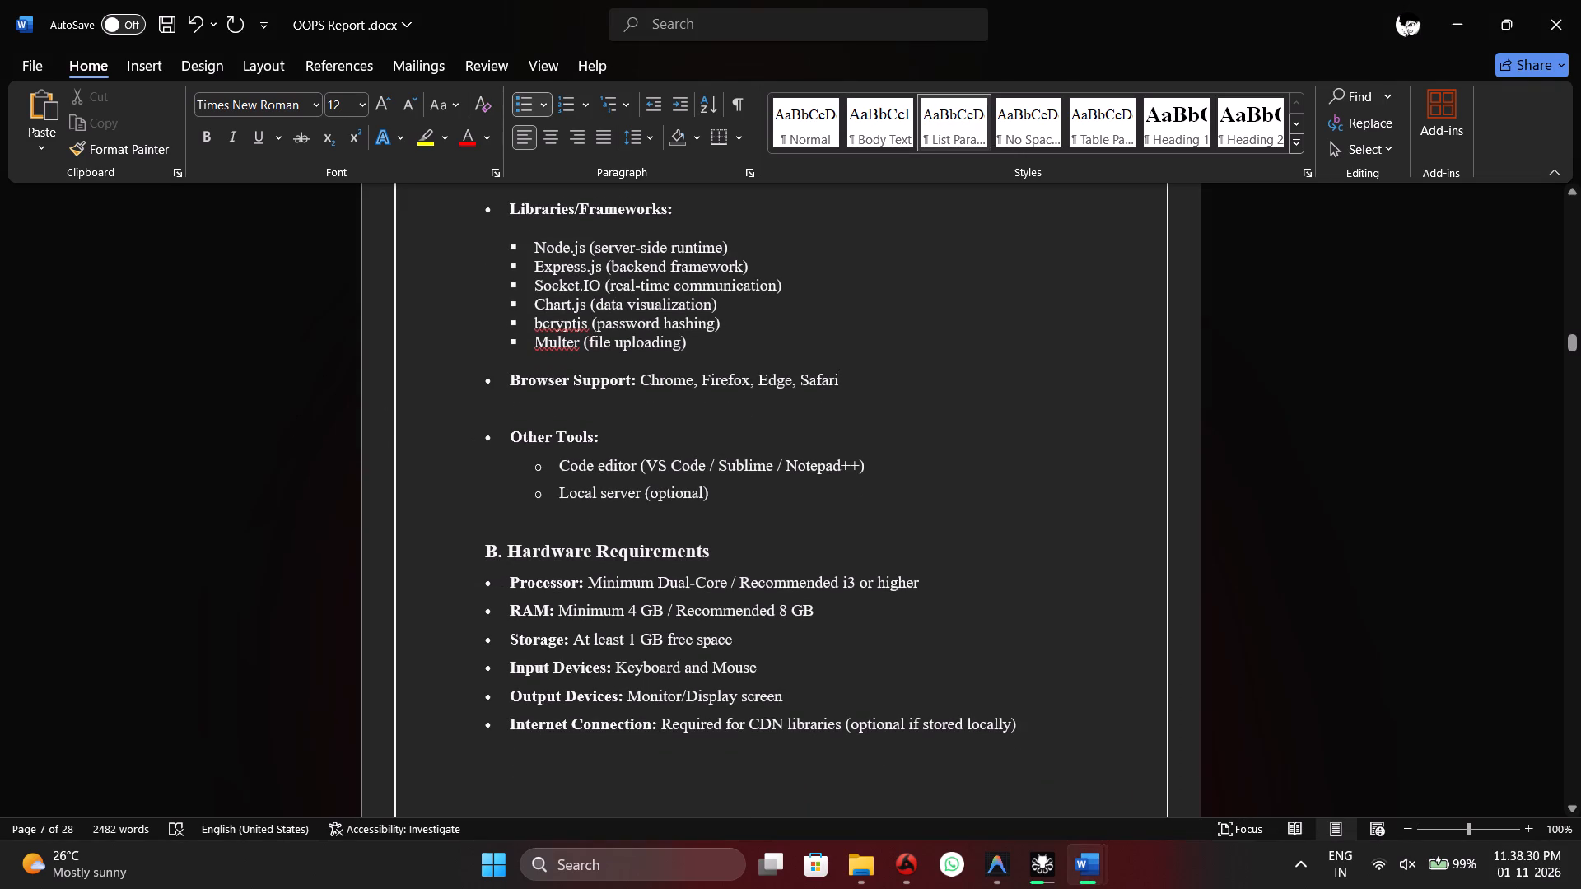
key(BackSpace)
key(BackSpace)
key(BackSpace)
key(BackSpace)
key(BackSpace)
key(BackSpace)
key(BackSpace)
key(BackSpace)
Copy the four Development Tools items, from Visual Studio Code to Postman, from the ChatGPT response.
click(893, 764)
scroll(711, 583, down, 2)
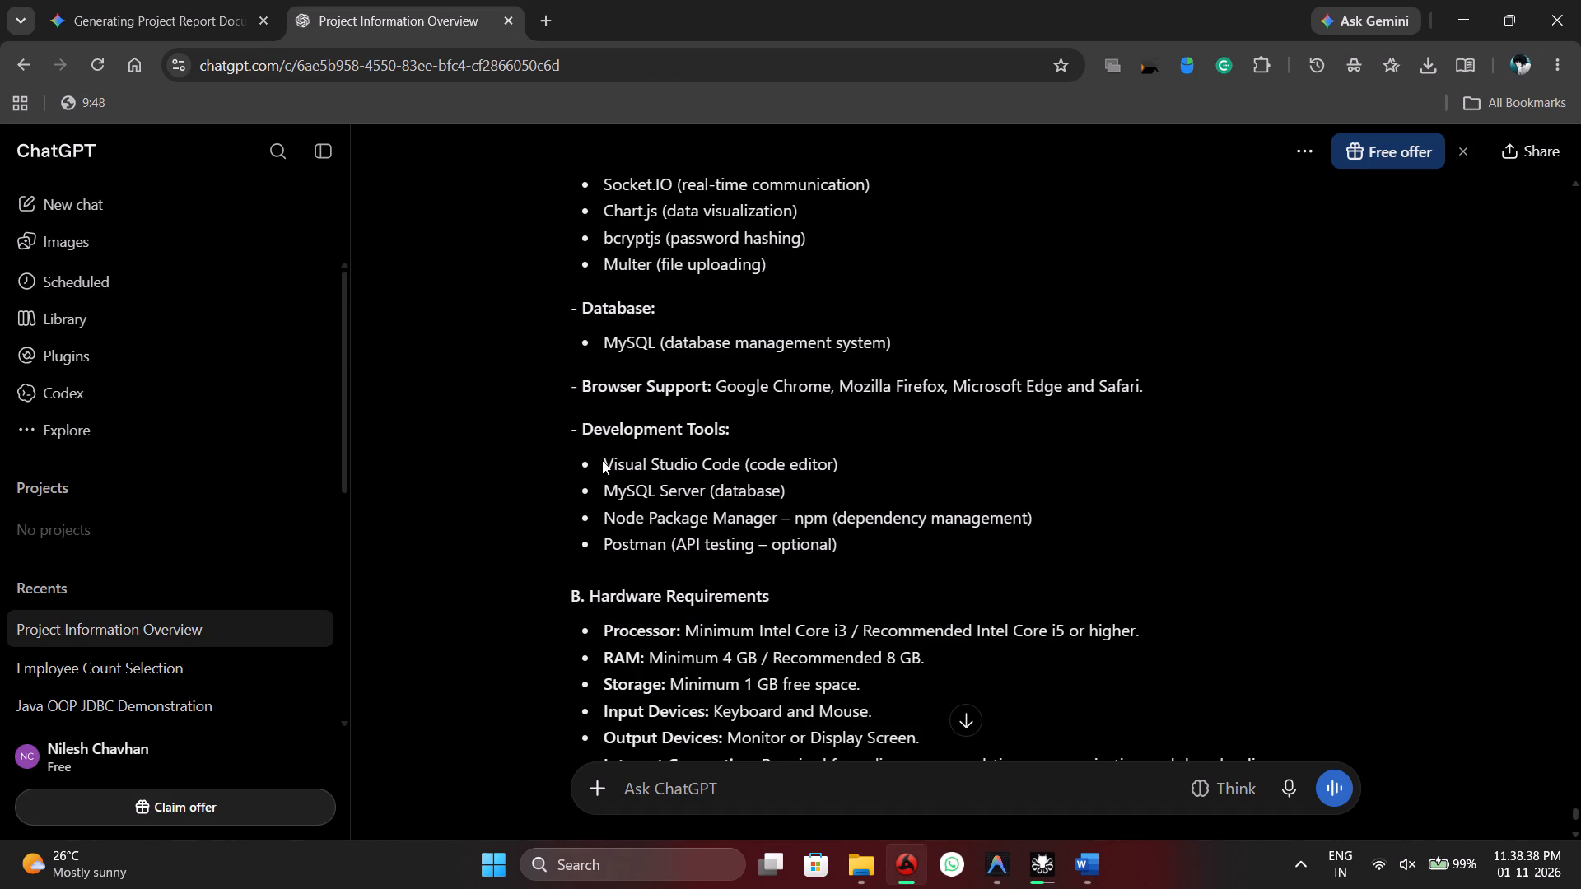
drag(604, 460, 847, 536)
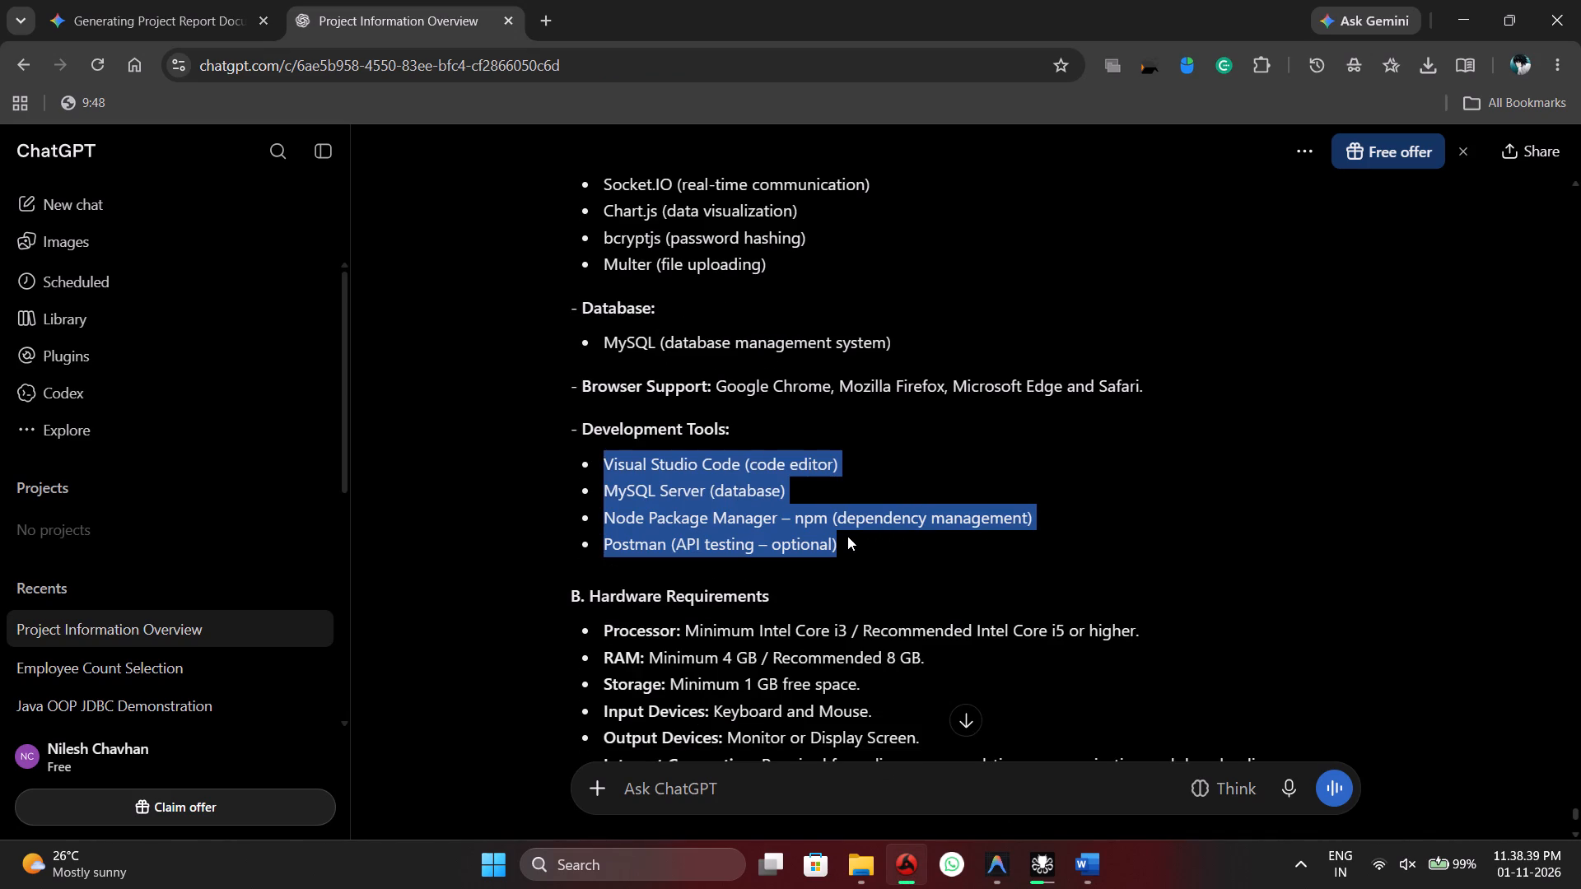
key(ctrl+c)
key(ctrl+c)
key(ctrl+c)
key(ctrl+c)
key(ctrl+c)
key(ctrl+c)
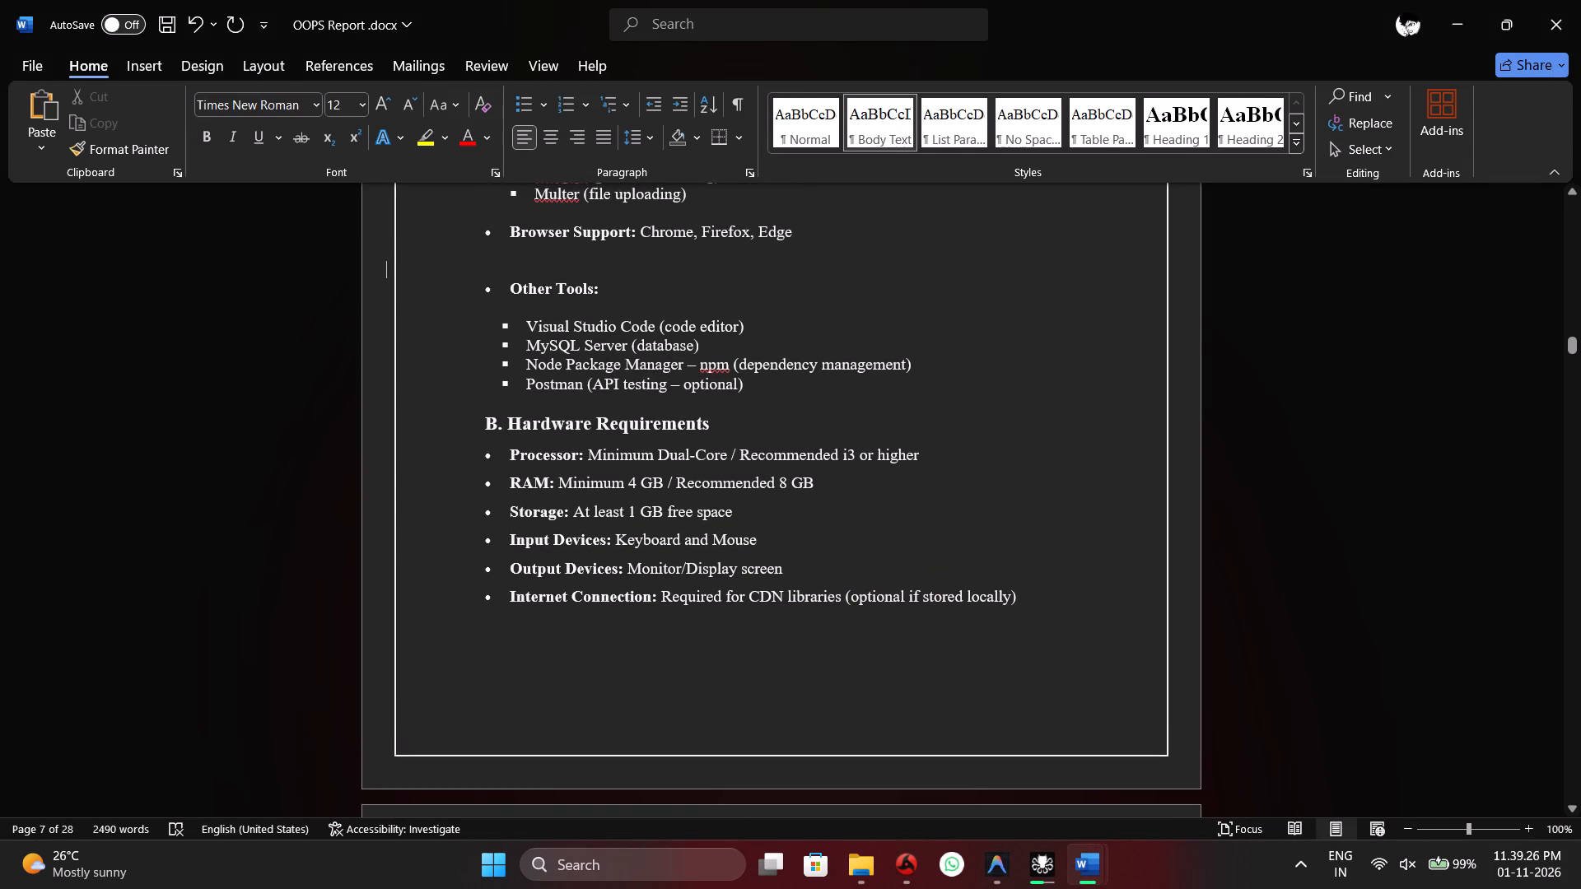
drag(503, 450, 1022, 642)
key(ctrl+v)
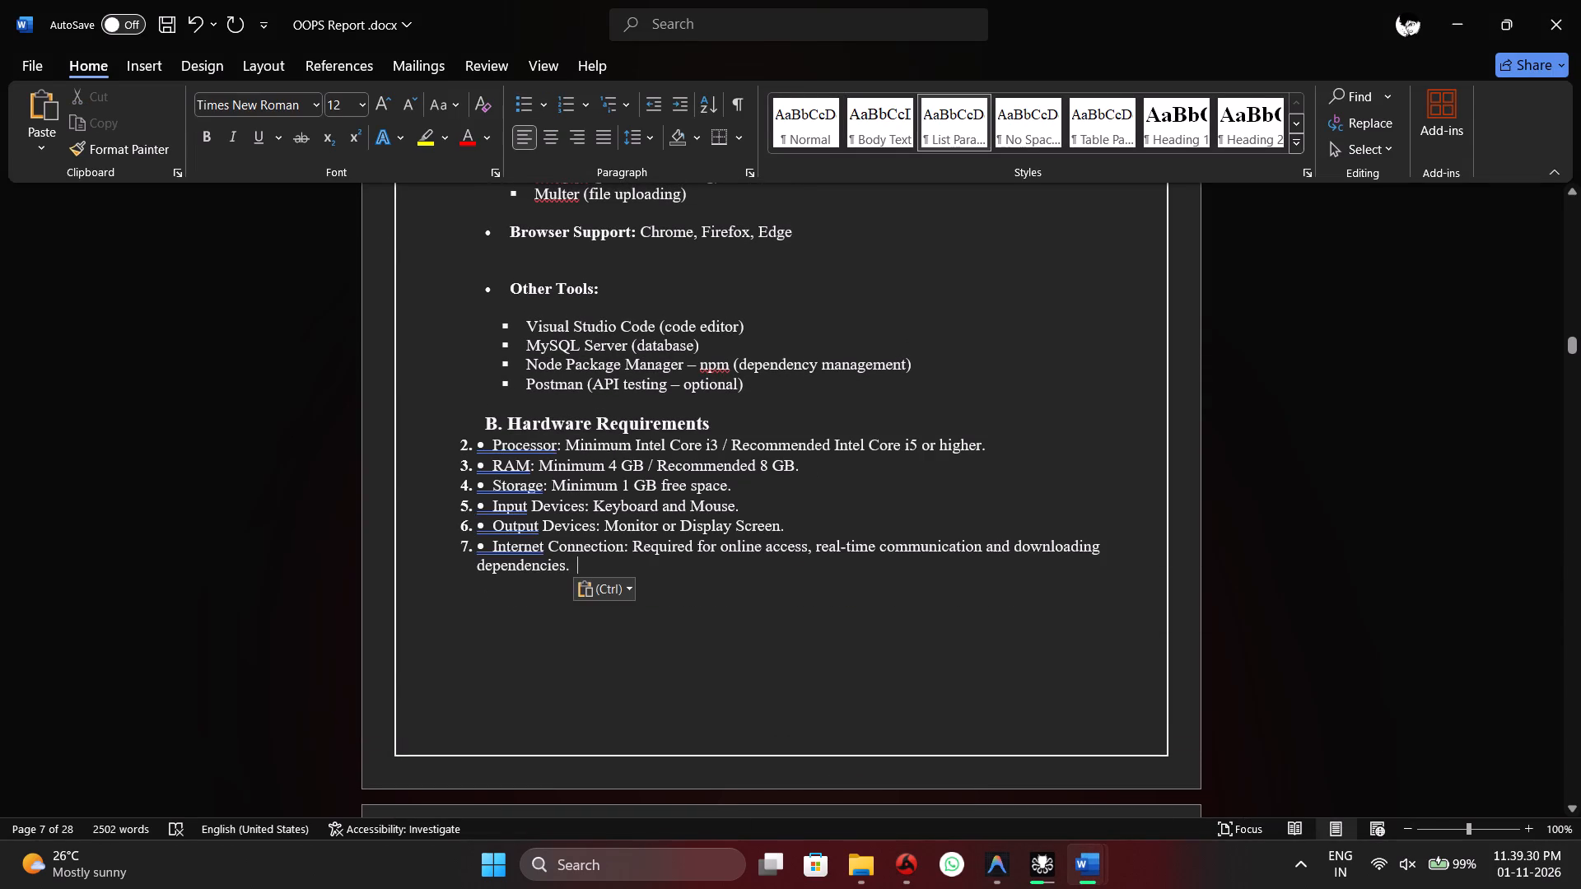
Remove the stray numbering and bullet characters from the pasted Processor, RAM and Storage lines.
click(489, 453)
key(BackSpace)
key(BackSpace)
key(BackSpace)
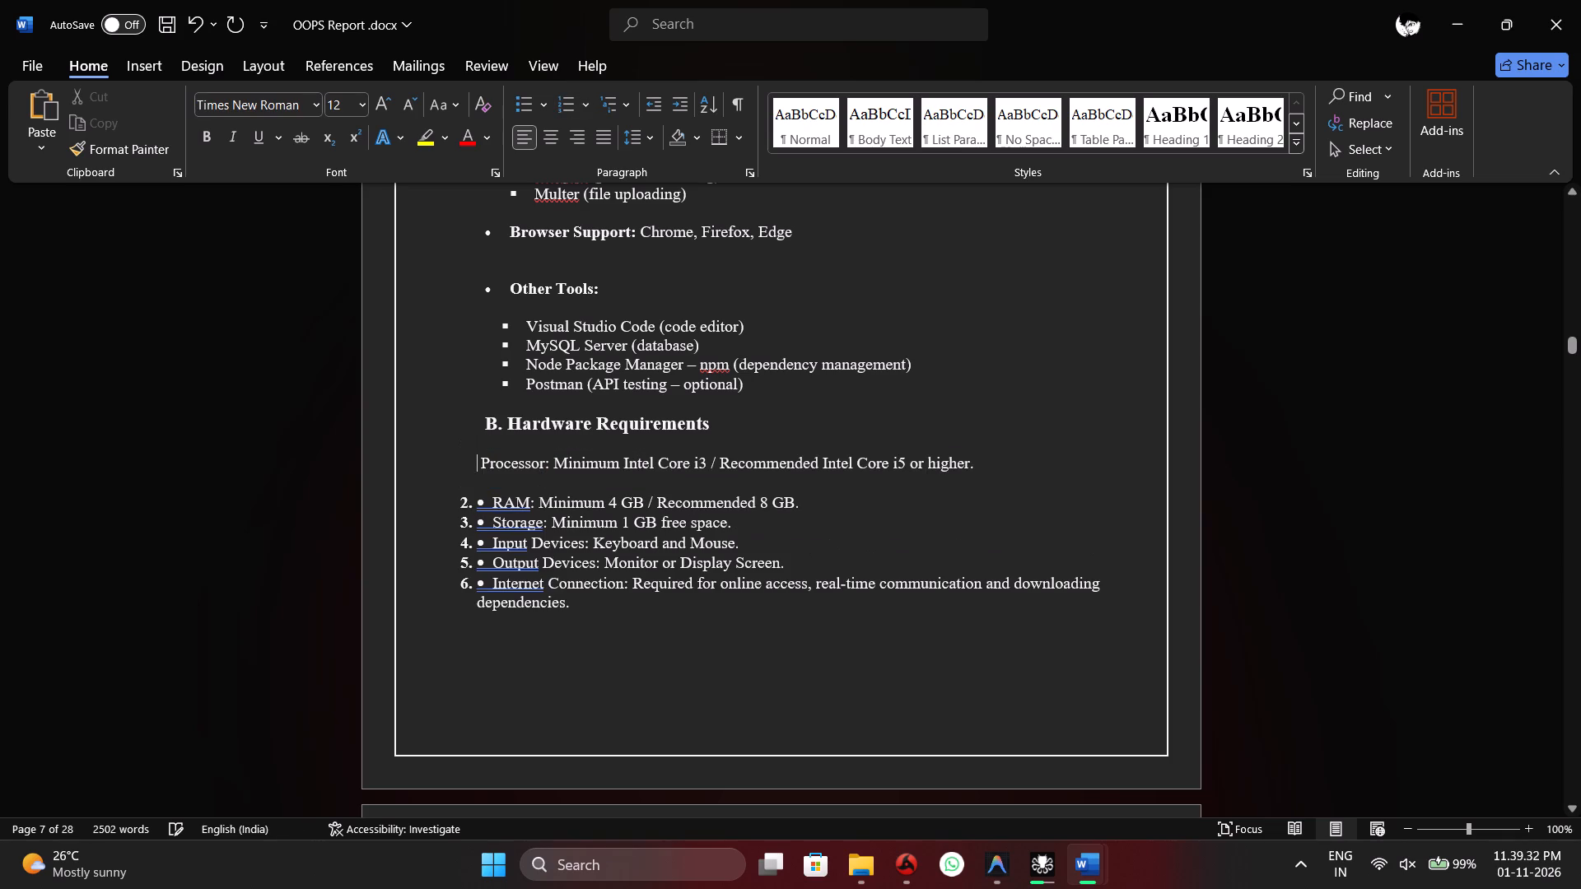
click(493, 503)
key(BackSpace)
key(BackSpace)
key(BackSpace)
key(BackSpace)
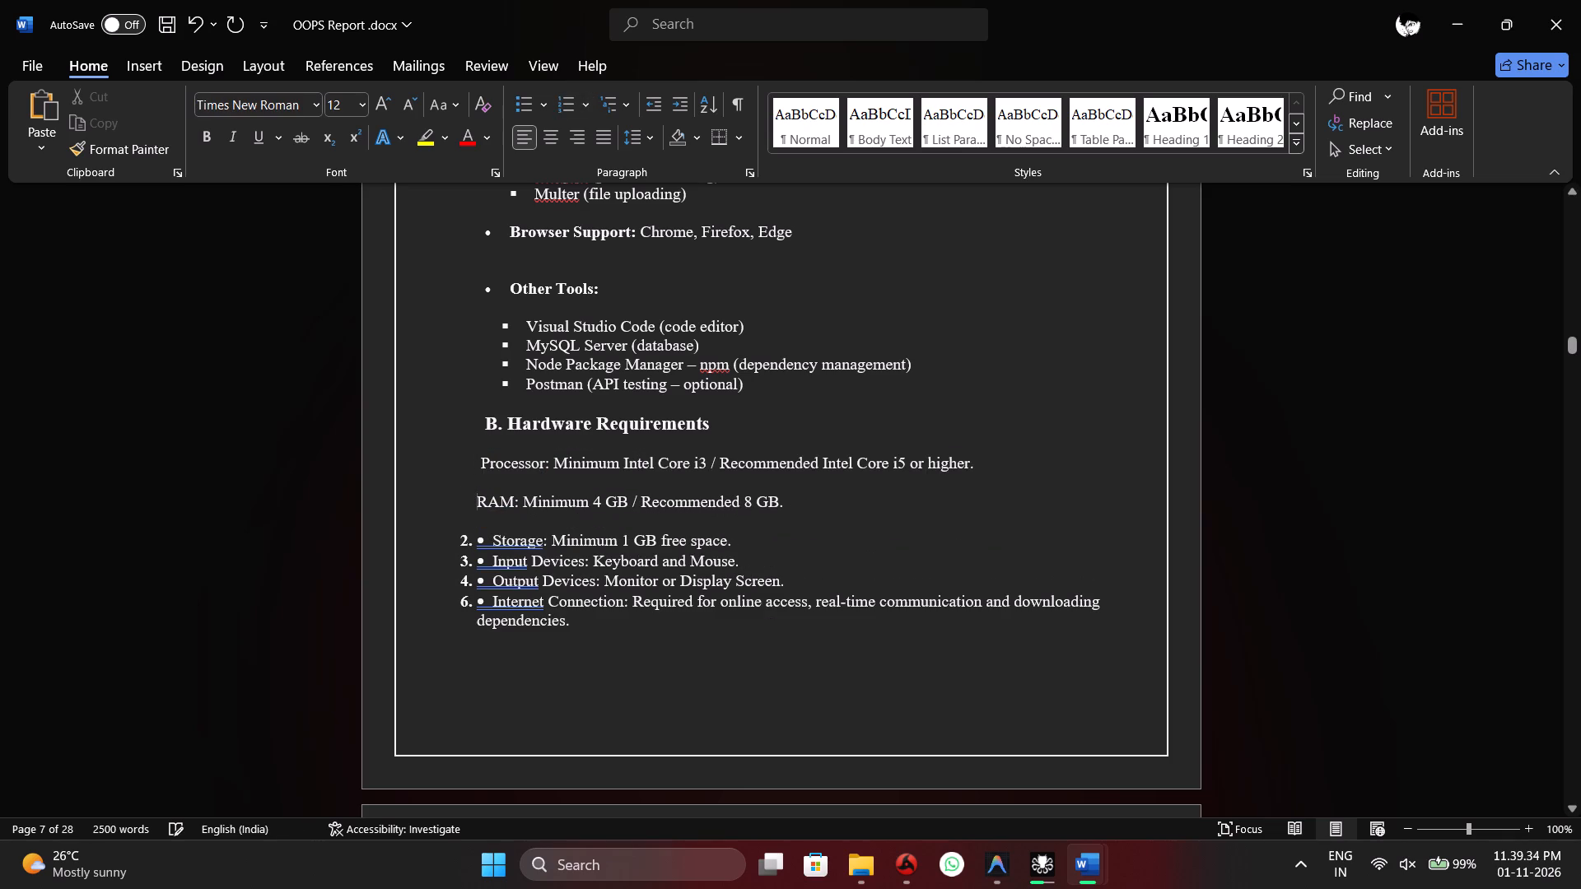
click(493, 542)
key(BackSpace)
key(BackSpace)
key(BackSpace)
key(BackSpace)
Remove the stray numbering and bullet characters from the pasted Input Devices, Output Devices and Internet Connection lines.
click(492, 576)
key(BackSpace)
key(BackSpace)
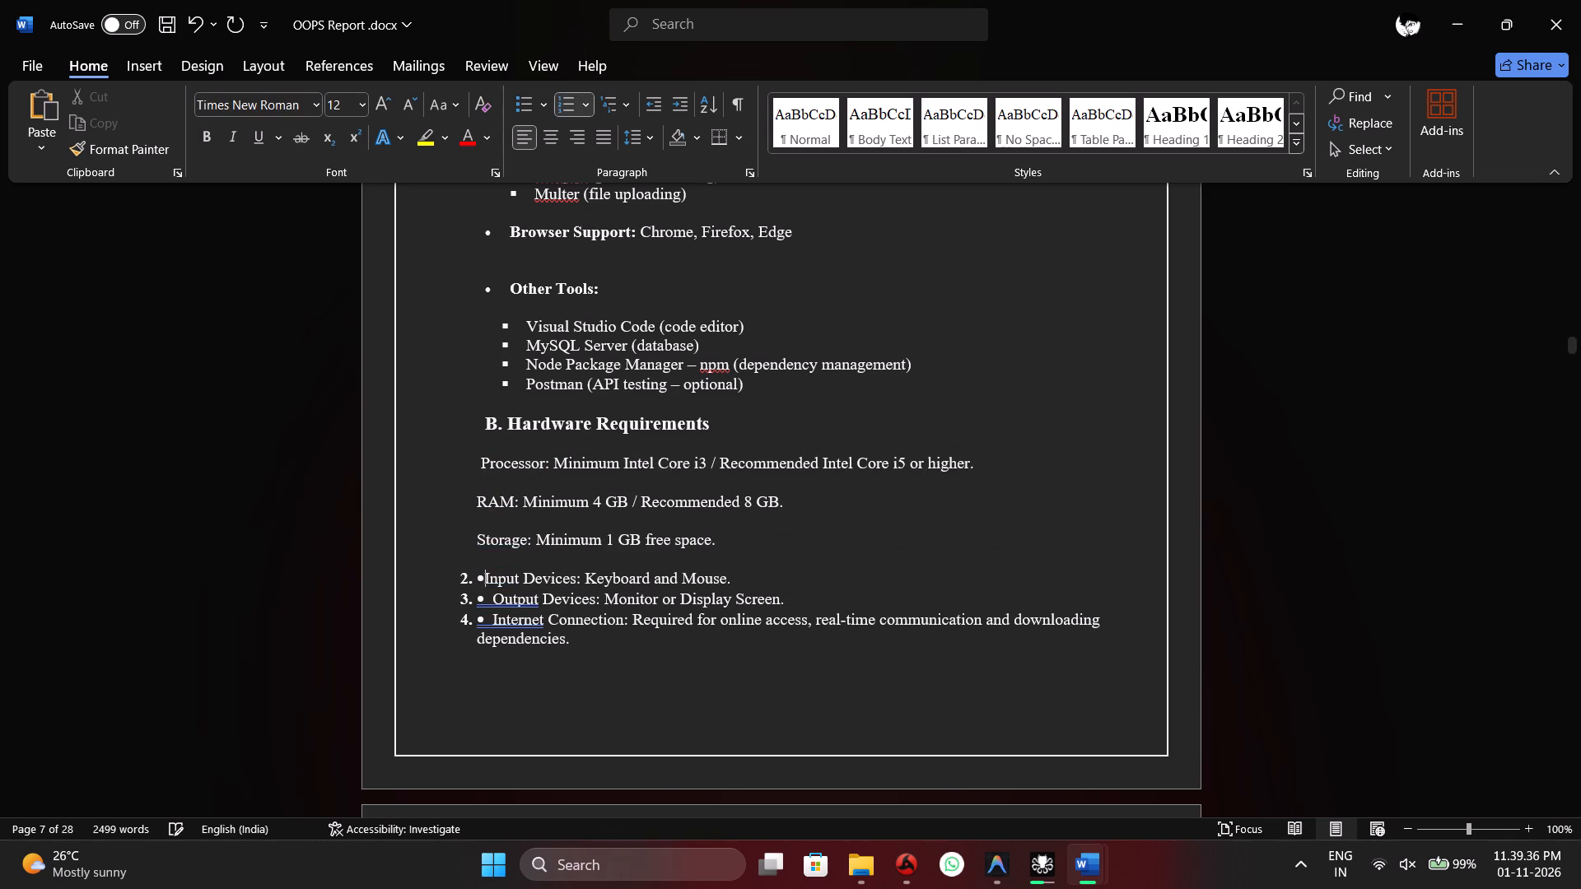
key(BackSpace)
key(BackSpace)
click(492, 611)
key(BackSpace)
key(BackSpace)
key(BackSpace)
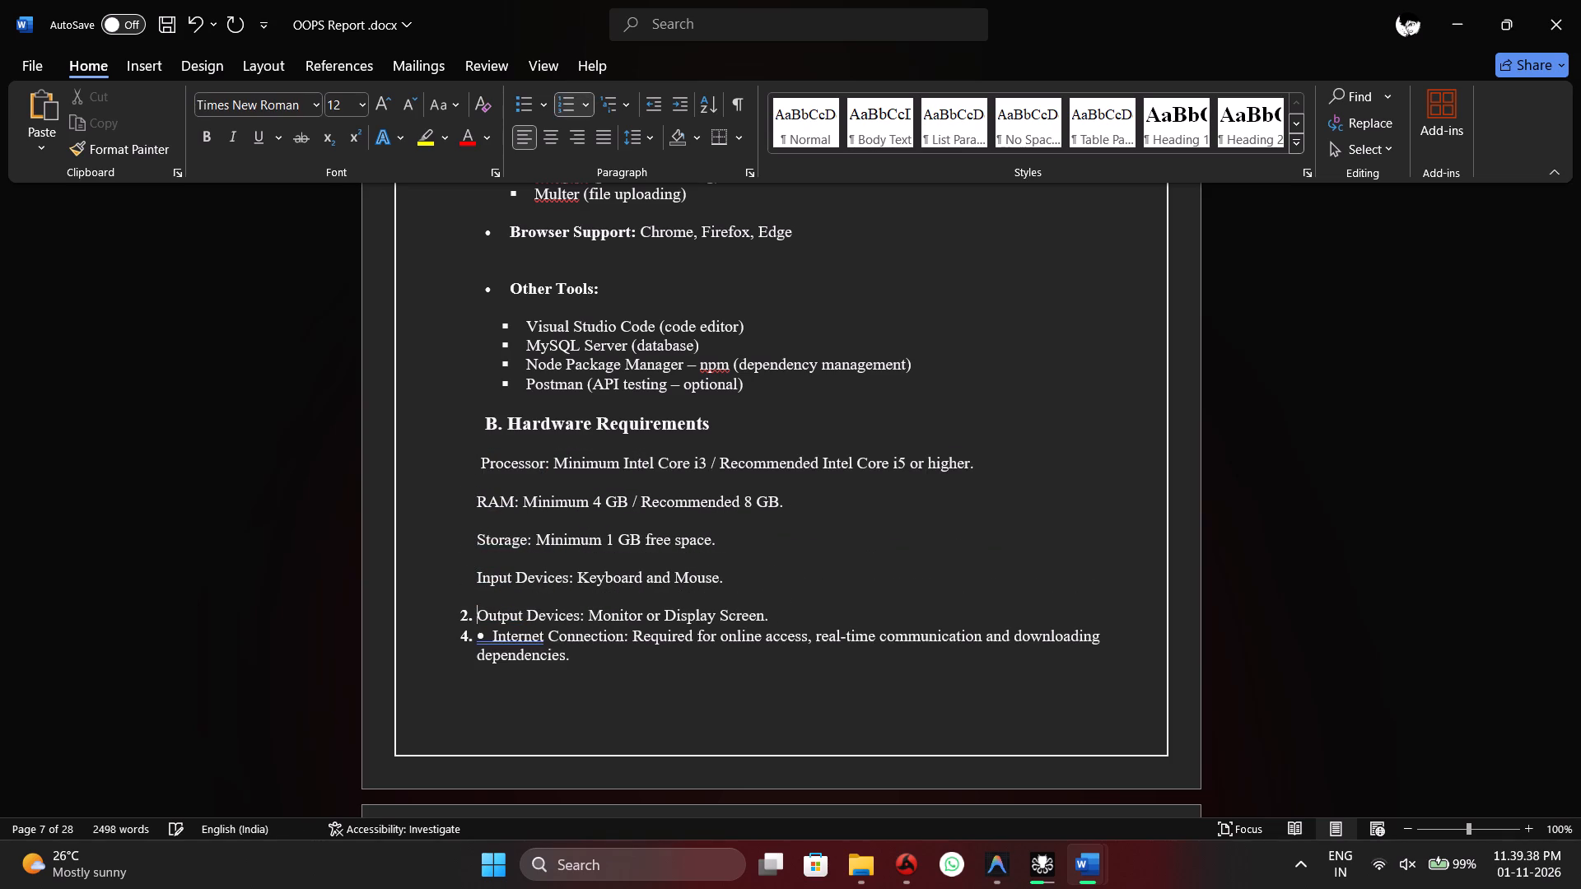
key(BackSpace)
click(489, 649)
key(BackSpace)
key(BackSpace)
key(BackSpace)
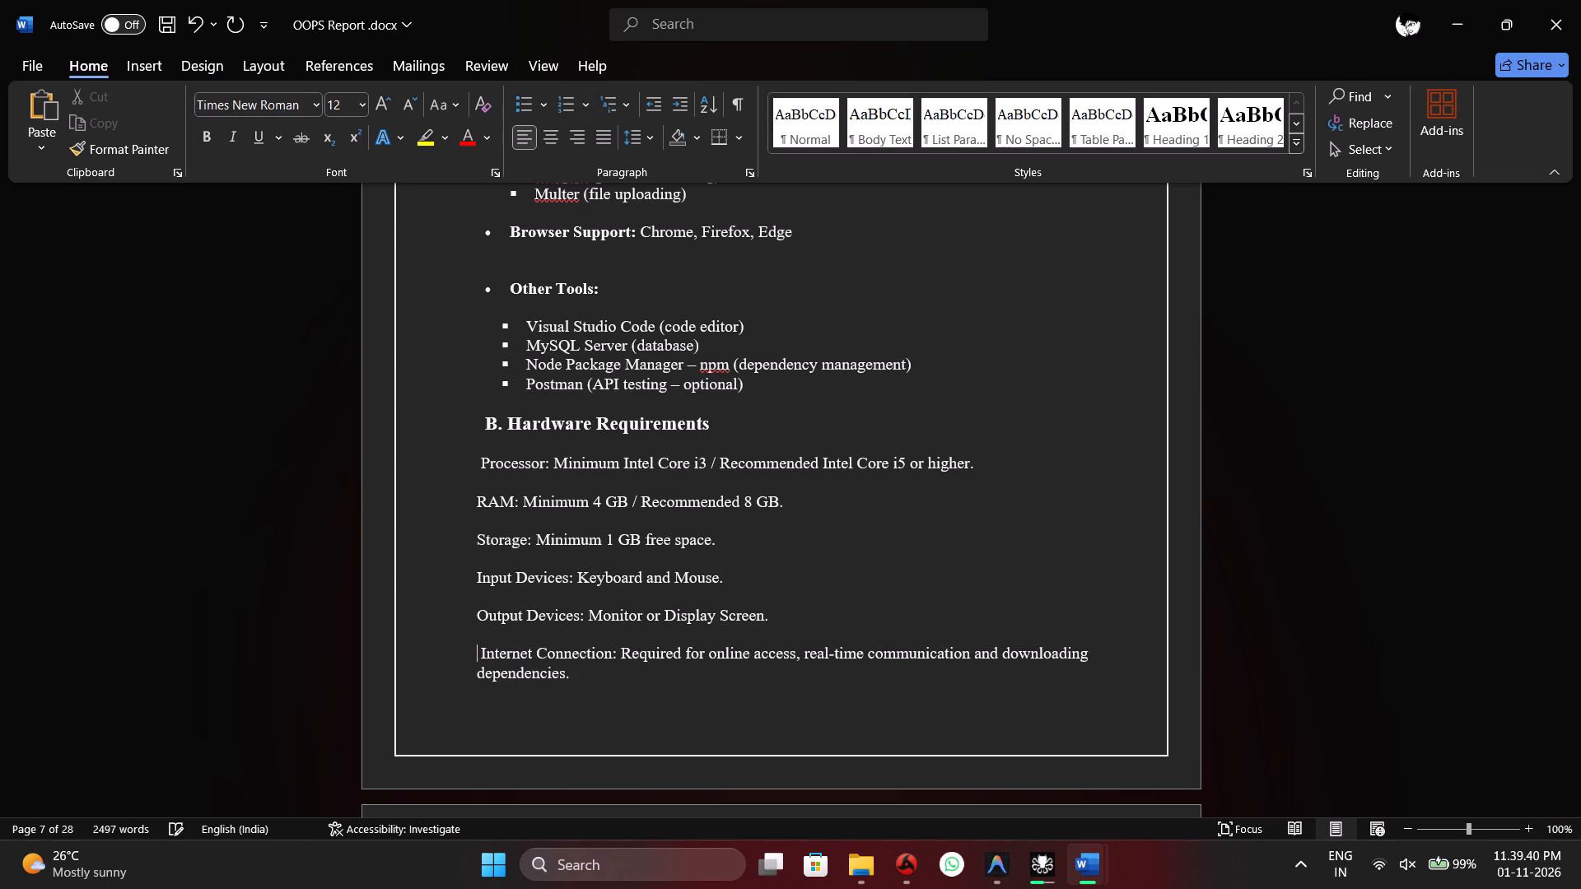
Delete the leading space before the Processor line under Hardware Requirements.
click(480, 476)
key(BackSpace)
Apply square bullets to the six Hardware Requirements lines from Processor to Internet Connection.
drag(473, 462, 690, 673)
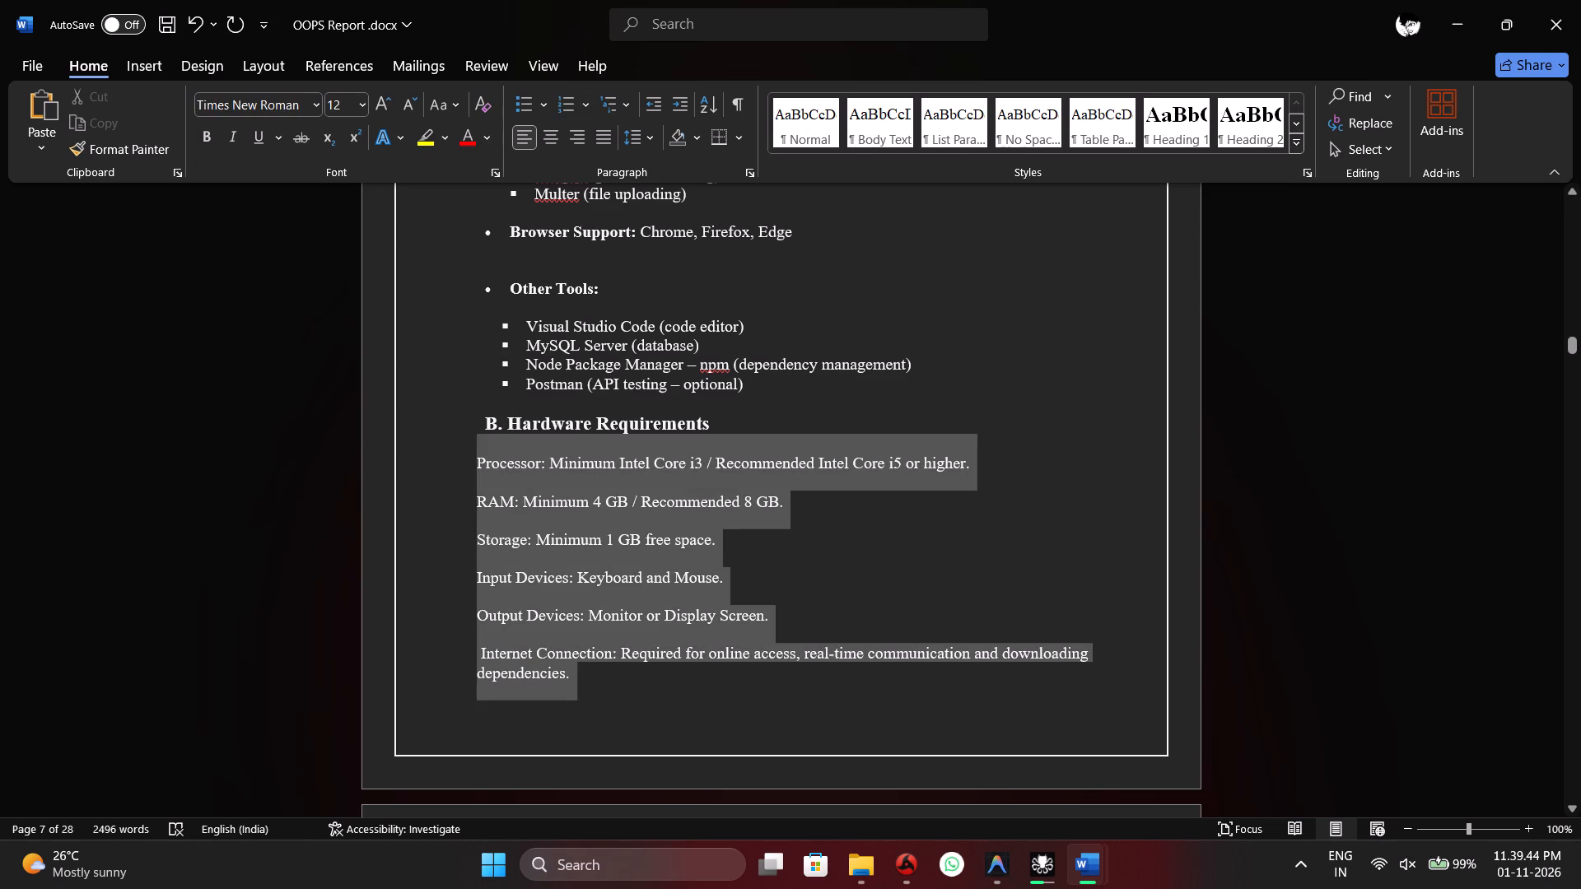
drag(690, 673, 694, 678)
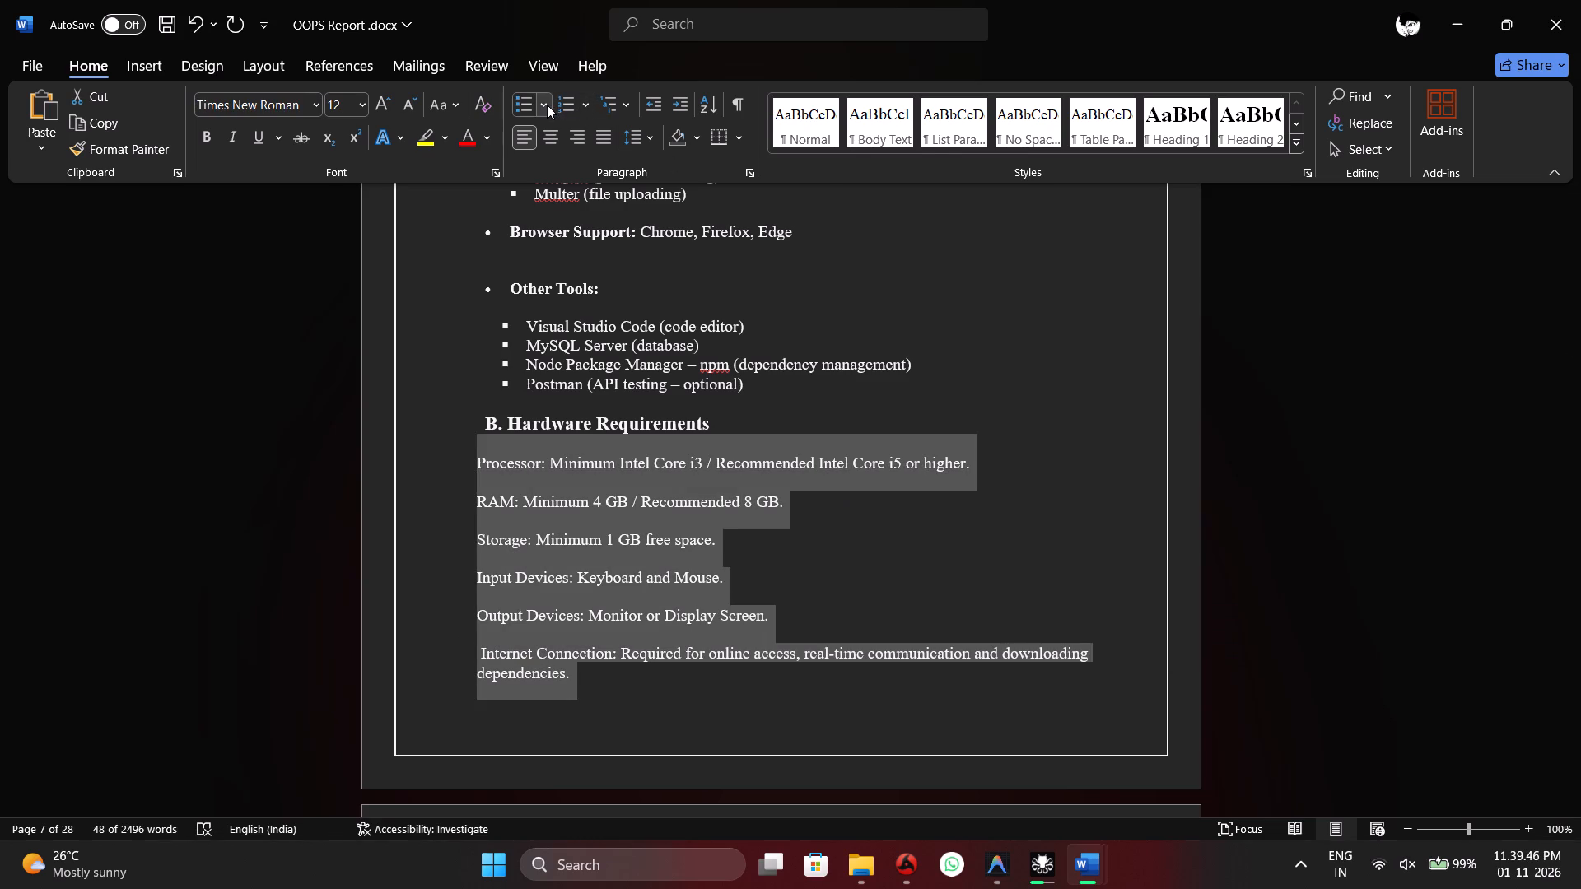
click(545, 105)
click(543, 184)
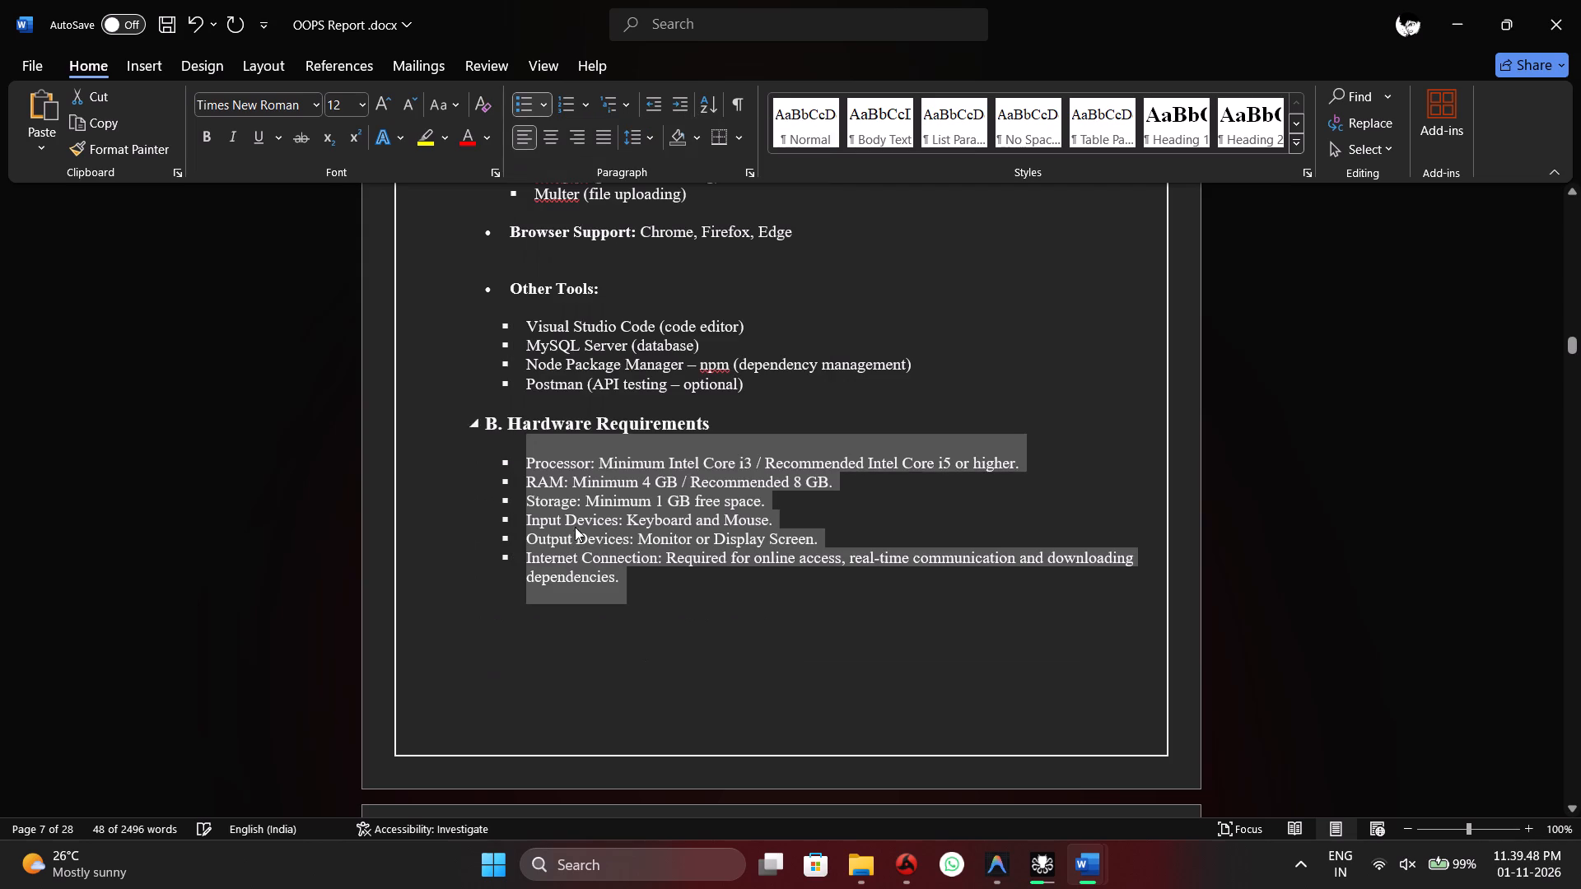
click(586, 628)
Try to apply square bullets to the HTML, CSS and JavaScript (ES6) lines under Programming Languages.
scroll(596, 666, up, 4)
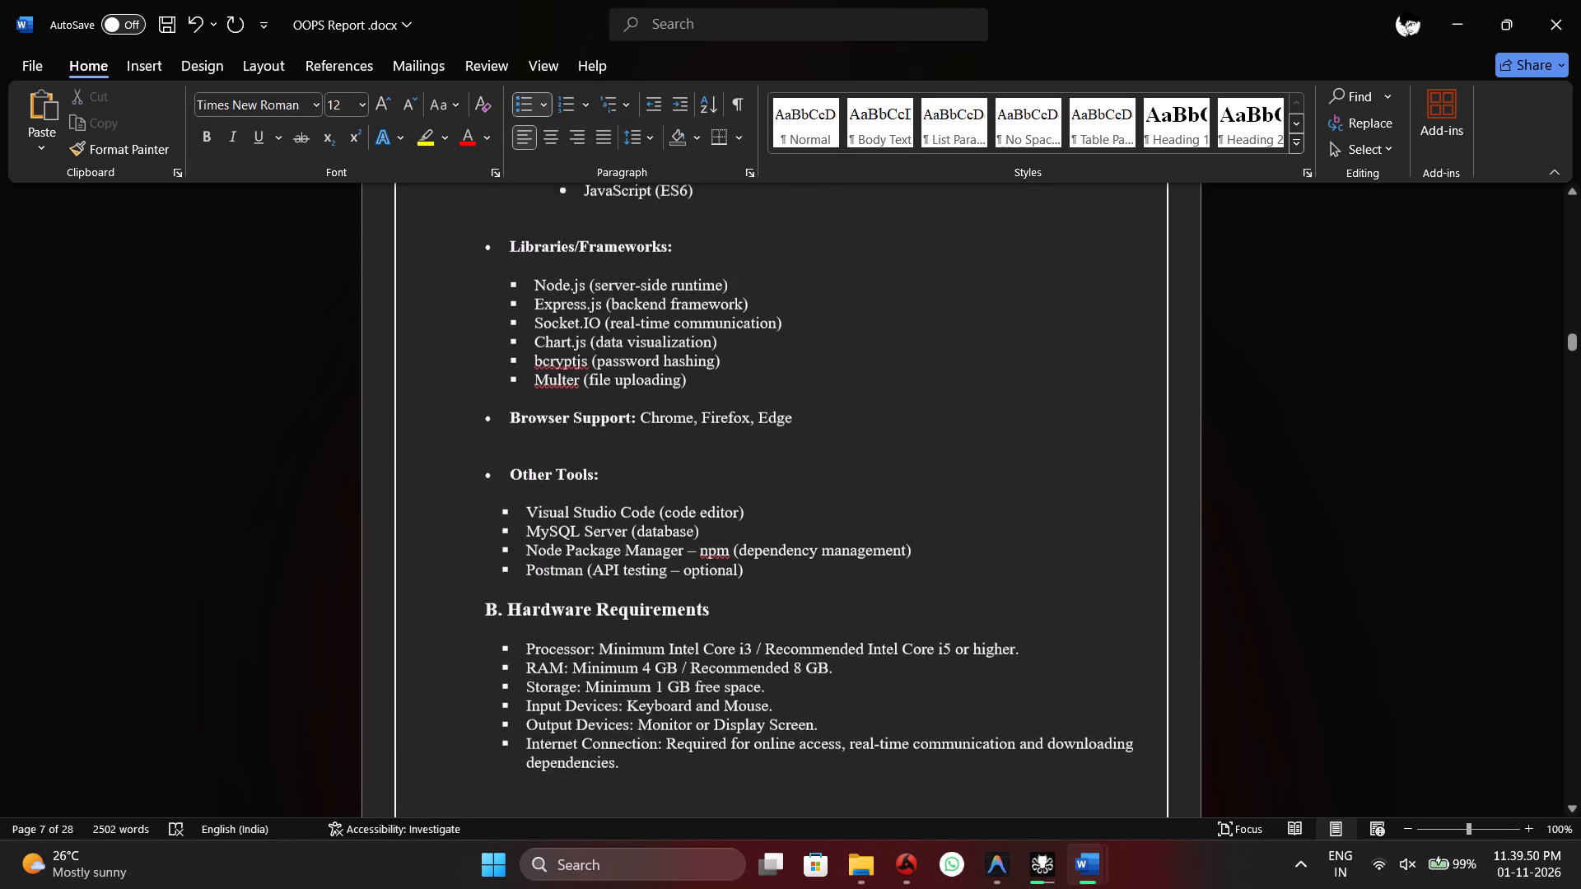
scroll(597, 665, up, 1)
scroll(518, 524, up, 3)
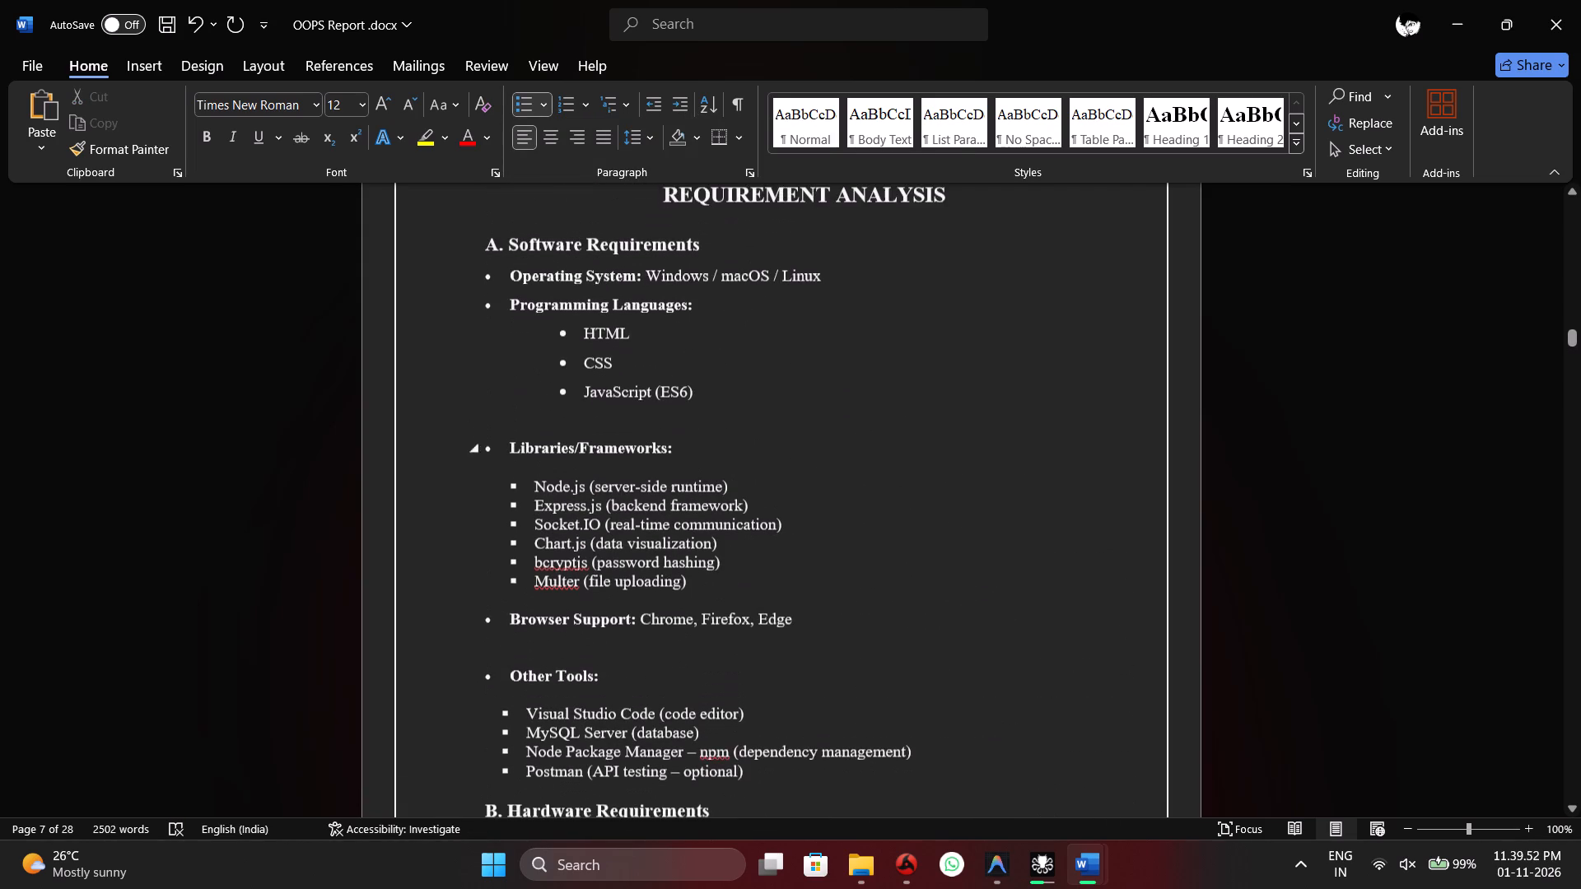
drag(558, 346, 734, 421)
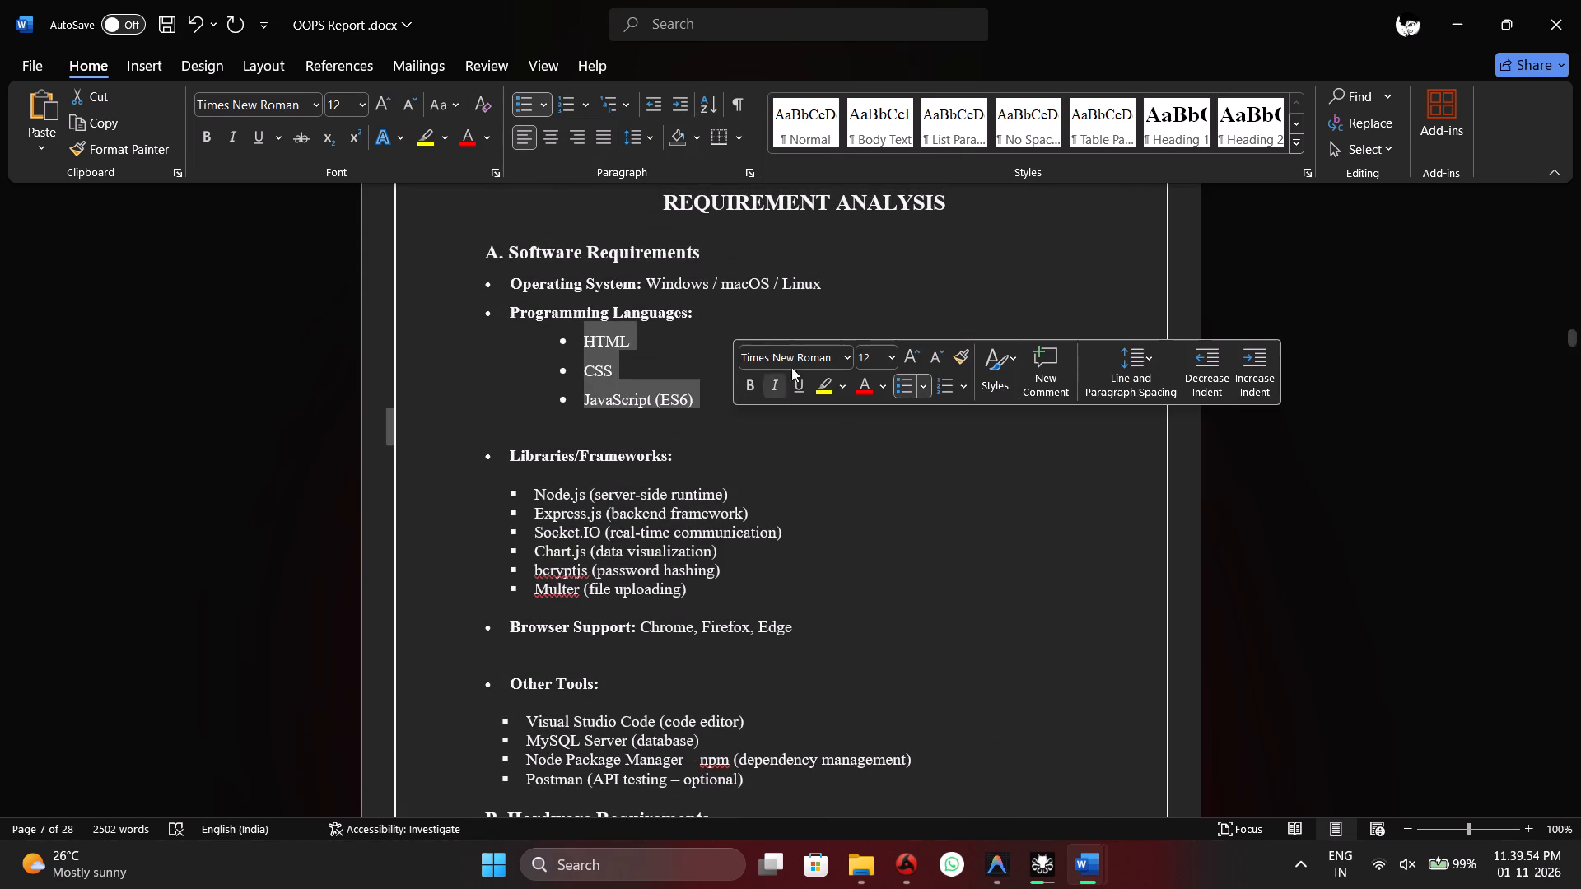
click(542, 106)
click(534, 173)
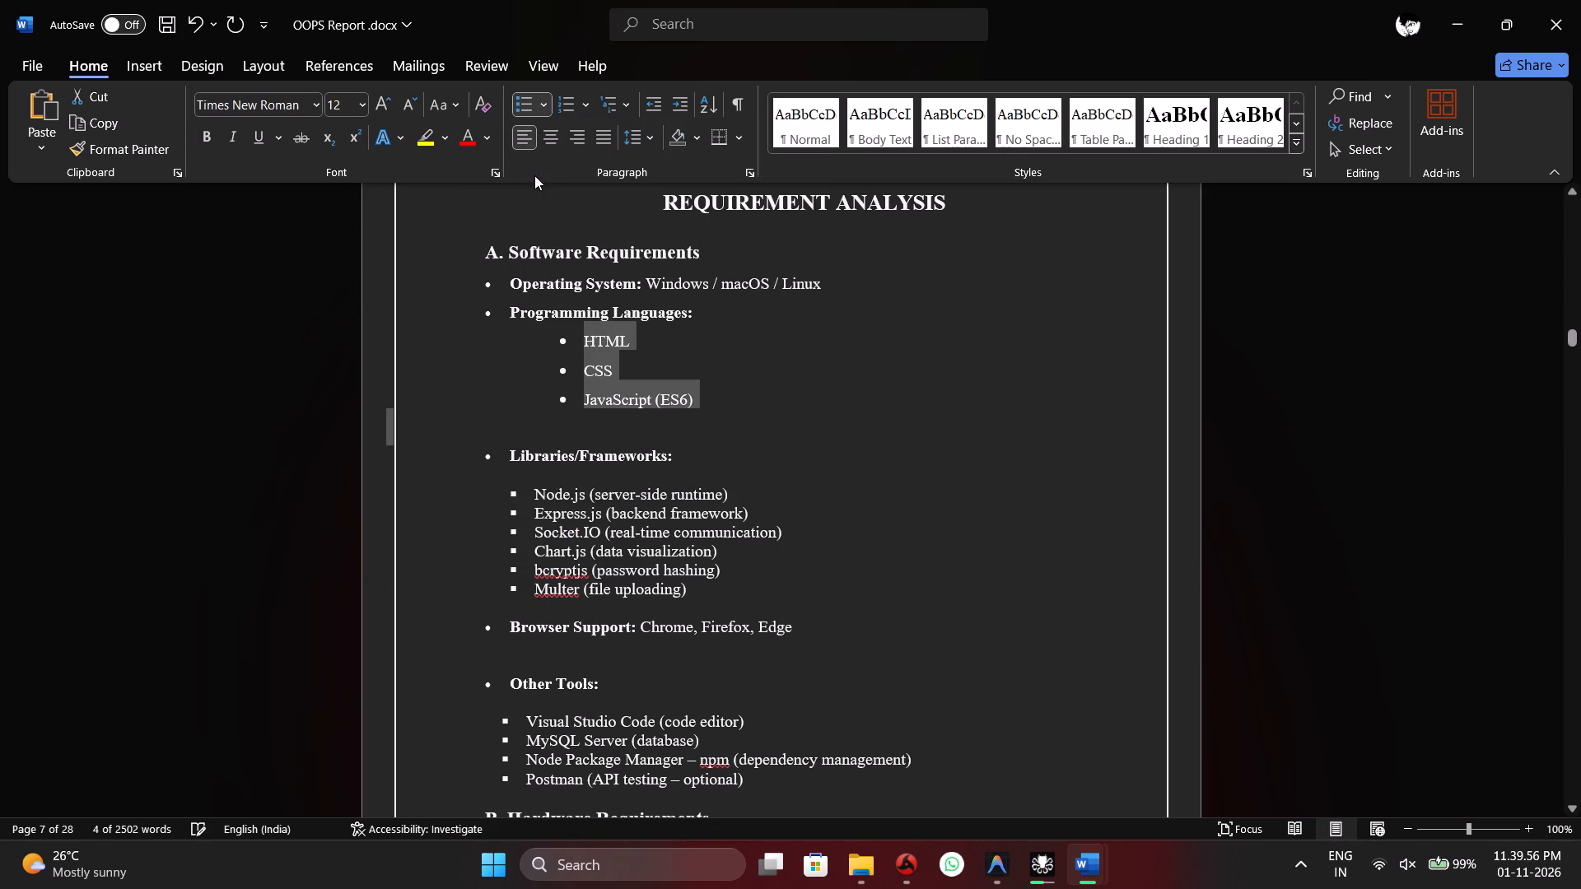
Remove the round bullets from the HTML, CSS and JavaScript (ES6) lines under Programming Languages.
click(468, 365)
click(555, 352)
click(555, 337)
click(576, 341)
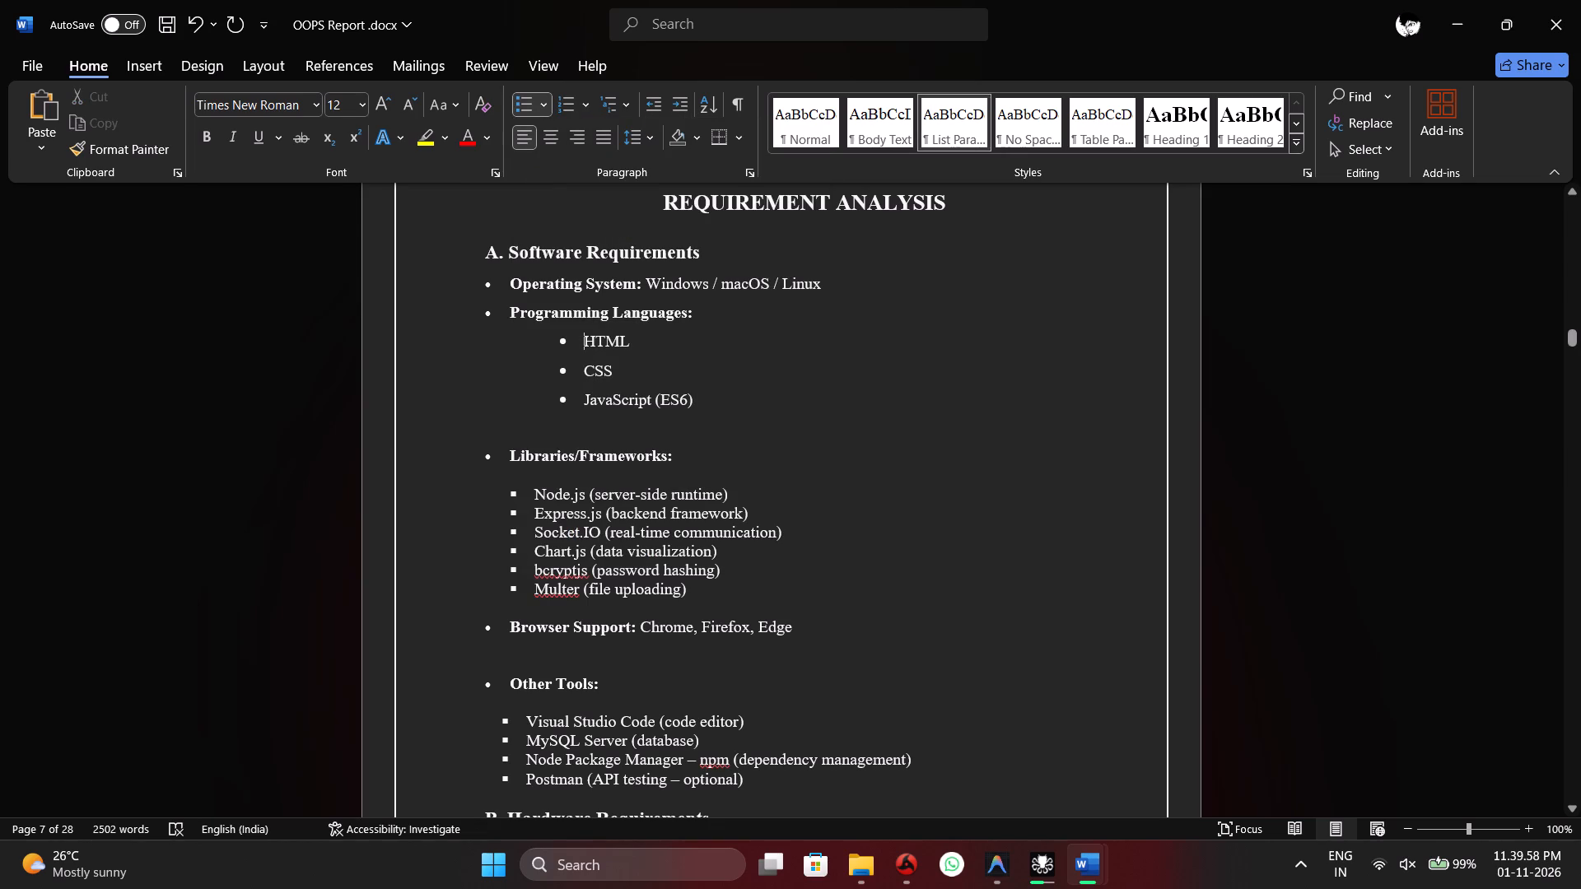
key(BackSpace)
click(577, 359)
key(BackSpace)
click(577, 398)
key(BackSpace)
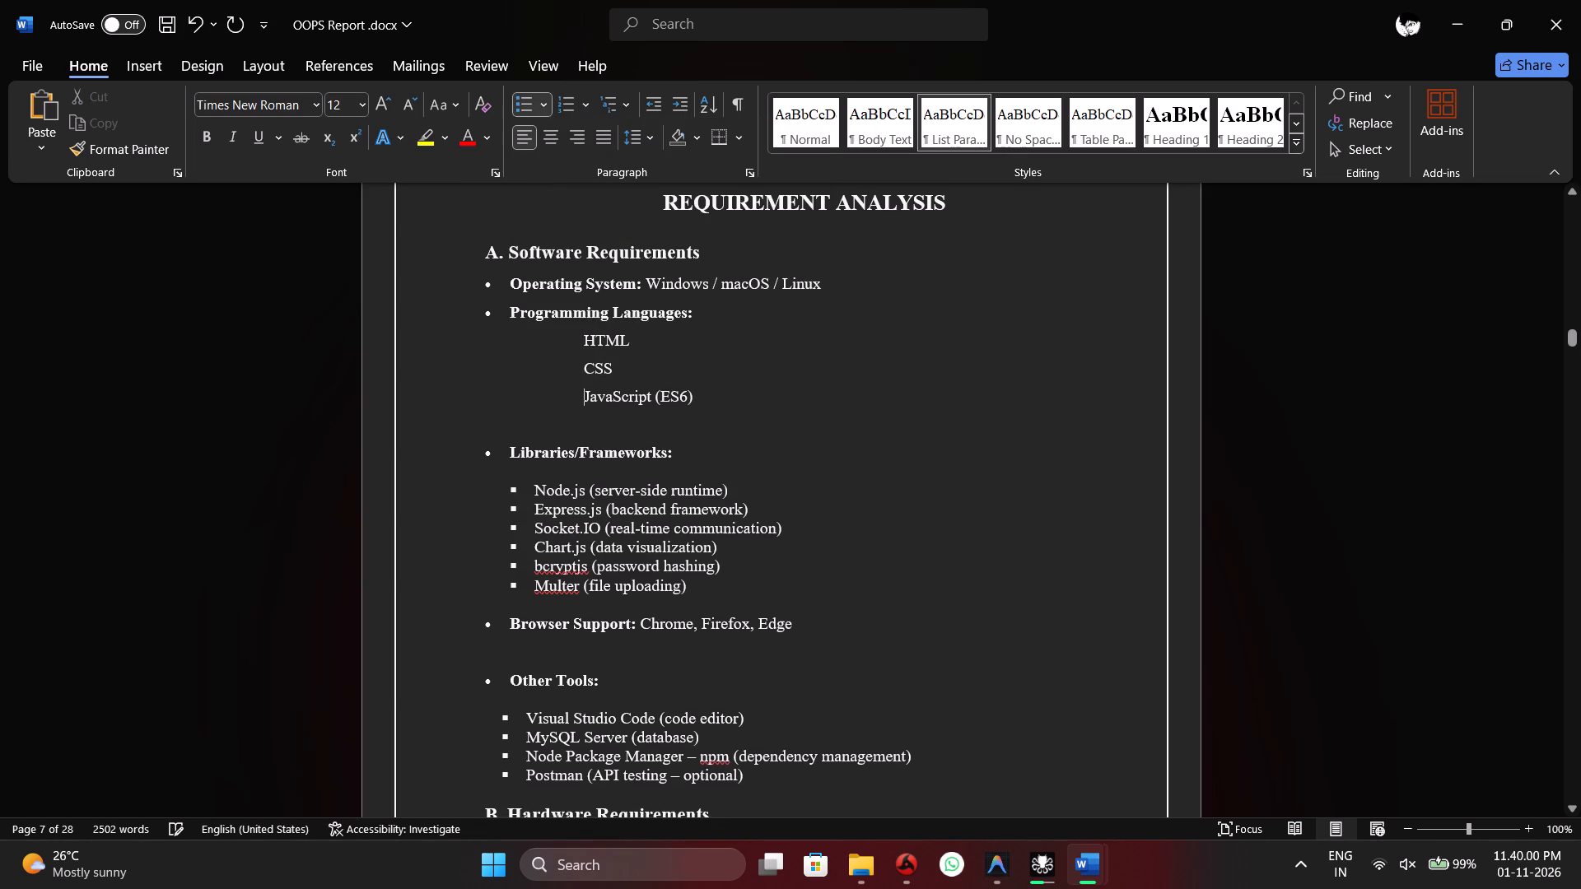
Apply square bullets to the HTML, CSS and JavaScript (ES6) lines under Programming Languages.
drag(576, 337, 717, 389)
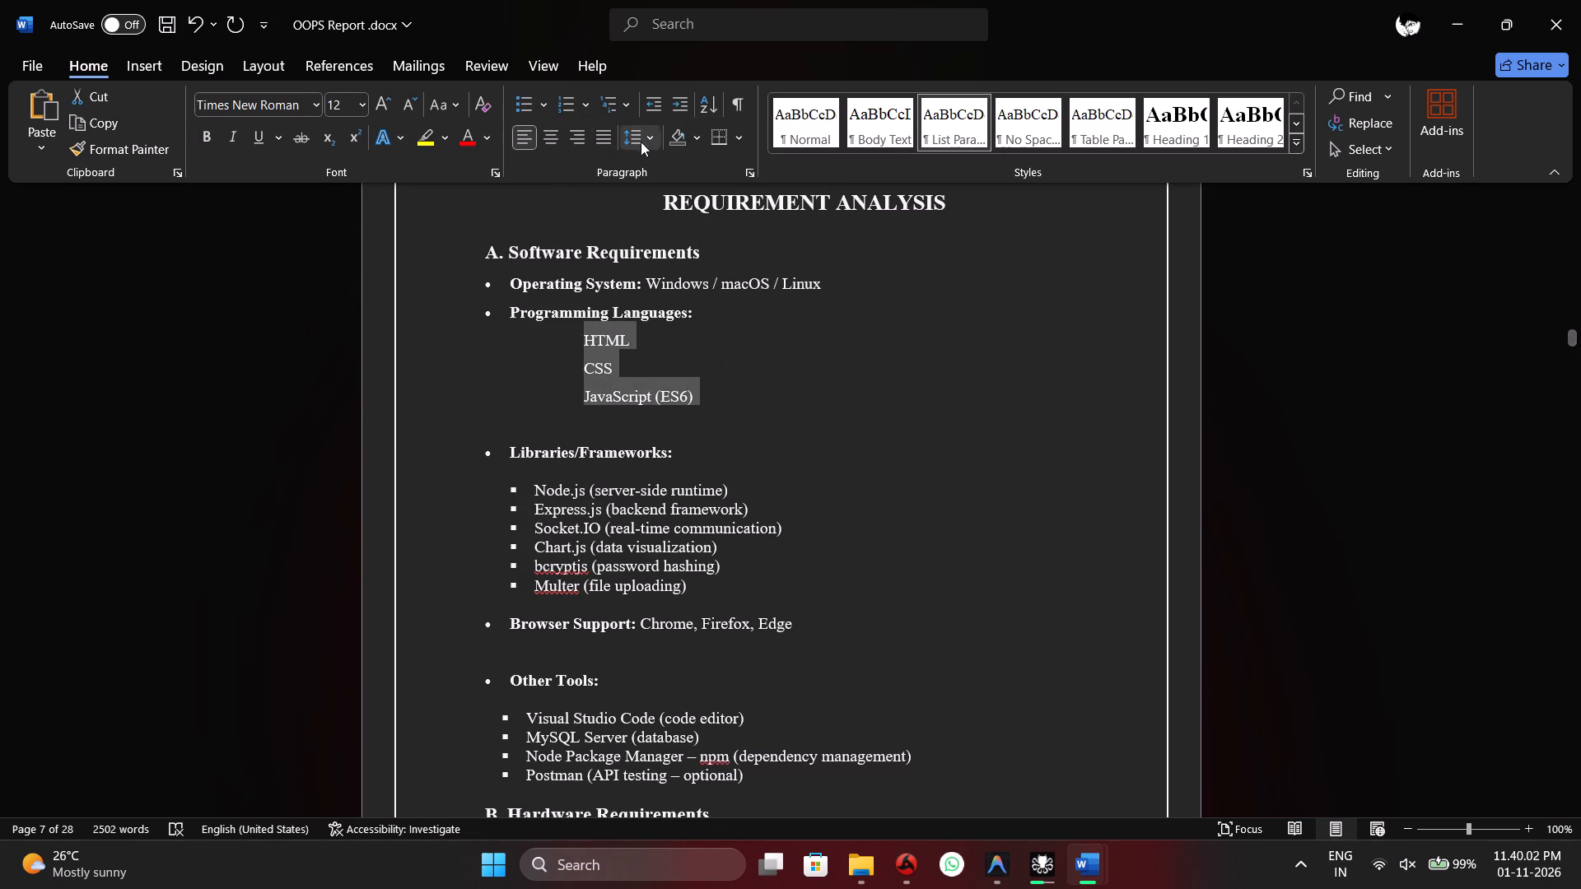
click(539, 111)
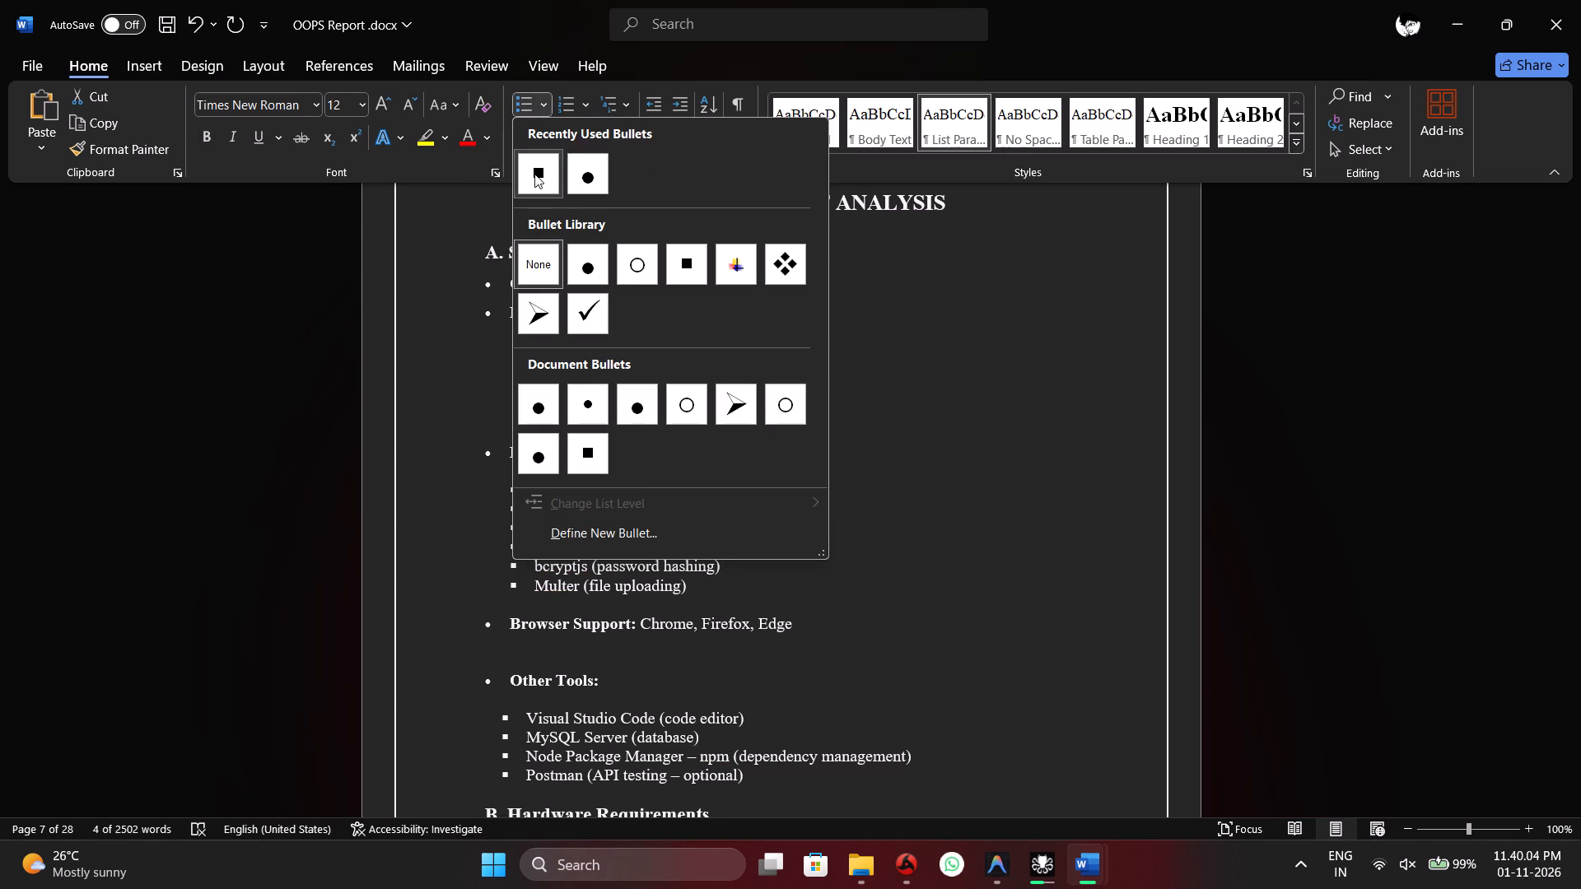
click(534, 174)
click(543, 409)
click(545, 356)
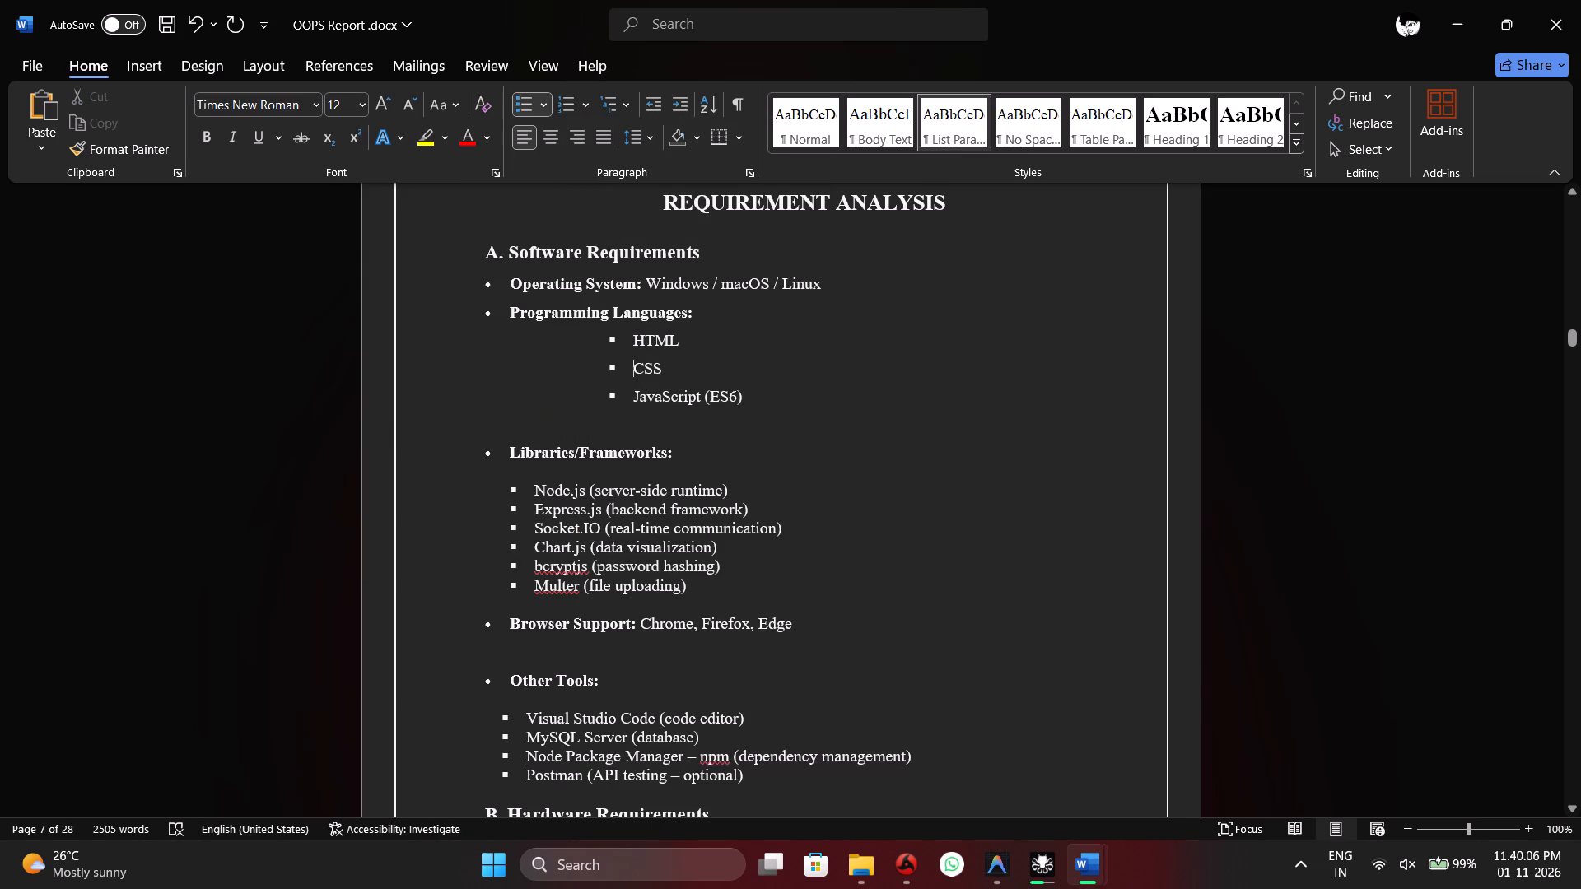
click(745, 383)
Compare the report's Requirement Analysis page with the same page in oop report 101 (1).docx in Word.
scroll(892, 332, up, 2)
scroll(844, 356, down, 3)
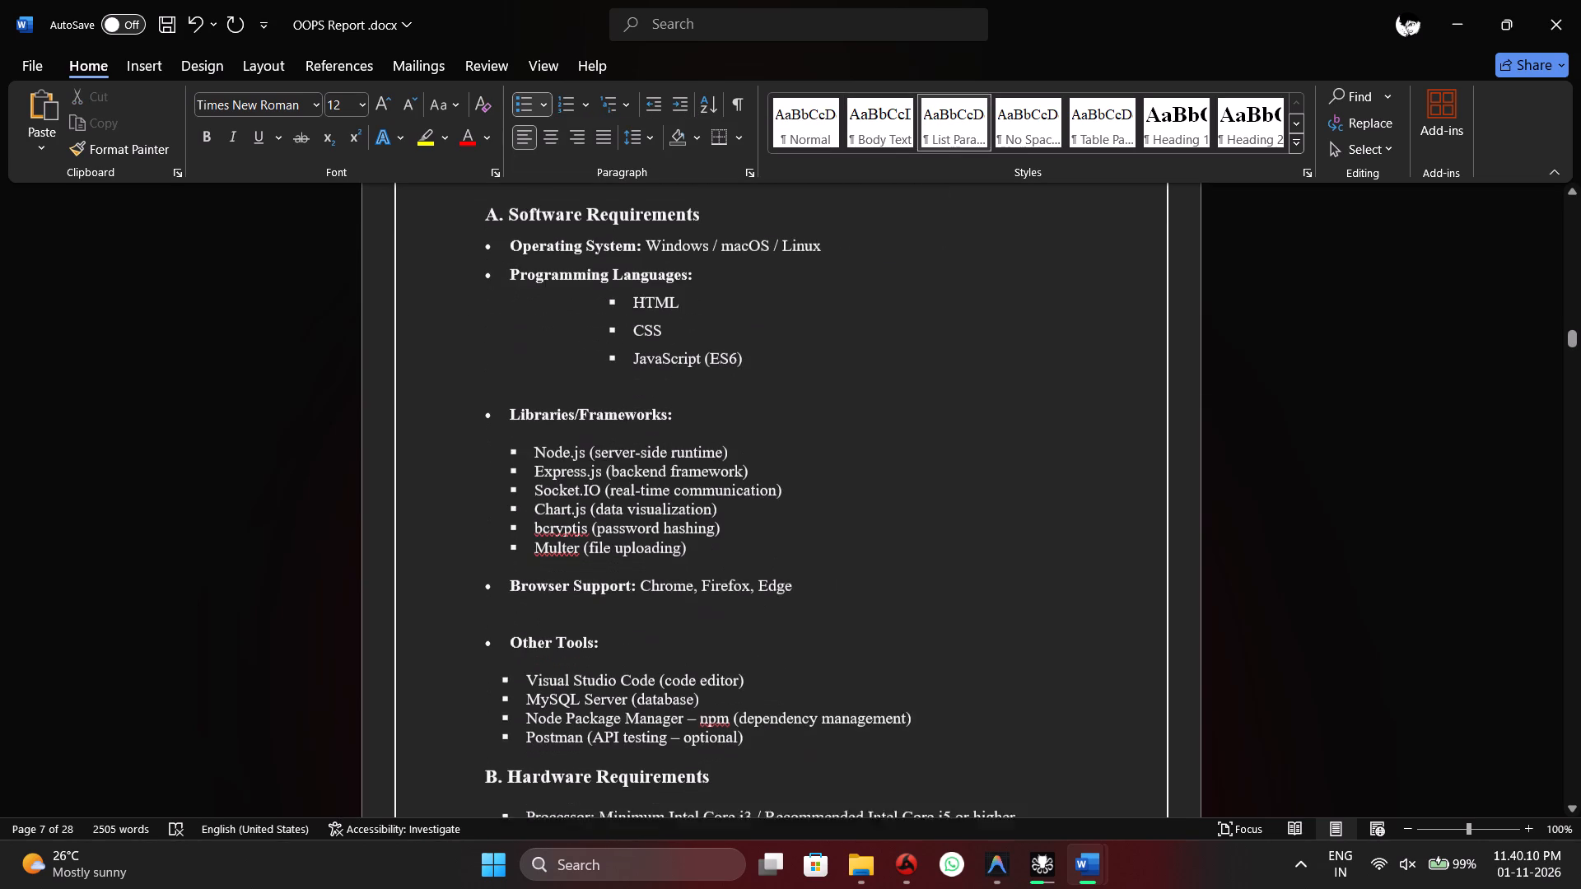
scroll(617, 573, down, 8)
scroll(633, 601, up, 3)
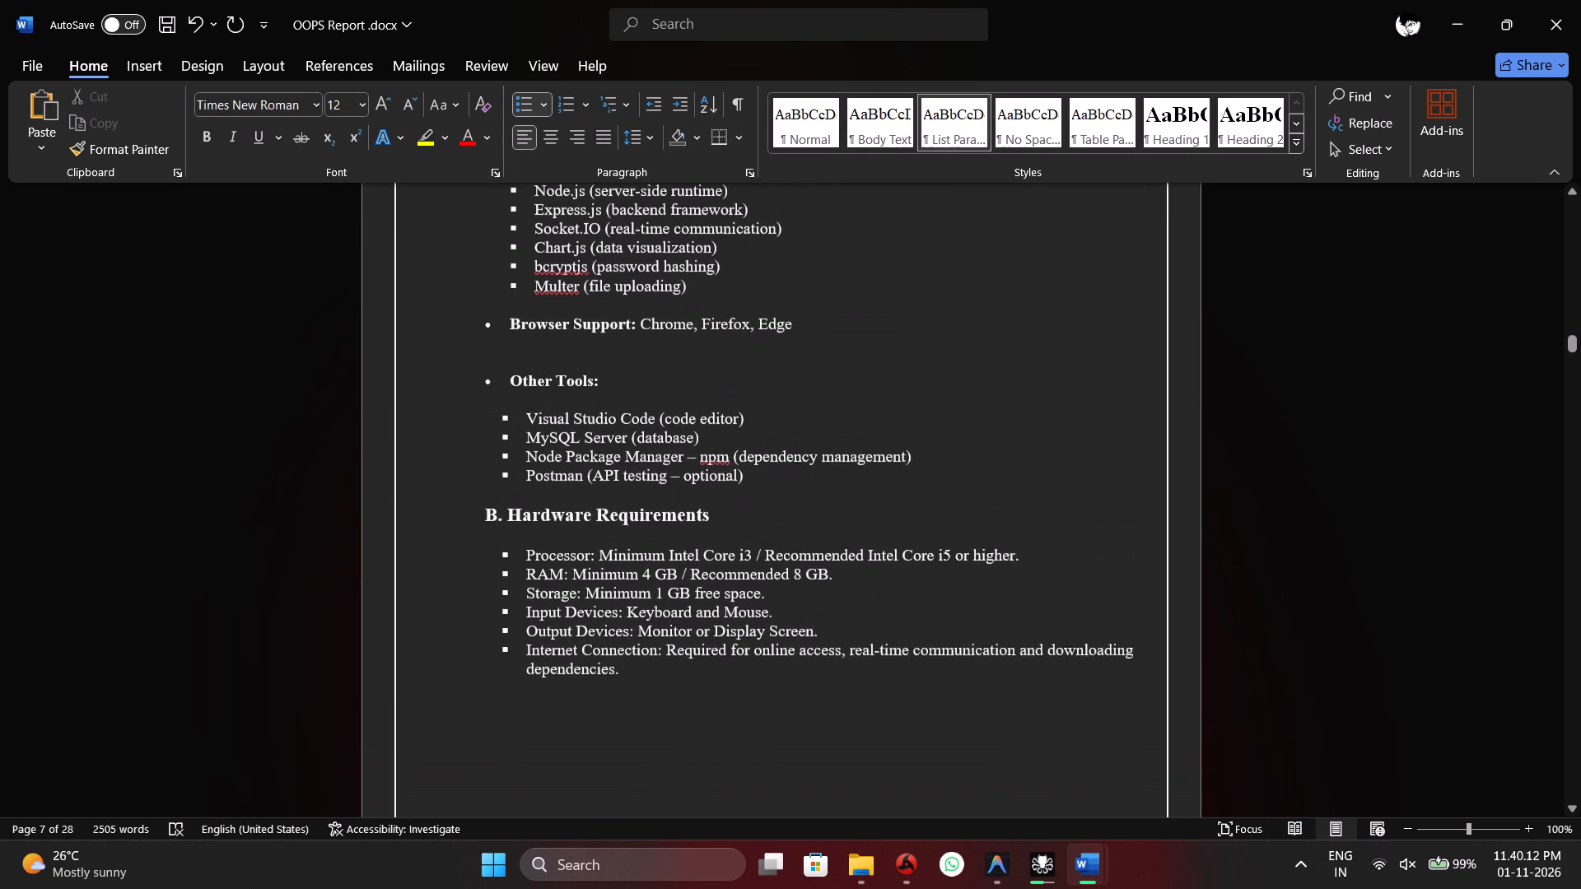
scroll(738, 598, up, 1)
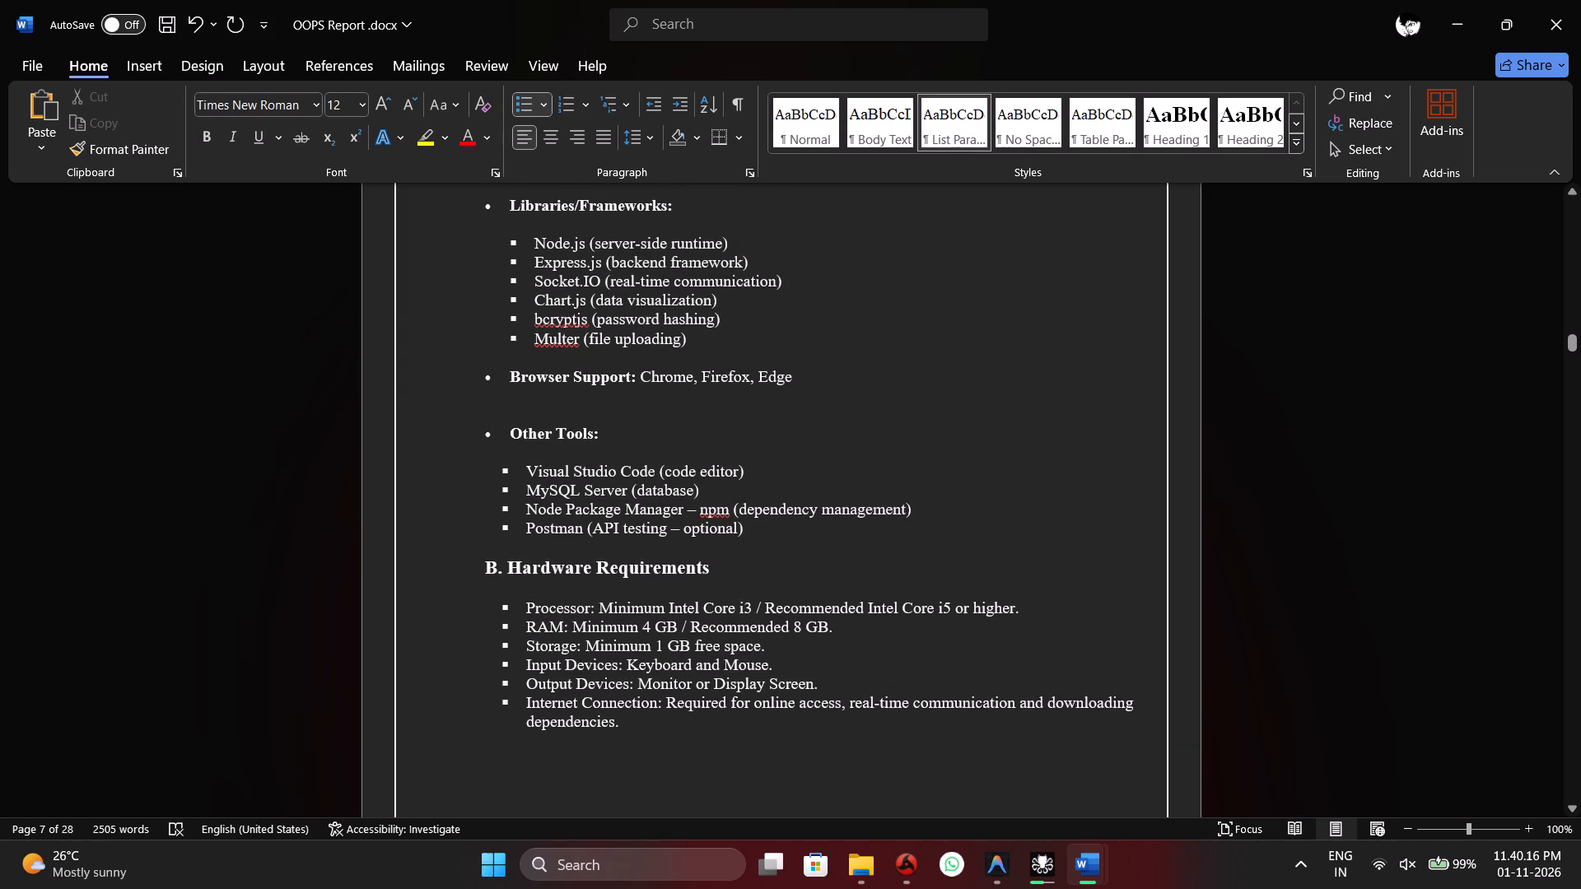
scroll(694, 609, up, 12)
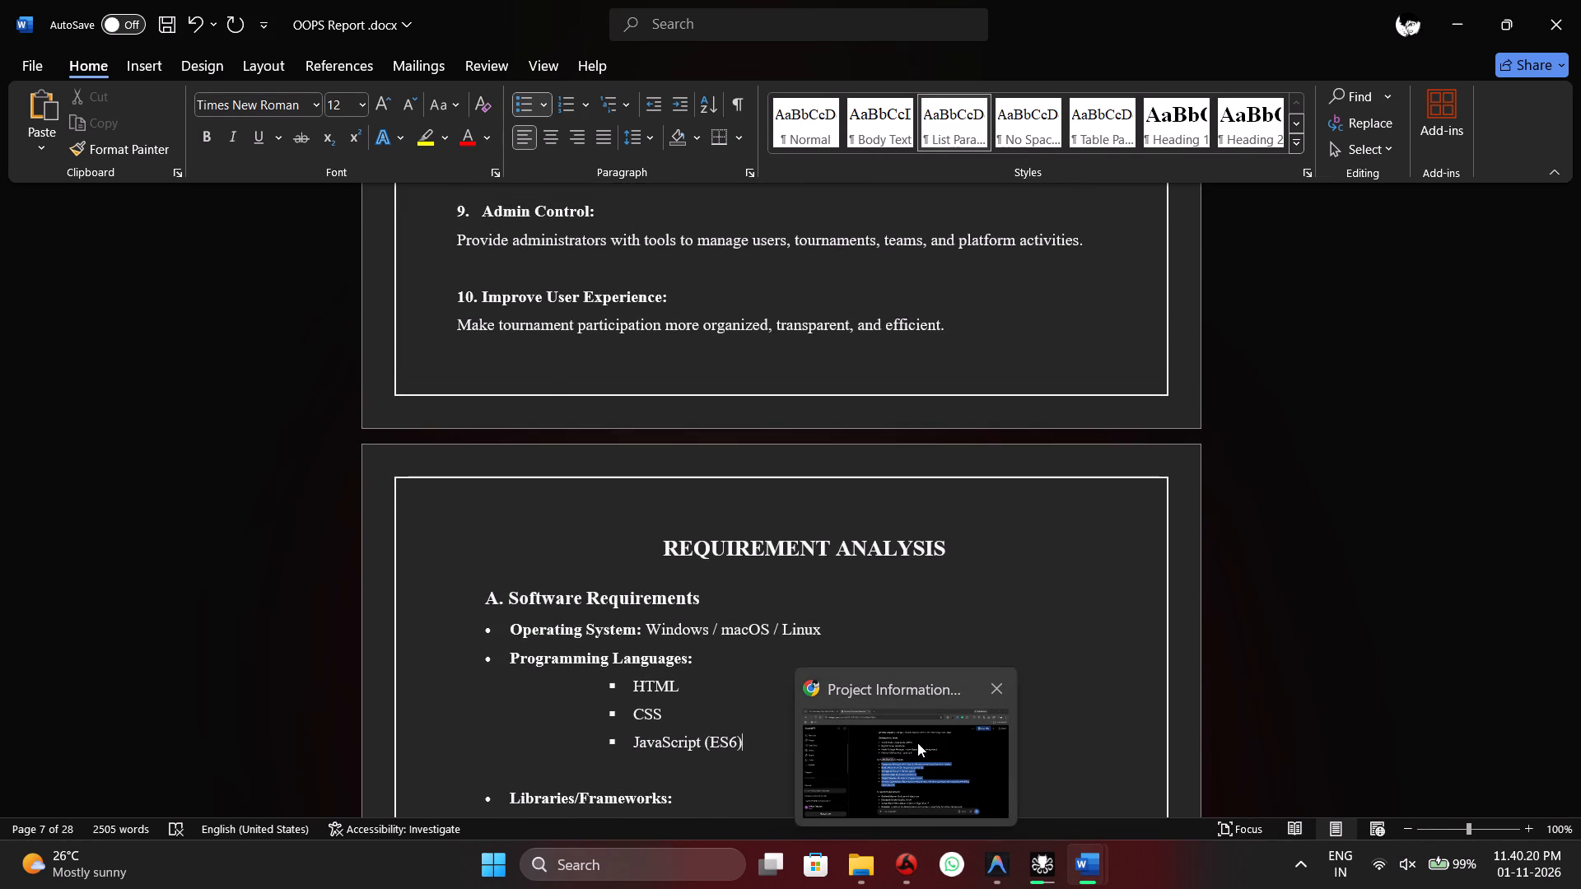
click(918, 742)
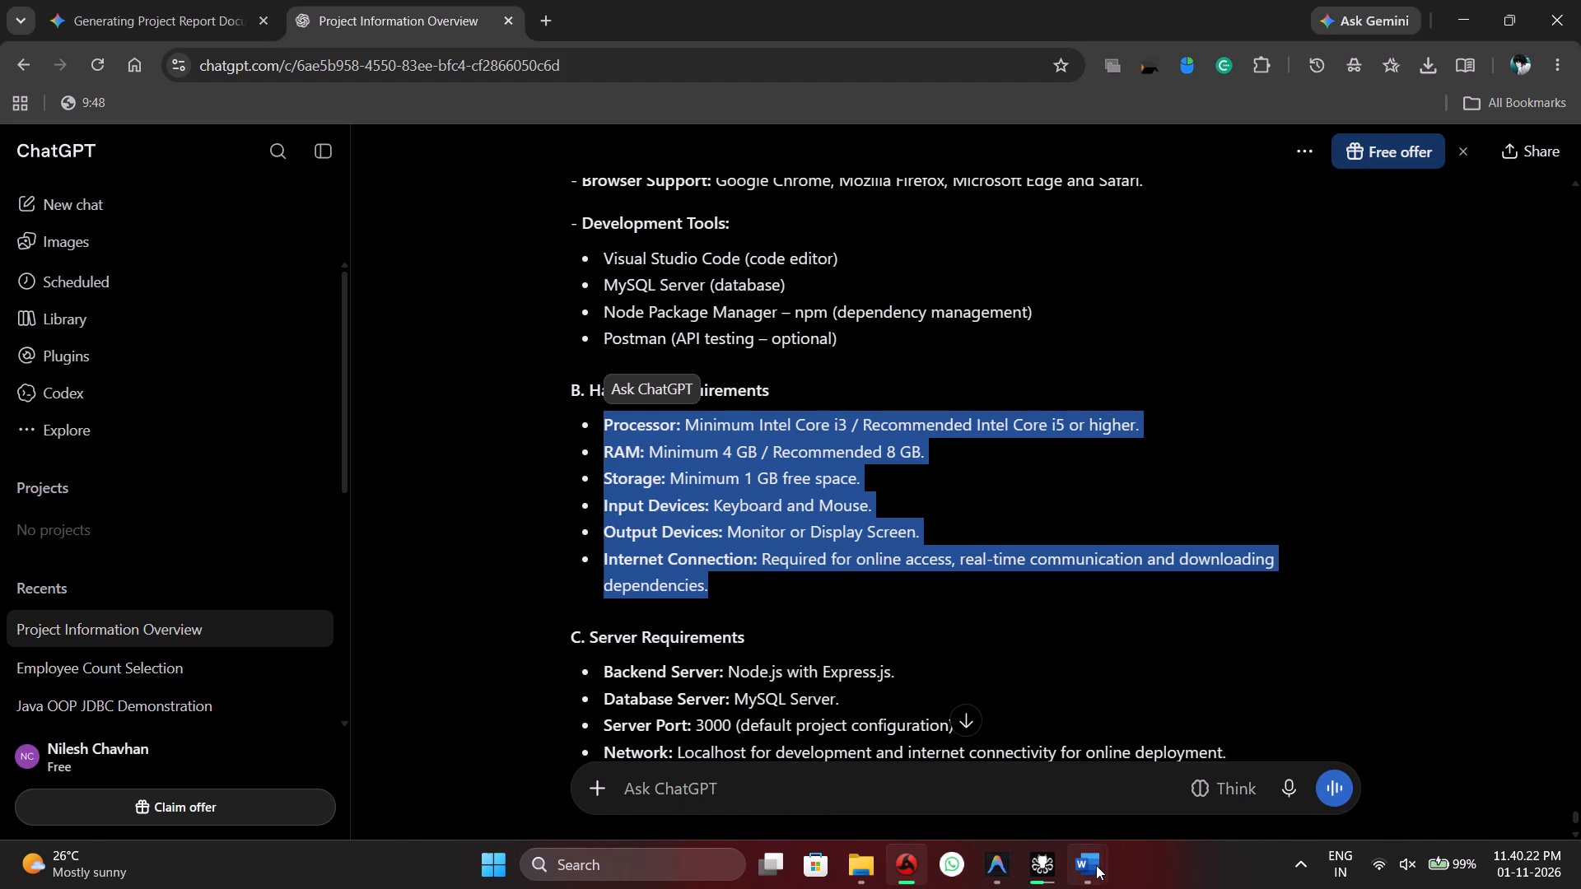
click(1222, 760)
scroll(873, 734, up, 4)
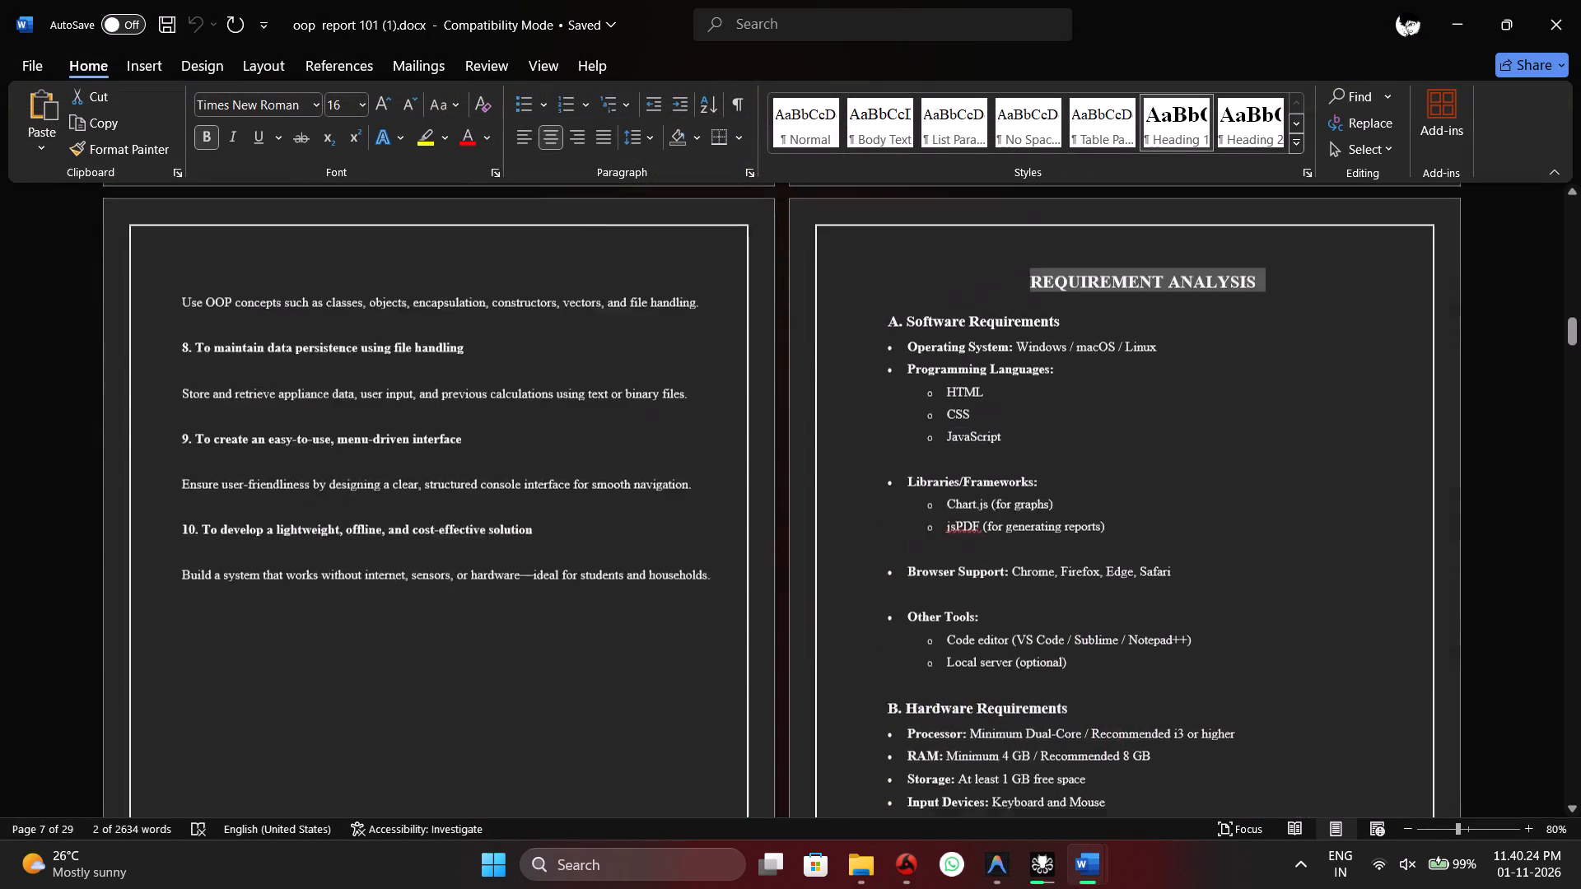
scroll(871, 733, up, 4)
scroll(870, 728, down, 10)
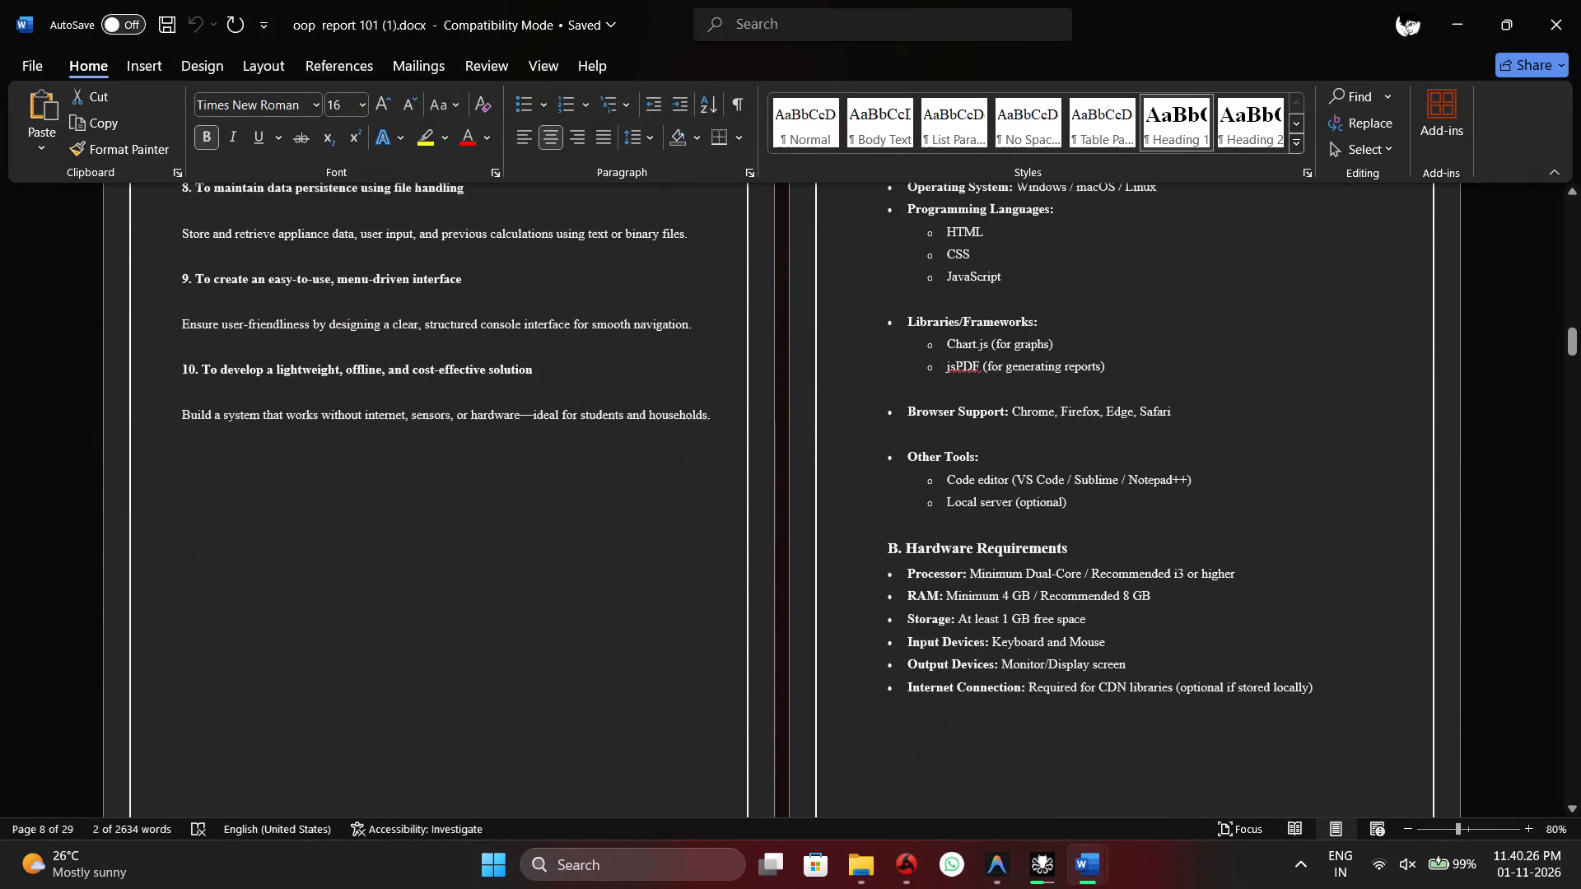
scroll(980, 543, up, 1)
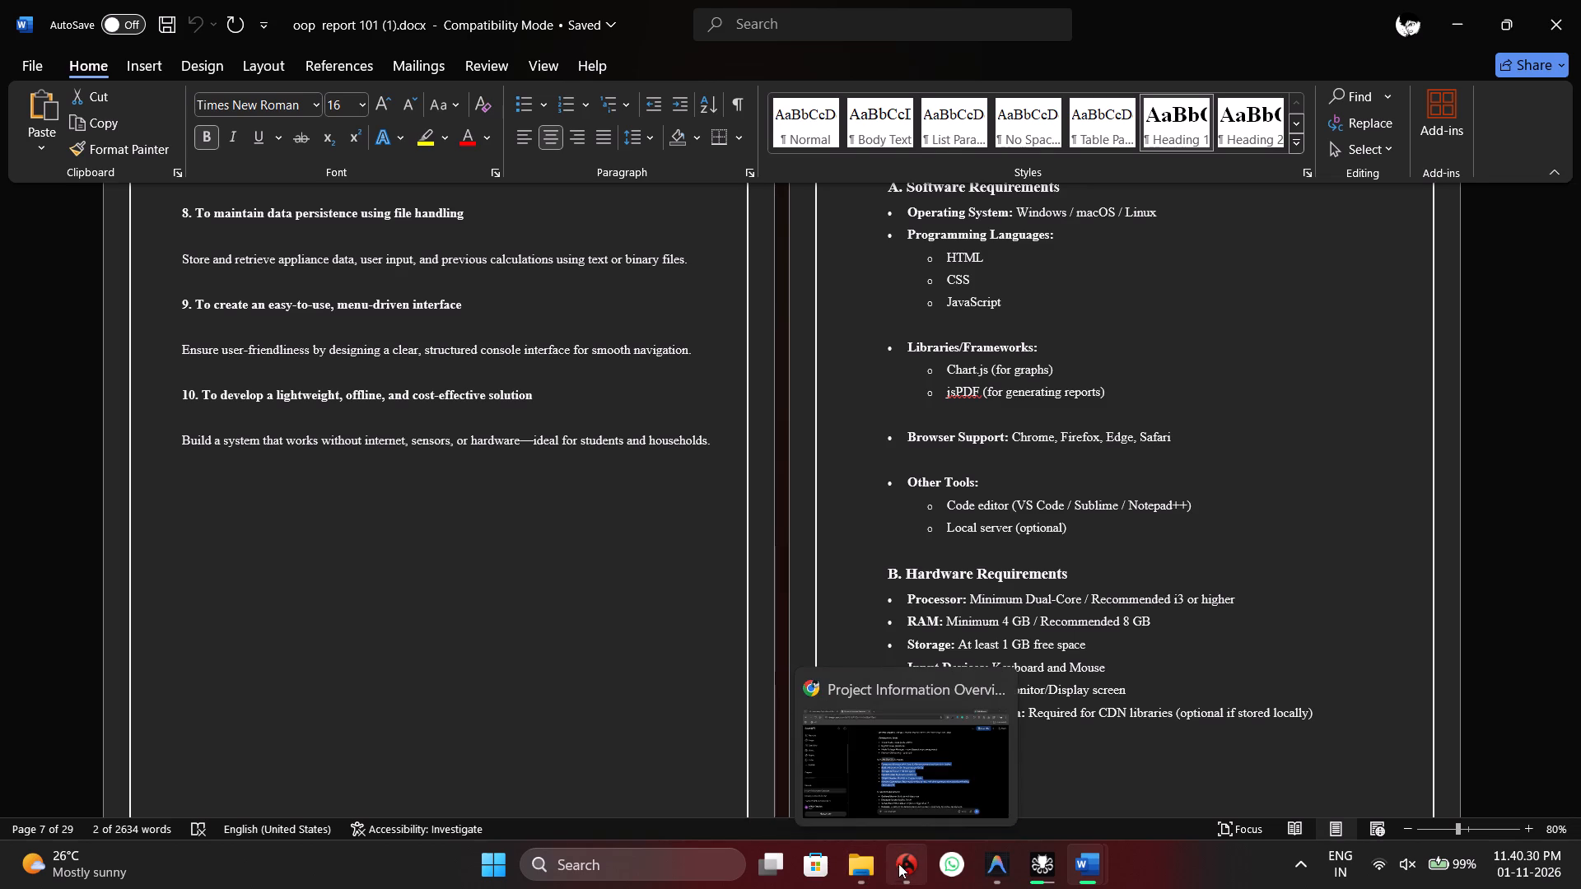
Switch to ChatGPT in Chrome and examine the Hardware and Server Requirements sections of the answer.
click(907, 775)
scroll(671, 563, up, 2)
click(889, 533)
scroll(889, 533, down, 4)
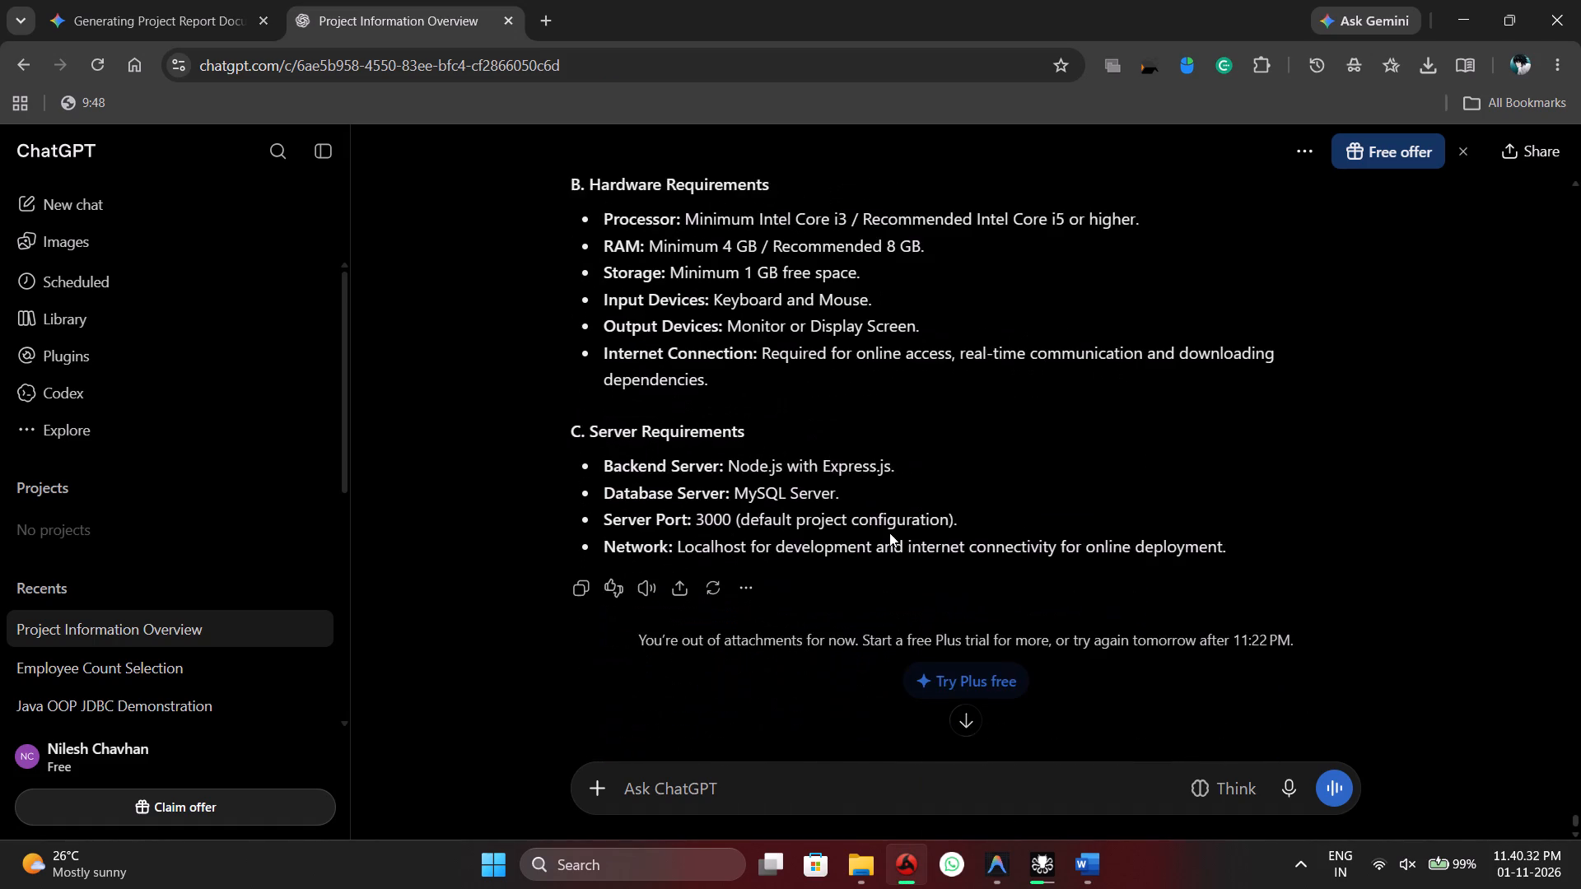
scroll(889, 533, down, 2)
scroll(576, 416, up, 1)
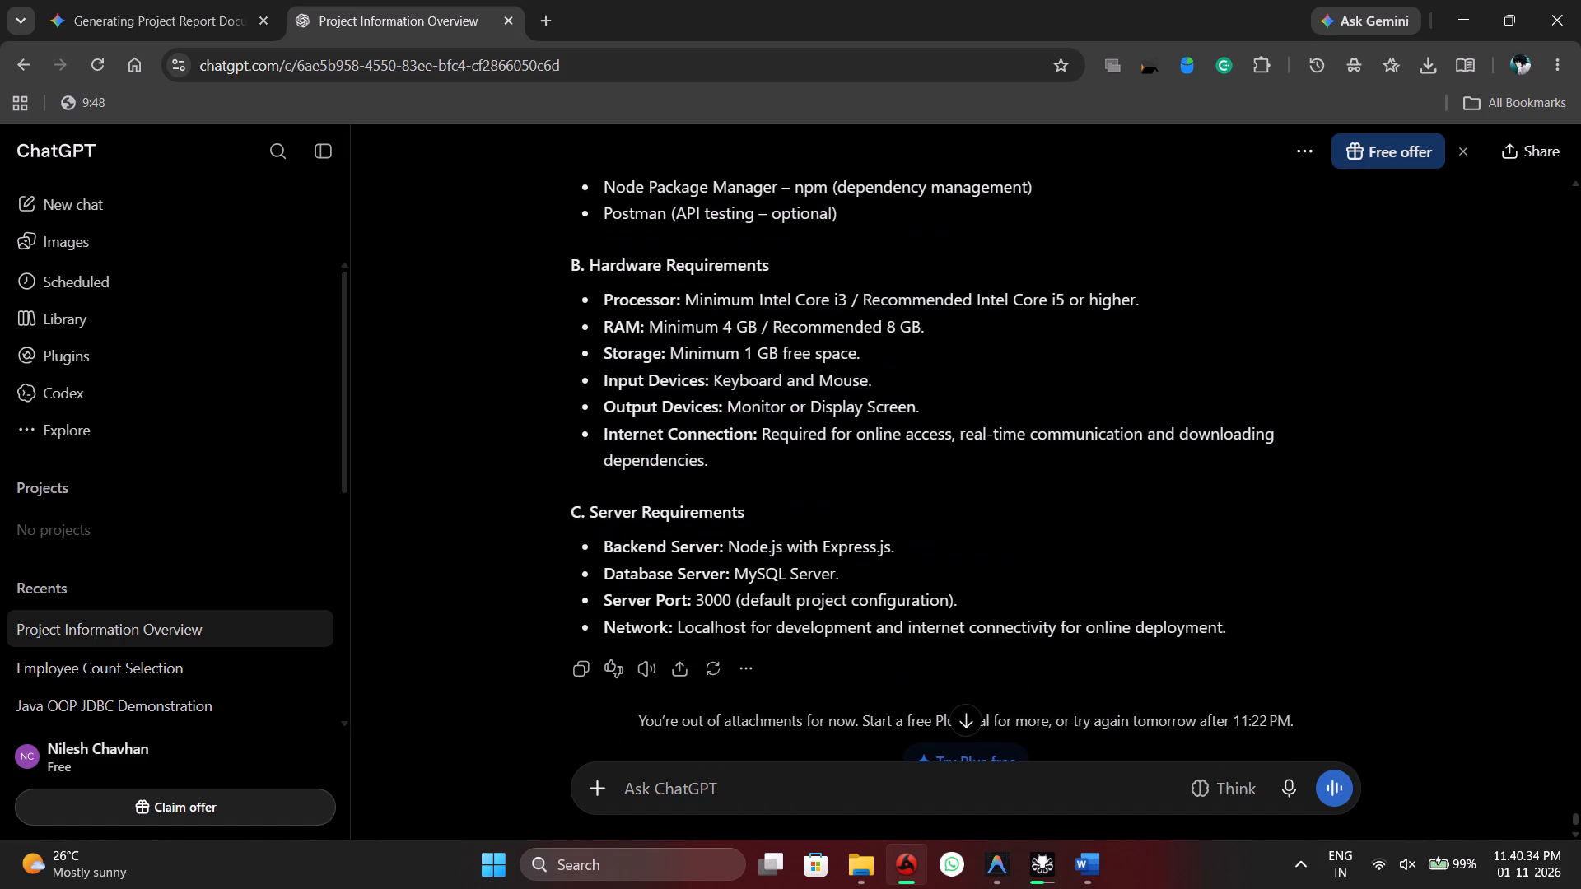
drag(555, 505, 977, 559)
click(982, 555)
scroll(772, 588, down, 1)
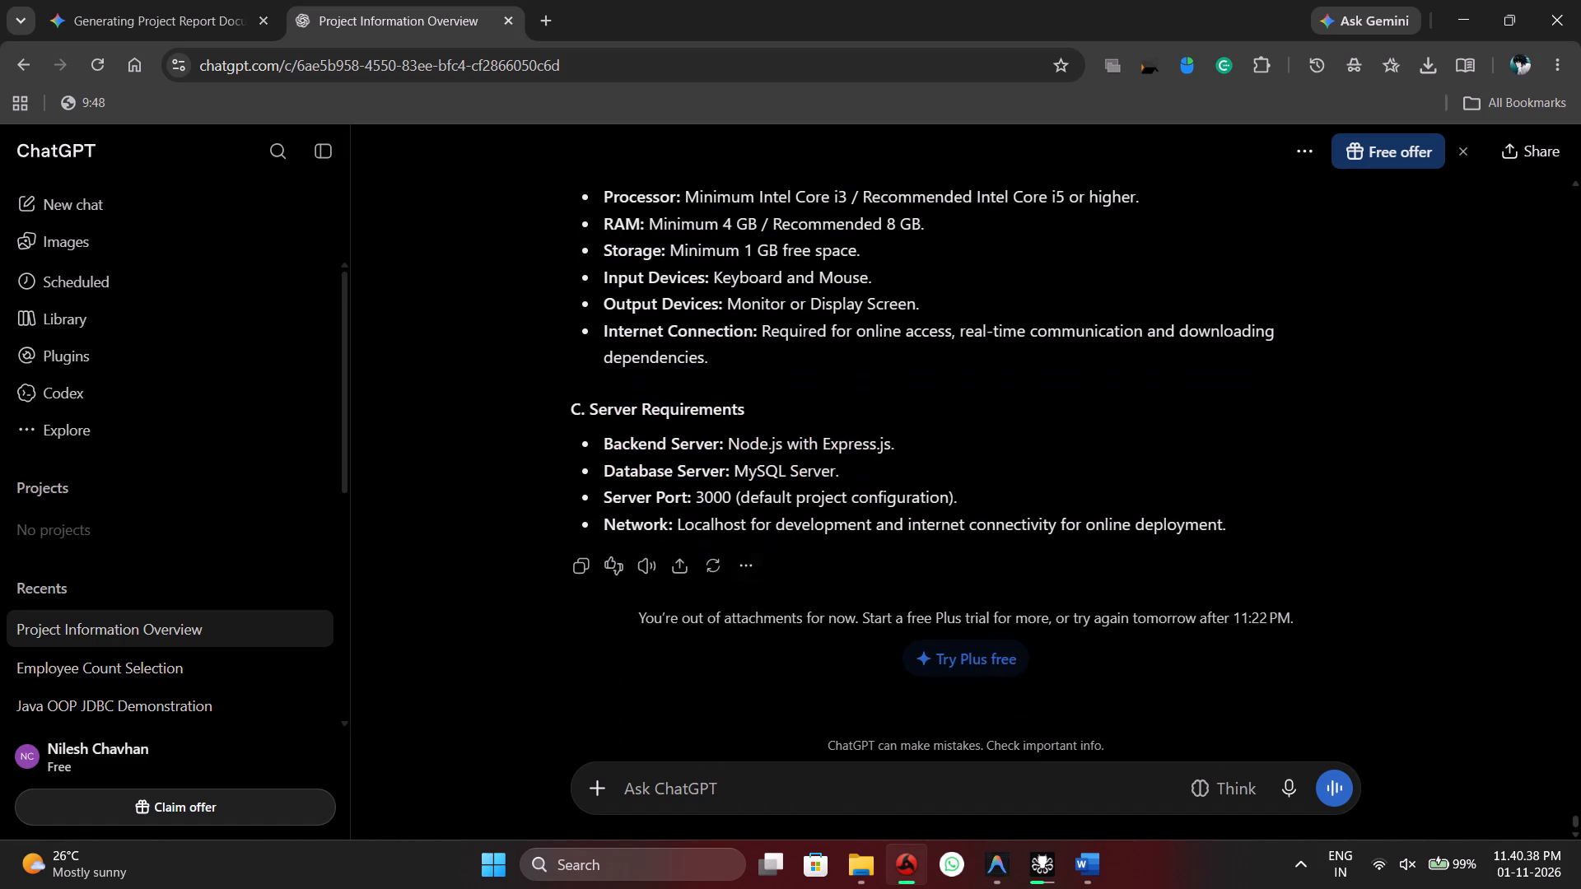
drag(564, 405, 1247, 522)
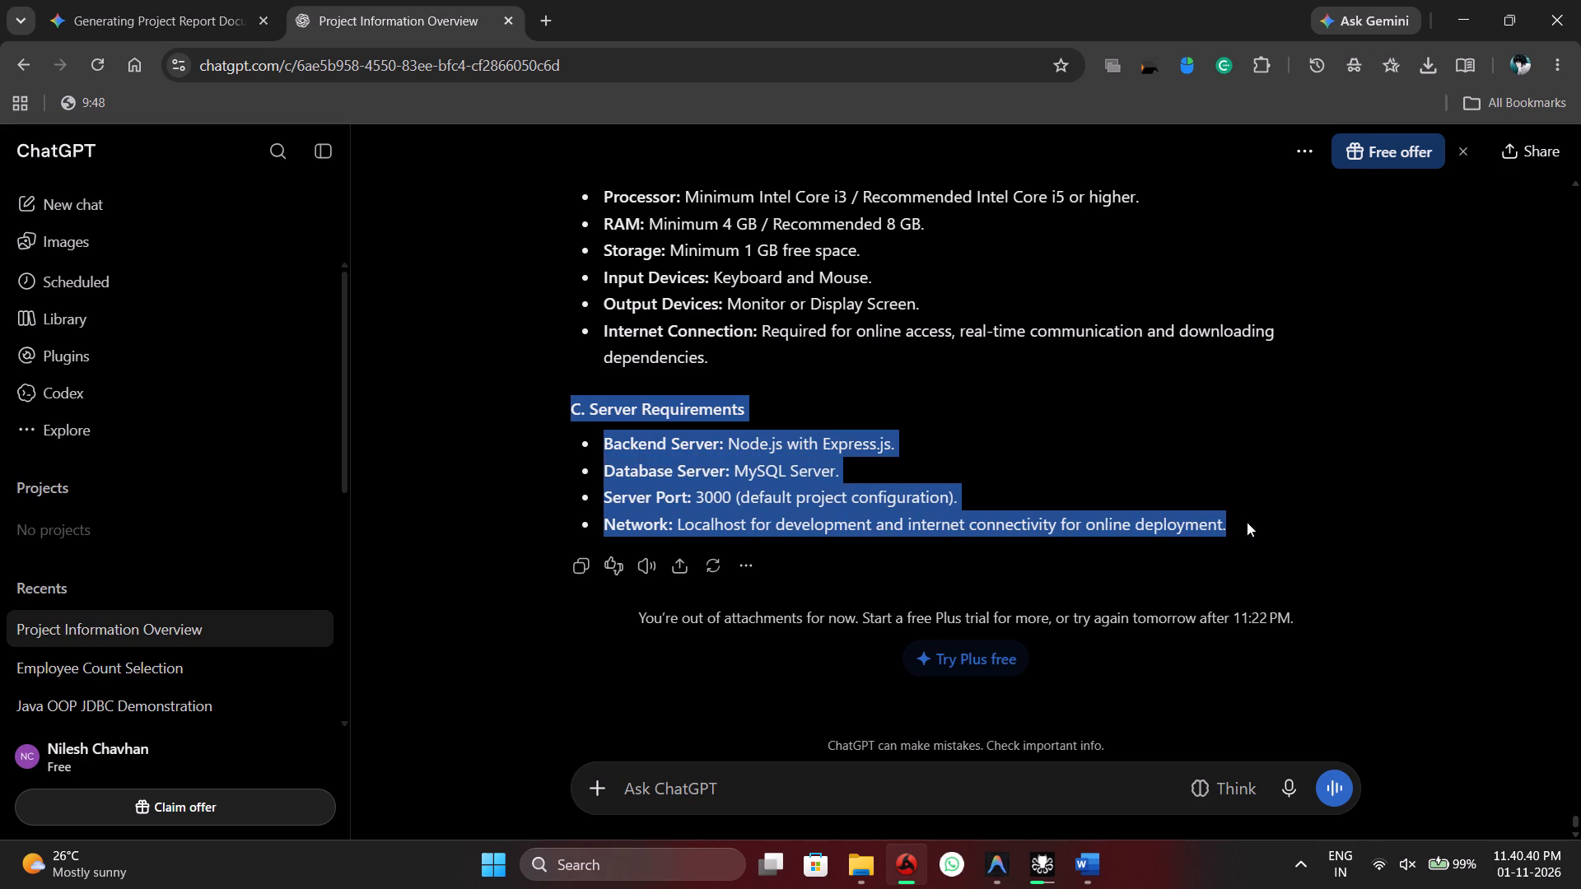
click(1128, 456)
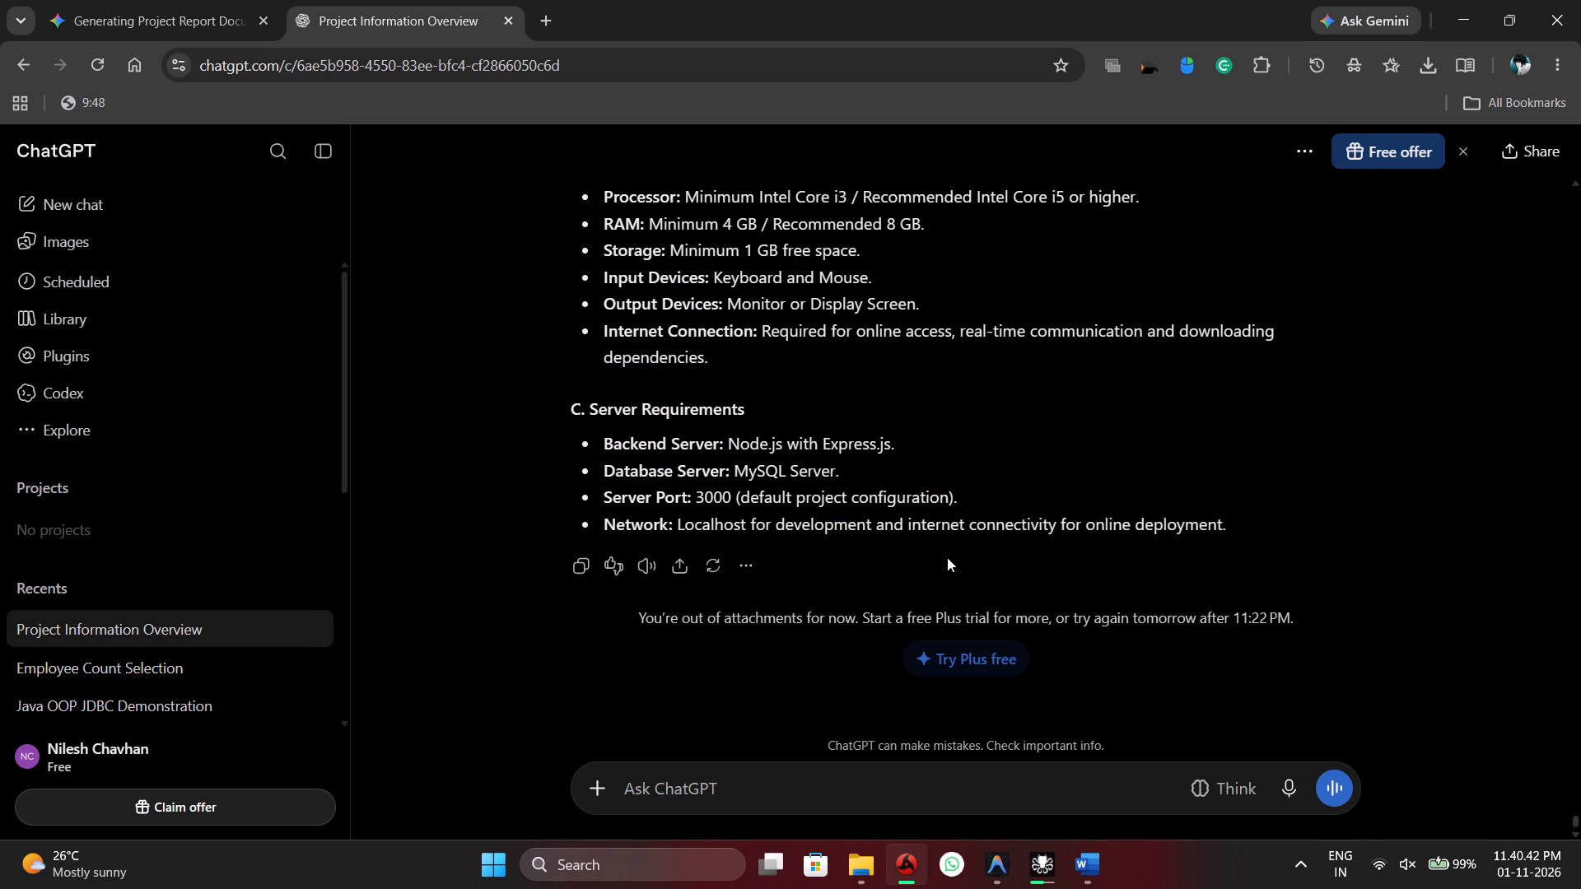
Copy the Database heading and its MySQL (database management system) item from the ChatGPT answer.
scroll(947, 557, up, 4)
scroll(716, 641, up, 1)
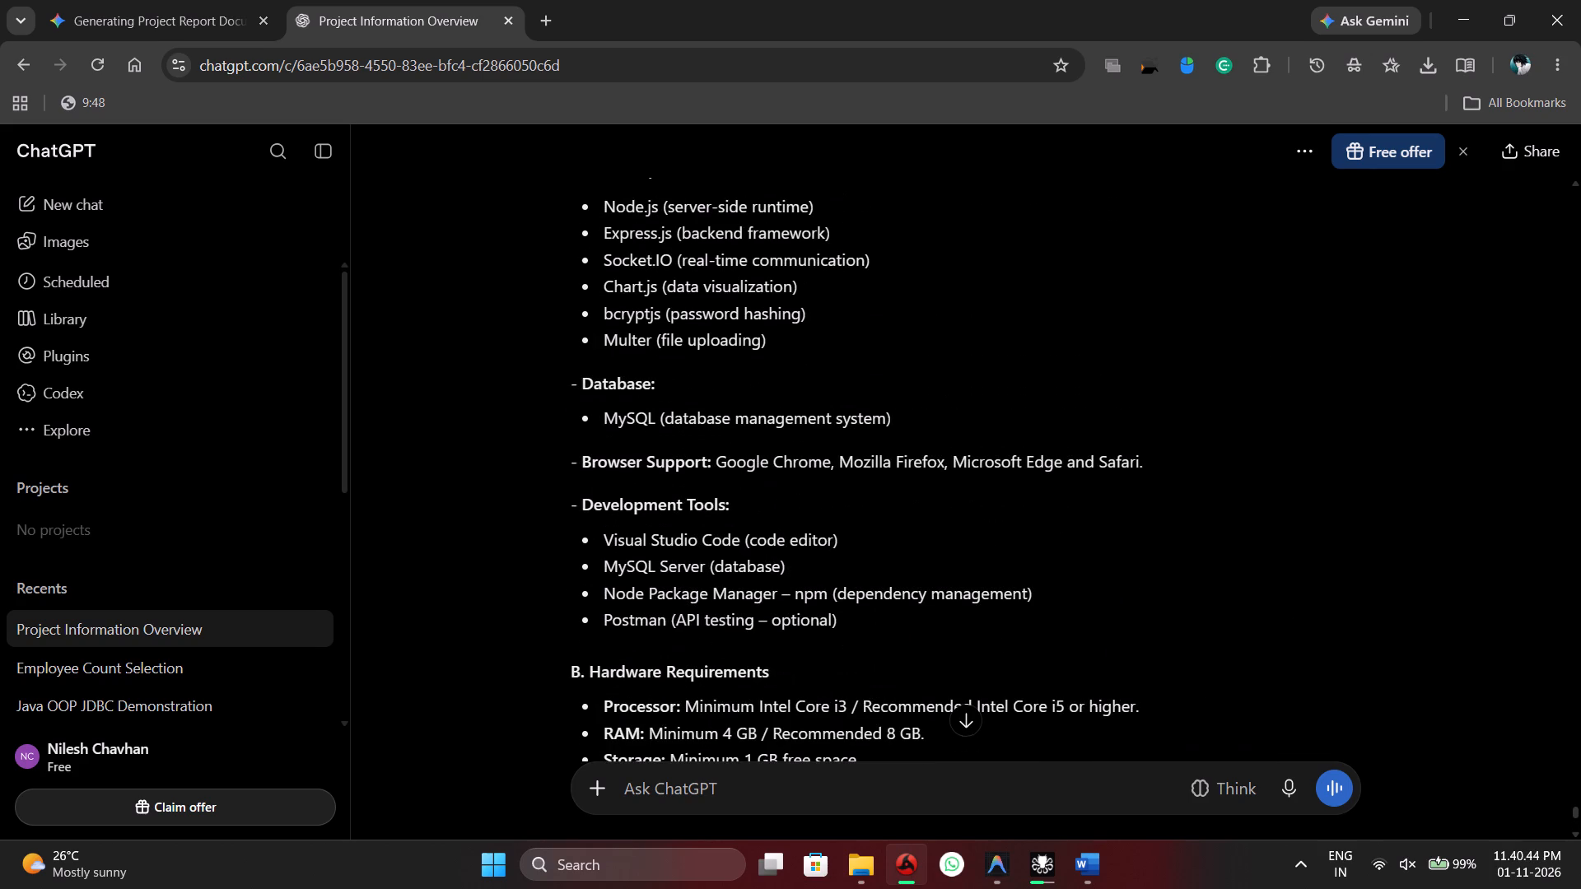
drag(581, 382, 842, 412)
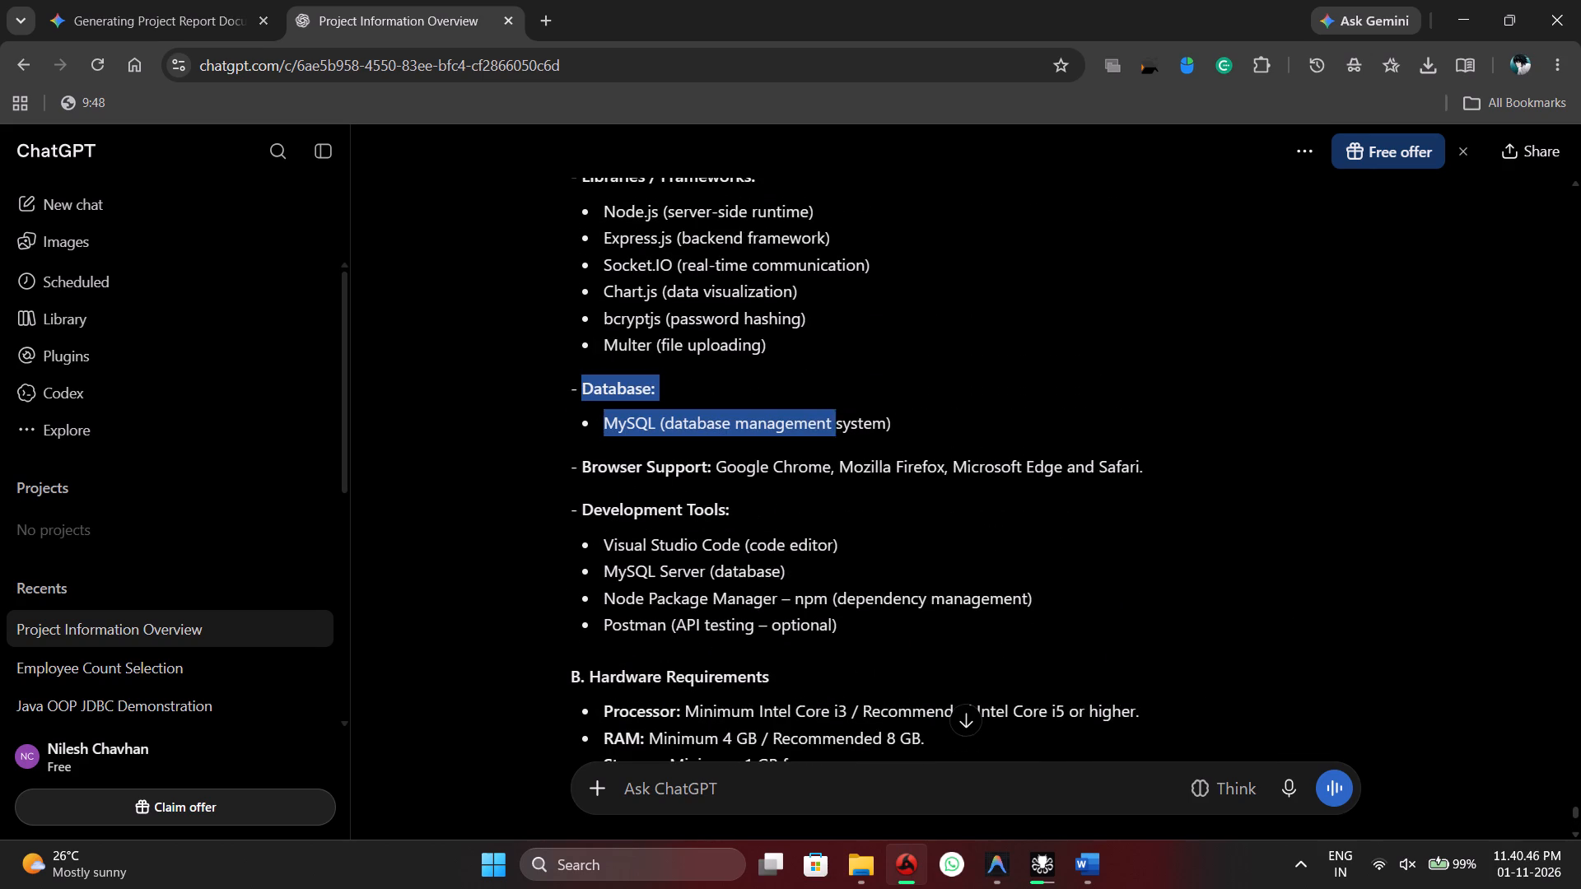
drag(842, 412, 940, 429)
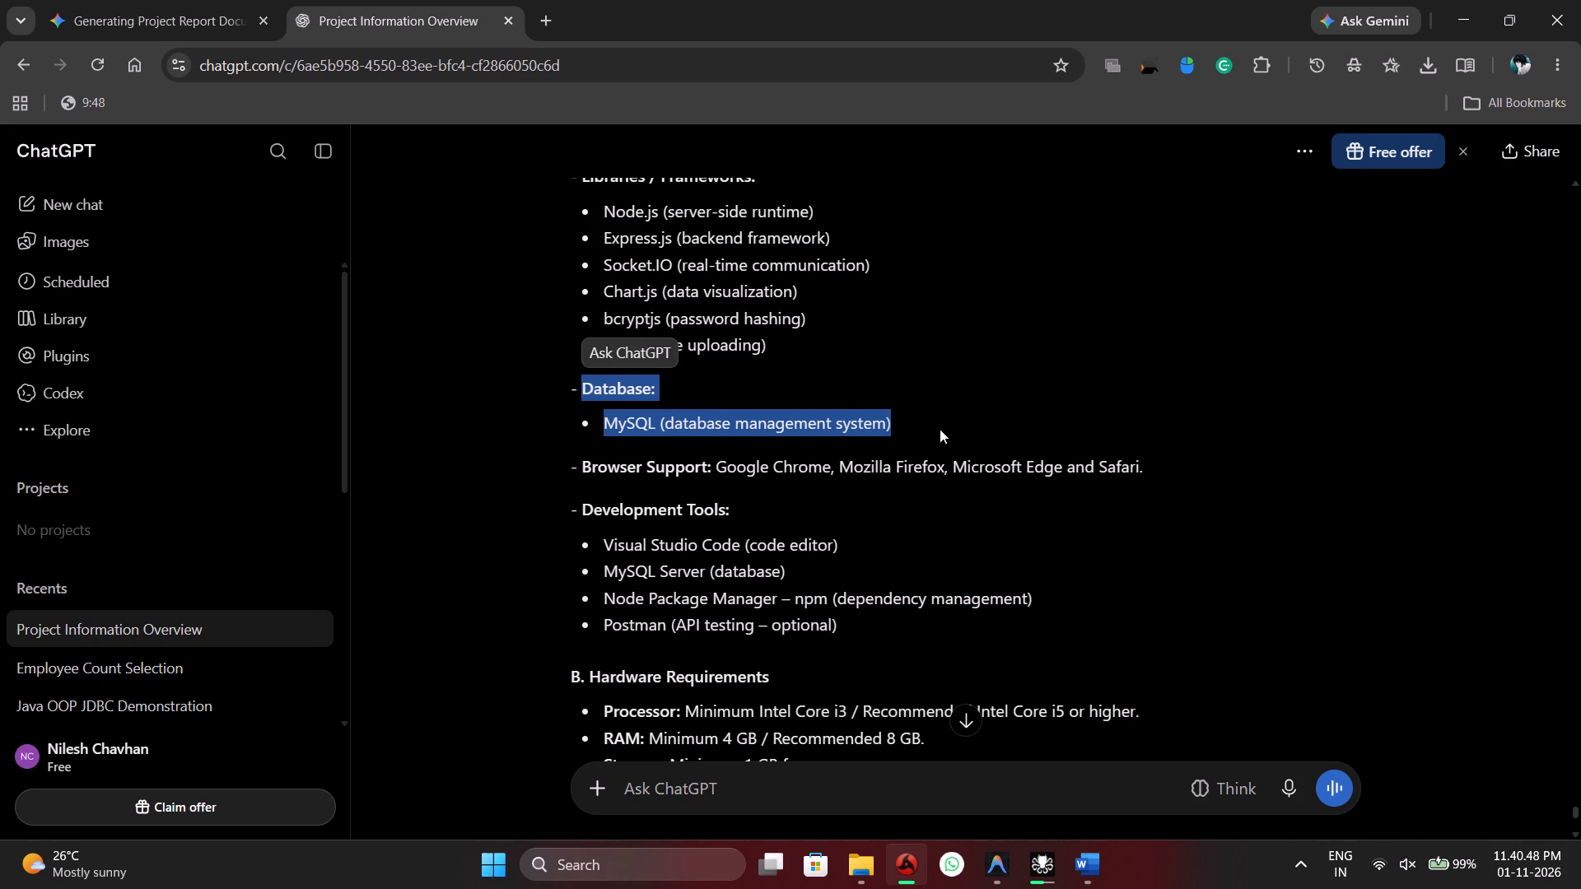
key(ctrl+c)
Switch to OOPS Report .docx in Word and paste the copied Database text on a new unbulleted line below Browser Support.
click(1076, 862)
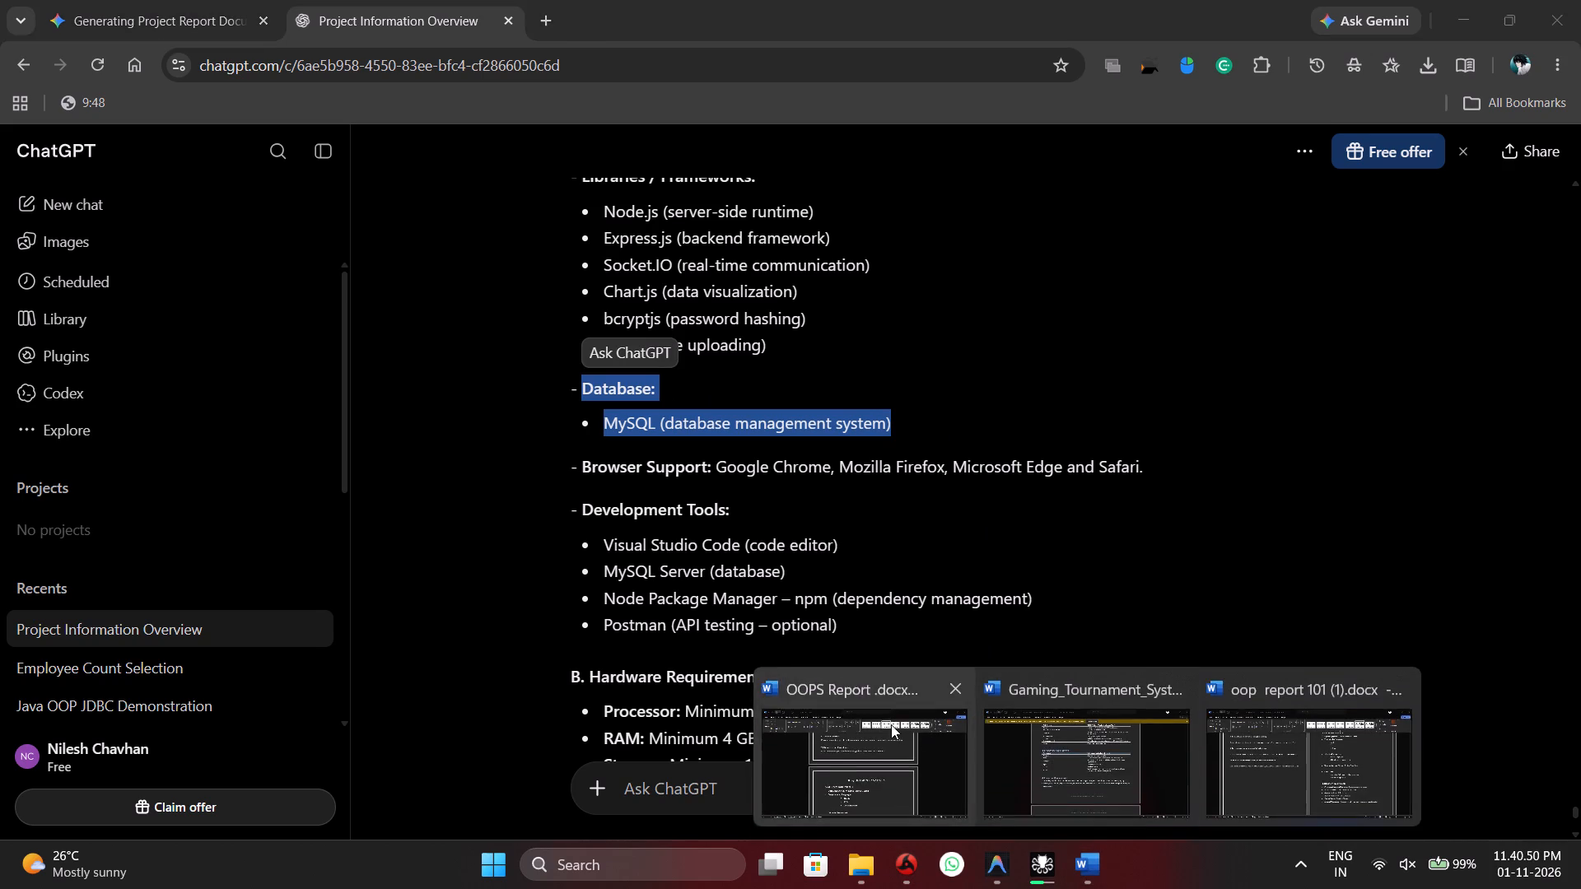
click(891, 724)
scroll(716, 654, up, 6)
scroll(716, 654, down, 10)
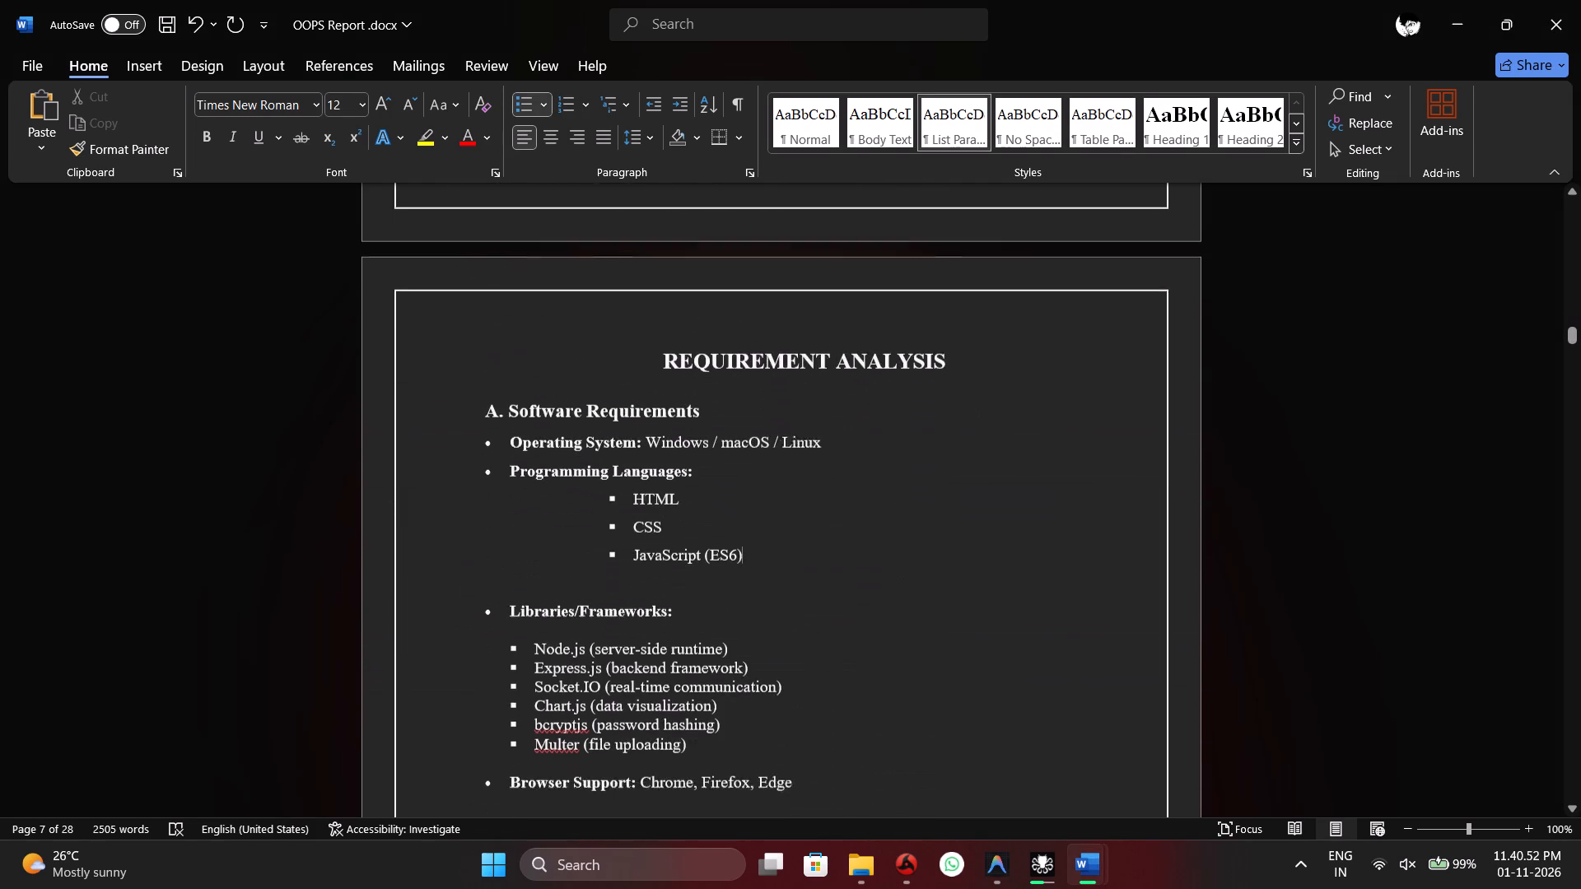
scroll(690, 598, down, 3)
scroll(675, 678, down, 2)
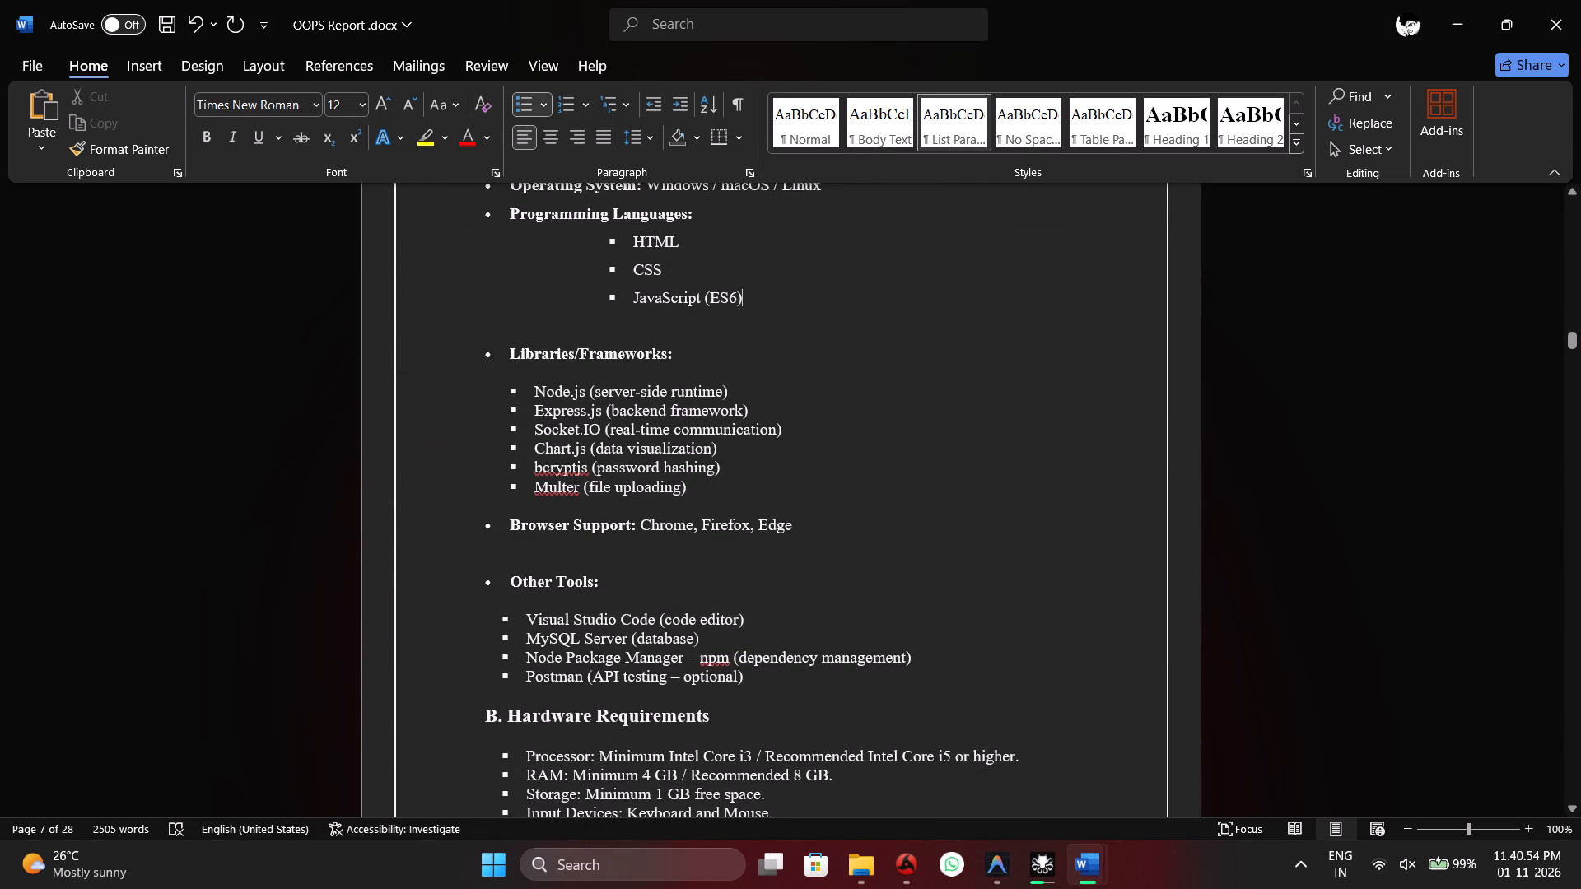
click(815, 527)
key(Return)
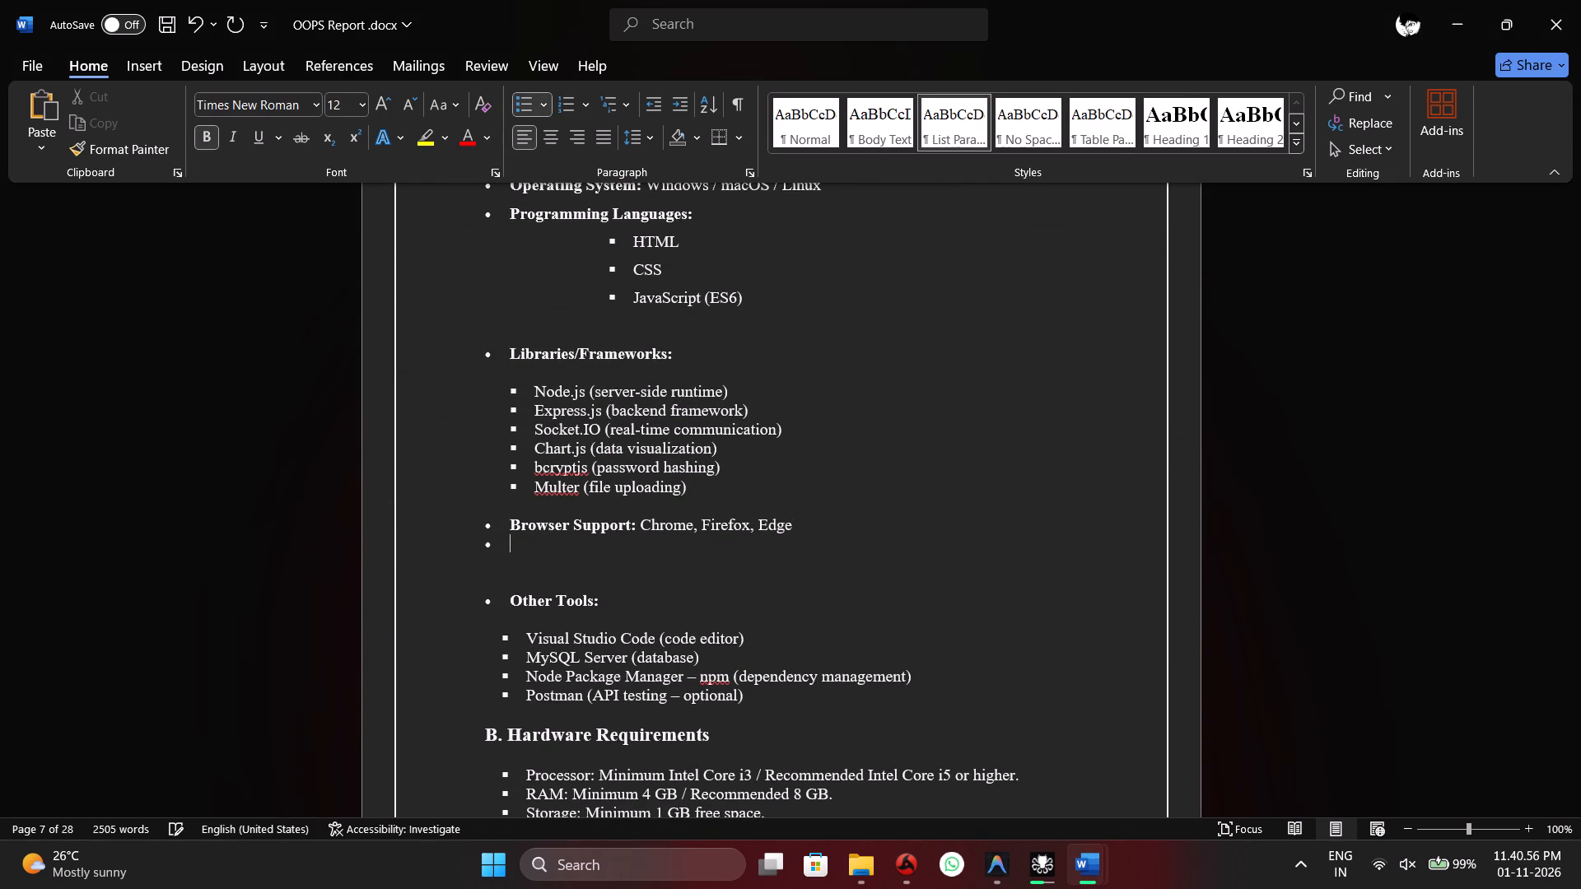
key(BackSpace)
key(Return)
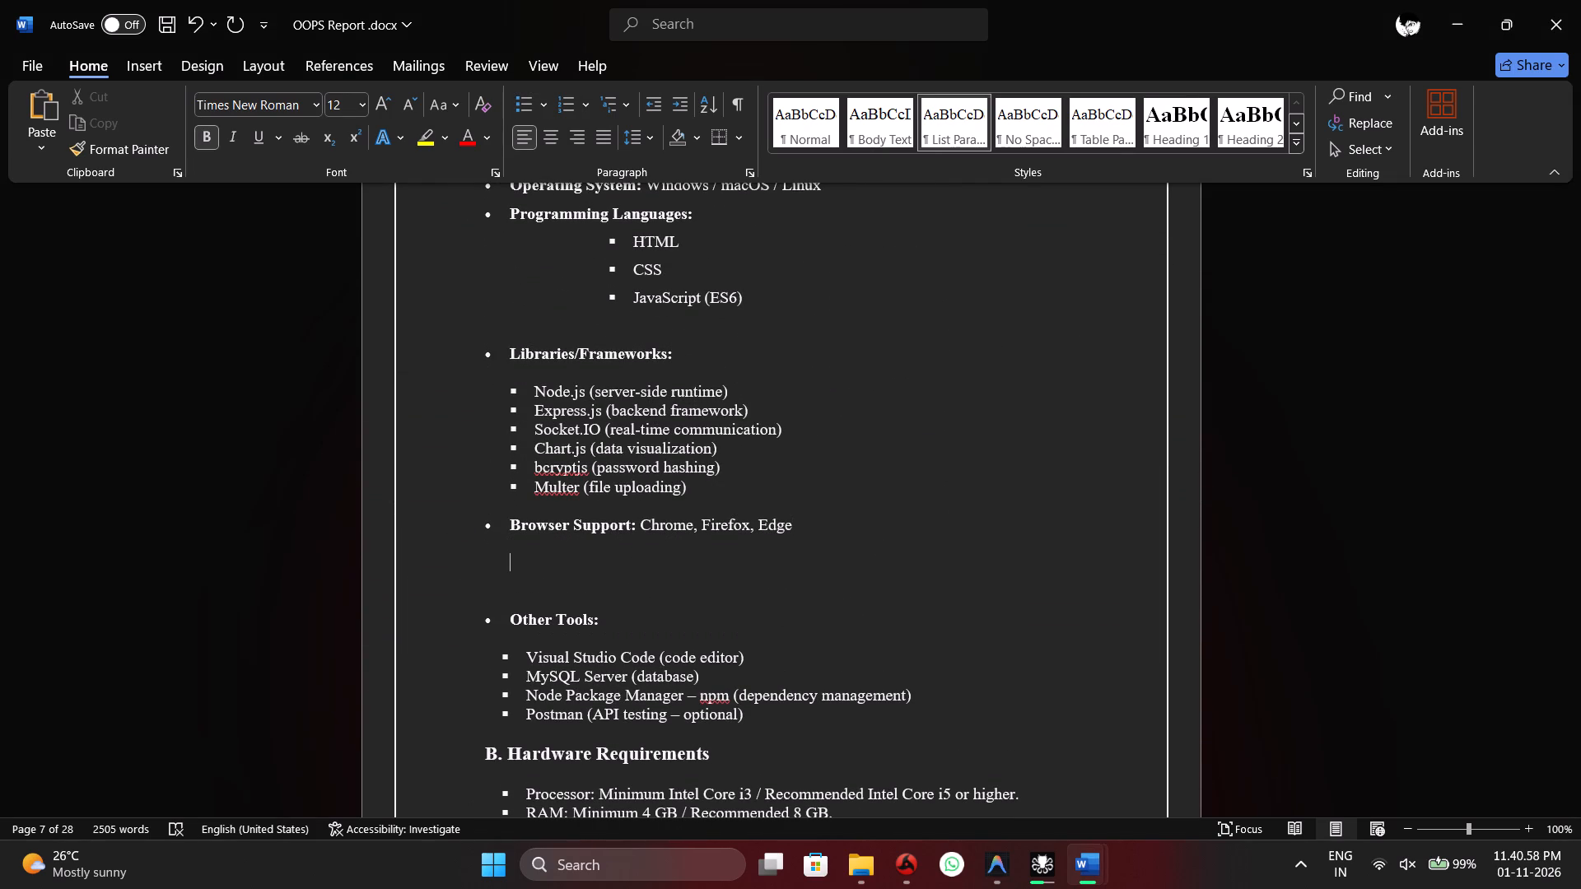
key(ctrl+v)
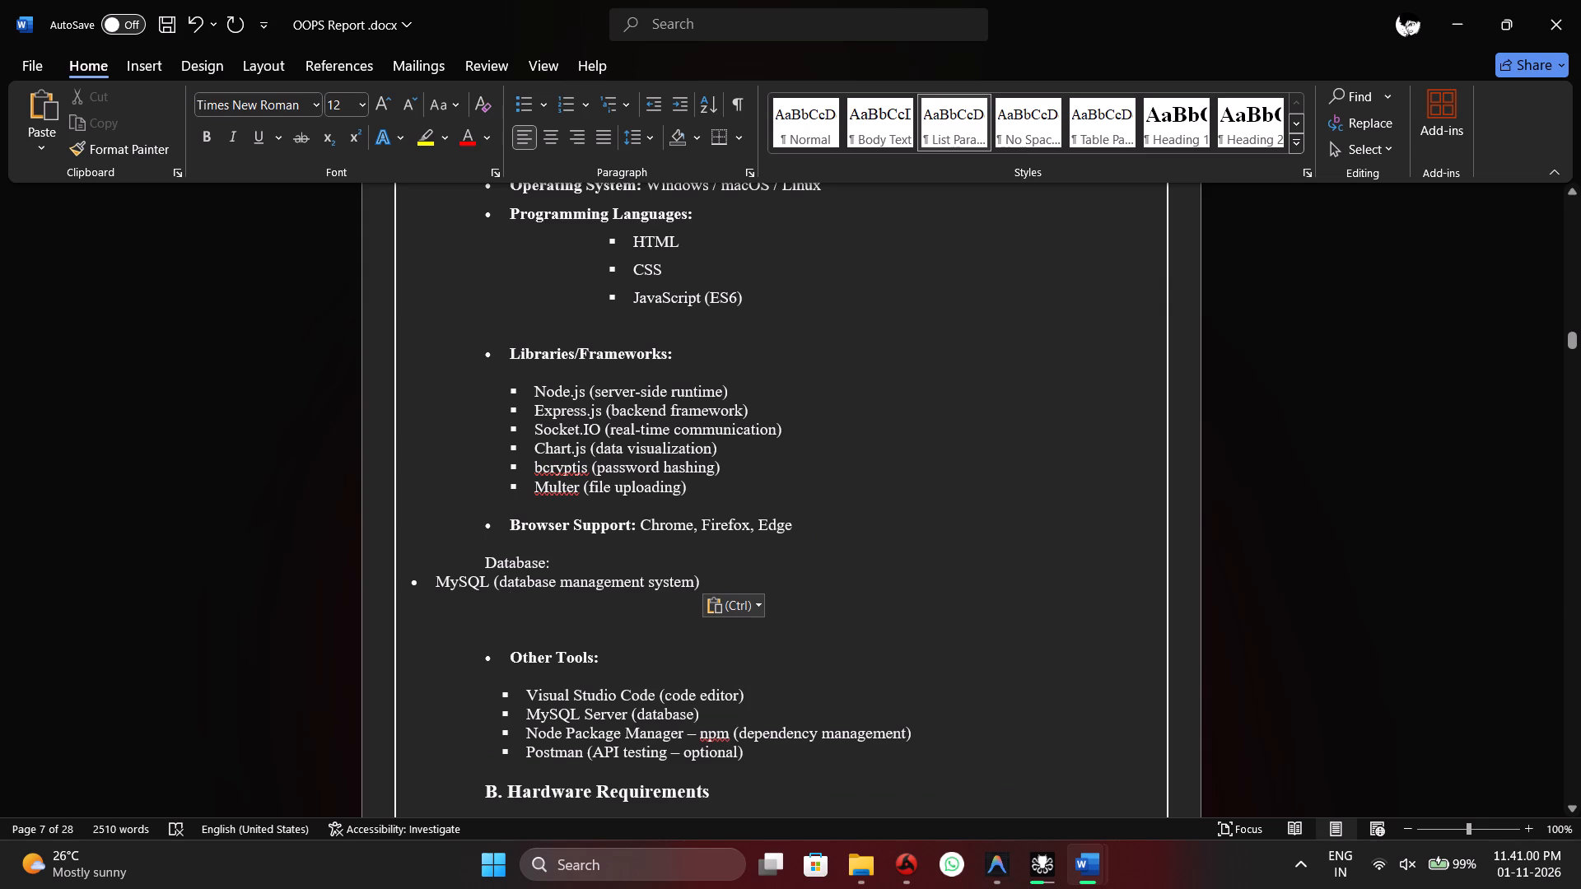
Apply a round bullet to the pasted Database: line.
drag(481, 556, 563, 570)
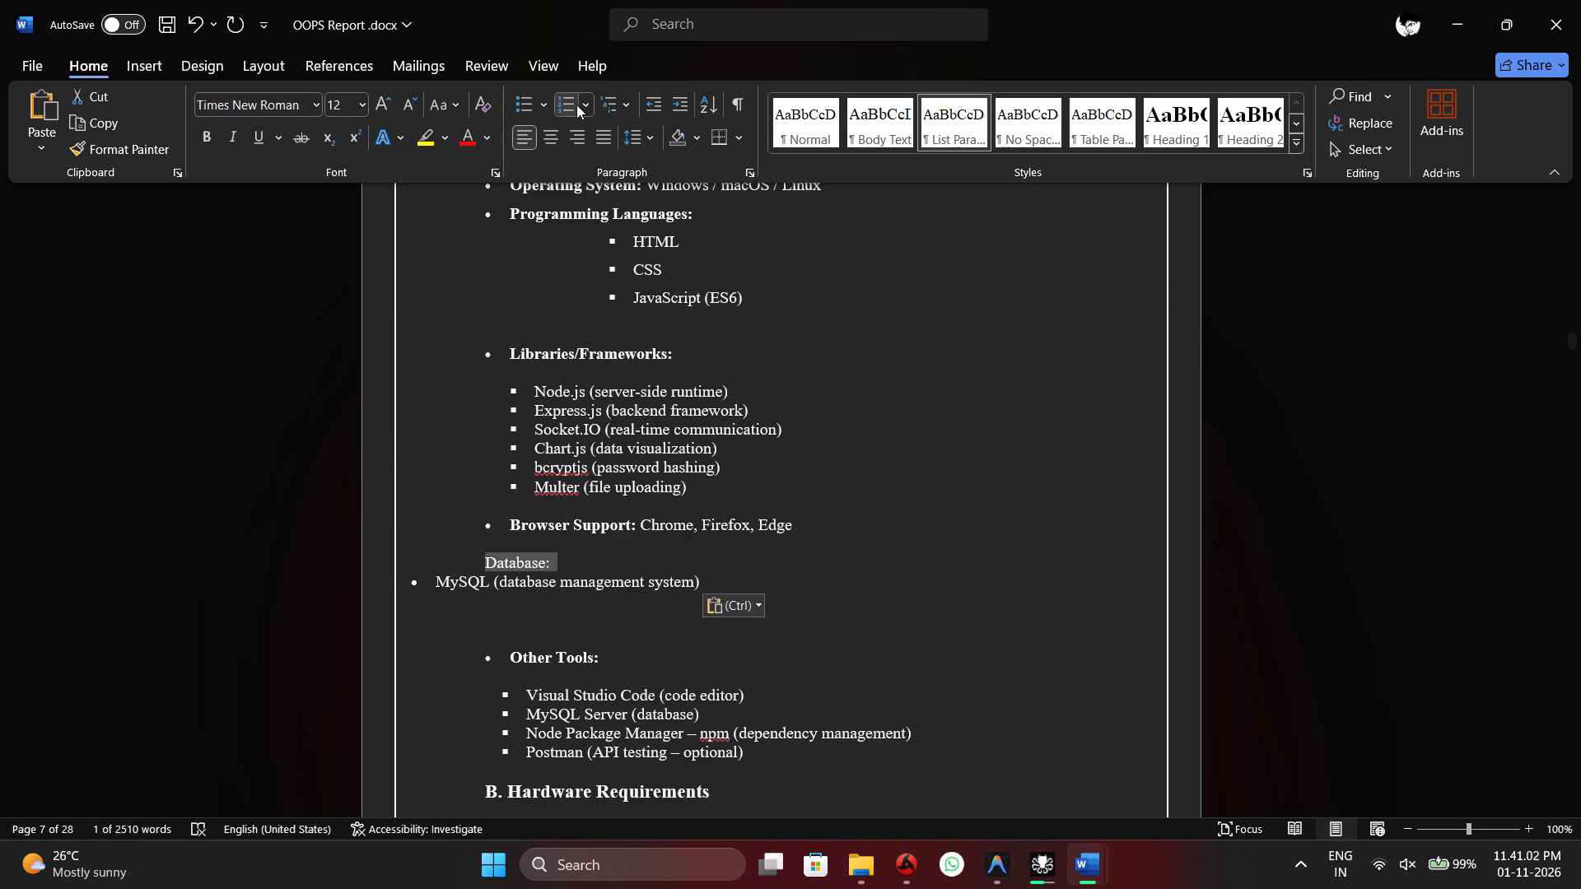
click(546, 105)
click(579, 178)
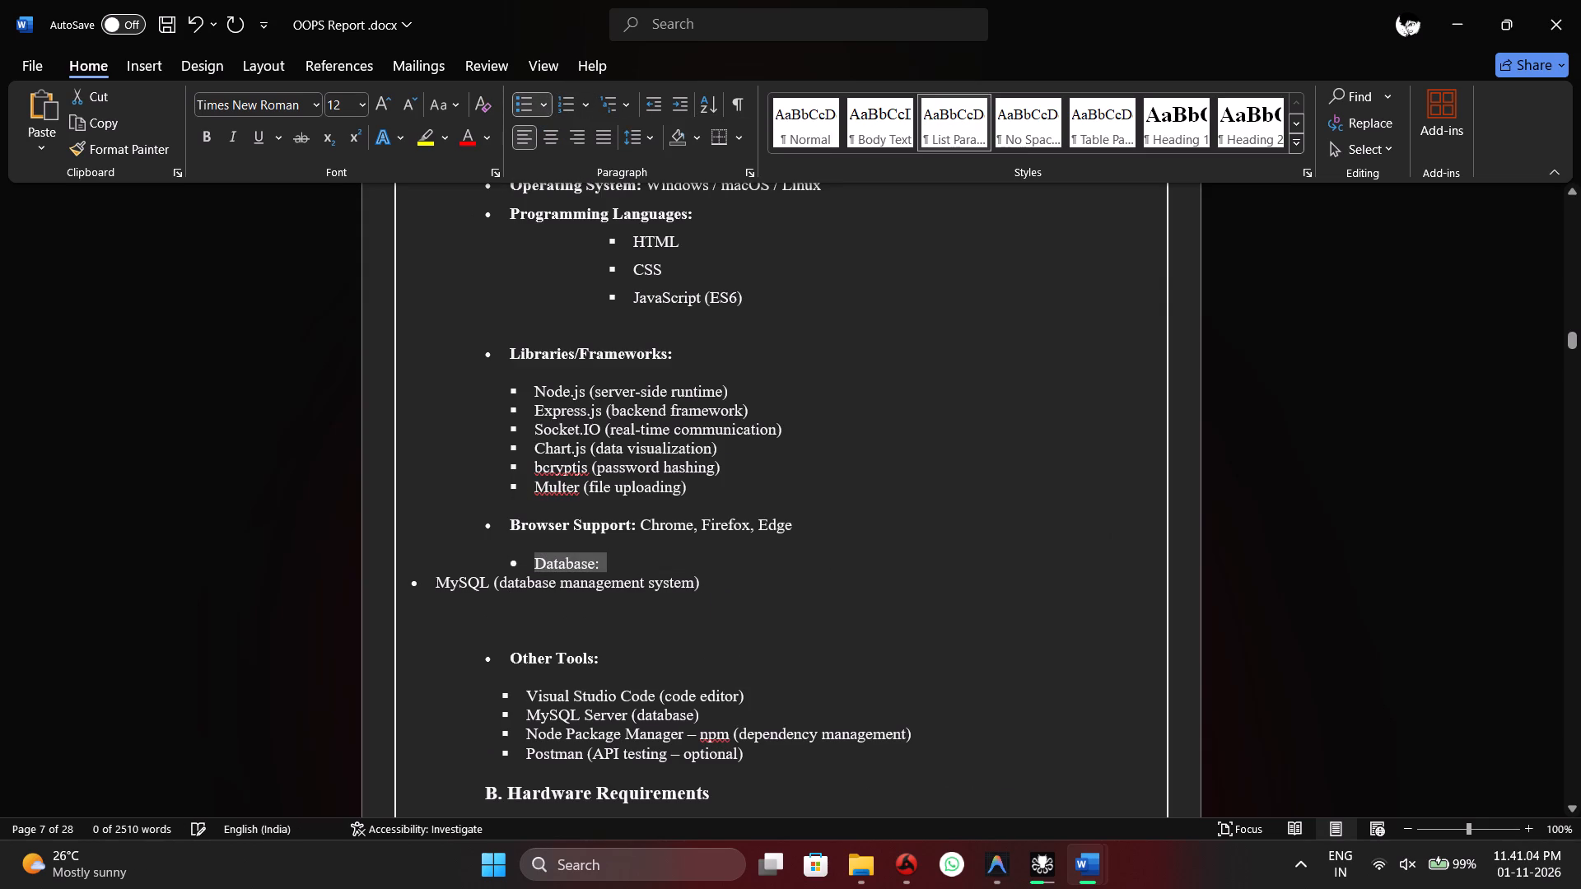
click(669, 564)
Replace the bullet on the pasted MySQL (database management system) line with leading spaces for indentation and a square bullet.
click(440, 587)
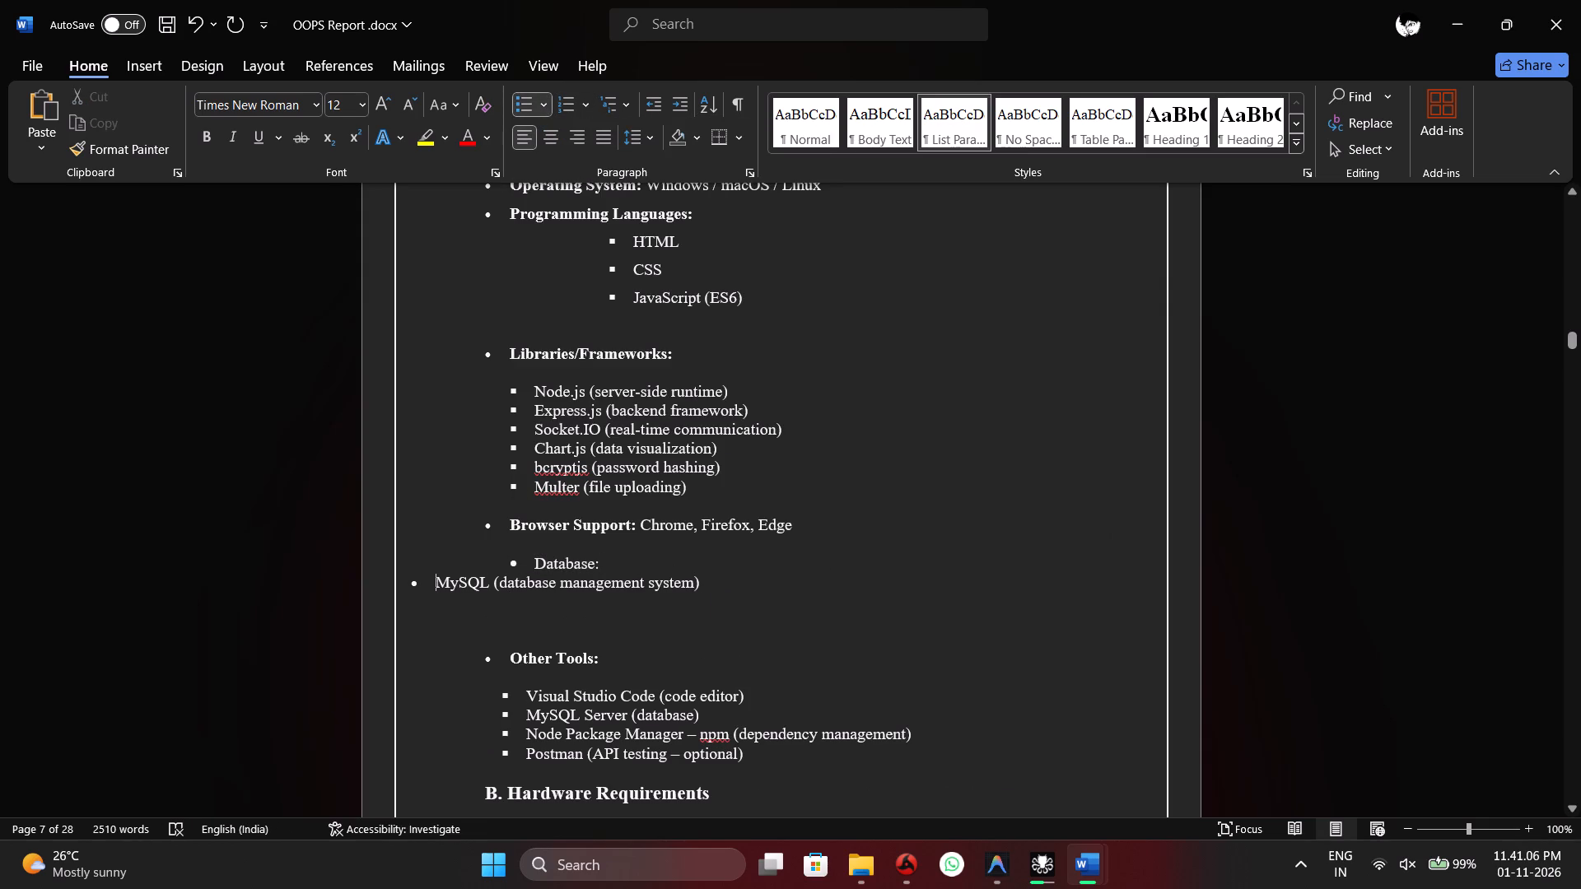
key(BackSpace)
key(space)
key(space)
key(space)
key(space)
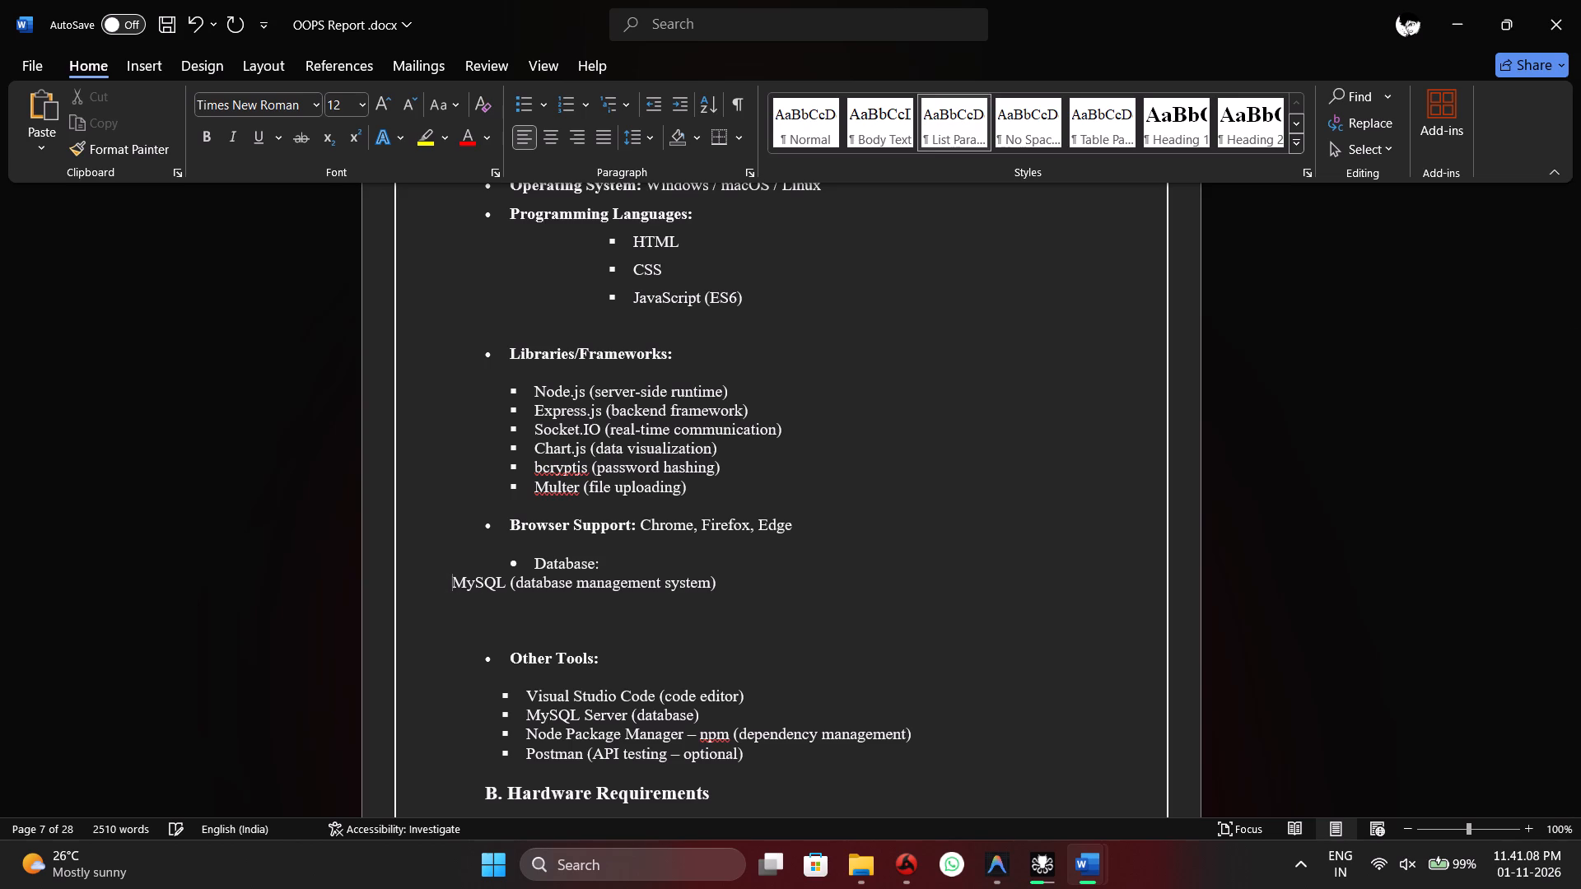
key(space)
drag(497, 576, 753, 584)
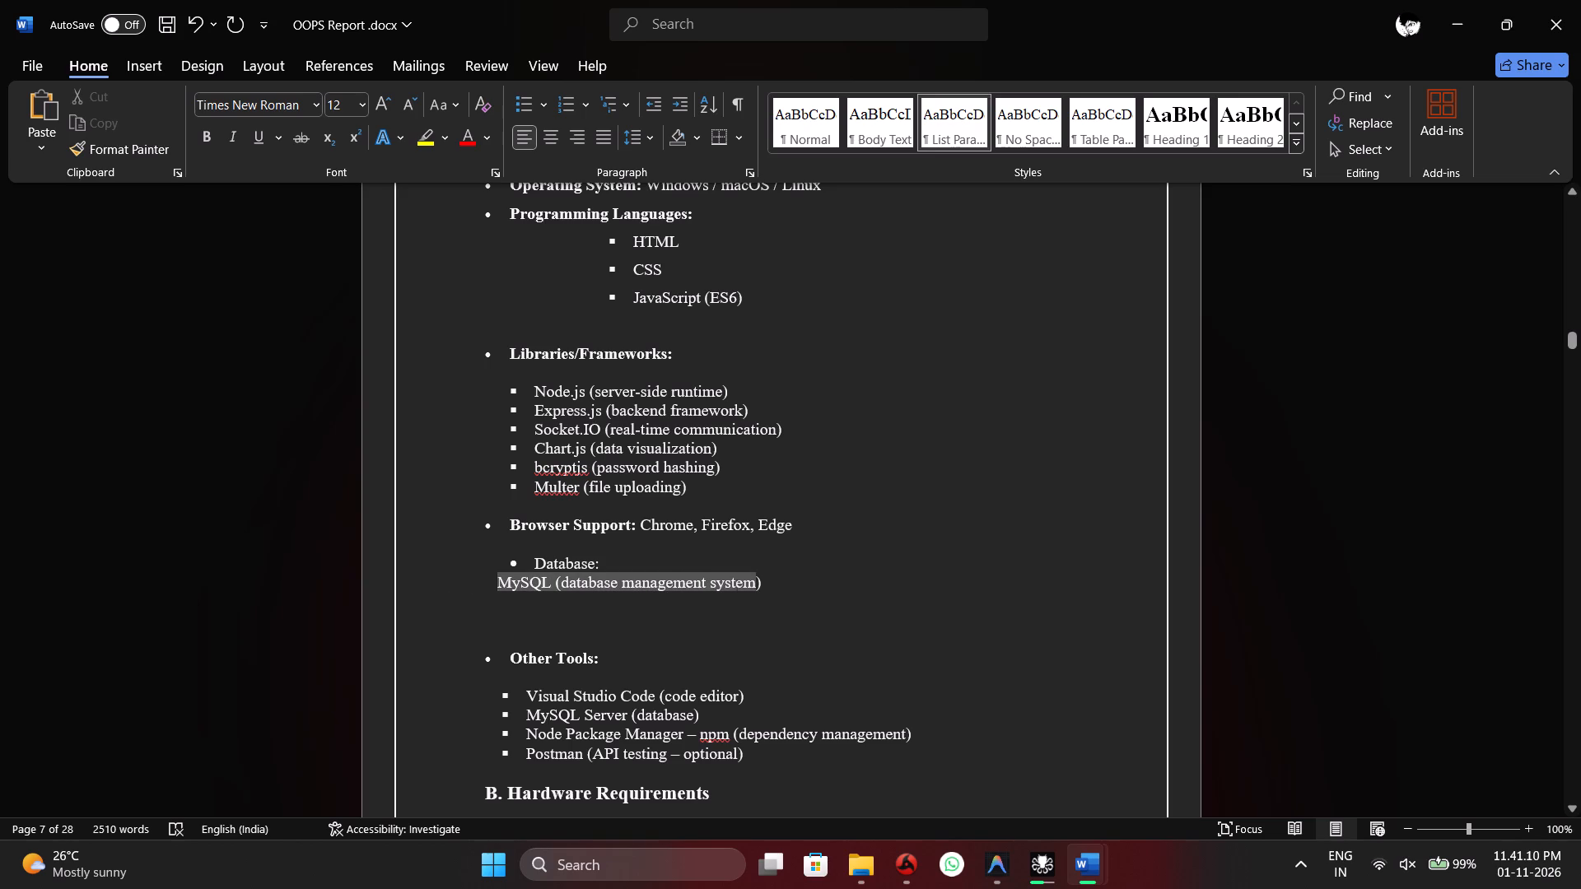
drag(753, 584, 767, 586)
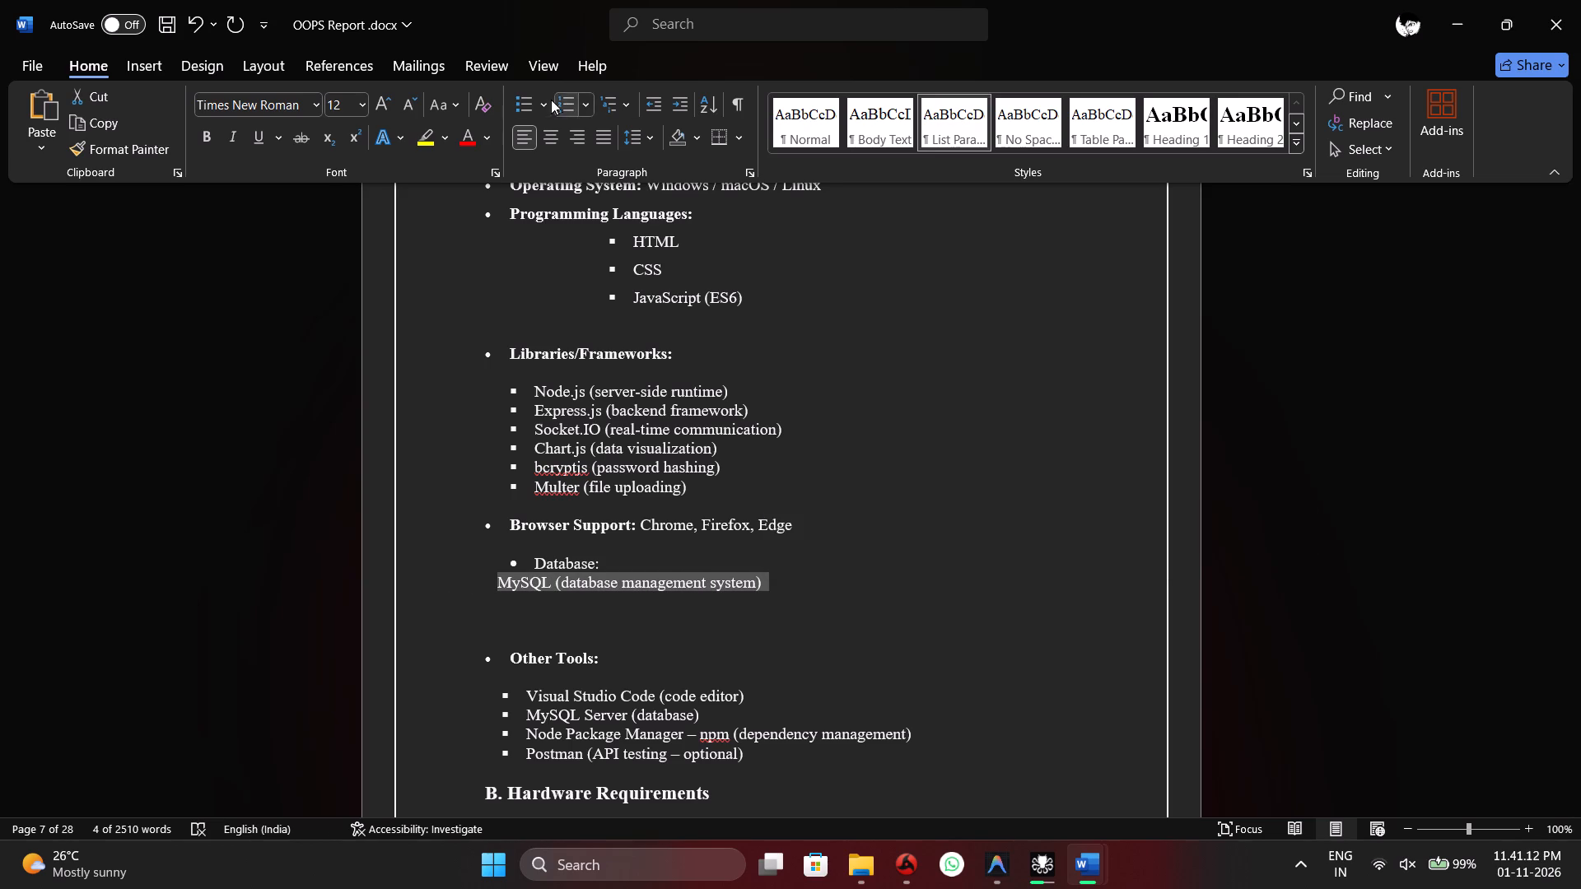
click(551, 100)
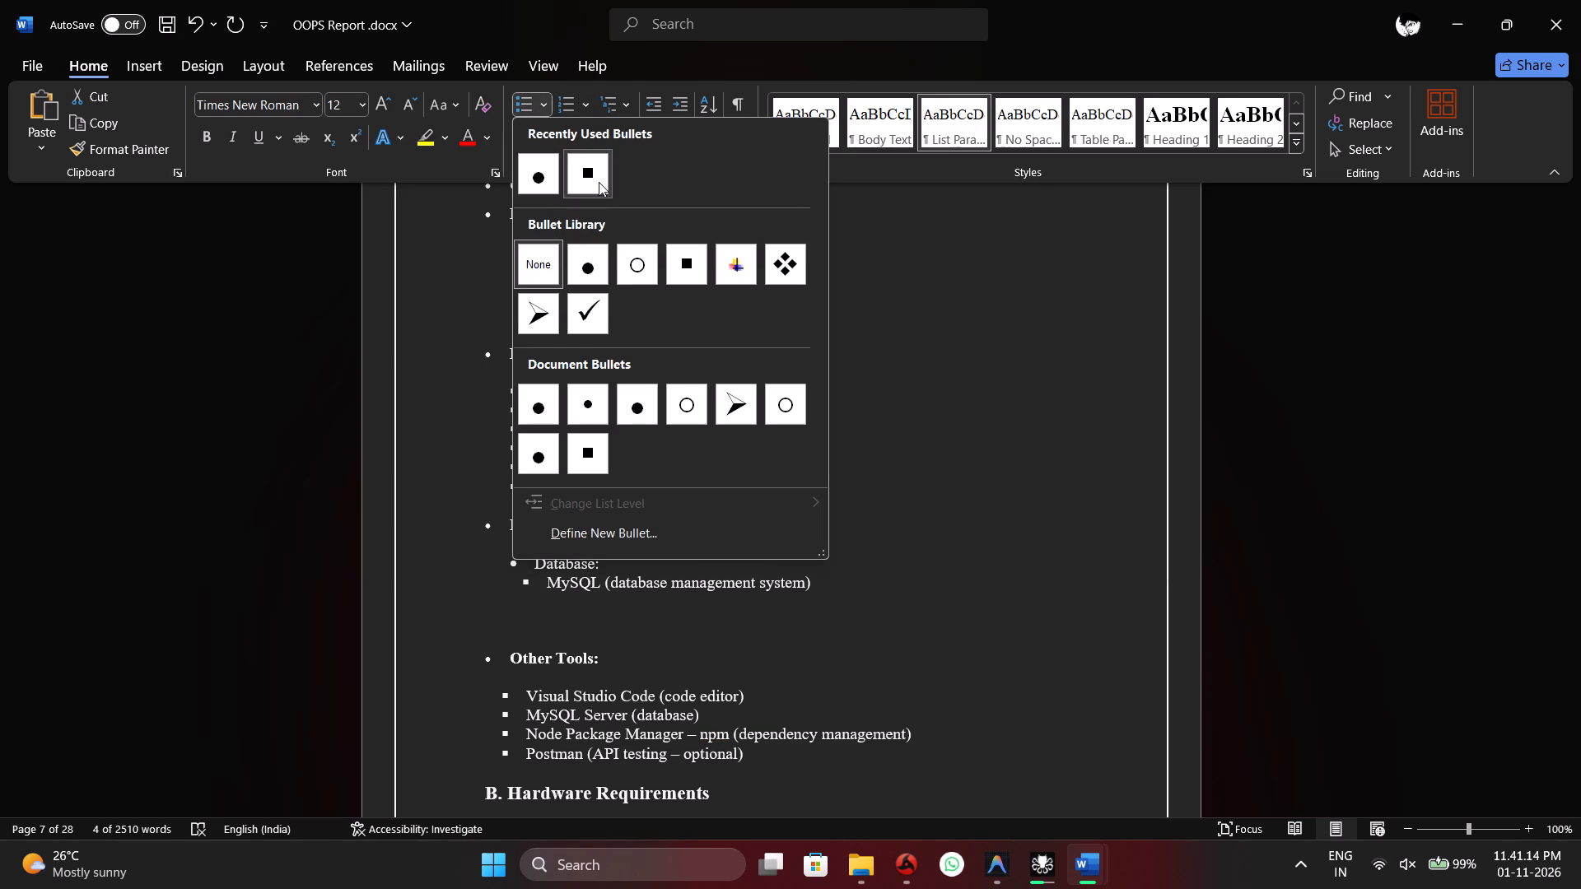
click(599, 182)
click(762, 578)
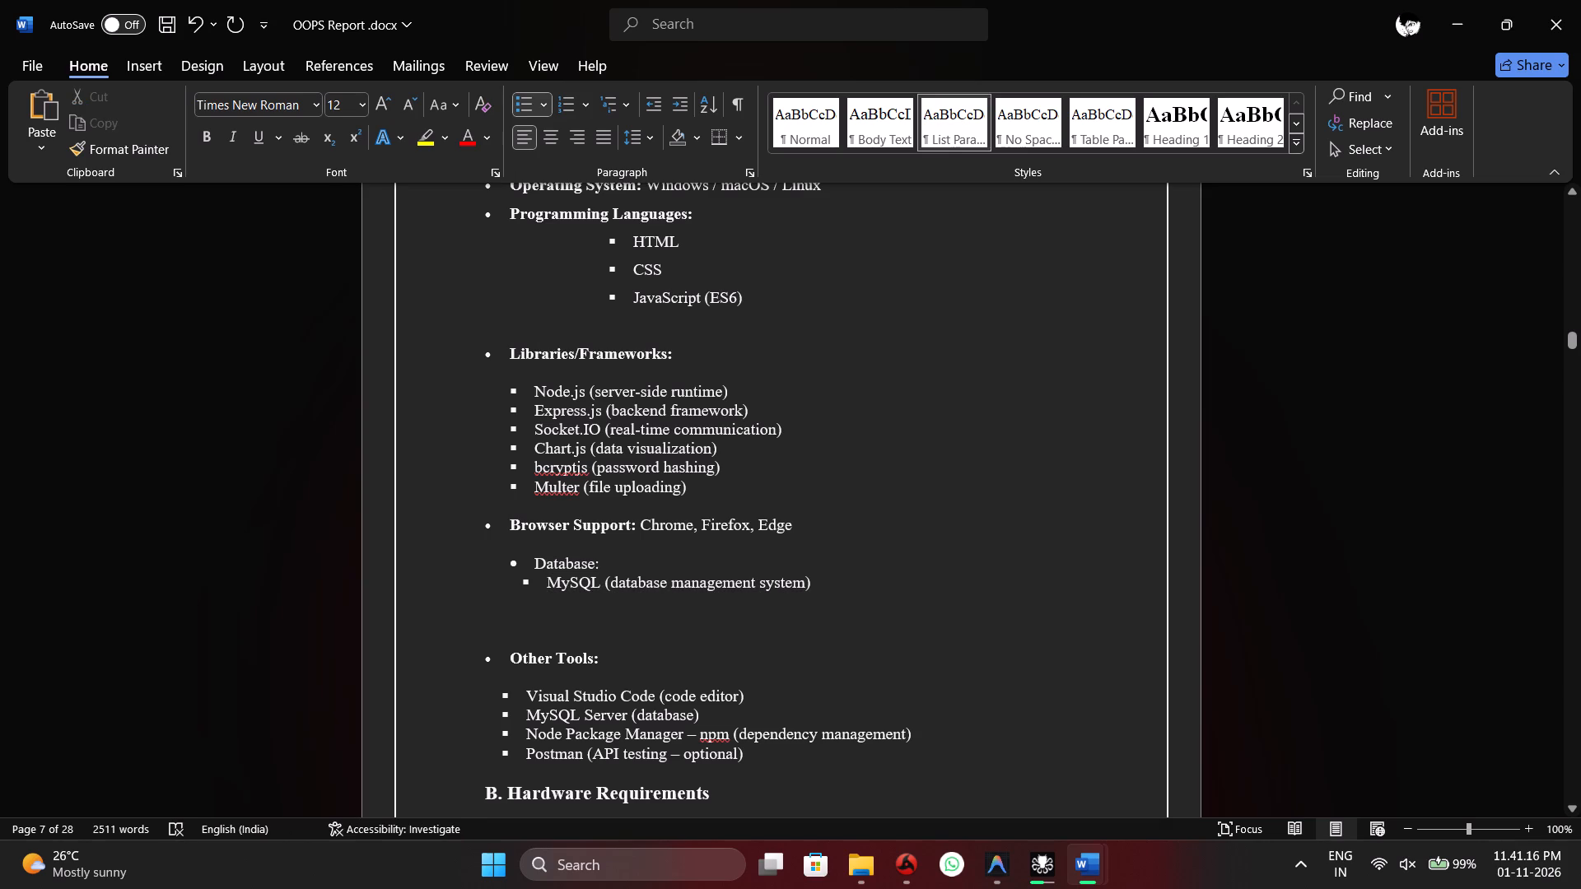
Insert an unbulleted blank line between the Database: line and its MySQL item.
click(612, 561)
key(Return)
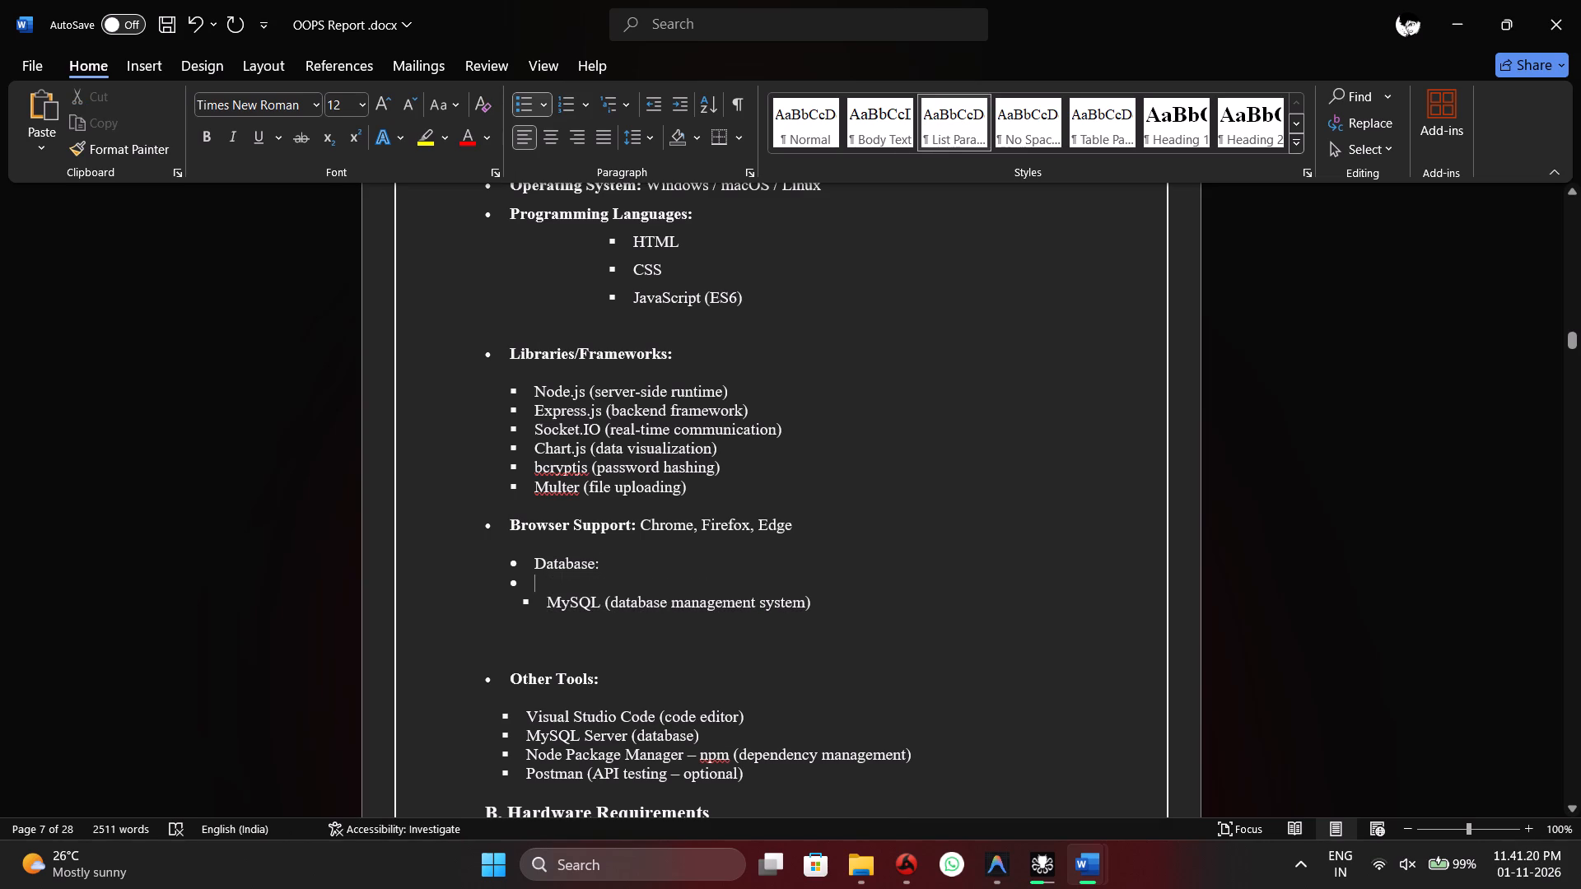
key(BackSpace)
scroll(580, 637, down, 1)
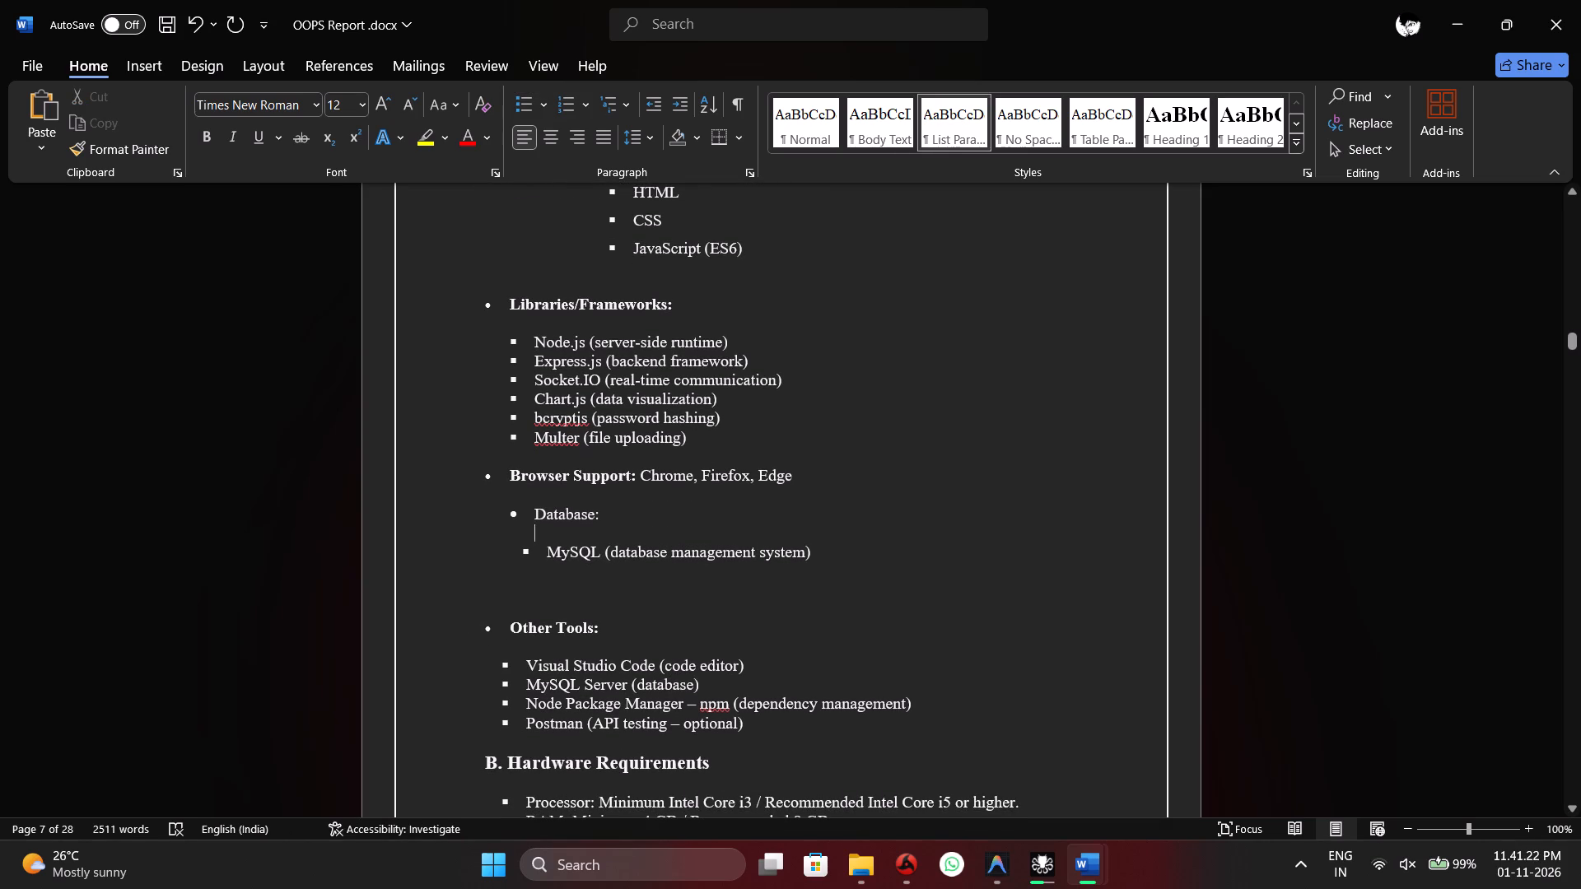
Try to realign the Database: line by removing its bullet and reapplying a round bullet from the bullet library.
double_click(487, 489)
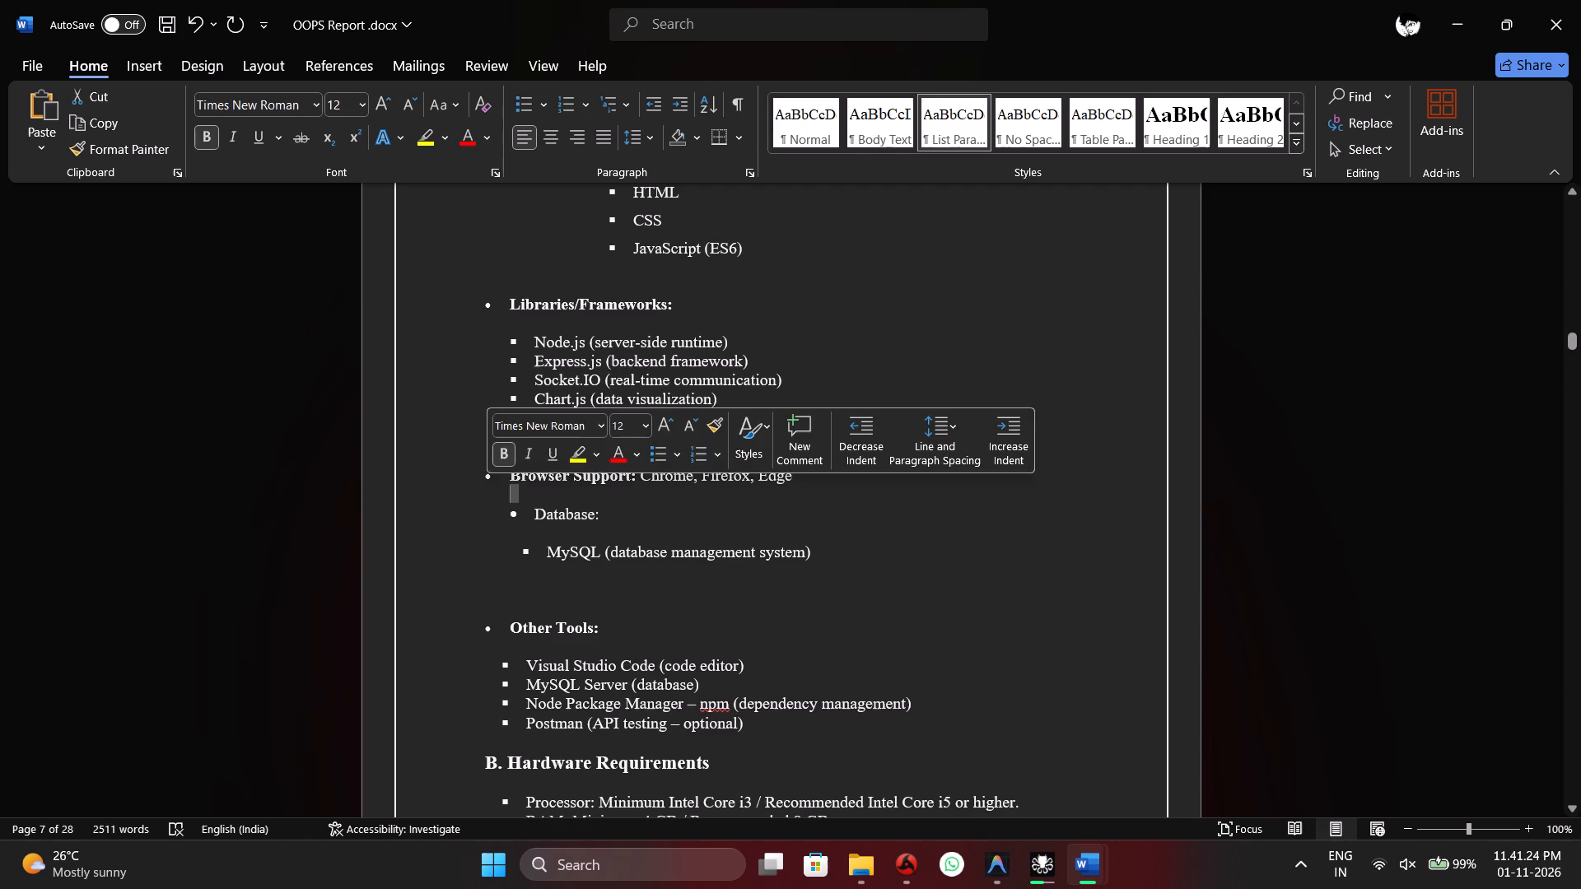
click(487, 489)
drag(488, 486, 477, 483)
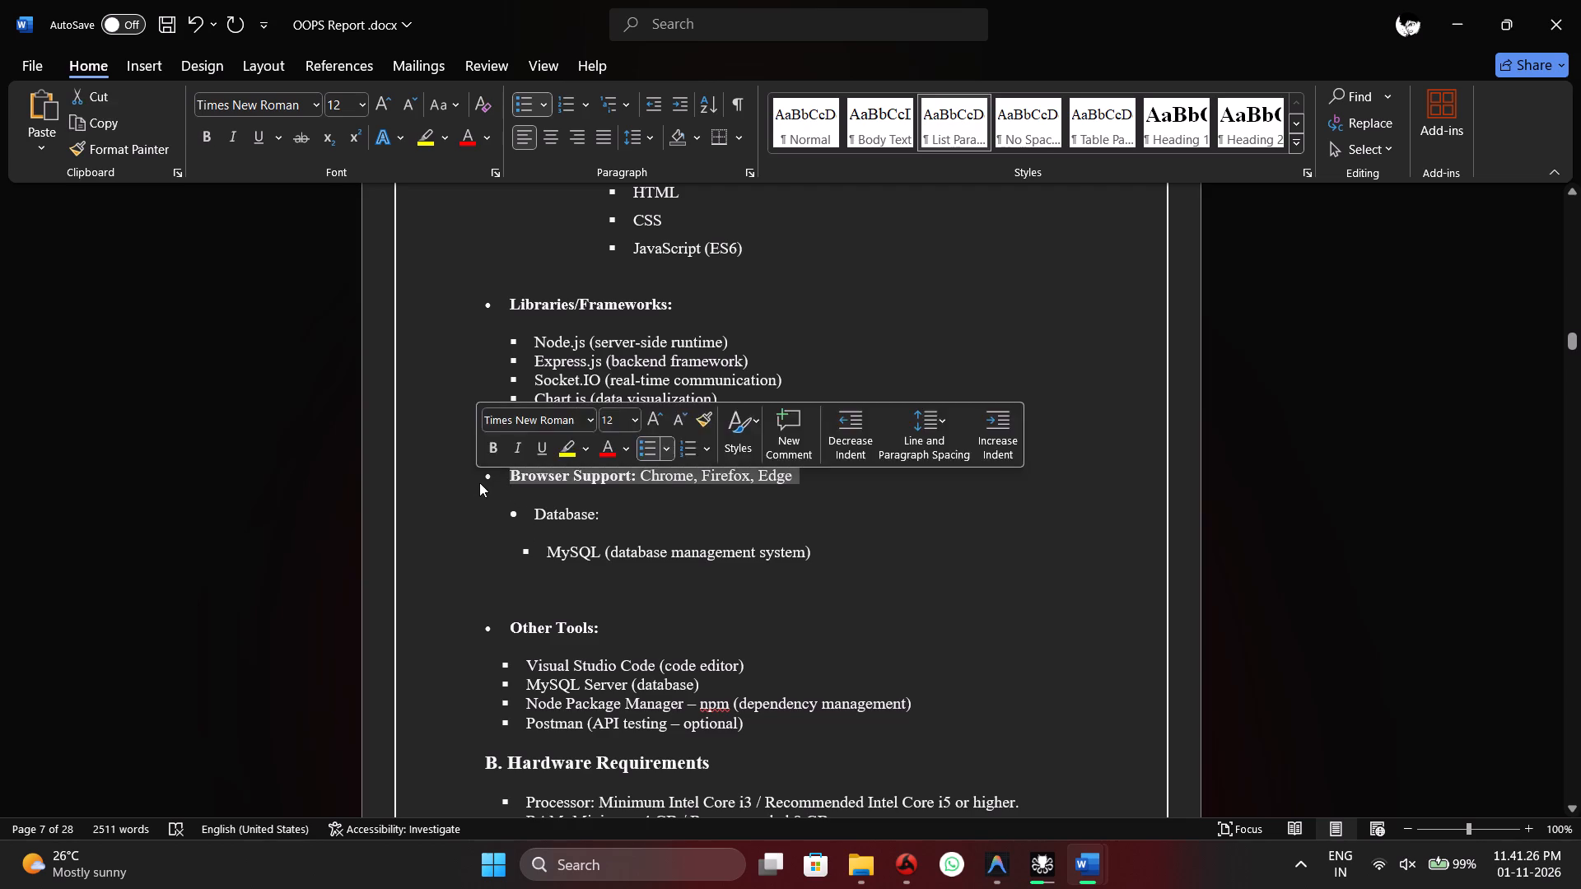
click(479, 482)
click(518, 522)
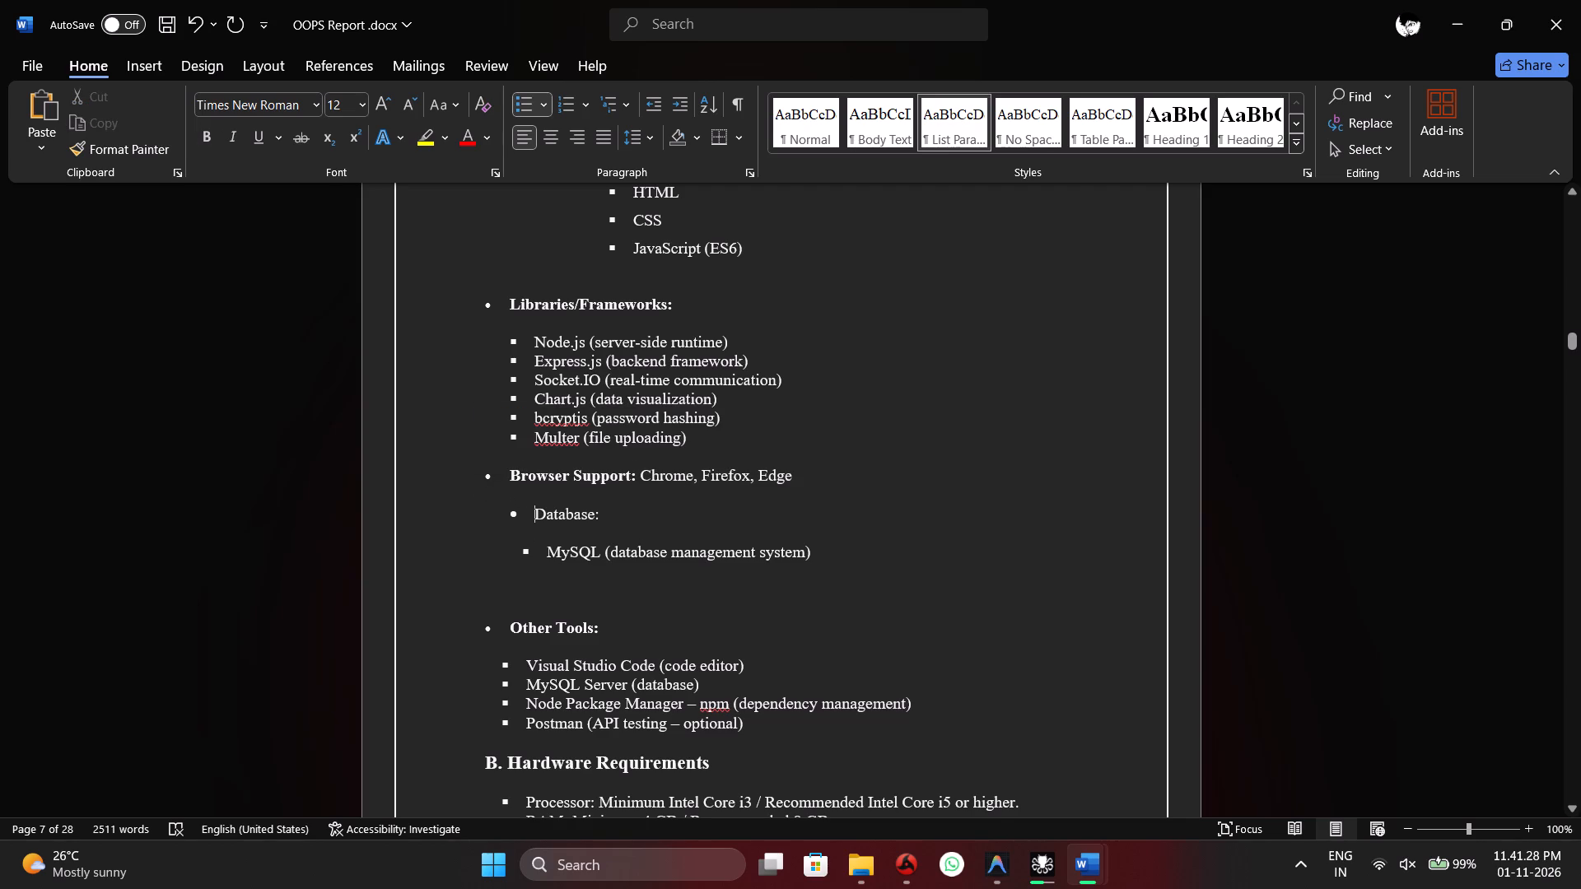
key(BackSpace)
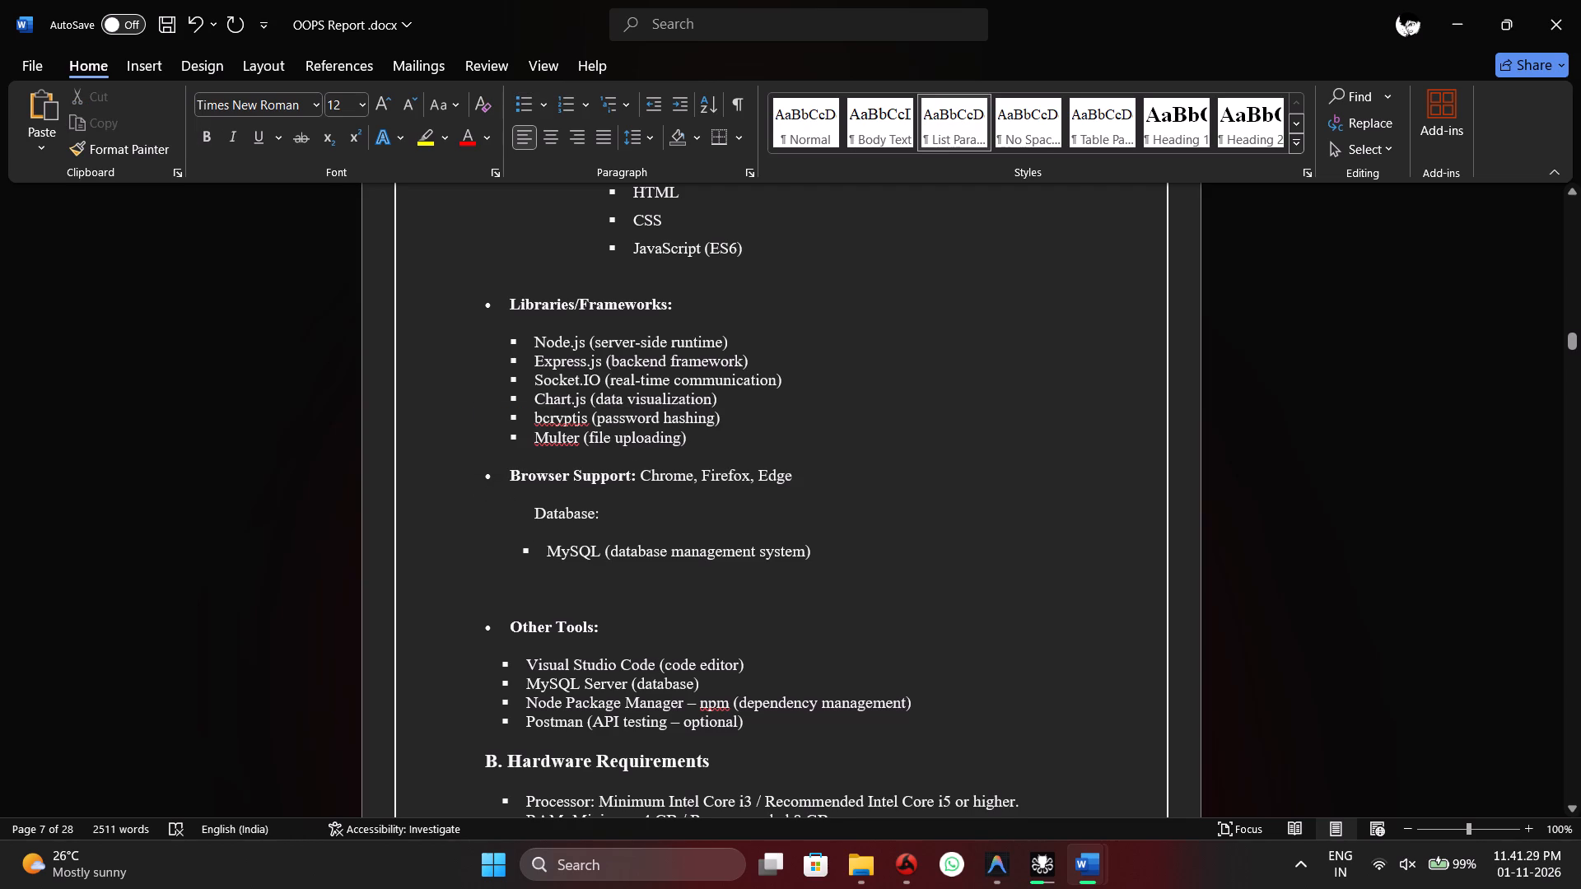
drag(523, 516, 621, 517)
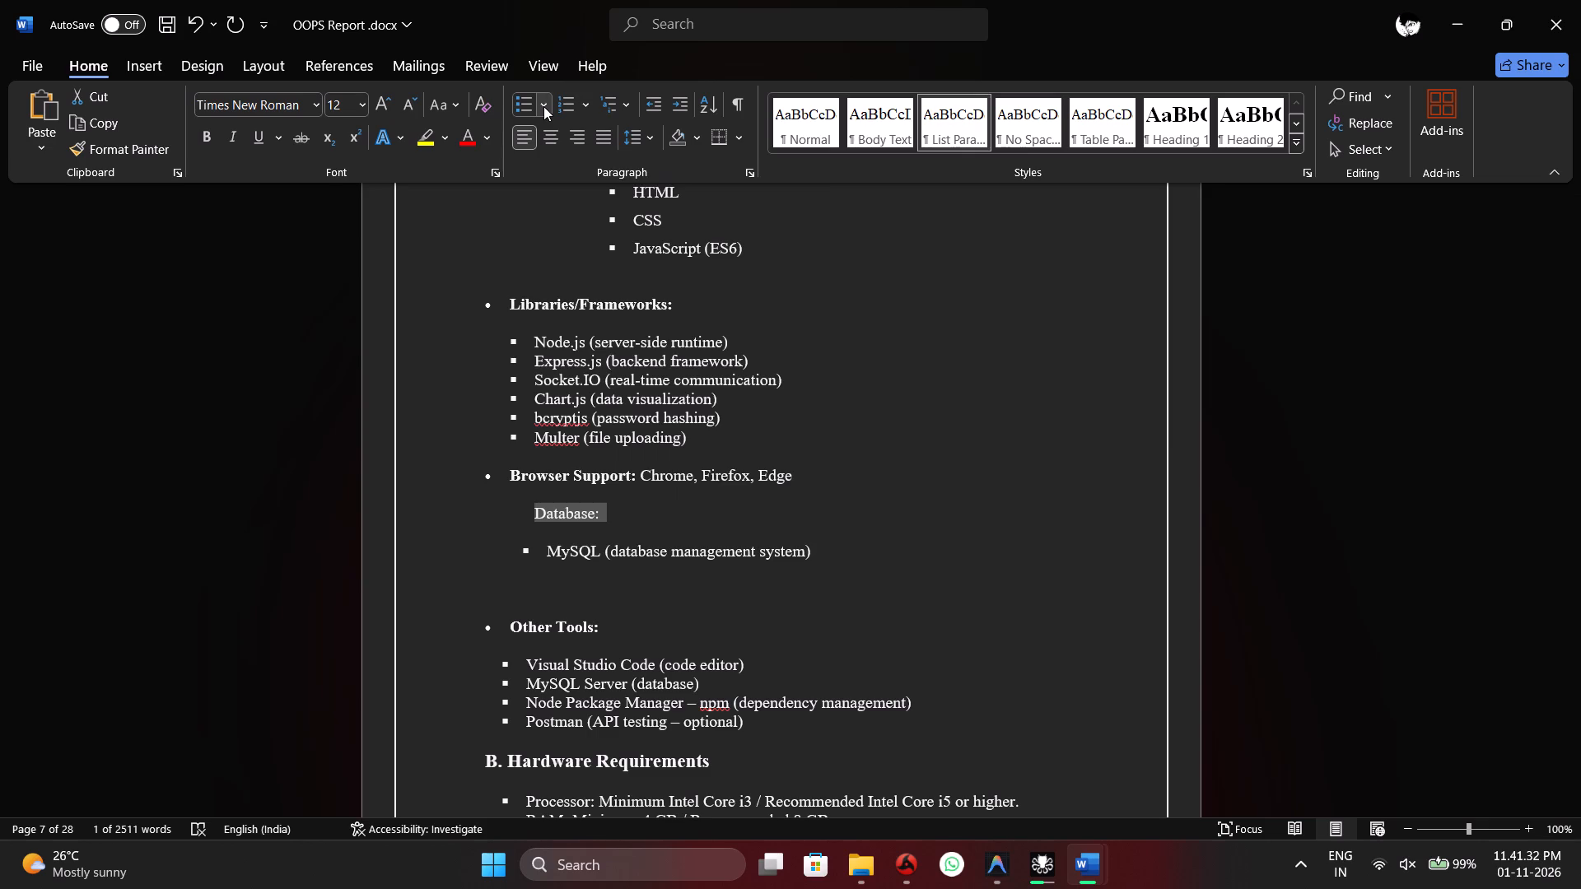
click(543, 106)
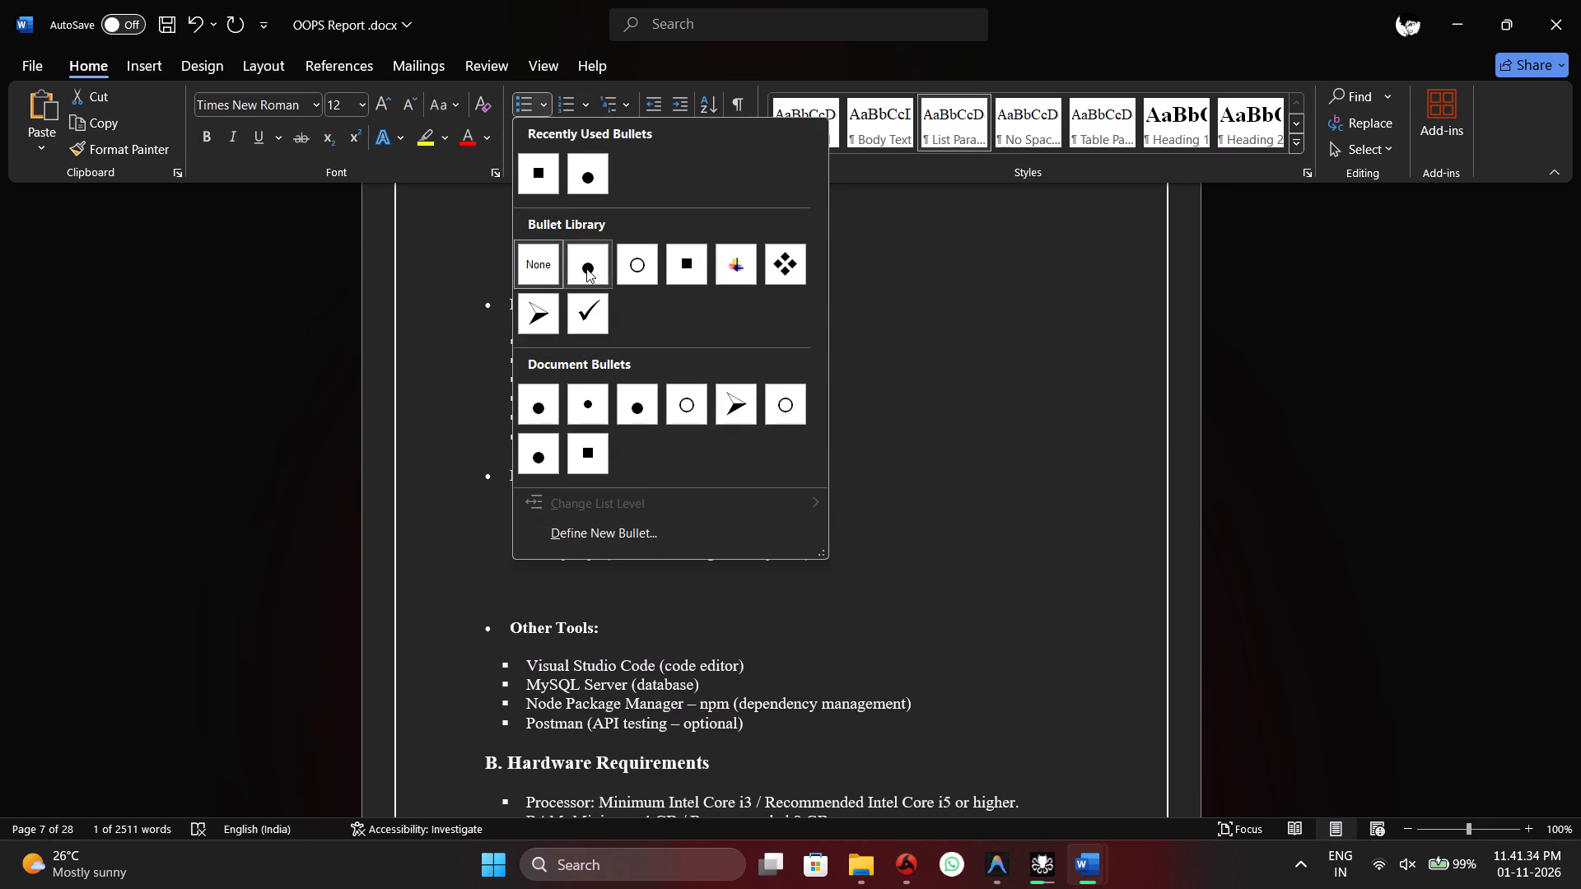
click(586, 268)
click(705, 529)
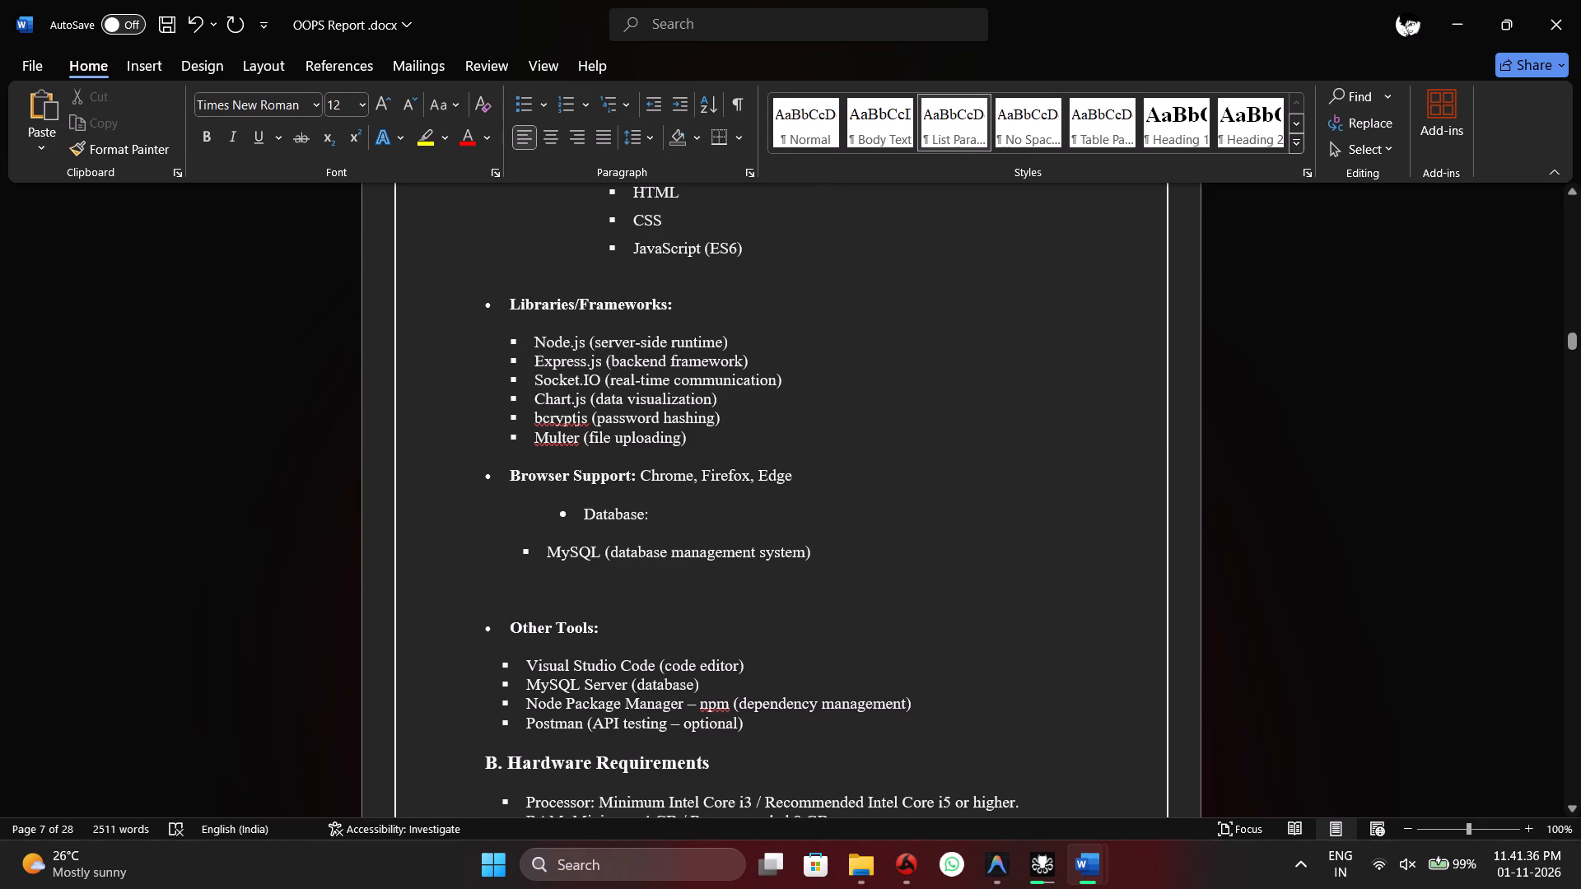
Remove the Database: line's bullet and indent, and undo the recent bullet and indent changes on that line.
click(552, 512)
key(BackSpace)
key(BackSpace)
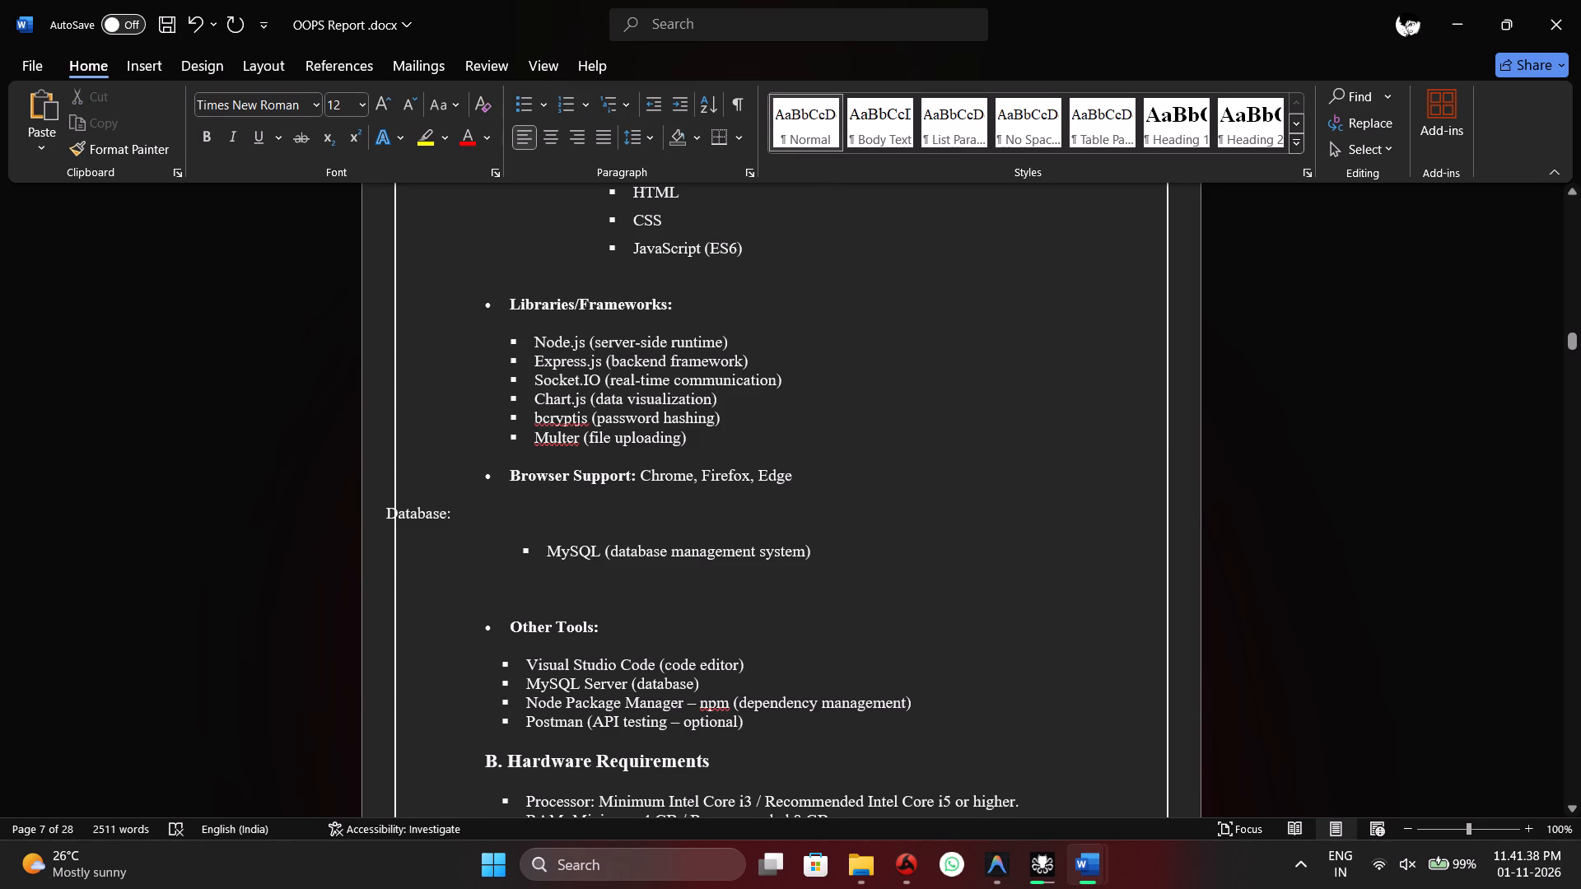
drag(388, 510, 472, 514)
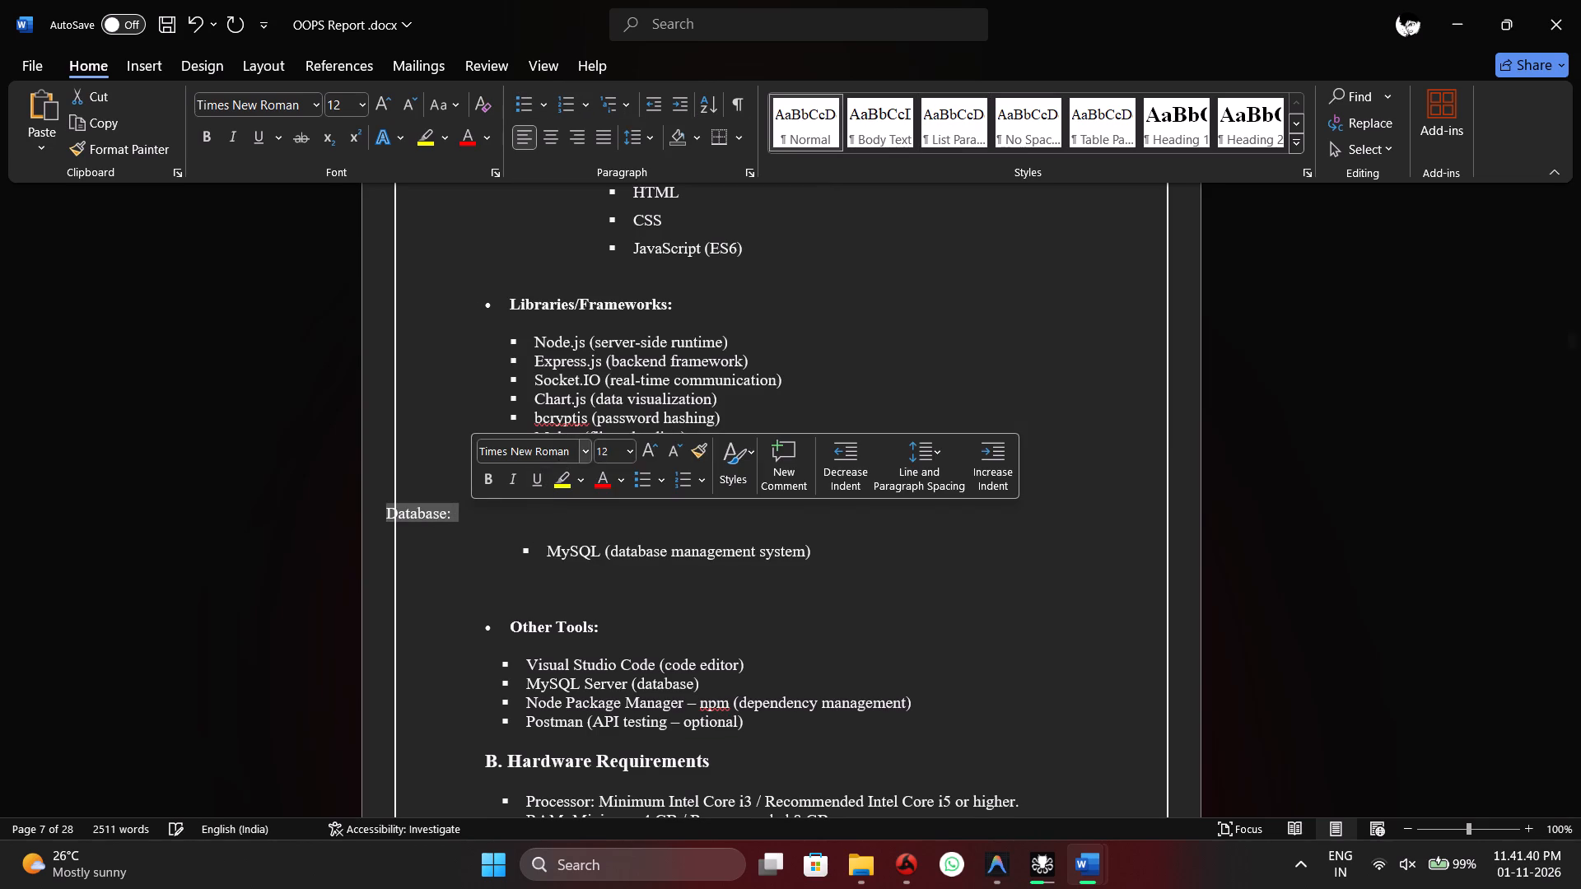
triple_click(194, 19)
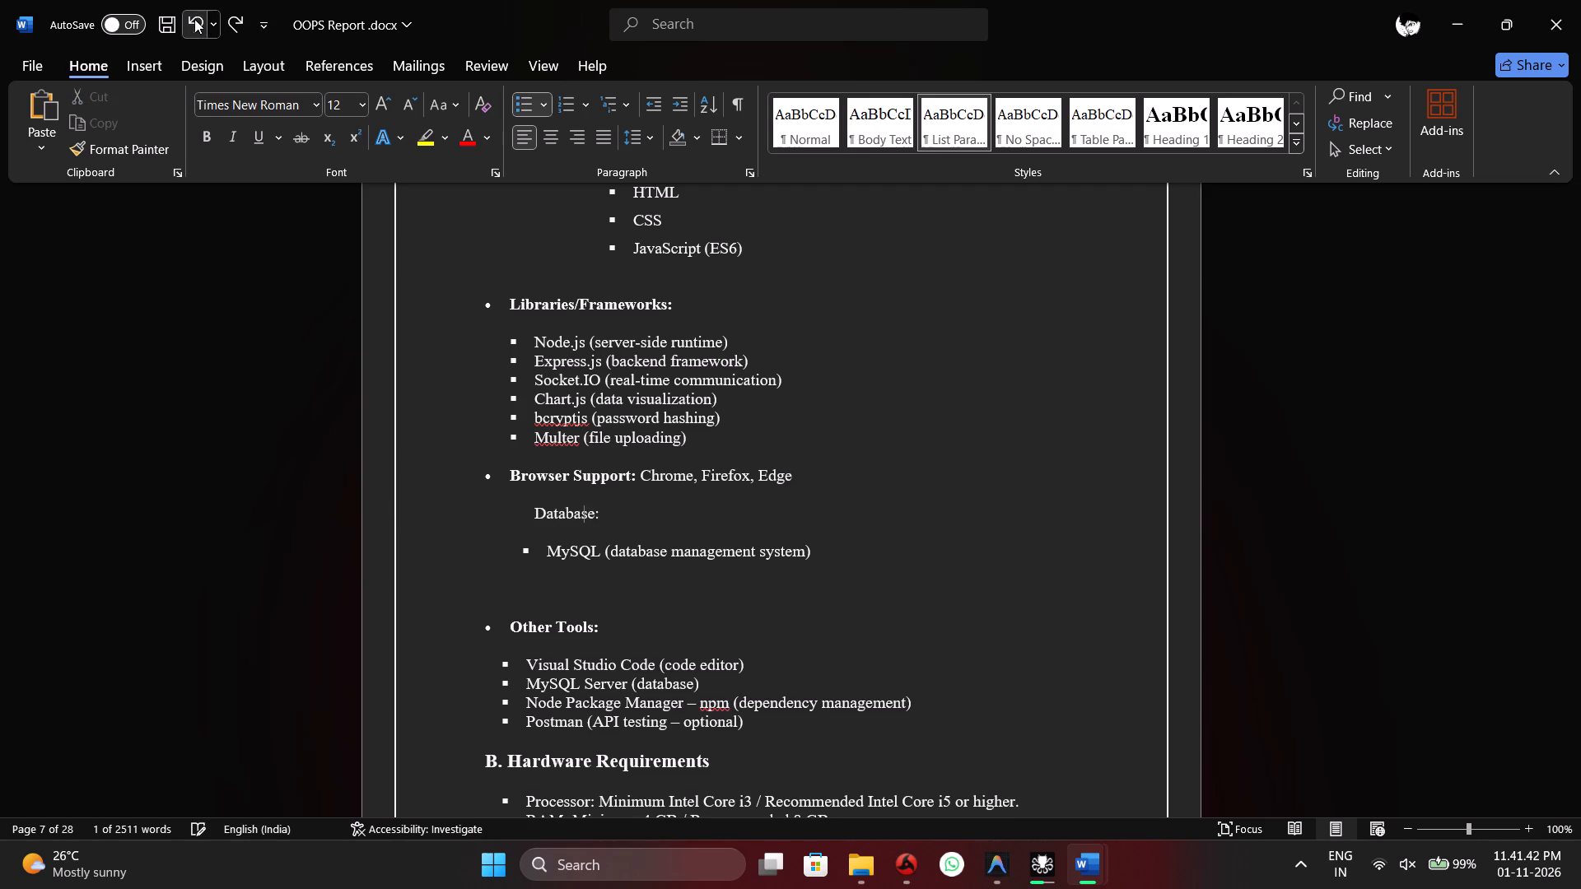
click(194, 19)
Delete one empty line between the MySQL item and the Other Tools: heading.
click(451, 596)
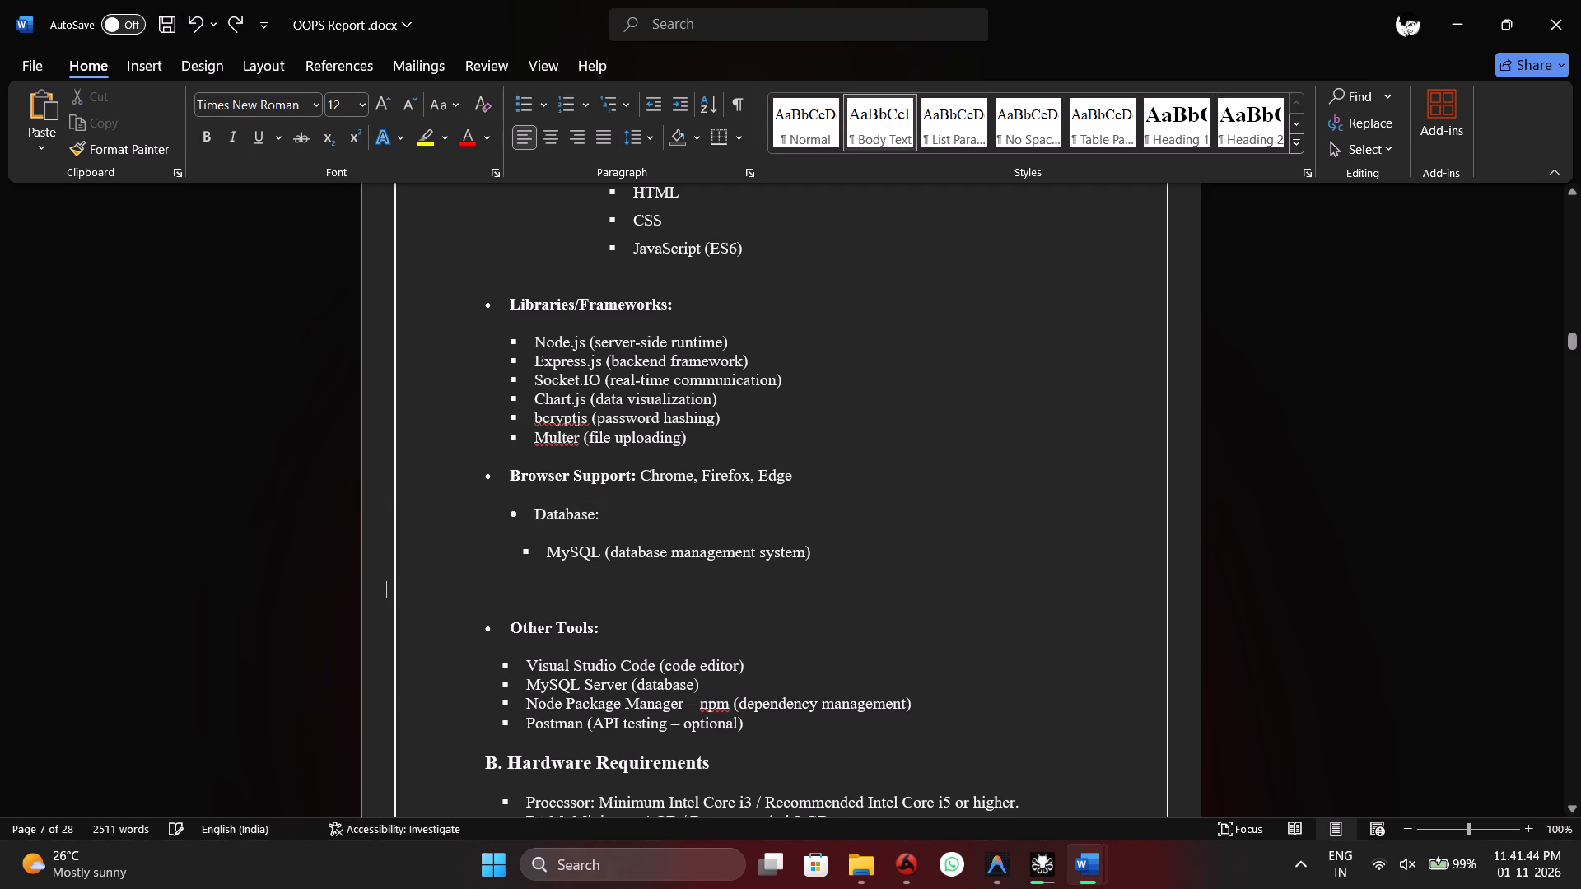
scroll(1024, 435, up, 5)
scroll(907, 480, down, 5)
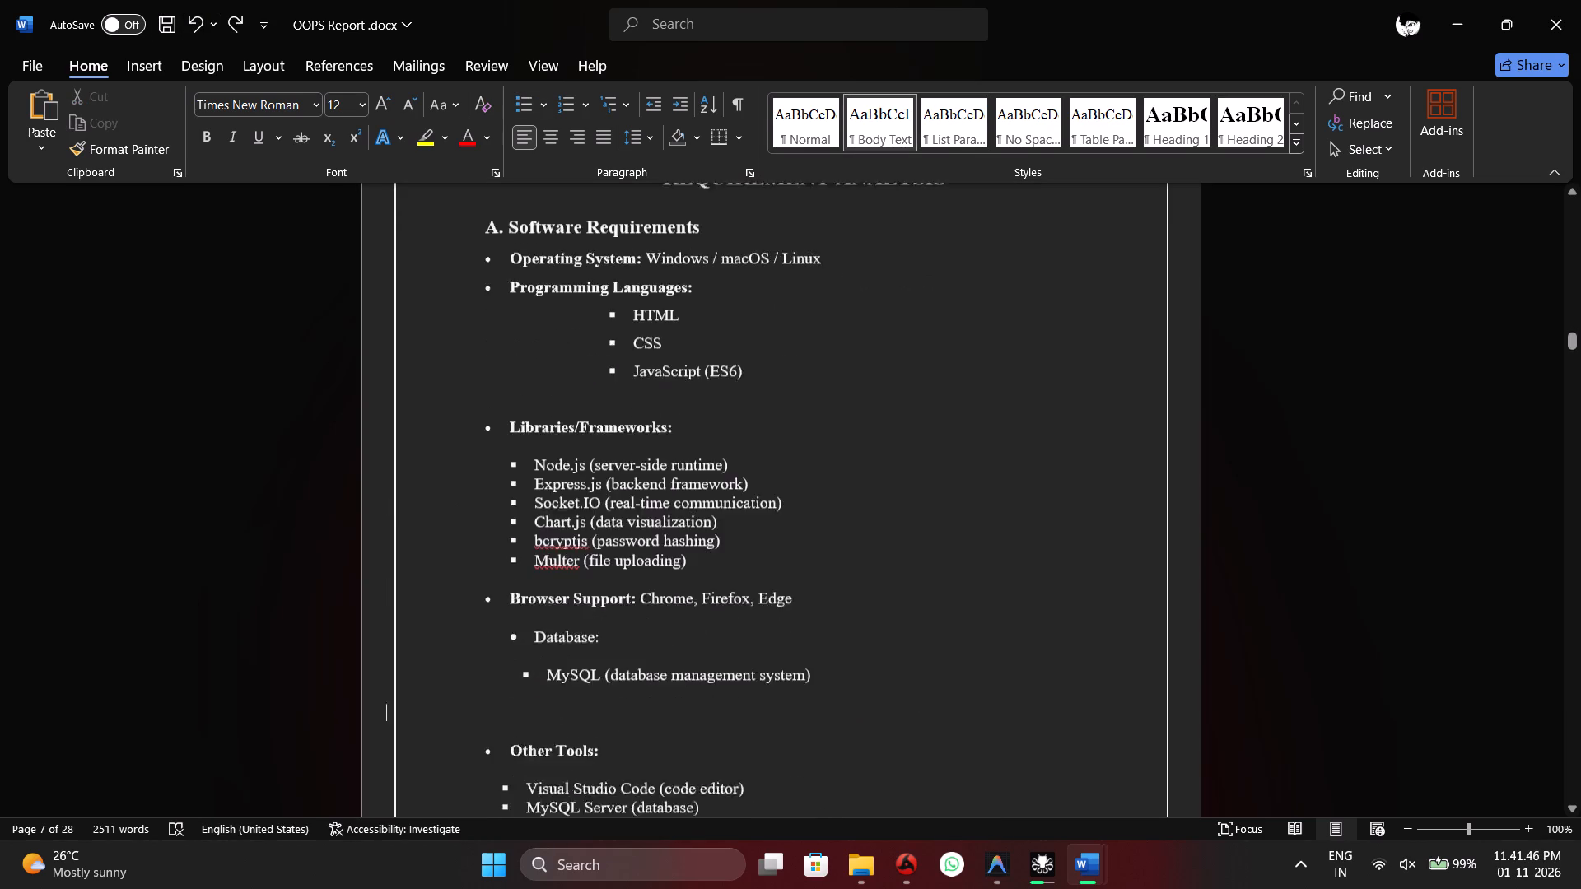
scroll(898, 478, down, 2)
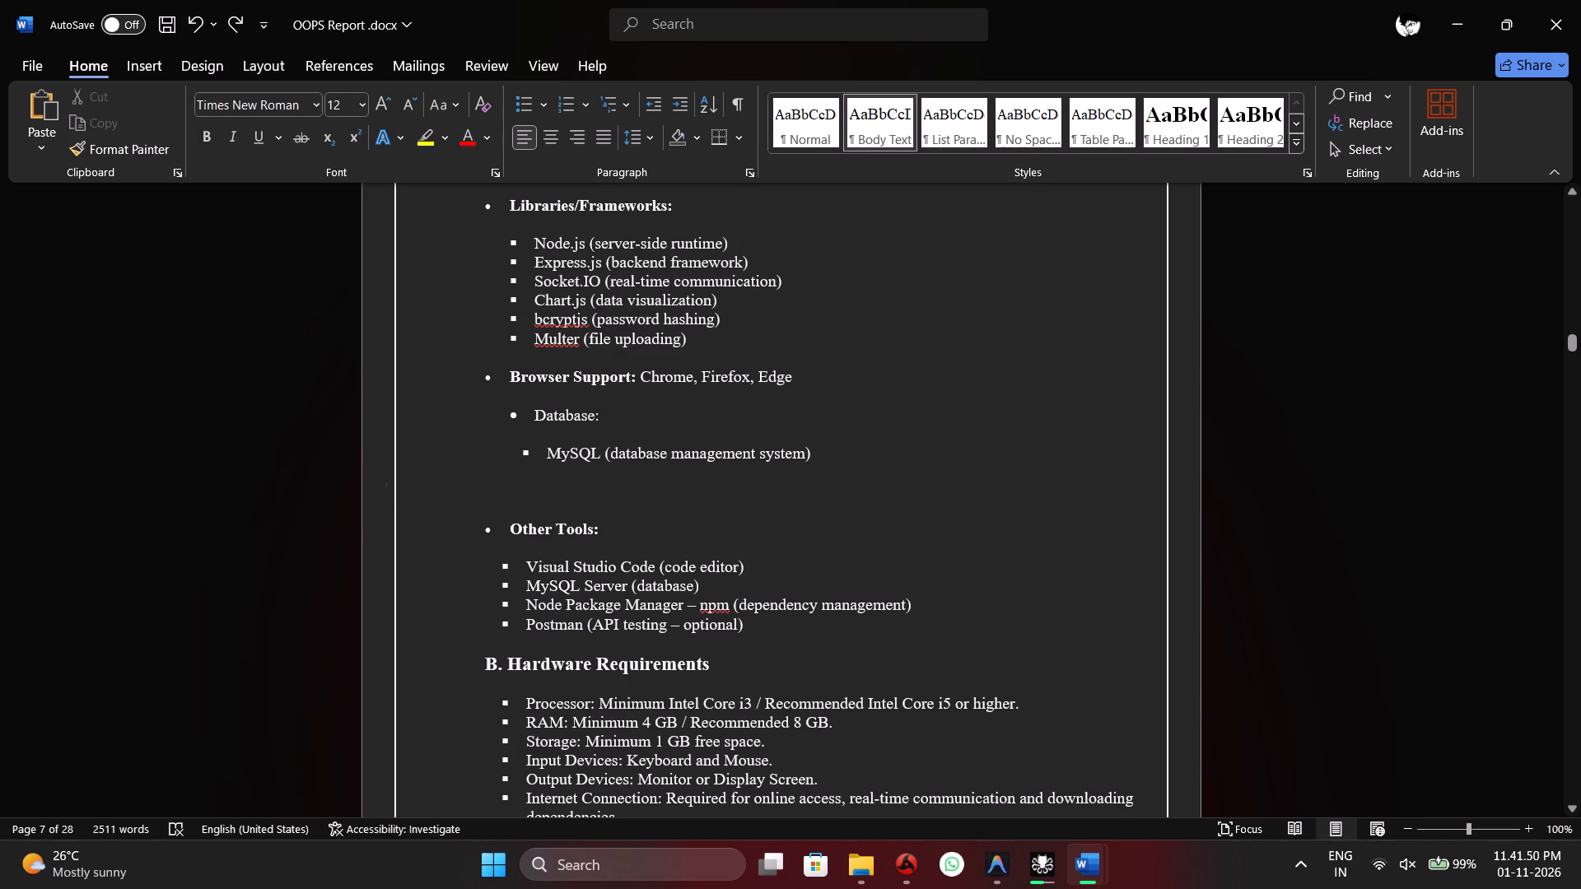
scroll(898, 476, down, 1)
click(522, 455)
click(522, 455)
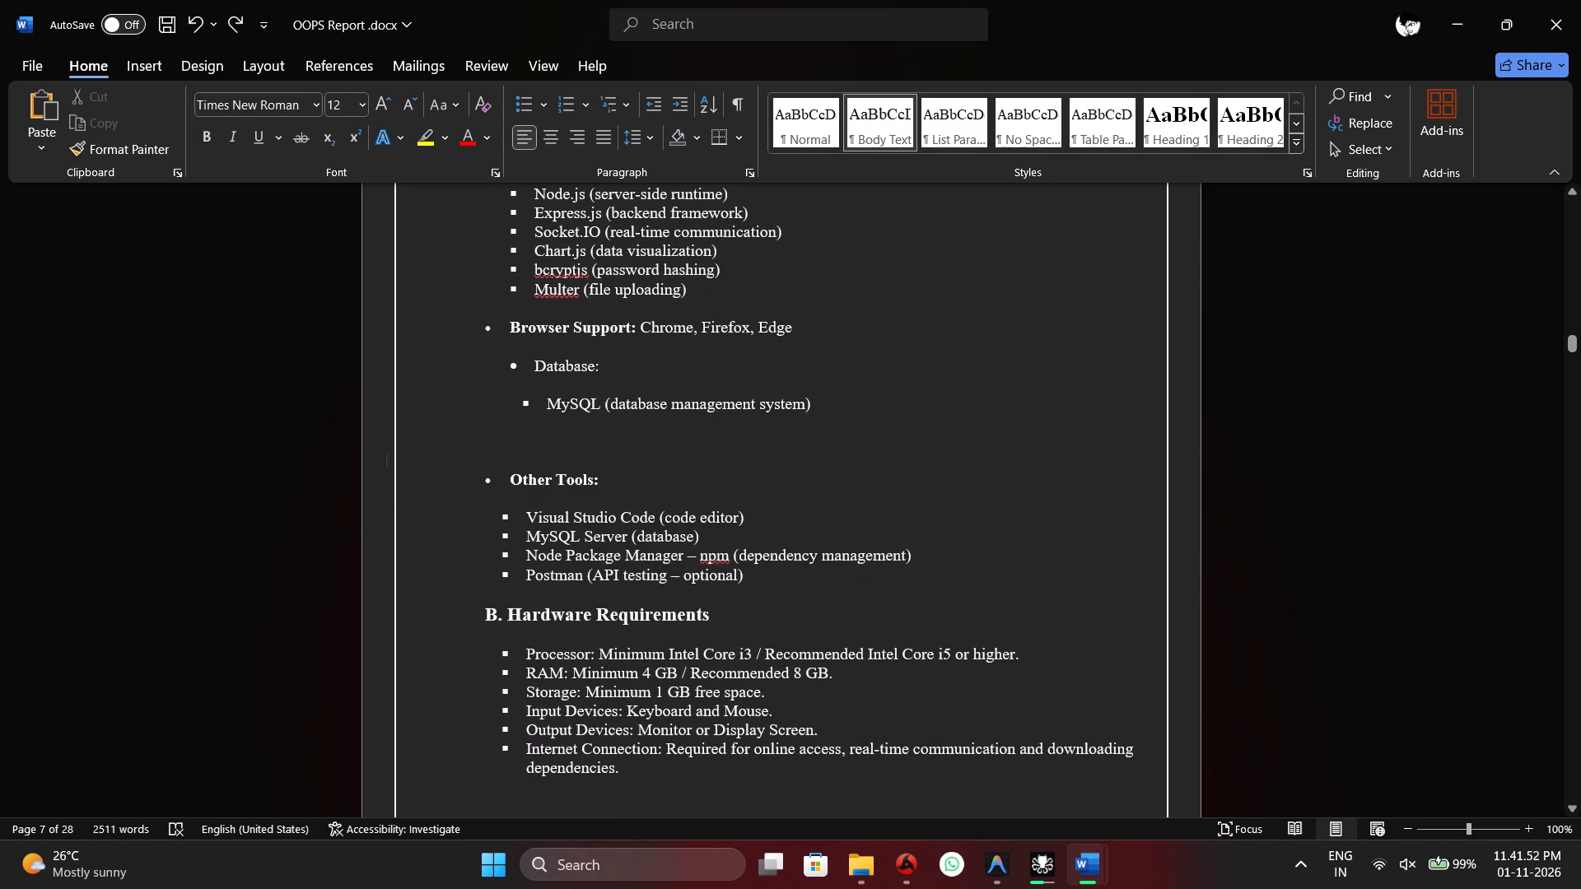
click(545, 449)
key(BackSpace)
scroll(650, 505, down, 3)
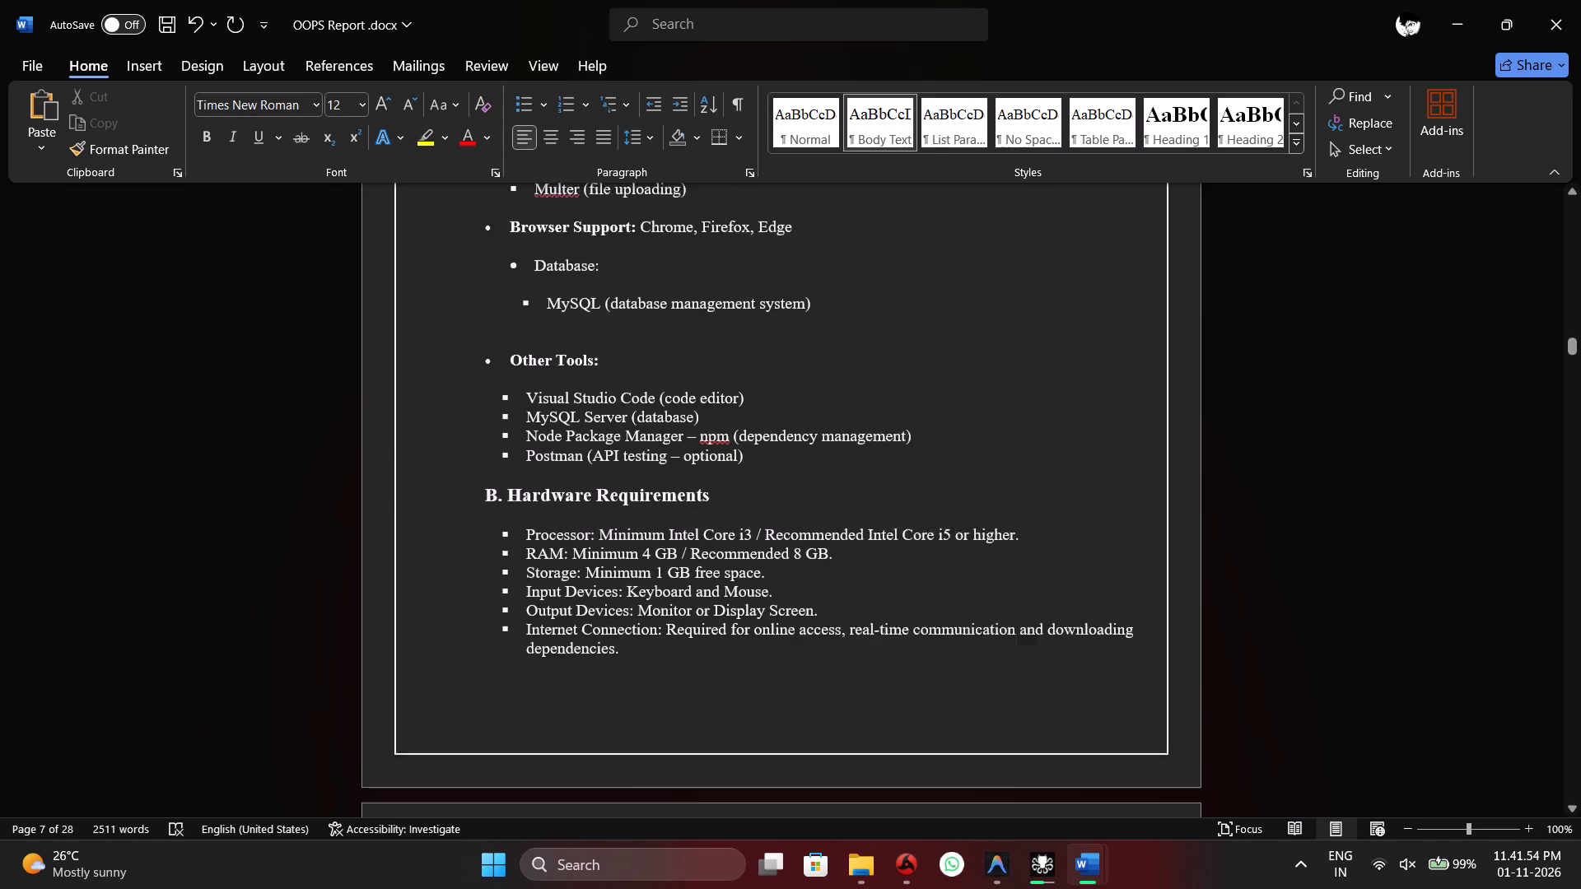
scroll(679, 617, up, 7)
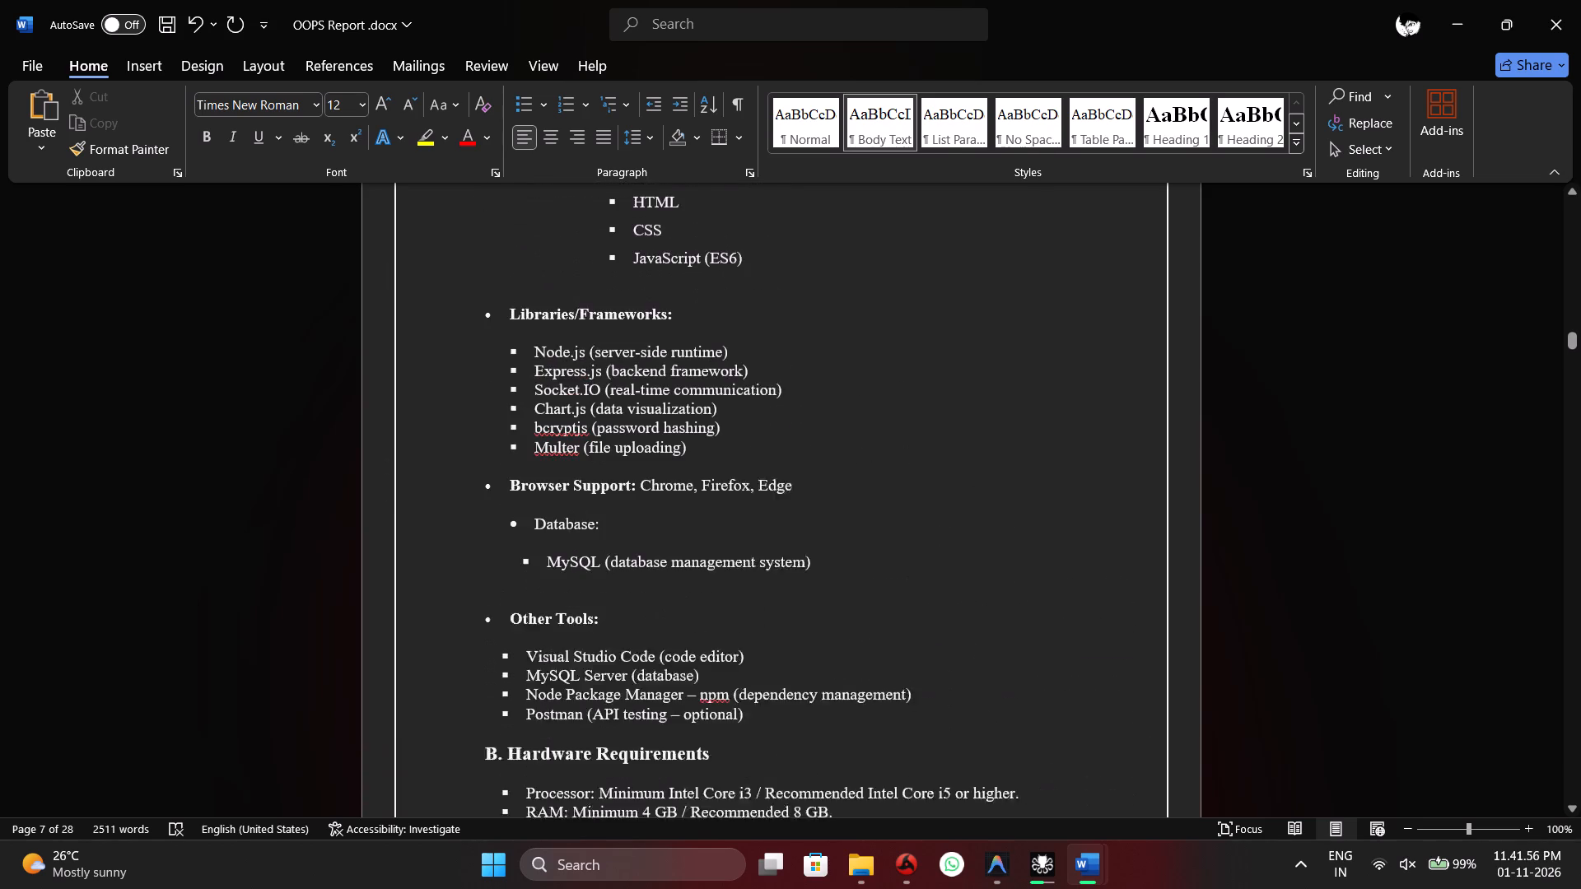
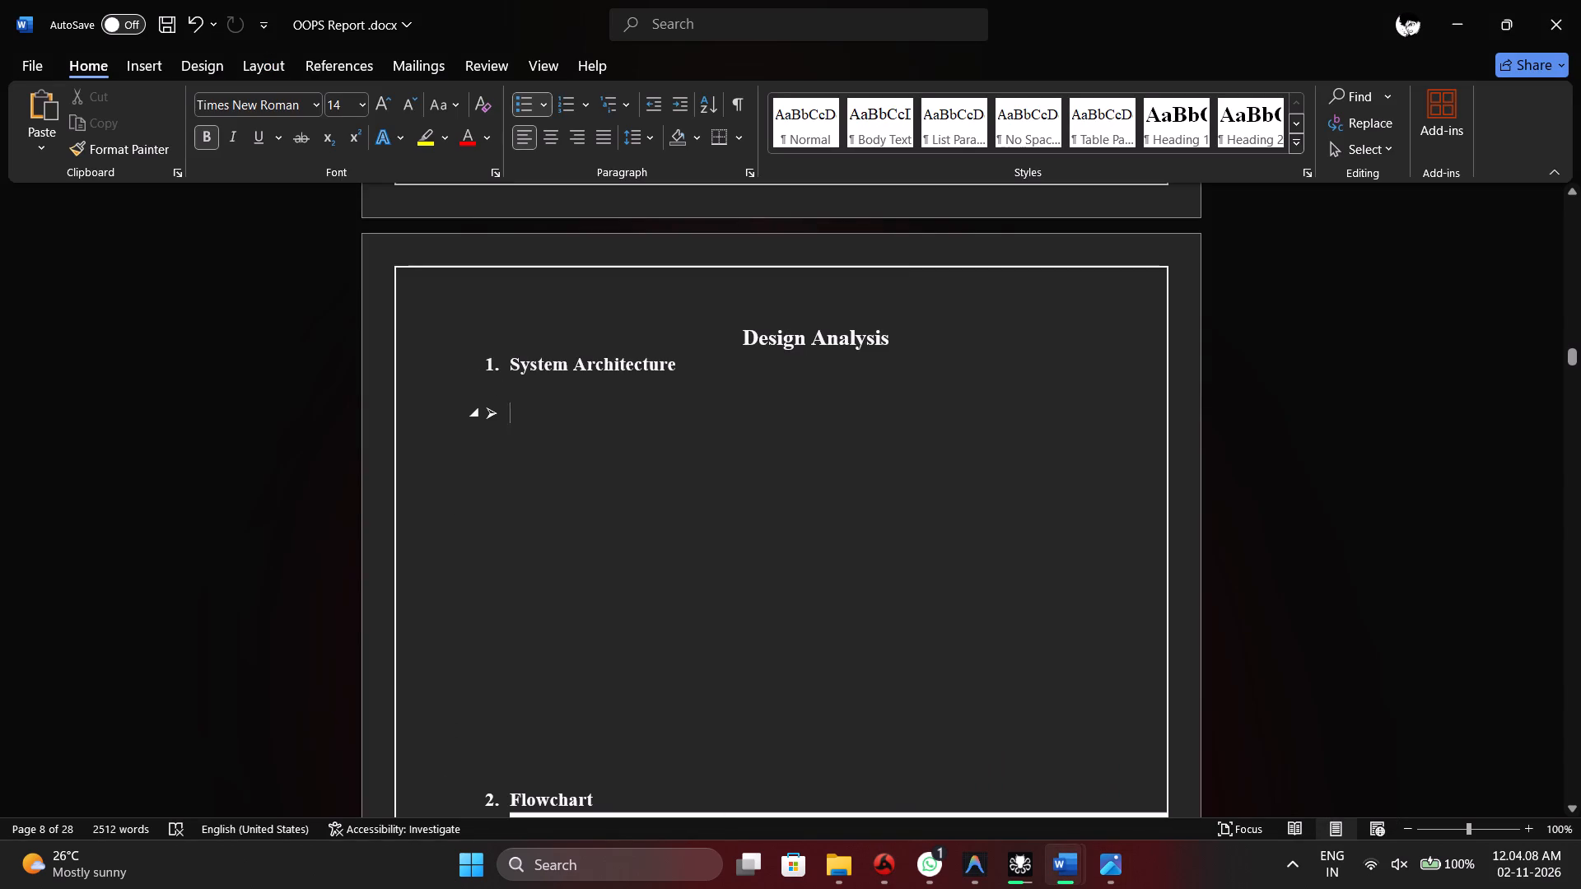
key(BackSpace)
key(BackSpace)
key(space)
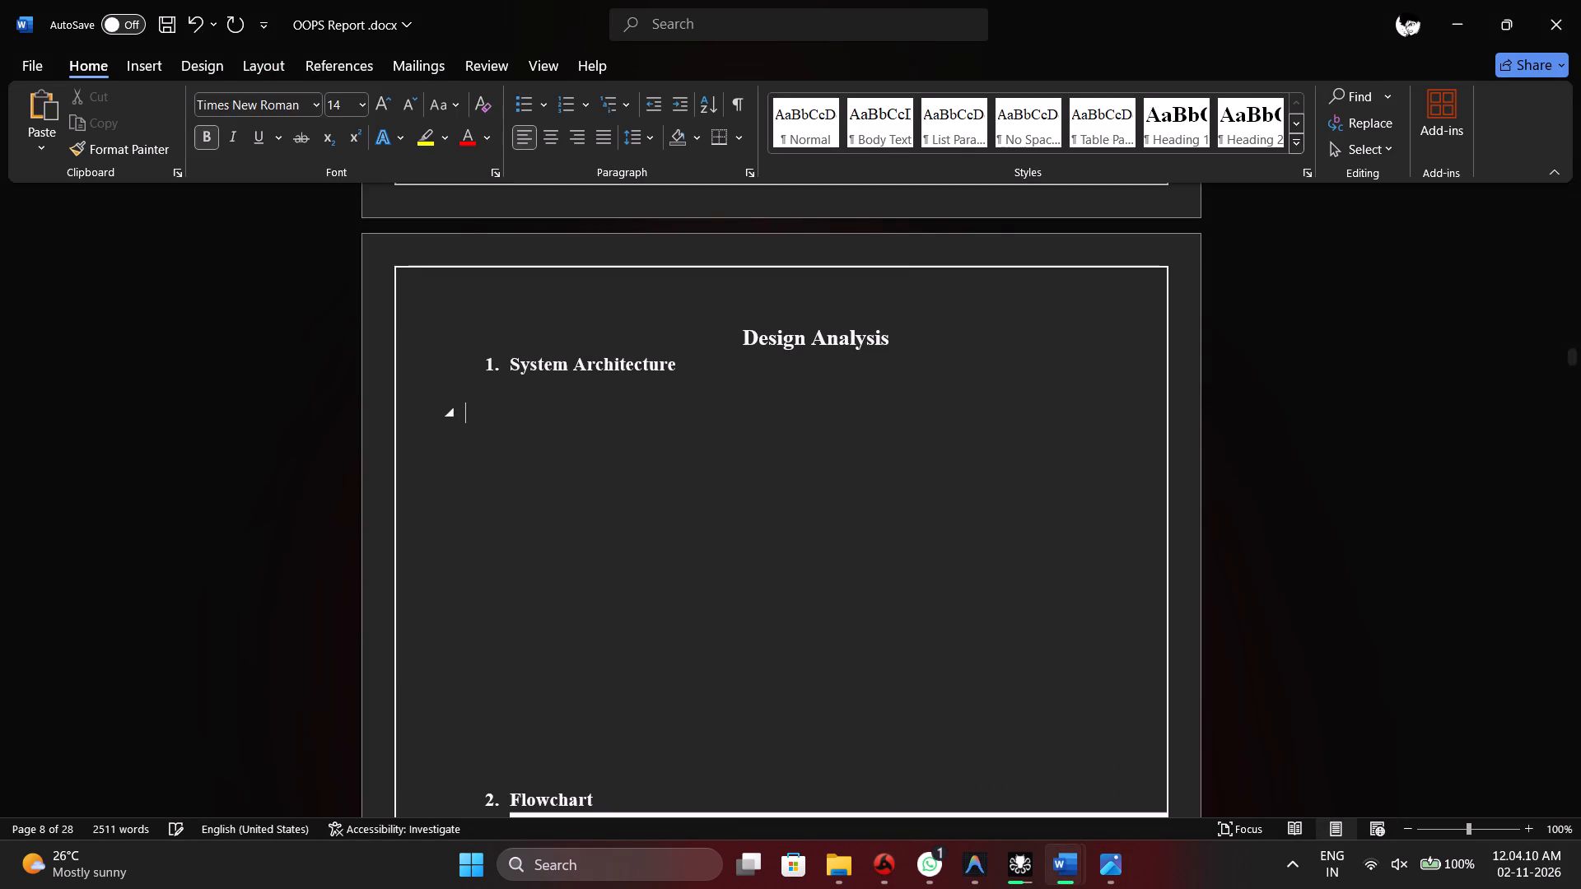
key(ctrl+v)
Shrink the pasted System Architecture diagram so it fits within the page border.
scroll(645, 519, up, 4)
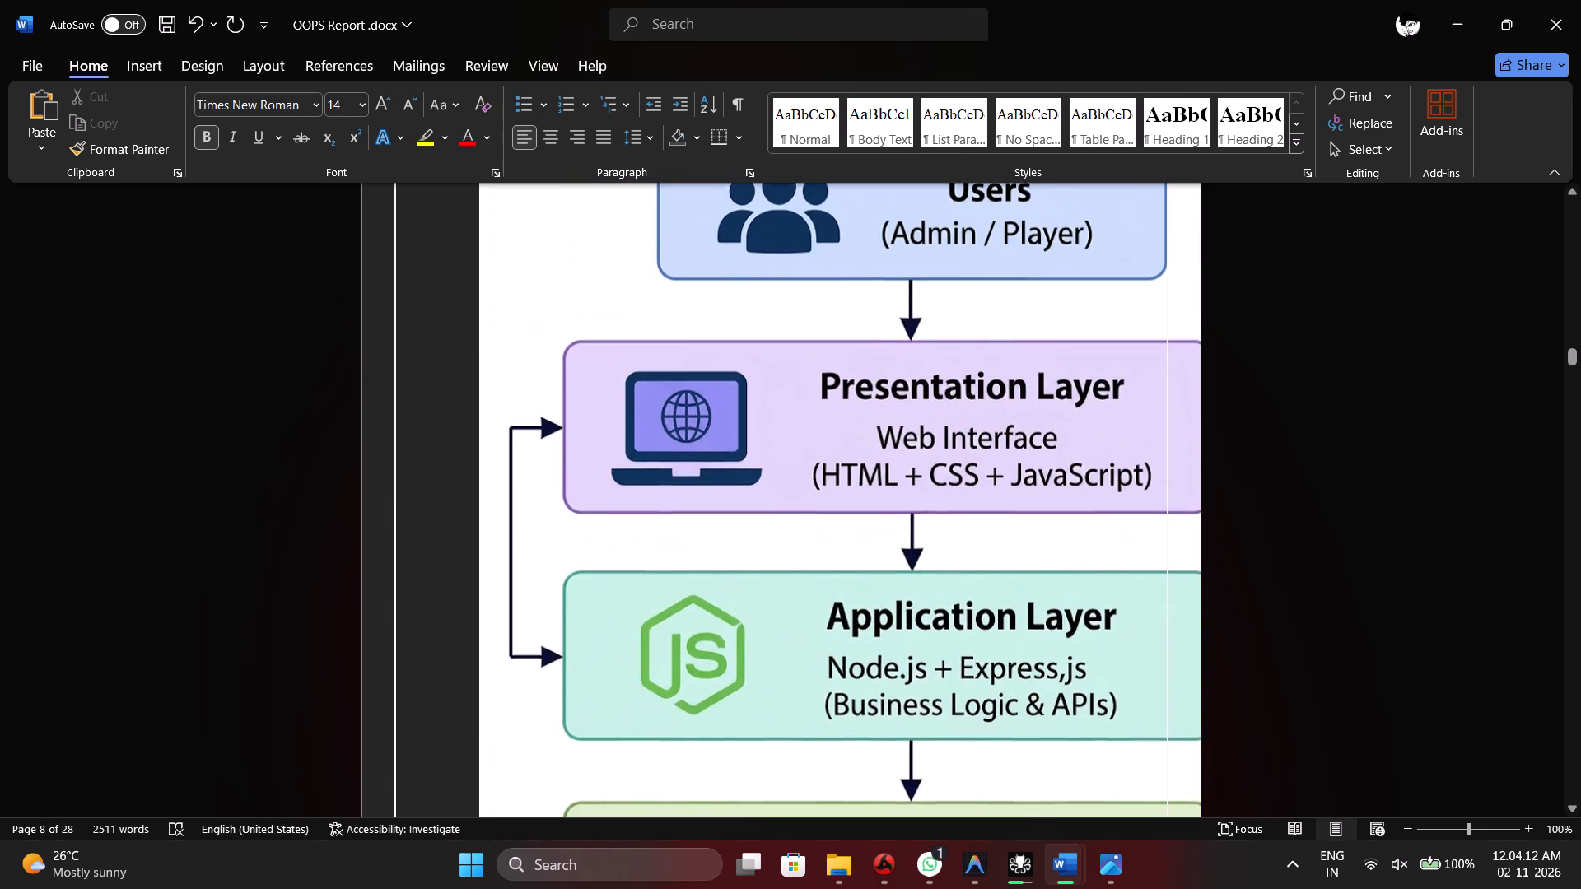
click(555, 362)
scroll(555, 362, up, 3)
drag(474, 278, 494, 292)
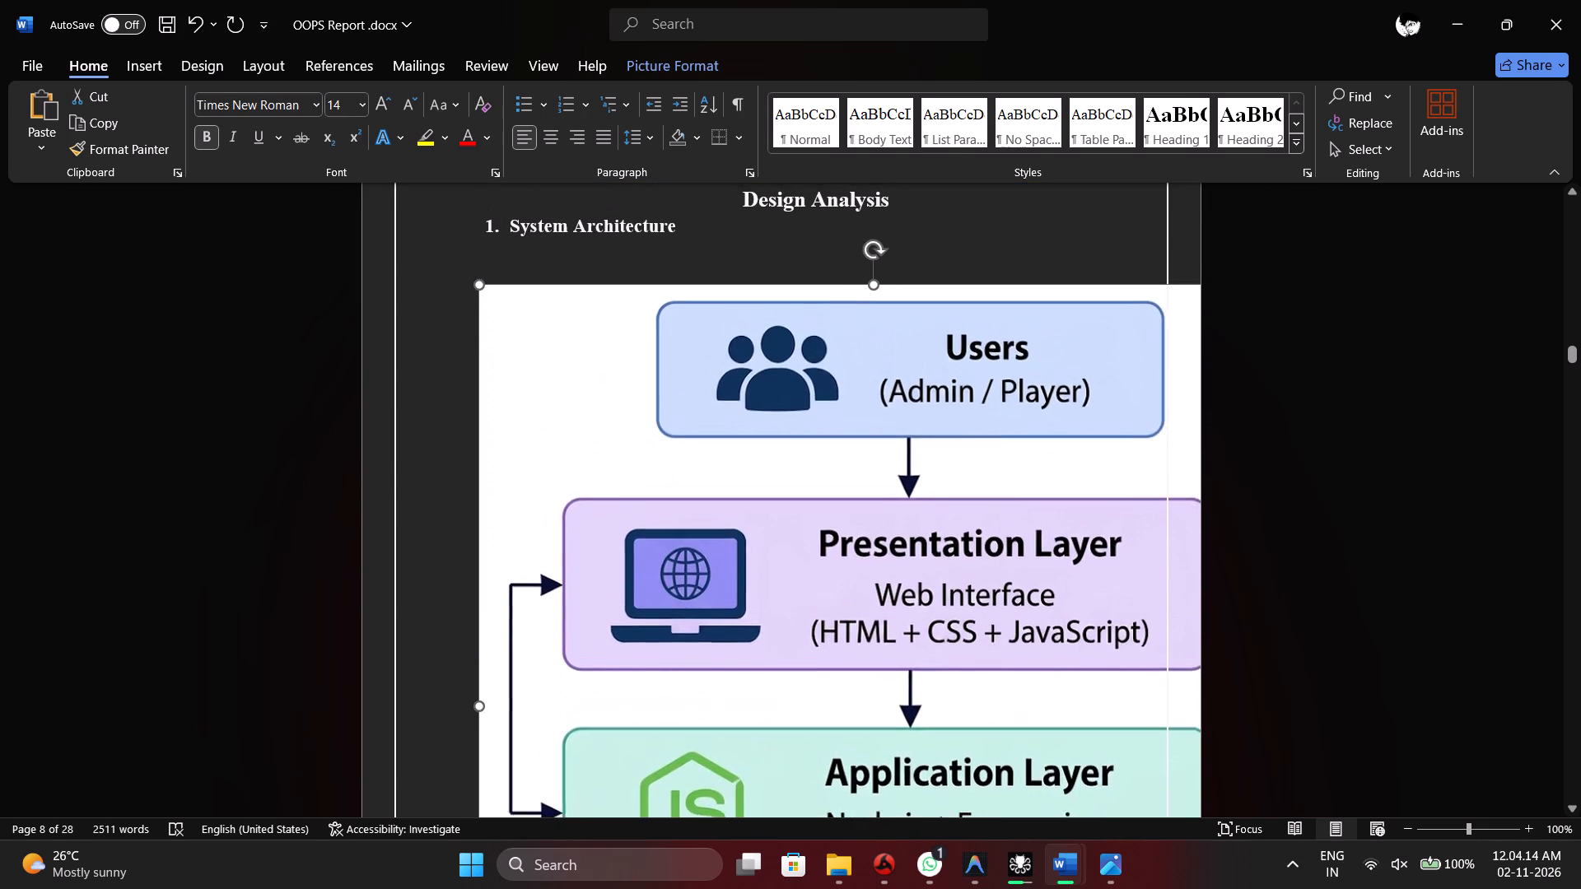
drag(494, 292, 839, 458)
scroll(890, 433, up, 2)
Insert a blank line between the Design Analysis title and the System Architecture heading, removing the stray backslash.
click(972, 327)
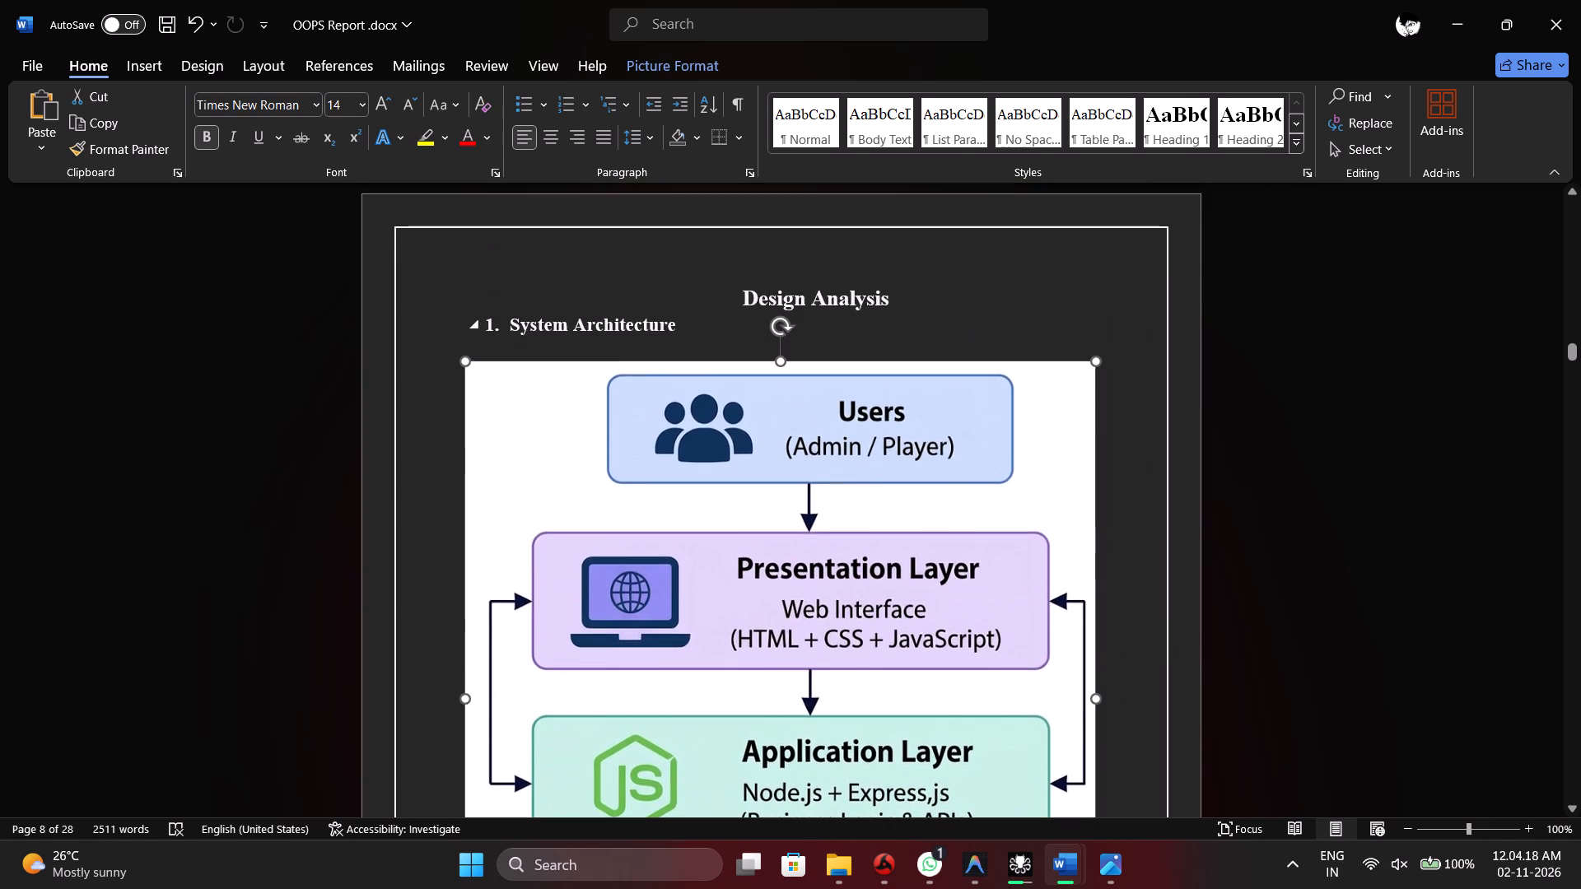
scroll(722, 490, up, 3)
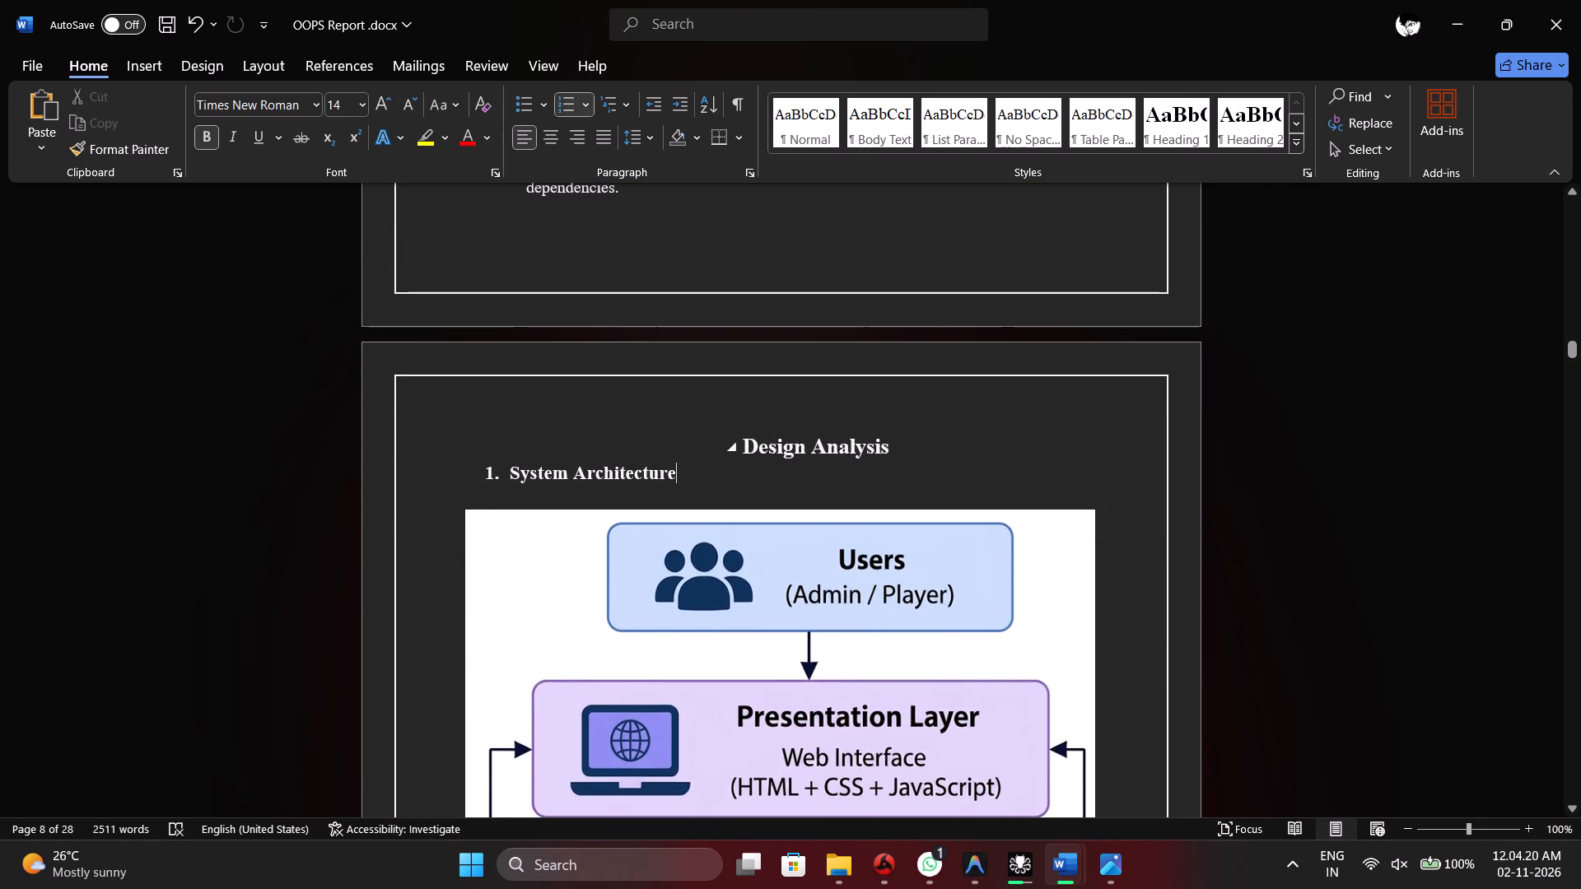
click(923, 433)
key(Return)
key(backslash)
scroll(833, 476, down, 2)
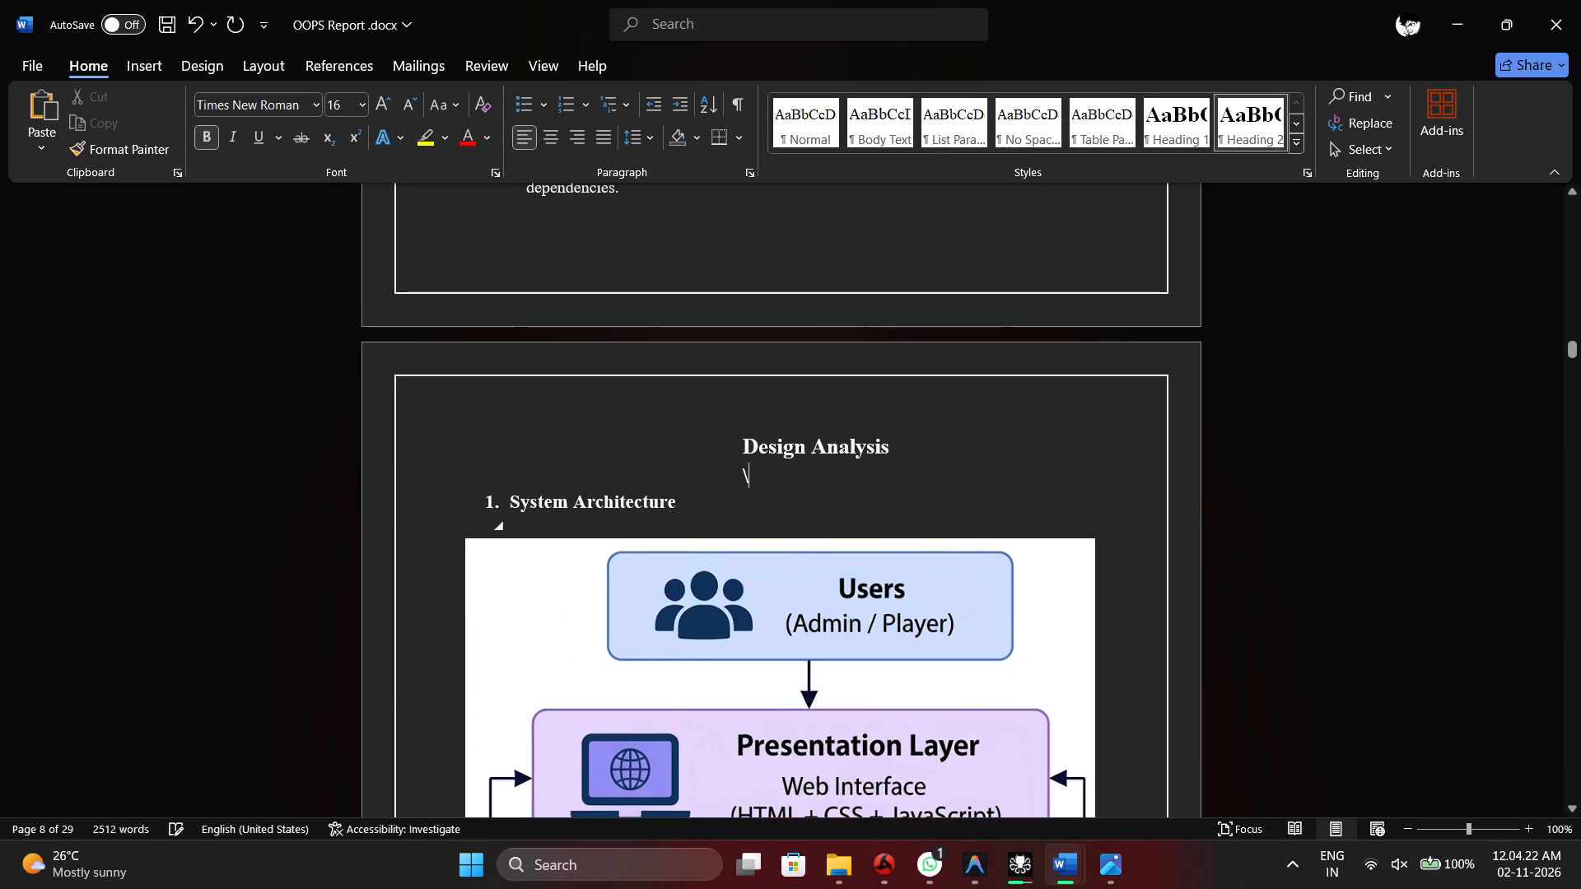
scroll(830, 477, down, 1)
click(767, 328)
key(BackSpace)
key(BackSpace)
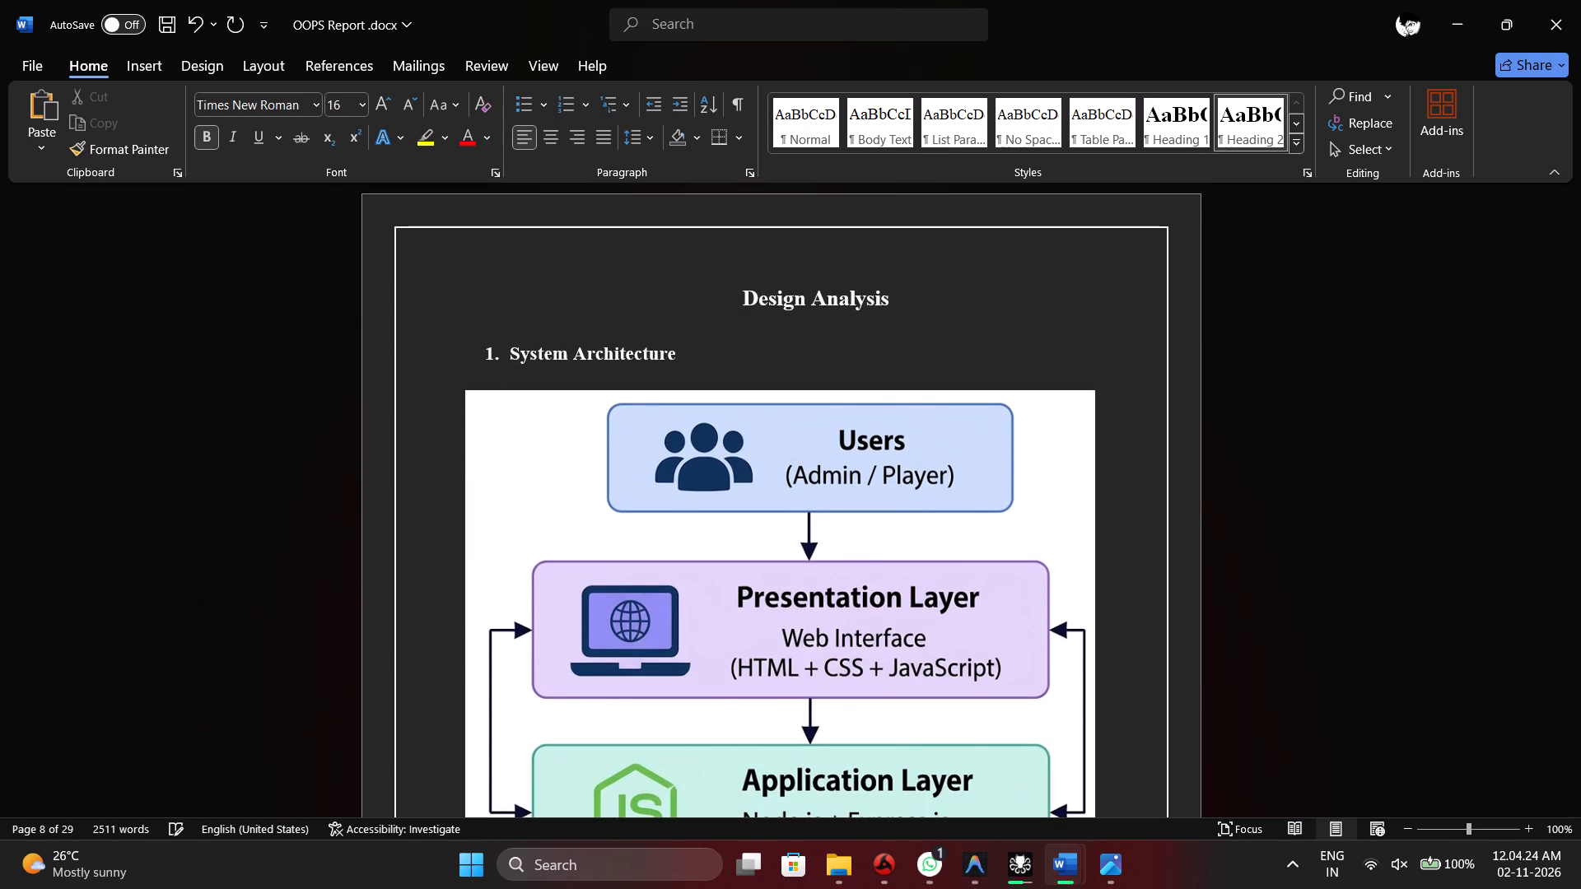
Select the System Architecture diagram and check its size and placement beneath the heading.
scroll(623, 414, down, 2)
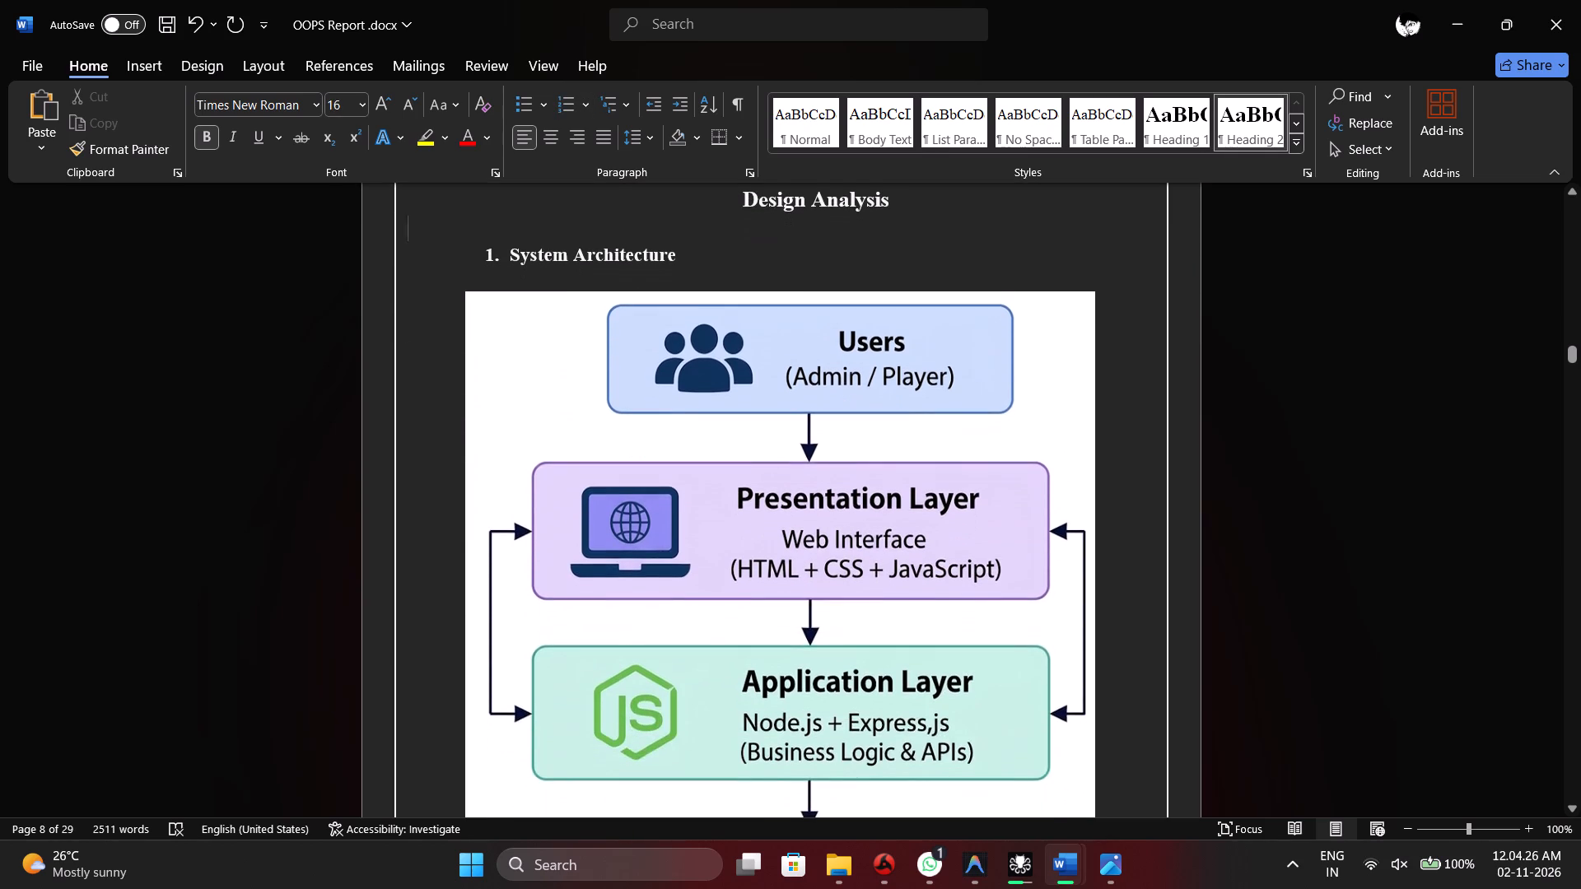
scroll(623, 414, up, 3)
scroll(623, 414, down, 3)
click(668, 481)
click(832, 533)
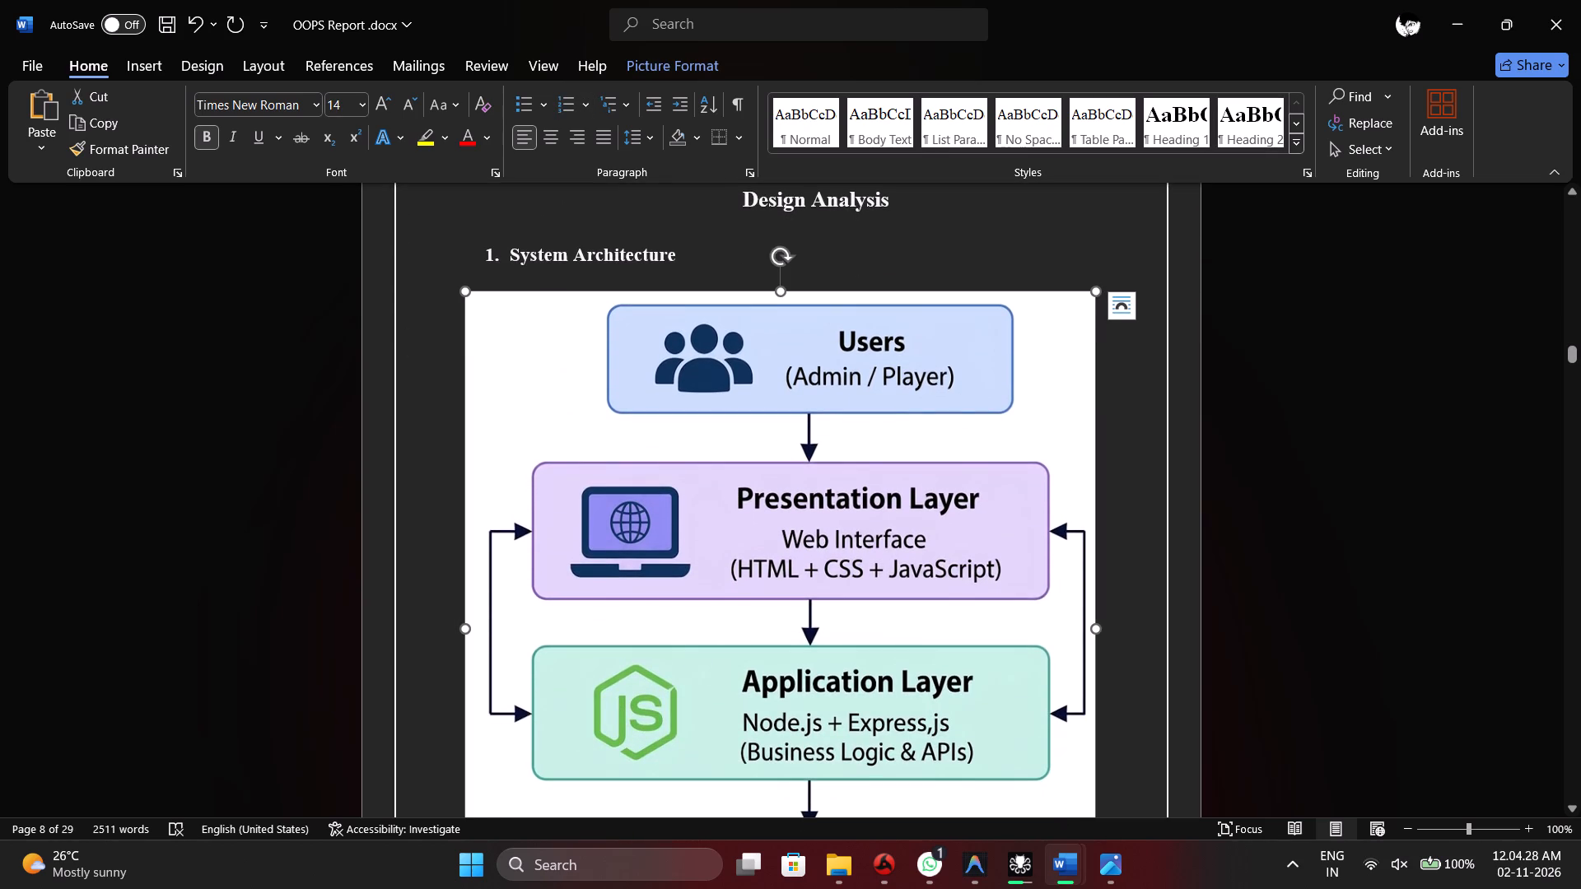
click(640, 559)
scroll(639, 559, down, 7)
scroll(639, 556, up, 8)
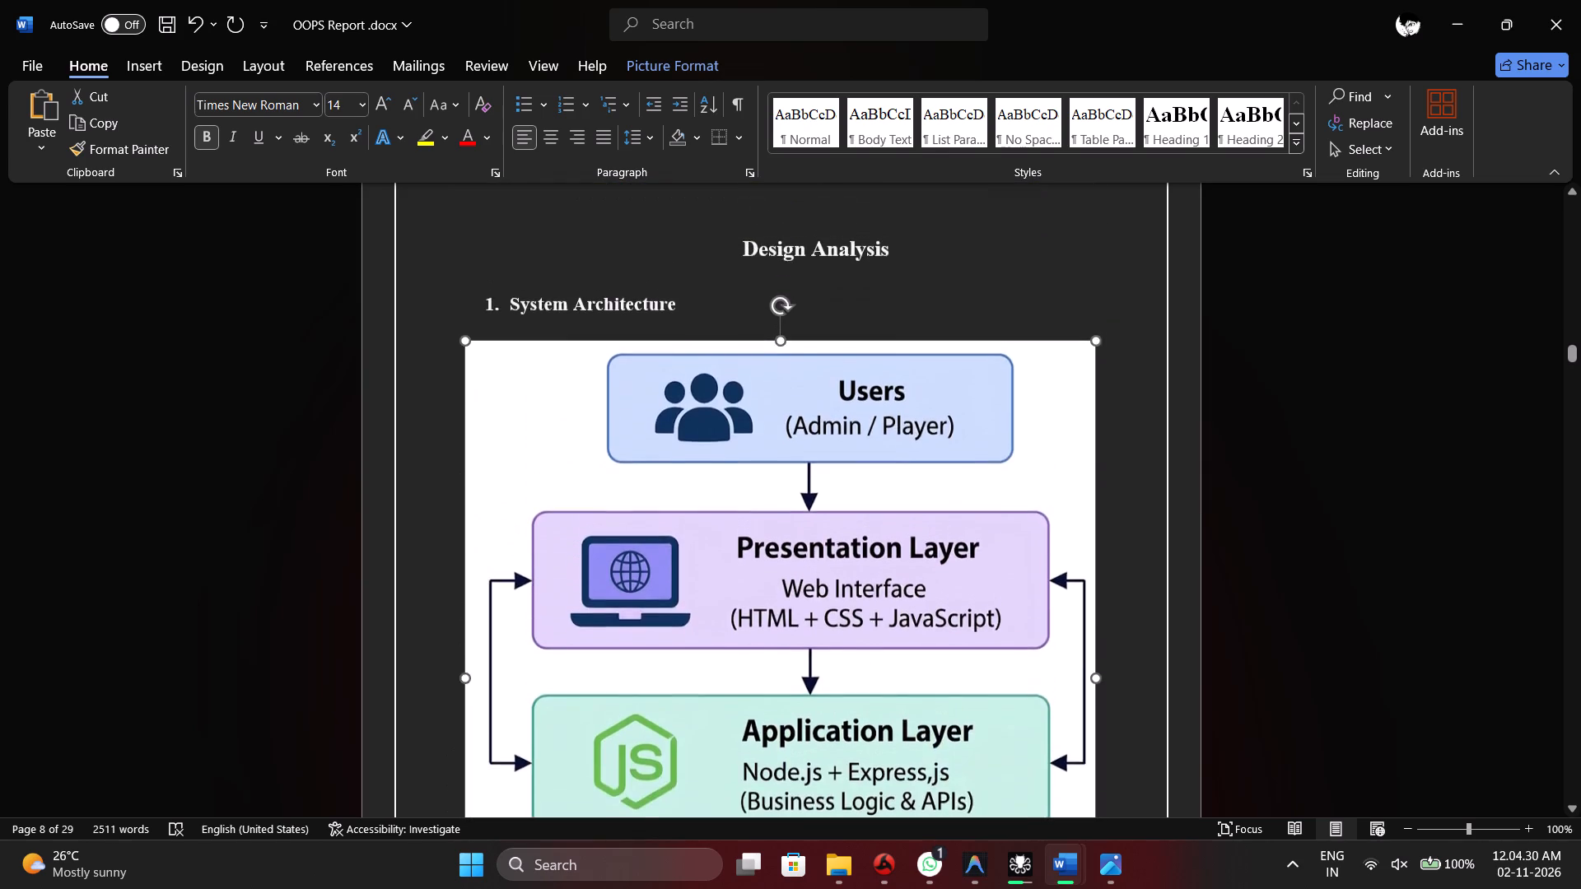
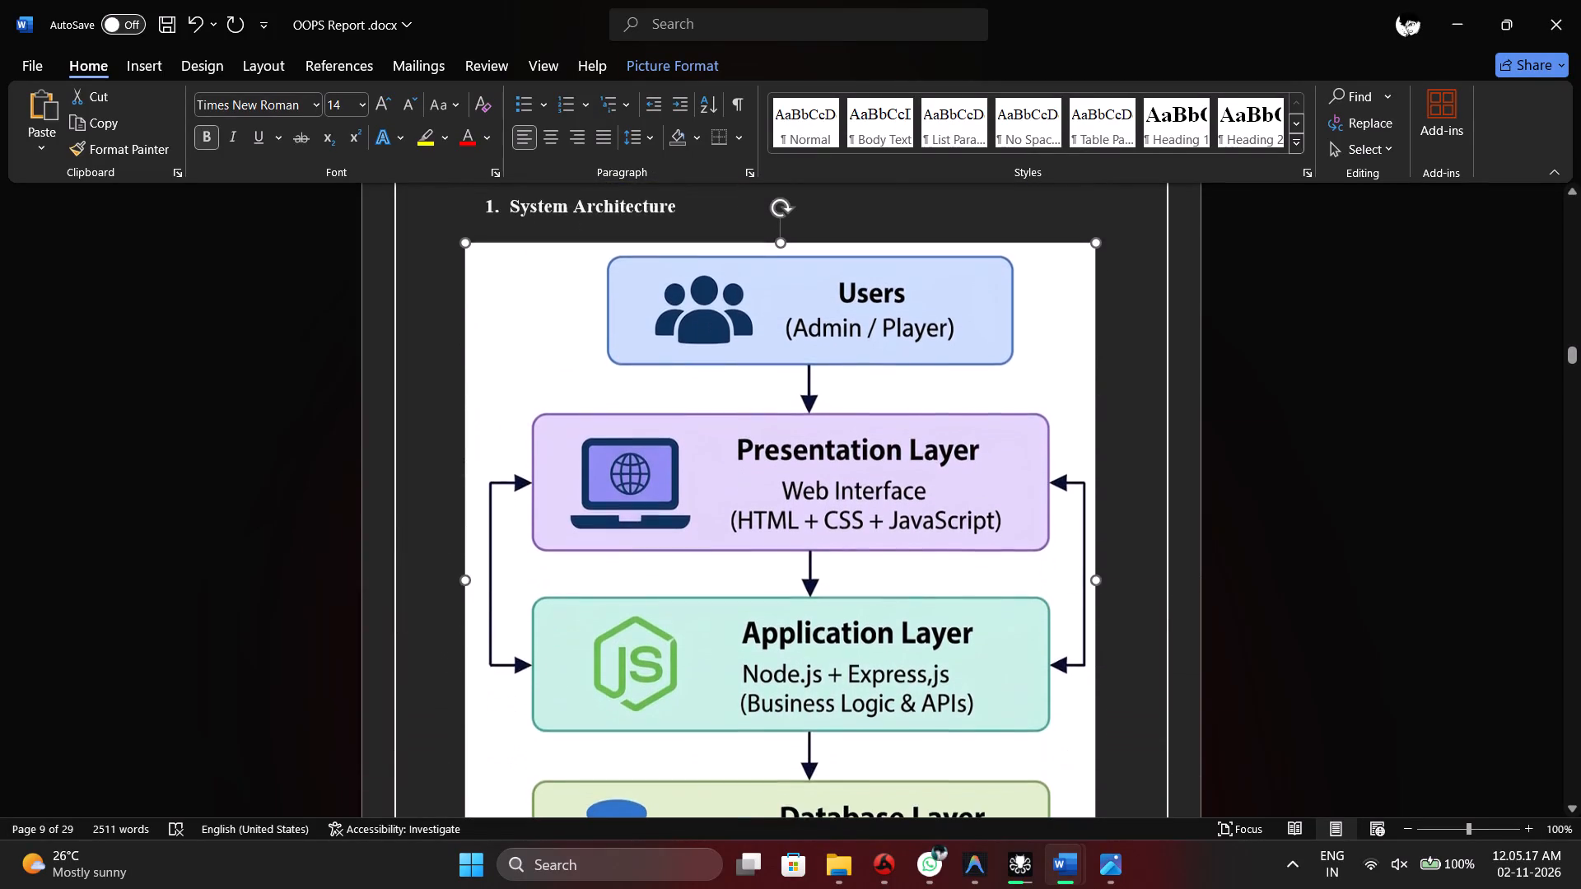
Check how the System Architecture diagram sits on its page, from the Design Analysis title down to the bottom page border.
scroll(884, 677, down, 1)
scroll(884, 677, up, 3)
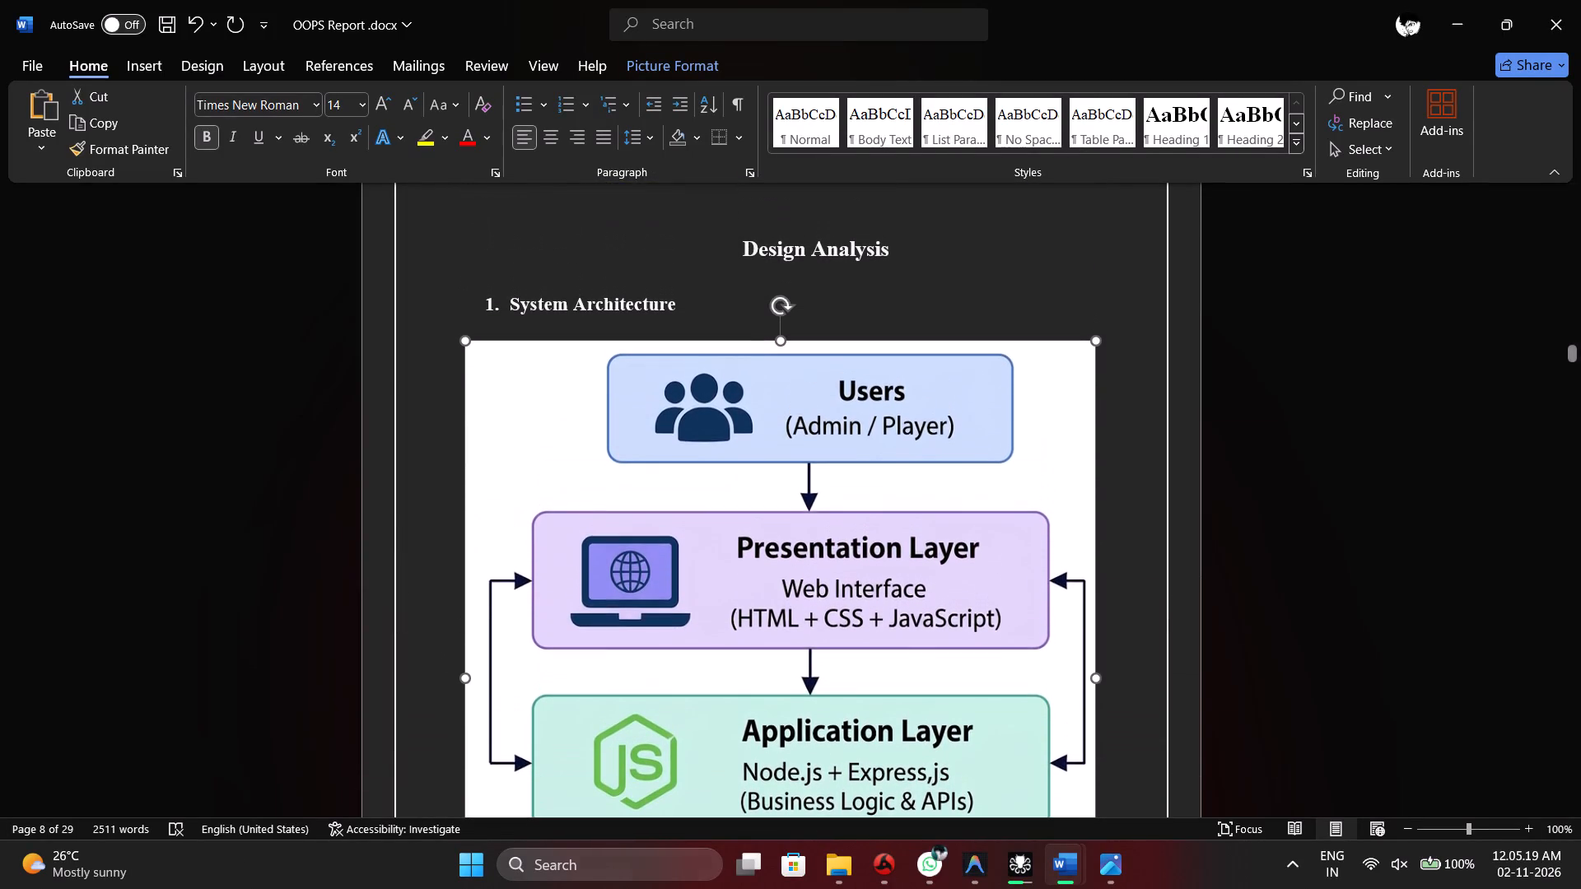
click(623, 877)
click(483, 608)
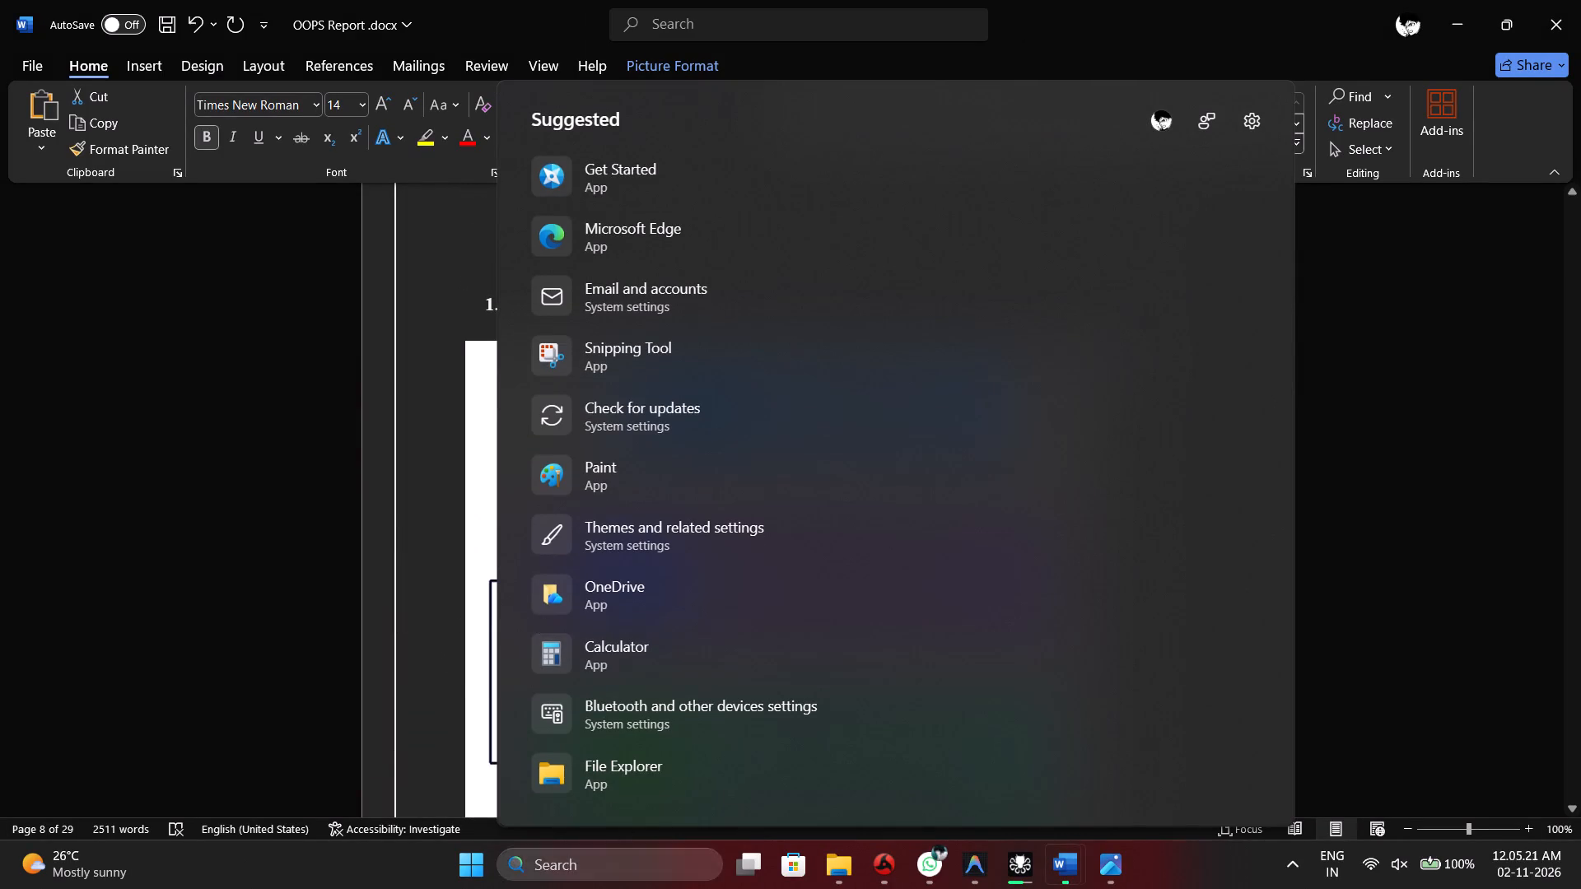
scroll(688, 644, down, 2)
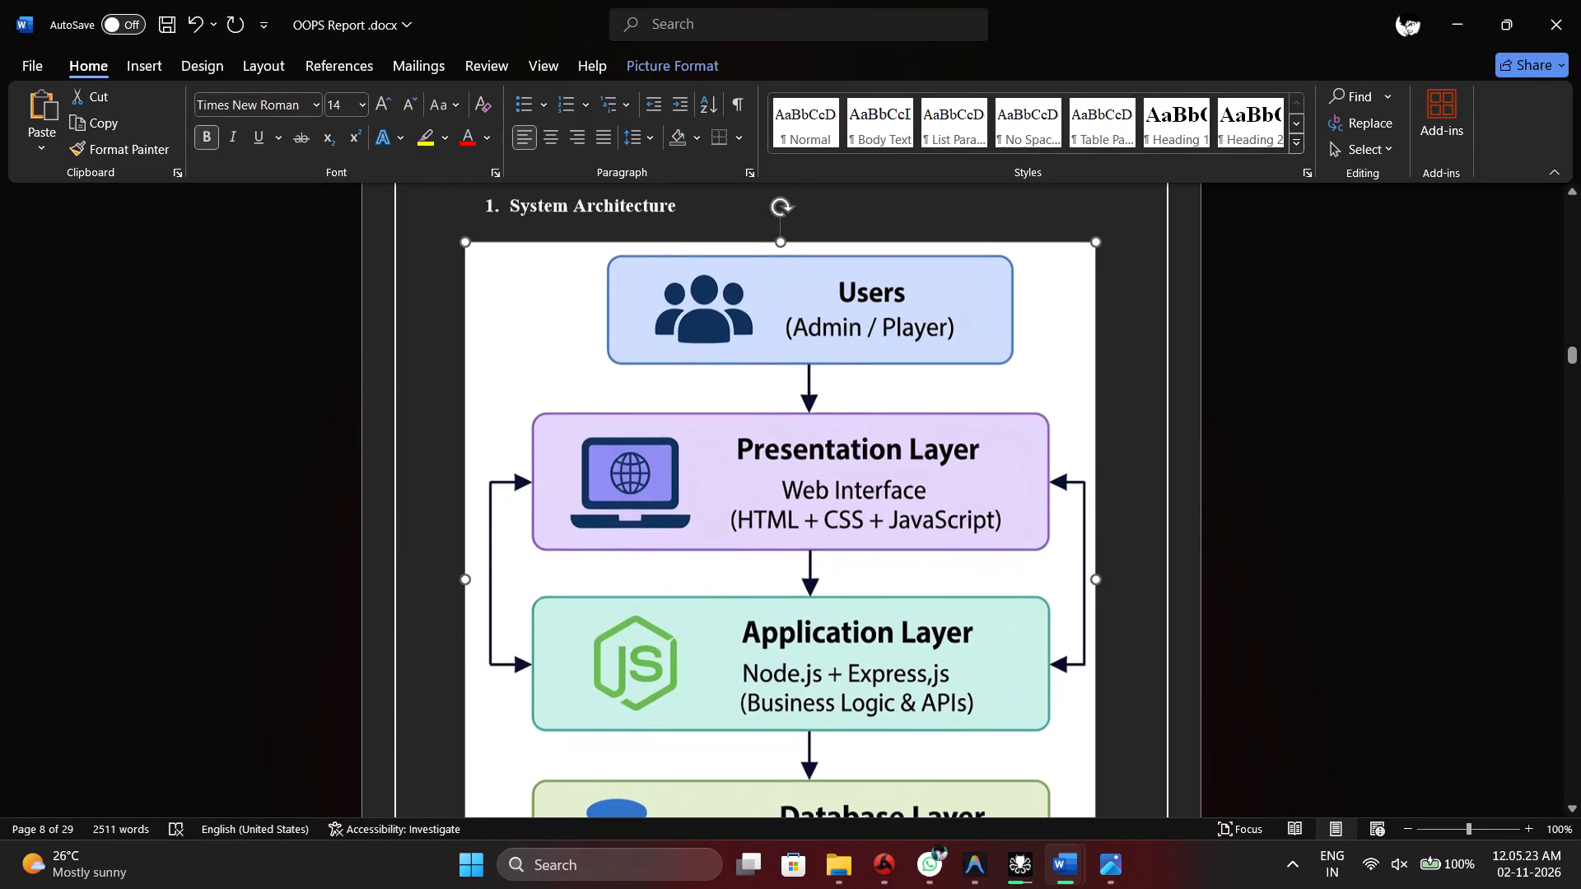
scroll(725, 489, down, 1)
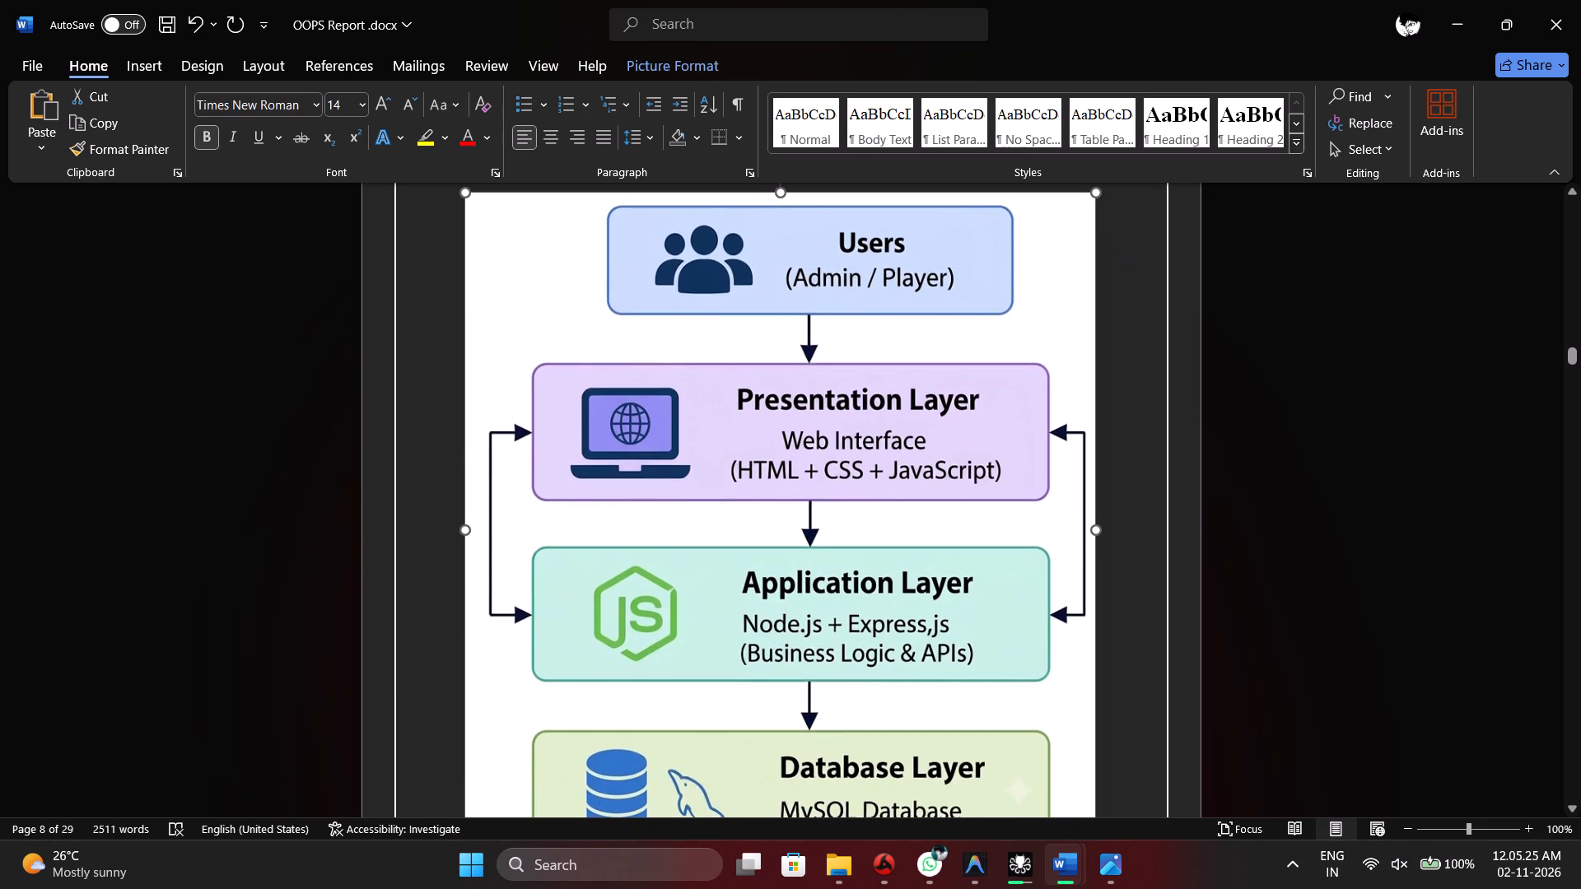
scroll(725, 489, down, 3)
scroll(732, 492, up, 5)
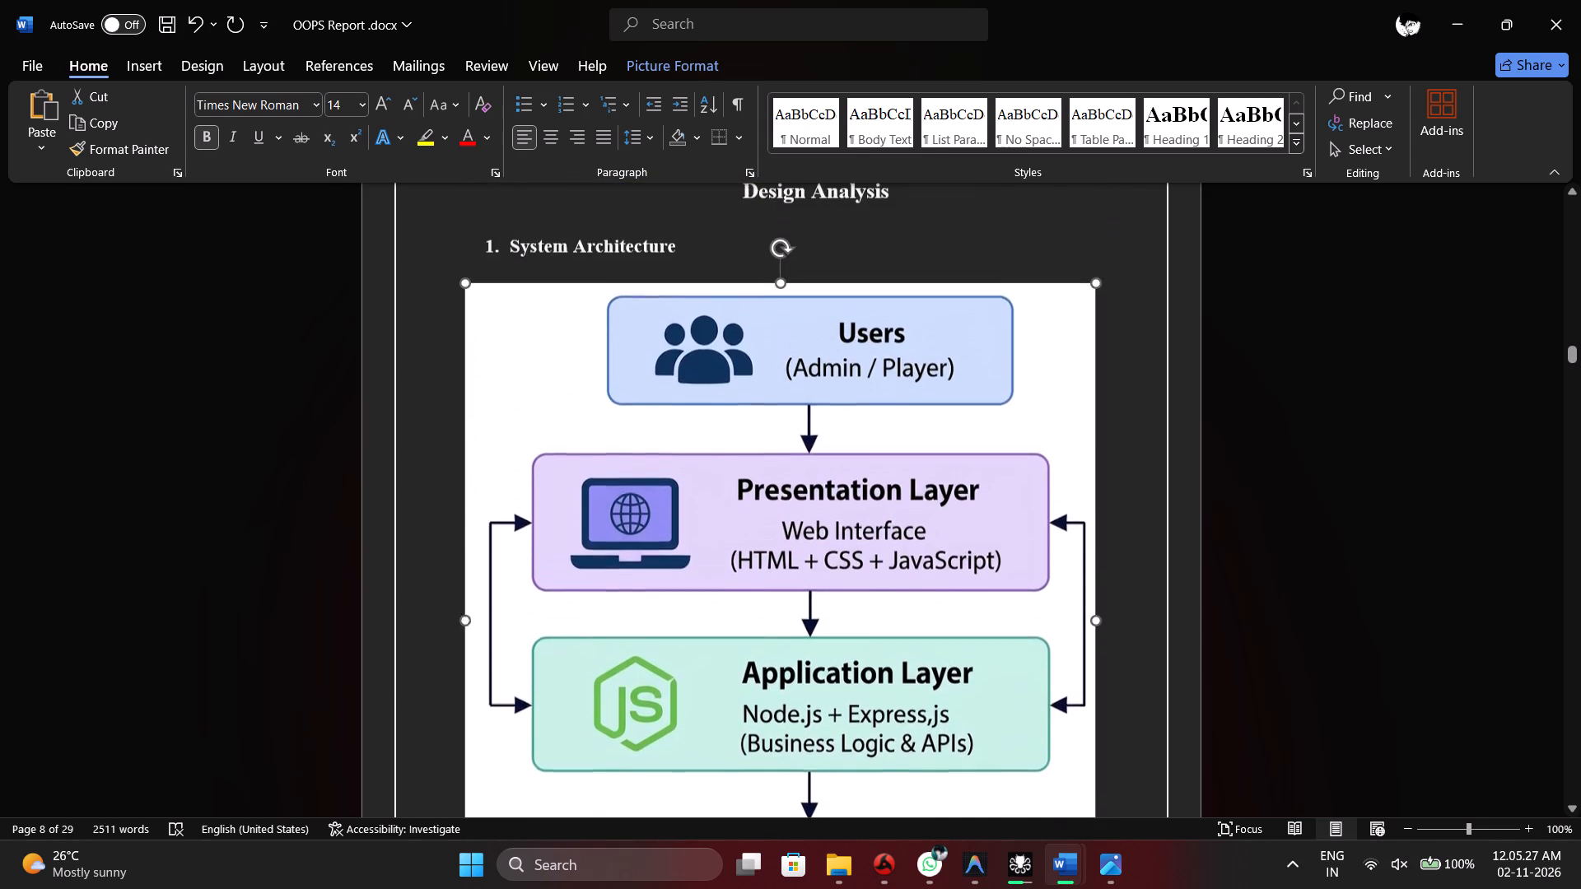
scroll(732, 492, up, 2)
scroll(733, 493, down, 11)
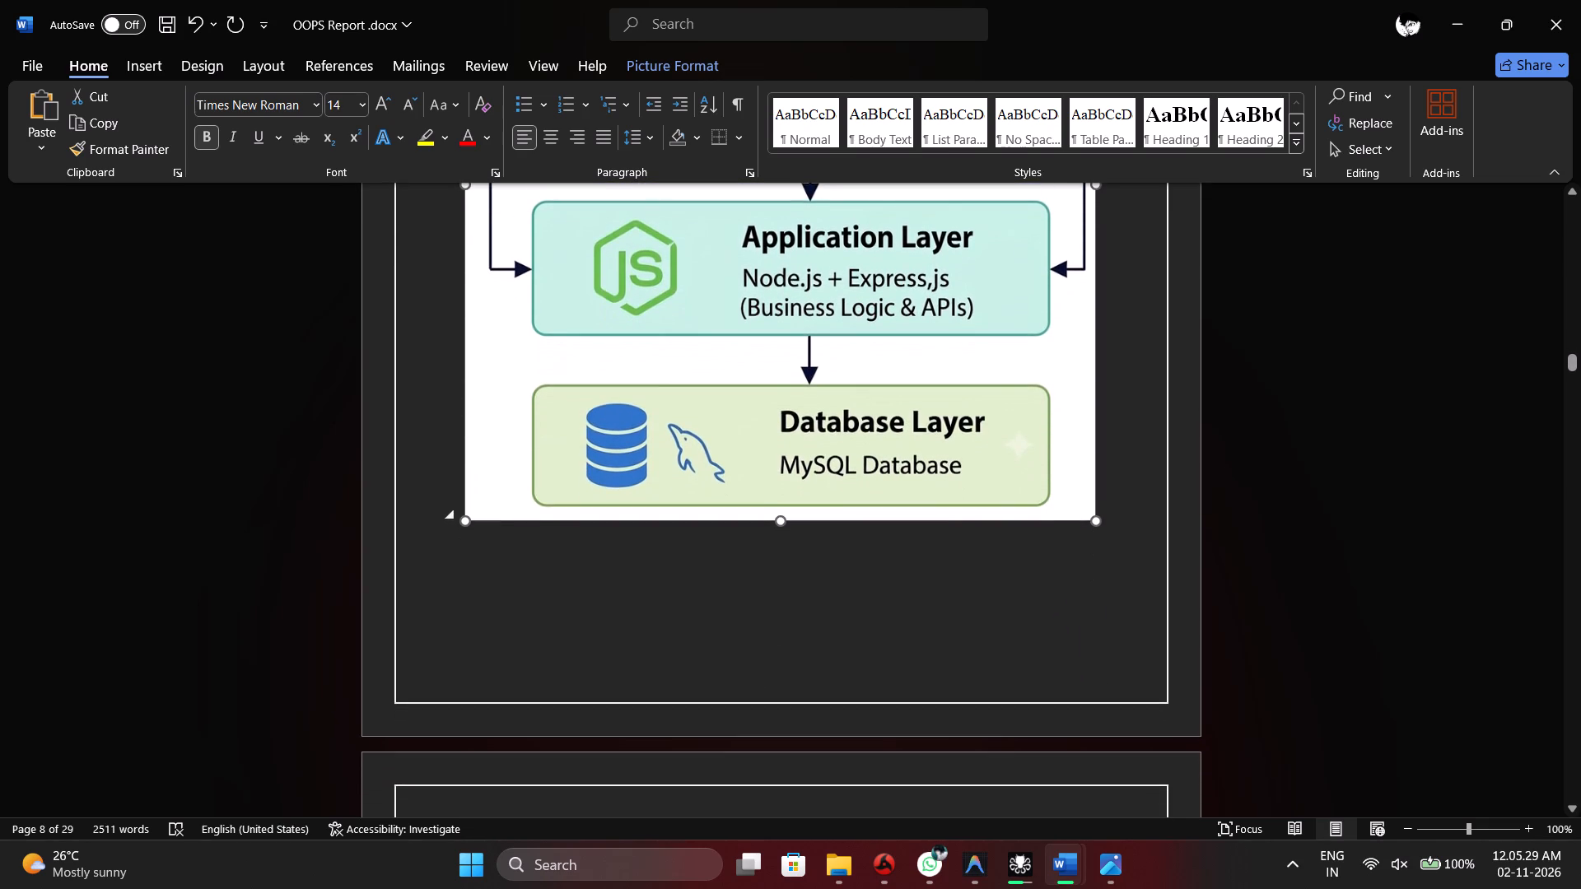
scroll(733, 493, down, 1)
scroll(733, 493, up, 10)
scroll(838, 565, down, 3)
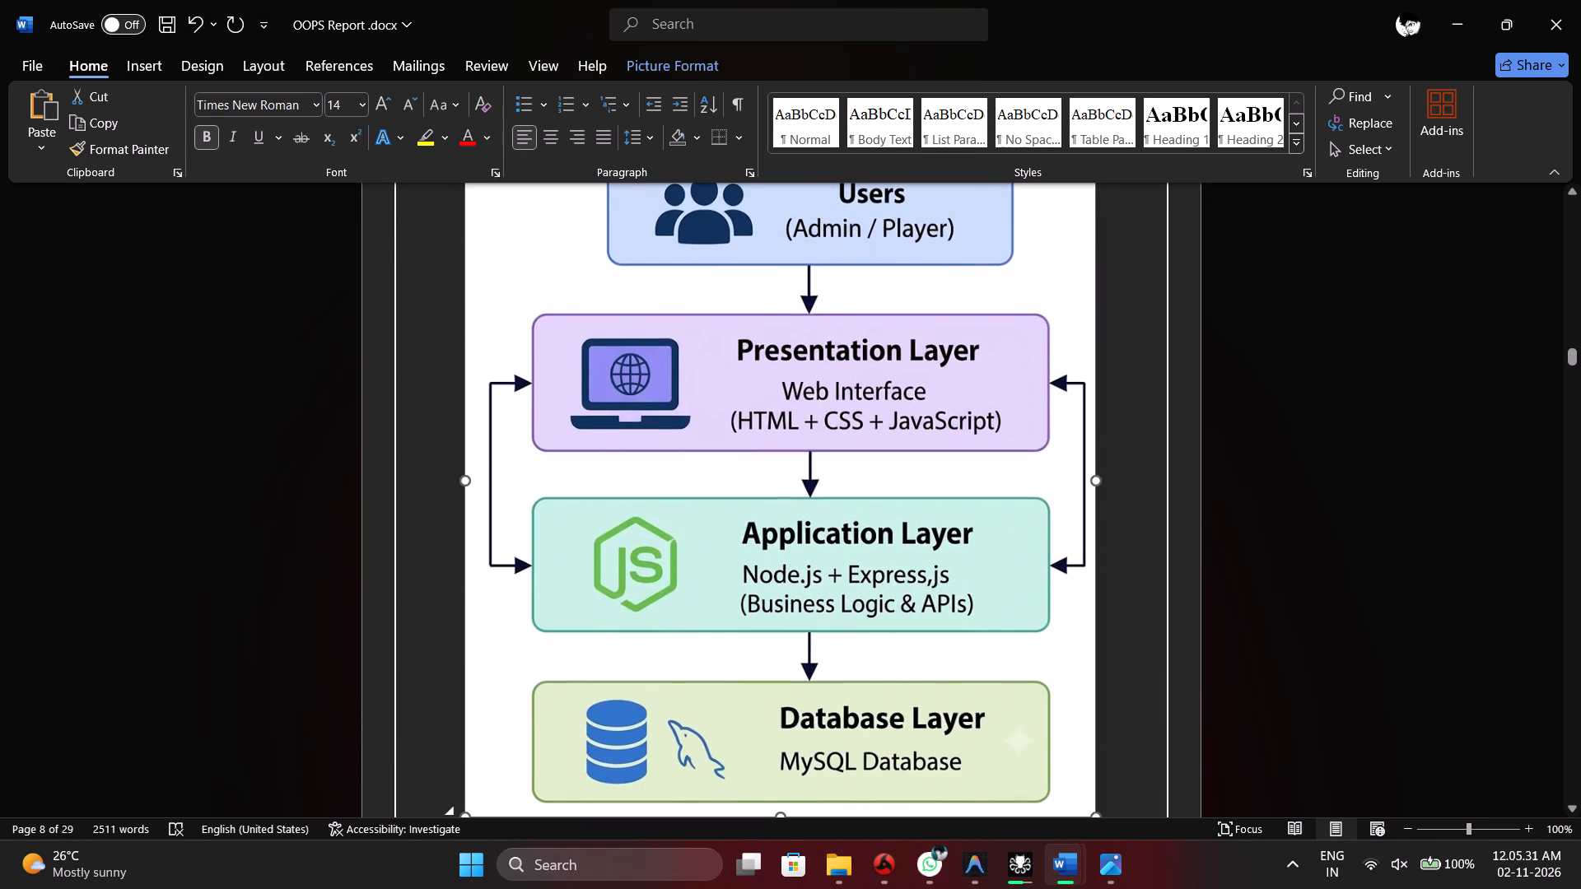
Scale down the System Architecture diagram to leave more room below it, and stretch its width back to nearly the full text width.
scroll(1080, 770, down, 2)
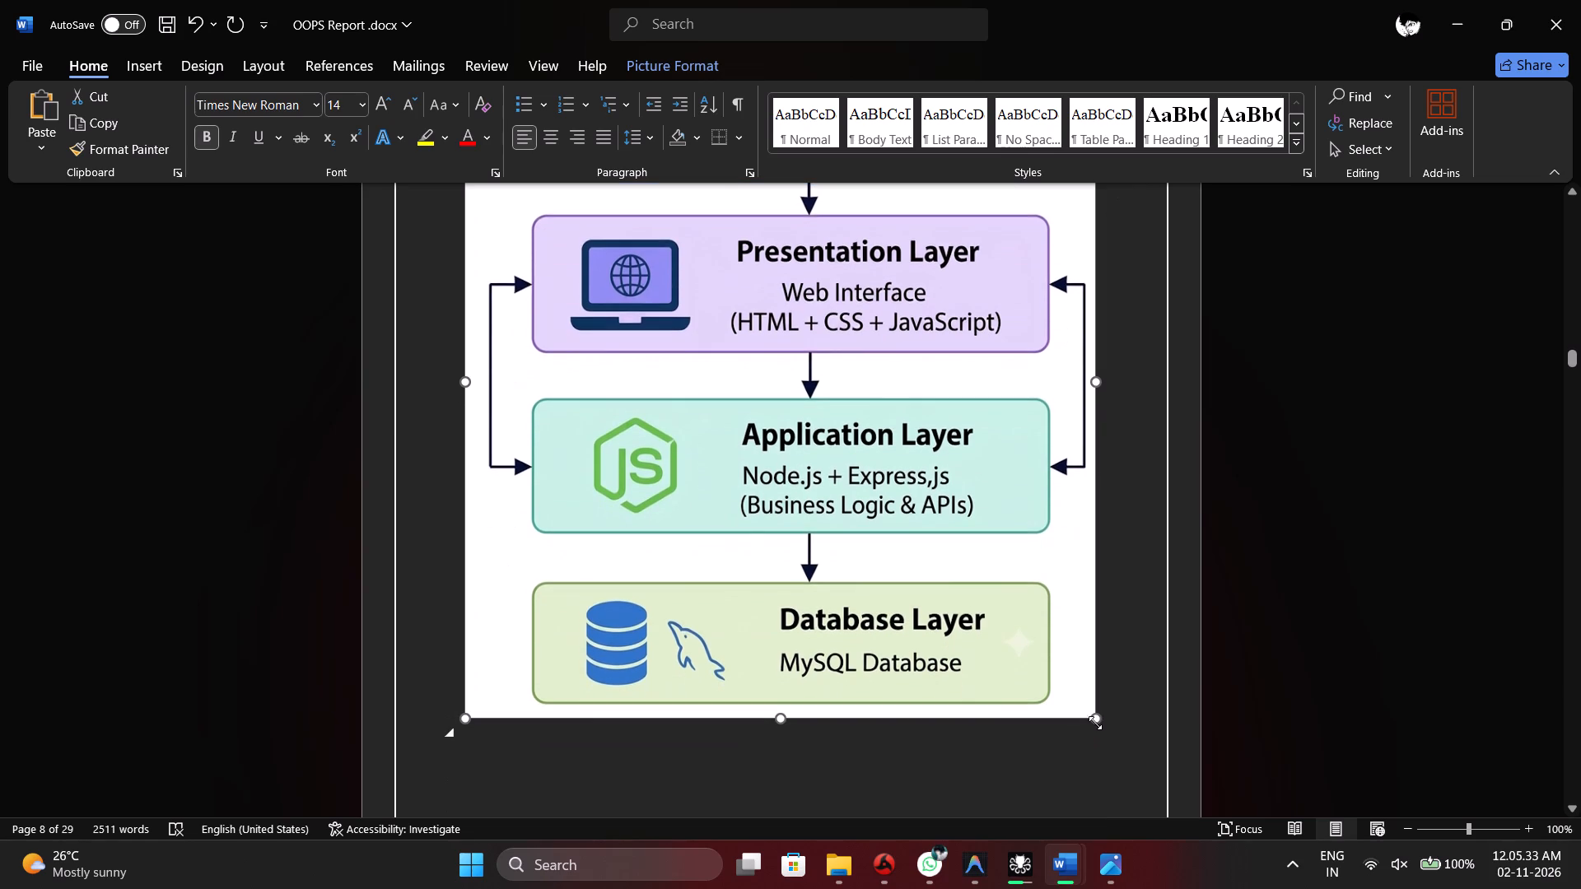
drag(1094, 718, 1000, 542)
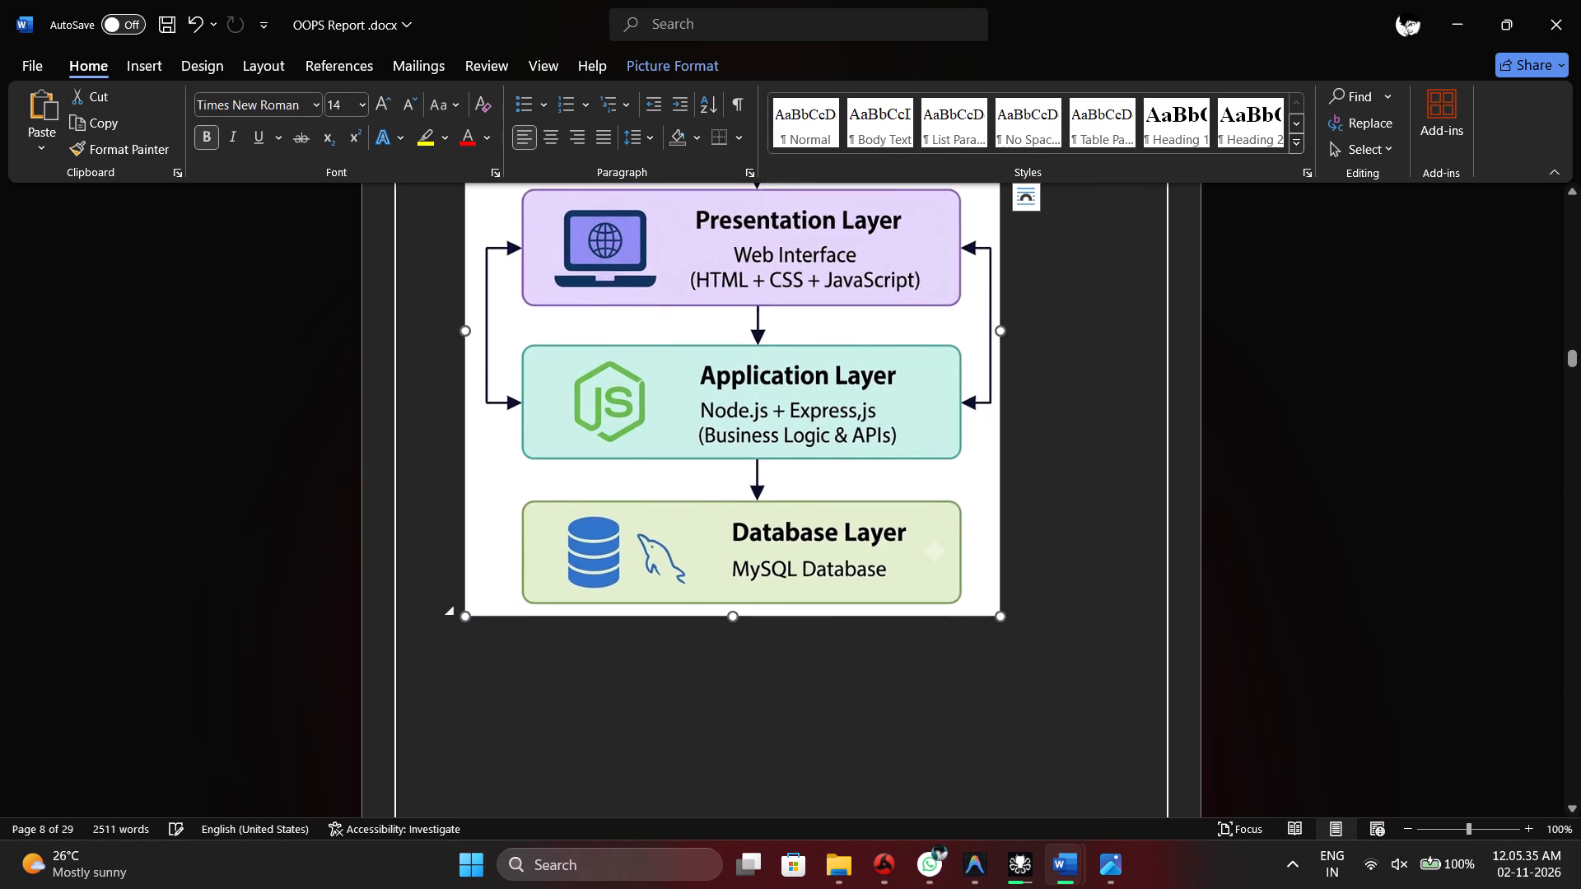
drag(997, 330, 1048, 330)
scroll(986, 421, up, 2)
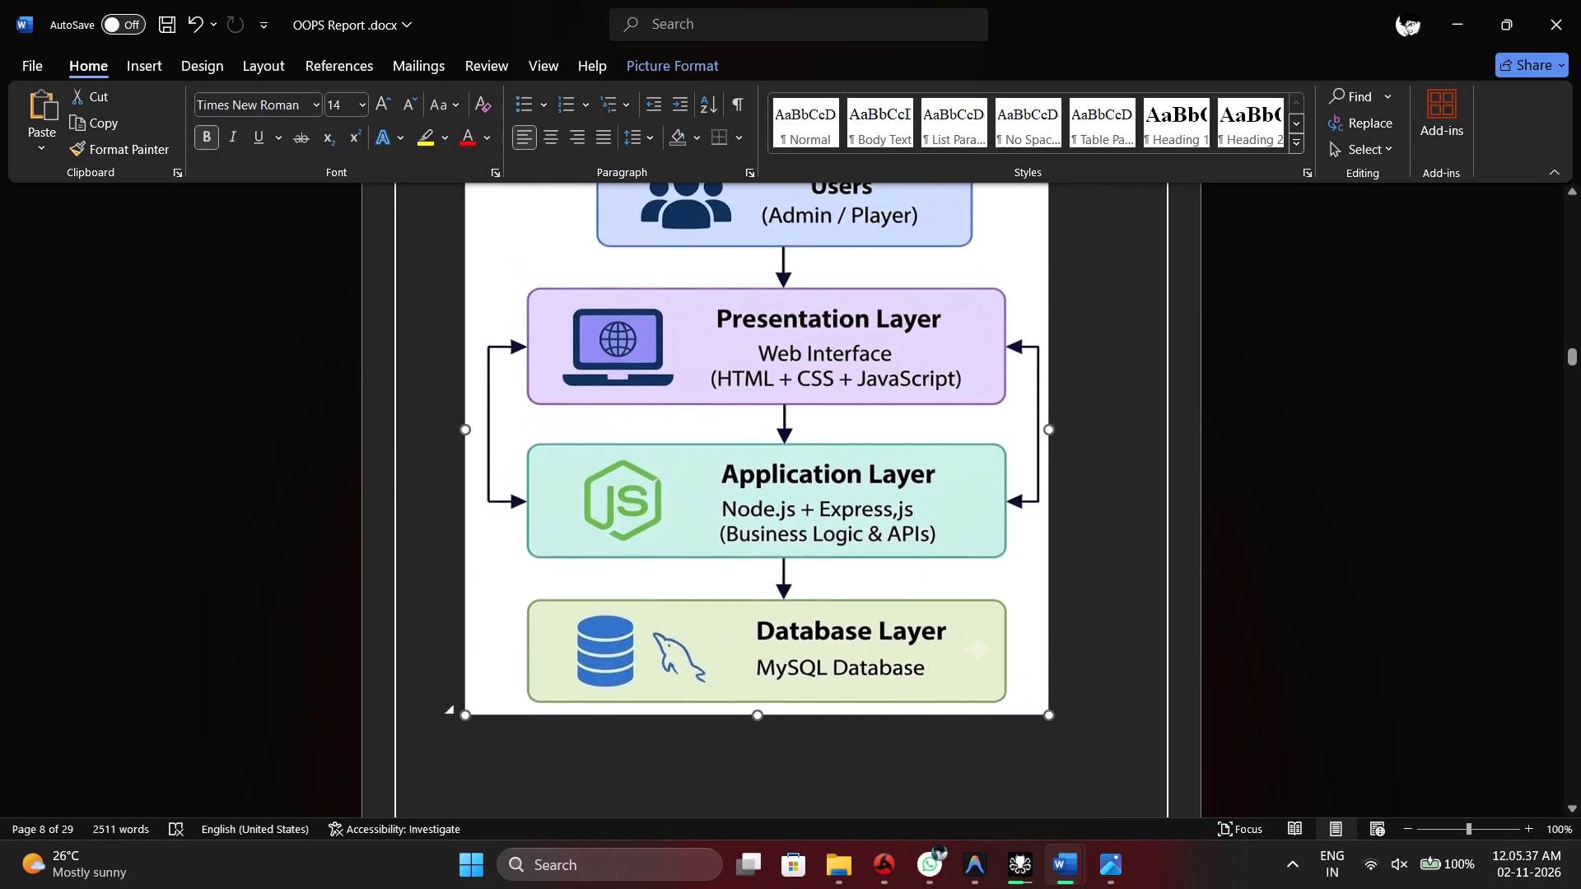
scroll(964, 444, up, 4)
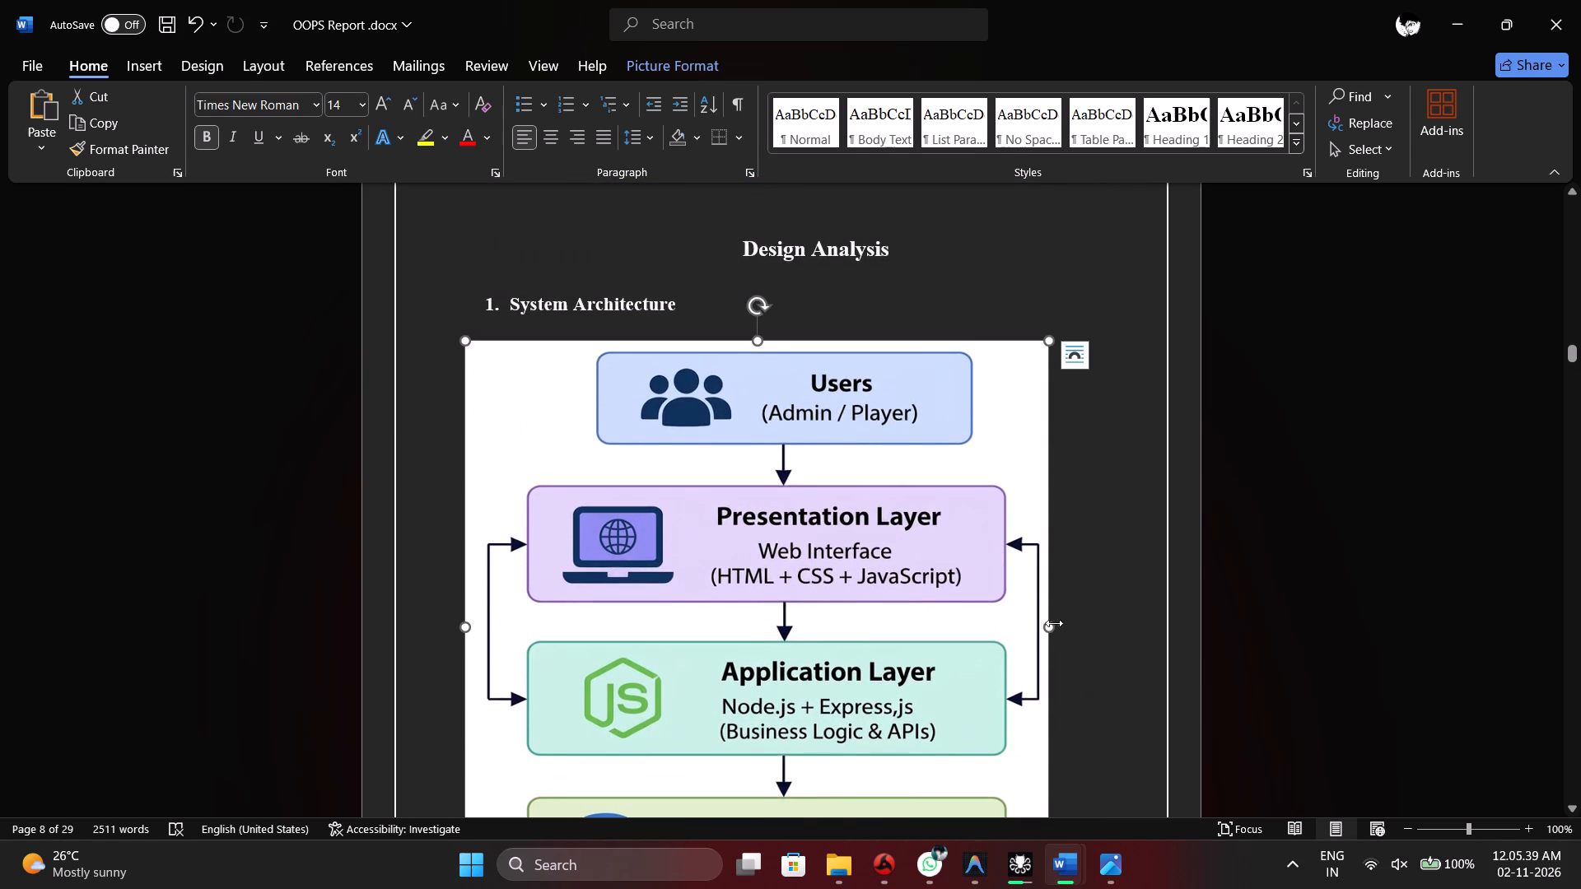
drag(1045, 624, 1087, 625)
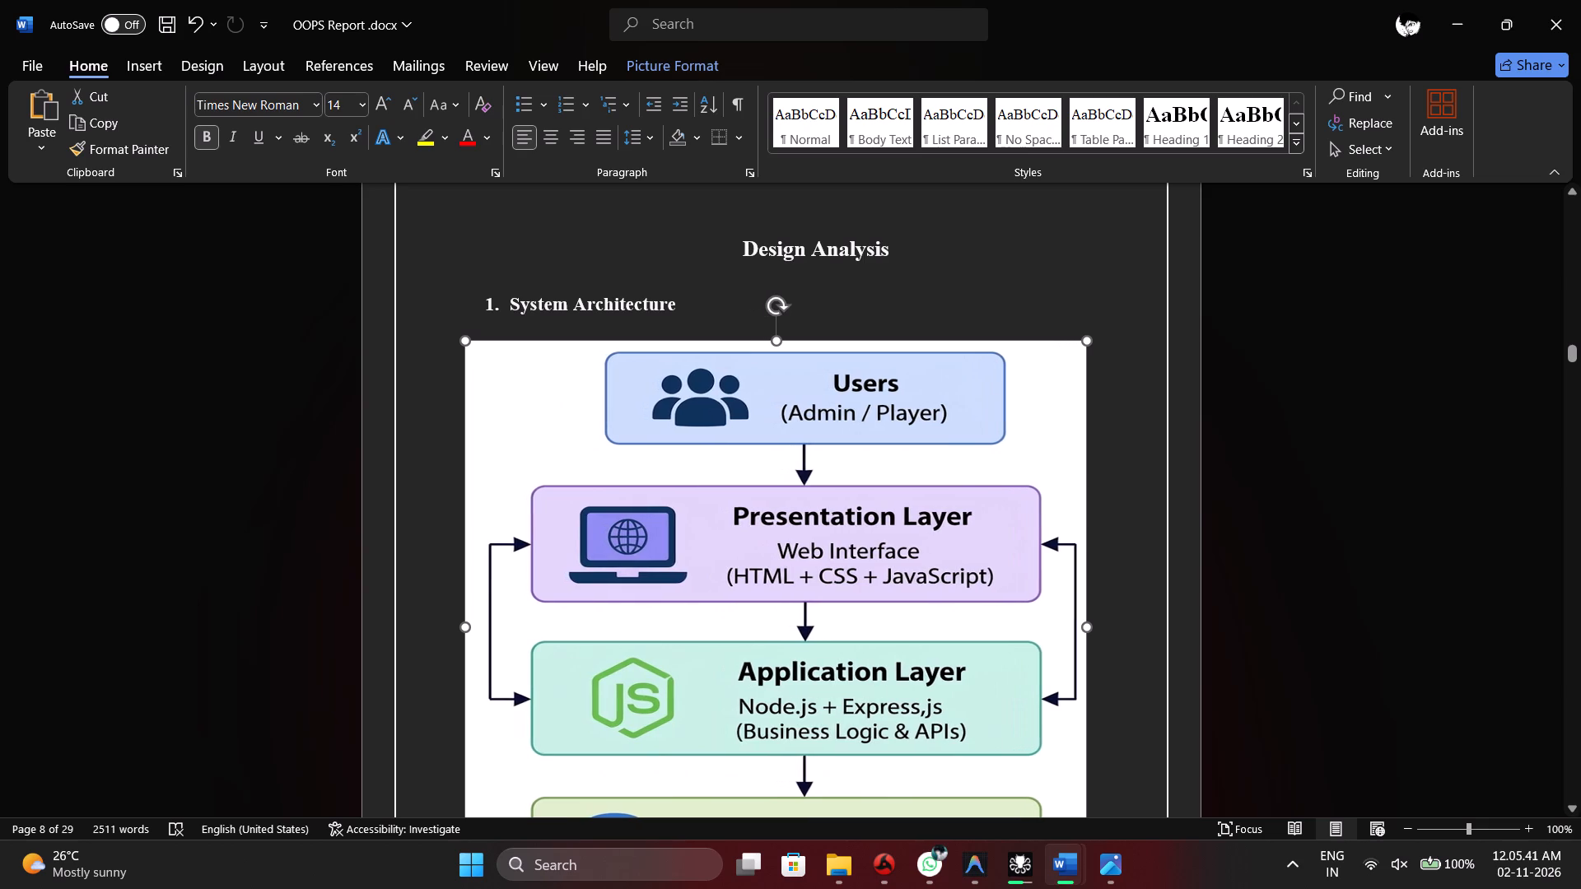
drag(1087, 625, 1091, 626)
click(981, 267)
Remove the old flowchart image beneath the Flowchart heading.
scroll(930, 442, down, 6)
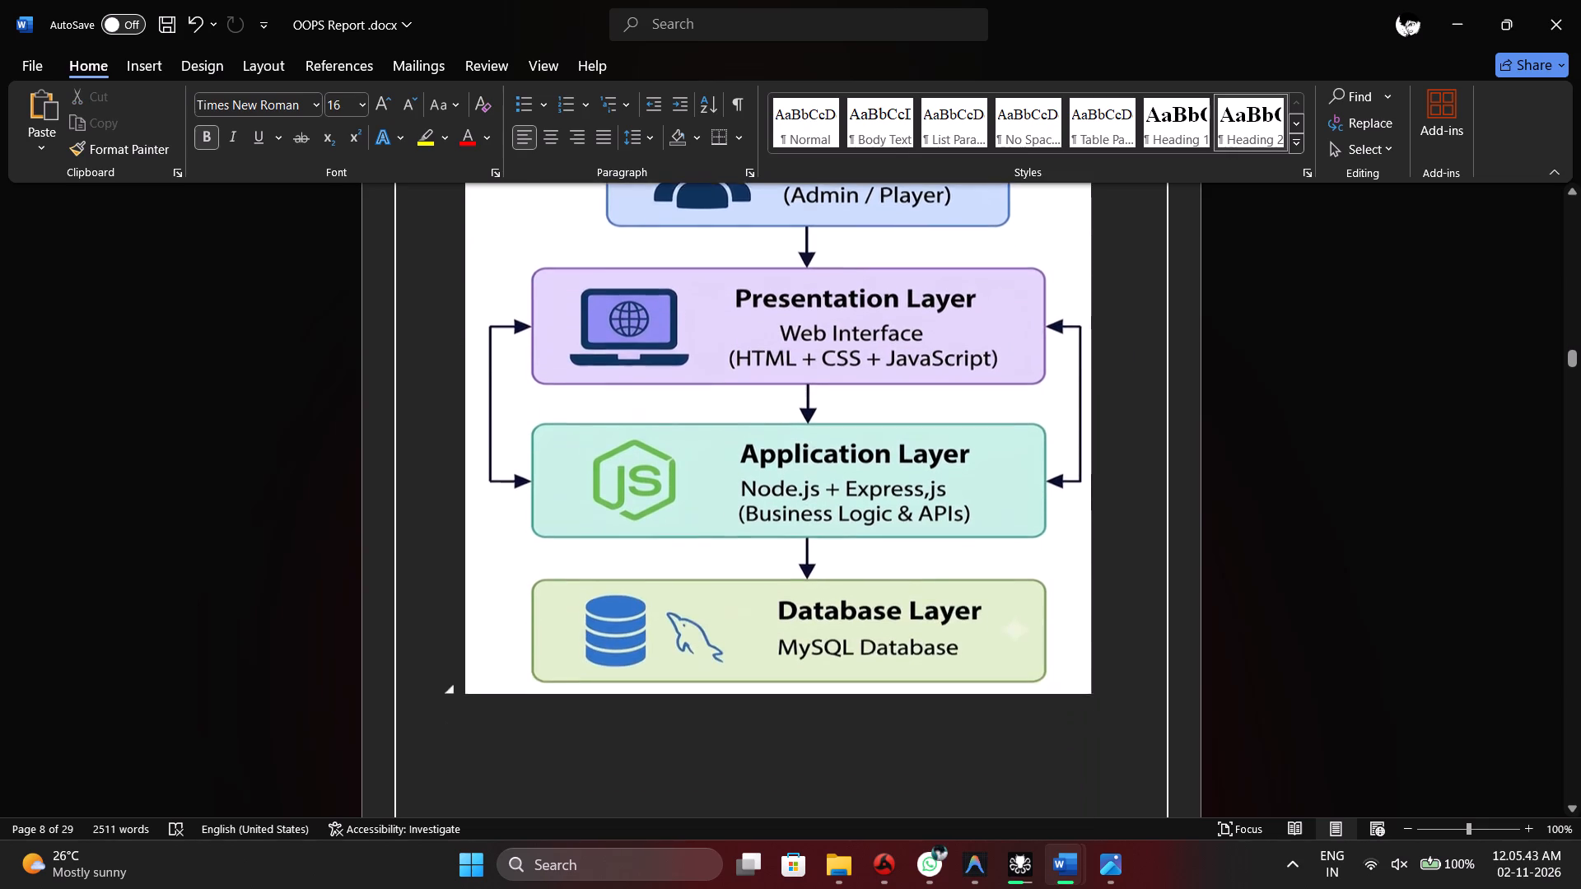
scroll(930, 442, down, 19)
click(879, 429)
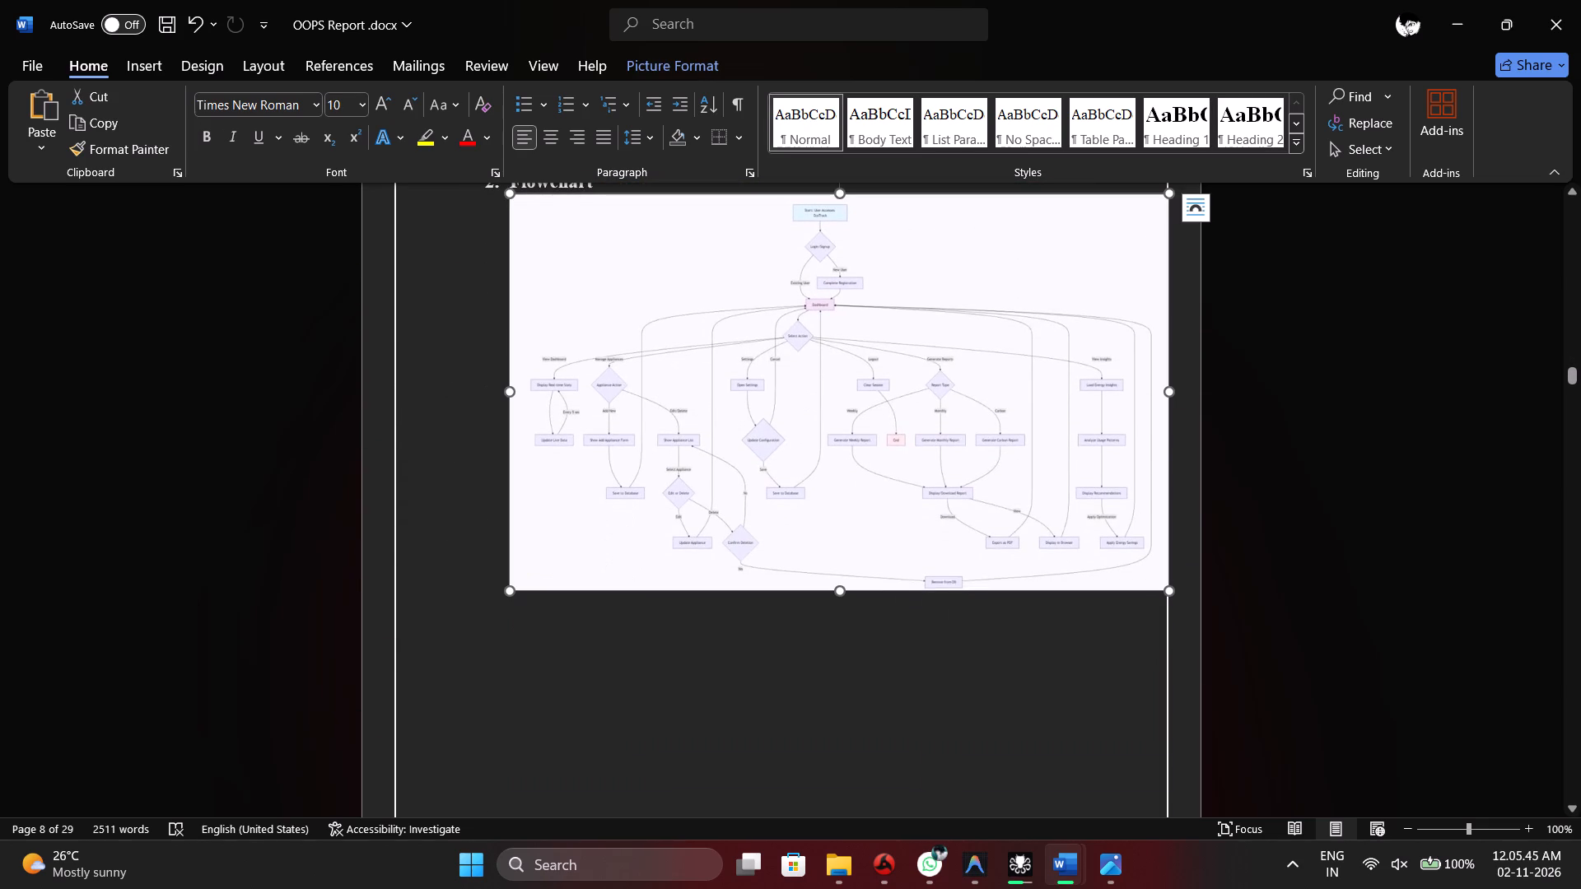
right_click(879, 428)
click(929, 356)
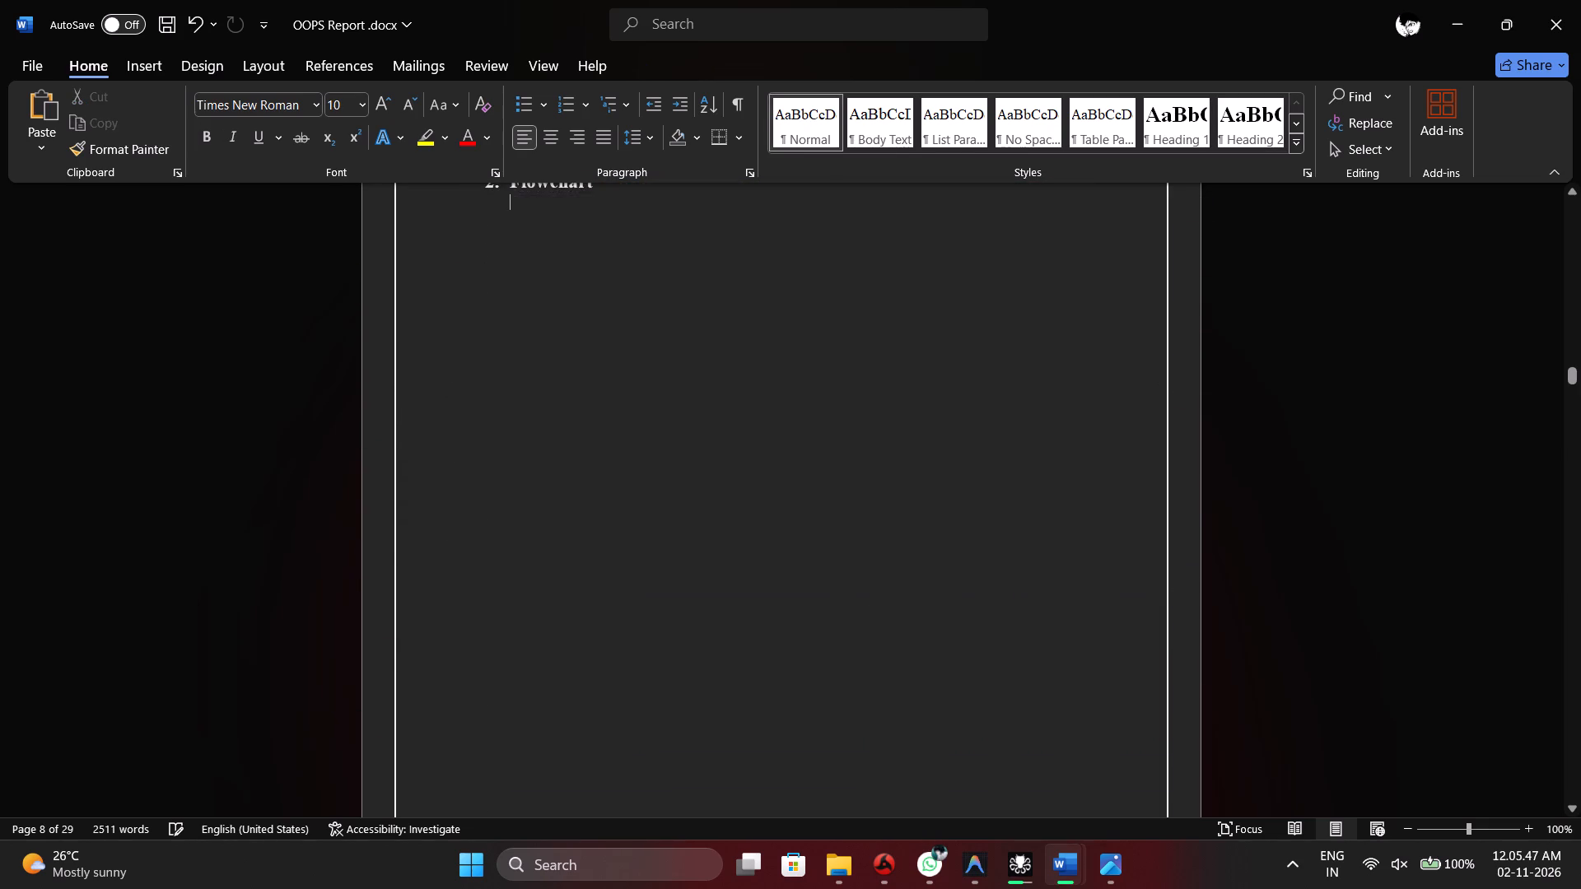
scroll(858, 404, up, 3)
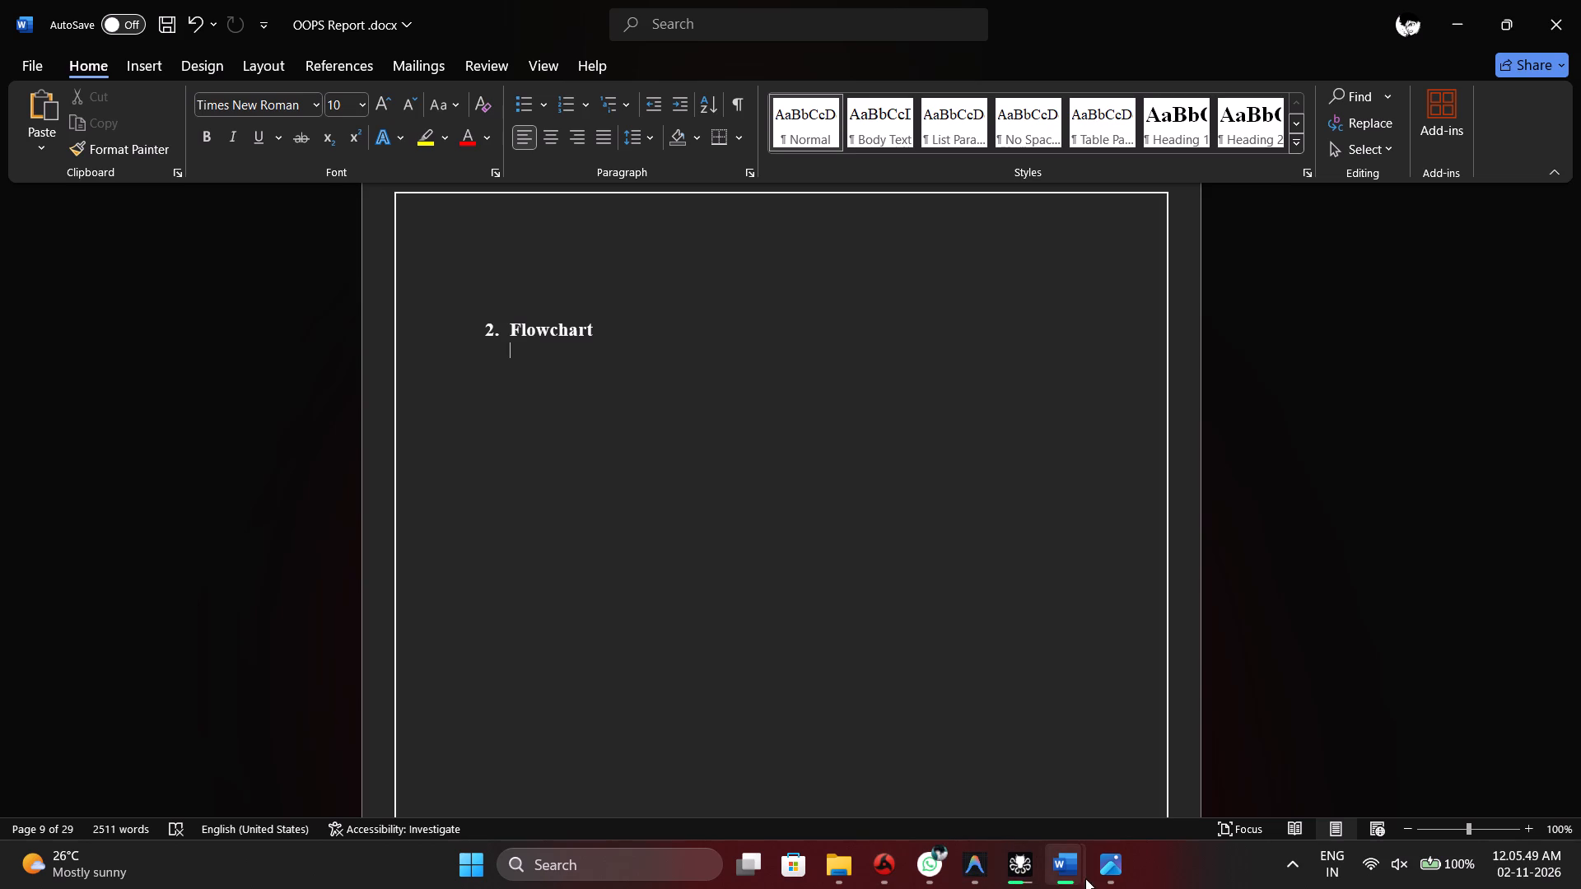
click(1100, 877)
scroll(821, 542, up, 1)
scroll(821, 542, down, 3)
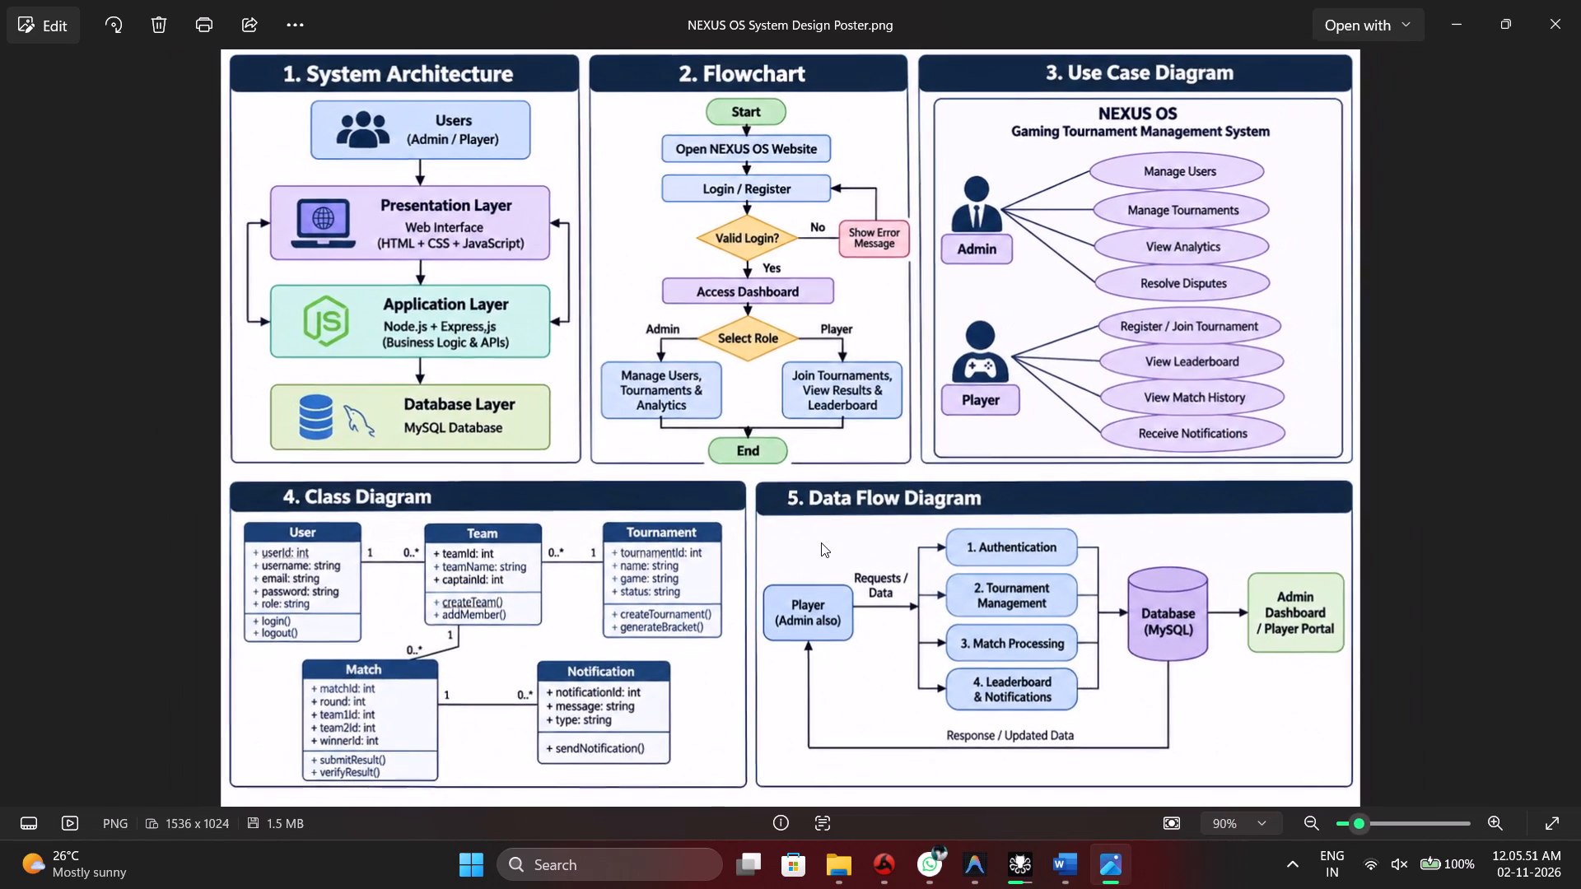
key(shift+super+s)
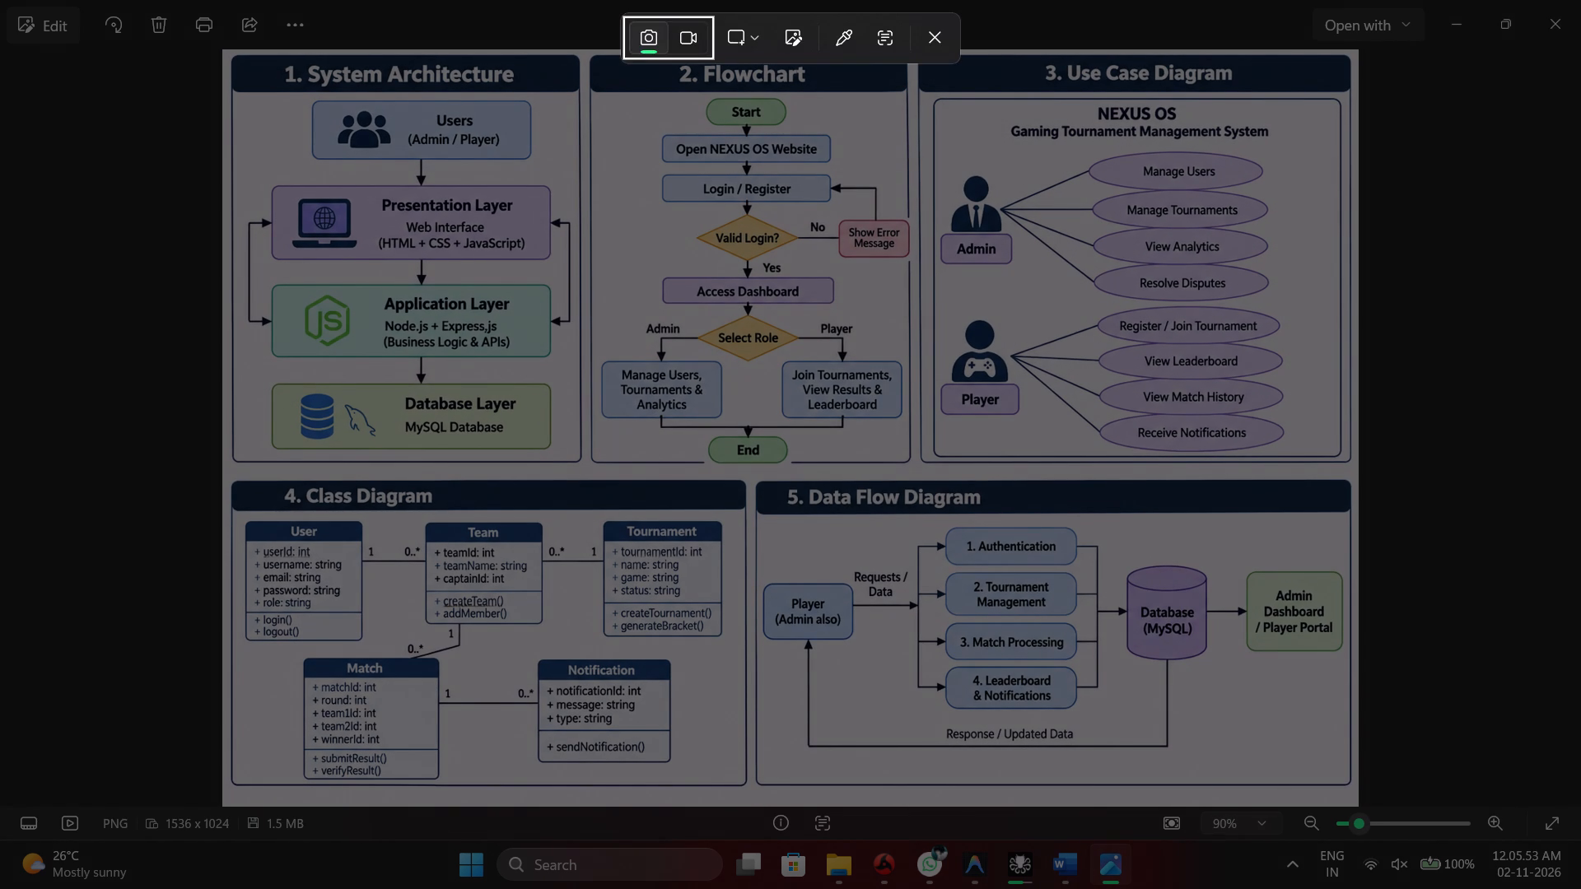
drag(595, 93, 693, 133)
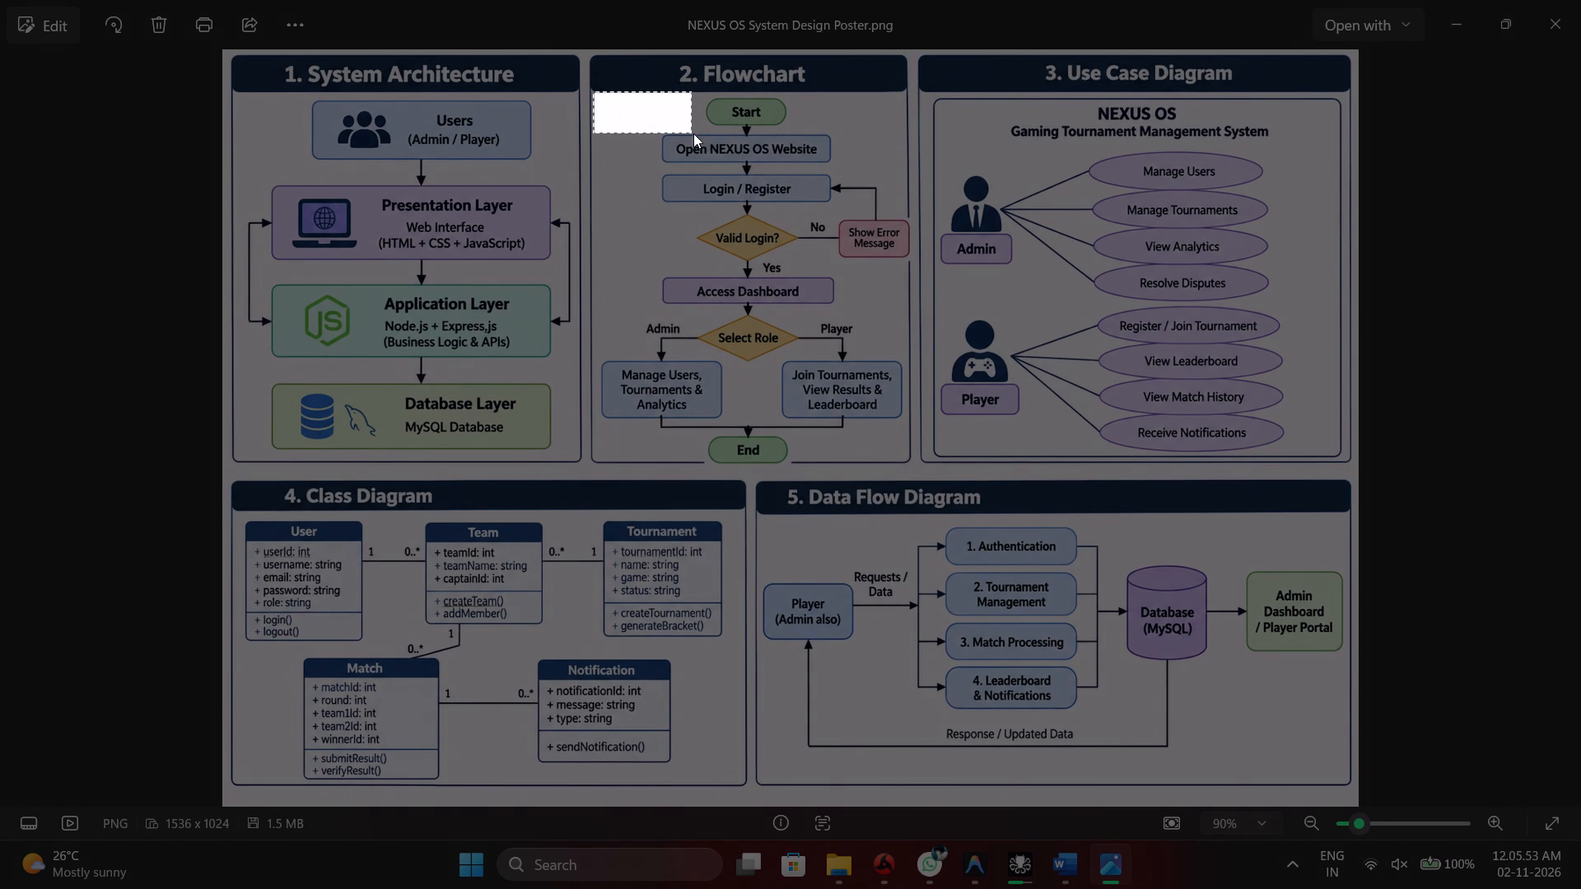
drag(693, 133, 915, 420)
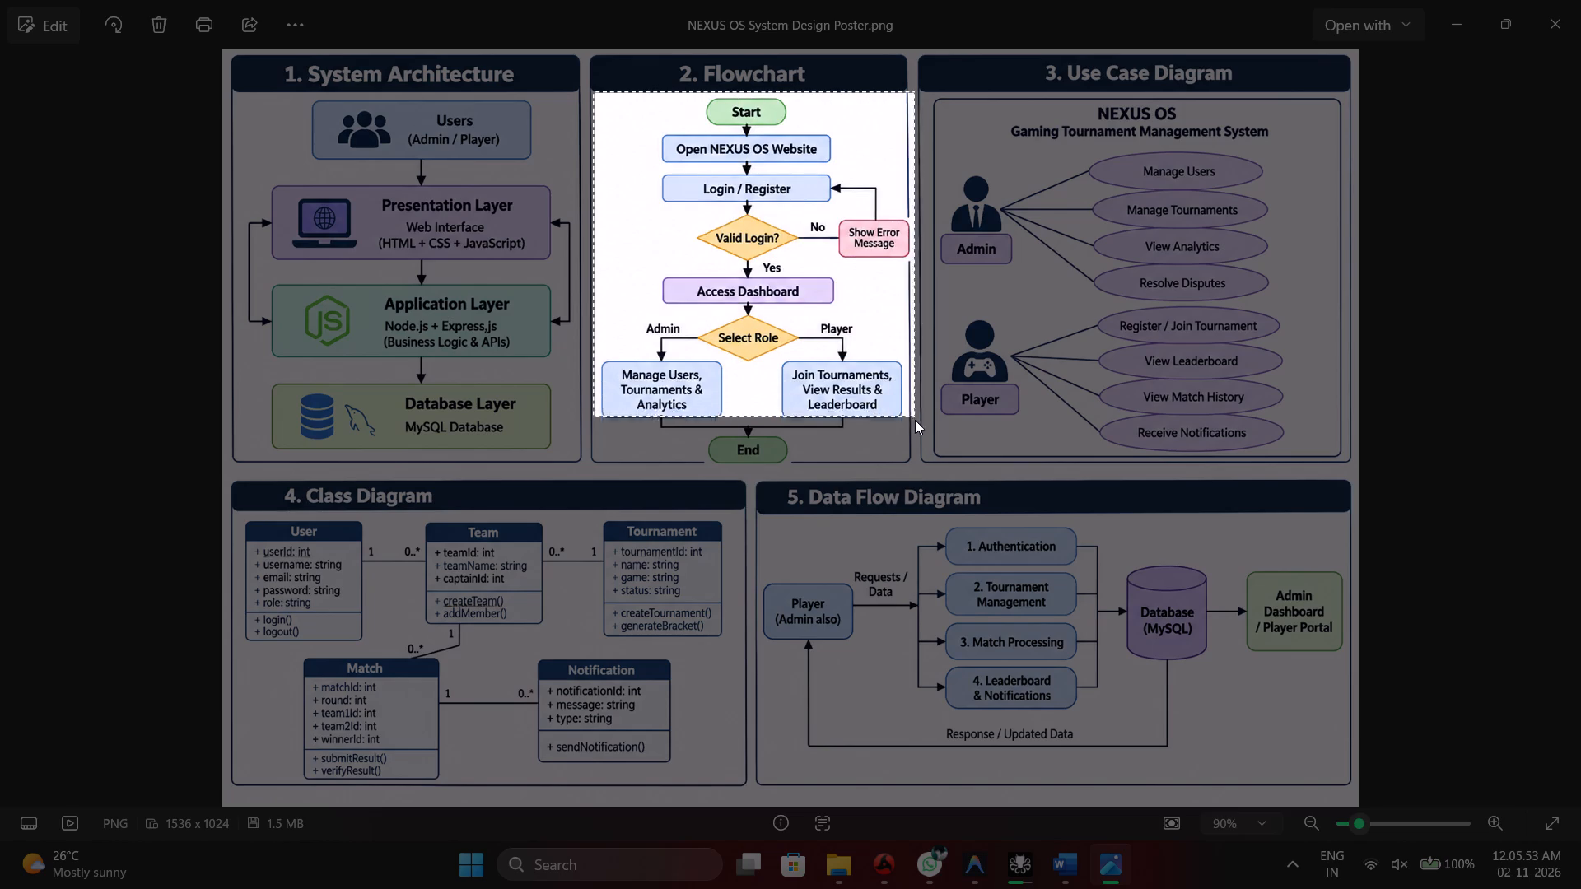
drag(915, 420, 909, 463)
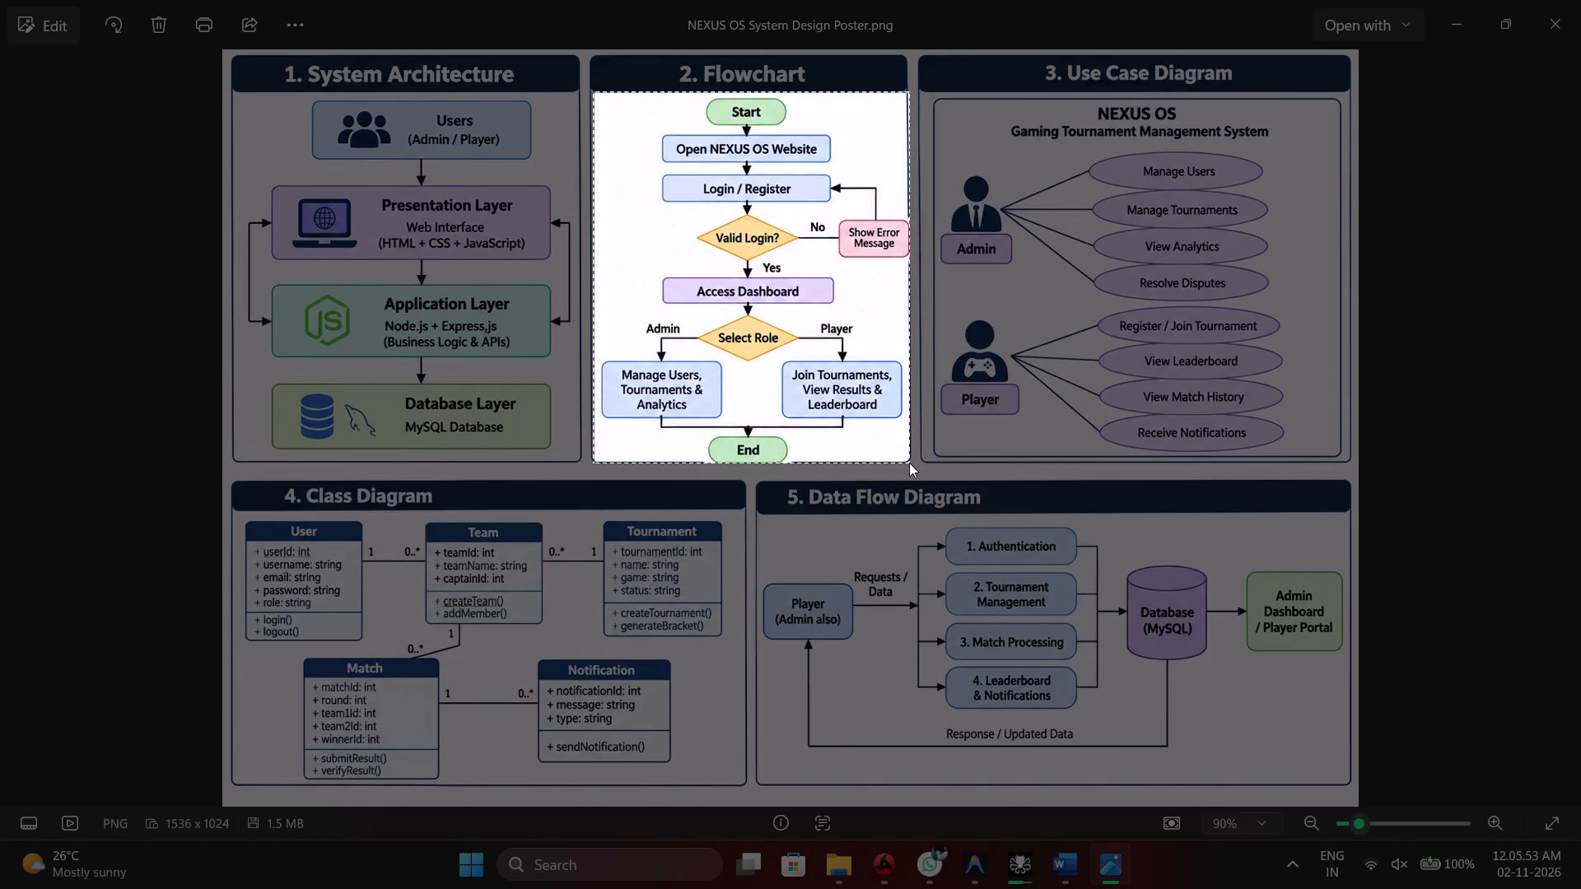
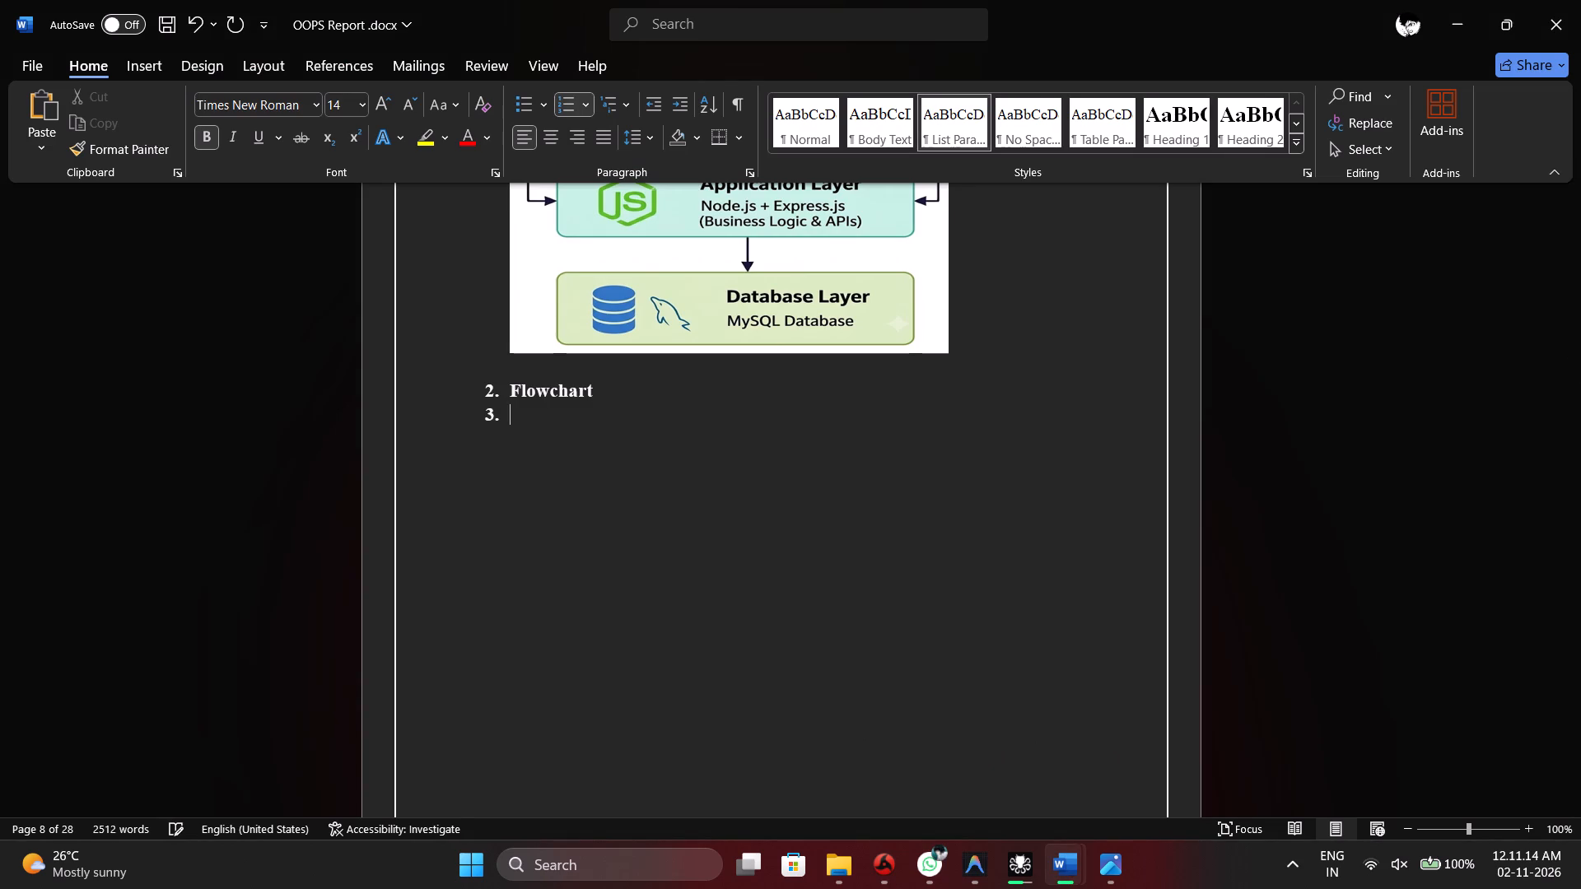
key(BackSpace)
key(ctrl+v)
Shrink the pasted Use Case Diagram proportionally so that it fits on the page below the Flowchart heading.
click(599, 451)
click(629, 515)
scroll(716, 608, up, 4)
click(625, 458)
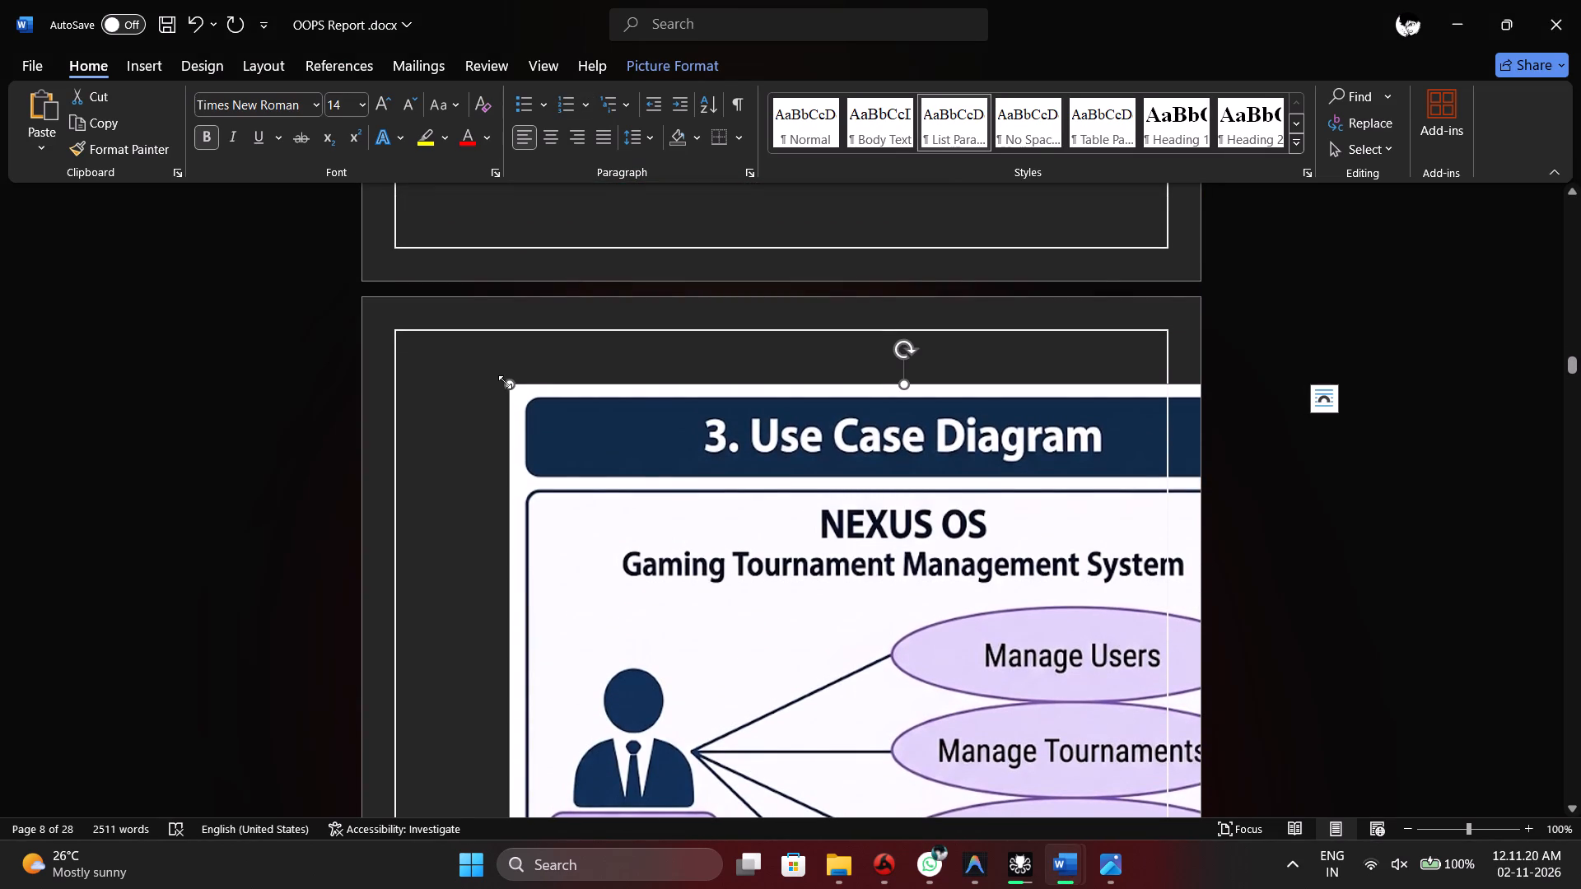
drag(505, 382, 1101, 874)
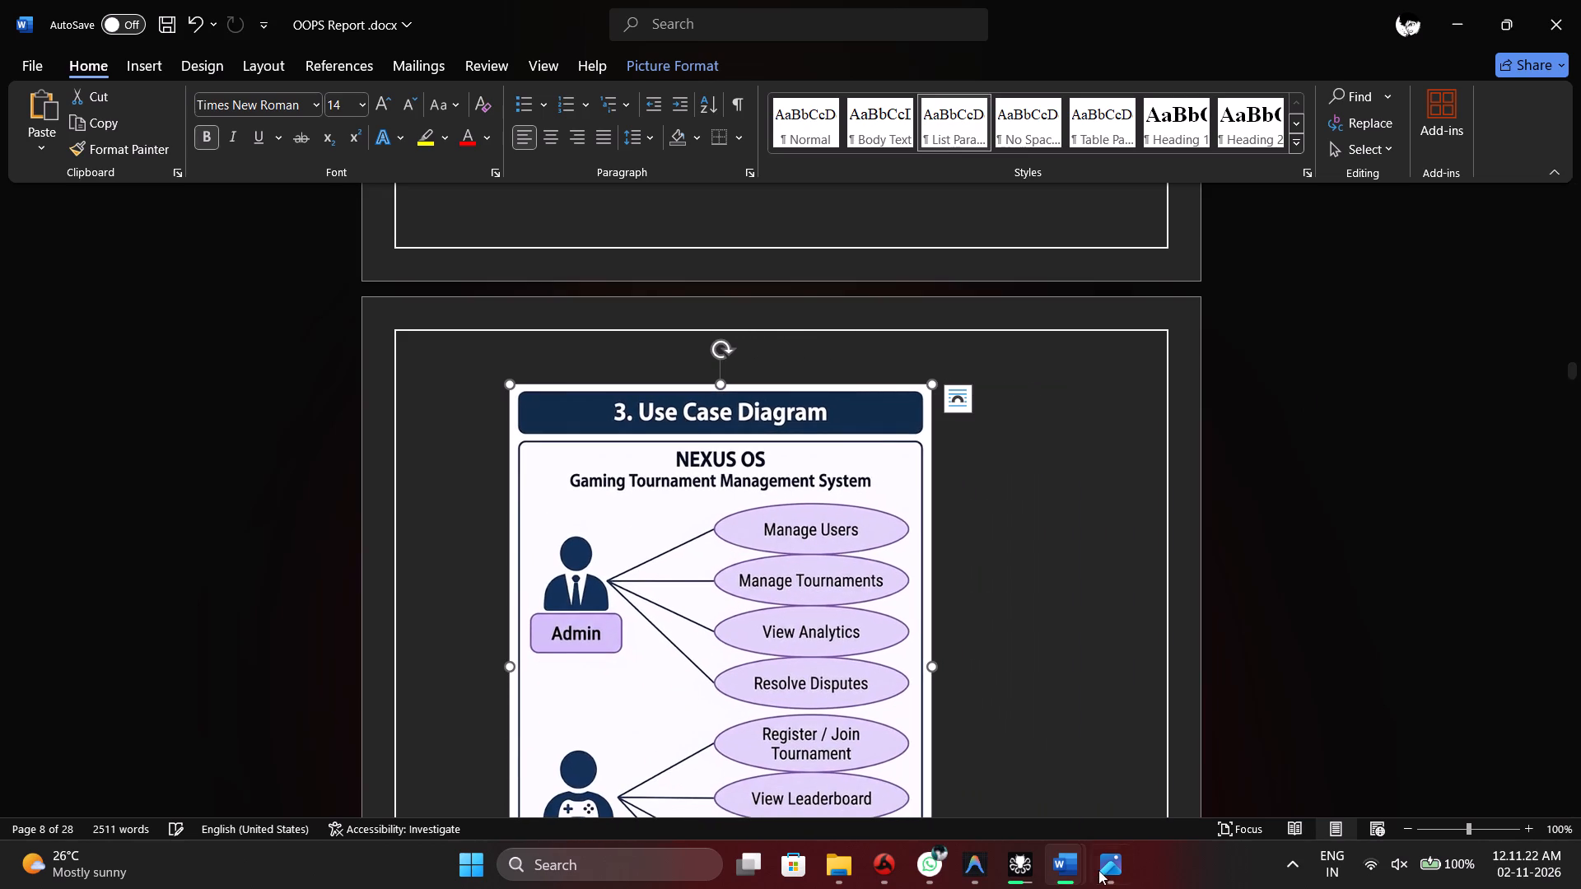
drag(506, 381, 509, 381)
drag(509, 381, 632, 466)
drag(506, 384, 552, 409)
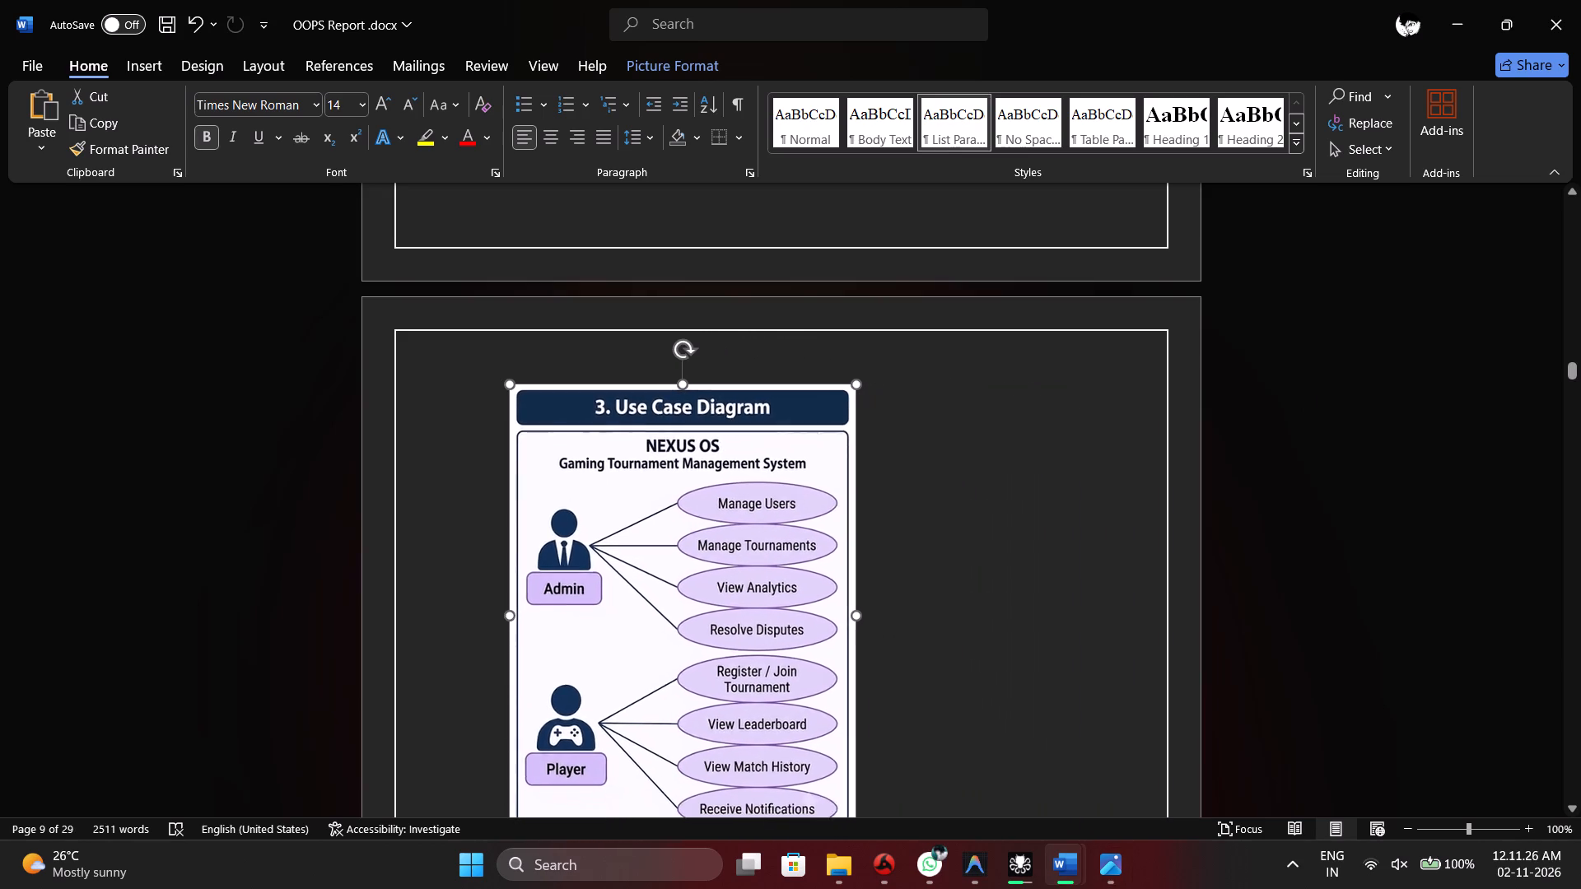
drag(552, 409, 614, 446)
Increase the indent of the System Architecture diagram by one level.
scroll(578, 413, up, 10)
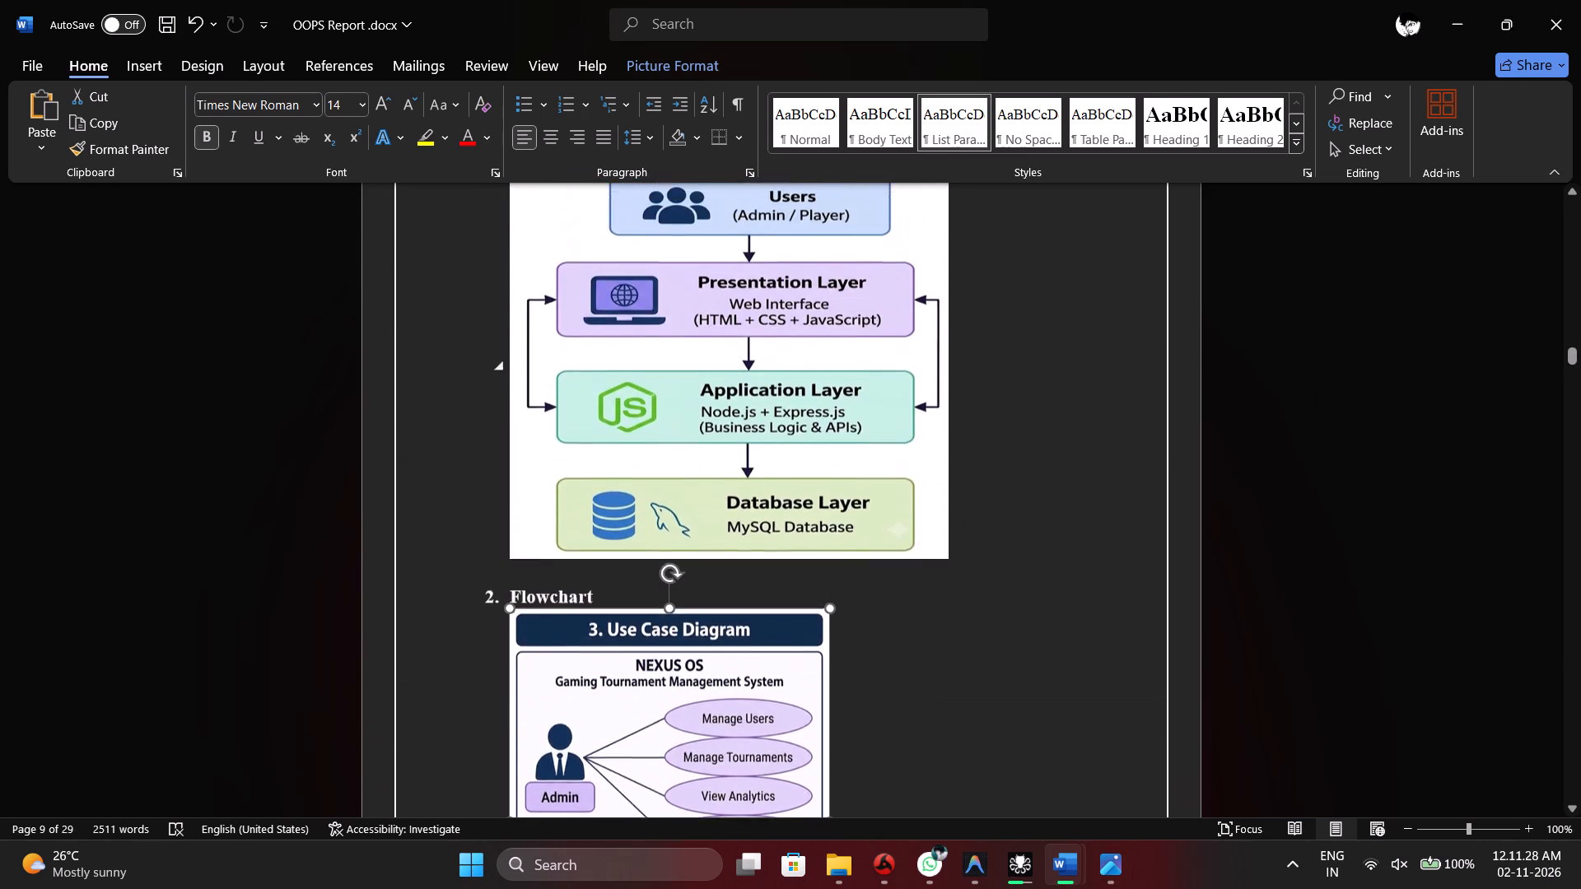
scroll(758, 468, up, 2)
scroll(700, 378, up, 2)
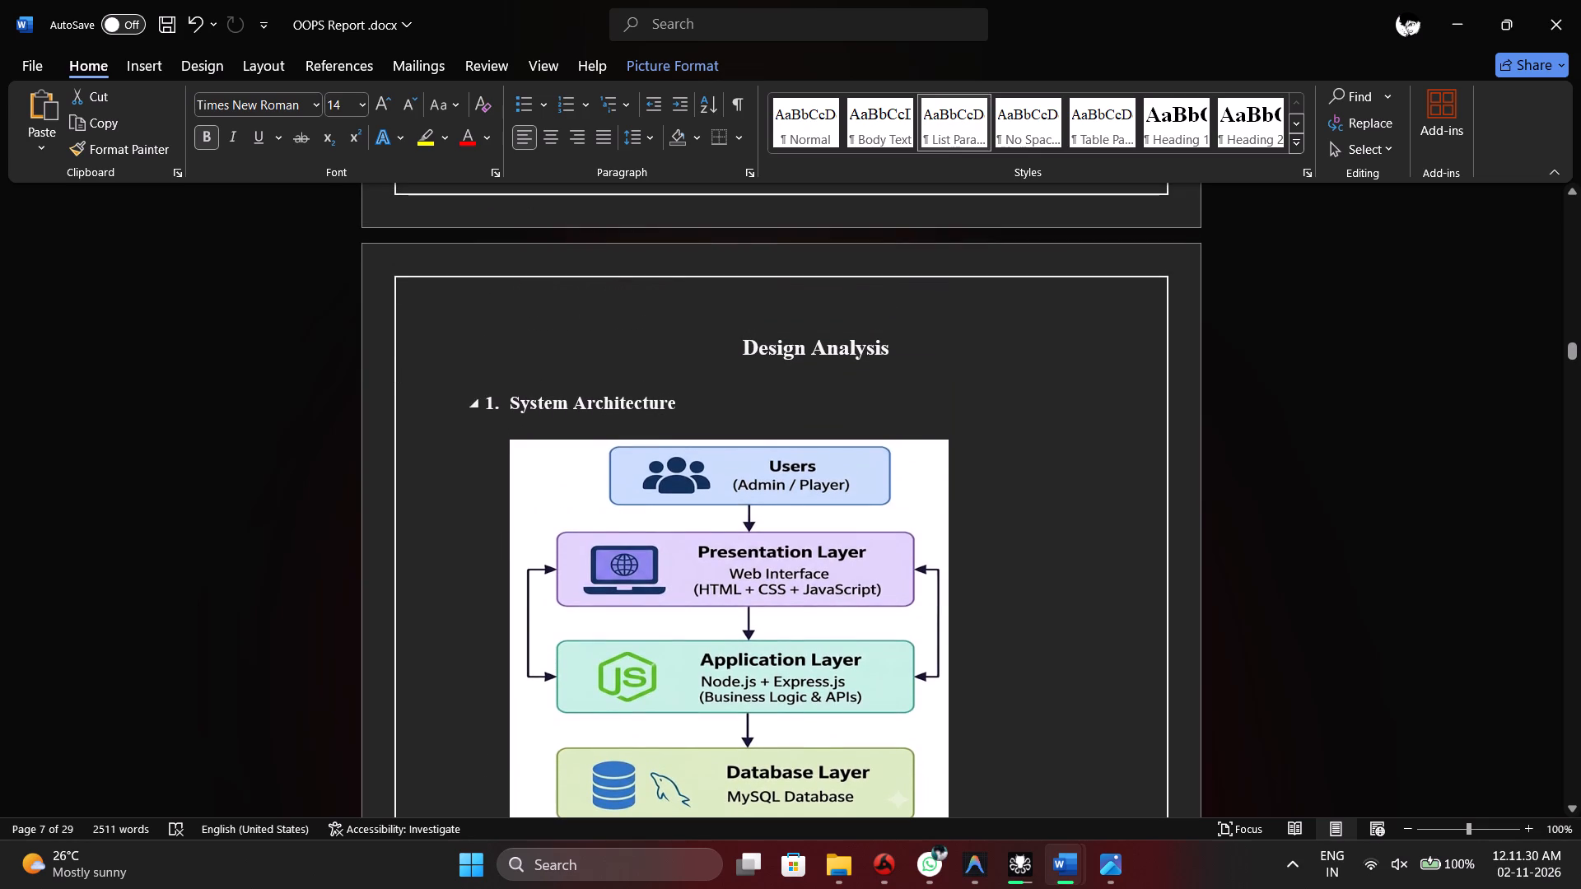
click(716, 499)
drag(711, 497, 708, 472)
scroll(755, 496, down, 3)
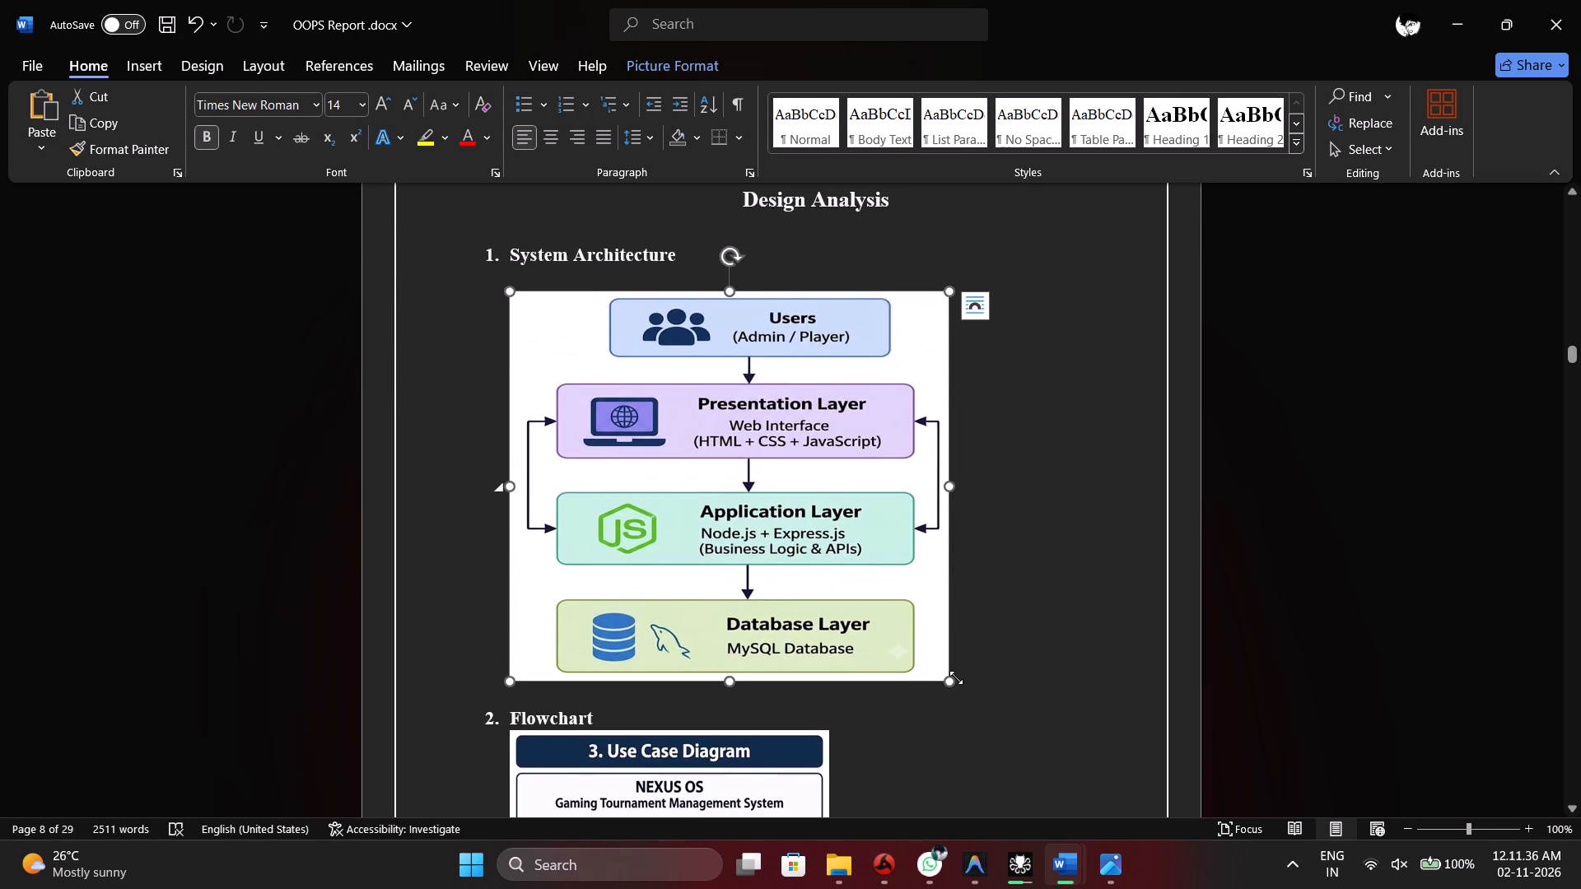
click(658, 459)
click(677, 107)
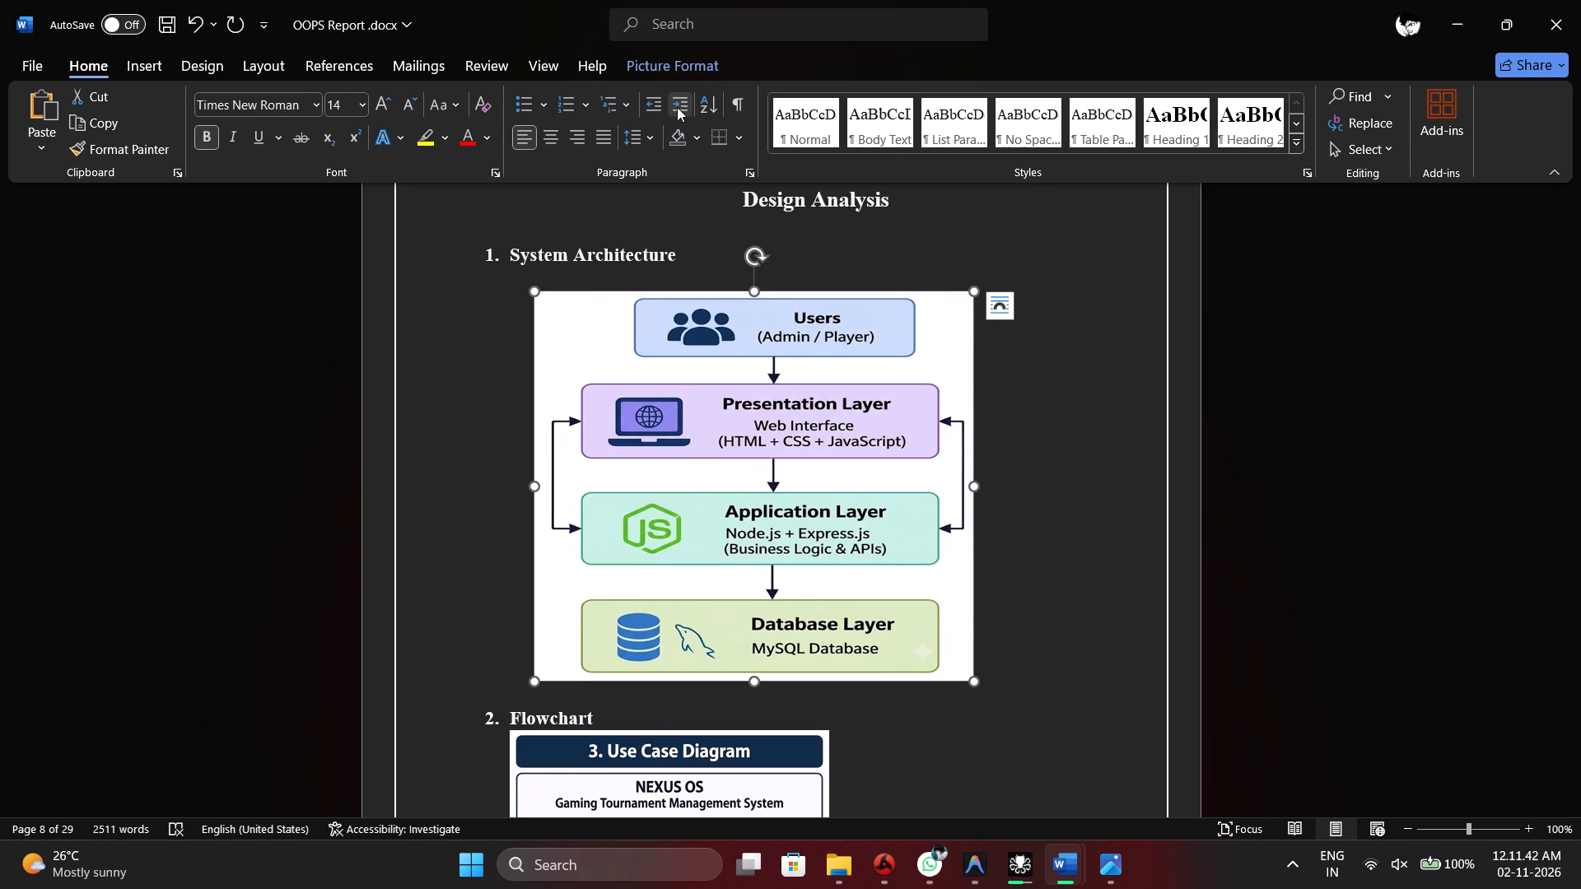
Stretch the Use Case Diagram horizontally to about the same width as the System Architecture diagram.
scroll(707, 599, down, 11)
click(792, 463)
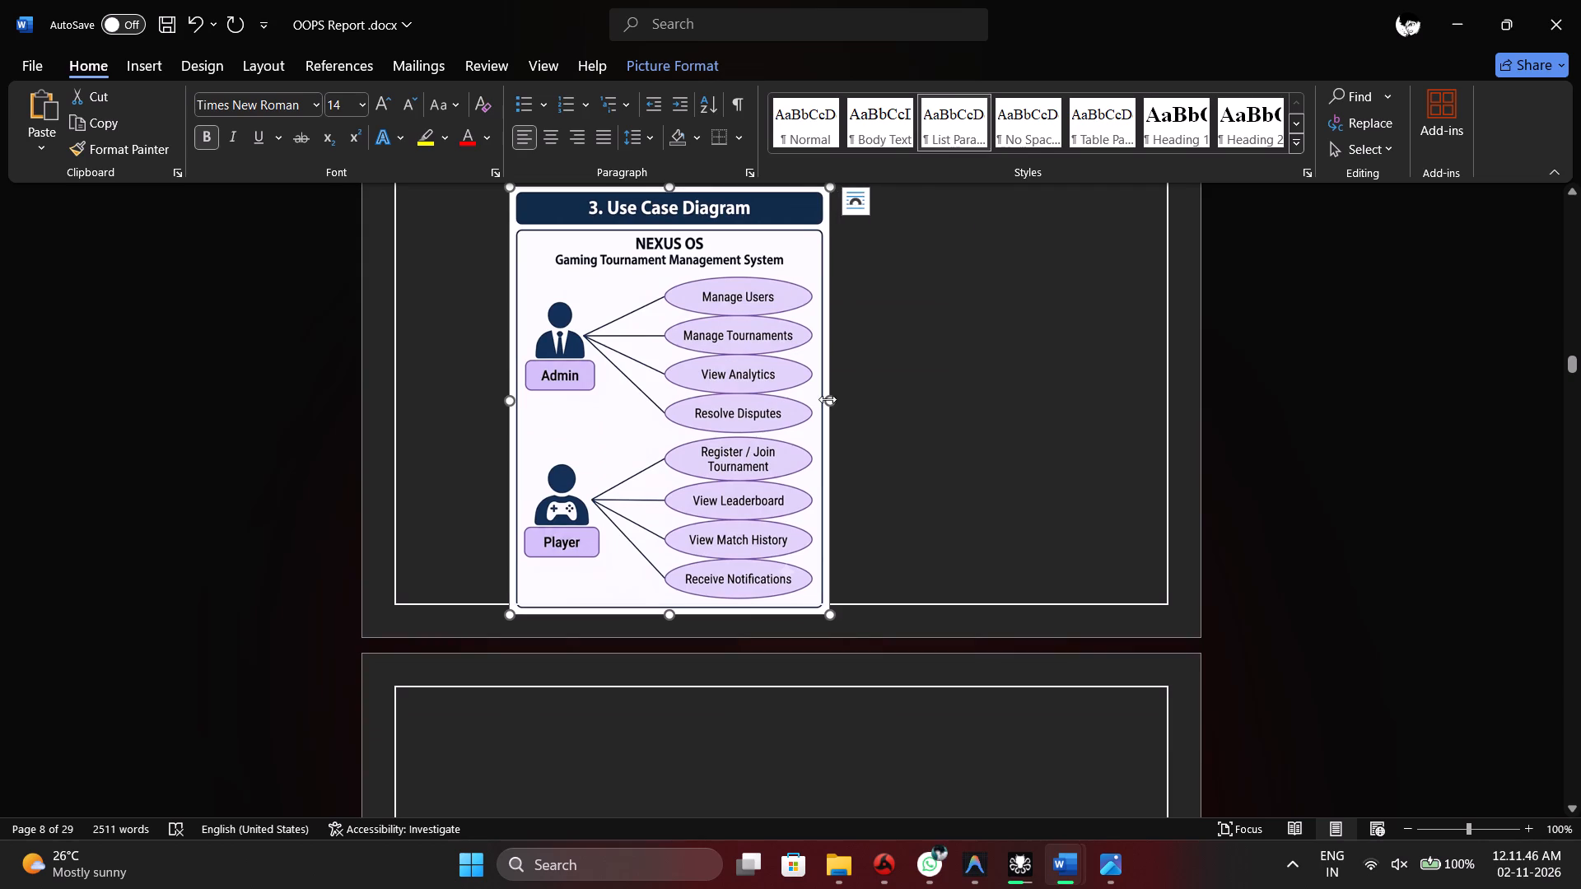
drag(828, 399, 958, 409)
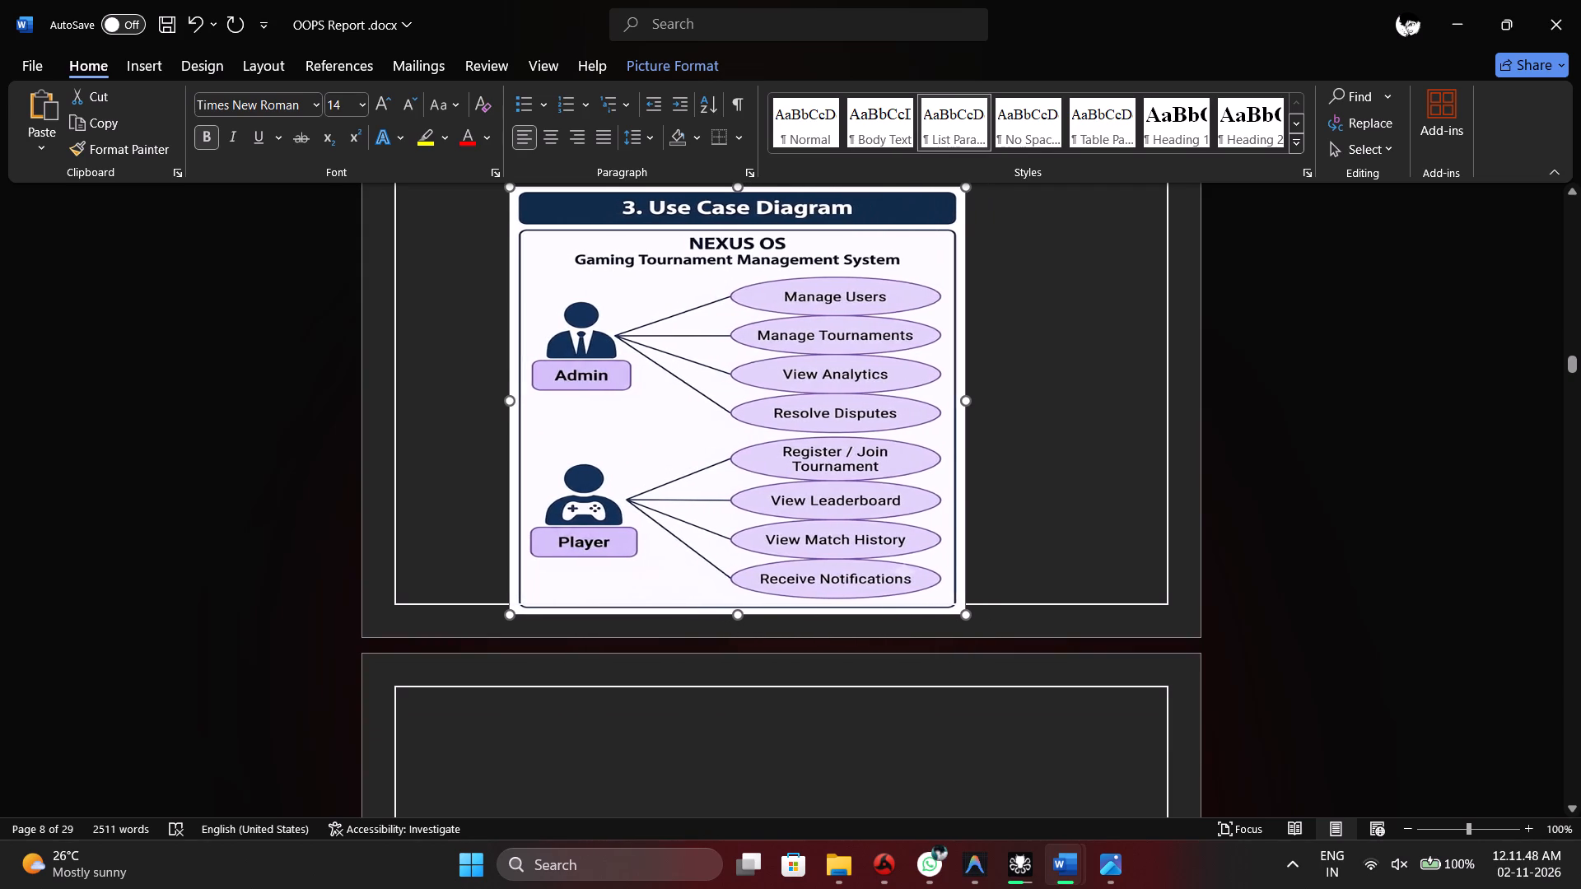
drag(958, 409, 948, 411)
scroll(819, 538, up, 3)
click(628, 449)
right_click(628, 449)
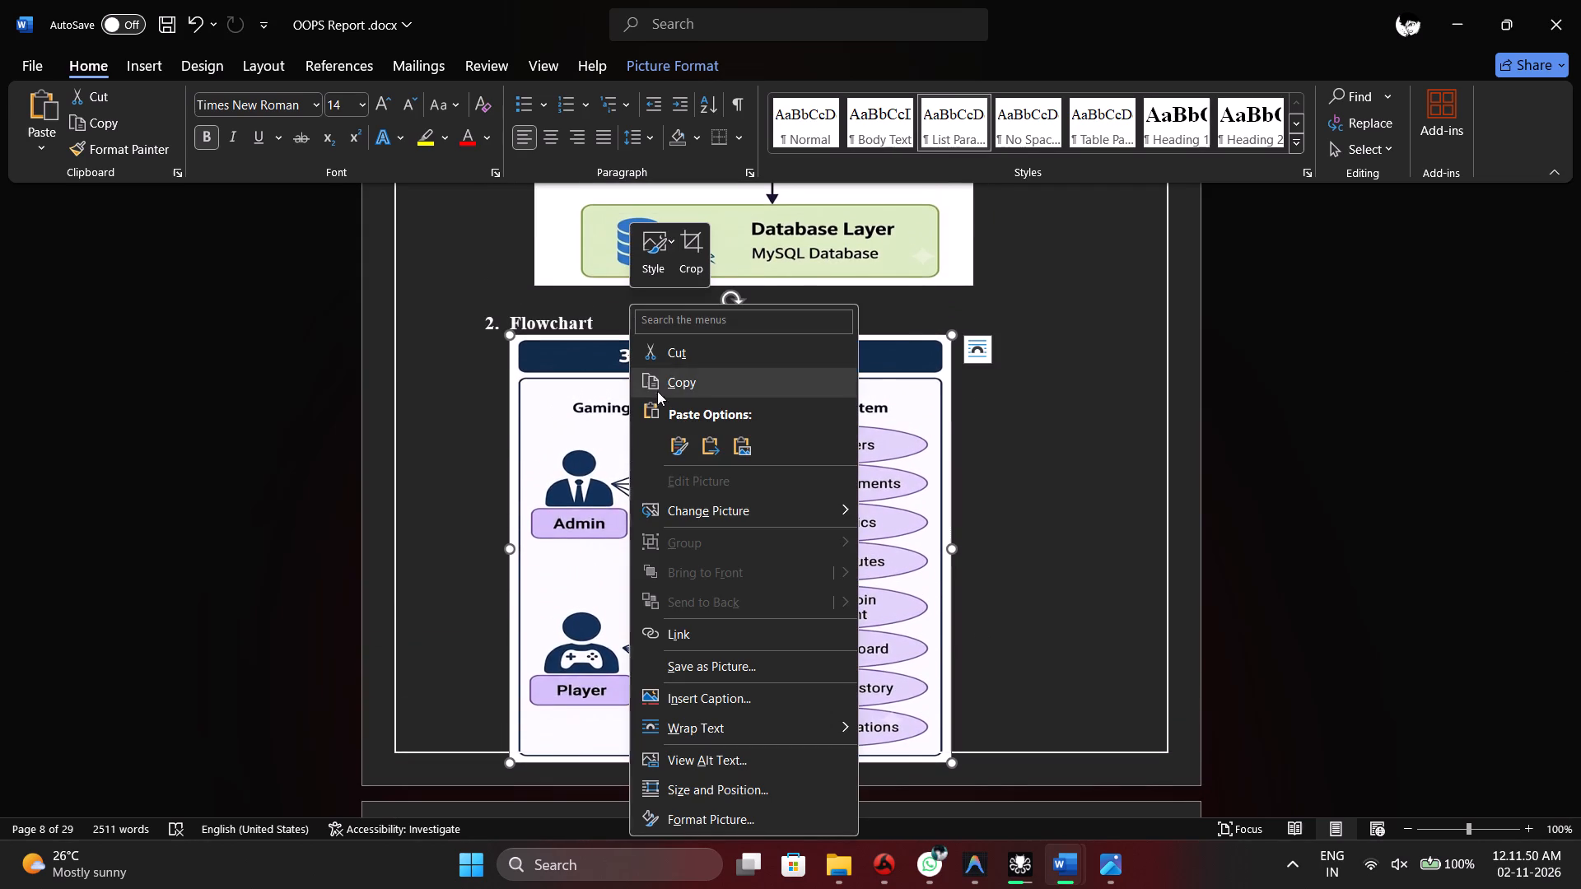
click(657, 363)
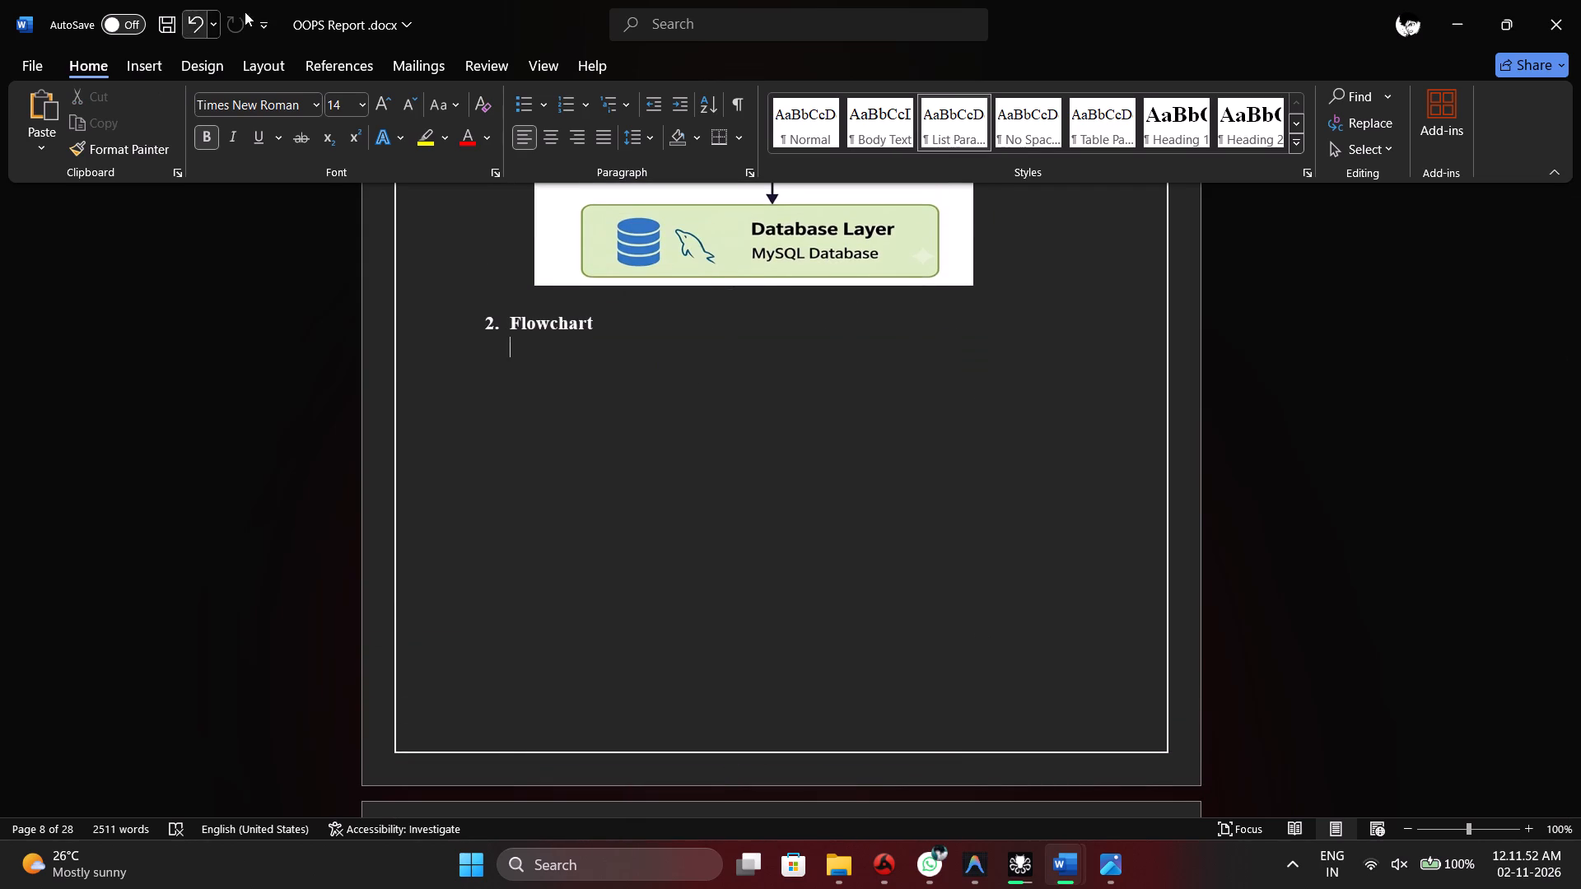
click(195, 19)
Crop the "3. Use Case Diagram" title banner and the outer border lines off the picture below the Flowchart heading.
right_click(513, 484)
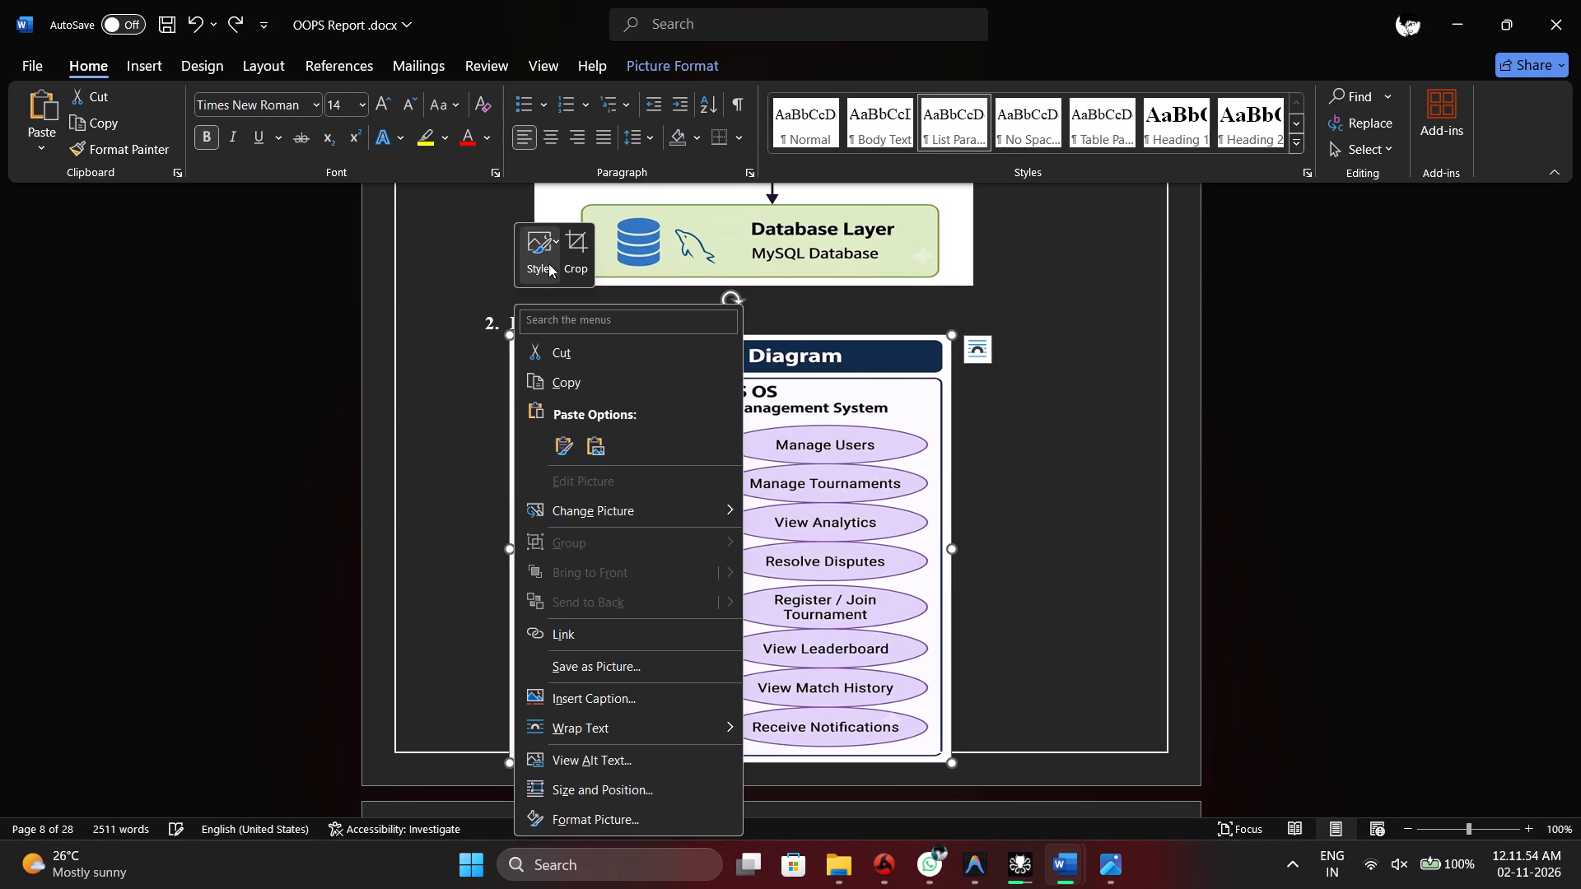
click(567, 252)
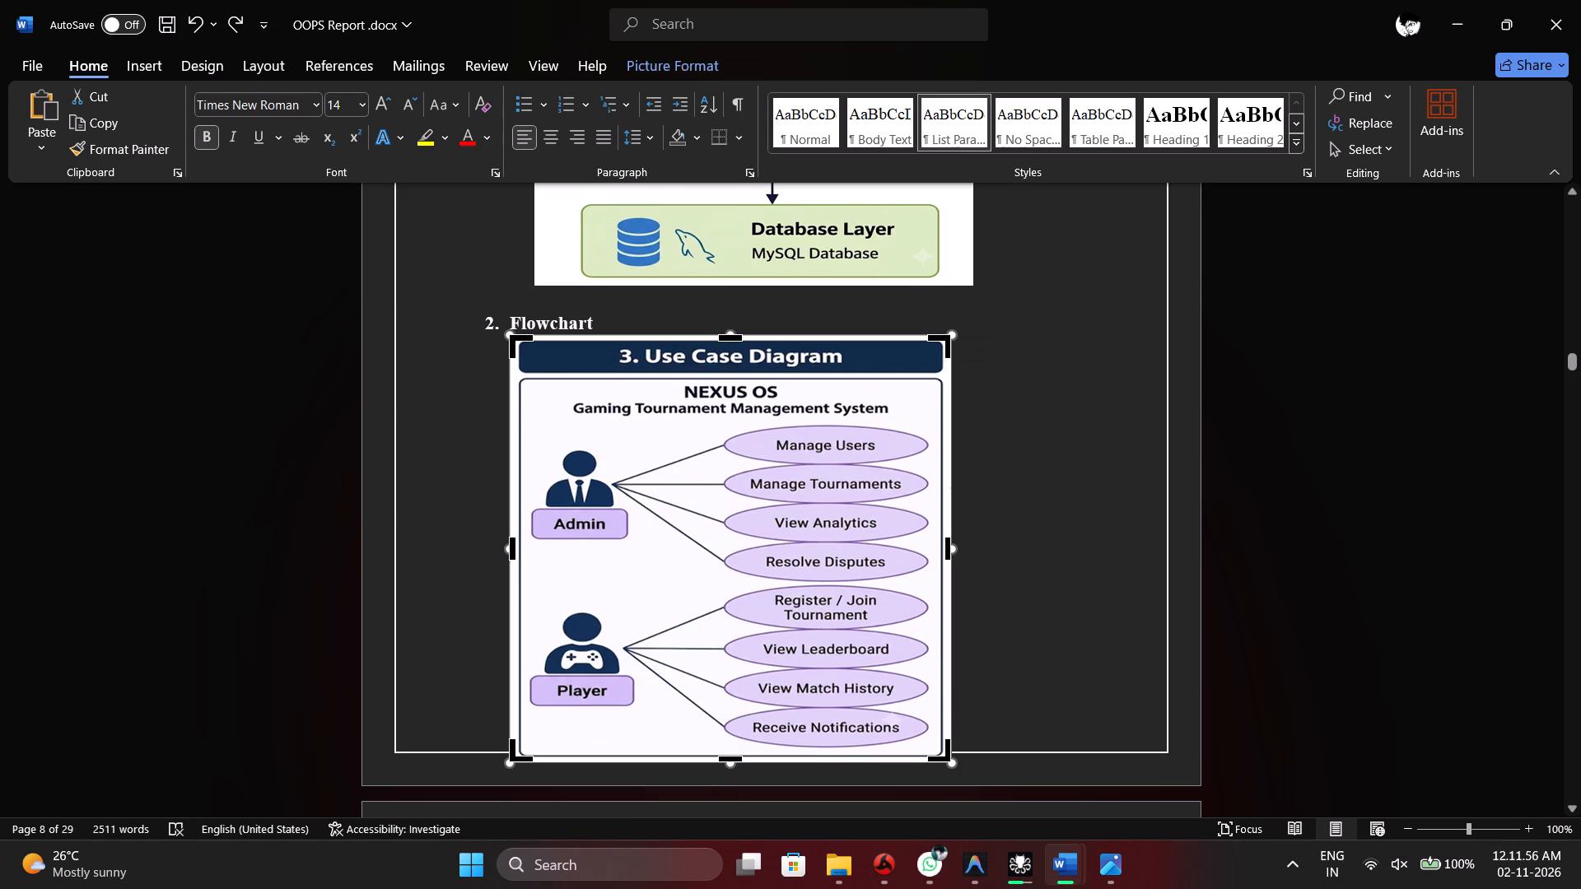
drag(731, 340, 743, 379)
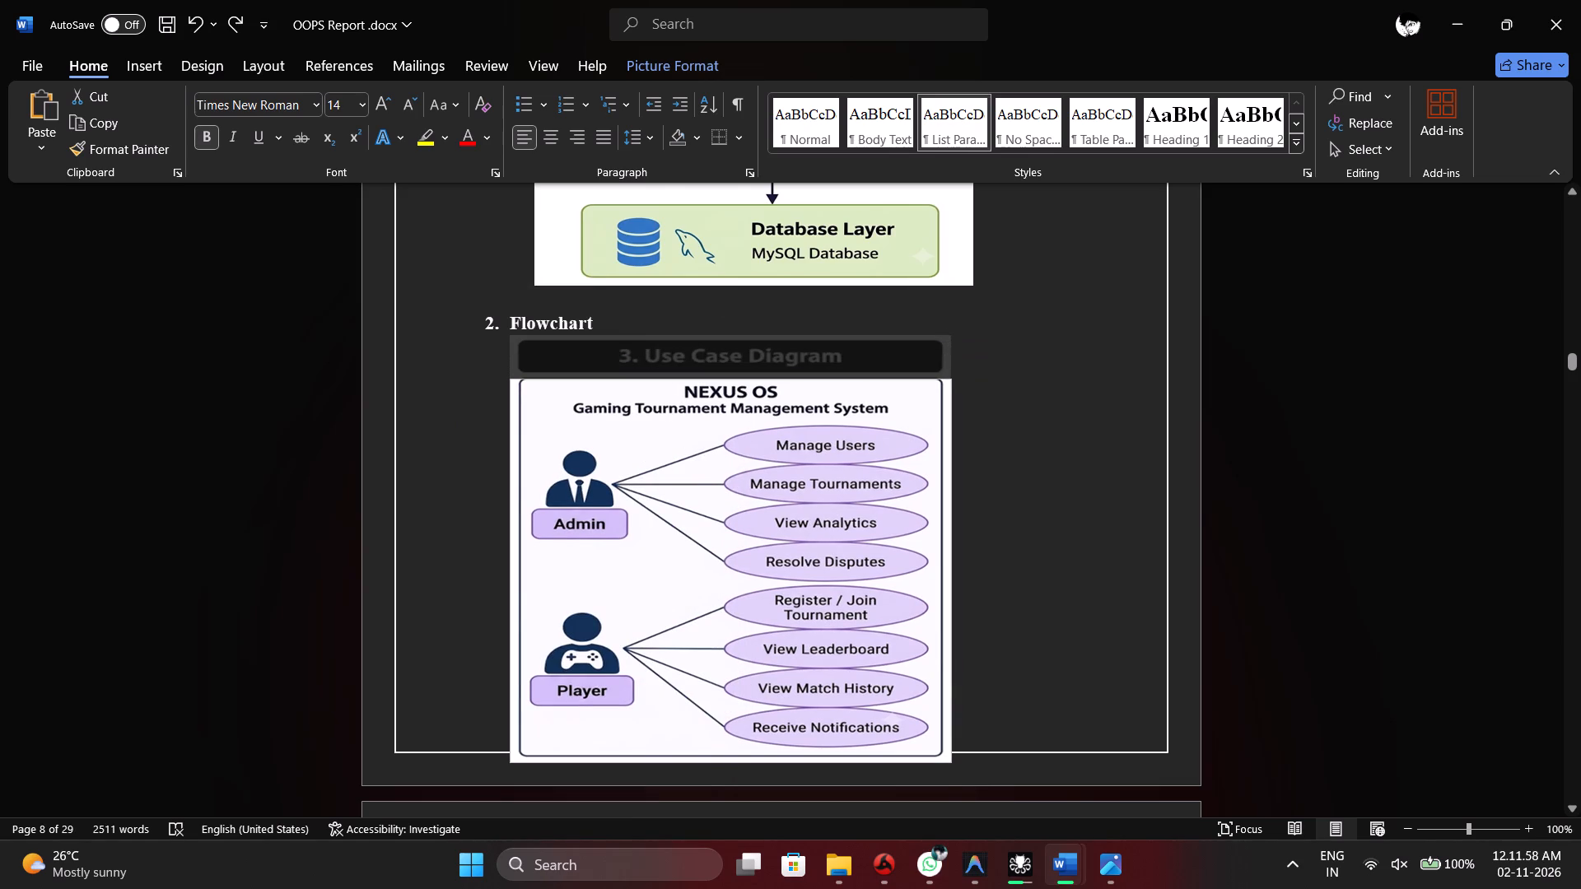
drag(743, 379, 744, 380)
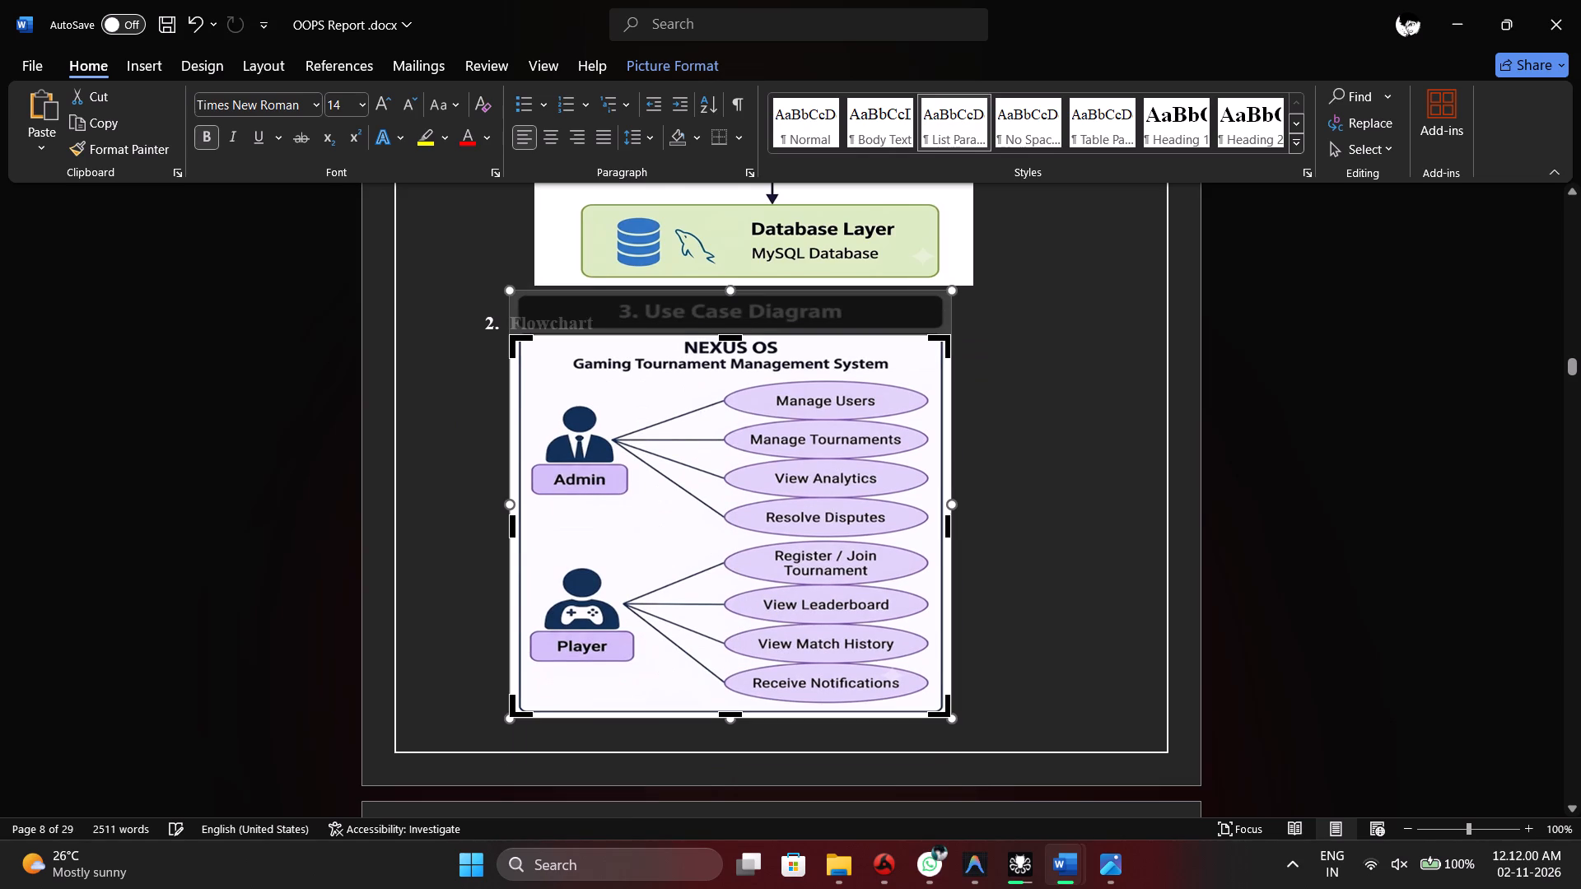
drag(513, 523, 520, 523)
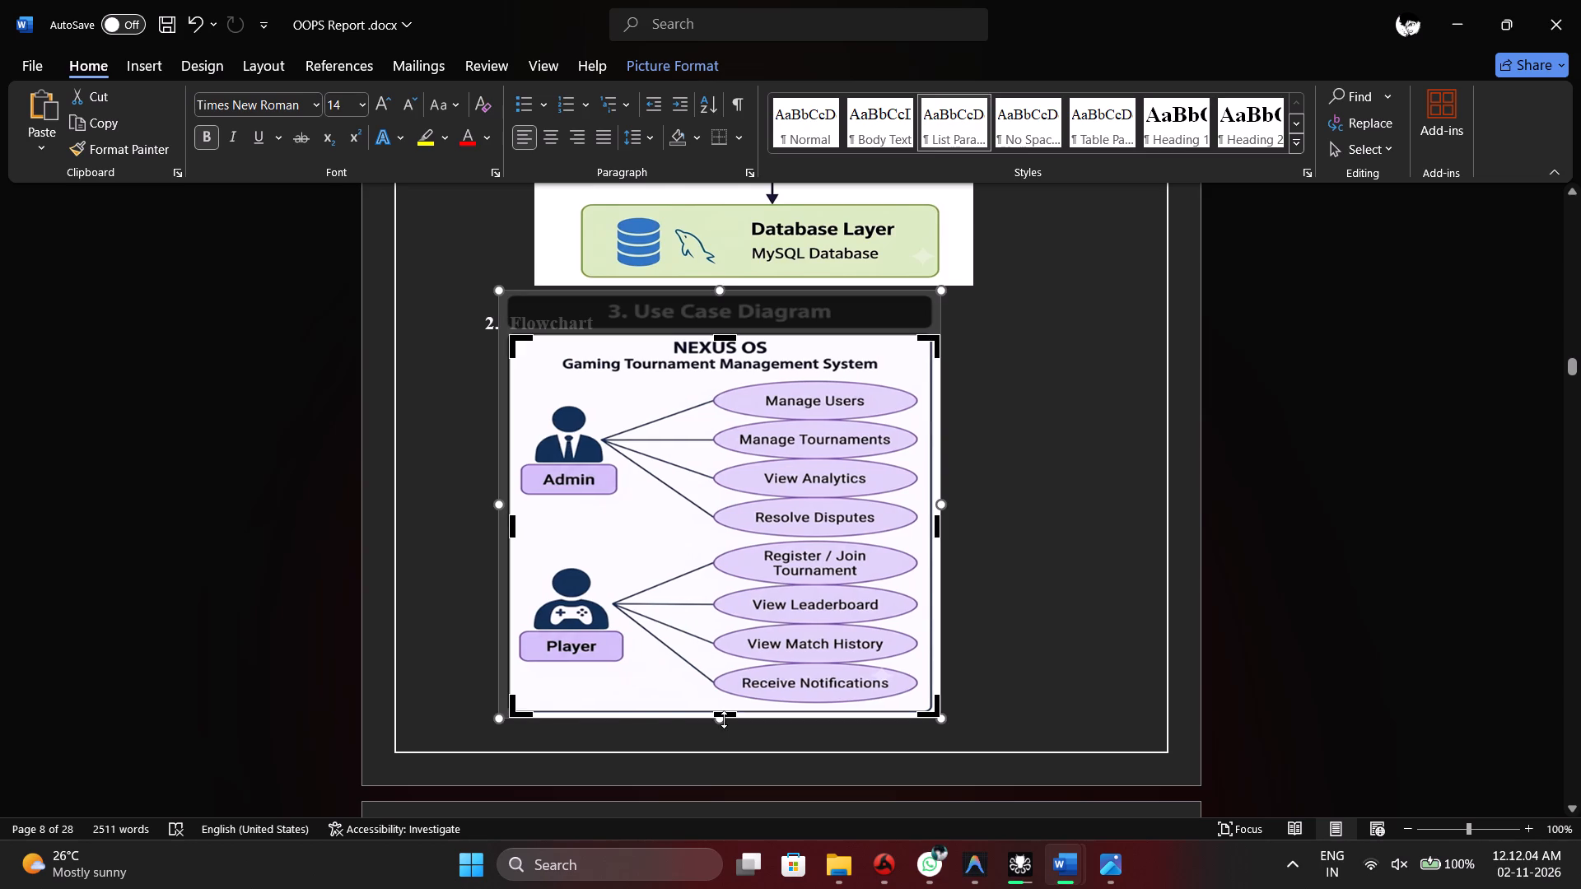
click(724, 714)
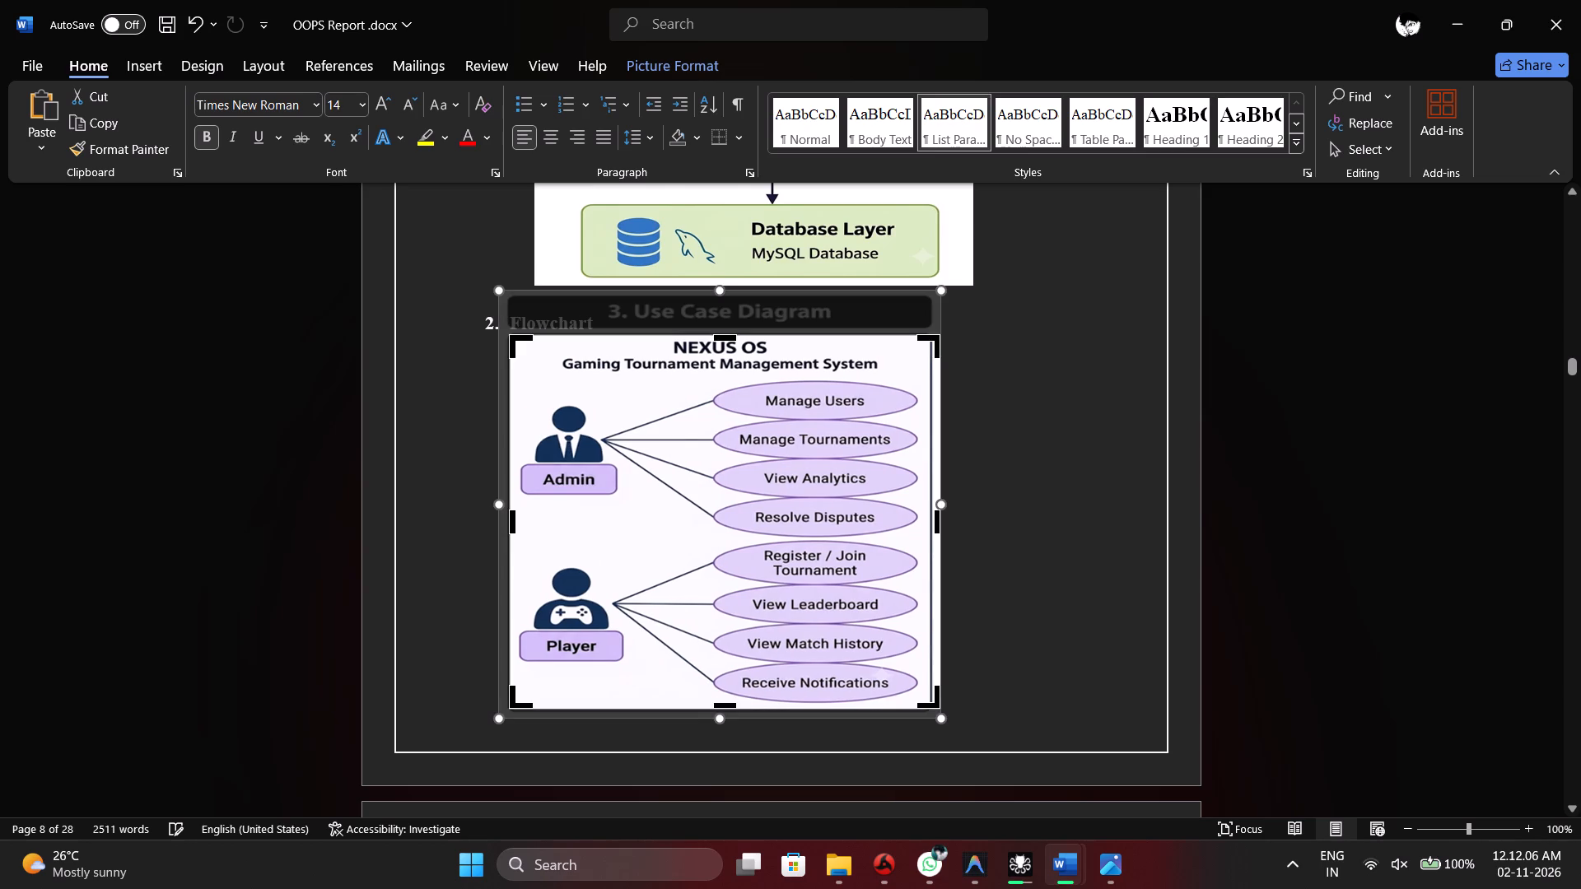
drag(937, 520, 929, 520)
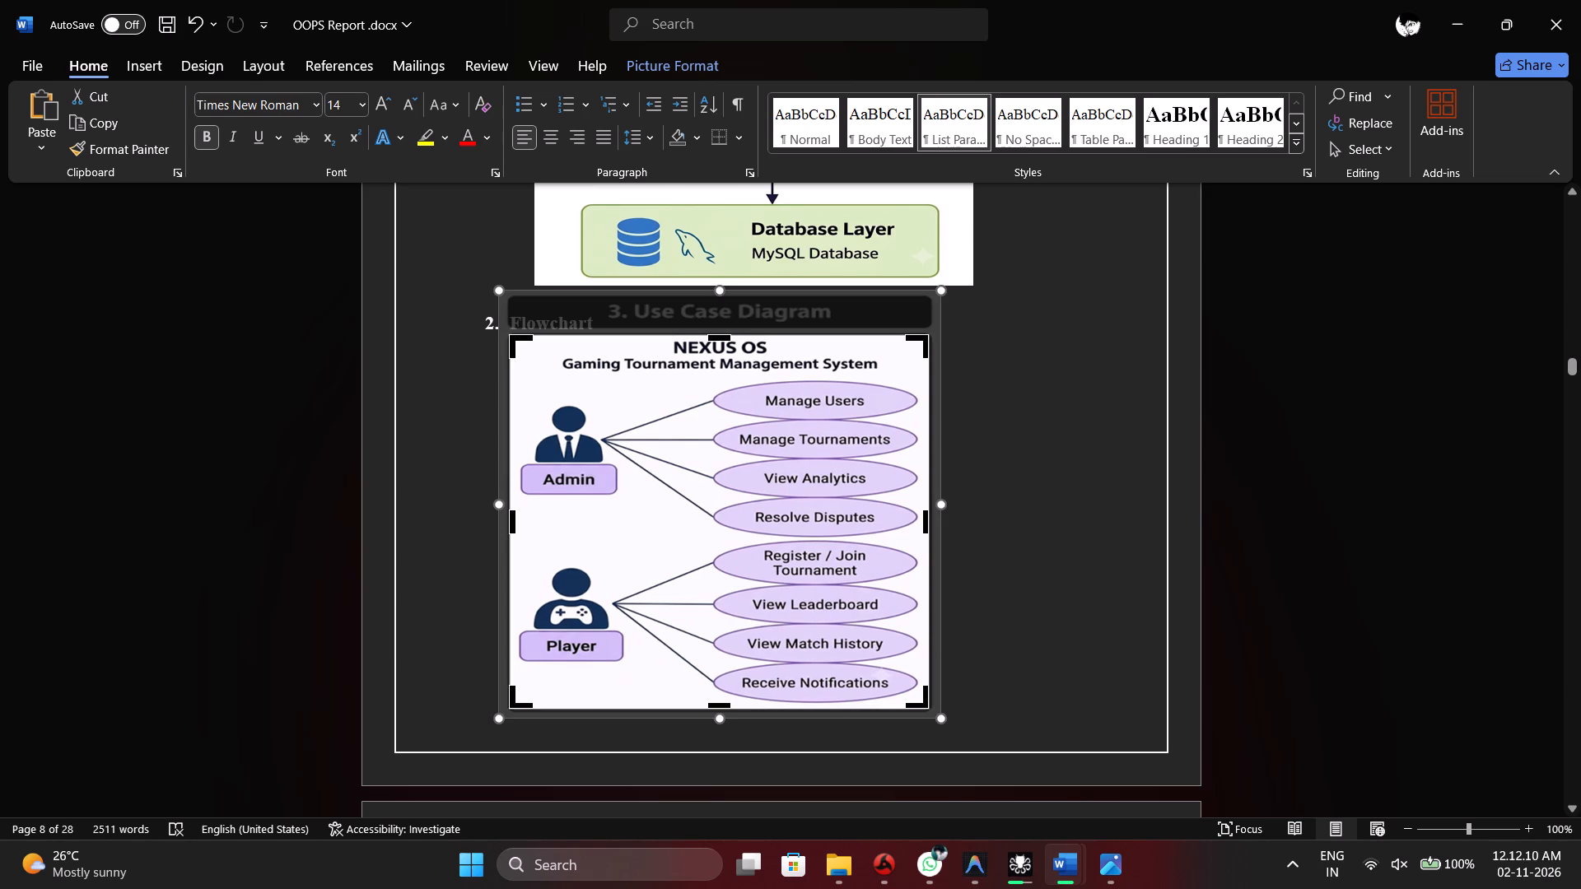
key(Return)
Crop the same diagram again, trimming slivers from its left and top edges.
click(543, 417)
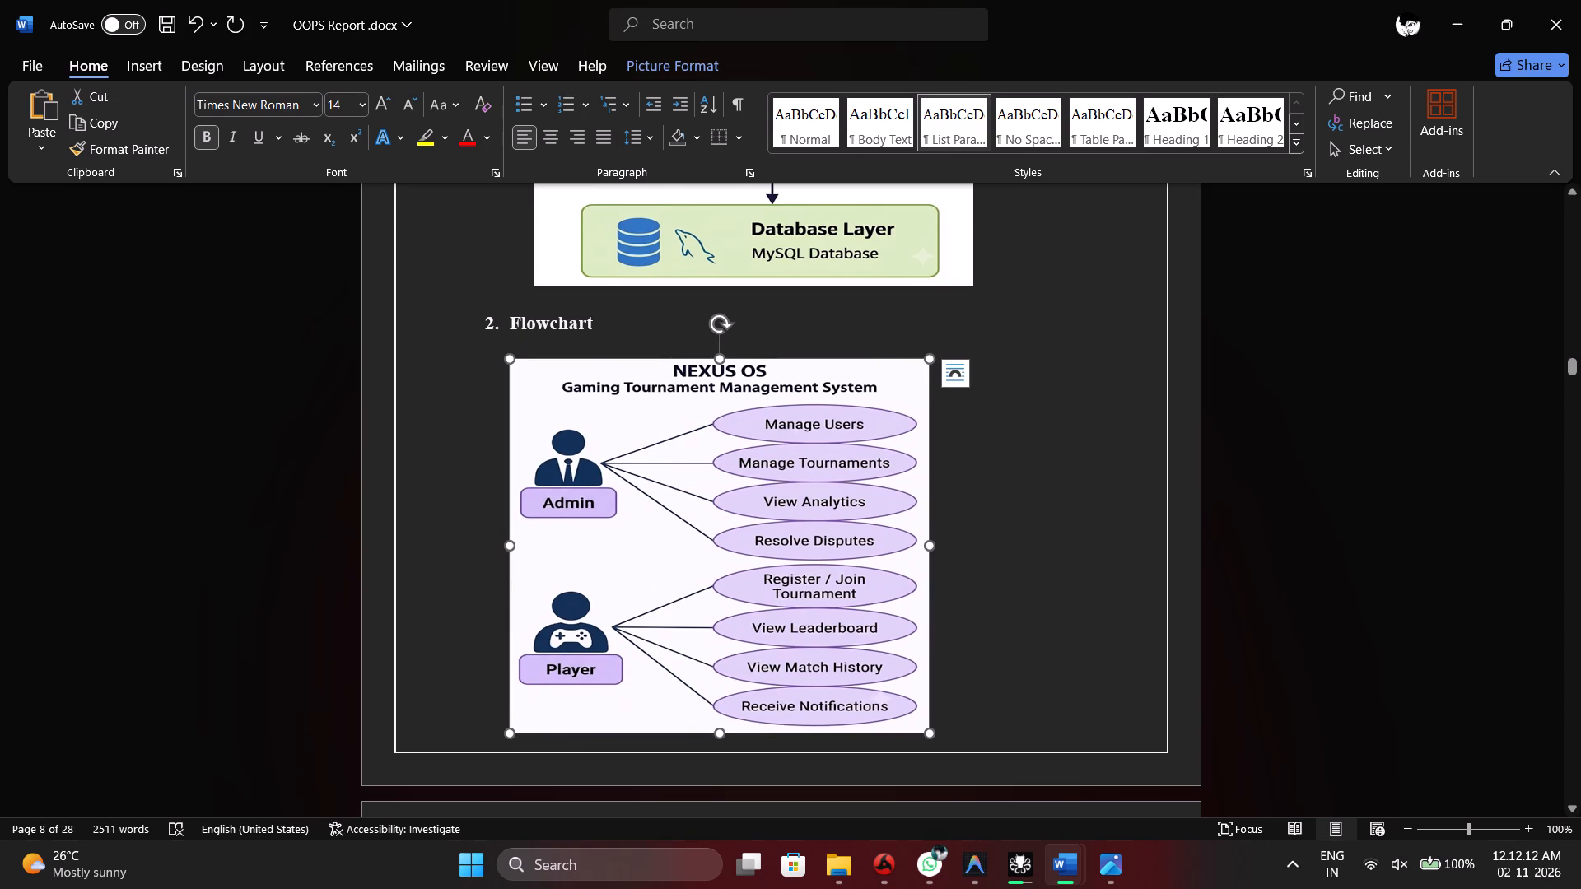
right_click(525, 379)
click(587, 265)
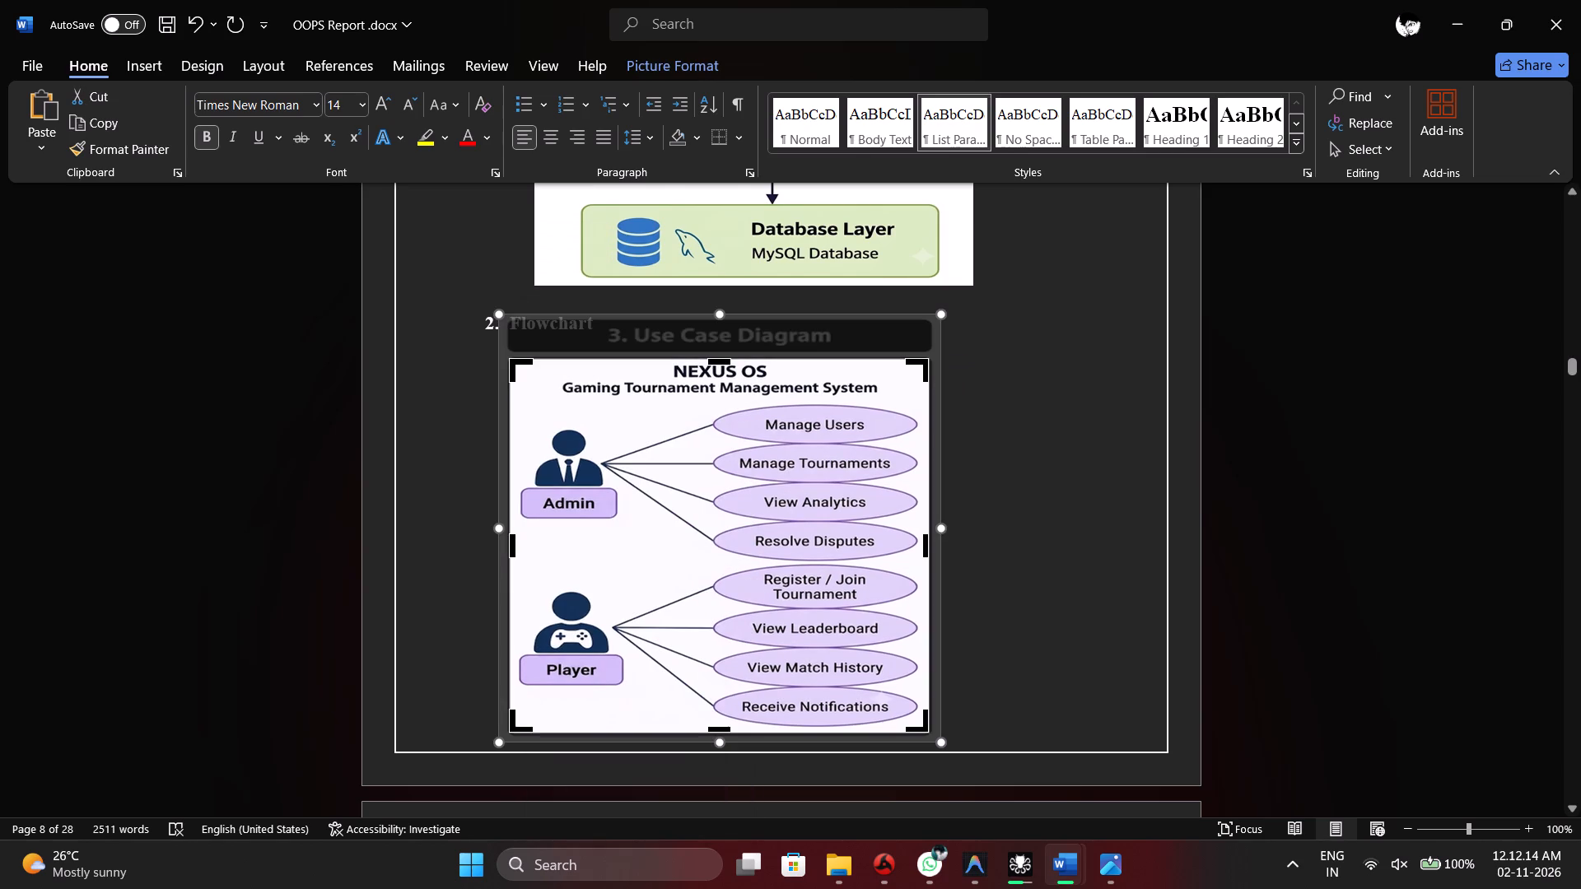
click(514, 542)
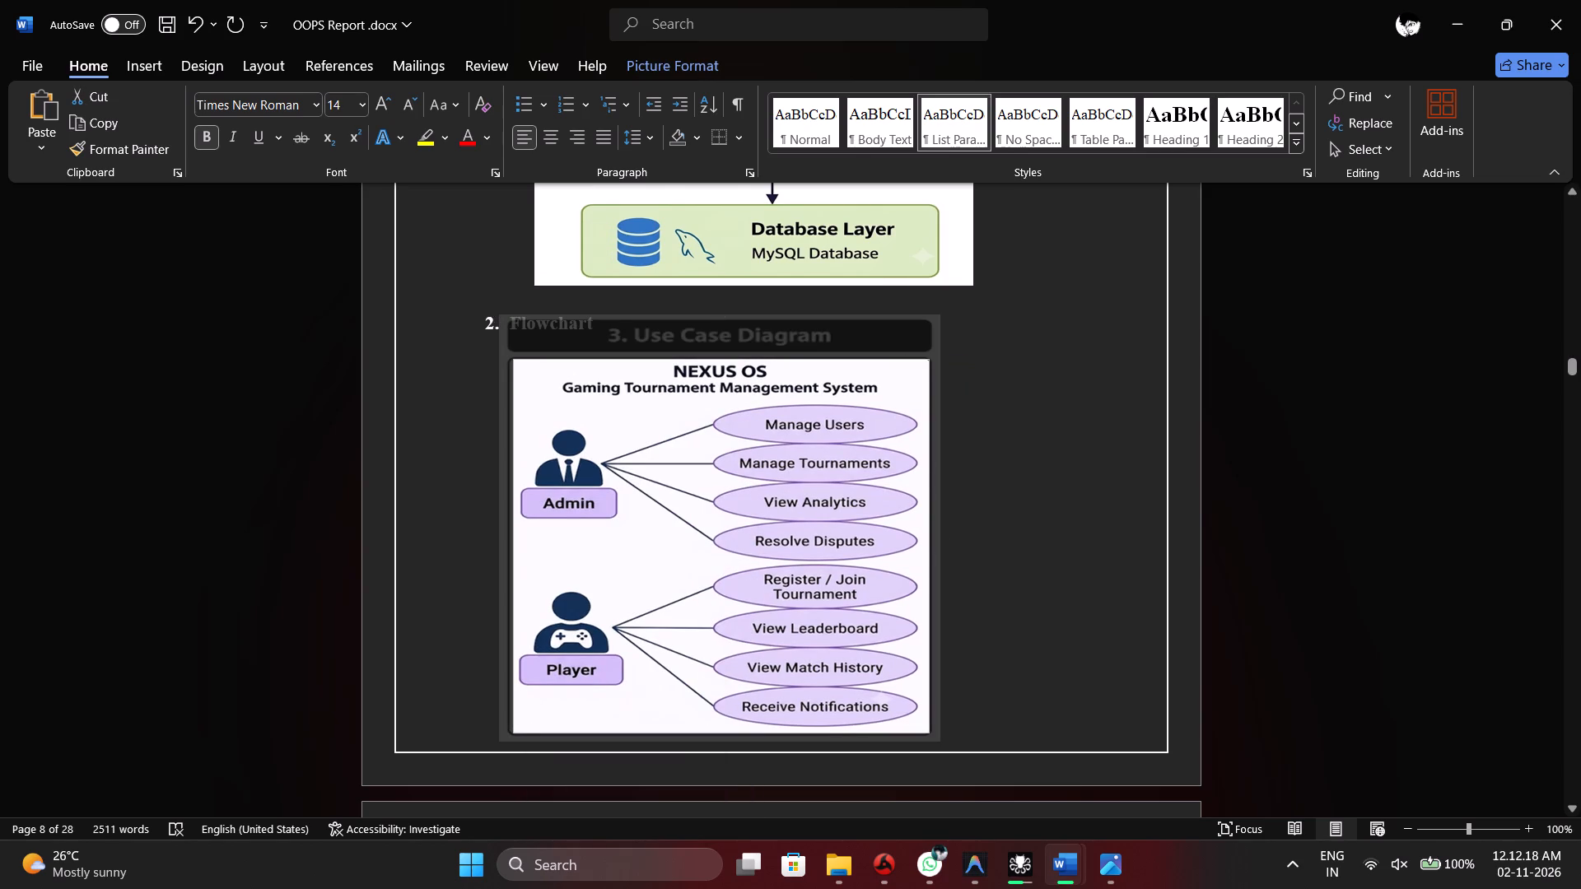
click(715, 365)
click(715, 362)
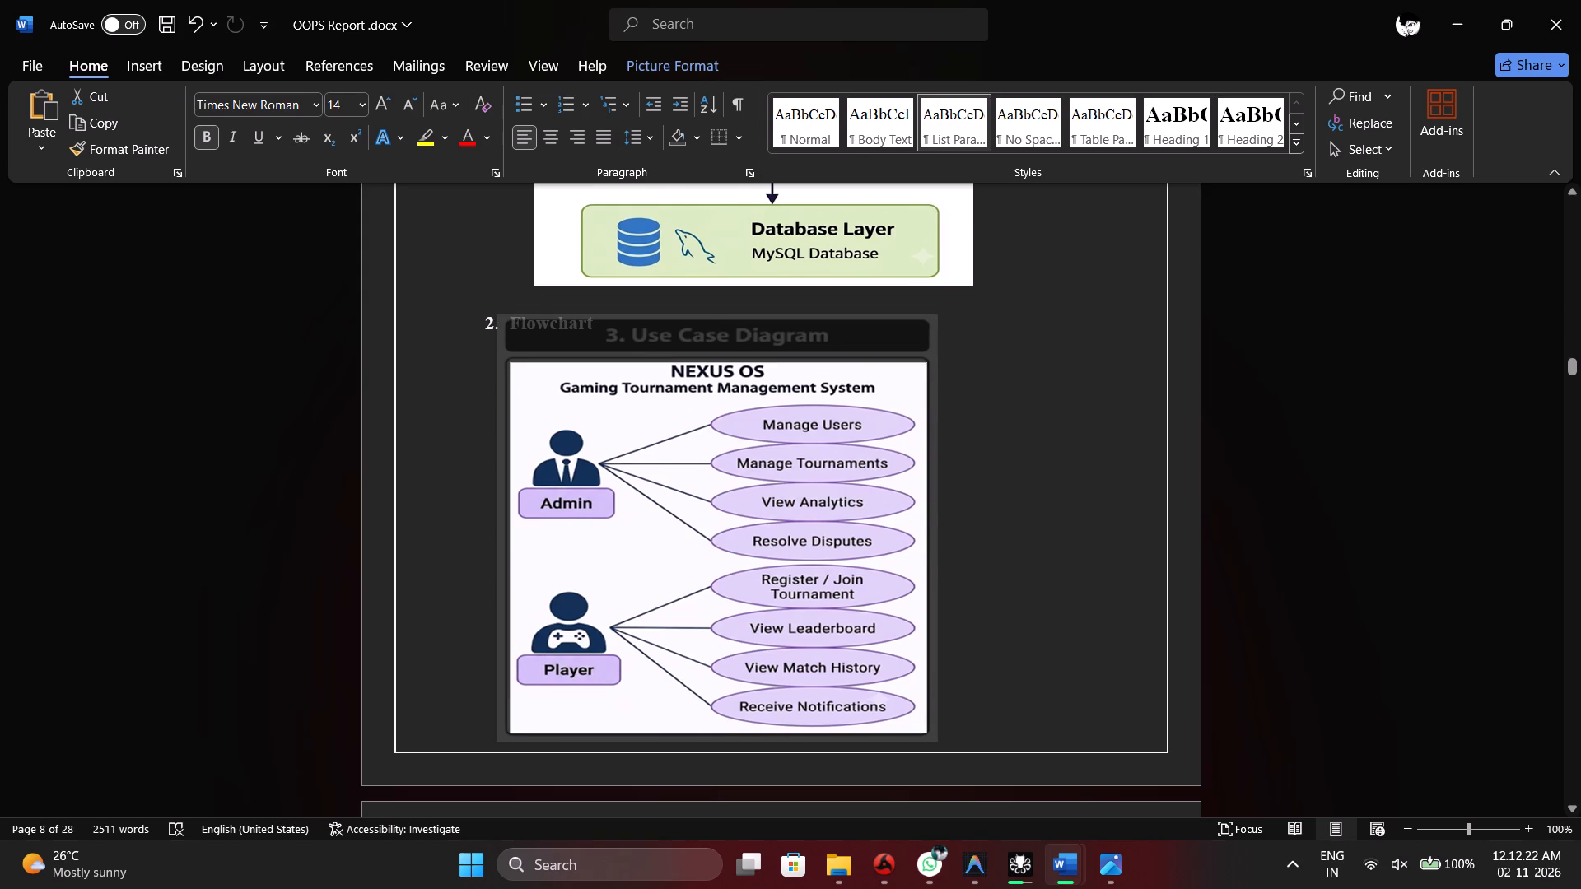
key(Return)
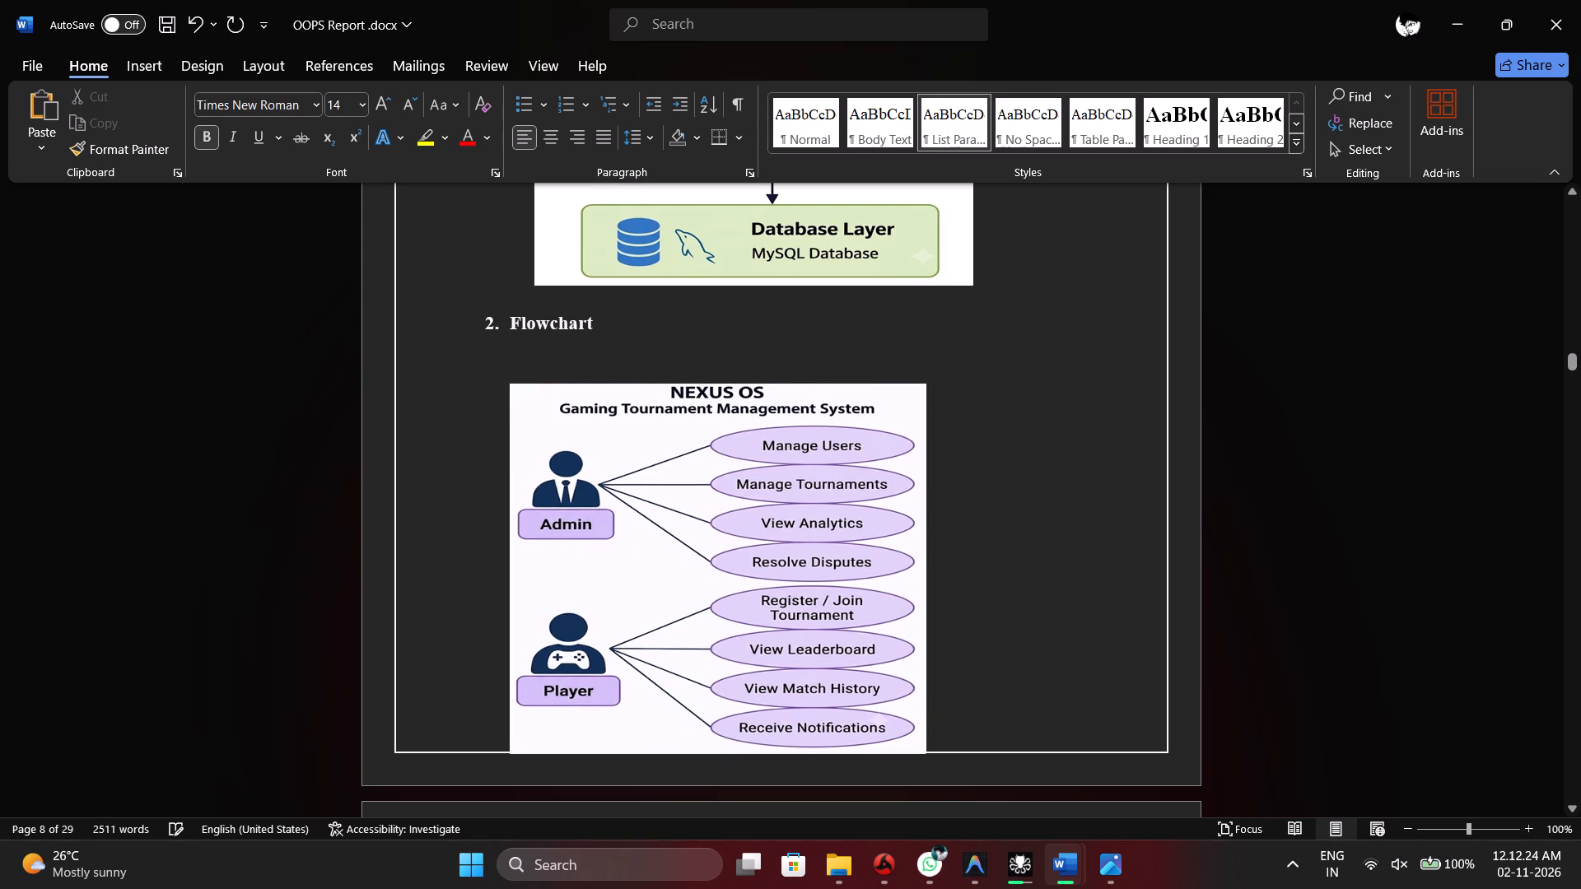
Remove the extra space between the Flowchart heading and the cropped diagram, keeping a single unnumbered blank line.
scroll(714, 519, down, 1)
click(711, 518)
click(711, 422)
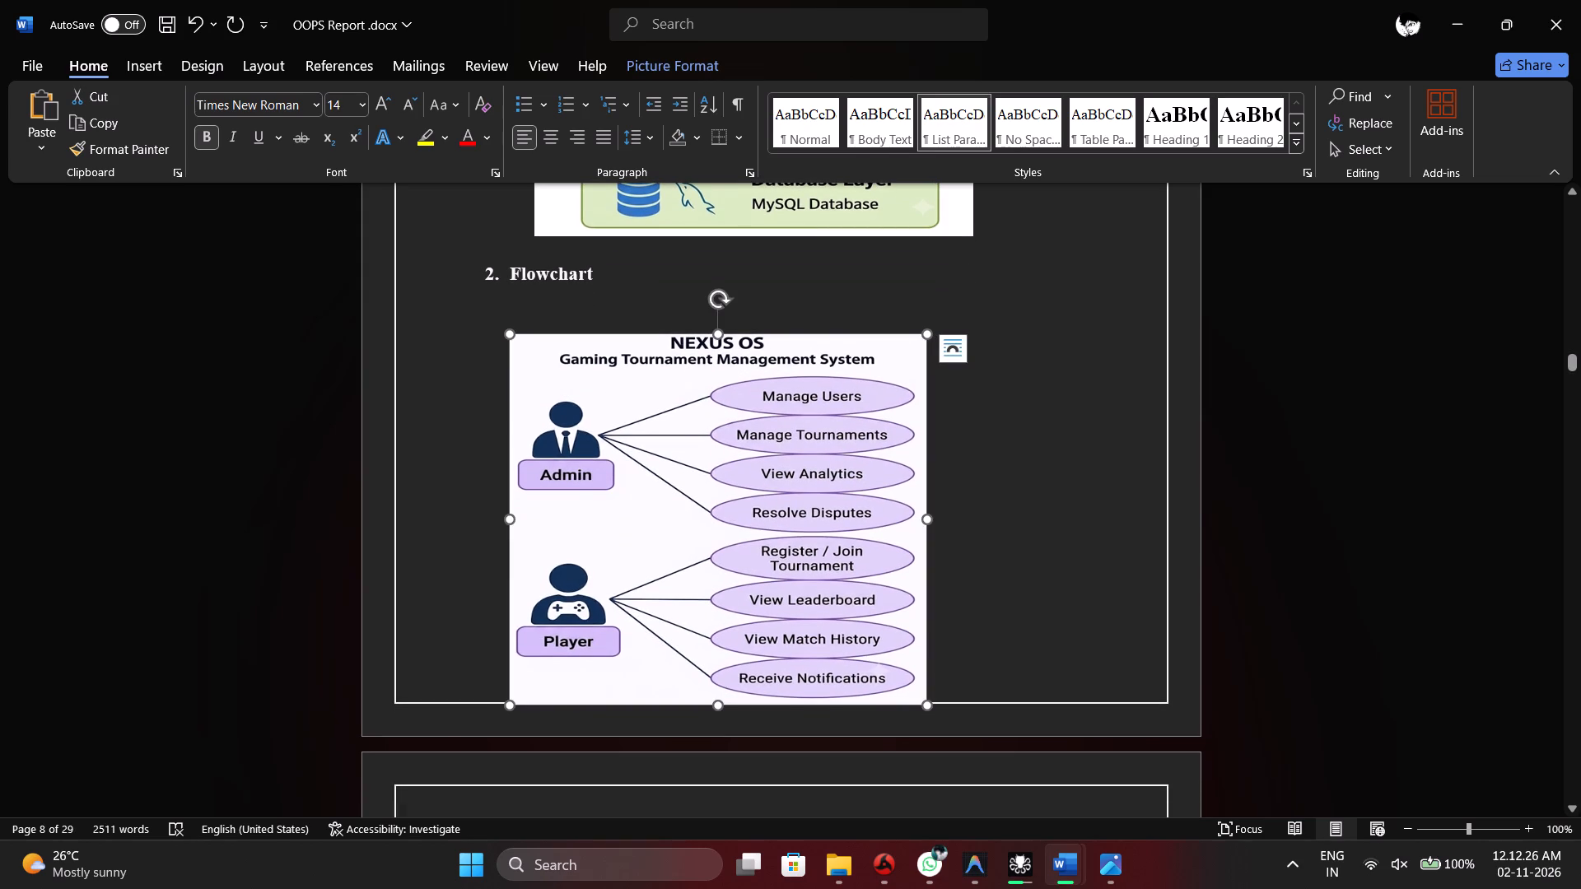
click(641, 316)
key(BackSpace)
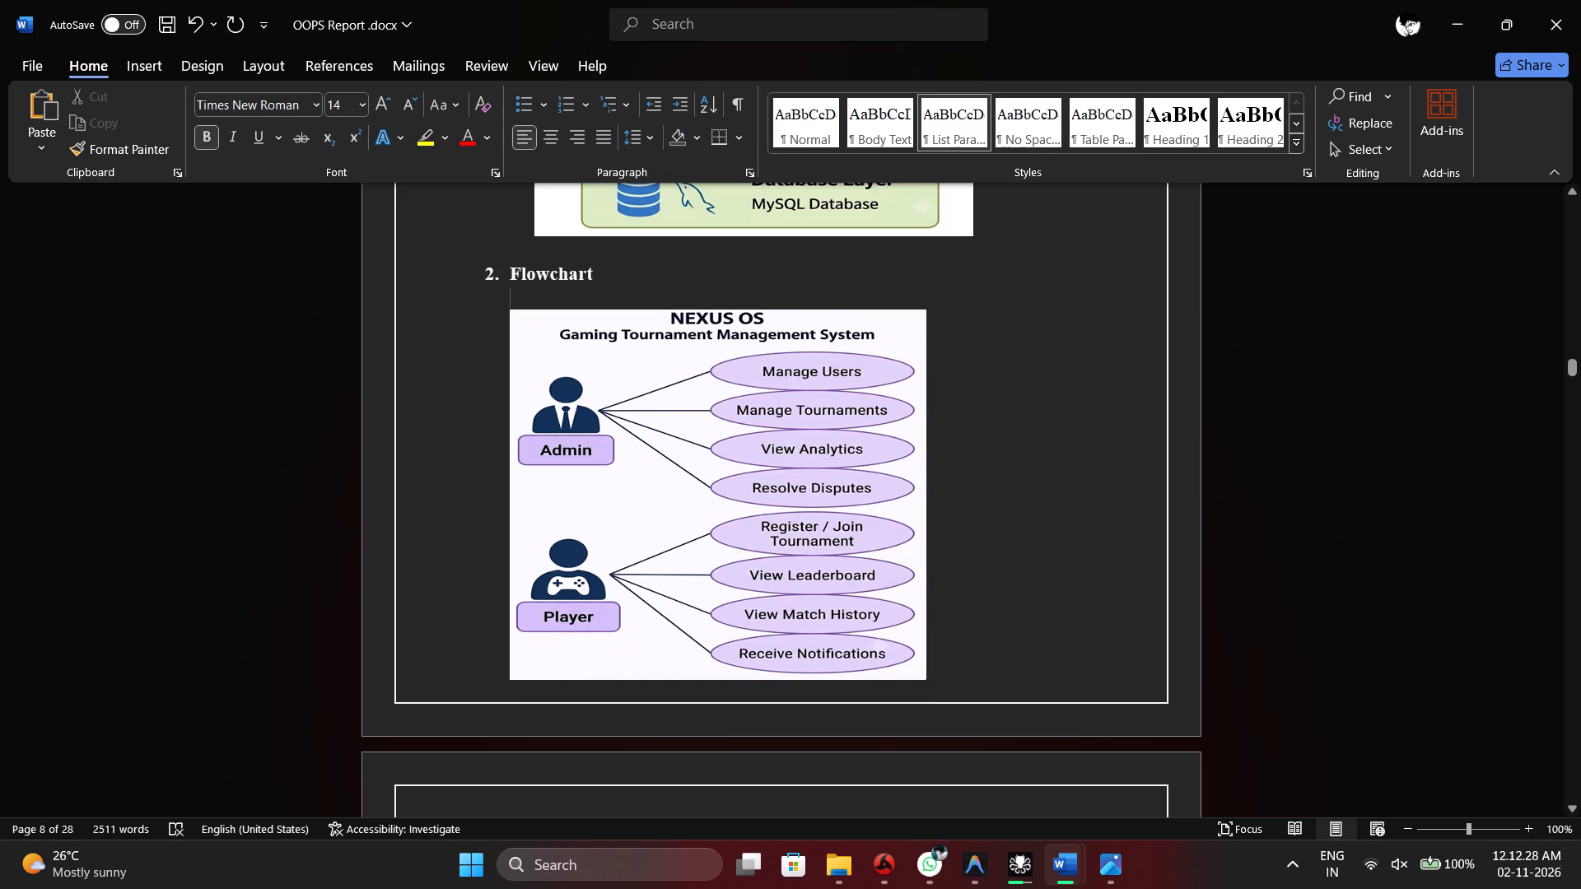
key(BackSpace)
key(BackSpace)
key(BackSpace)
key(Return)
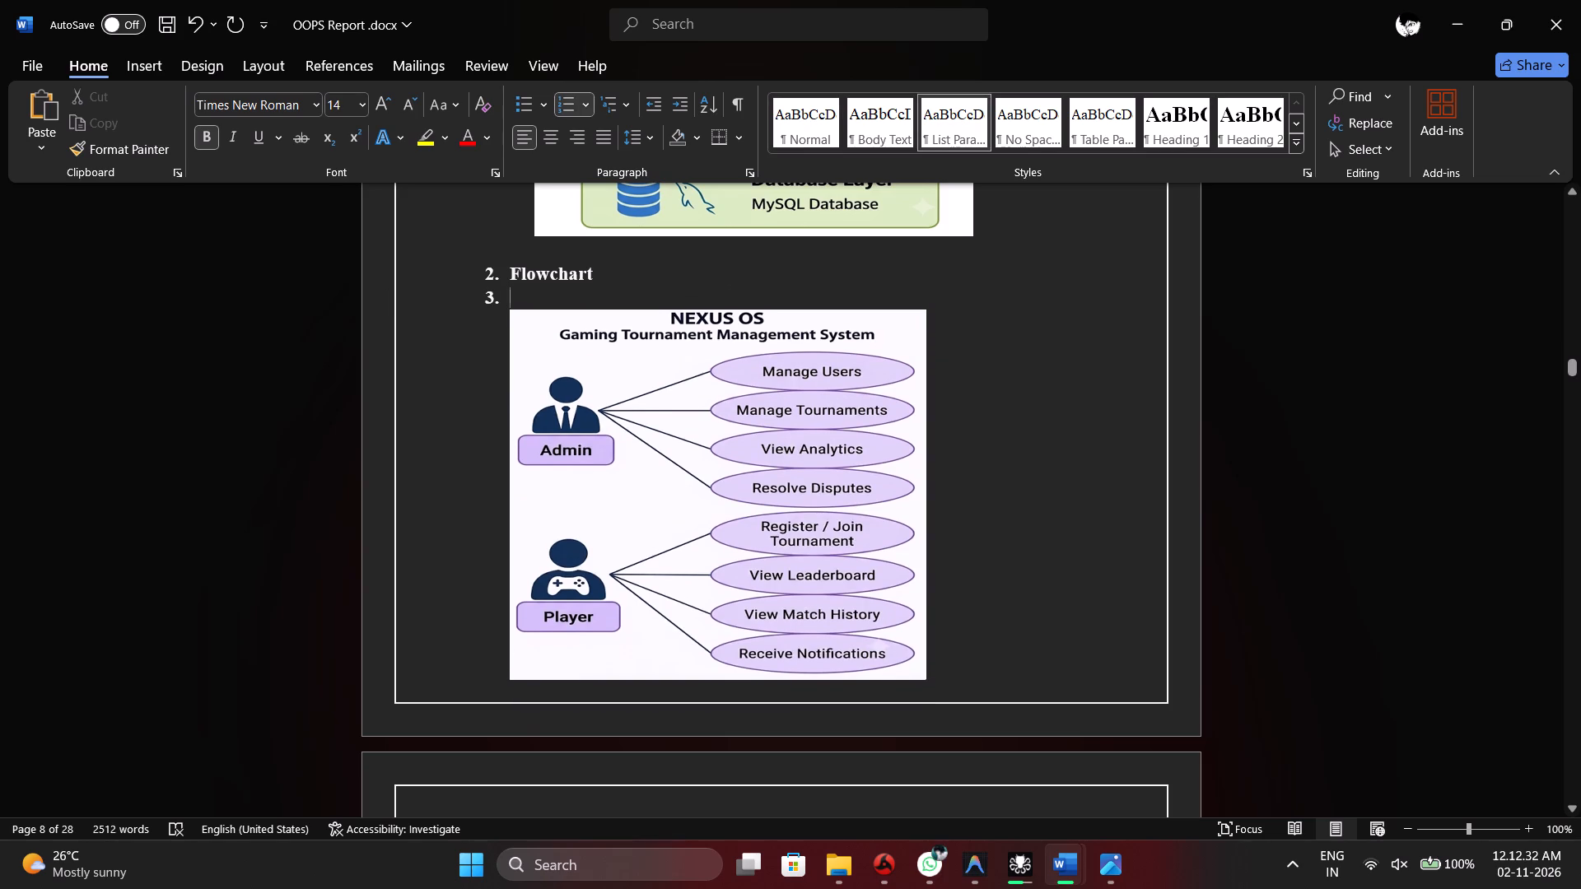
key(BackSpace)
Widen the cropped diagram slightly, increase its indent by one level, and check its alignment with the System Architecture diagram.
click(737, 603)
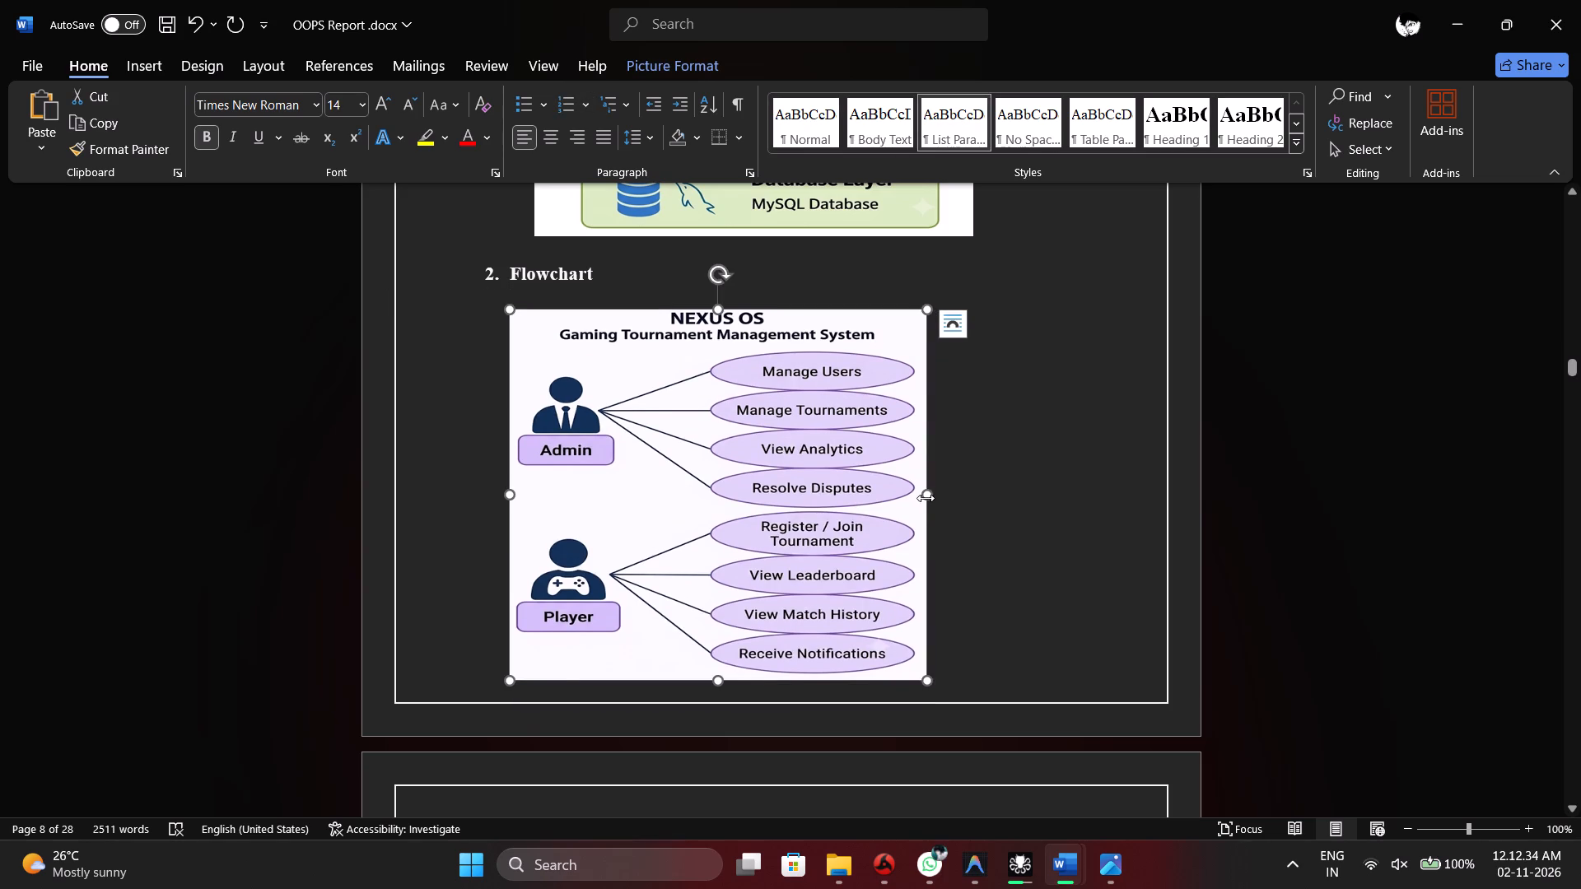
drag(926, 492, 958, 492)
click(721, 477)
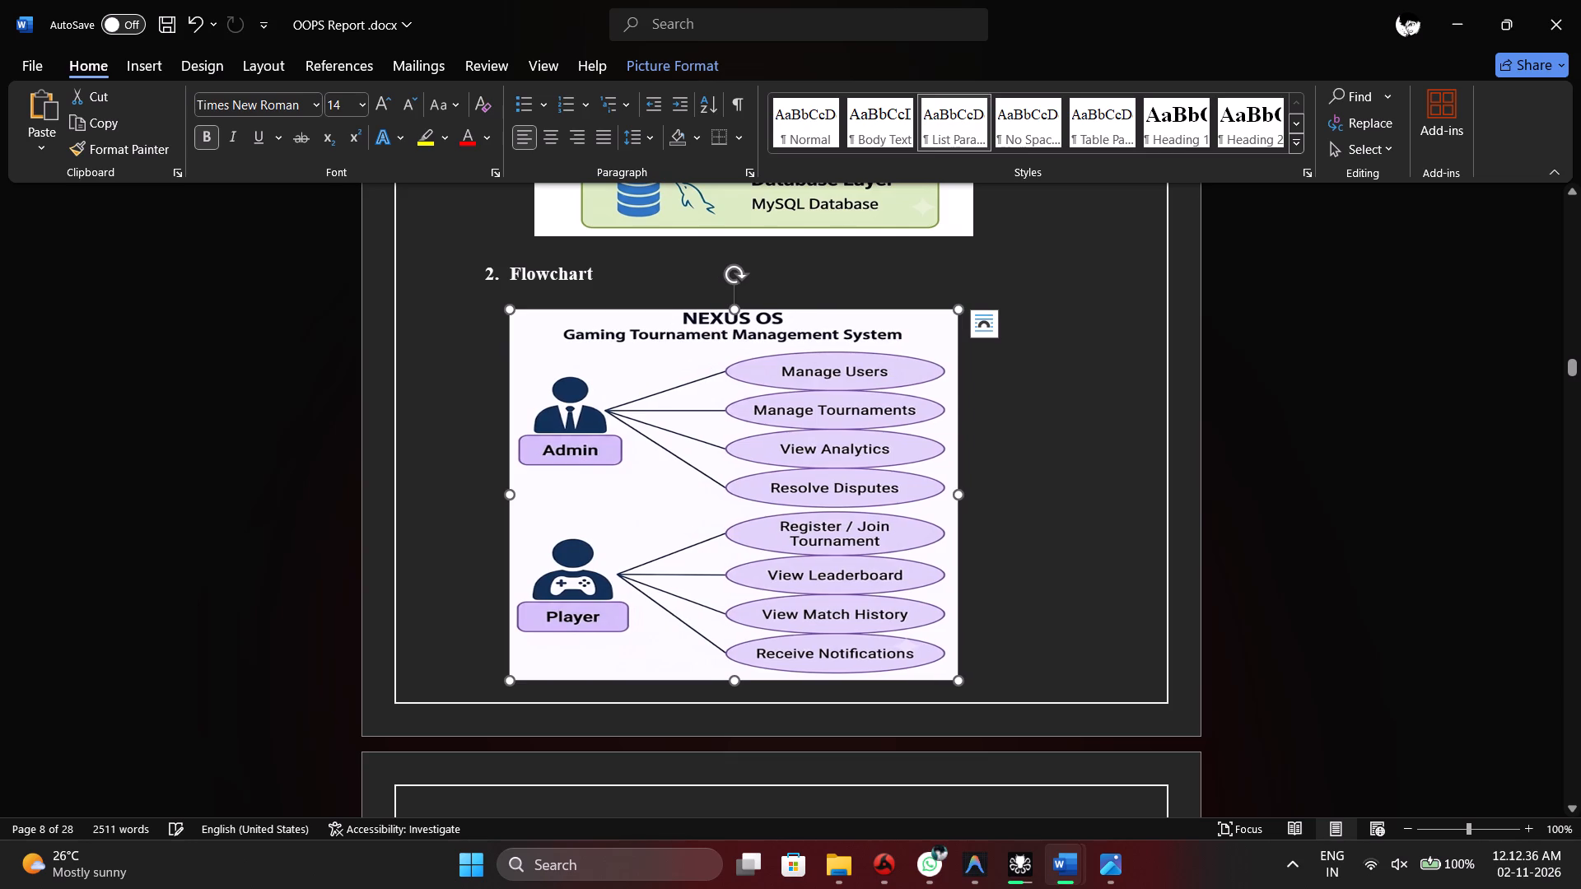
click(681, 105)
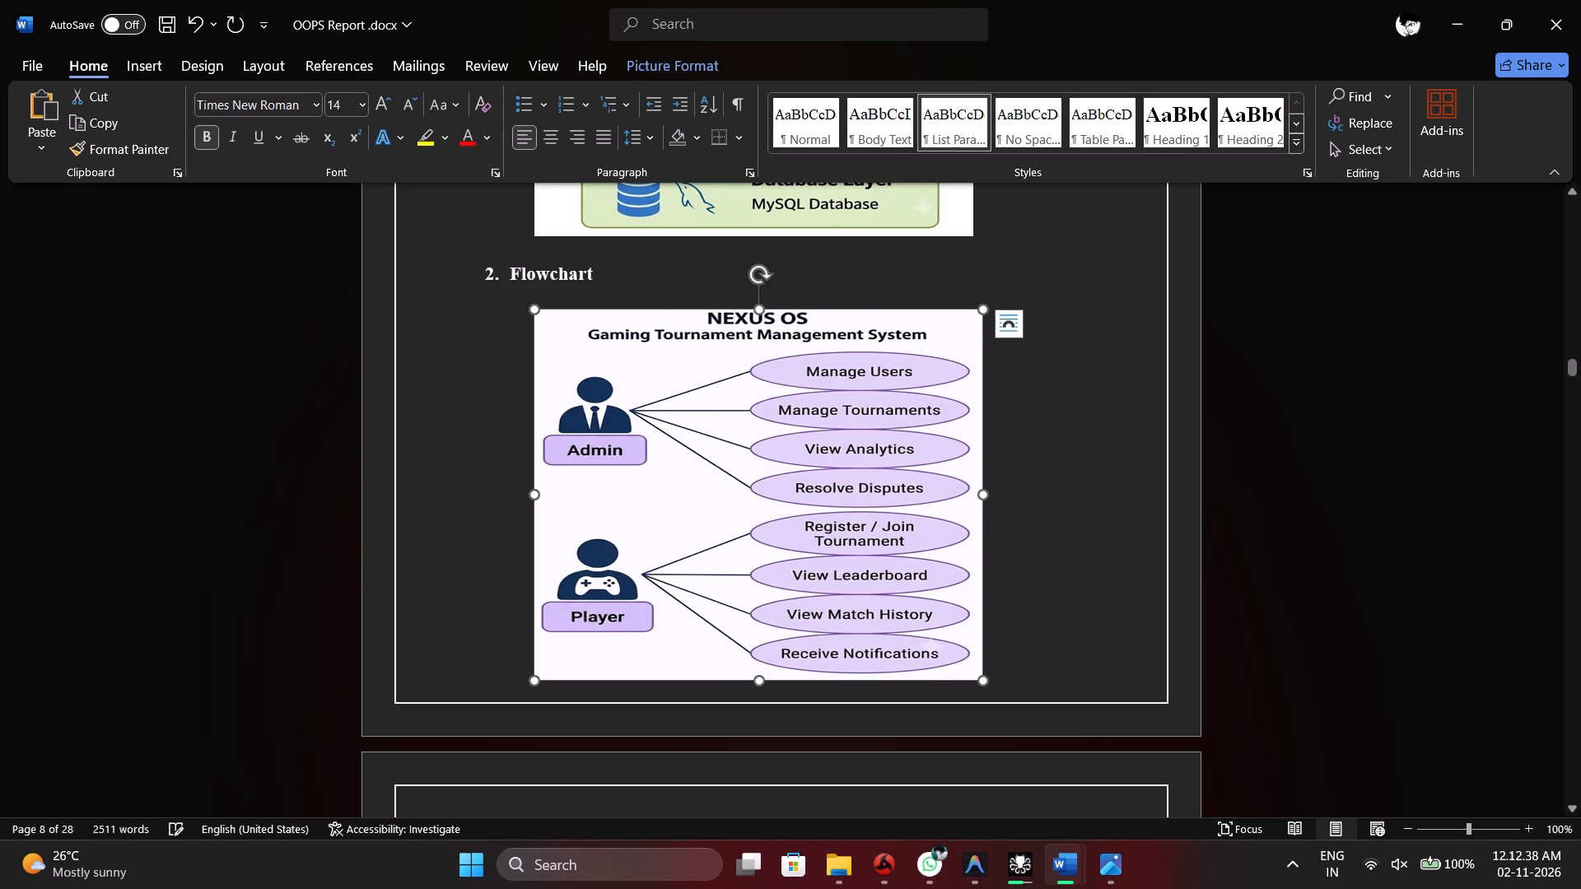
click(507, 430)
scroll(506, 434, up, 12)
scroll(510, 429, down, 13)
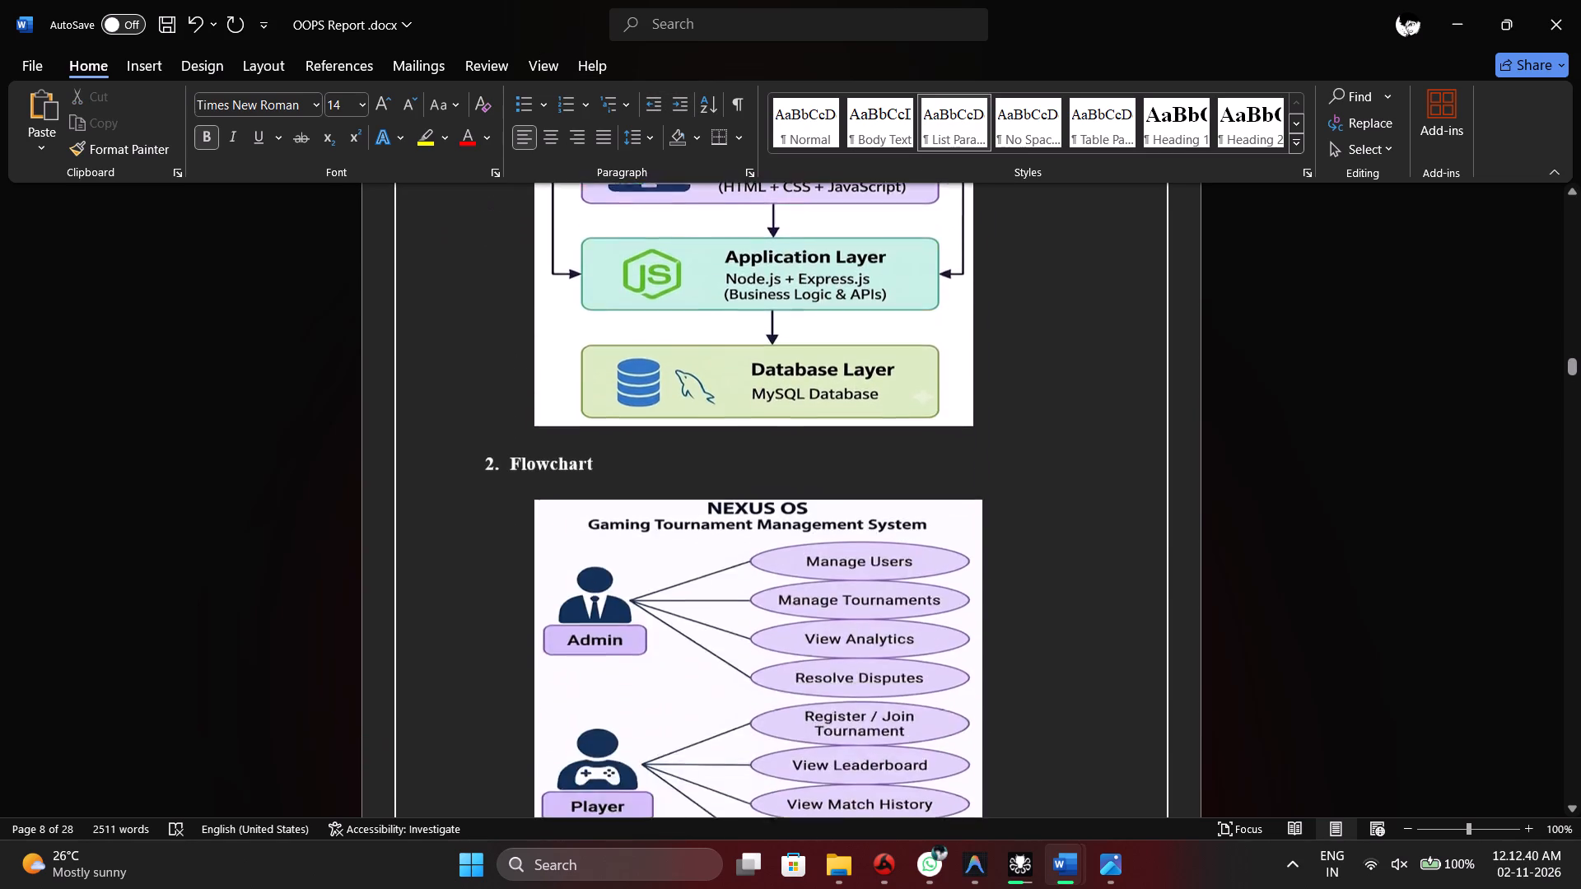
scroll(510, 428, down, 1)
scroll(510, 428, up, 8)
scroll(510, 428, down, 10)
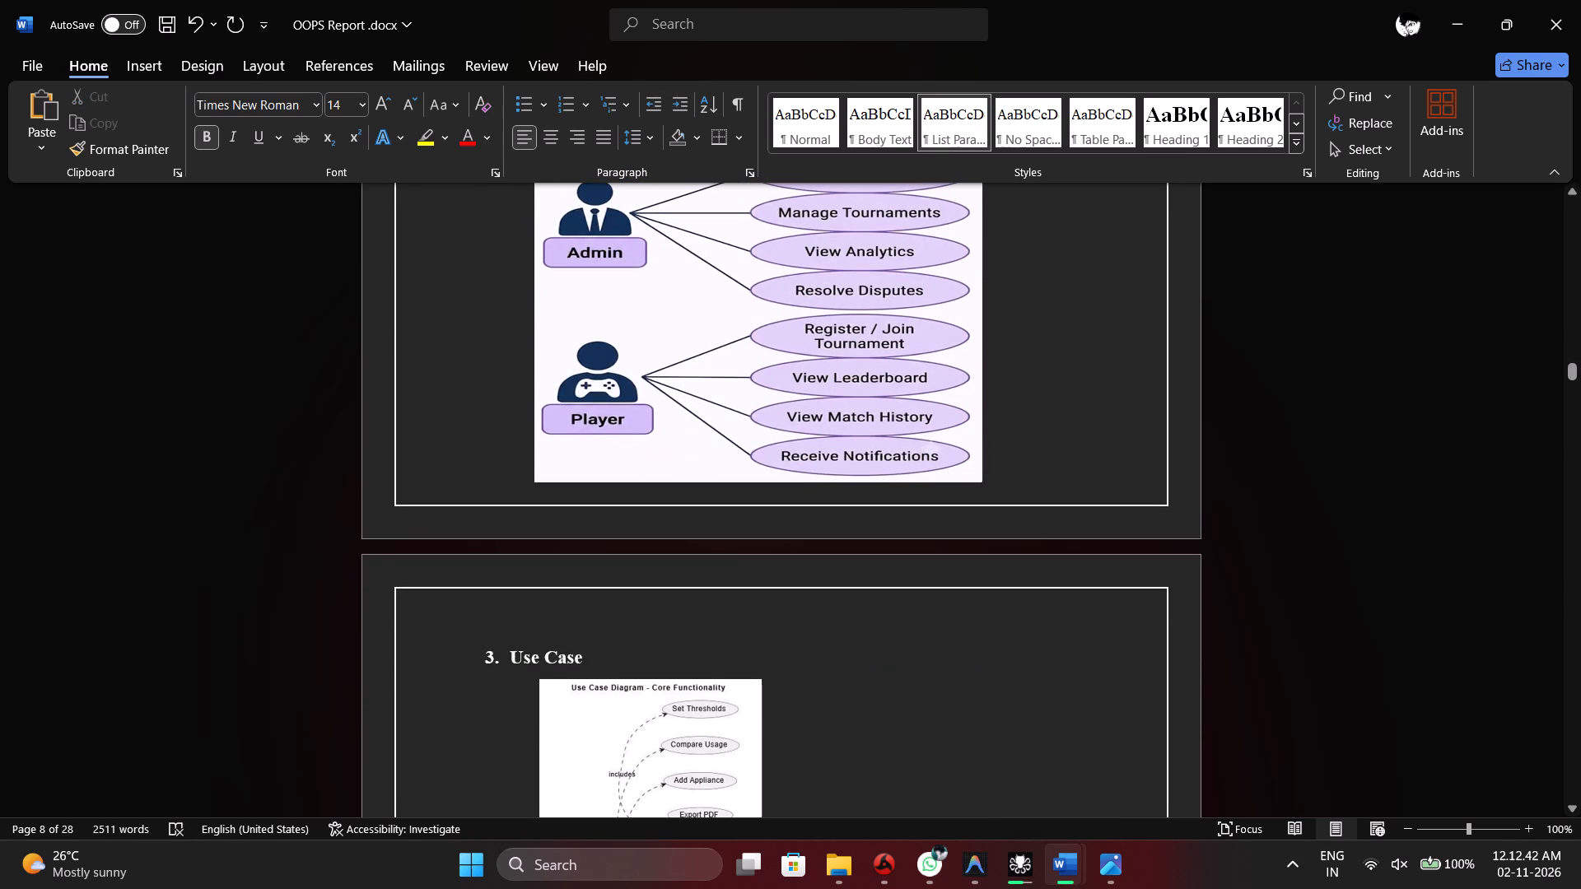
Check the diagram under the Flowchart heading and the old picture under the Use Case heading.
scroll(639, 495, up, 14)
scroll(637, 486, down, 10)
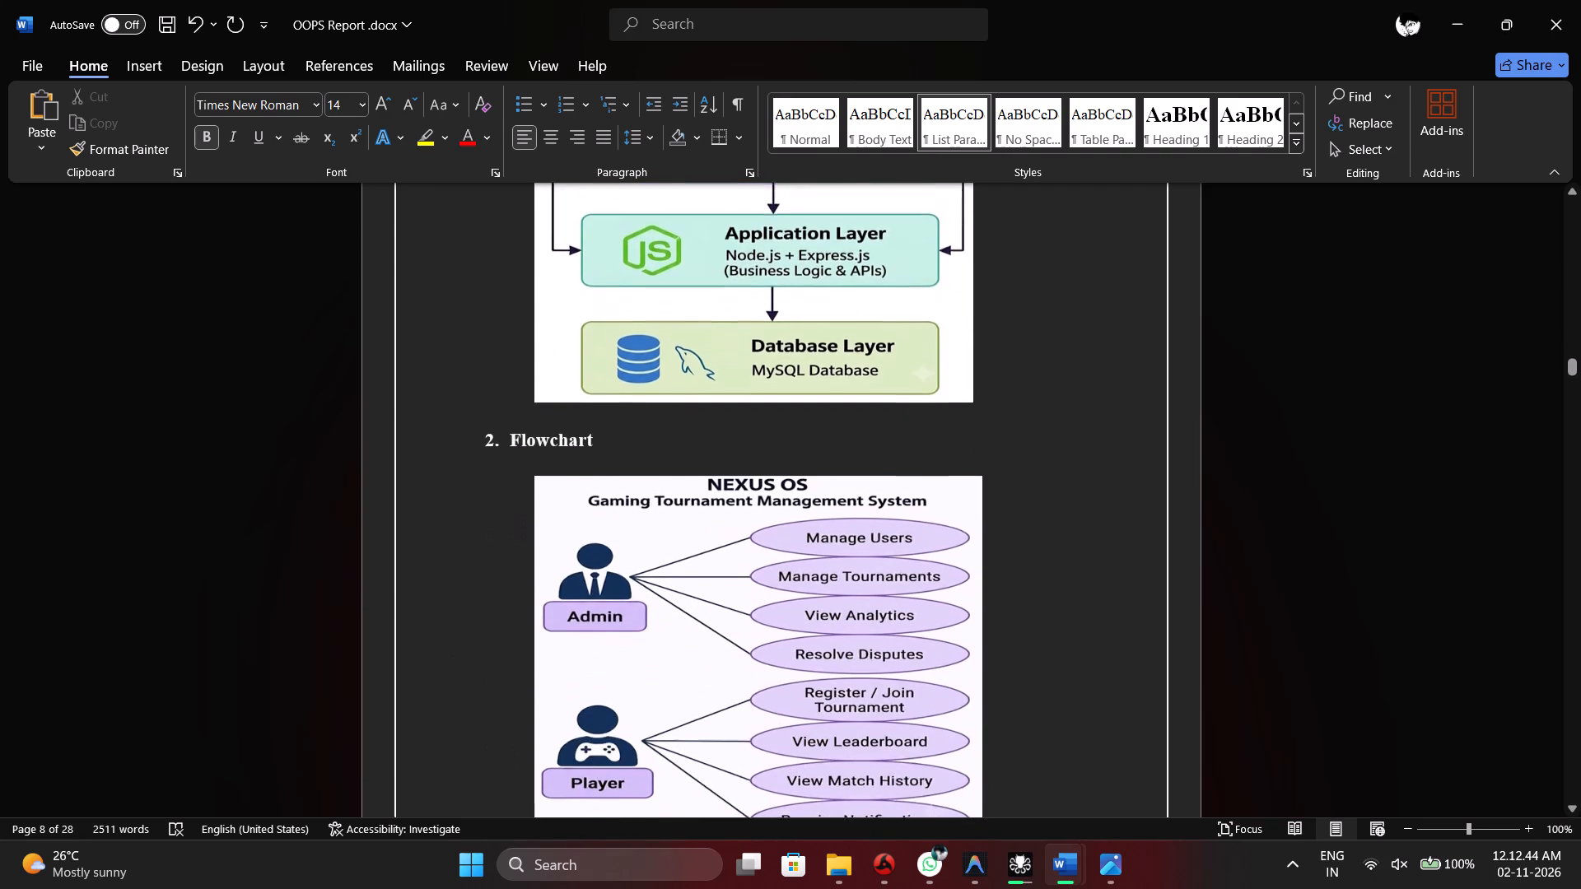
scroll(632, 477, up, 1)
scroll(632, 477, down, 11)
click(630, 460)
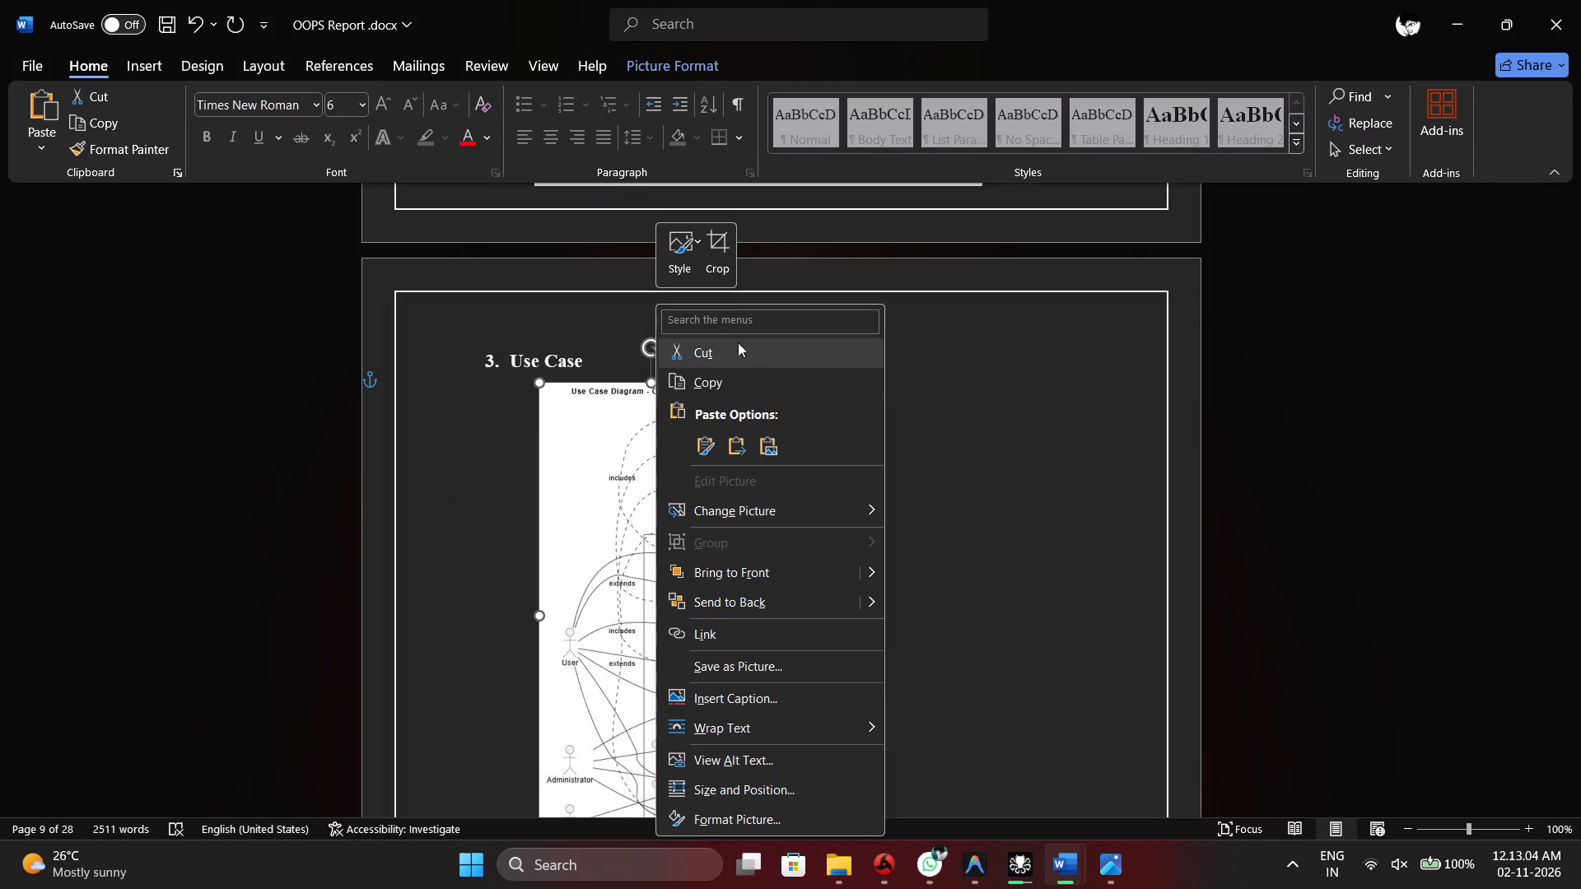
click(600, 471)
key(Delete)
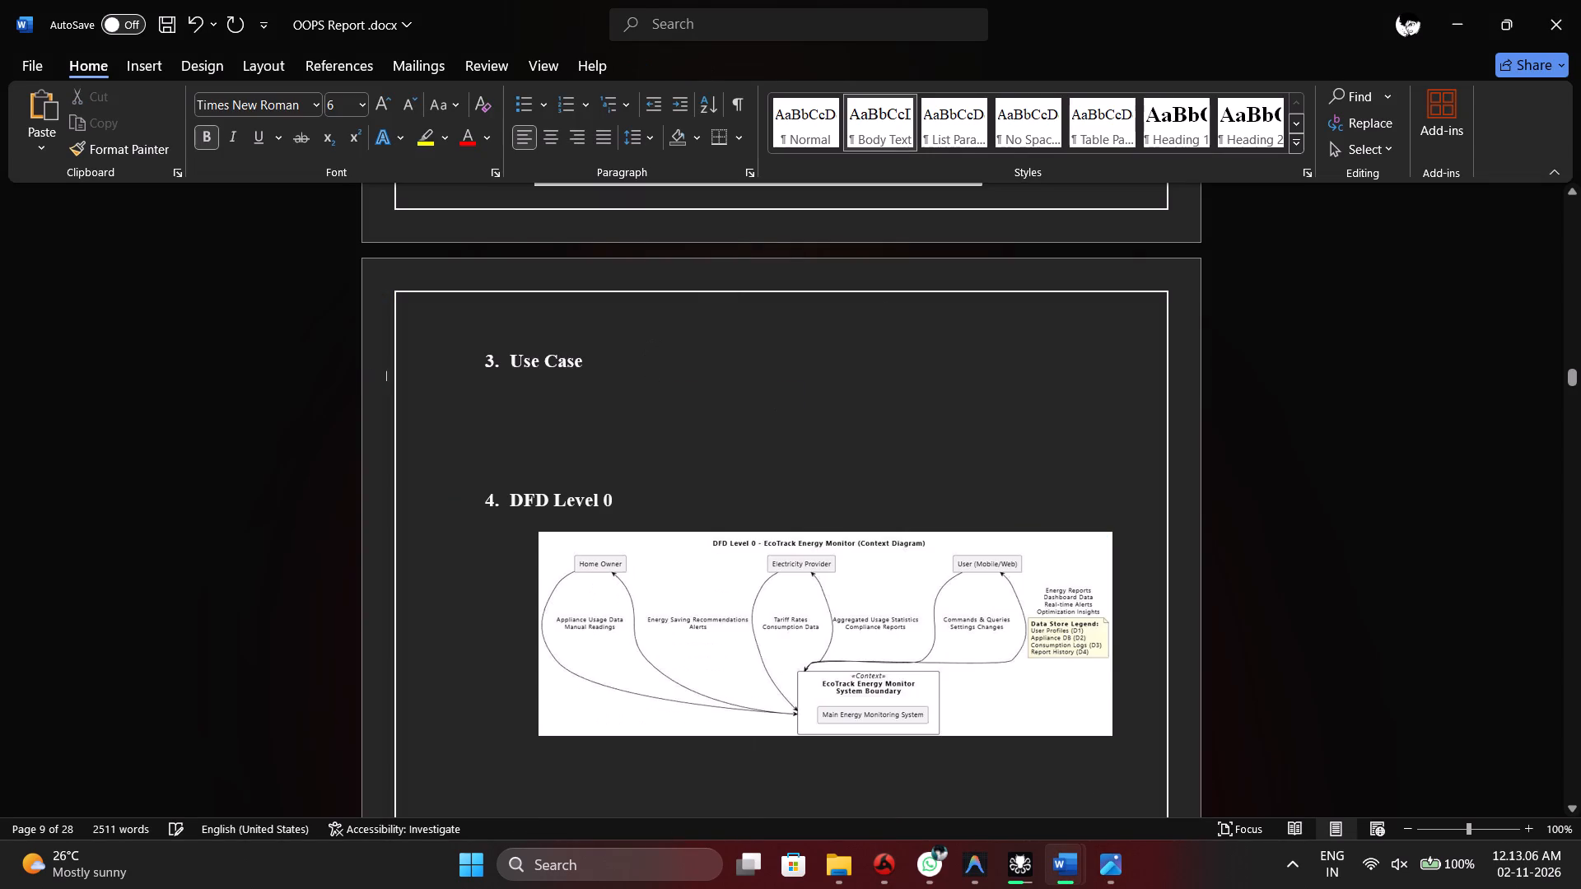
Add an unnumbered line below the Use Case heading, paste the copied NEXUS OS use case diagram there and select it.
click(596, 371)
click(590, 360)
key(Return)
key(BackSpace)
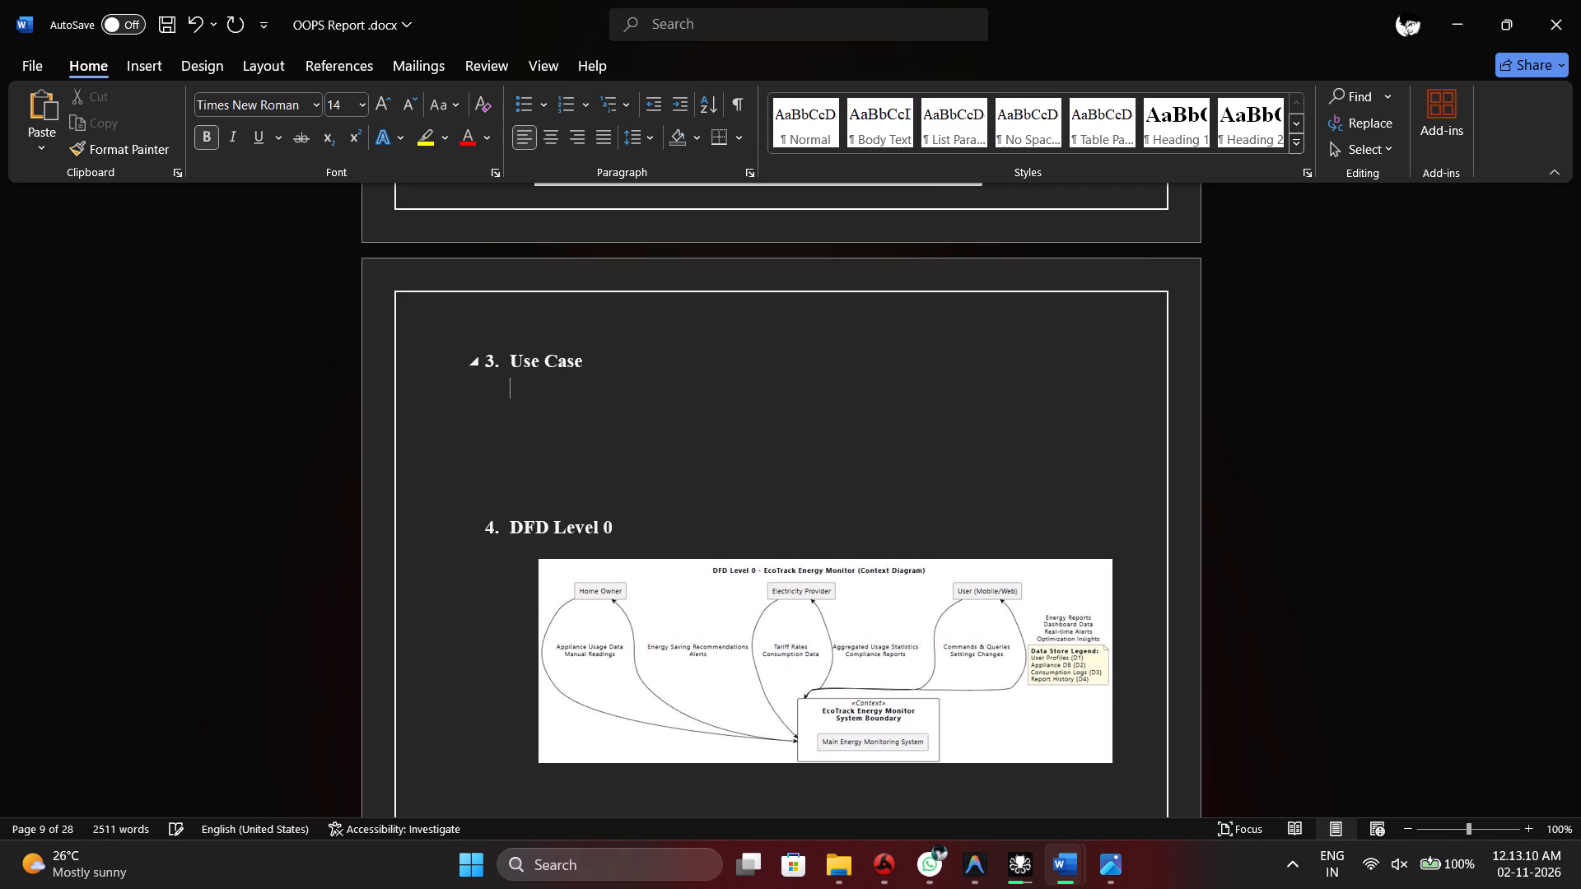
key(ctrl+v)
drag(597, 412, 597, 419)
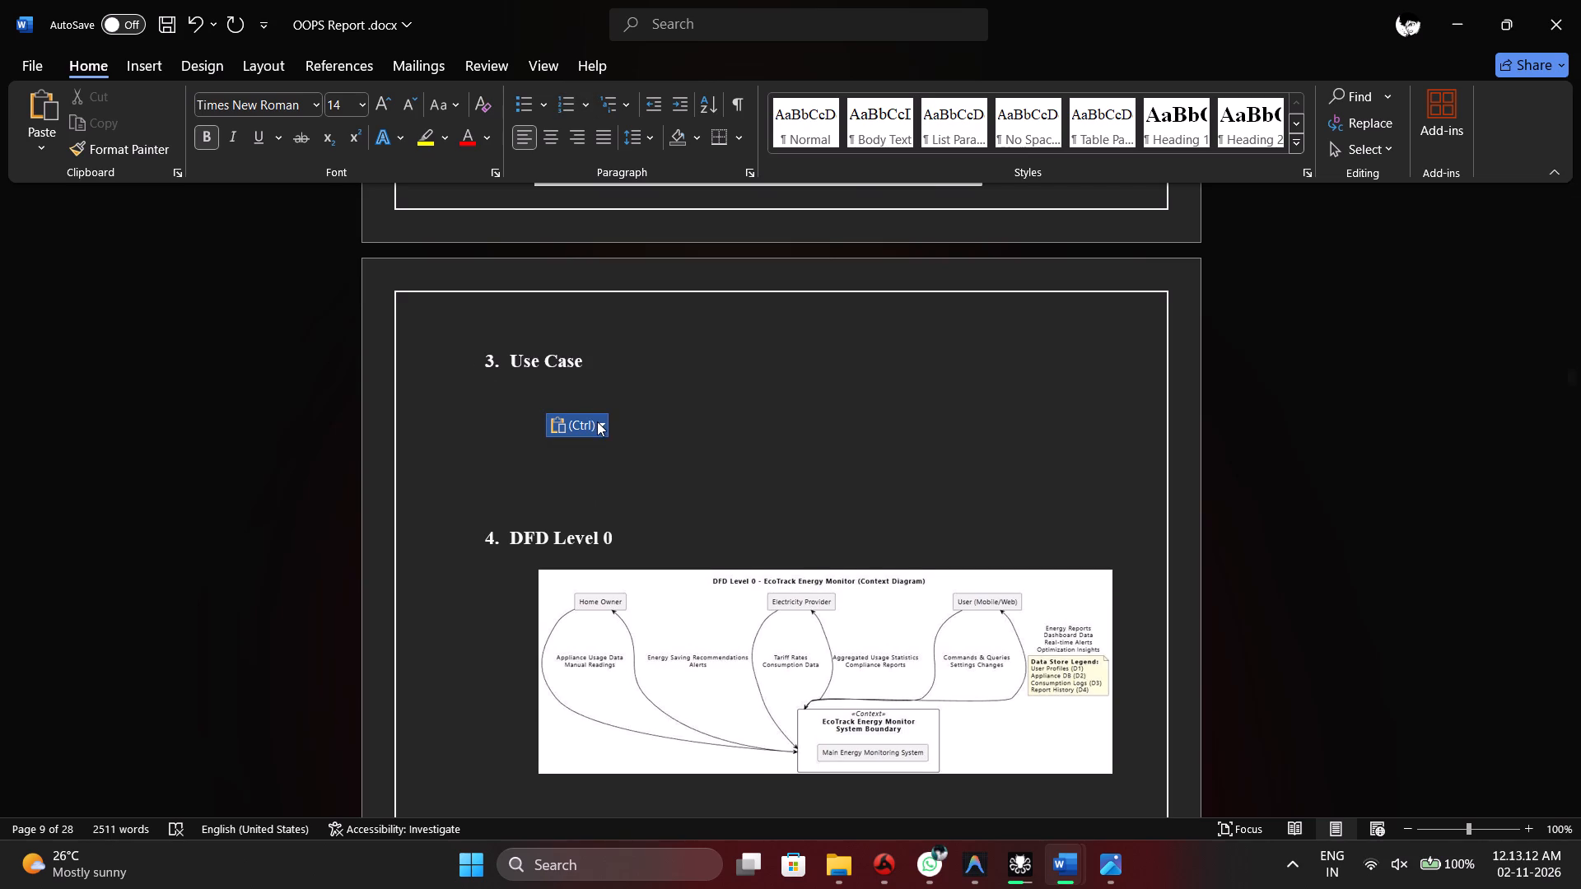
click(597, 421)
click(627, 490)
scroll(685, 505, down, 9)
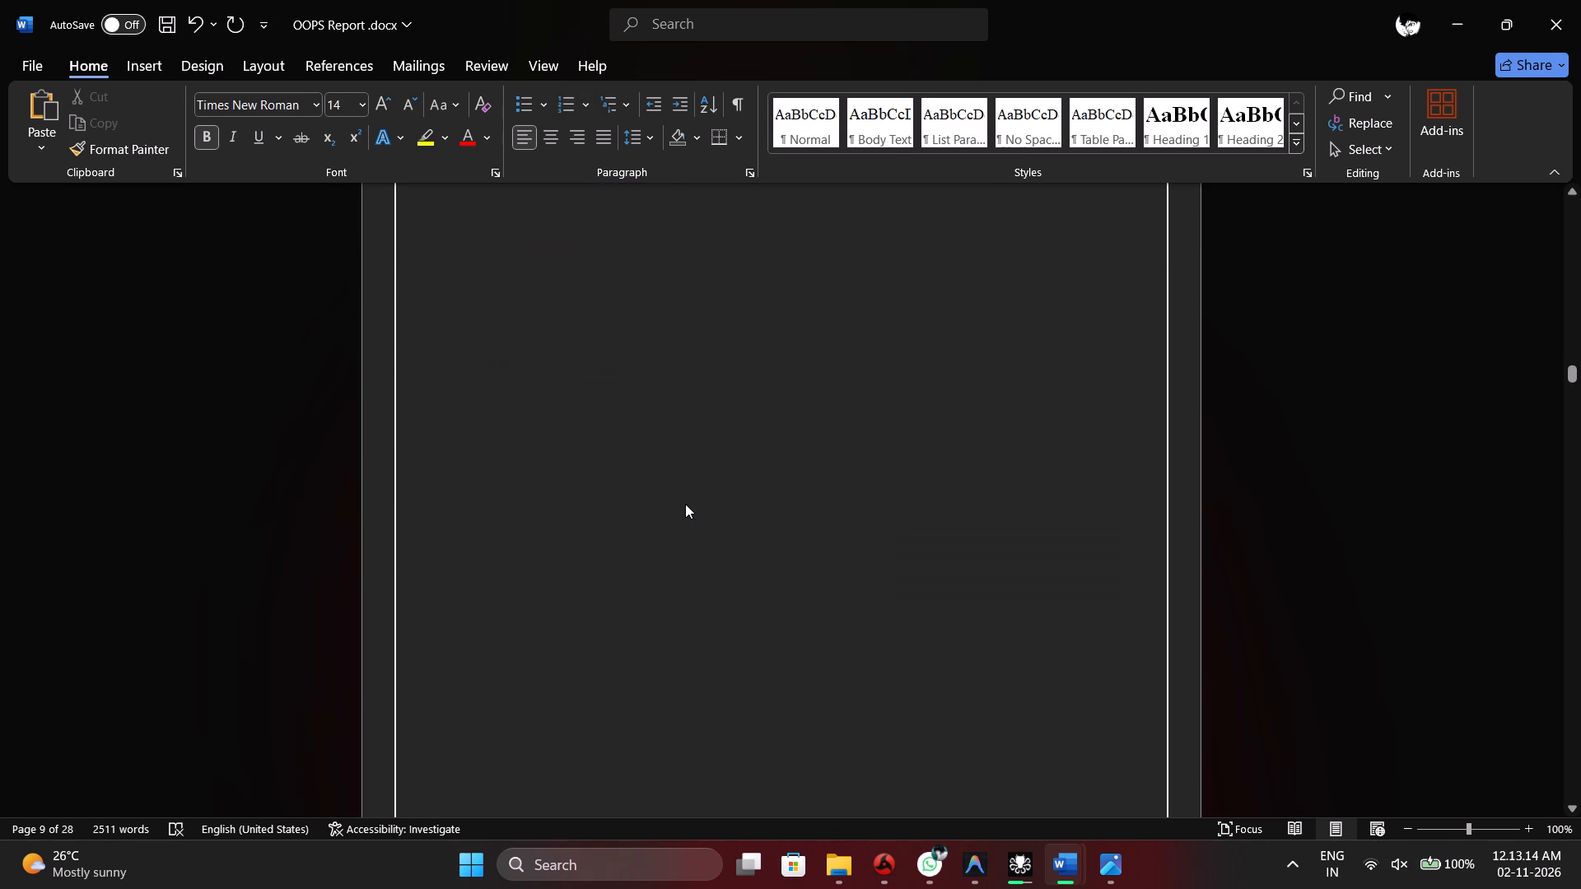
scroll(685, 504, down, 13)
click(652, 484)
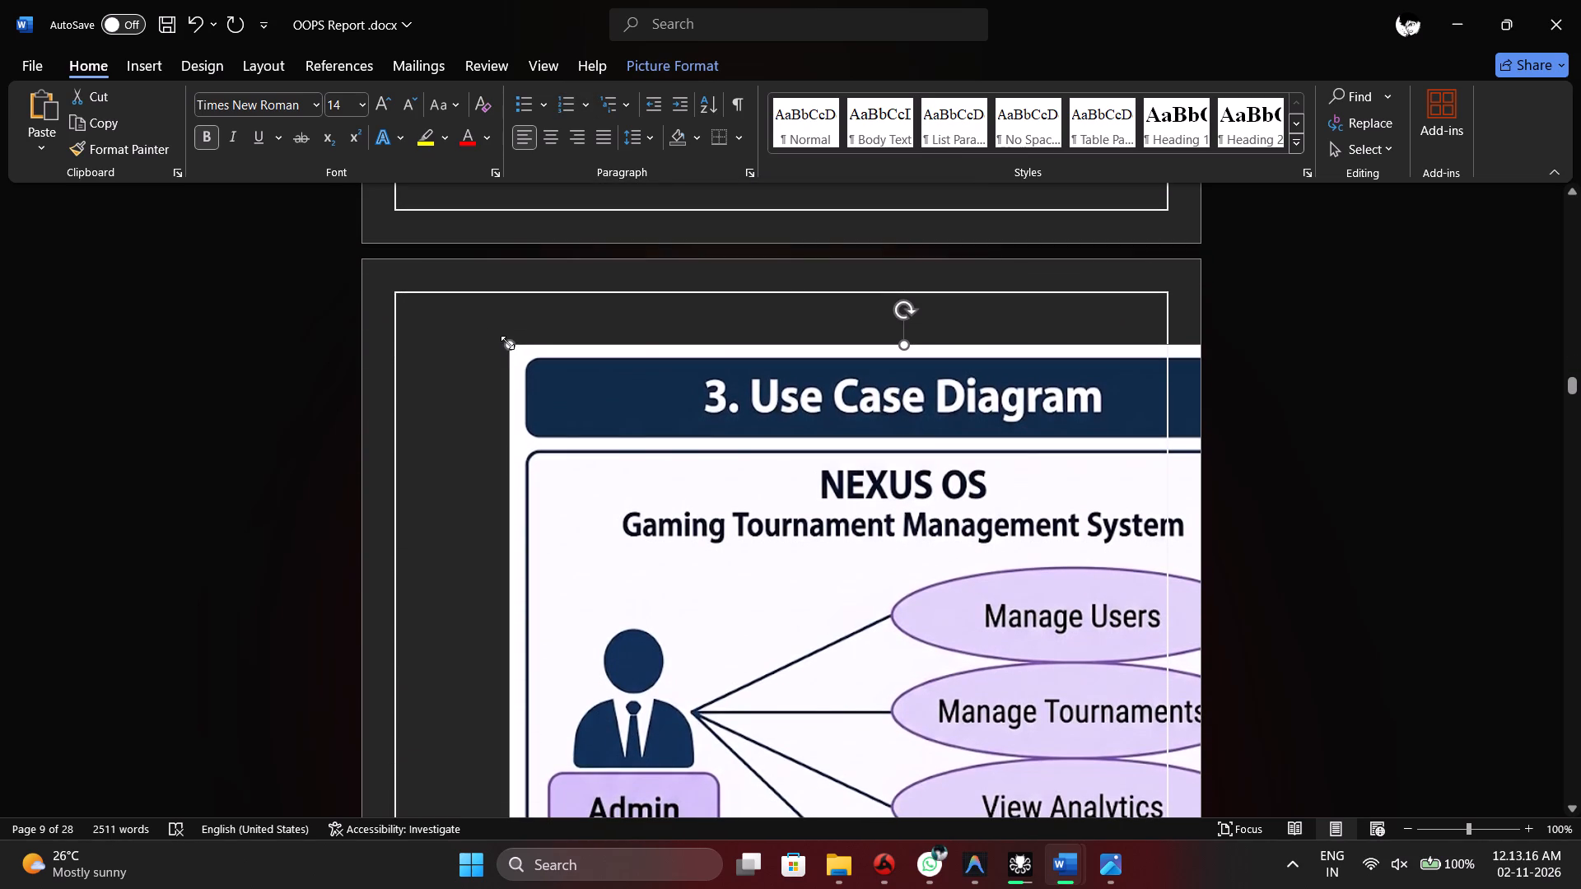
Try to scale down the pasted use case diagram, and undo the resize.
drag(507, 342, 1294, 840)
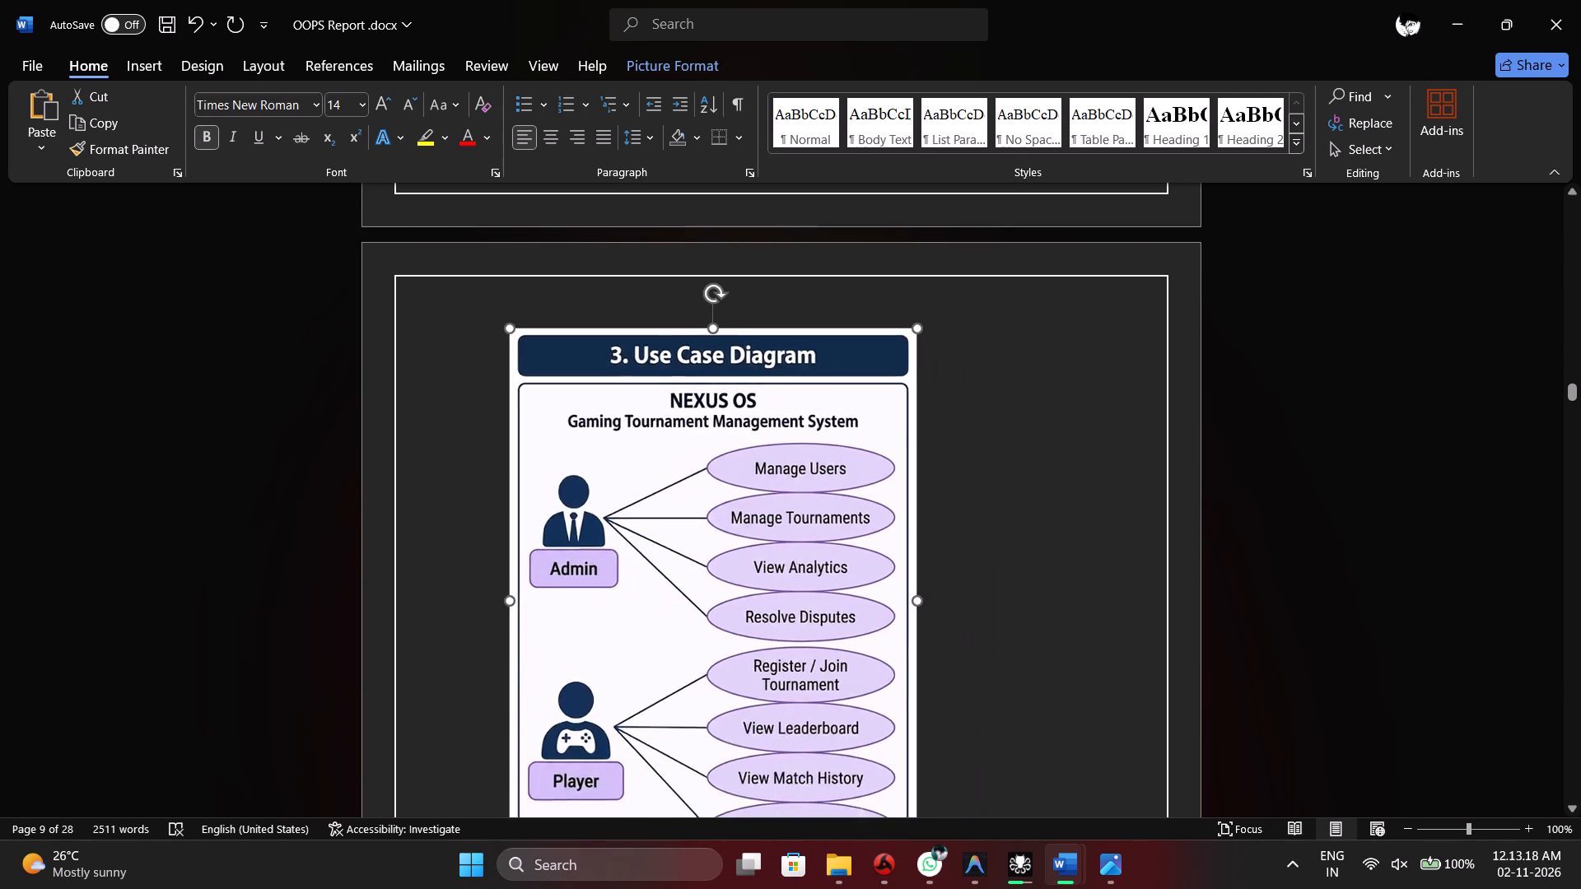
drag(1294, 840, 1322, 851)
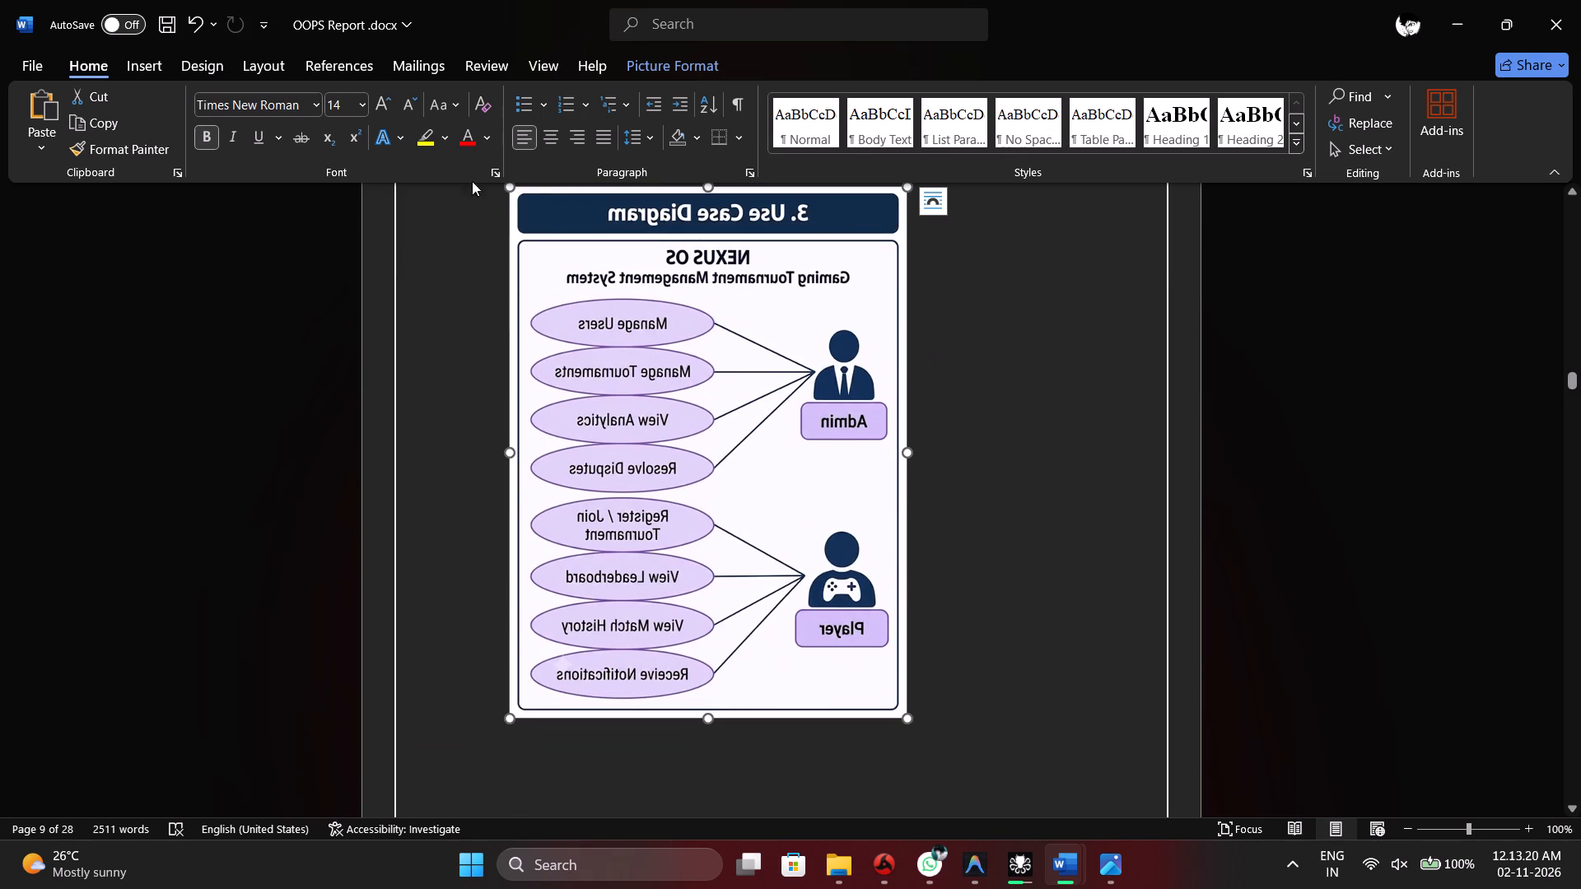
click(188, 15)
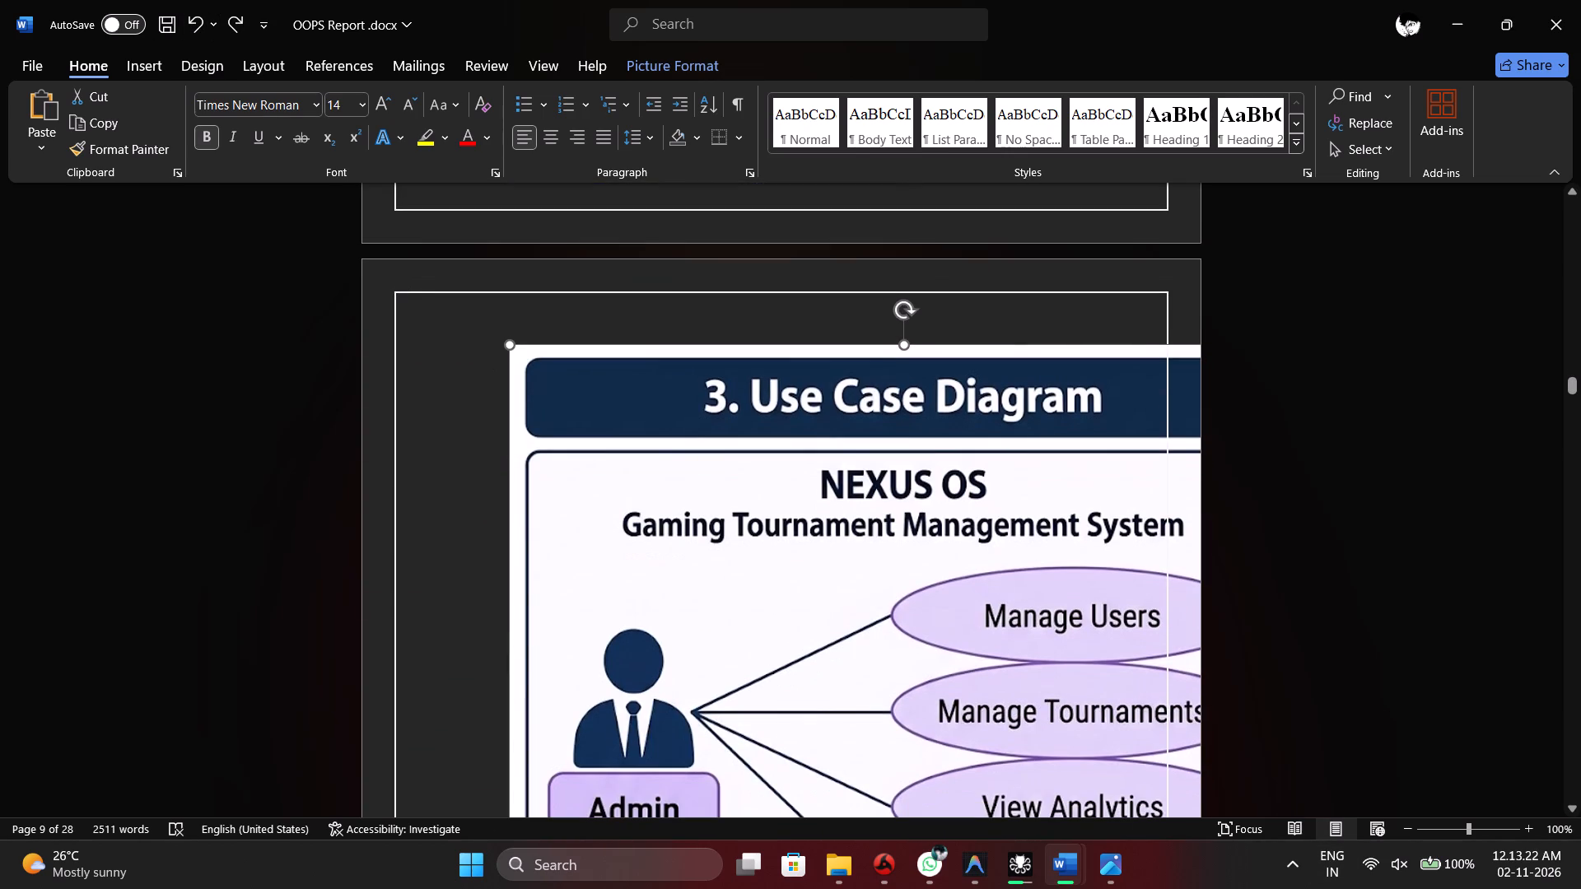
Scale the pasted use case diagram down proportionally so it fits inside the page border.
drag(506, 343, 972, 684)
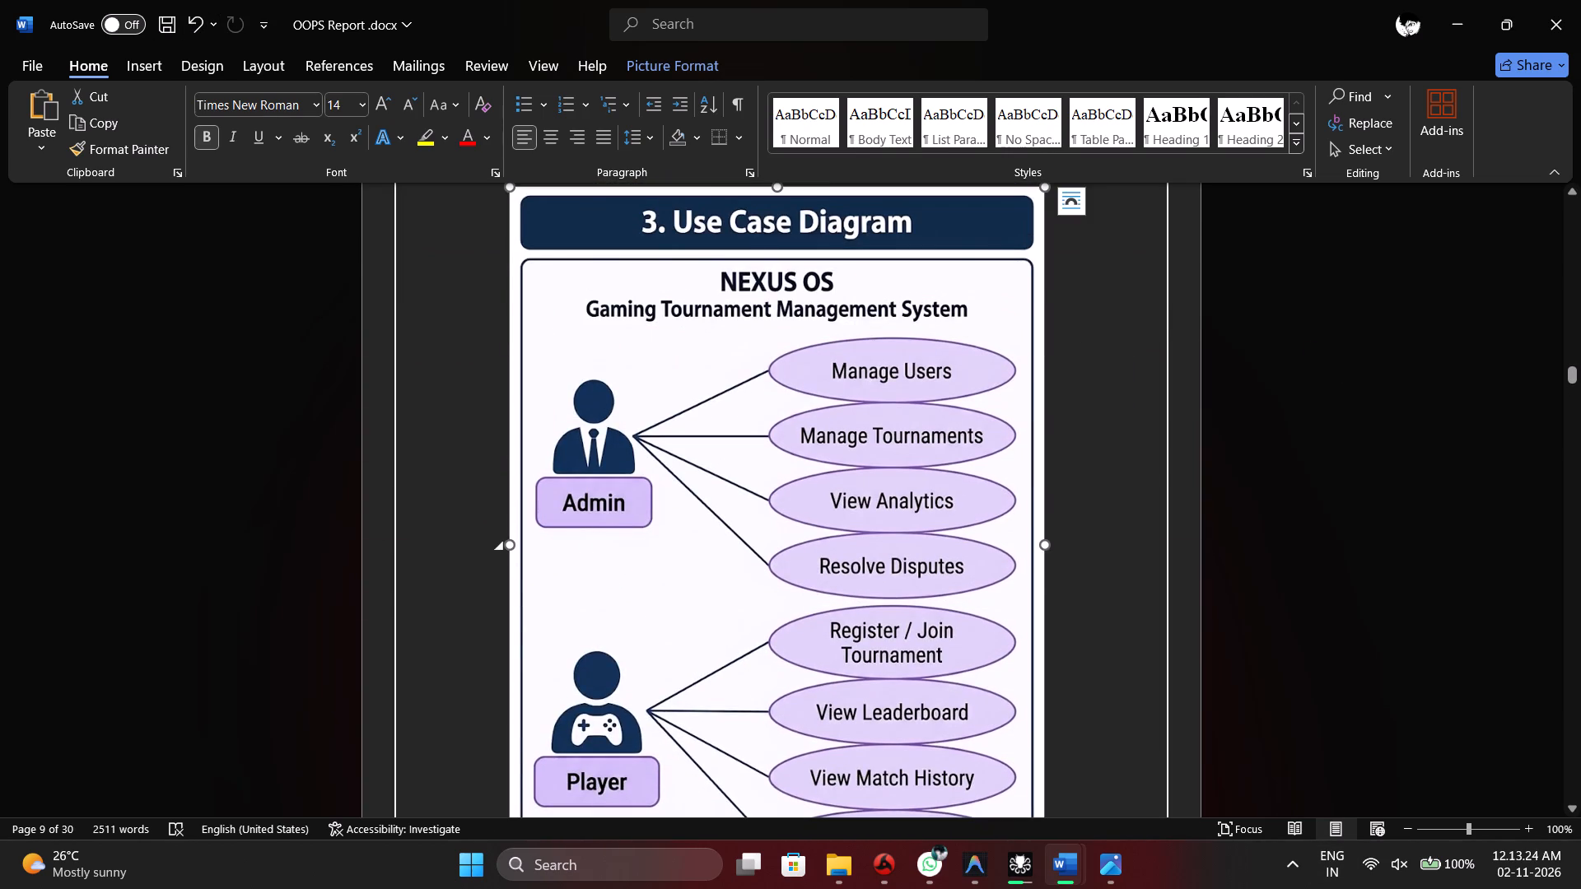
Crop the "3. Use Case Diagram" title banner and the left border line off the picture under Use Case.
scroll(698, 431, up, 3)
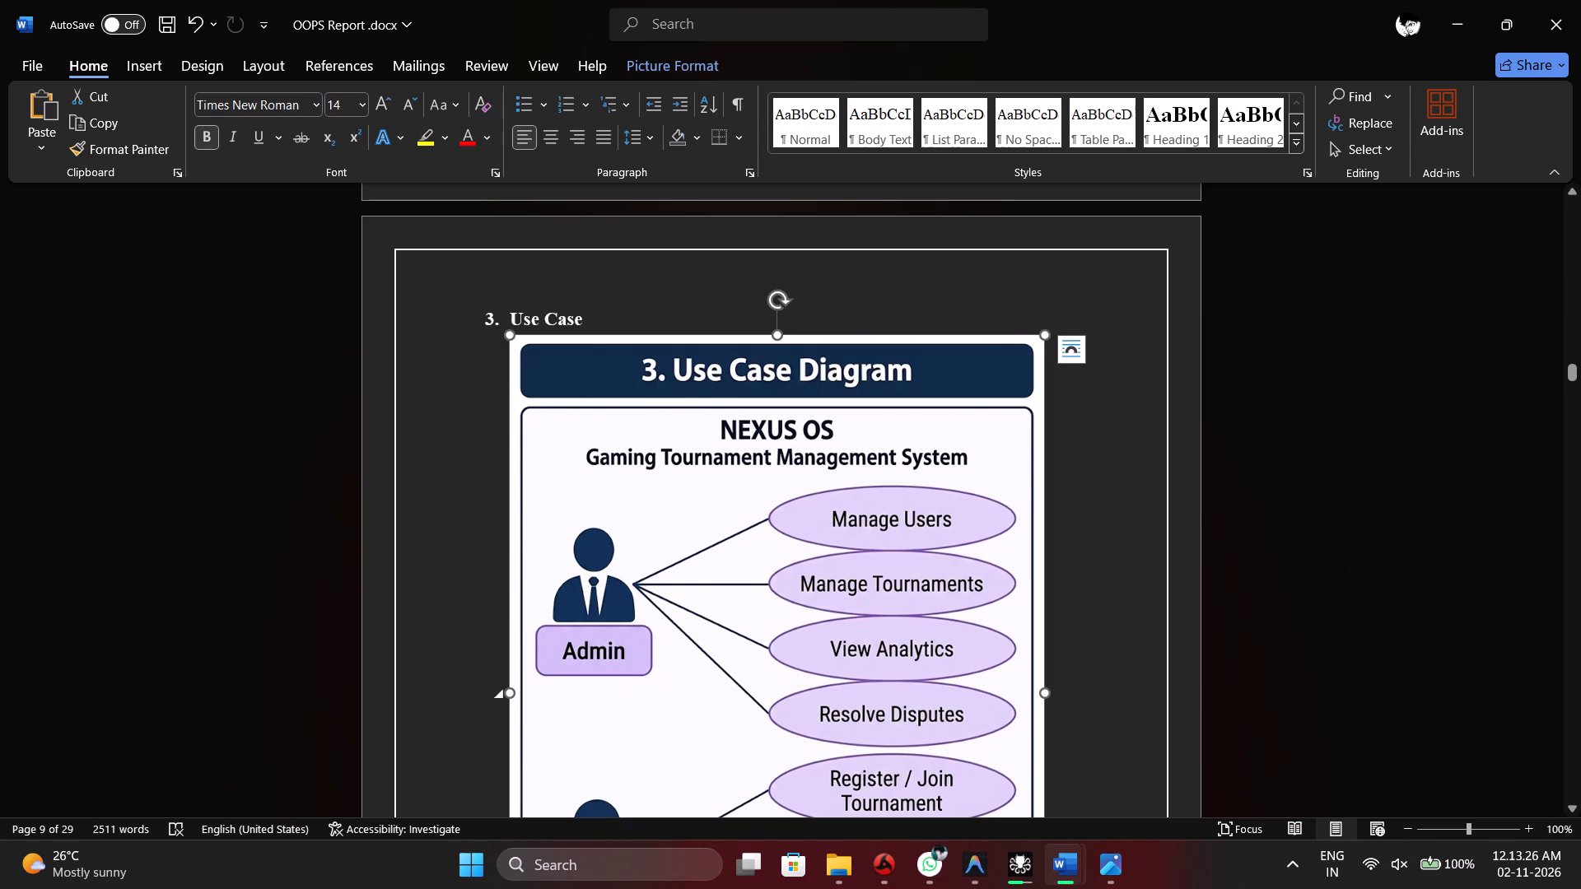
click(711, 420)
right_click(711, 419)
click(776, 258)
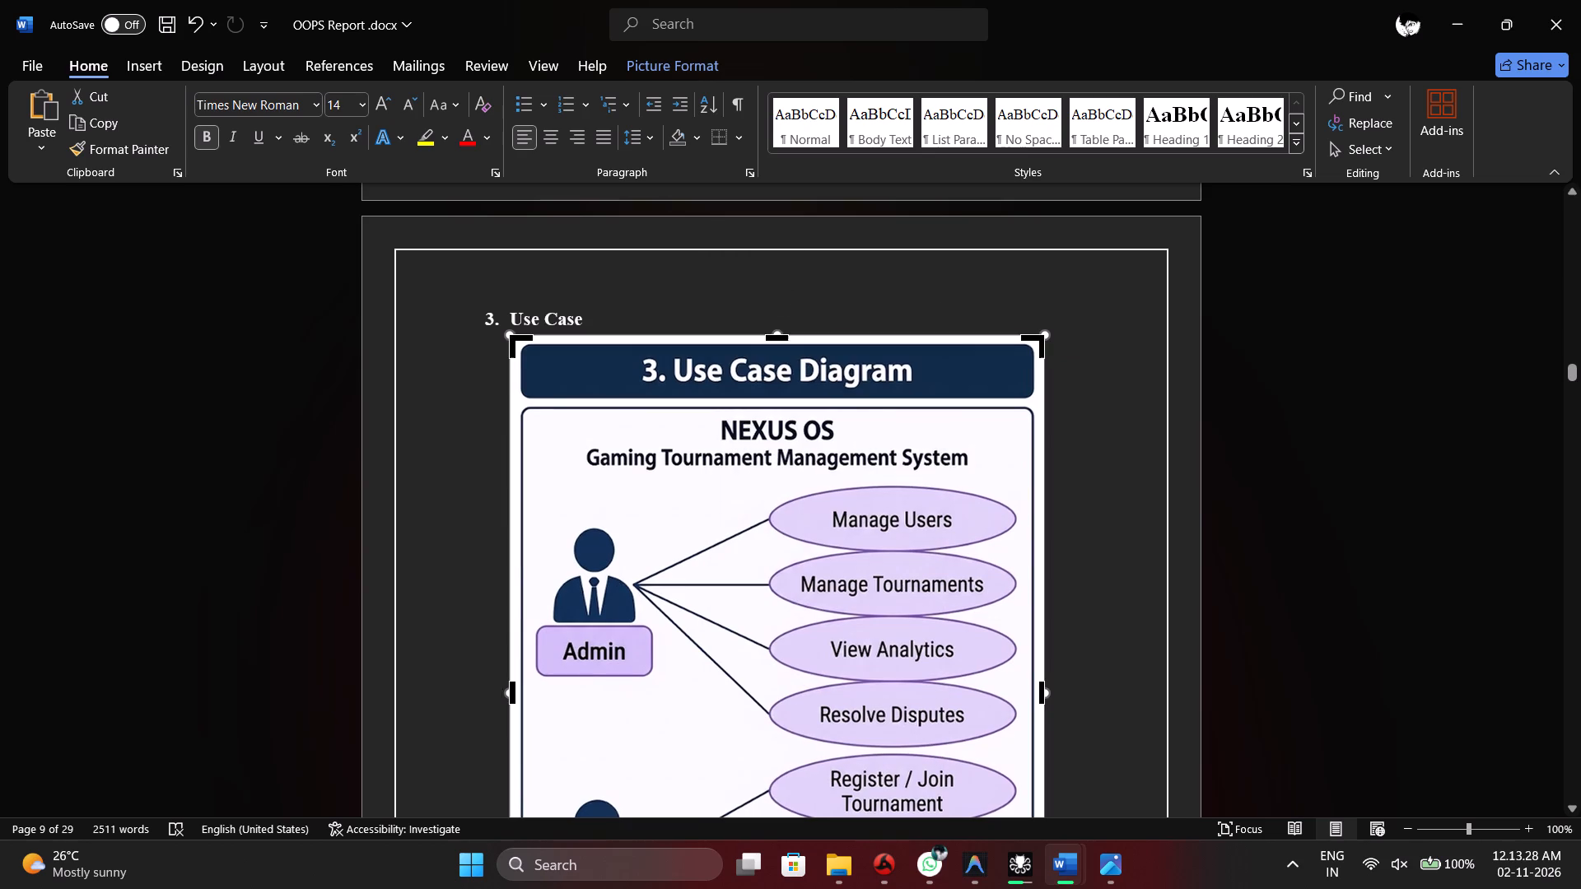
drag(781, 338, 790, 405)
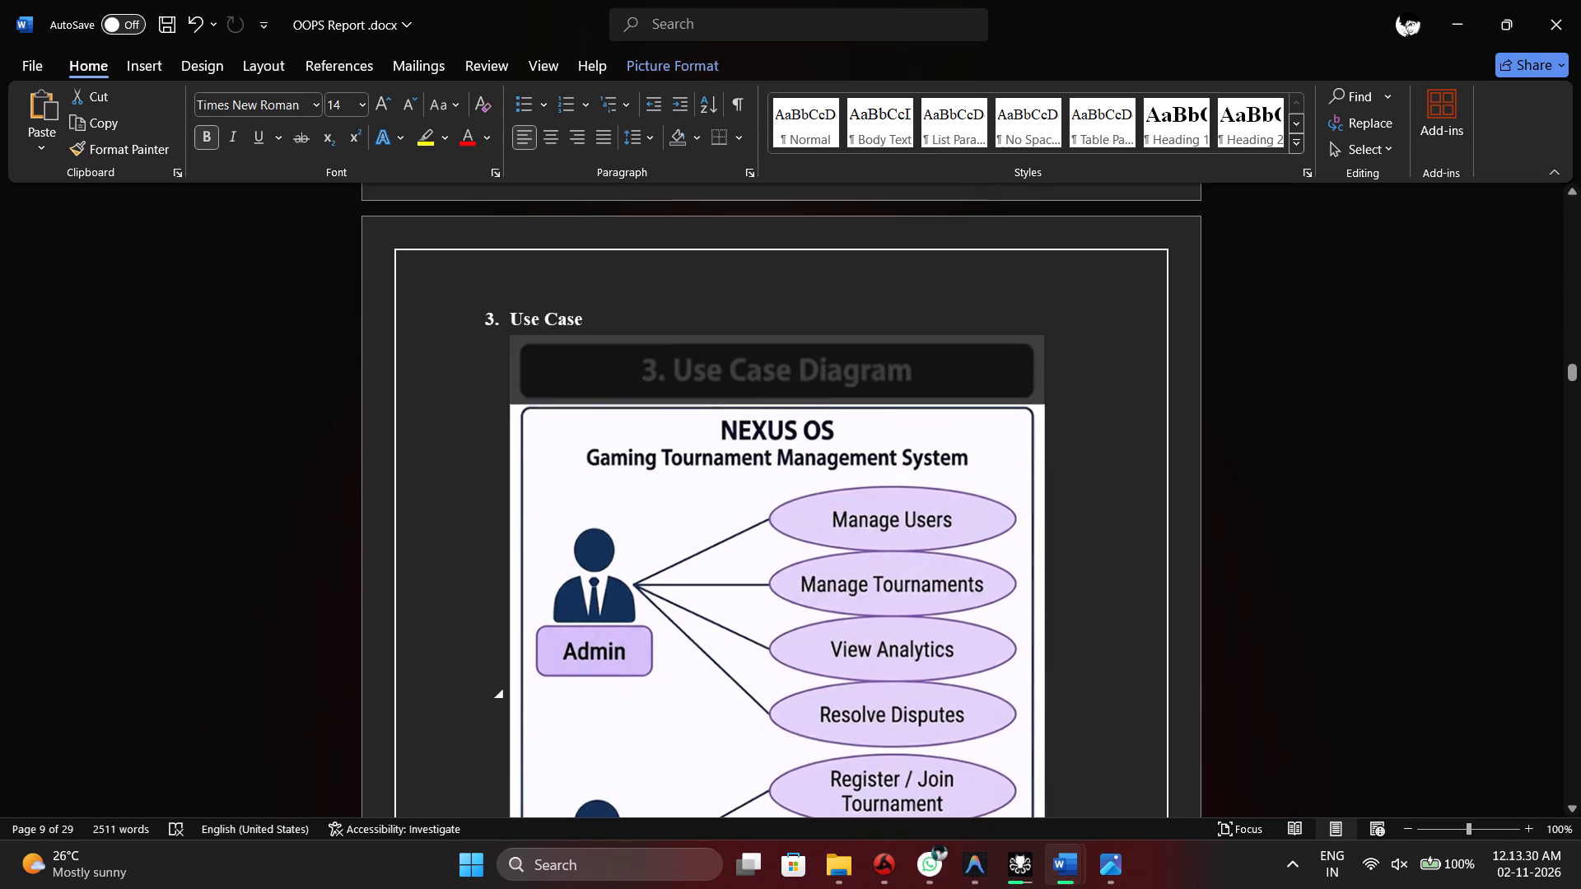
drag(790, 405, 790, 410)
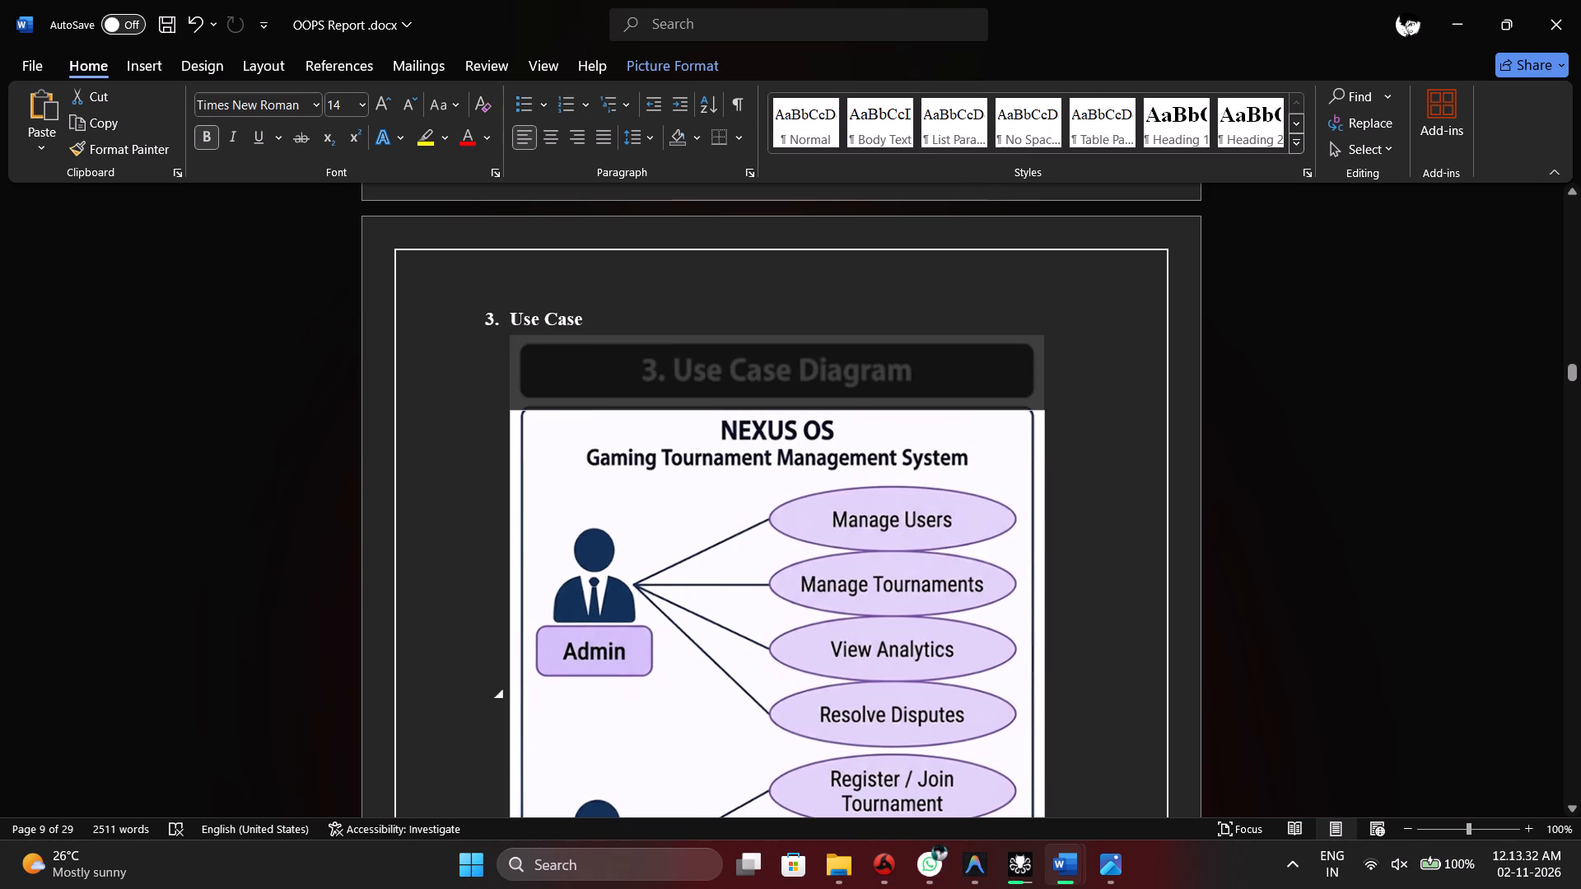
drag(790, 410, 790, 411)
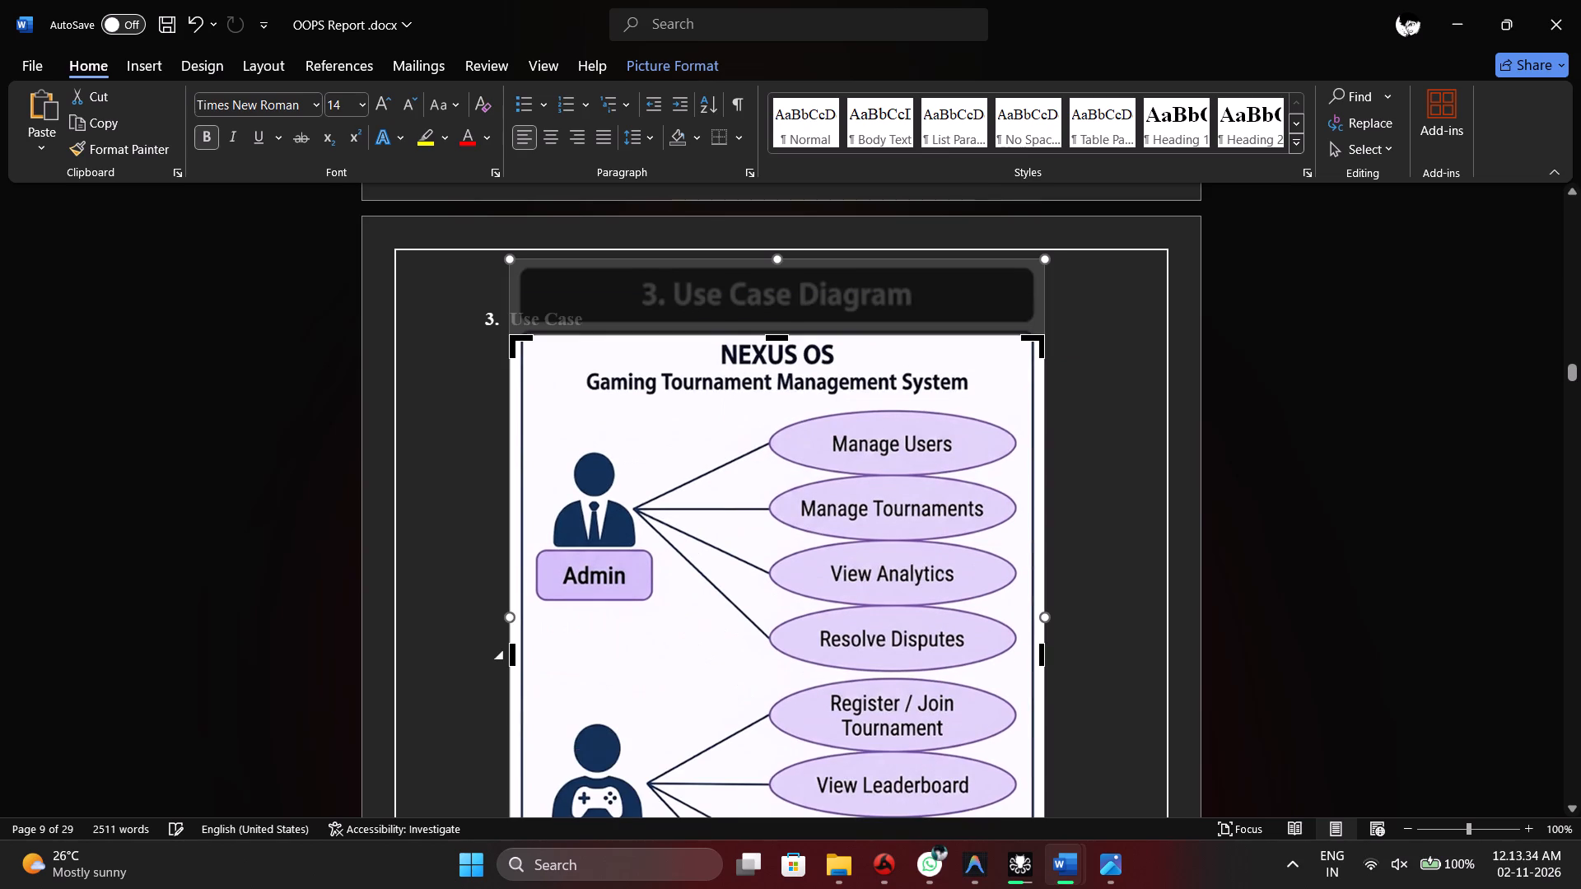
drag(513, 654, 528, 654)
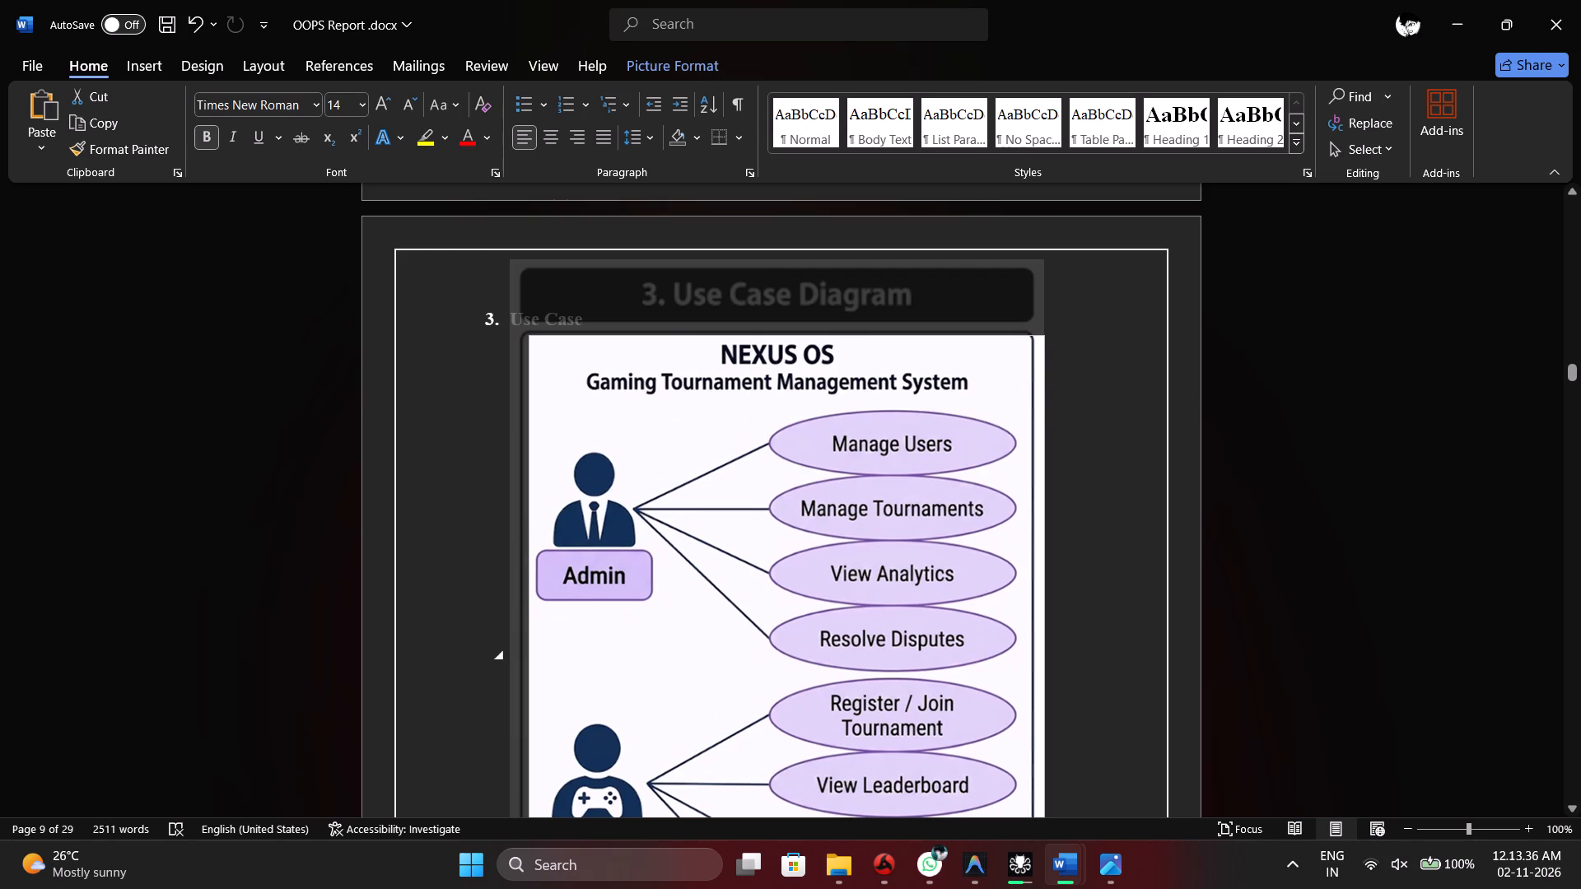
drag(528, 654, 525, 654)
Crop the bottom and right border lines off the same use case diagram.
scroll(525, 654, down, 3)
scroll(655, 663, down, 3)
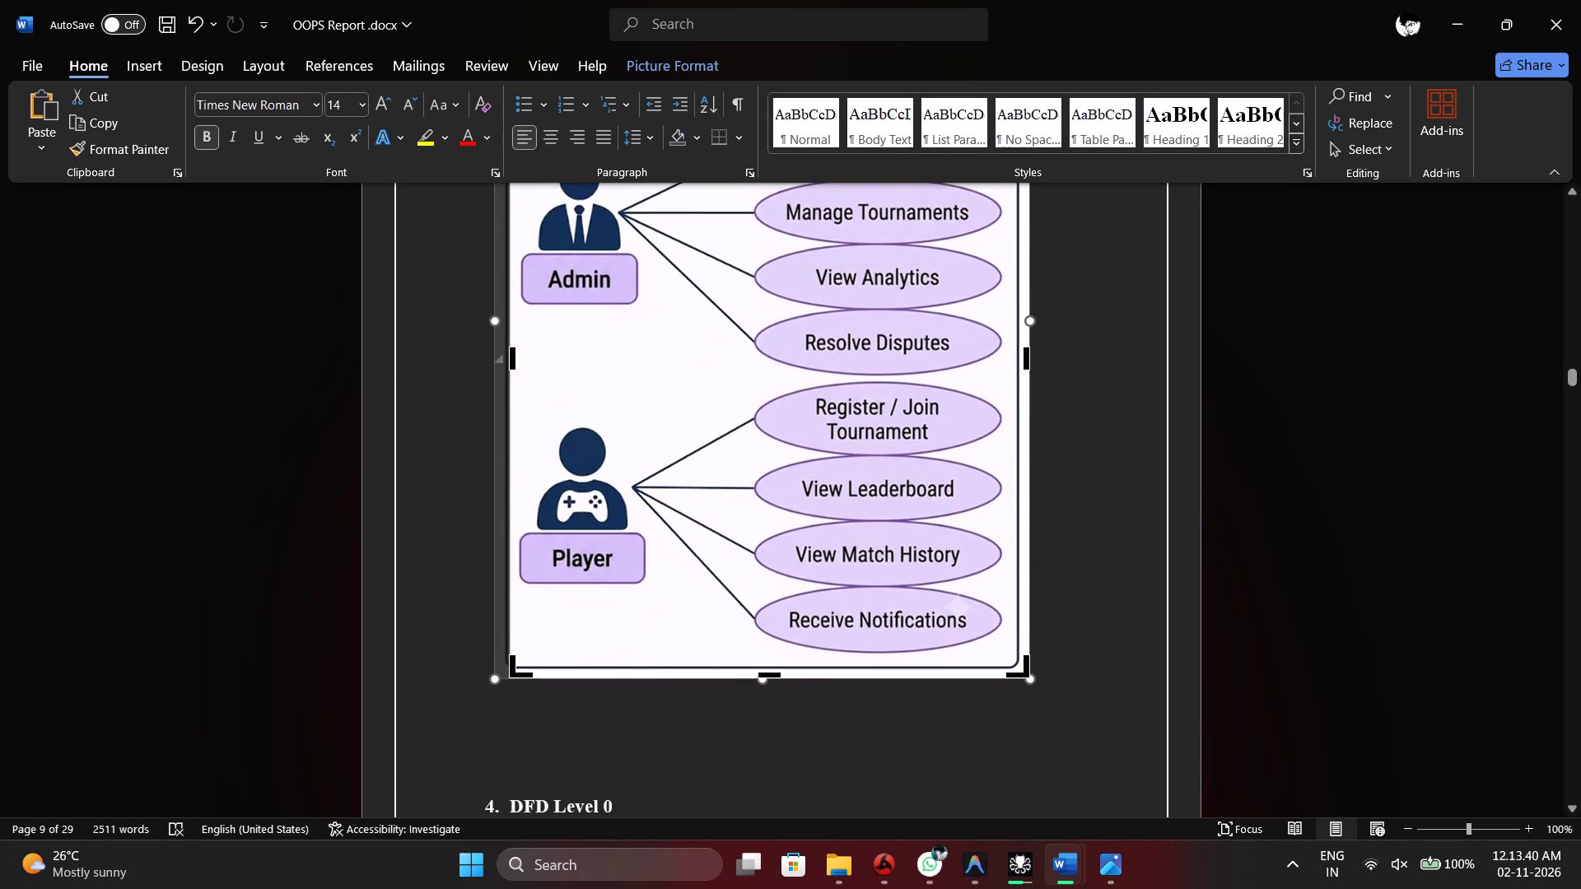
drag(769, 673, 769, 663)
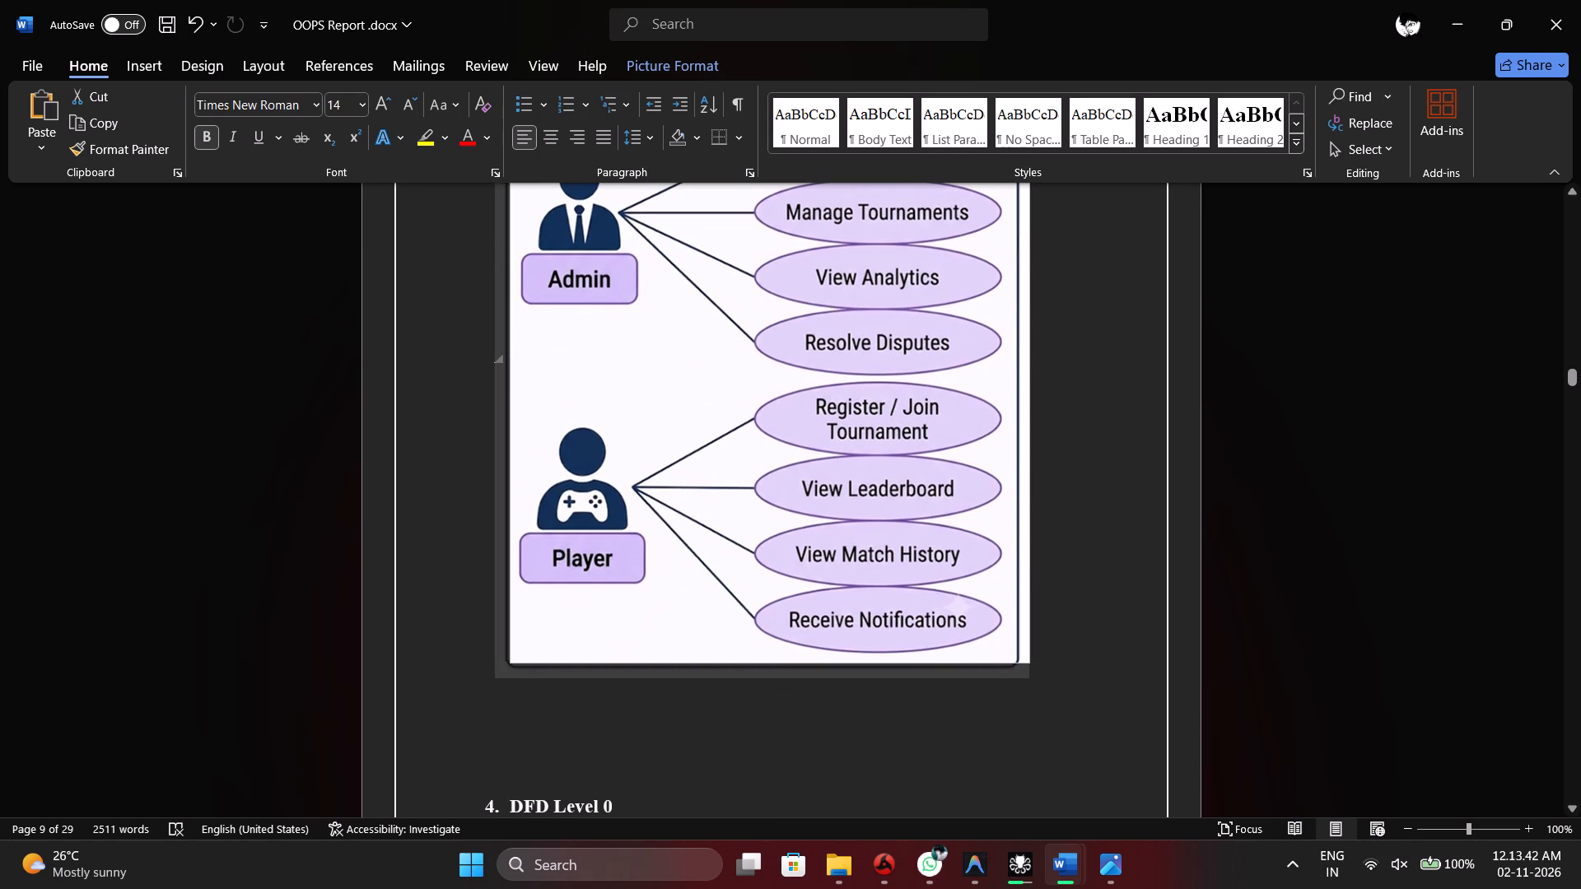
drag(769, 663, 769, 662)
scroll(970, 469, up, 1)
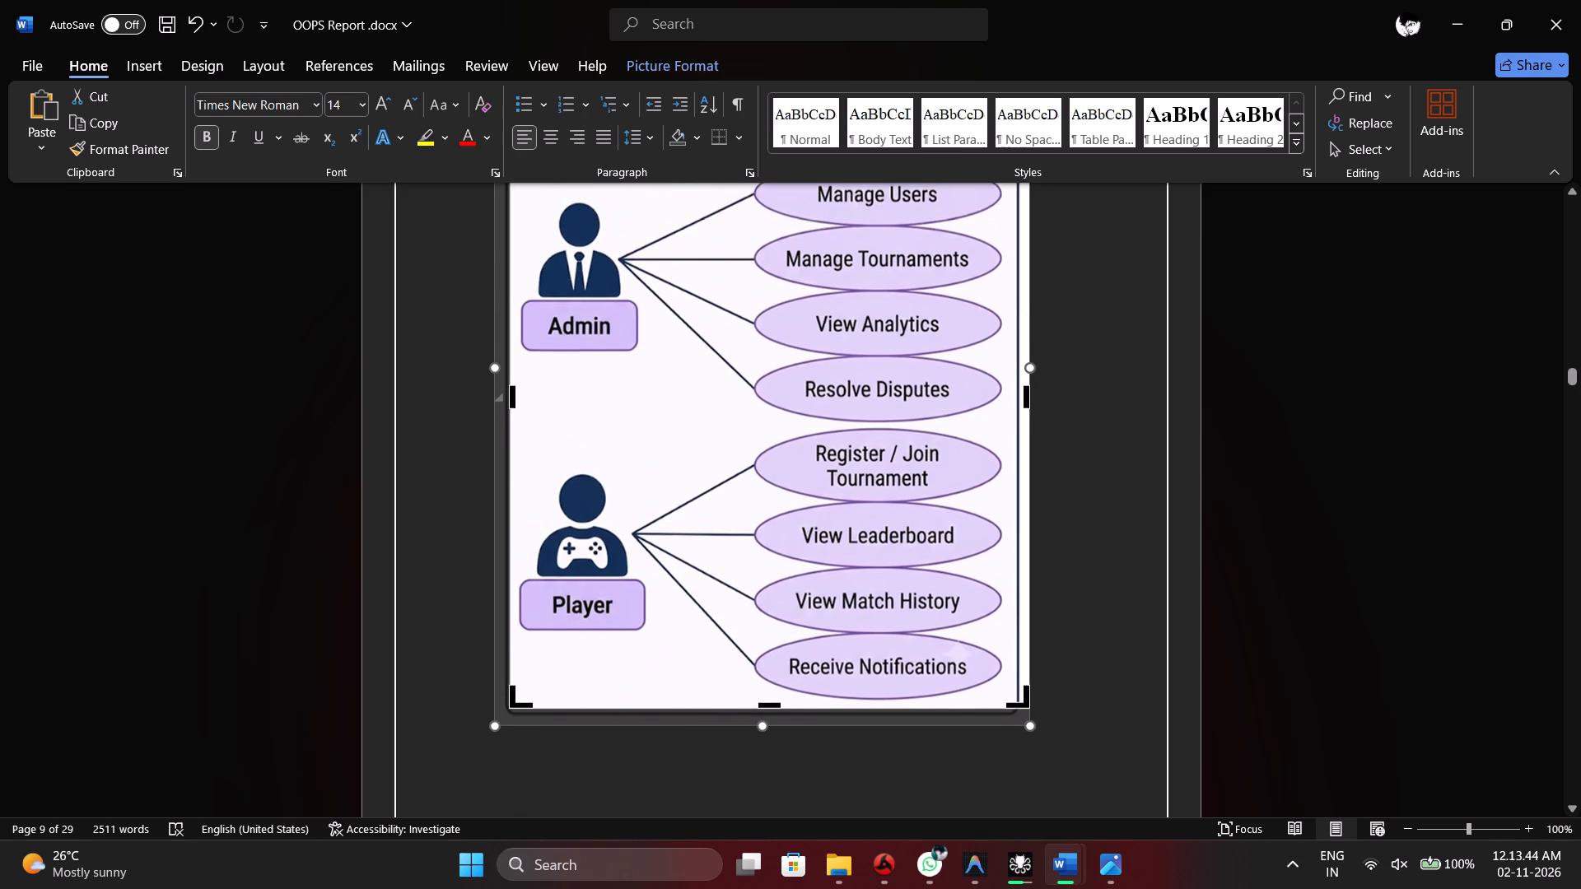
drag(1025, 396, 1012, 397)
Finish the crop and leave one blank line between the Use Case heading and the diagram.
scroll(1008, 403, up, 3)
key(Return)
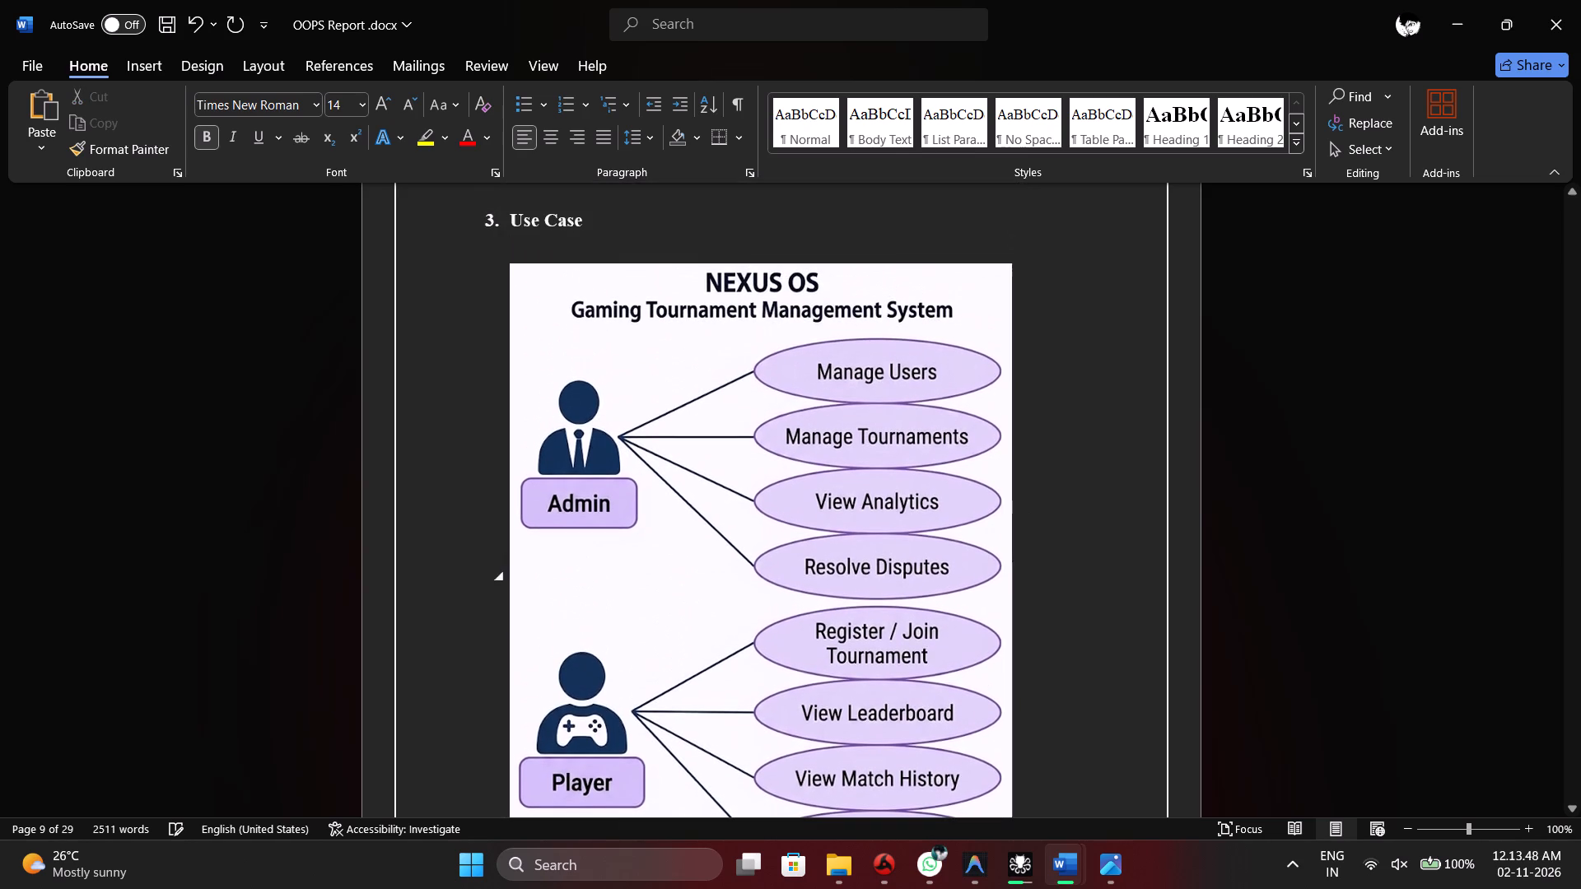
Reduce the height of the use case diagram slightly while keeping its width.
scroll(882, 431, up, 3)
scroll(828, 470, down, 8)
click(798, 538)
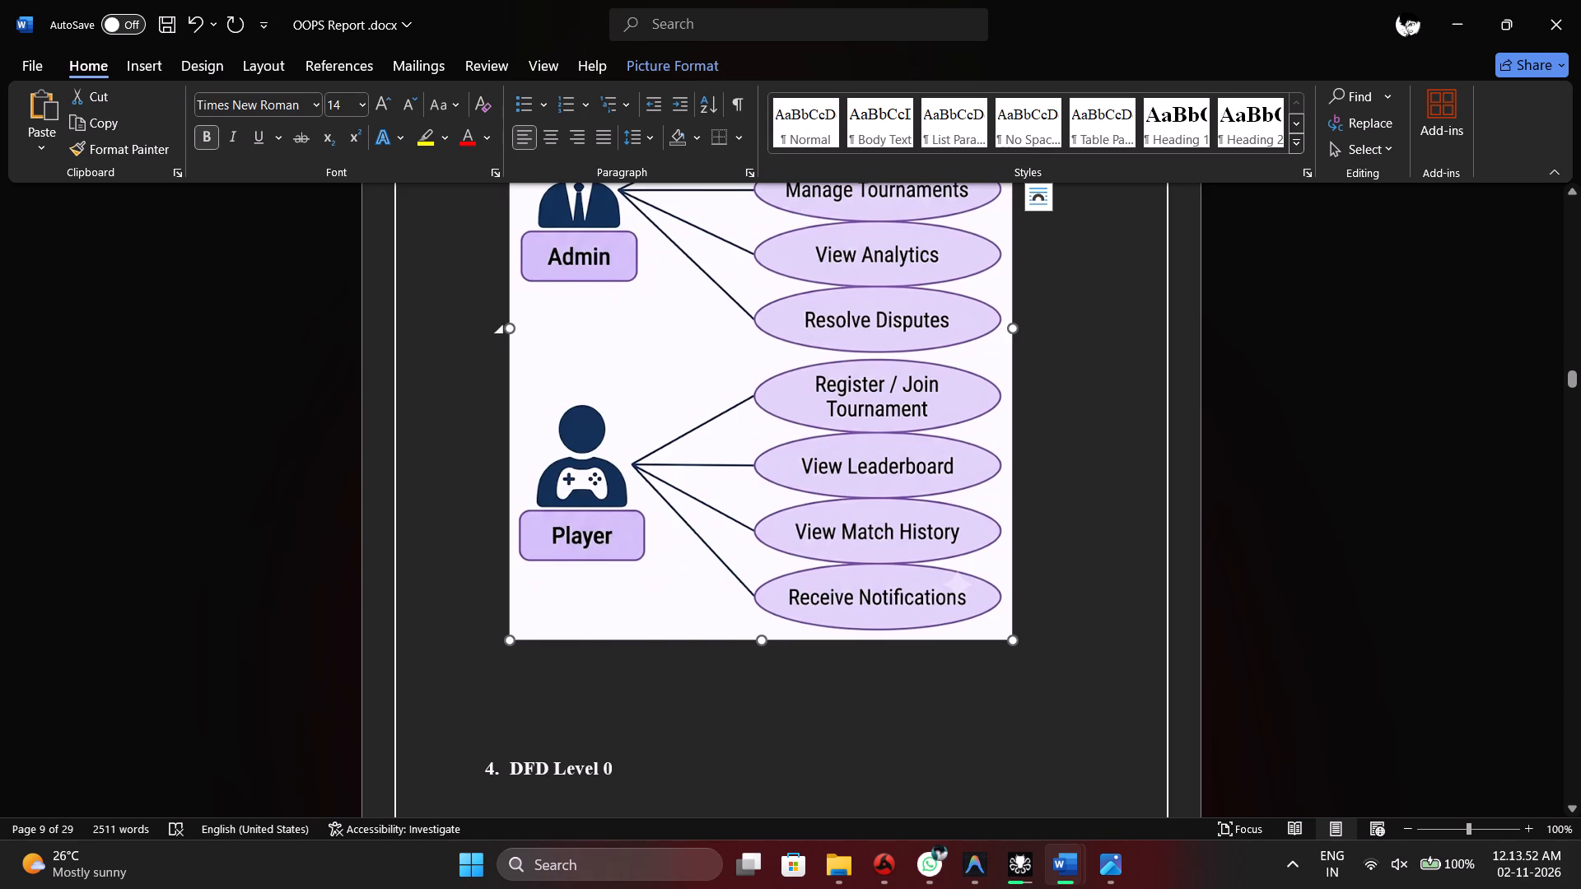
drag(764, 641, 780, 592)
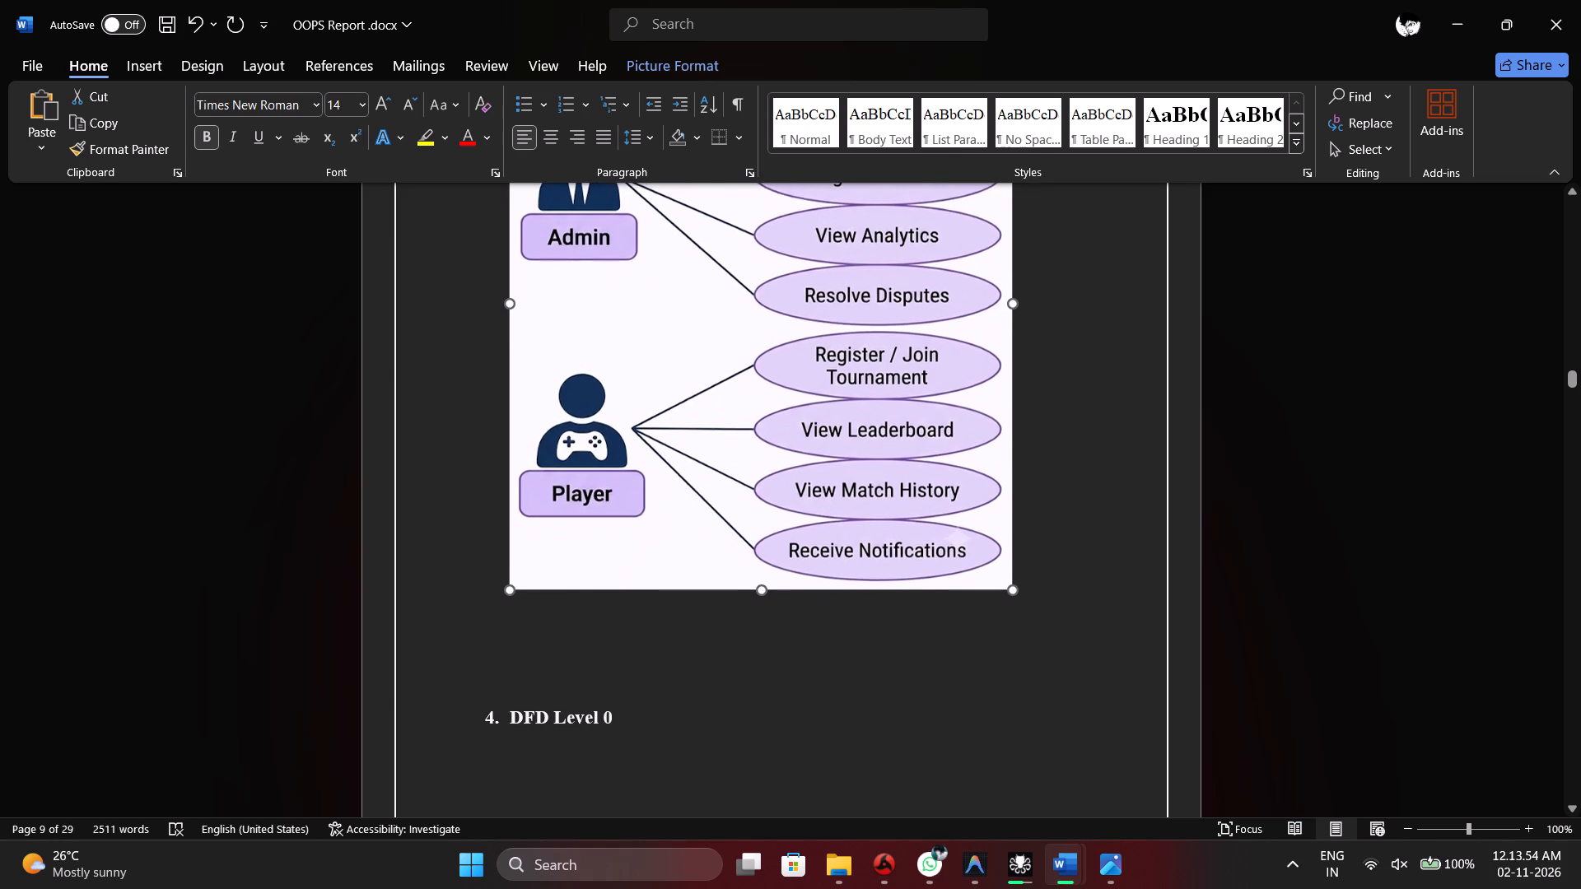
drag(780, 592, 781, 603)
Increase the indent of the use case diagram by one level.
scroll(777, 589, up, 3)
click(831, 492)
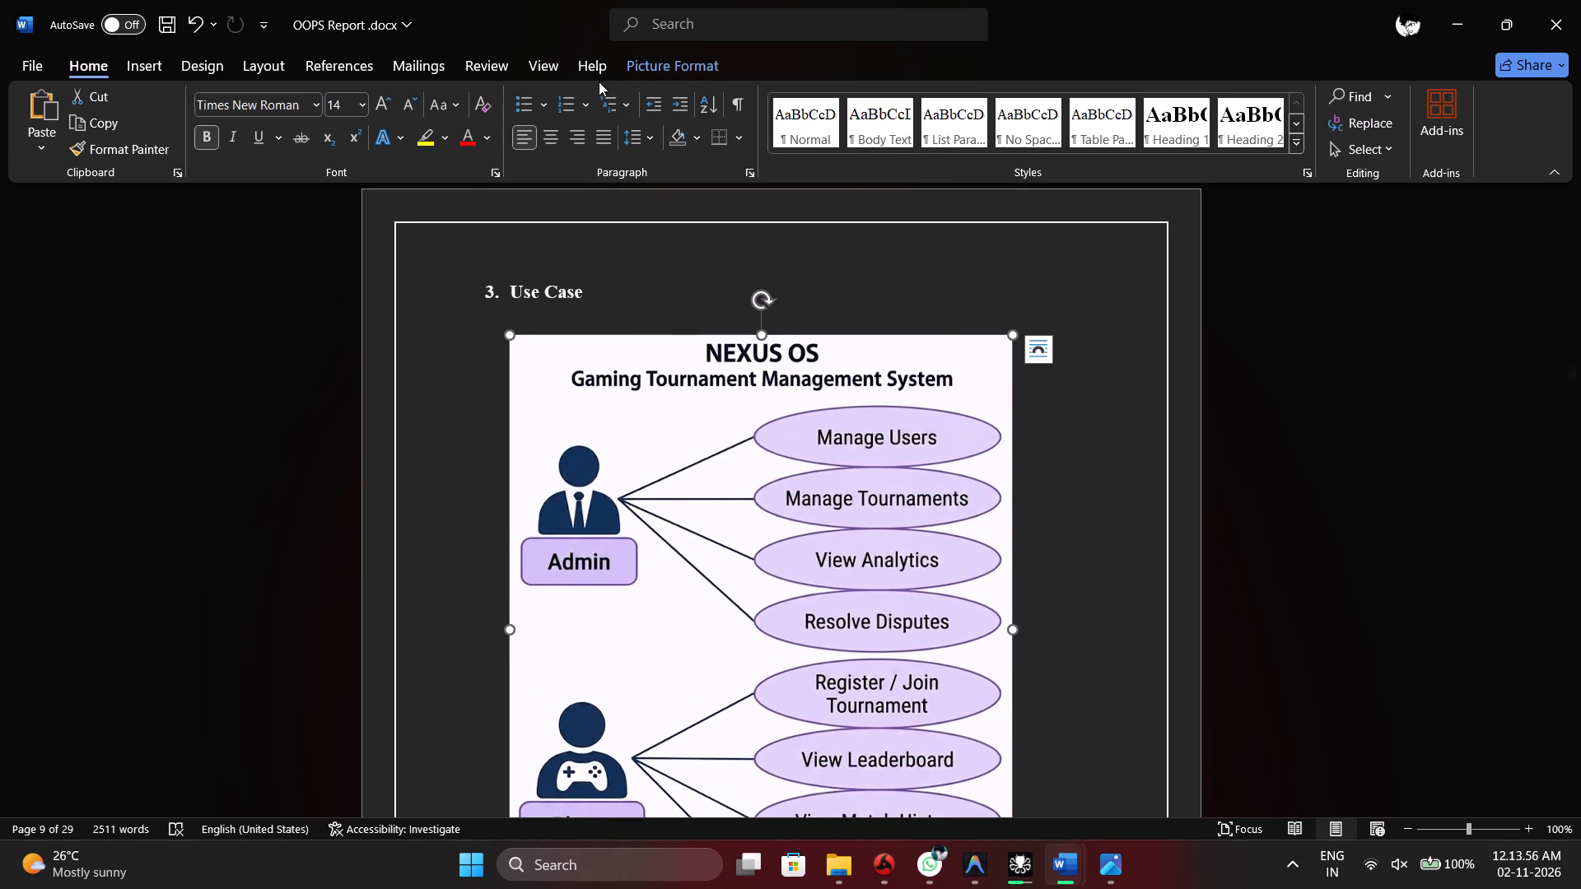
click(676, 104)
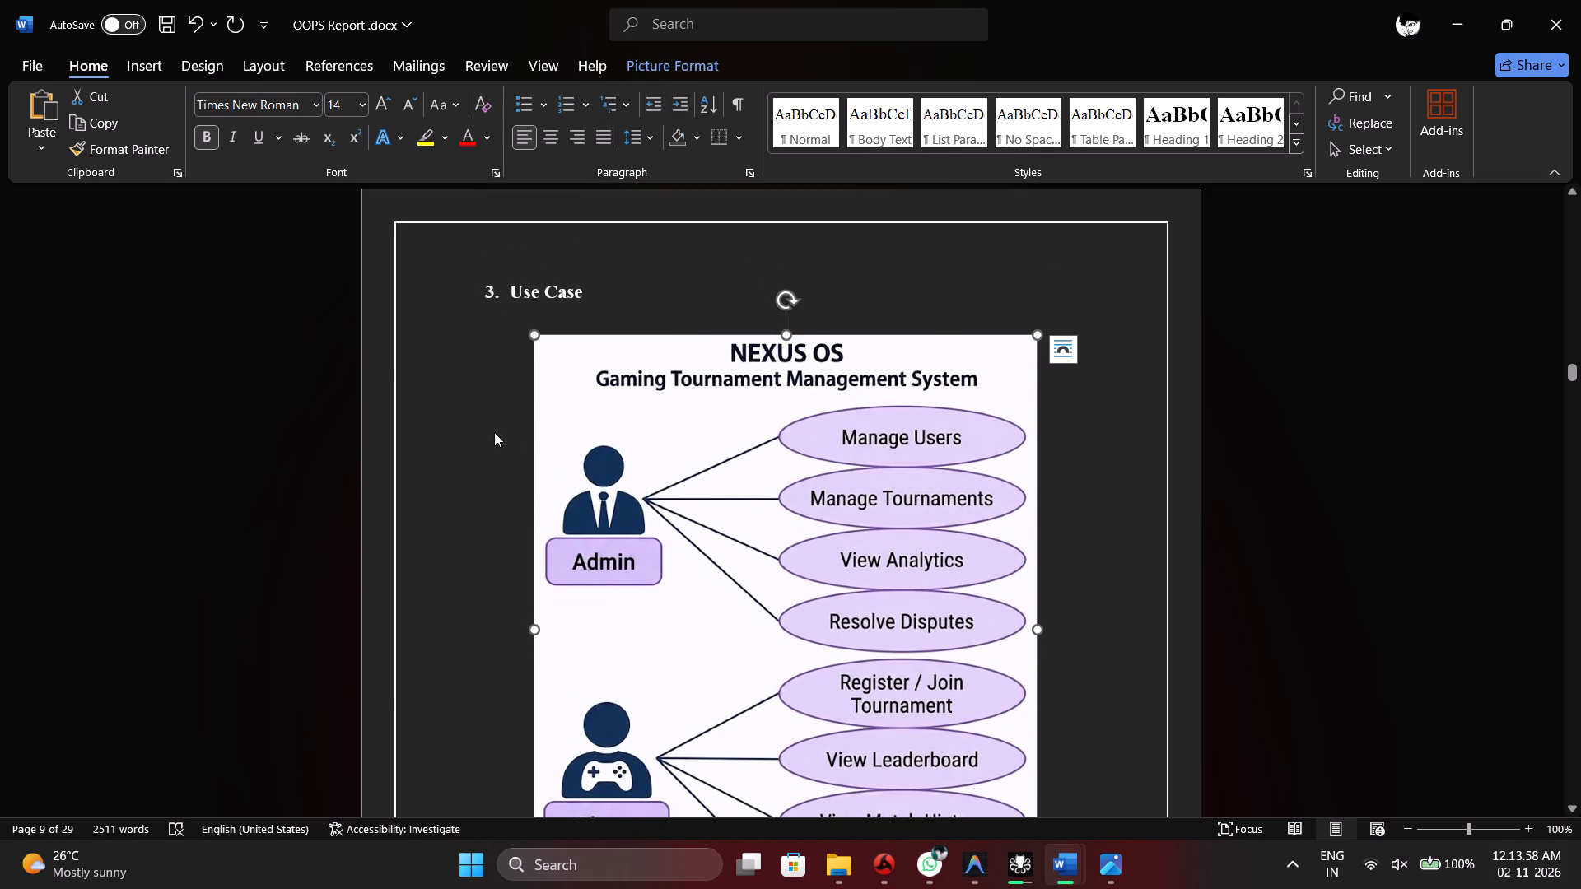
Delete the DFD Level 0 heading below the use case diagram.
click(494, 432)
scroll(720, 440, up, 2)
scroll(634, 386, down, 6)
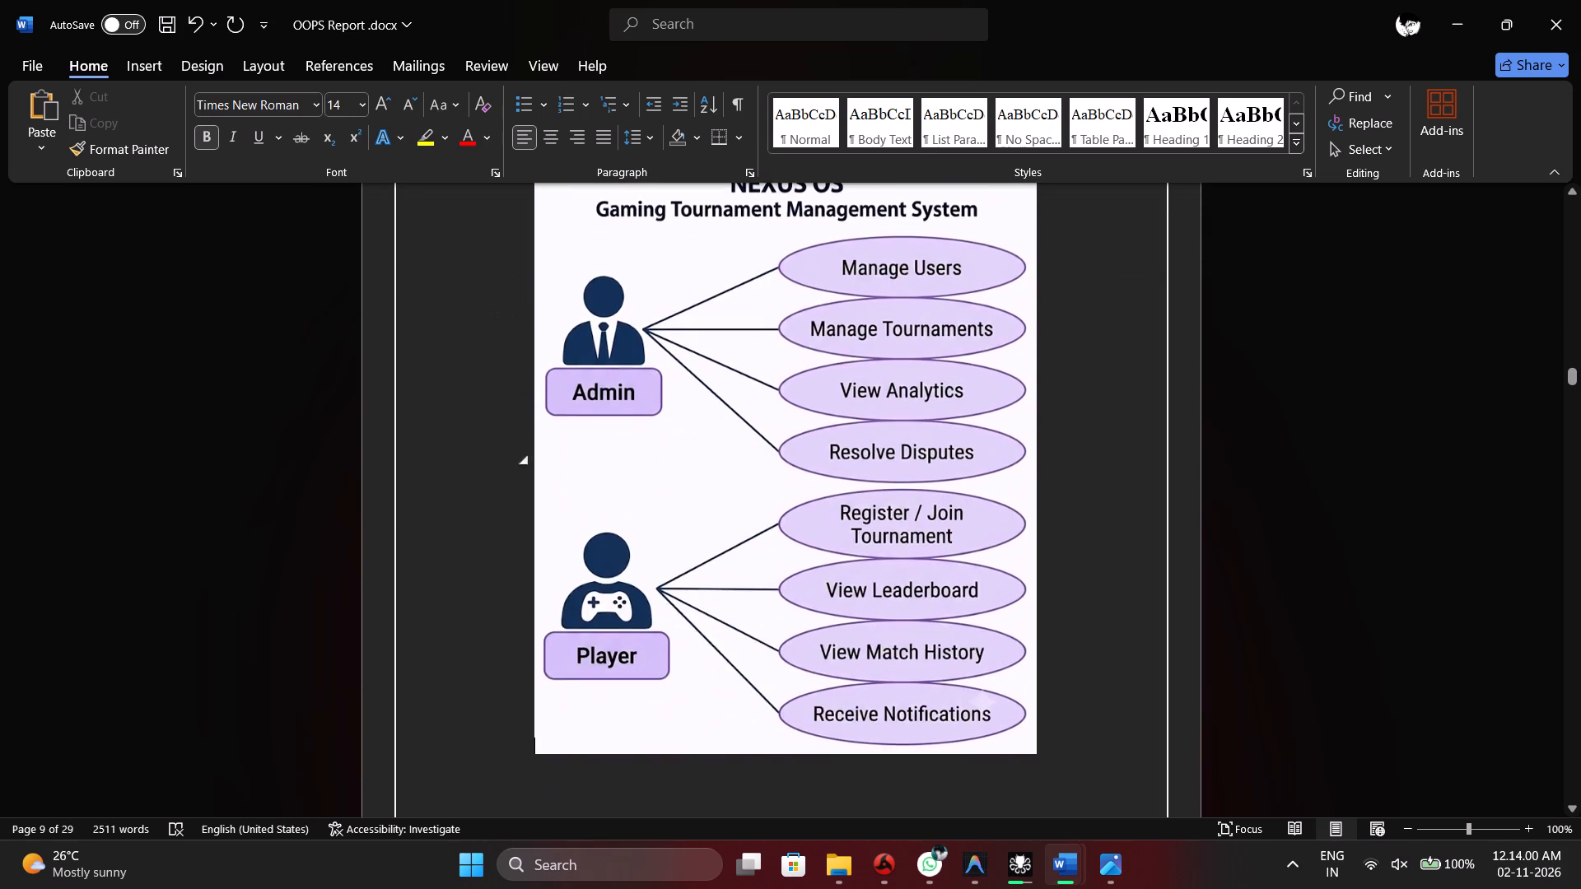
scroll(619, 351, down, 7)
scroll(619, 351, up, 7)
scroll(619, 350, down, 4)
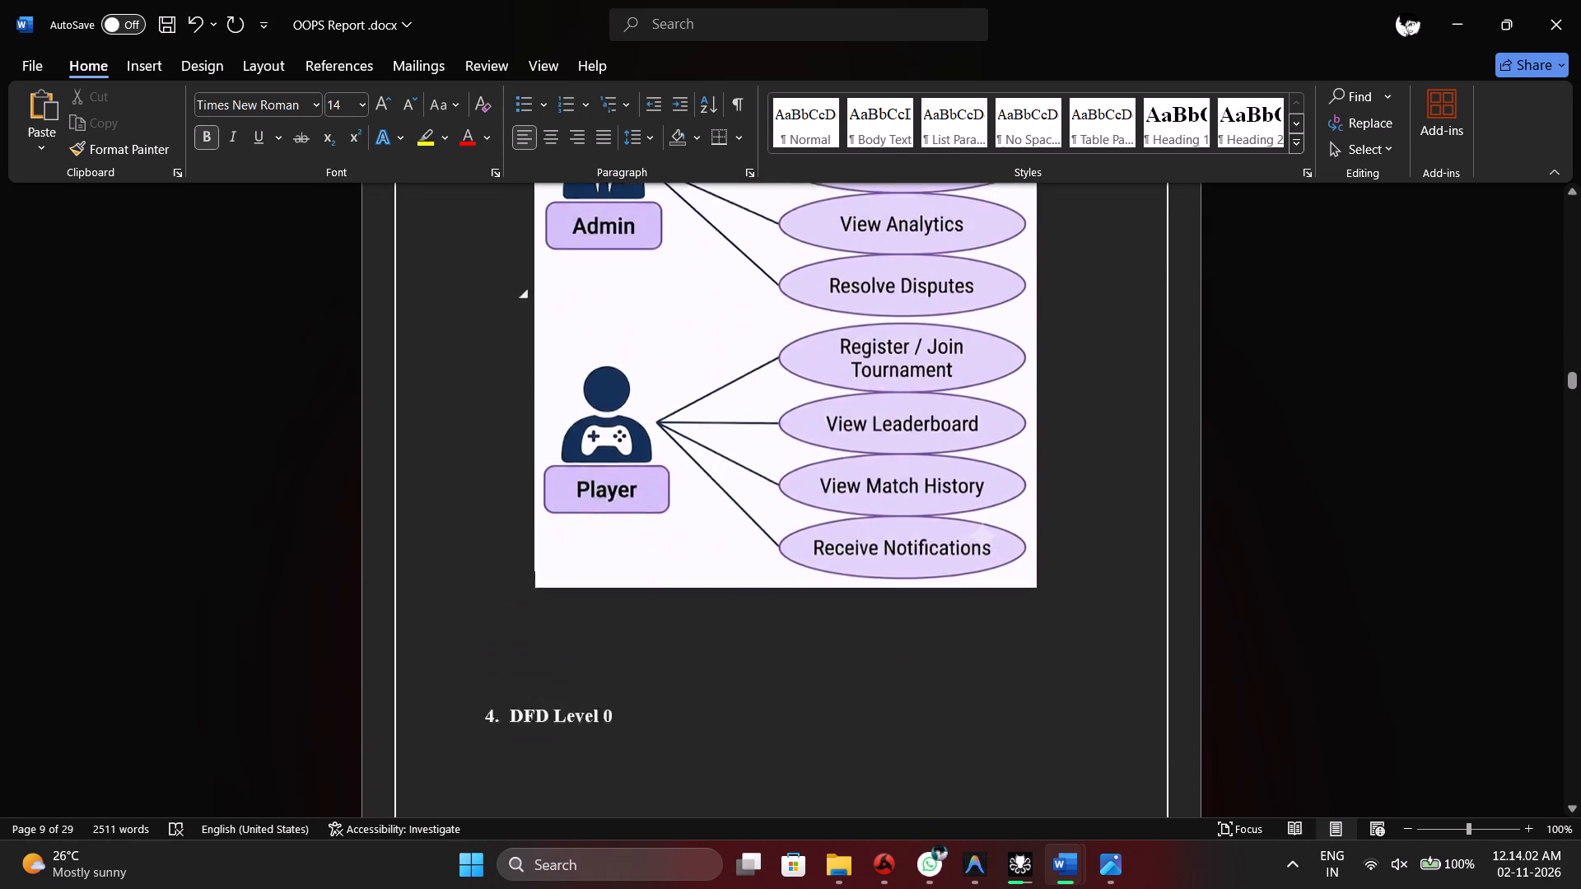
scroll(619, 350, down, 16)
scroll(619, 345, up, 11)
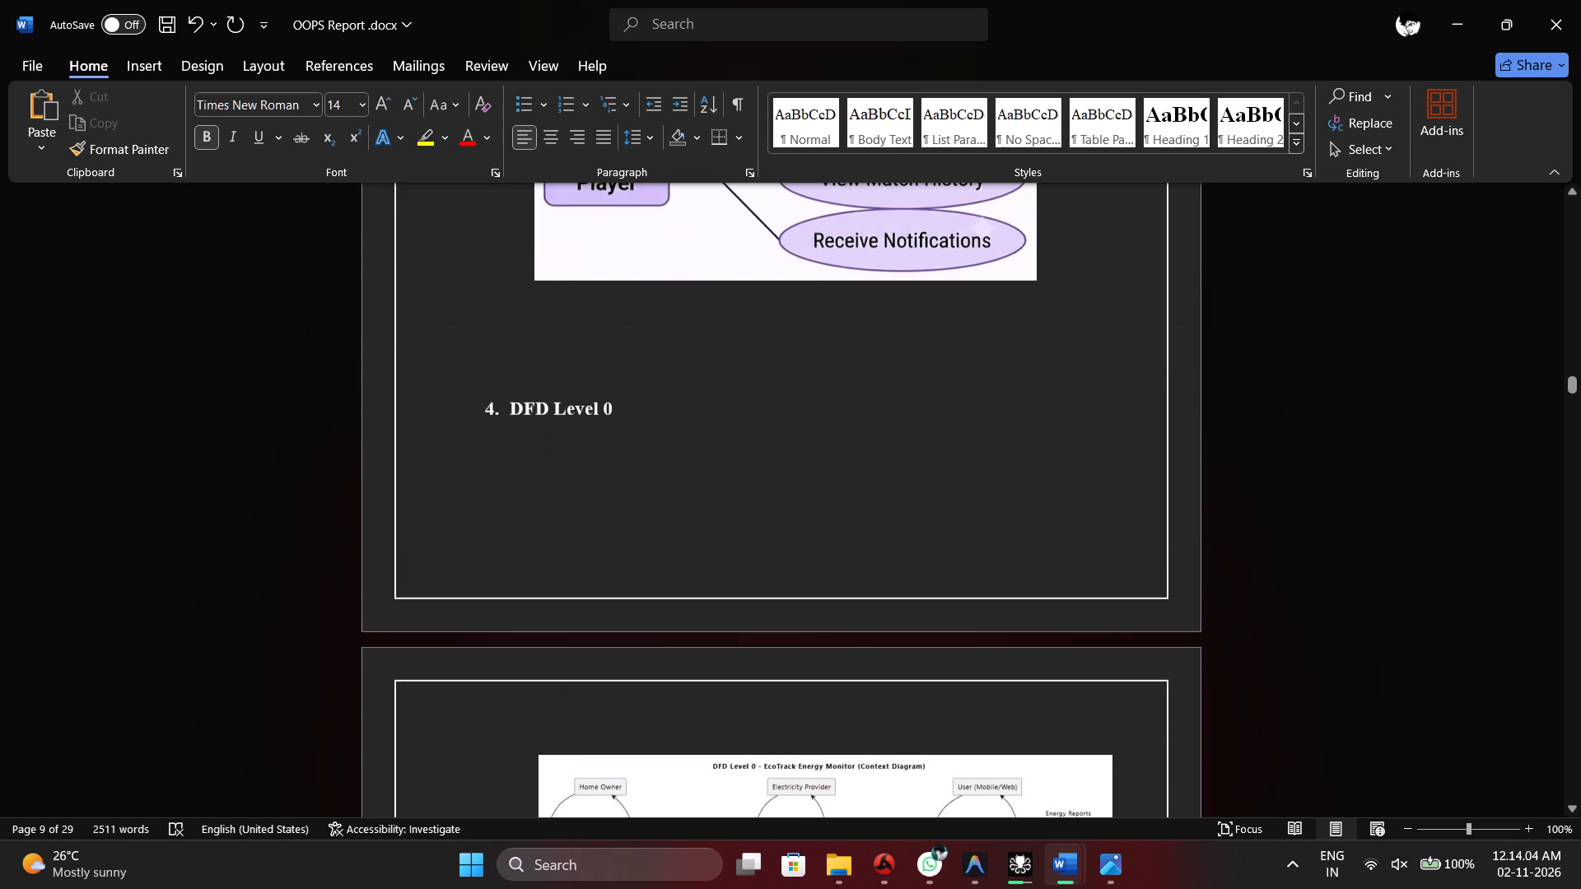
click(615, 421)
key(BackSpace)
key(BackSpace)
key(BackSpace)
key(BackSpace)
key(BackSpace)
key(BackSpace)
key(BackSpace)
key(BackSpace)
key(BackSpace)
key(BackSpace)
key(BackSpace)
key(BackSpace)
key(BackSpace)
key(BackSpace)
key(BackSpace)
key(BackSpace)
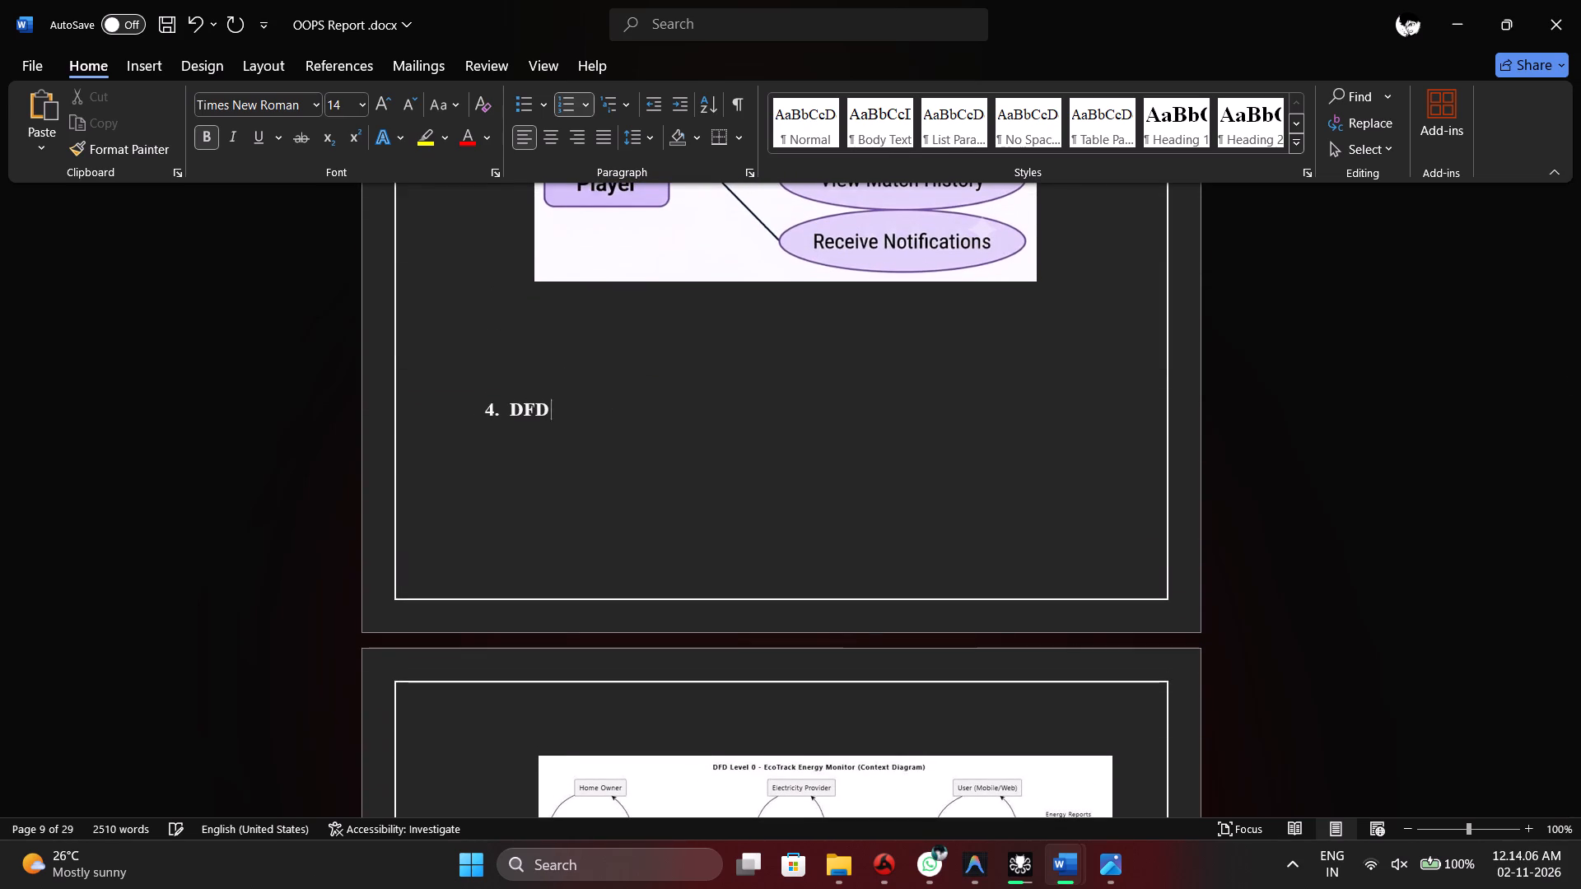
Cut the old EcoTrack DFD Level 0 diagram out of the report.
right_click(758, 461)
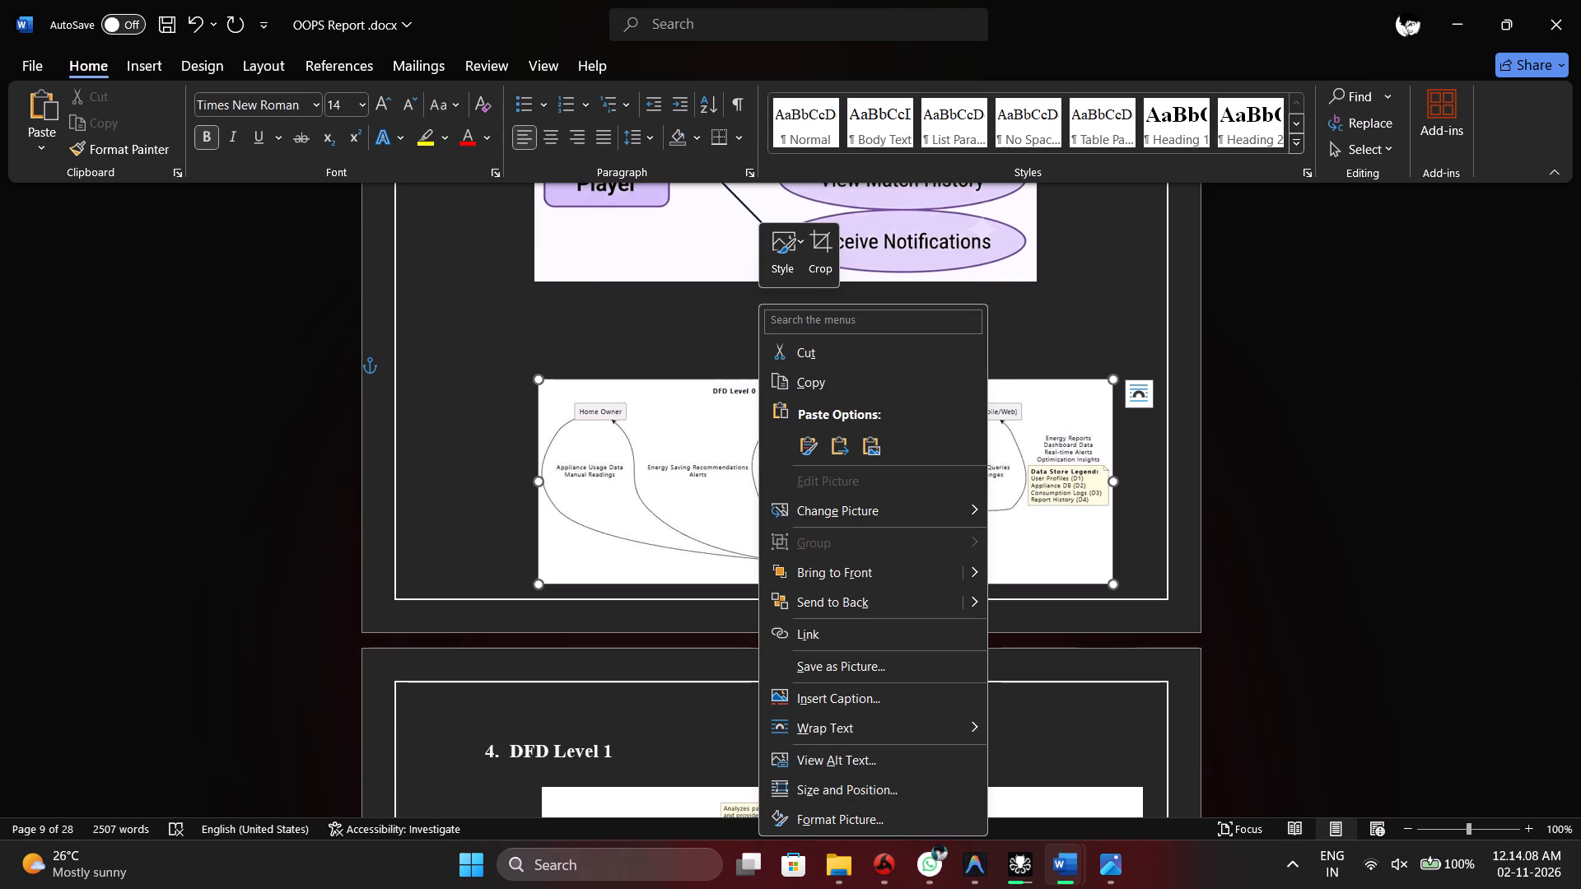
click(808, 347)
Cut the old EcoTrack diagram under the DFD Level 1 heading out of the report.
scroll(728, 451, down, 5)
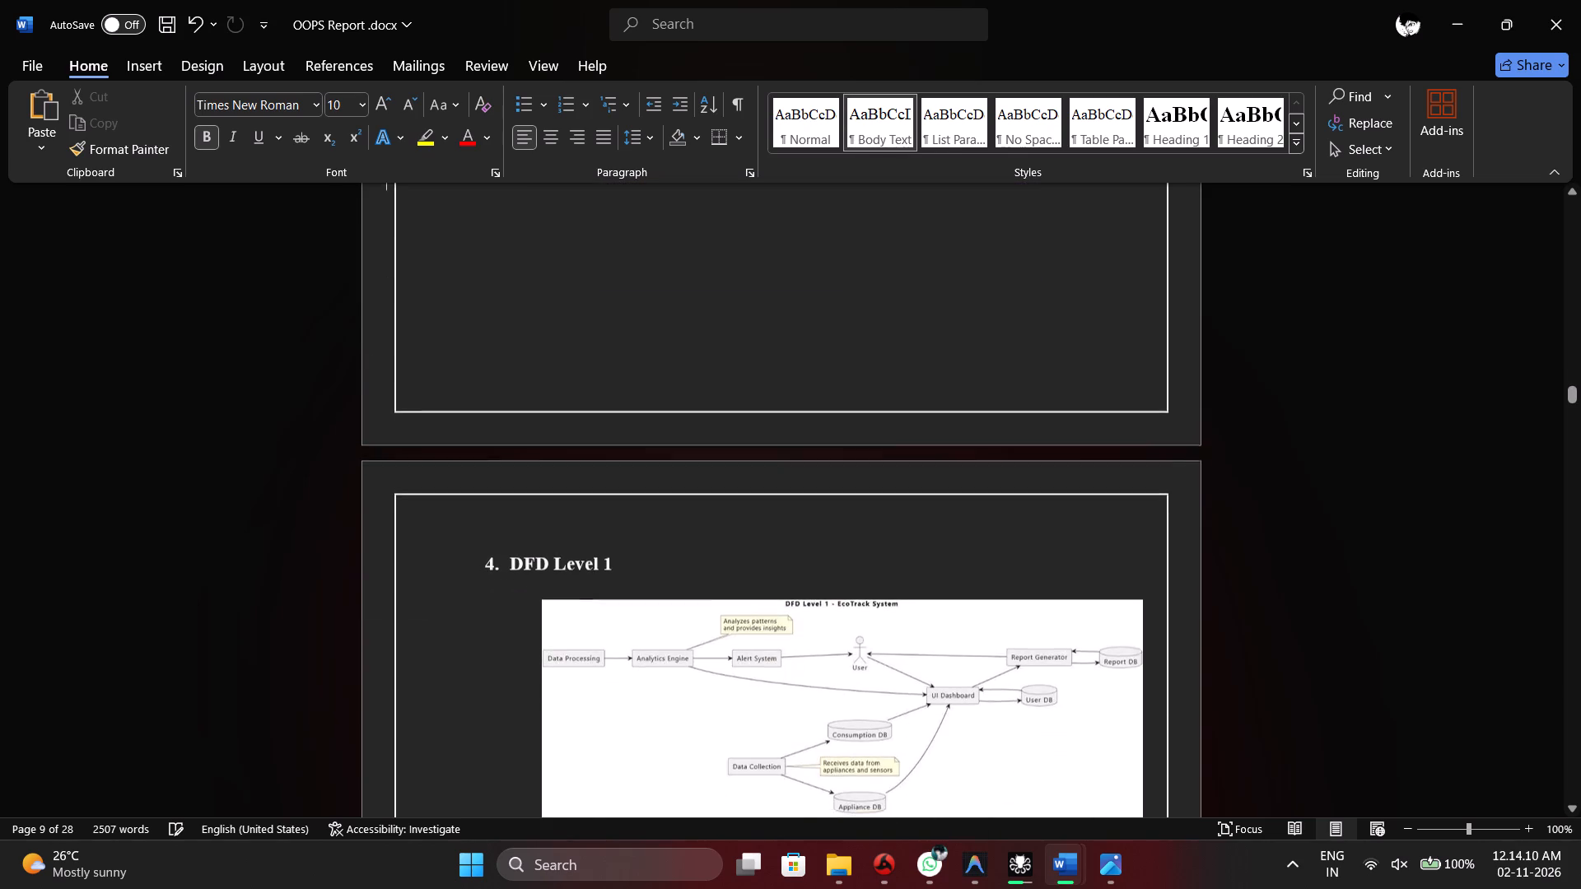
scroll(728, 451, down, 2)
right_click(714, 464)
click(659, 478)
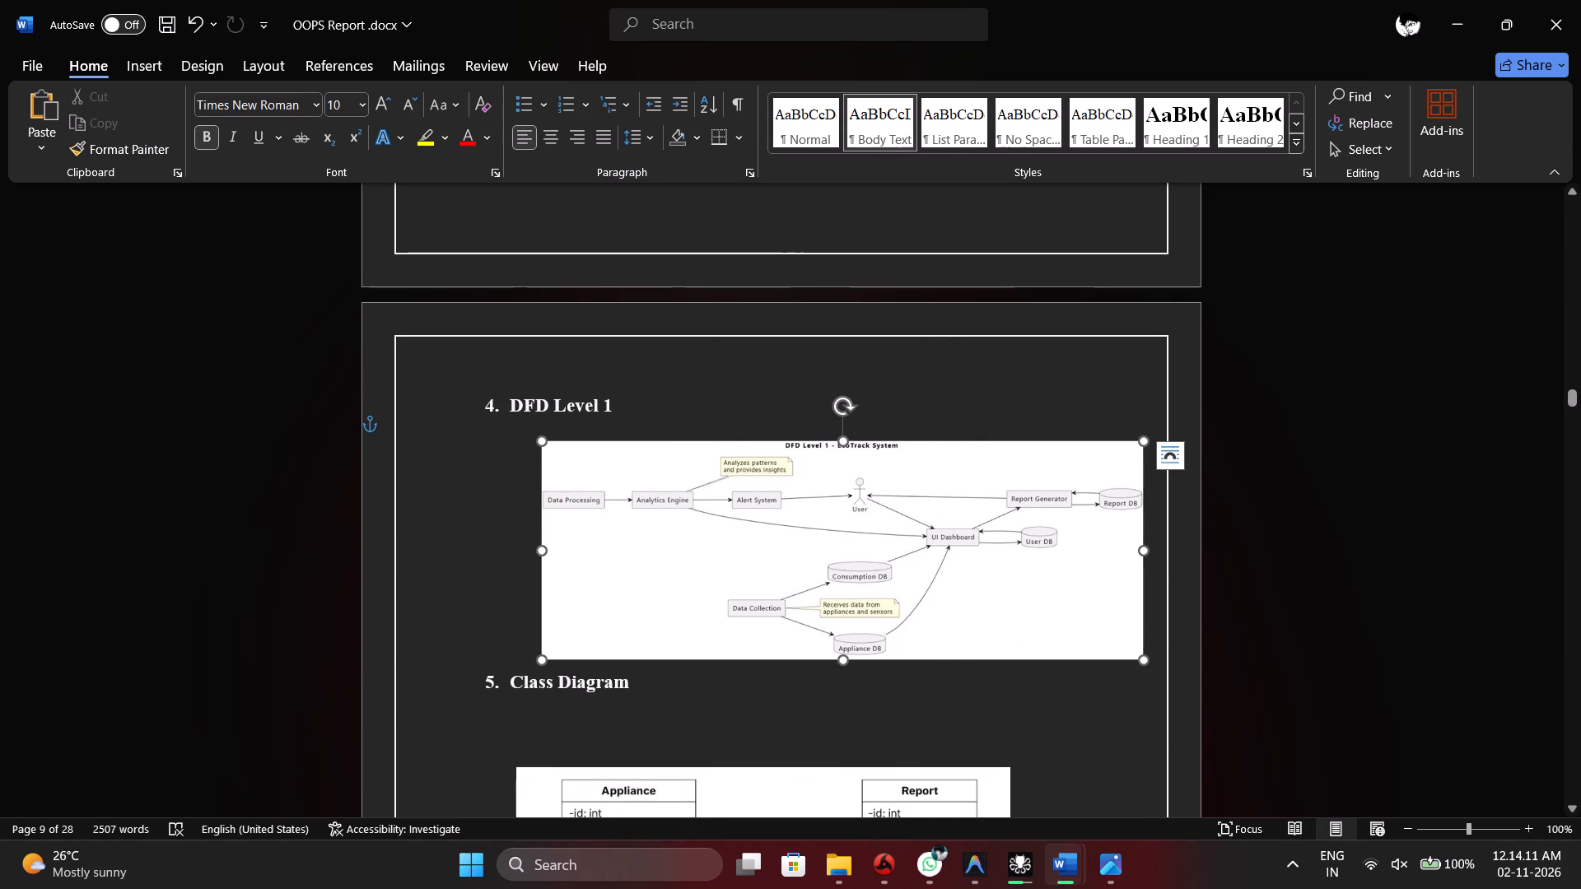
right_click(684, 517)
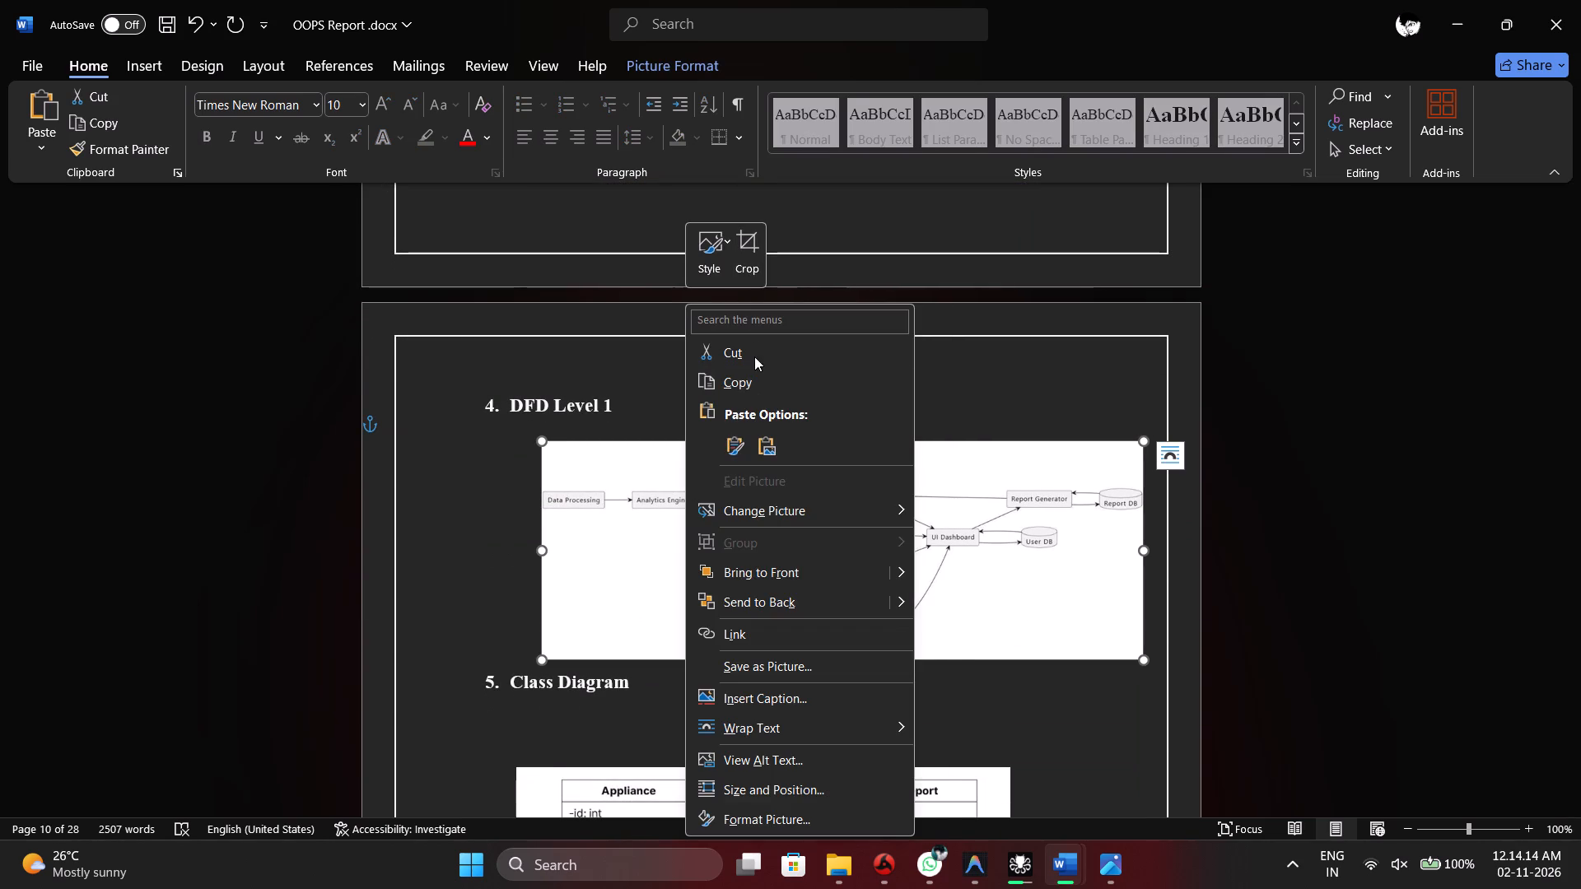
click(739, 354)
Delete the numbered DFD Level 1 heading above Class Diagram.
click(637, 393)
key(BackSpace)
key(BackSpace)
key(BackSpace)
key(BackSpace)
key(BackSpace)
key(BackSpace)
key(BackSpace)
key(BackSpace)
key(BackSpace)
key(BackSpace)
key(BackSpace)
key(BackSpace)
key(BackSpace)
key(BackSpace)
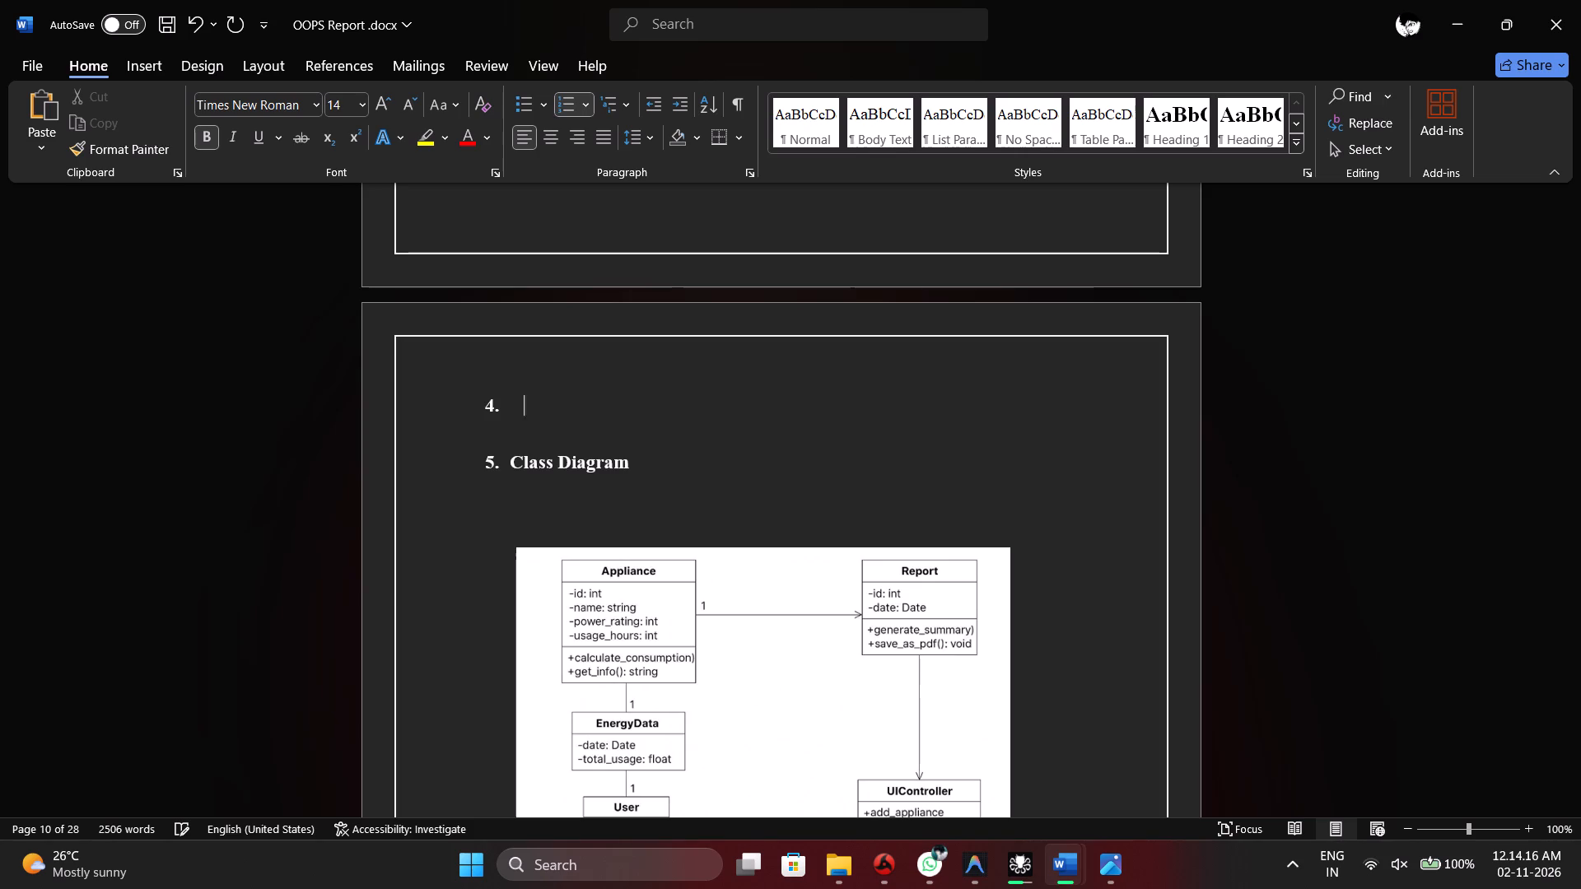
scroll(651, 462, down, 2)
scroll(652, 461, up, 12)
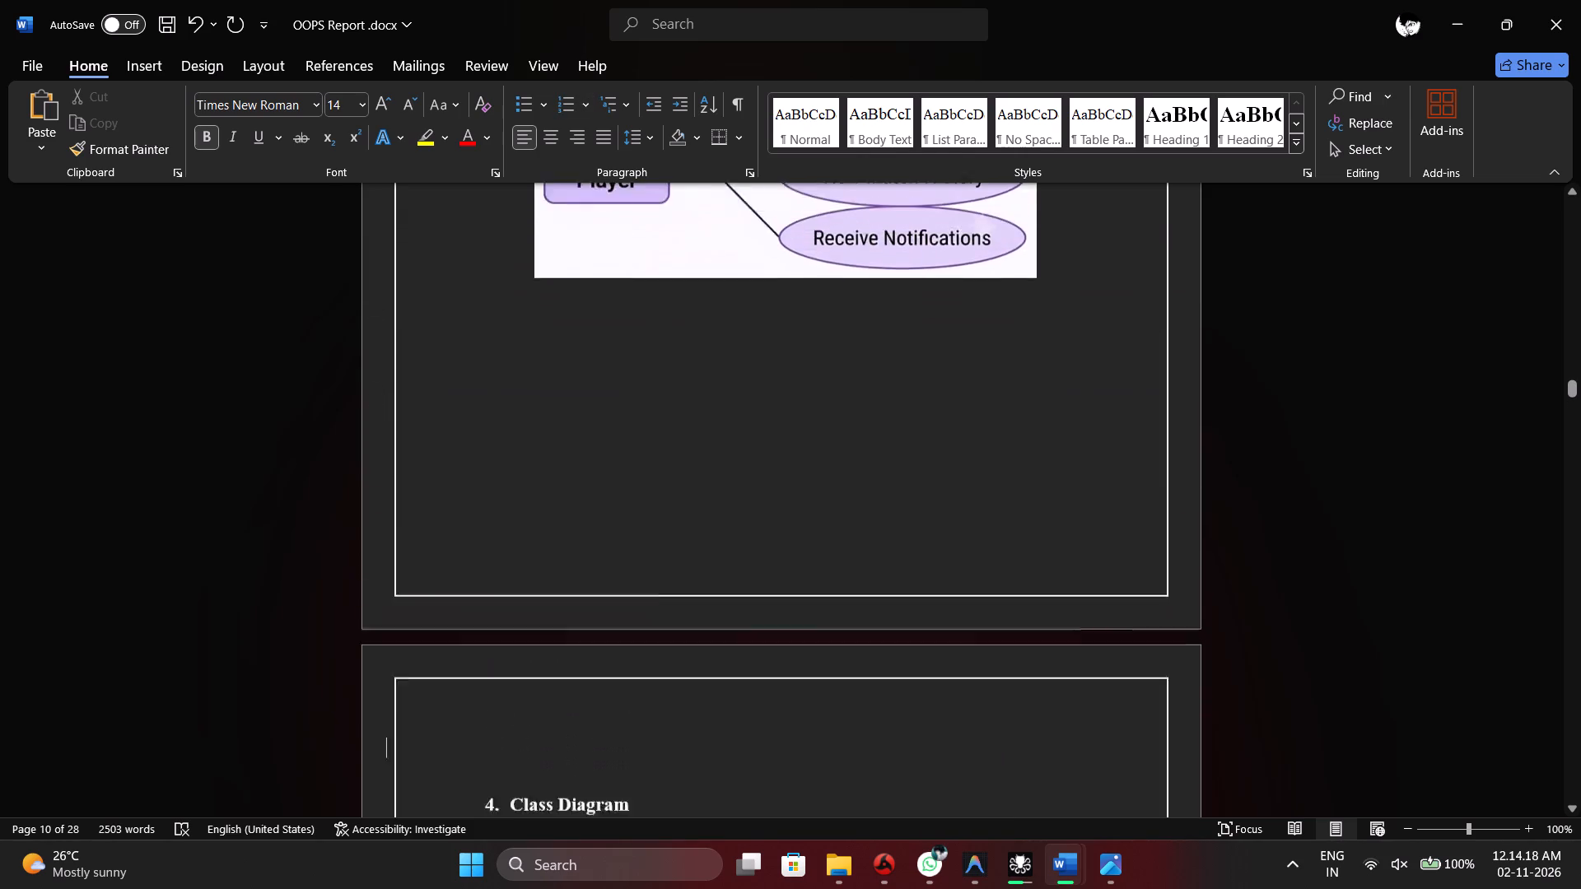
scroll(658, 445, down, 14)
scroll(659, 444, up, 20)
scroll(659, 444, up, 5)
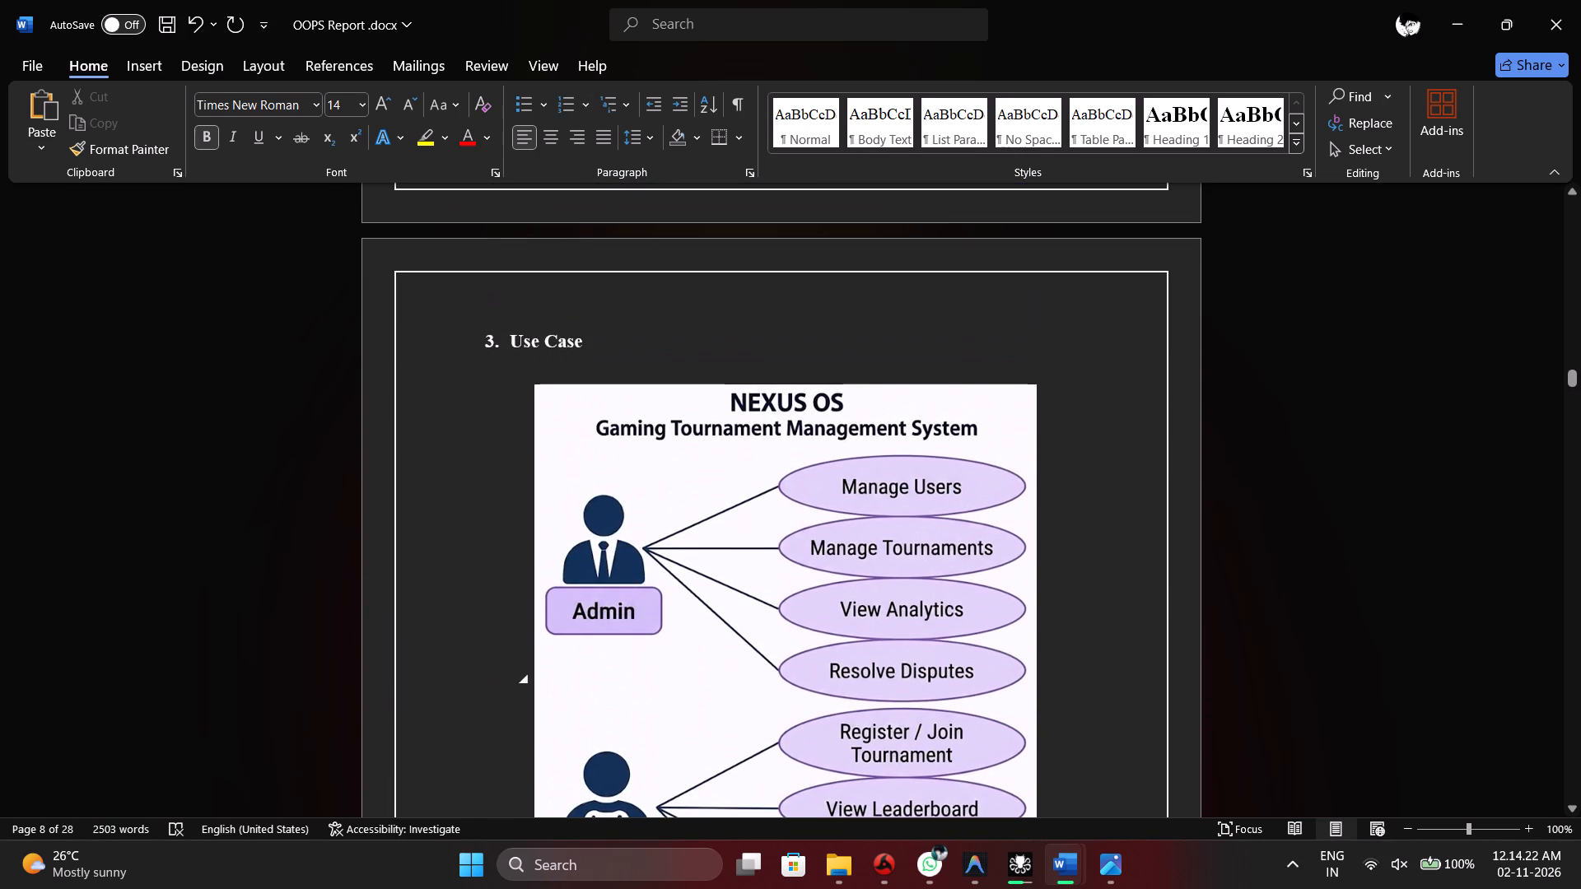
scroll(660, 440, down, 6)
scroll(671, 429, up, 4)
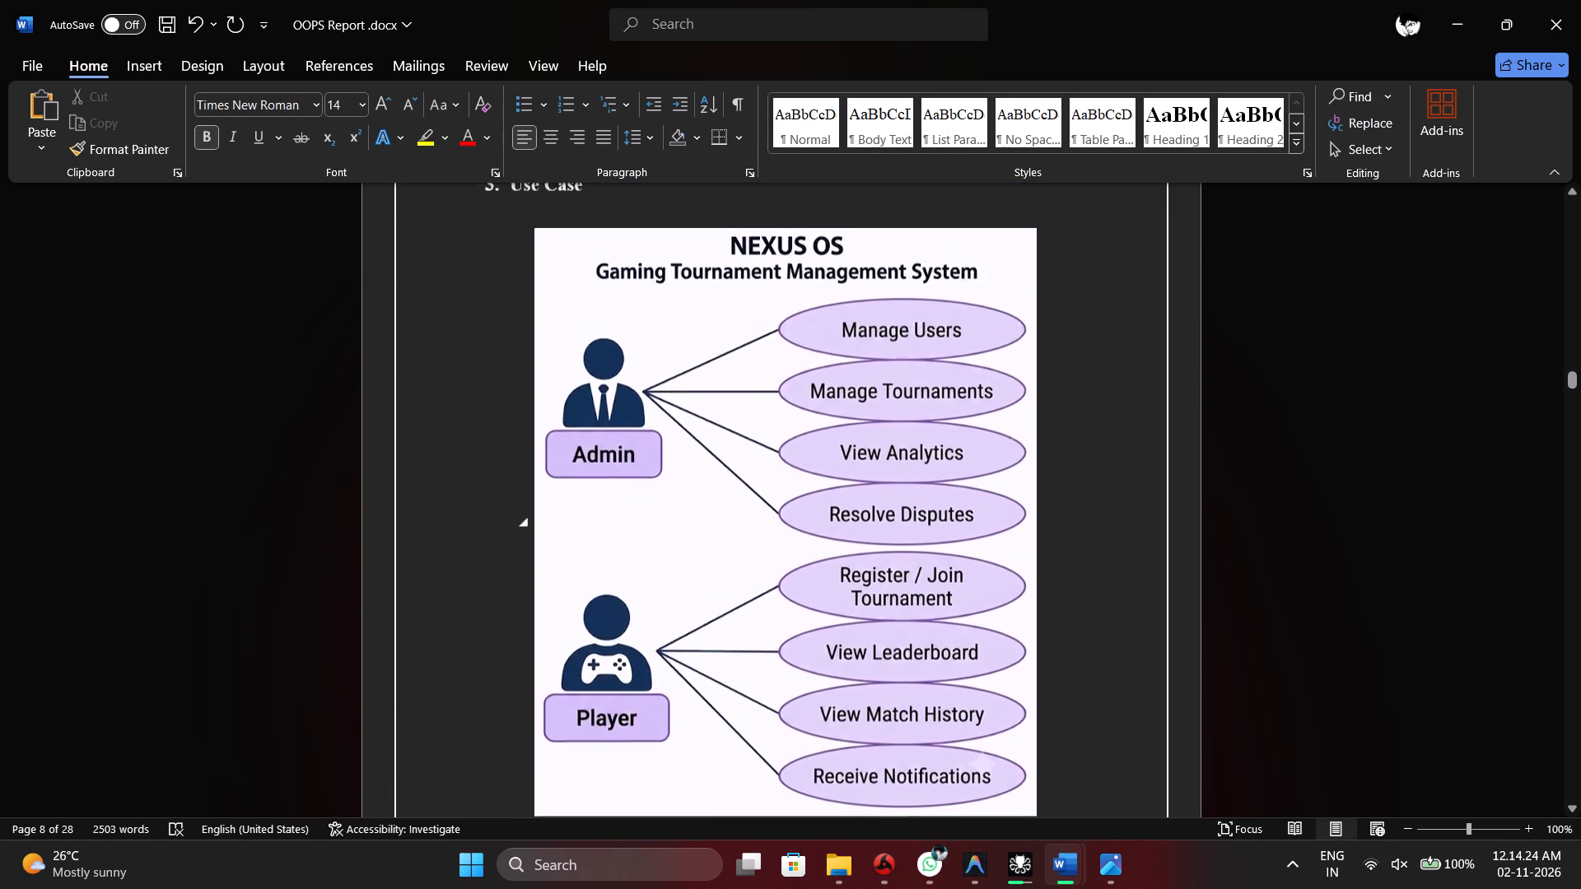
scroll(672, 425, up, 18)
scroll(671, 410, up, 3)
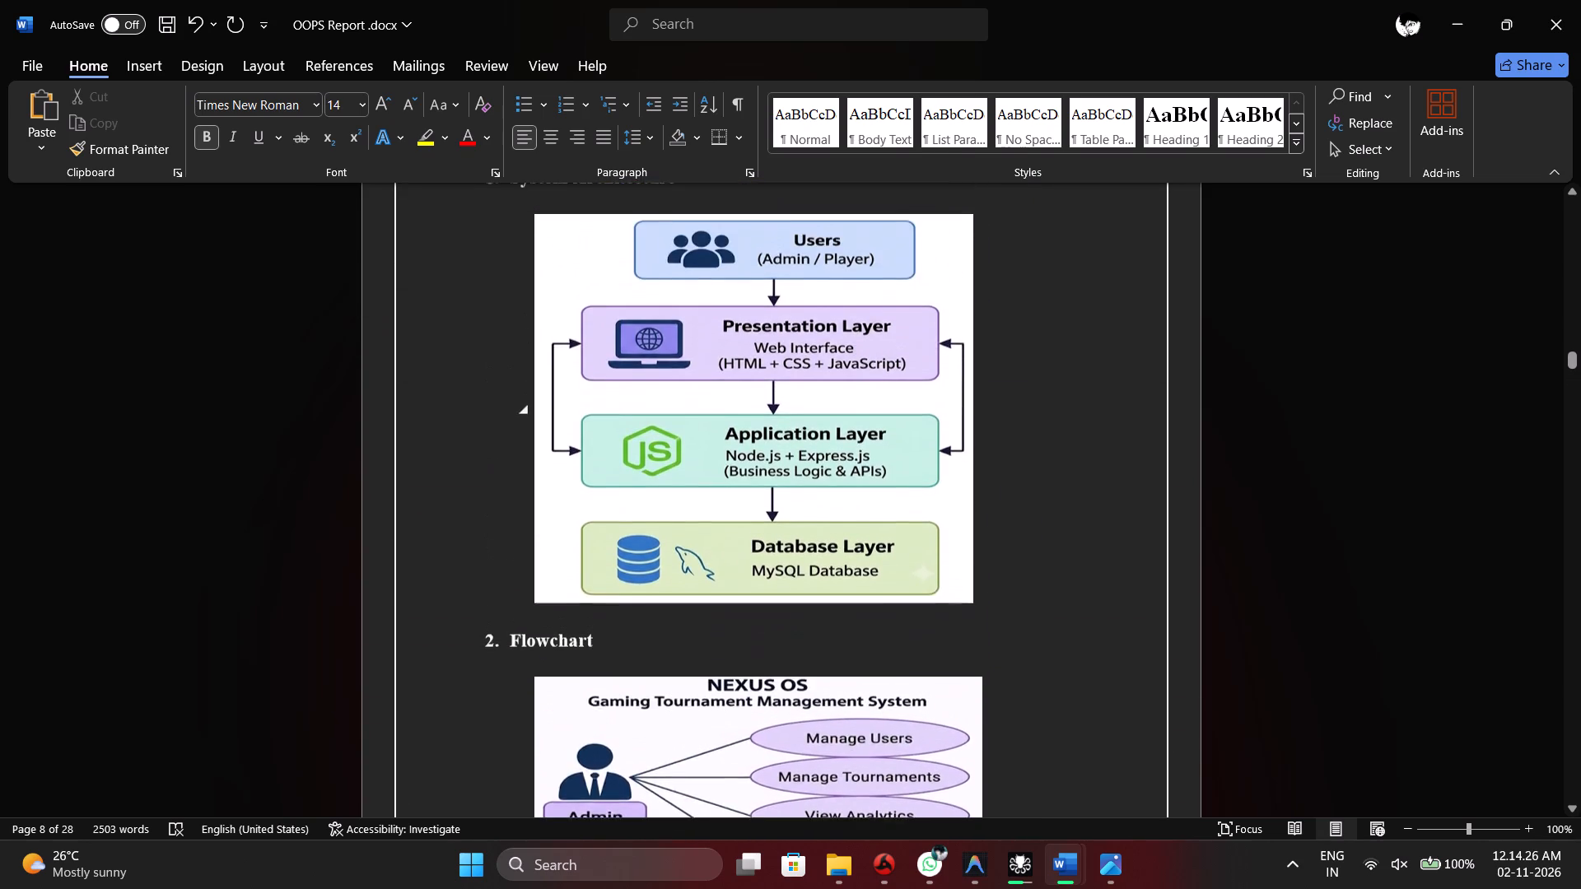
scroll(671, 410, down, 20)
scroll(671, 410, down, 7)
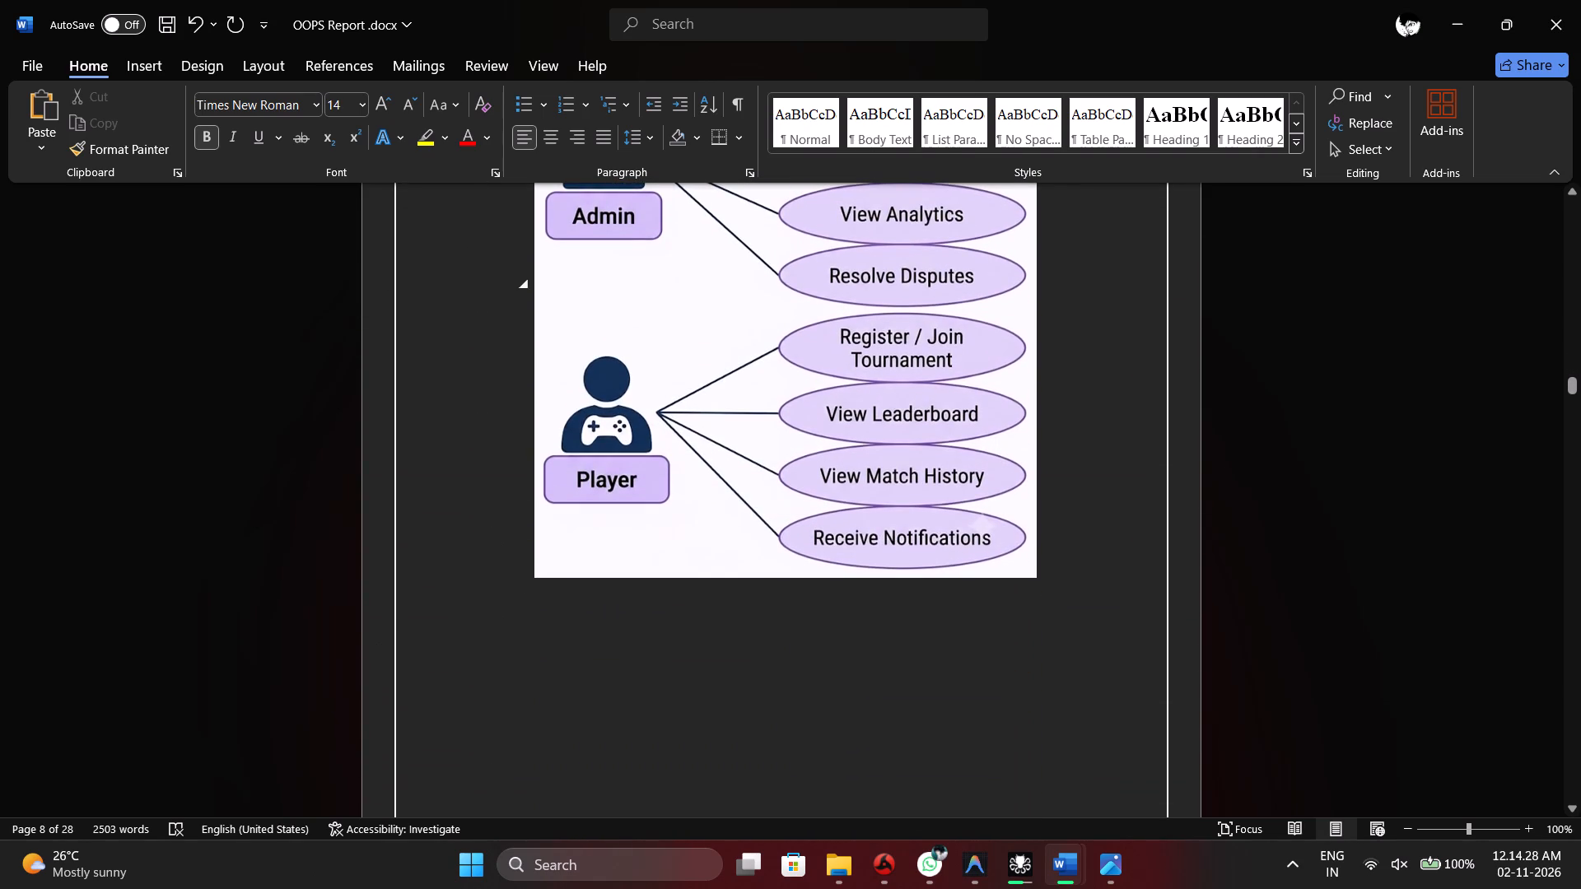
click(1020, 571)
scroll(1020, 571, up, 2)
drag(1041, 676, 987, 635)
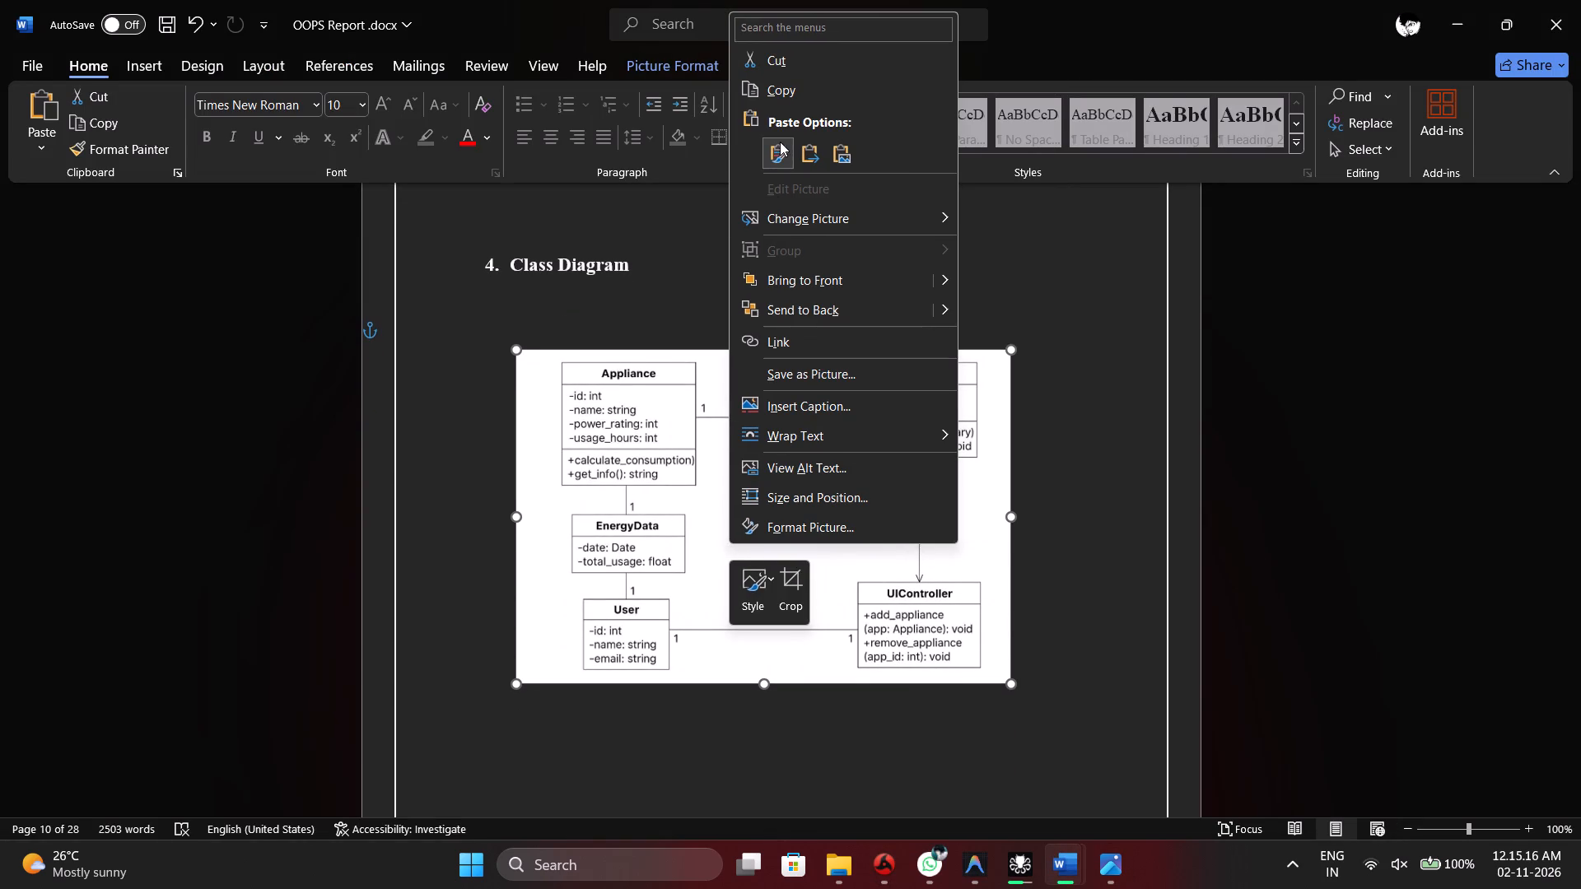
right_click(619, 407)
click(570, 424)
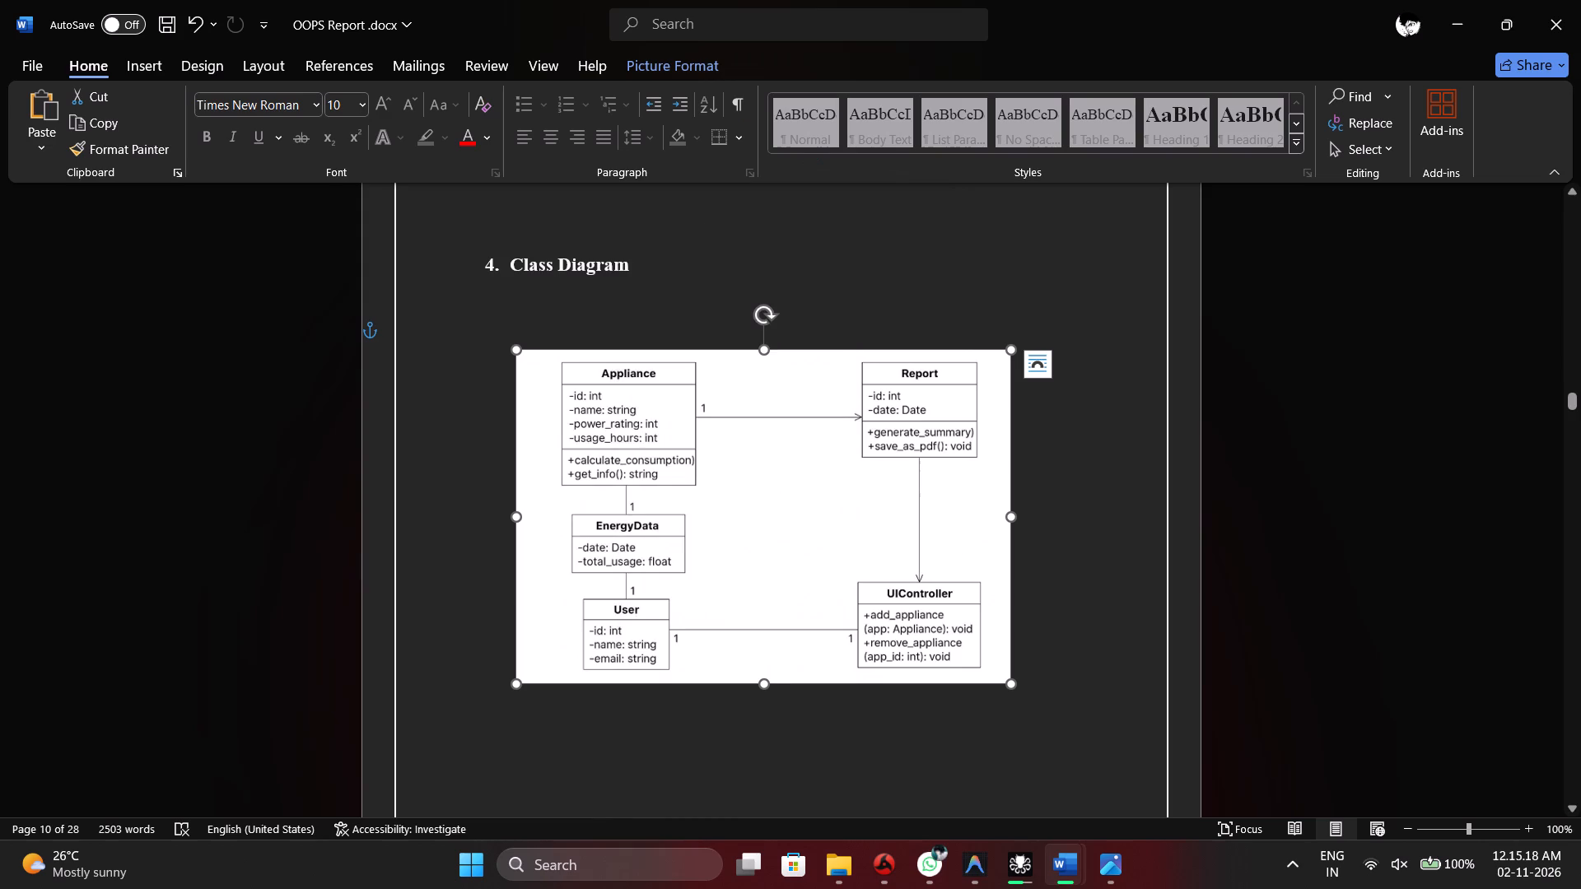
click(658, 400)
key(Delete)
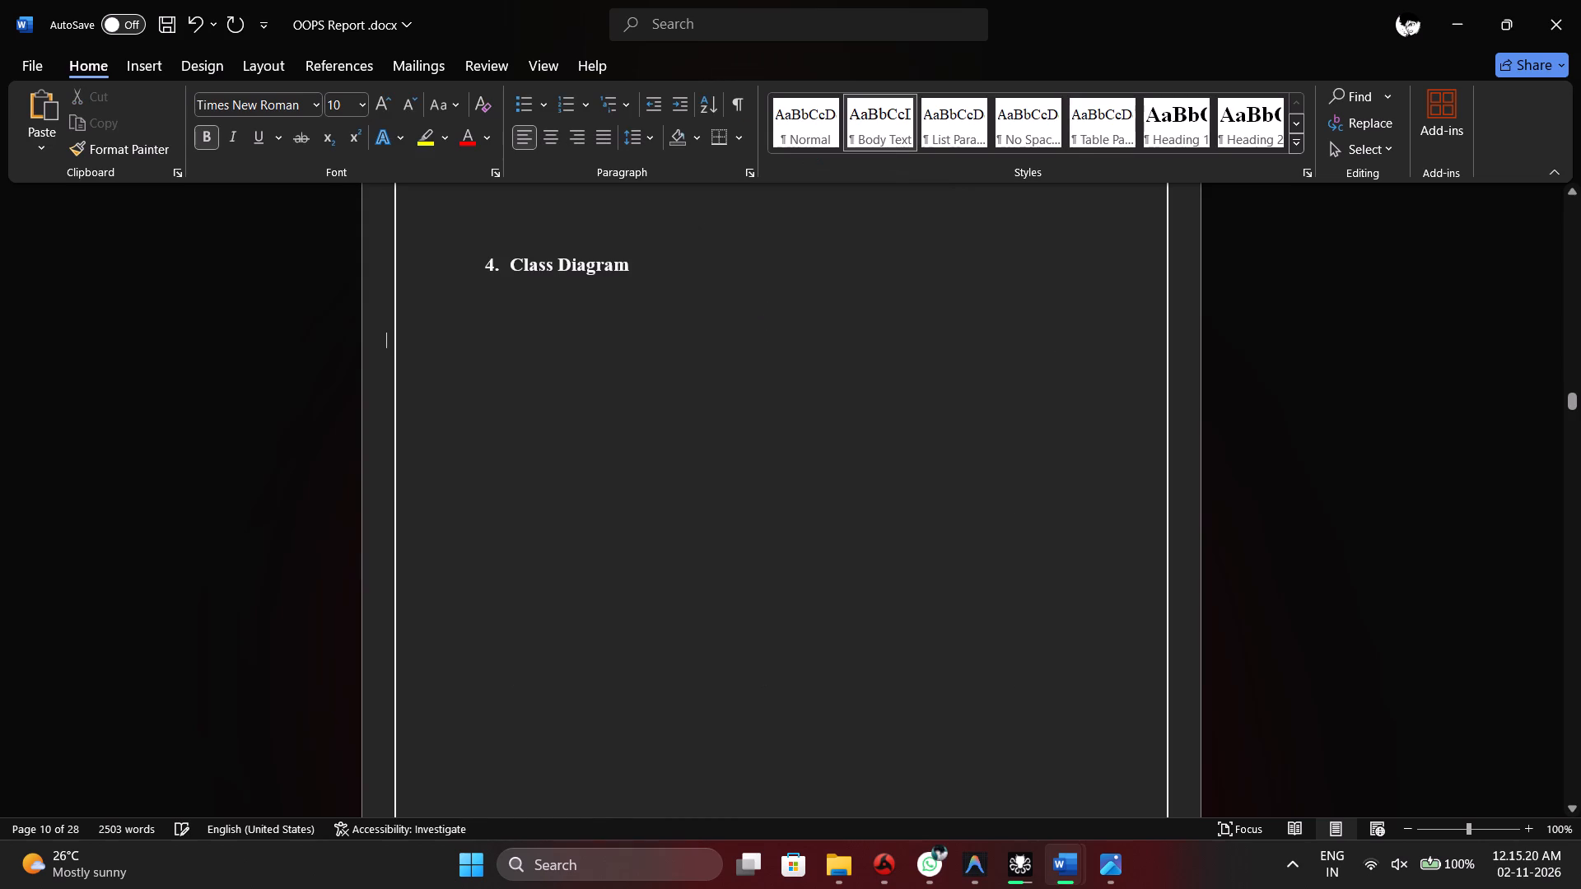
Paste the copied Gemini class diagram on an unnumbered line directly below the Class Diagram heading.
click(644, 255)
key(Return)
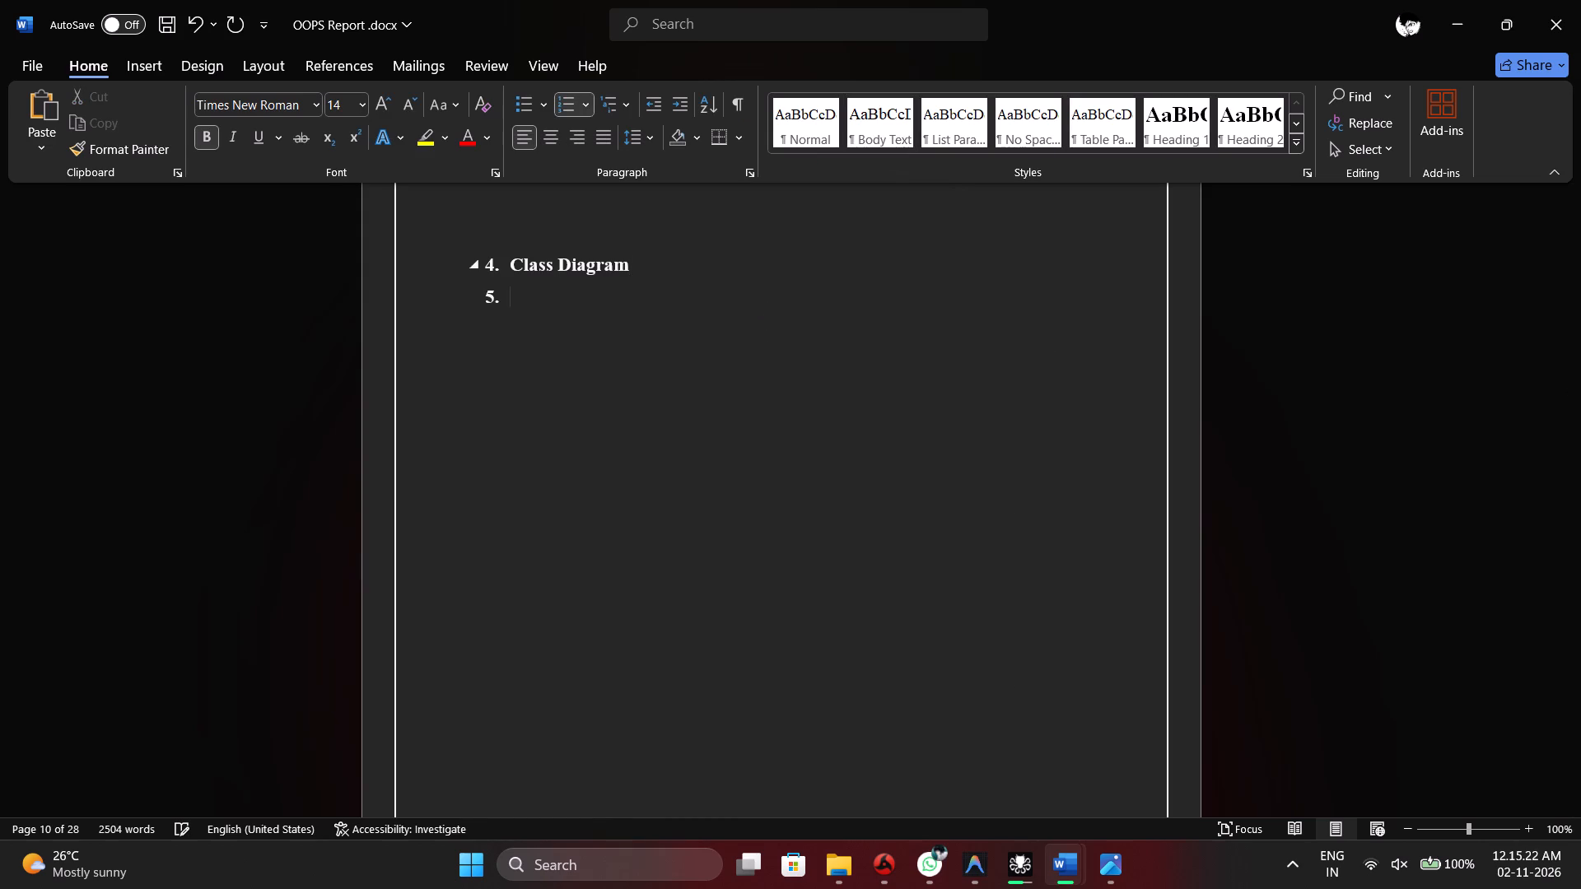
key(BackSpace)
key(ctrl+v)
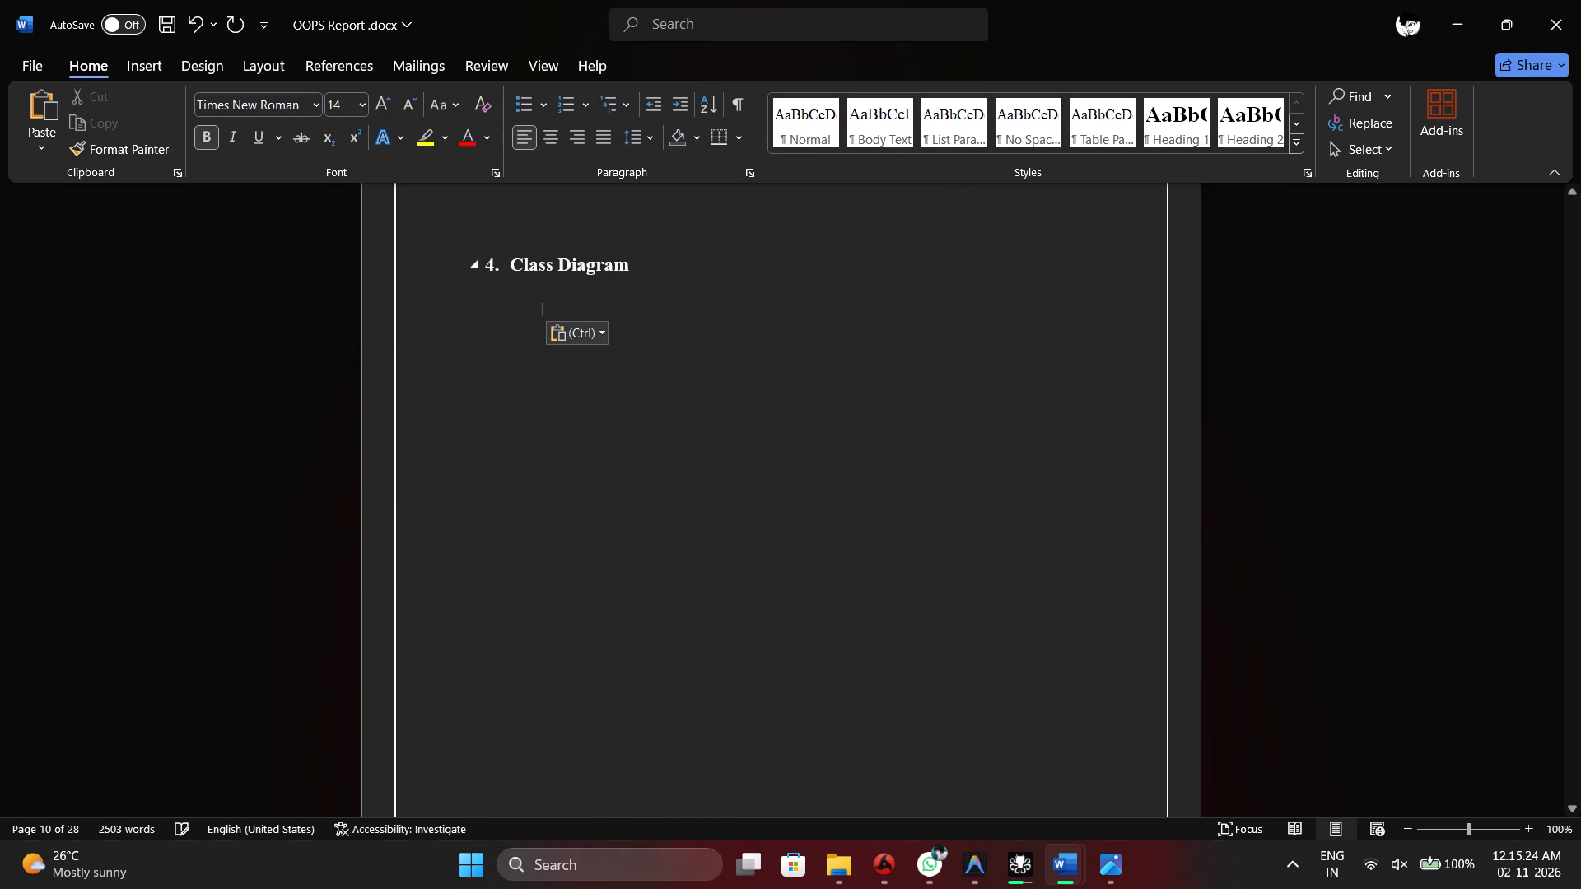
double_click(576, 355)
click(580, 348)
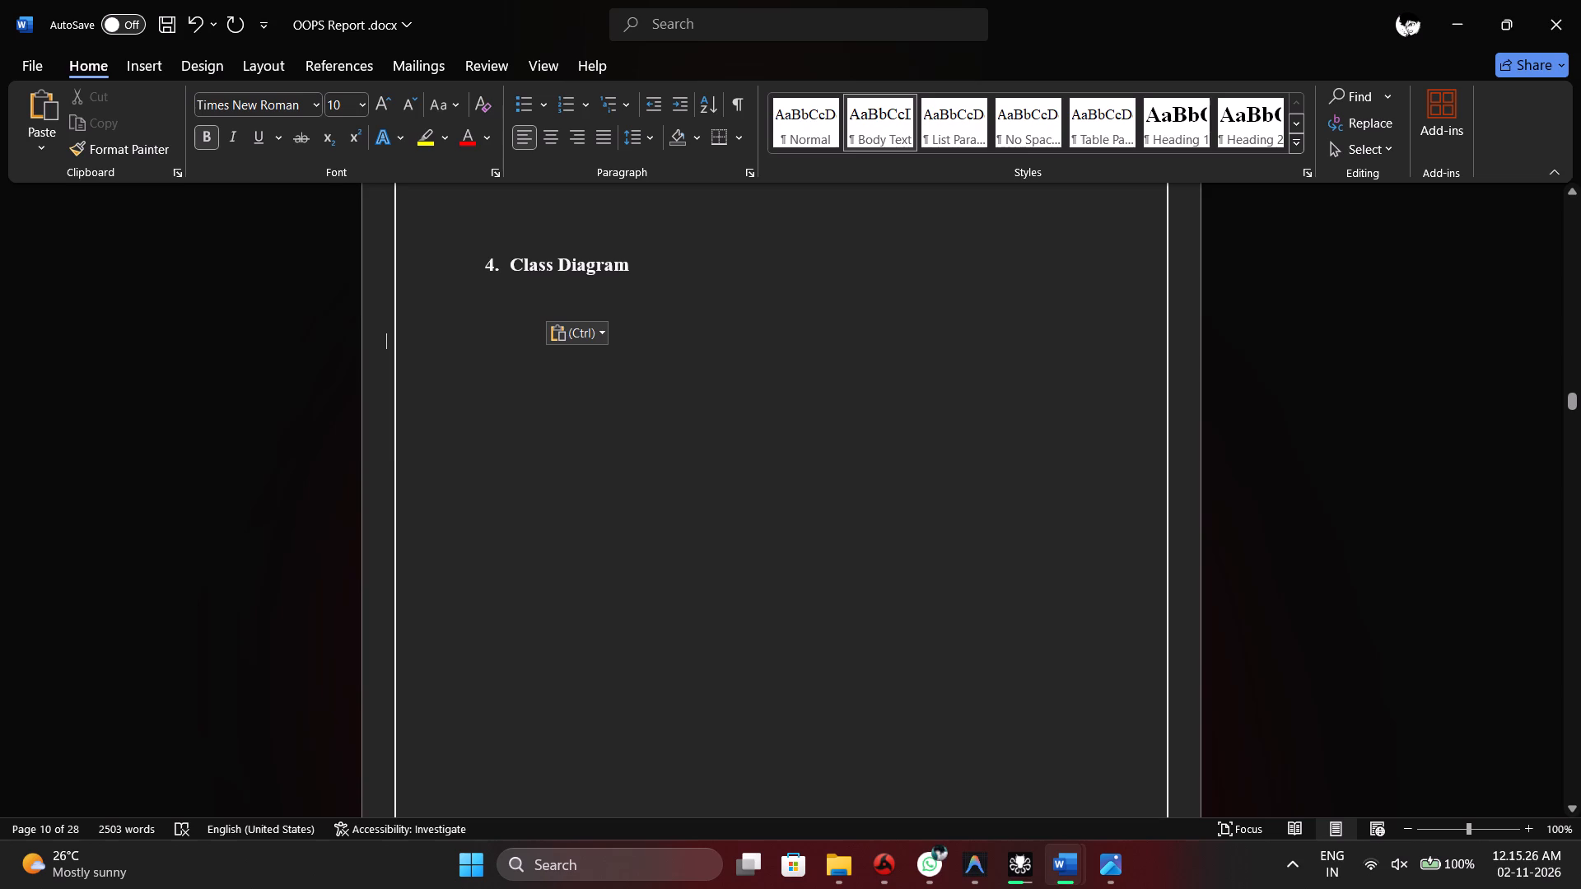
click(582, 346)
click(596, 342)
click(623, 385)
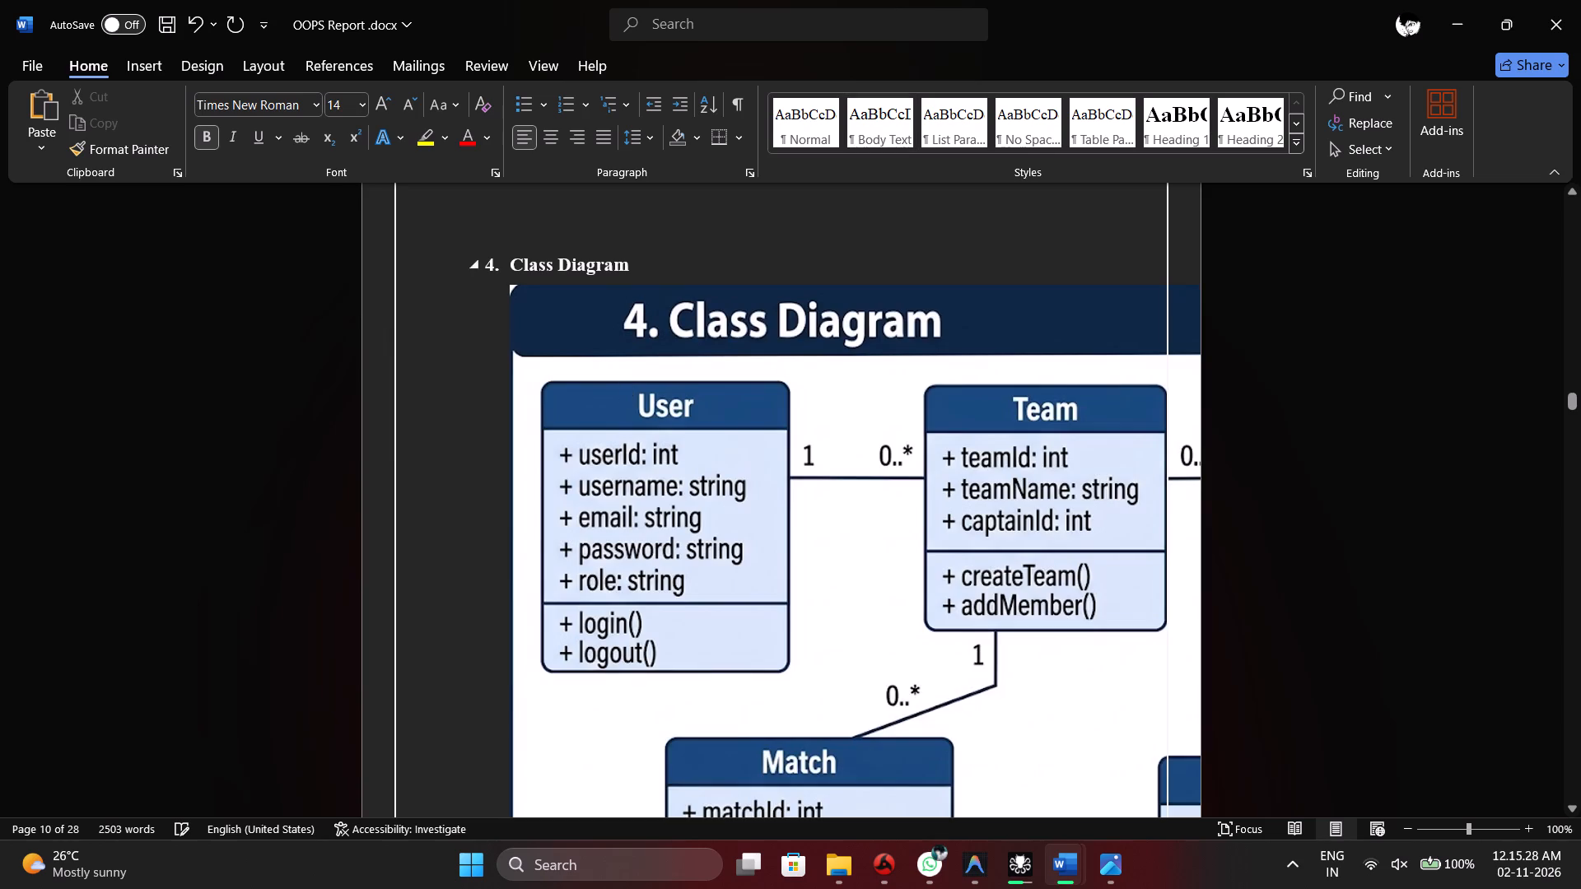
Shrink the pasted class diagram proportionally to about half its size so it fits inside the page border.
click(528, 309)
drag(506, 283, 638, 372)
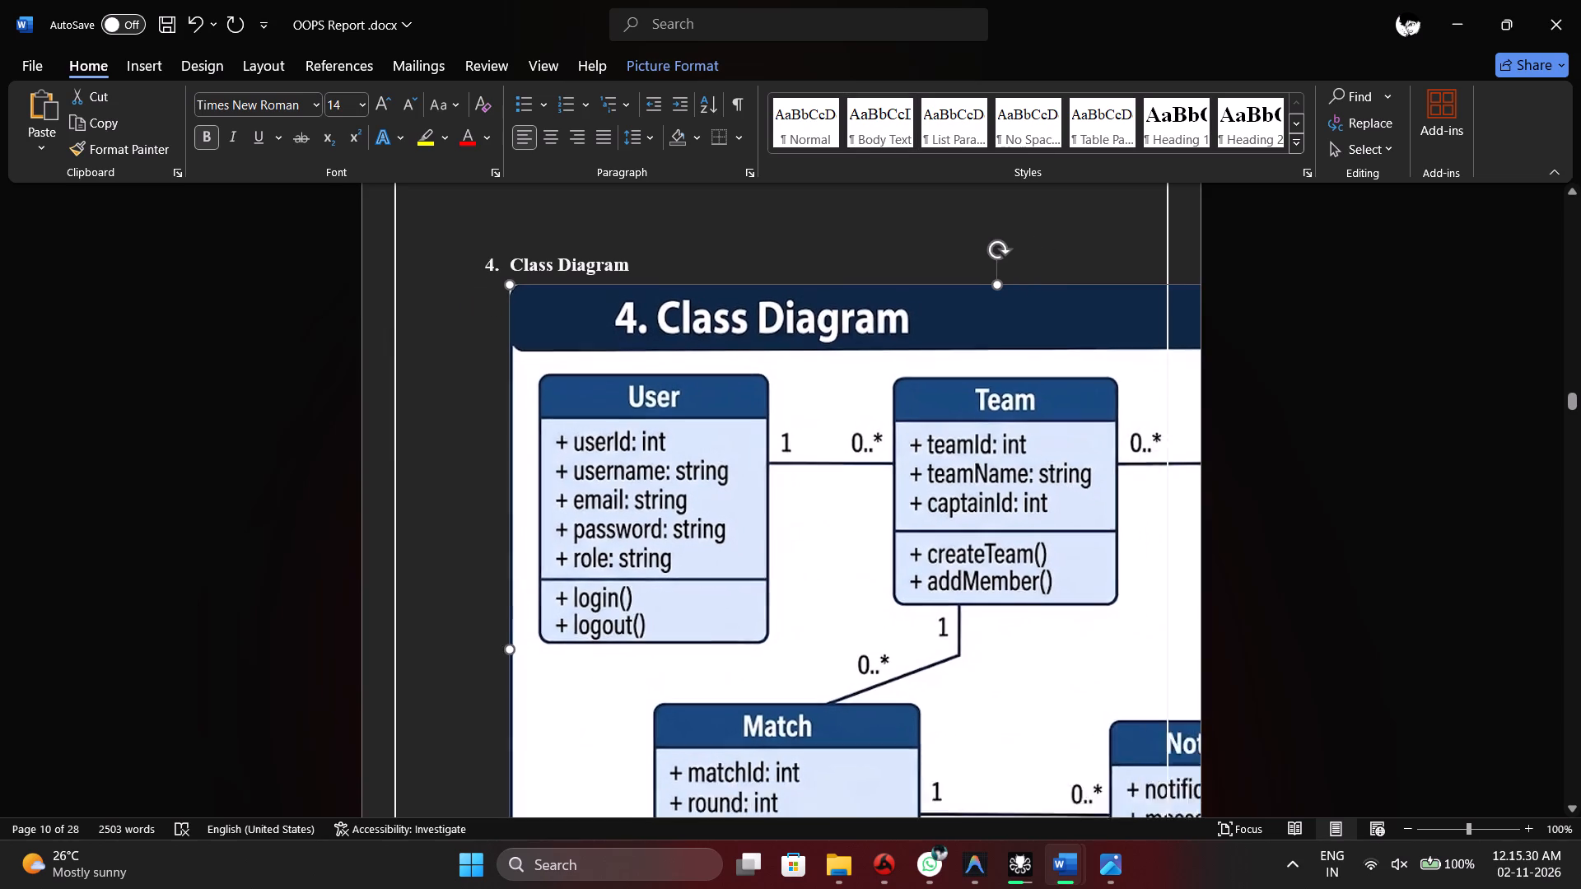
drag(638, 372, 1056, 695)
click(865, 472)
Crop the dark title banner and thin outer edges off the class diagram, and leave a blank line above it.
right_click(836, 379)
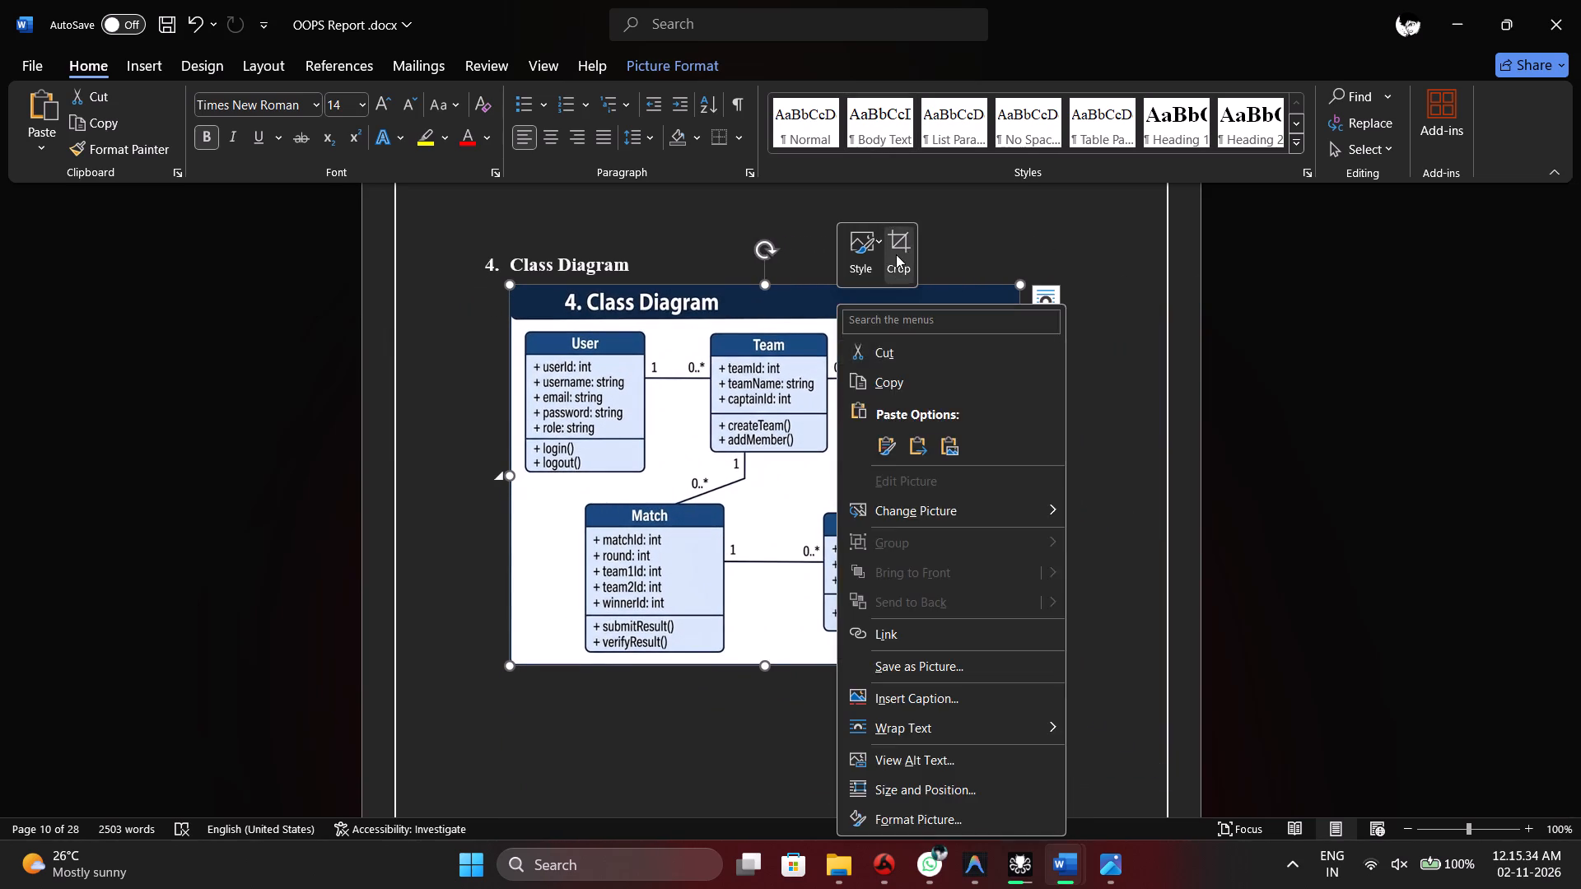
click(896, 254)
drag(772, 287, 777, 314)
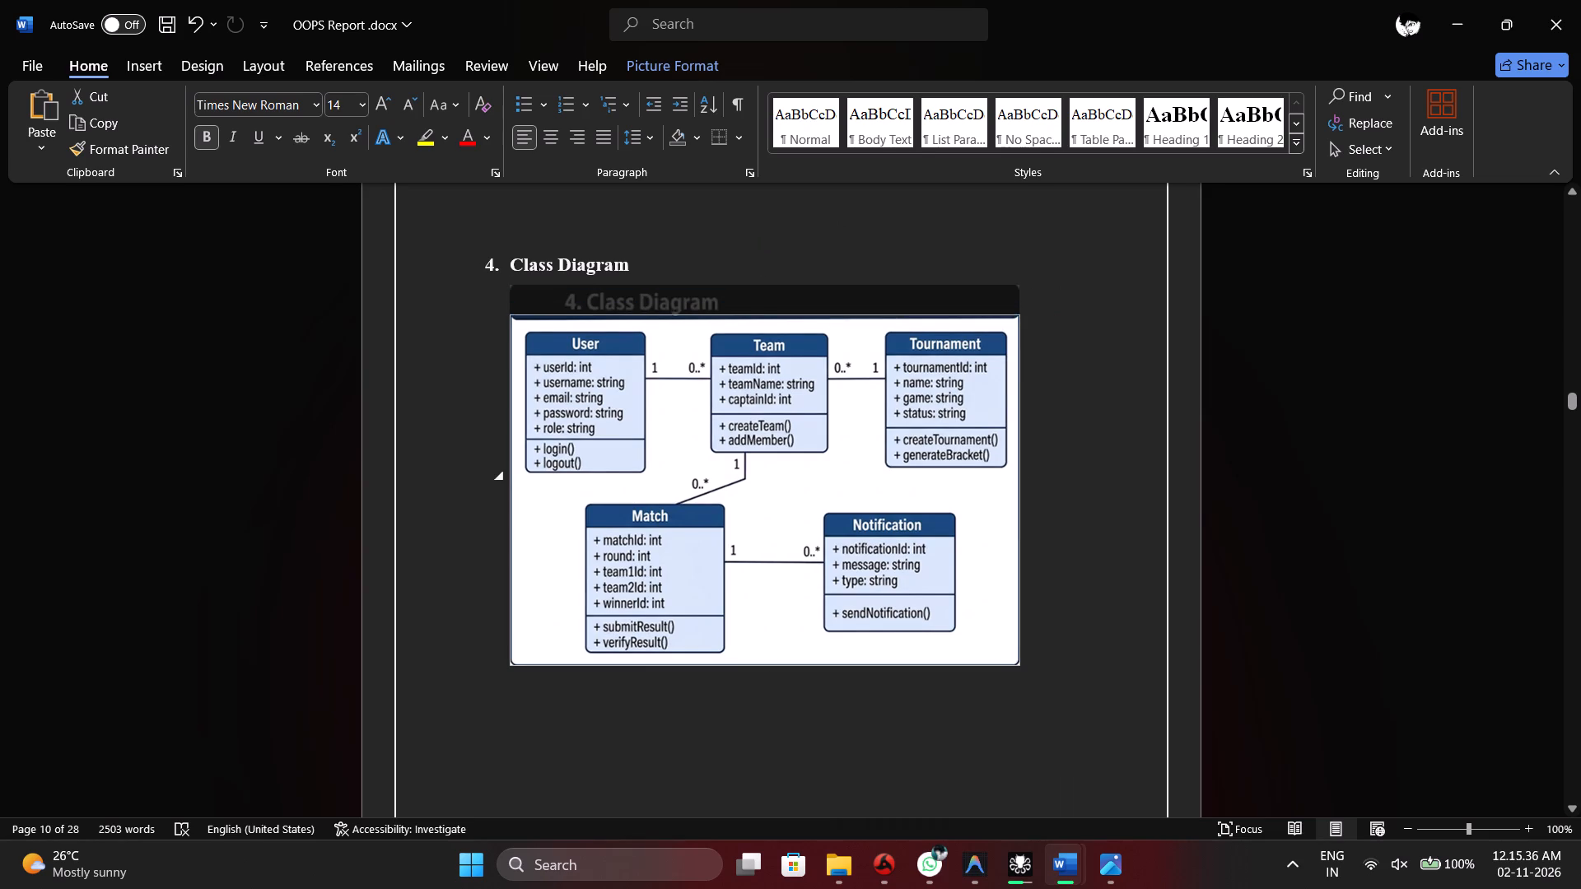
drag(777, 314, 778, 322)
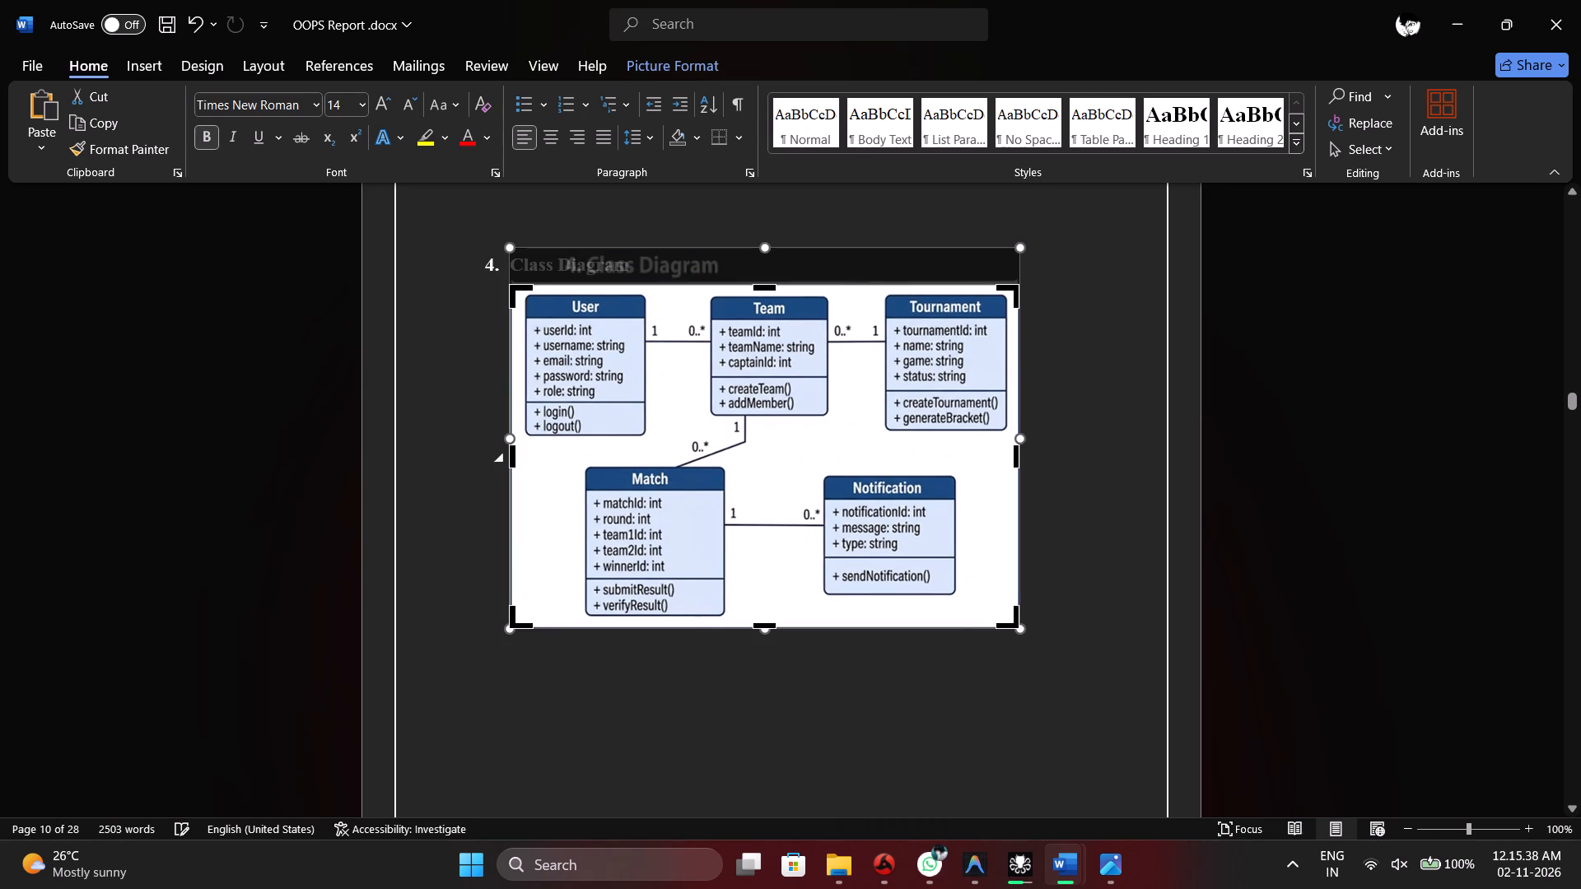
click(1015, 450)
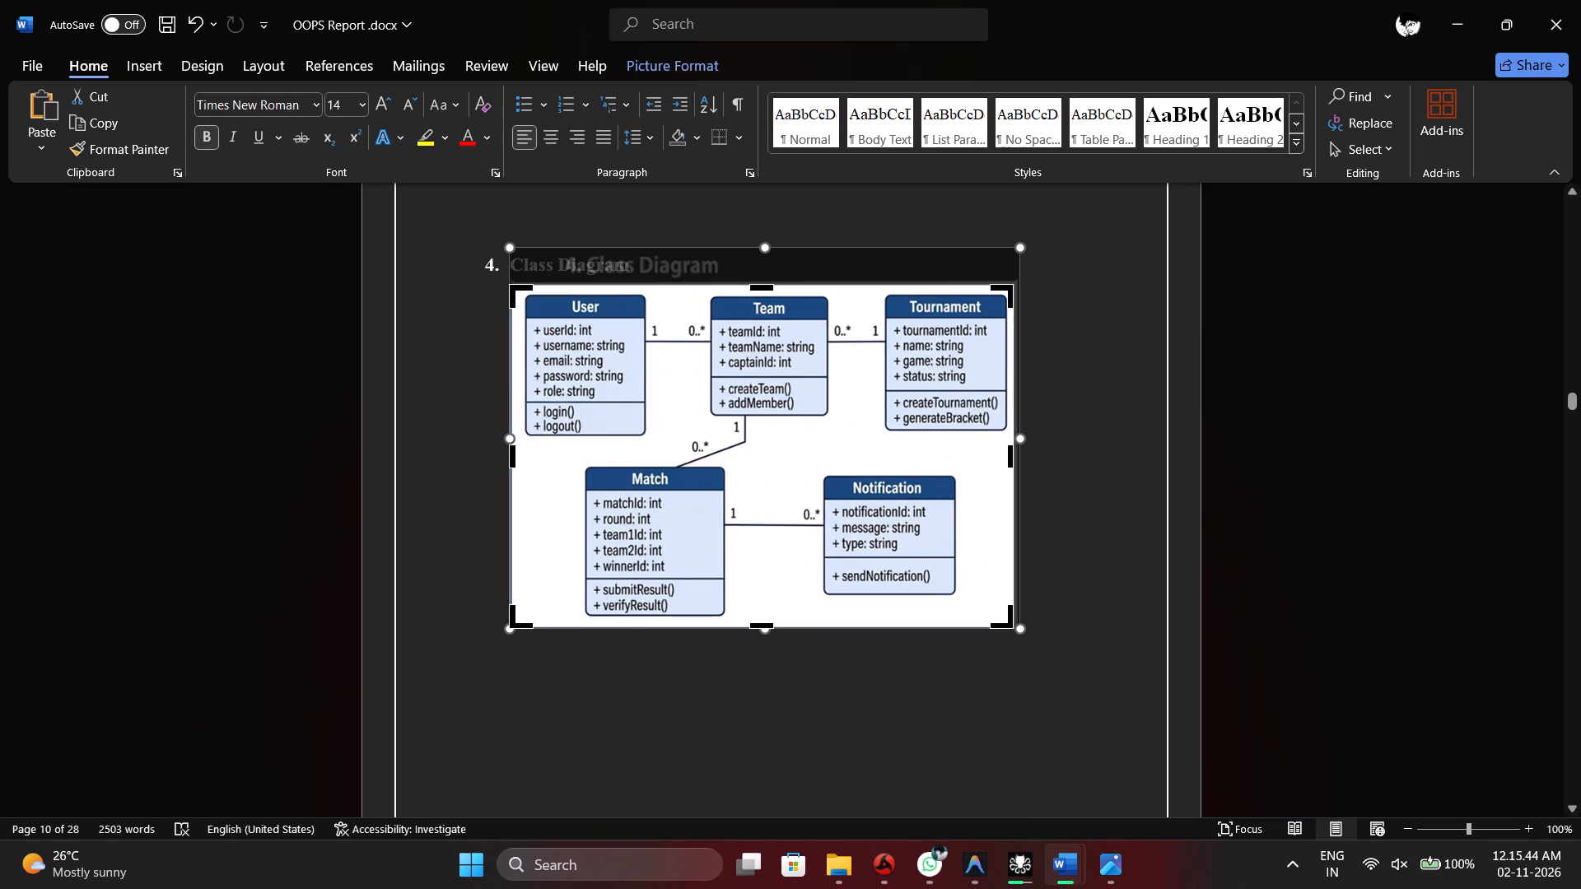
click(758, 622)
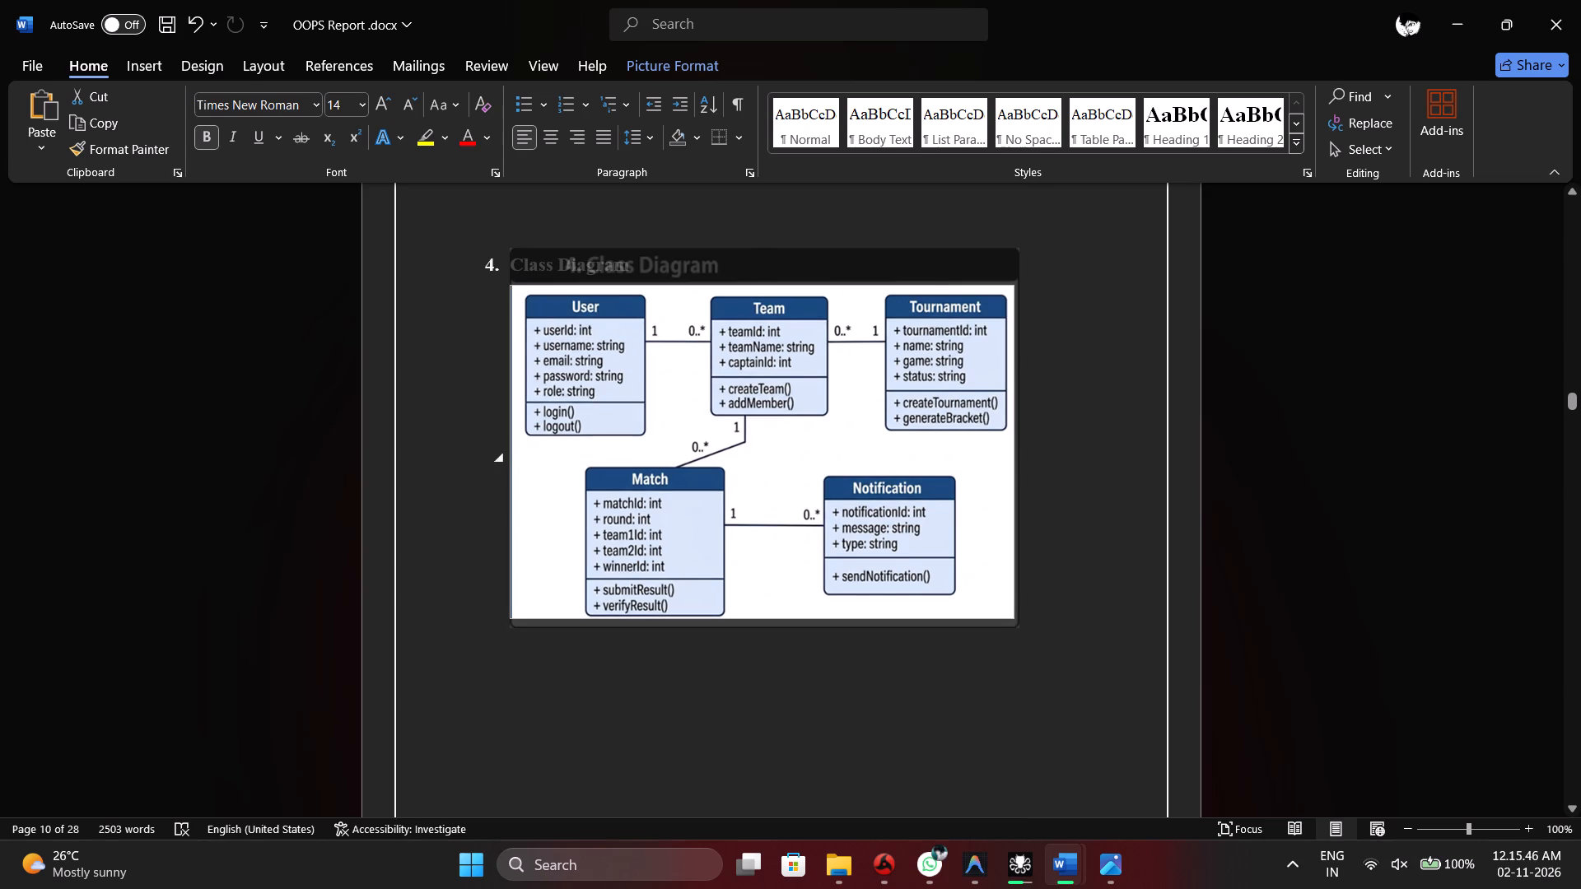
click(515, 450)
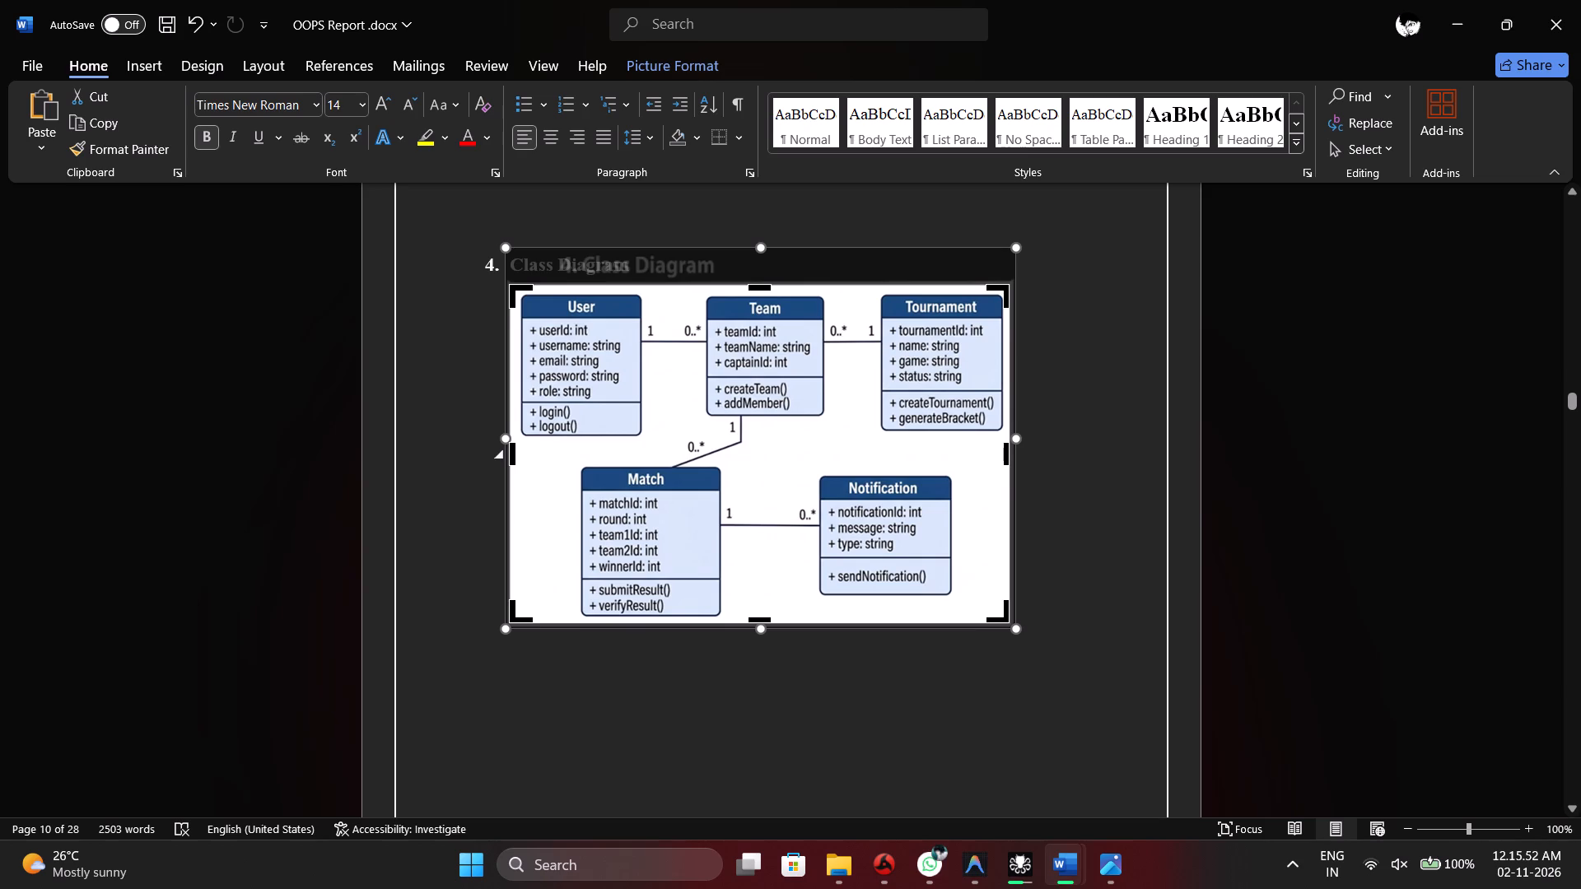
key(Return)
click(672, 364)
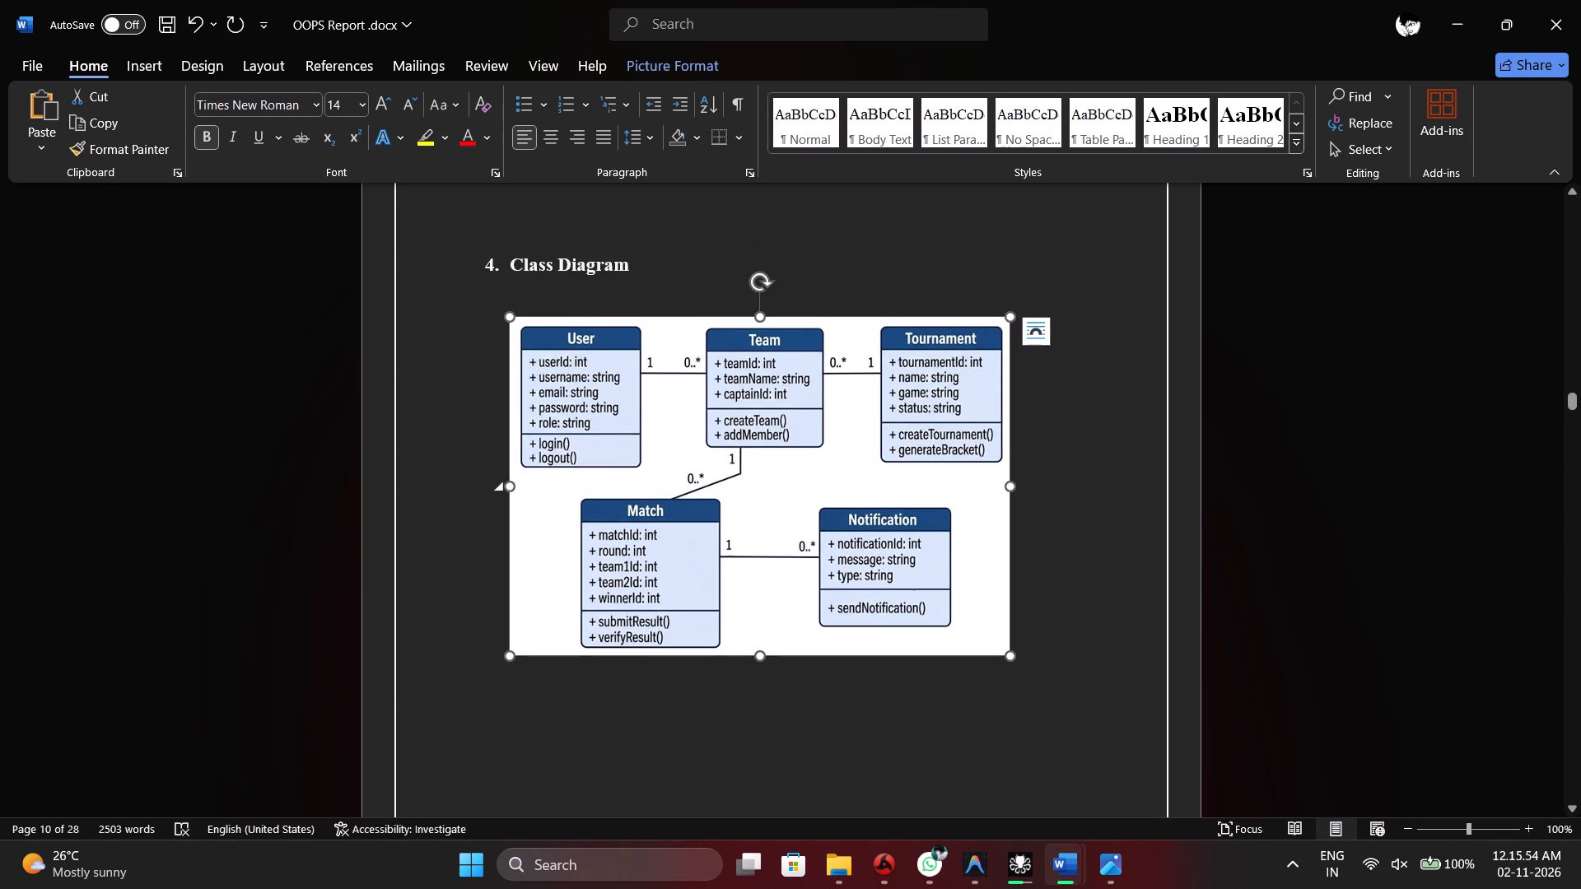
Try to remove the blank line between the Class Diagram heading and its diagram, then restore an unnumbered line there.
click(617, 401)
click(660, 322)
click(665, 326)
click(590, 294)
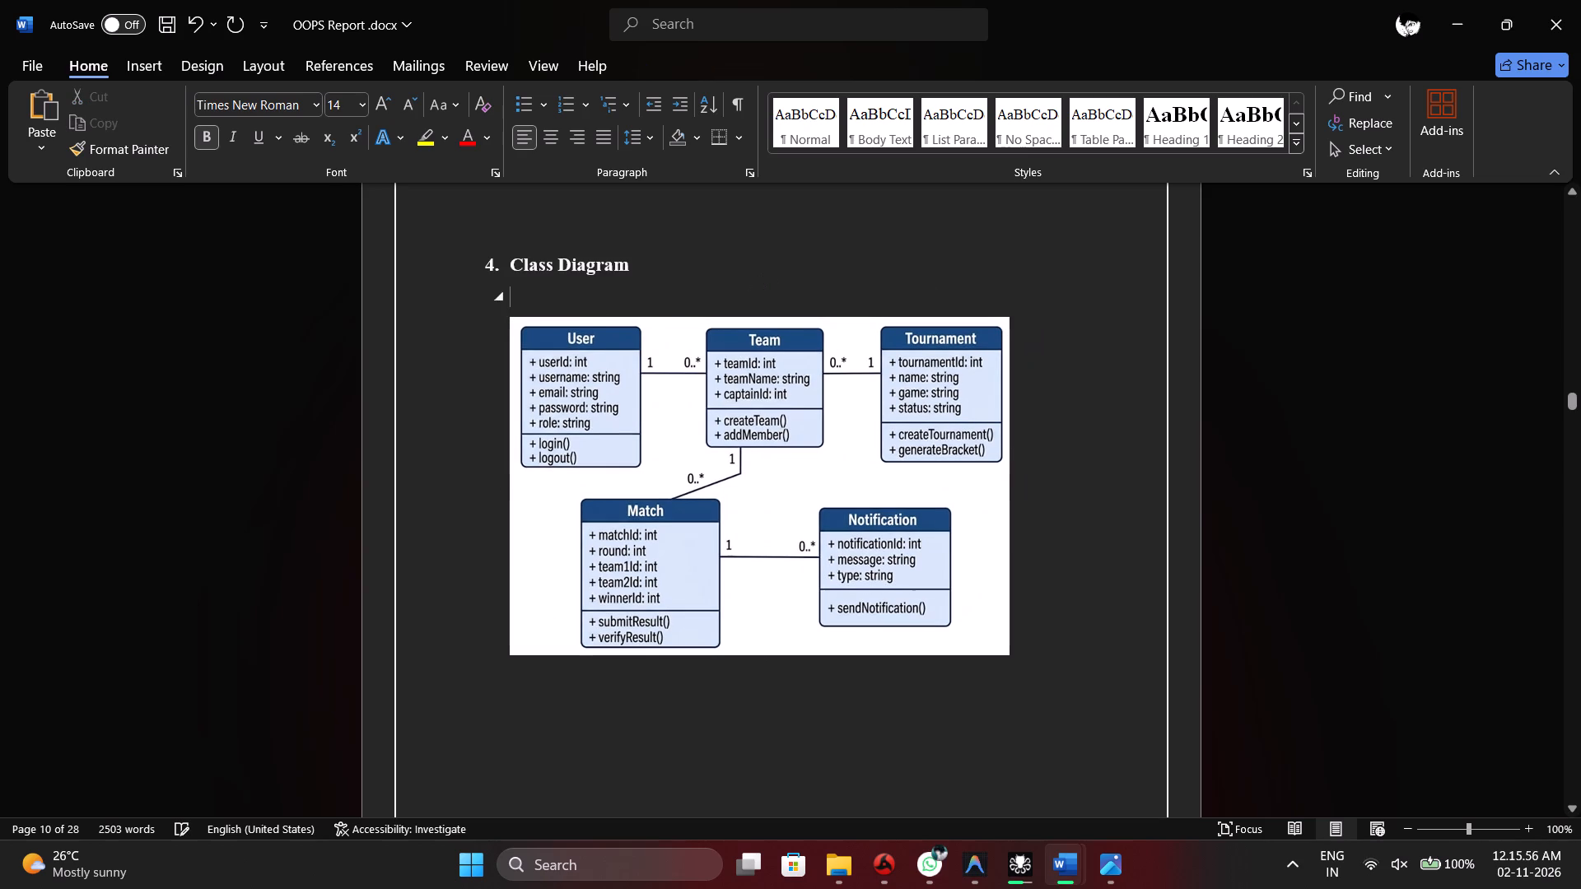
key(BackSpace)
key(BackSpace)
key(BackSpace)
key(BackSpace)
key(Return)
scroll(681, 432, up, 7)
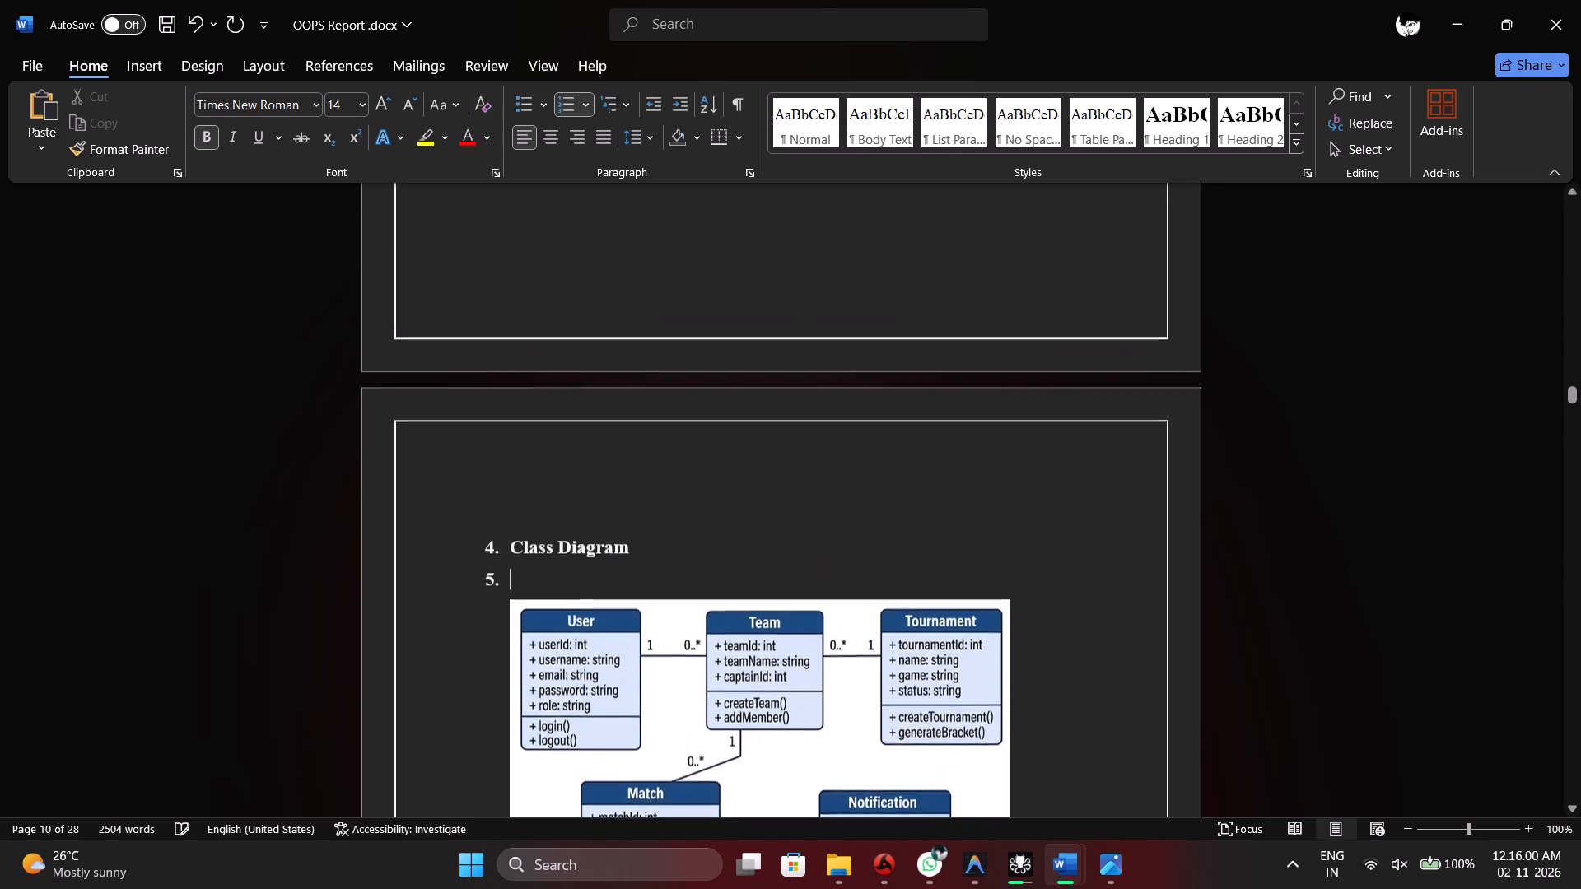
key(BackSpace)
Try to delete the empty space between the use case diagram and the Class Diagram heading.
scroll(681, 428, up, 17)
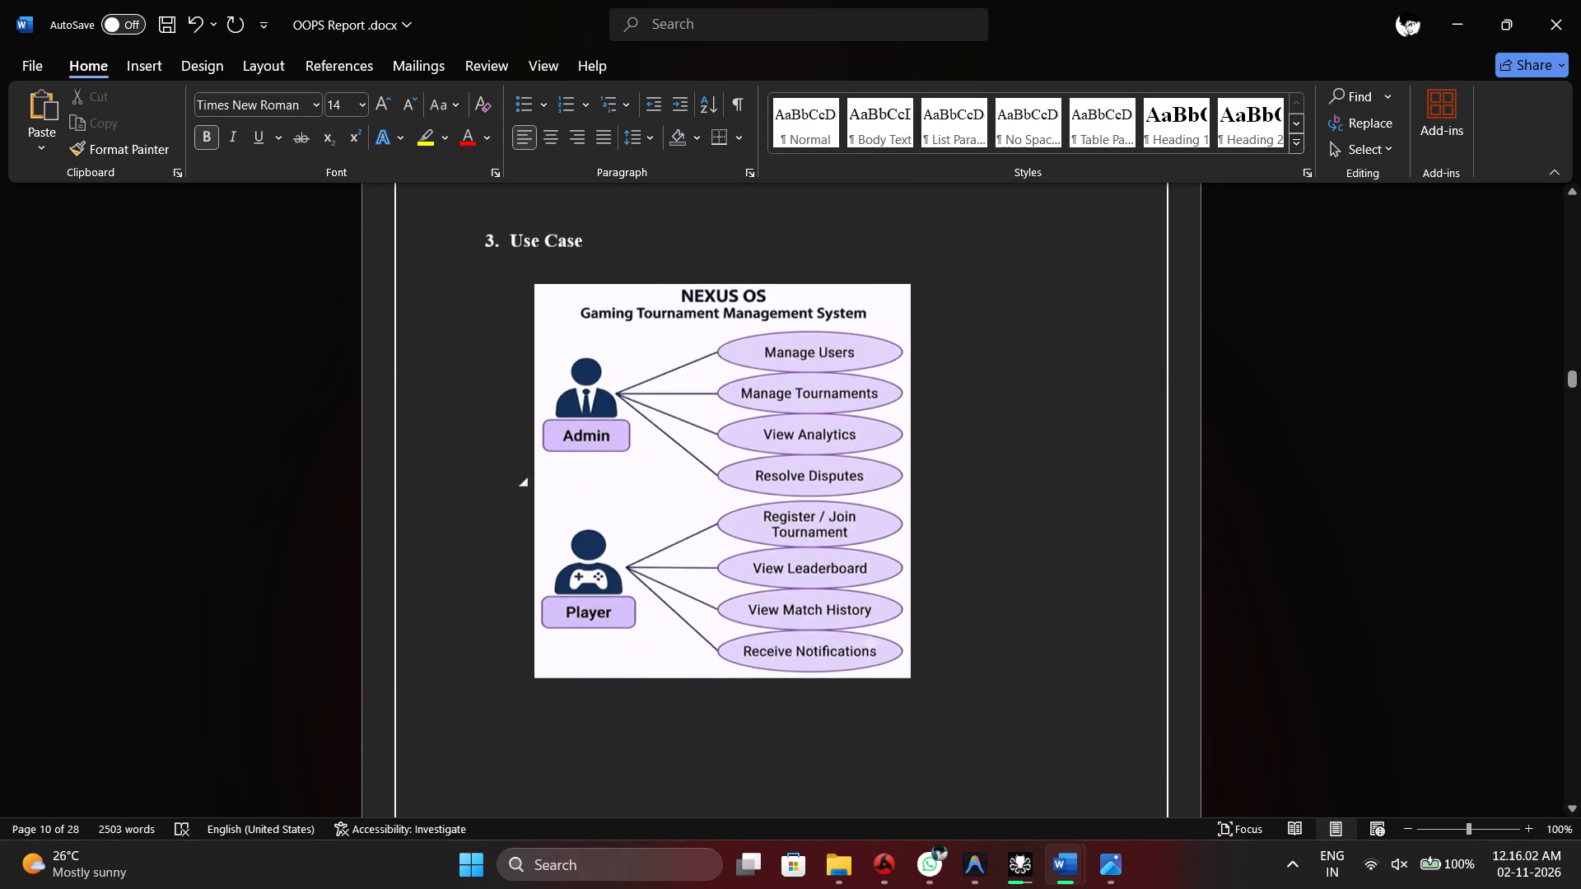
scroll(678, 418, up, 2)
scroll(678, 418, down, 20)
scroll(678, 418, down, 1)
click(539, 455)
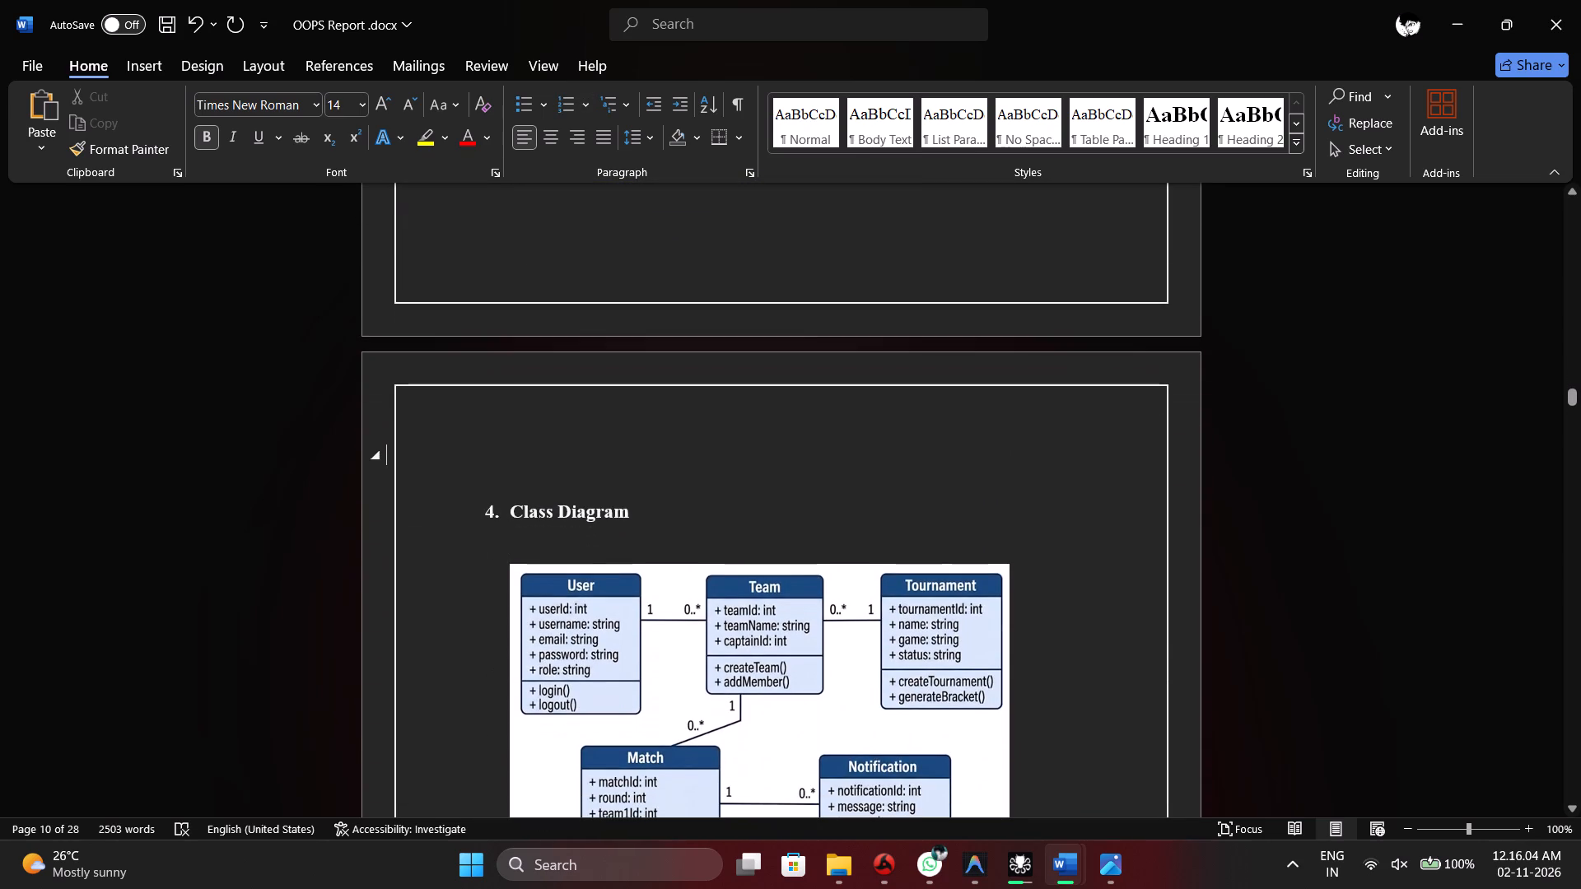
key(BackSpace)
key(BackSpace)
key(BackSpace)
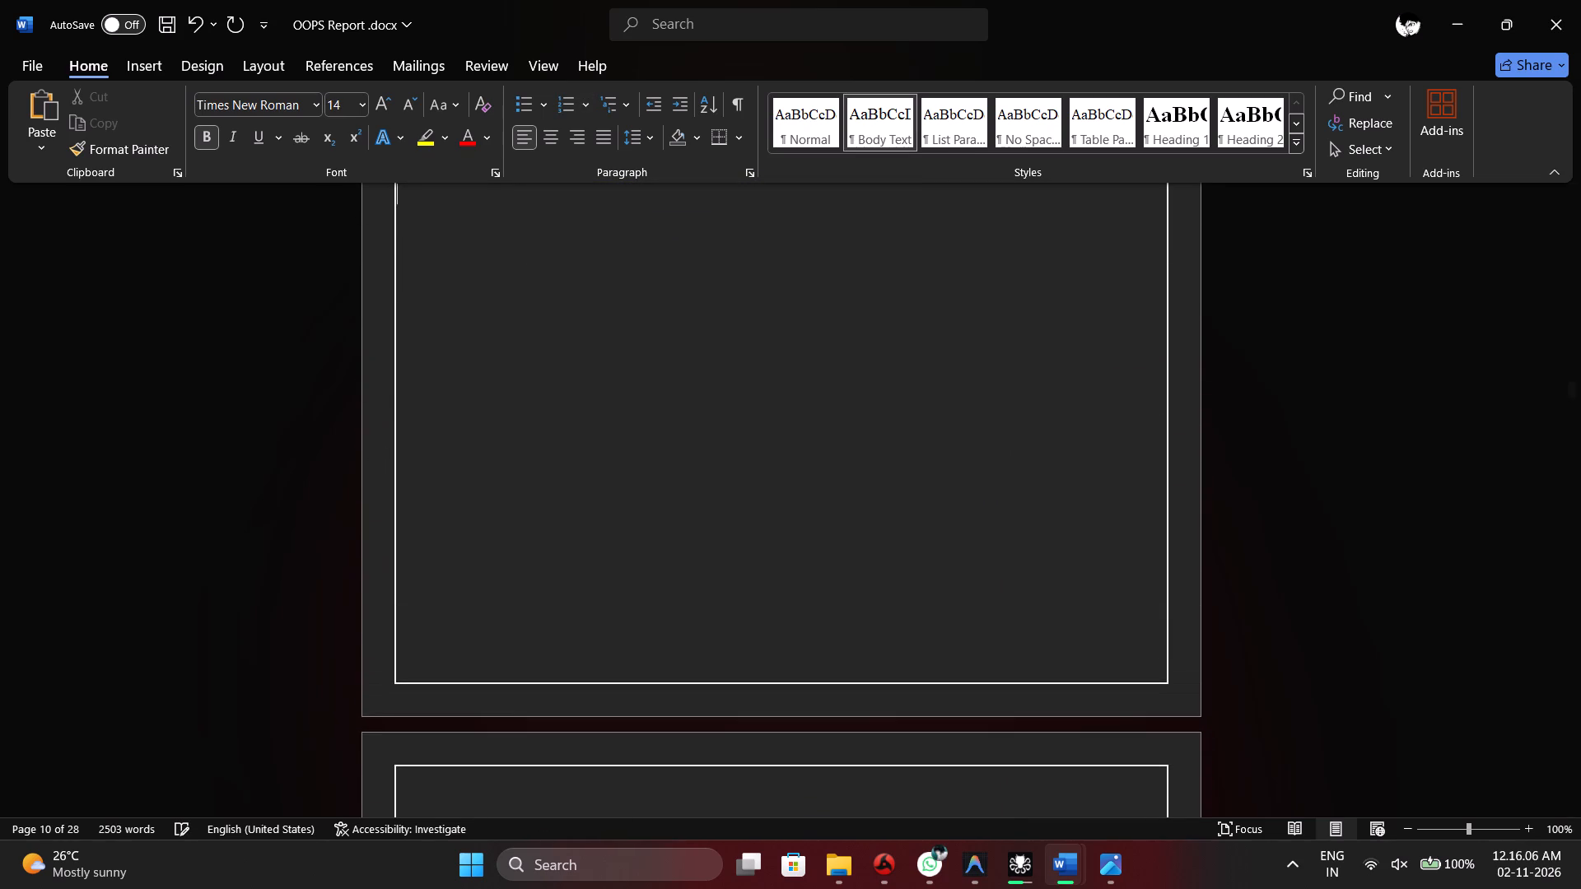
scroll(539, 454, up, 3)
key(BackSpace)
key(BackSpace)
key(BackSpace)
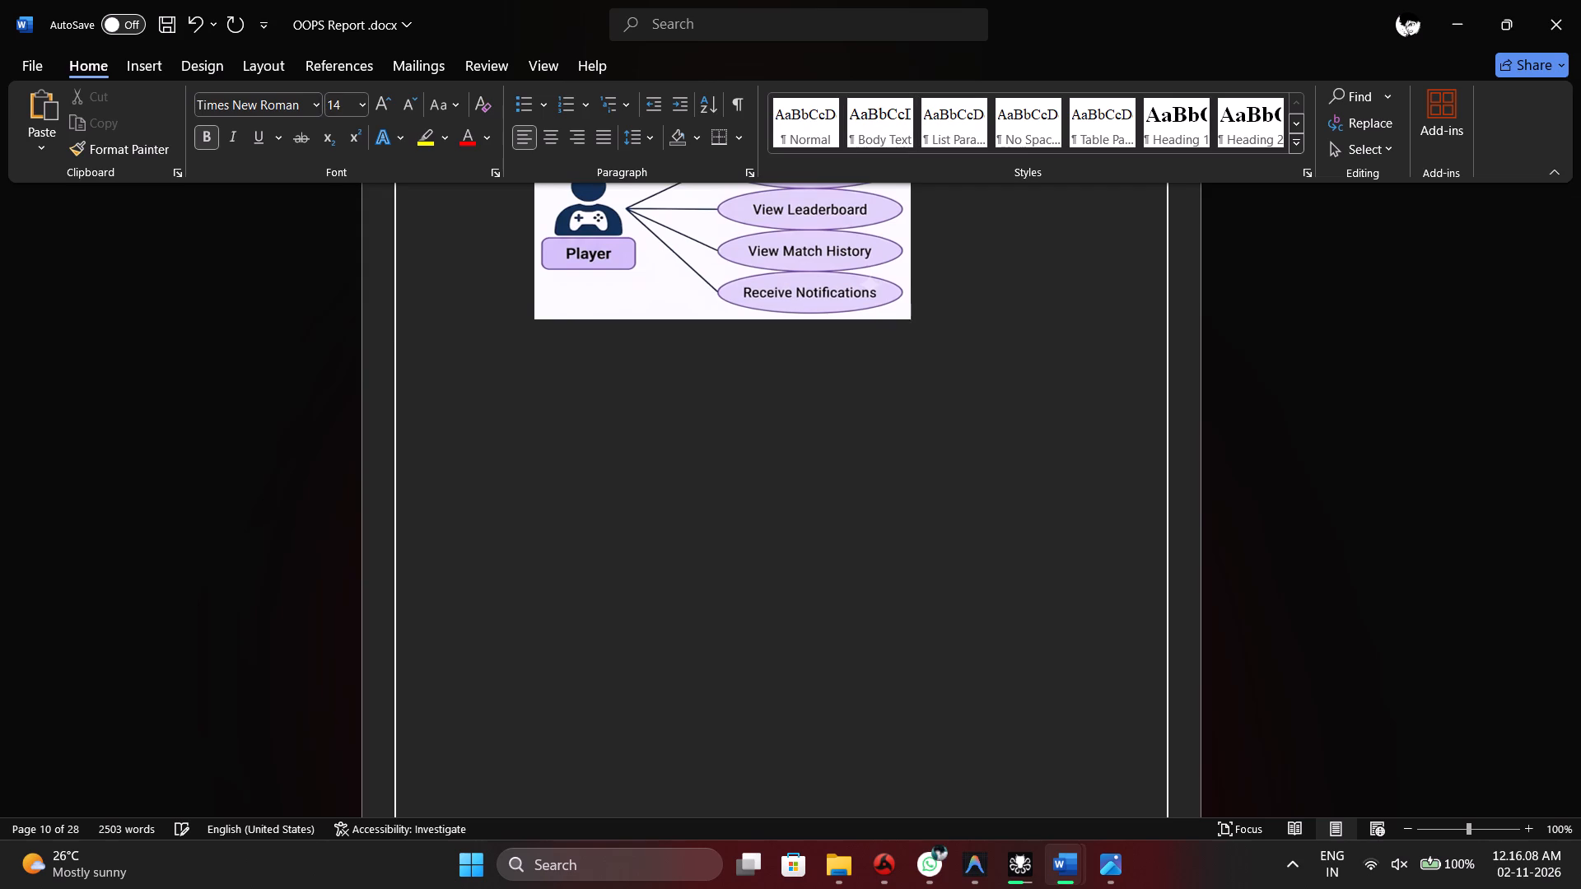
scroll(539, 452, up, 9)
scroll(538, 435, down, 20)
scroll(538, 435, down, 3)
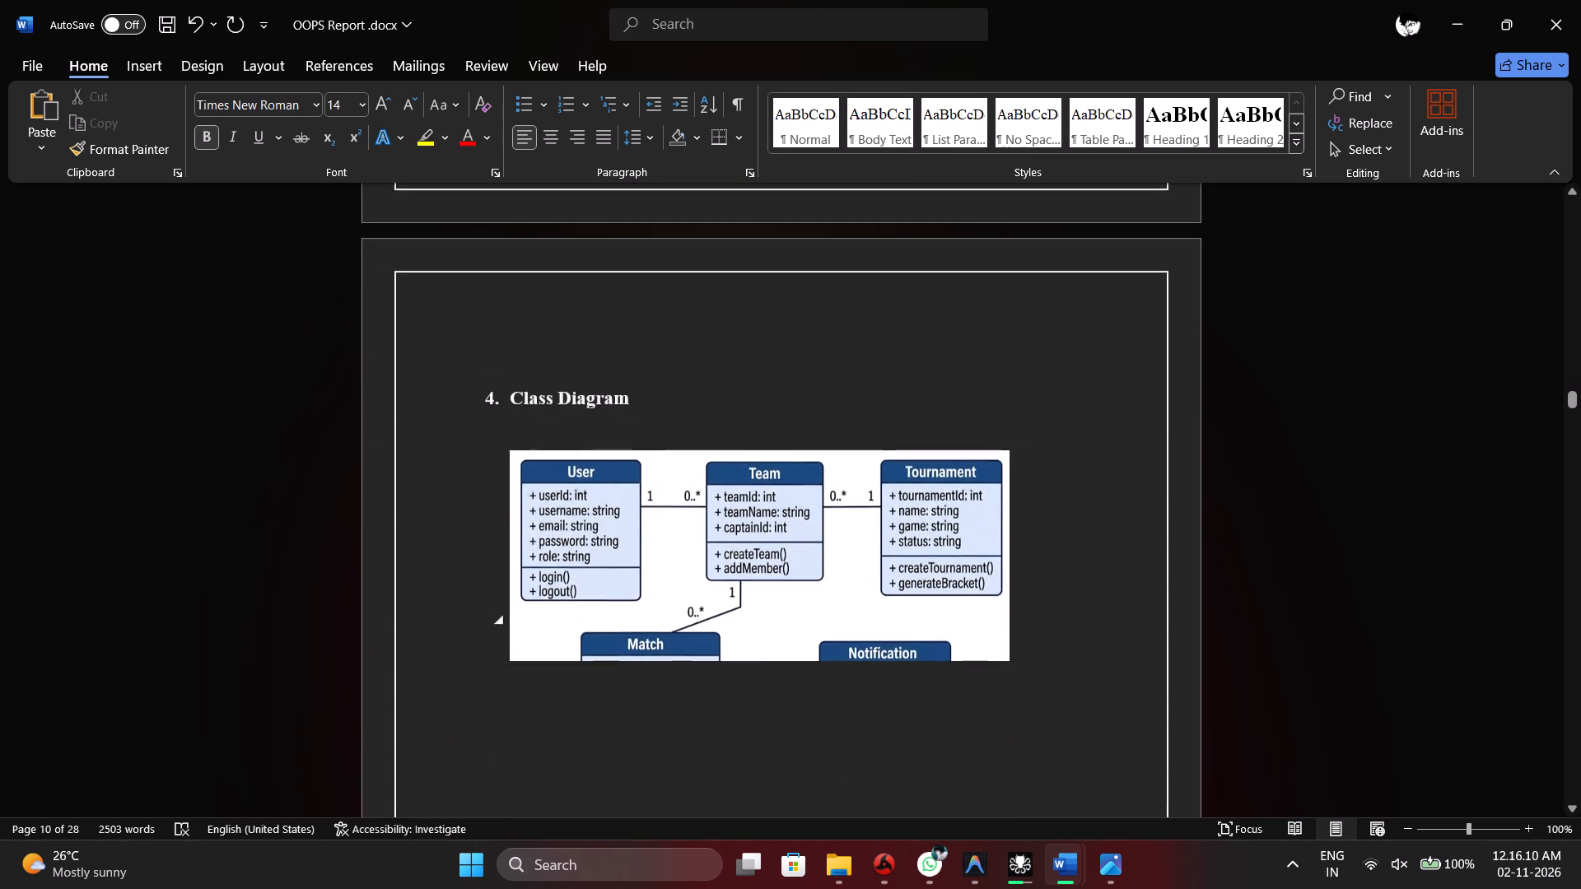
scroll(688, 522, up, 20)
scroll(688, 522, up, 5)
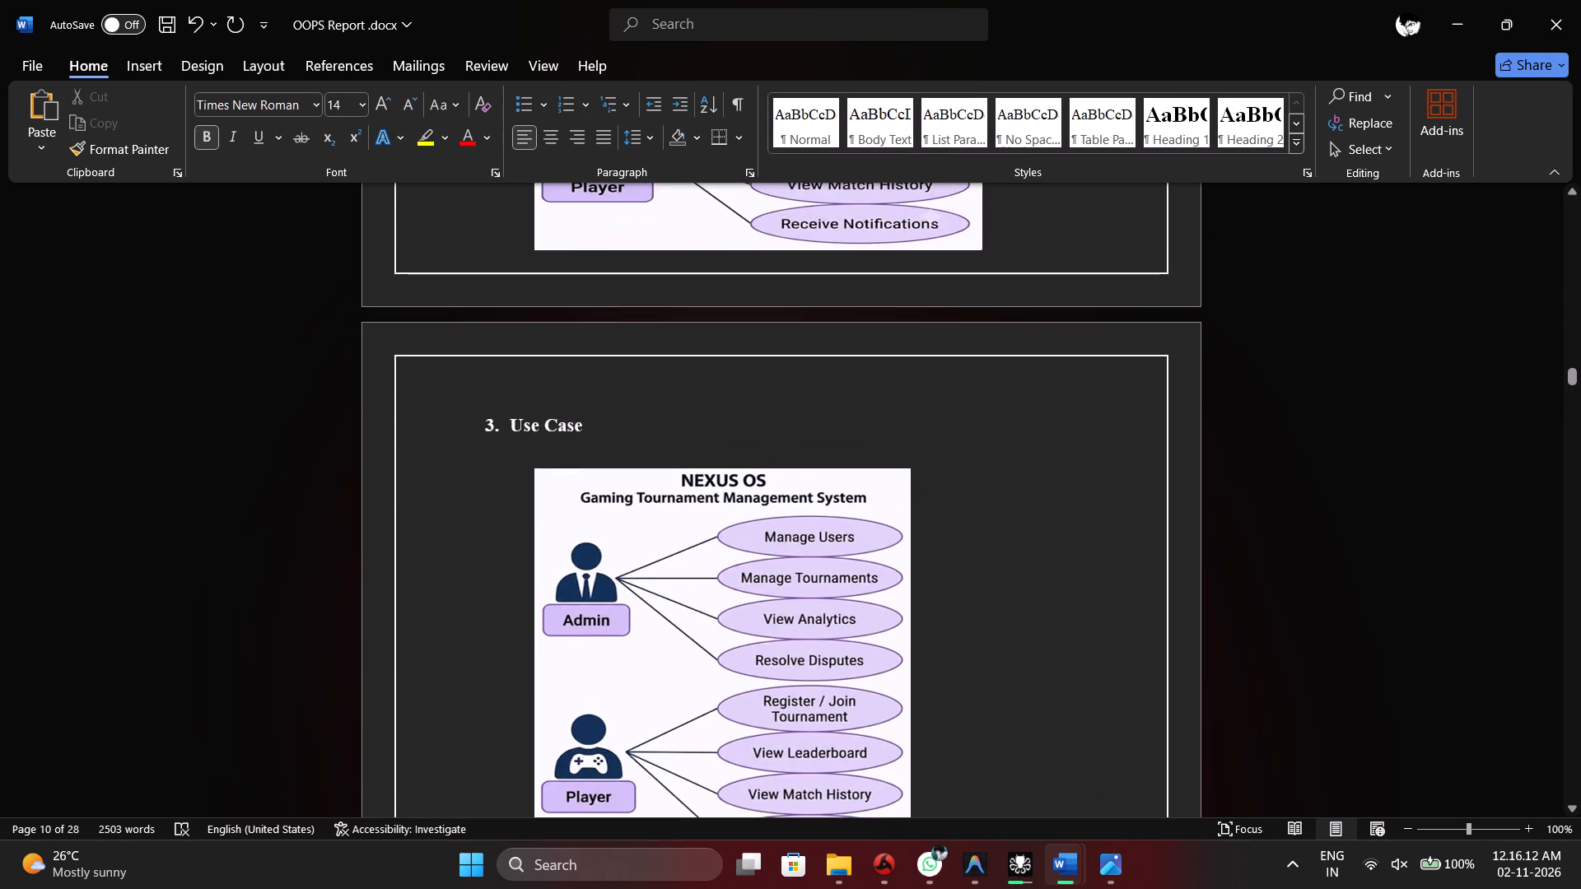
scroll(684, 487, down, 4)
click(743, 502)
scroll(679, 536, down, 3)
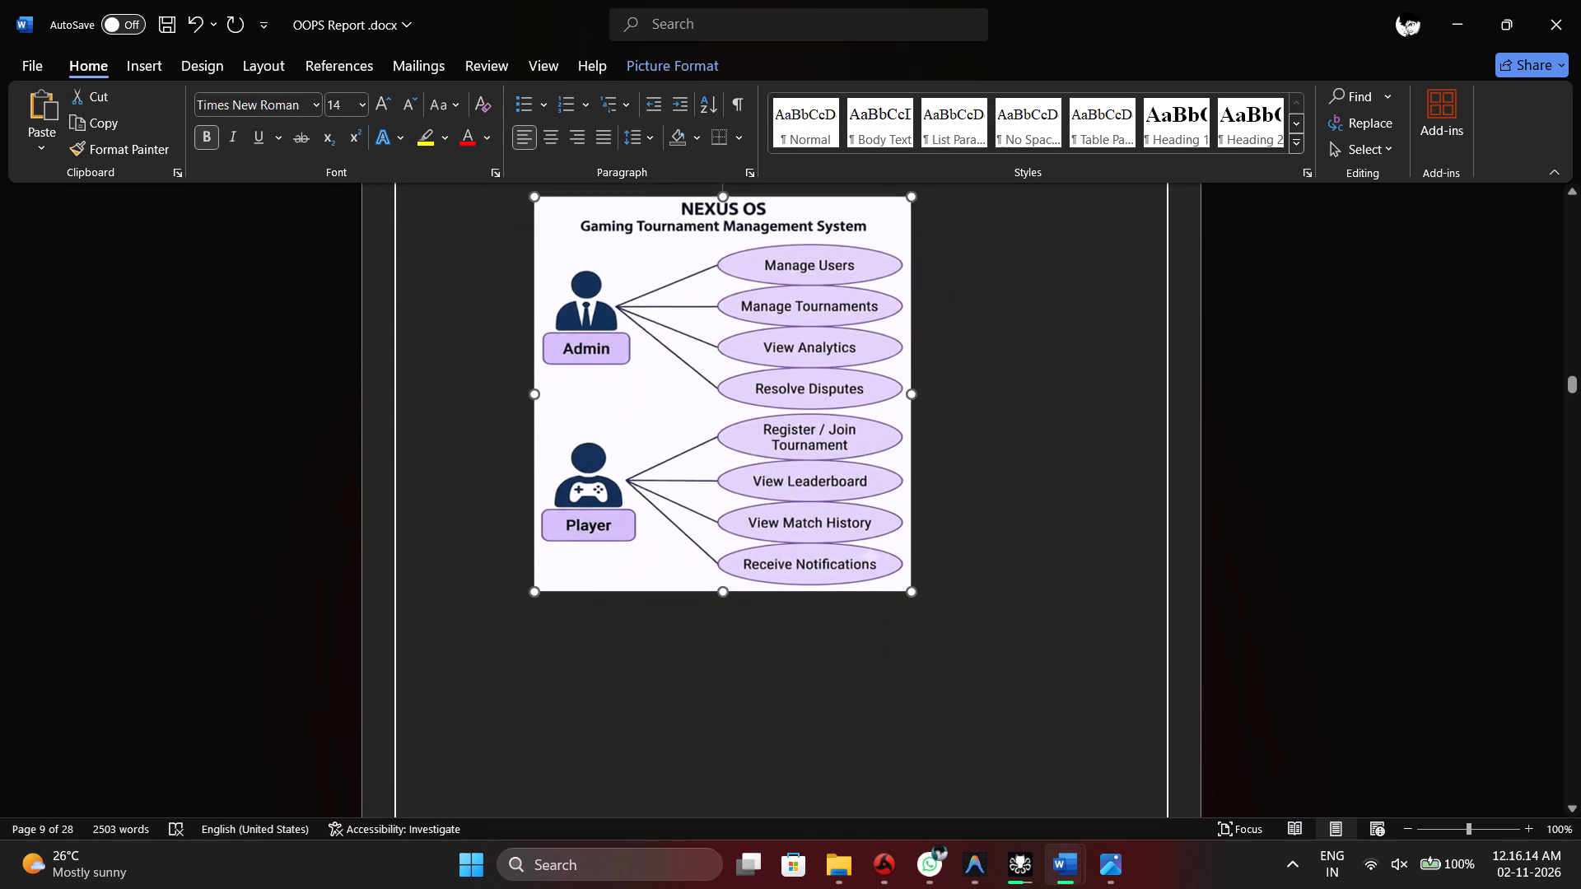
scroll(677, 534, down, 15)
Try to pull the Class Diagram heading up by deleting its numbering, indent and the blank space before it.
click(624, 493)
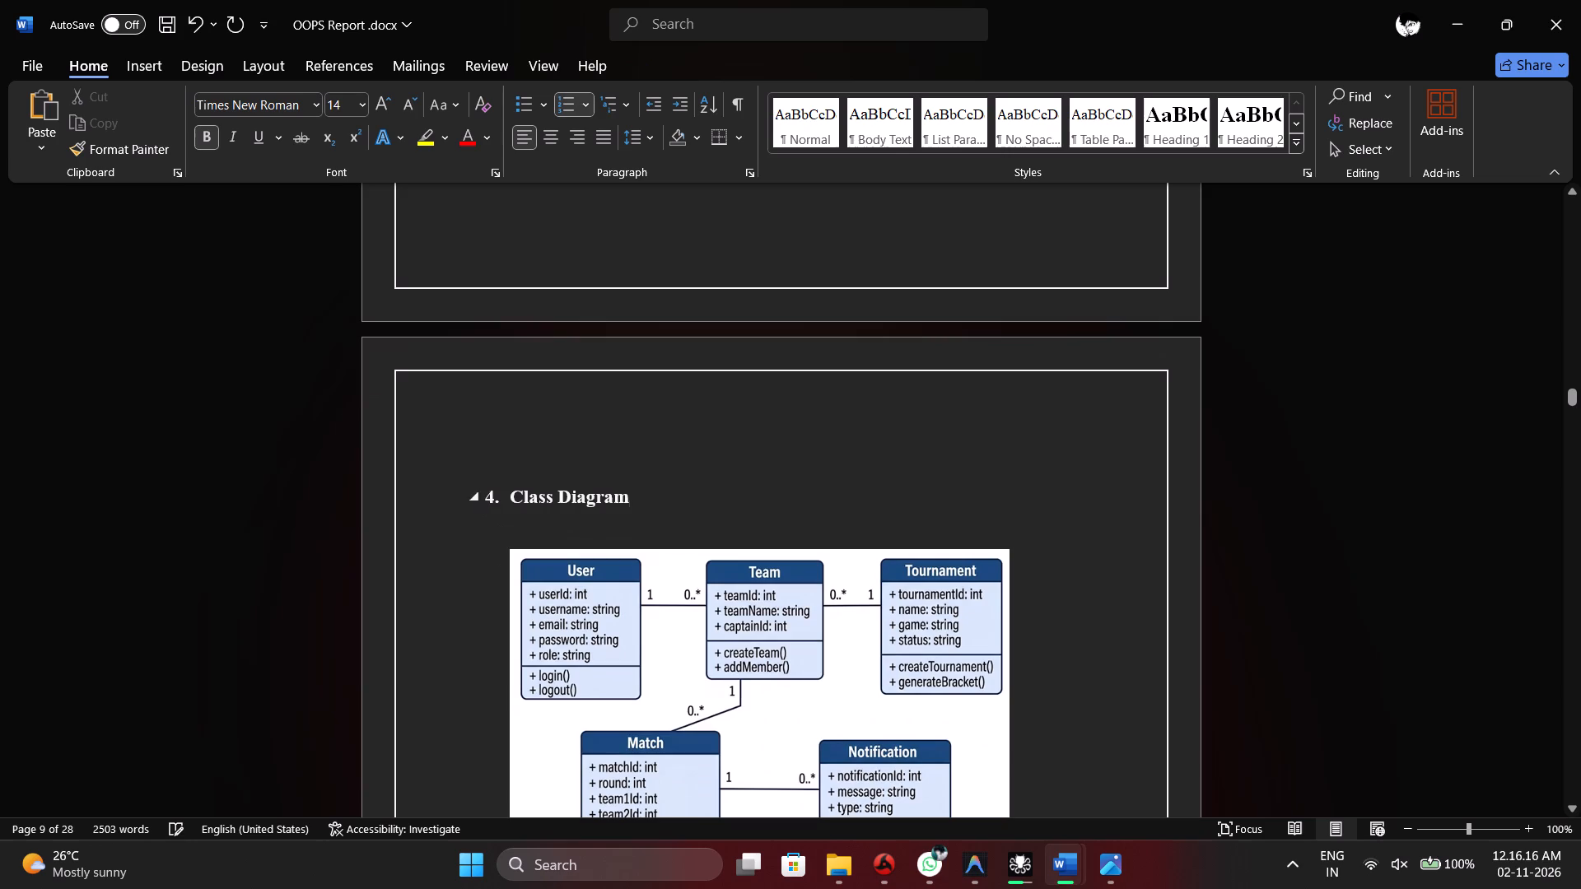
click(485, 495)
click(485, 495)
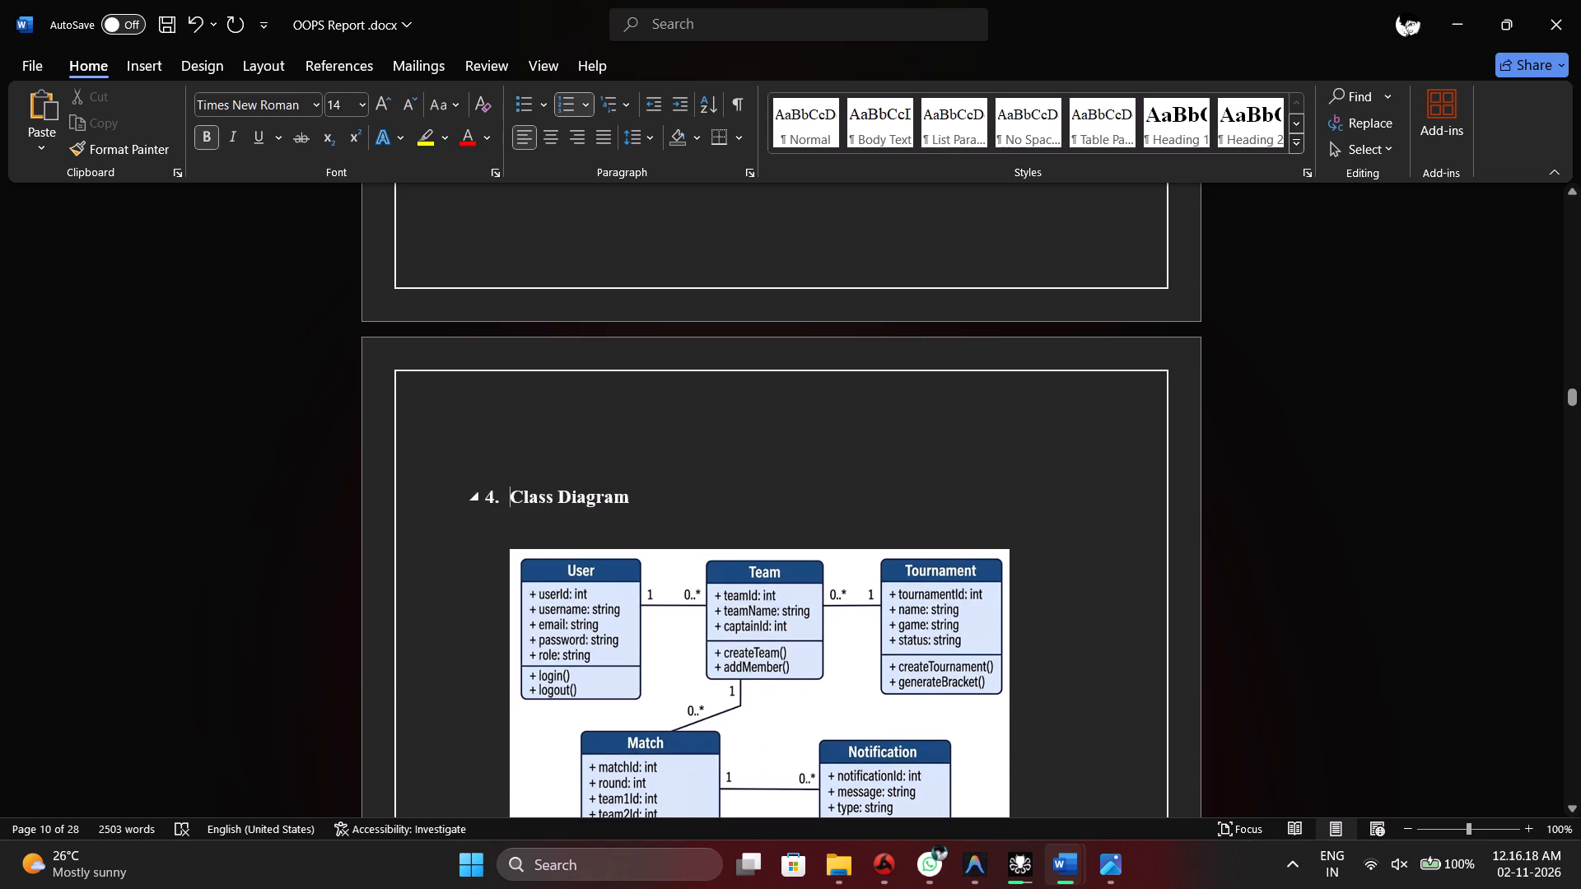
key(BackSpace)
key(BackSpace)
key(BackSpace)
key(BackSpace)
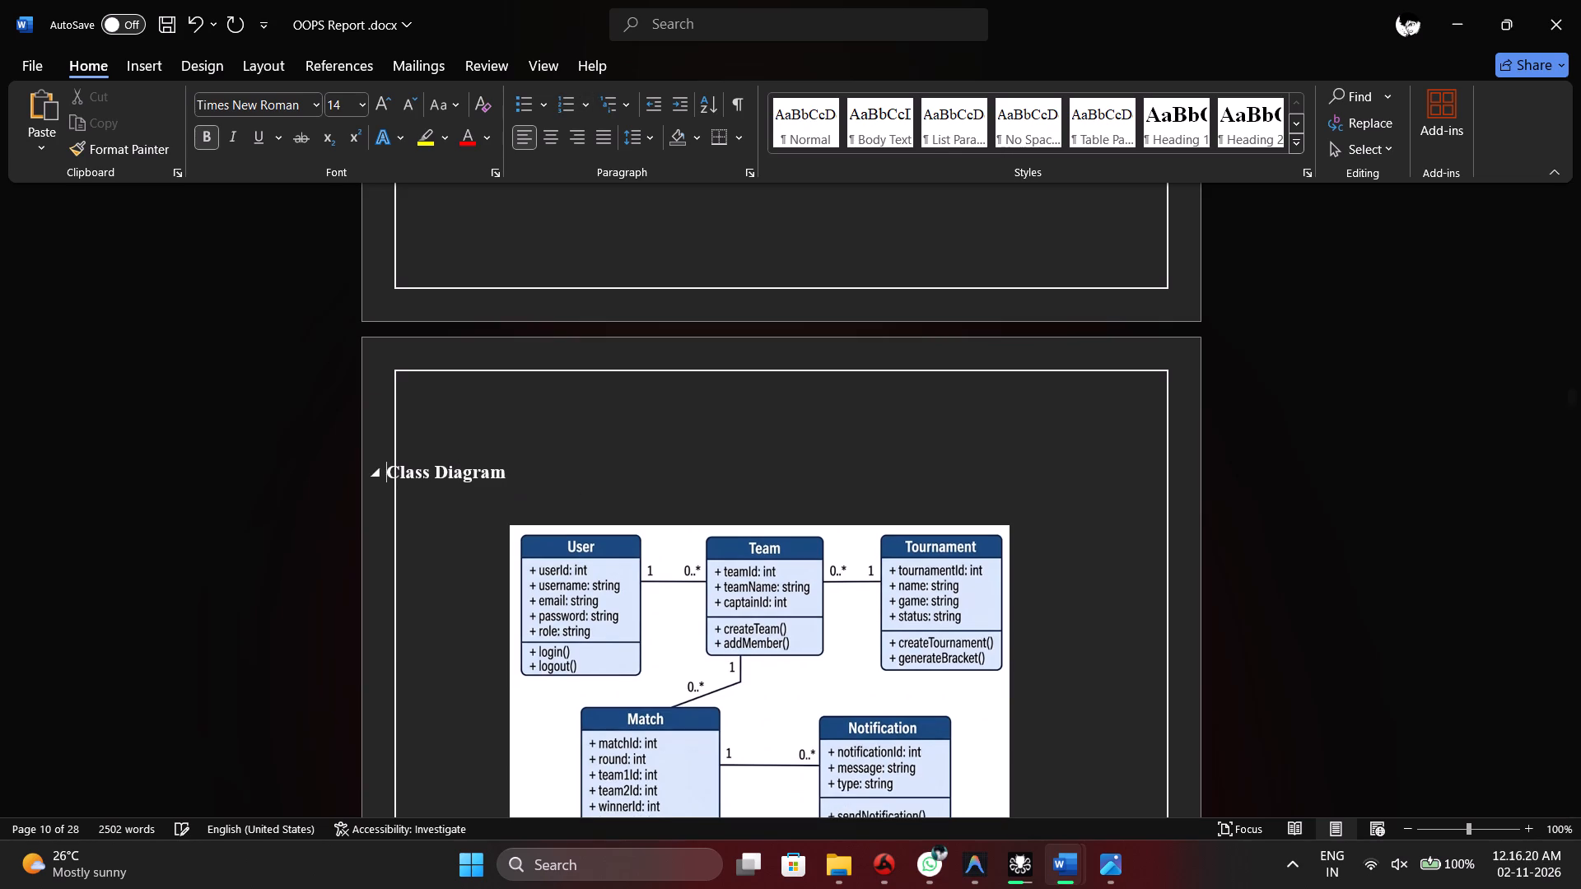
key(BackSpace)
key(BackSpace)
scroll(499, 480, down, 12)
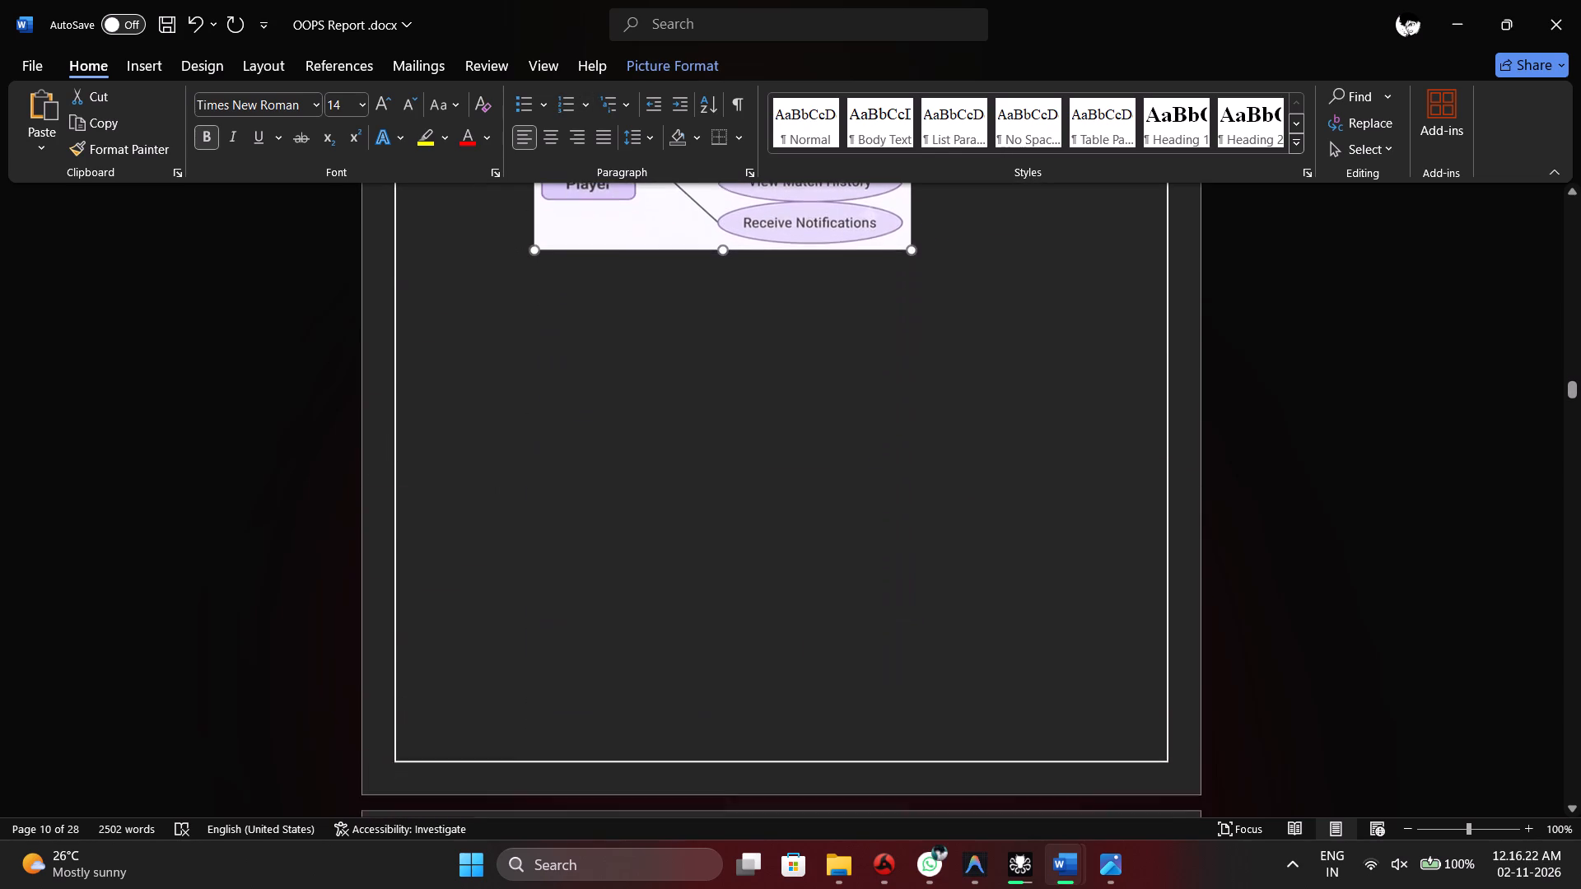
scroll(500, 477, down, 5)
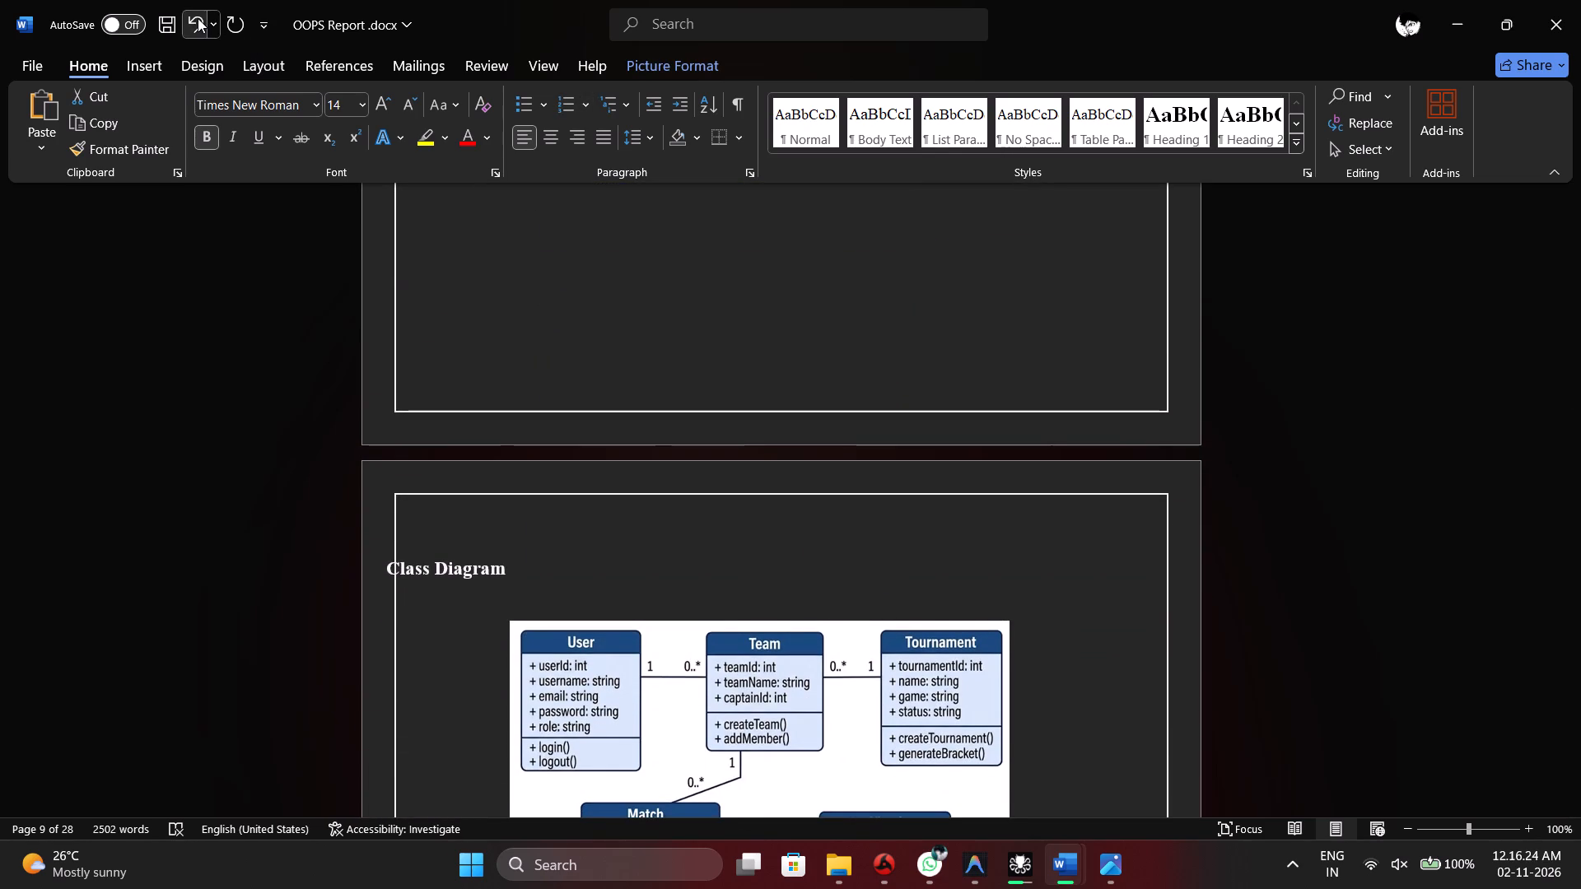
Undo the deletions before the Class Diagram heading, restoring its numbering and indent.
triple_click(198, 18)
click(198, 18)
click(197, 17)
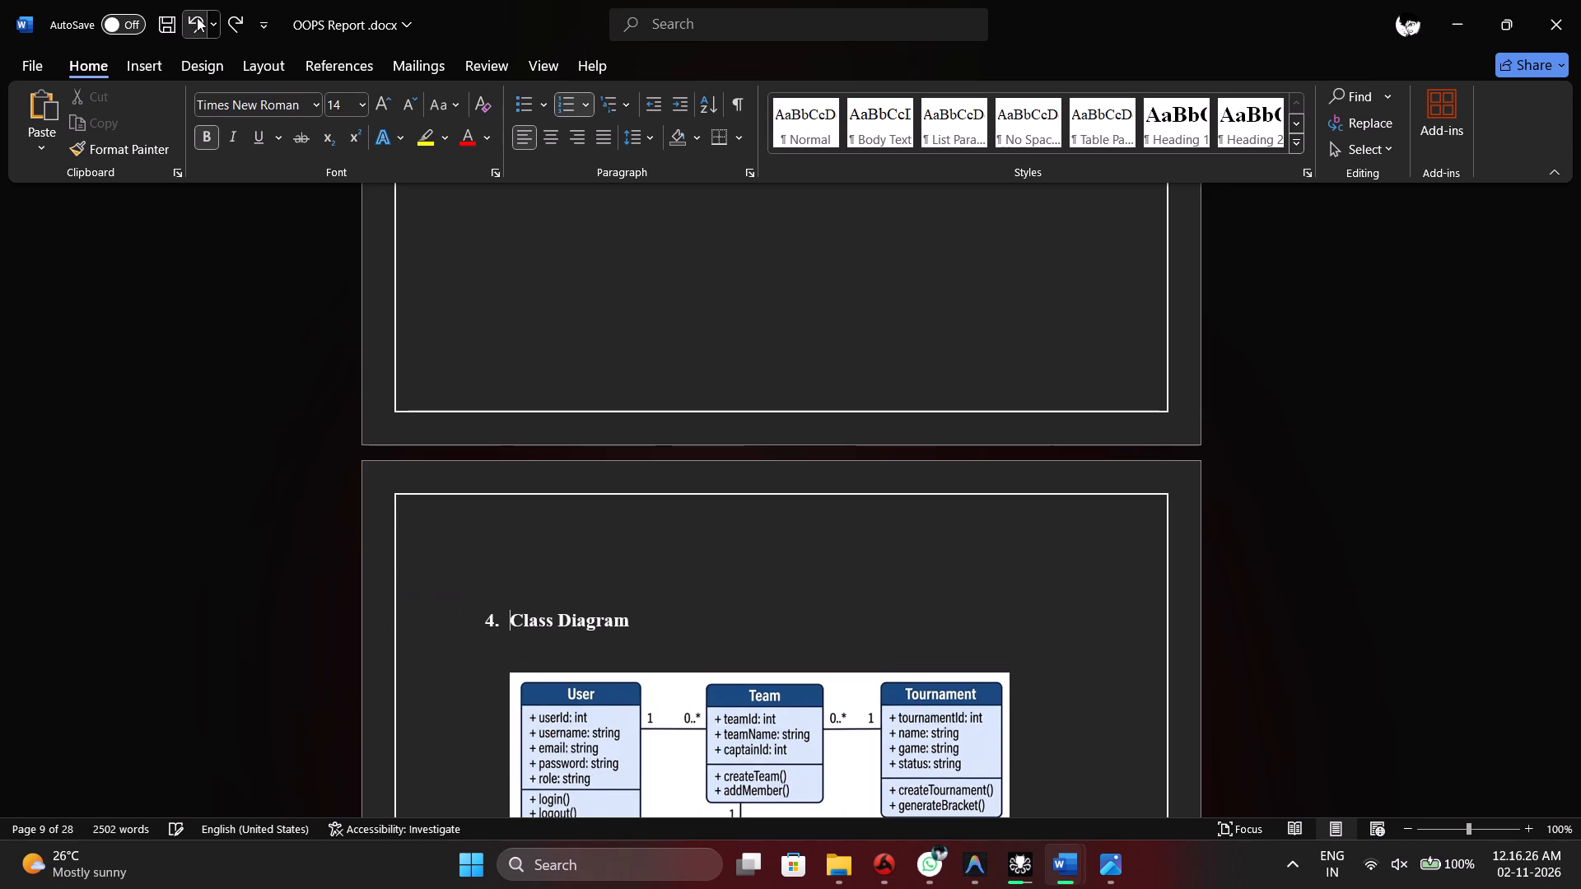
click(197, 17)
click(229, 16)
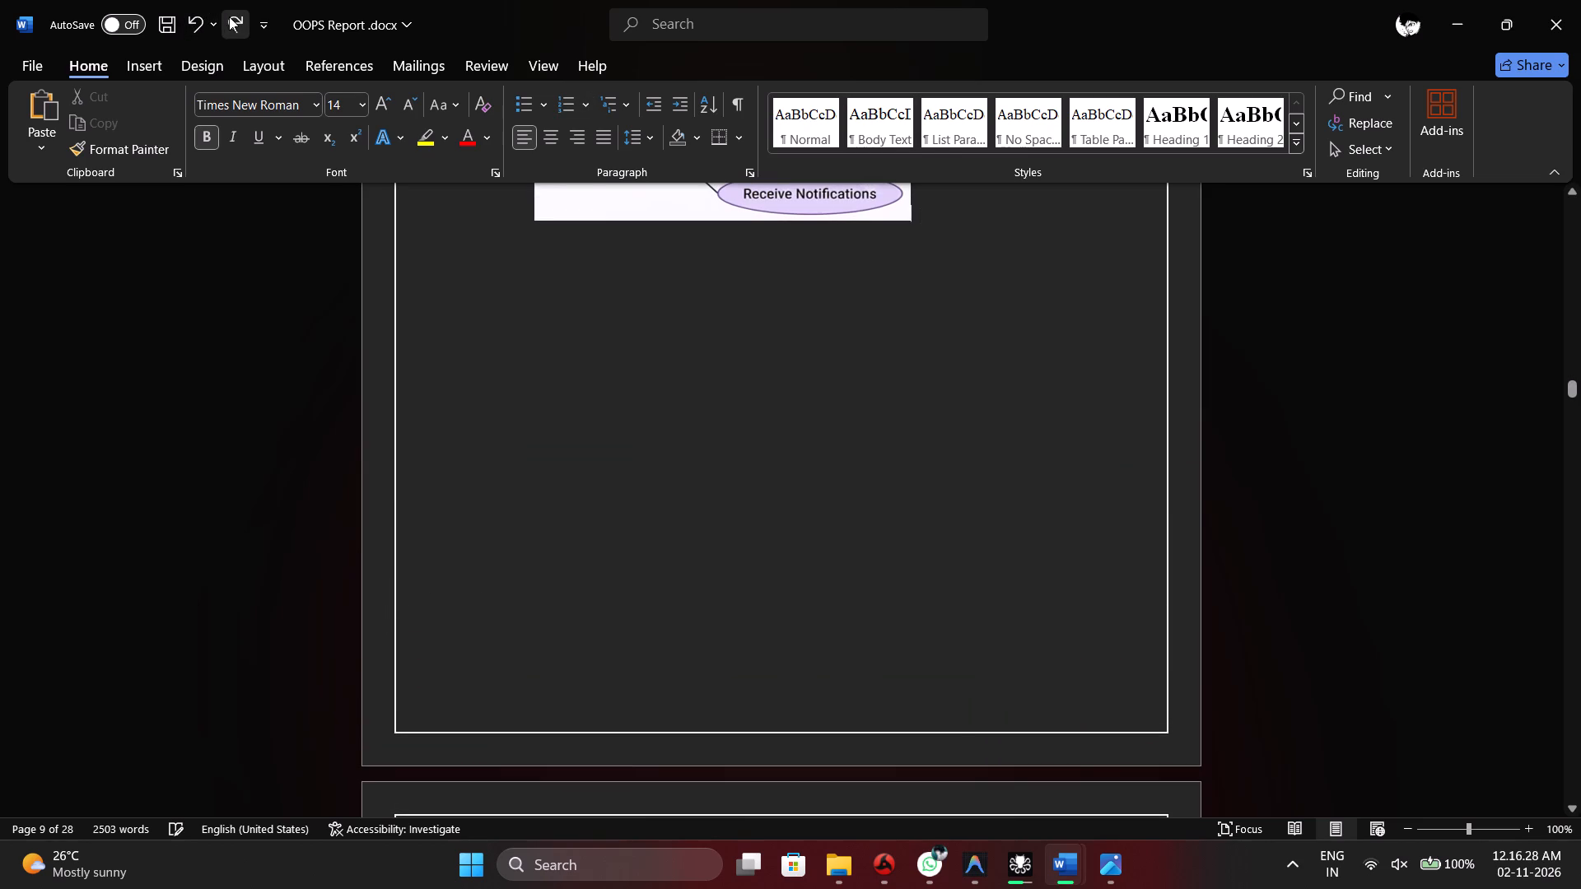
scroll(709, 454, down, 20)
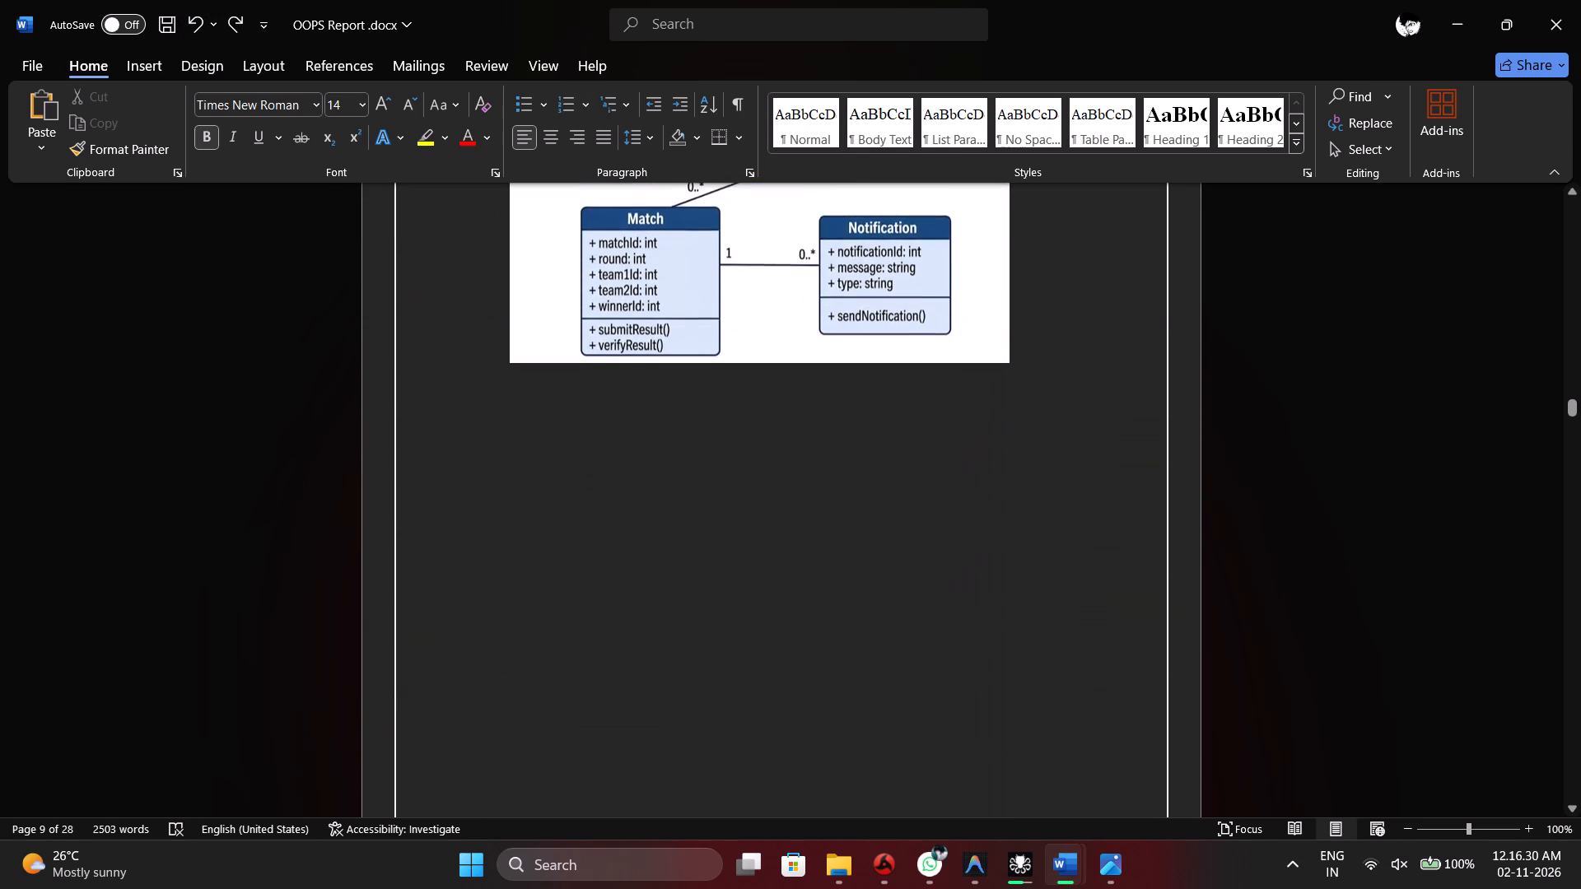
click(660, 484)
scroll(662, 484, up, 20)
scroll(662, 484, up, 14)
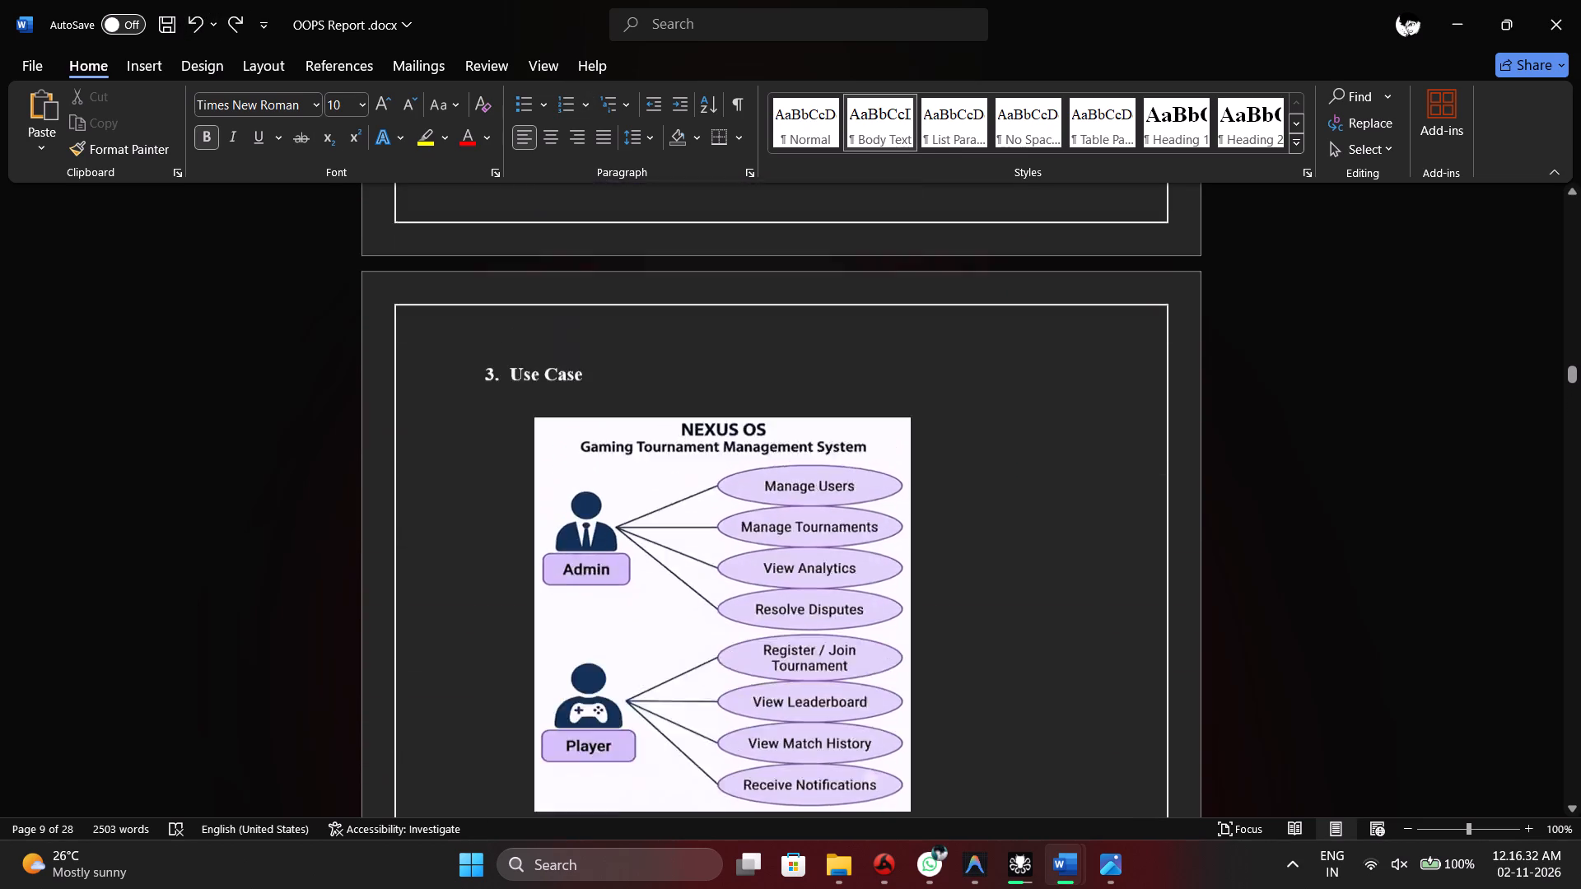
Compare the diagrams under the Flowchart and Use Case headings, and delete the NEXUS OS diagram under Use Case.
scroll(661, 461, up, 10)
scroll(661, 461, down, 5)
scroll(661, 461, up, 3)
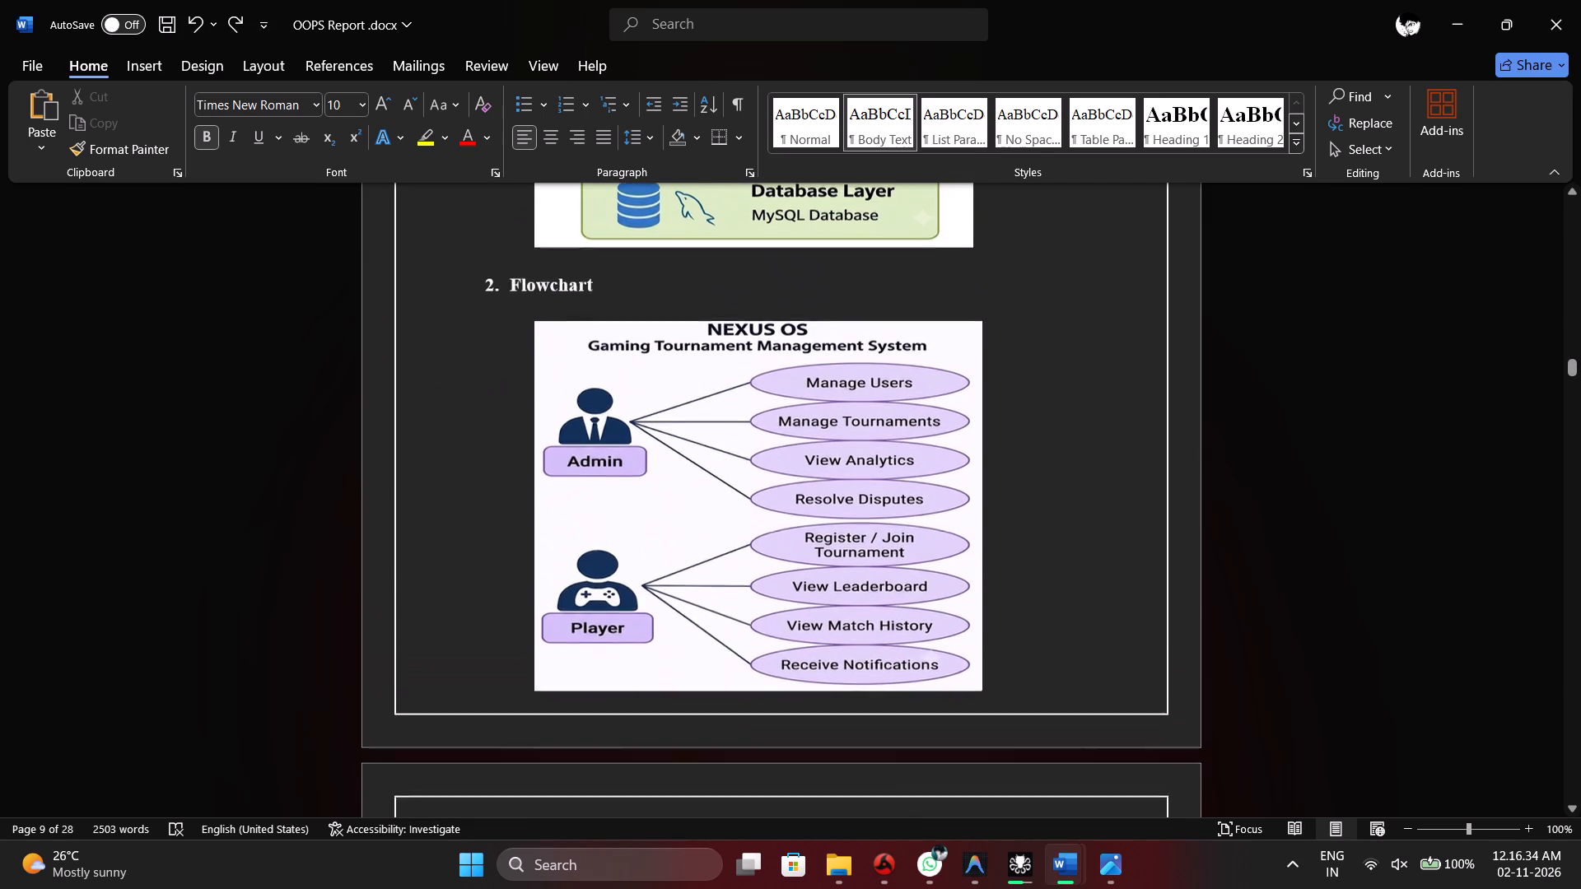
scroll(661, 458, up, 8)
scroll(661, 458, down, 9)
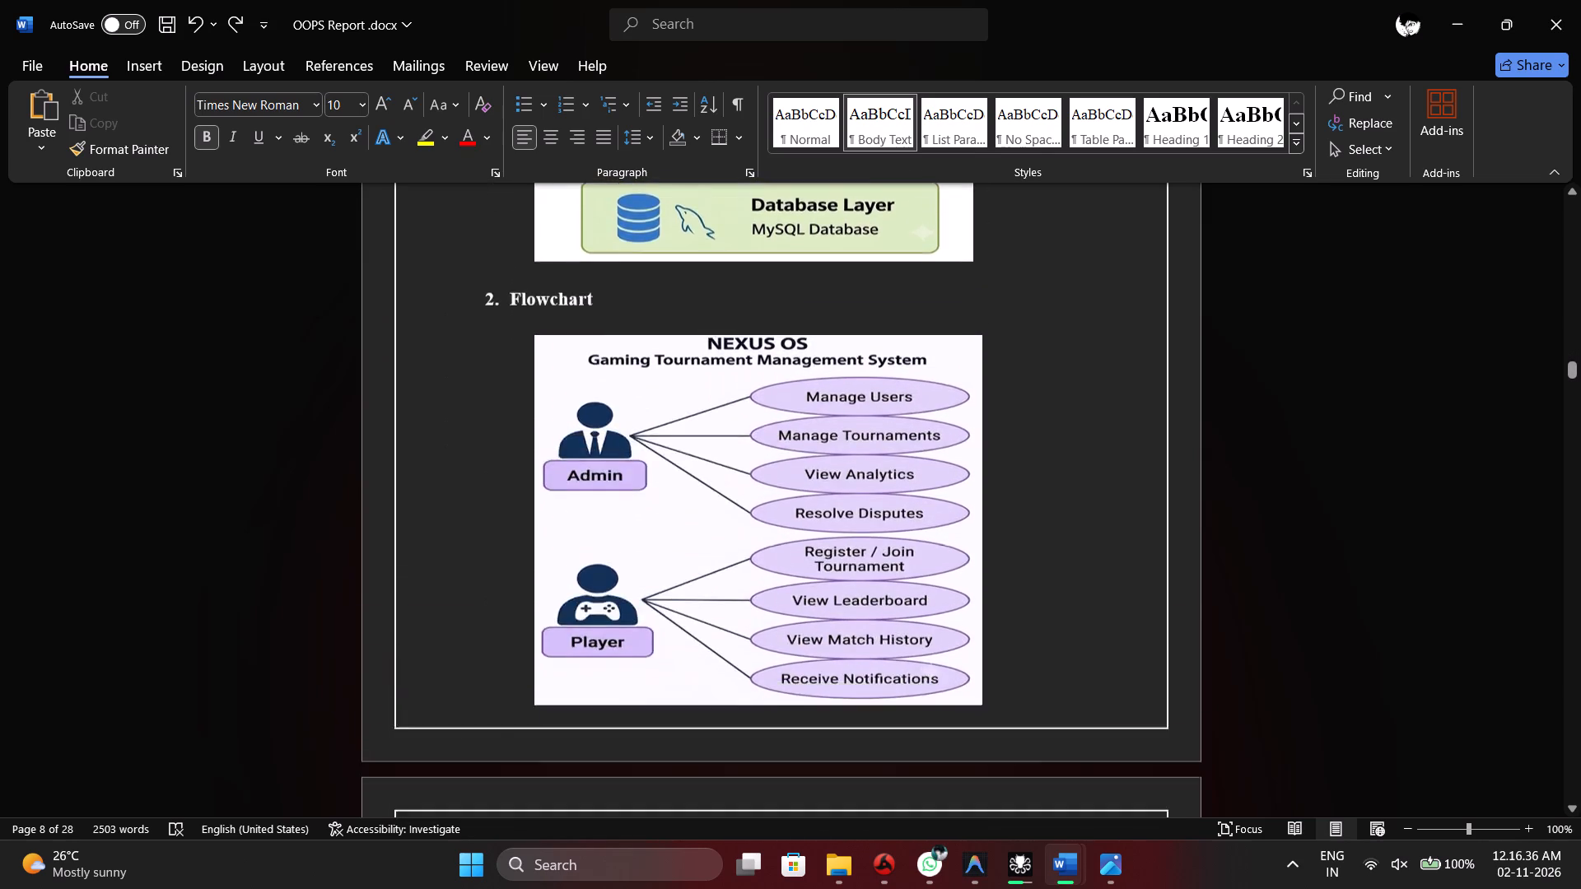
scroll(661, 458, down, 9)
scroll(661, 458, up, 4)
scroll(661, 458, down, 5)
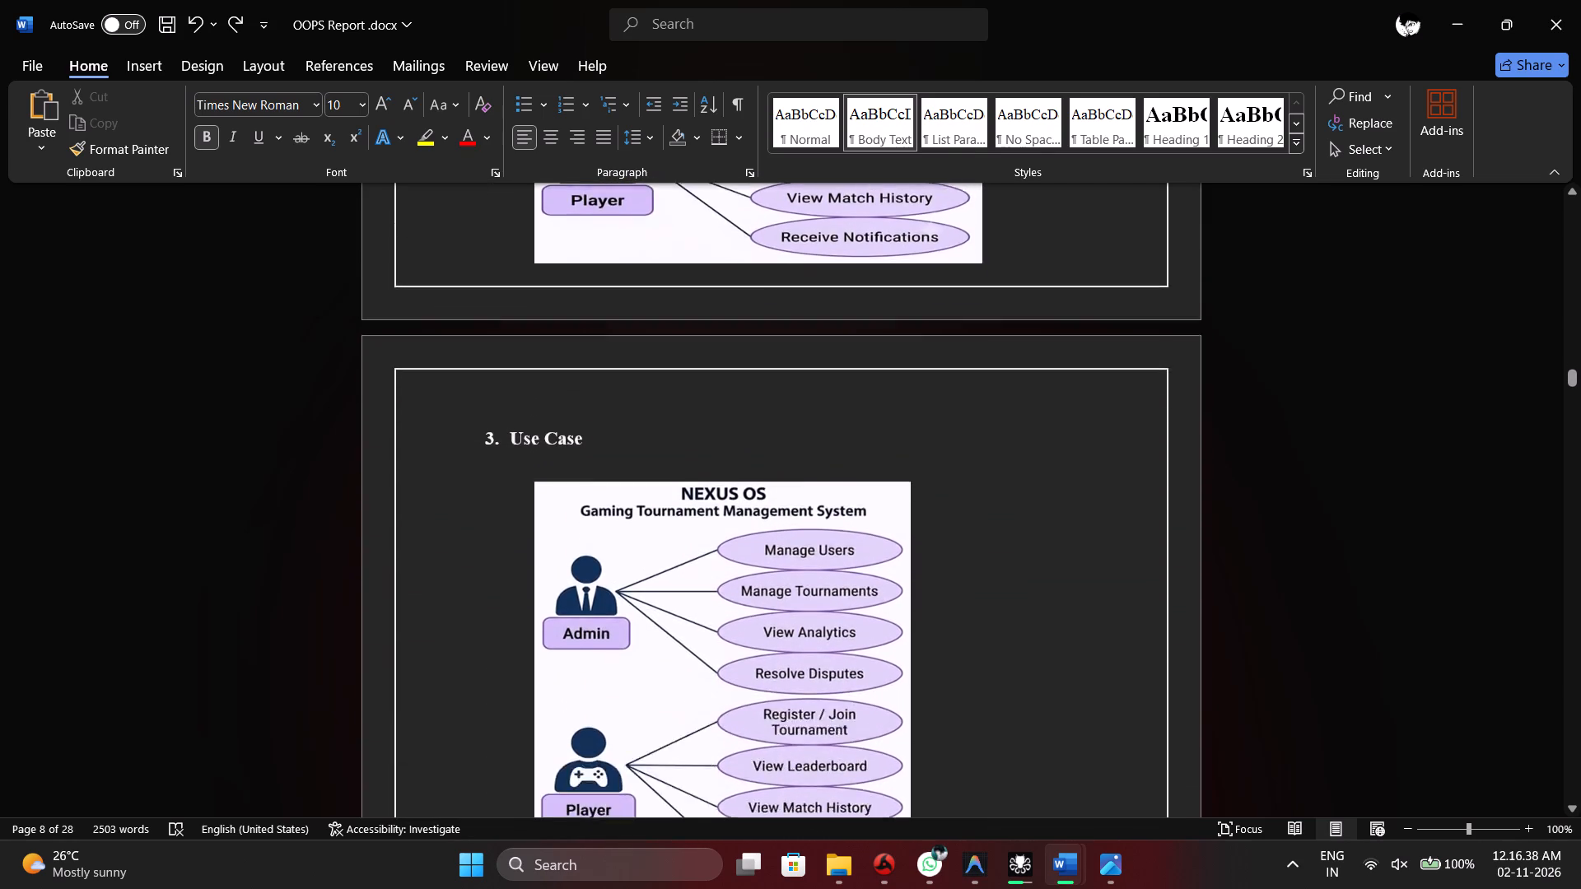
click(668, 487)
key(Delete)
Move the class diagram from under the Class Diagram heading to an unnumbered line directly below the Use Case heading.
scroll(669, 487, up, 2)
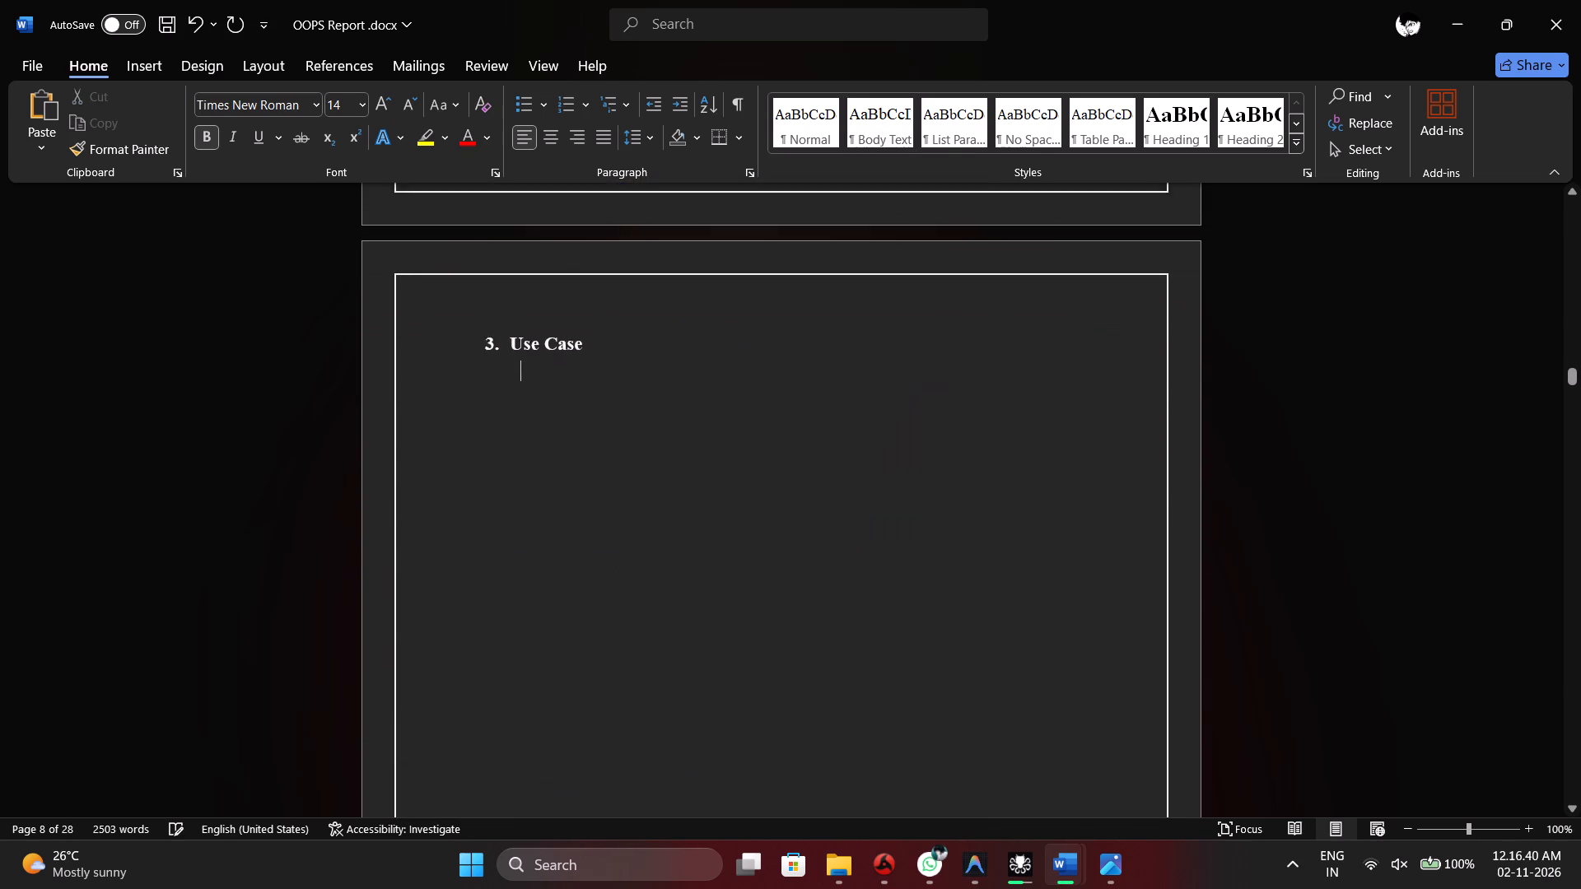
scroll(669, 487, up, 4)
scroll(669, 486, down, 20)
scroll(669, 486, down, 5)
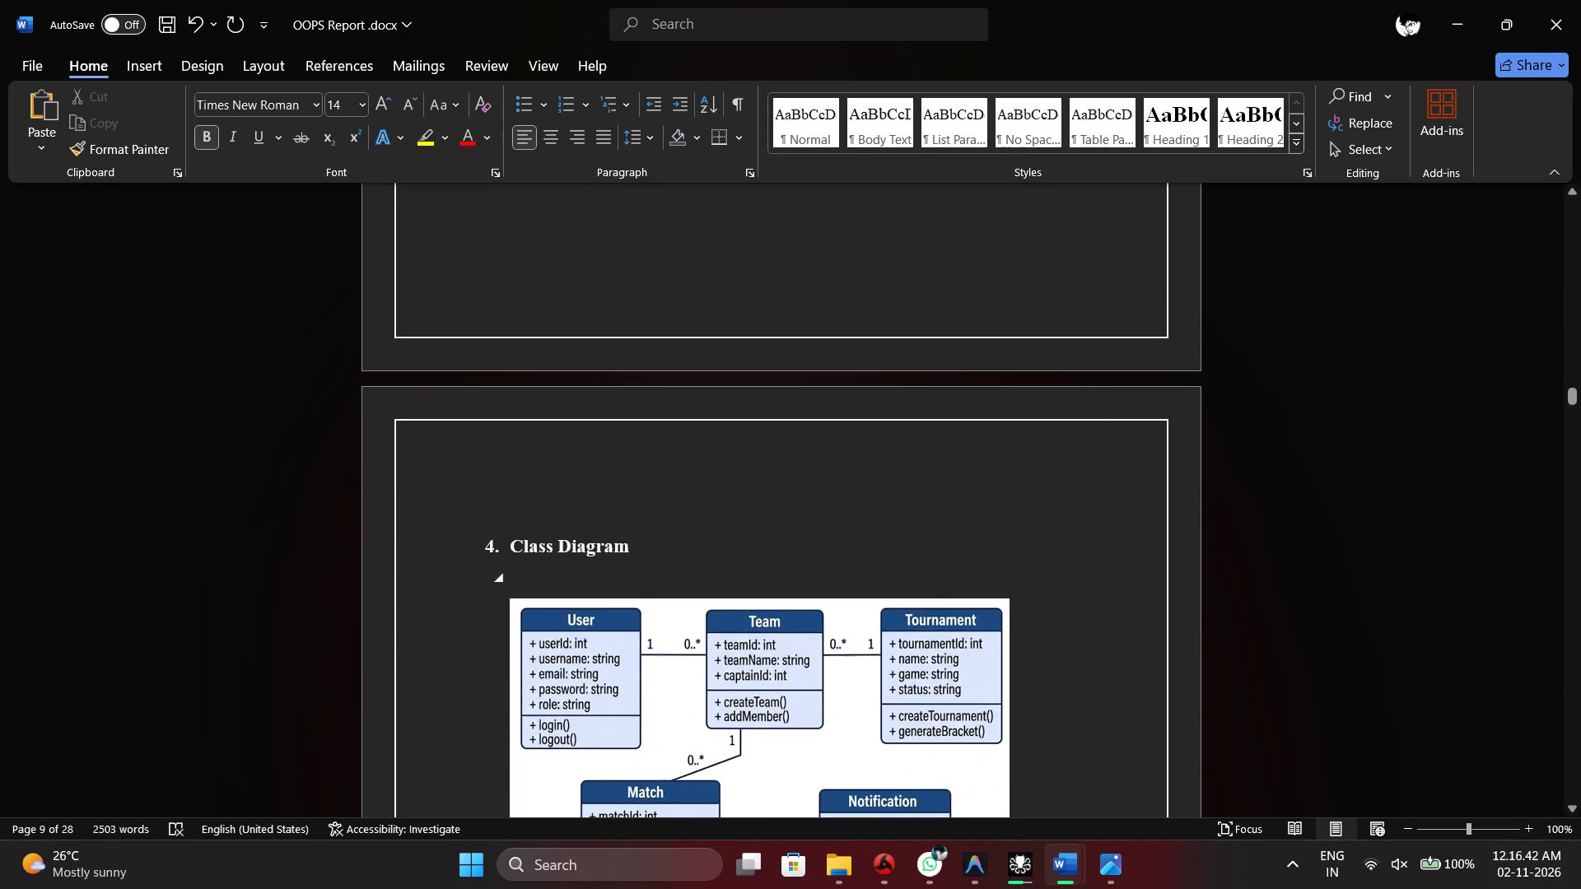
right_click(661, 617)
right_click(618, 616)
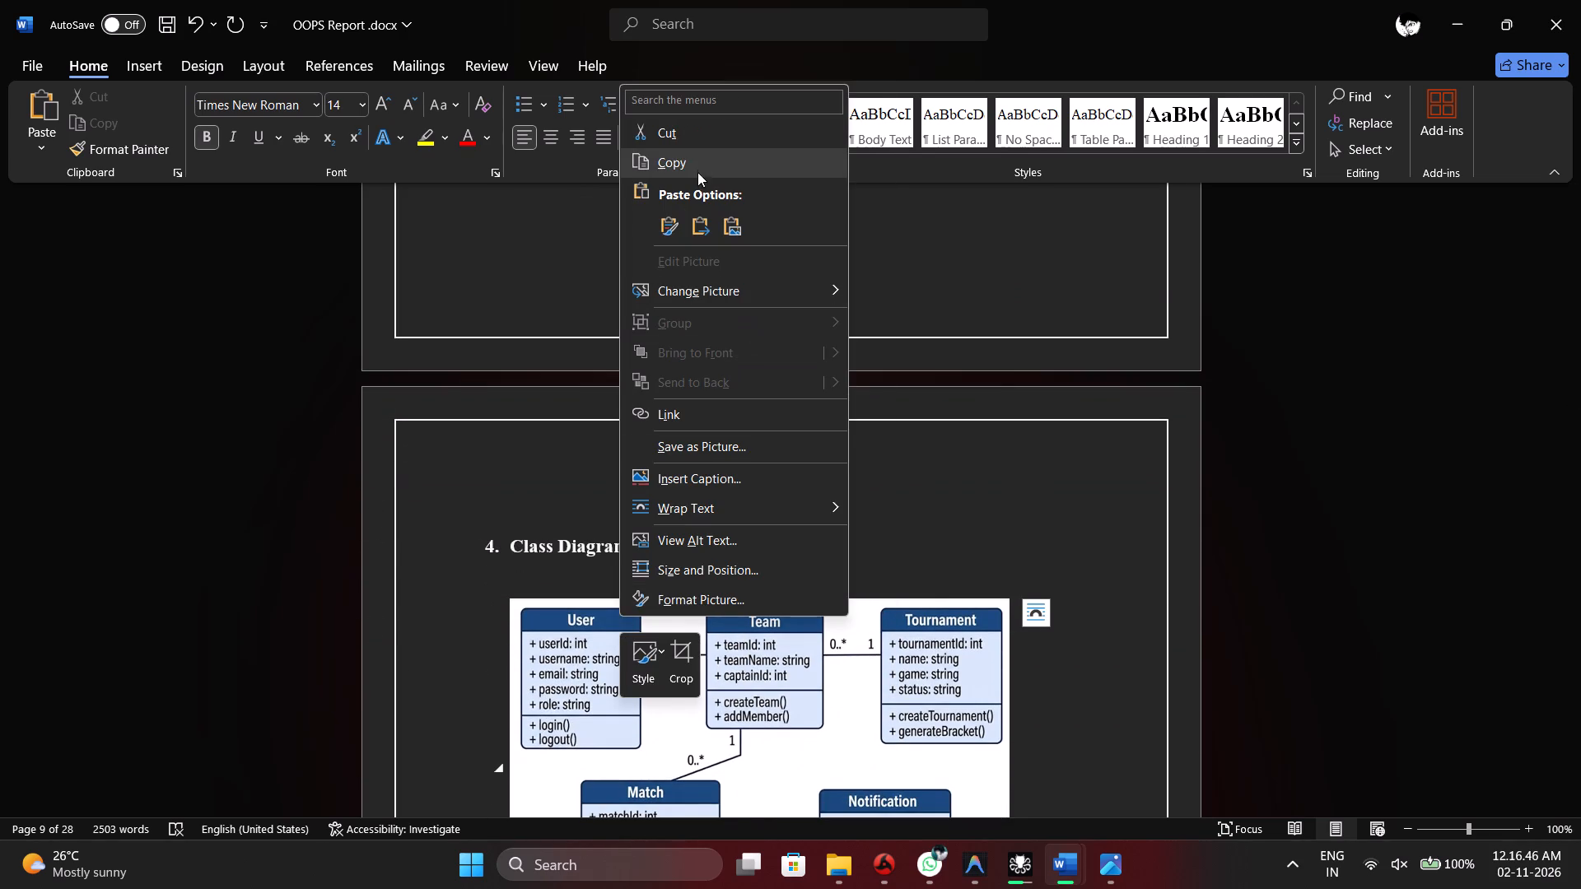
click(690, 144)
scroll(649, 486, up, 16)
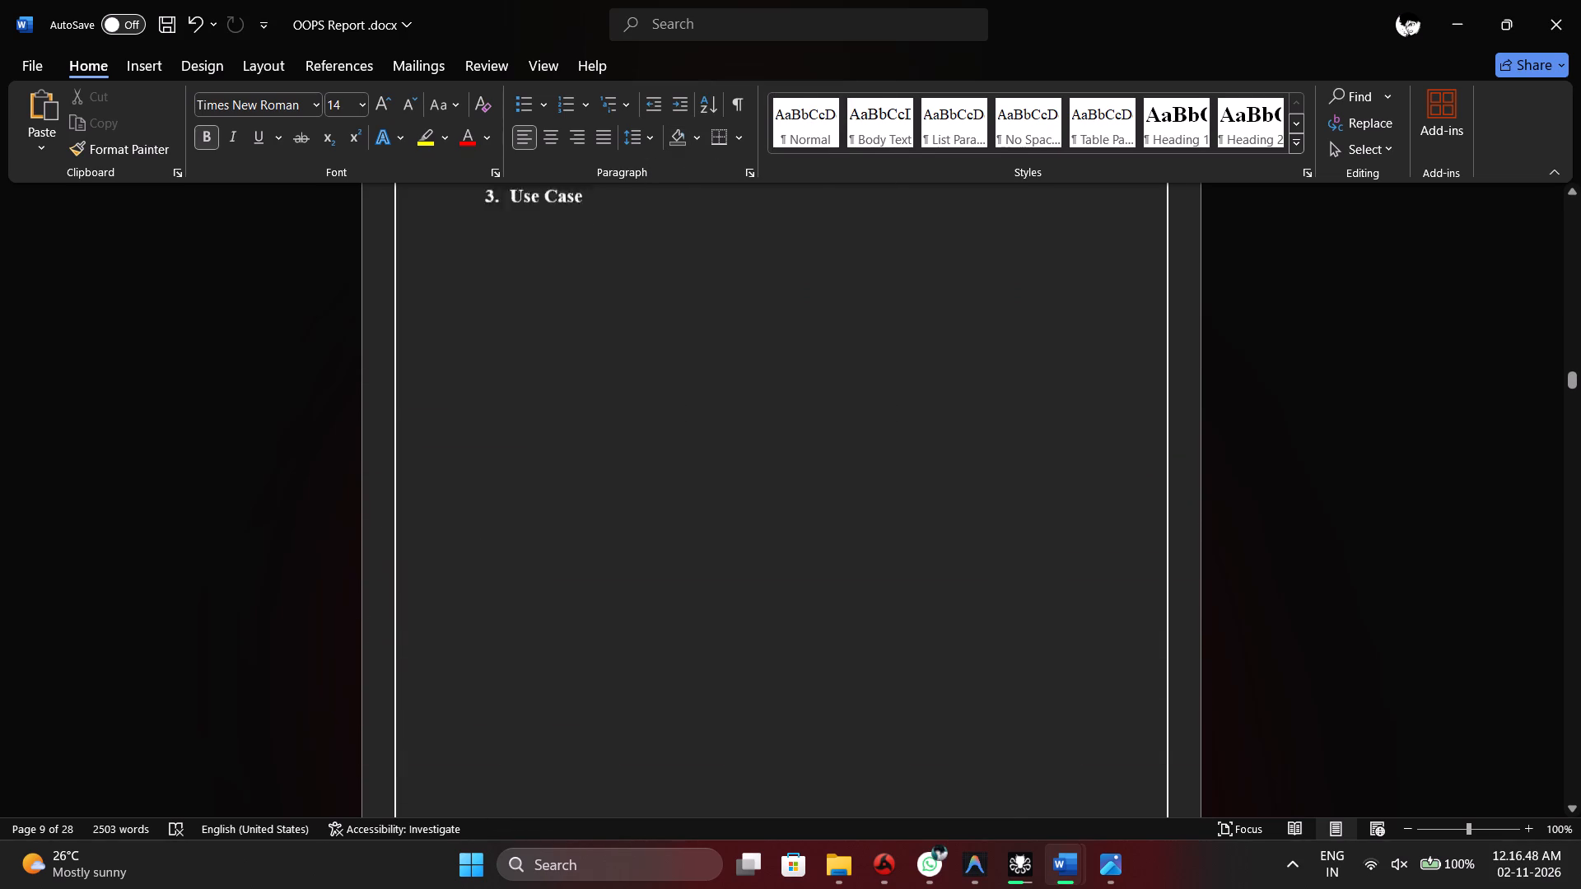
scroll(660, 415, up, 4)
click(627, 376)
key(Return)
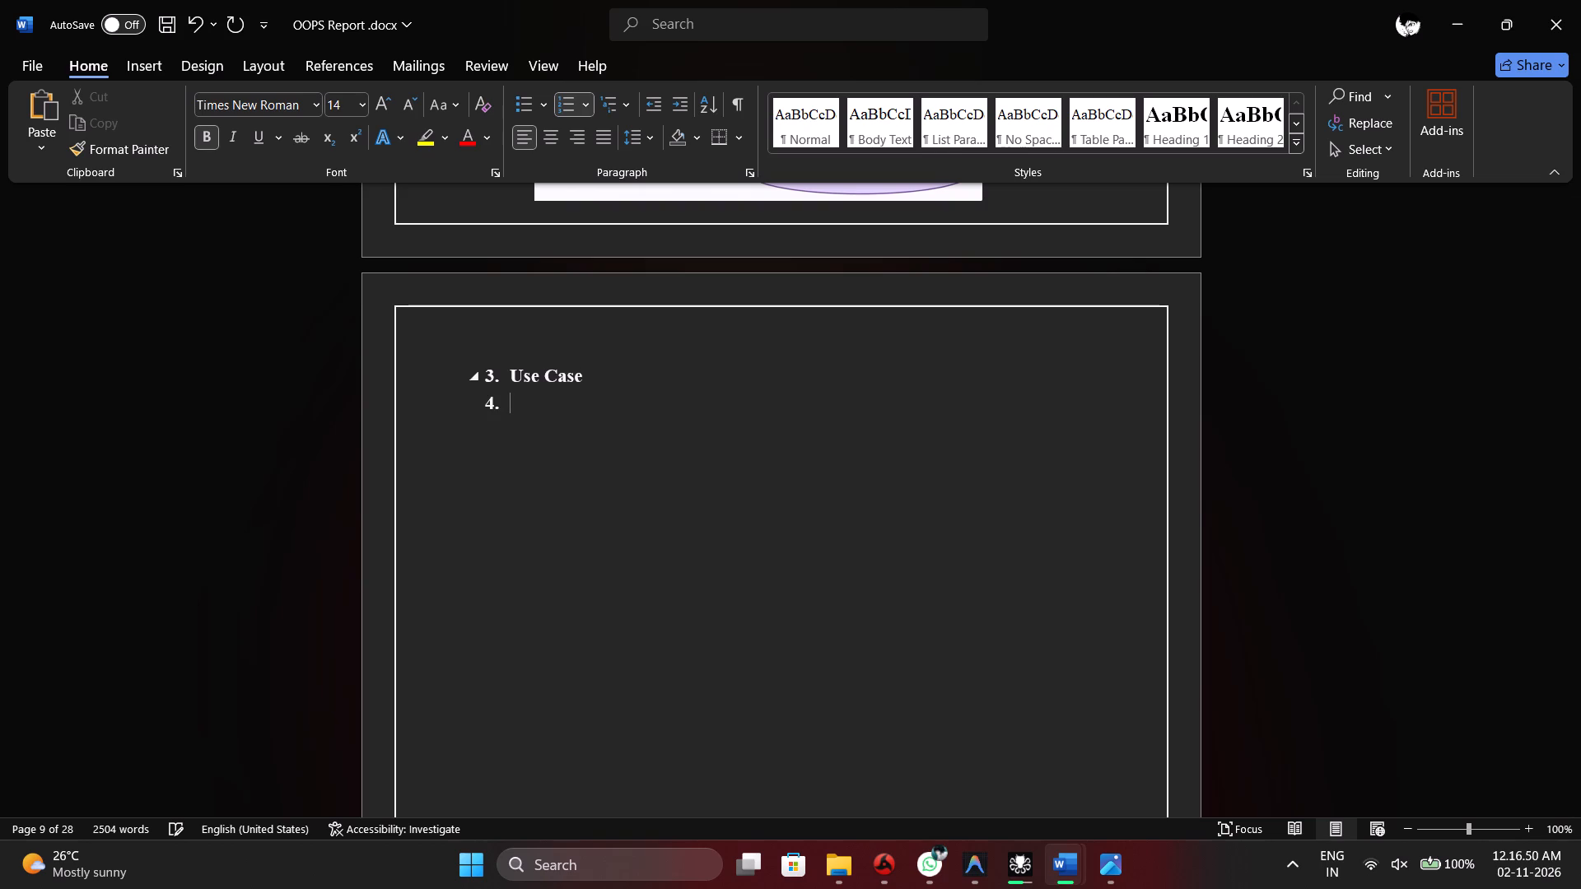
key(BackSpace)
key(ctrl+v)
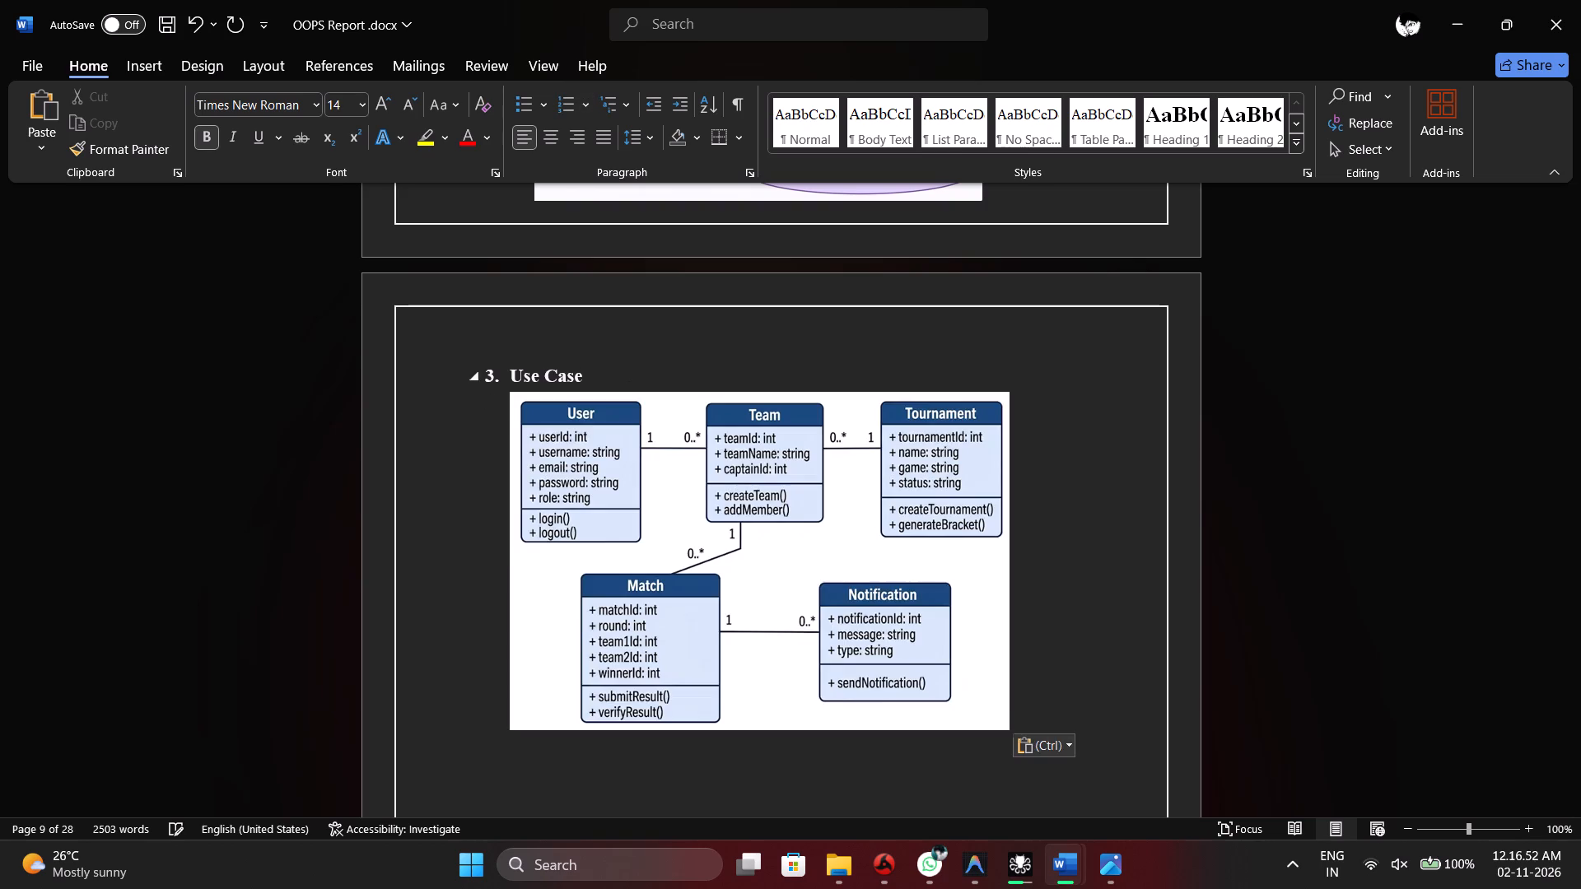
Add an unnumbered blank line between the Use Case heading and the class diagram below it.
scroll(625, 489, up, 5)
click(605, 610)
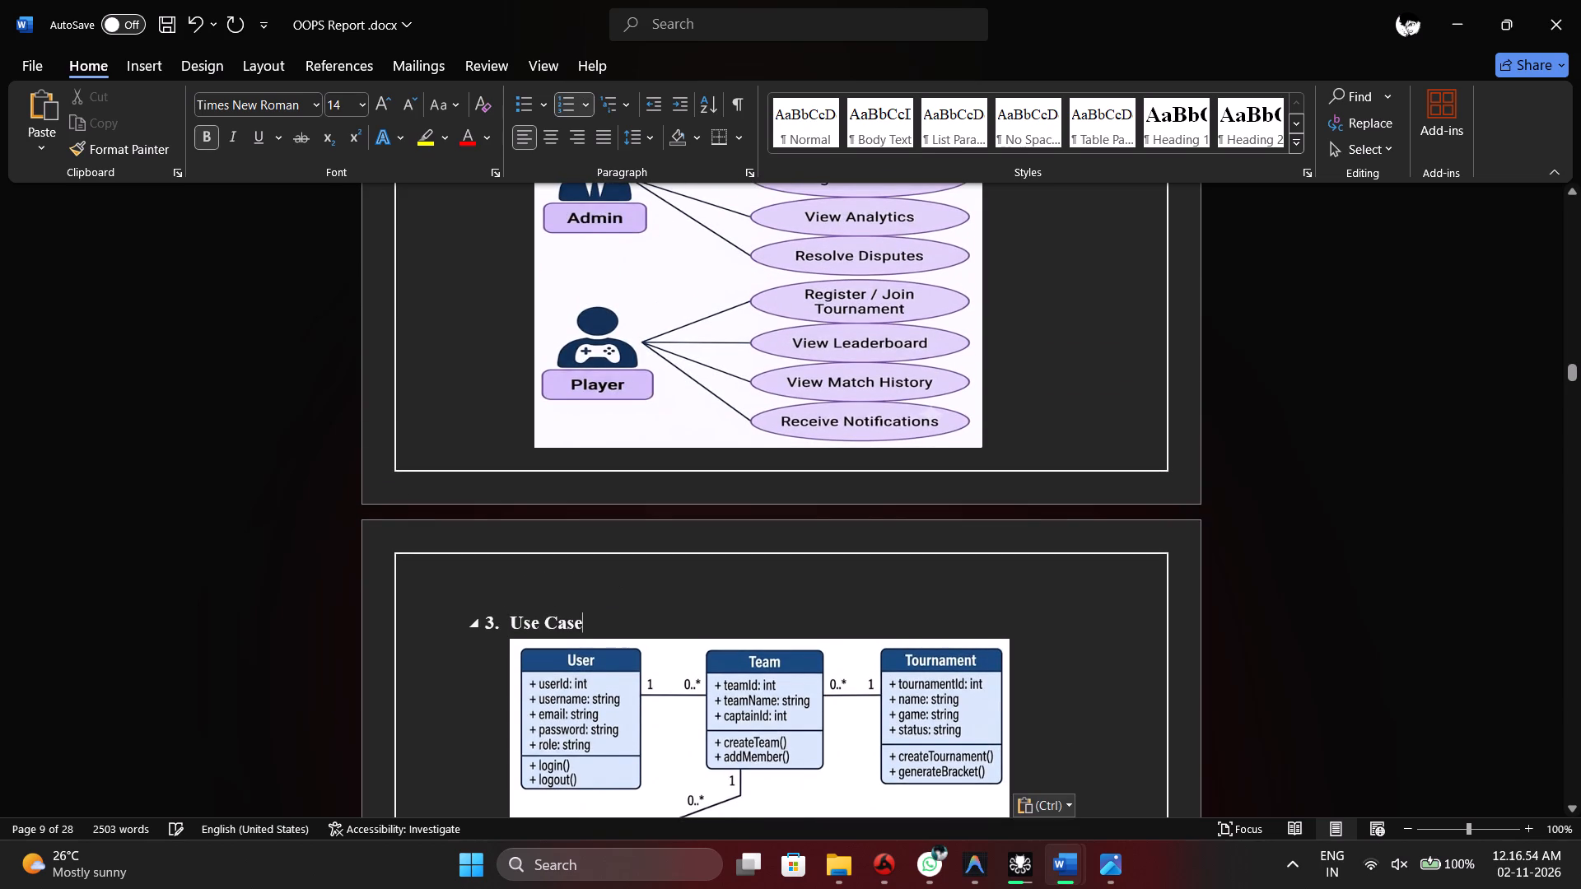
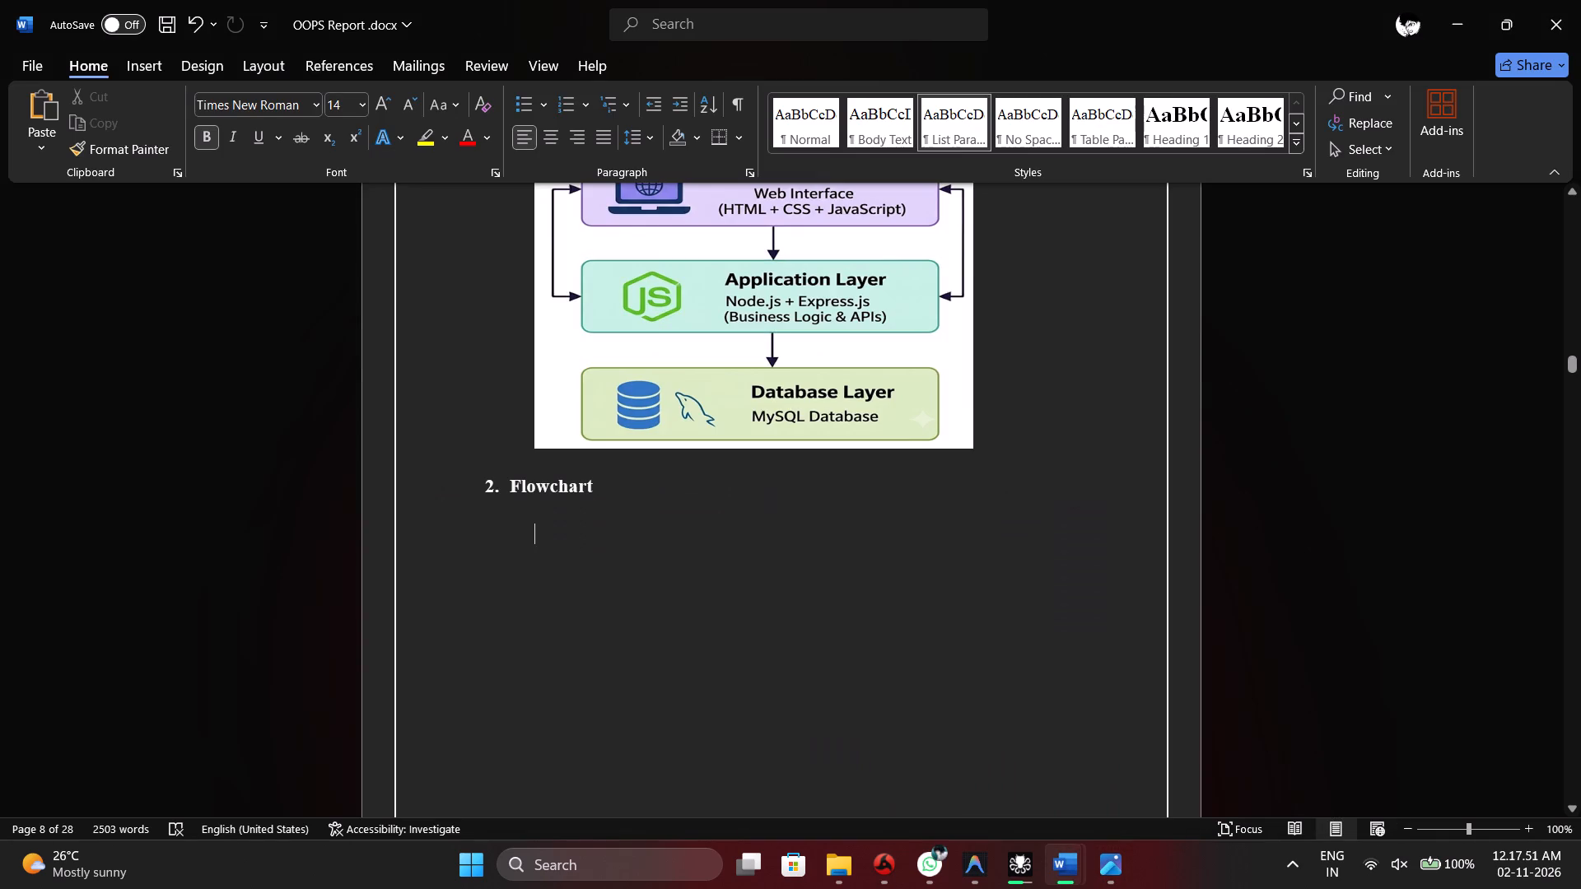
key(ctrl+v)
double_click(615, 585)
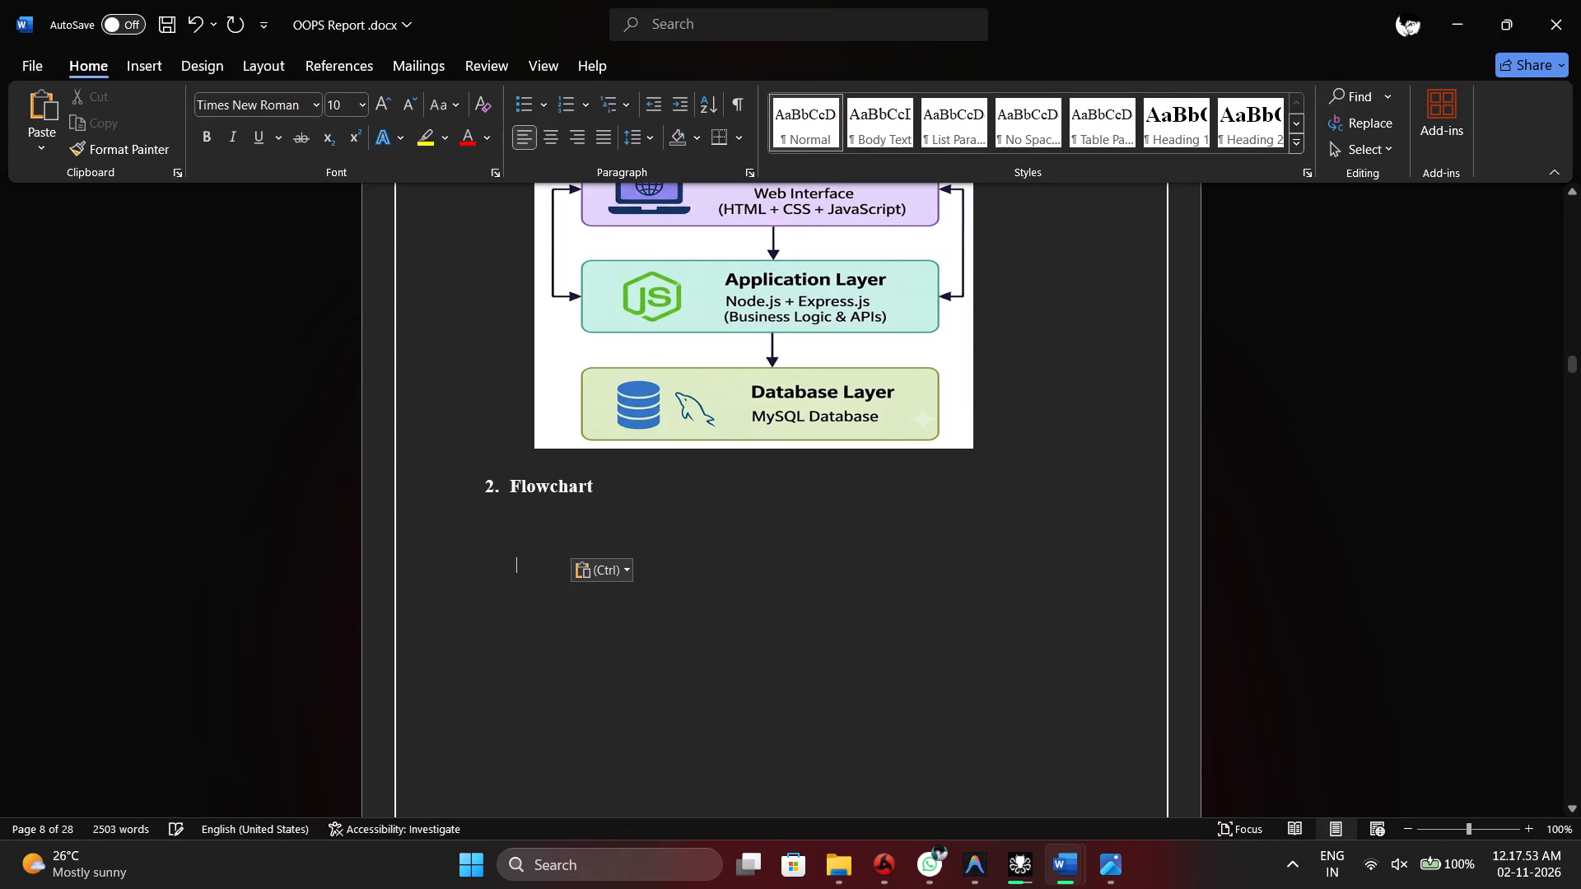
click(618, 575)
double_click(653, 612)
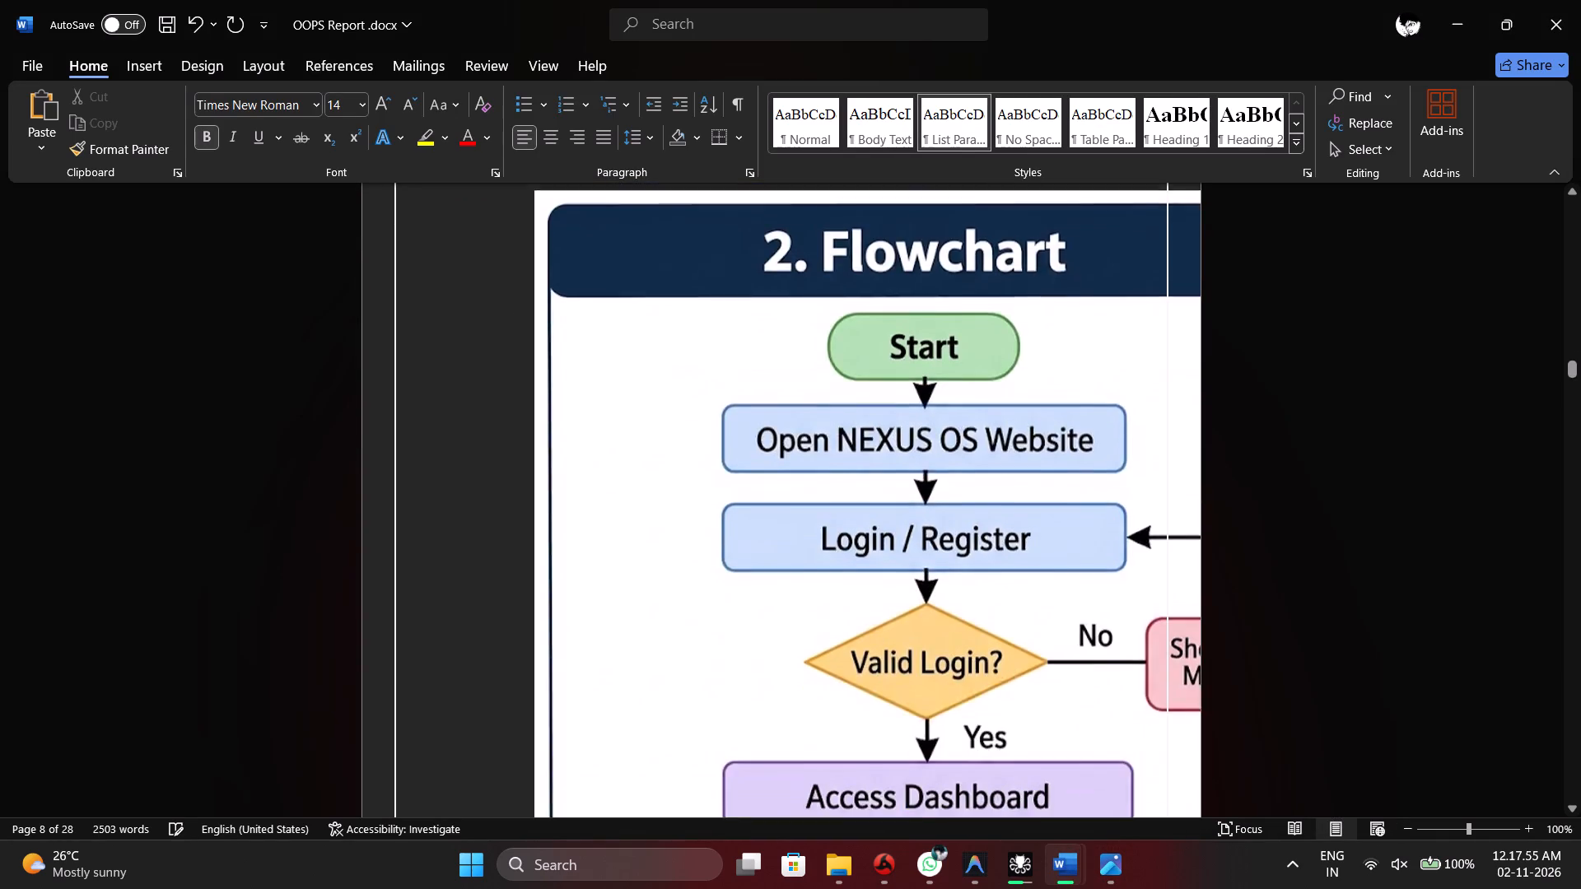
Shrink the pasted flowchart proportionally so it fits under the Flowchart heading on the System Architecture page.
scroll(678, 685, up, 7)
click(620, 578)
drag(535, 531, 702, 660)
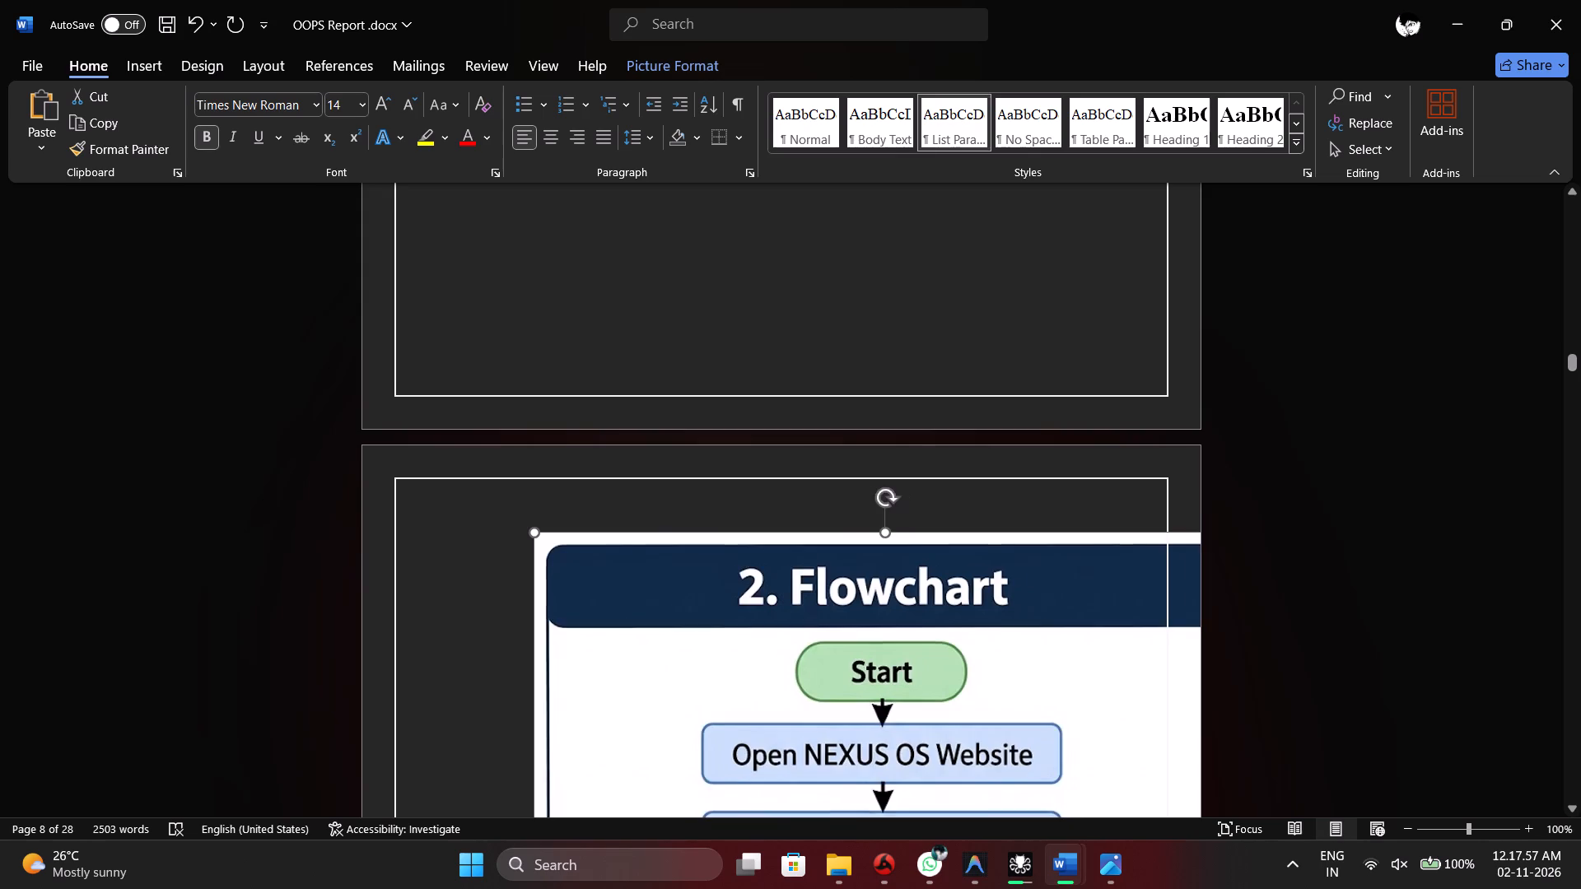
drag(702, 660, 1036, 858)
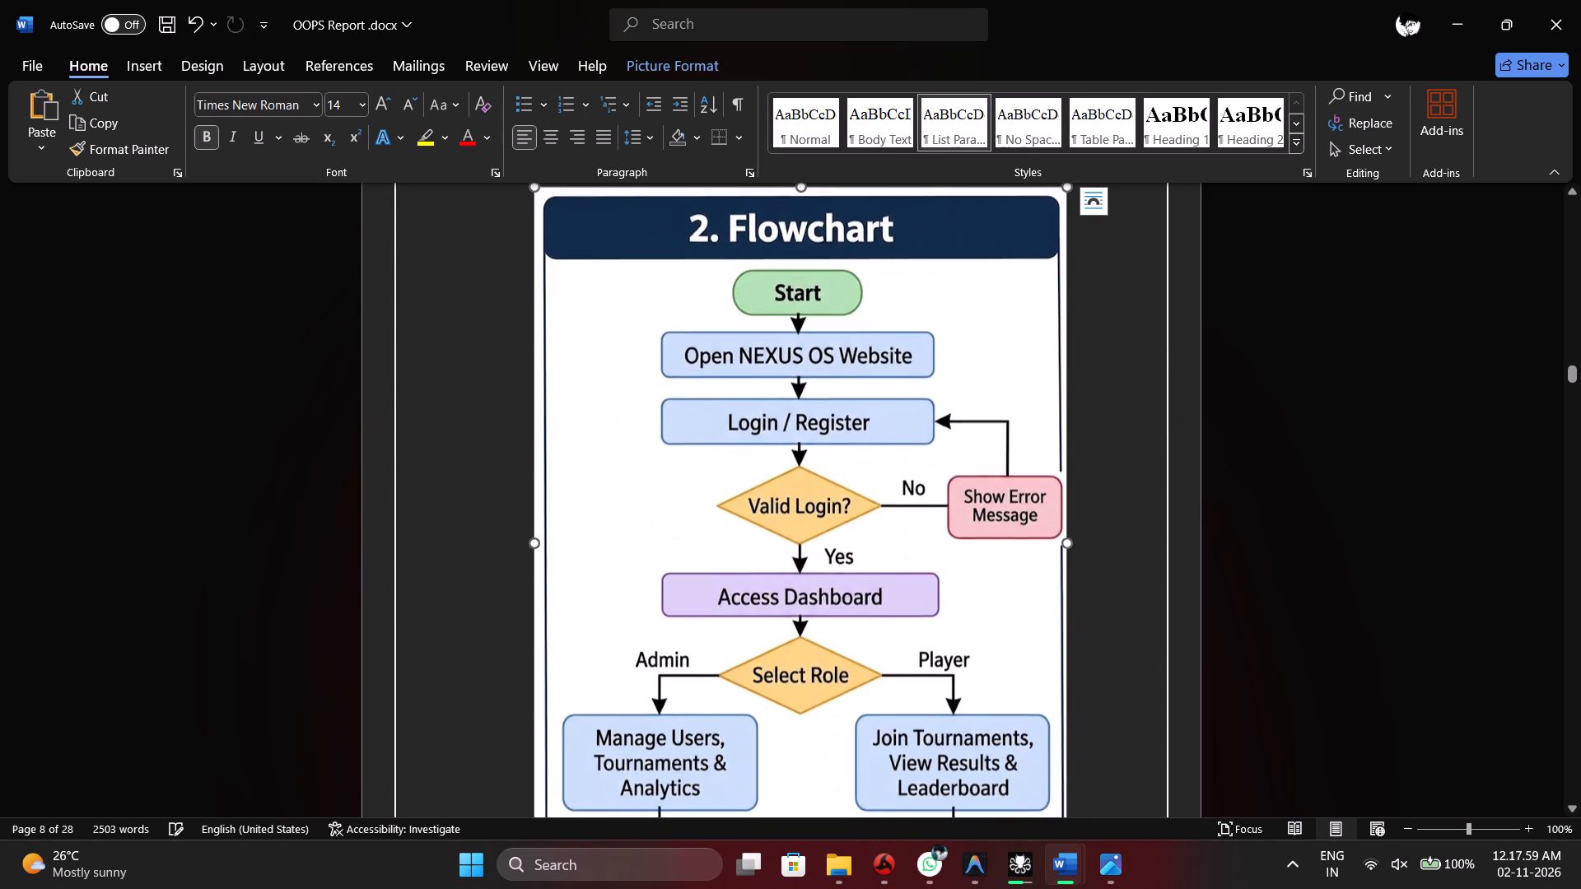
scroll(624, 319, up, 3)
drag(531, 333, 728, 534)
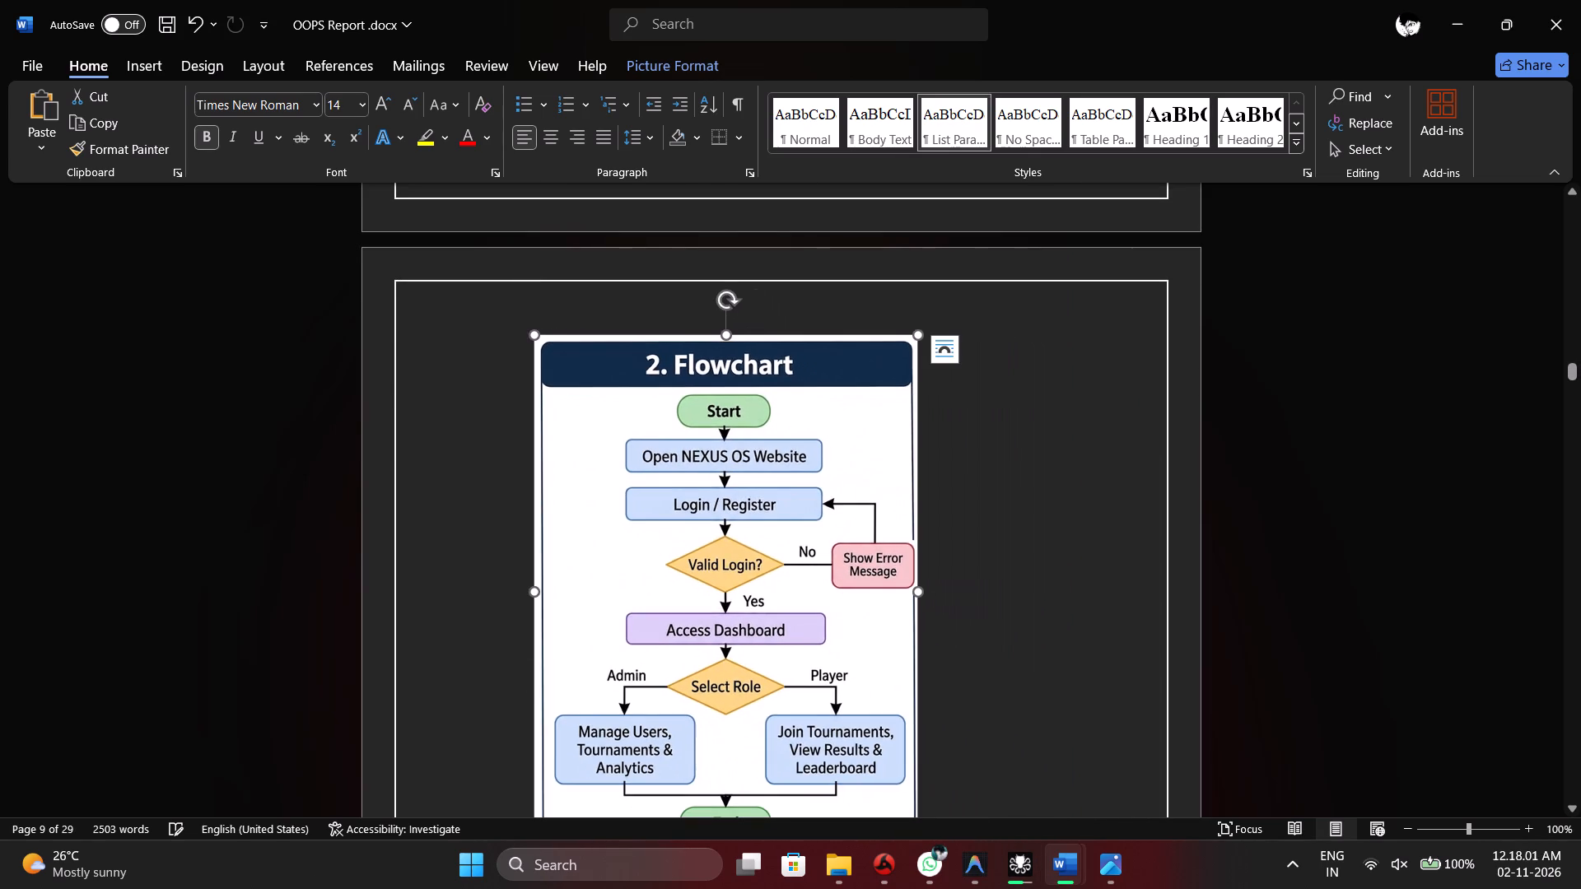
scroll(836, 741, down, 3)
scroll(570, 259, up, 3)
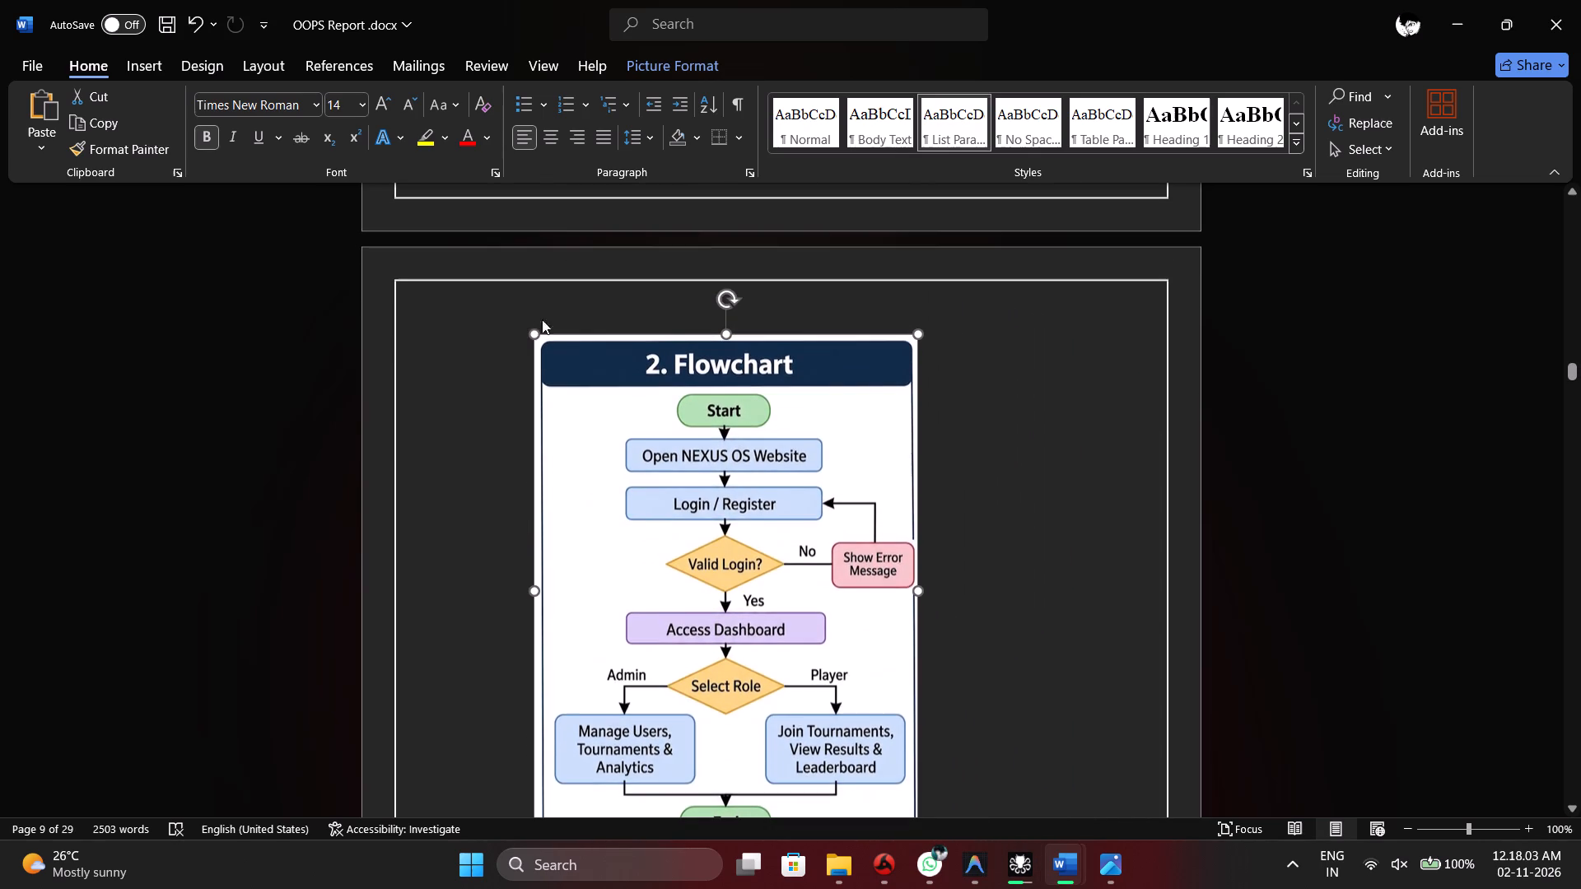
drag(533, 333, 672, 461)
scroll(669, 470, up, 3)
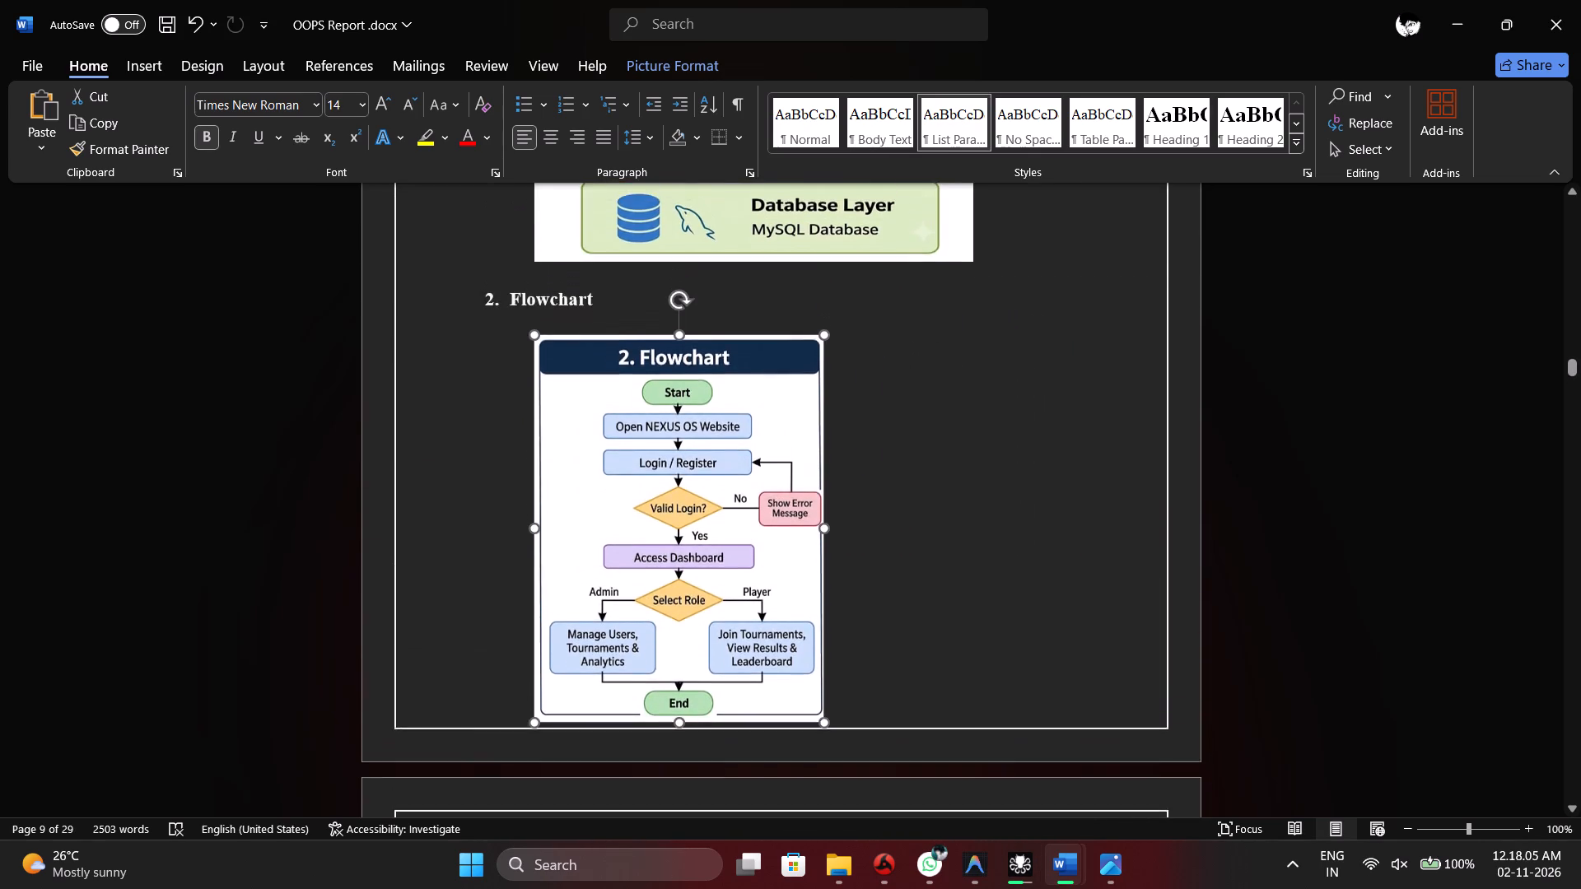
scroll(669, 470, up, 1)
scroll(669, 472, down, 11)
scroll(669, 472, up, 11)
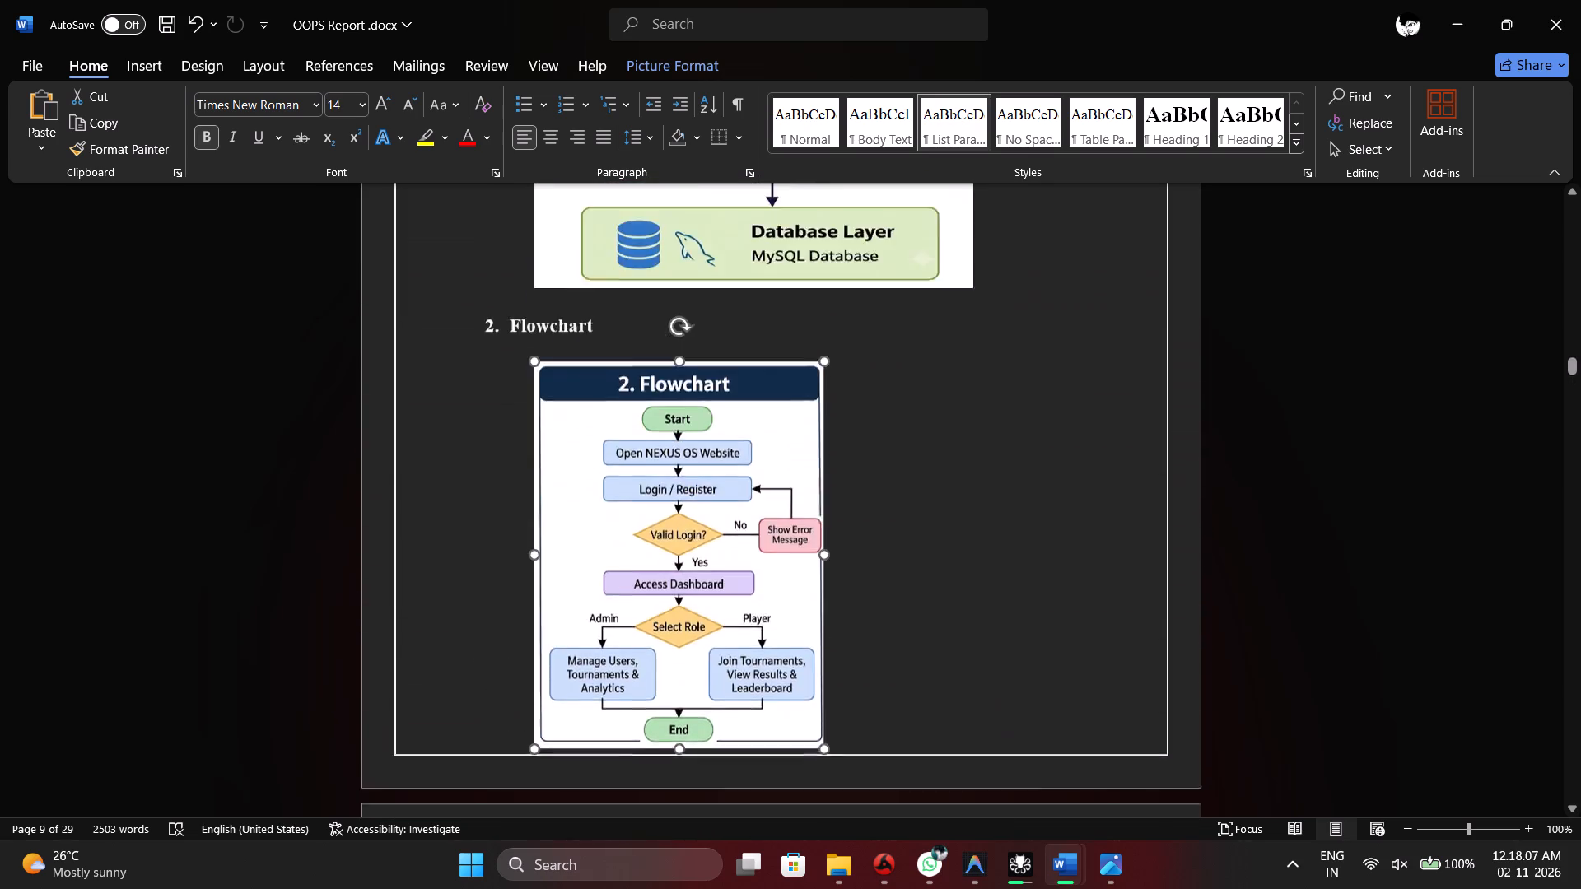
scroll(669, 470, up, 11)
scroll(669, 470, down, 13)
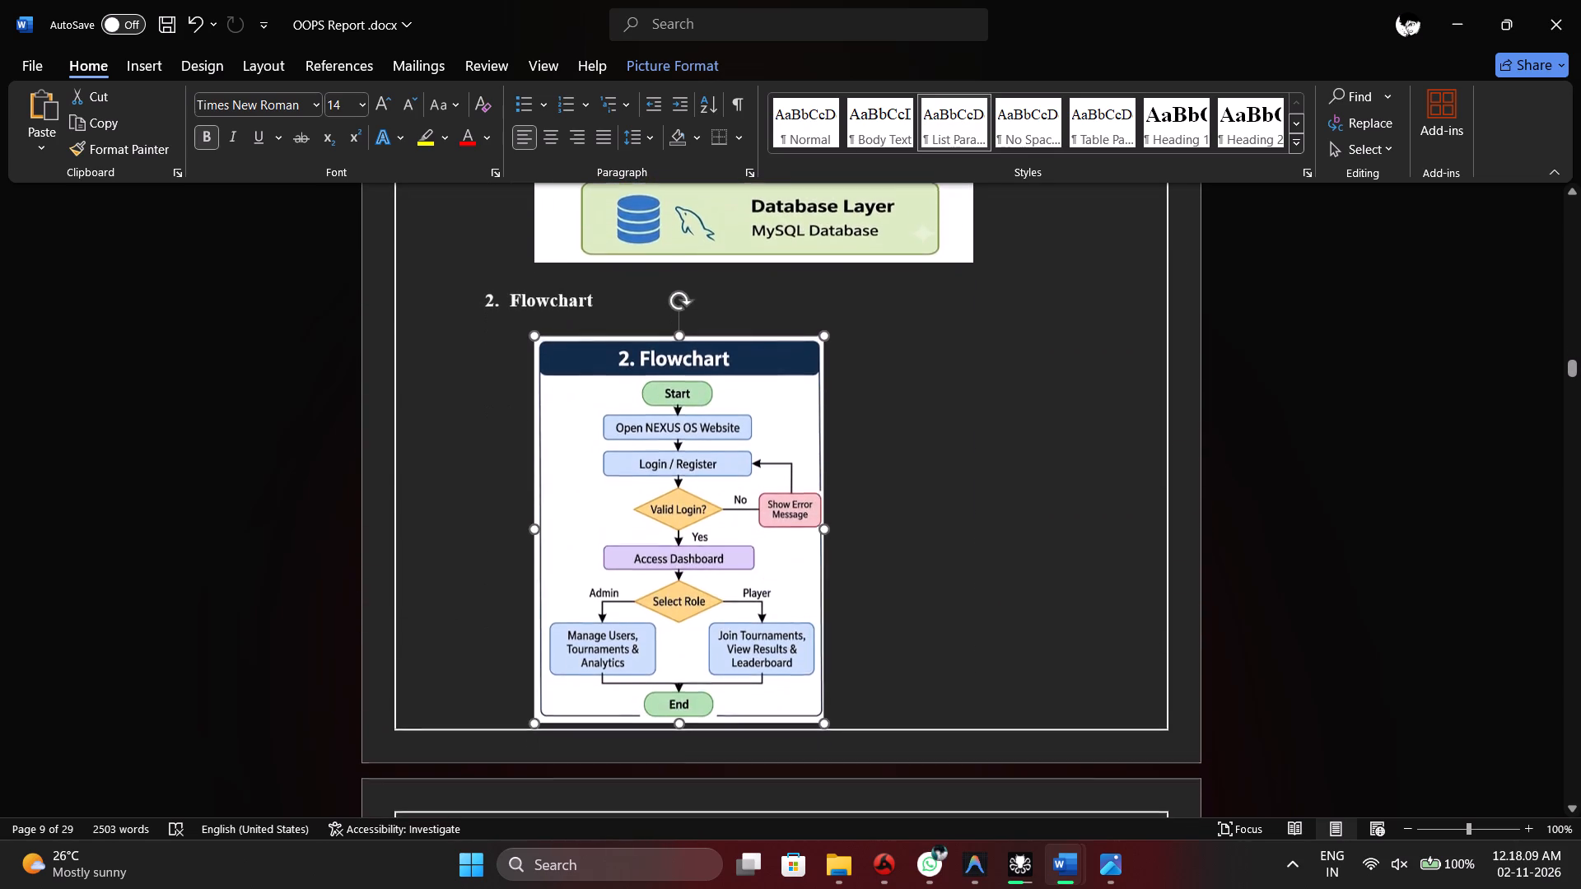
click(780, 498)
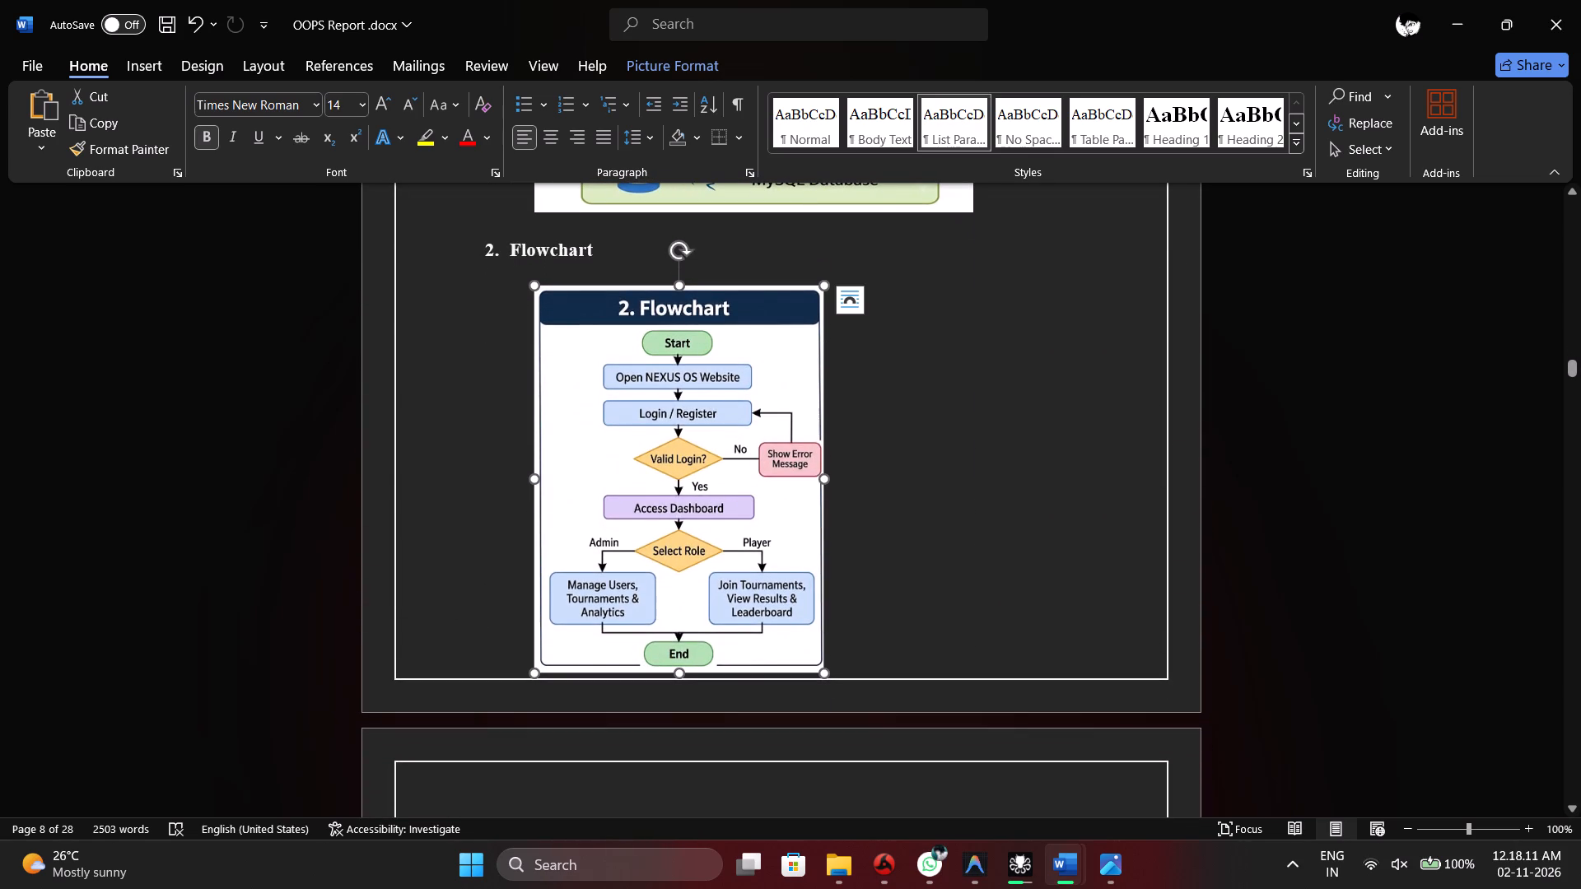
Crop the flowchart picture to remove its "2. Flowchart" title banner and trim the outer border edges.
click(749, 419)
right_click(749, 419)
click(799, 248)
drag(682, 291, 687, 325)
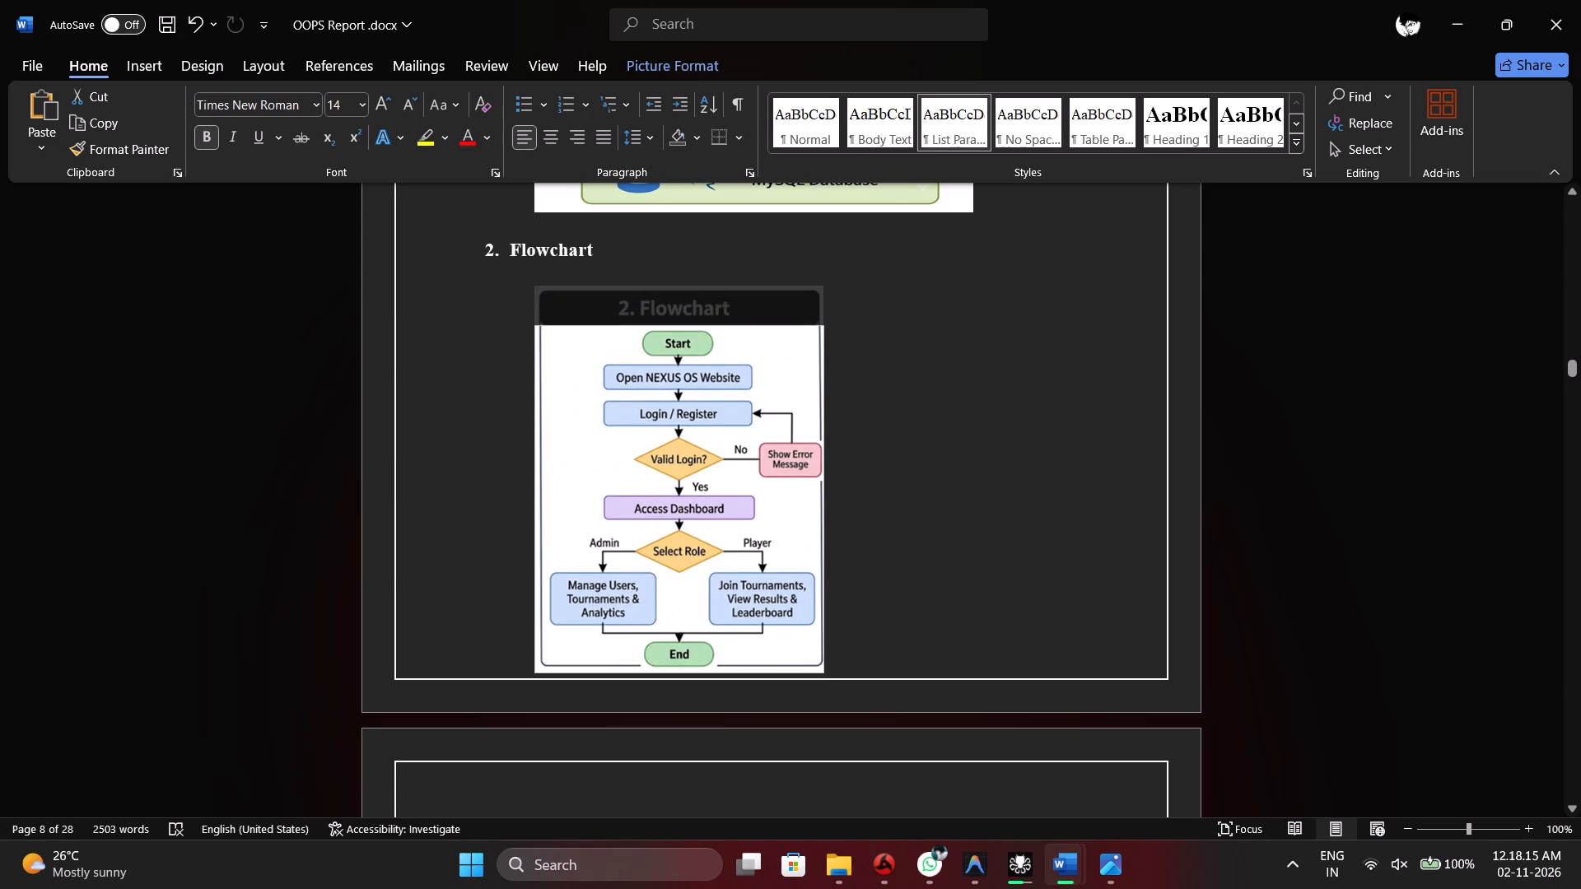
drag(687, 325, 688, 328)
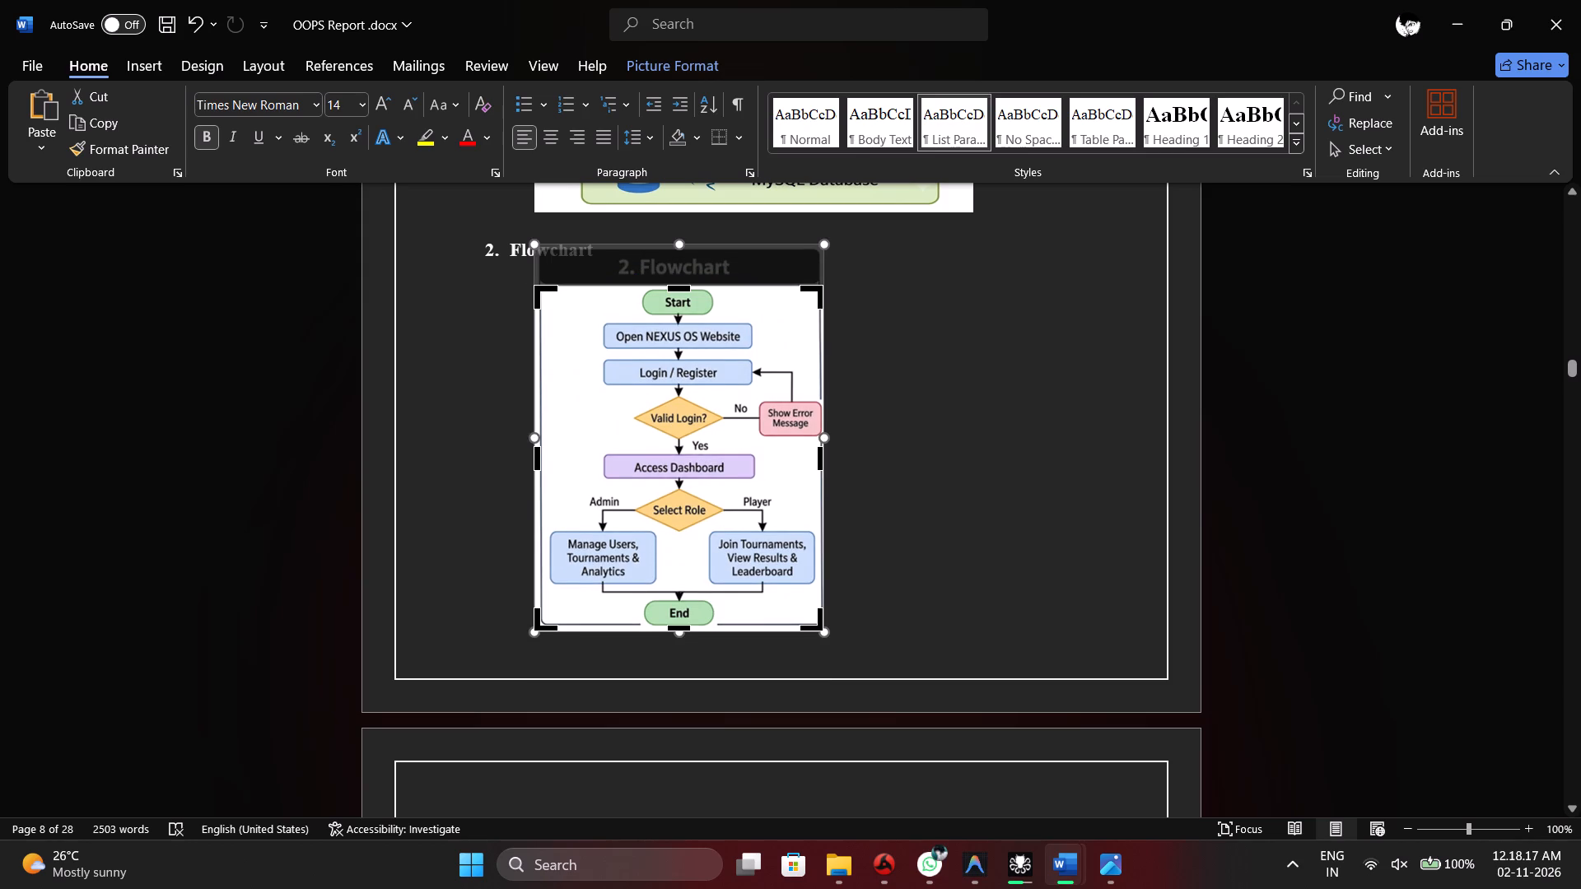
click(539, 453)
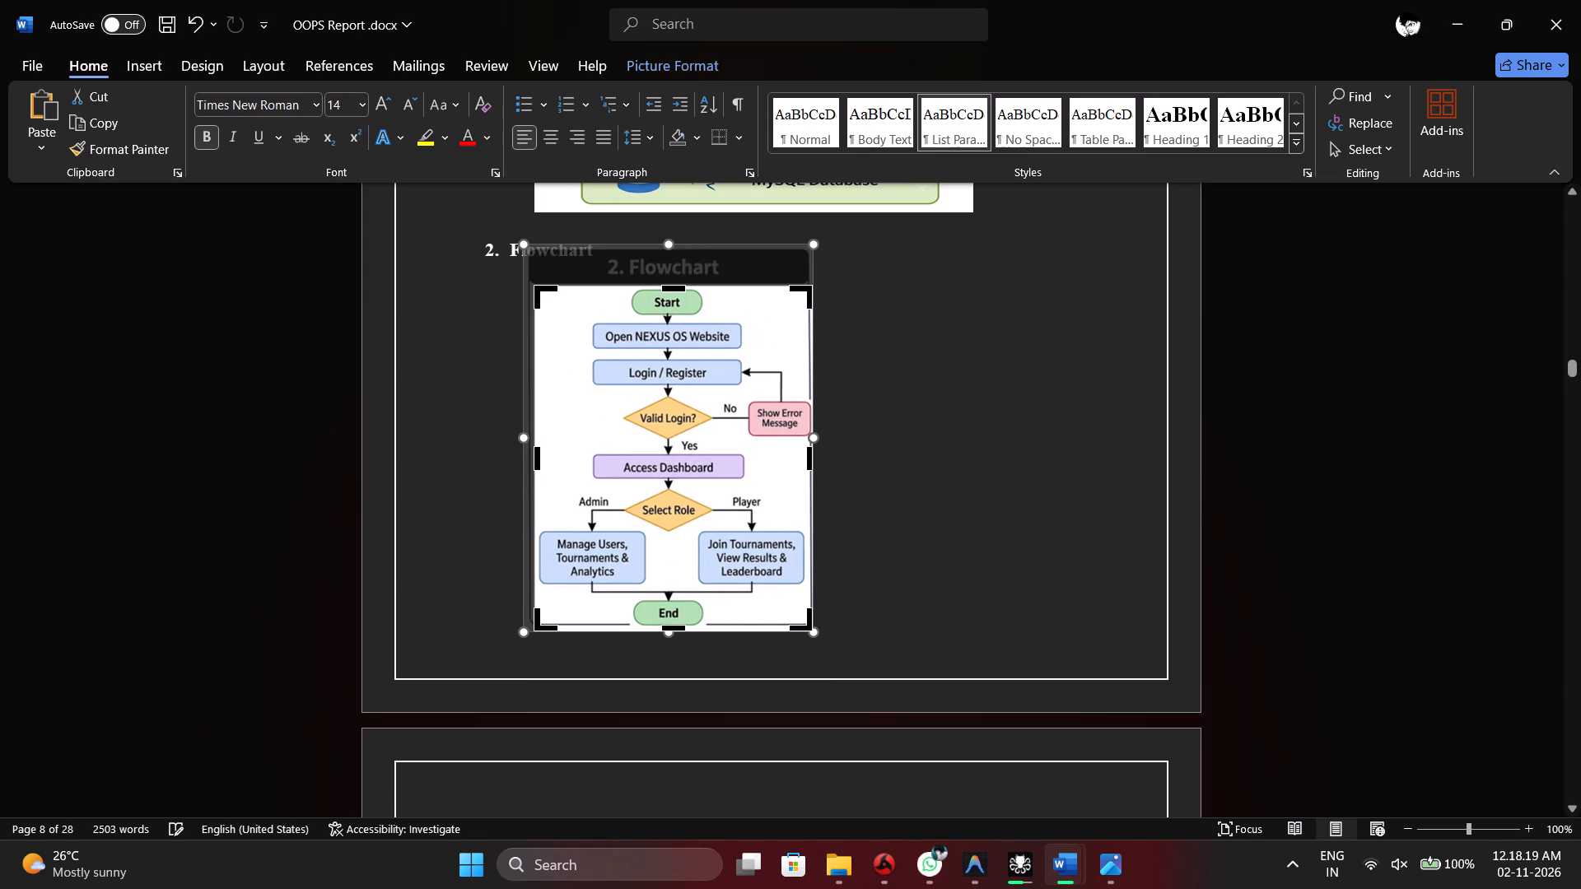
click(675, 628)
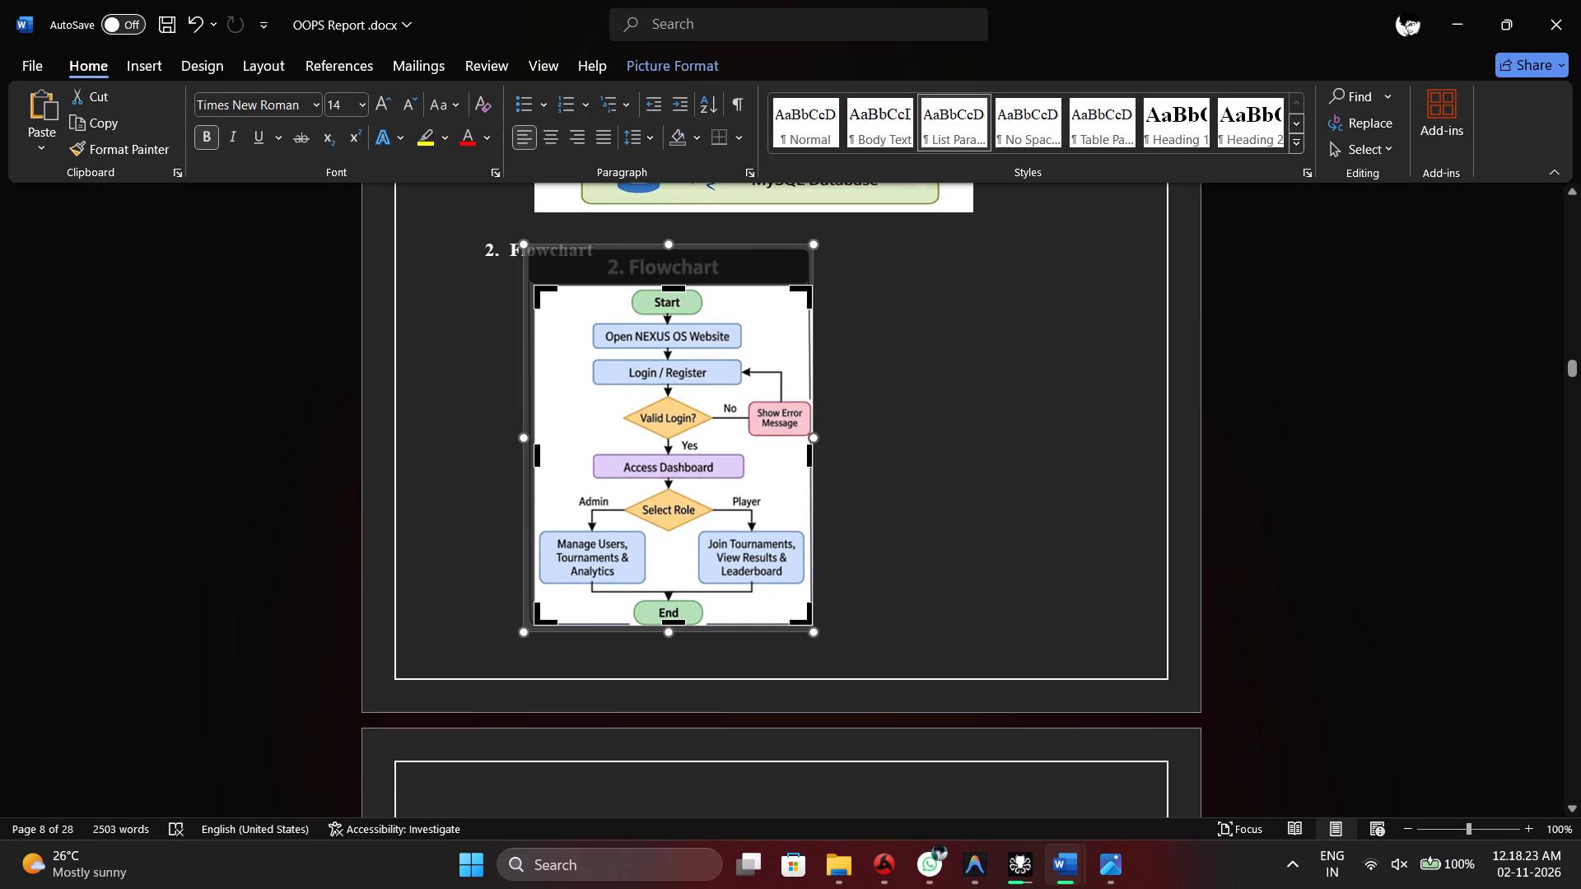
click(809, 457)
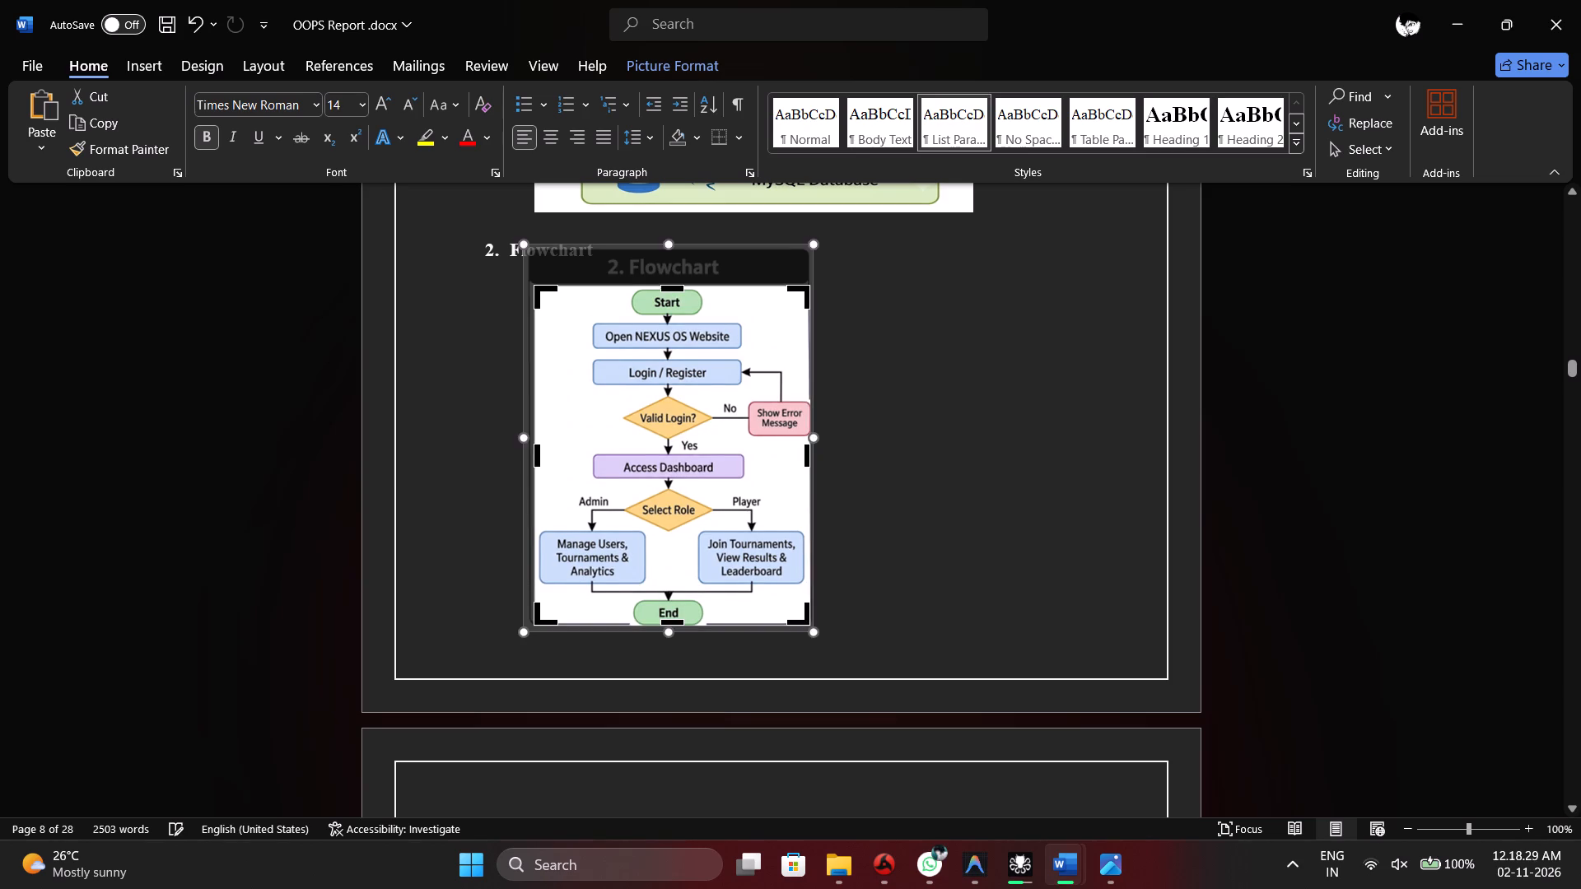
key(Return)
click(711, 384)
Delete the extra blank line between the Flowchart heading and its picture.
click(561, 277)
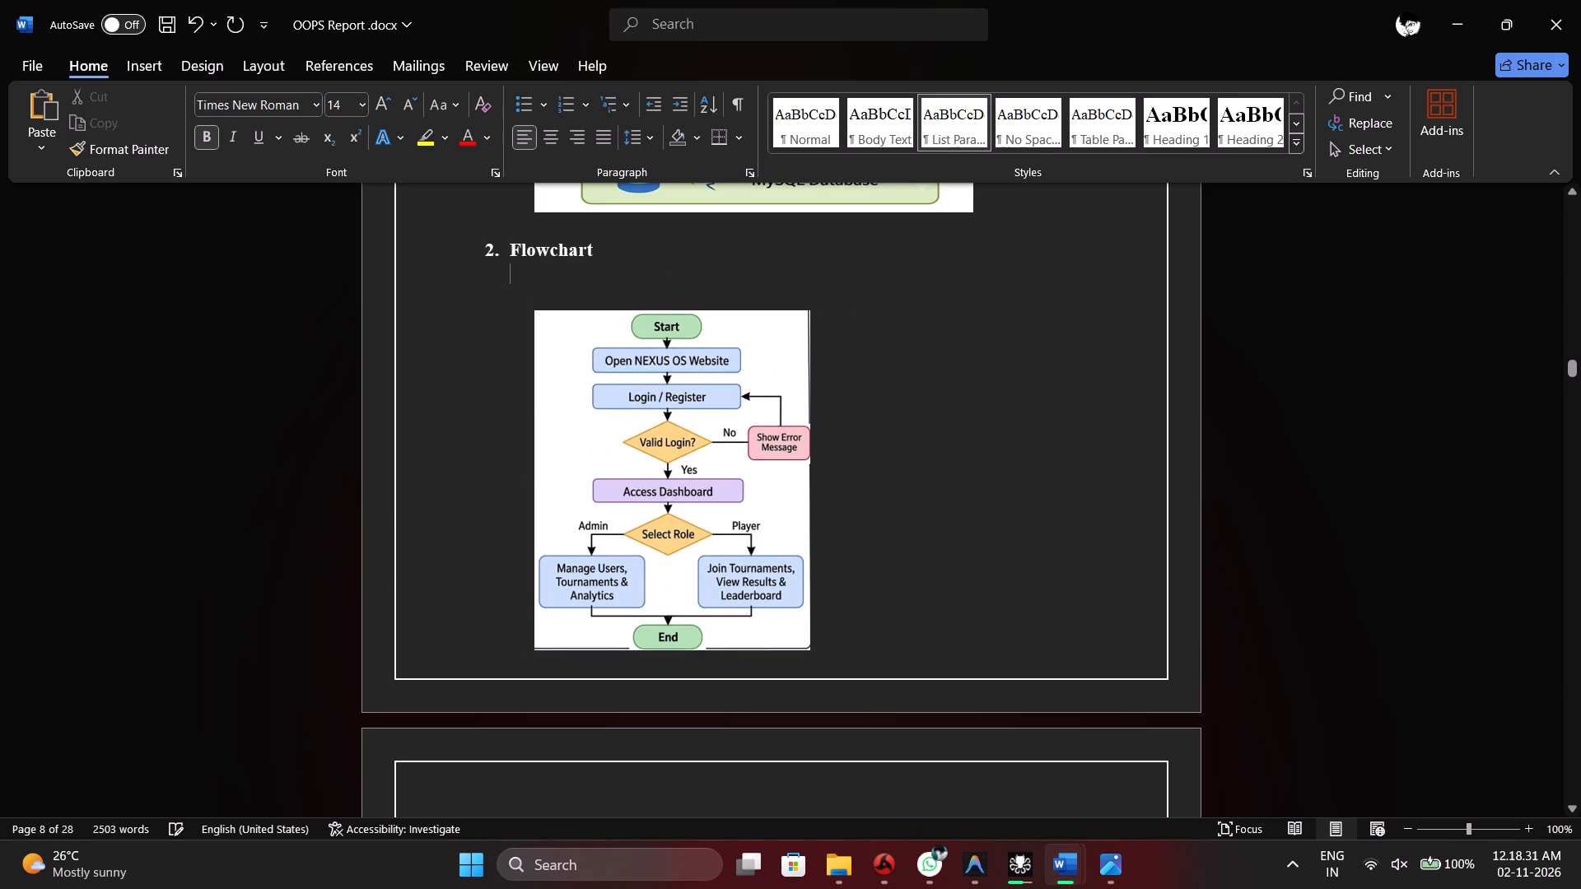
key(BackSpace)
key(BackSpace)
key(BackSpace)
Increase the flowchart picture's indent by two levels to bring it roughly in line with the System Architecture diagram's centre.
scroll(687, 436, up, 2)
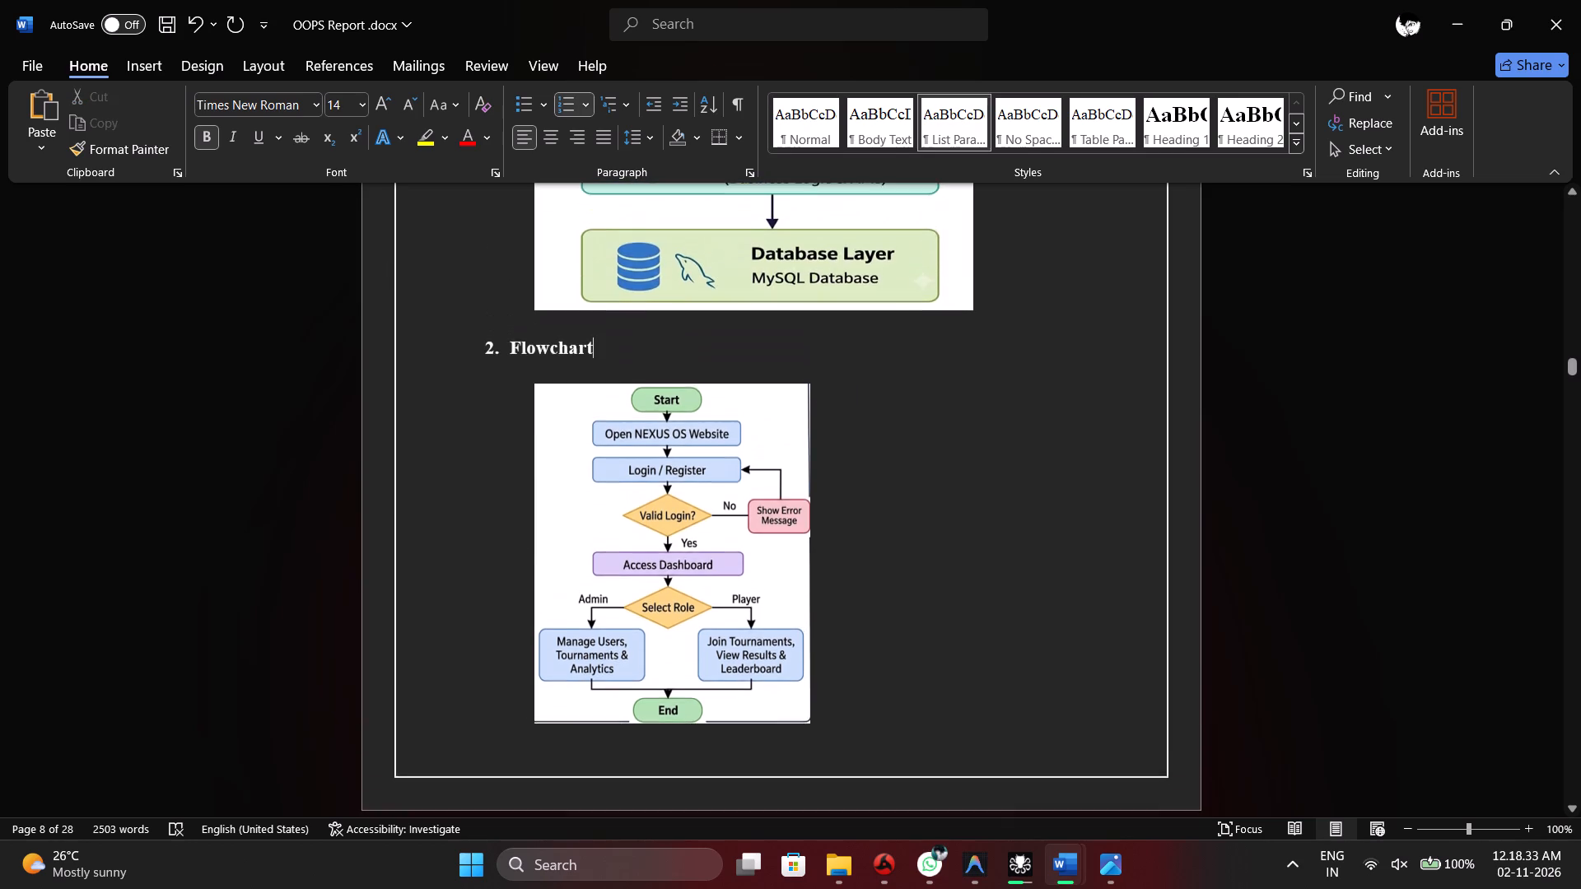
scroll(716, 495, up, 11)
scroll(715, 495, down, 5)
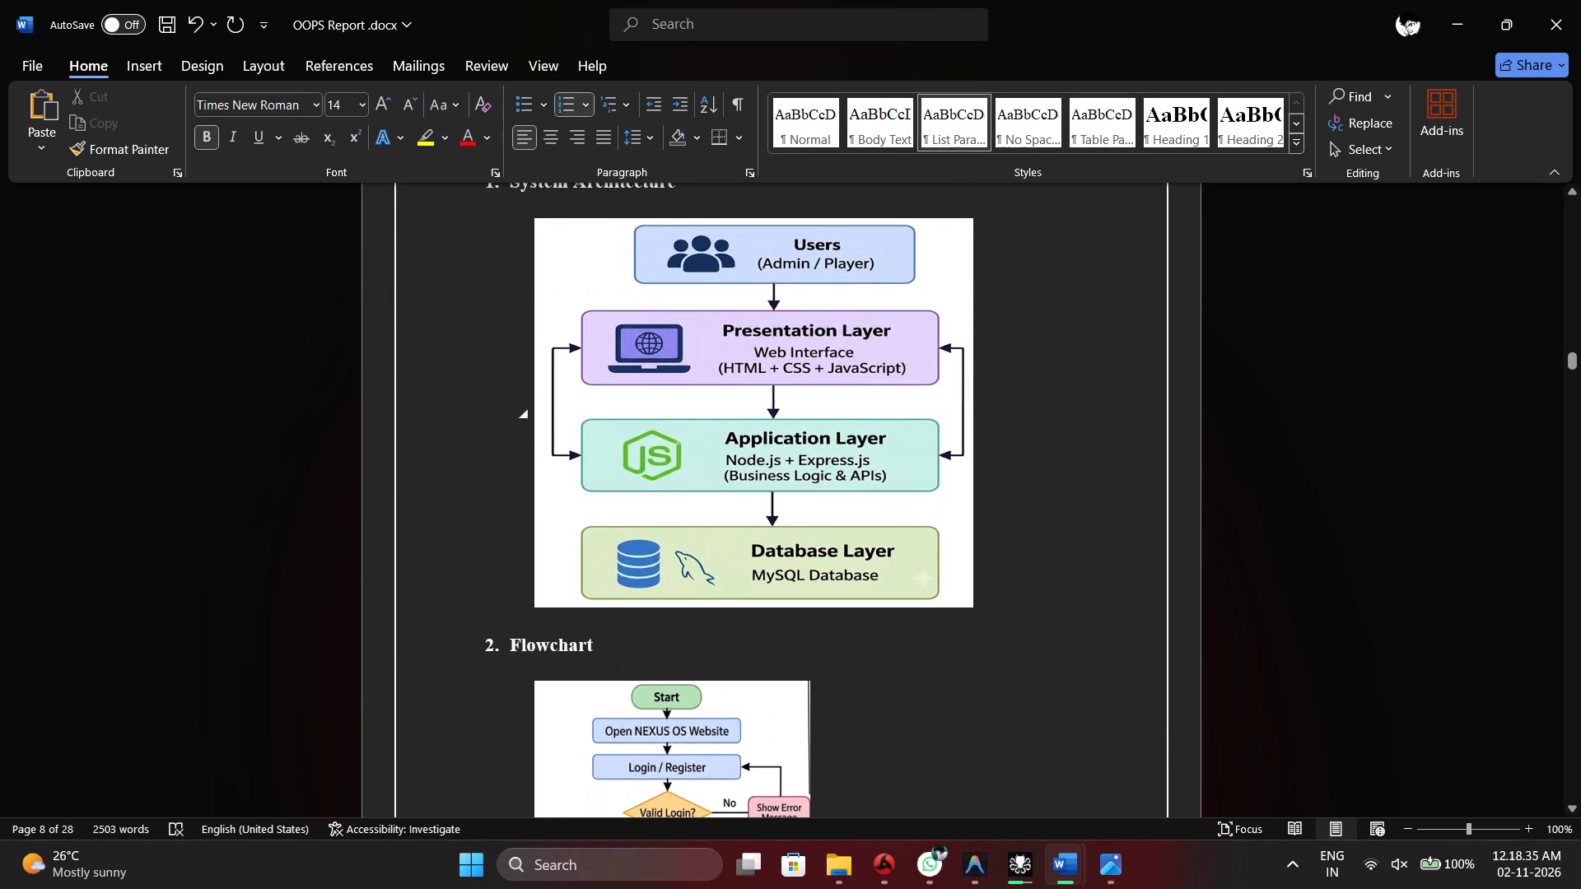
click(801, 413)
scroll(812, 465, down, 3)
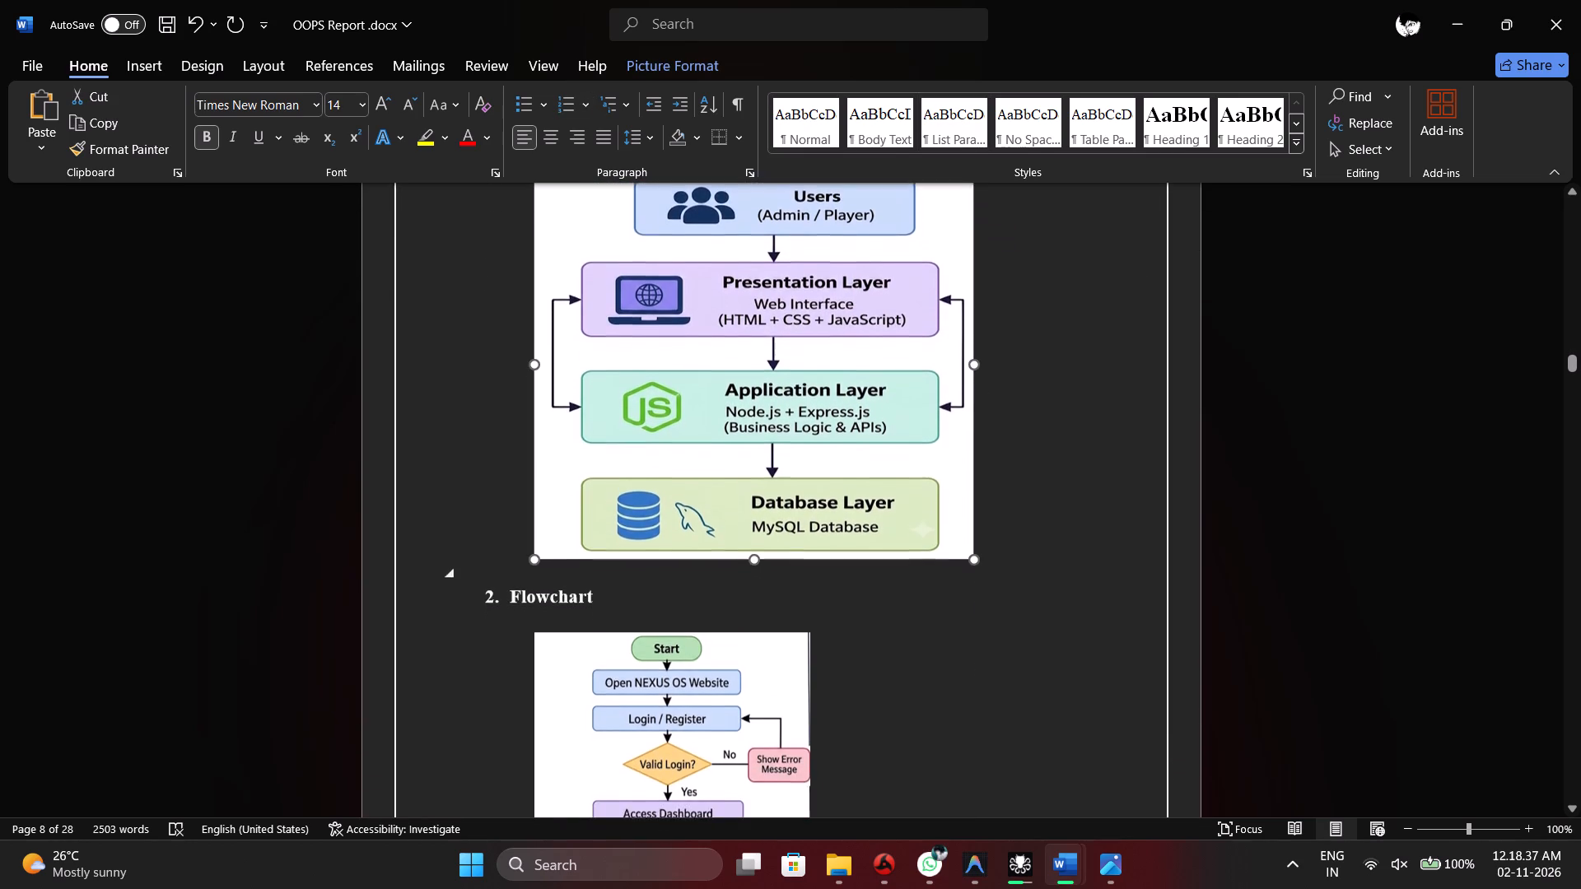
click(685, 614)
click(670, 114)
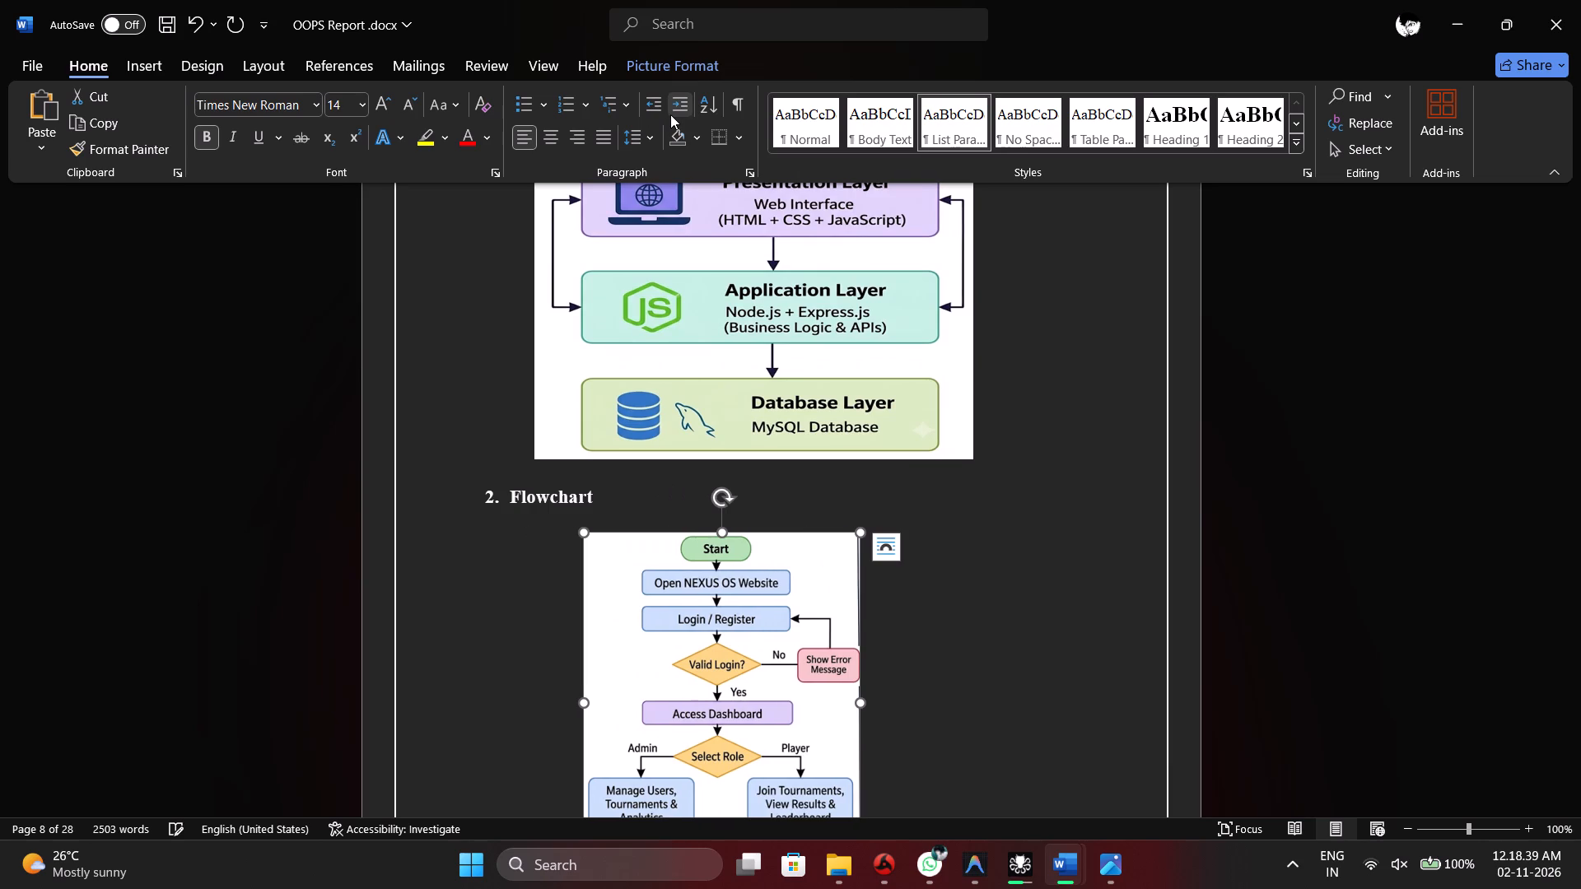
click(670, 114)
Add a blank unnumbered line between the System Architecture diagram and the Flowchart heading.
click(618, 293)
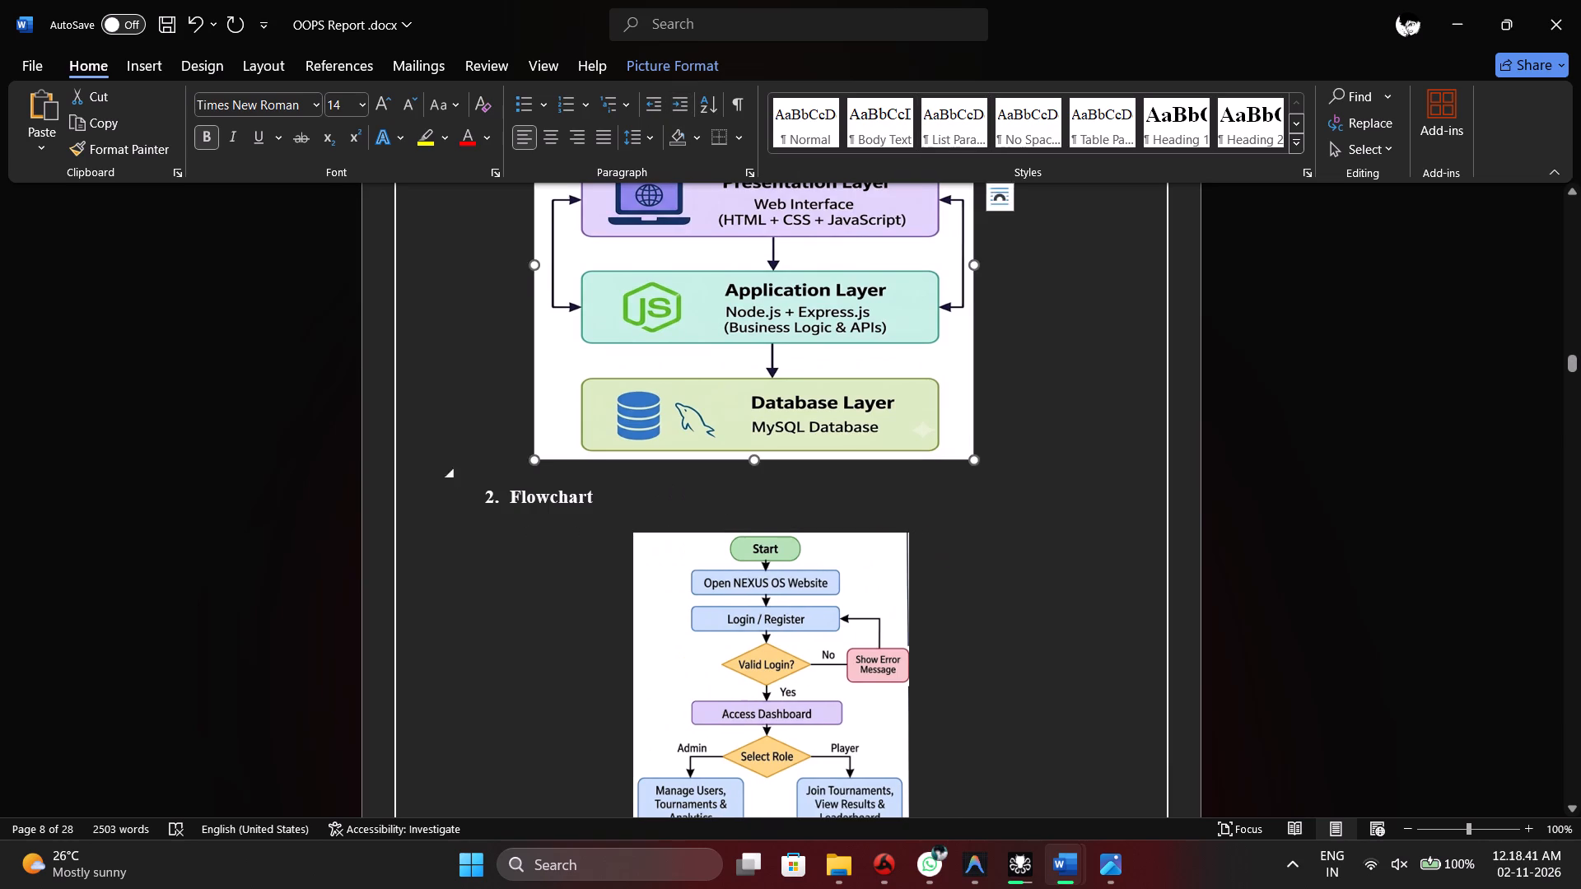
scroll(724, 472, up, 5)
scroll(724, 471, down, 13)
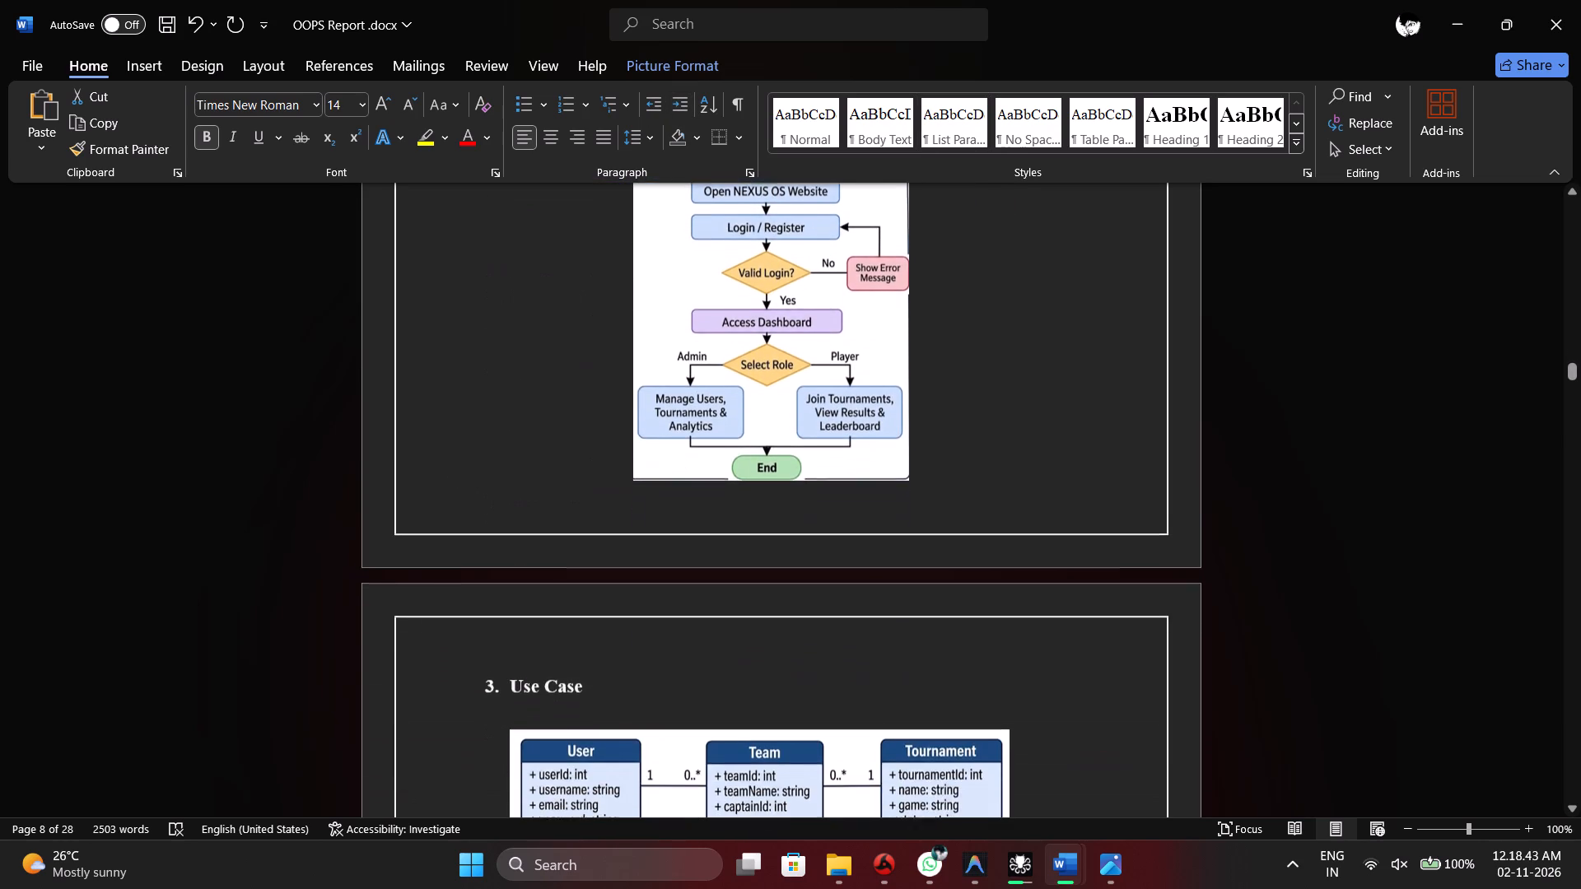
scroll(697, 468, up, 7)
click(991, 379)
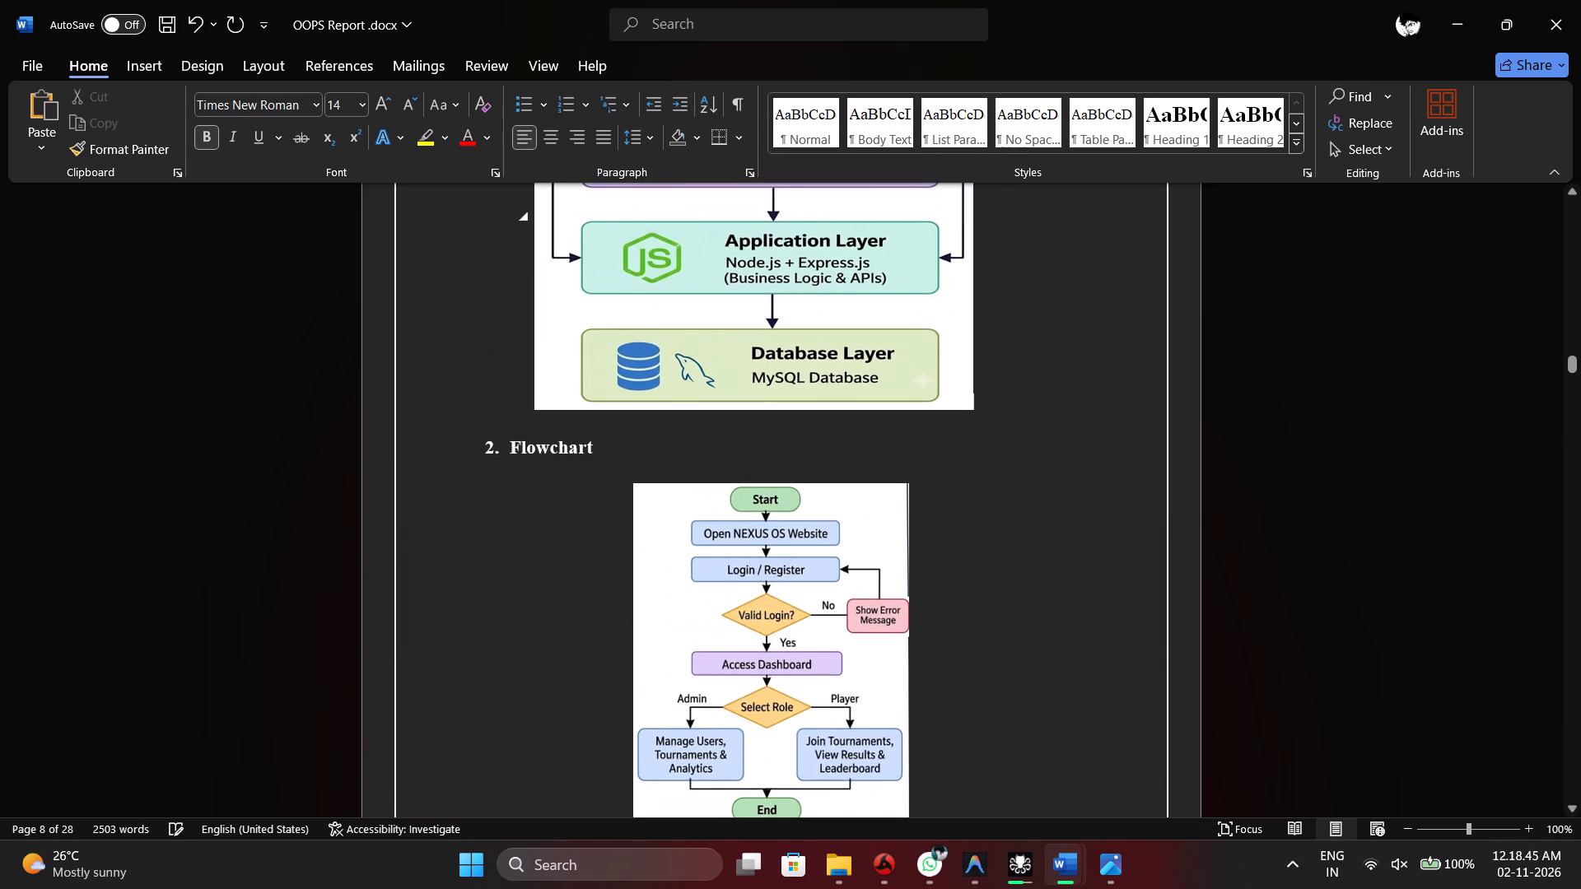
click(1014, 414)
click(1006, 398)
key(Return)
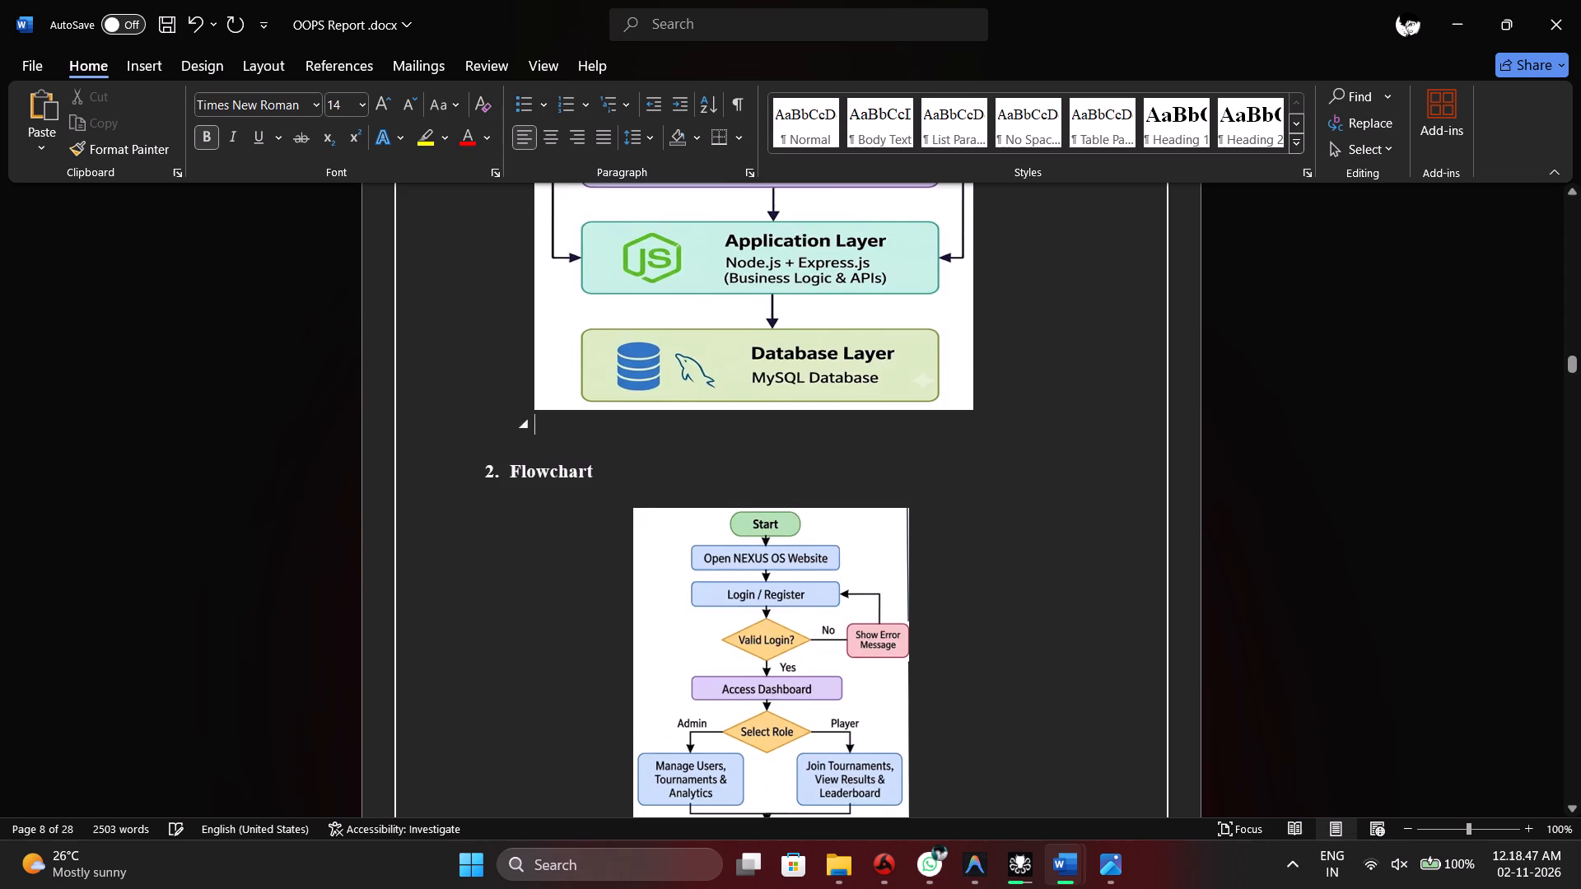
Review the content under the Use Case, Class Diagram and Flow Diagram headings against the design poster.
scroll(921, 488, up, 12)
scroll(921, 479, down, 11)
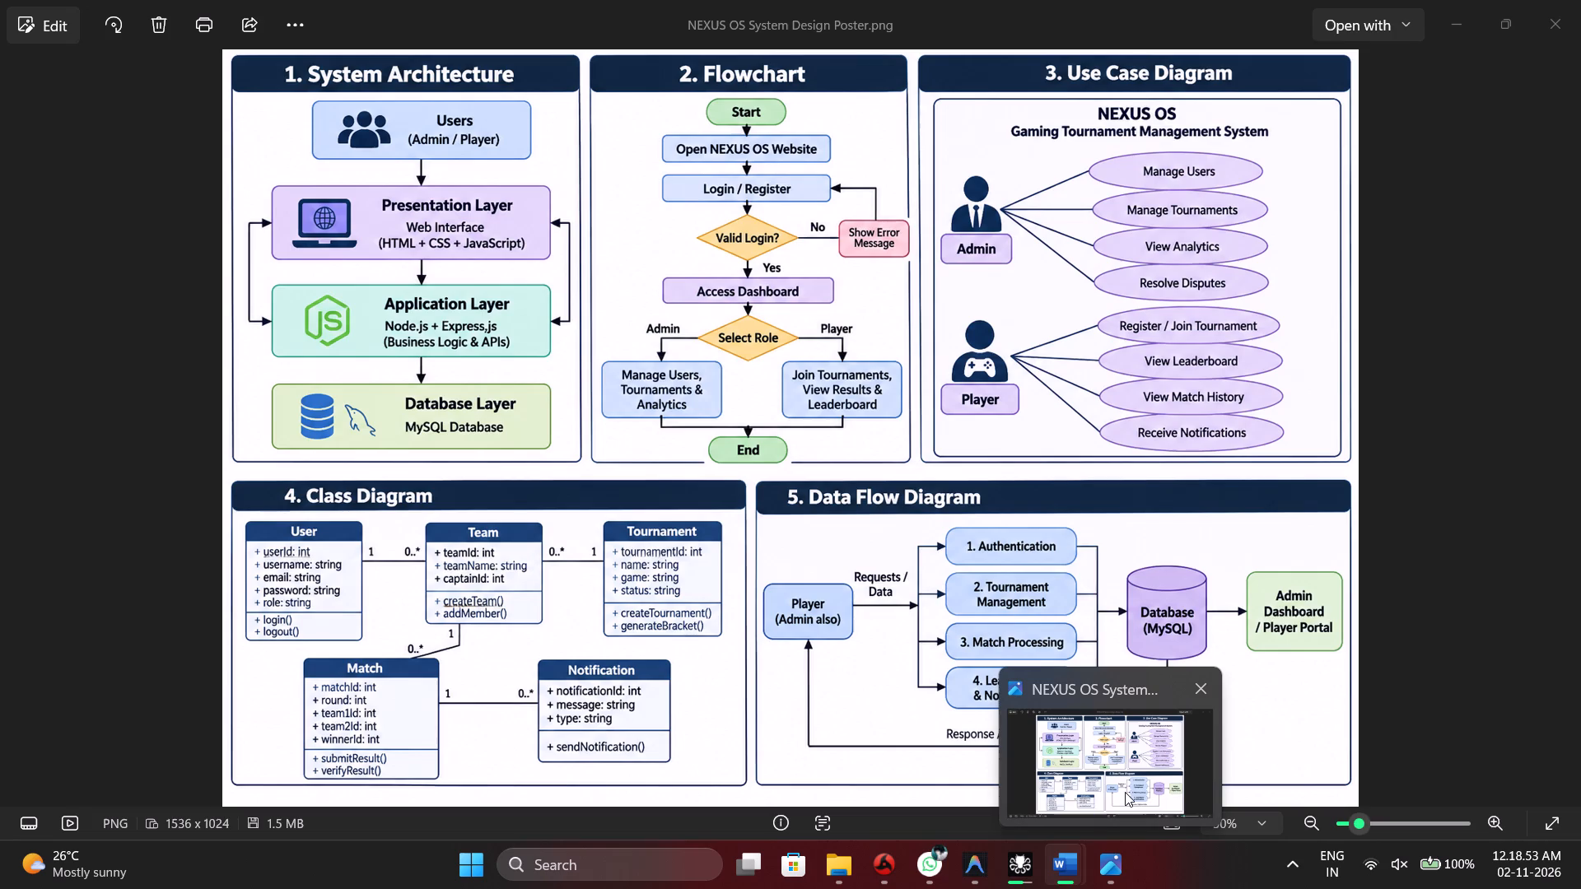
scroll(1096, 520, down, 14)
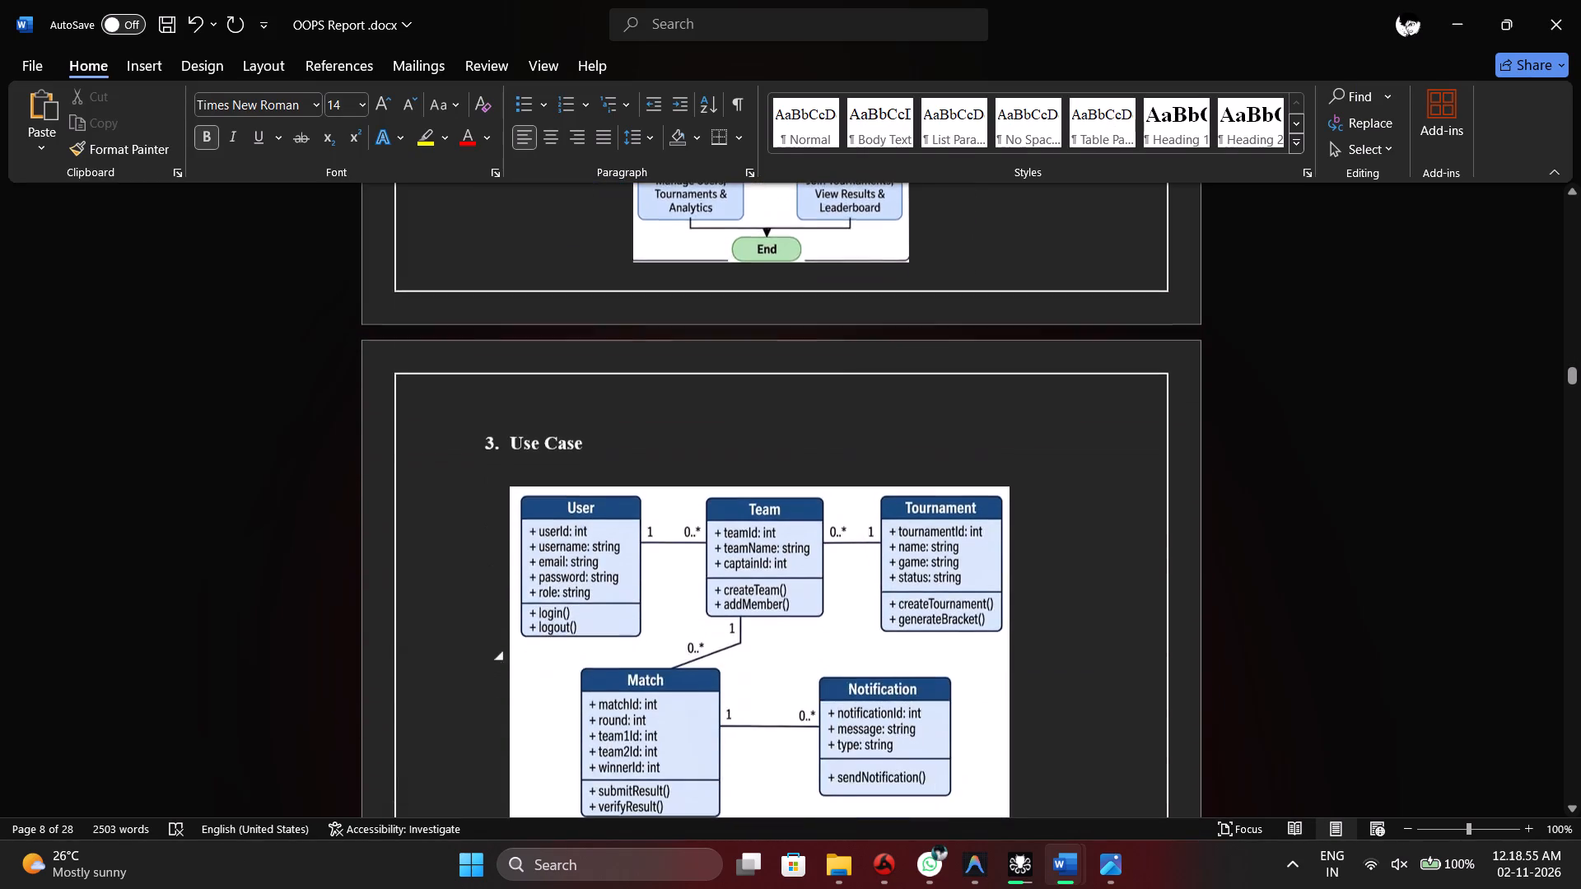
scroll(1095, 517, down, 2)
scroll(901, 580, down, 20)
scroll(901, 580, down, 1)
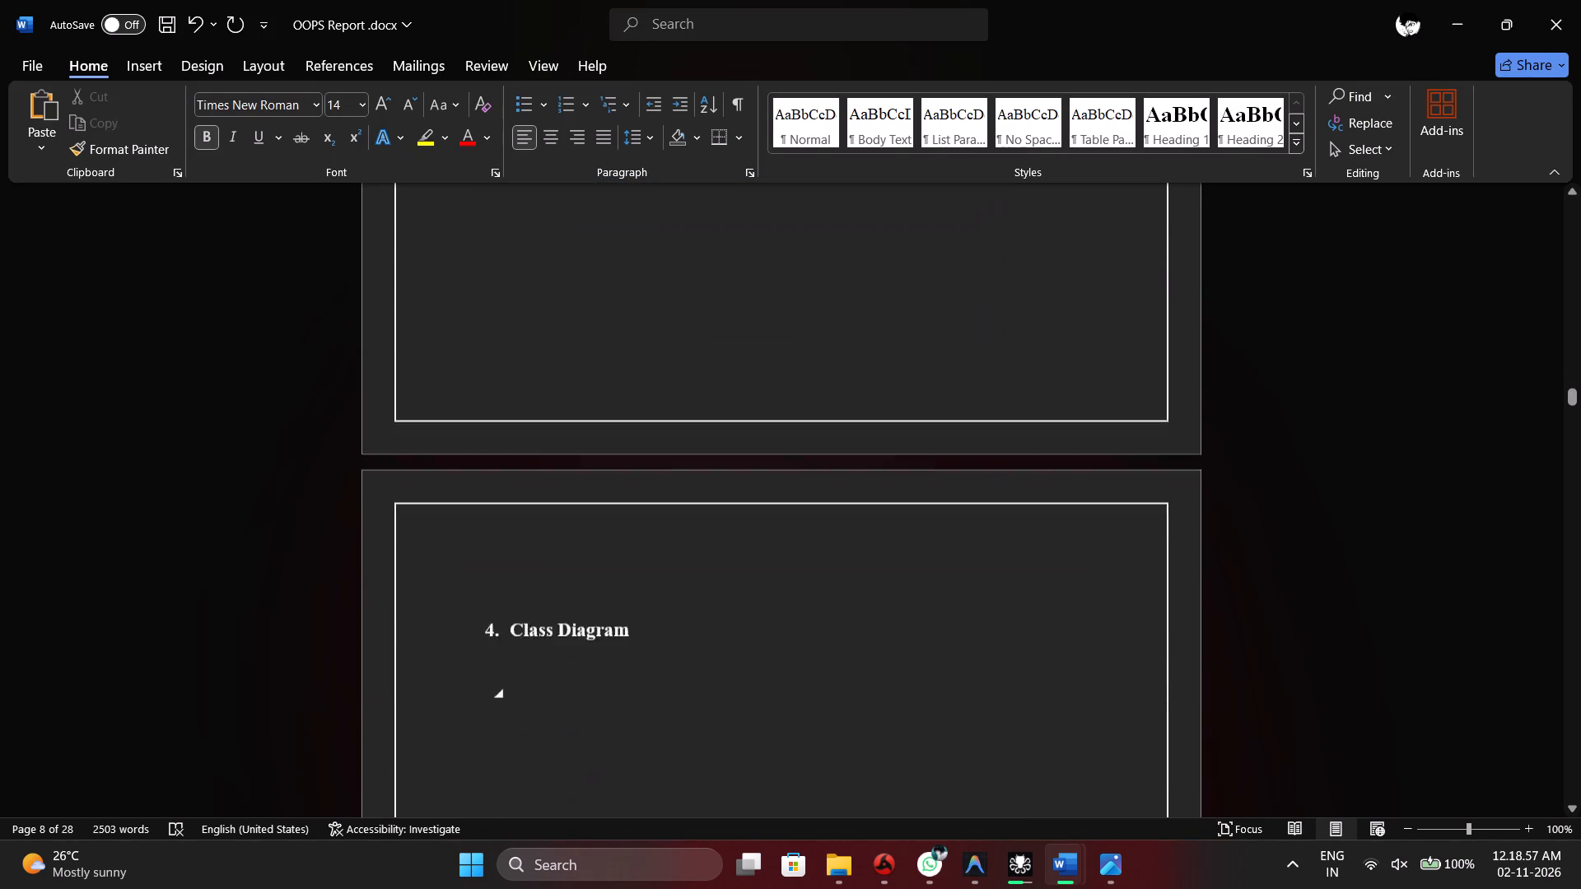
scroll(901, 566, down, 20)
scroll(901, 566, down, 6)
scroll(901, 557, up, 5)
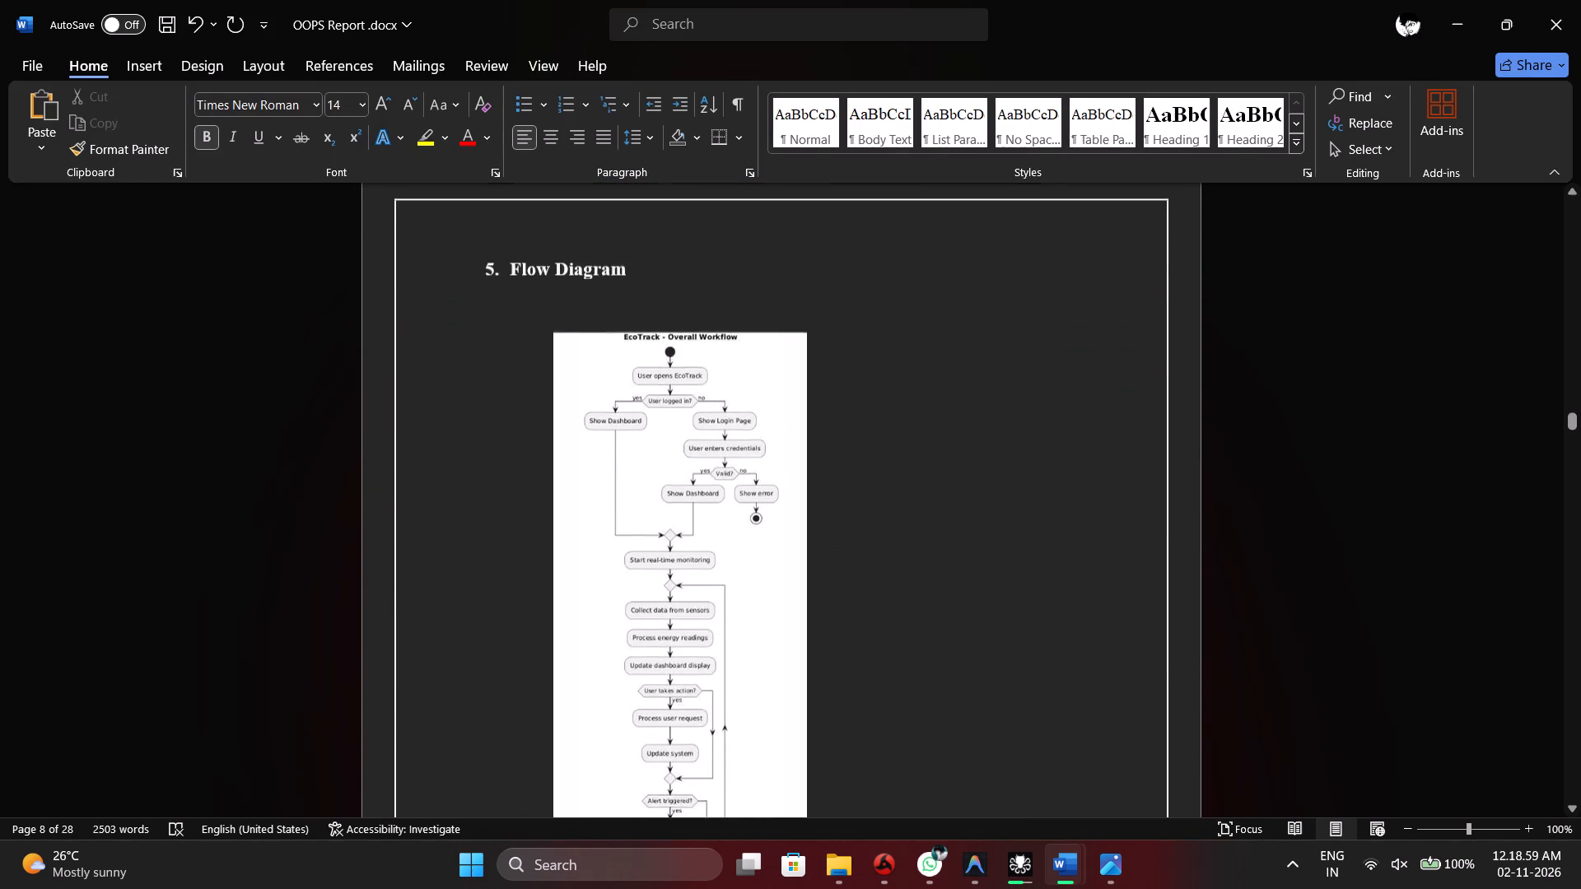
scroll(901, 557, up, 20)
scroll(901, 557, up, 20)
scroll(901, 557, up, 6)
right_click(728, 595)
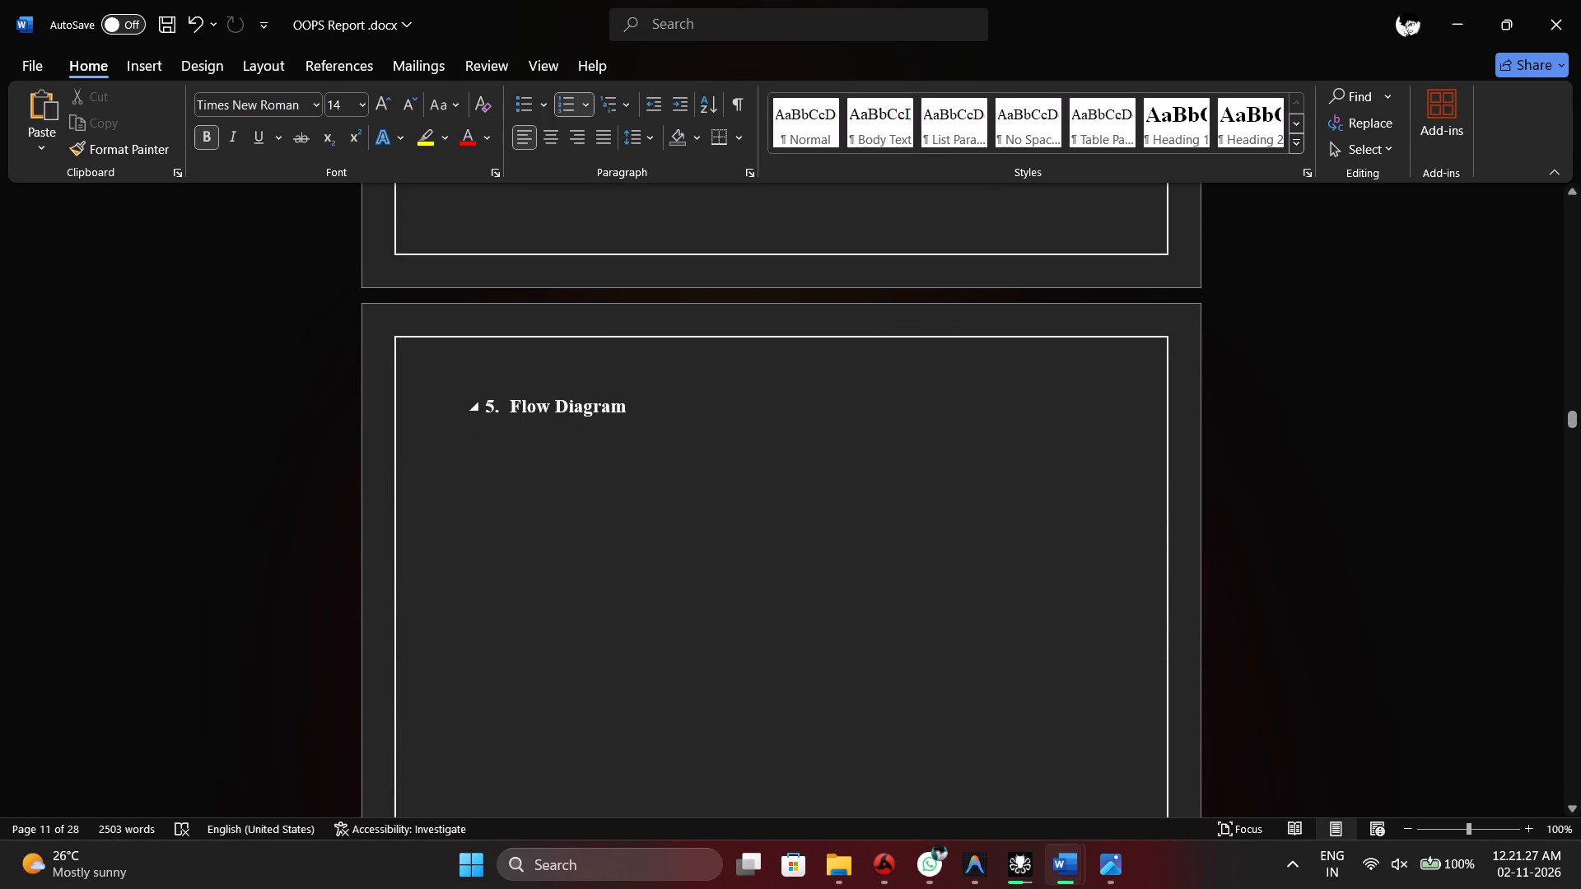
key(Return)
key(BackSpace)
key(ctrl+v)
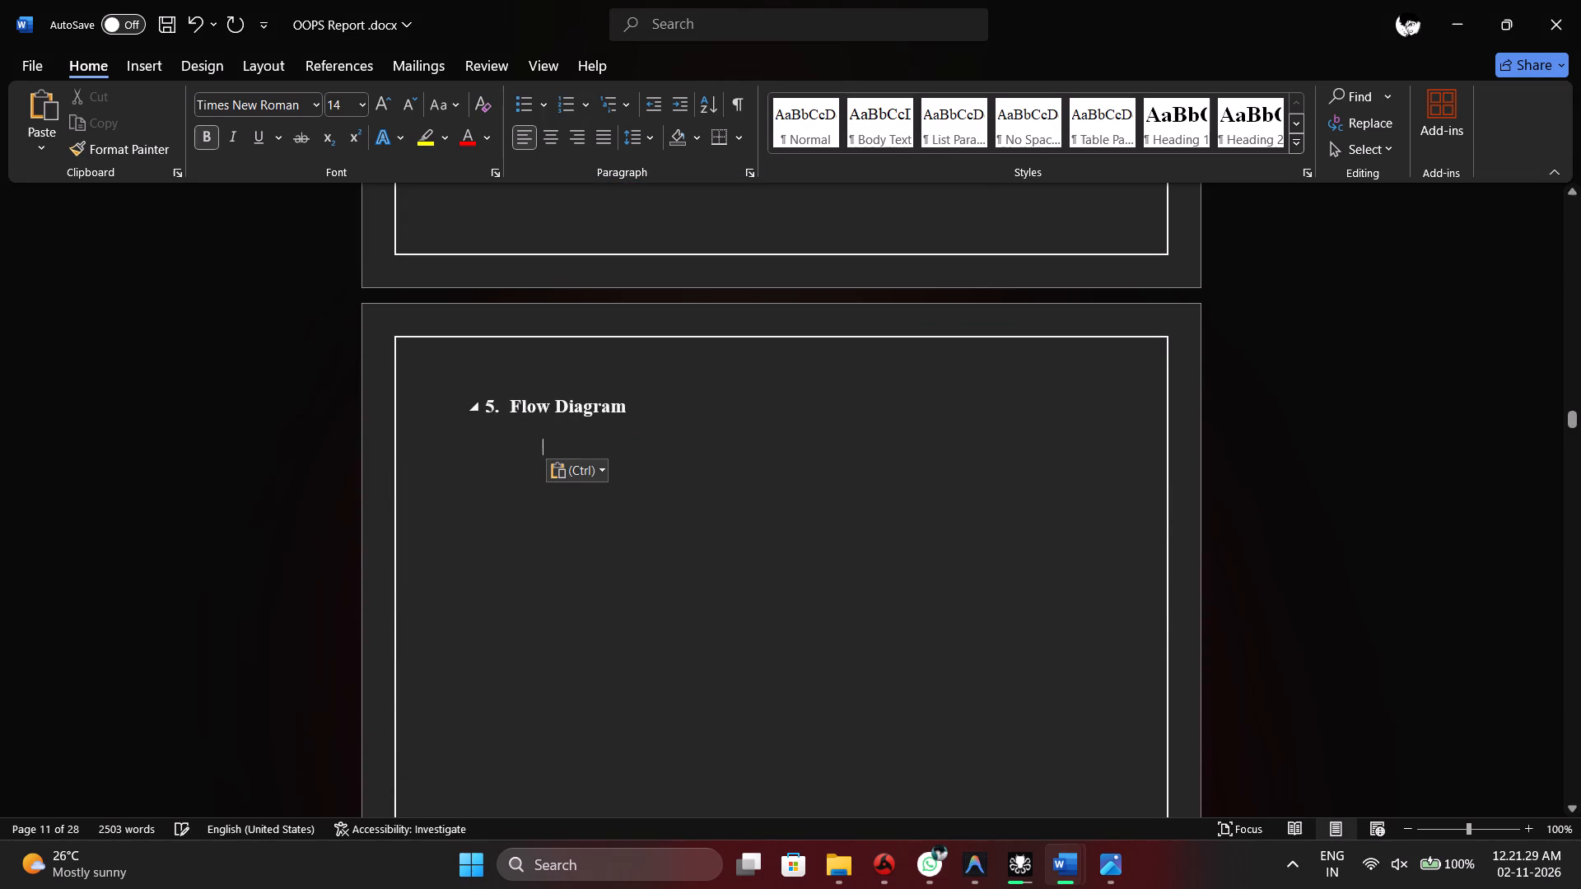
click(580, 475)
click(629, 532)
Shrink the pasted data flow diagram picture proportionally so it fits inside the page border.
scroll(531, 471, up, 3)
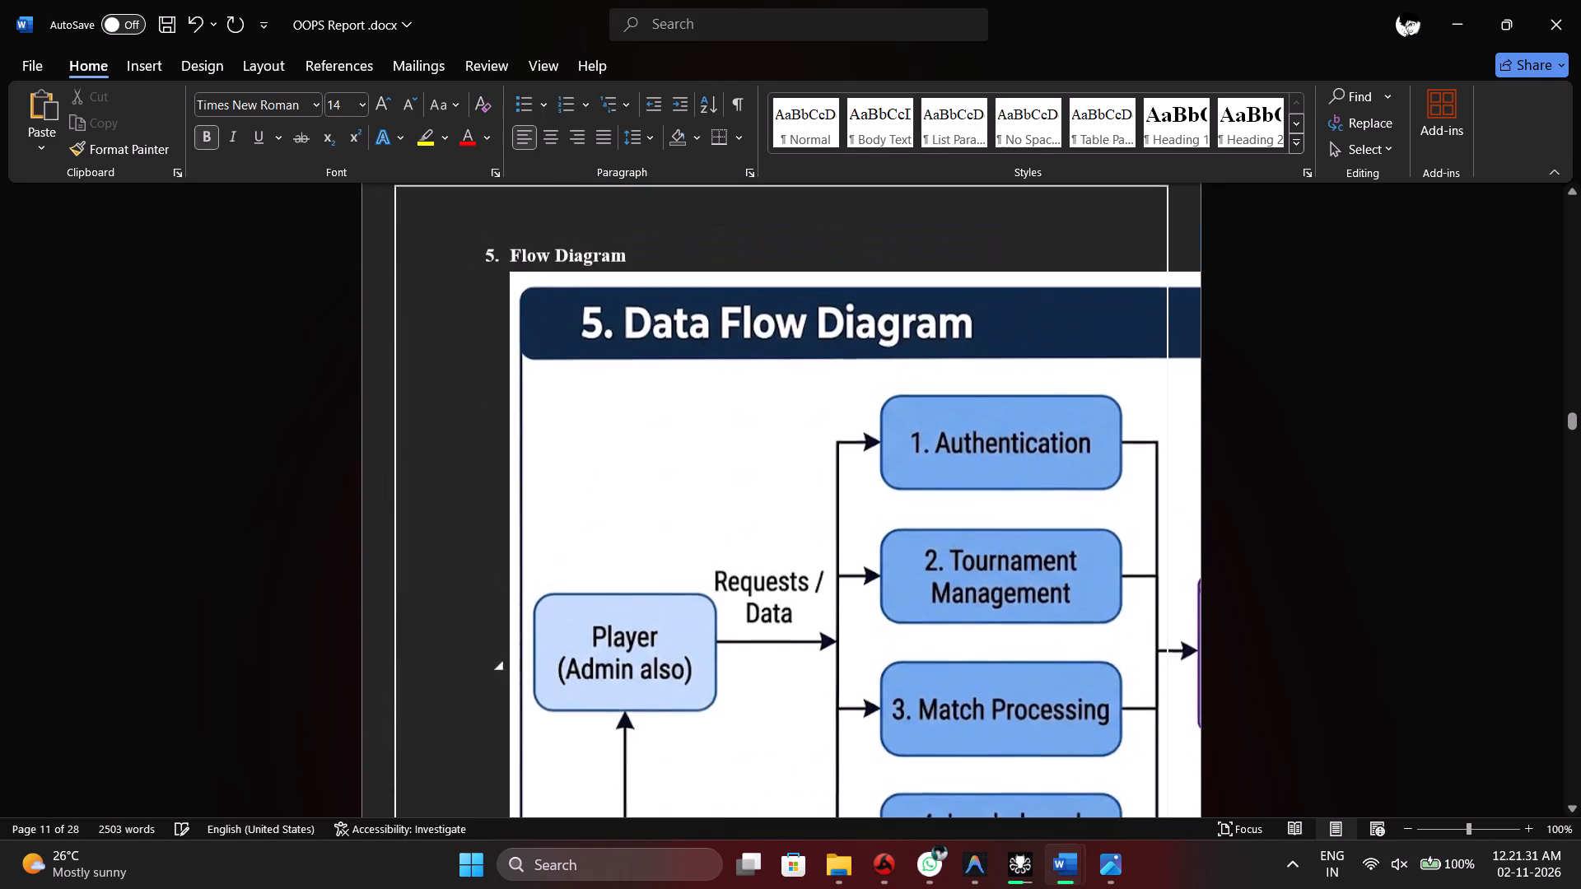
click(529, 365)
drag(509, 336, 888, 666)
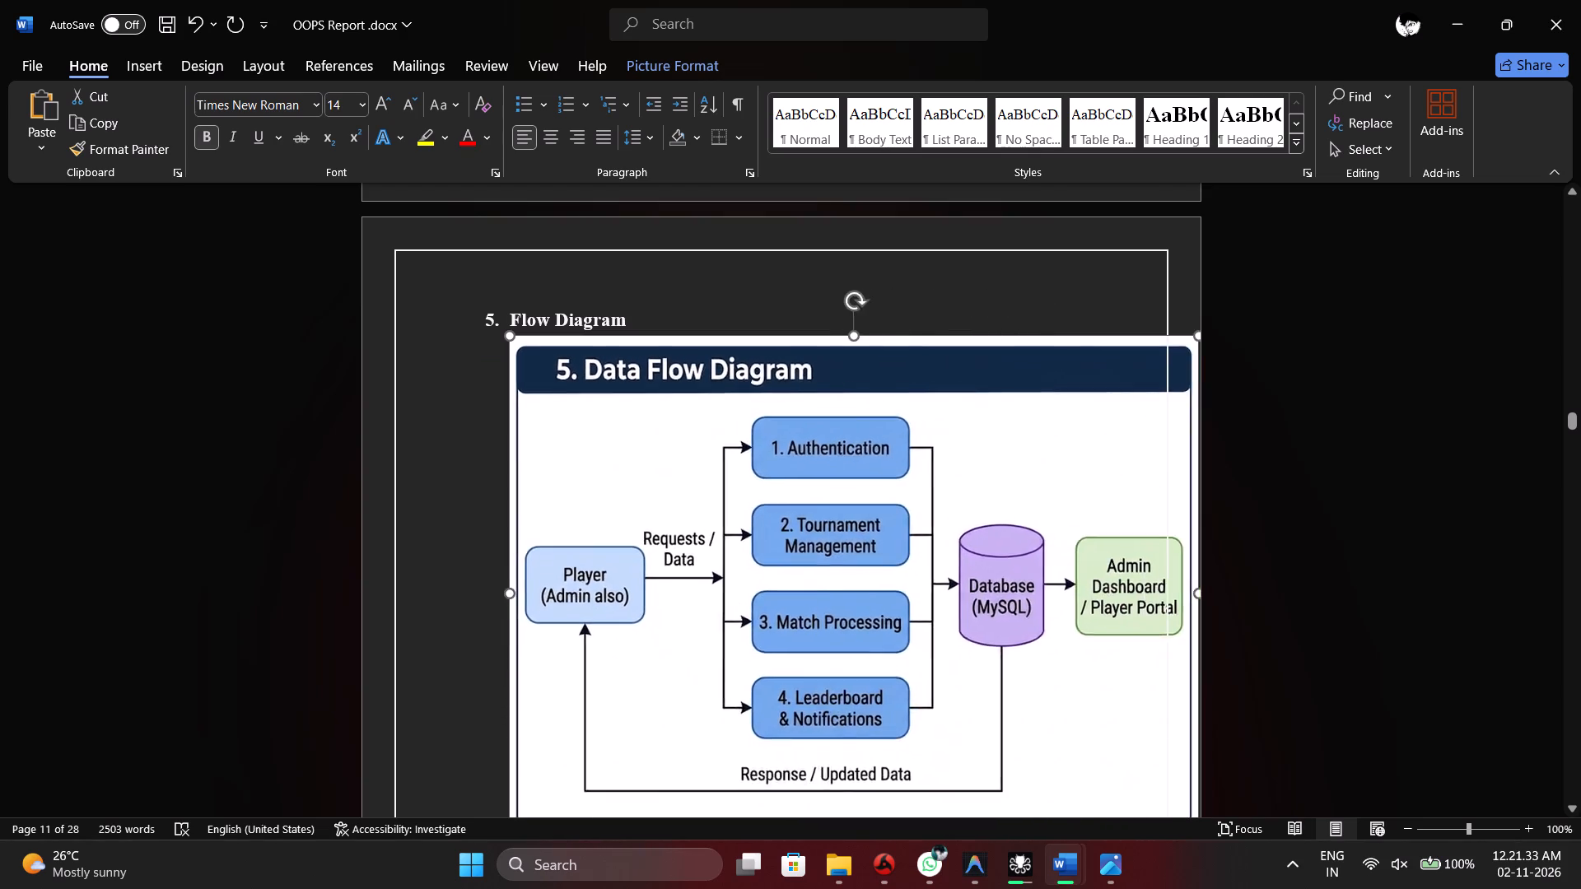
drag(888, 666, 1059, 814)
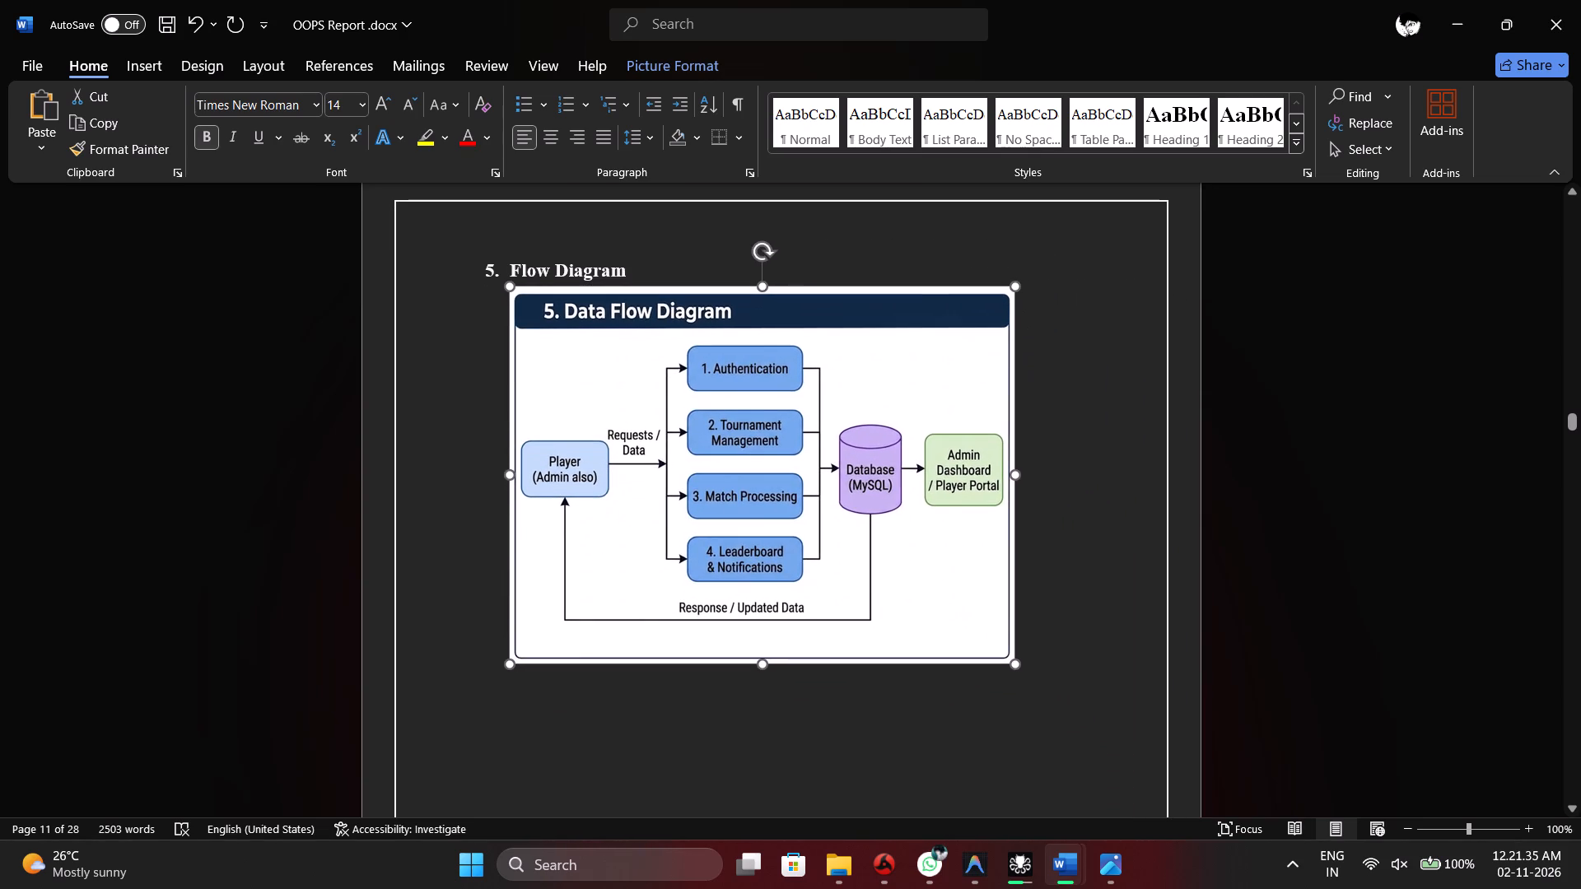
click(904, 454)
scroll(841, 525, up, 2)
scroll(841, 525, down, 2)
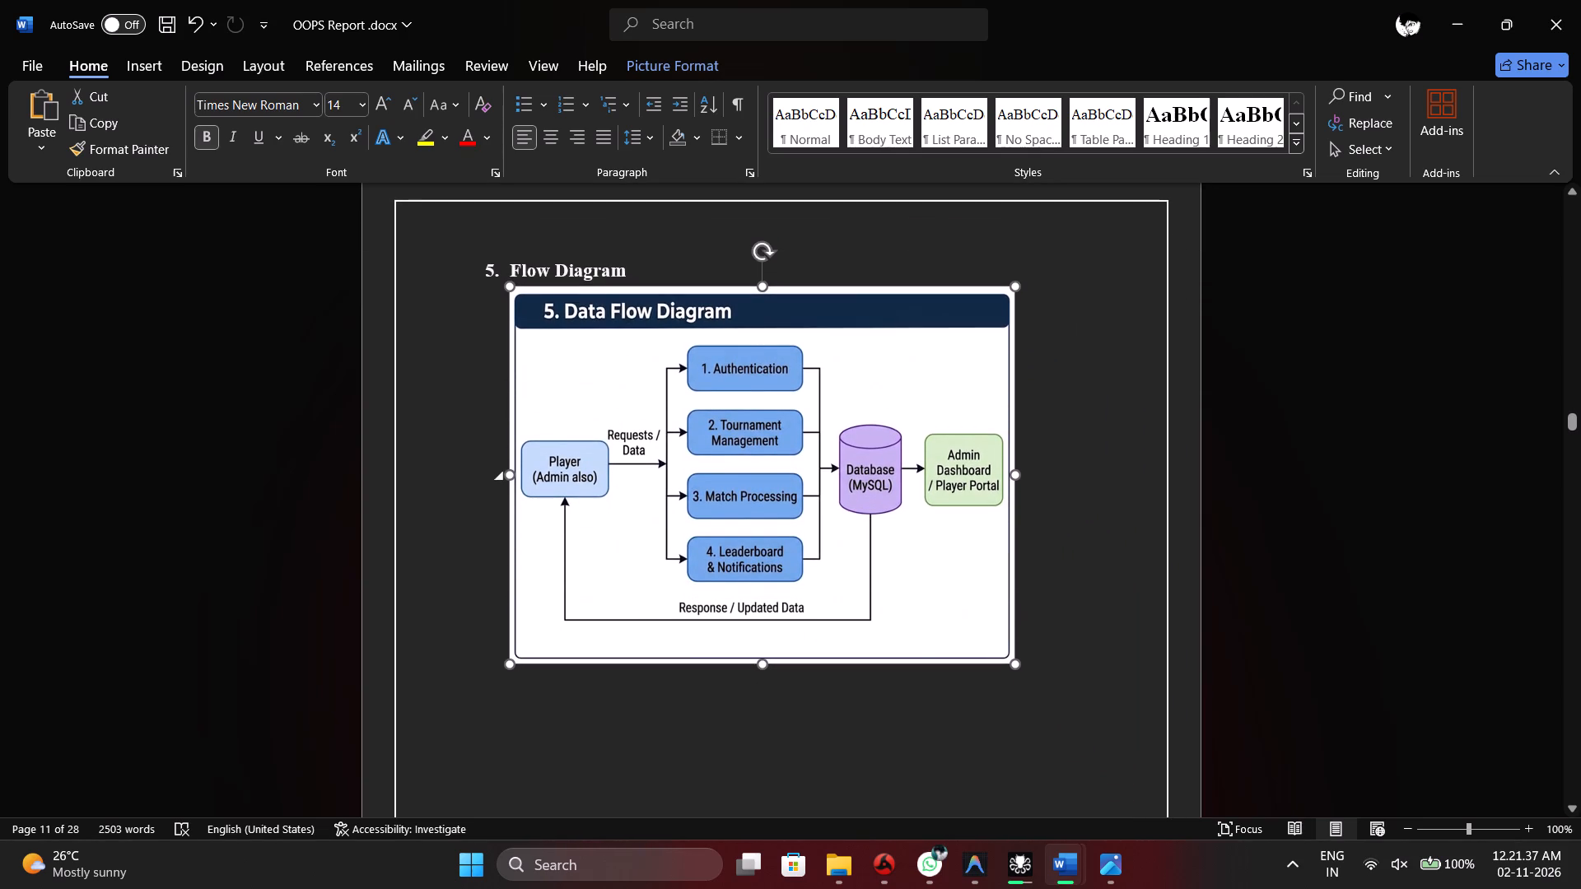
Crop the data flow diagram under the 5. Flow Diagram heading to remove its title banner and outer border lines.
click(753, 510)
click(786, 464)
click(689, 367)
right_click(689, 367)
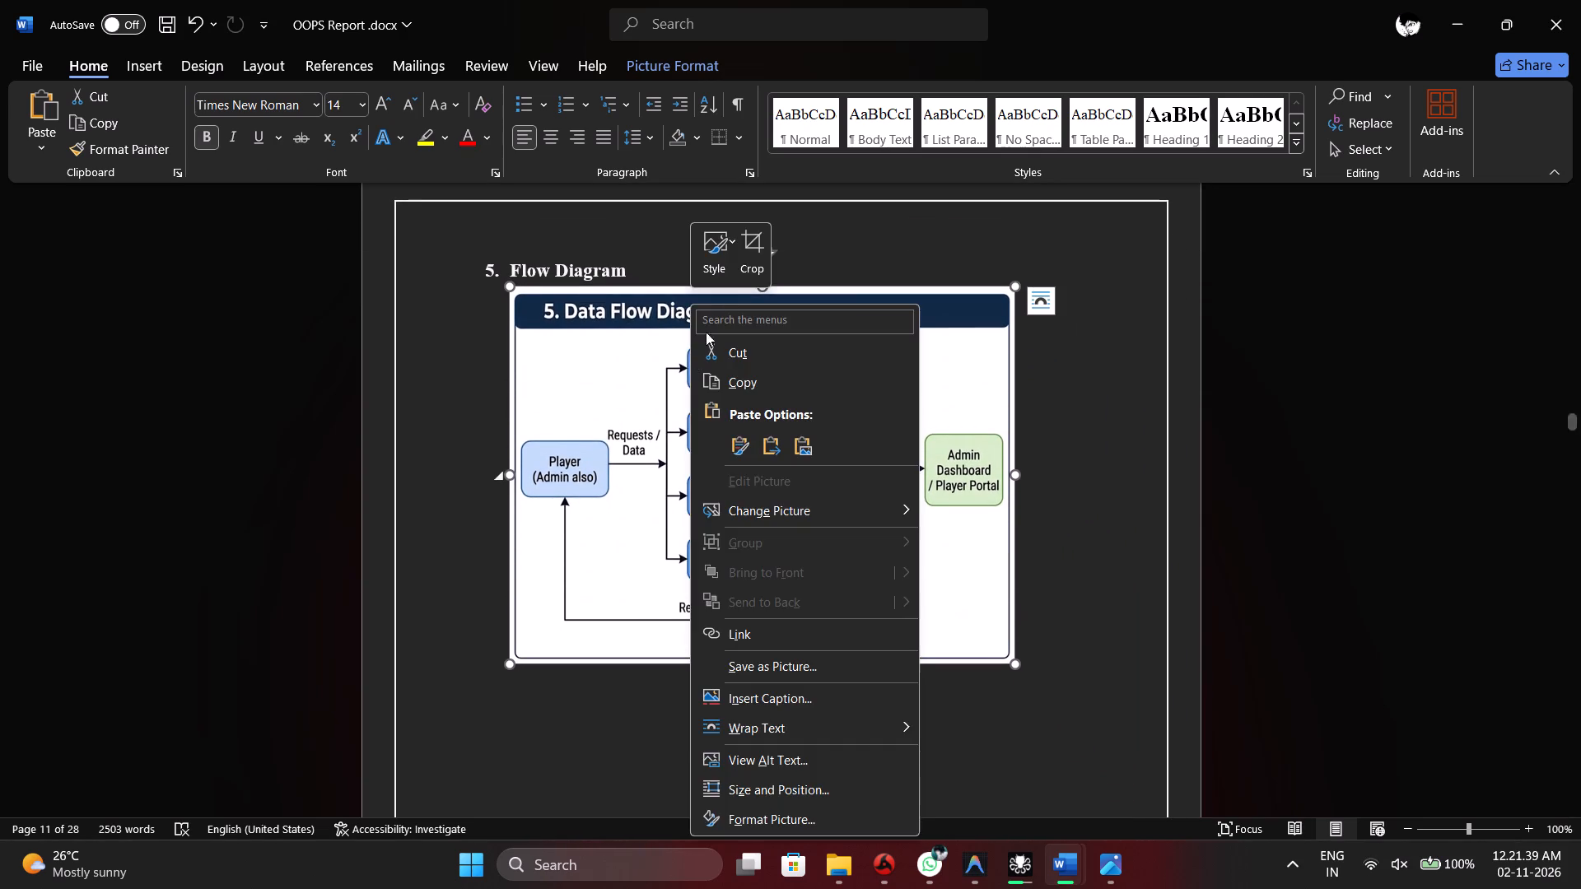
click(747, 256)
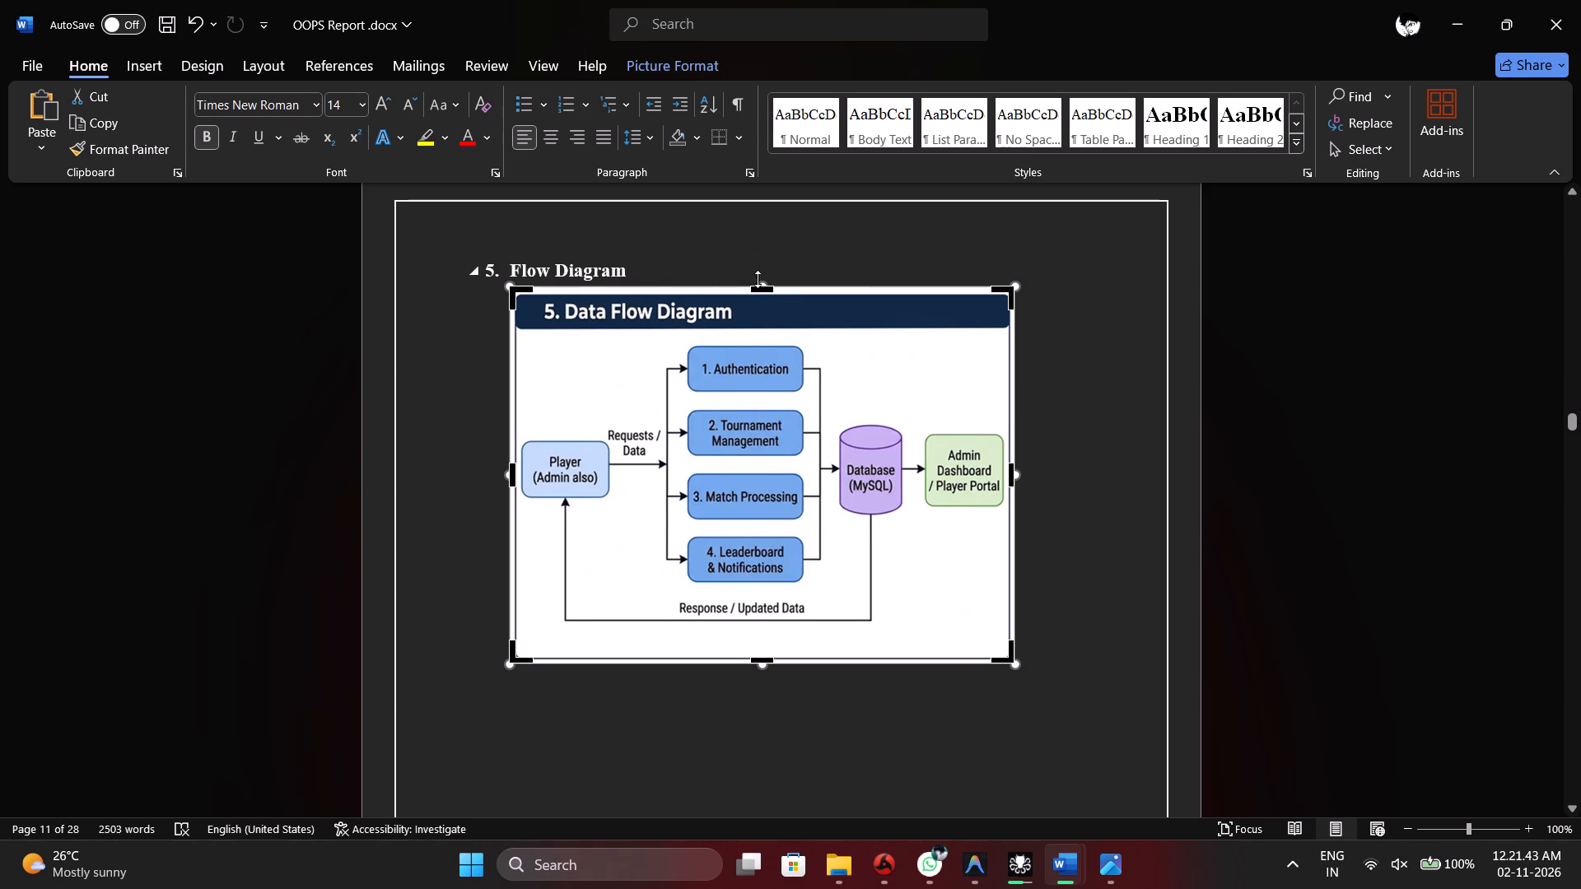
drag(762, 289, 767, 328)
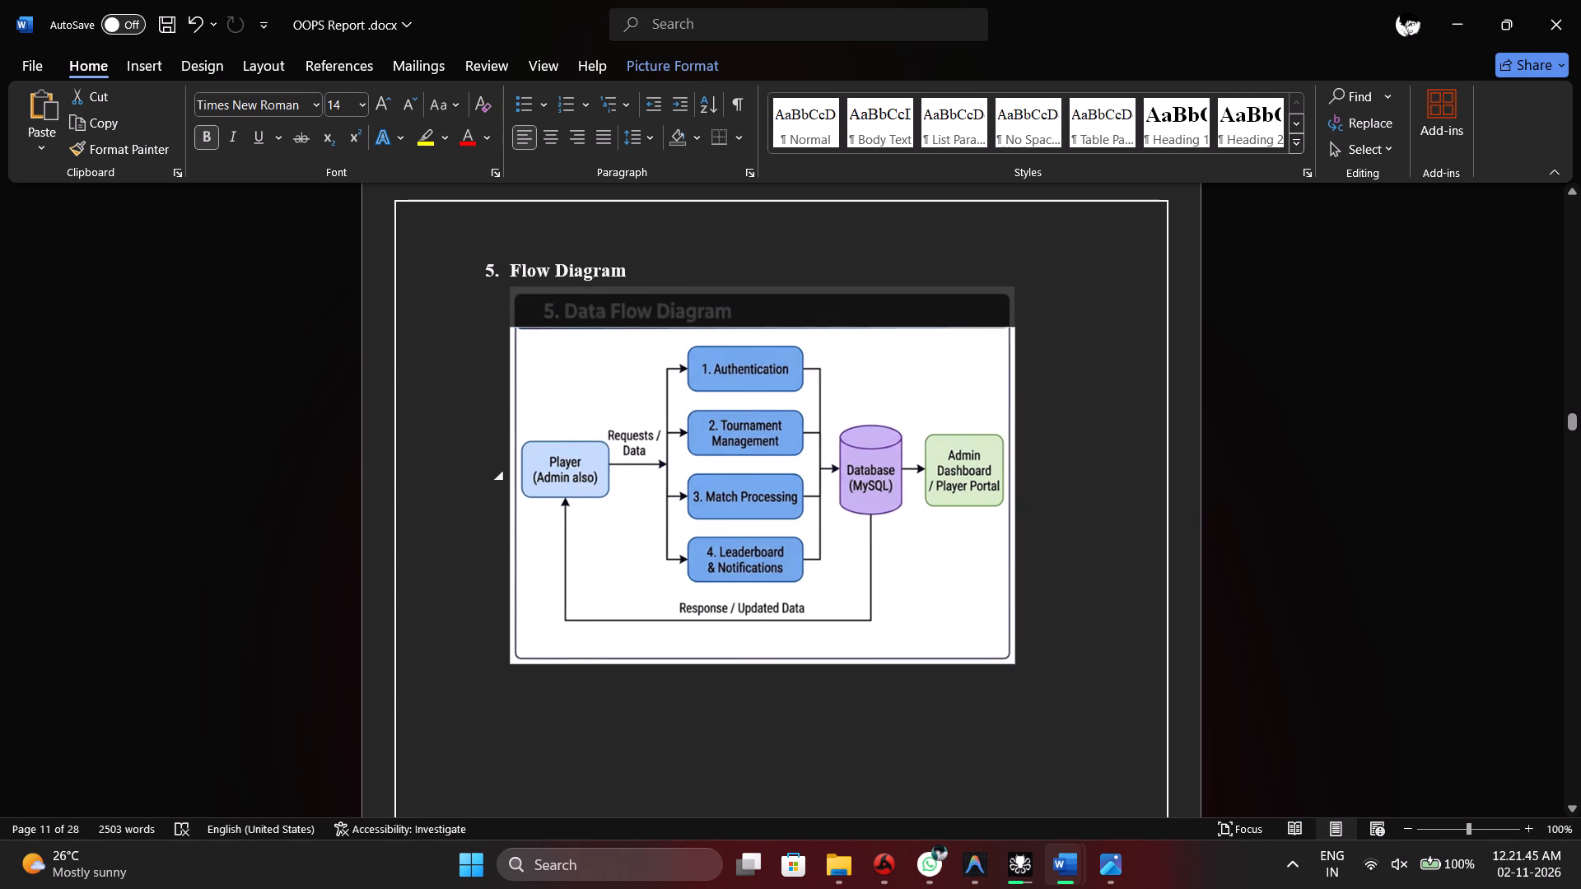
drag(767, 328, 768, 330)
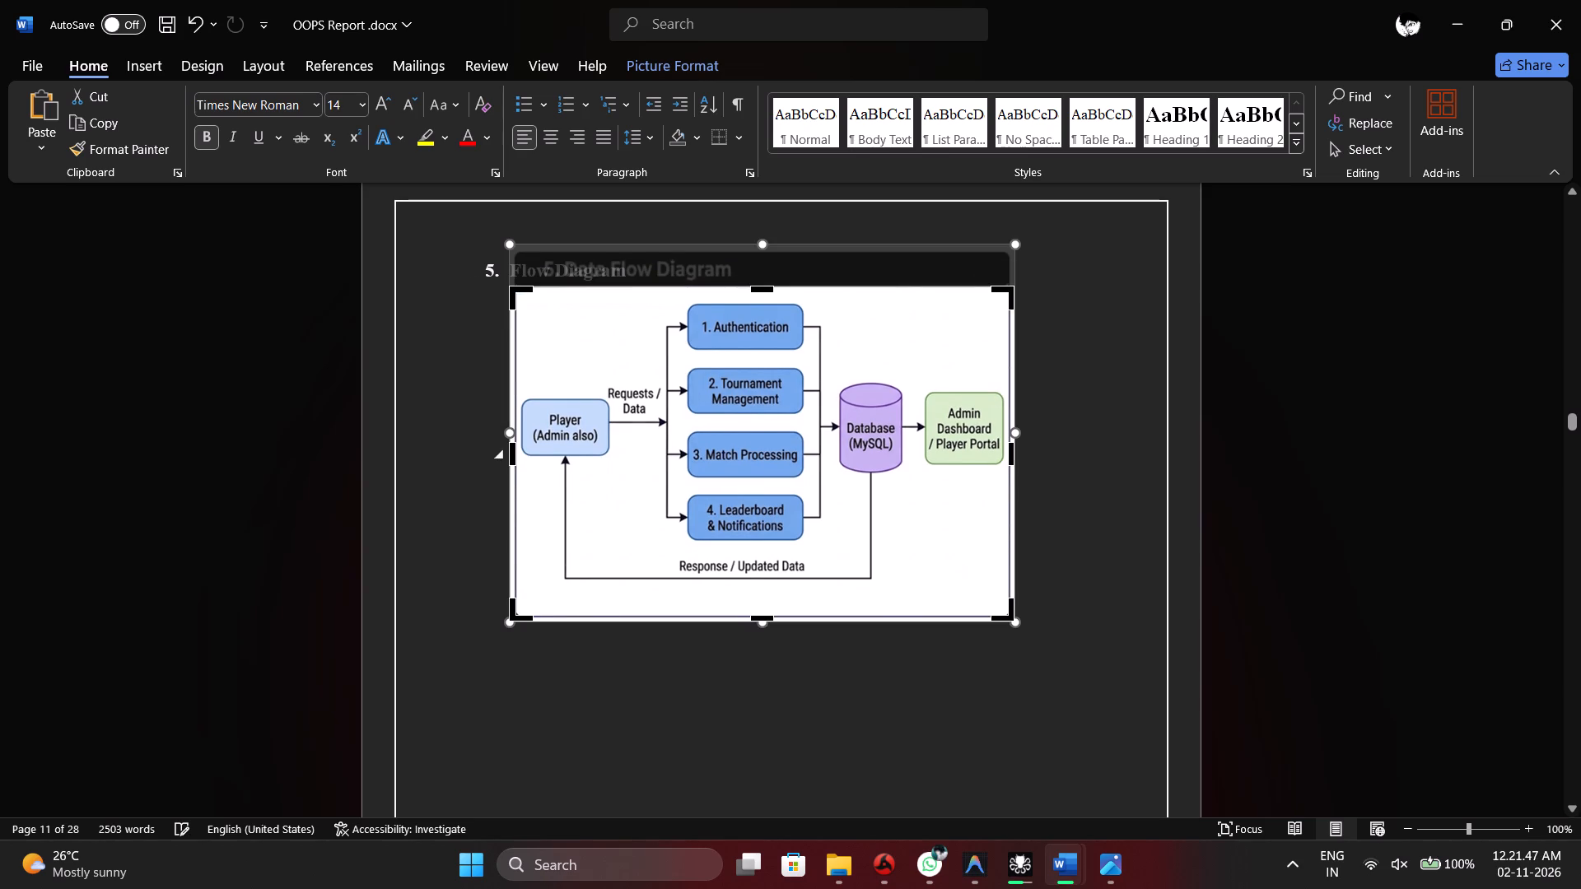
click(511, 454)
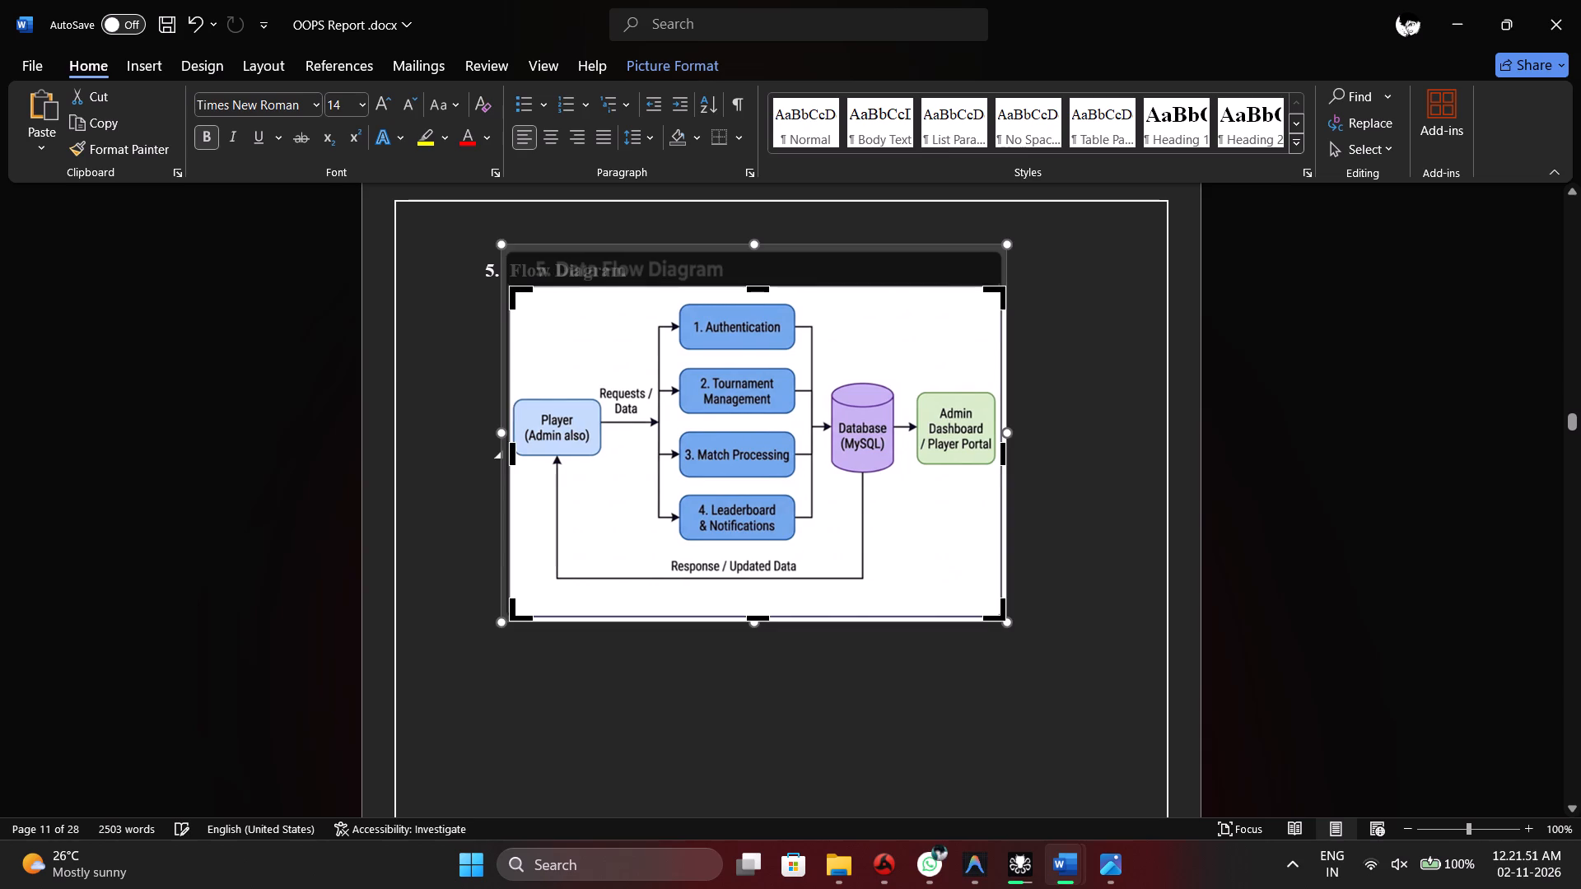
click(753, 616)
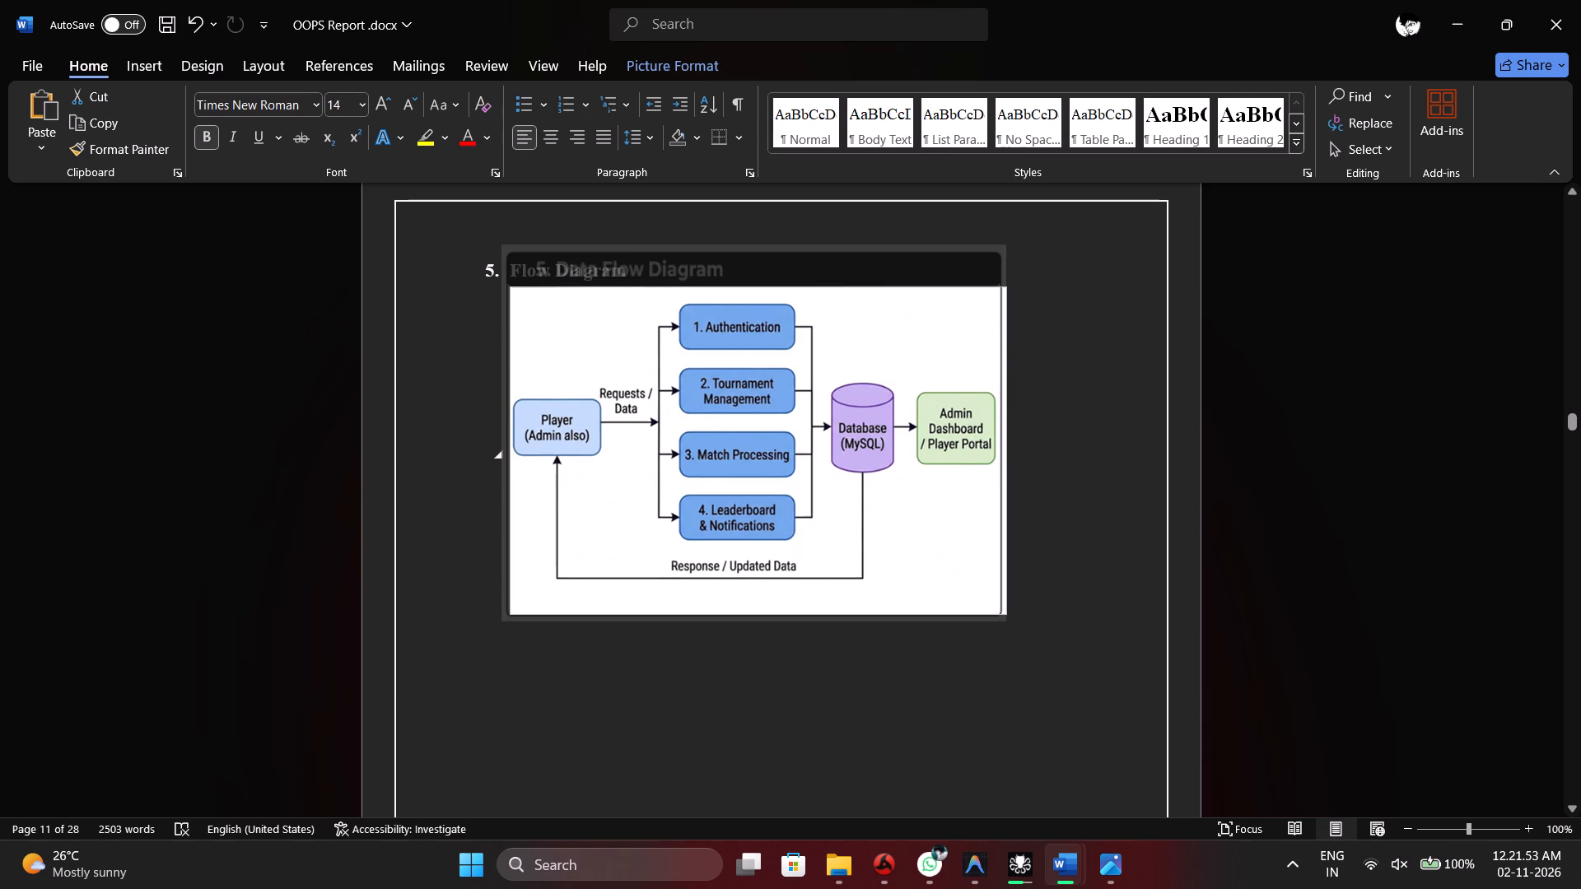
click(1000, 451)
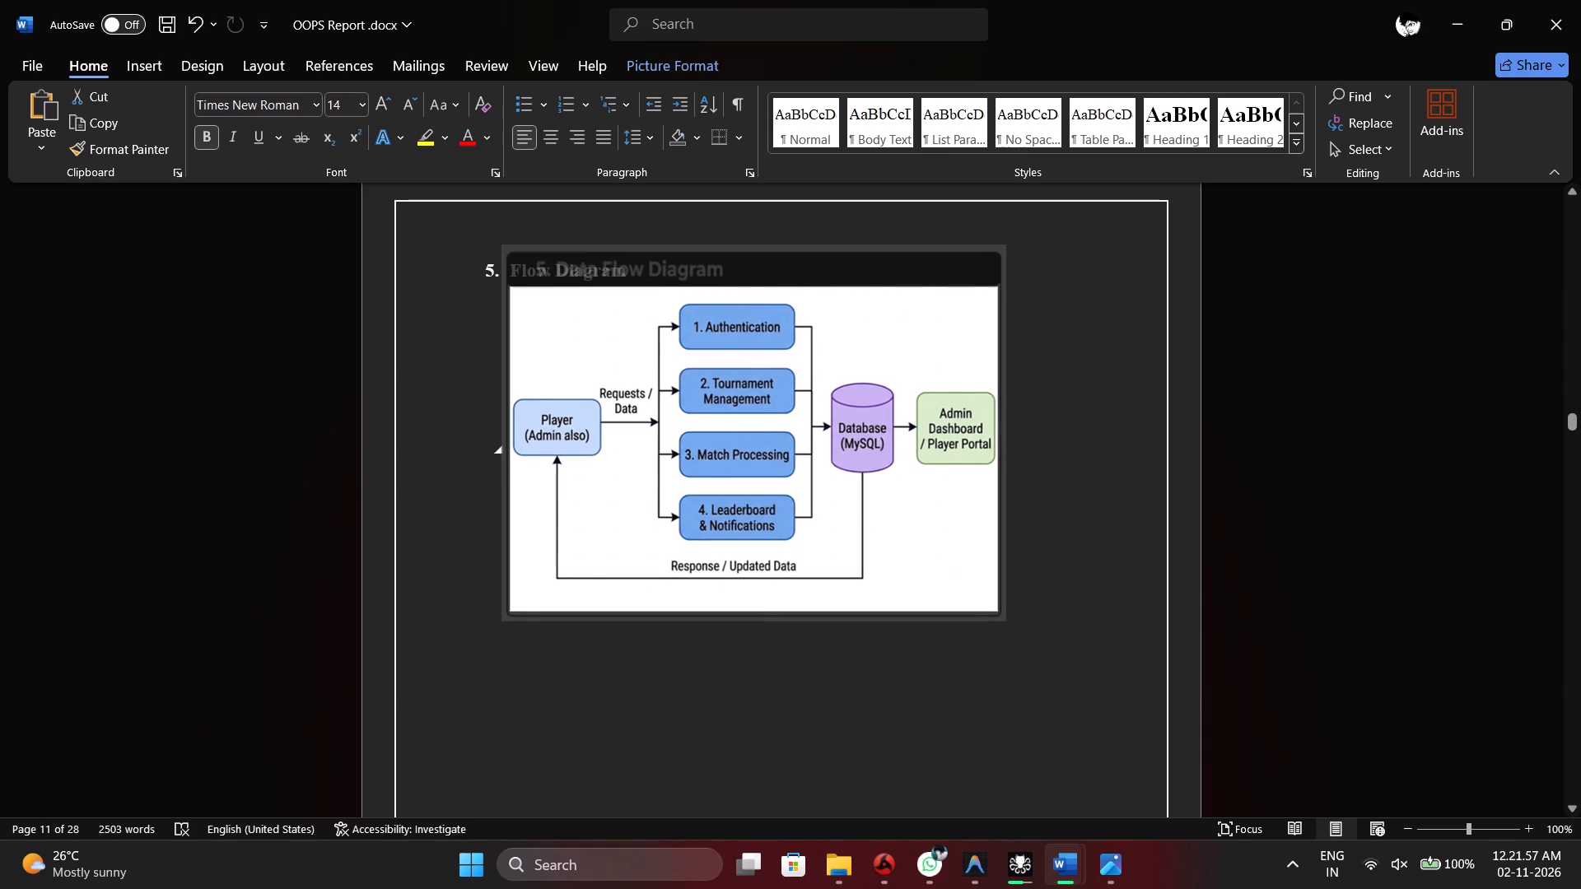
key(Return)
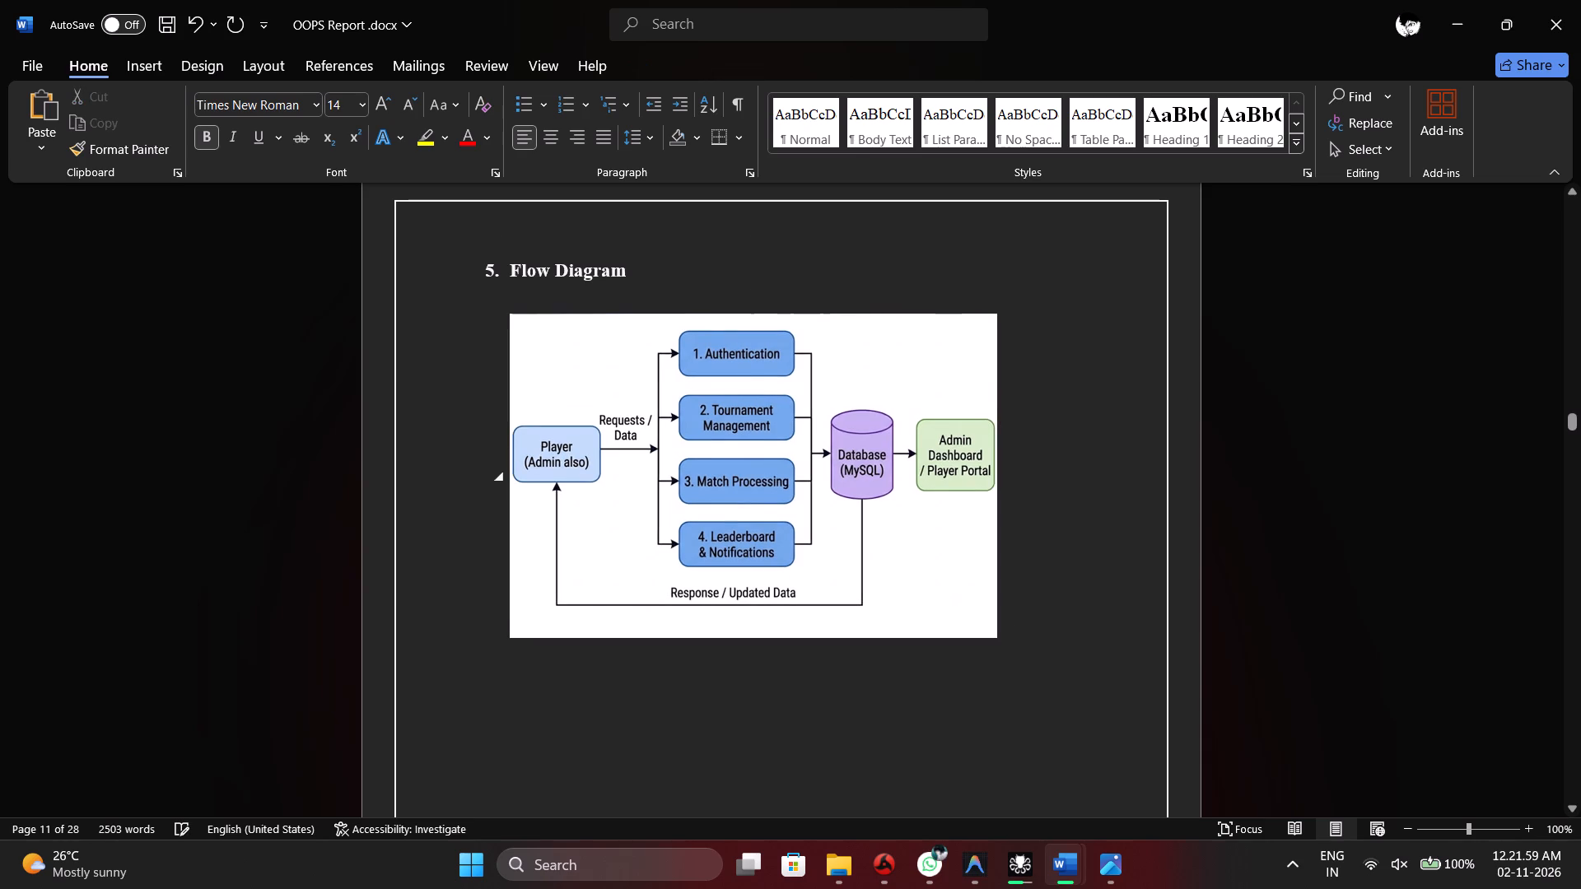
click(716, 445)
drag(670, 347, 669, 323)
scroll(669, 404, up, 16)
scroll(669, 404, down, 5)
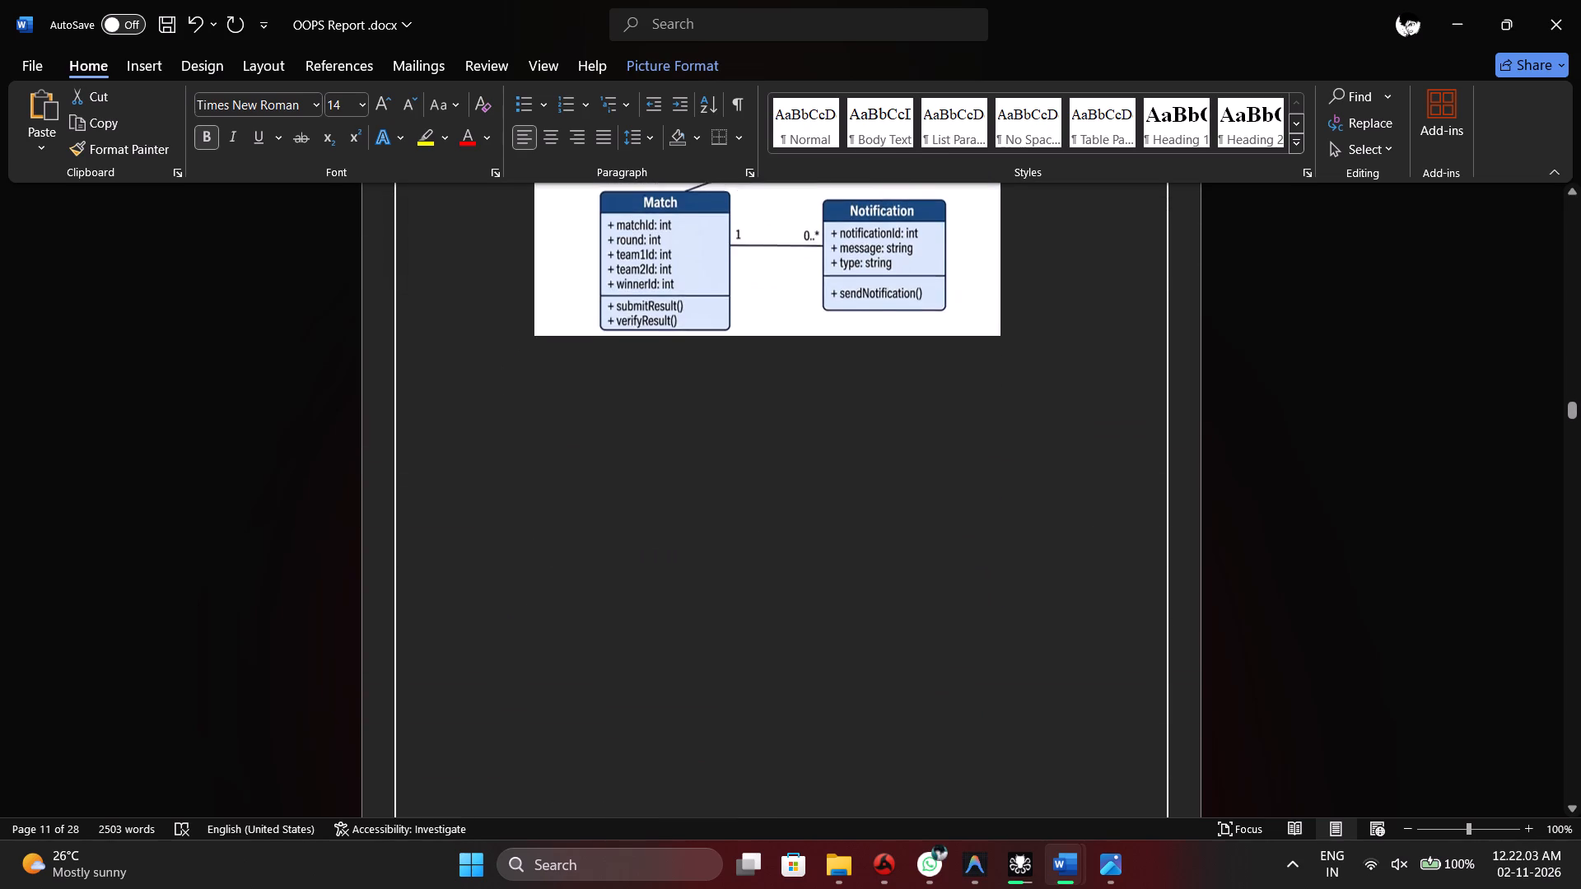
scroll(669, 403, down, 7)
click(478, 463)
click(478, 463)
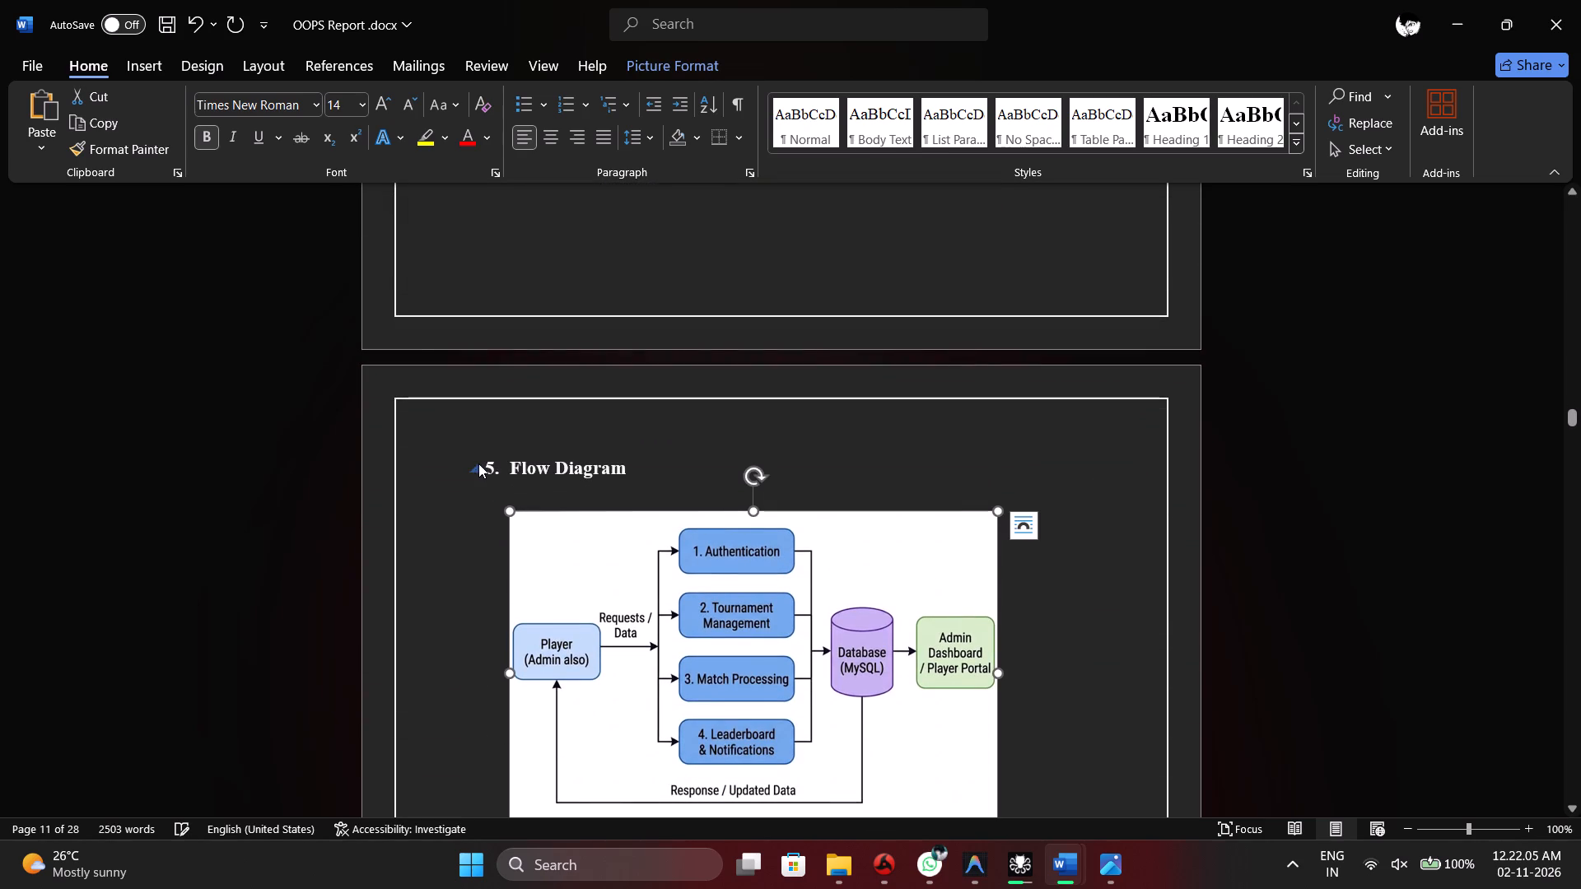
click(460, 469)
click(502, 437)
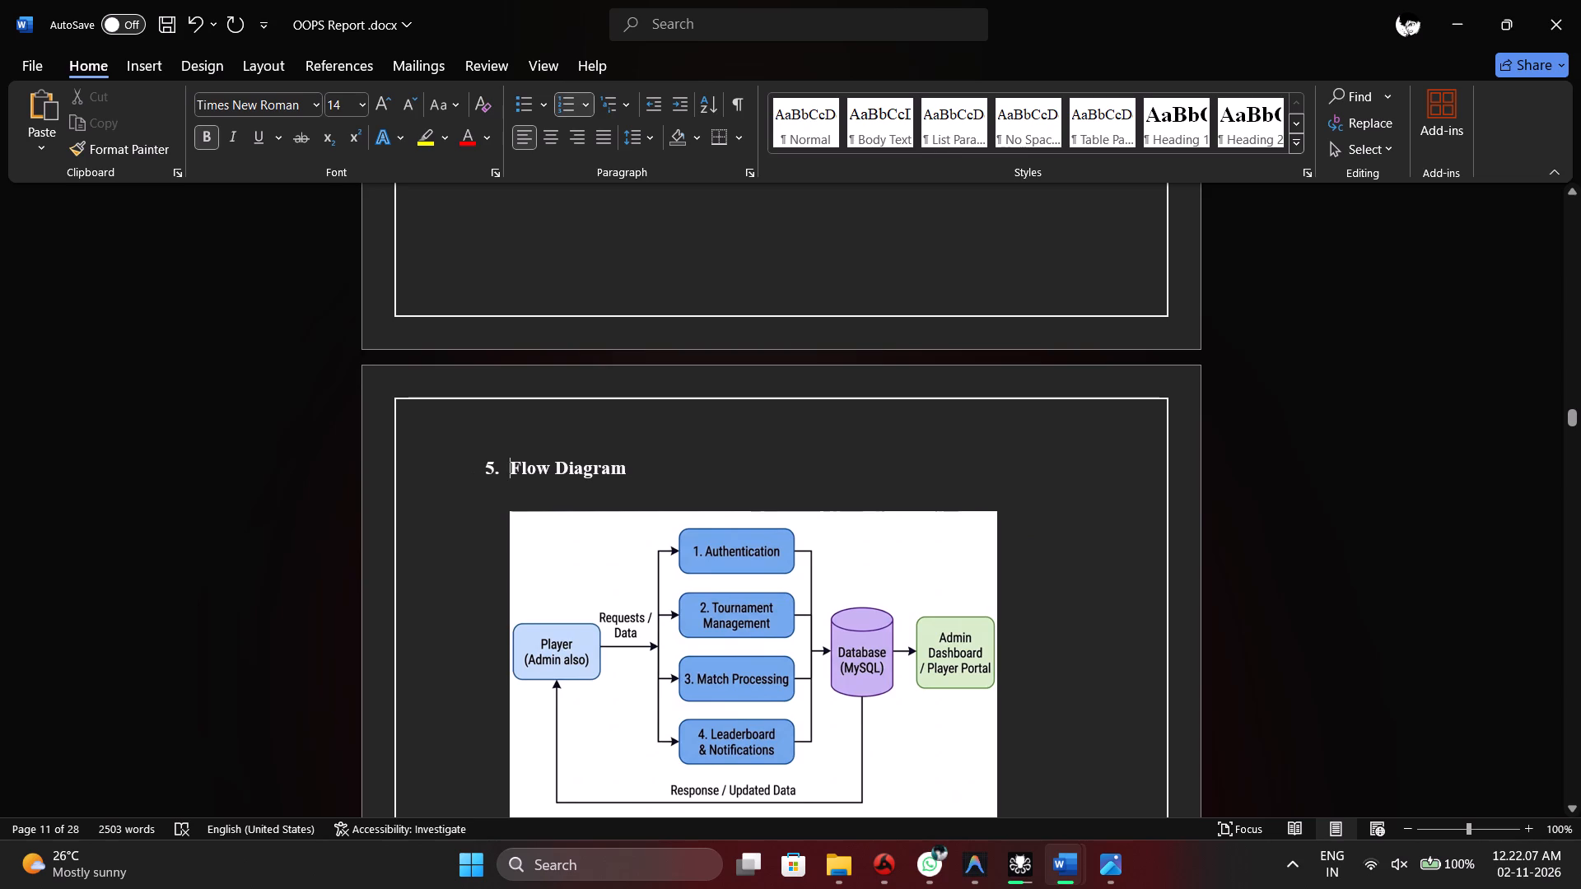
Delete empty lines in the blank area below the class diagram, before the 5. Flow Diagram heading, and undo the last deletion.
click(517, 282)
scroll(510, 393, up, 6)
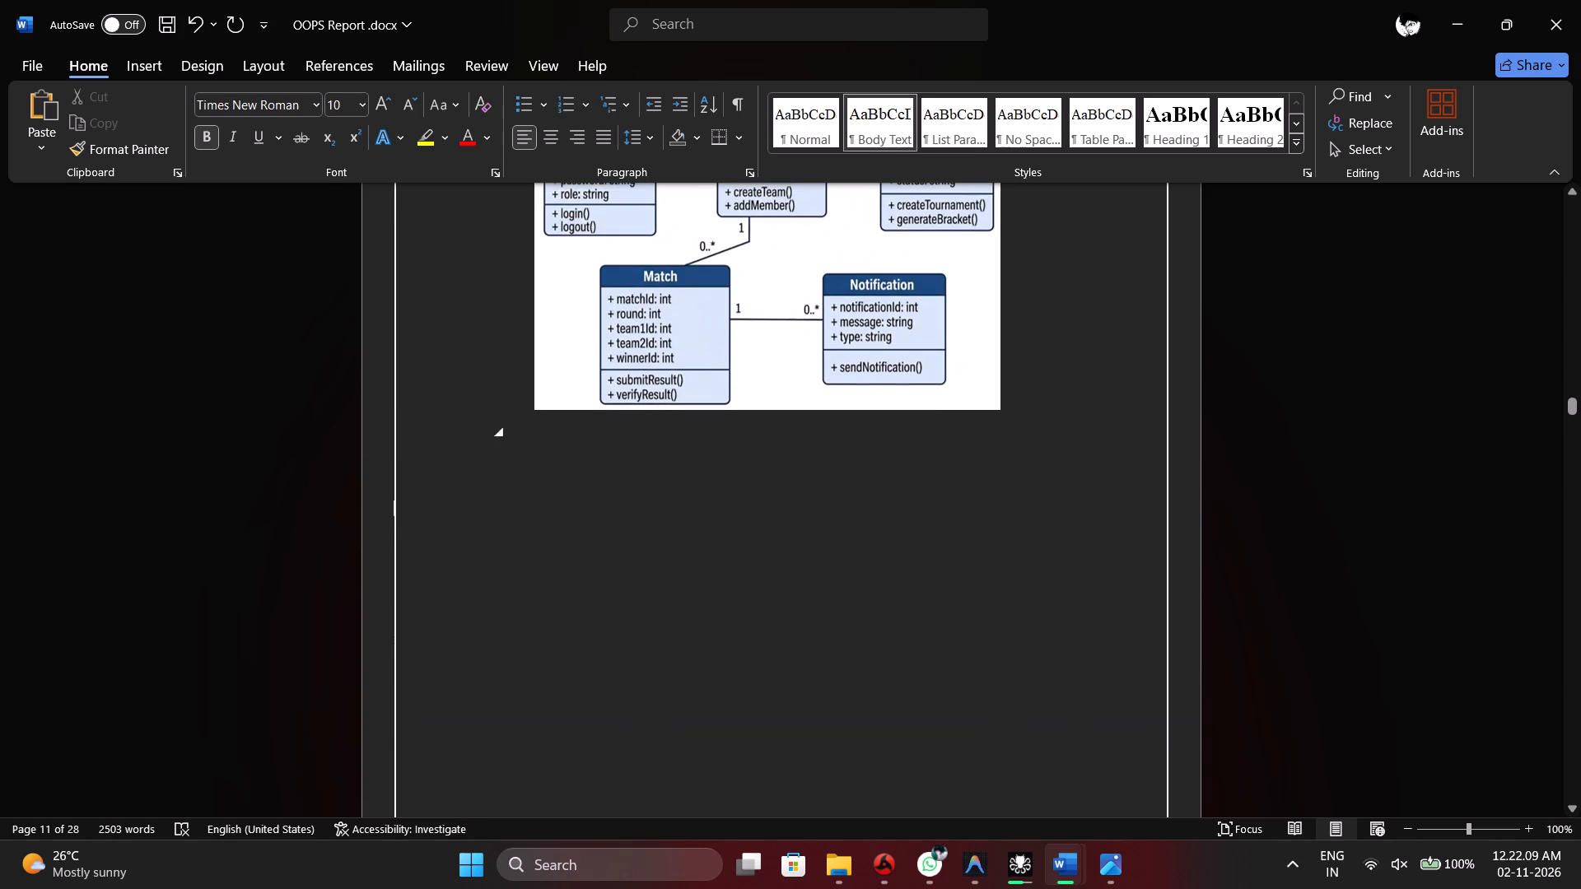
key(BackSpace)
click(502, 594)
key(BackSpace)
scroll(502, 594, up, 1)
key(BackSpace)
scroll(503, 596, down, 4)
click(546, 603)
key(BackSpace)
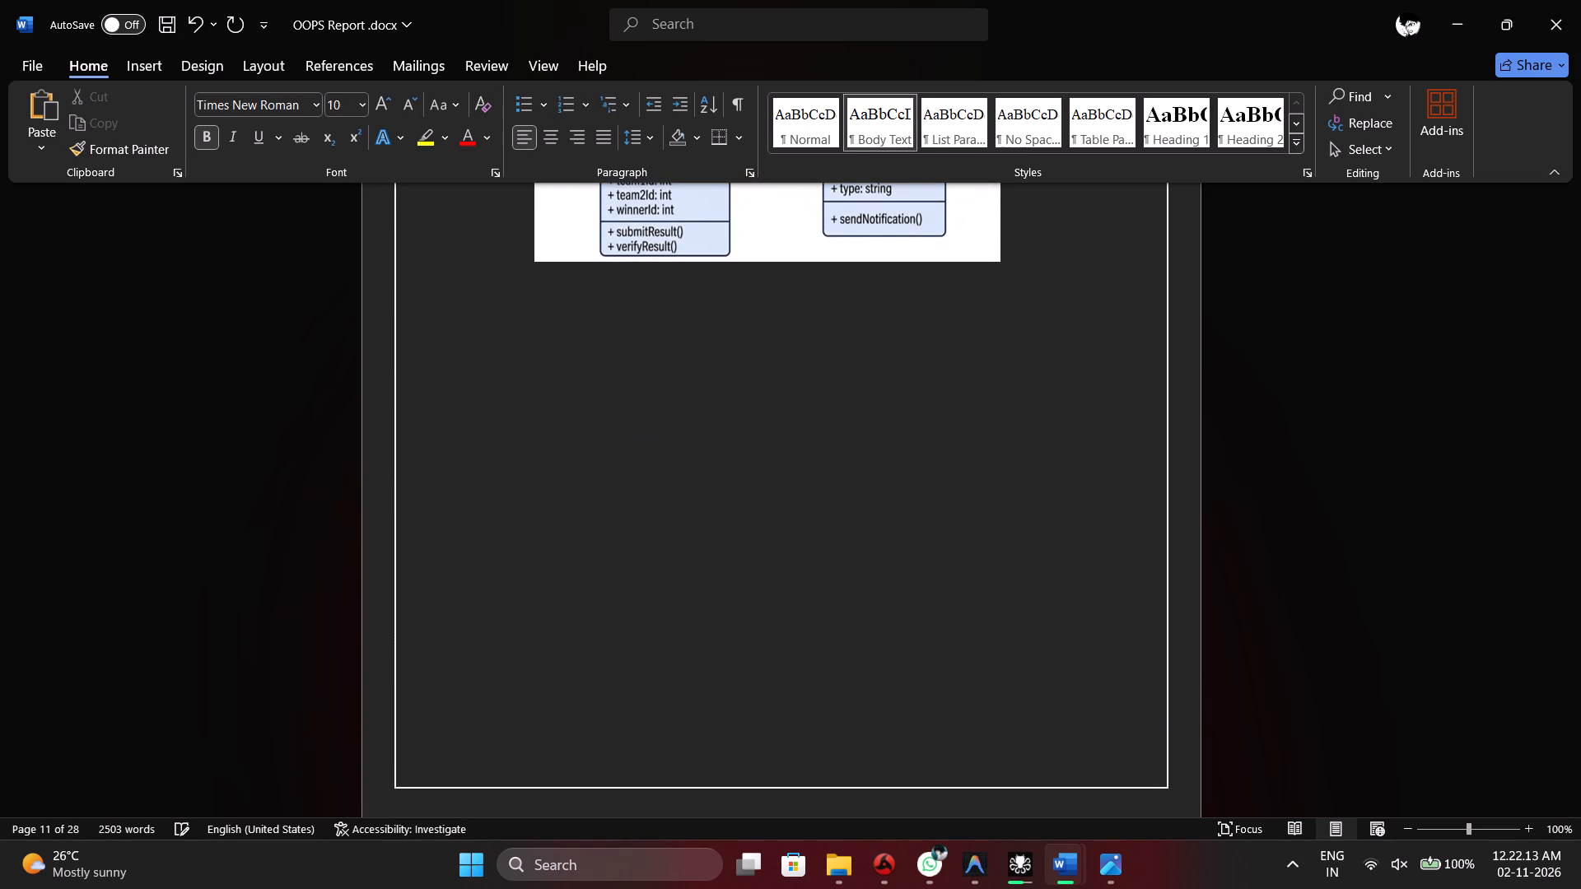
click(547, 603)
key(BackSpace)
click(547, 603)
key(BackSpace)
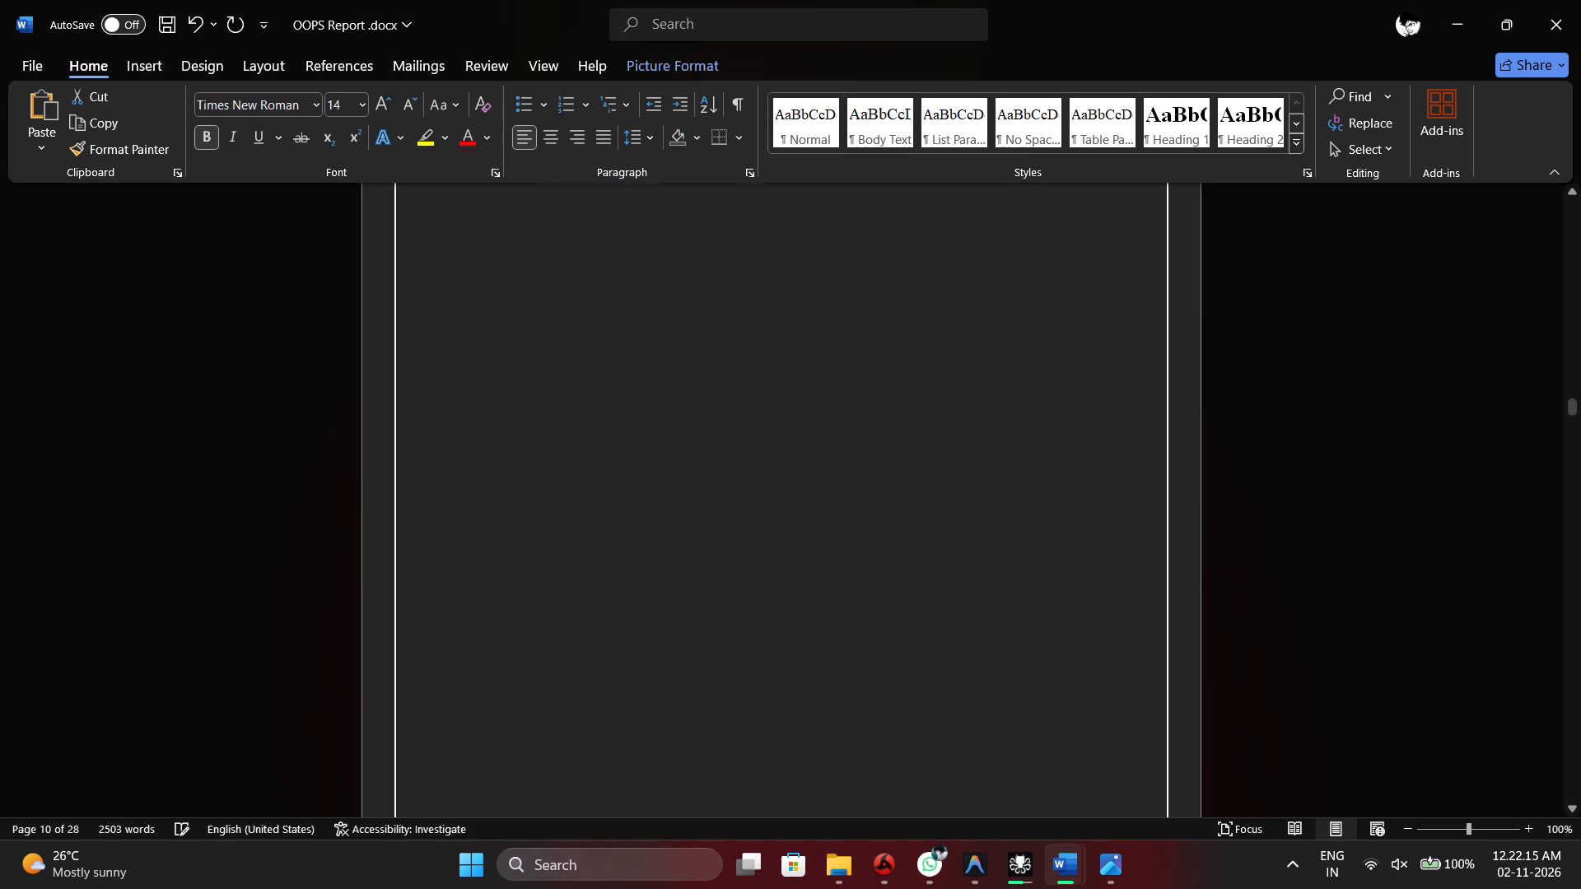
scroll(547, 603, up, 7)
click(186, 26)
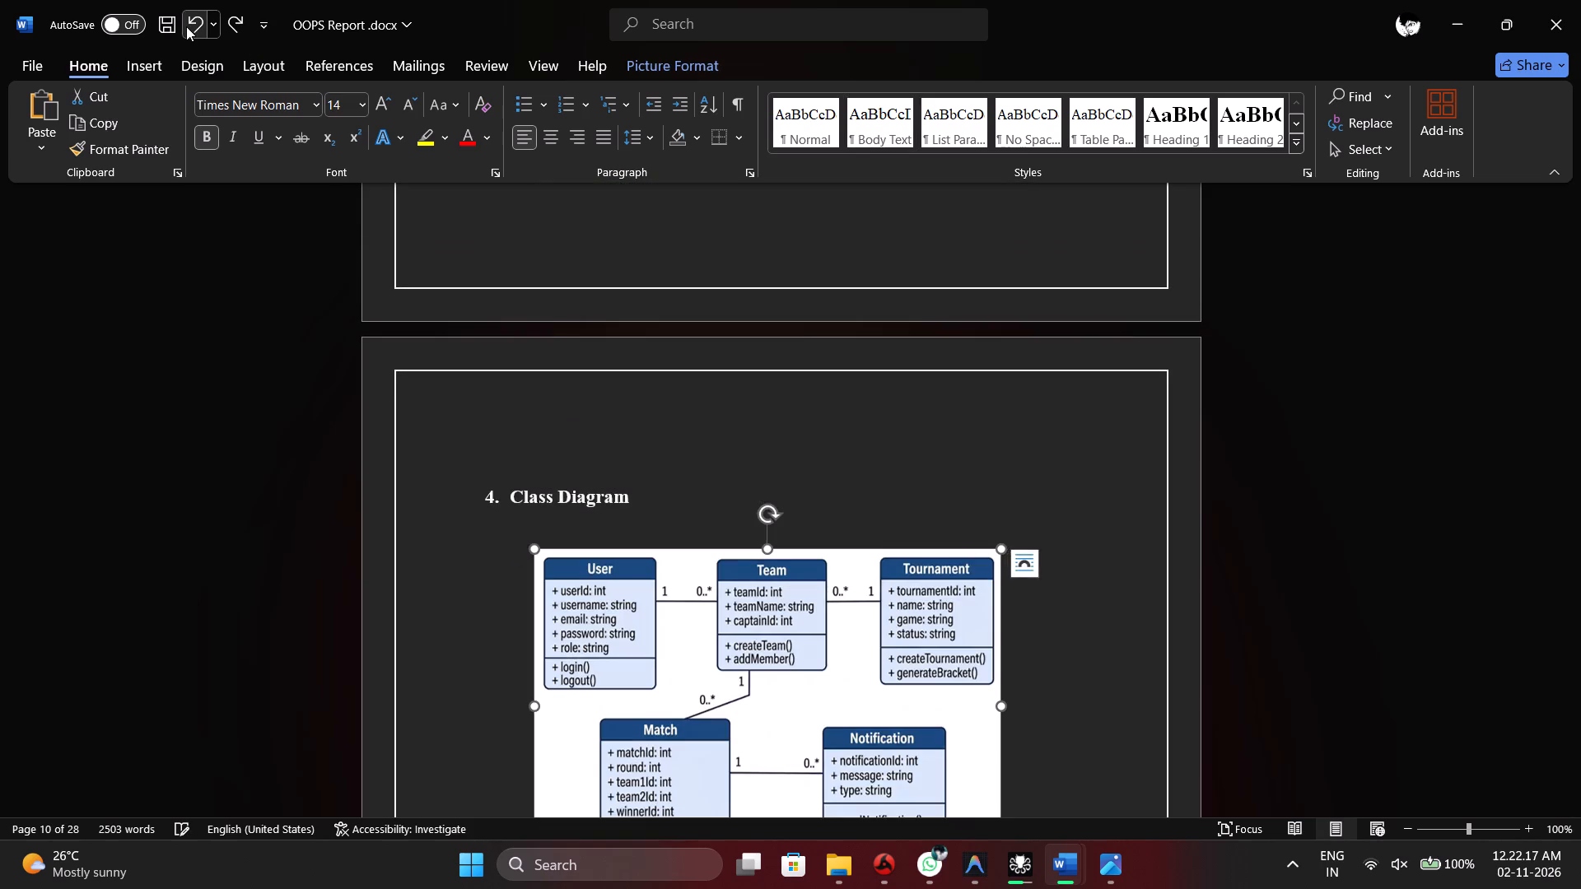
Review the placement and spacing of the Design Analysis diagrams from System Architecture through Class Diagram.
scroll(589, 491, up, 19)
scroll(589, 490, up, 5)
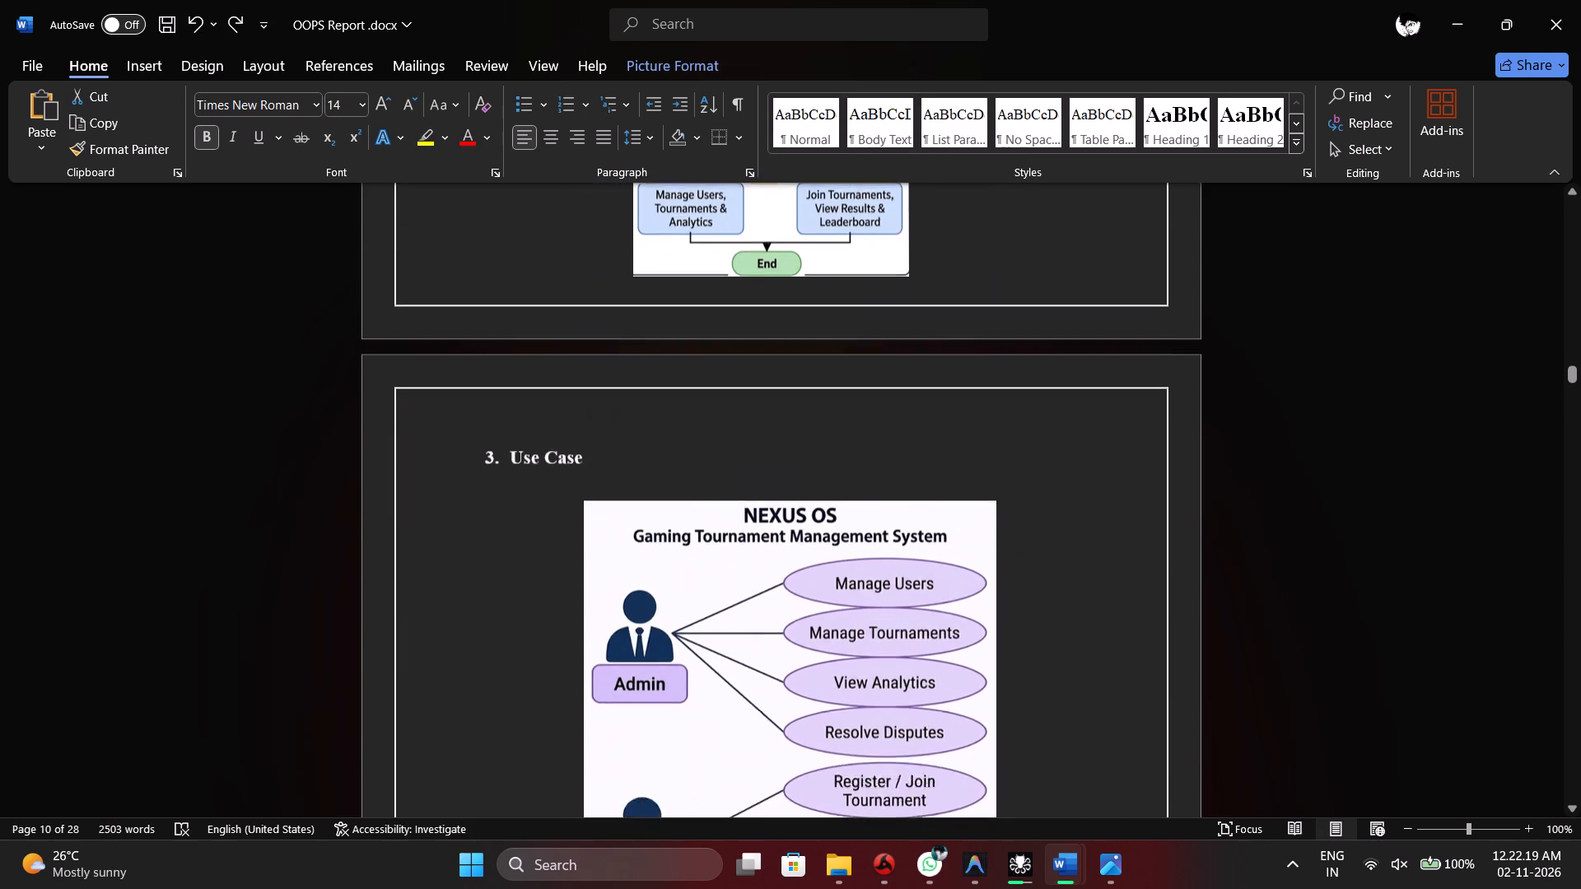
scroll(589, 490, up, 17)
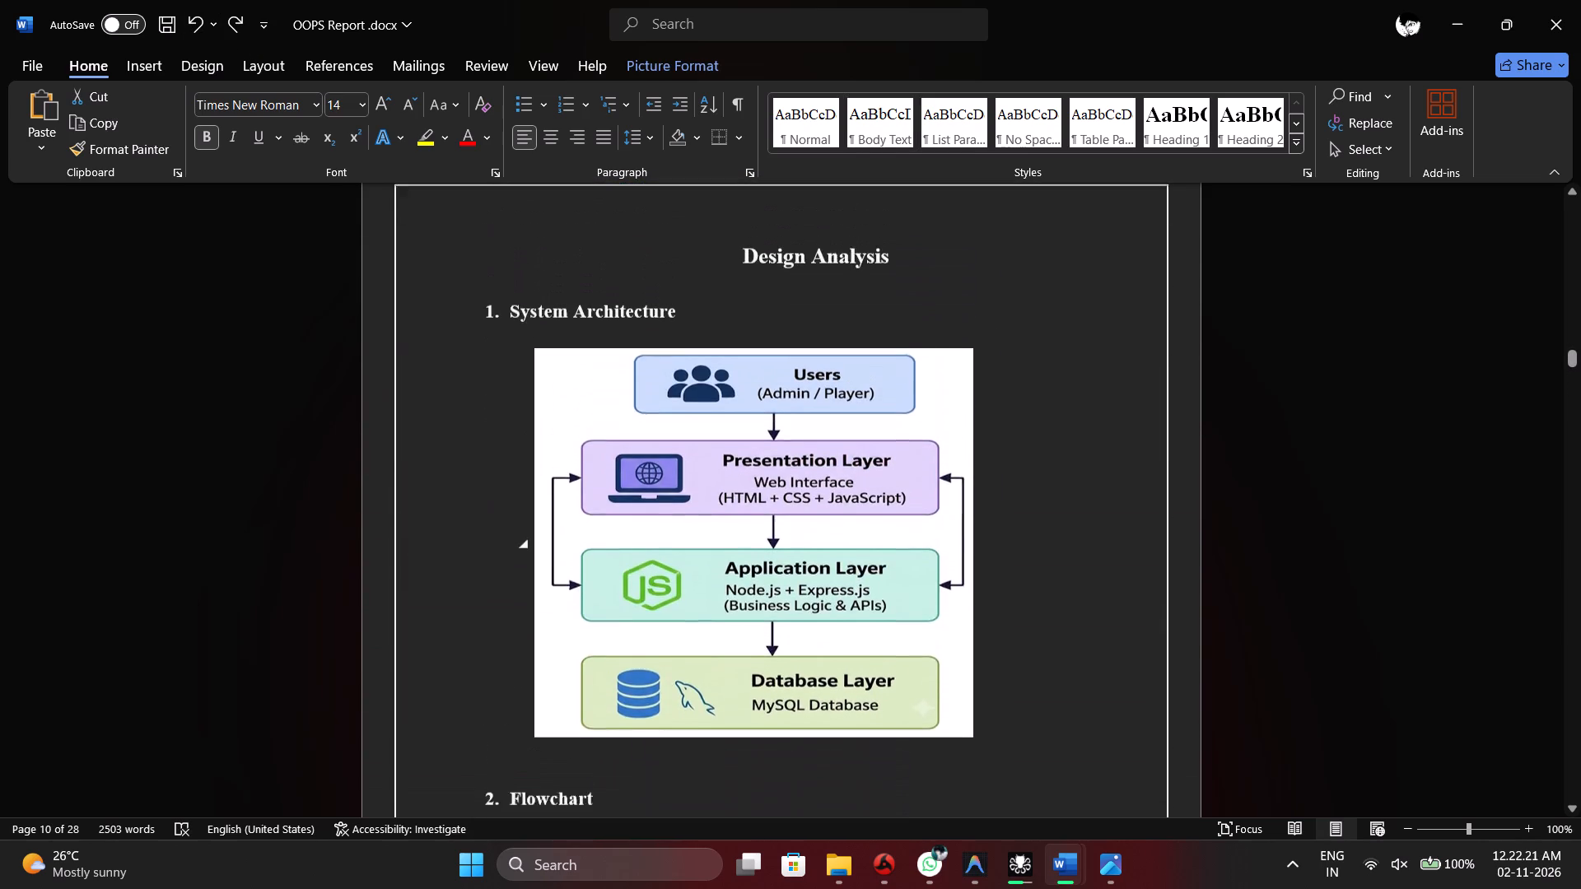
scroll(584, 486, down, 19)
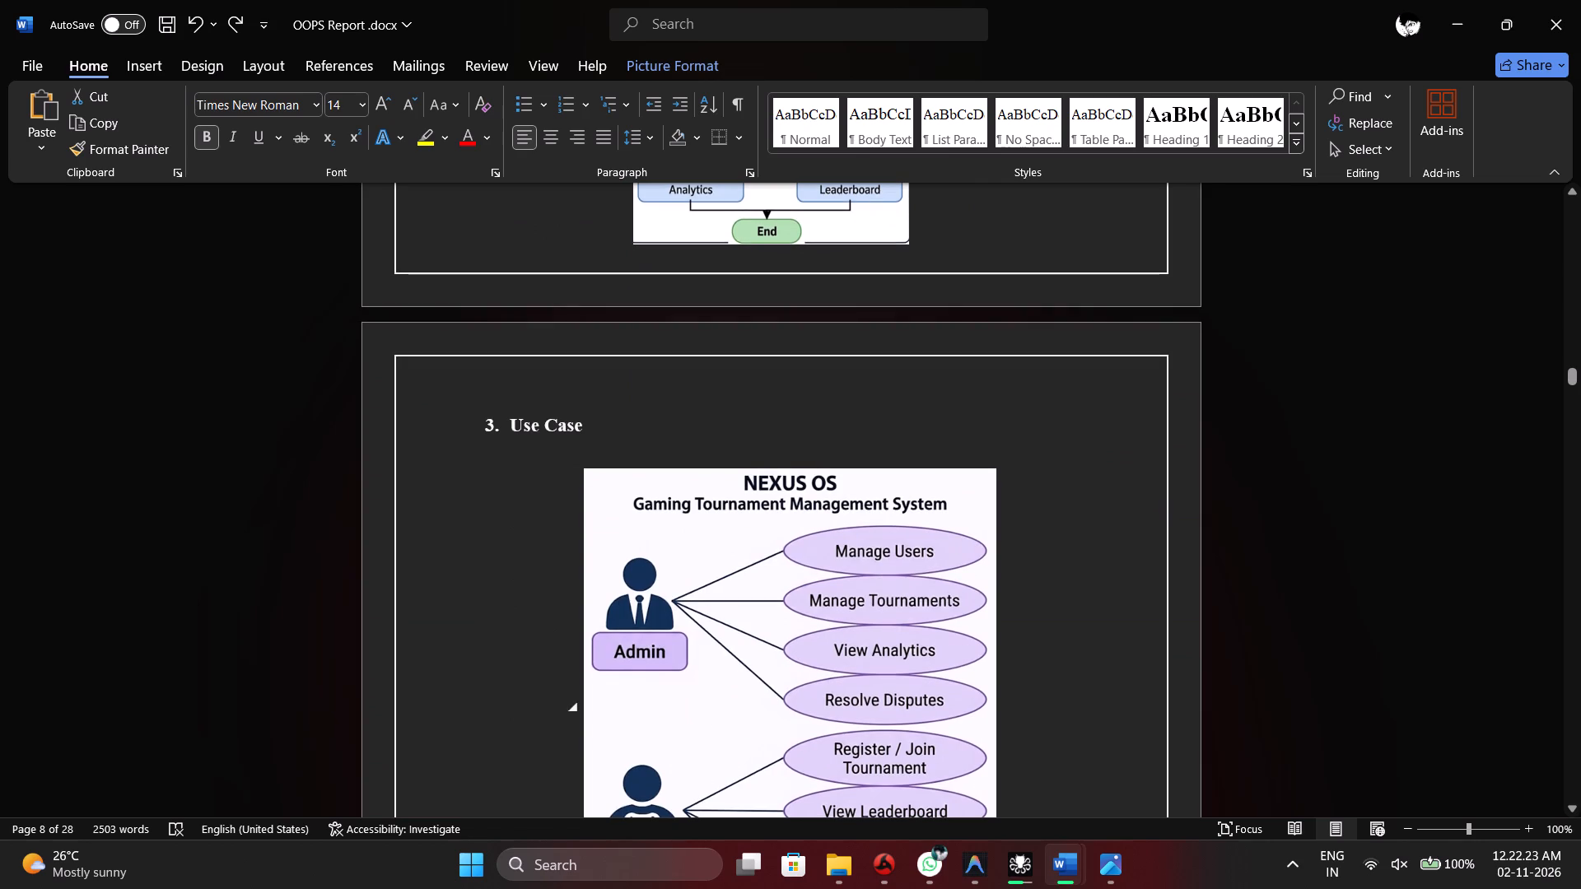
scroll(666, 528, down, 20)
scroll(666, 528, down, 8)
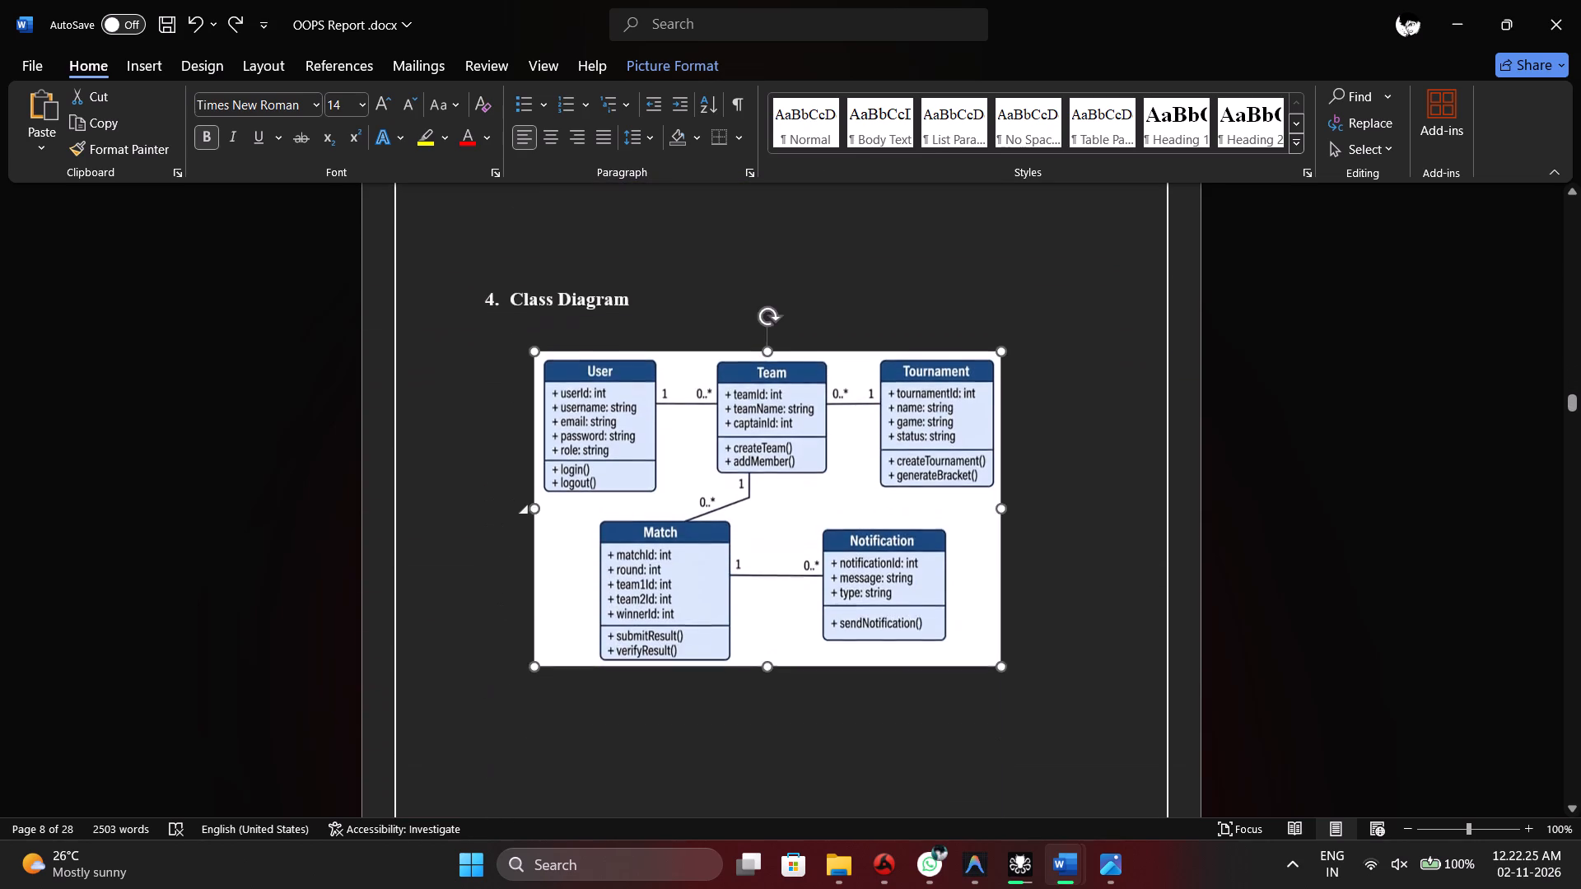
scroll(666, 508, down, 20)
scroll(666, 508, down, 1)
scroll(666, 505, up, 15)
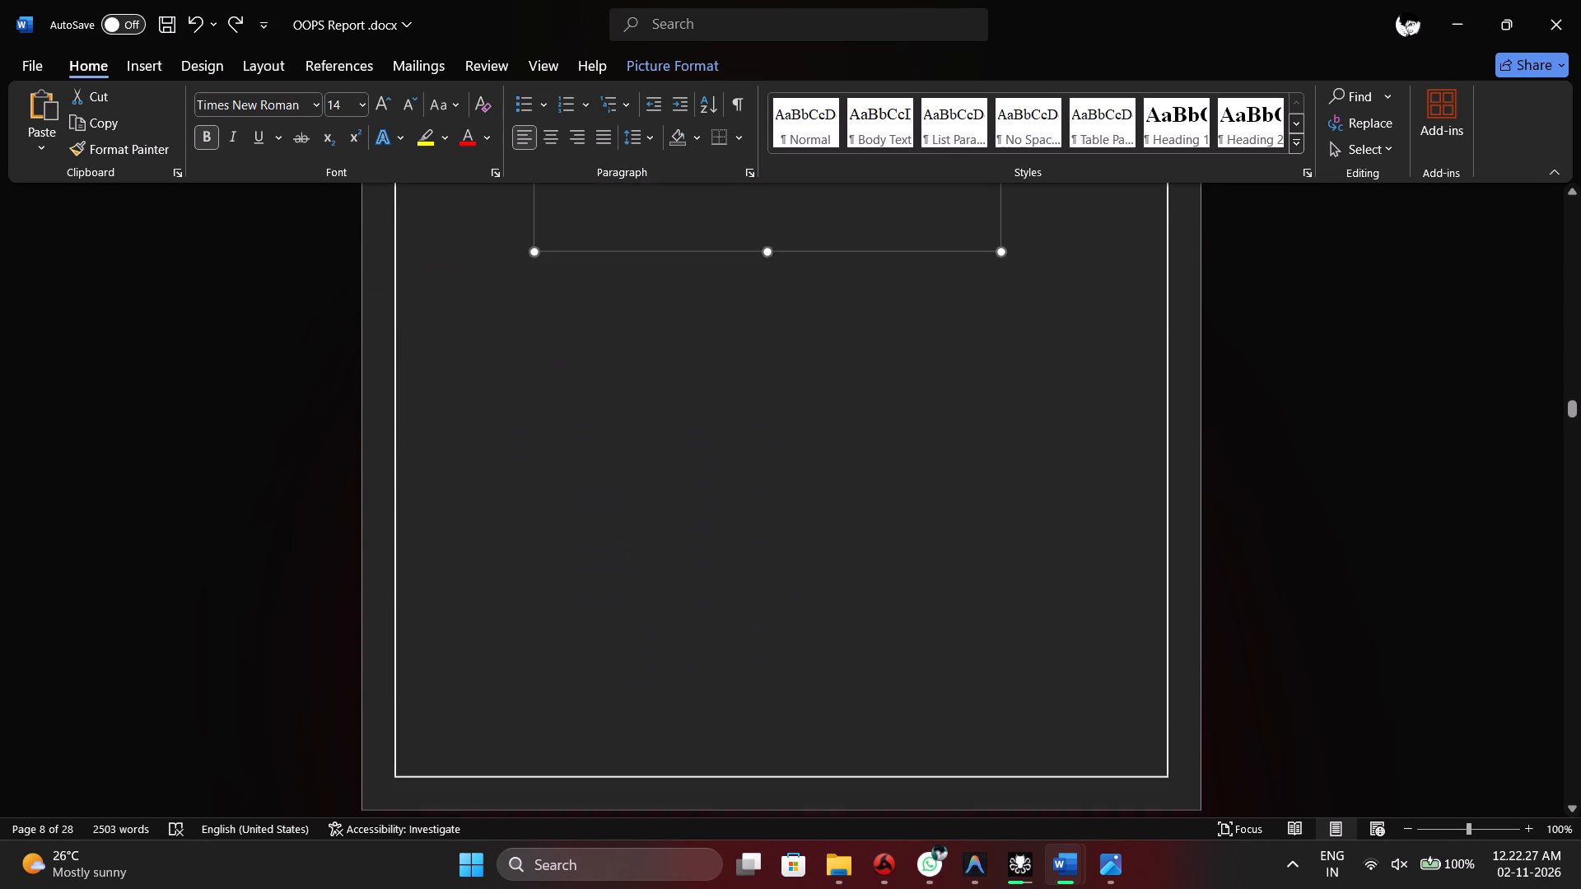
scroll(666, 503, up, 4)
click(666, 503)
scroll(807, 522, up, 8)
scroll(806, 519, down, 8)
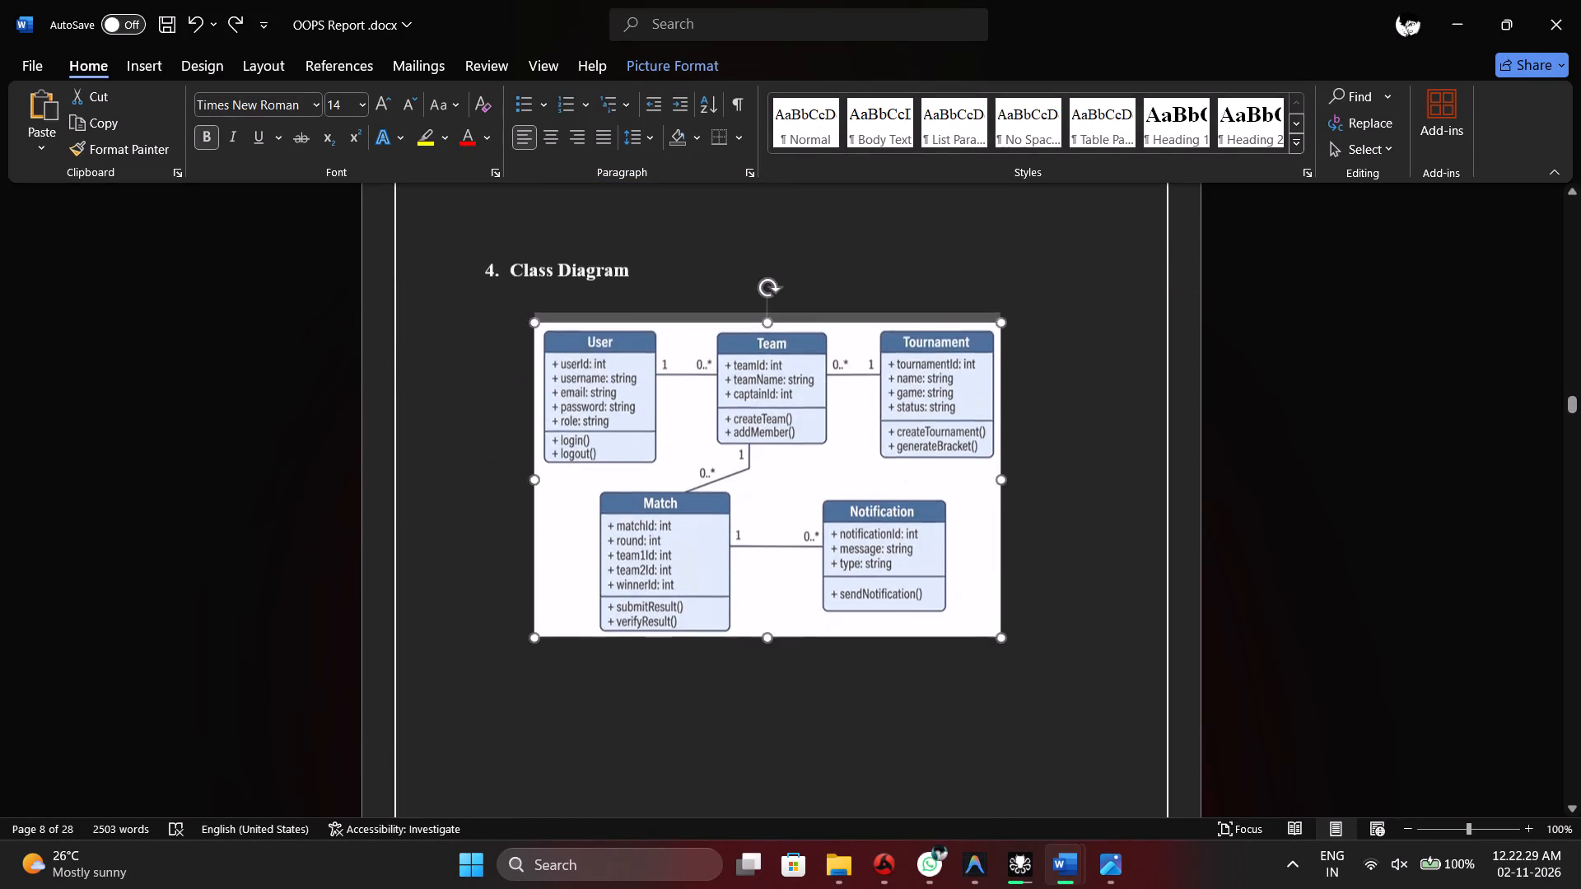
scroll(804, 514, down, 11)
Remove the list number in front of the 5. Flow Diagram heading.
click(485, 602)
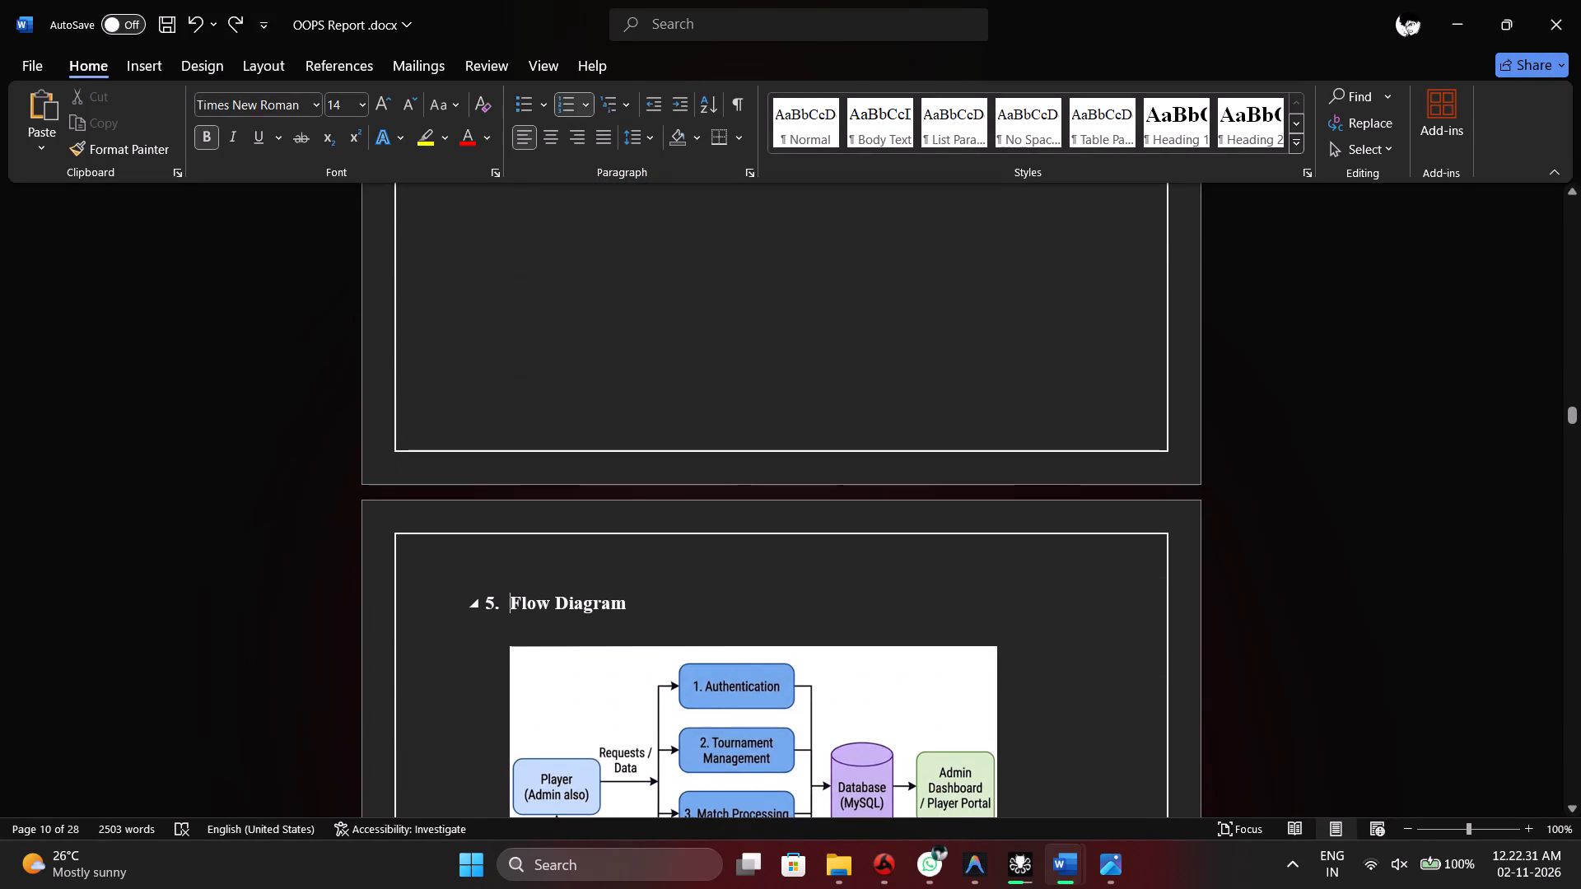
click(484, 602)
key(BackSpace)
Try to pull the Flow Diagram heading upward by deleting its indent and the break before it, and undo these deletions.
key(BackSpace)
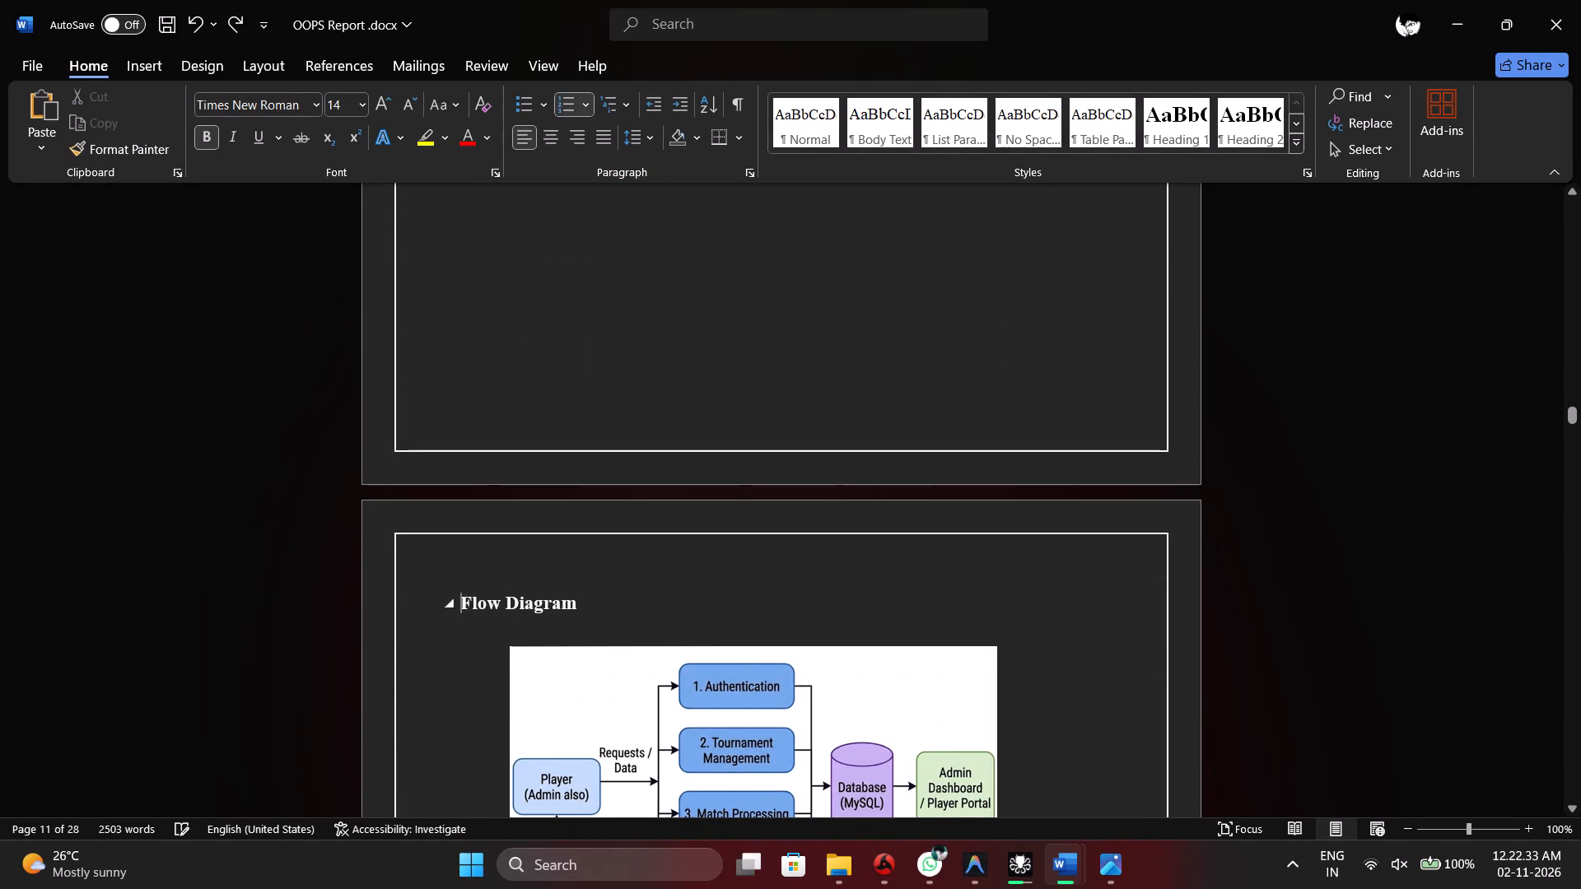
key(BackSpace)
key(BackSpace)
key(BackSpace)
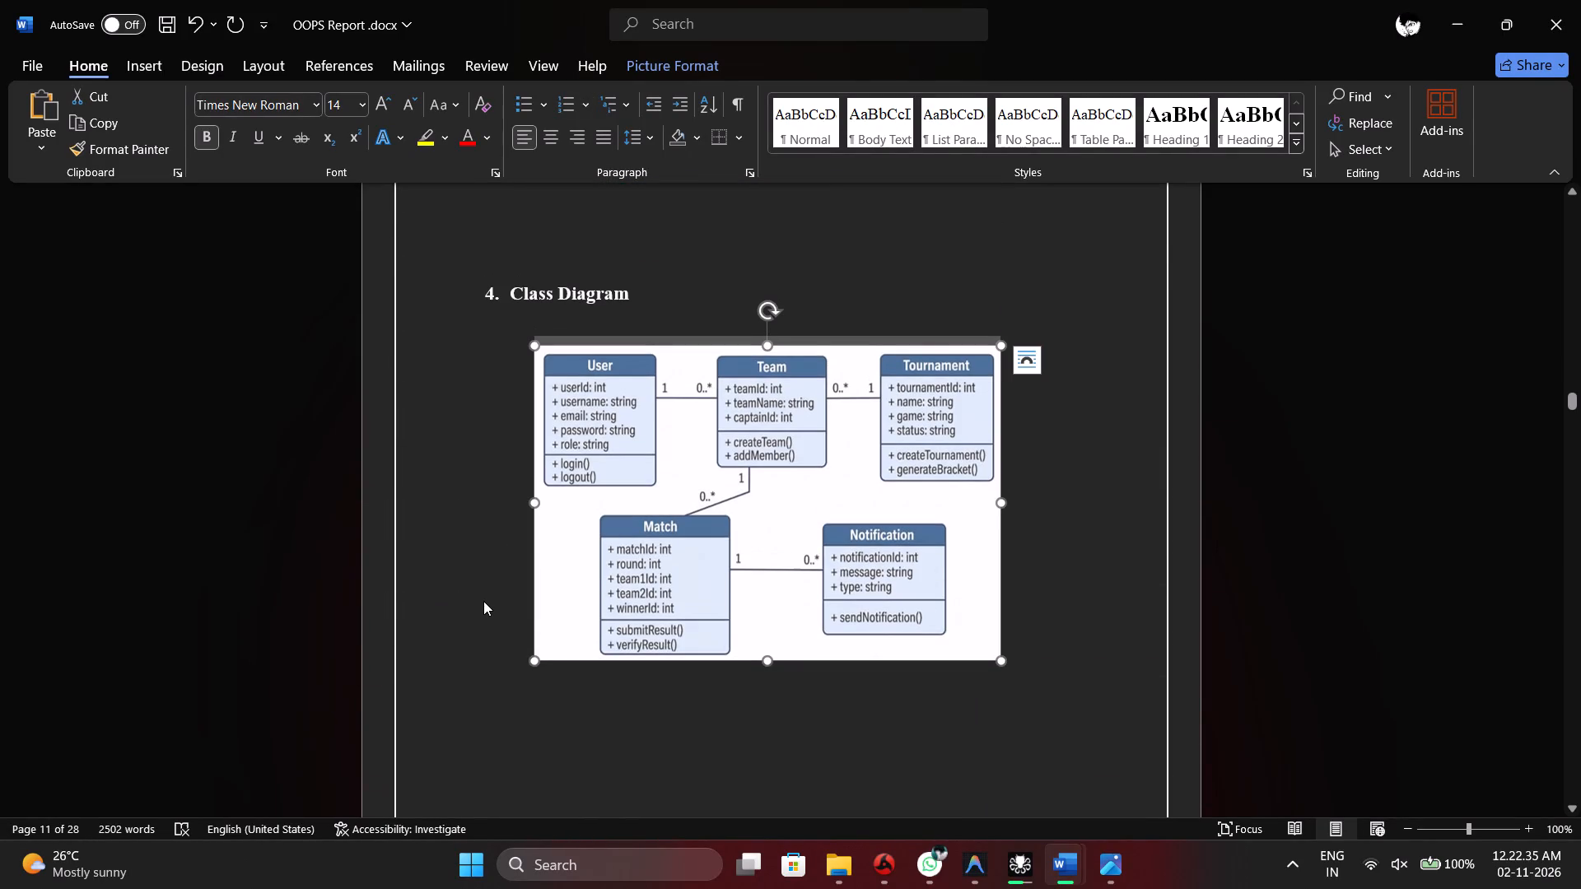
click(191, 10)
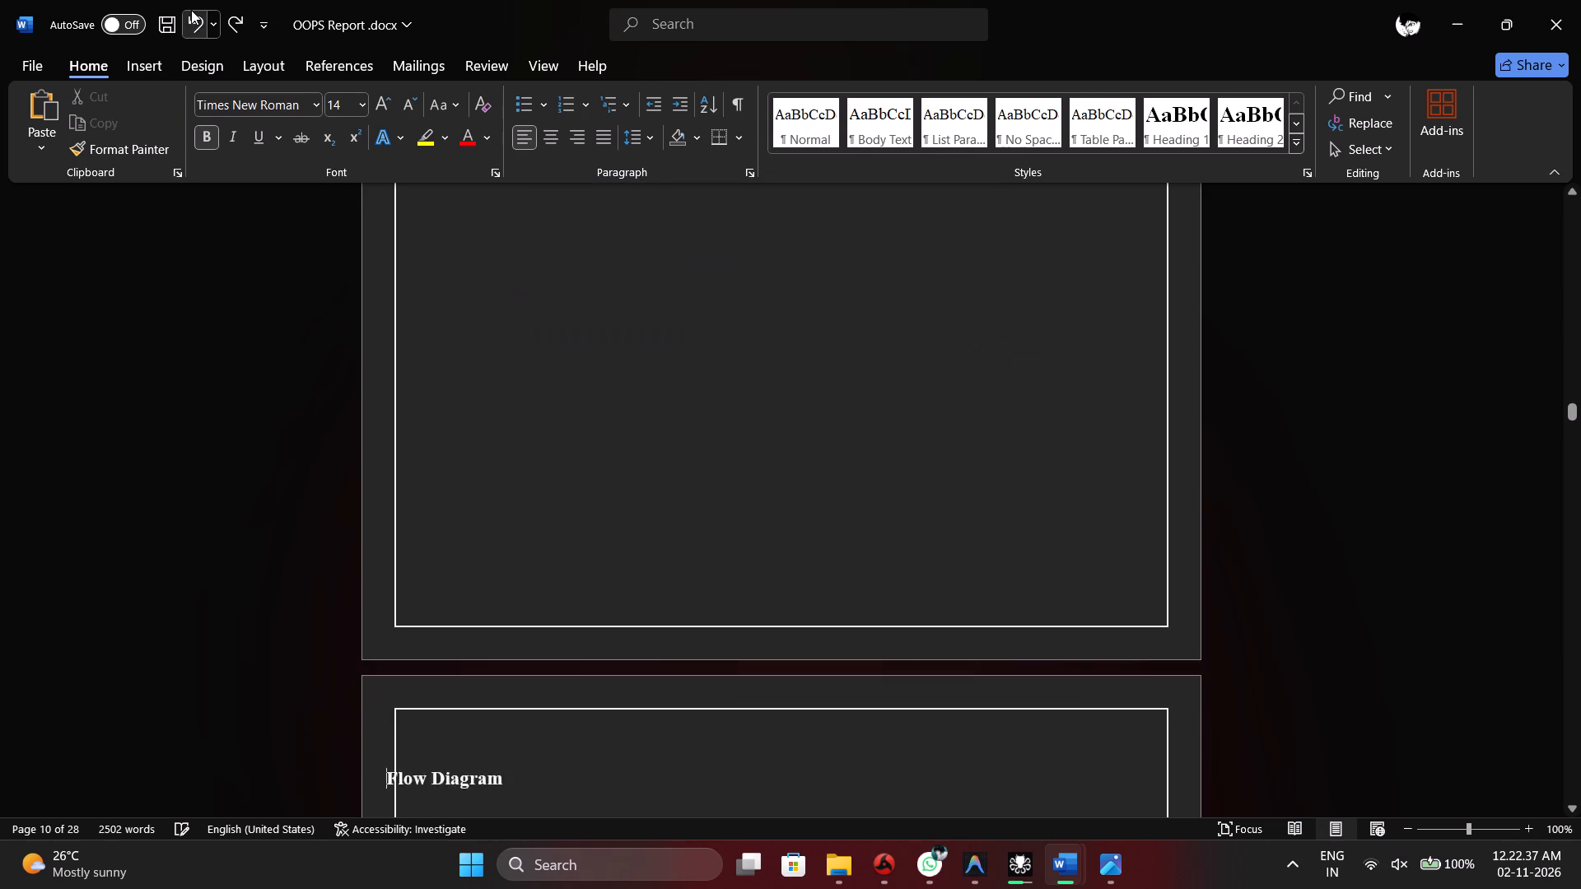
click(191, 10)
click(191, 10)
Examine the page layout from Design Analysis to Implementation for diagram placement and leftover empty space.
scroll(633, 496, down, 5)
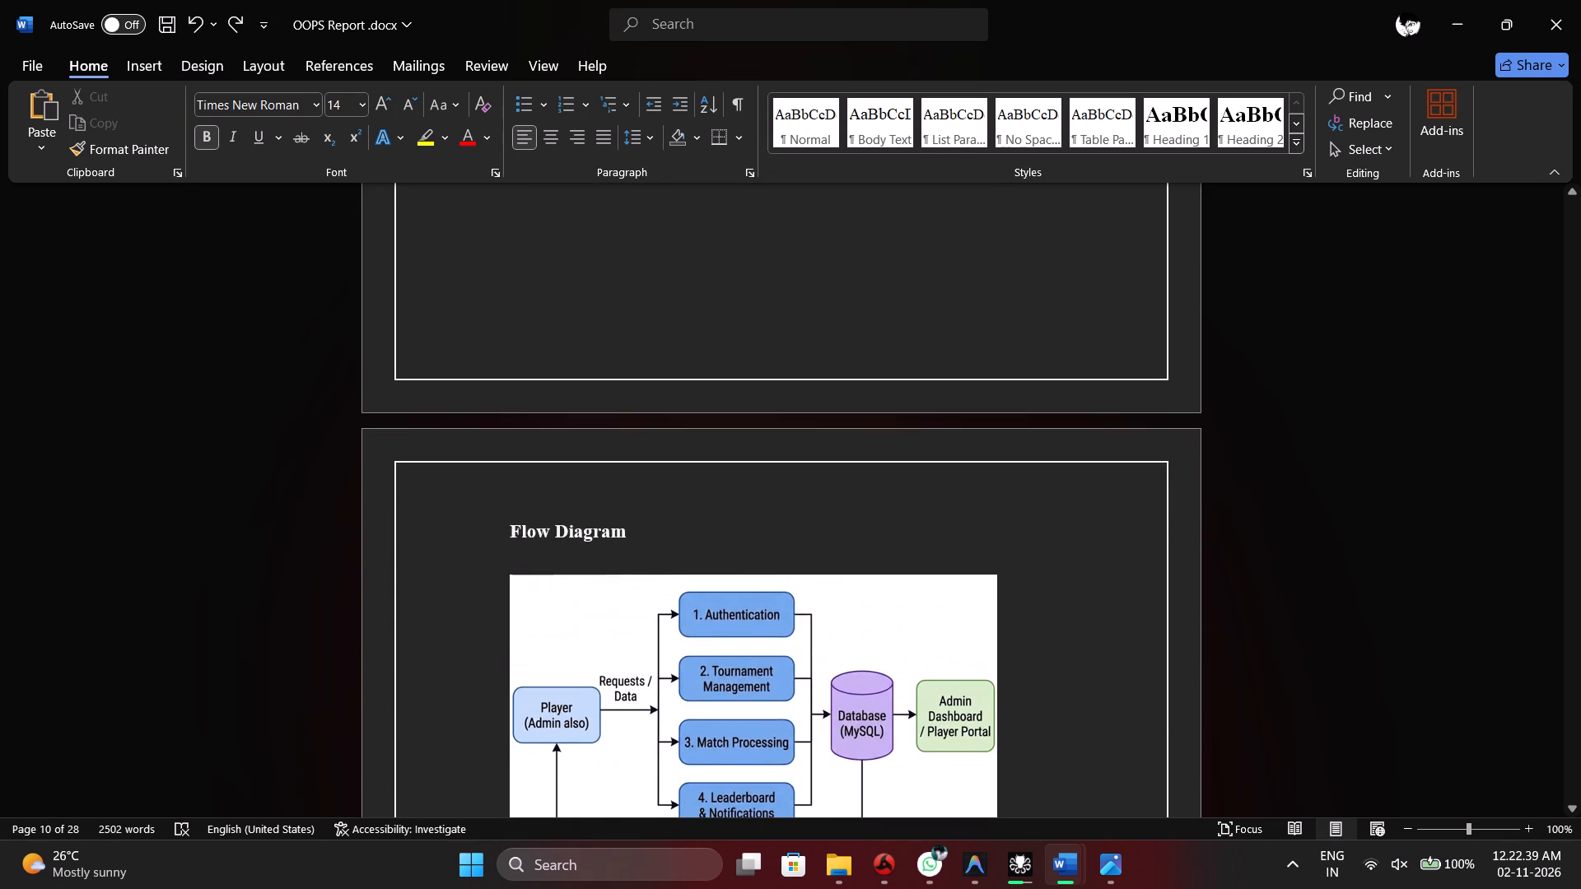
click(651, 510)
scroll(651, 510, down, 20)
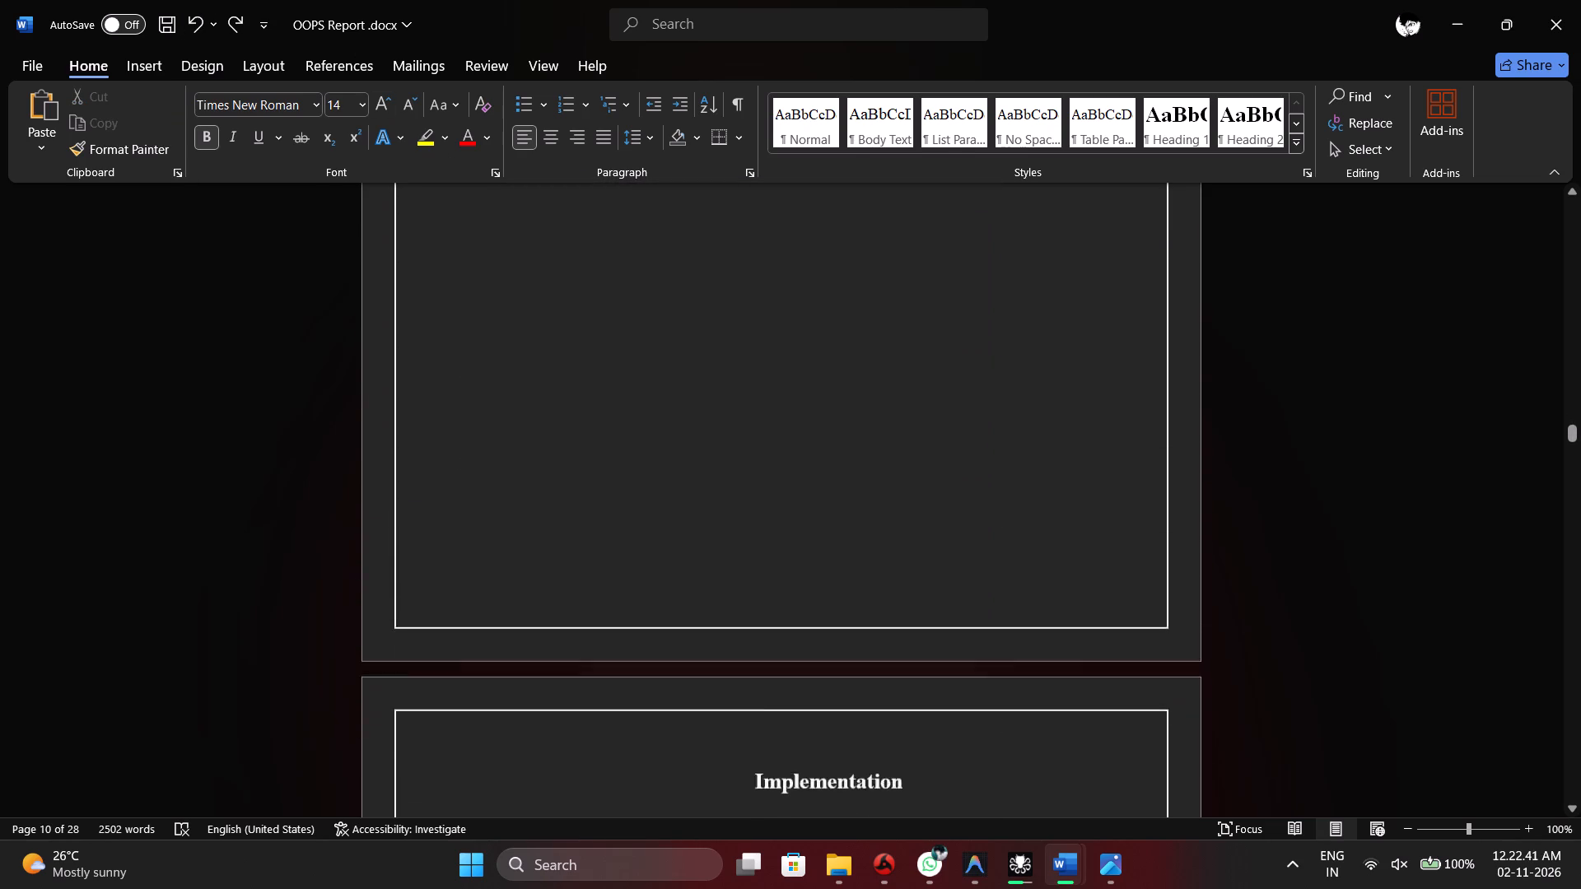
scroll(649, 510, down, 1)
scroll(649, 510, up, 20)
scroll(649, 510, up, 18)
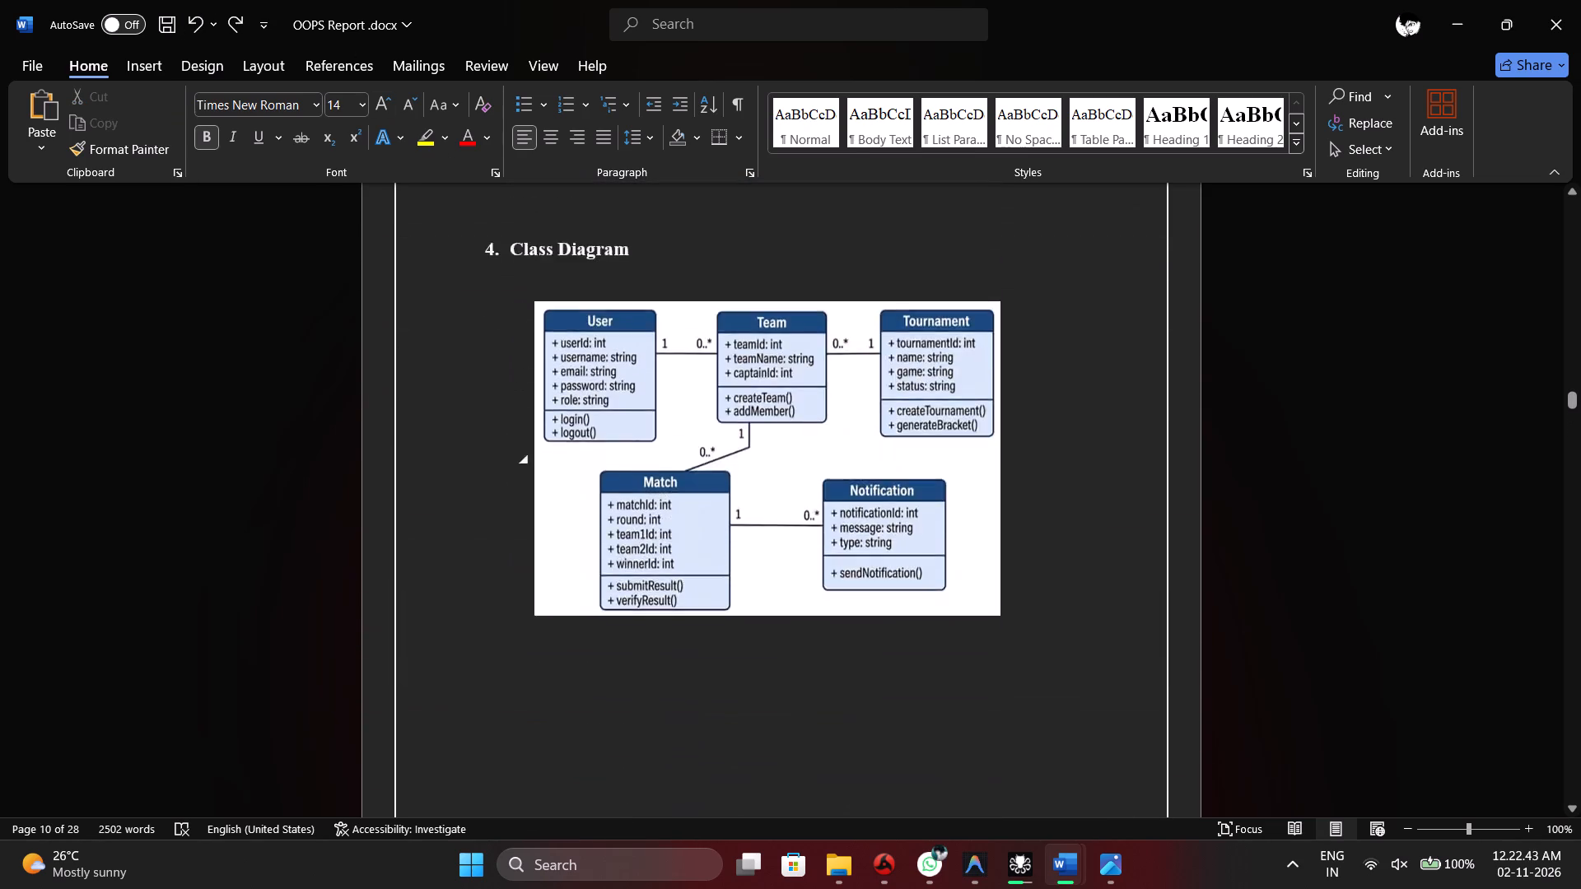
scroll(648, 508, up, 2)
scroll(648, 508, up, 19)
scroll(645, 504, up, 5)
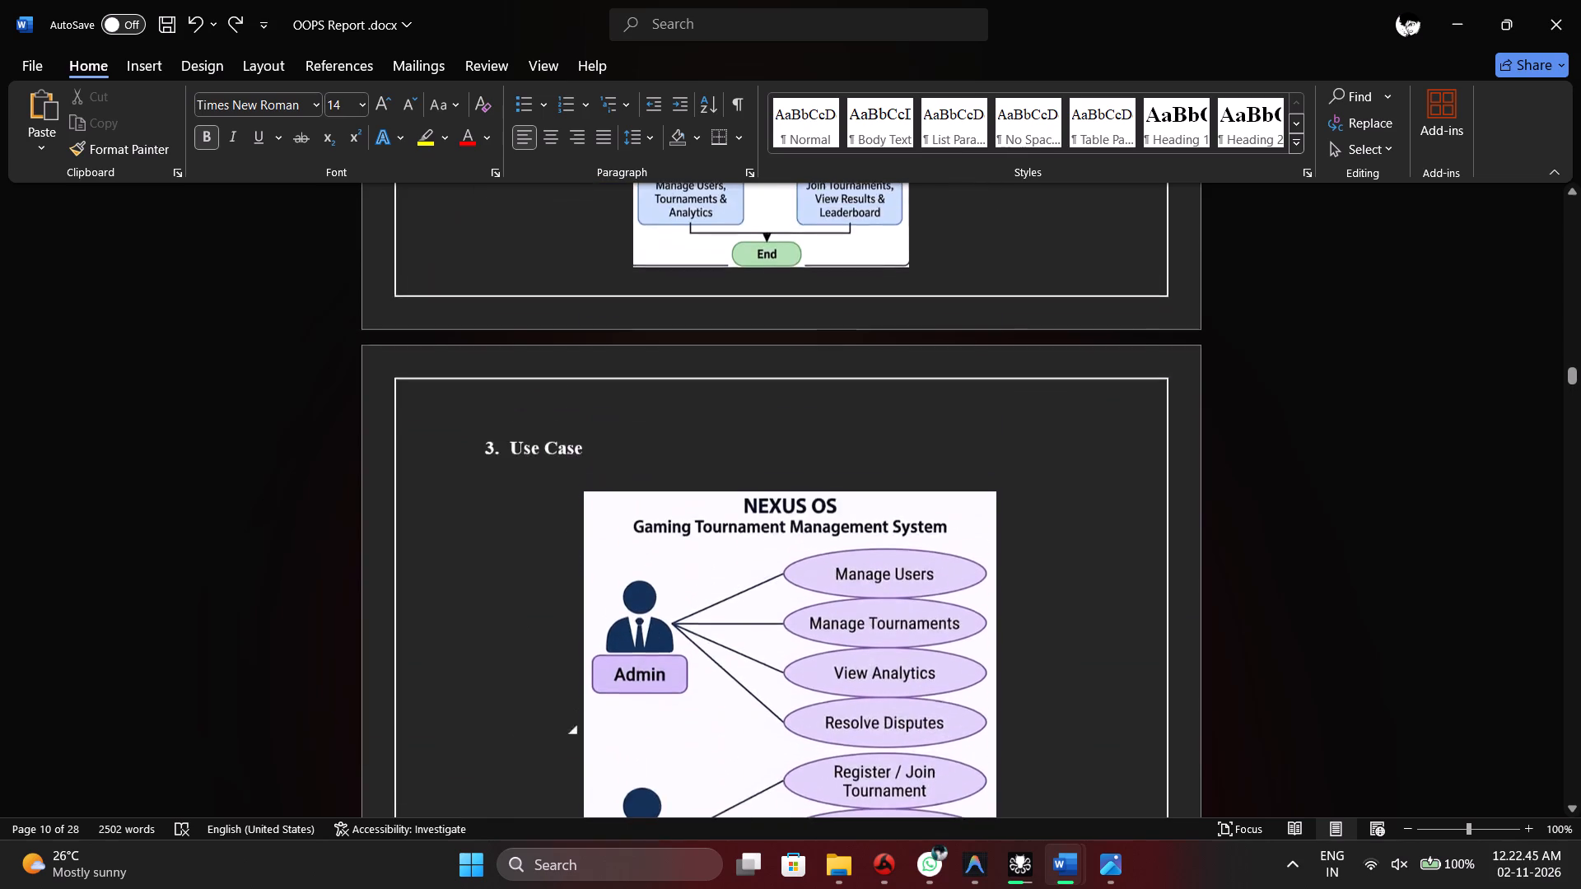
scroll(645, 504, up, 14)
scroll(645, 504, up, 9)
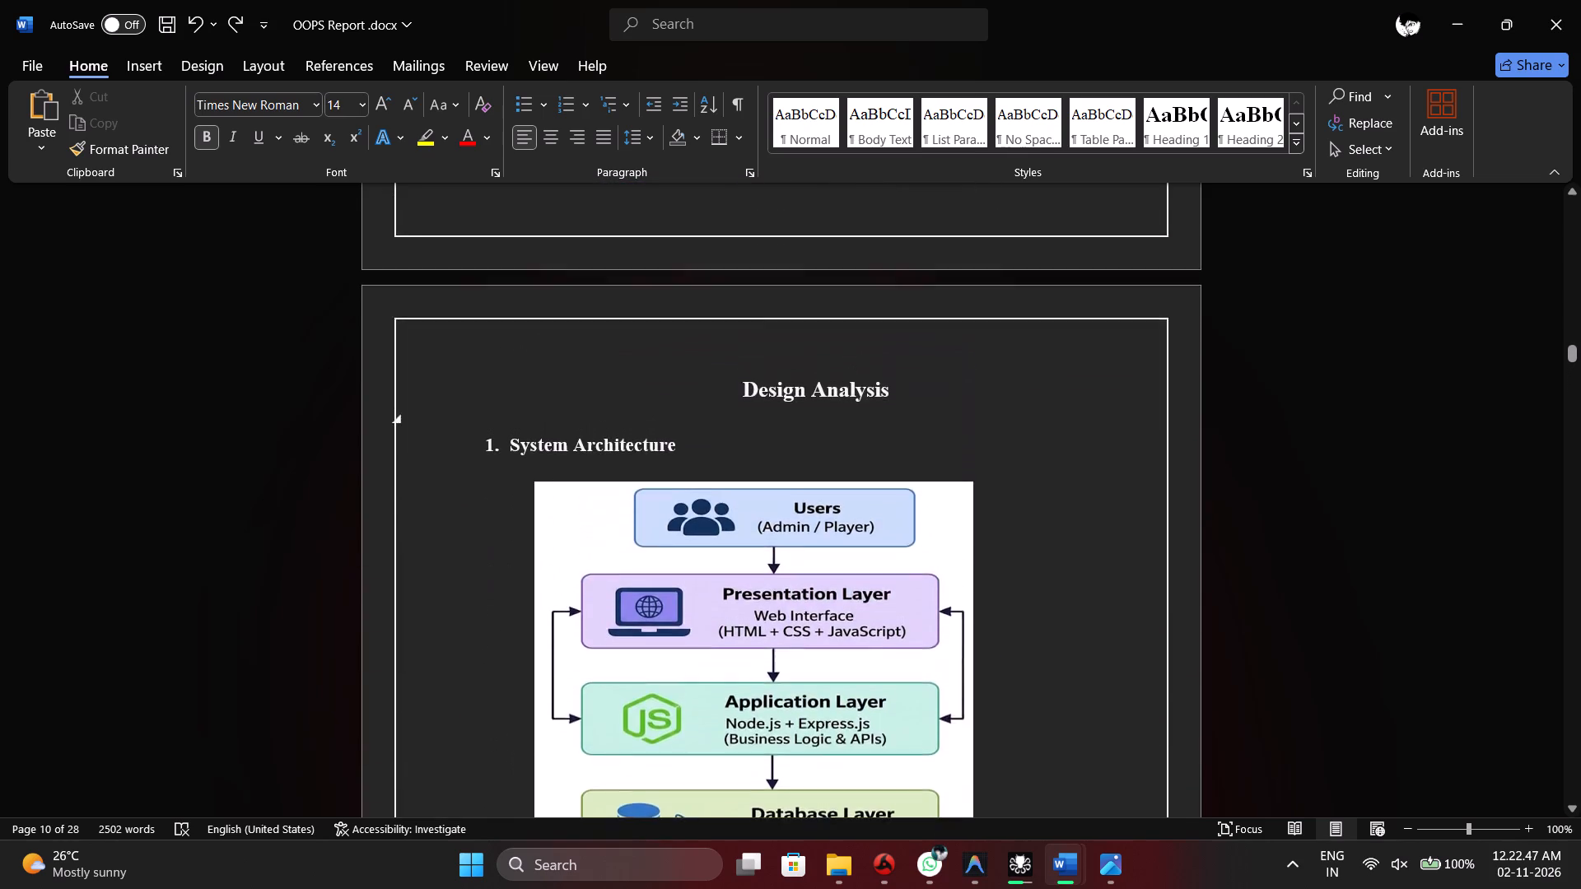
scroll(645, 504, down, 13)
scroll(818, 525, down, 17)
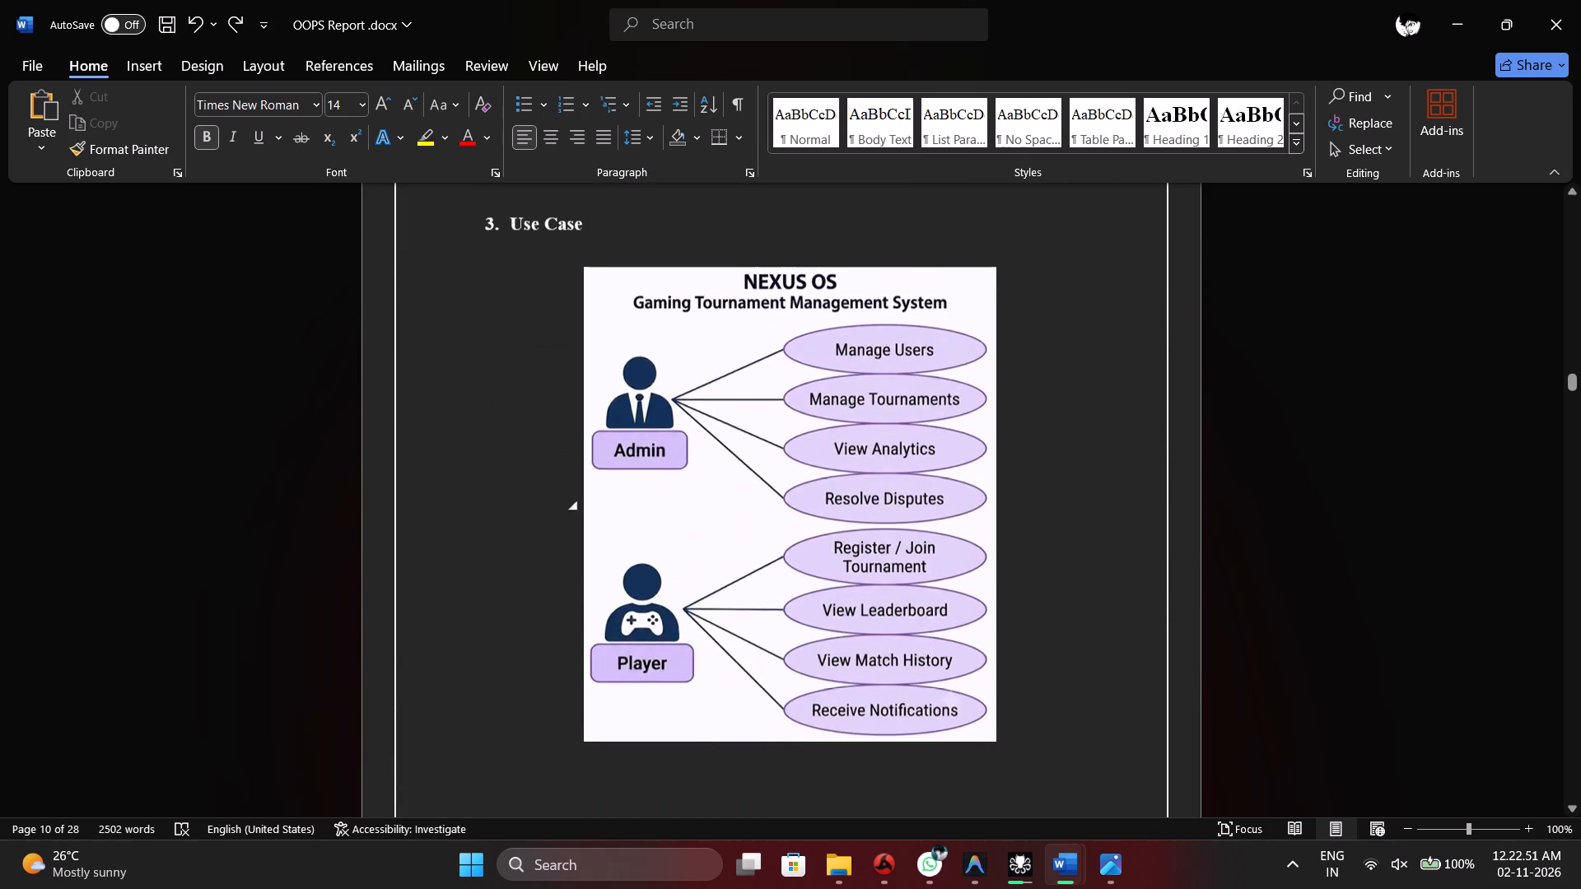
scroll(802, 528, down, 10)
Shrink the NEXUS OS use case diagram under the 3. Use Case heading to about four-fifths of its size, widening it slightly.
scroll(800, 517, up, 7)
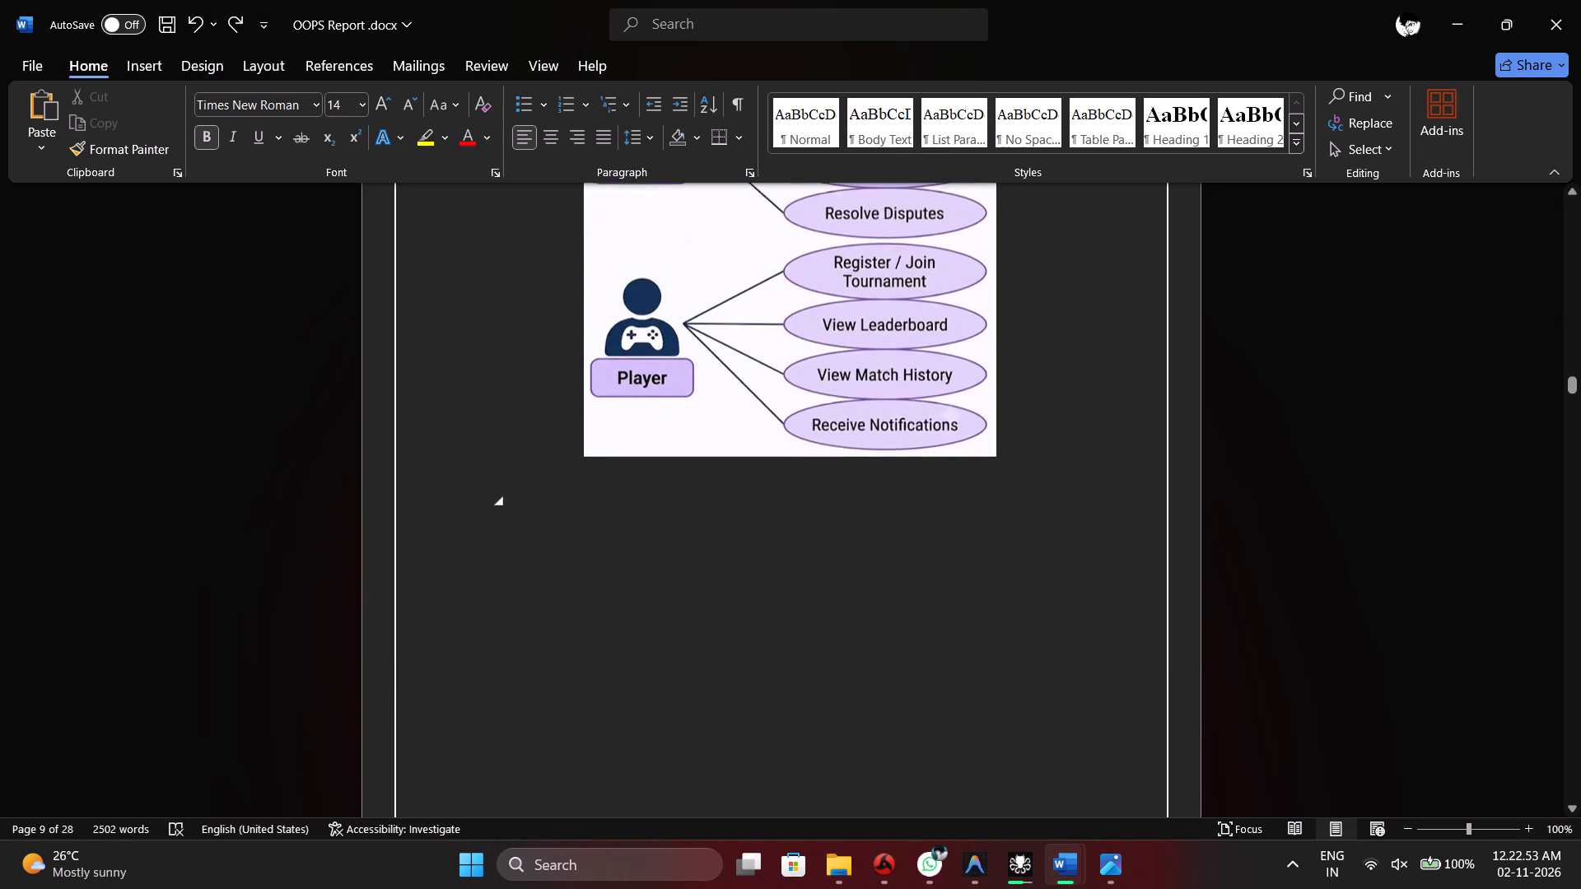
scroll(800, 515, up, 8)
scroll(798, 513, down, 4)
click(913, 546)
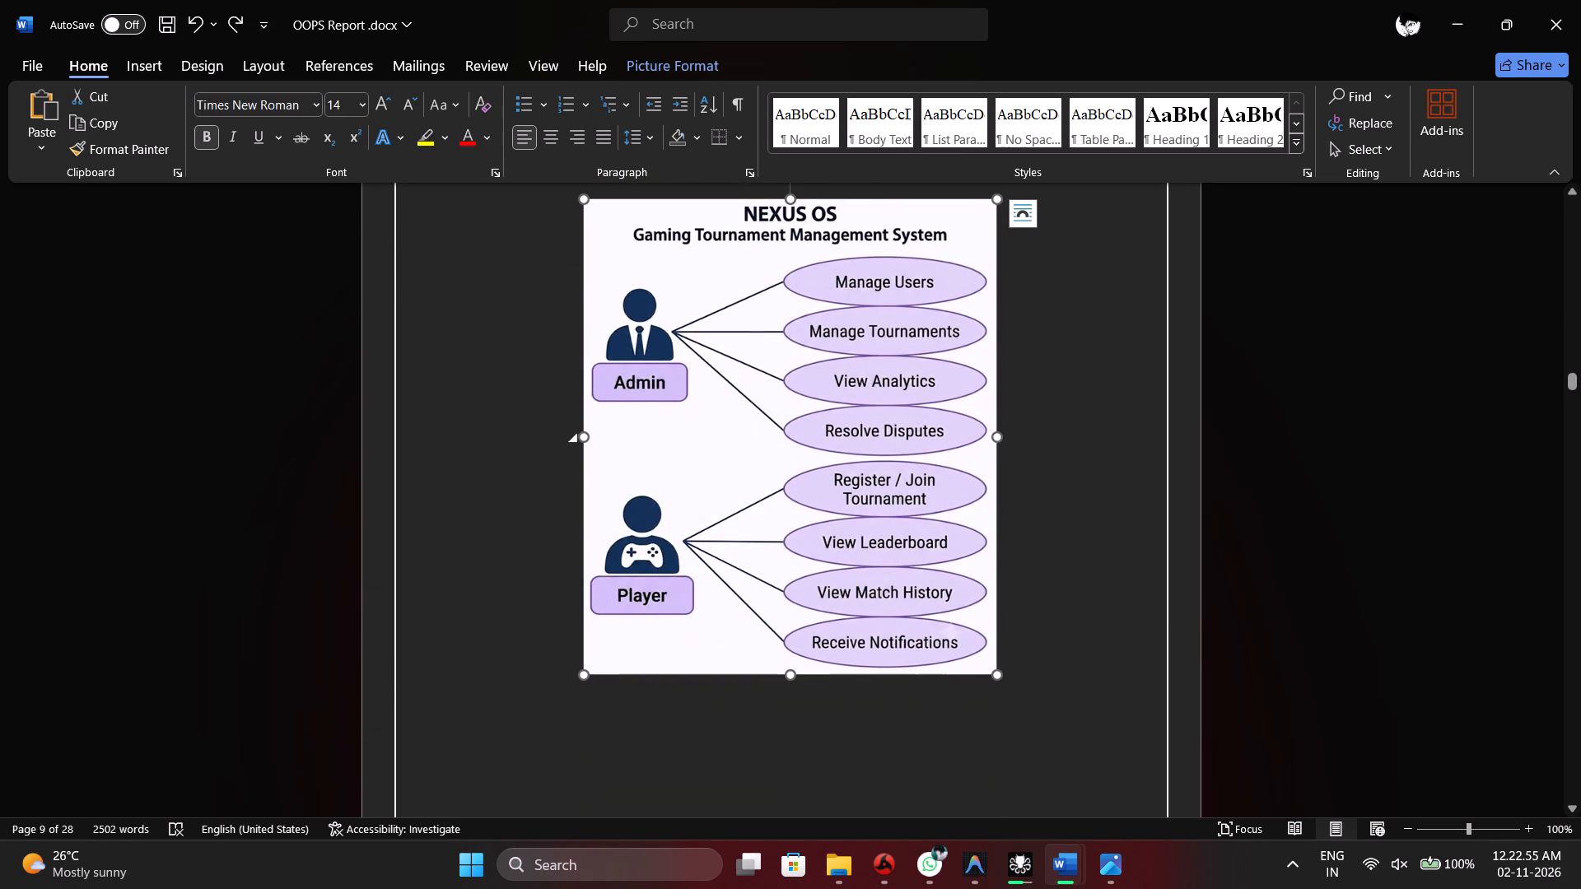
drag(997, 670, 913, 493)
scroll(911, 472, up, 2)
drag(912, 487, 919, 487)
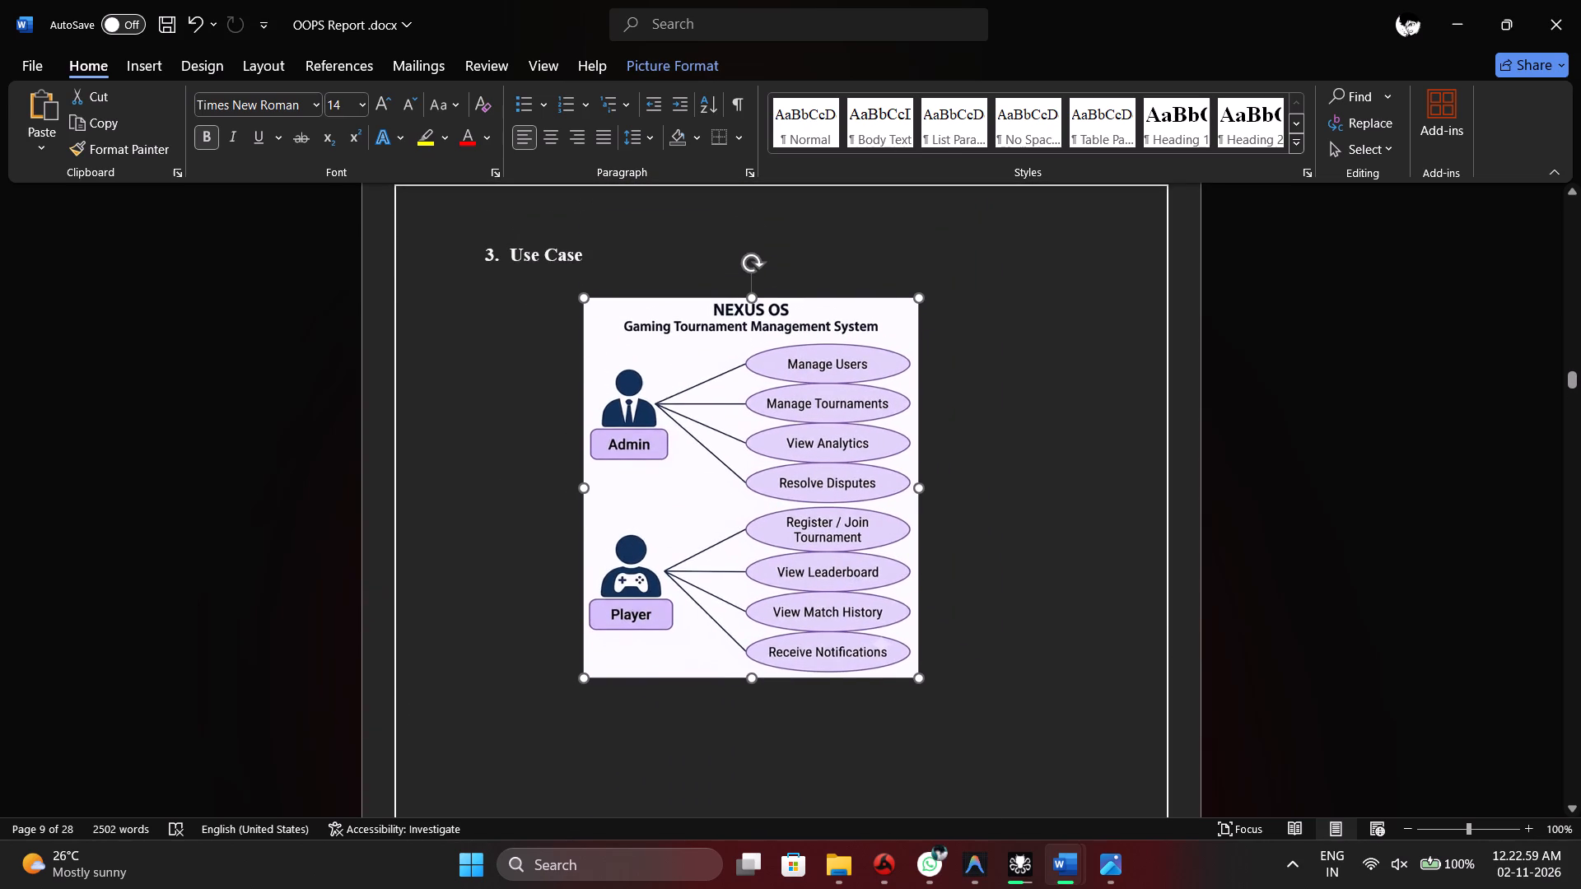
Widen the NEXUS OS use case diagram slightly, keeping its height.
drag(919, 487, 935, 487)
scroll(840, 472, up, 2)
scroll(840, 472, down, 7)
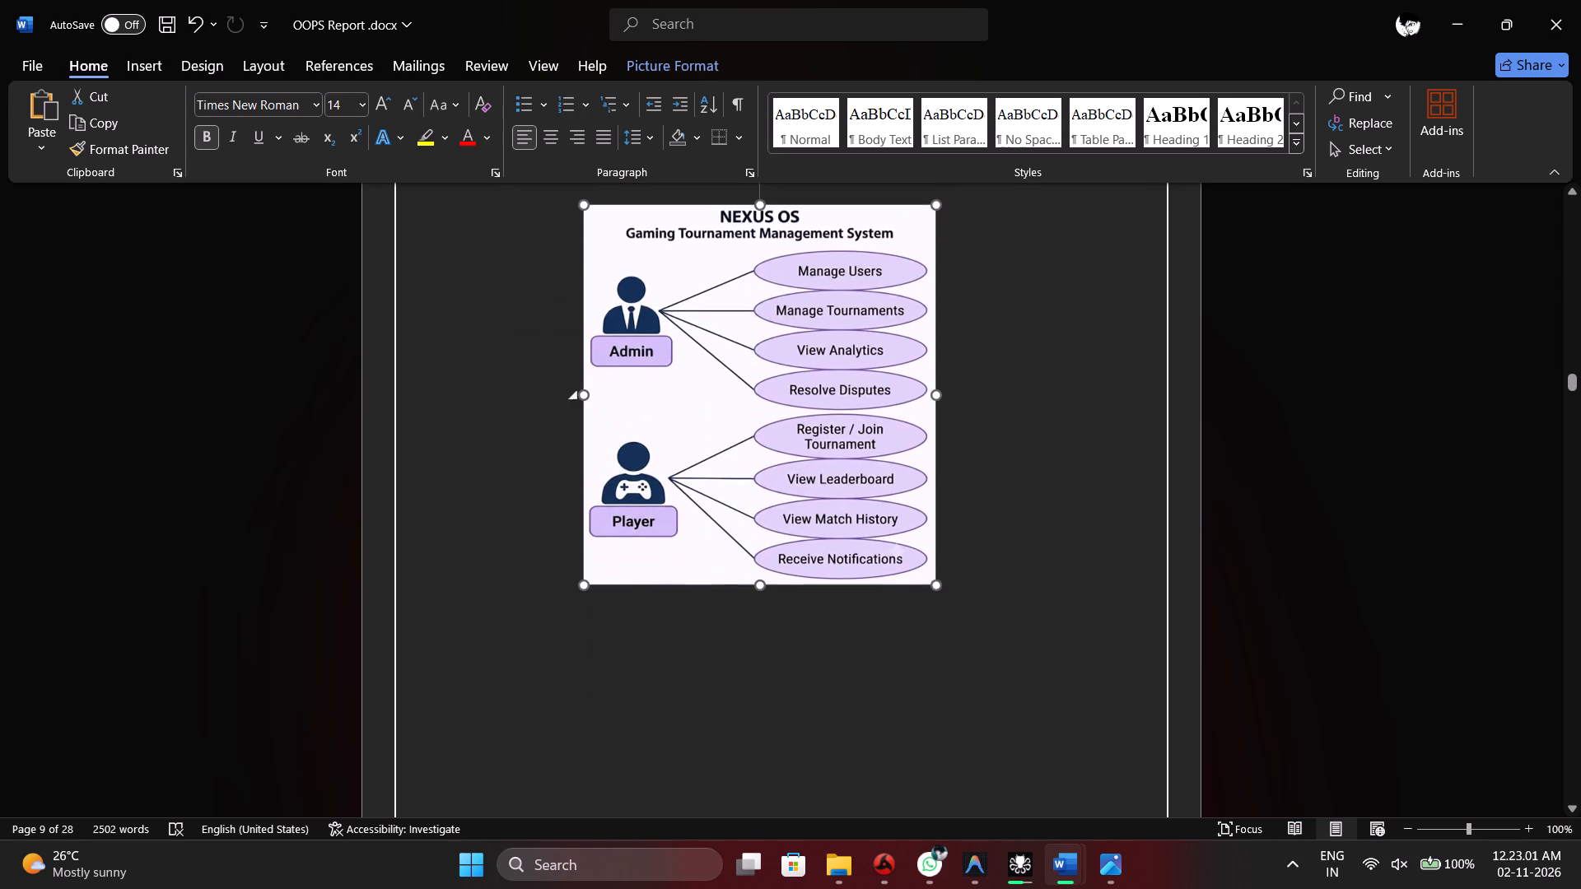
Move the 4. Class Diagram heading from the following page to directly beneath the use case diagram.
scroll(840, 472, down, 20)
scroll(751, 498, up, 5)
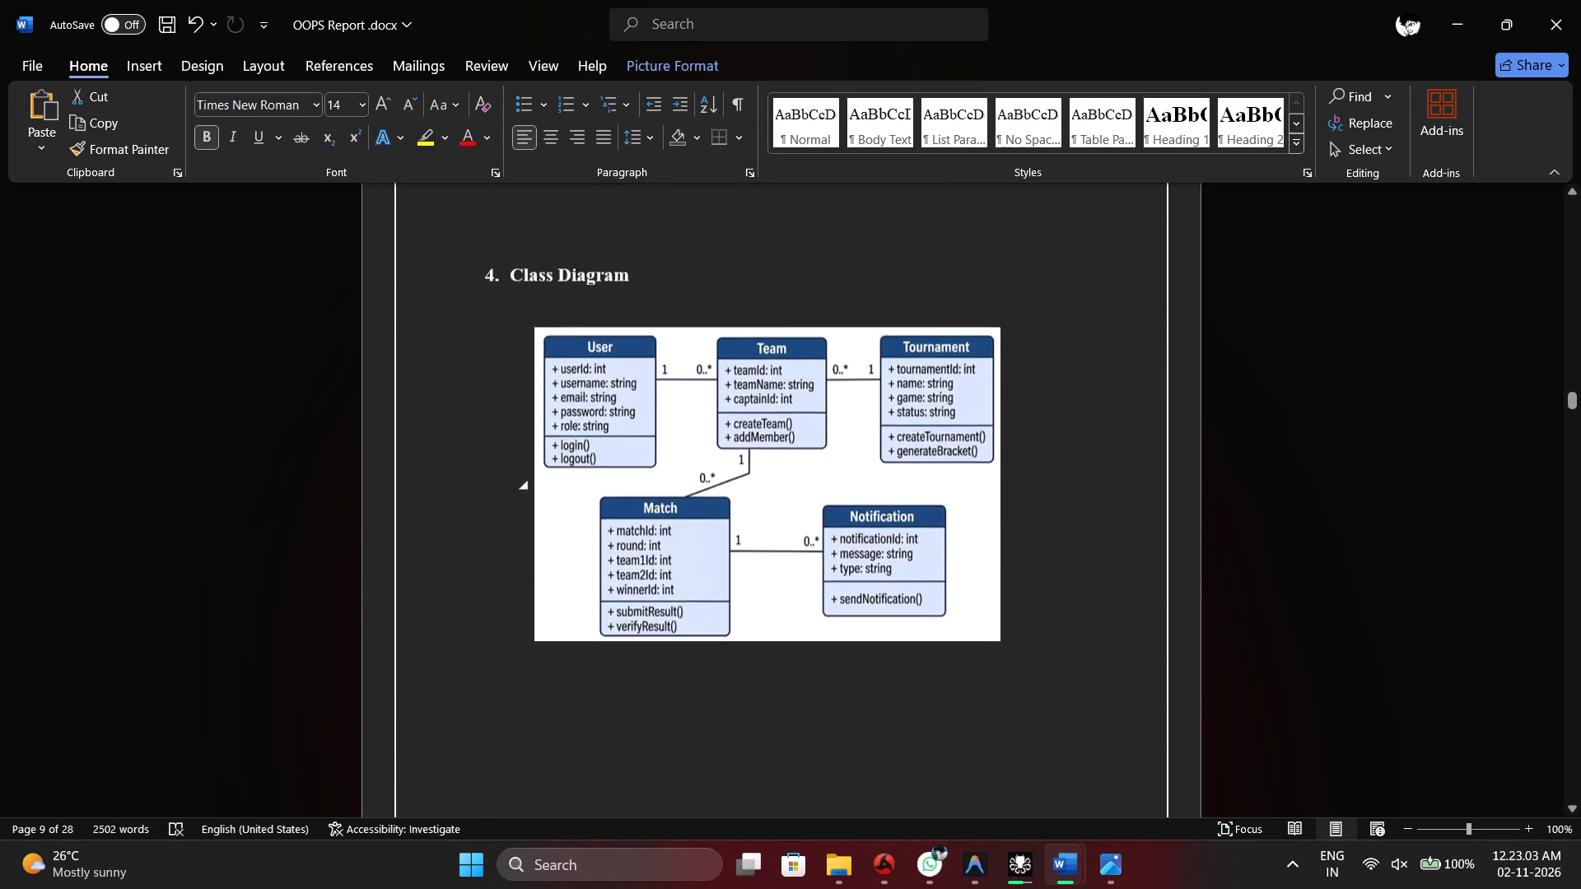
scroll(748, 500, up, 1)
click(594, 545)
scroll(608, 560, up, 6)
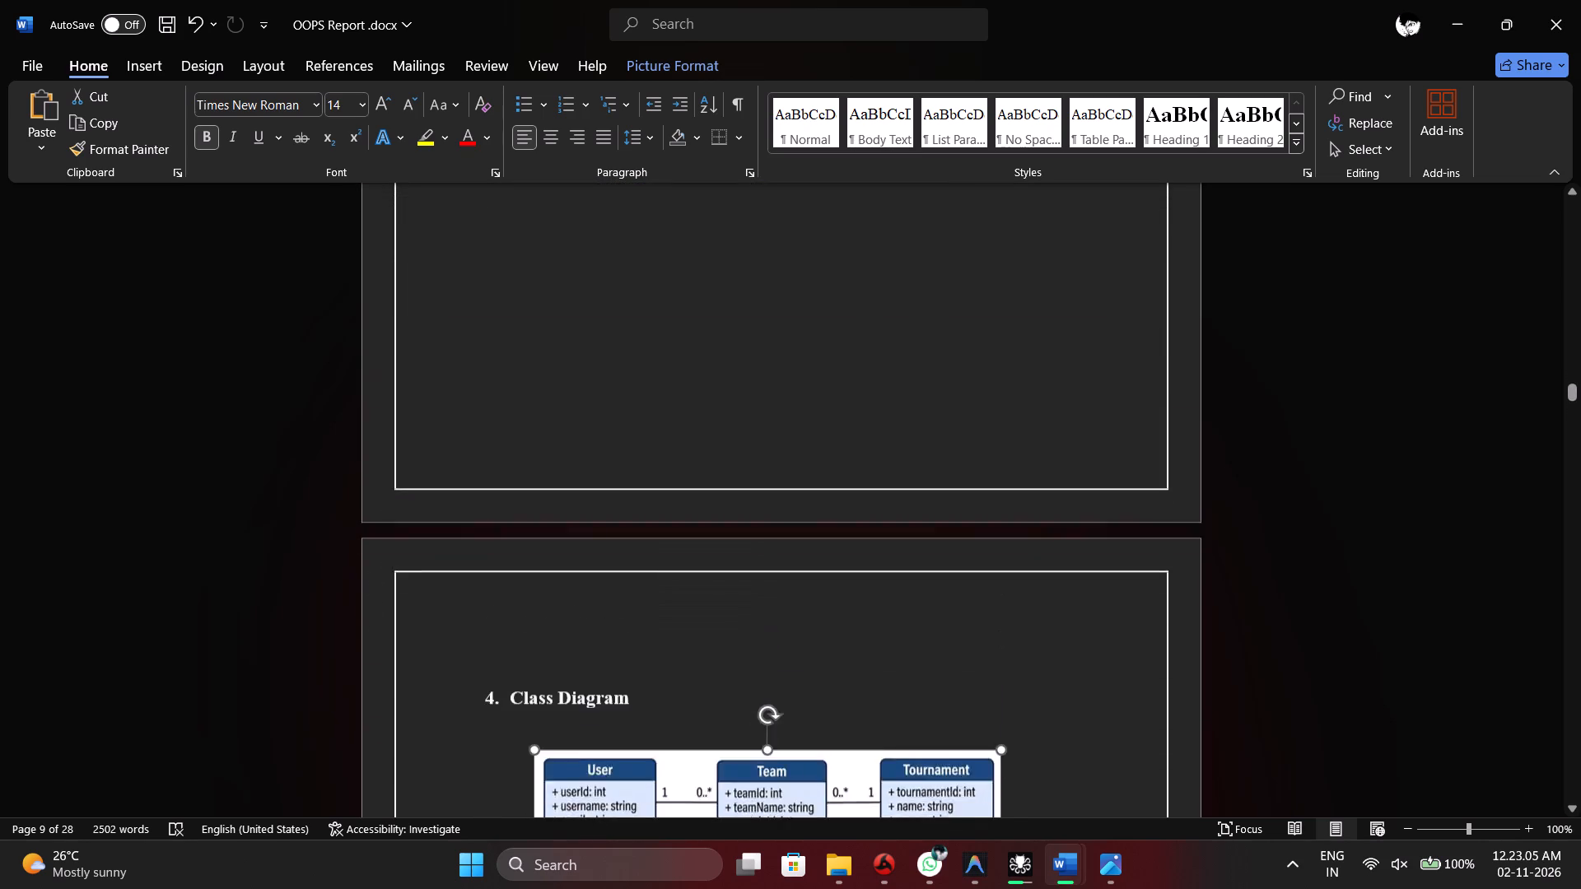
scroll(608, 561, up, 6)
click(595, 382)
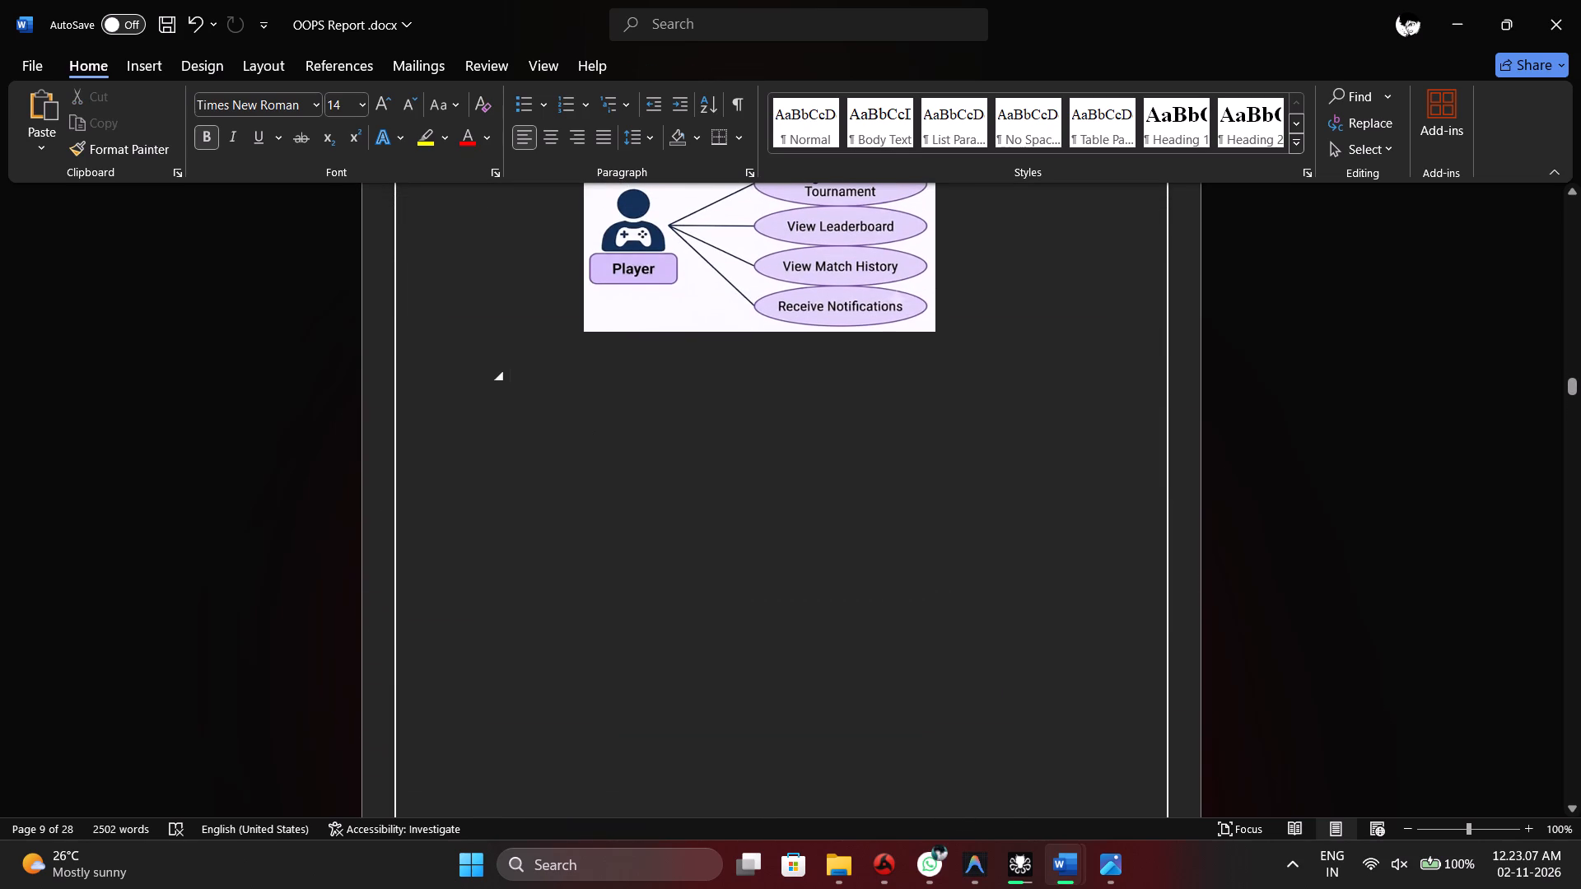
scroll(597, 387, down, 9)
click(479, 616)
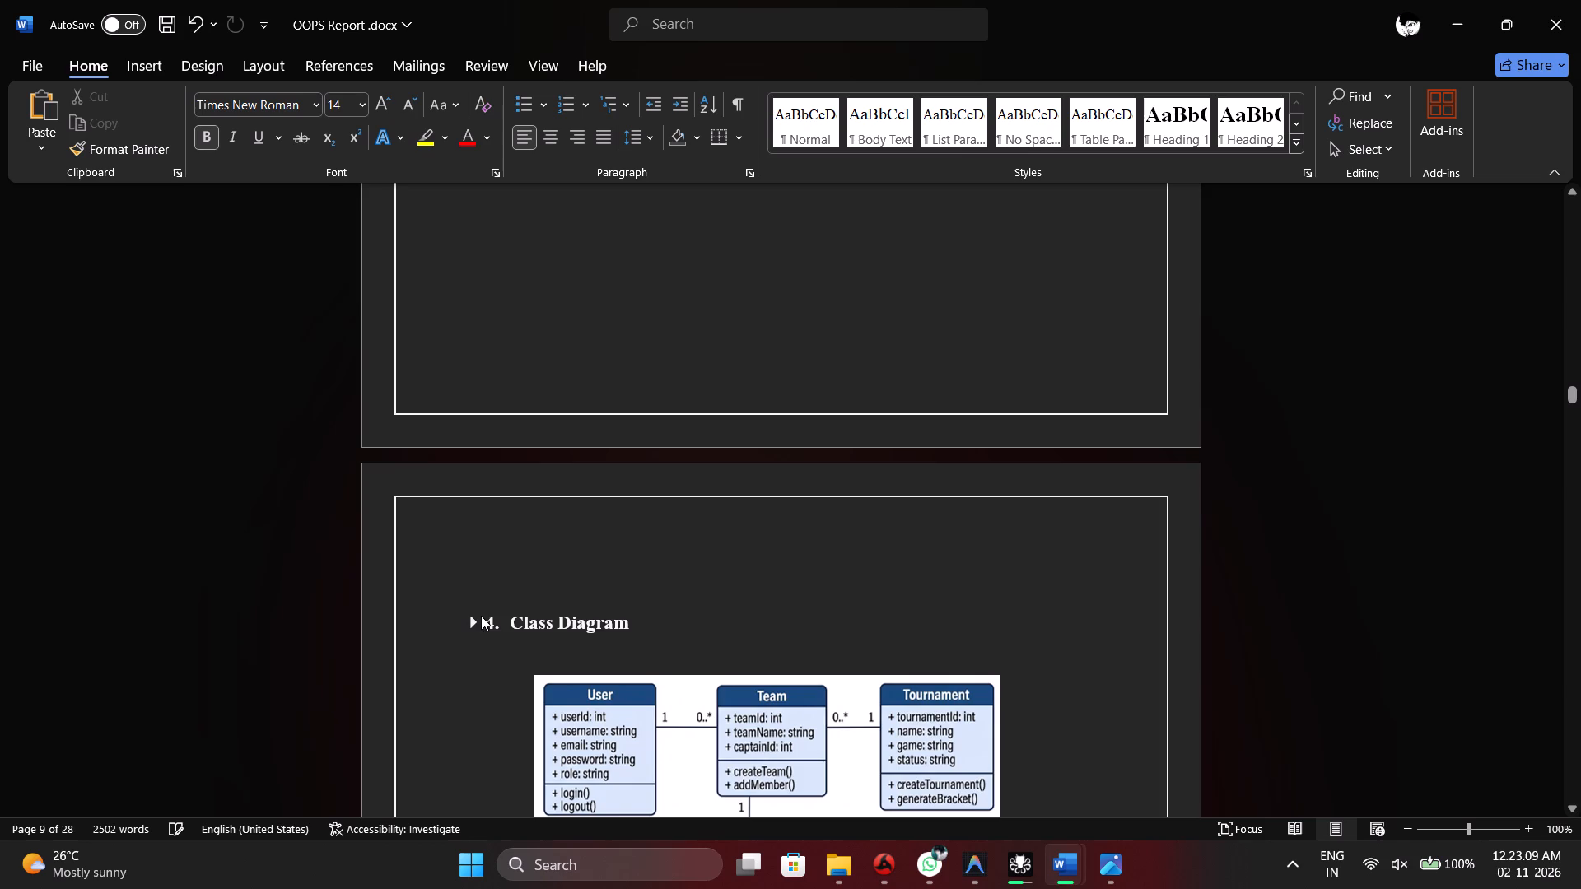
double_click(482, 616)
click(483, 619)
click(478, 619)
drag(483, 621, 643, 626)
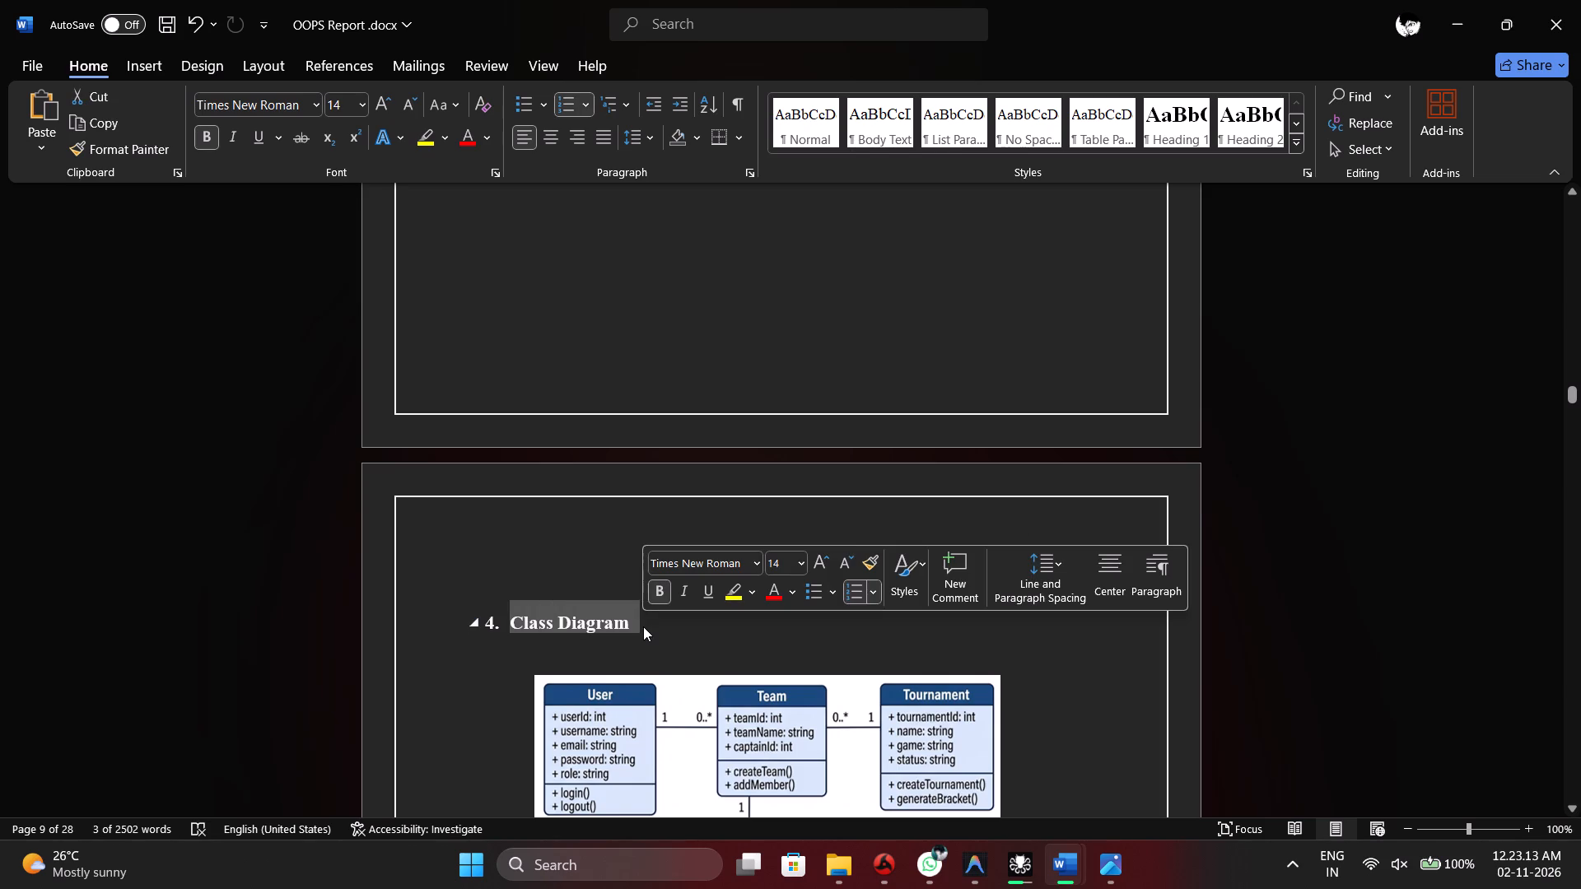
key(ctrl+x)
scroll(643, 626, up, 12)
click(620, 549)
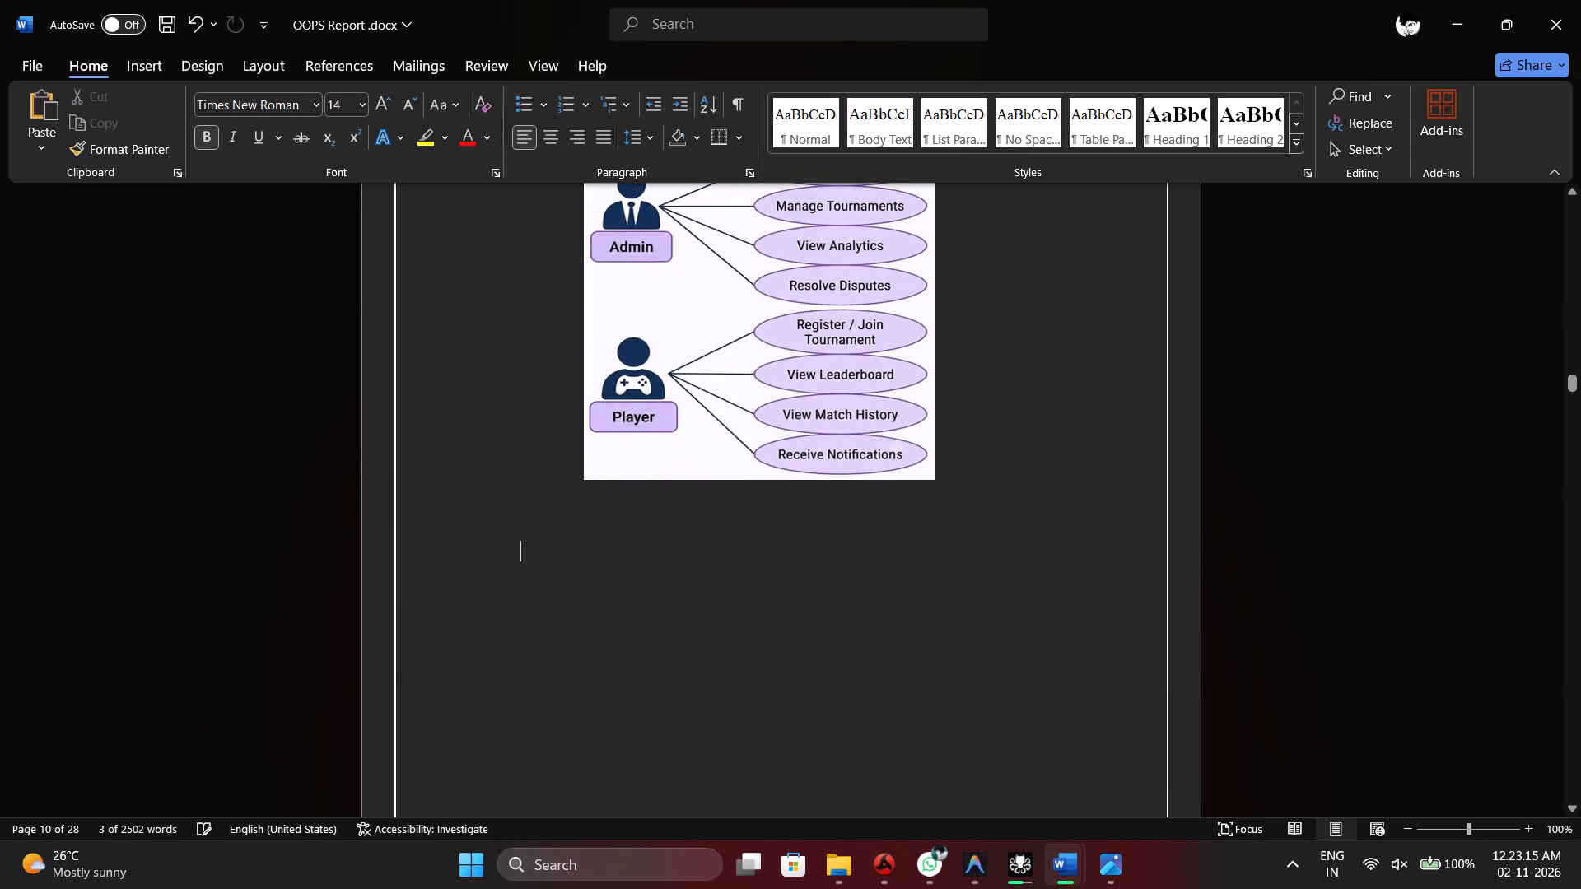
click(978, 479)
key(Return)
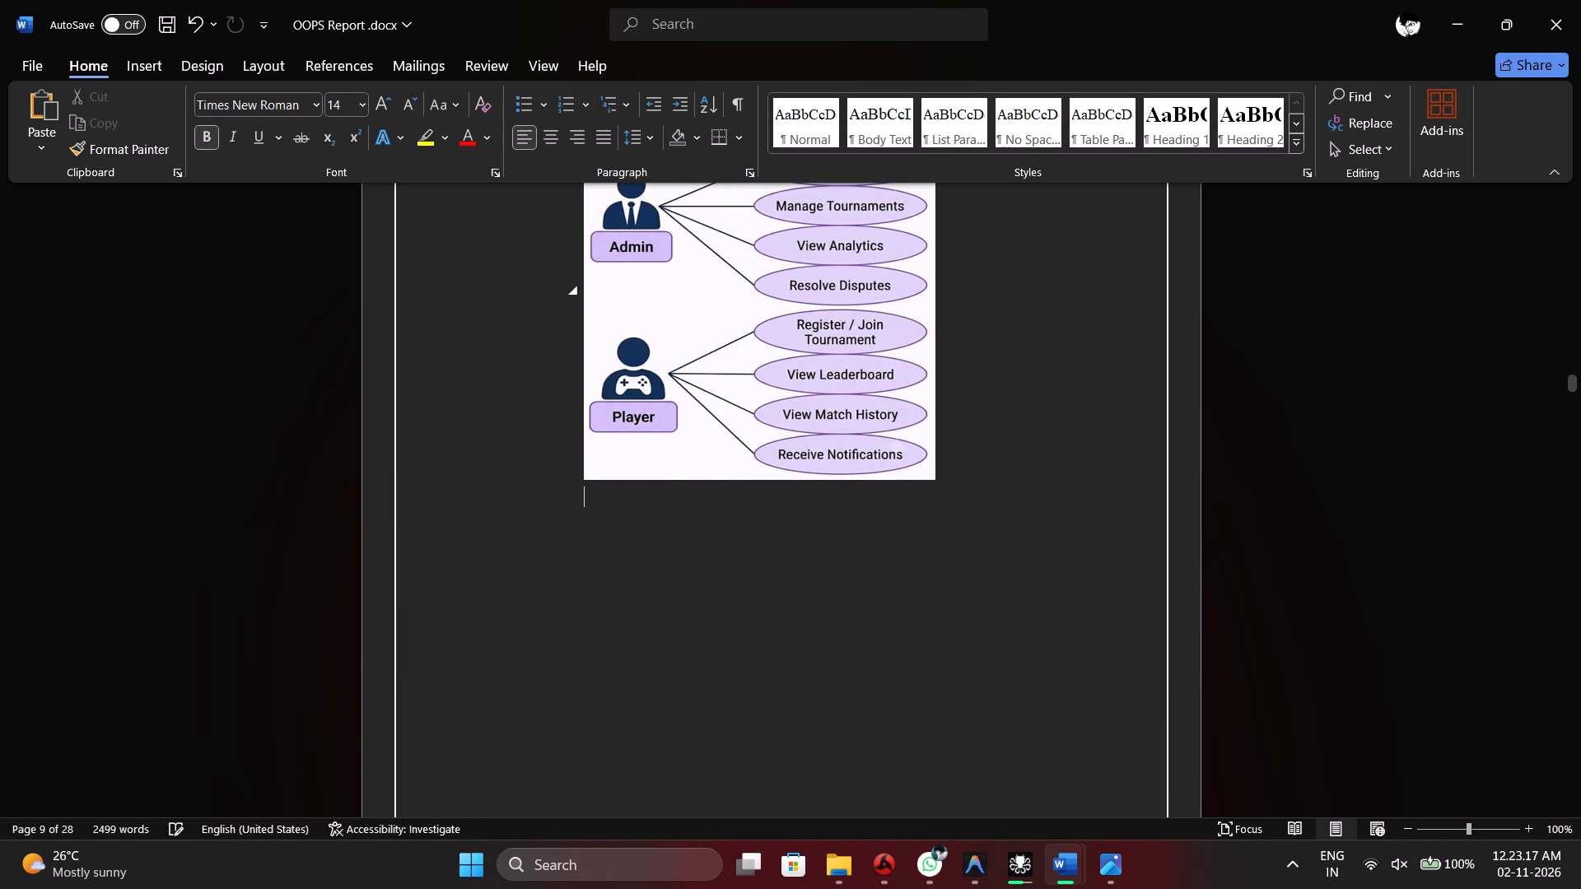
key(BackSpace)
key(ctrl+v)
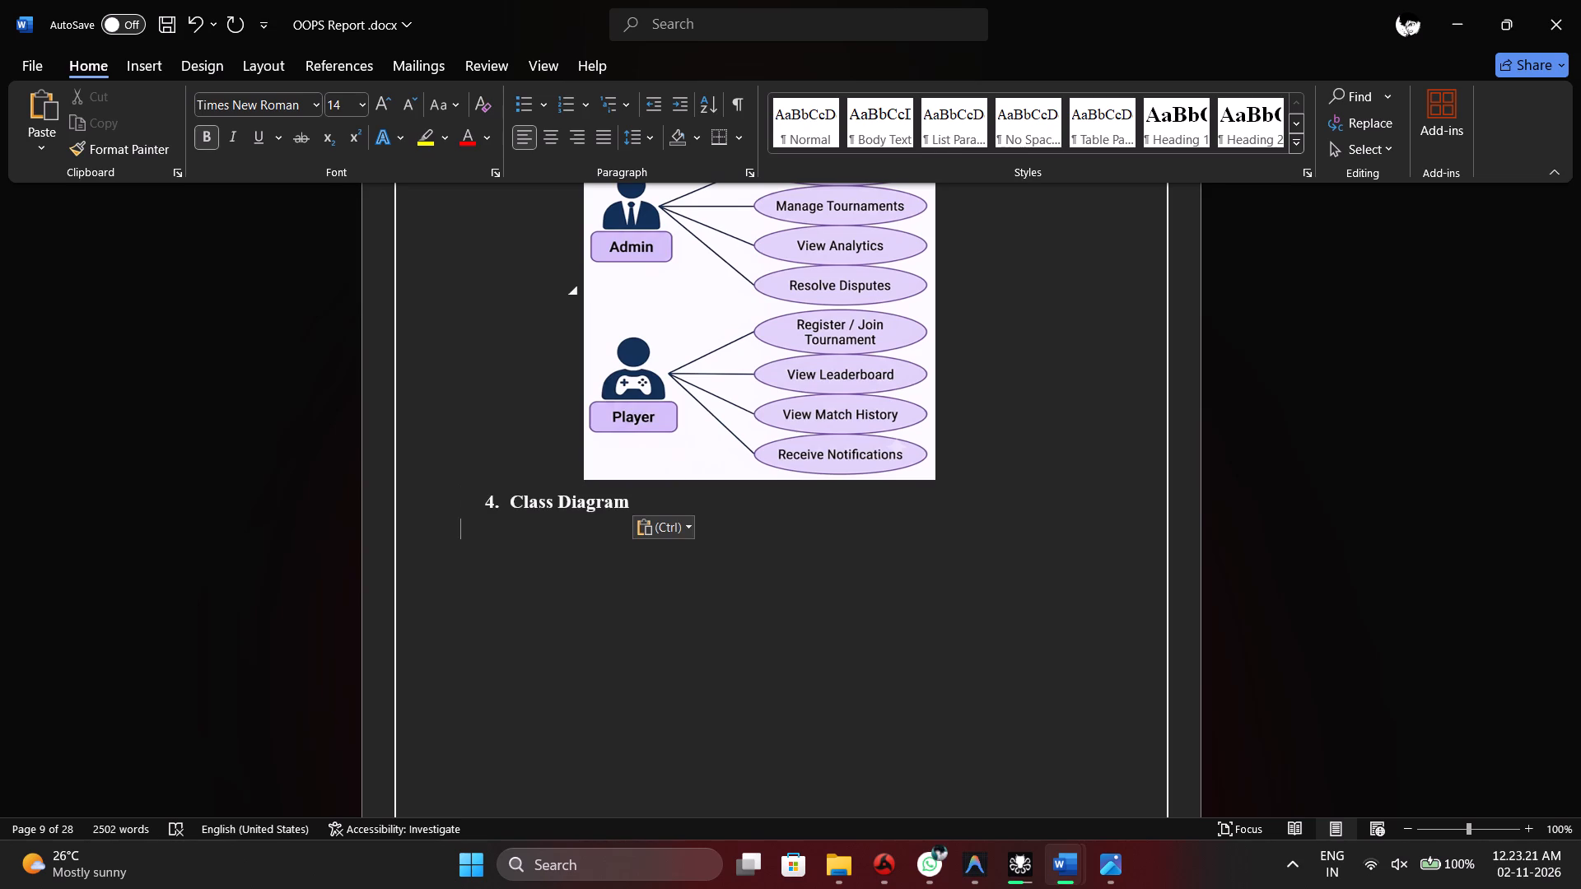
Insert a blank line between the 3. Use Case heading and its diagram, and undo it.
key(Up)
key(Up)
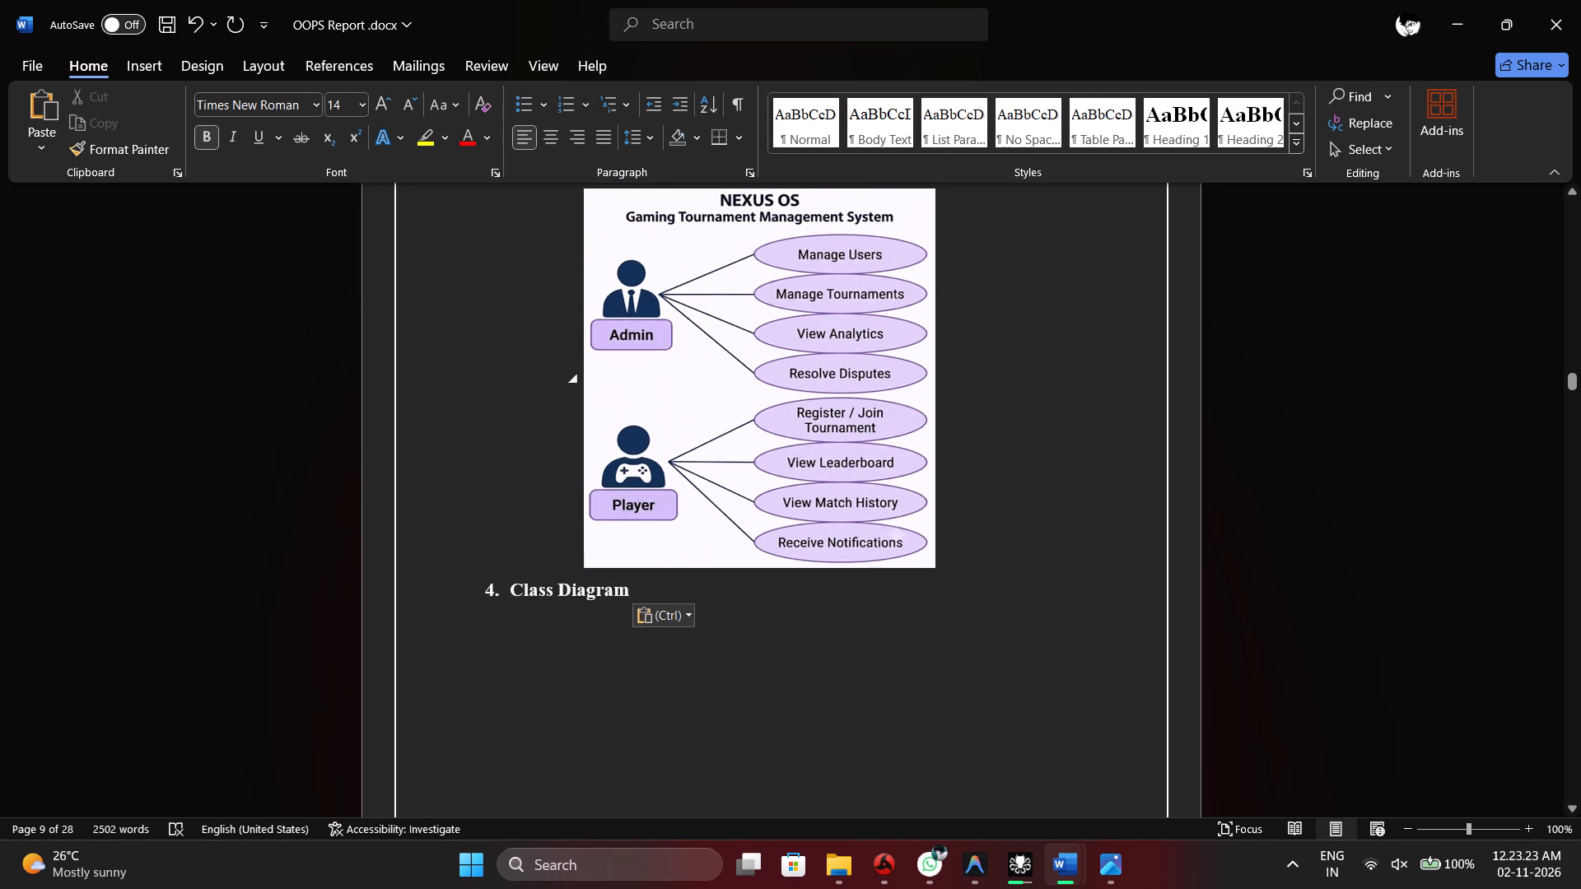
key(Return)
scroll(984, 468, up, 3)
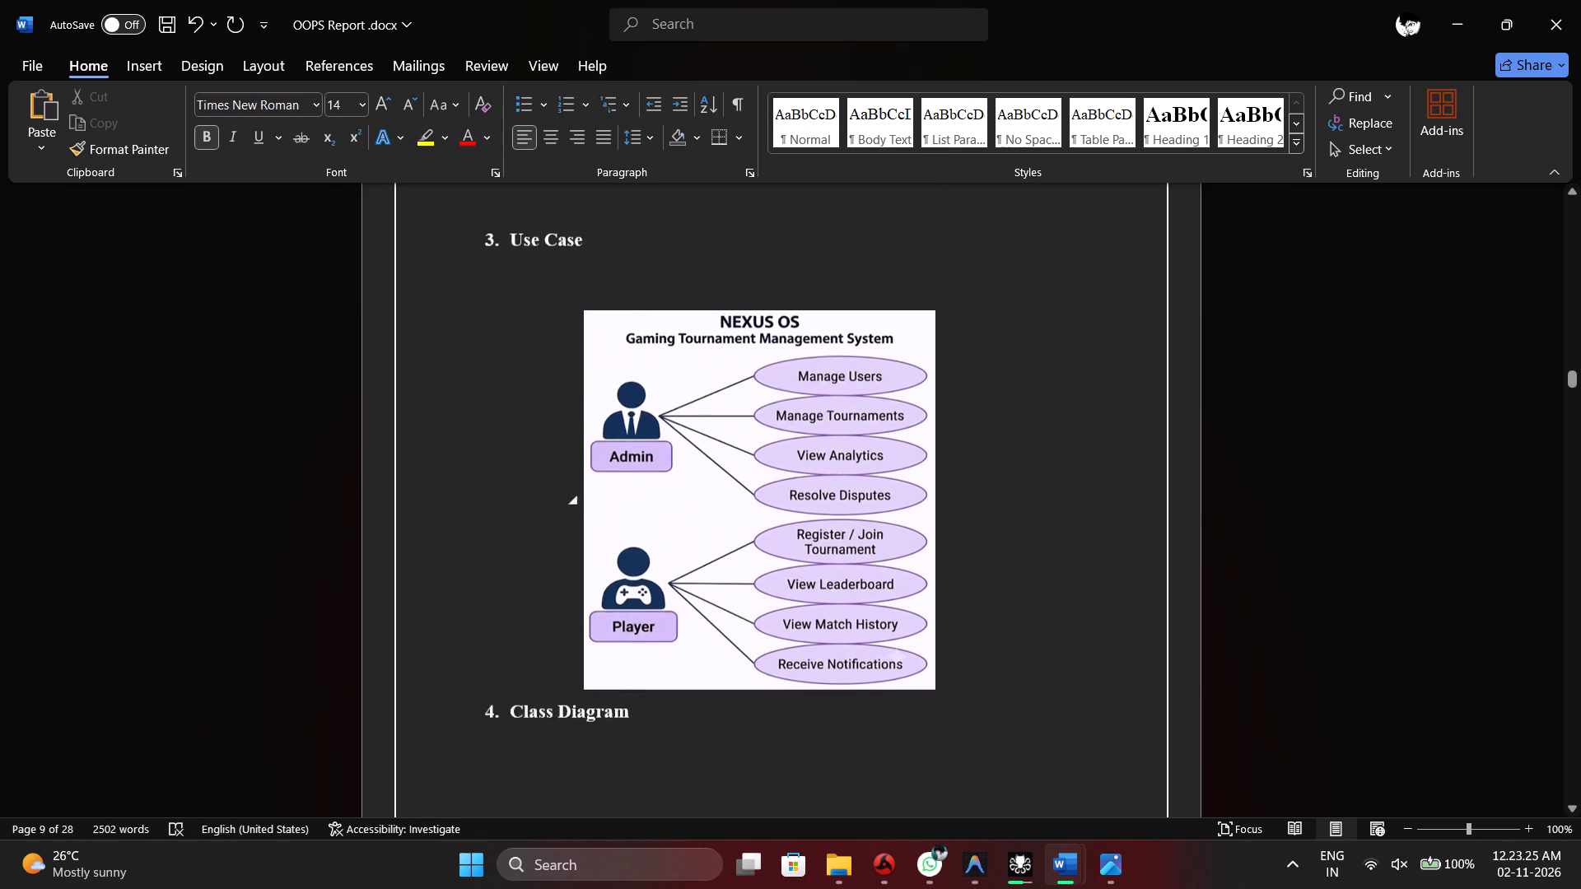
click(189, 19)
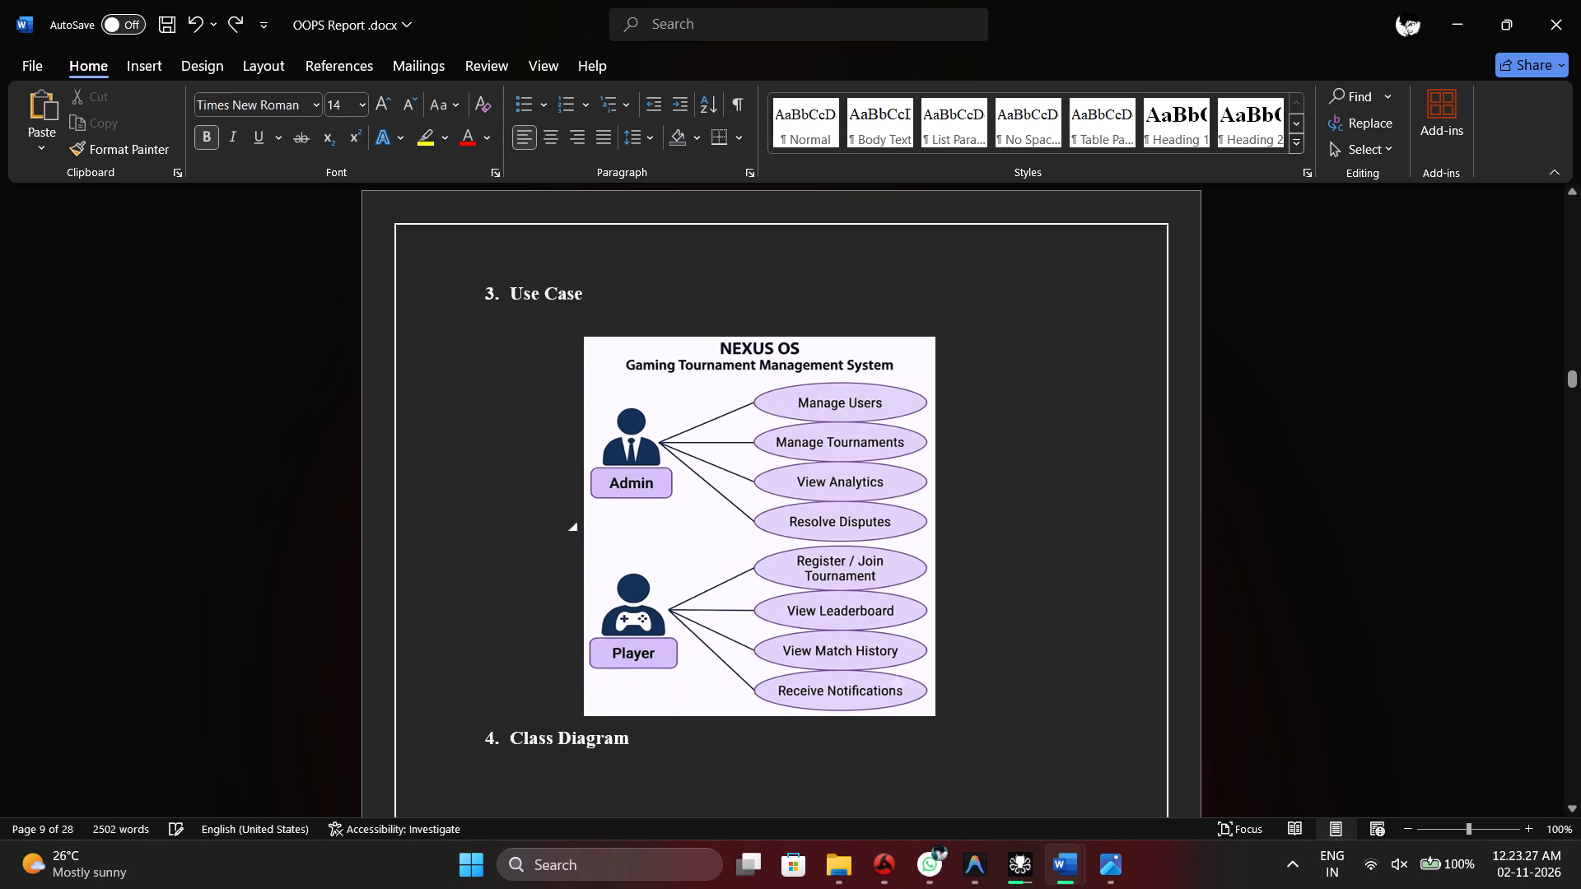
Insert a blank line between the use case diagram and the 4. Class Diagram heading.
click(1011, 721)
click(999, 718)
click(963, 715)
click(949, 713)
key(Return)
scroll(949, 713, down, 9)
scroll(743, 561, up, 9)
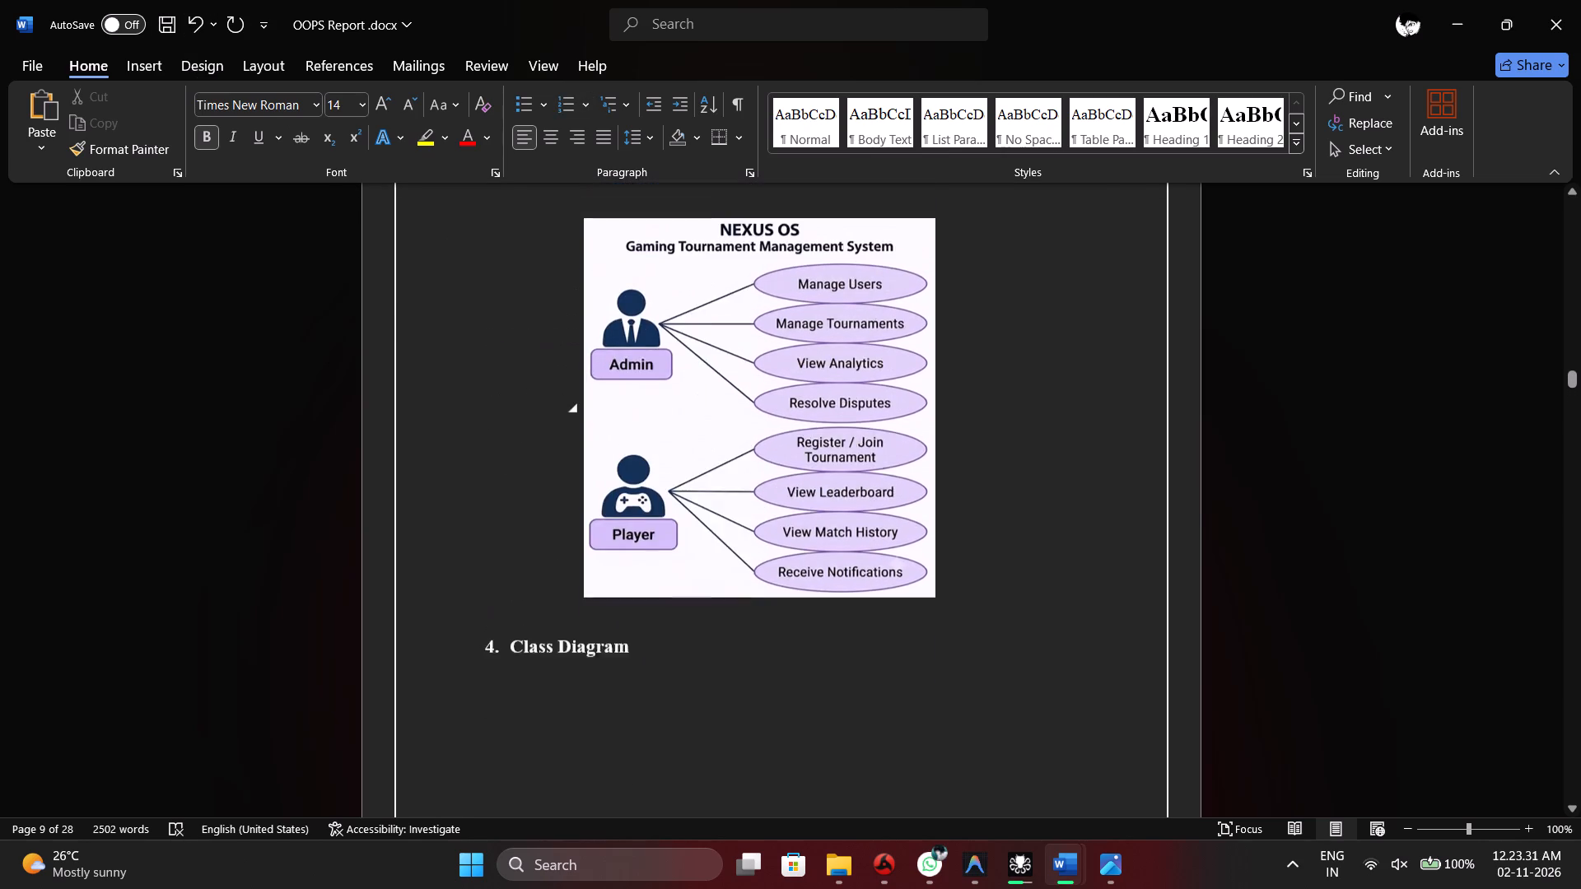
Move the class diagram picture from the following page to the empty space under the 4. Class Diagram heading.
scroll(740, 561, up, 3)
scroll(739, 560, down, 20)
scroll(739, 560, down, 3)
click(739, 559)
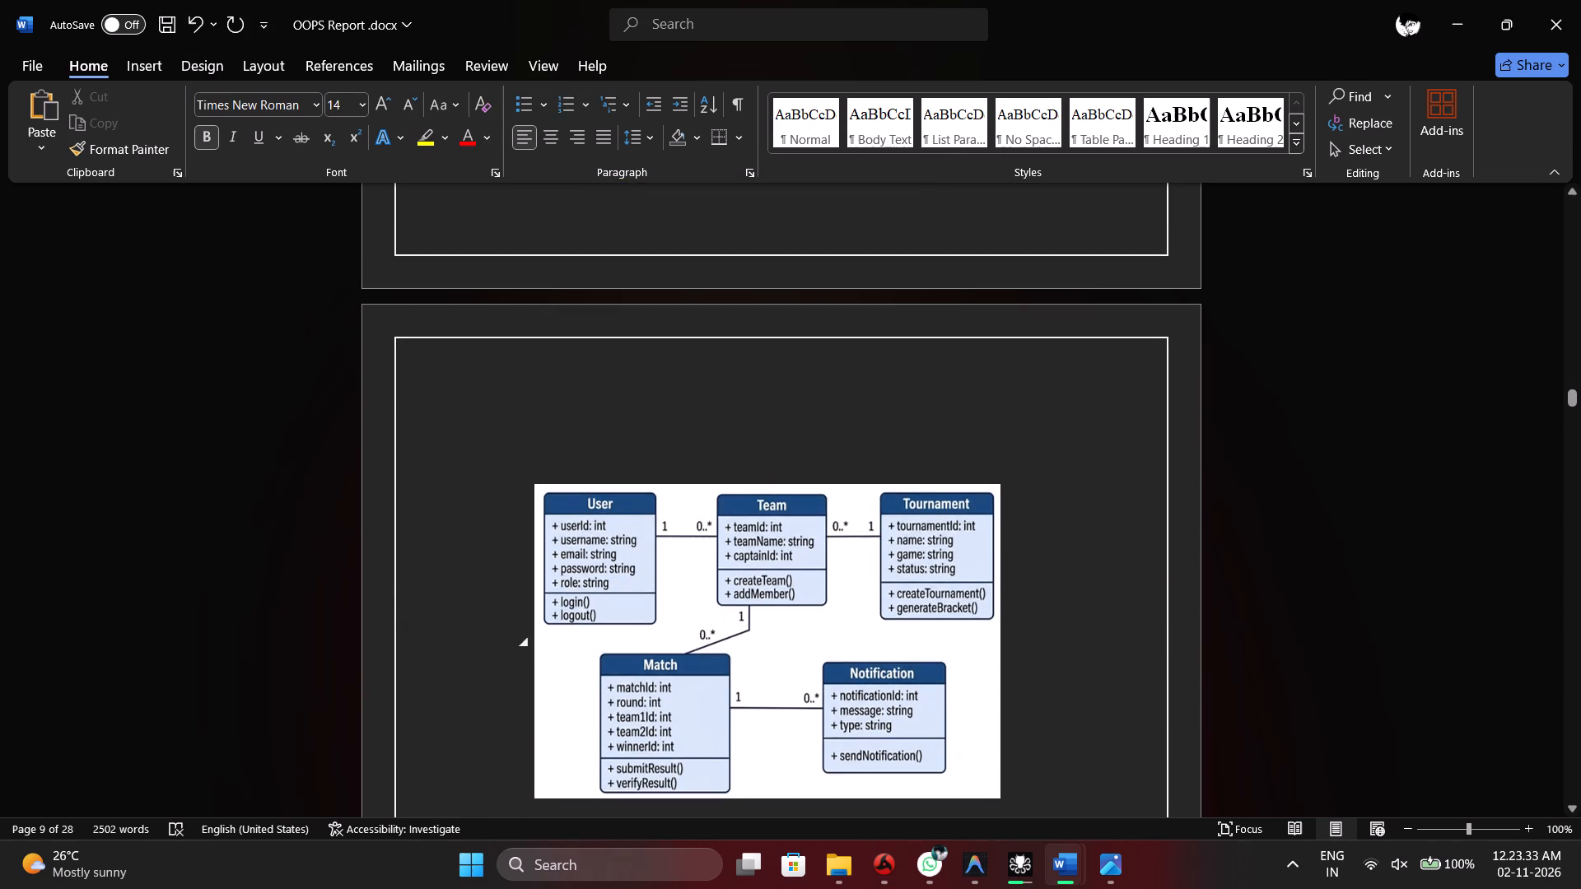
drag(737, 550, 745, 214)
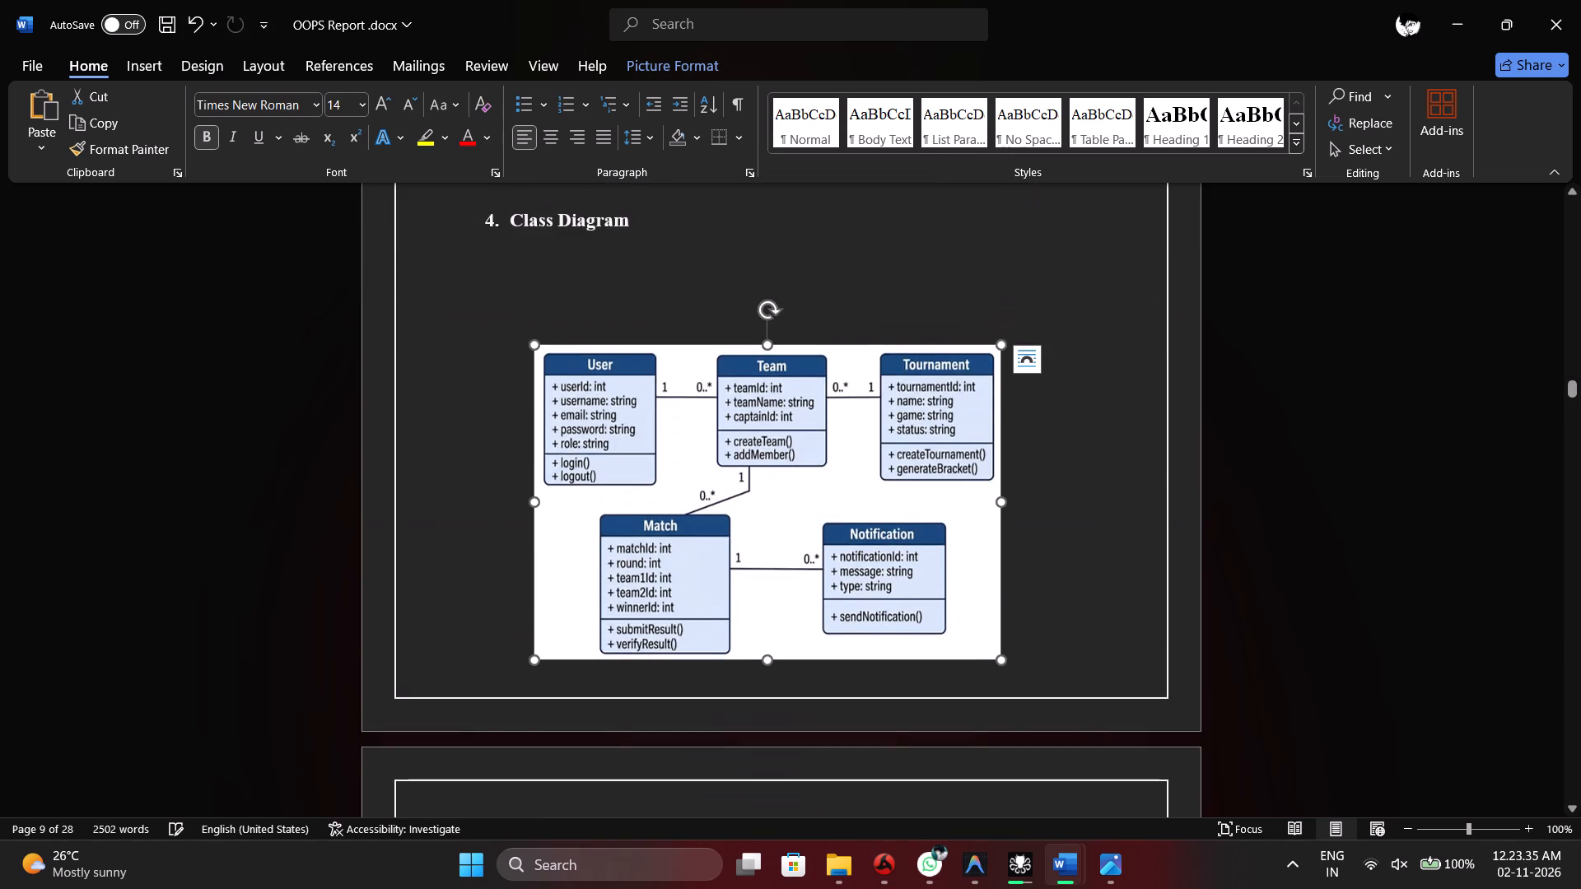
Delete the surplus blank lines between the 4. Class Diagram heading and its diagram, leaving no extra numbered item.
scroll(717, 585, up, 7)
scroll(663, 651, up, 10)
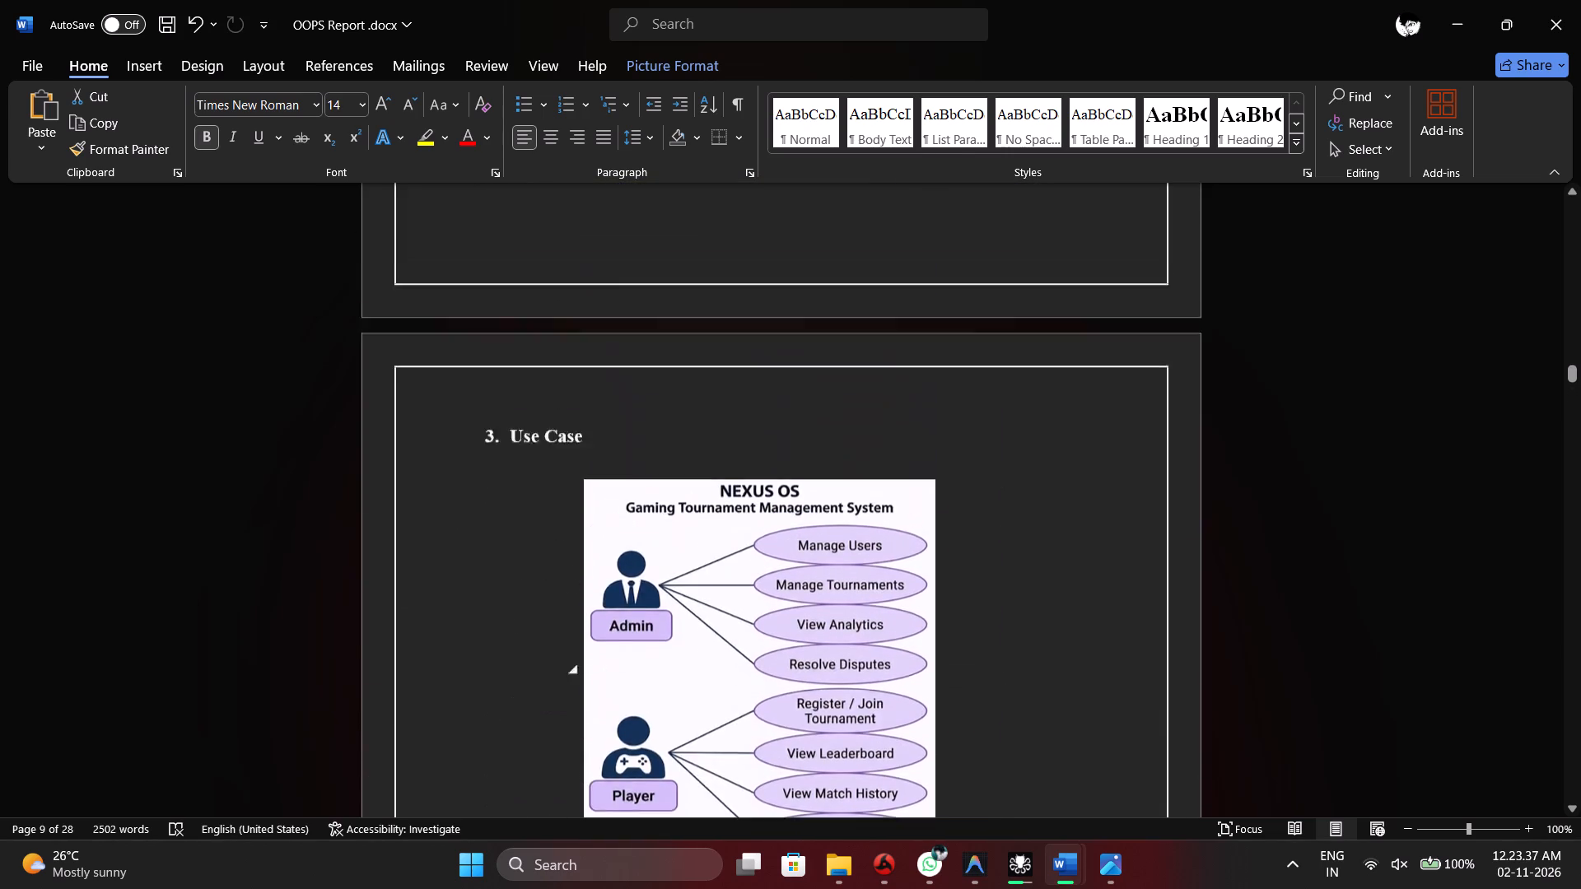
scroll(663, 649, down, 13)
click(580, 529)
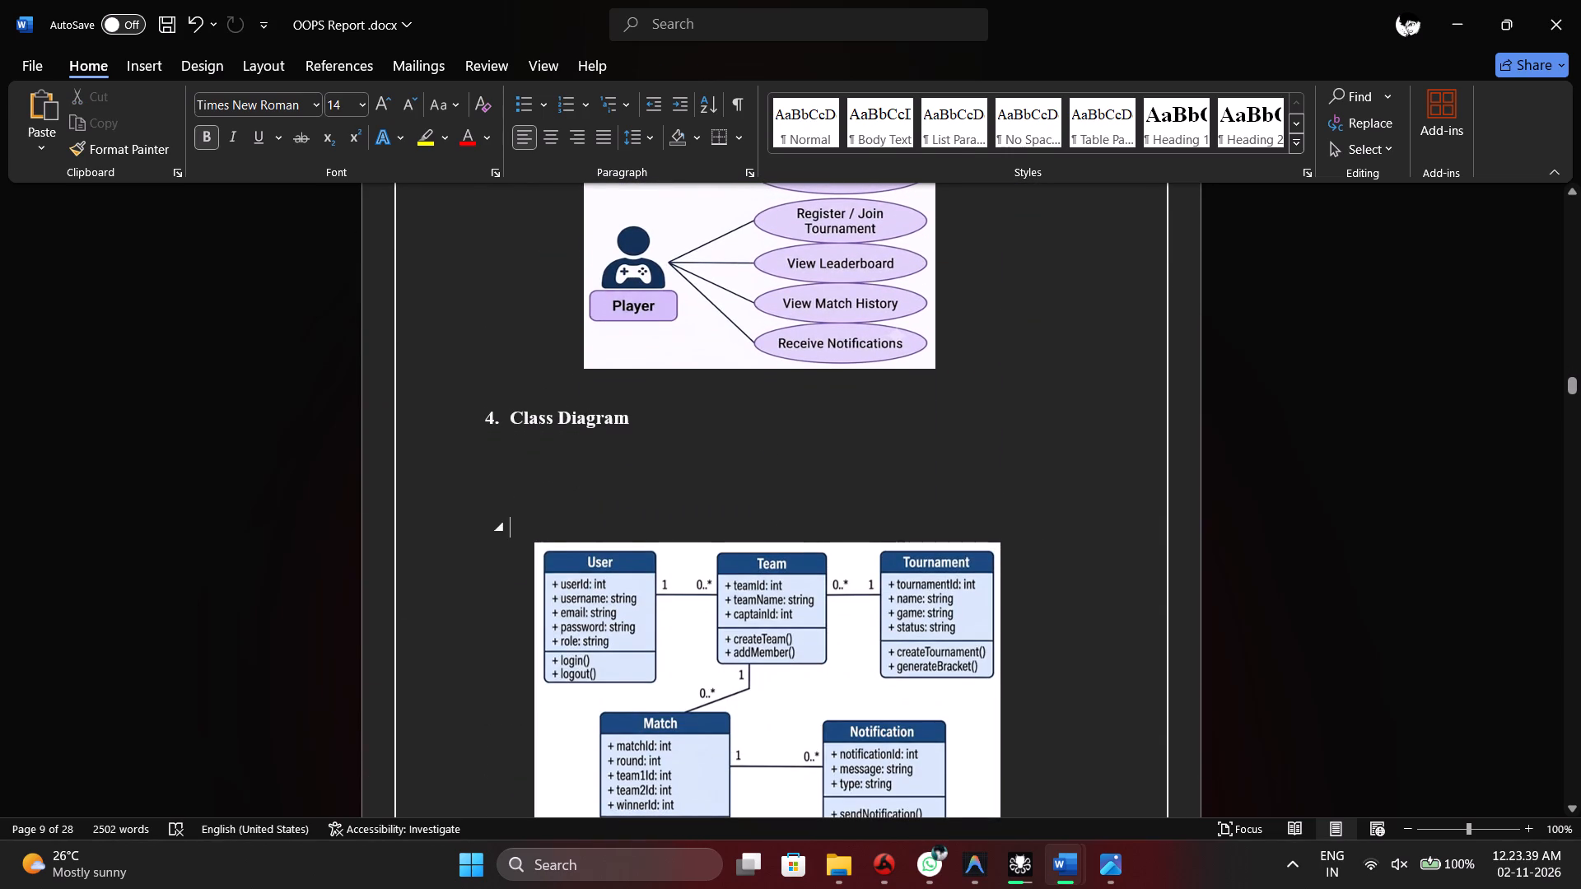
key(BackSpace)
key(BackSpace)
key(BackSpace)
key(BackSpace)
key(BackSpace)
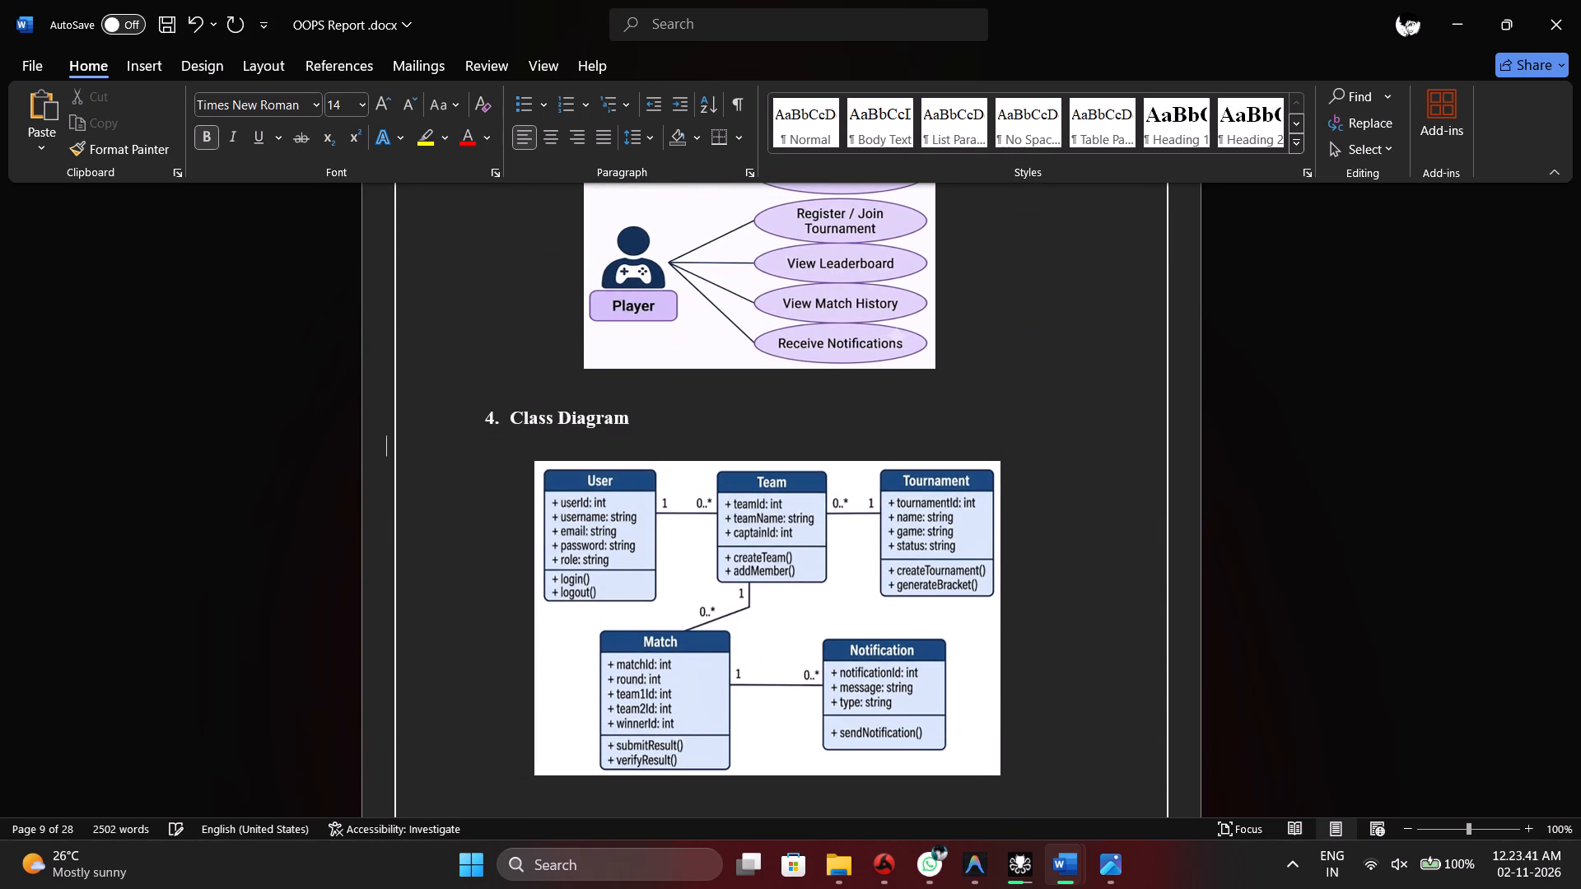
key(BackSpace)
key(Return)
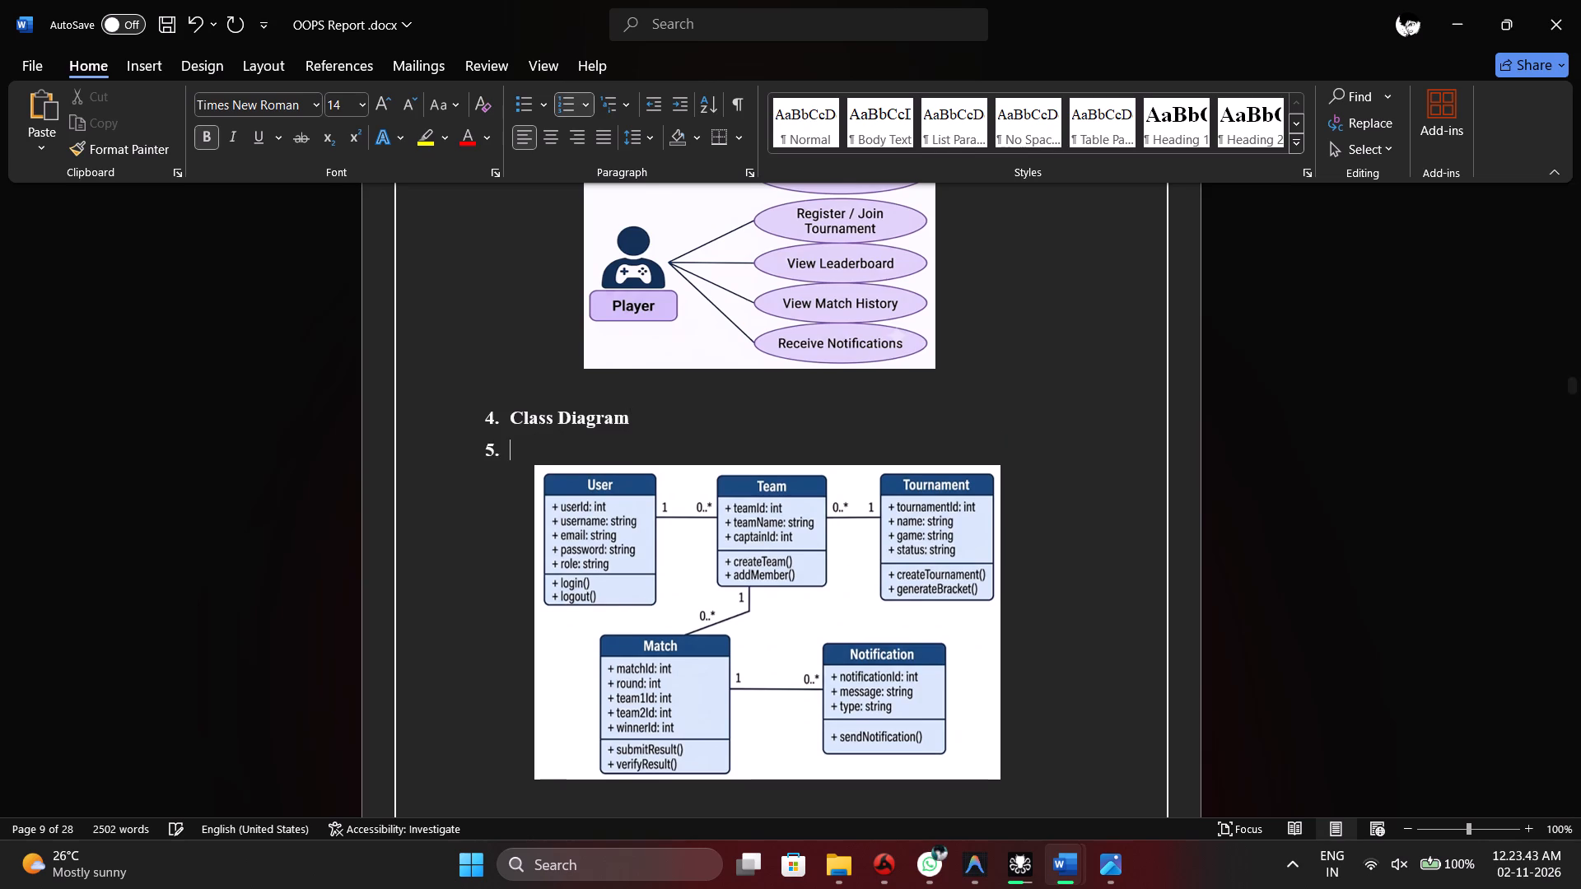
scroll(815, 632, up, 7)
key(BackSpace)
Examine the pages from the Flowchart to the Flow Diagram for diagram placement and leftover empty space.
scroll(814, 632, up, 9)
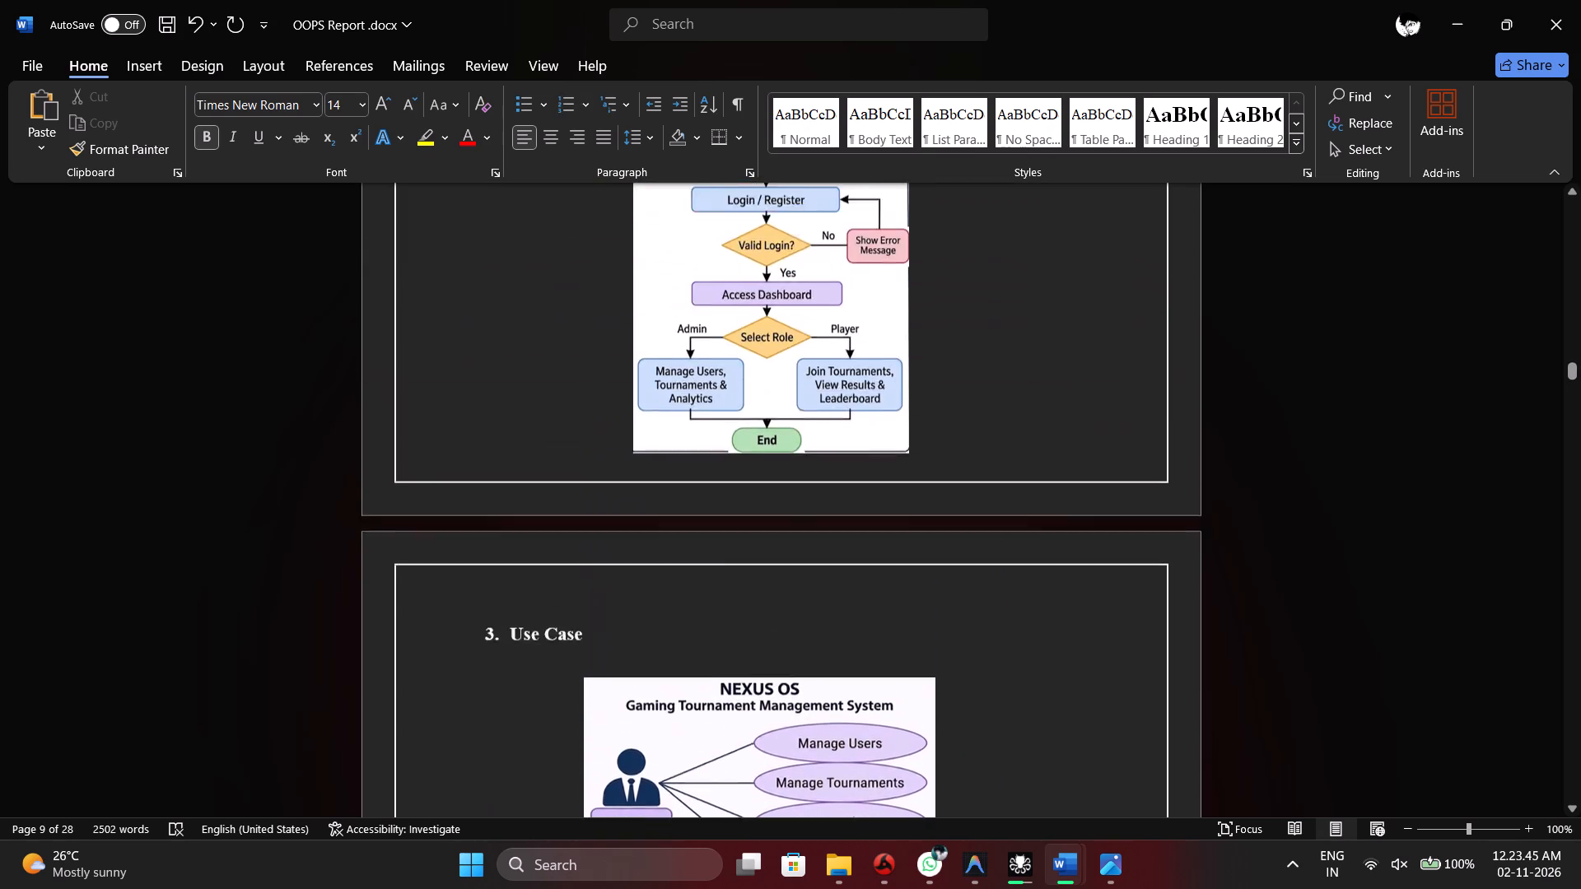
scroll(812, 629, up, 12)
scroll(813, 578, down, 12)
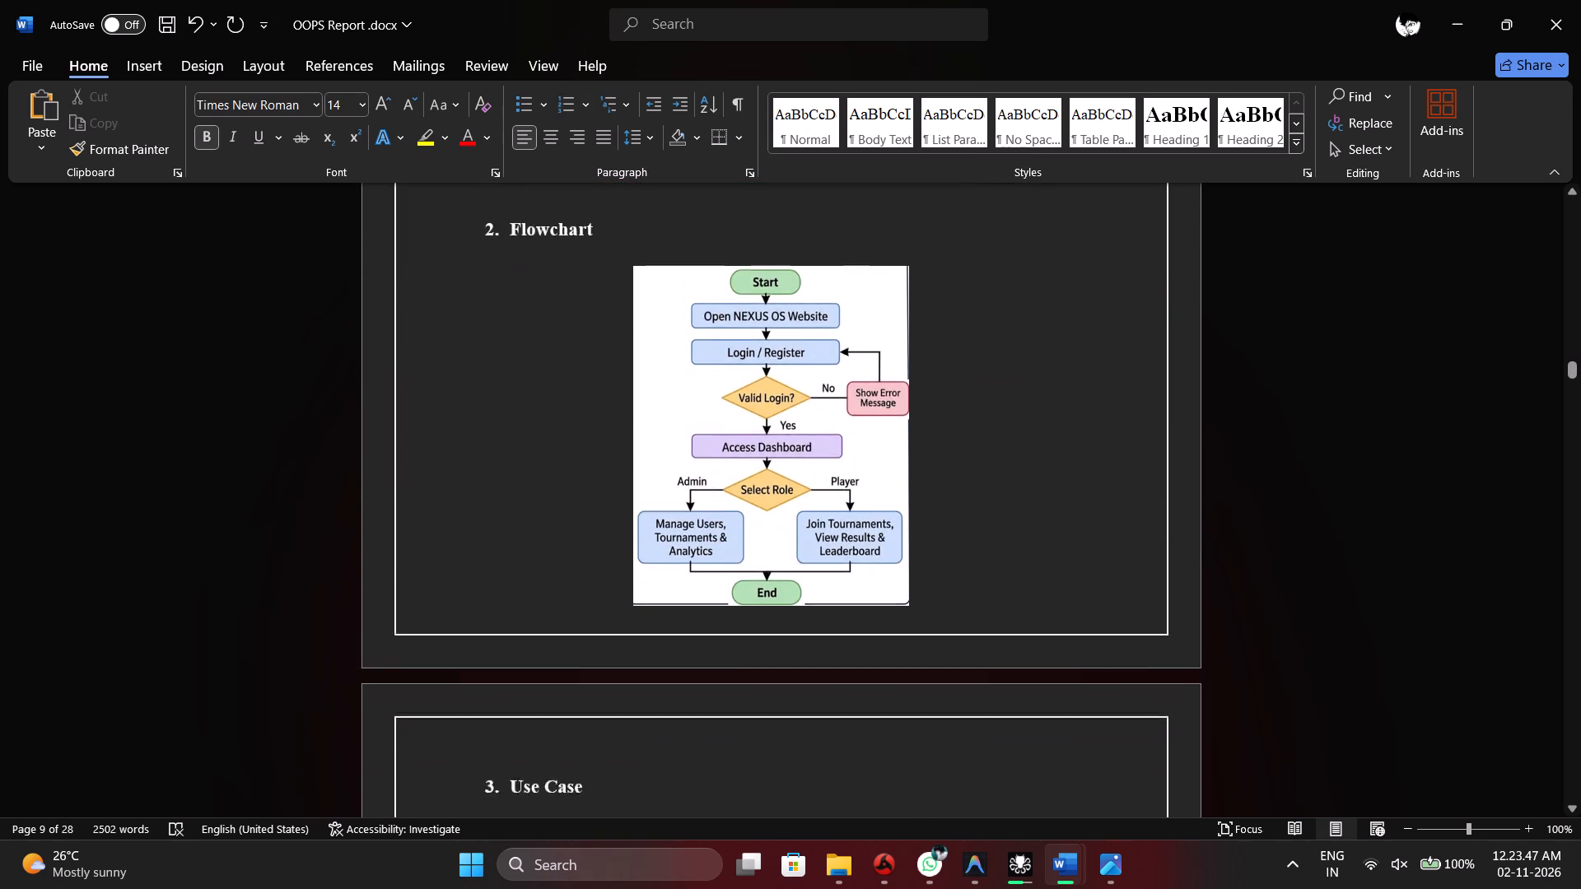
scroll(813, 578, down, 6)
scroll(813, 578, down, 17)
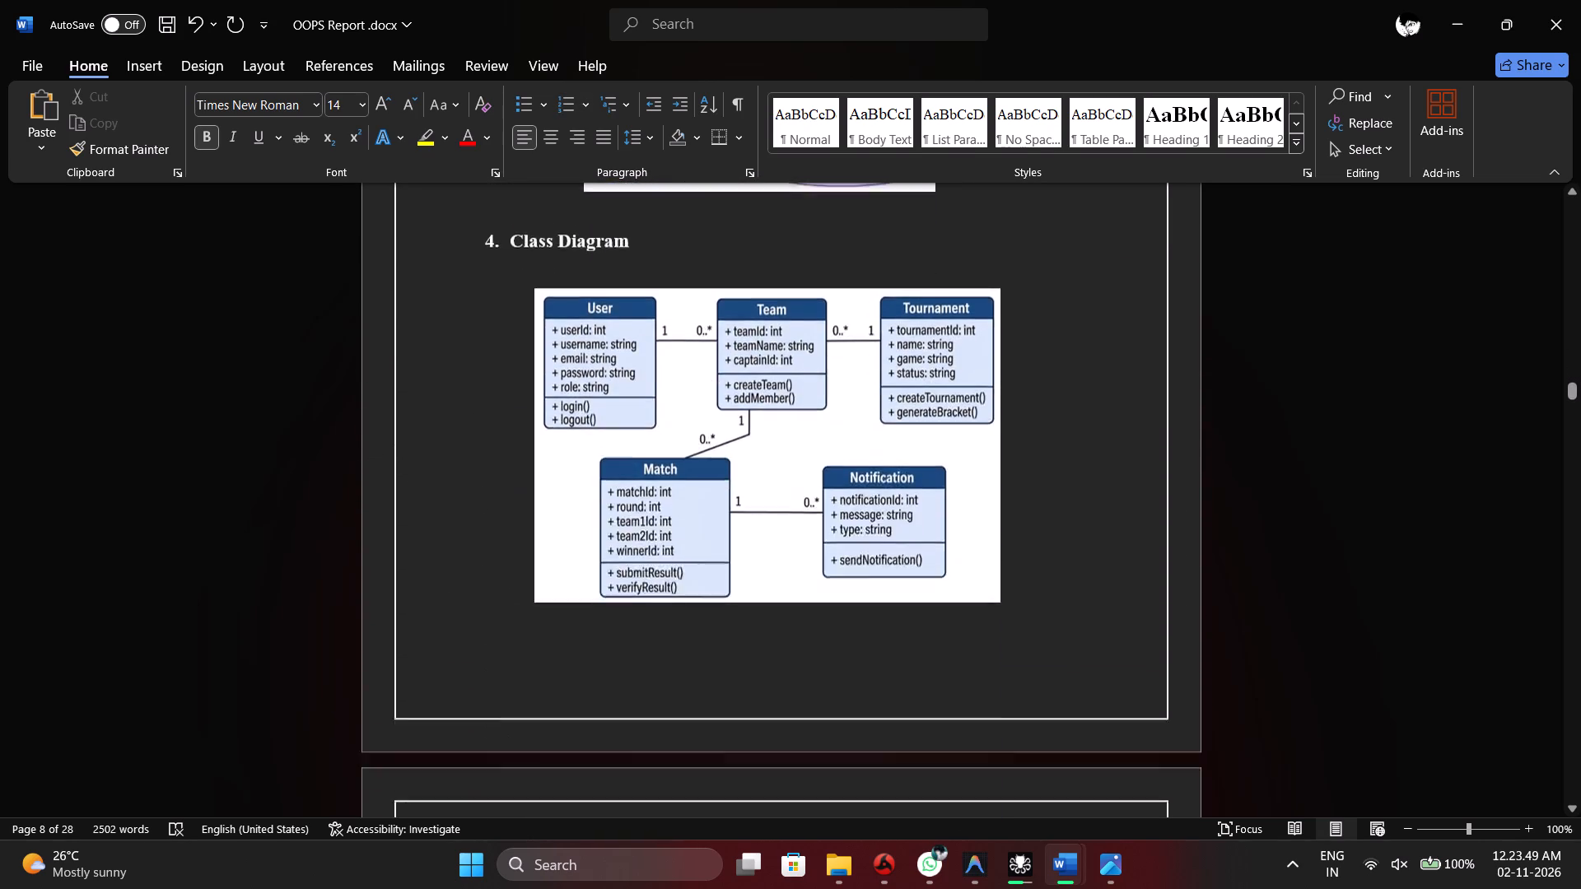
scroll(813, 578, down, 20)
scroll(813, 578, down, 6)
scroll(811, 578, up, 3)
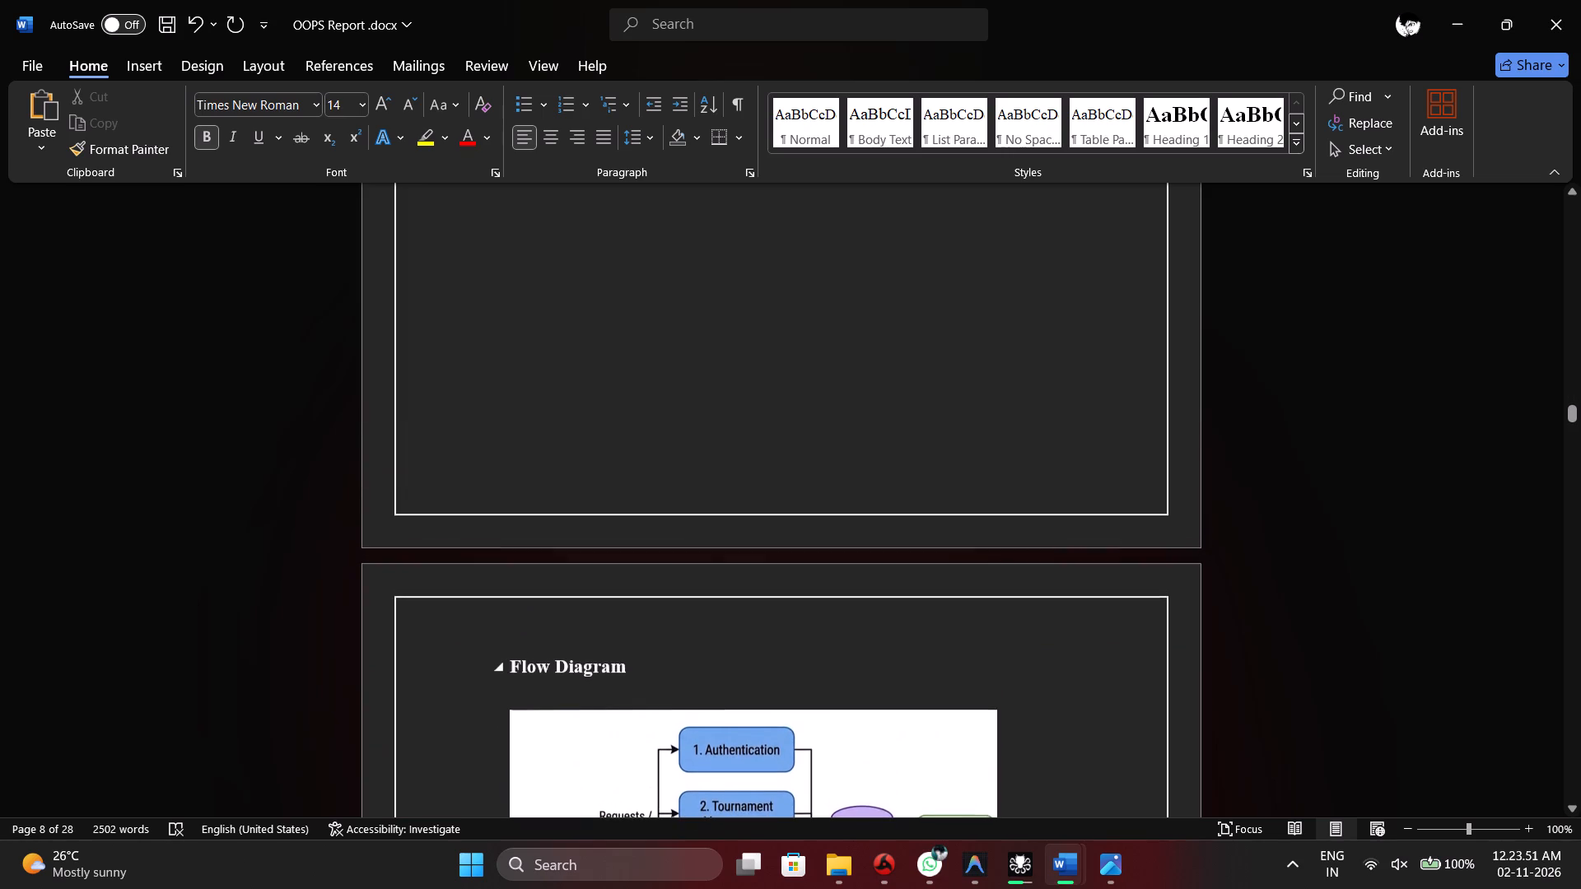
Delete the empty paragraphs on the blank page between the class diagram and the Flow Diagram heading.
click(501, 502)
scroll(528, 536, down, 12)
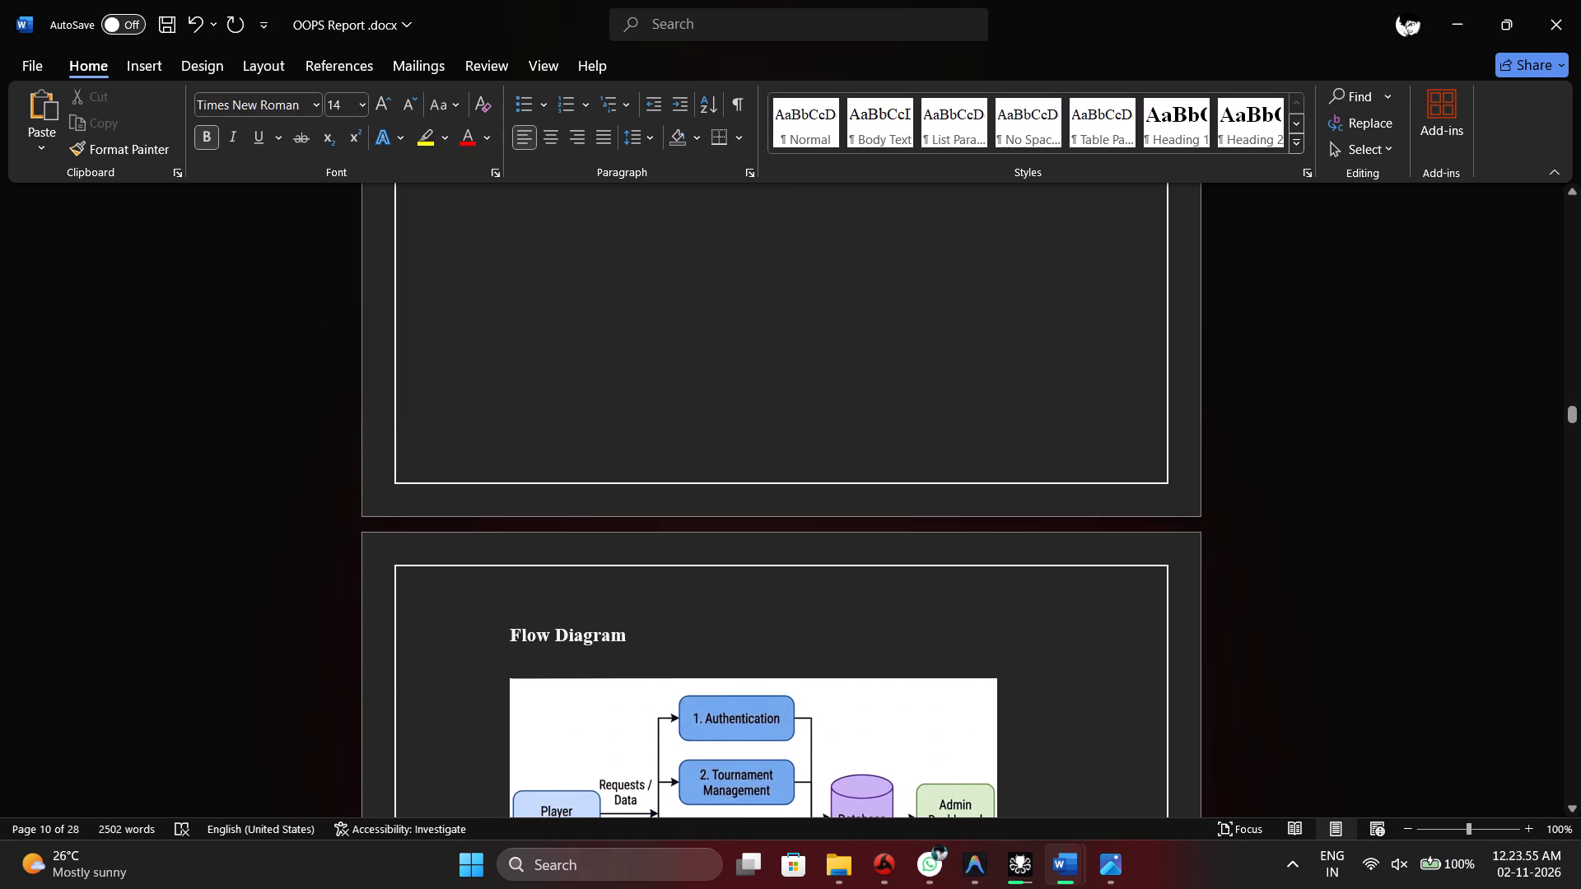
click(547, 584)
click(553, 600)
click(534, 434)
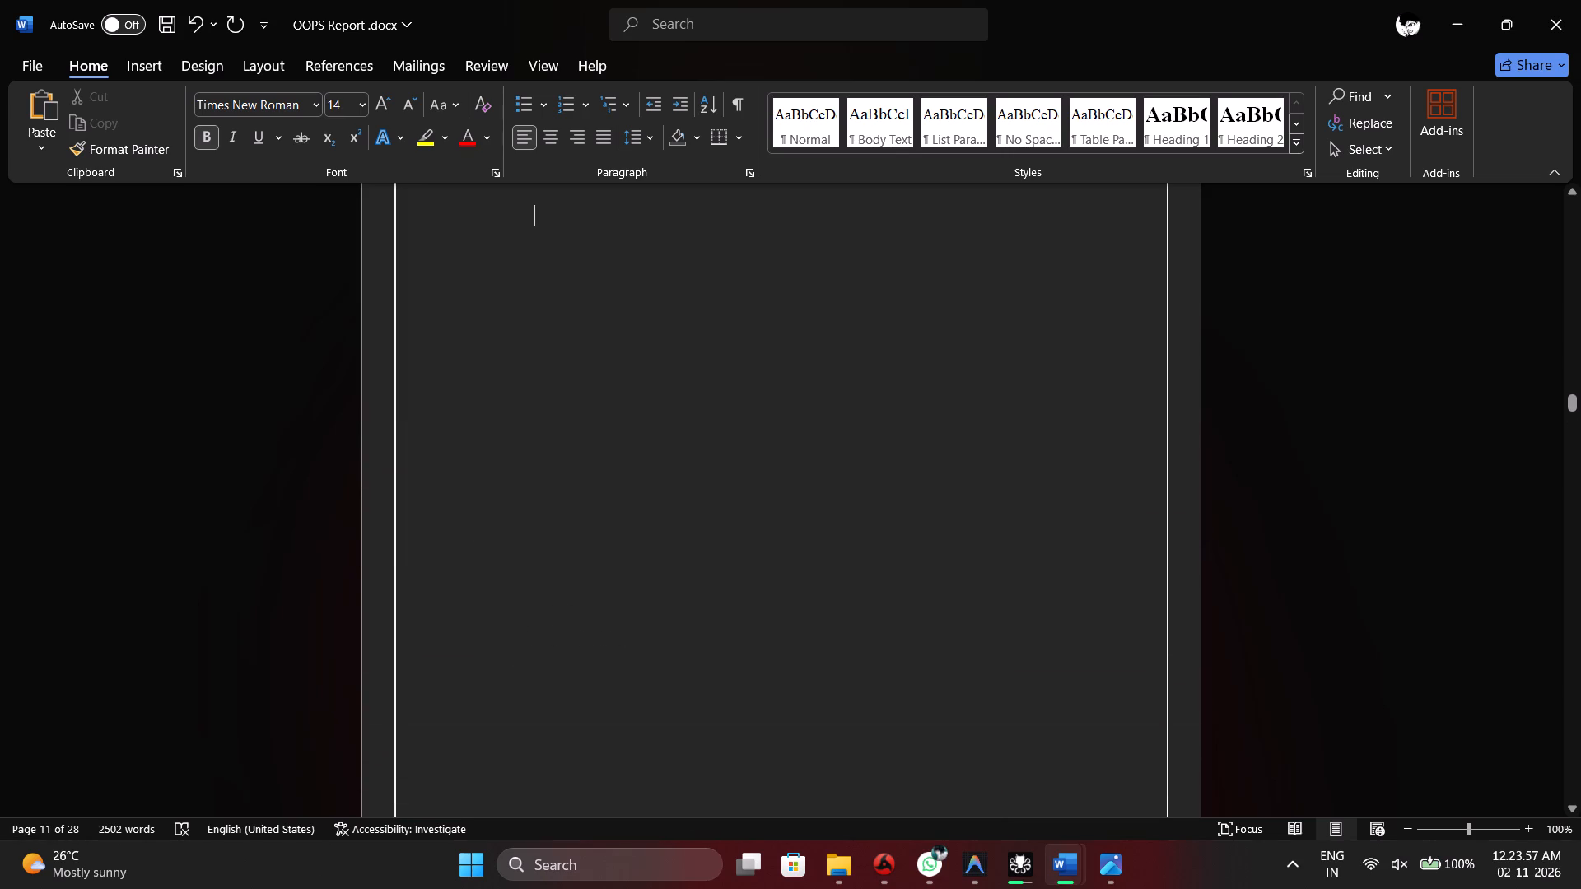
key(BackSpace)
scroll(561, 482, up, 6)
key(BackSpace)
key(BackSpace)
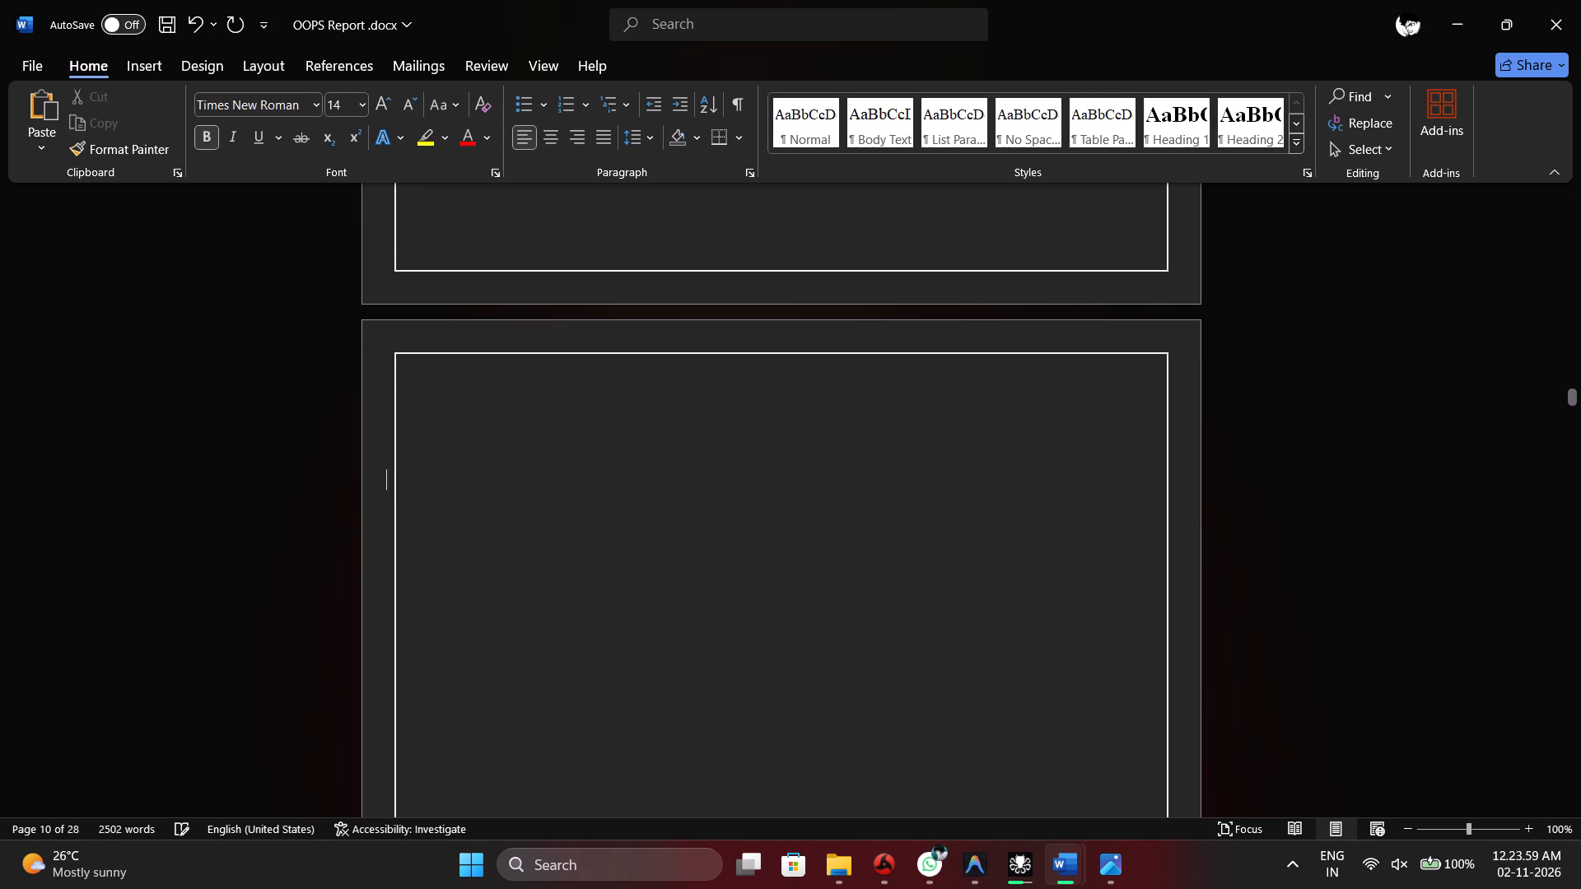
key(BackSpace)
key(BackSpace)
key(BackSpace)
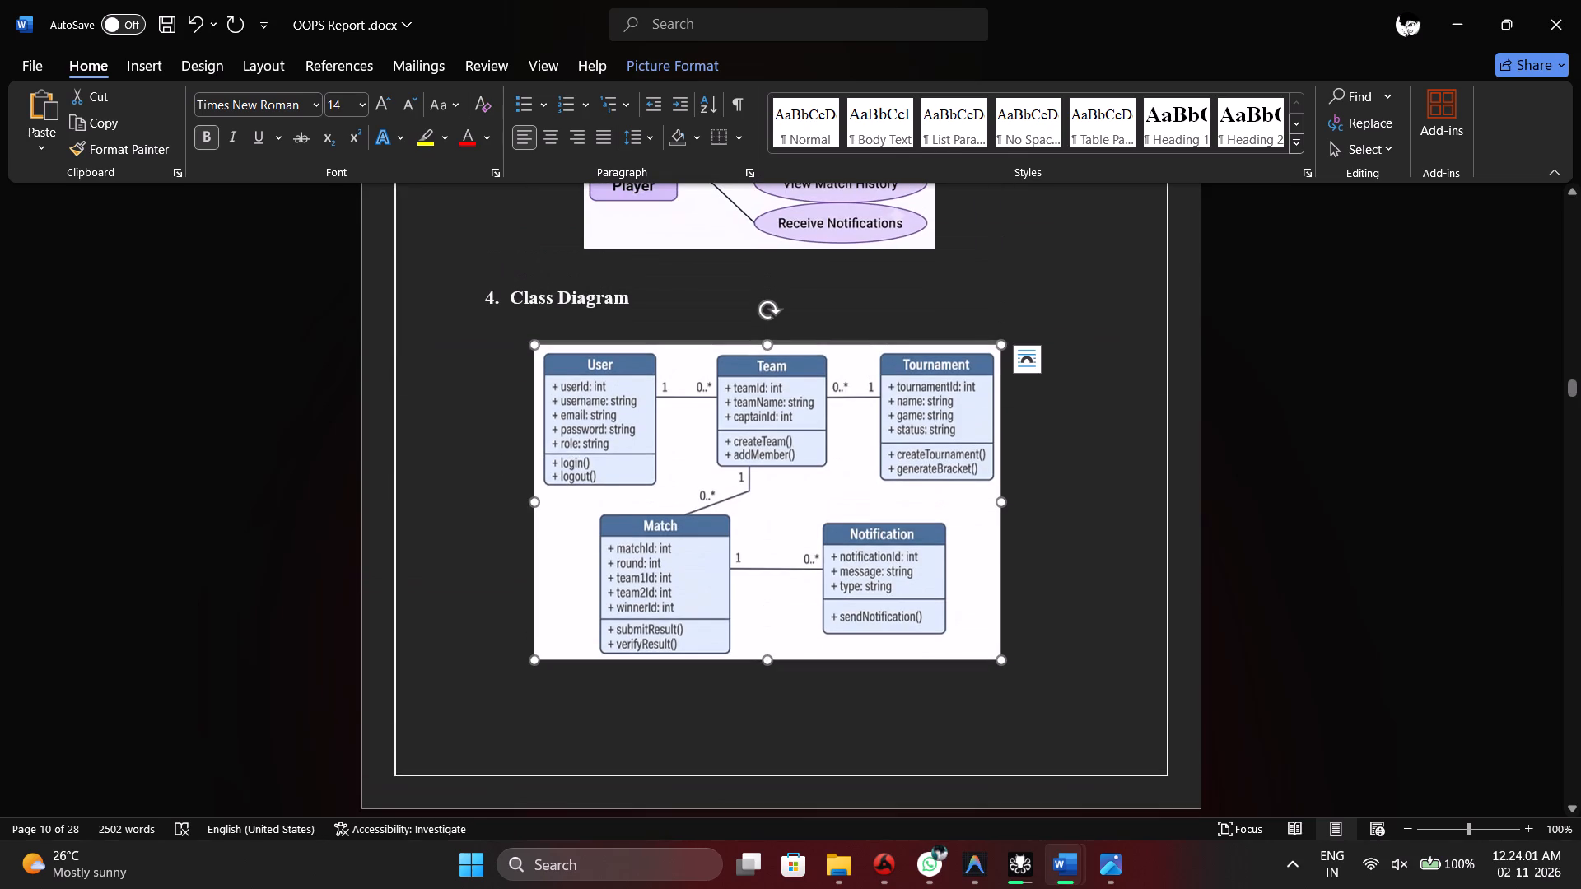
click(483, 471)
Copy the Flow Diagram heading to the start of the blank page that follows the class diagram.
scroll(483, 471, down, 14)
click(503, 517)
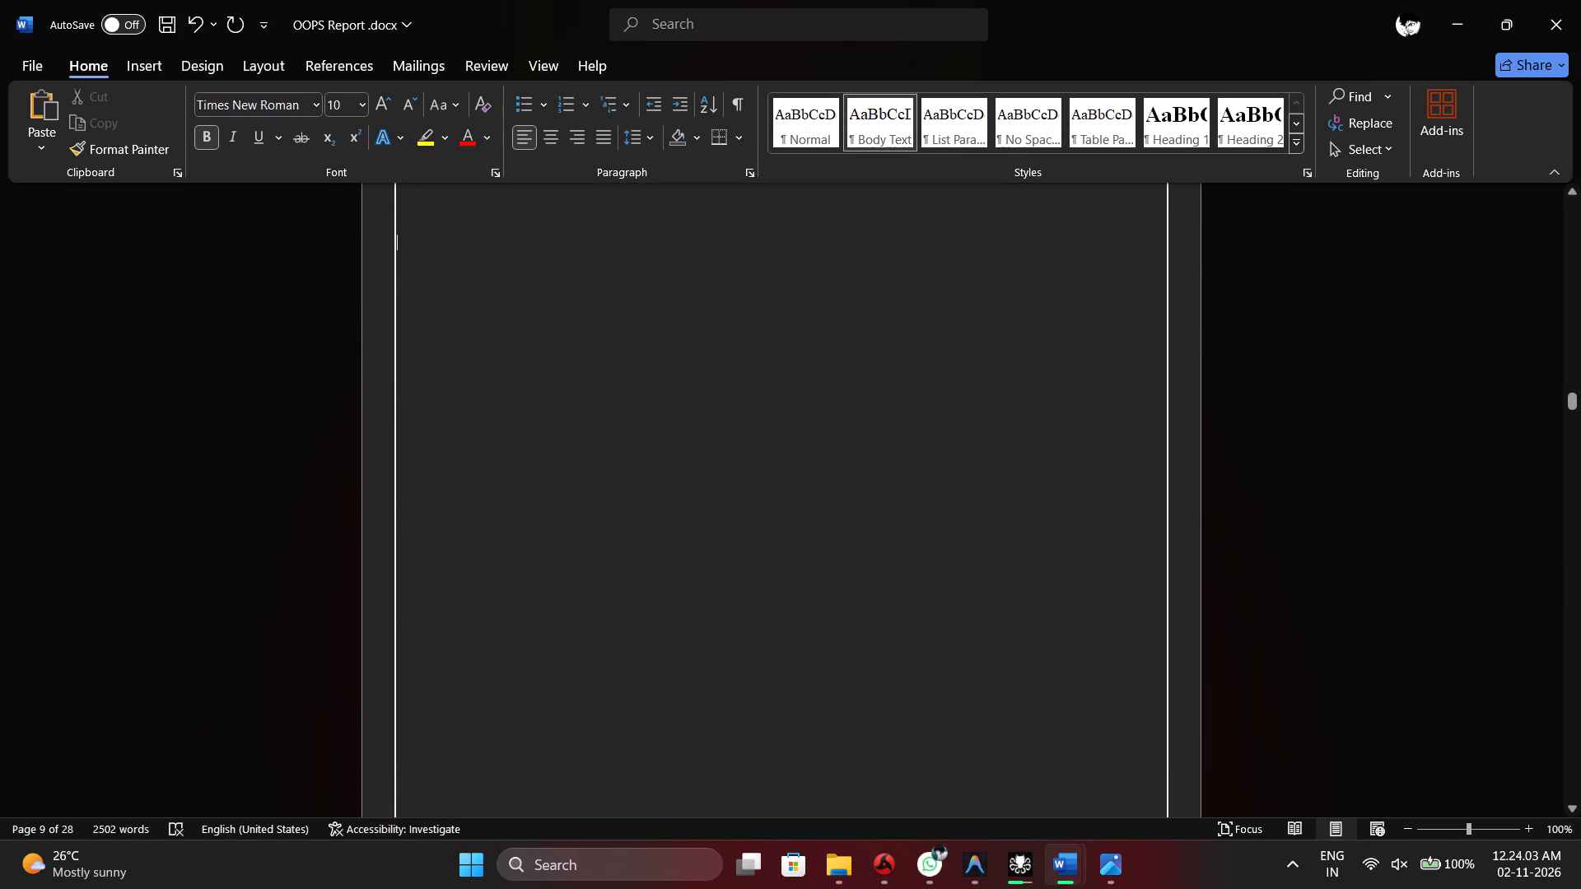
click(503, 517)
scroll(503, 518, down, 12)
click(503, 519)
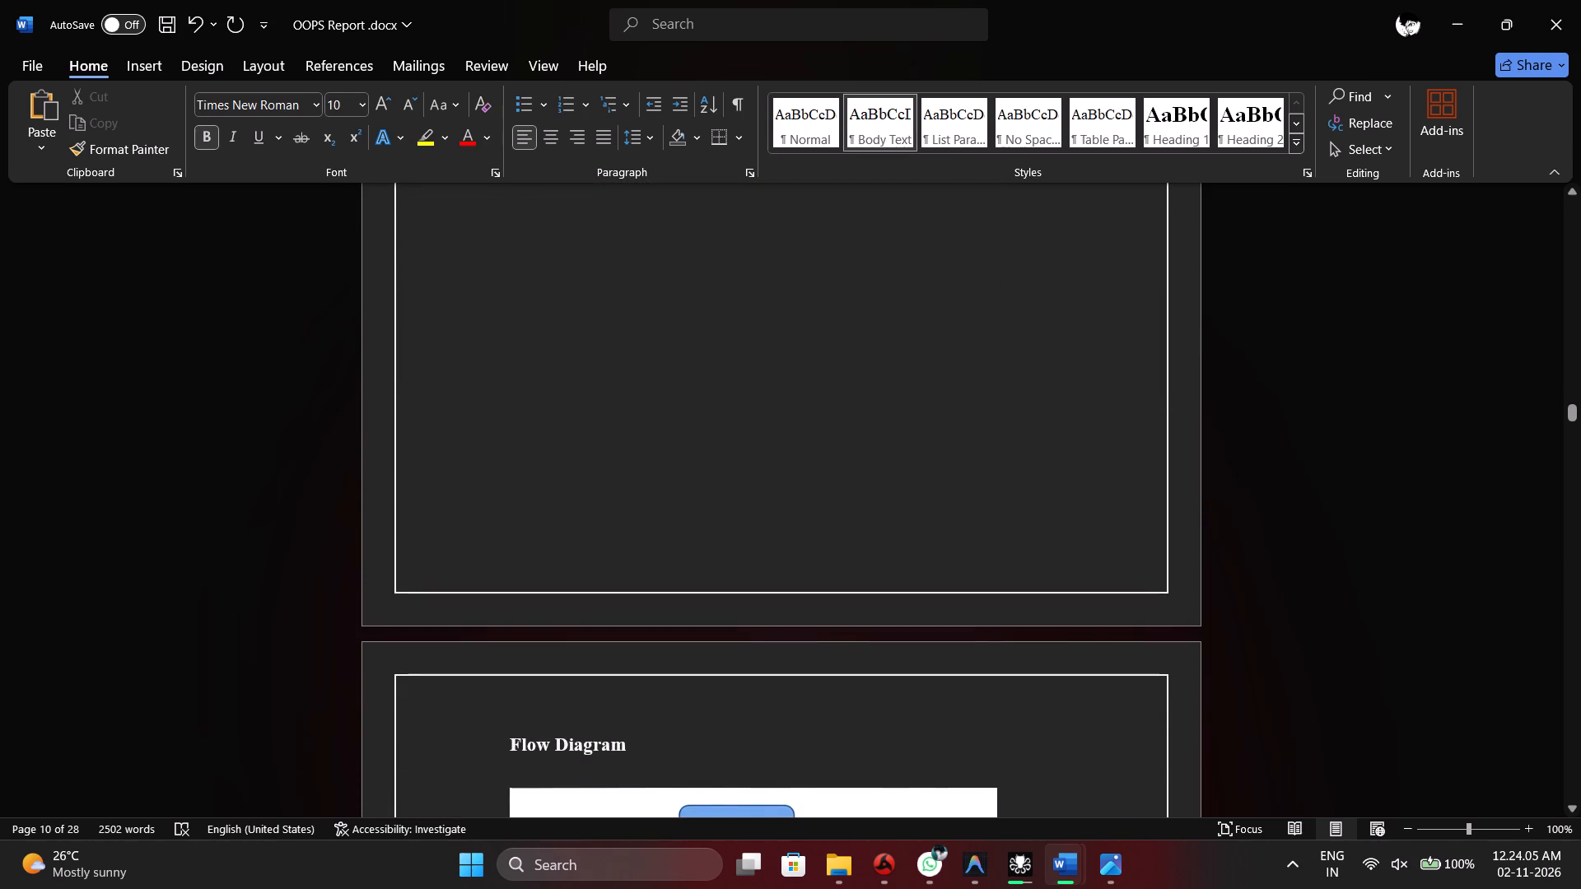
drag(514, 728, 628, 741)
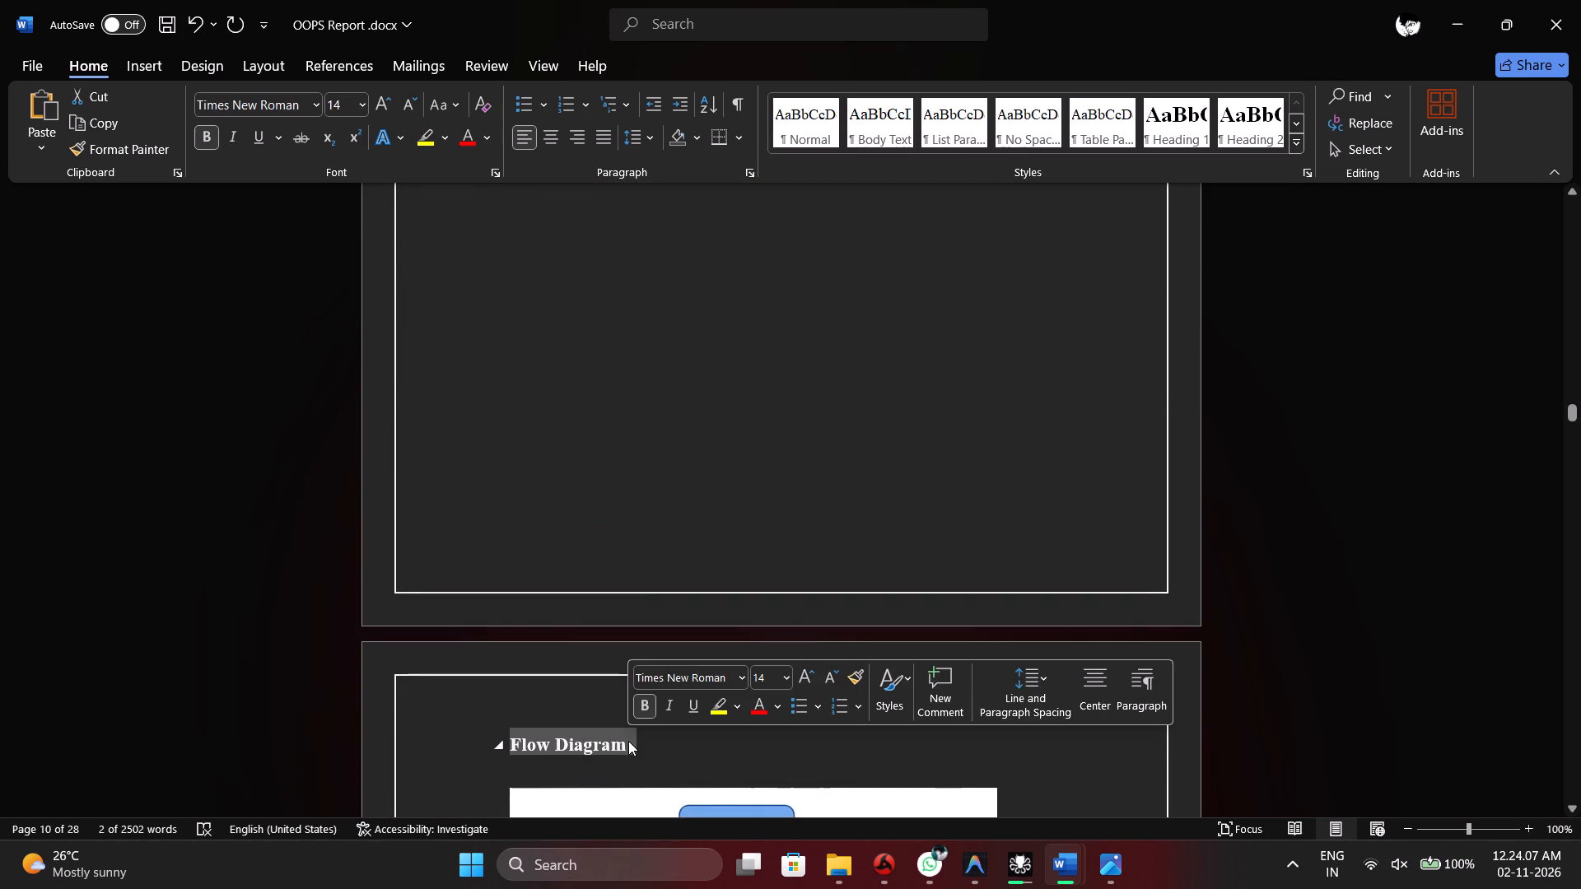
key(ctrl+c)
scroll(628, 741, up, 20)
scroll(628, 741, up, 3)
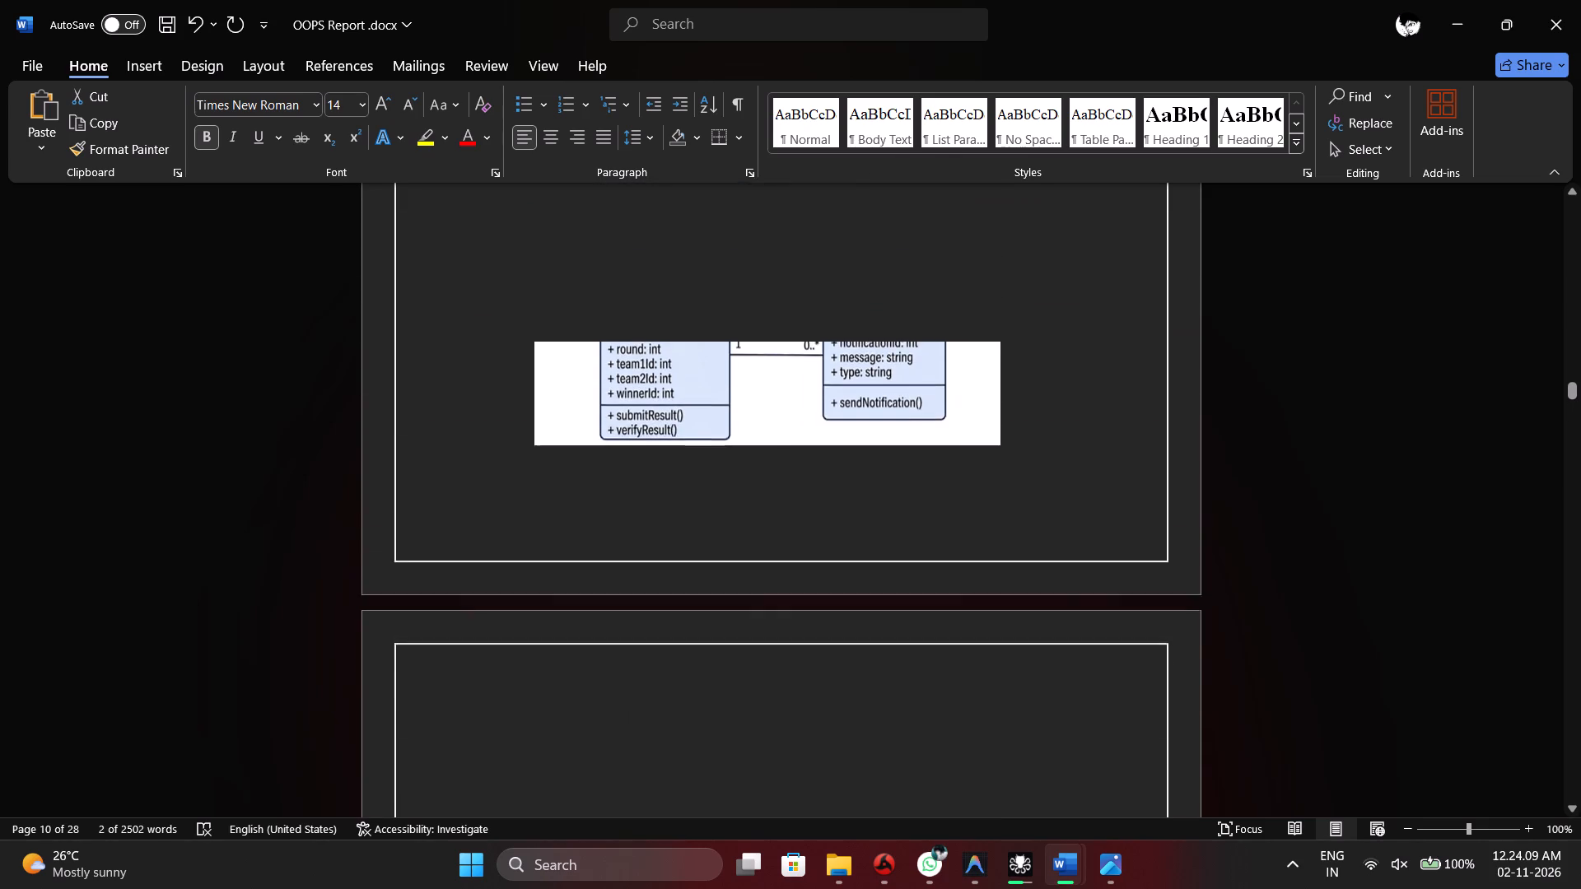
click(516, 737)
click(519, 777)
click(1053, 499)
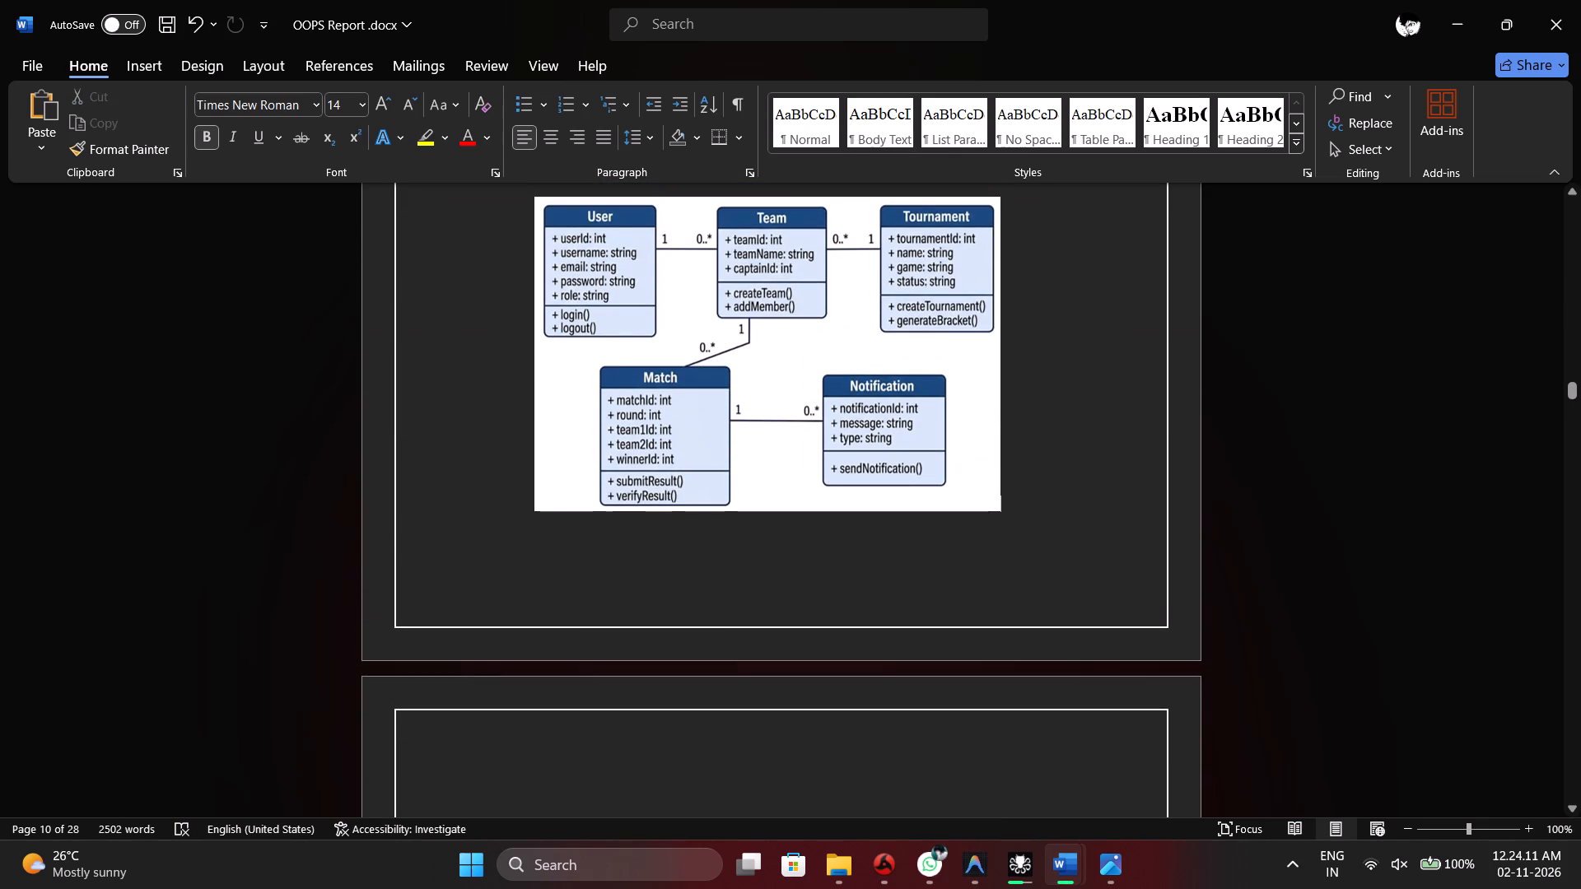
key(Return)
key(Return)
key(Return)
key(Return)
key(Return)
key(Return)
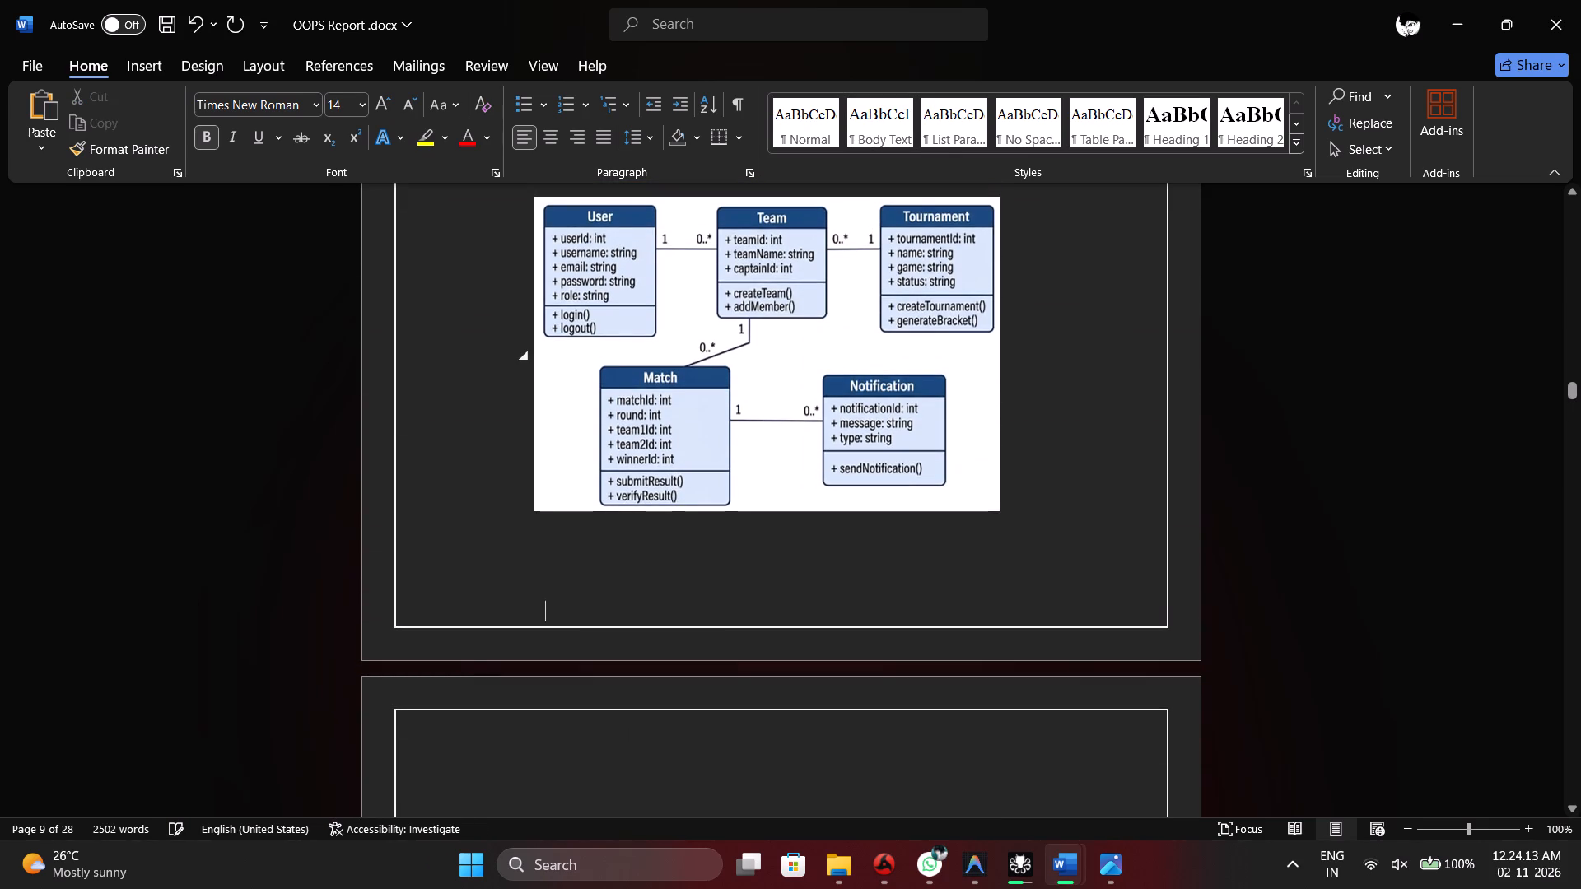
key(ctrl+v)
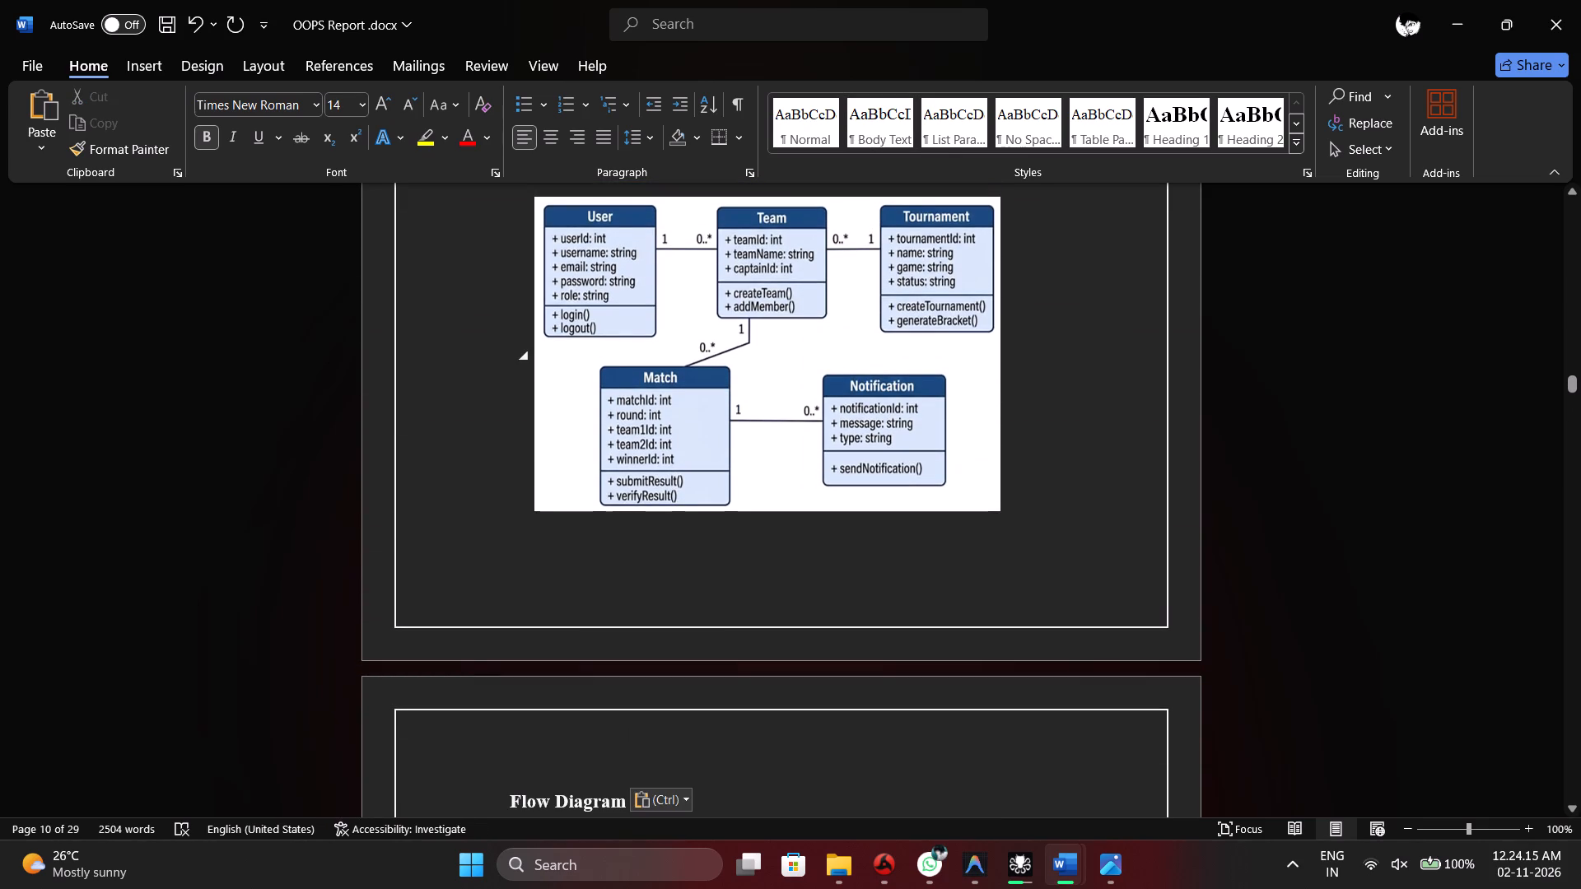
Add two blank lines below the copied Flow Diagram heading and number the heading 5.
scroll(716, 434, up, 4)
scroll(714, 433, down, 6)
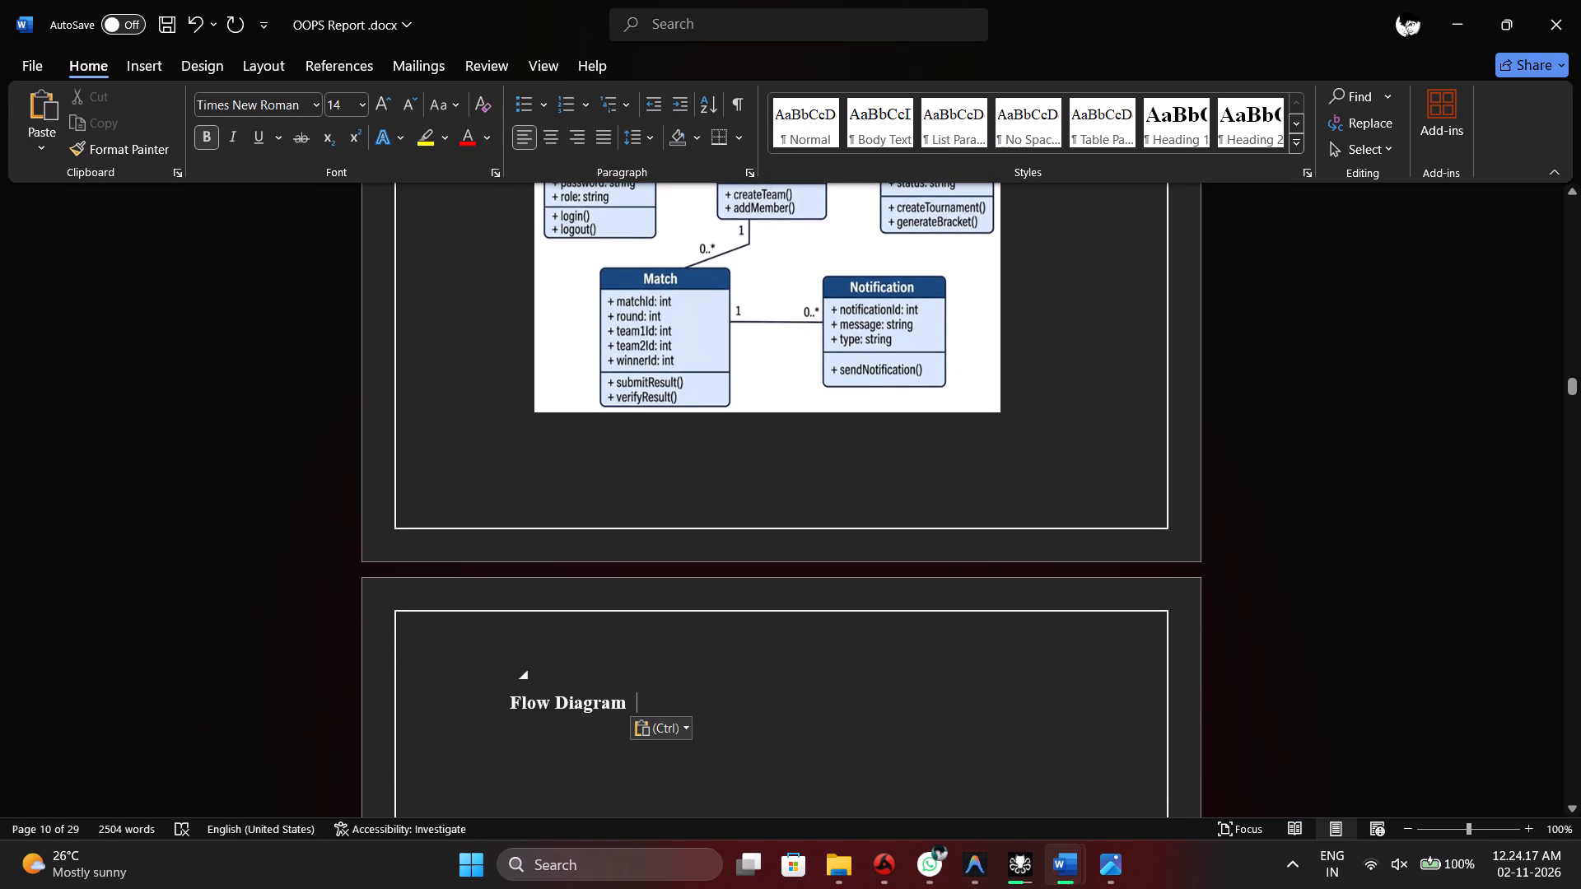
key(Return)
key(Return)
click(503, 700)
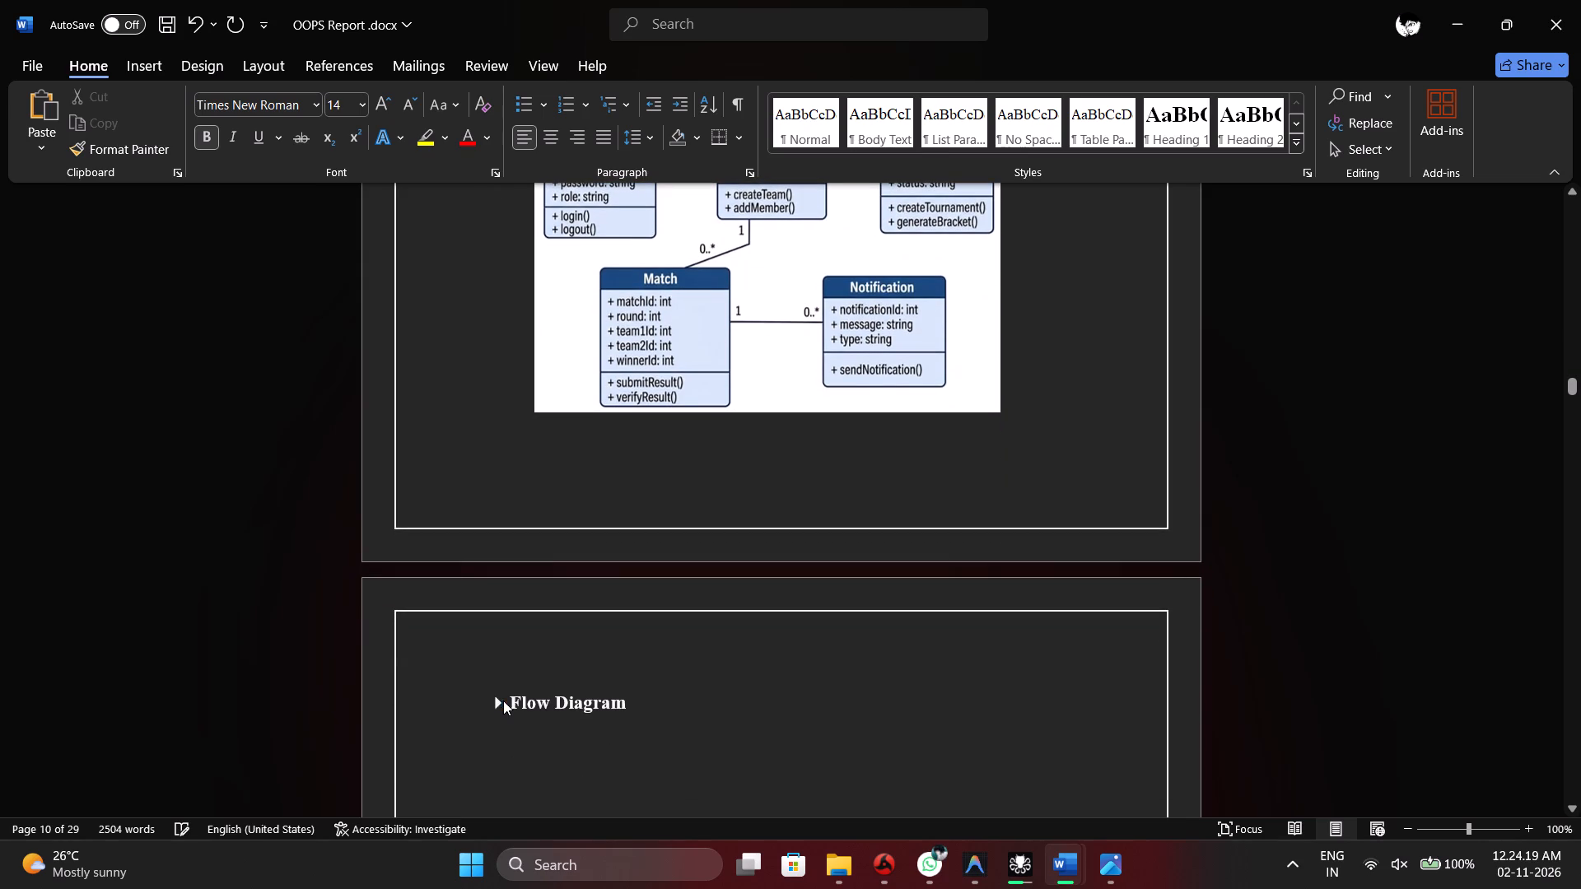
click(511, 705)
key(BackSpace)
key(5)
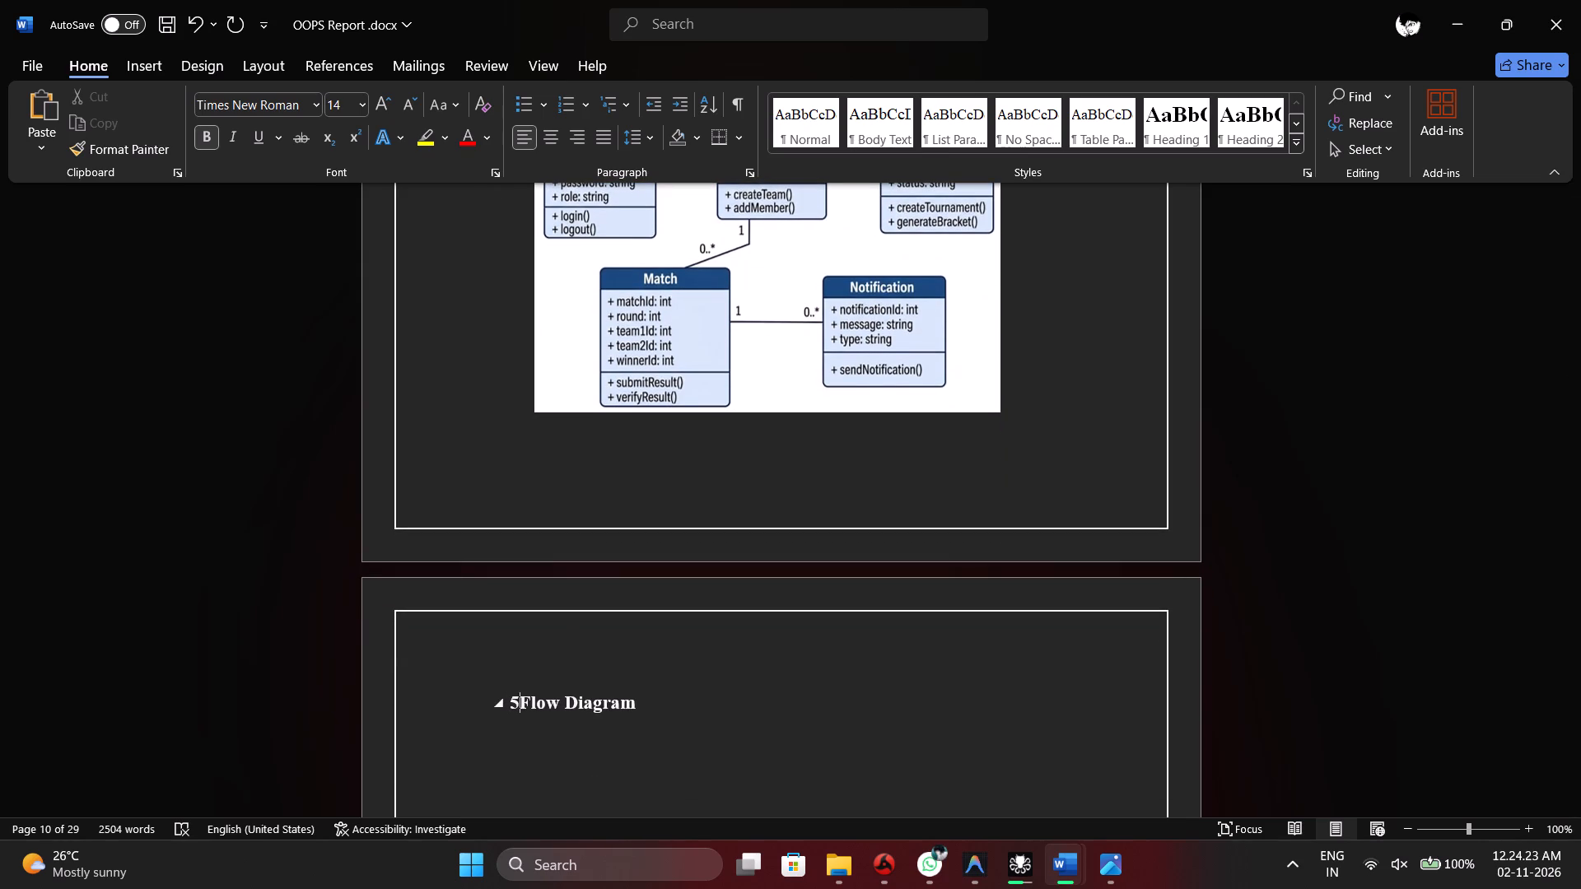
key(period)
scroll(551, 721, up, 6)
scroll(551, 720, down, 6)
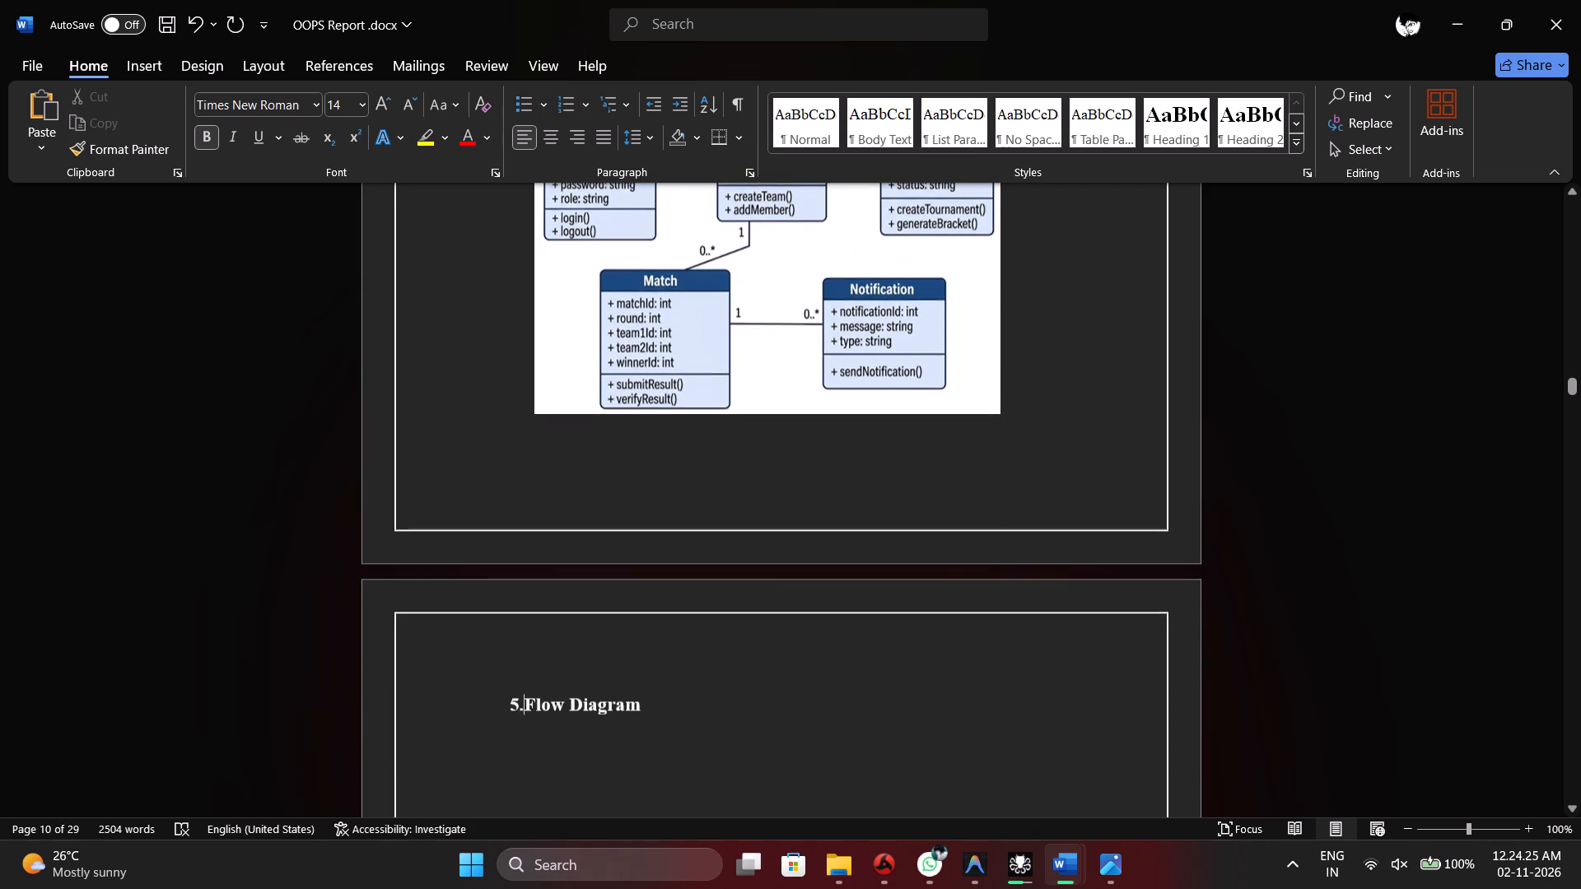
key(space)
scroll(599, 754, up, 7)
scroll(599, 749, down, 12)
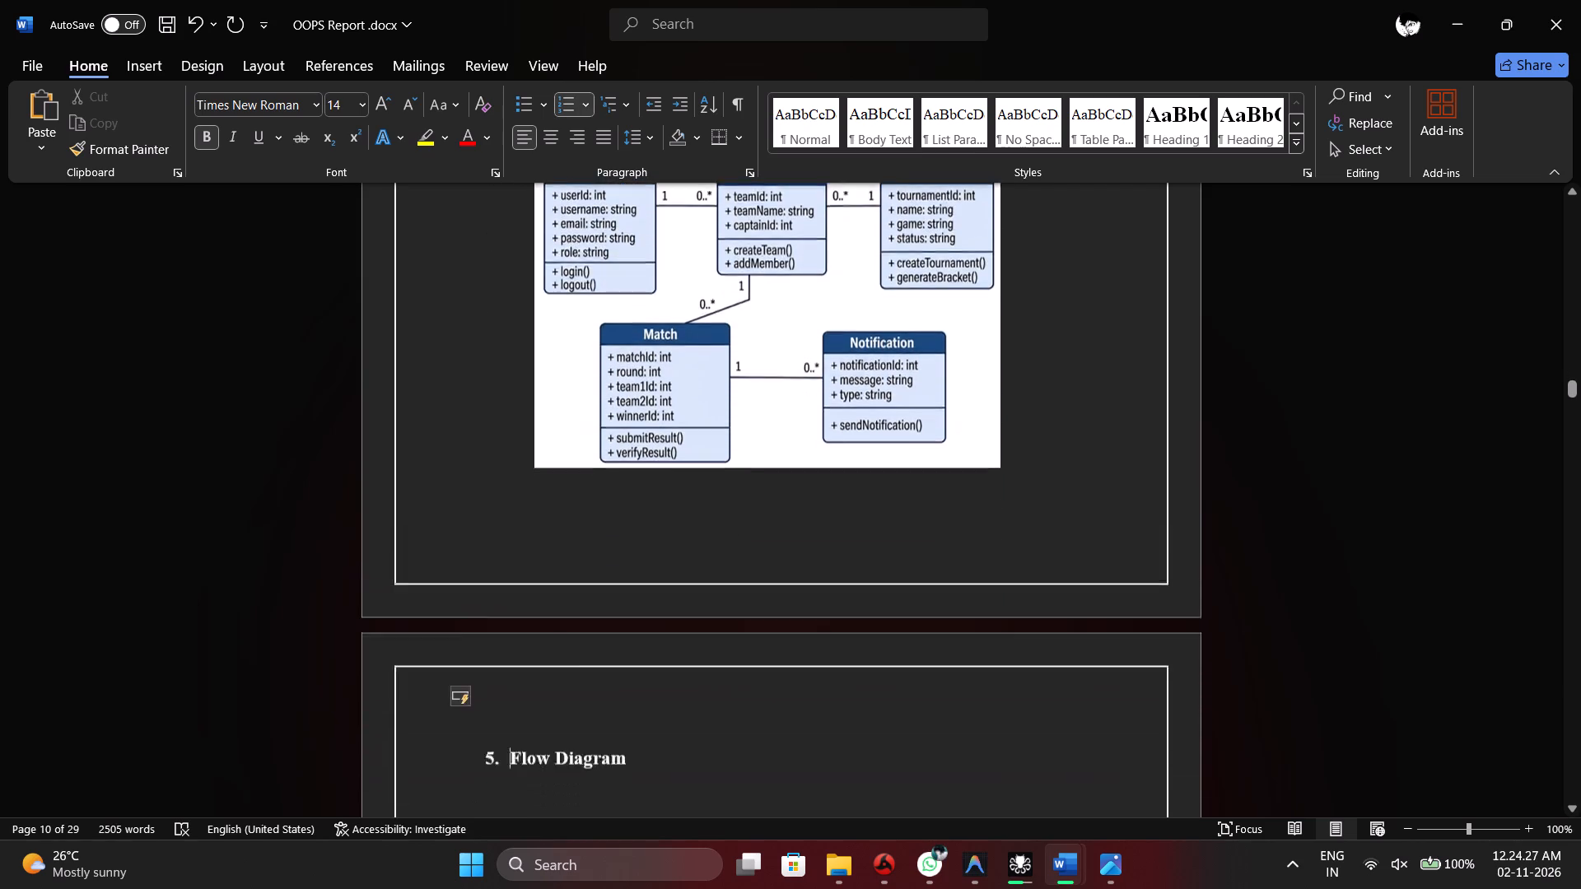
Move the flow diagram picture from the following page to just below the 5. Flow Diagram heading.
scroll(658, 581, down, 20)
scroll(658, 581, down, 7)
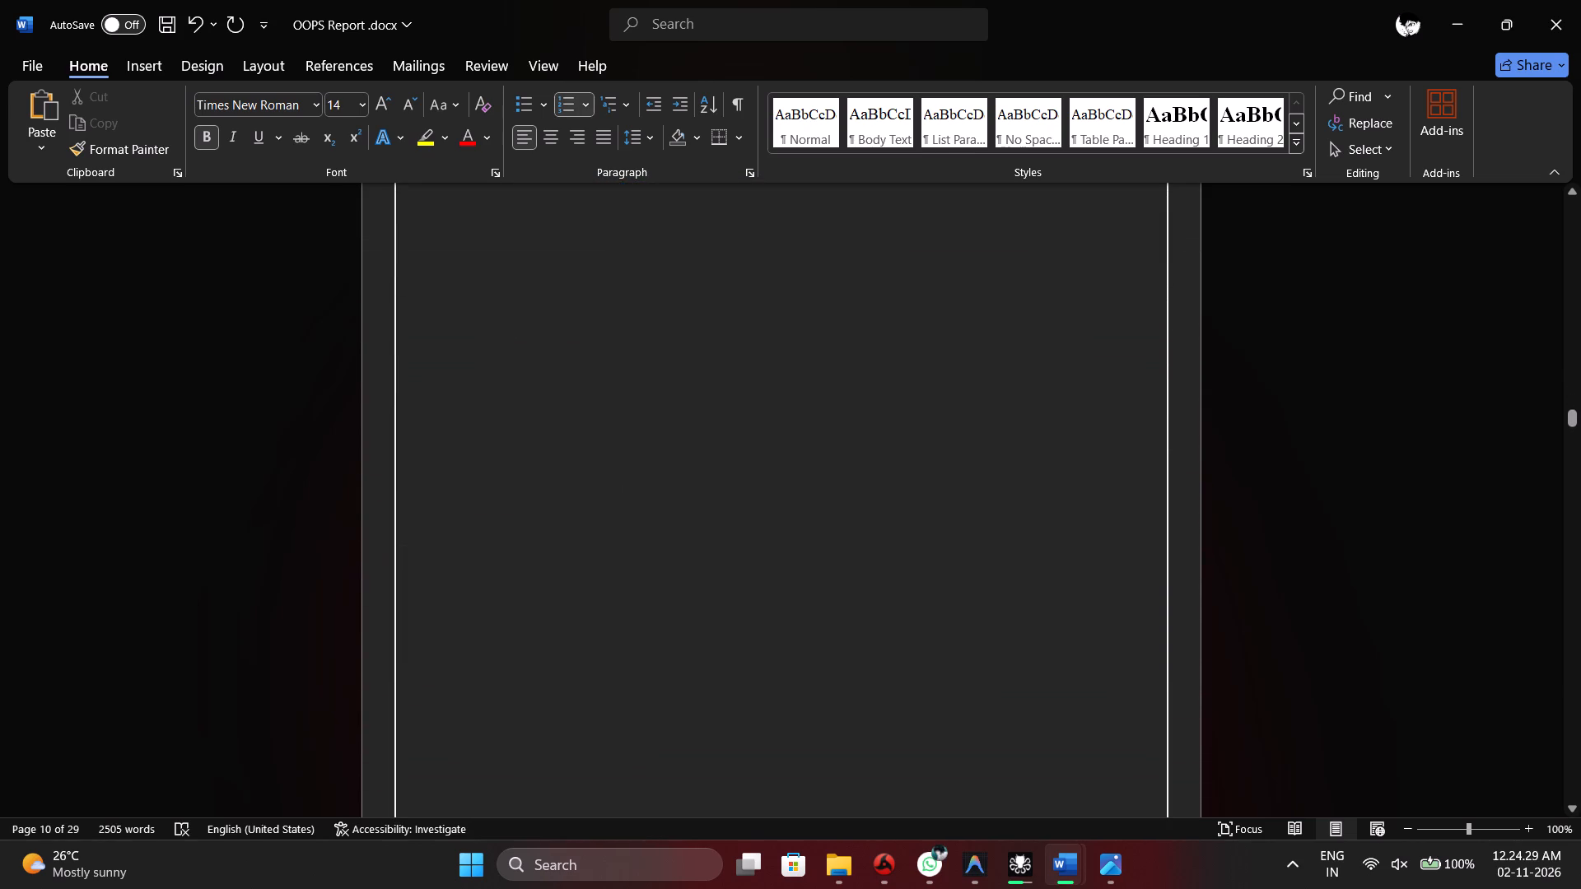
scroll(662, 590, down, 20)
scroll(658, 566, up, 2)
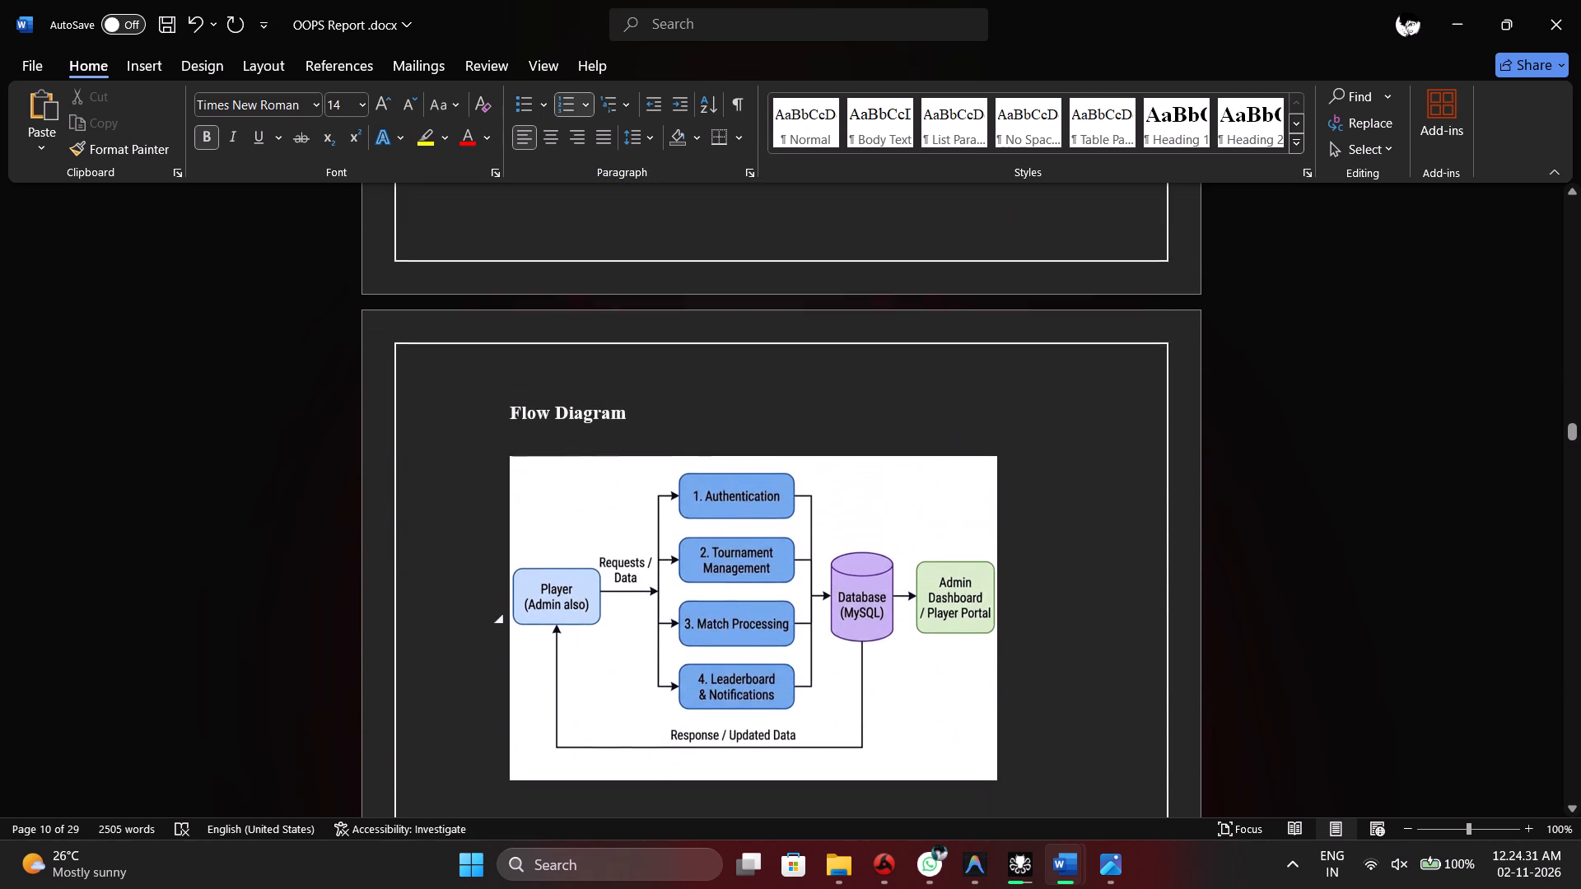
drag(651, 581, 669, 202)
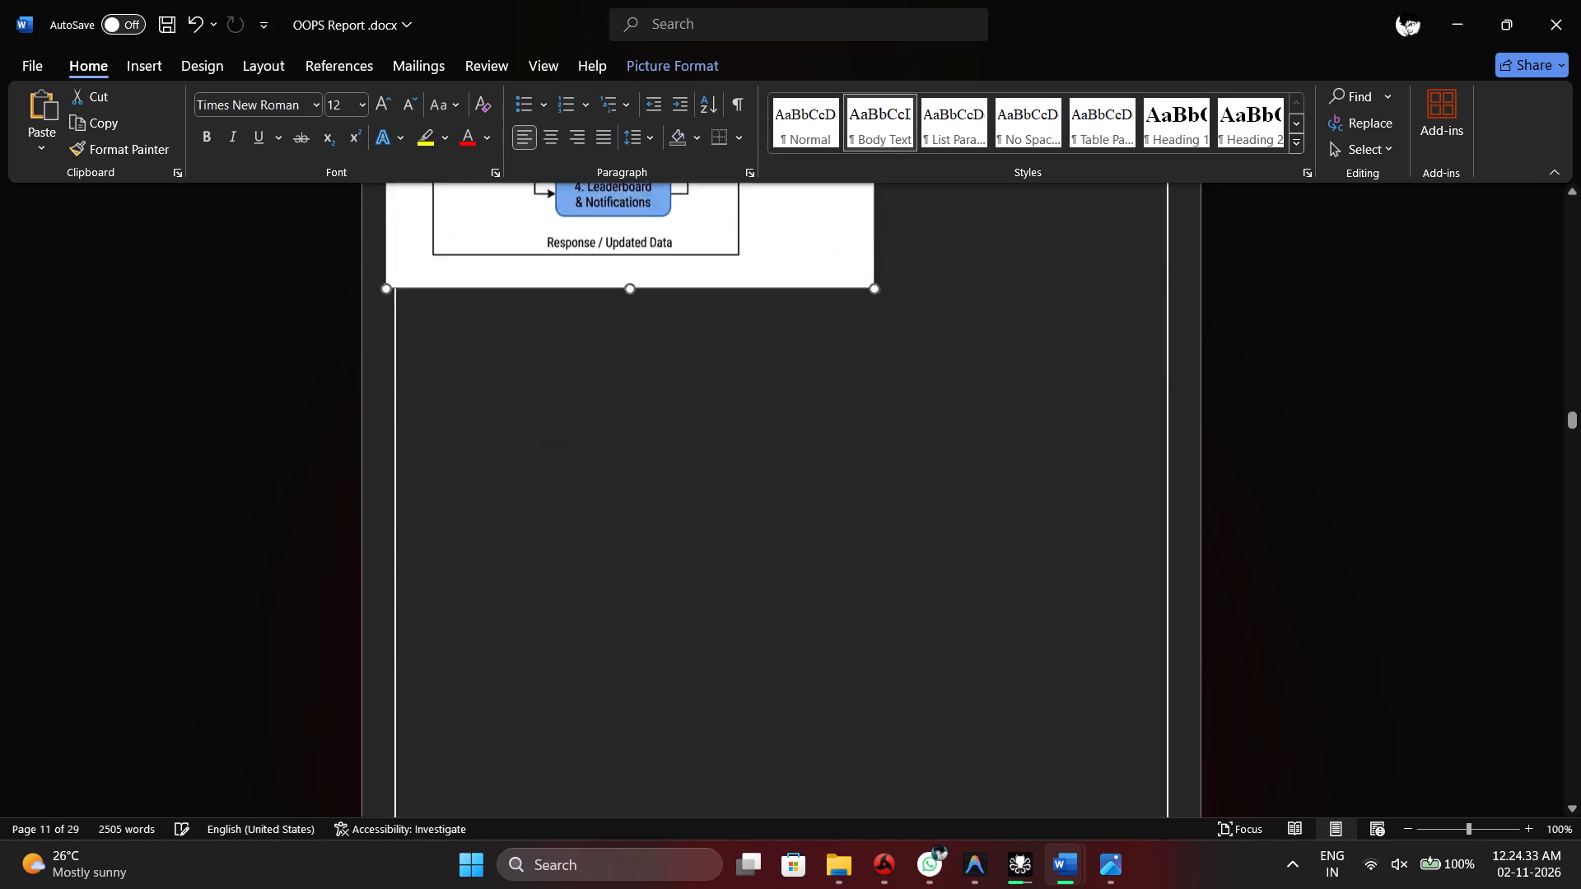
drag(666, 533, 726, 193)
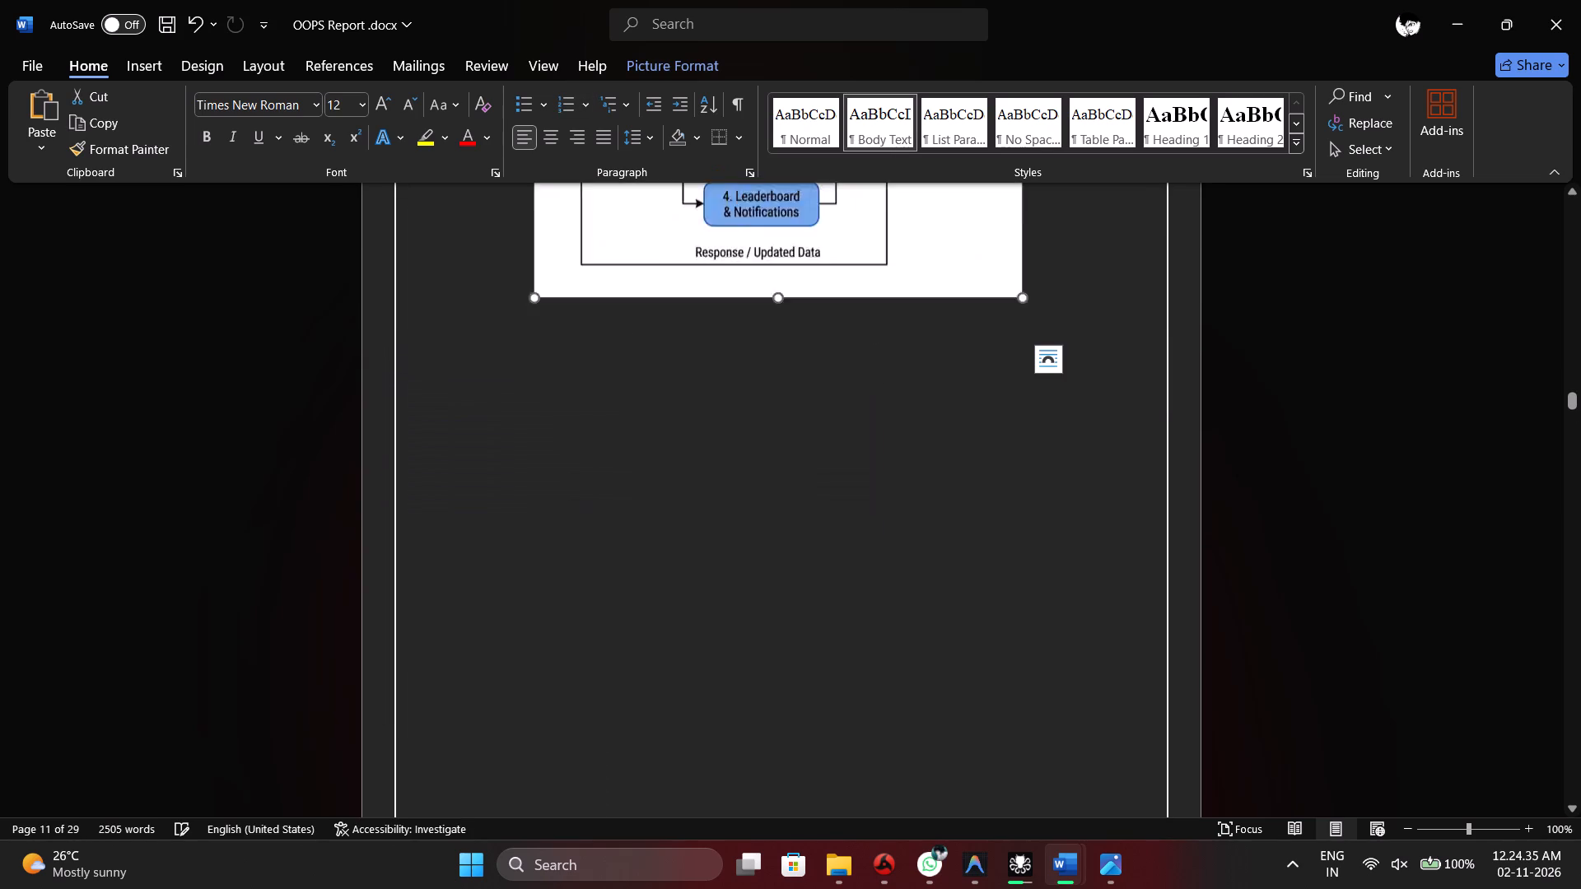
scroll(690, 561, up, 9)
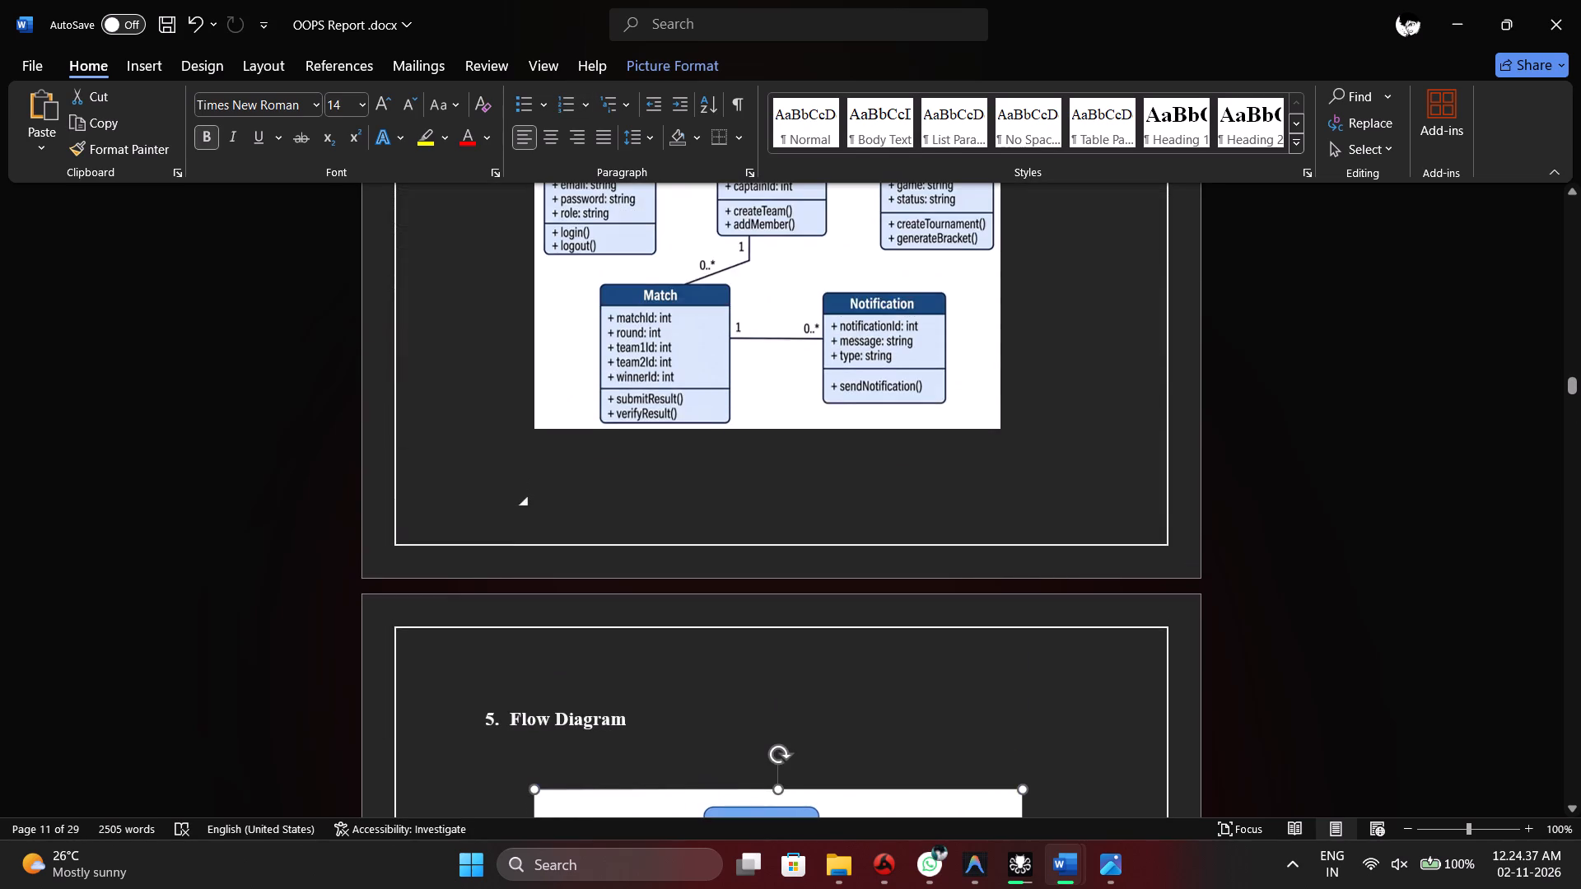
scroll(685, 491, up, 6)
scroll(684, 491, down, 13)
Delete the old unnumbered Flow Diagram heading and the empty paragraphs between it and the 5. Flow Diagram heading.
scroll(684, 503, down, 11)
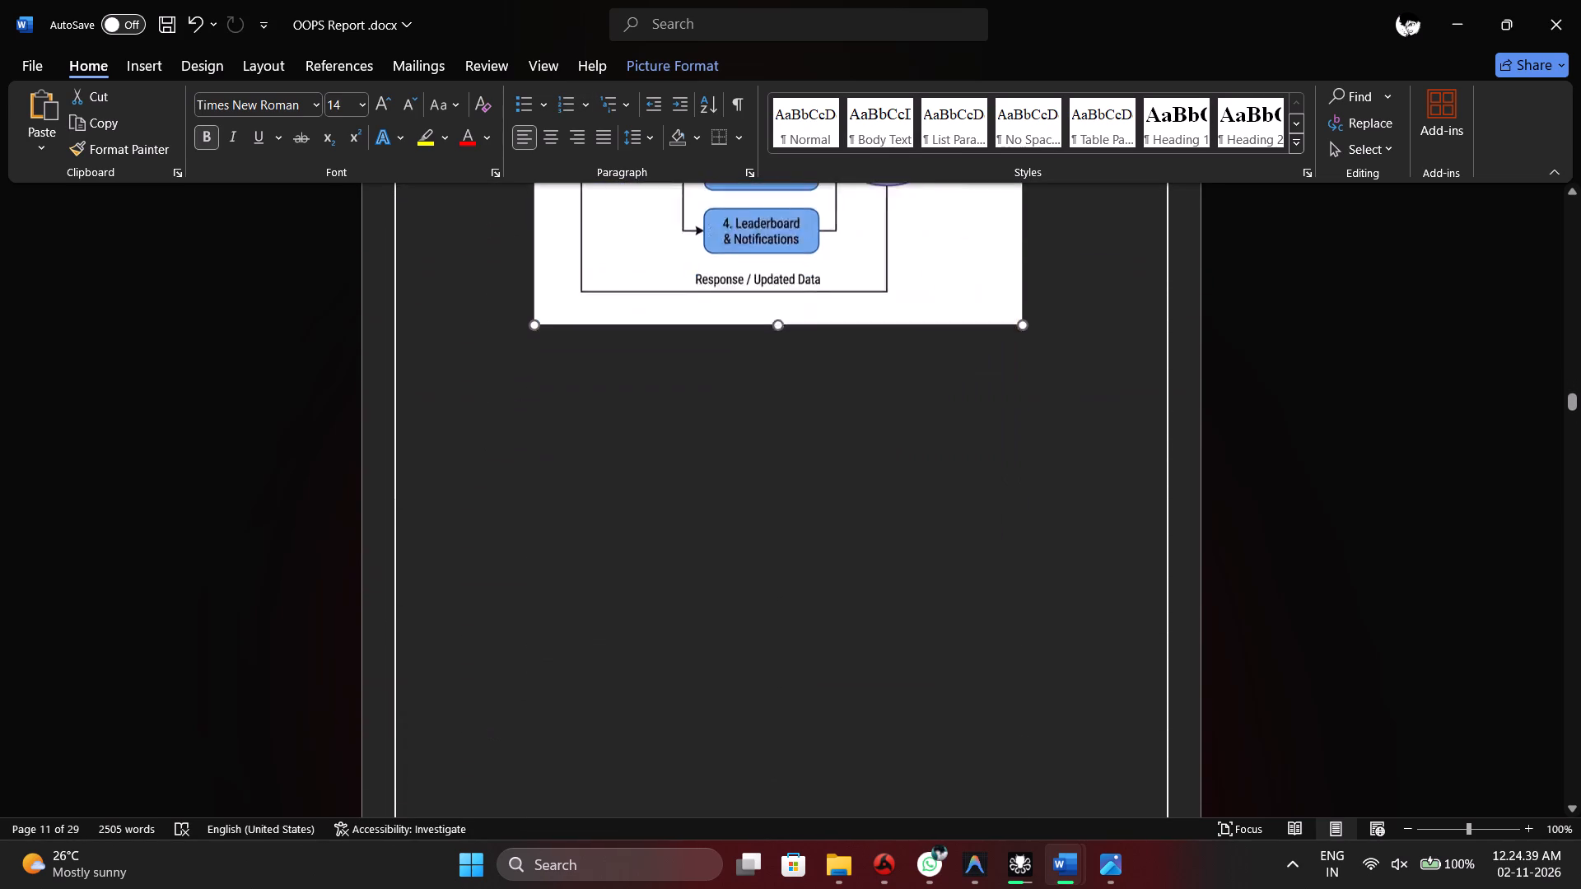
scroll(684, 502, down, 10)
click(616, 468)
scroll(616, 468, down, 12)
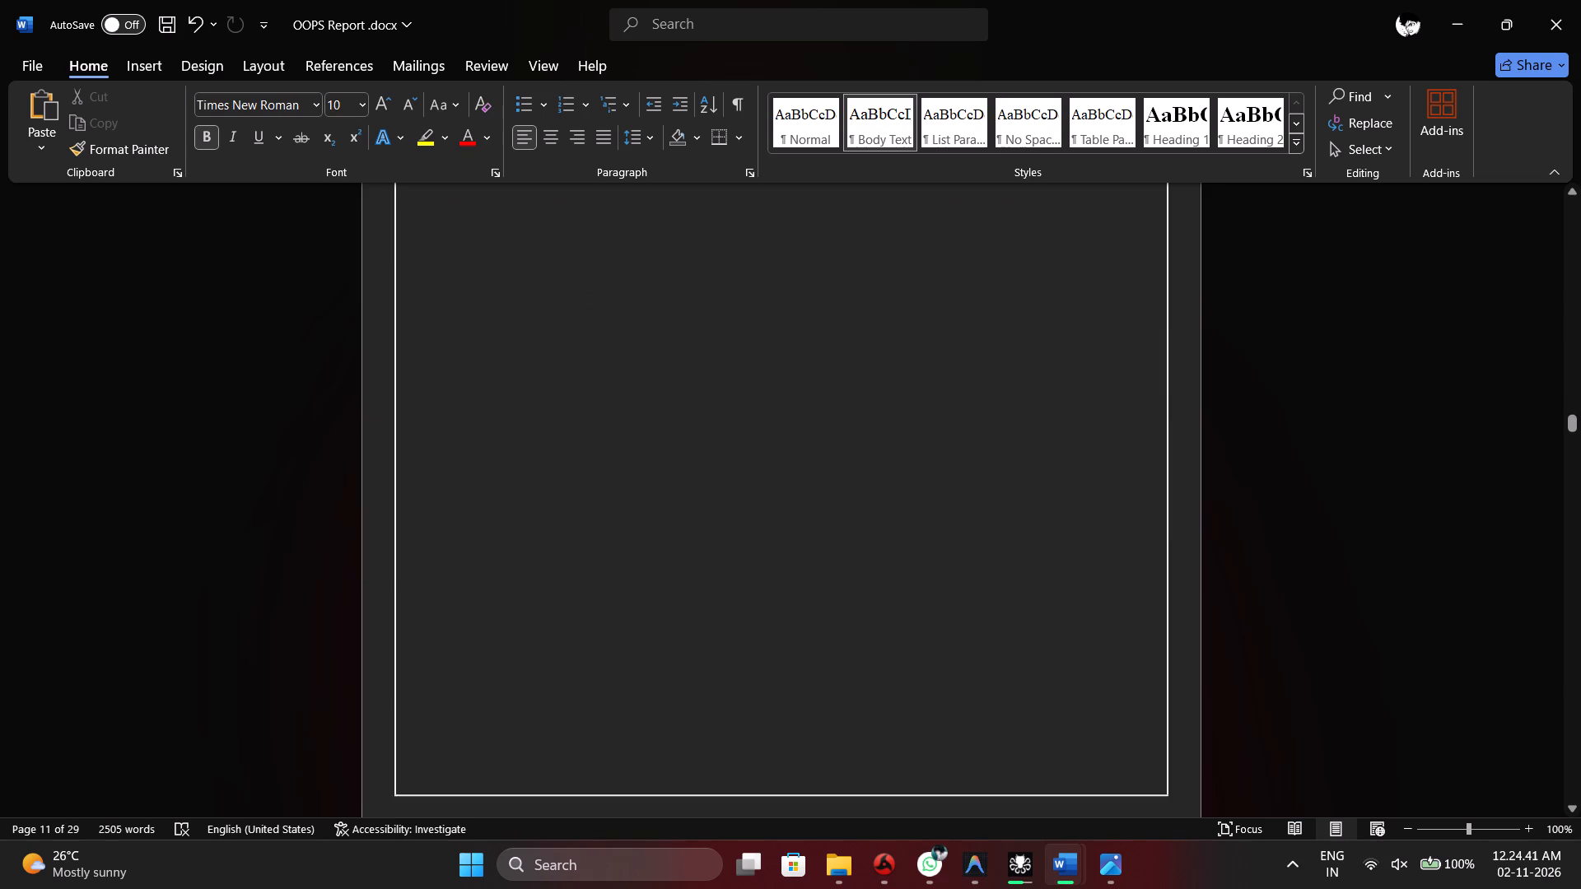
scroll(615, 465, down, 11)
click(623, 466)
click(634, 394)
key(BackSpace)
key(BackSpace)
key(BackSpace)
key(BackSpace)
key(BackSpace)
key(BackSpace)
key(BackSpace)
key(BackSpace)
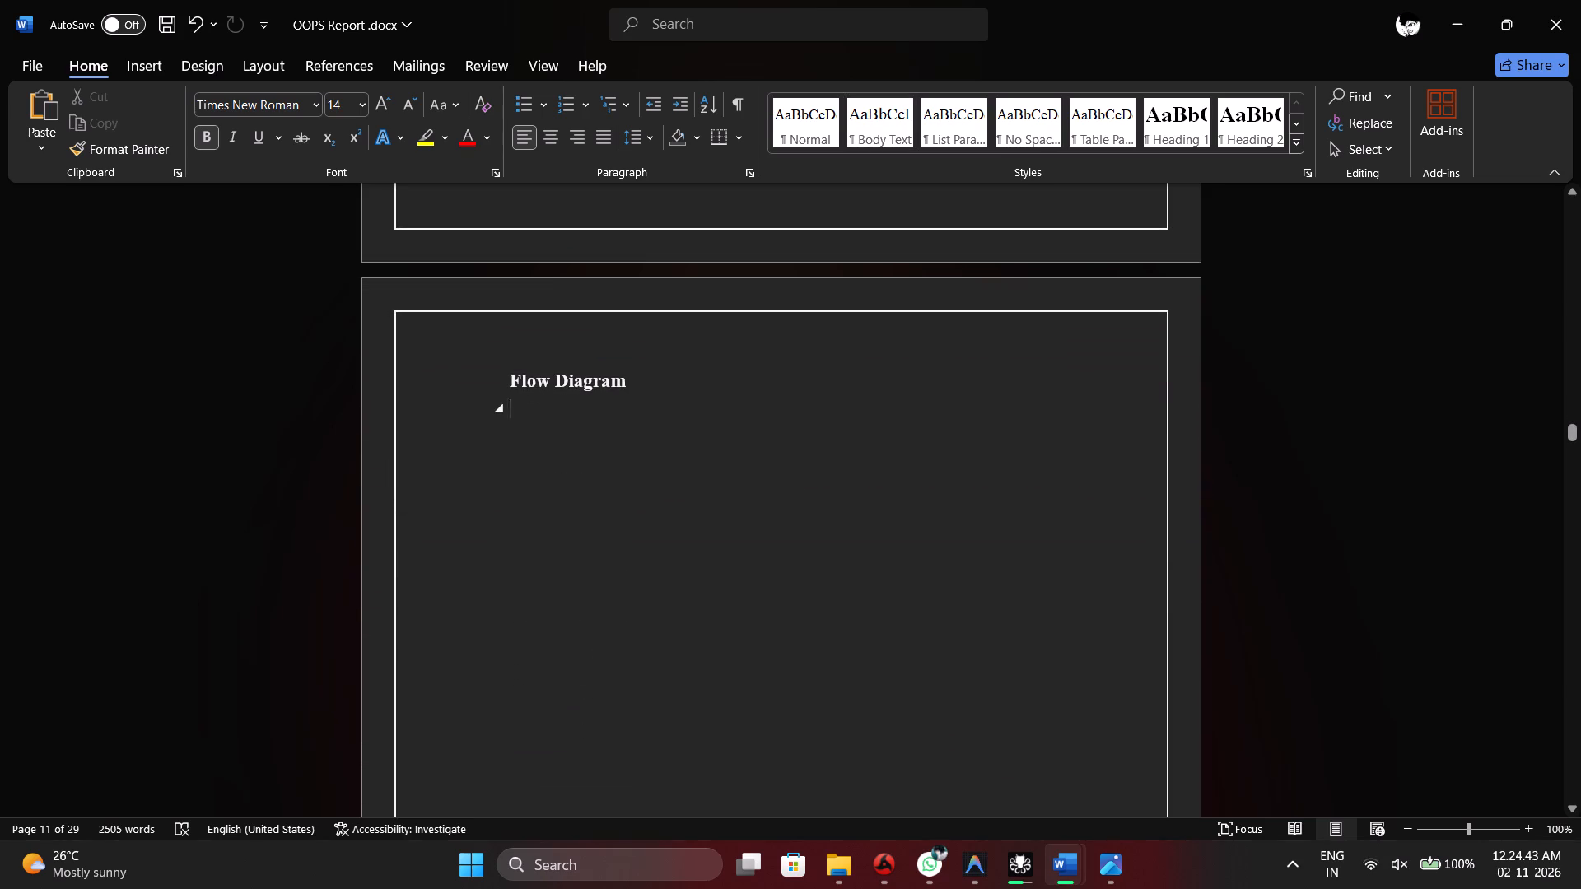
key(BackSpace)
key(BackSpace)
key(BackSpace)
key(BackSpace)
key(BackSpace)
key(BackSpace)
key(BackSpace)
key(BackSpace)
key(BackSpace)
key(BackSpace)
key(BackSpace)
key(BackSpace)
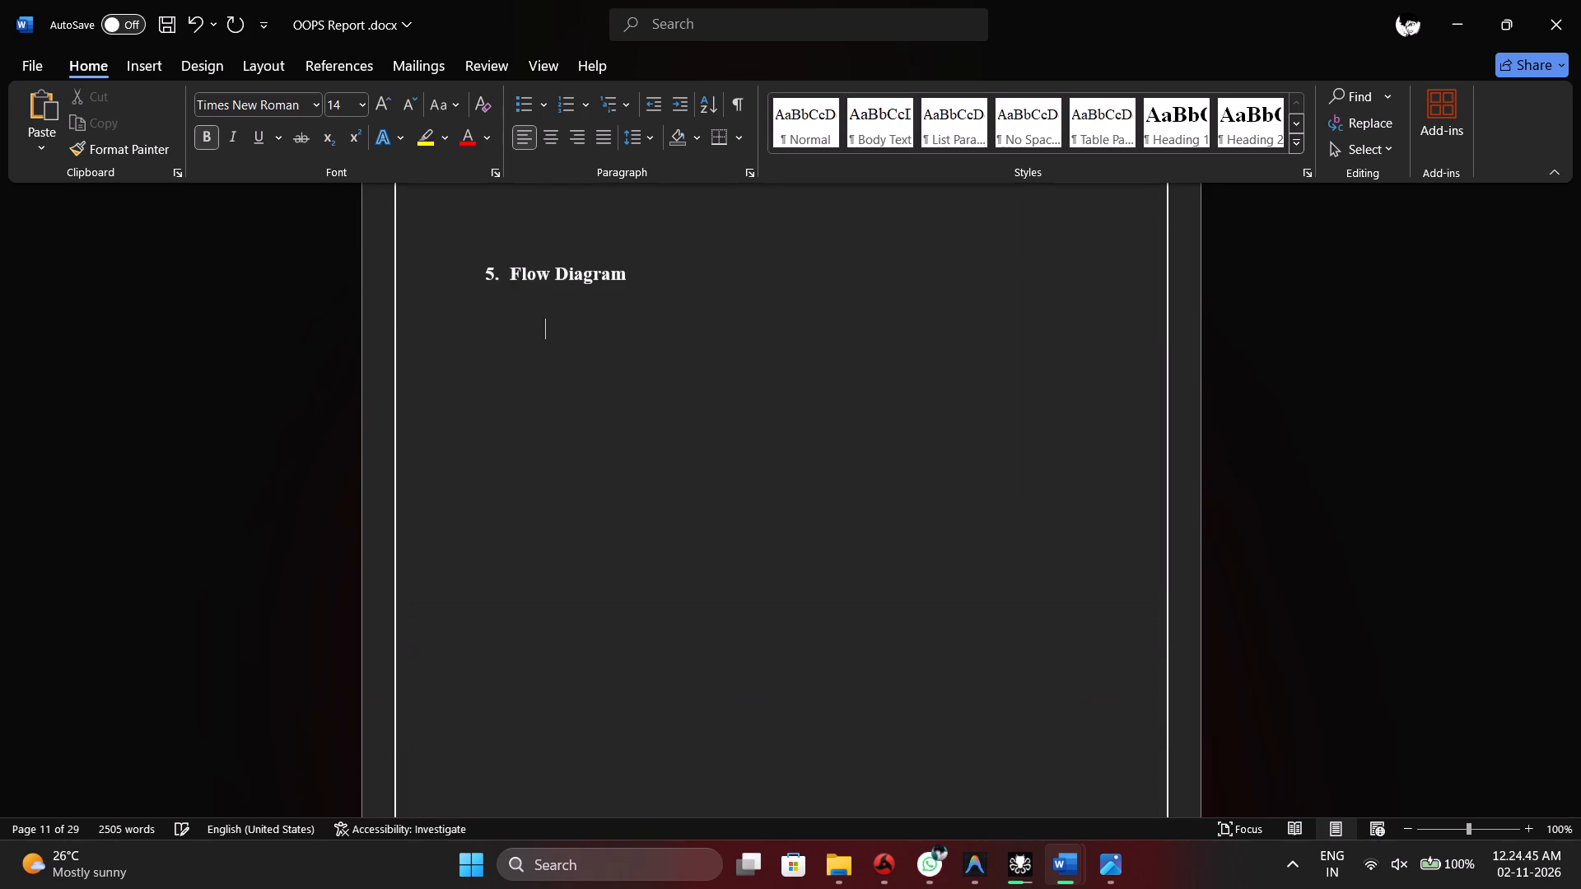
Undo the last deletion to restore the flow diagram picture under the 5. Flow Diagram heading.
scroll(676, 477, up, 12)
click(187, 21)
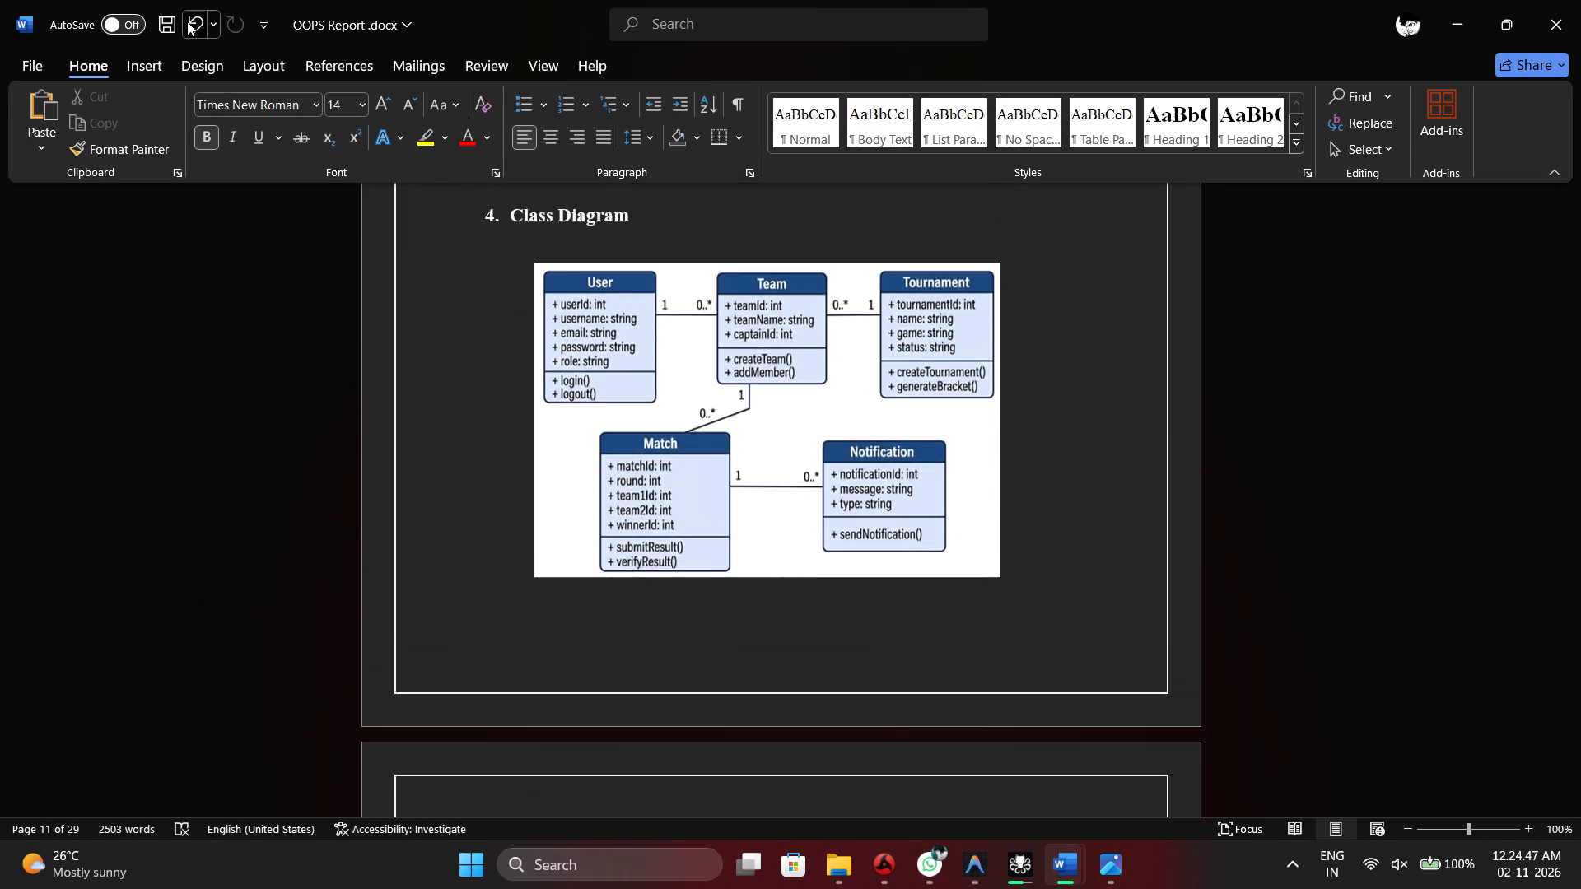
scroll(567, 620, down, 4)
scroll(567, 620, up, 5)
scroll(567, 619, down, 20)
scroll(567, 619, down, 1)
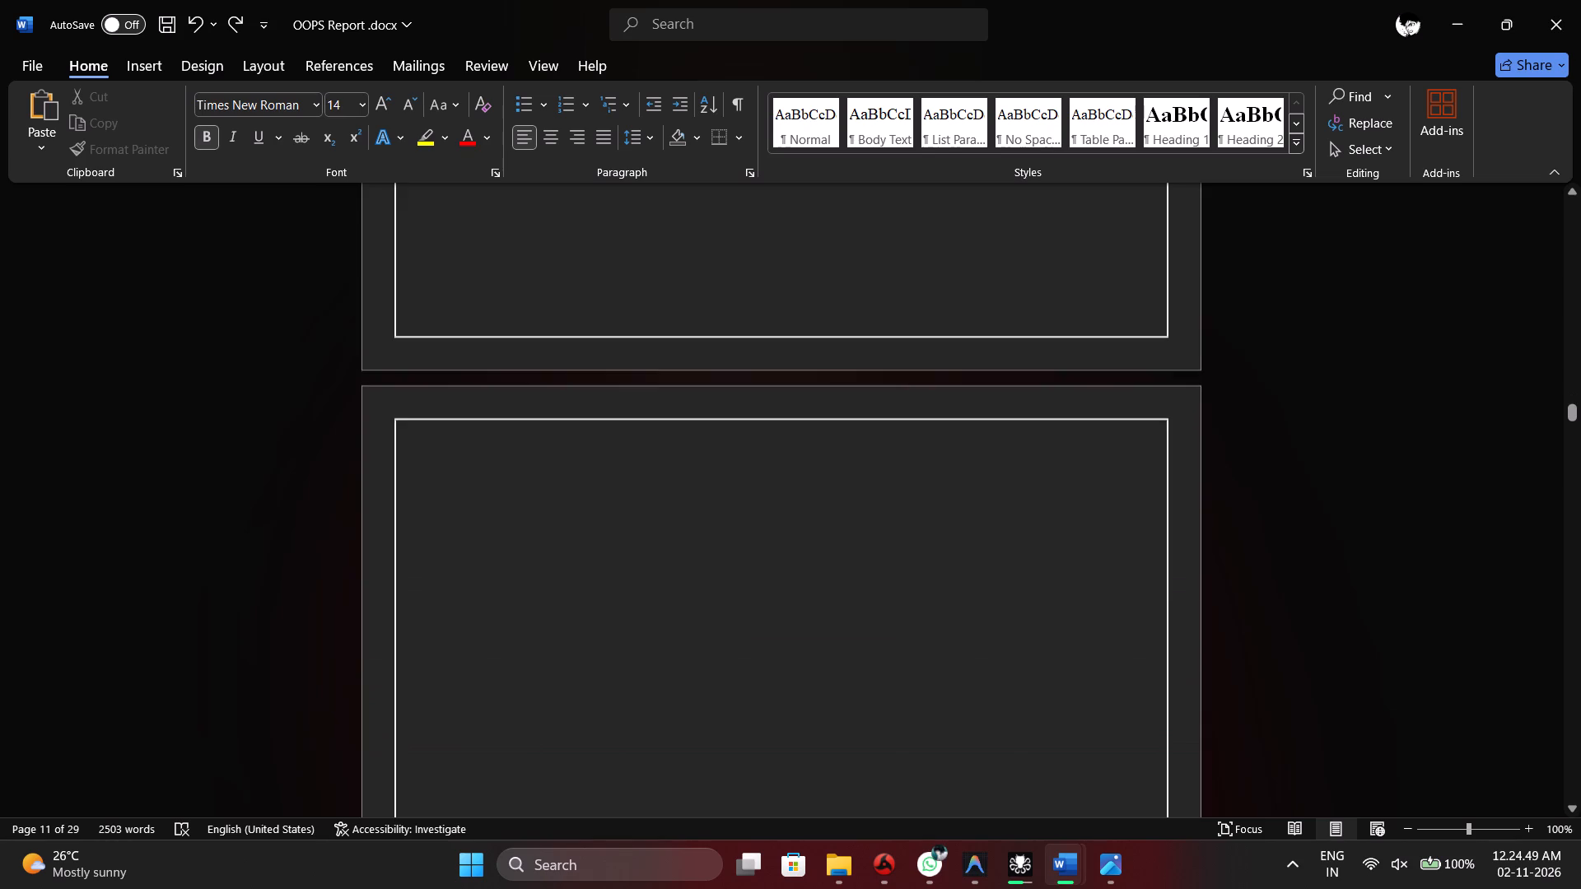
scroll(566, 617, down, 6)
scroll(566, 617, up, 8)
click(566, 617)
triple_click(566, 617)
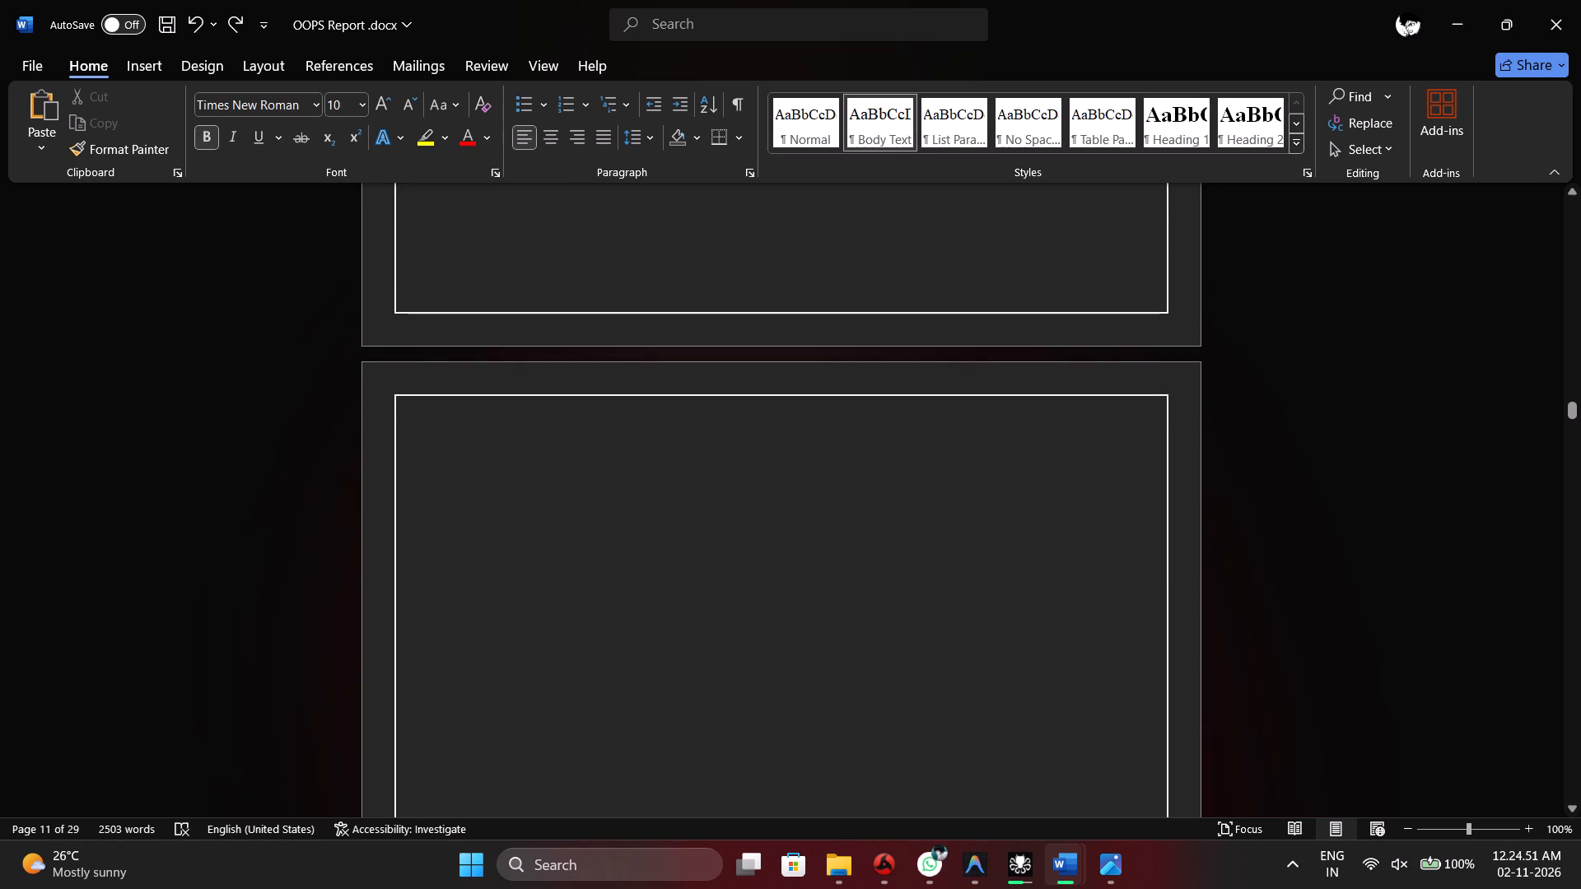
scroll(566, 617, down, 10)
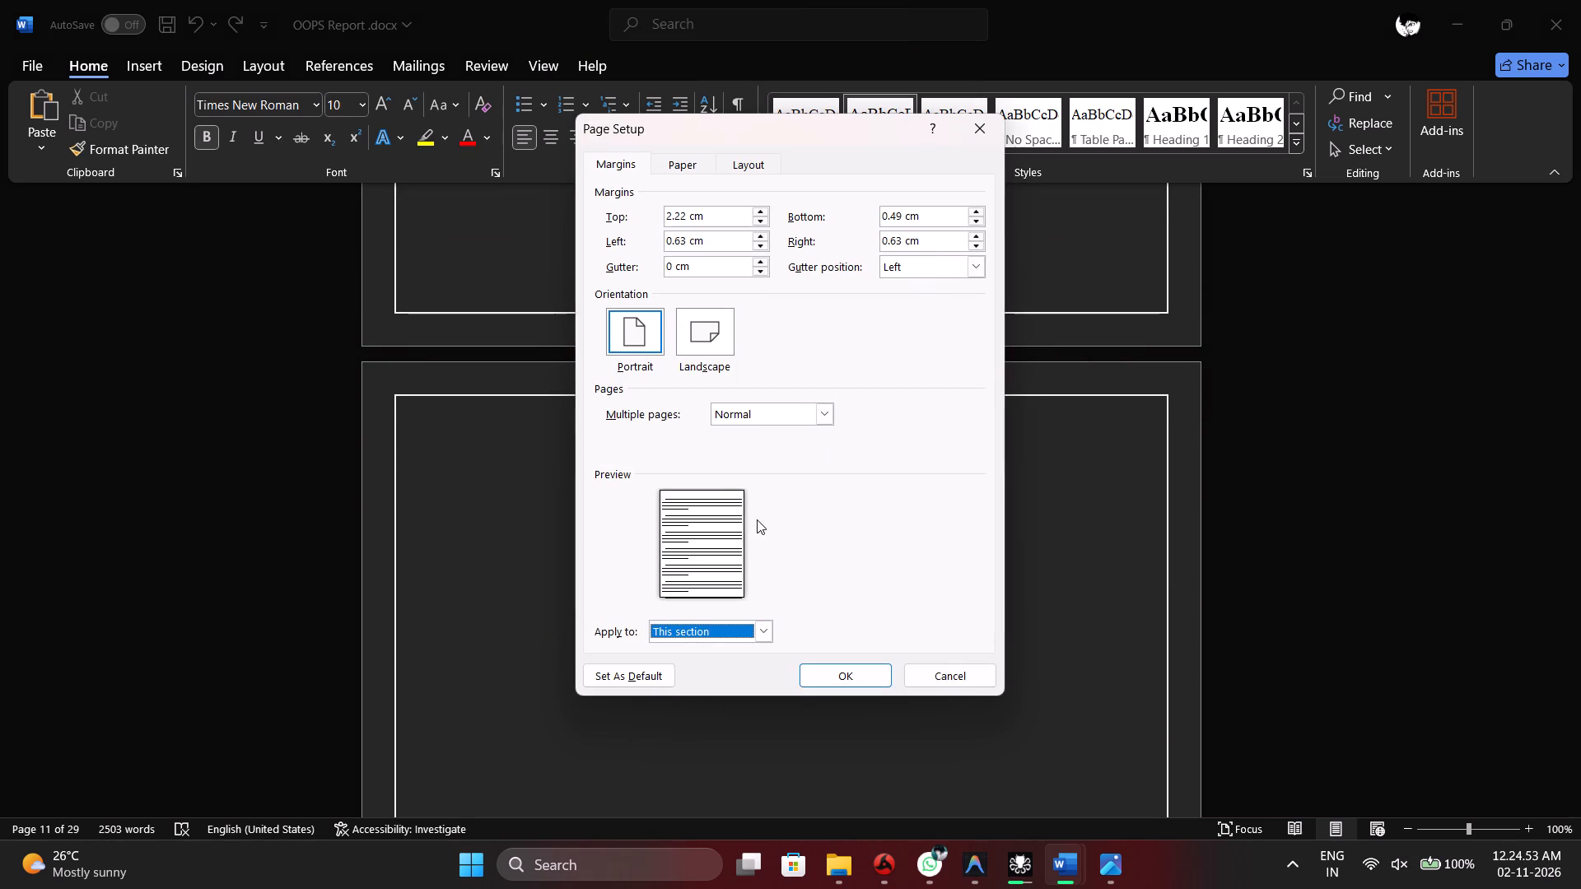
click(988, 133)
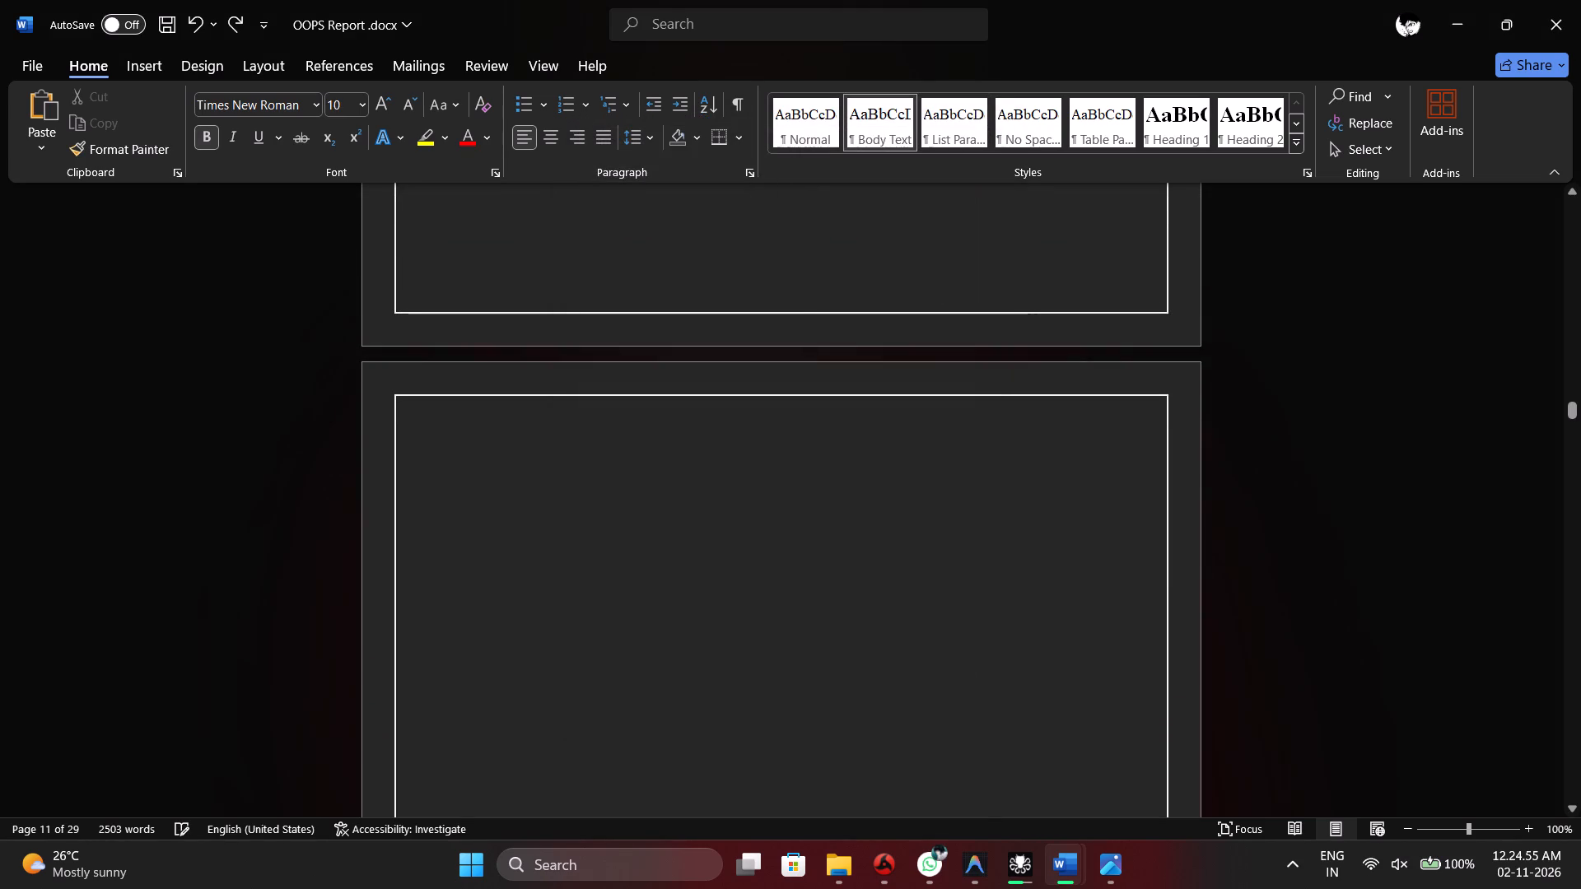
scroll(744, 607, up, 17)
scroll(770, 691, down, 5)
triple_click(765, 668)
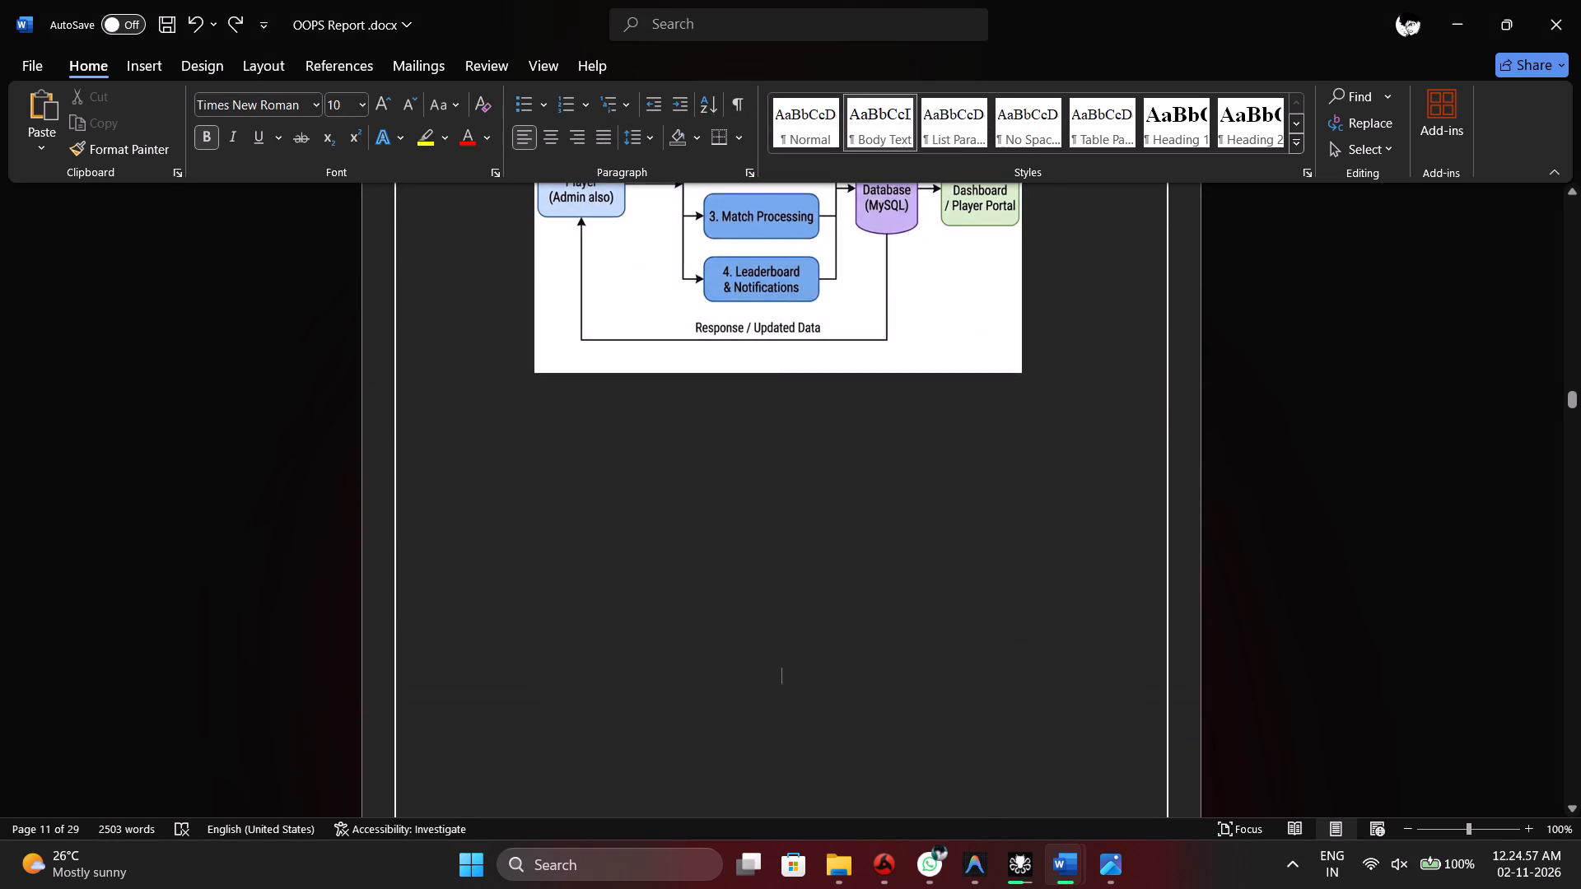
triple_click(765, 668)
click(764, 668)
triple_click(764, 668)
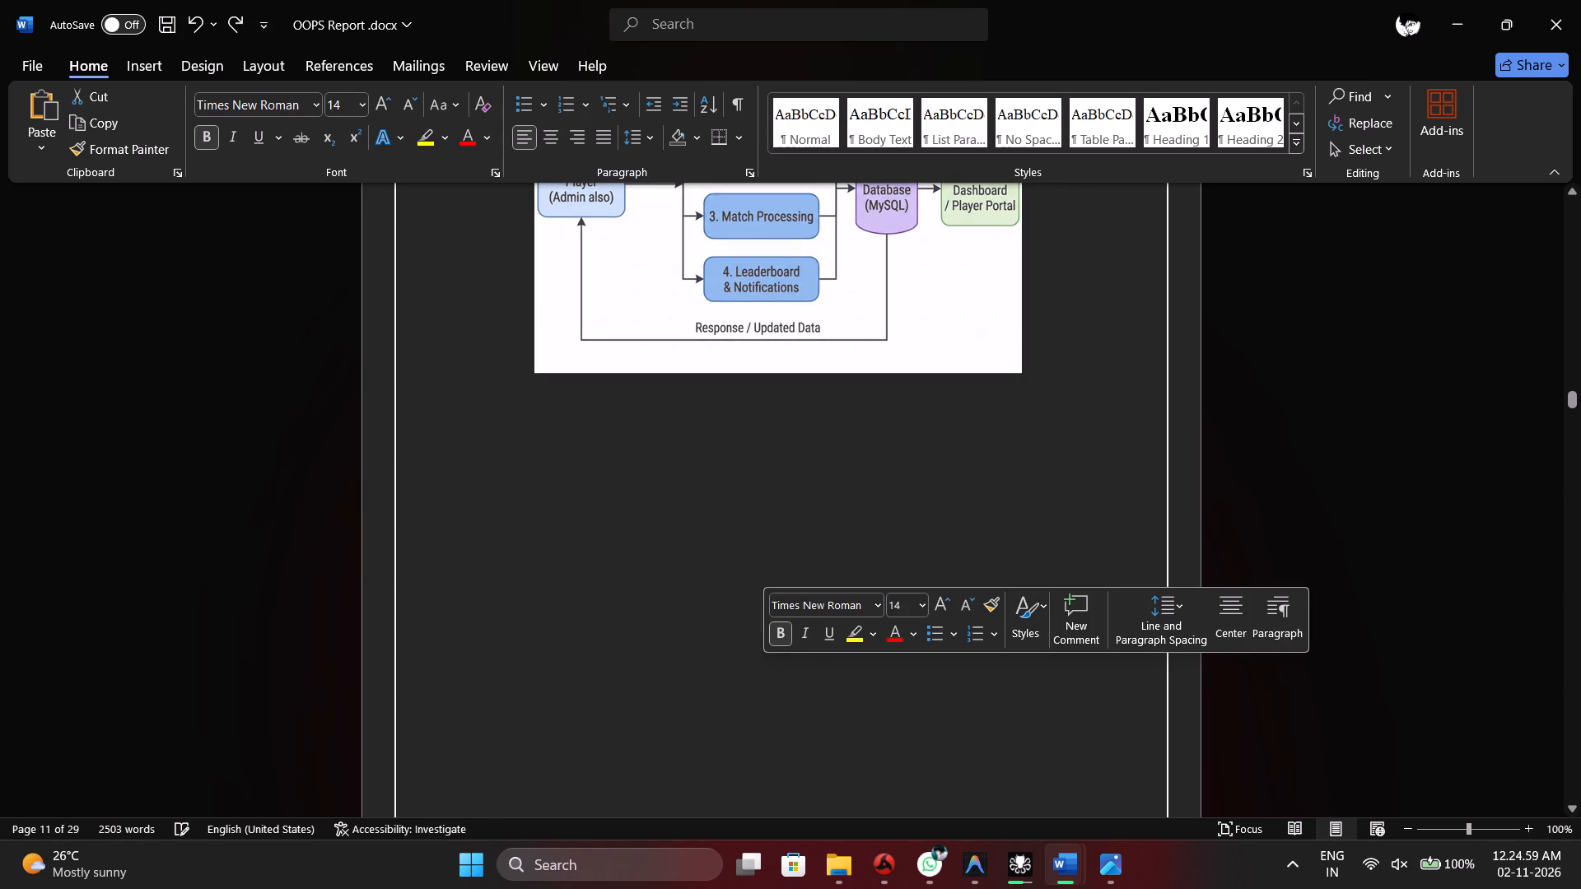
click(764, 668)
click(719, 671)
Examine the Design Analysis pages from System Architecture to the Flow Diagram for heading numbering and diagram placement.
scroll(719, 669, up, 4)
scroll(719, 669, down, 5)
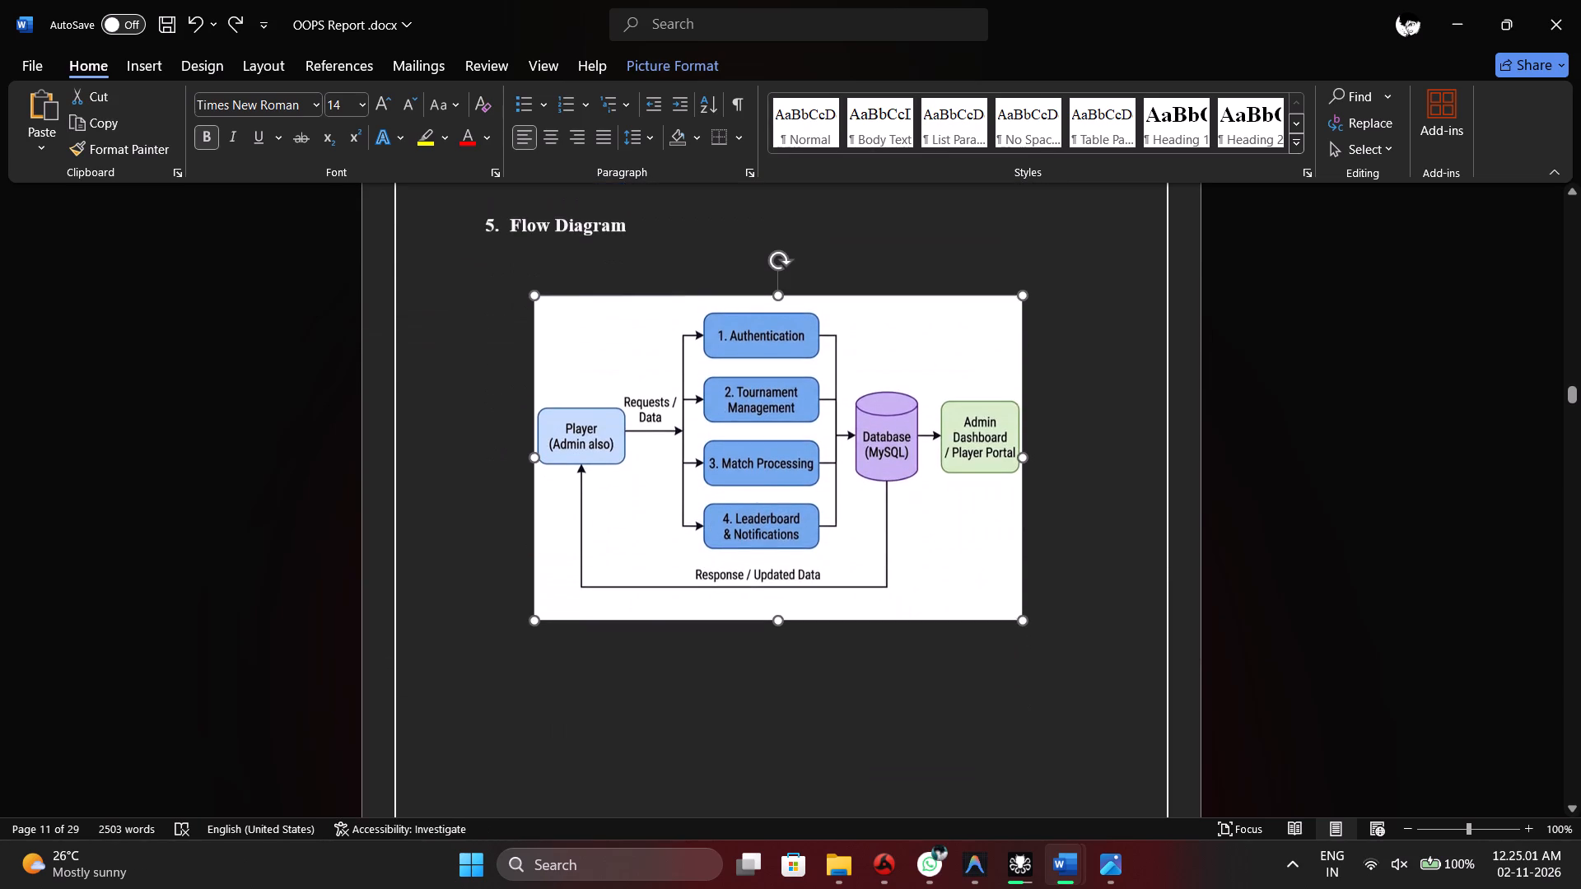
scroll(718, 668, up, 20)
scroll(718, 668, up, 3)
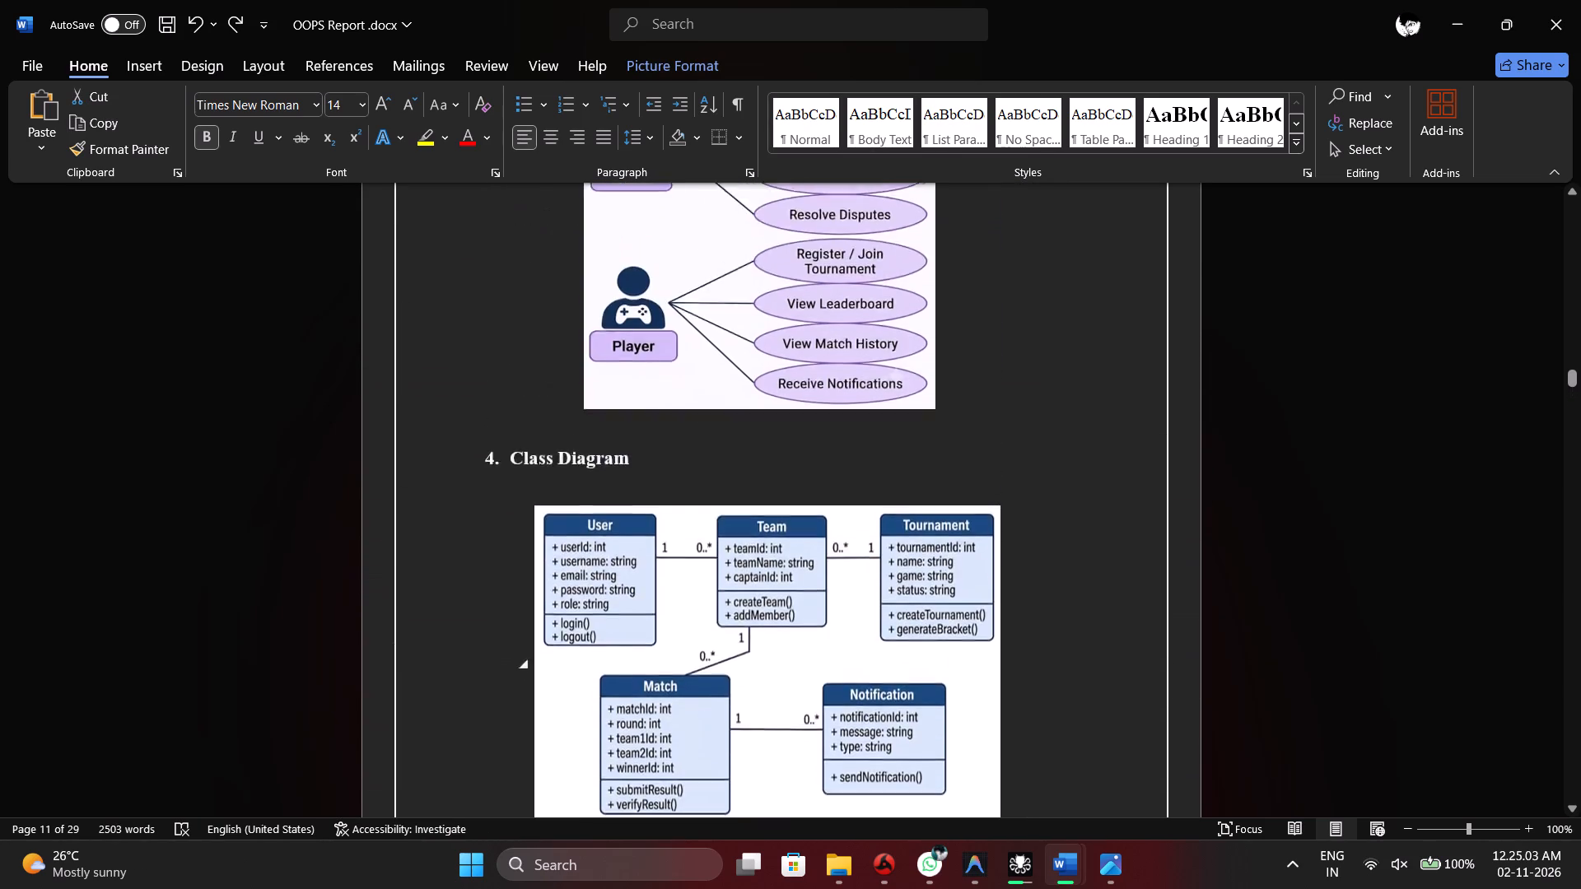
scroll(724, 664, up, 19)
scroll(683, 607, up, 5)
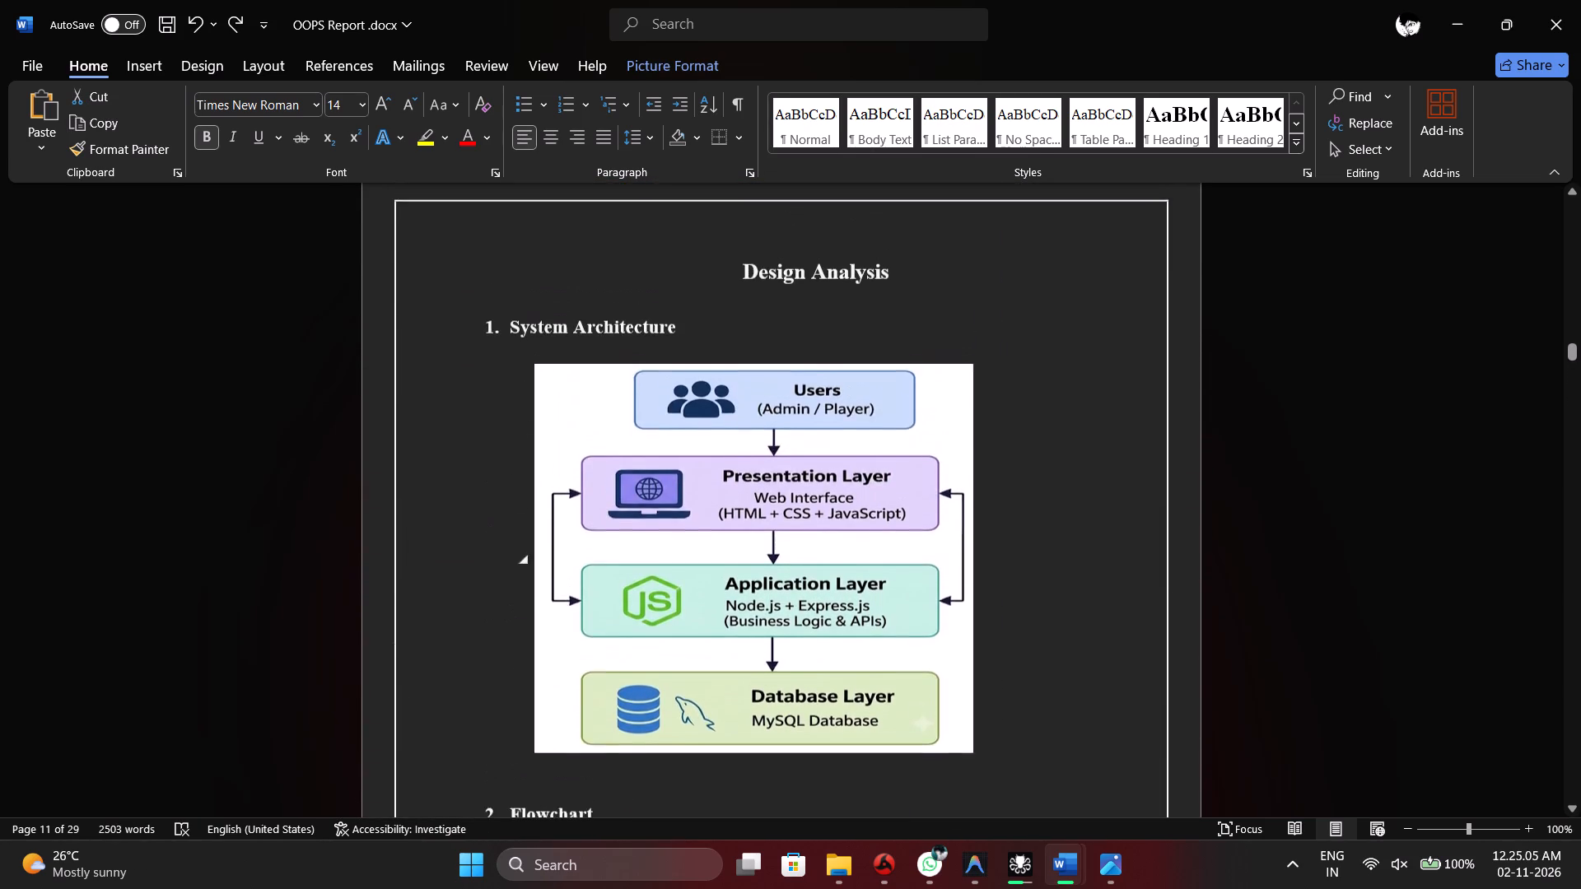
scroll(664, 589, down, 19)
scroll(613, 591, down, 6)
scroll(689, 610, down, 6)
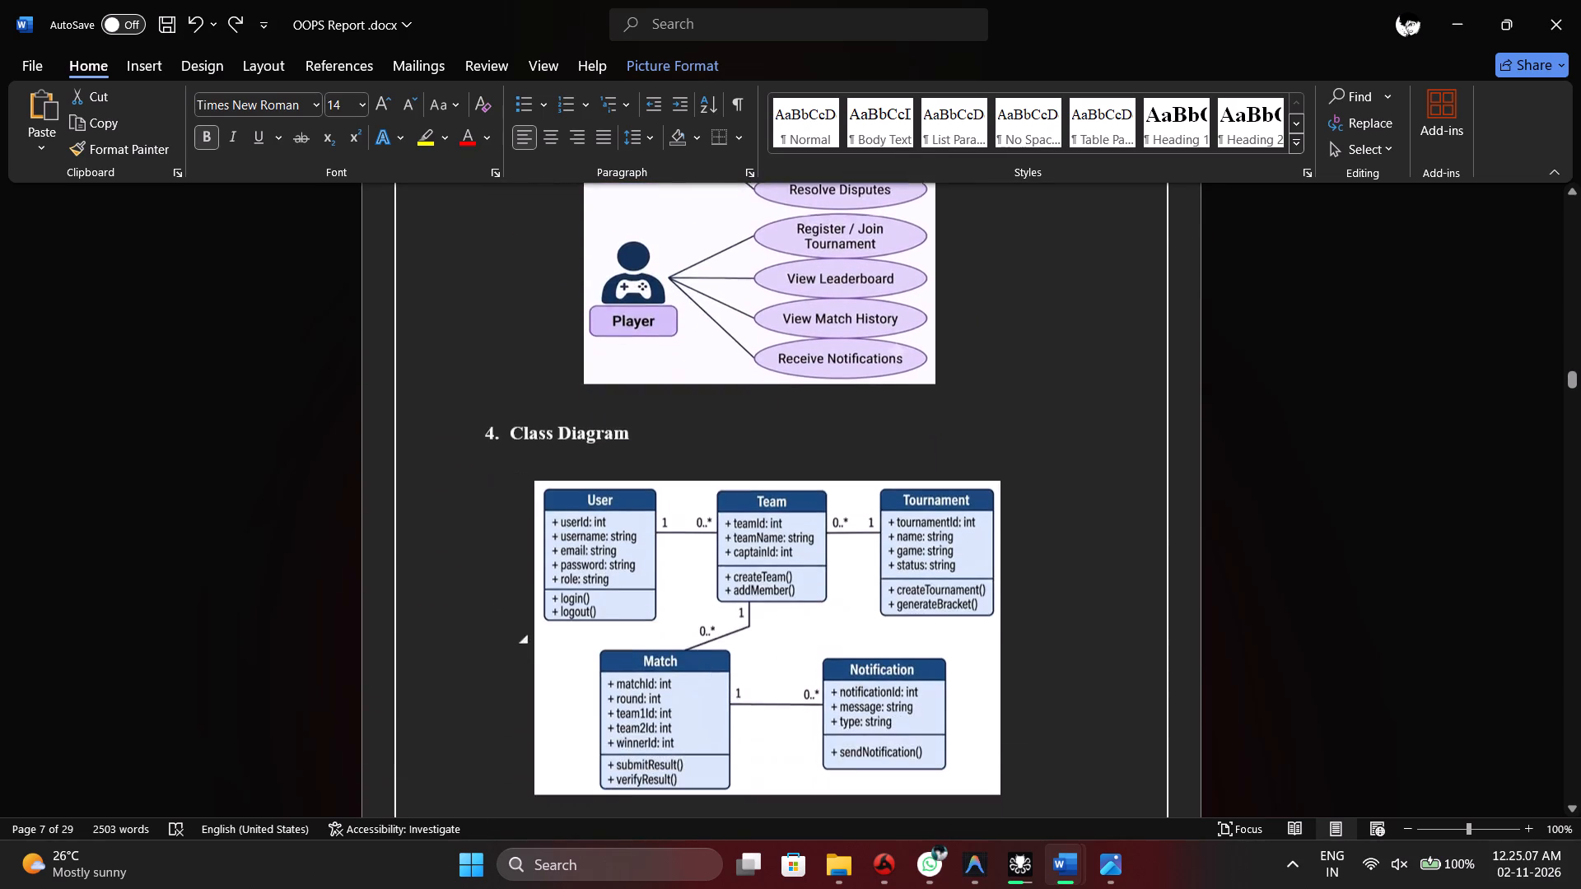
scroll(688, 601, down, 4)
scroll(772, 636, up, 20)
scroll(772, 636, up, 1)
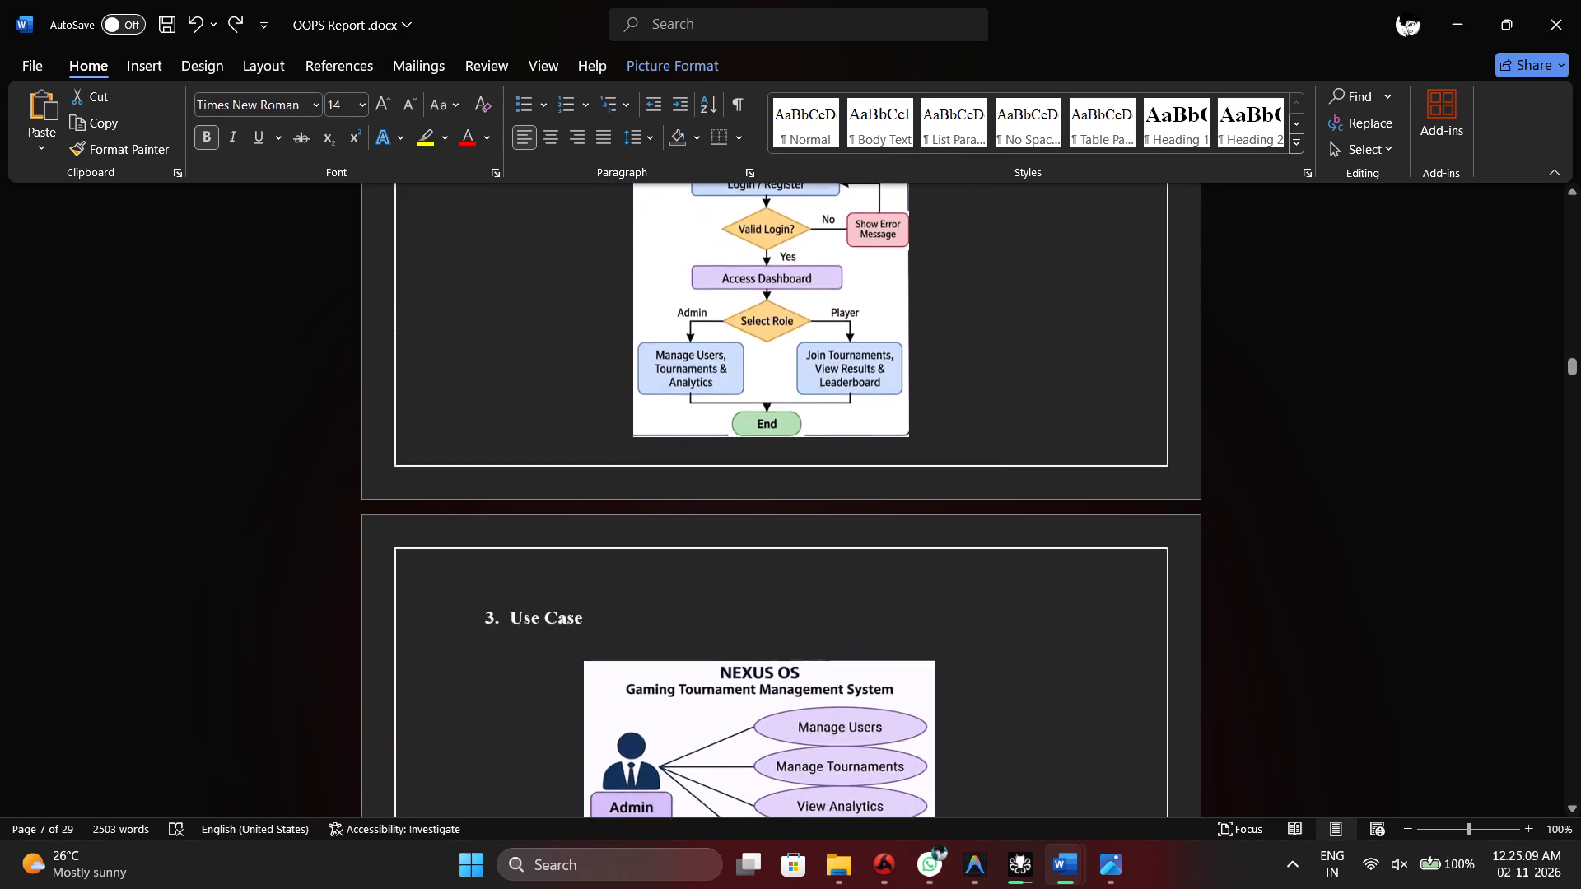
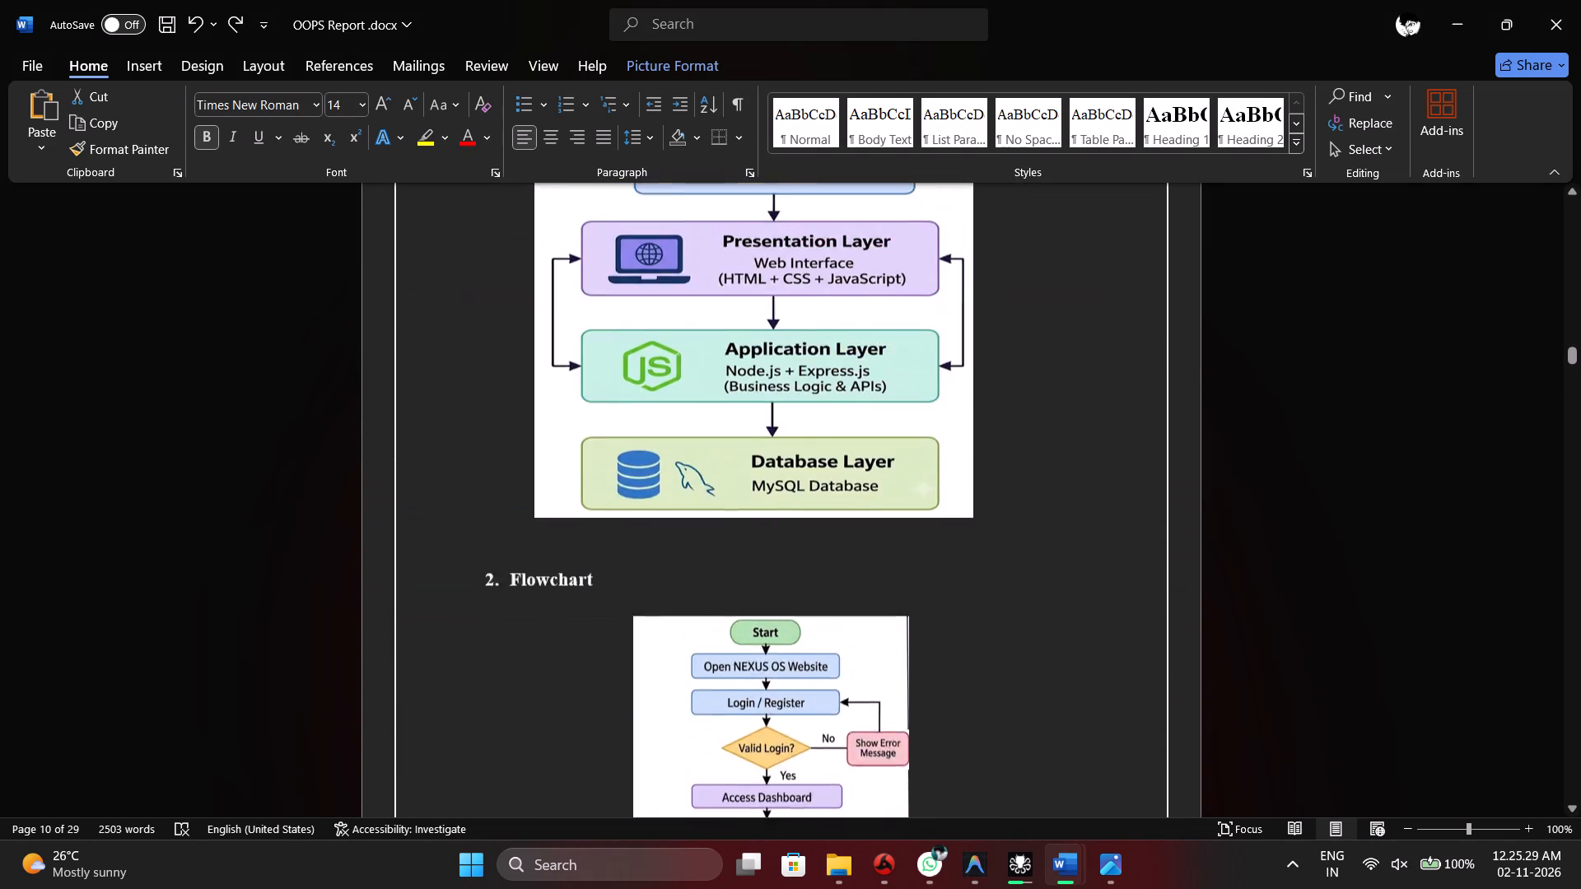
scroll(871, 776, down, 7)
scroll(871, 770, up, 12)
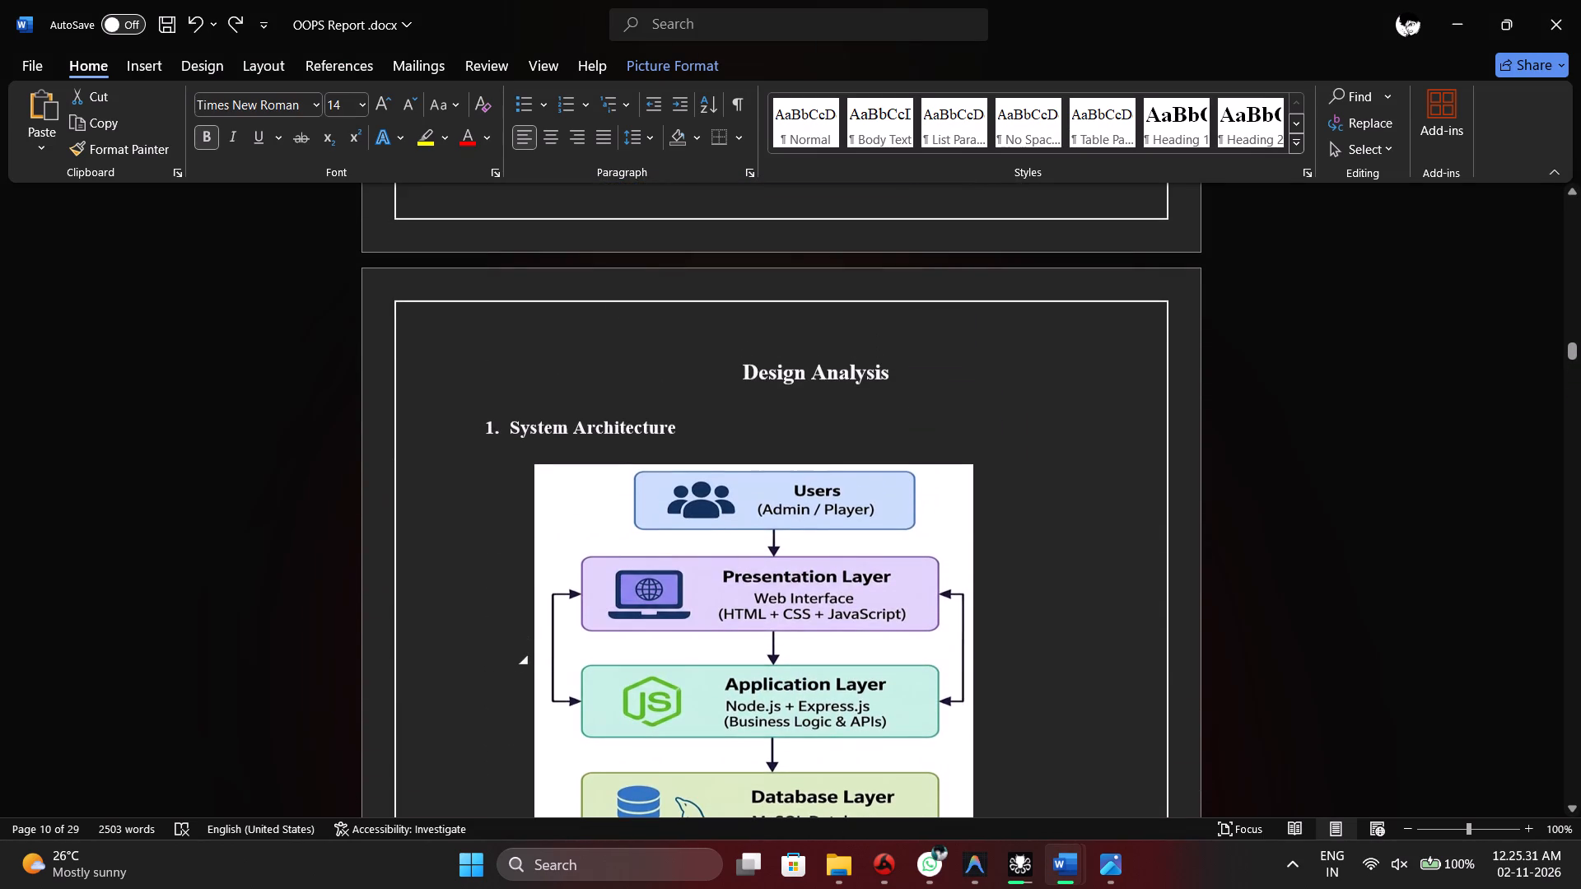
Narrow the System Architecture picture slightly on one side, without changing its height.
click(842, 735)
scroll(983, 748, down, 2)
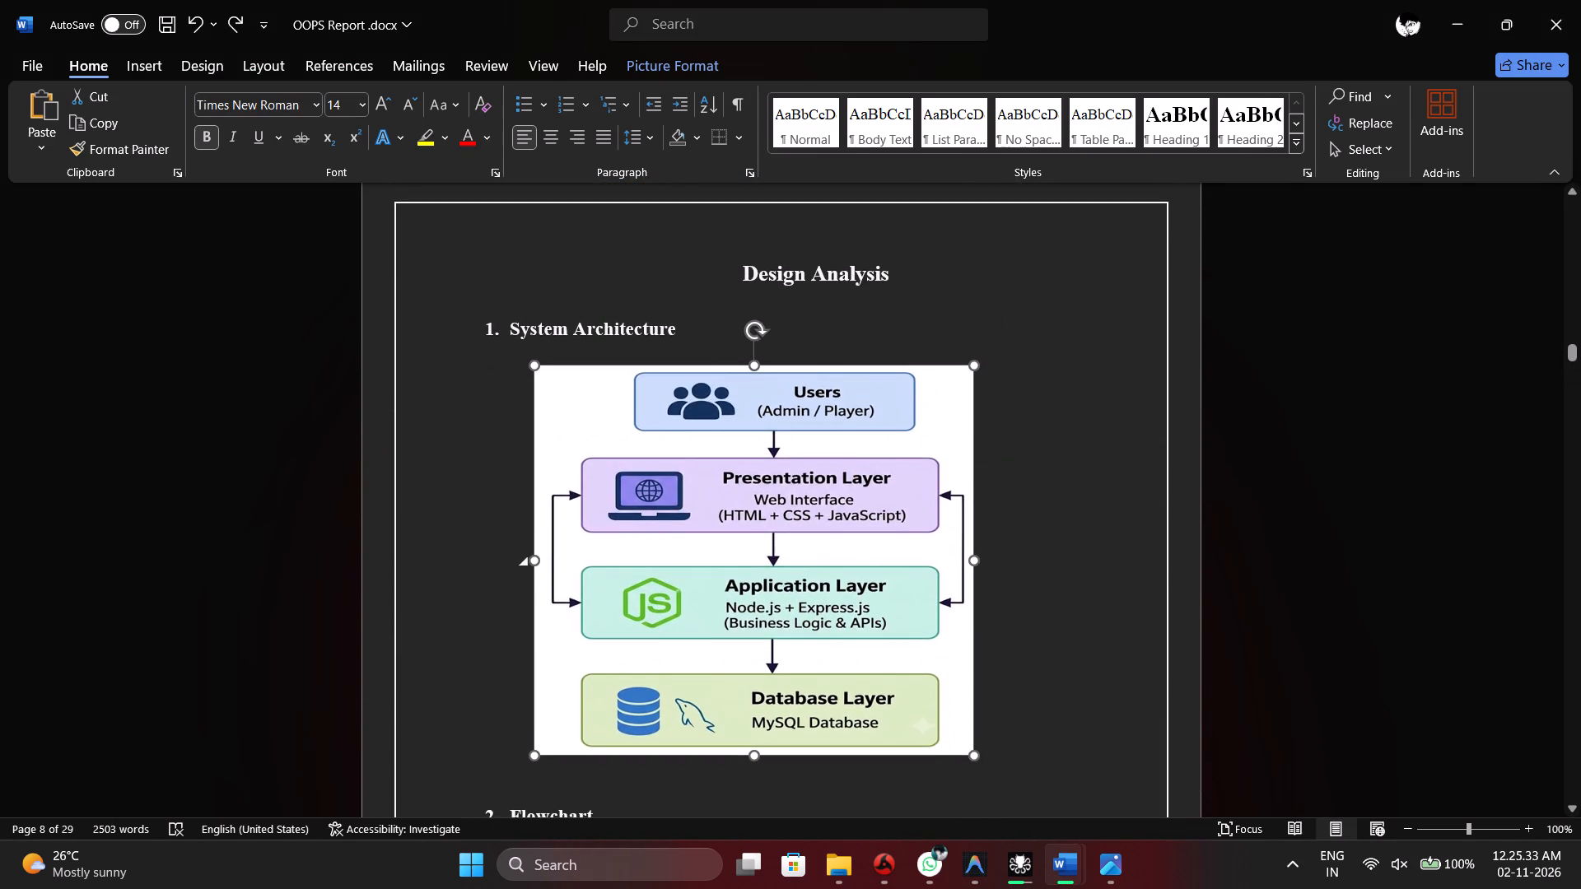
scroll(905, 631, down, 6)
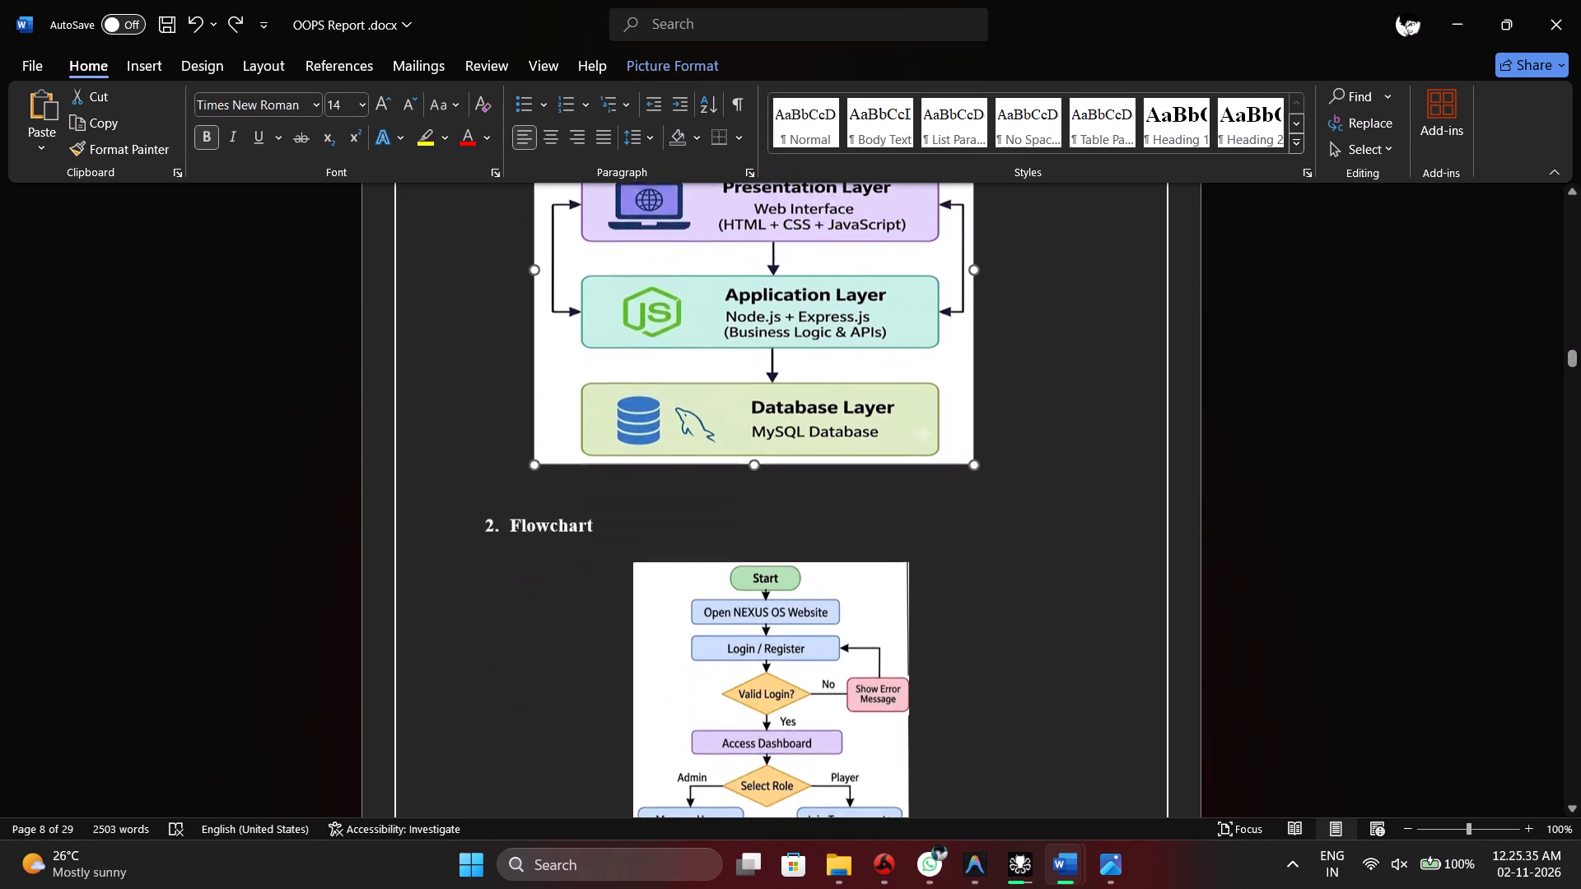
scroll(904, 631, up, 6)
drag(975, 556, 958, 556)
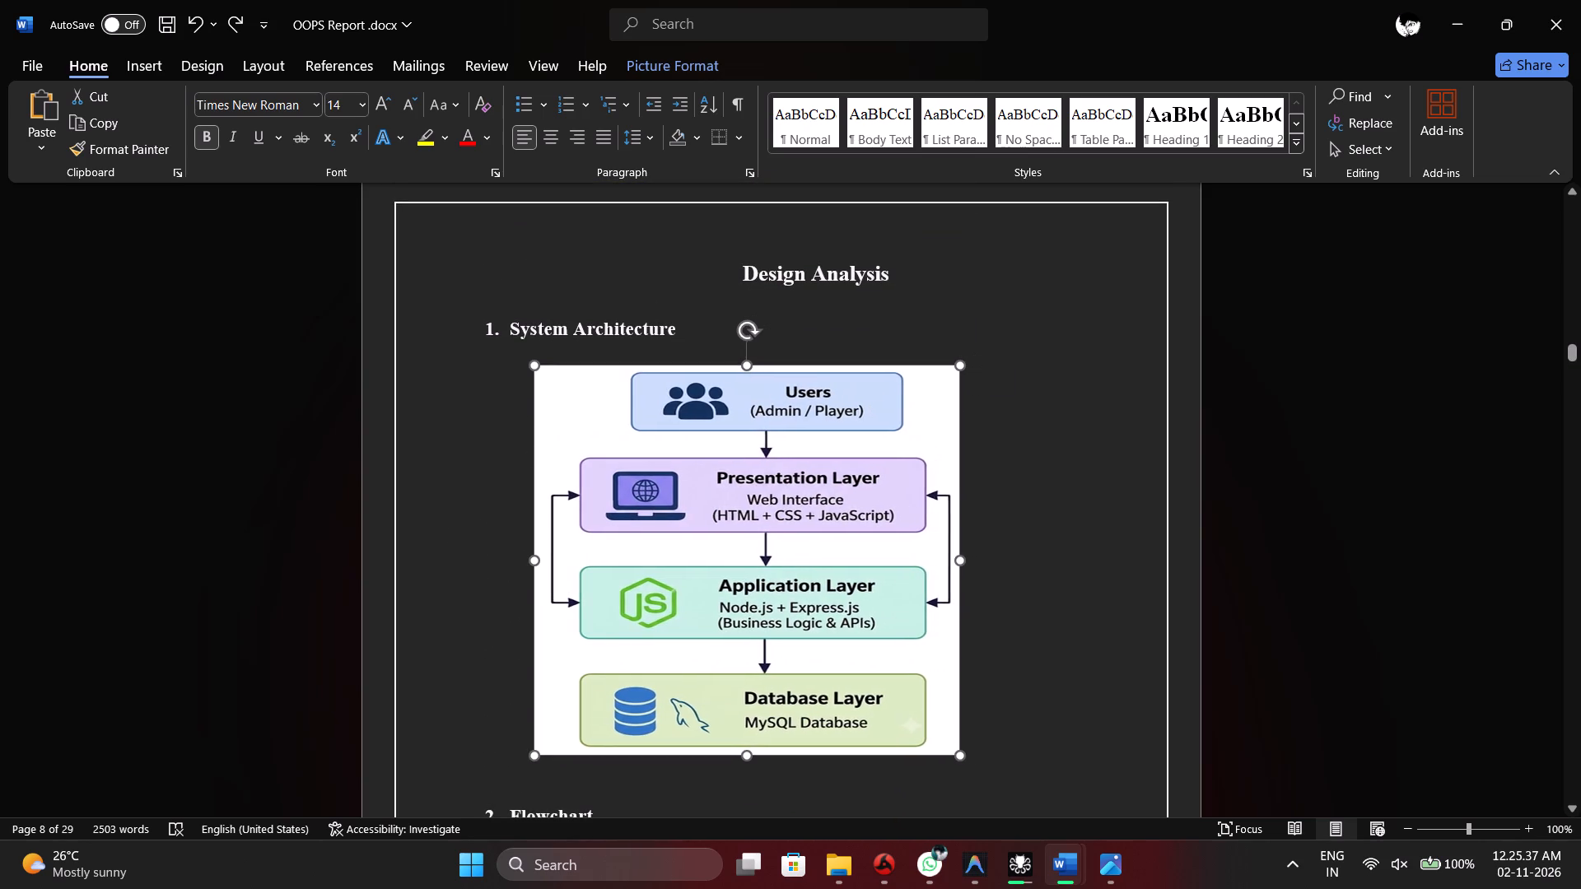
drag(958, 556, 952, 556)
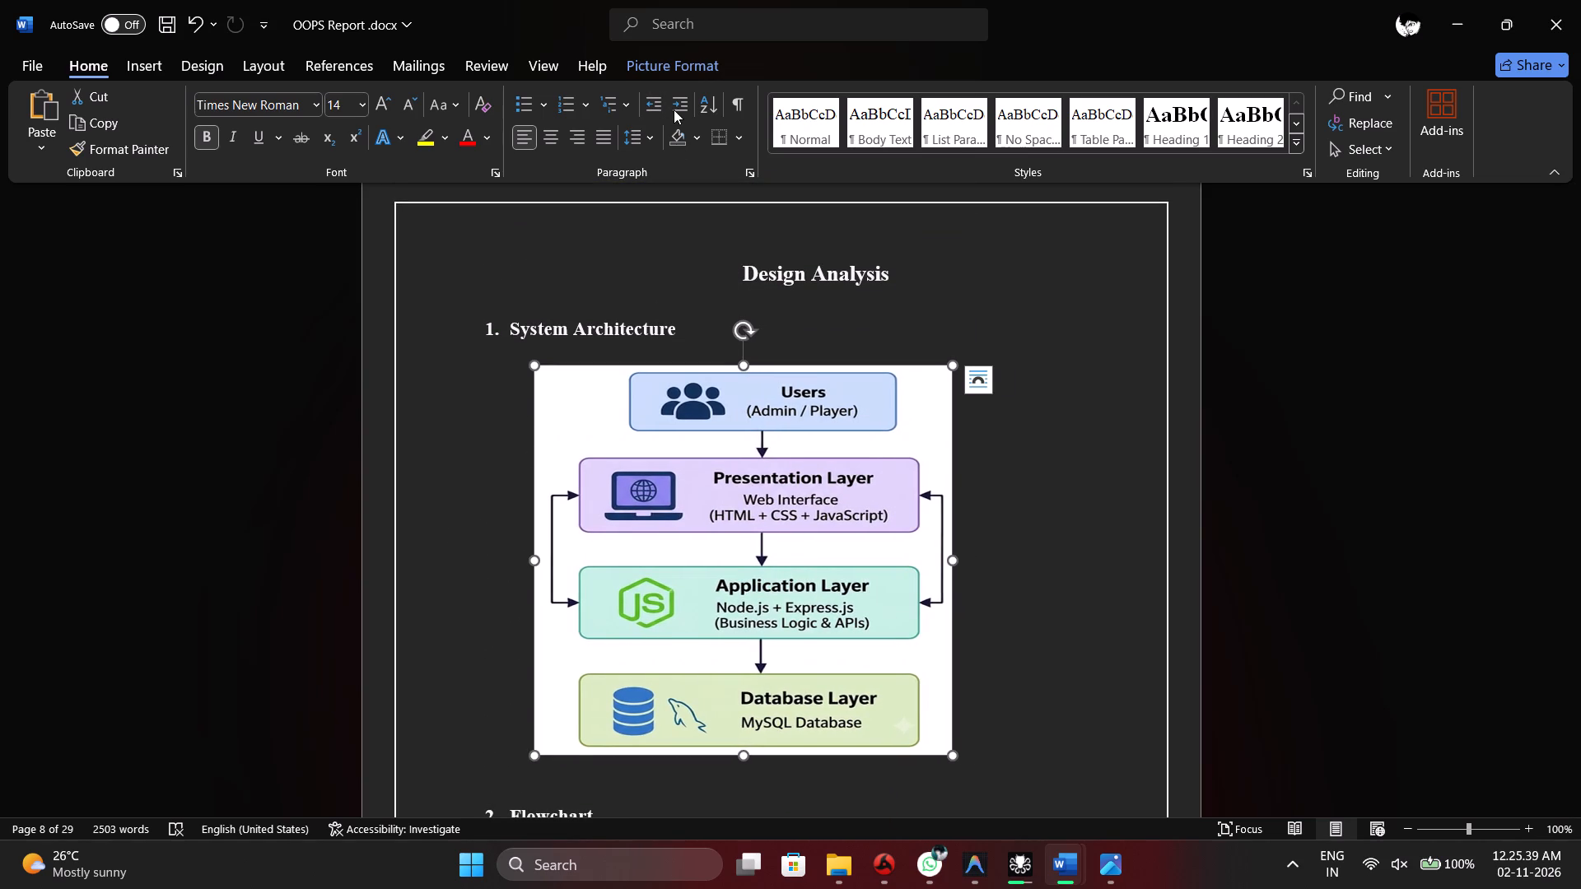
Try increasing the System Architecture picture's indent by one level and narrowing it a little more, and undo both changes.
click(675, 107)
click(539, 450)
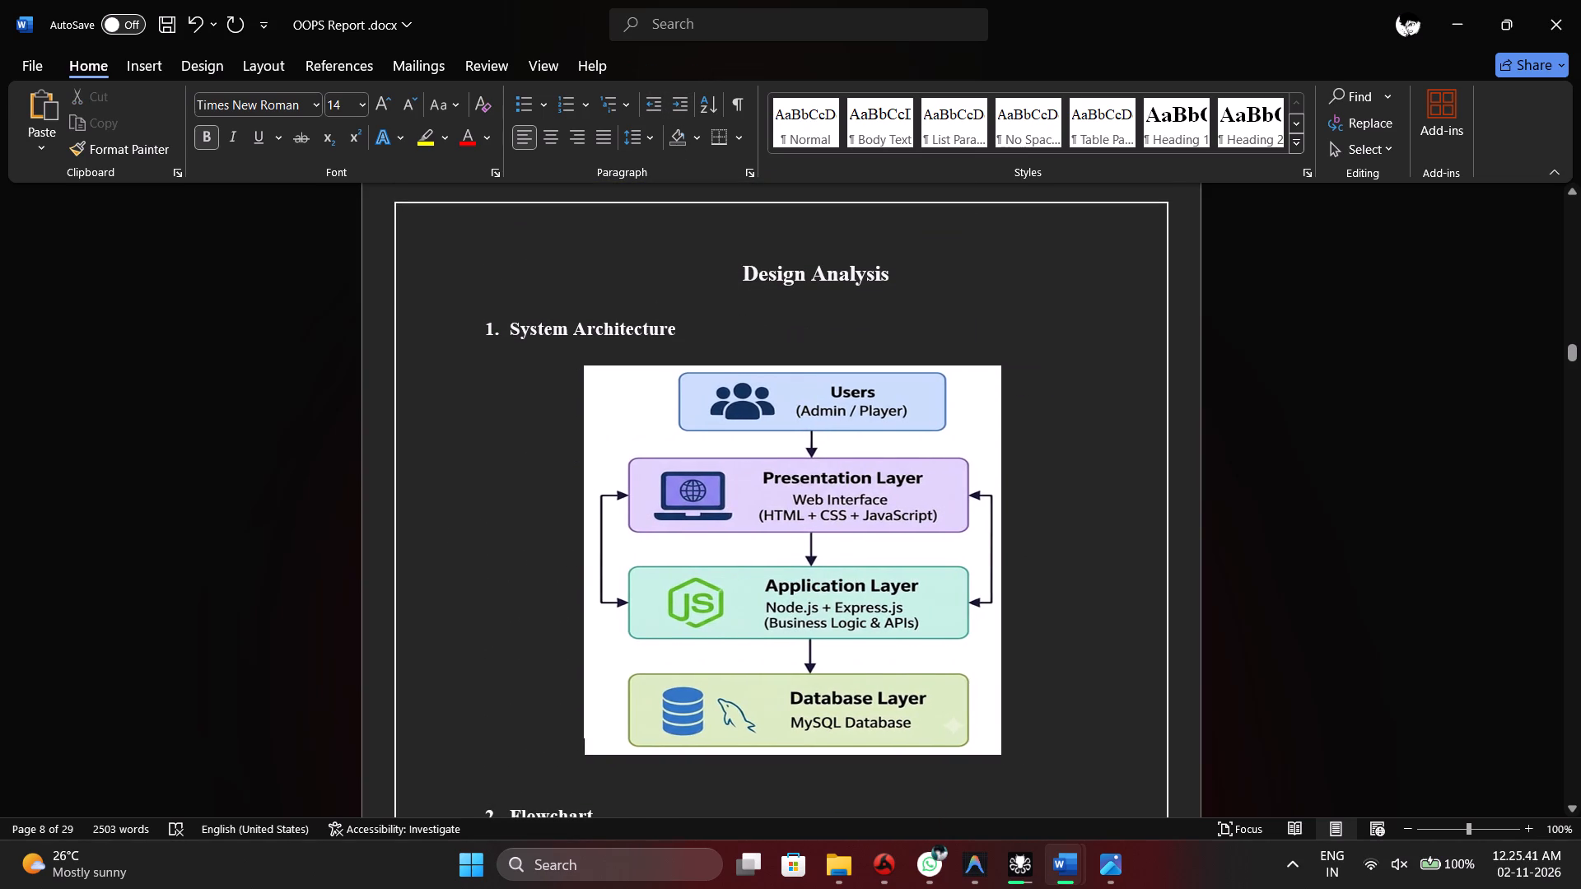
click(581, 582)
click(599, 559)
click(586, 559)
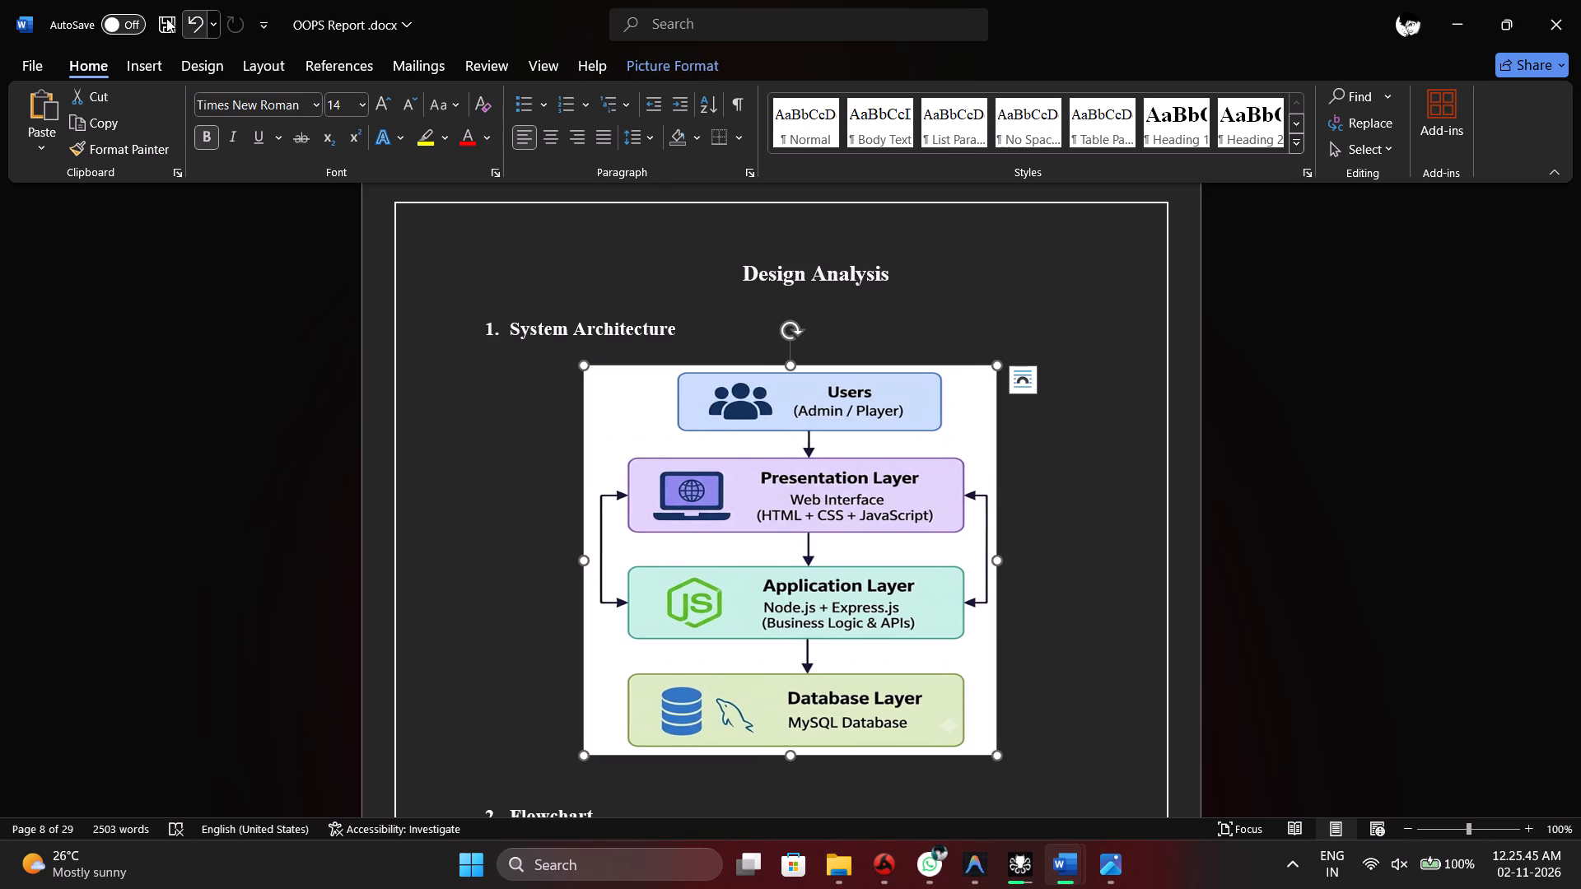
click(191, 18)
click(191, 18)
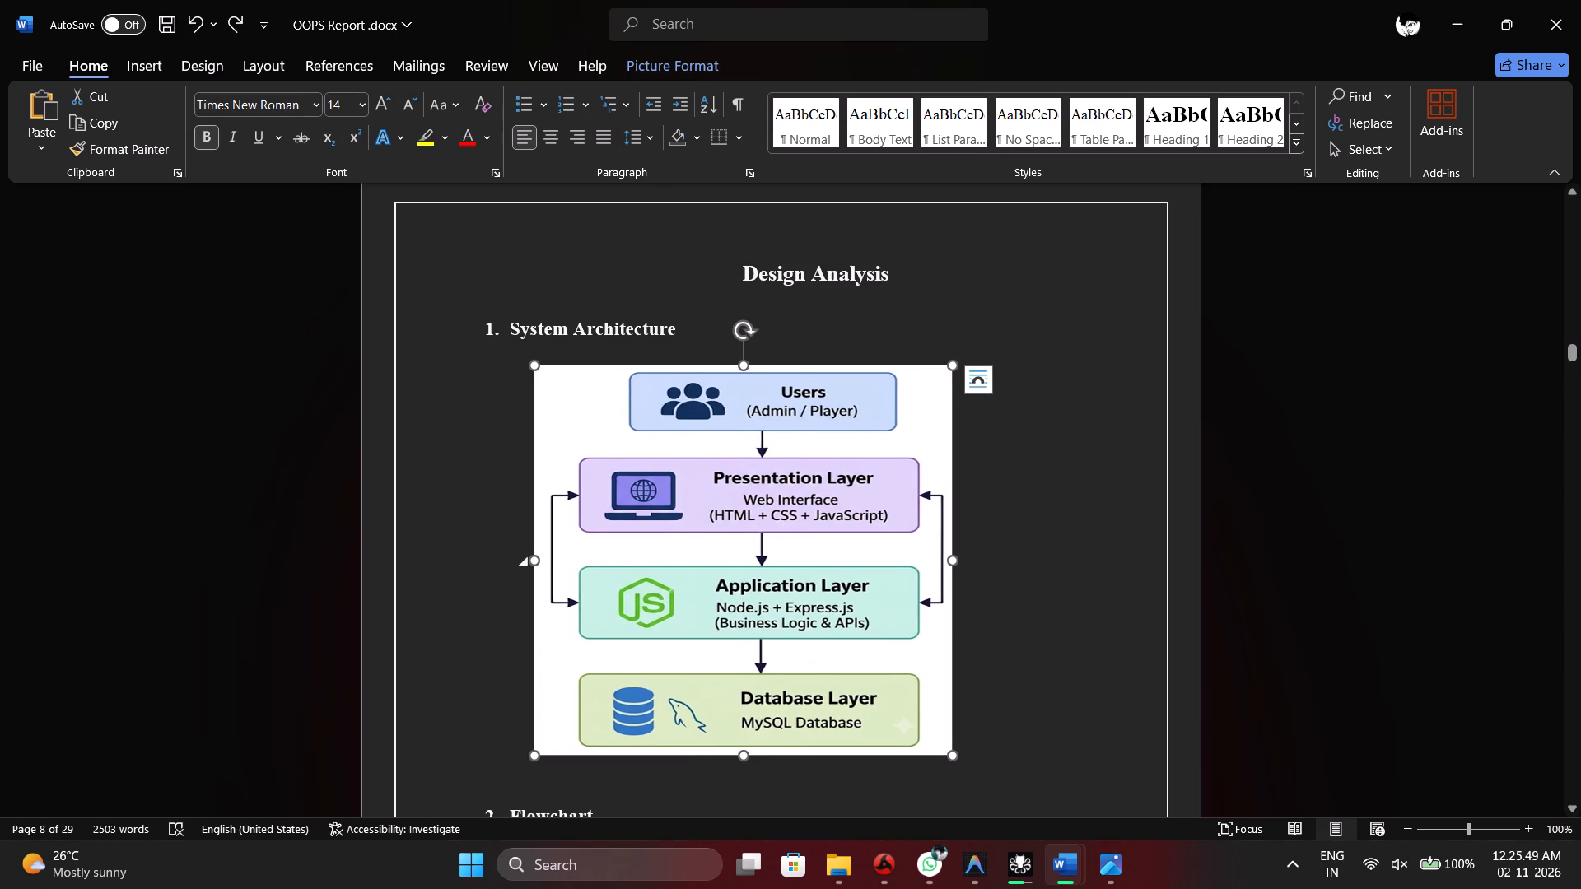
Widen the System Architecture picture slightly without changing its height, and deselect it.
drag(952, 559, 963, 560)
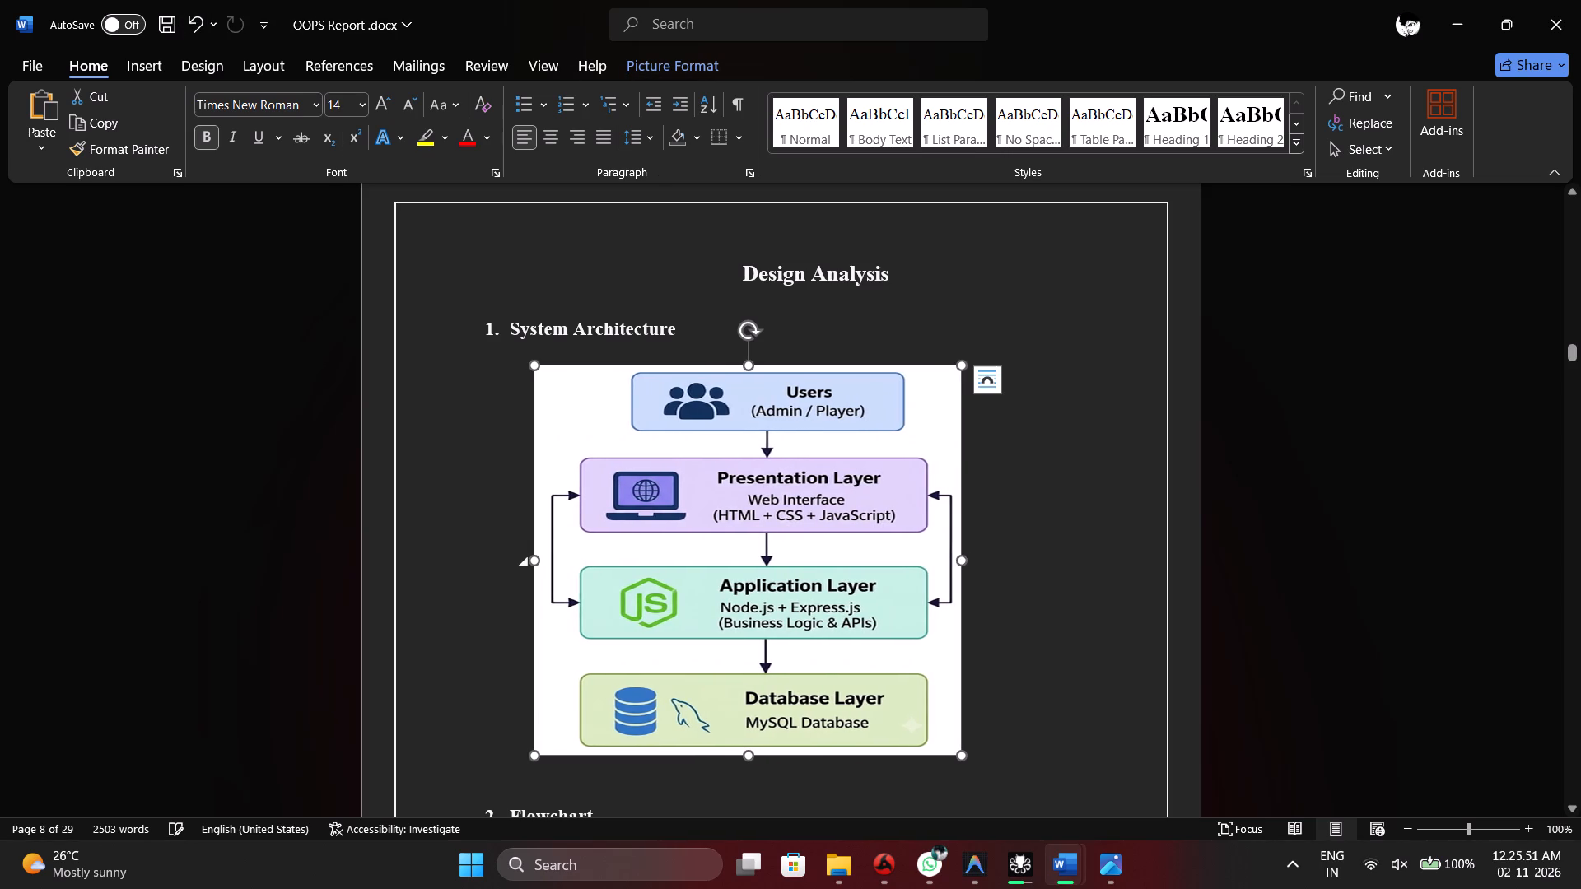
click(1077, 536)
Examine the diagrams from Flowchart to Flow Diagram and place the cursor in the empty area after the Flow Diagram.
scroll(1070, 537, down, 8)
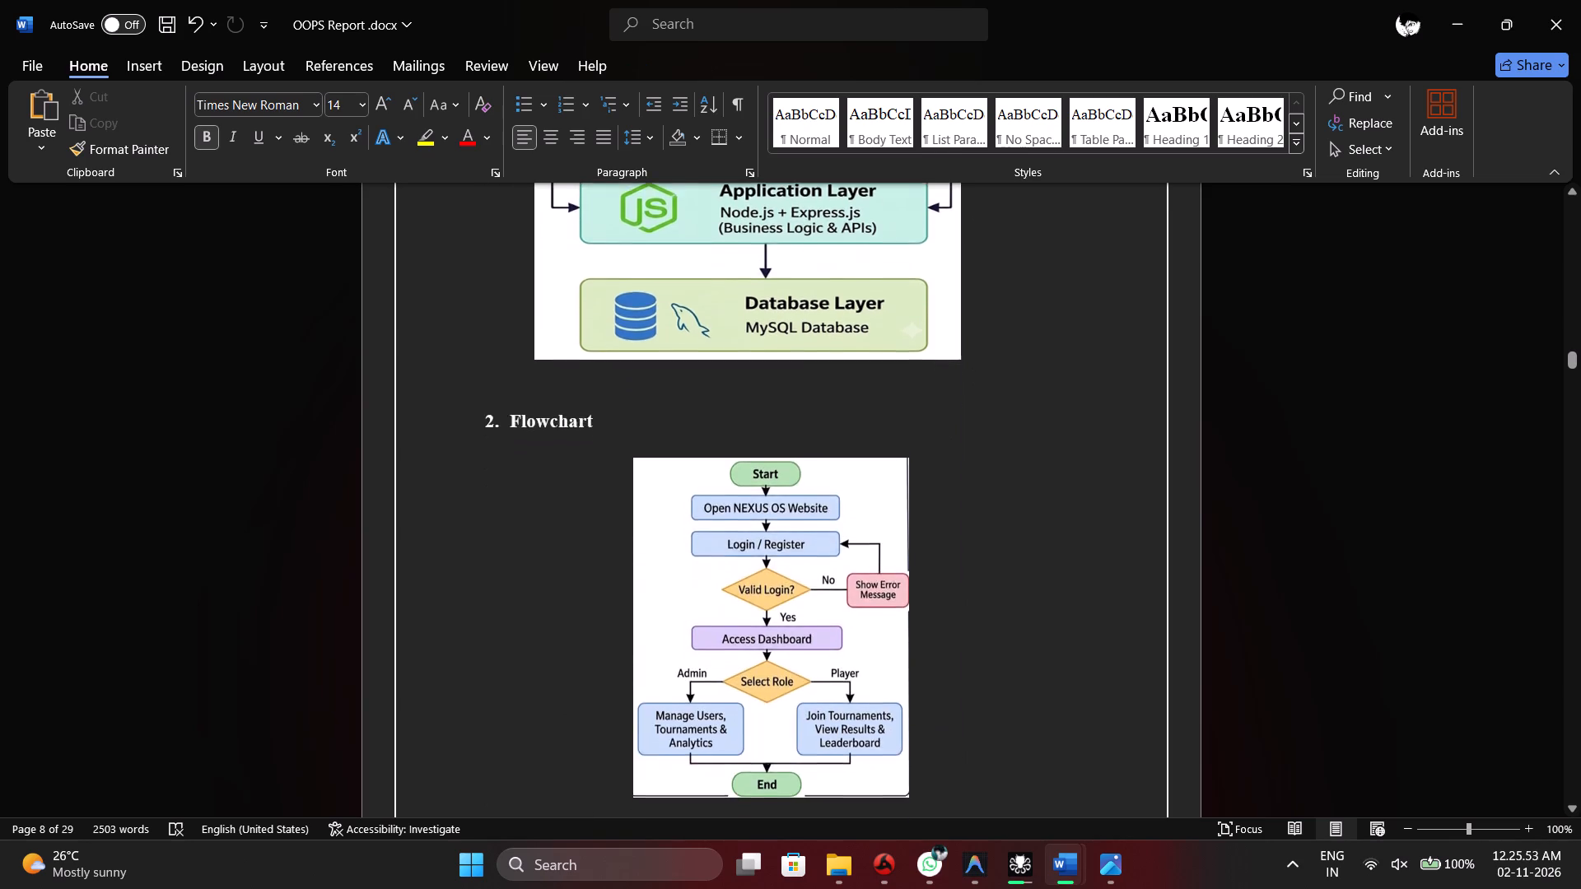
scroll(1066, 544, down, 14)
scroll(1006, 535, down, 12)
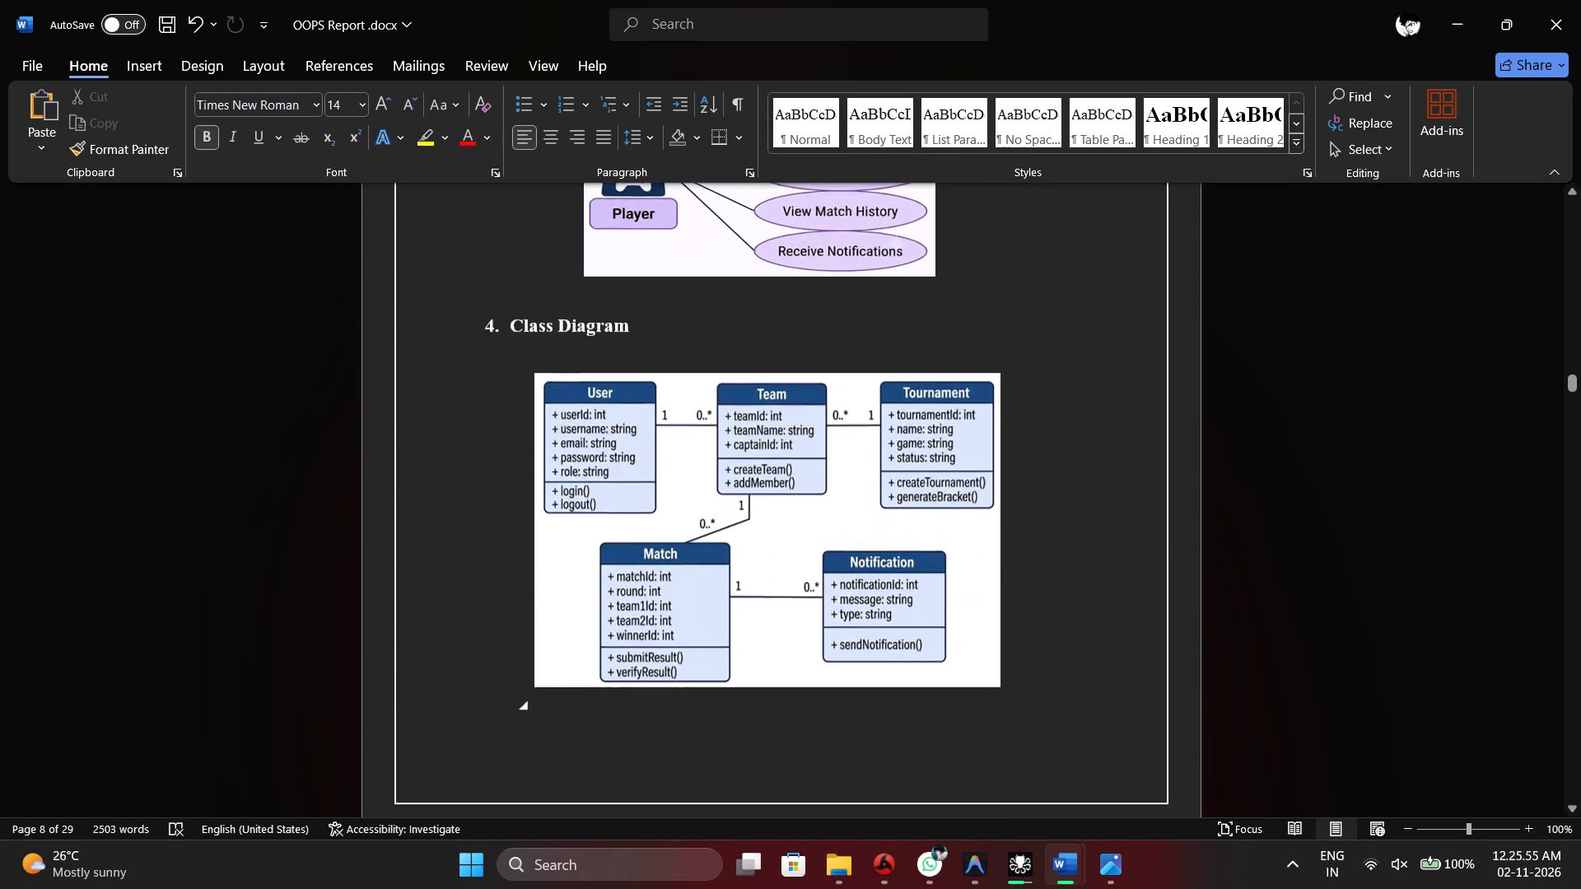
scroll(1006, 535, down, 13)
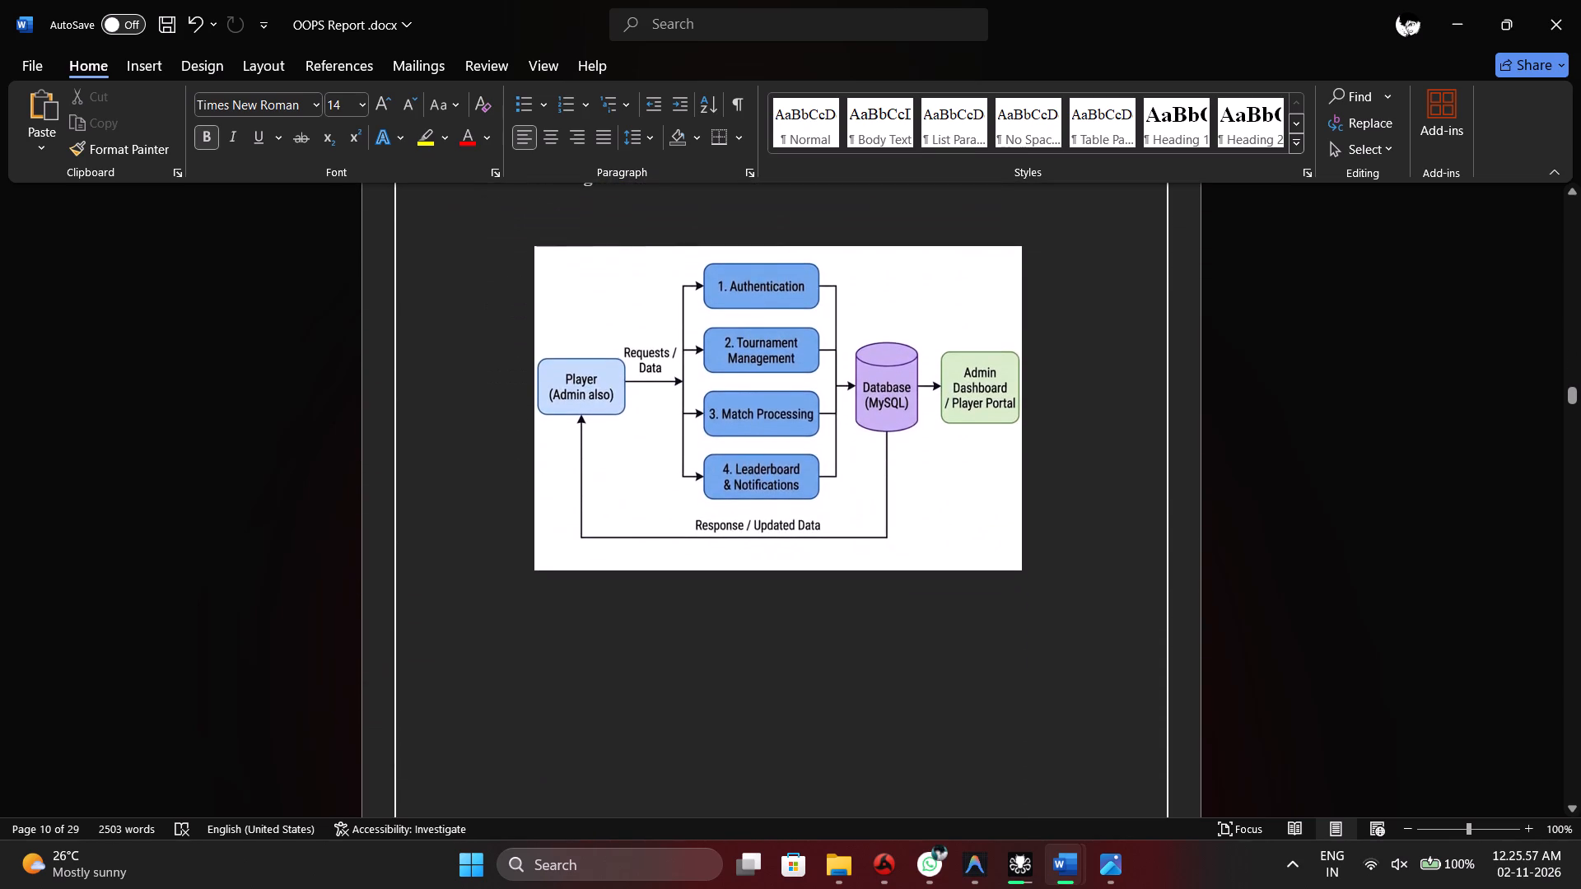
scroll(1005, 535, down, 18)
click(837, 533)
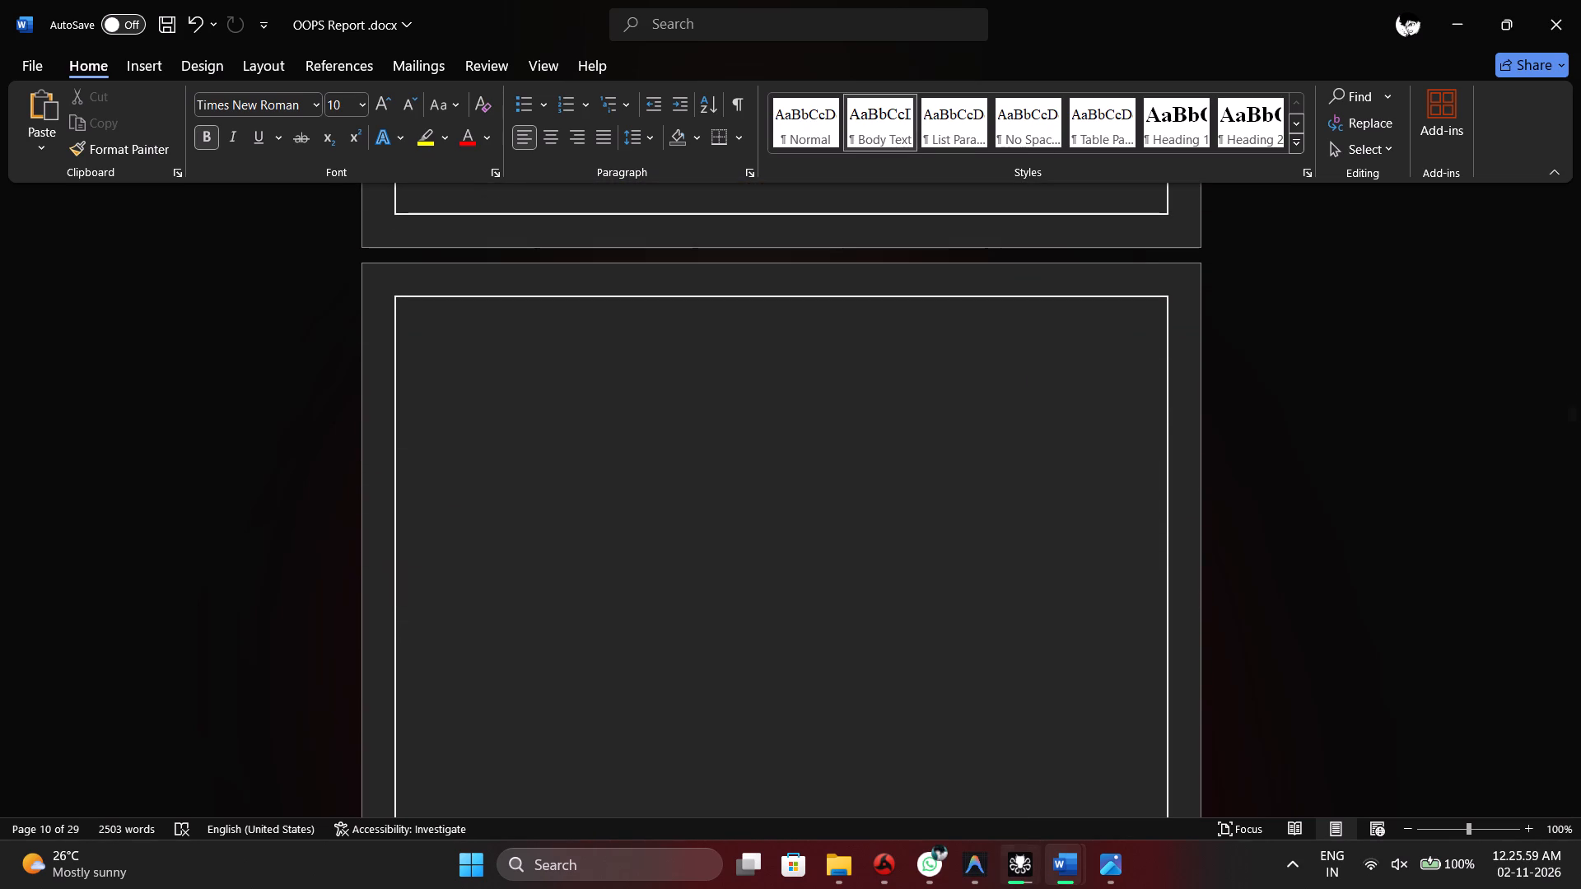
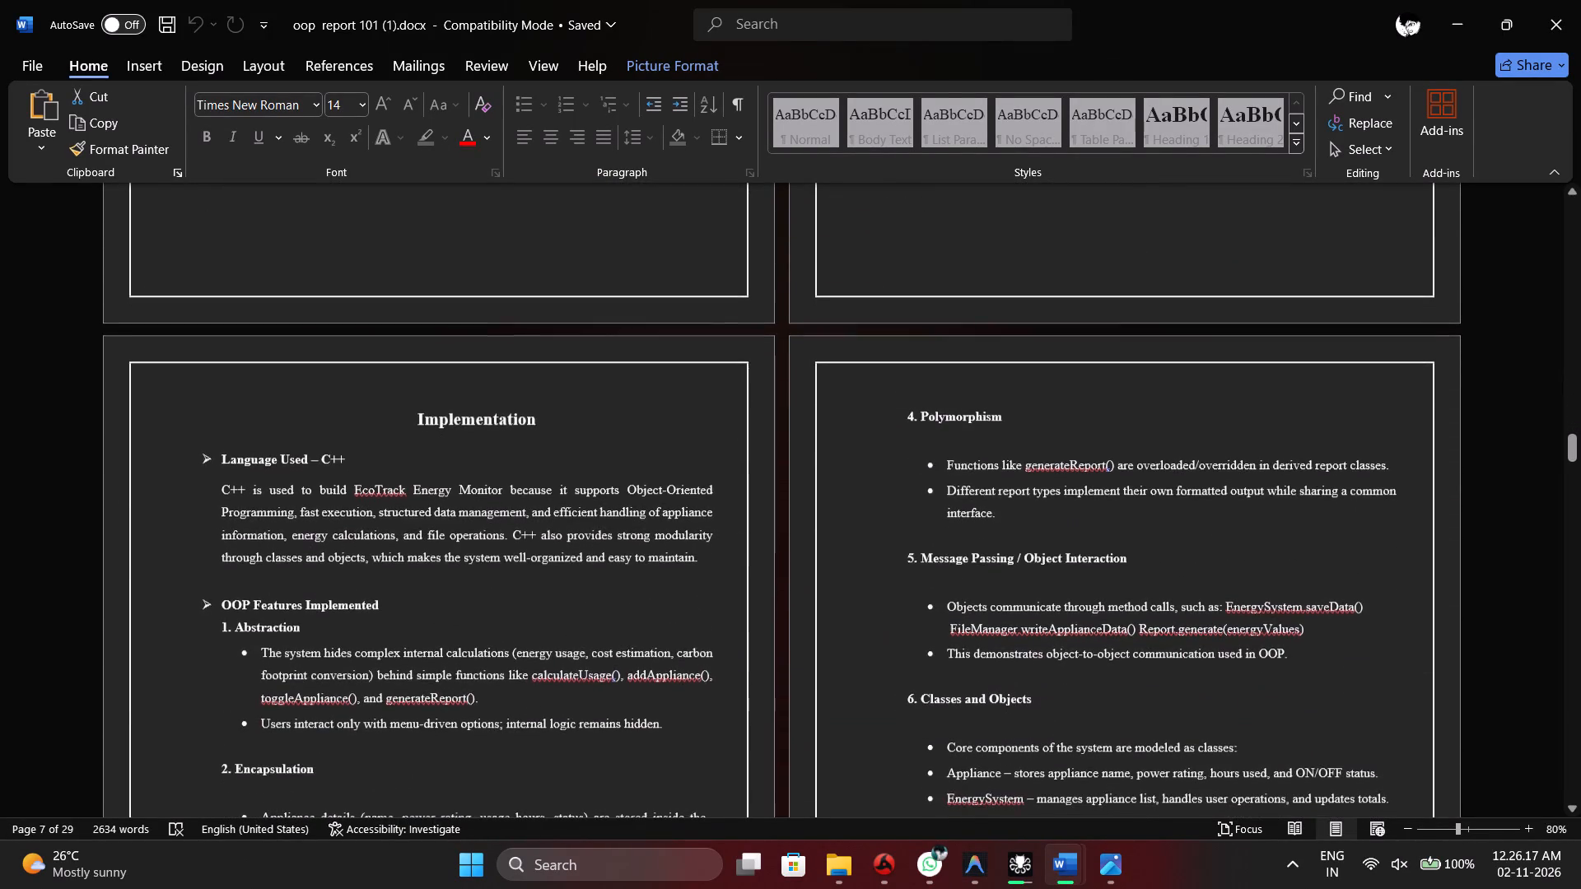
Examine the first pages of the Implementation section, covering the C++ language and OOP feature descriptions.
scroll(502, 456, down, 7)
scroll(445, 565, up, 3)
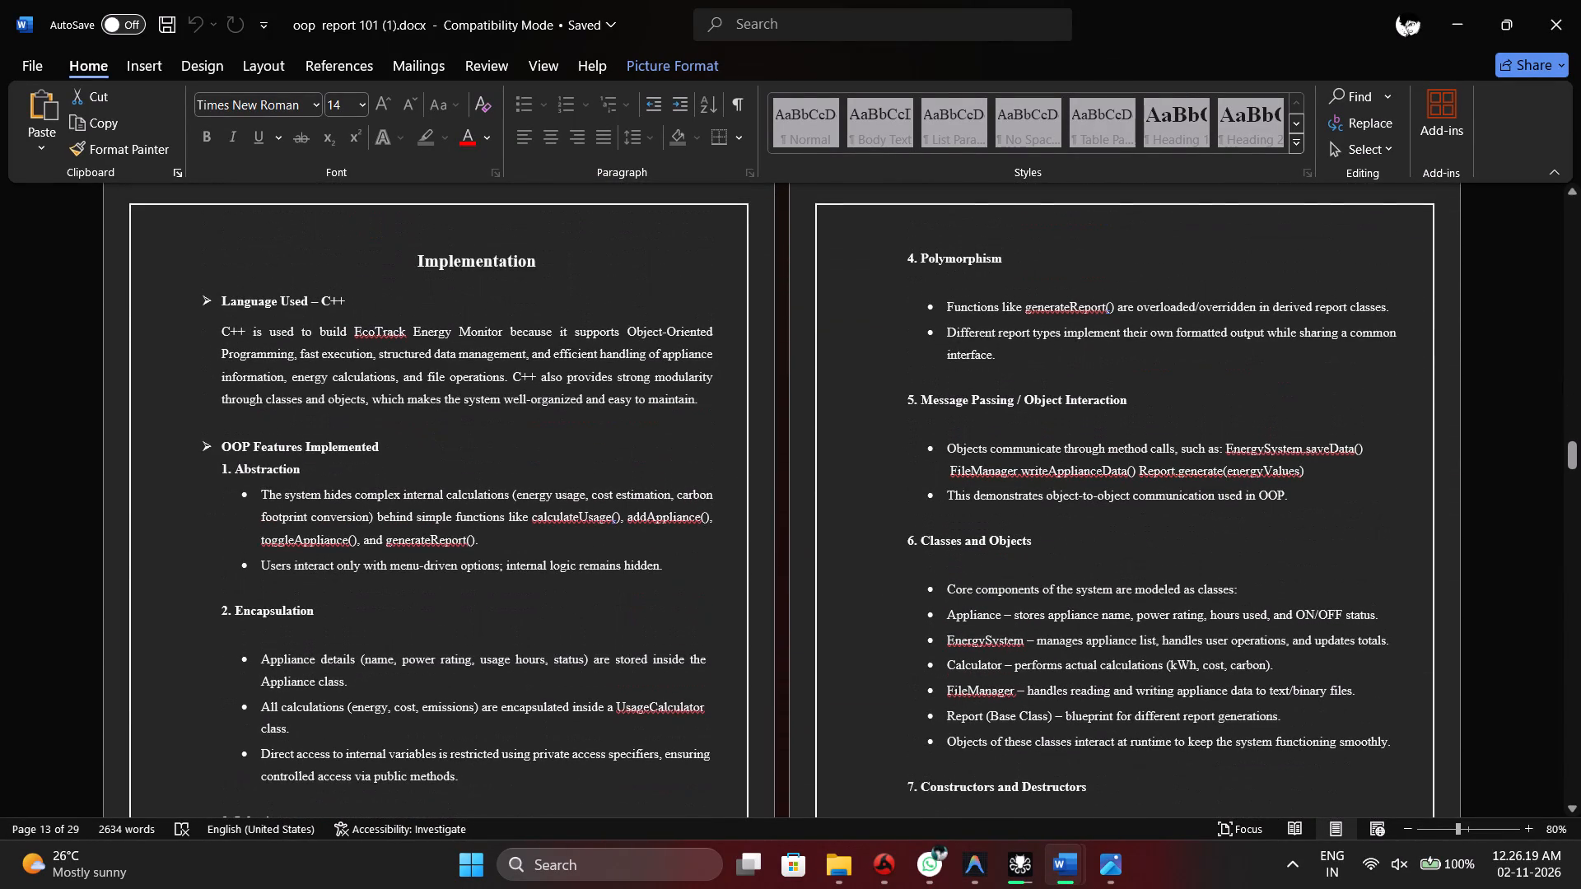
scroll(451, 386, down, 6)
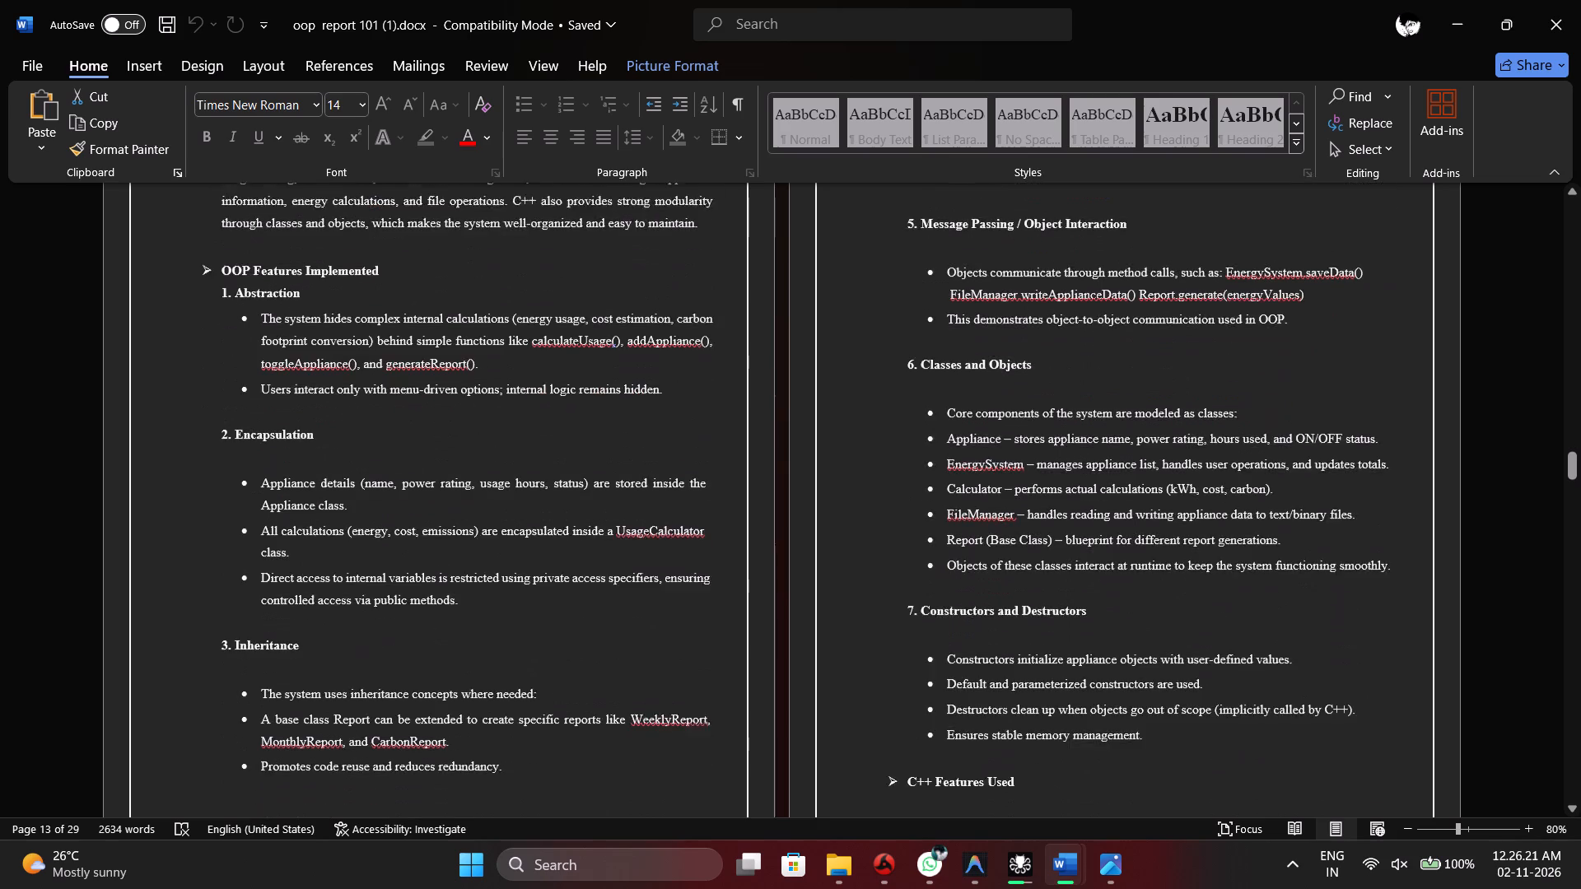
scroll(435, 485, down, 7)
scroll(446, 547, up, 5)
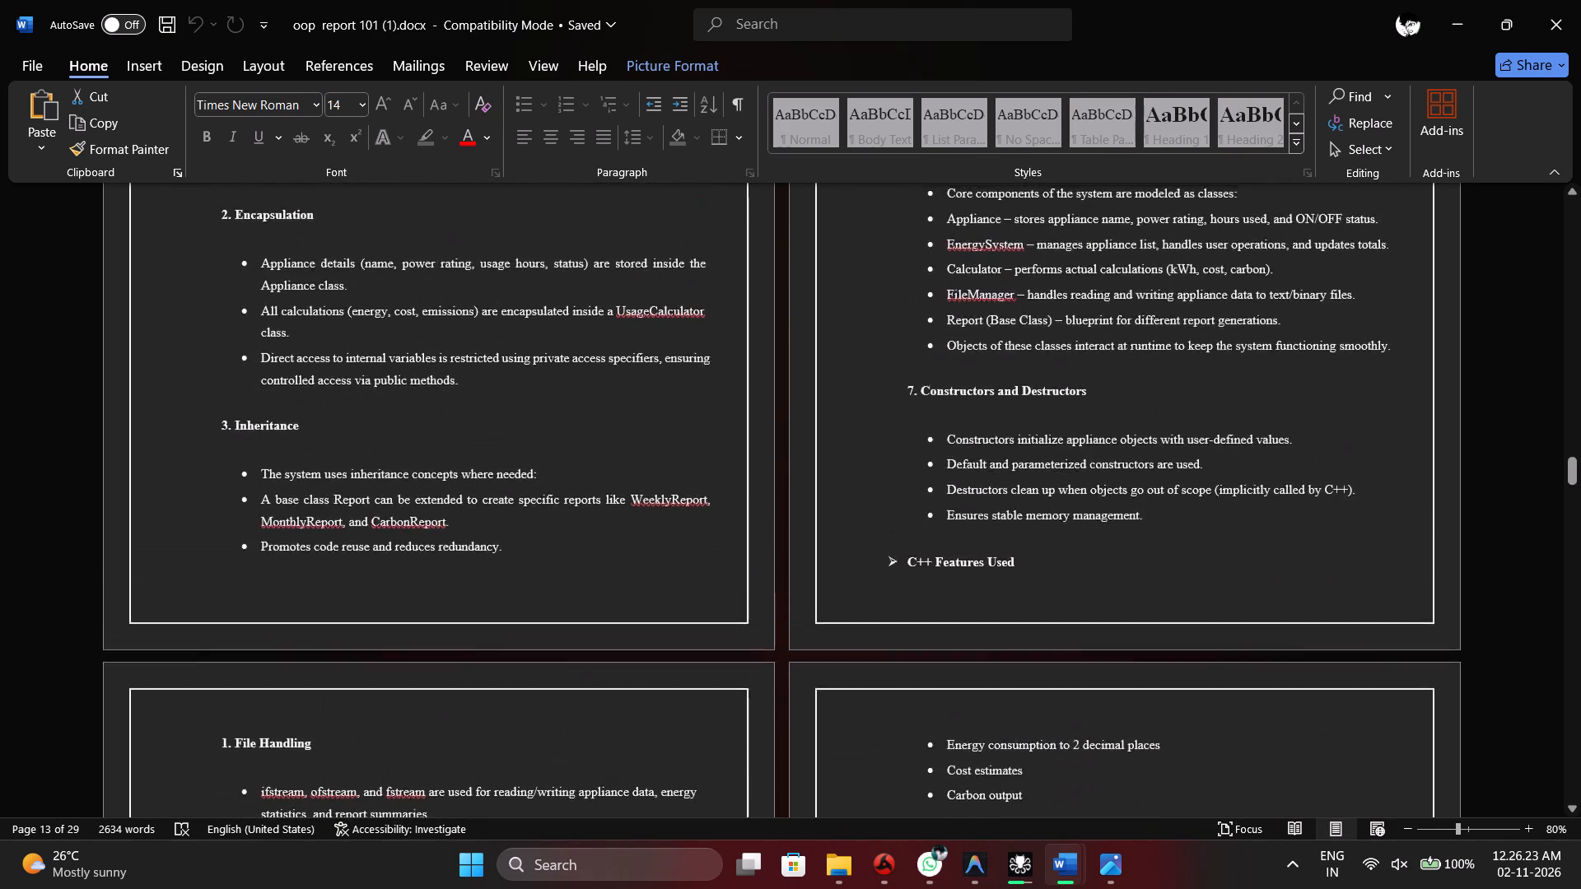
scroll(446, 547, up, 6)
scroll(553, 584, up, 7)
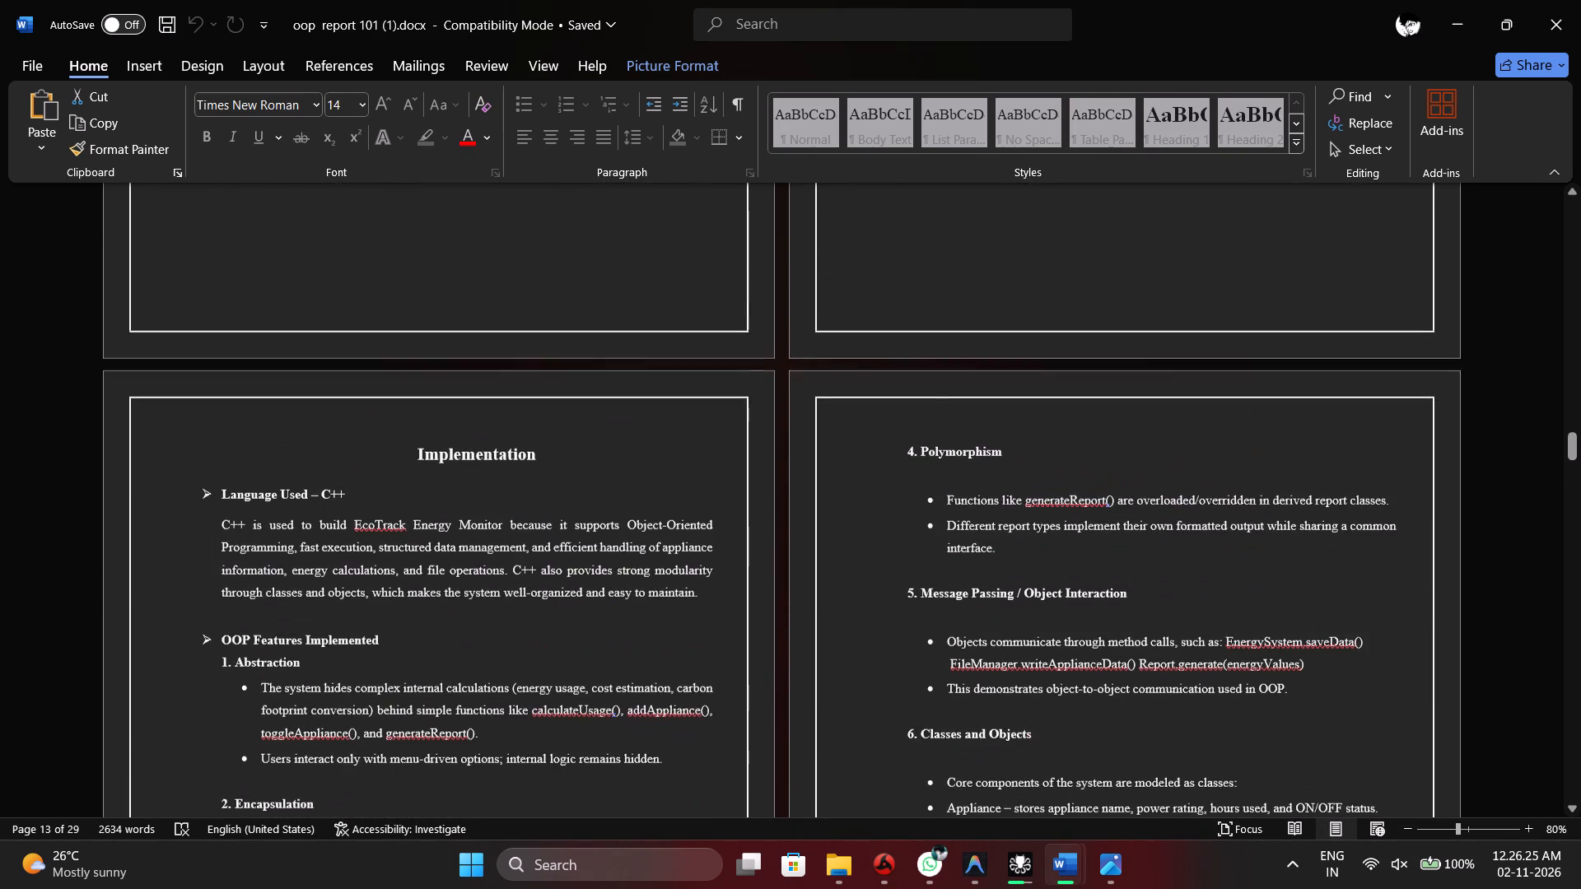
scroll(555, 578, up, 1)
Copy the "Implementation" section heading.
drag(418, 498, 534, 500)
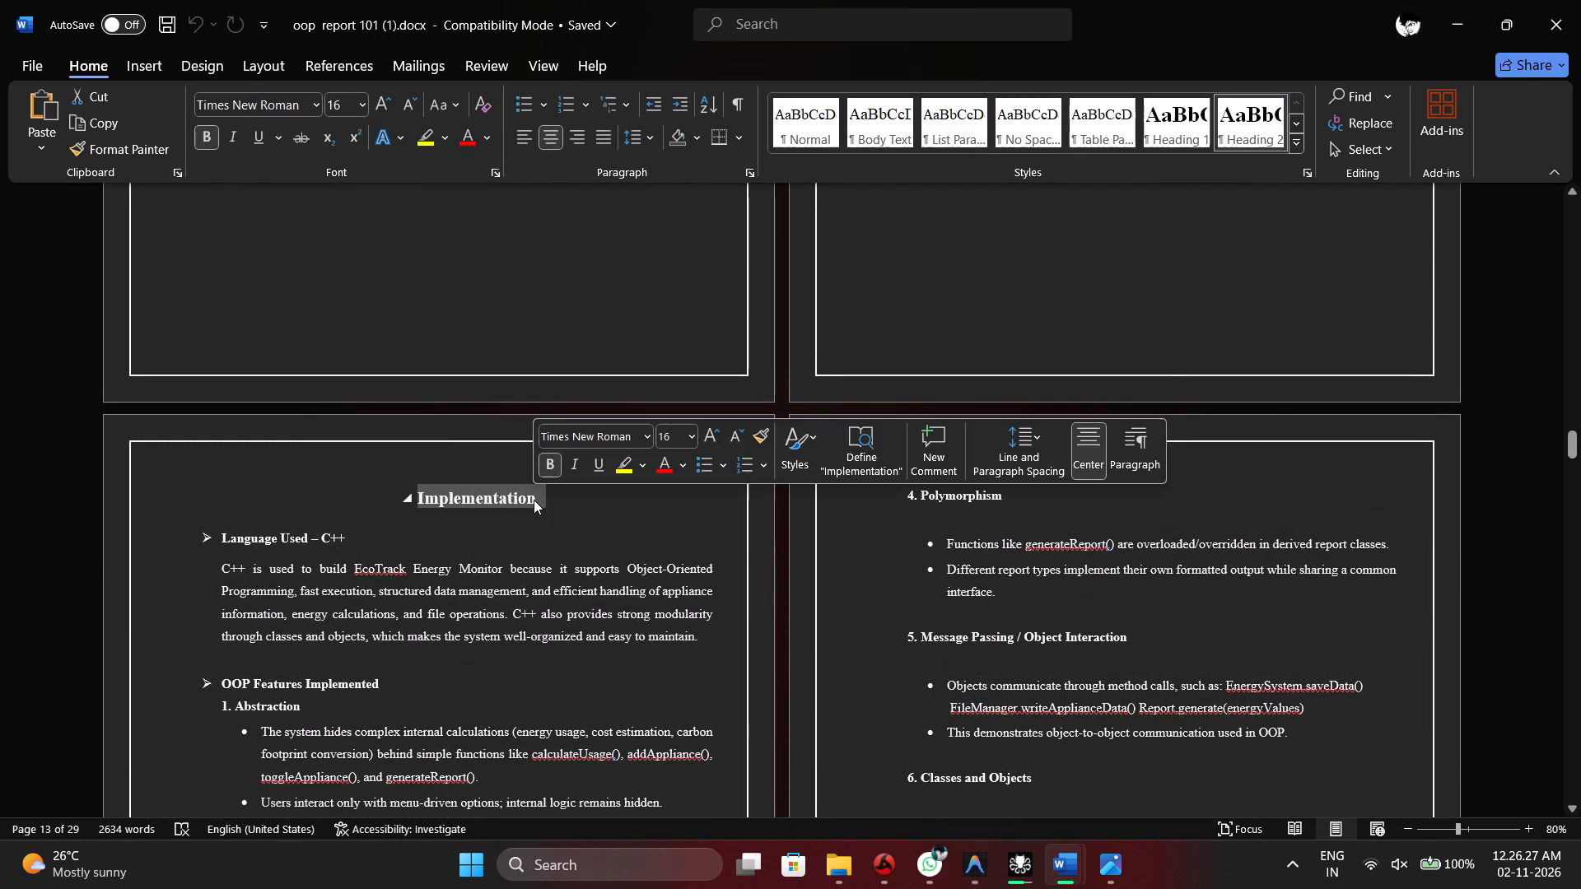
key(ctrl+c)
Read through the Implementation section, from Language Used and OOP features through the C++ features, up to the Testing tables.
scroll(538, 500, down, 3)
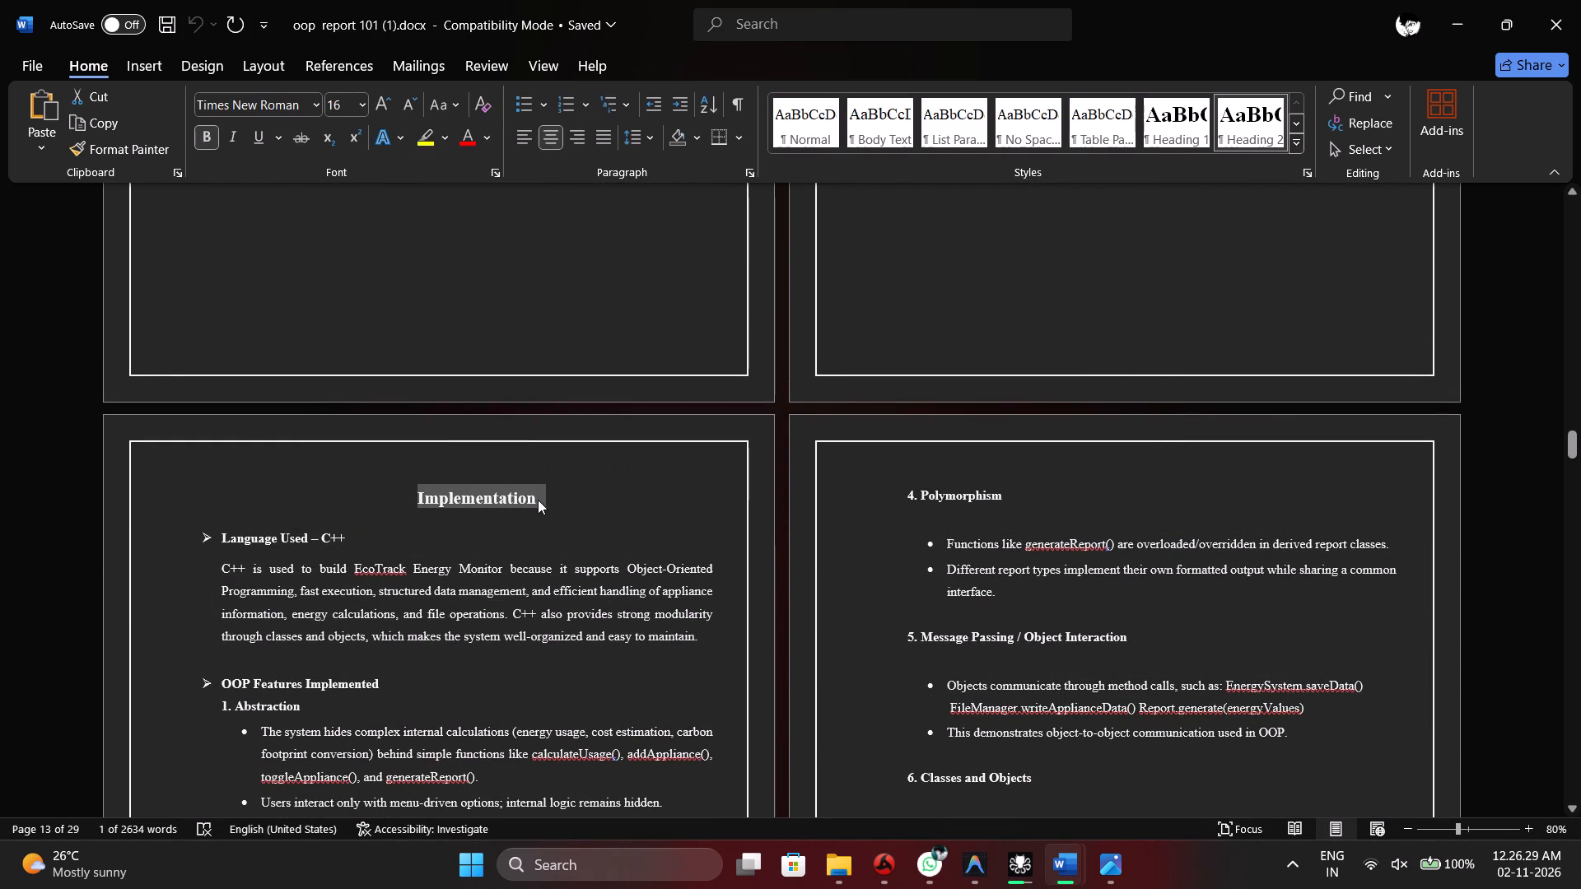
scroll(538, 500, down, 16)
scroll(537, 525, down, 10)
scroll(537, 527, up, 6)
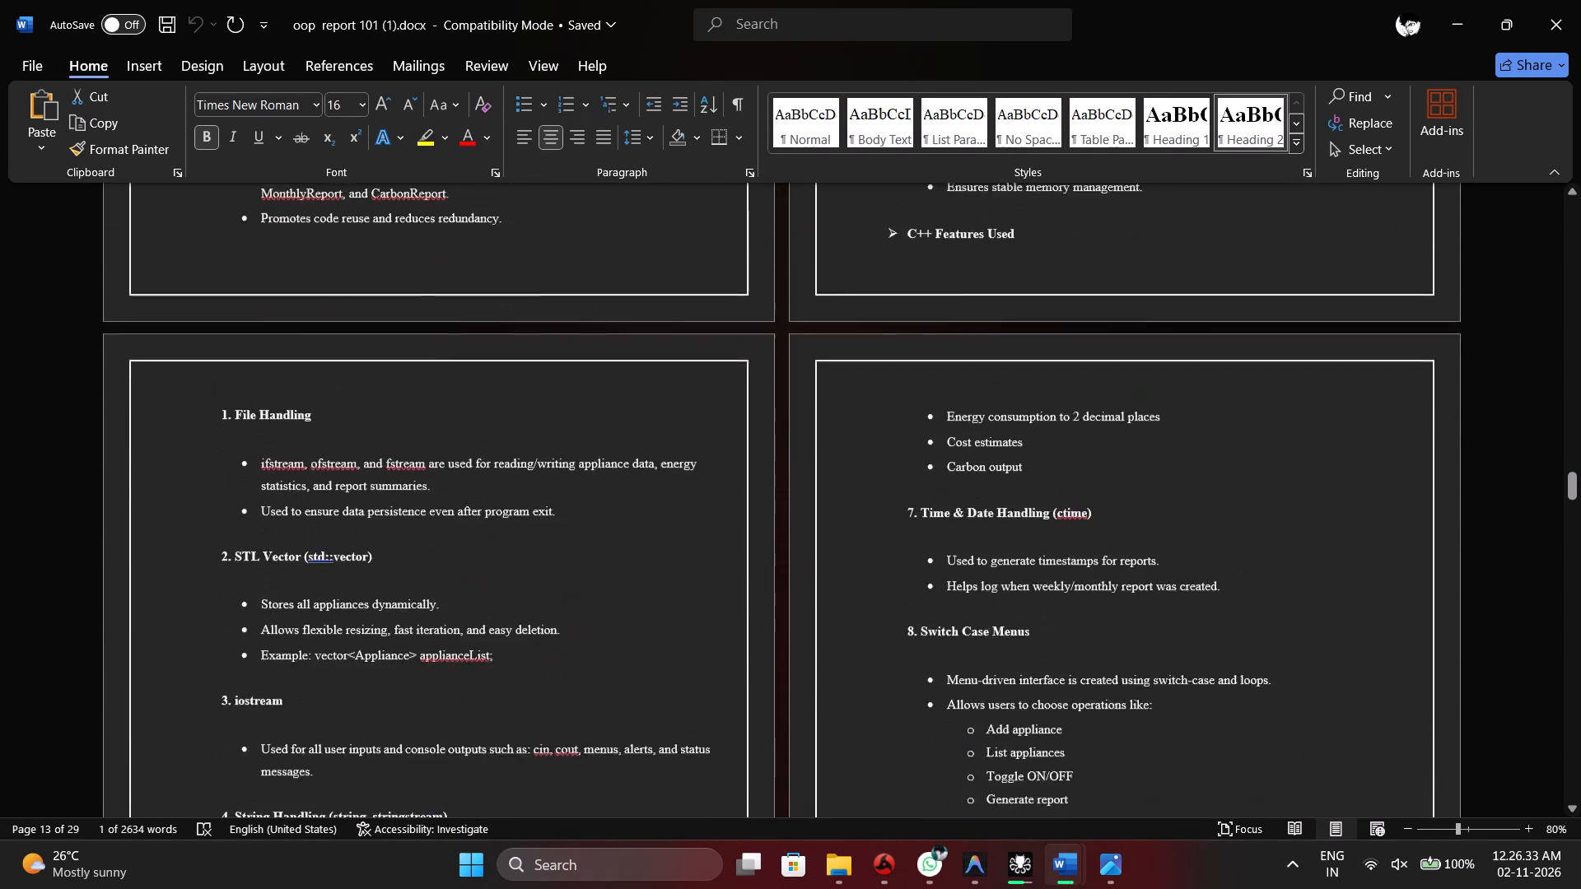
scroll(537, 527, up, 2)
ctrl+scroll(538, 527, up, 2)
scroll(538, 527, up, 6)
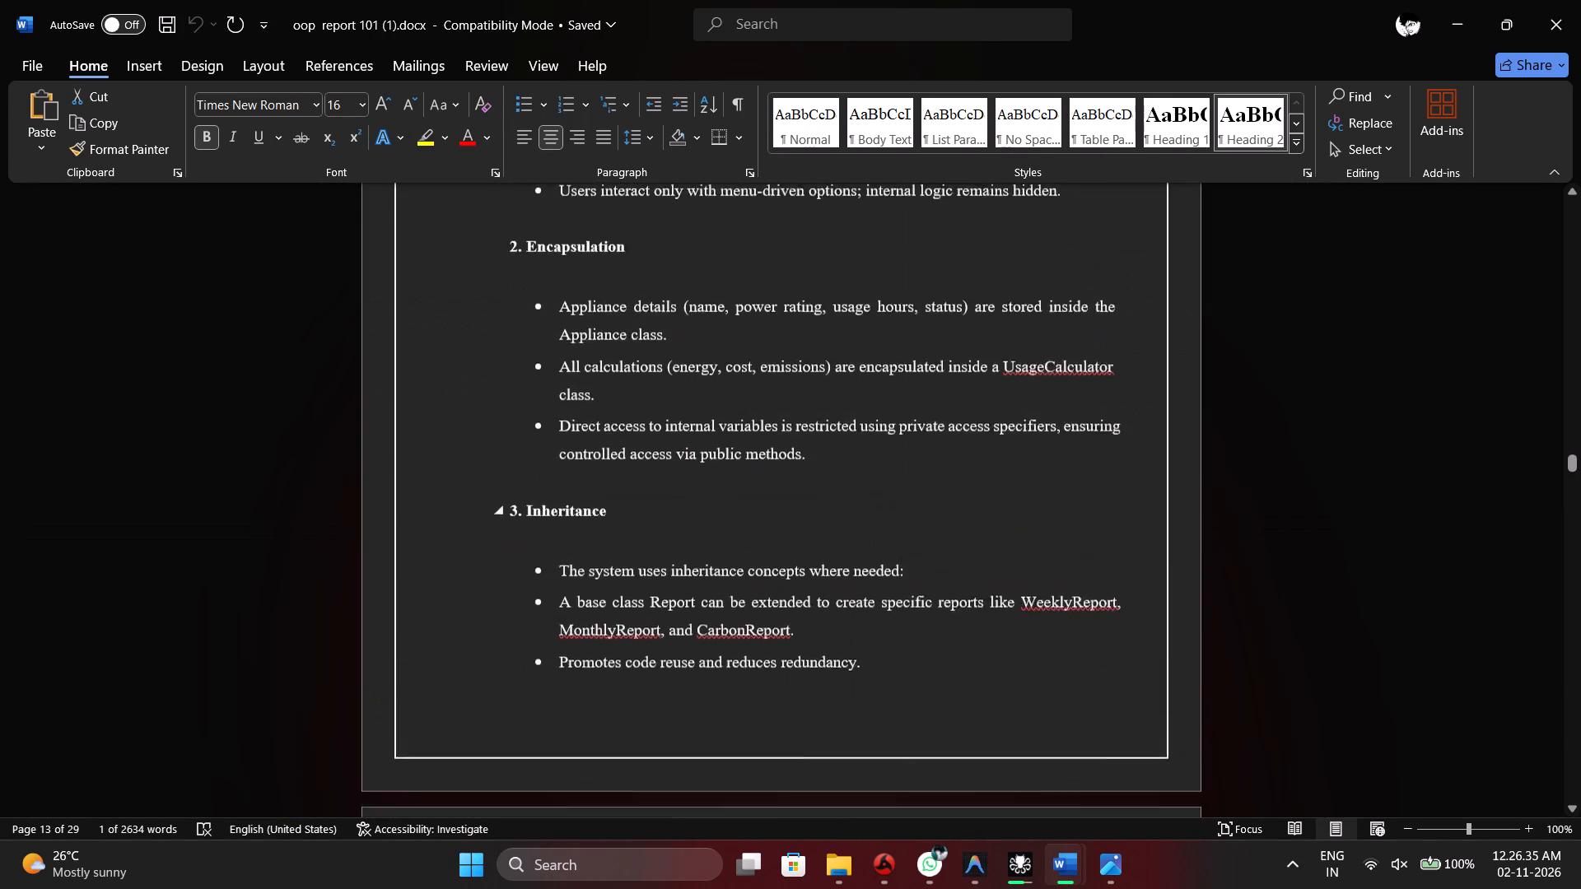
scroll(538, 527, up, 18)
scroll(538, 514, down, 7)
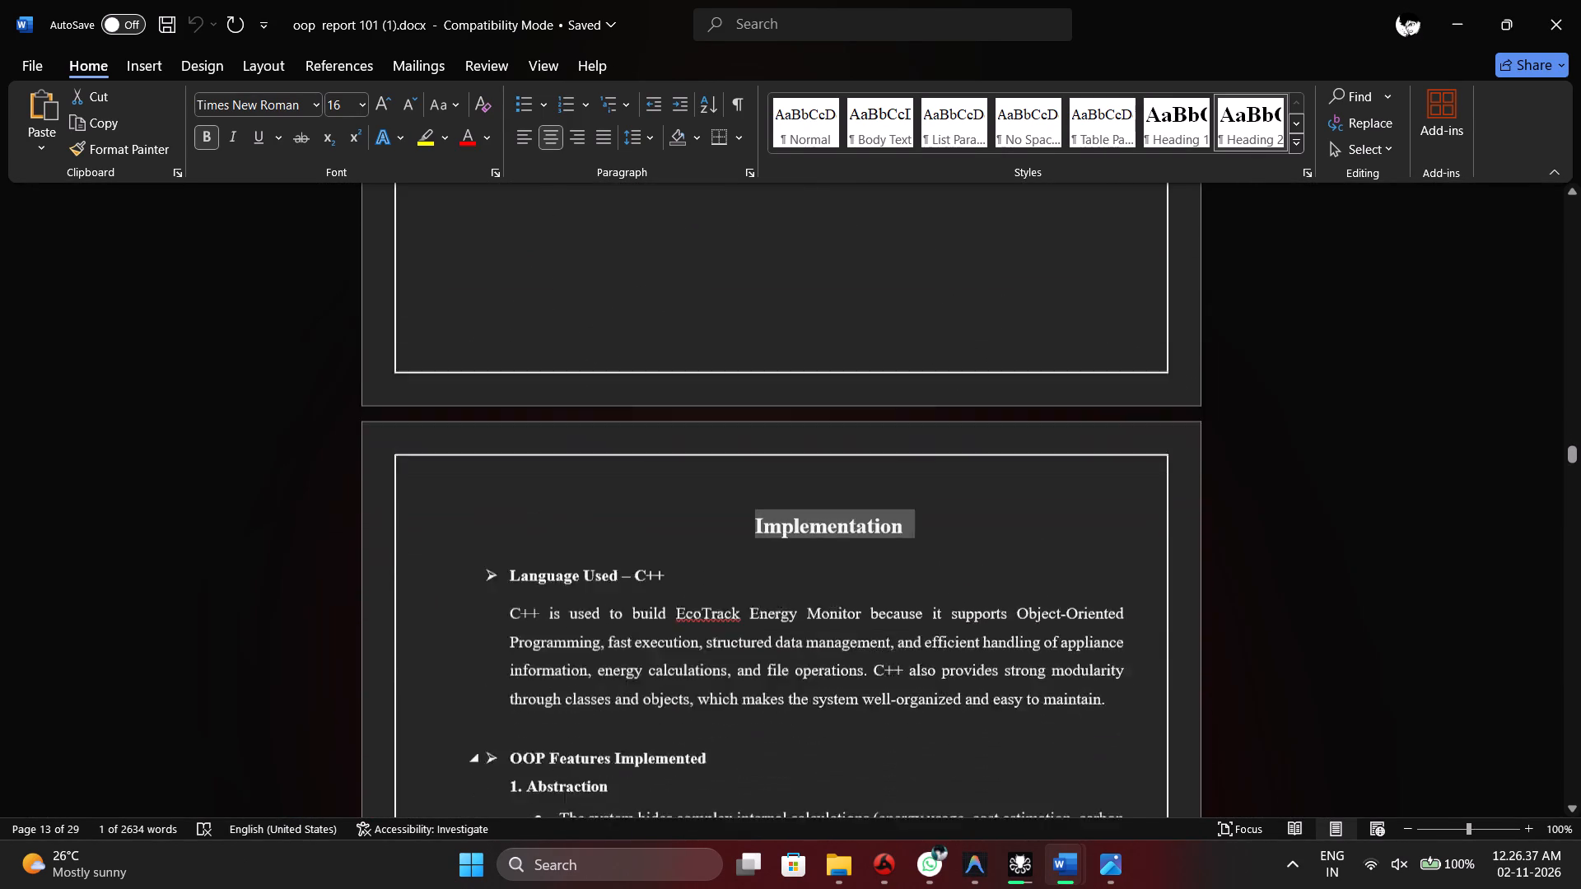
scroll(538, 511, down, 18)
scroll(536, 491, down, 8)
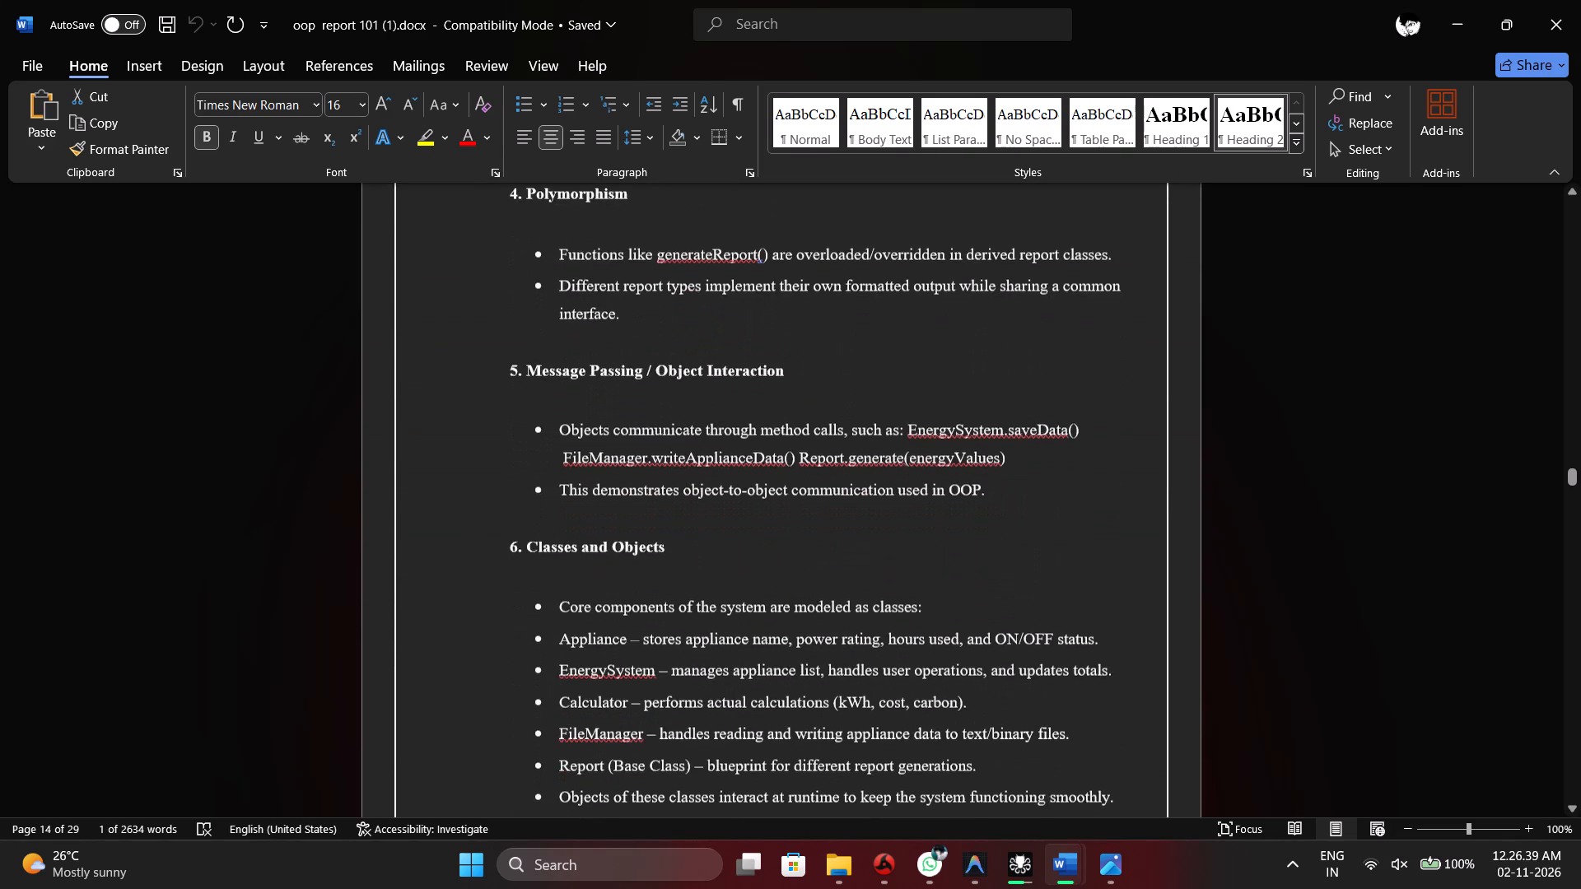
scroll(536, 491, down, 13)
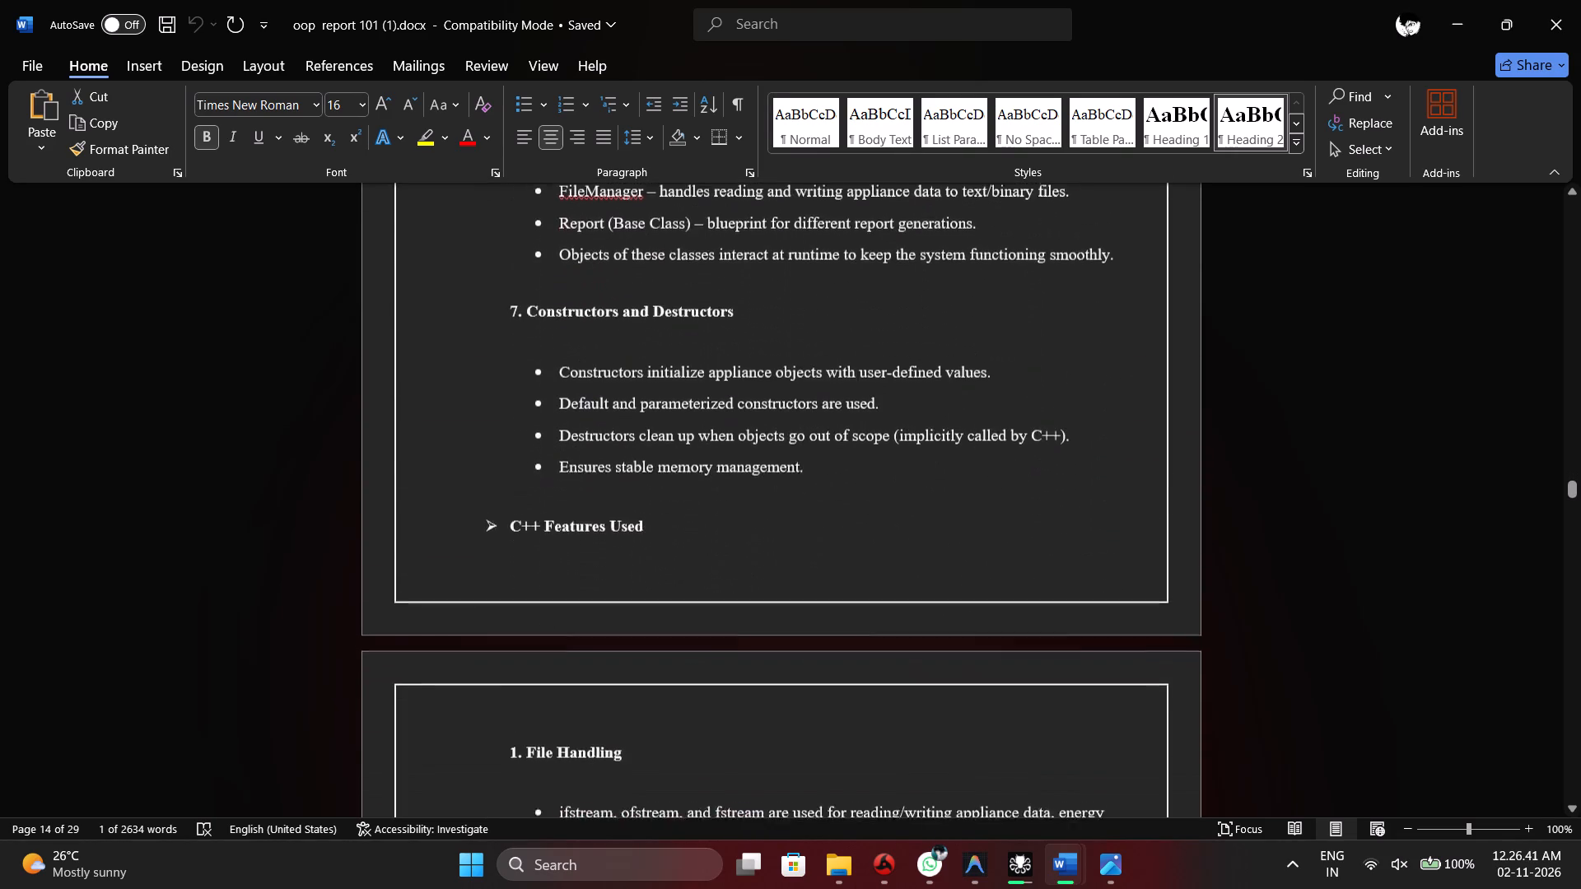
scroll(536, 490, down, 15)
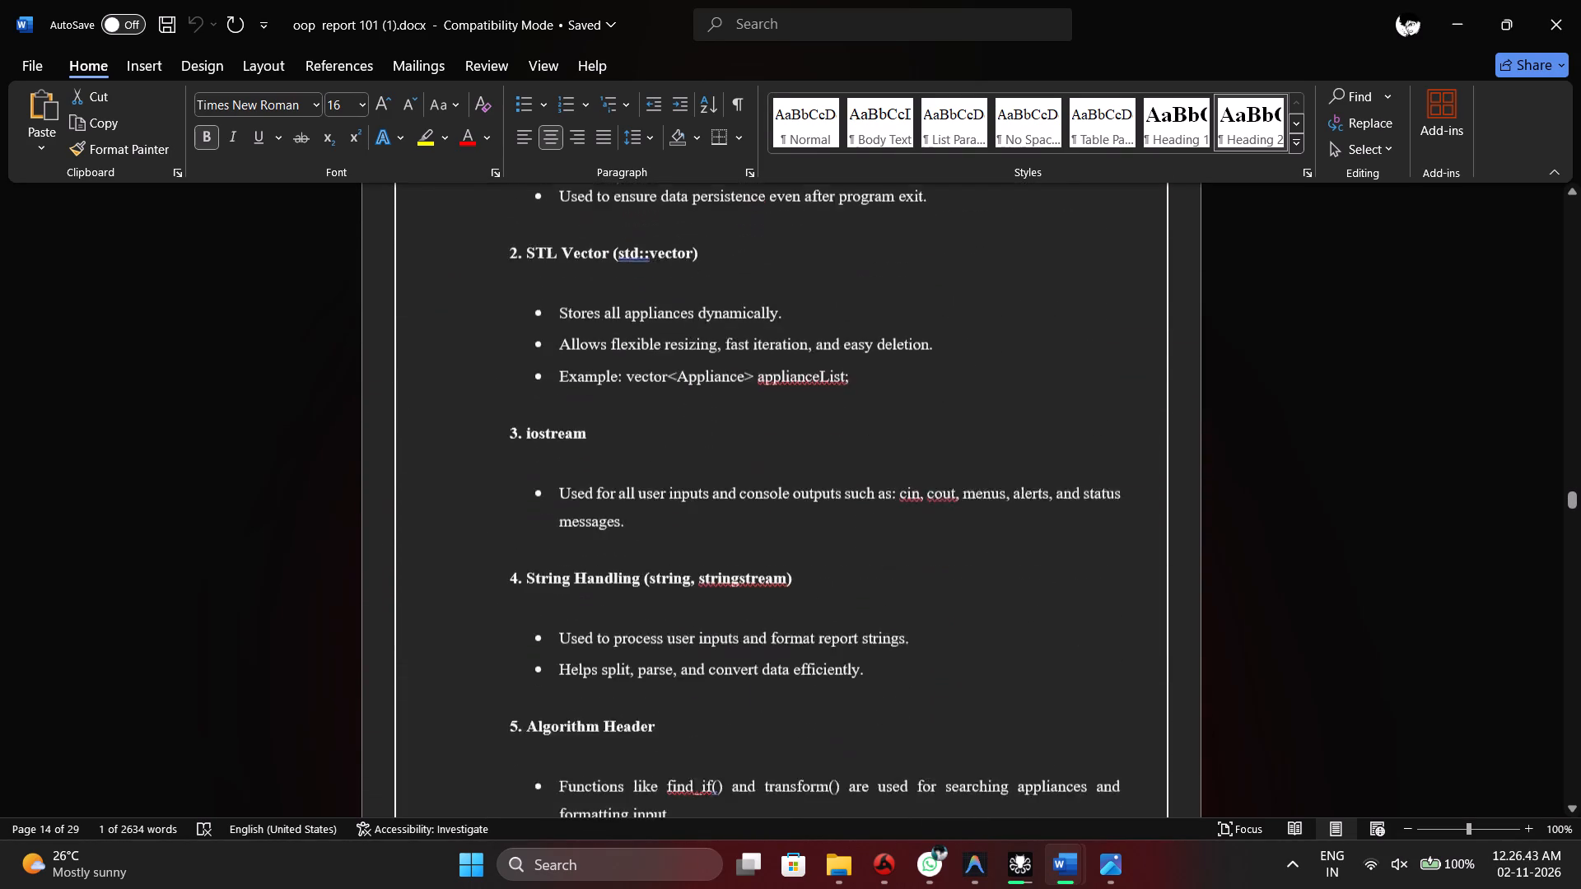
scroll(536, 490, down, 17)
scroll(536, 490, down, 16)
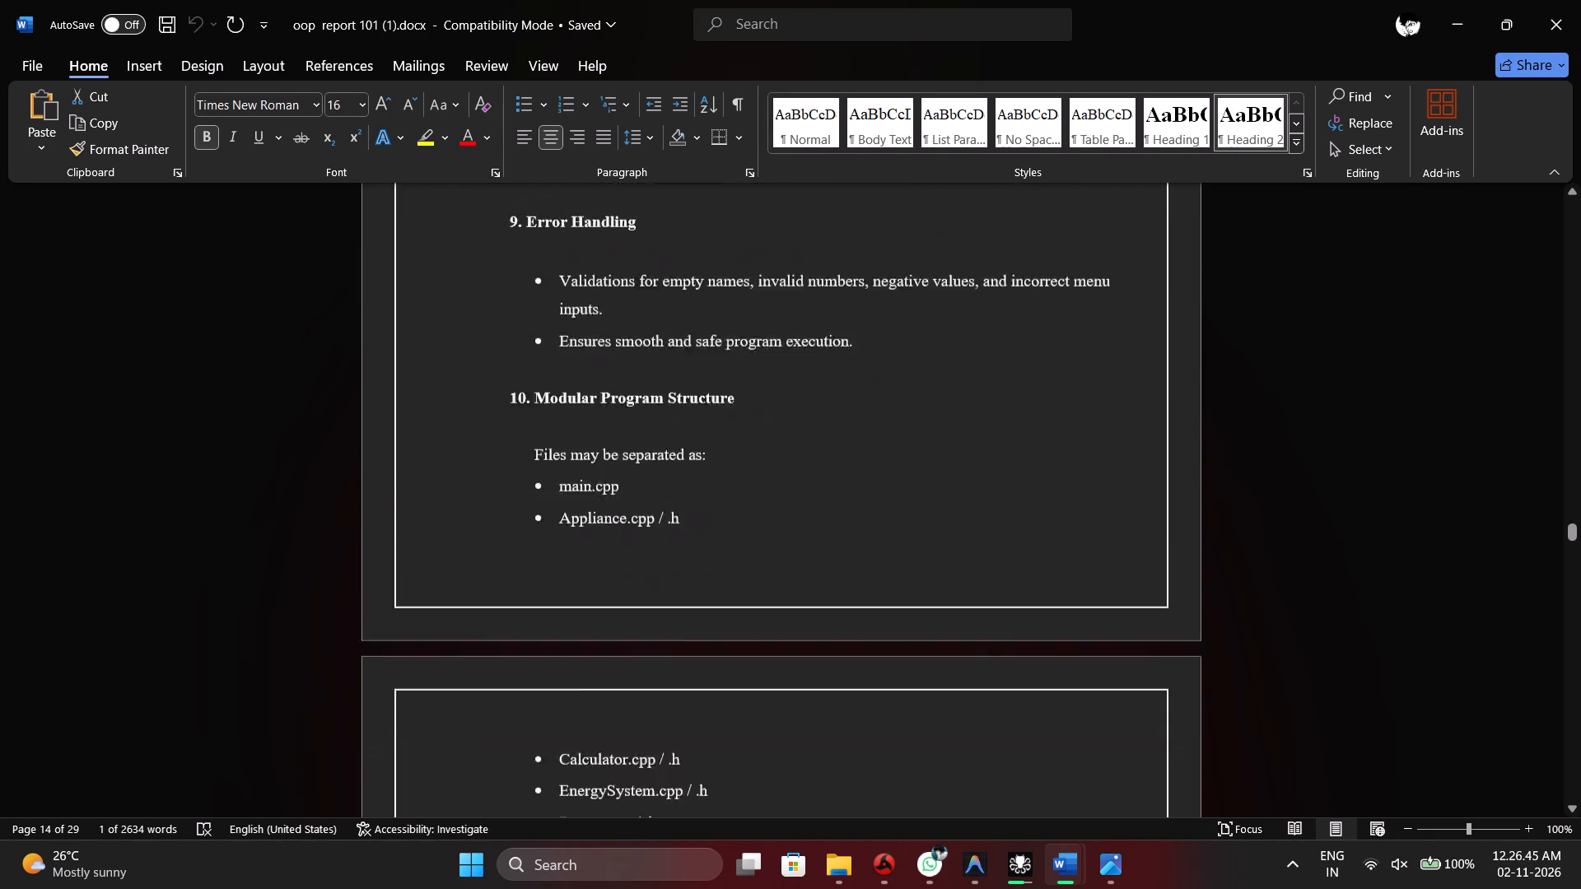
scroll(536, 490, down, 1)
scroll(536, 490, down, 20)
scroll(536, 490, down, 7)
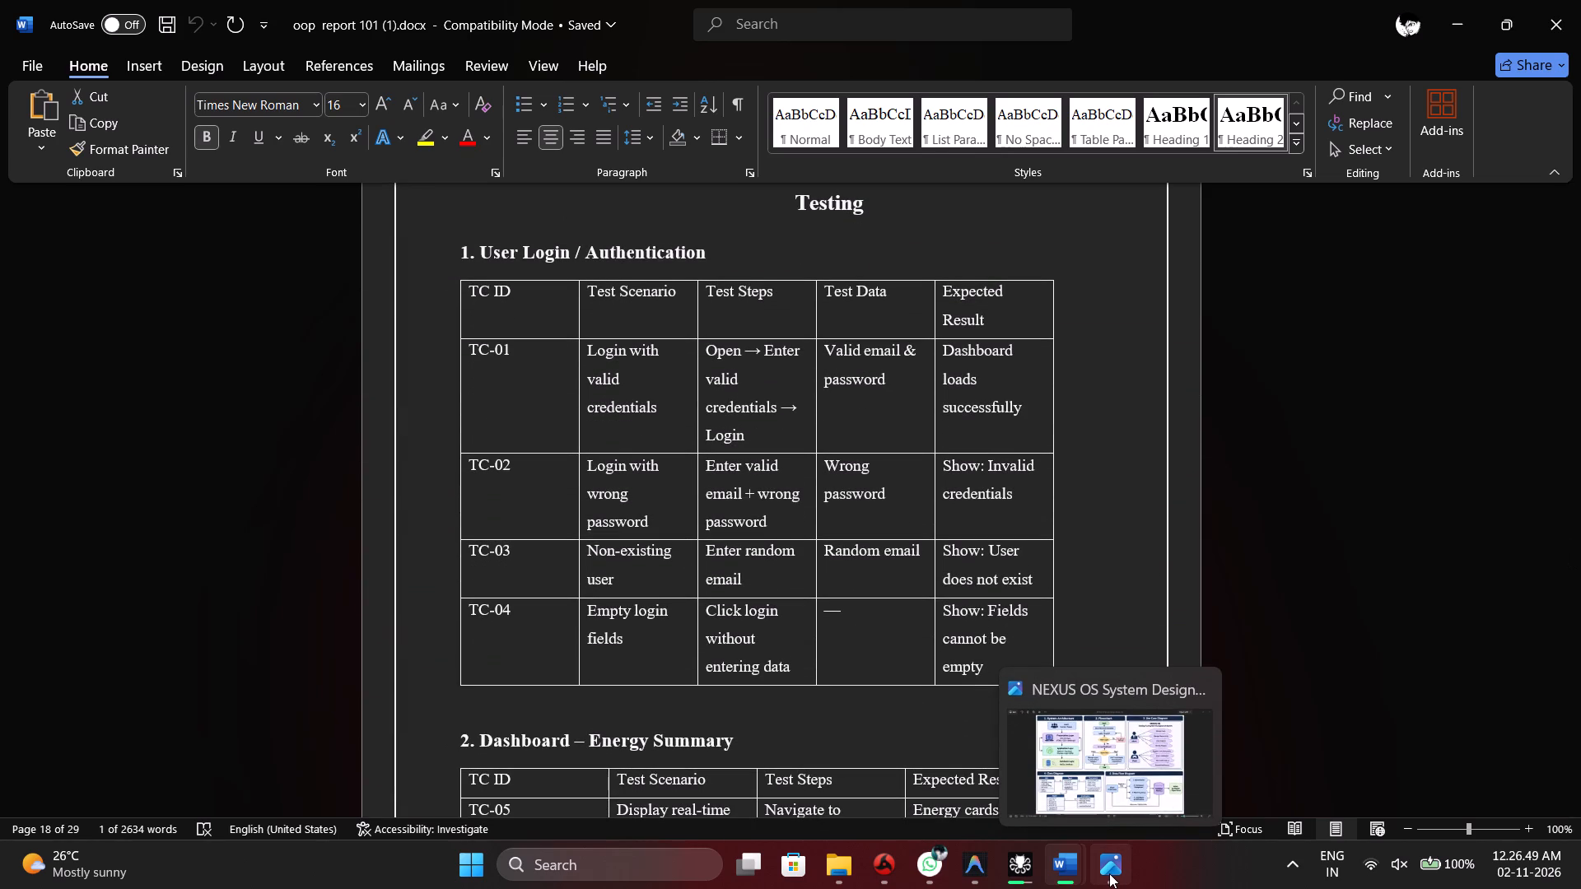
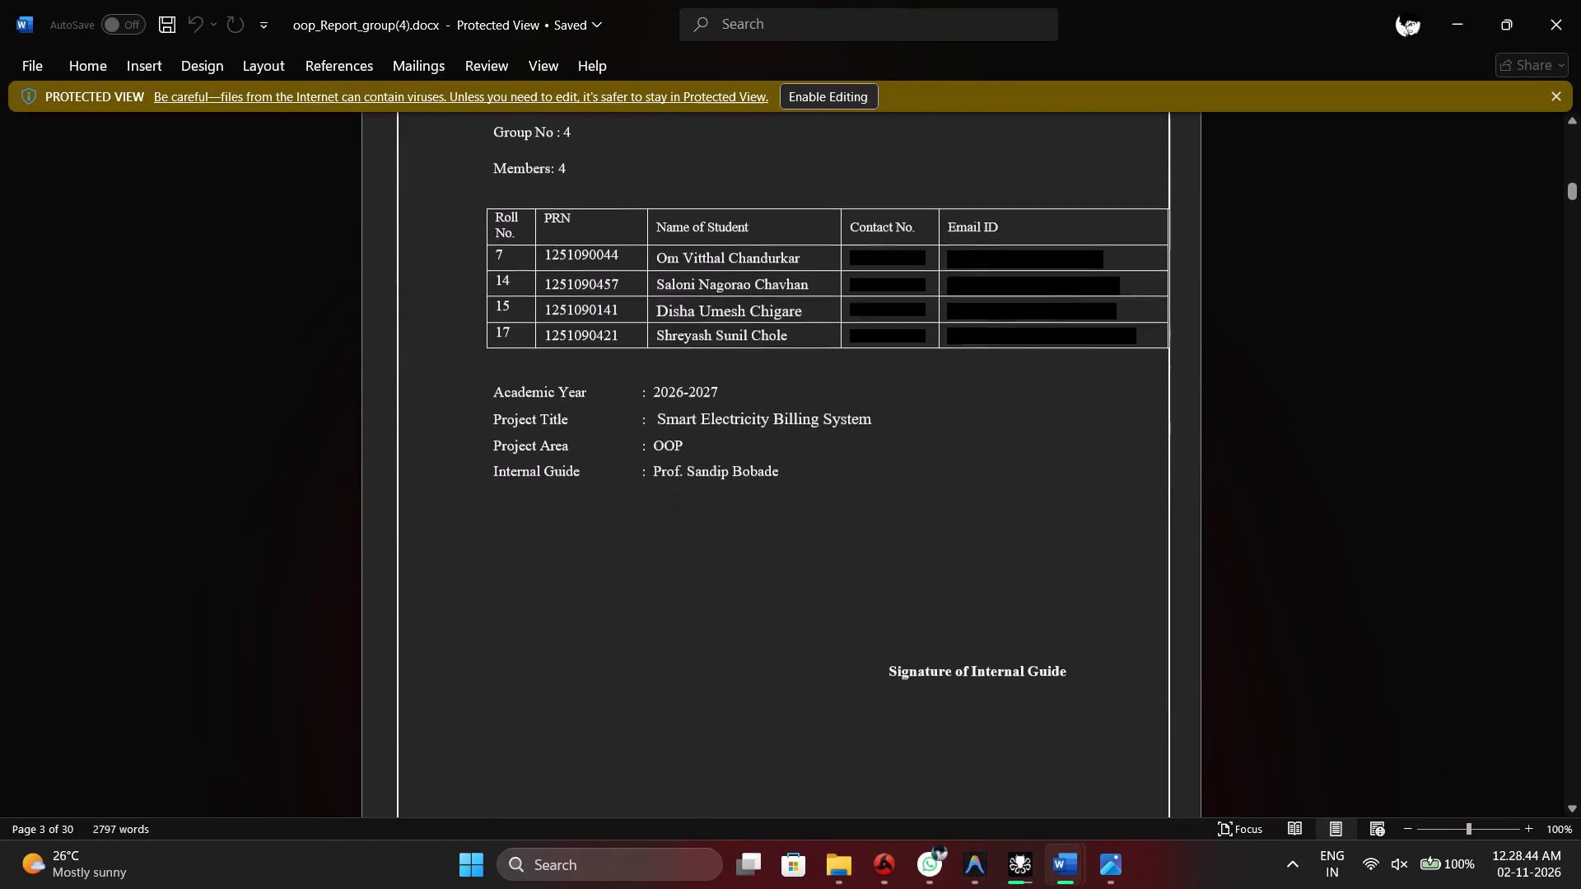
Review the Smart Electricity Billing sample report from the Acknowledgement through Introduction and Objectives to Requirement Analysis.
scroll(869, 648, down, 13)
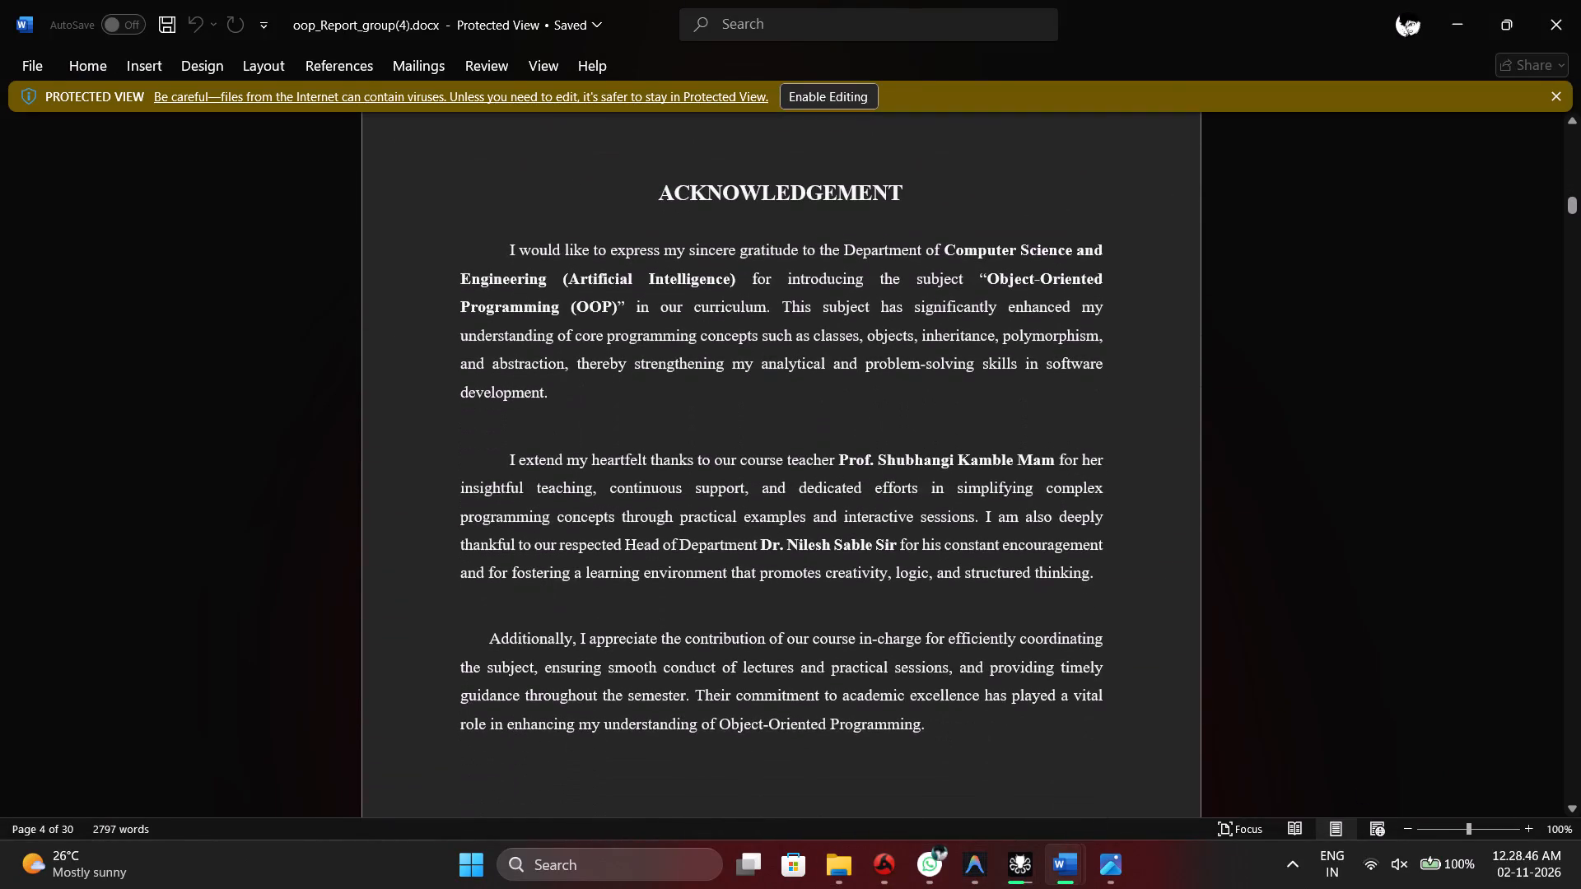
scroll(869, 647, down, 20)
scroll(869, 647, down, 1)
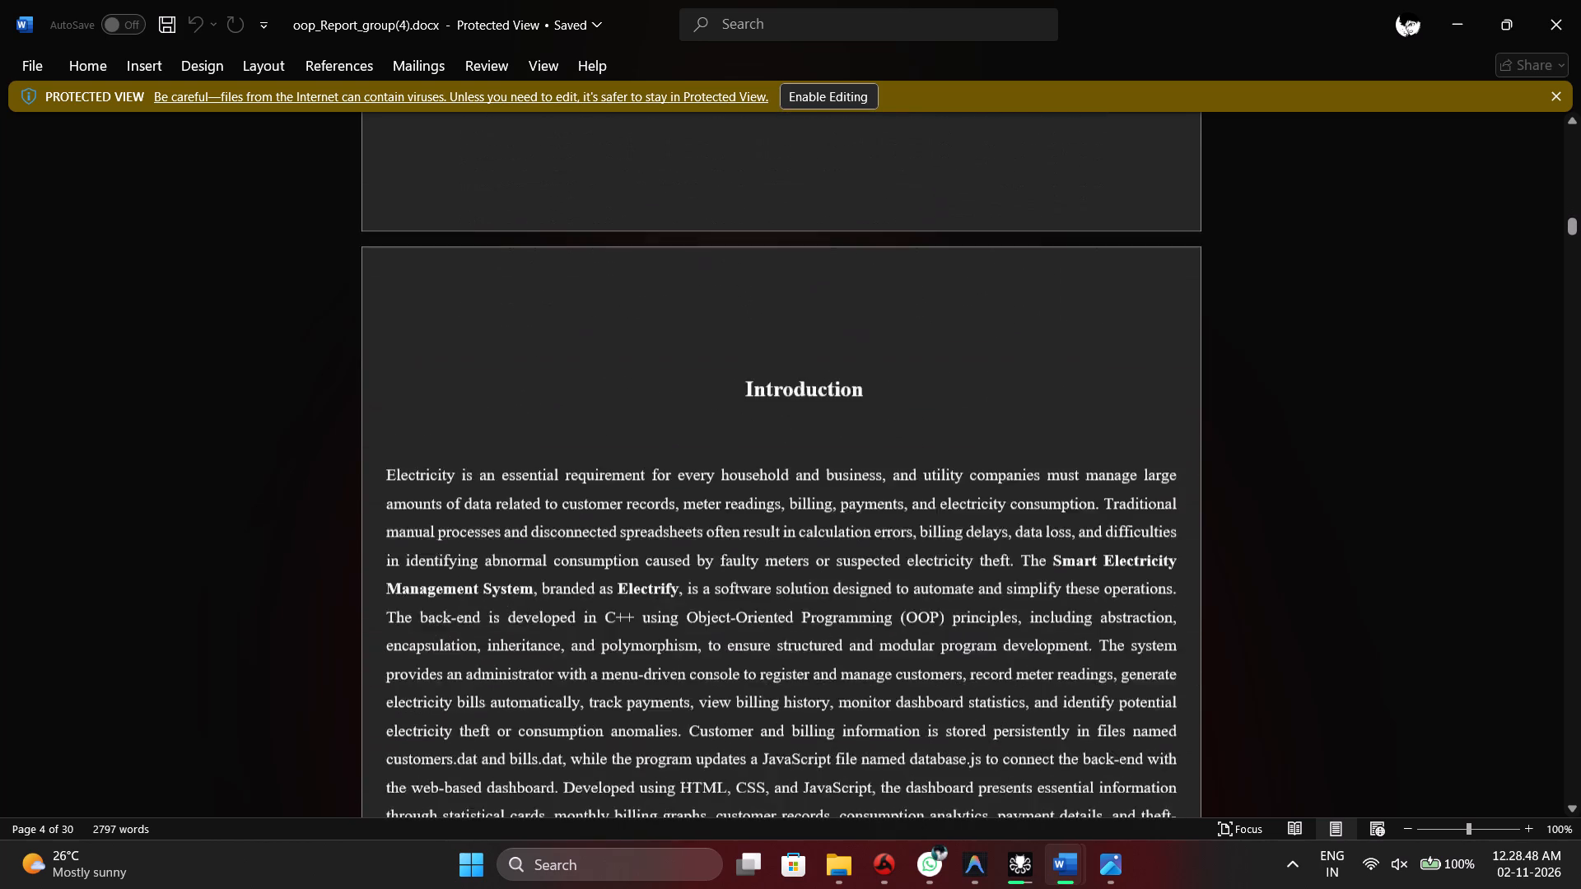
scroll(868, 645, down, 17)
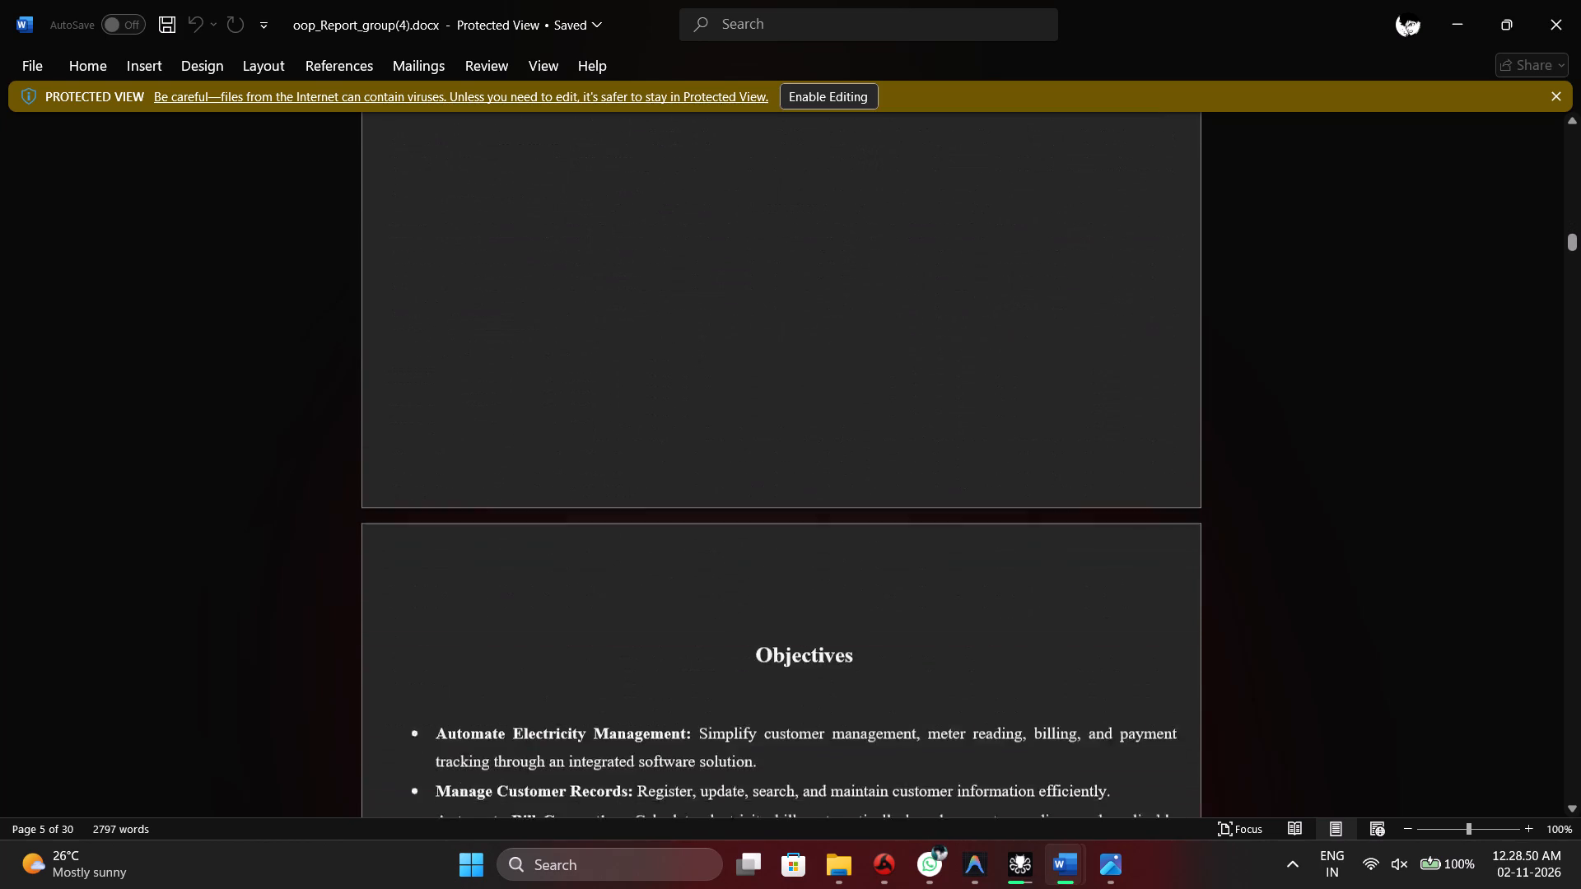
scroll(868, 645, down, 8)
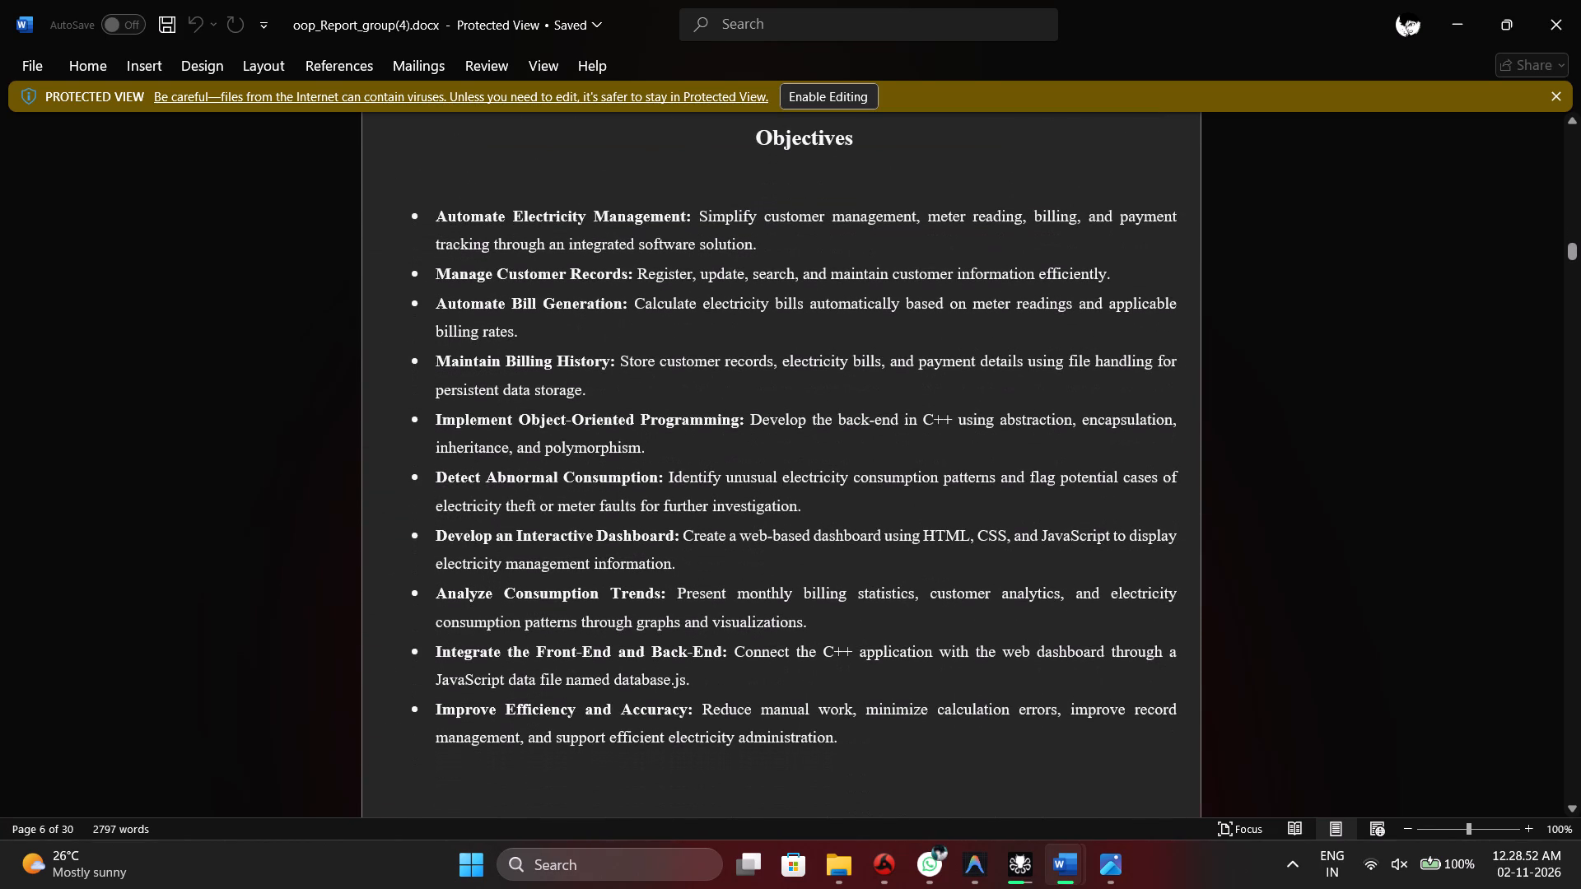
scroll(716, 635, down, 19)
scroll(716, 631, down, 3)
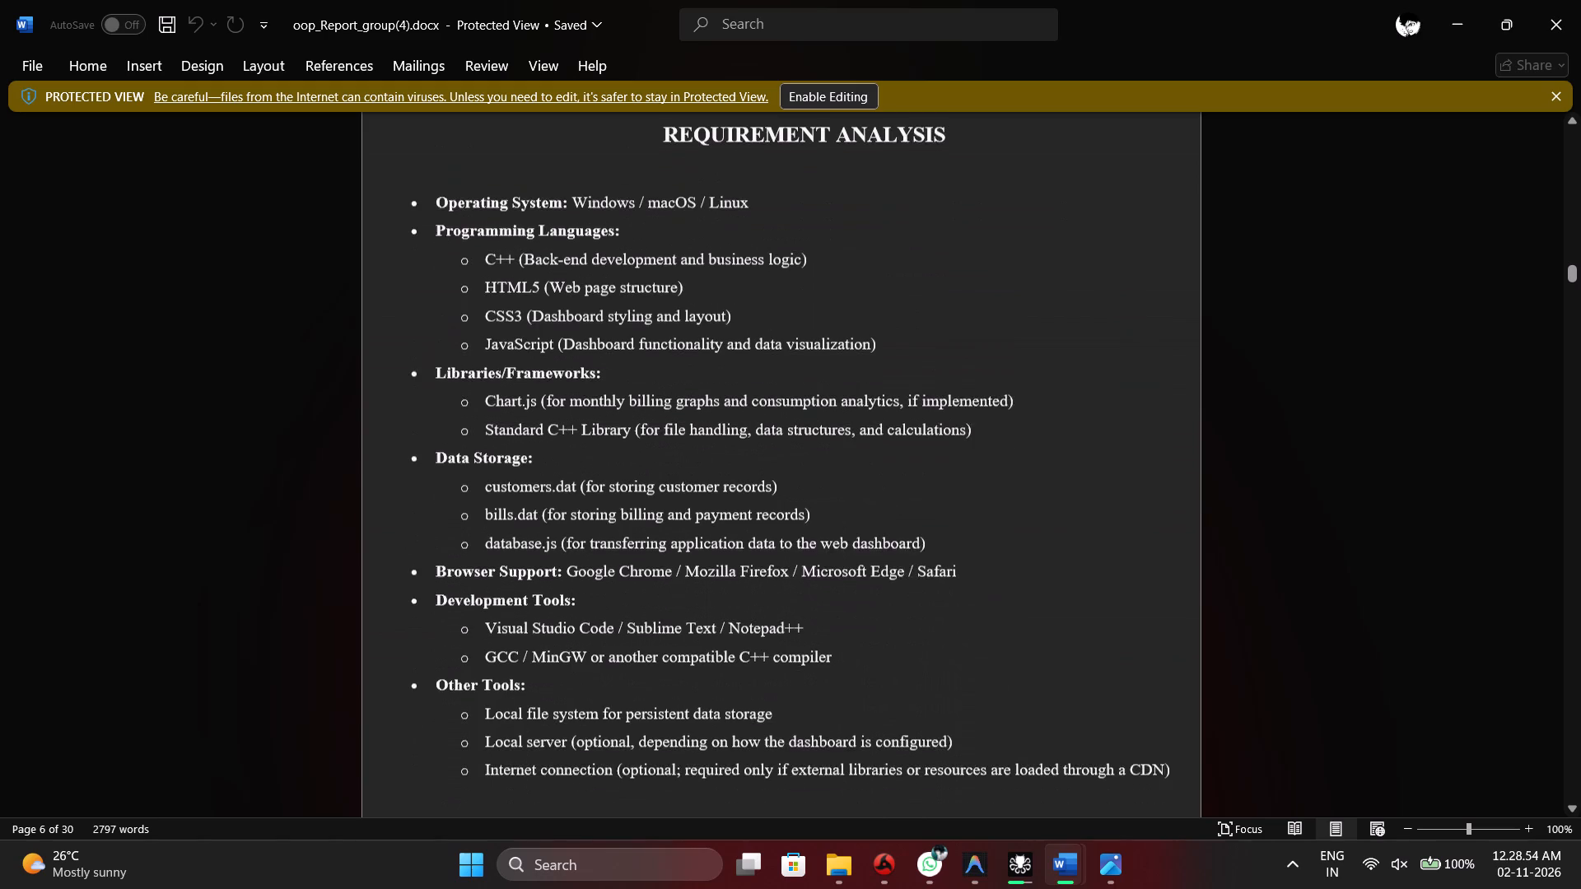
scroll(716, 631, down, 13)
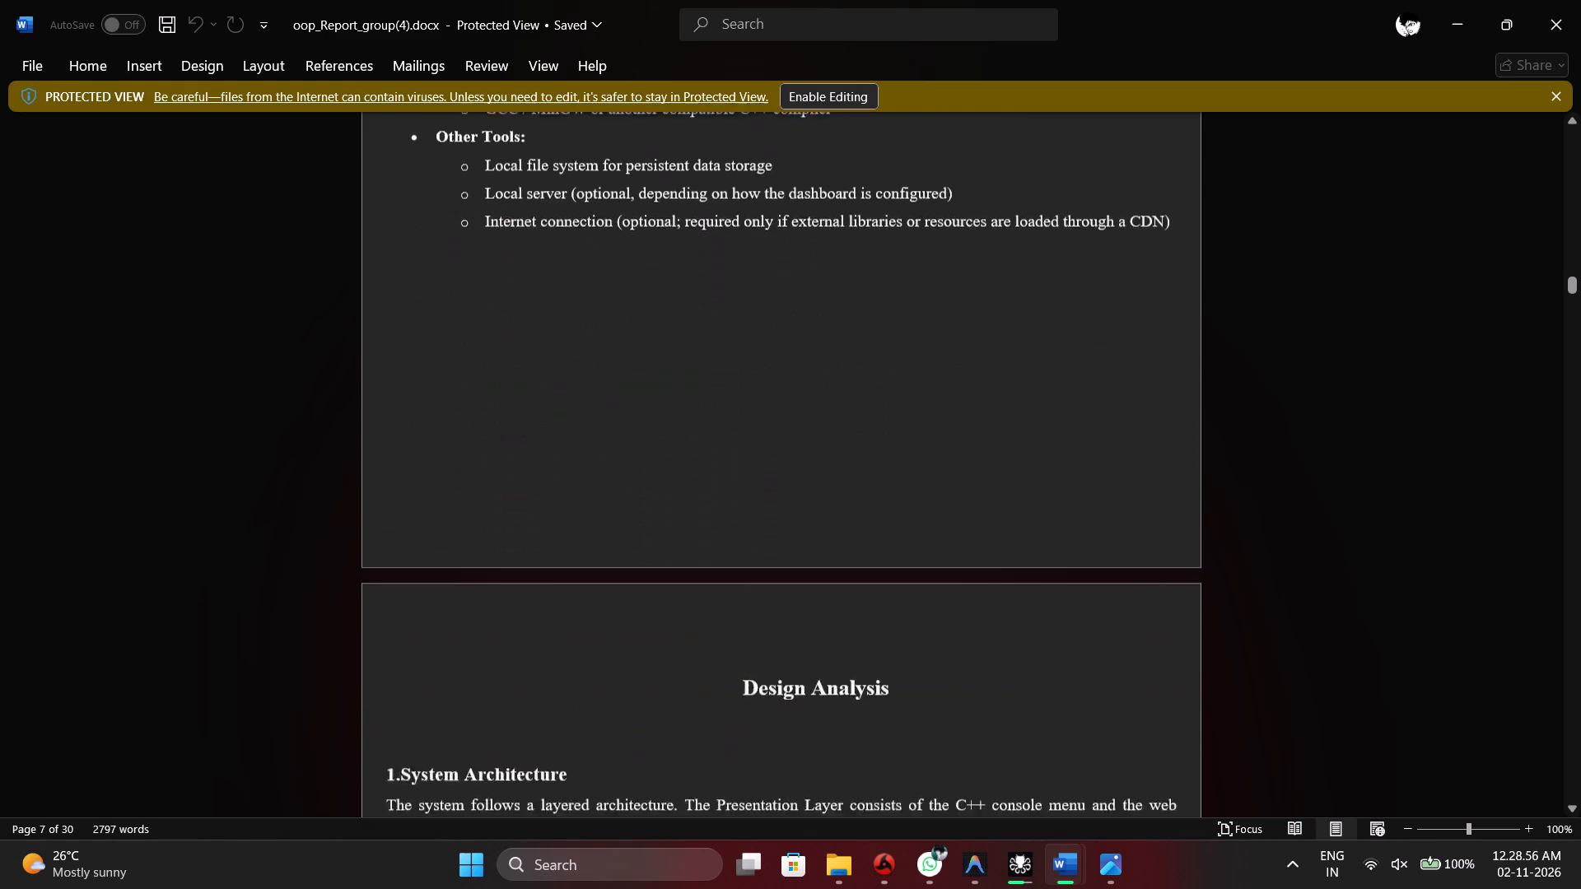
Examine the sample report's Design Analysis section, from System Architecture and Flowchart through Use Case and DFDs to the Class Diagram.
scroll(716, 631, down, 17)
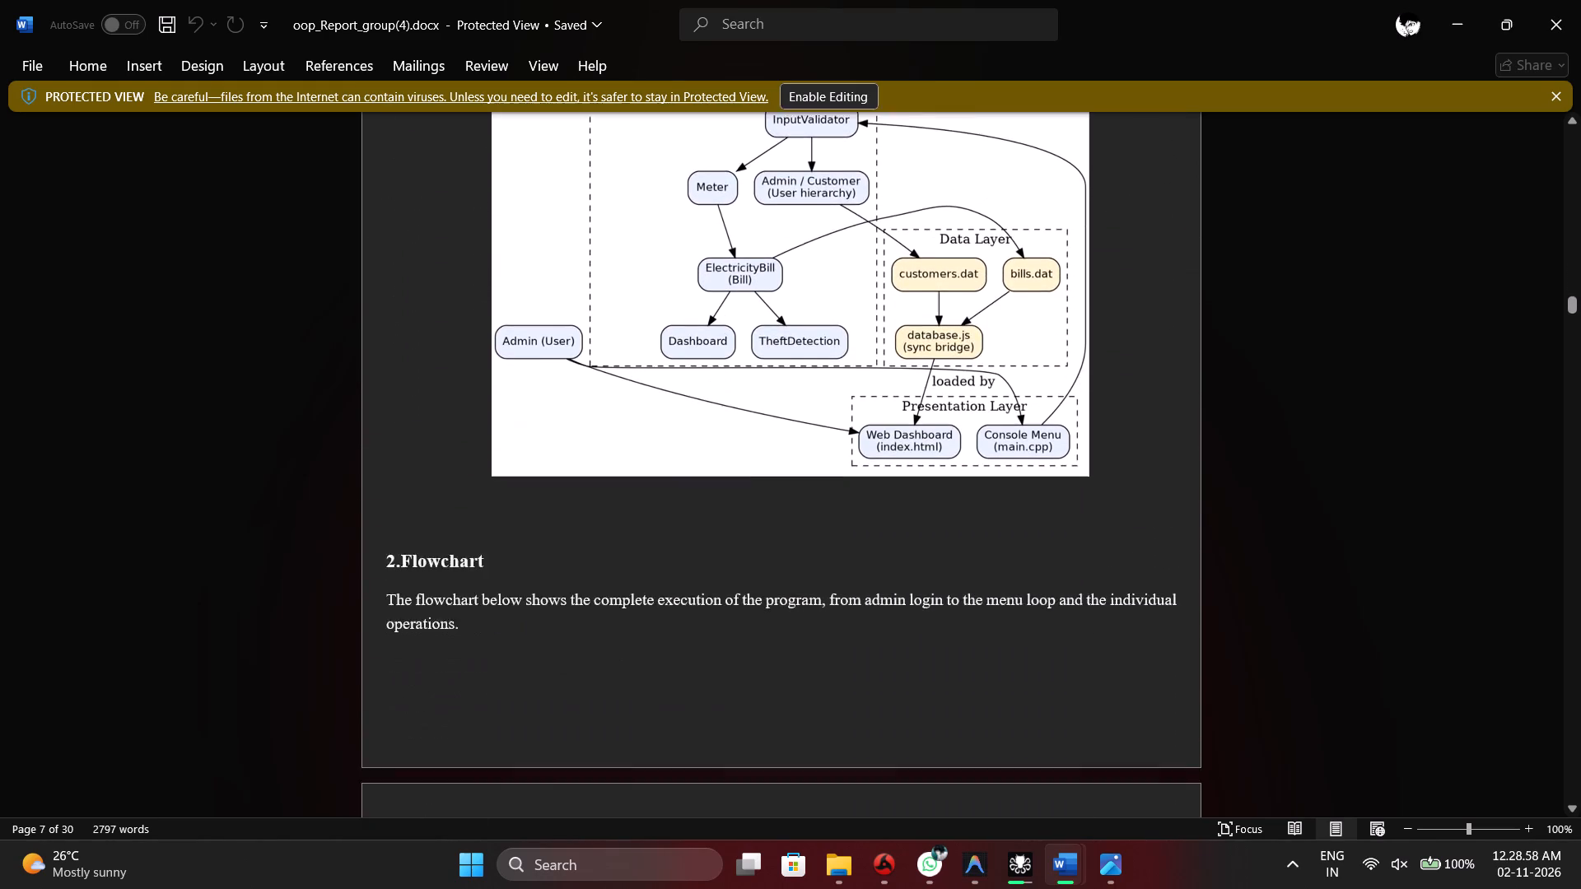
scroll(716, 631, down, 13)
scroll(716, 631, down, 9)
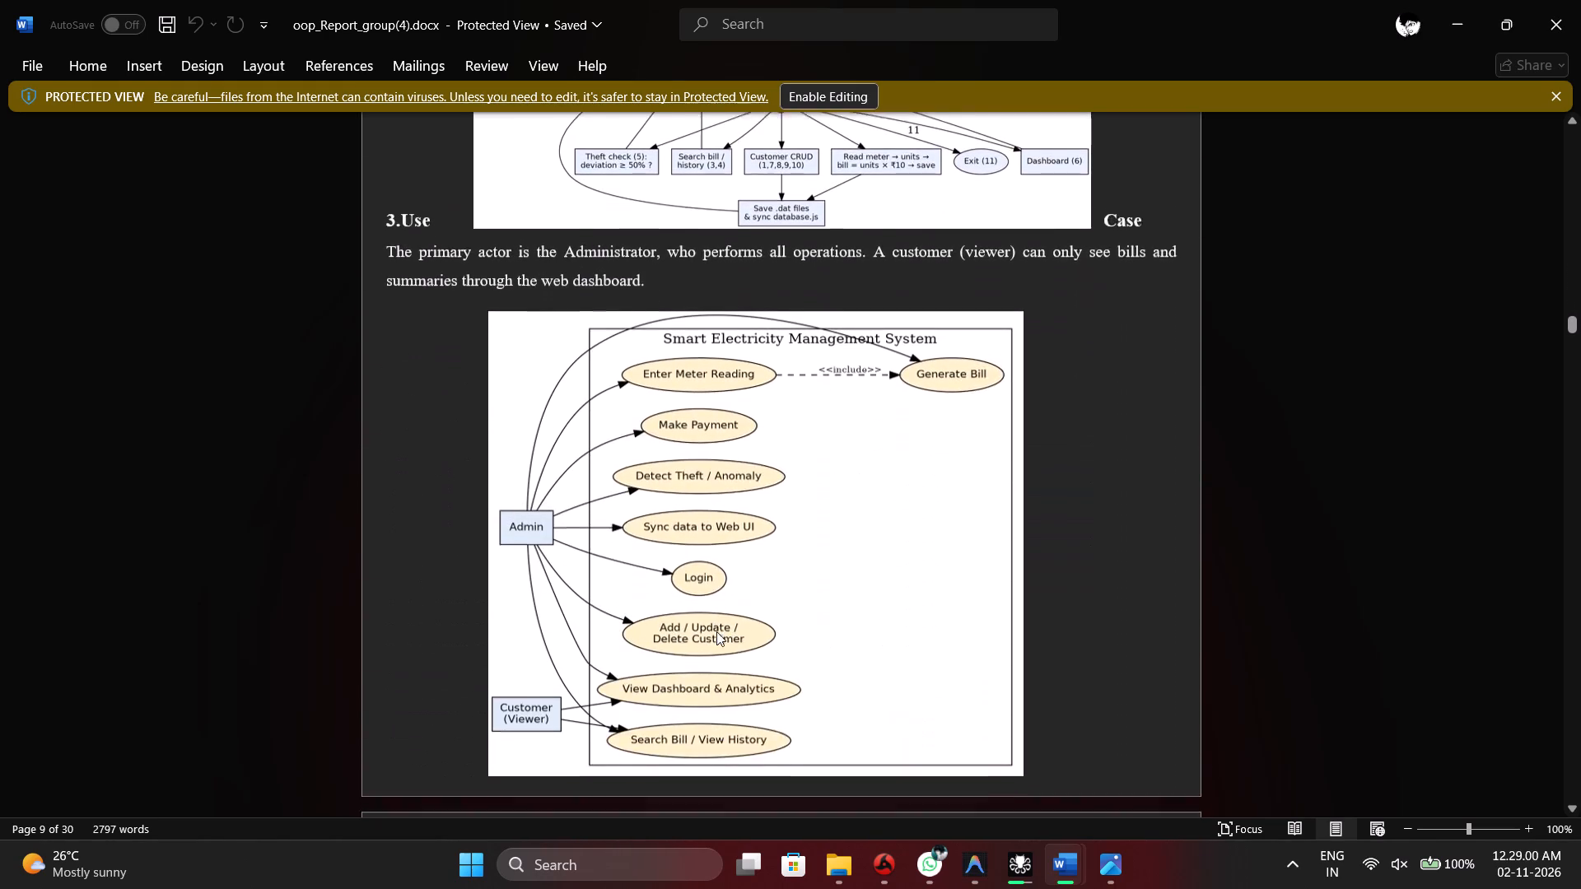
scroll(716, 631, down, 12)
scroll(716, 631, down, 13)
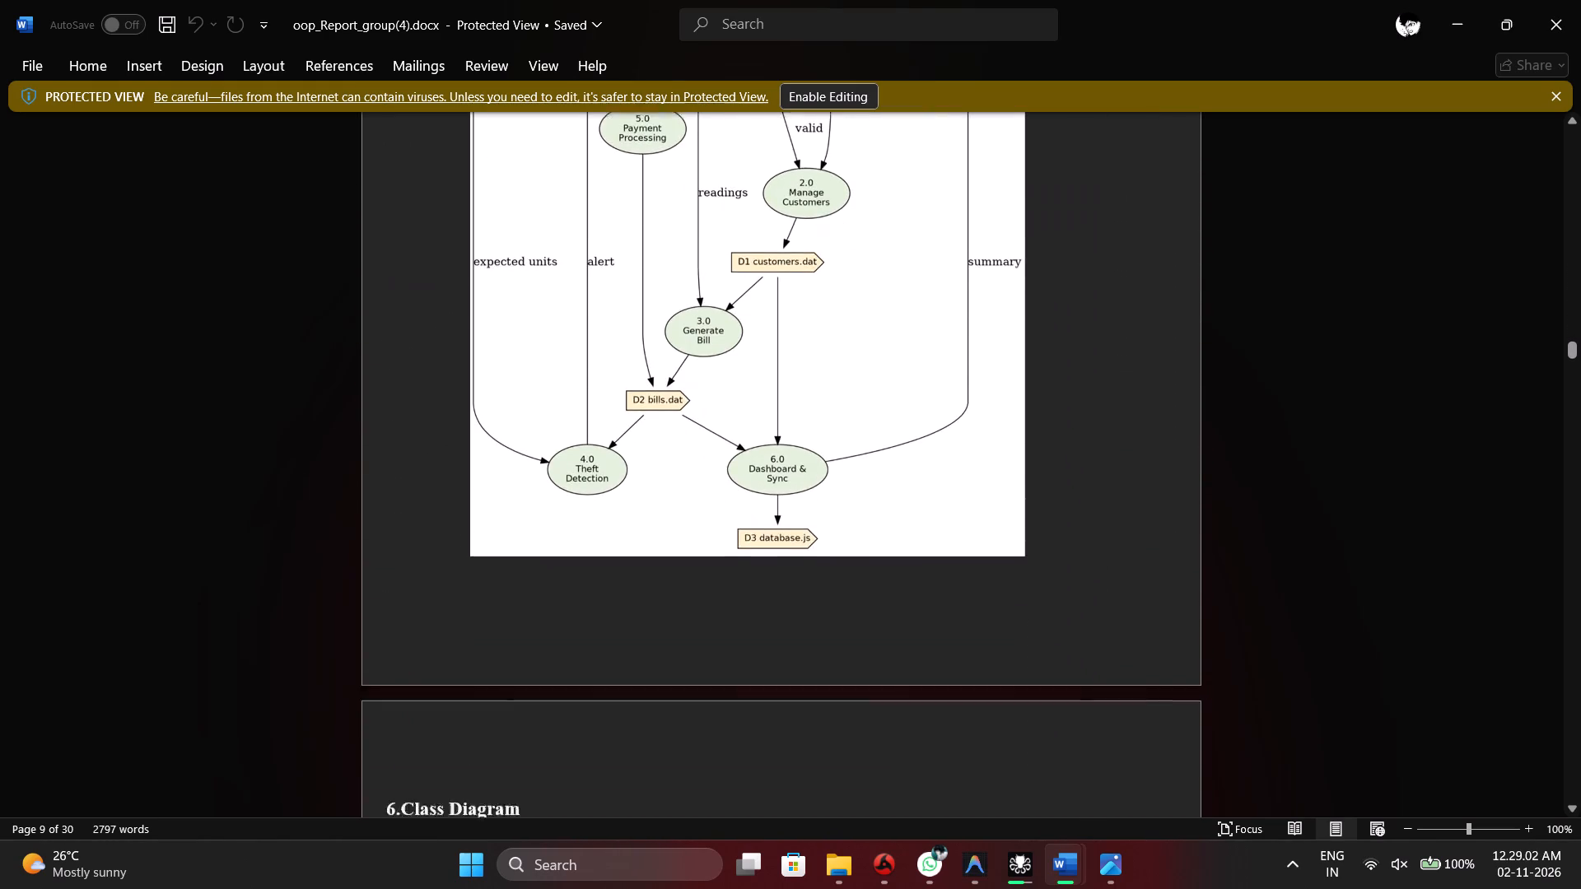
scroll(716, 631, down, 16)
scroll(716, 631, up, 7)
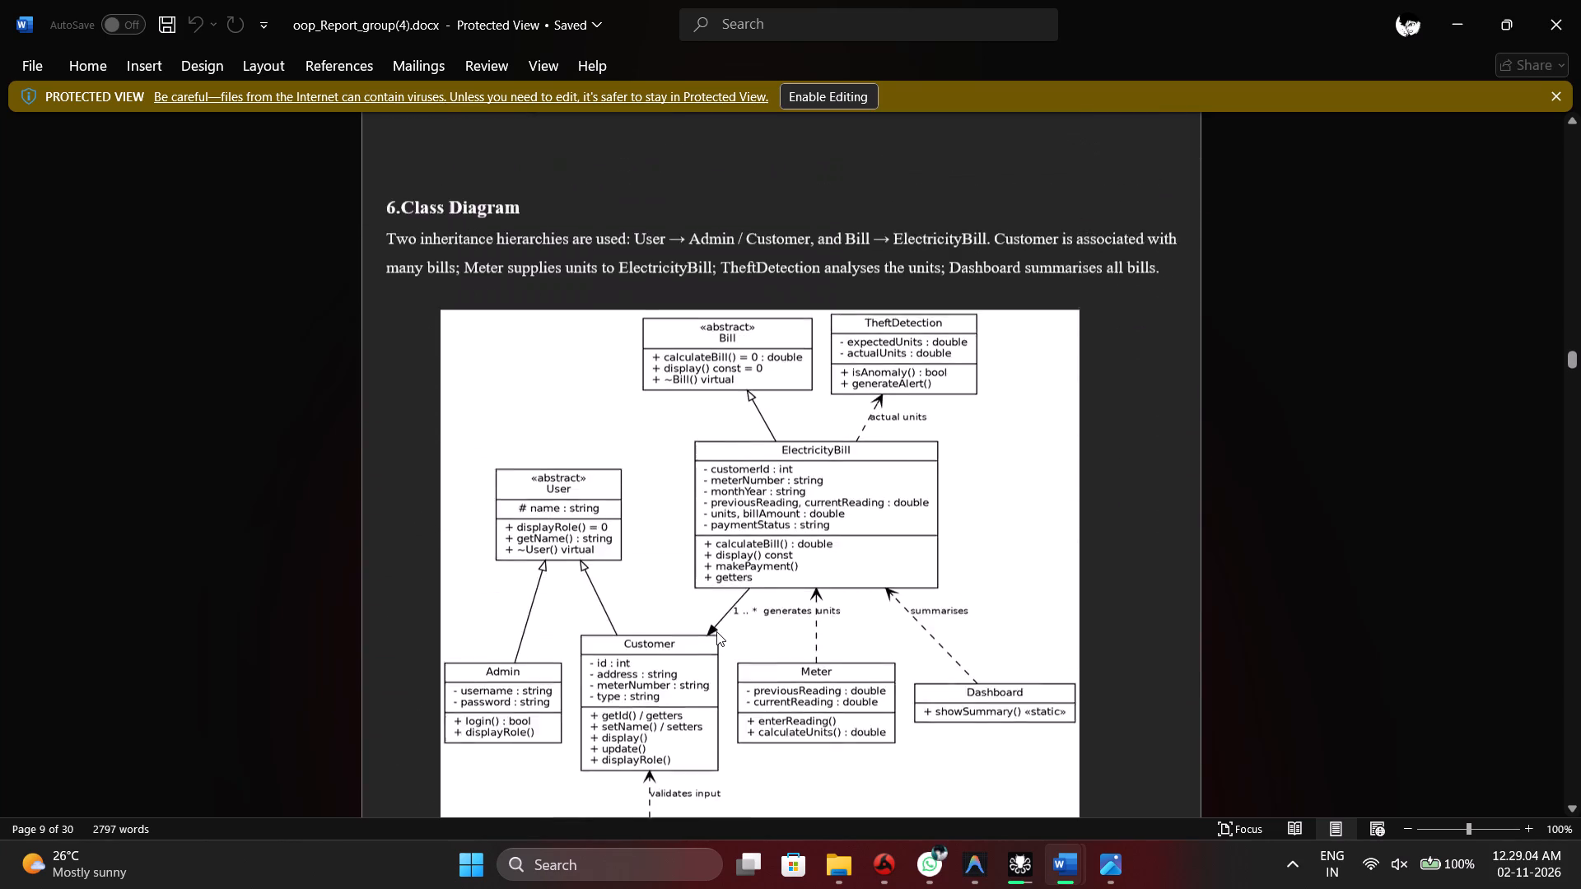
scroll(716, 631, up, 17)
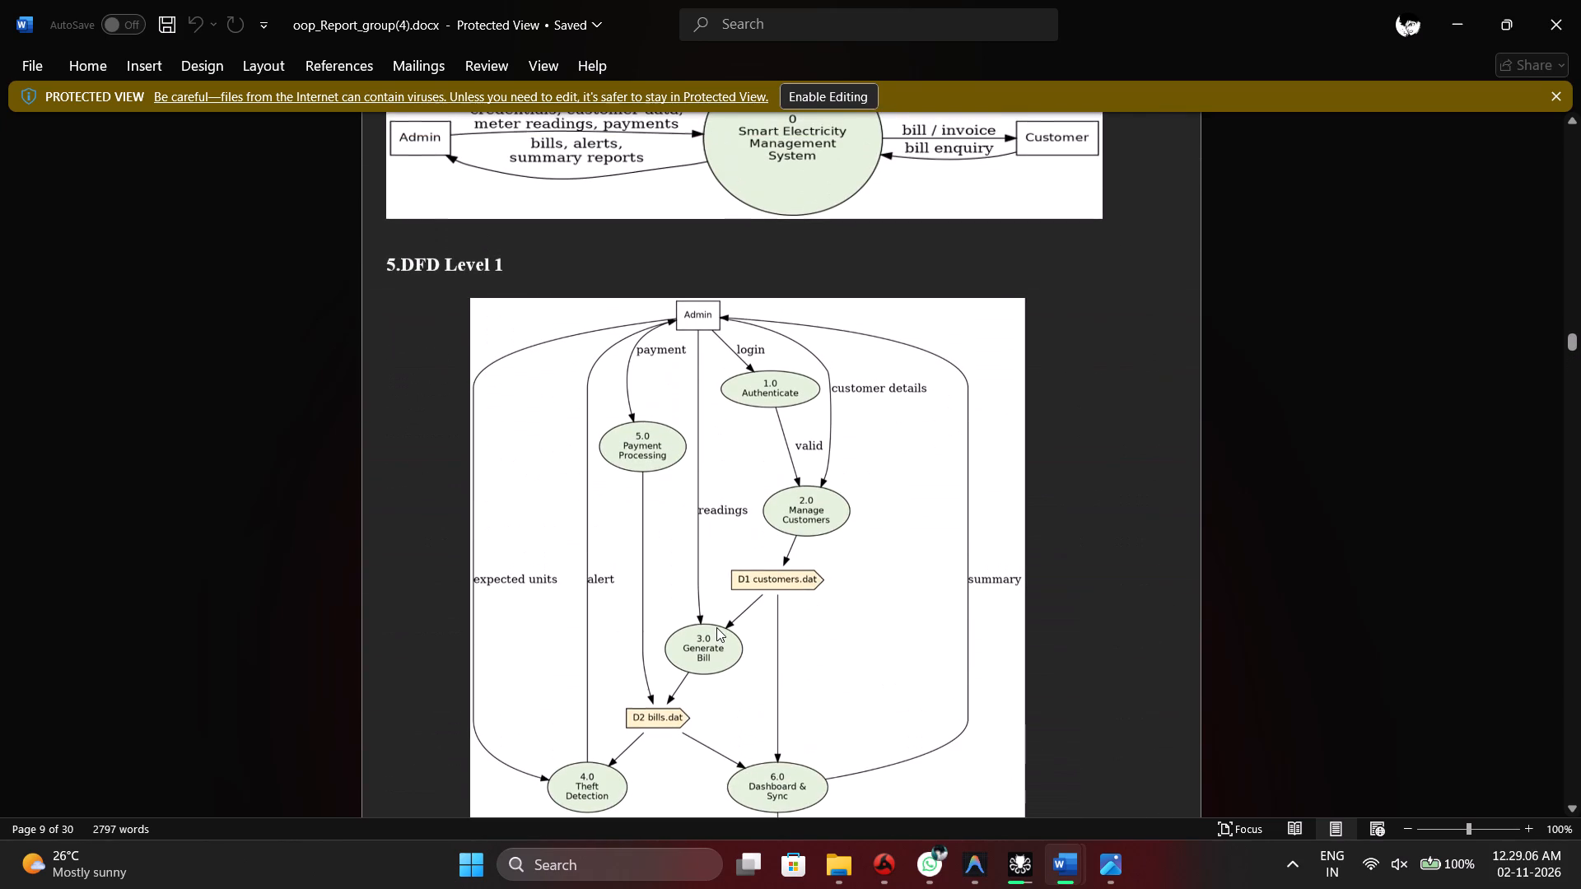
scroll(716, 627, up, 8)
scroll(716, 626, down, 2)
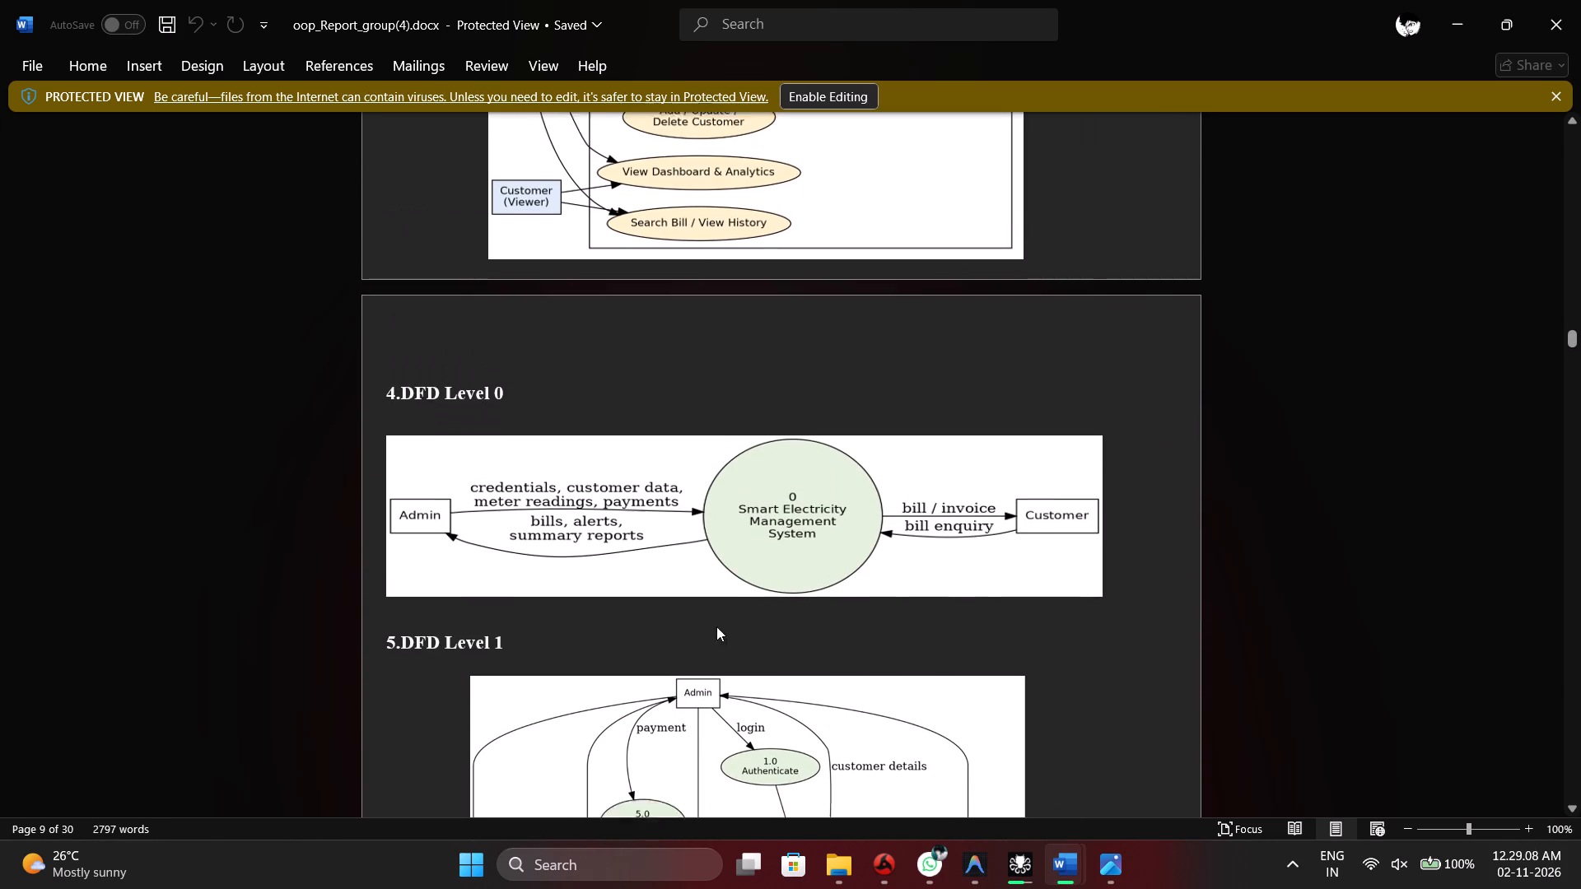
scroll(716, 626, down, 20)
scroll(716, 626, down, 19)
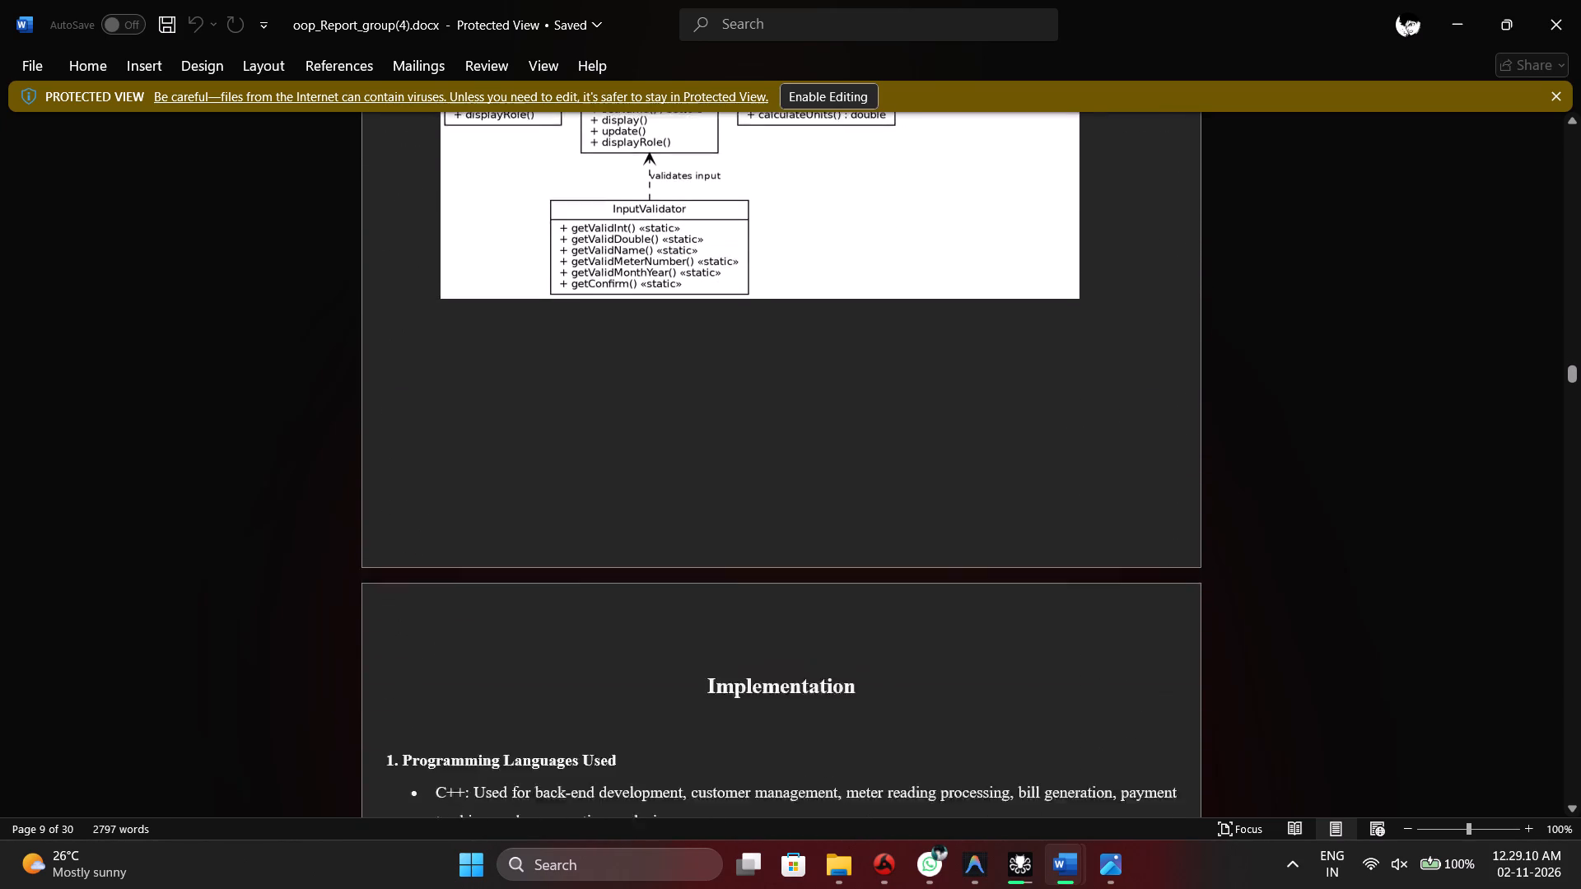
Read the sample report's Implementation section, from Programming Languages Used to Integration of Back-End and Front-End.
scroll(716, 621, down, 8)
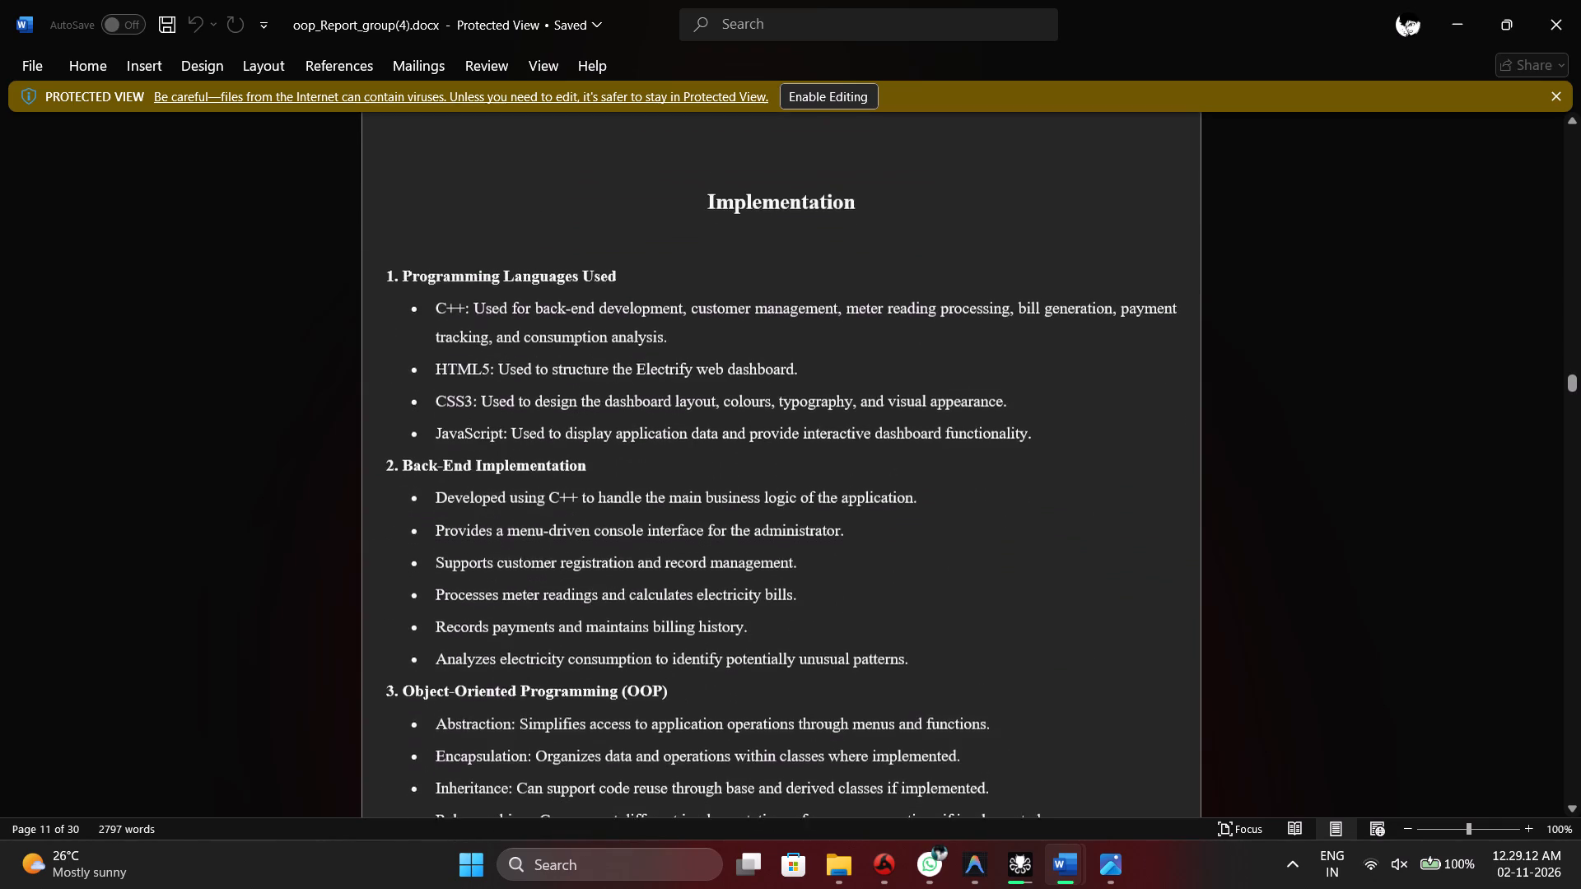
scroll(716, 621, down, 8)
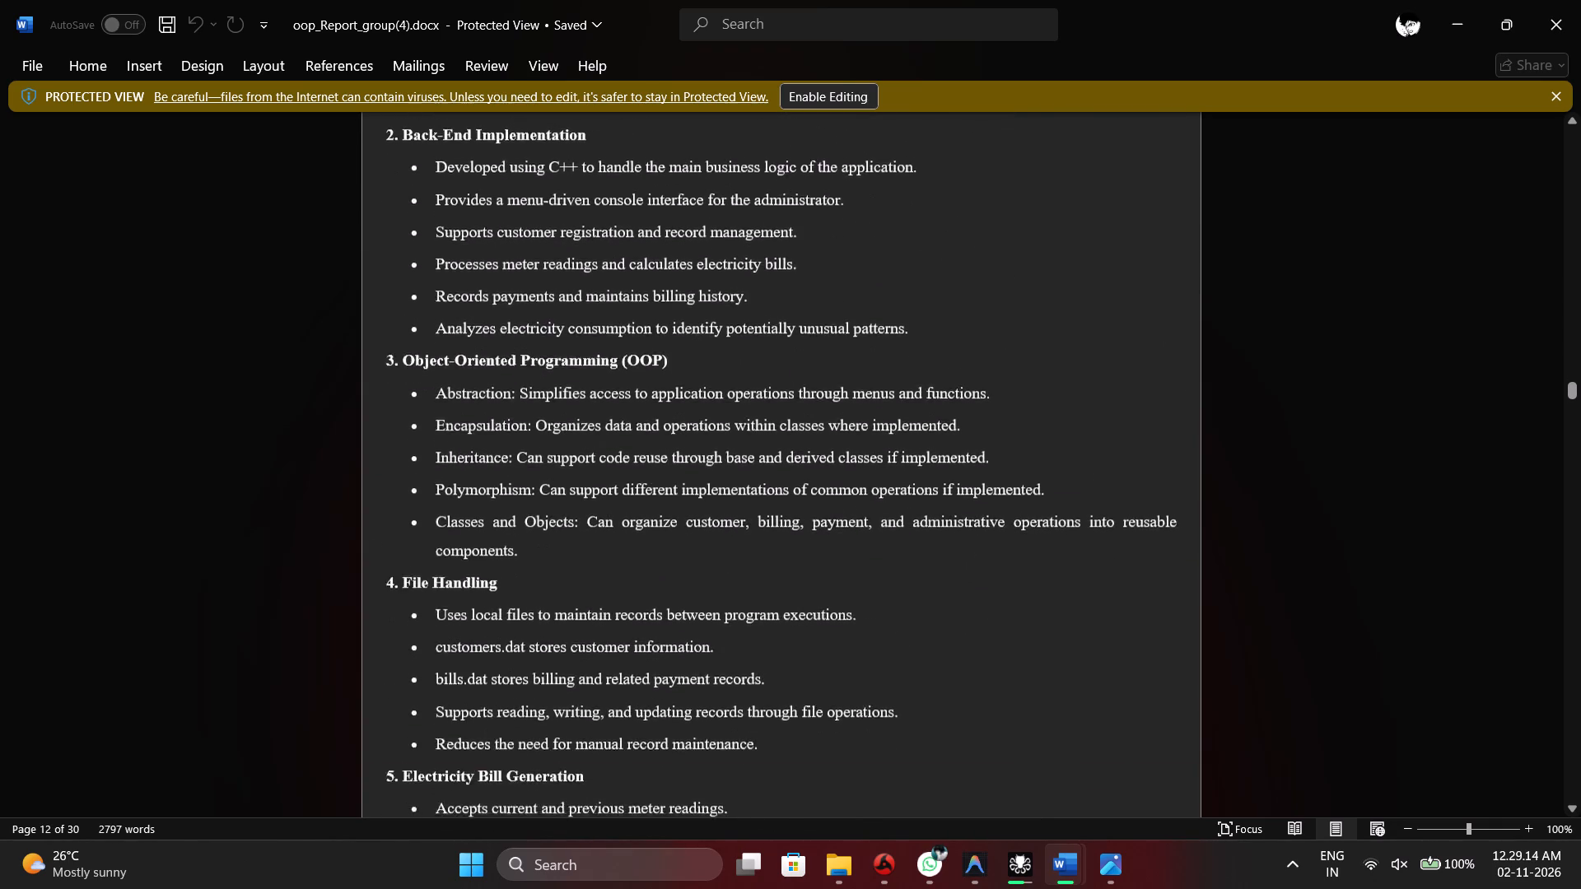
scroll(716, 621, down, 20)
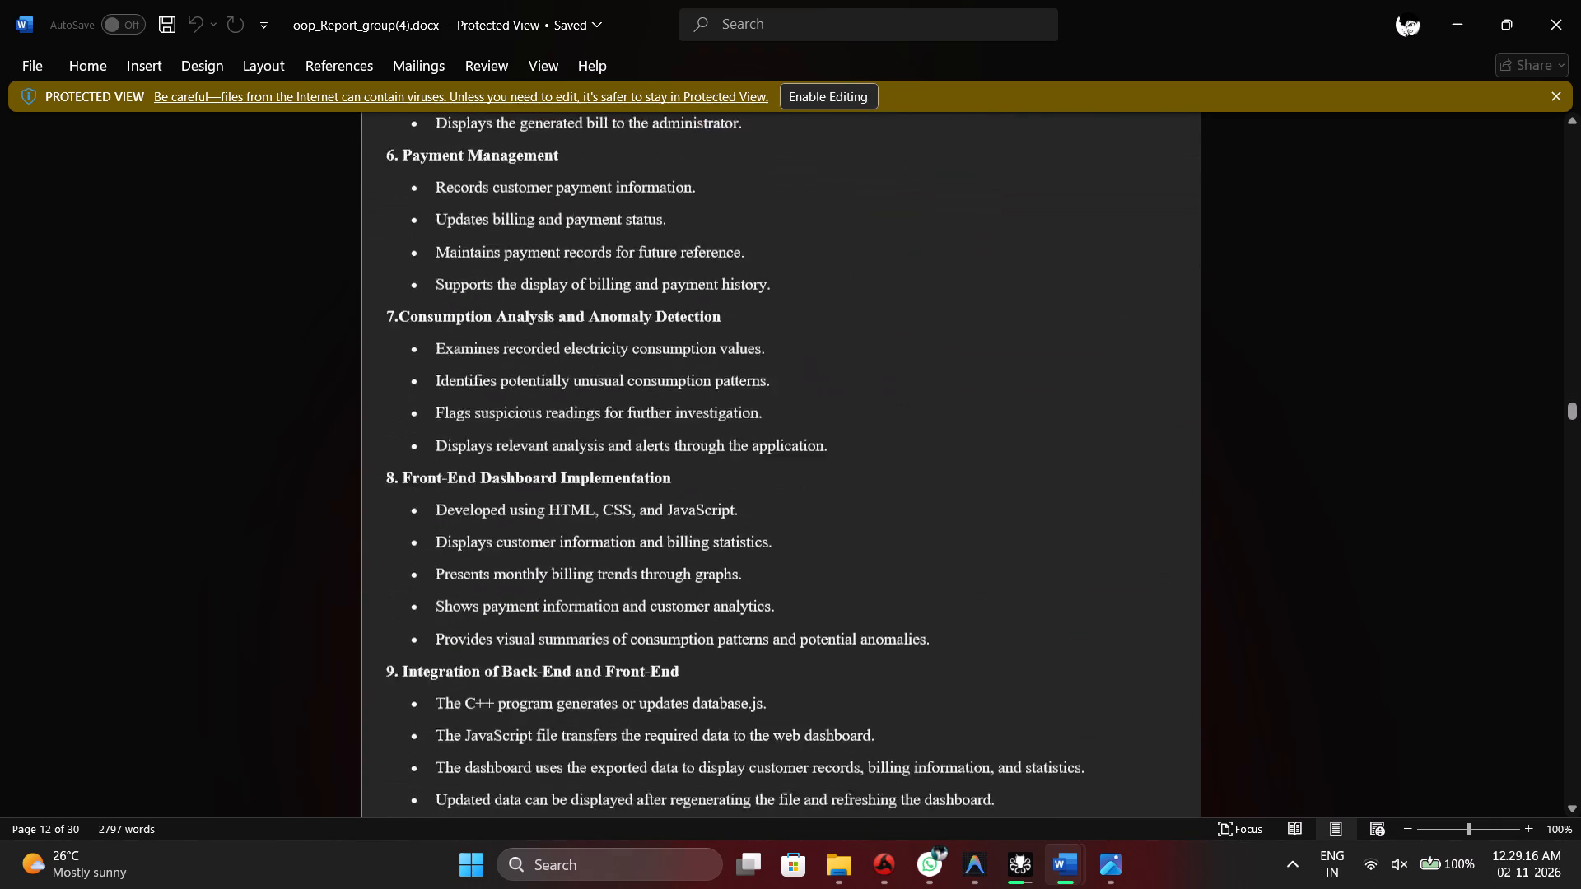
scroll(716, 621, down, 15)
scroll(716, 621, down, 18)
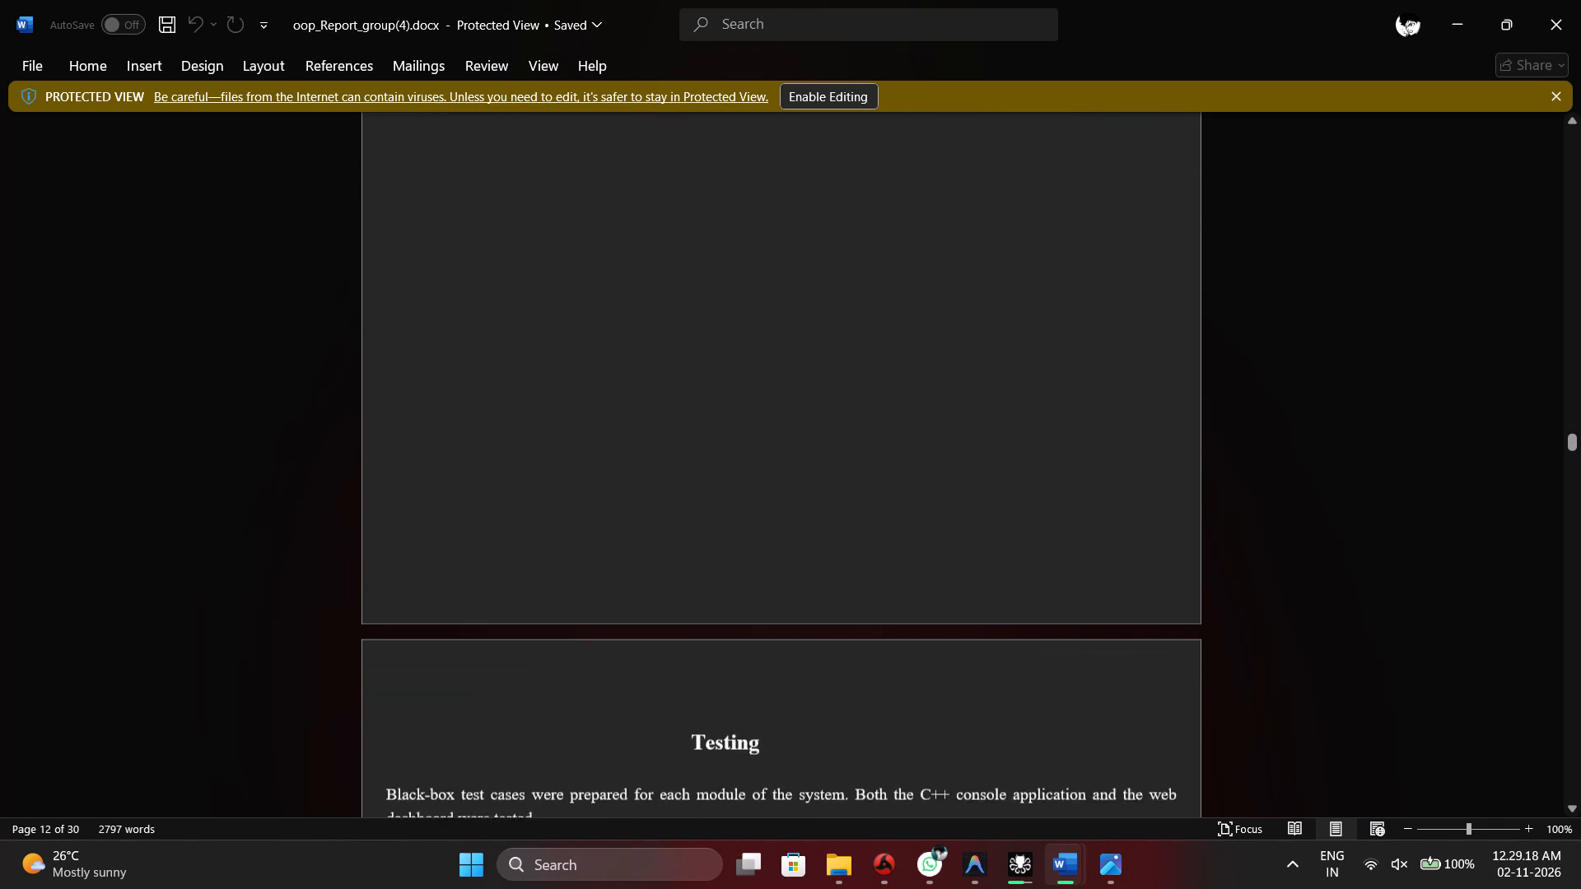
Look over the test case tables in the sample report's Testing section.
scroll(716, 621, down, 11)
scroll(716, 621, down, 17)
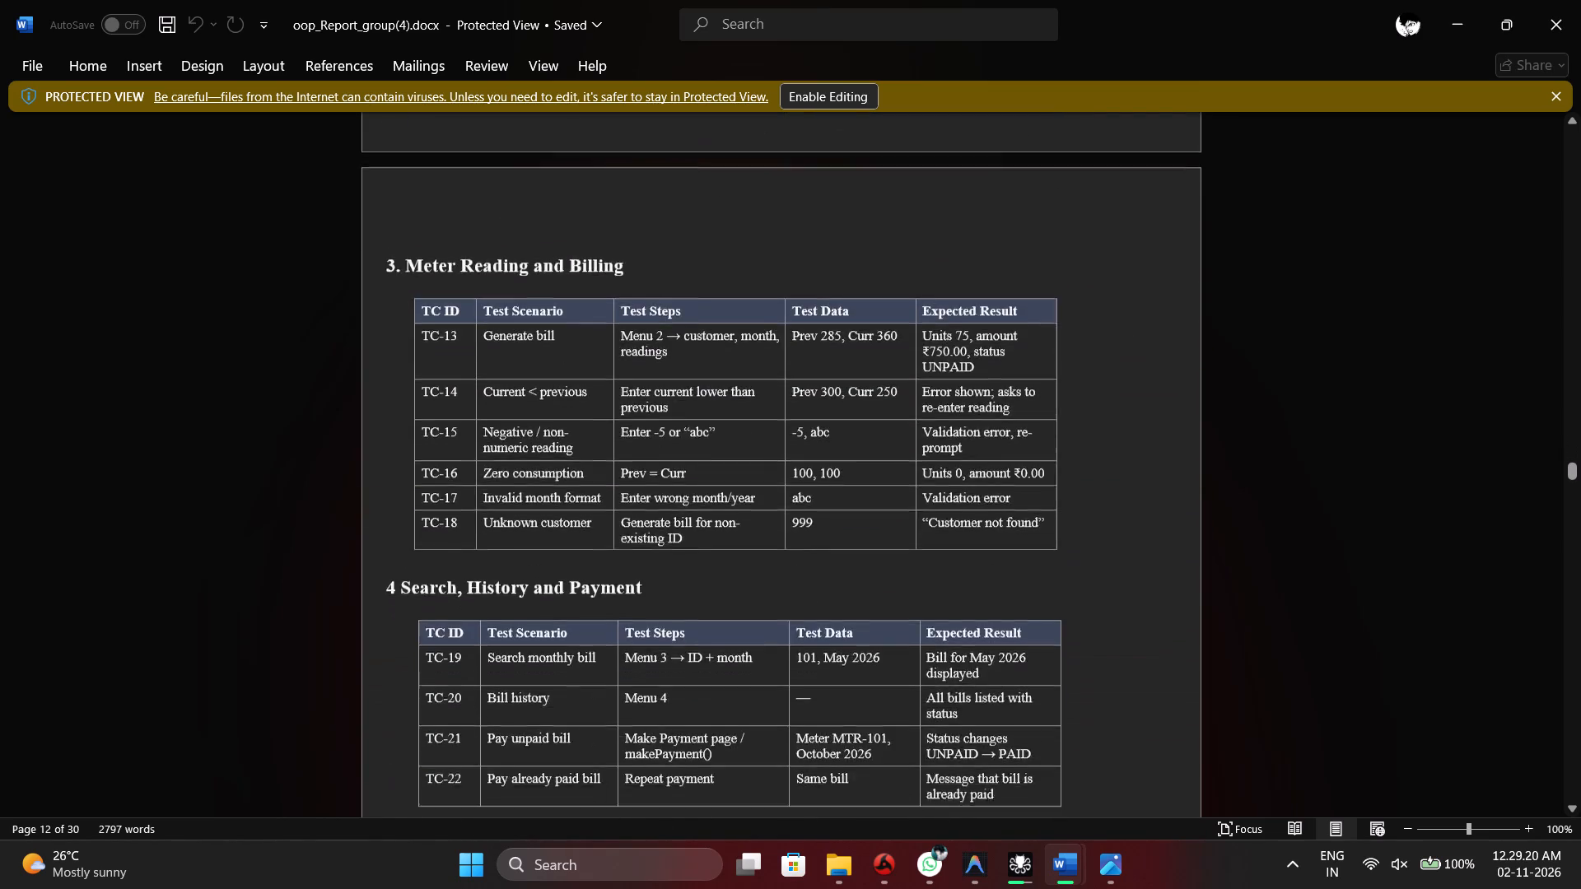
scroll(716, 621, down, 9)
scroll(716, 621, down, 20)
scroll(716, 621, down, 7)
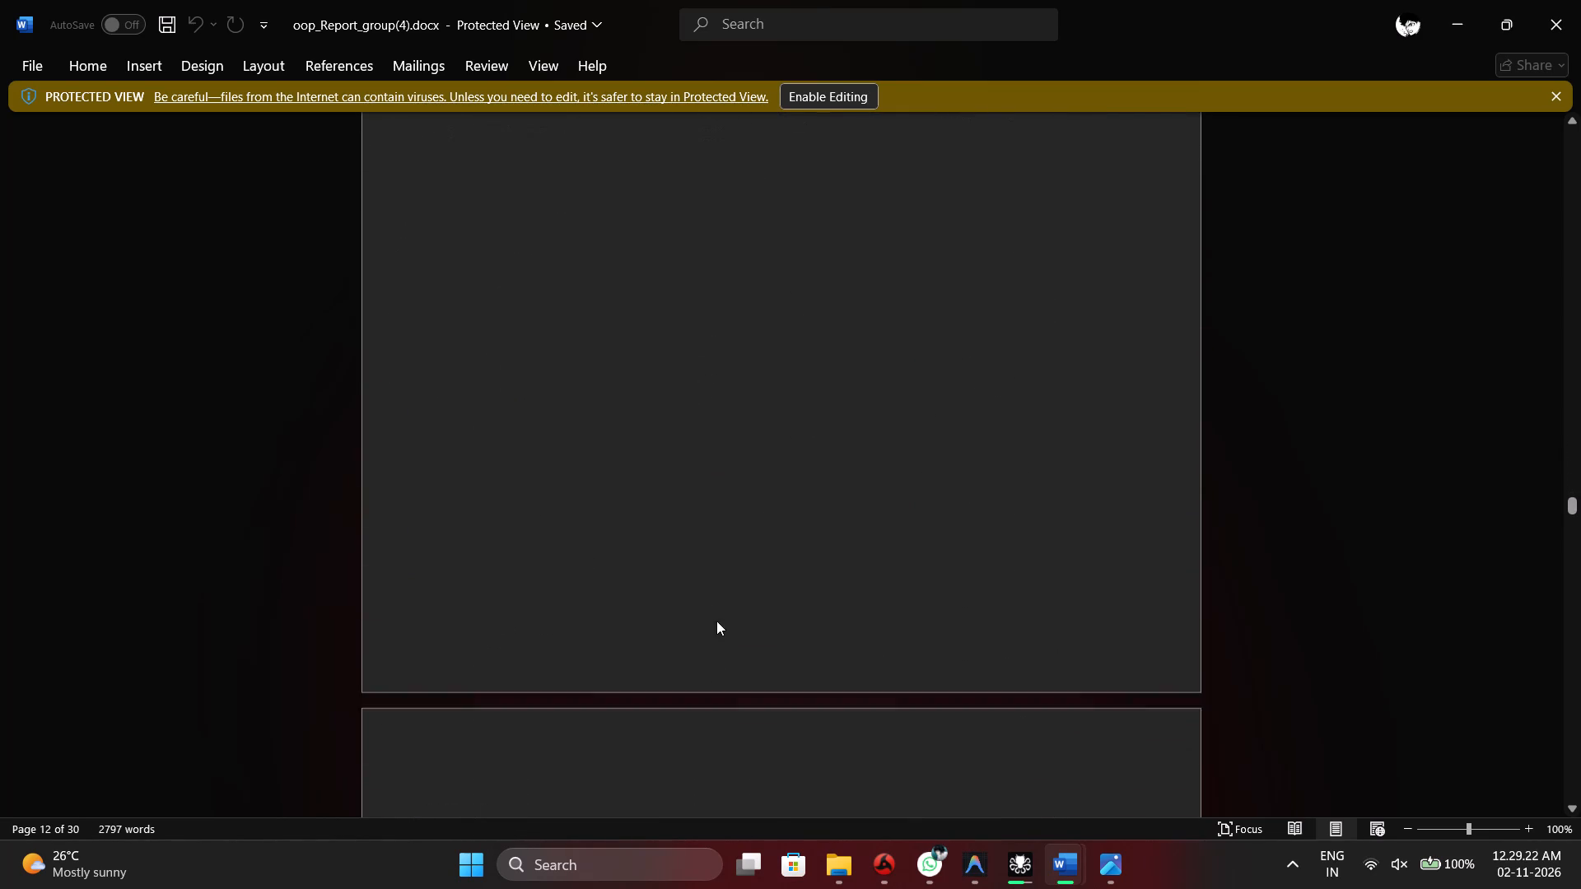
Look through the EcoTrack application screenshots in the sample report, from the dashboards to the complaints and theft detection pages.
scroll(716, 621, down, 18)
scroll(716, 621, down, 9)
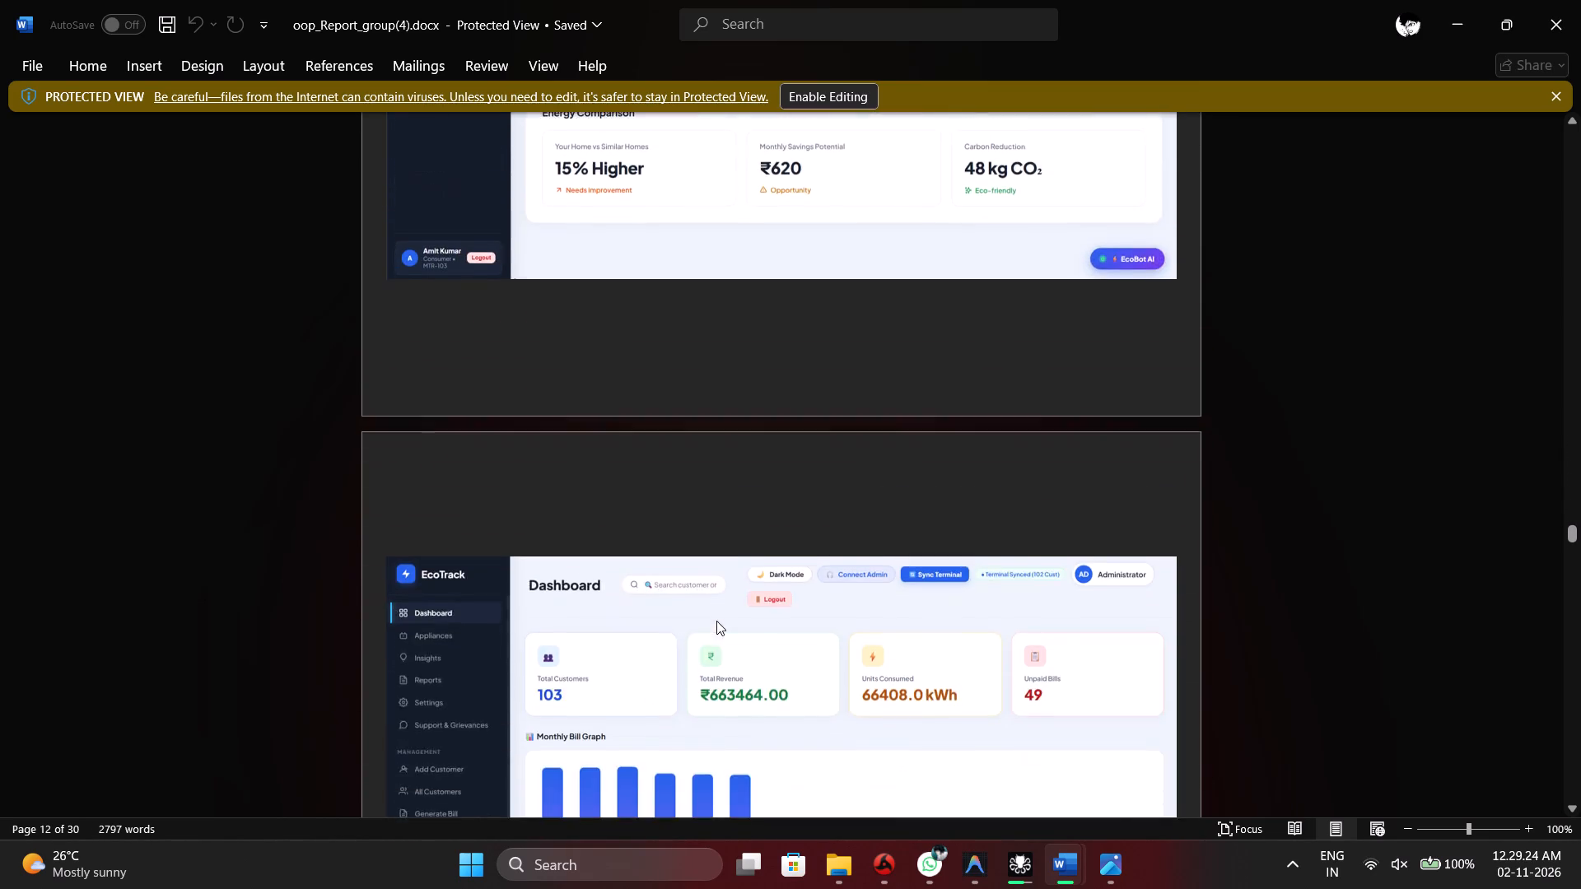
scroll(716, 621, down, 13)
scroll(716, 621, down, 20)
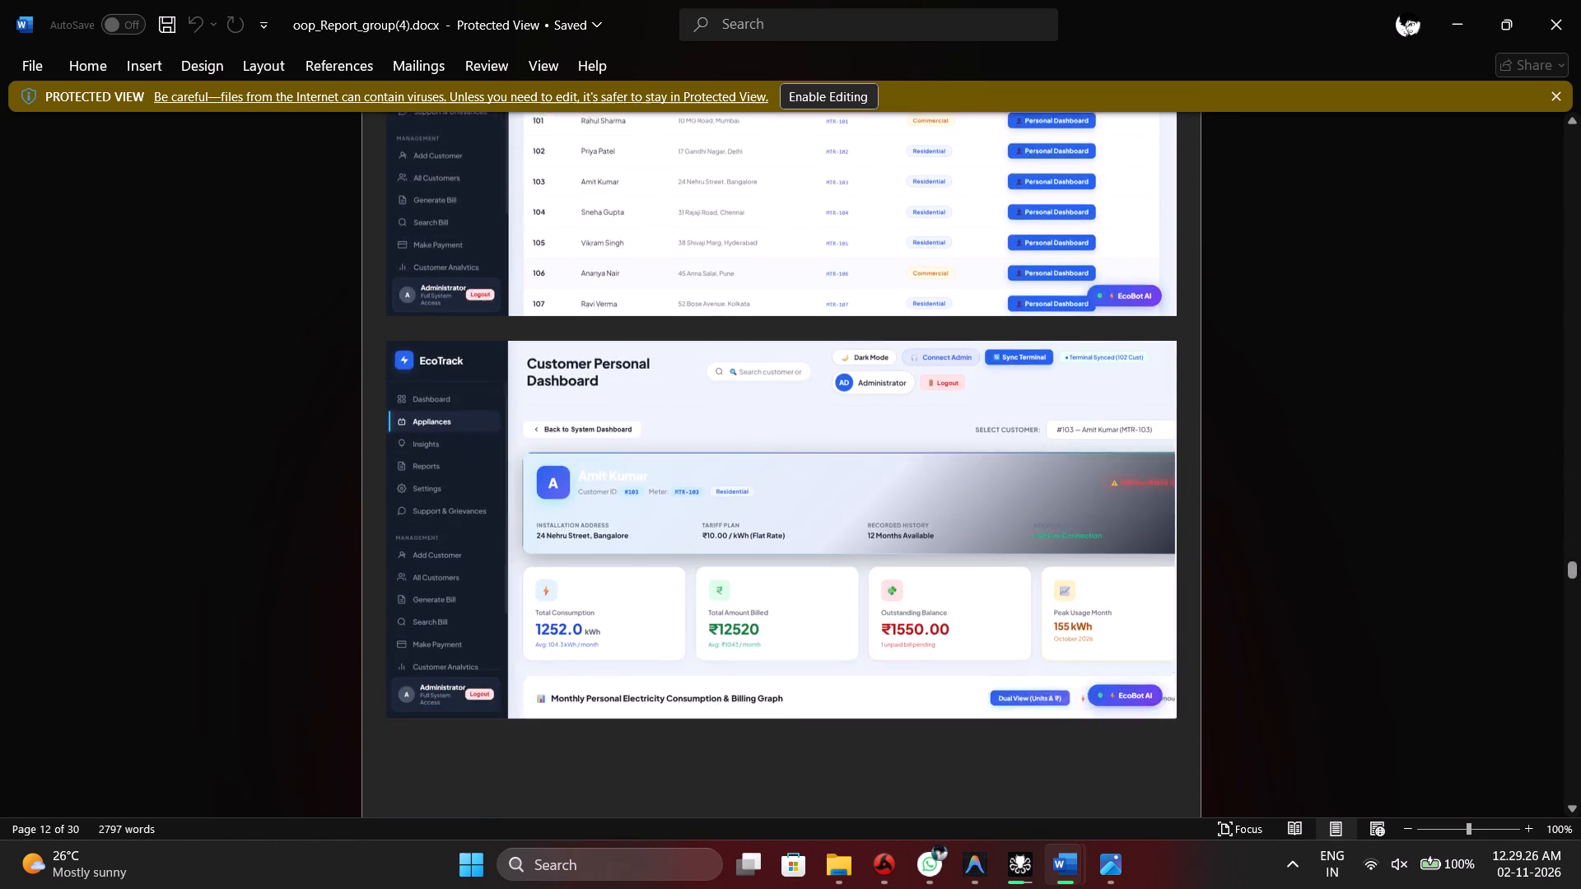
scroll(716, 621, down, 20)
scroll(716, 621, down, 17)
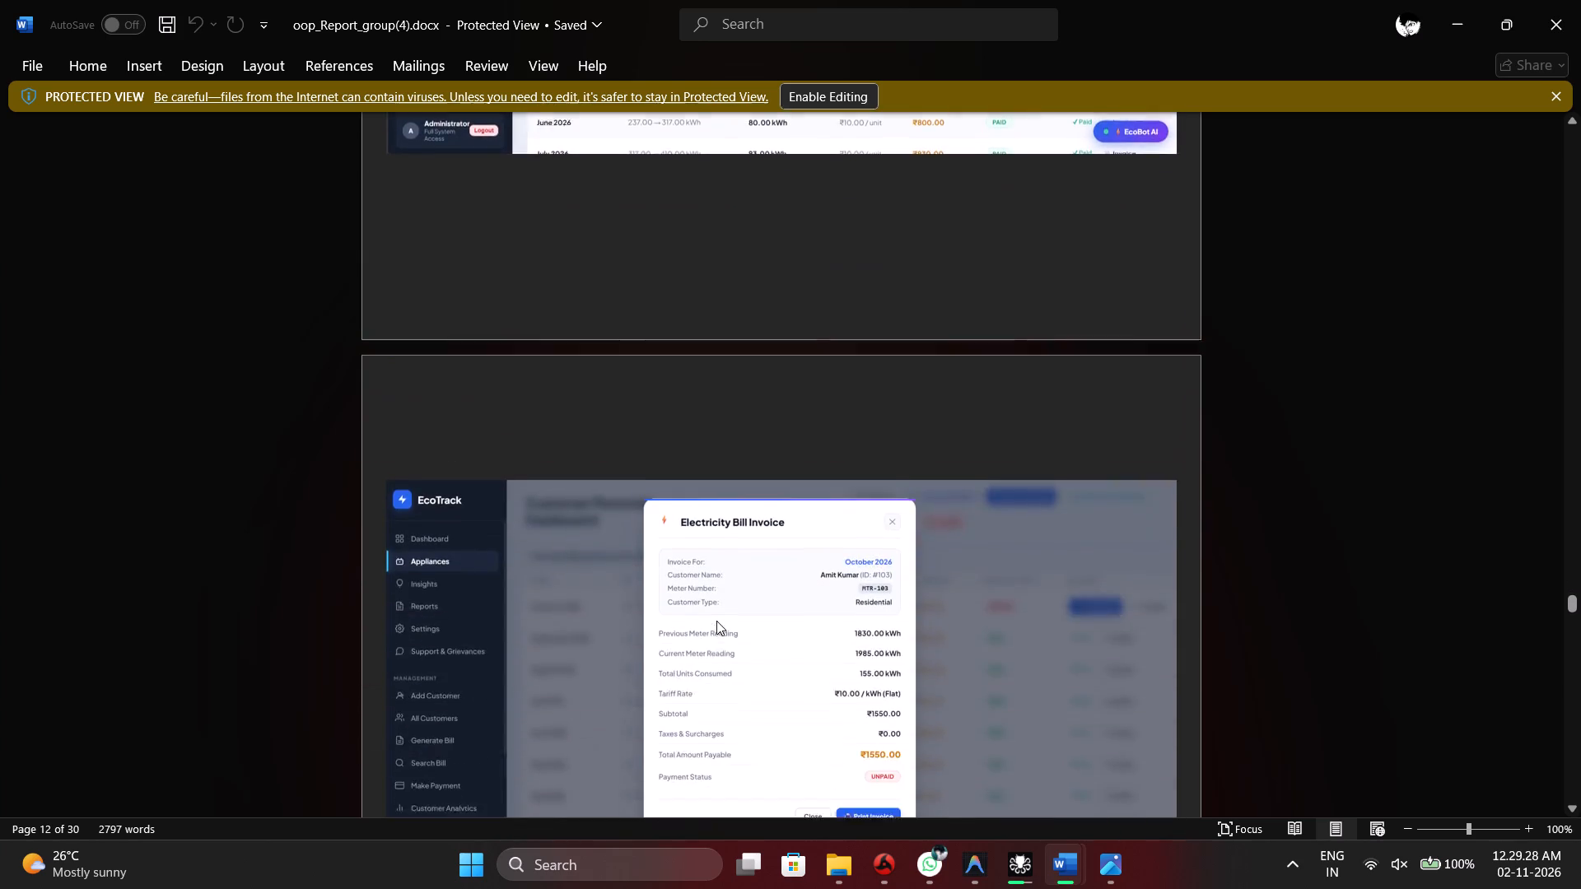
scroll(716, 621, down, 14)
scroll(716, 621, down, 10)
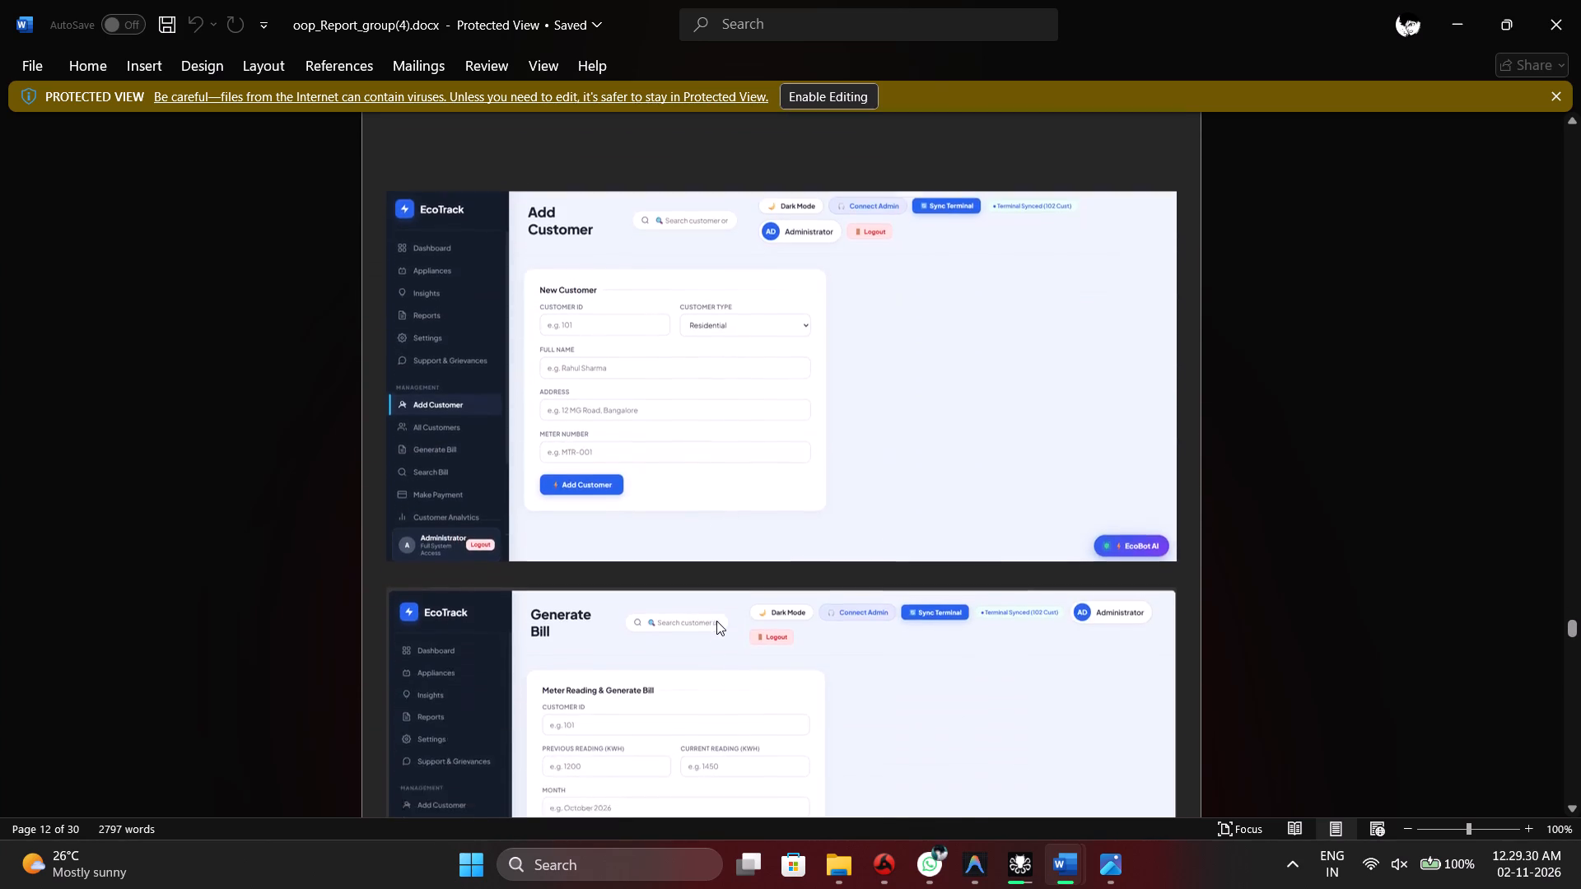
scroll(716, 621, down, 14)
scroll(716, 621, down, 20)
scroll(716, 621, down, 2)
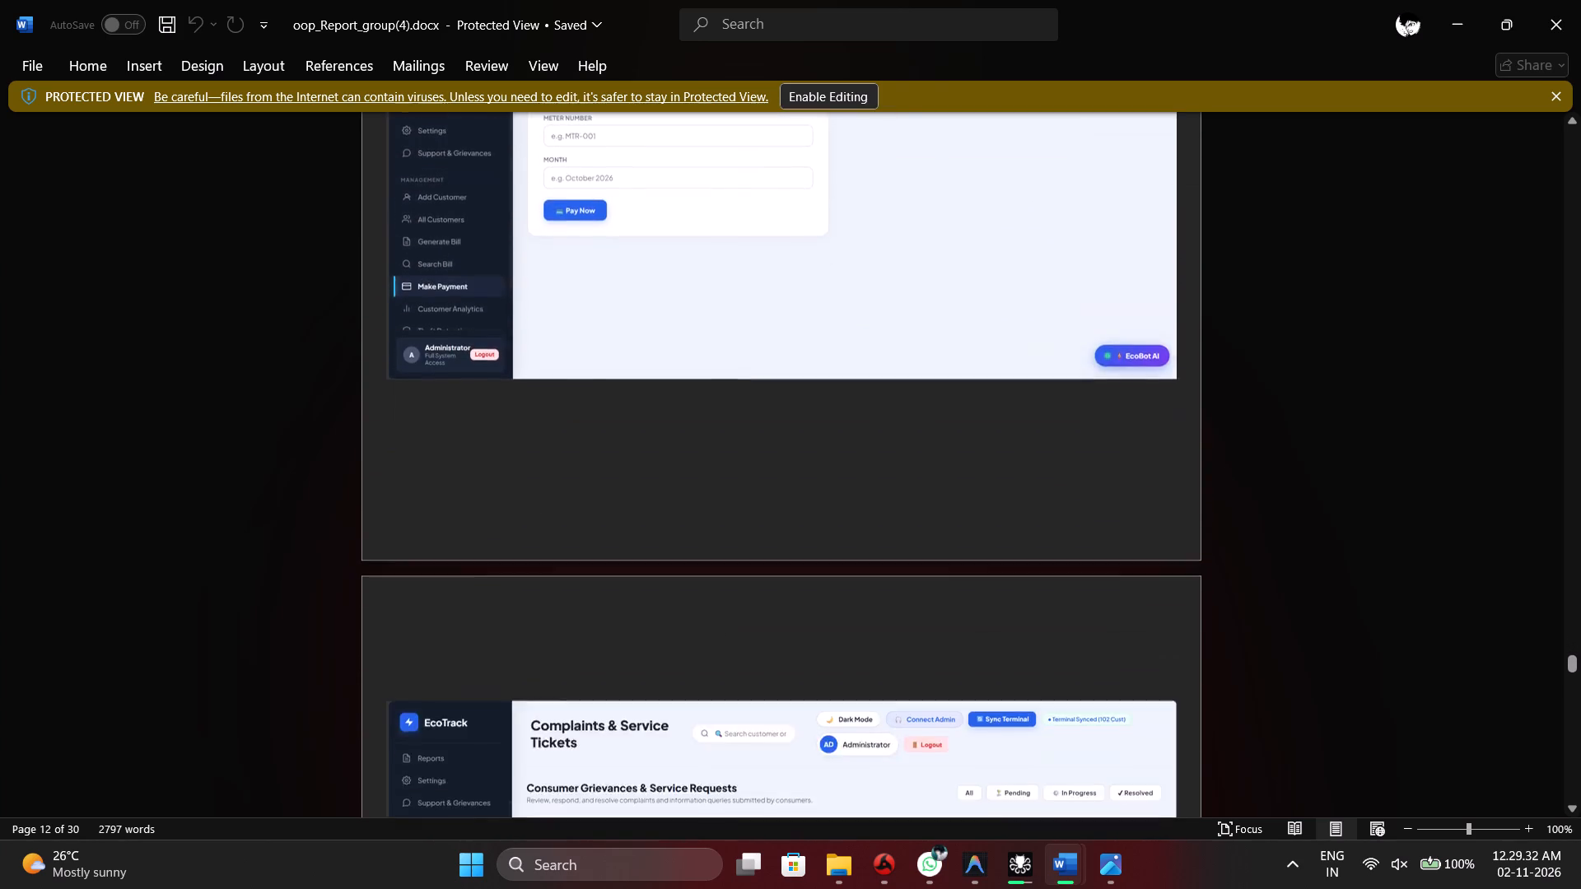
scroll(716, 621, down, 20)
scroll(716, 621, down, 10)
Review the sample report's closing sections: Limitations And Future Scope, Conclusion and References.
scroll(716, 620, up, 8)
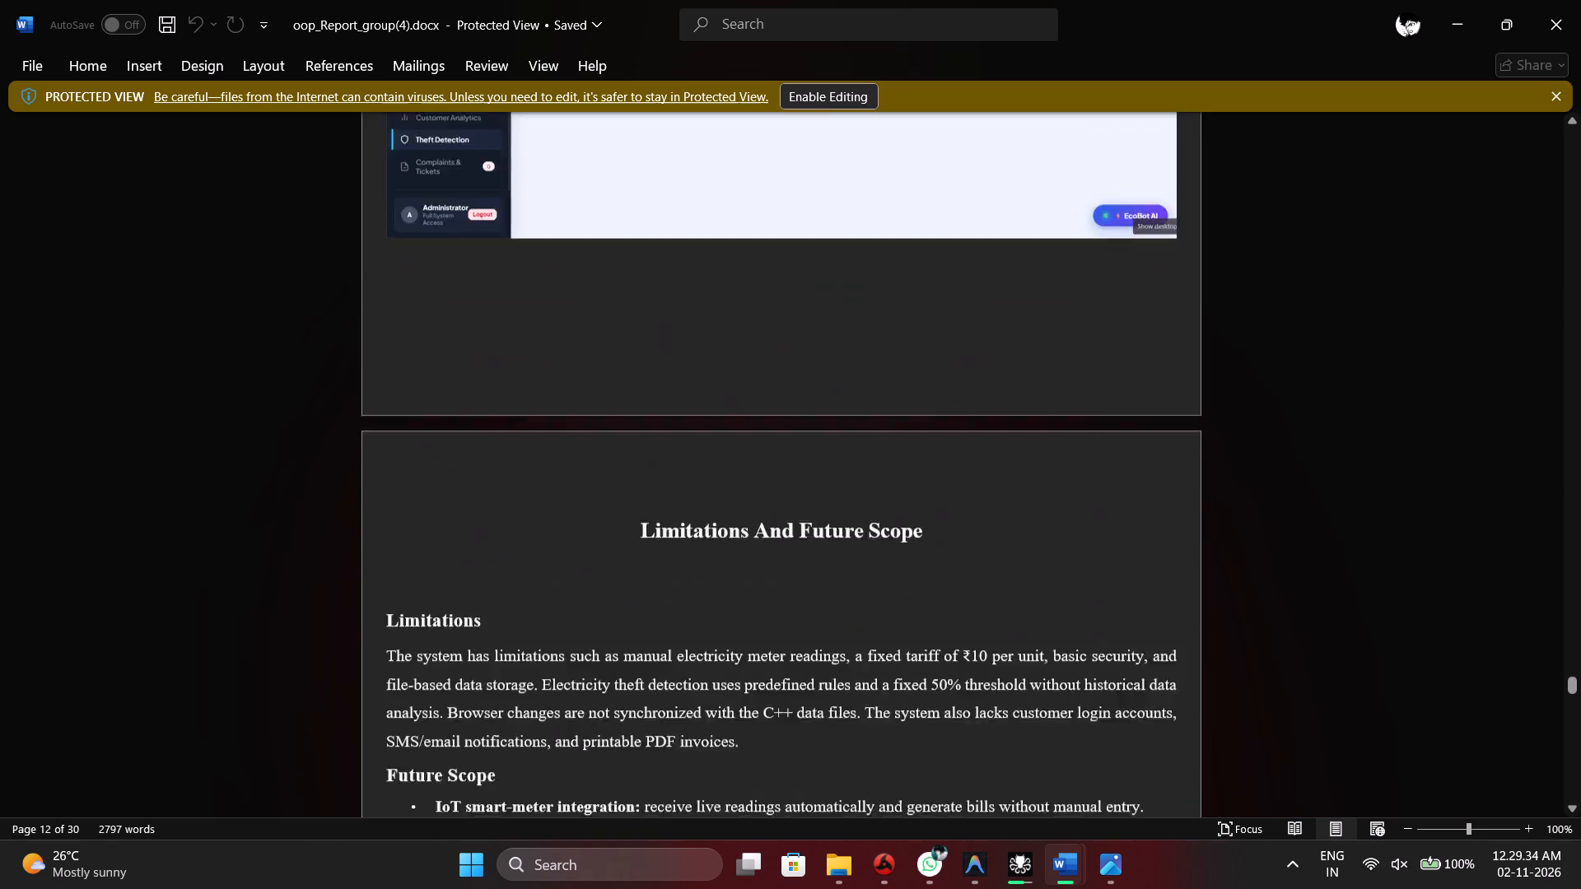
scroll(716, 607, up, 7)
scroll(722, 575, down, 12)
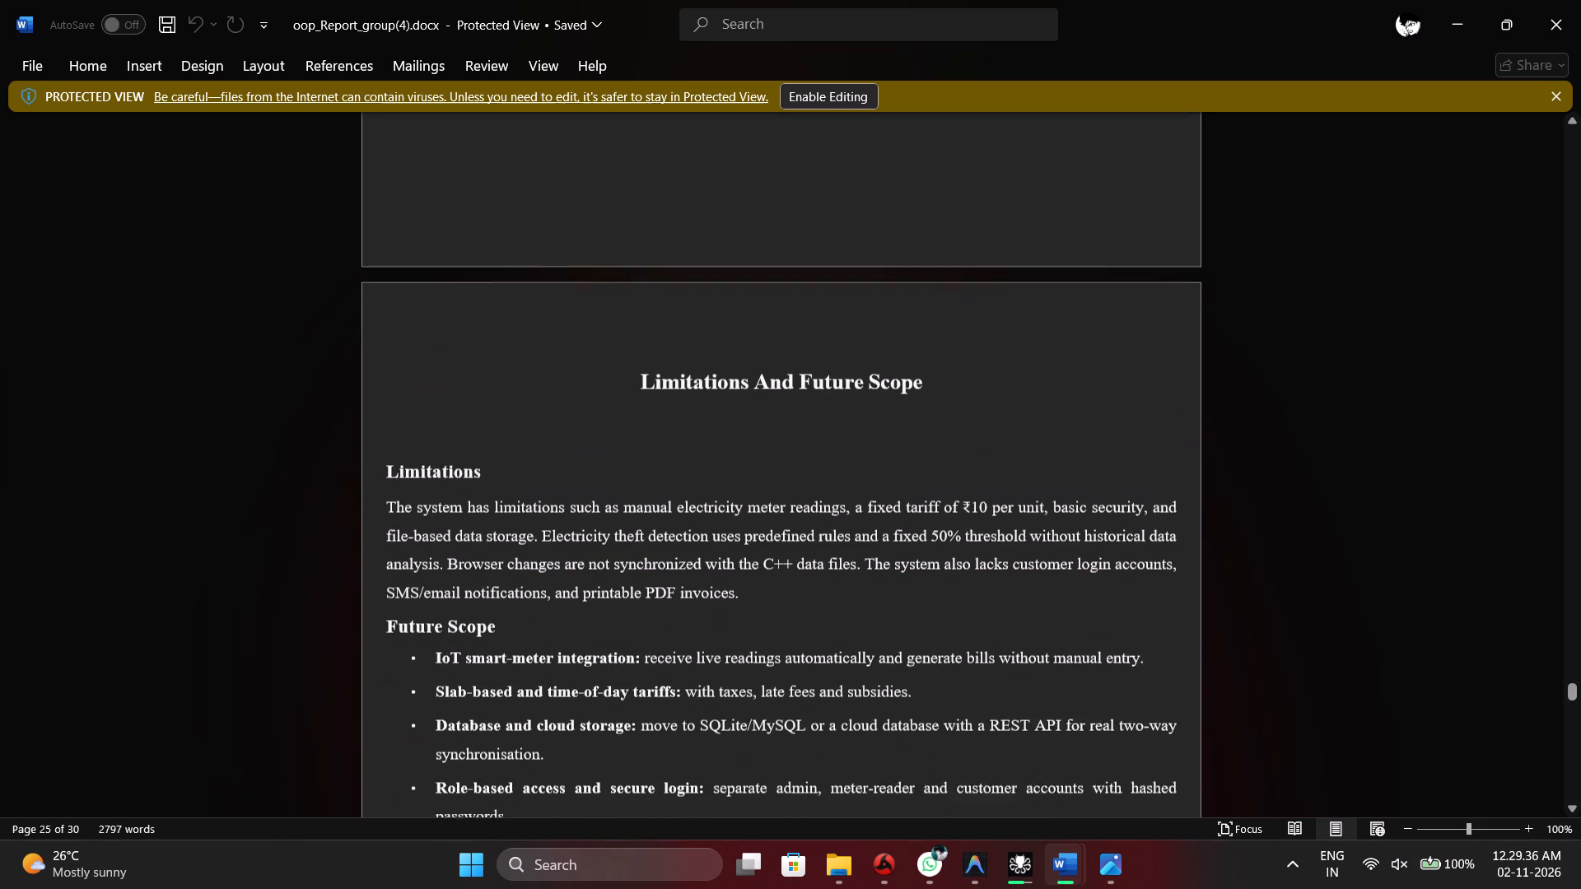
scroll(722, 575, down, 18)
scroll(725, 577, down, 6)
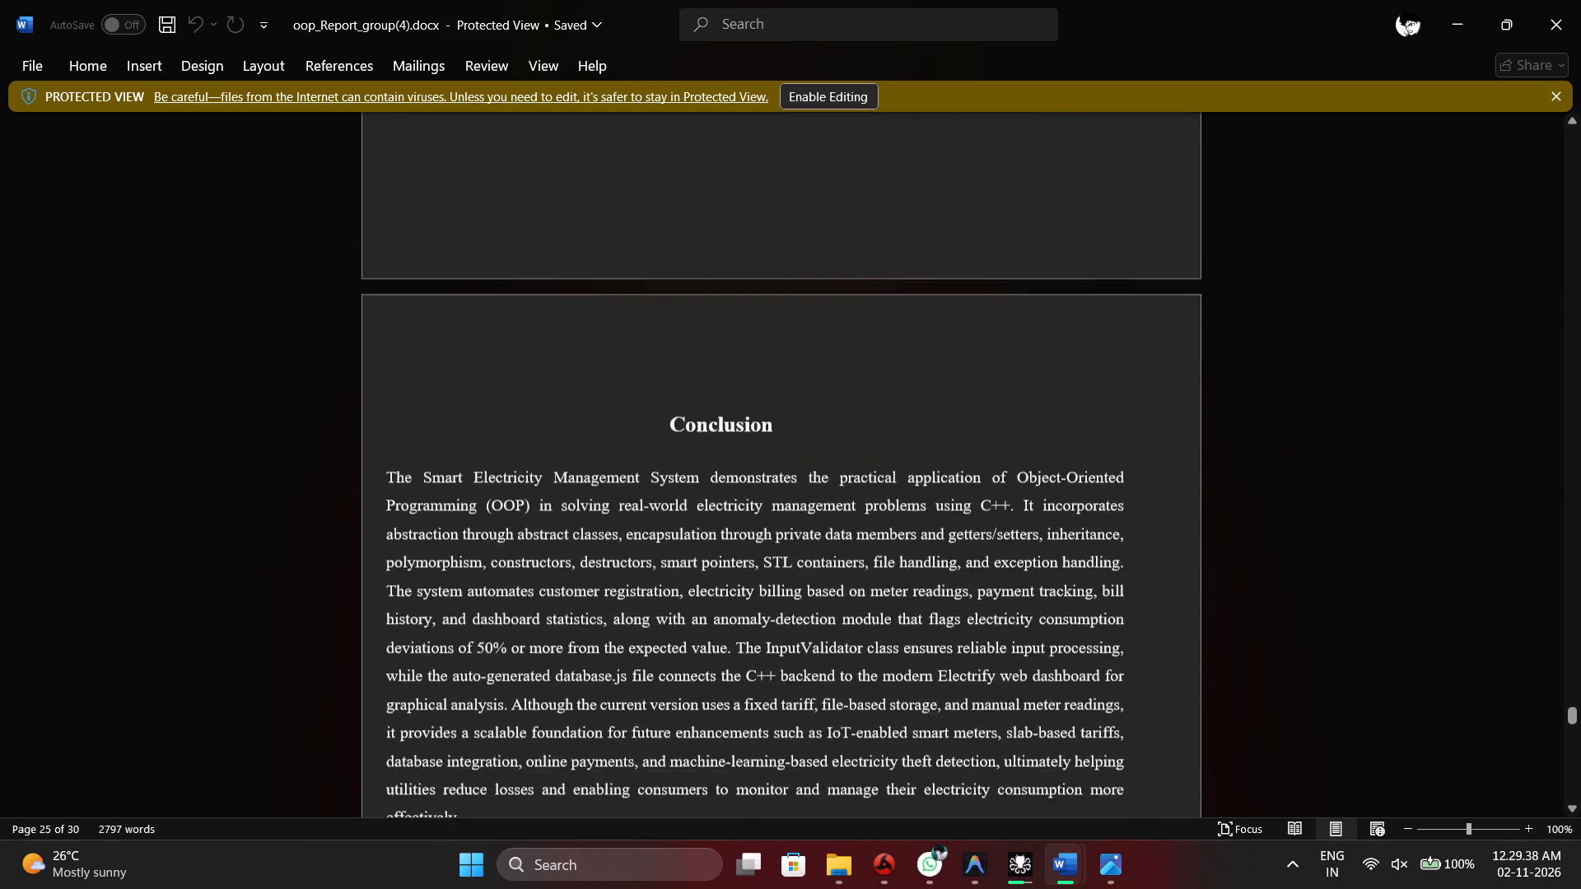
scroll(725, 577, down, 11)
scroll(1072, 791, down, 6)
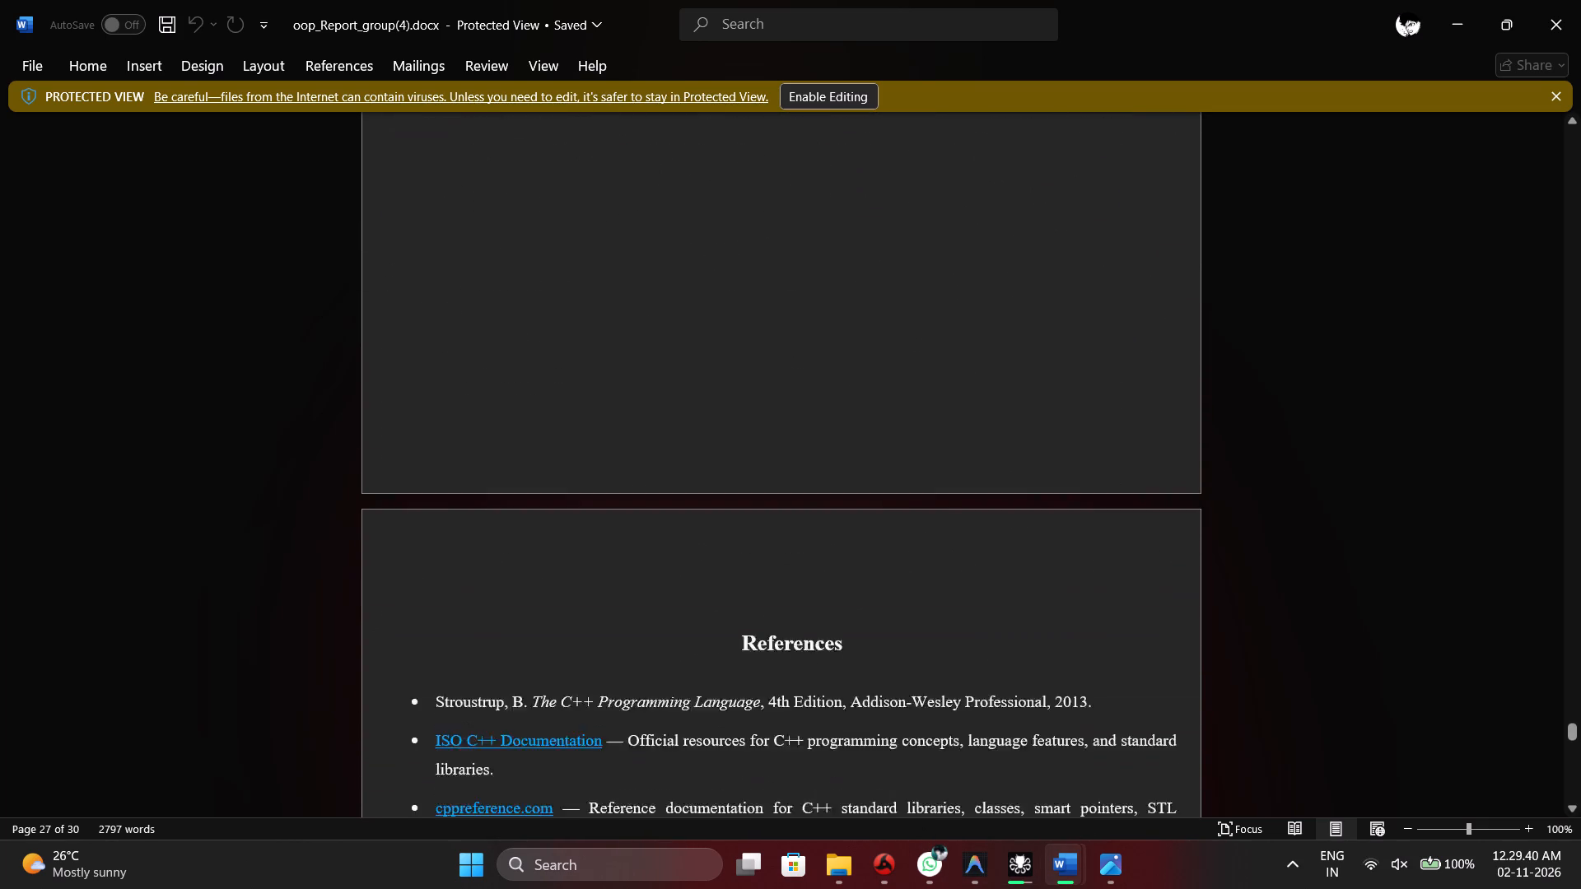
scroll(988, 717, down, 5)
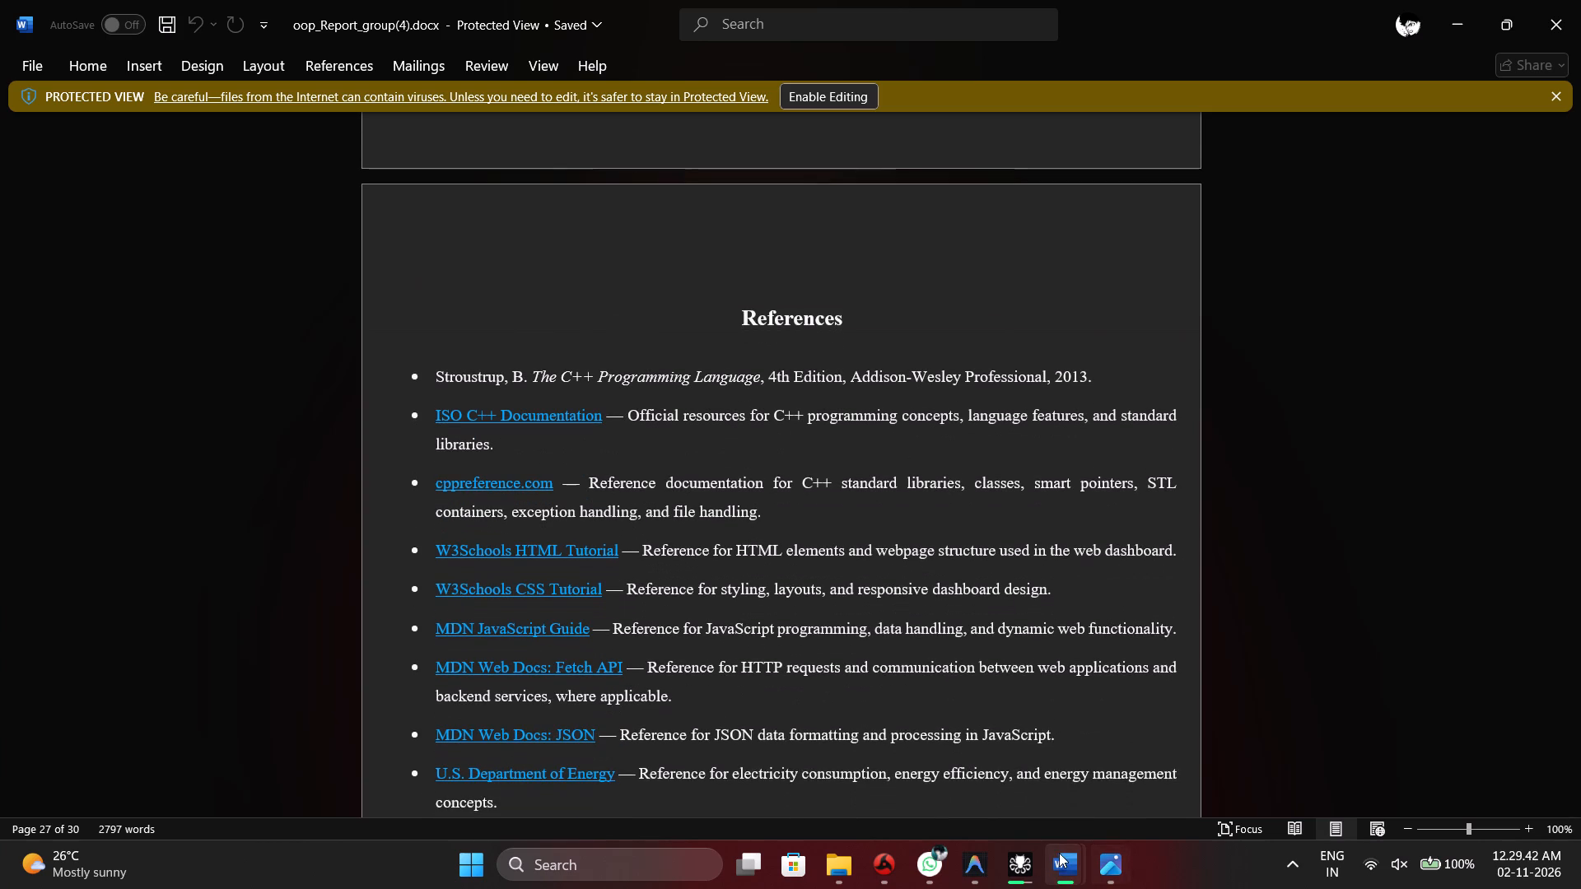
Switch to OOPS Report .docx and look back over its Use Case and Class Diagram pages.
click(800, 753)
scroll(800, 753, up, 15)
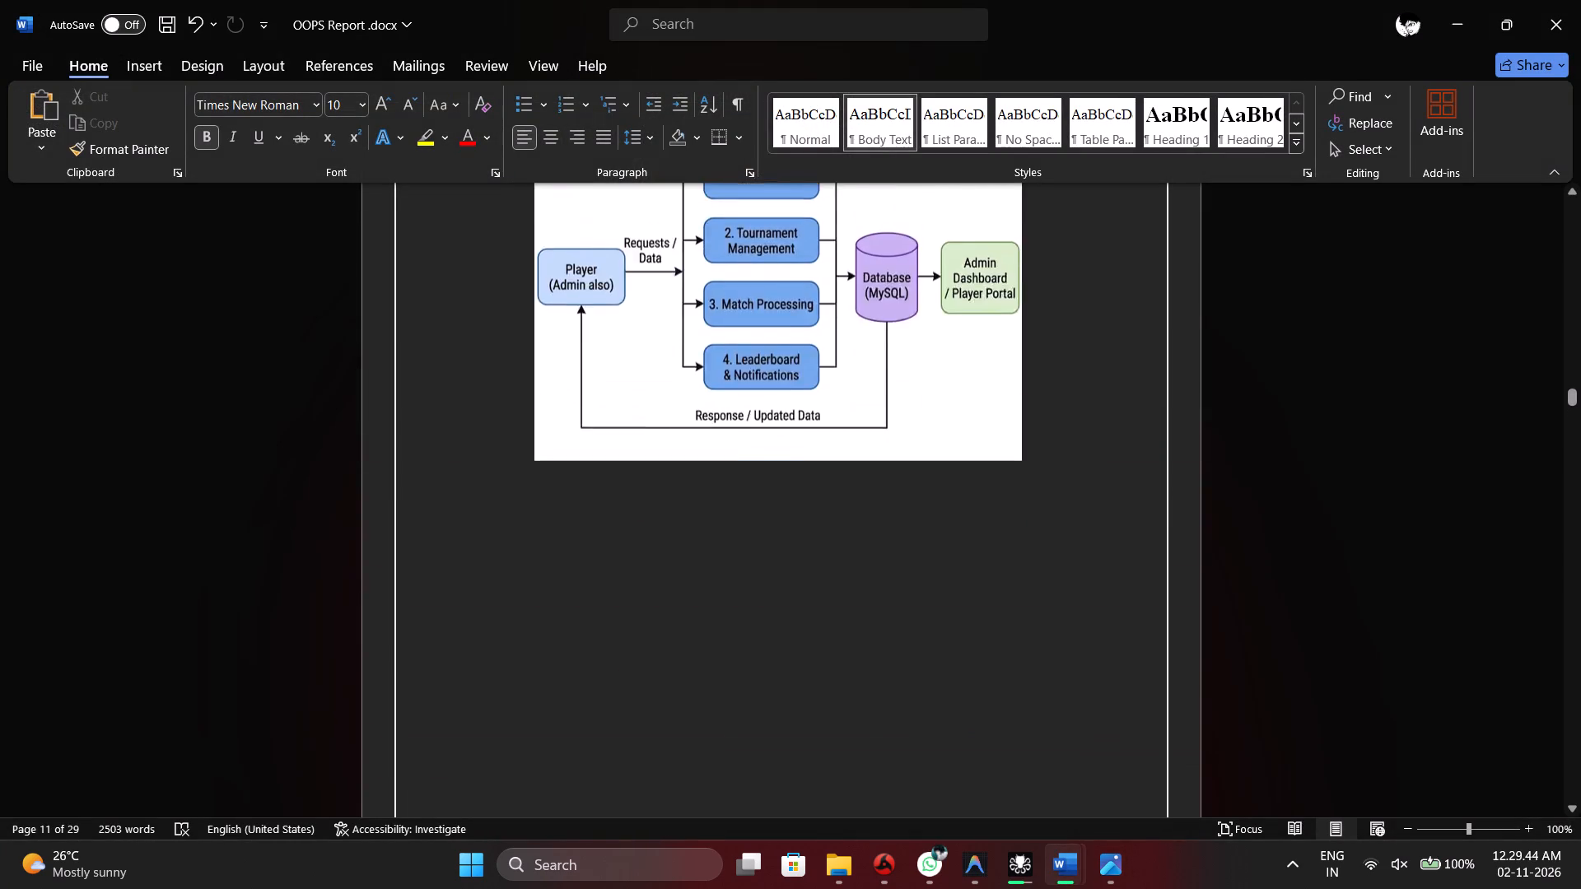
scroll(799, 748, up, 7)
scroll(799, 742, up, 16)
scroll(799, 738, up, 5)
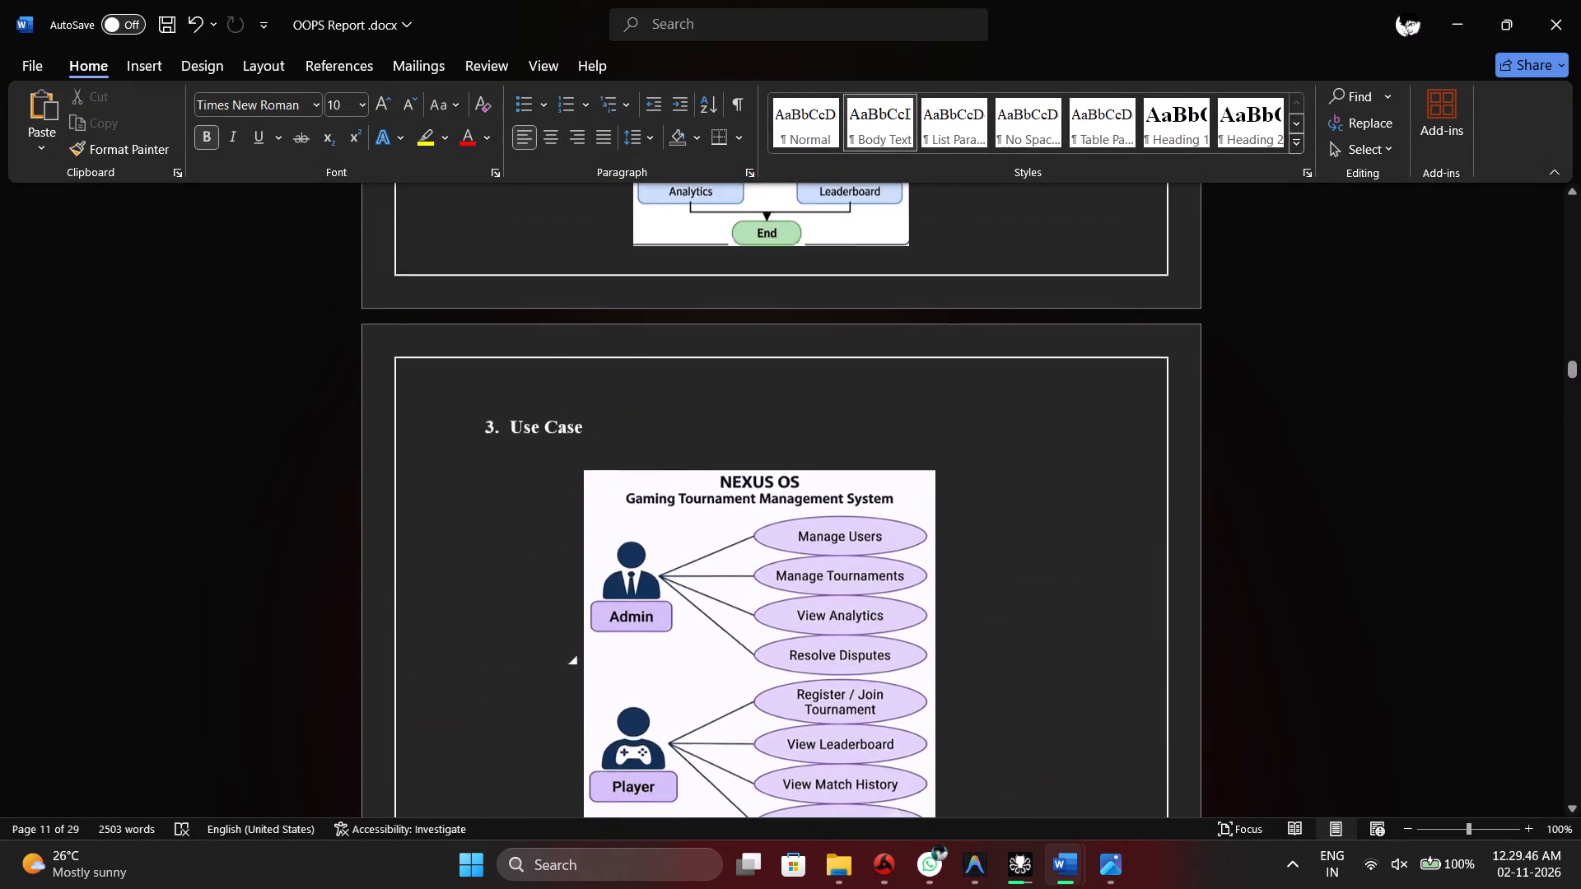
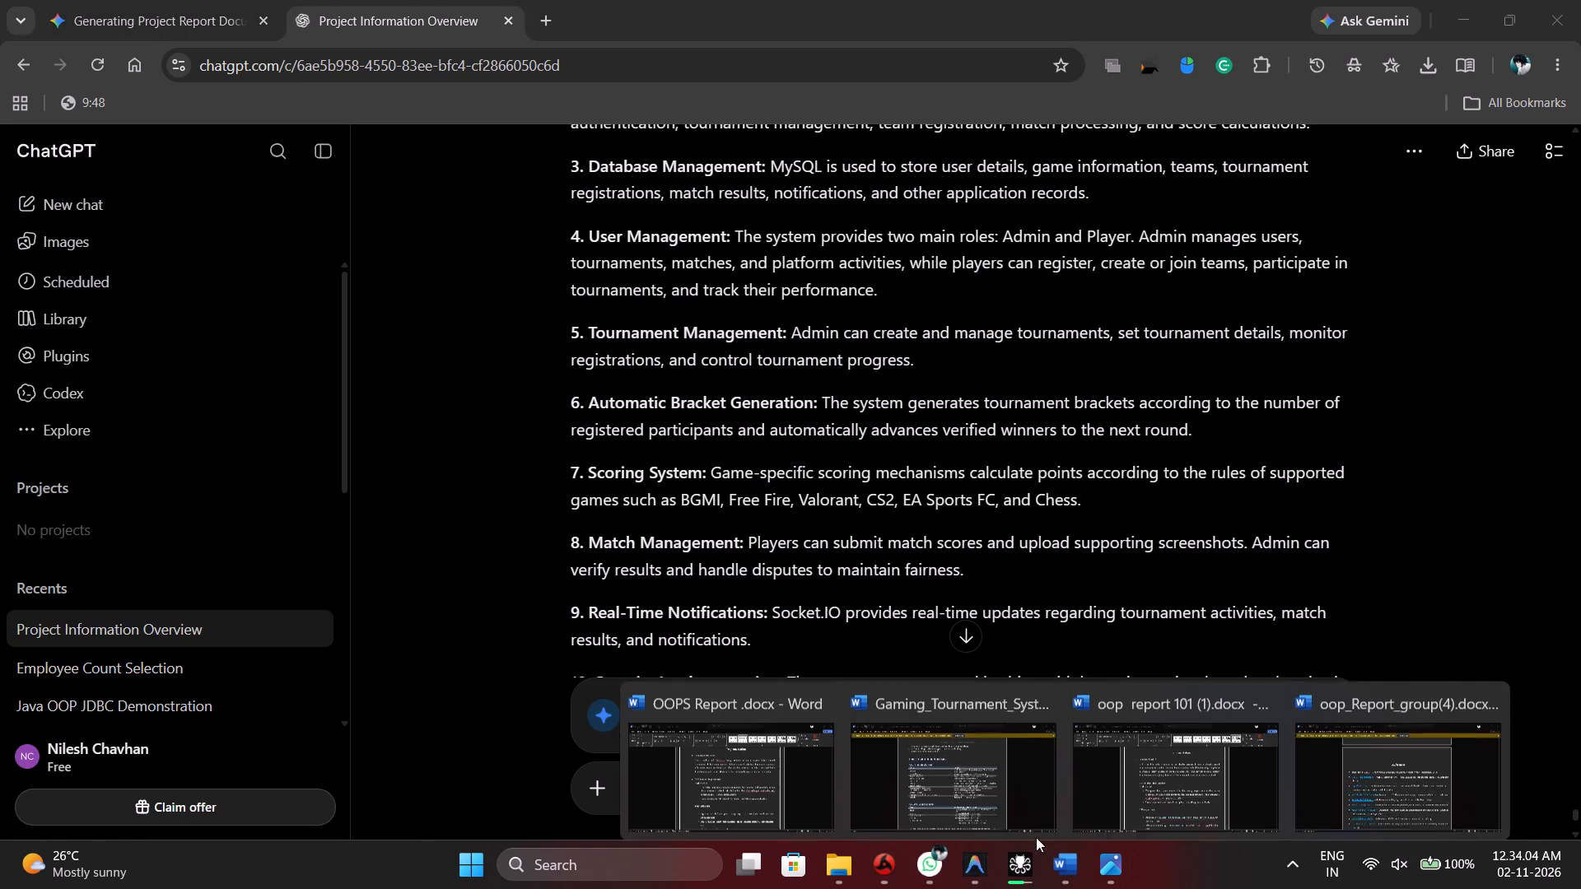
click(970, 767)
scroll(811, 647, up, 7)
scroll(681, 634, down, 3)
scroll(517, 563, down, 2)
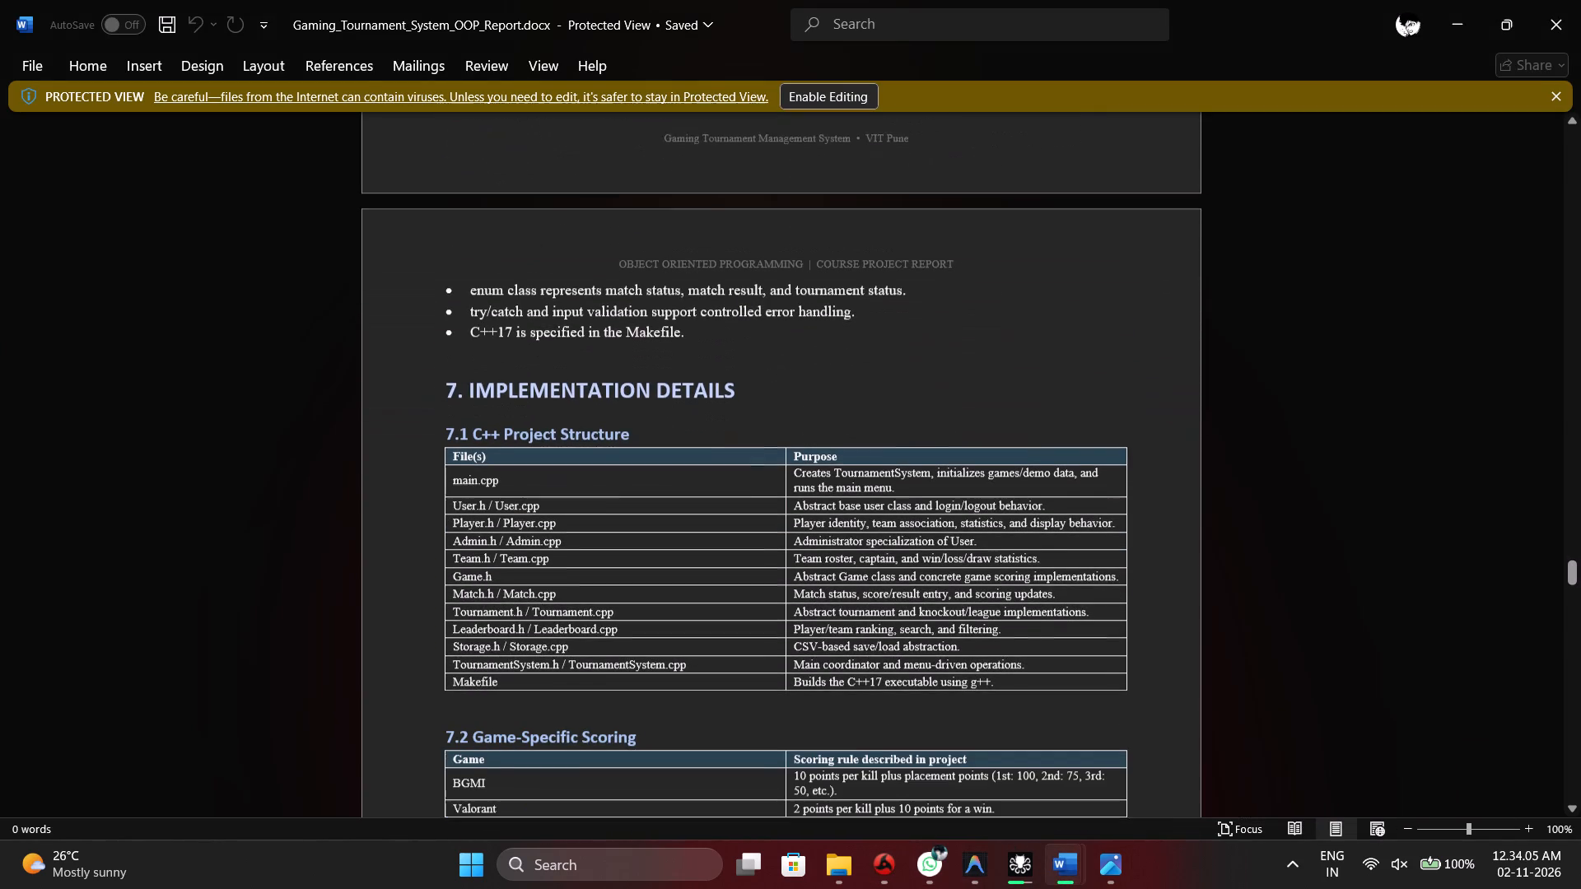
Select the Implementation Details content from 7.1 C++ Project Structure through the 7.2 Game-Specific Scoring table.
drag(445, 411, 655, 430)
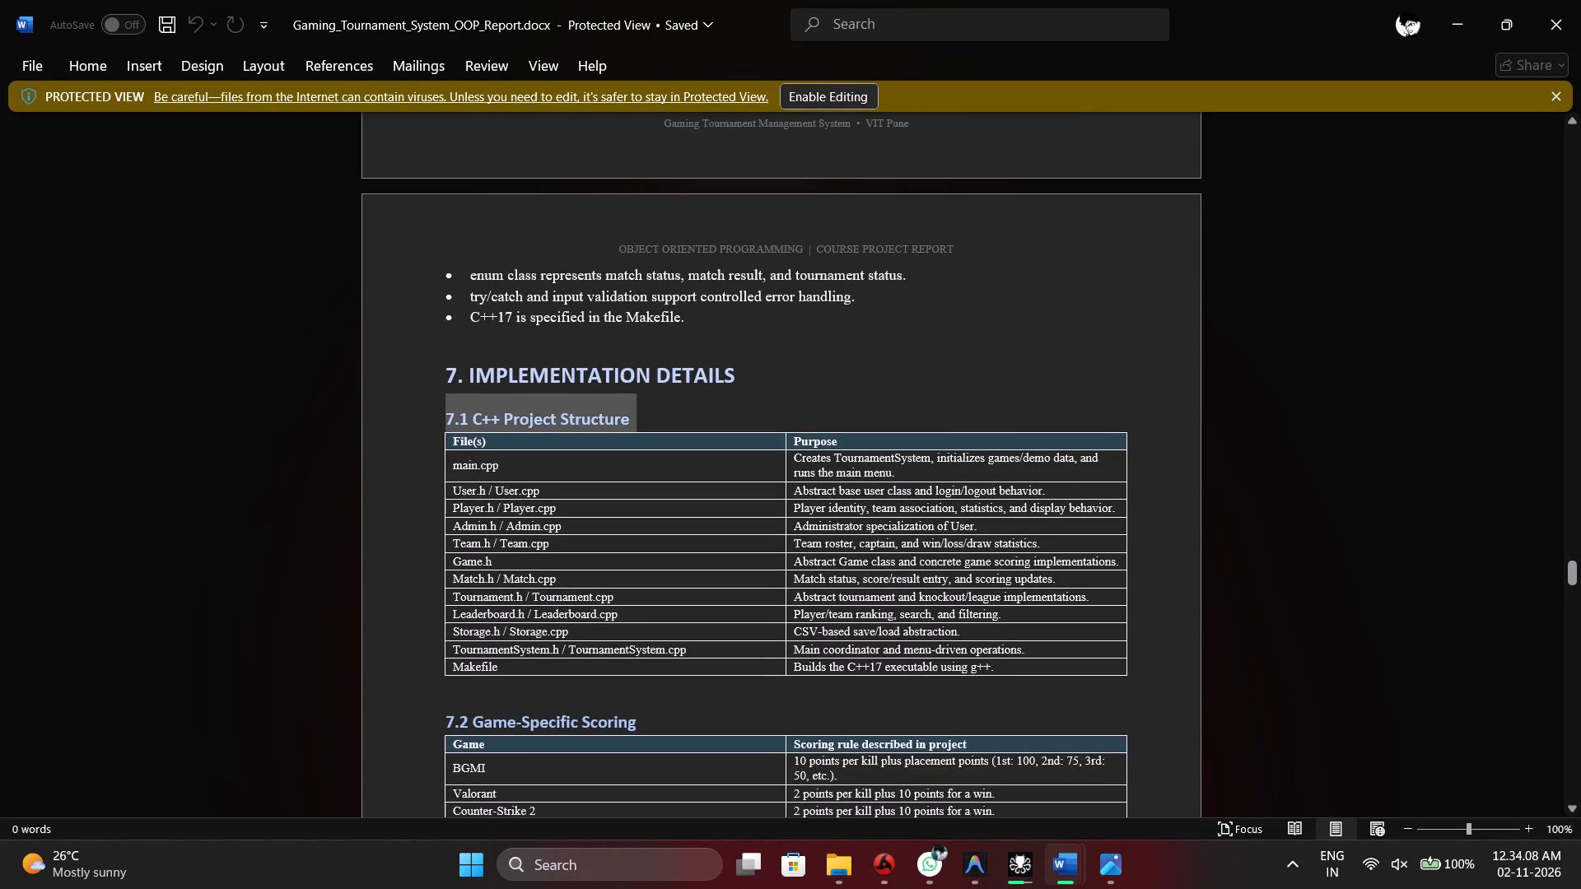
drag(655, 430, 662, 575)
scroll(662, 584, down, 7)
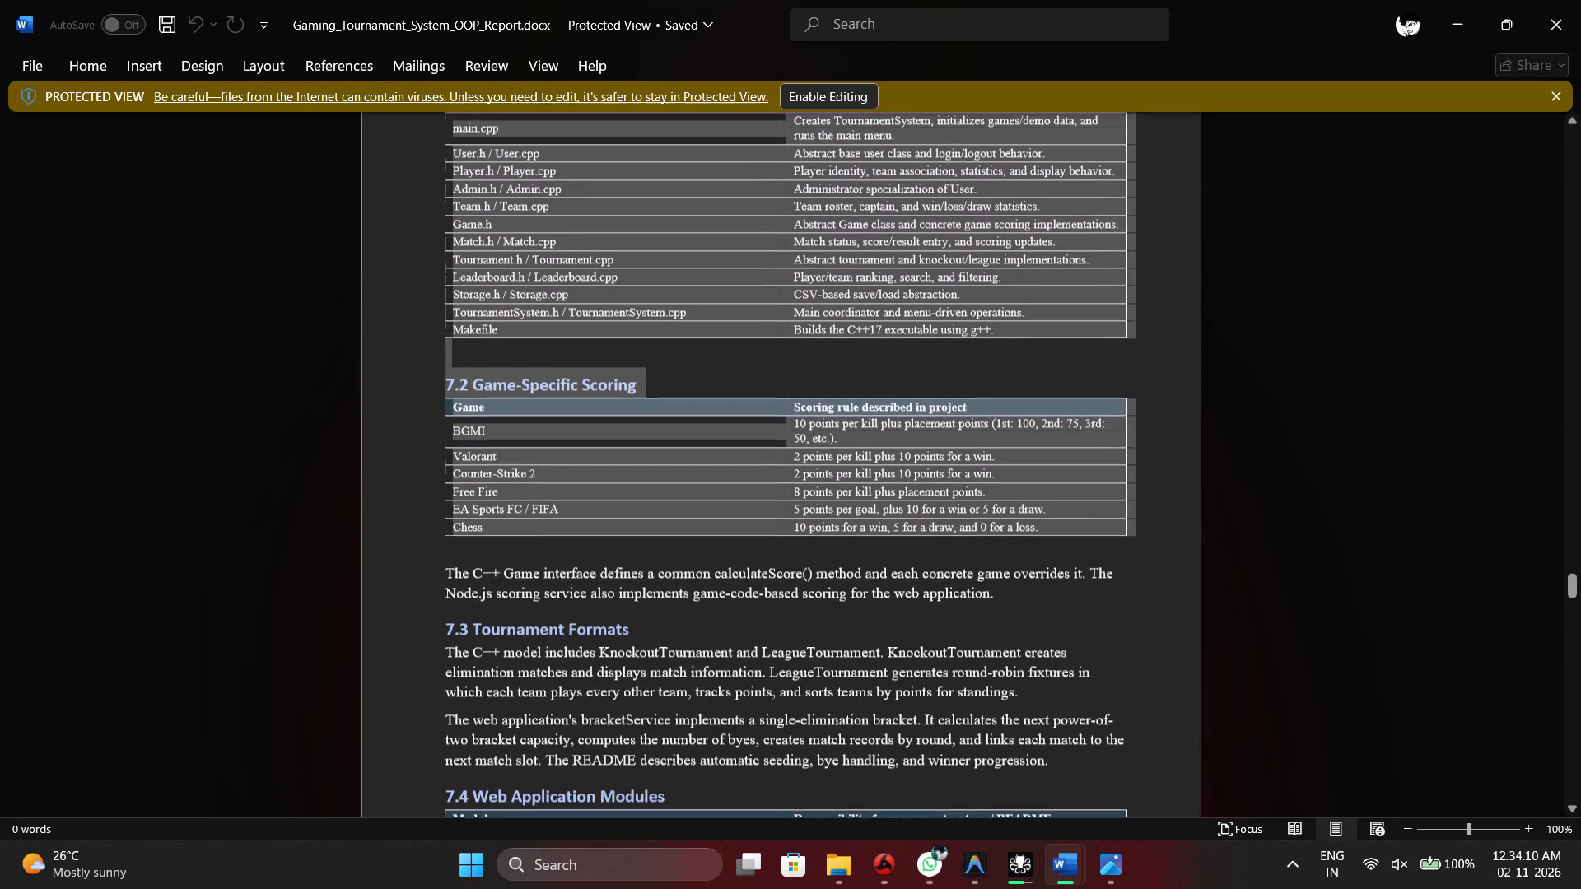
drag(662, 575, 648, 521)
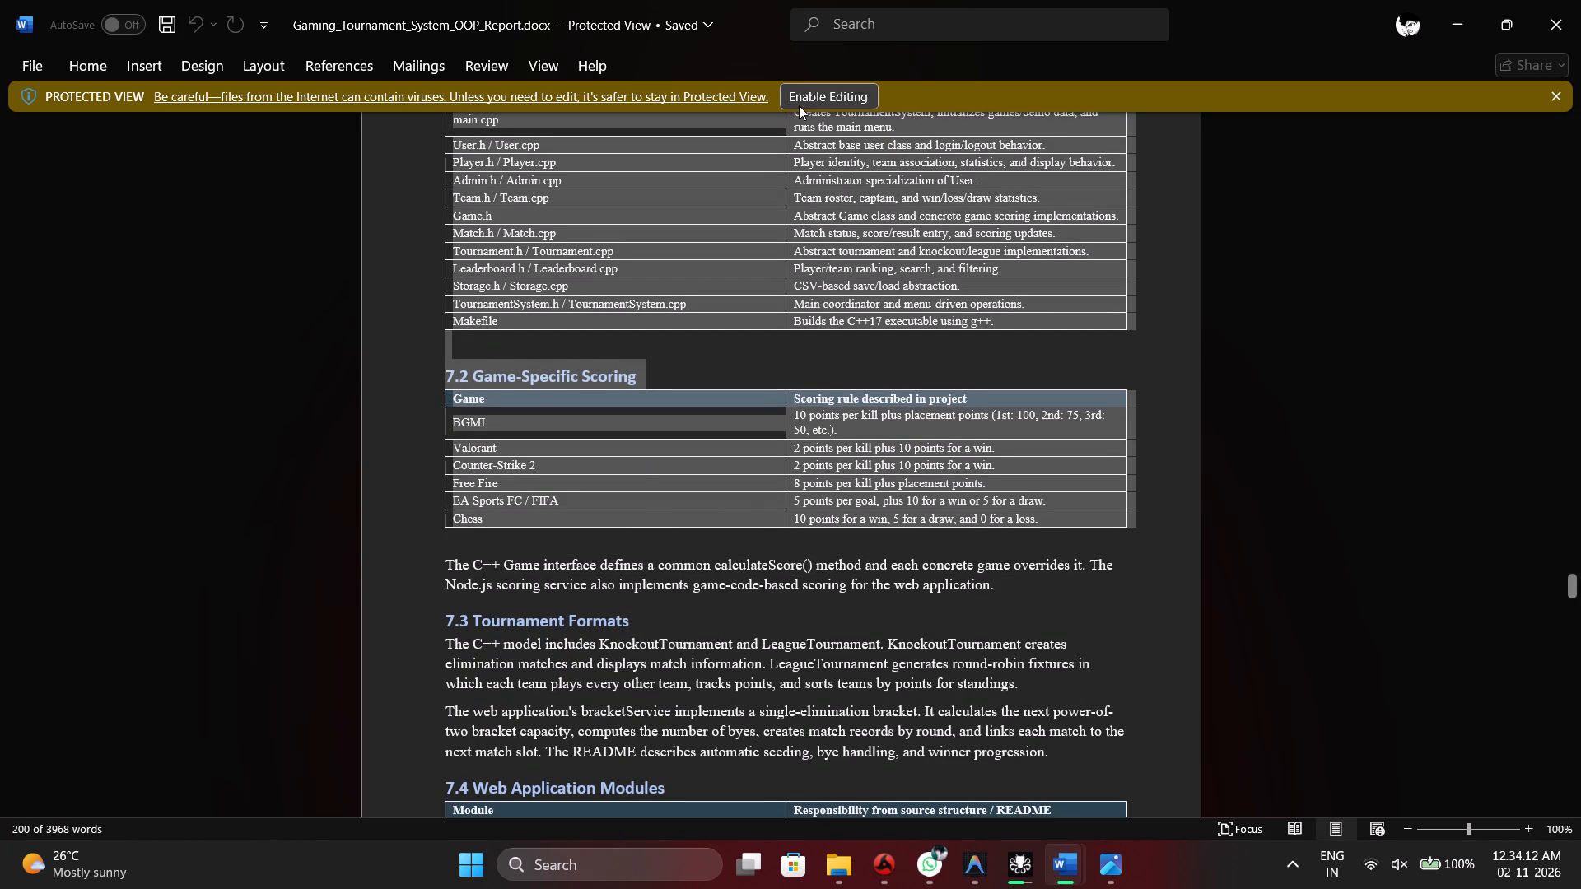
Enable editing for the protected gaming tournament report.
click(799, 105)
Look through the report from the cover page to section 6, Object-Oriented Programming Concepts Used.
scroll(537, 559, down, 14)
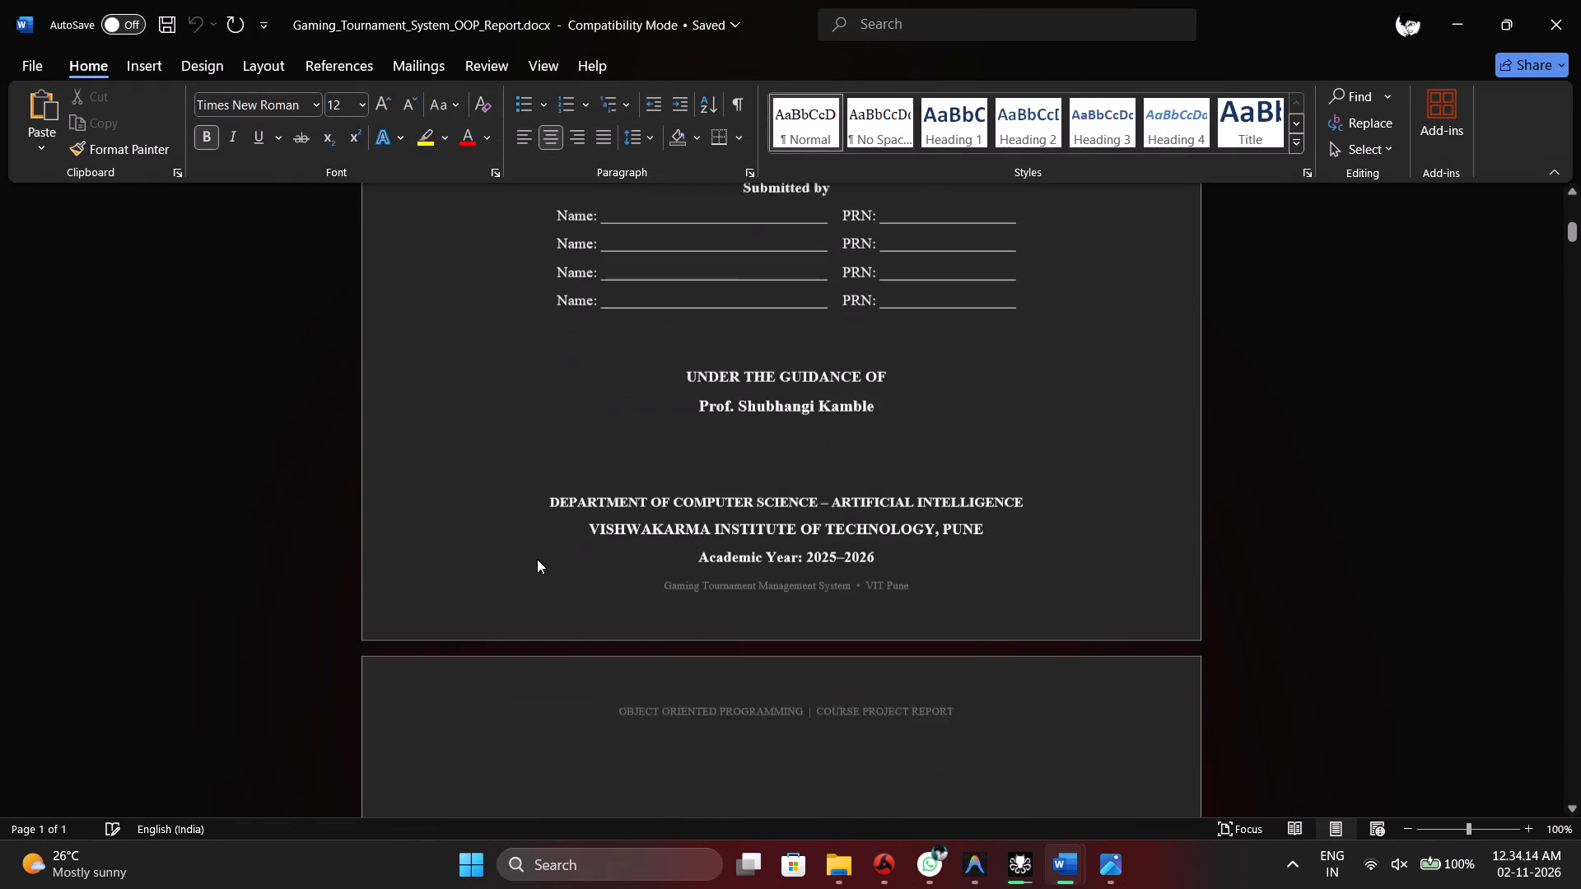
drag(1569, 235, 1580, 476)
scroll(858, 495, up, 12)
scroll(710, 528, down, 12)
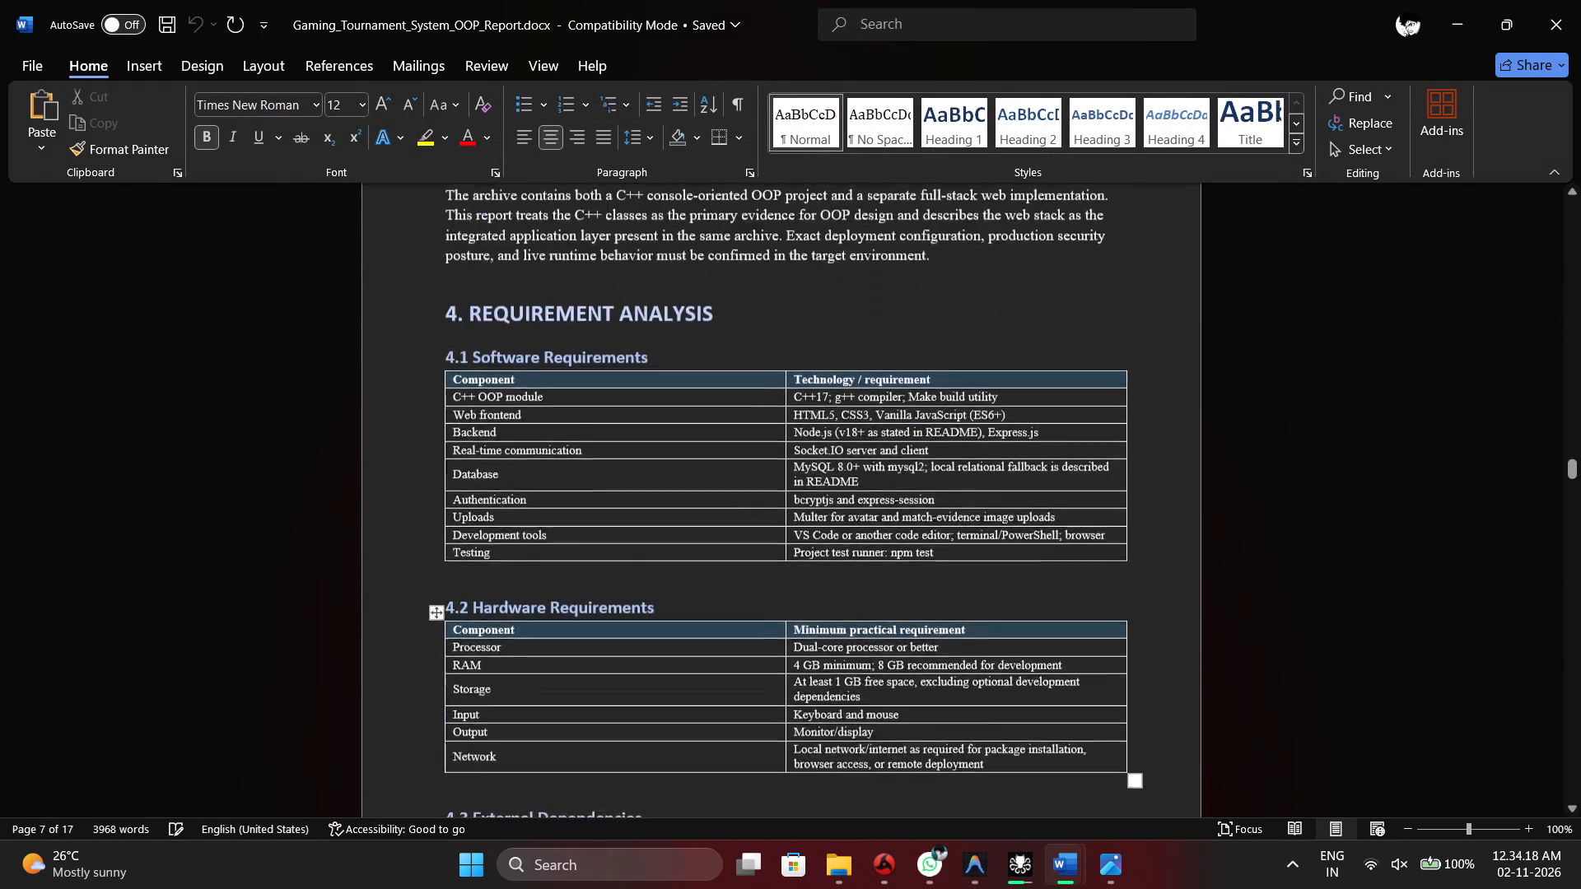
scroll(710, 528, down, 18)
scroll(671, 506, down, 15)
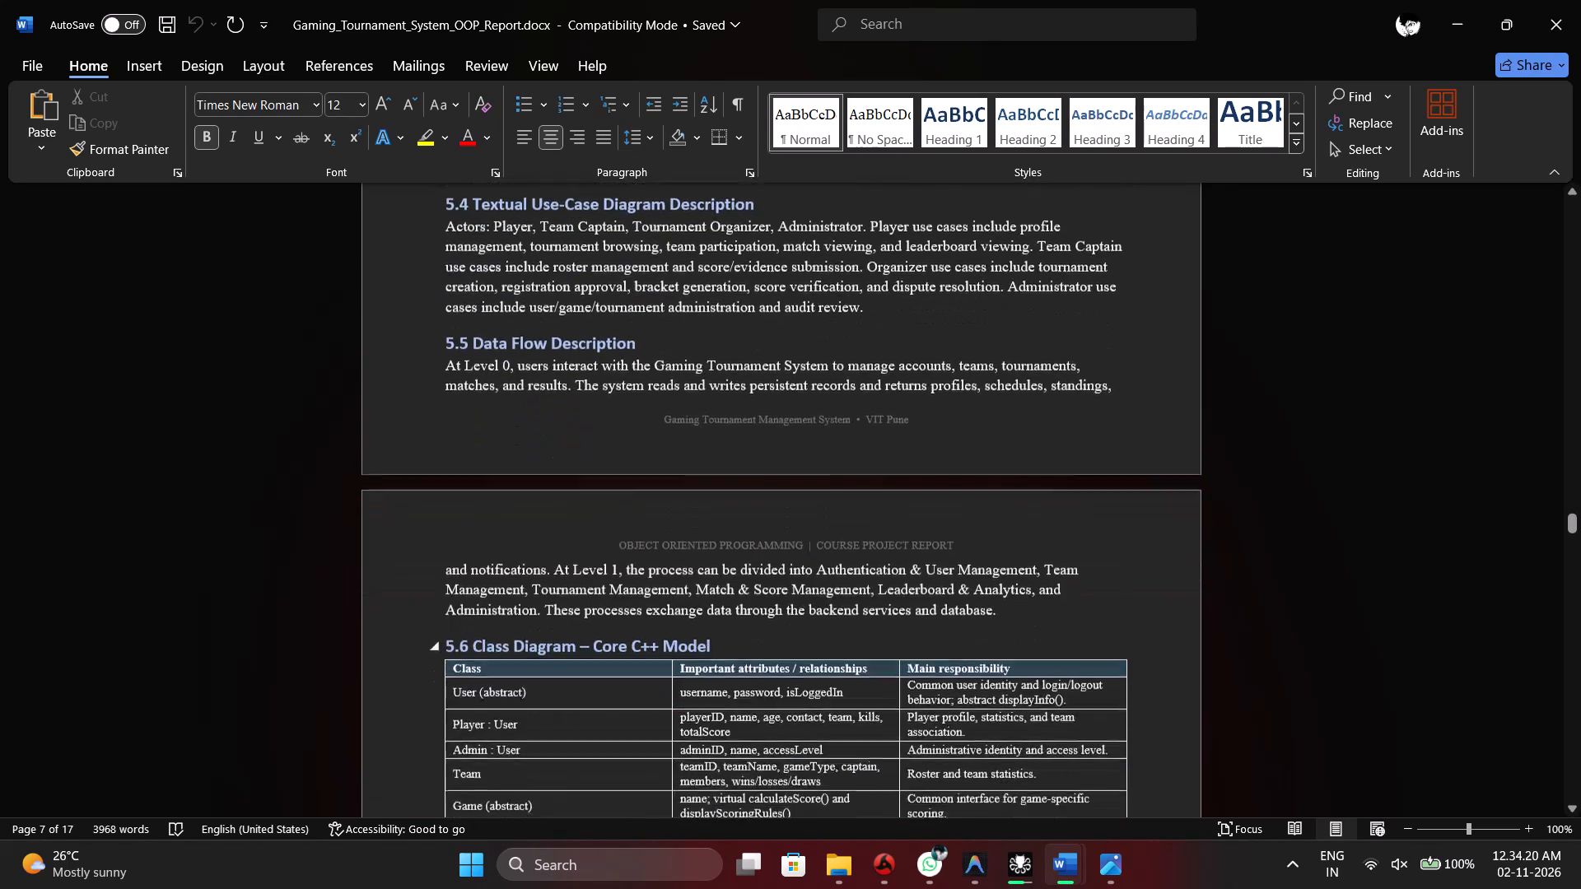
scroll(646, 492, down, 13)
scroll(579, 485, down, 12)
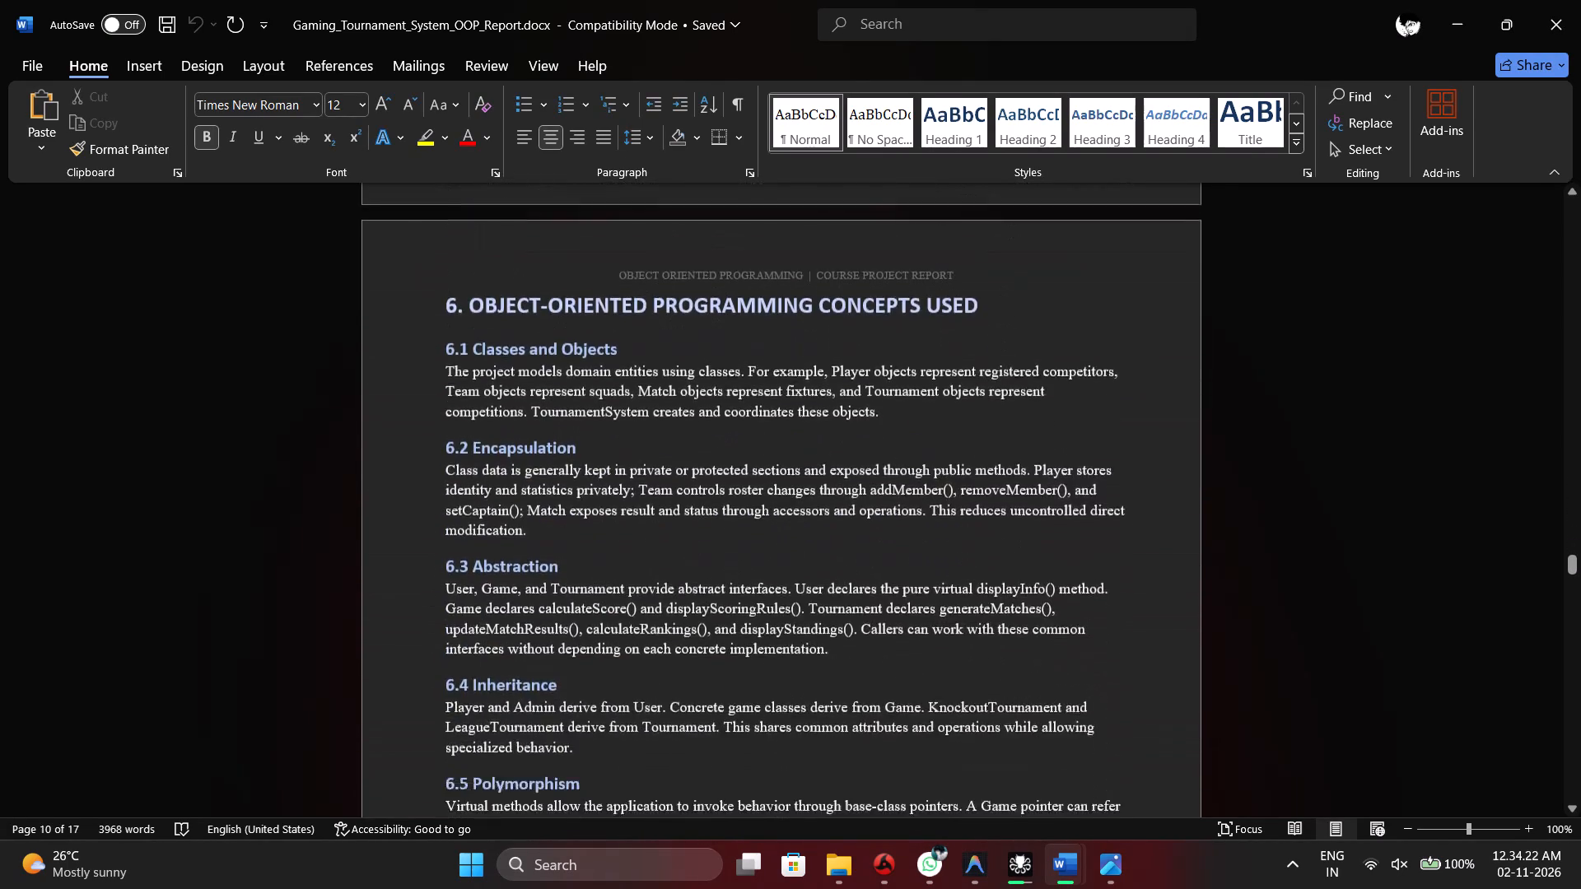
scroll(550, 477, down, 13)
Look back through the use cases, requirement analysis and project scope to the report's Introduction.
scroll(550, 477, up, 14)
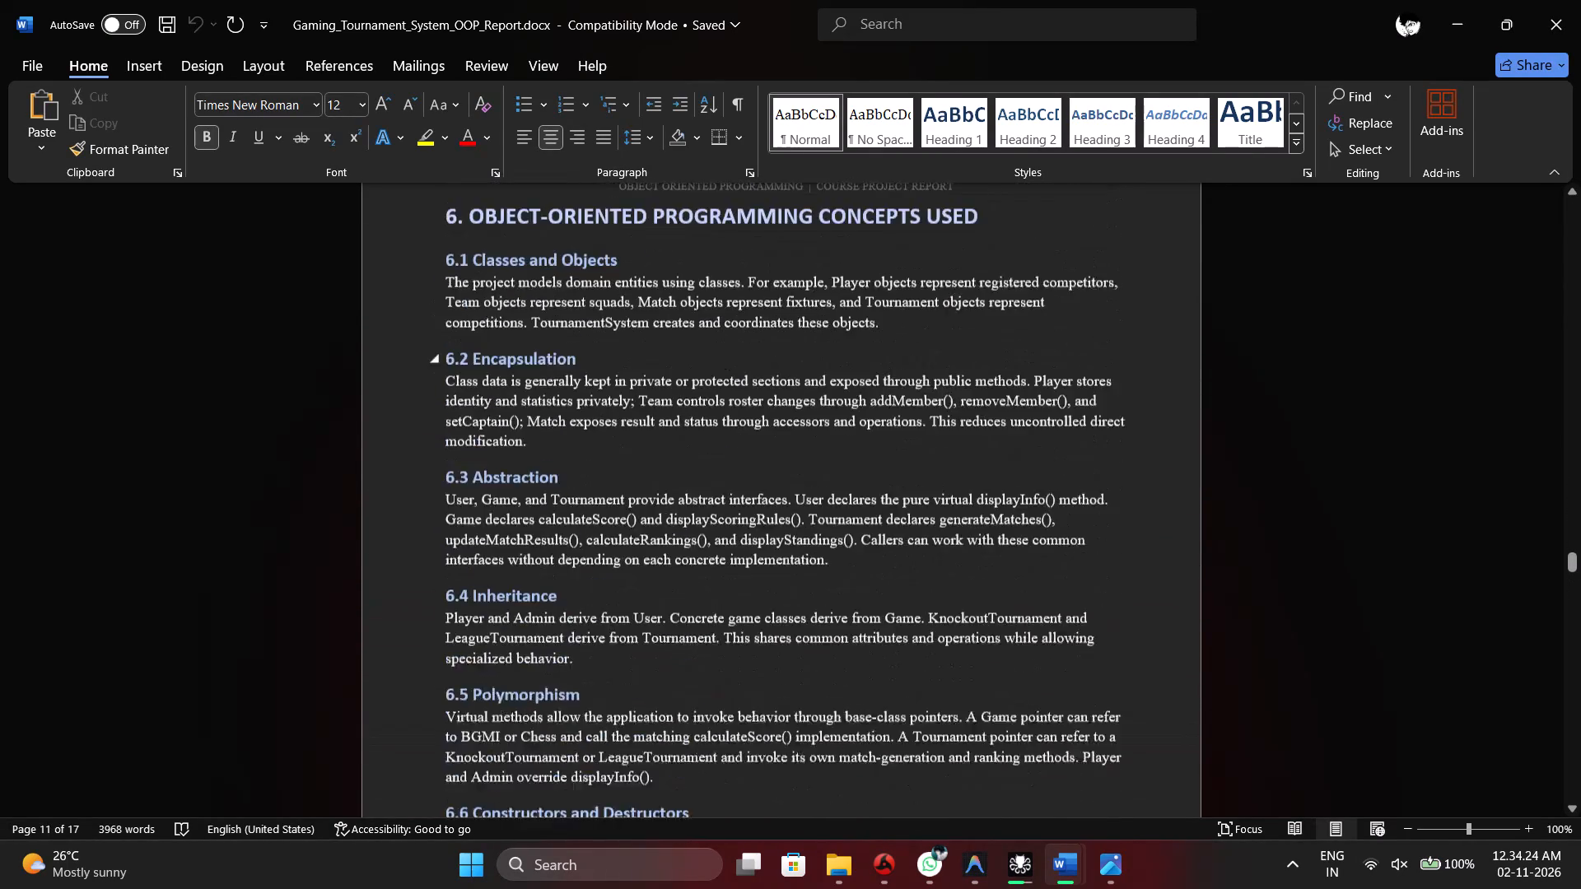
scroll(550, 477, up, 4)
scroll(551, 570, up, 14)
scroll(551, 569, up, 20)
scroll(551, 569, up, 1)
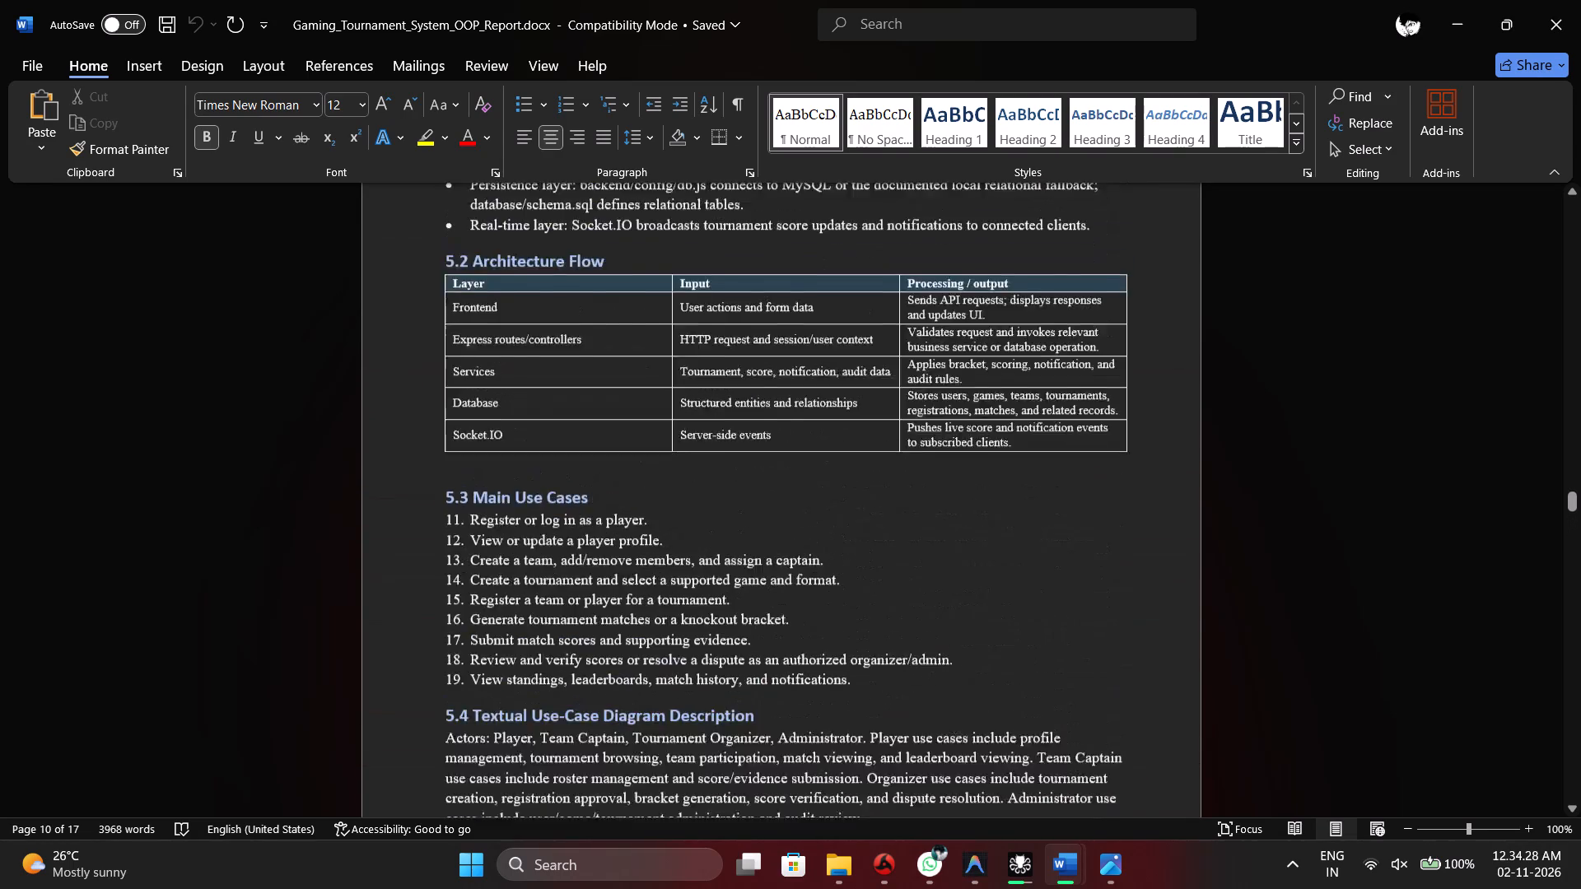
scroll(551, 568, up, 20)
scroll(551, 568, up, 7)
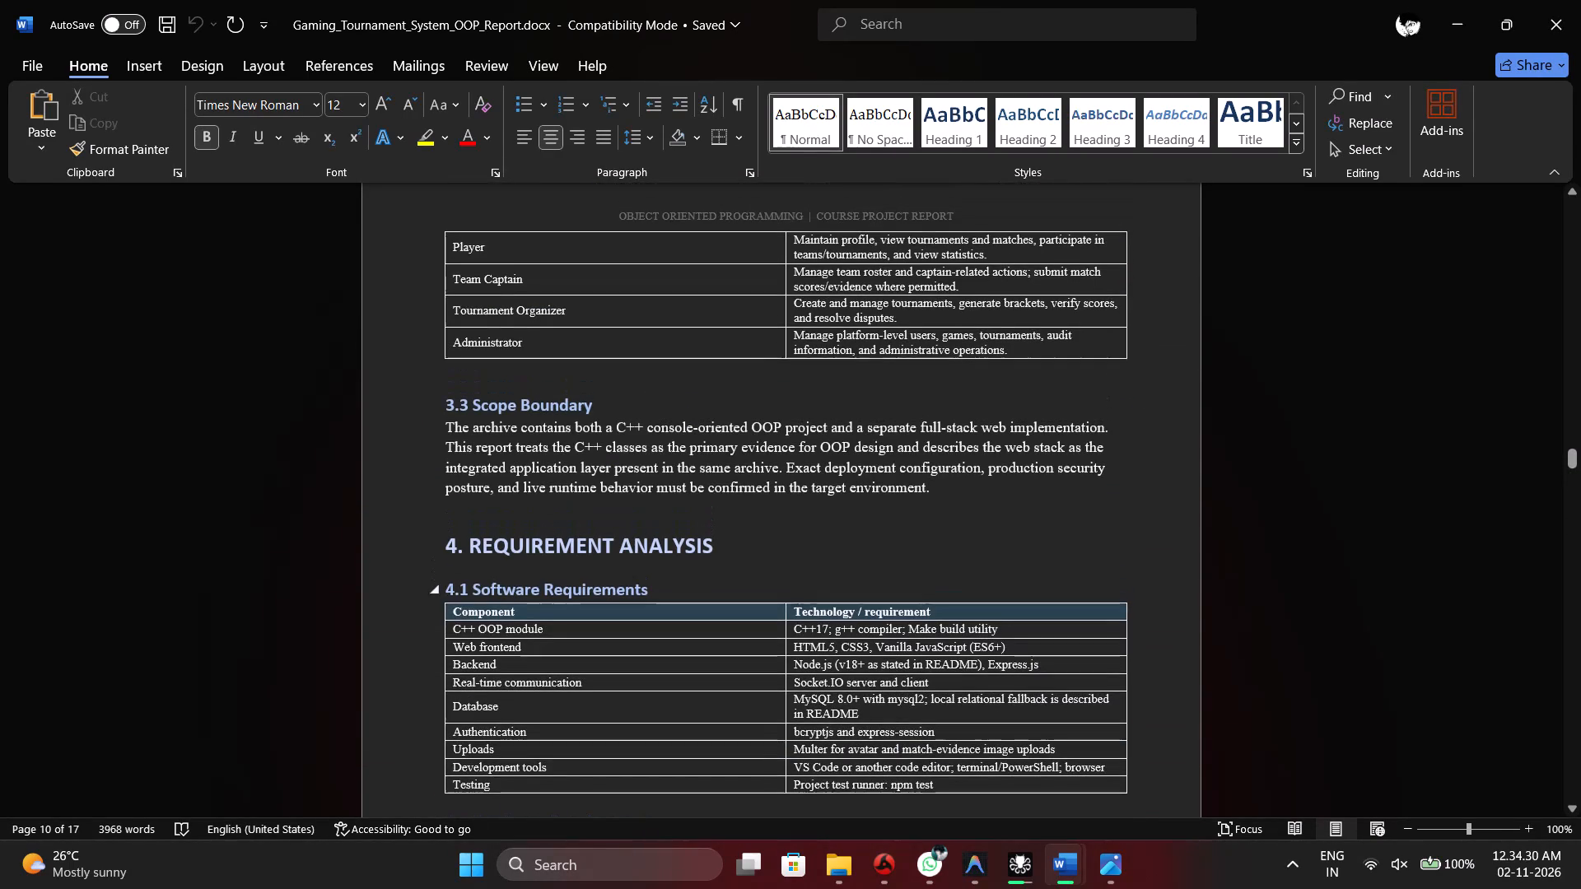
scroll(477, 547, up, 6)
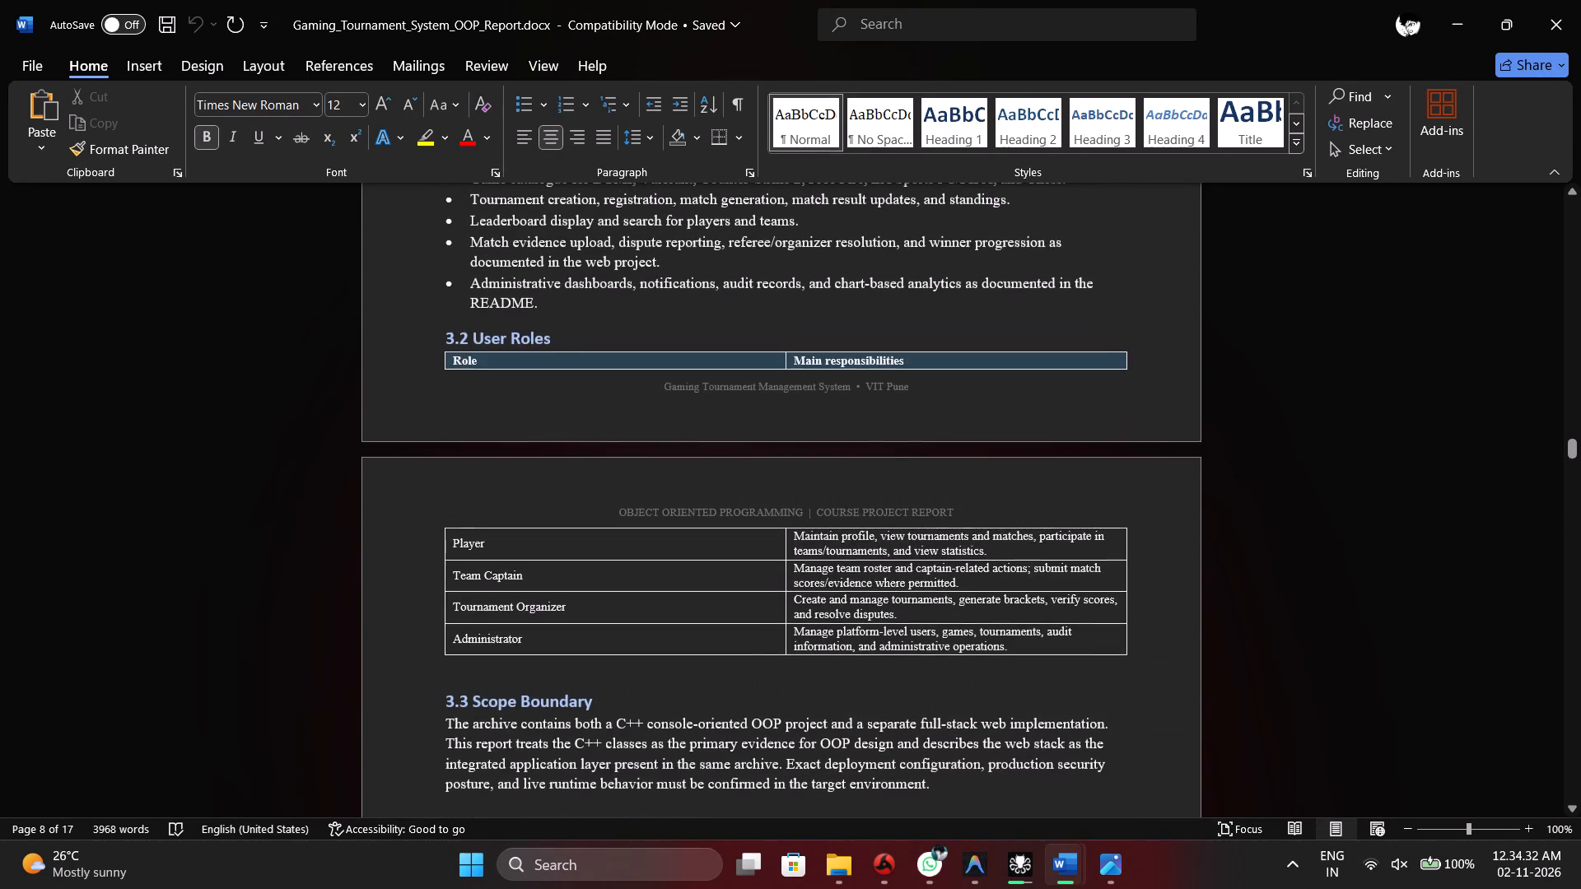
scroll(477, 547, up, 19)
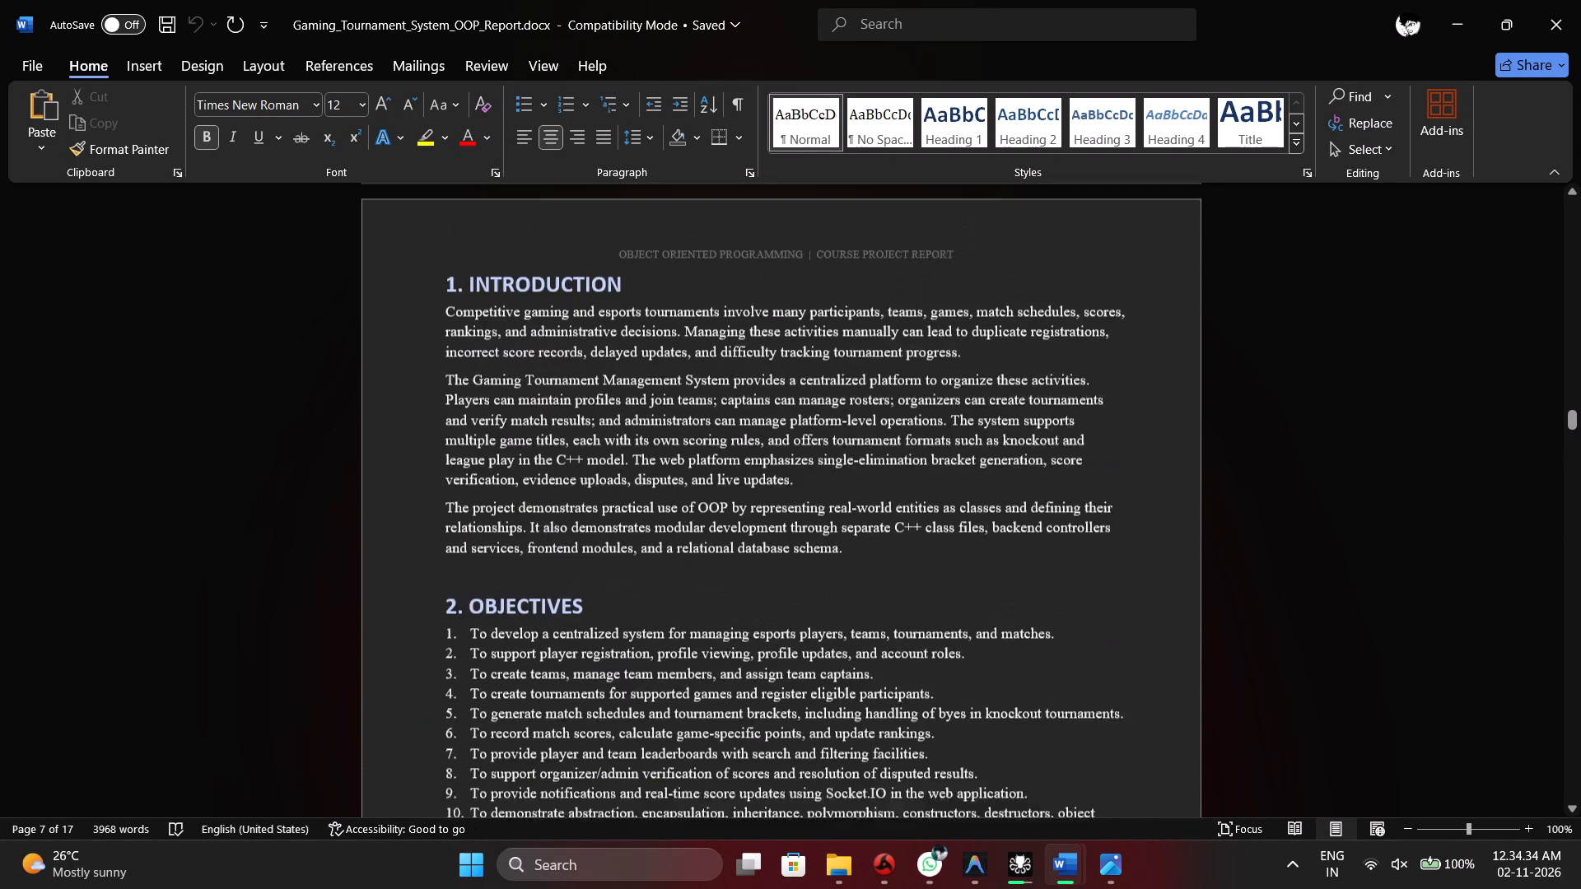
Review the report from the Objectives through the requirements, architecture flow and class diagram to the Object-Oriented Programming Concepts section.
scroll(477, 547, down, 6)
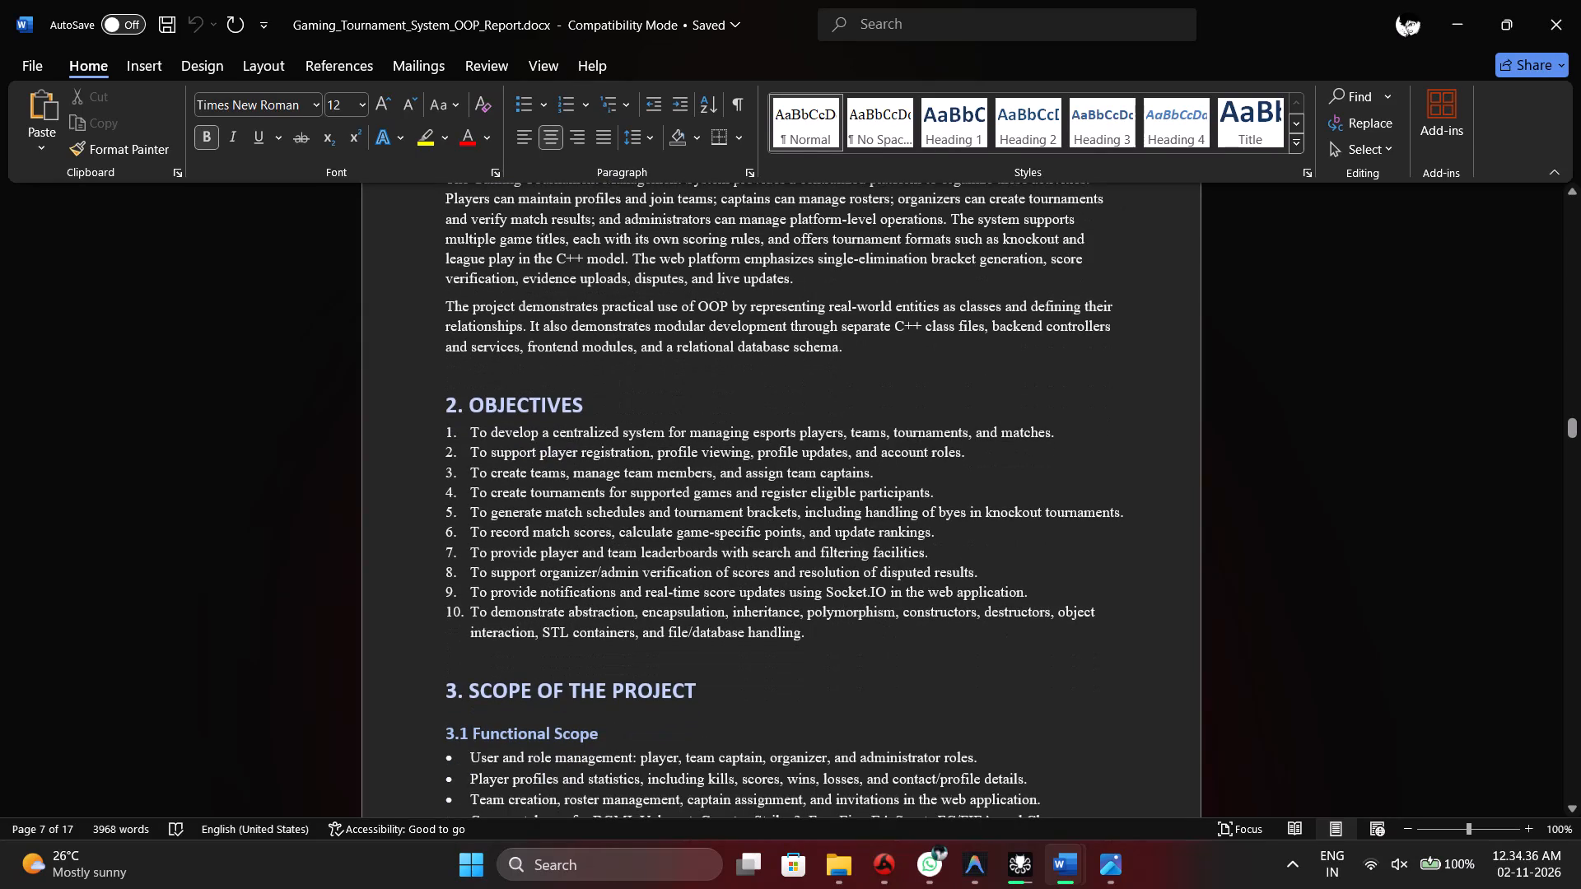
scroll(514, 566, down, 6)
scroll(514, 567, down, 15)
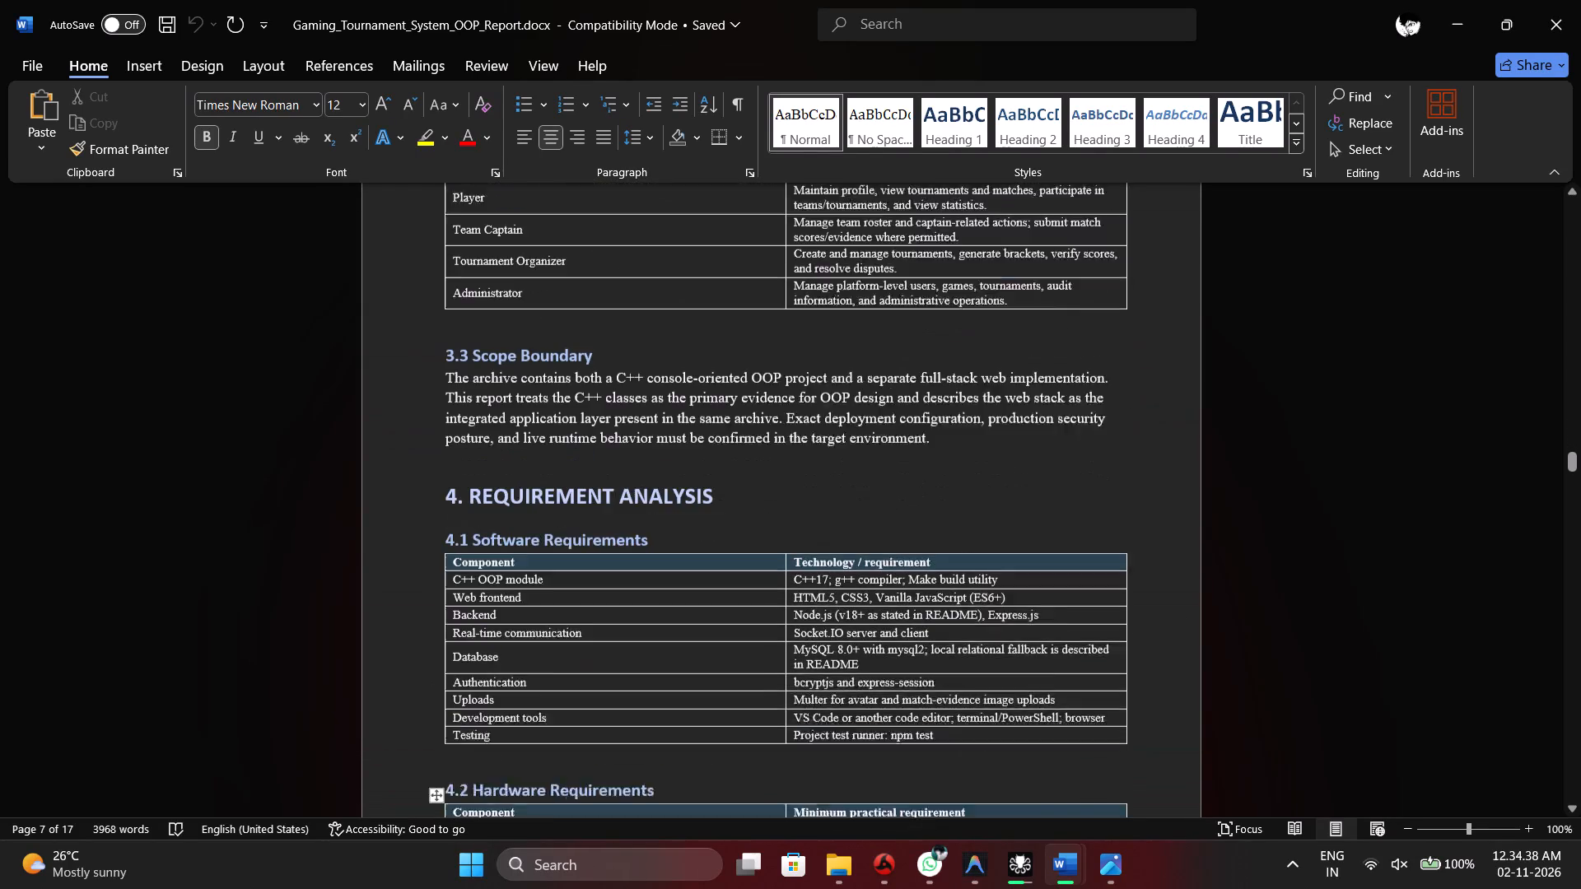
scroll(515, 568, down, 20)
scroll(515, 568, down, 9)
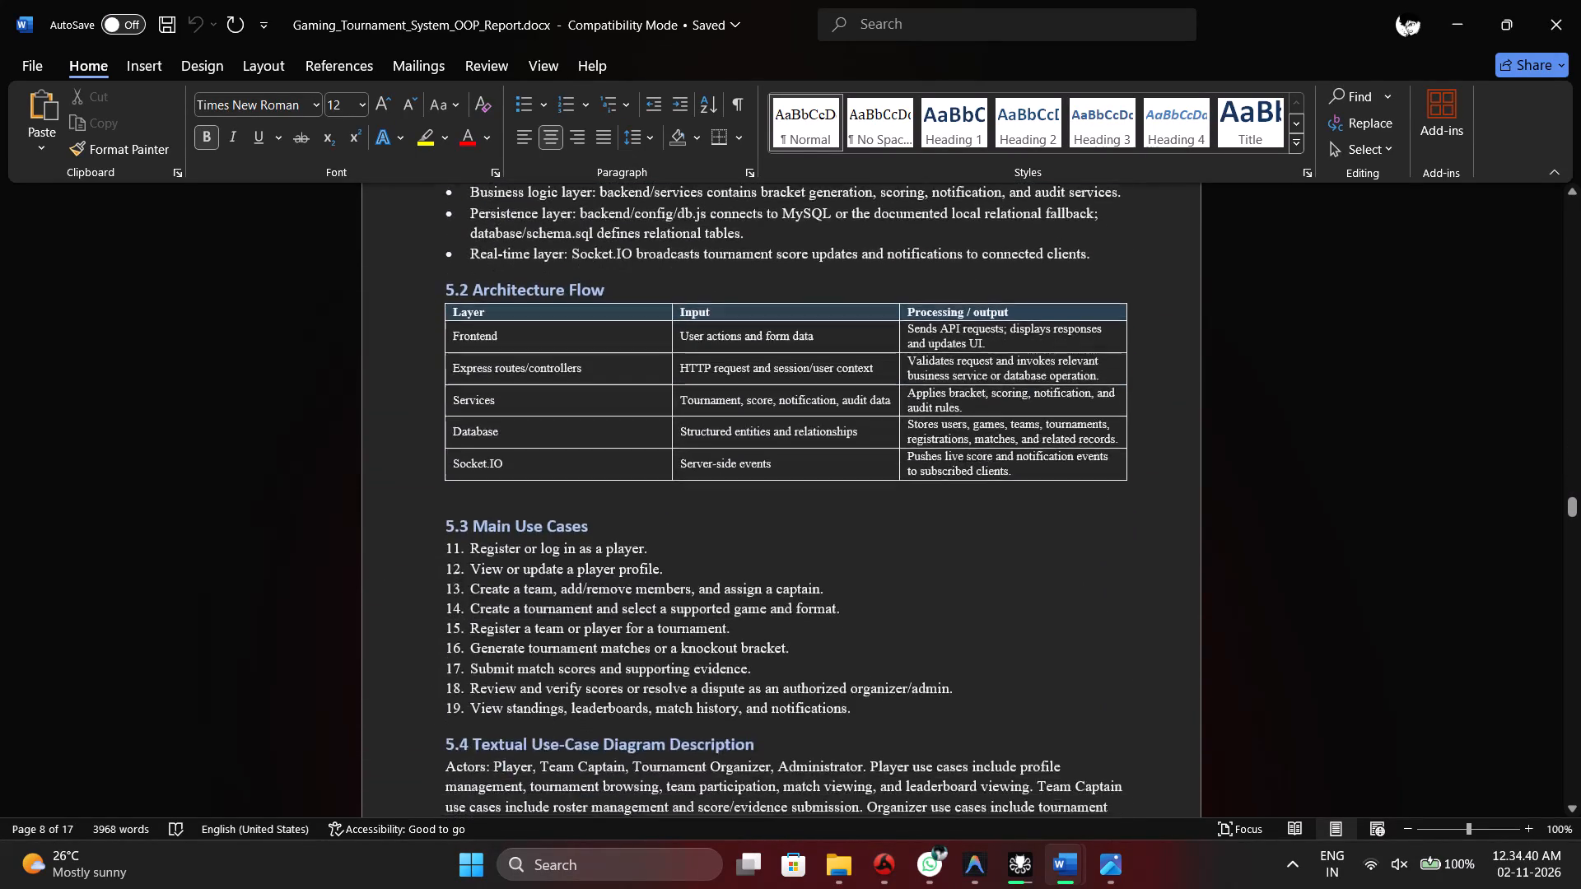
scroll(515, 564, down, 16)
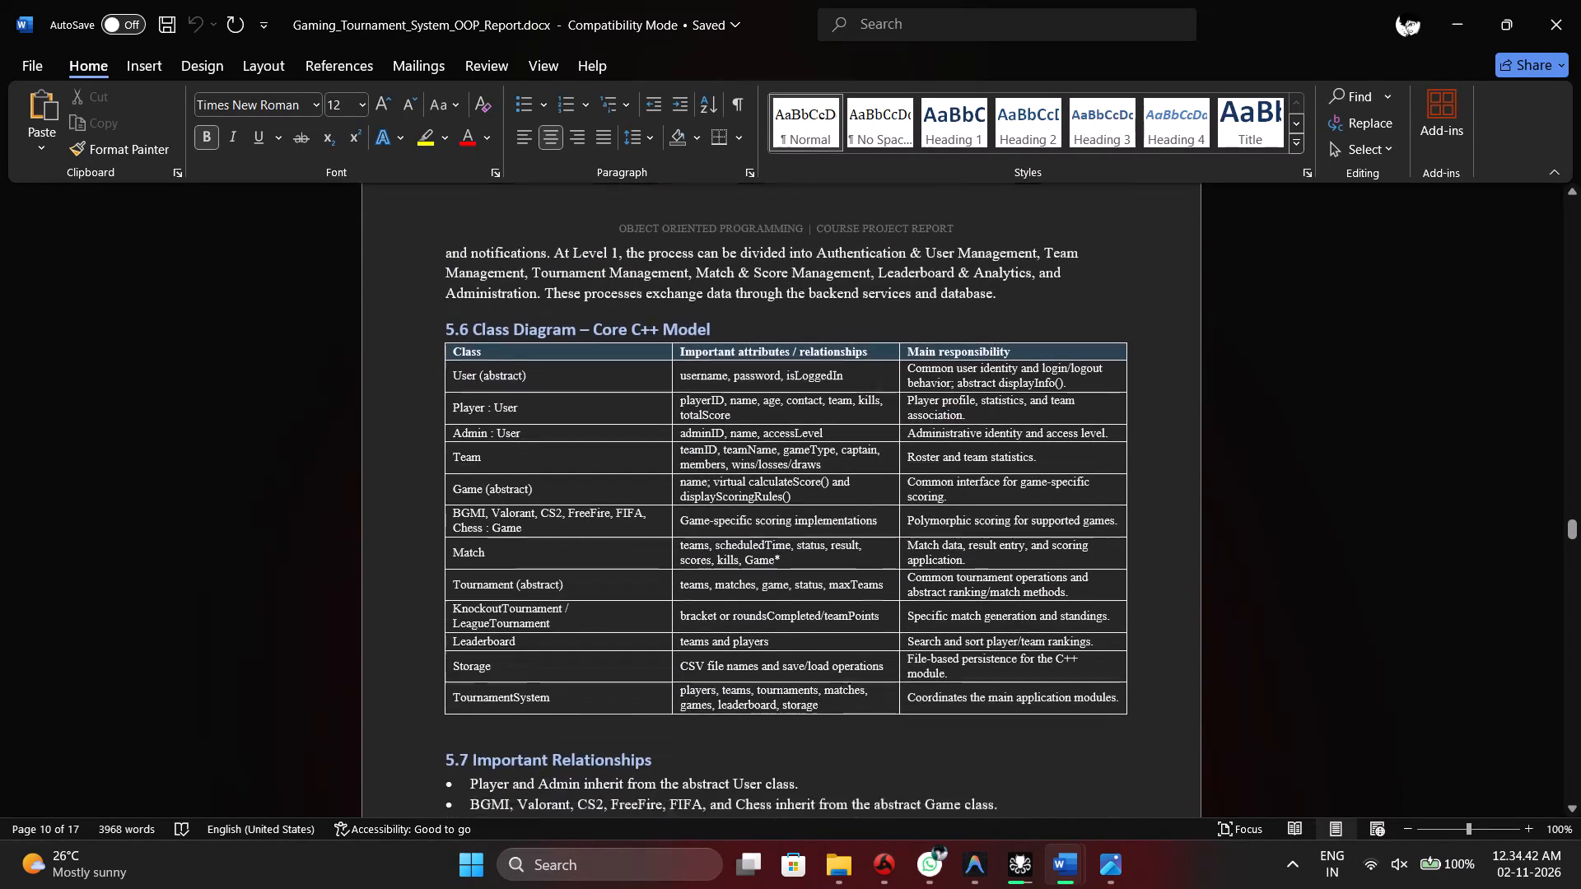
scroll(515, 564, down, 20)
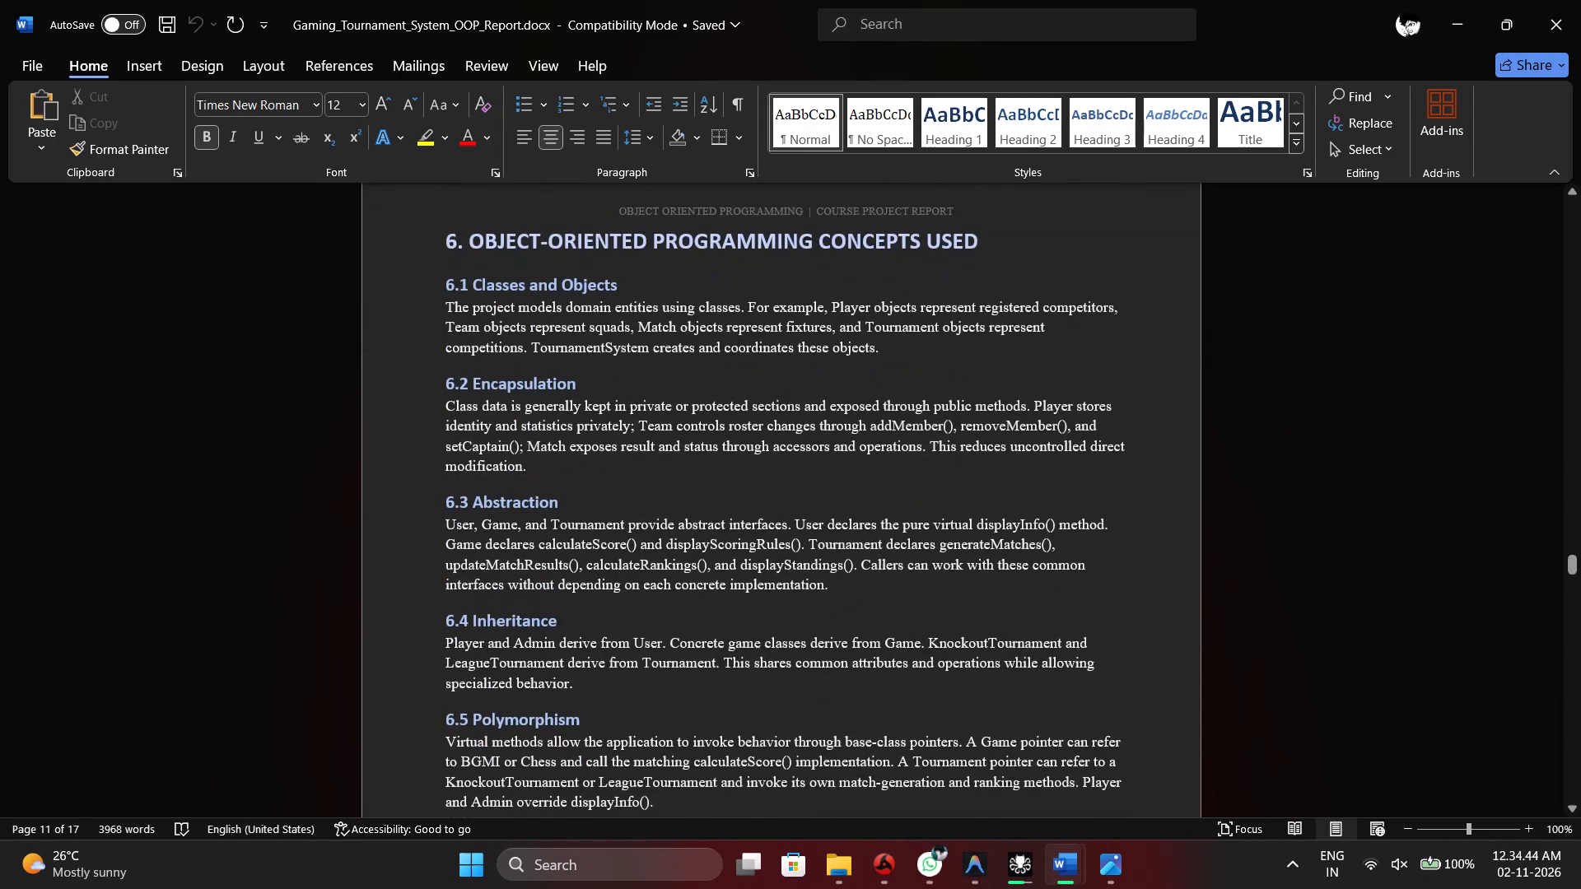
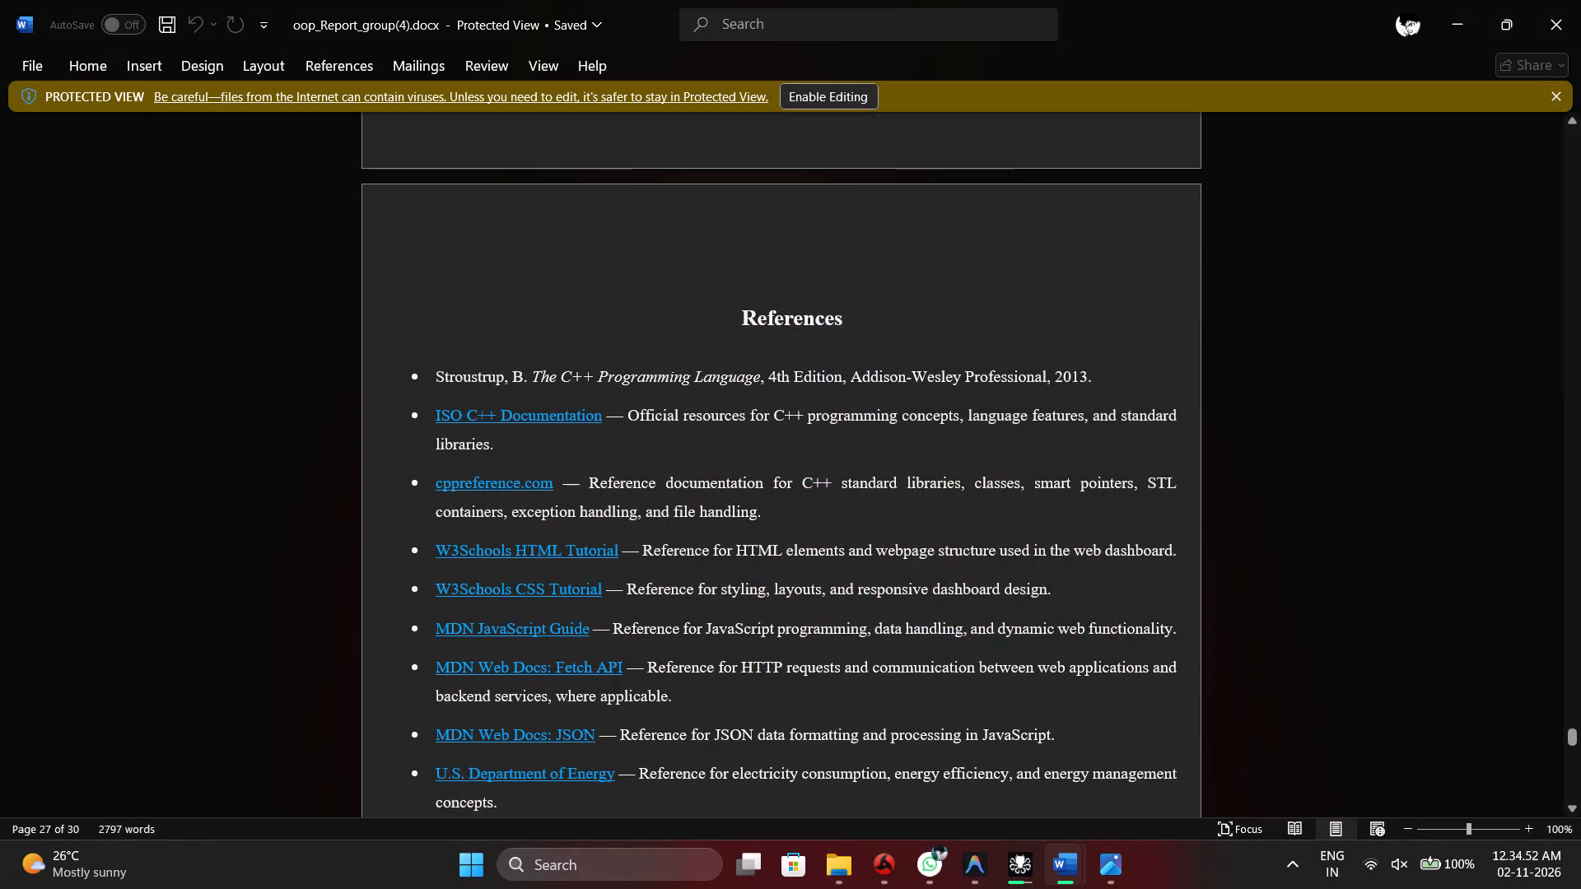
scroll(919, 719, up, 4)
scroll(746, 646, down, 5)
scroll(745, 644, up, 14)
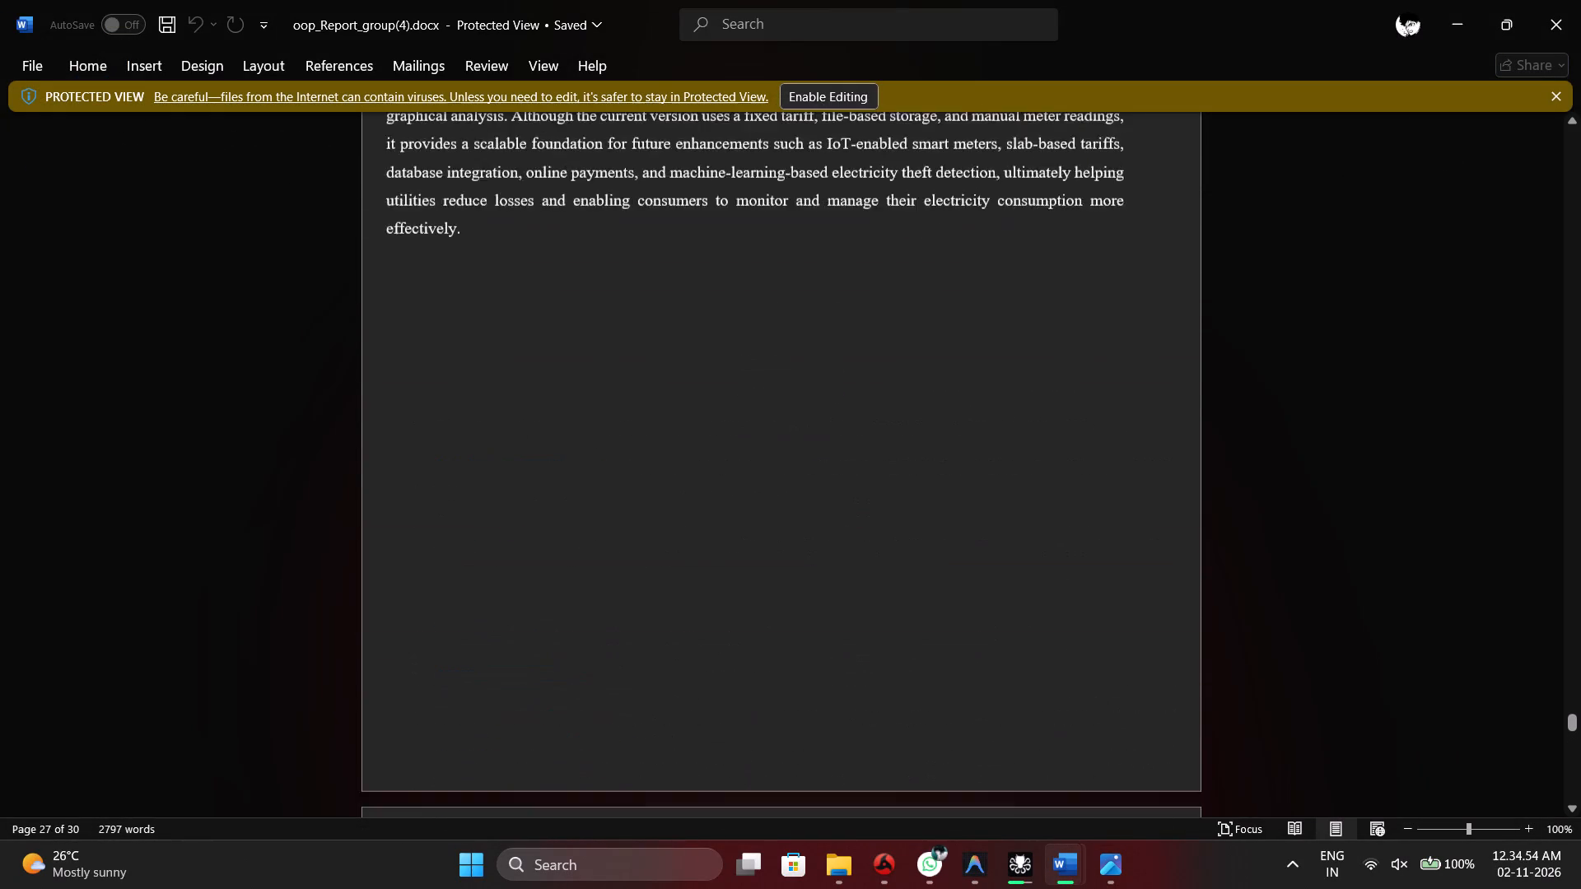
scroll(745, 642, up, 20)
scroll(745, 642, up, 11)
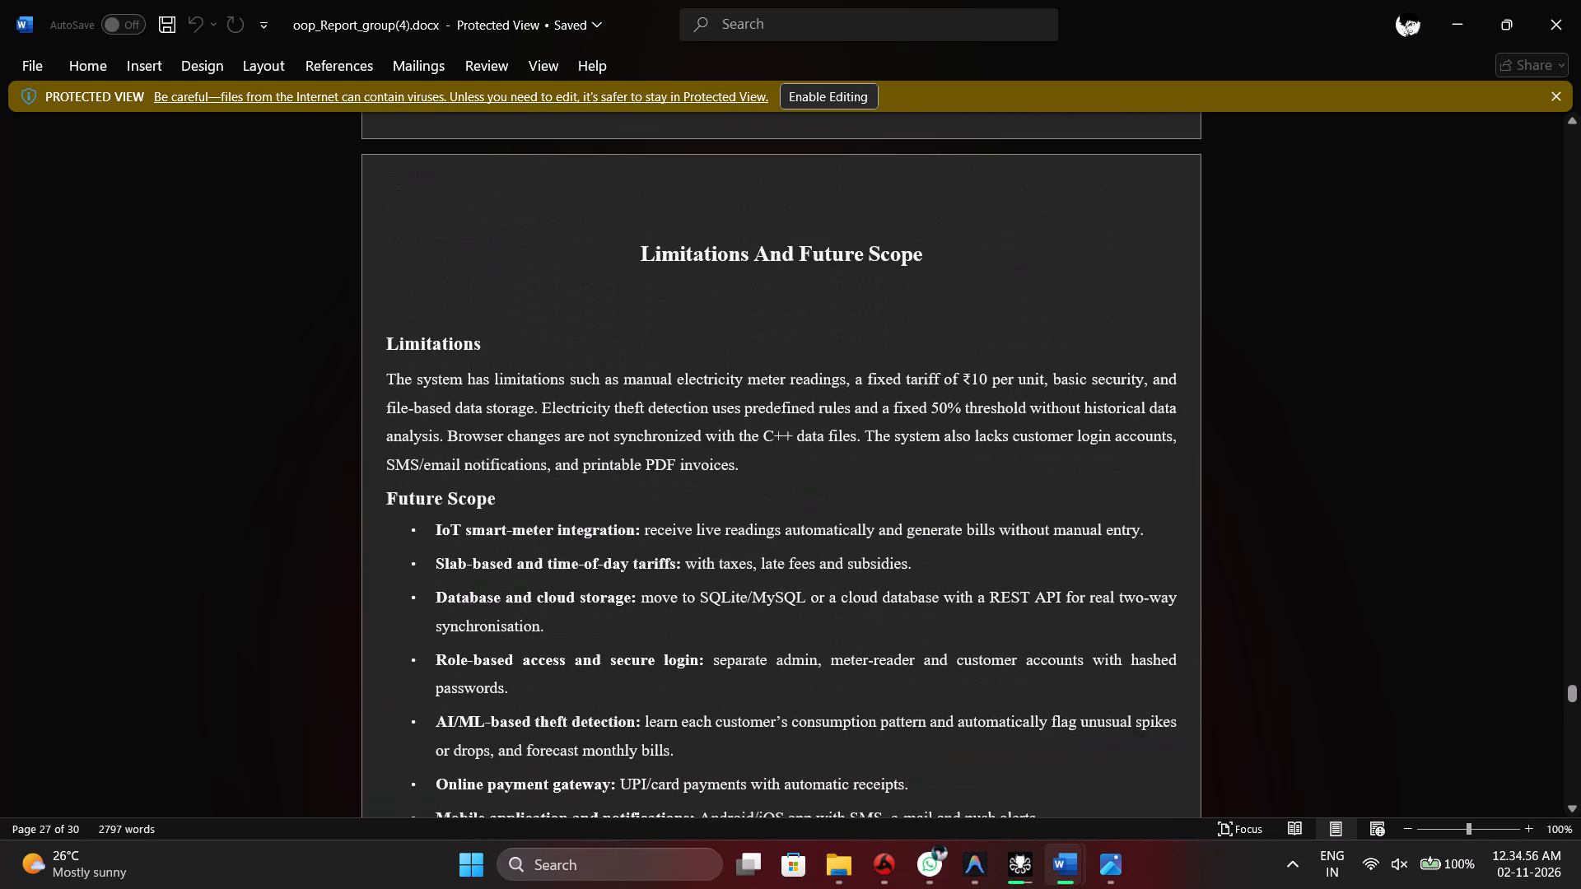
scroll(745, 641, up, 16)
scroll(745, 641, up, 16)
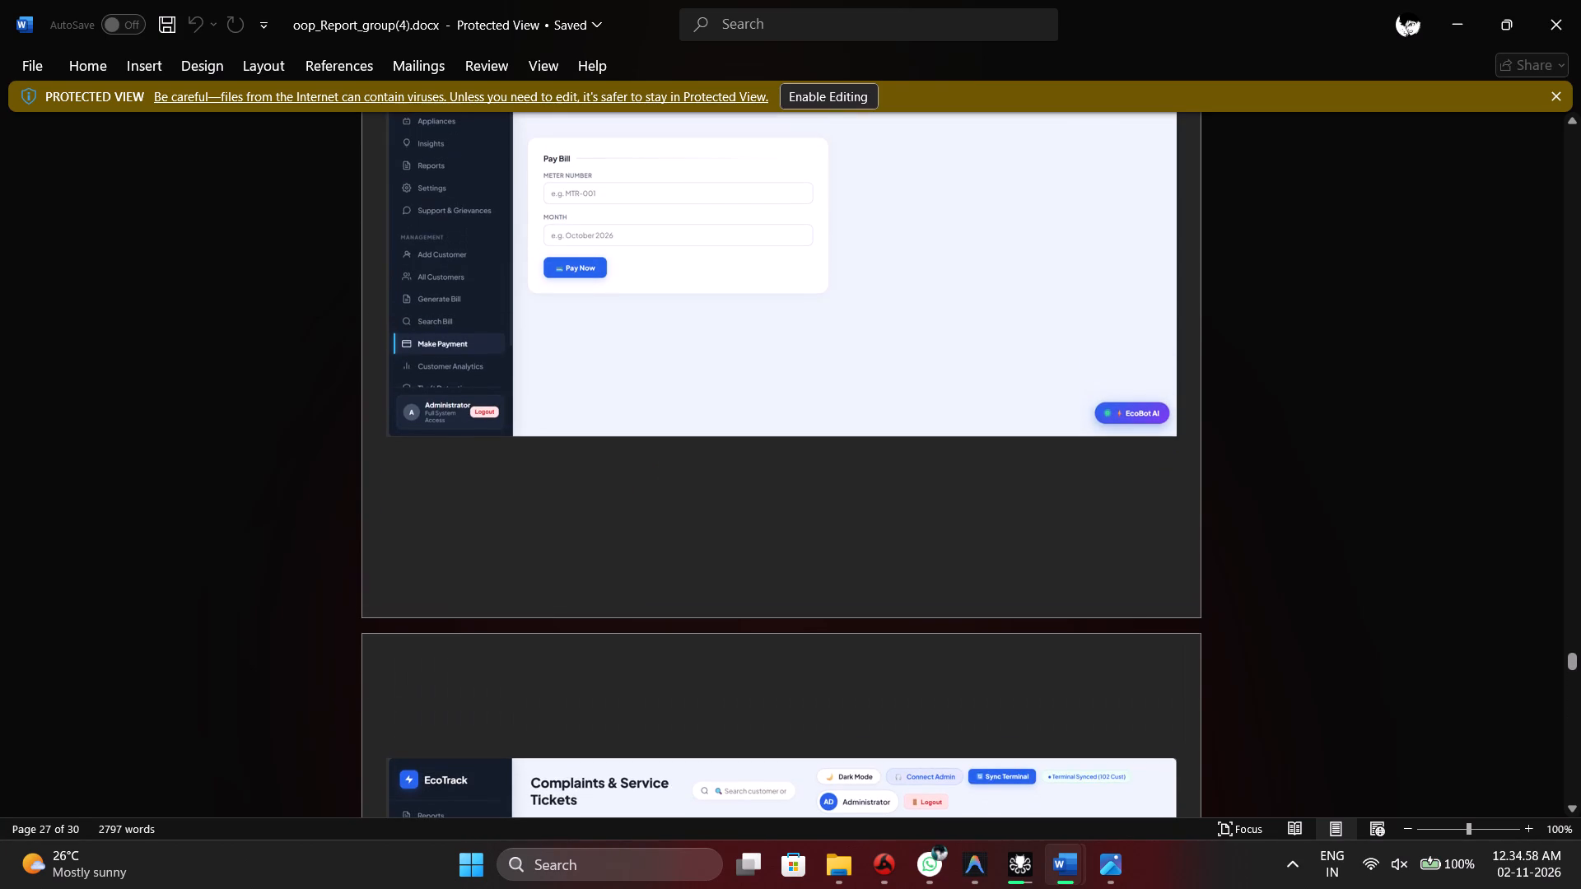
drag(1574, 667, 1574, 569)
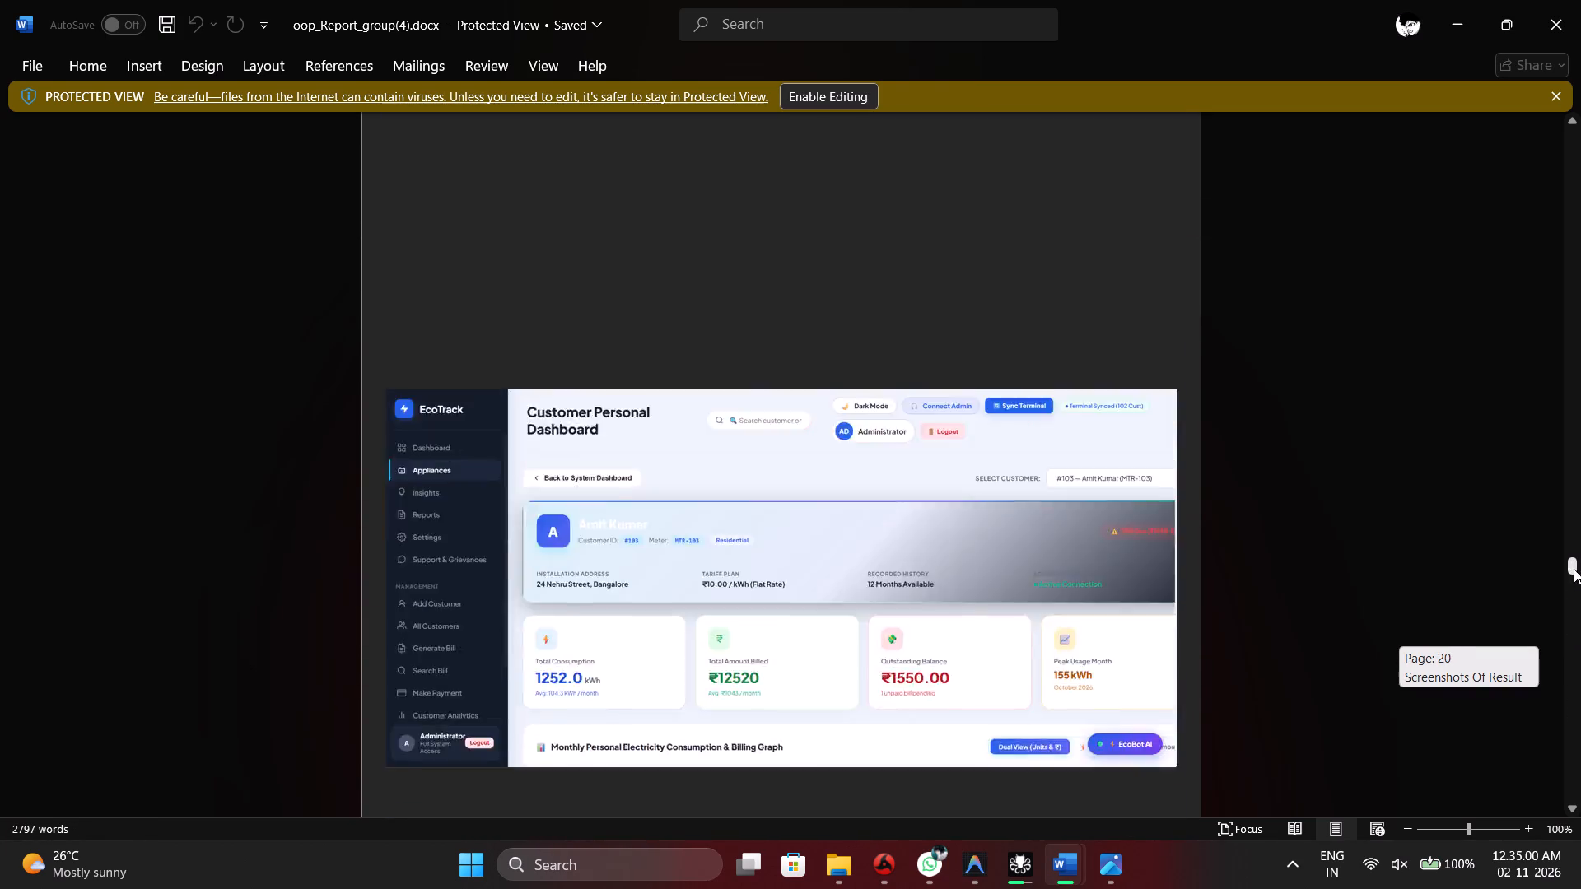
drag(1574, 569, 1573, 494)
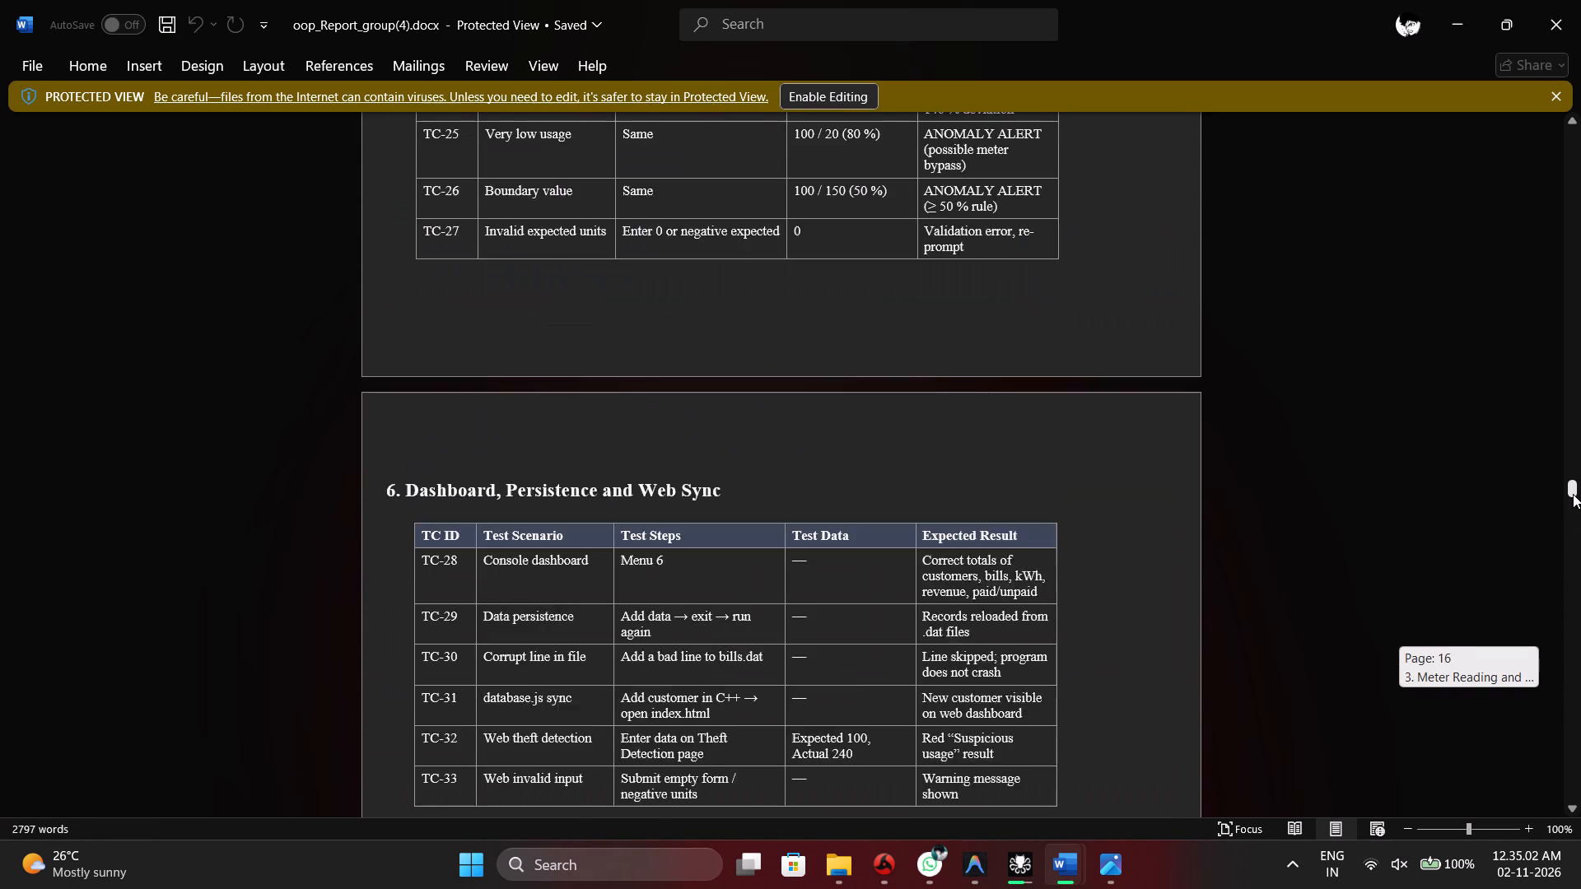
drag(1573, 494, 1573, 491)
scroll(636, 751, up, 6)
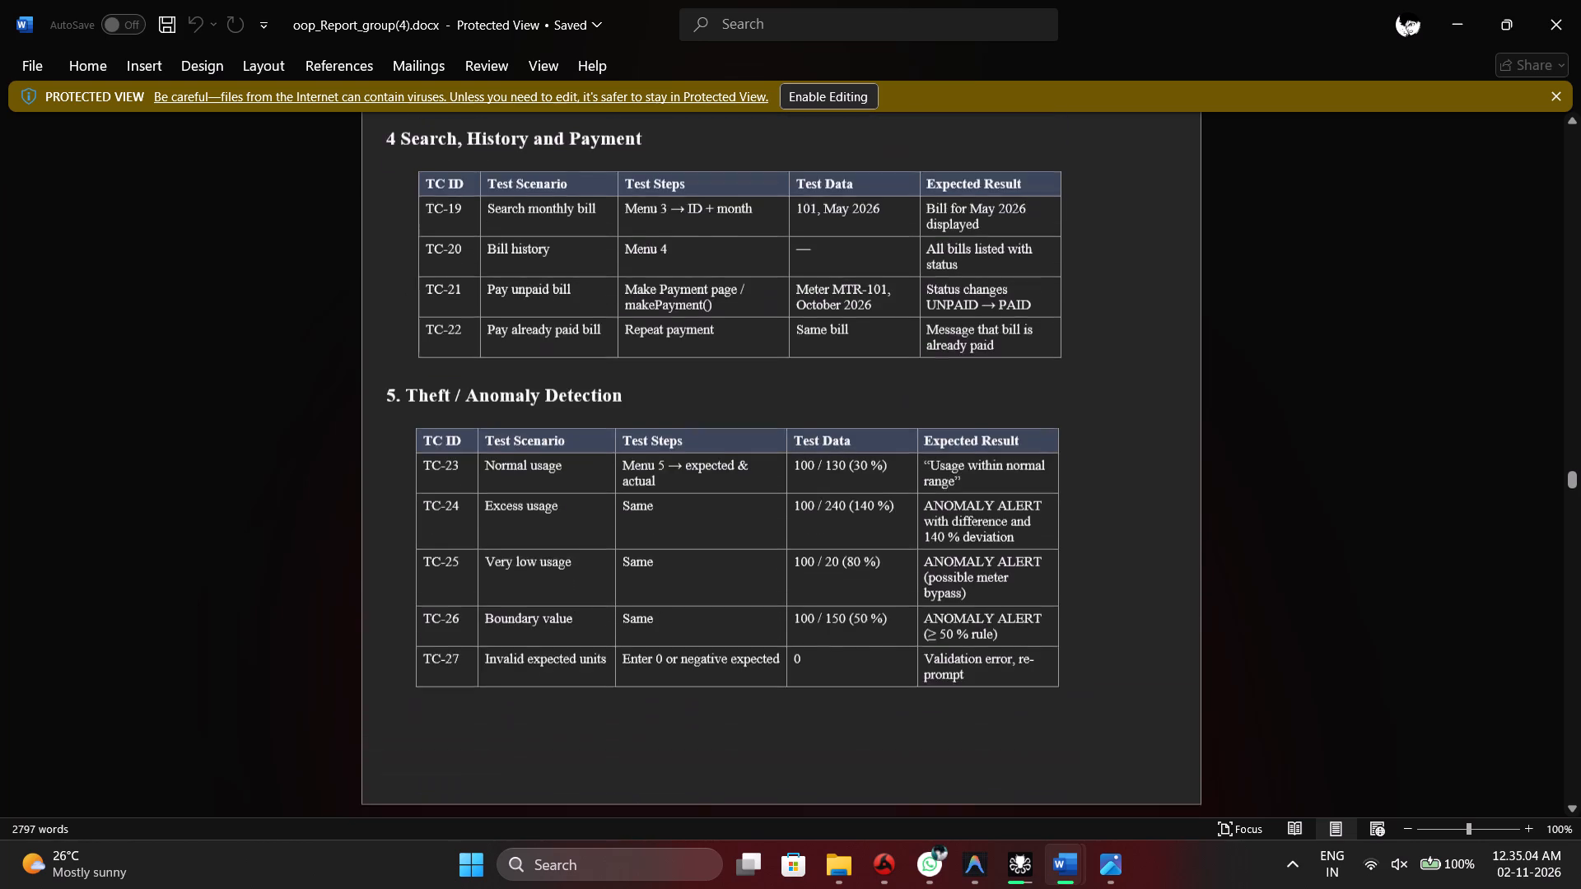
scroll(636, 751, up, 12)
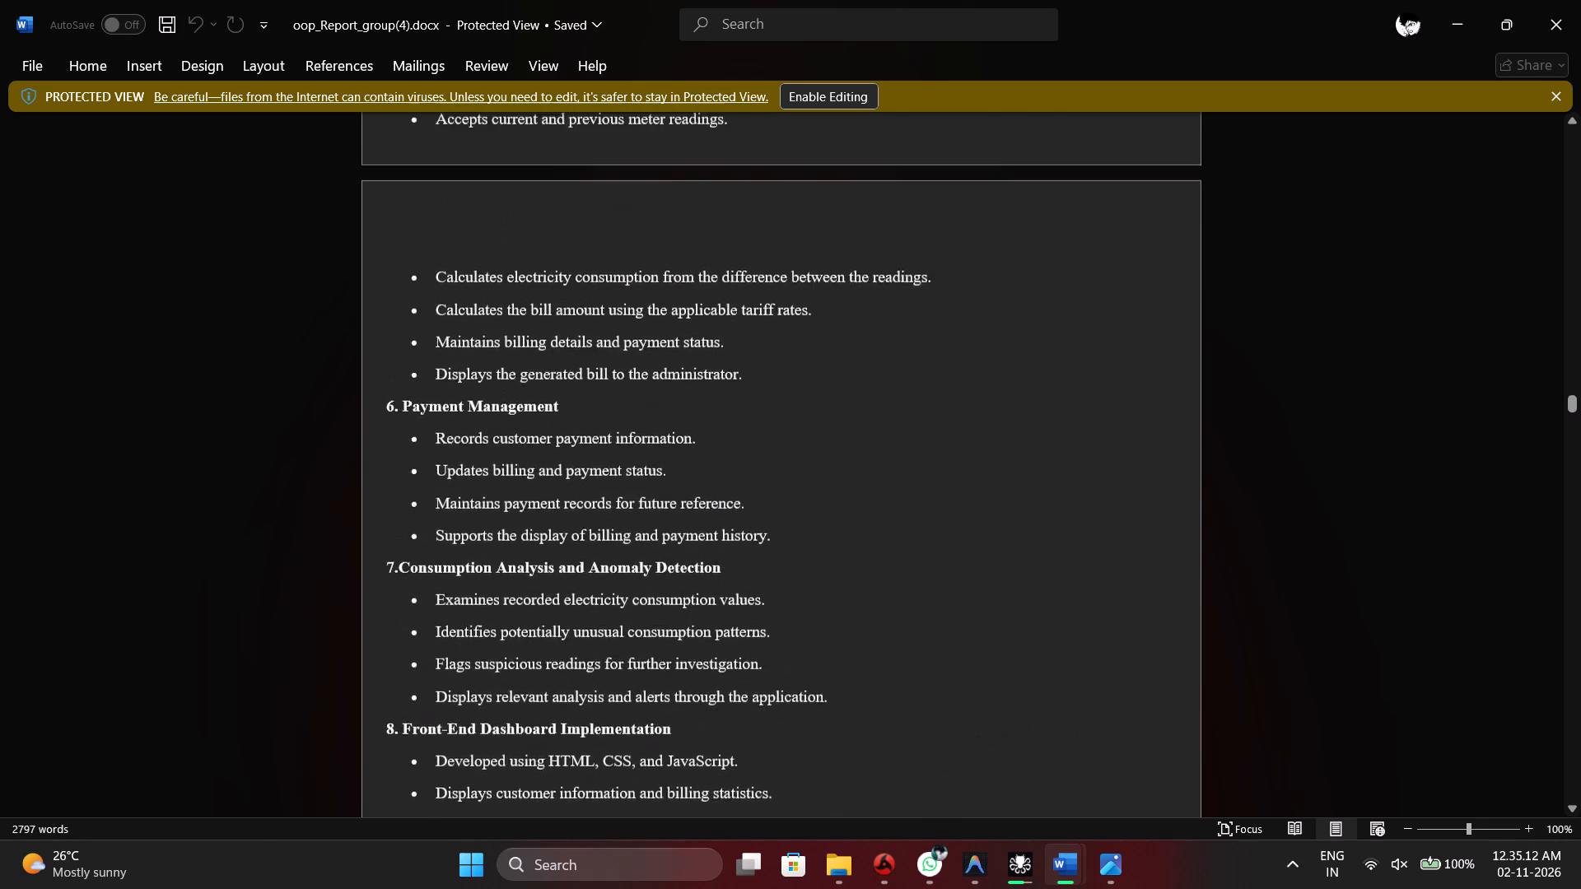
scroll(660, 650, up, 20)
scroll(660, 650, up, 6)
scroll(660, 649, down, 1)
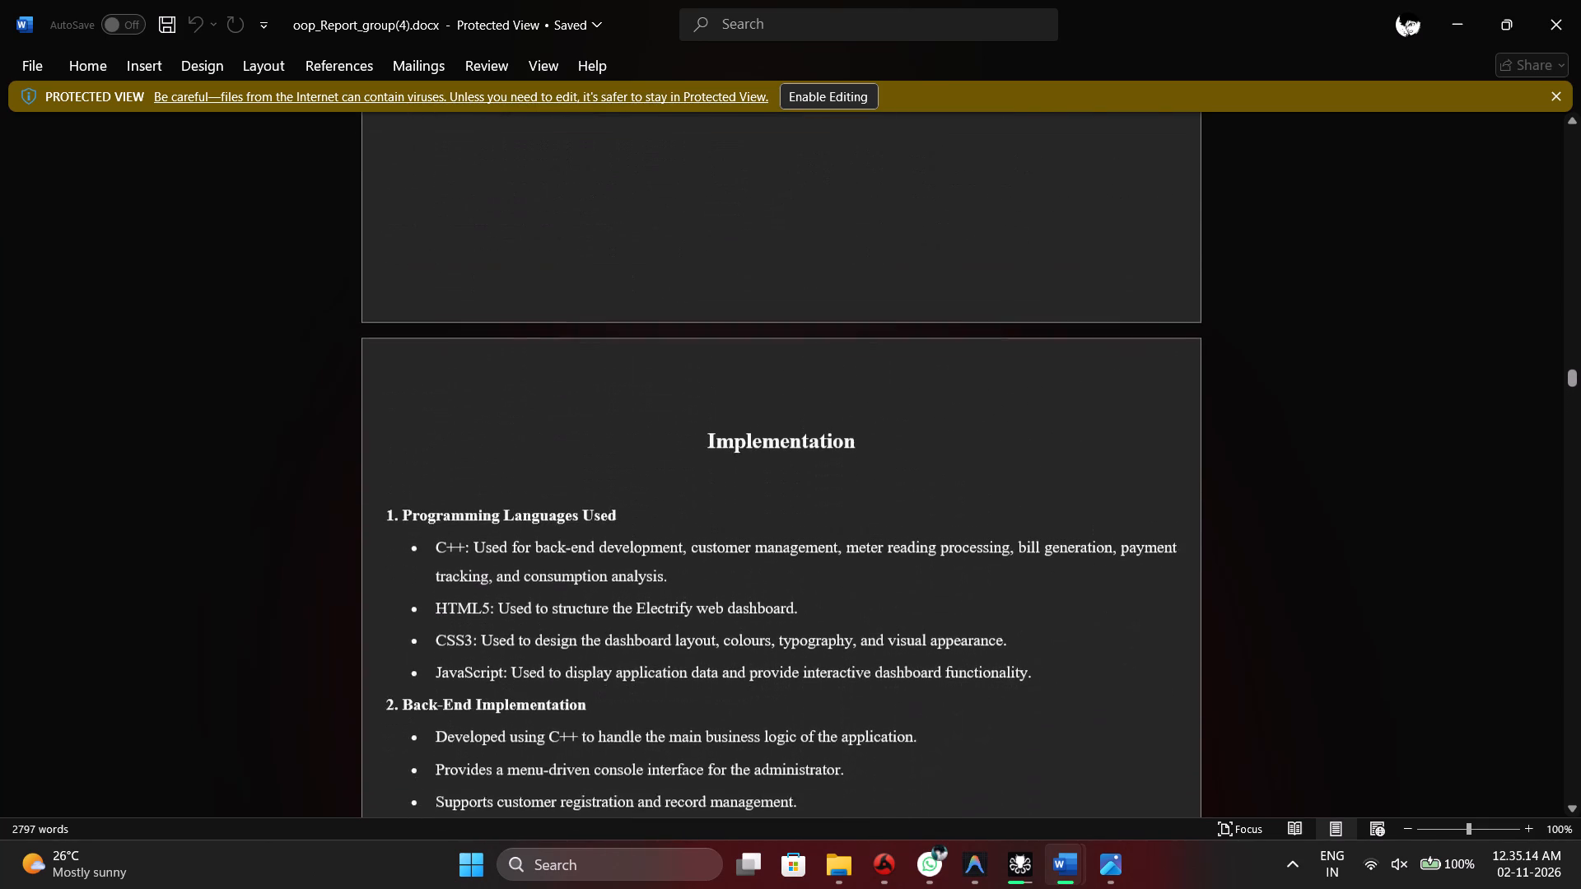
scroll(639, 583, down, 4)
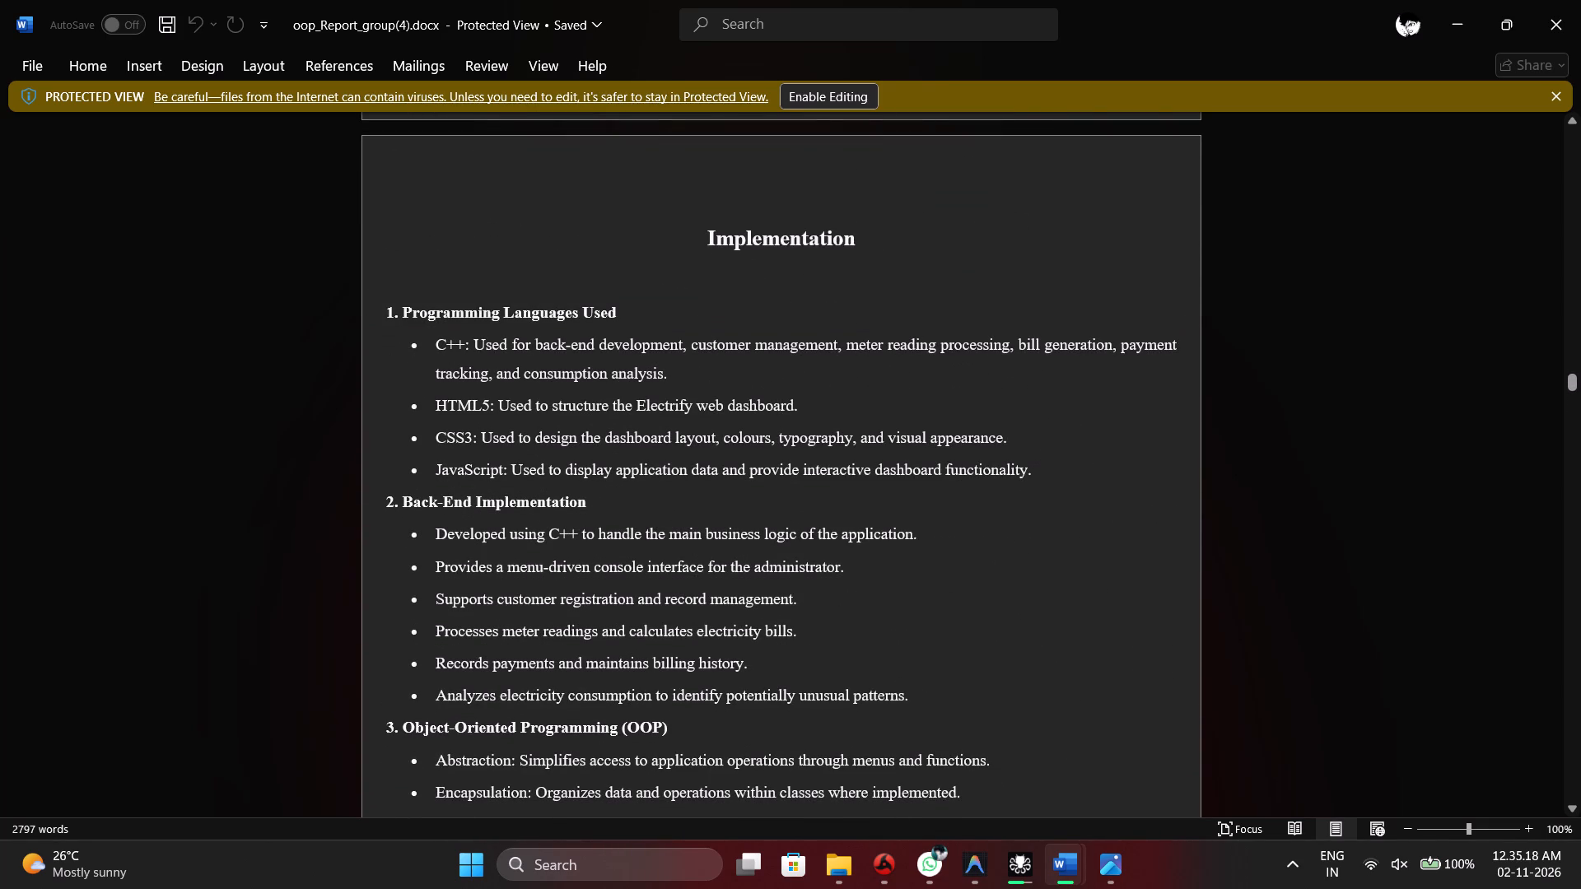
Switch to the ChatGPT conversation in Chrome and reread its drafted implementation points for the tournament system.
click(888, 848)
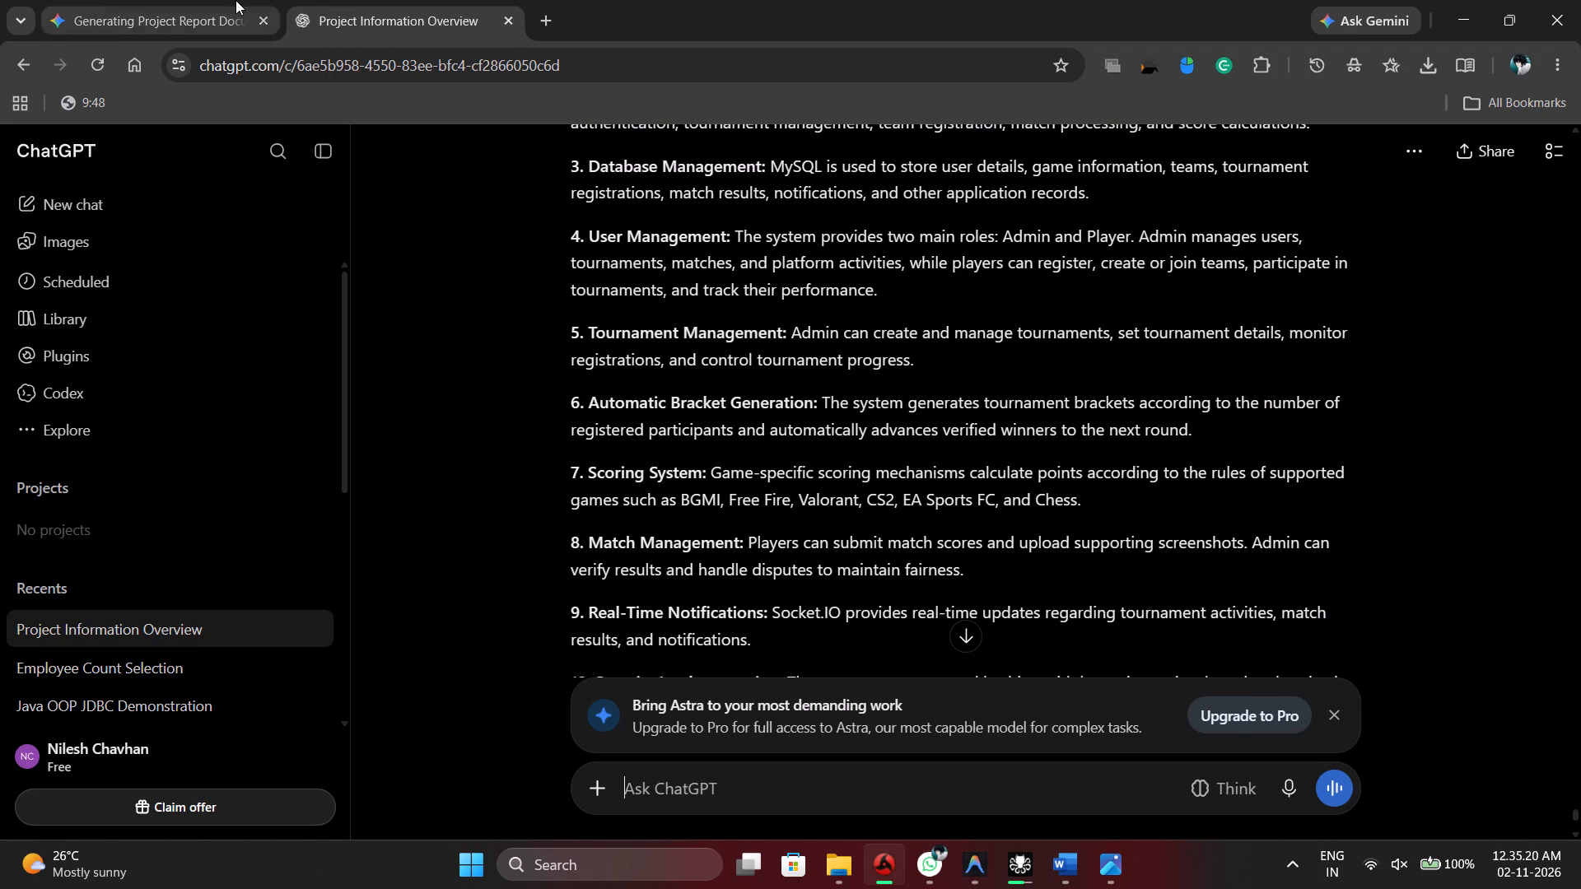
click(235, 0)
click(378, 0)
scroll(598, 550, down, 4)
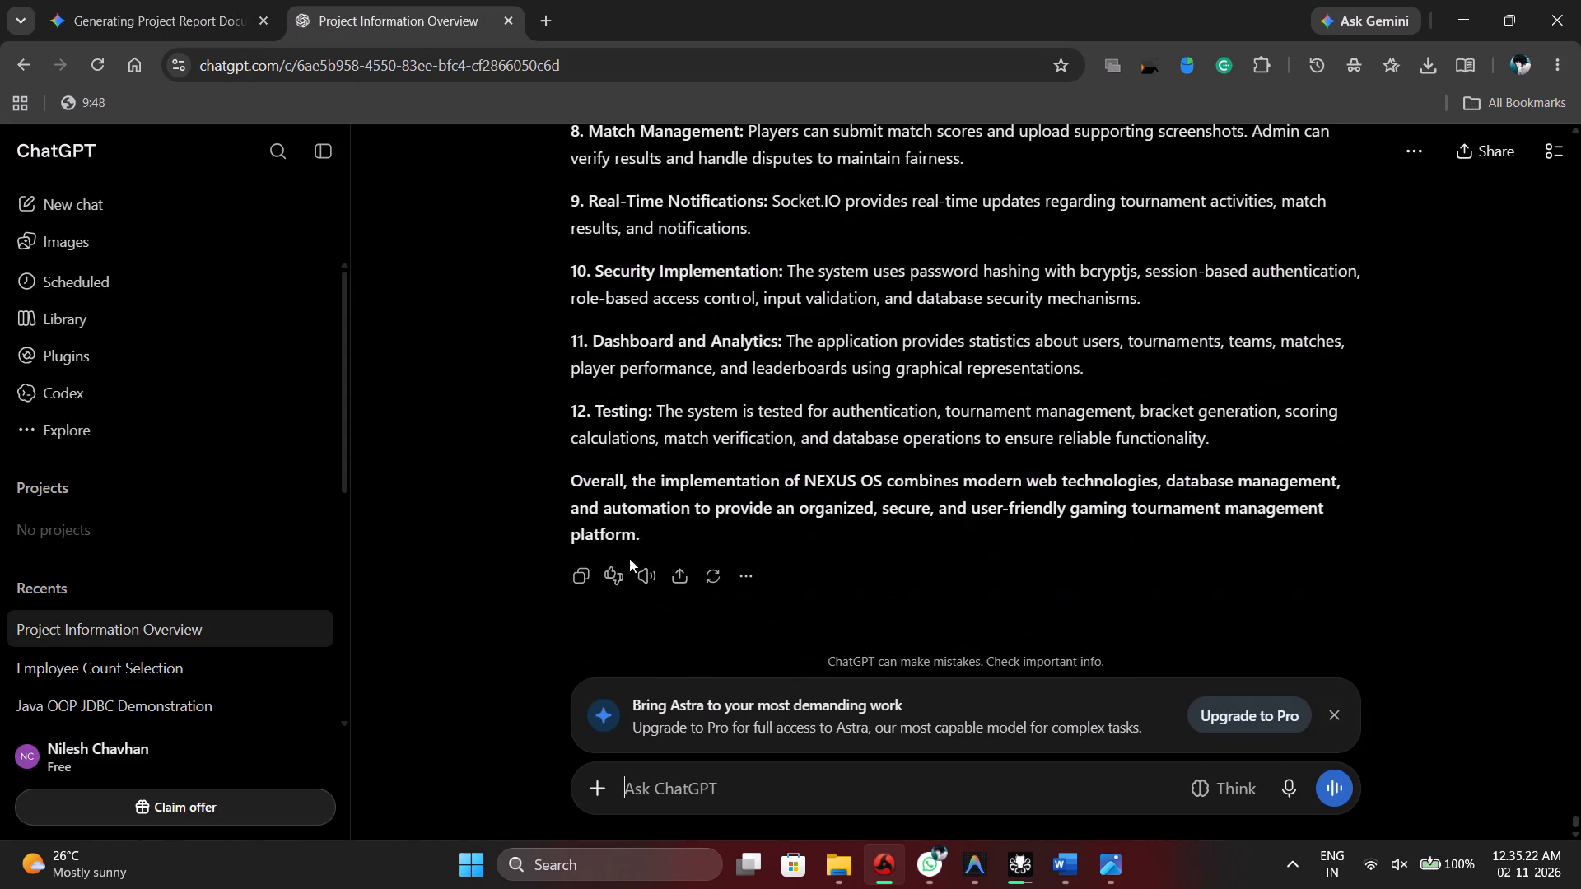
scroll(687, 569, up, 5)
scroll(737, 475, up, 2)
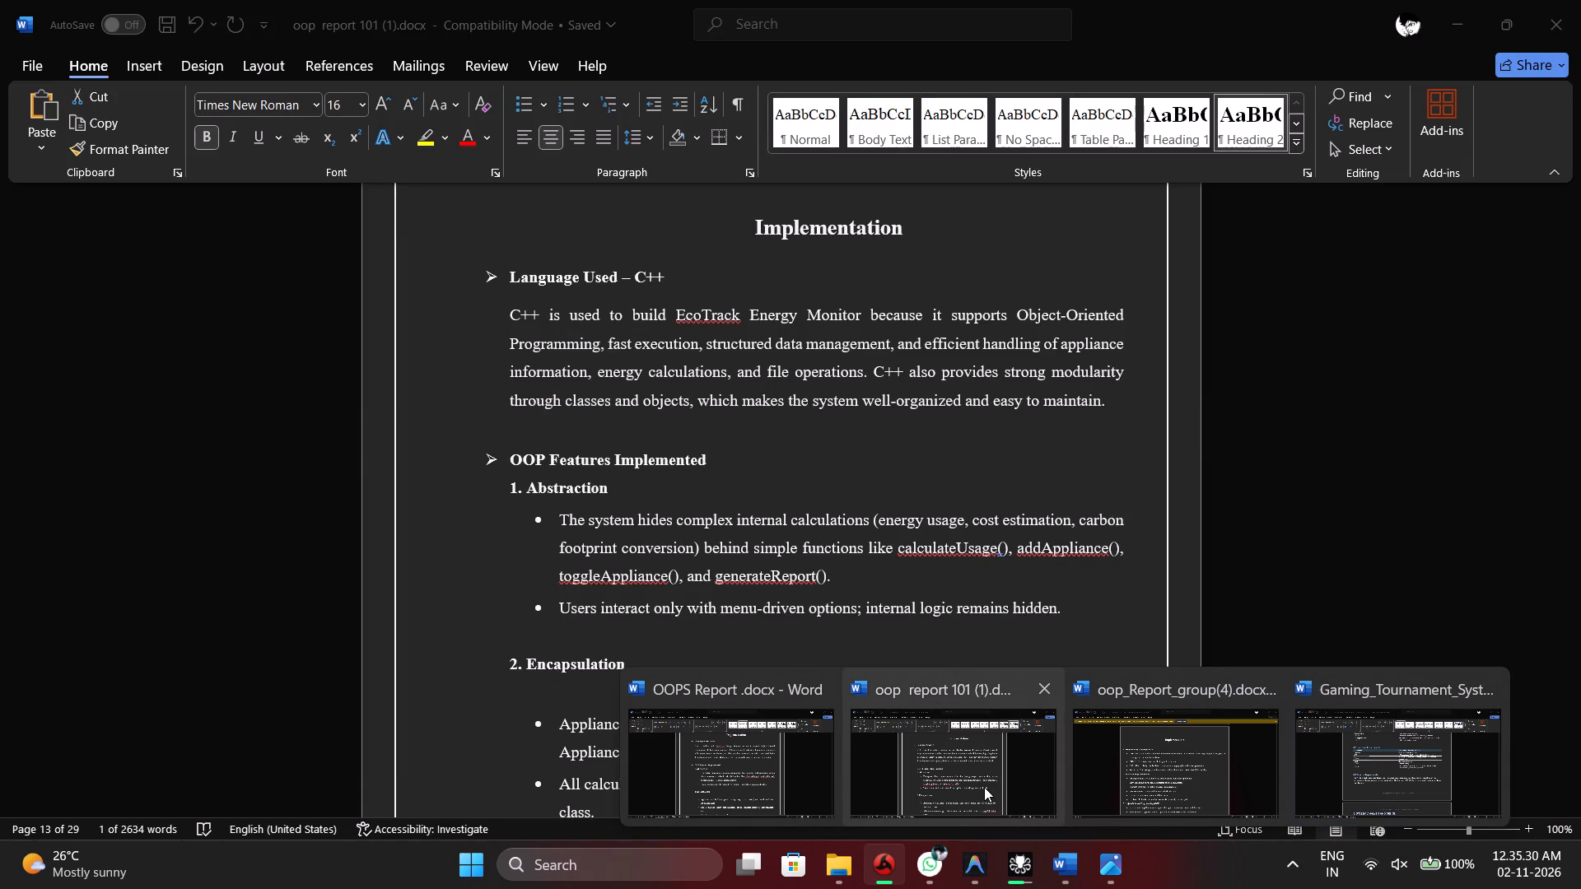
Switch to the Gaming Tournament System report in Word and review its software and hardware requirements and system architecture.
click(984, 787)
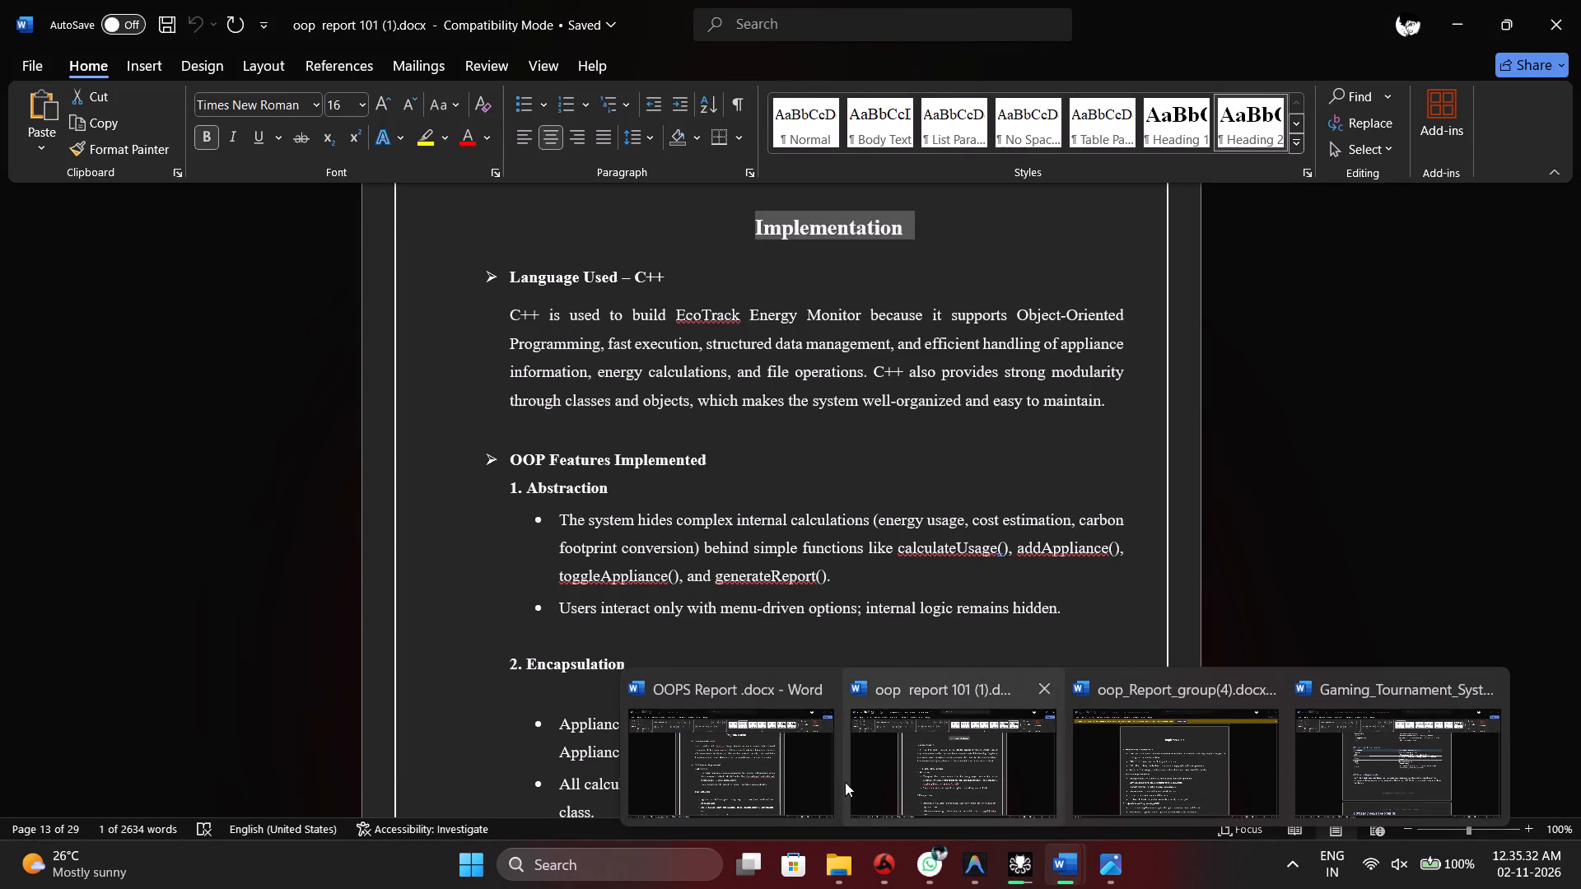
click(1301, 763)
scroll(865, 641, up, 8)
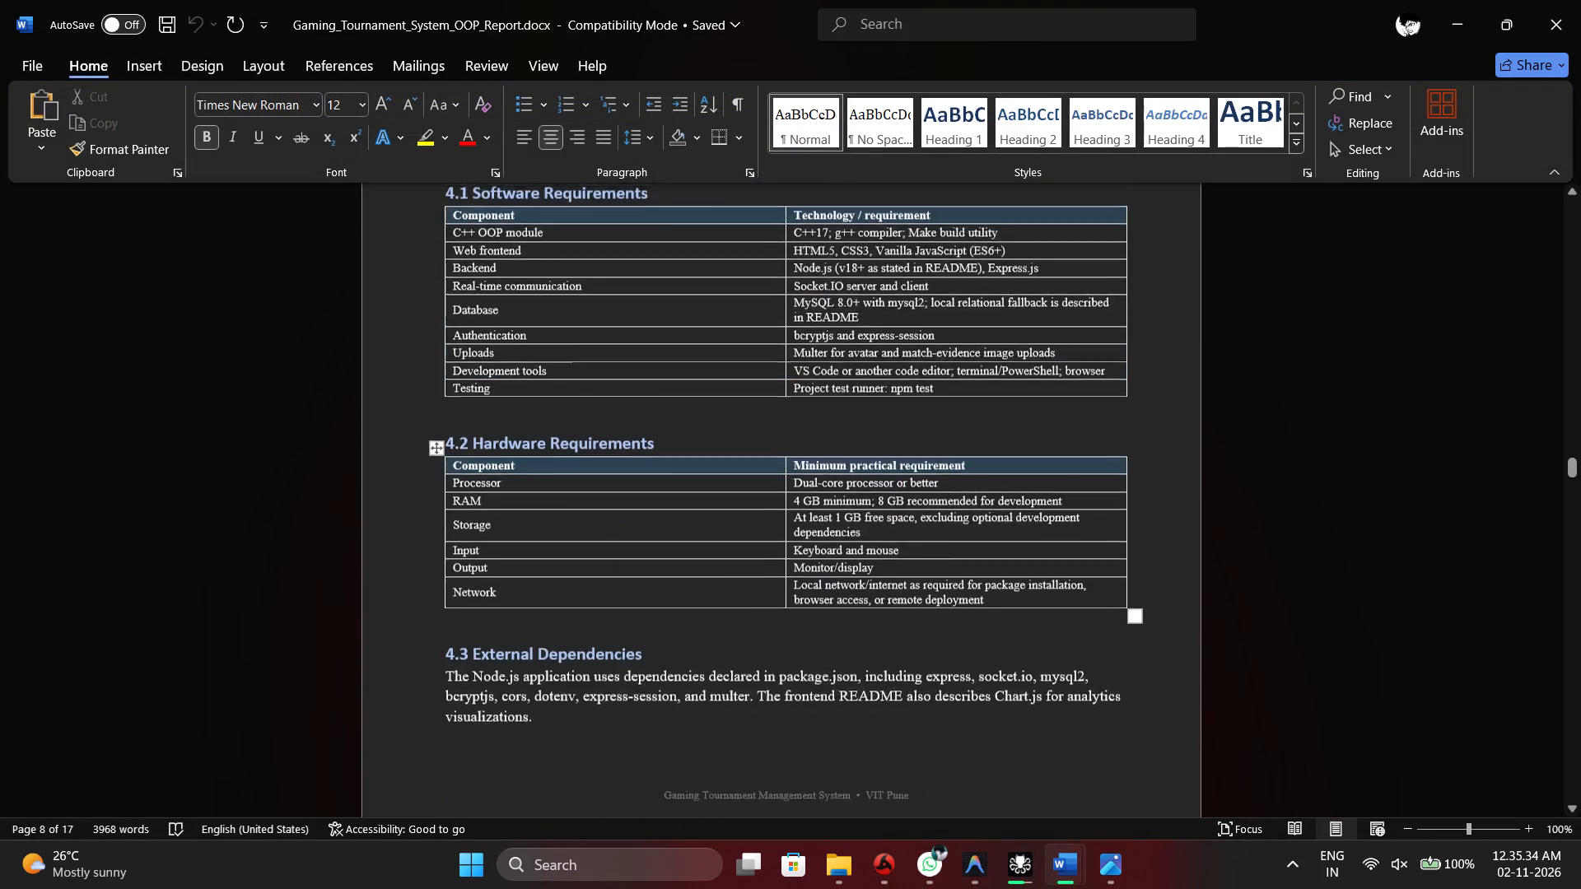
scroll(865, 641, up, 6)
scroll(455, 586, down, 11)
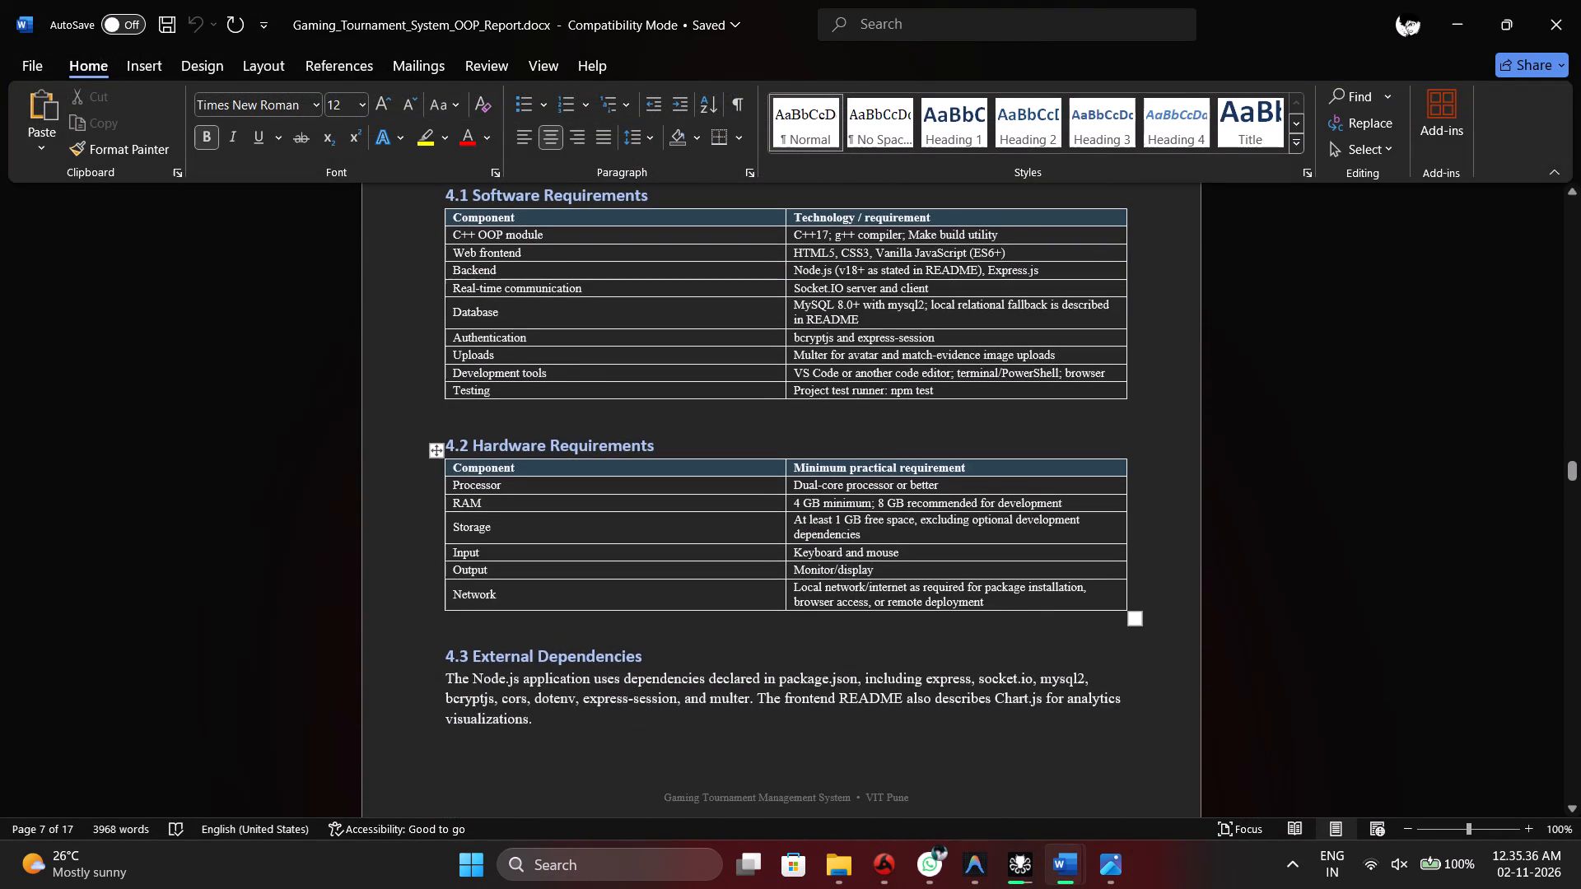
scroll(455, 586, down, 15)
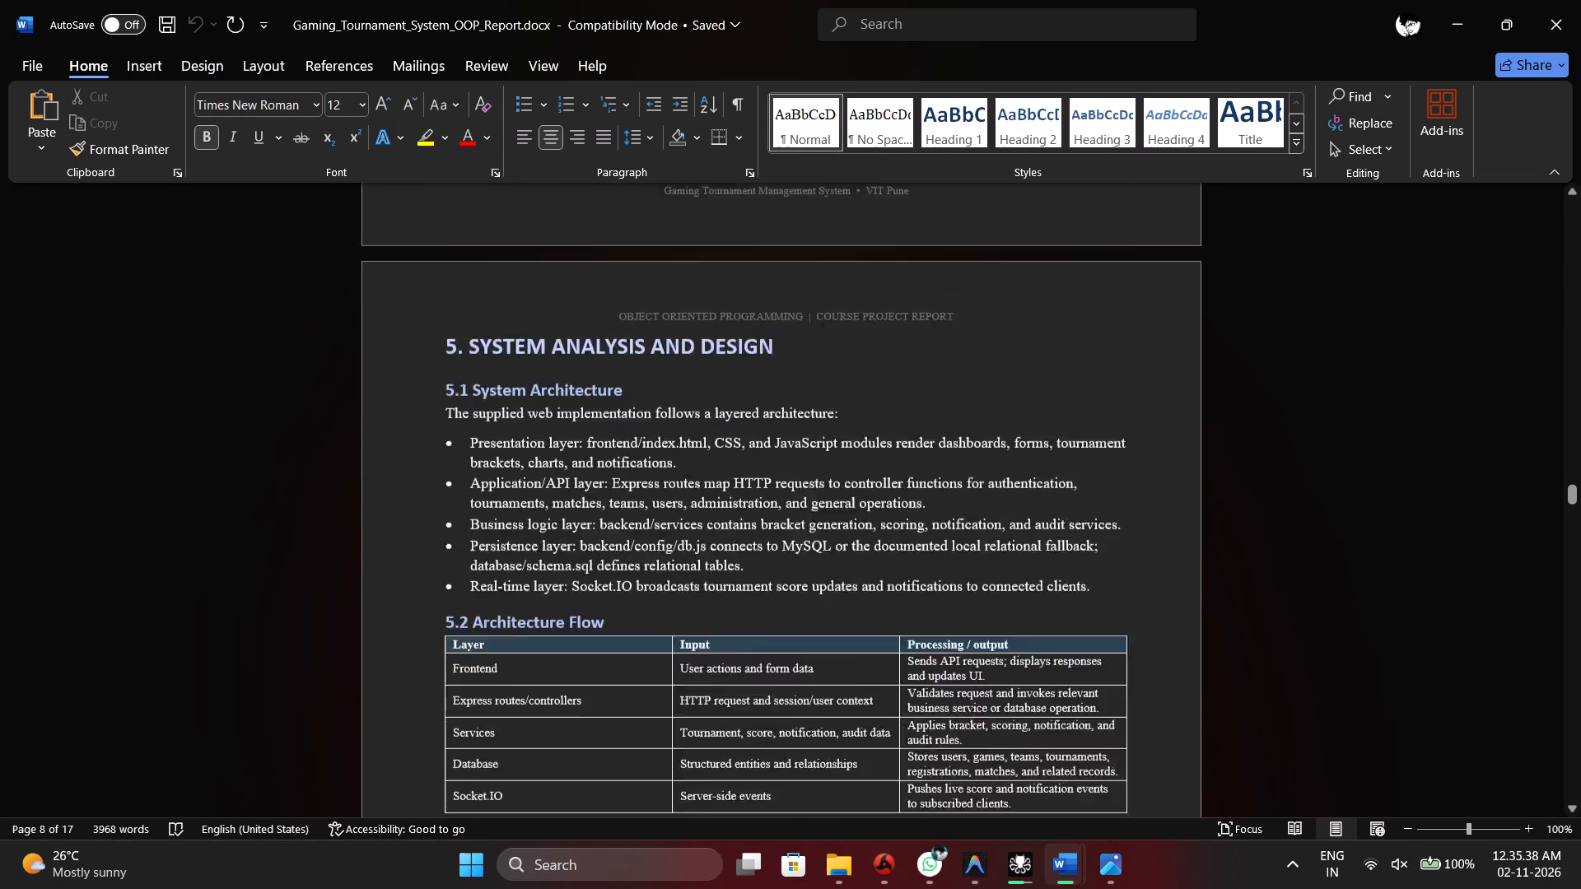
scroll(455, 581, up, 2)
scroll(455, 581, down, 4)
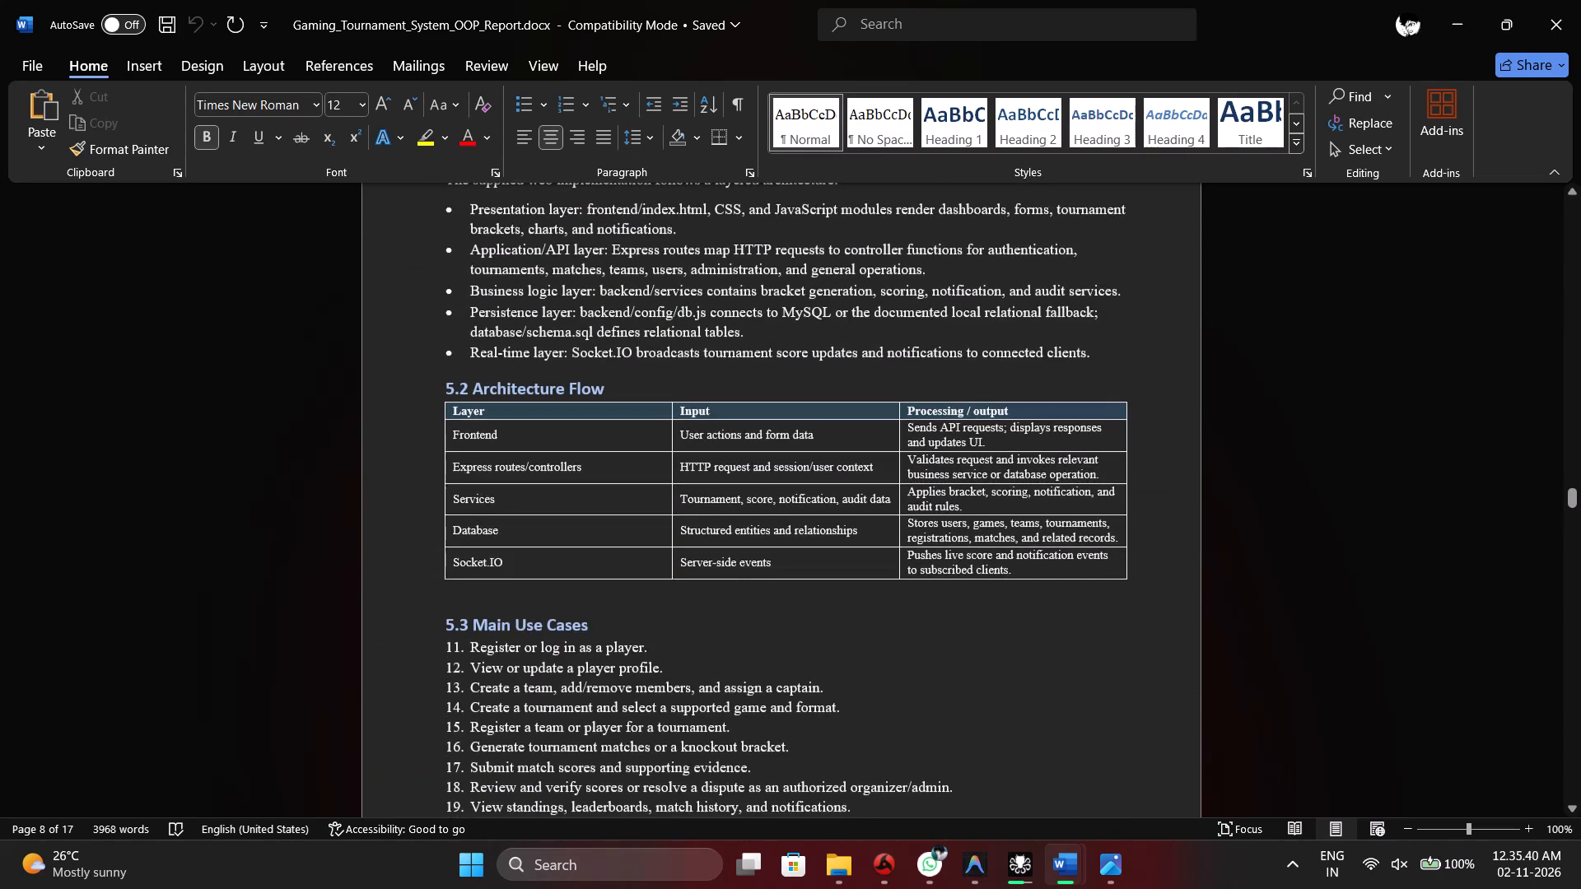
Review the report from the main use cases through the class diagram and OOP concepts to section 7, Implementation Details.
scroll(455, 579, down, 15)
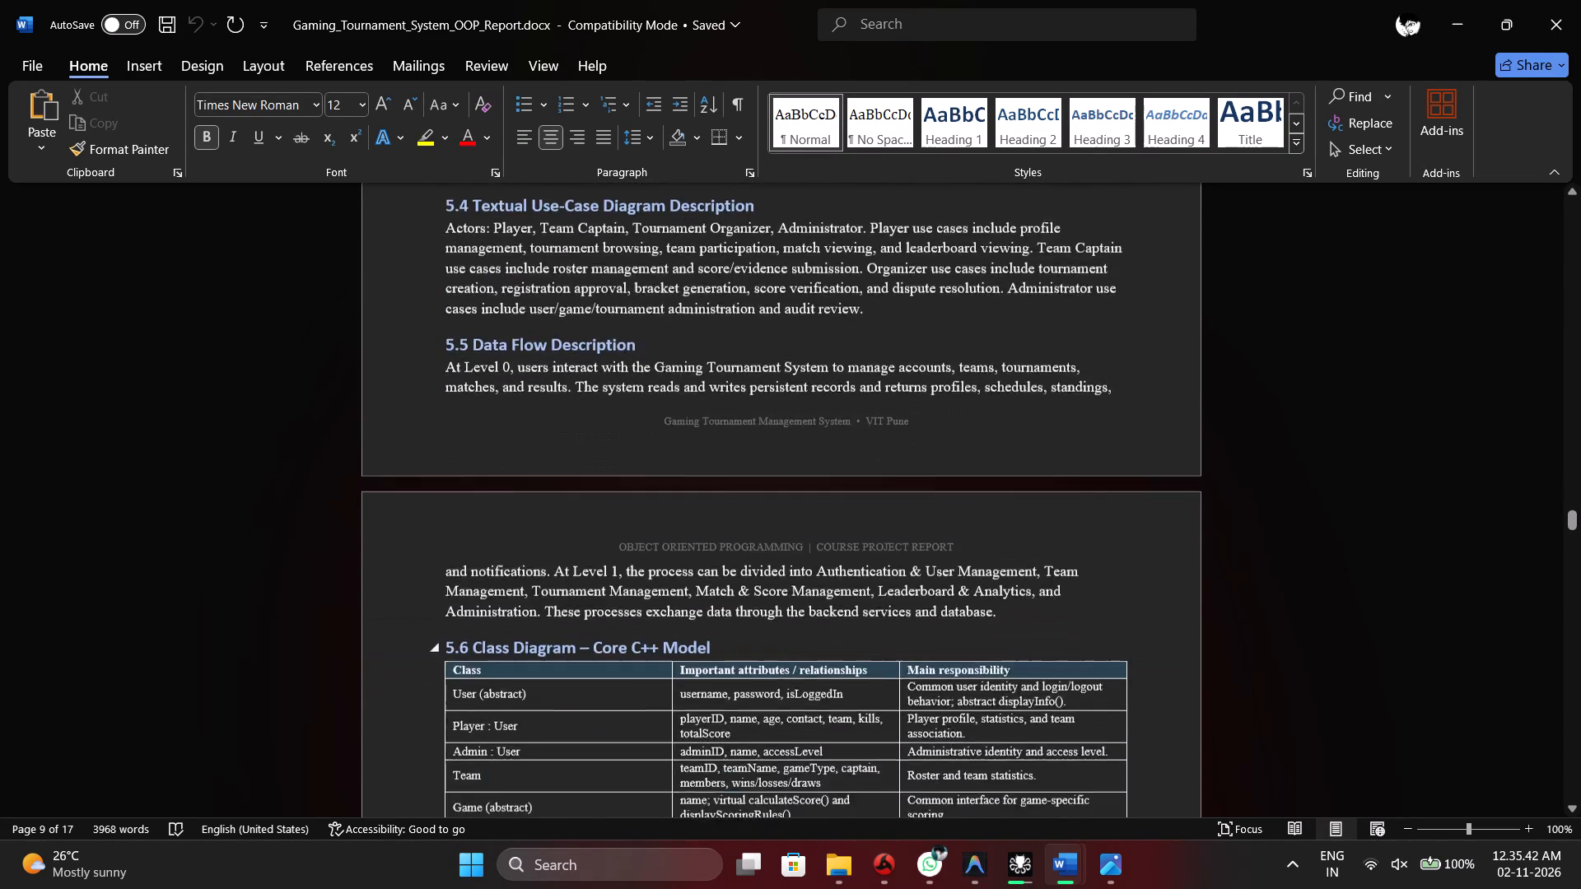
scroll(455, 579, down, 9)
scroll(455, 579, down, 14)
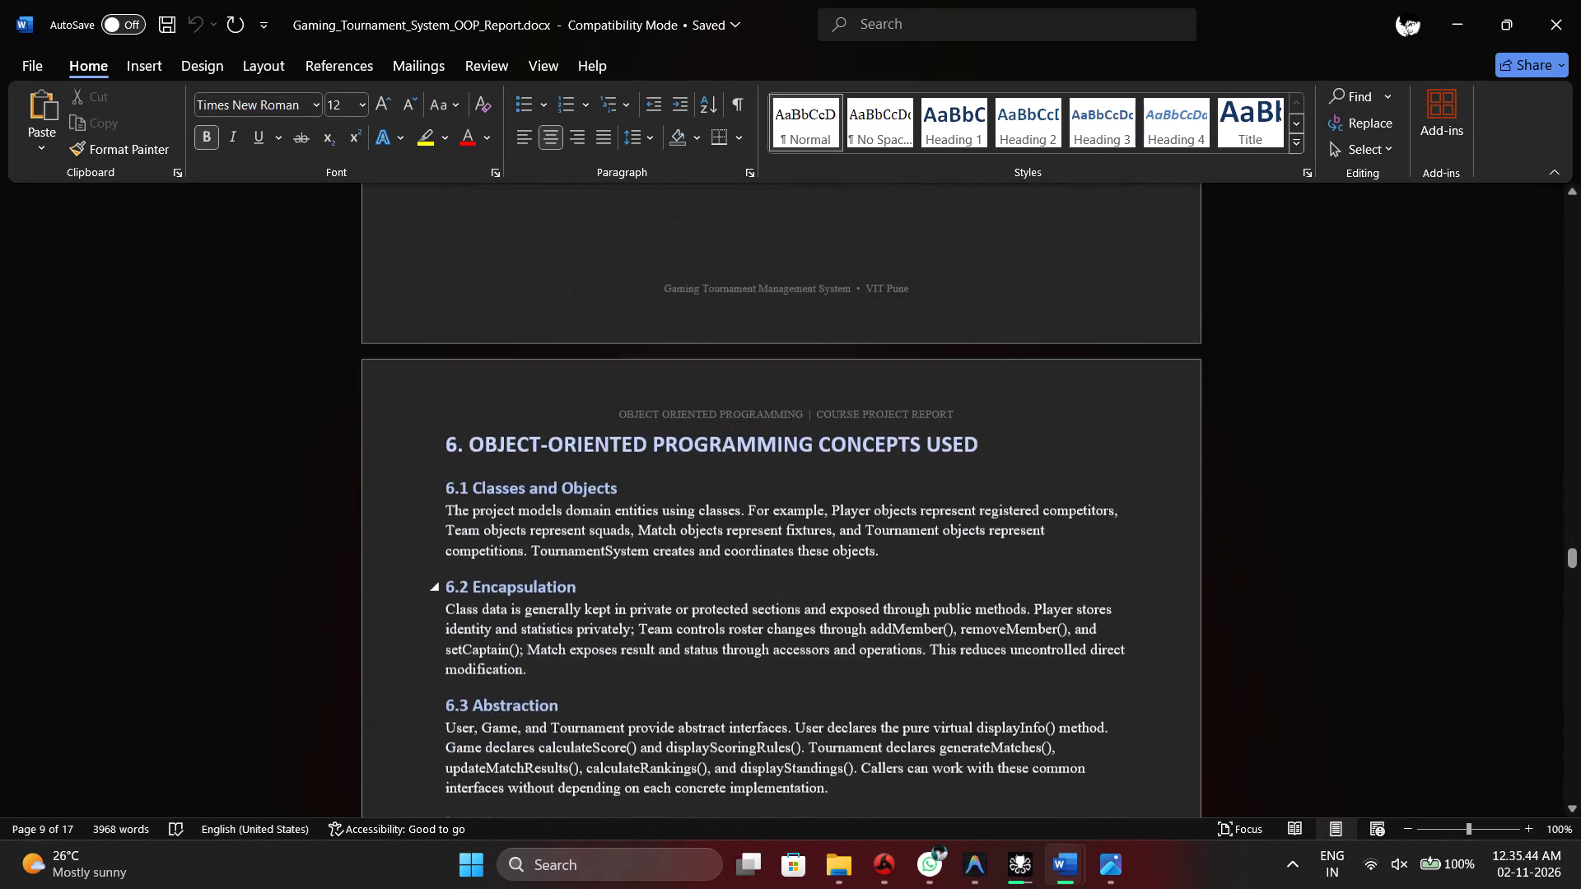
scroll(455, 579, down, 20)
scroll(455, 578, down, 2)
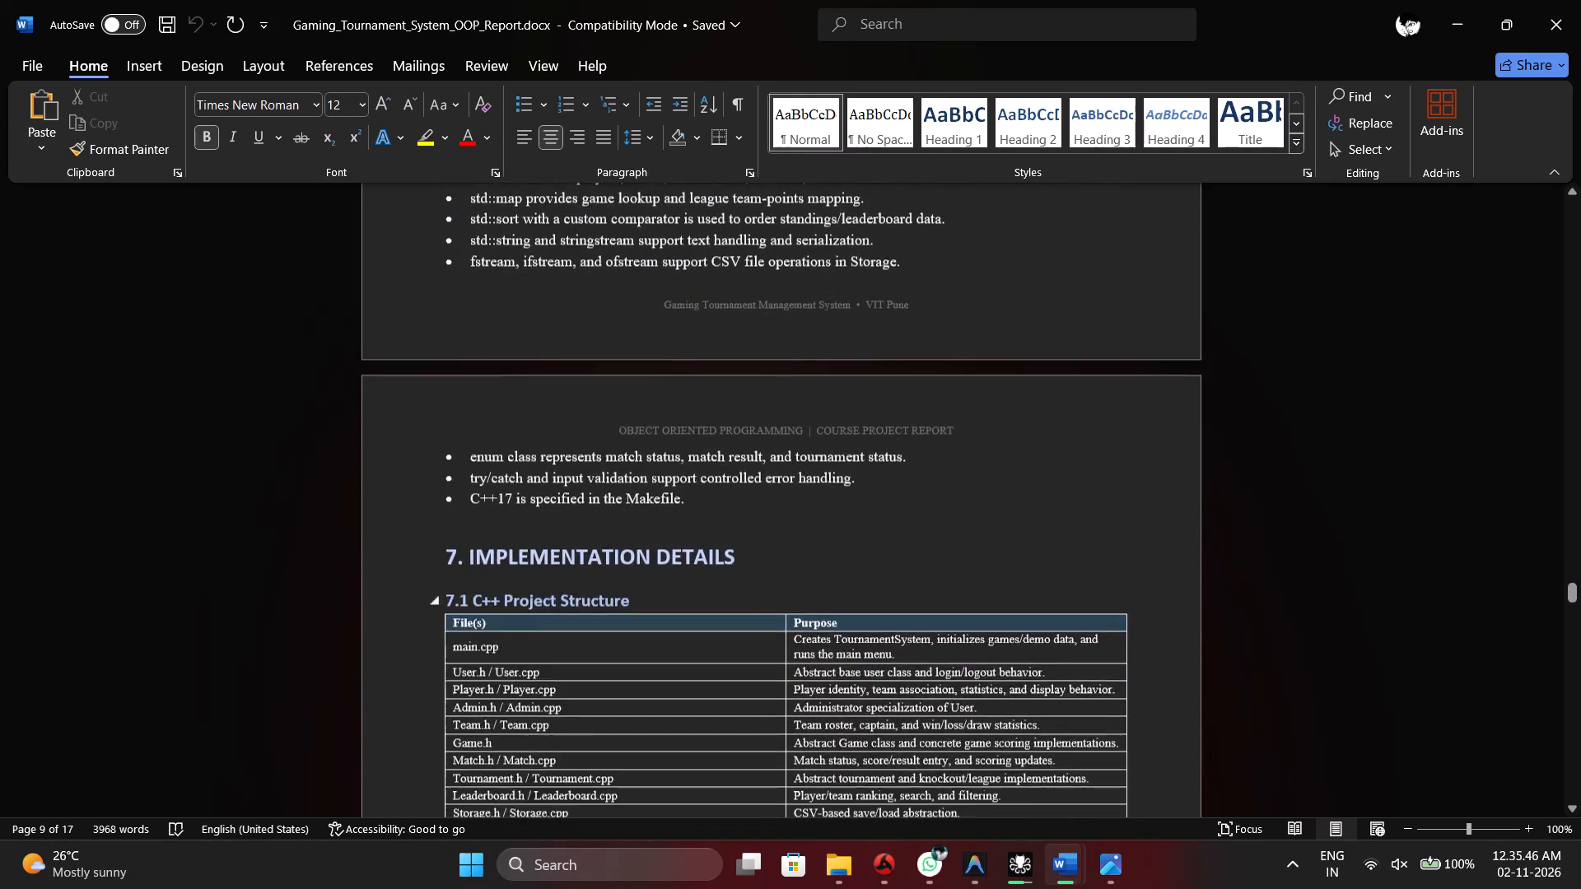
scroll(455, 578, down, 6)
Select the report text from the section 6 heading, Object-Oriented Programming Concepts Used, through the end of 6.7 Association and Object Interaction.
scroll(472, 550, up, 14)
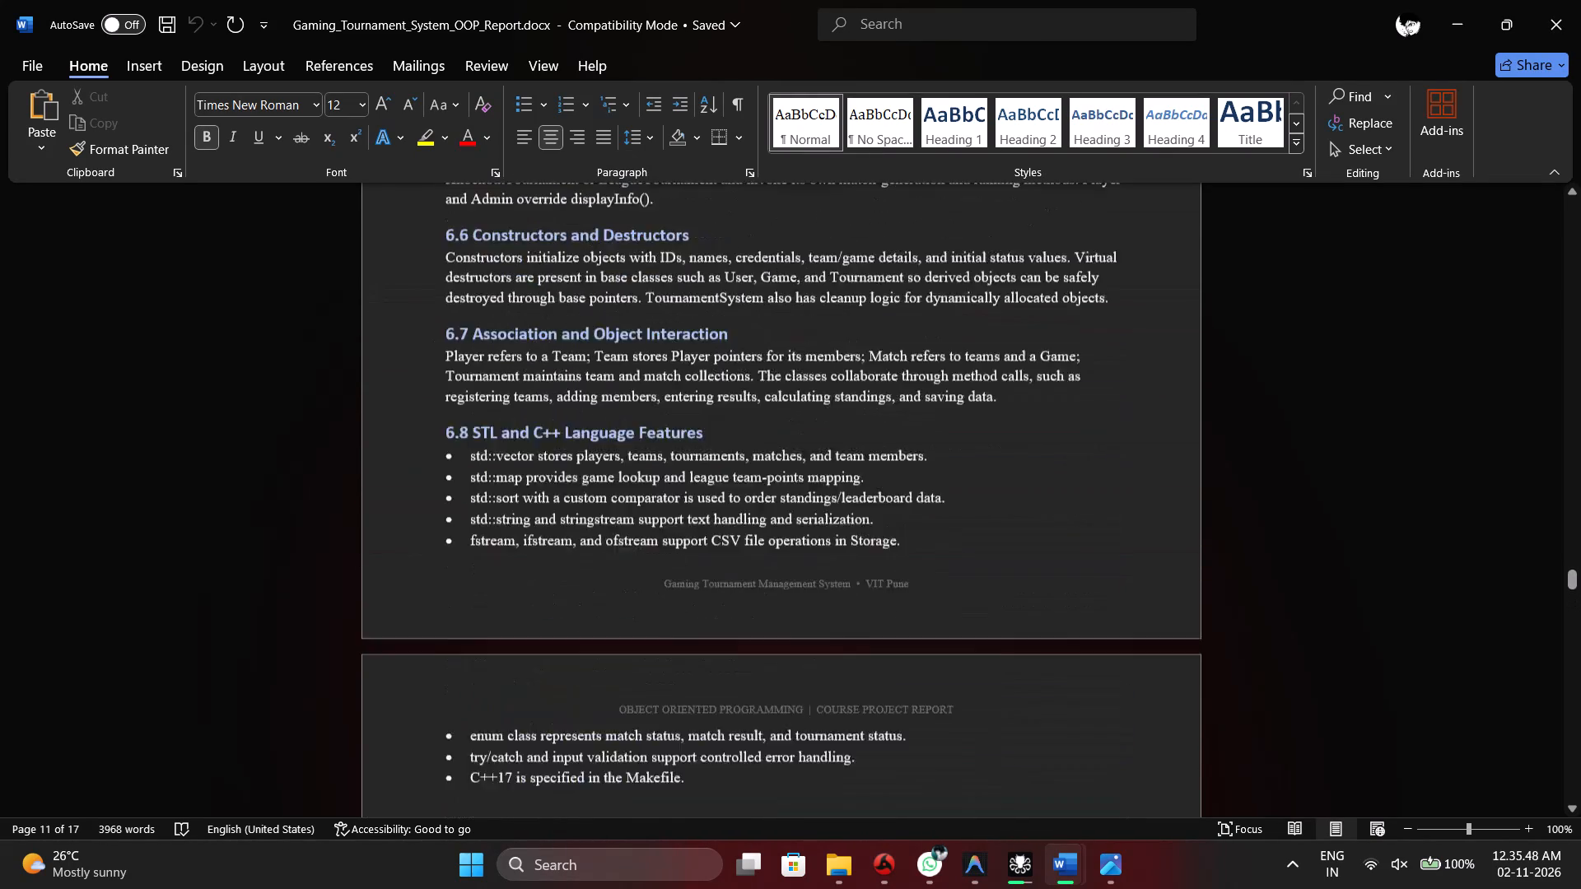
scroll(472, 547, up, 10)
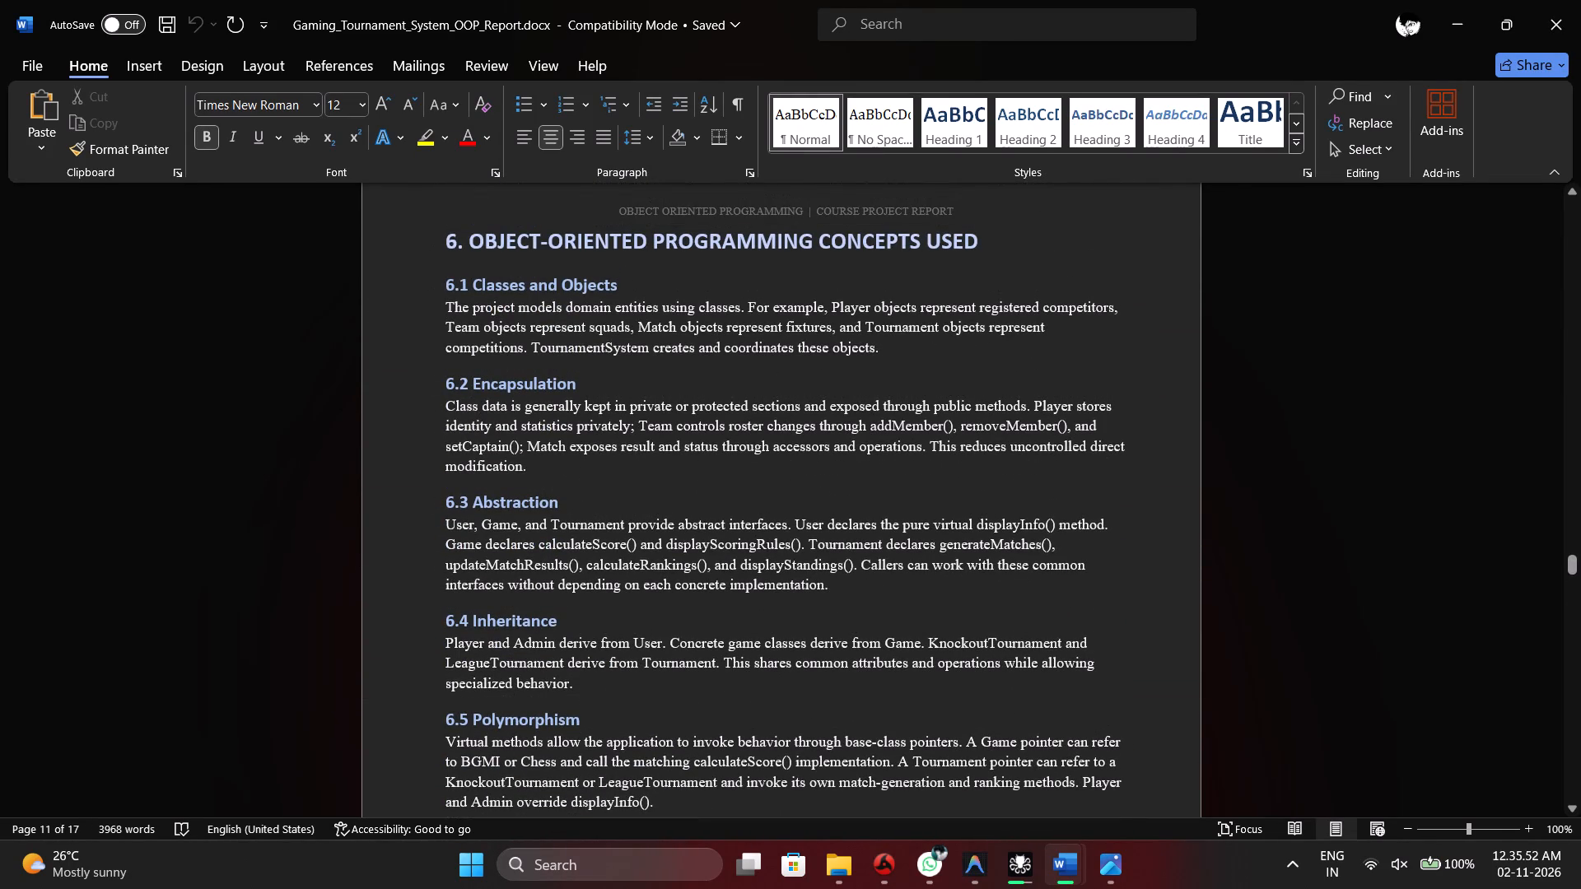
scroll(494, 328, down, 2)
scroll(494, 328, up, 3)
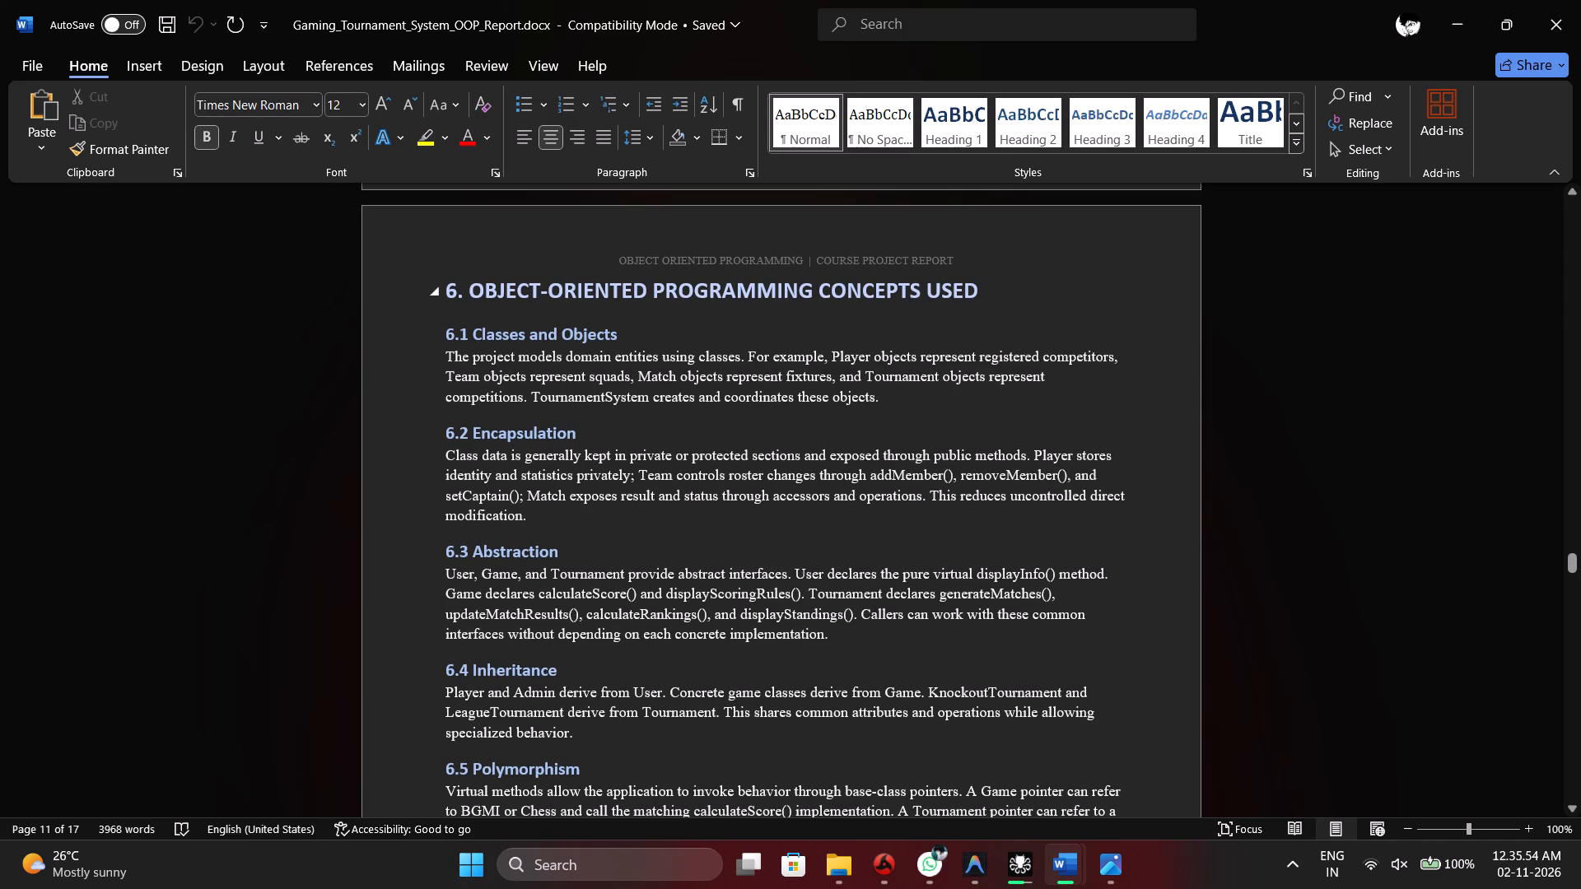
drag(448, 284, 688, 656)
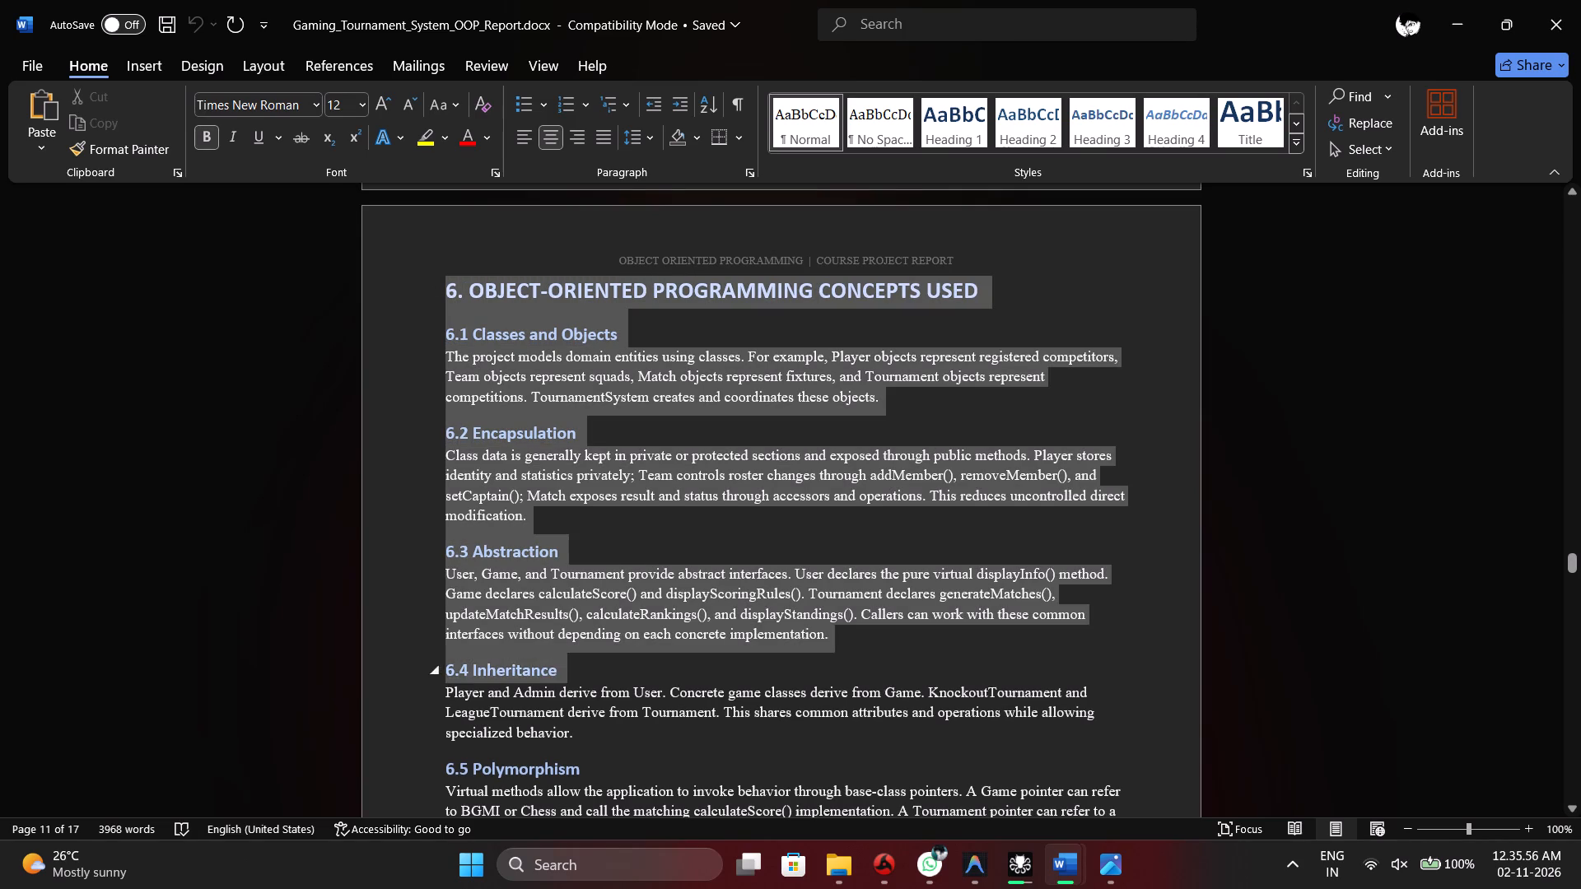
drag(688, 656, 688, 615)
scroll(687, 642, down, 9)
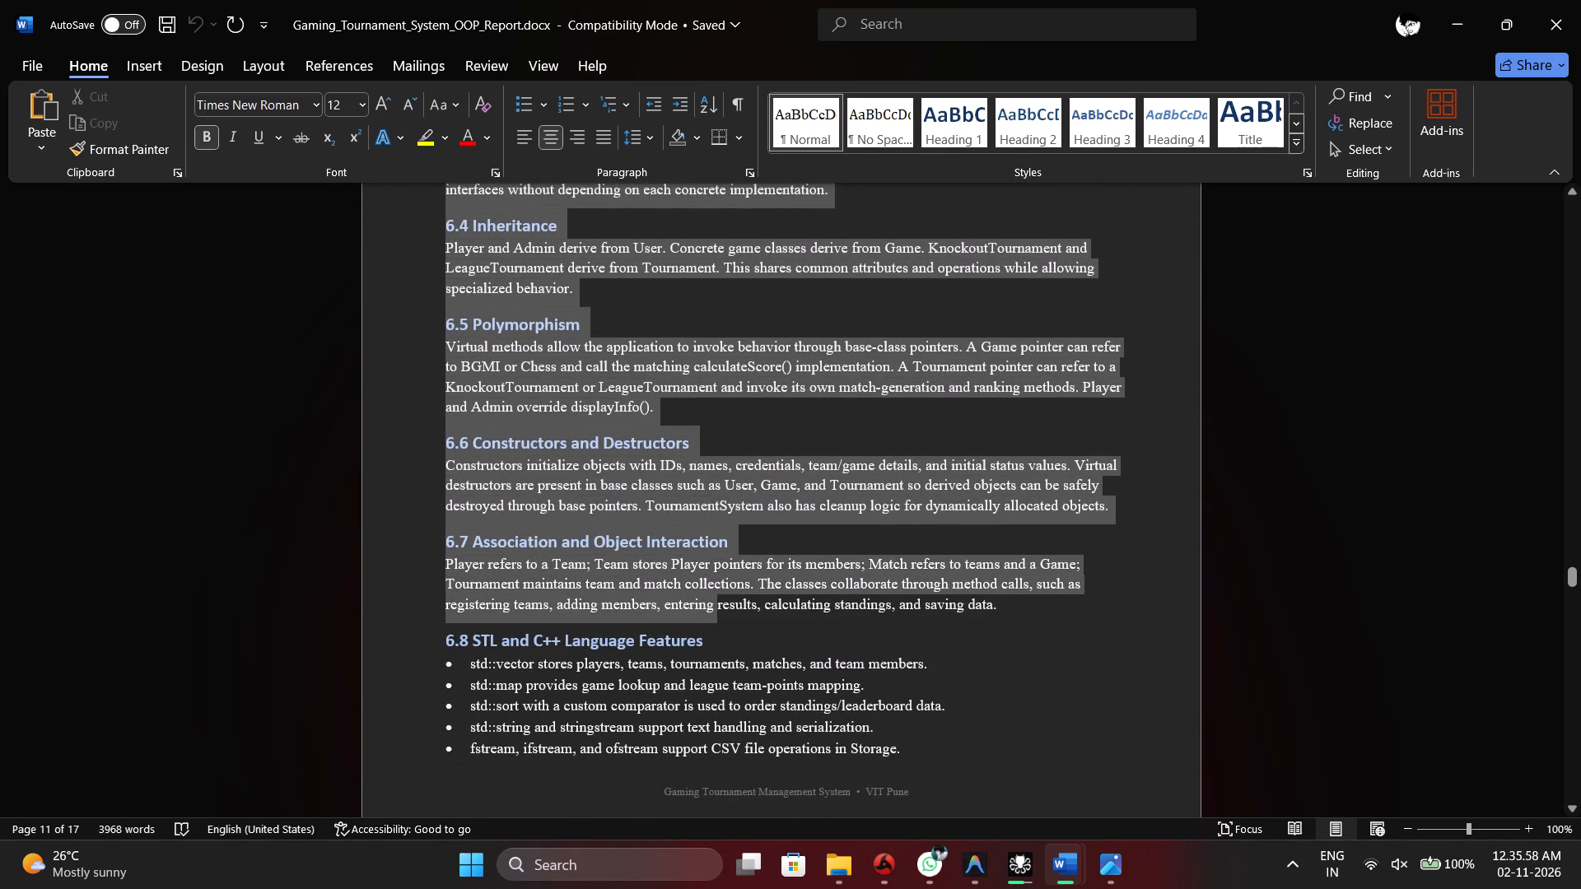
drag(688, 615, 1038, 604)
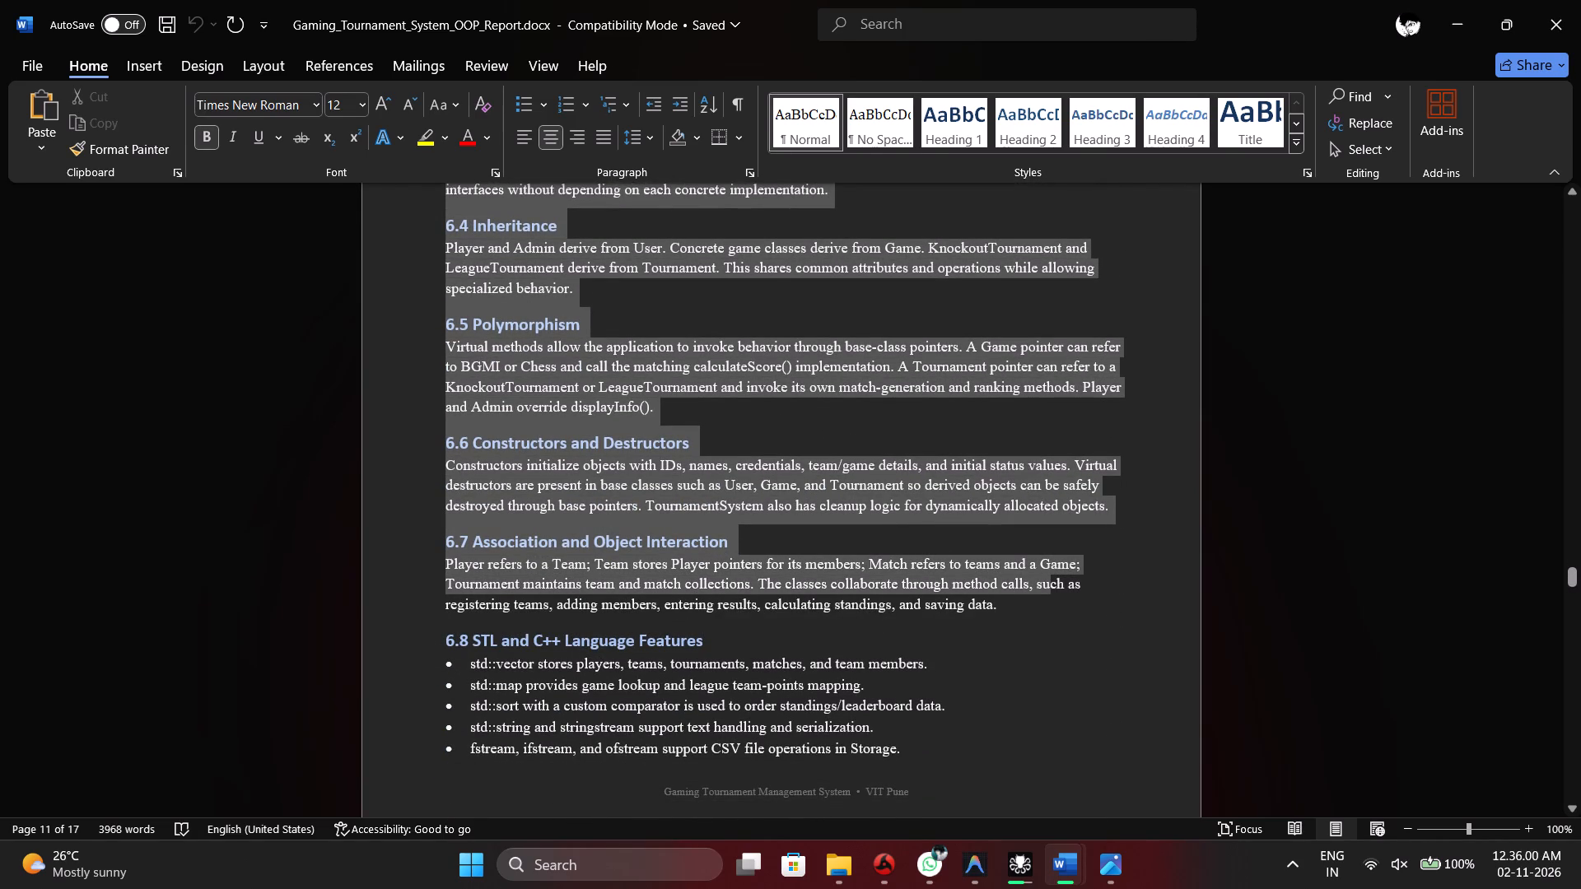
drag(1038, 604, 1028, 604)
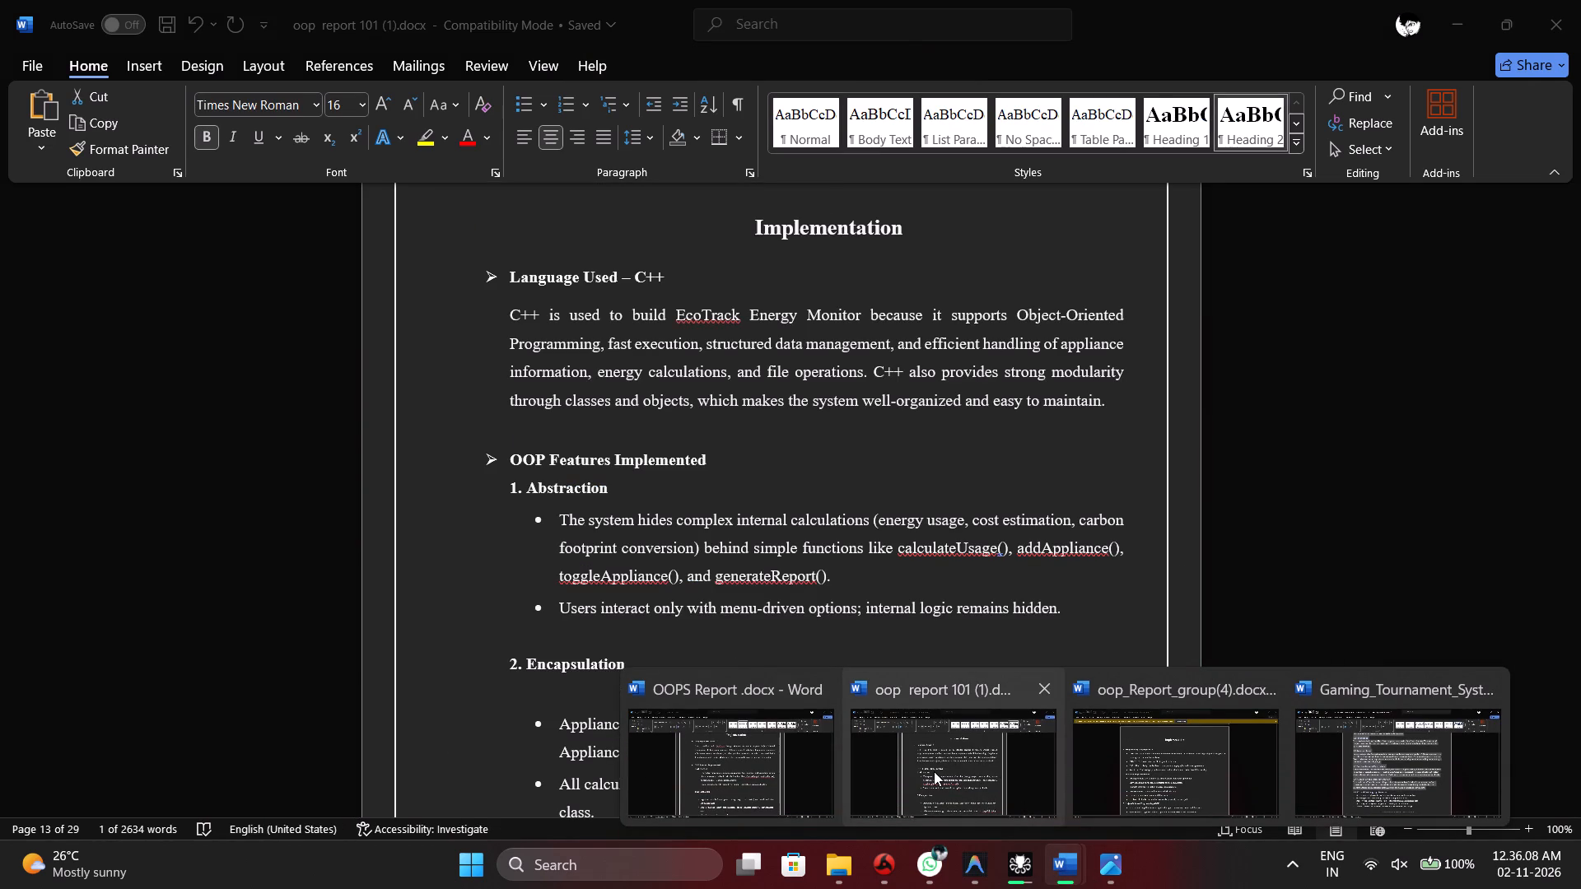
Switch to oop report 101 (1) and examine its Implementation section, from the language used to the C++ features.
click(934, 771)
scroll(852, 613, down, 3)
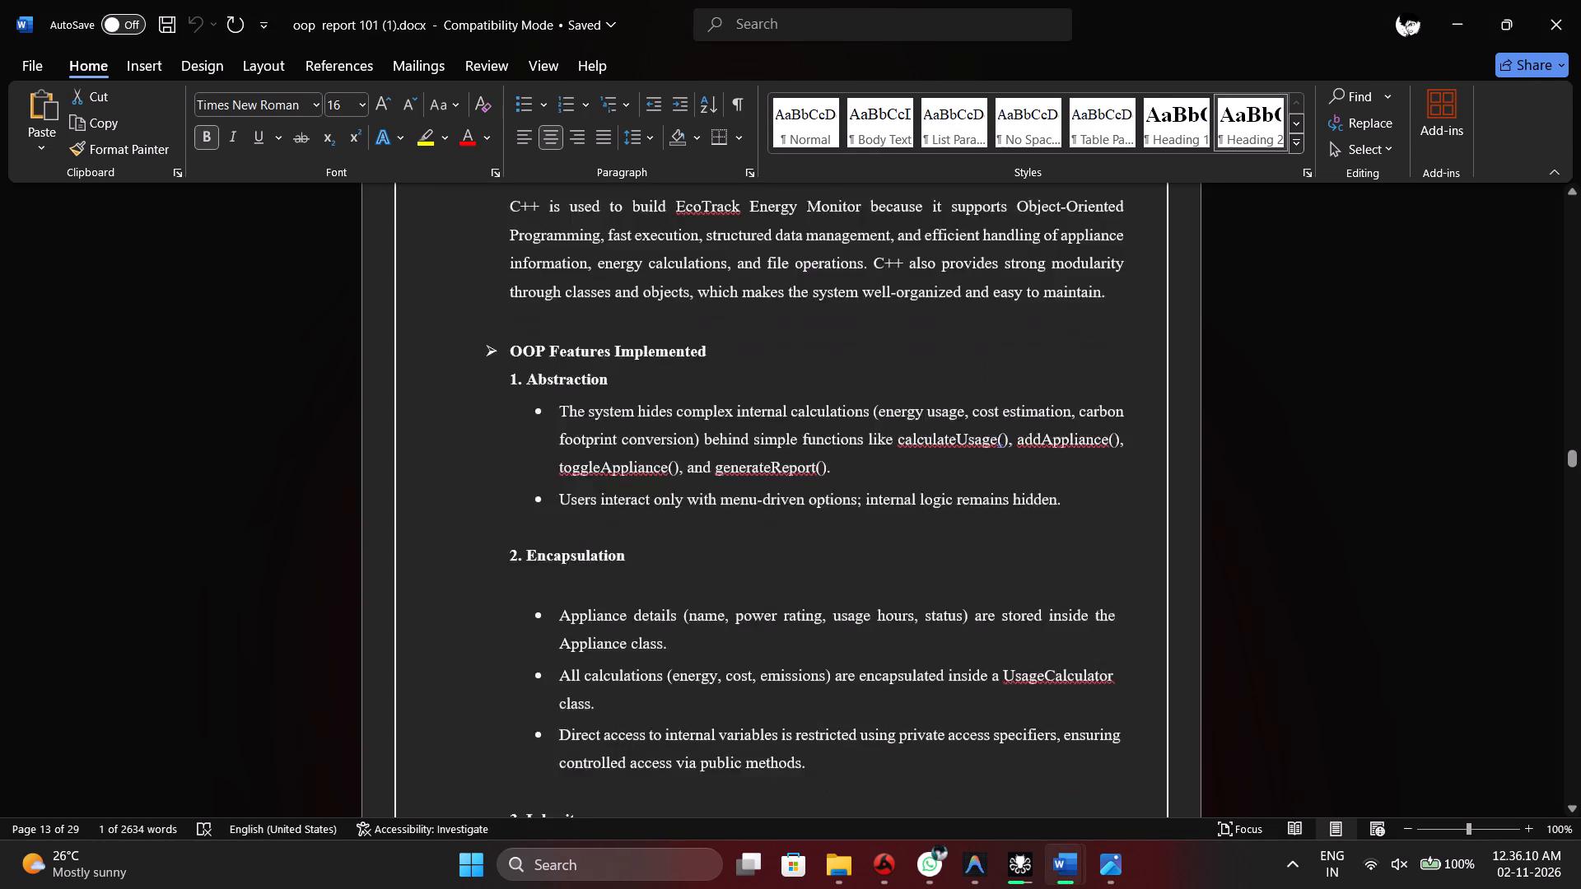
scroll(852, 613, down, 18)
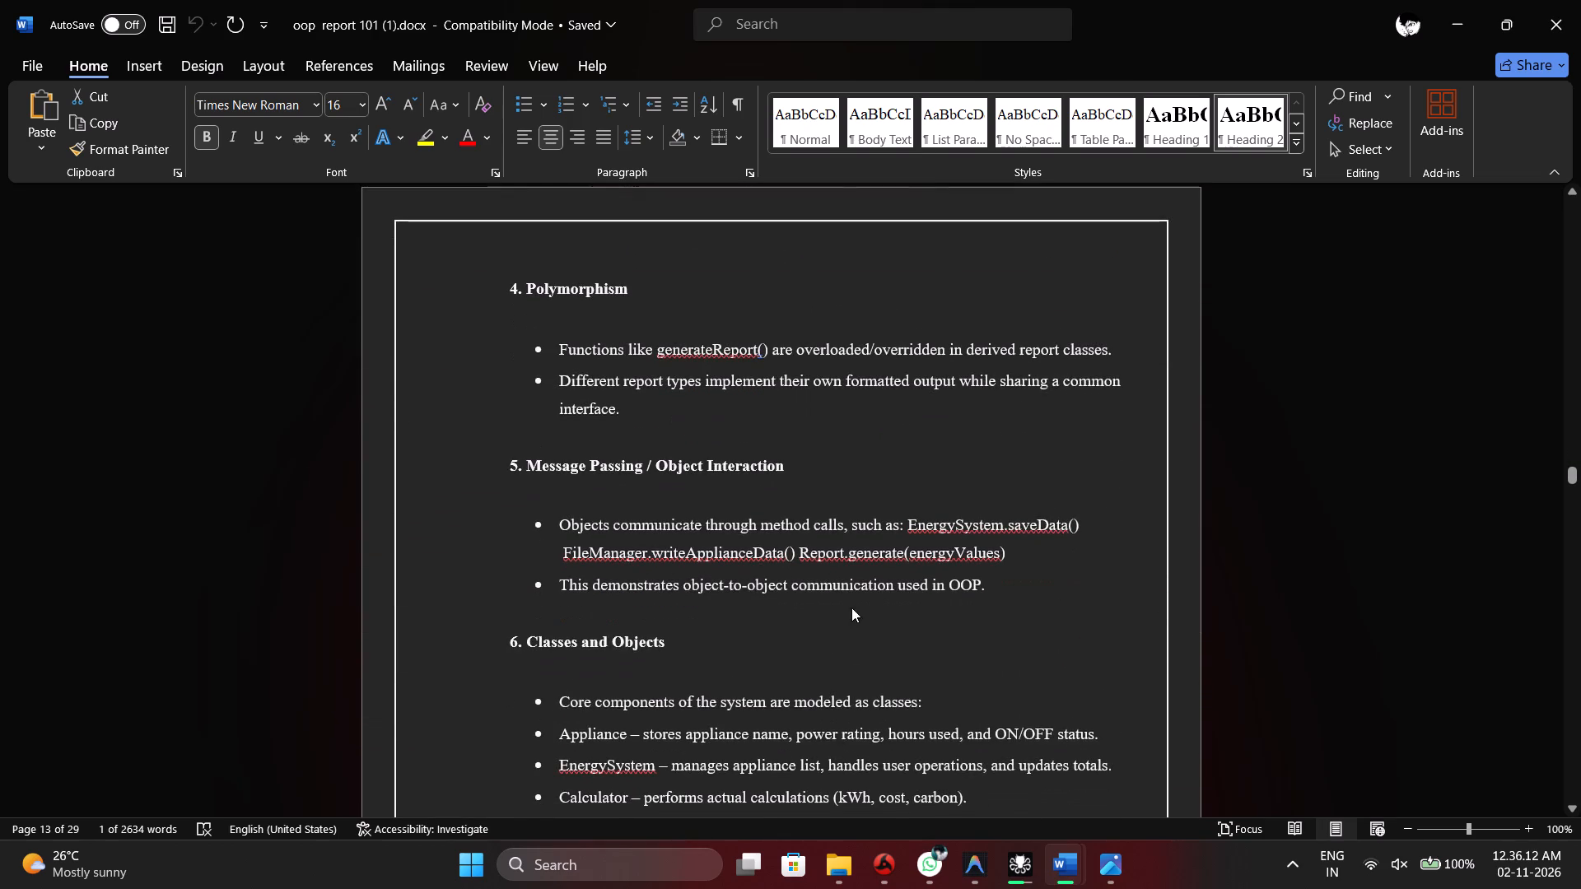
scroll(851, 606, down, 17)
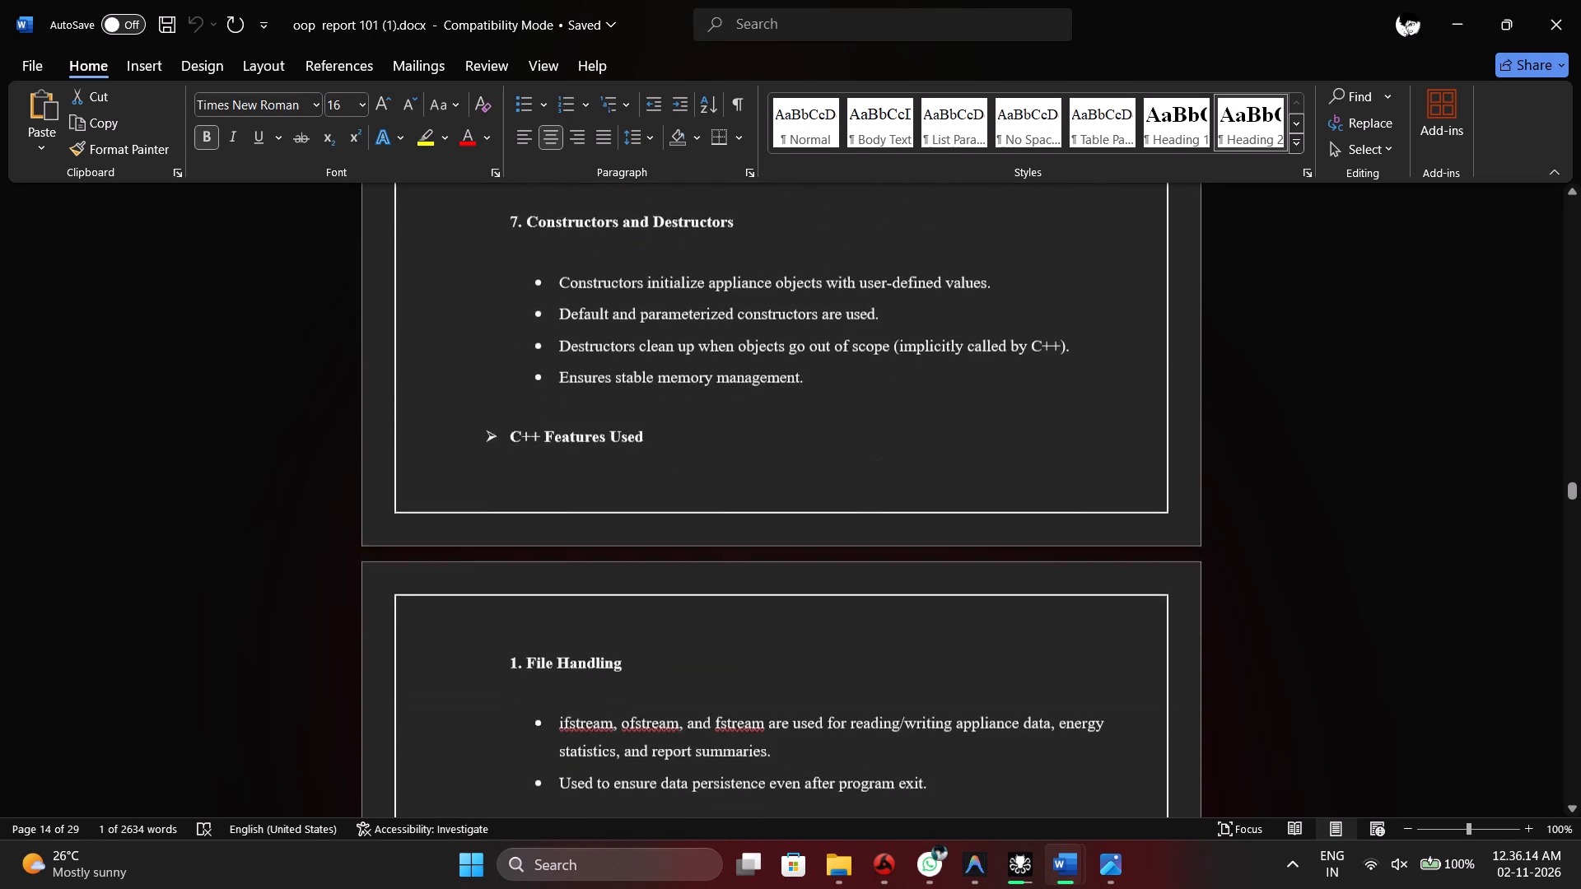
scroll(851, 604, down, 2)
scroll(851, 604, up, 20)
scroll(851, 604, up, 10)
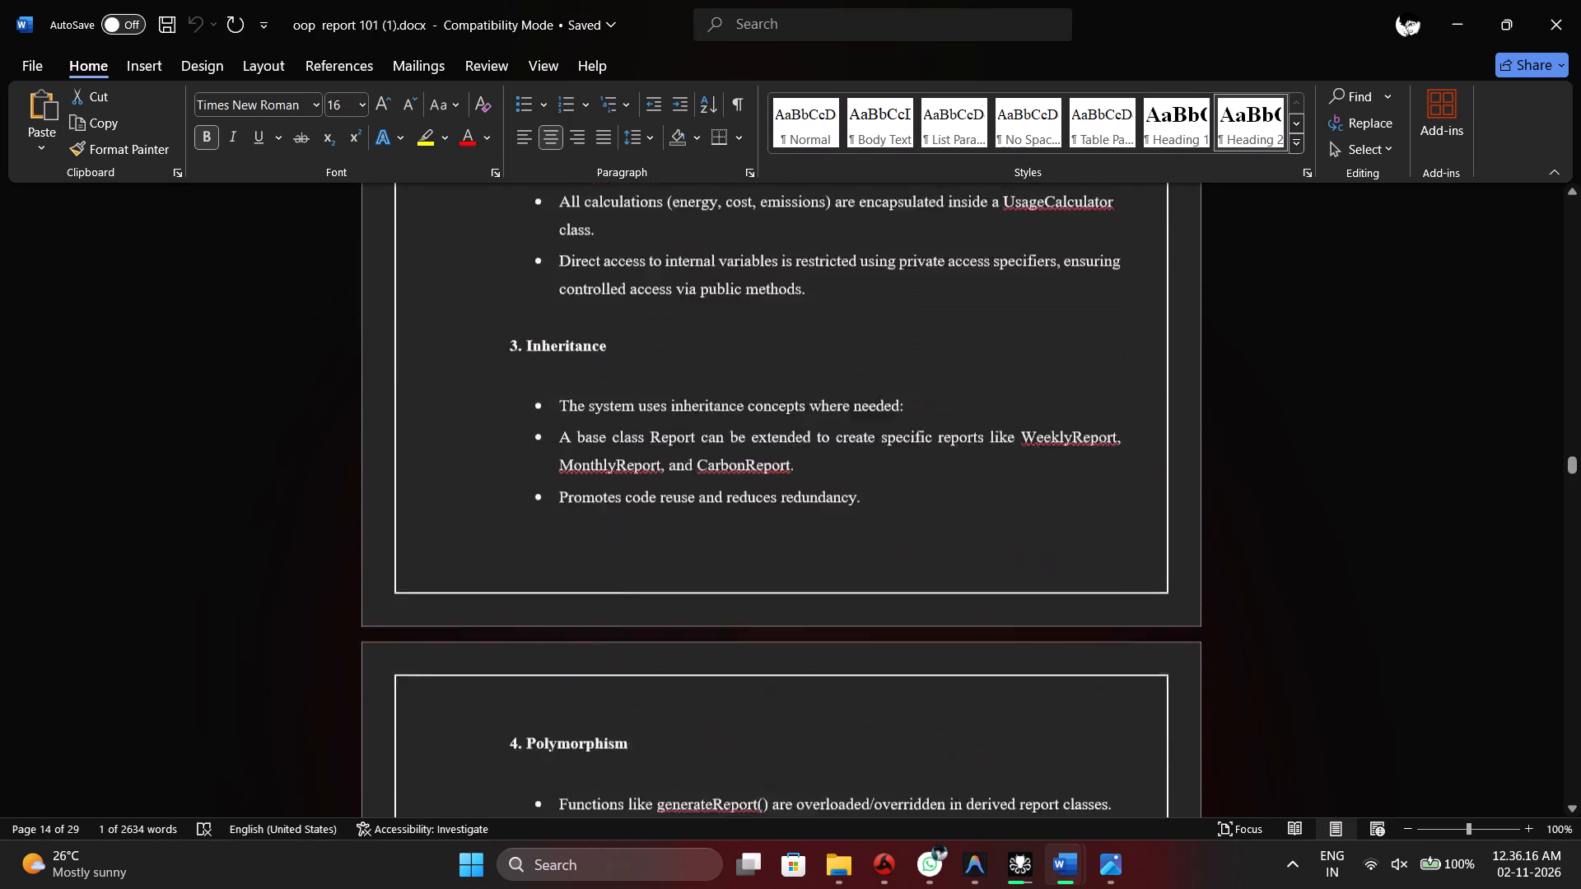
scroll(851, 603, up, 12)
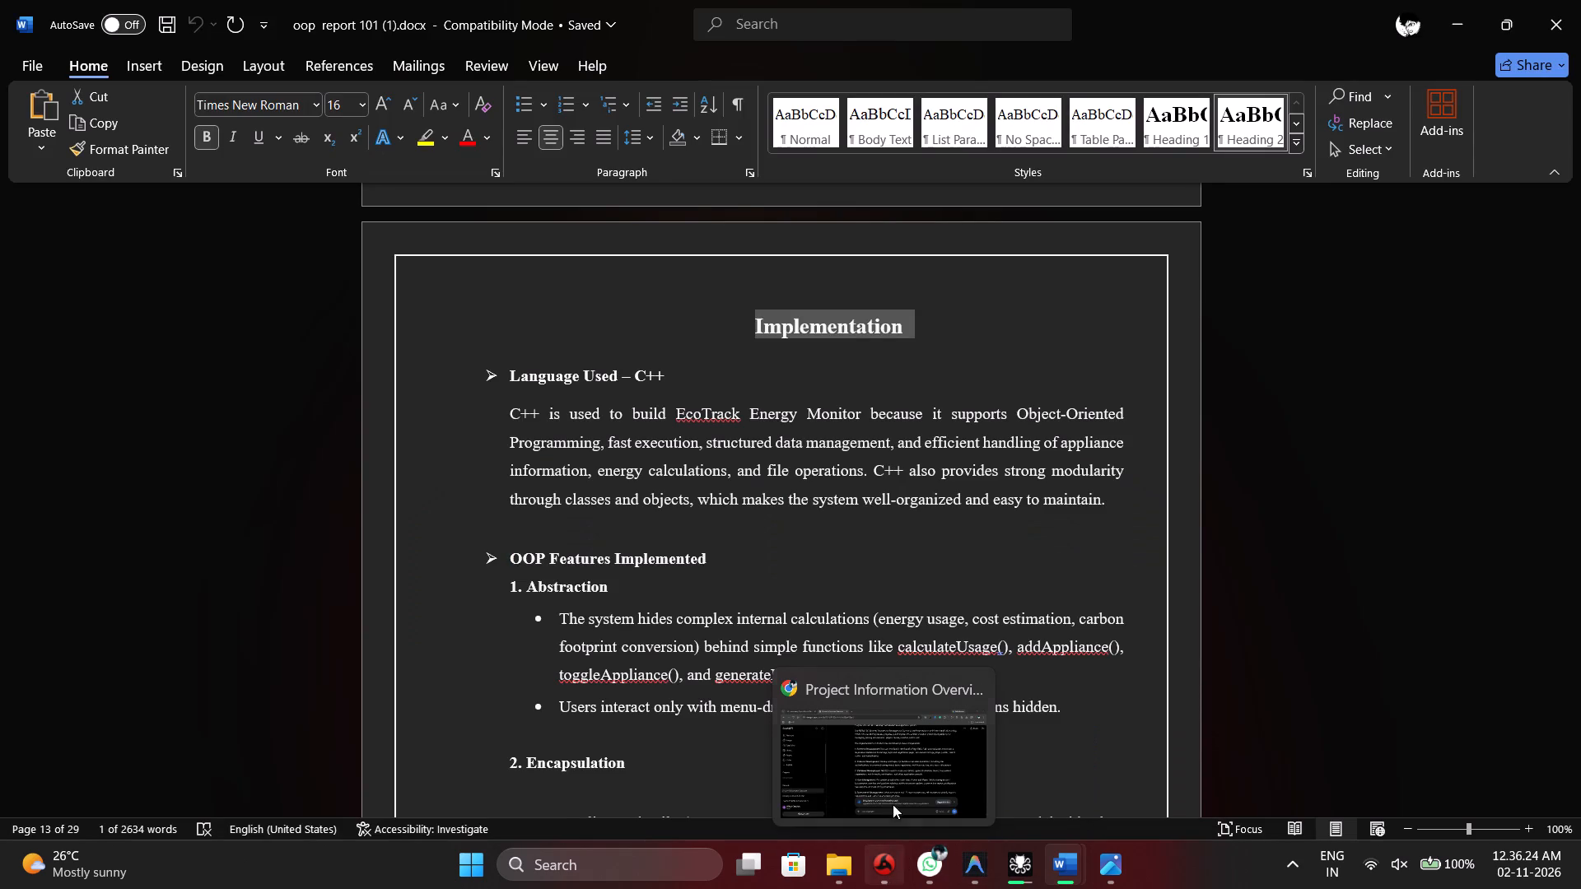
click(1059, 870)
click(779, 772)
scroll(747, 664, up, 3)
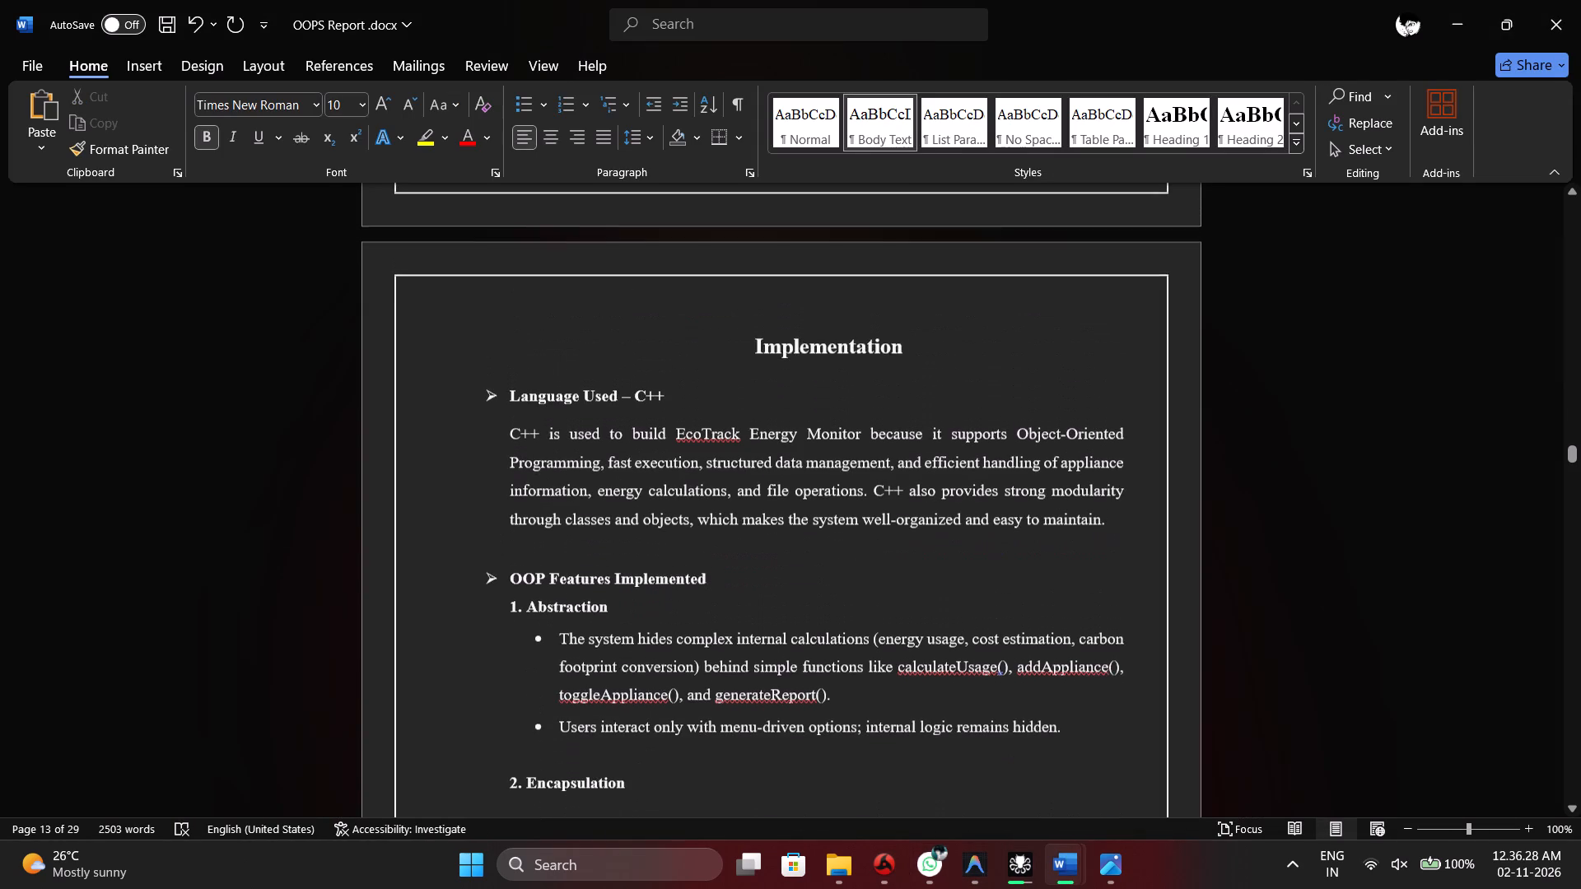
scroll(700, 571, down, 6)
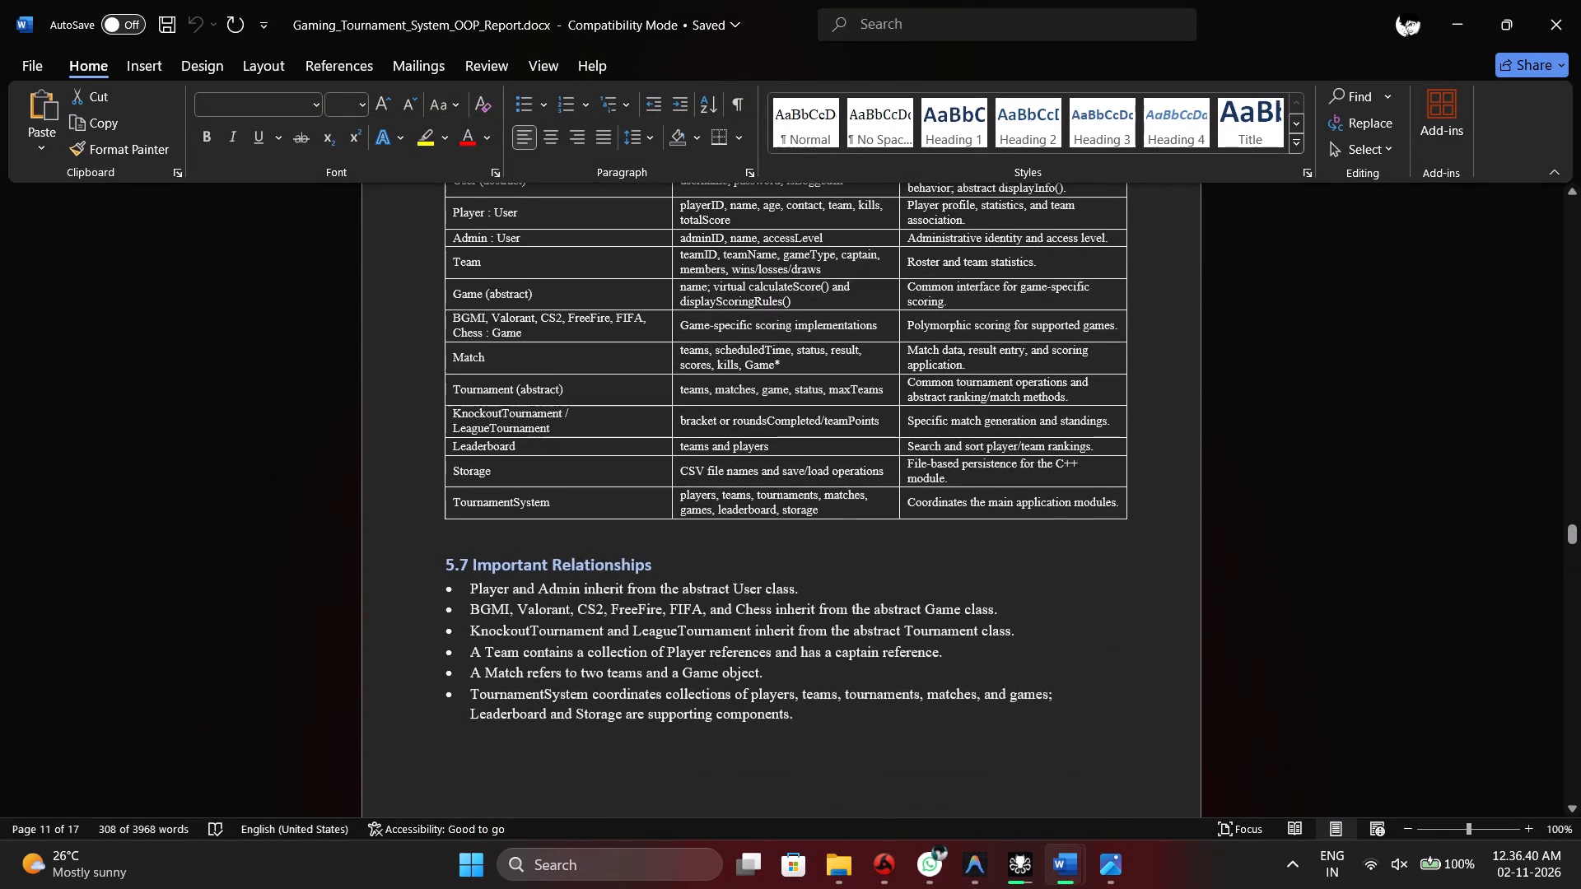
scroll(730, 675, down, 15)
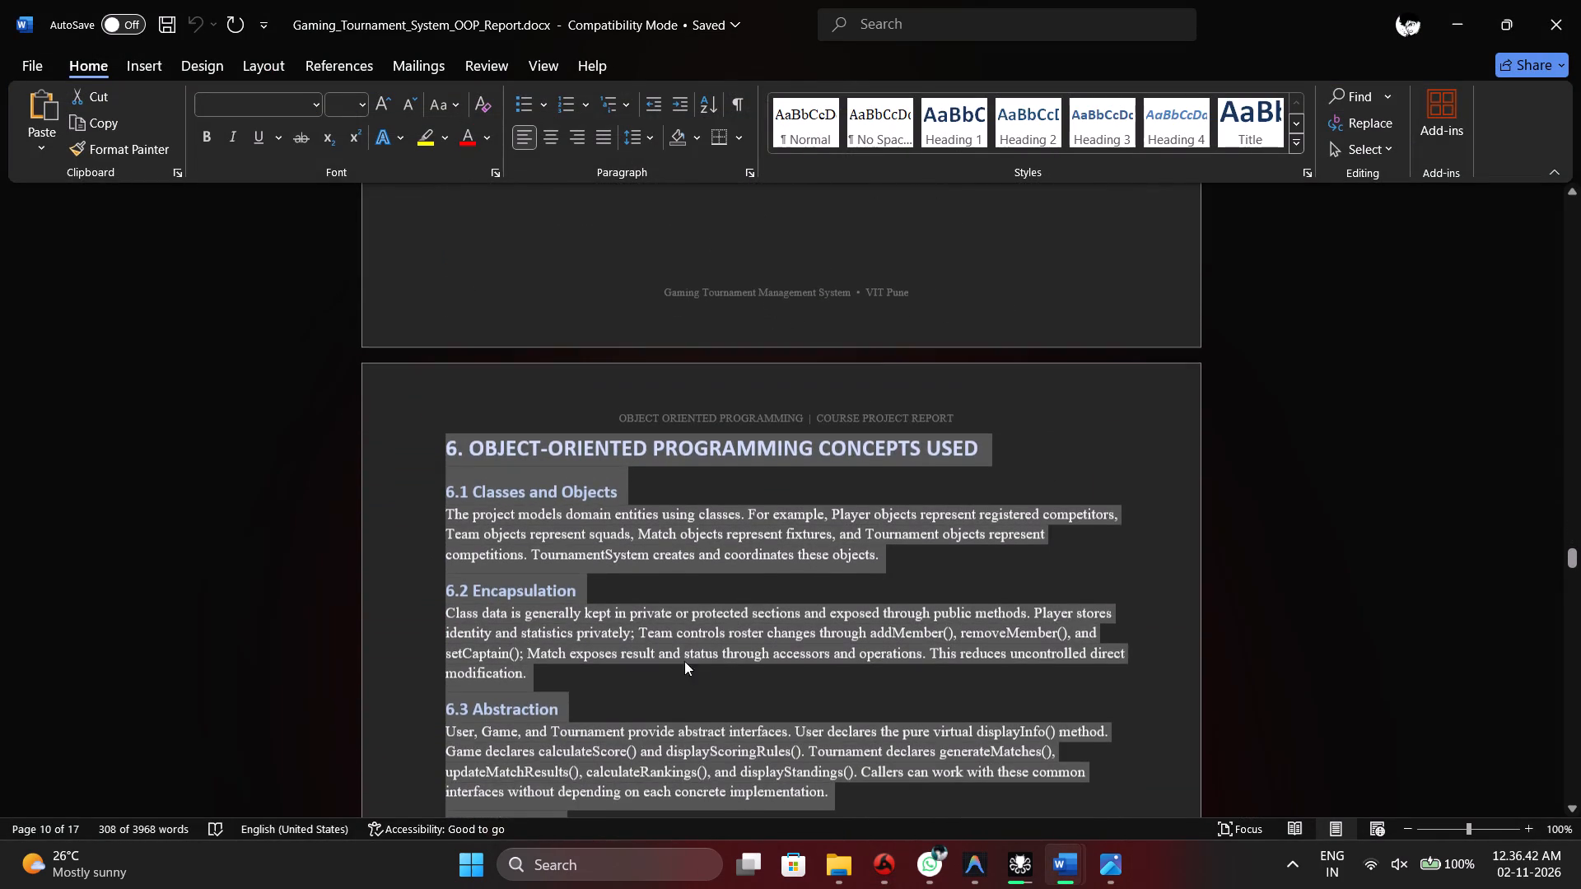
scroll(609, 586, down, 15)
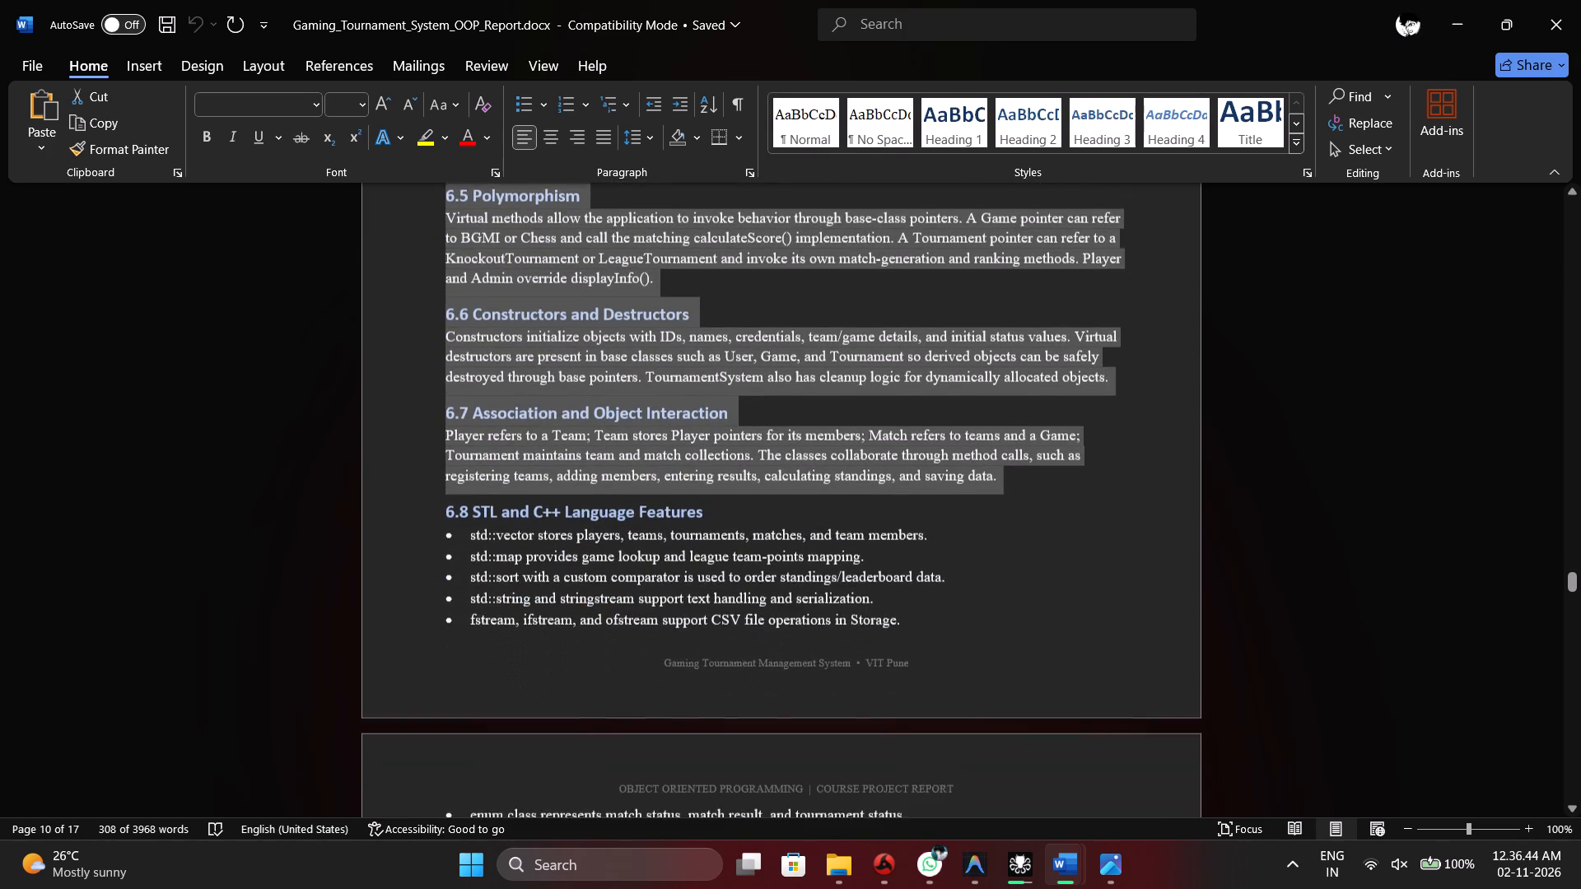
scroll(609, 585, up, 10)
click(604, 553)
scroll(604, 553, up, 2)
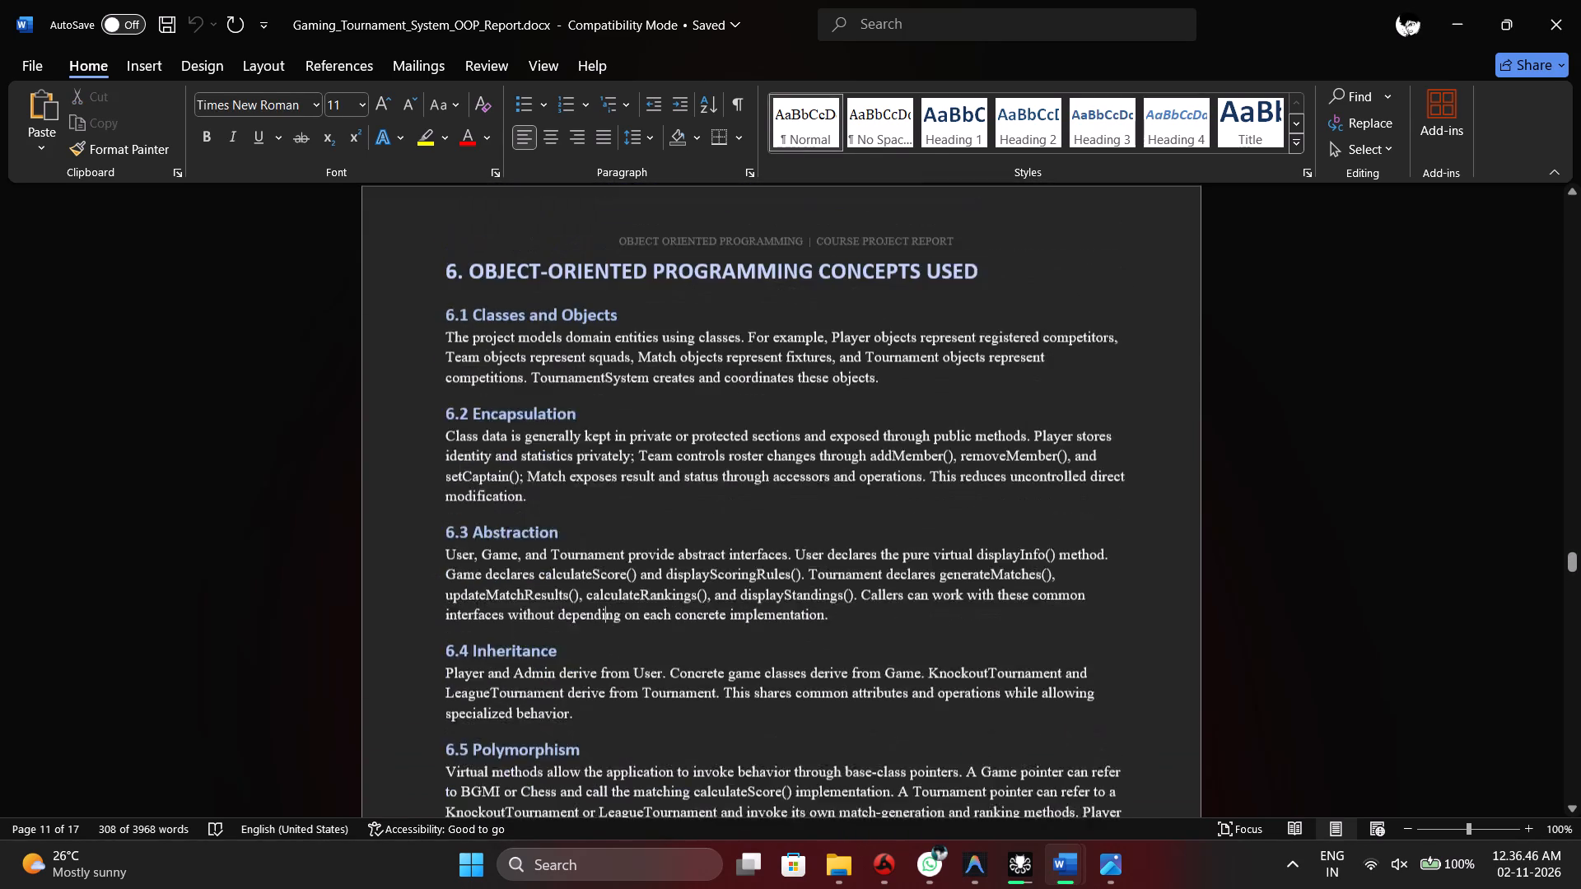
scroll(604, 553, up, 3)
double_click(486, 522)
click(494, 529)
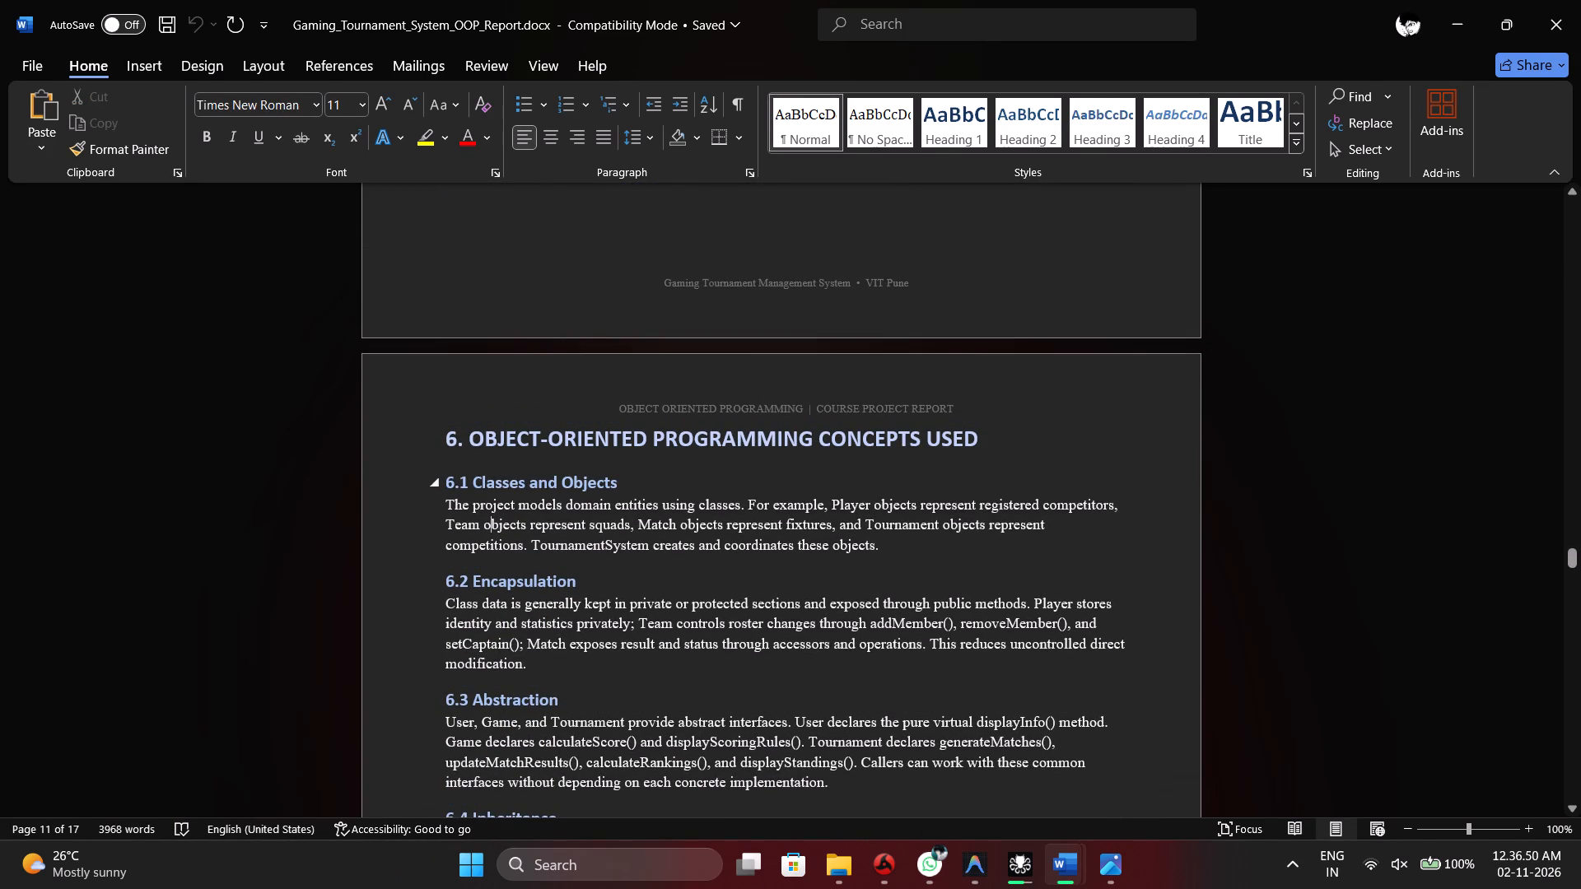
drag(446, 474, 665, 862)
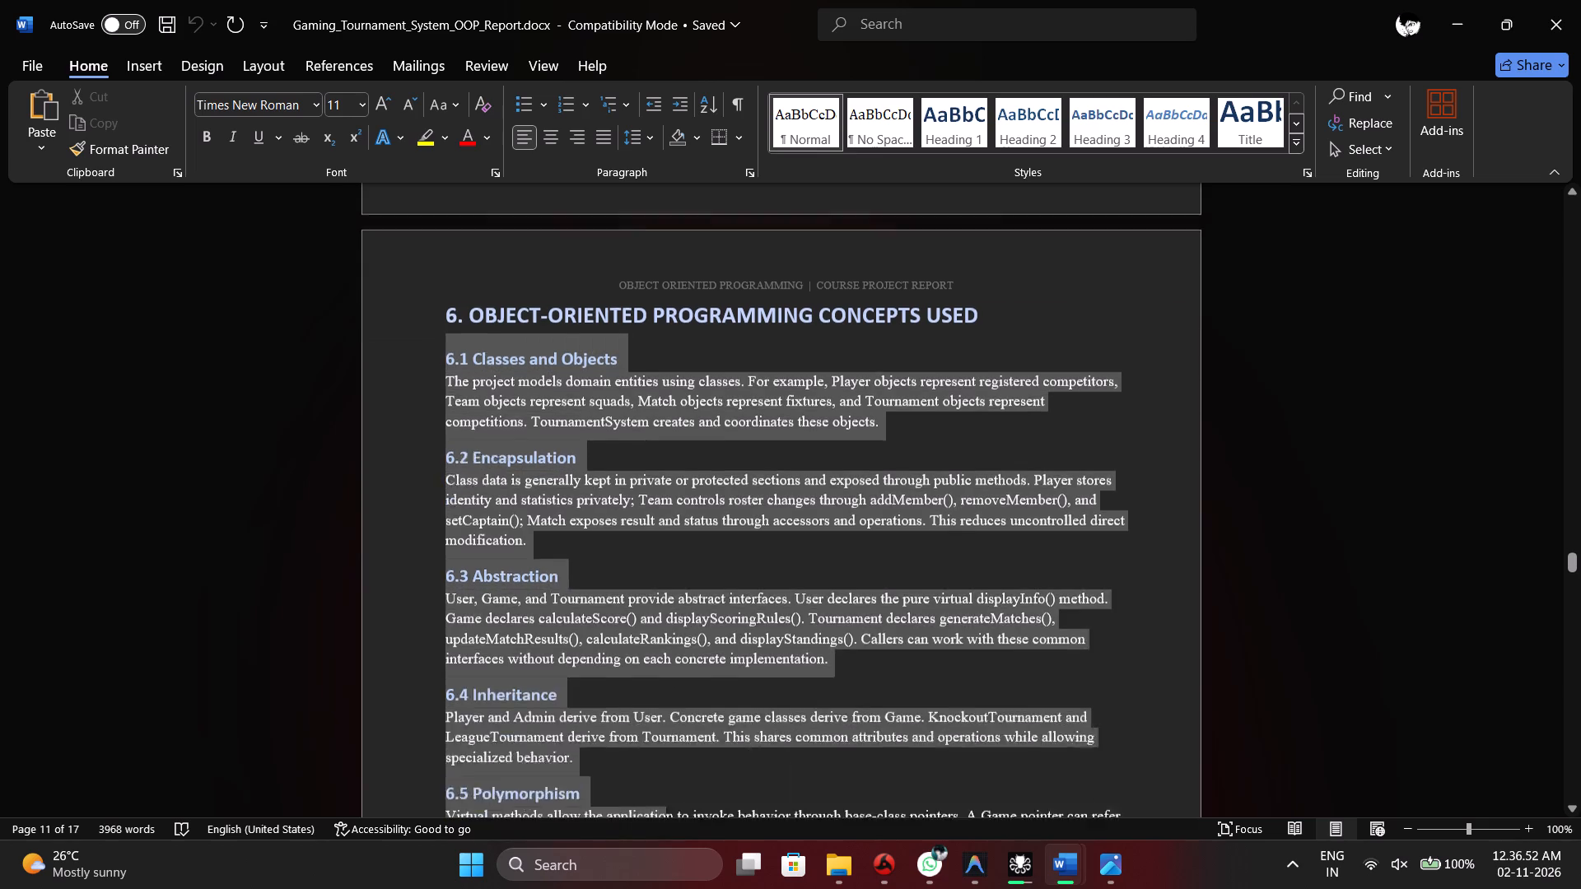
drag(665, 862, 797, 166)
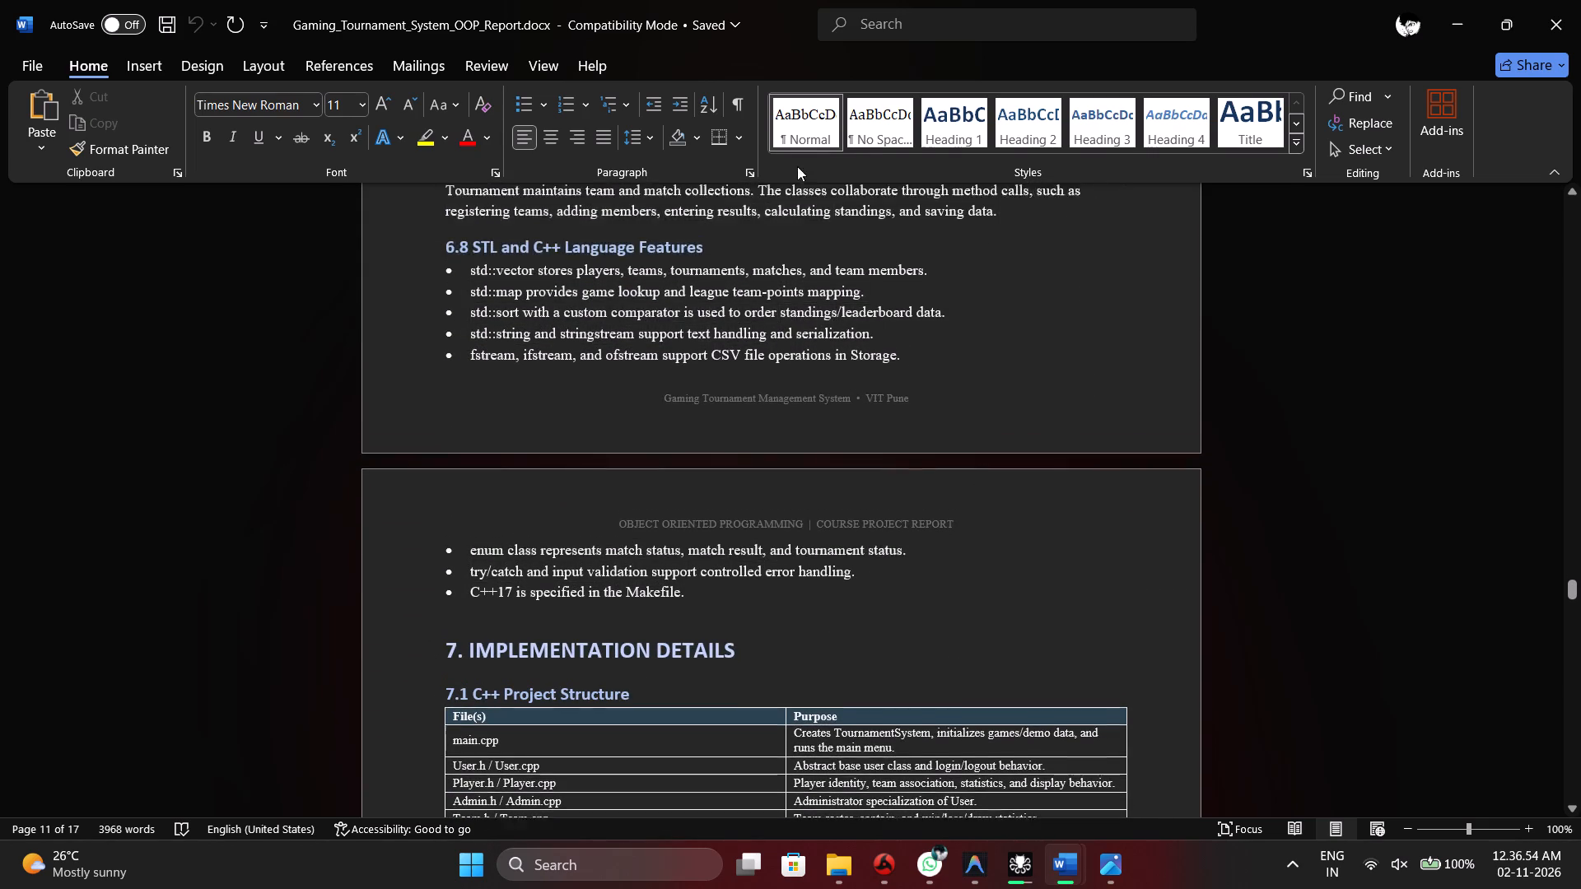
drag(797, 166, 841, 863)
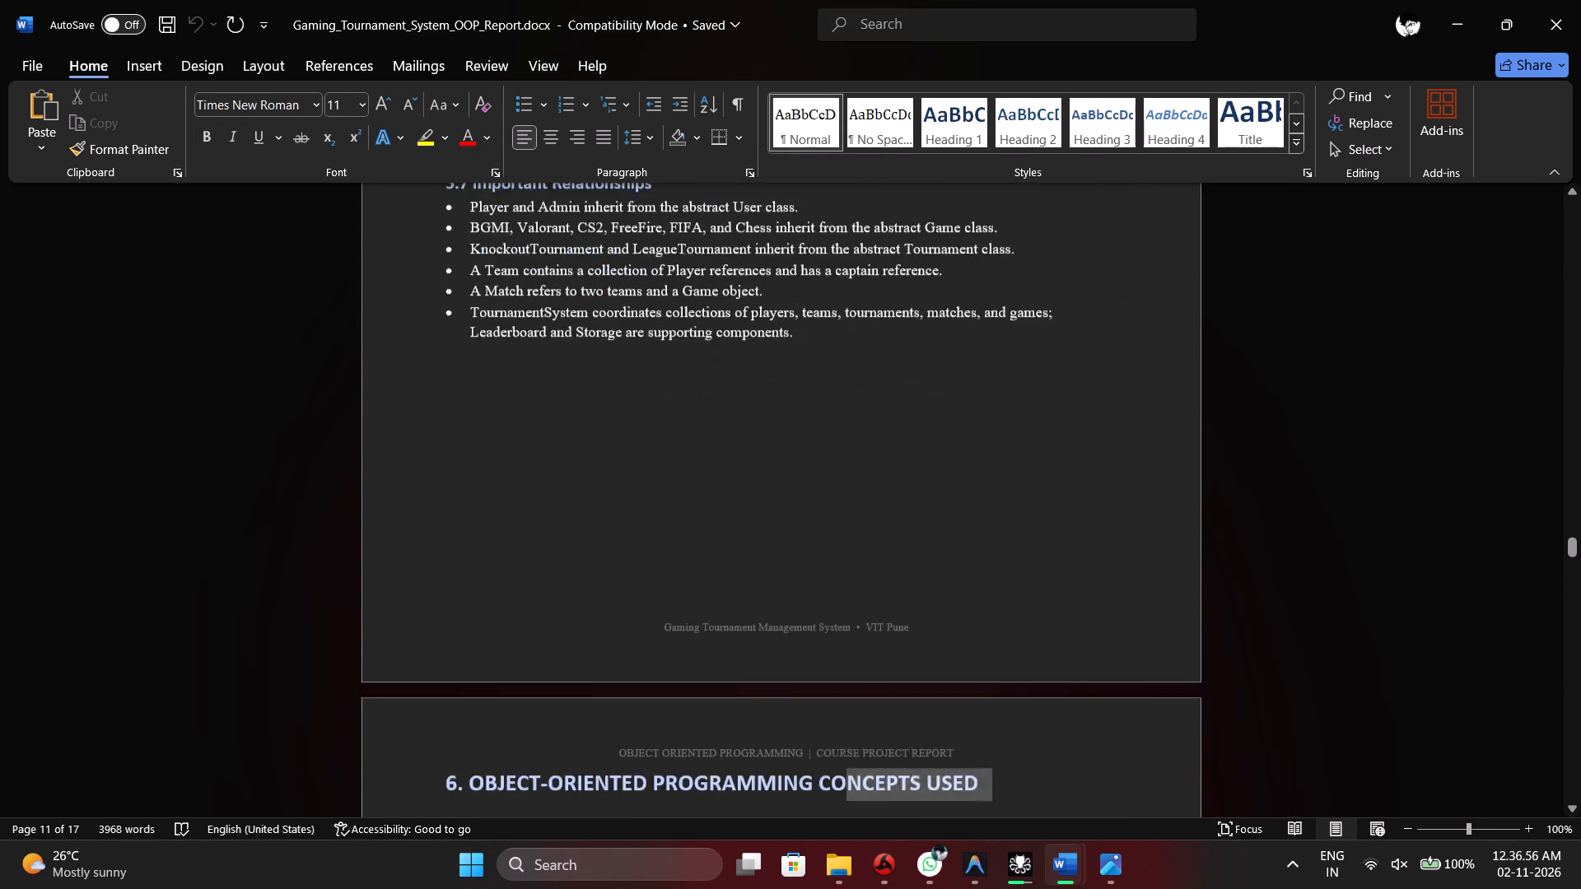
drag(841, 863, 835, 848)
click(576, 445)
Copy the report text from the 6.1 Classes and Objects heading through the end of 6.7 Association and Object Interaction.
drag(450, 238, 711, 788)
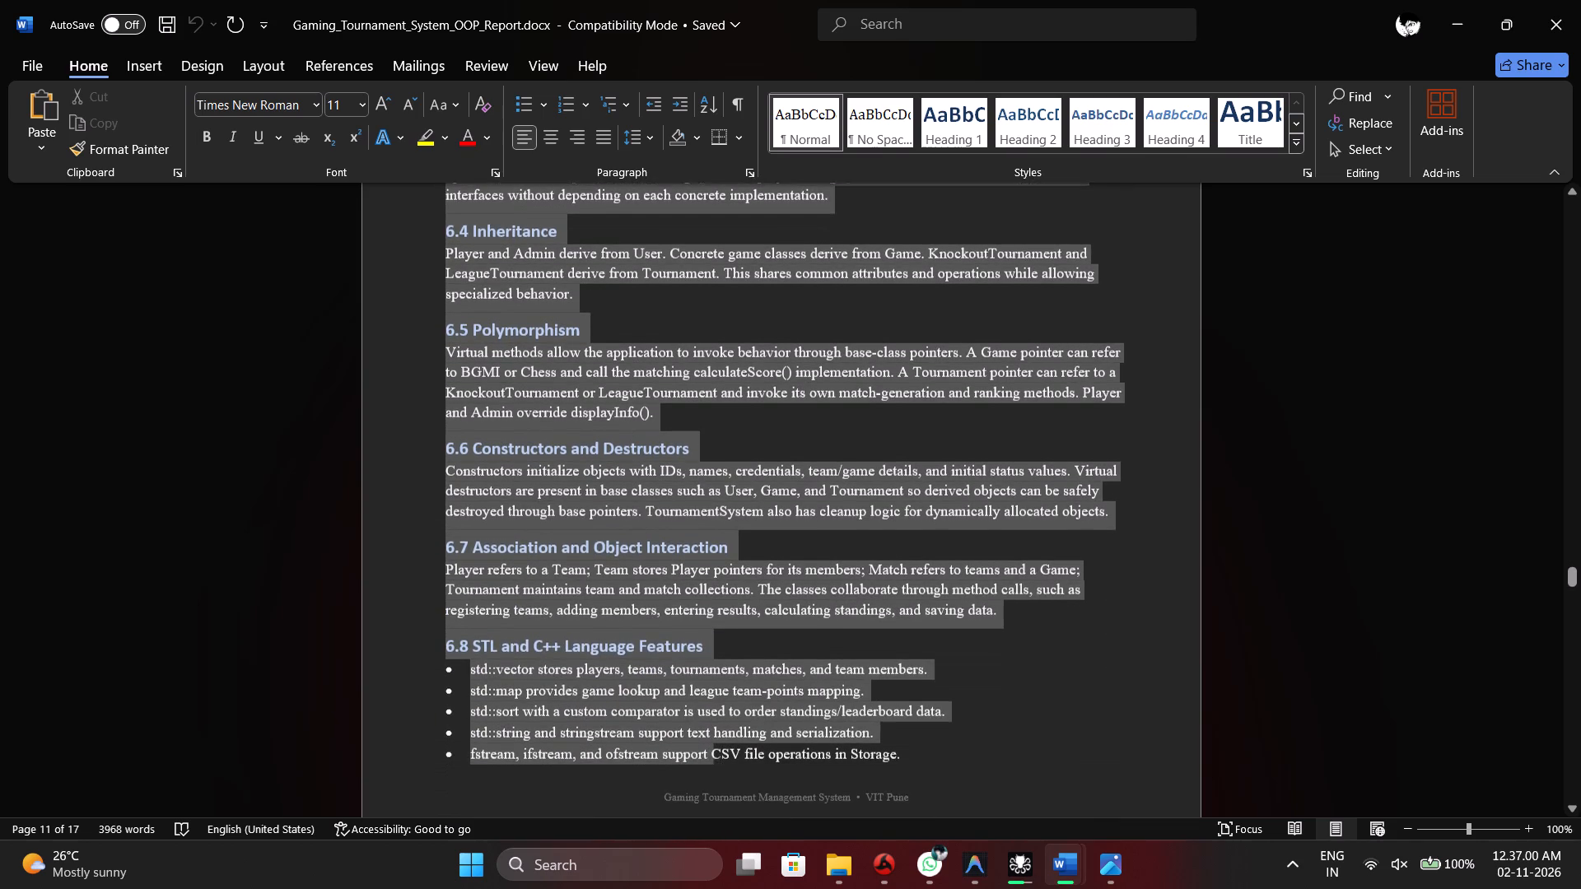
drag(711, 788, 1087, 593)
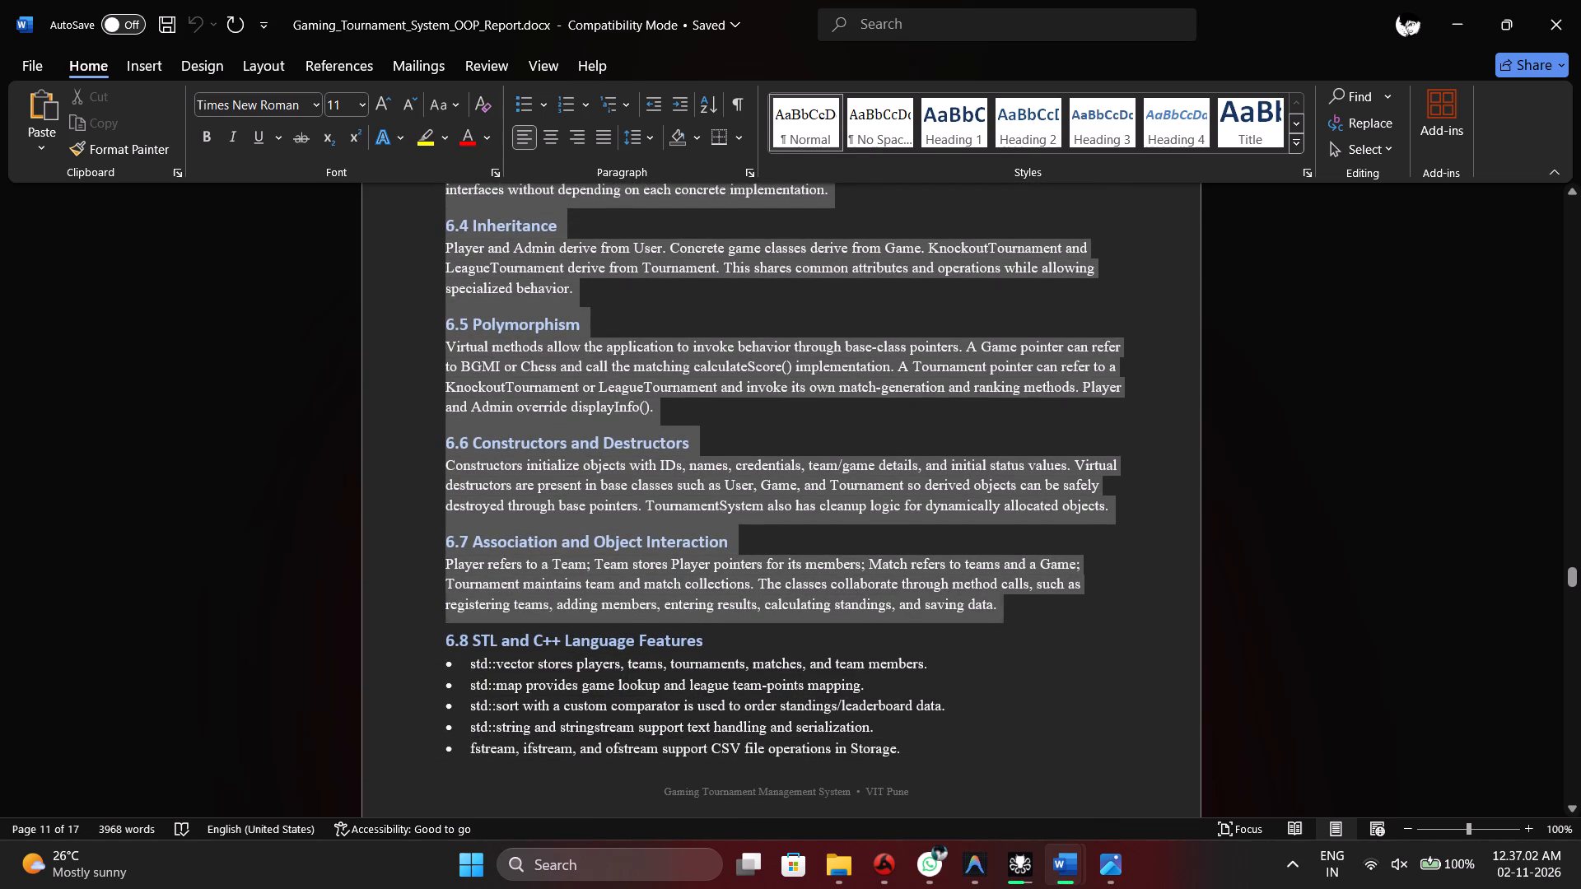
drag(1087, 593, 1014, 621)
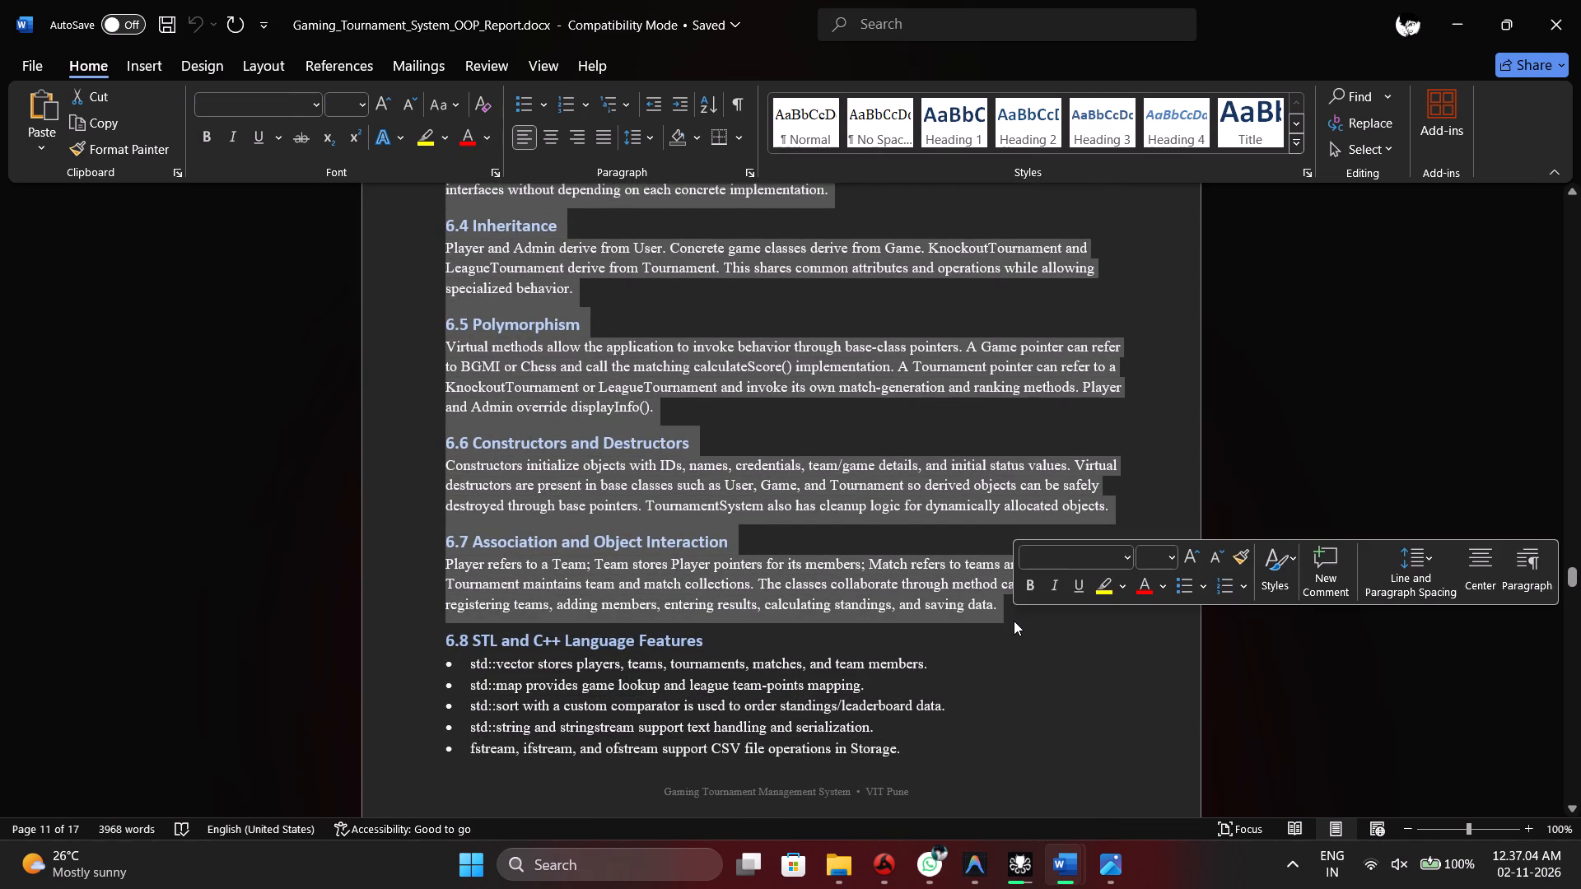
key(ctrl+c)
key(ctrl+c)
key(ctrl+c)
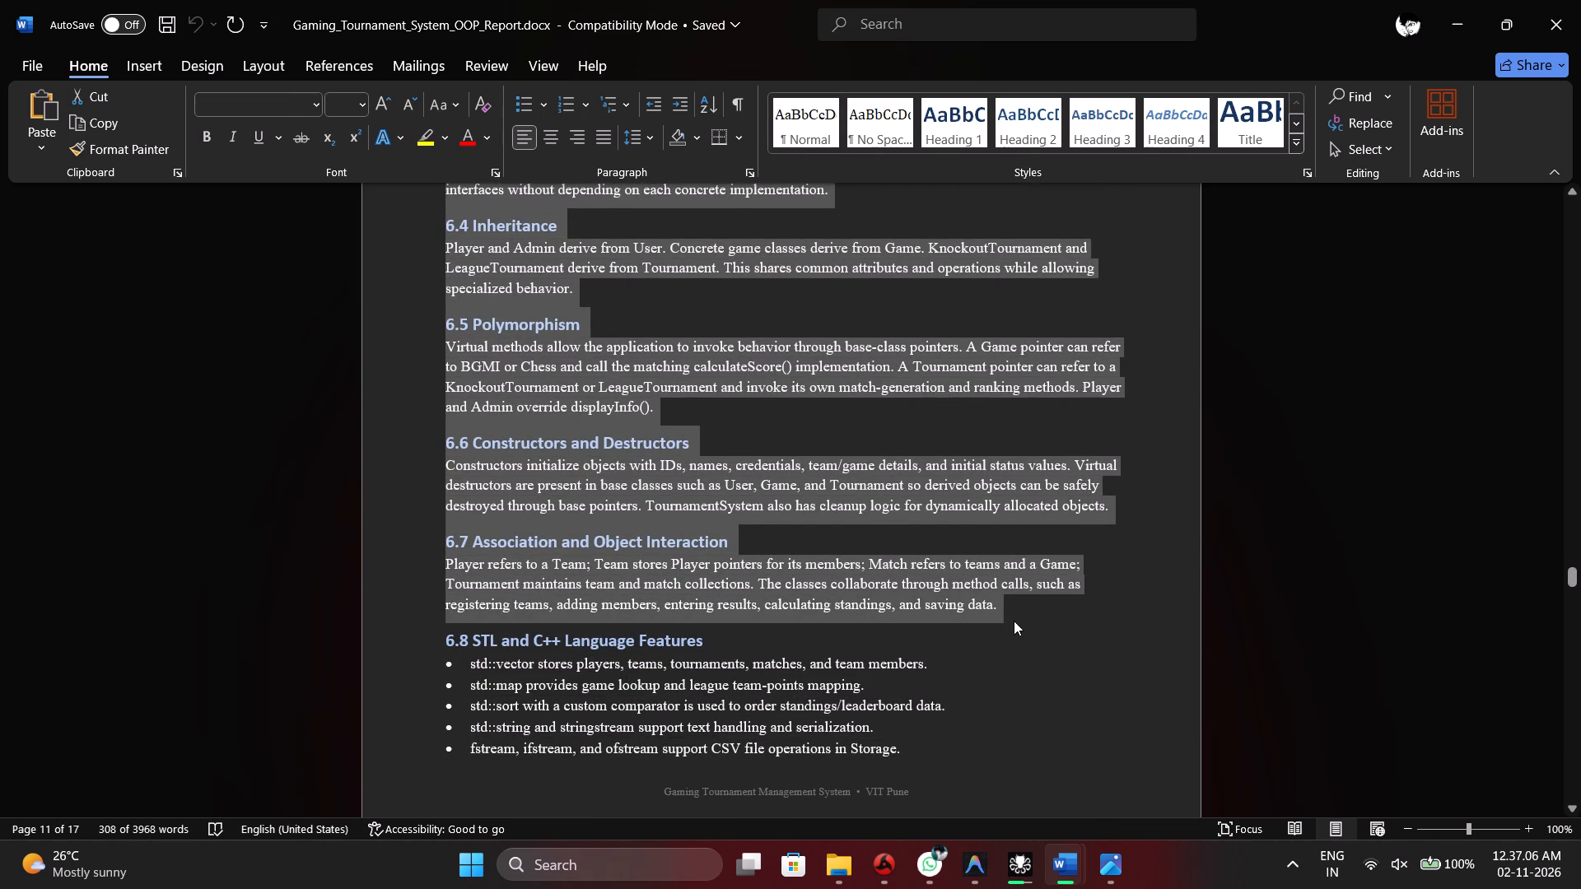
Switch to the OOPS Report in Word and examine where its Implementation section begins, including the blank page area before it.
click(1075, 869)
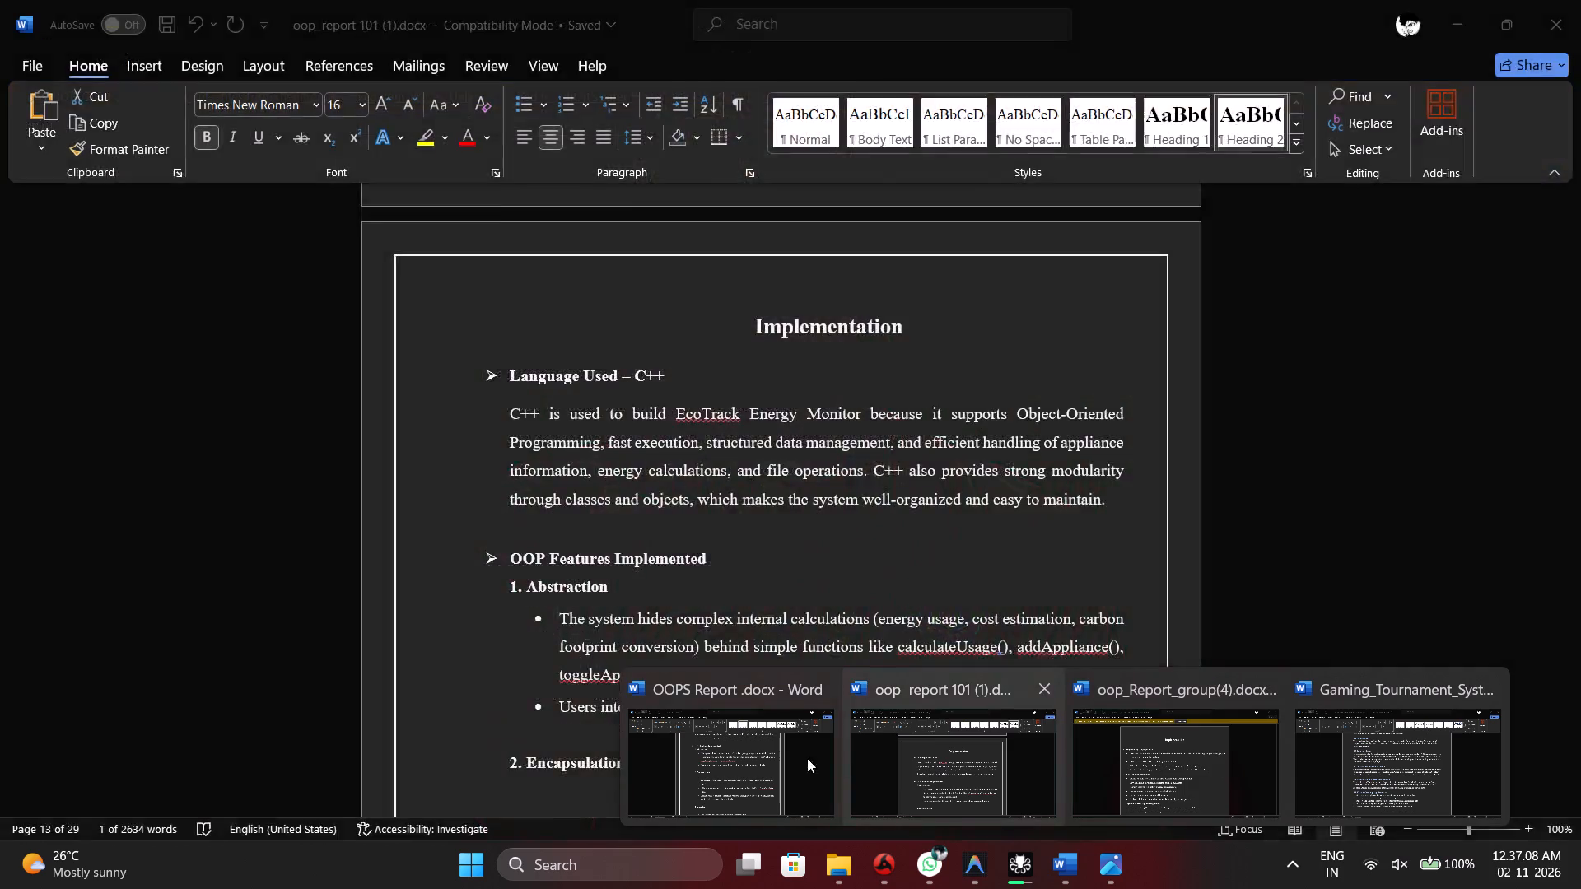
click(763, 758)
scroll(747, 664, up, 18)
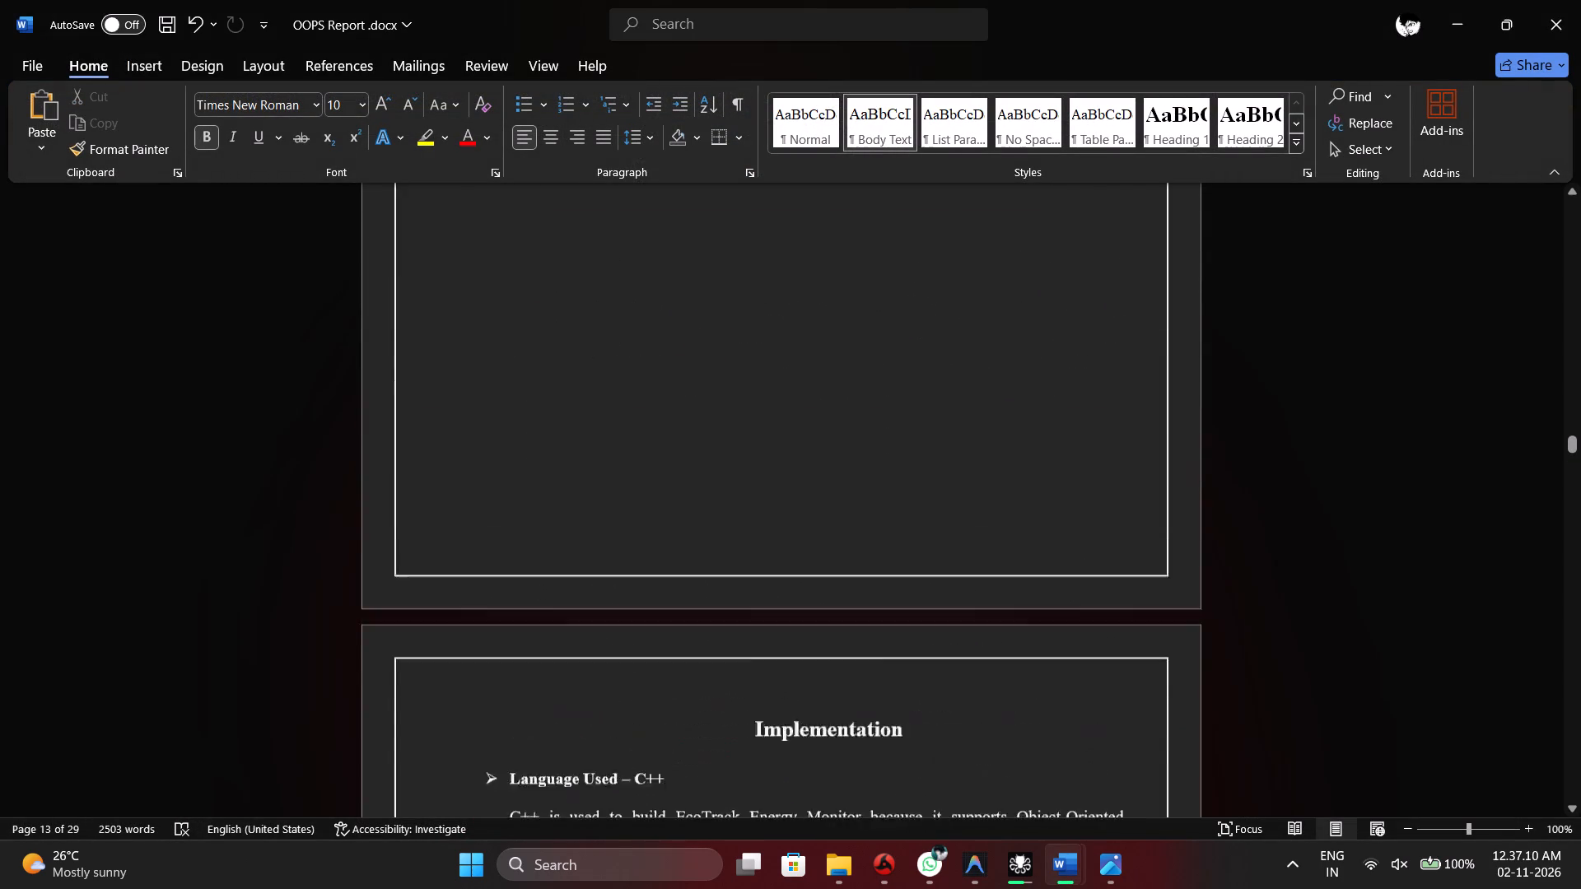
scroll(747, 664, up, 9)
scroll(746, 663, down, 18)
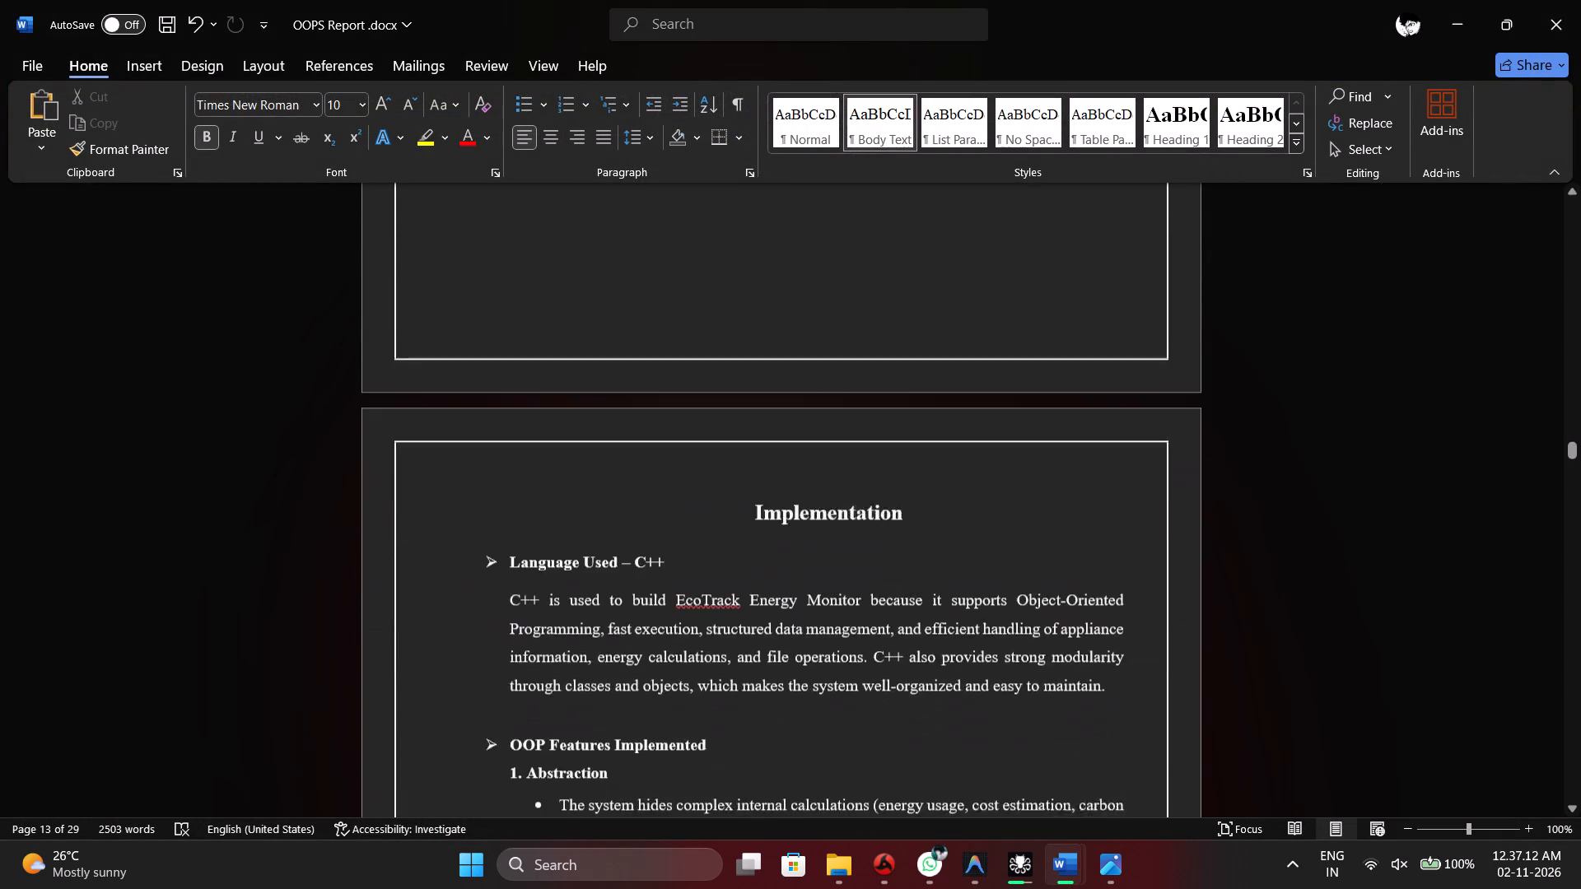
scroll(734, 645, up, 5)
scroll(735, 721, down, 4)
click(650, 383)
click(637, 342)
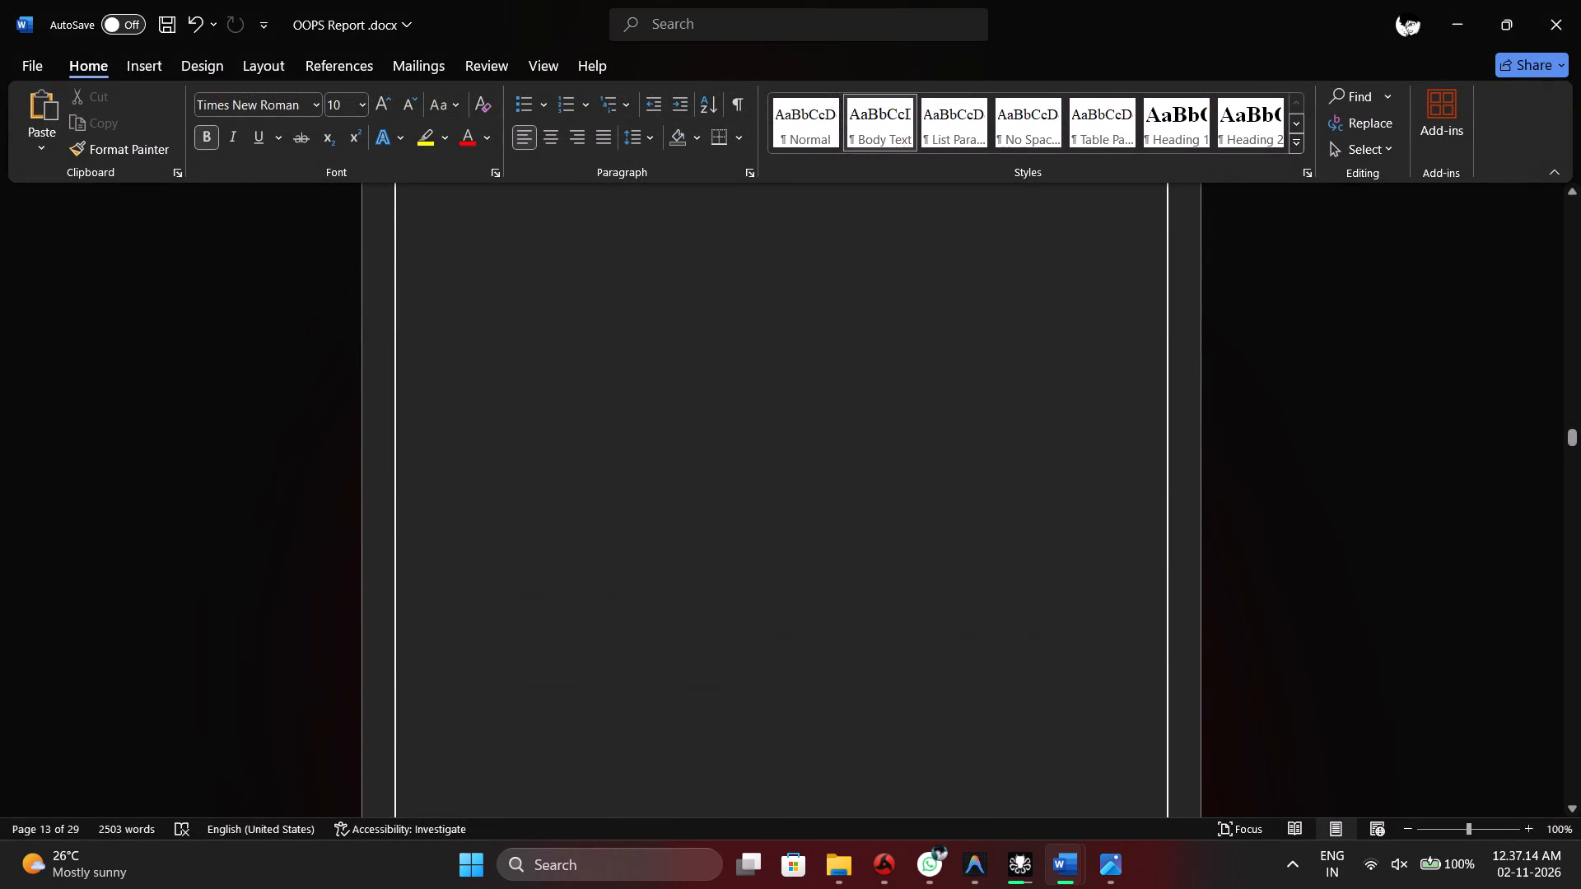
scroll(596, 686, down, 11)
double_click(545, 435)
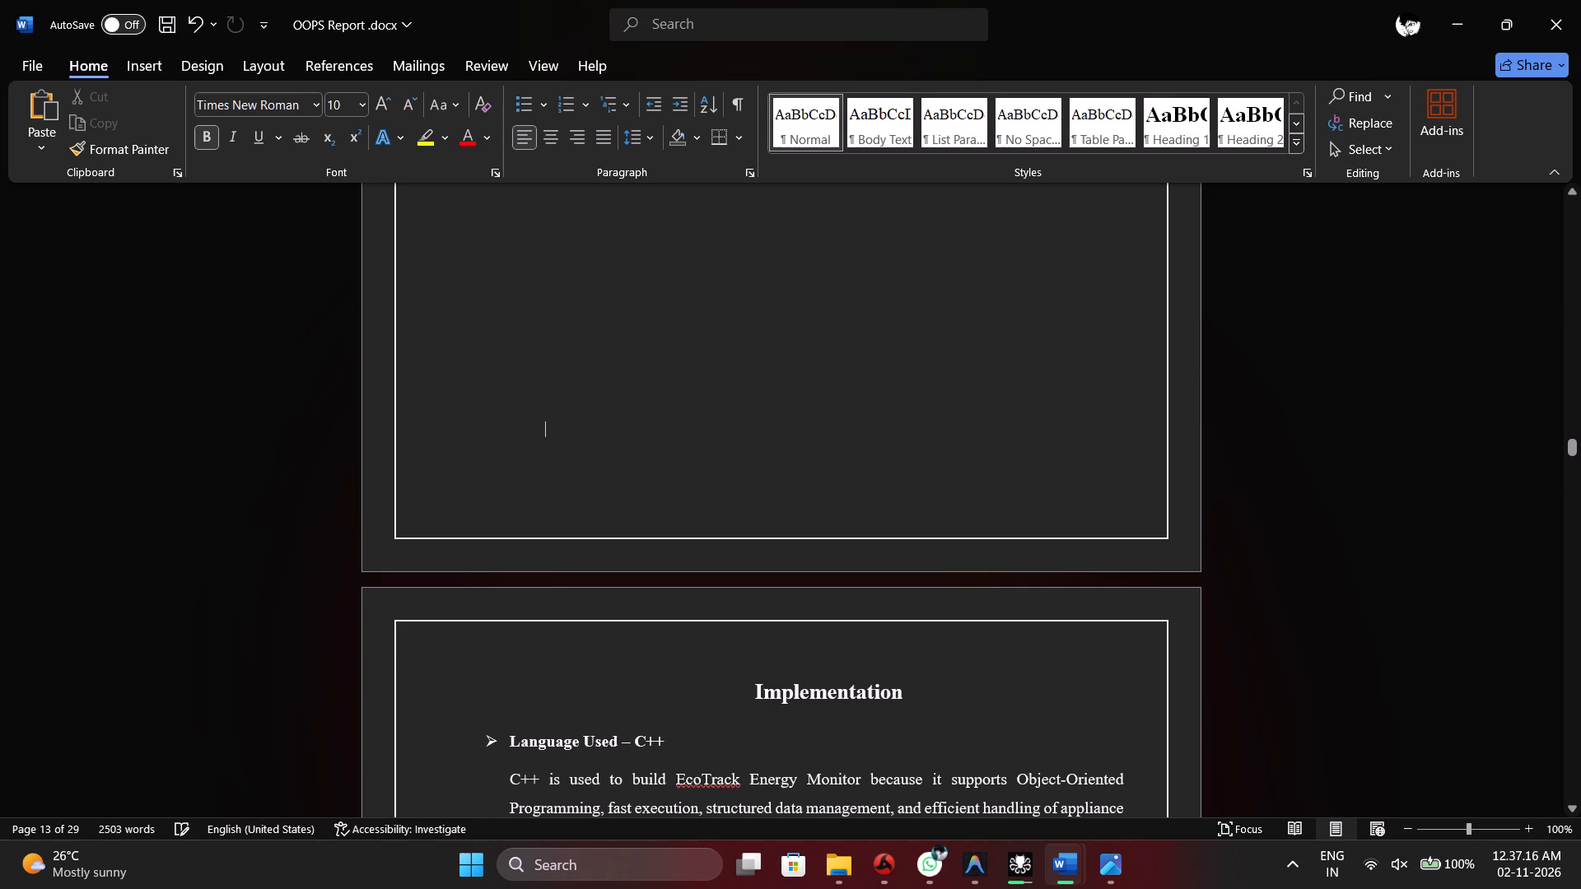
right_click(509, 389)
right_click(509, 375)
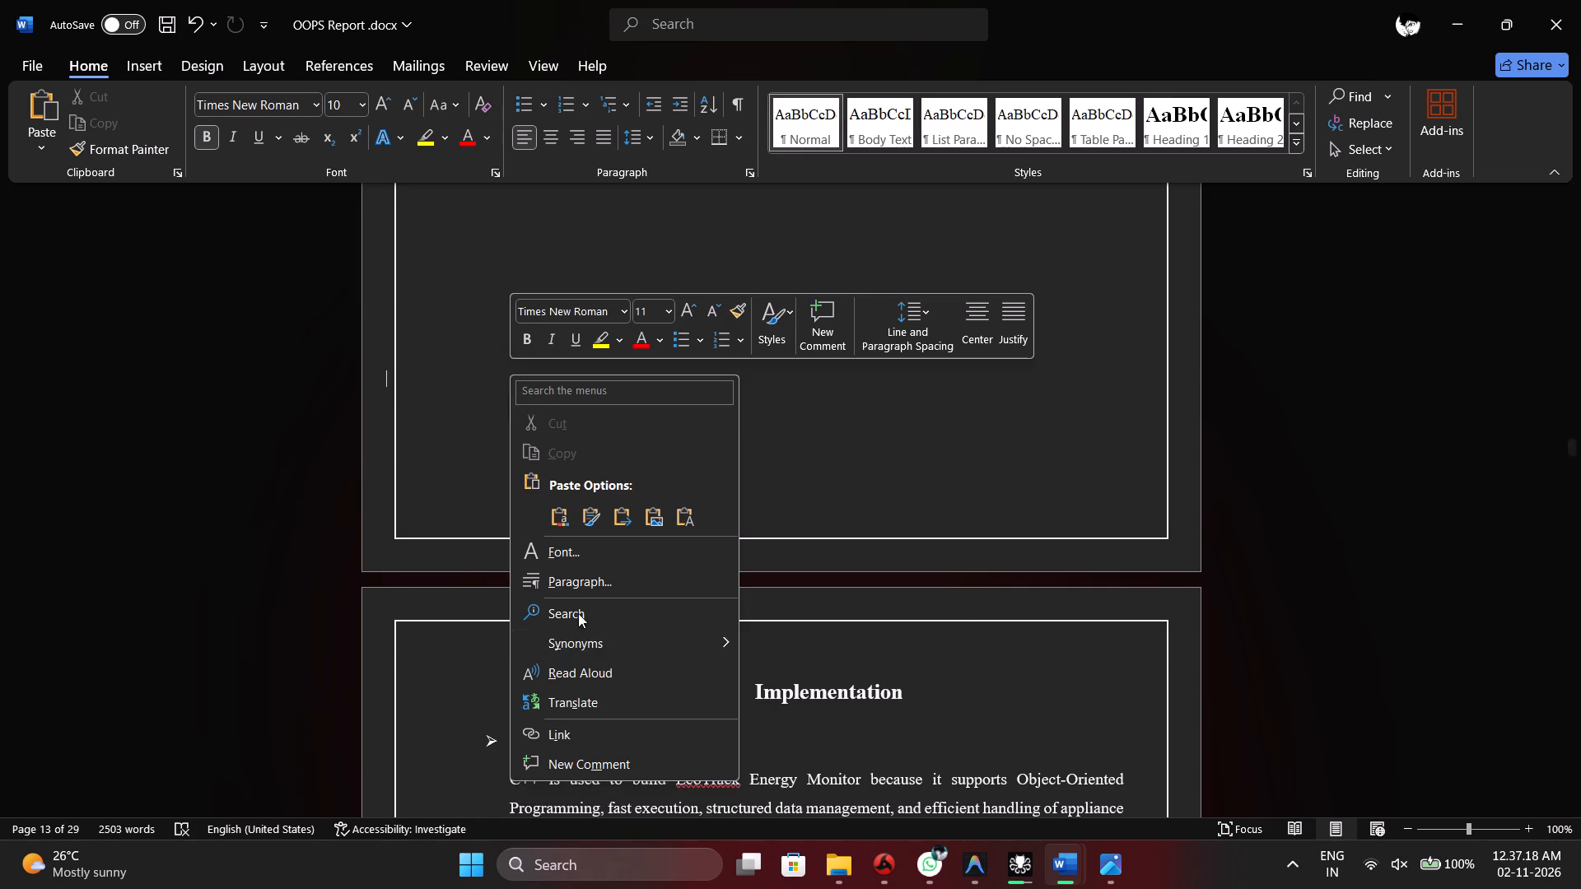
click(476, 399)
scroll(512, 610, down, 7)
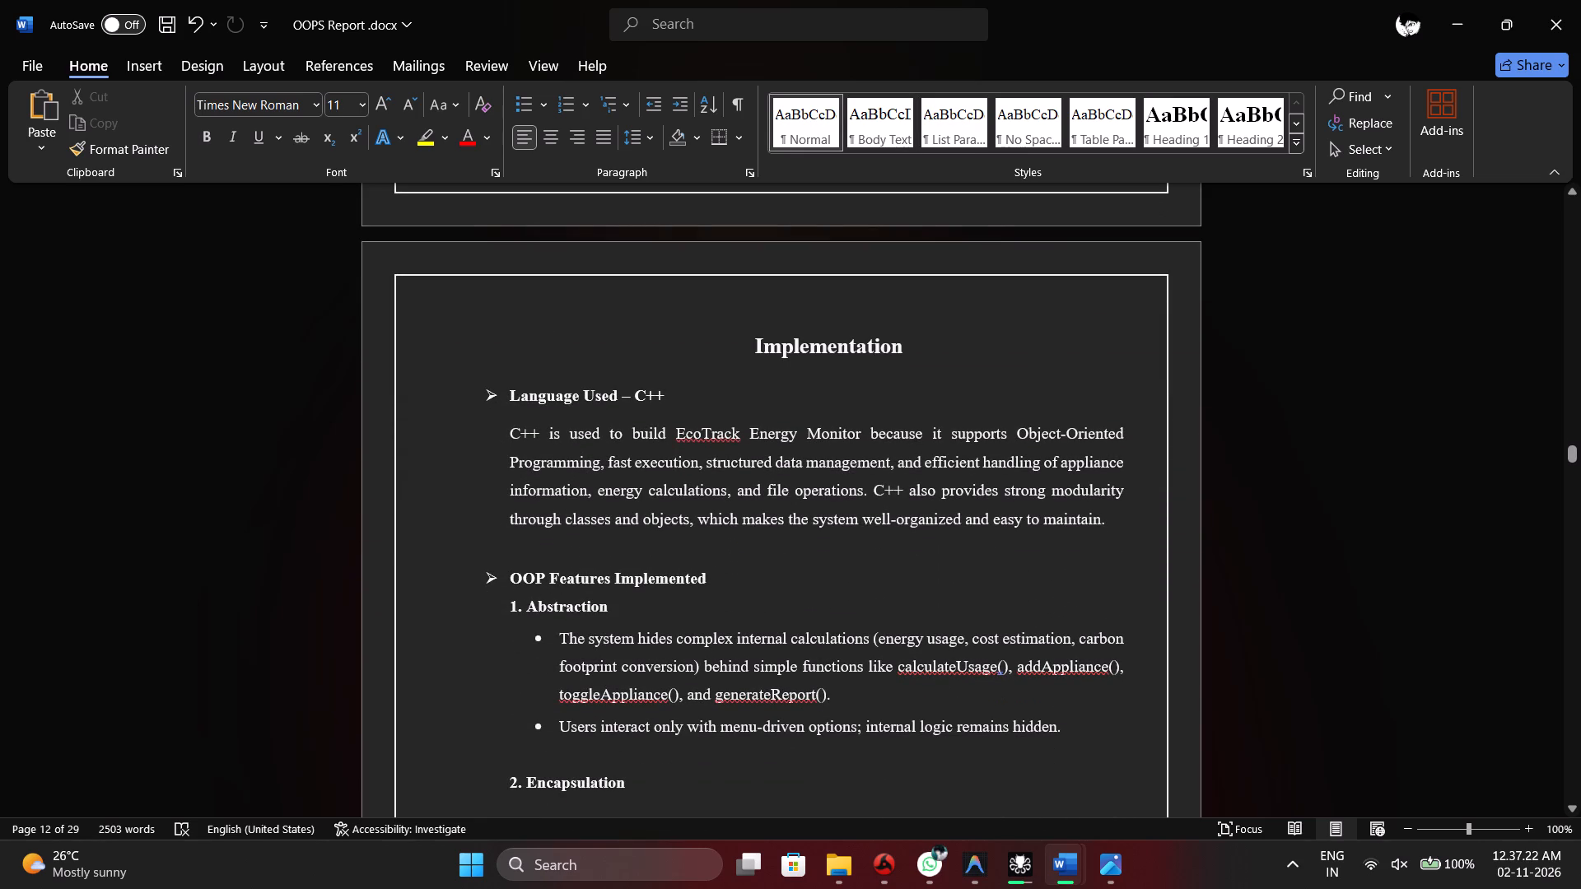
Delete all EcoTrack content under the Implementation heading, from Language Used – C++ through the Modular Program Structure's closing line on readability and reusability.
drag(480, 379, 664, 862)
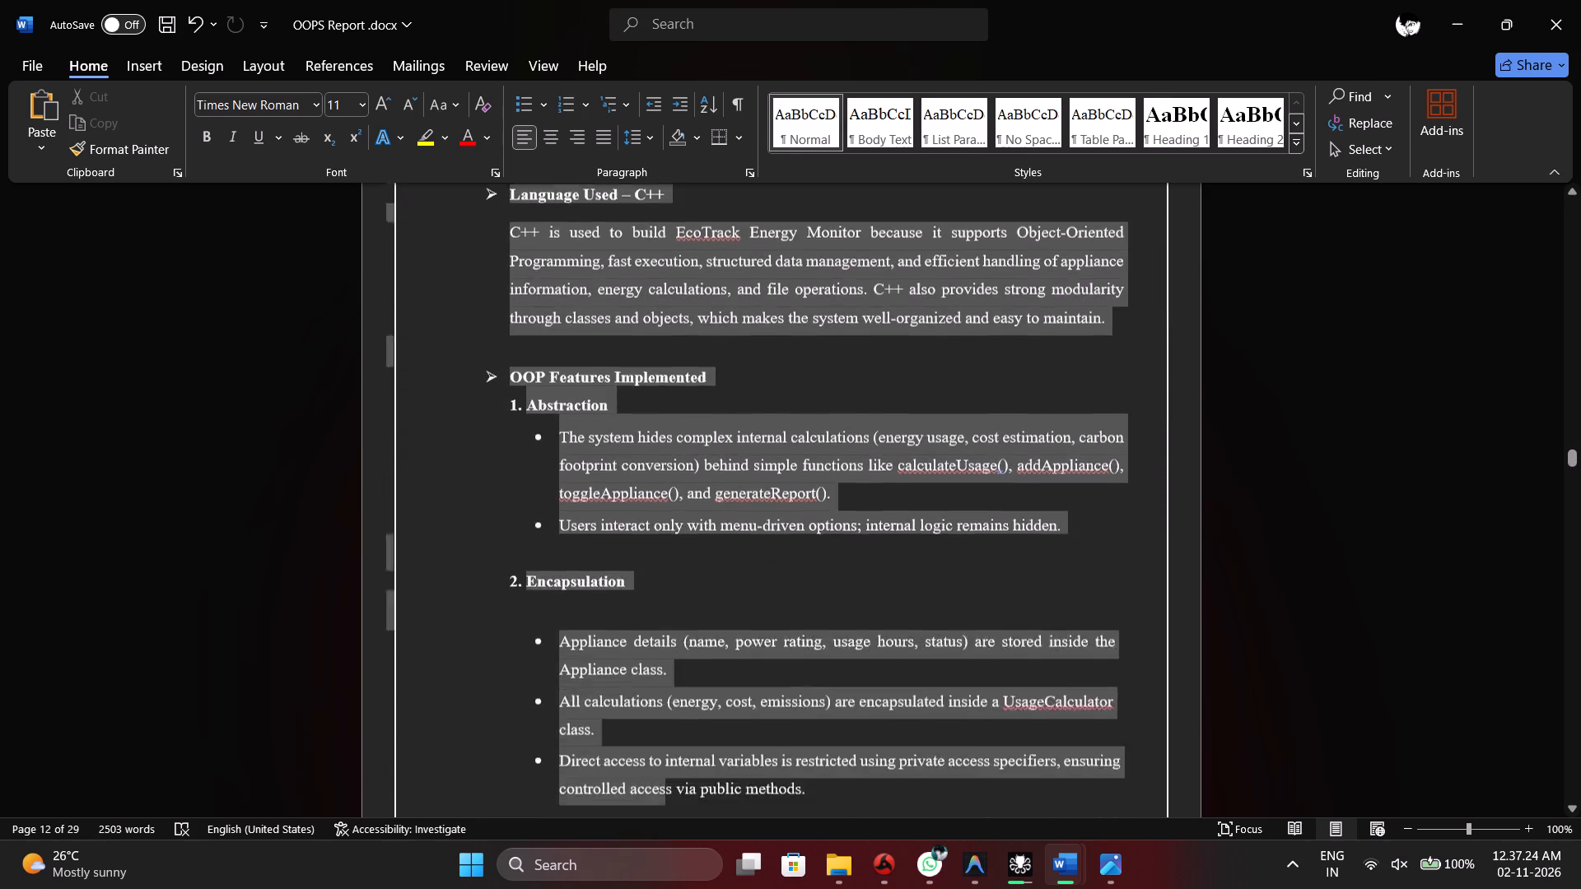
drag(664, 862, 685, 468)
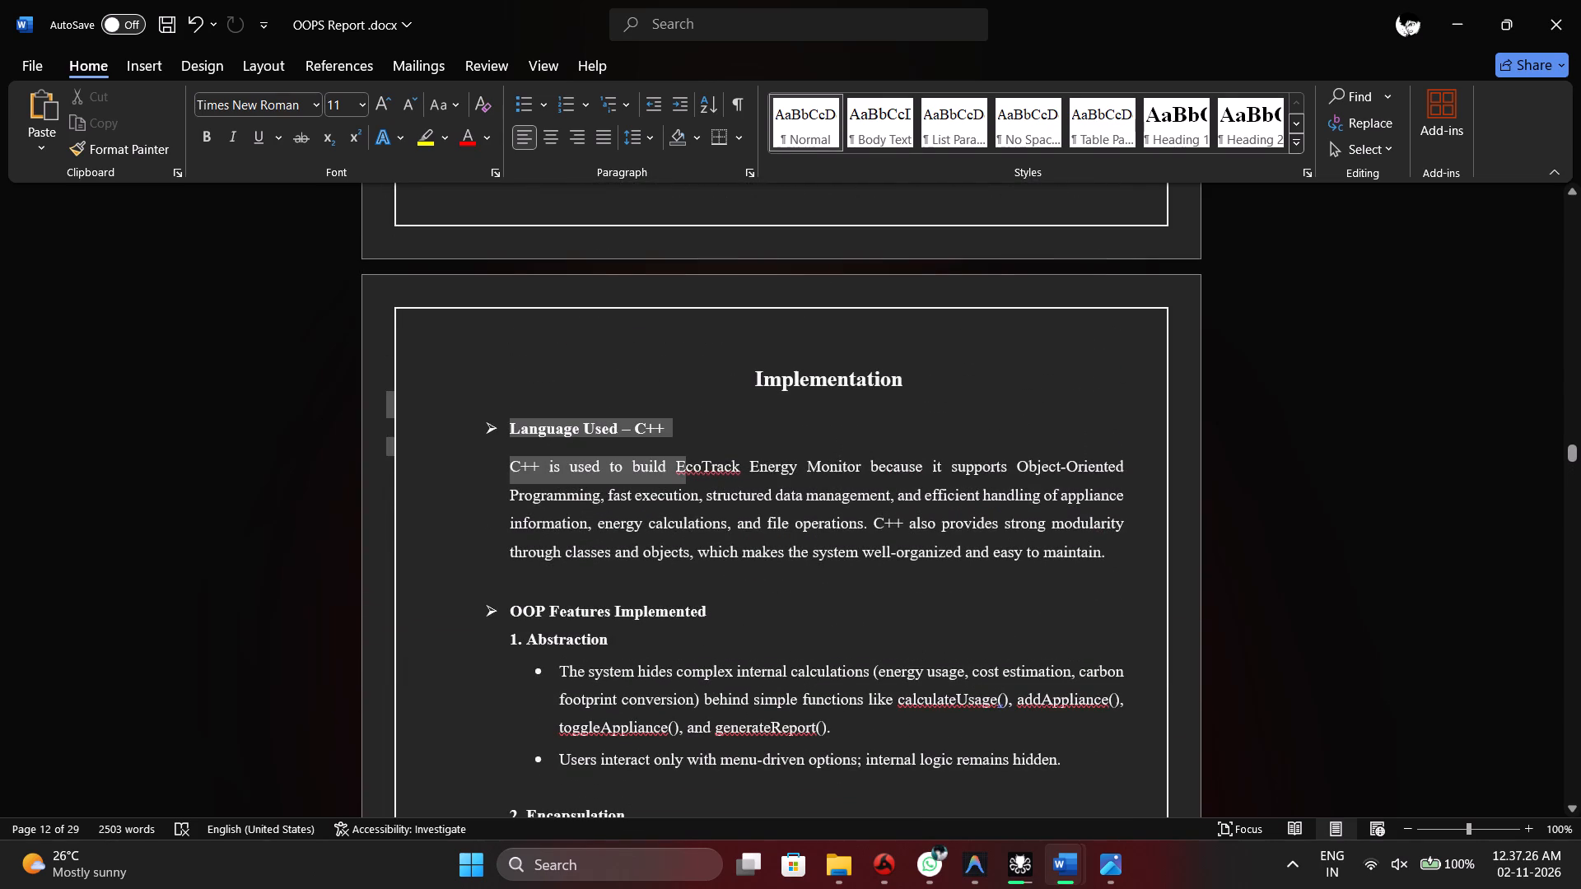
drag(685, 468, 707, 801)
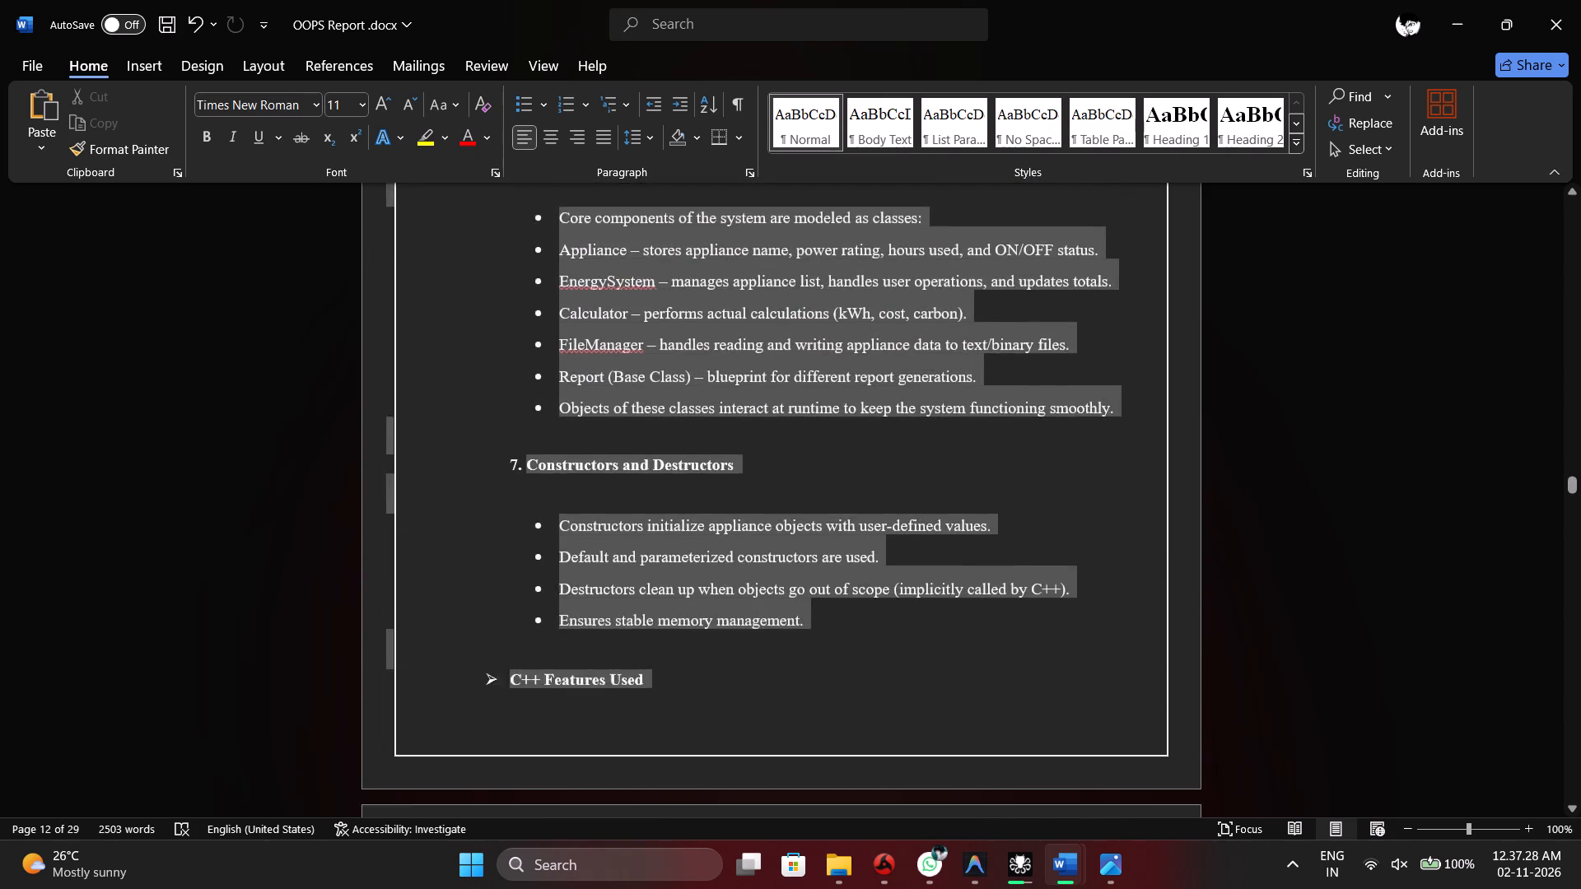
drag(707, 801, 712, 882)
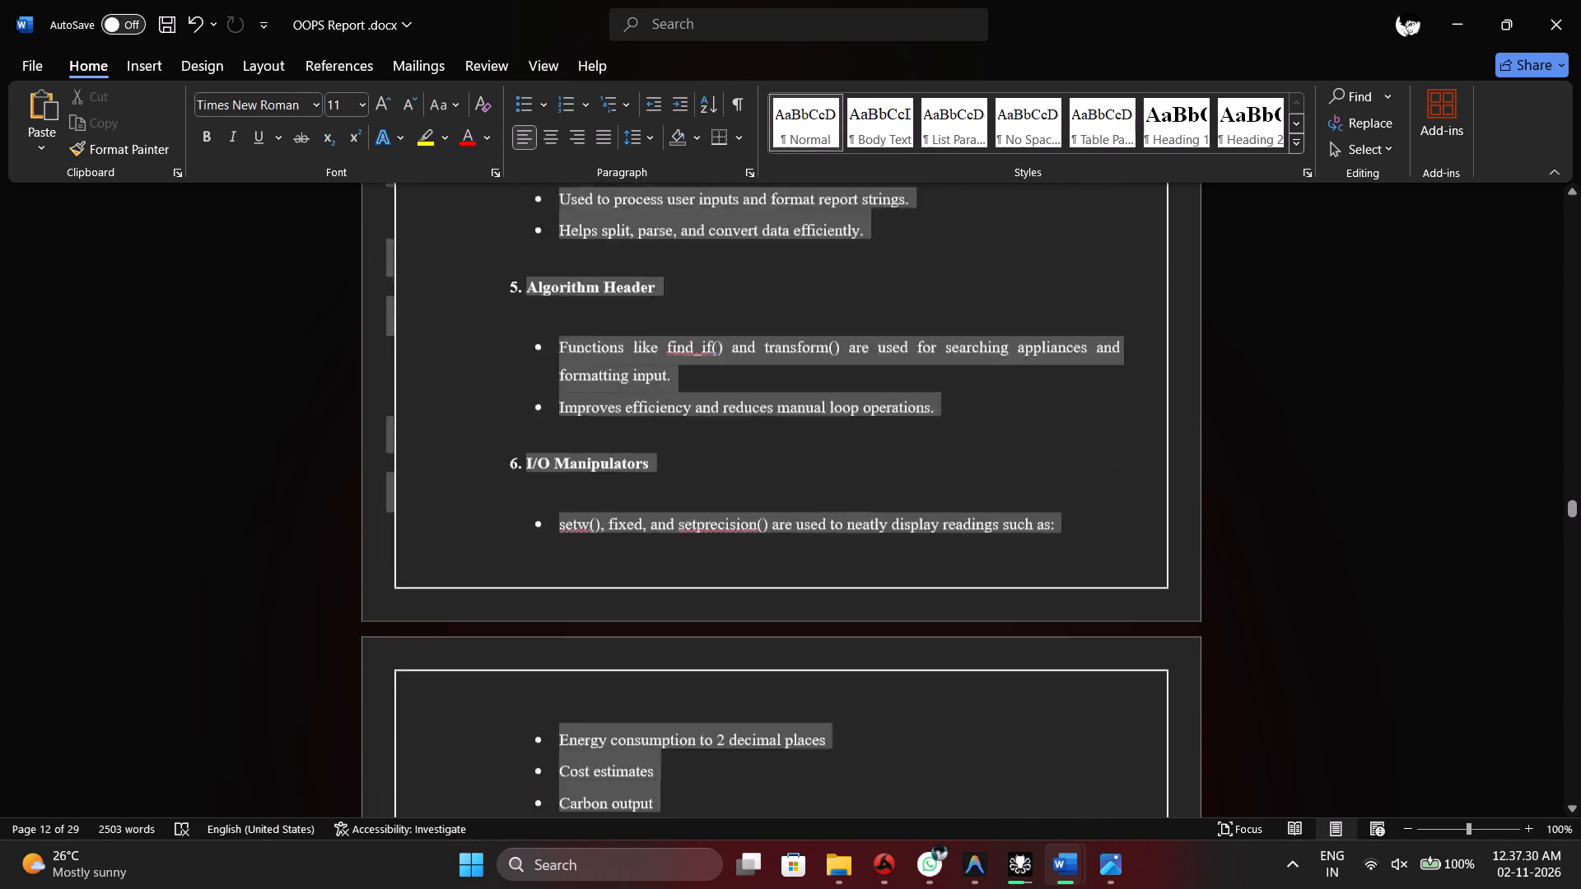
drag(712, 882, 739, 888)
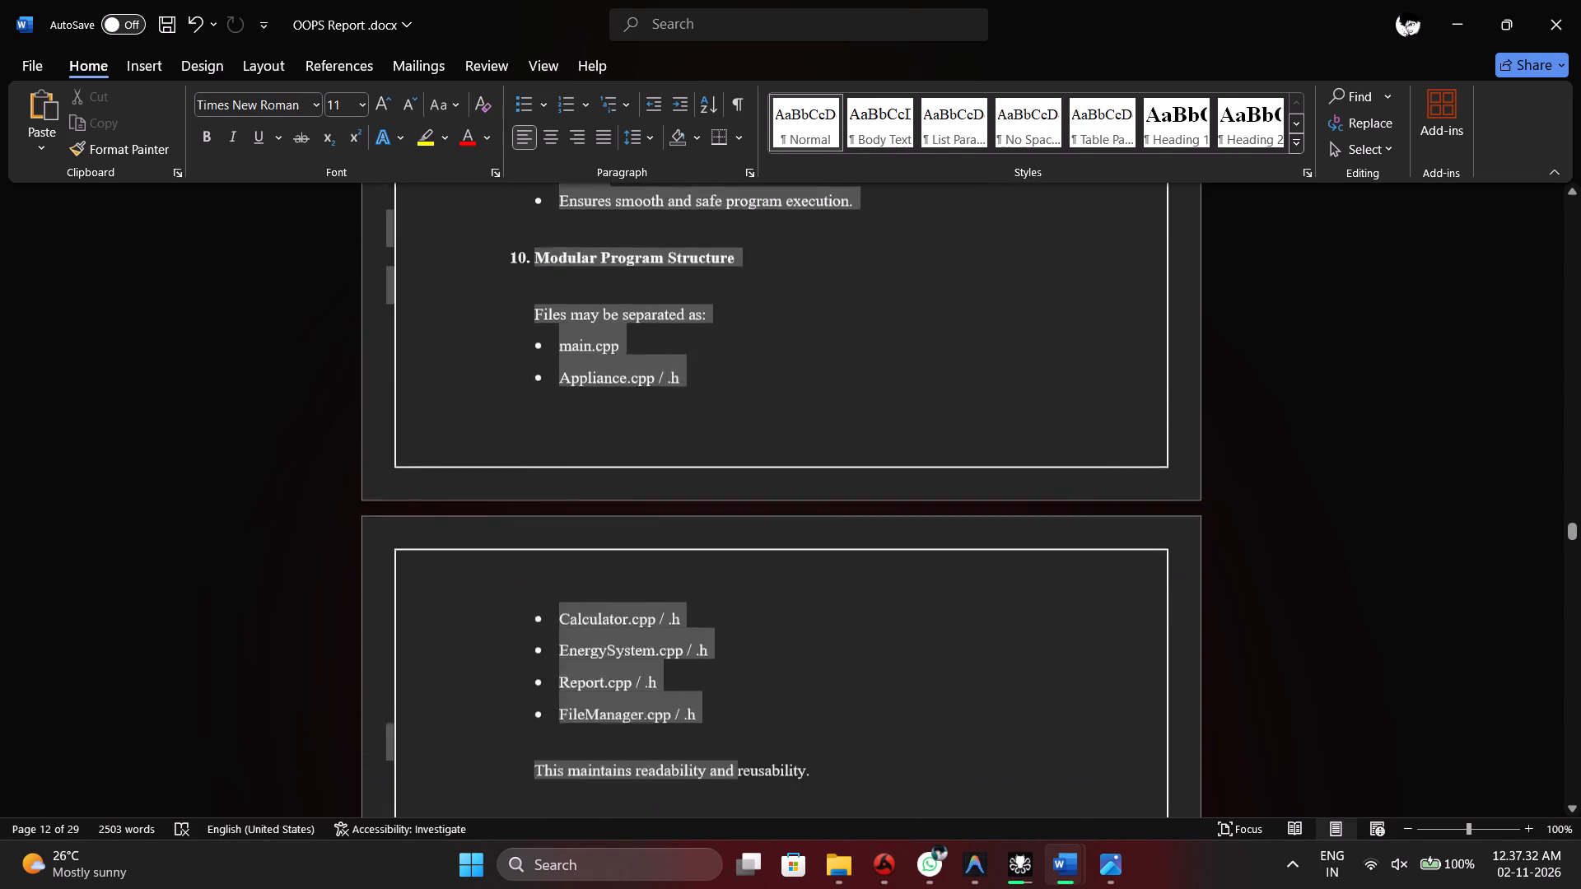
drag(739, 888, 717, 276)
key(BackSpace)
scroll(707, 356, up, 2)
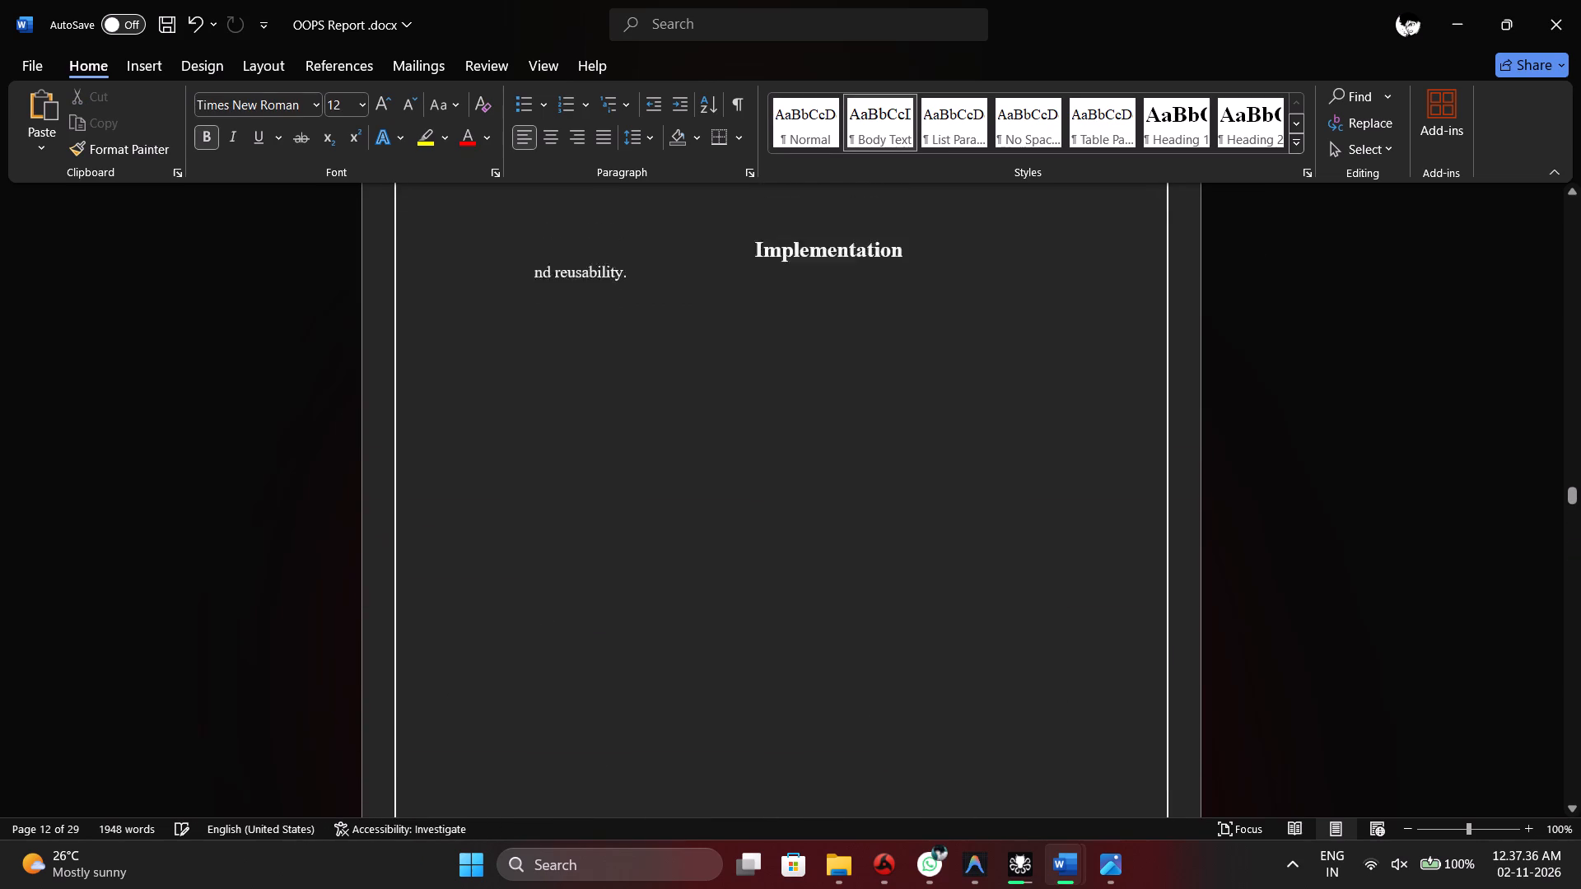
drag(688, 329, 540, 325)
key(BackSpace)
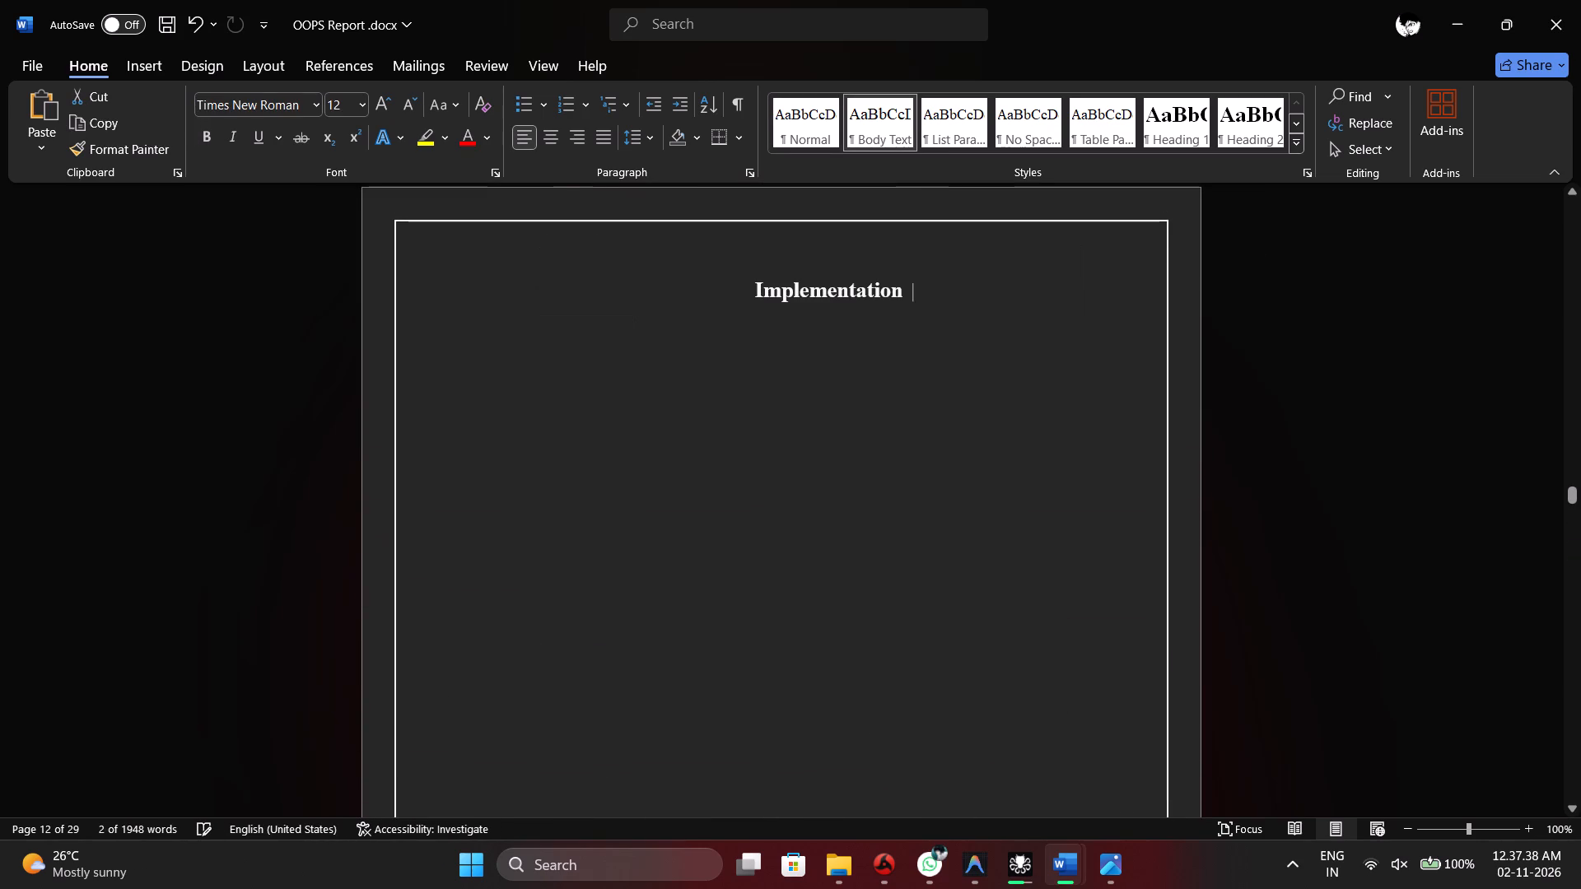
Add an empty line beneath the Implementation heading and place the insertion point below the heading.
key(Return)
key(space)
key(space)
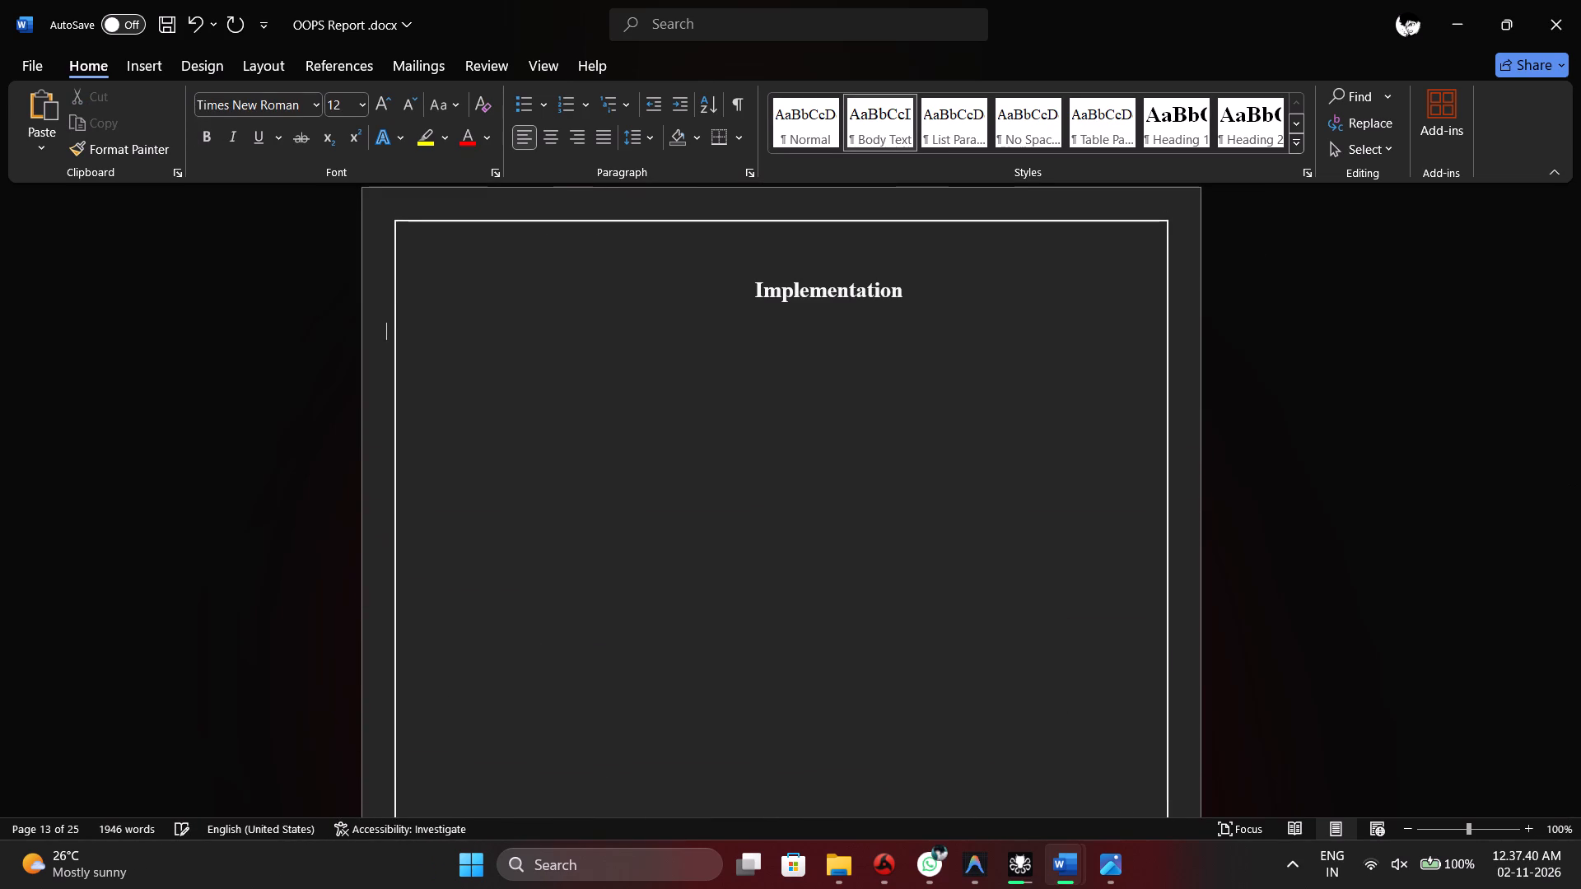
click(927, 308)
click(927, 303)
Remove the indent before the Implementation heading.
click(690, 300)
key(BackSpace)
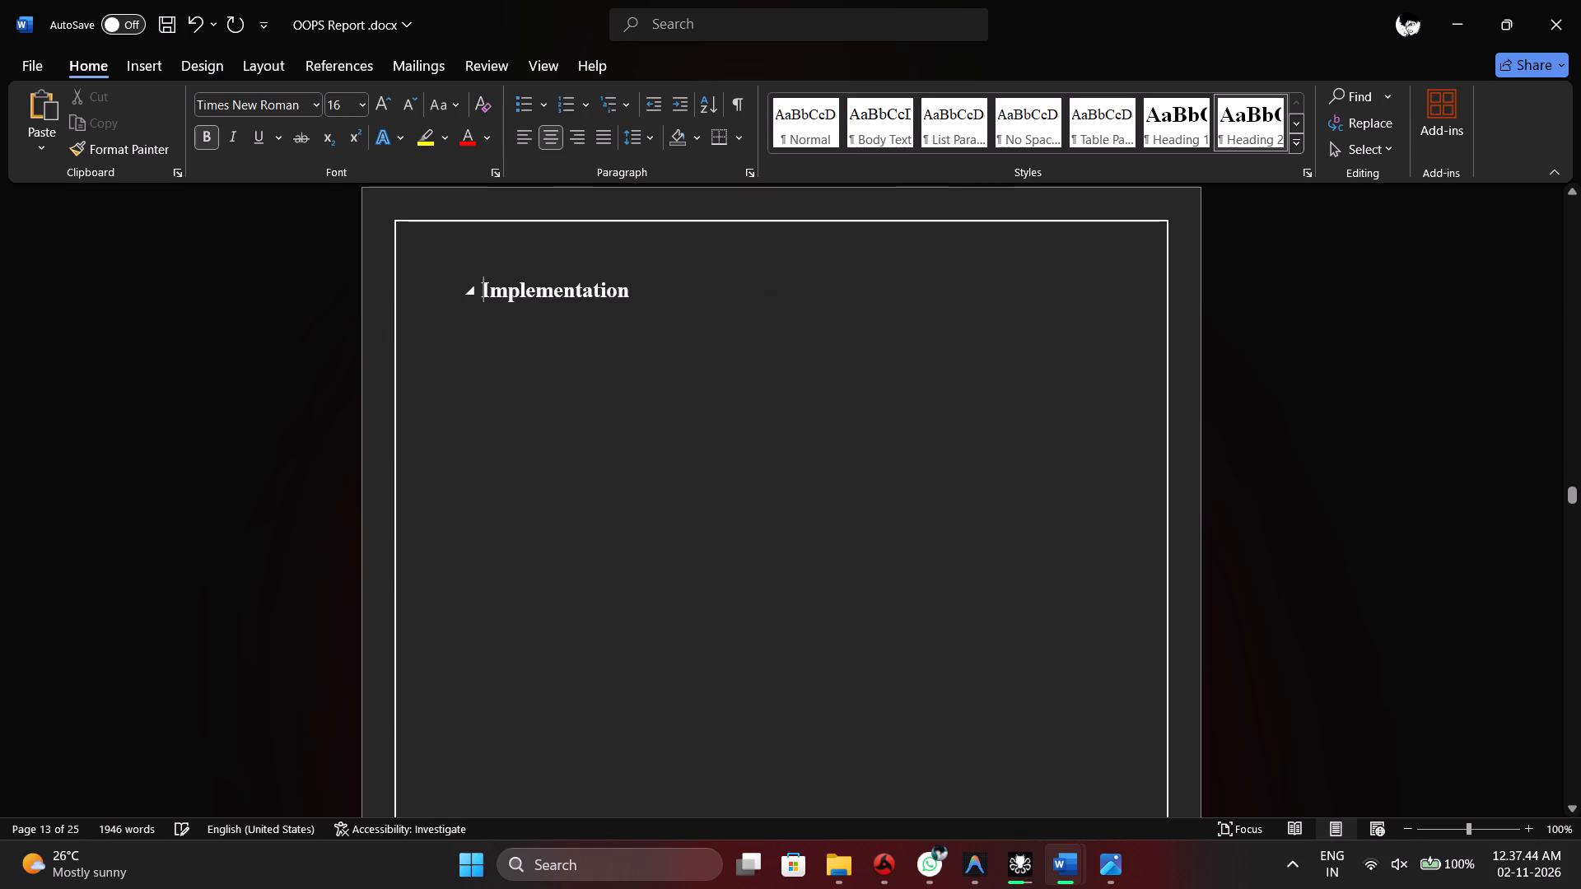
Shift the Implementation heading toward the middle of the page line by adding spaces before it.
key(space)
key(space)
key(space)
key(space)
key(space)
key(space)
key(space)
key(space)
key(space)
key(space)
key(space)
key(space)
key(space)
key(space)
key(space)
key(space)
key(space)
key(space)
key(space)
key(space)
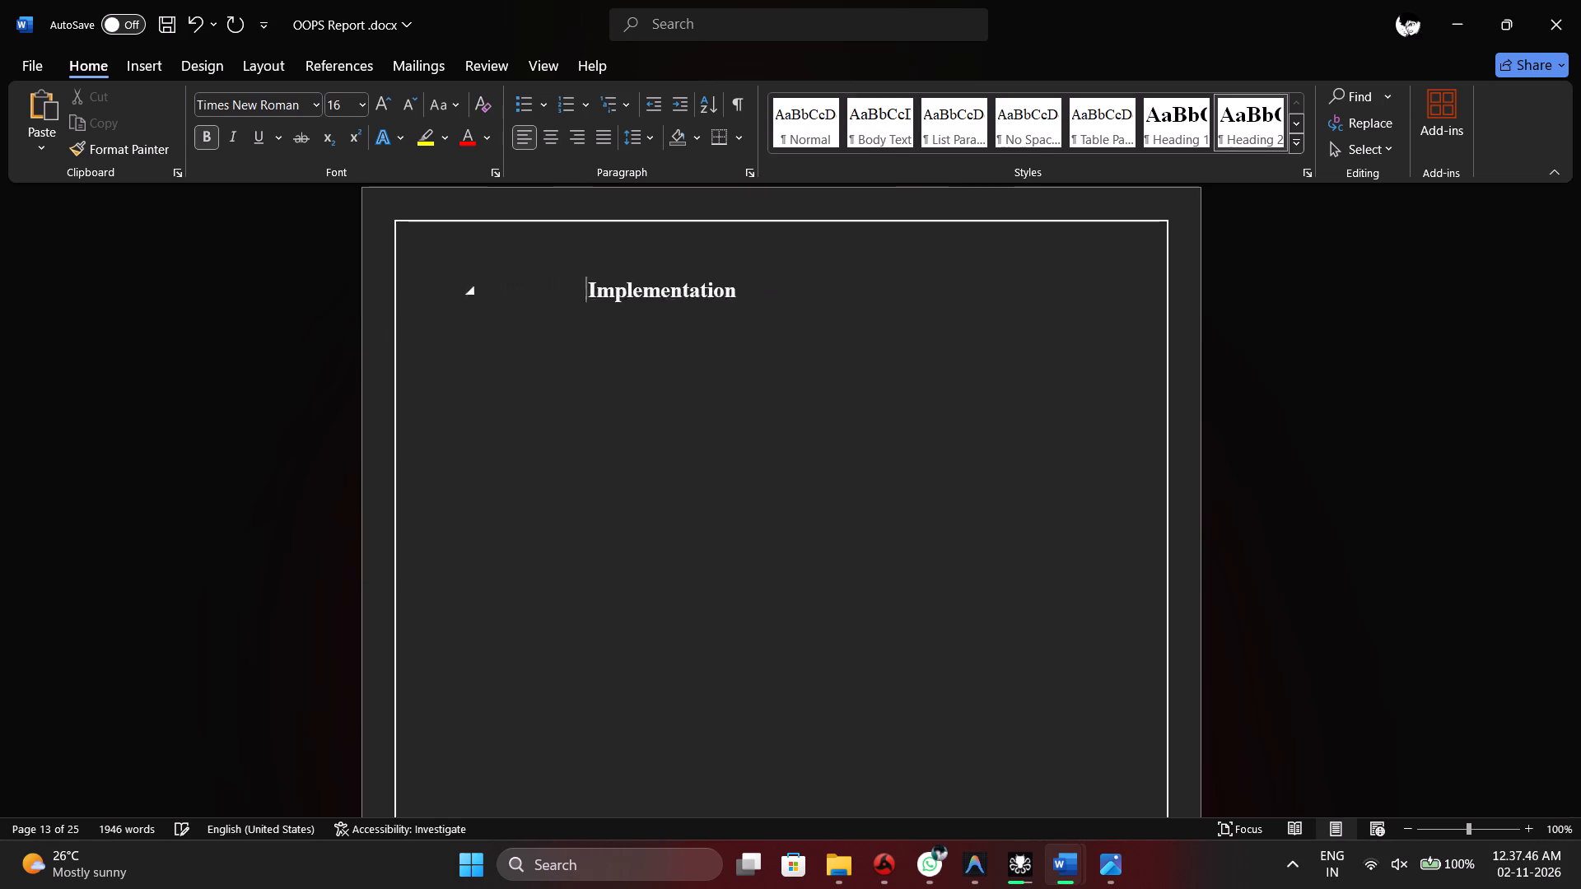
key(space)
click(880, 291)
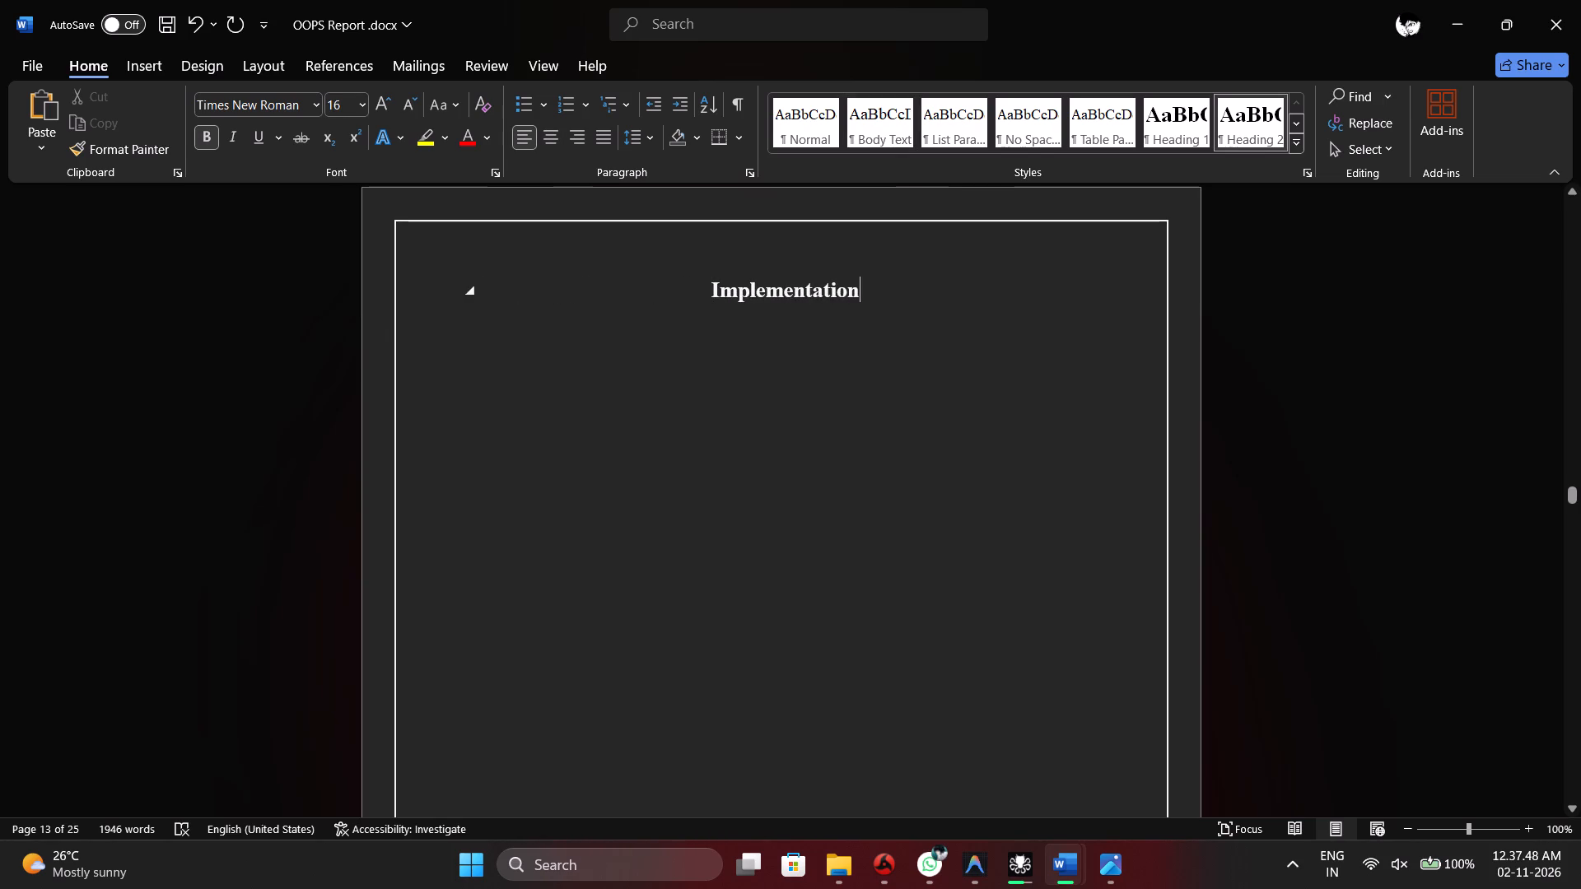
Remove the paragraph indent before the Implementation heading and re-centre the heading with additional leading spaces.
click(507, 286)
click(488, 286)
key(BackSpace)
key(BackSpace)
click(613, 296)
key(space)
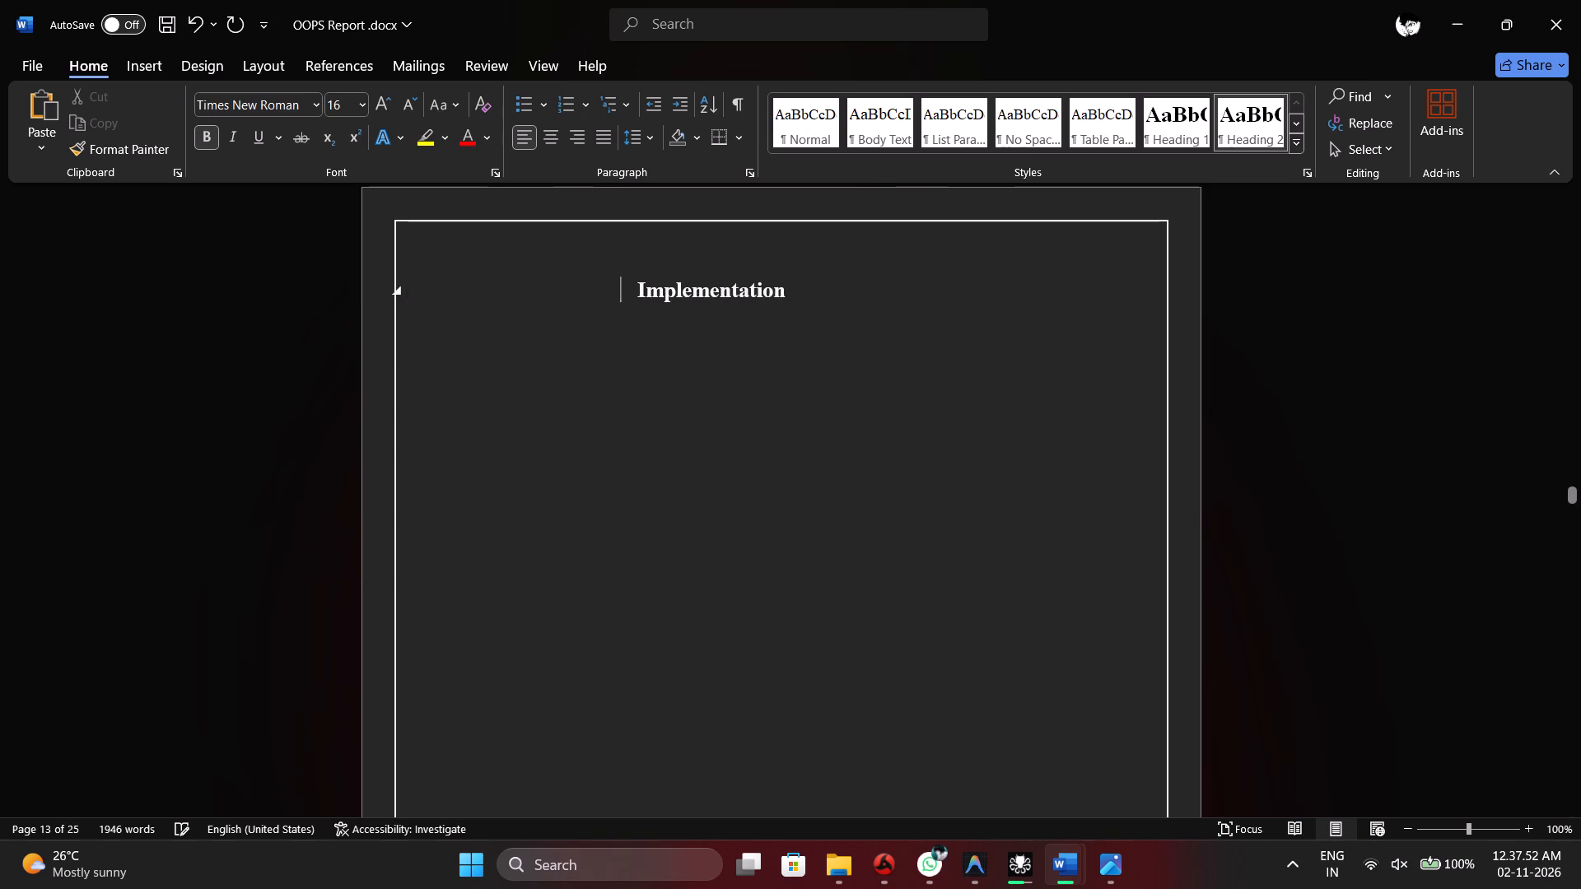
key(space)
key(space)
key(space)
key(space)
key(space)
key(space)
key(space)
key(space)
key(space)
key(space)
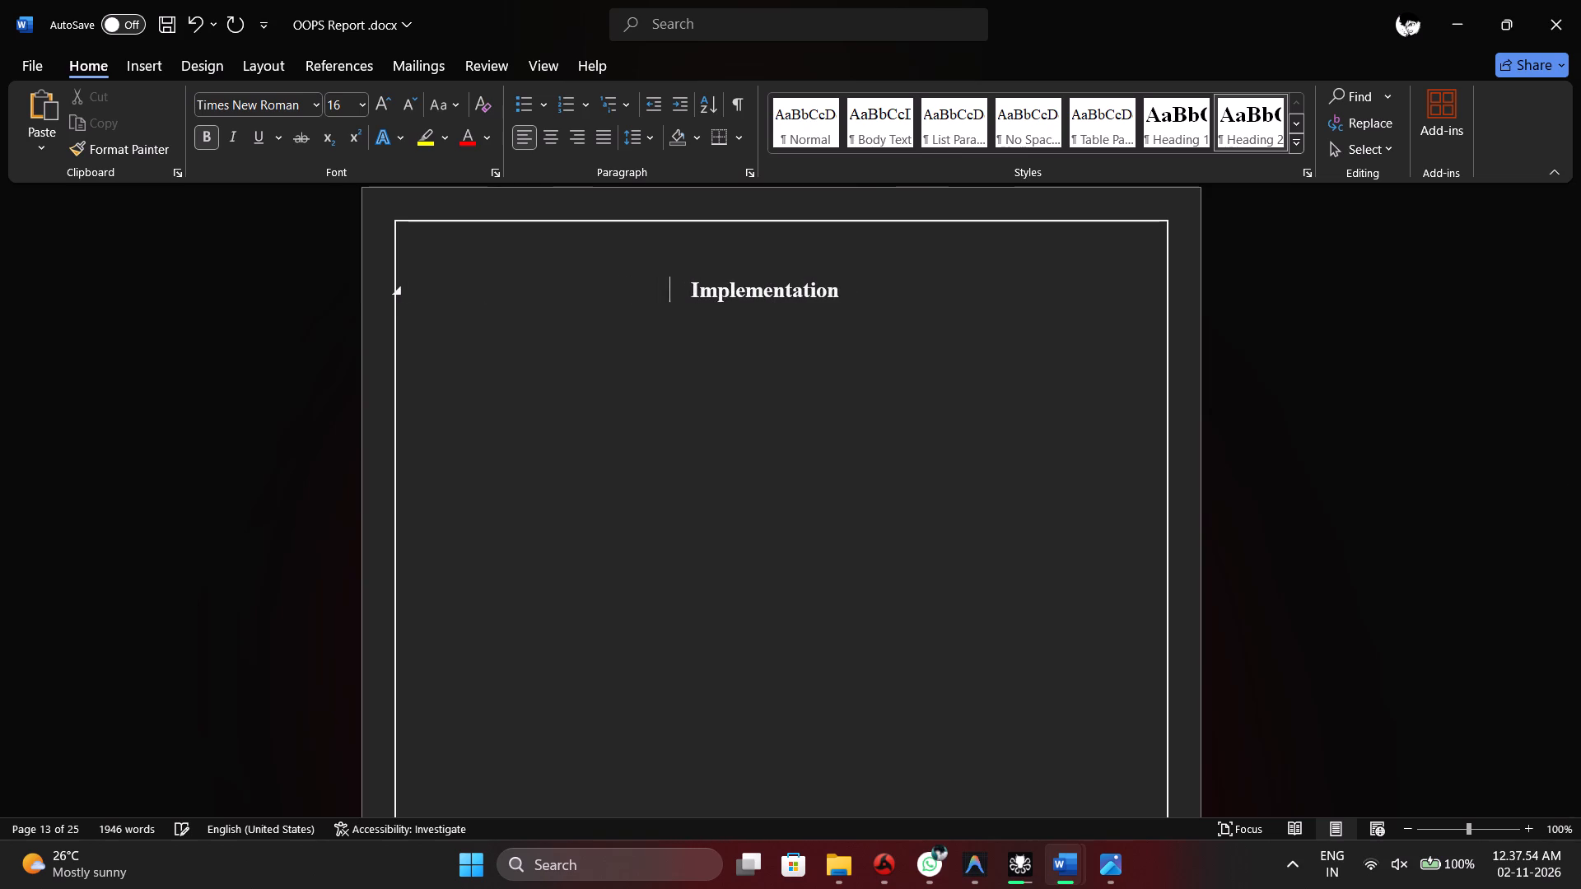
key(space)
key(space)
key(space)
key(space)
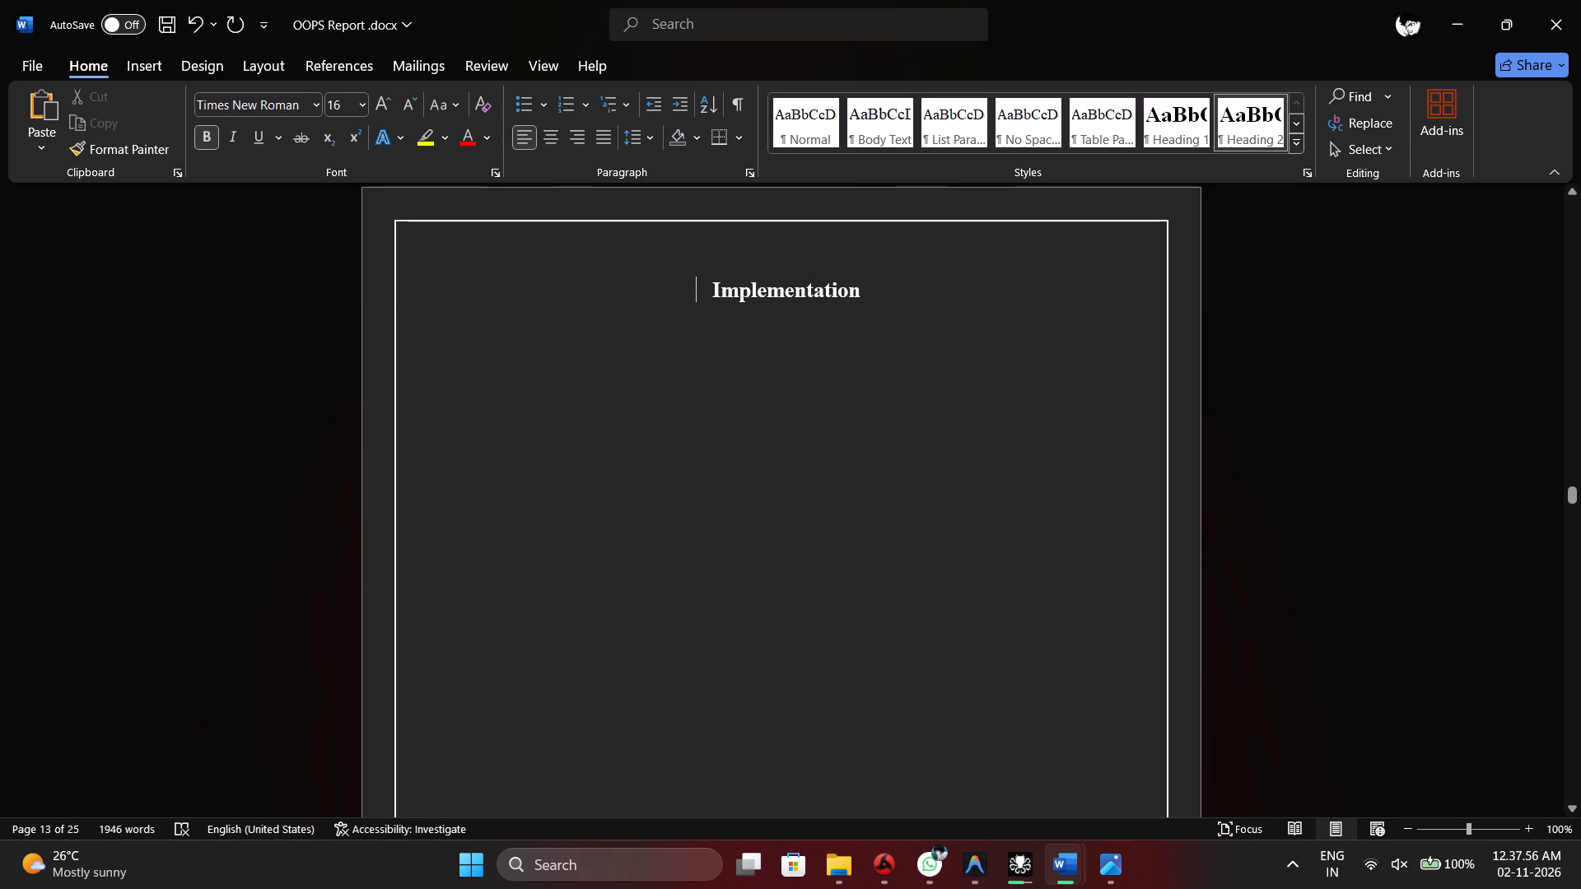
Add an empty line directly beneath the Implementation heading.
click(893, 268)
key(Return)
key(space)
Copy the whole text box of numbered objectives under the Objectives heading on page 6.
scroll(457, 420, up, 17)
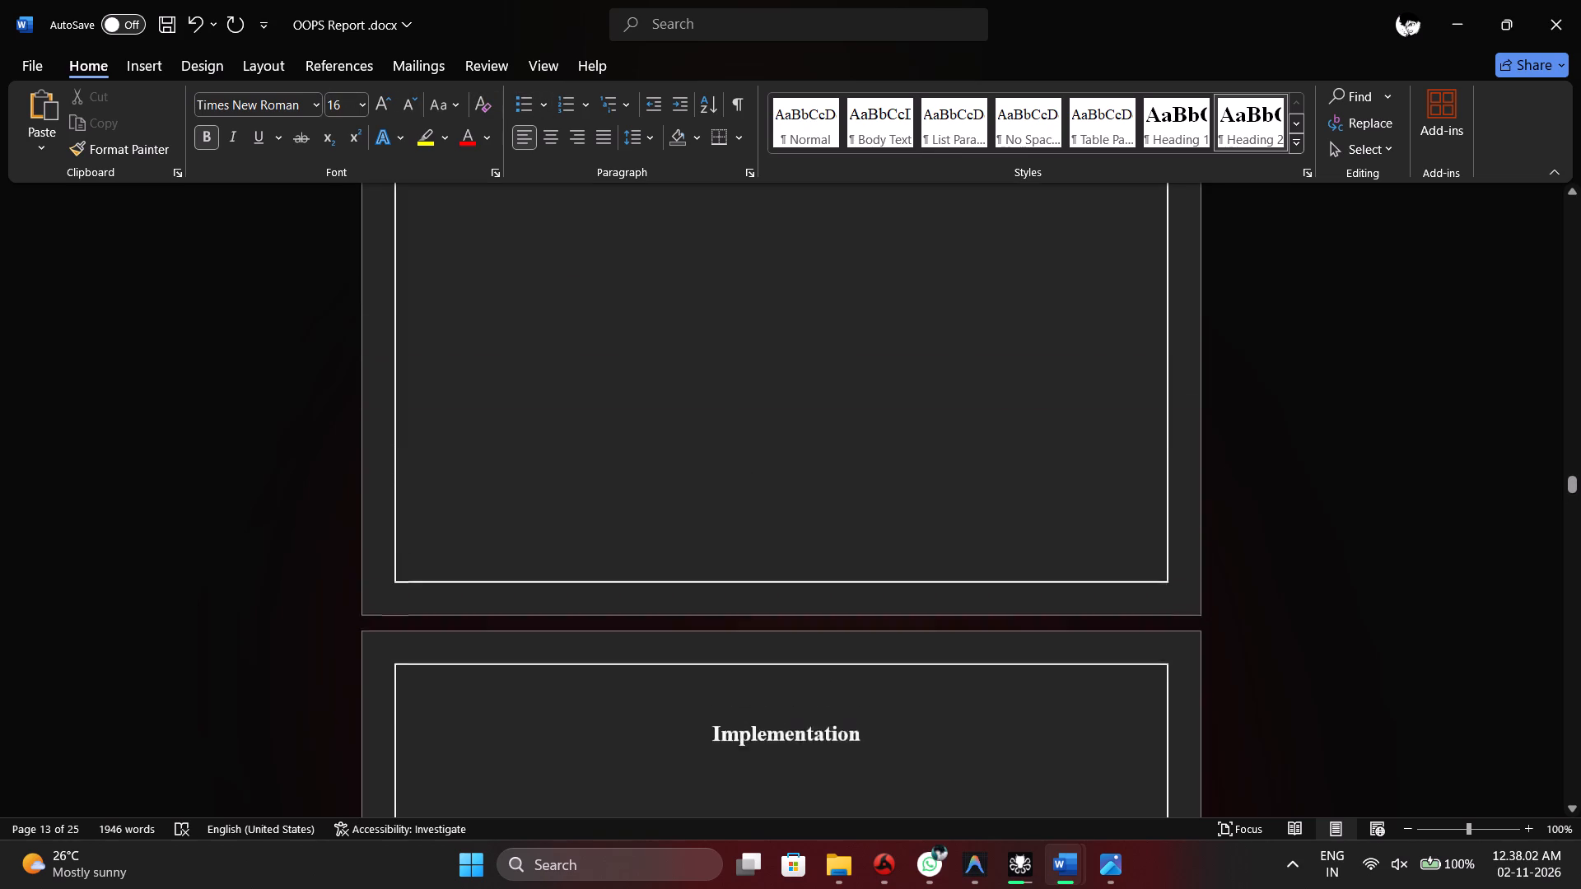
scroll(457, 420, up, 20)
scroll(457, 420, up, 20)
scroll(457, 420, up, 1)
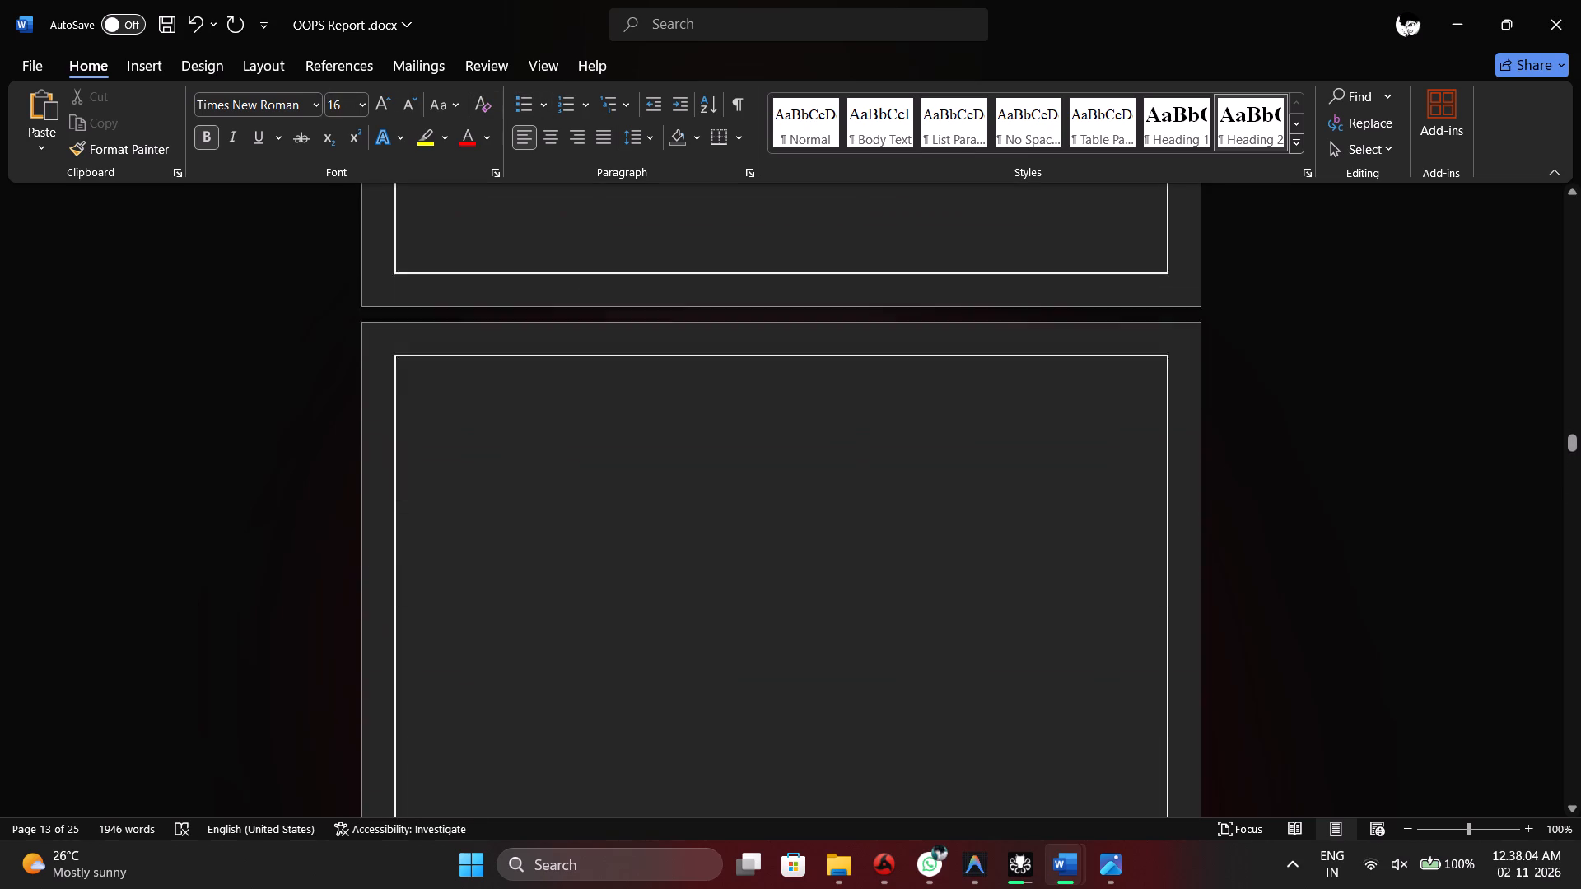
scroll(462, 404, up, 20)
scroll(462, 404, up, 20)
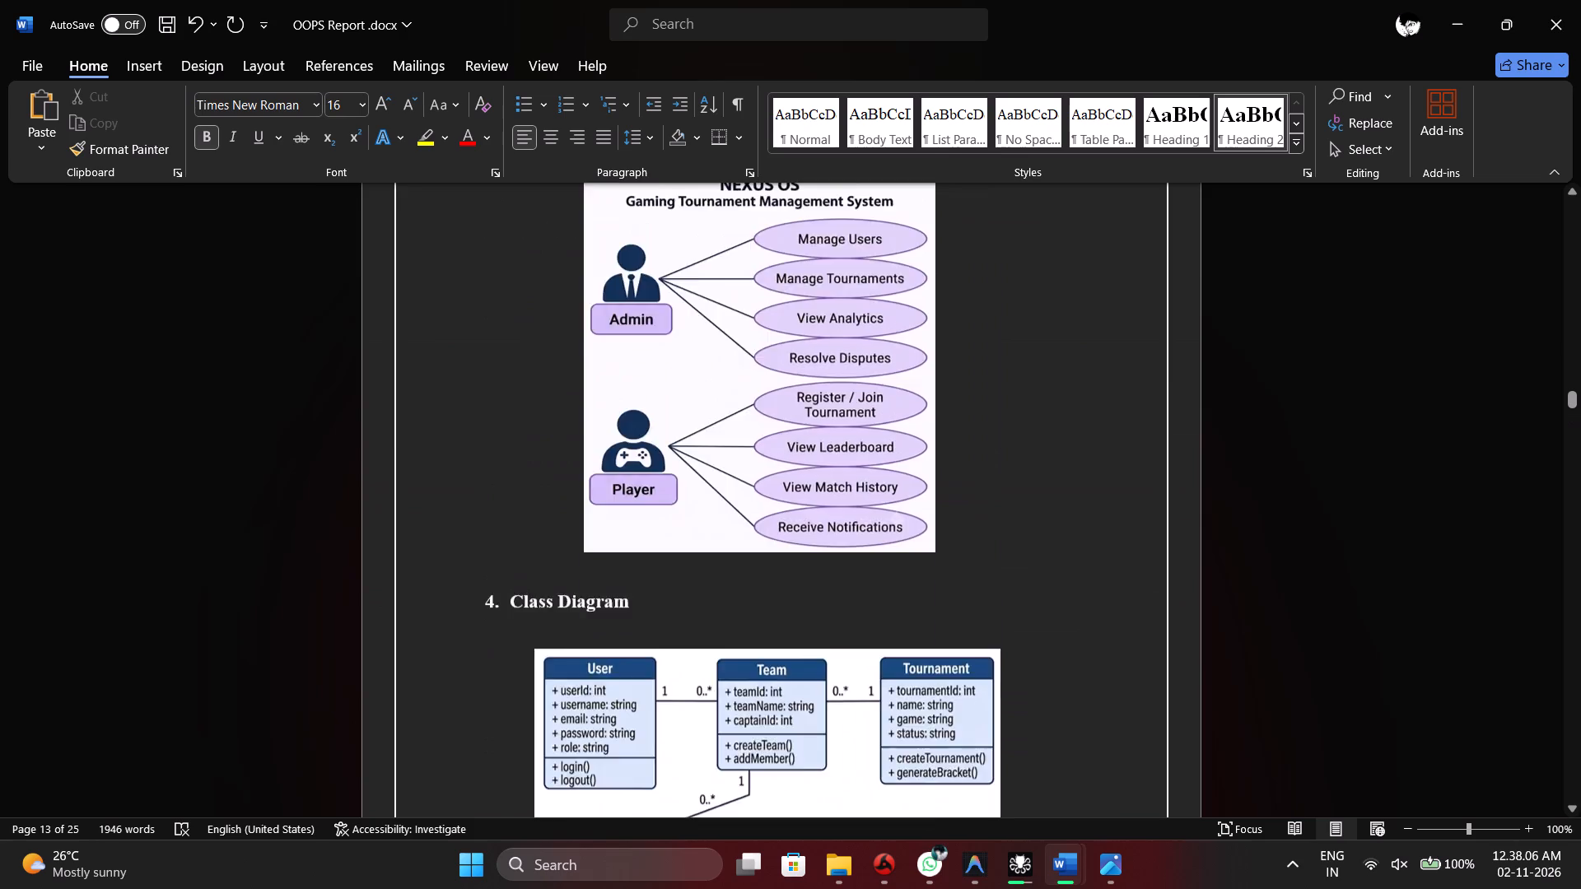
scroll(463, 398, up, 20)
scroll(463, 398, up, 20)
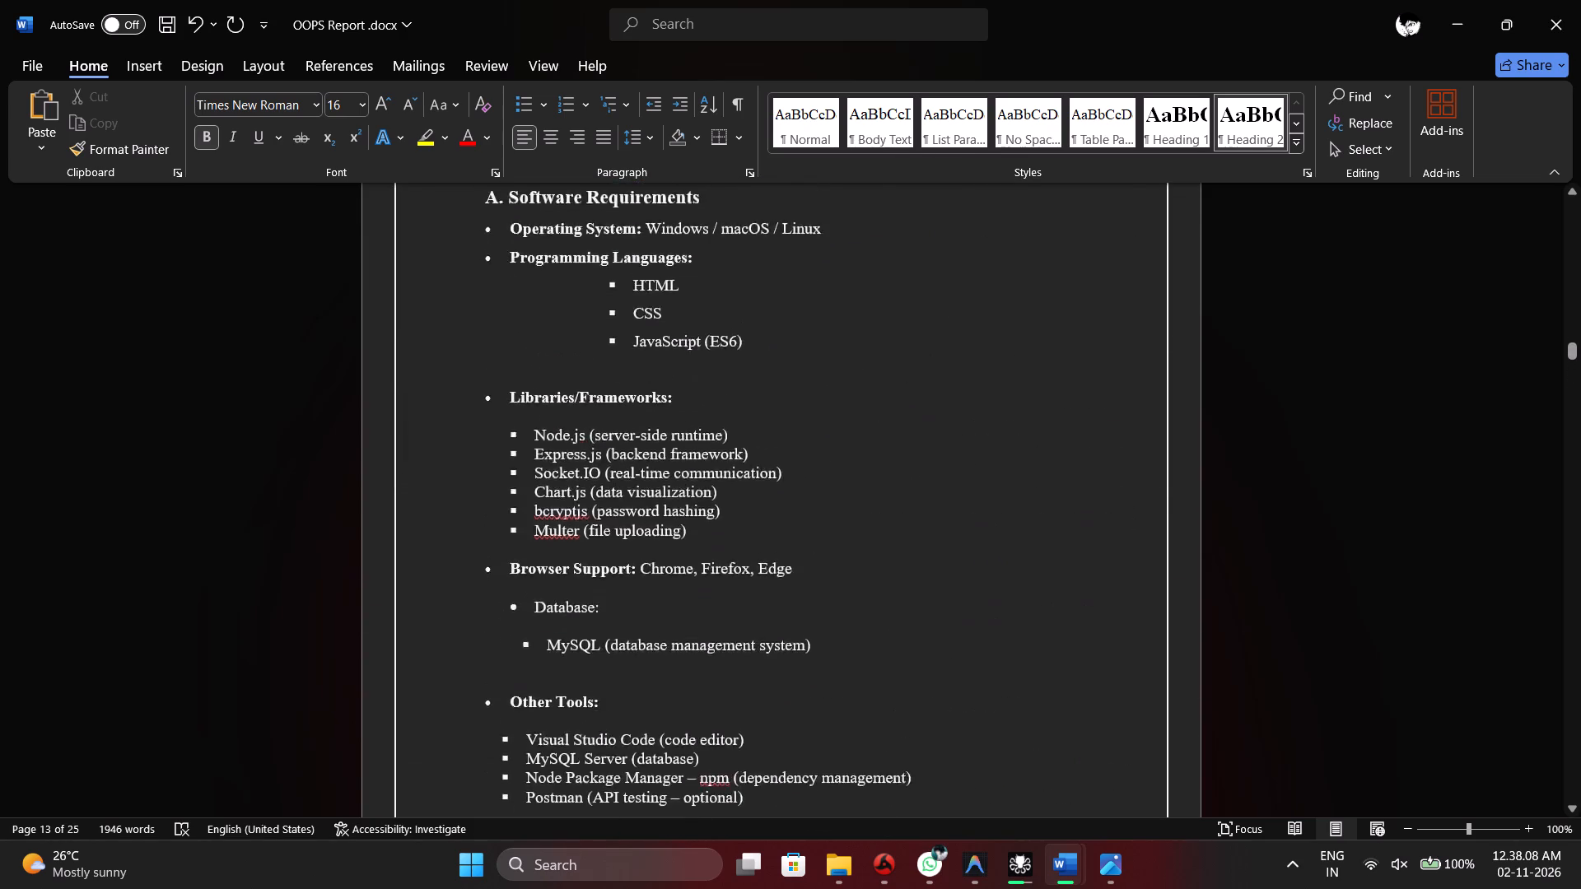
scroll(464, 400, up, 6)
scroll(599, 566, down, 5)
click(597, 569)
scroll(562, 566, down, 2)
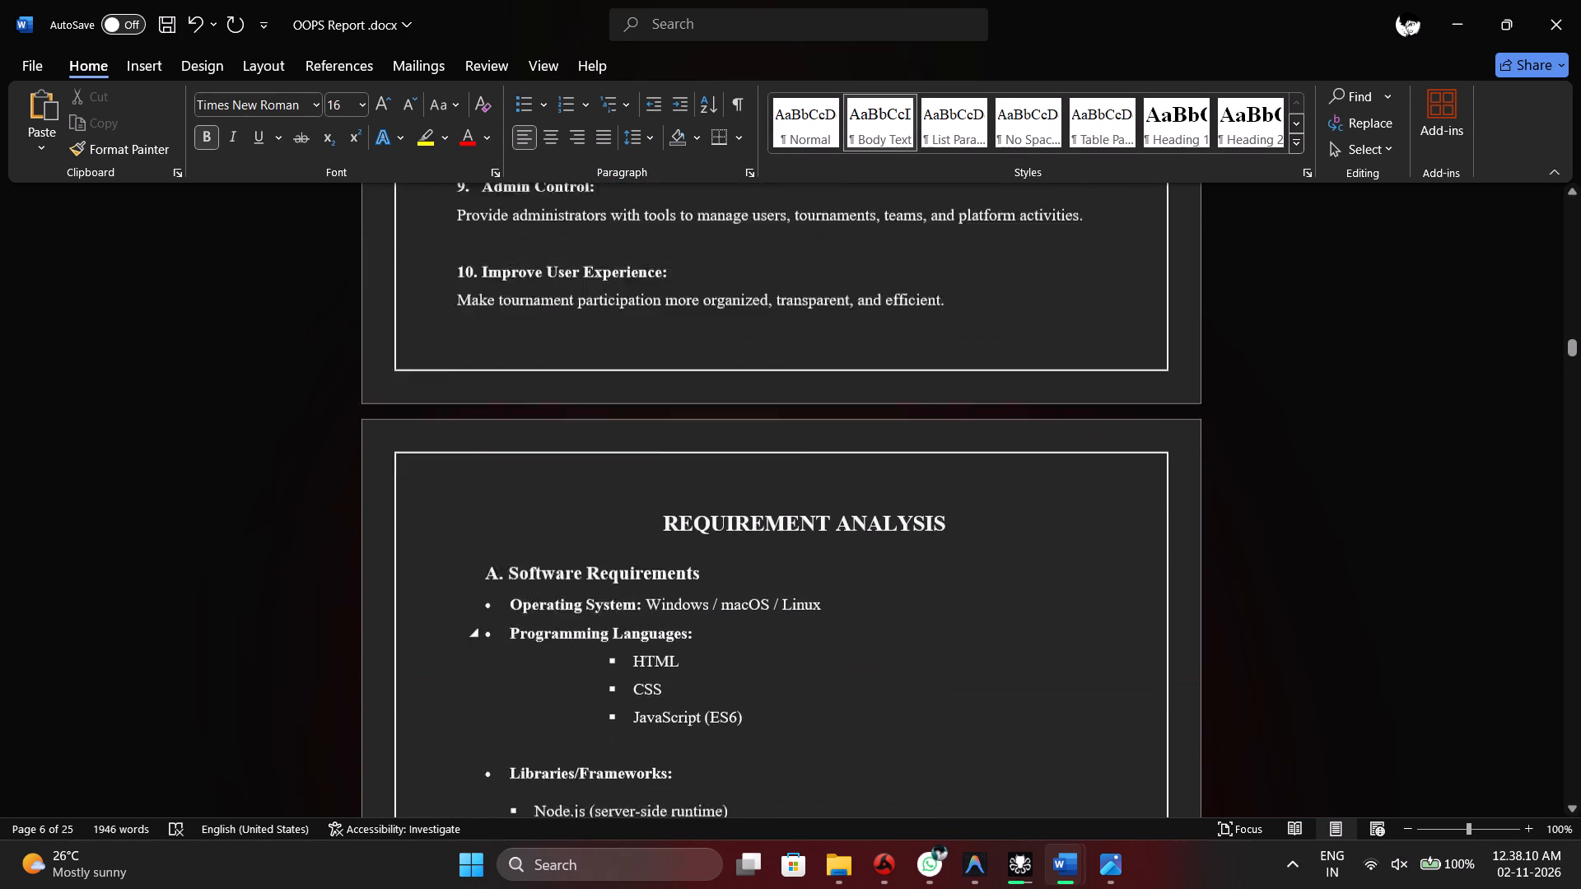
scroll(562, 566, down, 2)
click(561, 566)
scroll(561, 566, up, 14)
click(561, 560)
scroll(564, 533, up, 3)
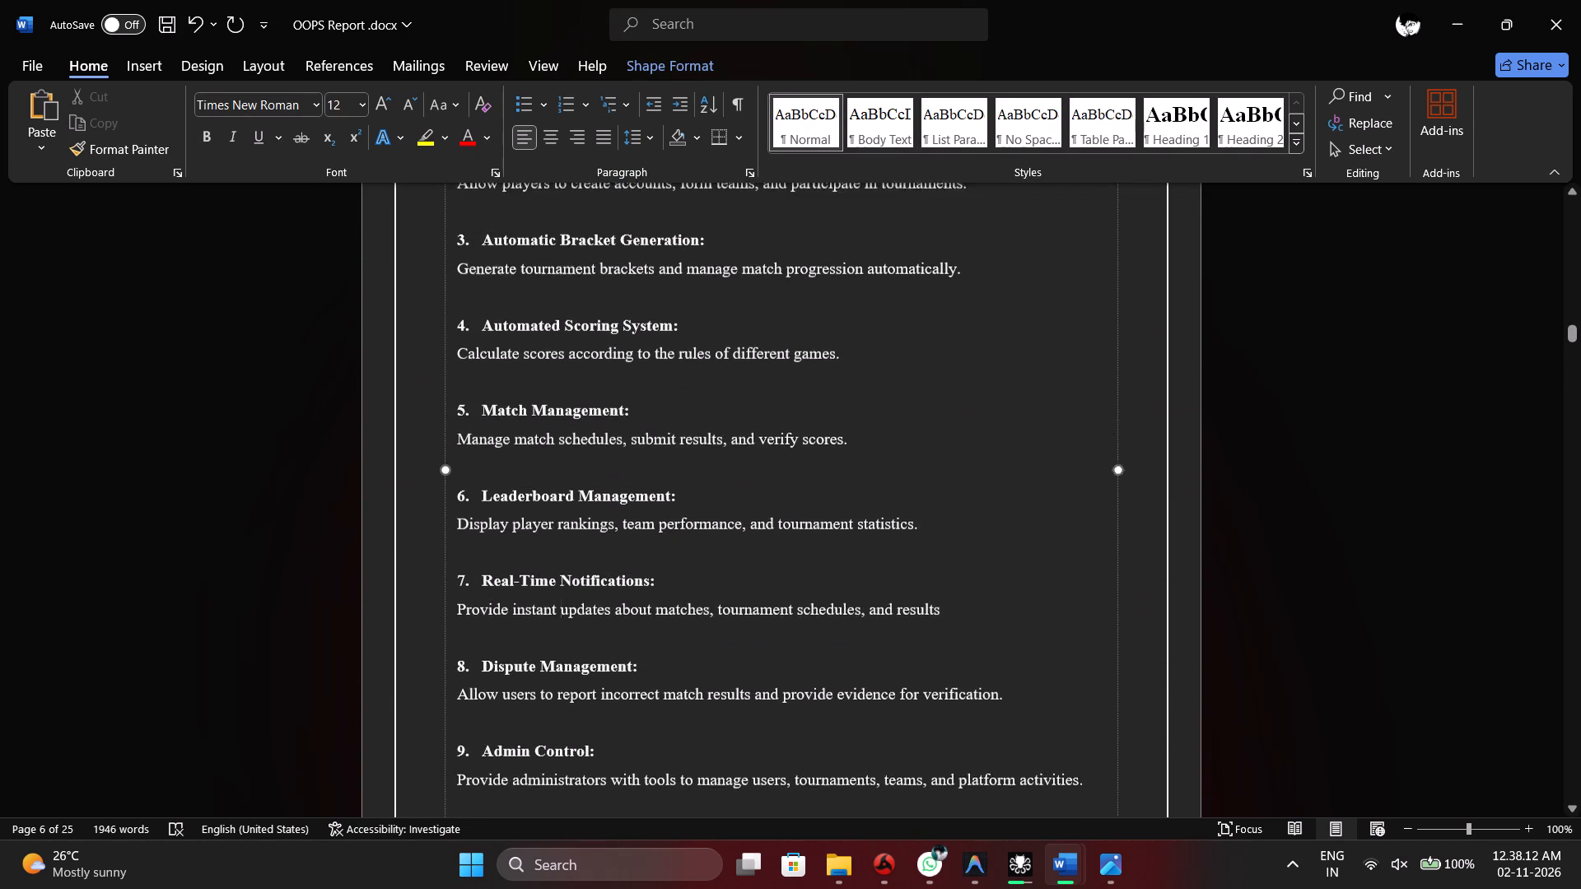
scroll(935, 471, up, 6)
right_click(974, 454)
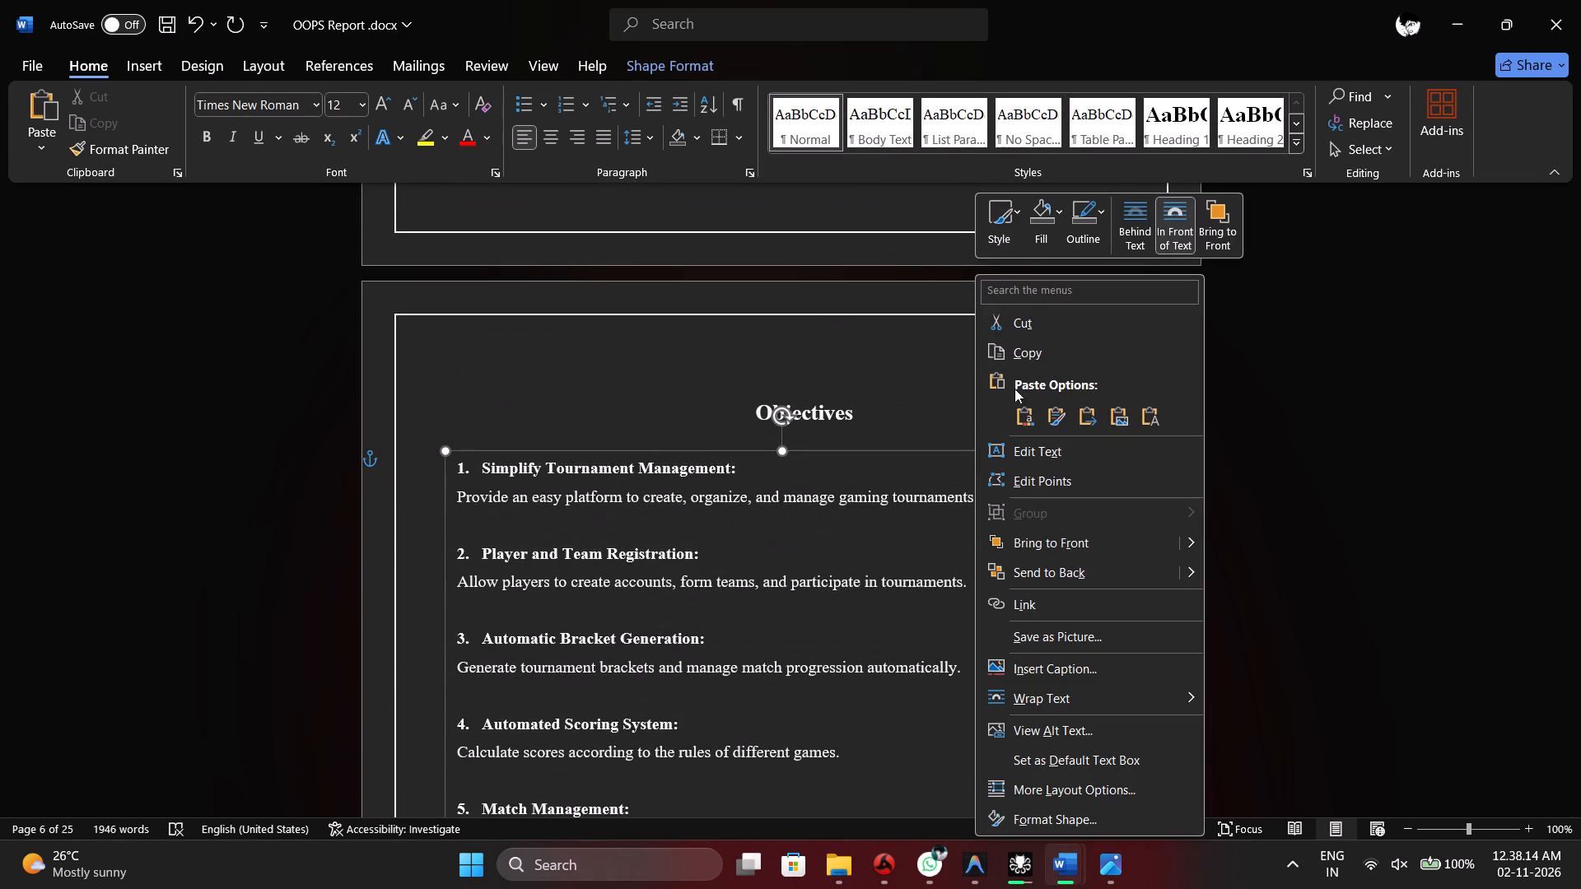
click(1034, 346)
Paste the copied Objectives text box below the Implementation heading on page 13.
scroll(764, 599, down, 20)
scroll(764, 599, down, 4)
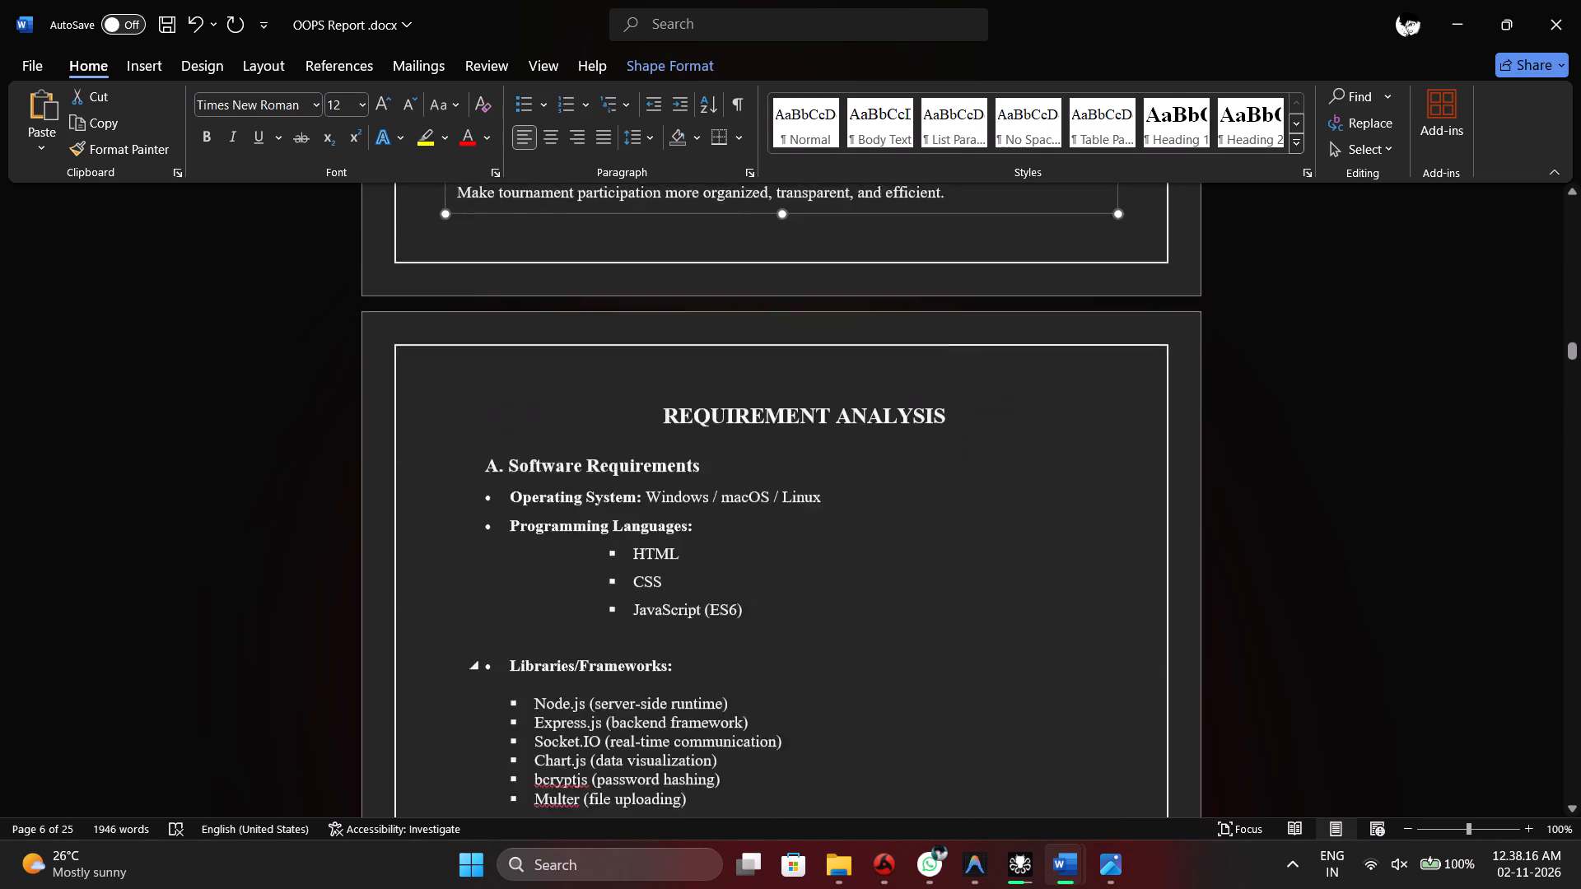
scroll(763, 597, down, 20)
scroll(763, 597, down, 20)
scroll(763, 597, down, 4)
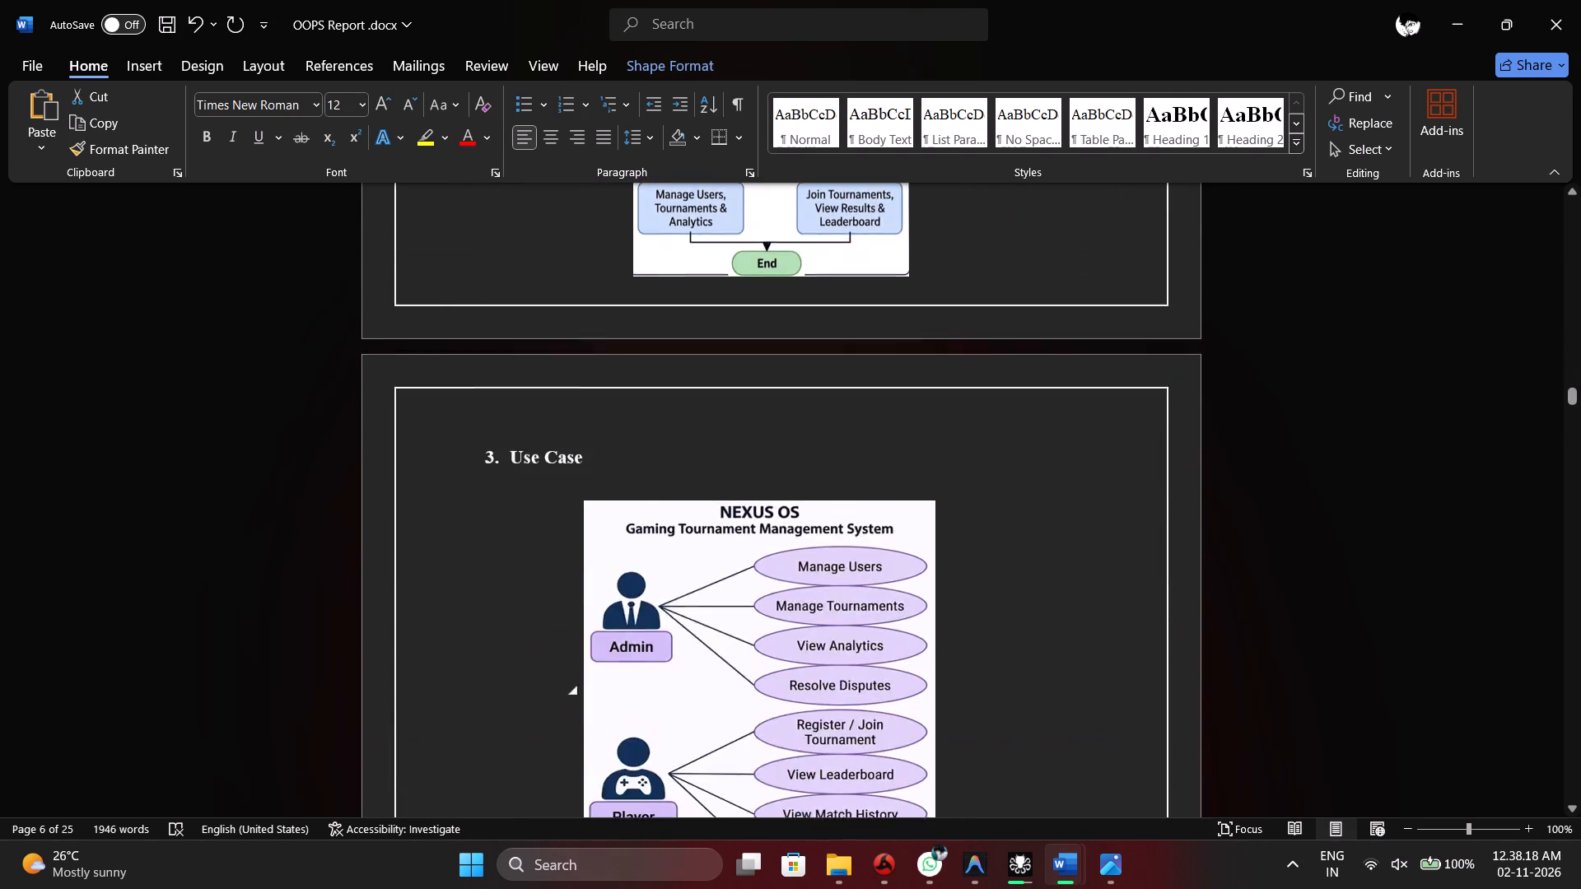
scroll(763, 593, down, 20)
scroll(763, 593, down, 20)
scroll(763, 593, down, 3)
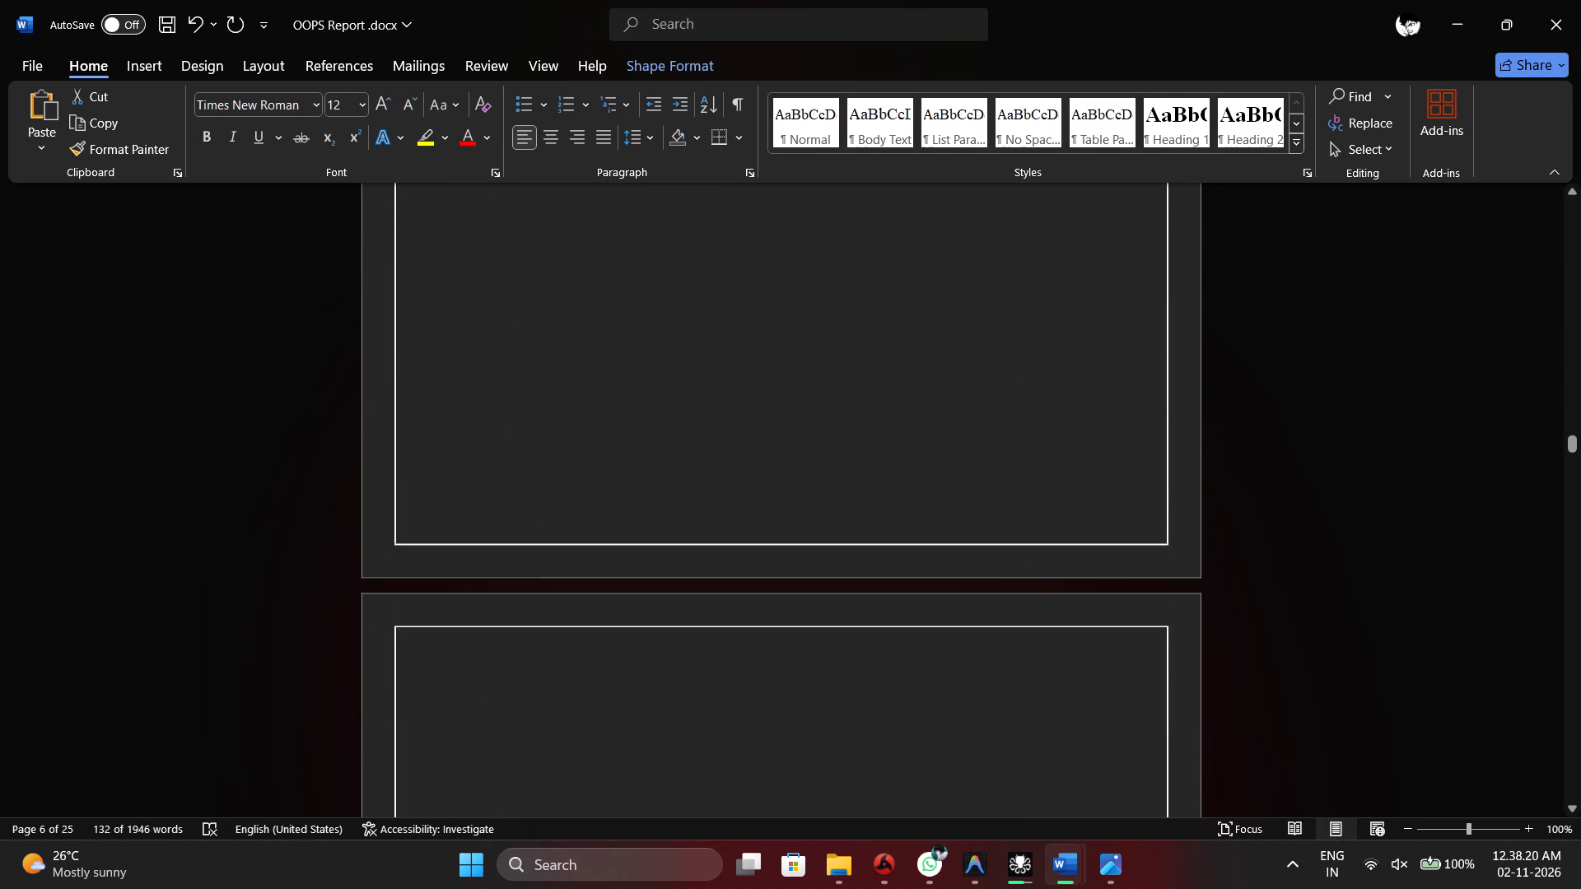
scroll(763, 591, down, 20)
scroll(763, 591, down, 5)
scroll(743, 583, up, 5)
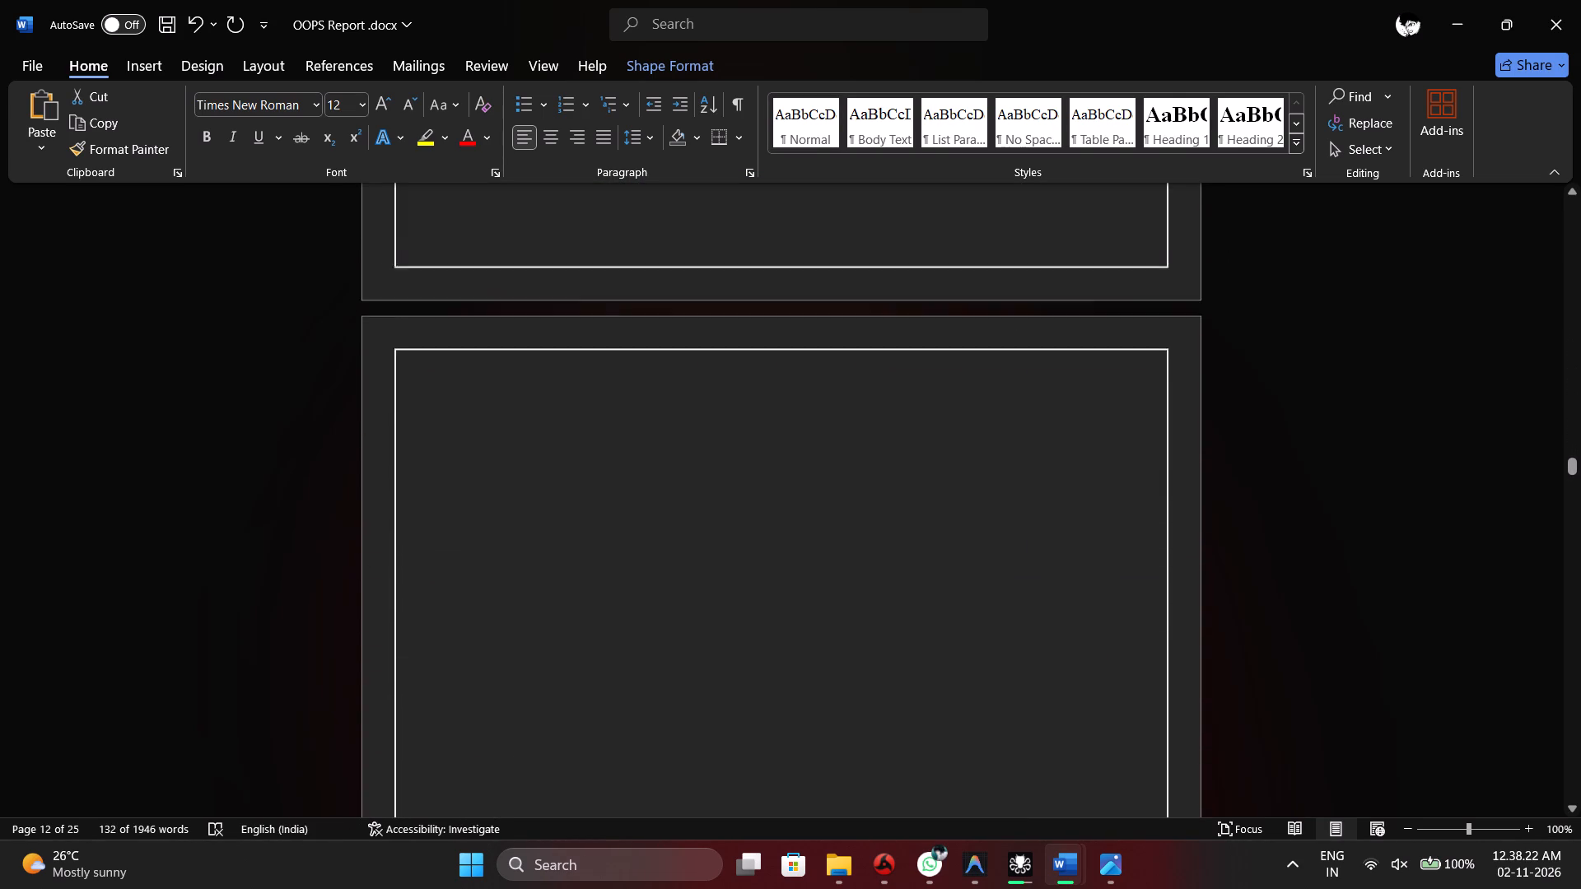
drag(490, 540, 519, 505)
scroll(548, 546, down, 15)
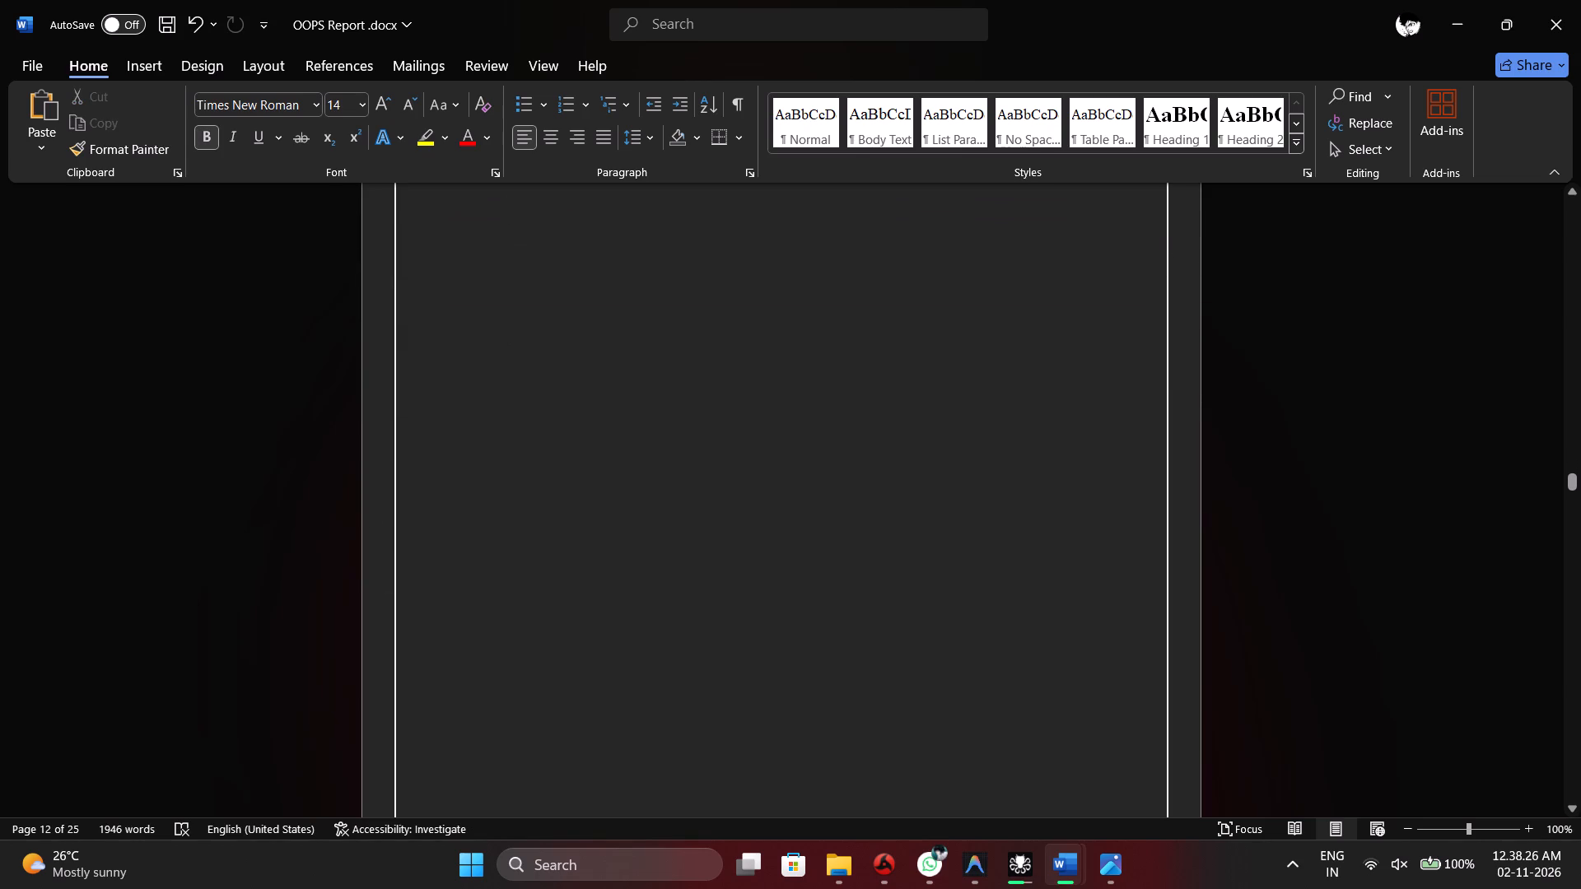
scroll(548, 546, down, 9)
click(585, 502)
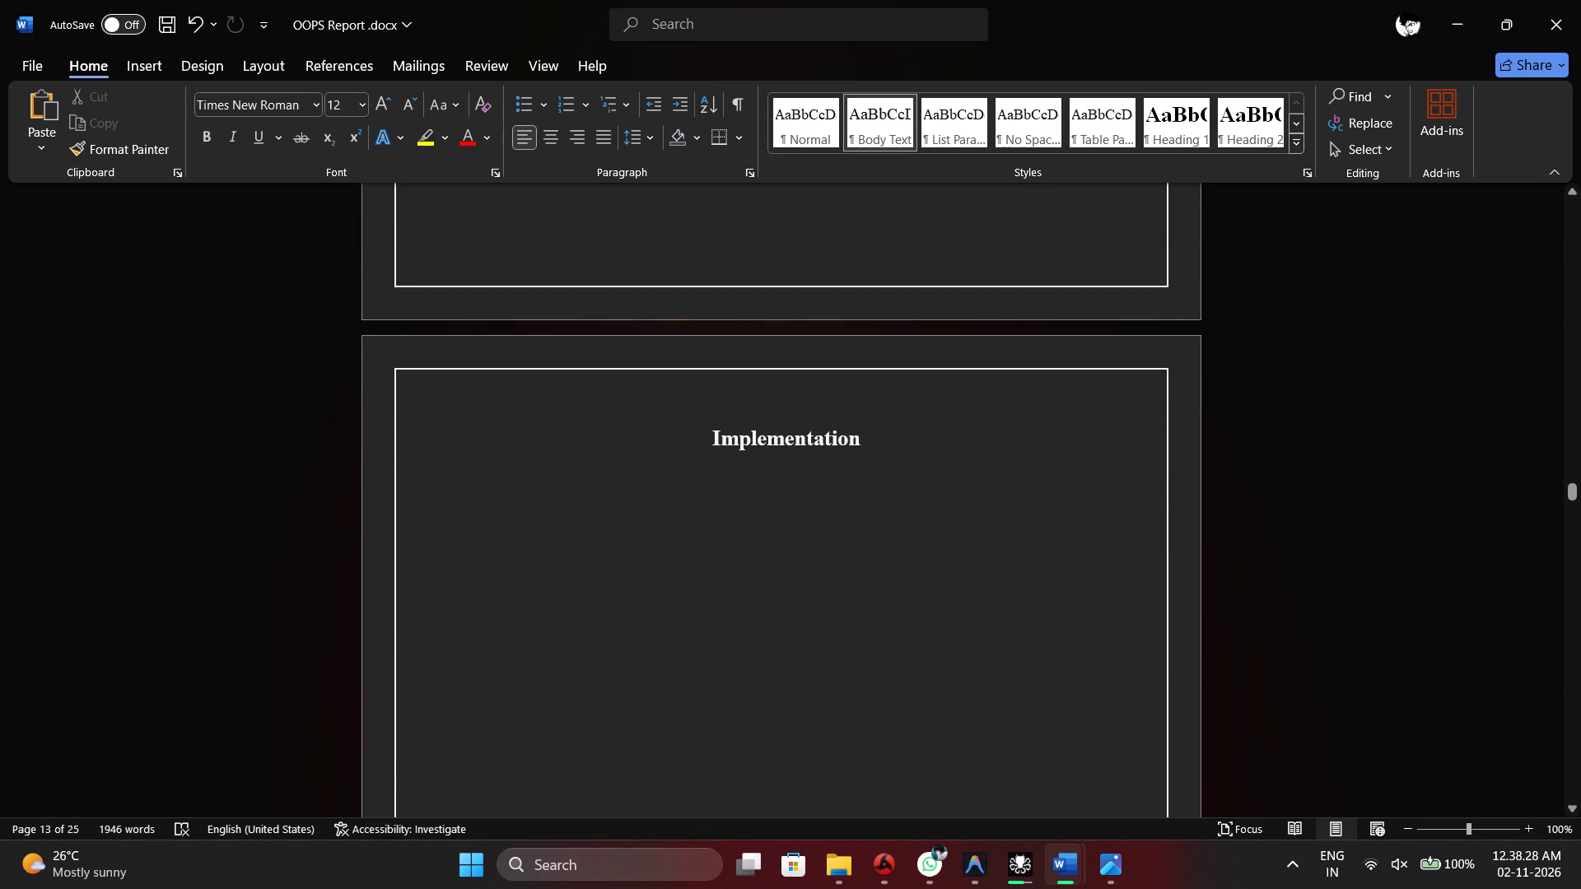
key(ctrl+v)
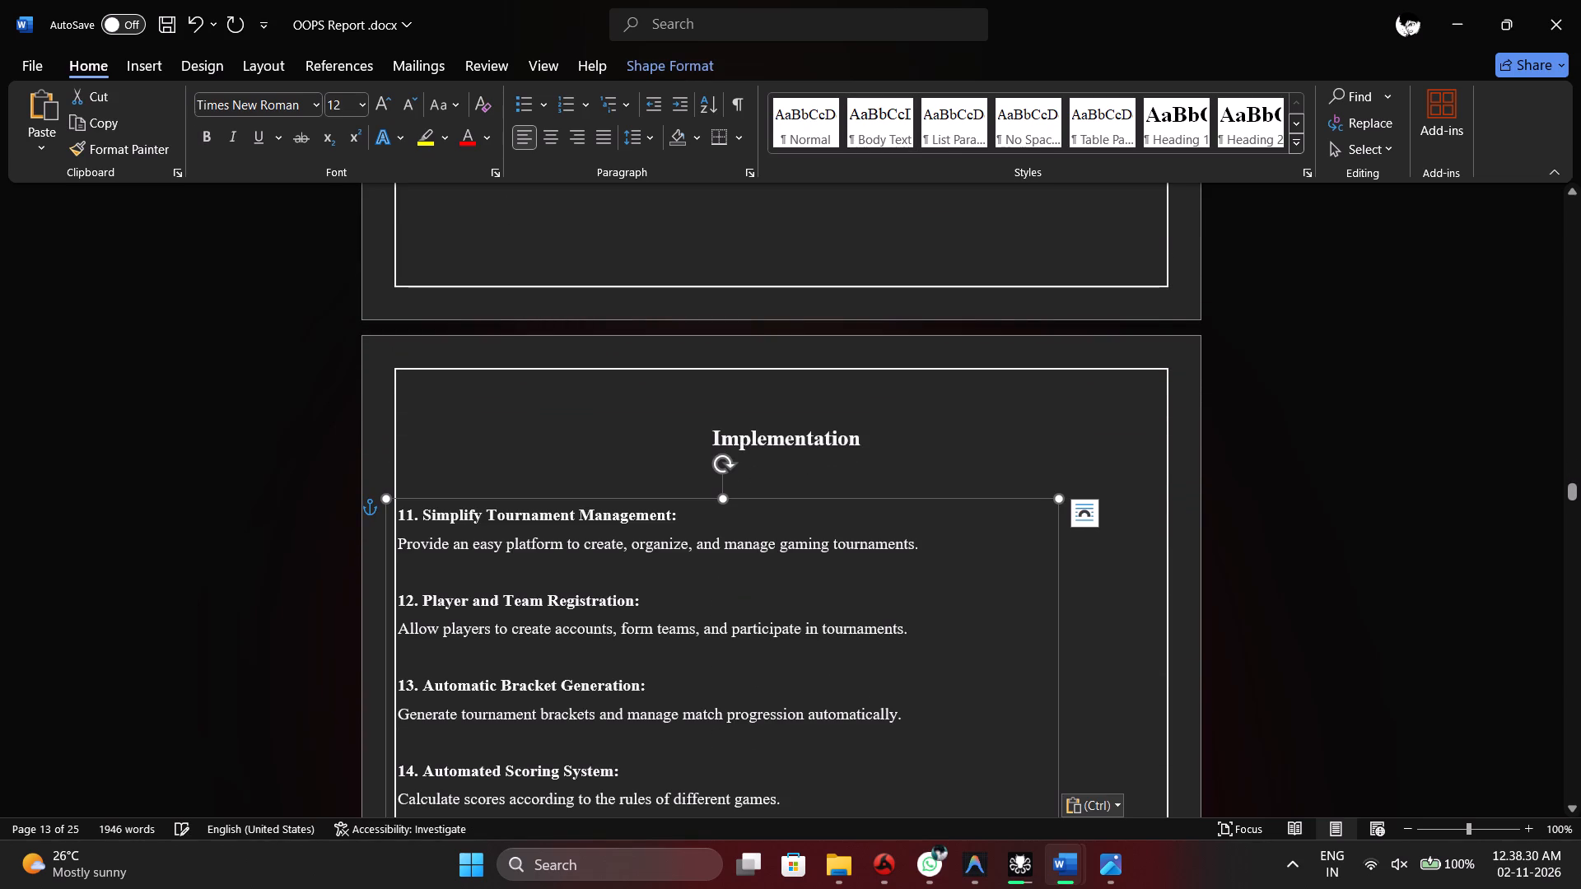
Move the pasted text box so it sits centred between the page borders beneath the Implementation heading.
click(745, 491)
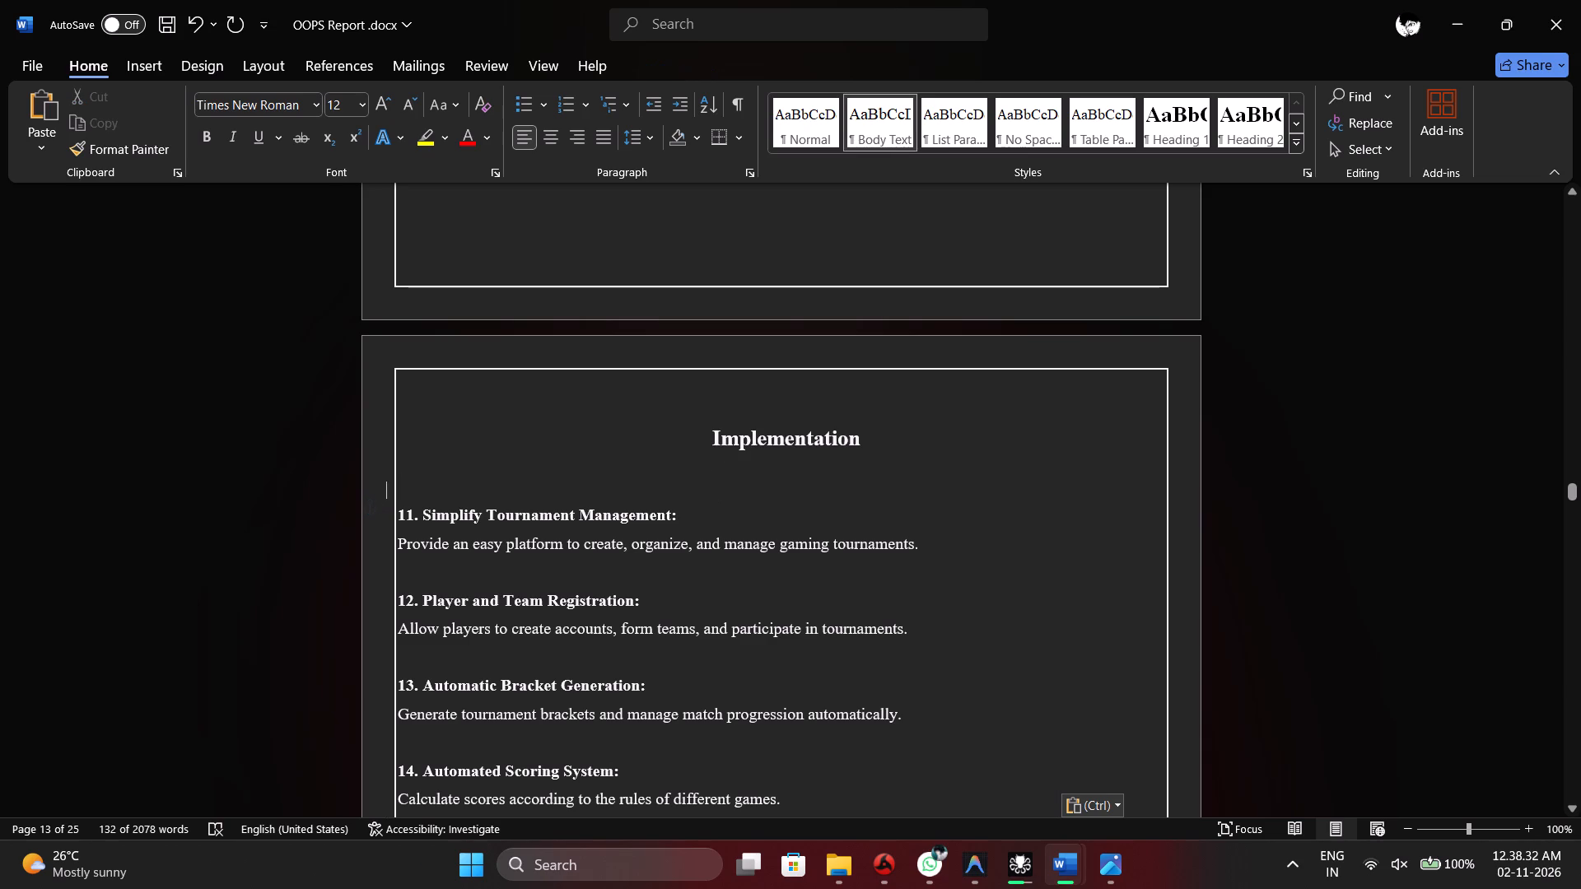
click(751, 496)
click(746, 496)
click(685, 510)
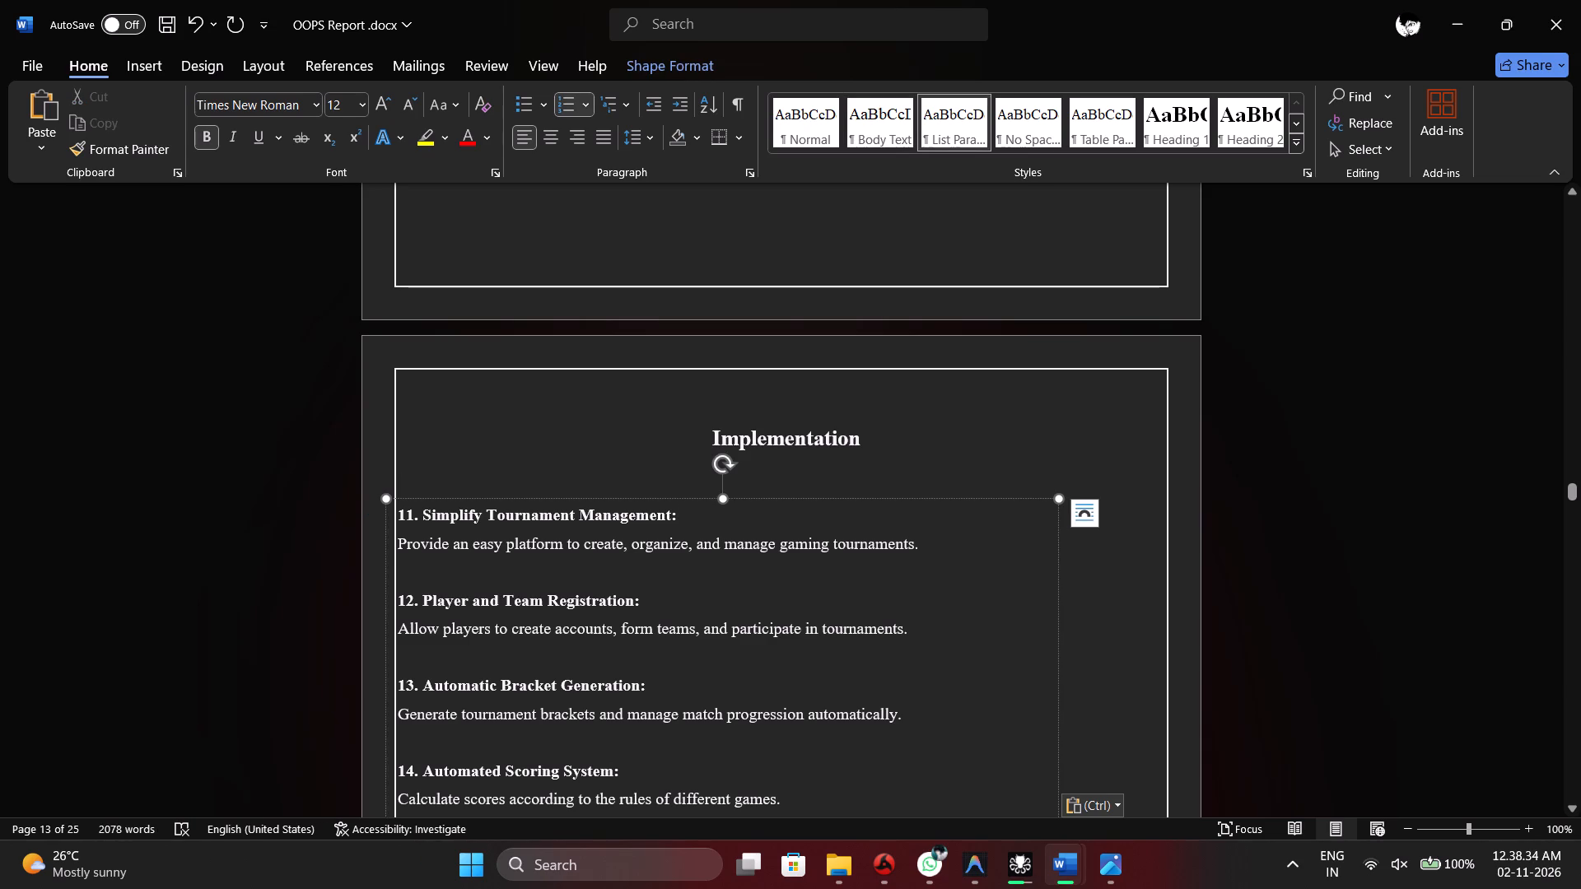
drag(631, 495, 707, 482)
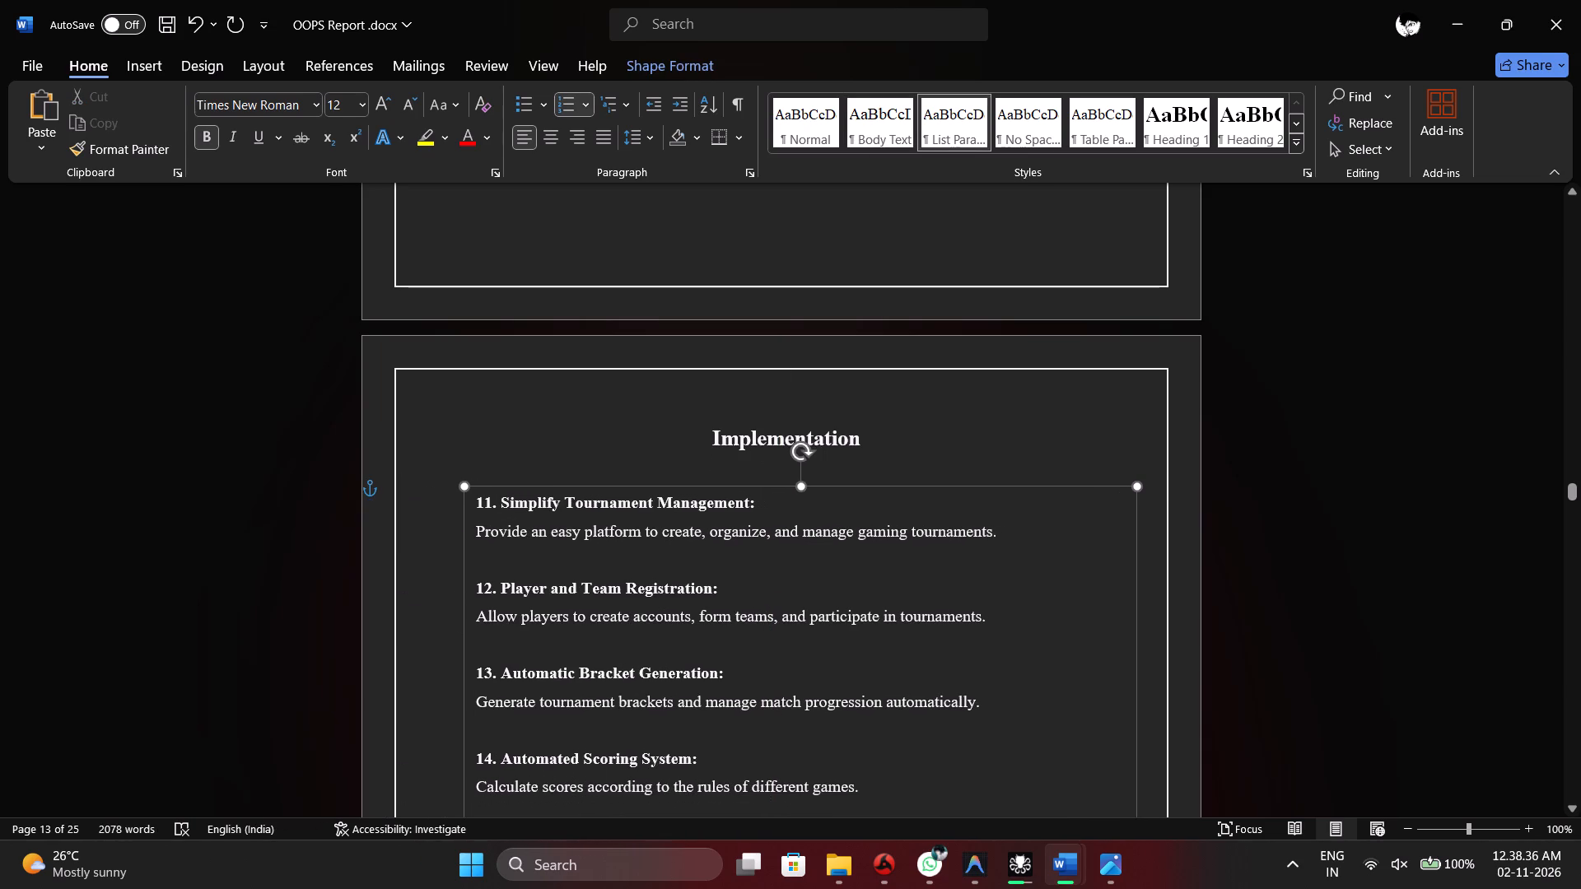
drag(707, 482, 702, 485)
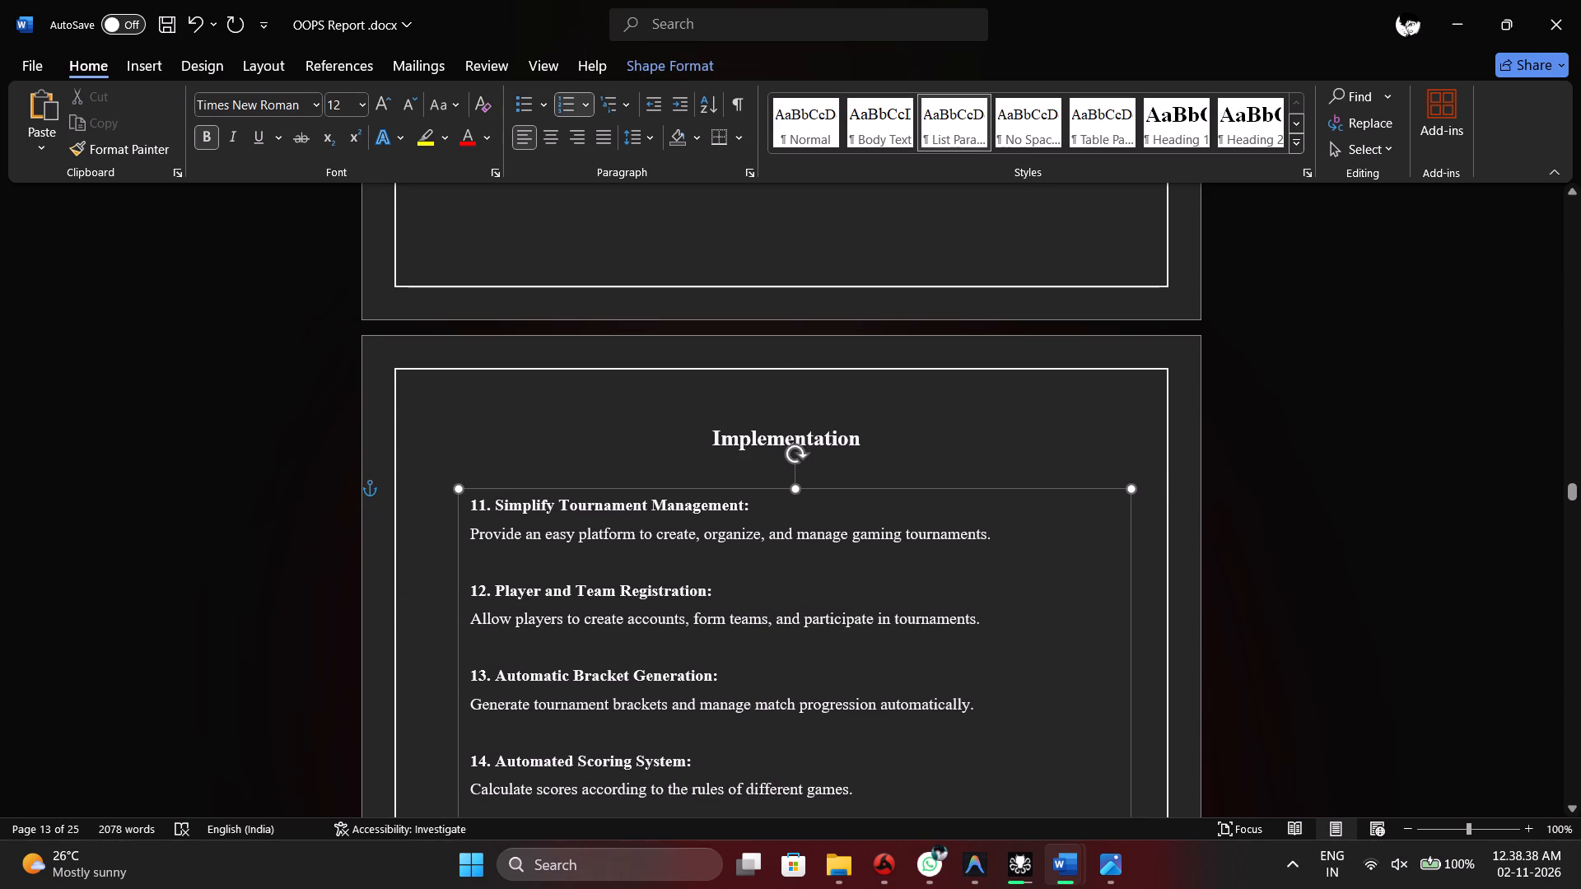
drag(702, 485, 688, 485)
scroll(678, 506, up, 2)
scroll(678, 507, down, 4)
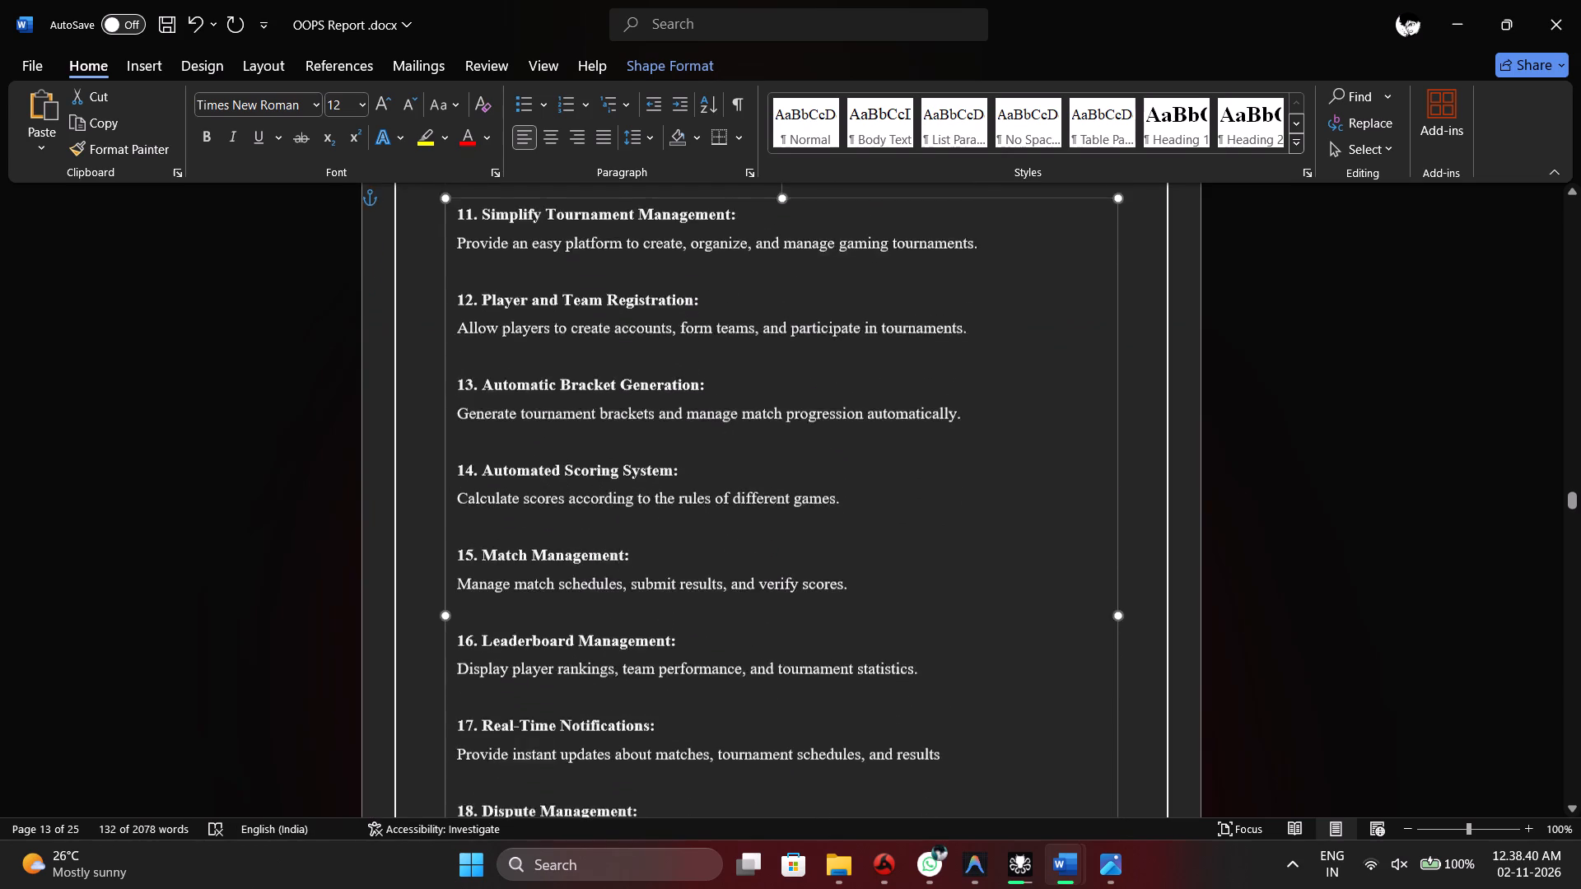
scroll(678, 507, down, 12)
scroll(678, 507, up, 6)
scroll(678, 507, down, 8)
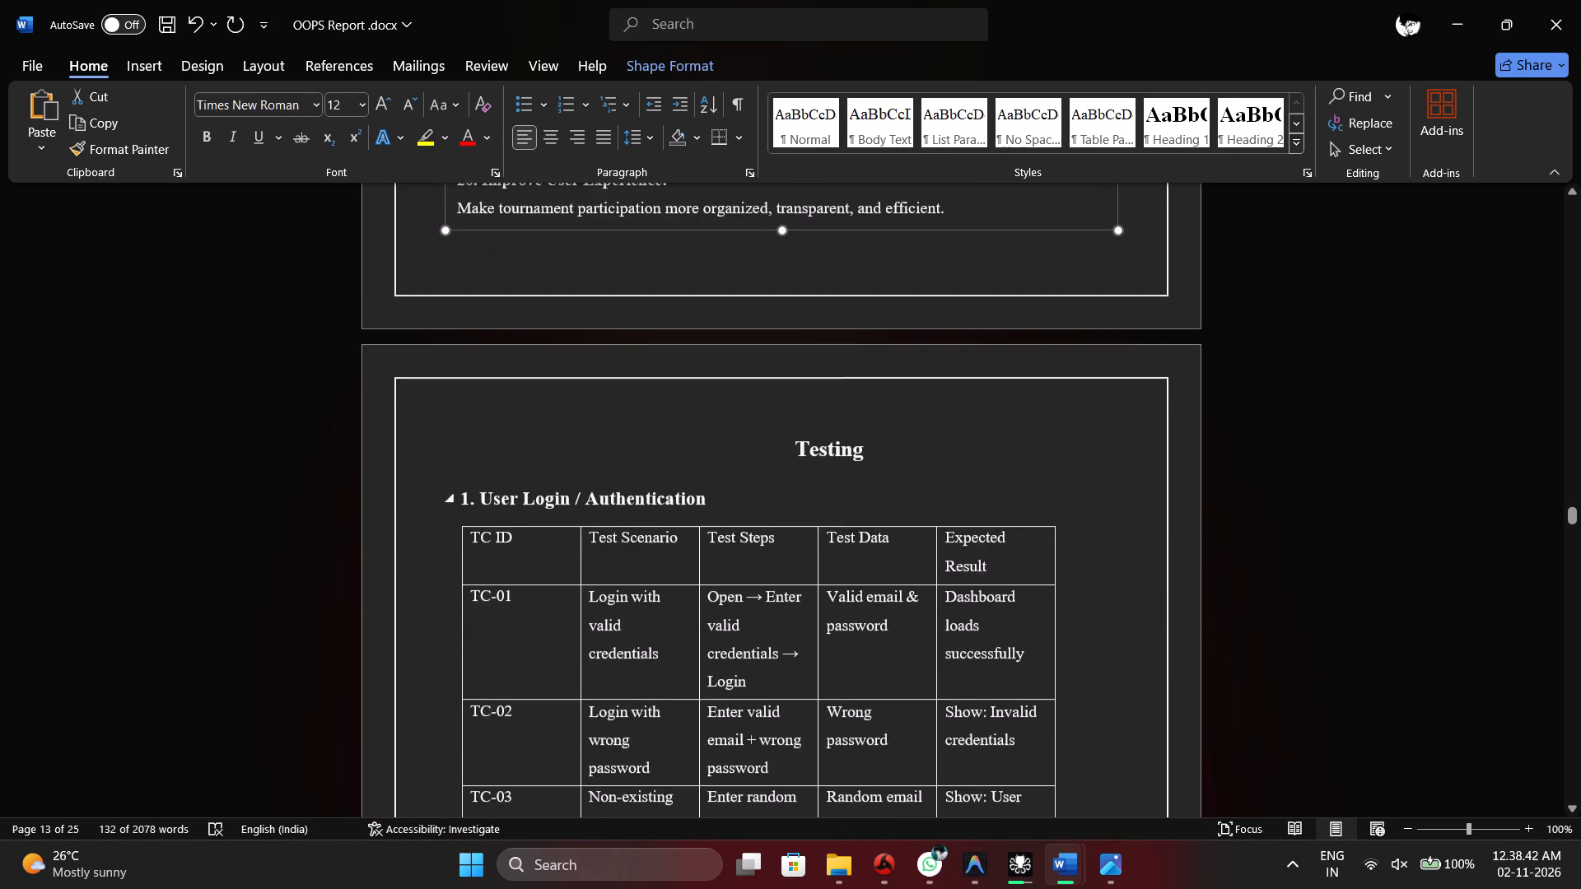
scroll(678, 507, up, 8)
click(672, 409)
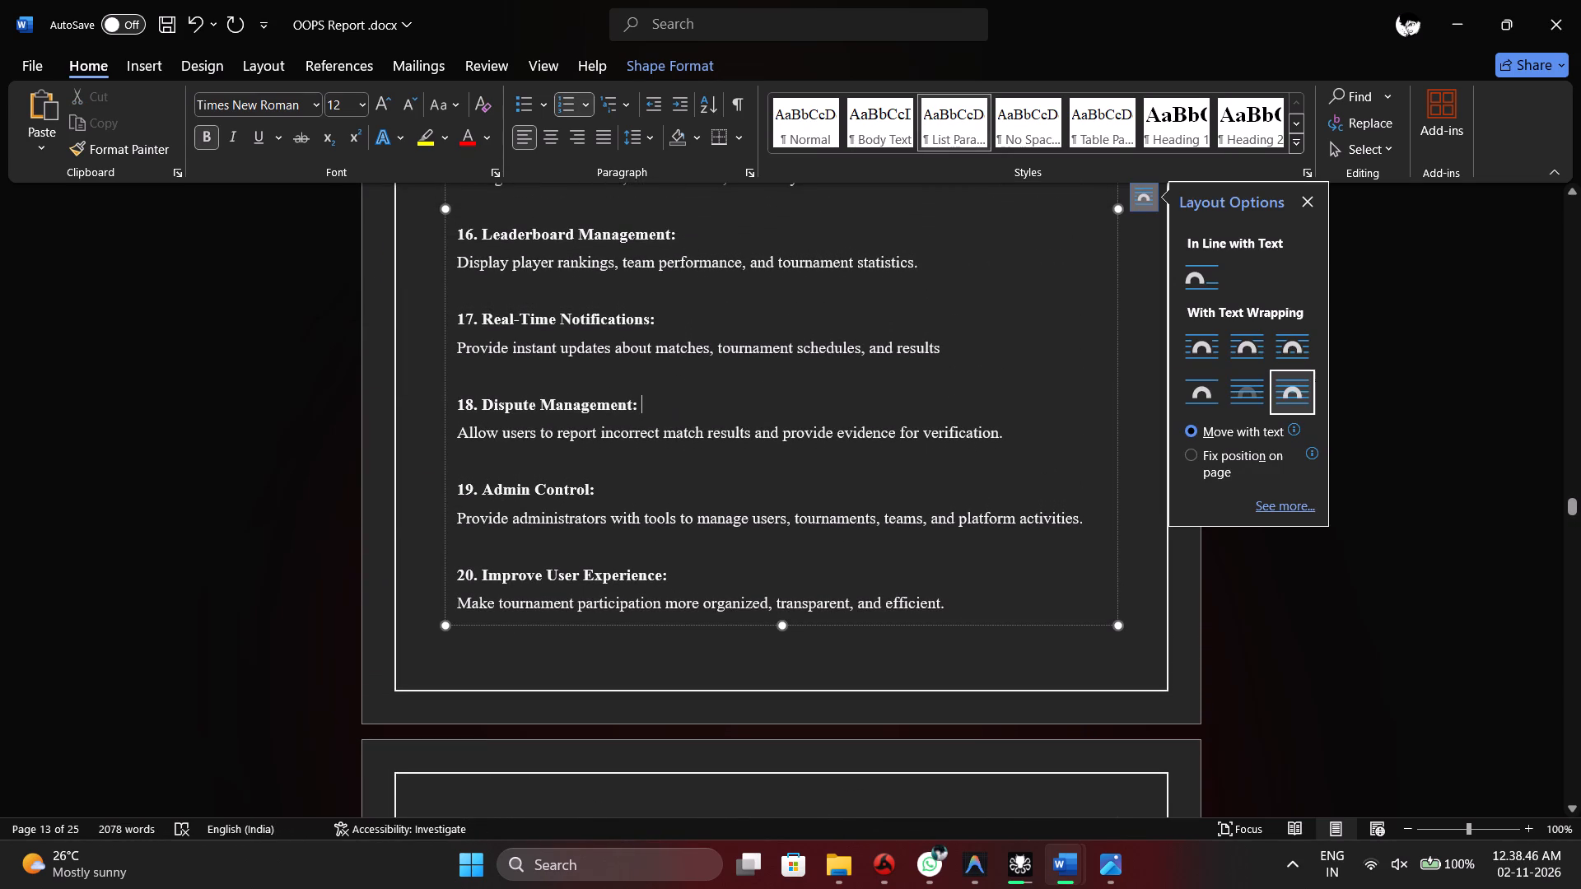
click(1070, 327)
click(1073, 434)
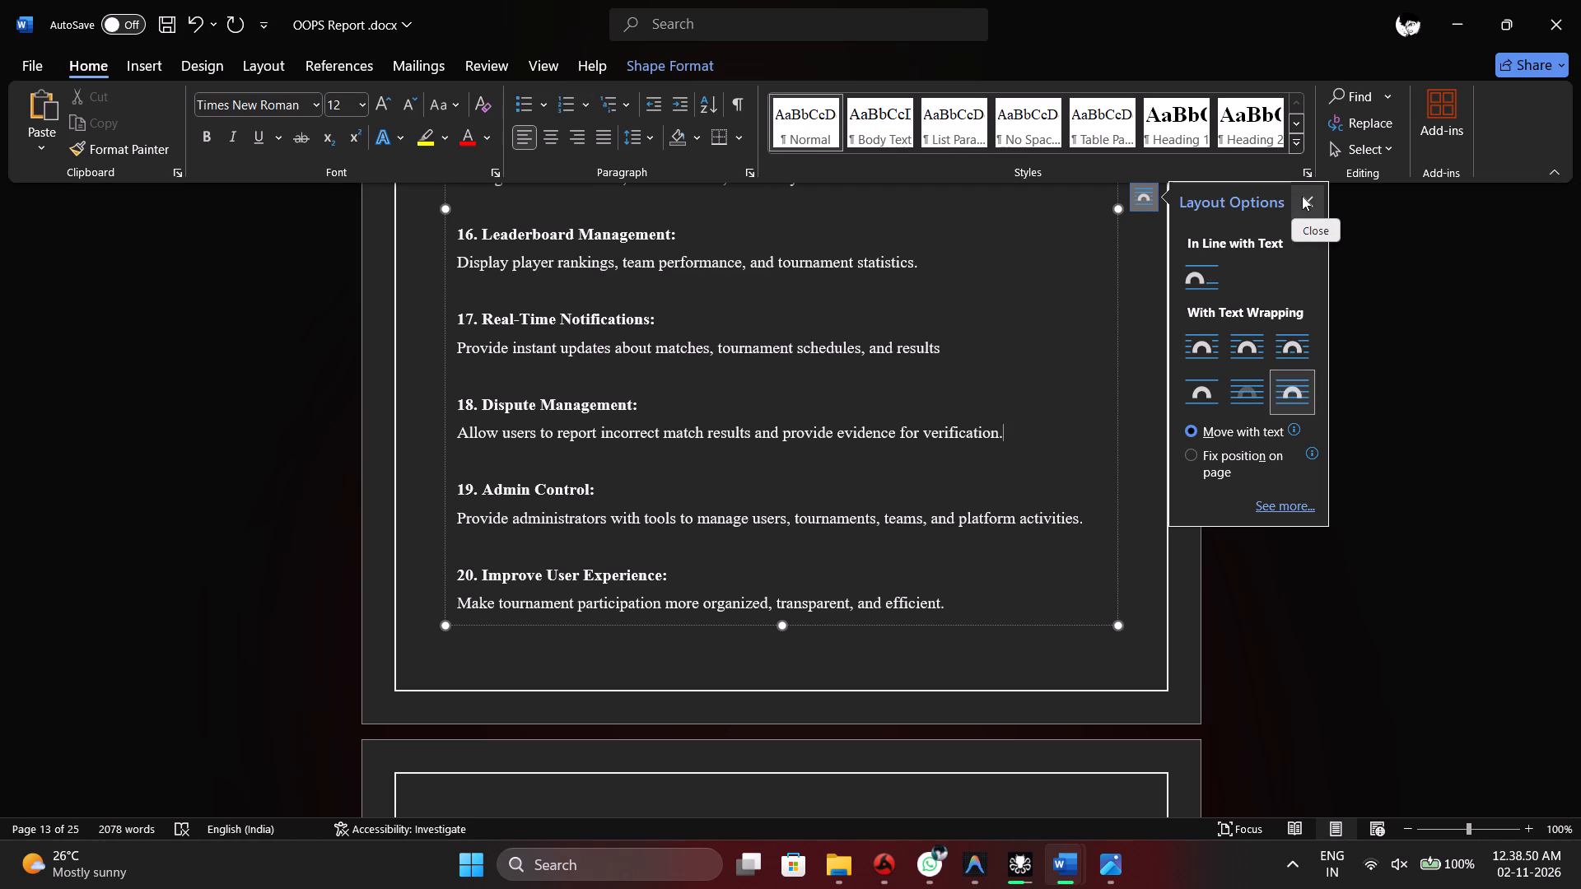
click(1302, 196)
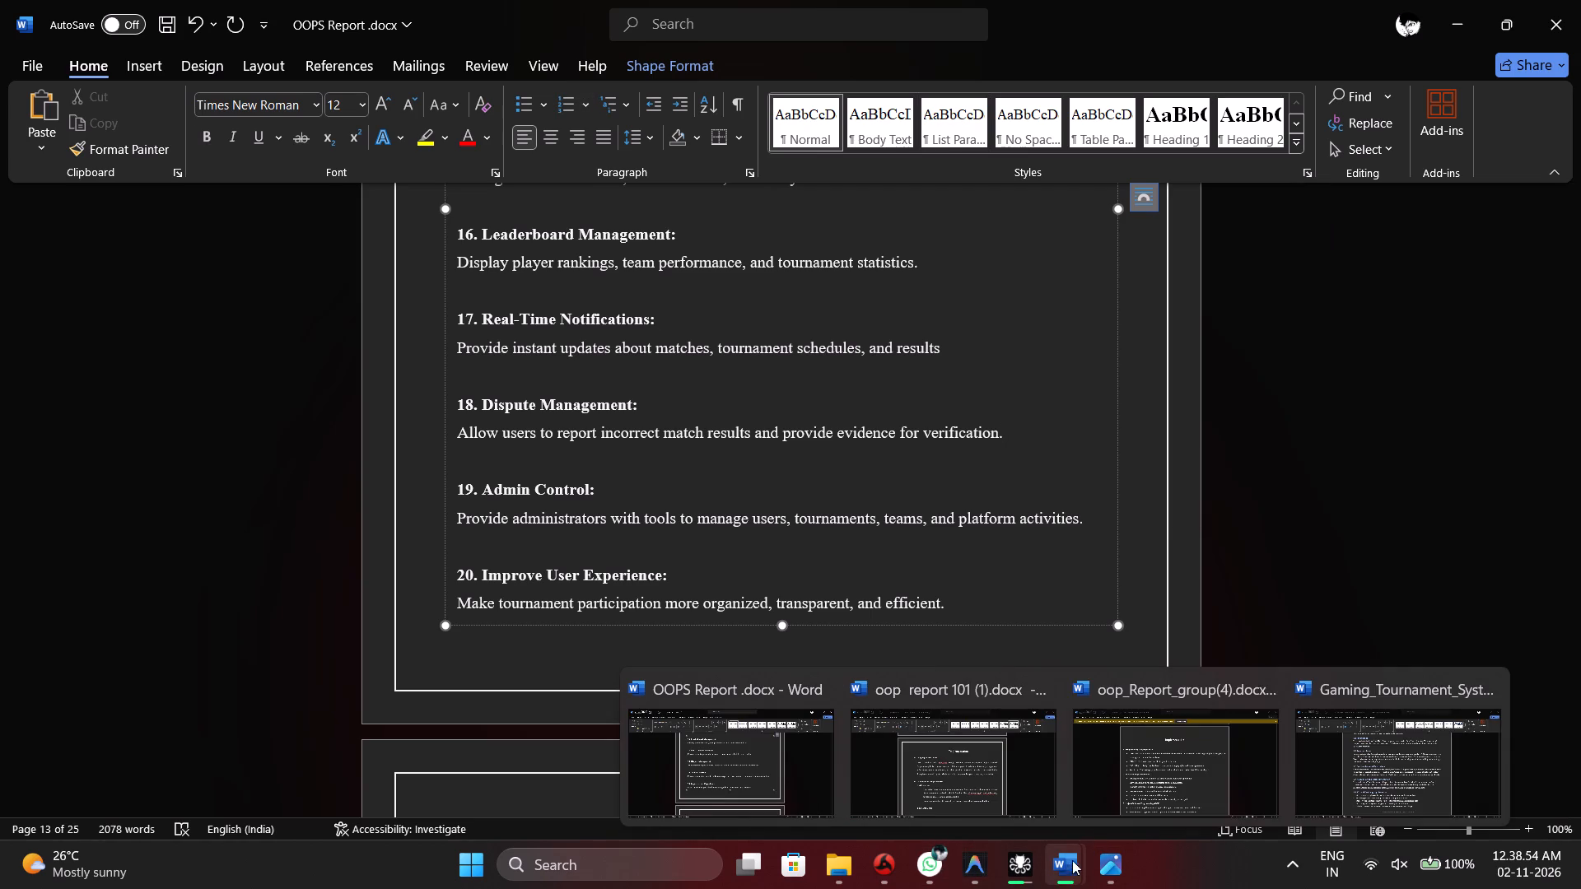
Switch to the Gaming_Tournament_System_OOP_Report document and copy its selected OOP concepts text, ending with section 6.7 Association and Object Interaction.
click(1334, 735)
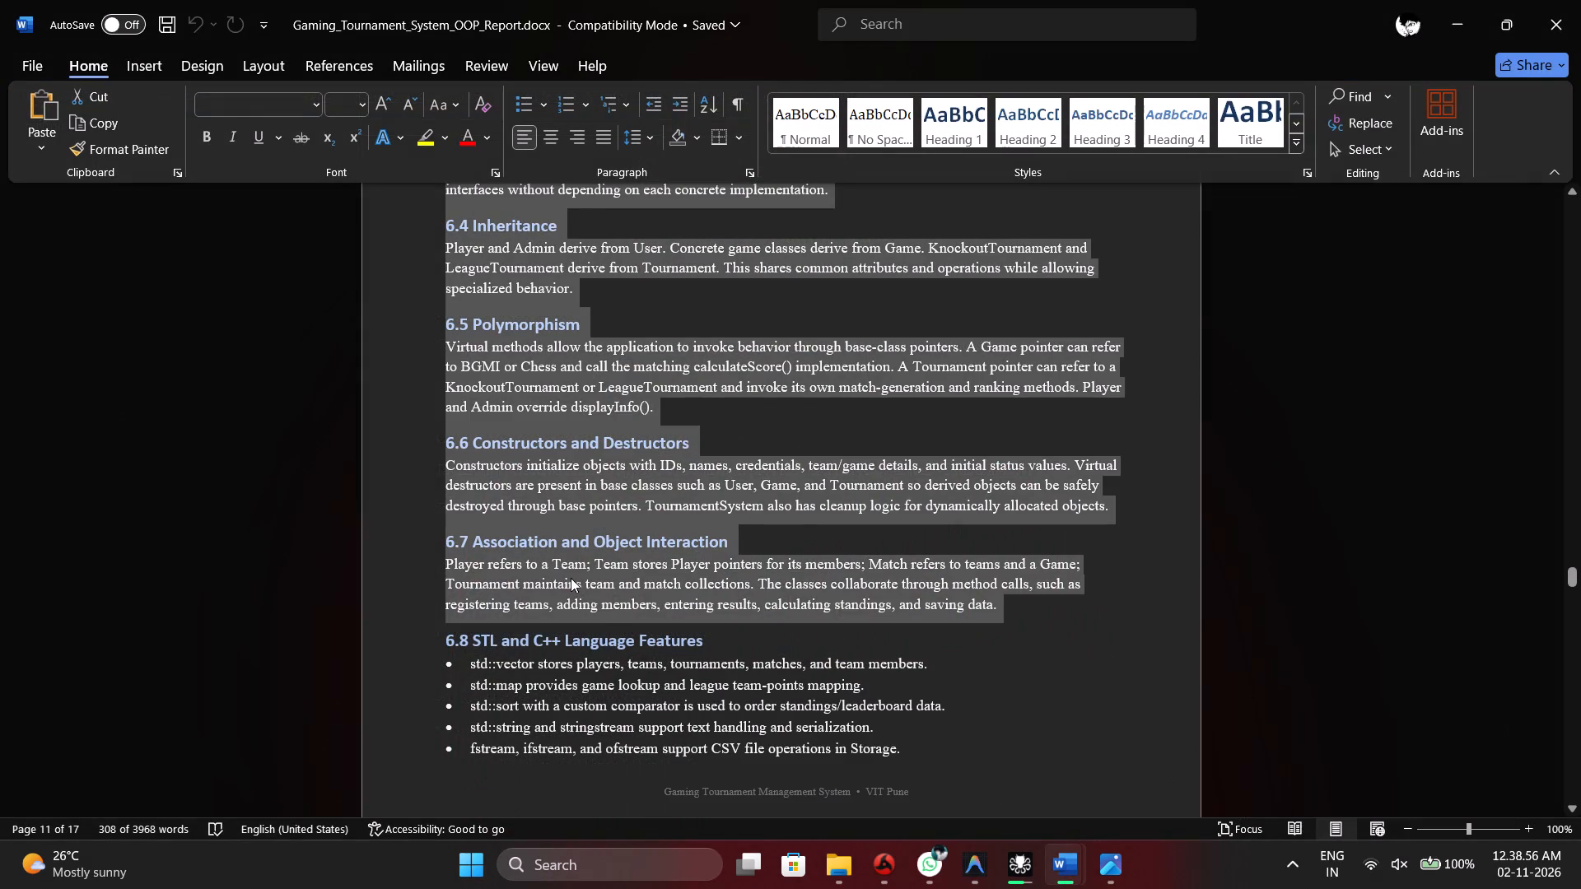
right_click(571, 571)
click(646, 213)
Return to OOPS Report and replace all objectives text in the box under the Implementation heading with the copied OOP concepts text.
click(761, 777)
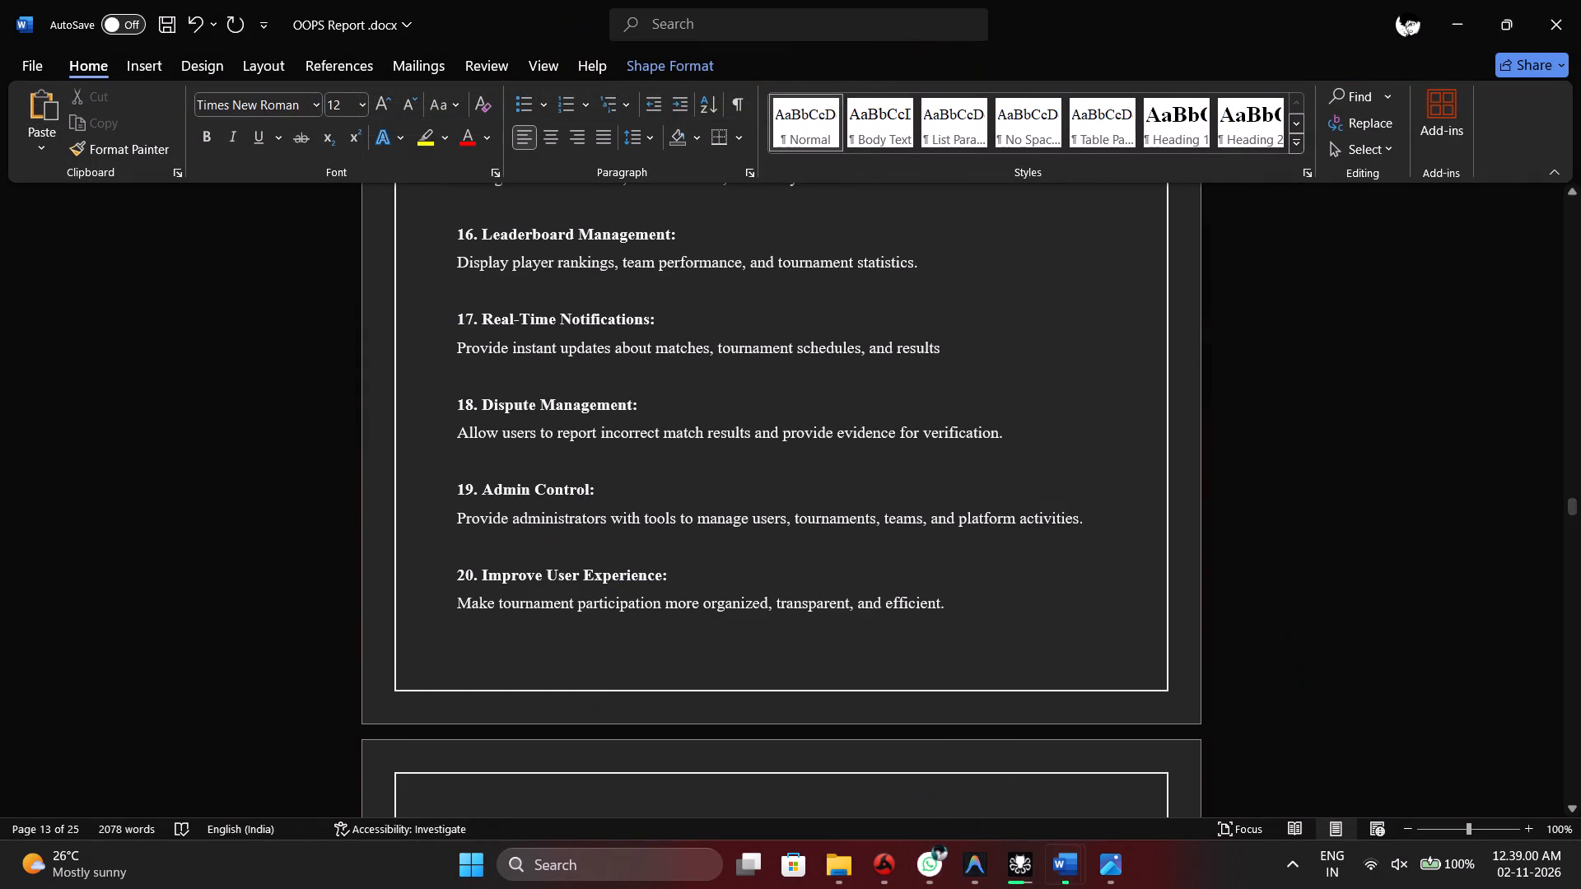
scroll(693, 605, up, 4)
click(654, 545)
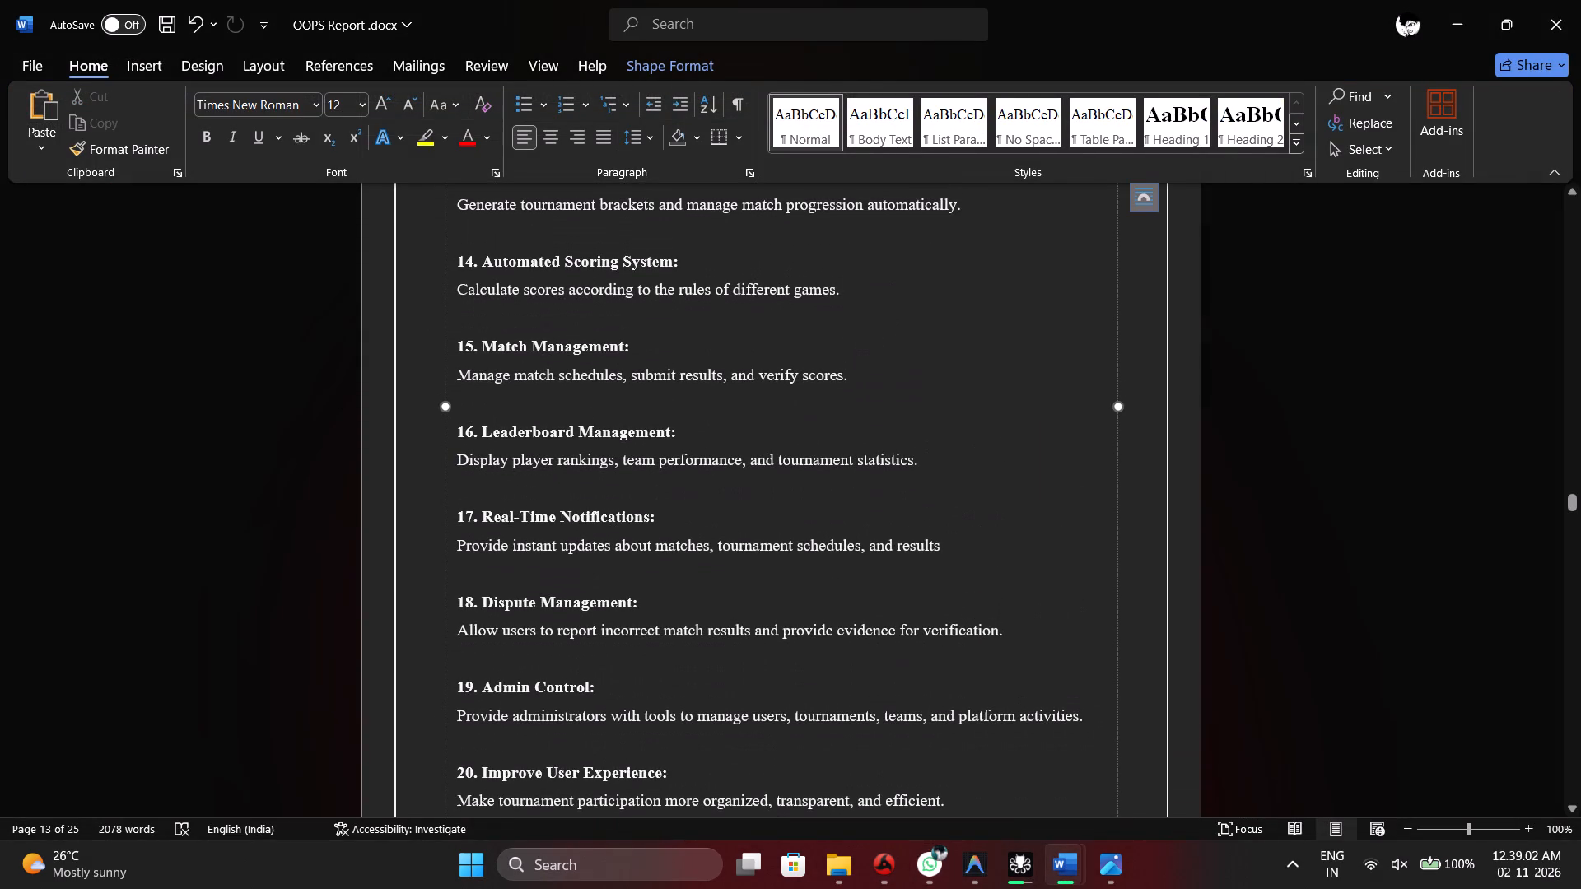
key(ctrl+a)
key(ctrl+BackSpace)
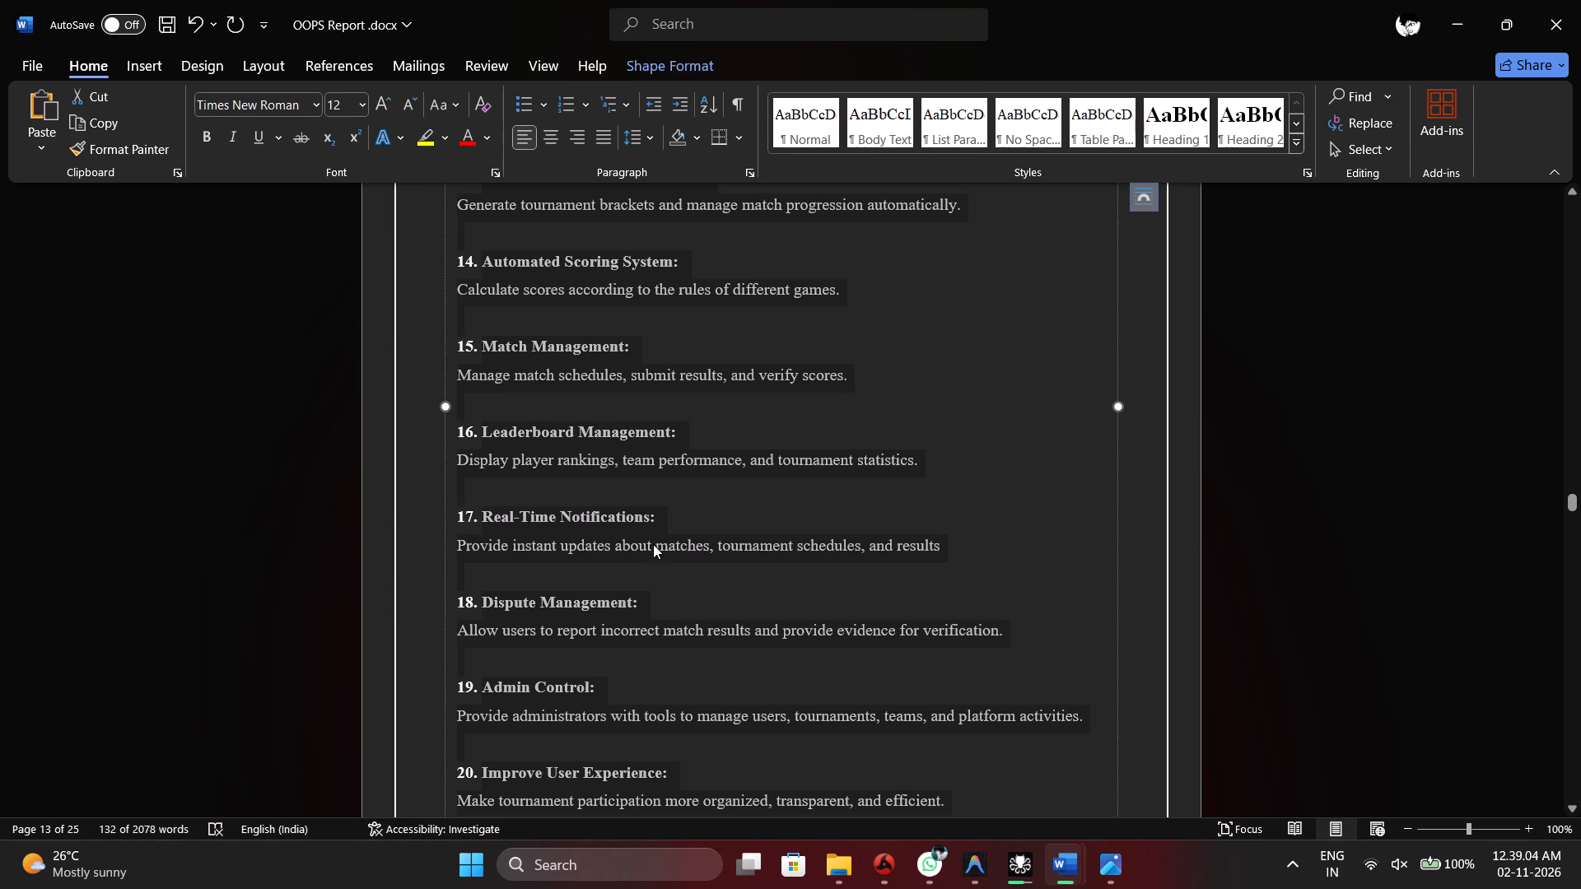
scroll(391, 296, up, 8)
click(546, 416)
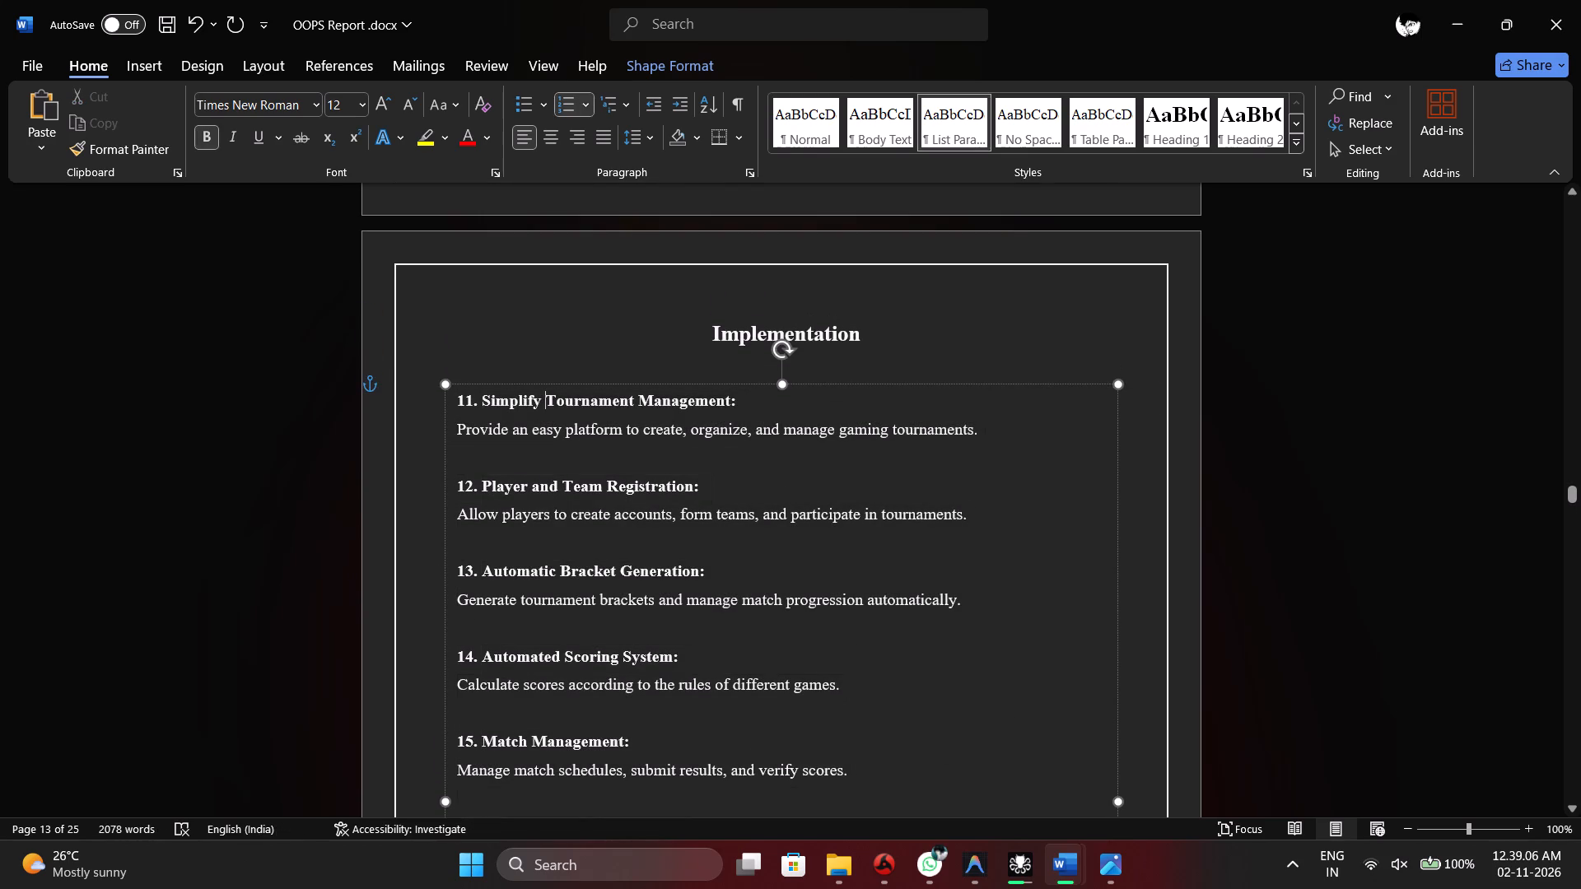
click(555, 454)
key(ctrl+a)
key(BackSpace)
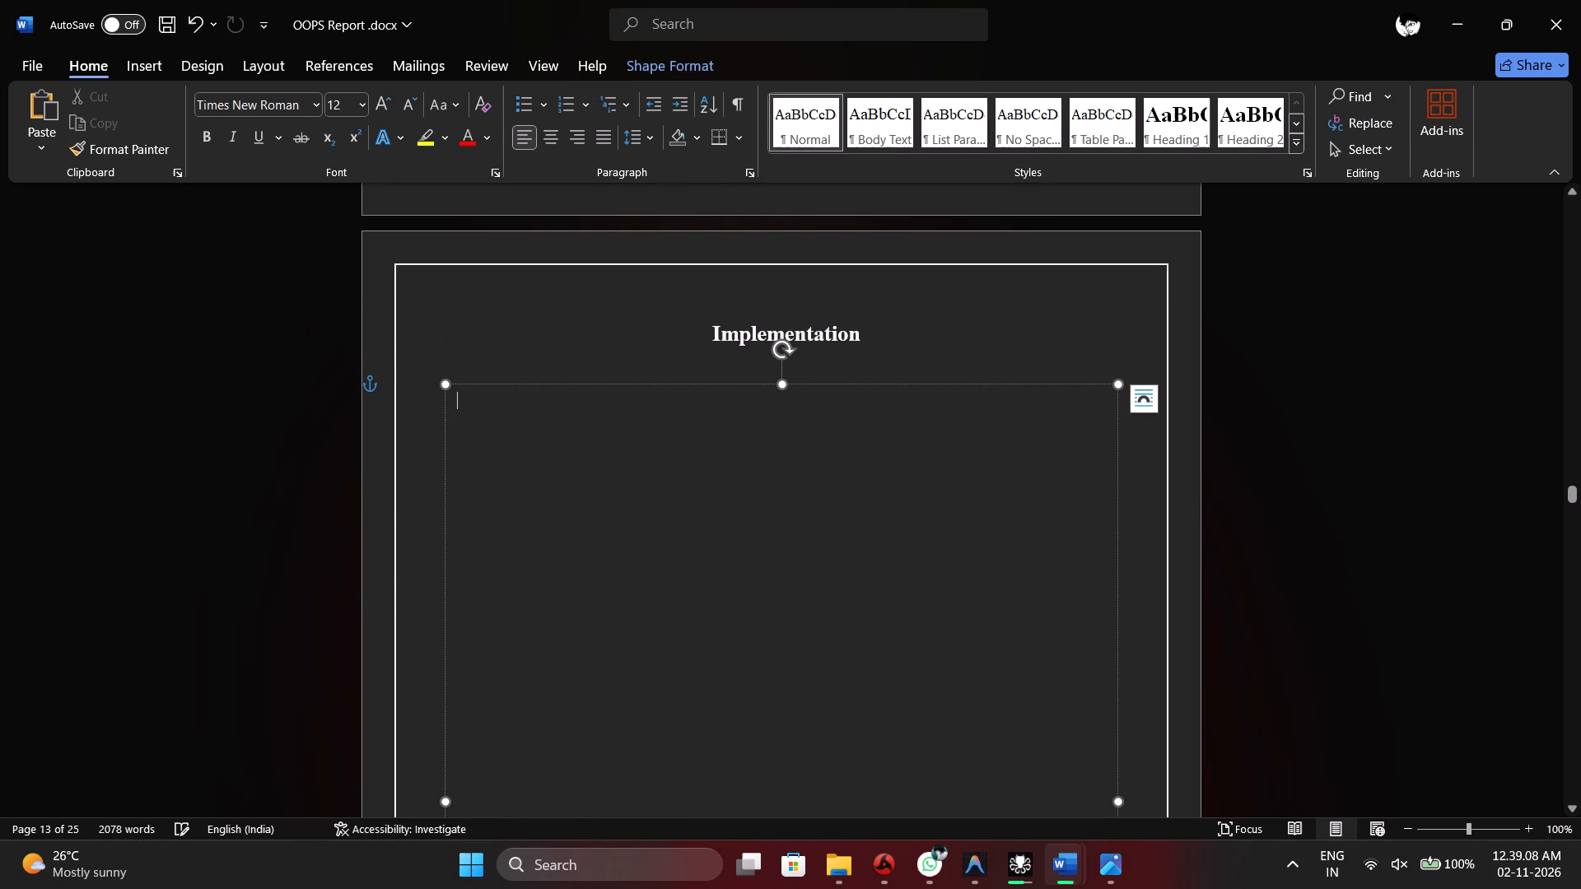
key(ctrl+v)
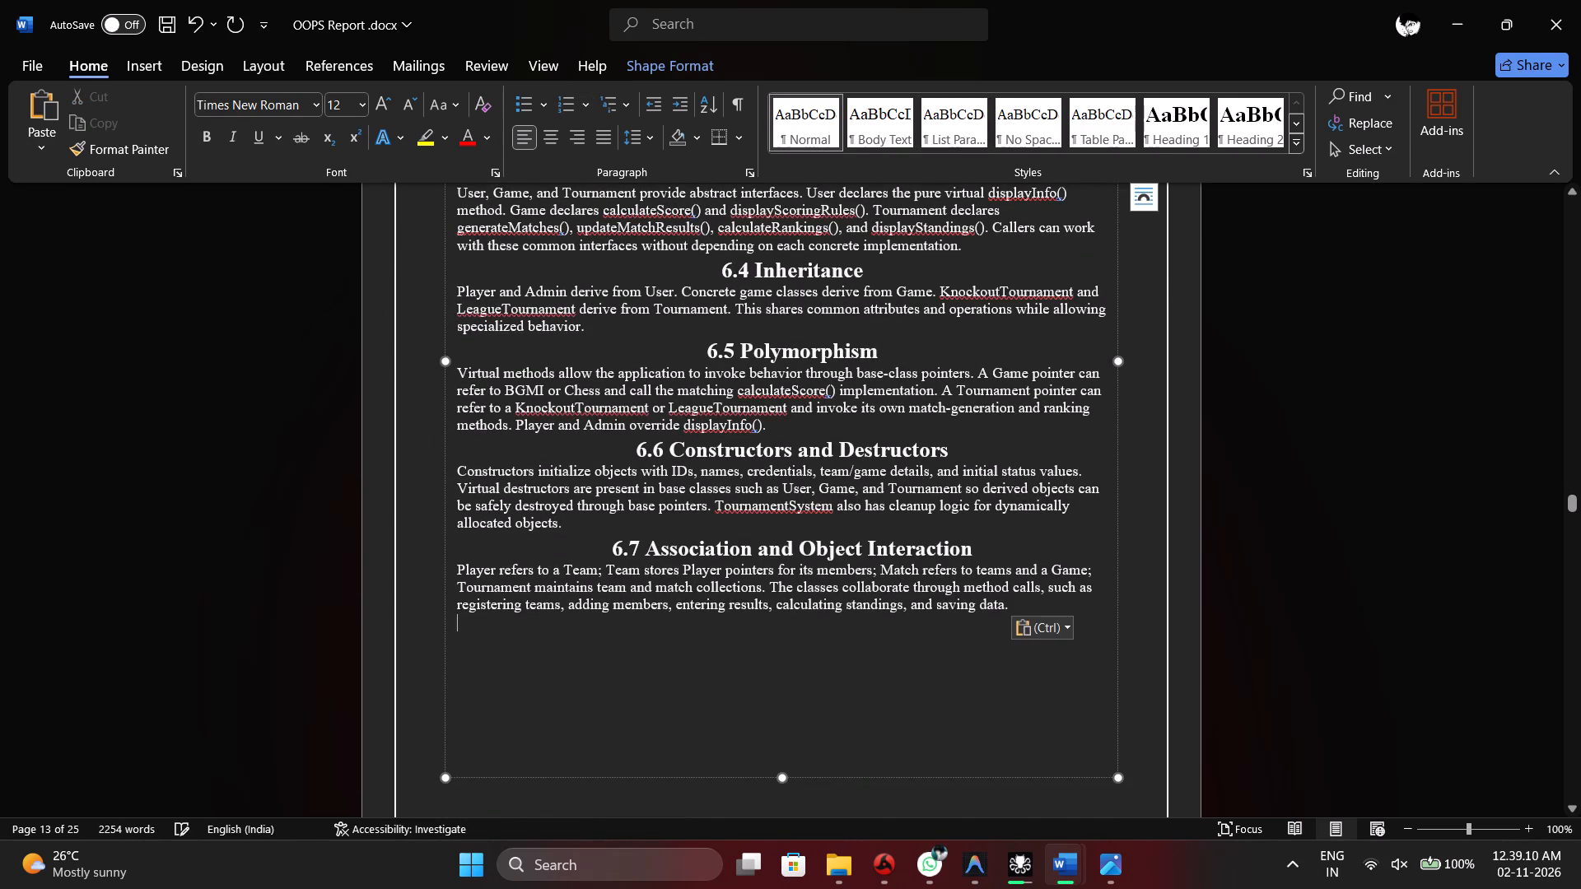
Set the font size of all the pasted OOP concepts text, from the main title through section 6.7, to 12.
scroll(489, 407, up, 11)
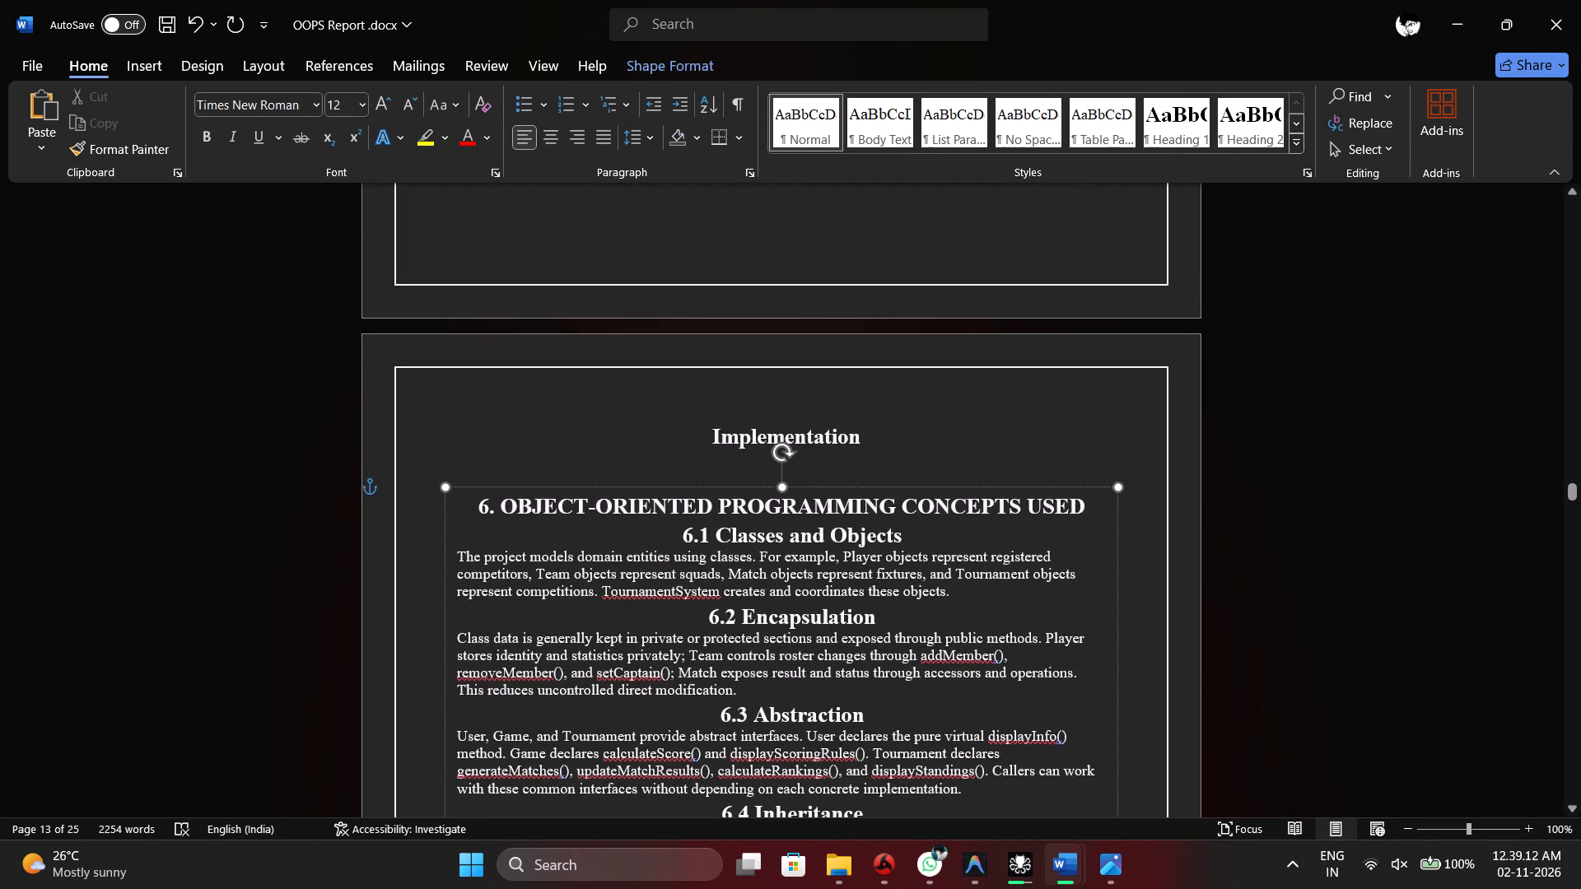
click(501, 509)
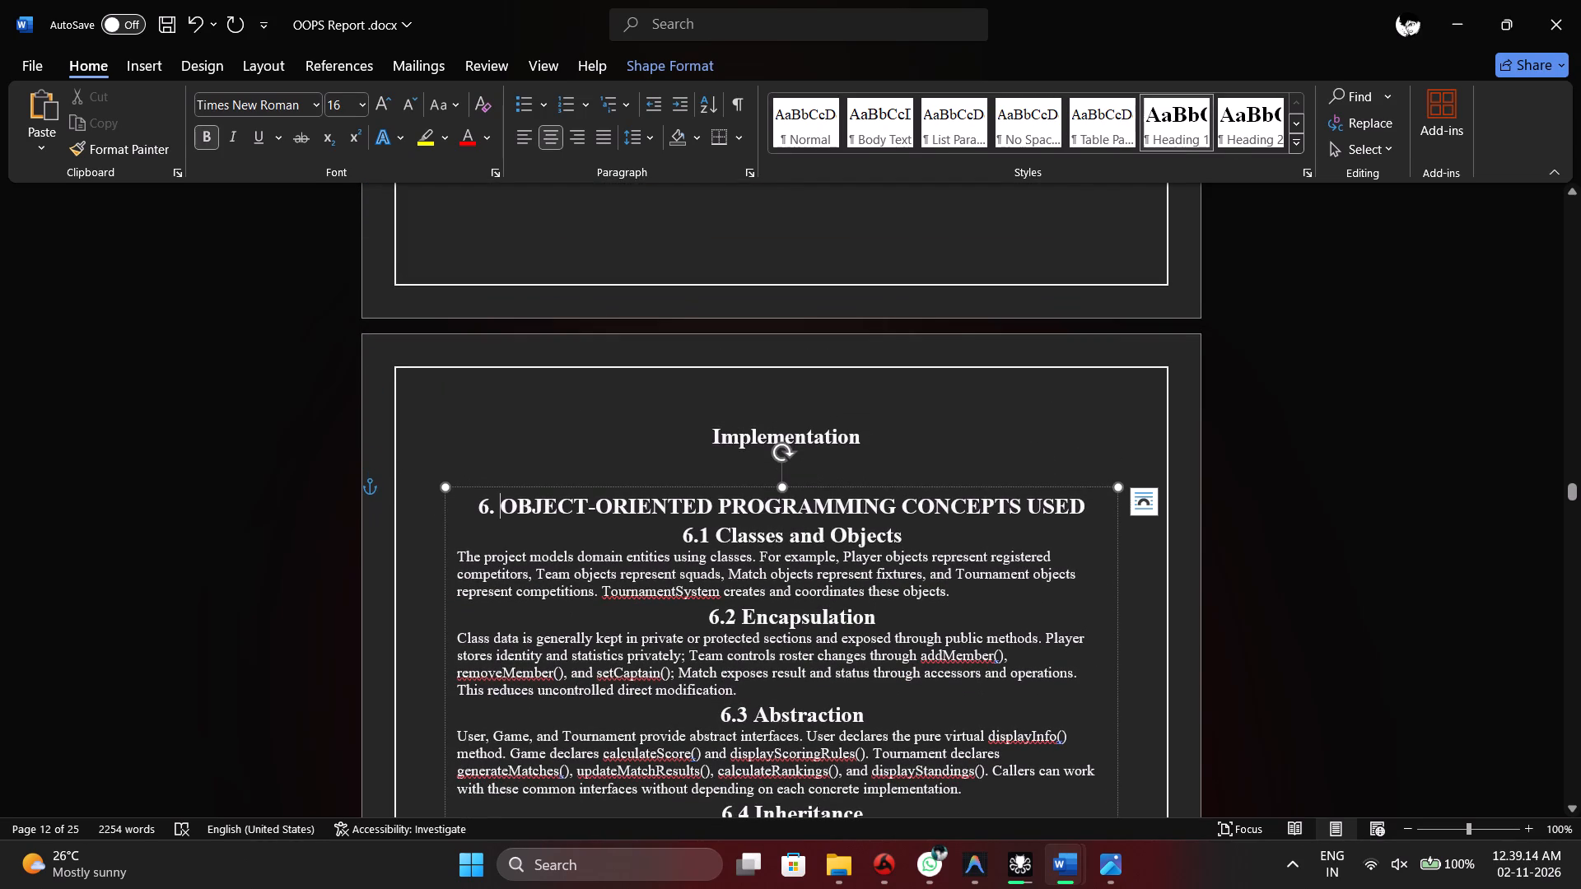
drag(477, 506, 1071, 510)
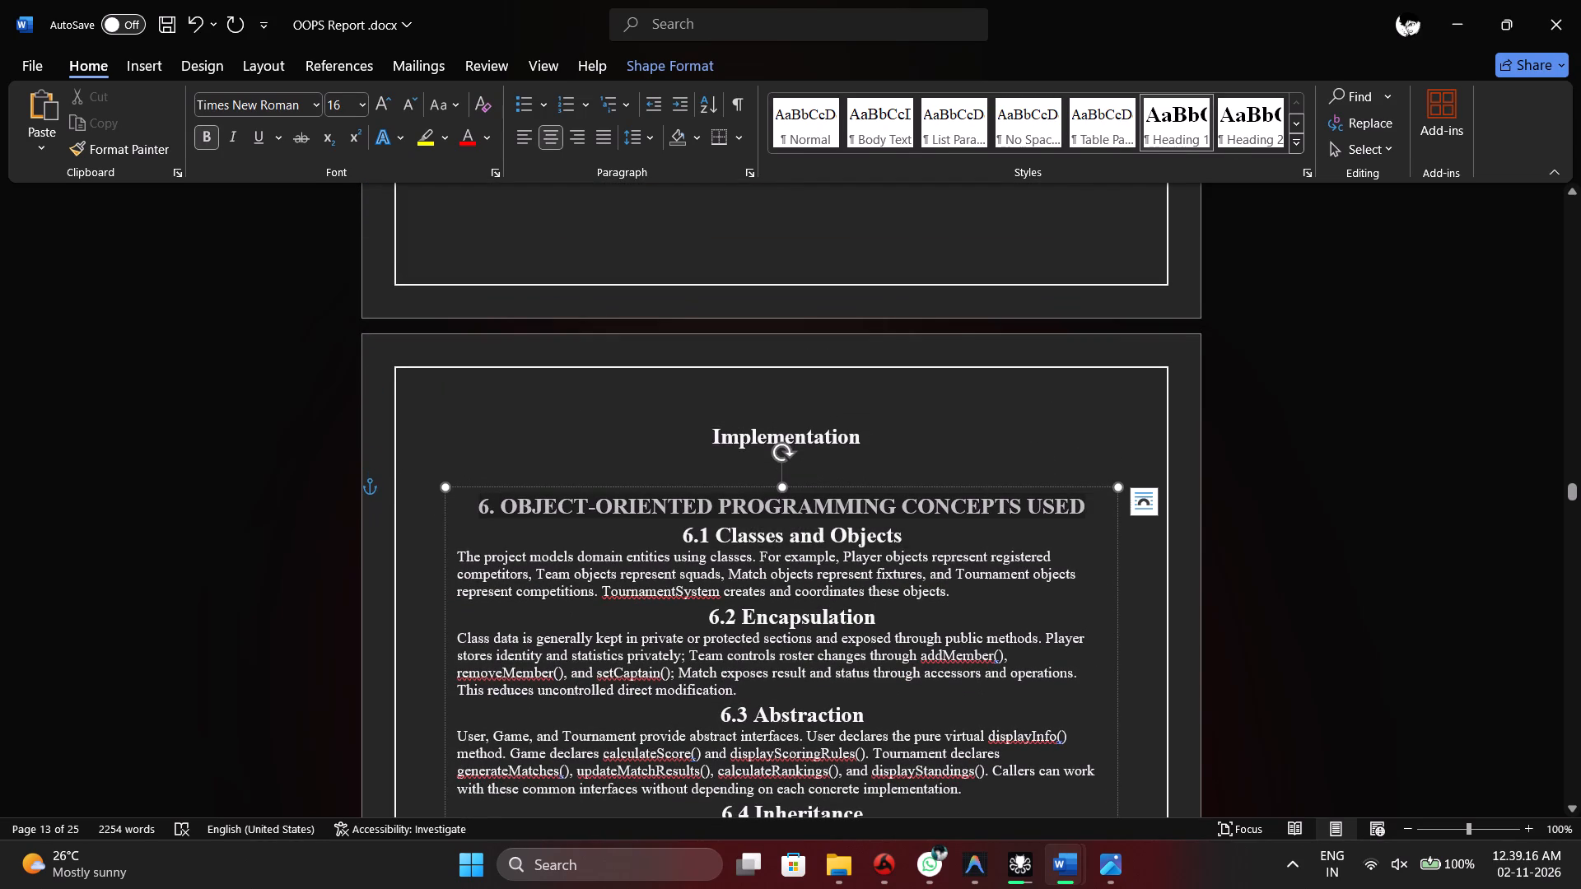
drag(1071, 510, 1057, 388)
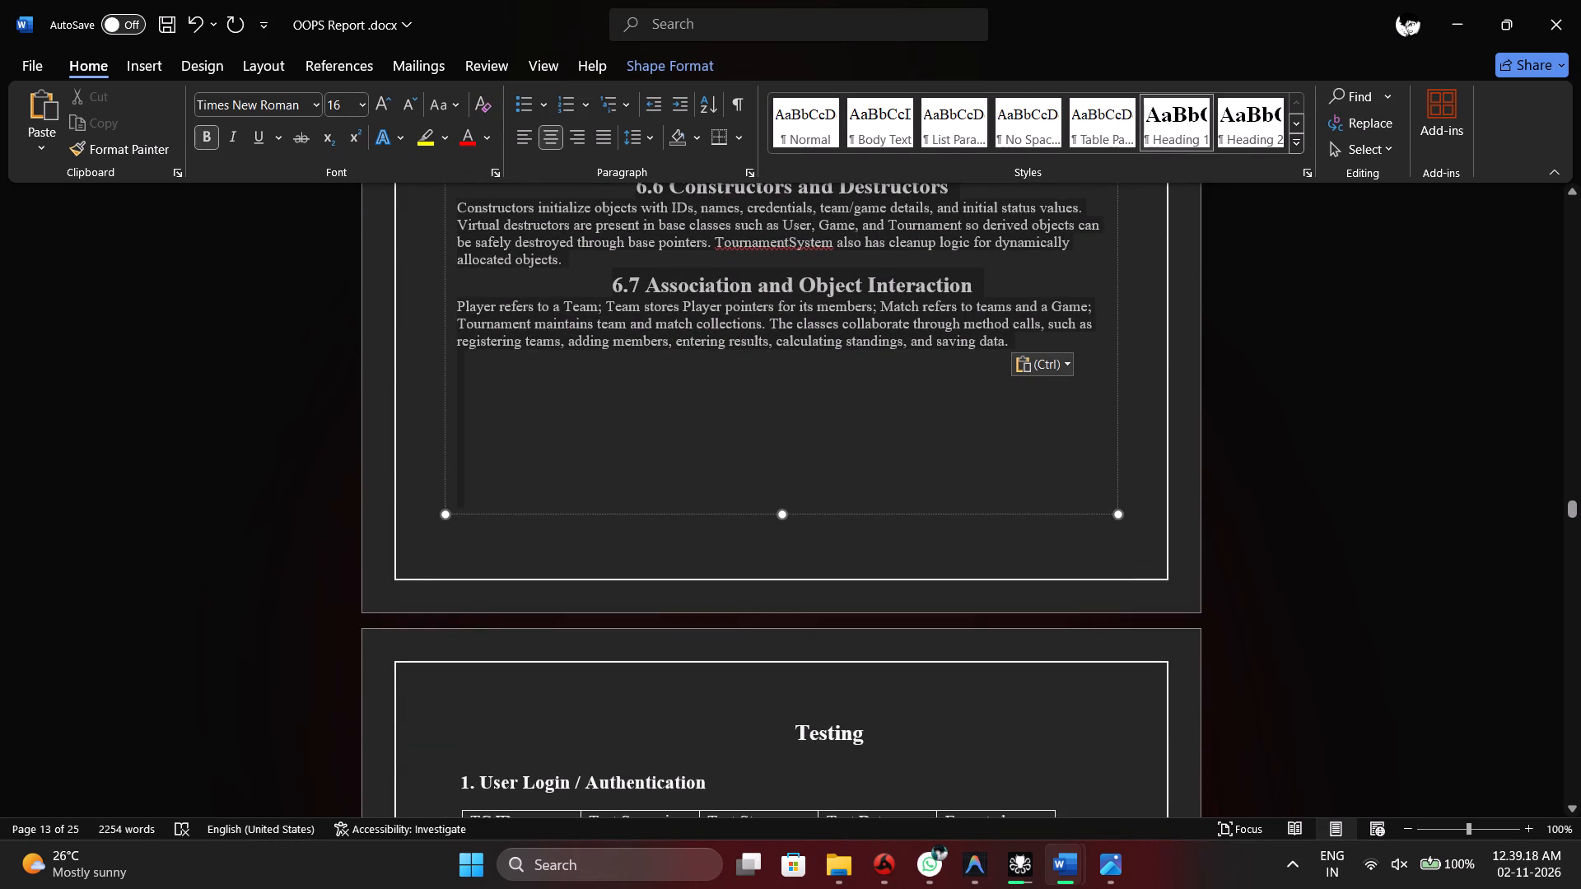
drag(1057, 388, 1005, 345)
click(1136, 282)
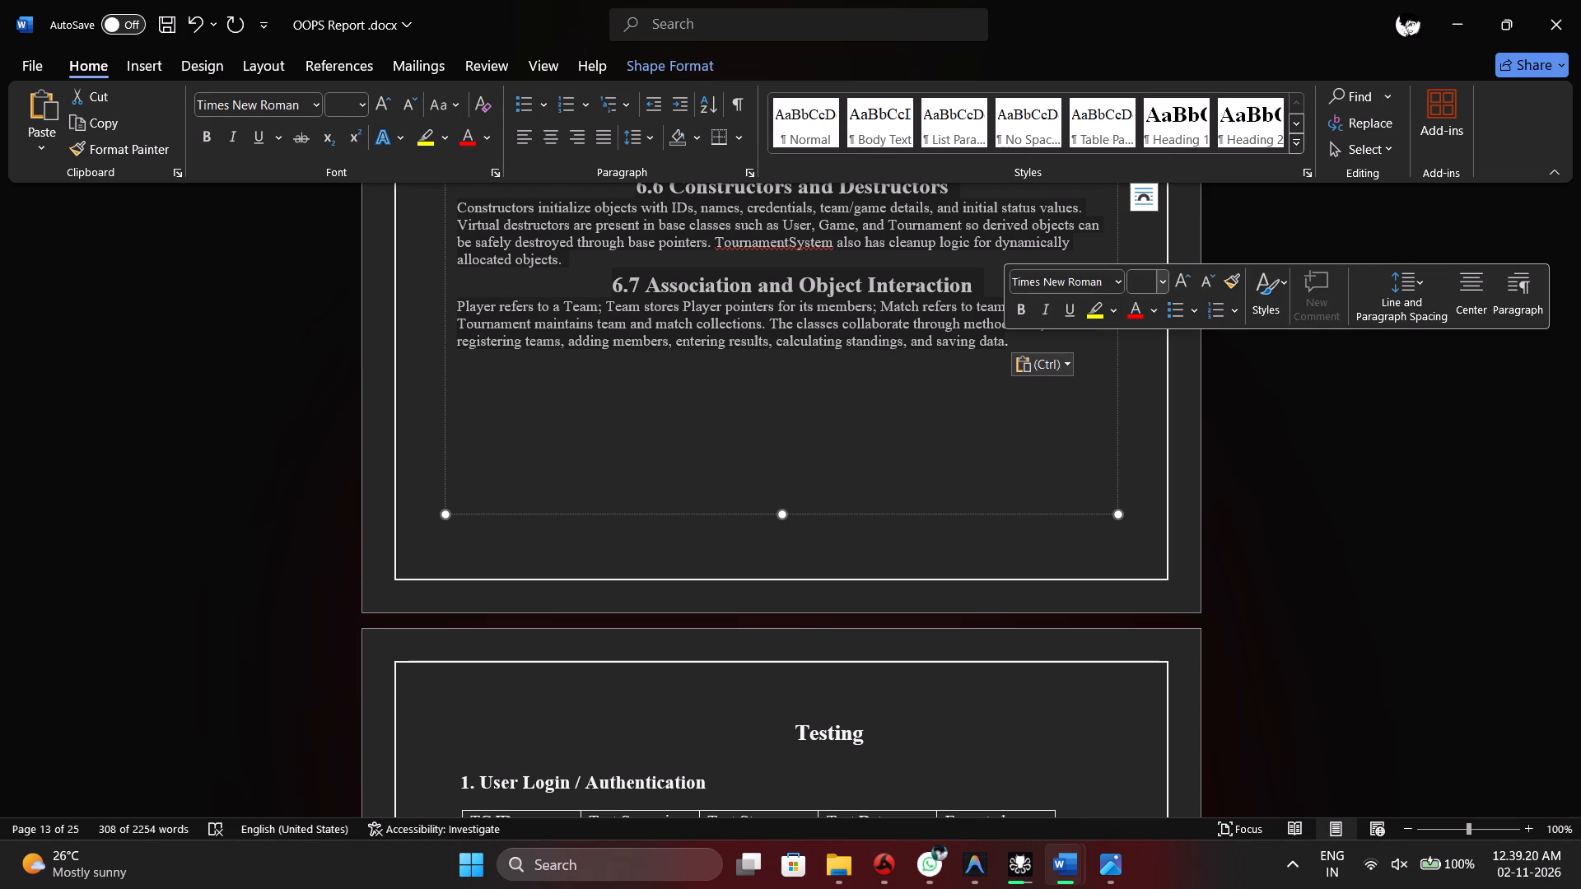
text(12)
key(Return)
Remove the number 6. and the centring from the OBJECT-ORIENTED PROGRAMMING CONCEPTS USED heading.
scroll(1138, 285, up, 10)
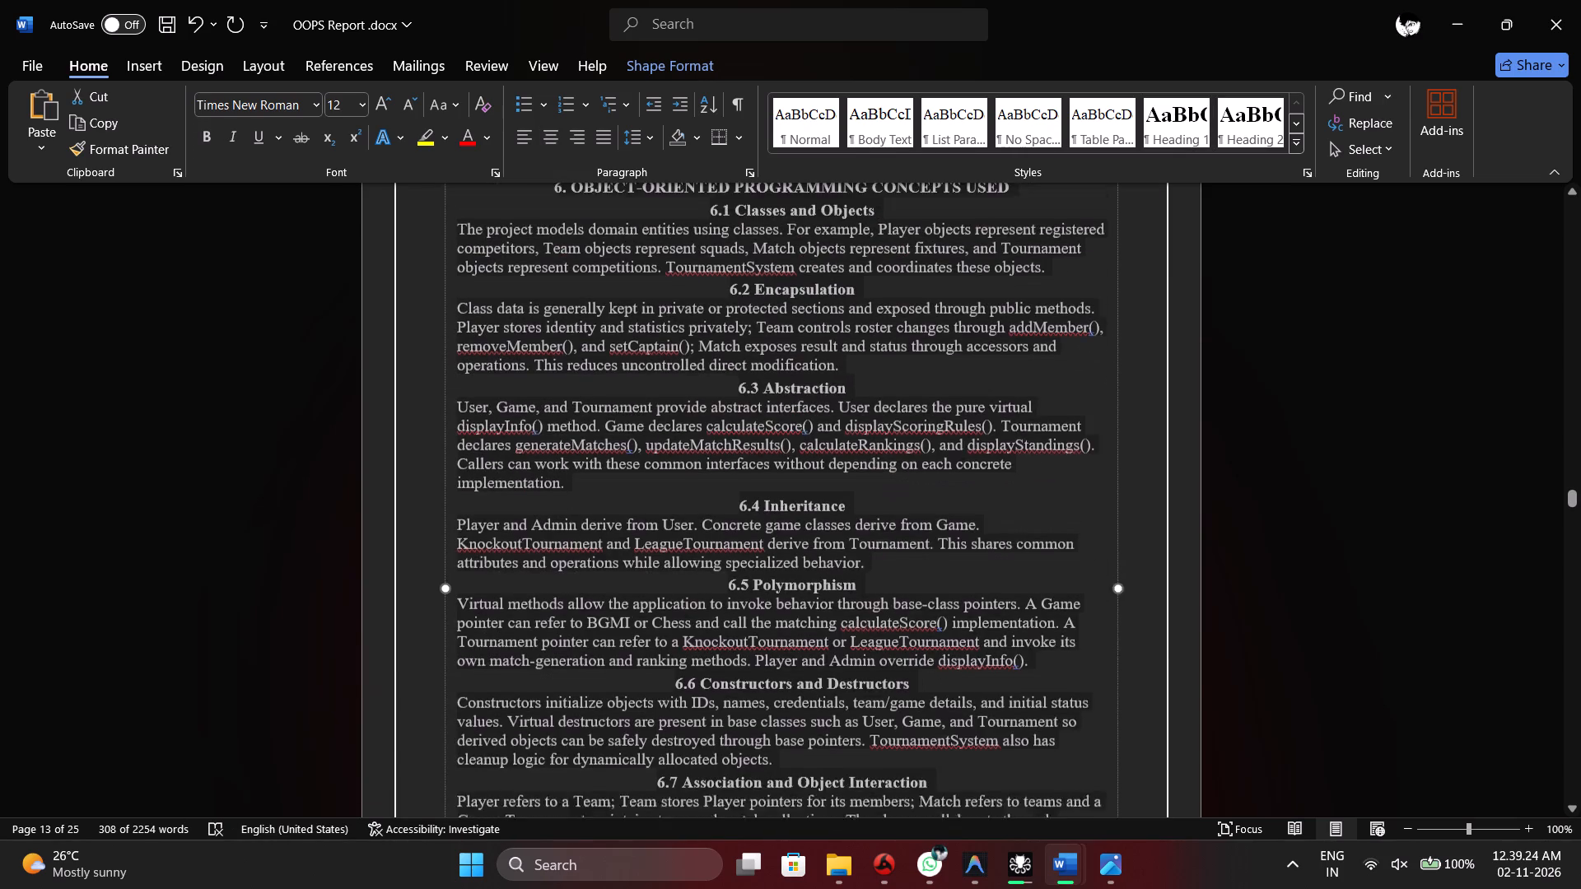
scroll(1140, 286, up, 6)
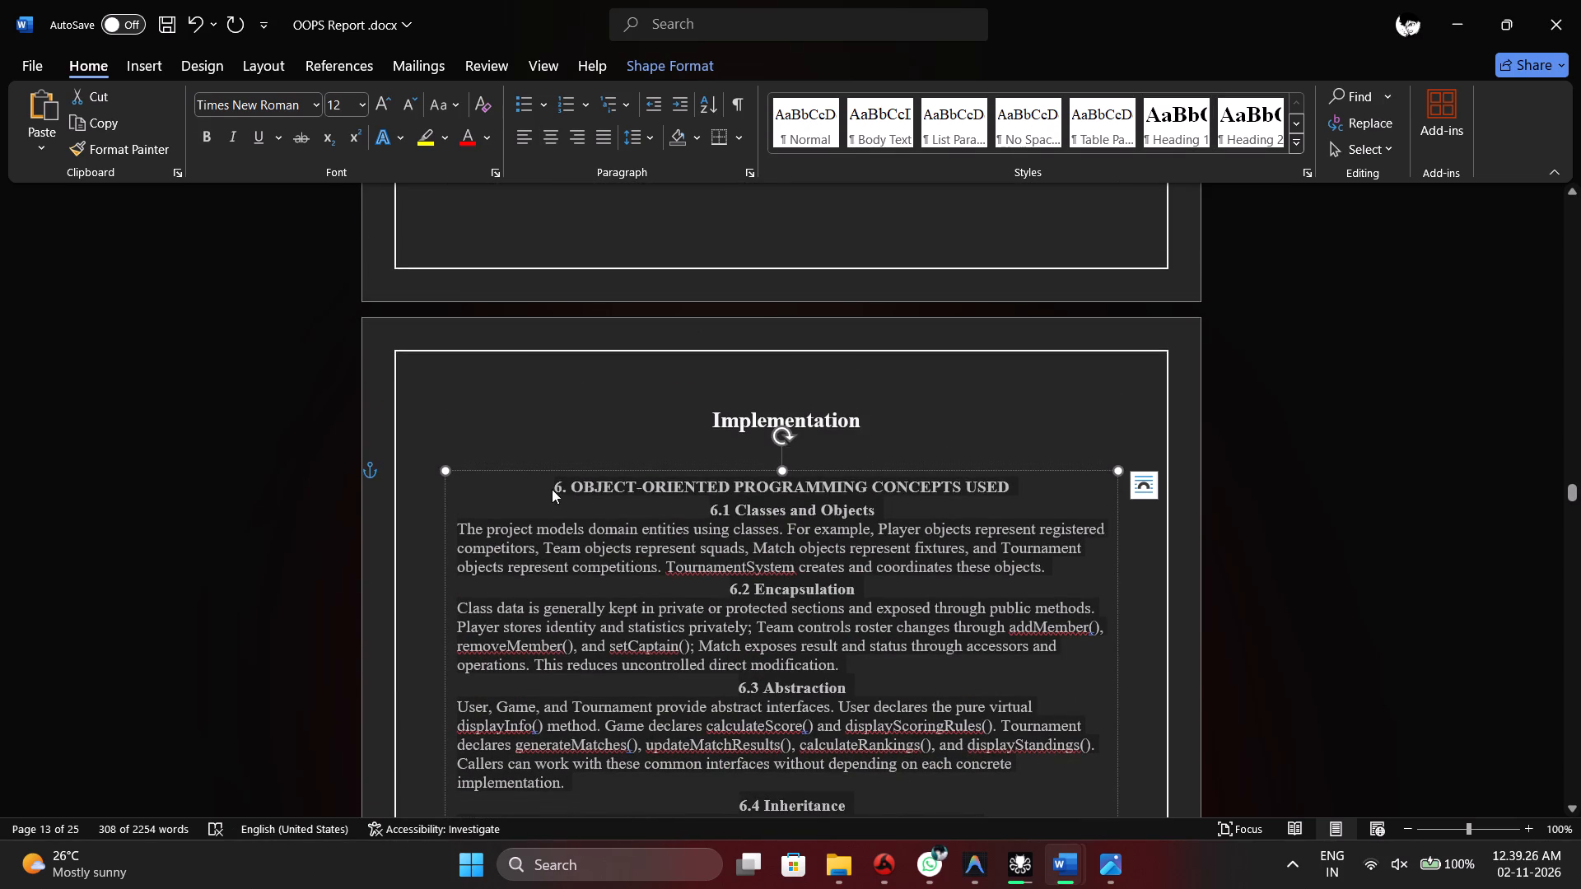
click(558, 487)
click(565, 487)
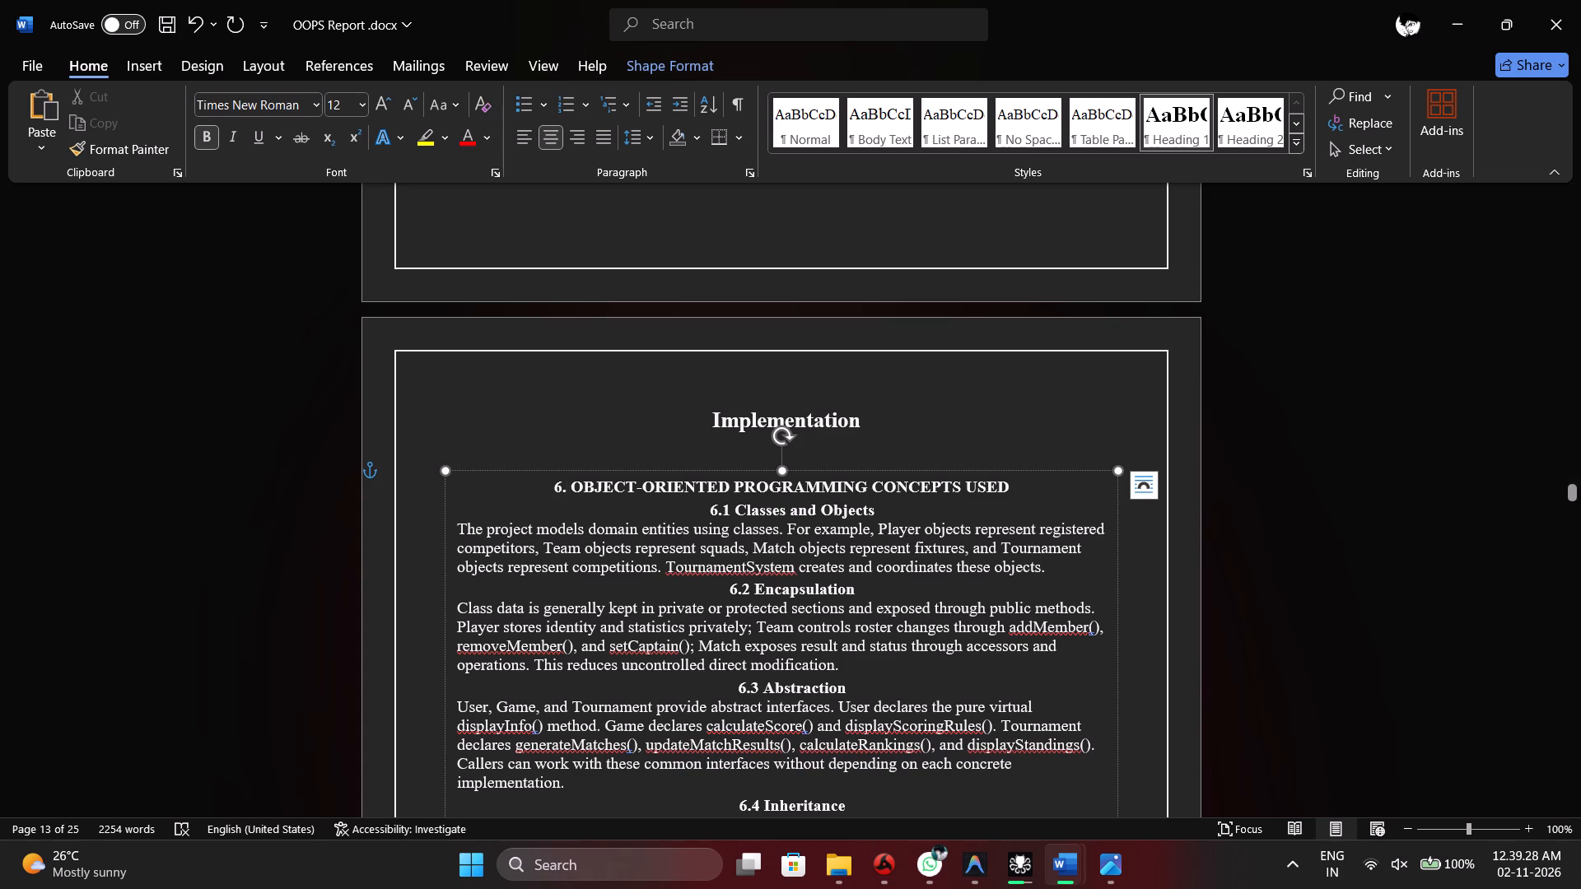
key(BackSpace)
key(BackSpace)
key(BackSpace)
click(462, 486)
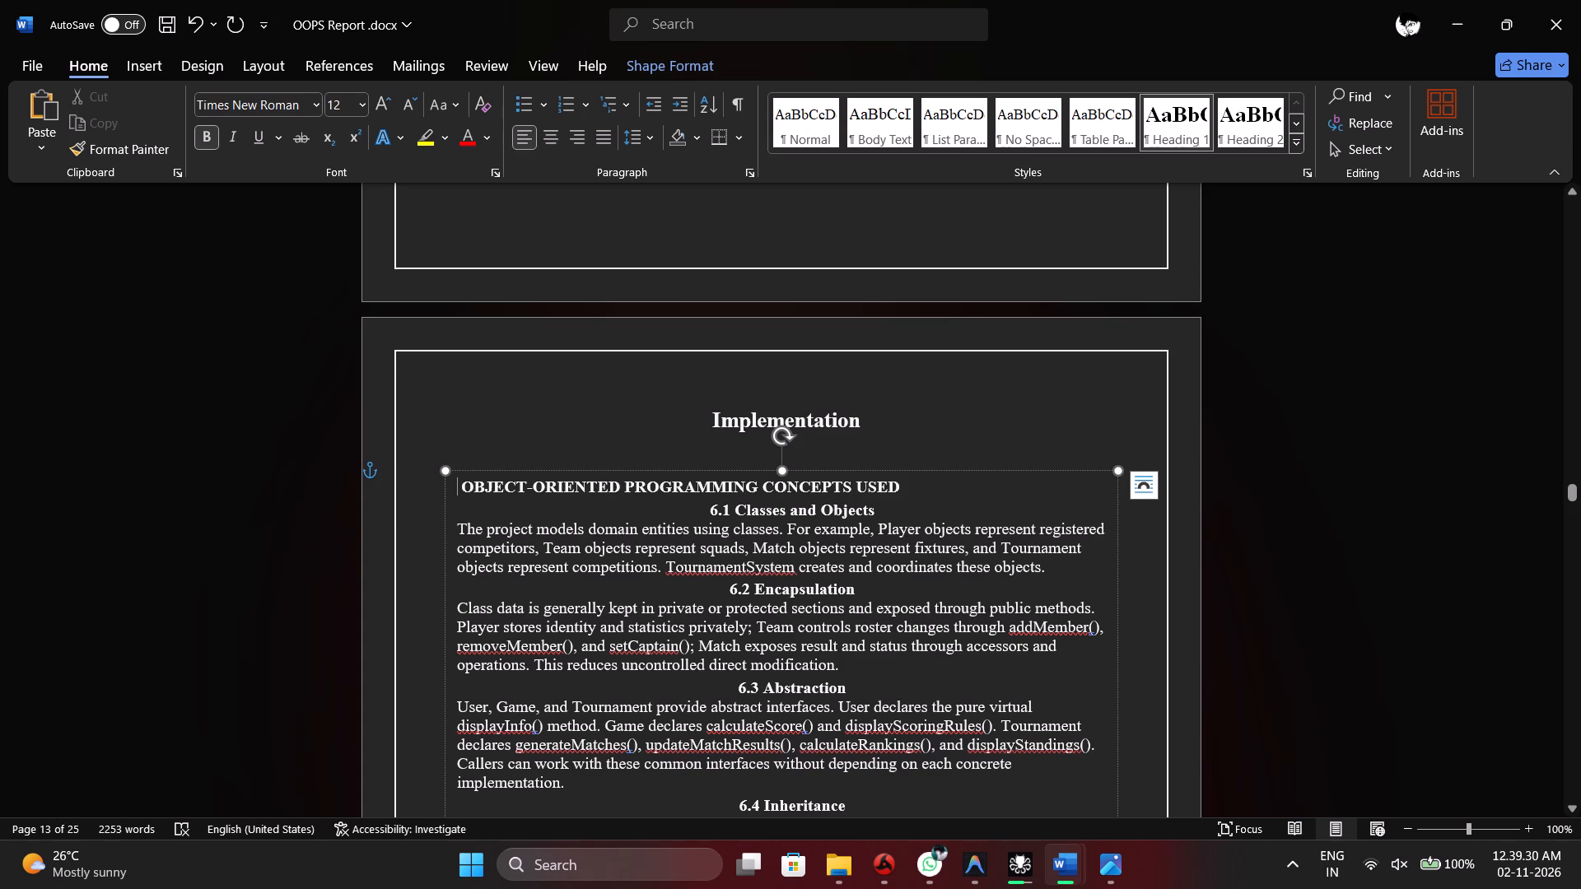
click(461, 484)
Remove the numbers 6.1 and 6.2 and the centring from the Classes and Objects and Encapsulation subheadings.
click(711, 508)
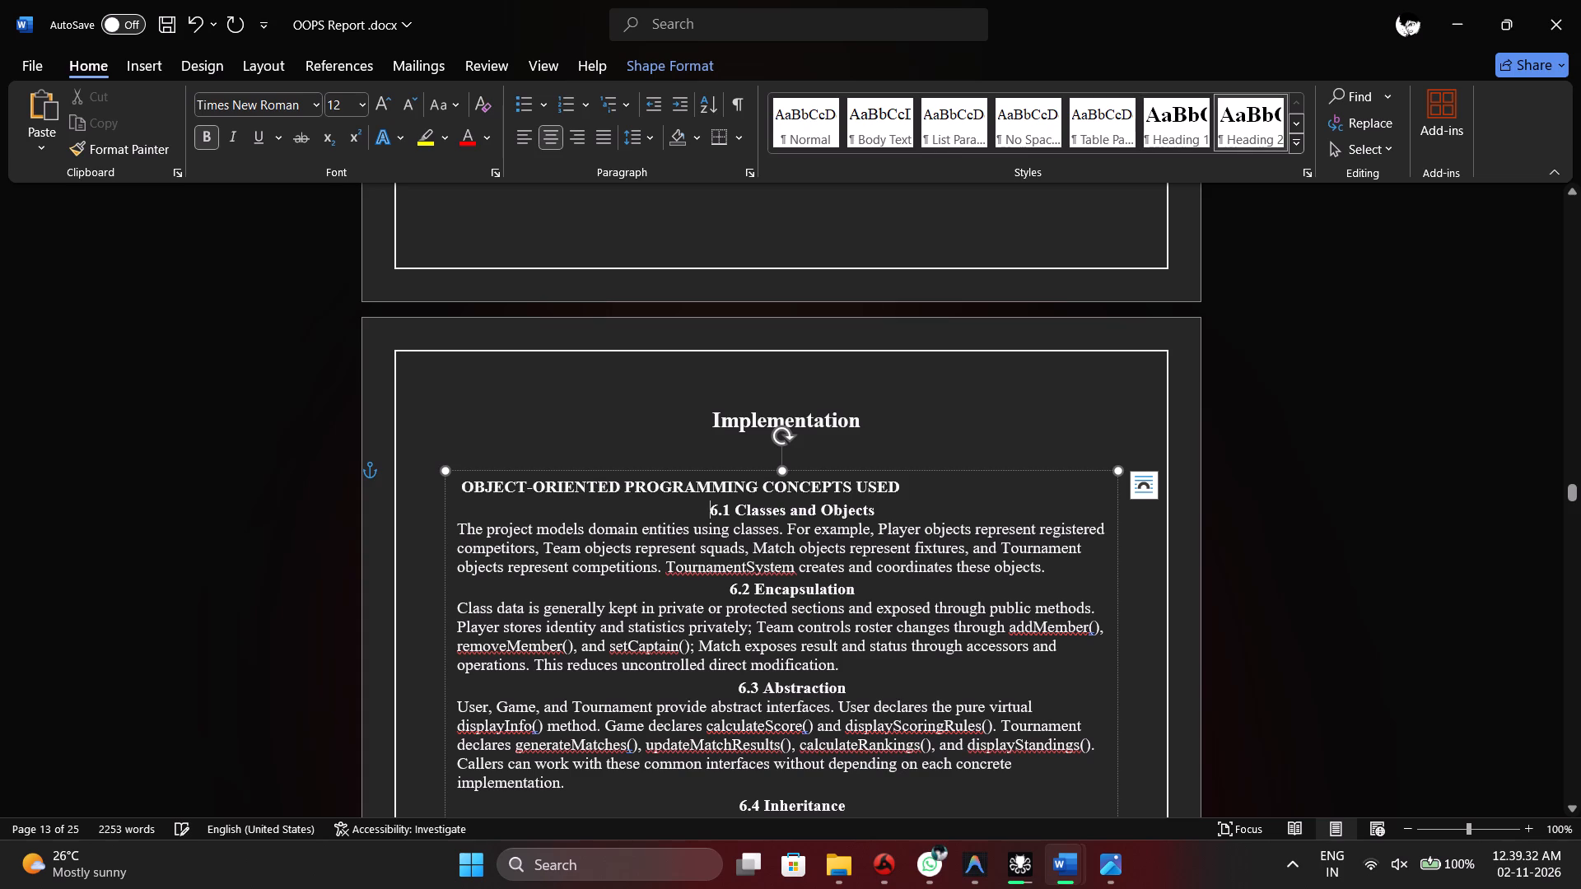
click(735, 513)
key(BackSpace)
key(BackSpace)
key(BackSpace)
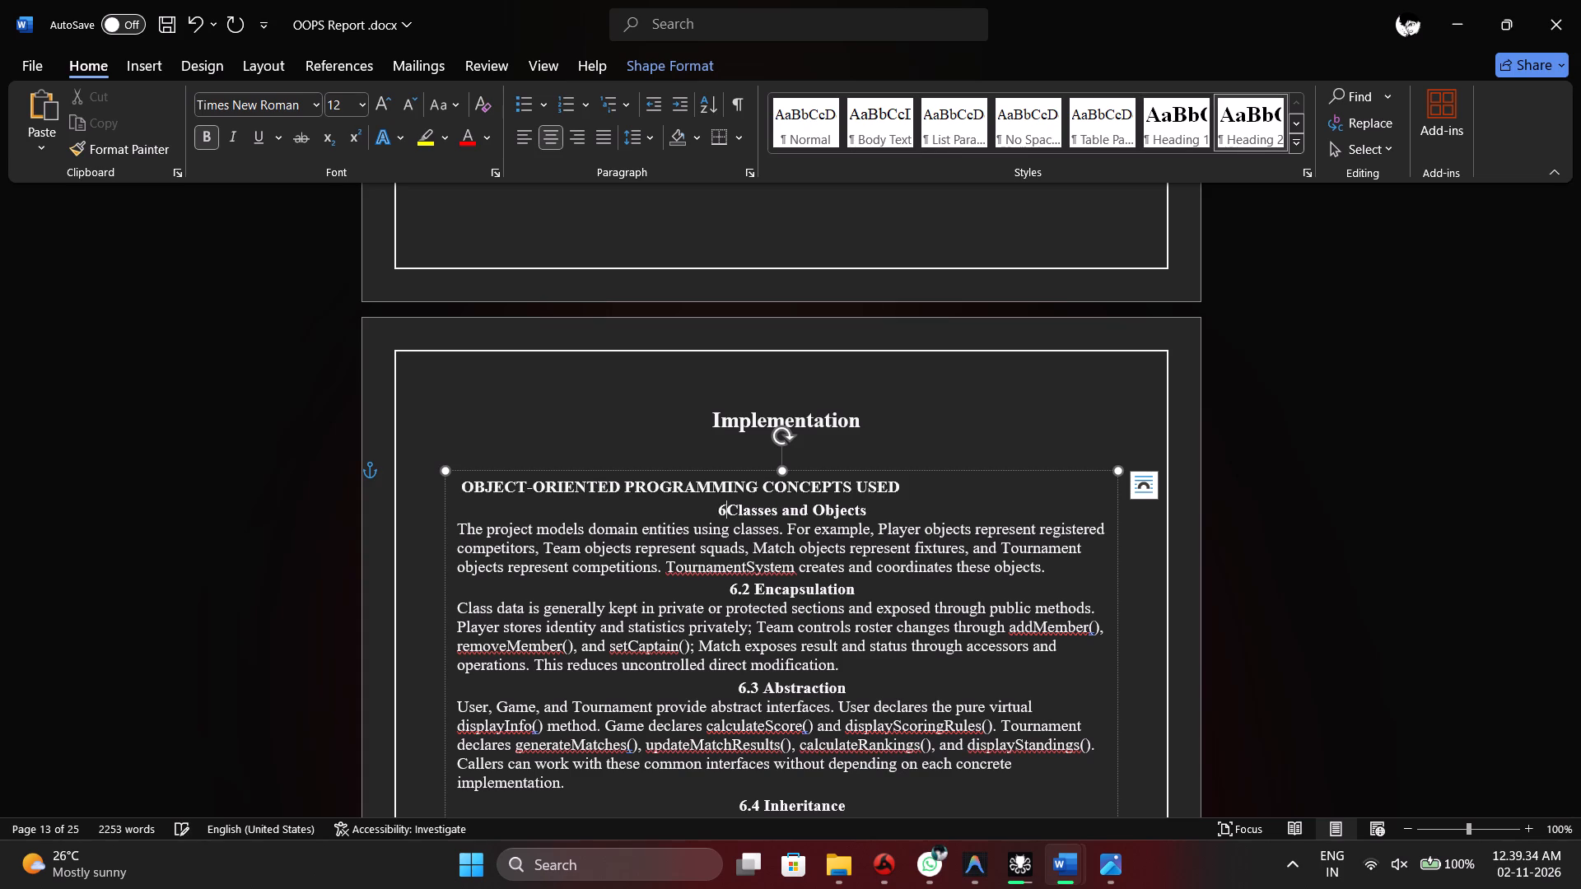
key(BackSpace)
key(BackSpace)
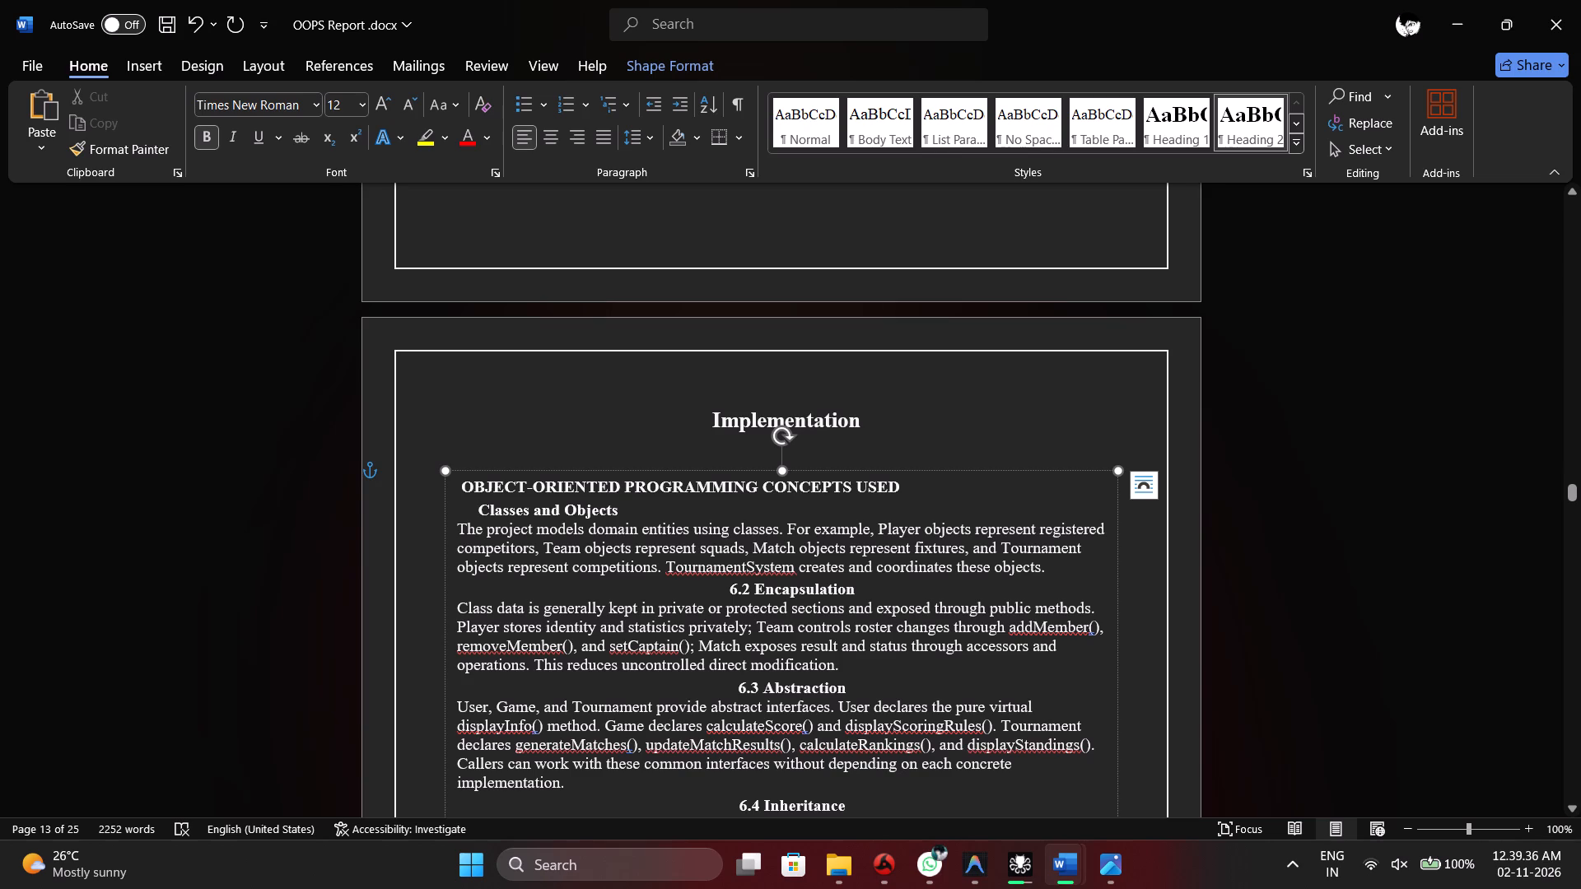
click(755, 590)
key(BackSpace)
key(BackSpace)
key(BackSpace)
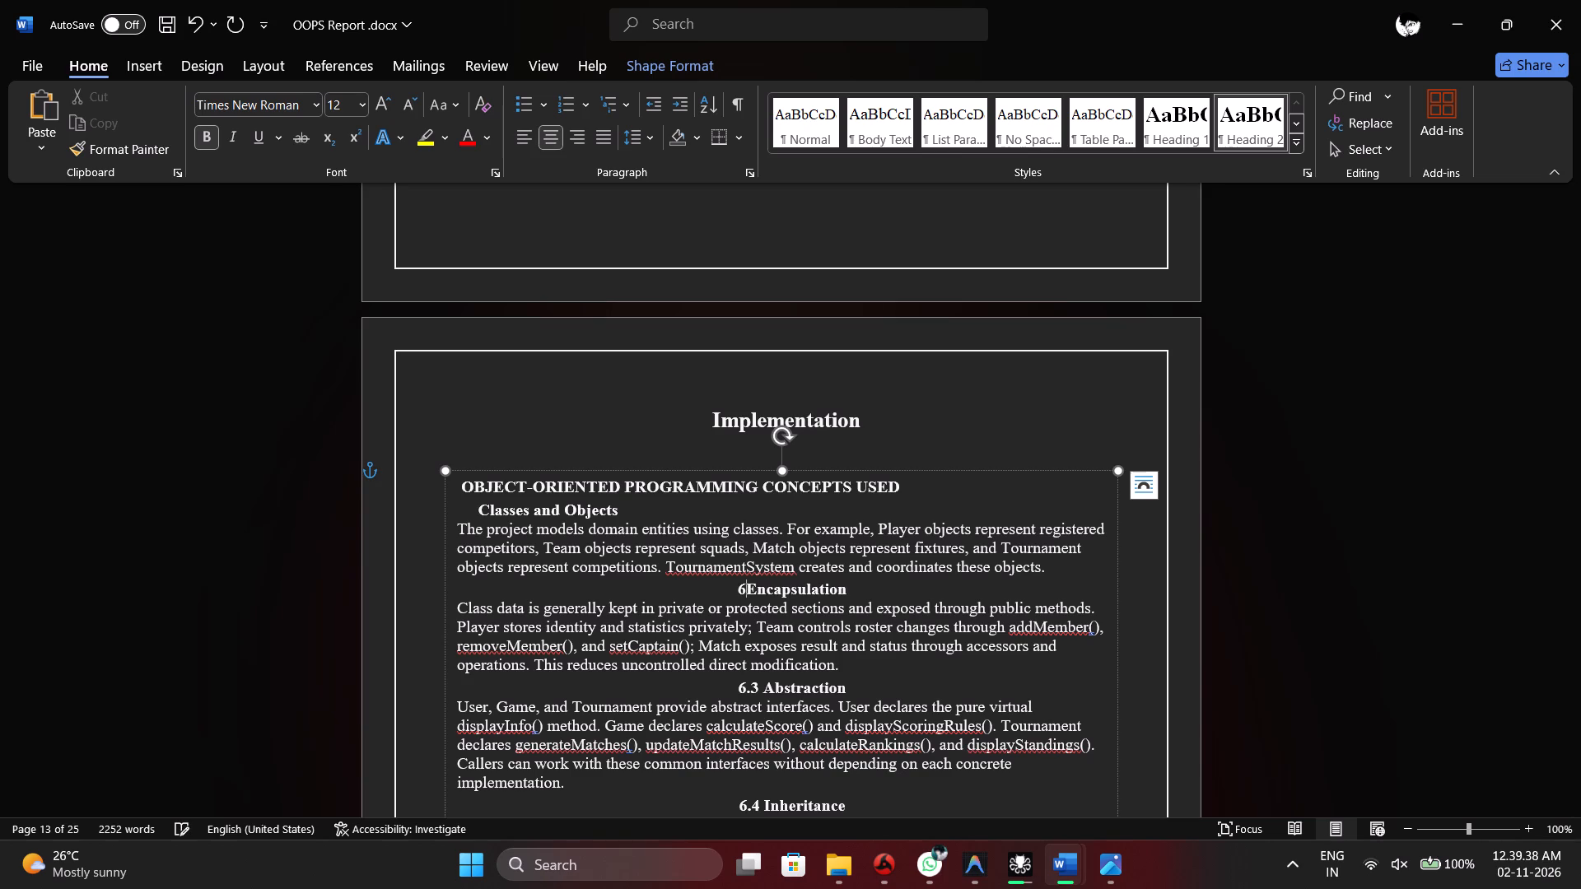
key(BackSpace)
key(BackSpace)
Remove the numbers 6.3 and 6.4 and the centring from the Abstraction and Inheritance subheadings.
click(763, 682)
key(BackSpace)
key(BackSpace)
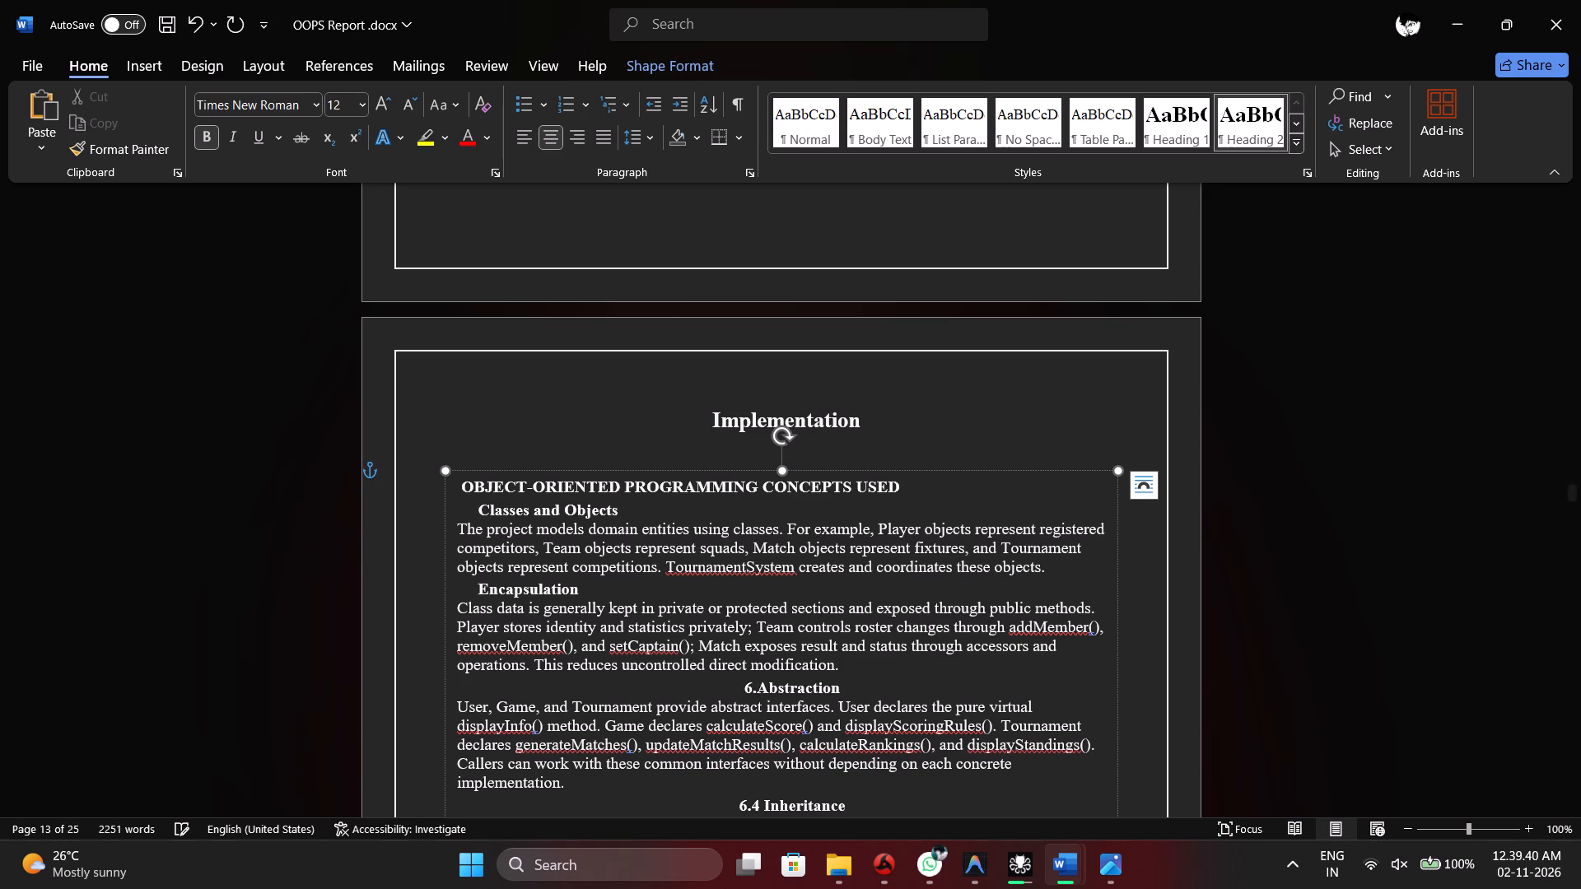
key(BackSpace)
key(BackSpace)
key(BackSpace)
scroll(763, 682, down, 2)
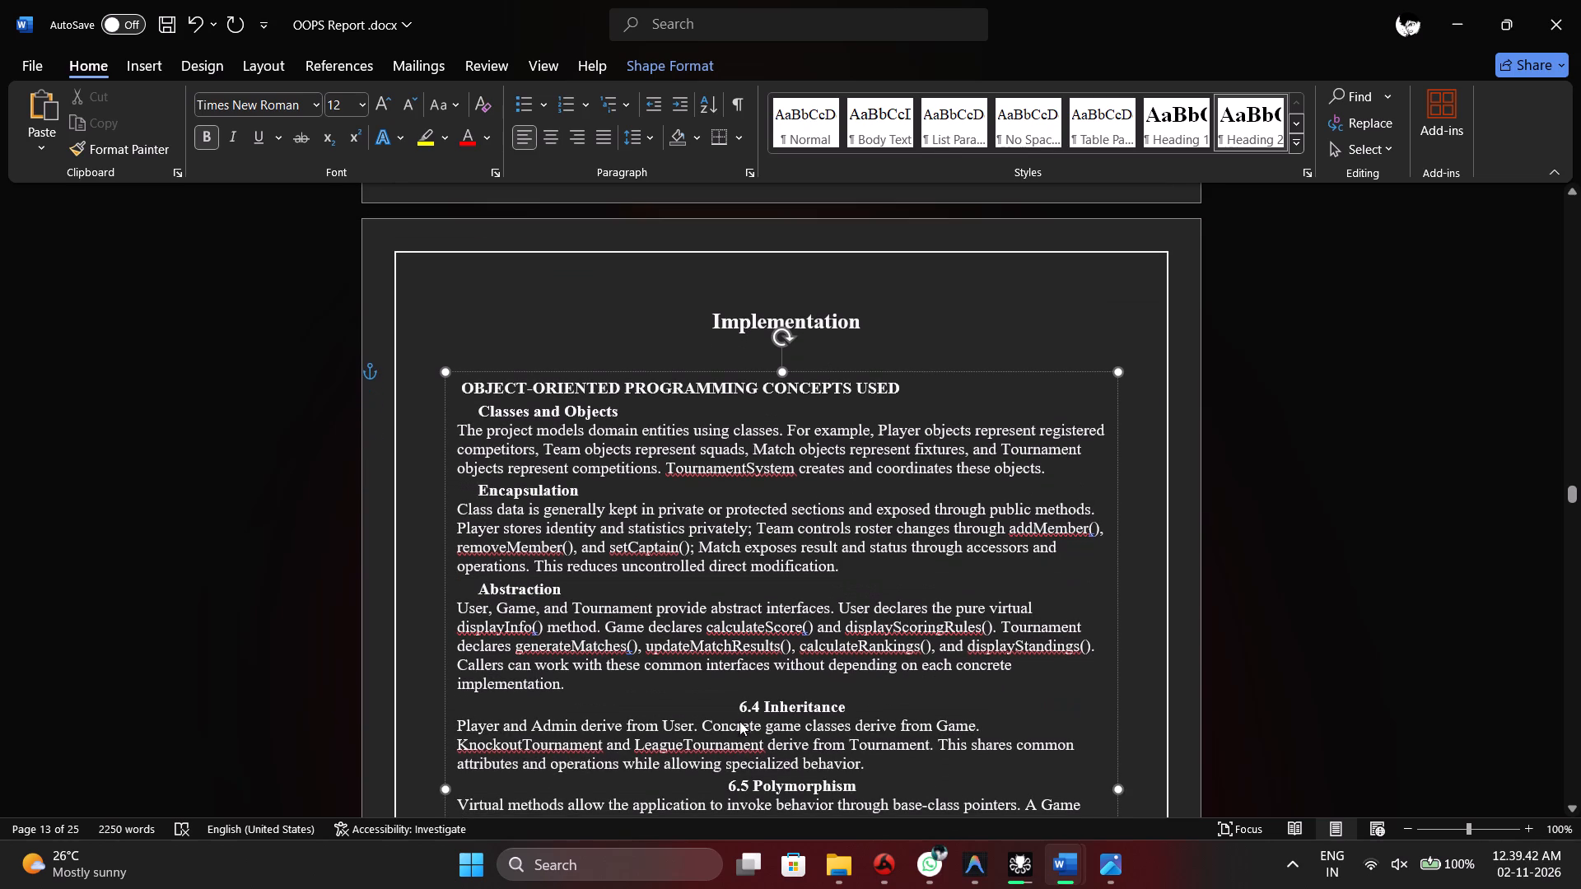
click(764, 706)
key(BackSpace)
key(BackSpace)
key(BackSpace)
key(BackSpace)
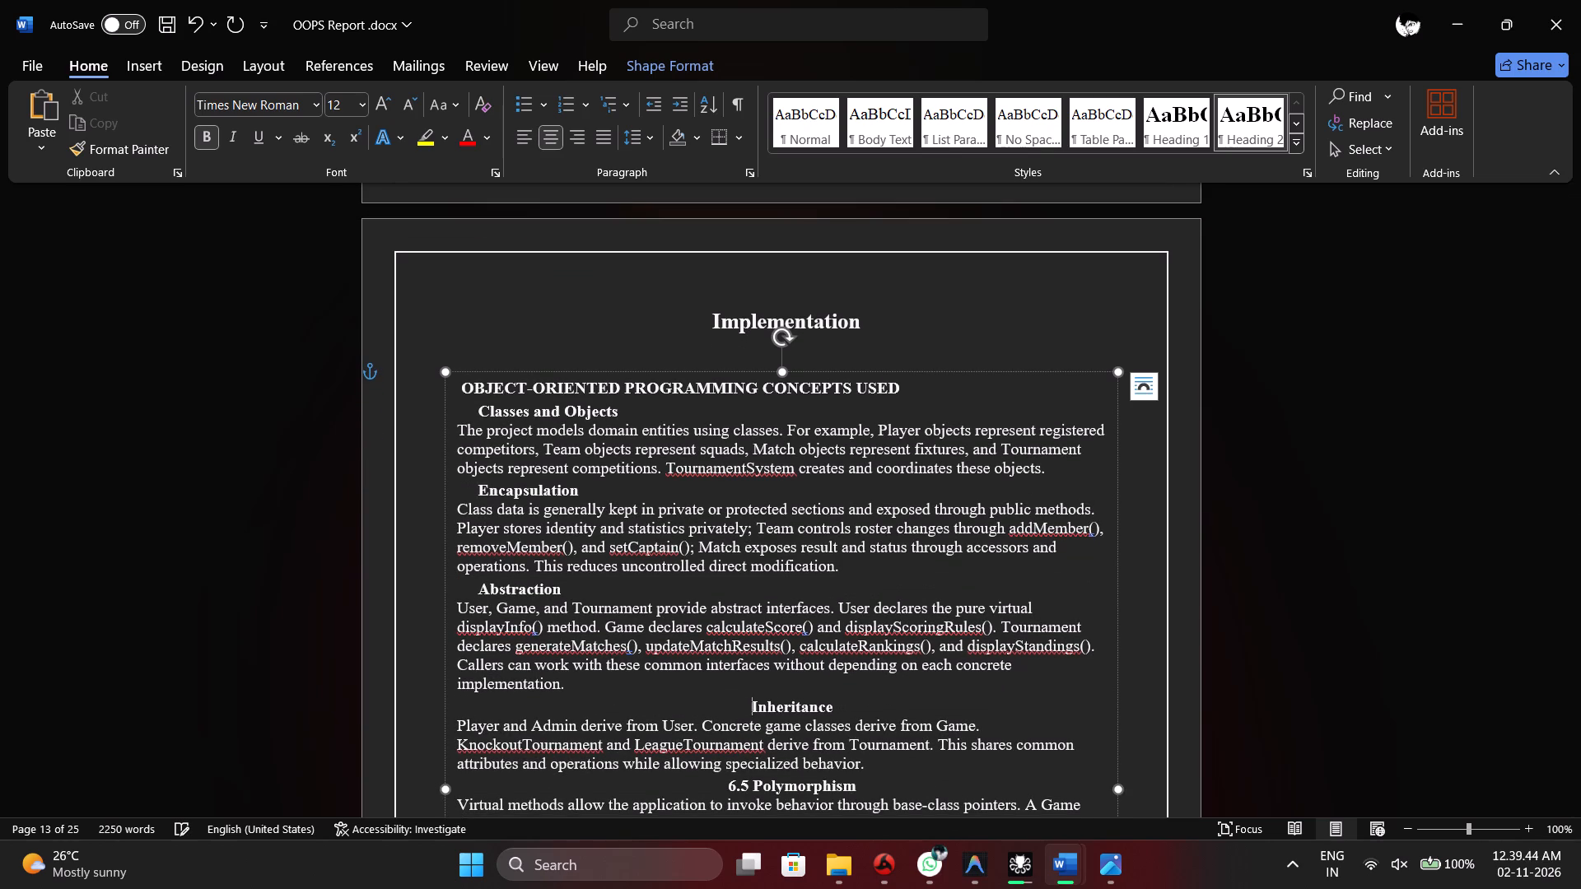
scroll(764, 706, down, 2)
key(BackSpace)
Remove the numbers 6.5 and 6.6 and the centring from the Polymorphism and Constructors and Destructors subheadings.
click(753, 691)
key(BackSpace)
key(BackSpace)
key(BackSpace)
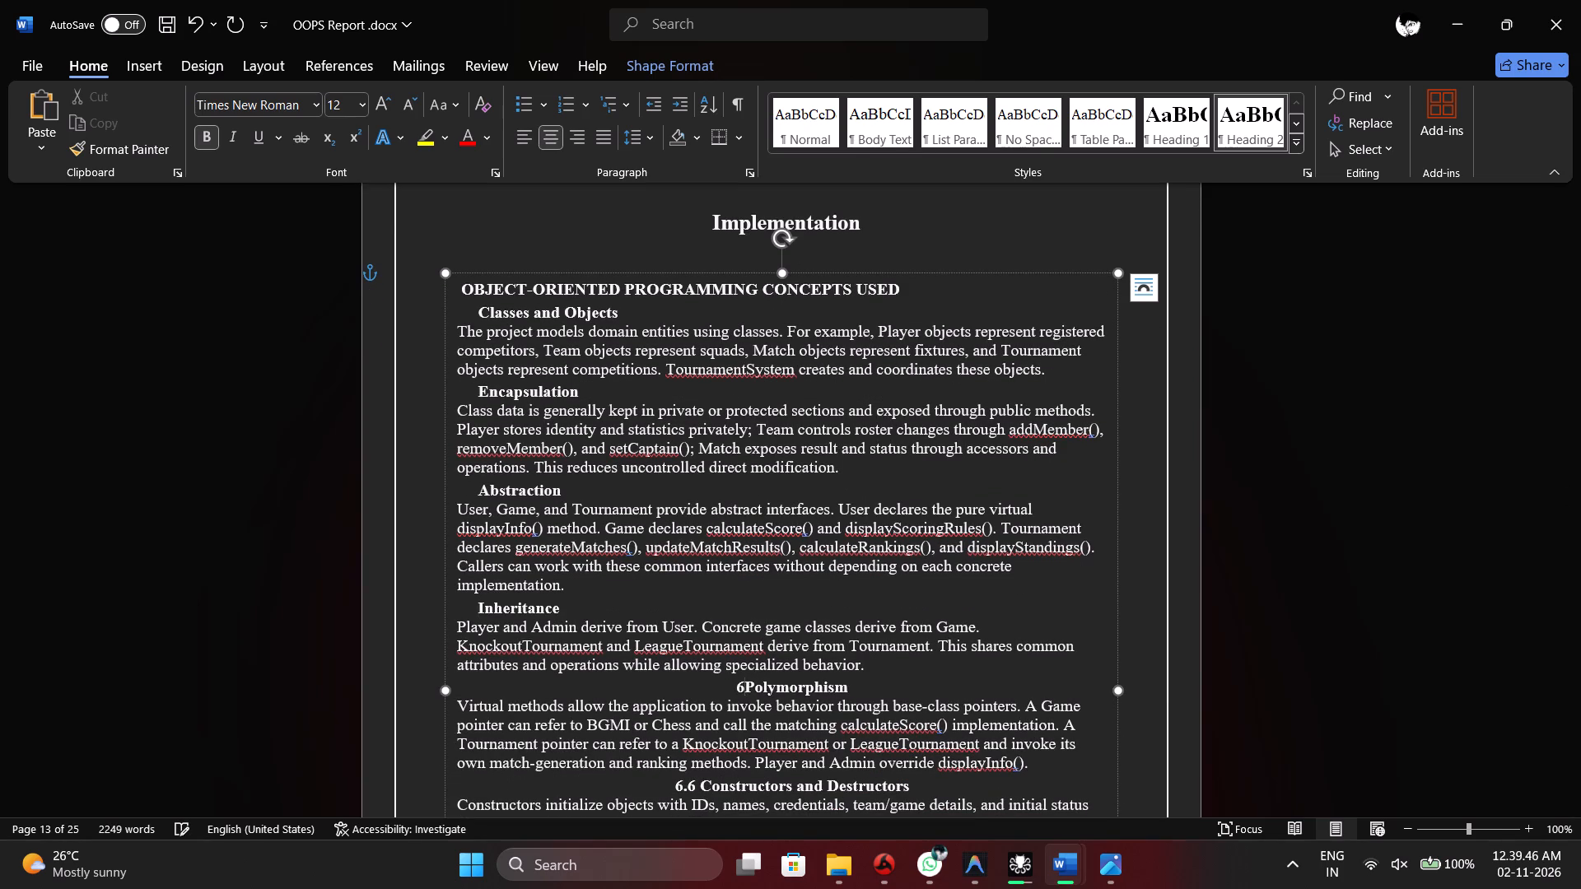
key(BackSpace)
key(BackSpace)
scroll(753, 691, down, 2)
click(702, 681)
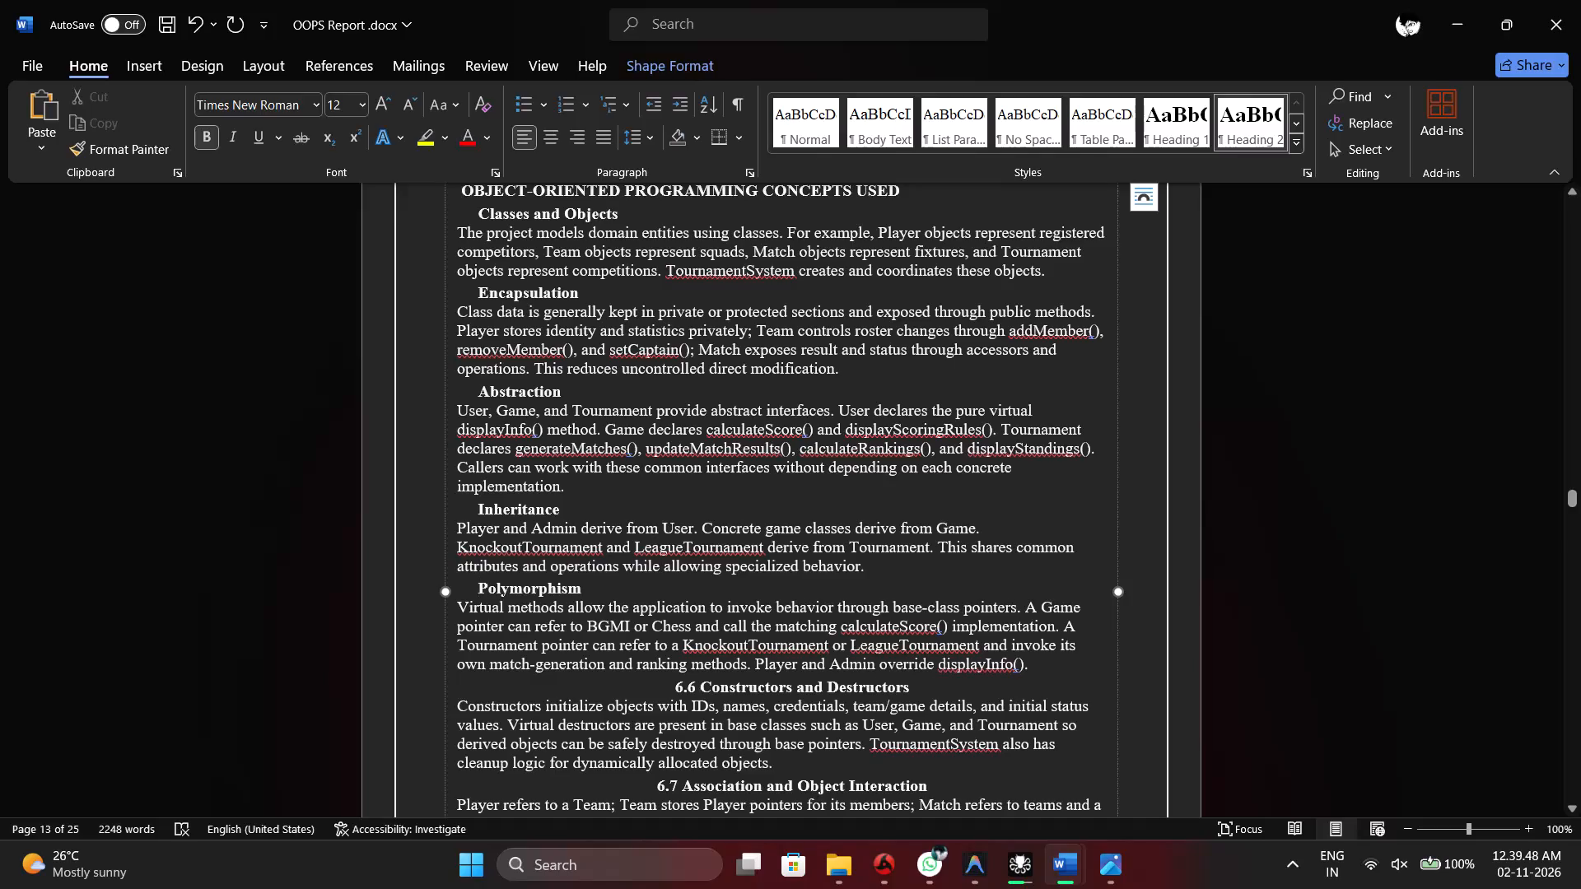
key(BackSpace)
key(BackSpace)
key(BackSpace)
key(BackSpace)
key(BackSpace)
Remove the number 6.7 and the centring from the Association and Object Interaction subheading.
scroll(702, 681, down, 4)
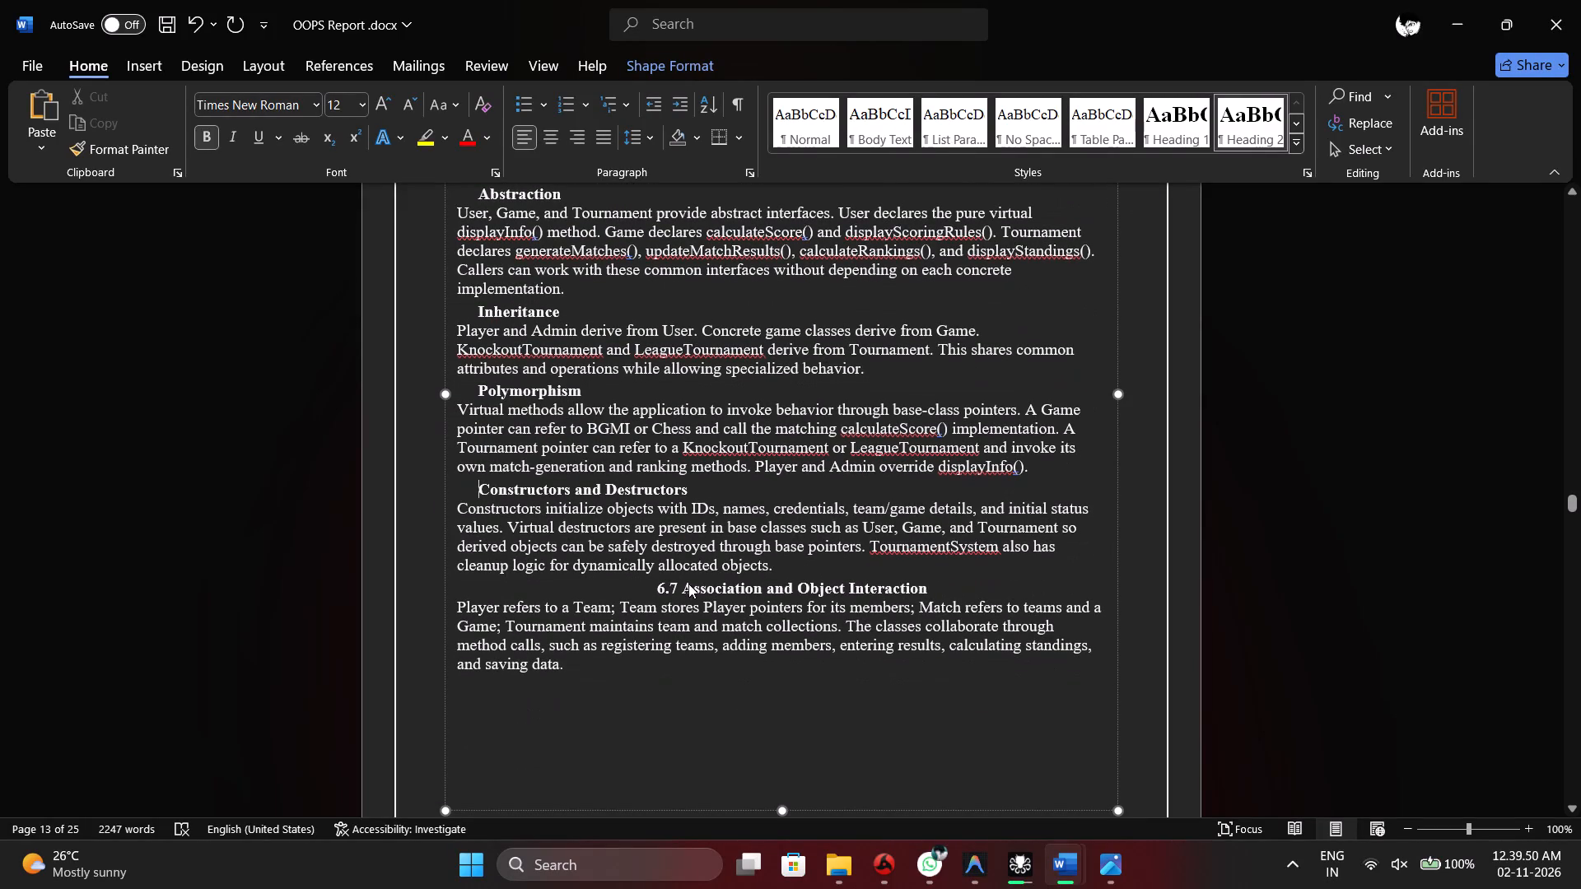
click(684, 581)
key(BackSpace)
key(BackSpace)
key(BackSpace)
key(BackSpace)
key(BackSpace)
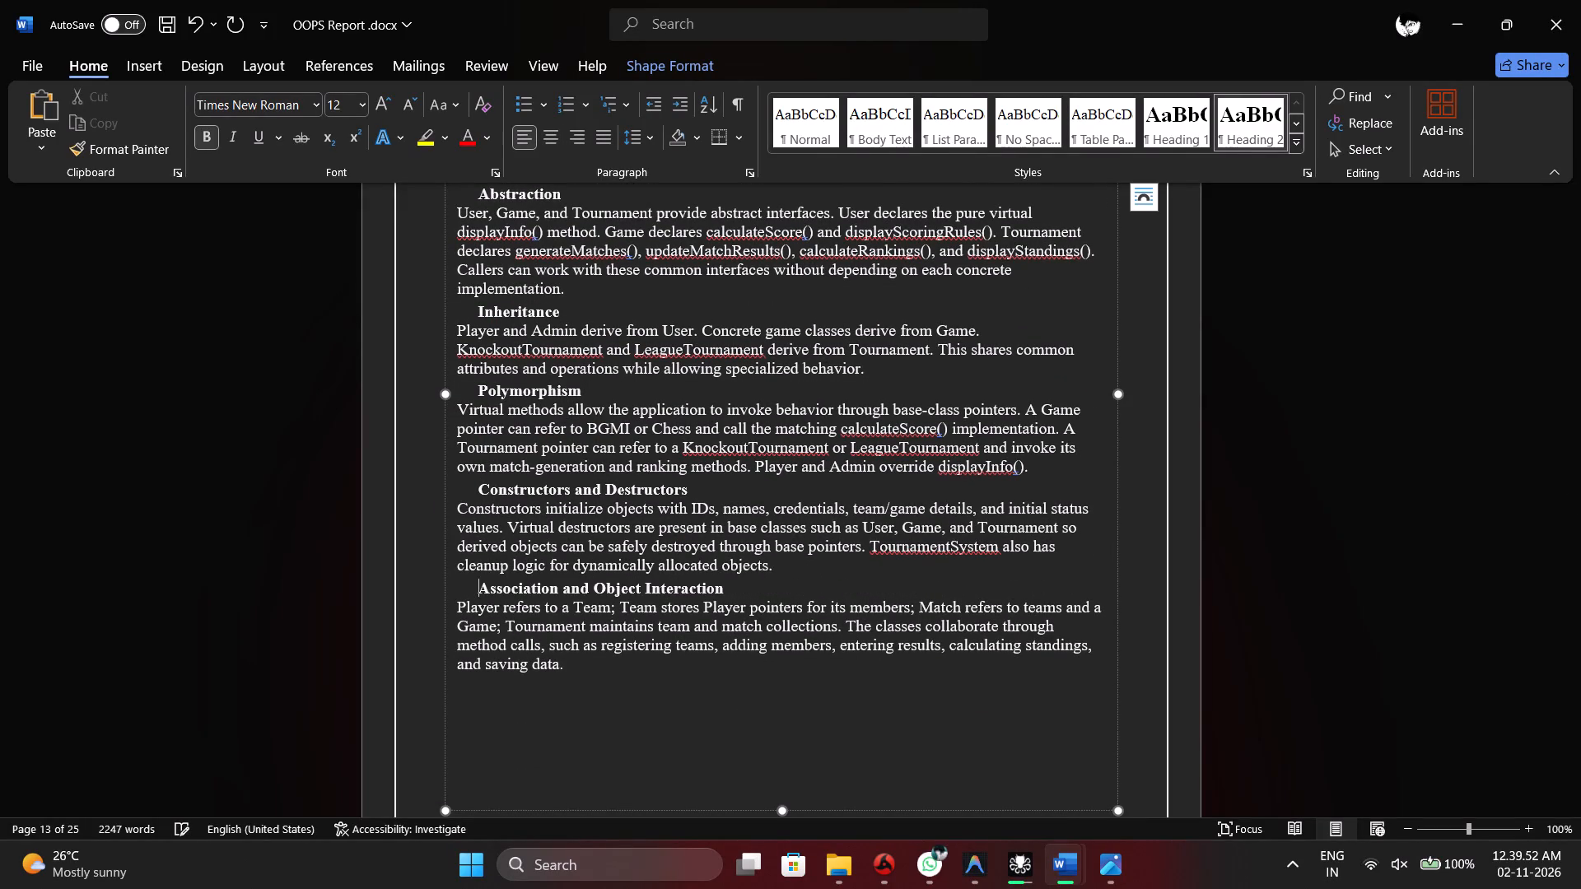
Apply solid round bullets to the OBJECT-ORIENTED PROGRAMMING CONCEPTS USED heading and the Classes and Objects subheading below it.
scroll(684, 581, up, 3)
scroll(599, 407, up, 4)
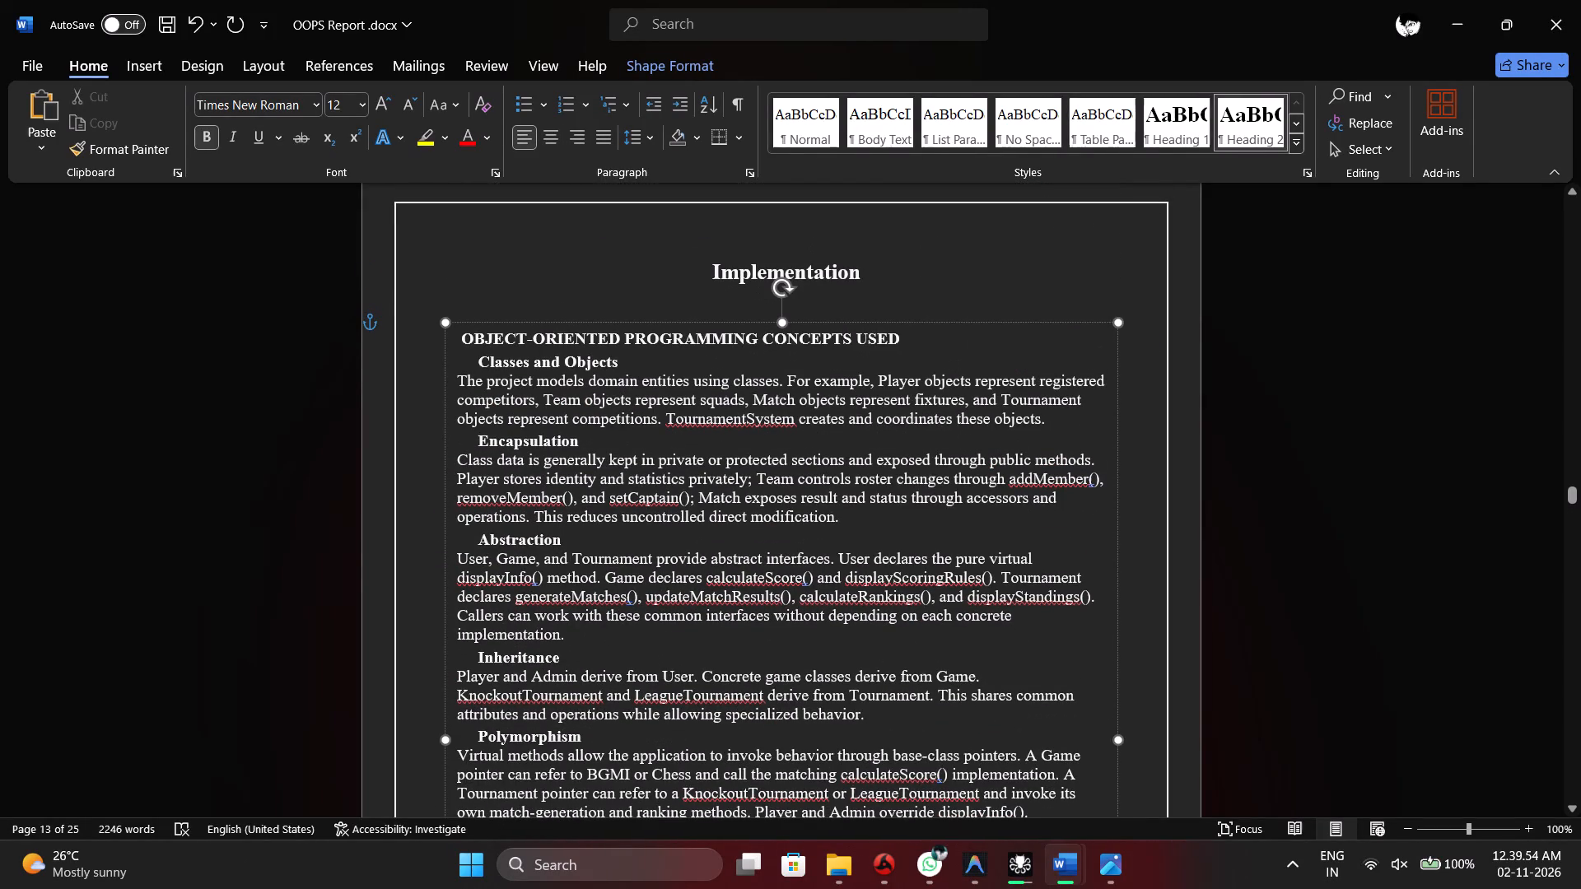
click(466, 334)
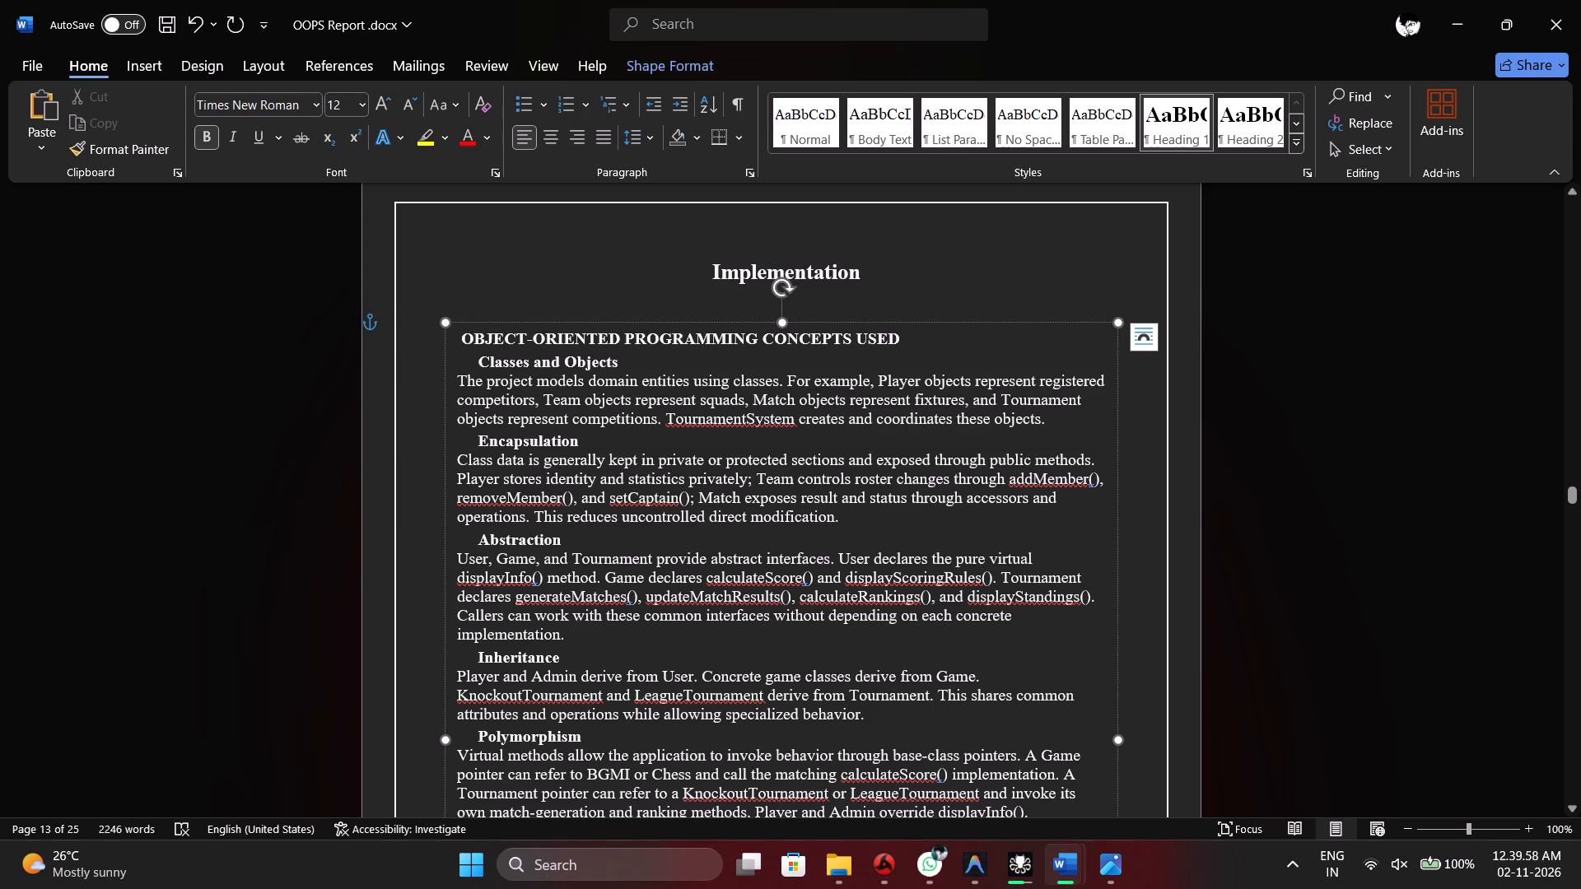
drag(462, 342, 876, 350)
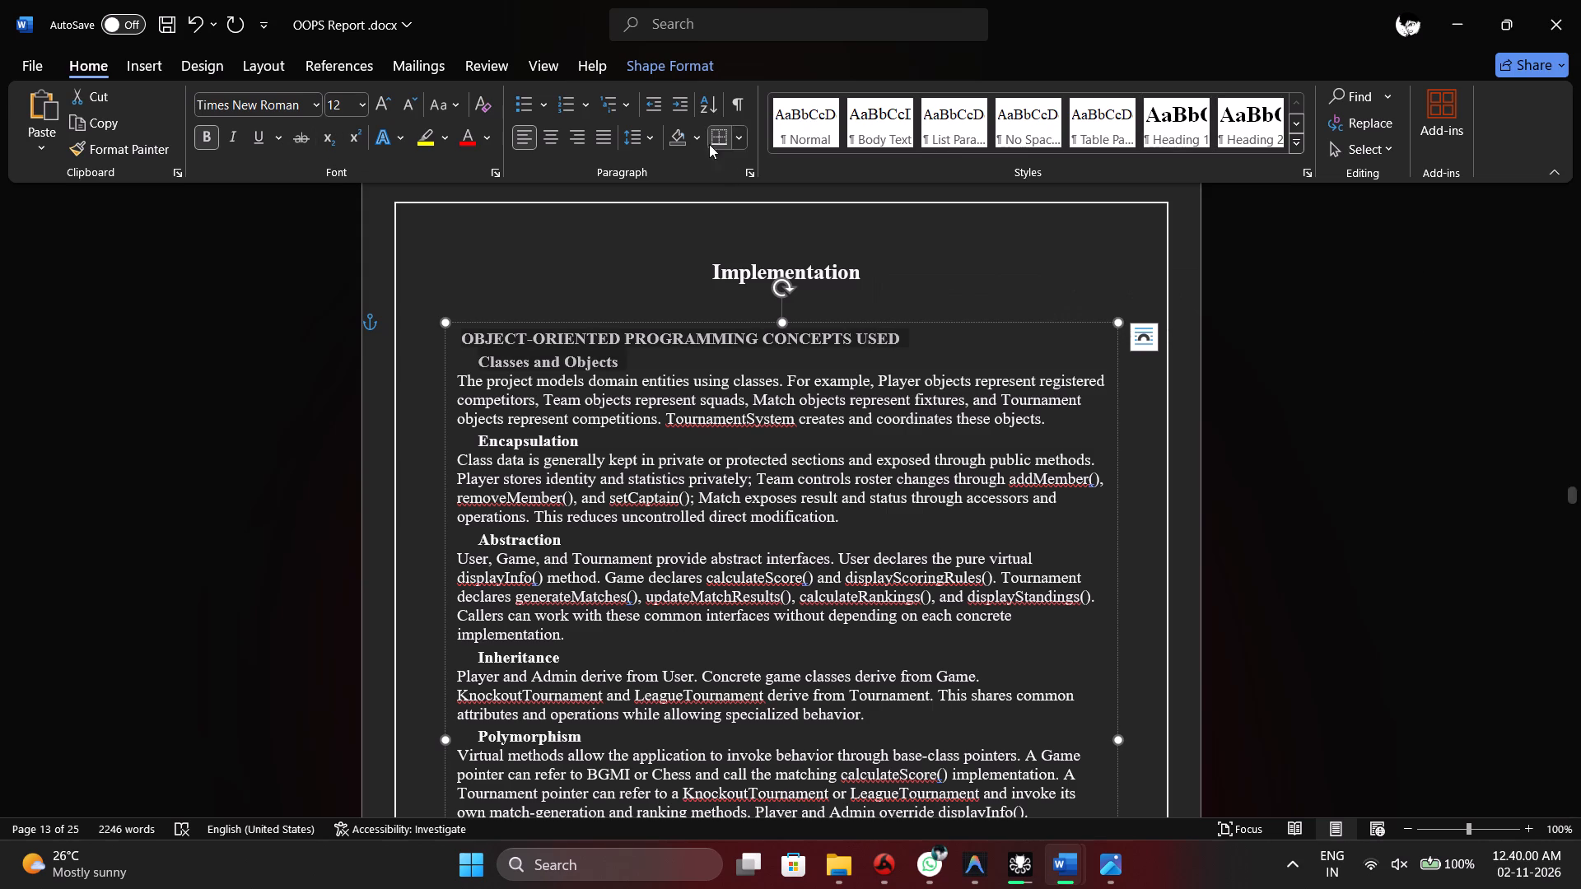
click(548, 104)
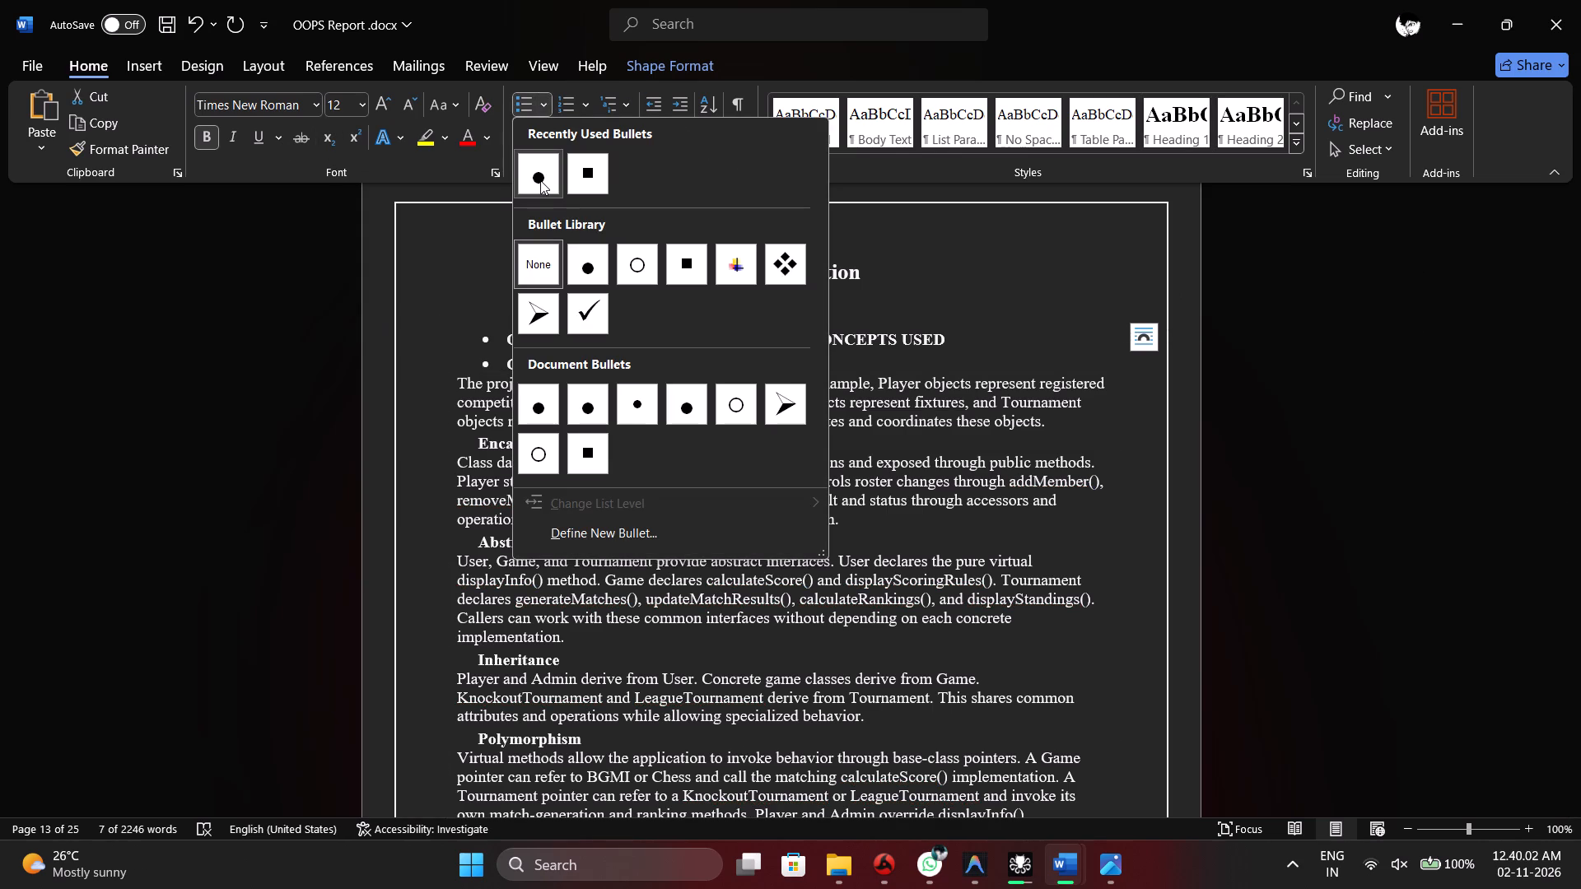
click(540, 180)
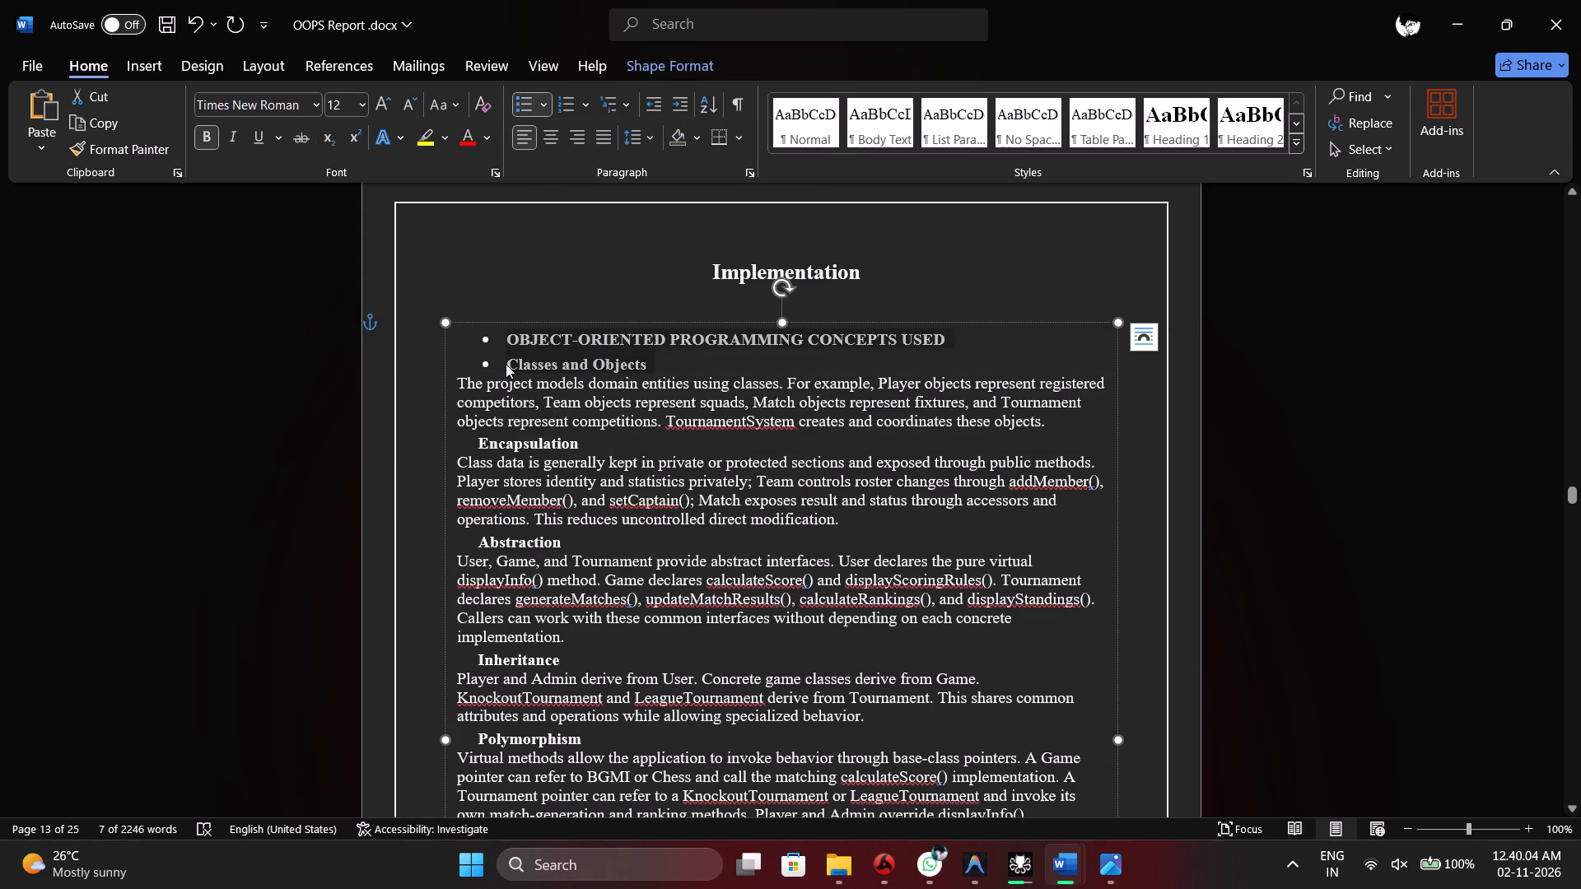
Remove the bullet and indent from the Classes and Objects subheading so it lines up with its paragraph.
click(505, 364)
click(493, 363)
key(BackSpace)
key(BackSpace)
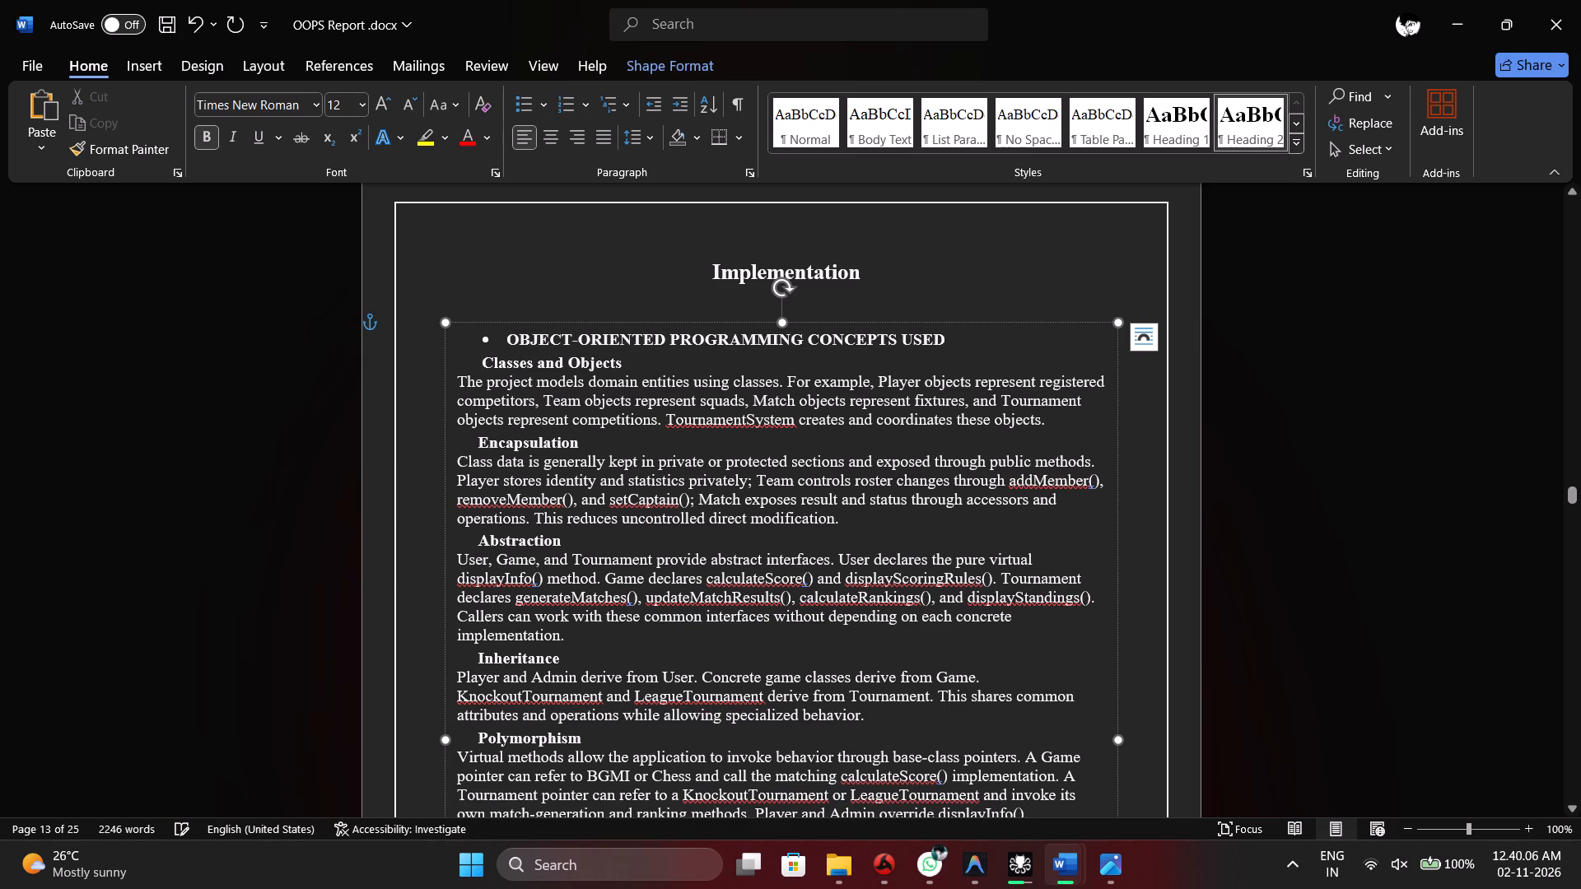
key(BackSpace)
key(BackSpace)
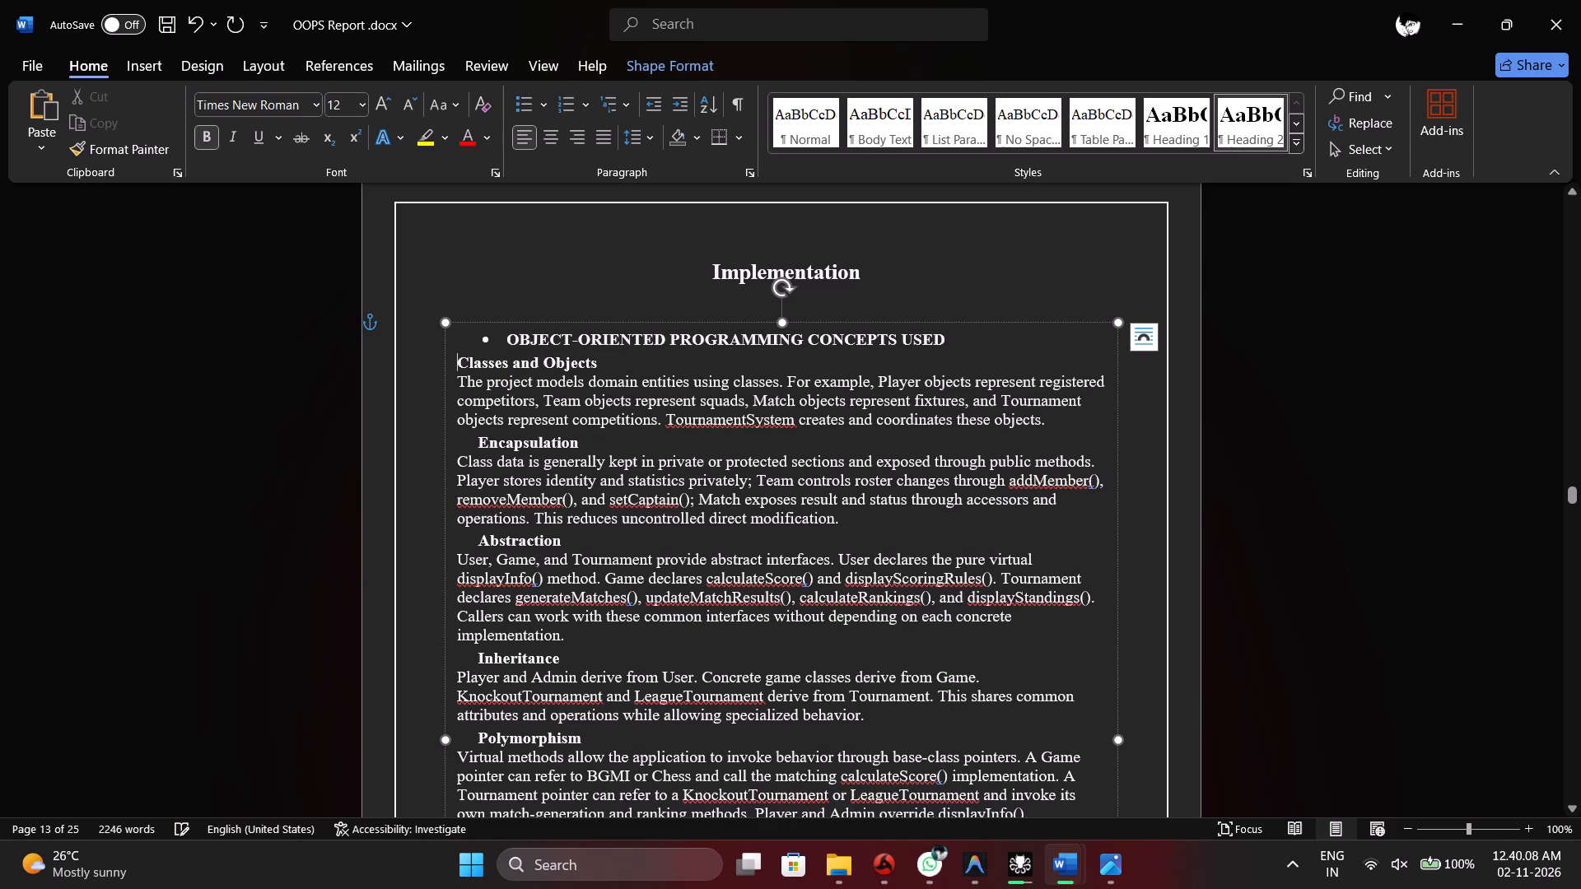
Remove the indent from the Encapsulation, Abstraction and Inheritance subheadings so they line up with their paragraphs.
click(471, 444)
click(475, 444)
click(477, 444)
key(BackSpace)
click(483, 533)
key(BackSpace)
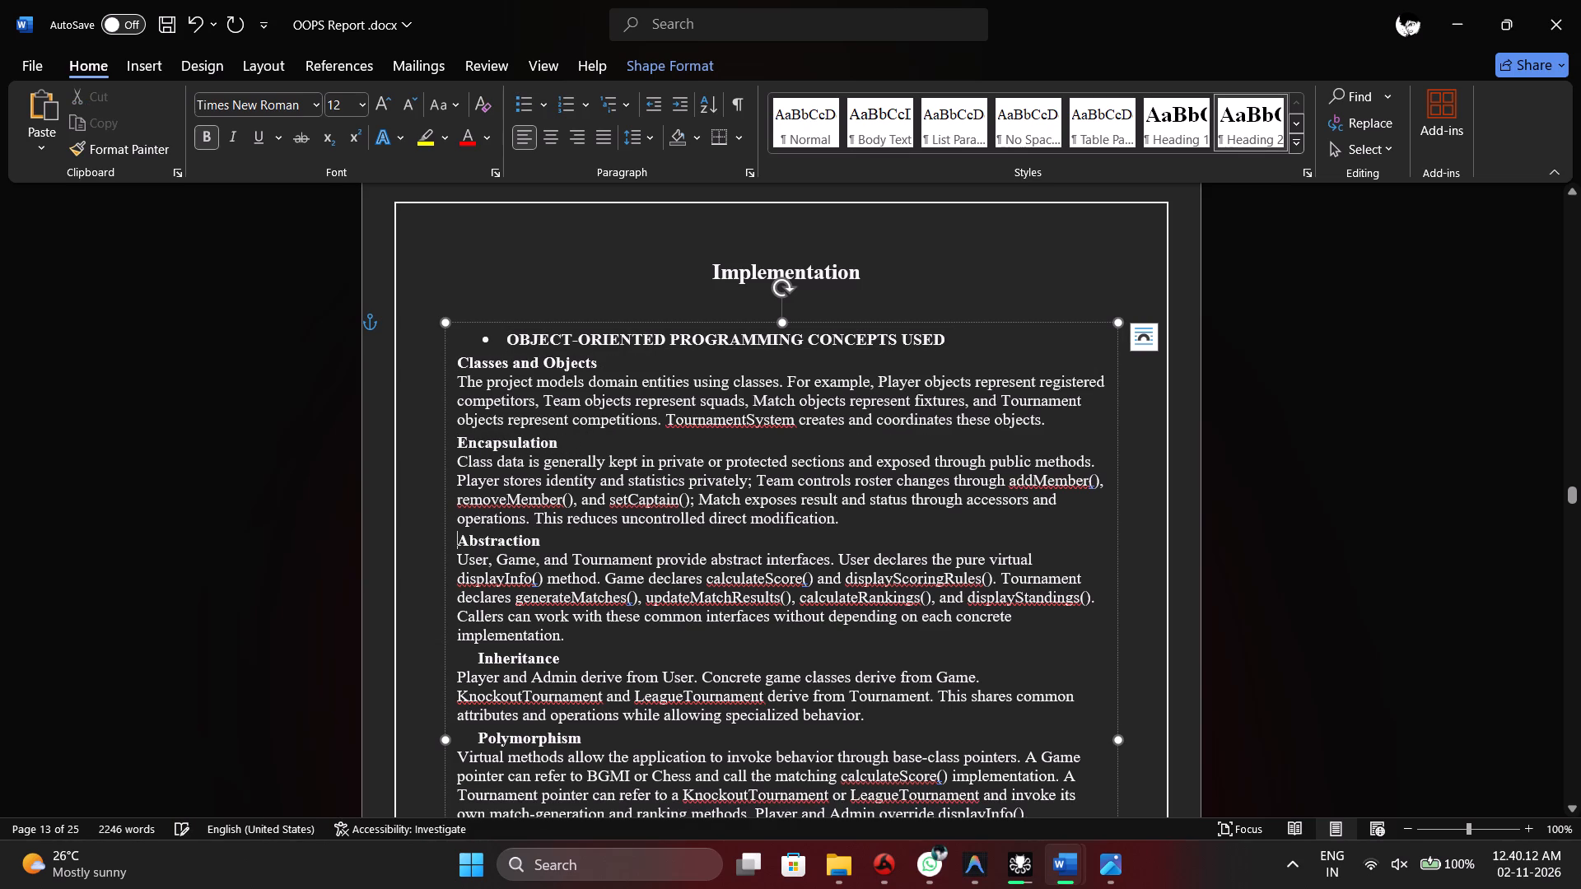
click(481, 654)
key(BackSpace)
Remove the indent from the Polymorphism, Constructors and Destructors, and Association and Object Interaction subheadings, keeping their wording intact.
scroll(482, 659, down, 3)
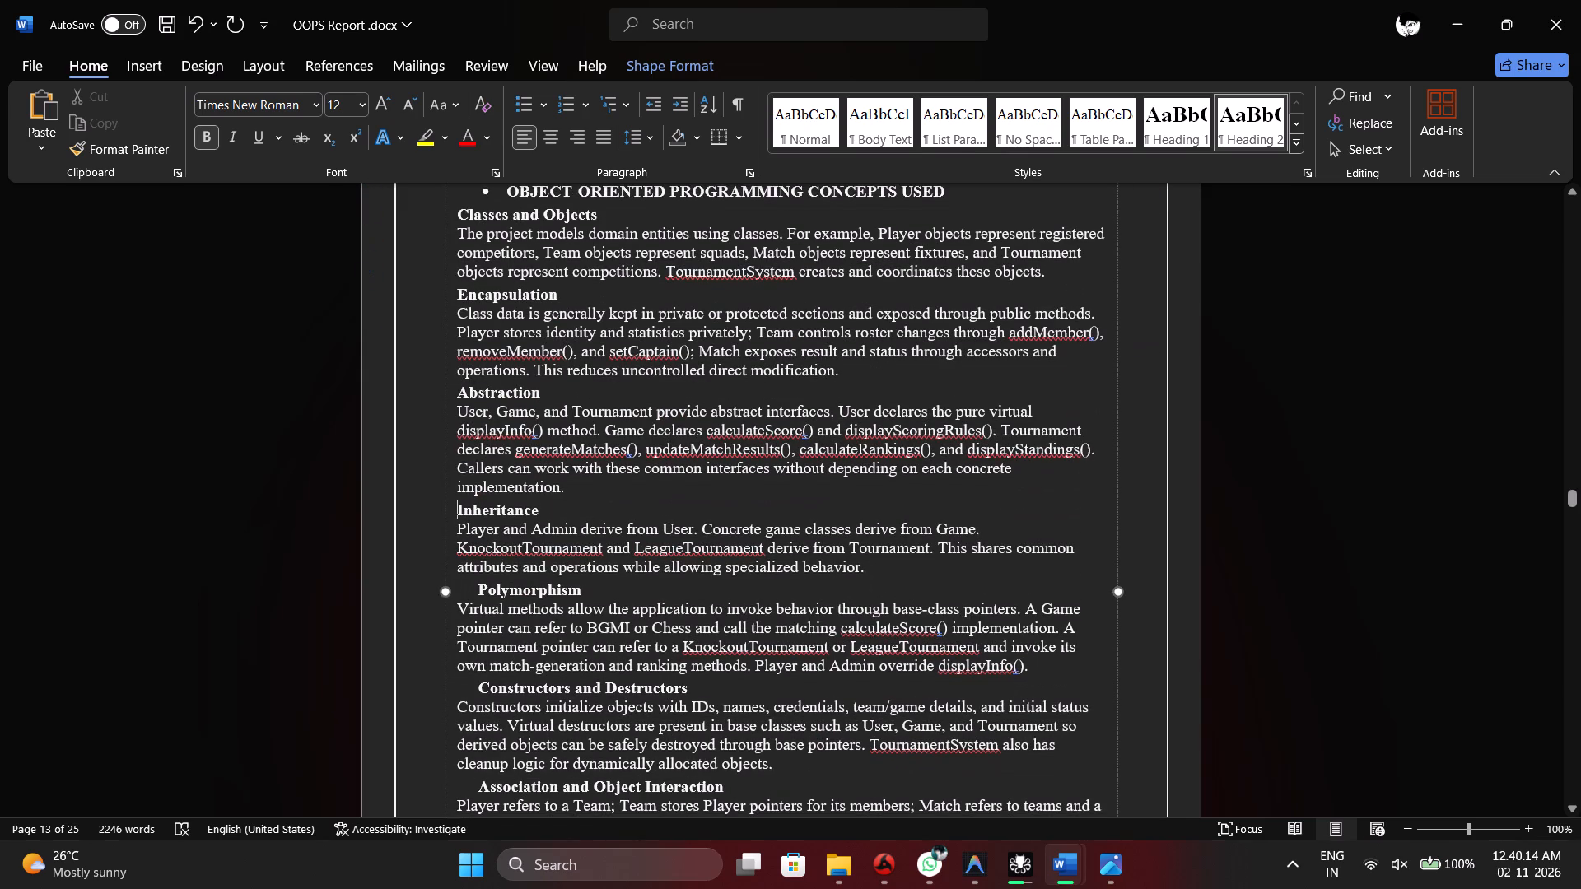
click(476, 592)
key(BackSpace)
scroll(478, 593, down, 2)
click(478, 577)
key(BackSpace)
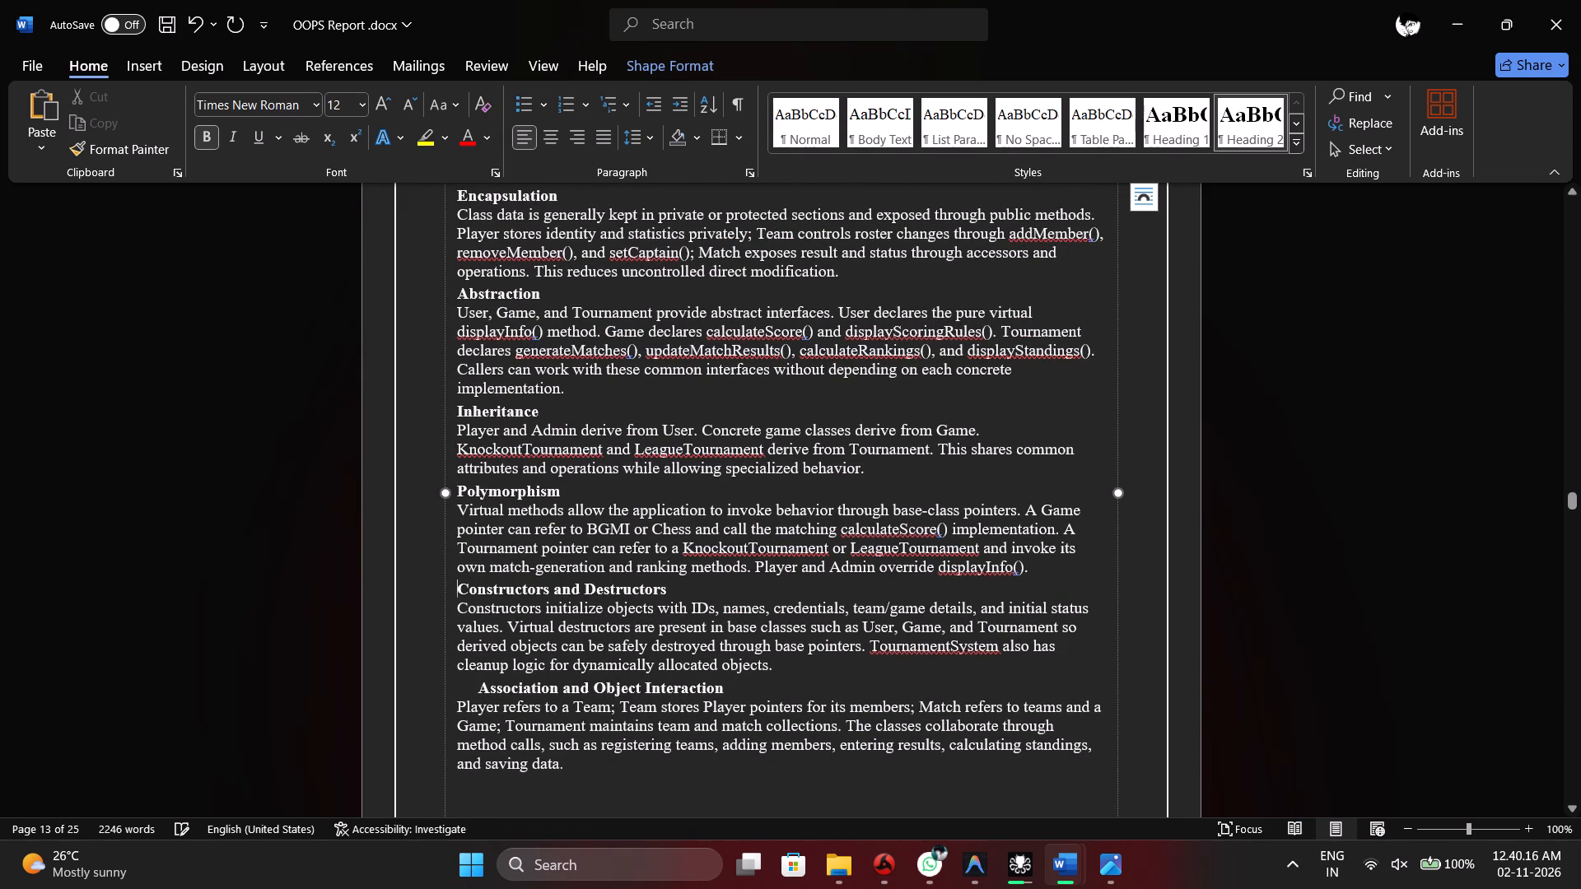
click(484, 682)
key(BackSpace)
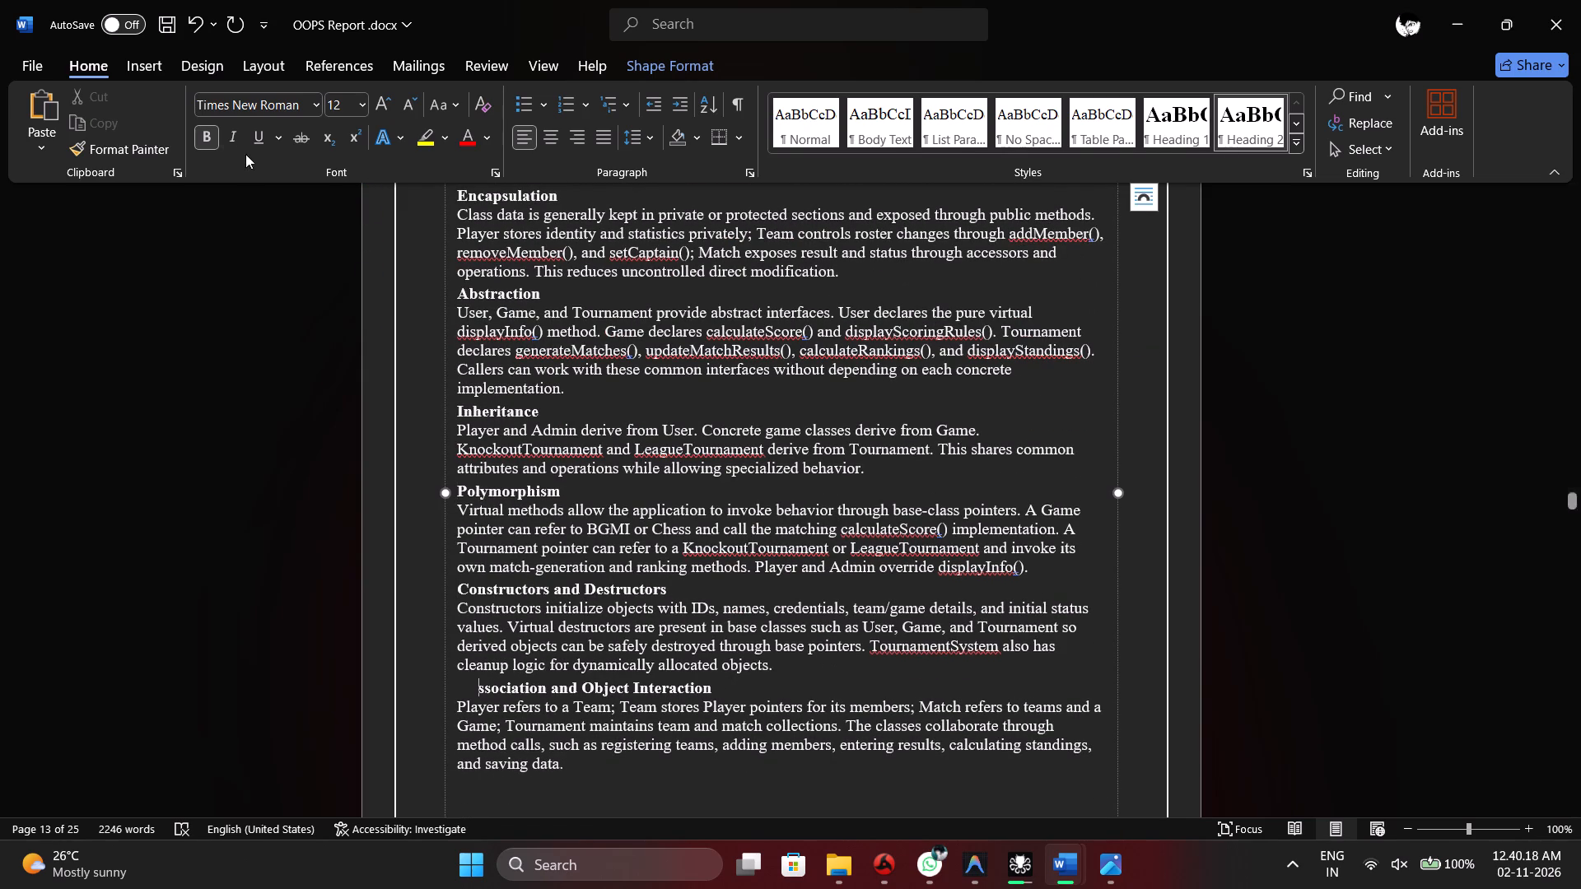
click(194, 27)
key(Left)
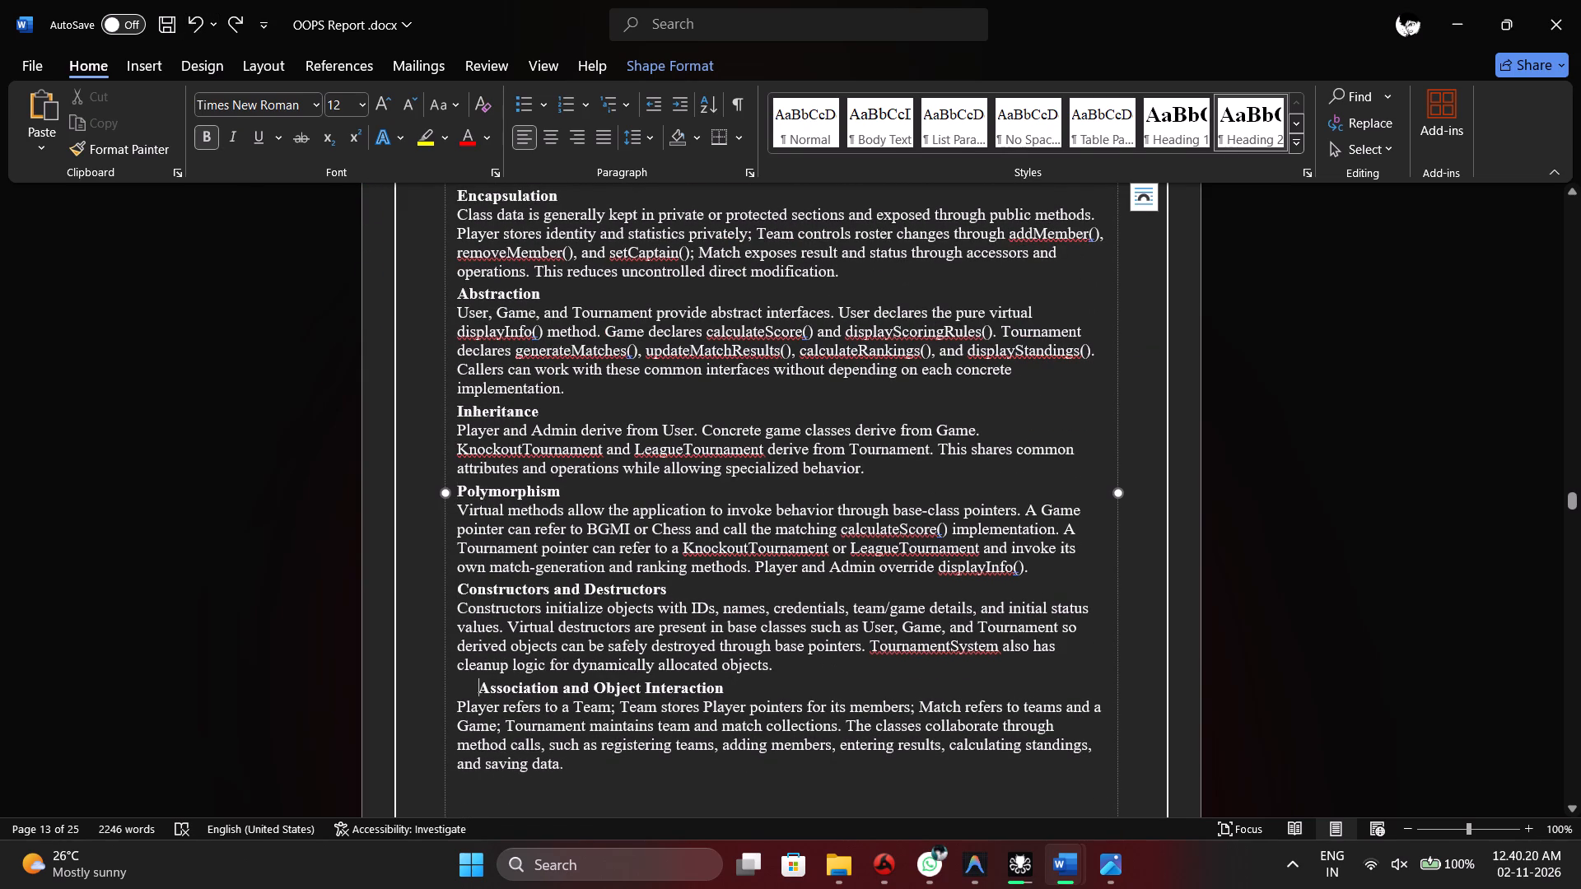
key(BackSpace)
Insert a blank line without a bullet between the OBJECT-ORIENTED PROGRAMMING CONCEPTS USED heading and the Classes and Objects subheading.
scroll(452, 616, up, 7)
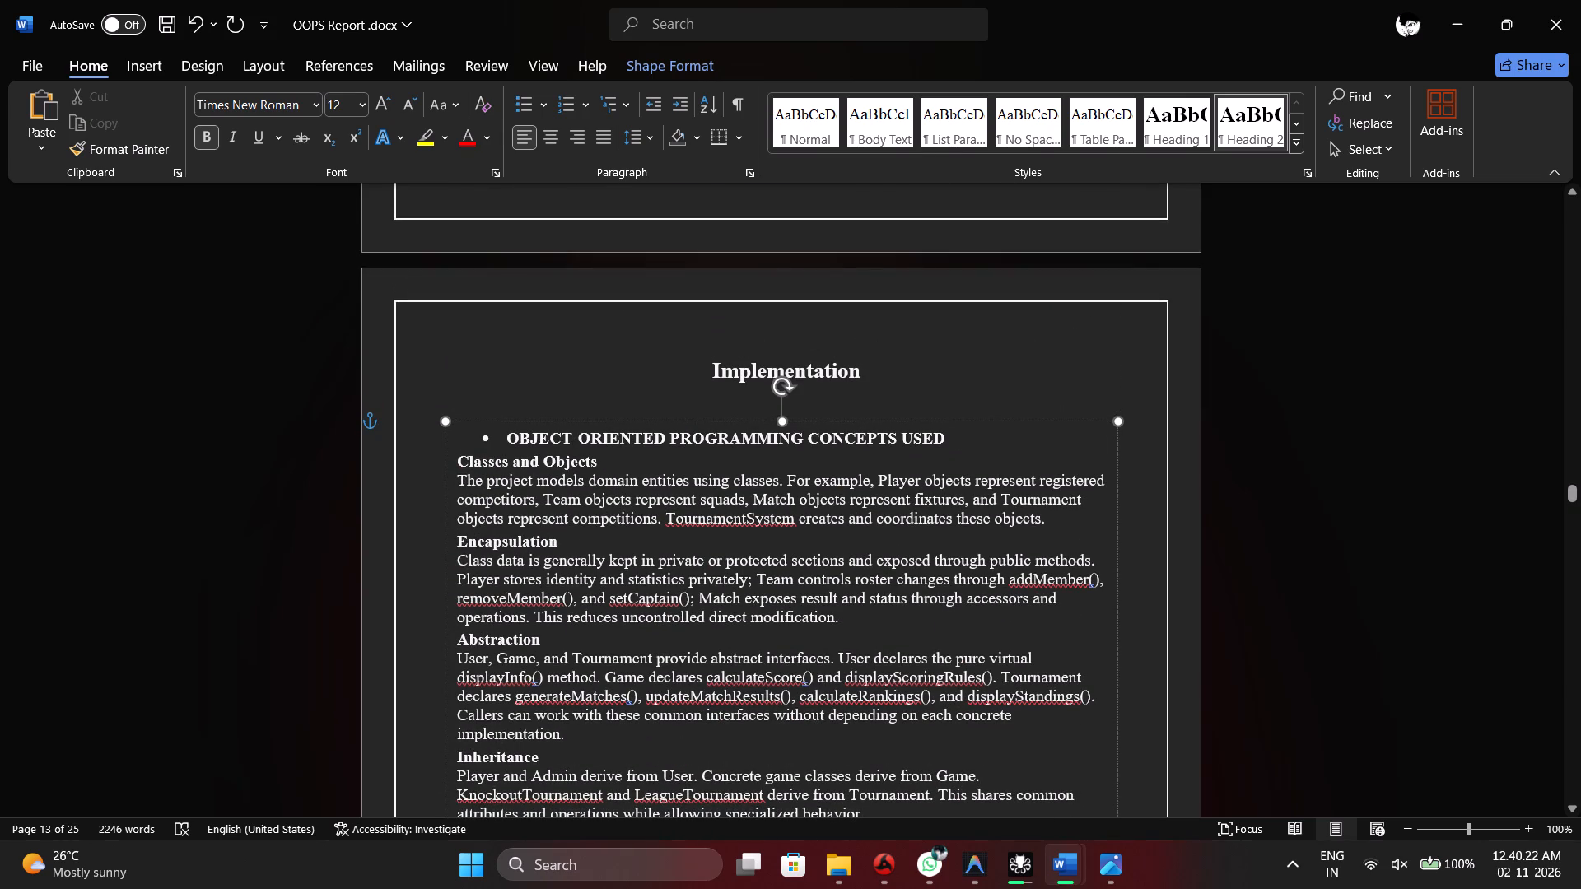
click(1047, 521)
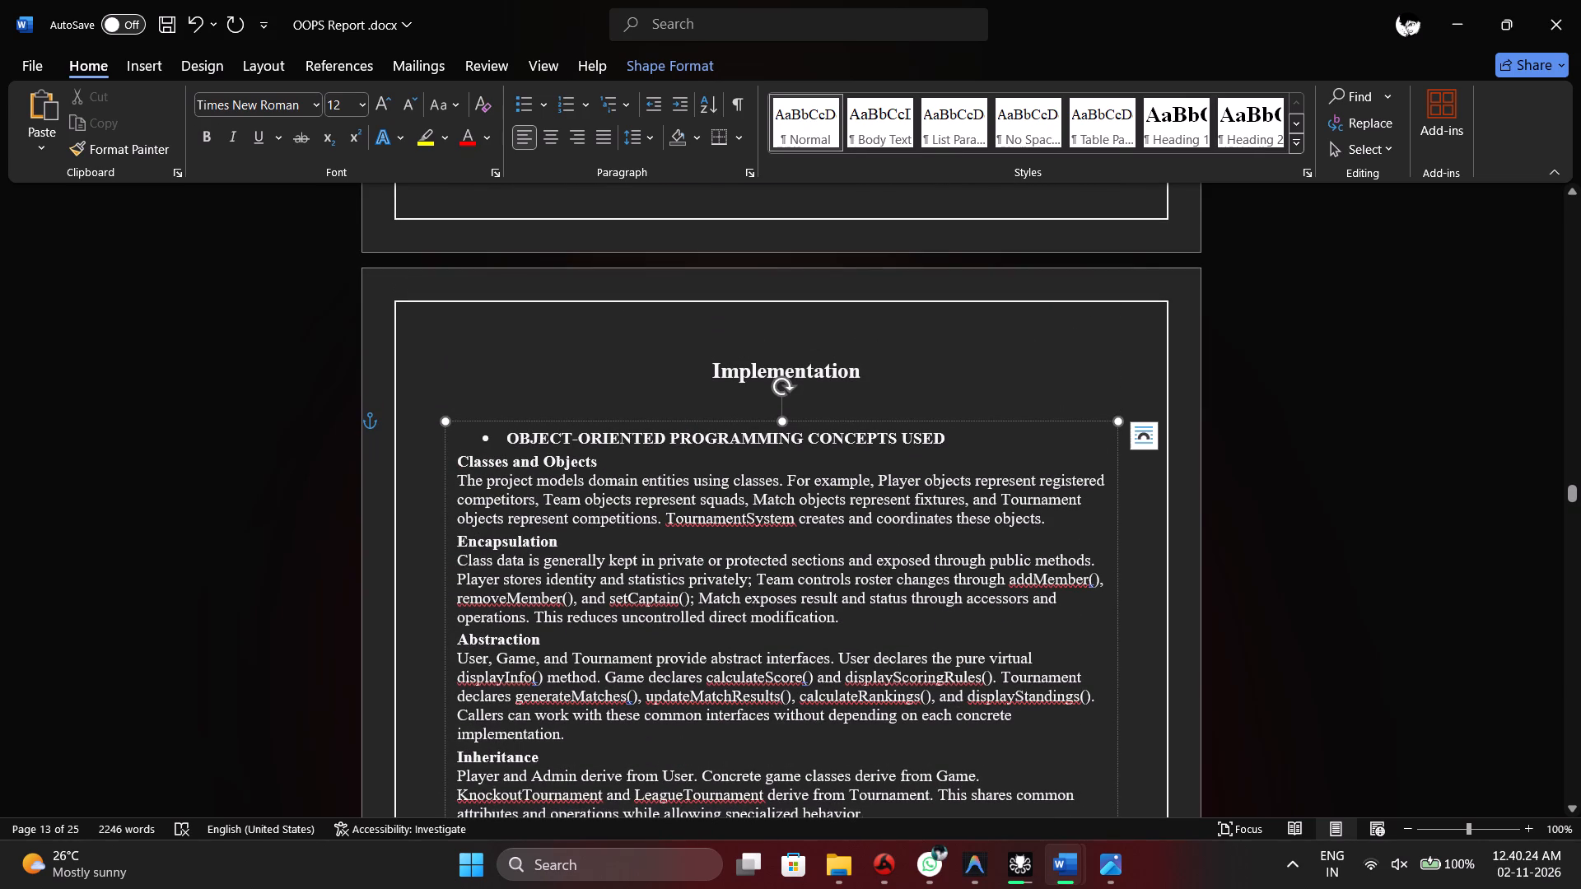
click(1018, 431)
key(Return)
scroll(1012, 506, down, 1)
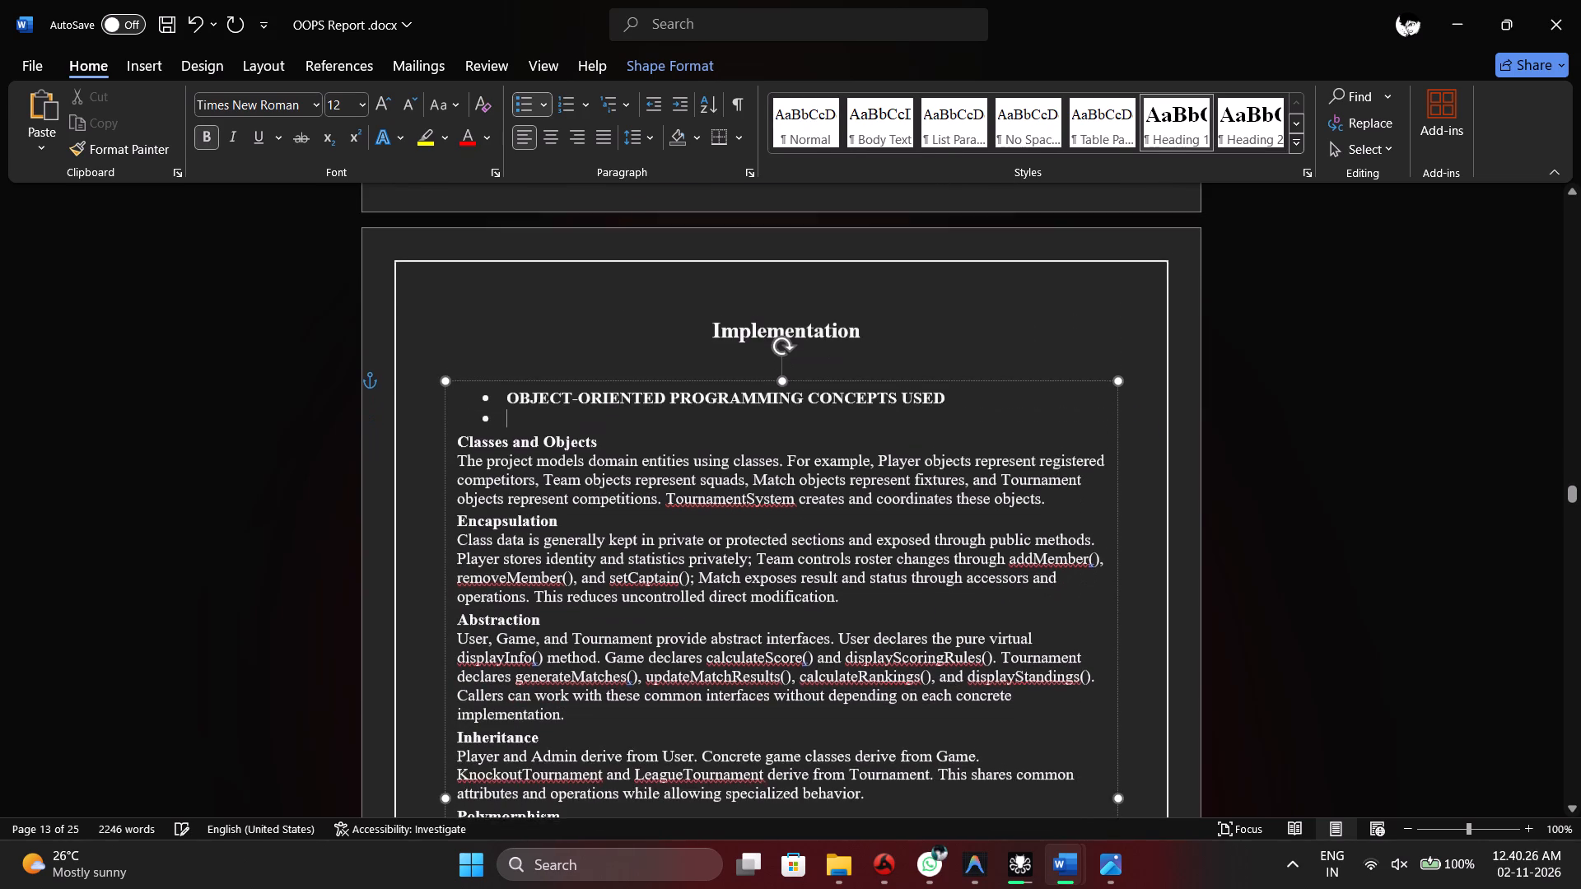
key(BackSpace)
Add a blank line after each of the Classes and Objects, Encapsulation and Abstraction paragraphs.
click(1046, 498)
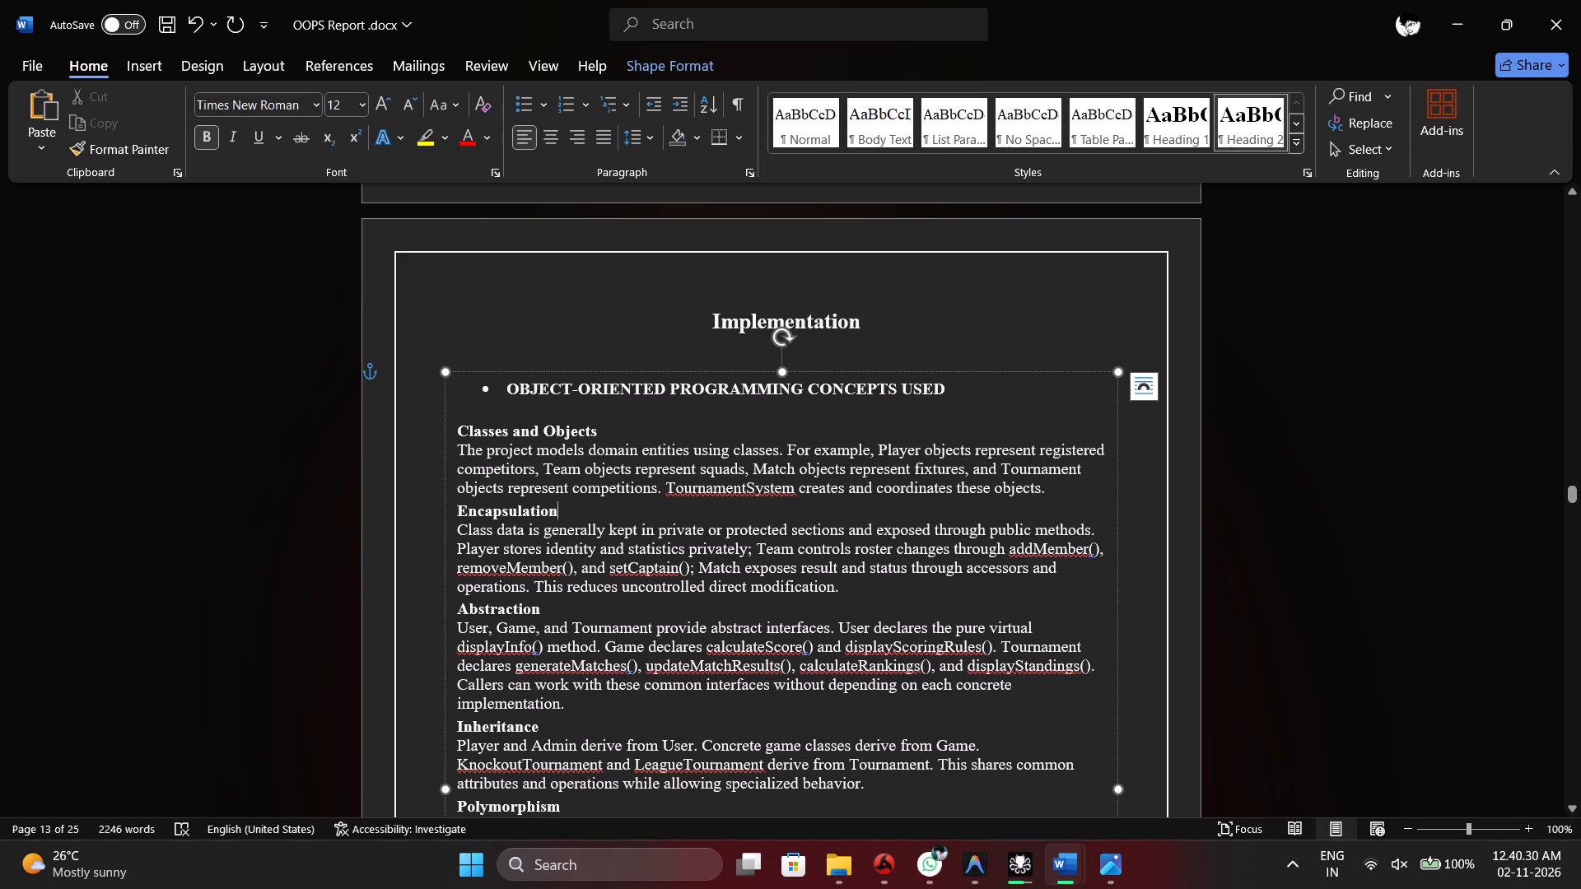
click(1052, 487)
key(Return)
click(857, 601)
key(Return)
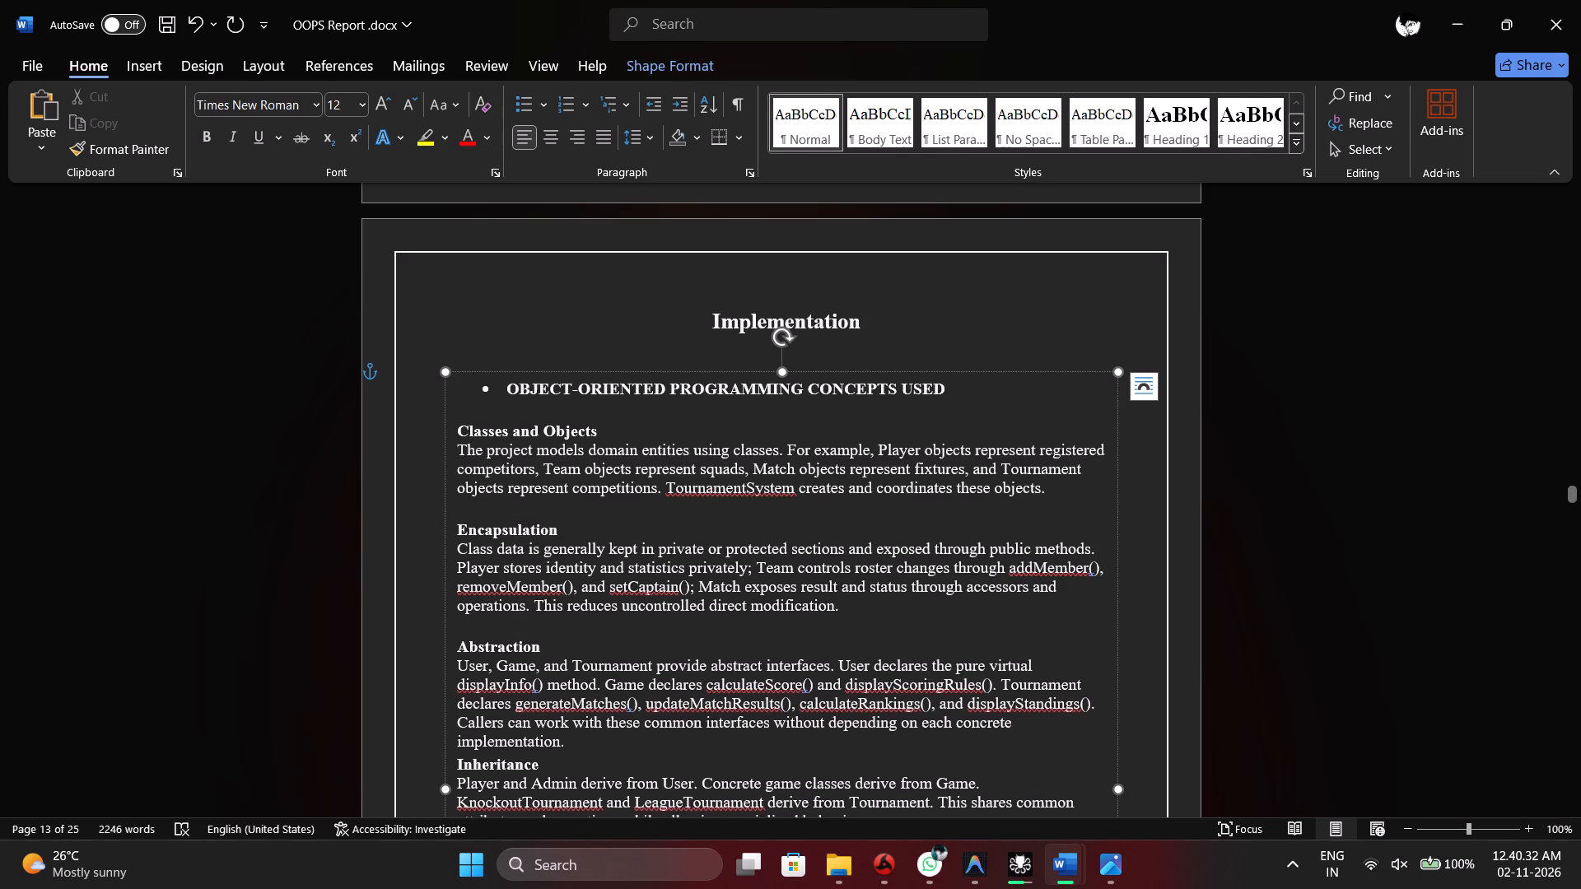
scroll(857, 601, down, 2)
click(612, 640)
key(Return)
Add a blank line after each of the Inheritance, Polymorphism, and Constructors and Destructors paragraphs.
scroll(612, 640, down, 3)
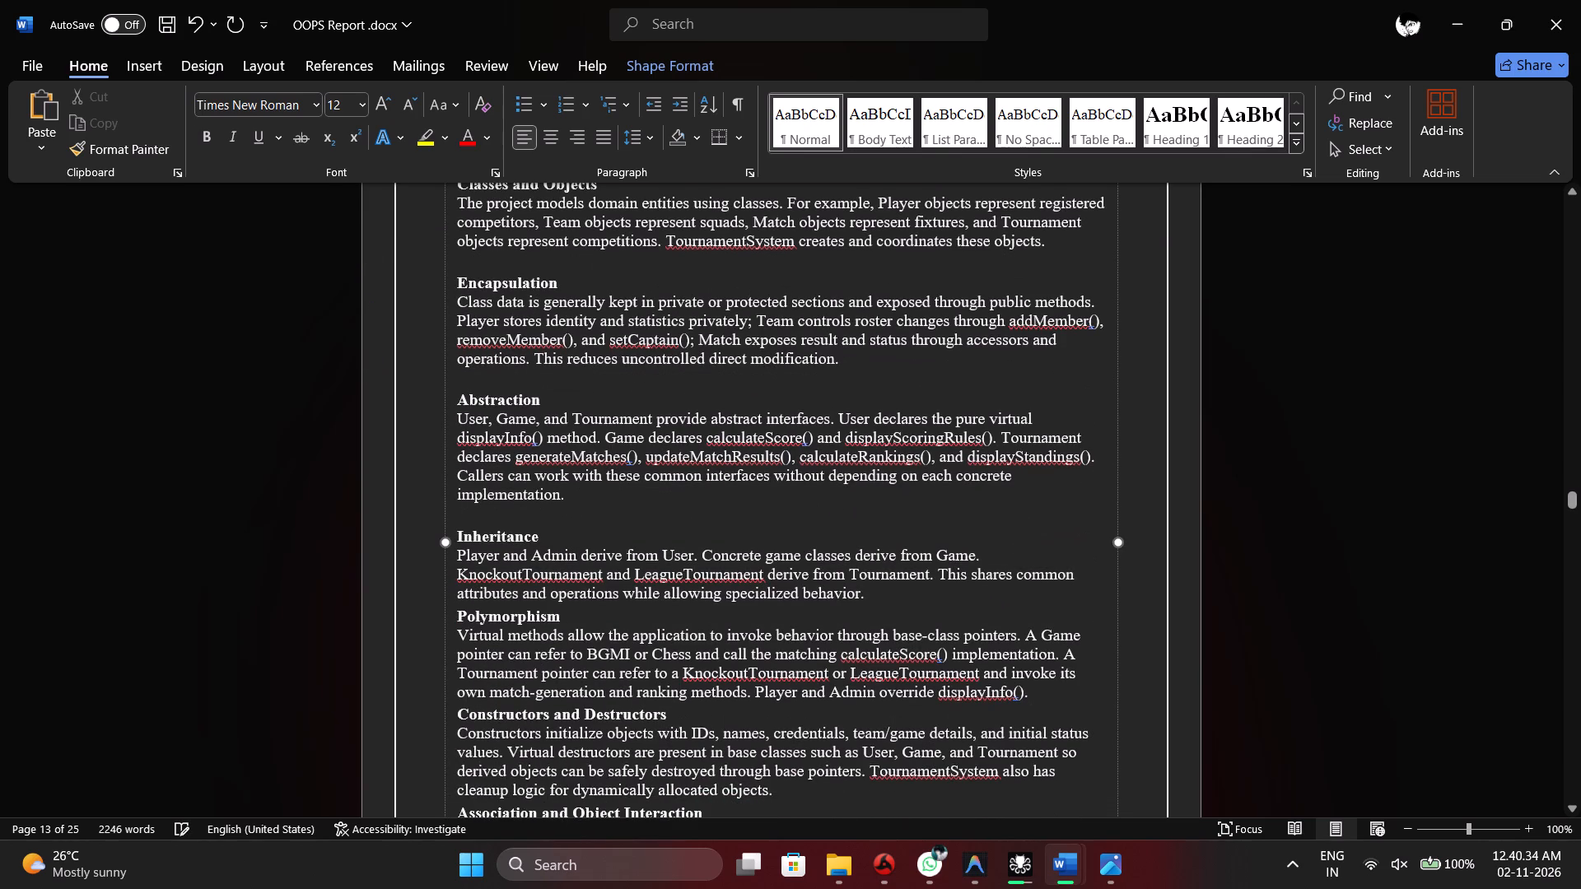
click(891, 595)
key(Return)
scroll(891, 595, down, 4)
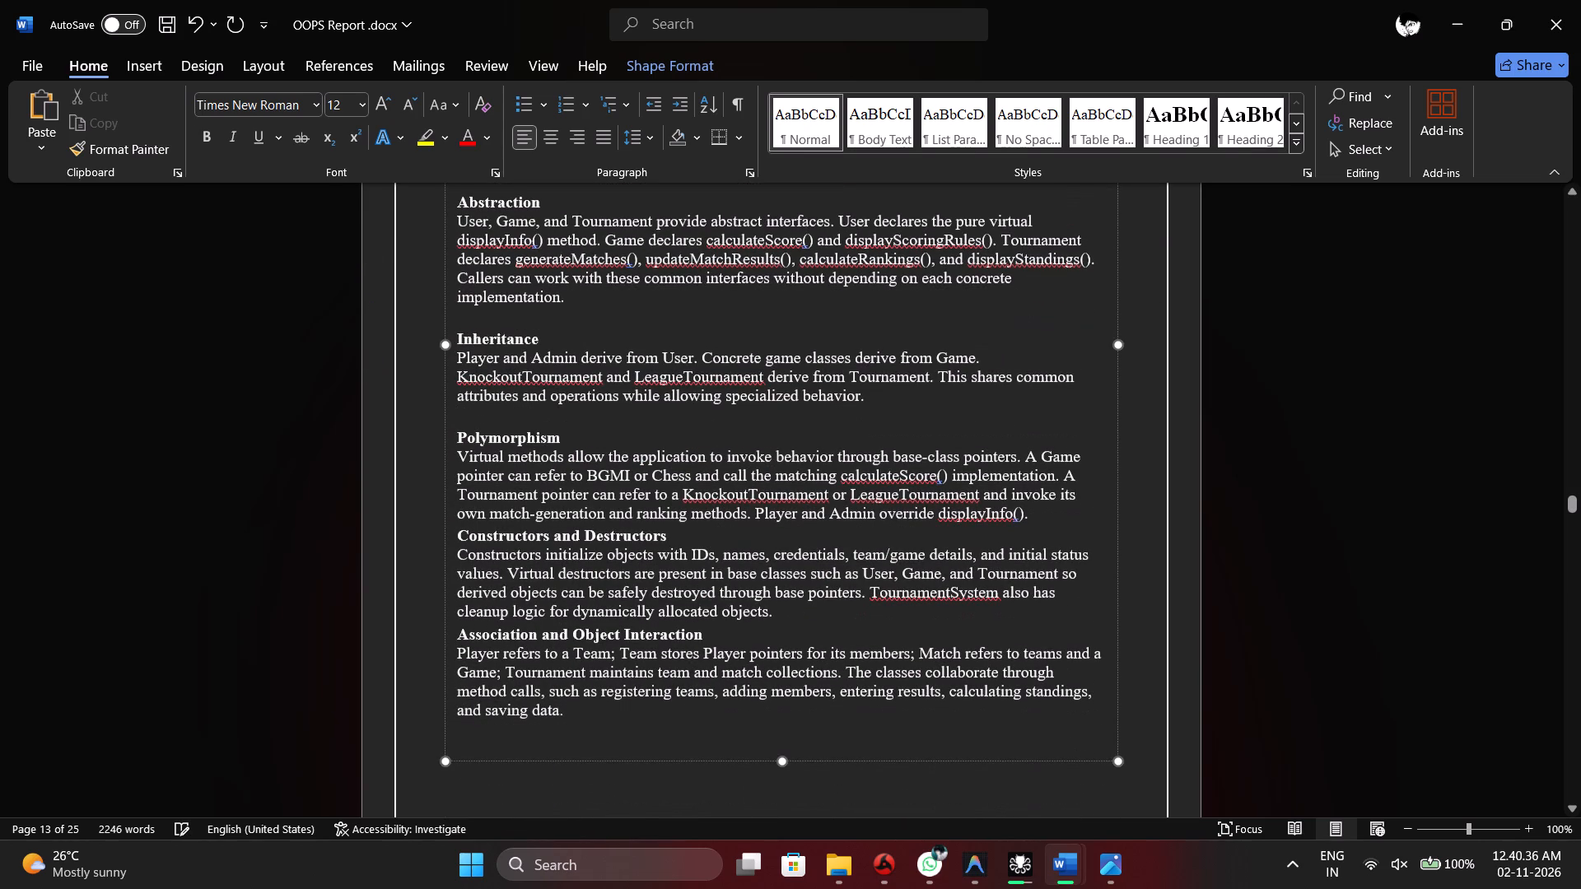
click(676, 538)
click(1061, 518)
key(Return)
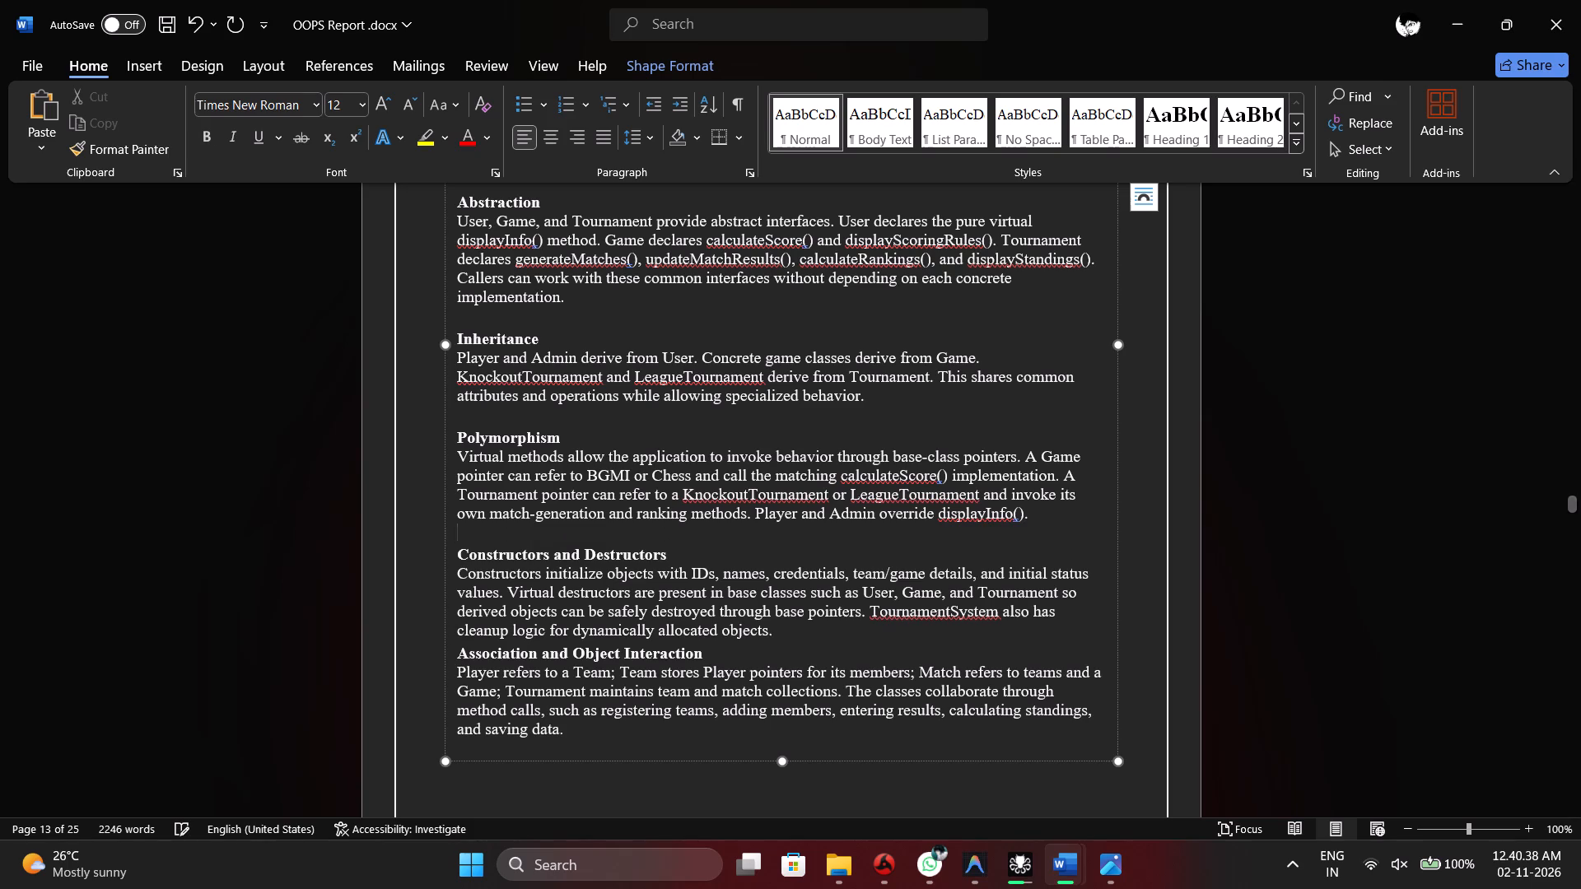
scroll(1061, 518, down, 2)
click(795, 534)
key(Return)
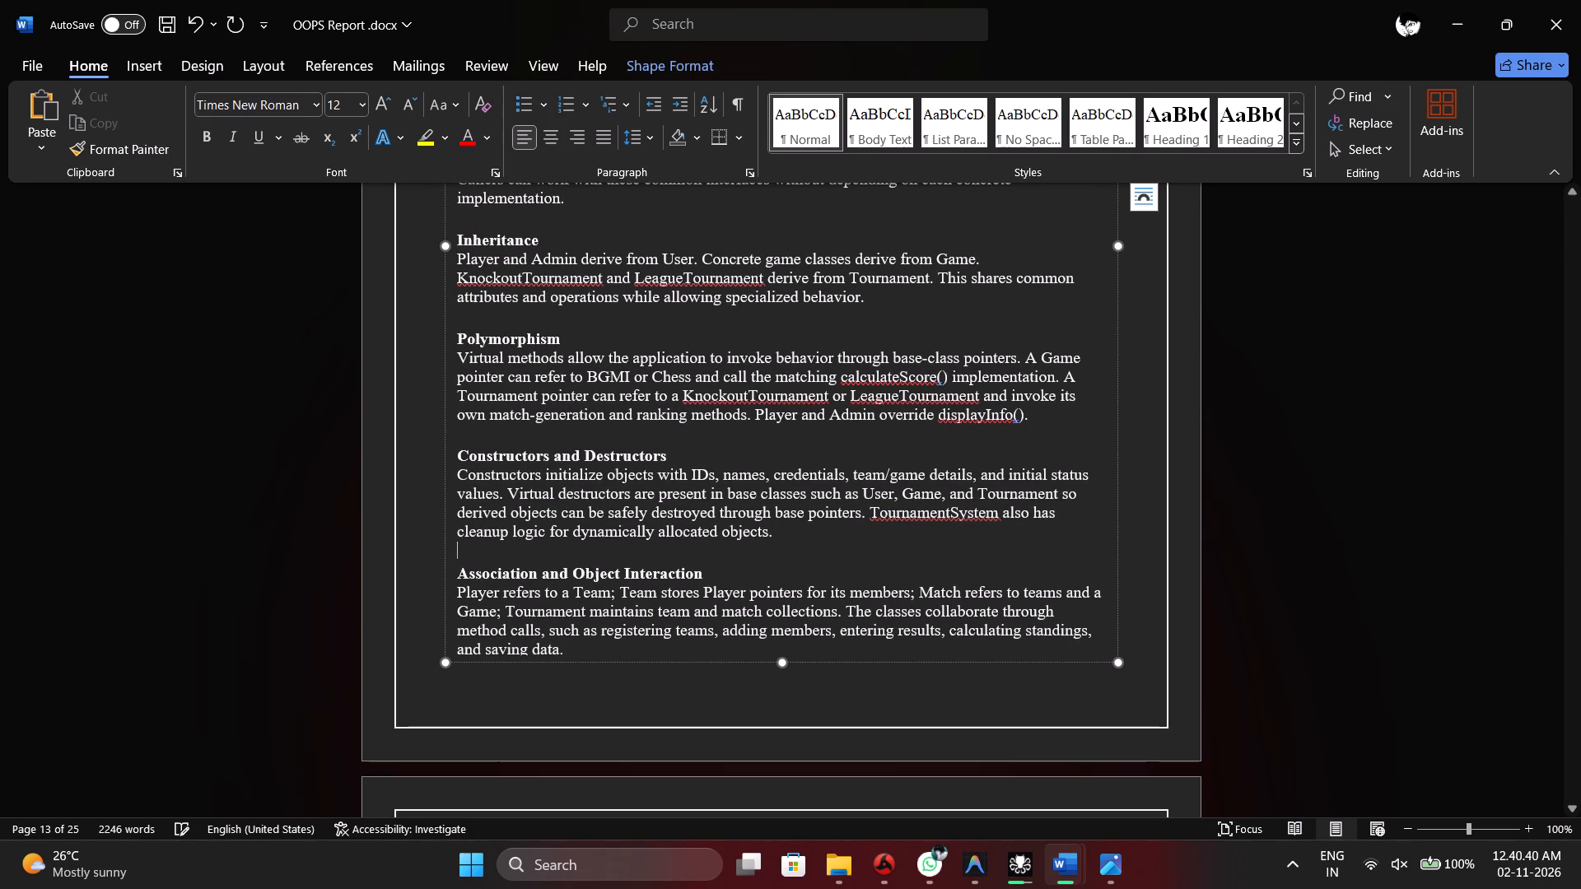
Extend the lower edge of the Implementation text box slightly downward to give the last paragraph more room.
scroll(777, 566, up, 1)
drag(783, 710, 791, 738)
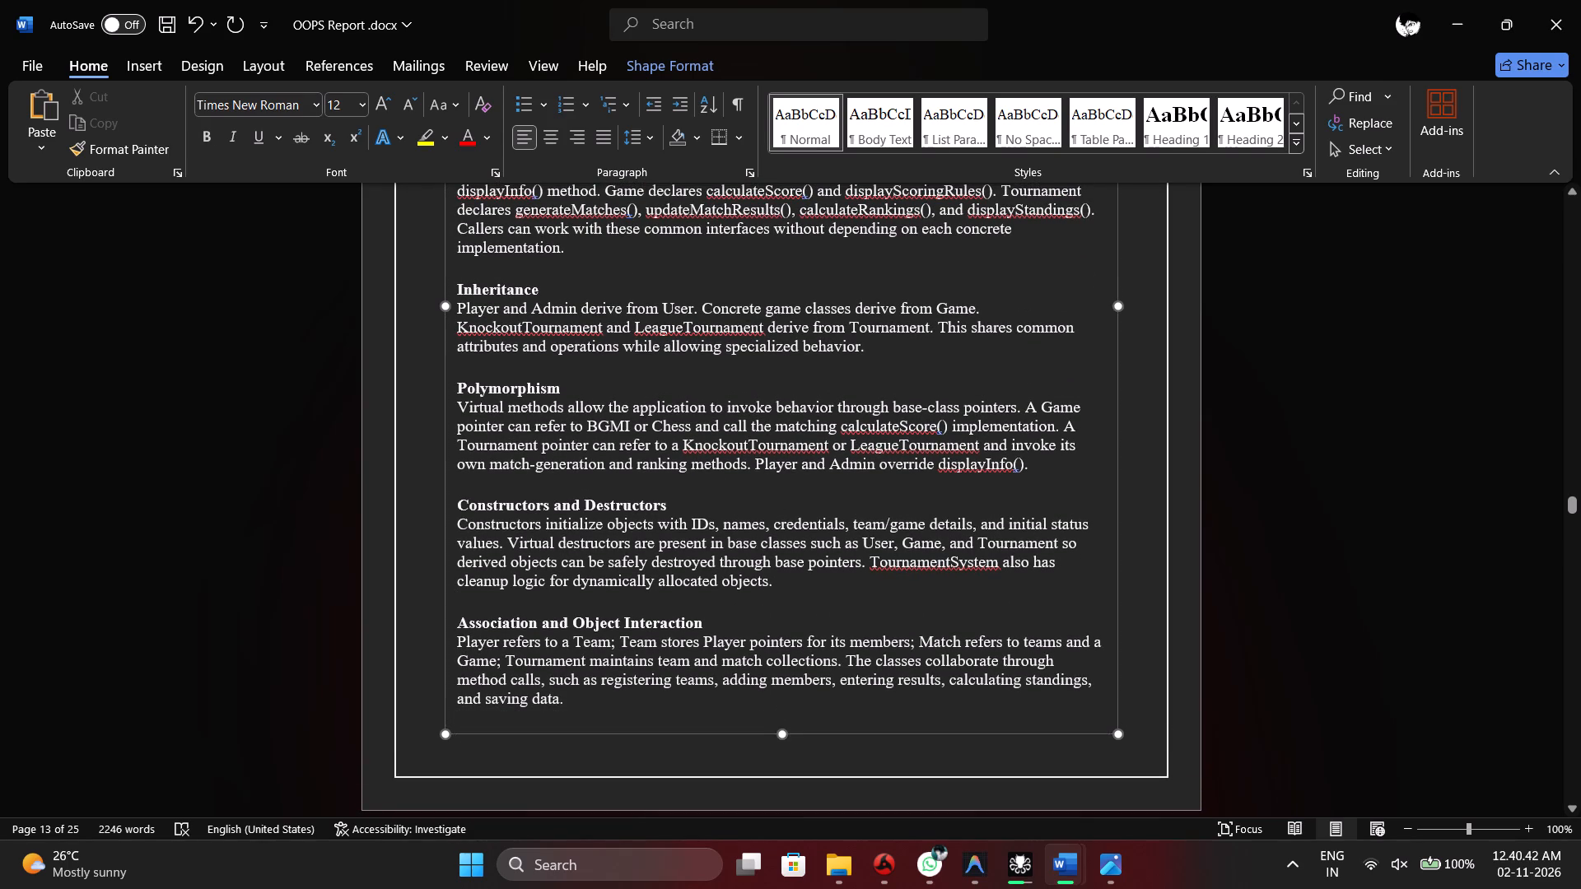
drag(791, 738, 794, 748)
Apply solid square bullets to the Classes and Objects and Encapsulation subheadings.
scroll(794, 747, up, 11)
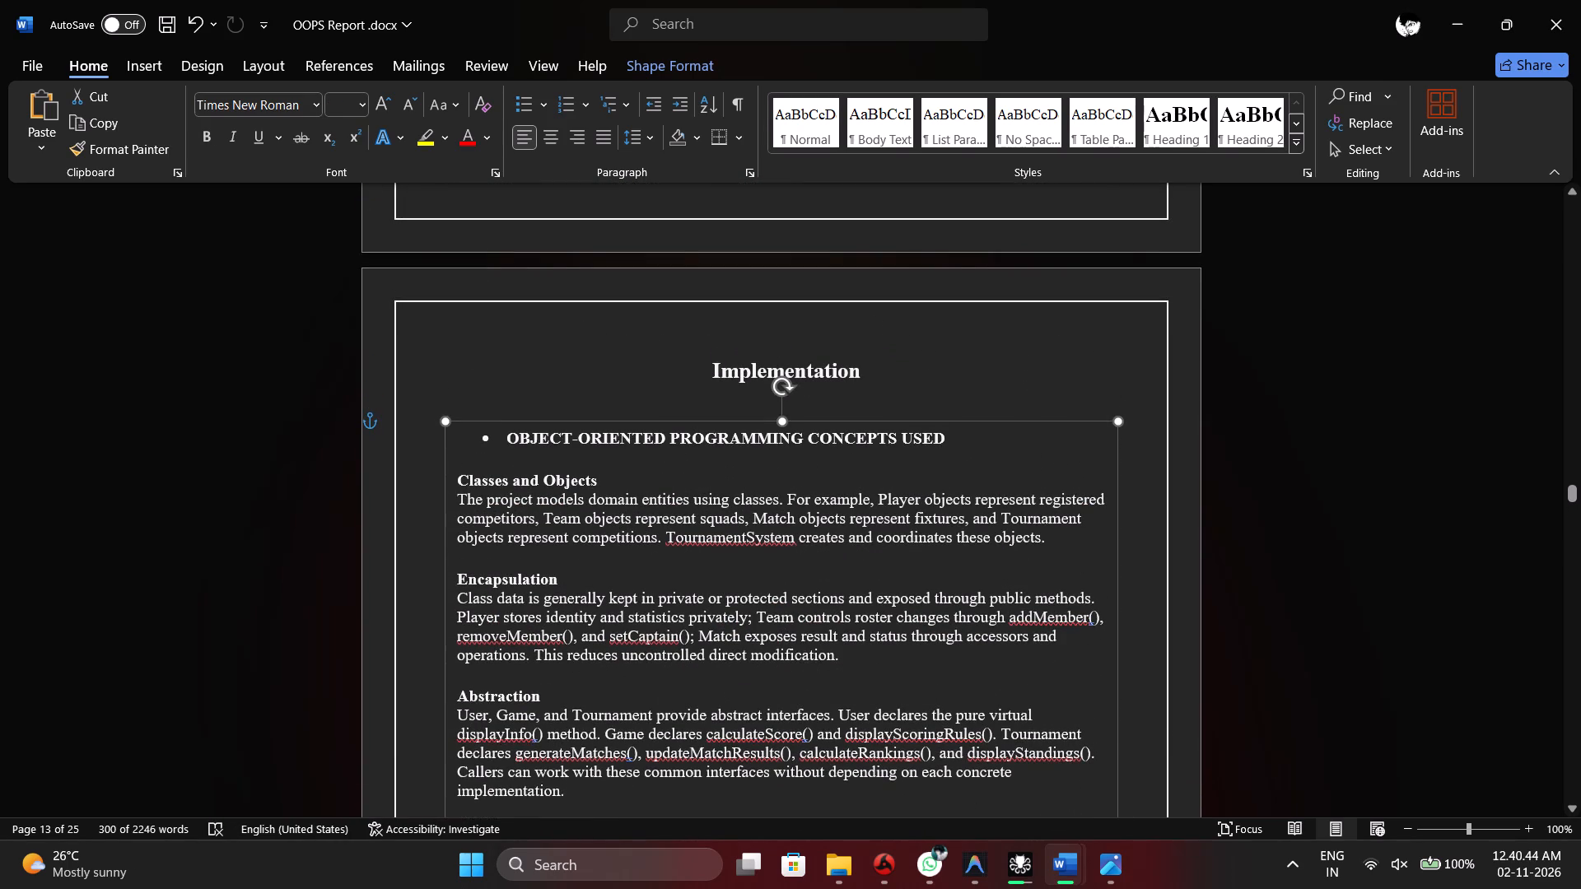
click(459, 478)
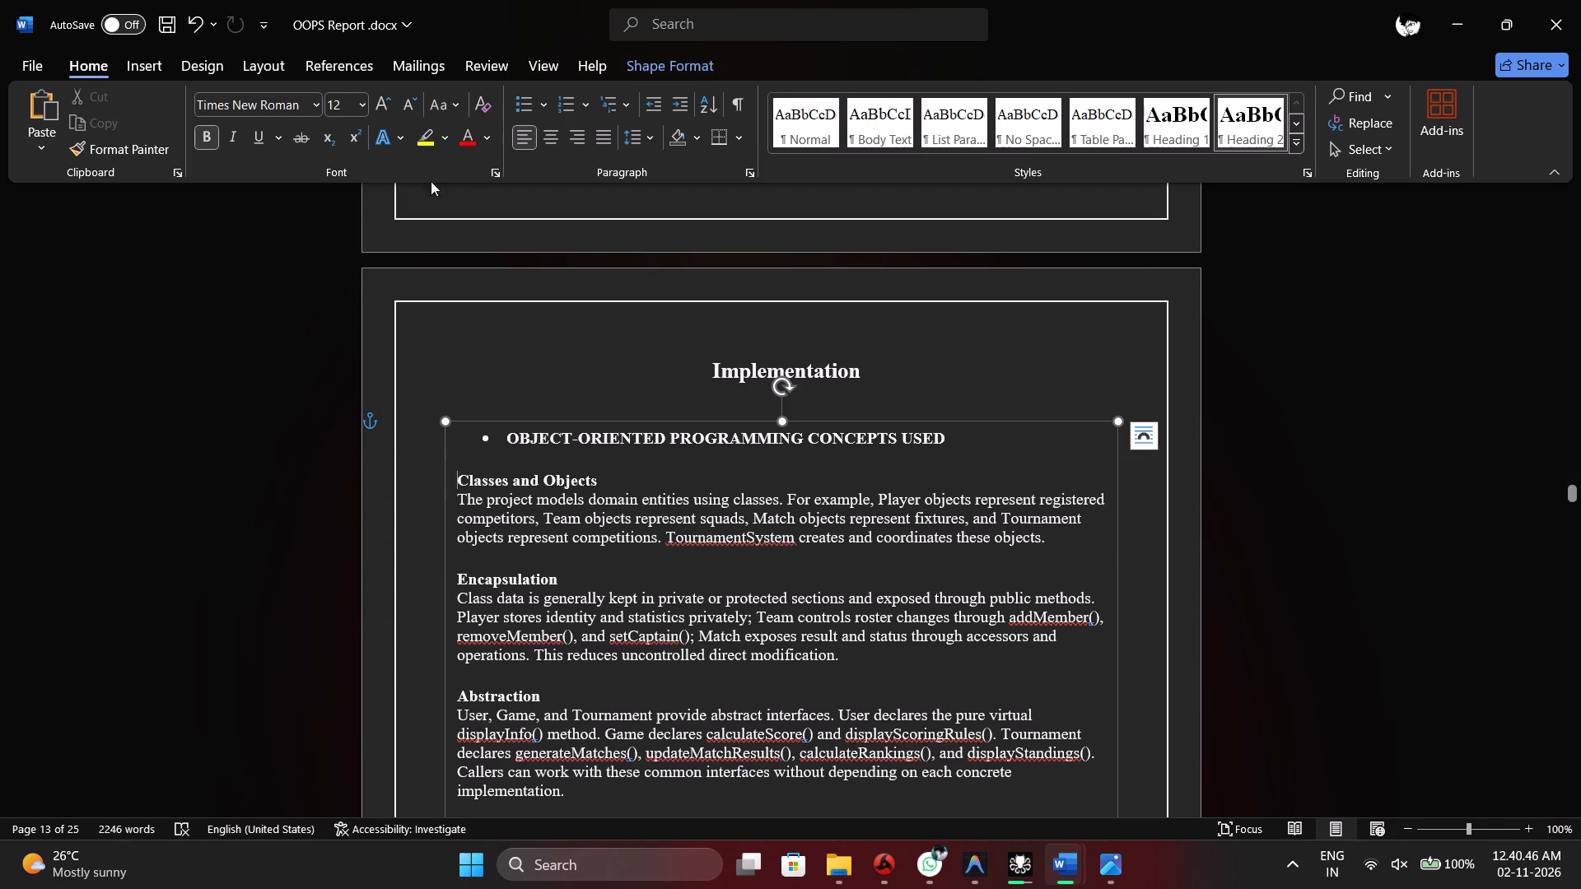
click(551, 109)
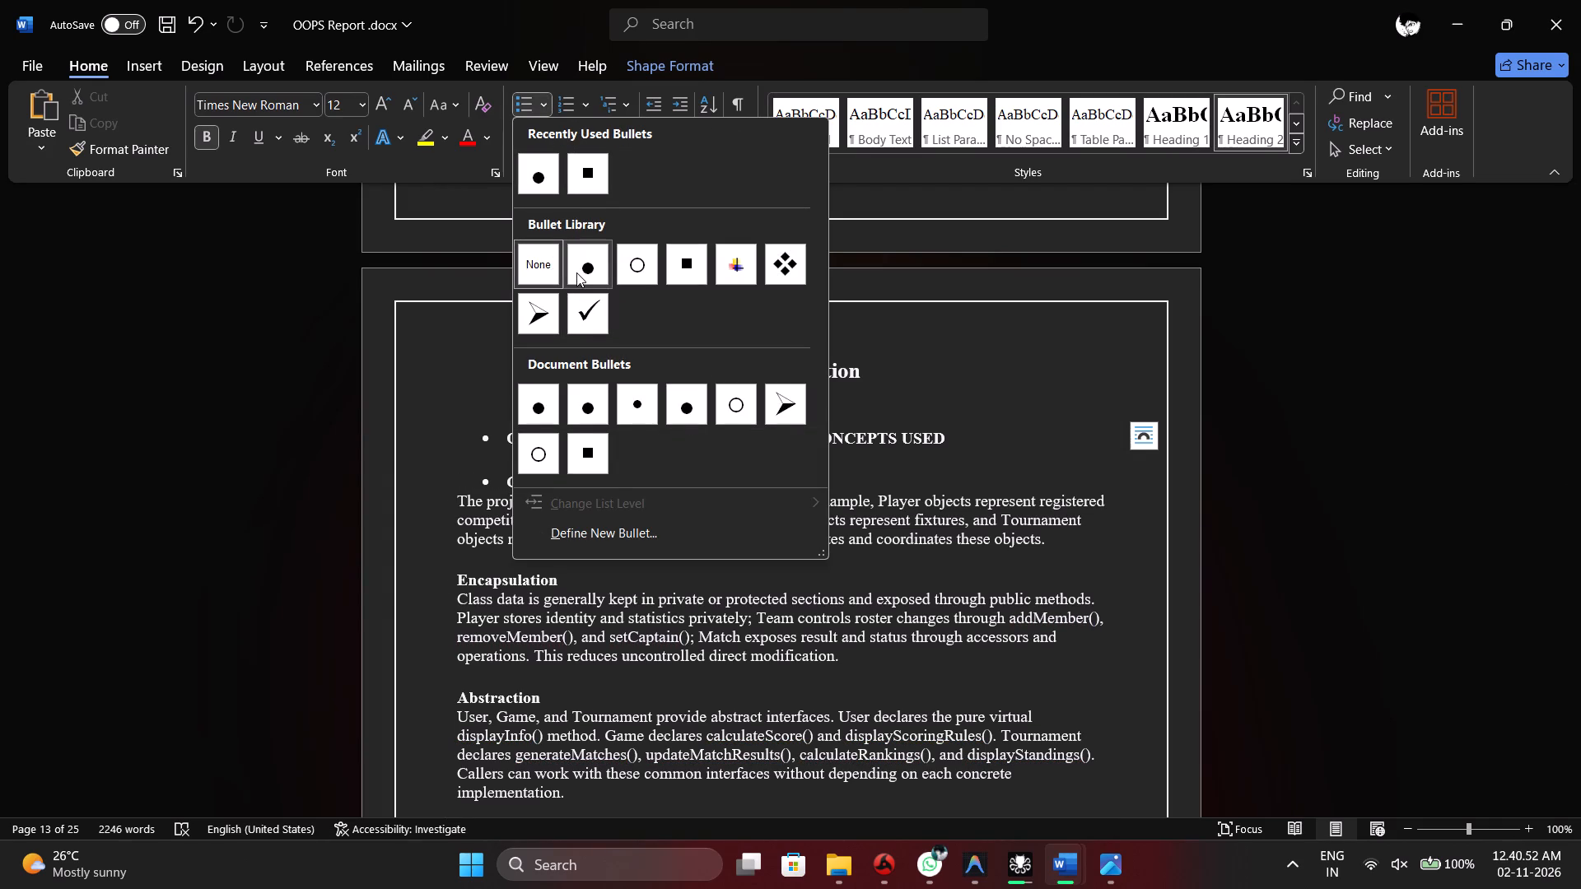
click(591, 179)
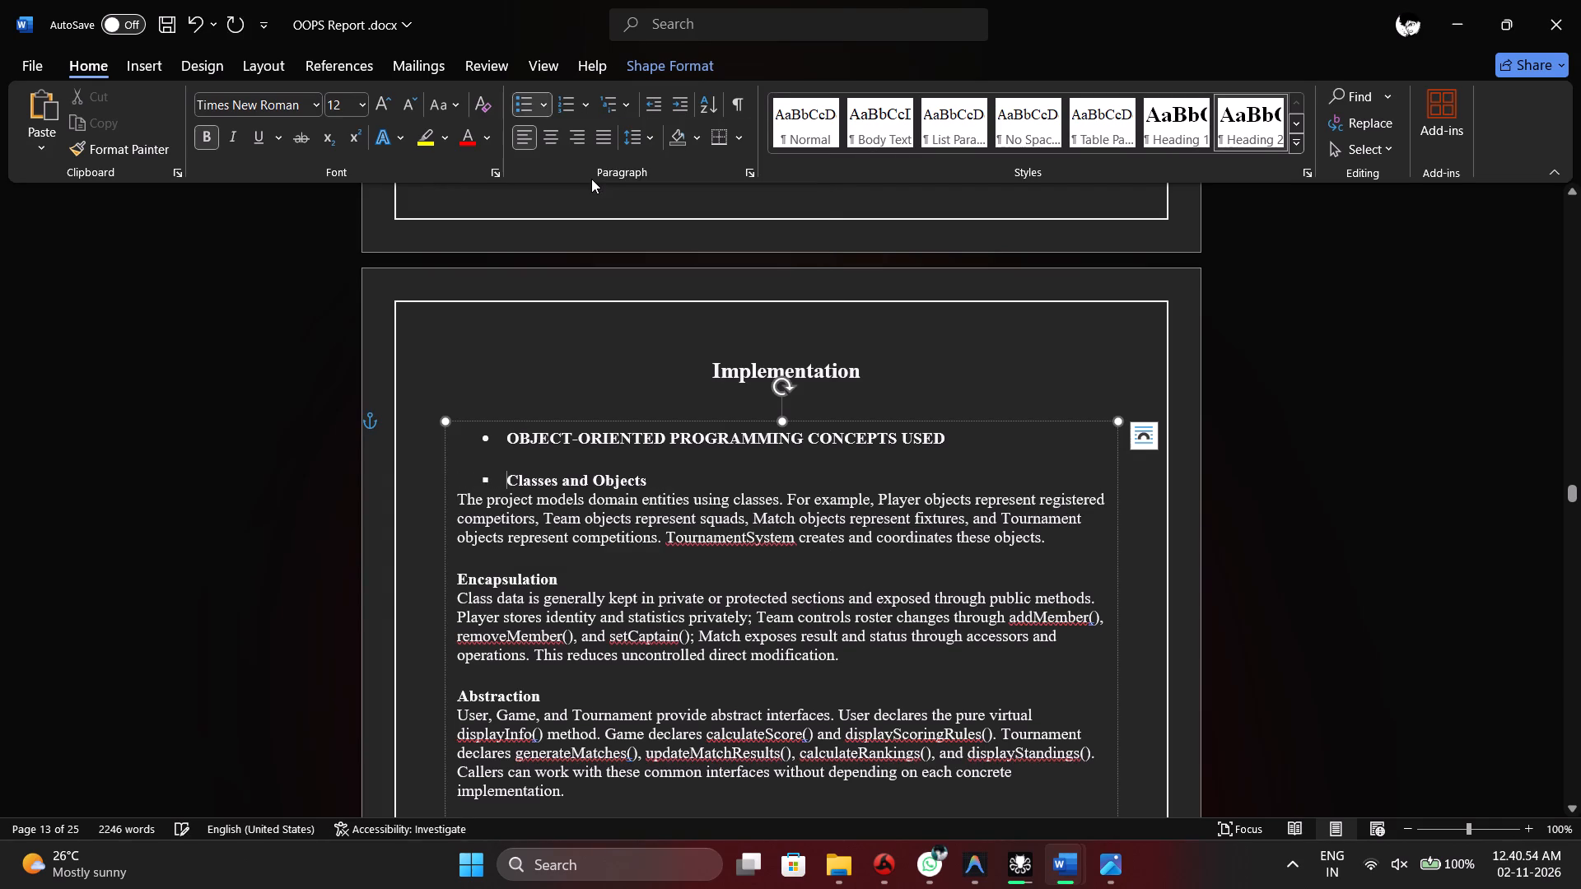
click(471, 485)
click(480, 484)
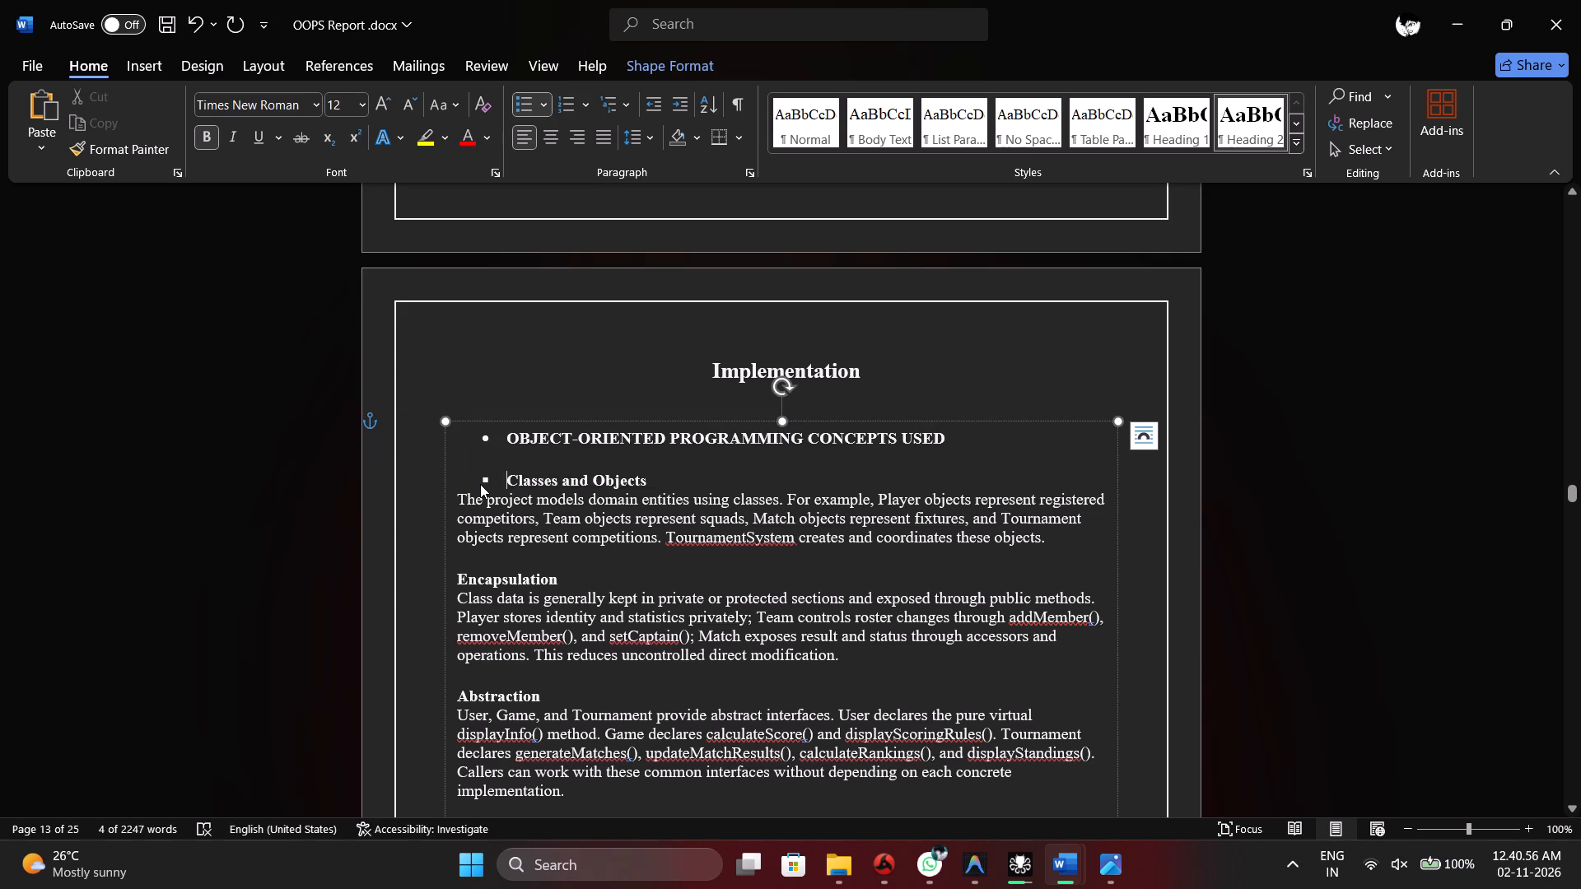
click(454, 579)
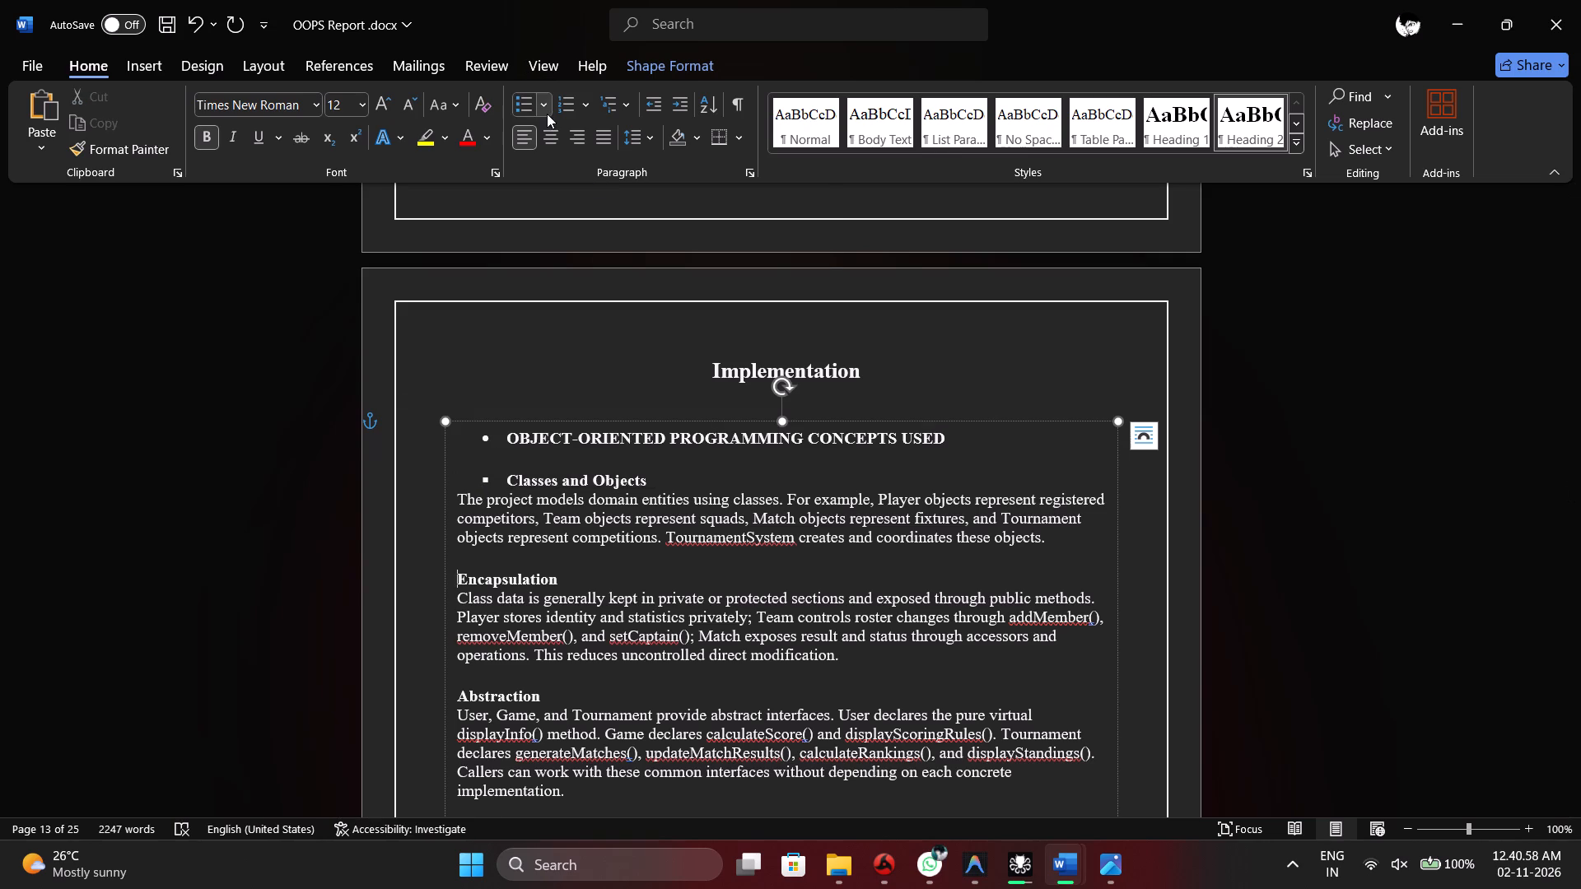
click(547, 114)
click(540, 180)
Apply solid square bullets to the Abstraction and Inheritance subheadings.
scroll(509, 417, down, 2)
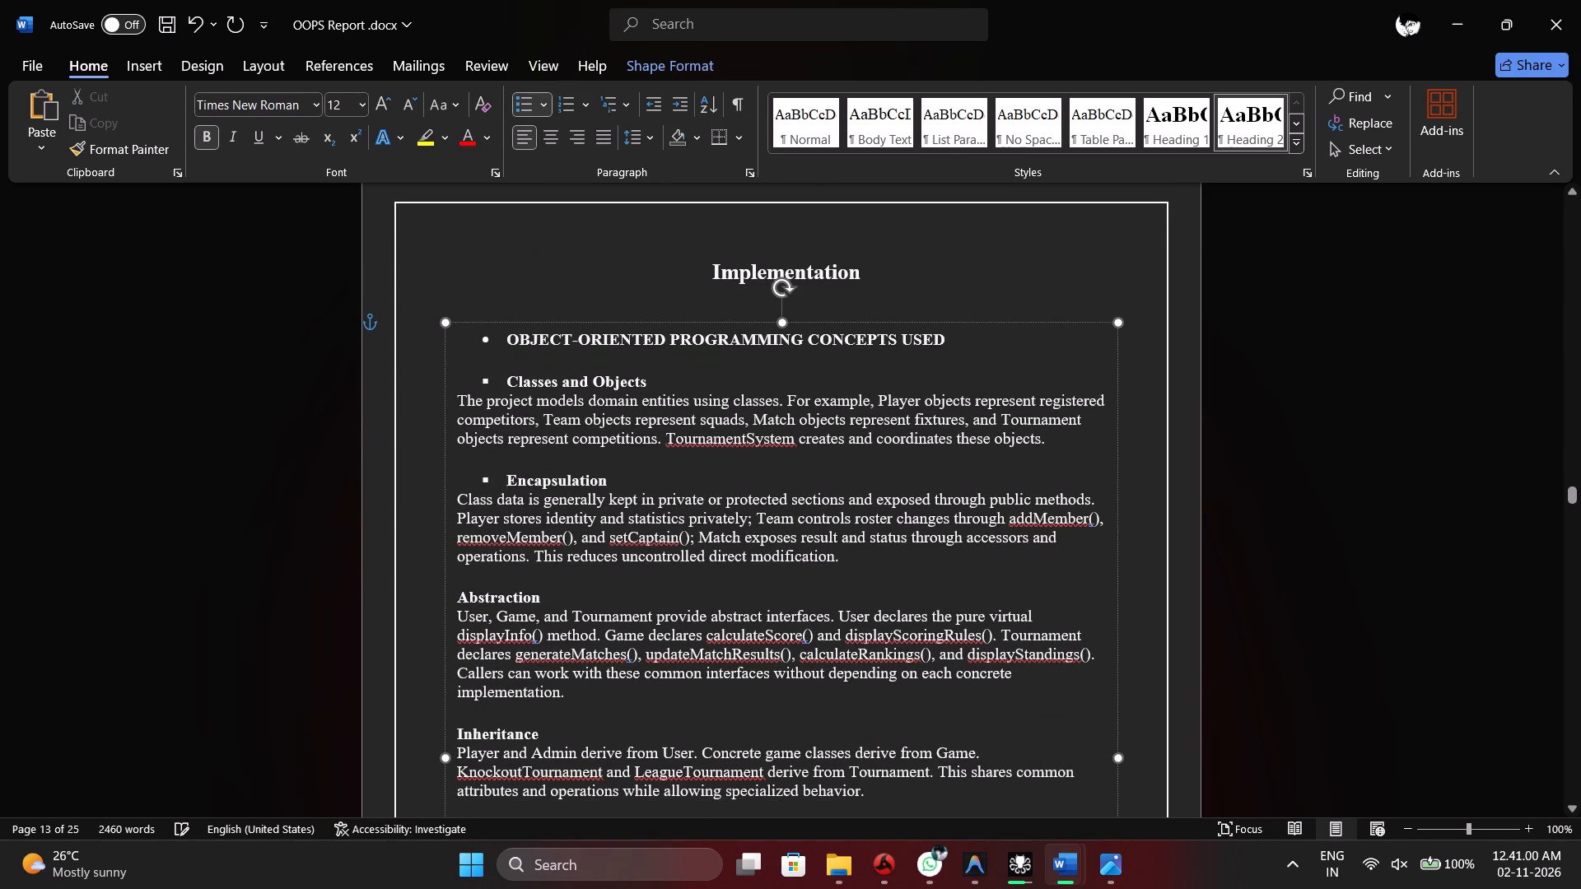
click(462, 603)
click(546, 104)
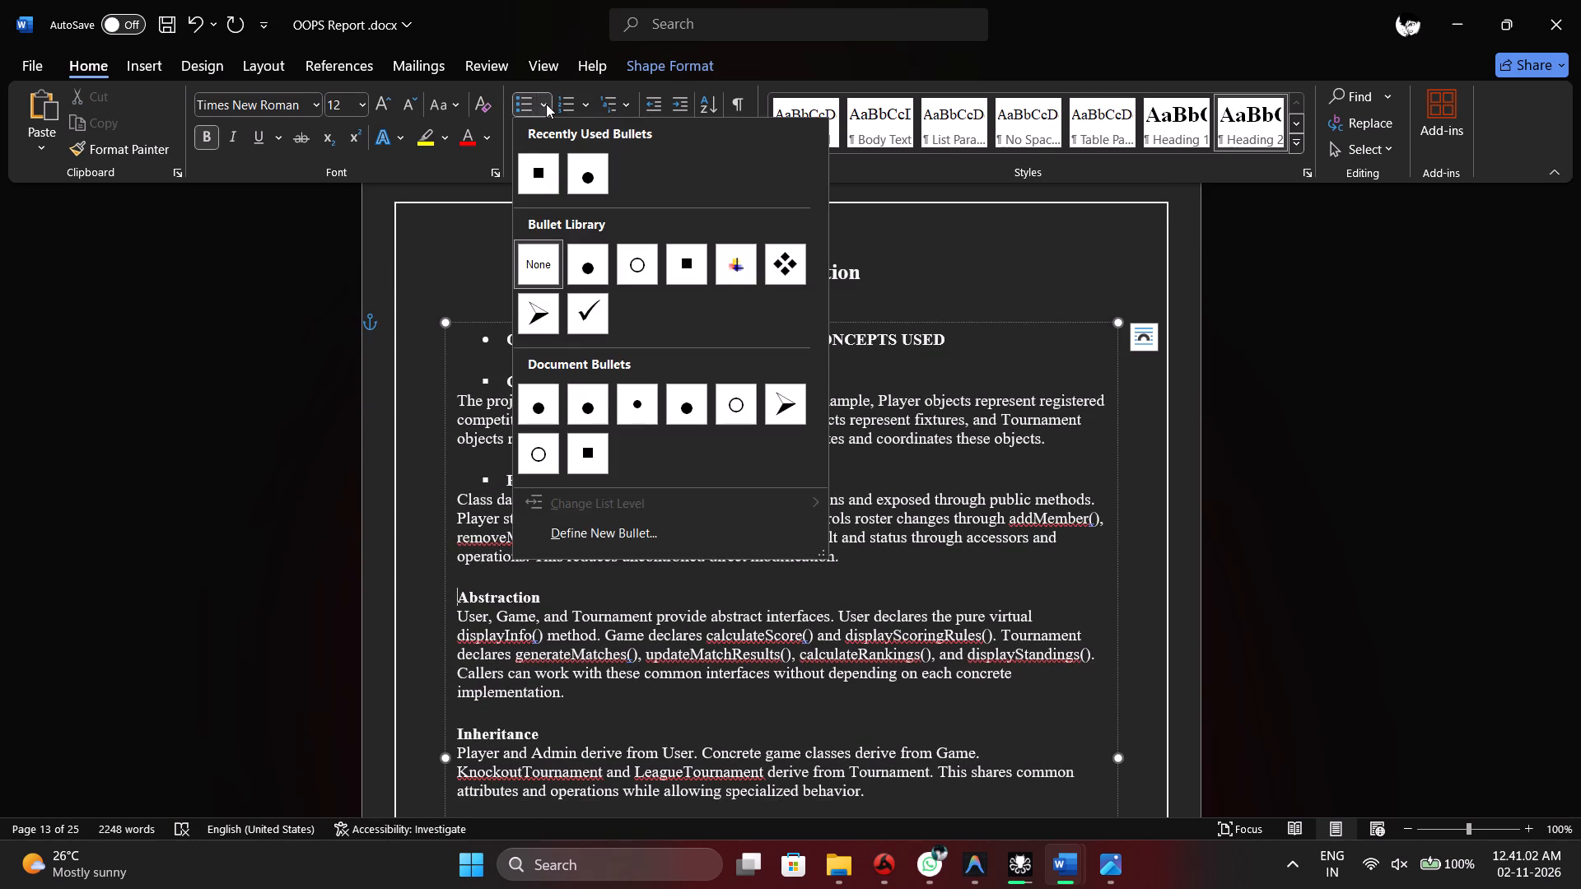
click(539, 166)
scroll(539, 166, down, 5)
scroll(534, 344, up, 2)
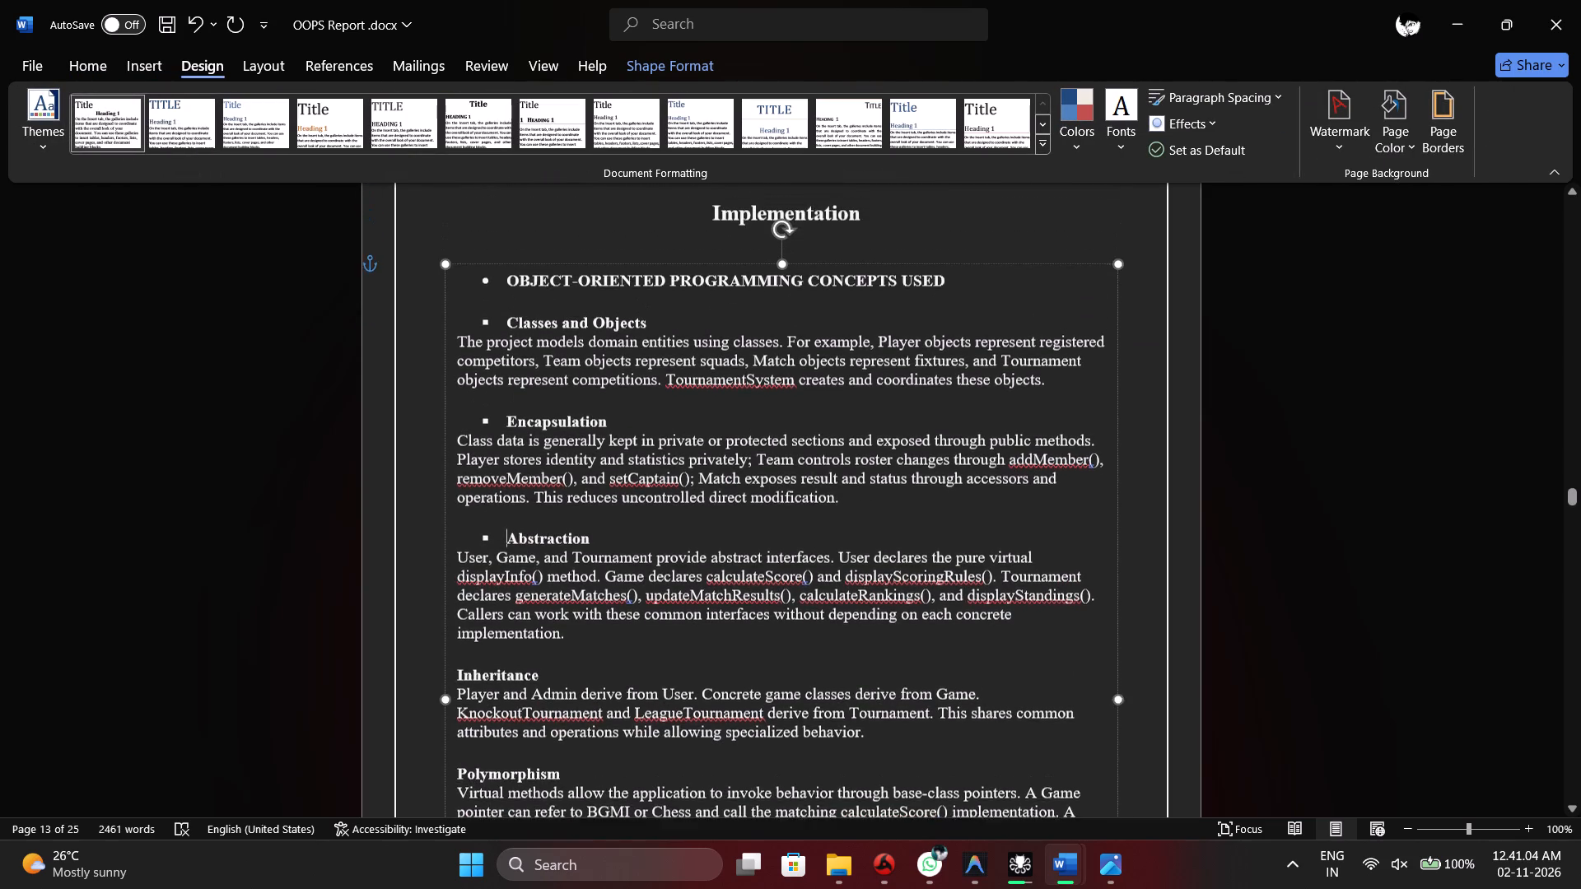
scroll(534, 338, up, 3)
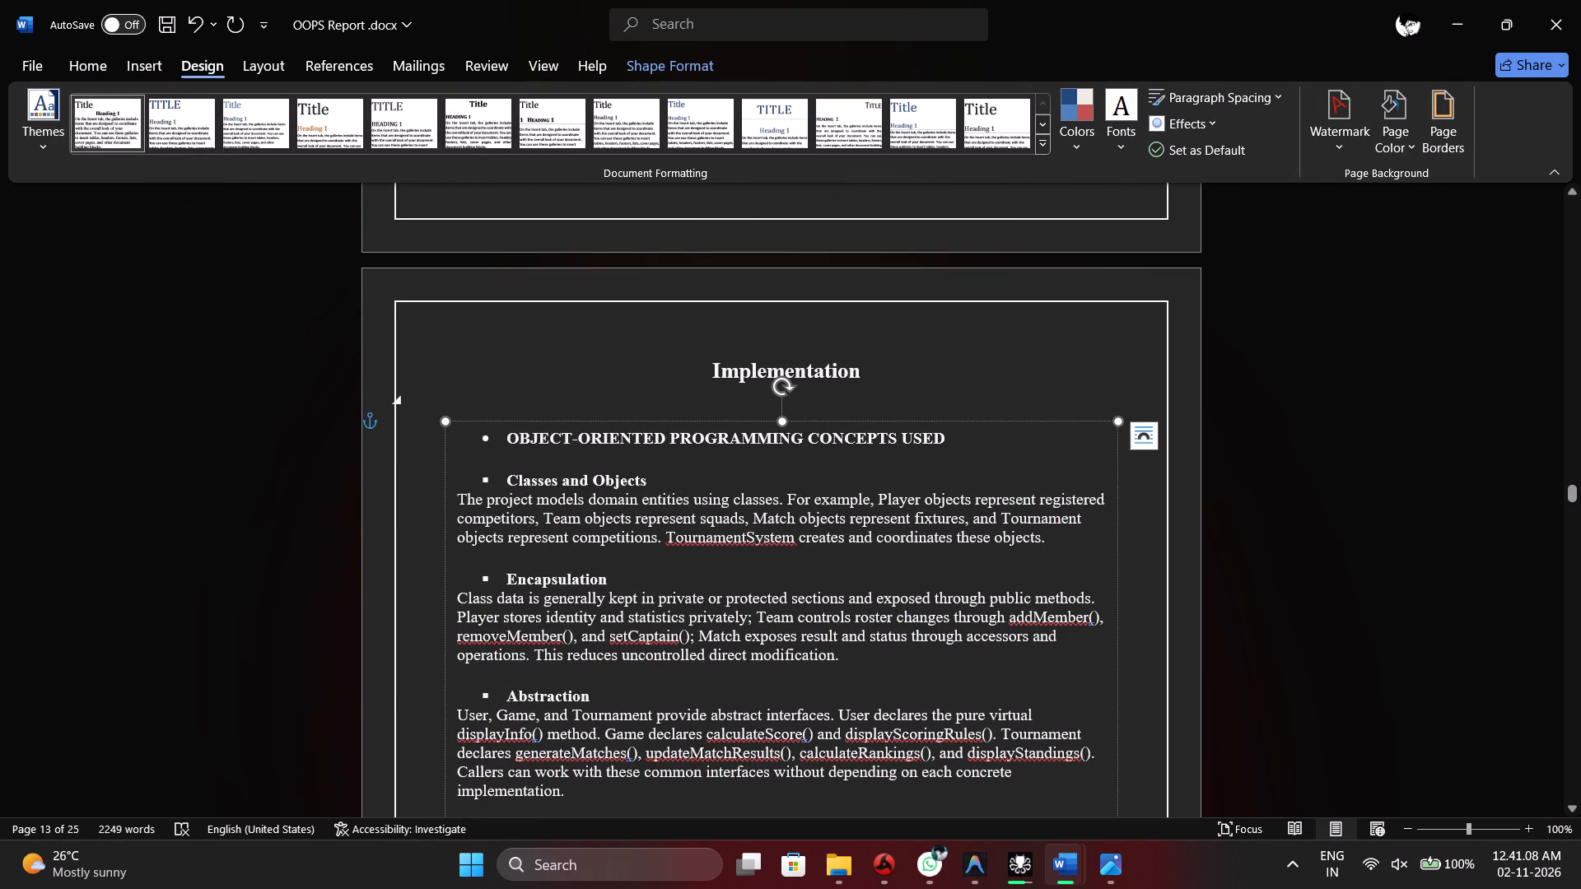
scroll(459, 405, down, 4)
click(465, 635)
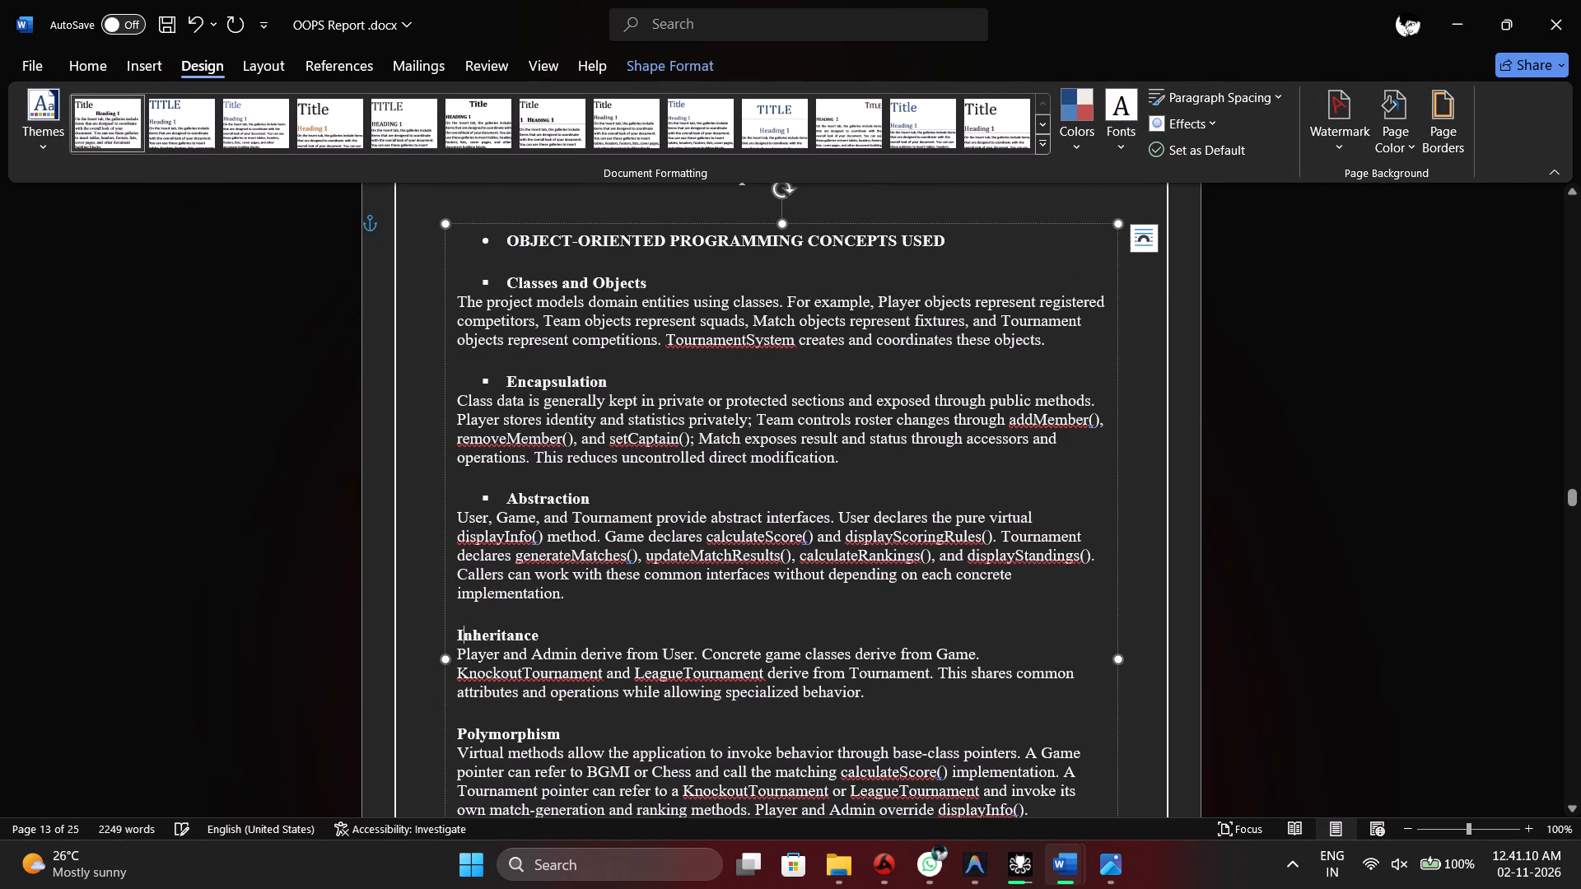
click(456, 635)
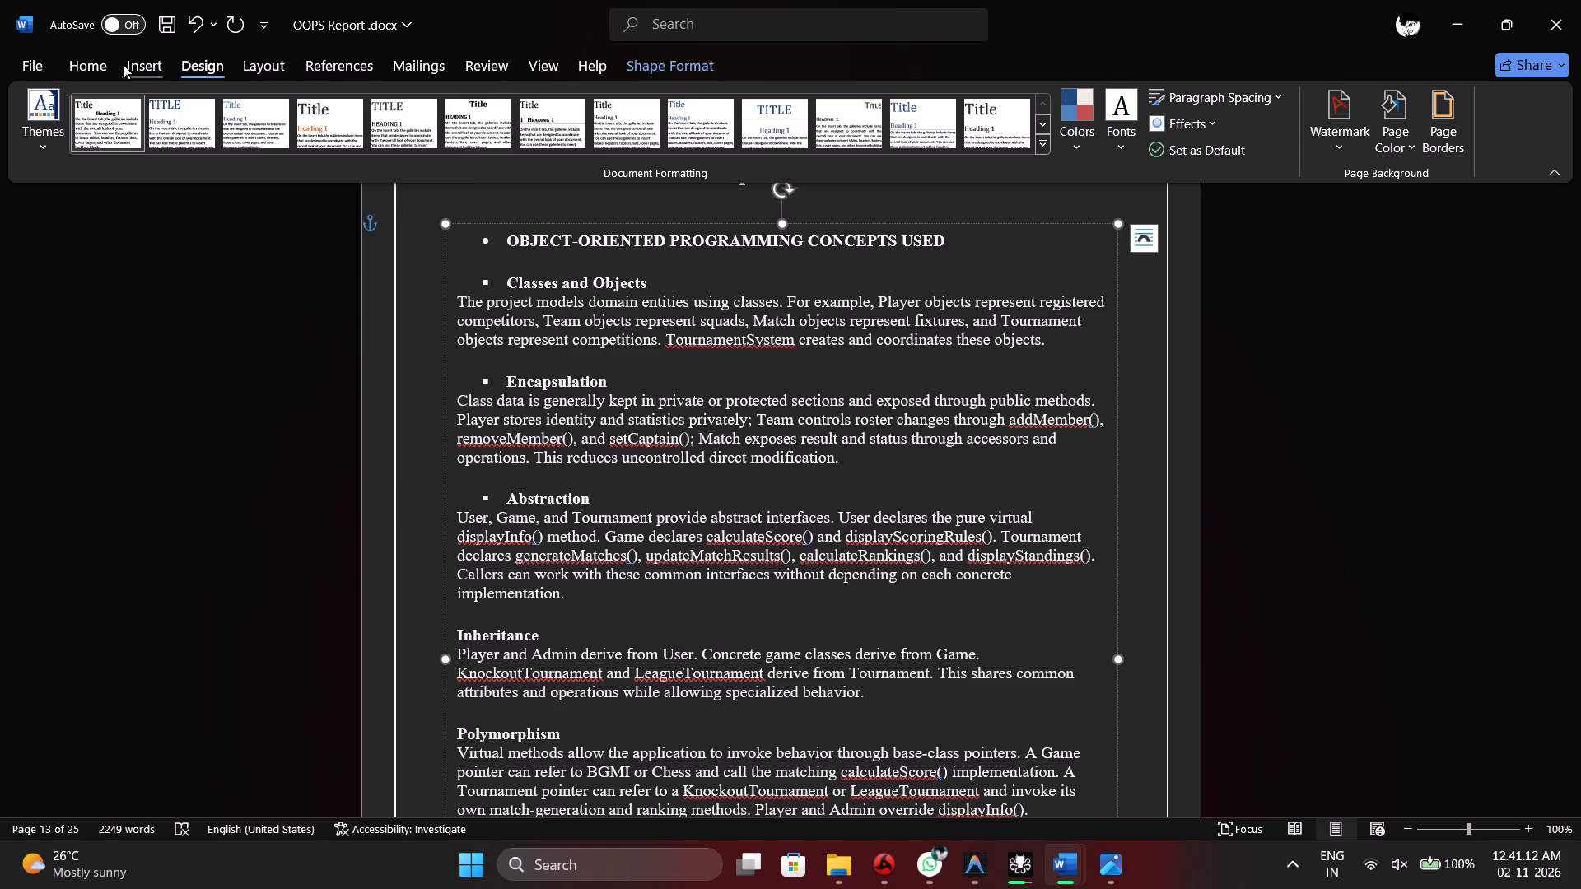
click(108, 64)
click(555, 109)
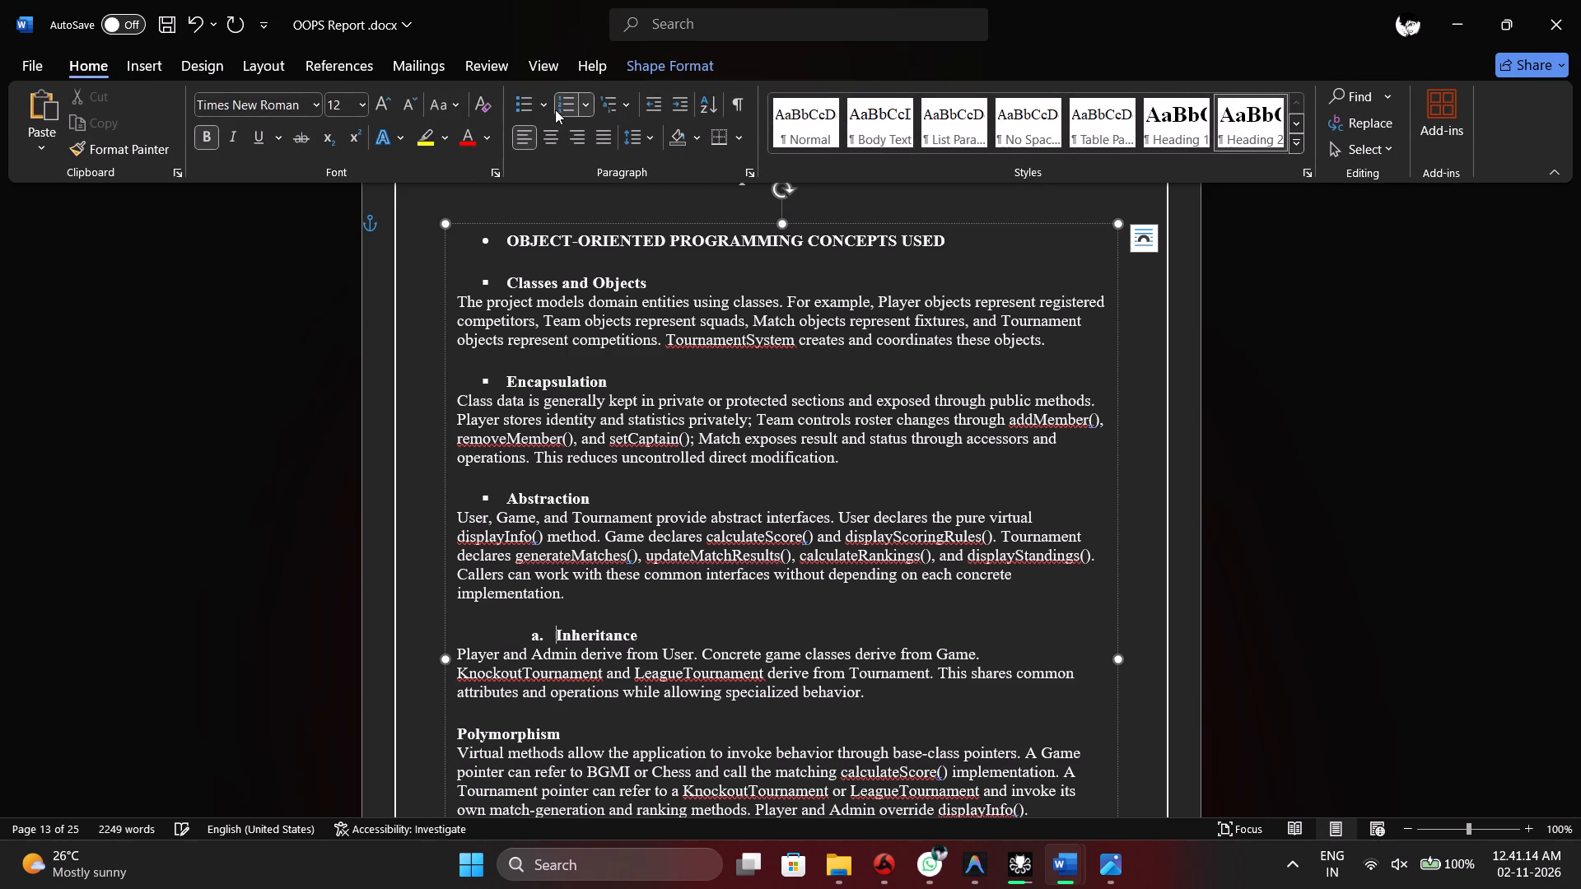
click(540, 108)
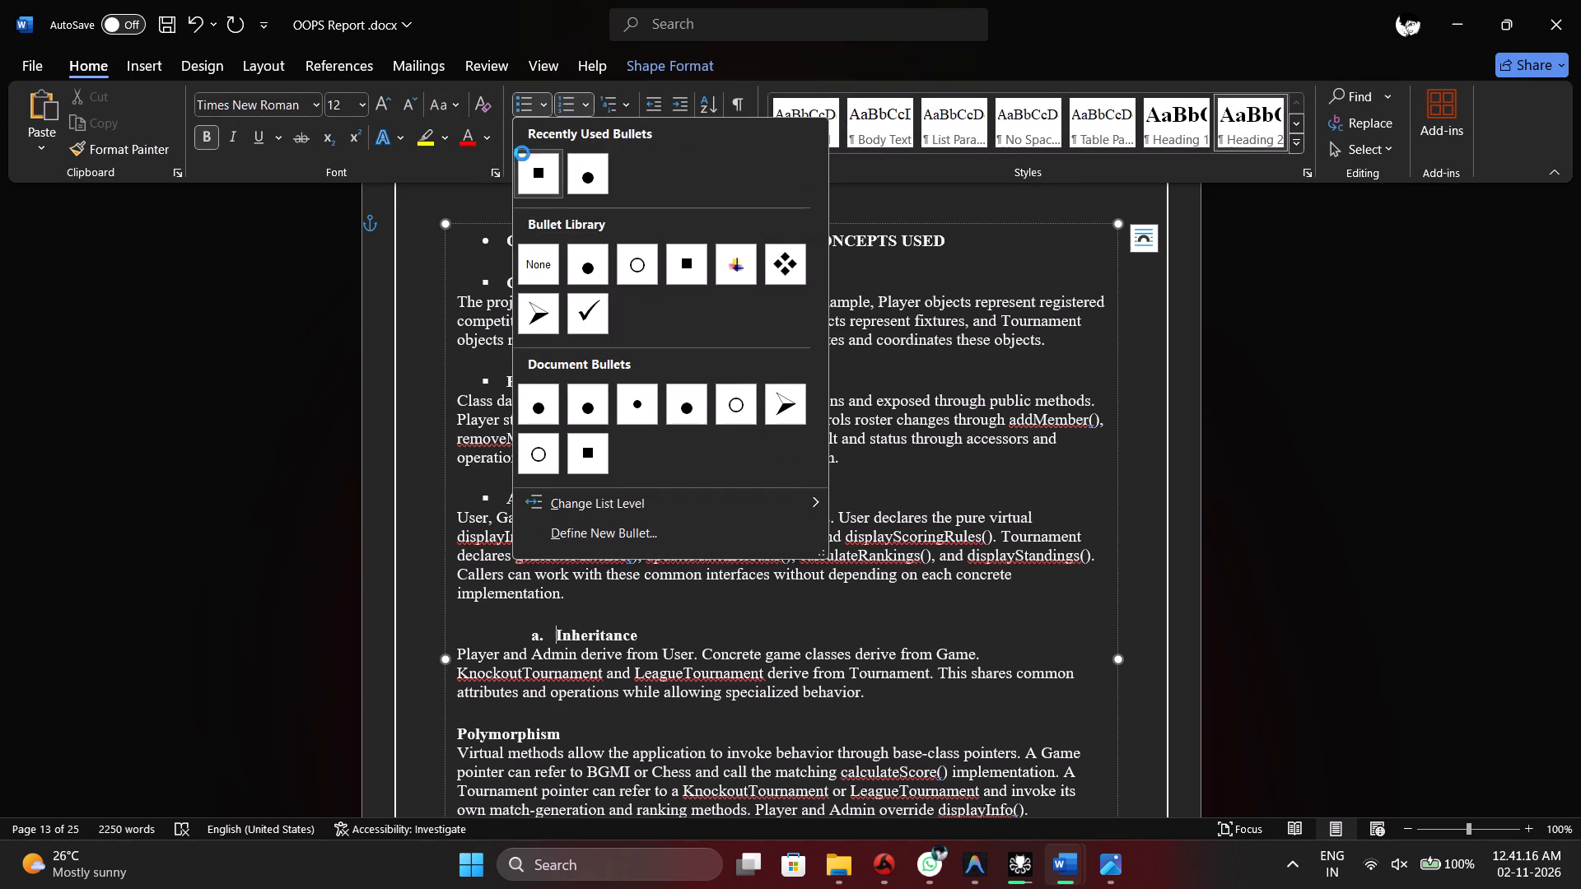
click(530, 160)
Apply solid square bullets to the Polymorphism, Constructors and Destructors, and Association and Object Interaction subheadings.
scroll(513, 351, down, 9)
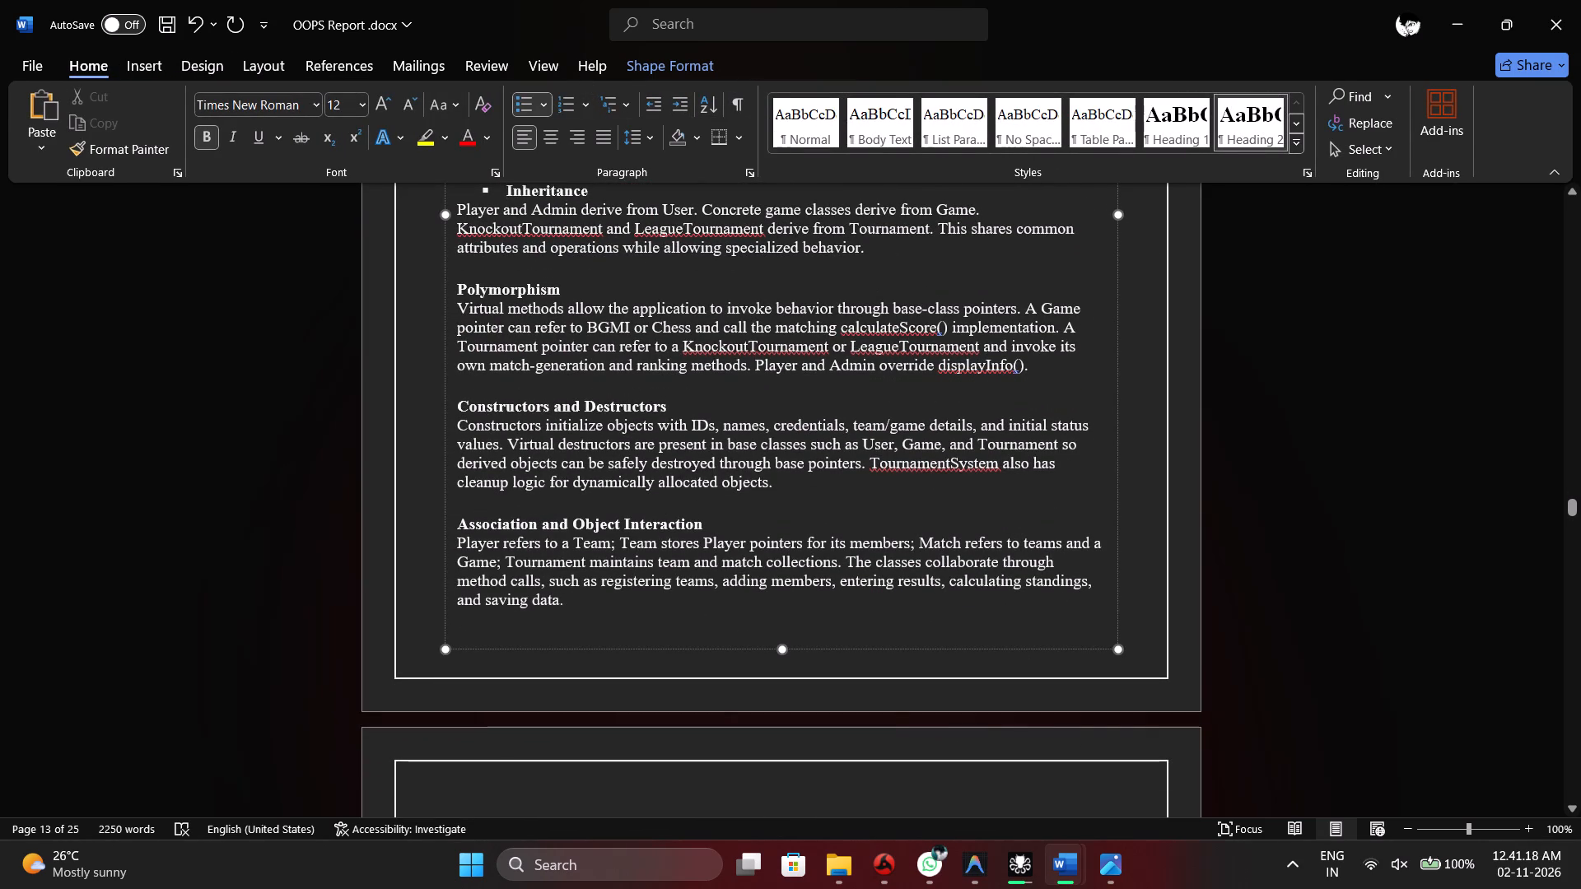
click(461, 292)
click(535, 103)
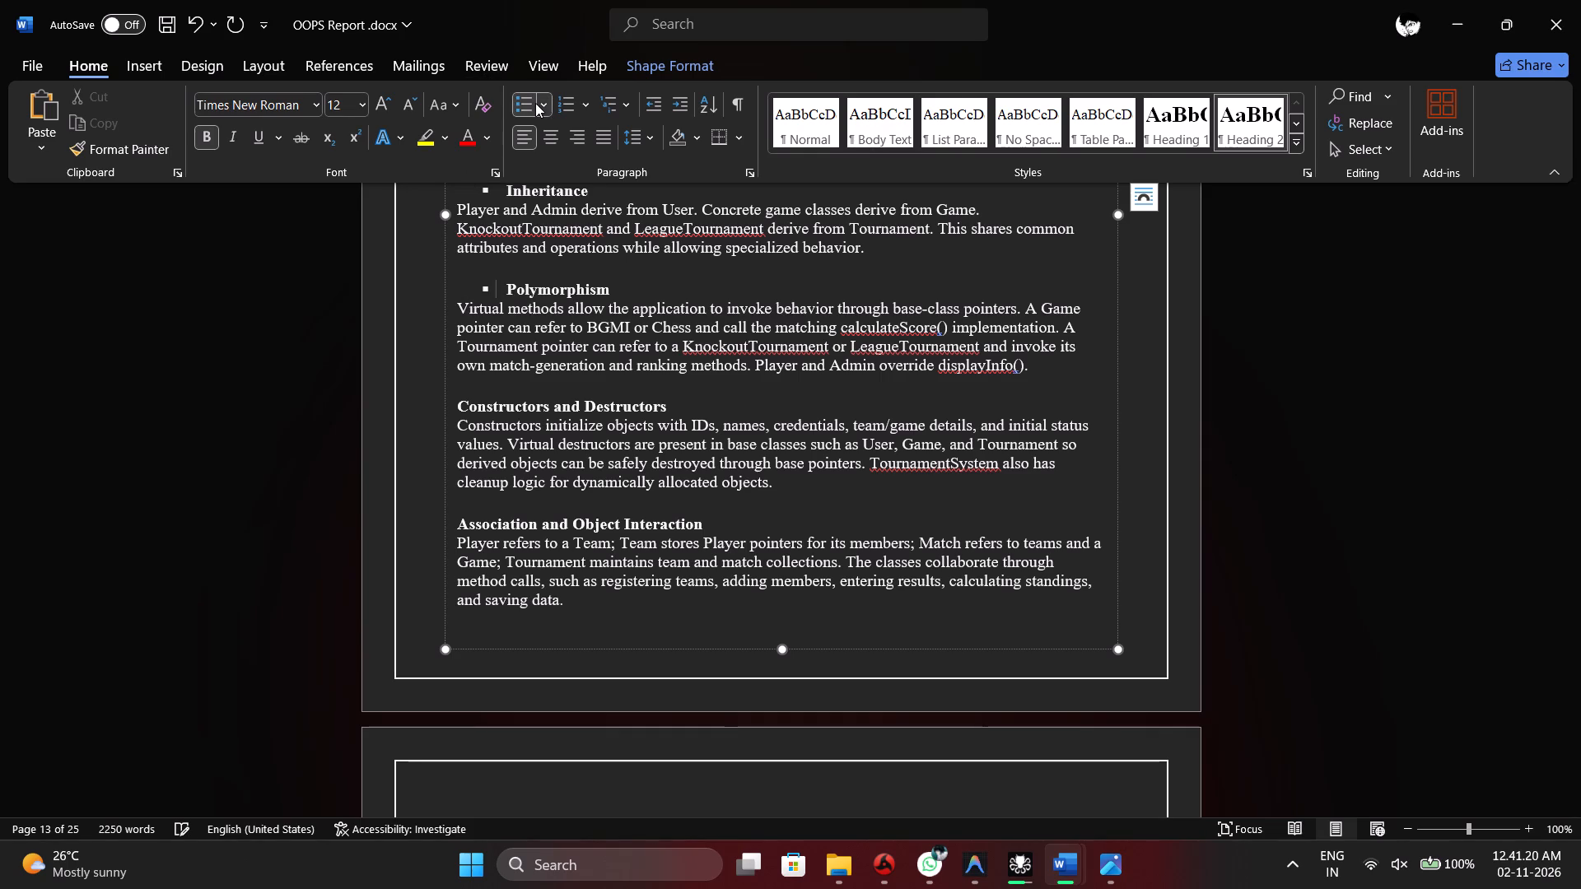
scroll(539, 347, down, 2)
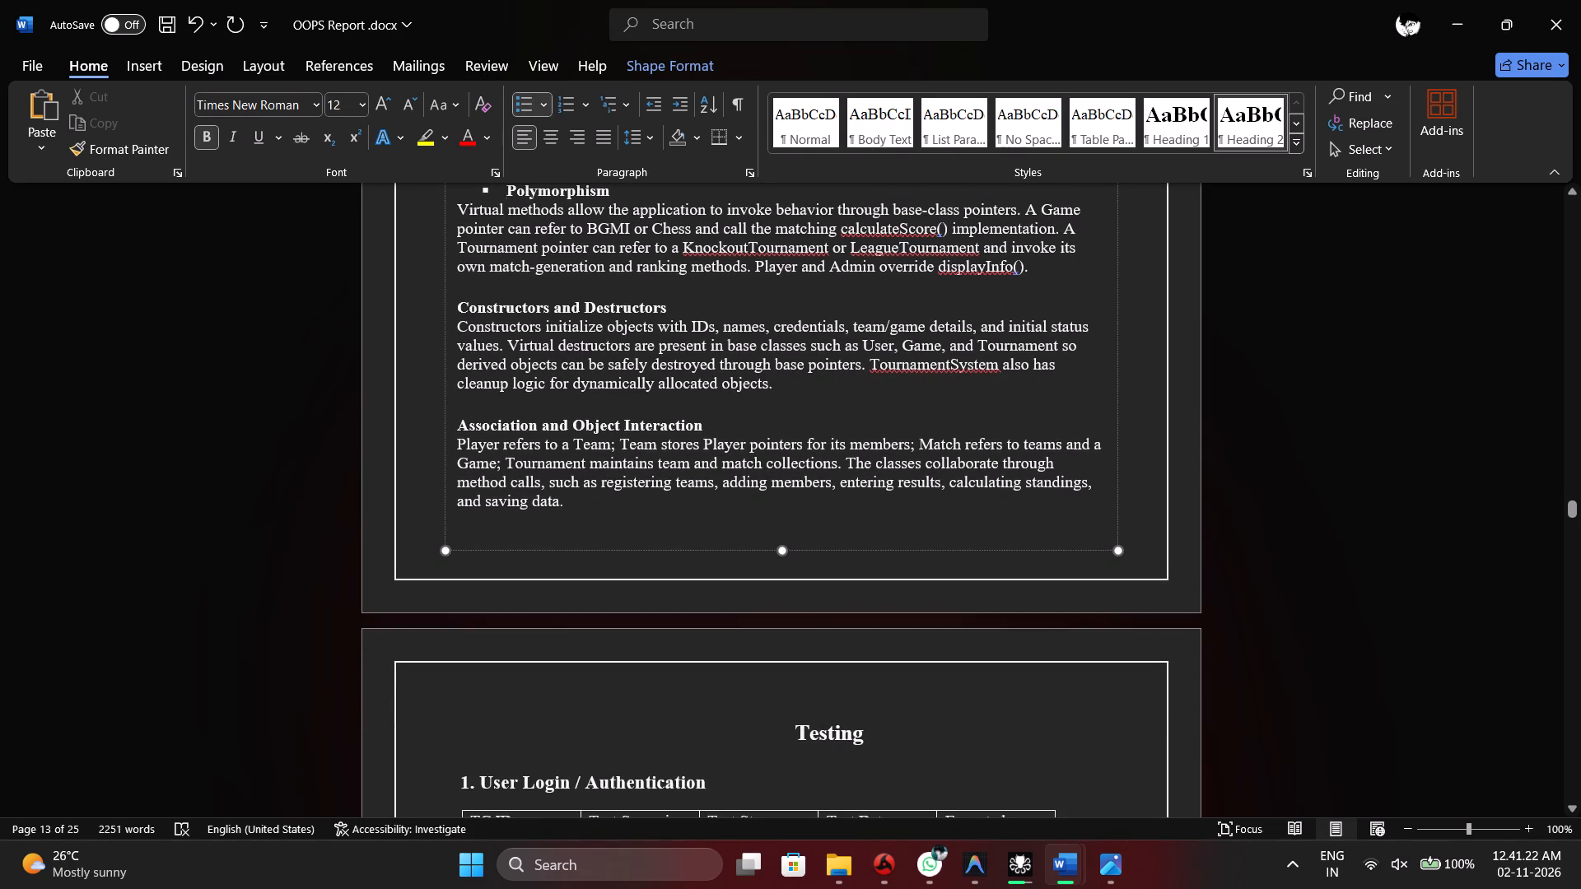
click(455, 309)
click(529, 98)
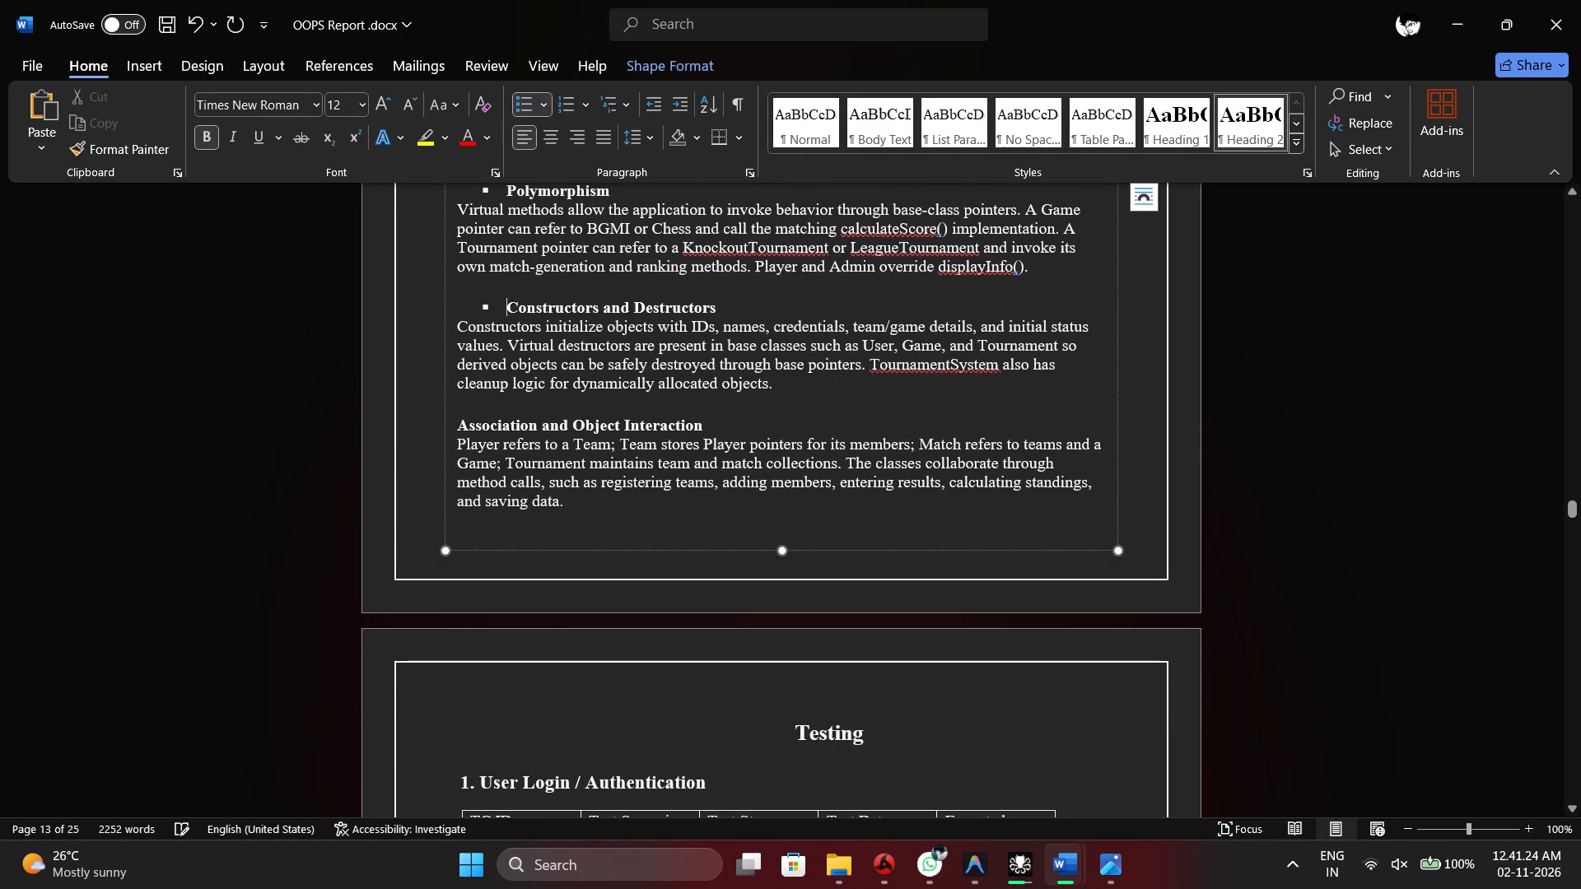
click(461, 432)
click(531, 95)
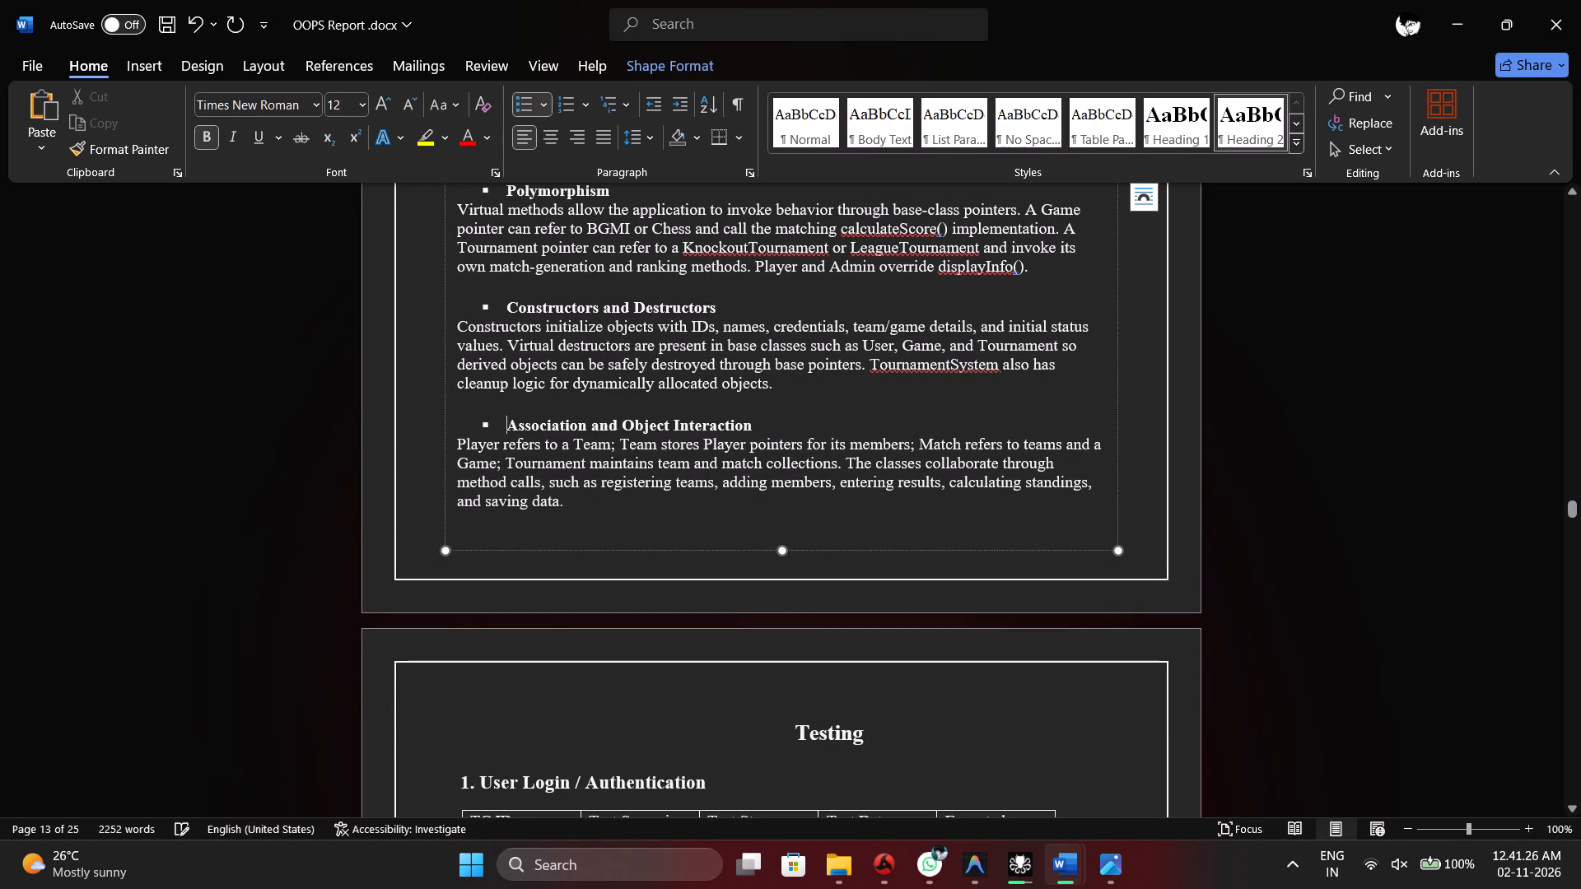
Decrease the indent of all text in the Implementation text box so the bullets line up with the paragraph edge.
click(823, 421)
scroll(790, 404, up, 9)
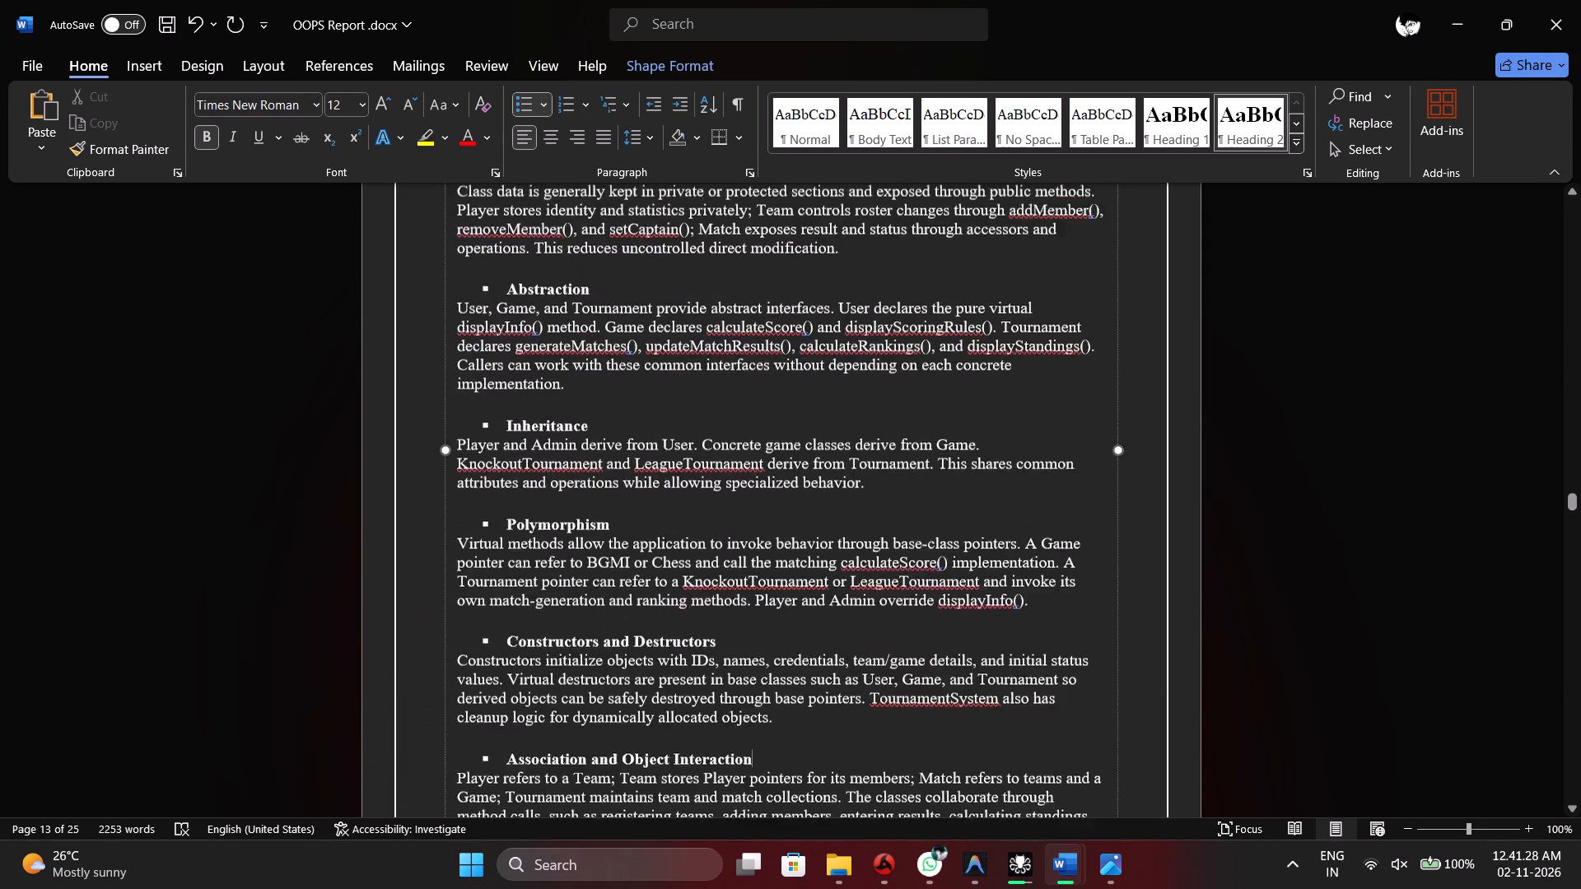
scroll(790, 404, up, 5)
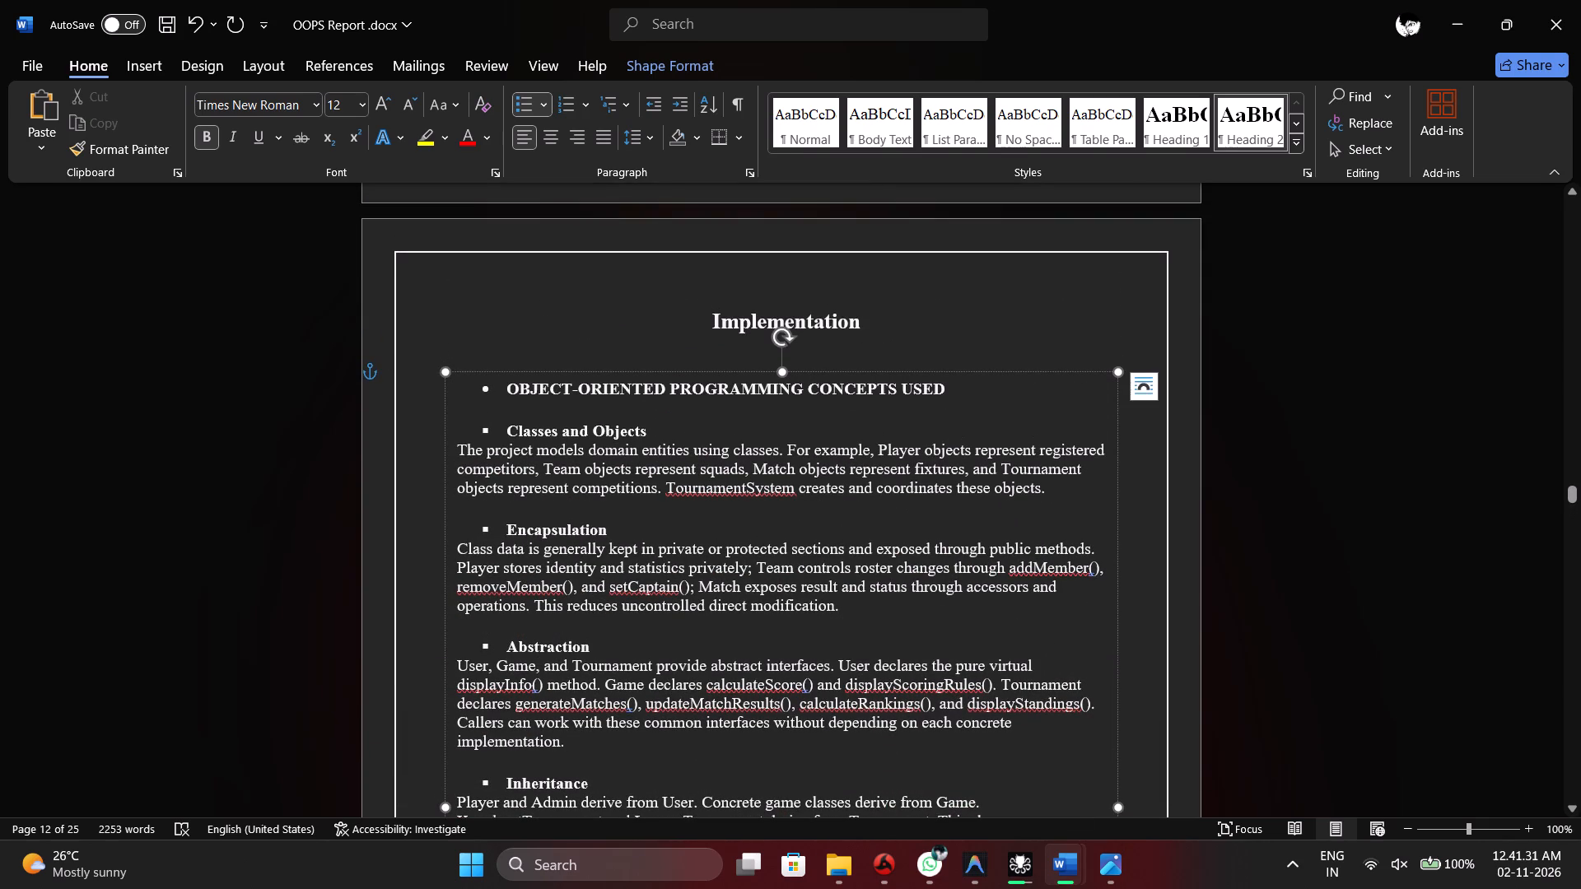
scroll(544, 490, down, 8)
scroll(544, 490, up, 11)
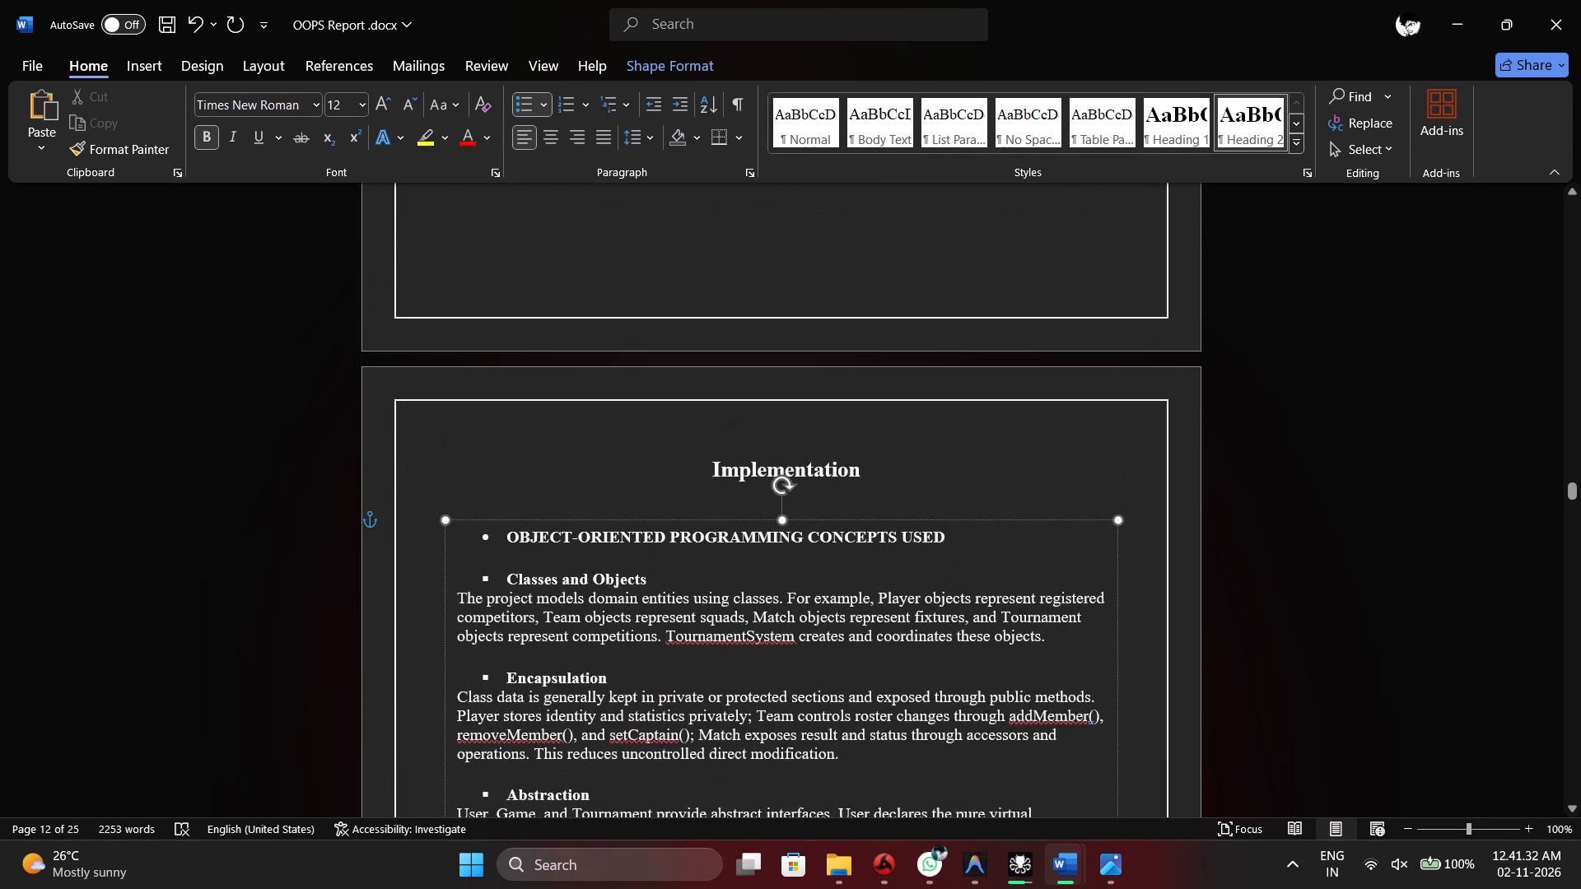
scroll(510, 554, down, 3)
click(479, 380)
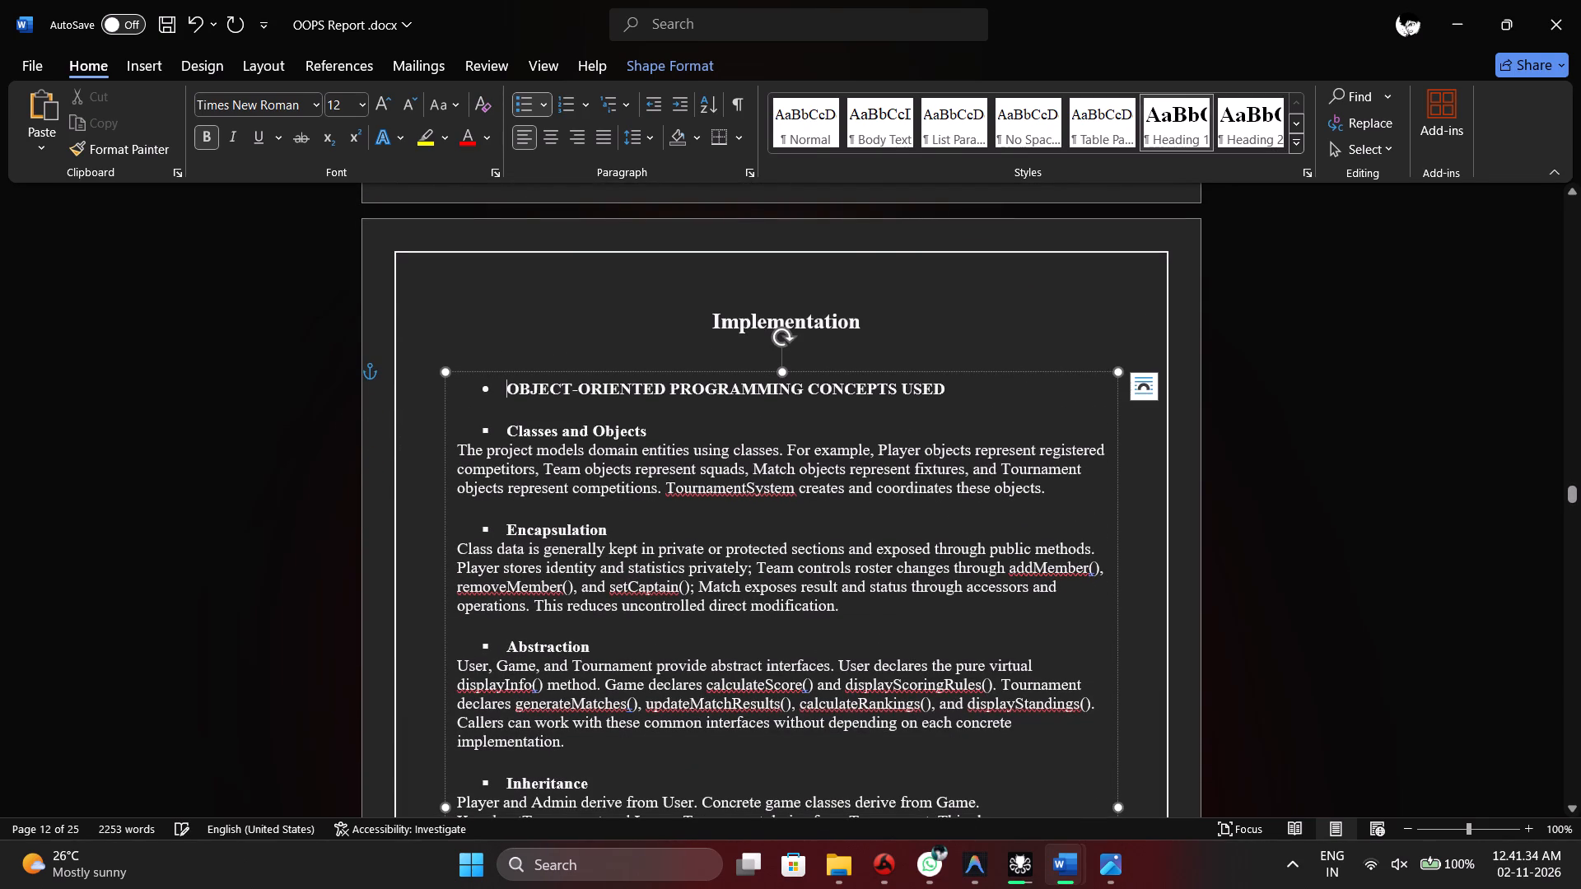
drag(473, 394, 496, 394)
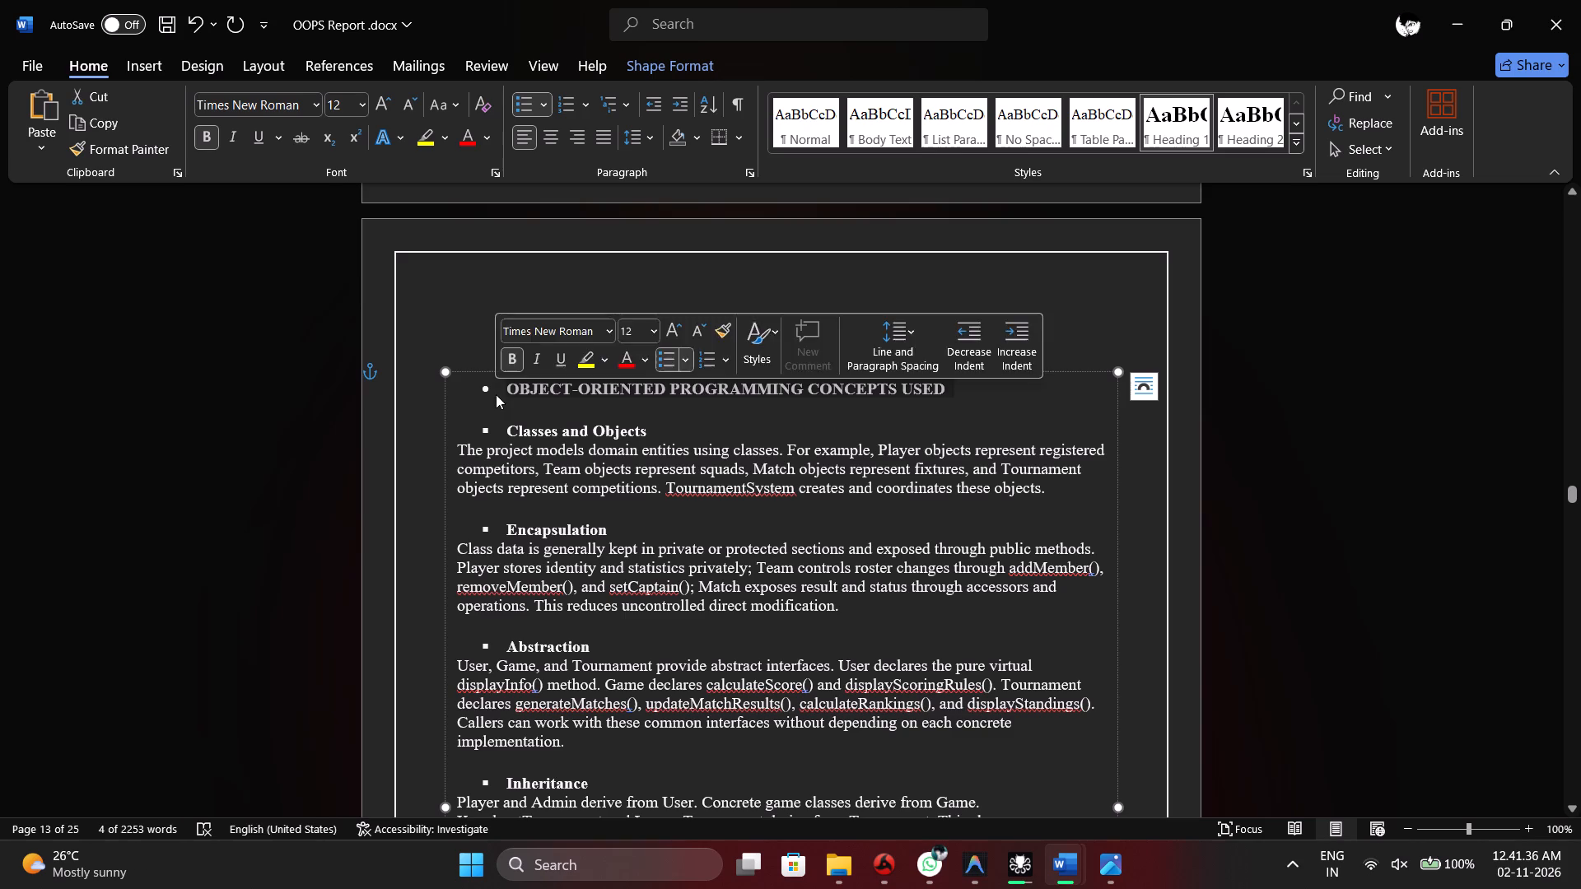
click(511, 438)
key(ctrl+a)
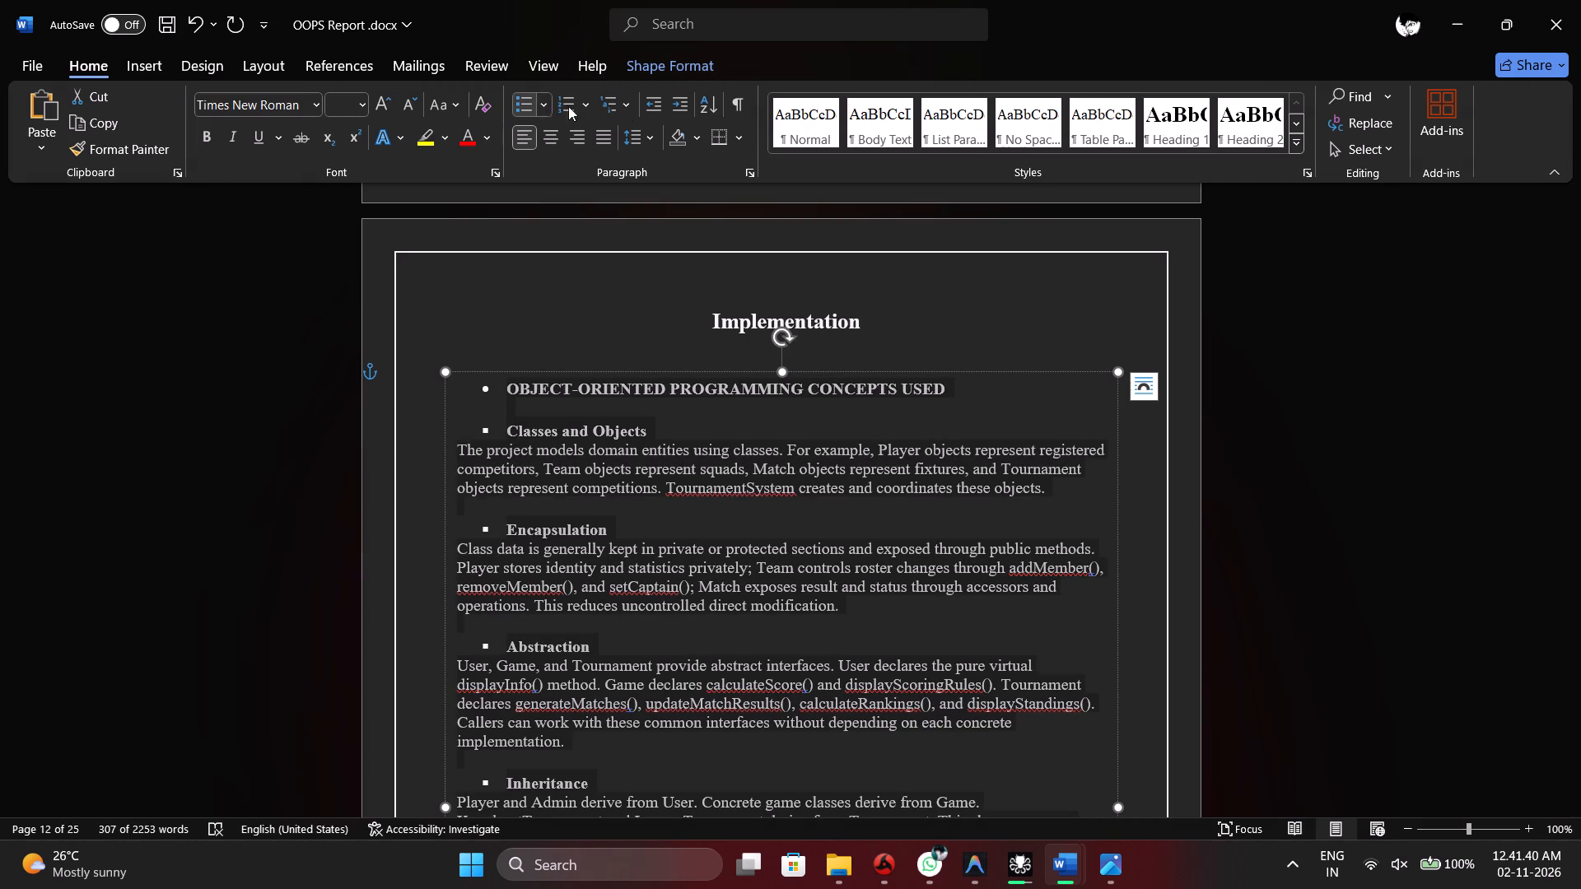
click(643, 110)
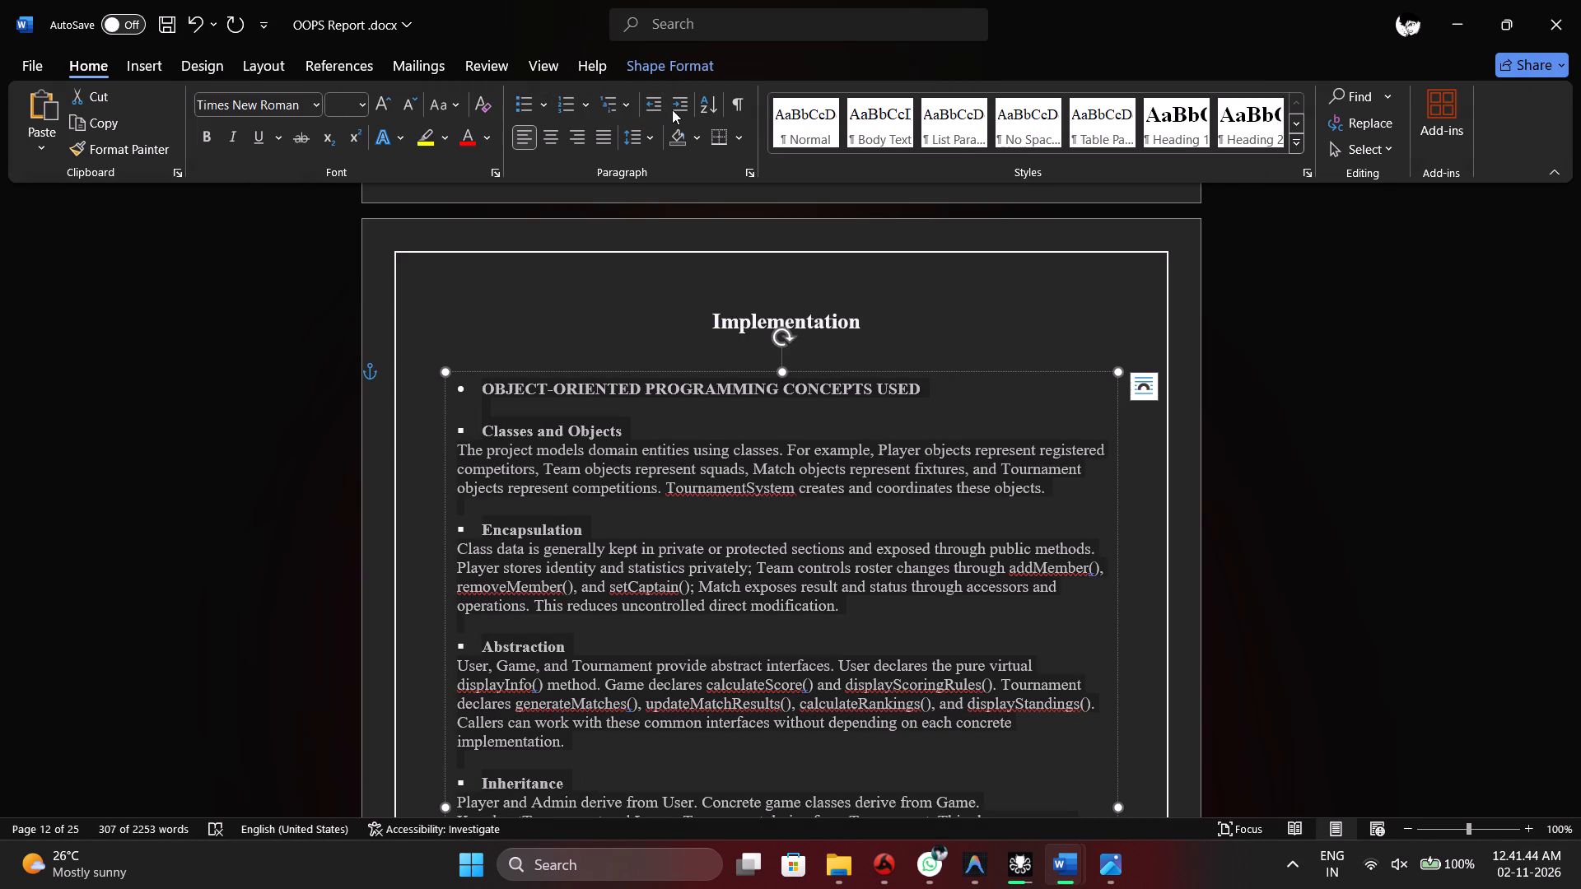
click(672, 109)
click(660, 108)
Justify all the text in the Implementation text box.
click(520, 133)
click(595, 299)
Review the report's layout from the requirements and diagram pages through to the end of the Implementation section.
scroll(595, 299, down, 5)
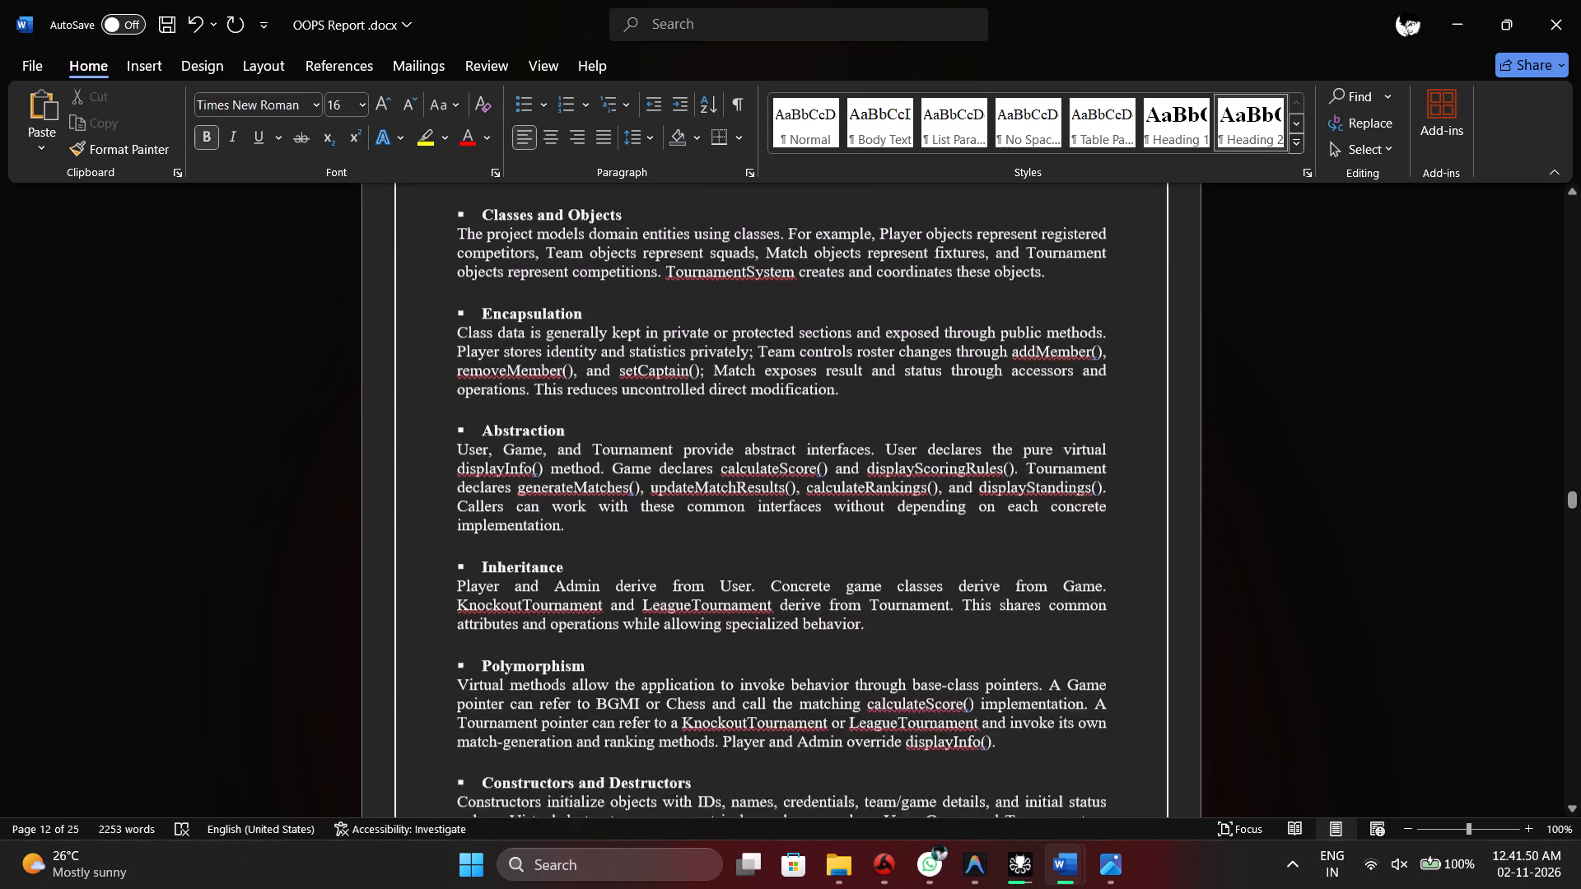
scroll(595, 299, up, 20)
scroll(595, 299, up, 20)
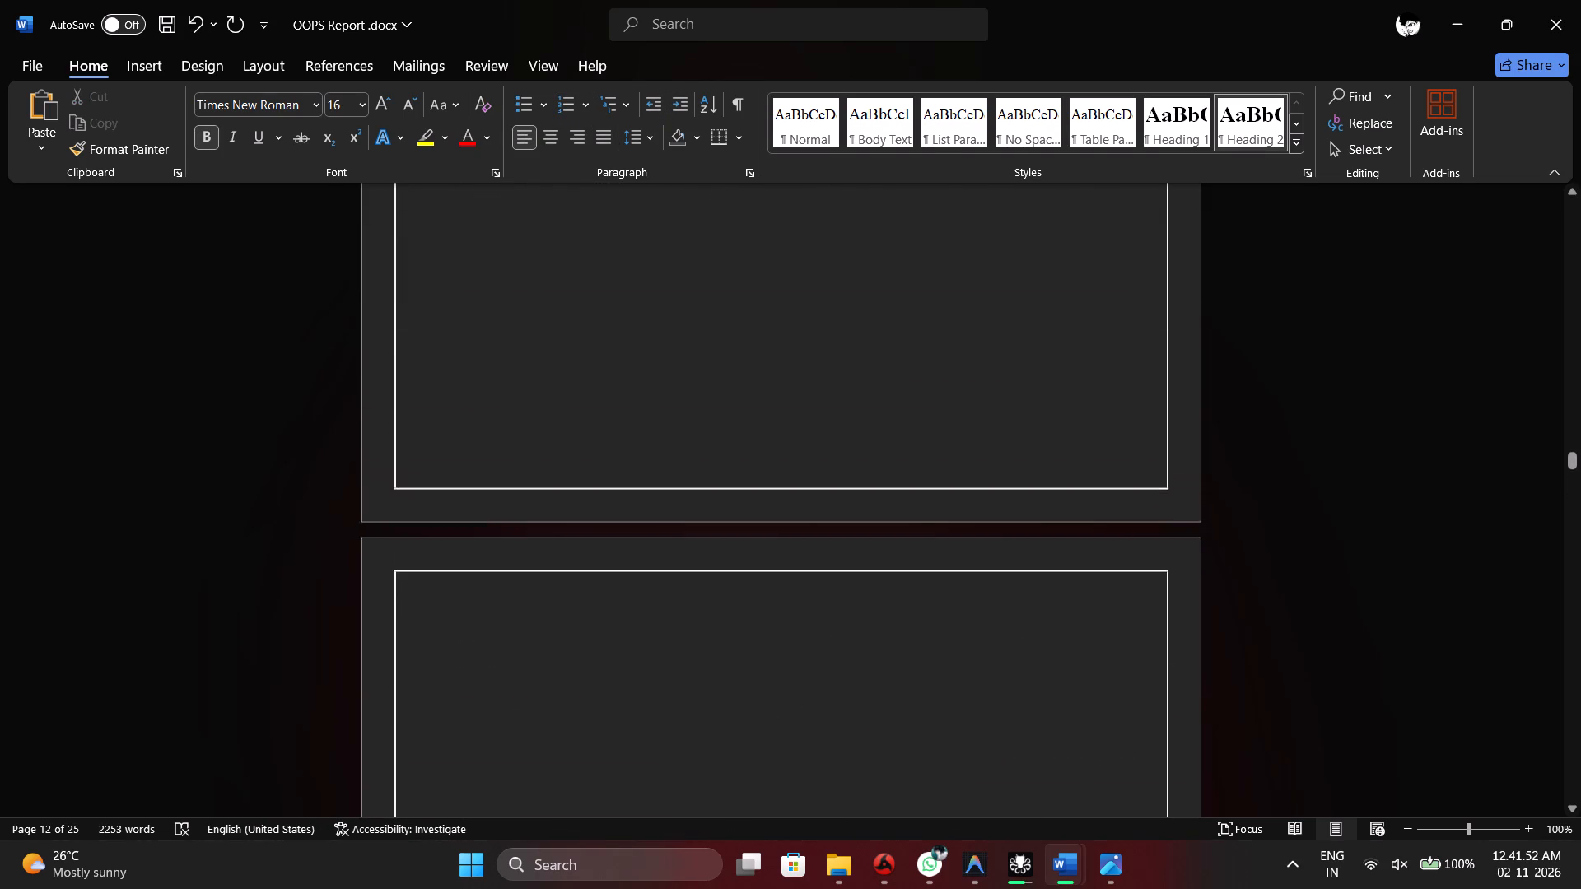
scroll(592, 308, up, 20)
scroll(592, 308, up, 4)
right_click(669, 163)
right_click(669, 171)
click(713, 528)
scroll(717, 526, up, 20)
scroll(717, 526, up, 20)
scroll(717, 526, up, 6)
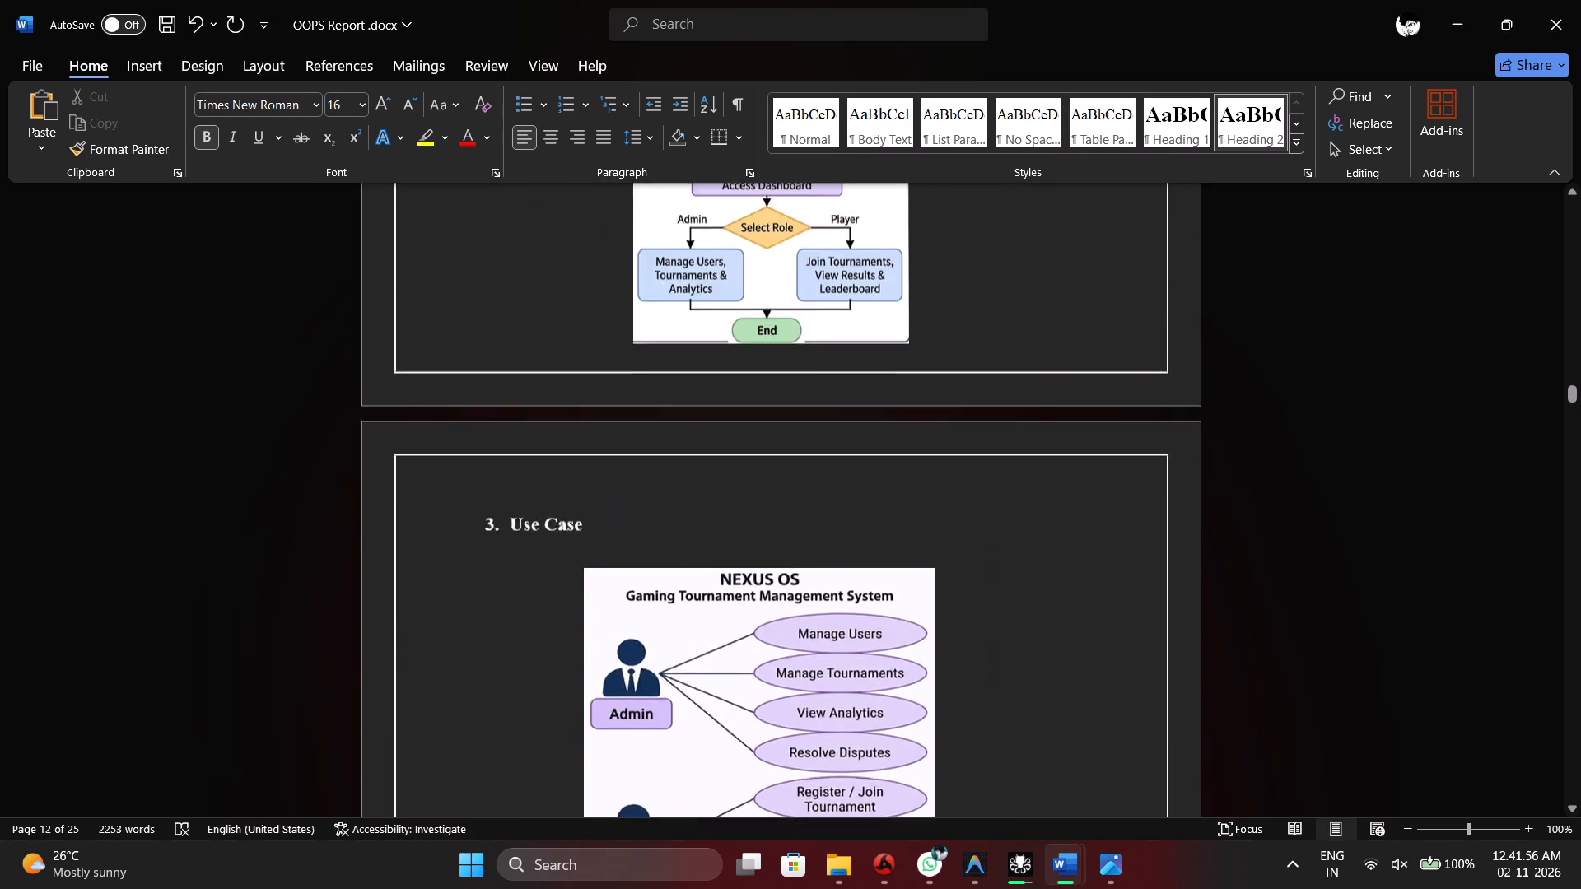
scroll(825, 424, up, 20)
scroll(825, 424, up, 10)
scroll(773, 288, down, 5)
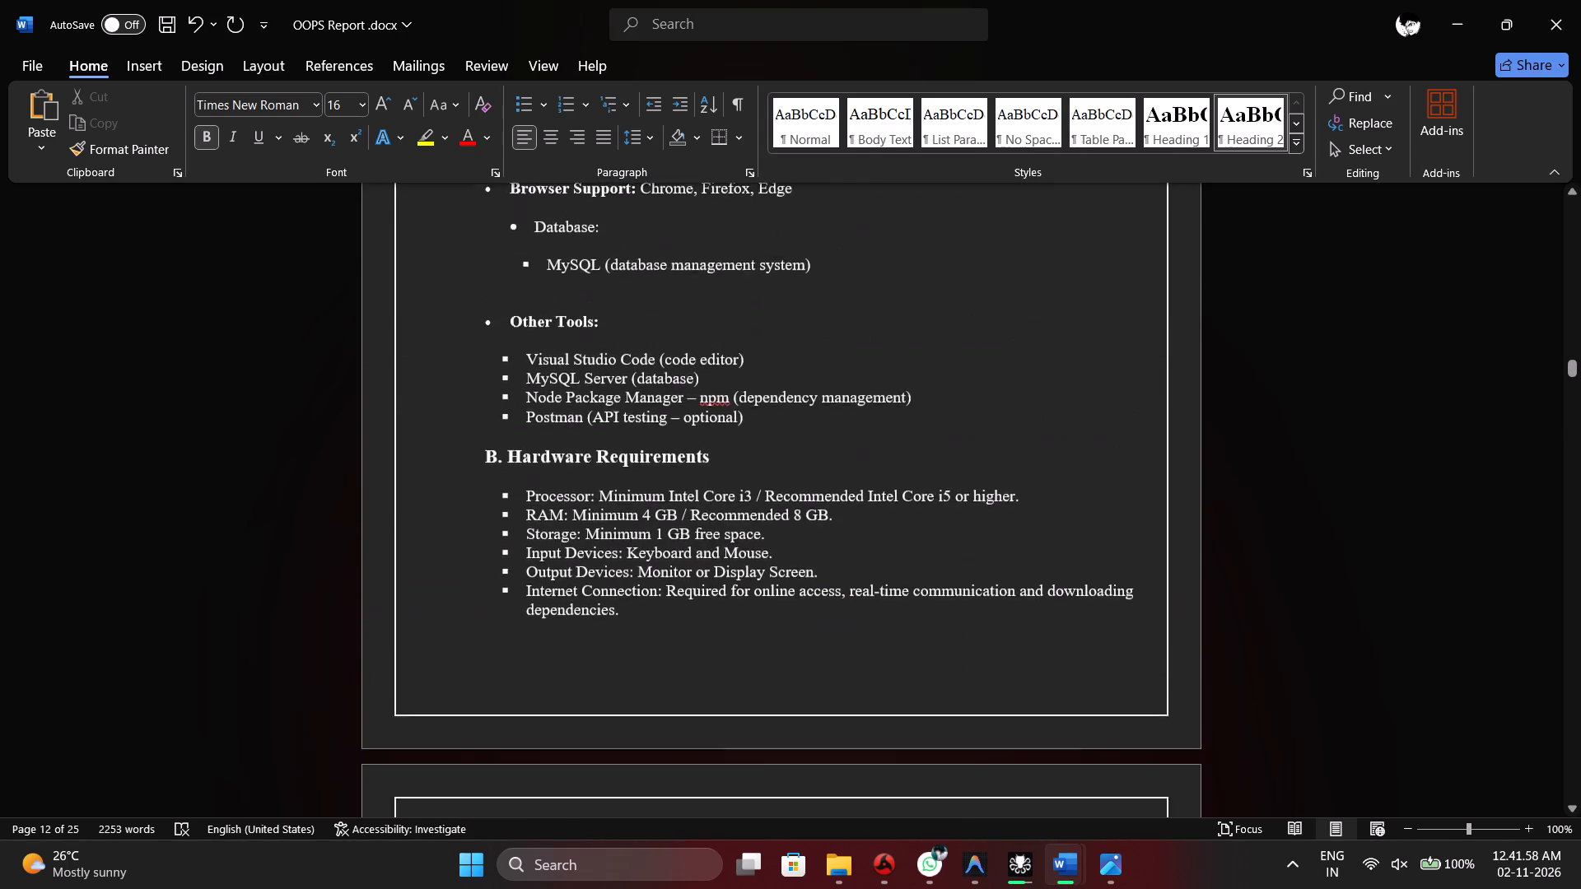
scroll(773, 288, down, 20)
scroll(773, 288, down, 8)
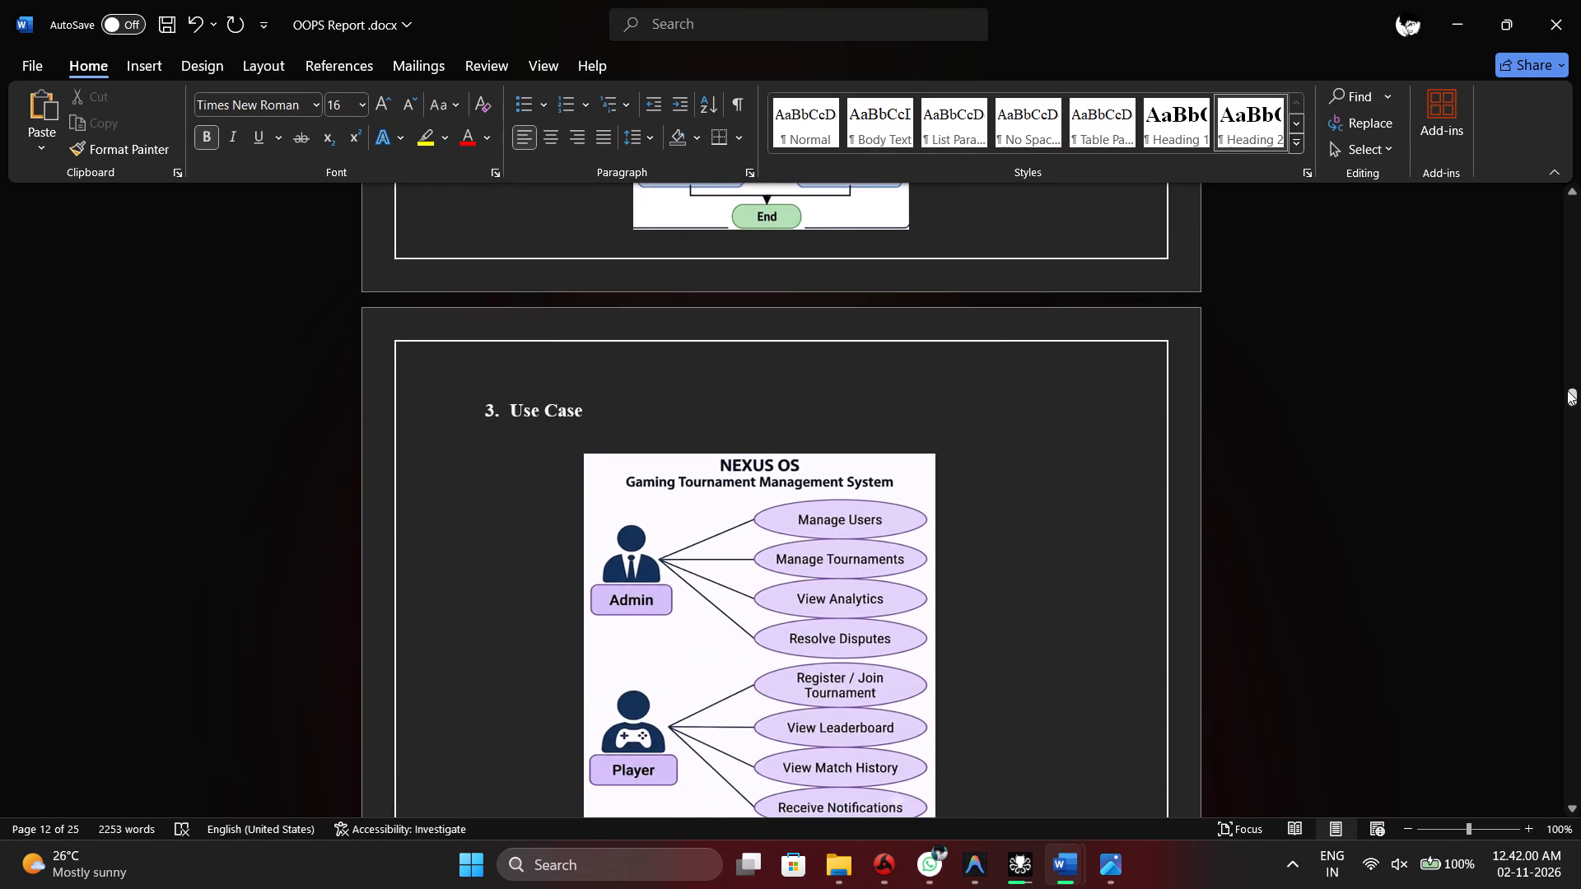
drag(1572, 394, 1574, 491)
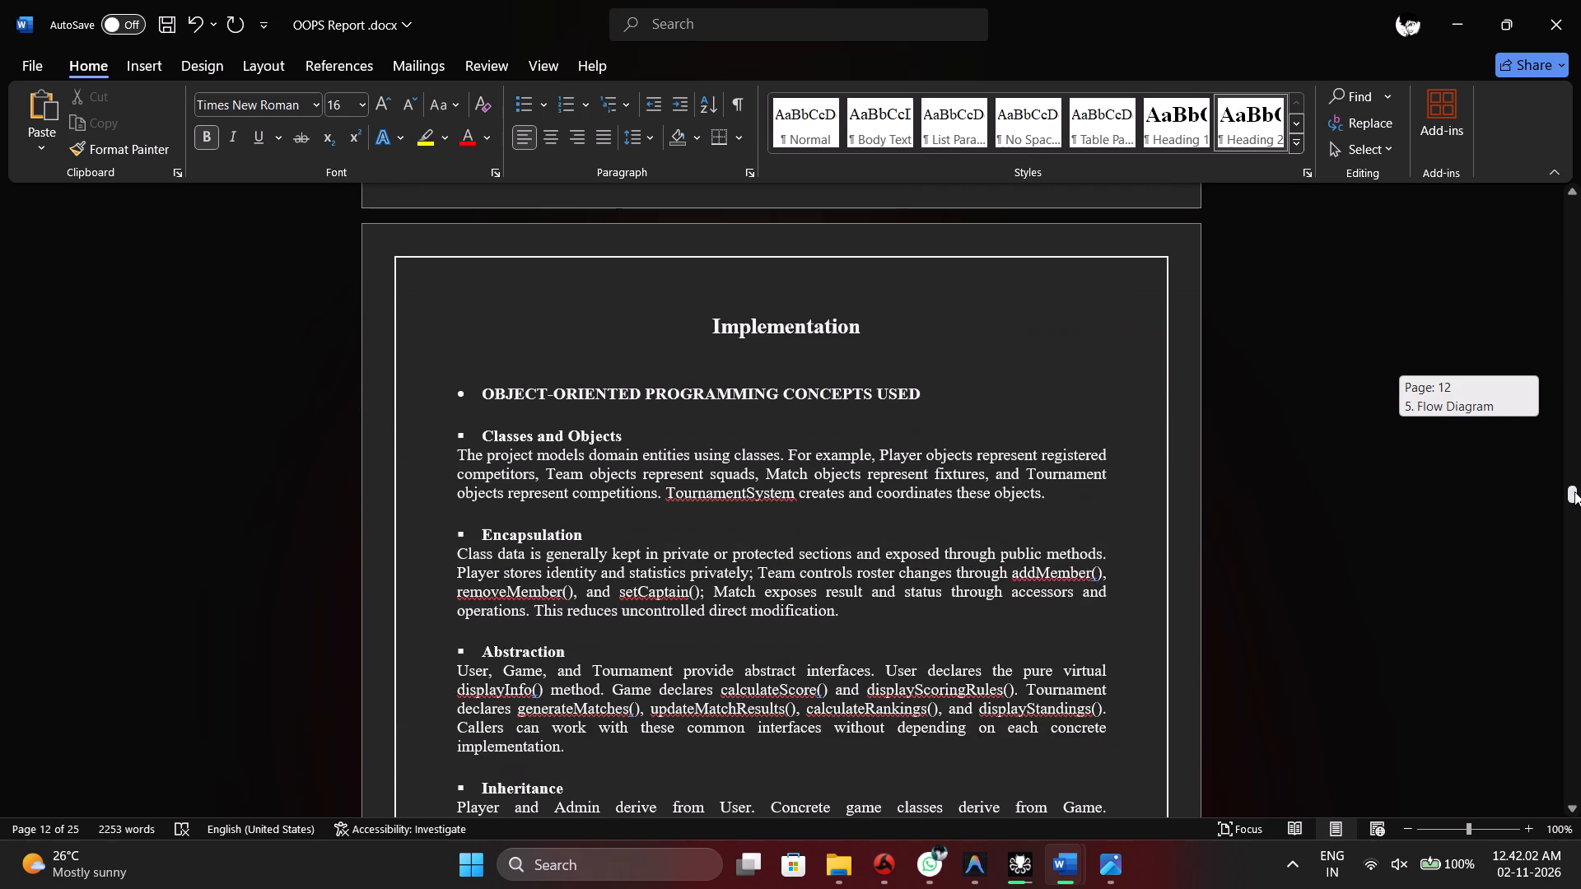
drag(1574, 491, 1579, 495)
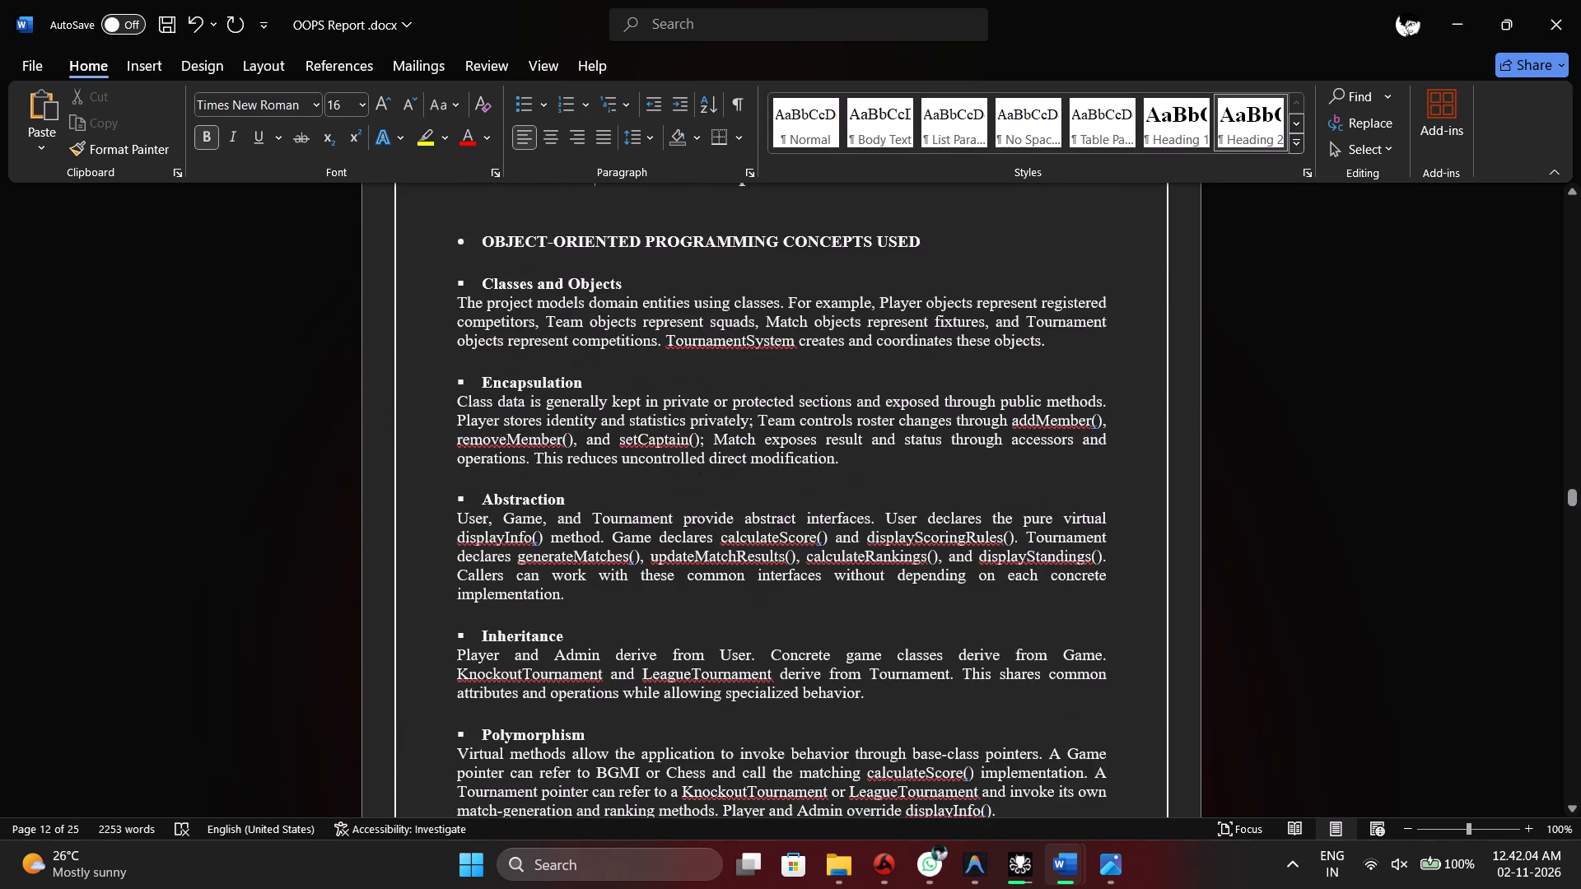
scroll(1238, 497, up, 4)
scroll(962, 492, down, 4)
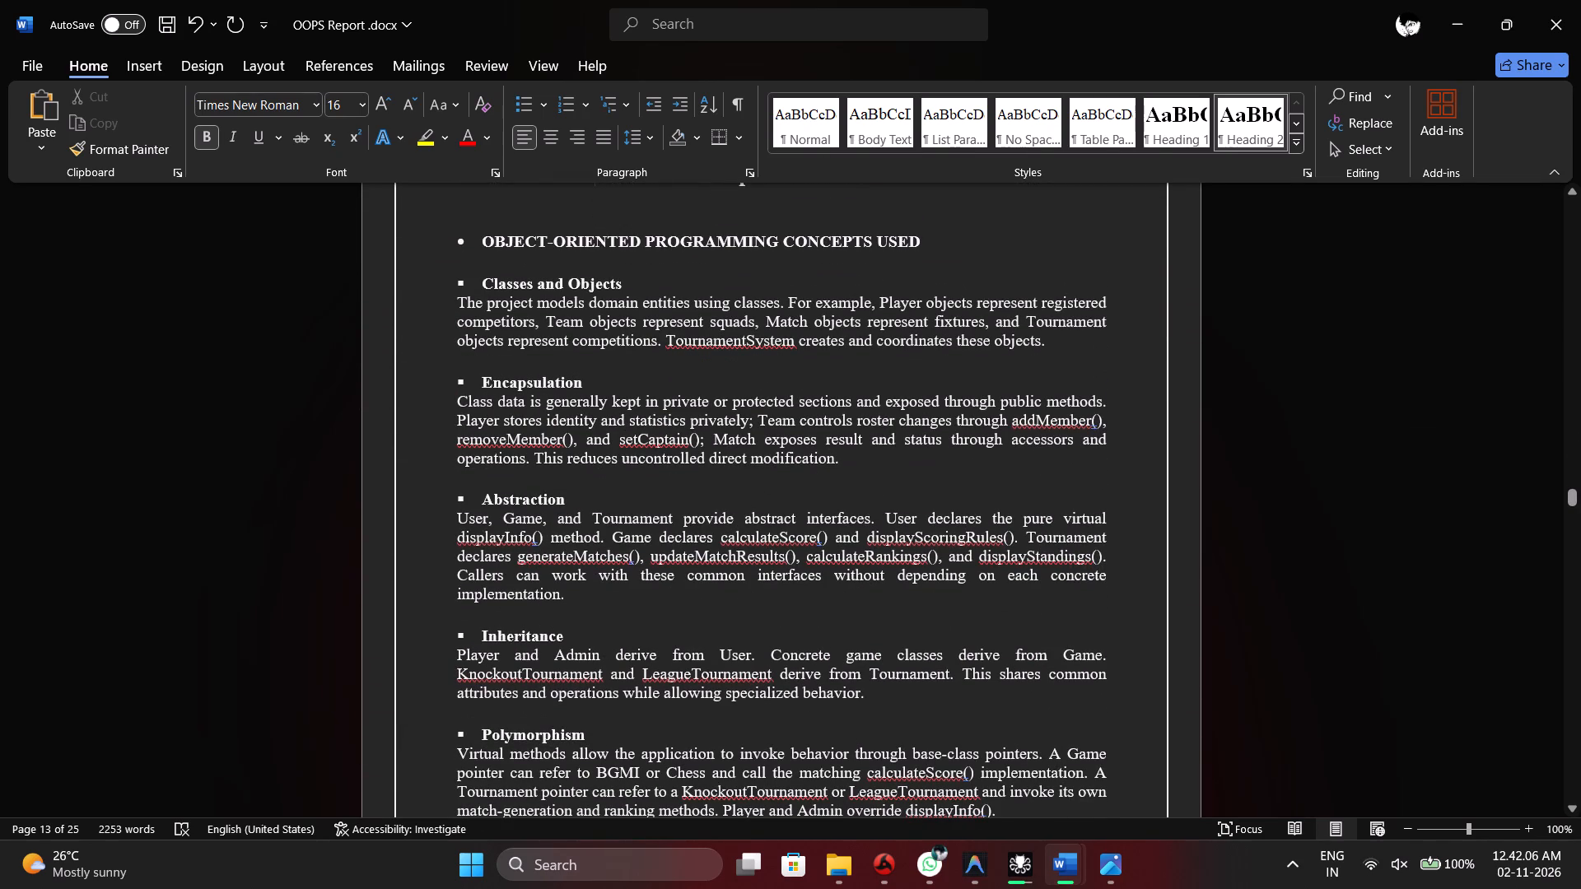
scroll(595, 387, up, 2)
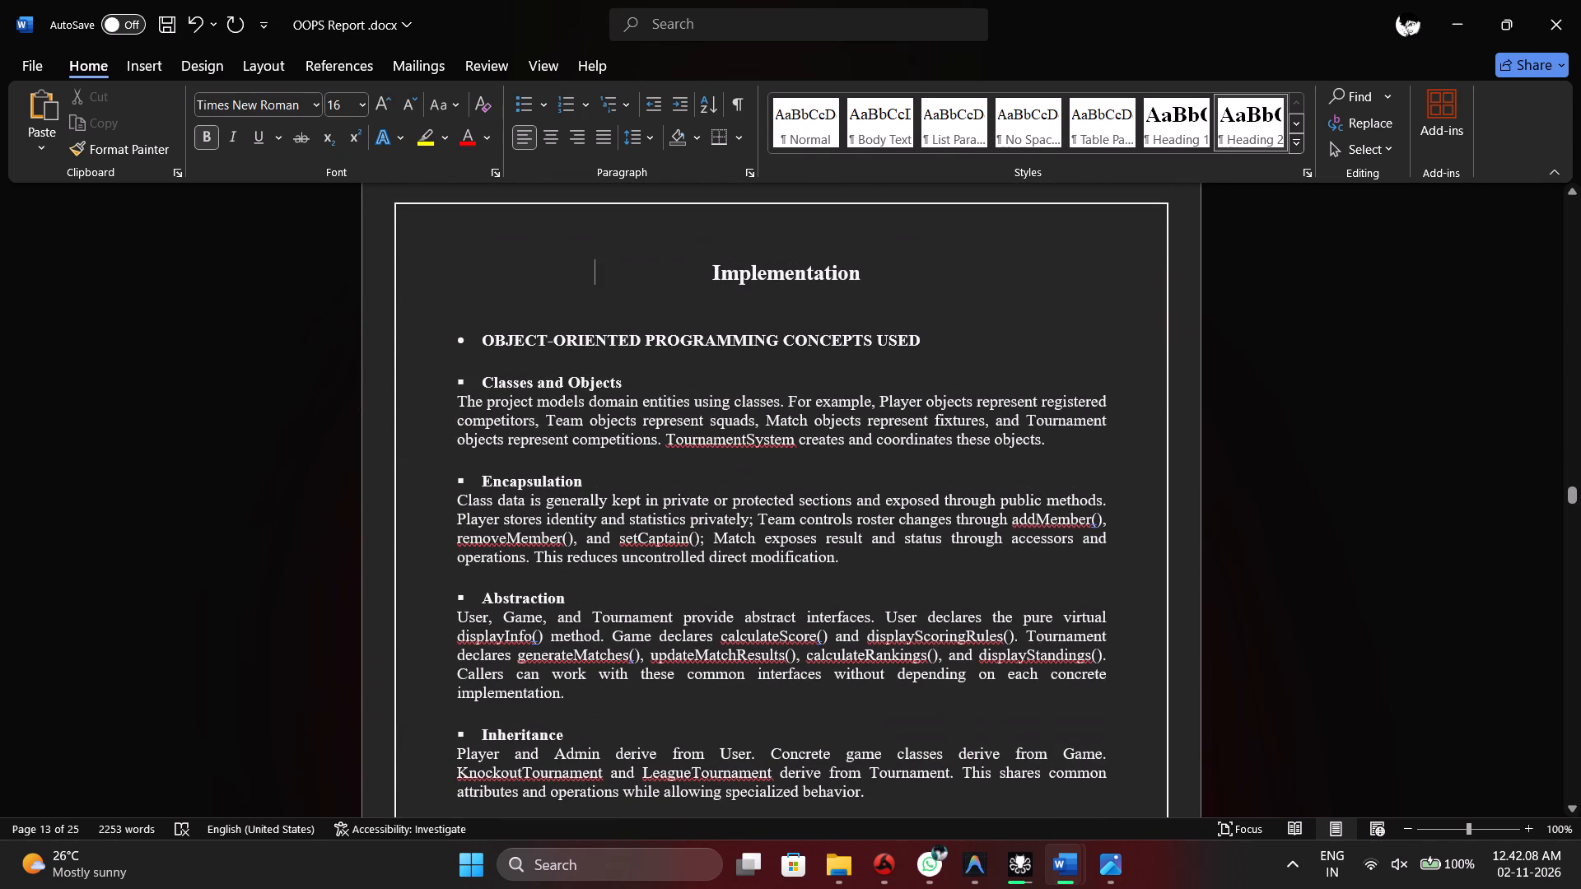
scroll(595, 387, down, 6)
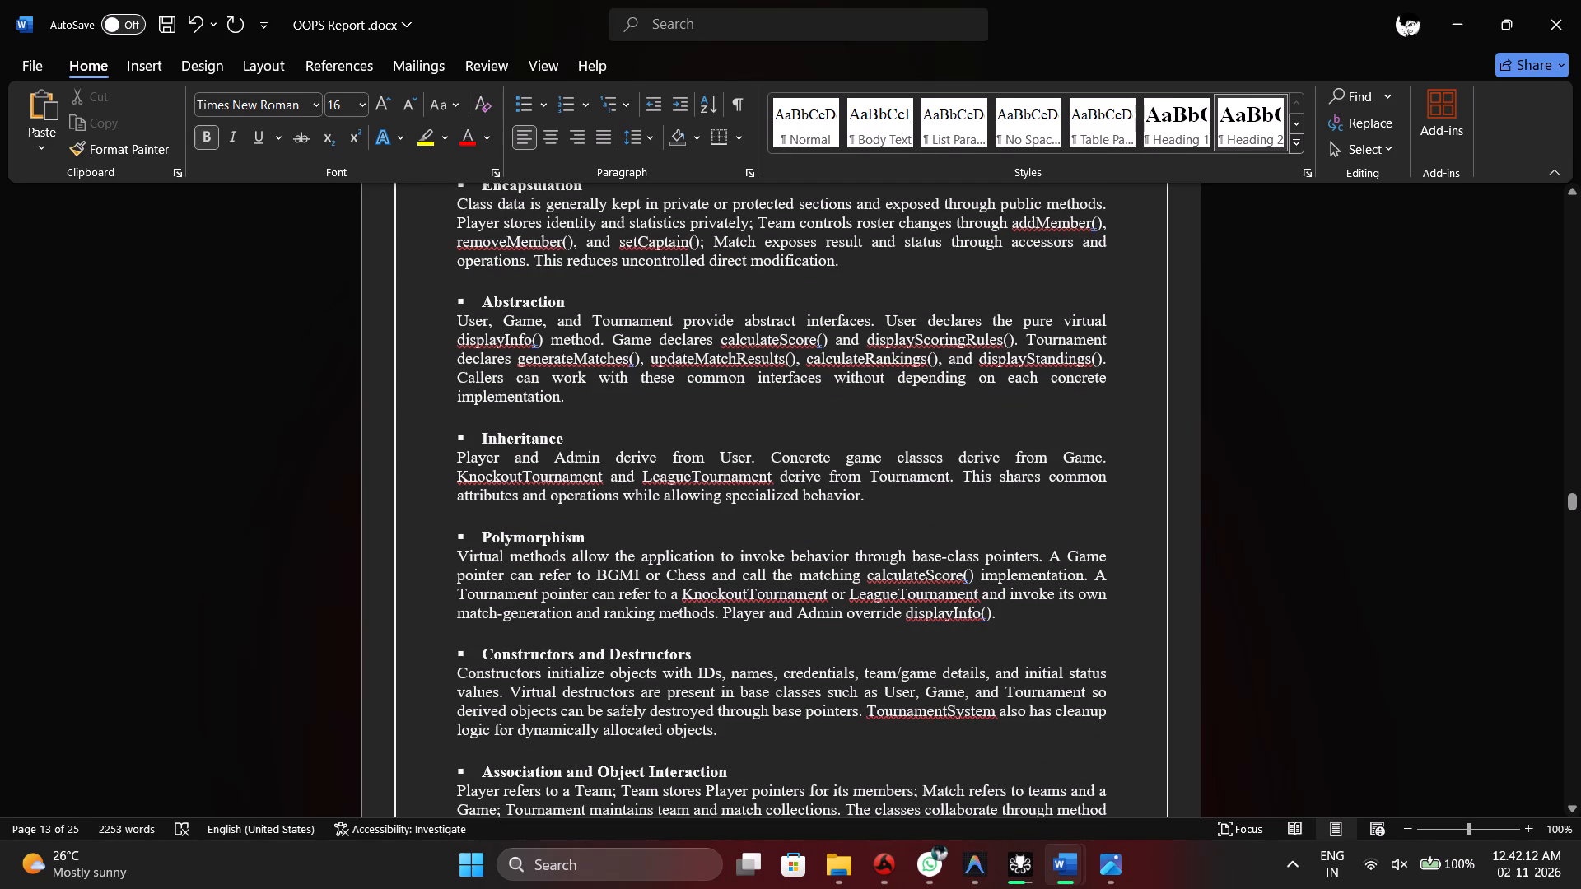
scroll(596, 362, down, 12)
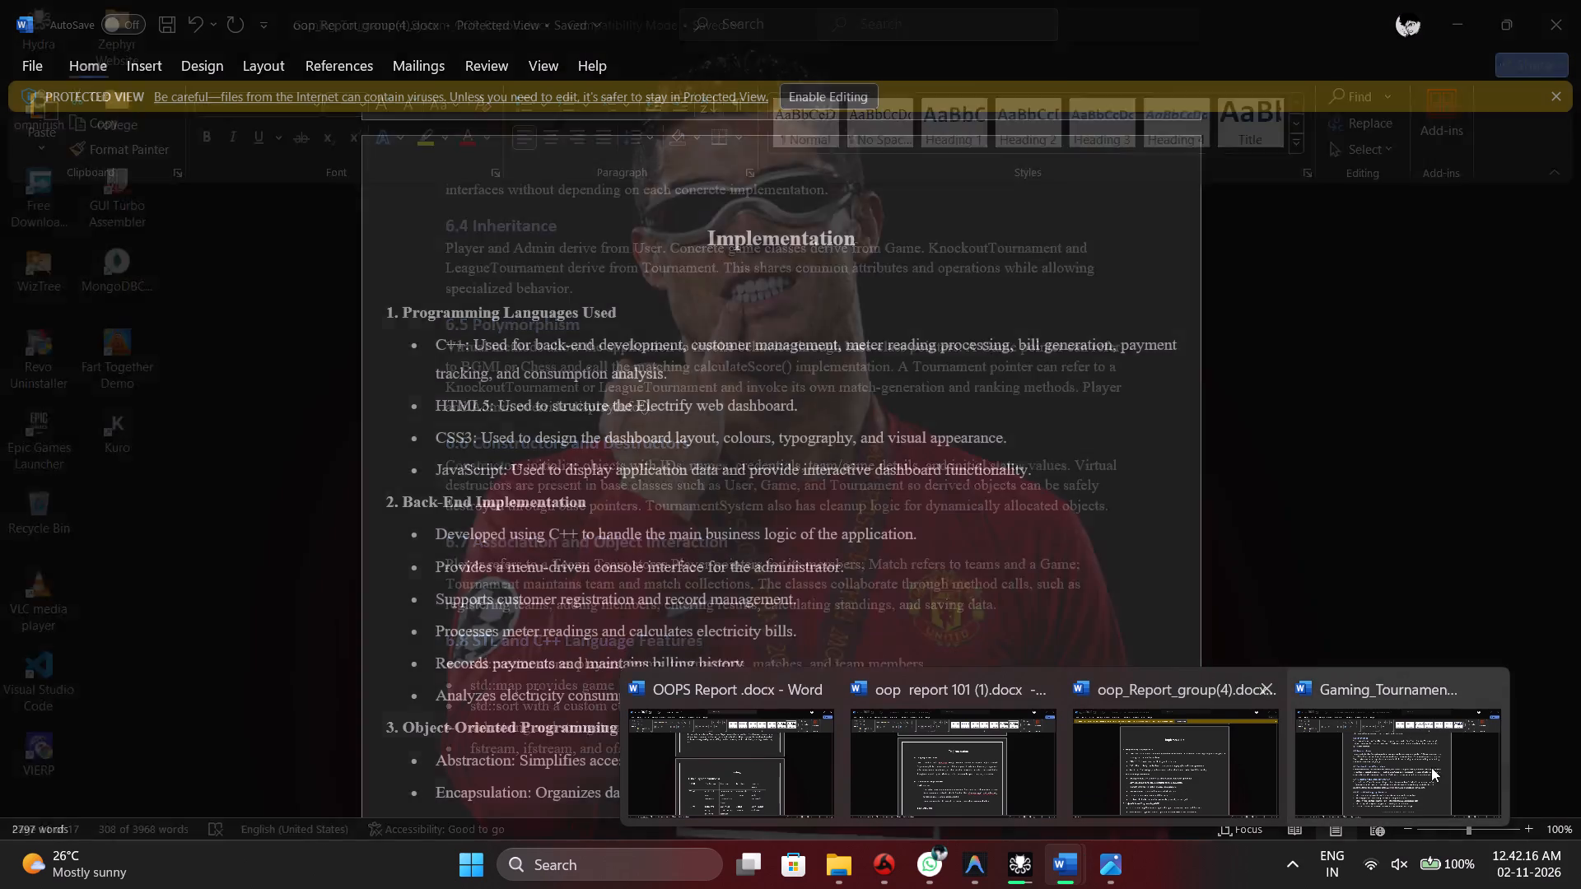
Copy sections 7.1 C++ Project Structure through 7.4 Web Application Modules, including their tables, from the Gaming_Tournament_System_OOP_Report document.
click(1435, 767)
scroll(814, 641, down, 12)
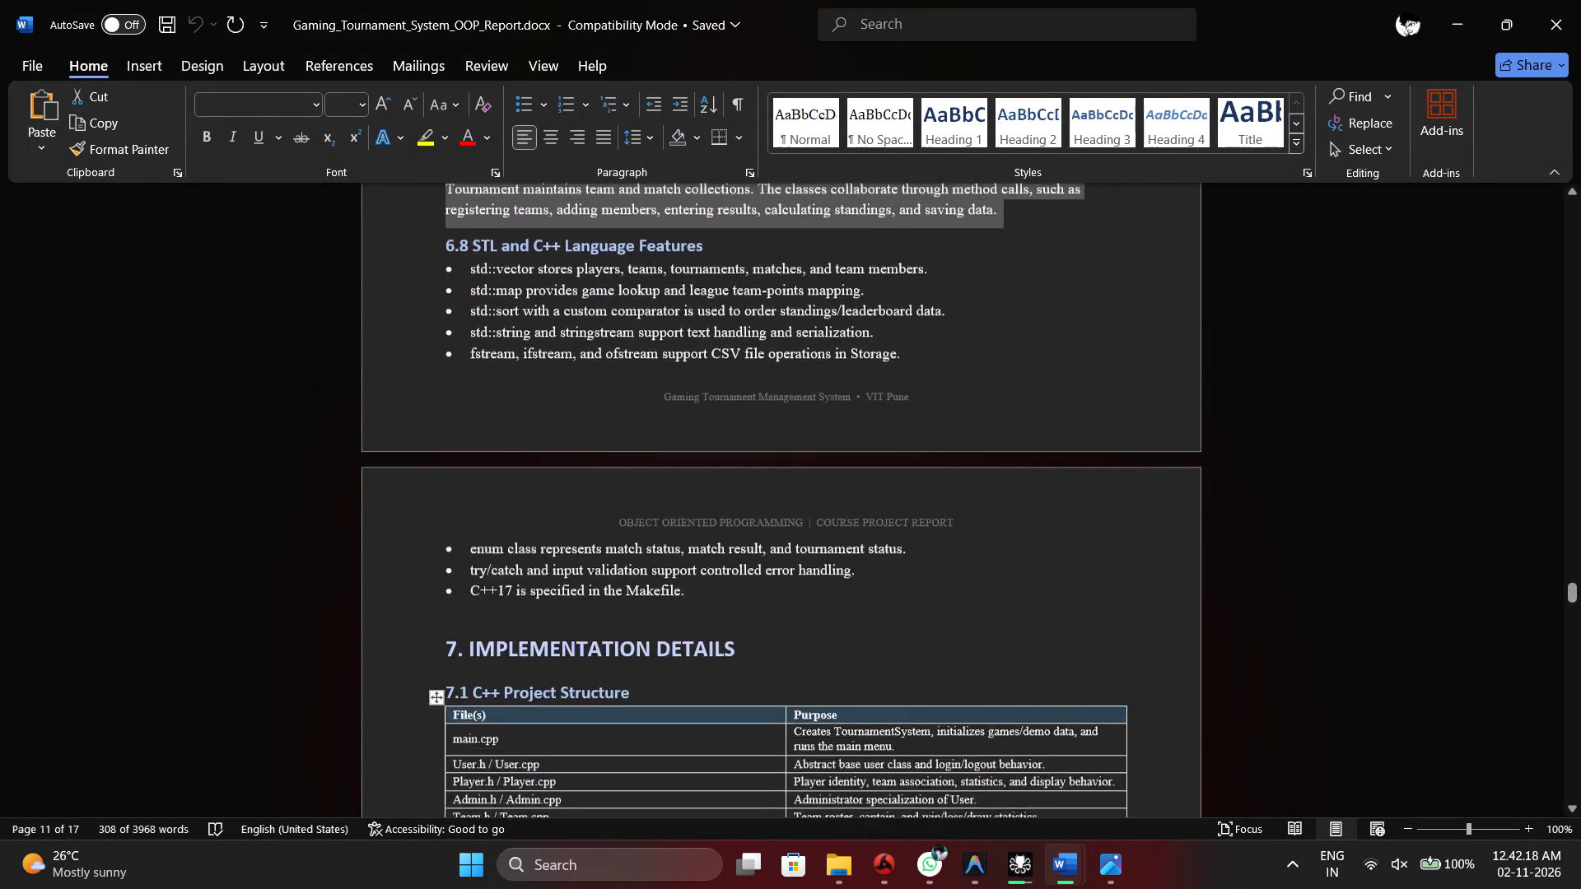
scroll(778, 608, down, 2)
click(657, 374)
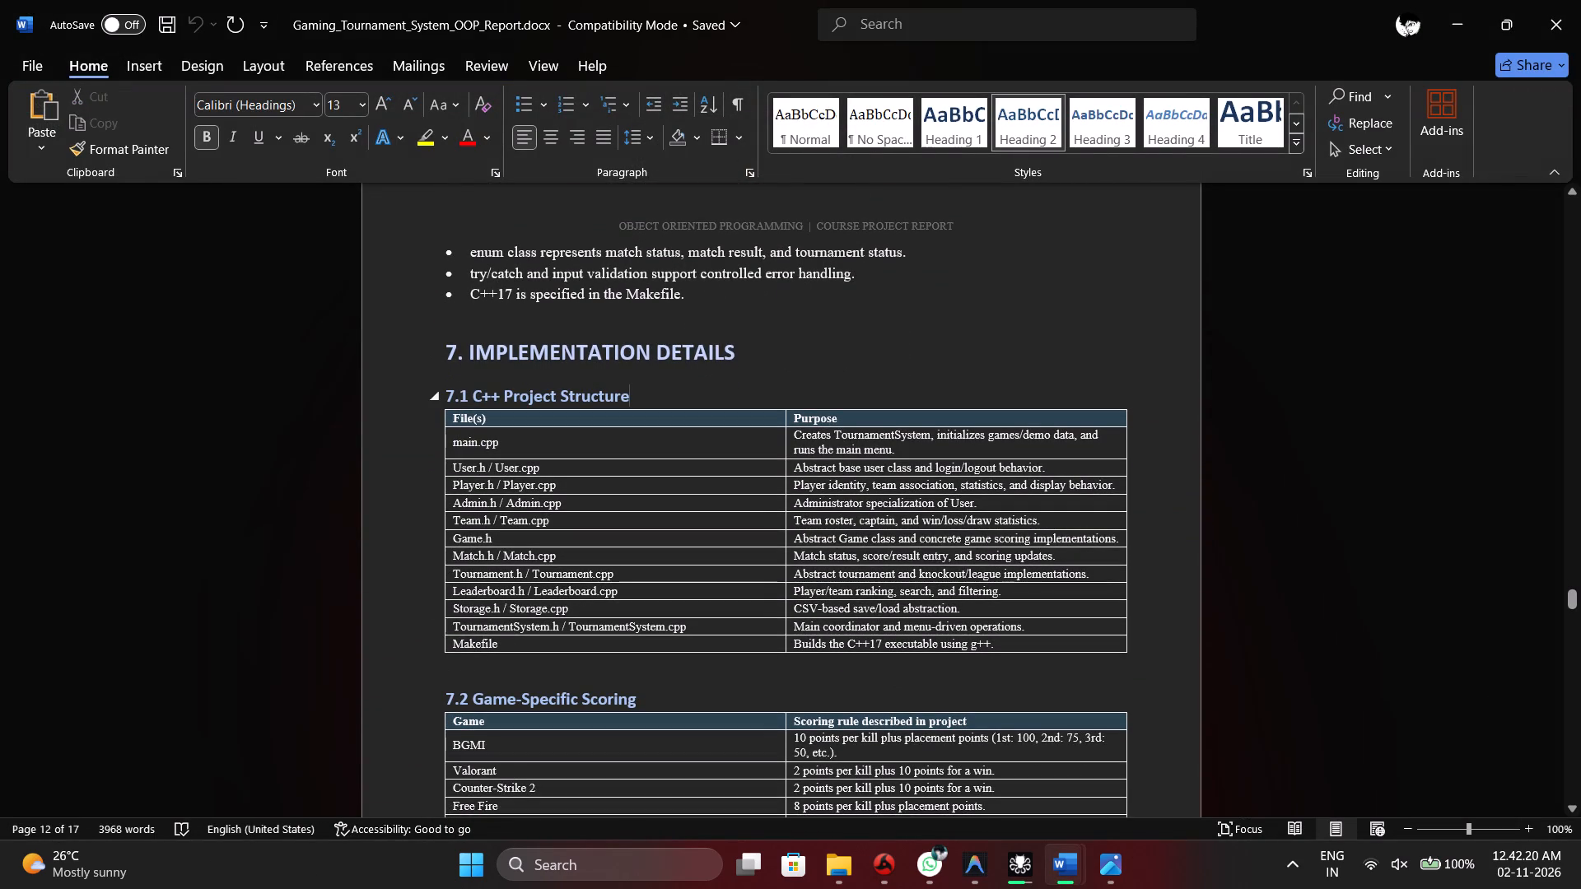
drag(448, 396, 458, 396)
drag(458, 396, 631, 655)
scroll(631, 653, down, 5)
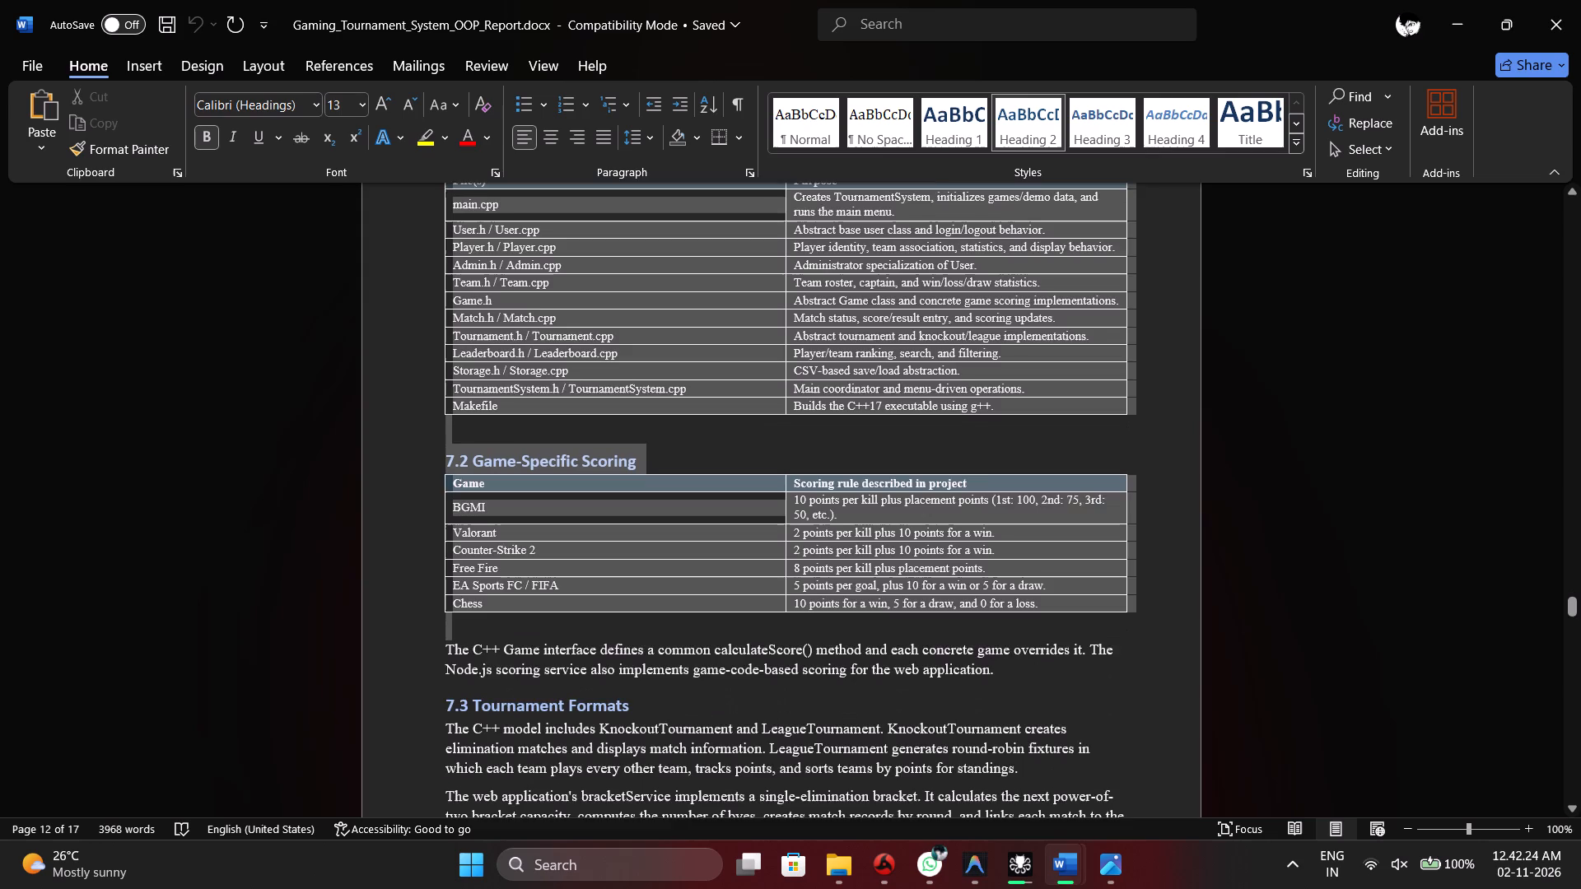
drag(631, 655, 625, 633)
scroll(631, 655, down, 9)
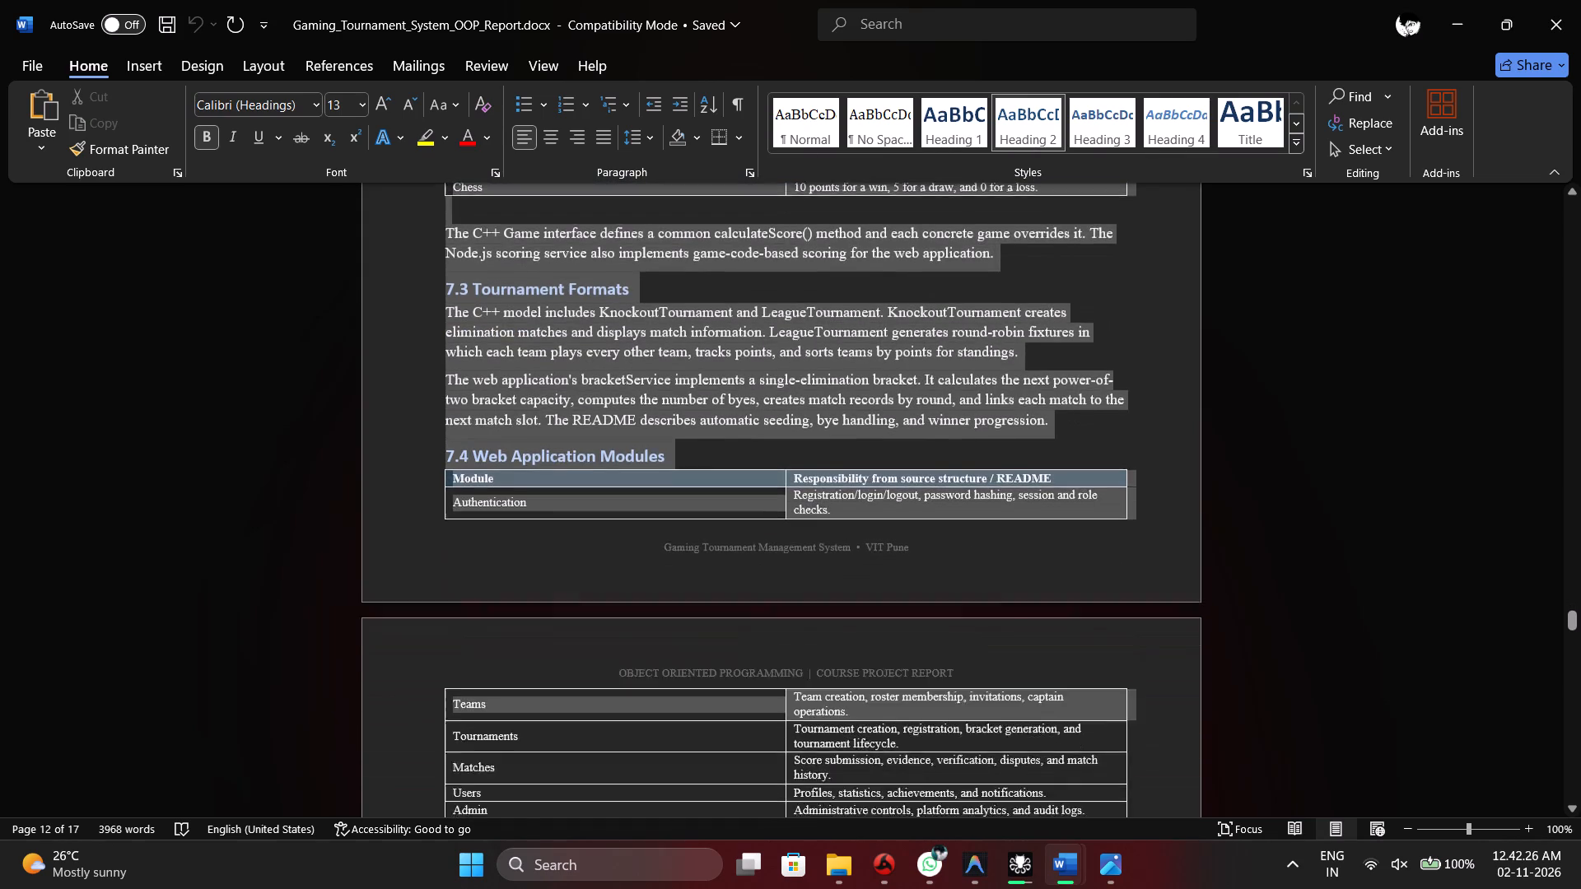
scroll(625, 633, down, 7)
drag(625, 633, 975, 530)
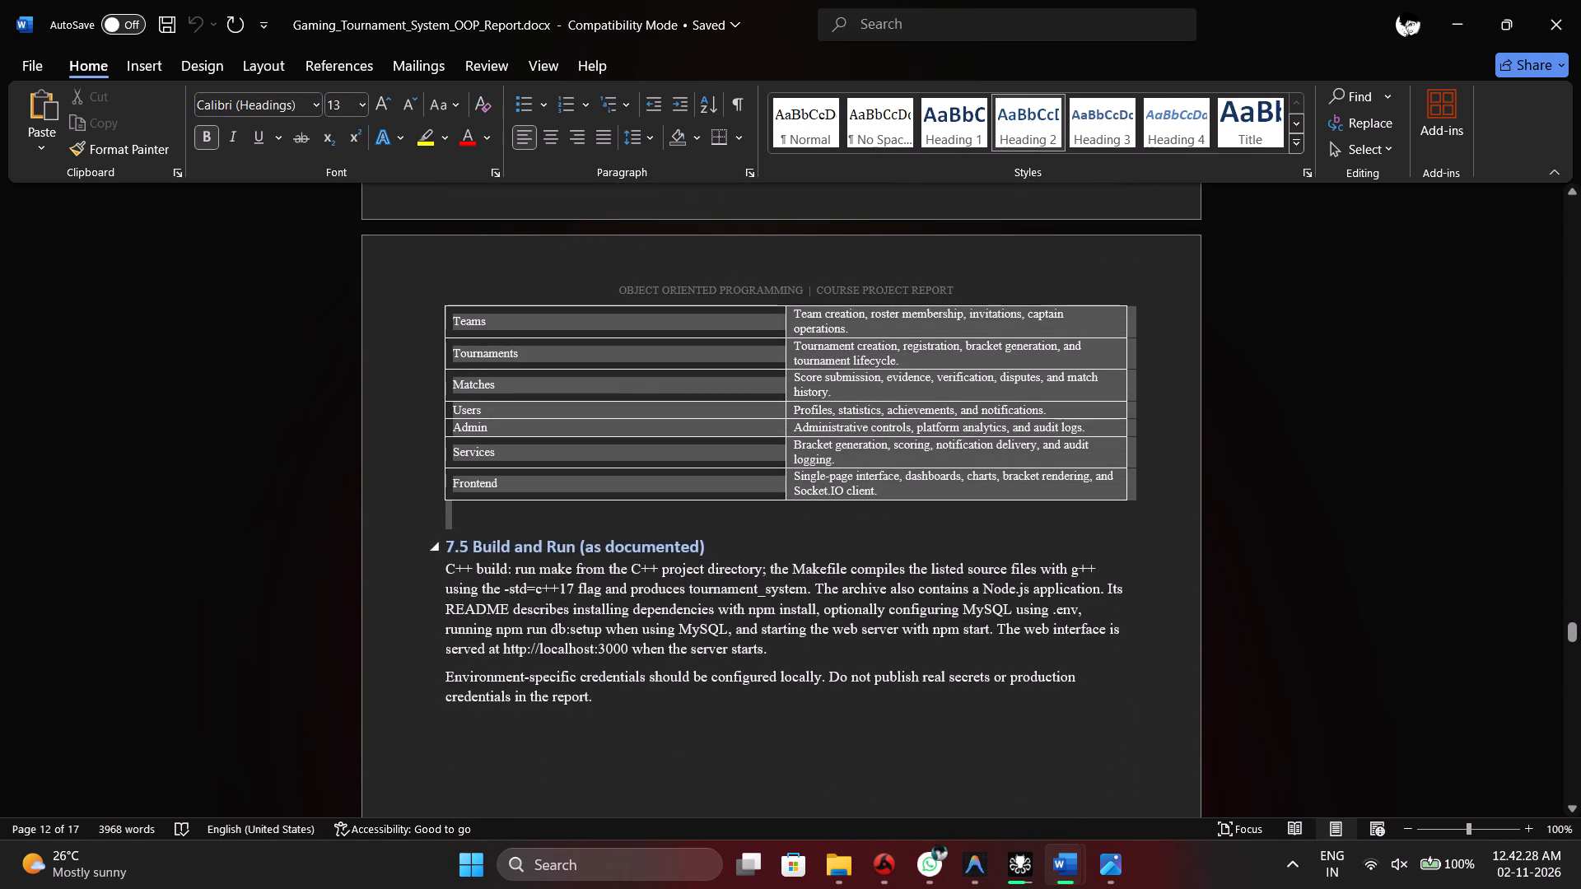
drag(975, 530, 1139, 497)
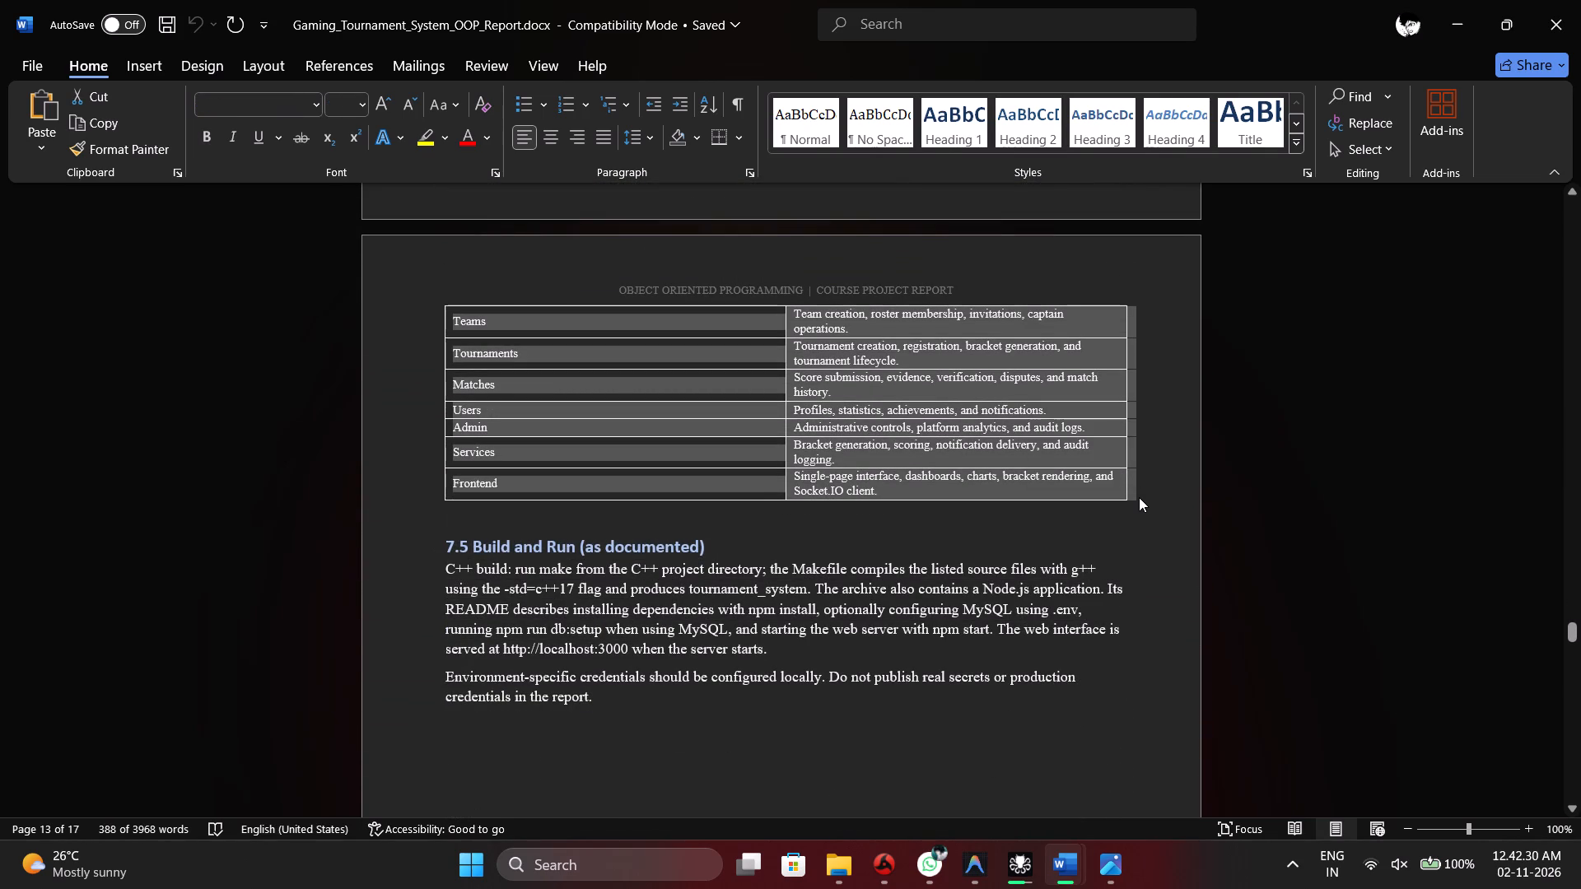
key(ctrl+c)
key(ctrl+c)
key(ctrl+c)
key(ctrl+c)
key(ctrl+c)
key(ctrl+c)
Look through the Database Design and Testing and Test Cases sections of the Gaming Tournament System report.
scroll(989, 592, down, 14)
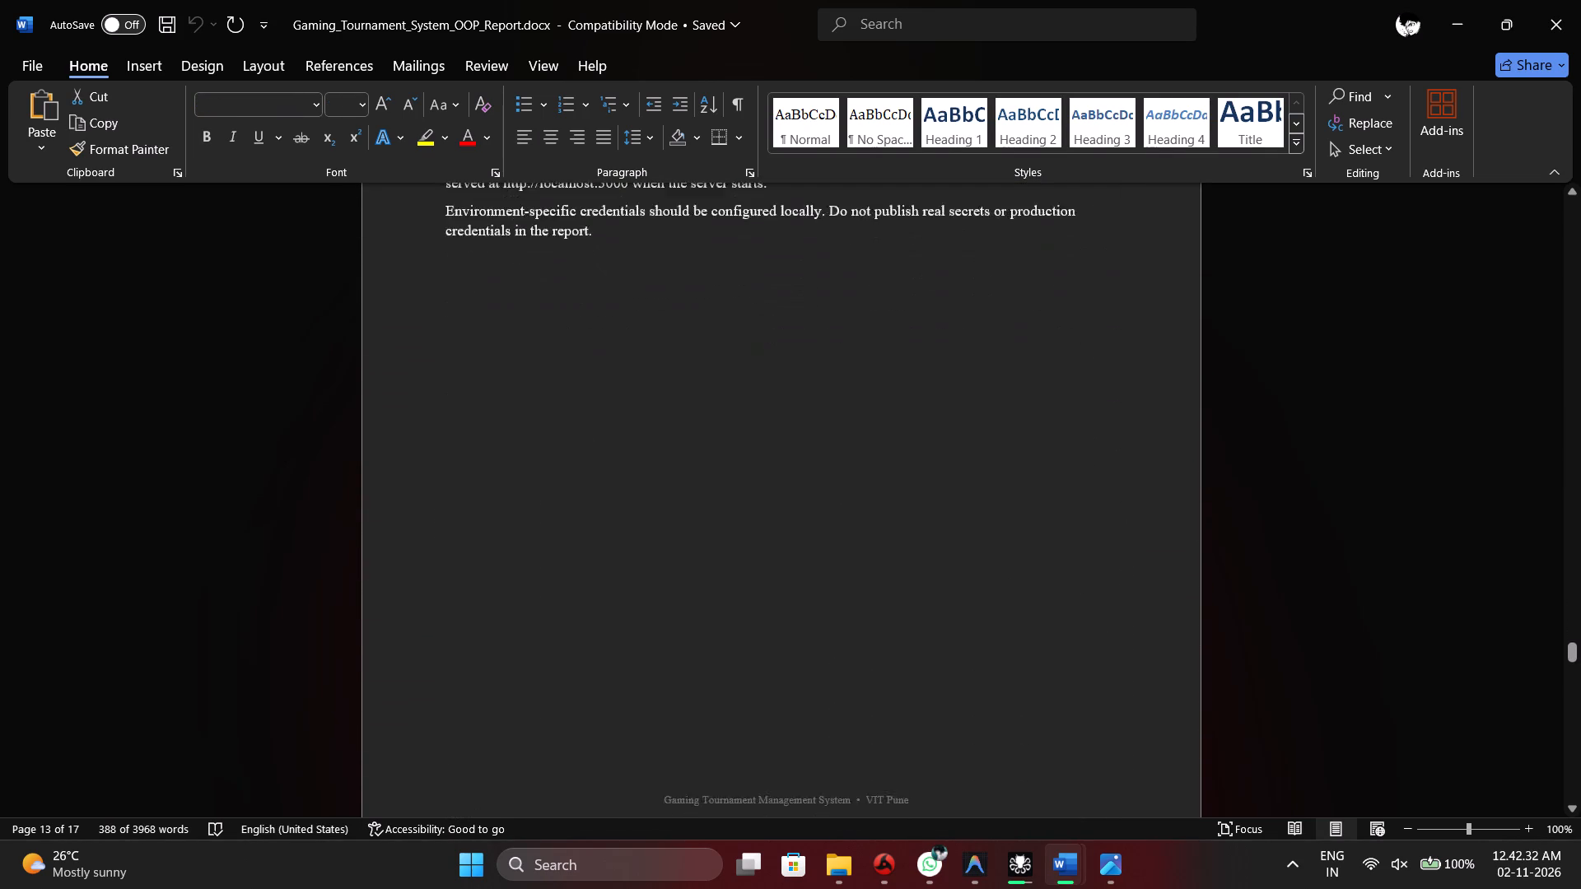
scroll(948, 572, down, 8)
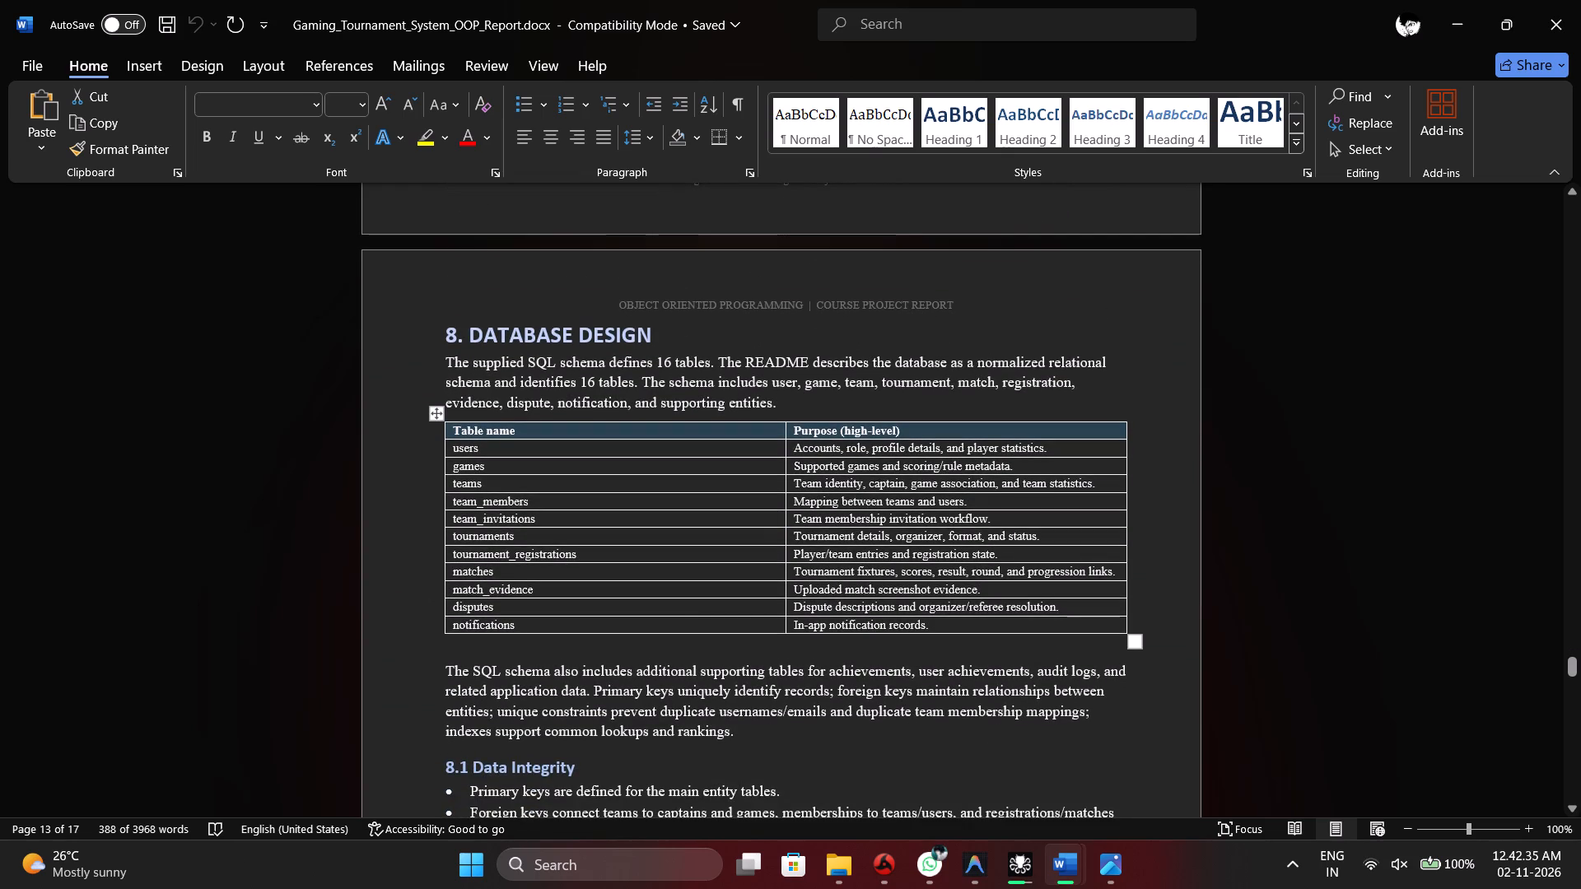
scroll(677, 434, down, 8)
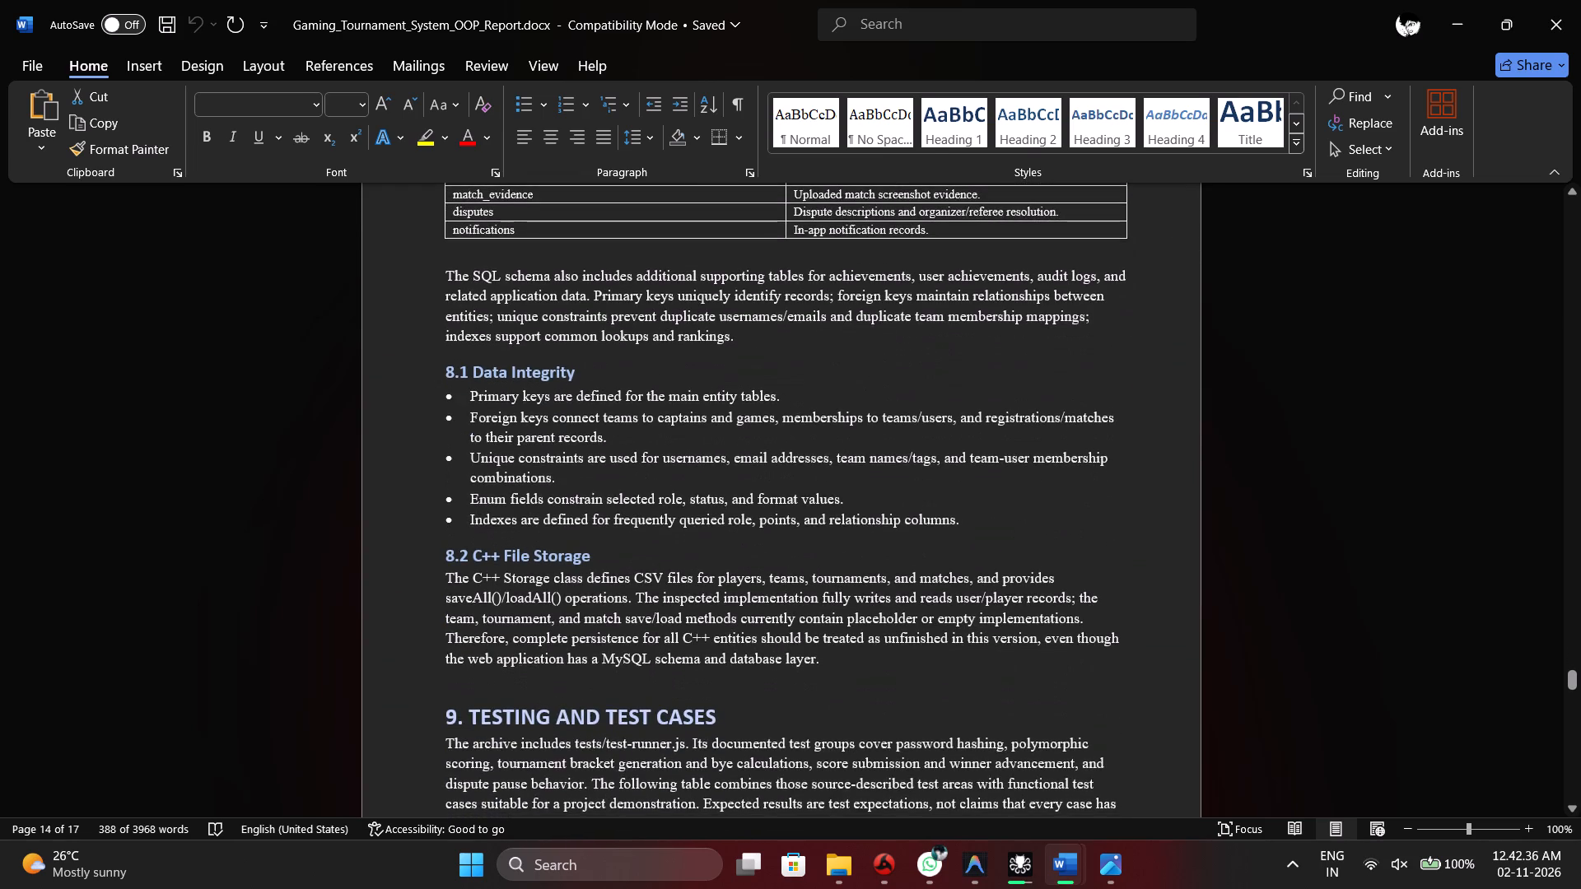
scroll(676, 433, down, 11)
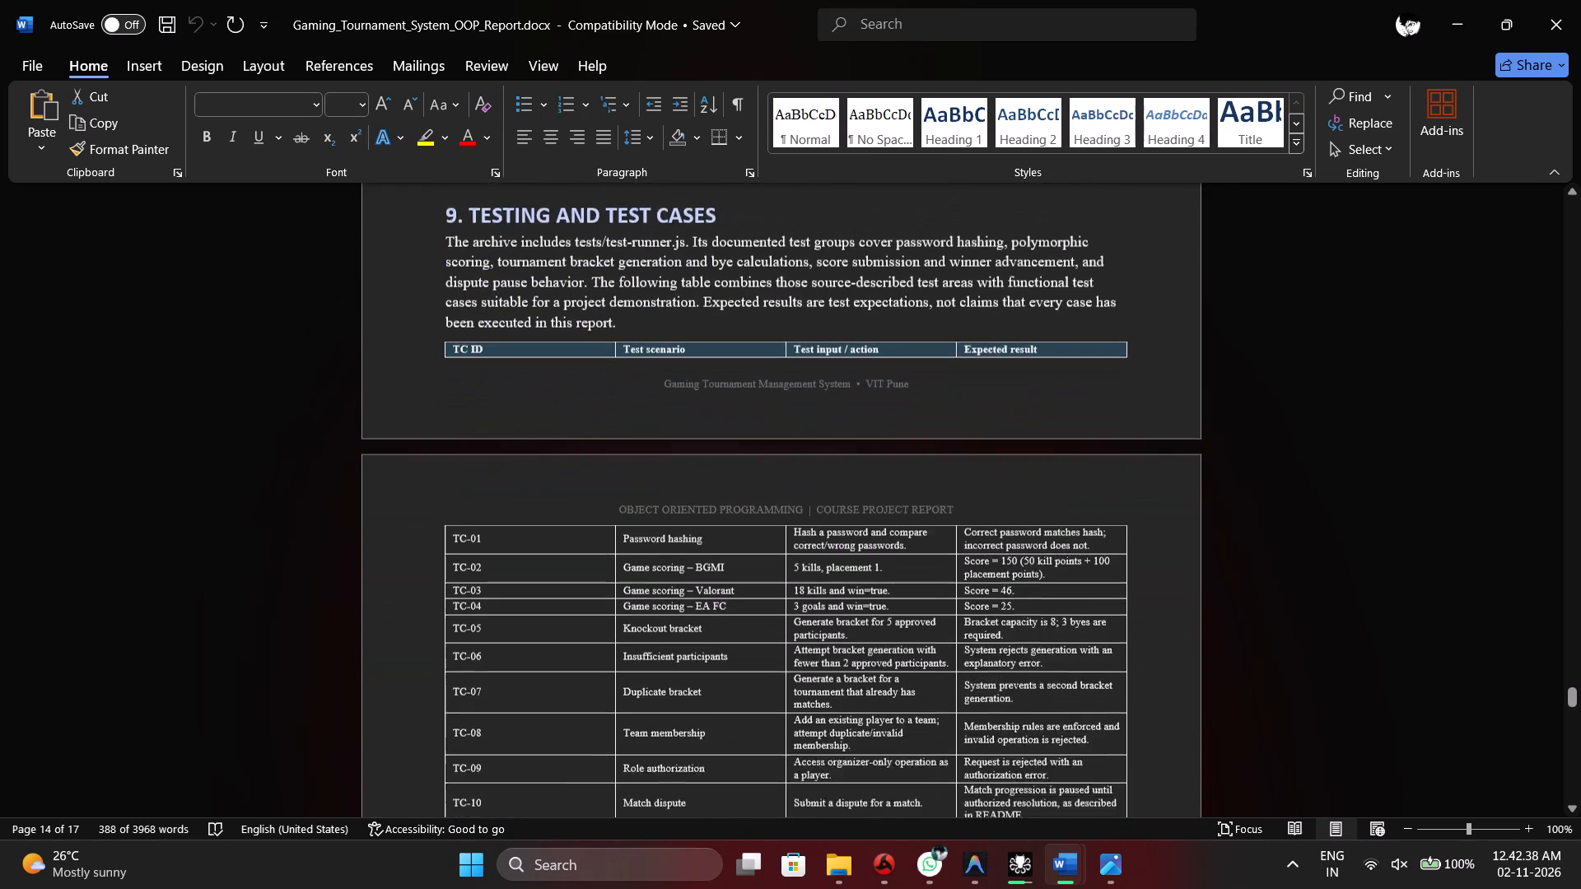
Switch to OOPS Report and duplicate the Implementation text box onto the blank page that follows it.
click(1094, 854)
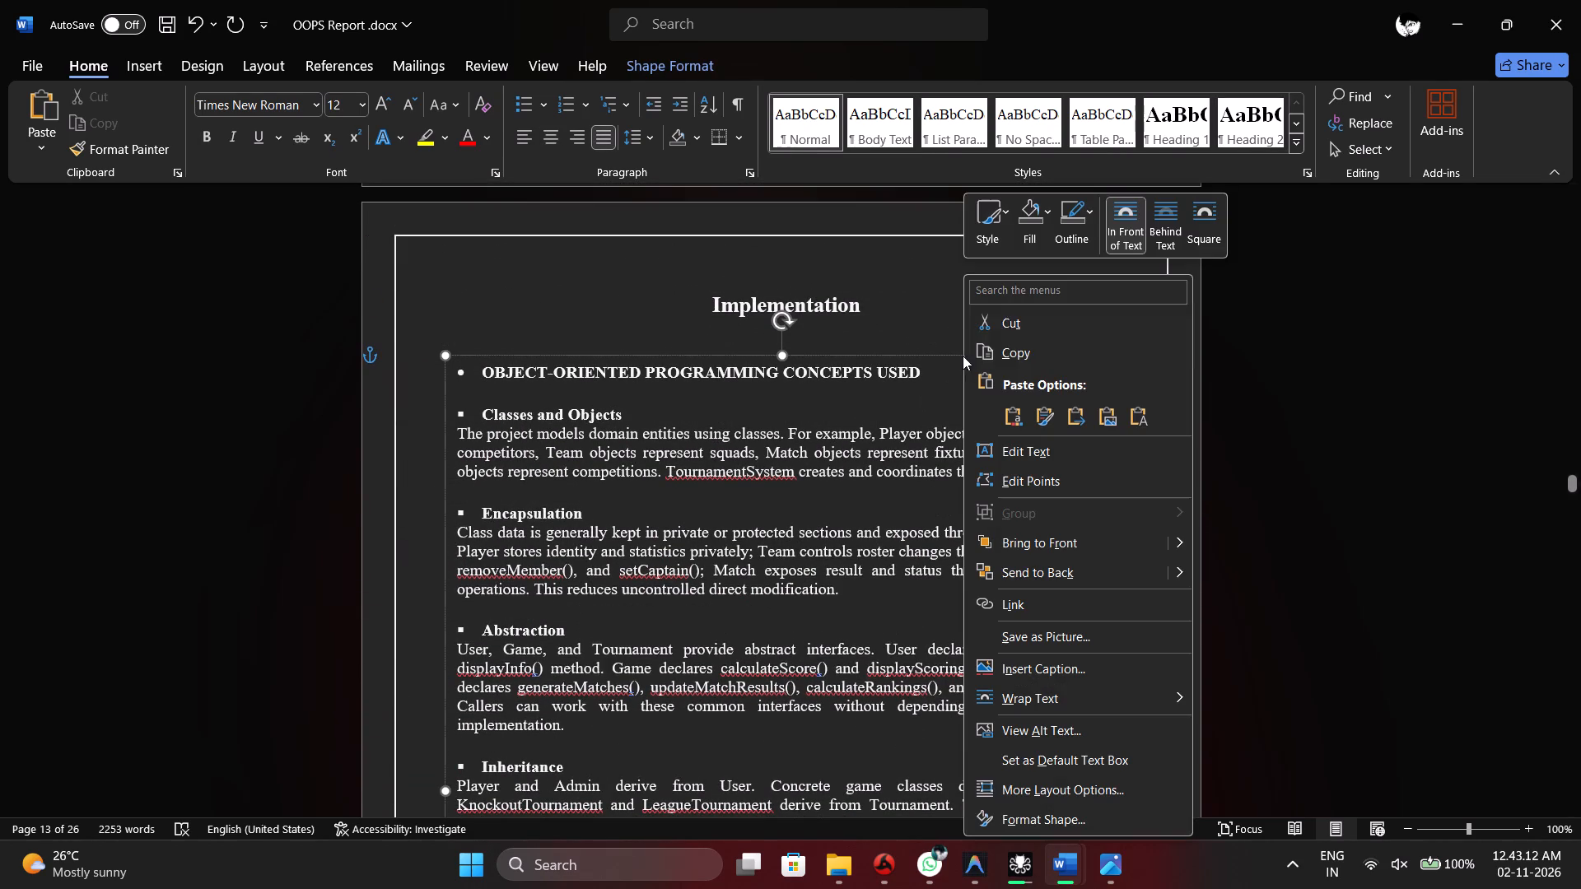
click(1025, 341)
scroll(1025, 341, down, 3)
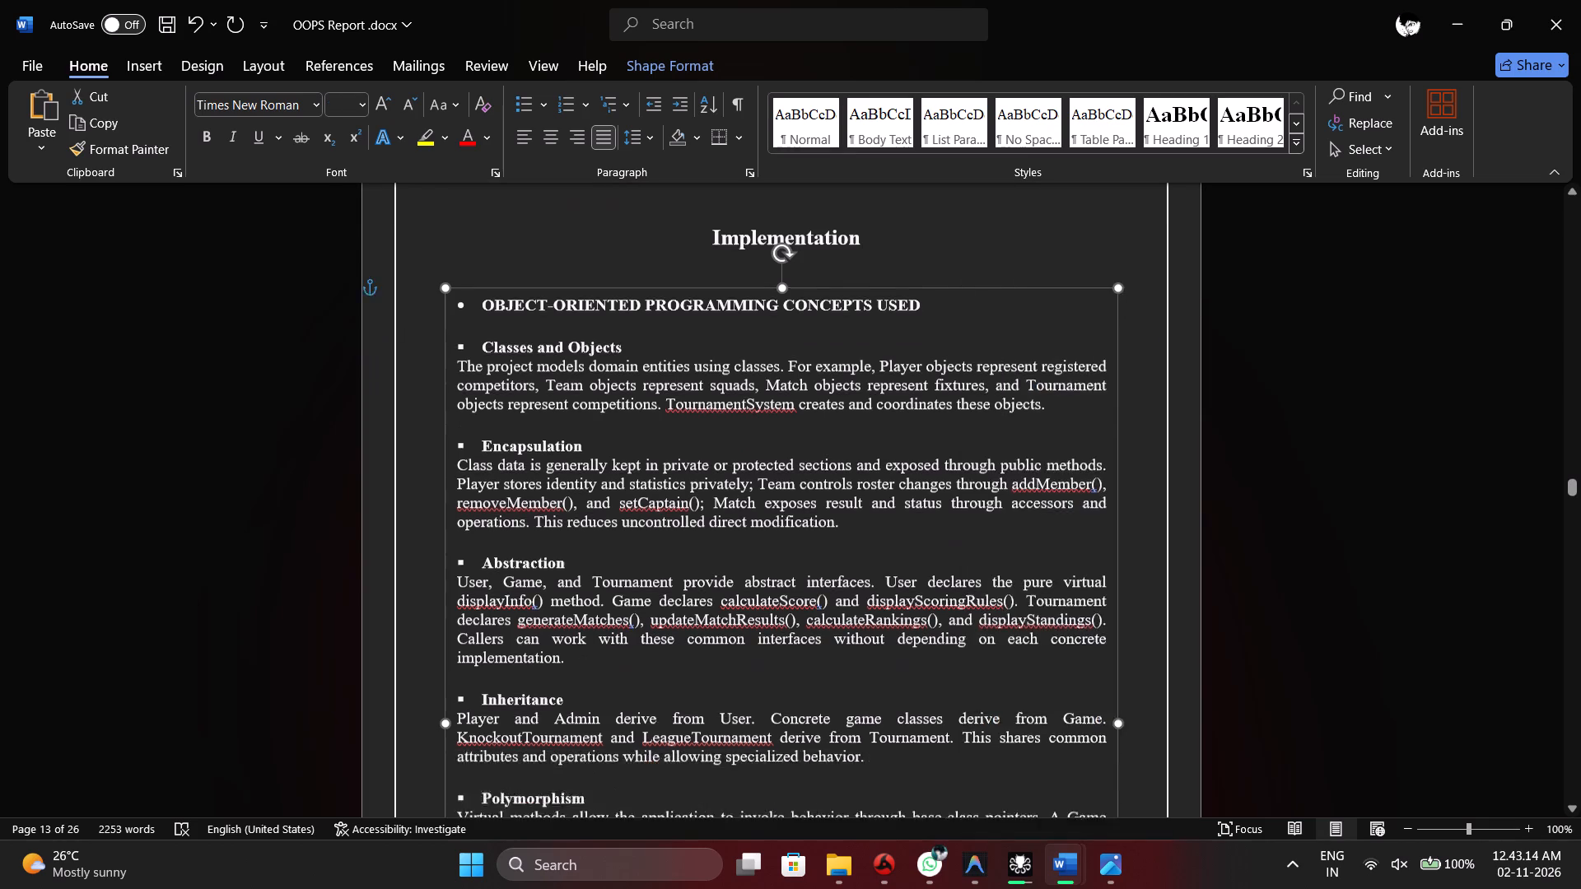
scroll(1025, 341, down, 14)
click(797, 595)
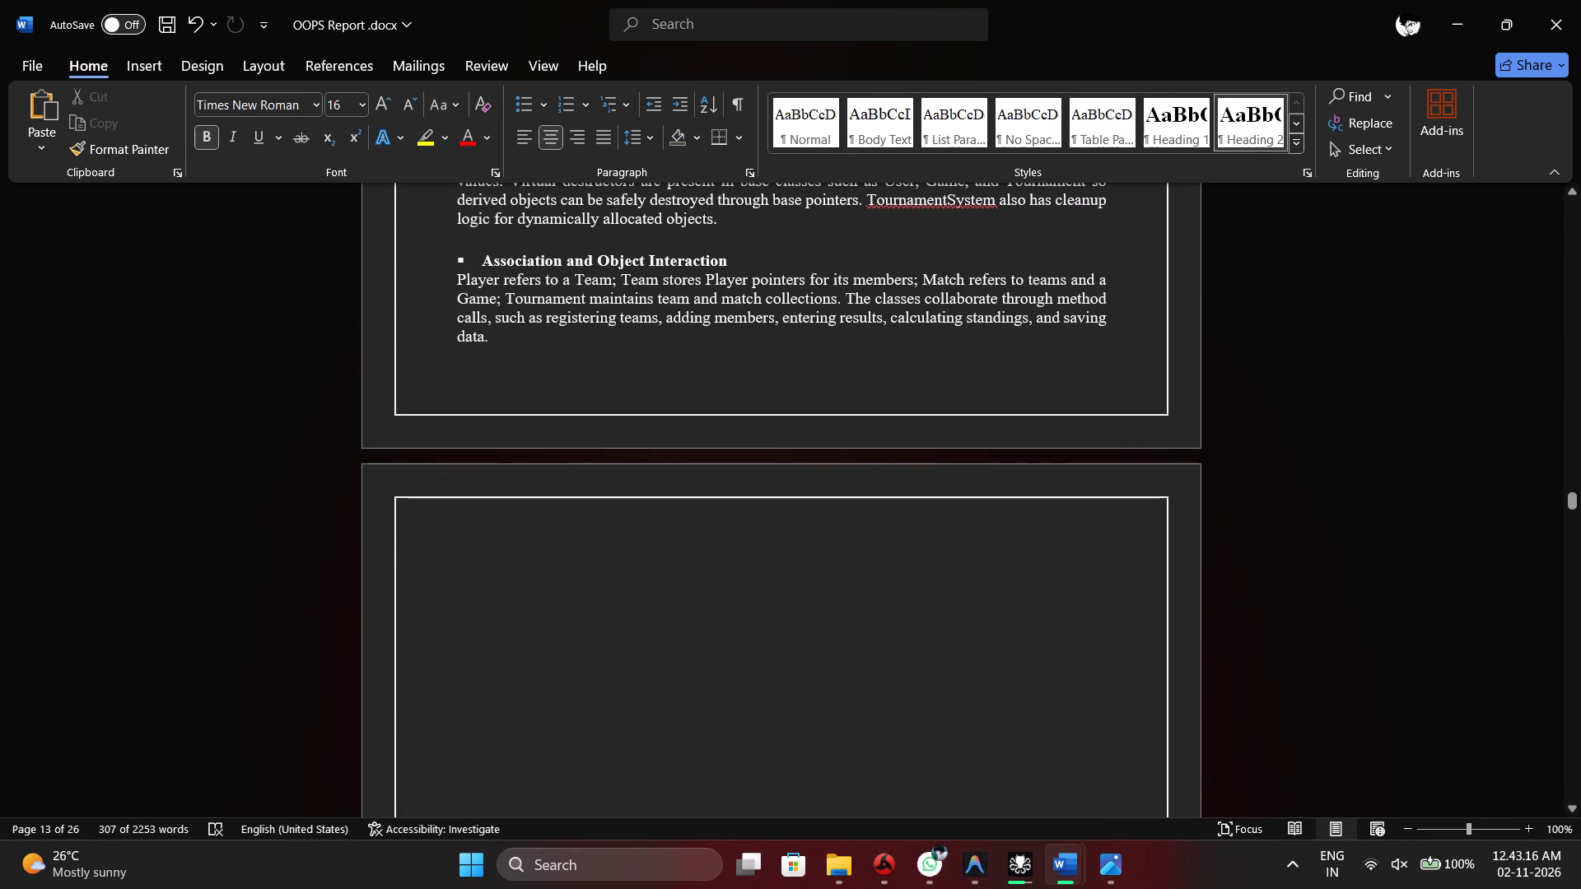
key(ctrl+v)
Clear all the text from the duplicated text box on the new page.
click(724, 650)
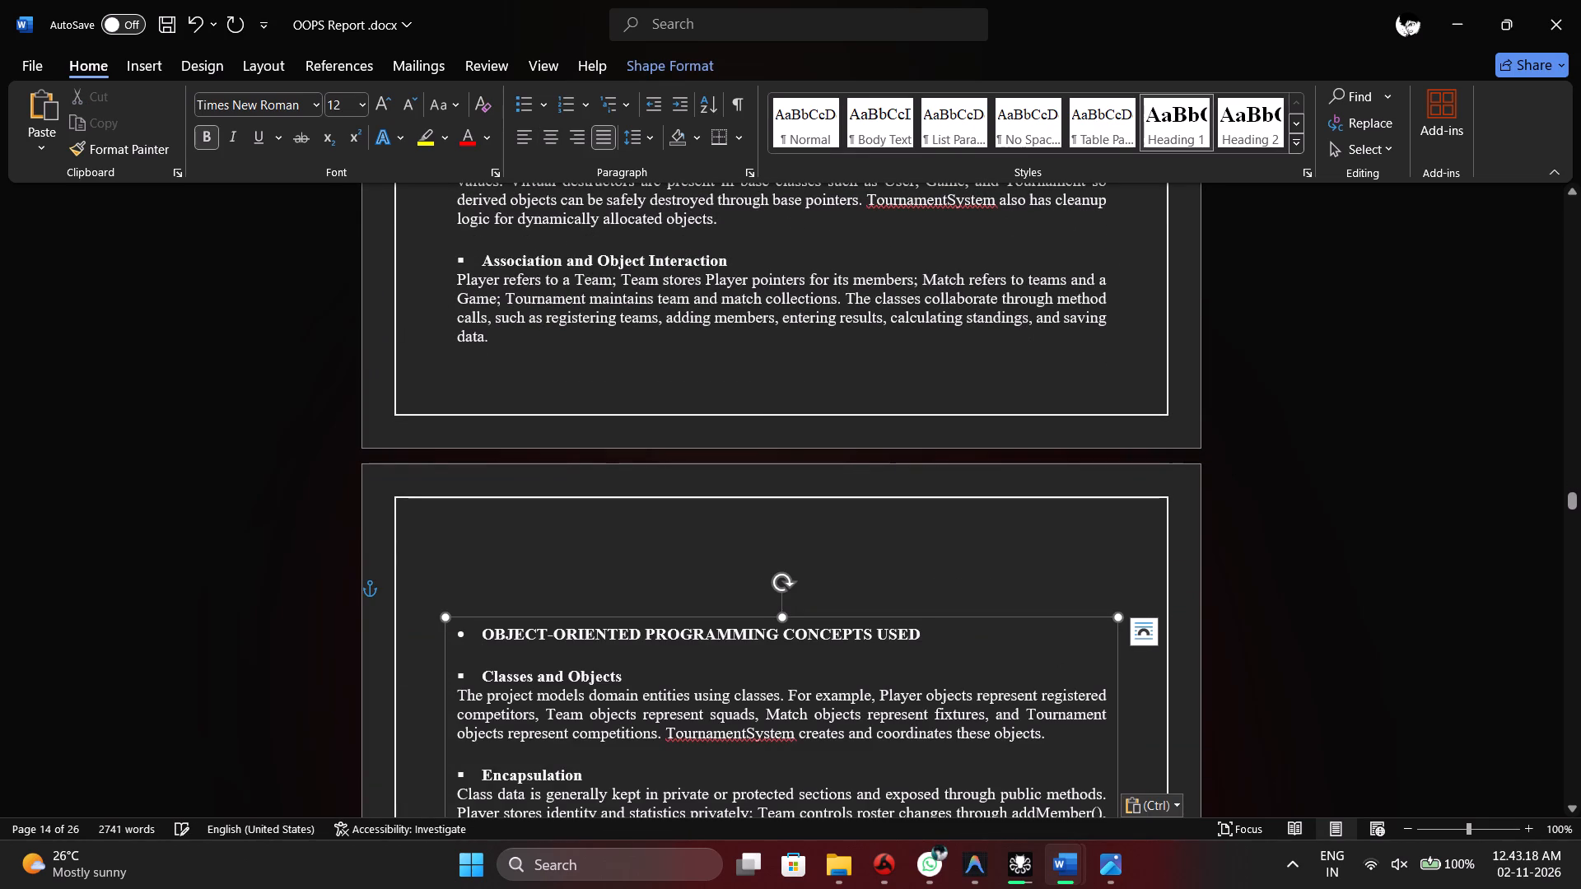
key(ctrl+a)
key(BackSpace)
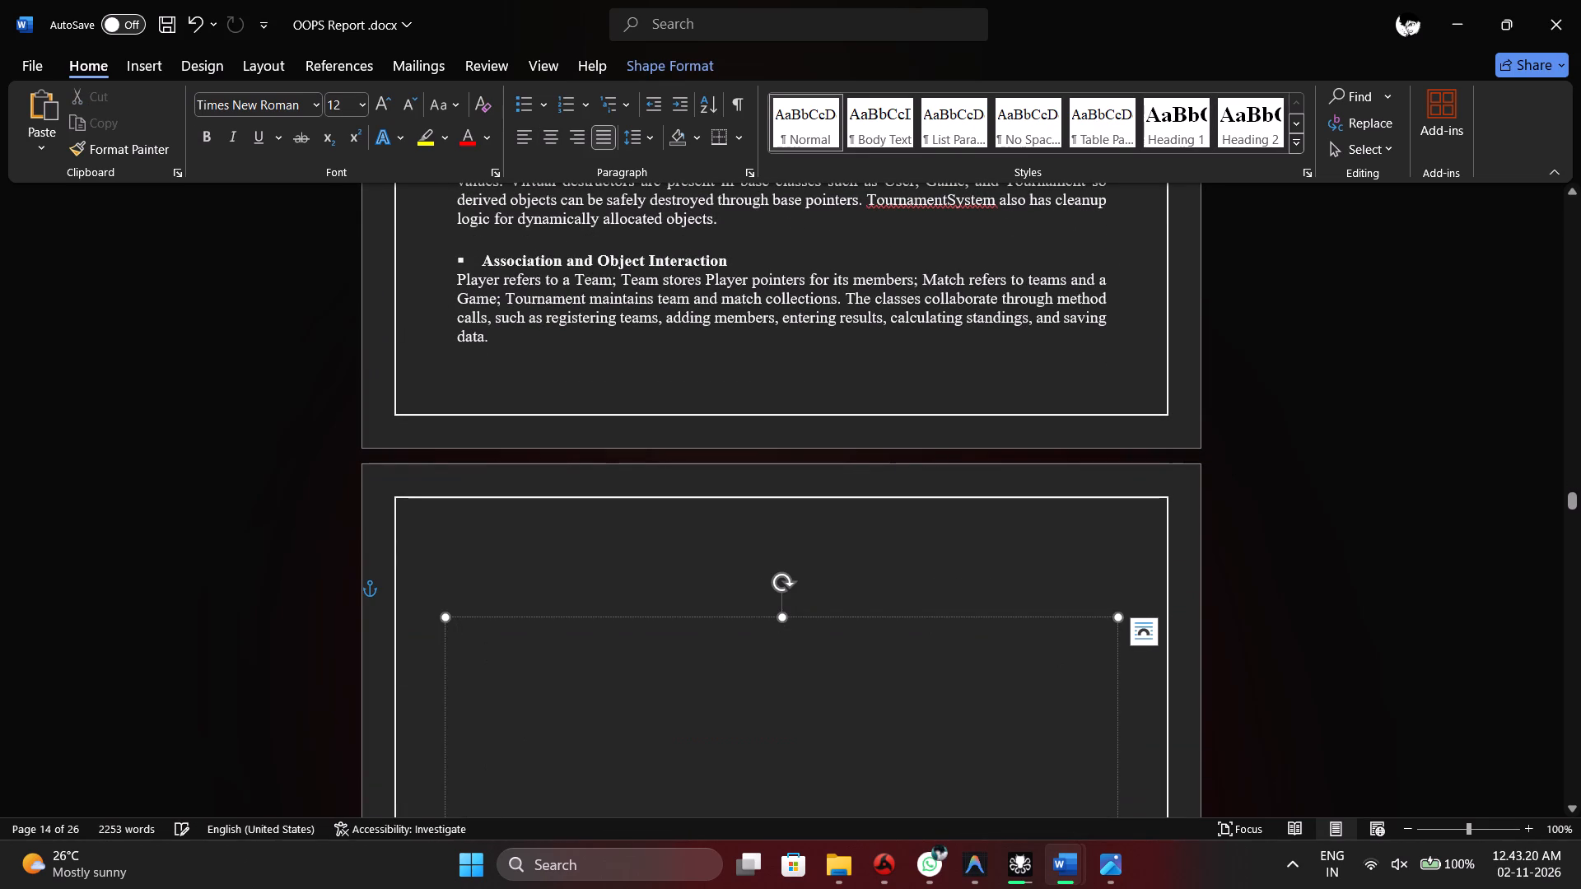
Extend the top edge of the empty text box on the new page up towards the page border.
scroll(724, 650, down, 5)
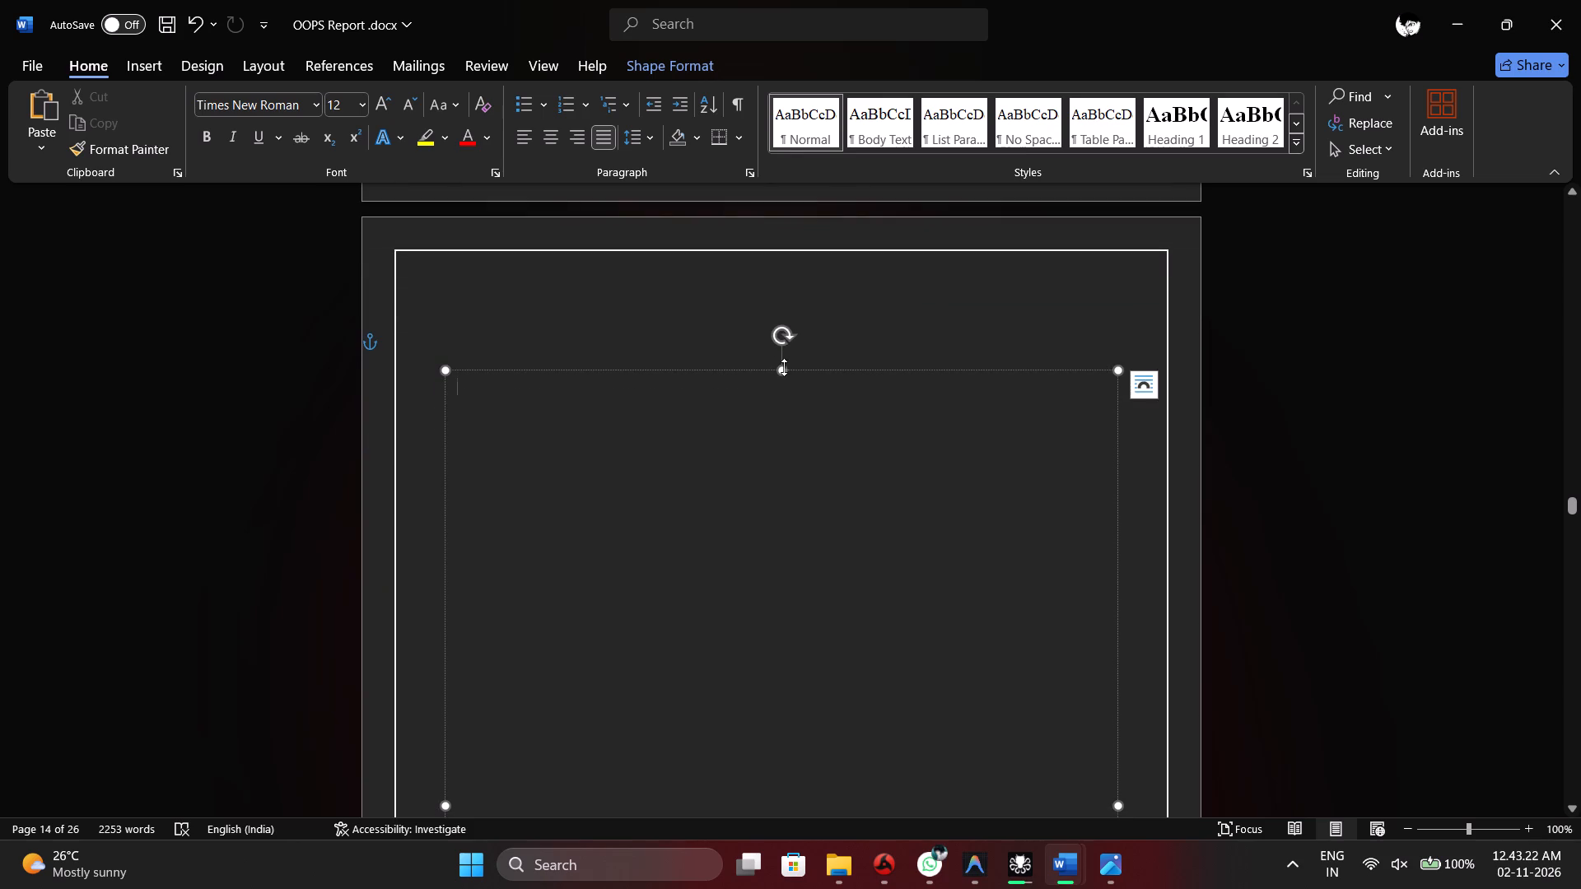
drag(784, 367, 779, 304)
scroll(803, 496, up, 20)
scroll(803, 496, up, 4)
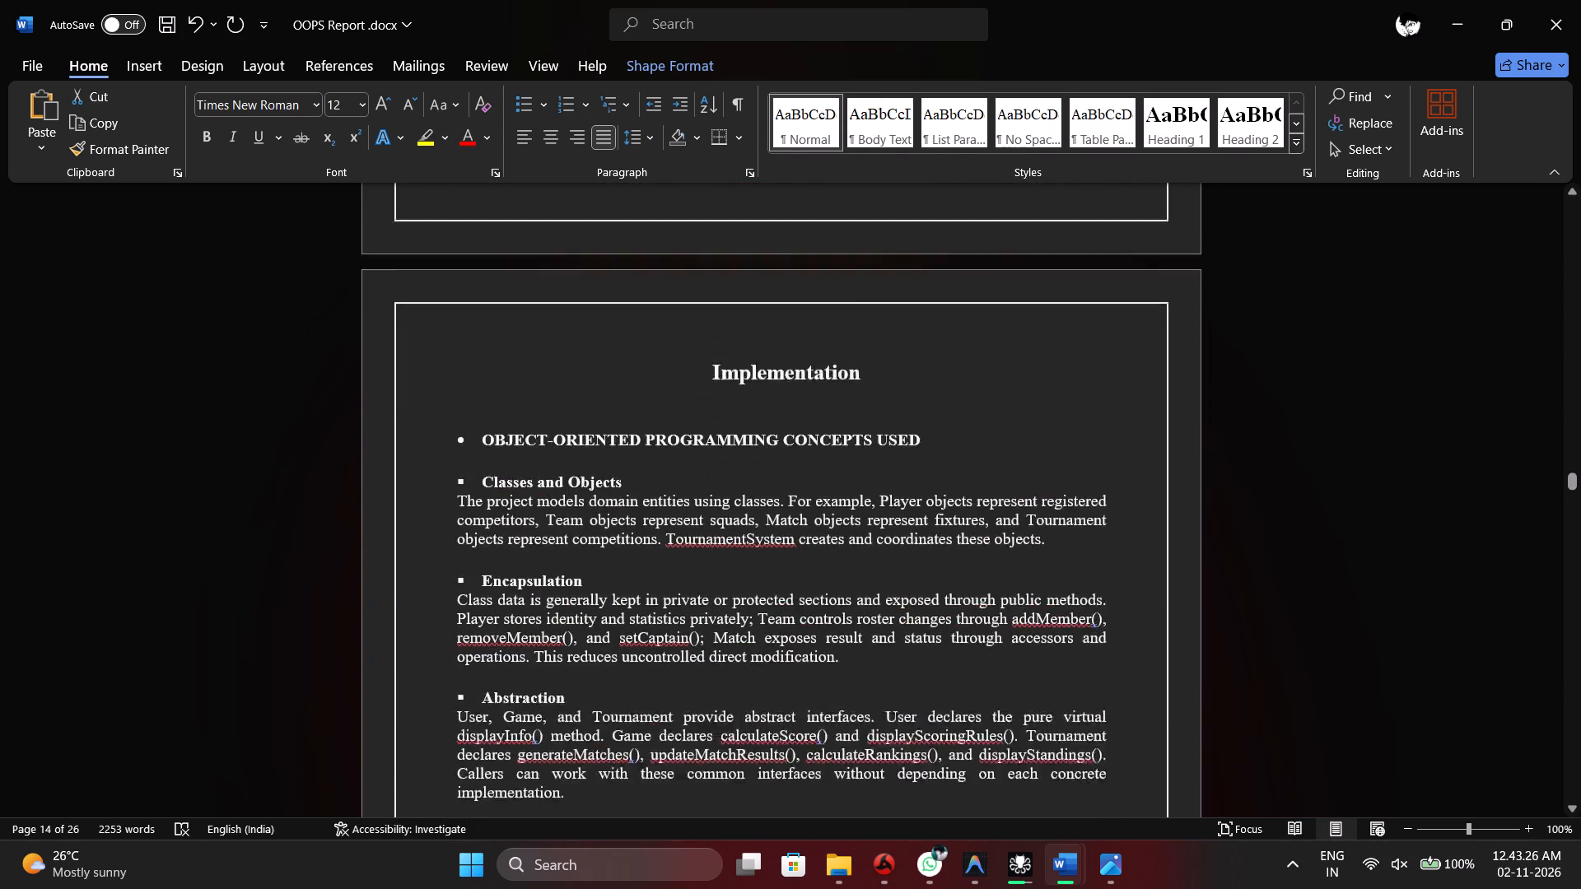
scroll(794, 469, down, 17)
click(653, 677)
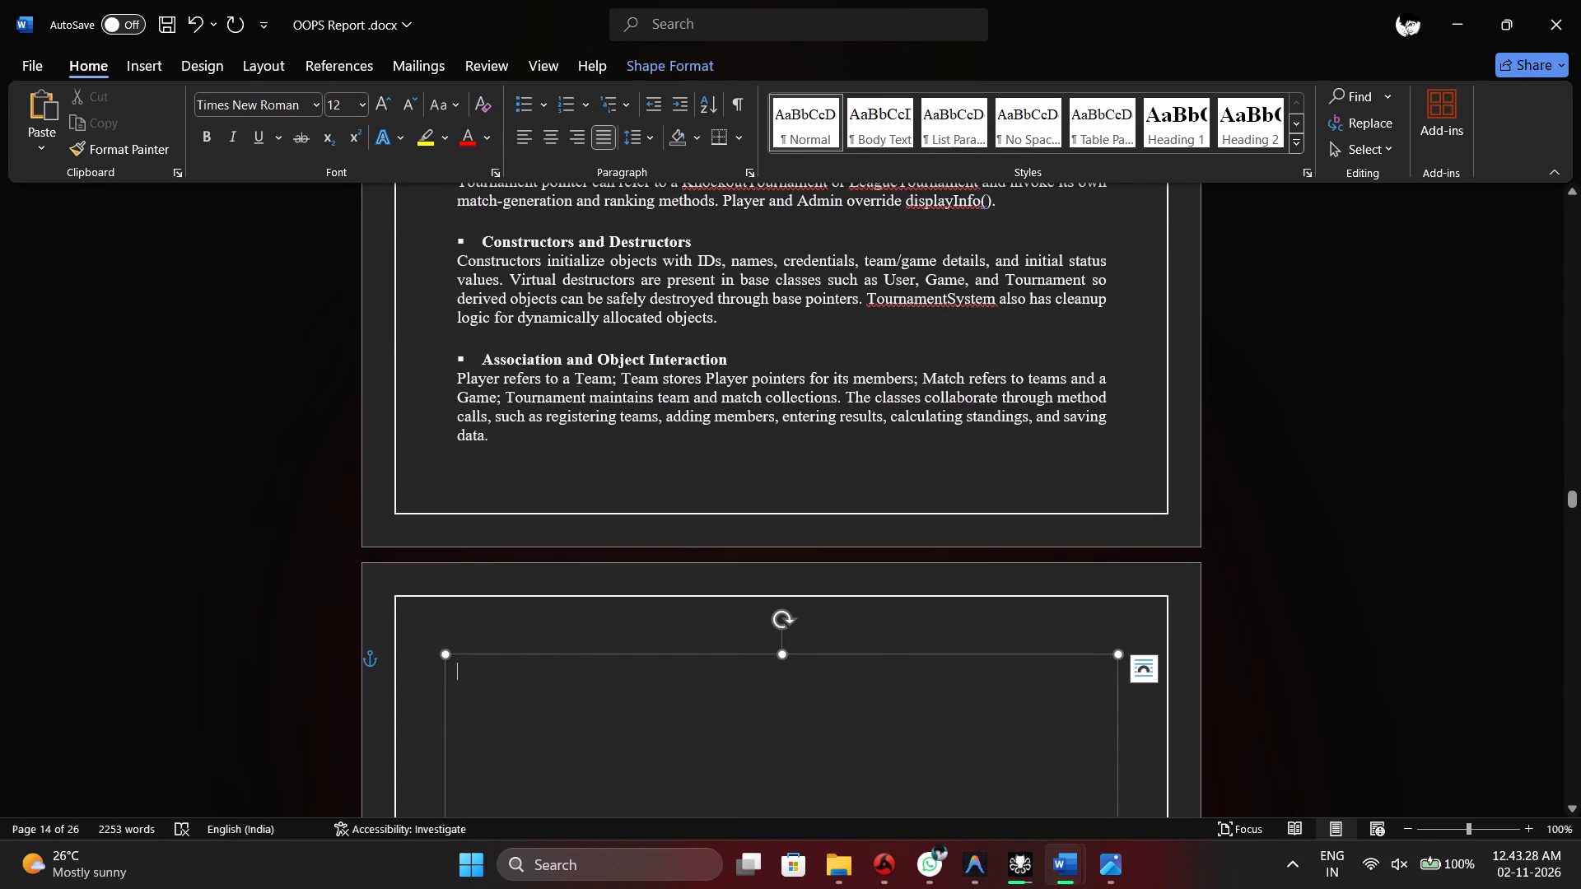
Switch to Gaming_Tournament_System_OOP_Report and copy the selected sections 7.1 C++ Project Structure through 7.4 Web Application Modules again.
click(892, 876)
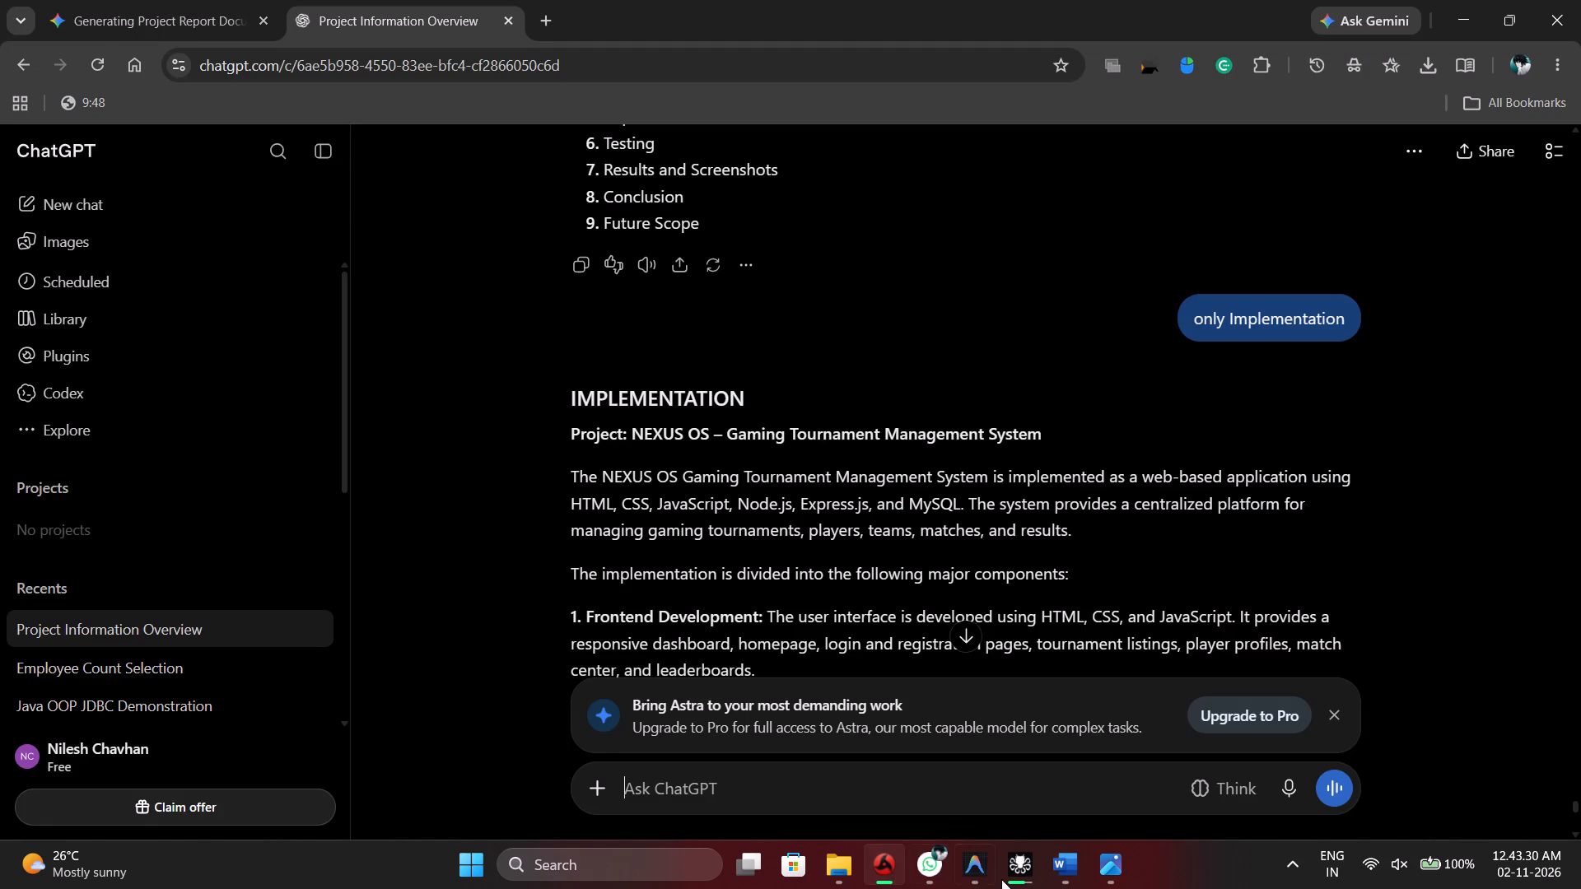
click(1070, 884)
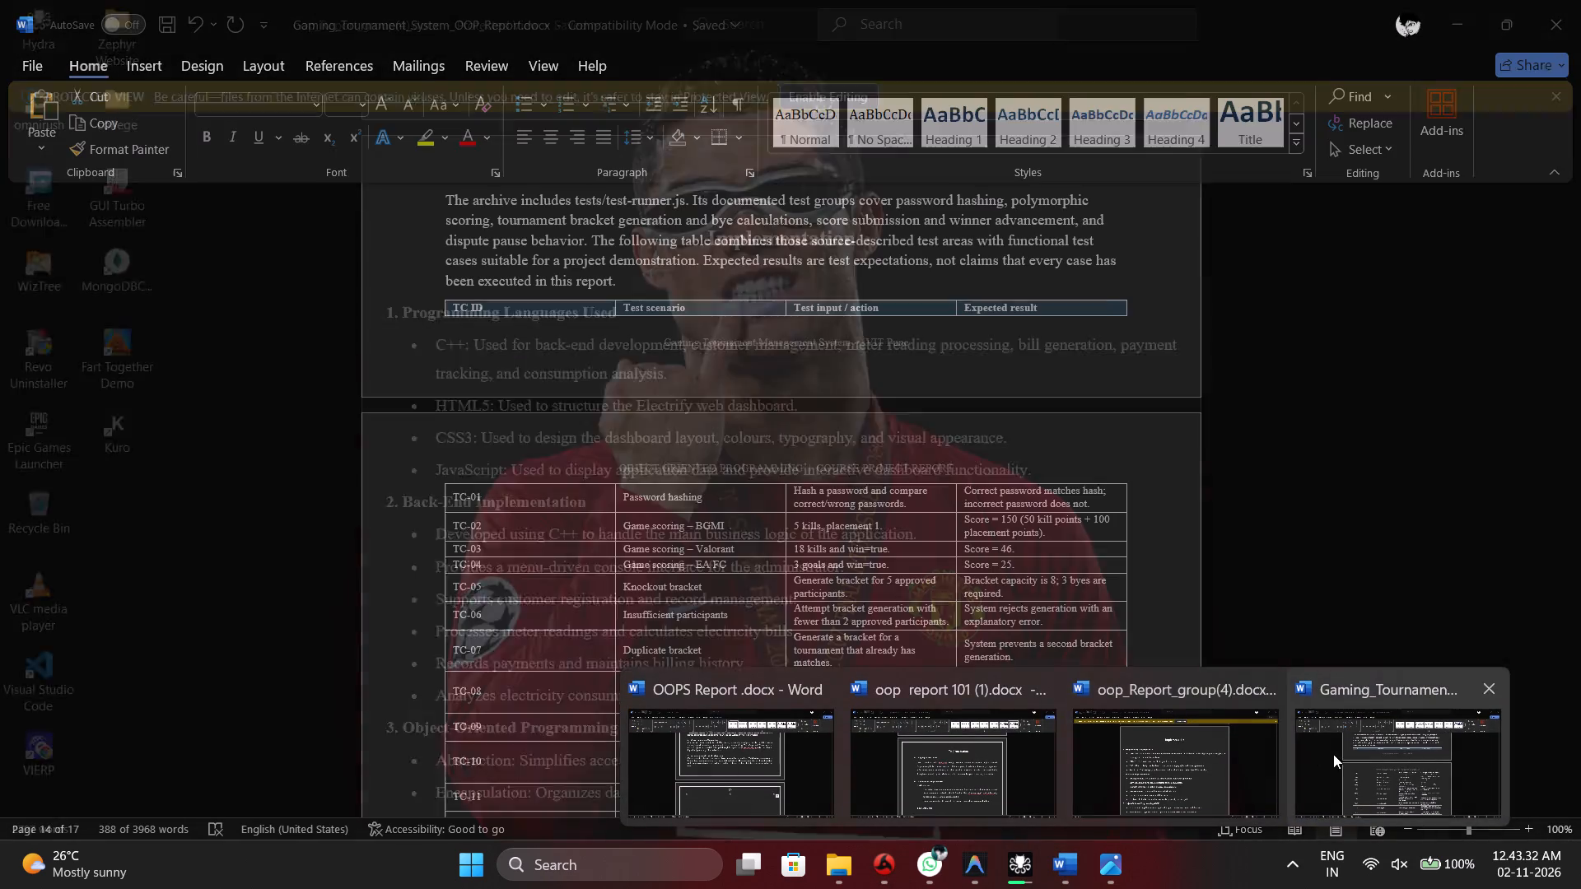
click(1333, 754)
scroll(820, 584, up, 13)
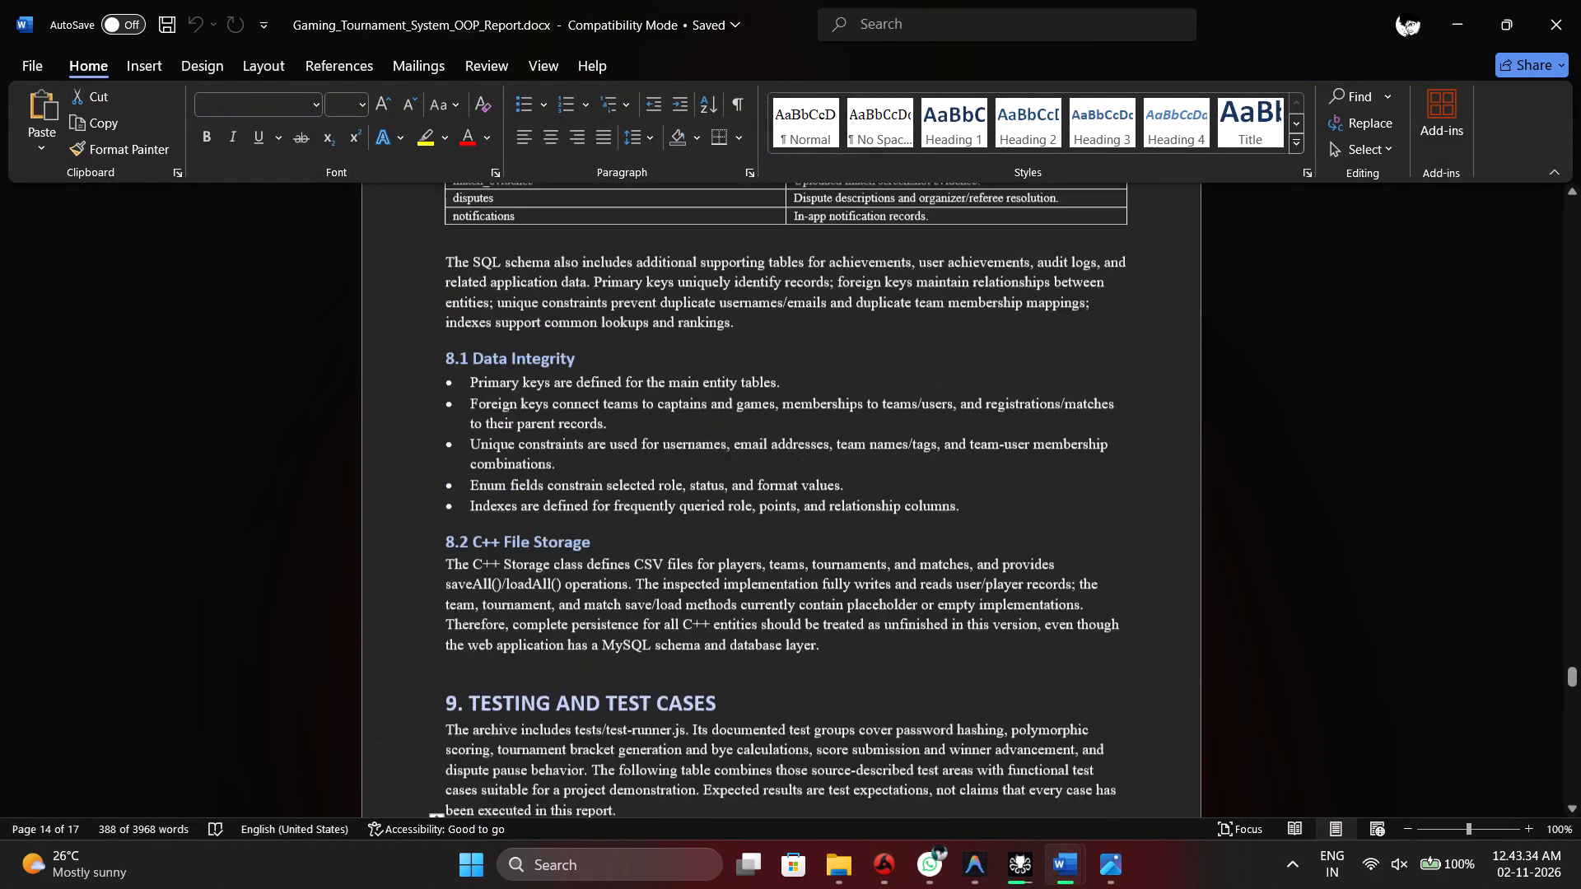
scroll(818, 582, up, 20)
scroll(818, 582, up, 17)
right_click(714, 458)
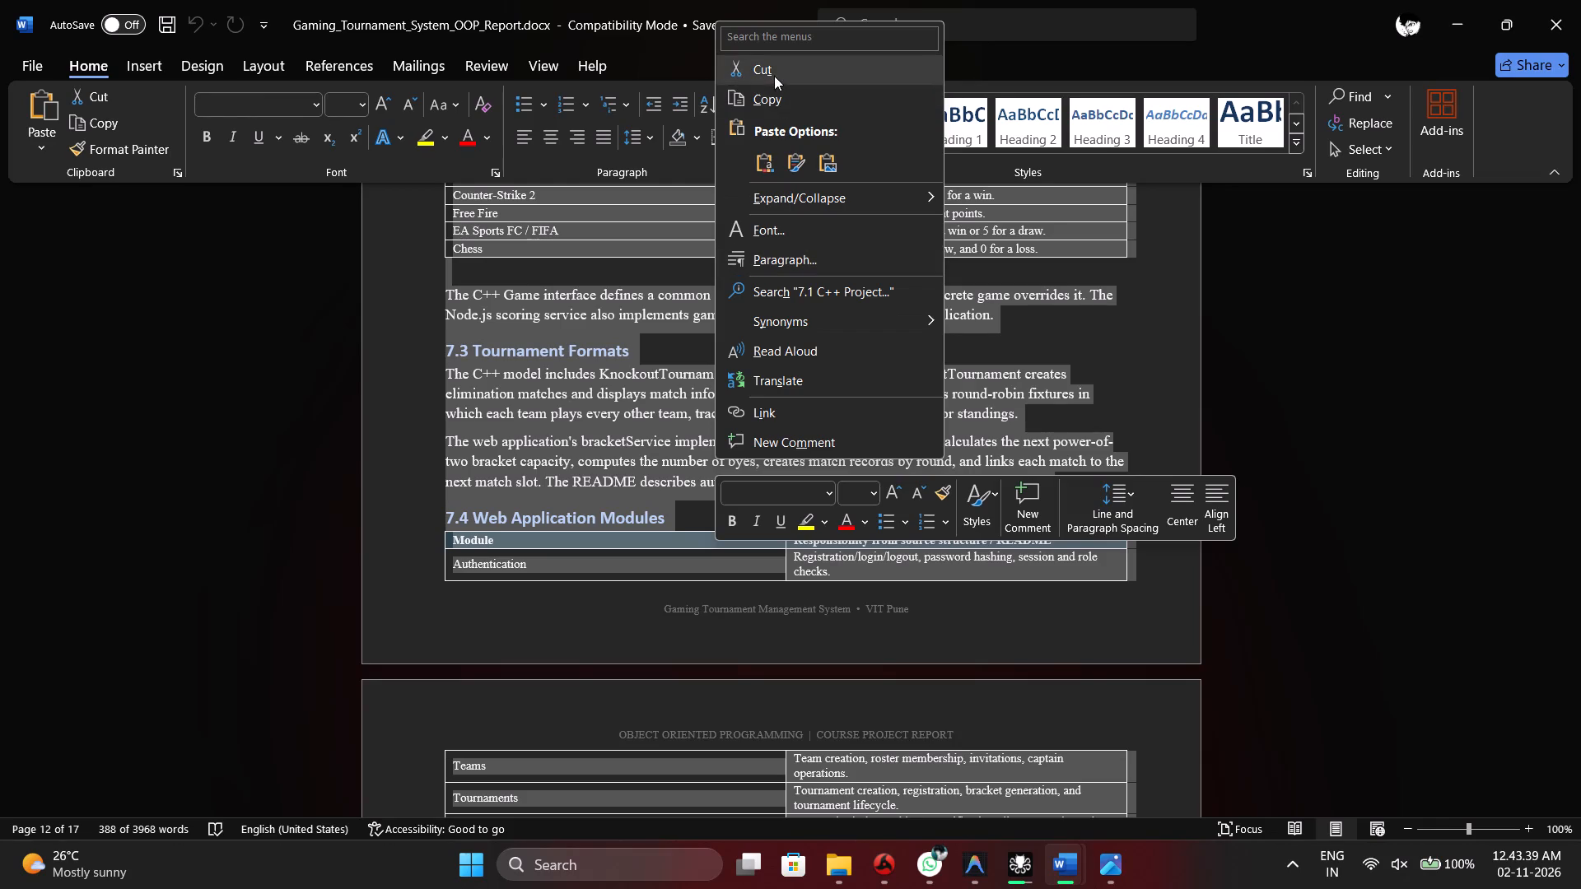
click(779, 86)
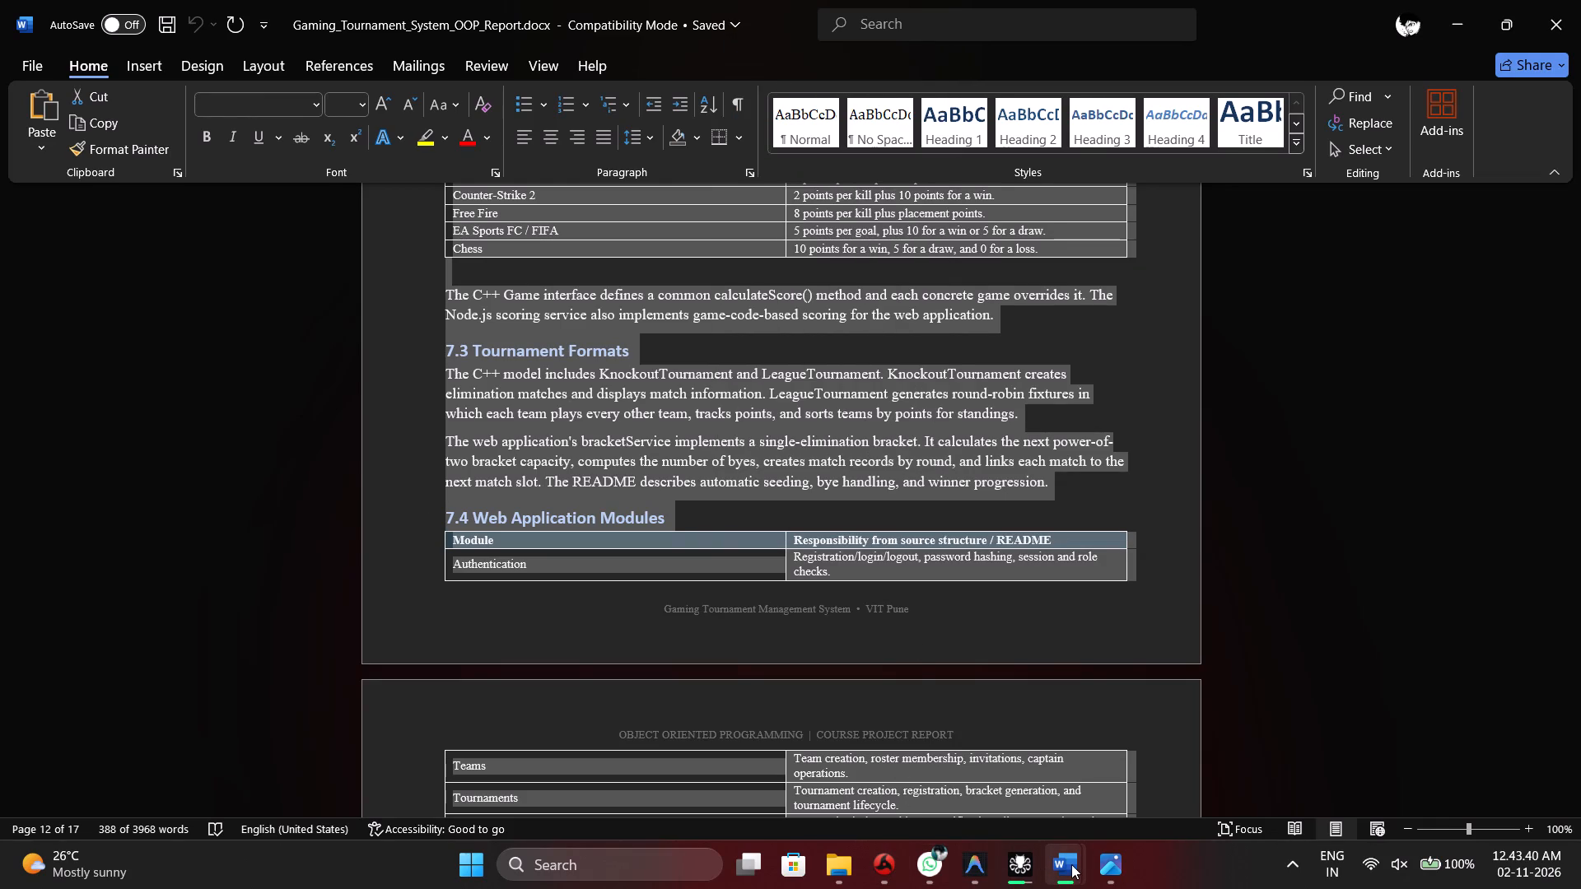
Paste the copied sections 7.1 through 7.4 with their tables into the empty text box in OOPS Report.
click(752, 767)
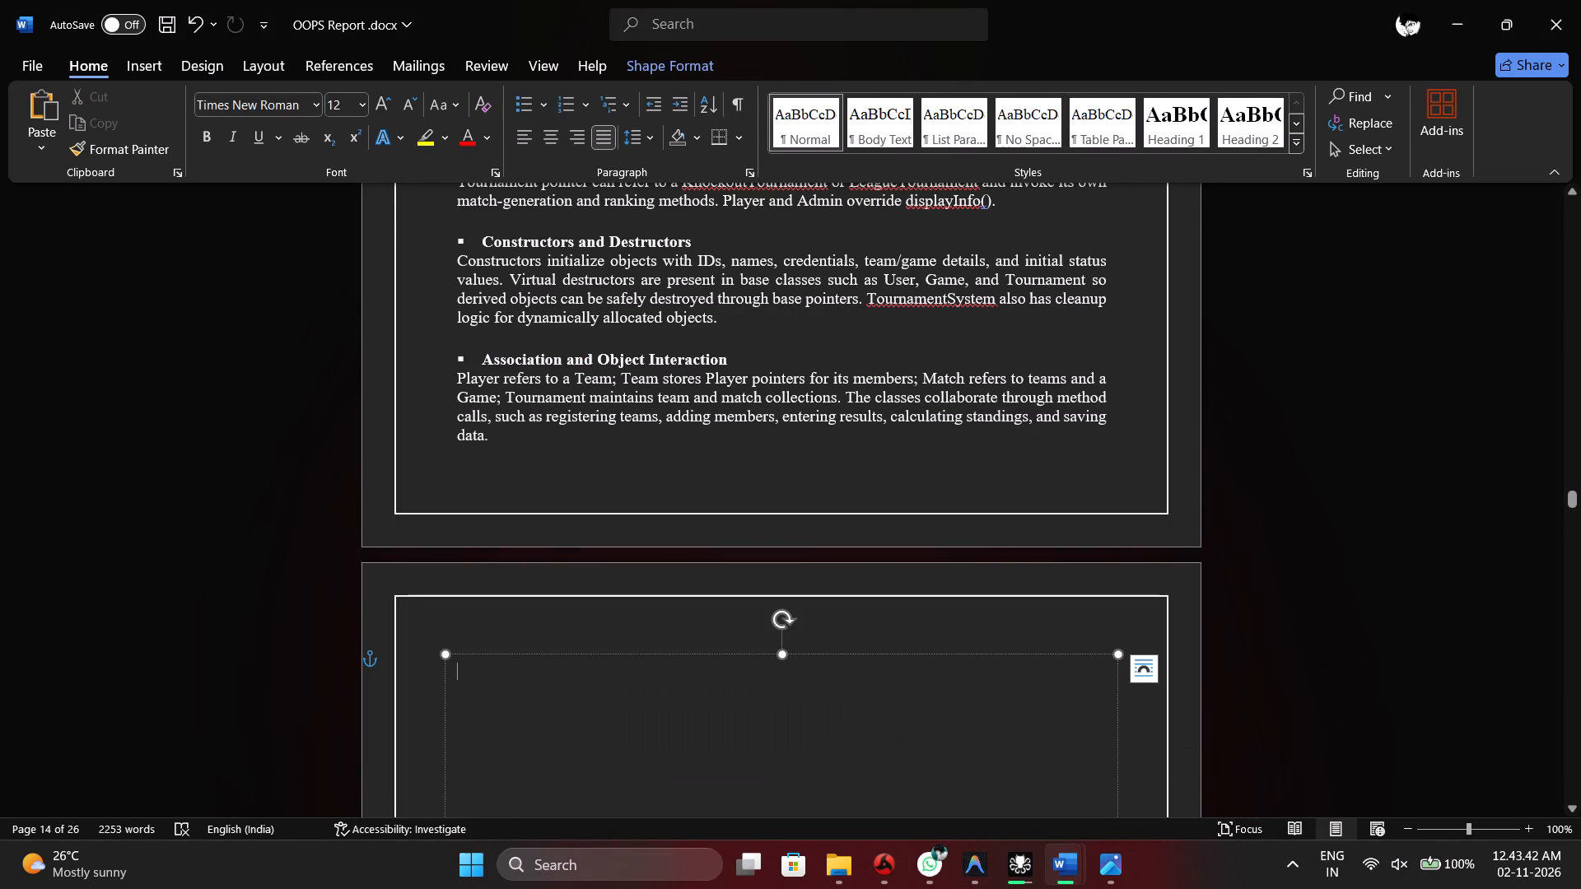
key(ctrl+v)
scroll(746, 766, down, 4)
scroll(745, 763, up, 5)
scroll(745, 759, down, 10)
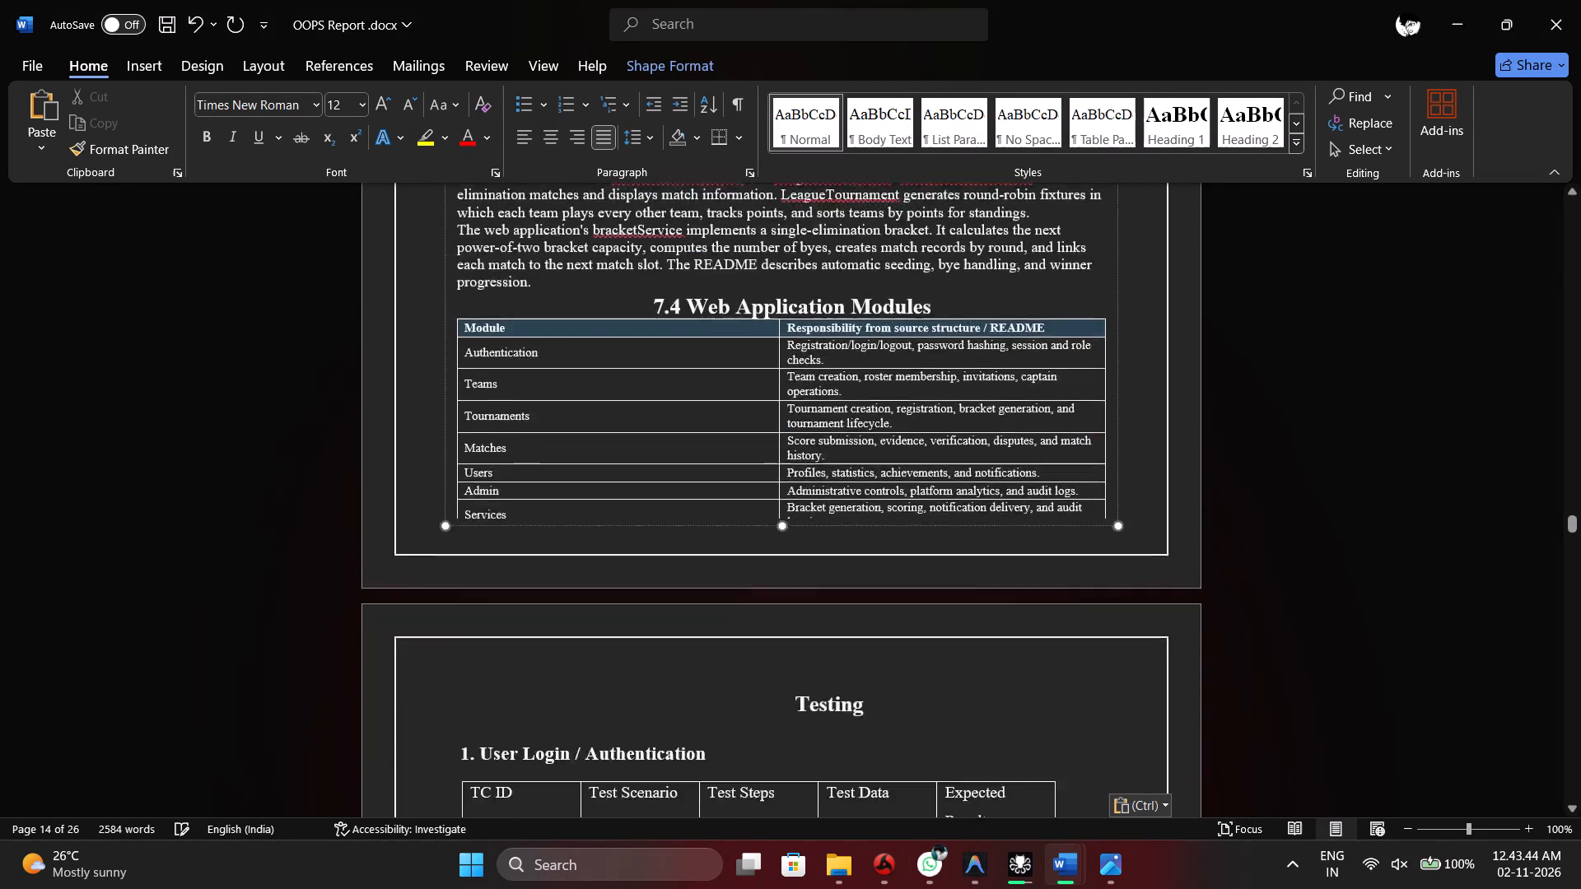
scroll(745, 753, up, 20)
scroll(745, 753, up, 4)
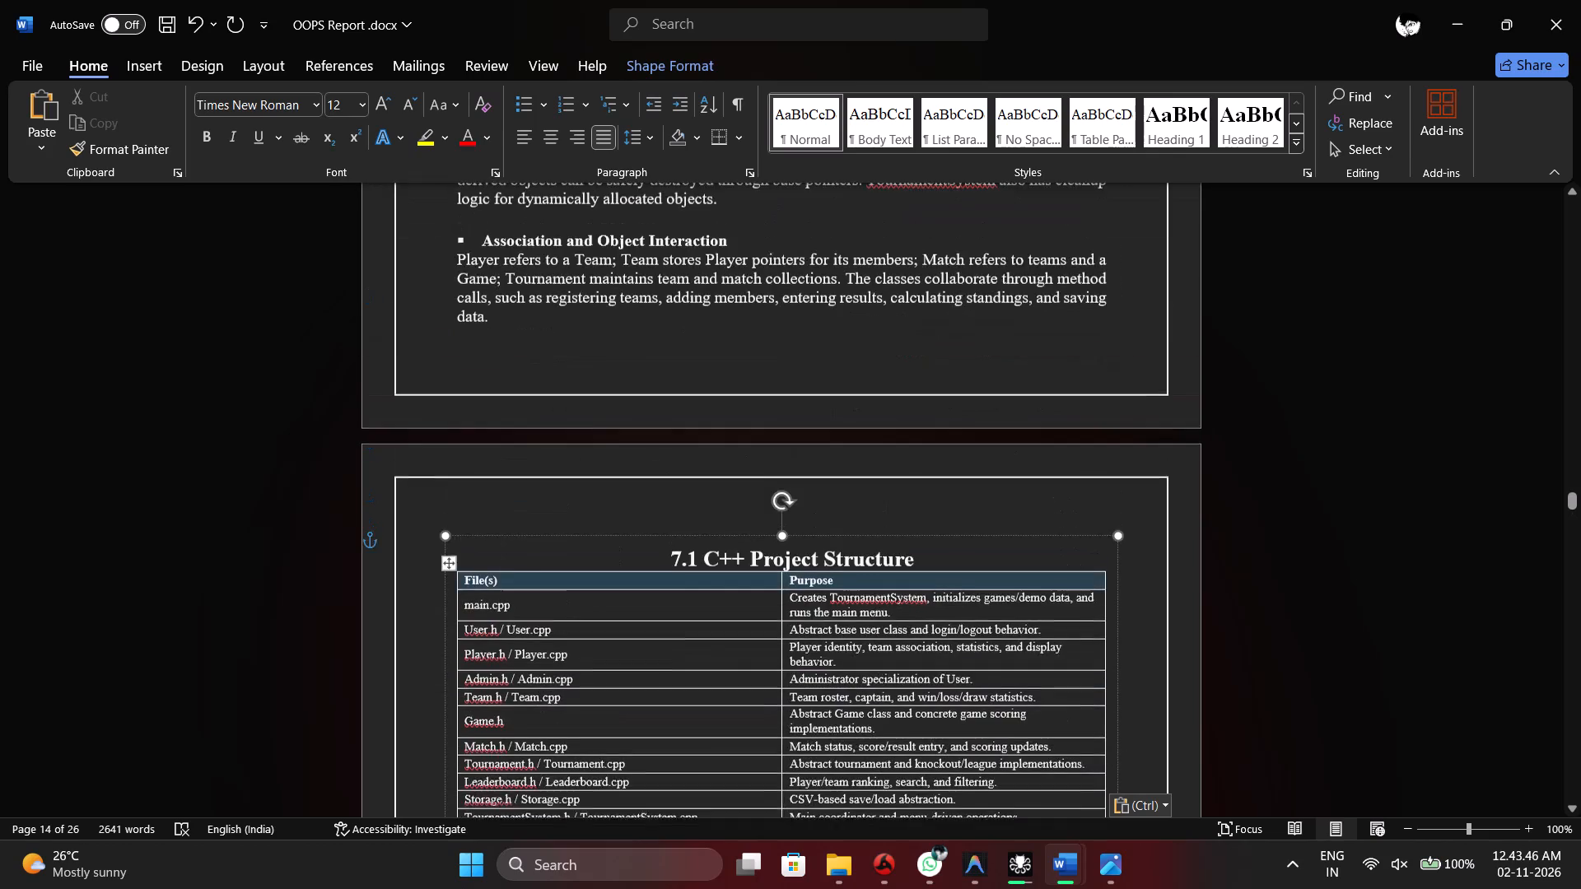
Extend the bottom edge of the text box past the page end to fit the whole 7.4 Web Application Modules table.
scroll(745, 751, down, 19)
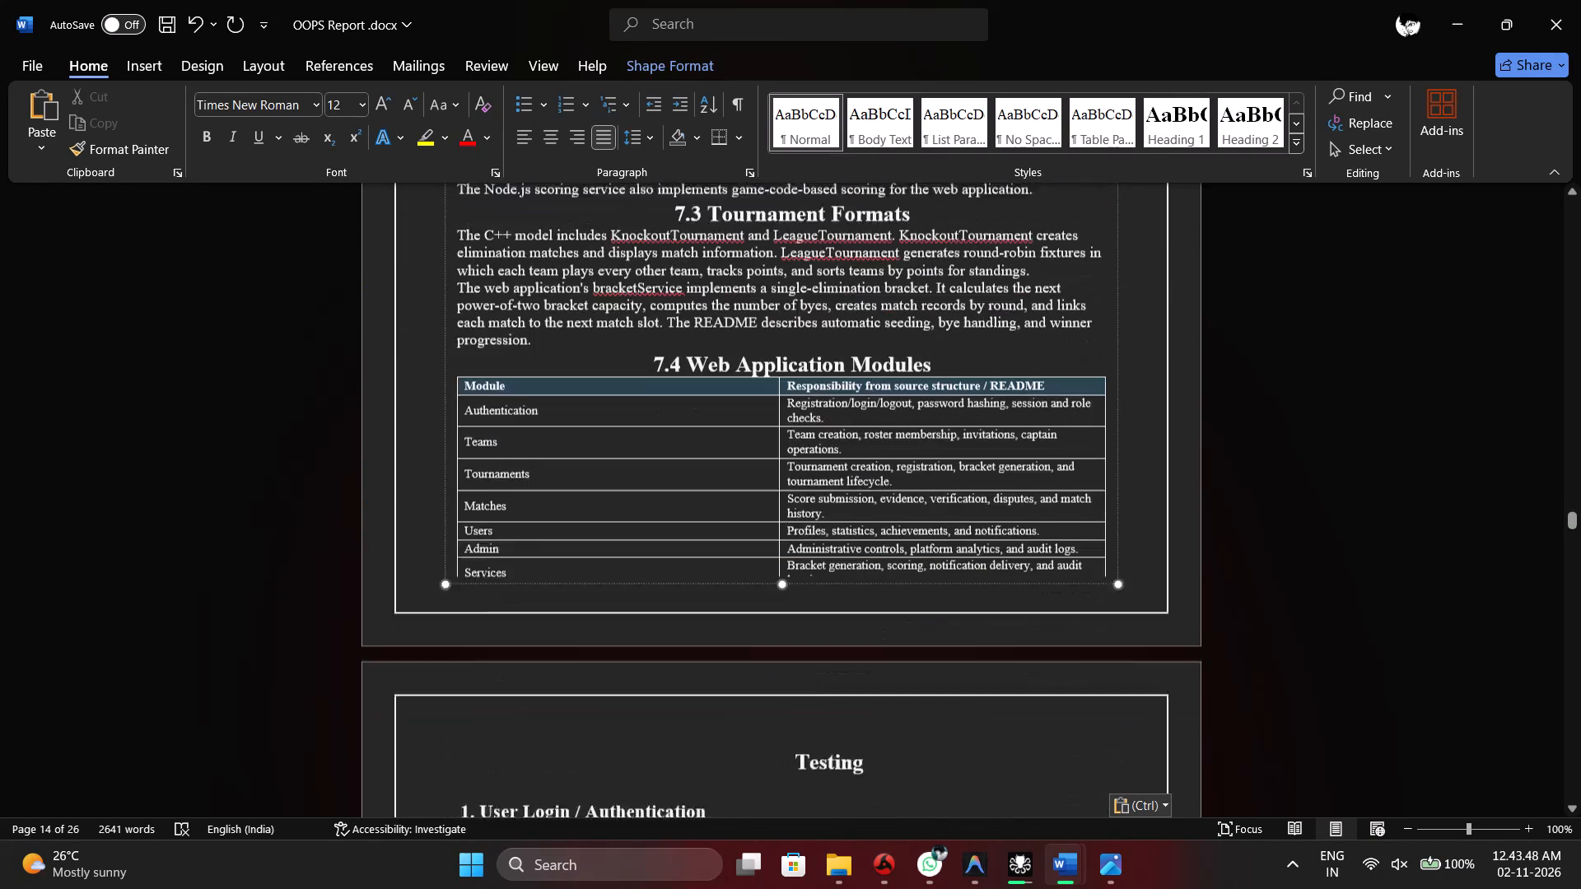
drag(783, 536, 793, 756)
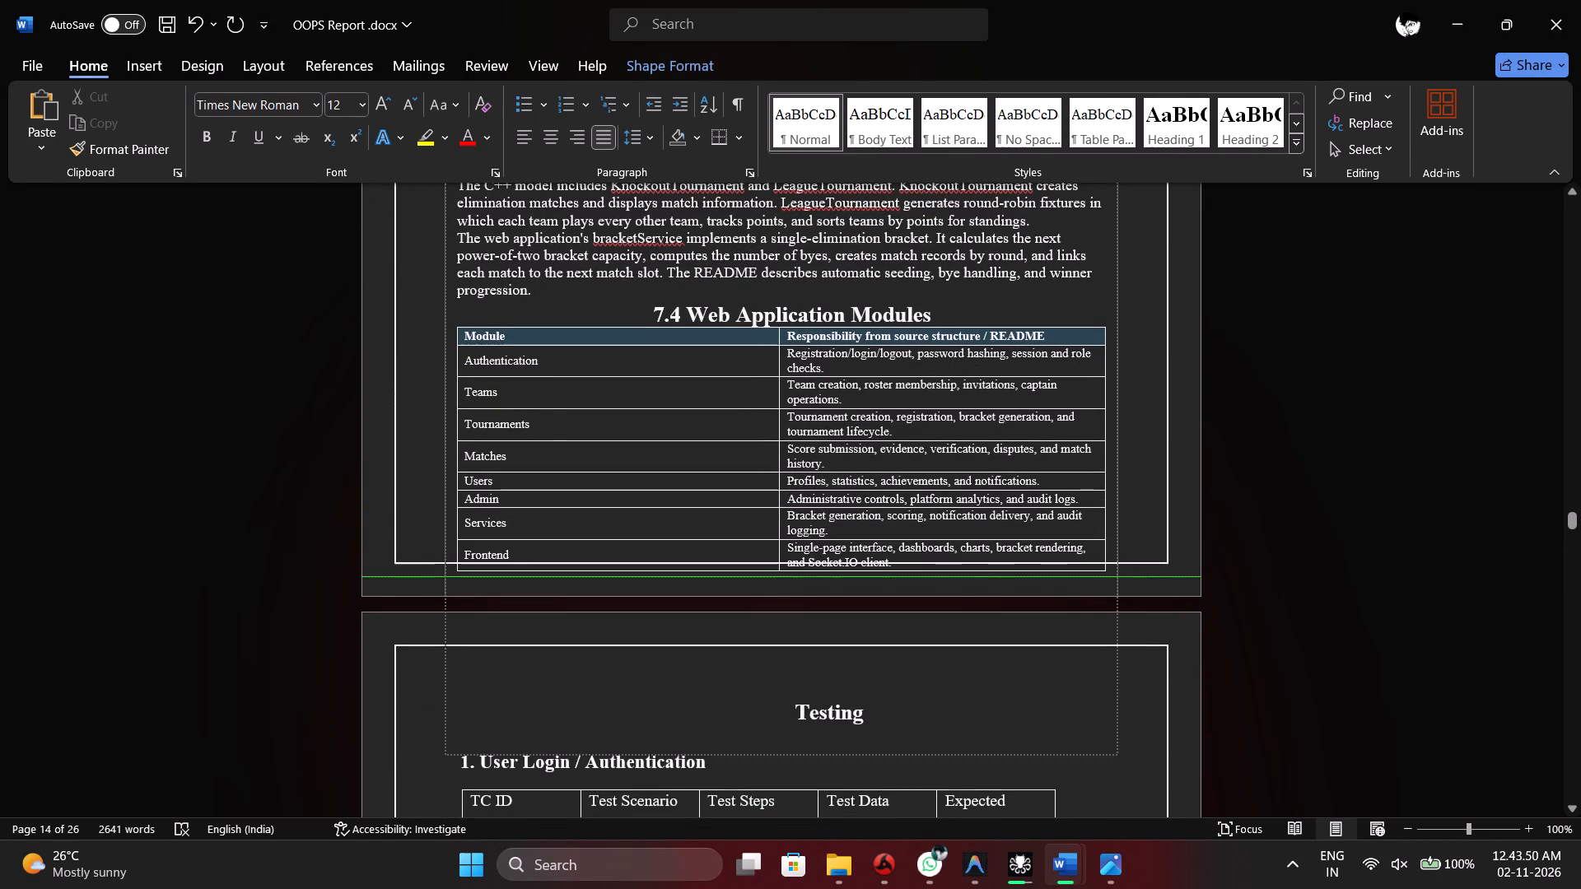
drag(793, 756, 795, 763)
Review the layout of the pasted sections 7.1 to 7.4 against the preceding OOP concepts page.
scroll(767, 563, up, 3)
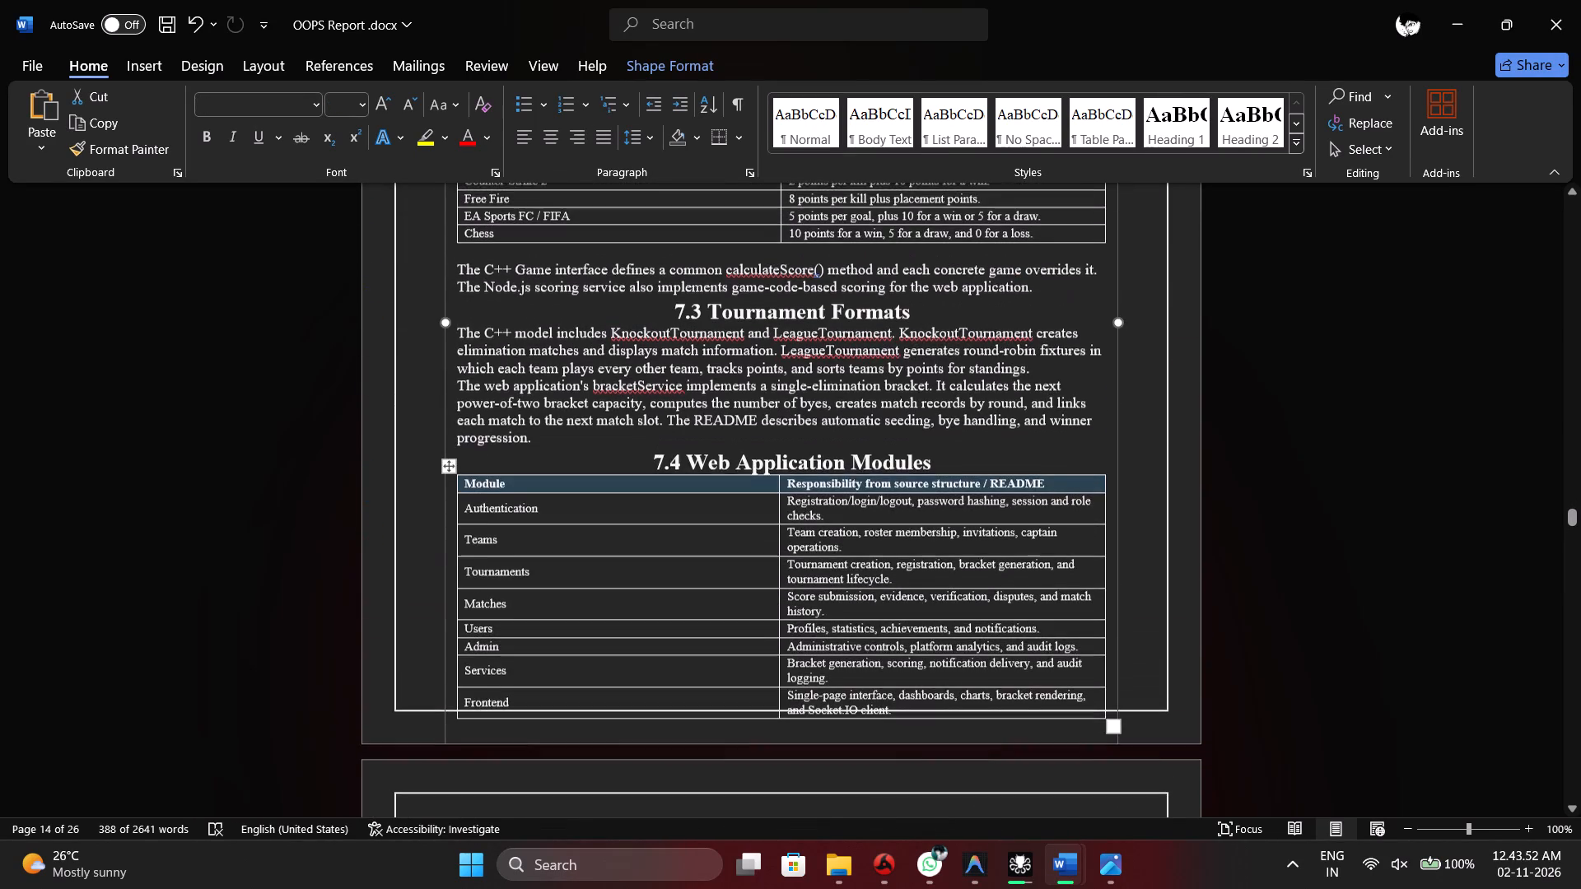
scroll(767, 563, up, 17)
scroll(767, 561, down, 11)
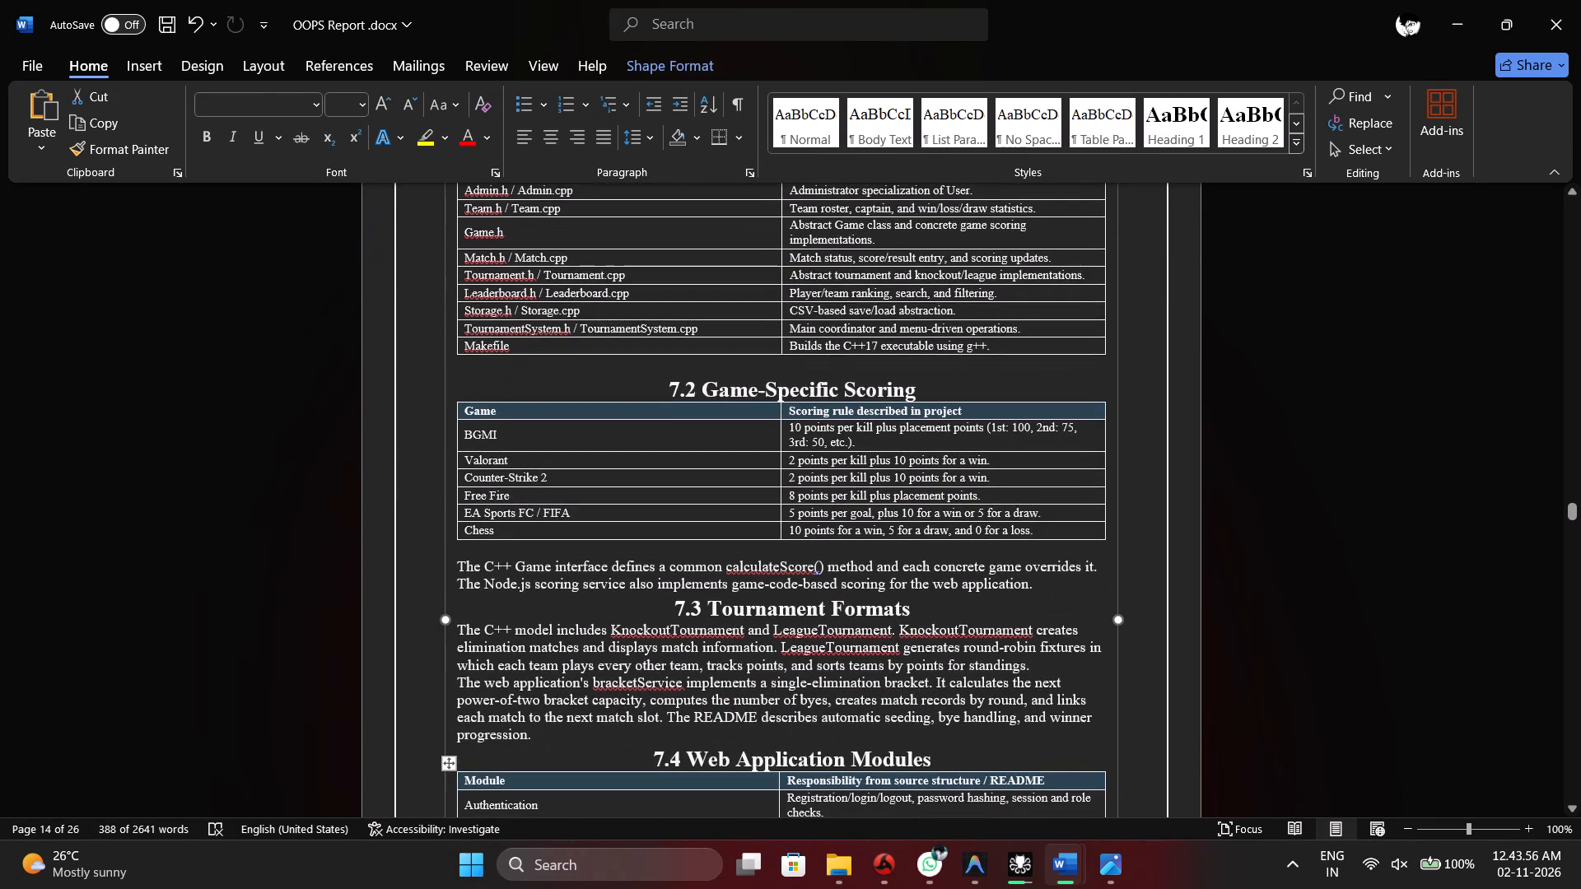
scroll(726, 595, up, 6)
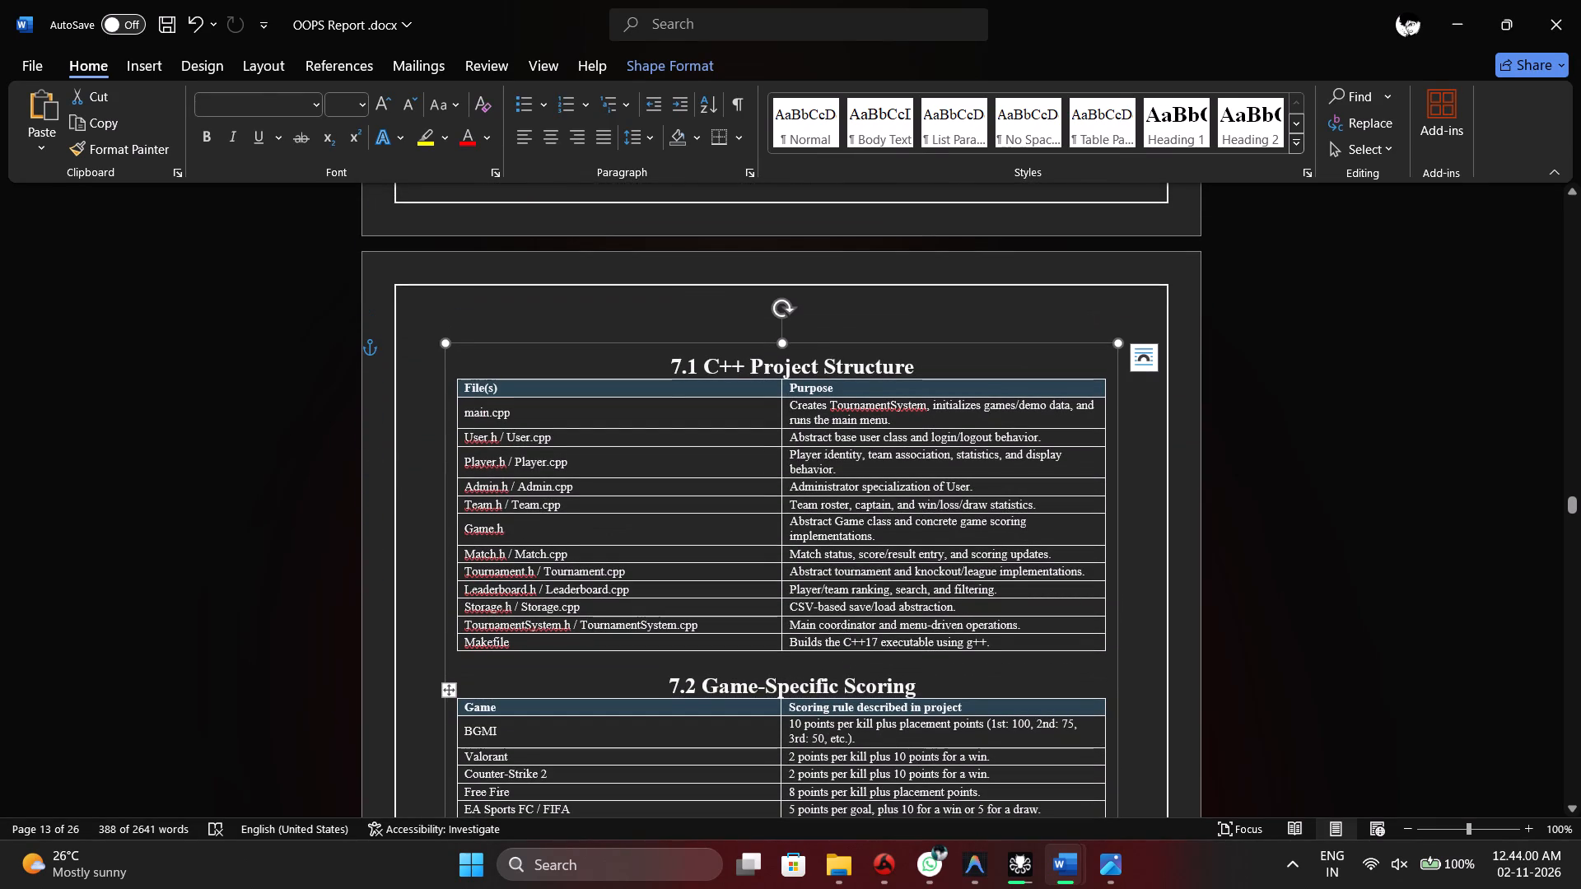
scroll(726, 589, down, 2)
scroll(726, 590, up, 15)
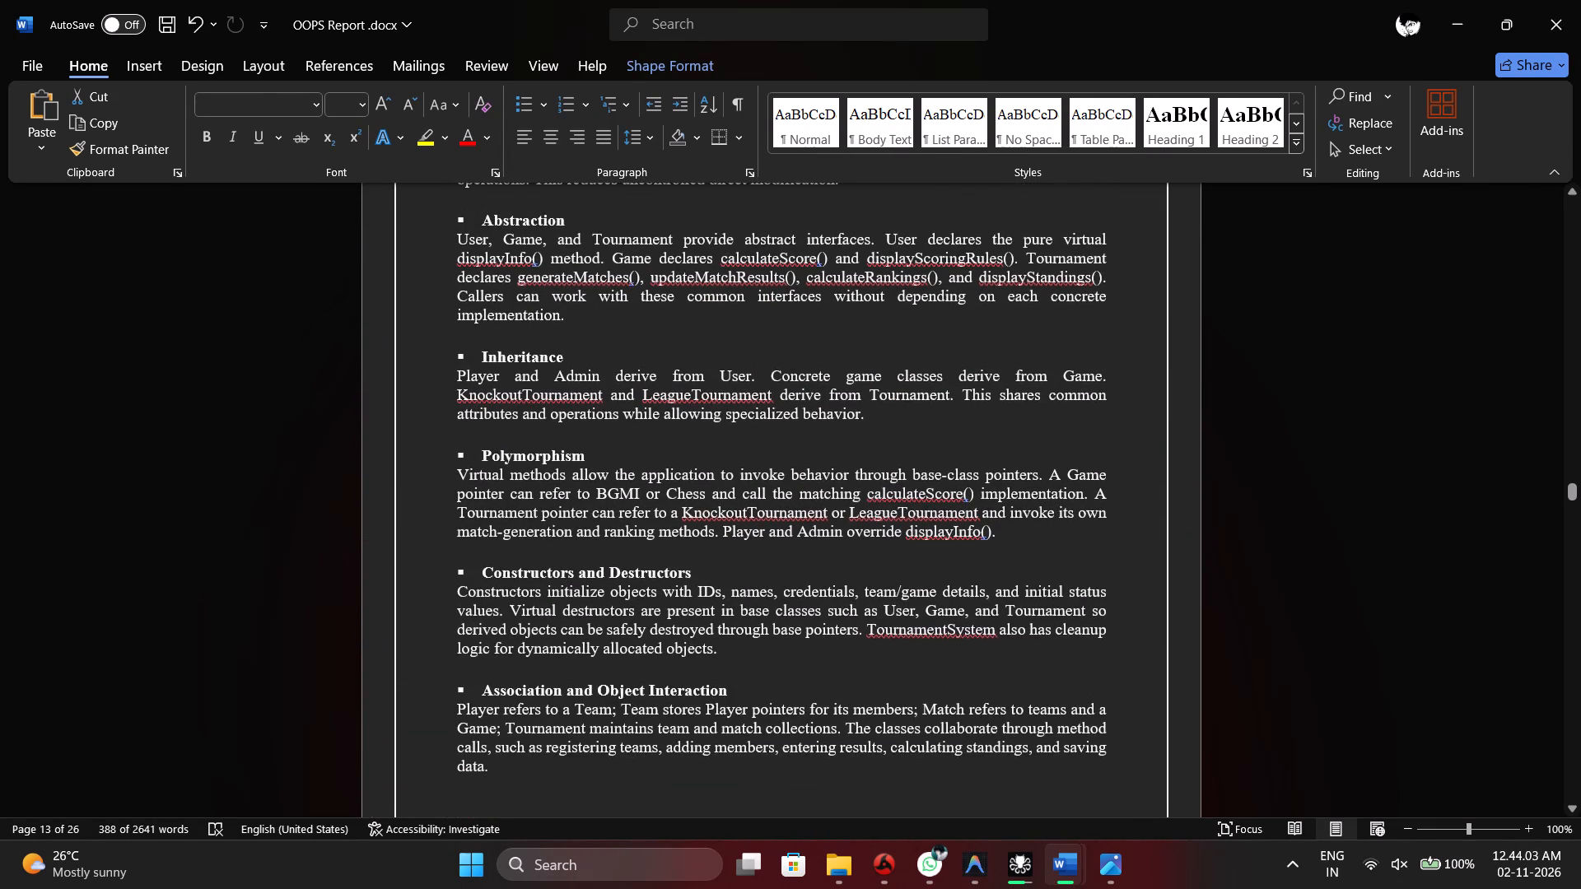
scroll(630, 611, down, 16)
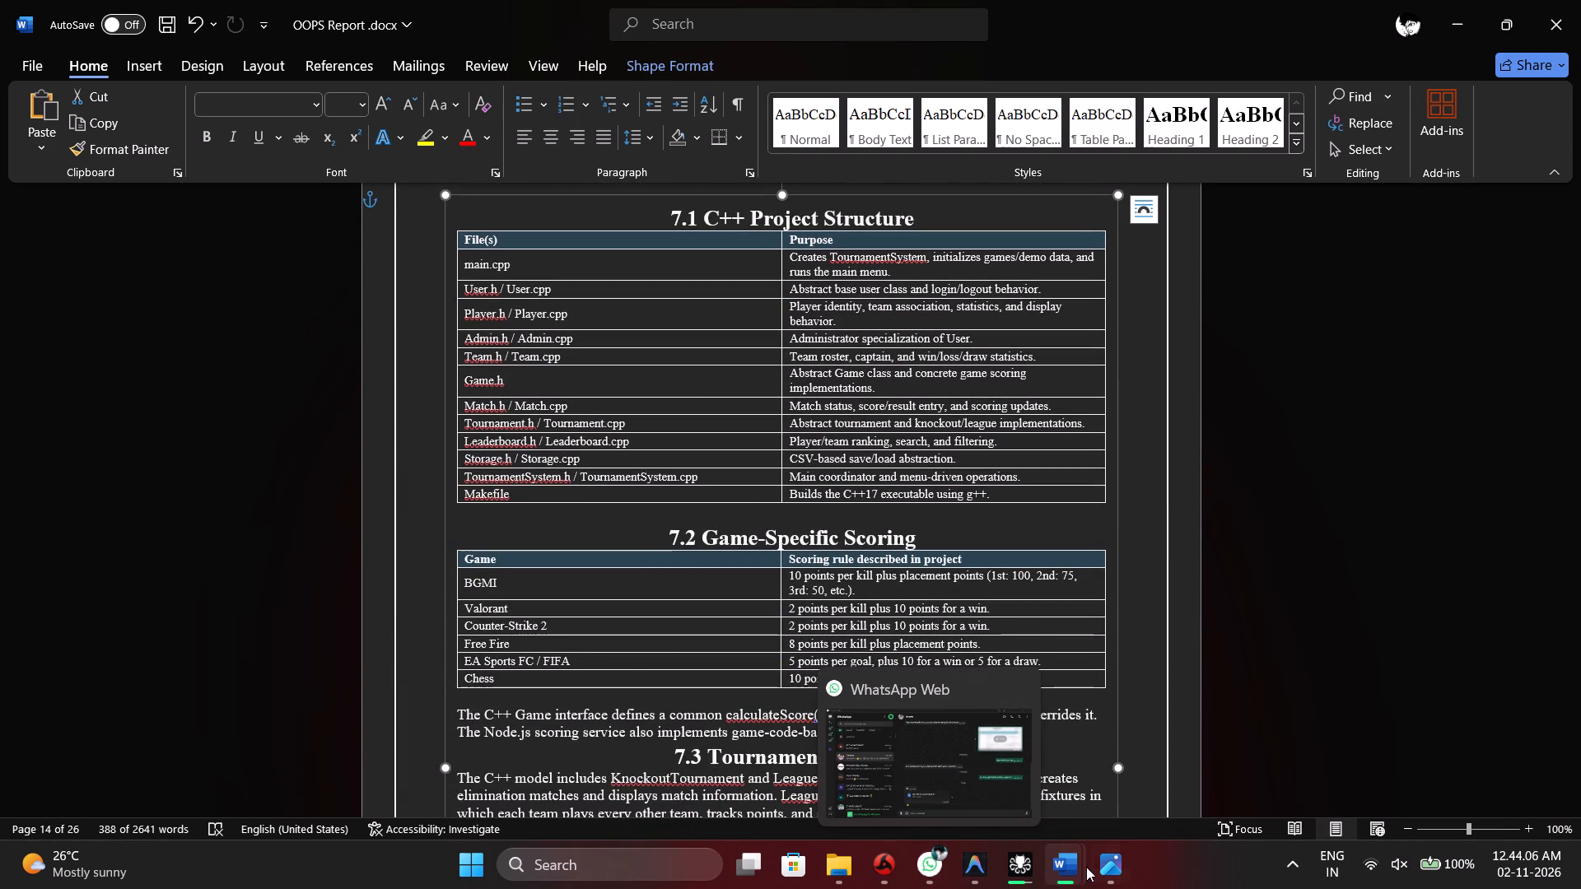
Compare the Implementation section of oop_Report_group(4) with the Implementation pages of OOPS Report, up to section 7.4.
click(1137, 786)
scroll(874, 672, down, 6)
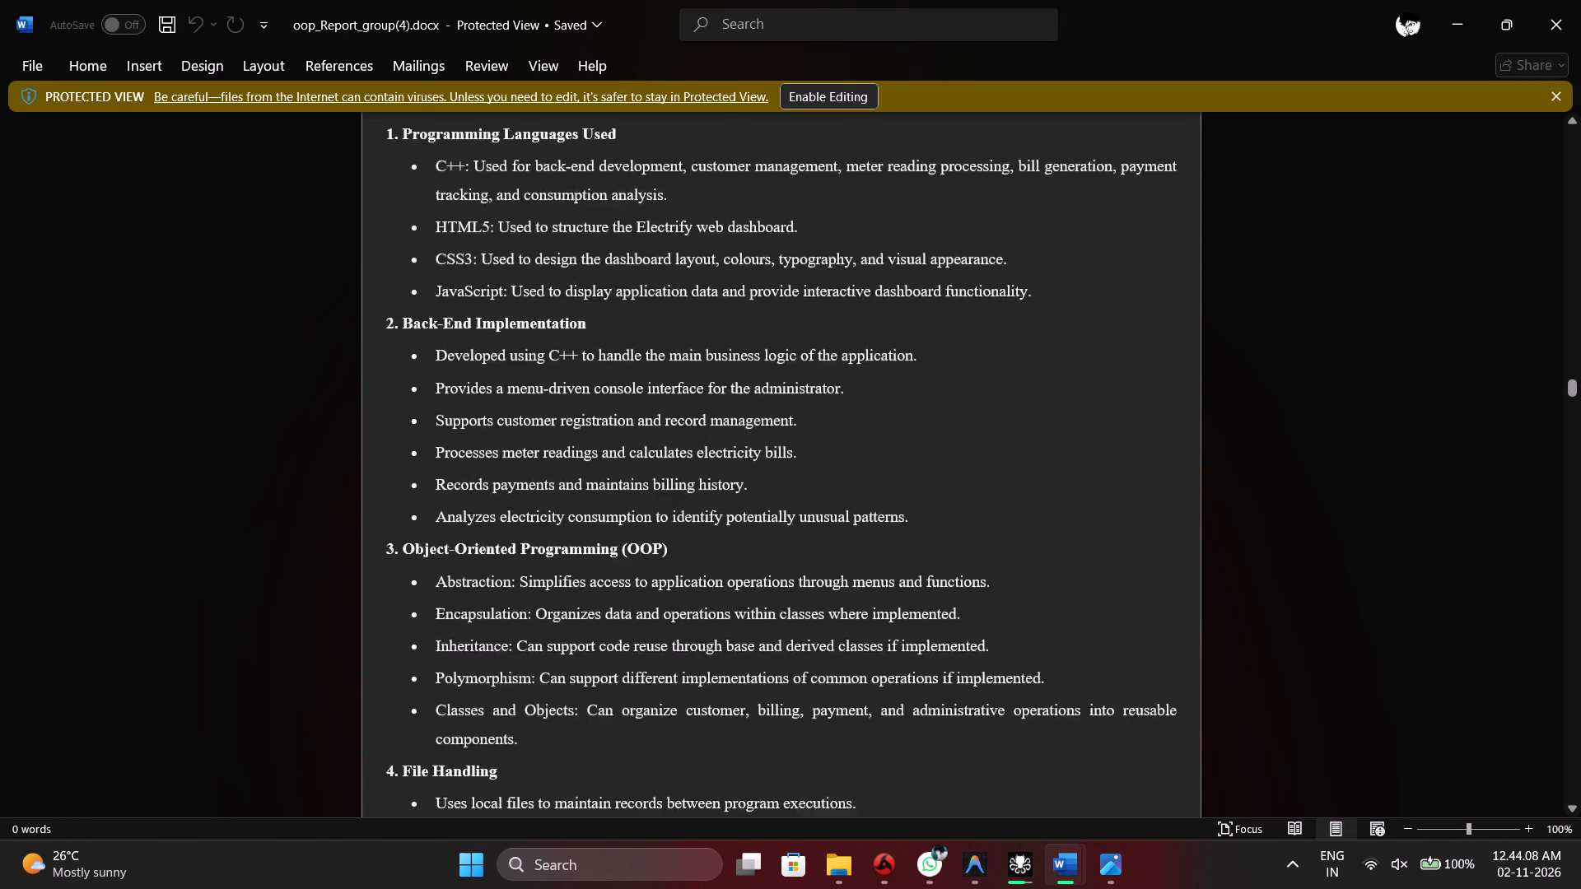
scroll(873, 666, down, 5)
scroll(873, 663, up, 10)
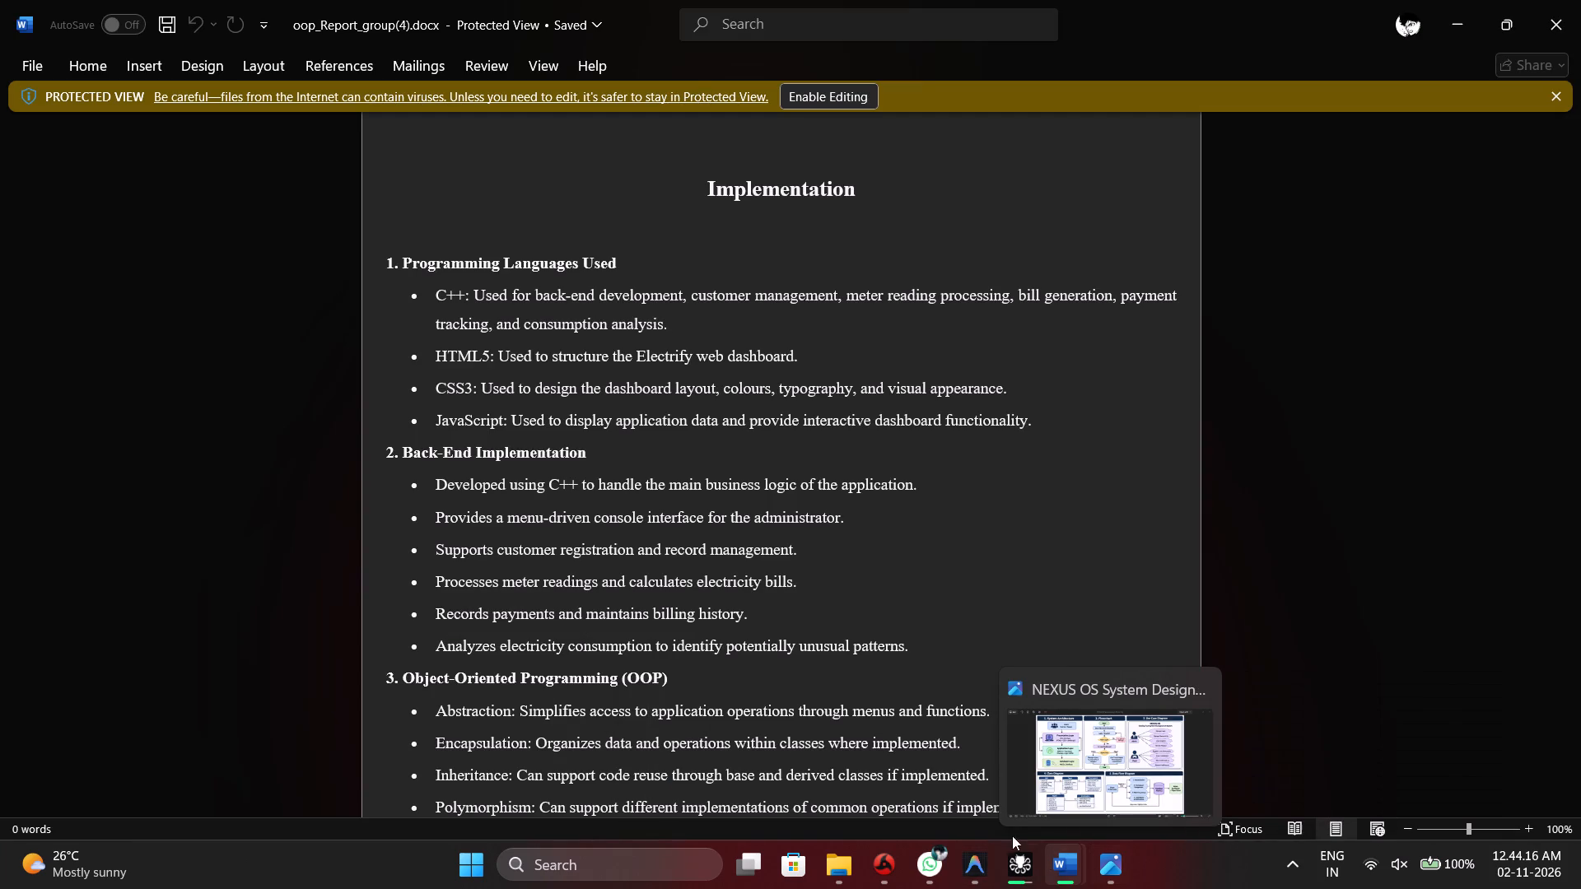
click(775, 759)
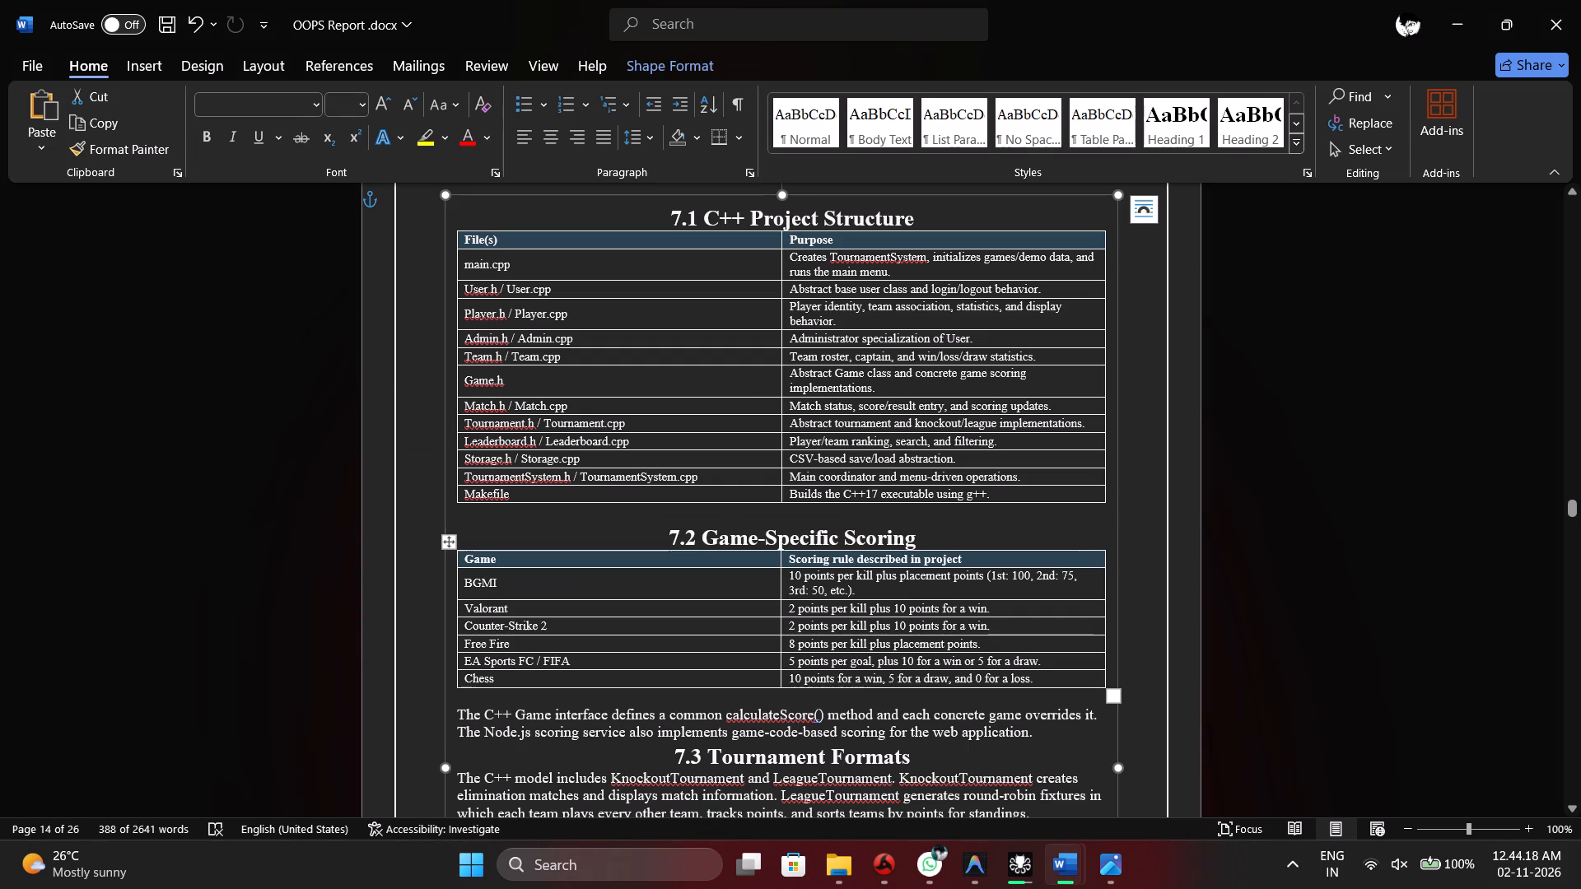
scroll(730, 640, down, 7)
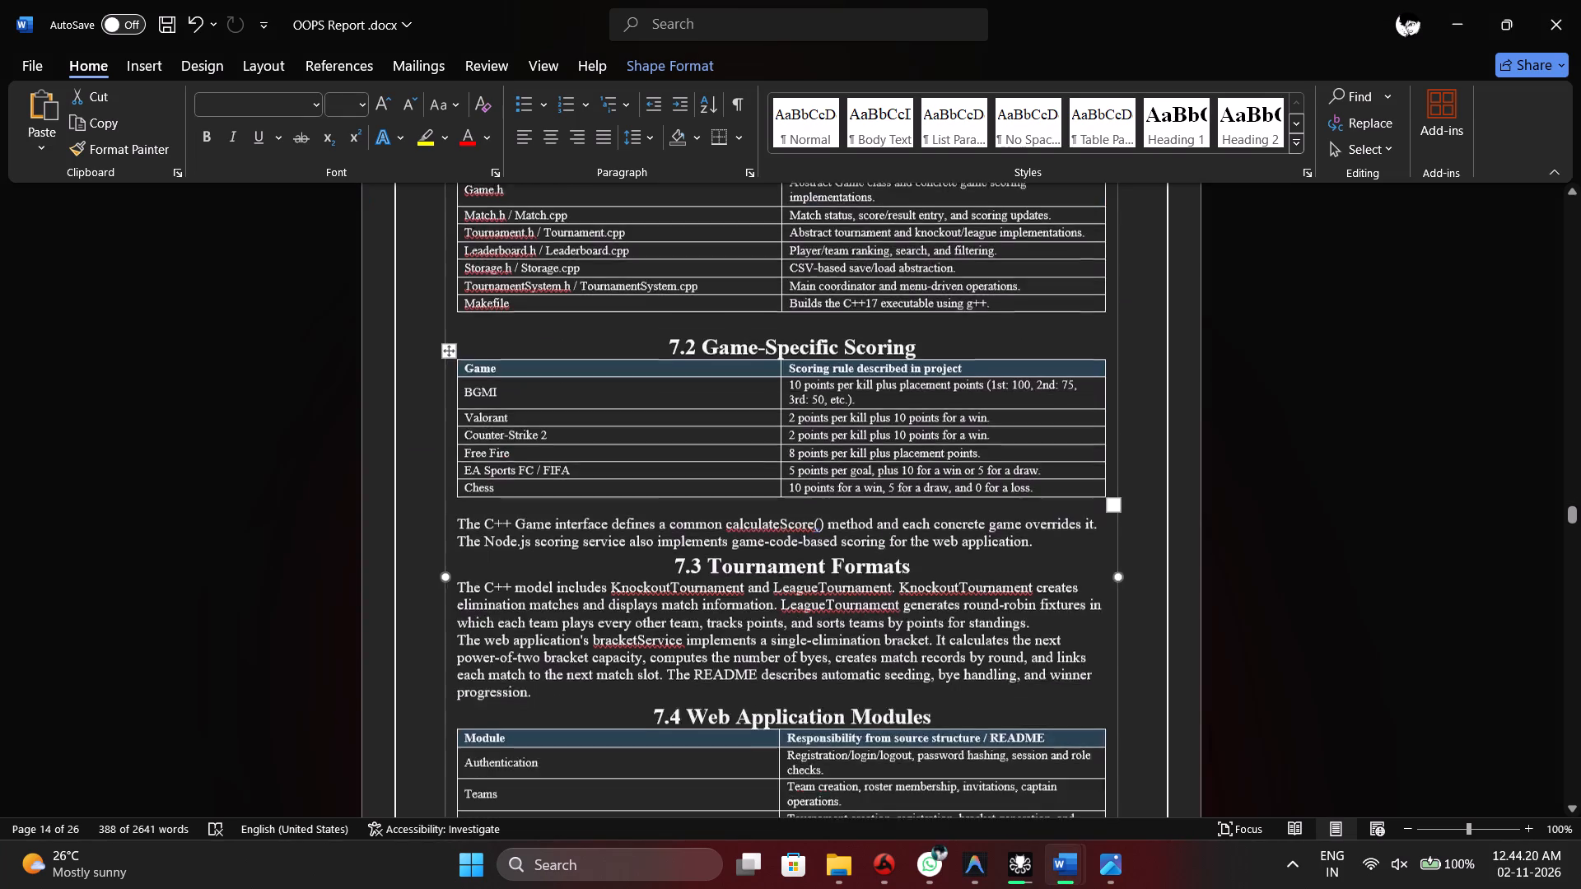
scroll(730, 640, down, 13)
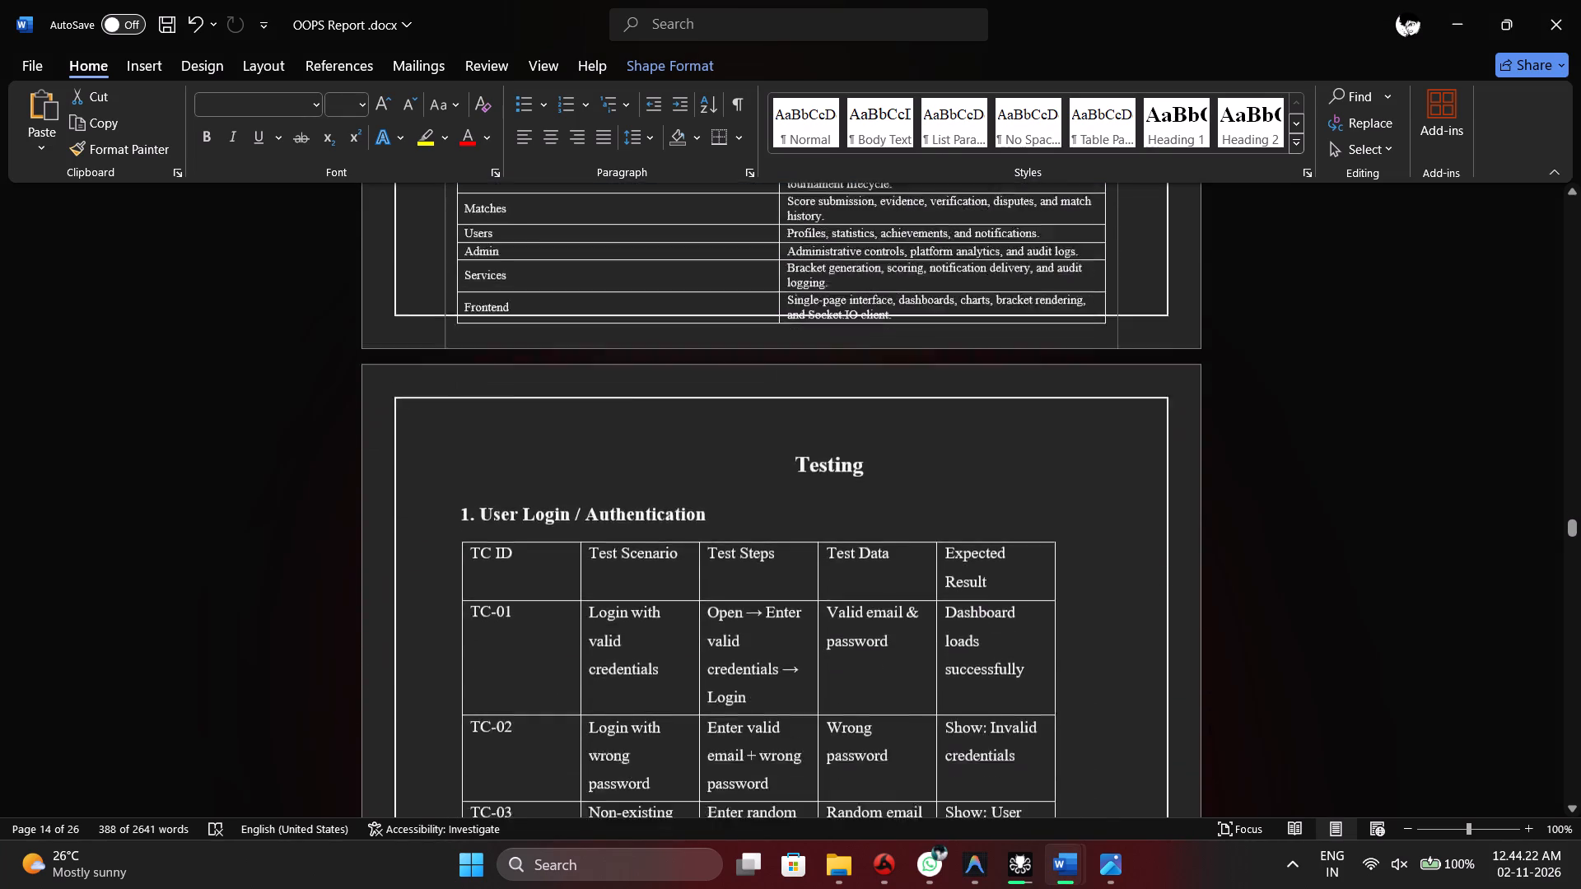
scroll(730, 627, up, 20)
scroll(730, 627, up, 14)
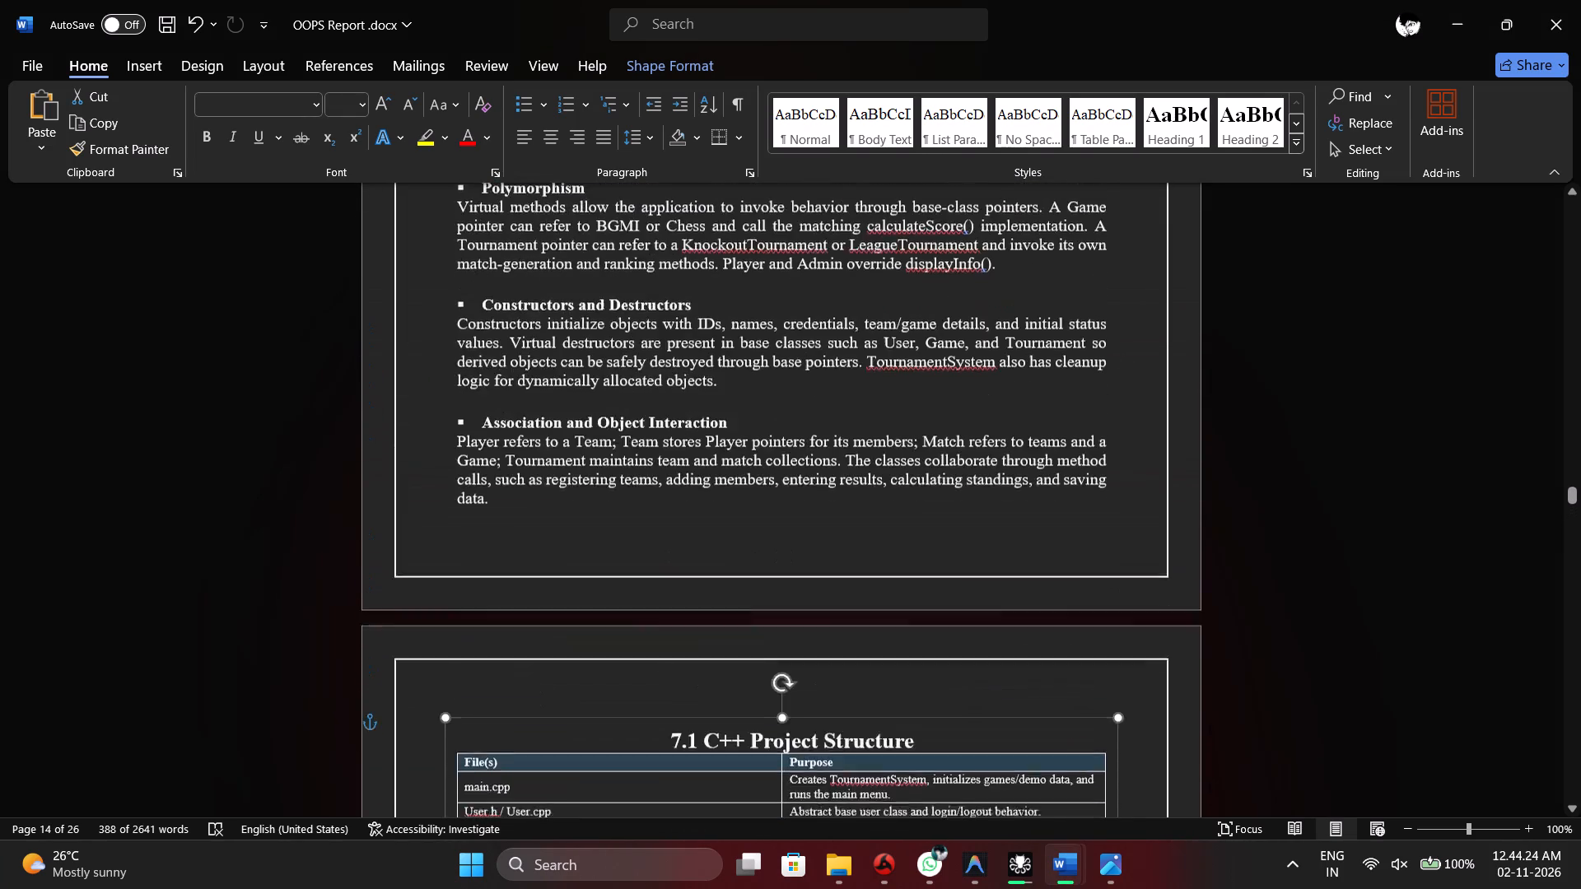
scroll(730, 627, up, 11)
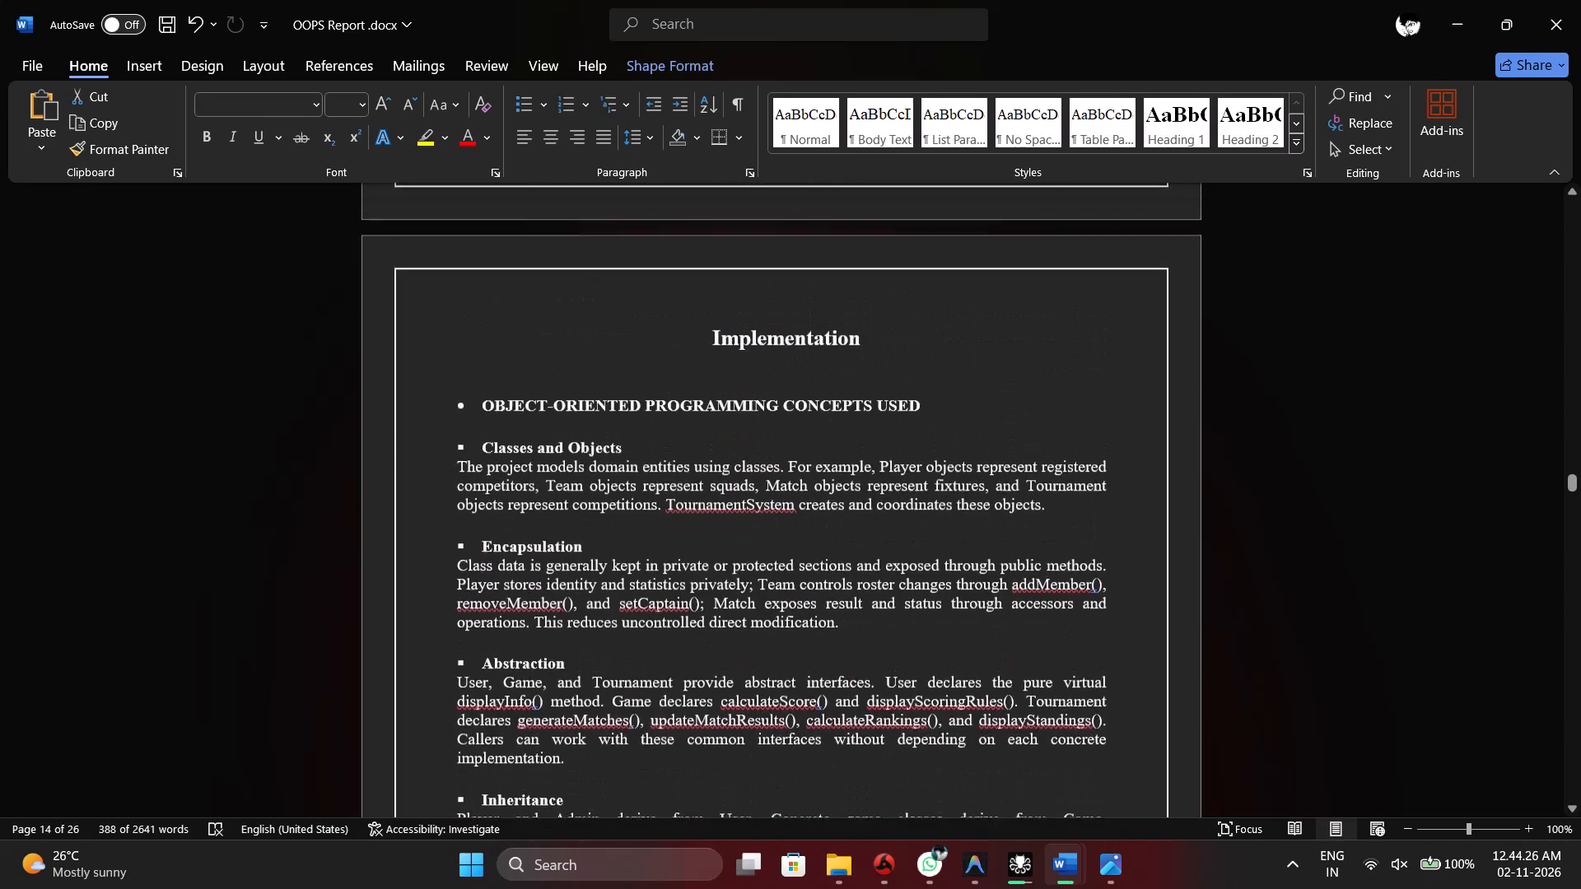
scroll(730, 627, down, 20)
scroll(730, 627, down, 5)
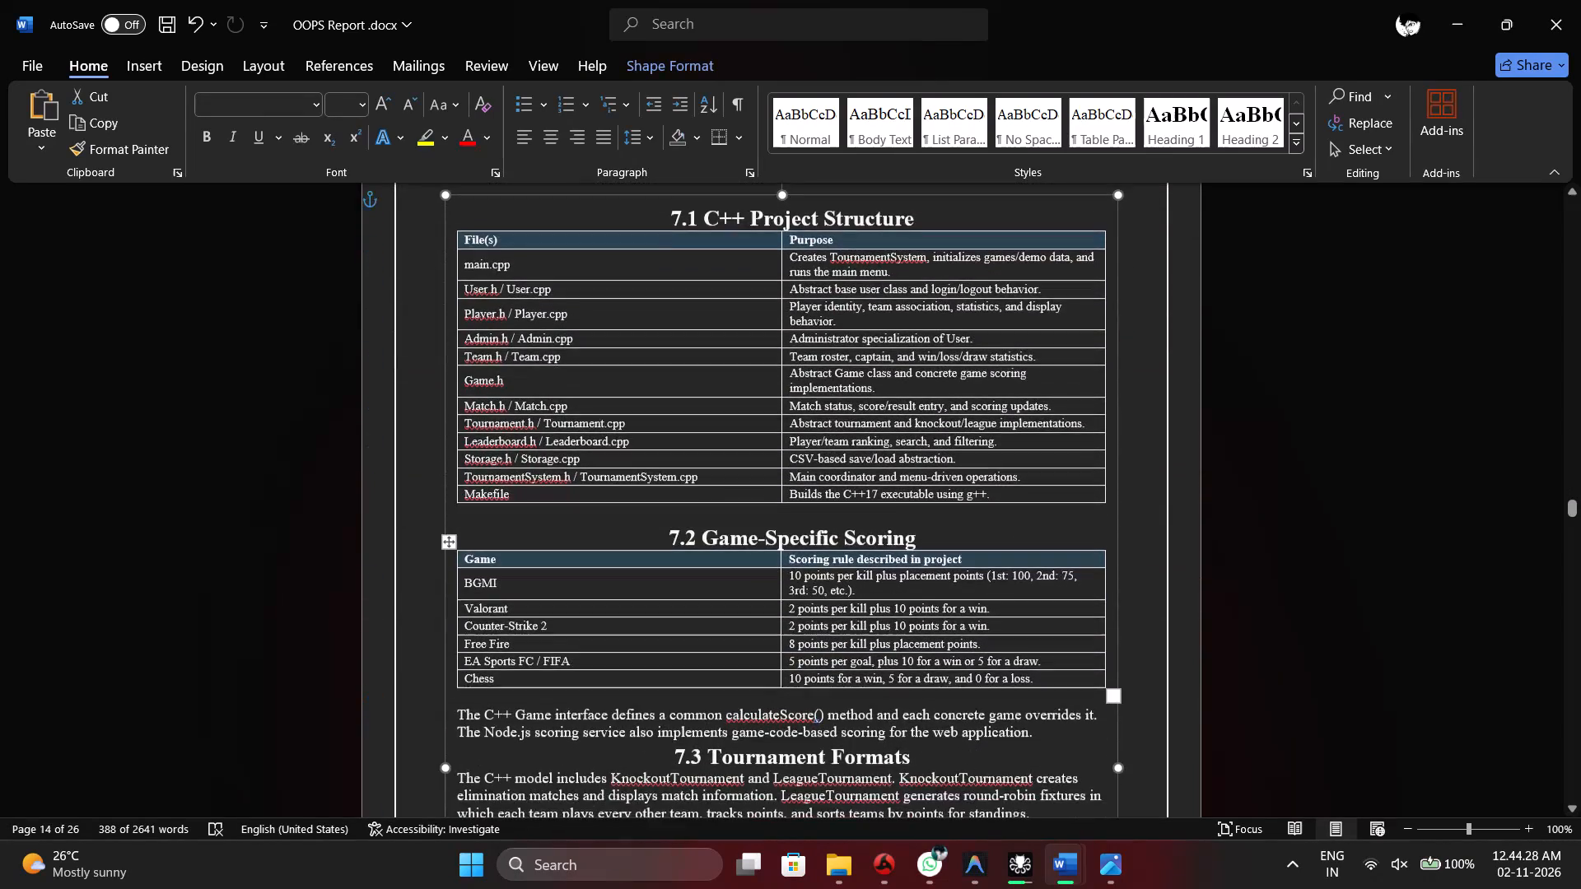
scroll(756, 506, up, 2)
scroll(767, 407, up, 1)
scroll(718, 480, down, 4)
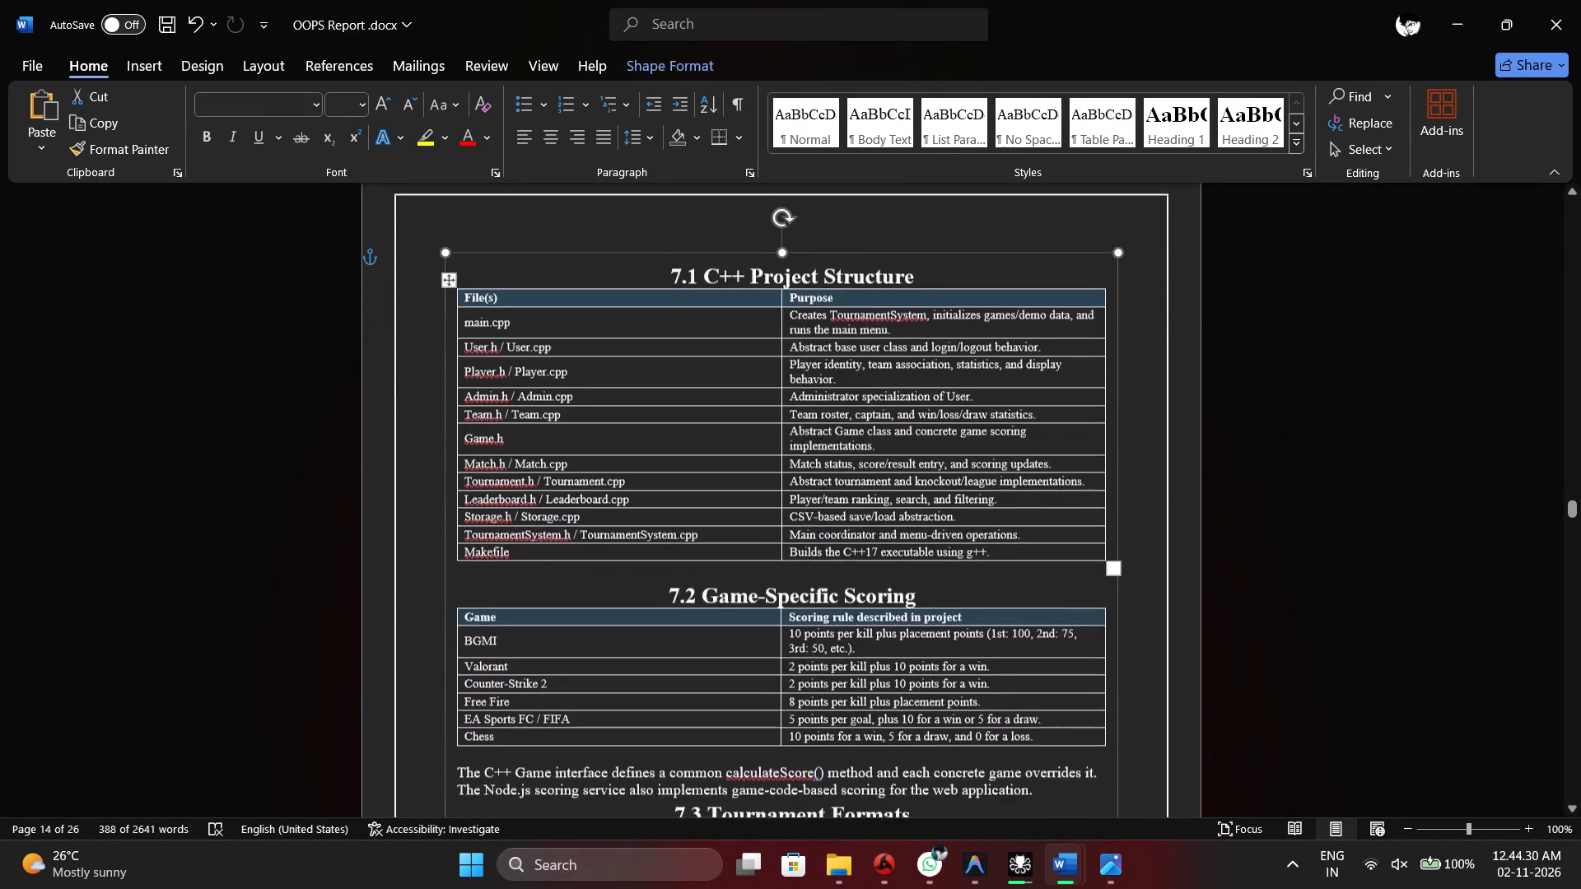
scroll(718, 480, down, 8)
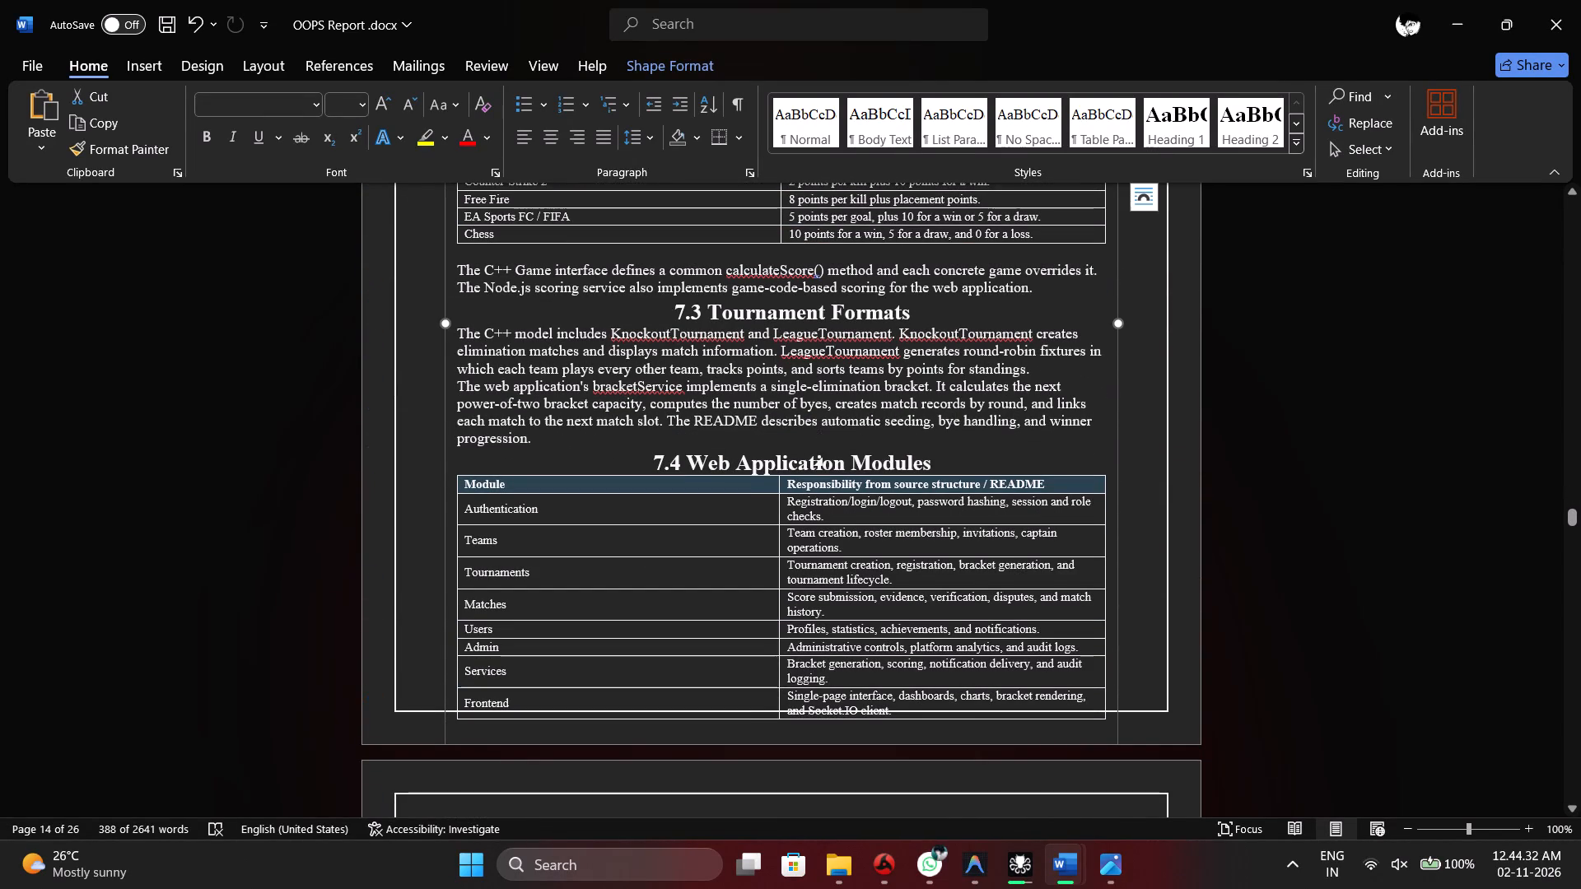
click(1093, 427)
click(651, 464)
Insert blank lines before the Testing heading to add a blank page, keeping Testing at the top of the page after it.
scroll(660, 471, down, 5)
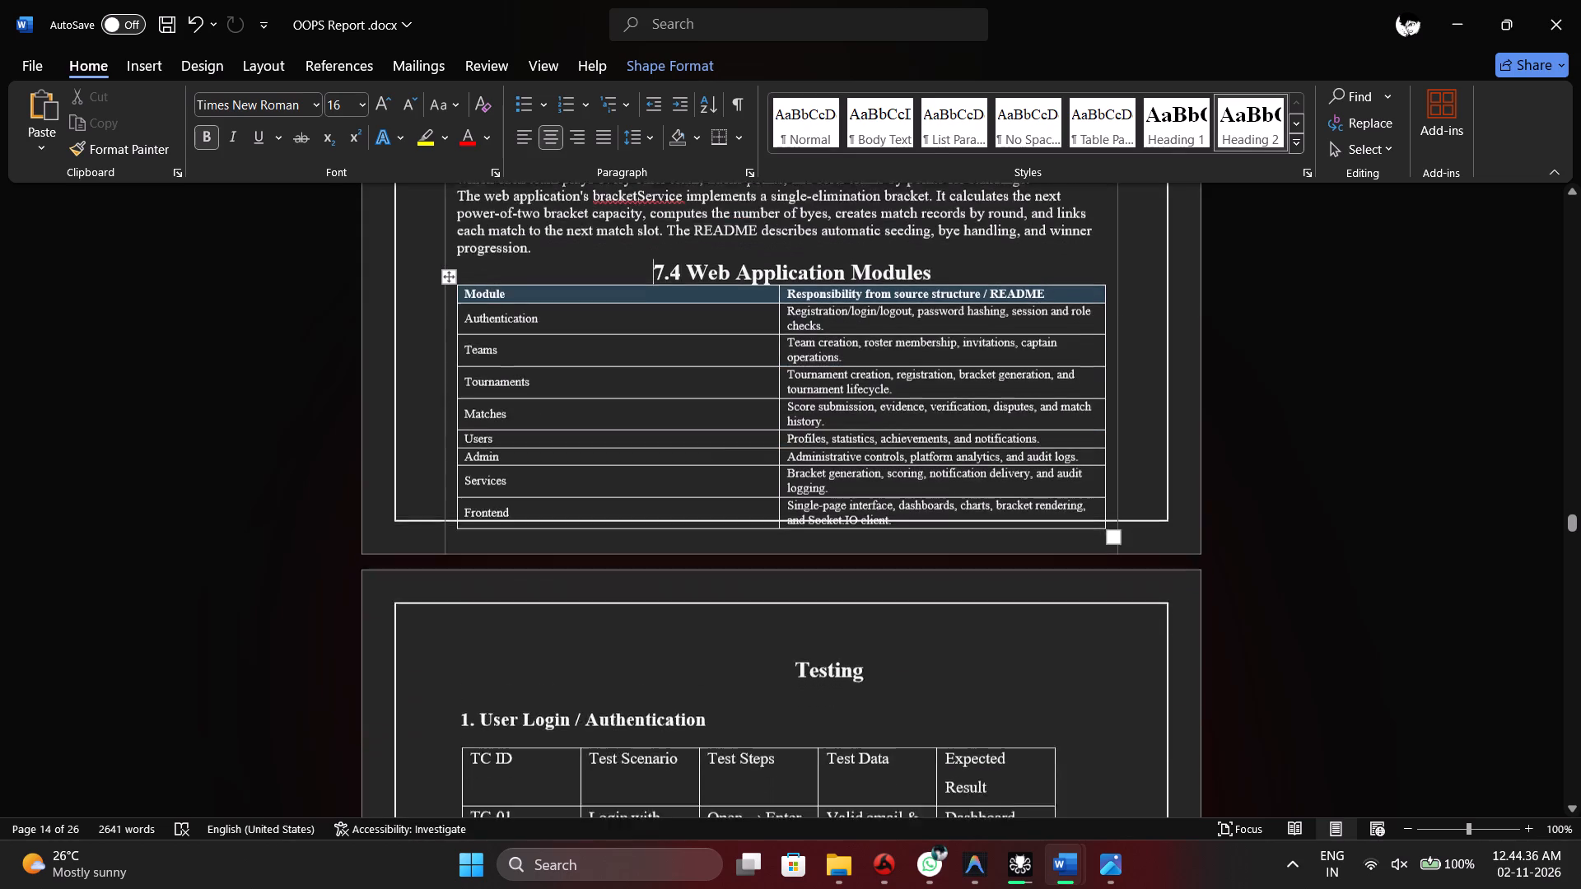
click(785, 601)
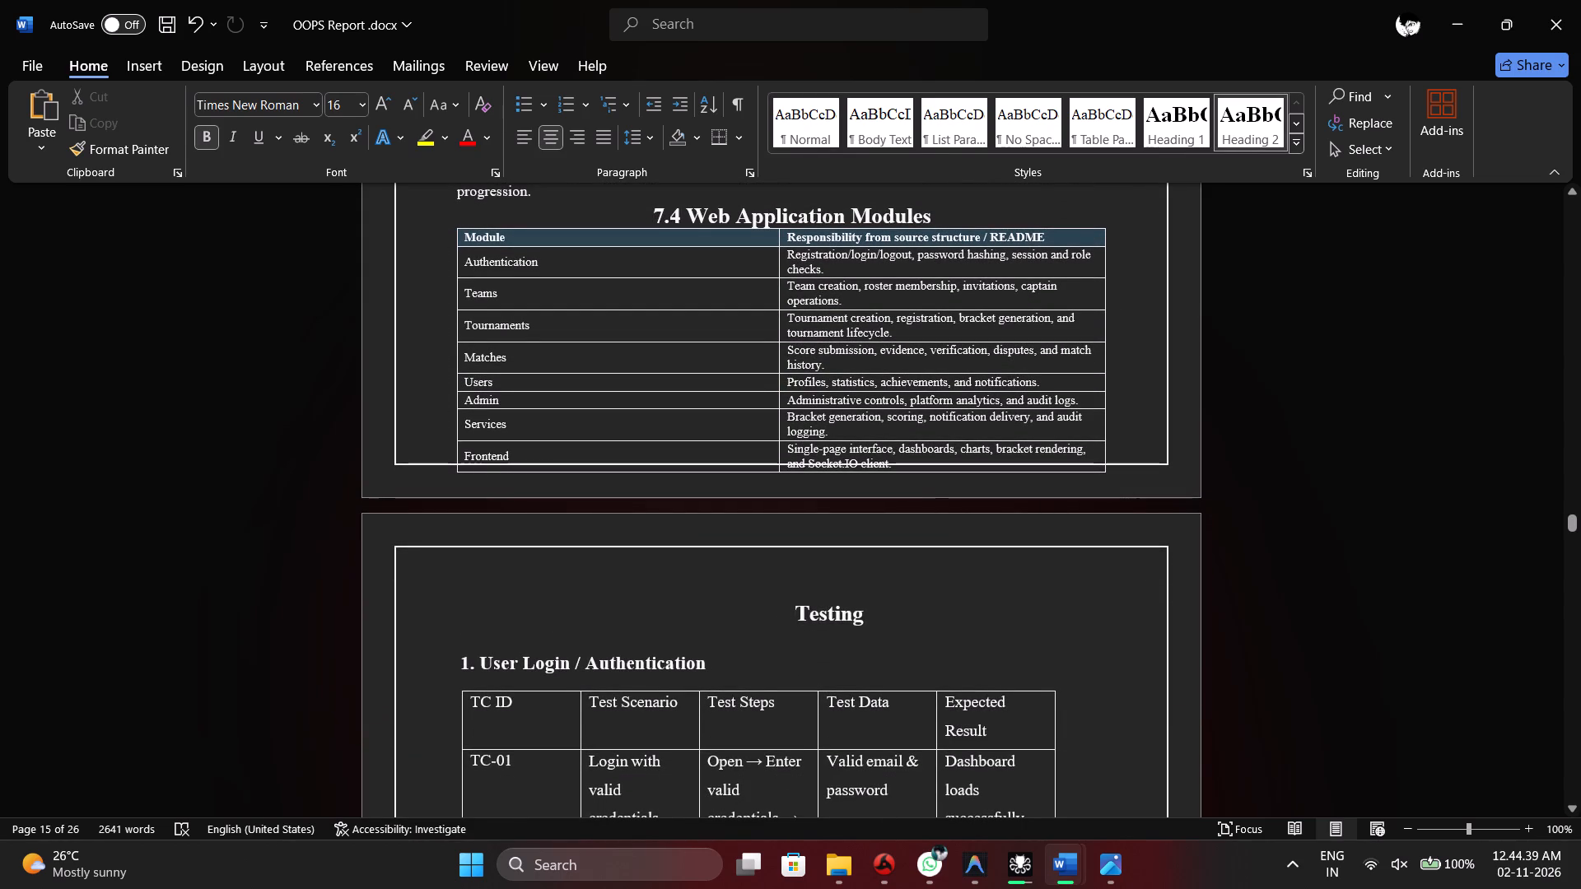
key(Return)
key(Return)
key(Return)
key(Return)
key(Return)
key(Return)
key(Return)
key(Return)
key(Return)
key(Return)
key(Return)
key(Return)
key(Return)
key(Return)
key(Return)
key(Return)
key(Return)
key(Return)
key(Return)
key(Return)
scroll(787, 589, down, 11)
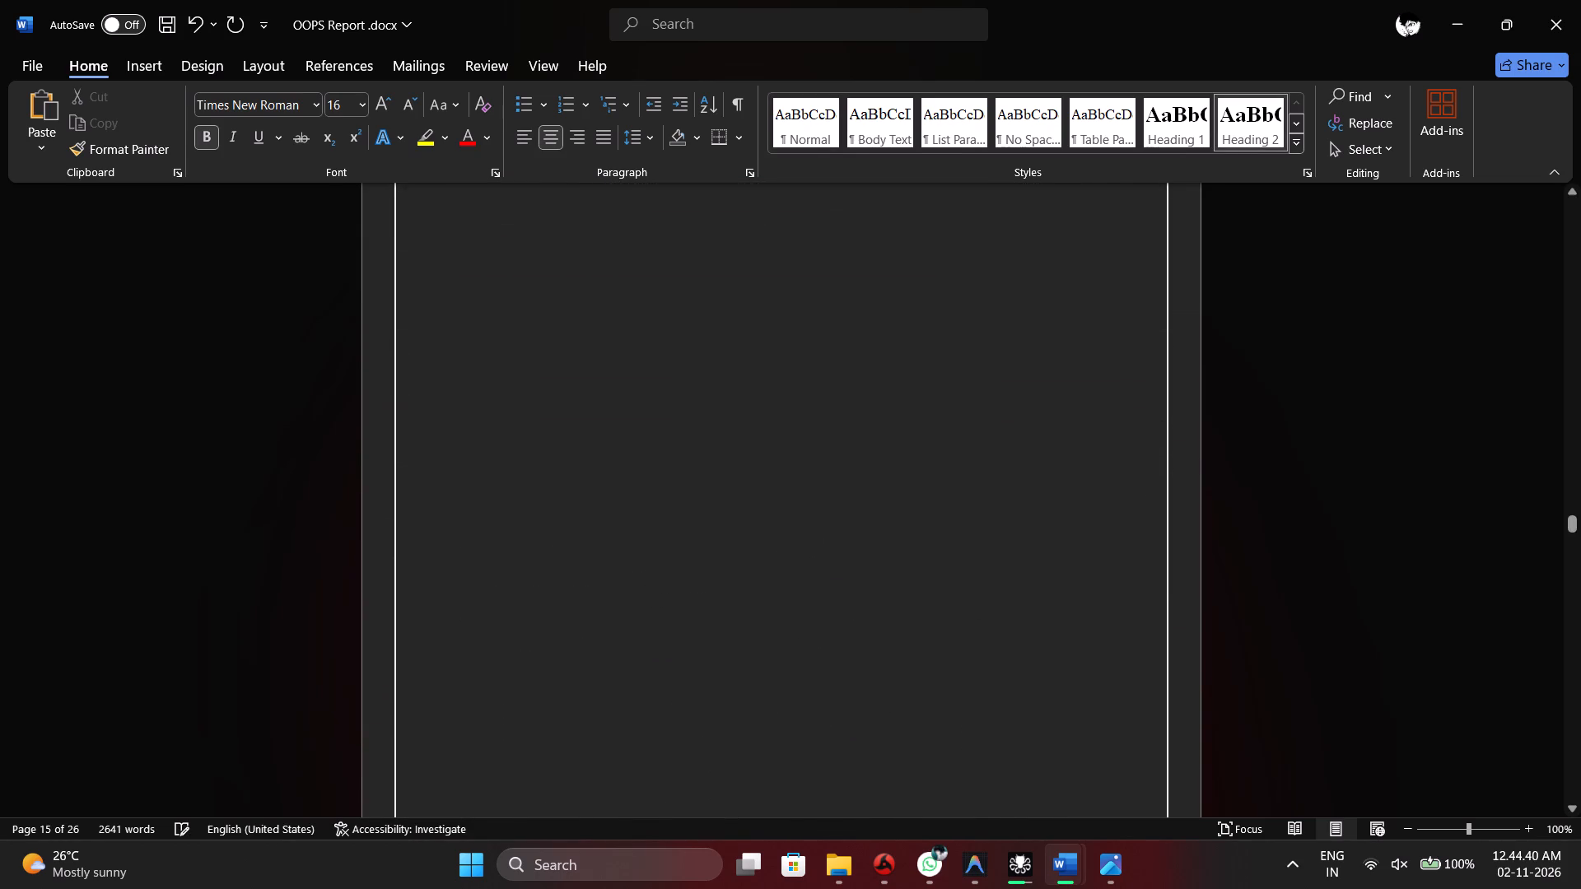
scroll(787, 589, down, 5)
key(Return)
key(Return)
key(Return)
key(Return)
key(Return)
key(Return)
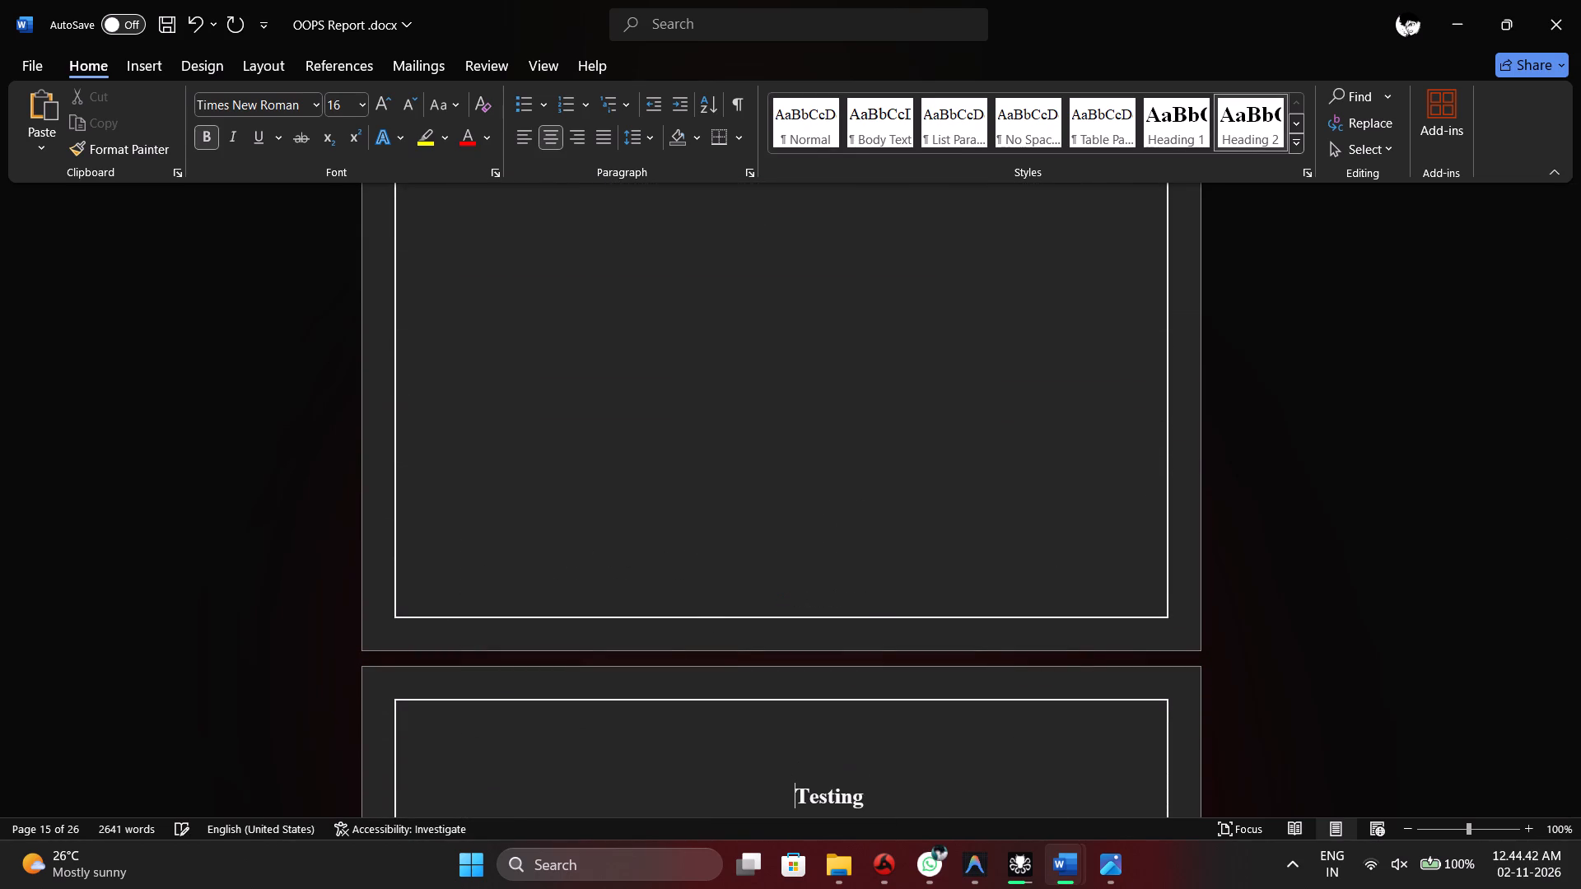
key(BackSpace)
Copy the text box holding sections 7.1 to 7.4 and paste it onto the blank page that follows.
scroll(787, 589, up, 20)
scroll(787, 589, up, 4)
right_click(755, 455)
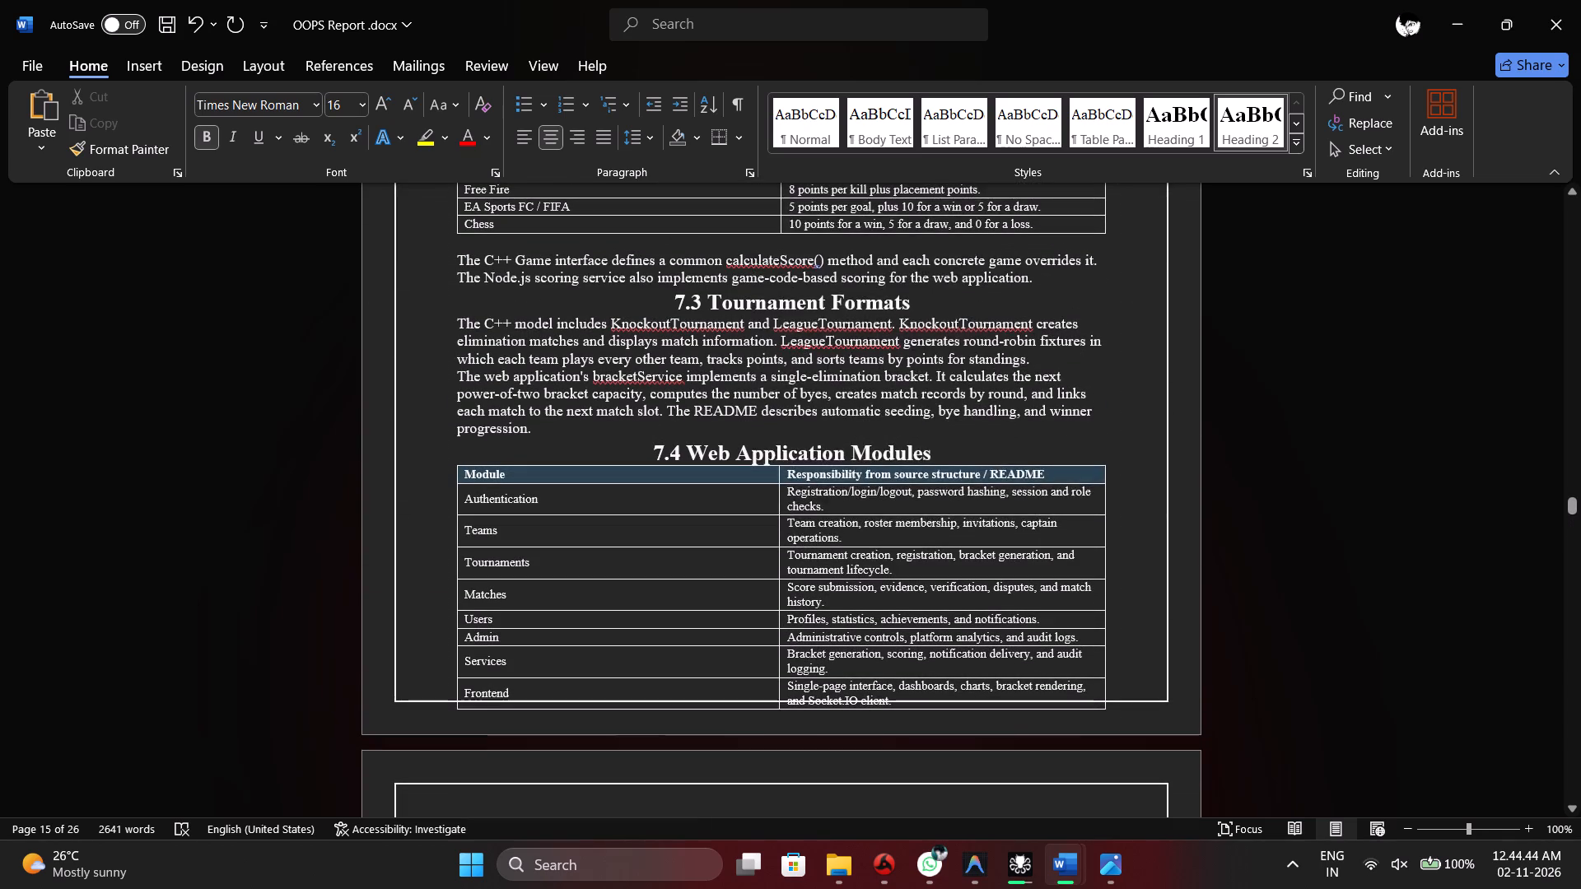
click(450, 307)
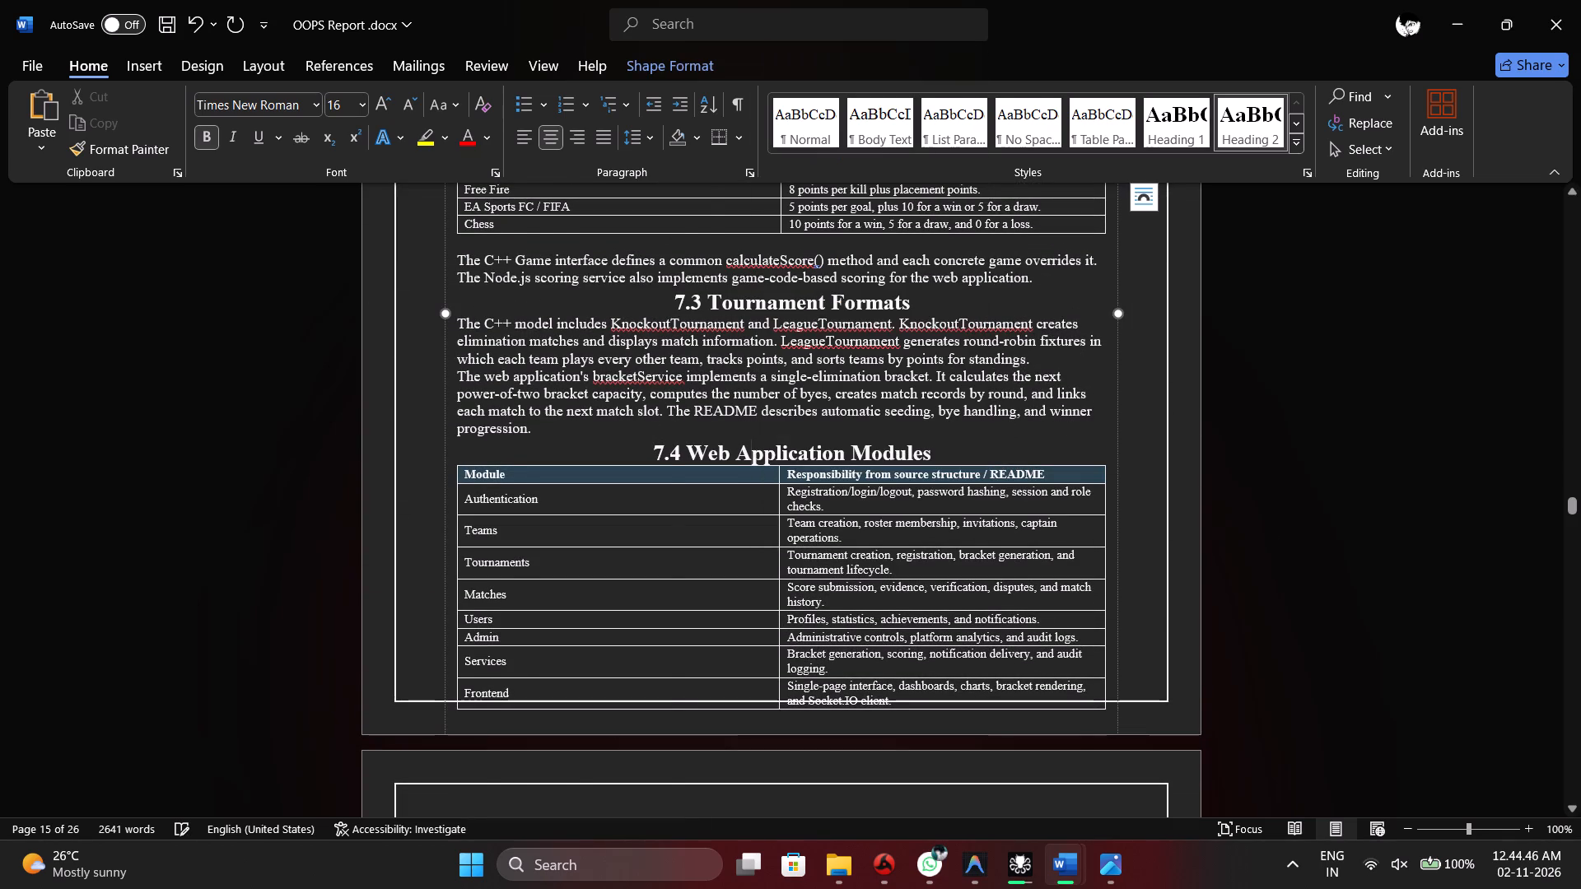
right_click(444, 305)
click(506, 345)
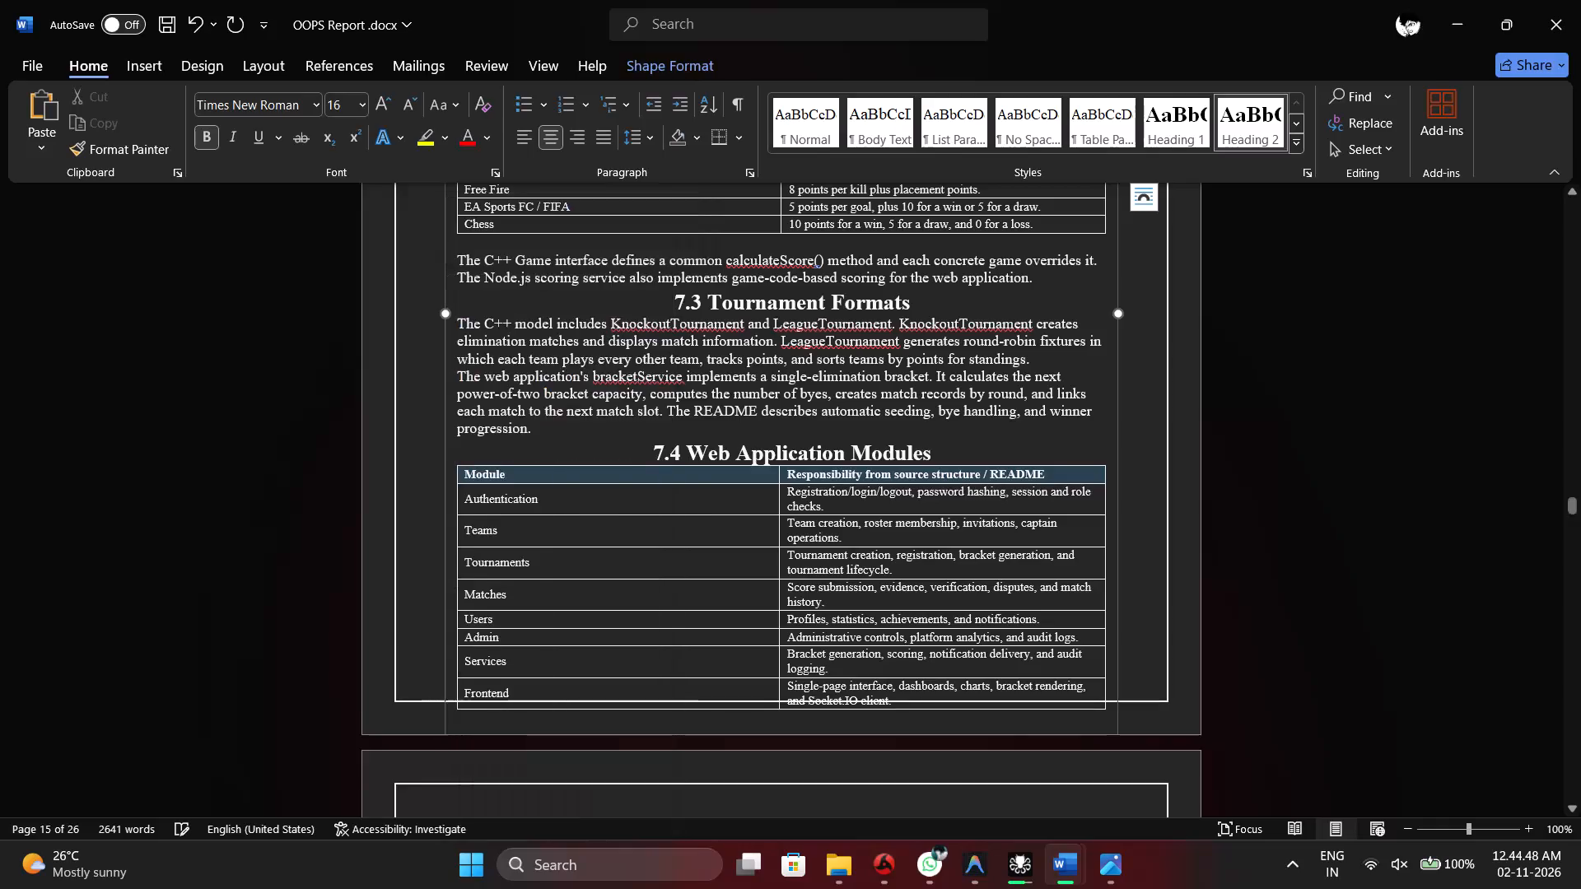
scroll(506, 345, down, 4)
click(585, 766)
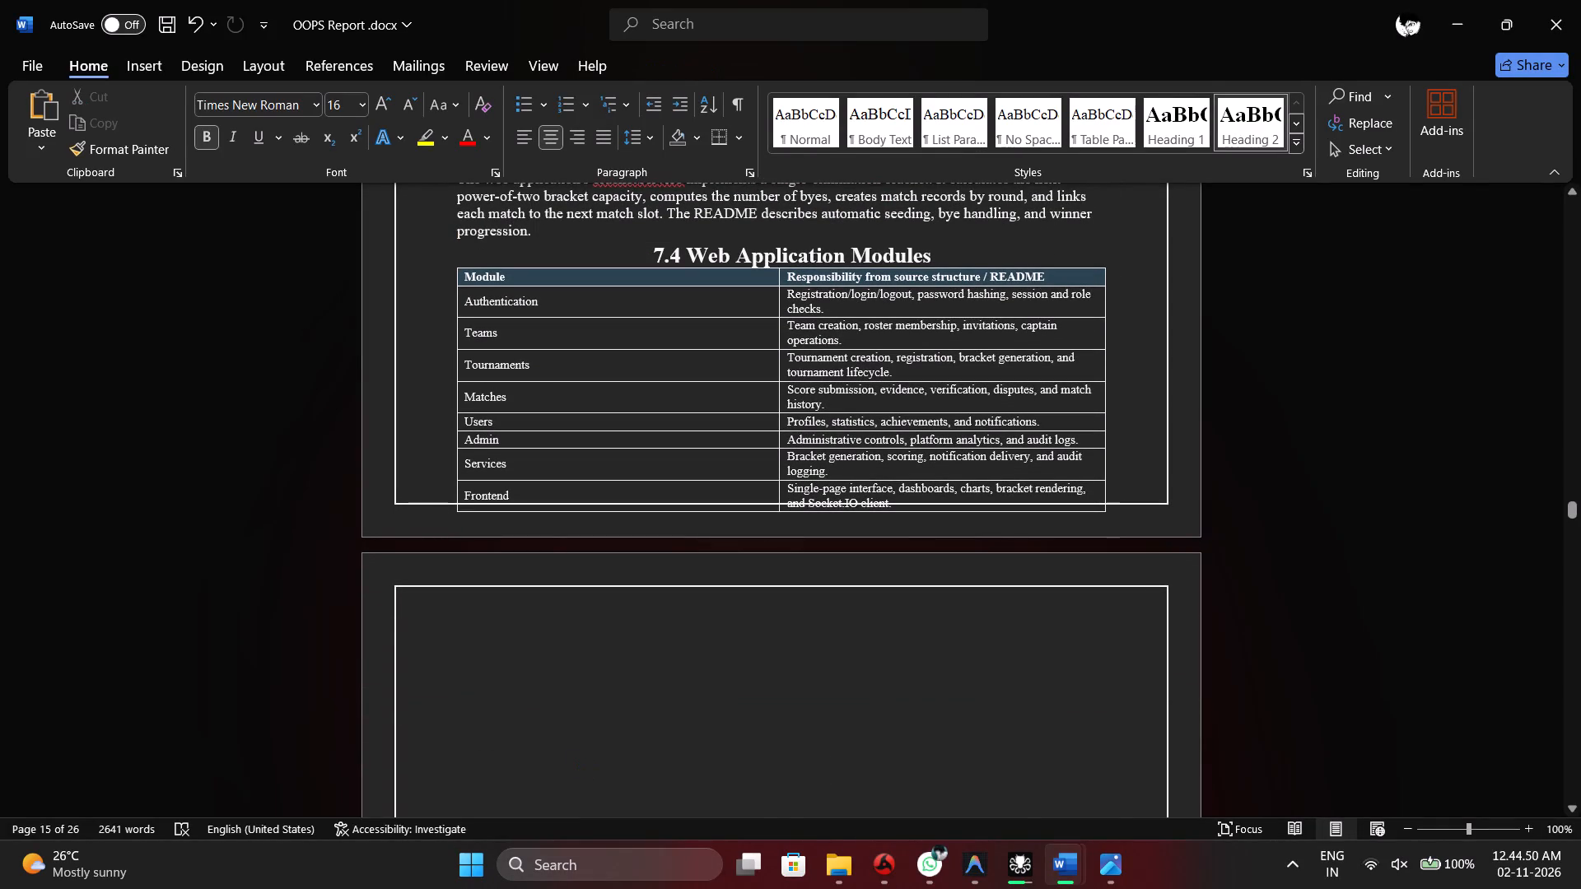
key(ctrl+v)
scroll(609, 748, down, 7)
Position the pasted text box near the top of the page border, aligned with the text box on the preceding page.
click(599, 413)
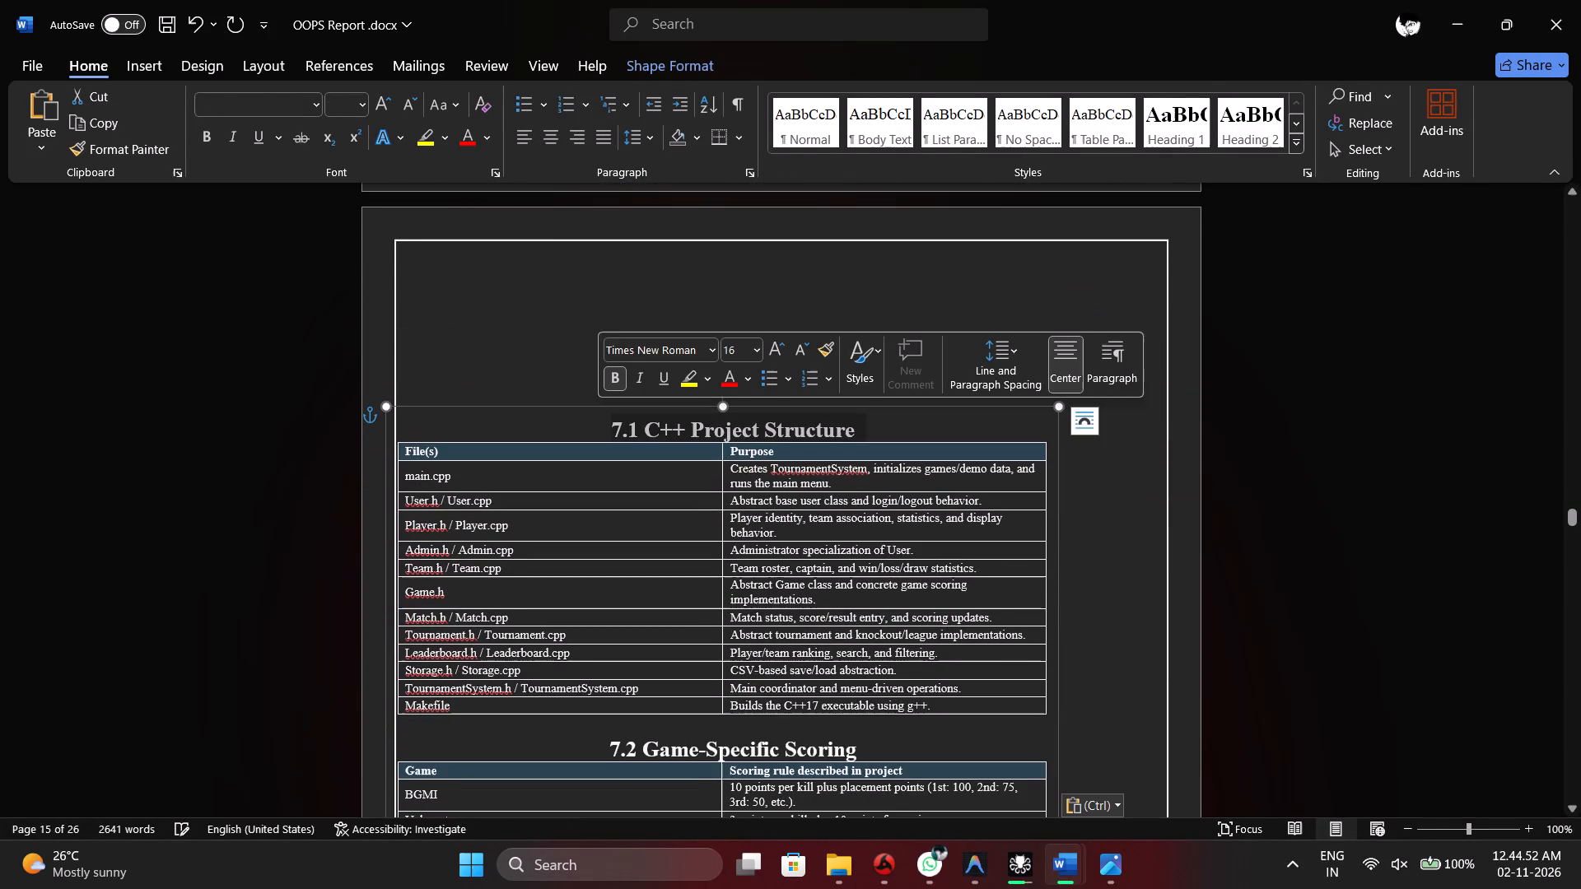
drag(595, 406, 670, 294)
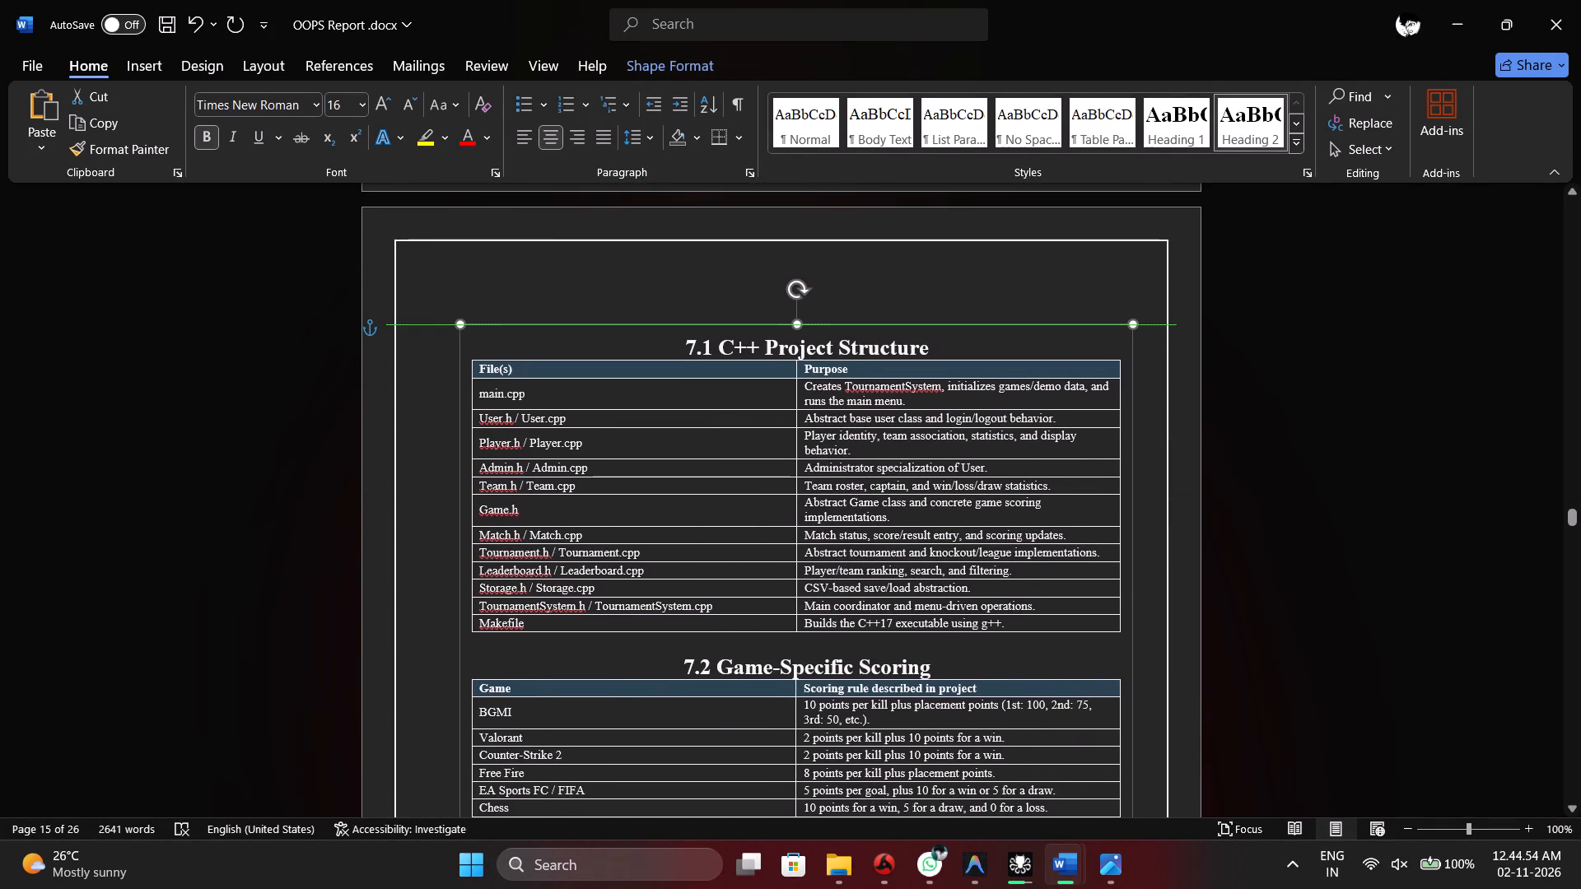
drag(670, 294, 662, 248)
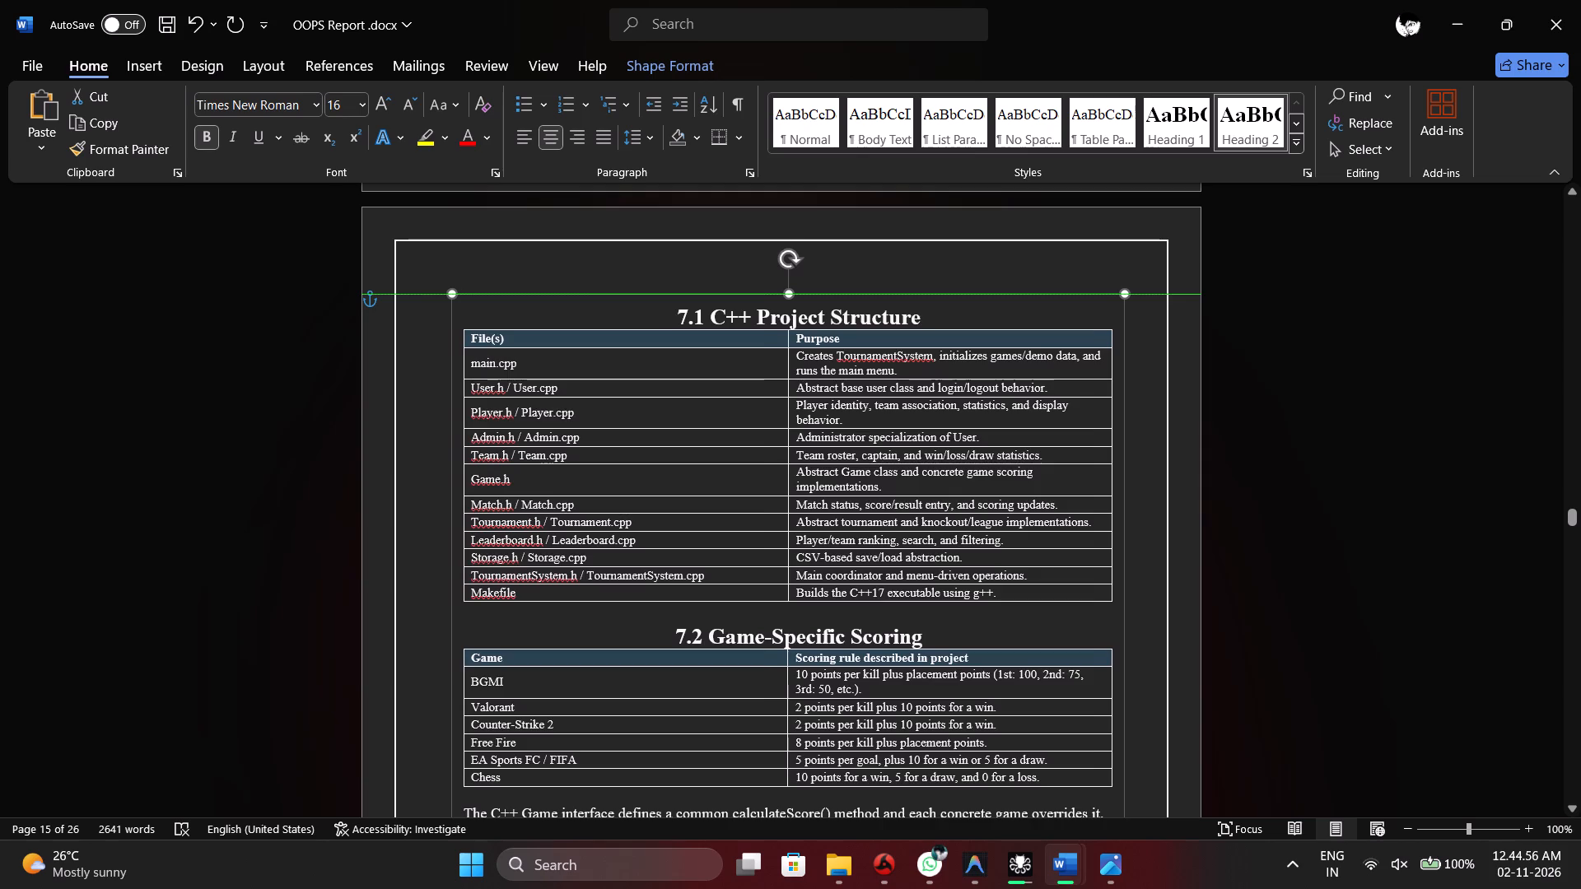
drag(662, 248, 657, 315)
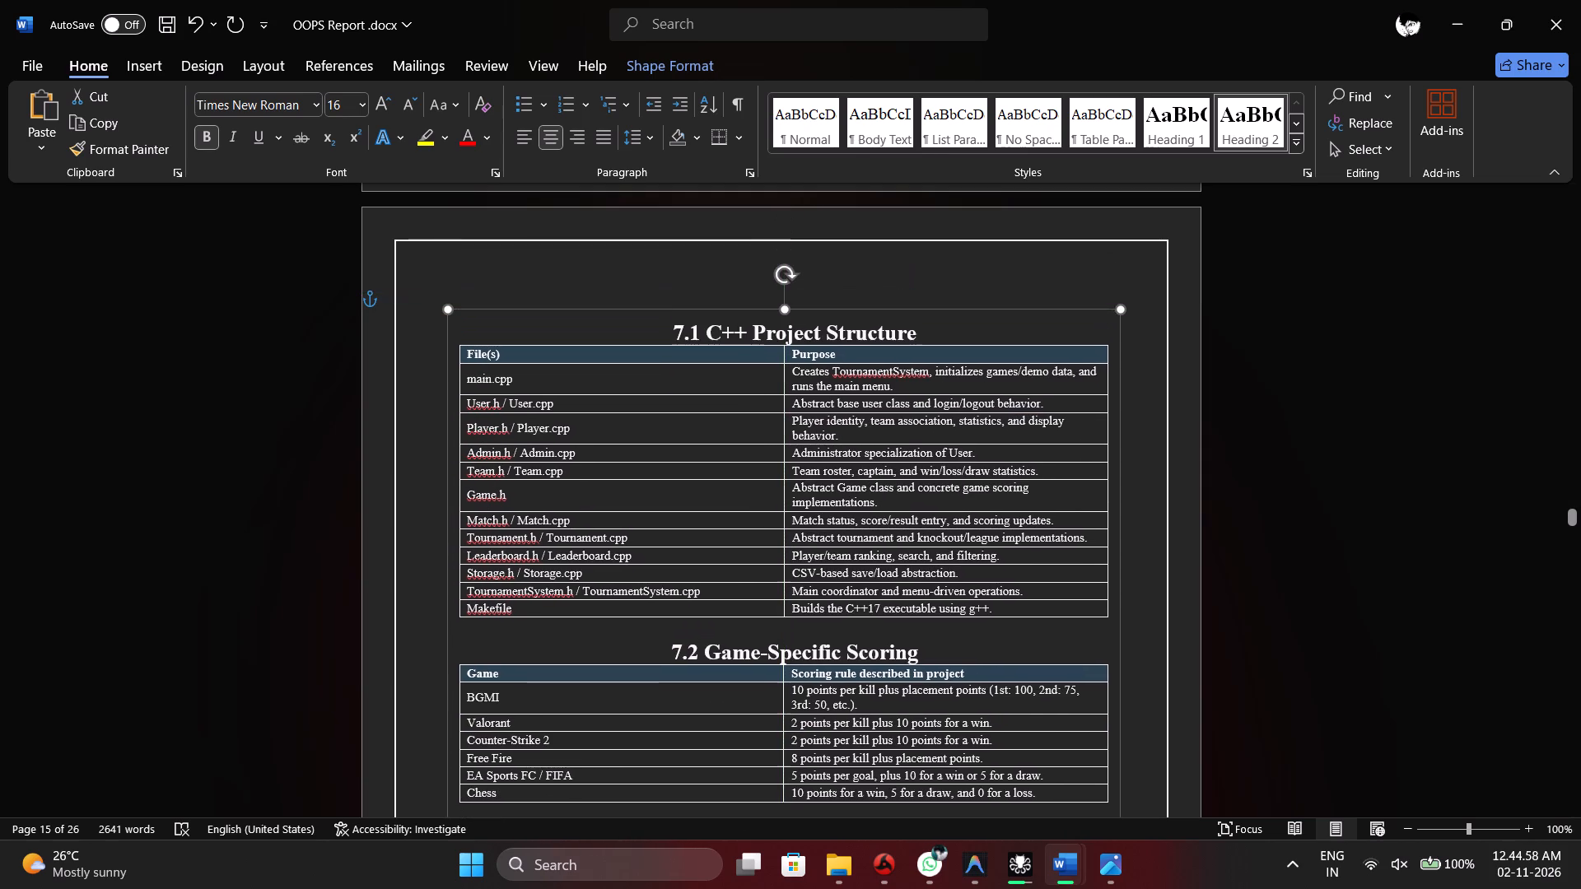
drag(657, 315, 649, 280)
Cut the 7.4 Web Application Modules heading and its table from the original text box.
scroll(658, 581, up, 13)
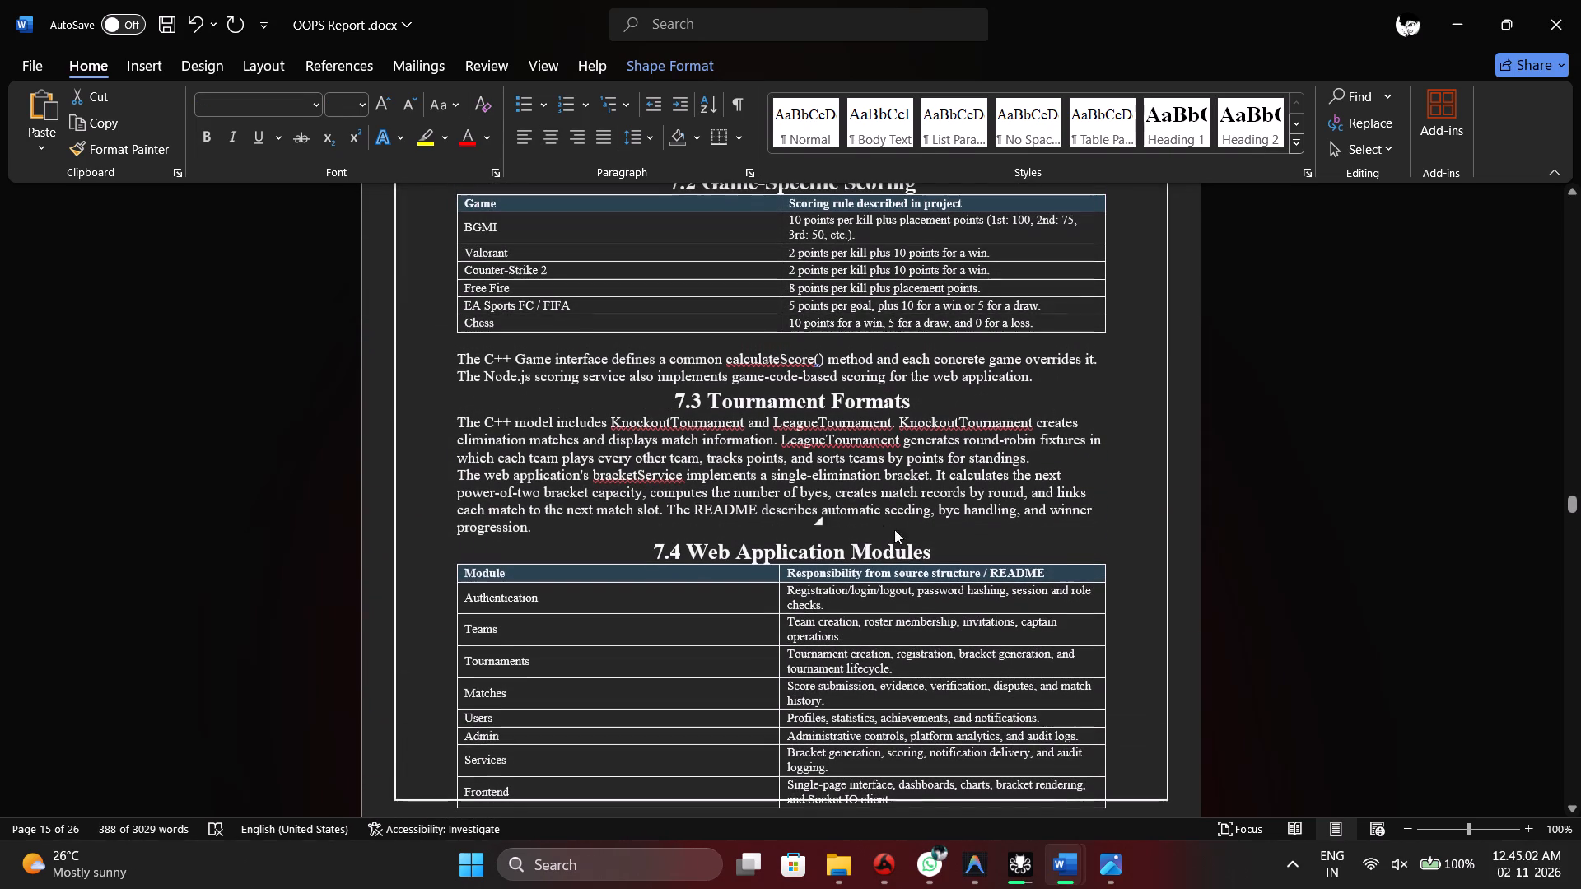
scroll(483, 623, down, 2)
drag(652, 437, 653, 437)
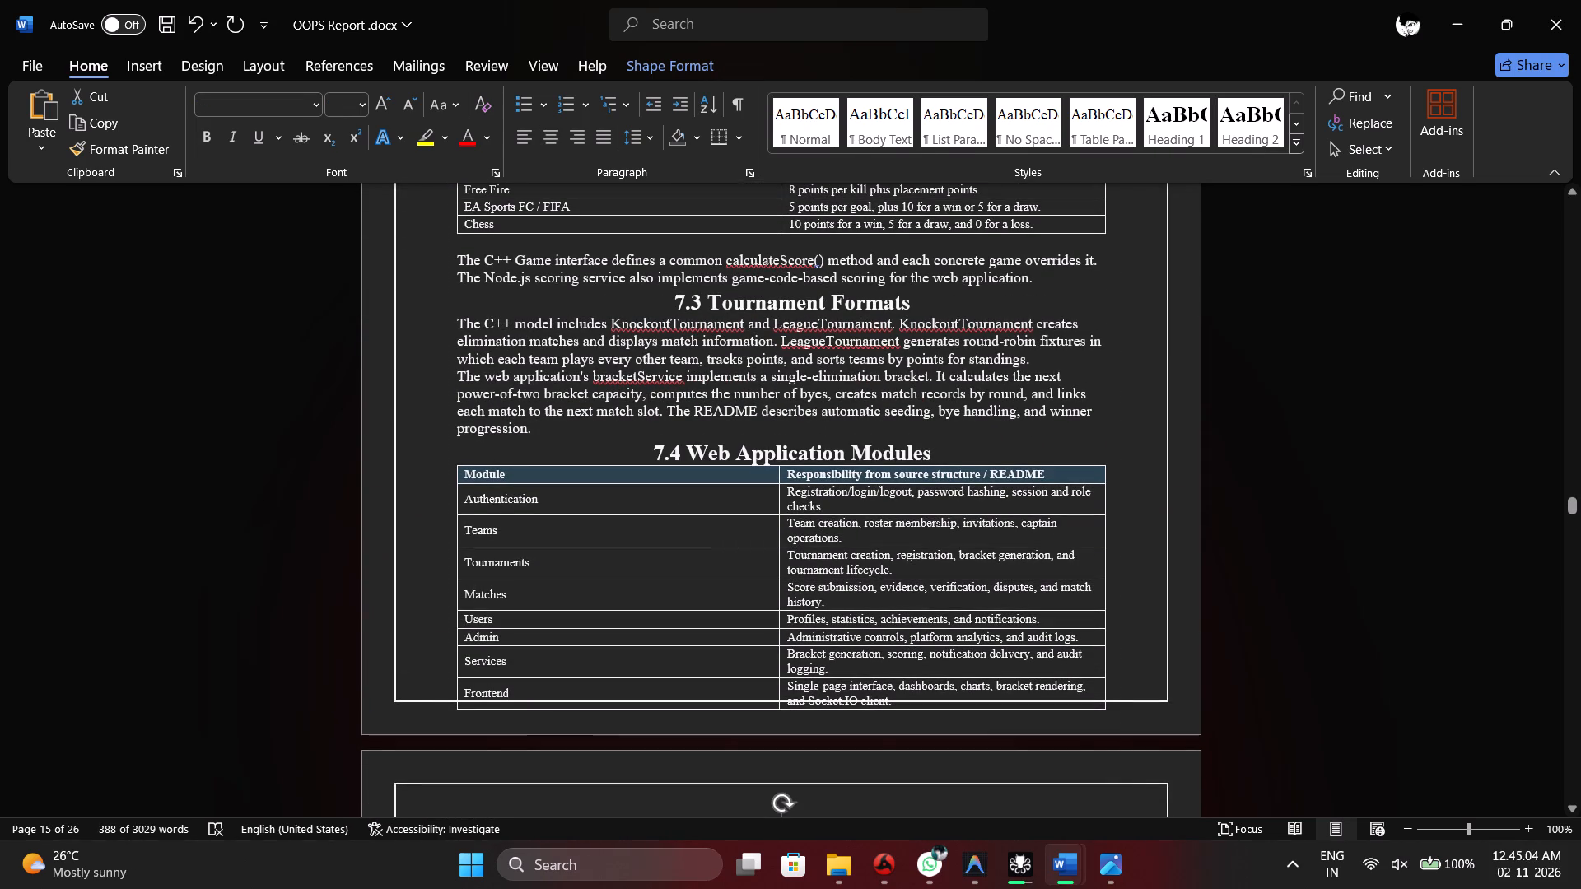
drag(653, 437, 1142, 731)
key(ctrl+x)
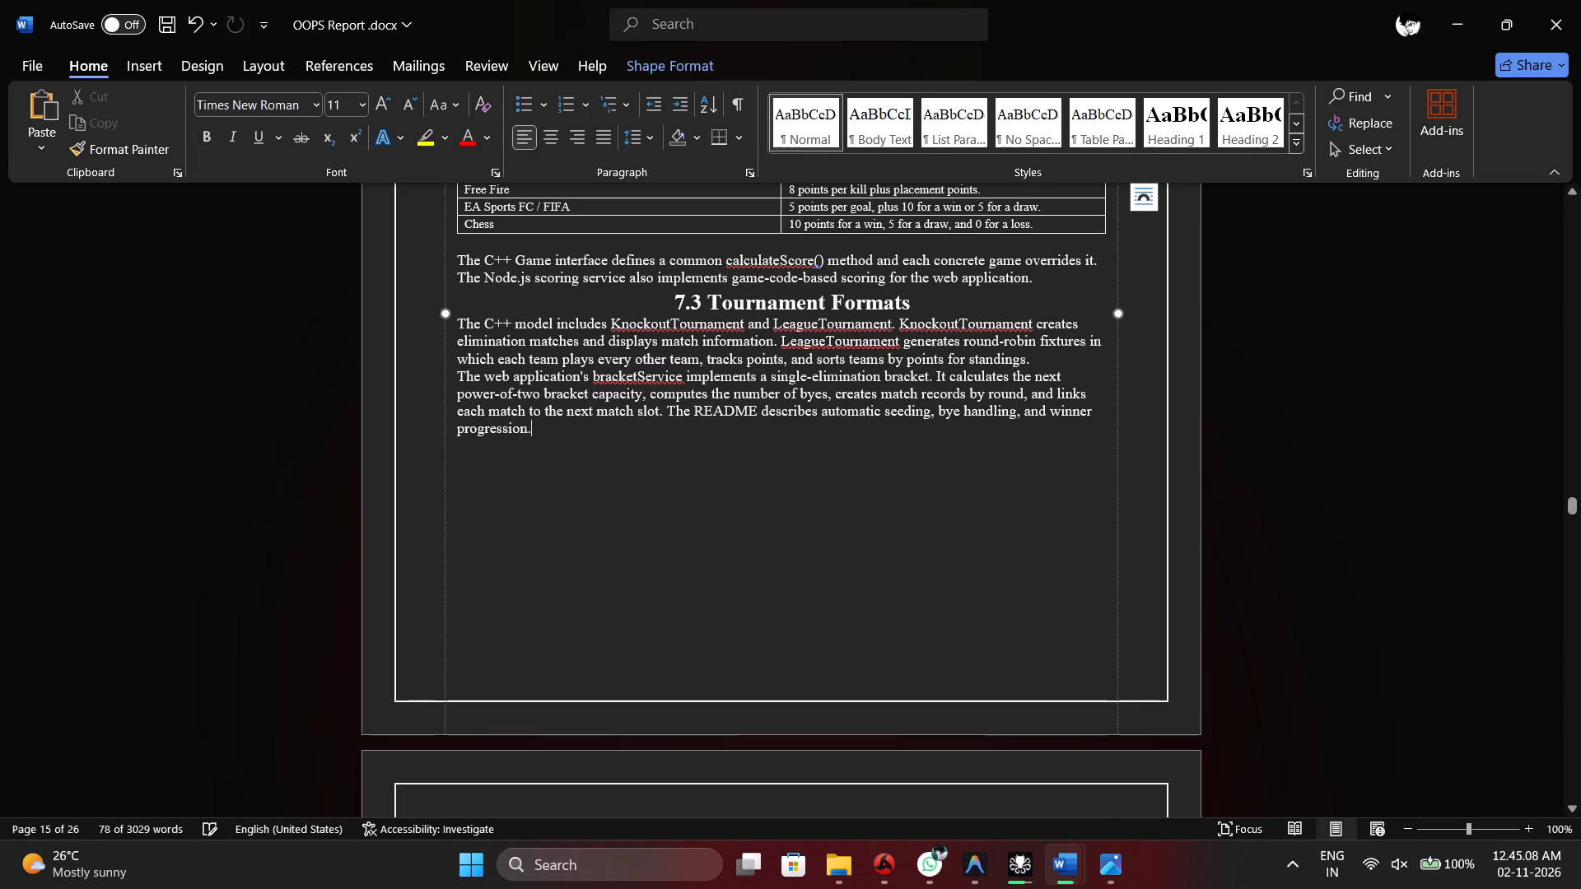
Replace the entire contents of the duplicated text box with the cut 7.4 Web Application Modules section.
scroll(554, 694, down, 8)
click(486, 487)
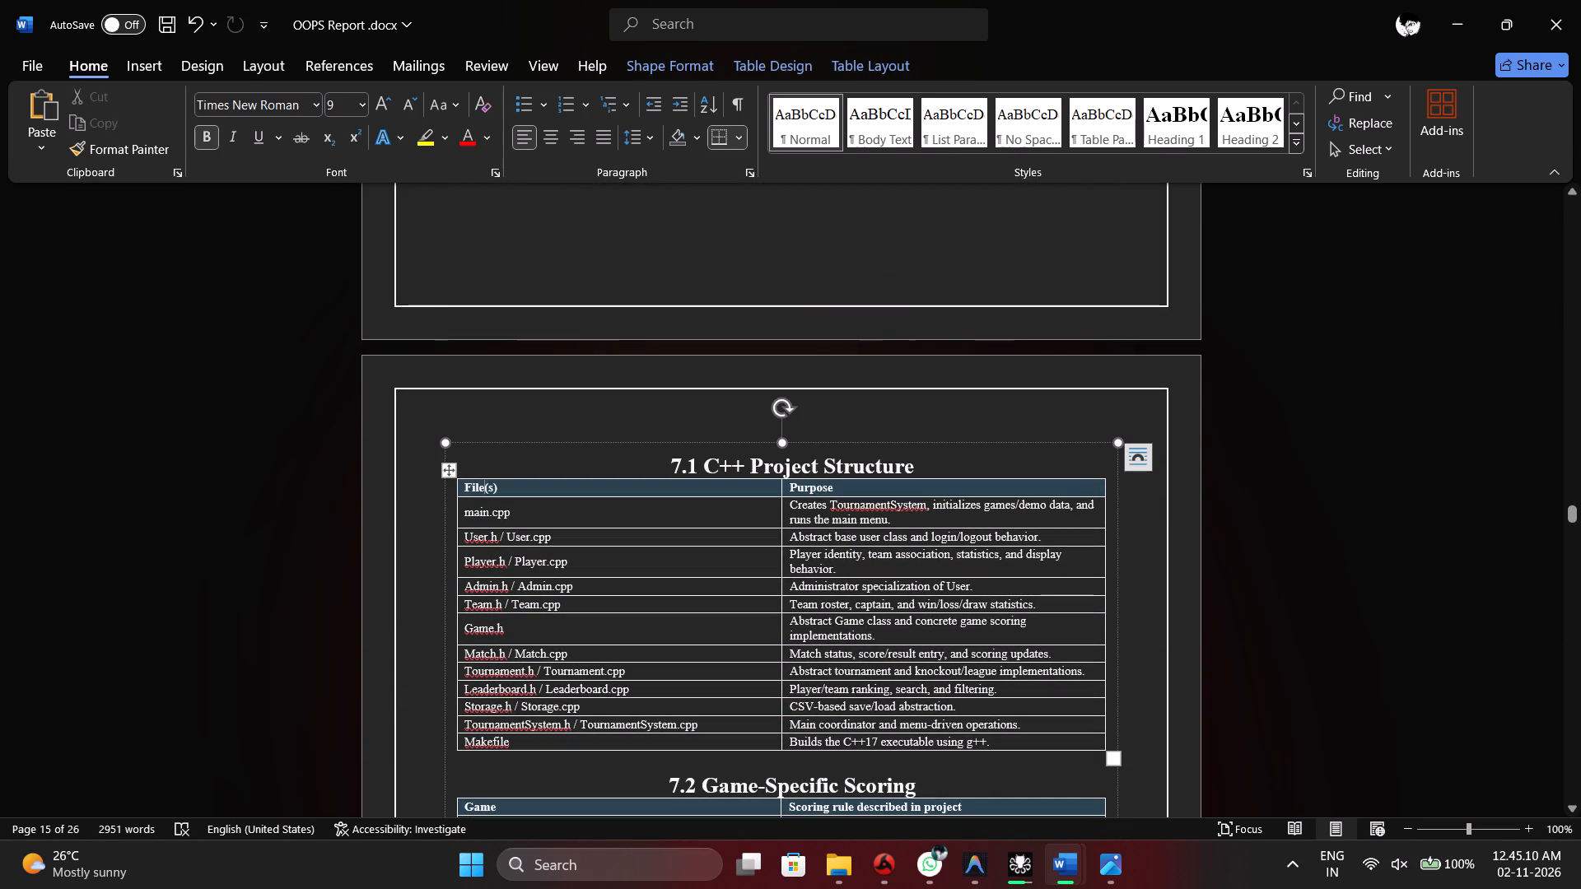
key(ctrl+a)
key(BackSpace)
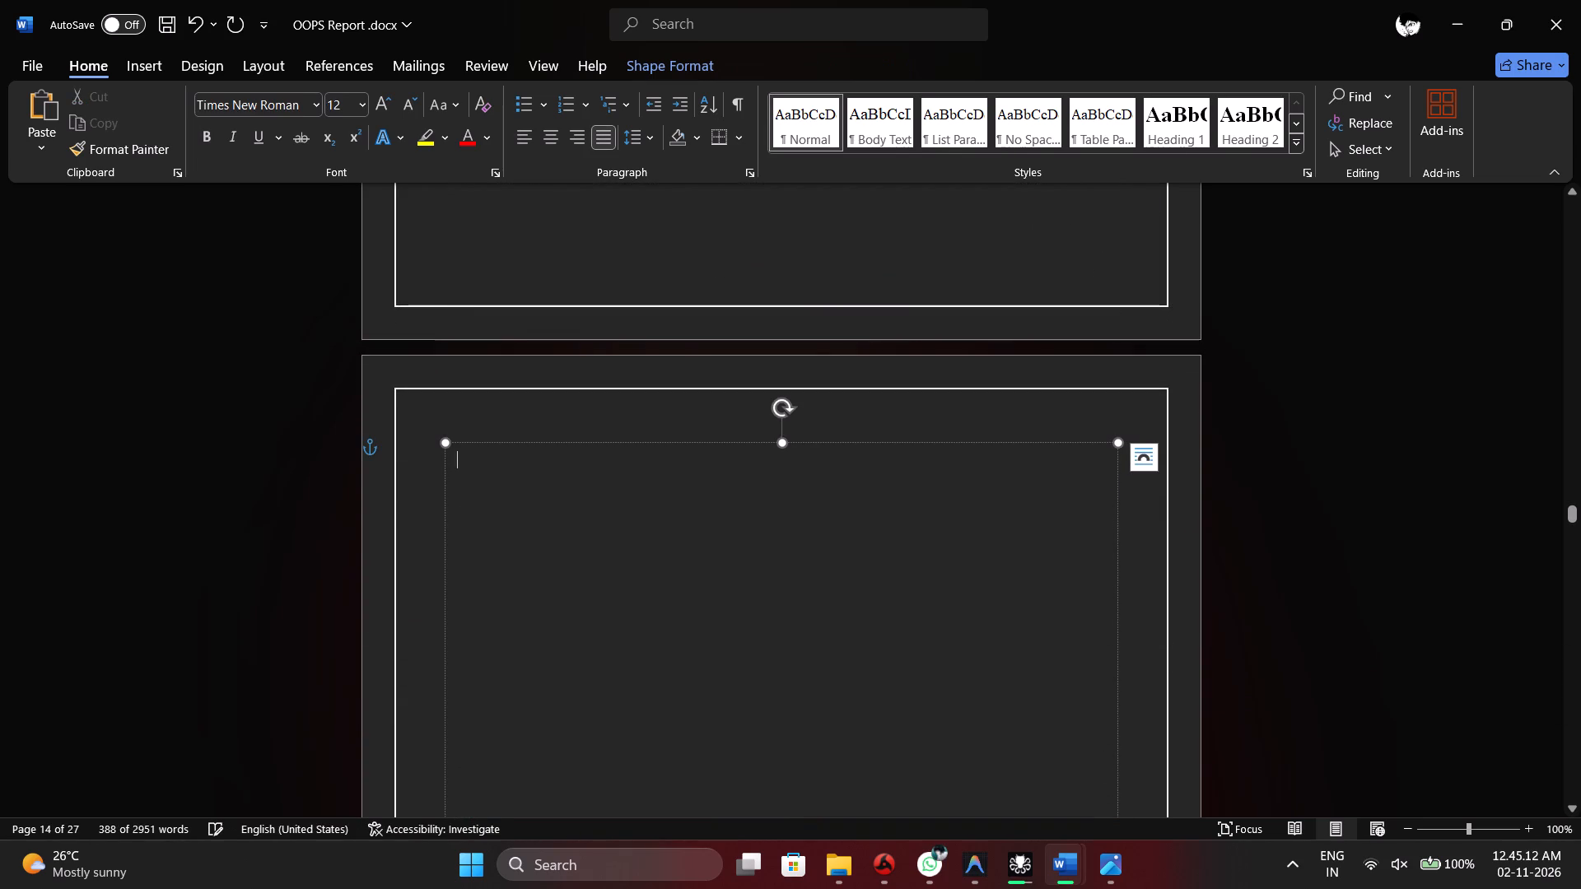
key(ctrl+v)
Remove the 7.1 number from the C++ Project Structure heading and left-align the heading.
scroll(584, 593, up, 20)
scroll(584, 593, up, 1)
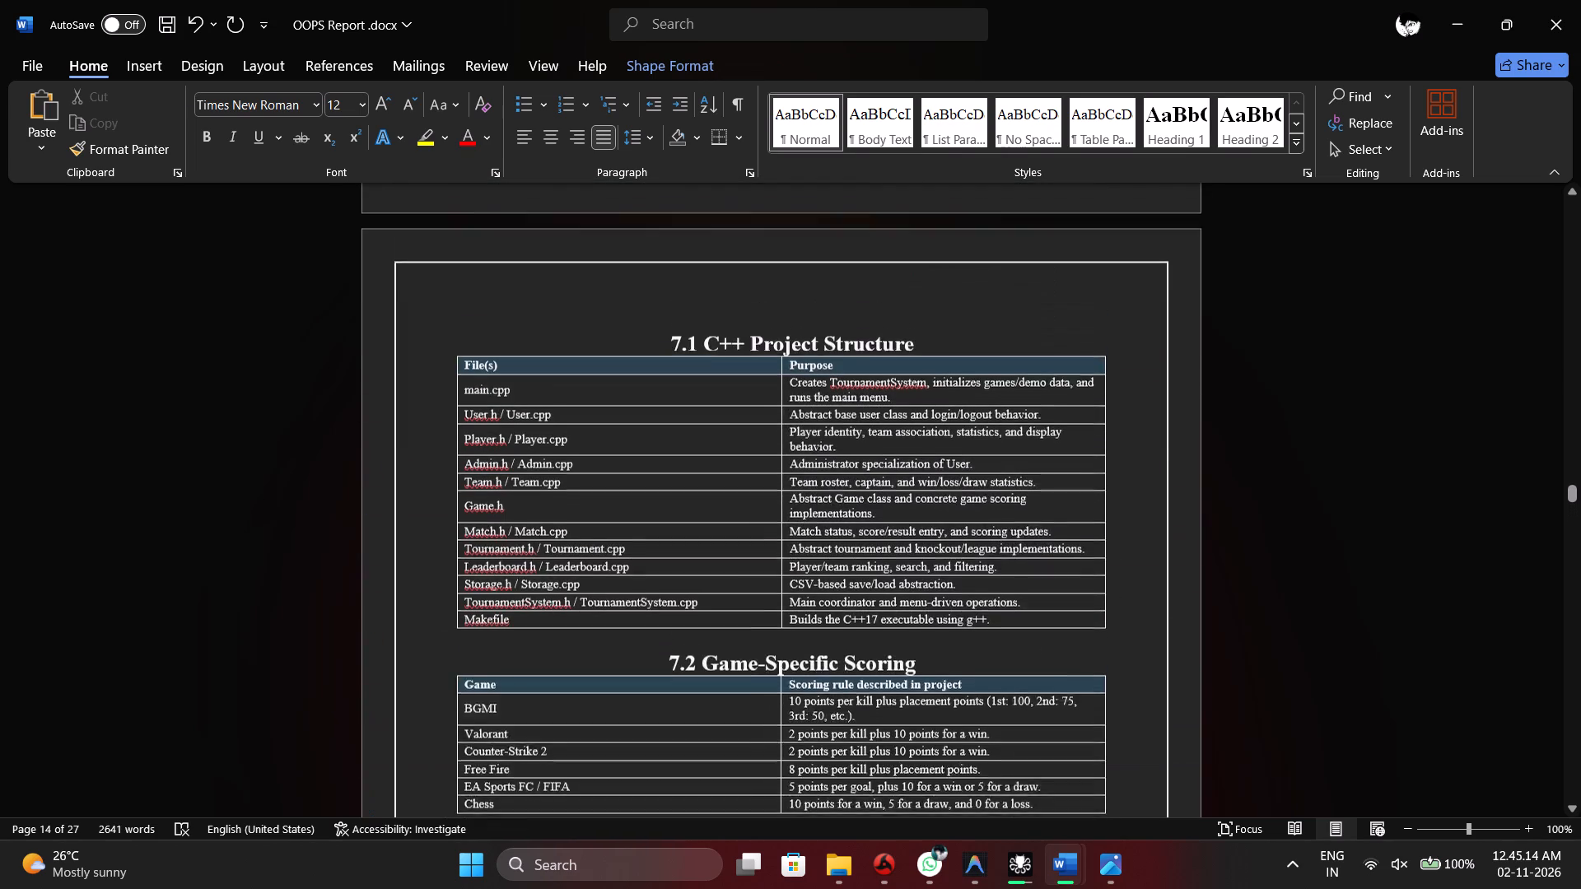
click(666, 390)
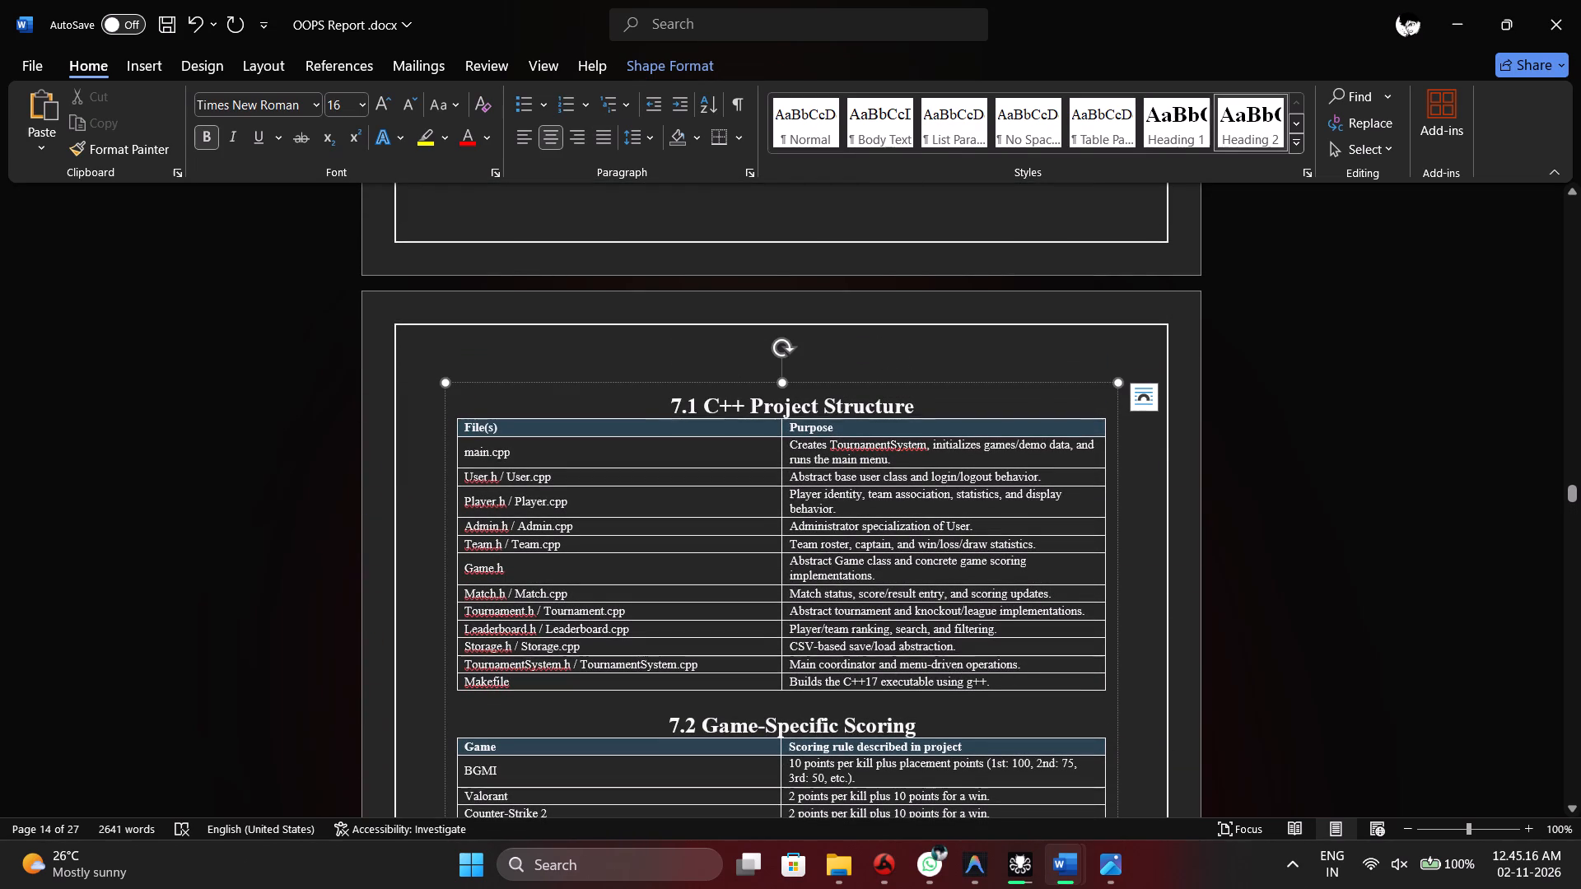
click(693, 402)
key(BackSpace)
key(BackSpace)
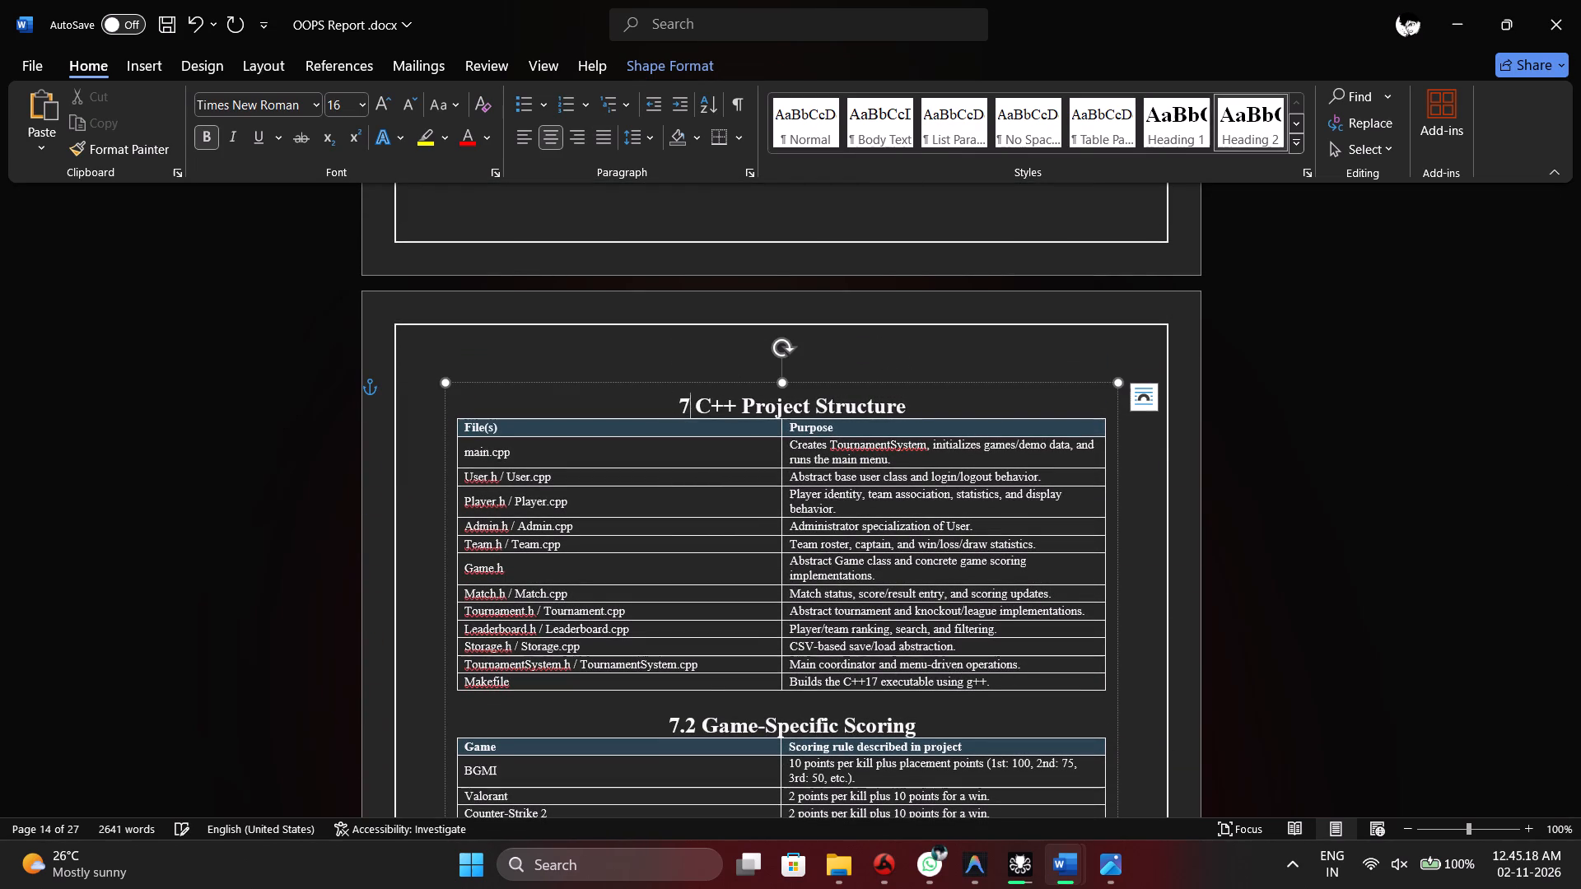
key(BackSpace)
key(BackSpace)
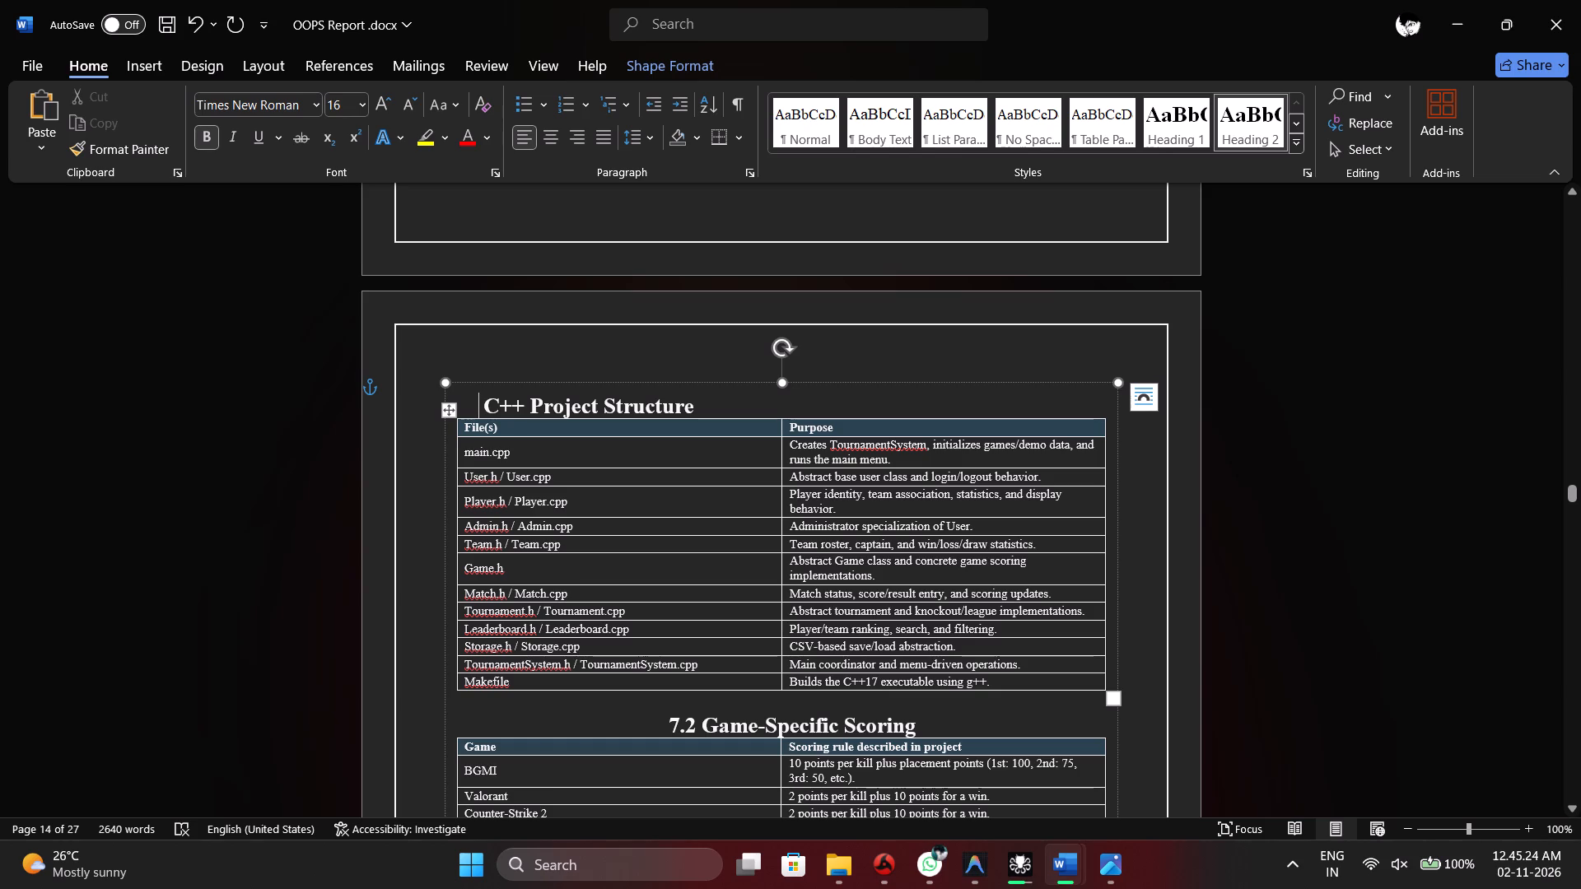
Remove the 7.2 number from the Game-Specific Scoring heading and left-align the heading.
scroll(532, 524, down, 4)
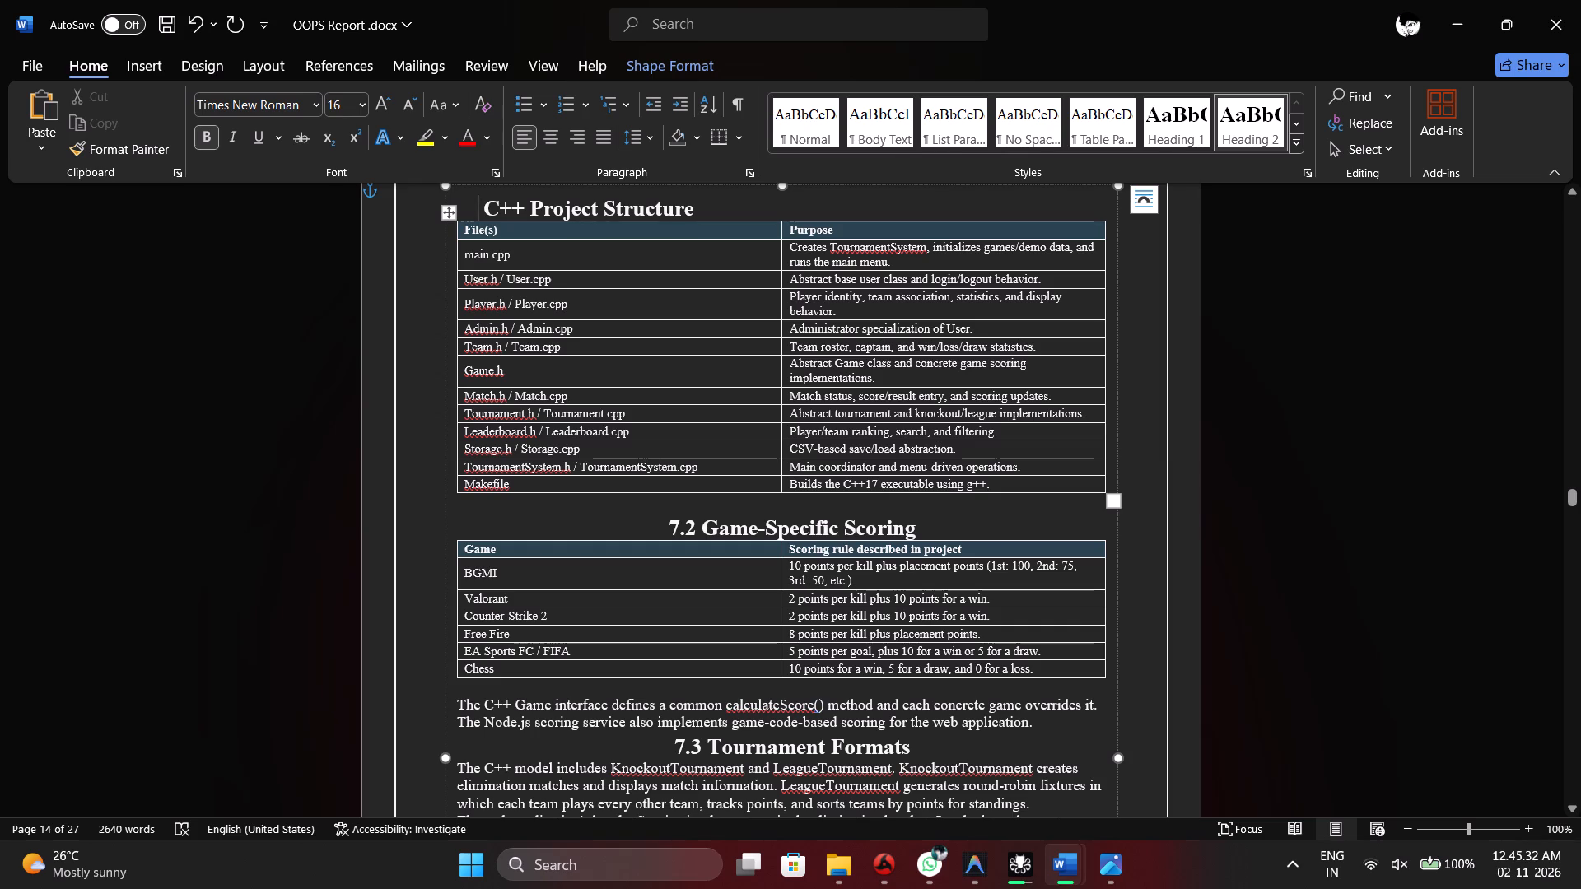
click(707, 524)
key(BackSpace)
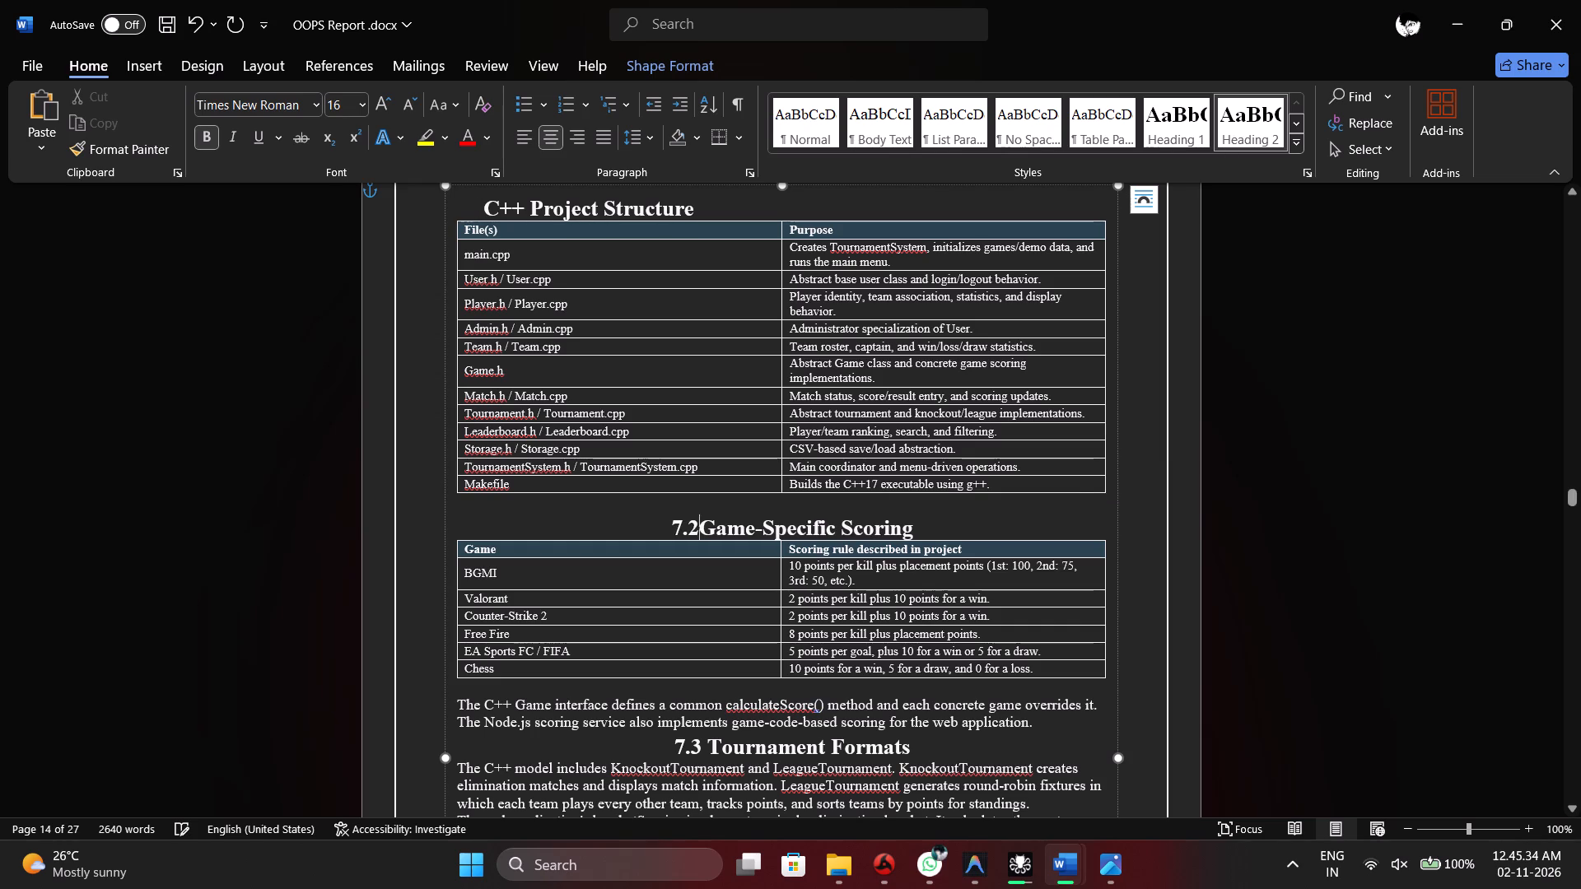
key(BackSpace)
key(BackSpace)
key(BackSpace)
key(BackSpace)
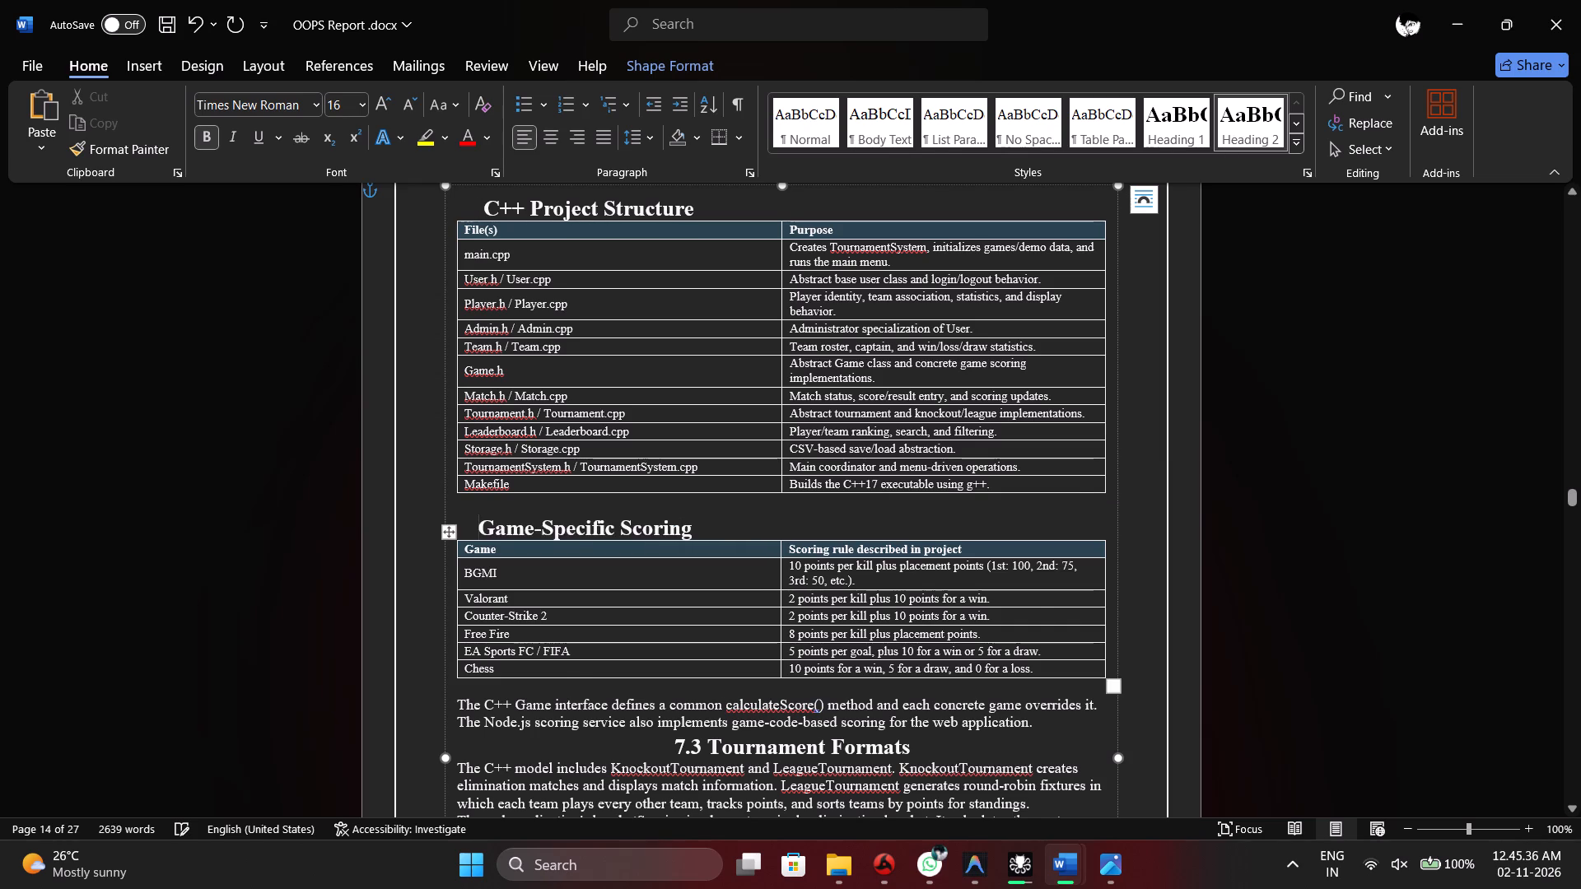
Remove the 7.3 number from the Tournament Formats heading and place it flush left without an indent.
scroll(653, 577, down, 3)
click(706, 589)
key(BackSpace)
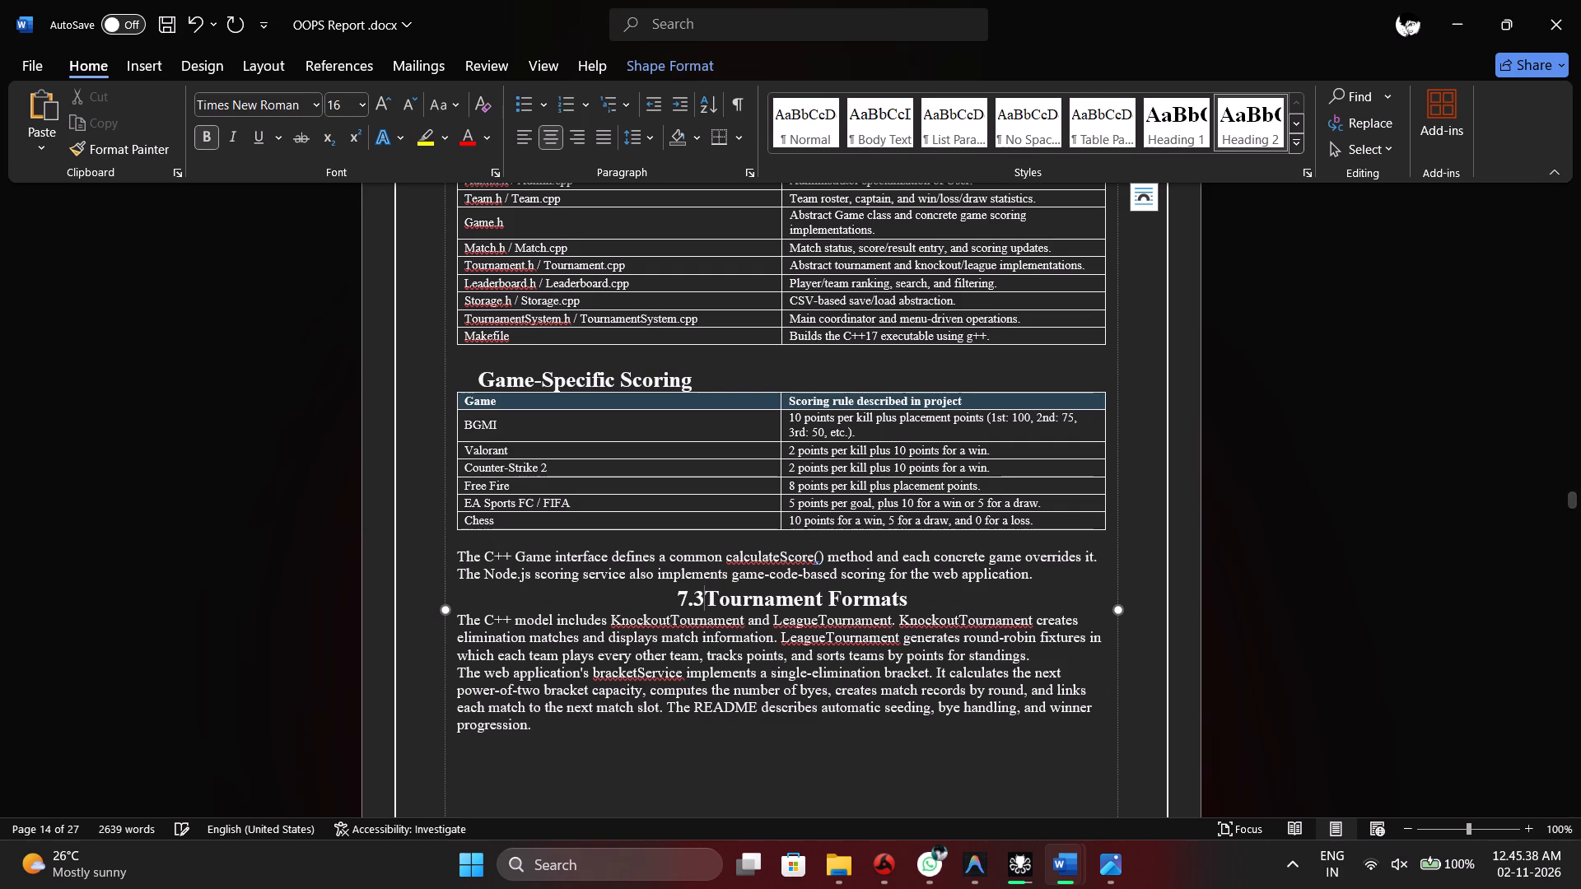
key(BackSpace)
key(BackSpace)
key(BackSpace)
key(BackSpace)
scroll(706, 589, down, 3)
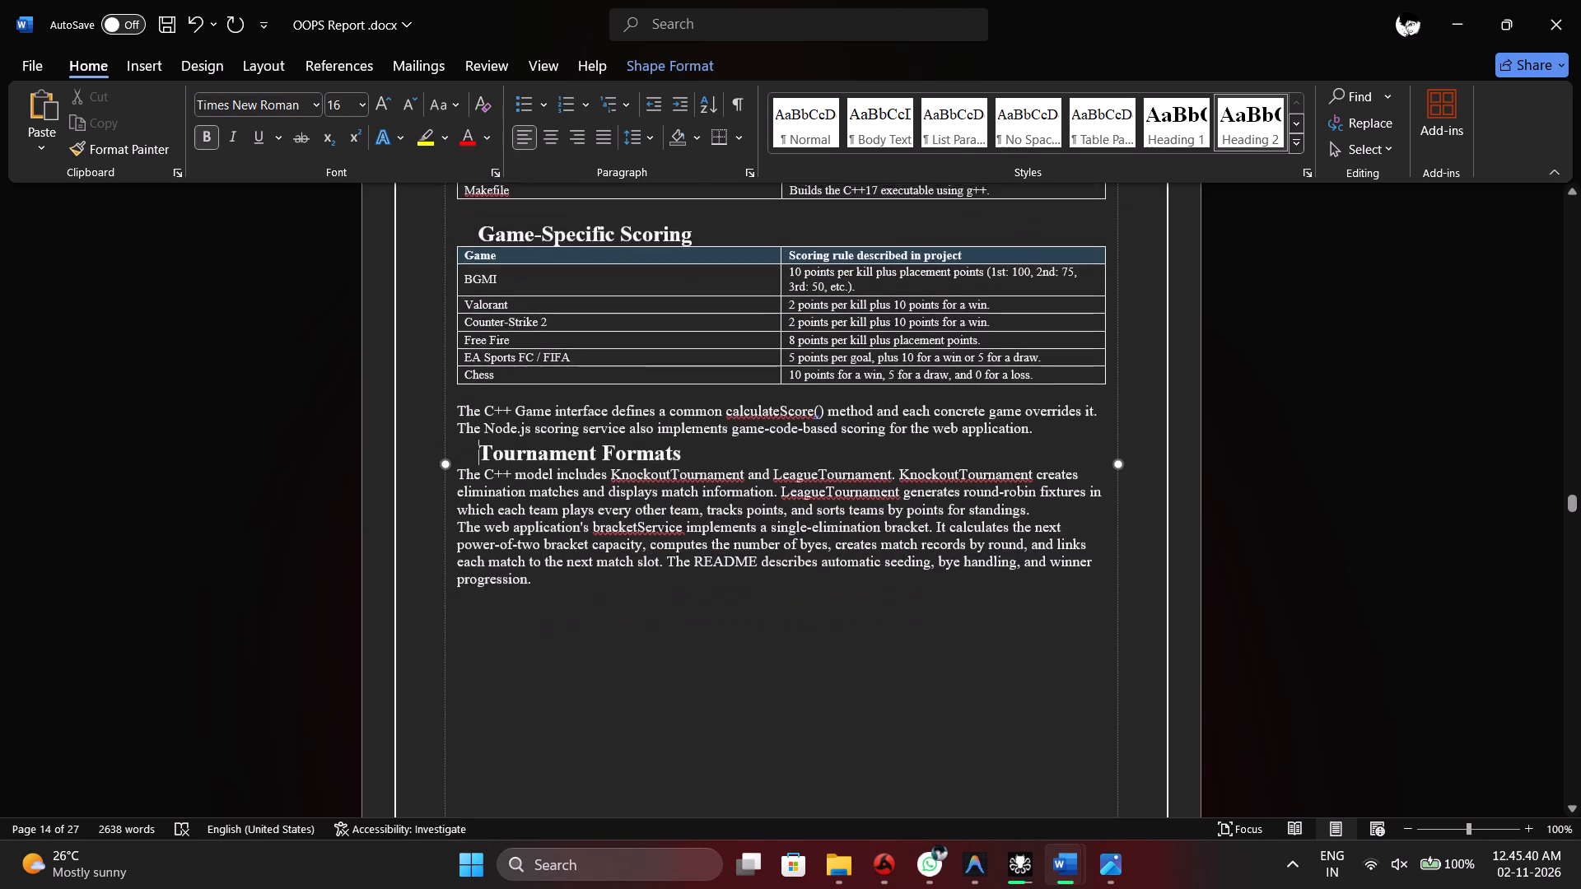
key(BackSpace)
Remove the indent before the Game-Specific Scoring heading and the leading space before C++ Project Structure.
scroll(705, 584, down, 3)
scroll(704, 581, up, 10)
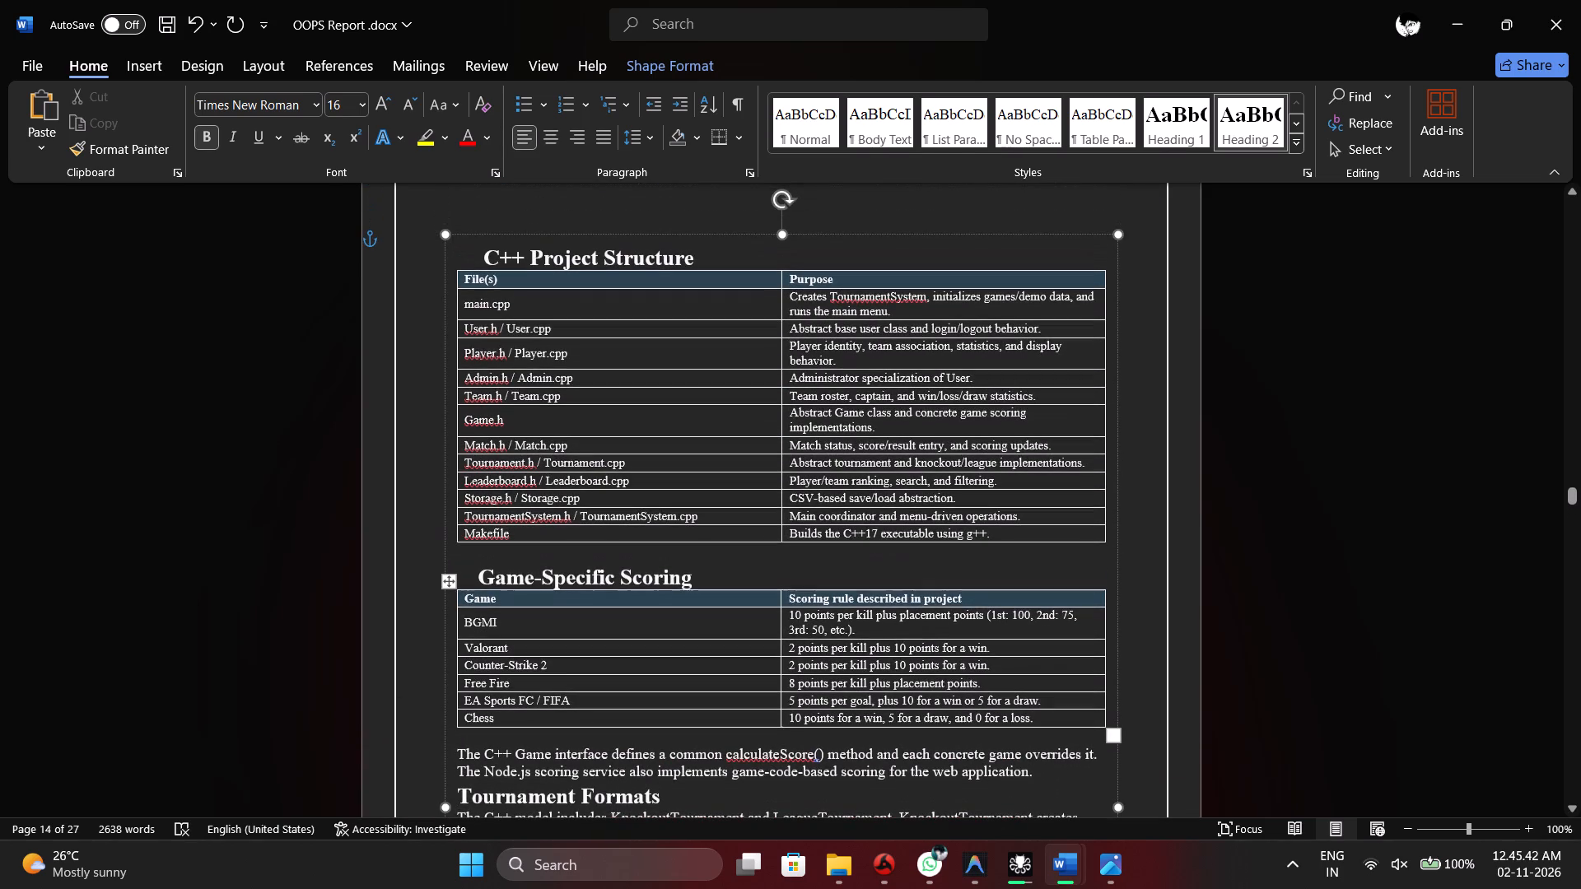
click(479, 575)
key(BackSpace)
click(484, 252)
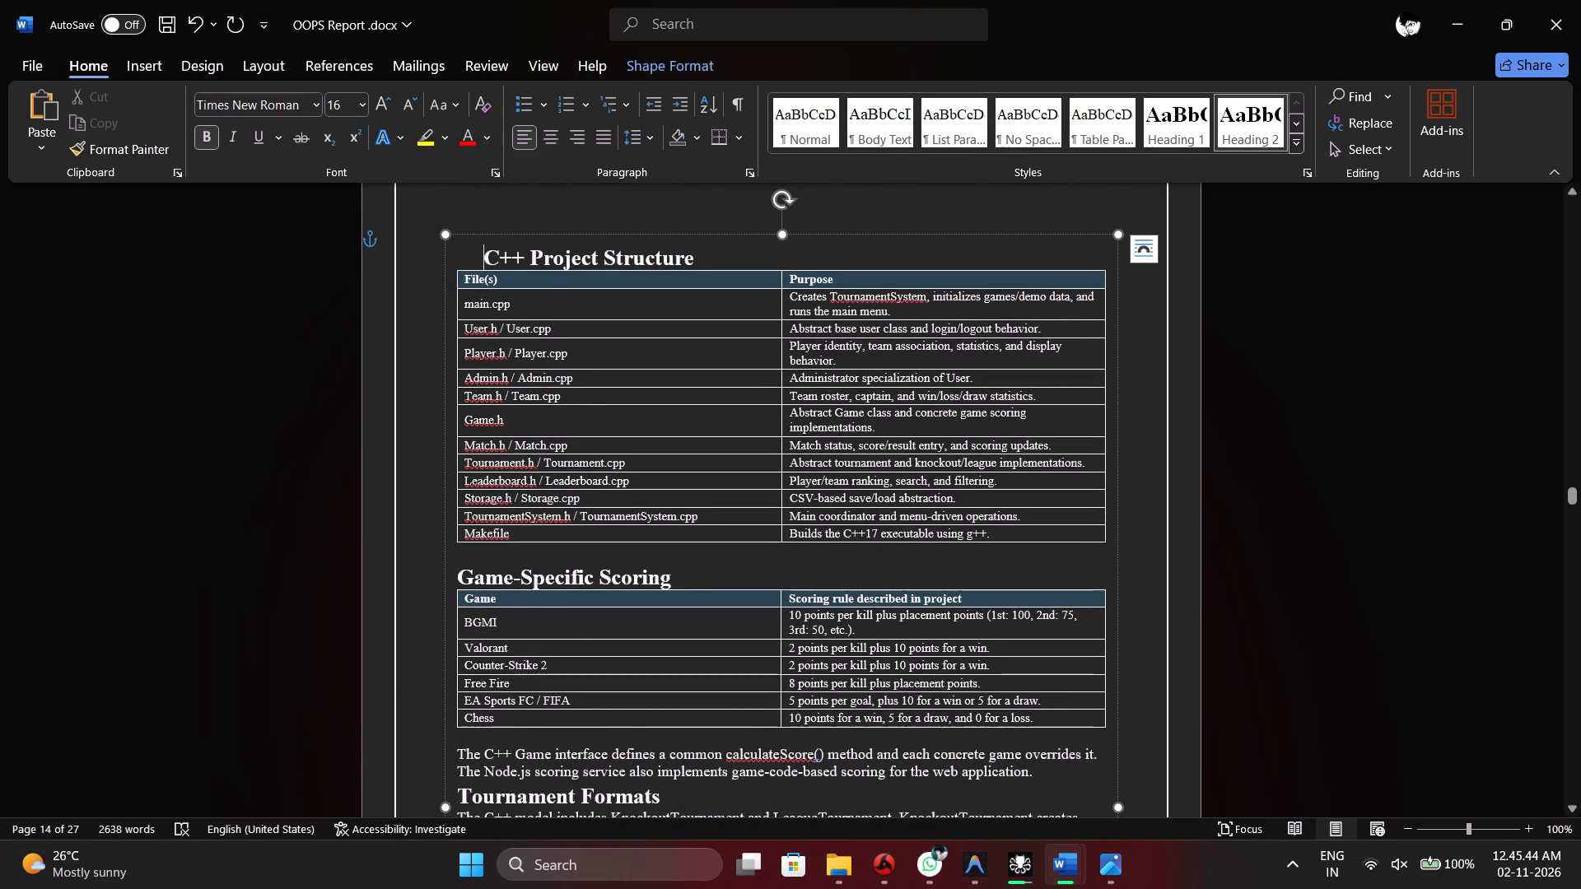
key(BackSpace)
Remove the 7.4 number from the Web Application Modules heading and place it flush left without an indent.
scroll(532, 409, down, 13)
scroll(534, 416, up, 2)
scroll(534, 416, down, 4)
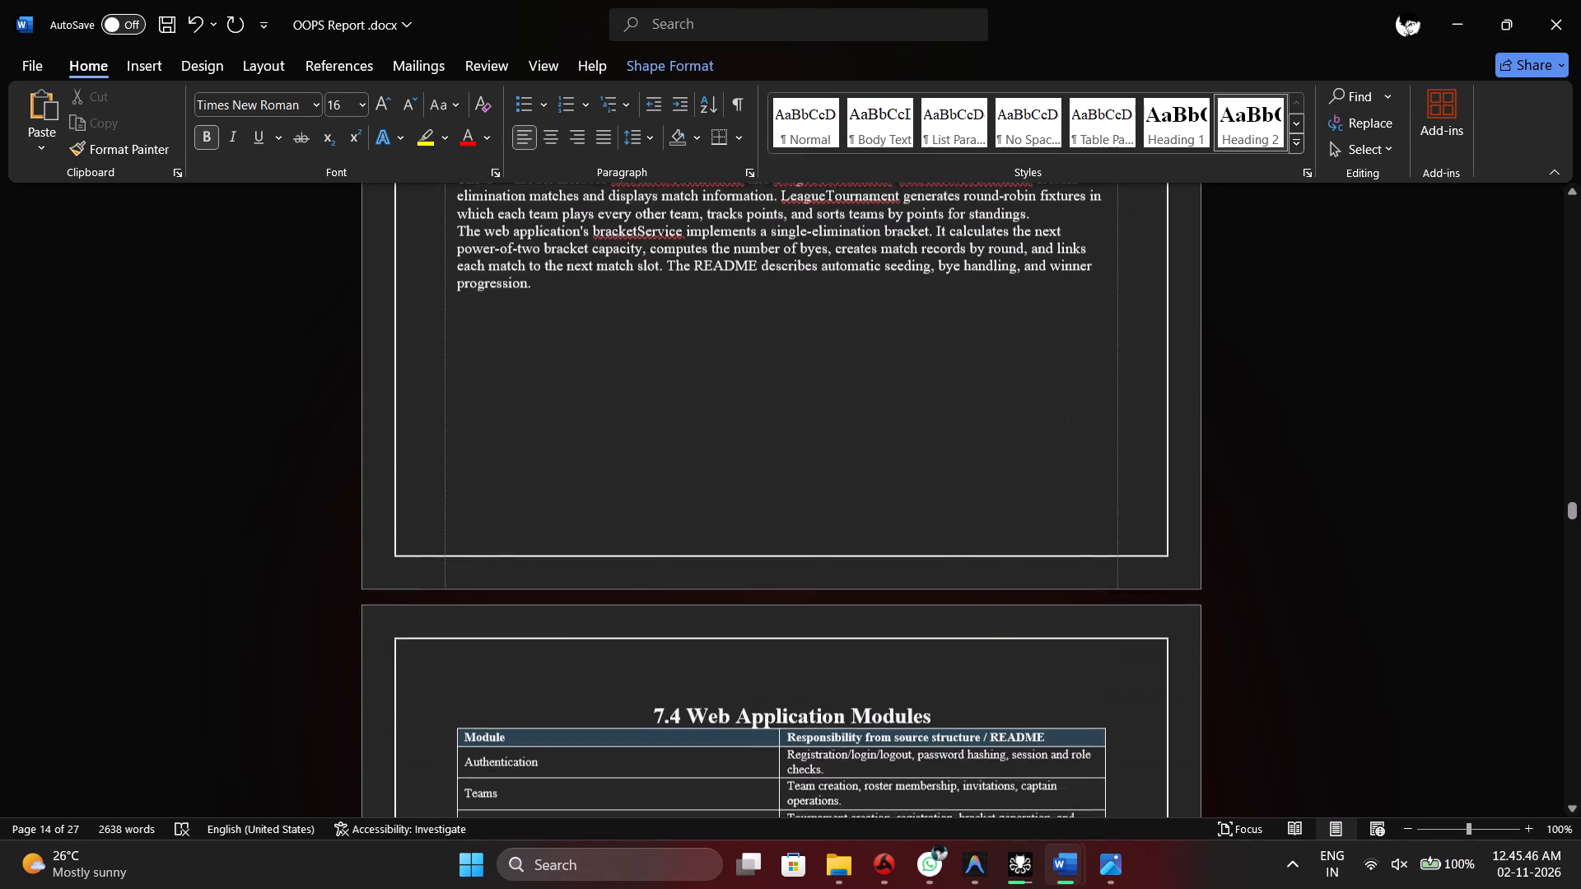
scroll(534, 416, down, 2)
click(686, 519)
key(BackSpace)
key(BackSpace)
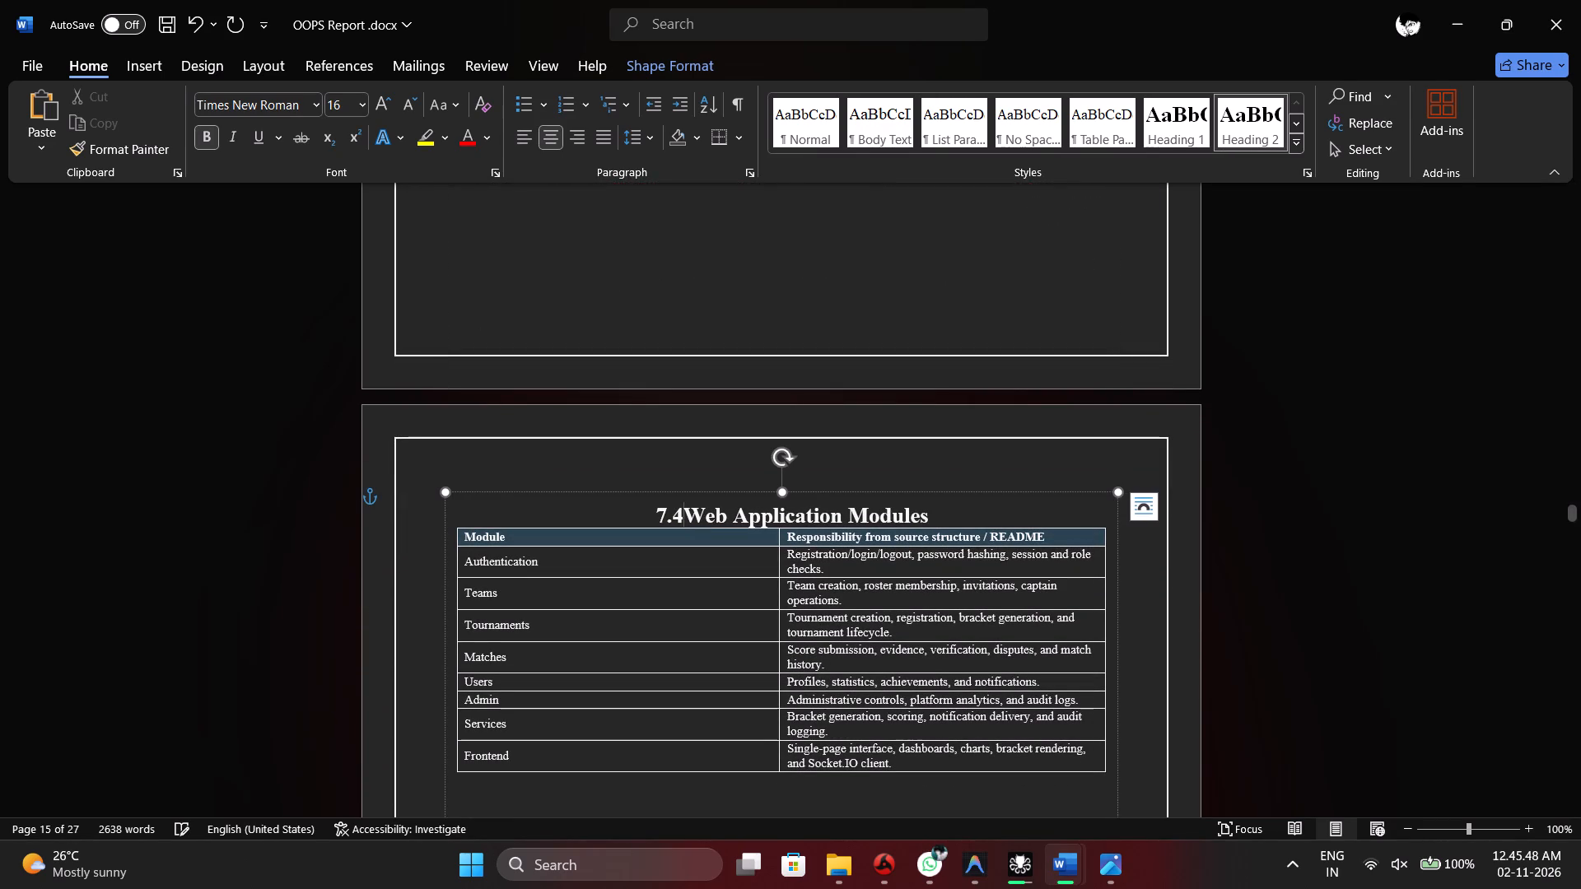
key(BackSpace)
key(BackSpace)
key(BackSpace)
key(BackSpace)
Set all text in the text box from C++ Project Structure through Tournament Formats to font size 12.
scroll(602, 590, up, 20)
click(481, 442)
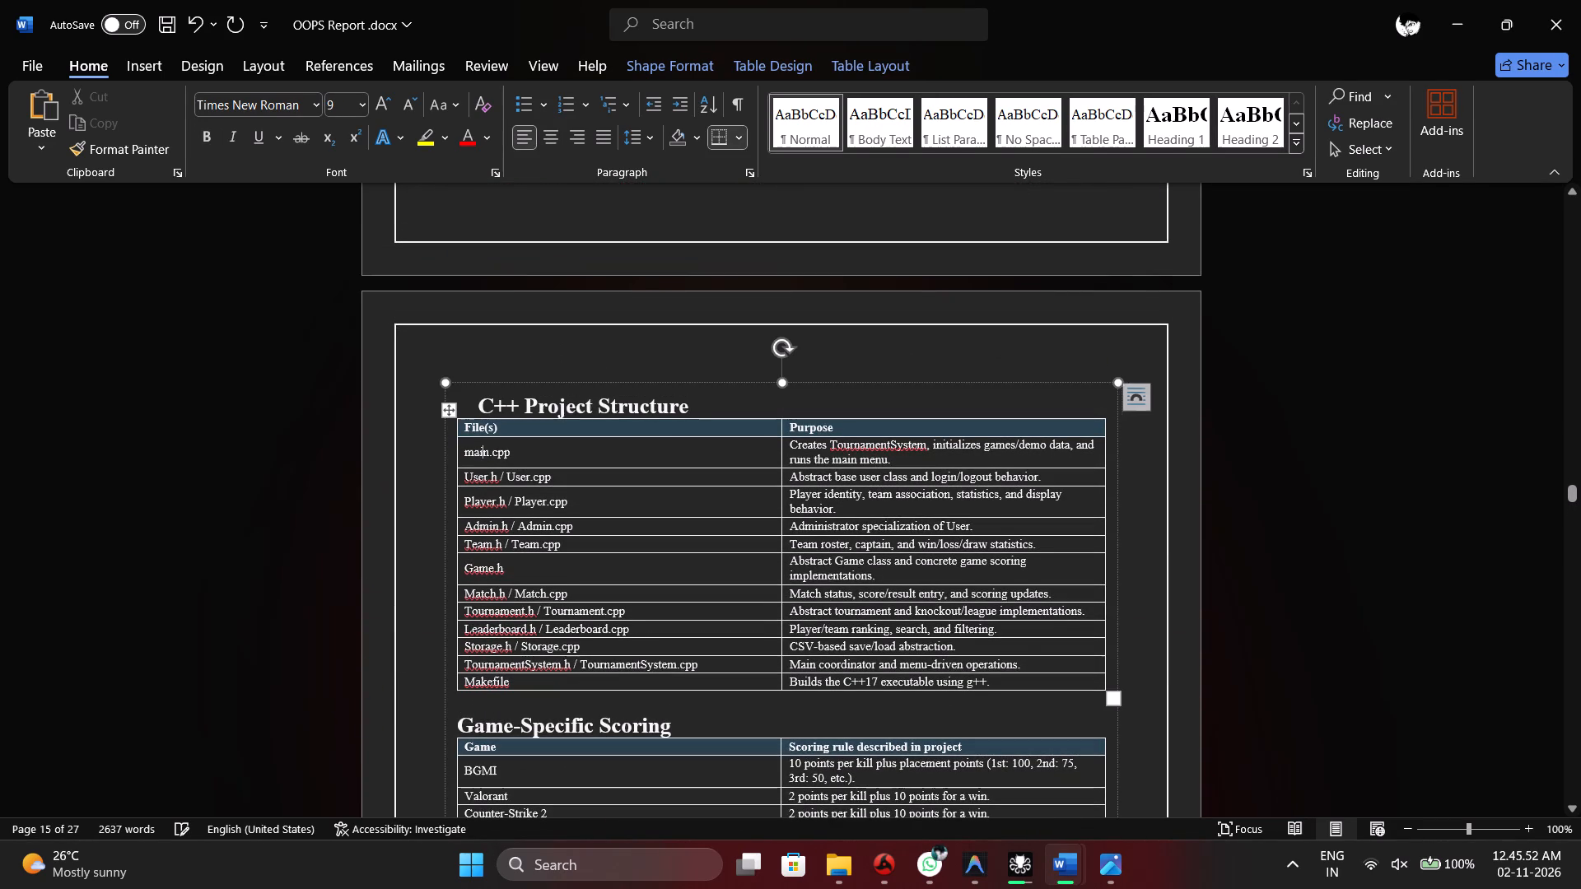
key(ctrl+a)
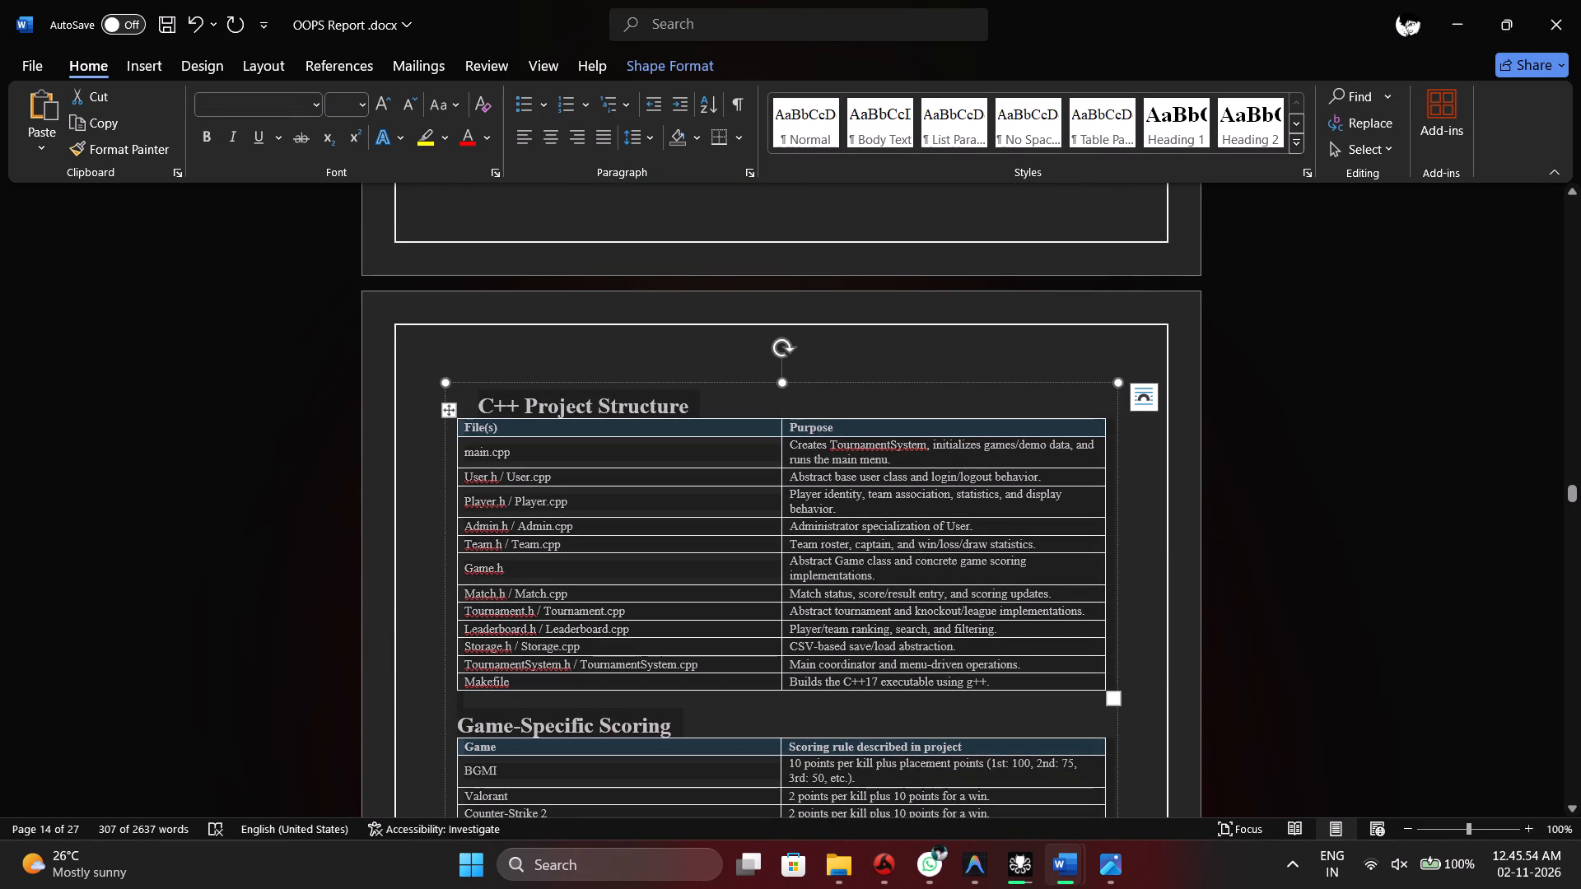
click(344, 99)
text(12)
key(Return)
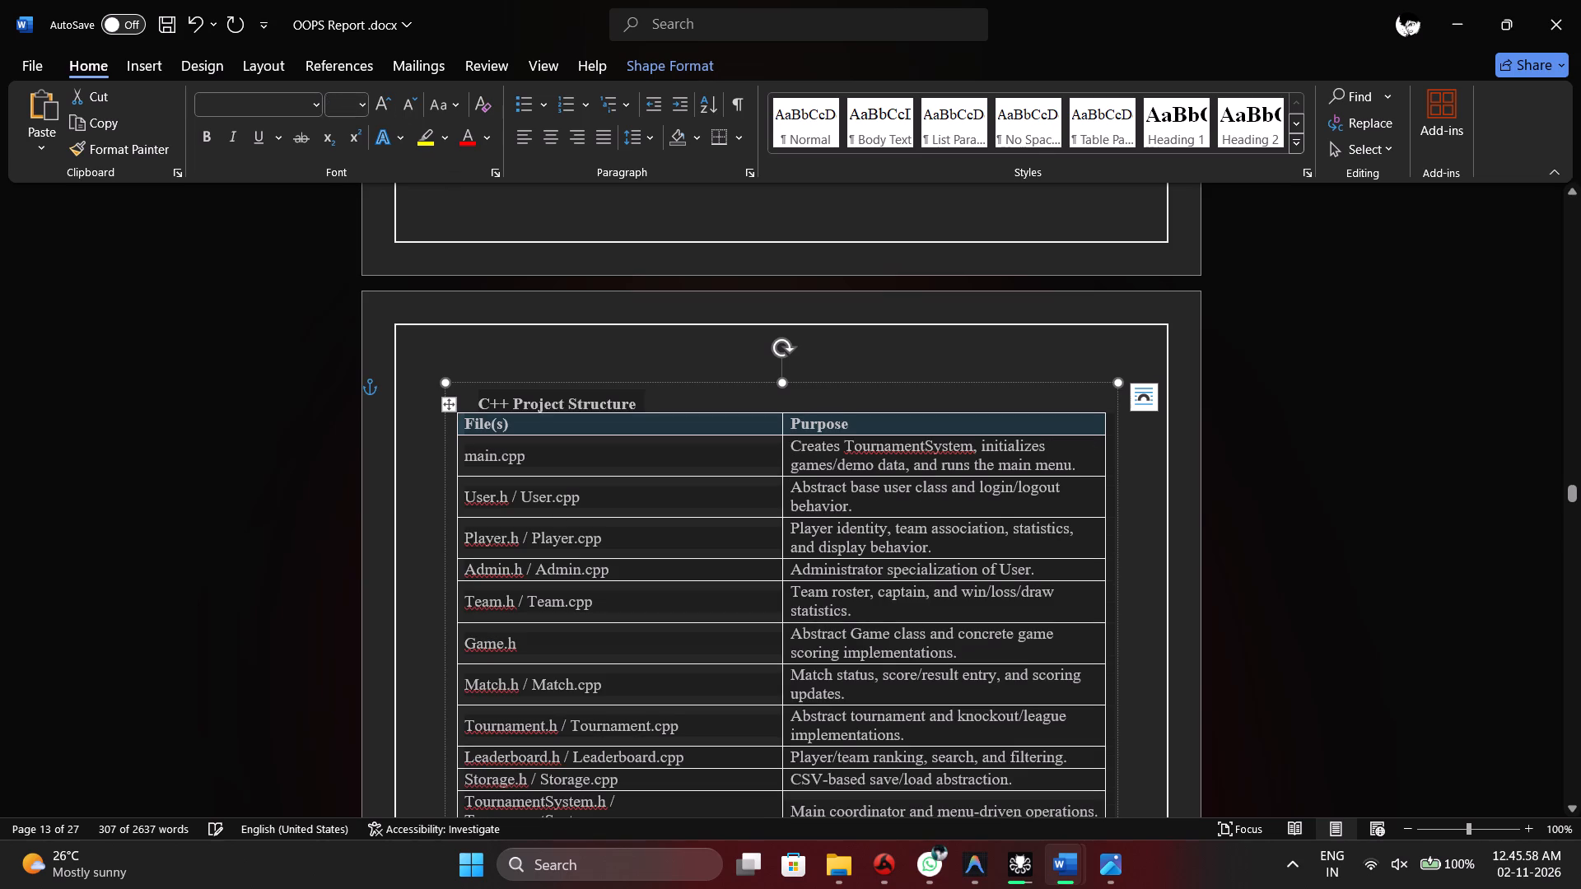
click(562, 518)
Review how the resized headings, tables and paragraphs fit the page border and compare with the neighbouring pages.
scroll(643, 591, down, 11)
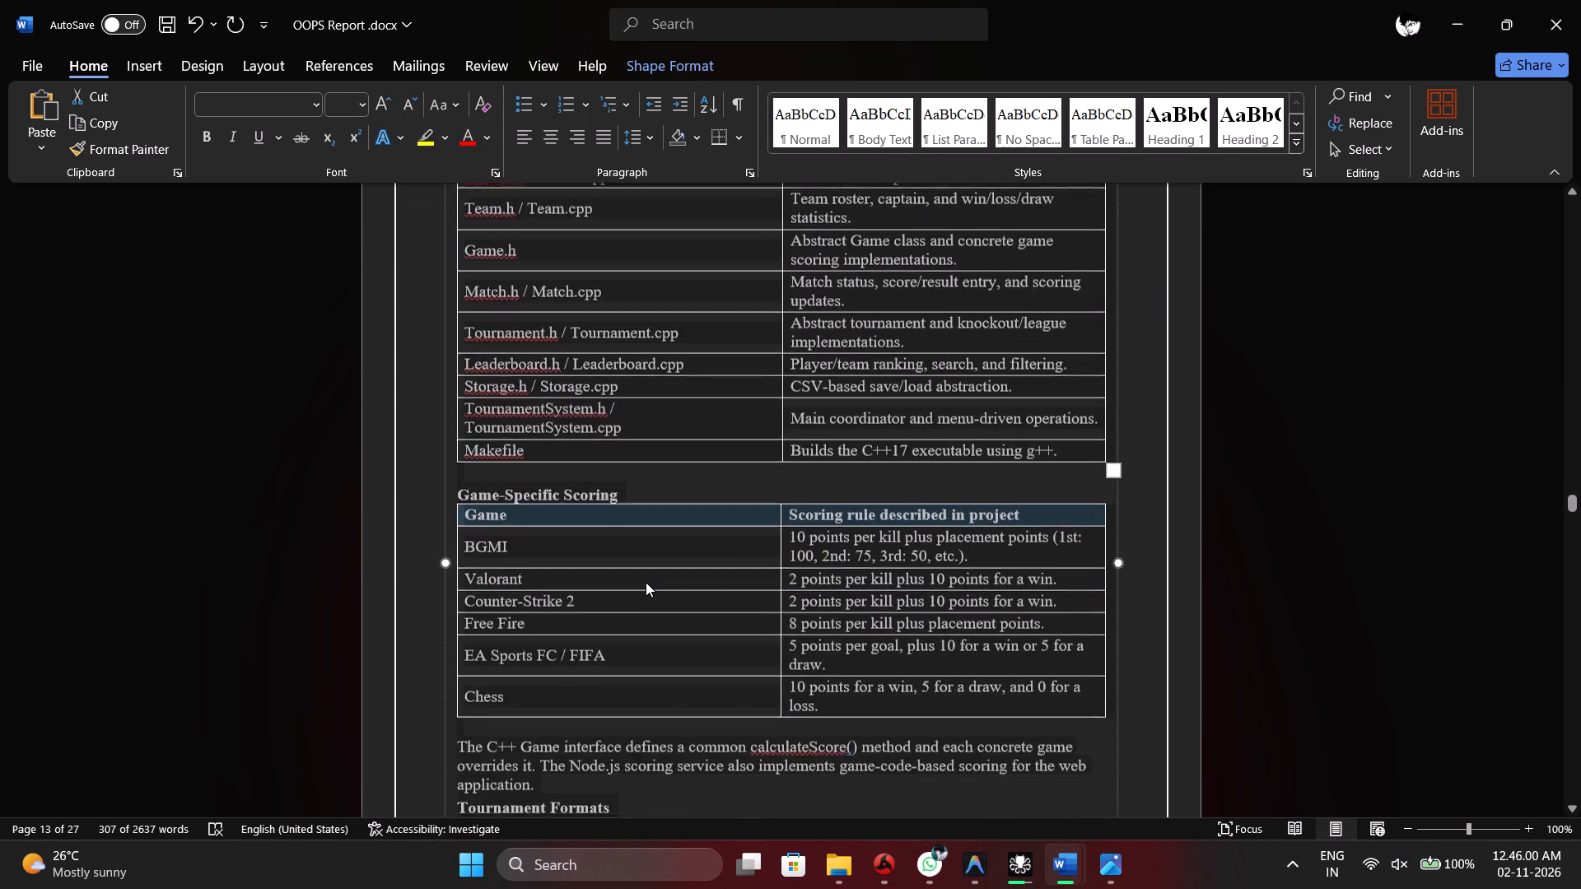
scroll(646, 582, down, 7)
scroll(646, 579, up, 6)
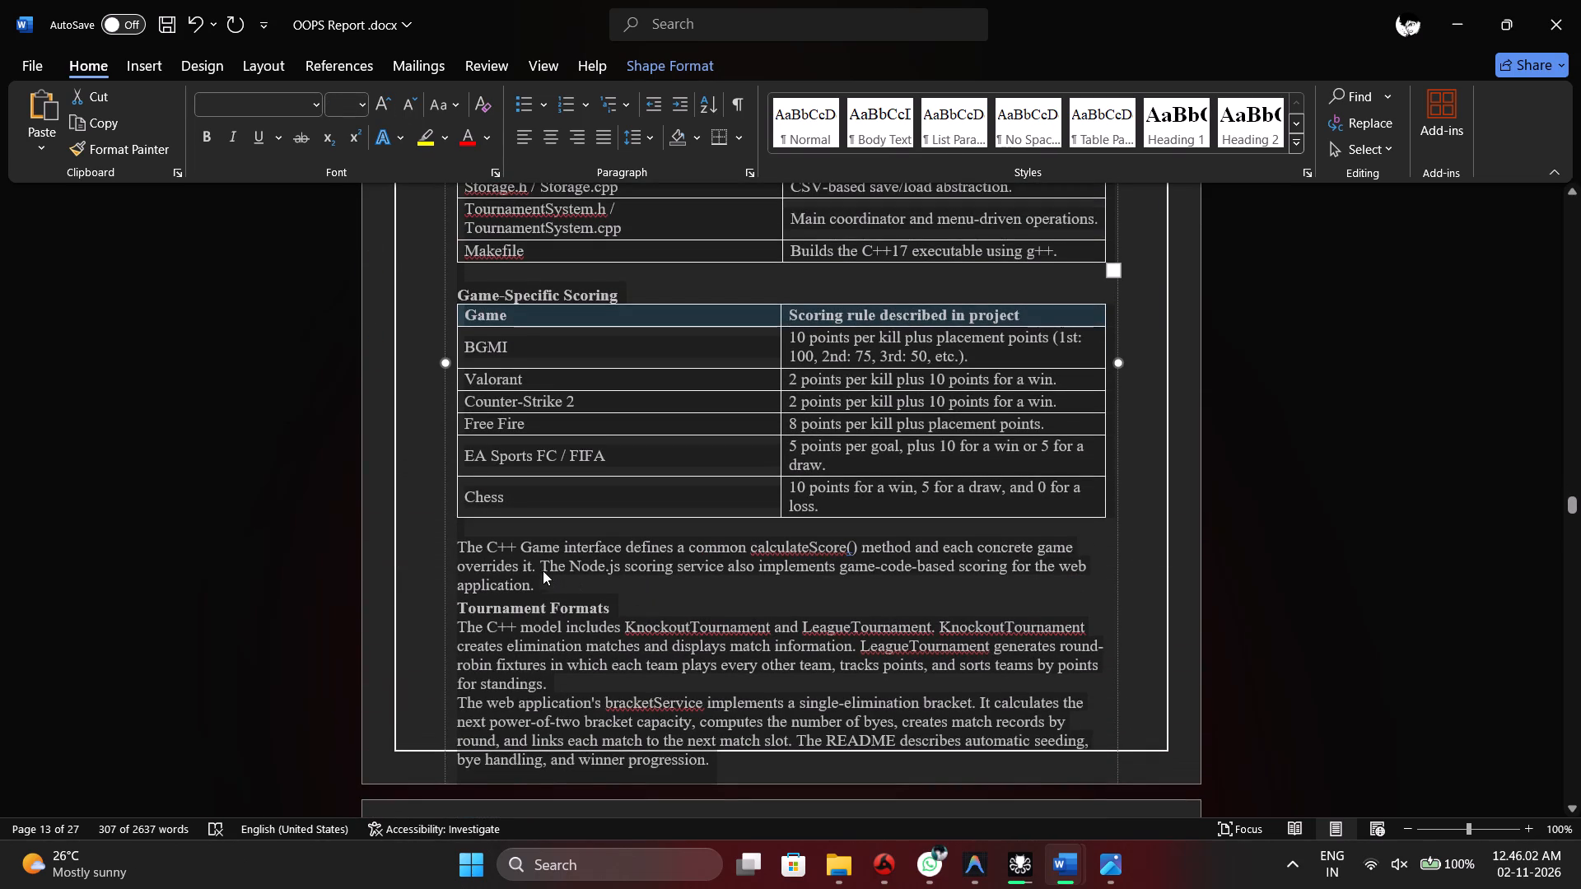
scroll(543, 570, down, 5)
scroll(542, 568, up, 7)
scroll(542, 564, down, 4)
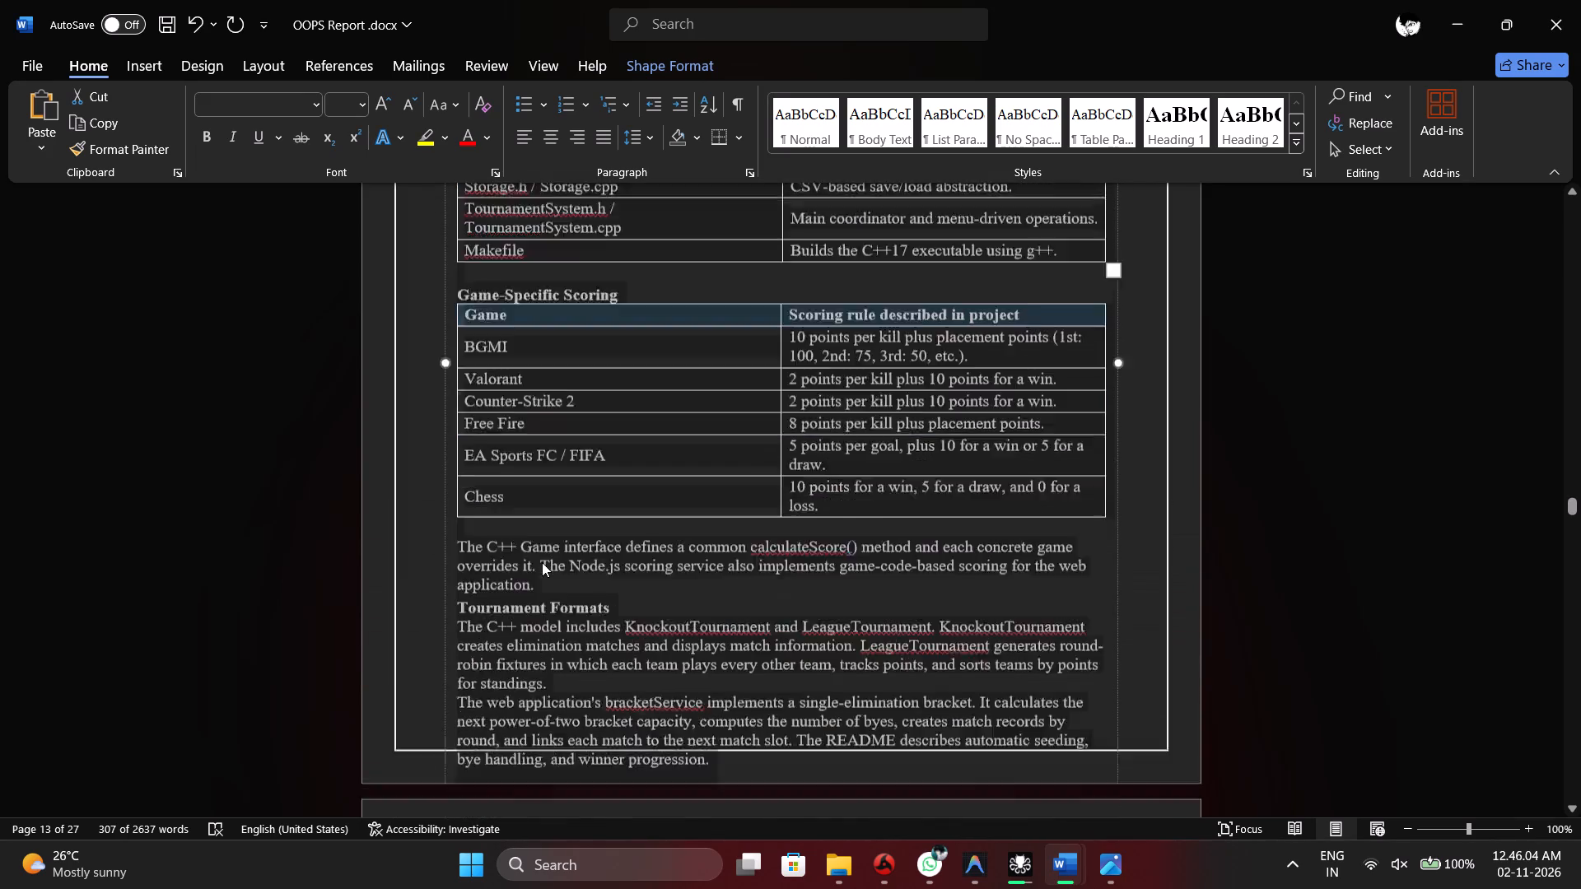
scroll(542, 557, down, 6)
scroll(542, 555, up, 6)
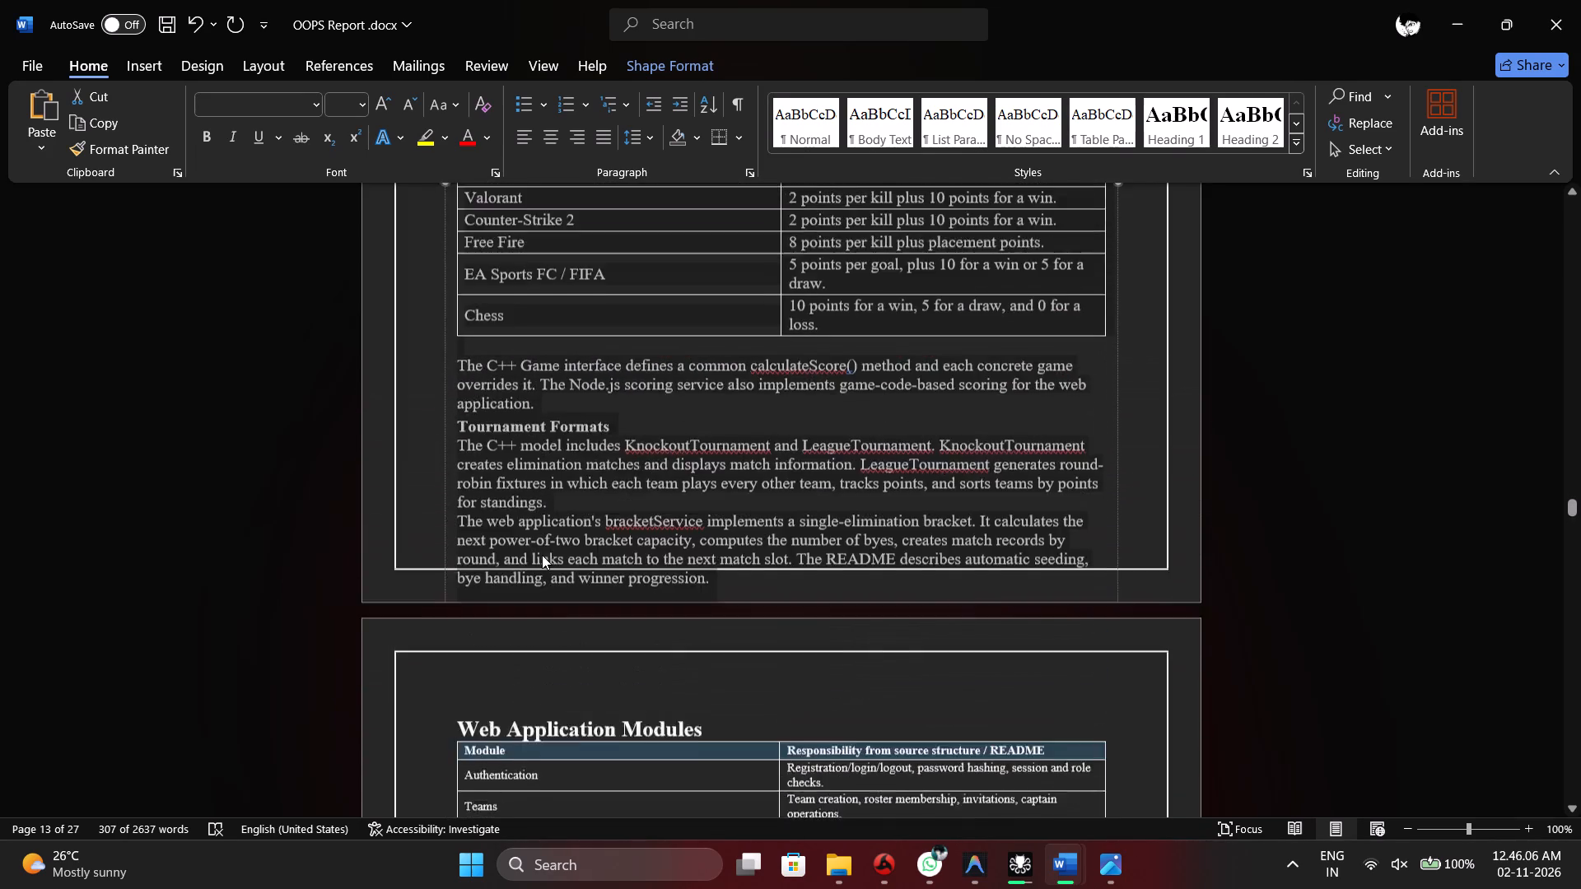
scroll(542, 555, up, 15)
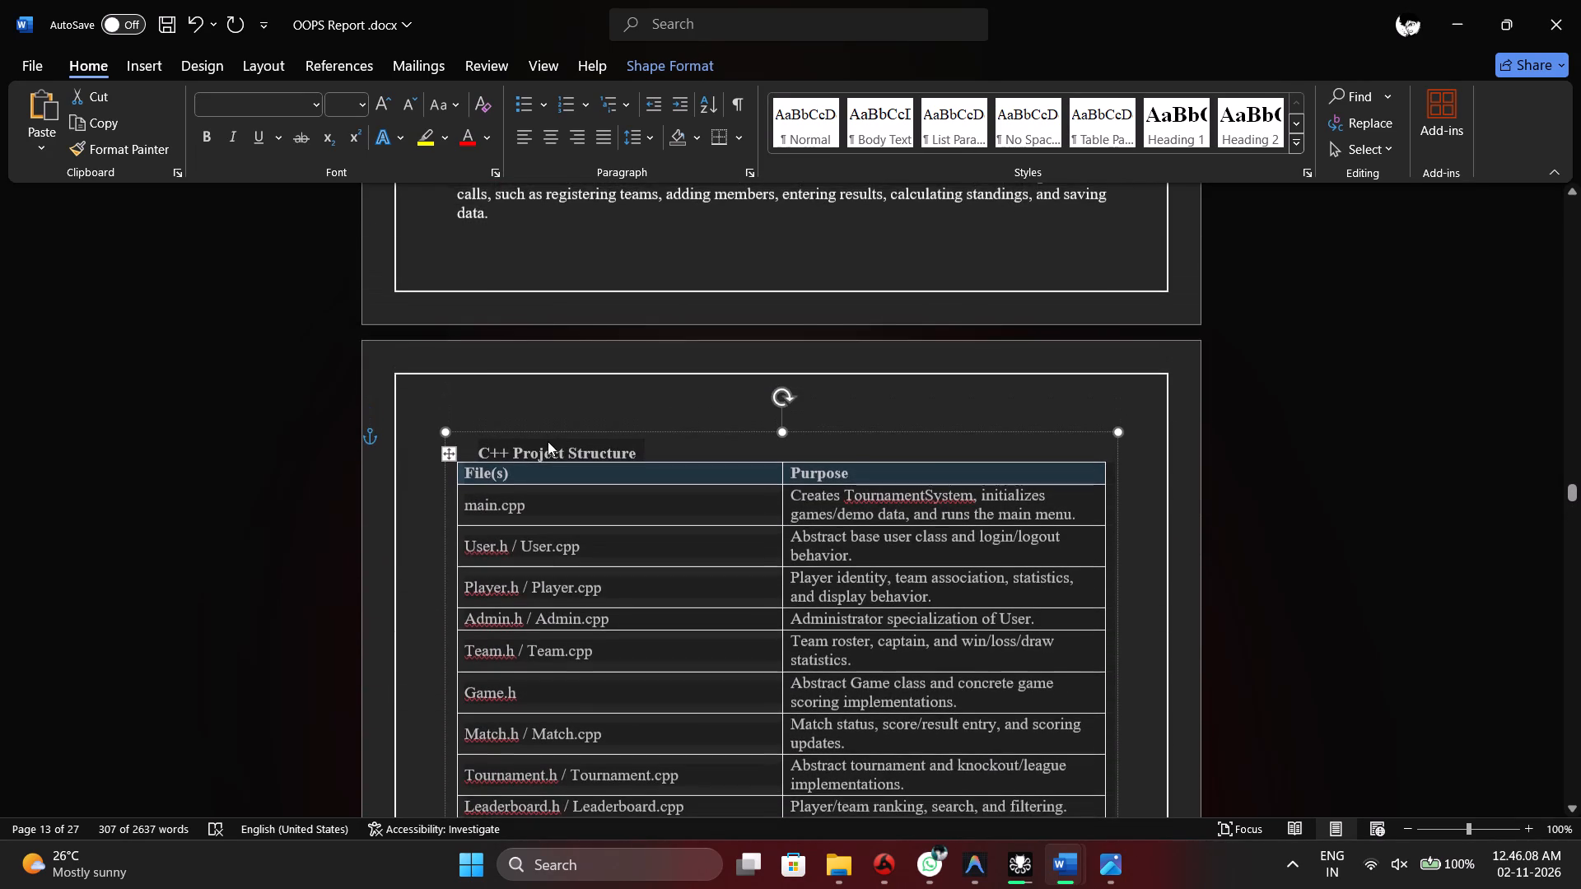
scroll(574, 471, up, 9)
scroll(574, 468, down, 7)
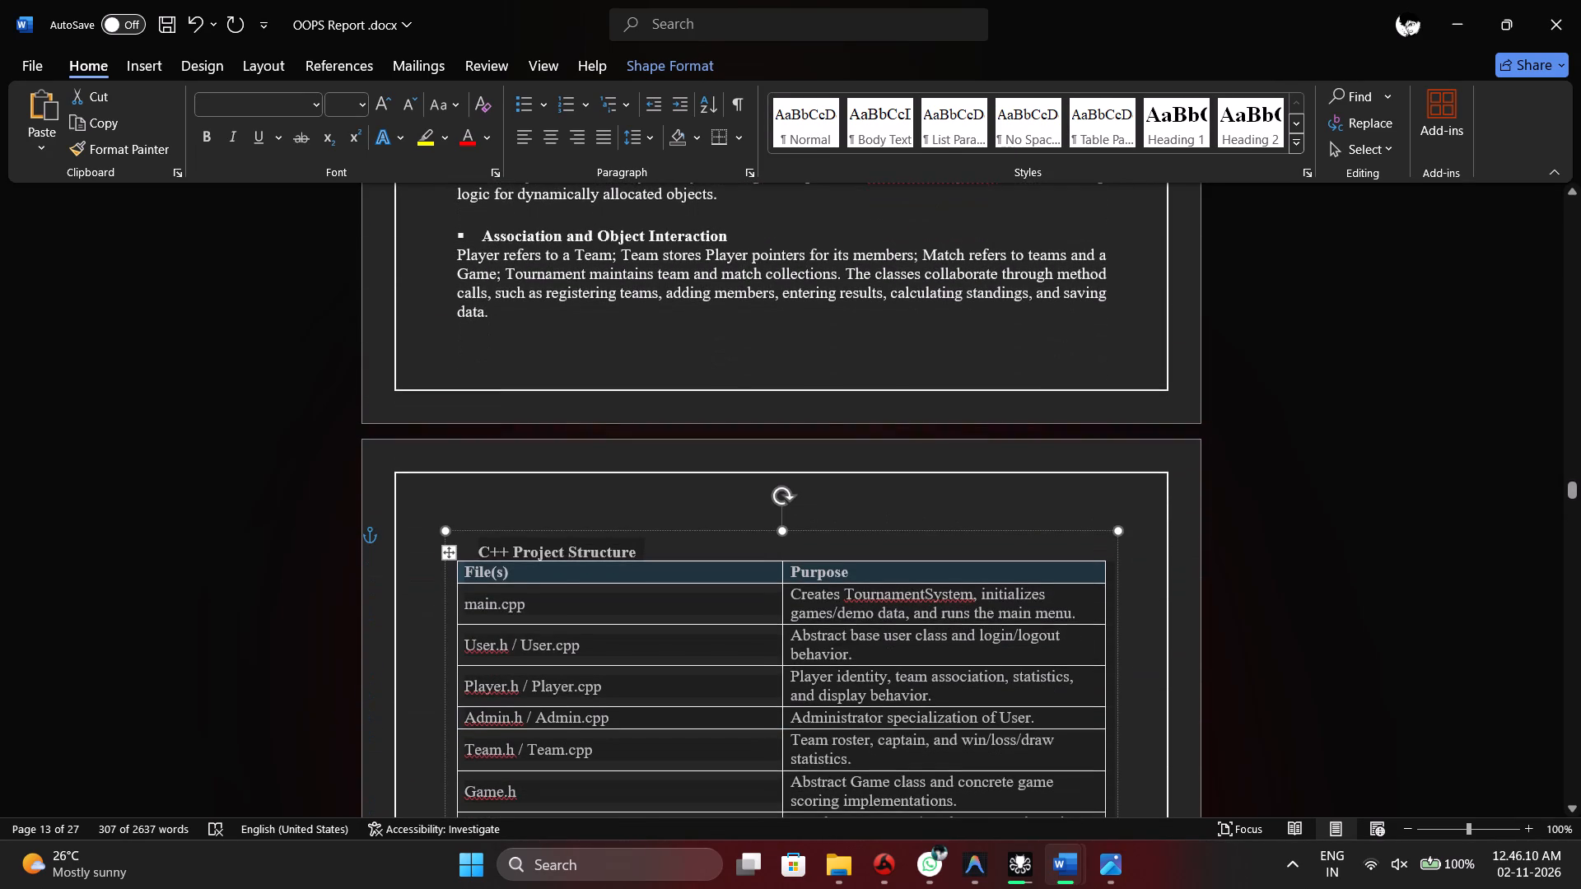
Set the Web Application Modules heading and all text in its module table to font size 12.
click(561, 566)
scroll(560, 560, down, 10)
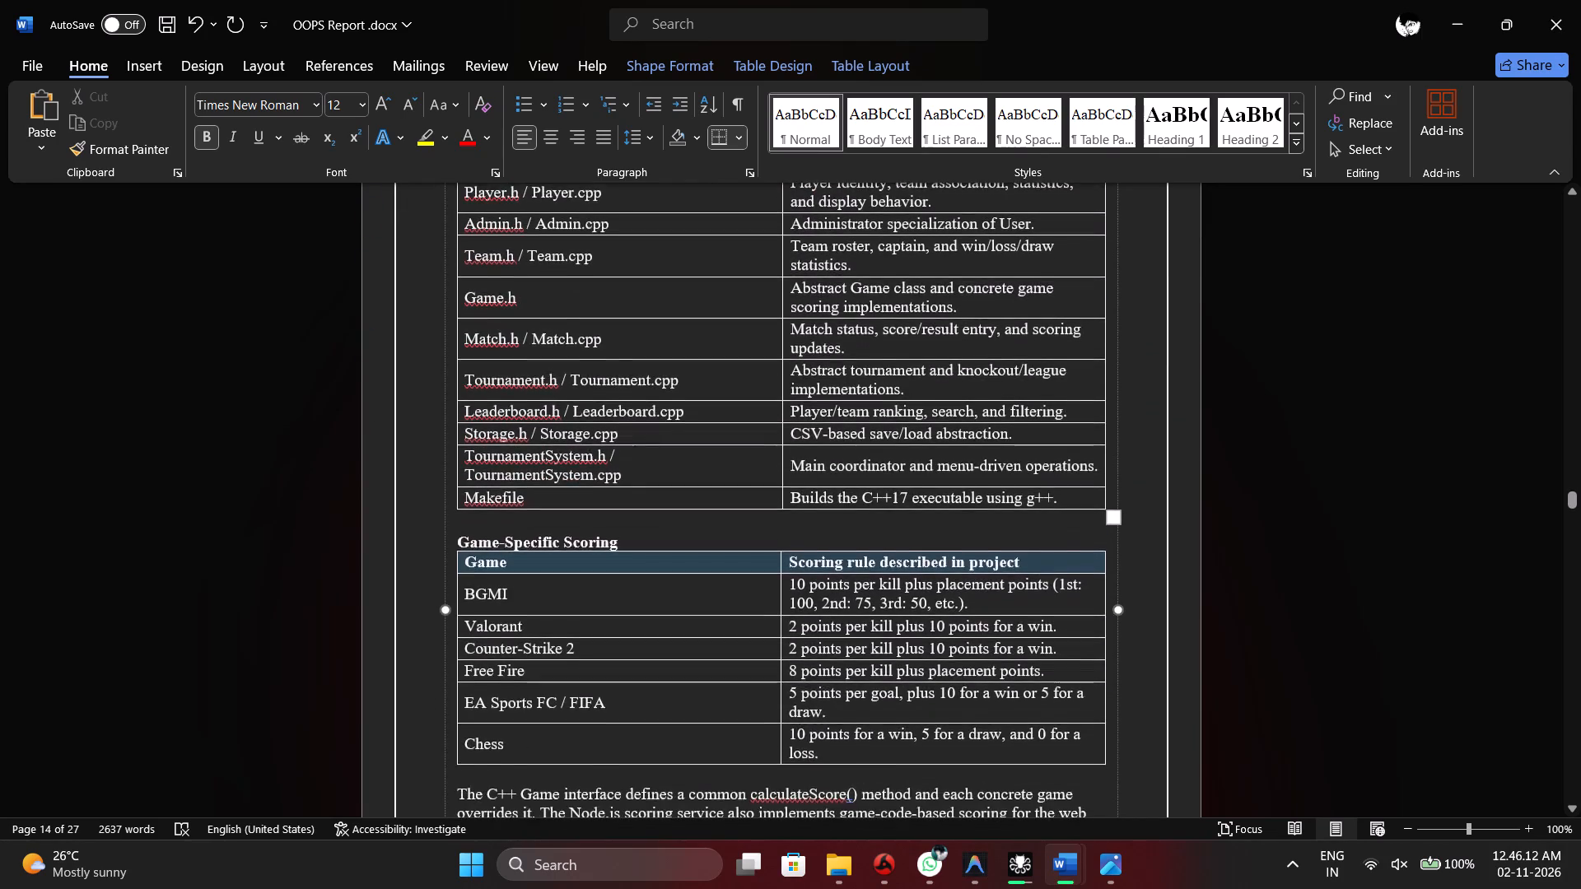
scroll(542, 566, down, 12)
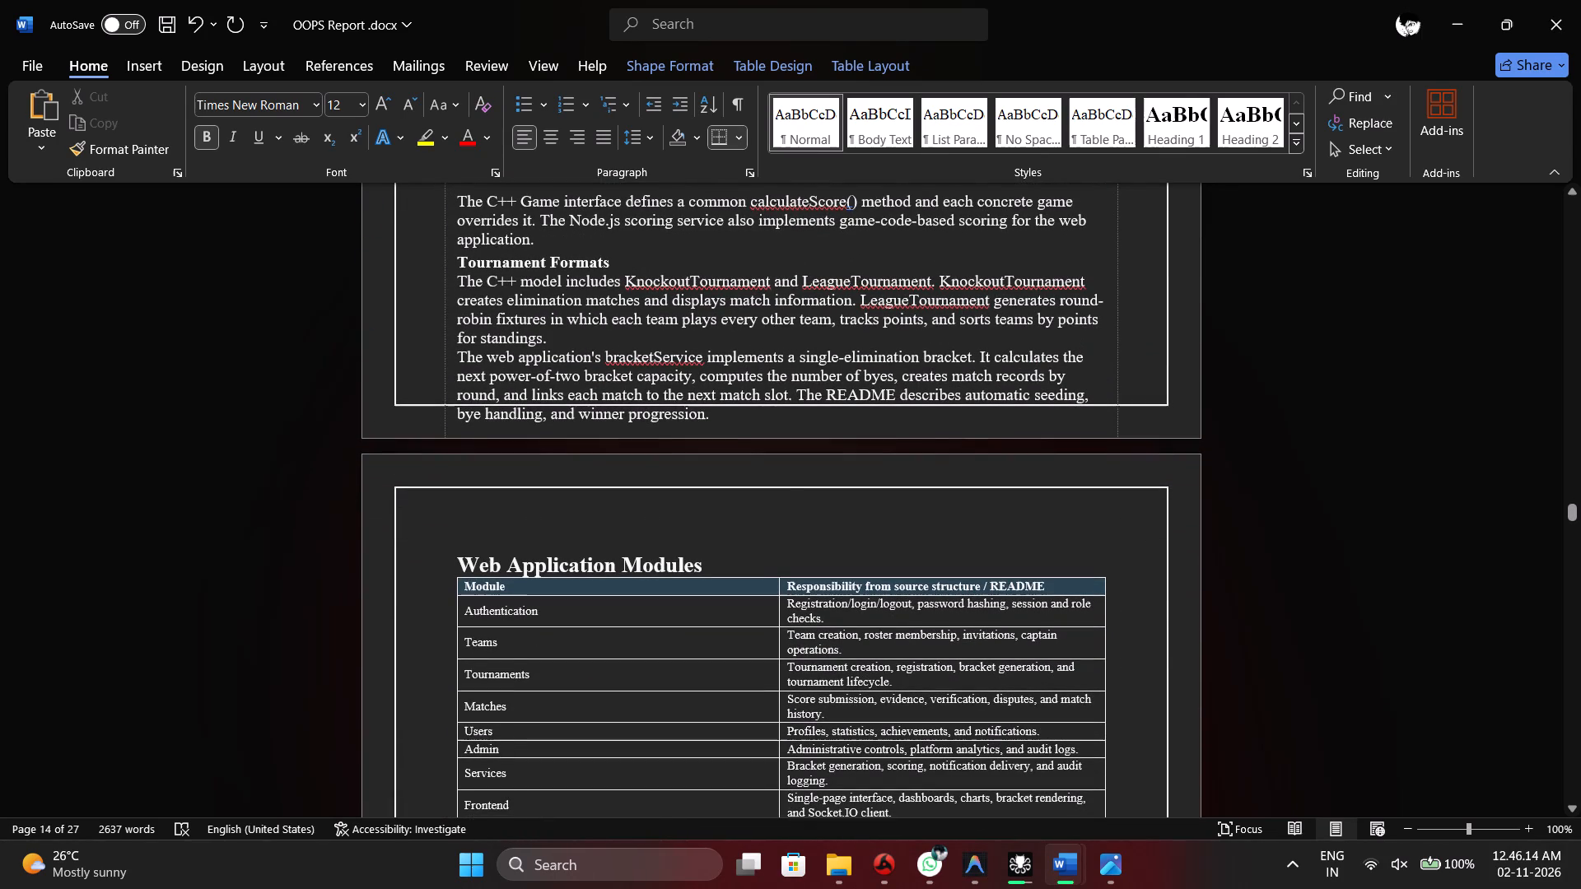
click(556, 575)
key(ctrl+a)
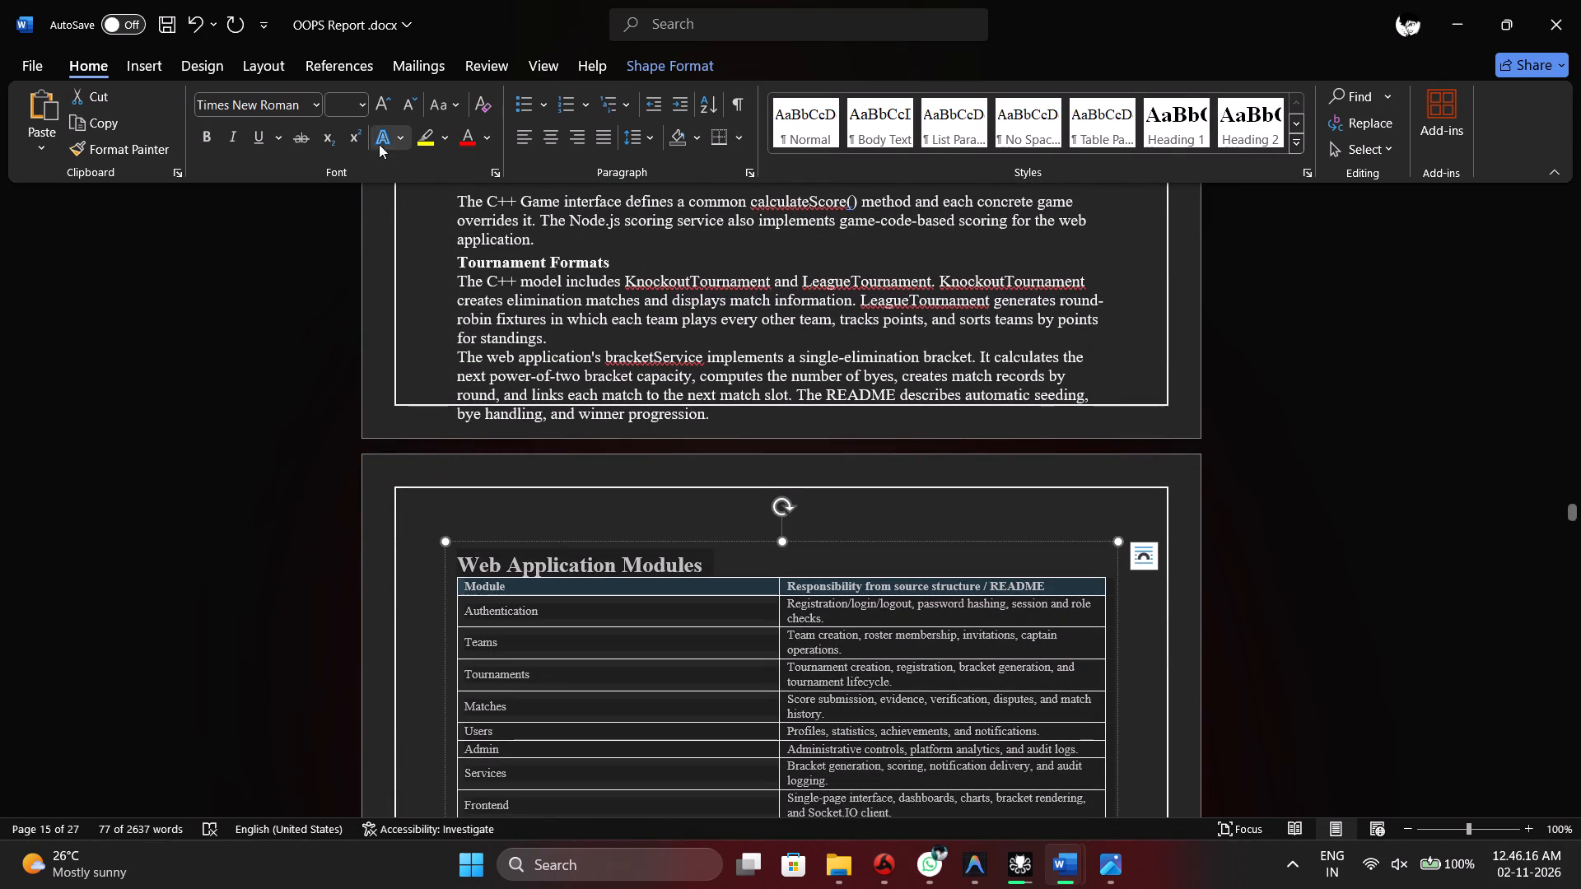
click(338, 105)
text(12)
key(Return)
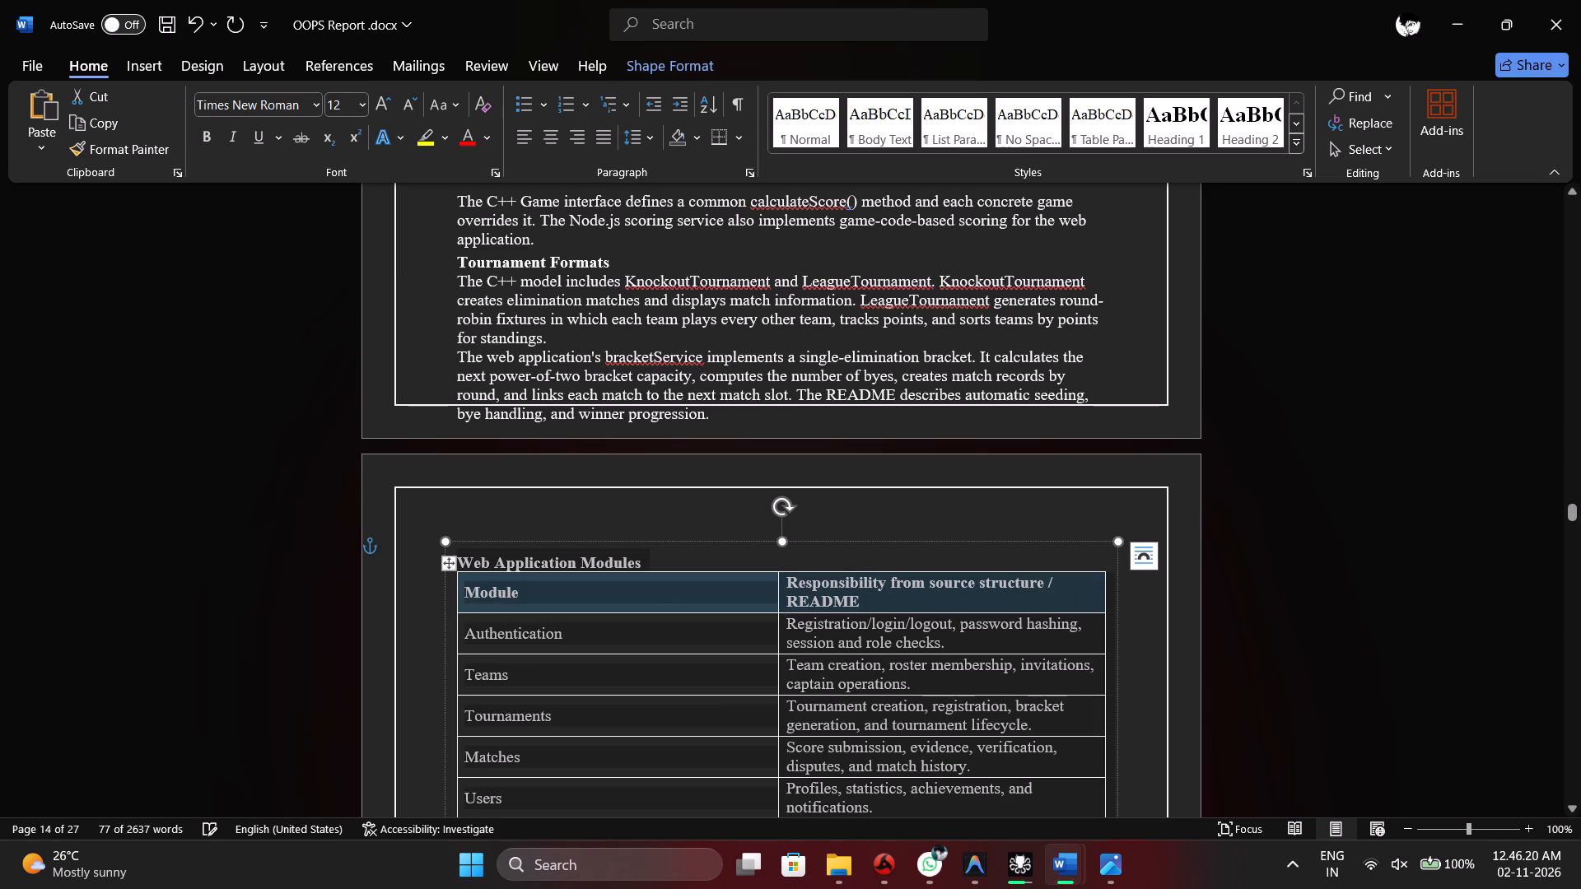
Shrink the C++ Project Structure table slightly so it is narrower than the Game-Specific Scoring table beneath it.
click(666, 654)
scroll(666, 654, up, 15)
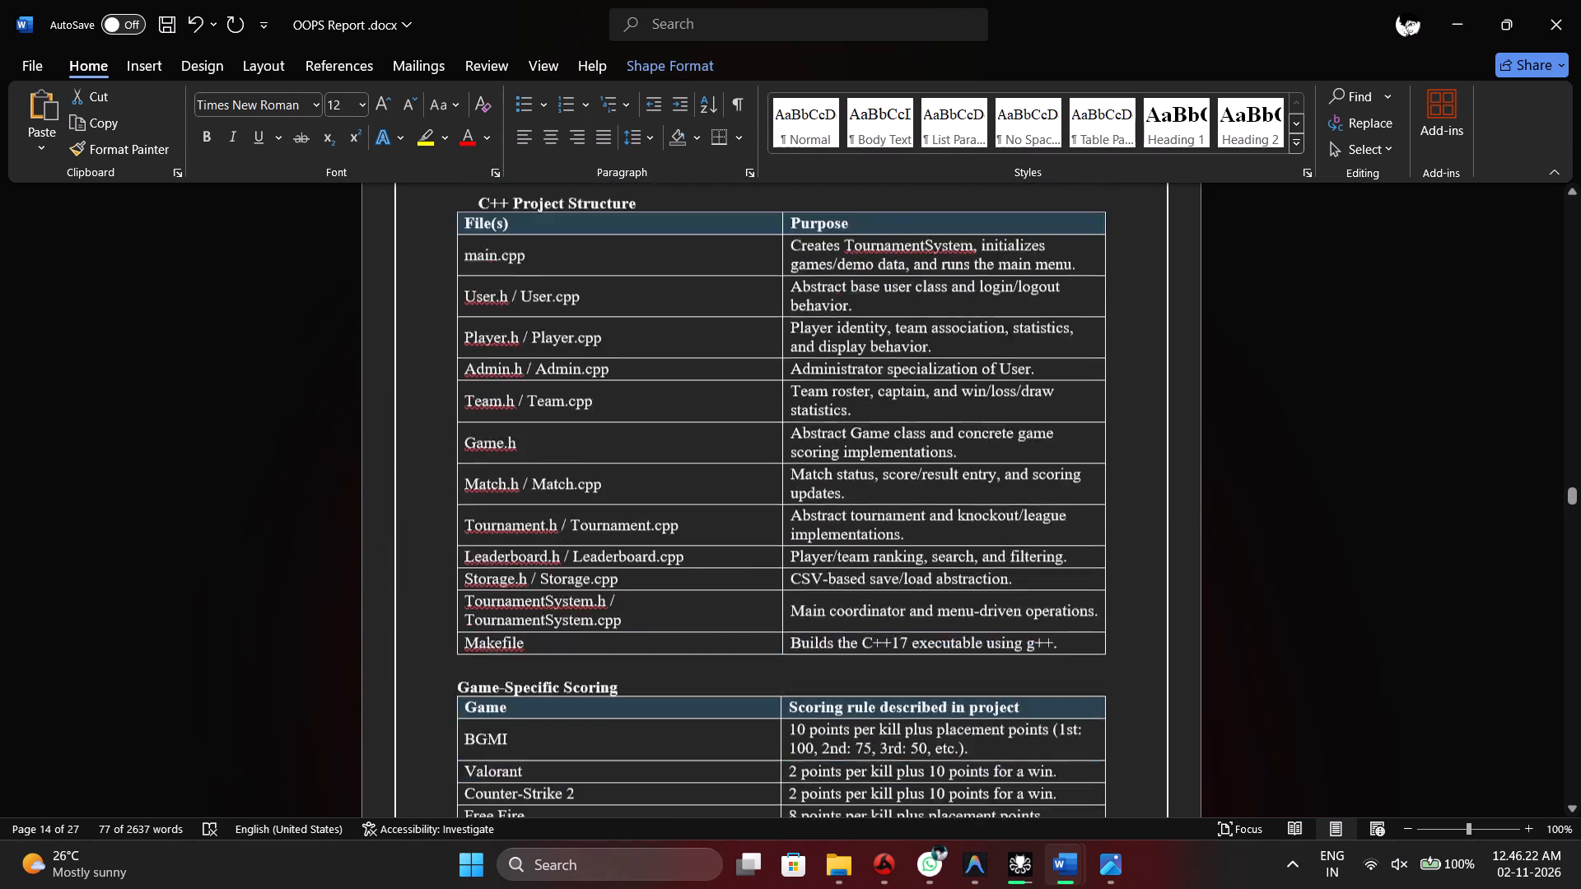
scroll(666, 646, up, 5)
scroll(666, 644, down, 6)
click(685, 621)
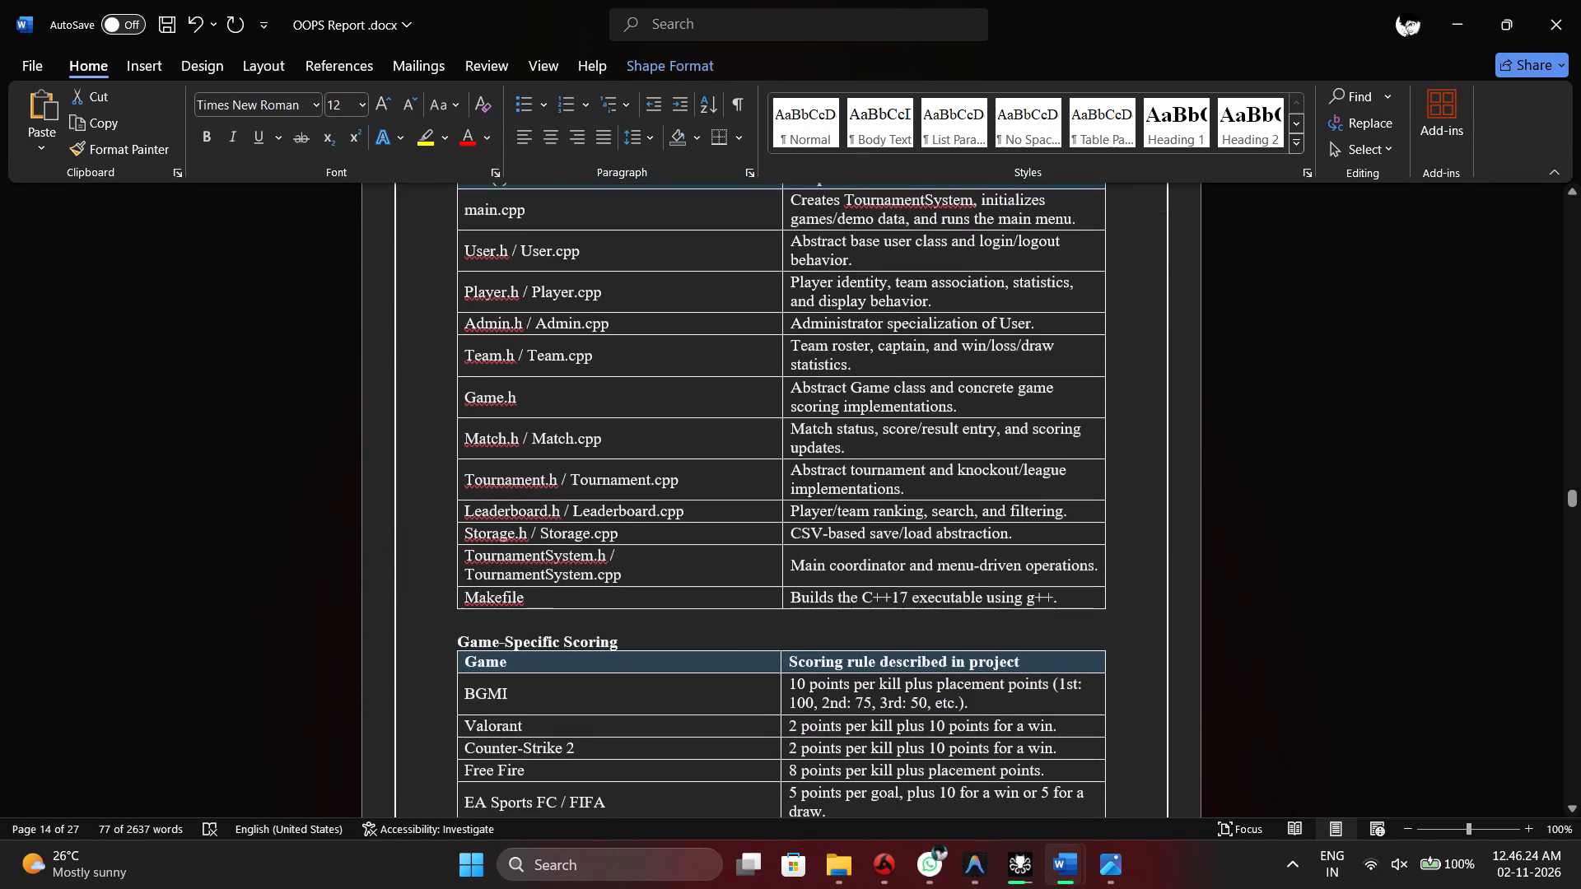
click(727, 546)
click(902, 539)
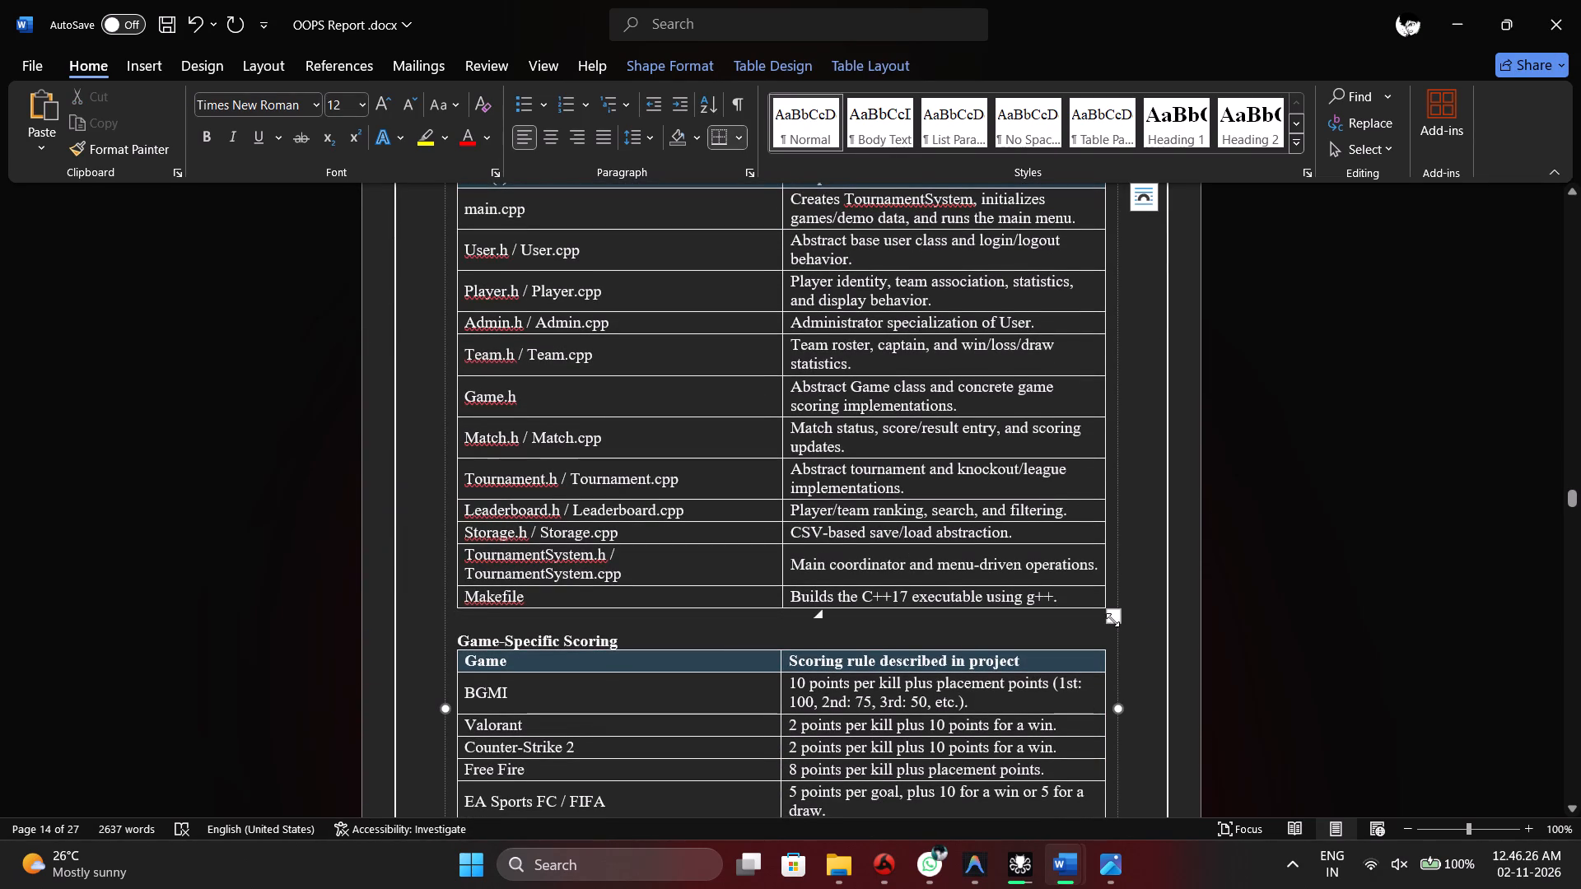
drag(1114, 617, 1070, 573)
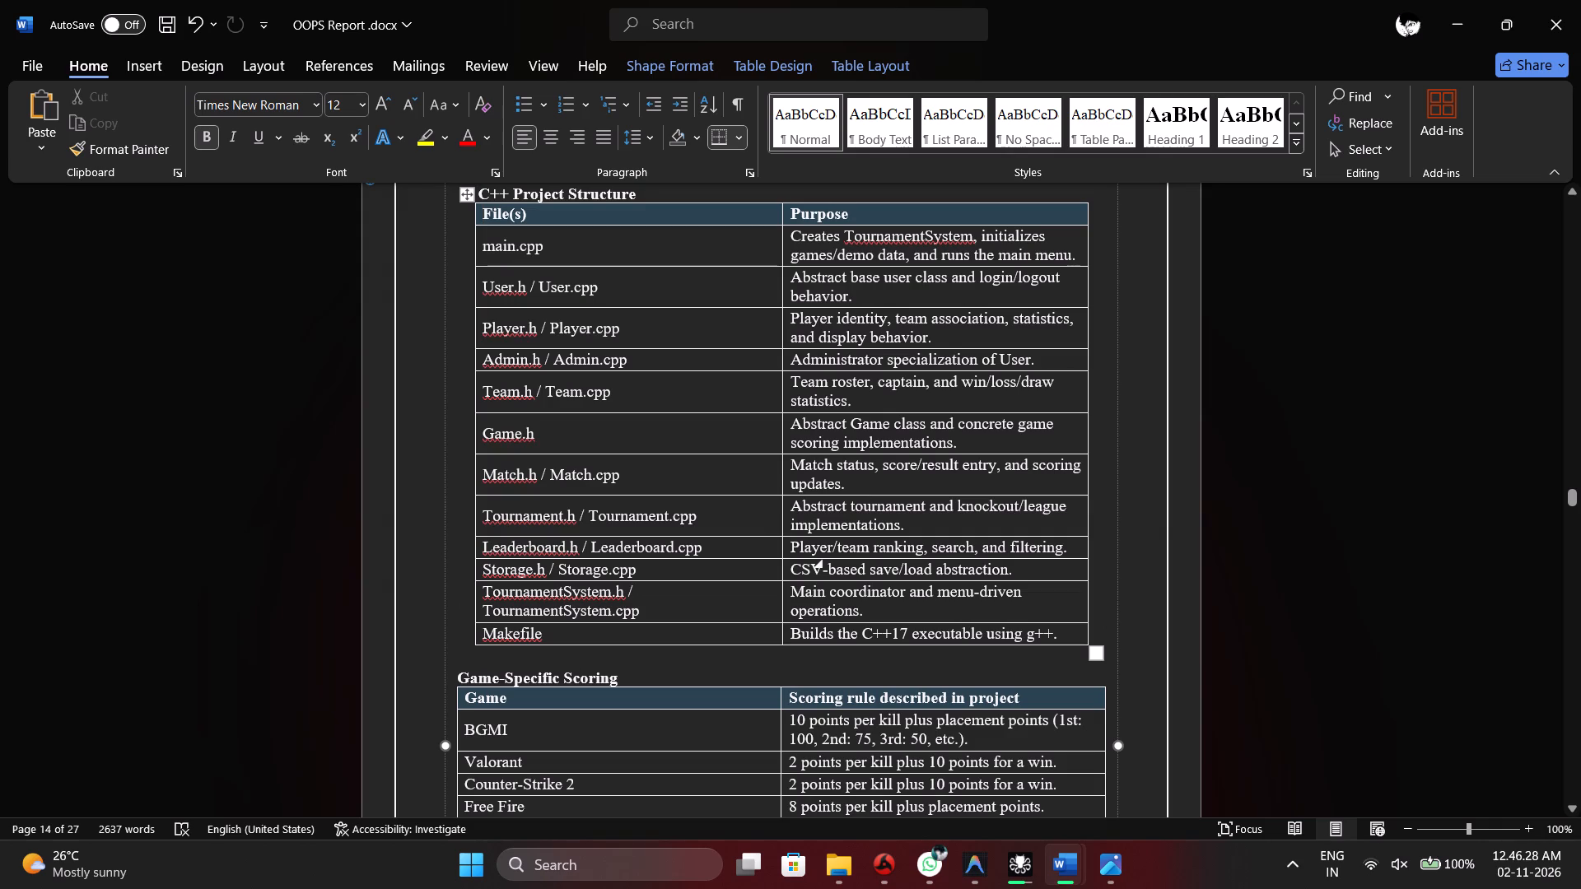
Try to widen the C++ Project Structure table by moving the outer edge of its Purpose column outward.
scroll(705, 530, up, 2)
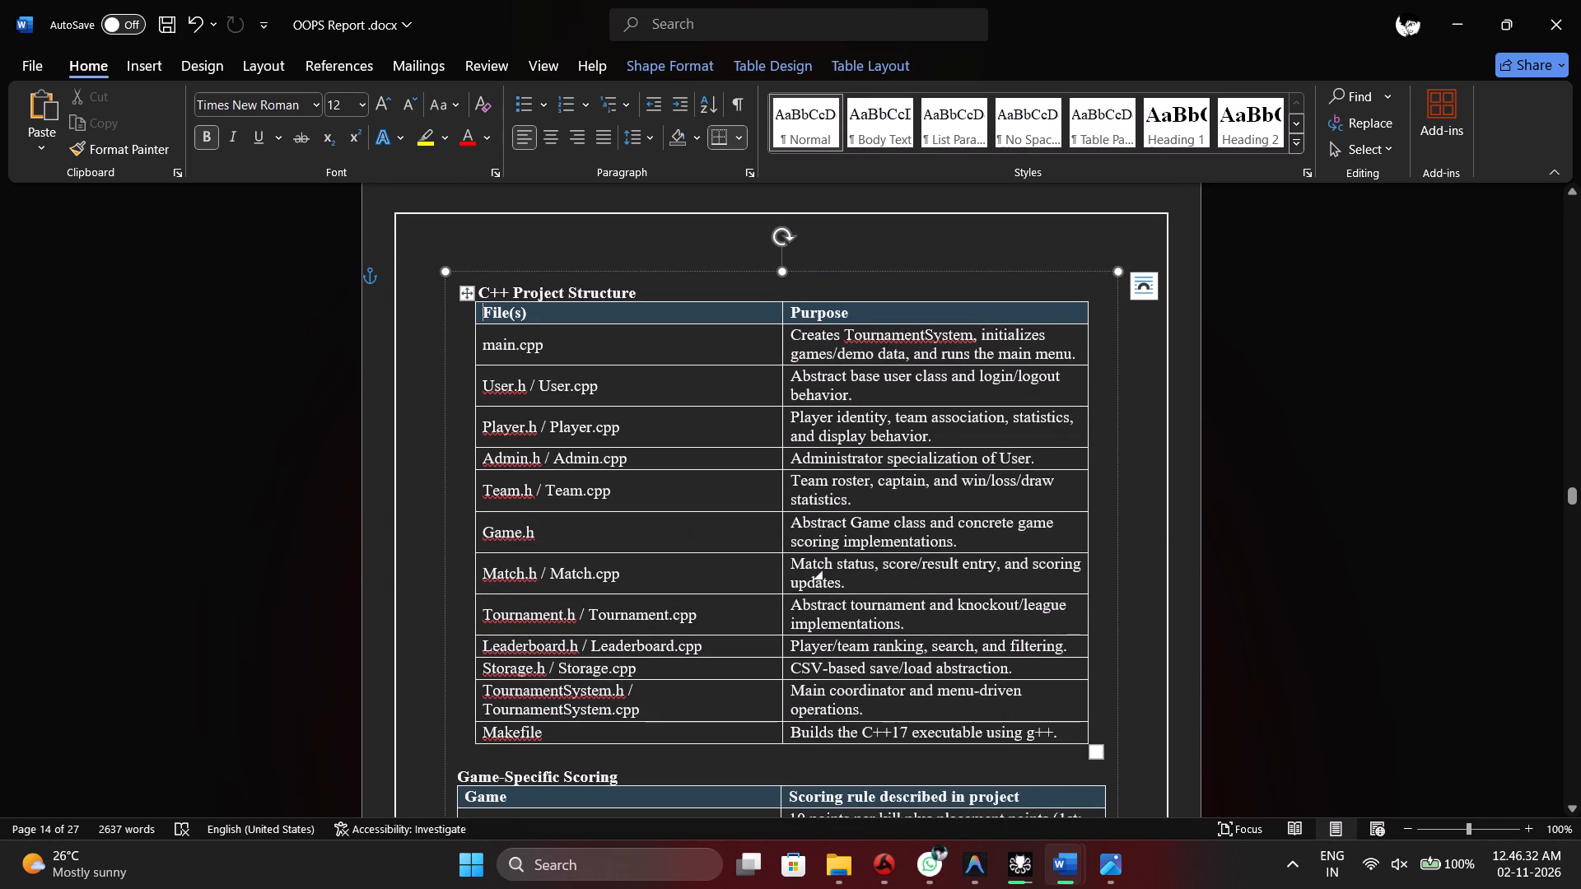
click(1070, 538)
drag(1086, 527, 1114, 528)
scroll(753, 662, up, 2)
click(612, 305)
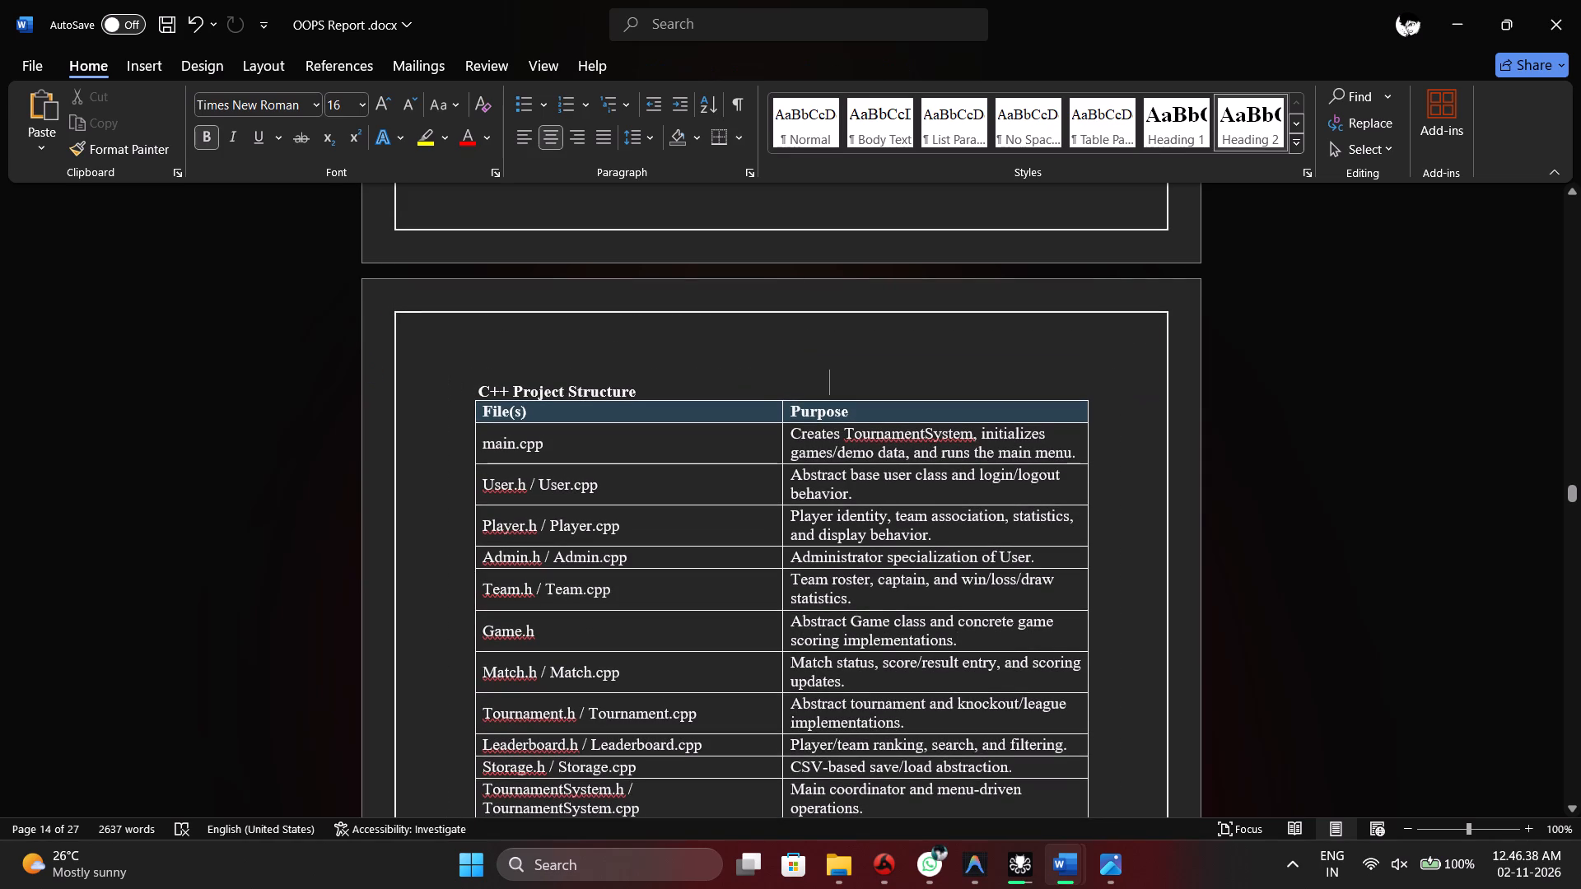
Delete the C++ Game interface paragraph and the whole Tournament Formats subsection below the Game-Specific Scoring table.
scroll(650, 389, down, 18)
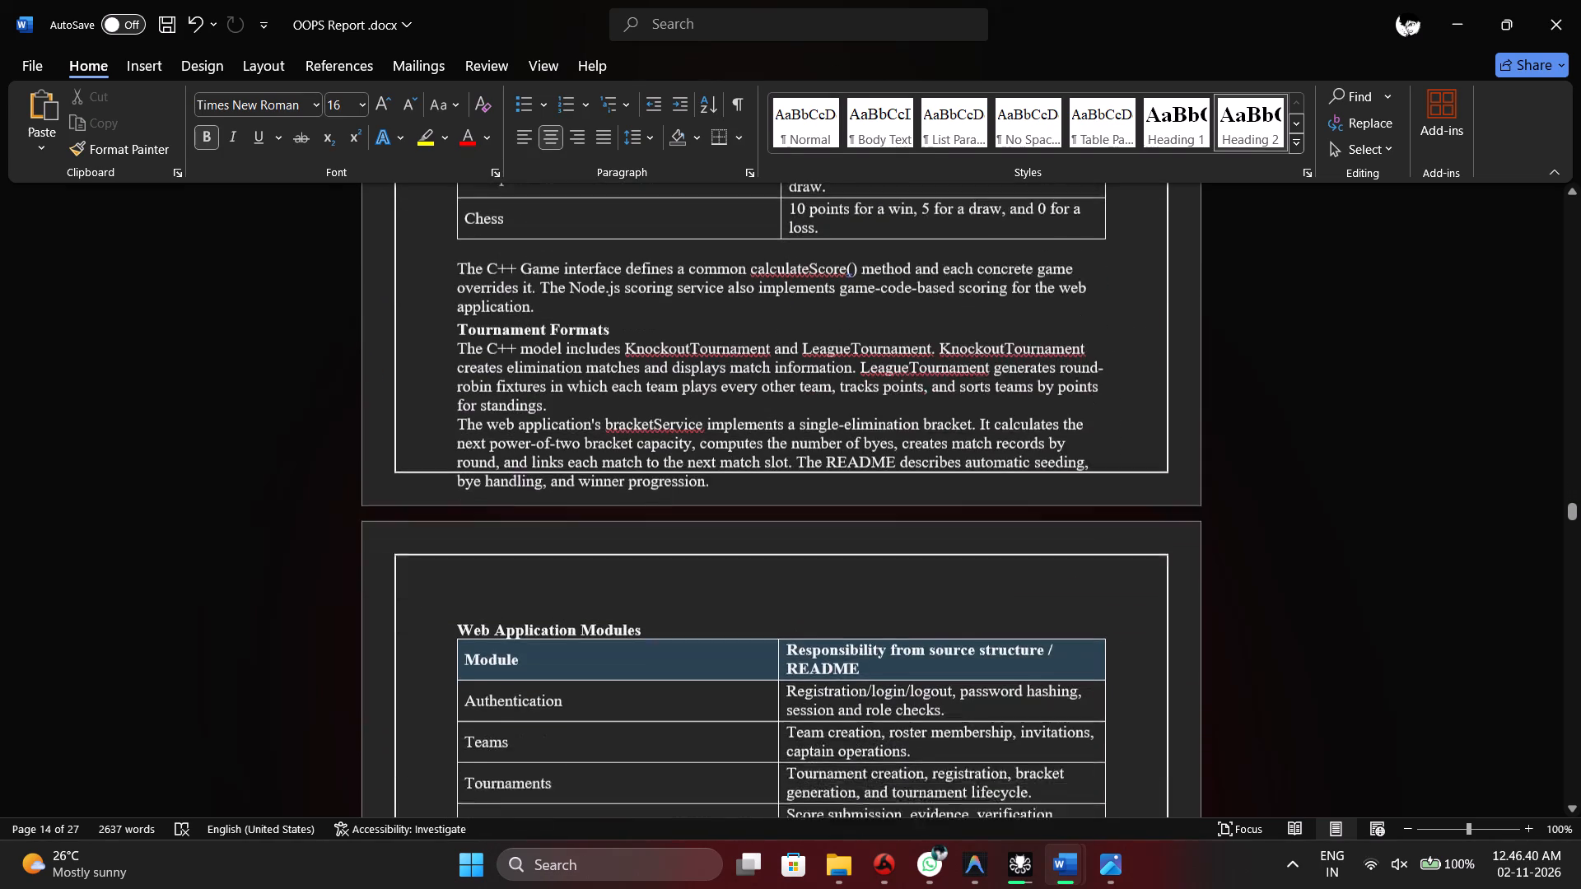
scroll(585, 295, up, 2)
click(571, 315)
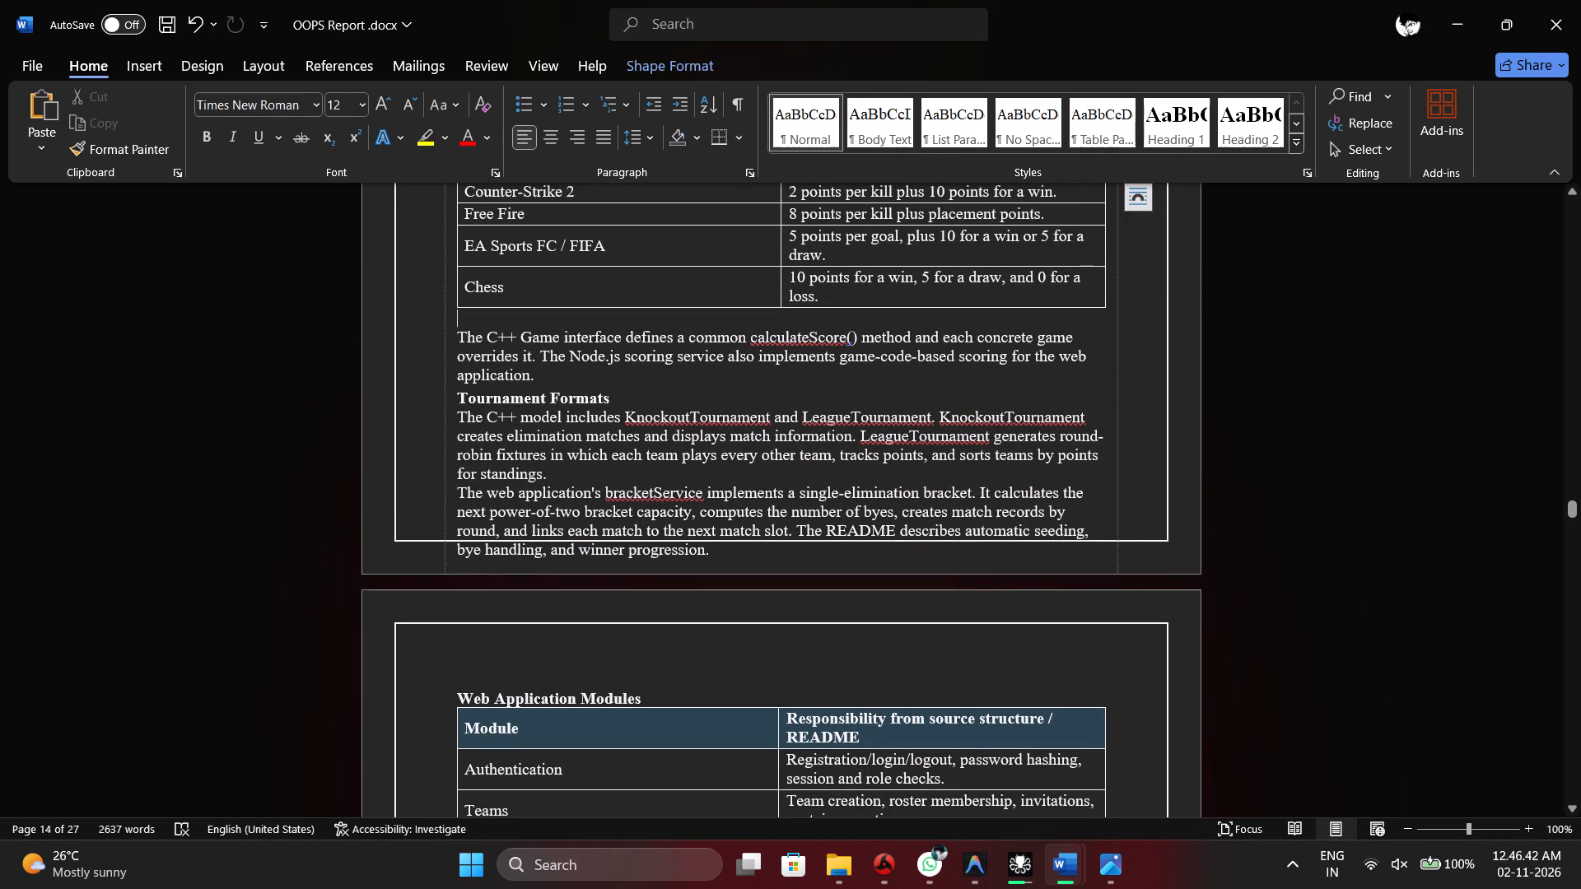
drag(455, 338, 485, 345)
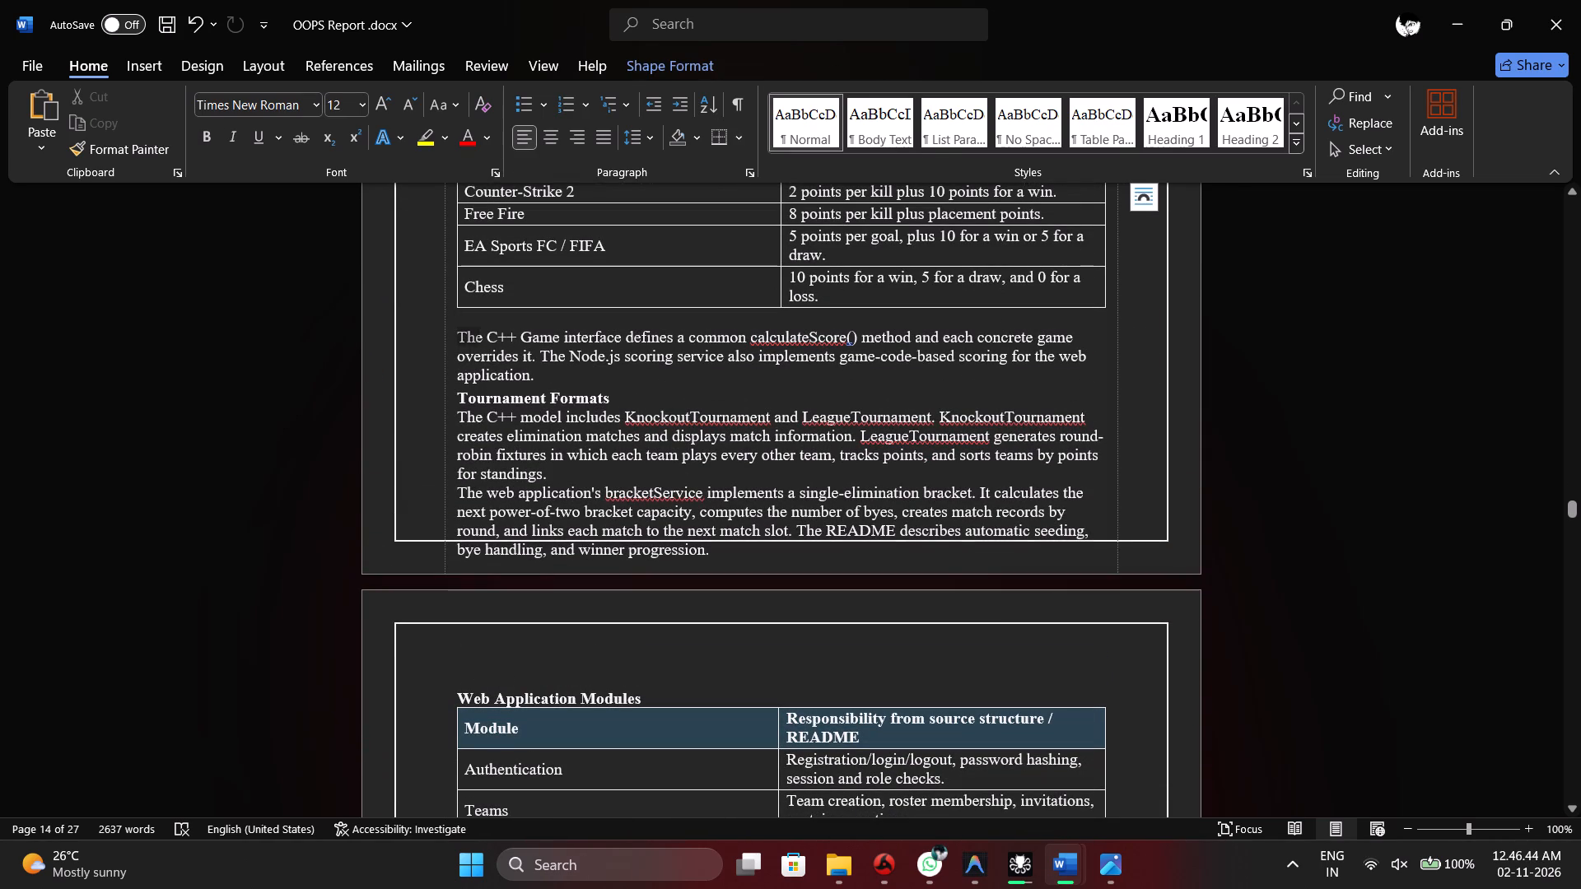
drag(485, 345, 737, 568)
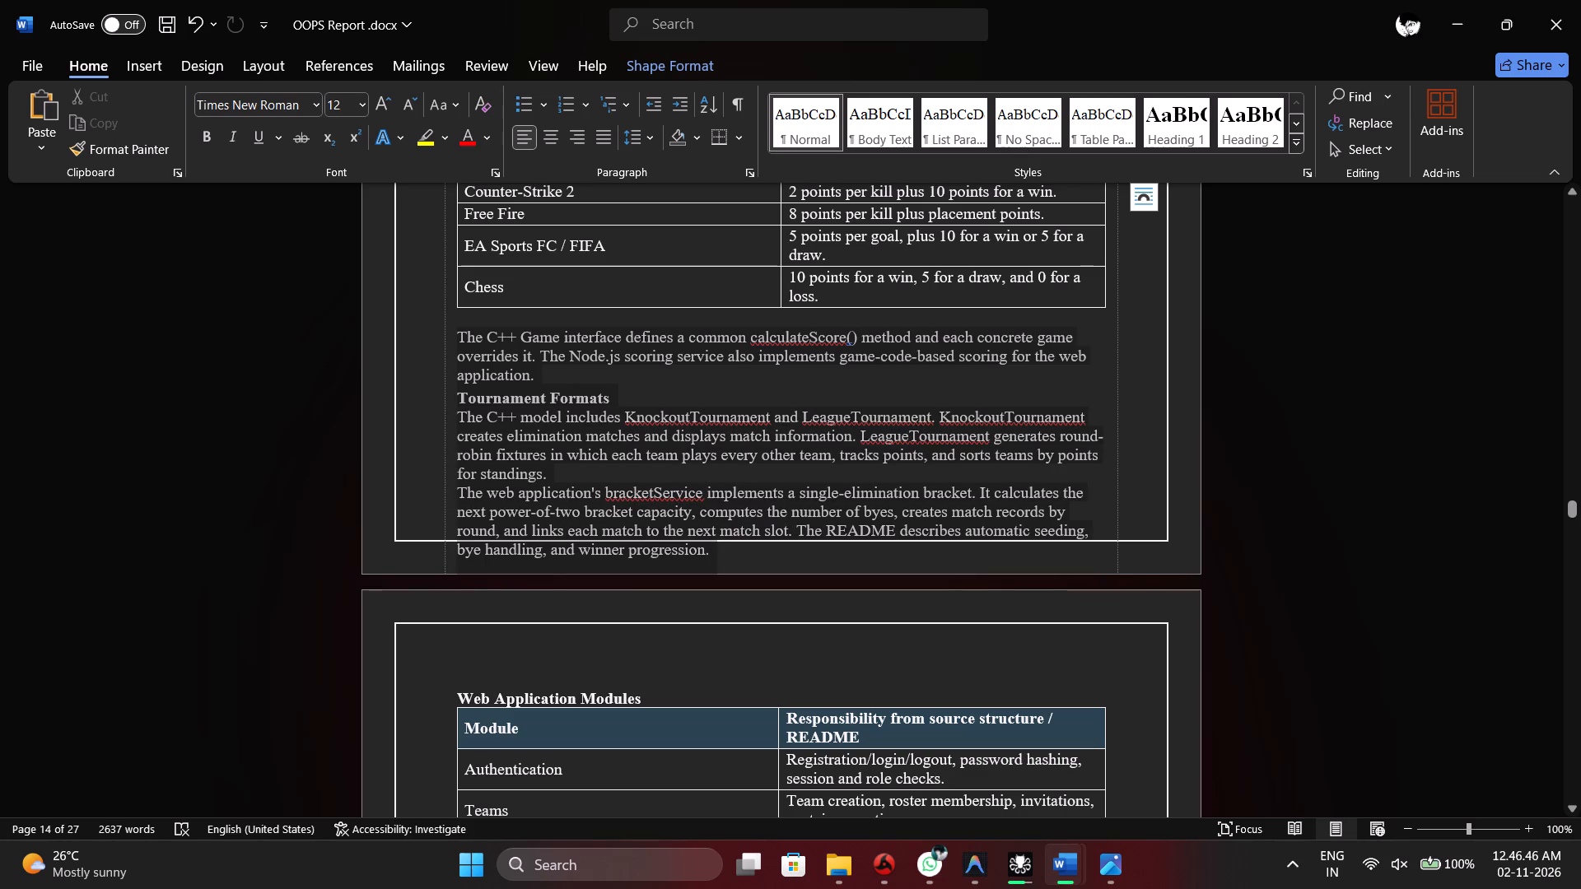
drag(737, 568, 744, 575)
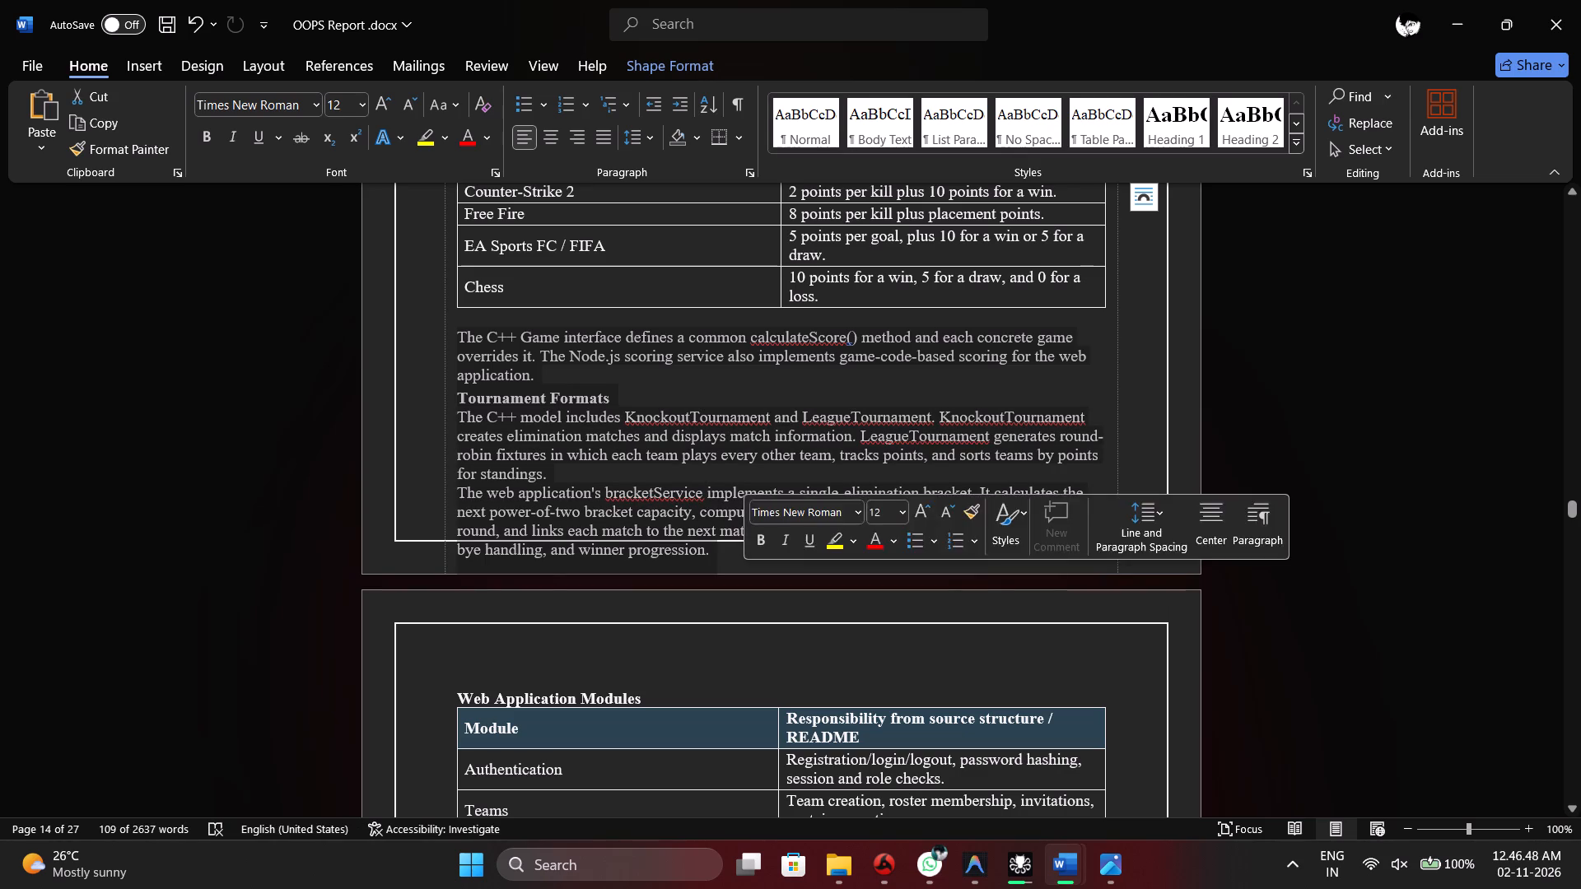
key(BackSpace)
Insert a blank line between heading and table under both Game-Specific Scoring and C++ Project Structure.
scroll(639, 491, up, 18)
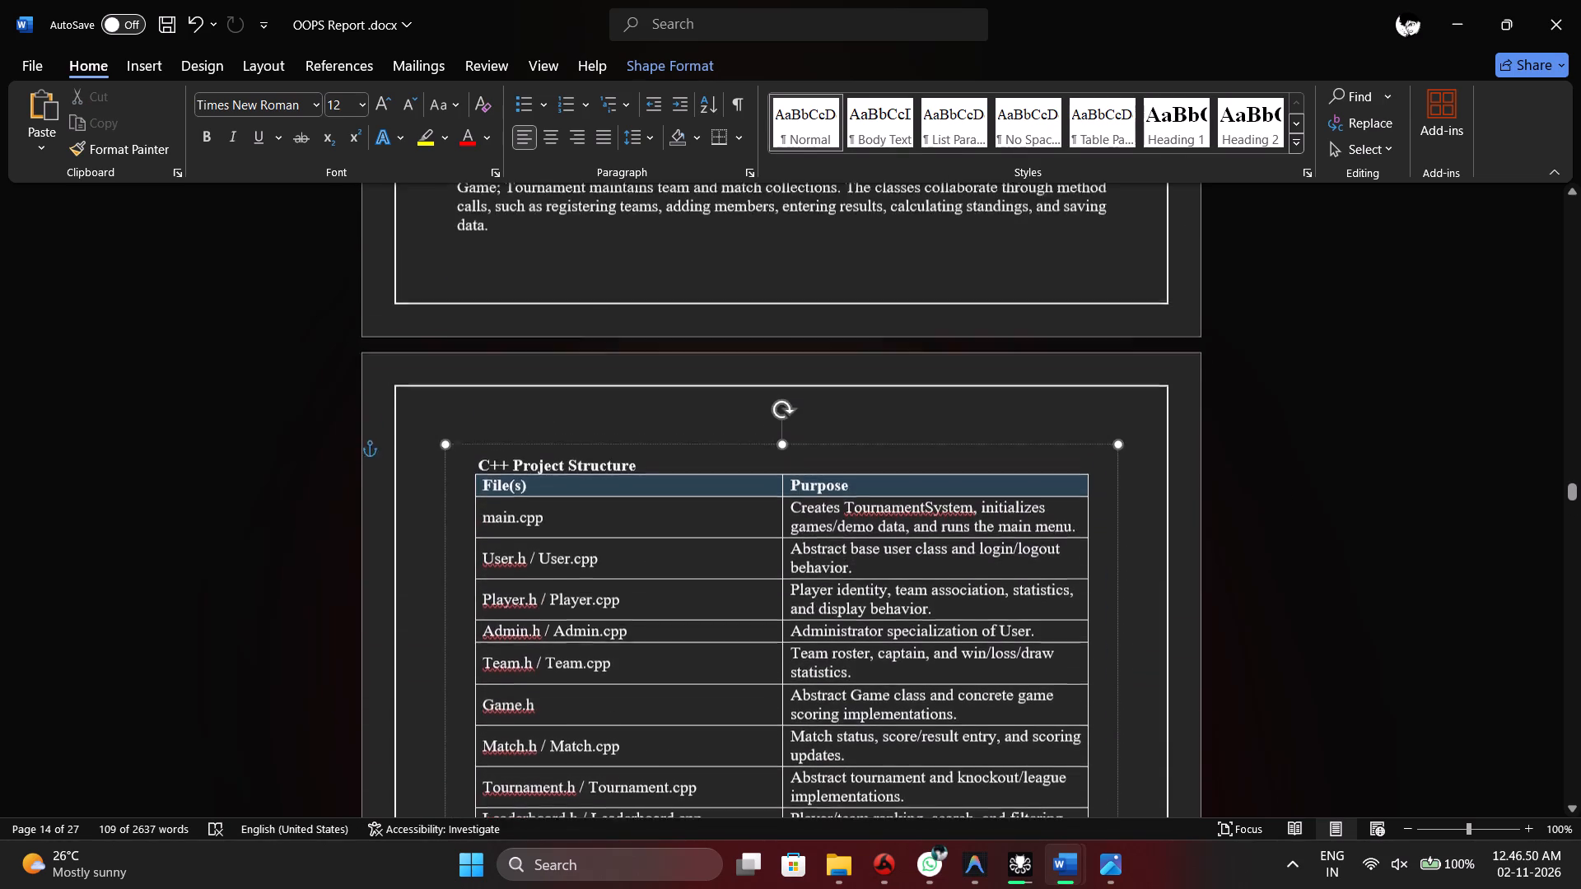
scroll(639, 486, down, 18)
scroll(639, 478, up, 7)
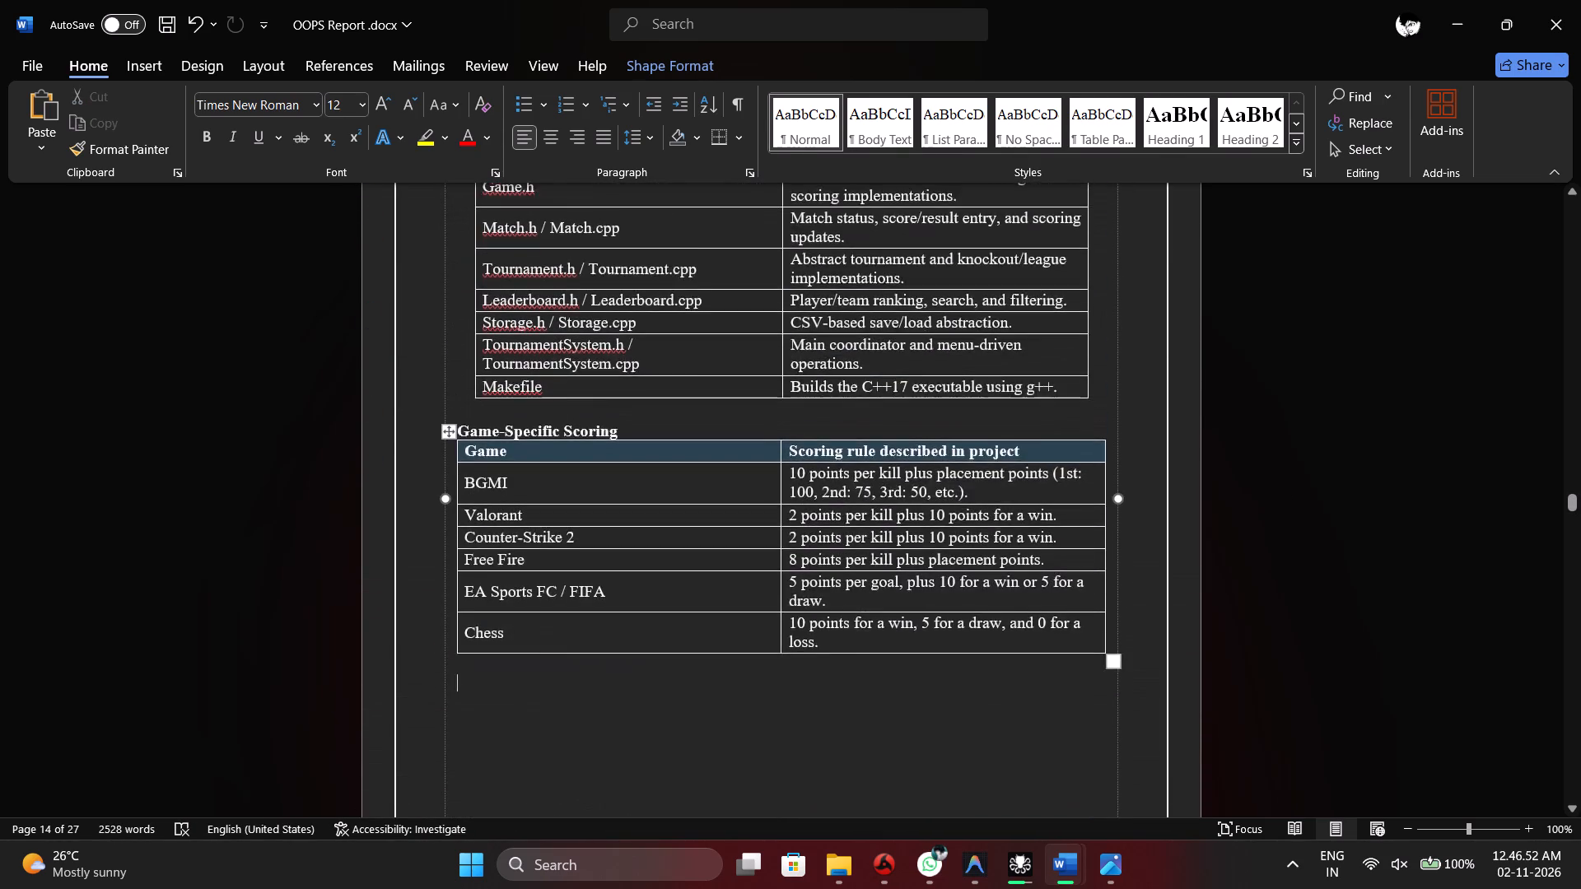
scroll(639, 478, up, 3)
click(627, 573)
key(Return)
scroll(627, 573, up, 2)
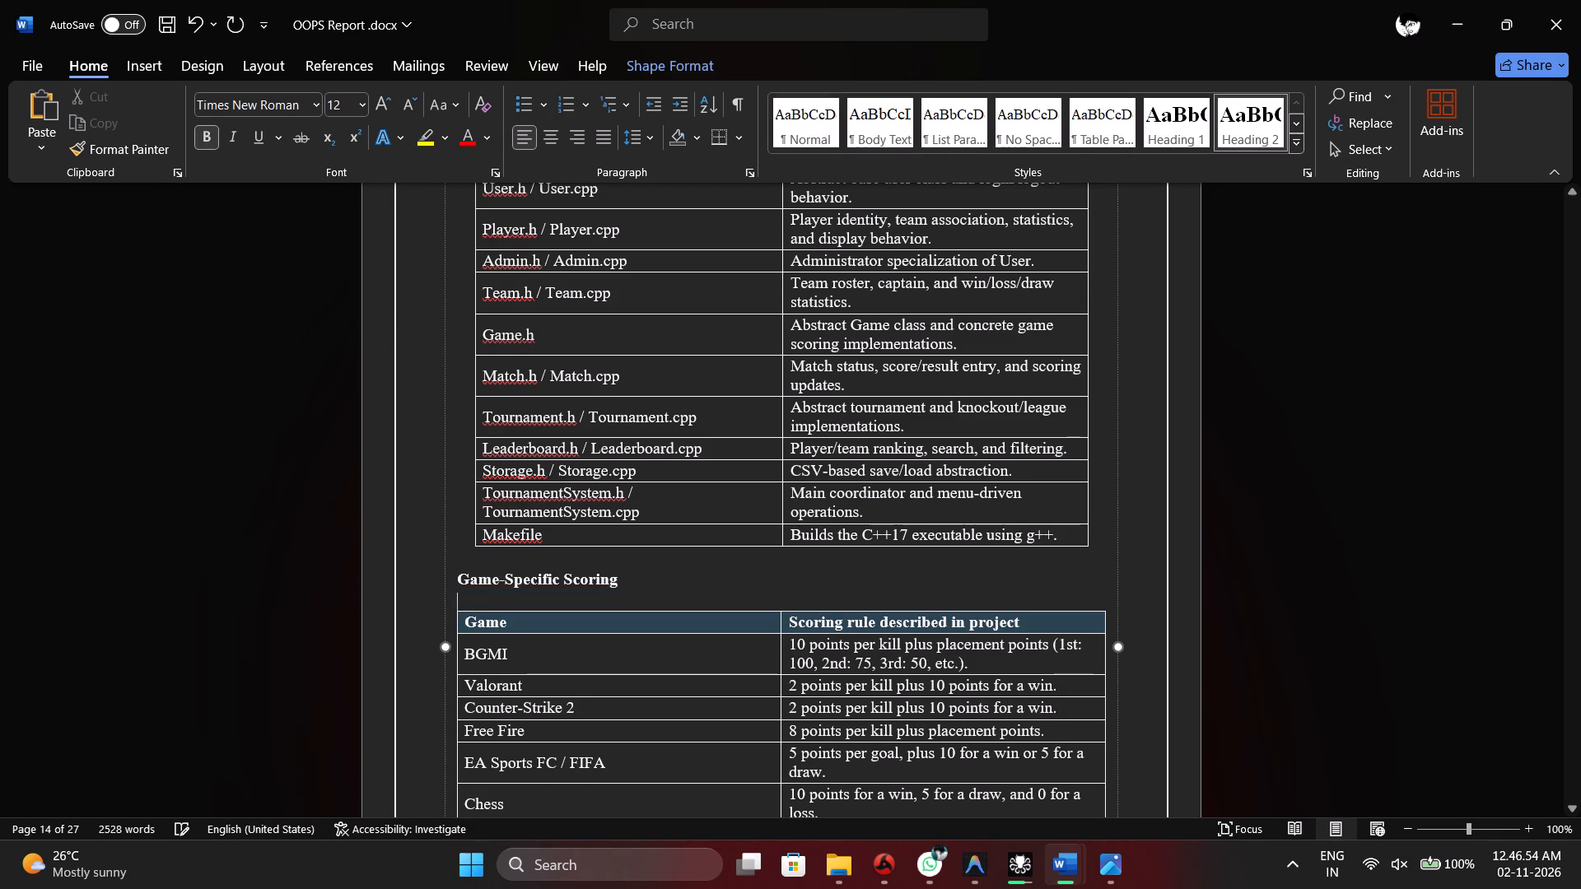
scroll(627, 573, up, 5)
click(644, 444)
key(Return)
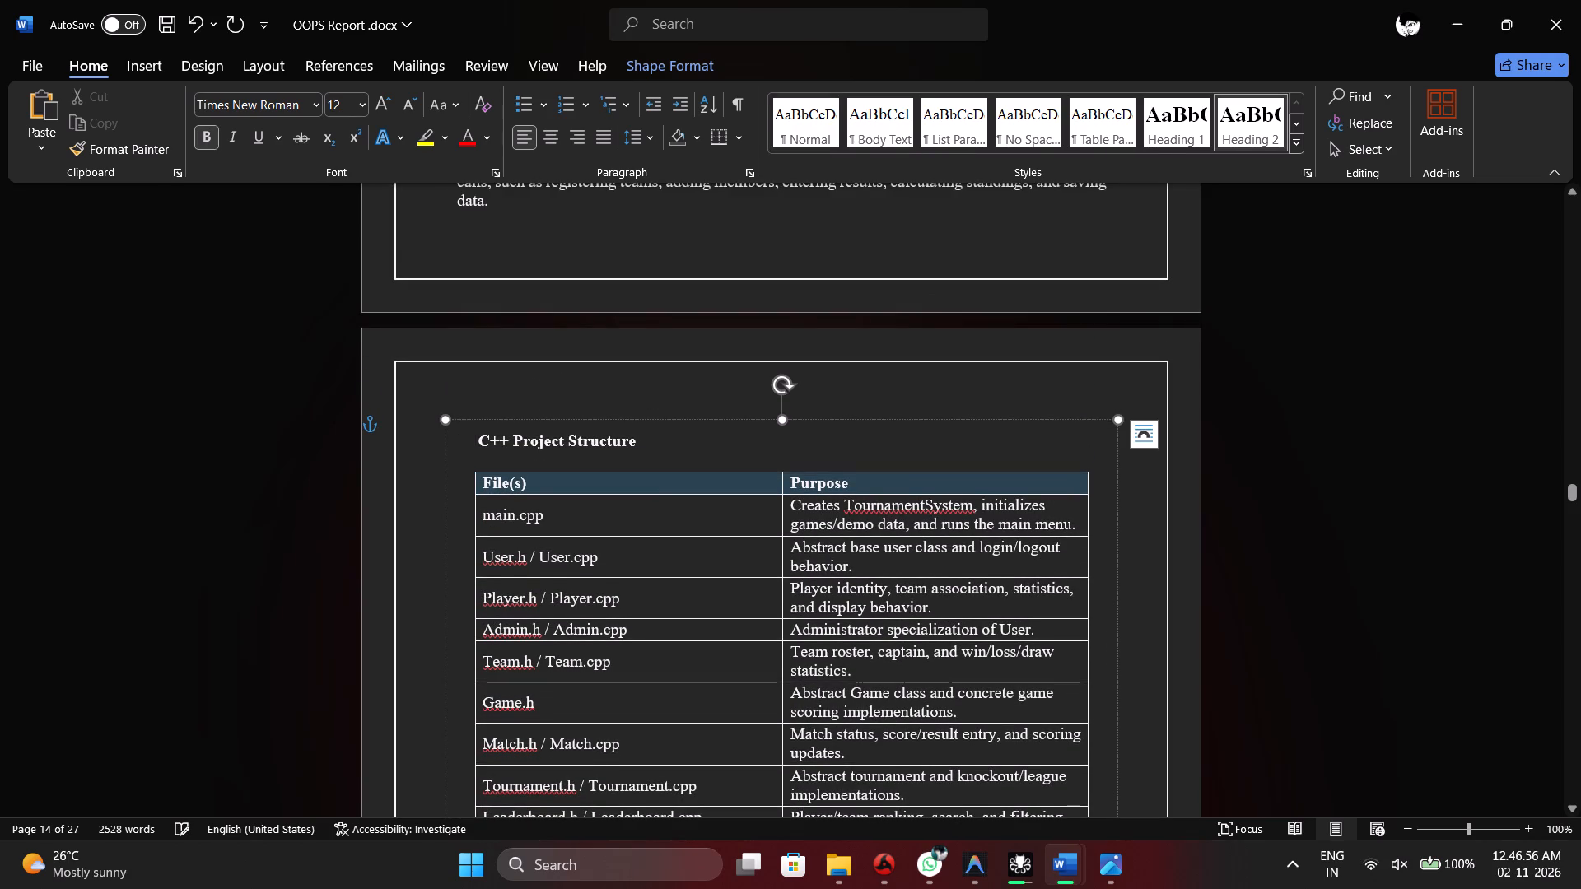
click(623, 433)
Review the layout of the Implementation pages from C++ Project Structure through Web Application Modules up to the Testing page.
scroll(666, 471, down, 3)
scroll(666, 471, up, 6)
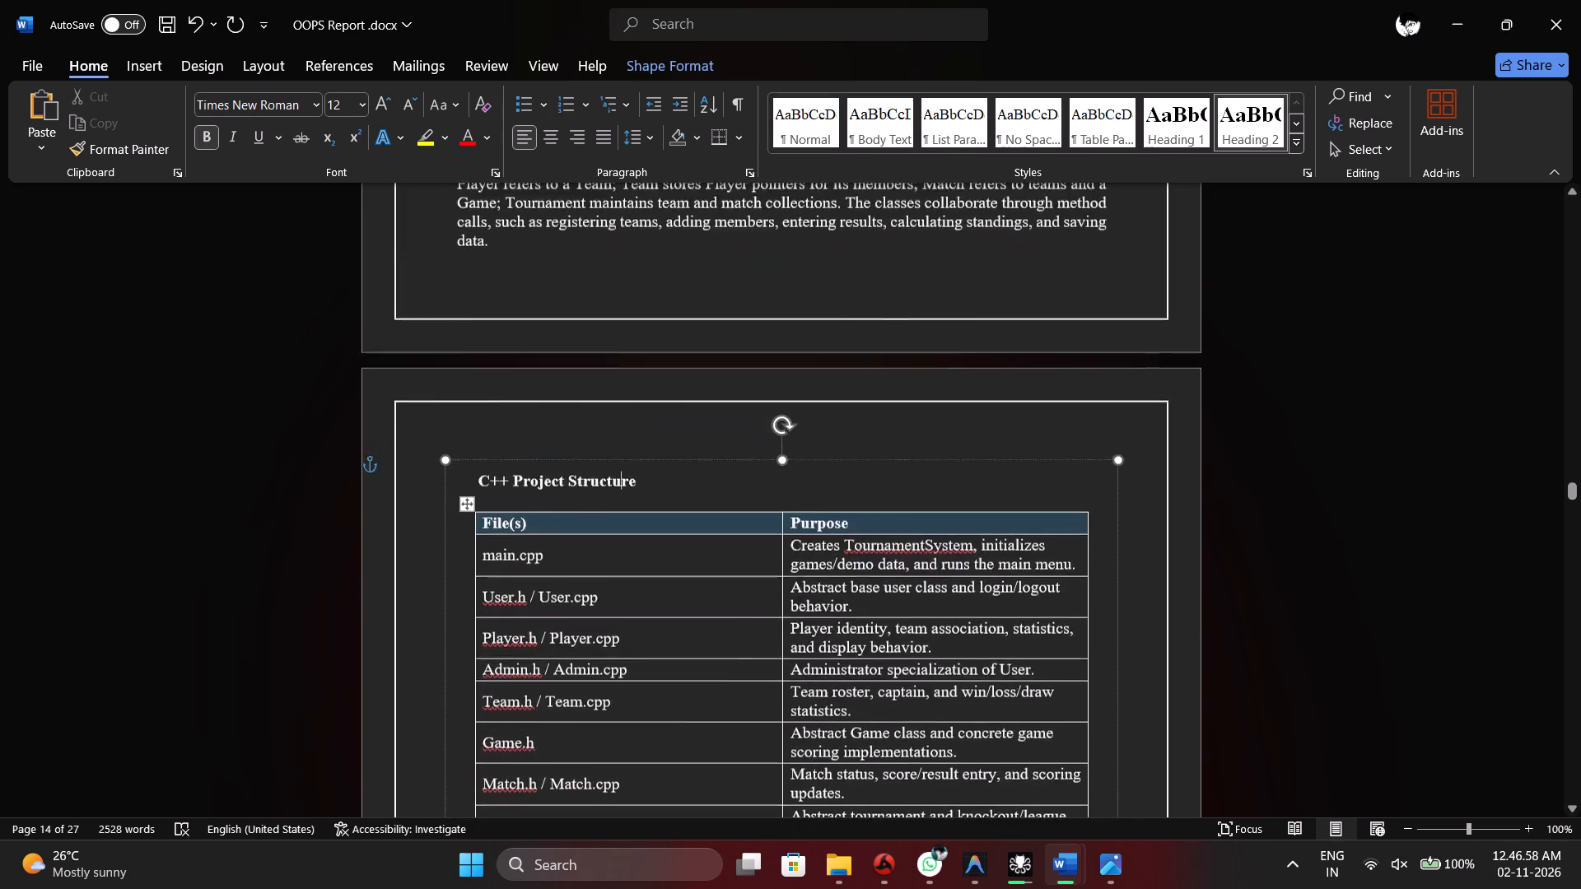
scroll(669, 453, up, 9)
scroll(678, 430, down, 16)
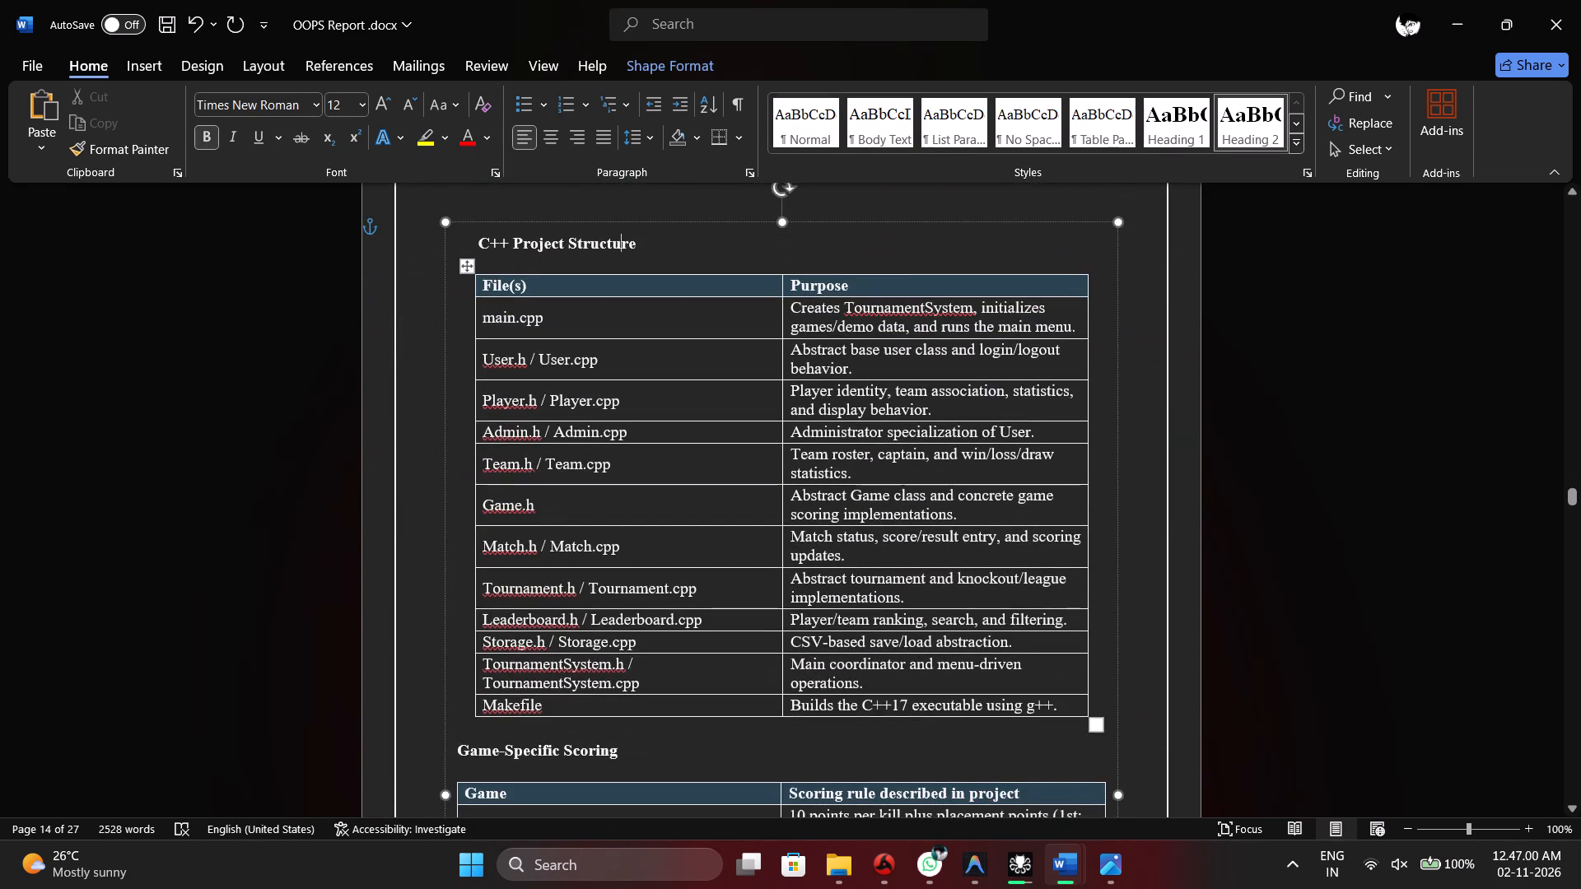
scroll(677, 412, down, 18)
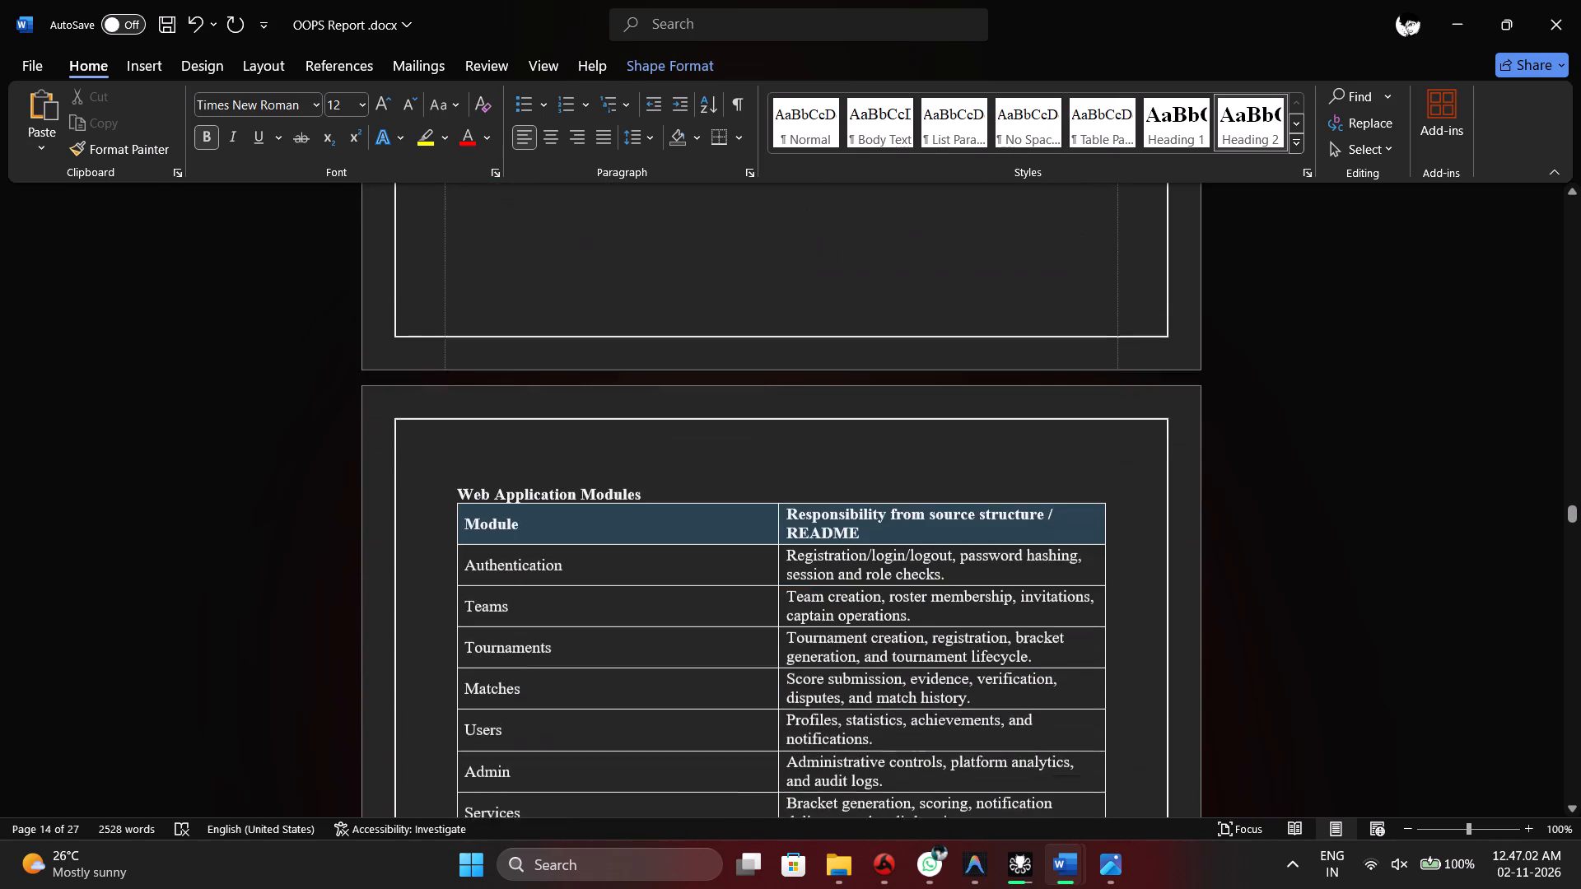
scroll(677, 405, down, 19)
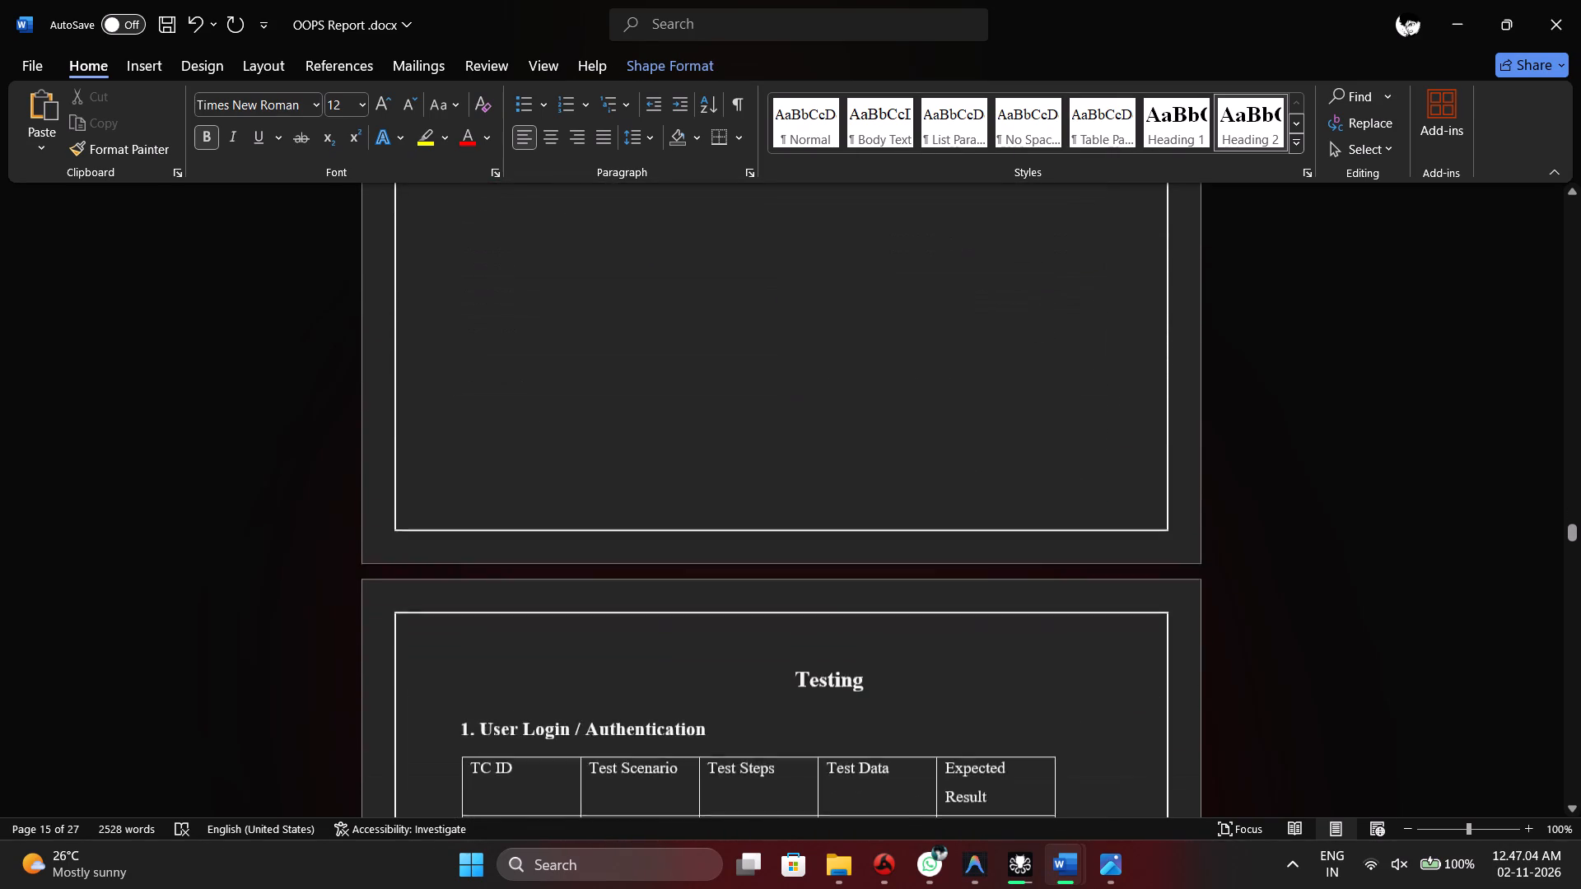
scroll(677, 403, down, 5)
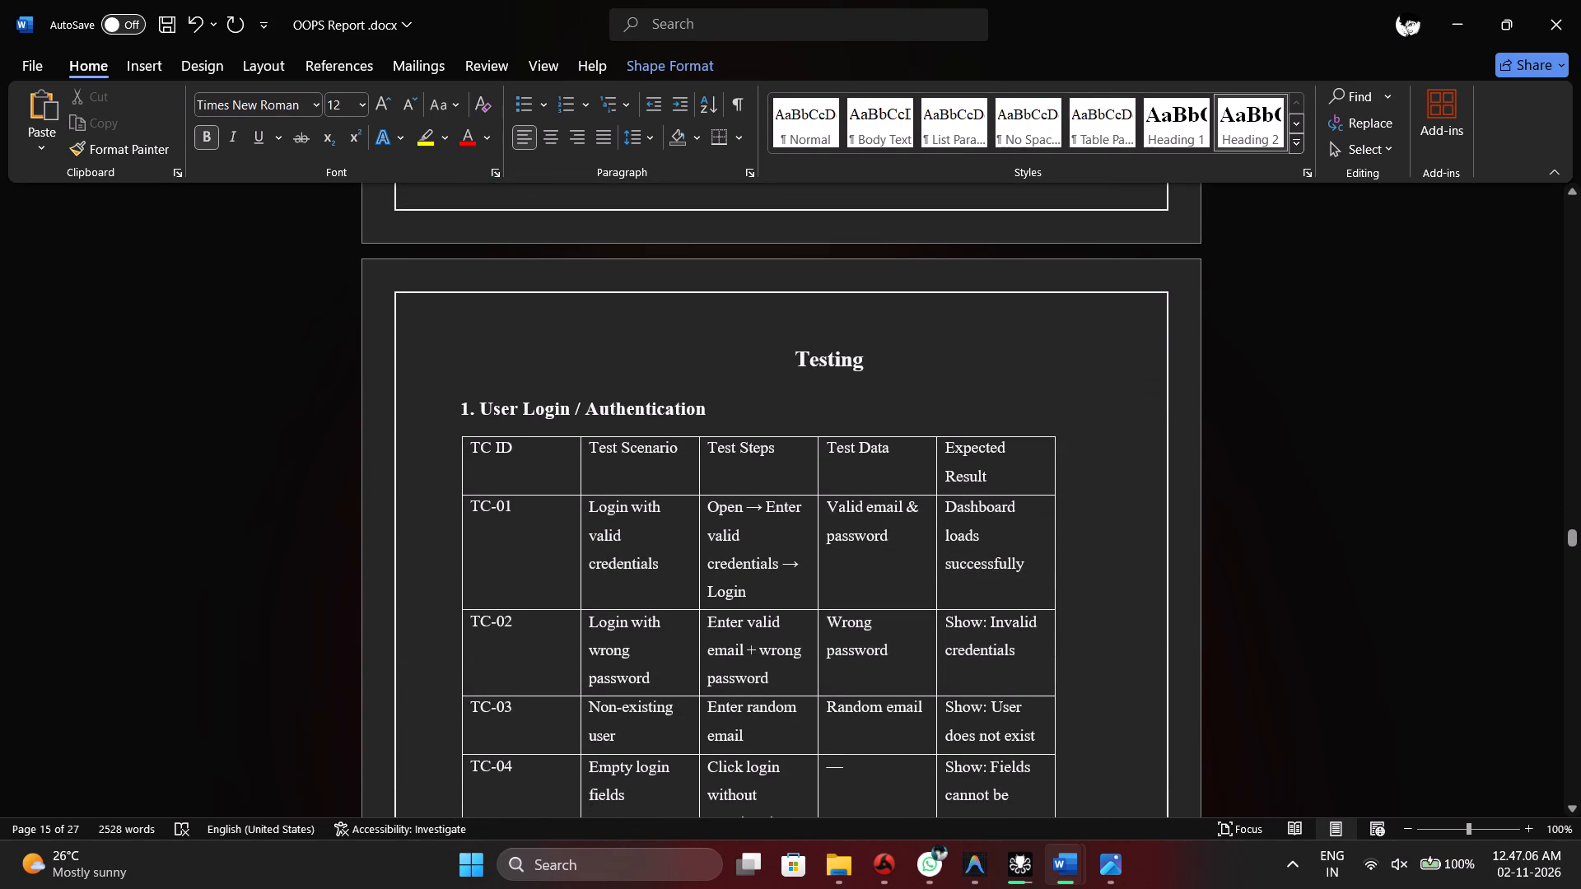
scroll(757, 565, up, 20)
scroll(757, 565, up, 2)
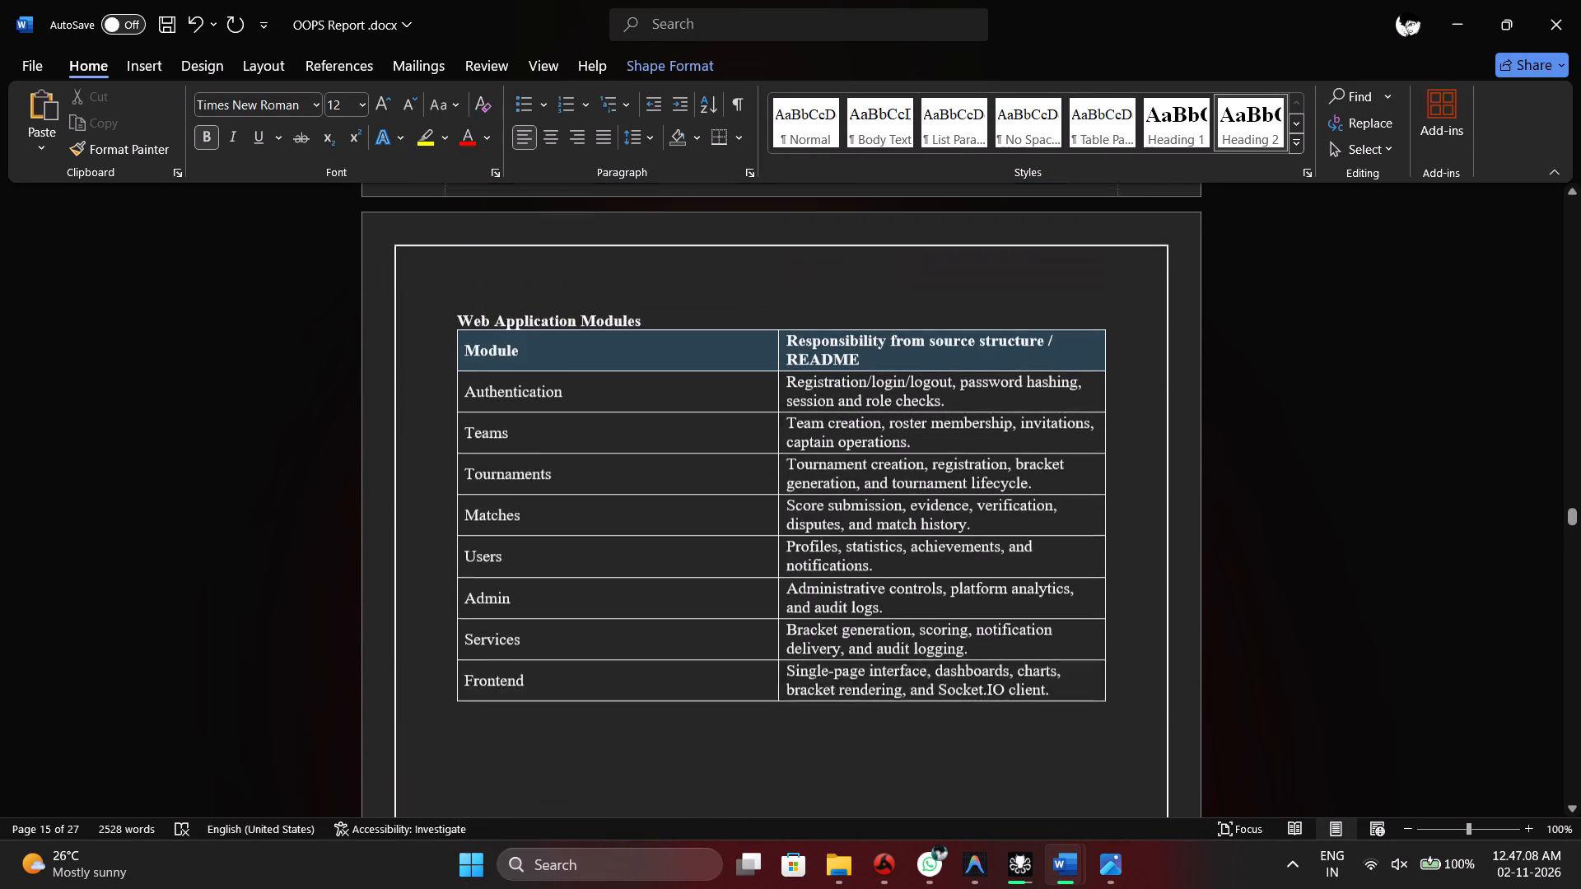
scroll(750, 518, down, 13)
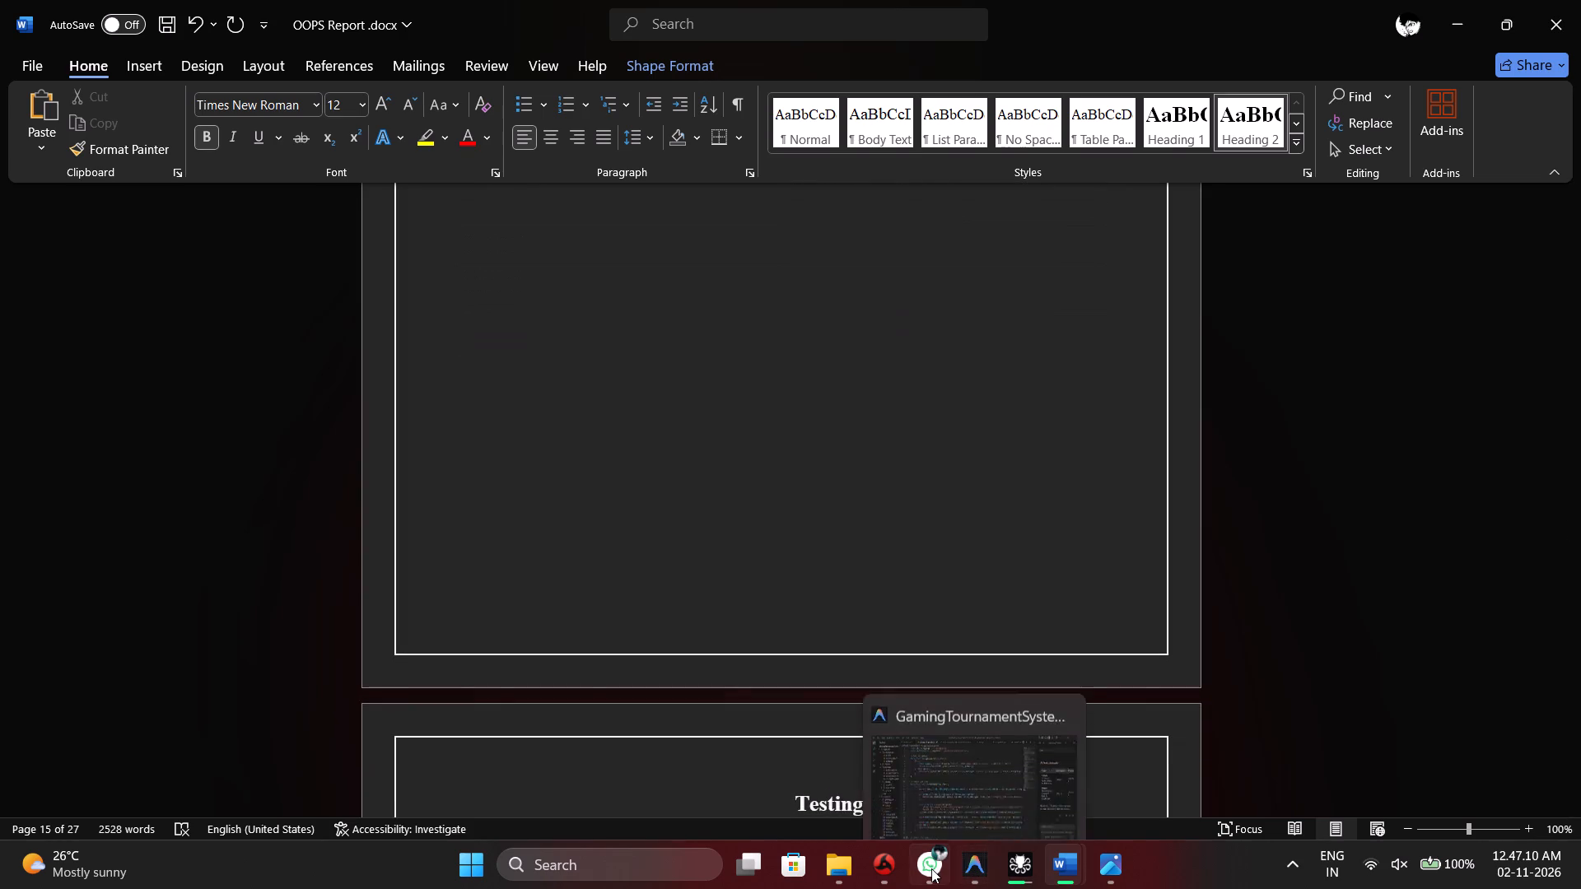
Switch to the source report Gaming_Tournament_System_OOP_Report and look through its sections, from Requirement Analysis to Limitations, for further Implementation content.
click(1000, 856)
click(1053, 860)
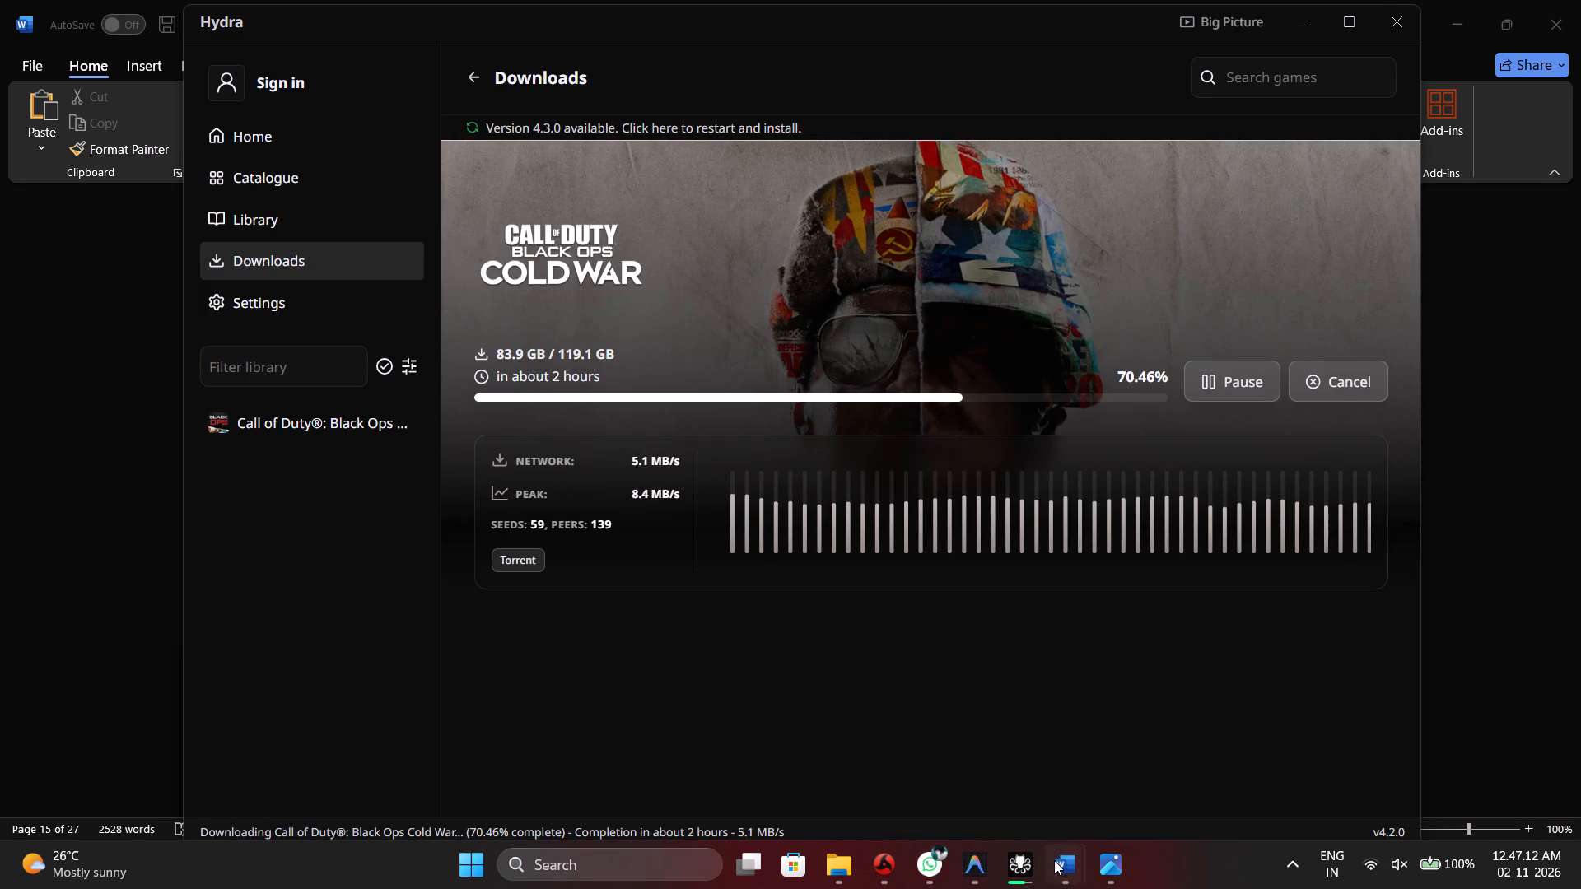
click(1304, 747)
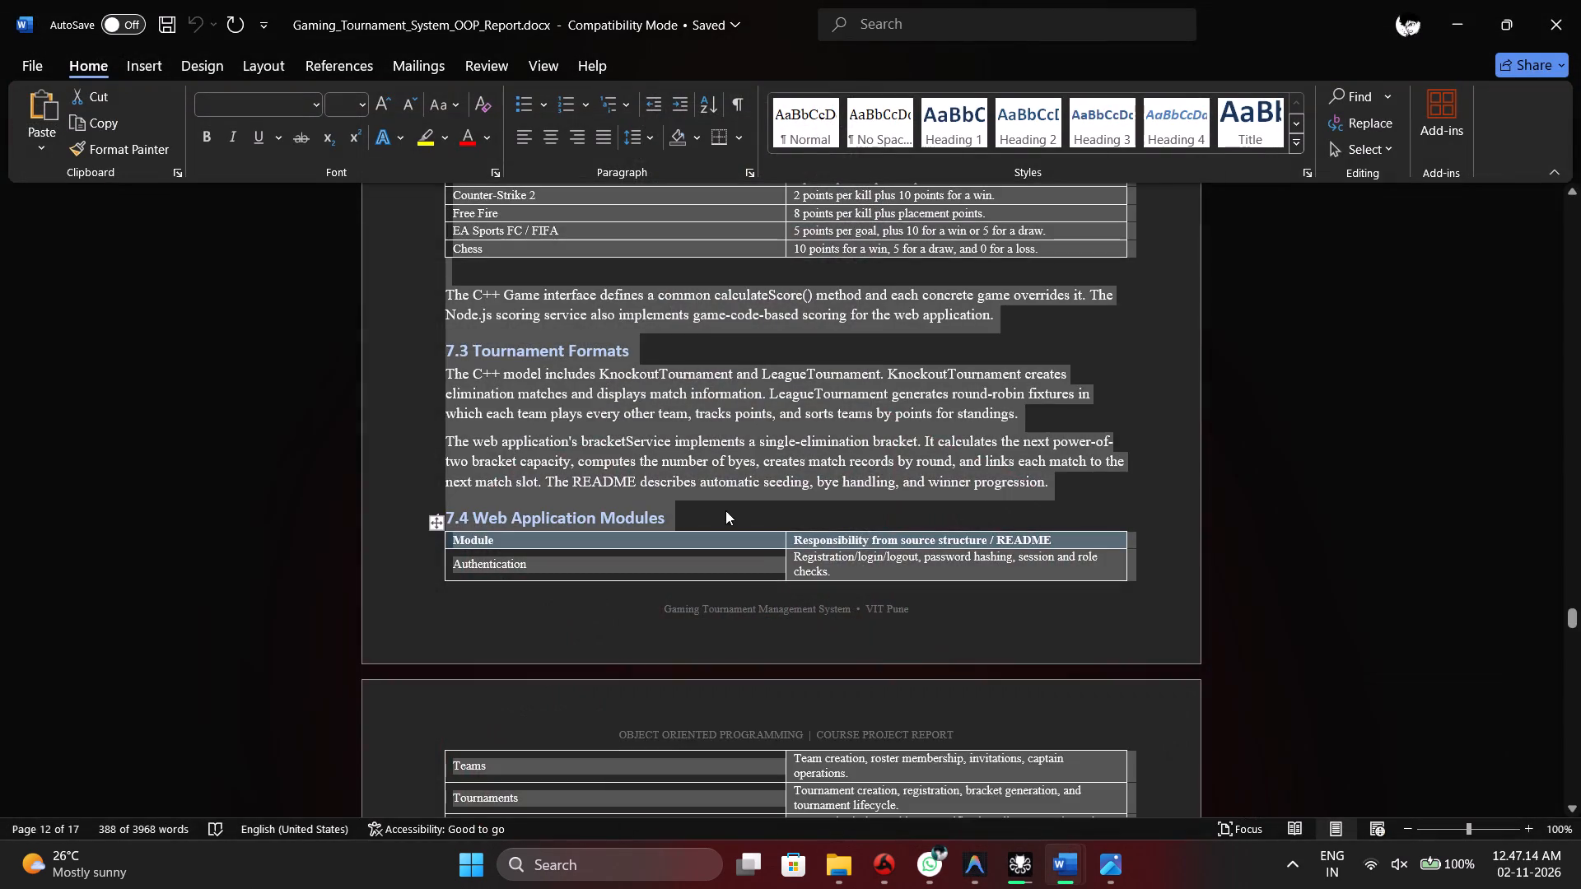
scroll(704, 516, up, 3)
scroll(704, 516, down, 7)
click(703, 516)
scroll(703, 516, down, 7)
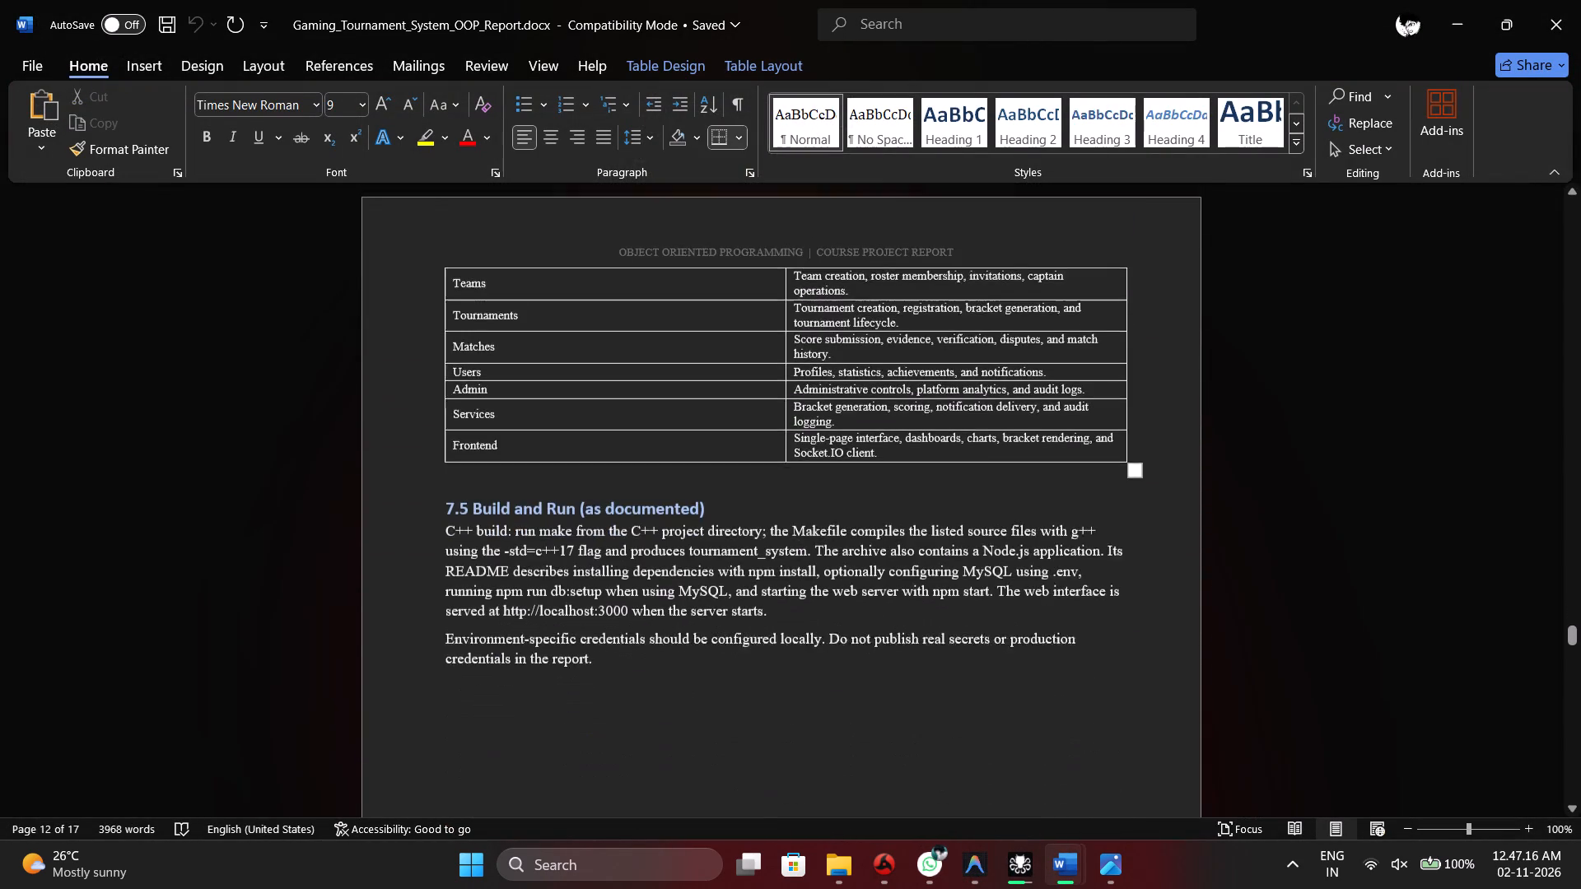
scroll(703, 516, up, 8)
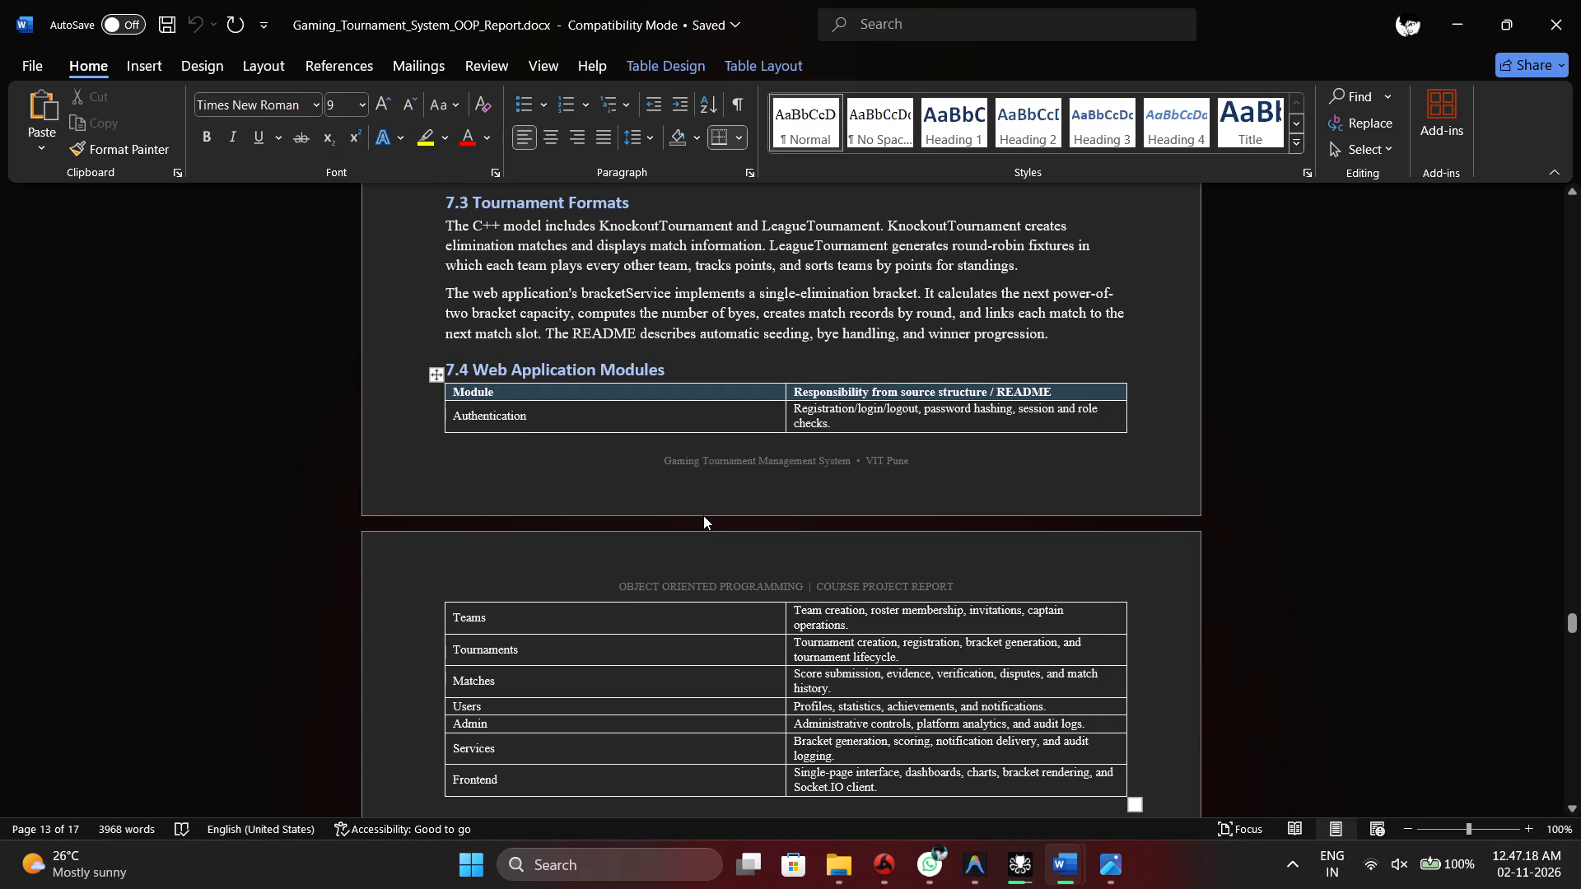
scroll(703, 515, down, 20)
scroll(703, 515, down, 6)
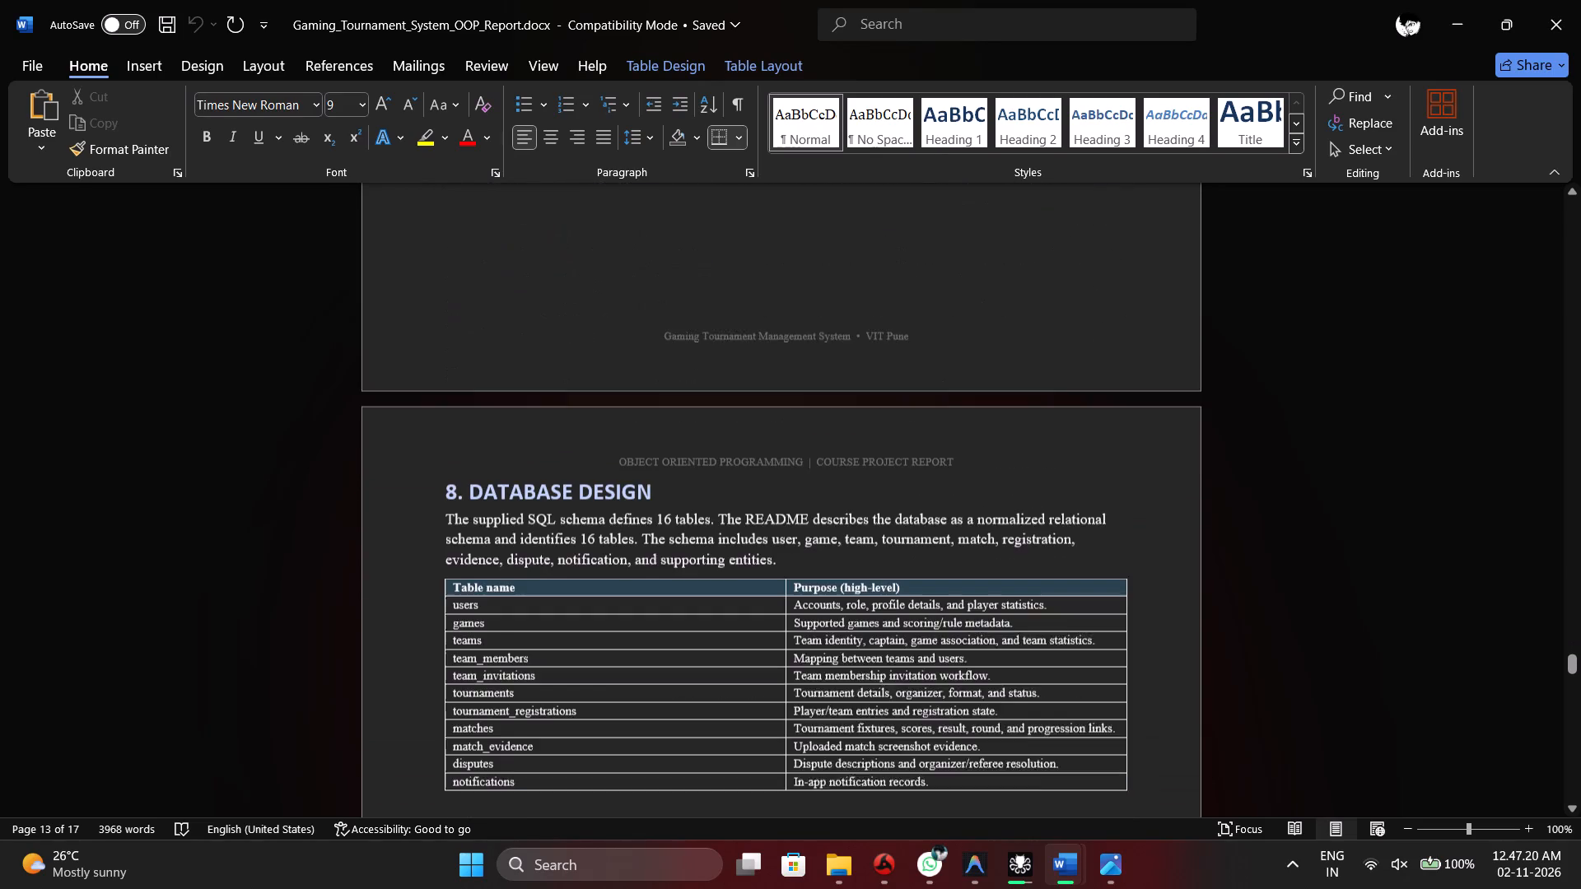
scroll(703, 514, down, 4)
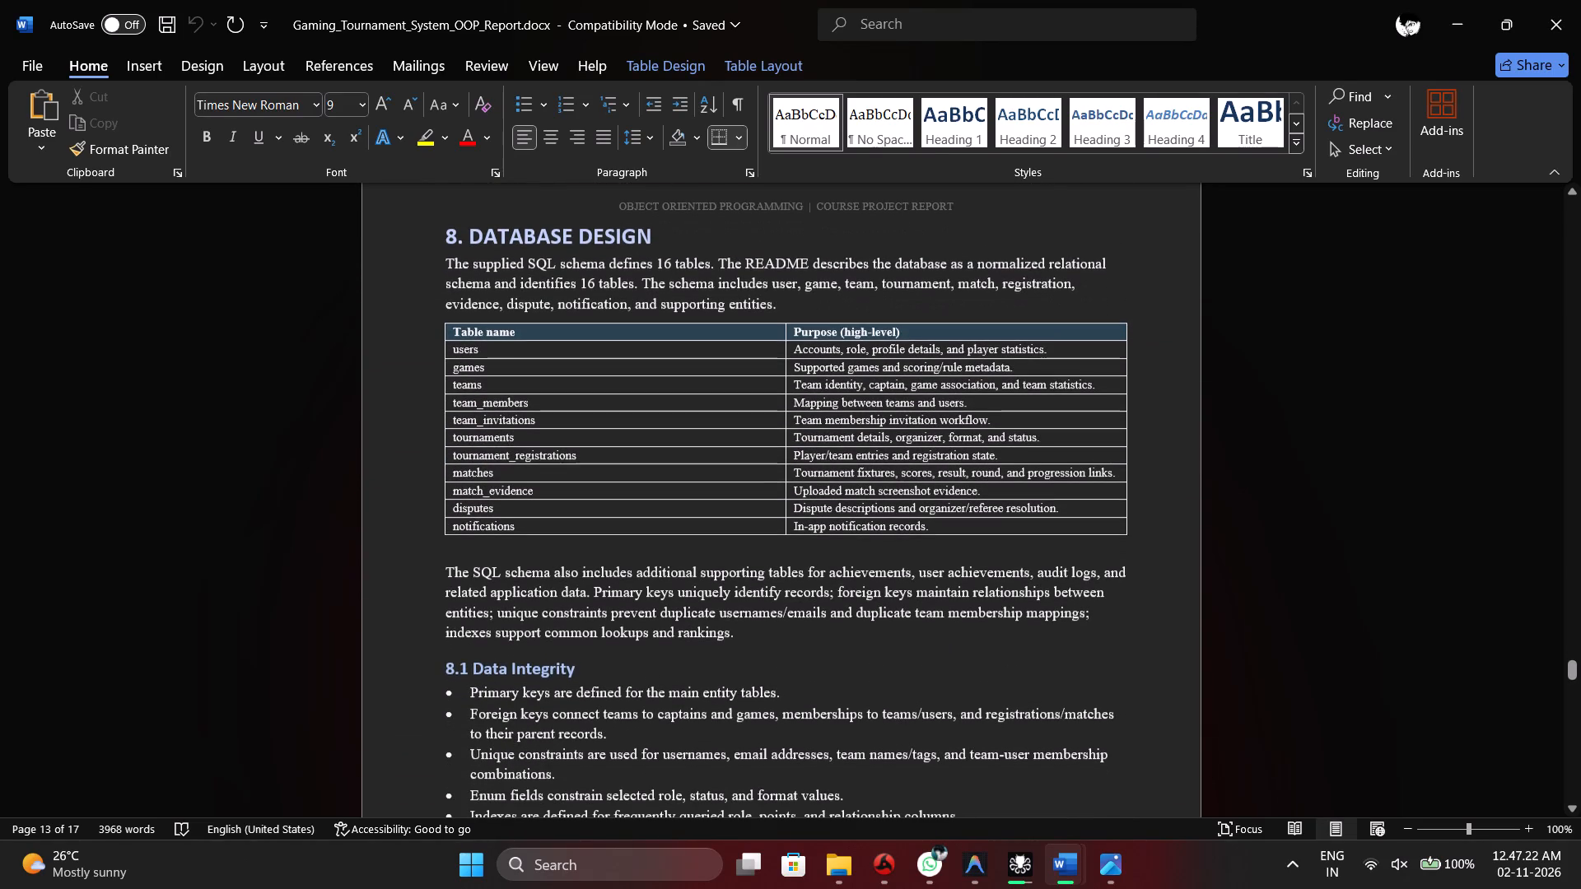
scroll(703, 514, down, 6)
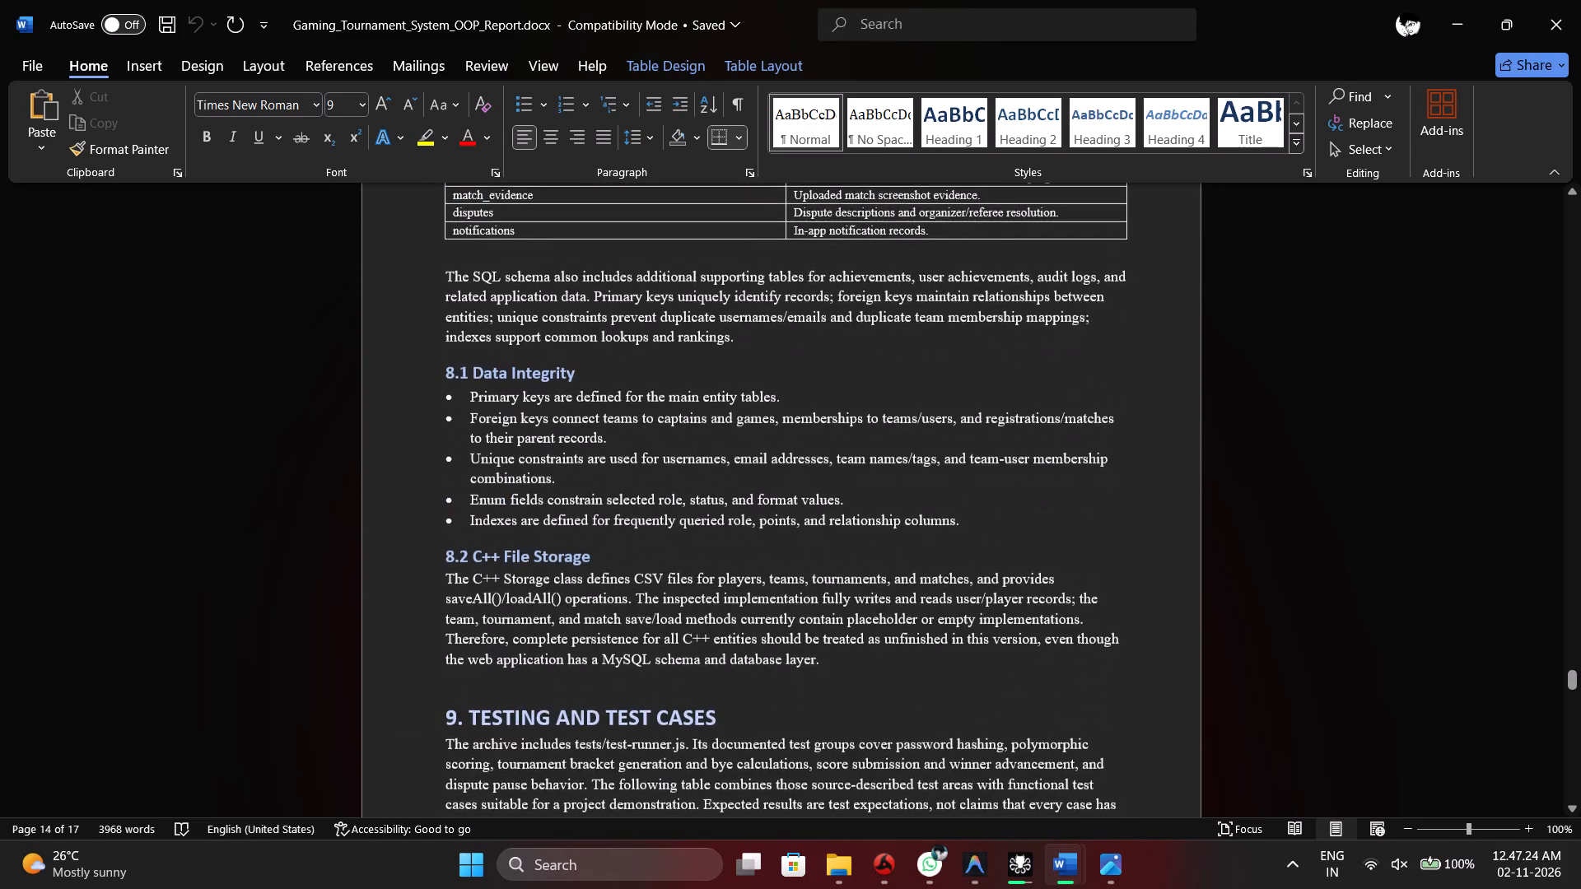
scroll(703, 514, down, 6)
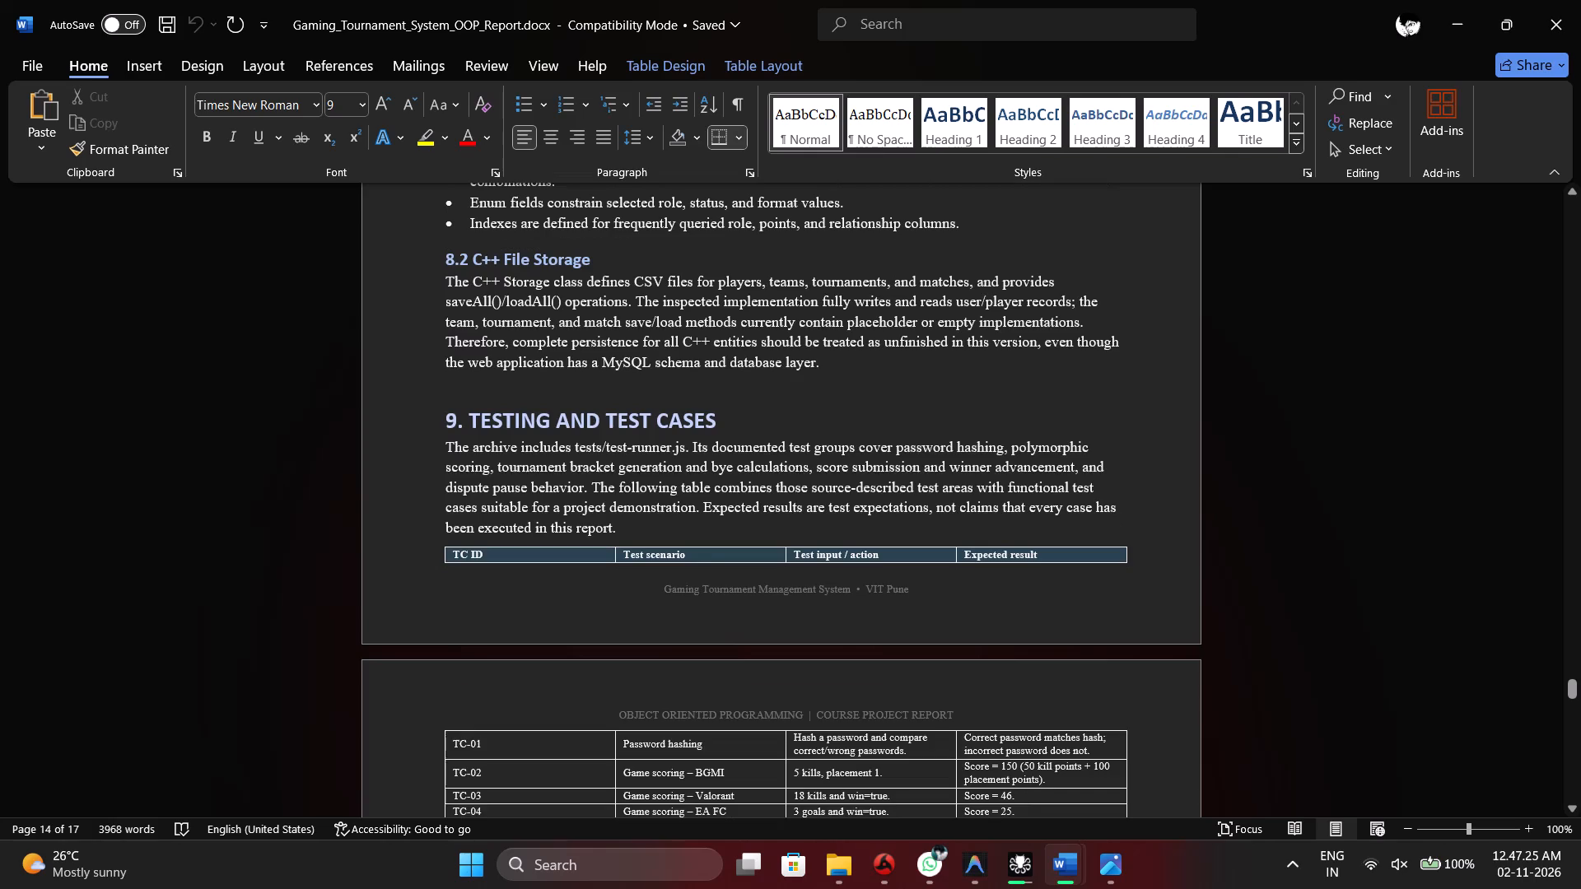
scroll(703, 514, down, 17)
scroll(703, 514, up, 2)
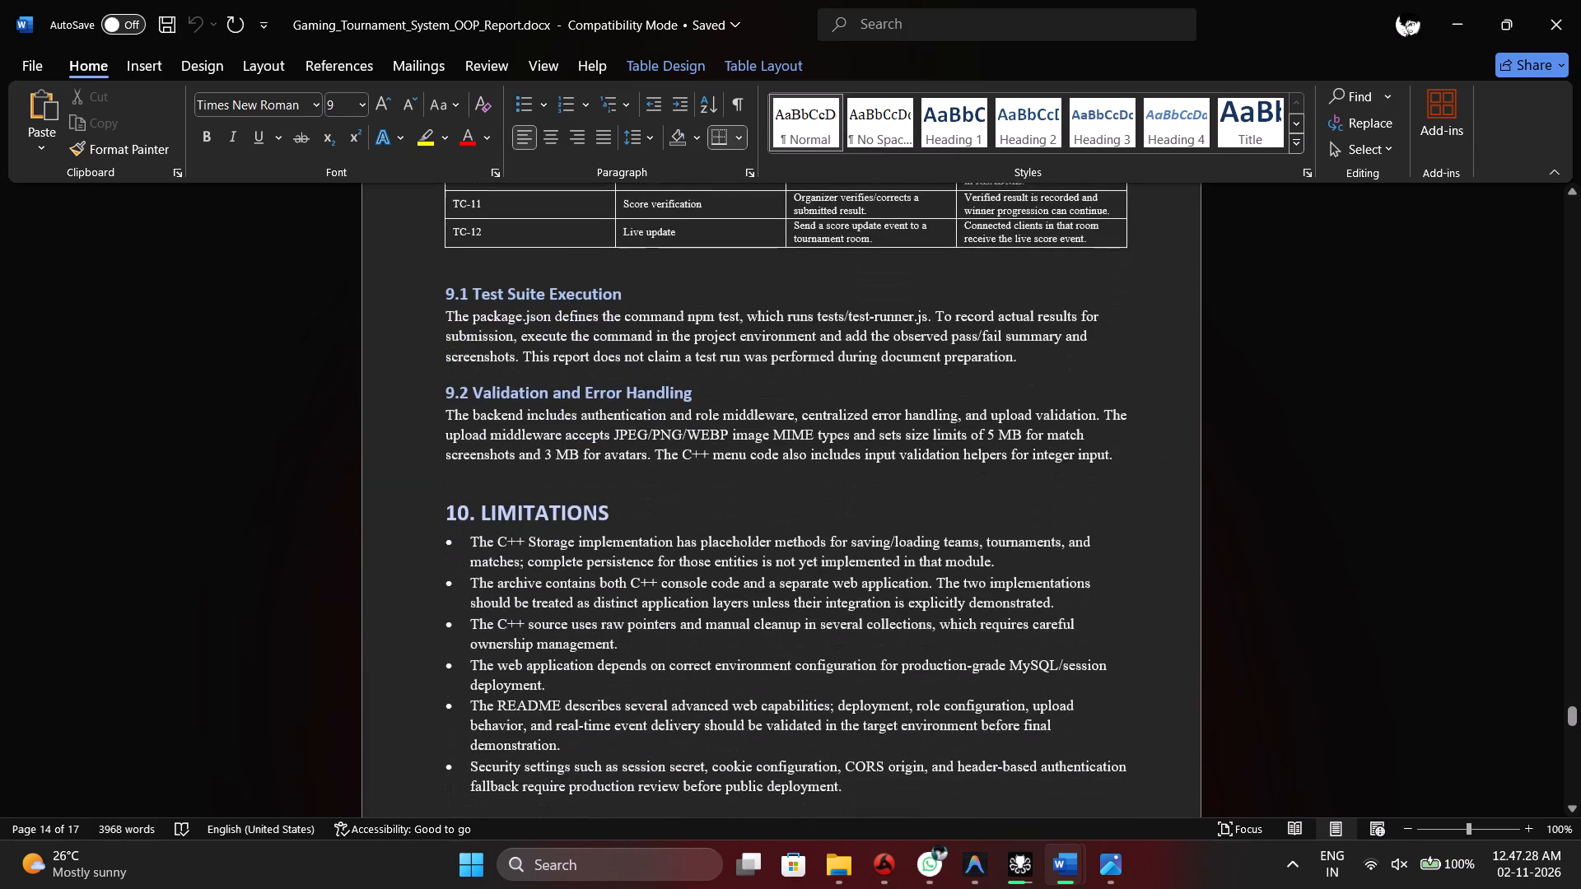
scroll(703, 514, up, 20)
scroll(703, 514, up, 20)
scroll(703, 514, up, 12)
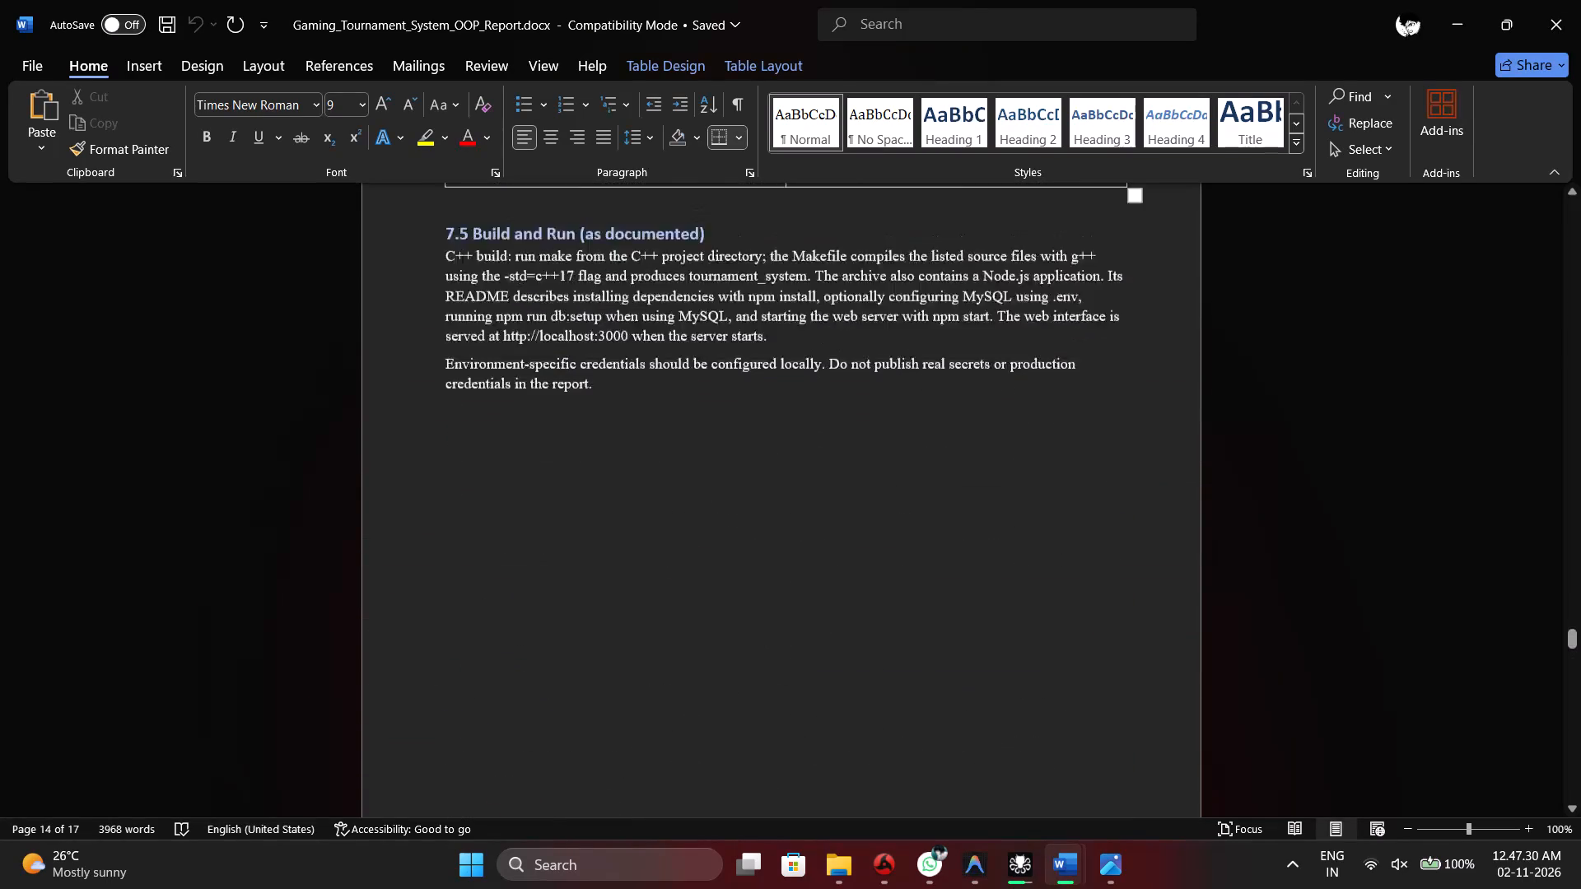
scroll(708, 489, up, 20)
scroll(708, 489, up, 17)
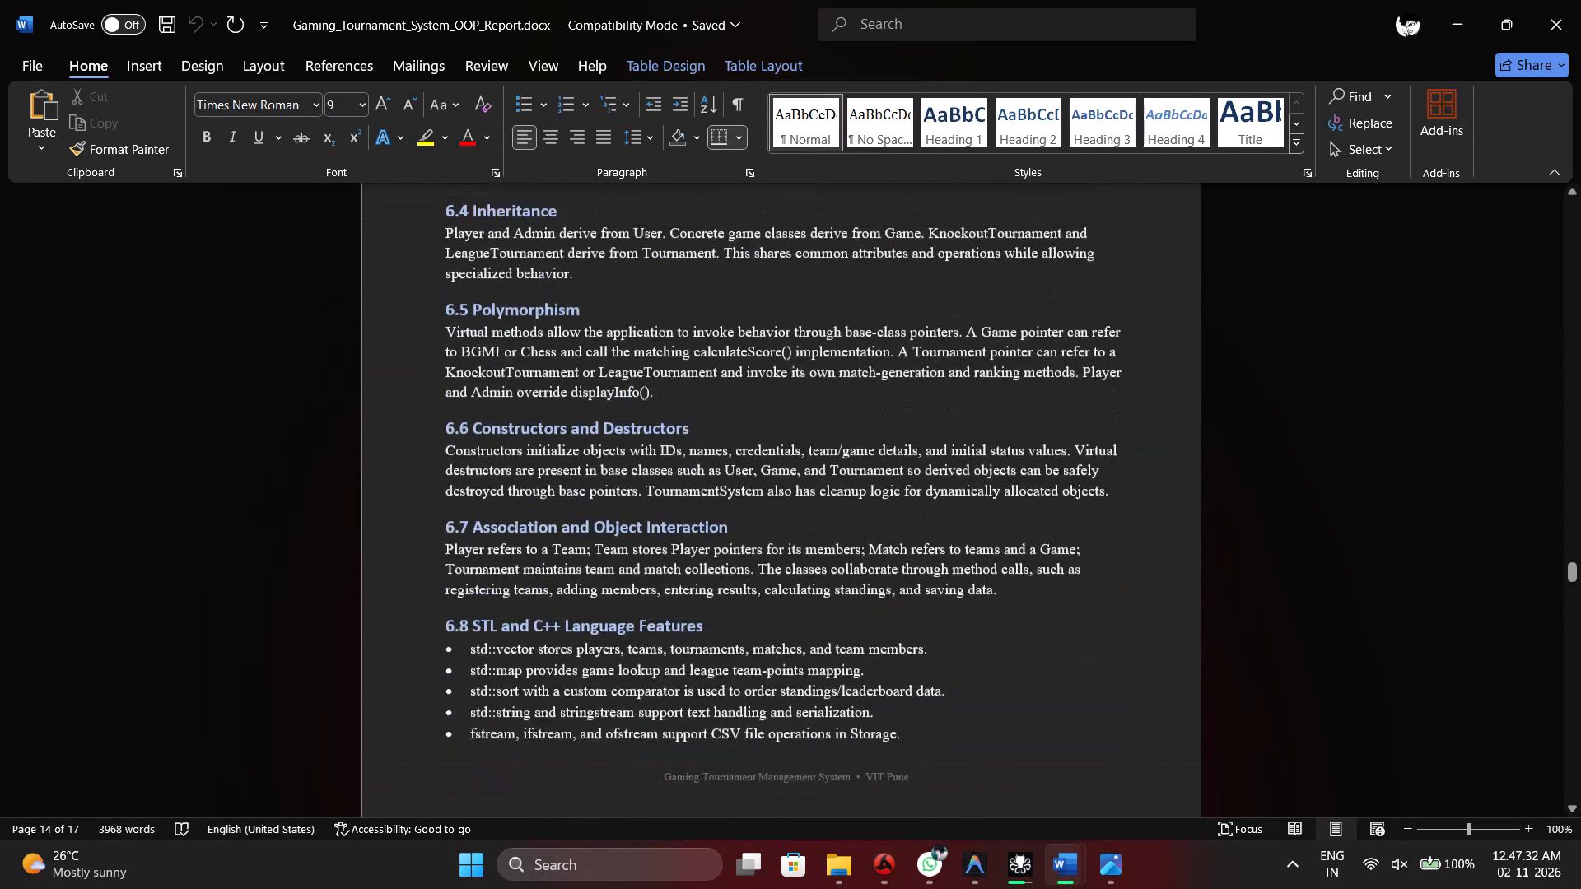
scroll(708, 484, up, 20)
scroll(708, 484, up, 7)
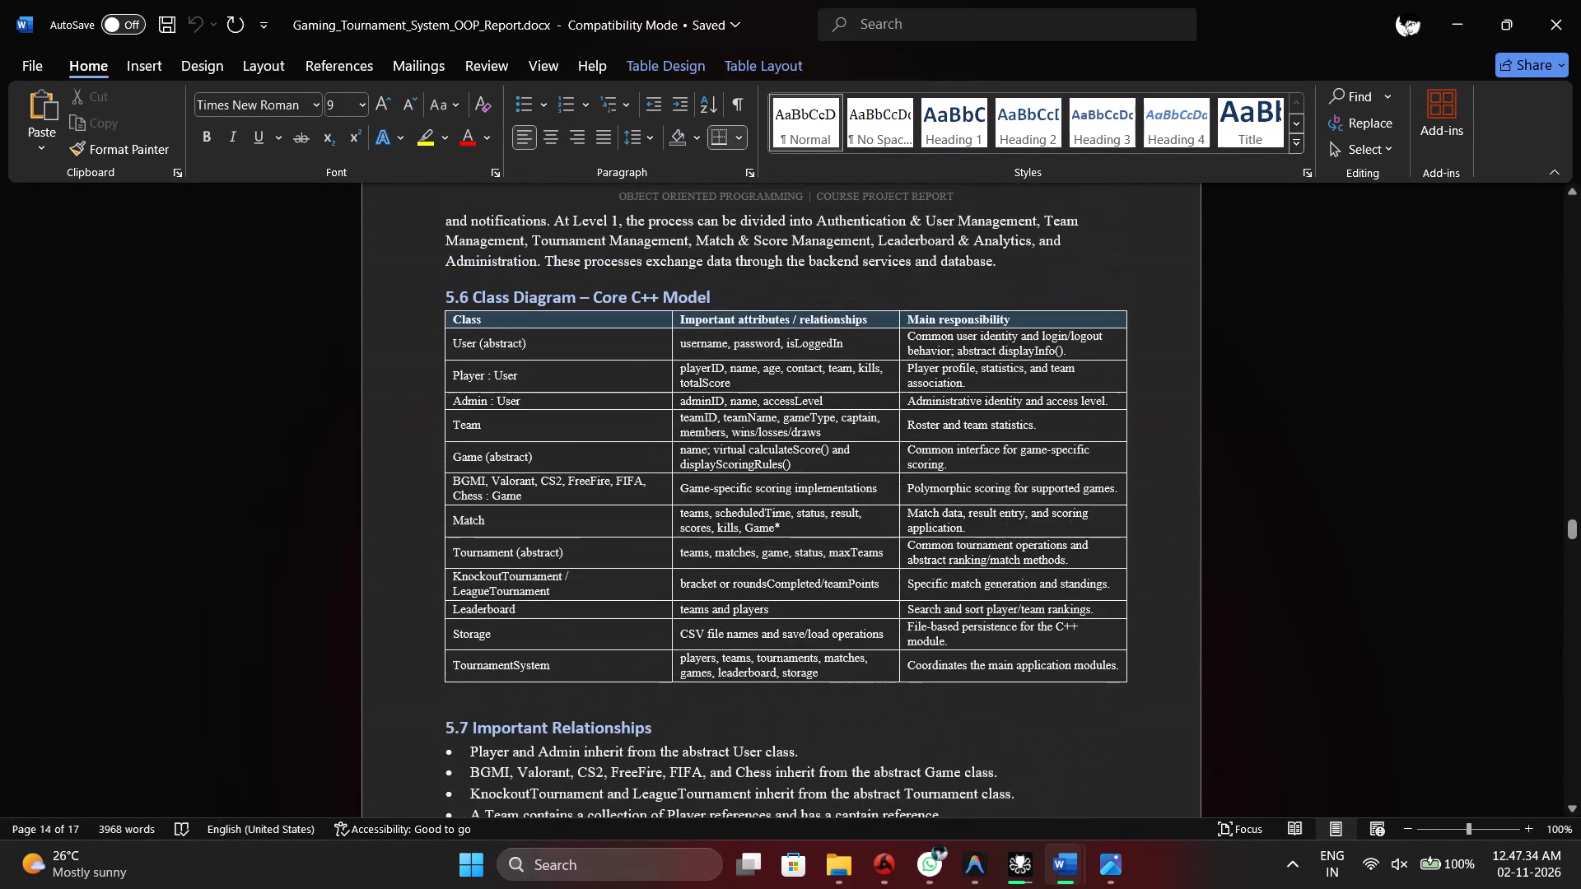
scroll(708, 484, up, 6)
scroll(708, 483, down, 2)
scroll(708, 483, up, 5)
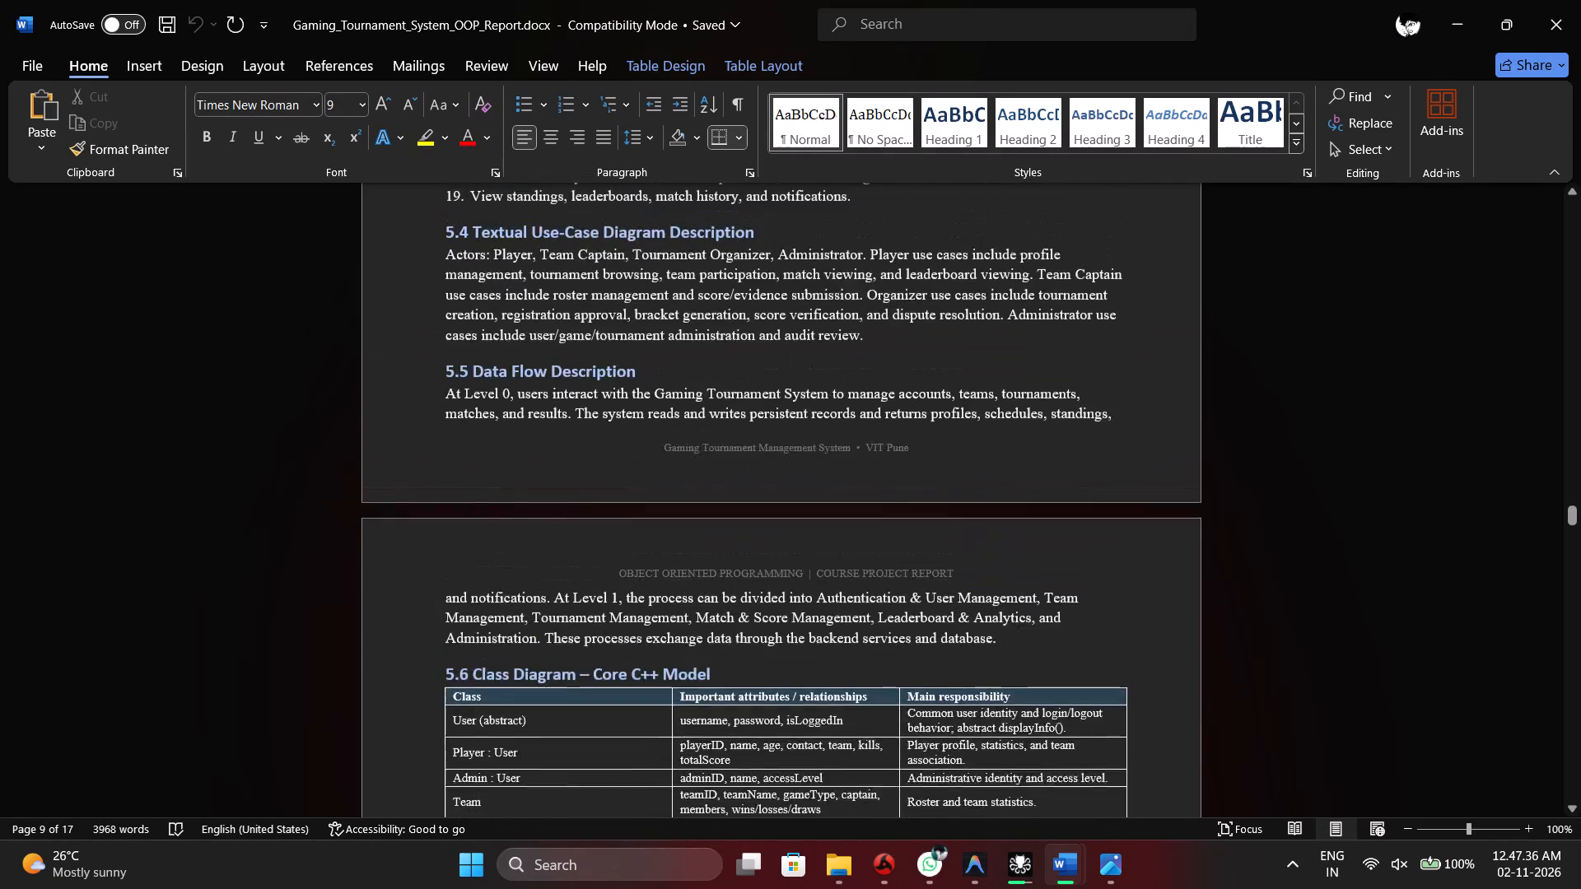
scroll(708, 483, up, 12)
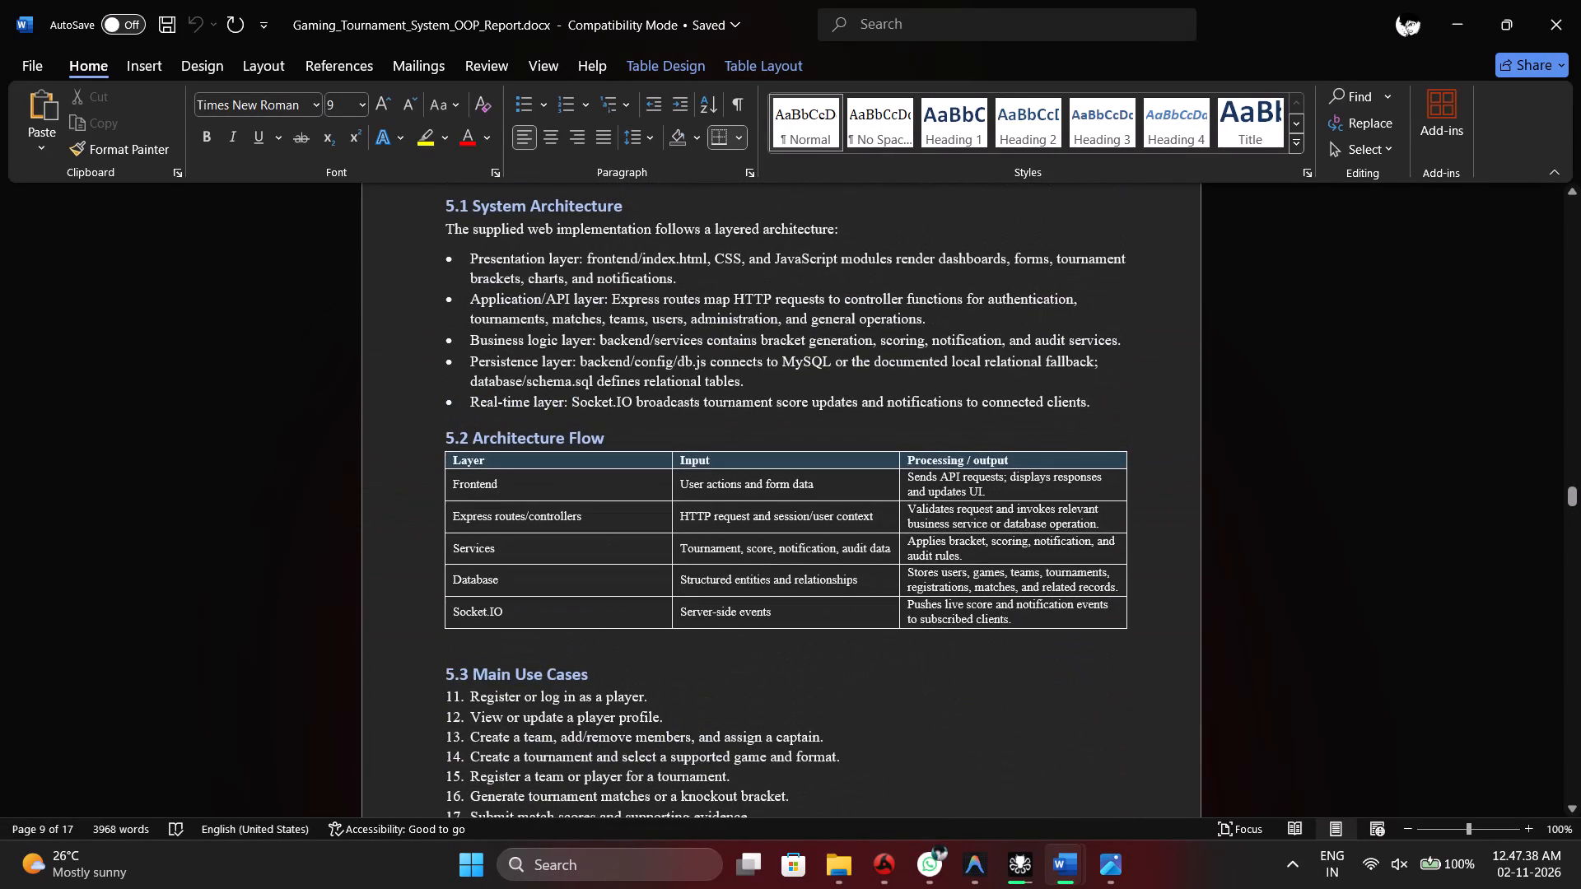
scroll(647, 547, up, 1)
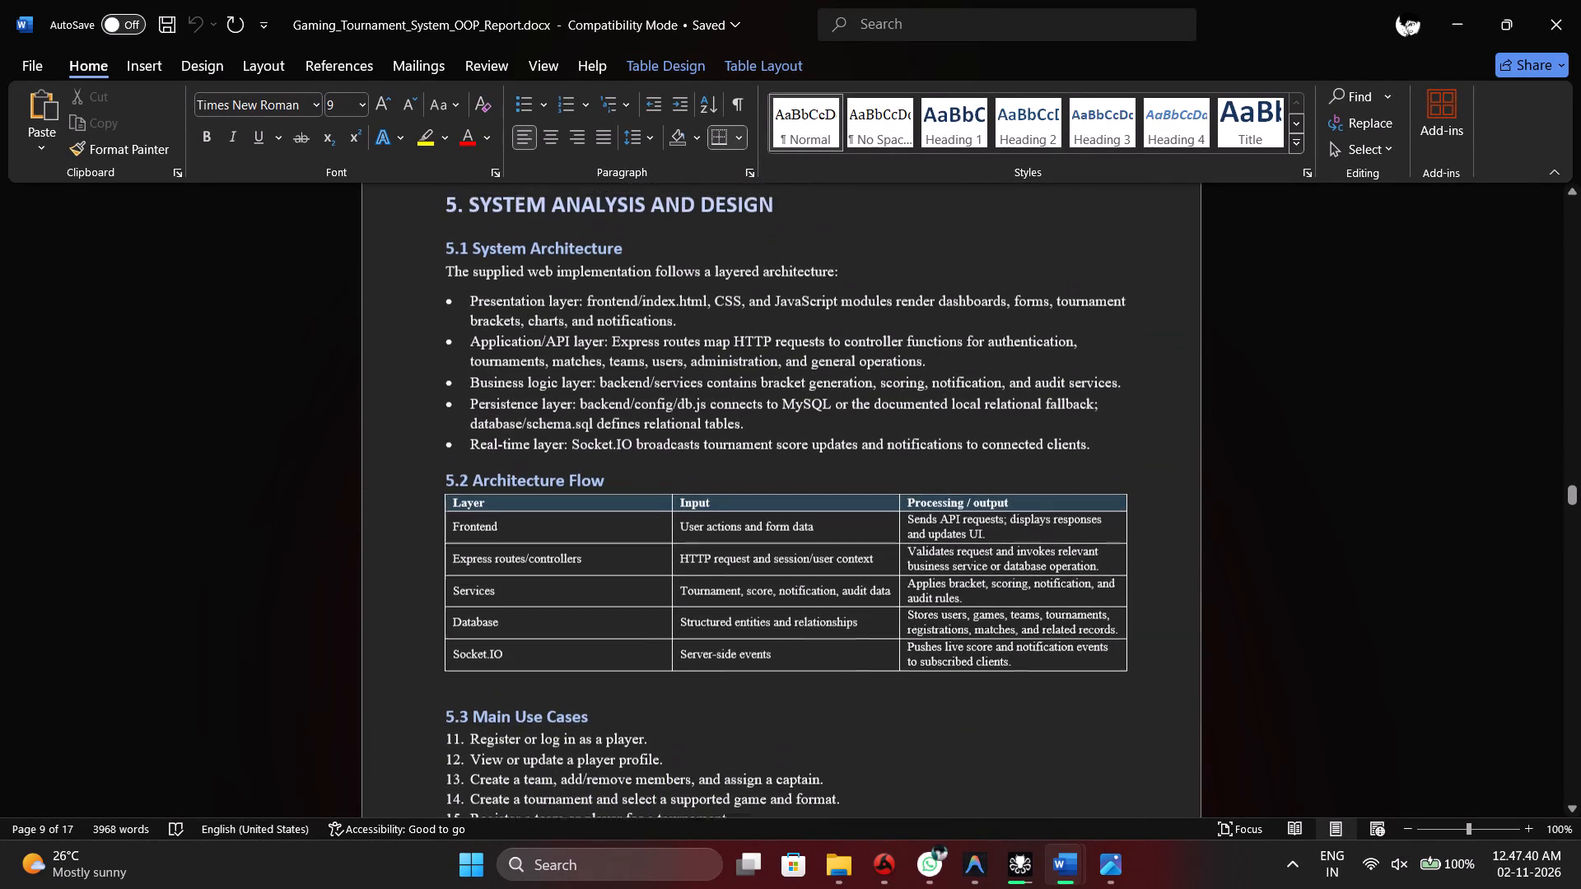
scroll(646, 547, up, 17)
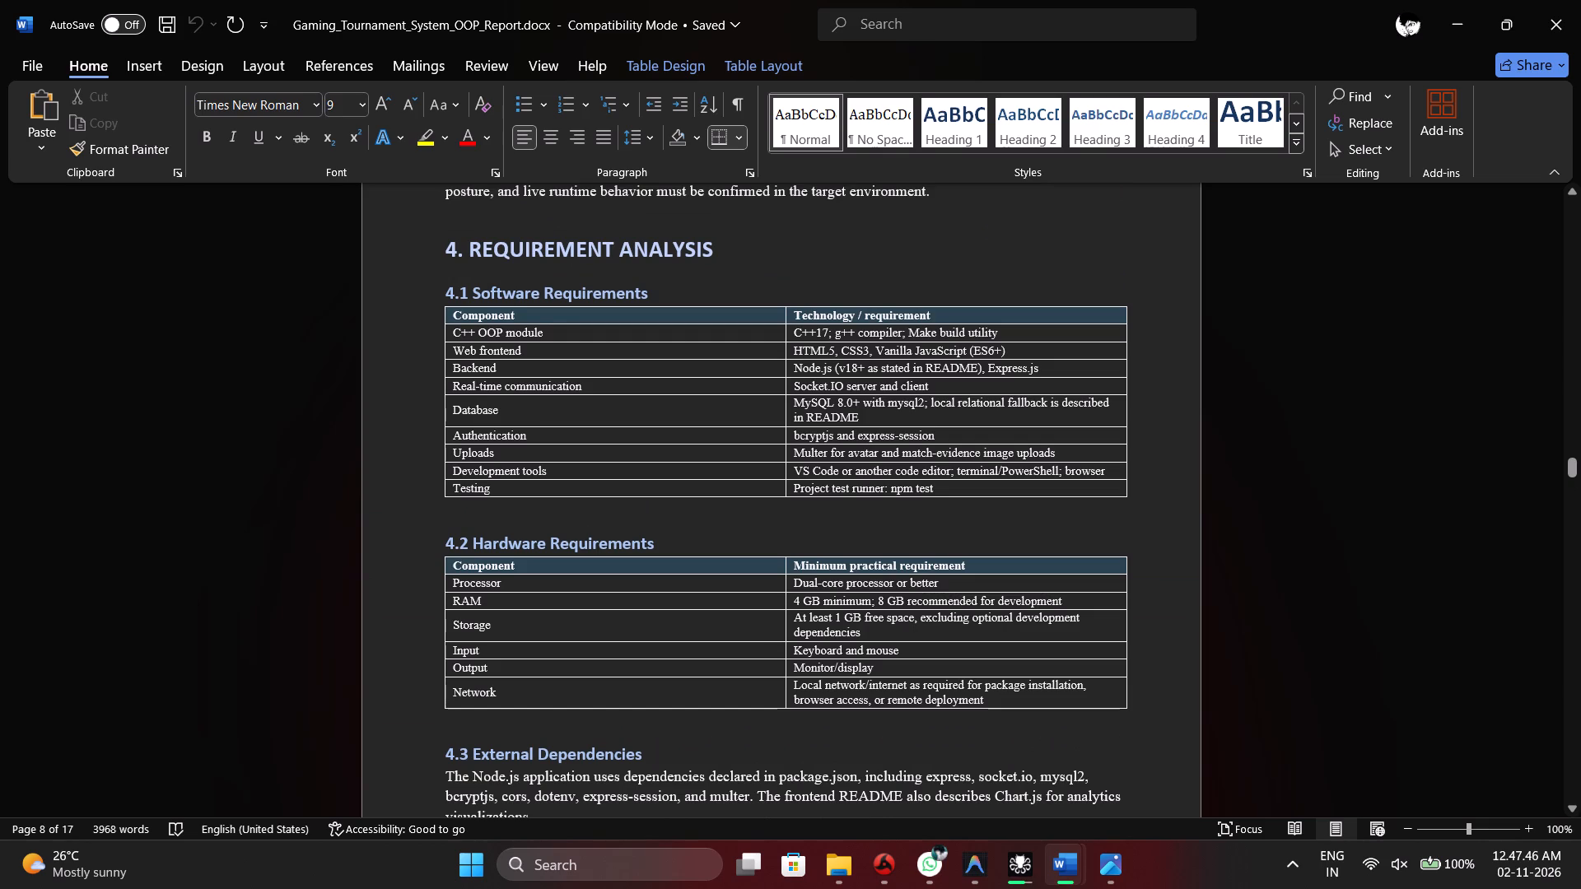
scroll(595, 430, down, 5)
scroll(595, 430, up, 14)
scroll(595, 421, down, 5)
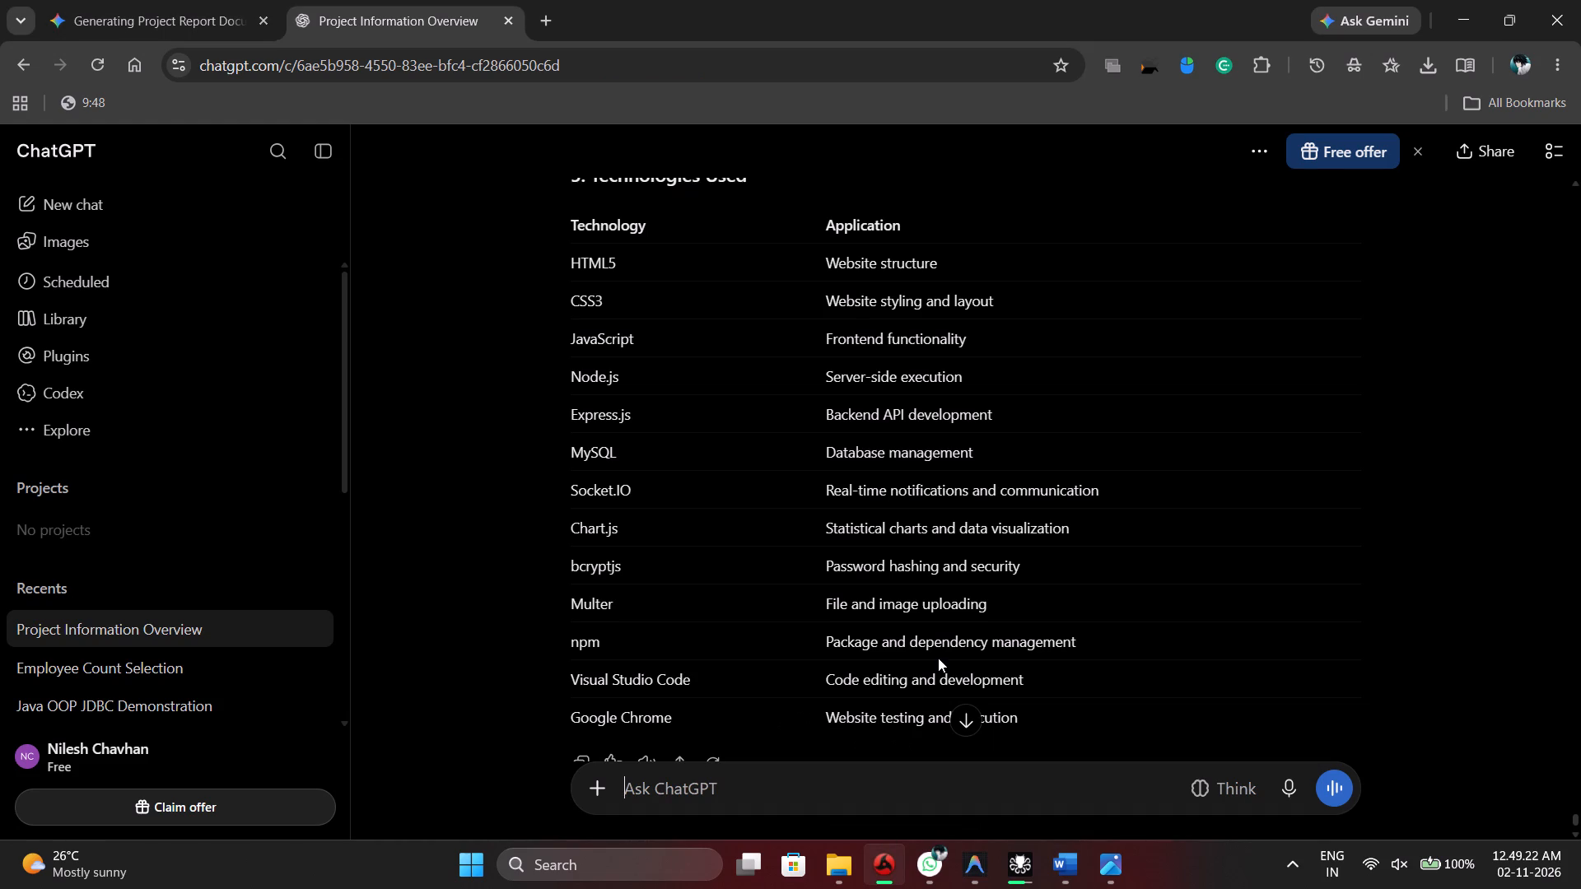
In the OOPS Report, place the cursor below the Web Application Modules table and review the preceding Implementation pages.
scroll(735, 641, up, 1)
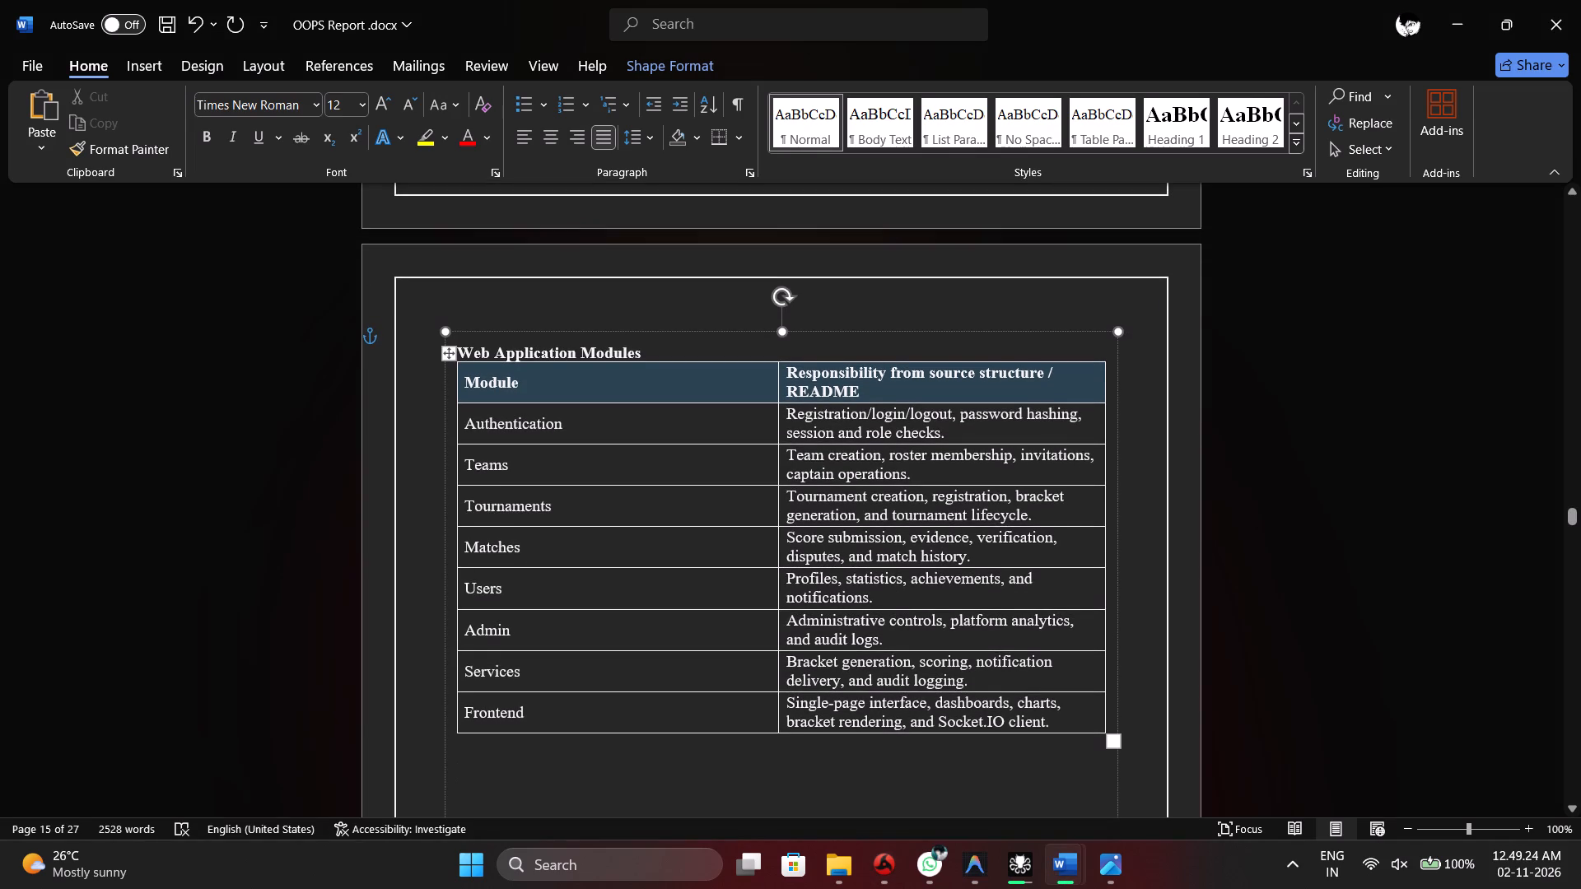
scroll(735, 640, down, 4)
click(735, 640)
scroll(734, 640, up, 20)
scroll(734, 640, up, 1)
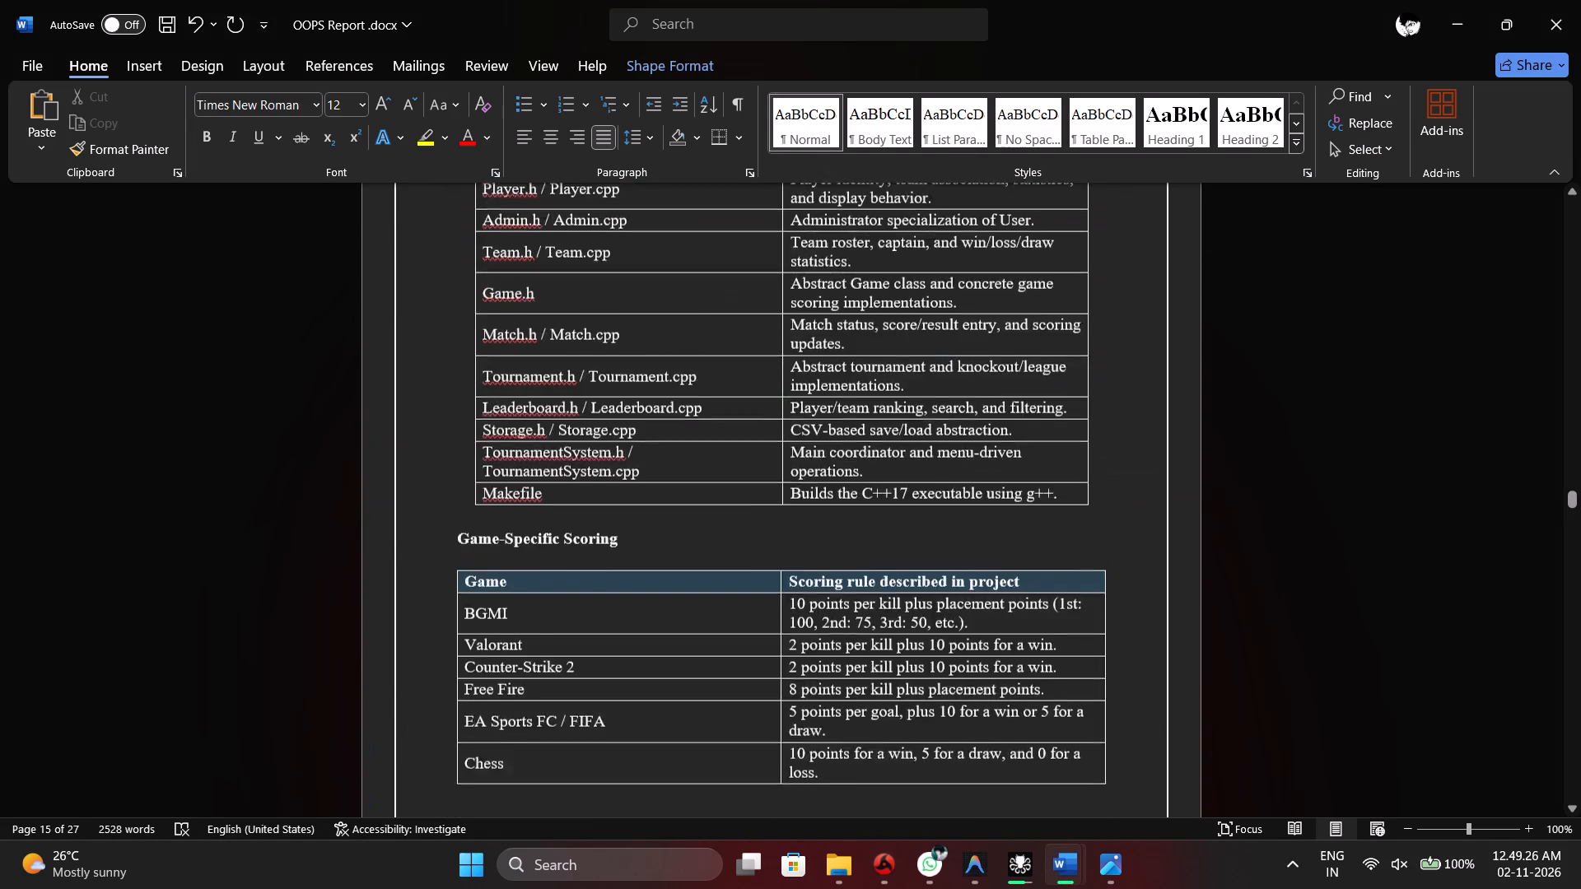
scroll(732, 630, up, 19)
scroll(731, 628, up, 4)
scroll(728, 610, down, 4)
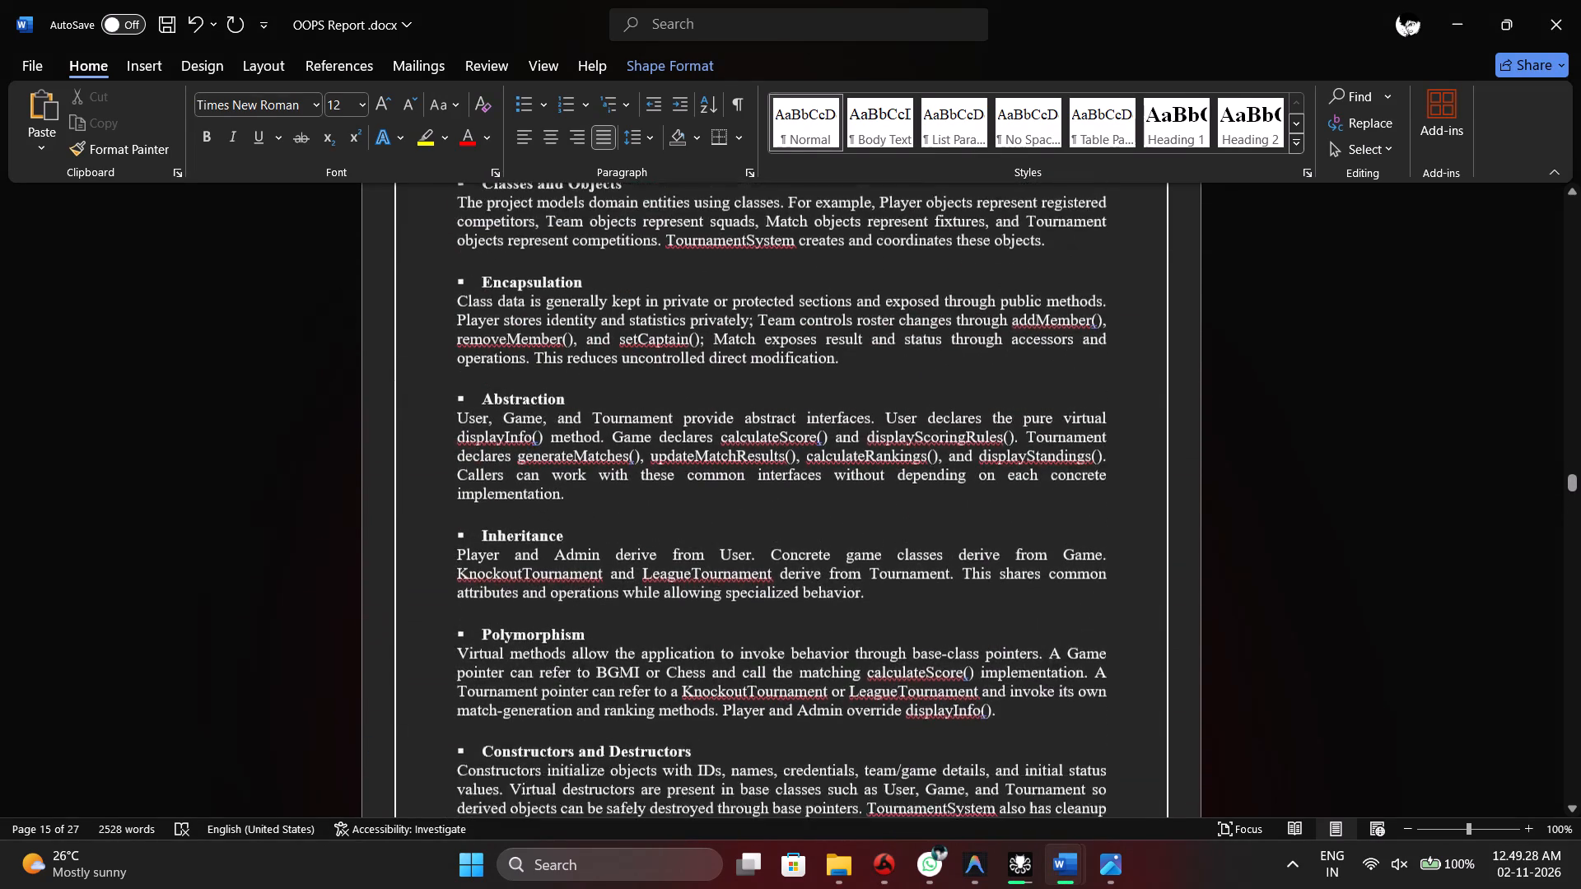
scroll(728, 610, down, 9)
scroll(728, 609, up, 7)
scroll(728, 609, down, 10)
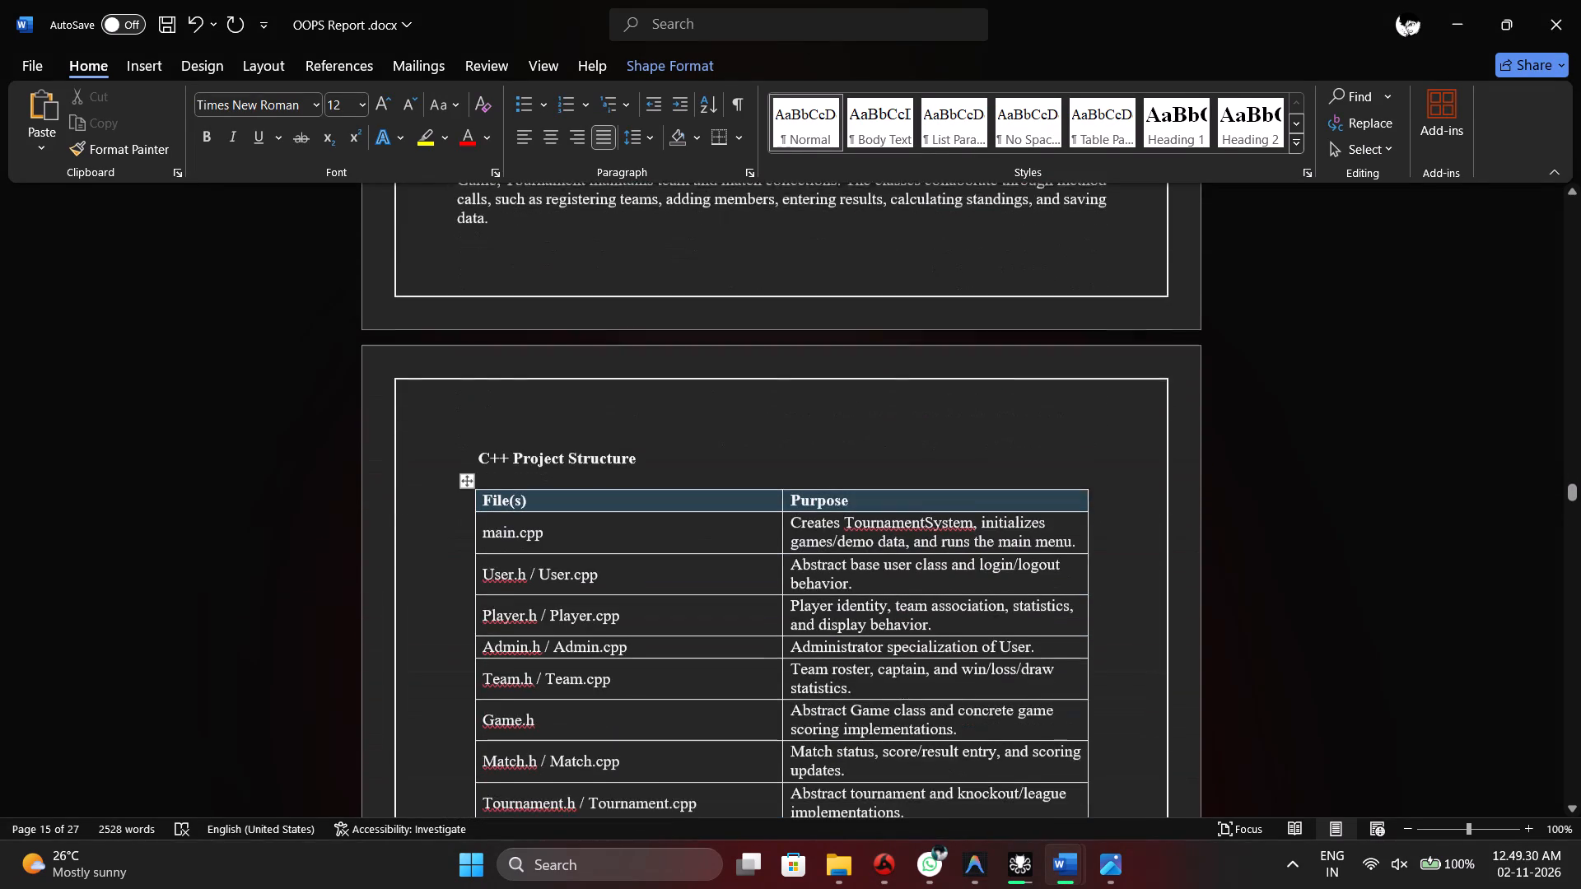
Switch to Chrome and copy the complete ChatGPT response containing the "5. Technologies Used" heading and table.
click(863, 879)
scroll(752, 600, up, 5)
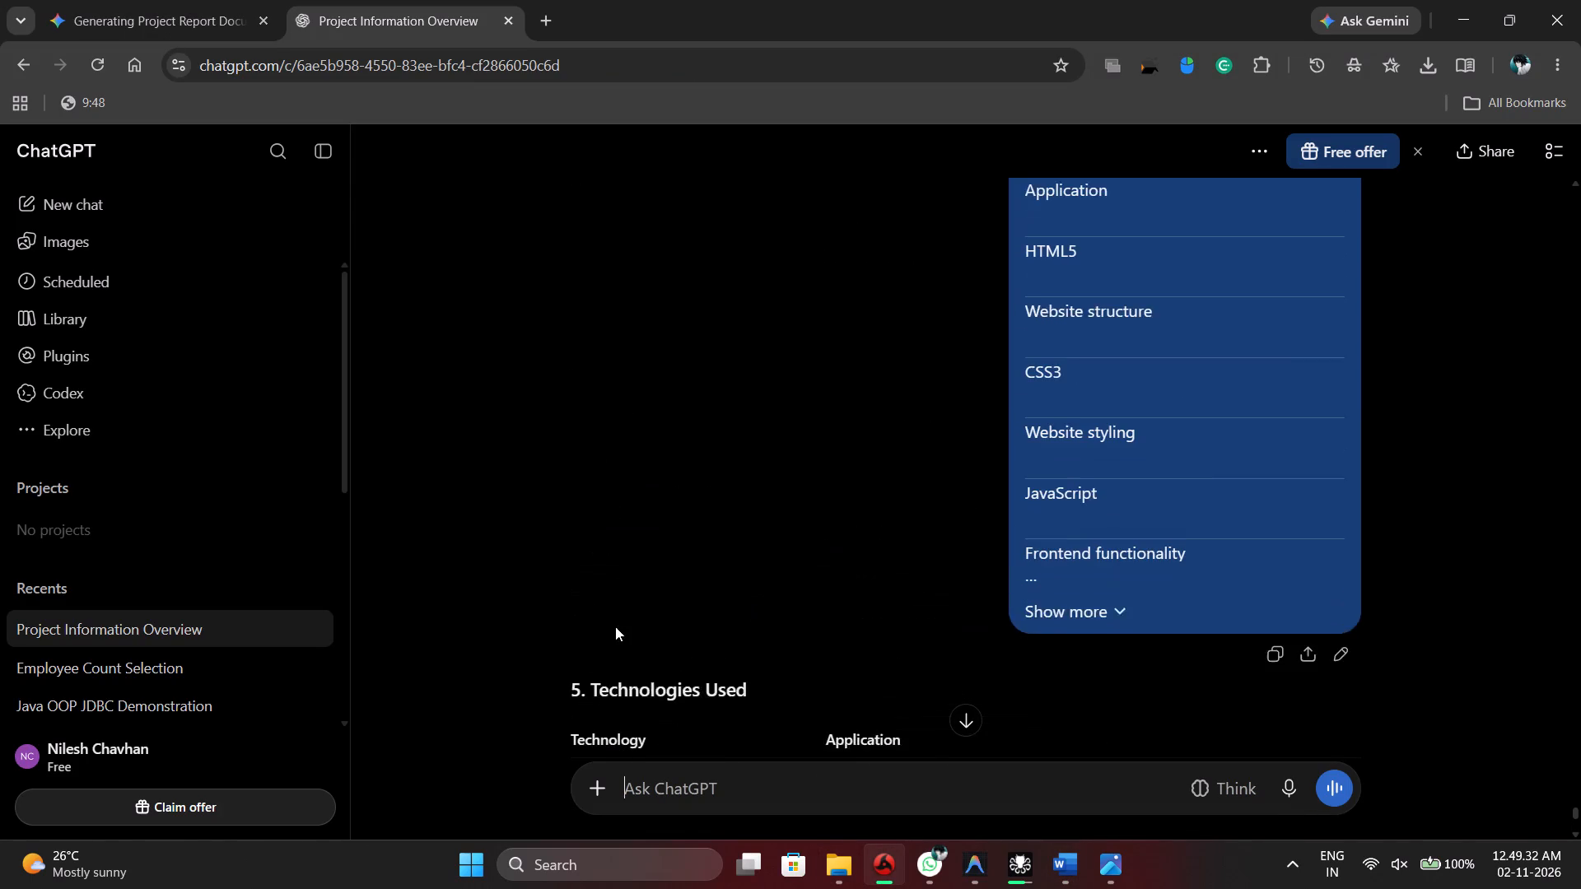
scroll(615, 626, down, 4)
scroll(888, 324, down, 8)
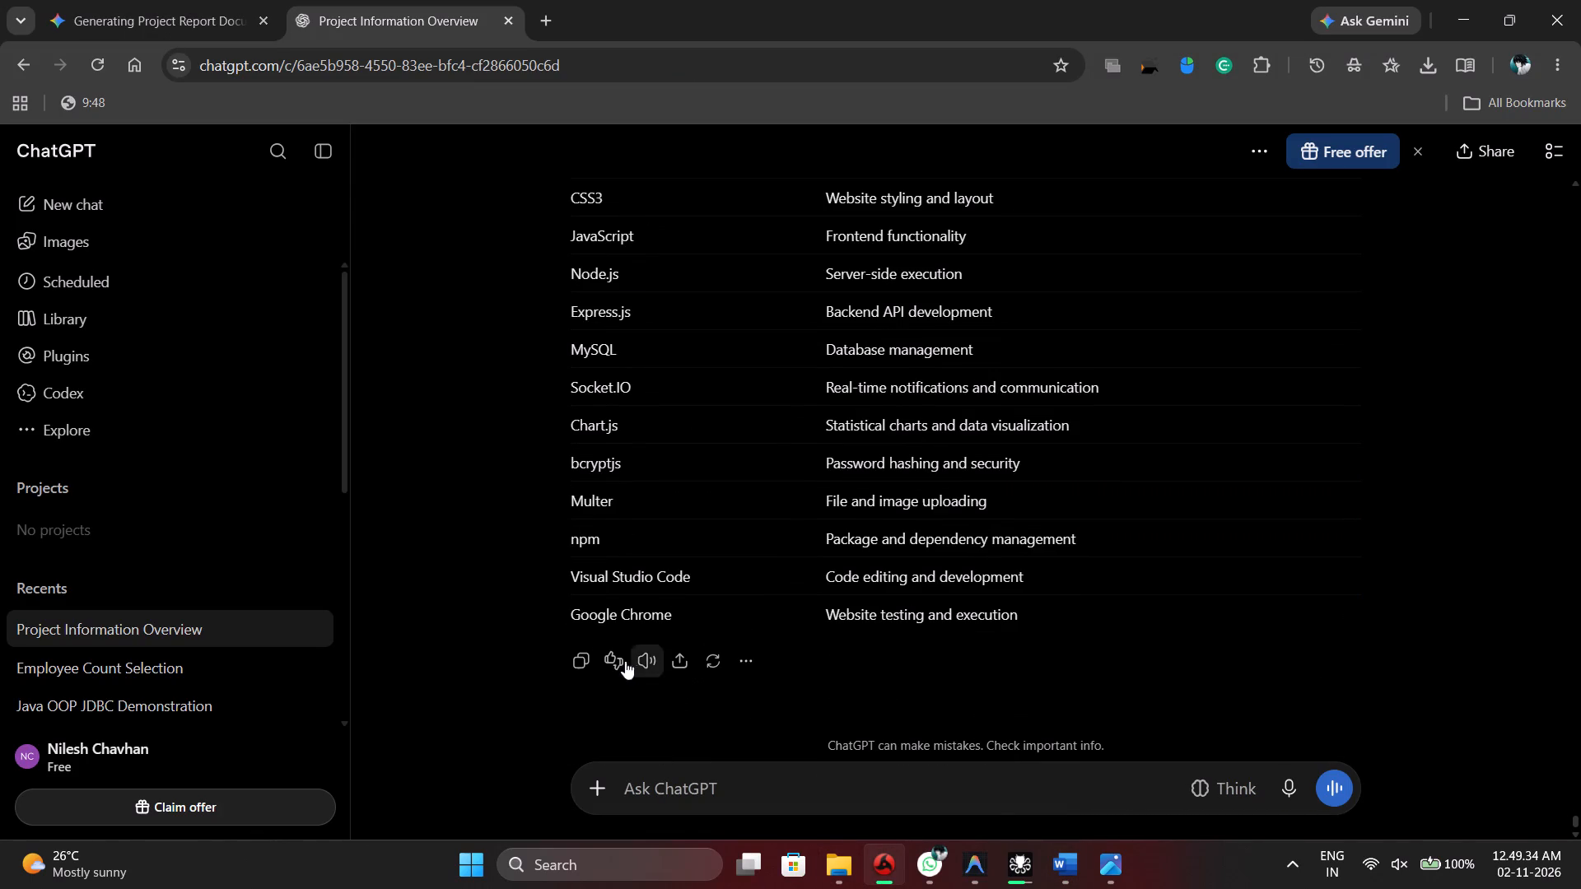
click(588, 661)
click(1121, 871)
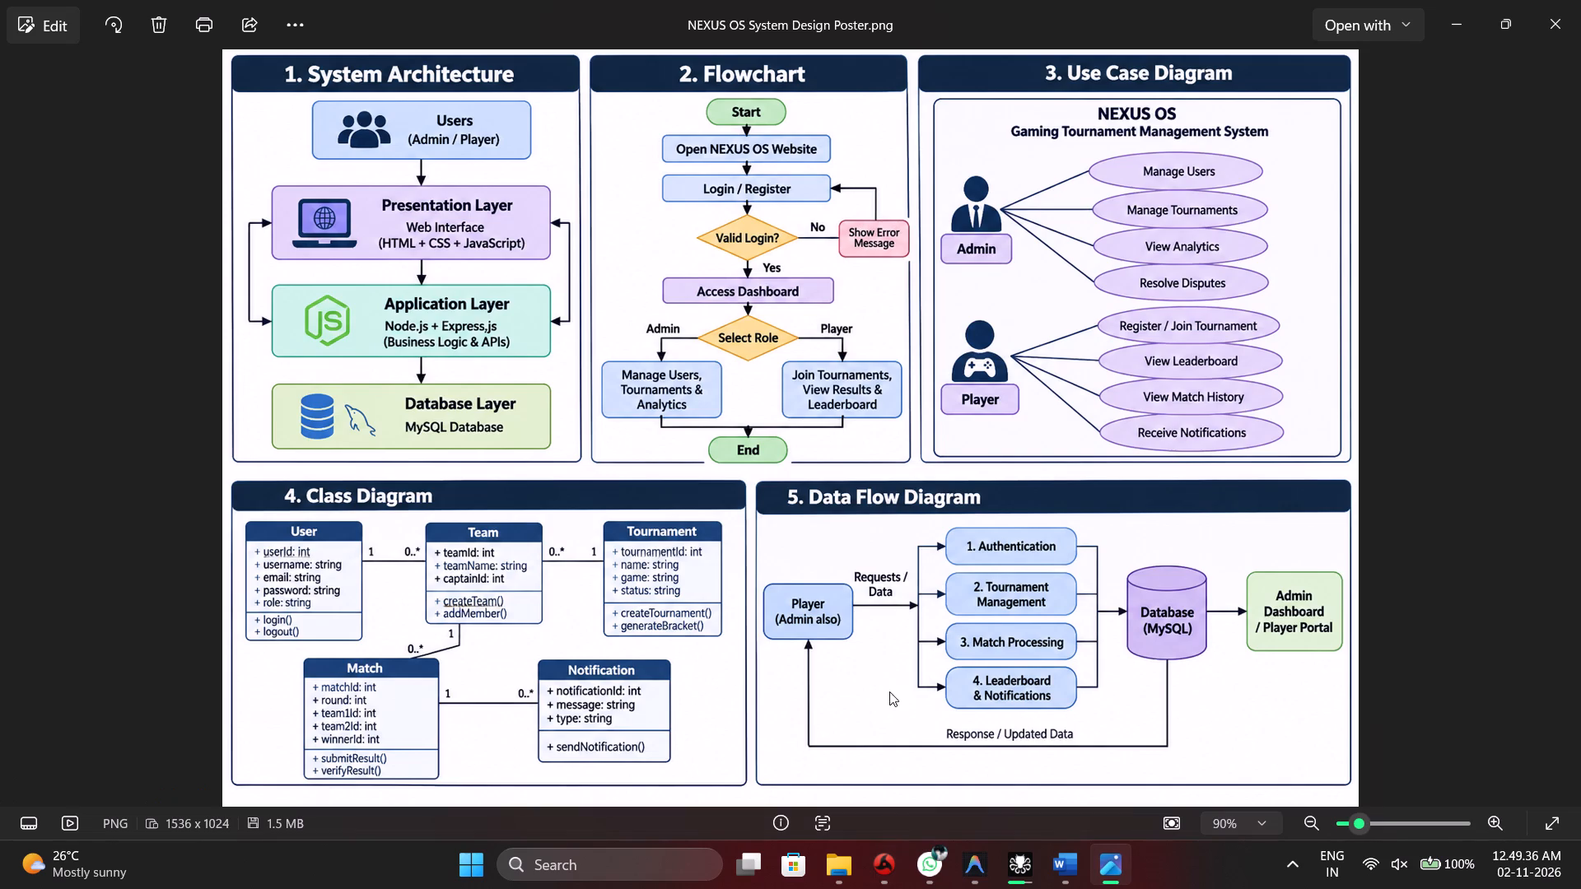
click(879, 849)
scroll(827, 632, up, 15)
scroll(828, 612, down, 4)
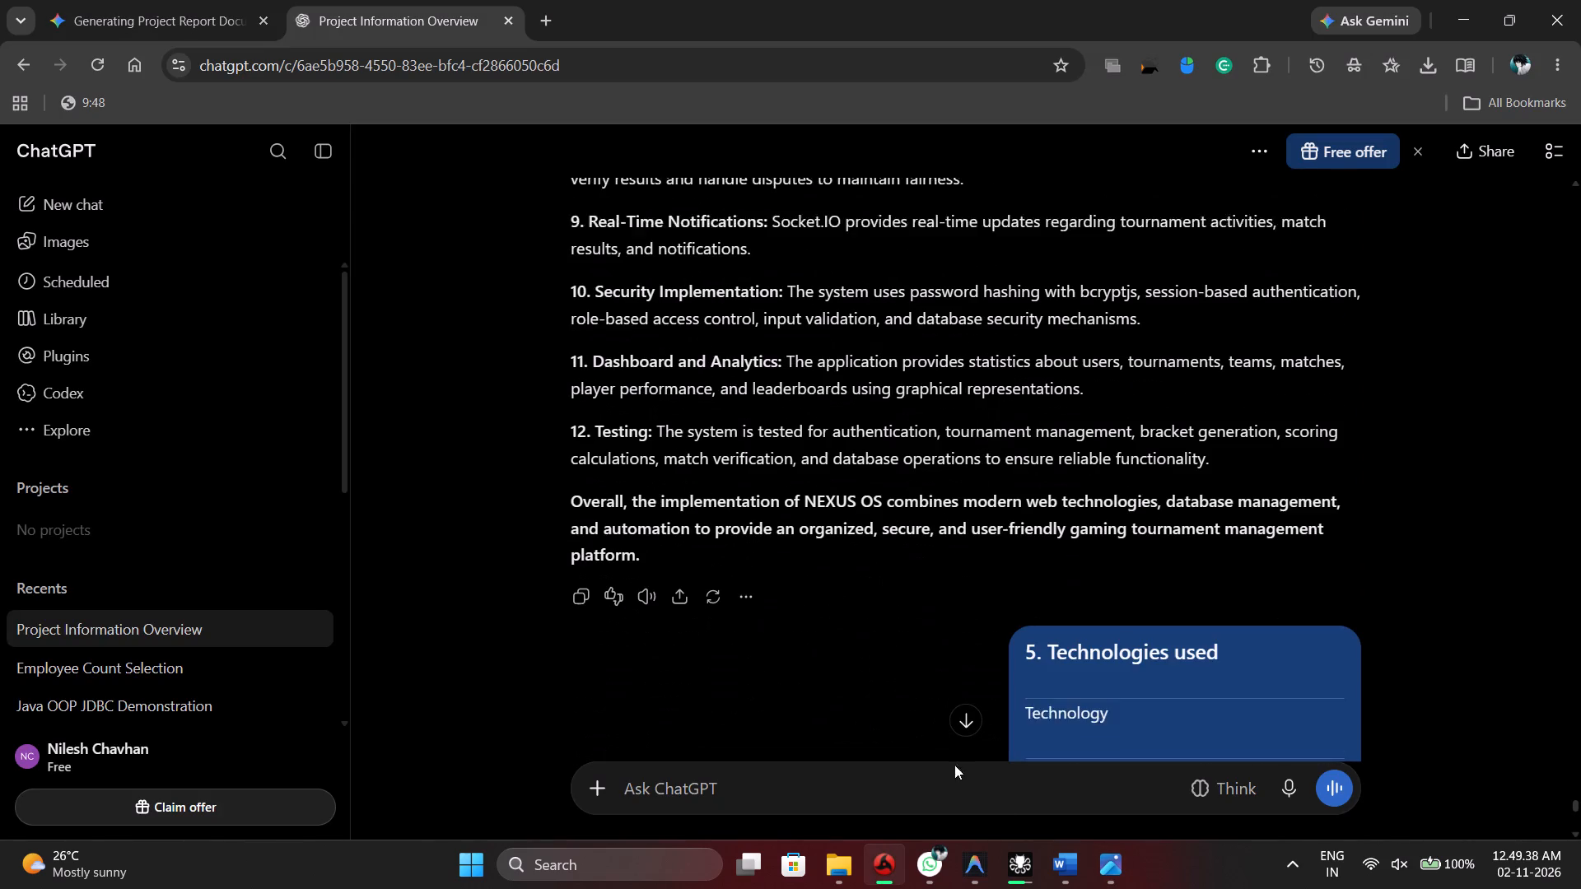
Switch back to the OOPS Report and look through the Implementation pages from the object-oriented concepts to C++ Project Structure.
click(1054, 866)
click(735, 779)
scroll(731, 748, up, 11)
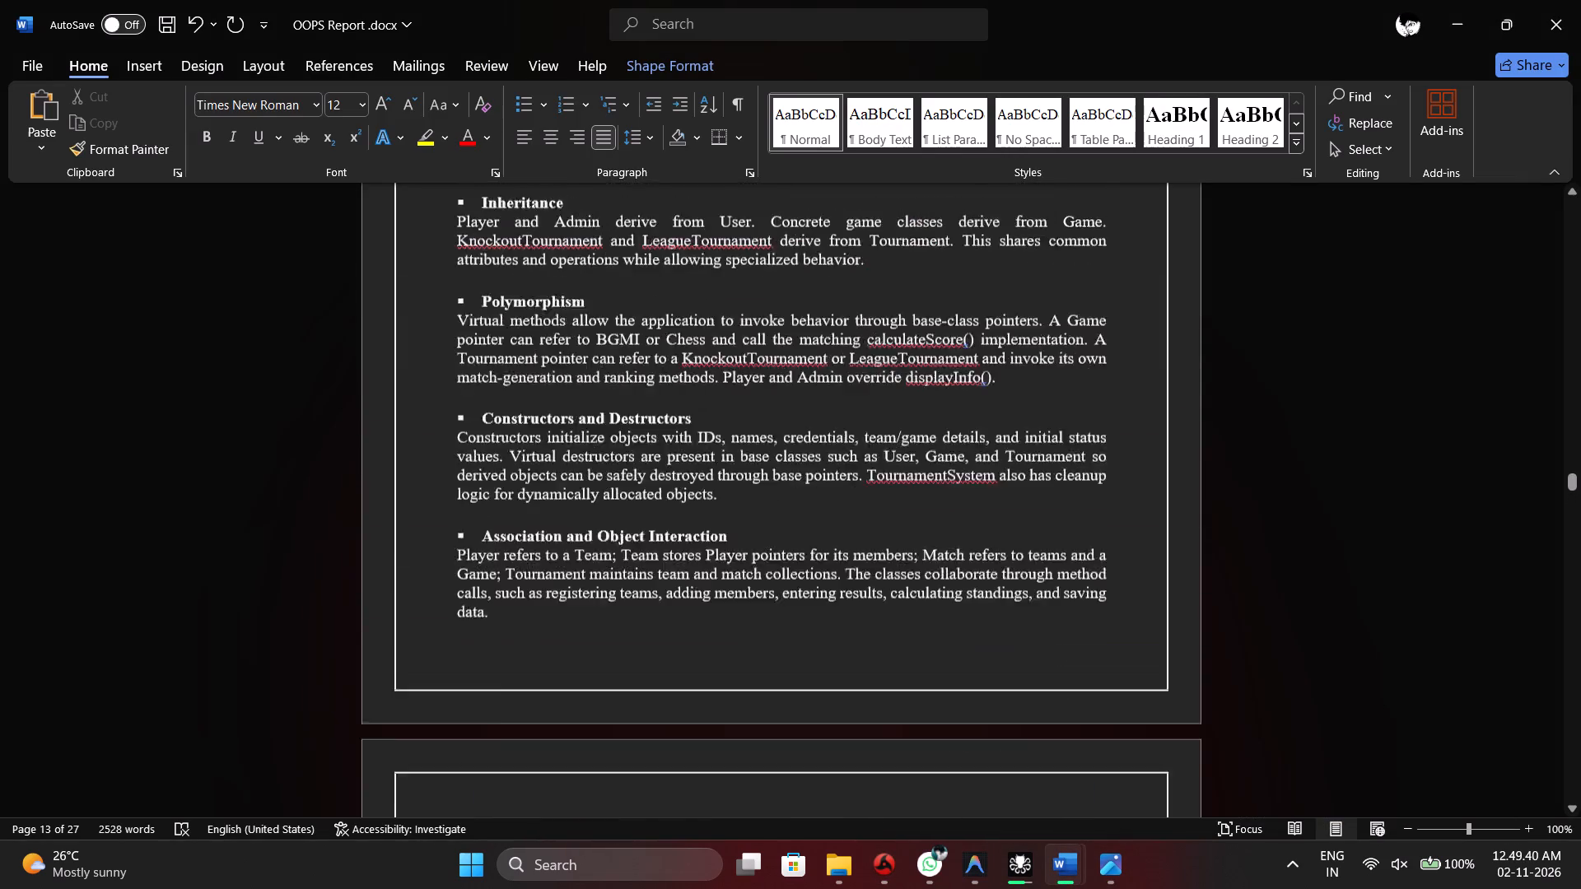
scroll(733, 721, up, 11)
scroll(735, 714, down, 5)
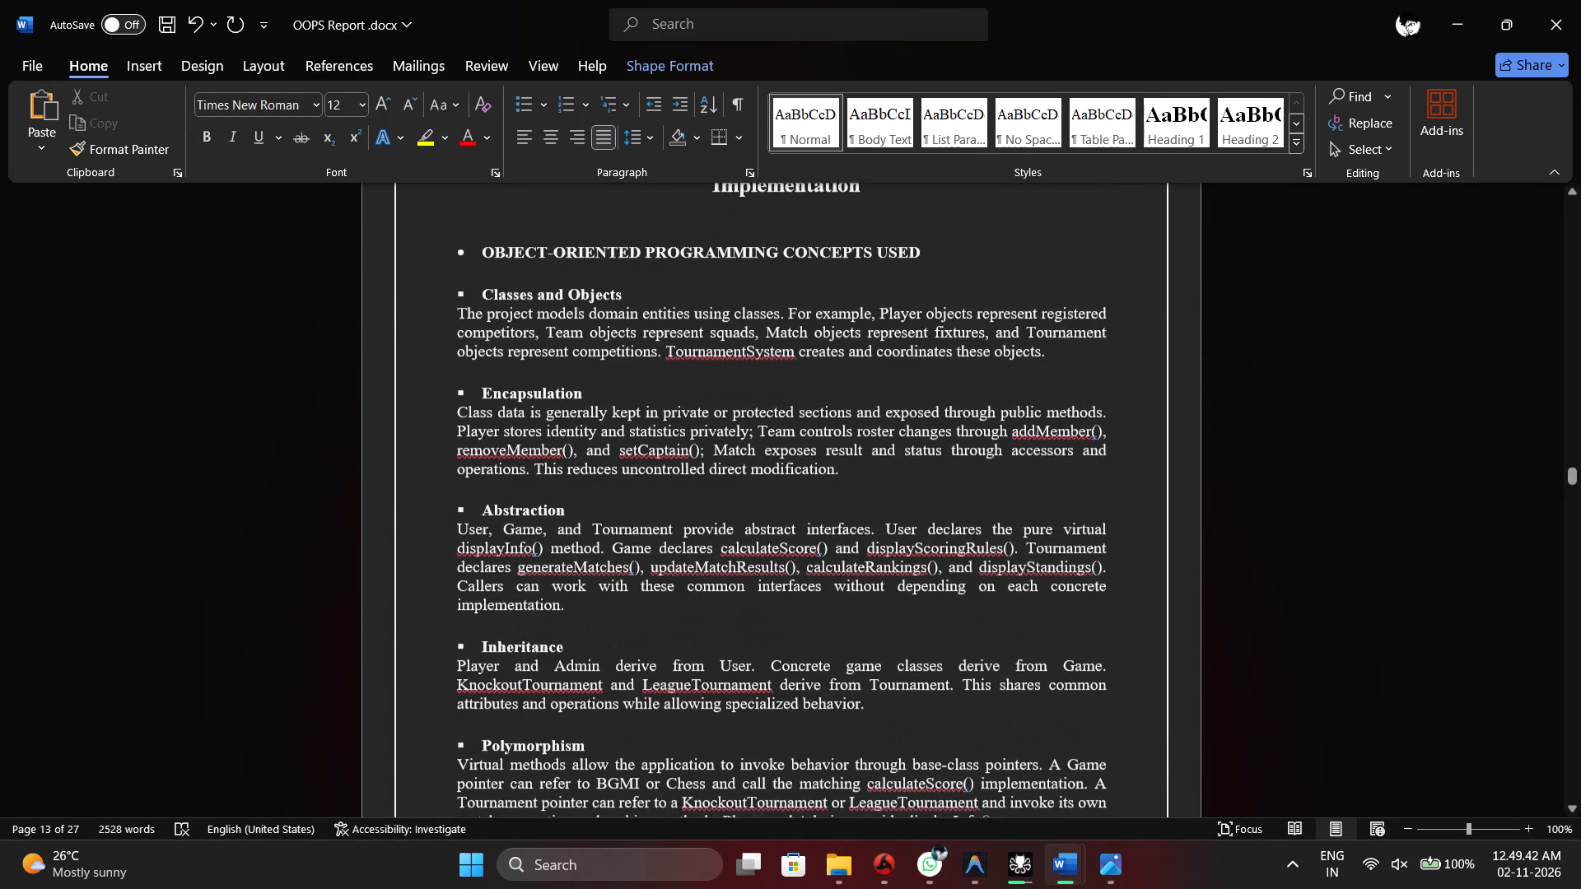
scroll(735, 714, down, 14)
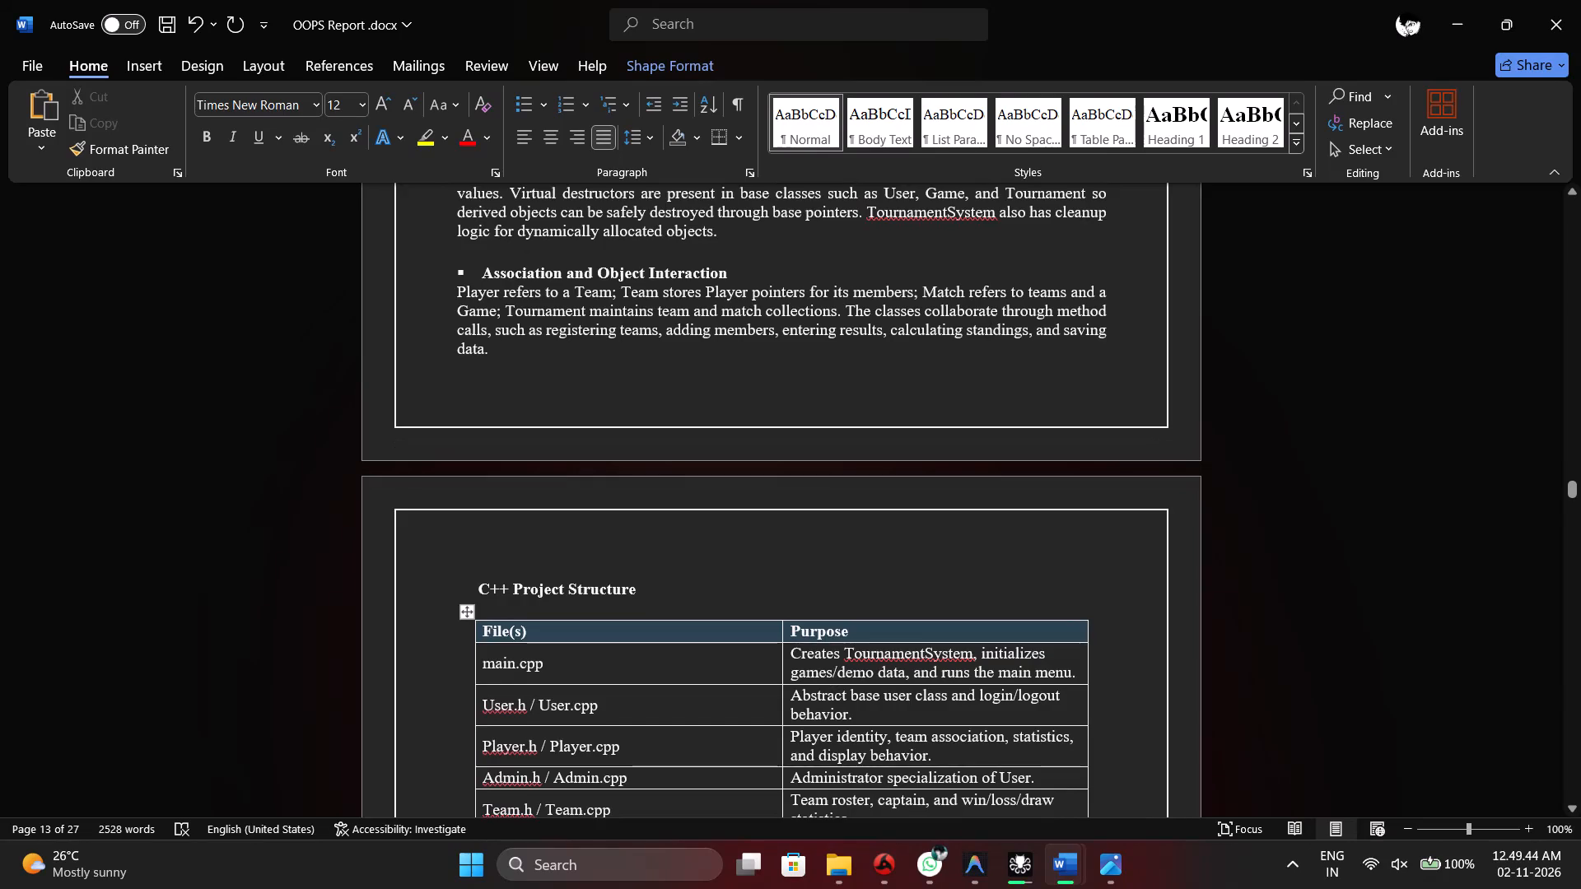
scroll(735, 711, down, 11)
scroll(735, 711, up, 8)
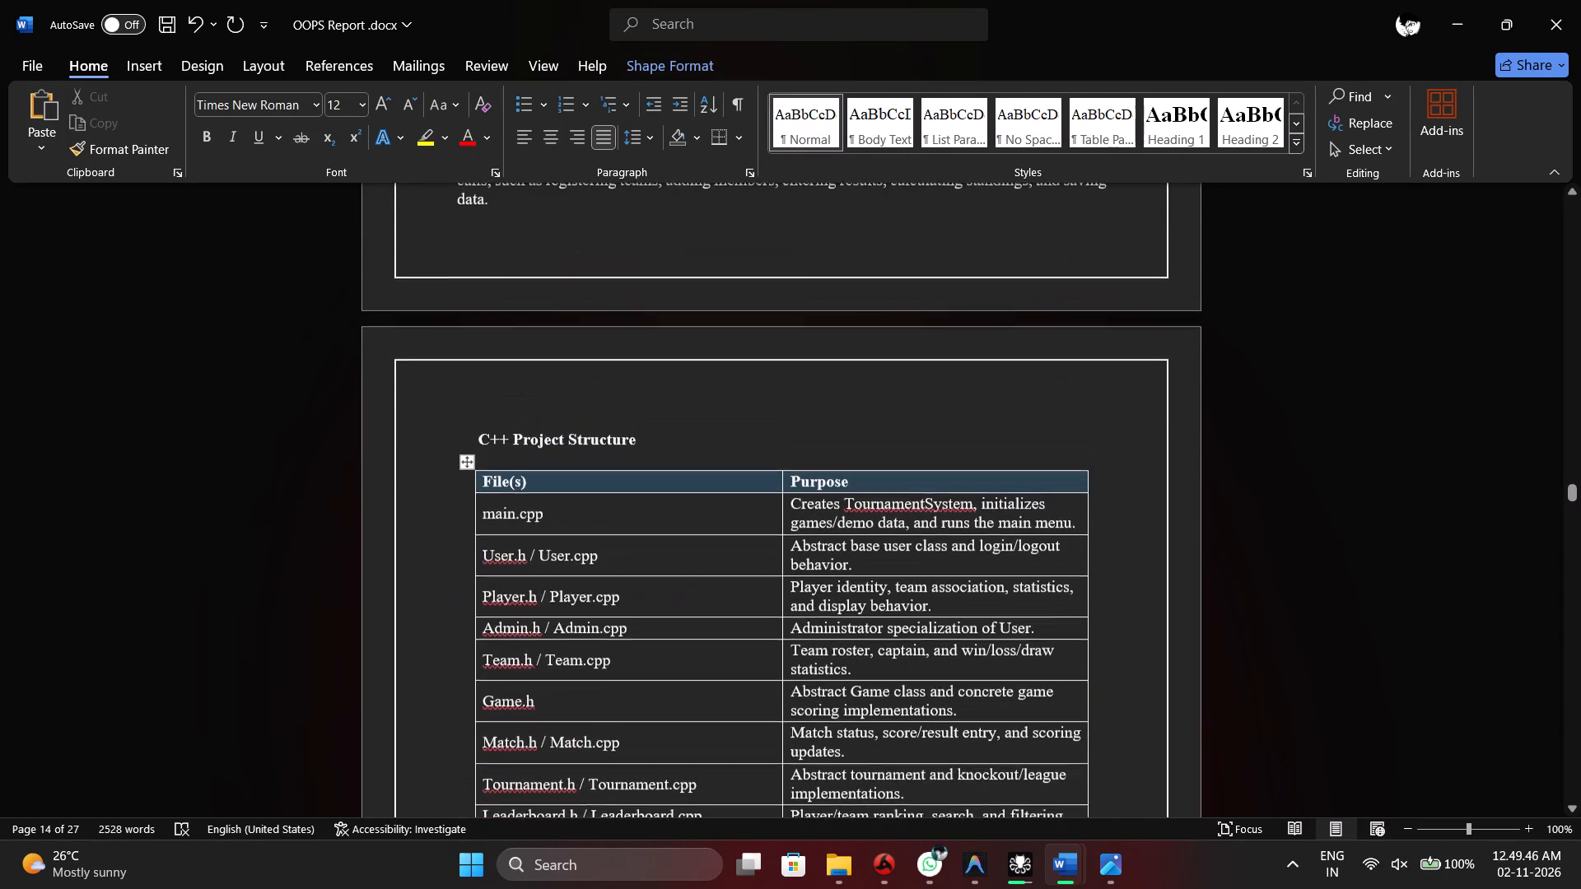
Paste the copied "5. Technologies Used" heading and Technology/Application table below the Web Application Modules table and check its placement.
scroll(735, 710, down, 13)
scroll(735, 710, down, 9)
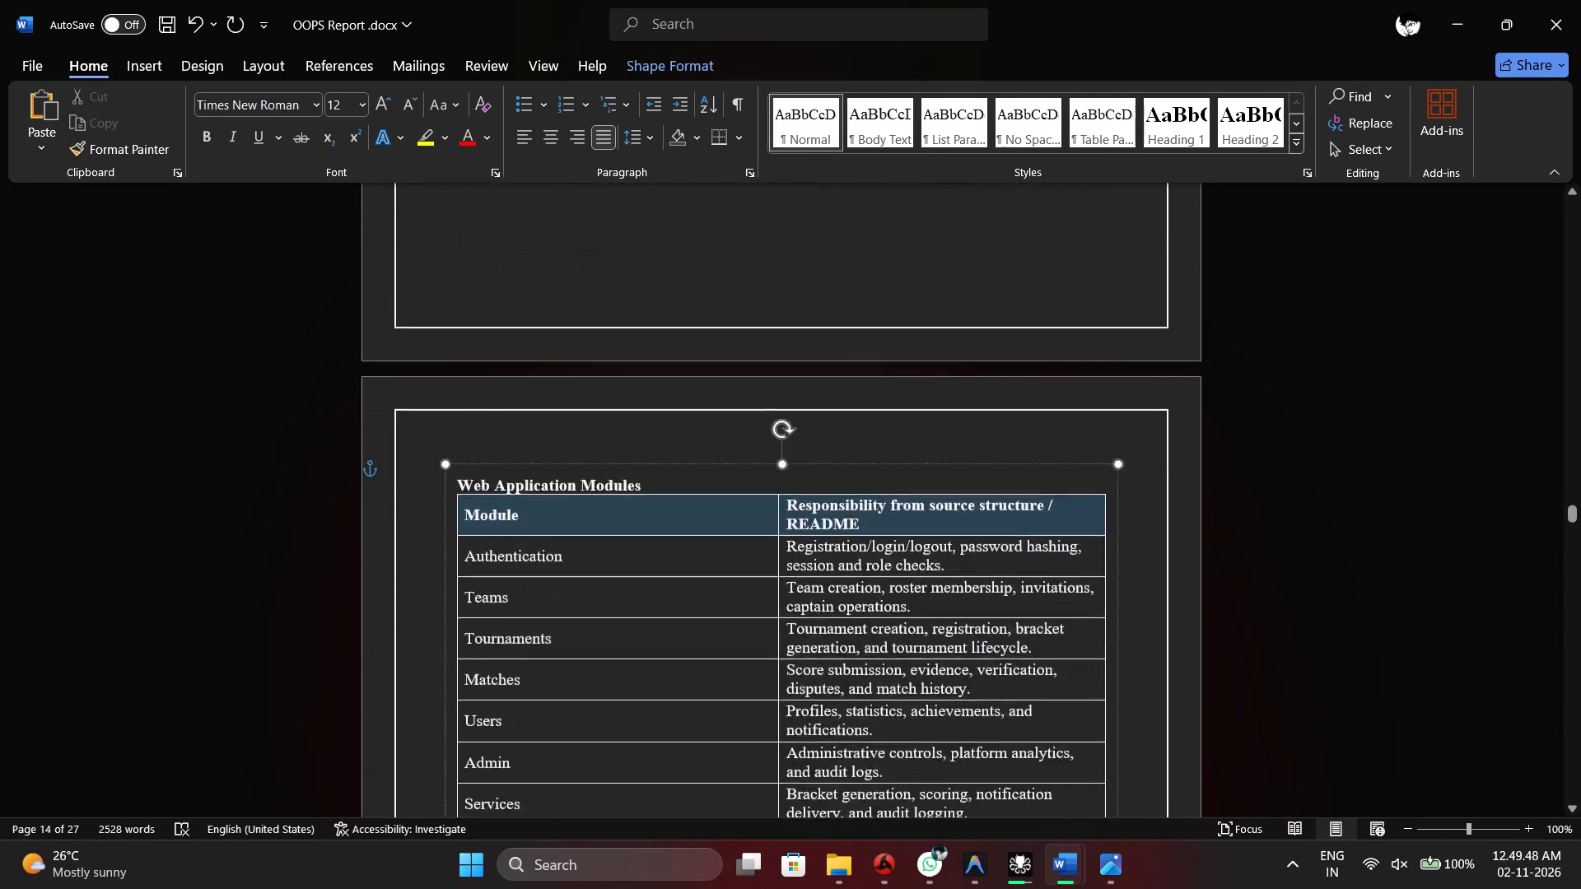
scroll(735, 709, down, 8)
scroll(735, 708, up, 14)
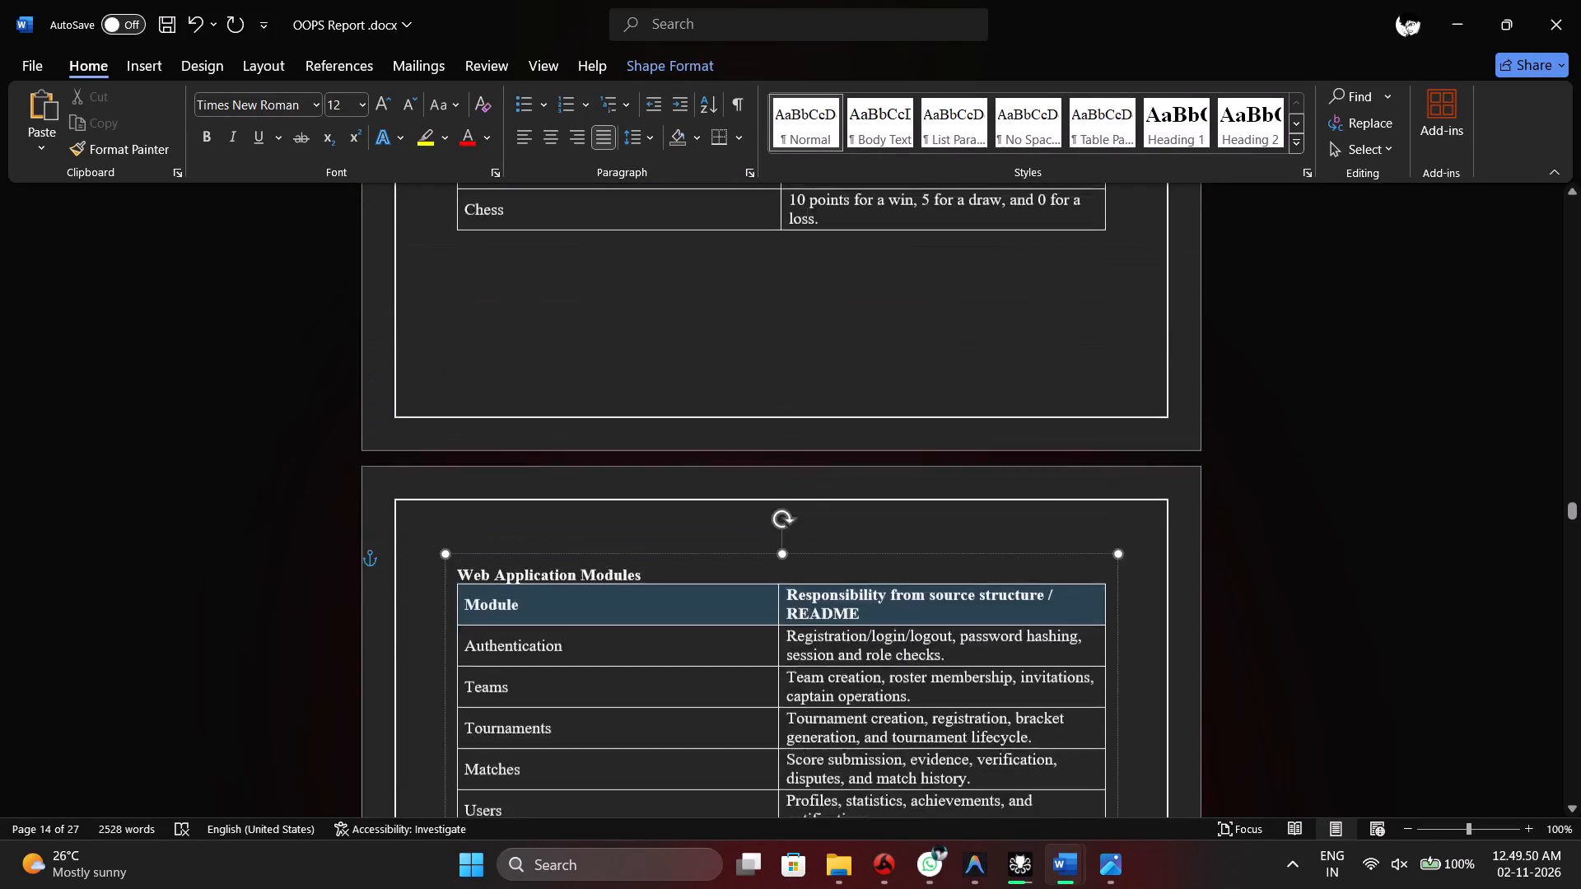
scroll(735, 706, up, 3)
scroll(735, 706, down, 17)
scroll(735, 706, up, 9)
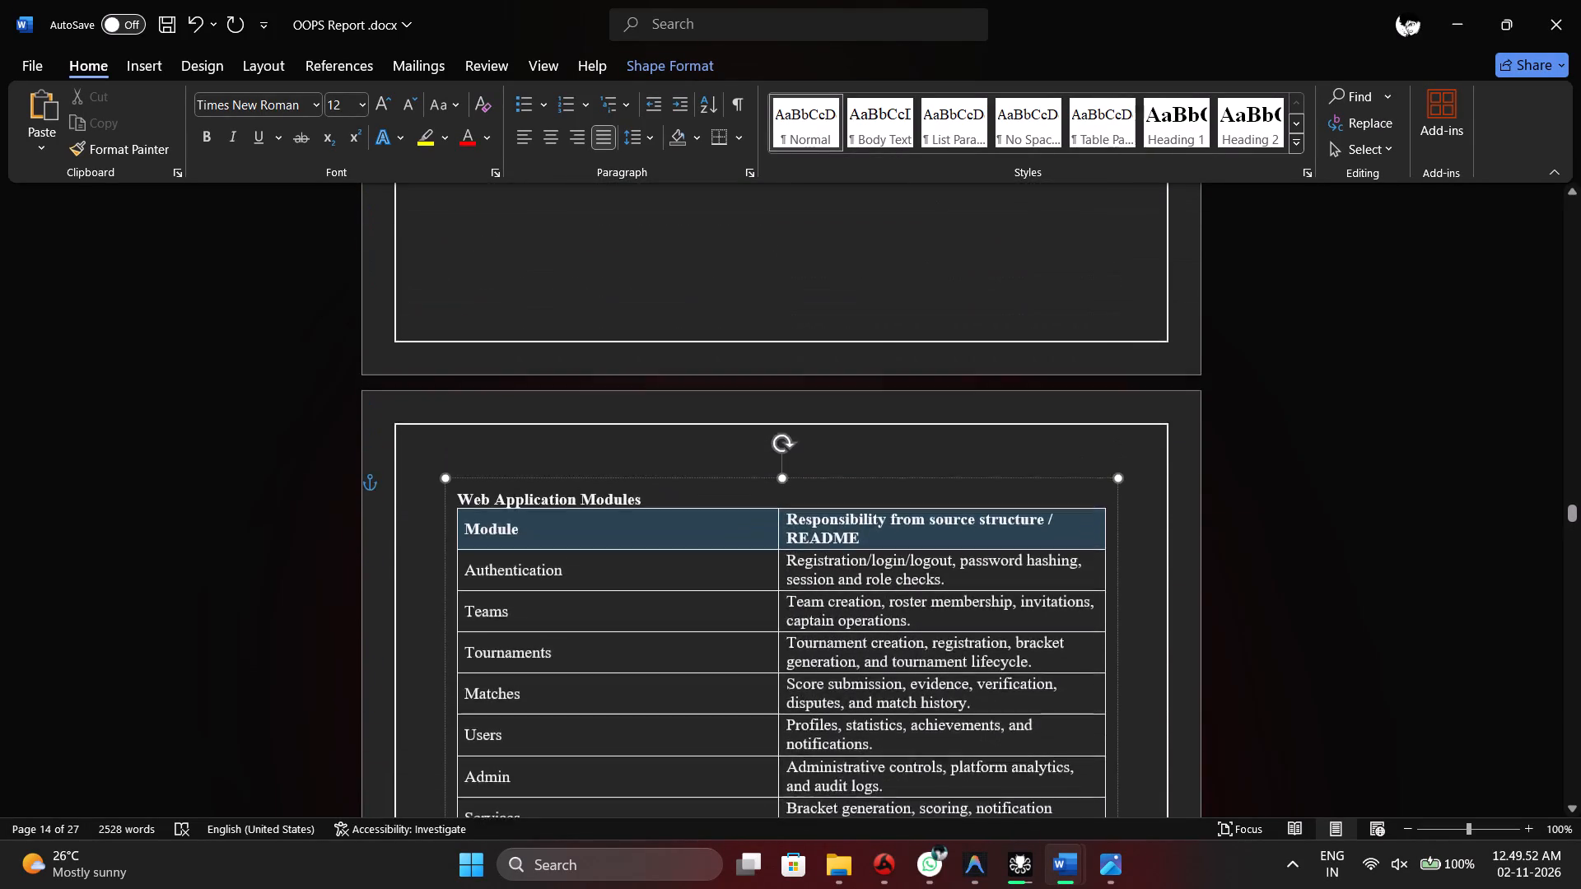
scroll(735, 706, up, 3)
scroll(704, 645, down, 8)
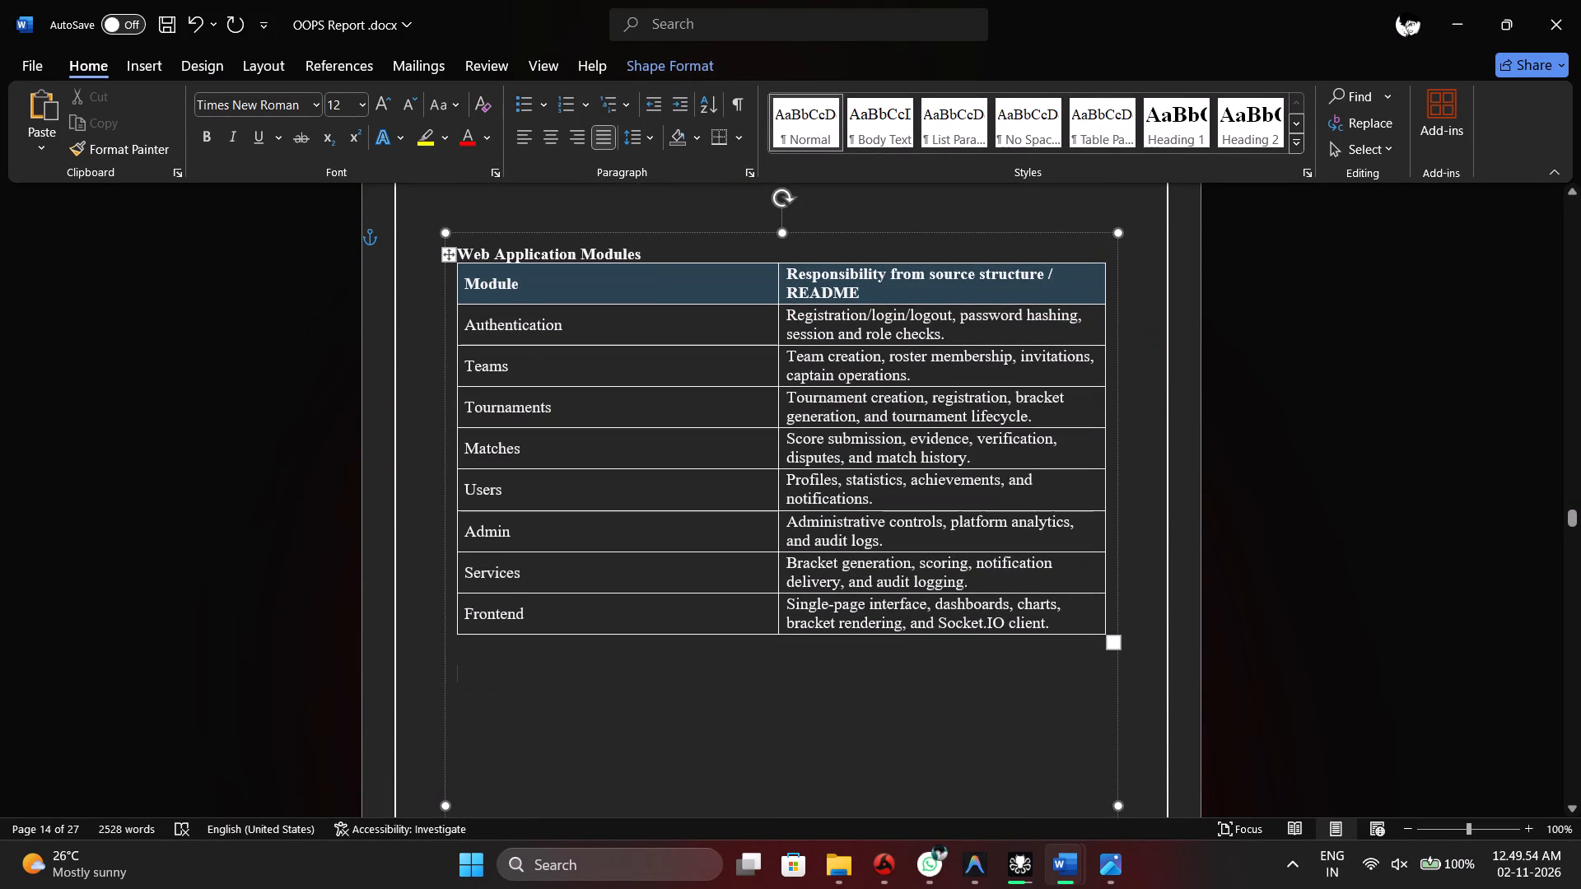
key(ctrl+v)
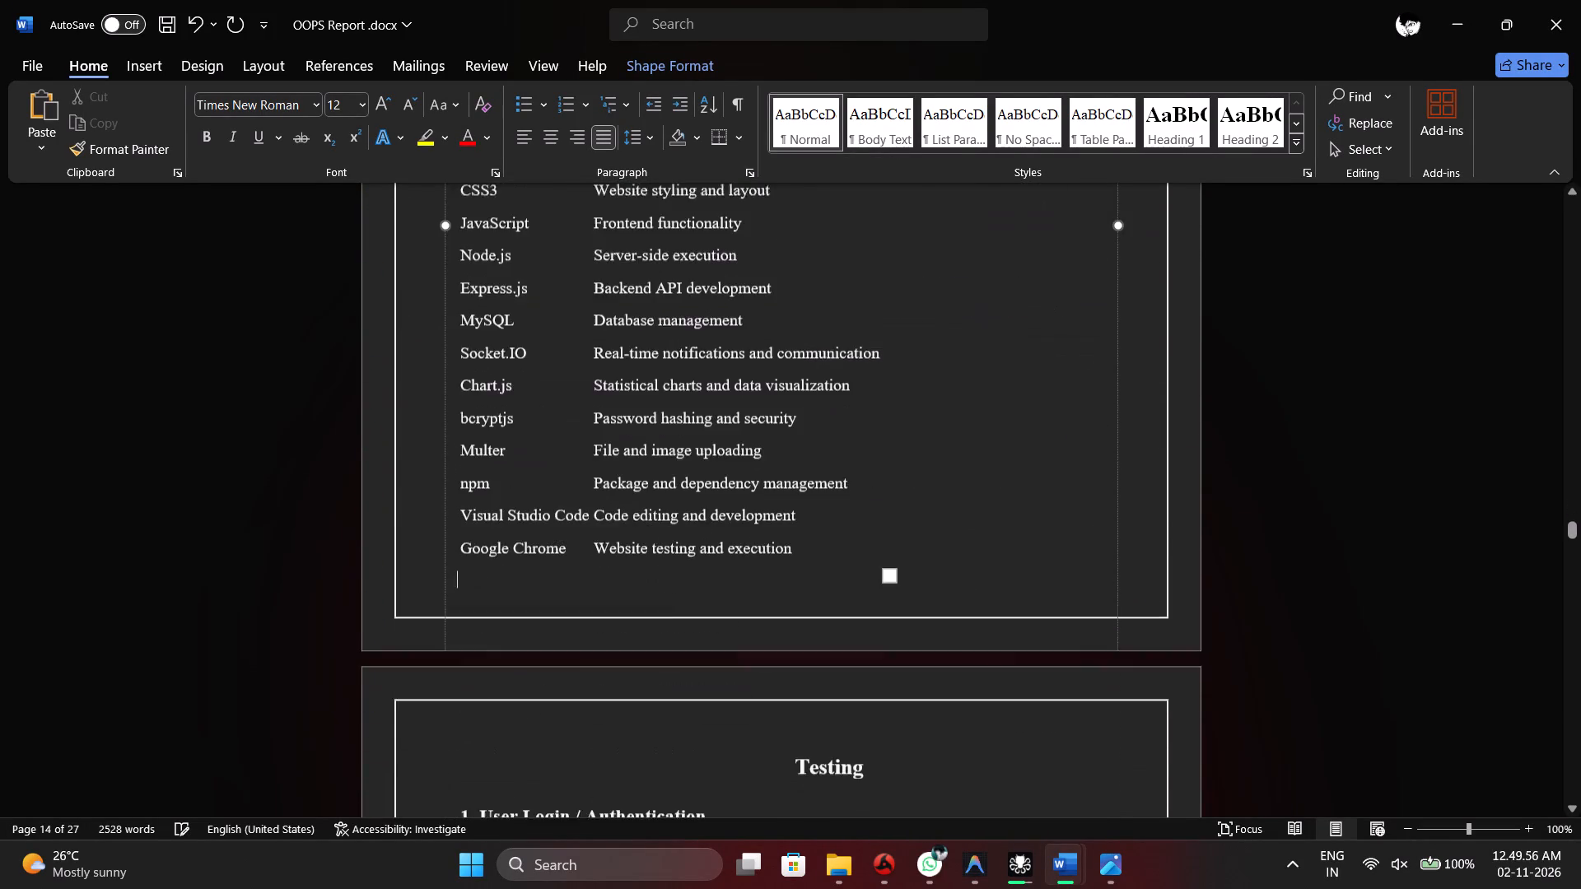
scroll(574, 696, up, 5)
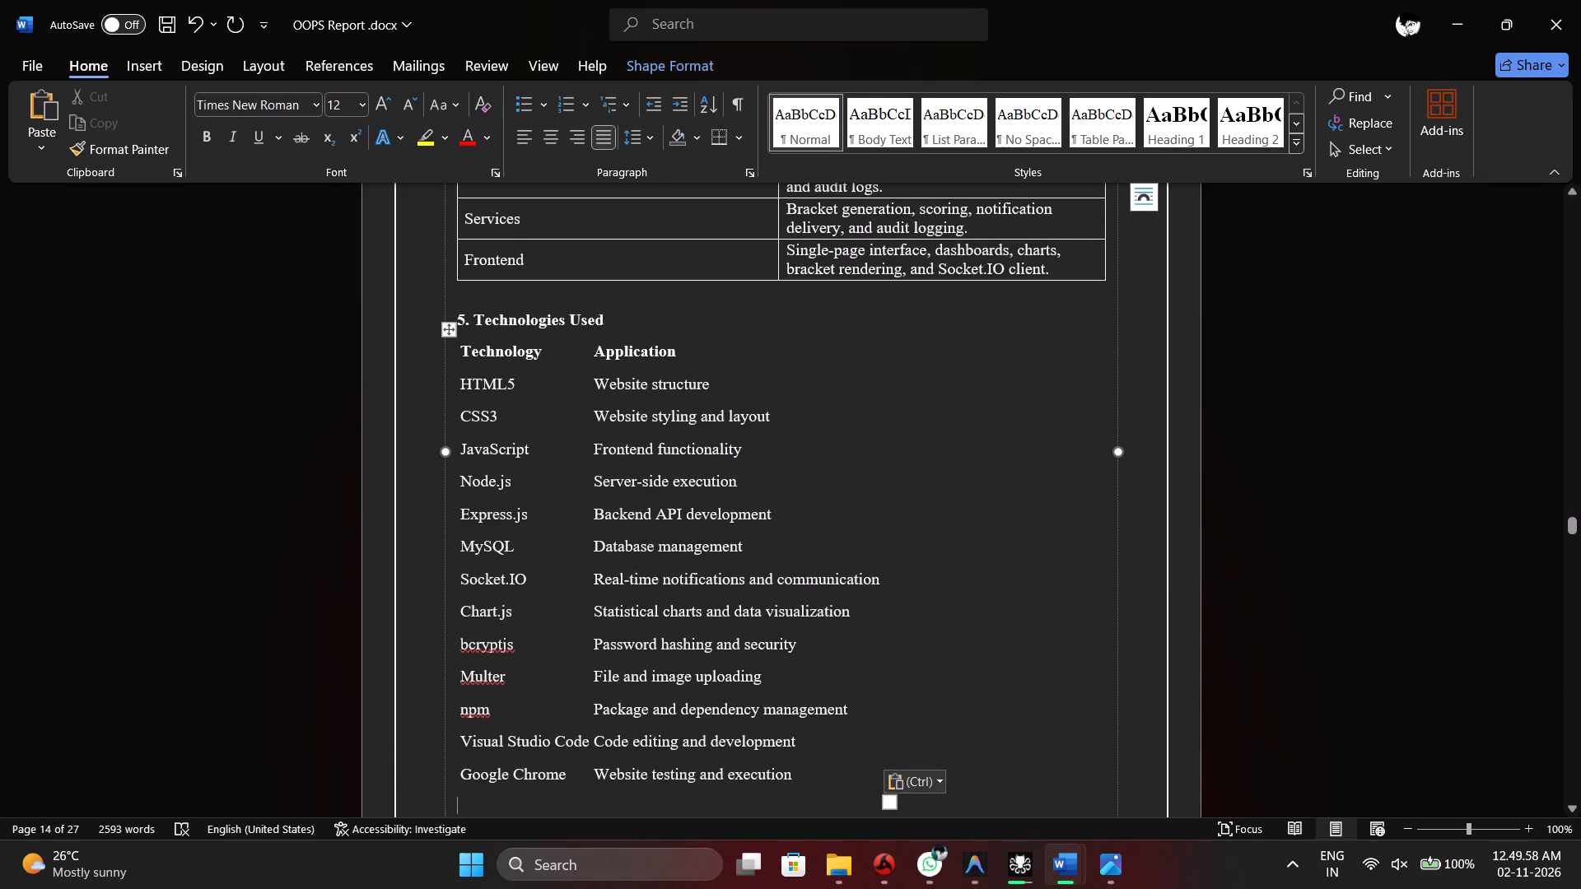
In the Technologies Used table, indent the "Application" column header with seven leading spaces.
scroll(608, 482, down, 1)
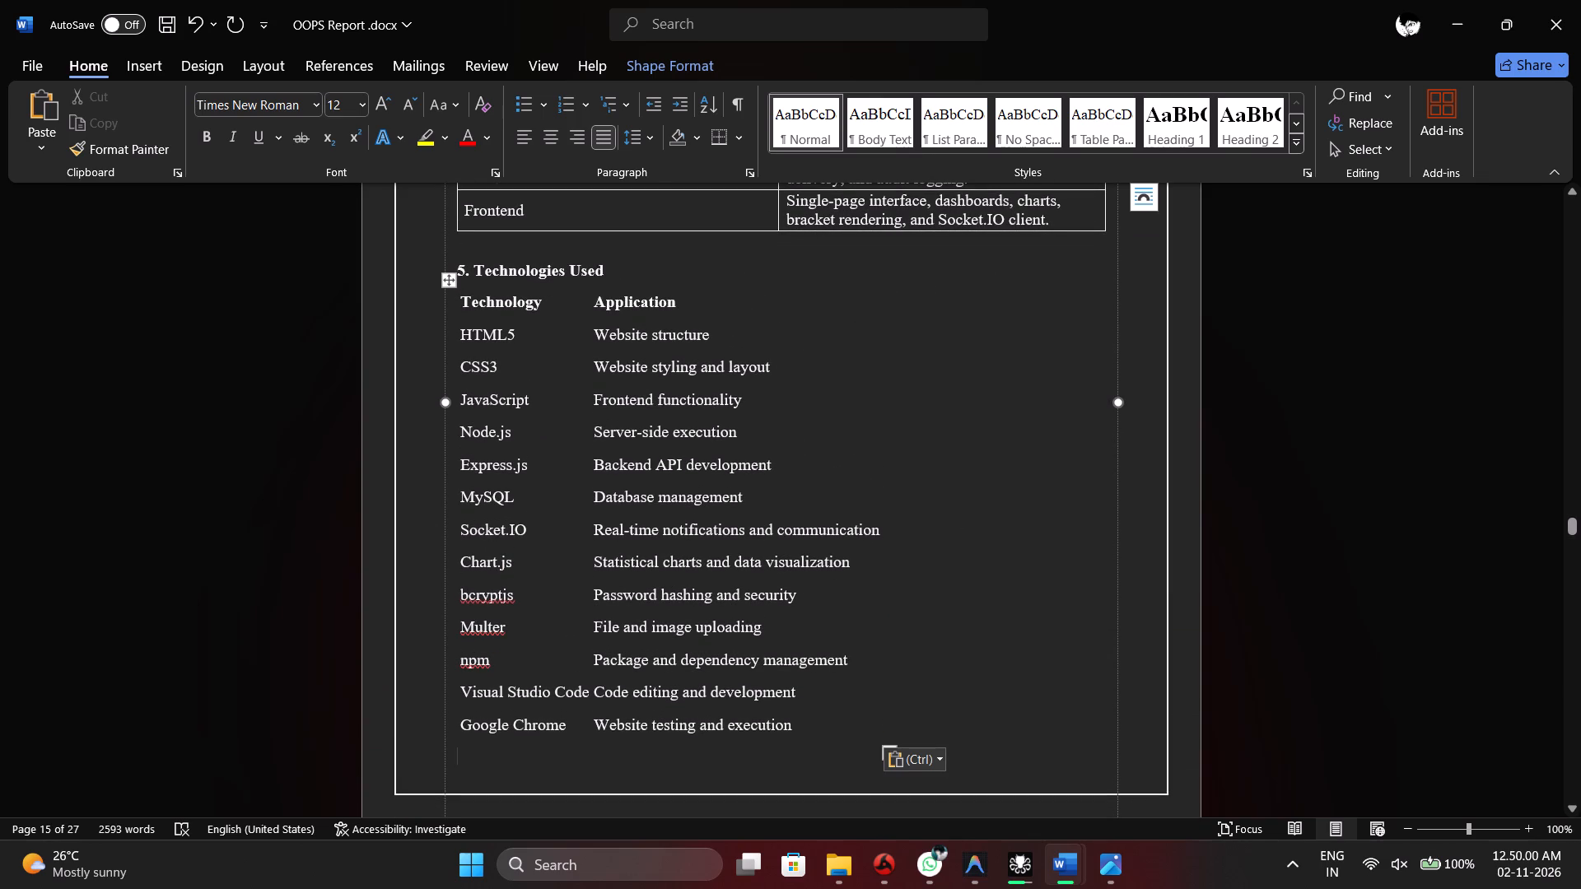
click(591, 294)
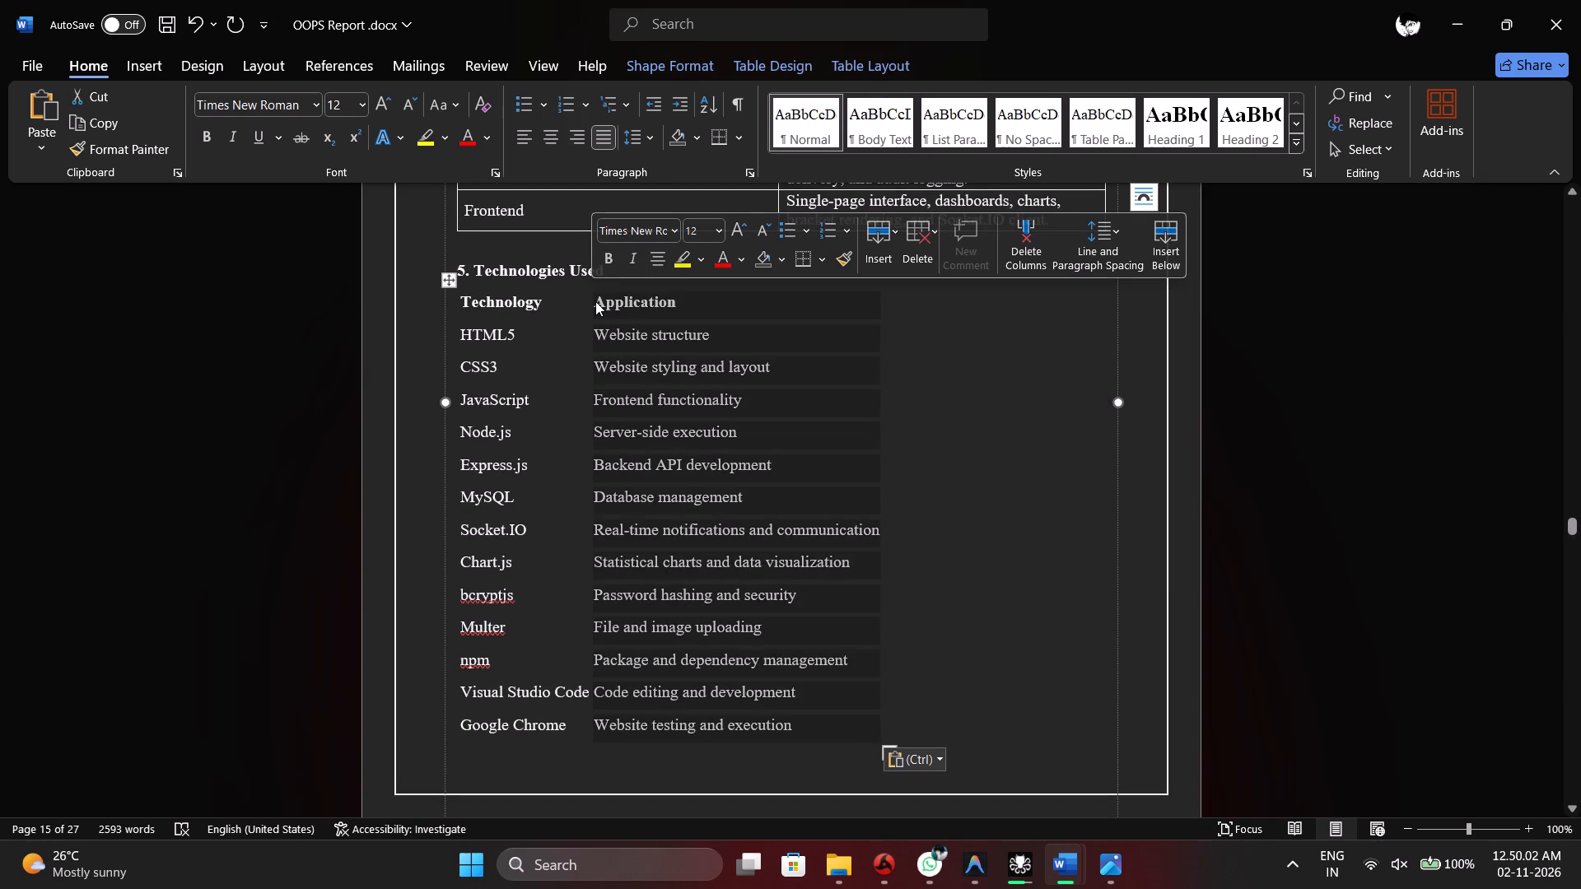
click(596, 301)
click(596, 301)
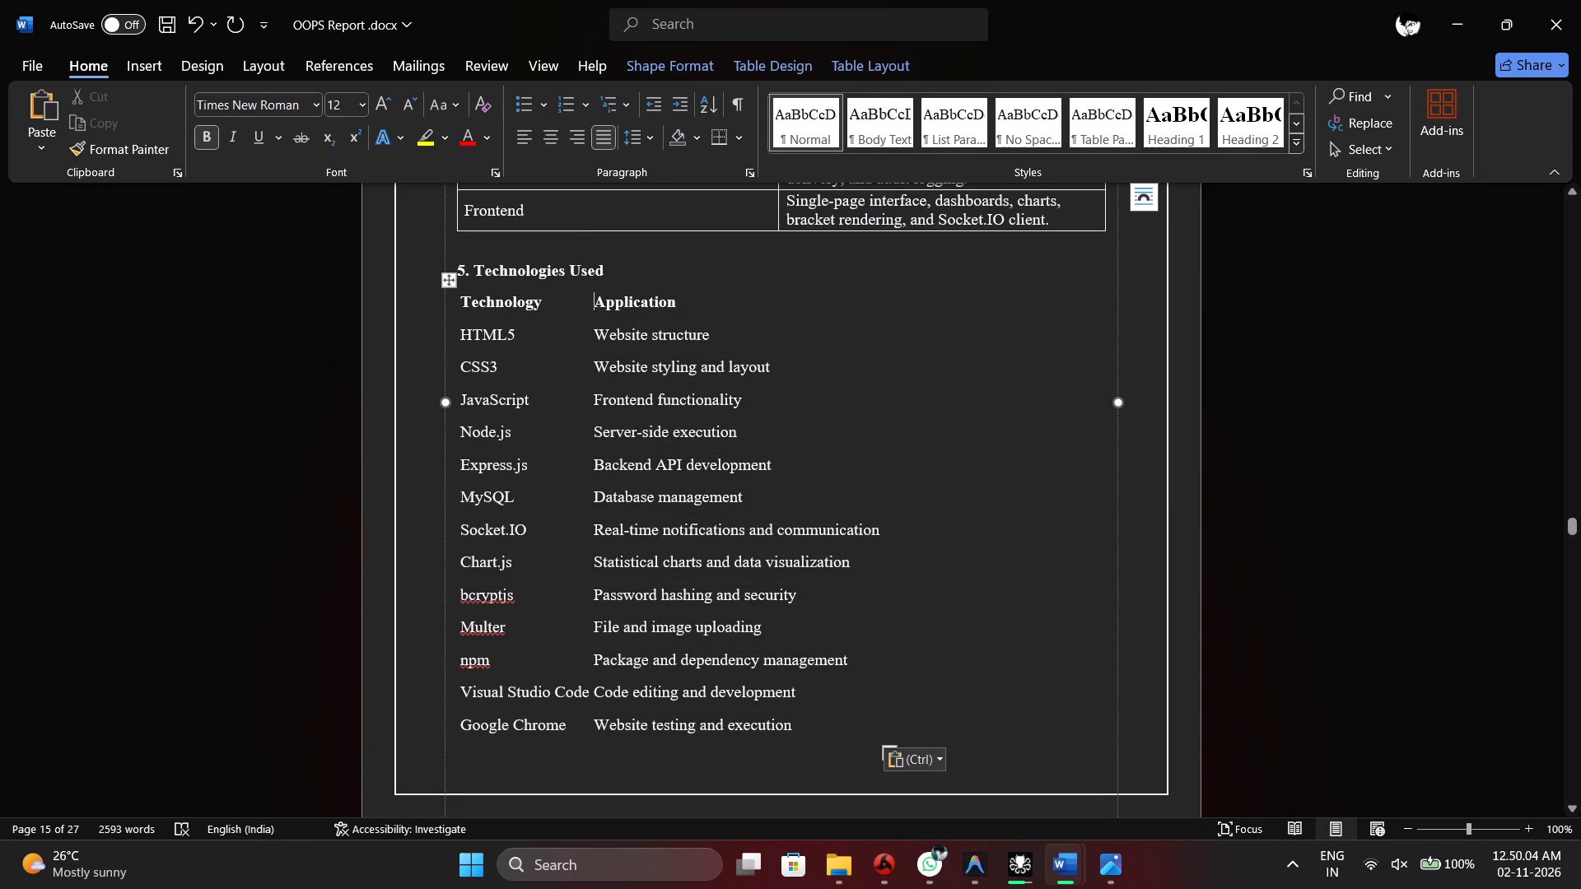
click(601, 298)
click(610, 298)
click(598, 296)
key(space)
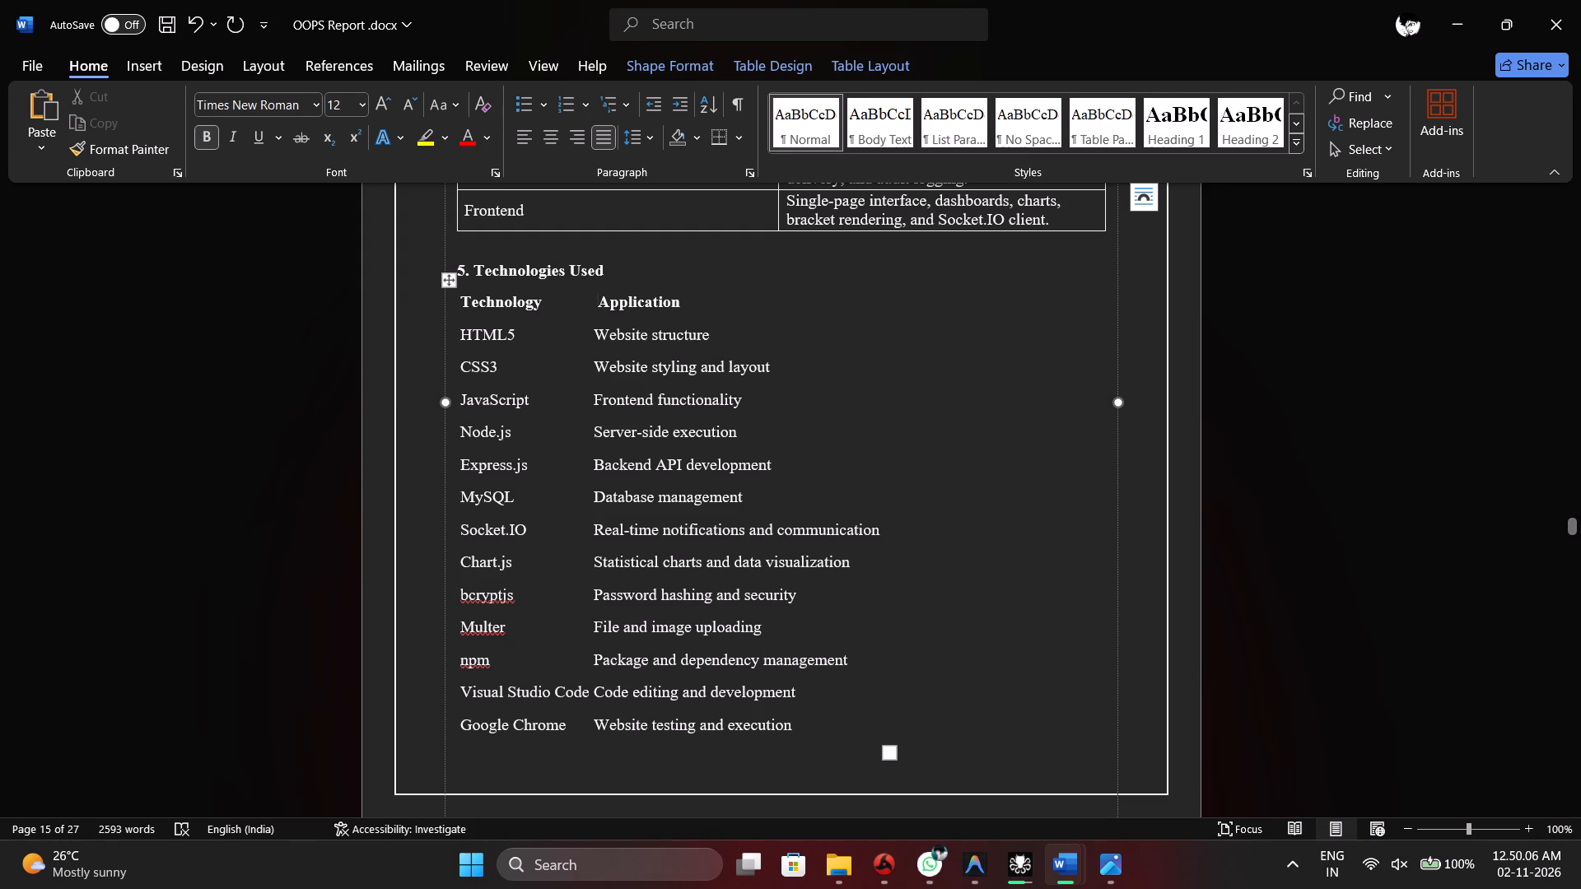
key(space)
key(space)
key(space)
key(space)
key(space)
key(space)
Indent "Website structure" in the HTML5 row with seven leading spaces to line up with the Application header.
click(593, 343)
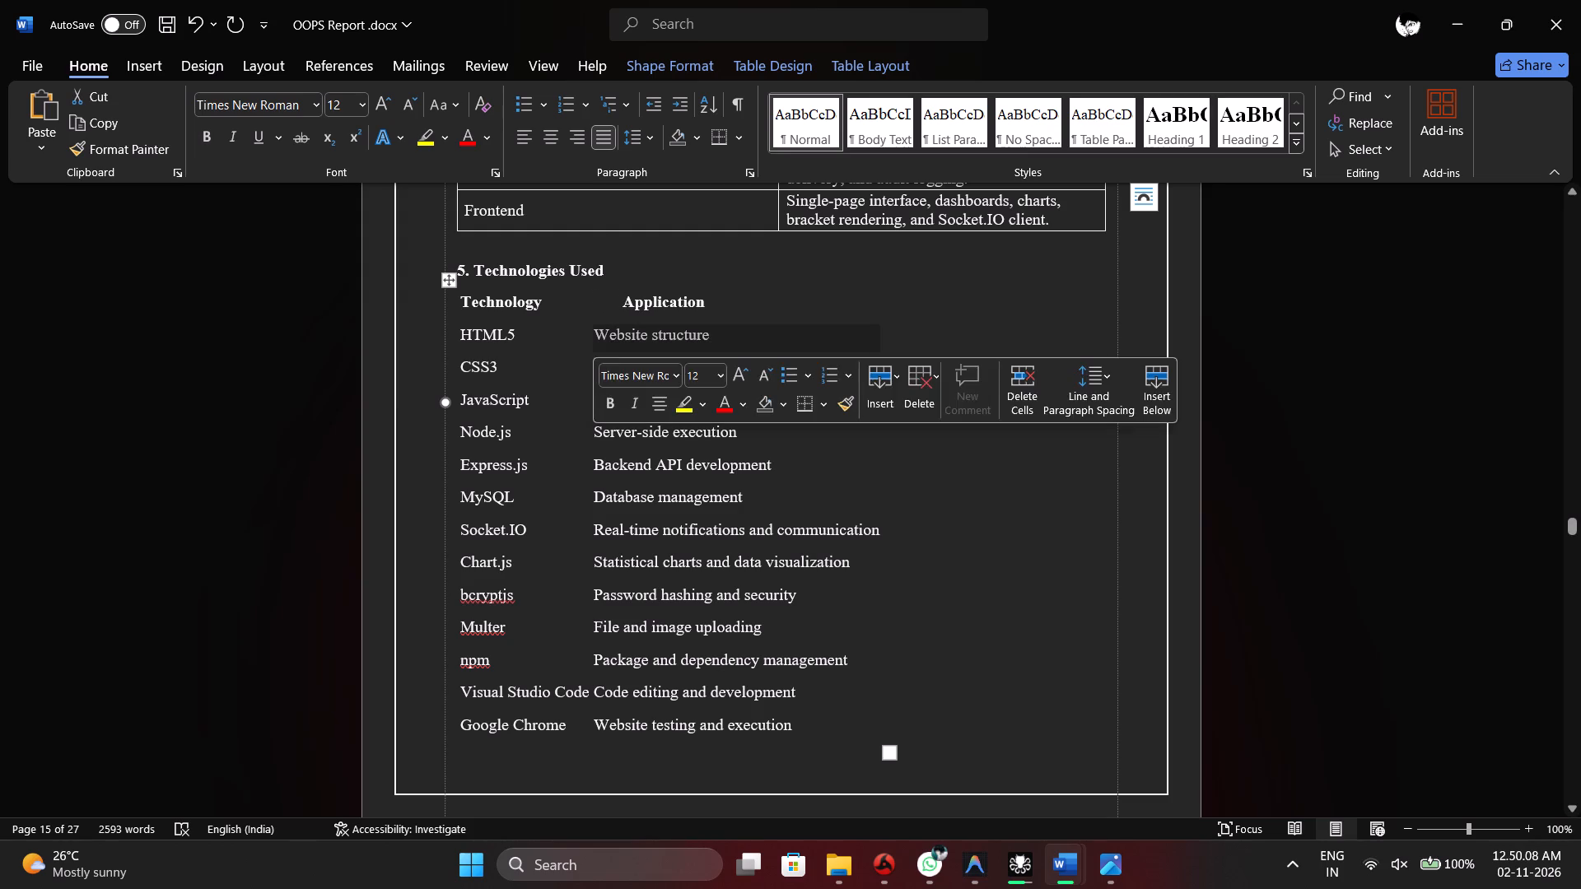
click(594, 338)
click(595, 333)
click(605, 335)
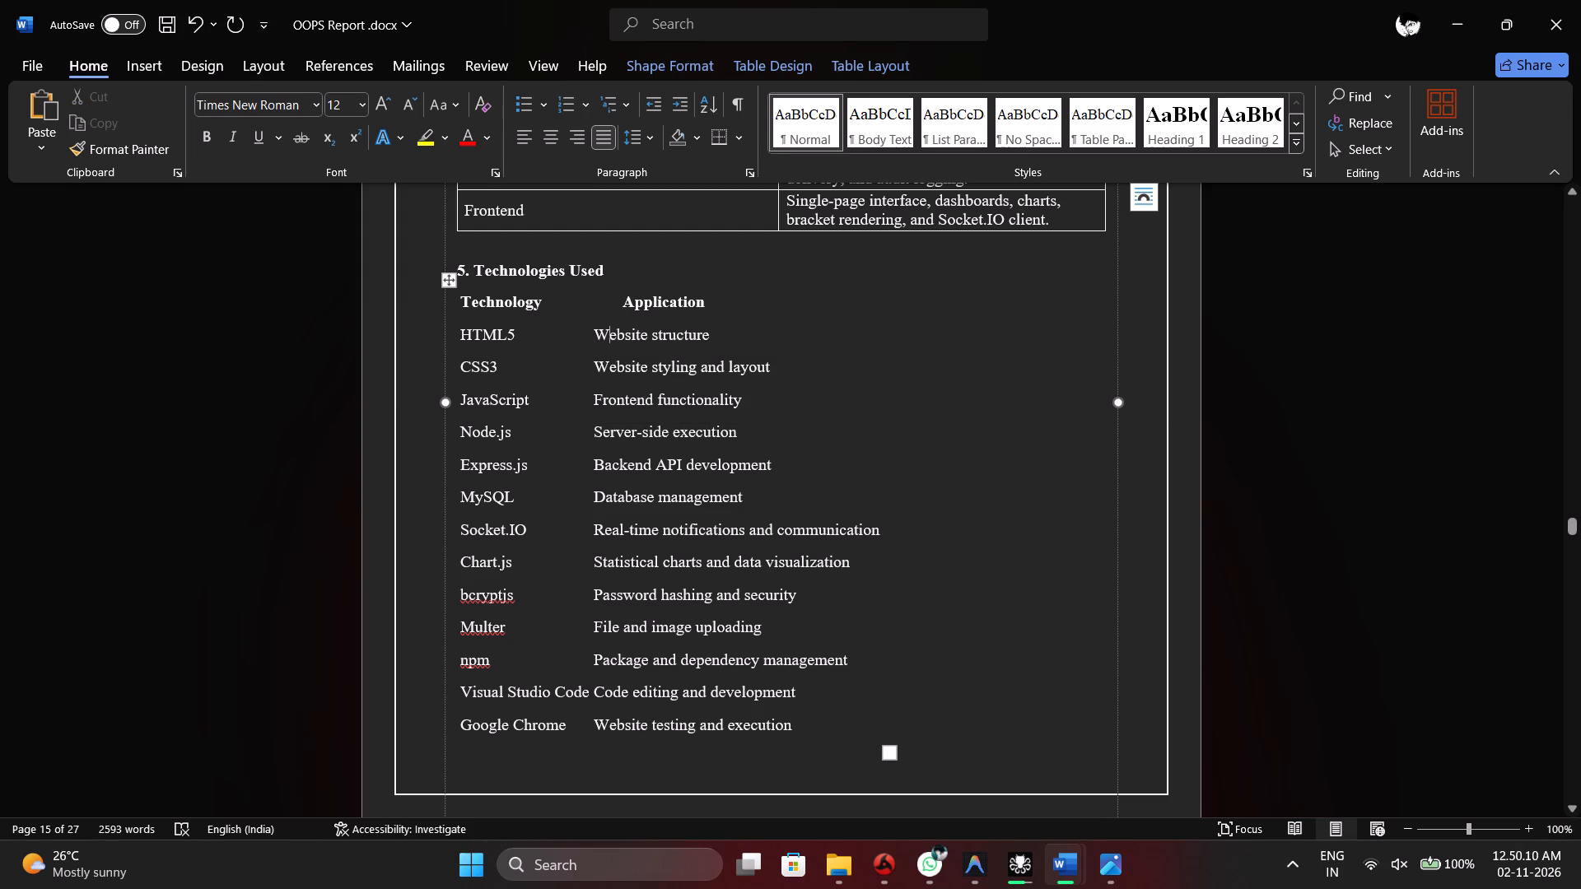
click(595, 332)
key(space)
key(space)
key(space)
key(space)
key(space)
key(space)
key(space)
Indent the Application entries with leading spaces, seven in the CSS3 row and eight in the JavaScript row.
click(591, 364)
key(space)
key(space)
key(space)
key(space)
key(space)
key(space)
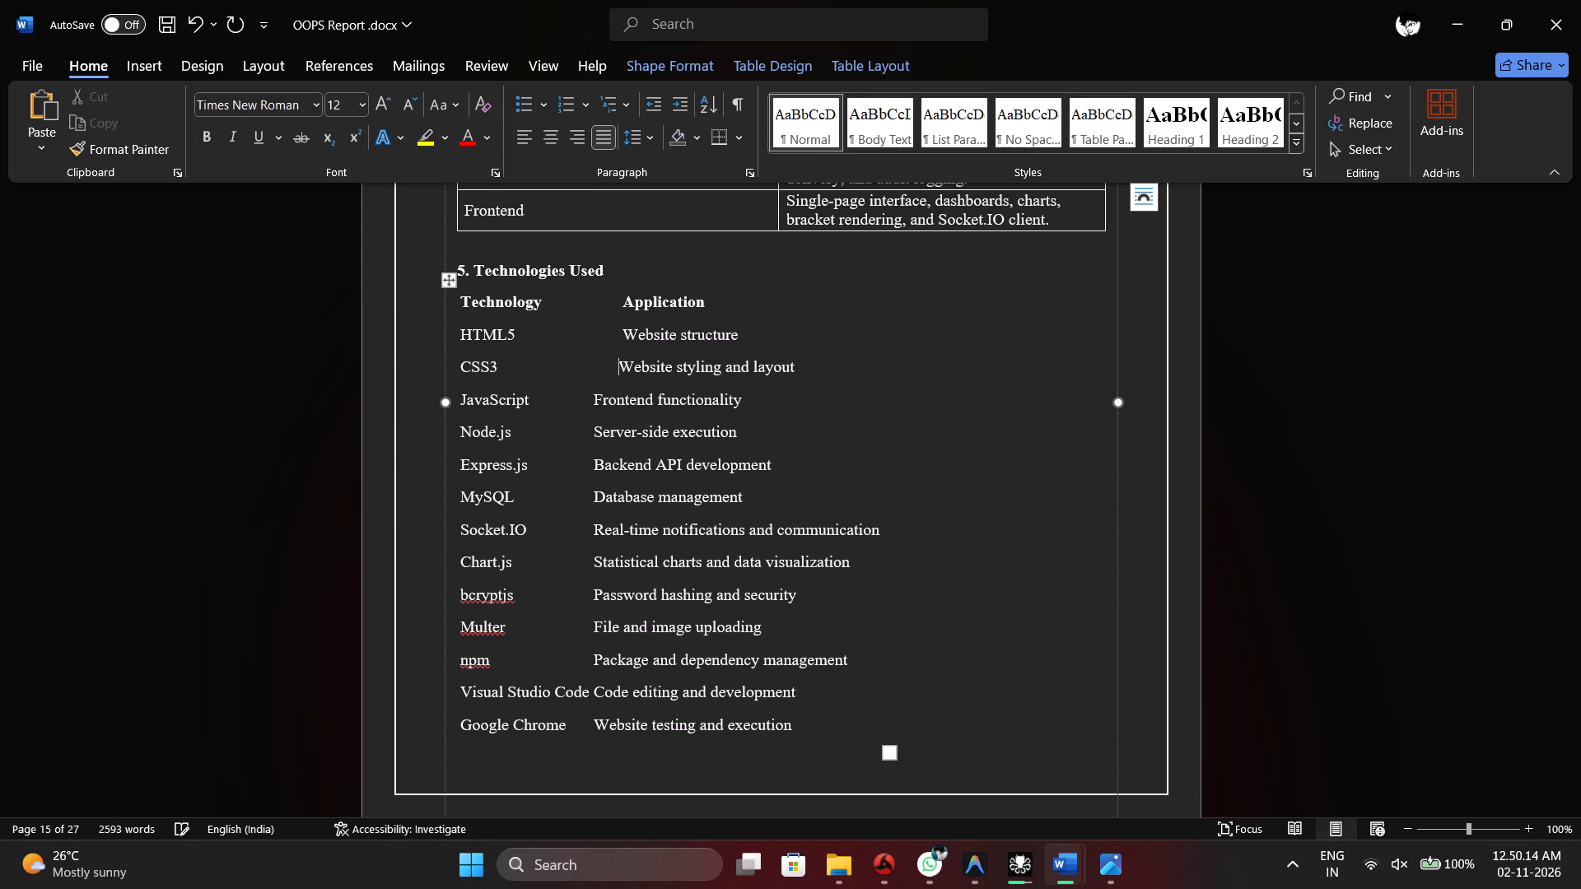
key(space)
click(591, 392)
key(space)
key(space)
key(space)
key(space)
key(space)
key(space)
key(space)
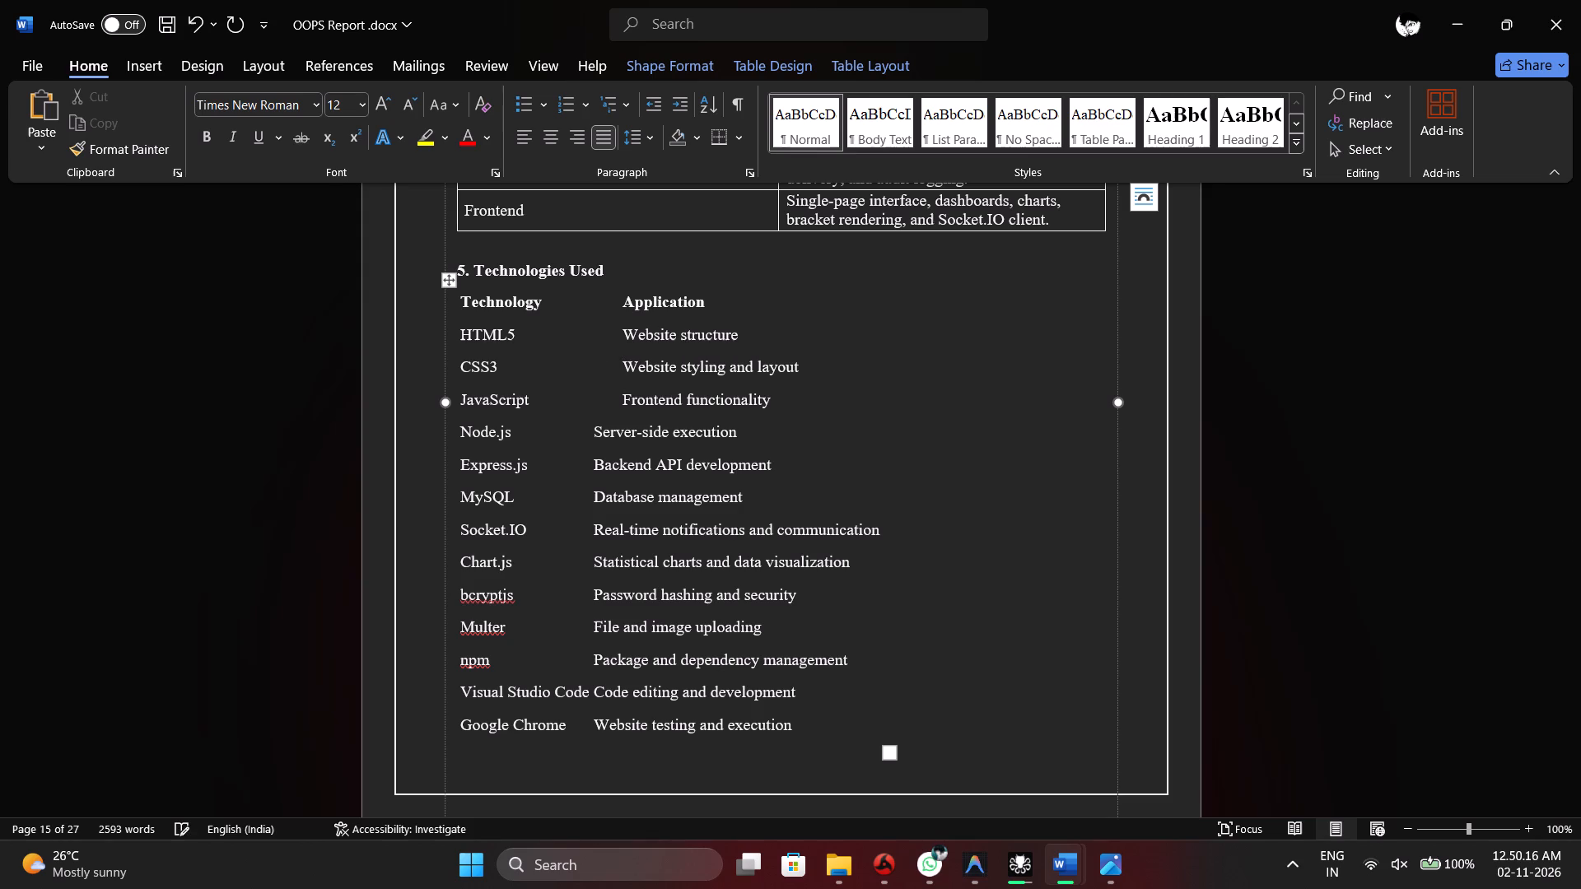
key(space)
Indent the Application entries of the Node.js and Express.js rows with eight leading spaces each.
click(594, 433)
key(space)
key(space)
key(space)
key(space)
key(space)
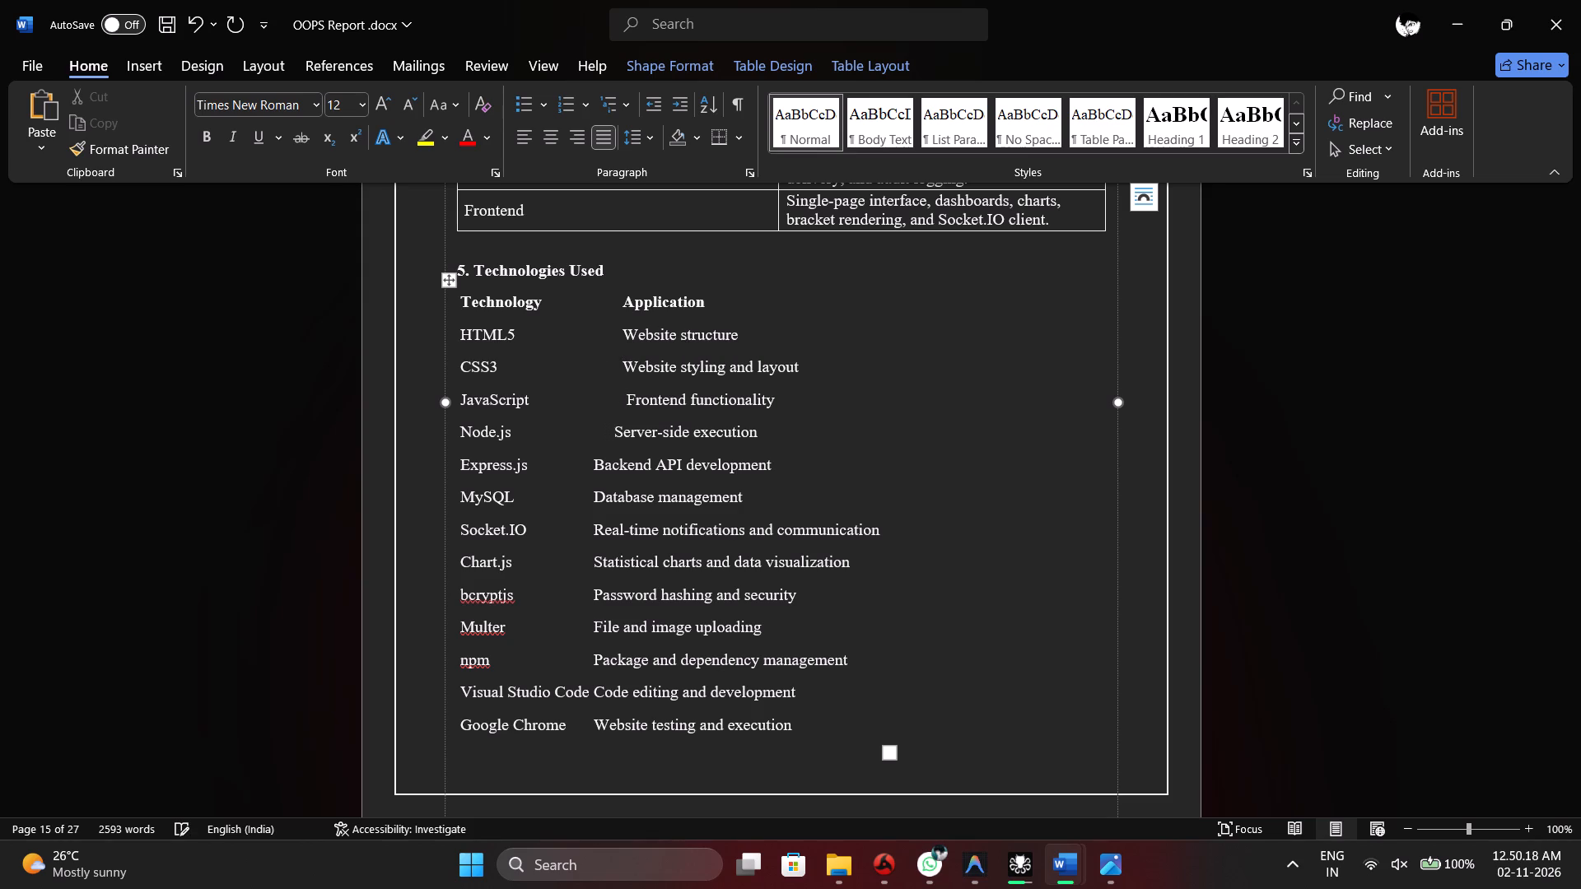
key(space)
key(space)
key(space)
click(595, 463)
key(space)
key(space)
key(space)
key(space)
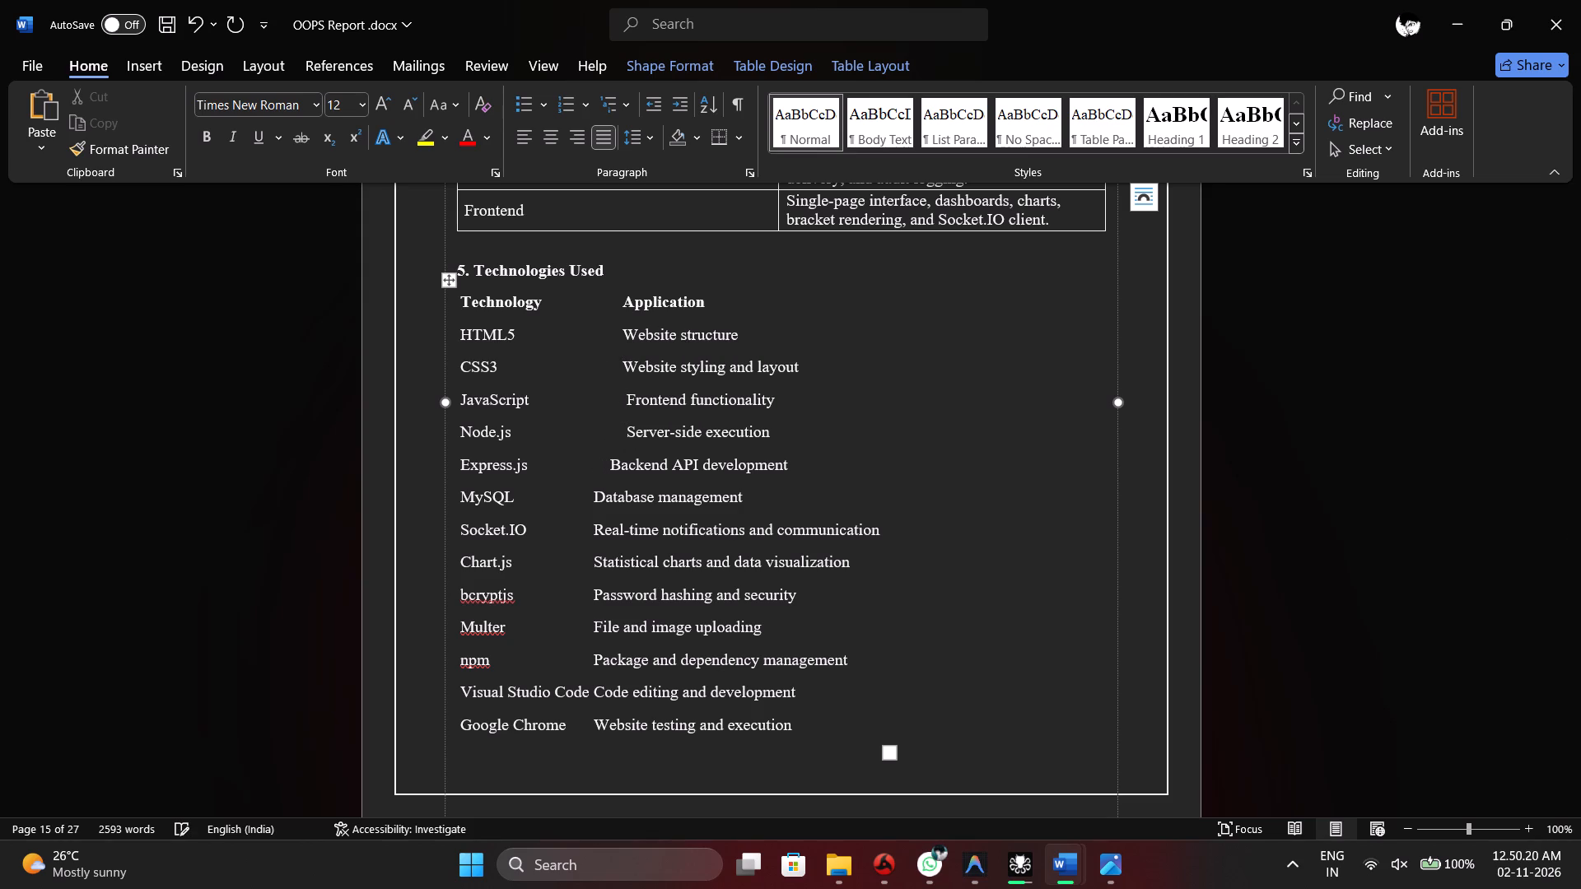
key(space)
key(space)
key(space)
key(space)
Indent the Application entries of the MySQL and Socket.IO rows with eight leading spaces each.
click(597, 478)
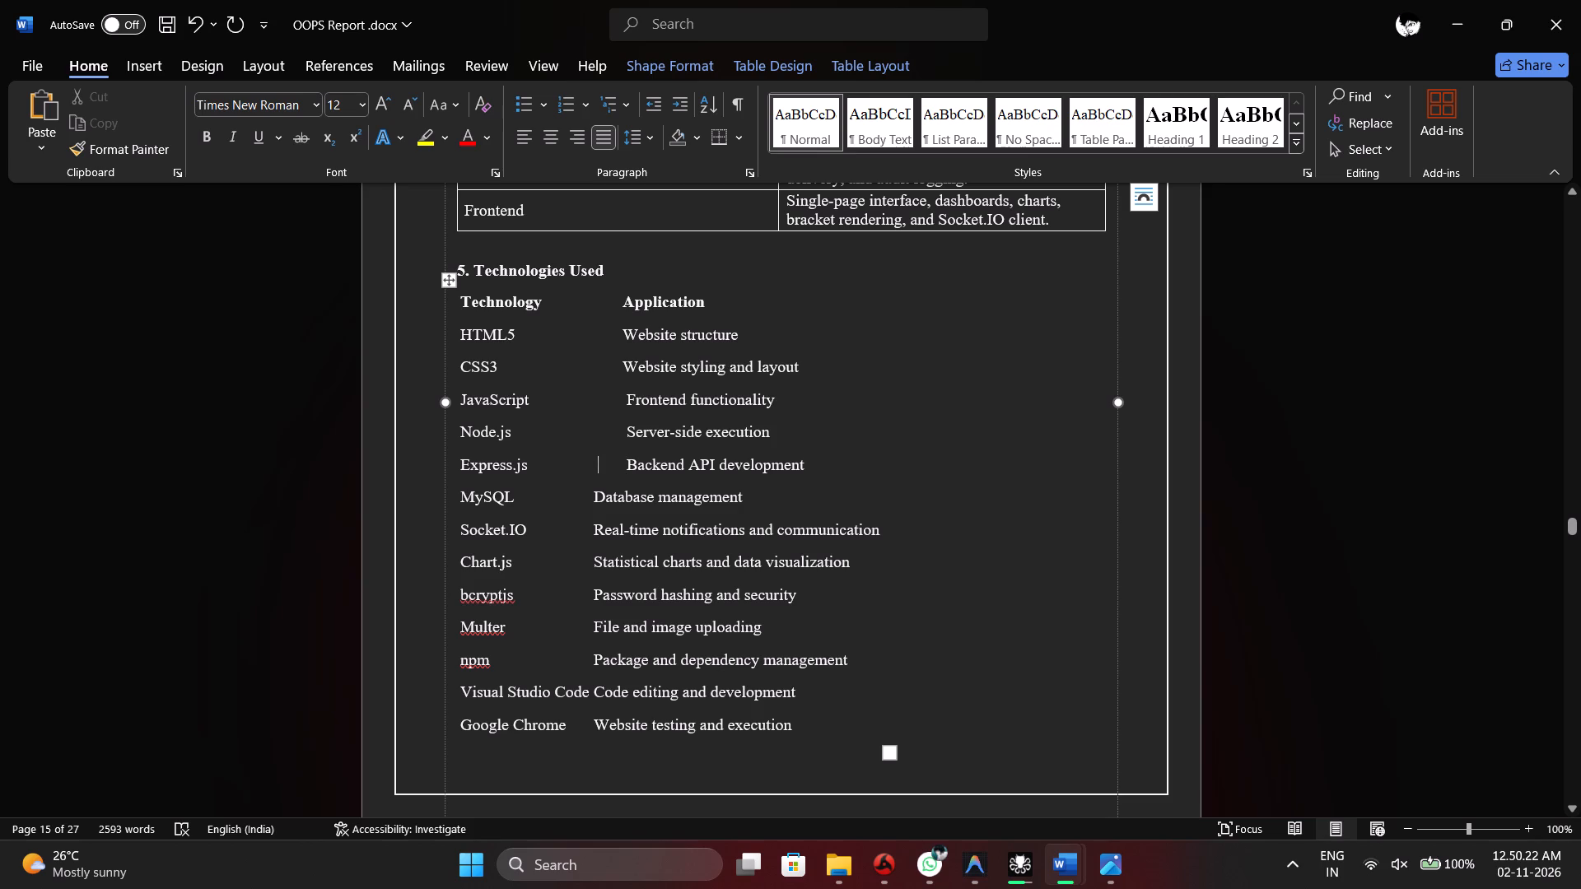
click(595, 486)
click(594, 493)
key(space)
key(space)
key(space)
key(space)
key(space)
key(space)
key(space)
key(space)
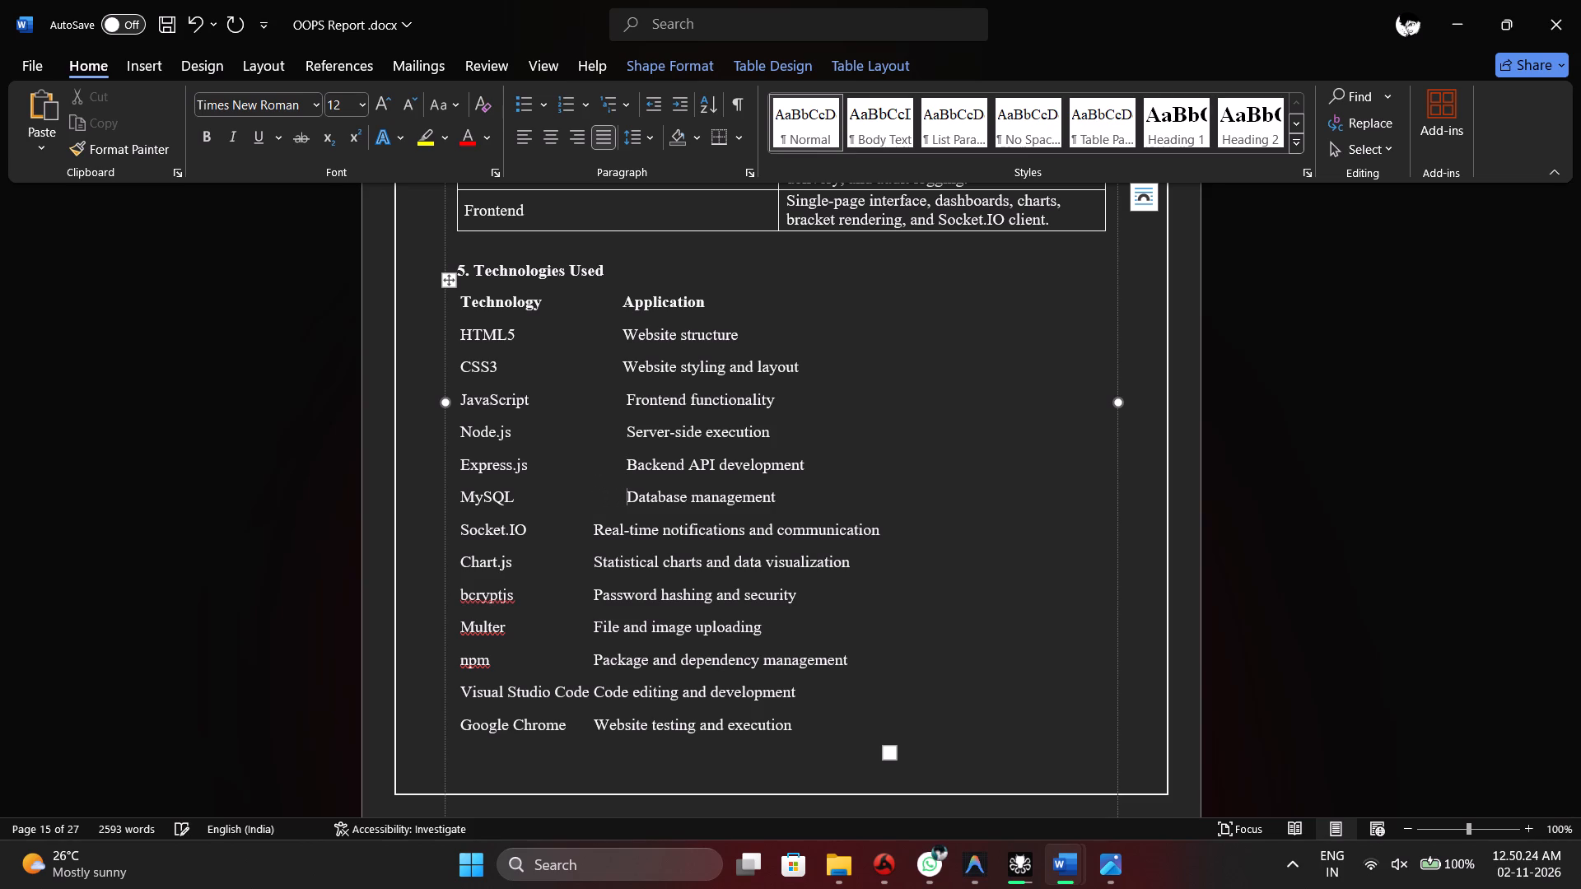
click(595, 524)
key(space)
key(space)
key(space)
key(space)
key(space)
key(space)
key(space)
key(space)
key(space)
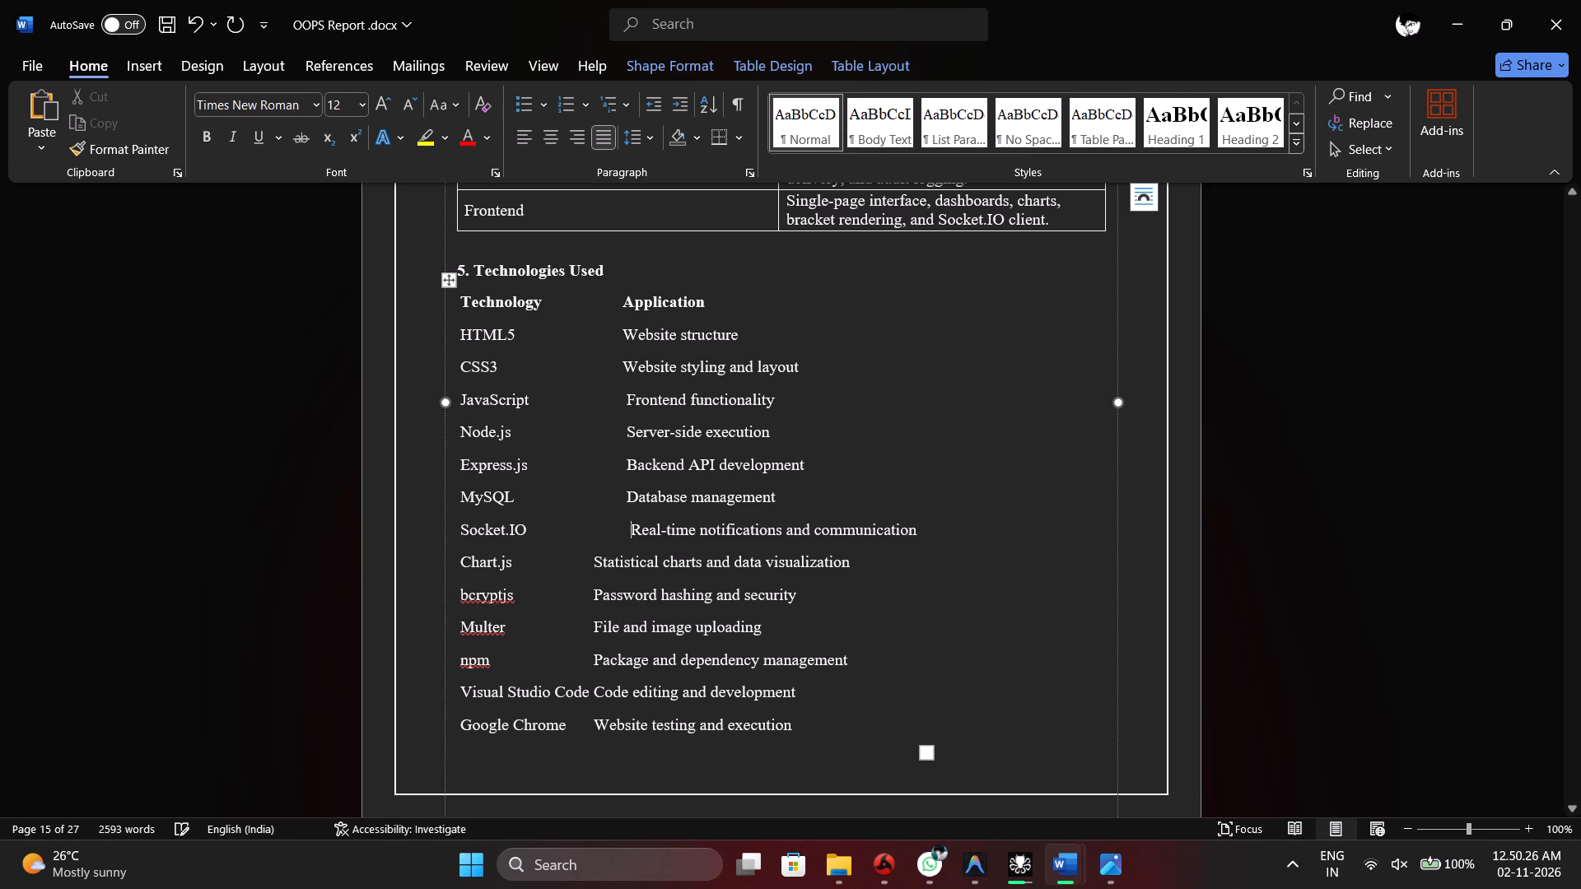
key(BackSpace)
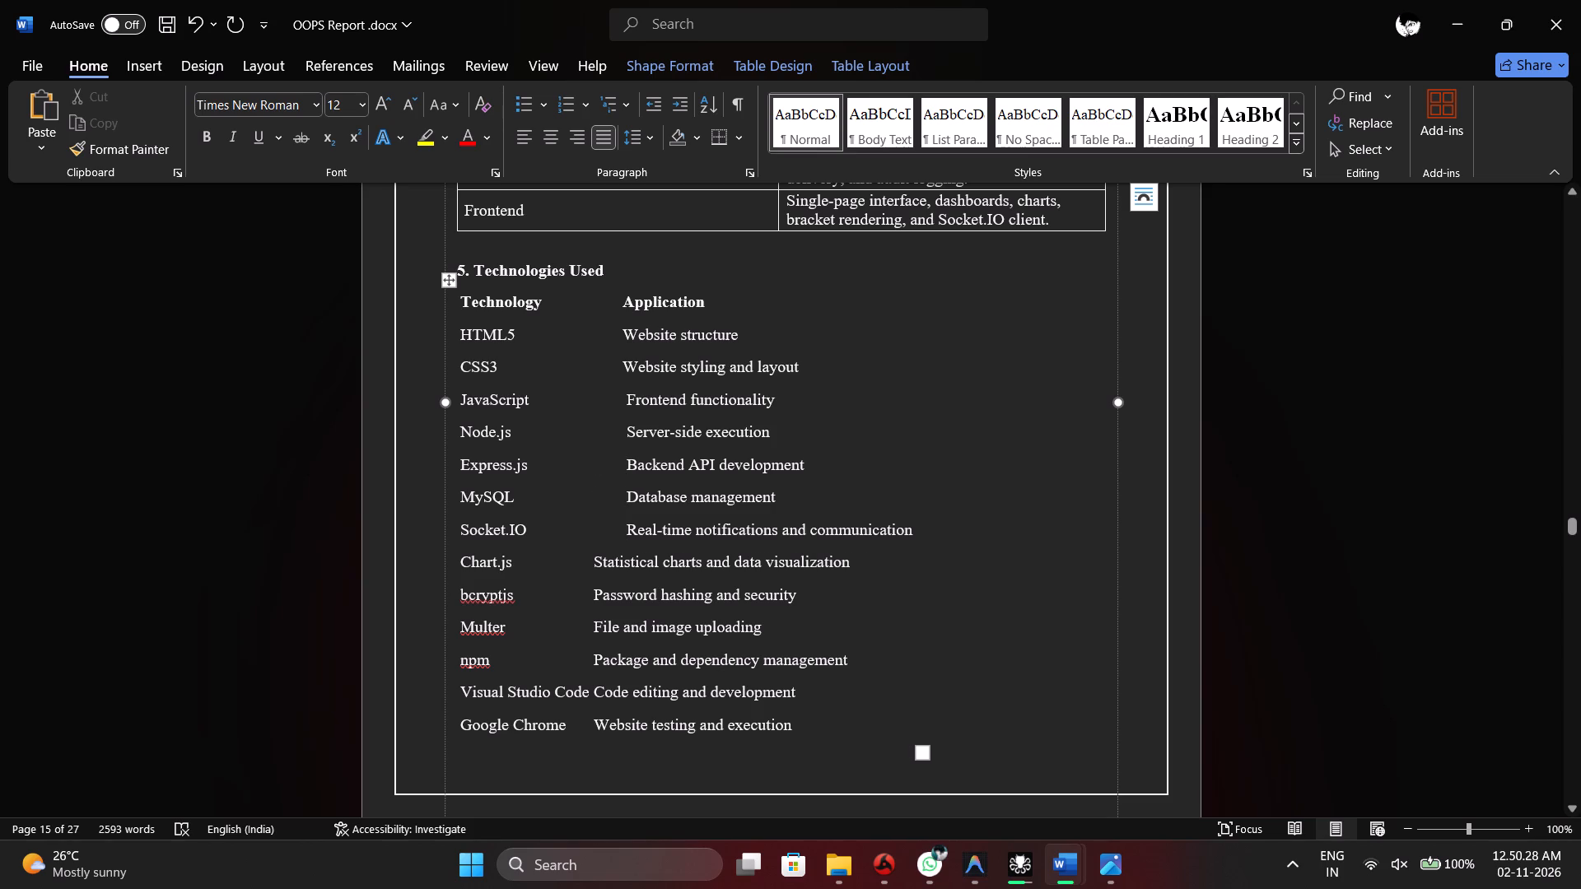
Indent "Statistical charts and data visualization" in the Chart.js row with eight leading spaces.
click(591, 564)
key(space)
key(space)
key(space)
key(space)
key(space)
key(space)
key(space)
key(space)
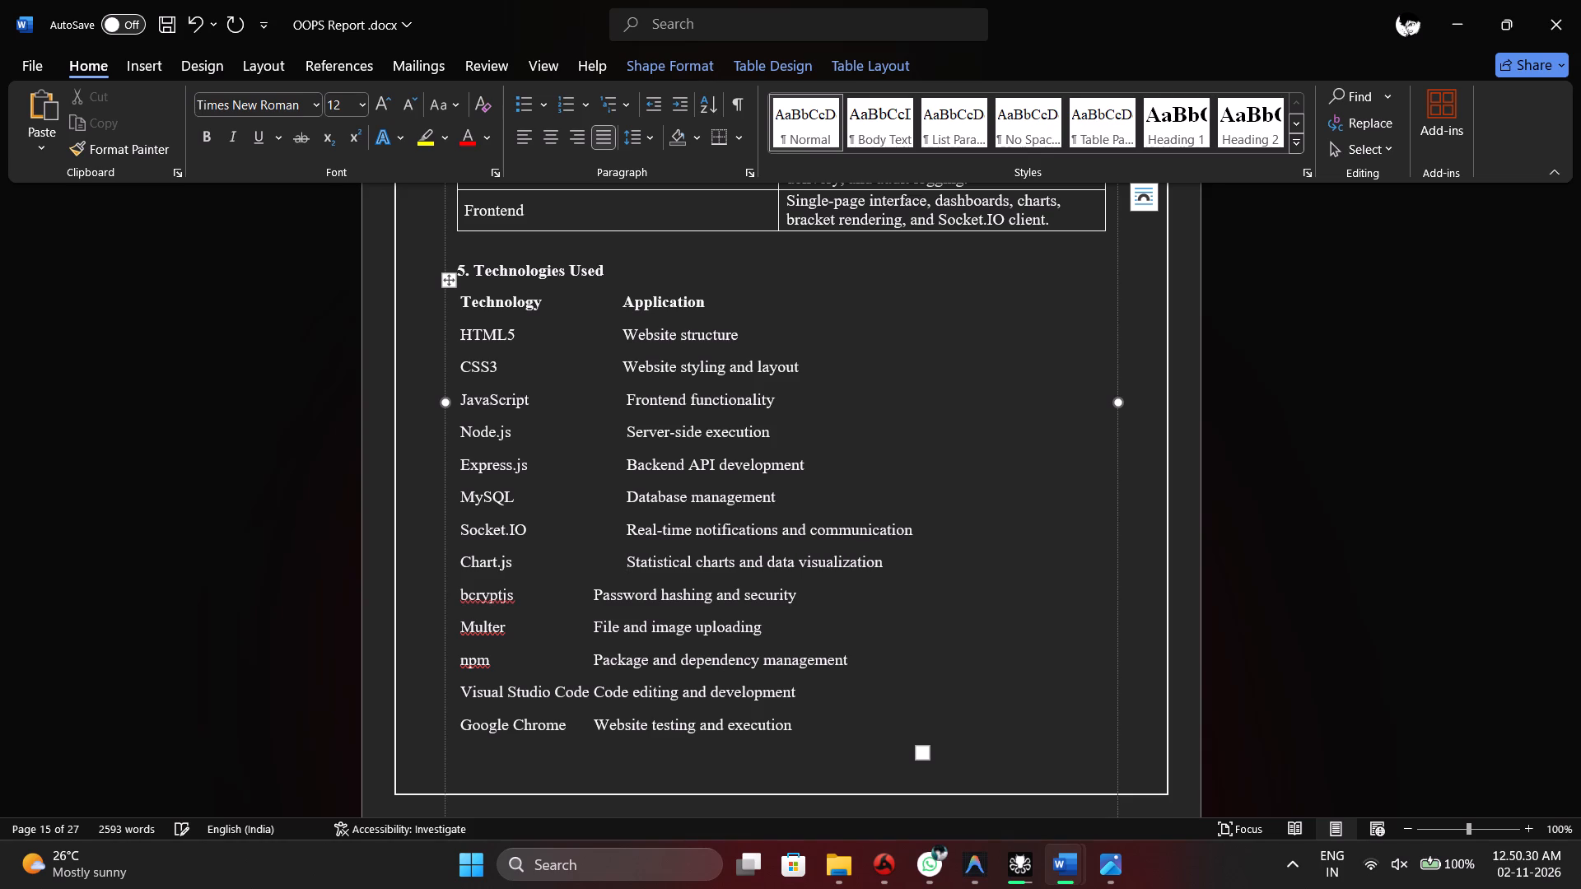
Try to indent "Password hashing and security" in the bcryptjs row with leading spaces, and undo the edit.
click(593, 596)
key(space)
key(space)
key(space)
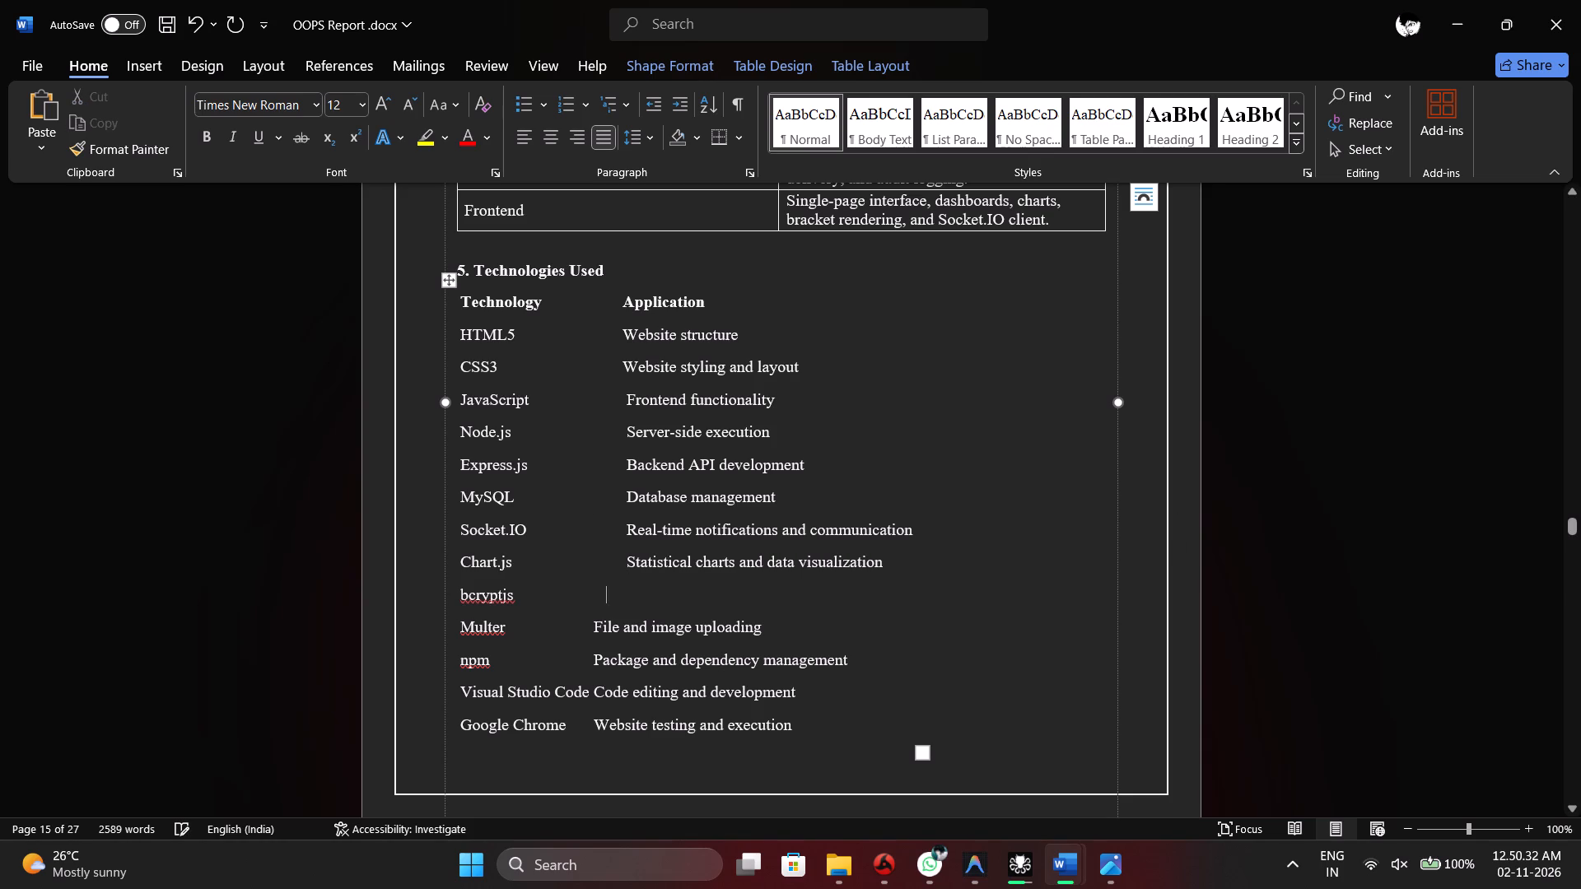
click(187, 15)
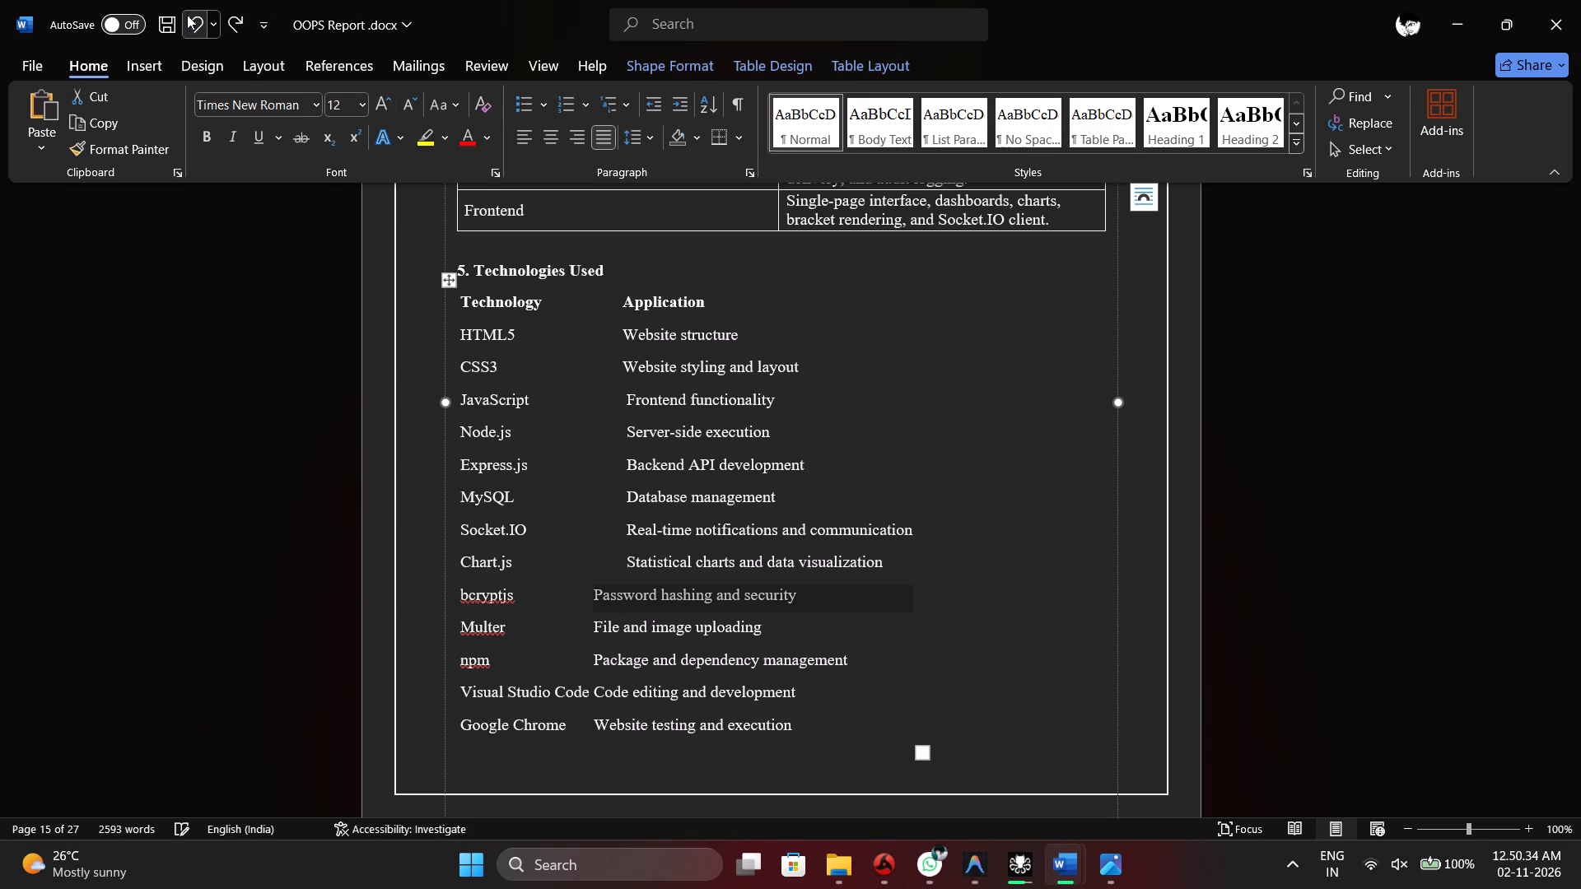
Add a long run of spaces after "bcryptjs" in the Technology column to try to shift its Application entry.
click(578, 541)
click(545, 596)
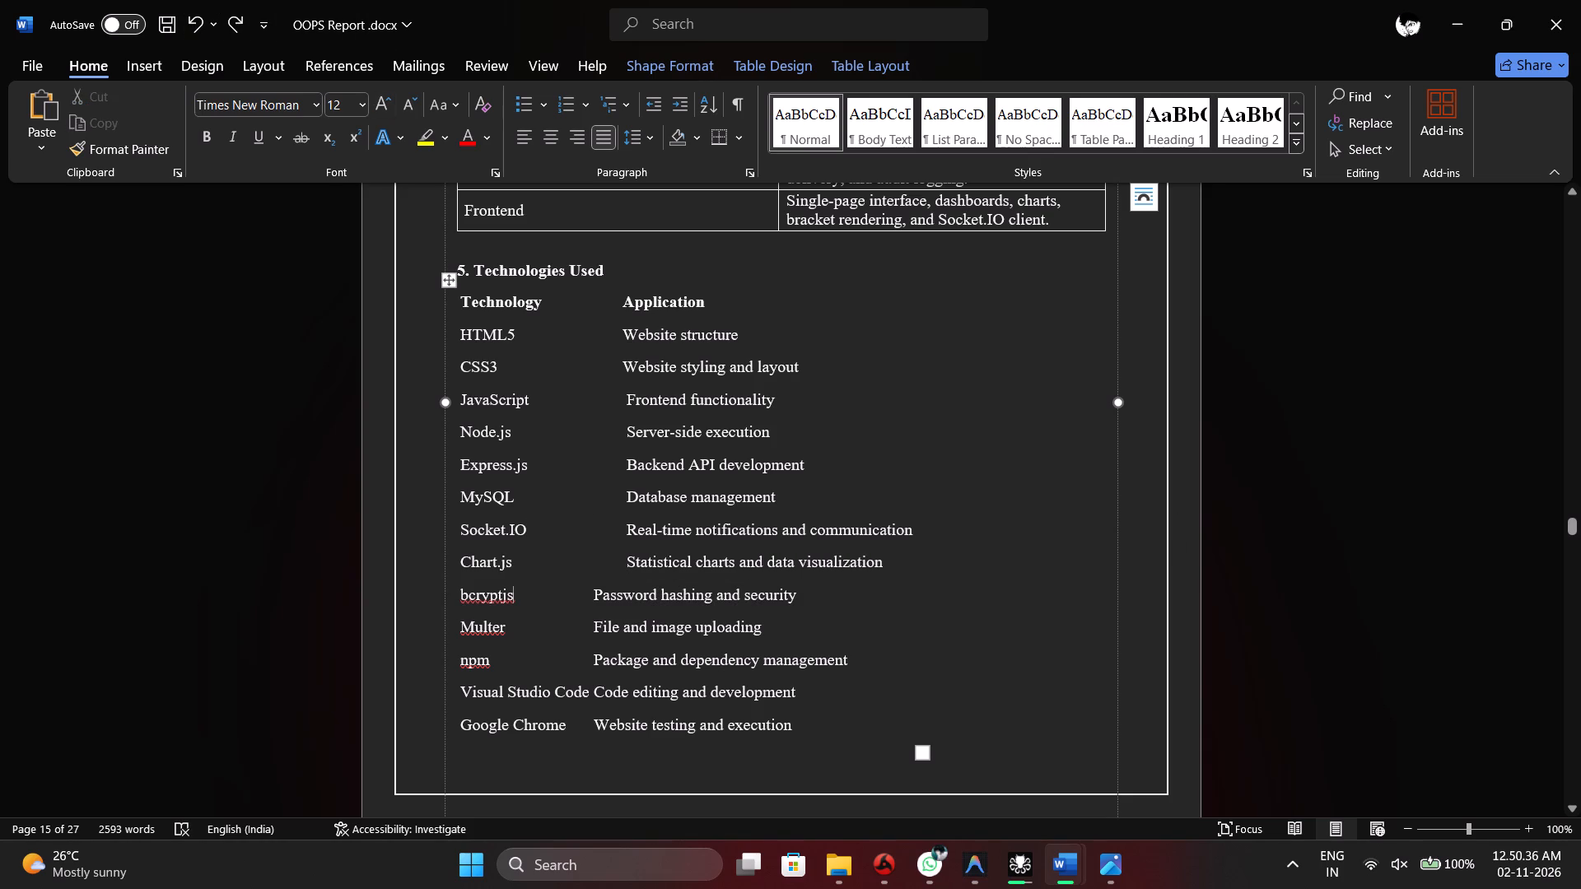
click(527, 596)
key(space)
key(space)
key(space)
key(space)
key(space)
key(space)
key(space)
key(space)
key(space)
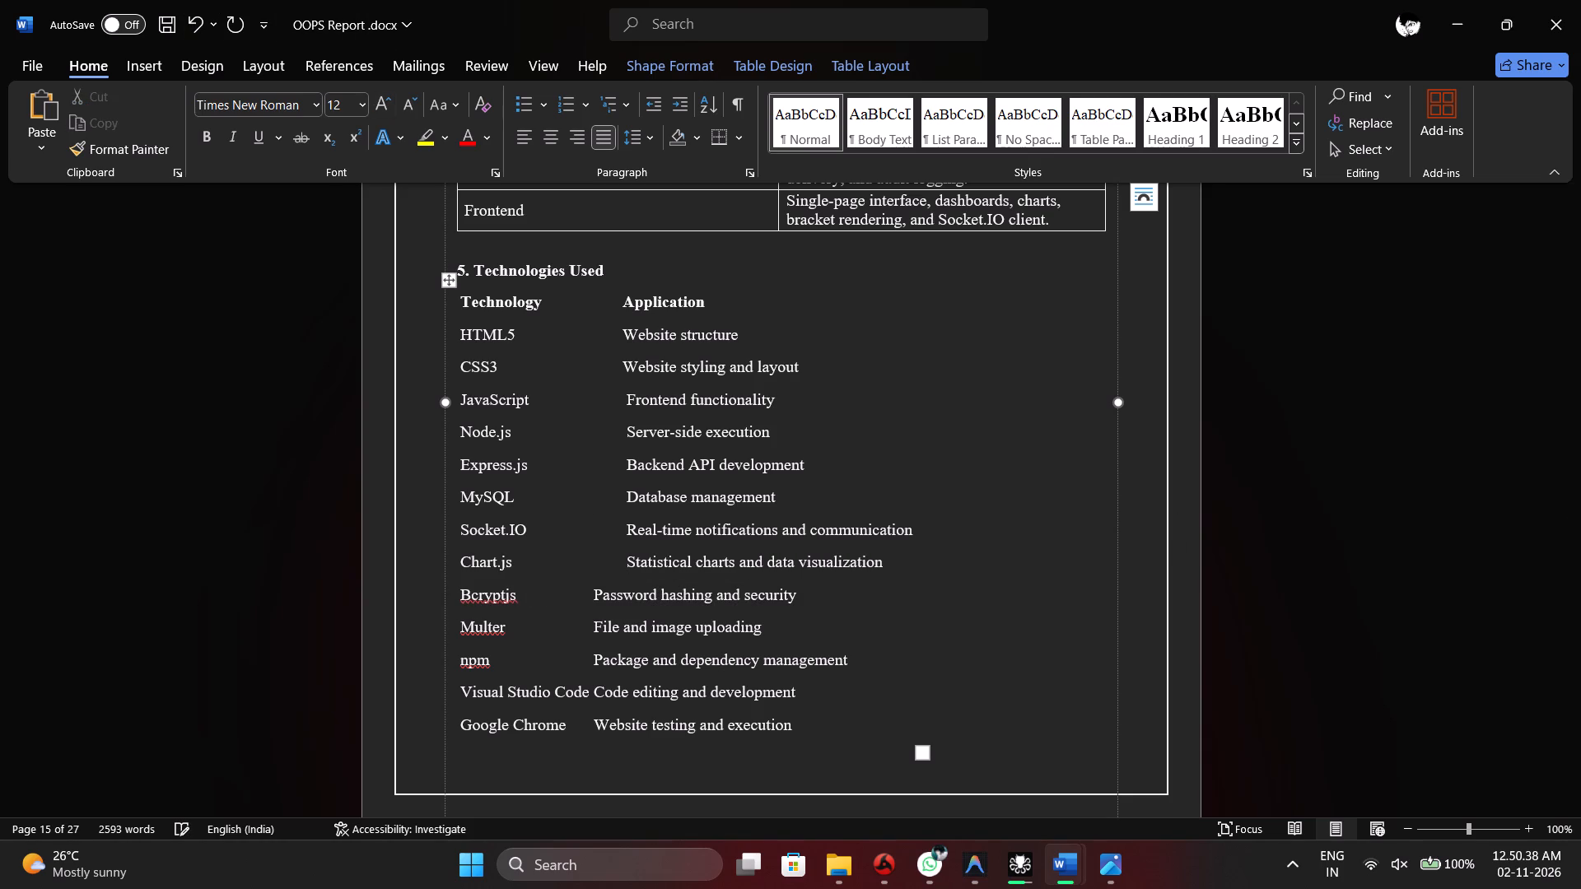
key(space)
key(space)
key(space)
key(space)
key(space)
key(space)
key(space)
key(space)
key(space)
key(space)
key(space)
key(space)
key(space)
key(space)
key(space)
key(space)
key(space)
key(space)
key(space)
key(space)
key(space)
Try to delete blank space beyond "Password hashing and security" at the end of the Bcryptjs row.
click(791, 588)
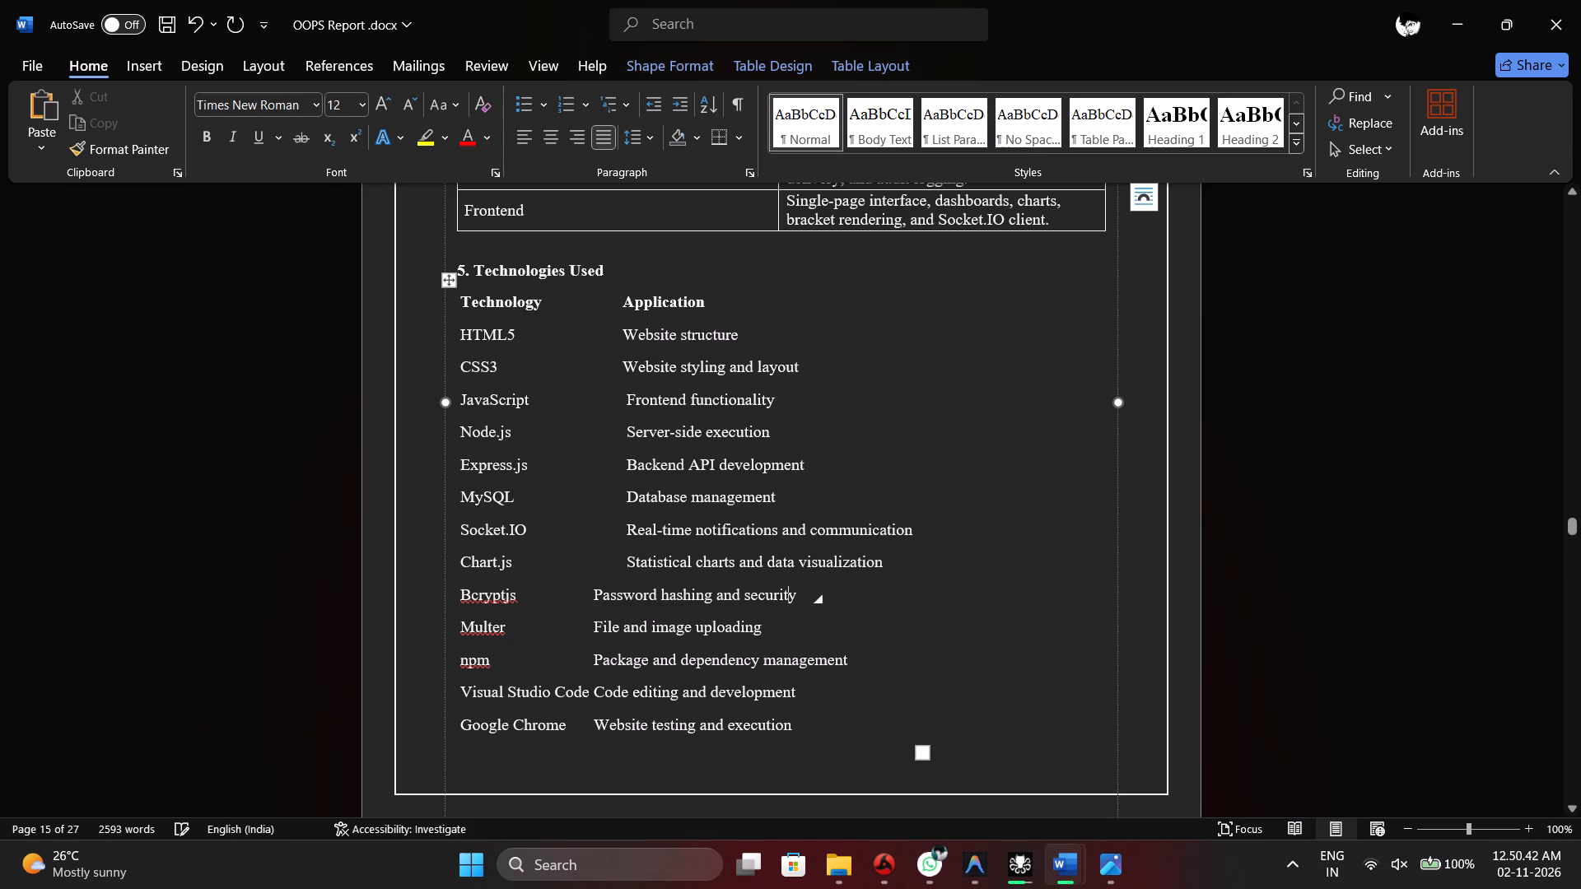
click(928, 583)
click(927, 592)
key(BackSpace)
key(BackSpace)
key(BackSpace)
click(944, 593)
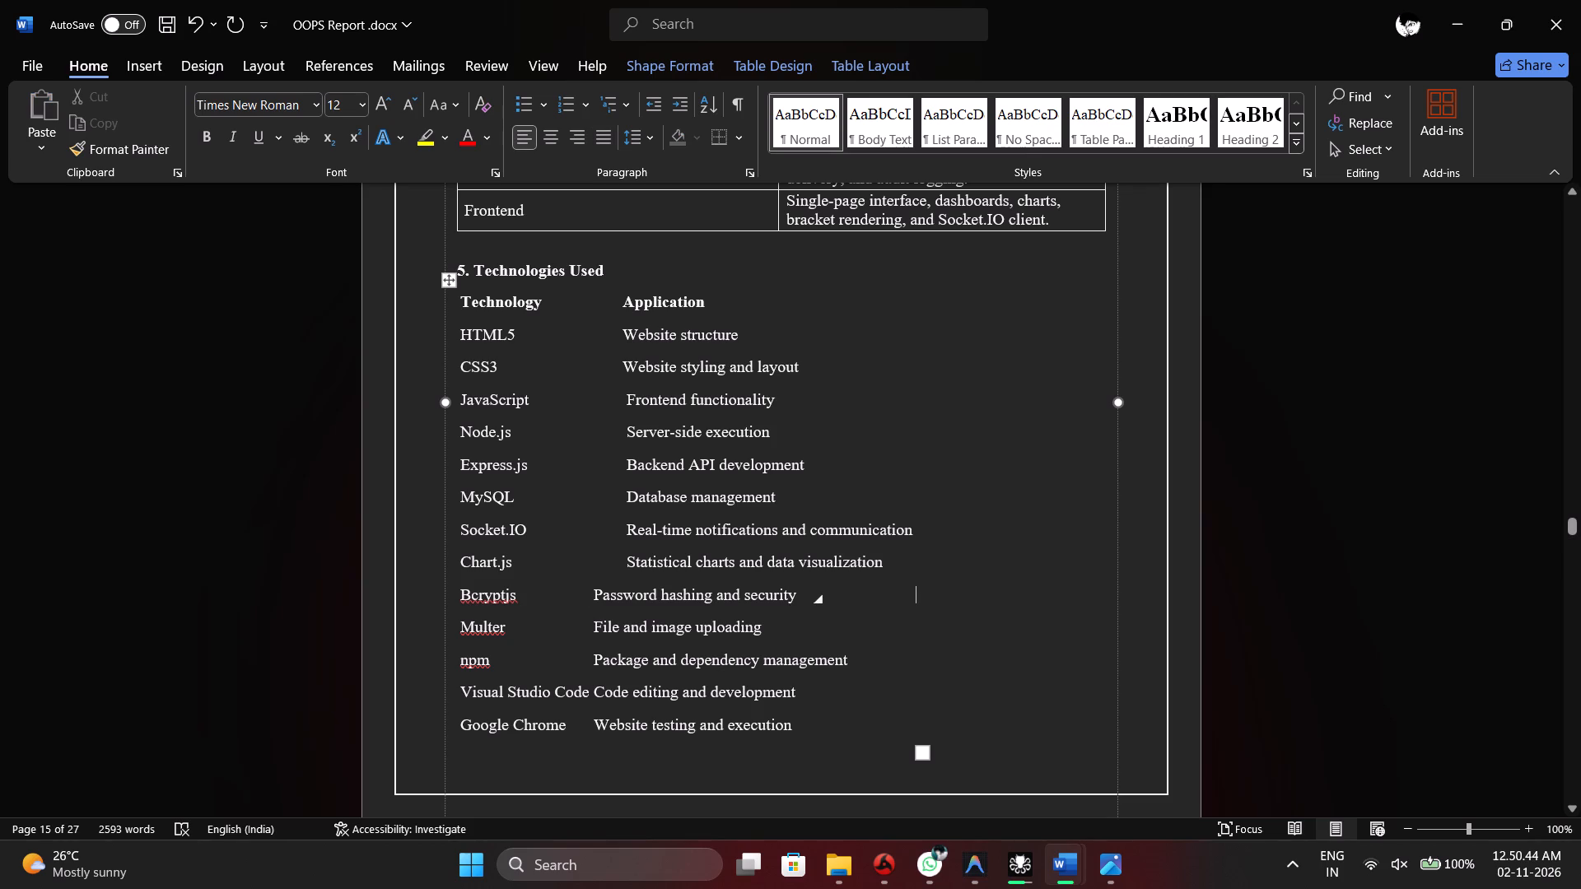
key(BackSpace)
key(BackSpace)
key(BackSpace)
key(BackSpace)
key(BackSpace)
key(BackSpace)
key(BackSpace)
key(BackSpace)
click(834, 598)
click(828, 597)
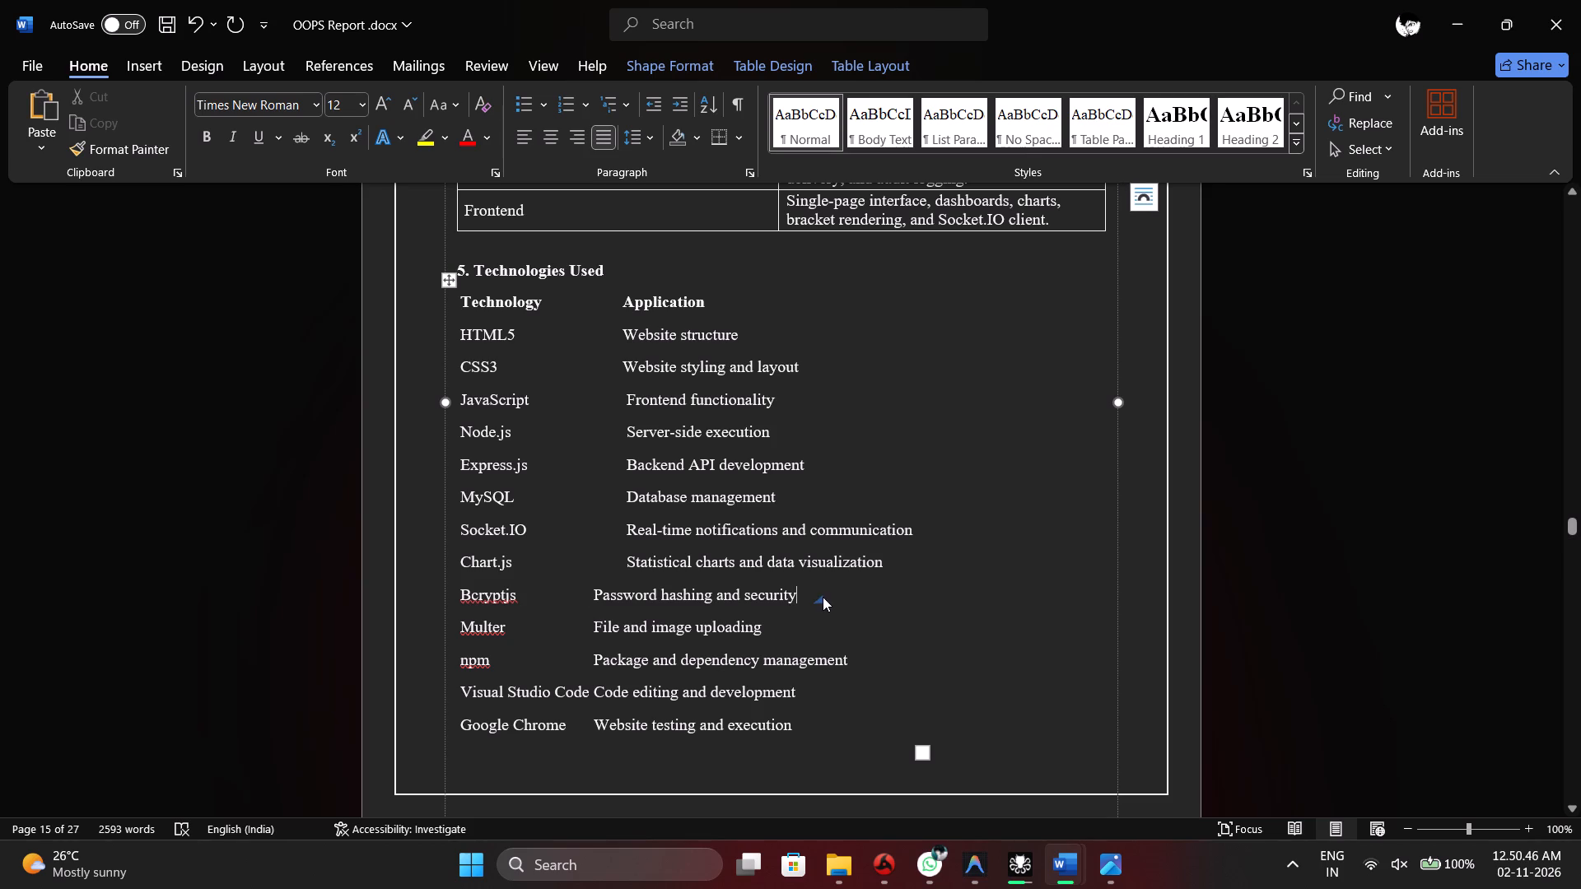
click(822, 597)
Add three more spaces after "Bcryptjs" in the Technology column.
click(576, 601)
key(space)
key(space)
key(space)
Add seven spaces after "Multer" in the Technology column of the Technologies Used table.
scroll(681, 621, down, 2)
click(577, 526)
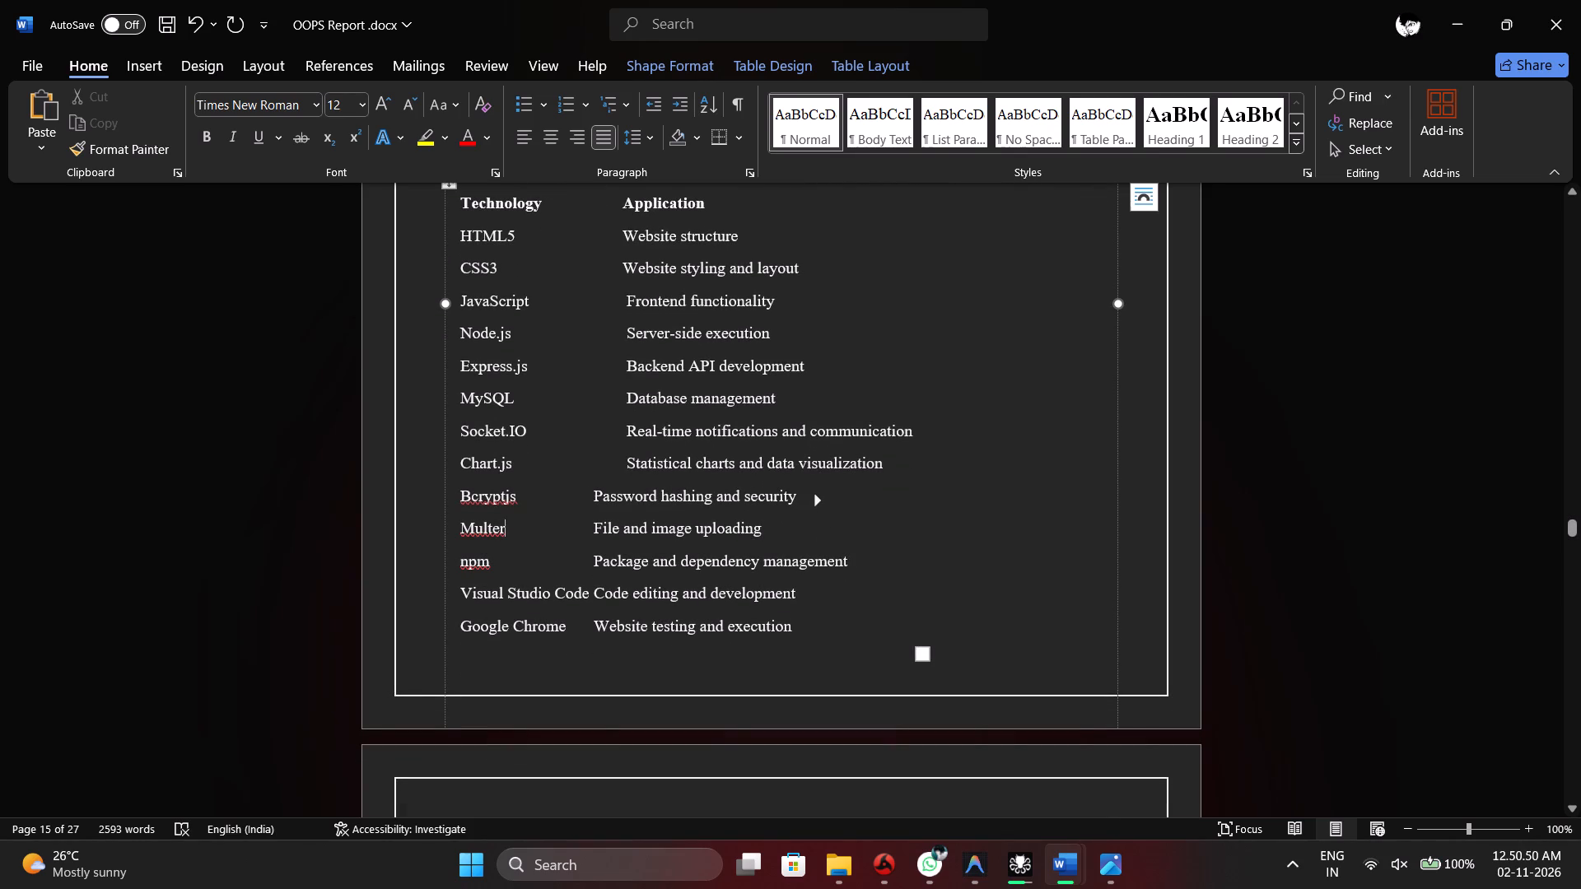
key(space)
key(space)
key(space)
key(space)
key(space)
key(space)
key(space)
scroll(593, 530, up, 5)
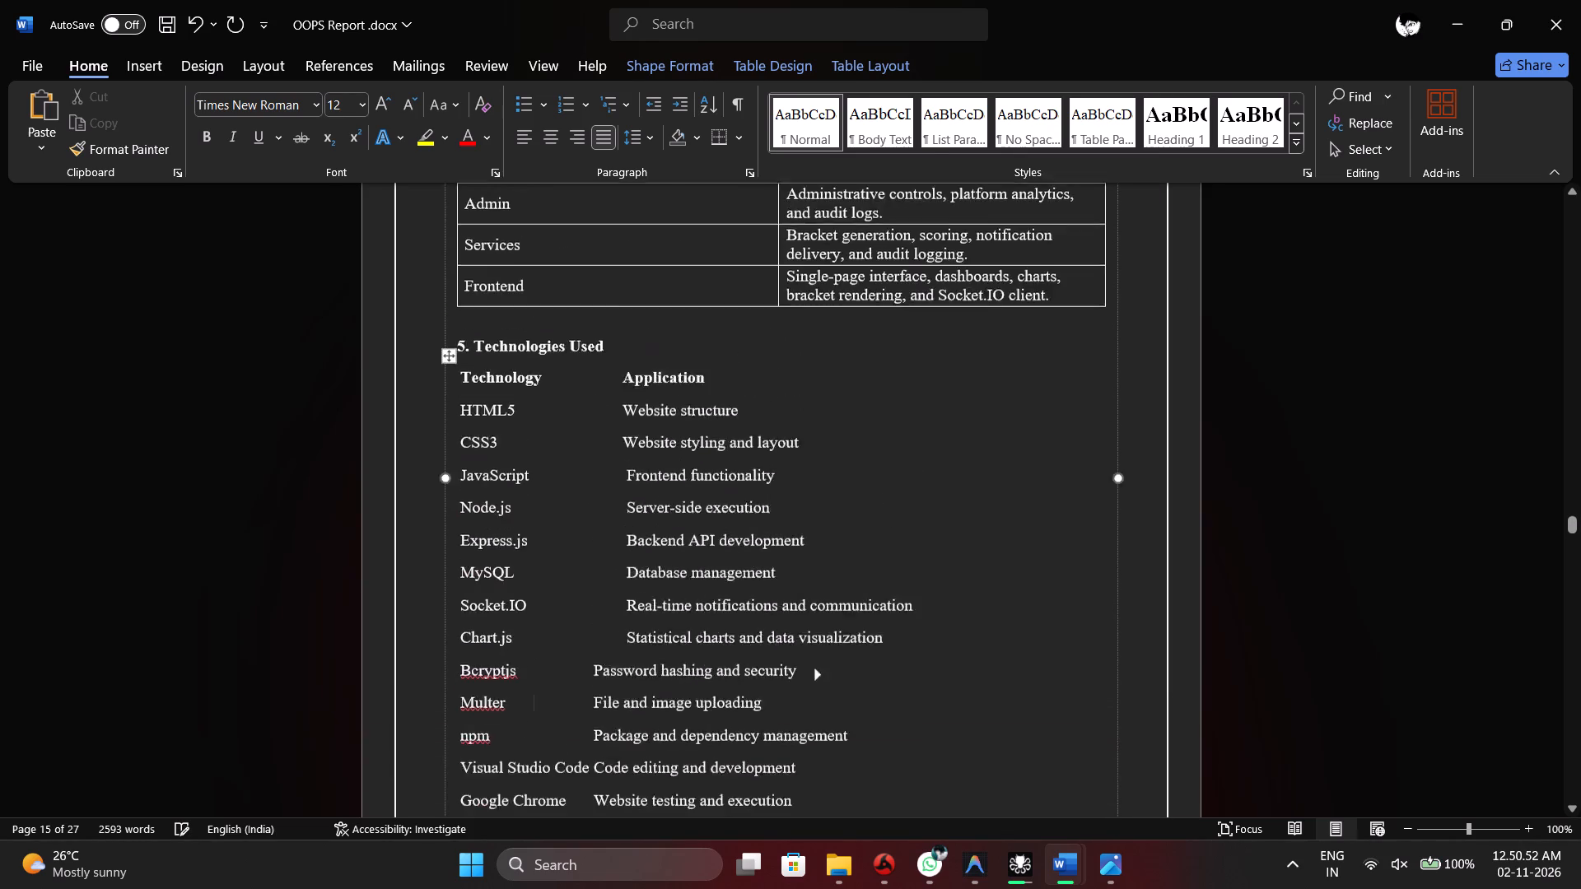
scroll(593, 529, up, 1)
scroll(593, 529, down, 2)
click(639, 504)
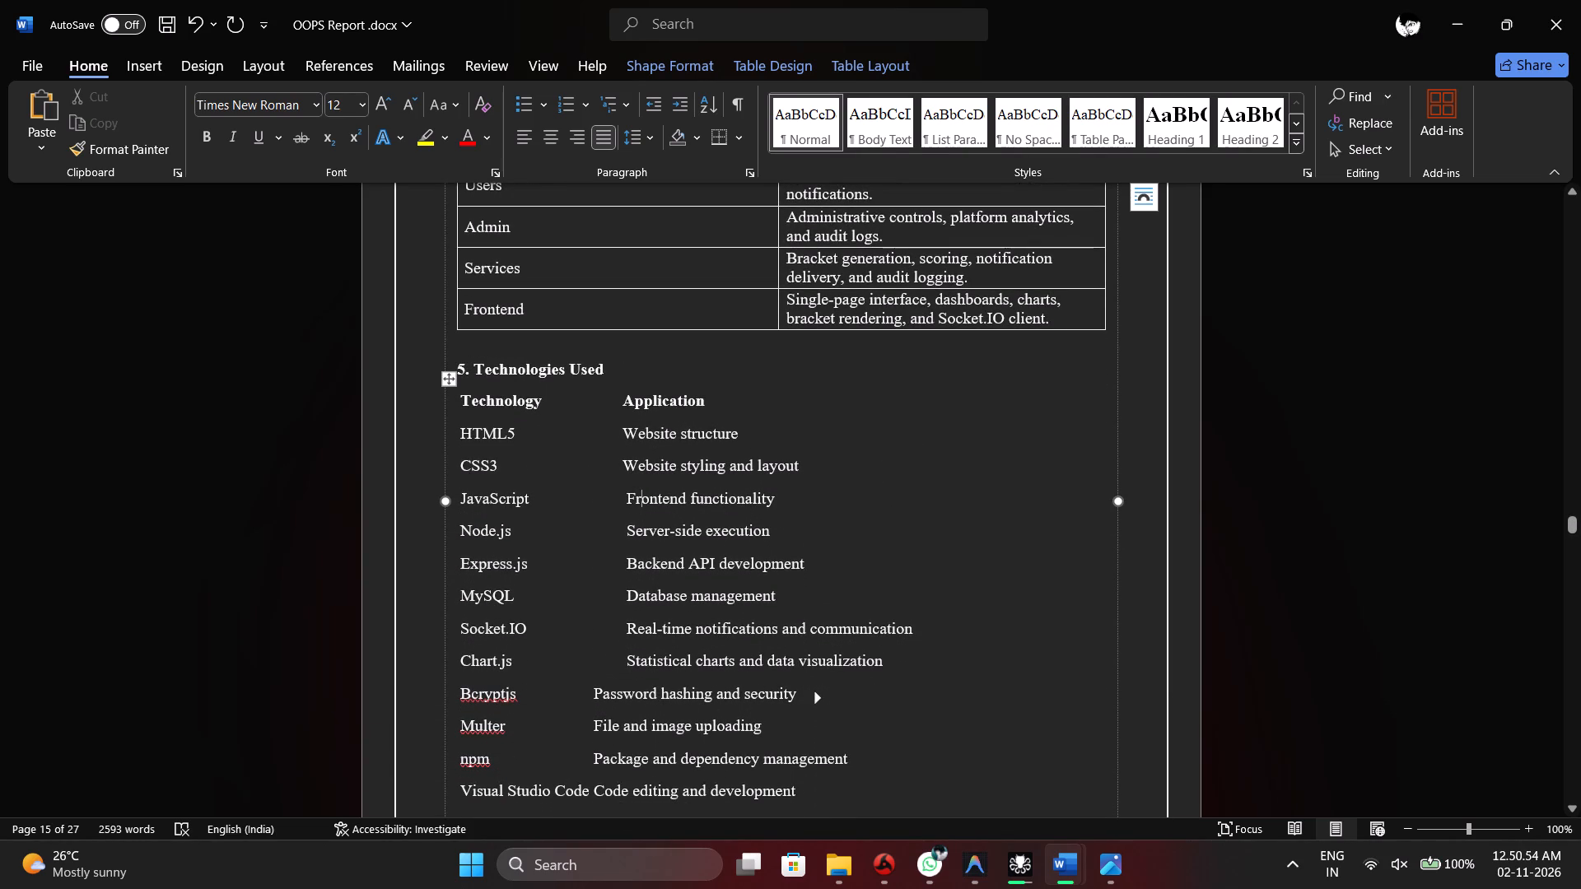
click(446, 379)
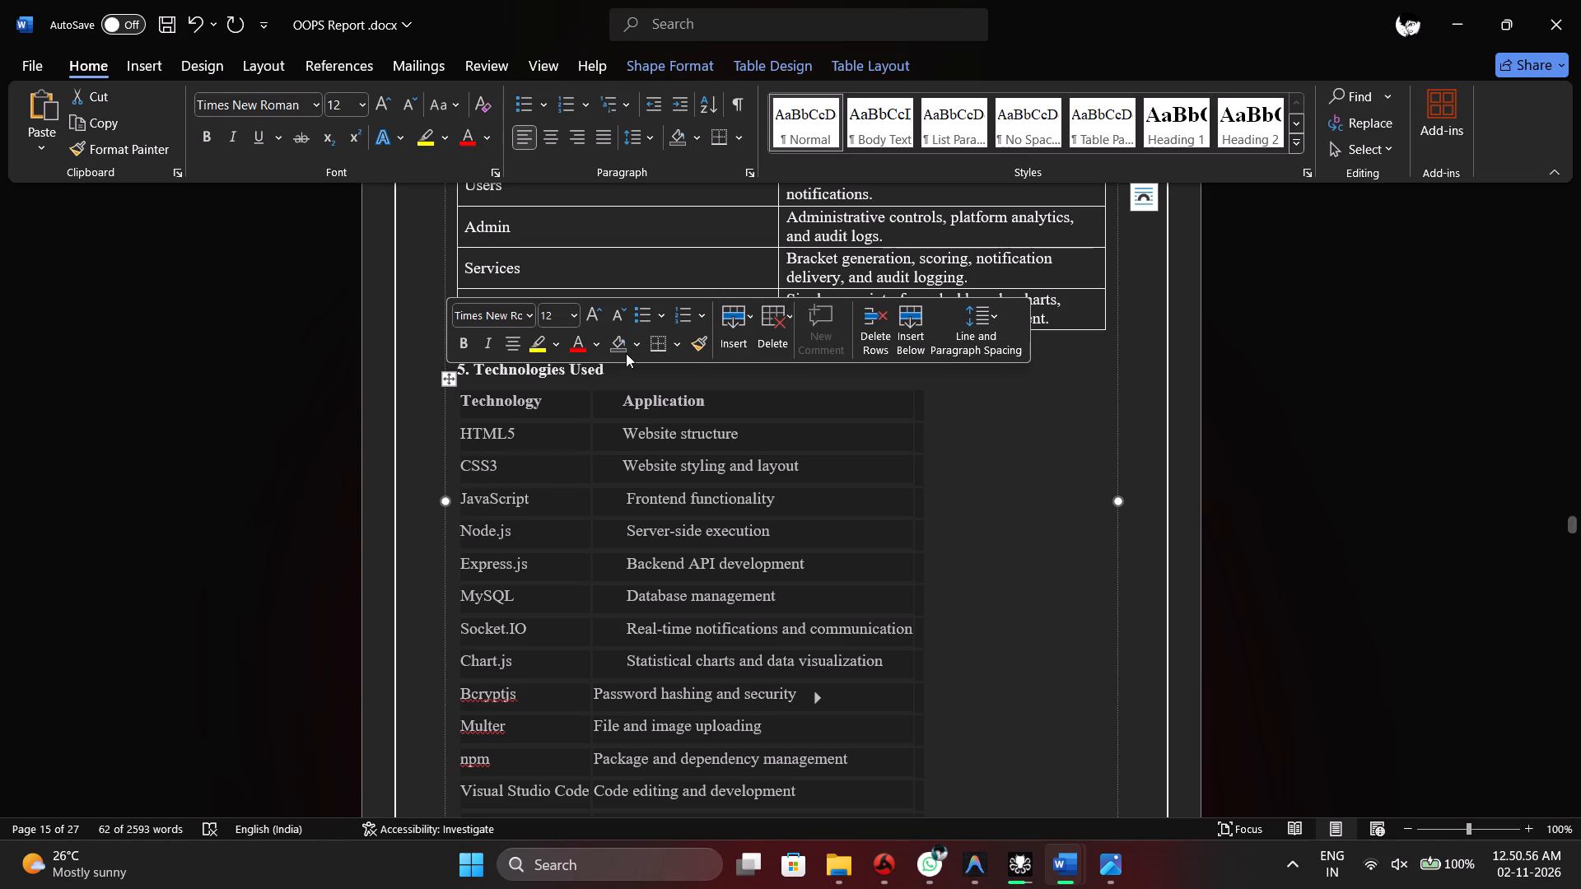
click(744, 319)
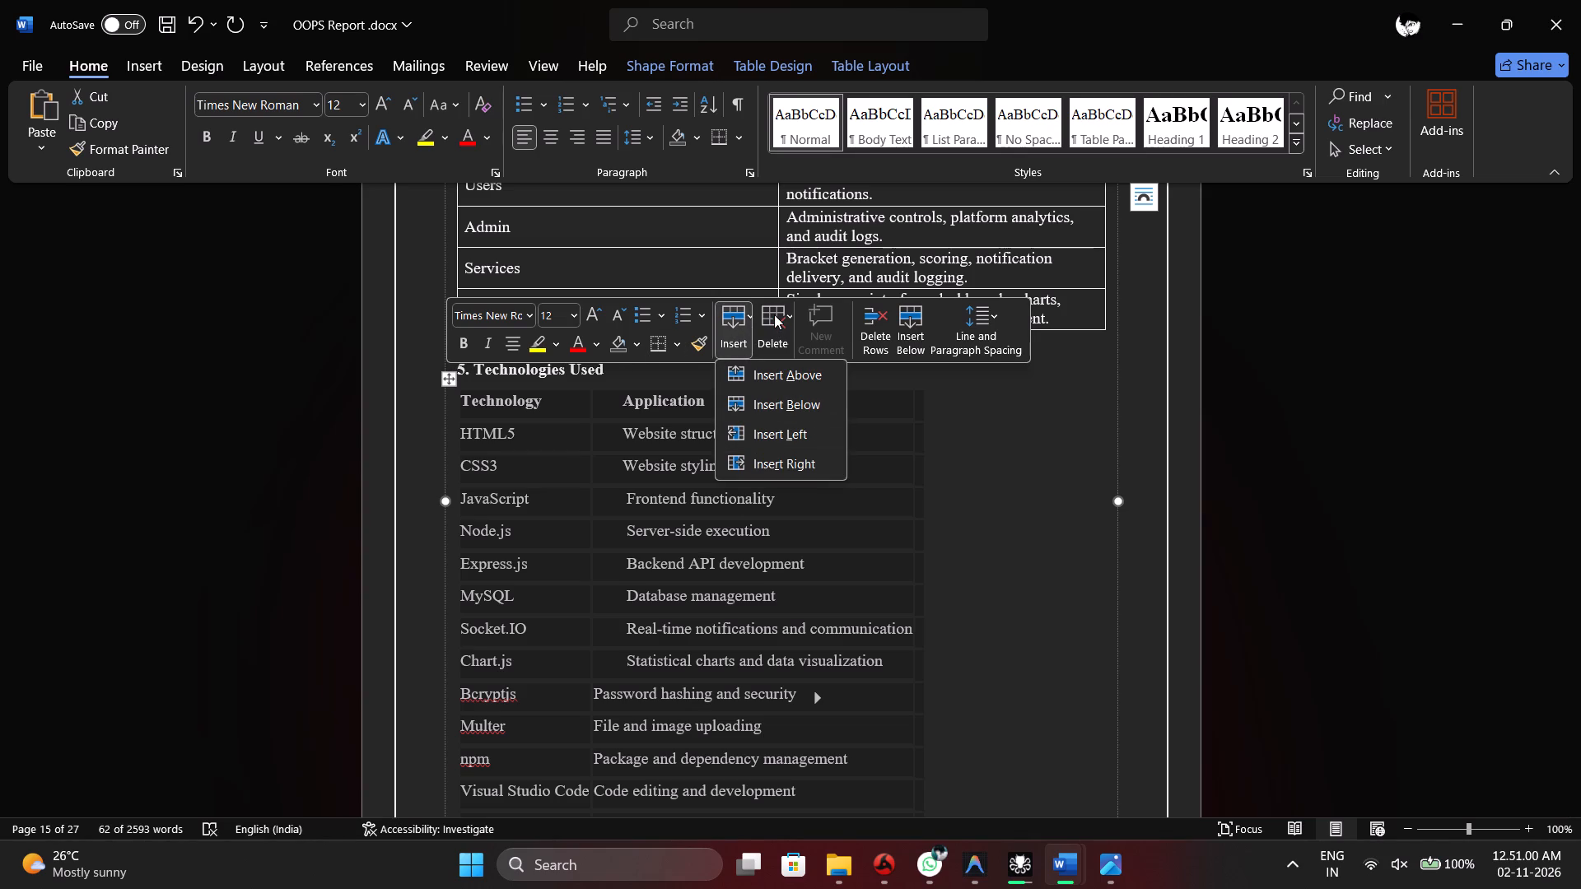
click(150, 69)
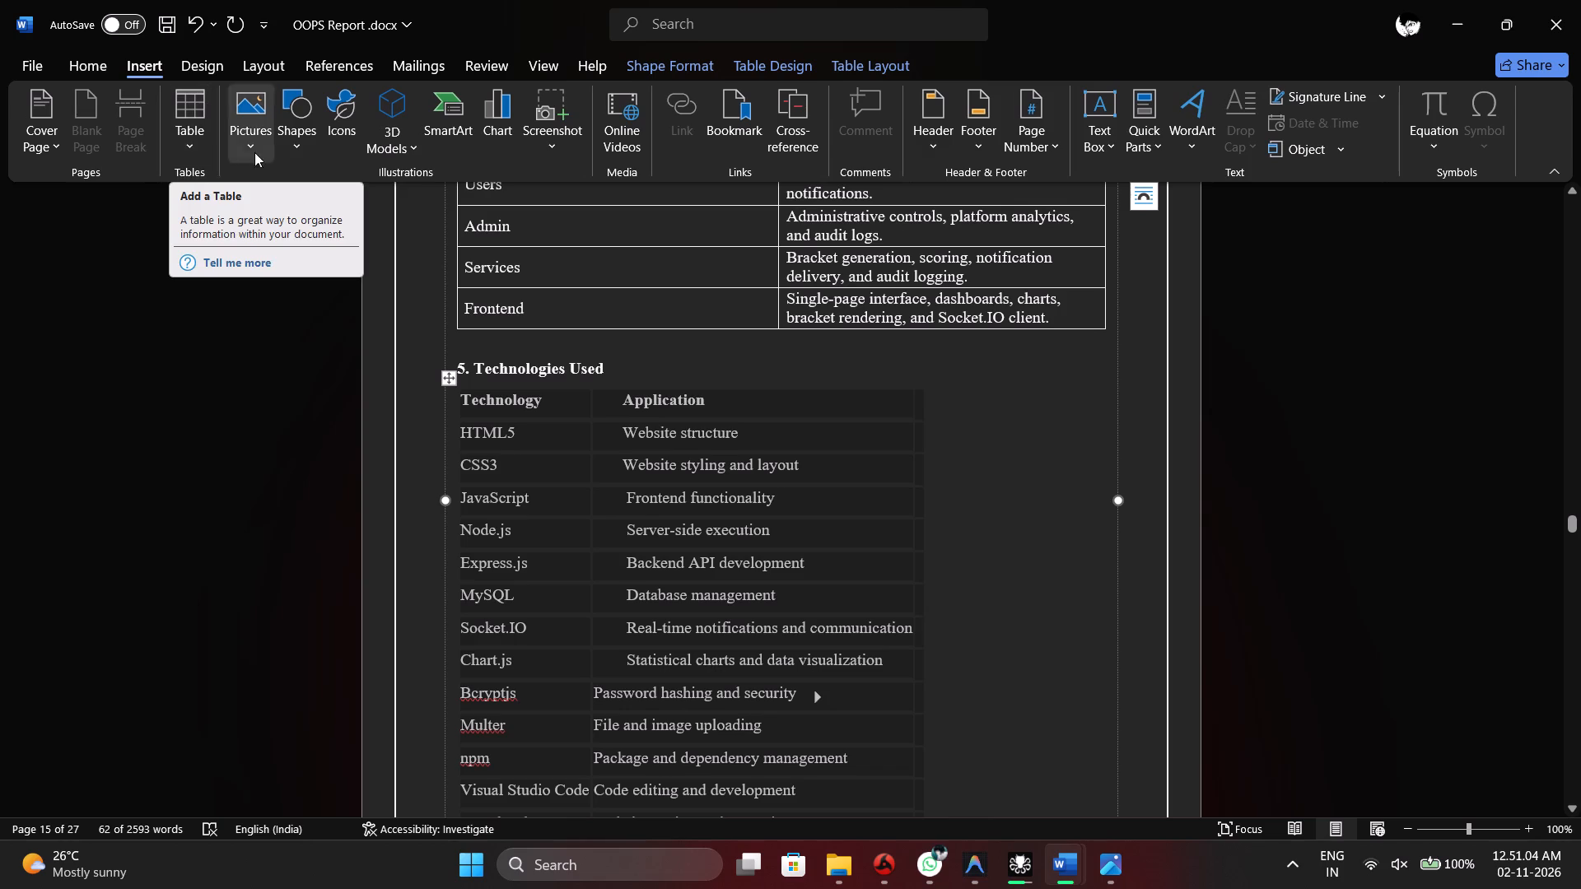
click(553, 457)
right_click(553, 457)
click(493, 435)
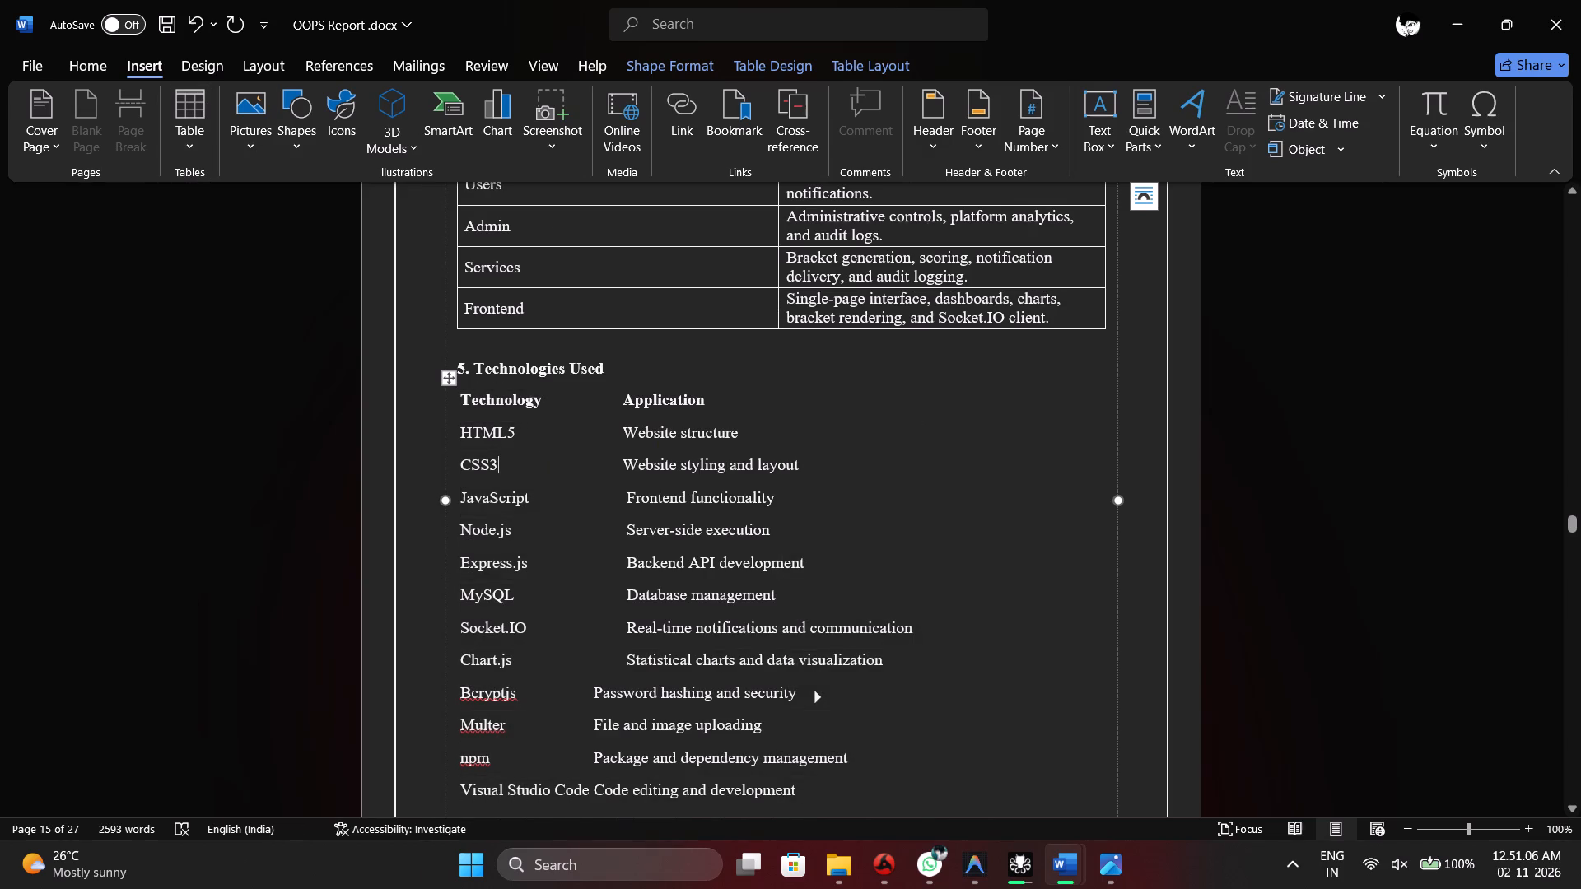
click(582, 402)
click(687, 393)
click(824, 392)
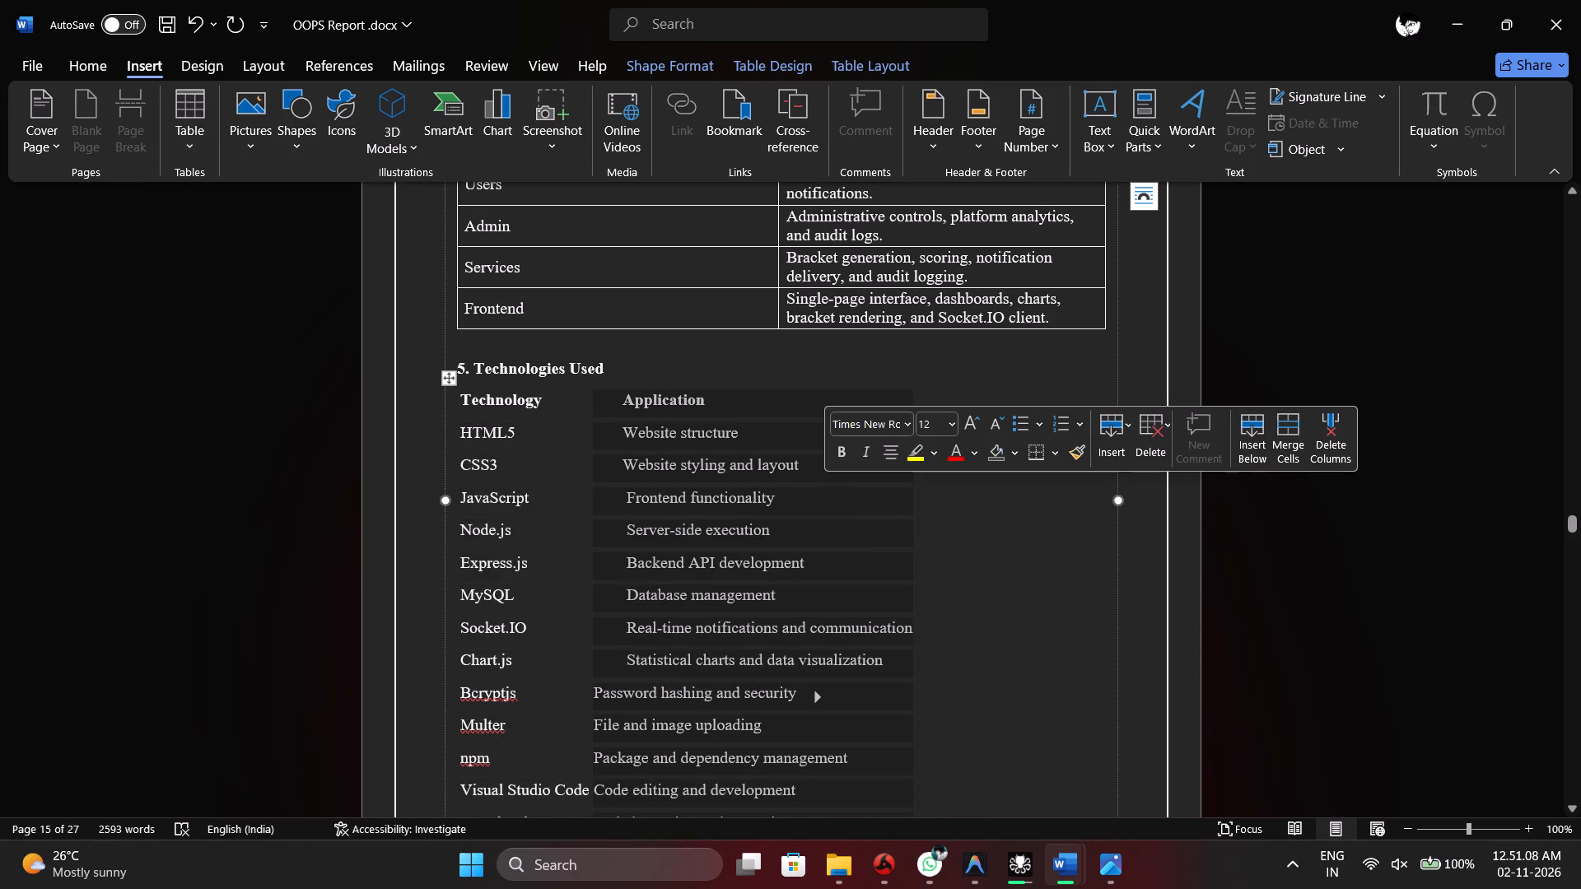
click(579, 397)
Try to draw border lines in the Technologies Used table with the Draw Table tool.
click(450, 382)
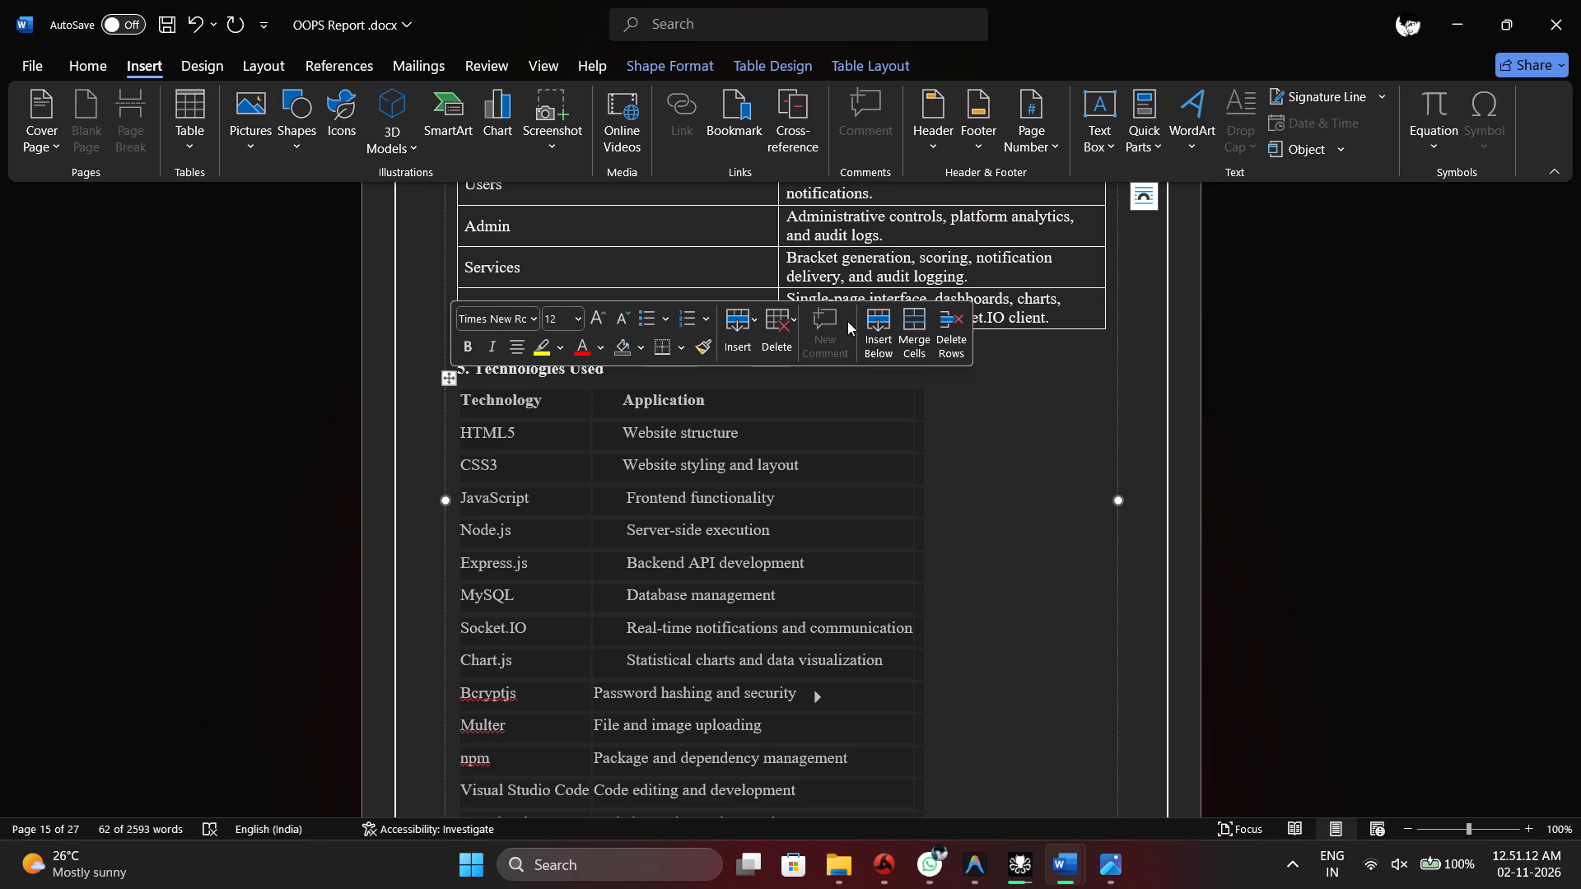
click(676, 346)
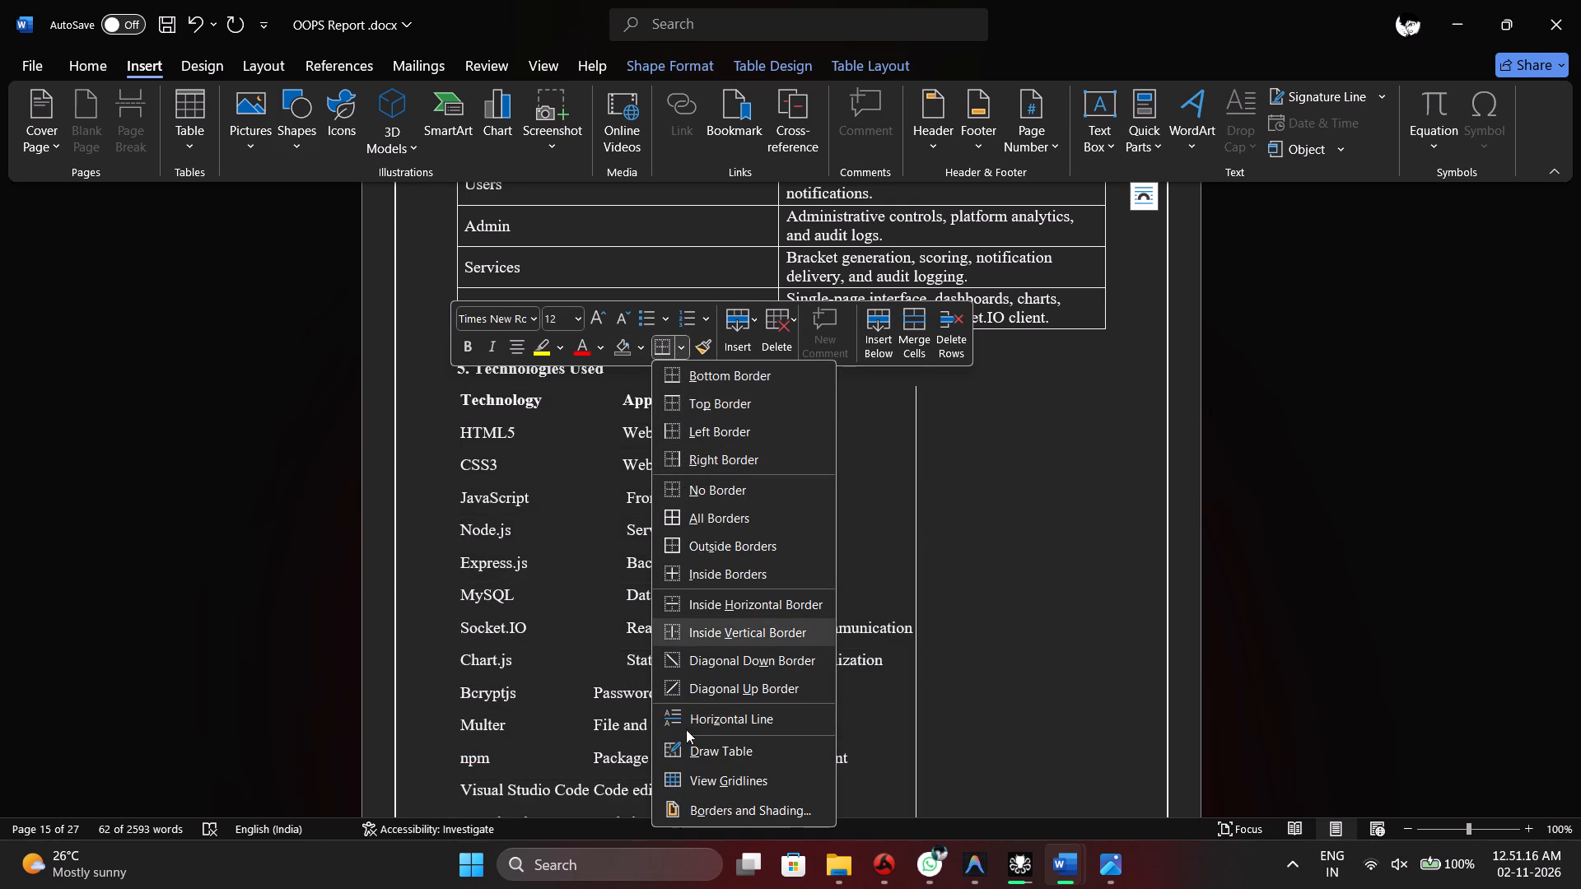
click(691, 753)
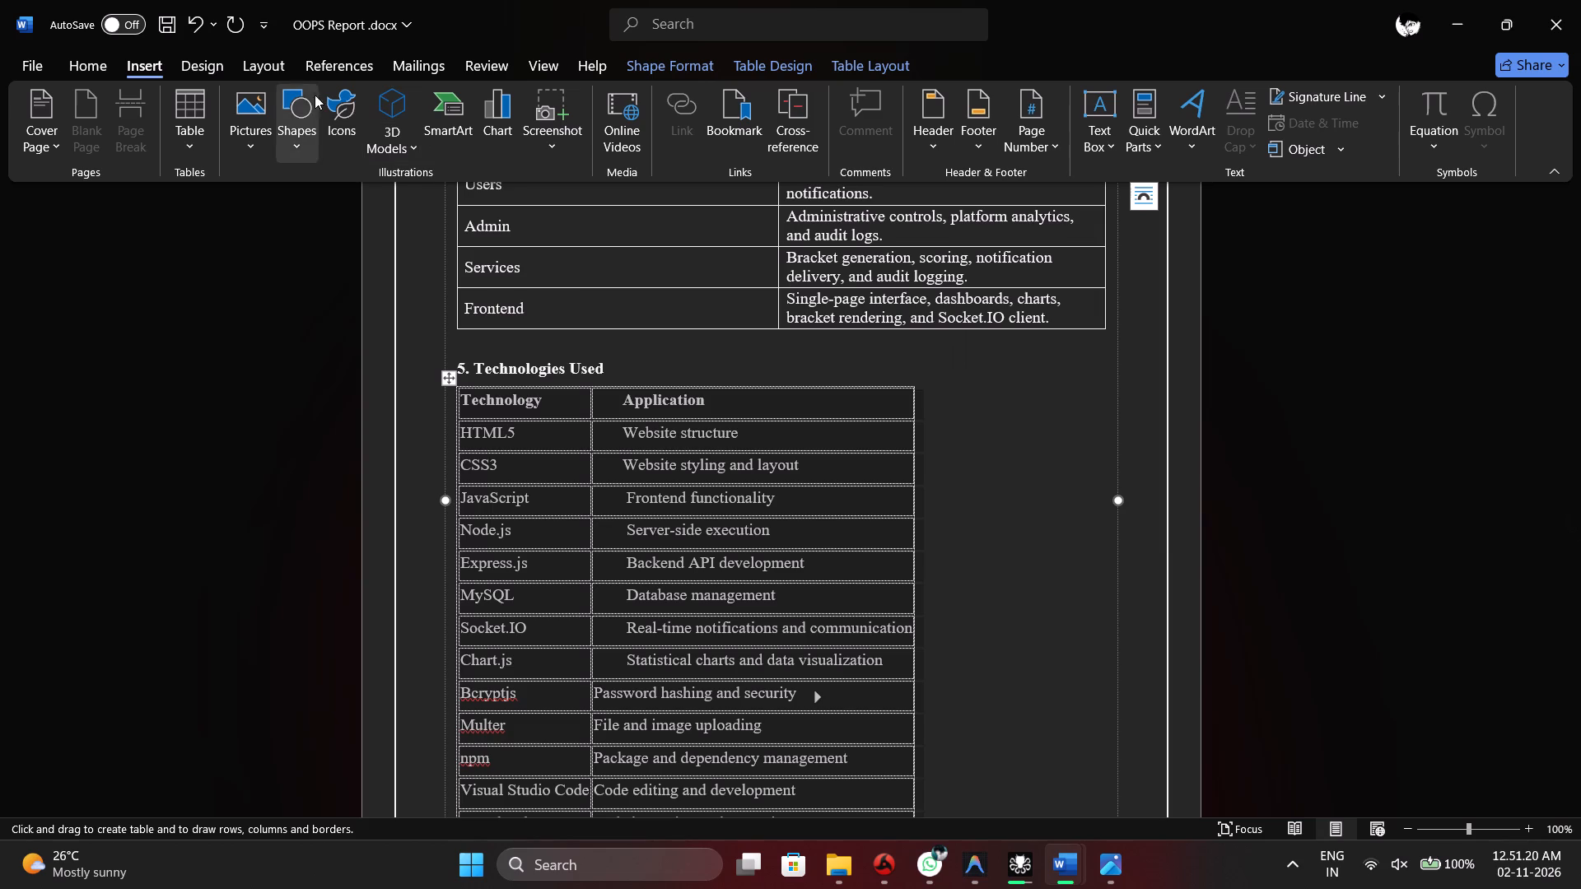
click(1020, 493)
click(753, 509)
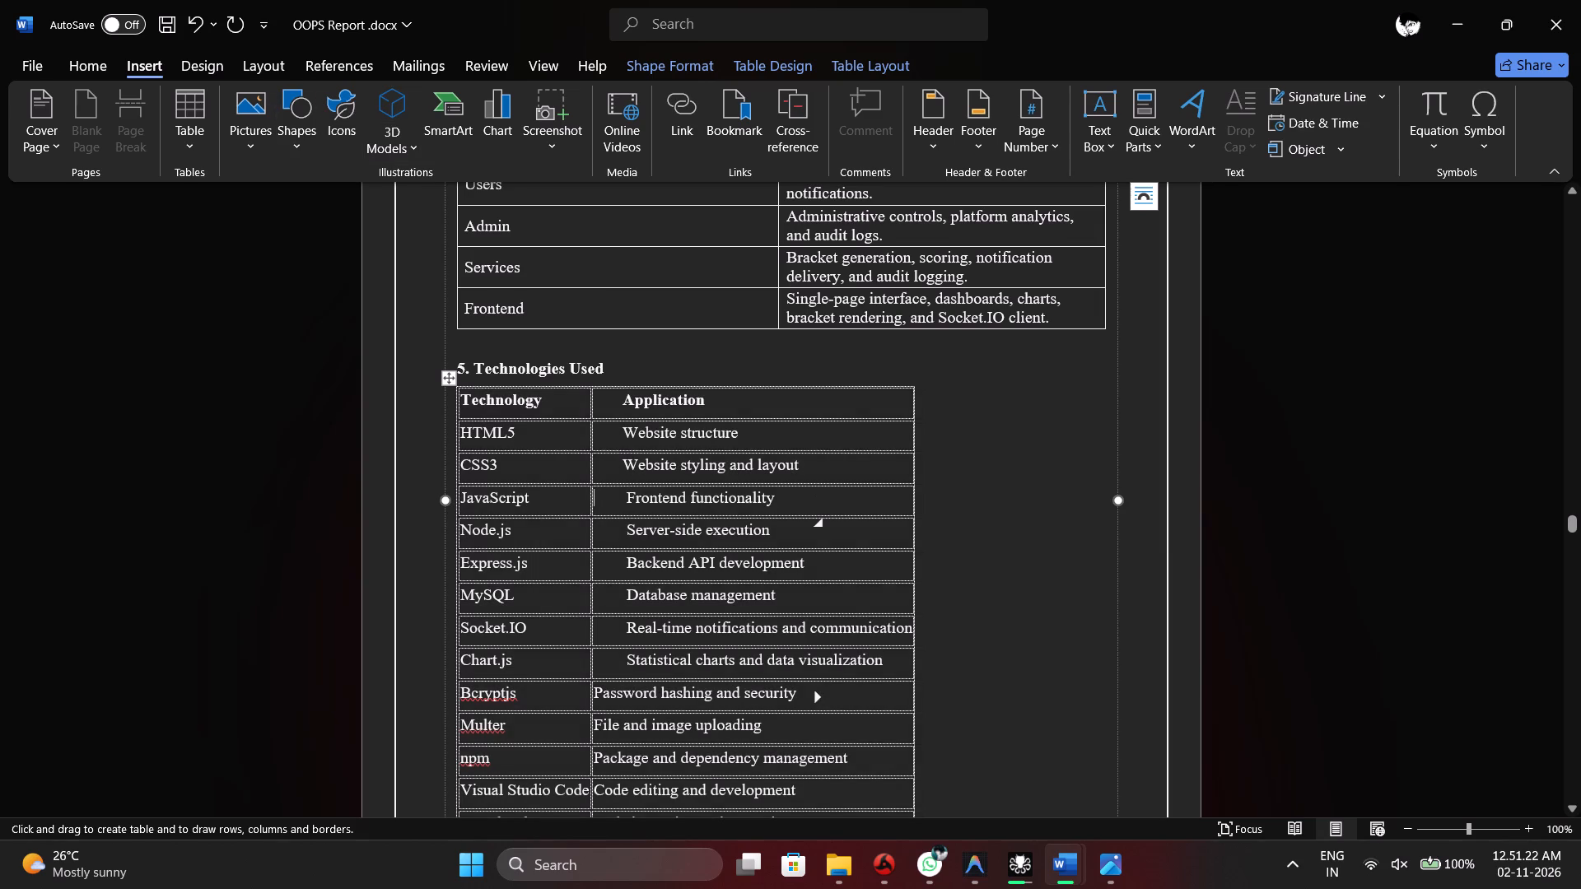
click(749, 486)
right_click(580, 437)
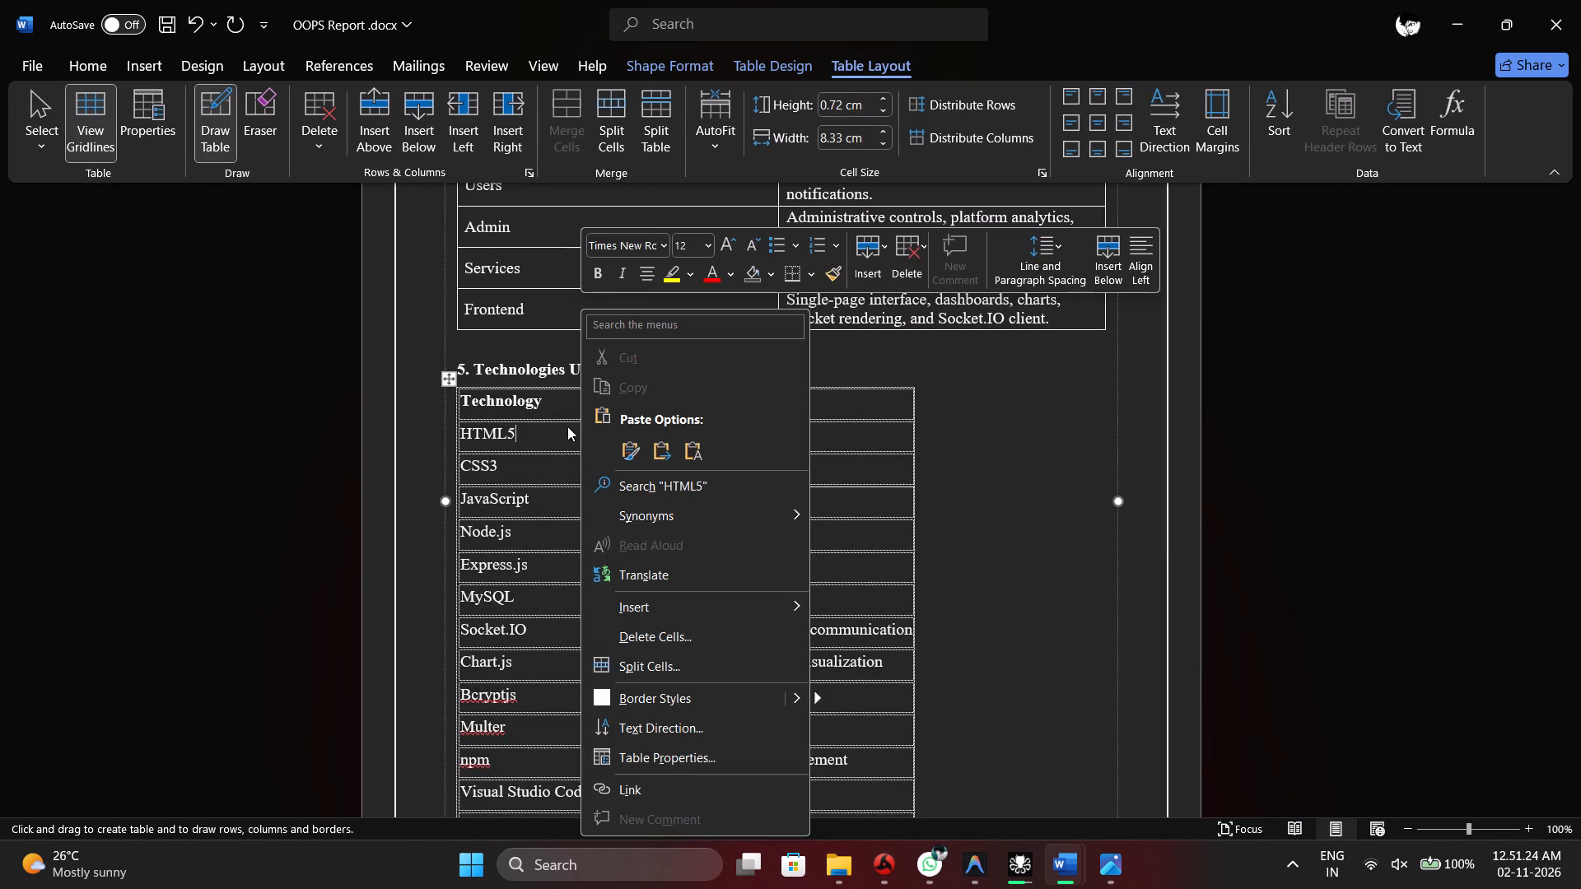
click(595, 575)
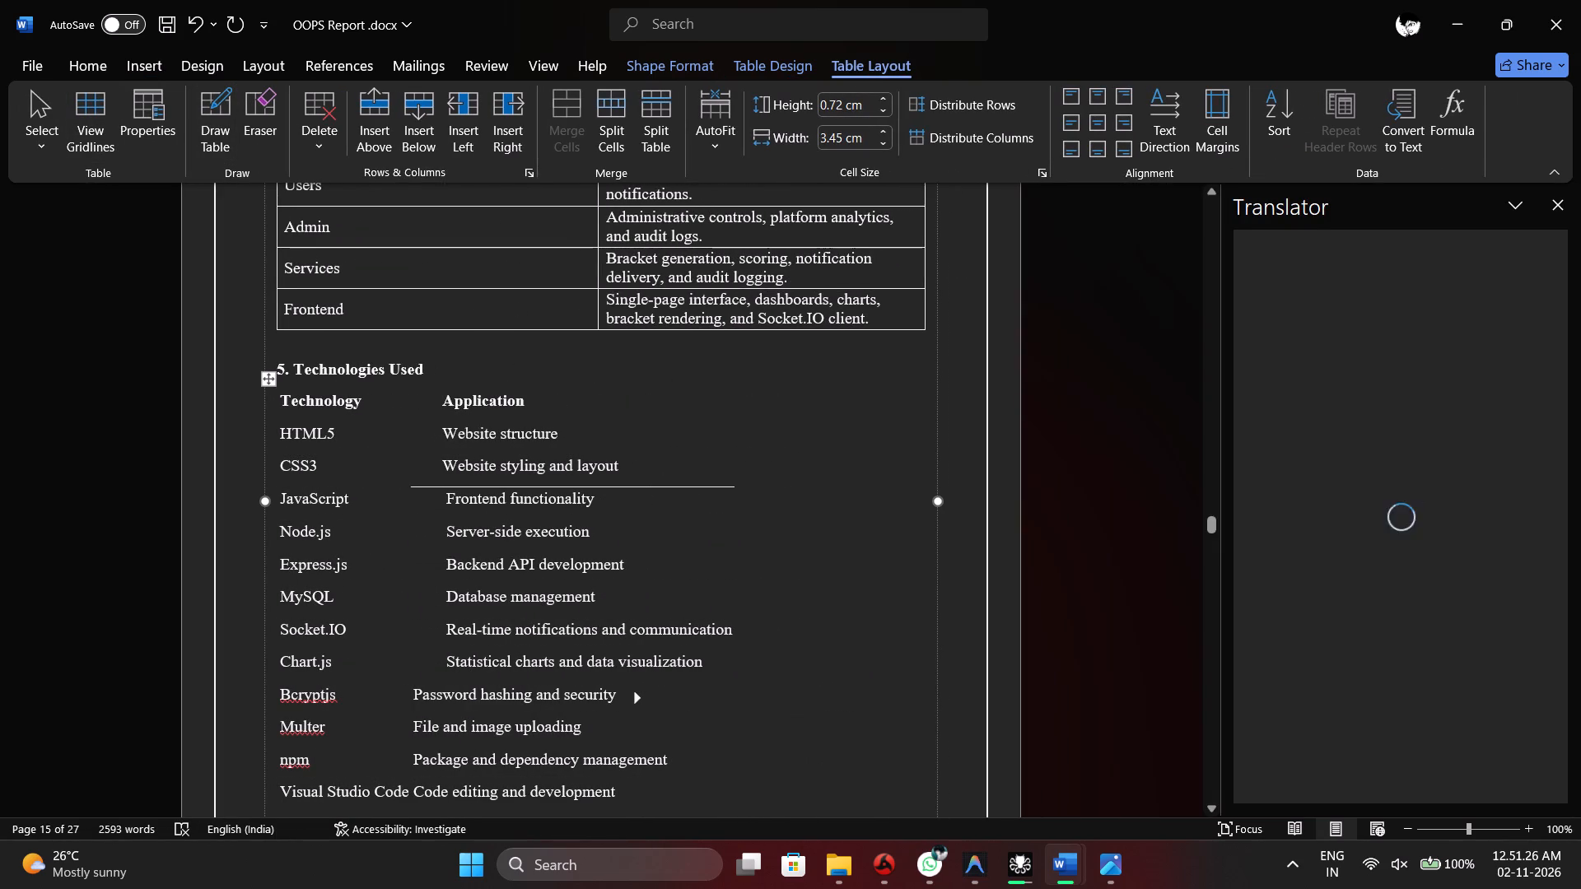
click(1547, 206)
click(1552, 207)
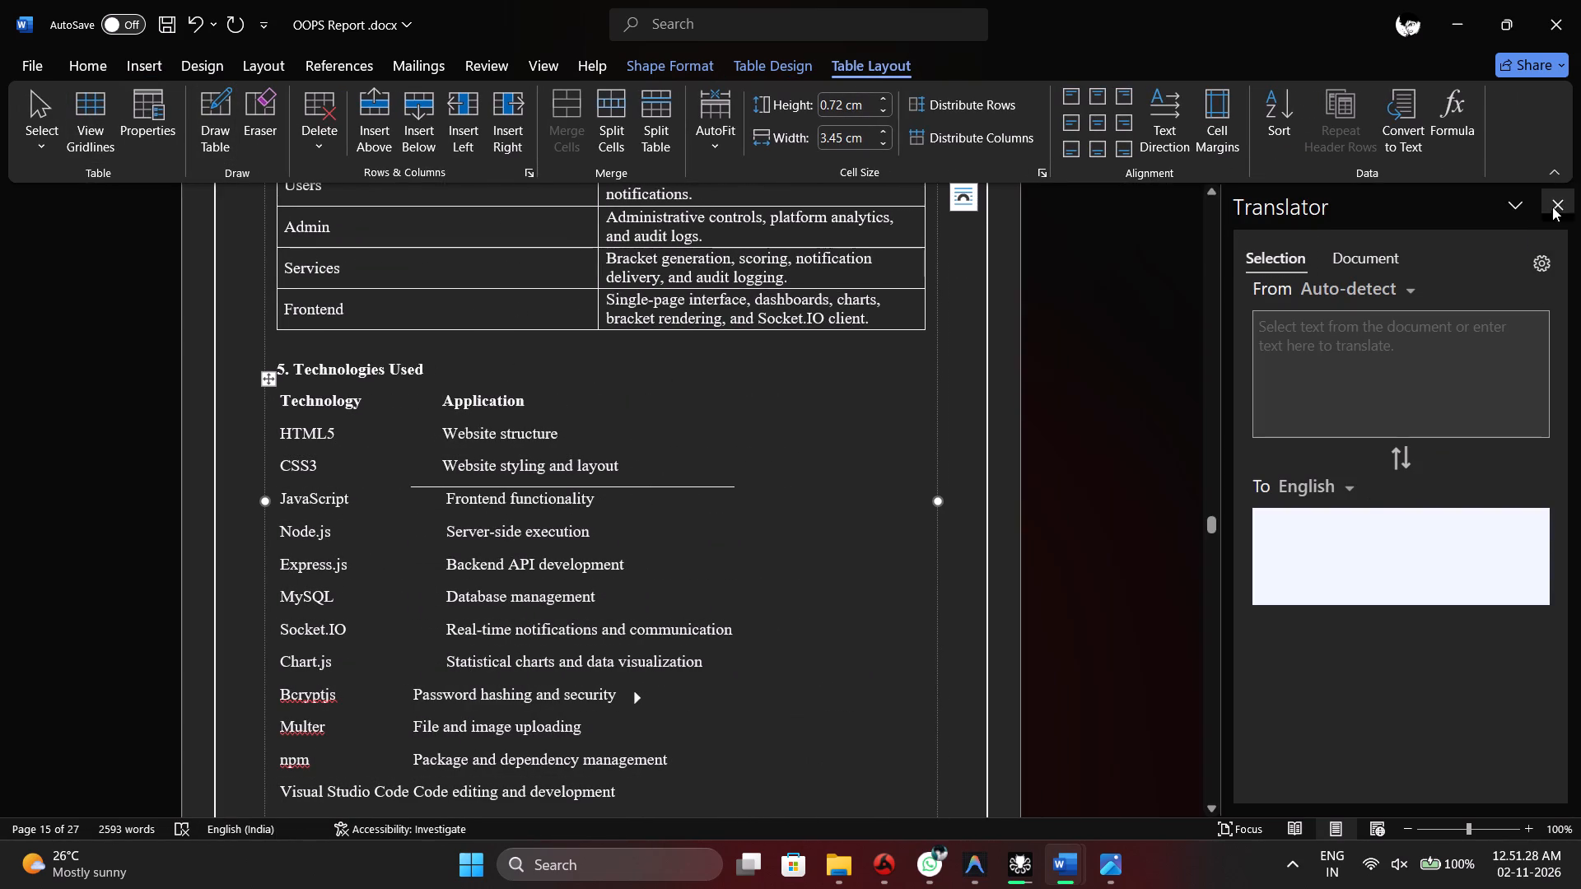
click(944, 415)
Undo the drawn line and all manual spacing edits in the Technologies Used table, redoing the last undone step to keep the table itself.
click(202, 9)
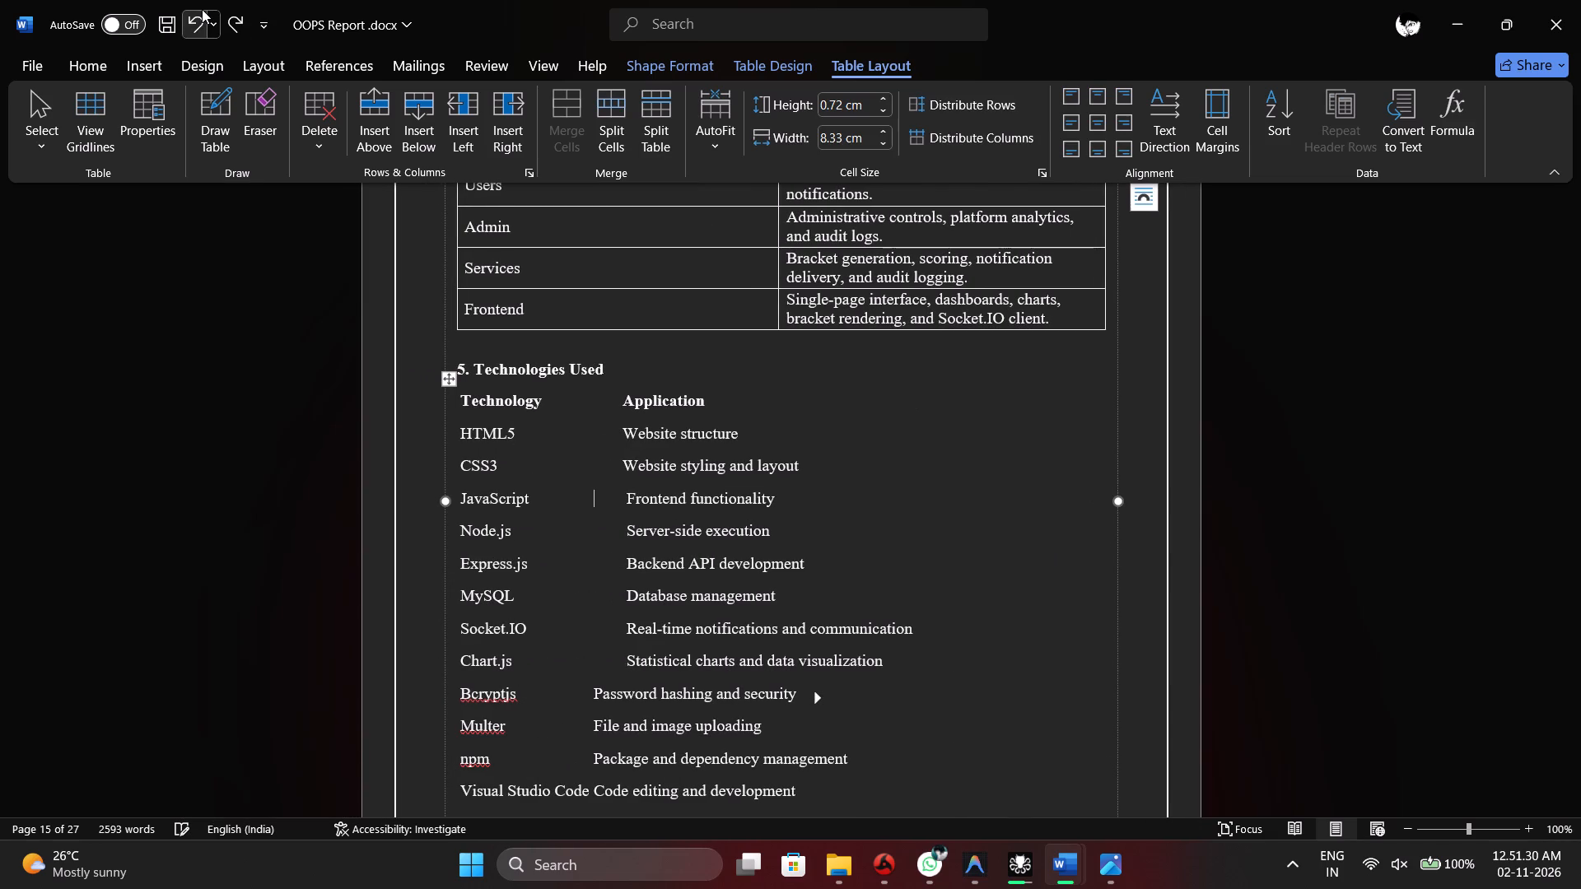
click(202, 9)
click(202, 9)
click(202, 9)
triple_click(202, 9)
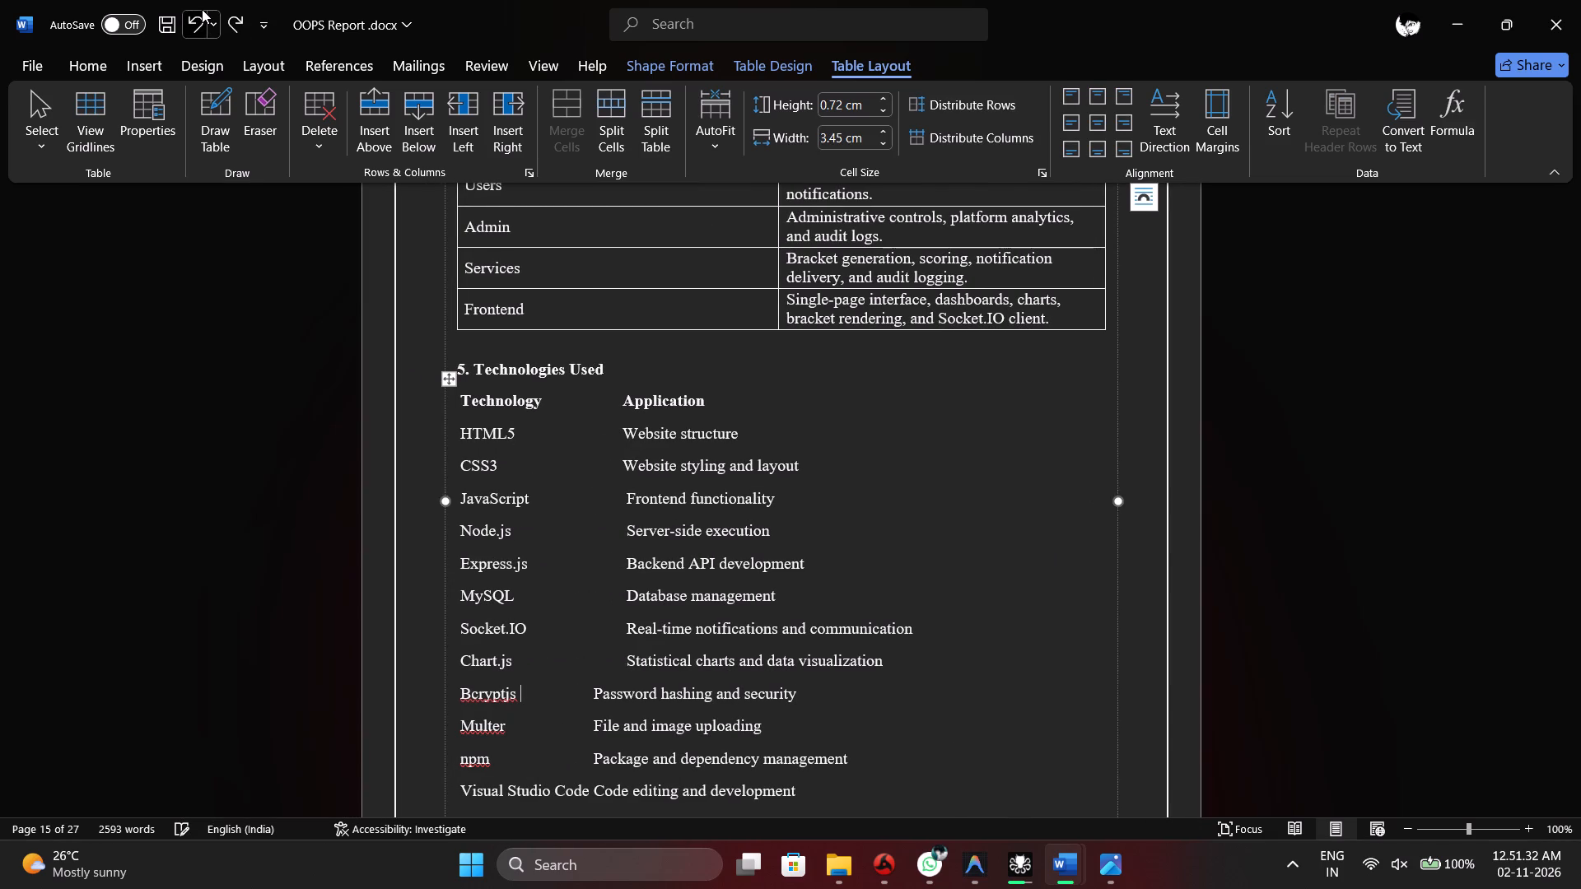
click(202, 9)
double_click(202, 9)
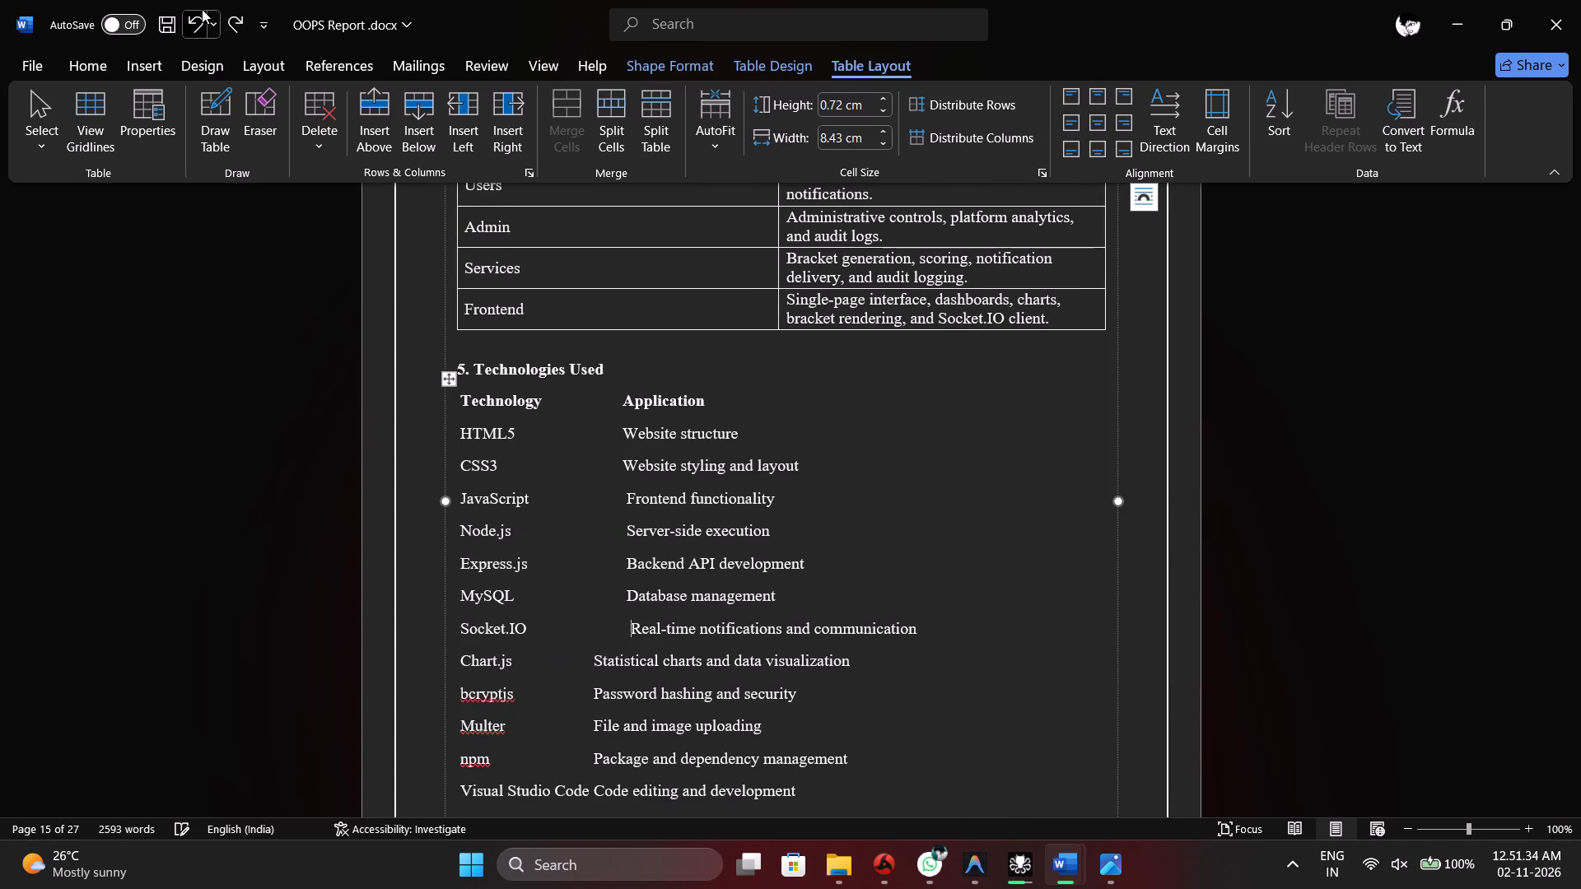
triple_click(202, 9)
triple_click(202, 9)
double_click(201, 9)
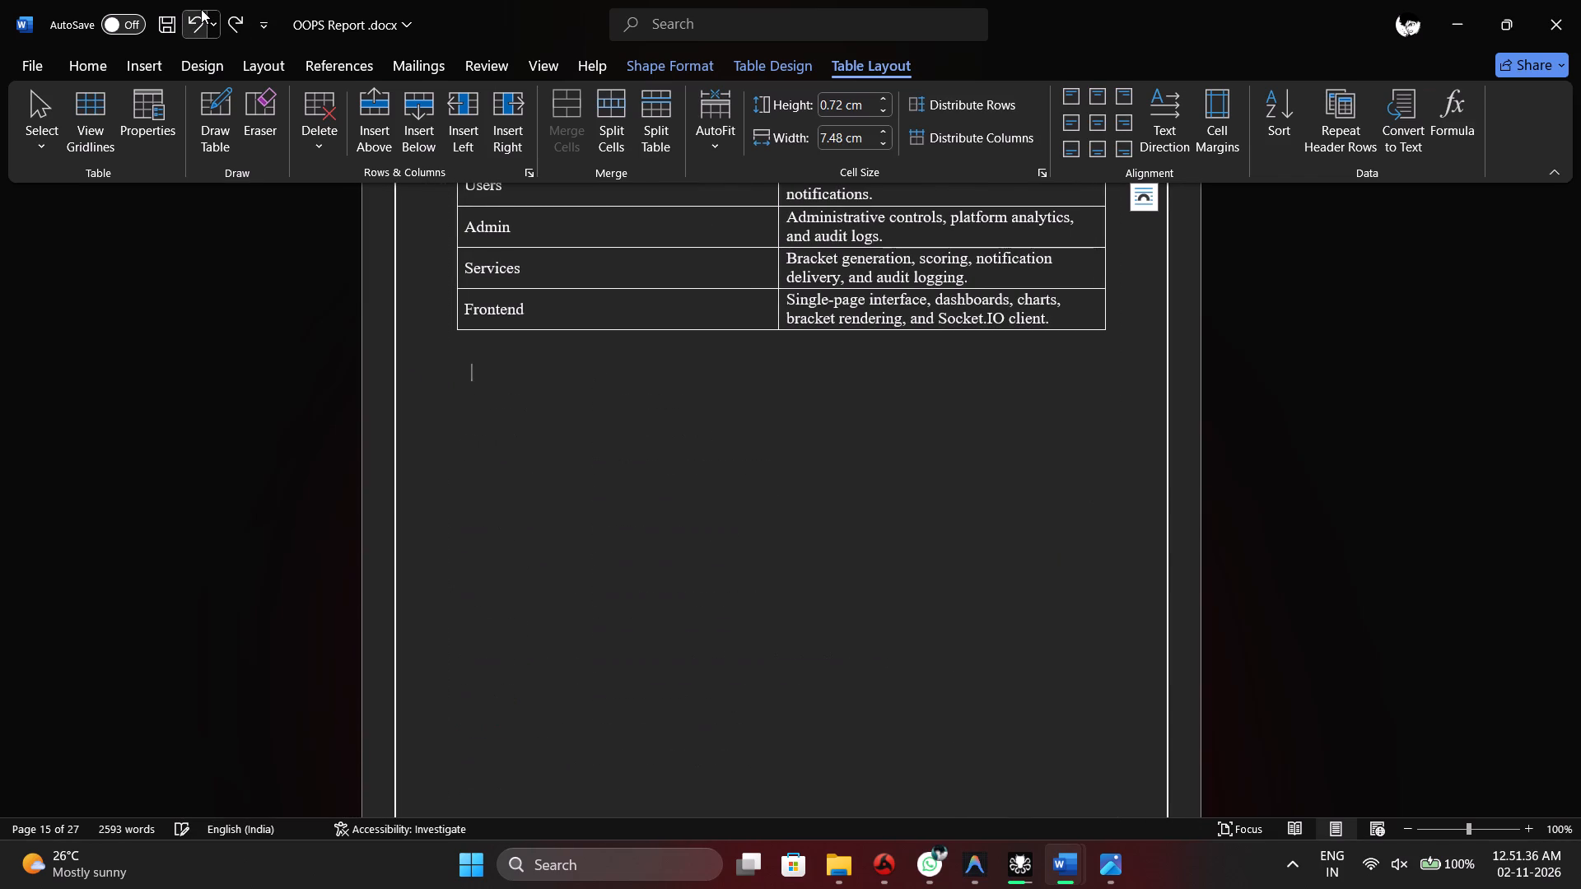
click(234, 16)
Examine the Implementation pages above the Technologies Used table, including the OOP concepts text, project structure and module tables.
scroll(700, 509, up, 5)
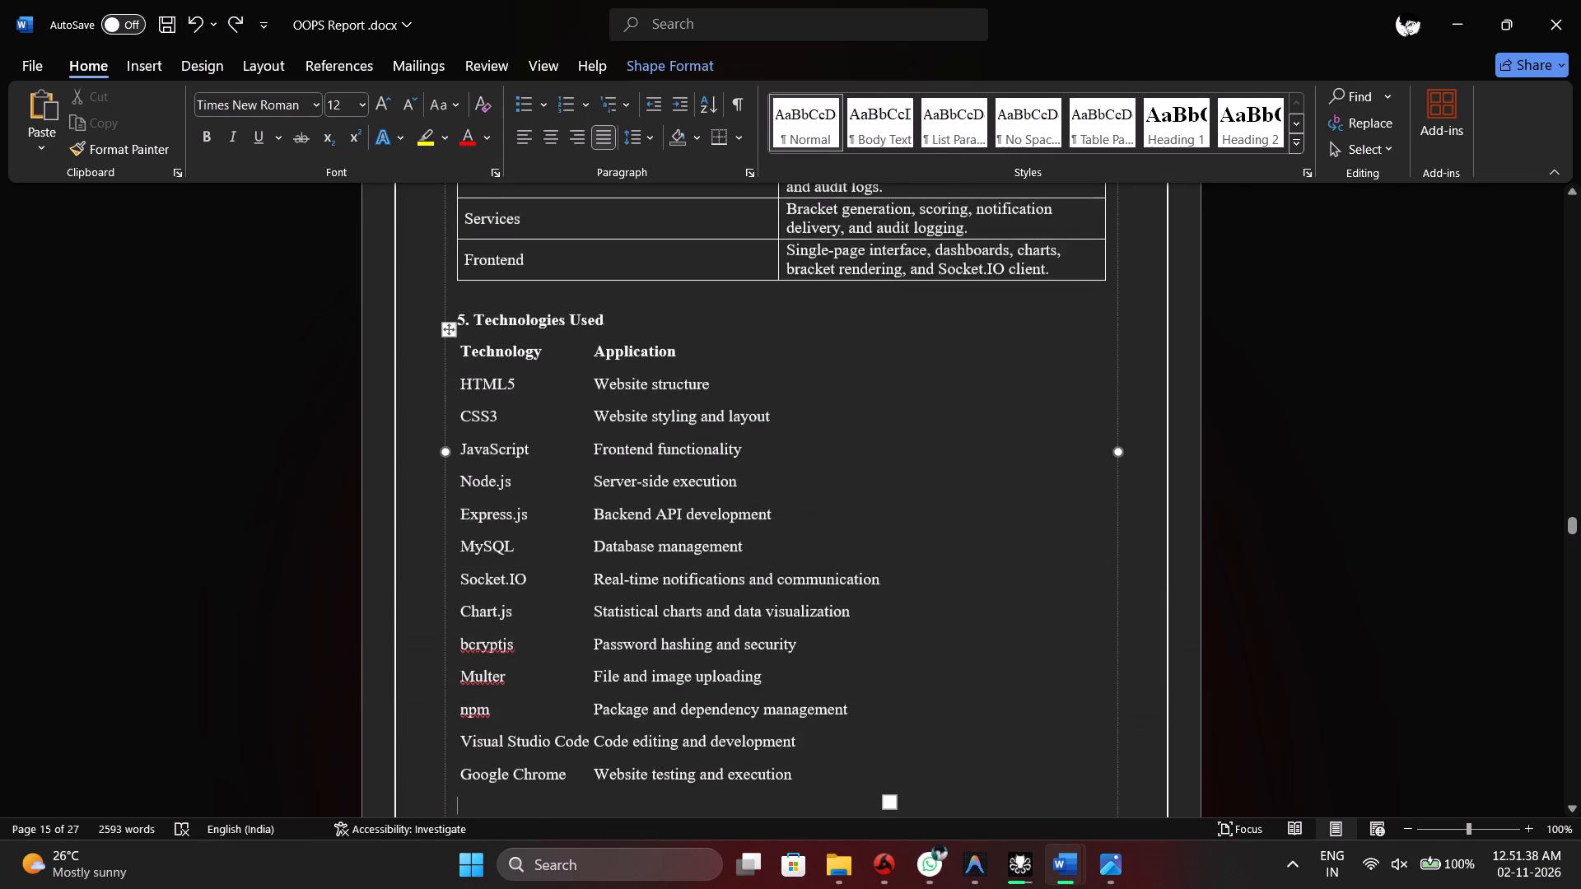
scroll(700, 509, down, 12)
scroll(700, 506, up, 16)
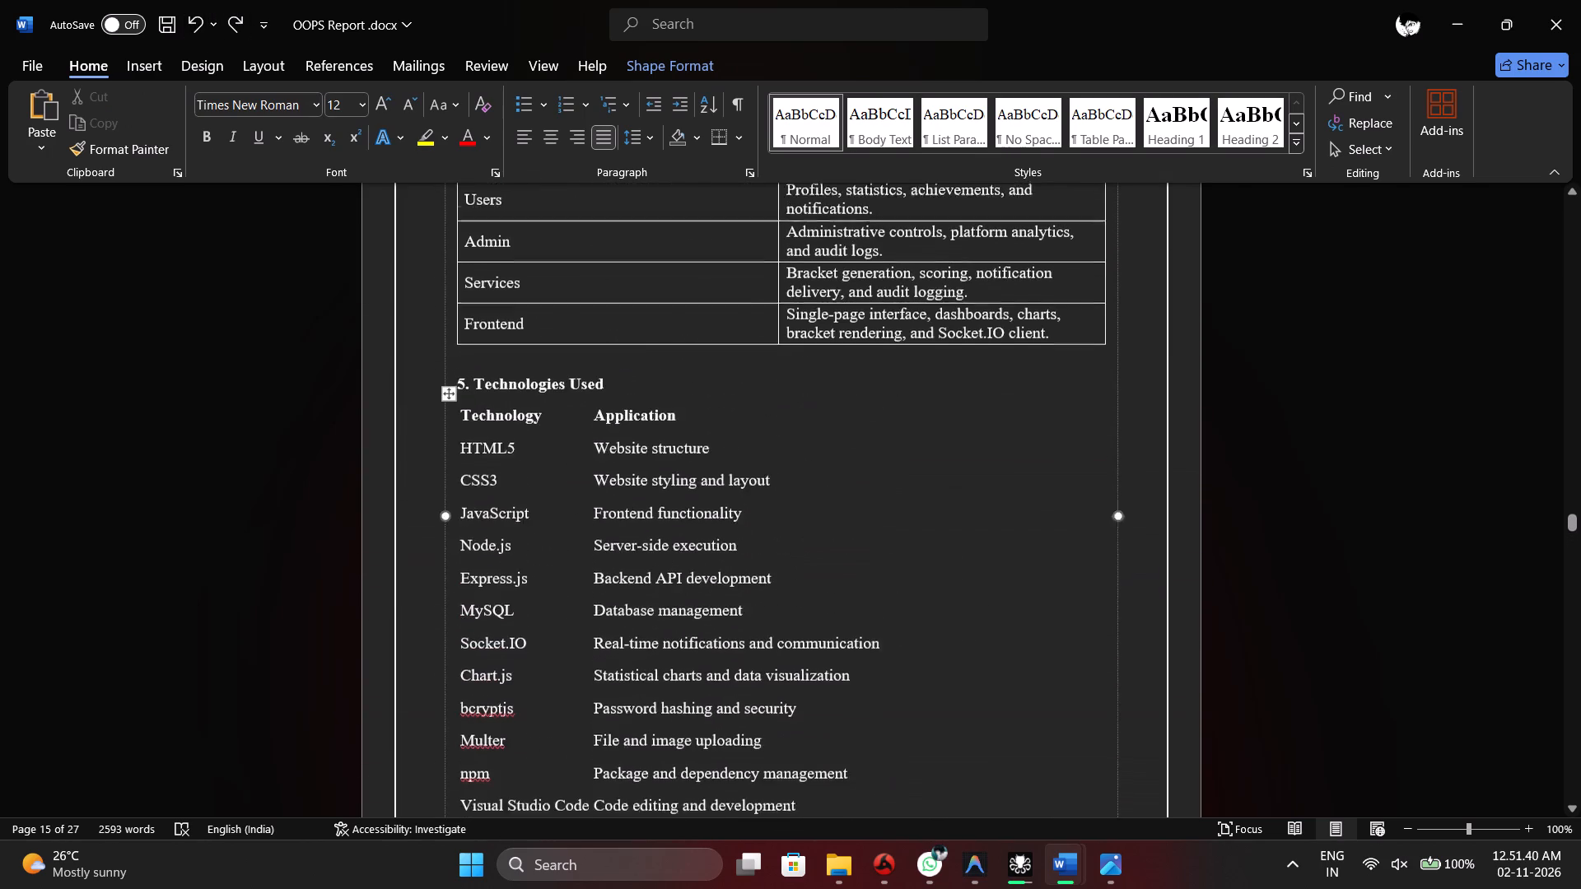
scroll(700, 504, up, 19)
scroll(704, 498, up, 12)
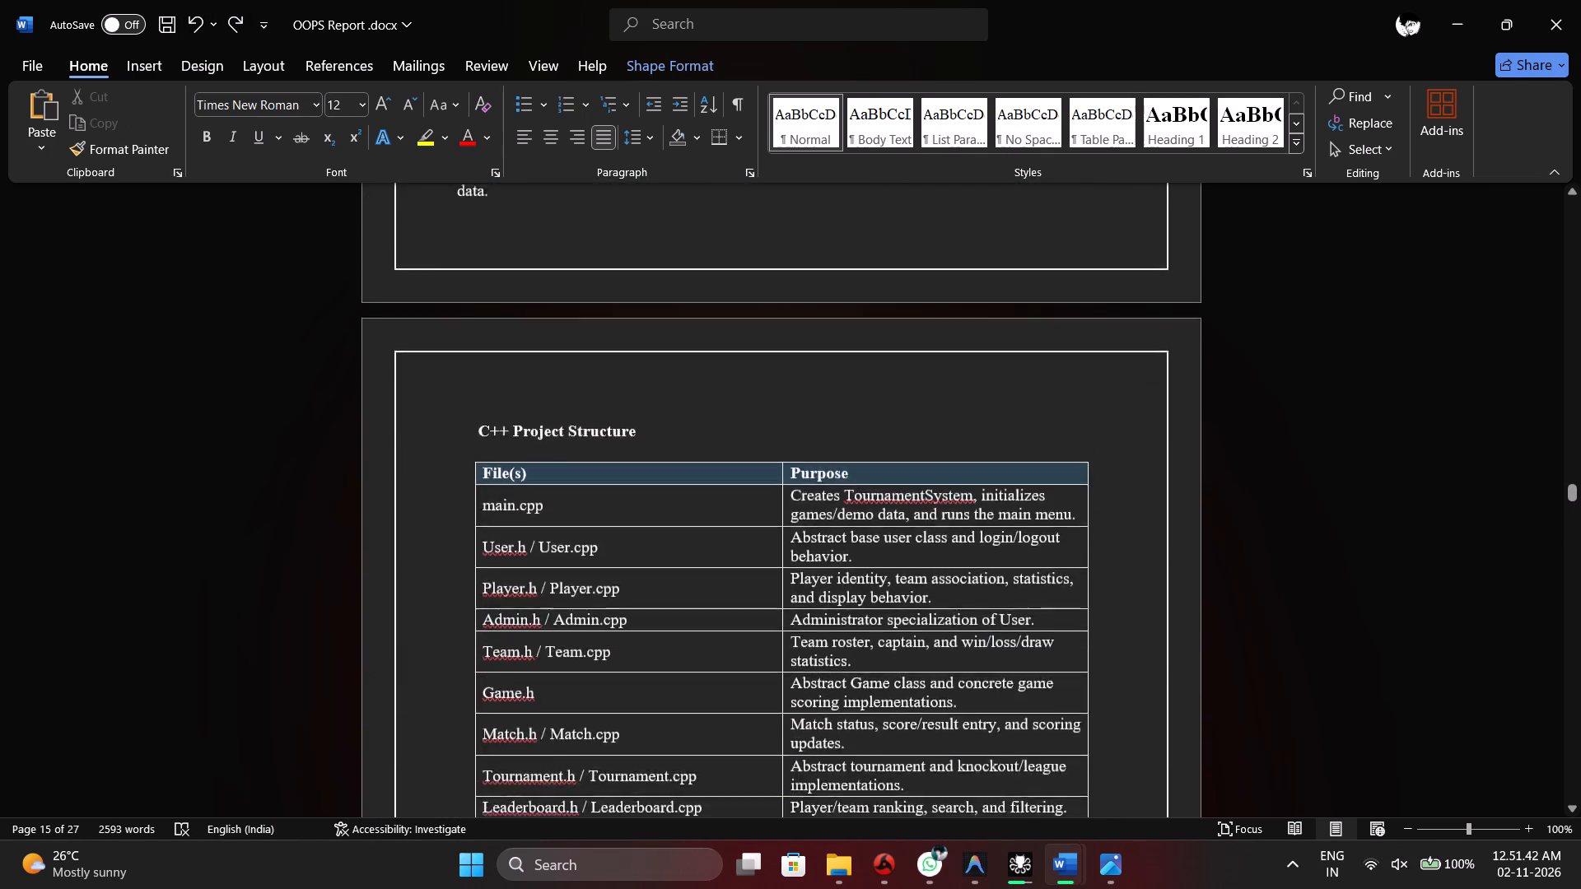
scroll(704, 498, up, 19)
scroll(704, 497, down, 9)
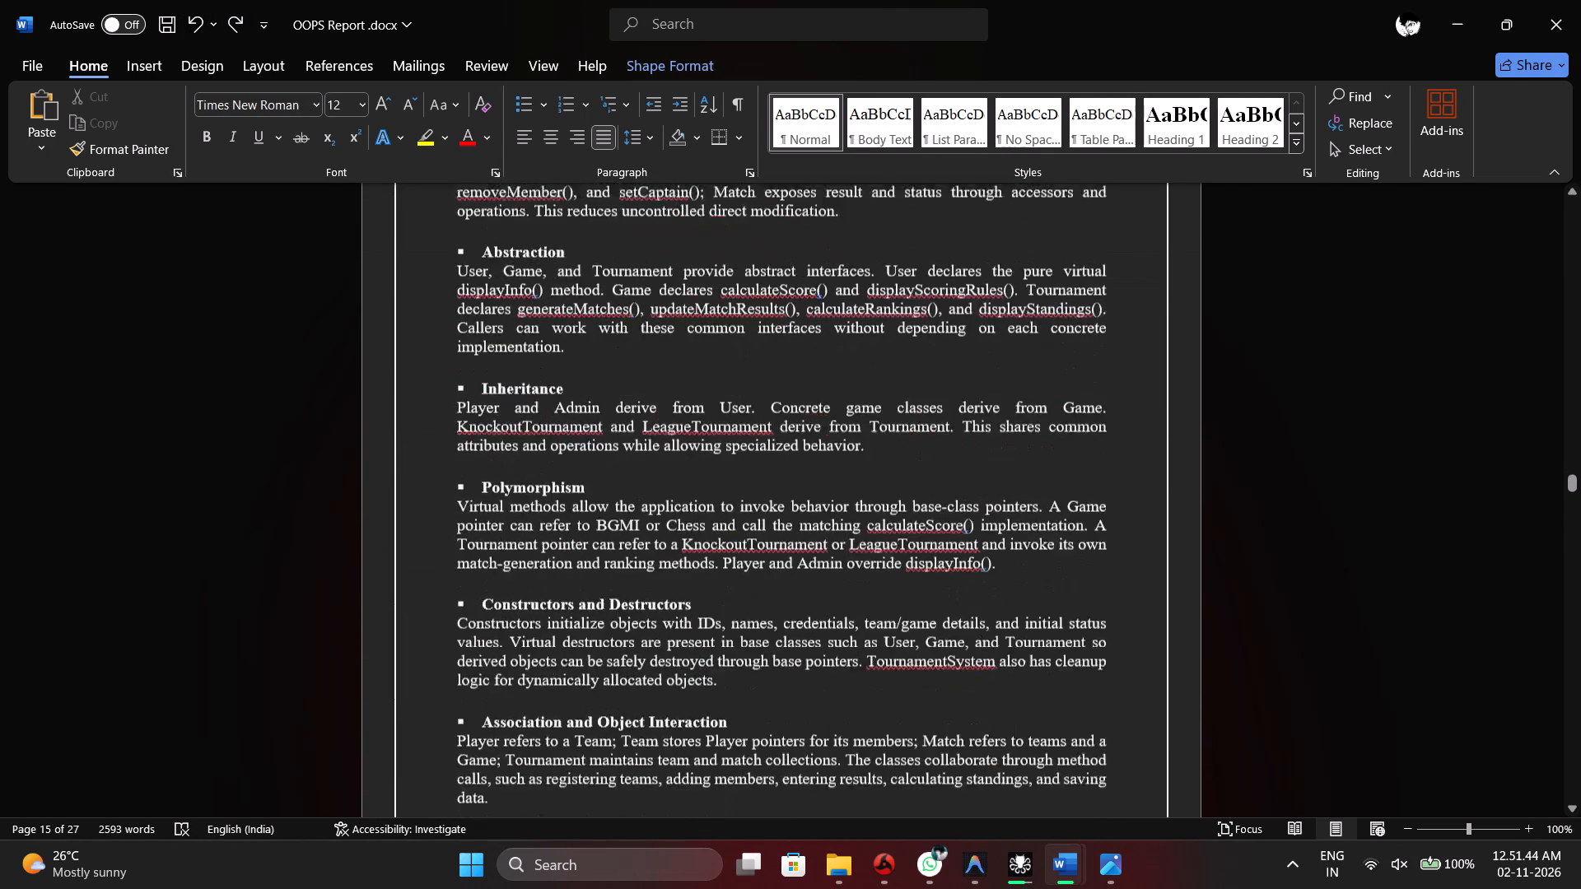
scroll(704, 497, down, 20)
scroll(704, 497, down, 16)
scroll(706, 497, up, 2)
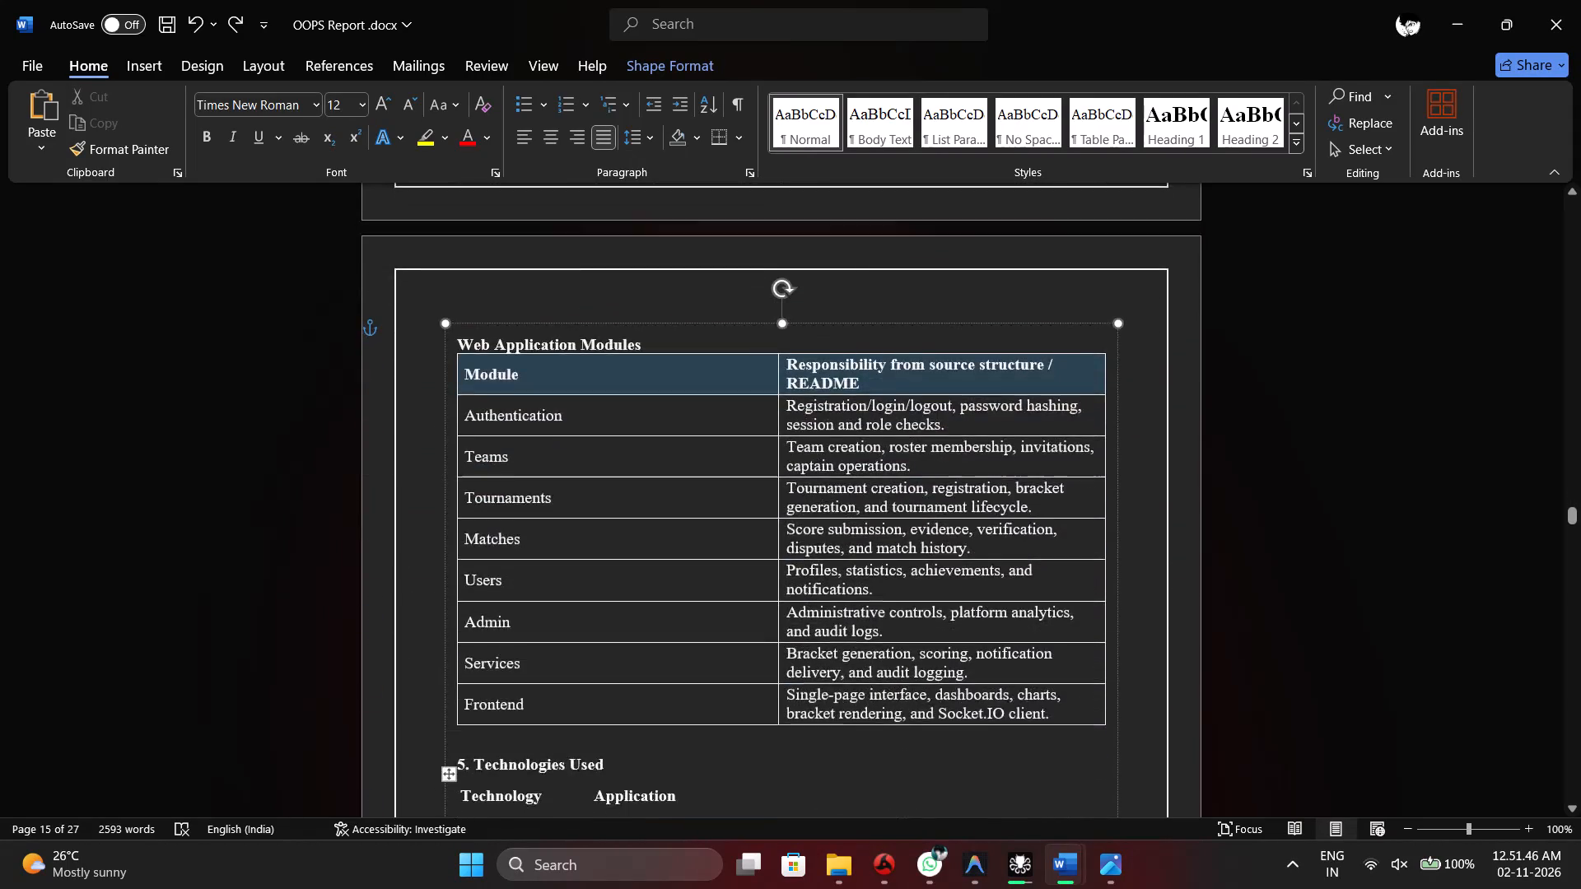
scroll(706, 497, up, 9)
scroll(706, 497, down, 6)
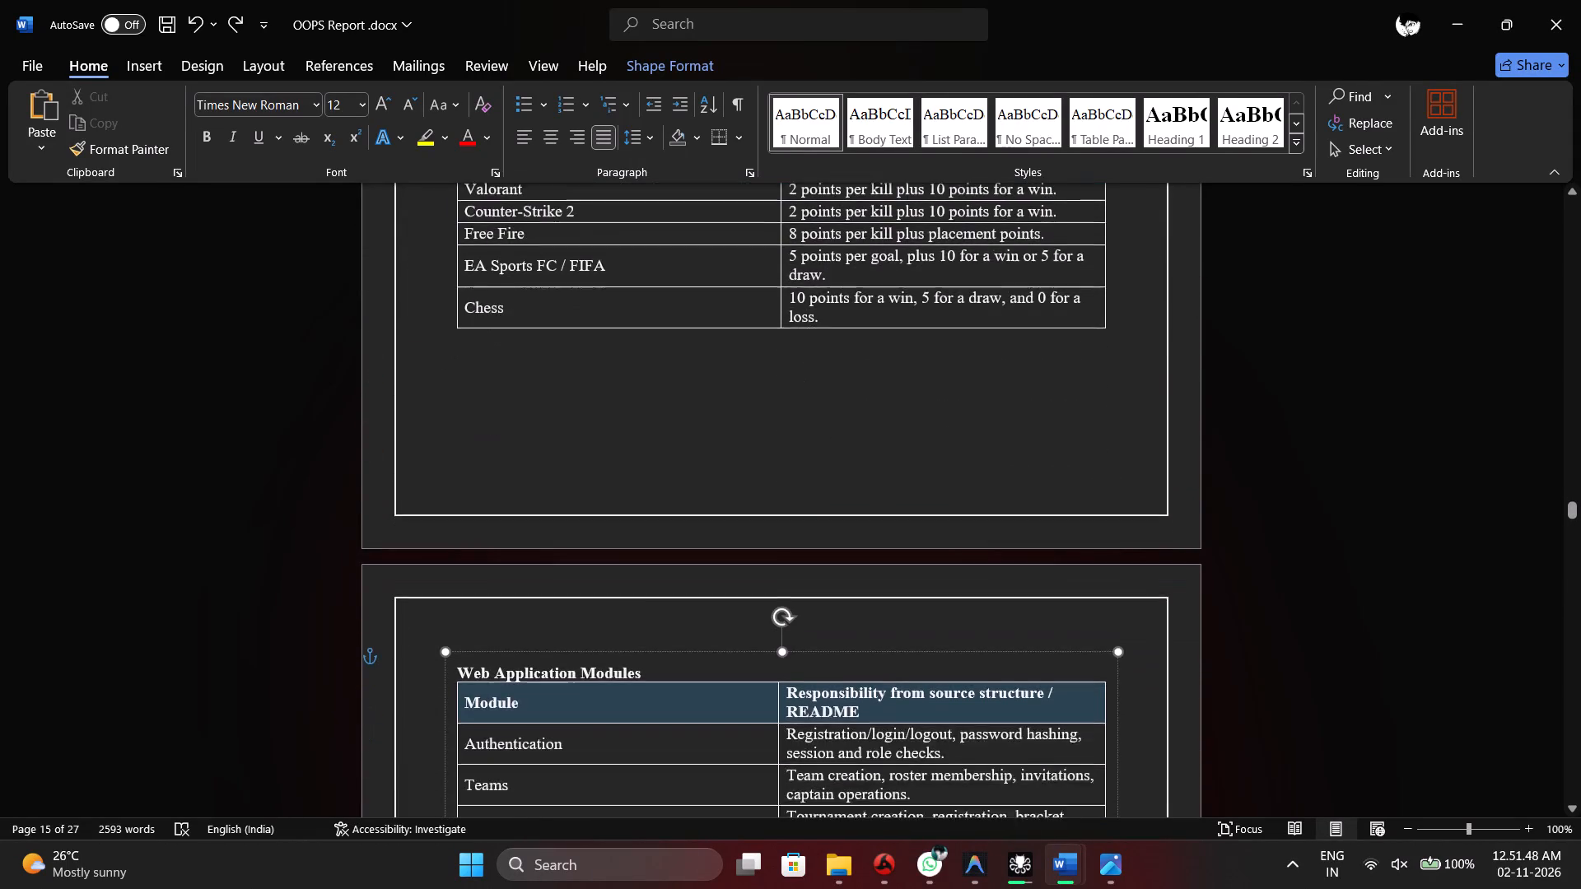
scroll(706, 497, down, 3)
scroll(483, 638, down, 9)
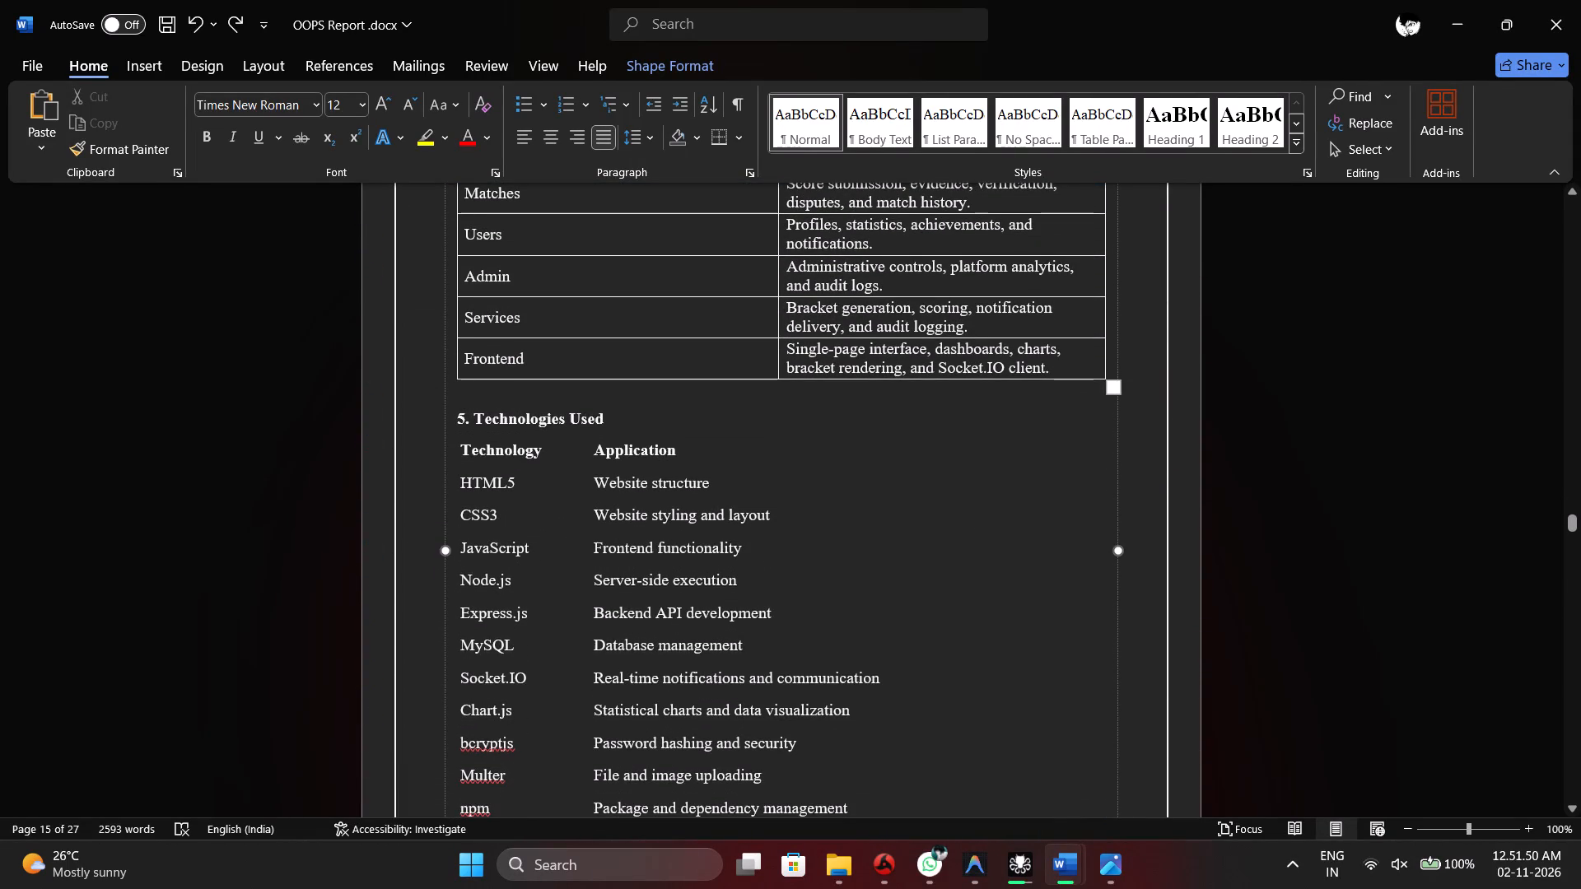
scroll(597, 463, down, 4)
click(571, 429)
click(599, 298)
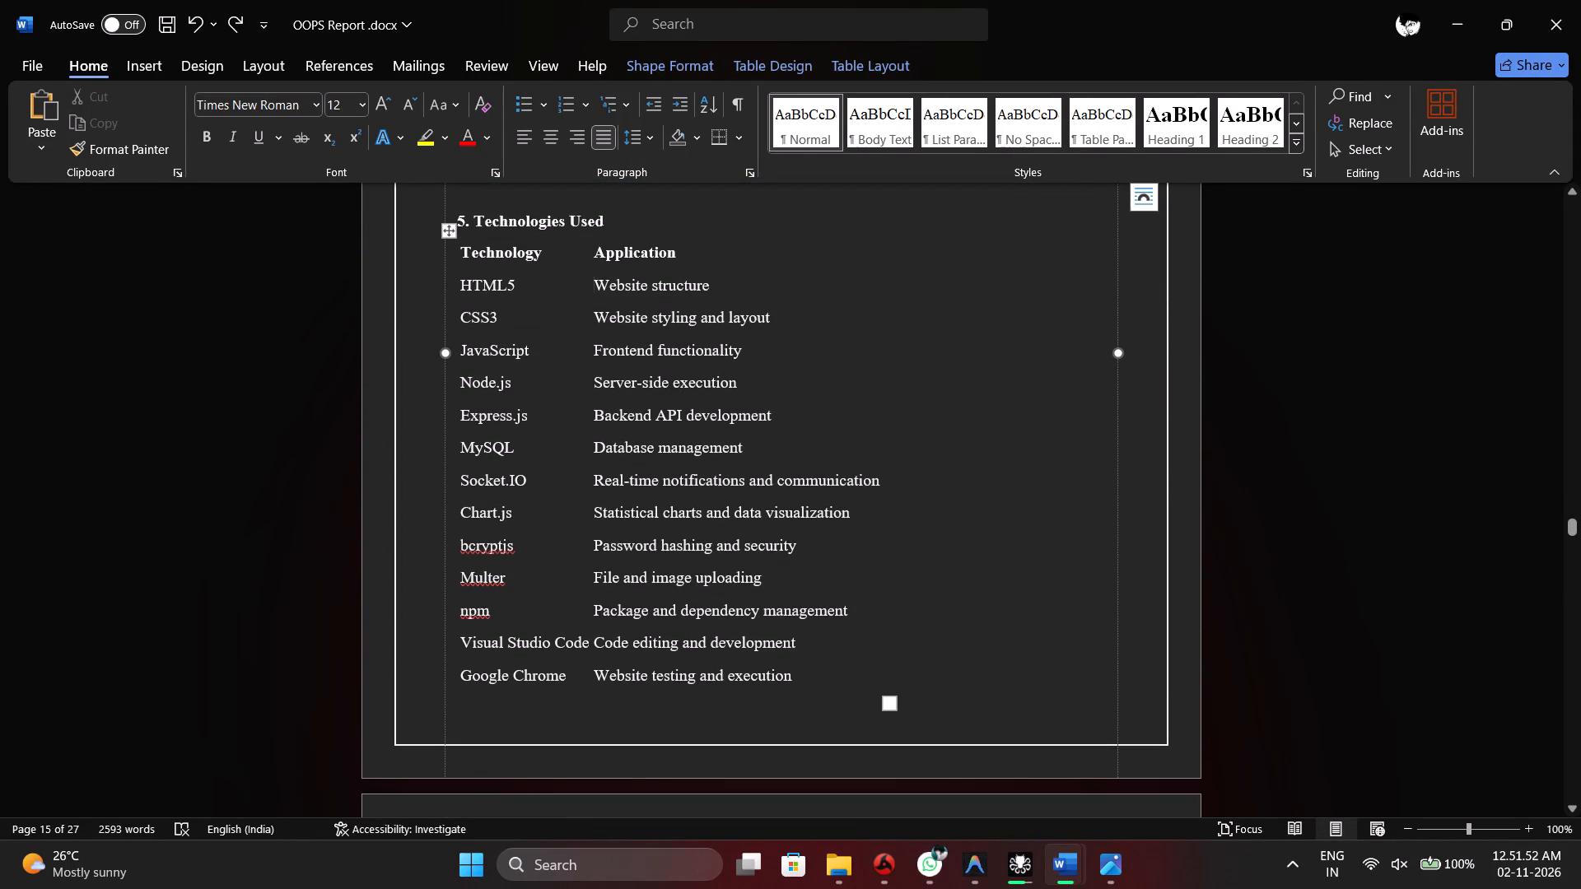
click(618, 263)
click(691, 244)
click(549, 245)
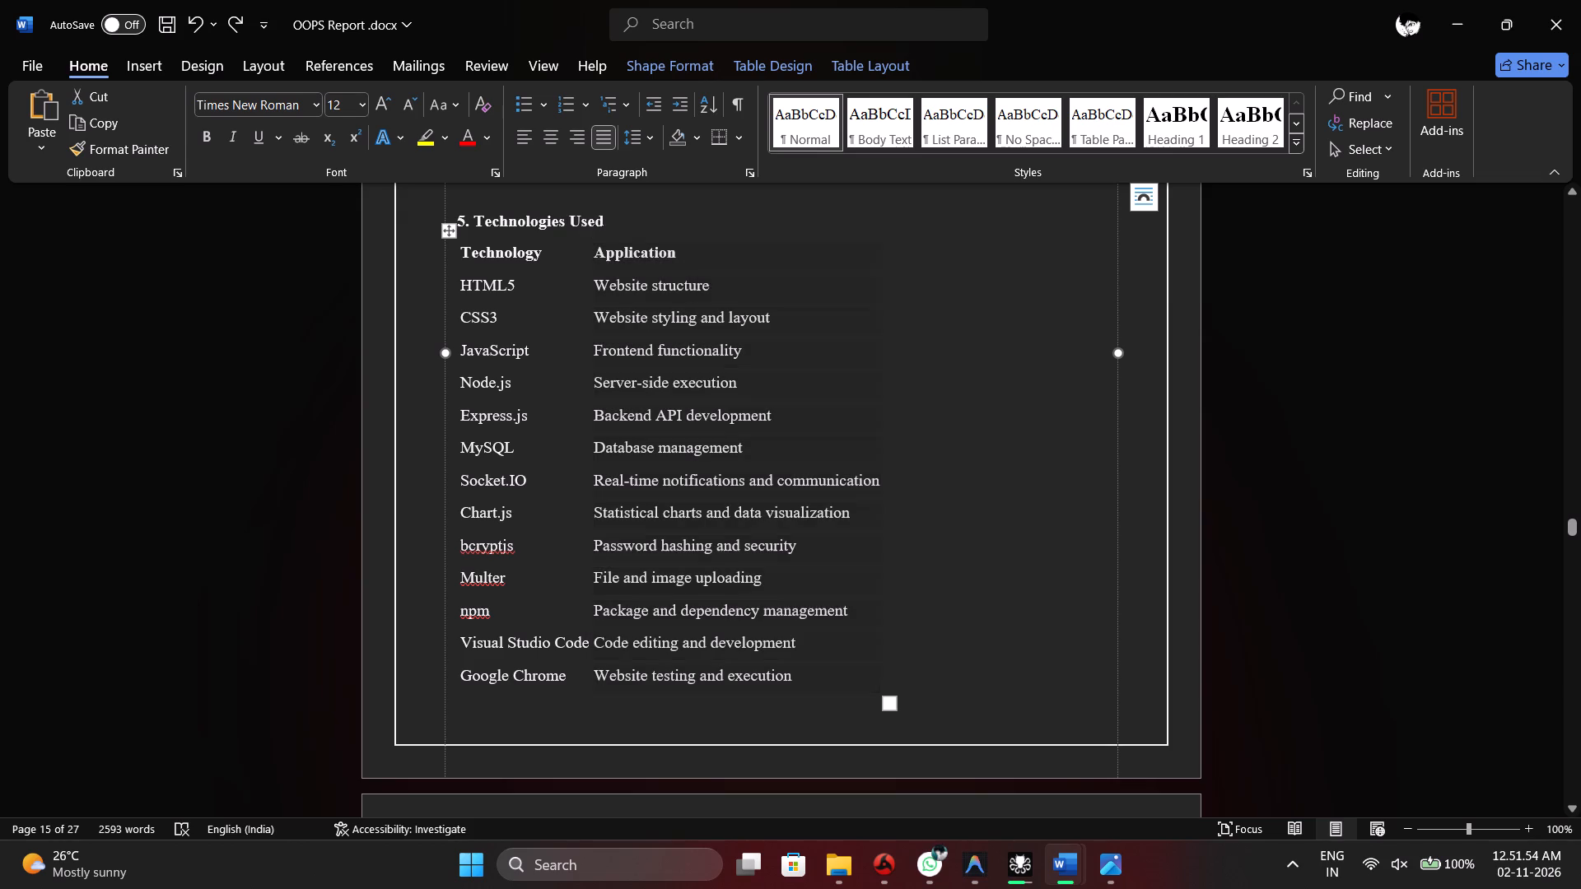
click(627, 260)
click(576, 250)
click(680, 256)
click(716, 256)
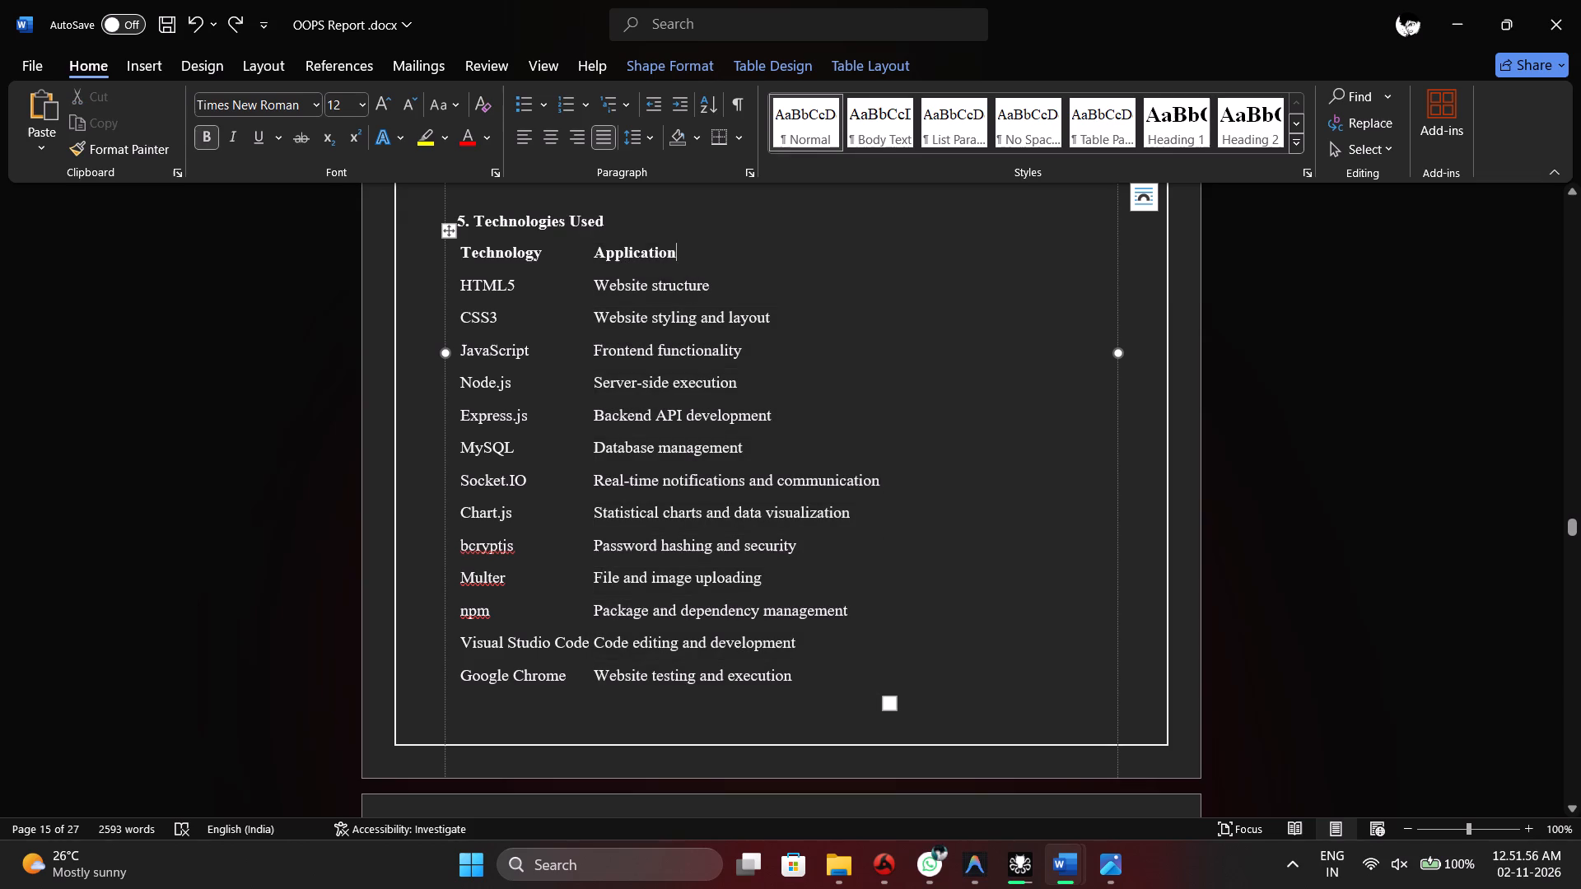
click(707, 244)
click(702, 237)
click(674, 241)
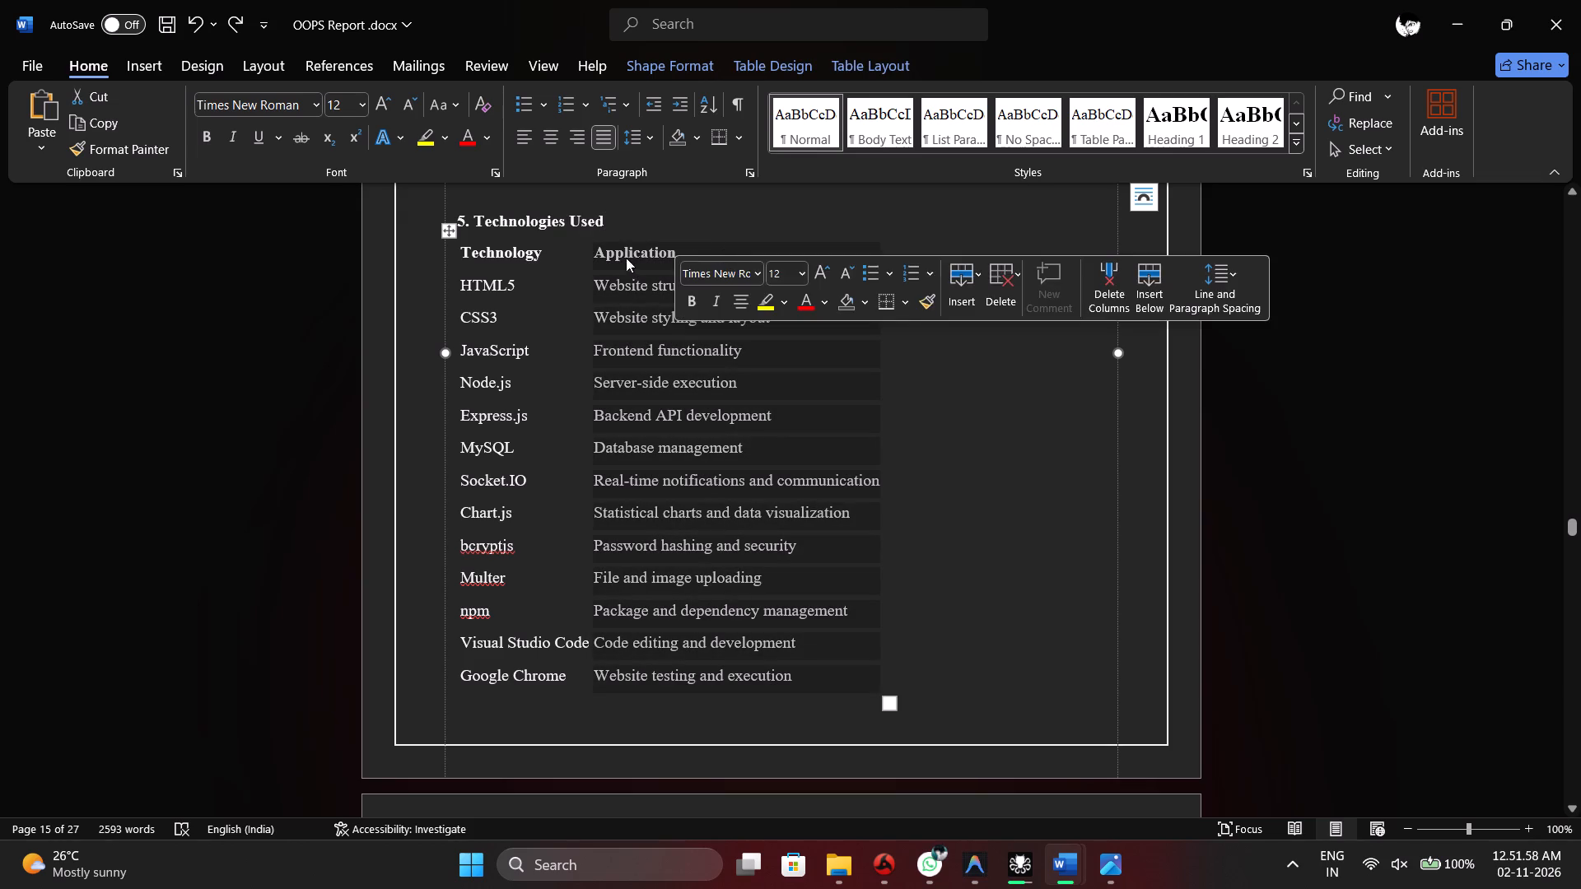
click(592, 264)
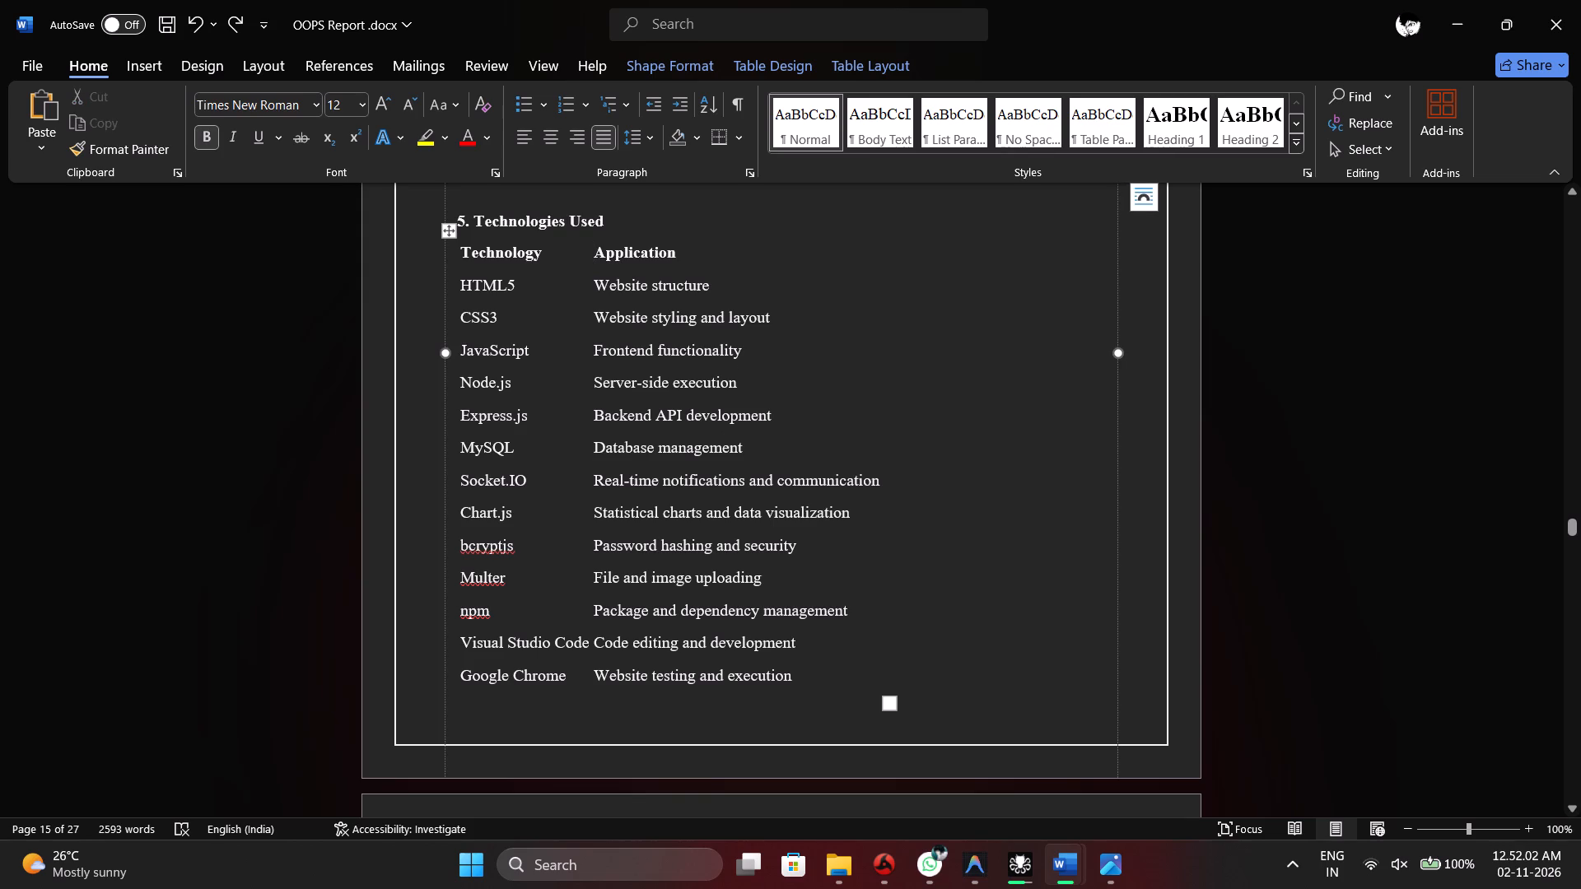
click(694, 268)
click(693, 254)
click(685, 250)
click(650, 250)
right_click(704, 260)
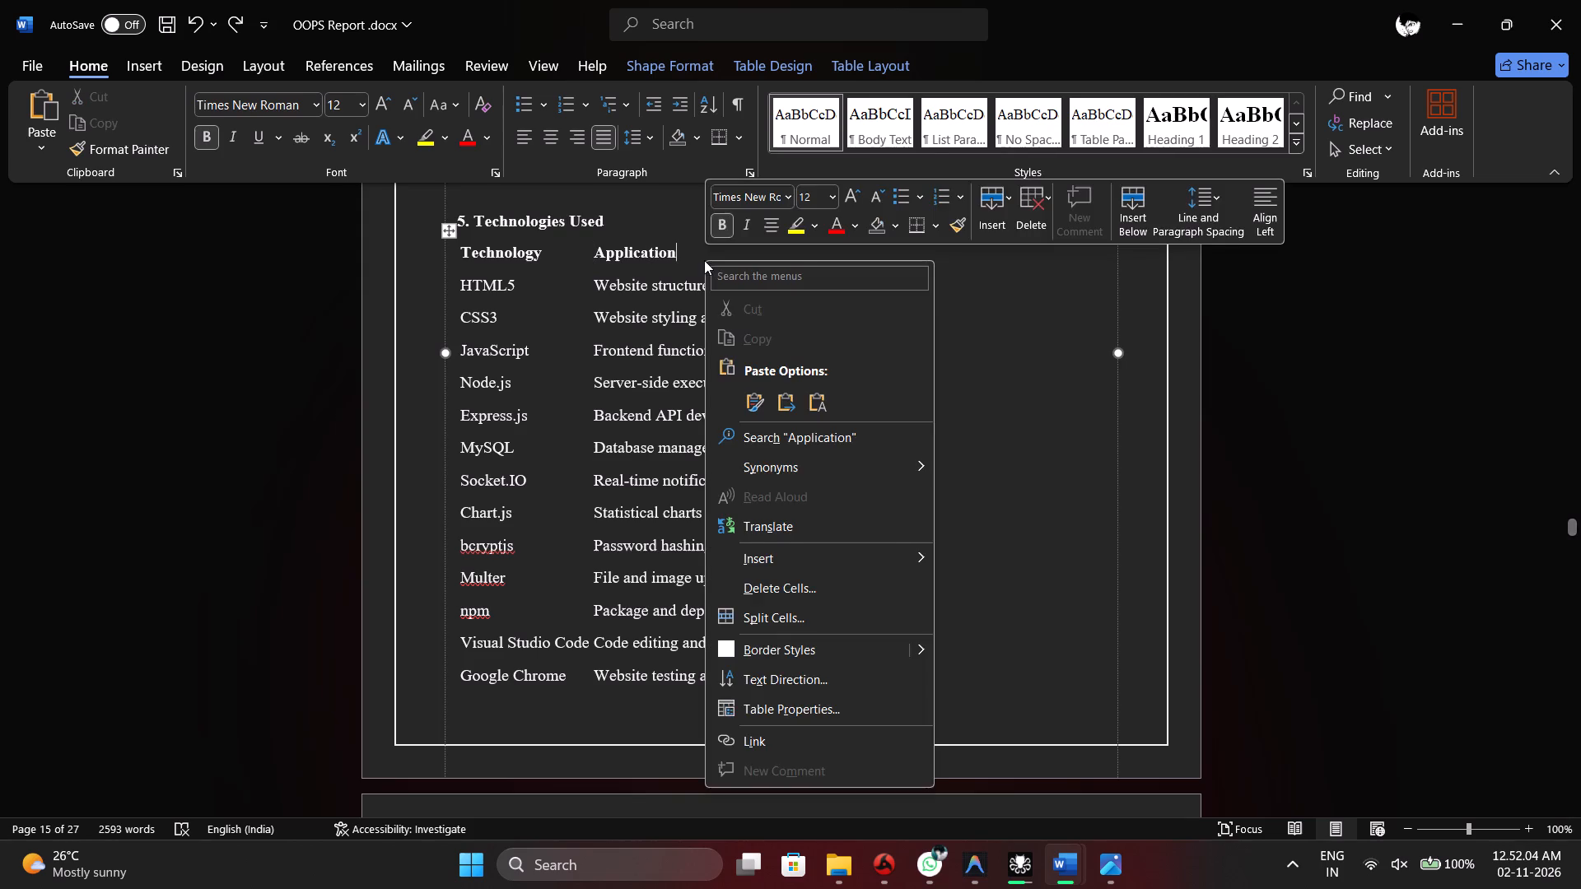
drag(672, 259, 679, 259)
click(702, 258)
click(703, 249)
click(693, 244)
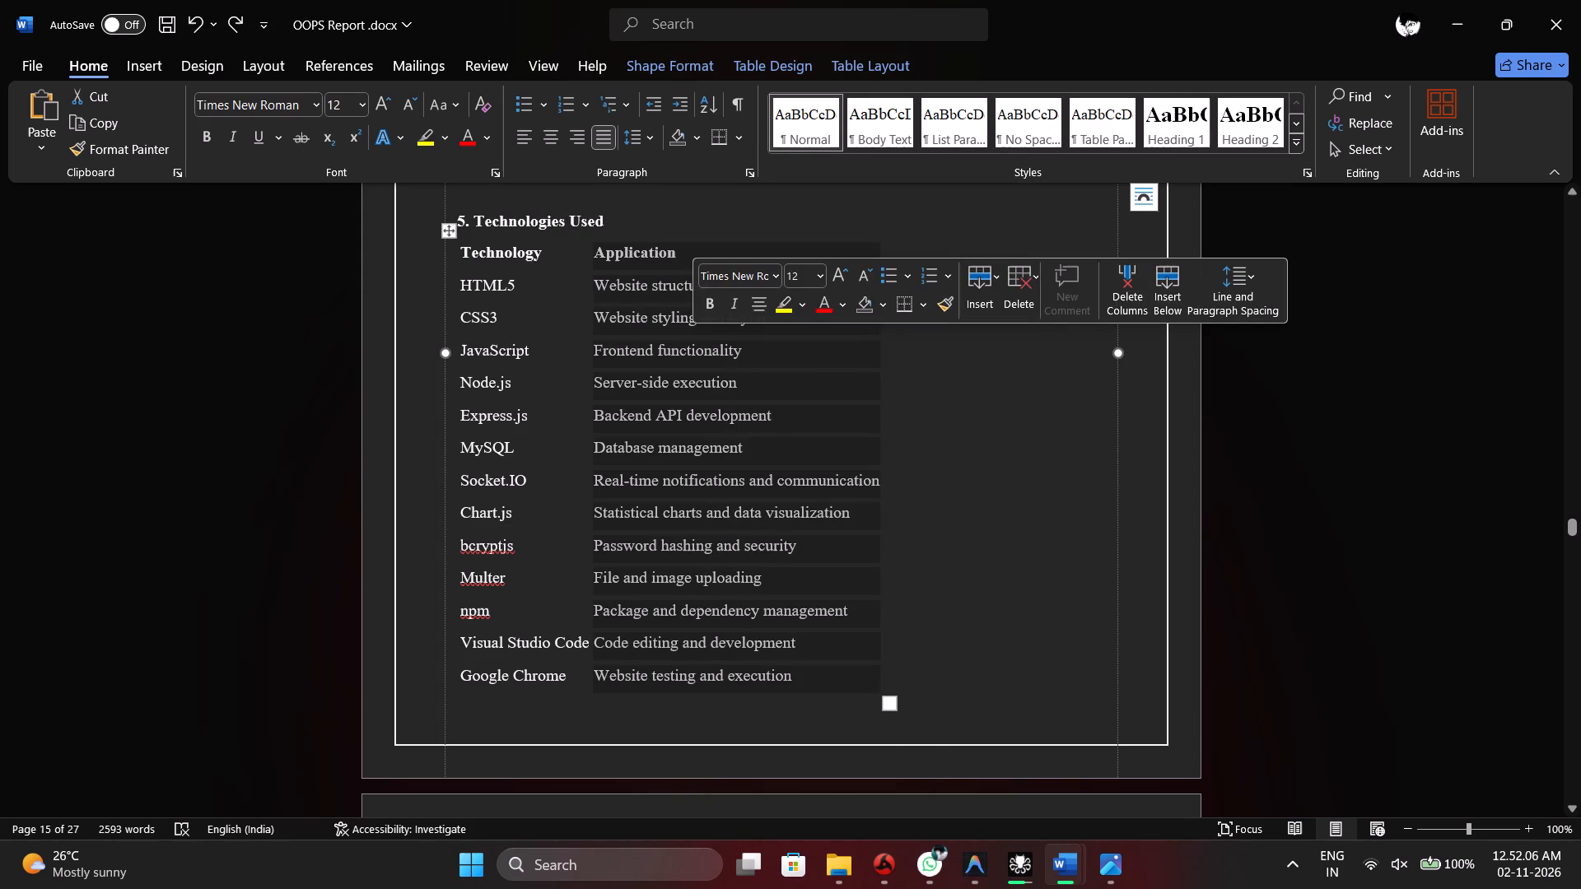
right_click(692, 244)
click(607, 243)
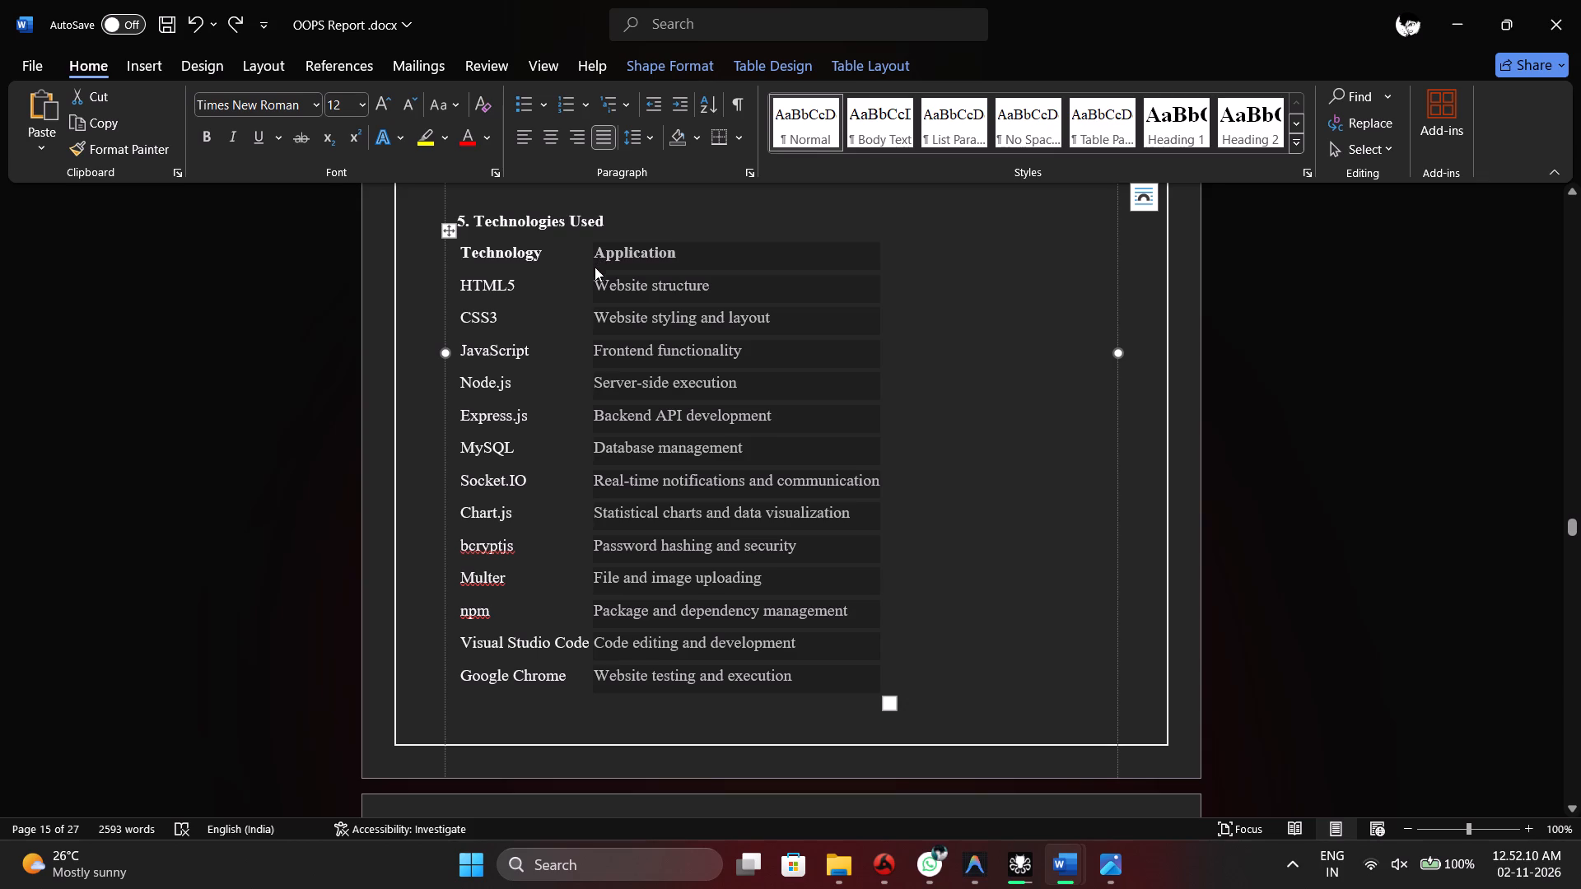
Widen the Technology column of the Technologies Used table by moving its boundary with the Application column.
drag(590, 282, 646, 286)
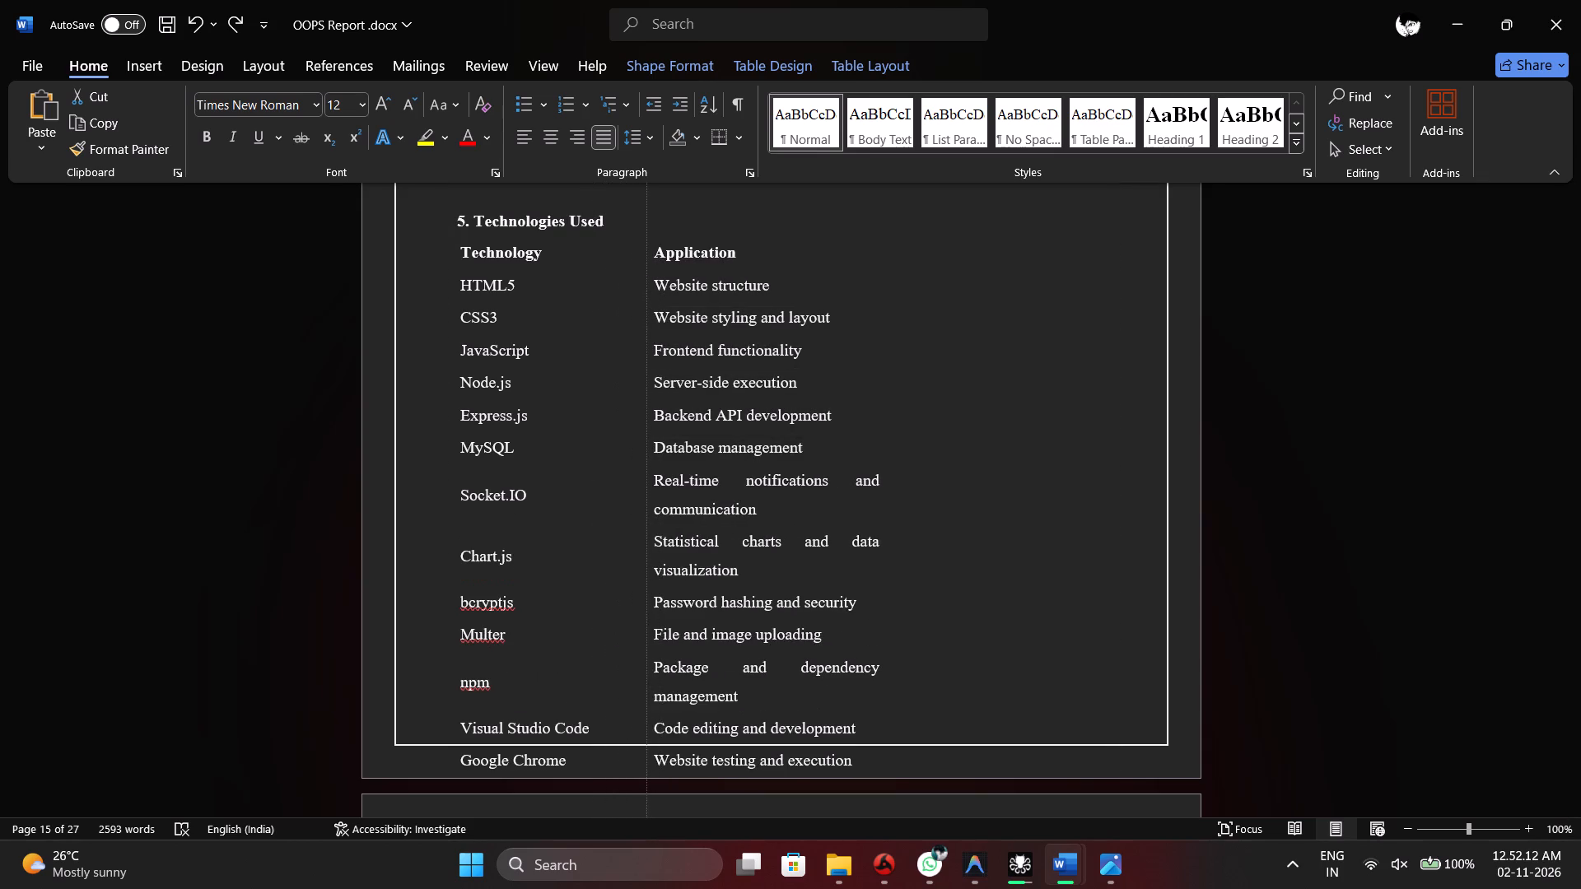
Narrow the Technology column of the Technologies Used table, leaving a small gap between "Visual Studio Code" and the Application column.
drag(646, 286, 599, 279)
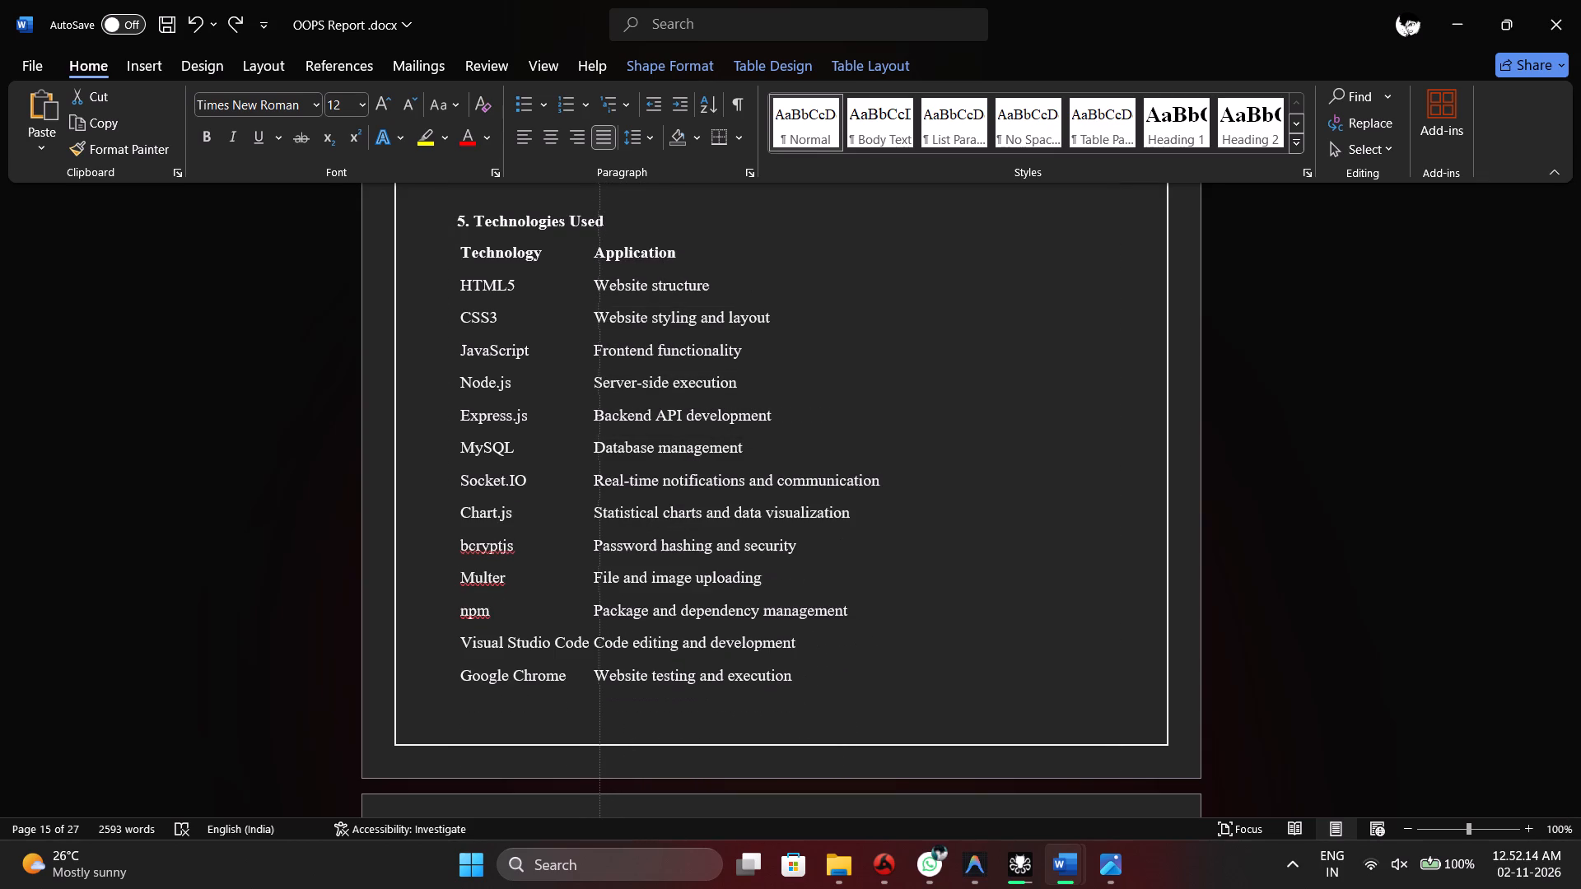
drag(599, 279, 616, 282)
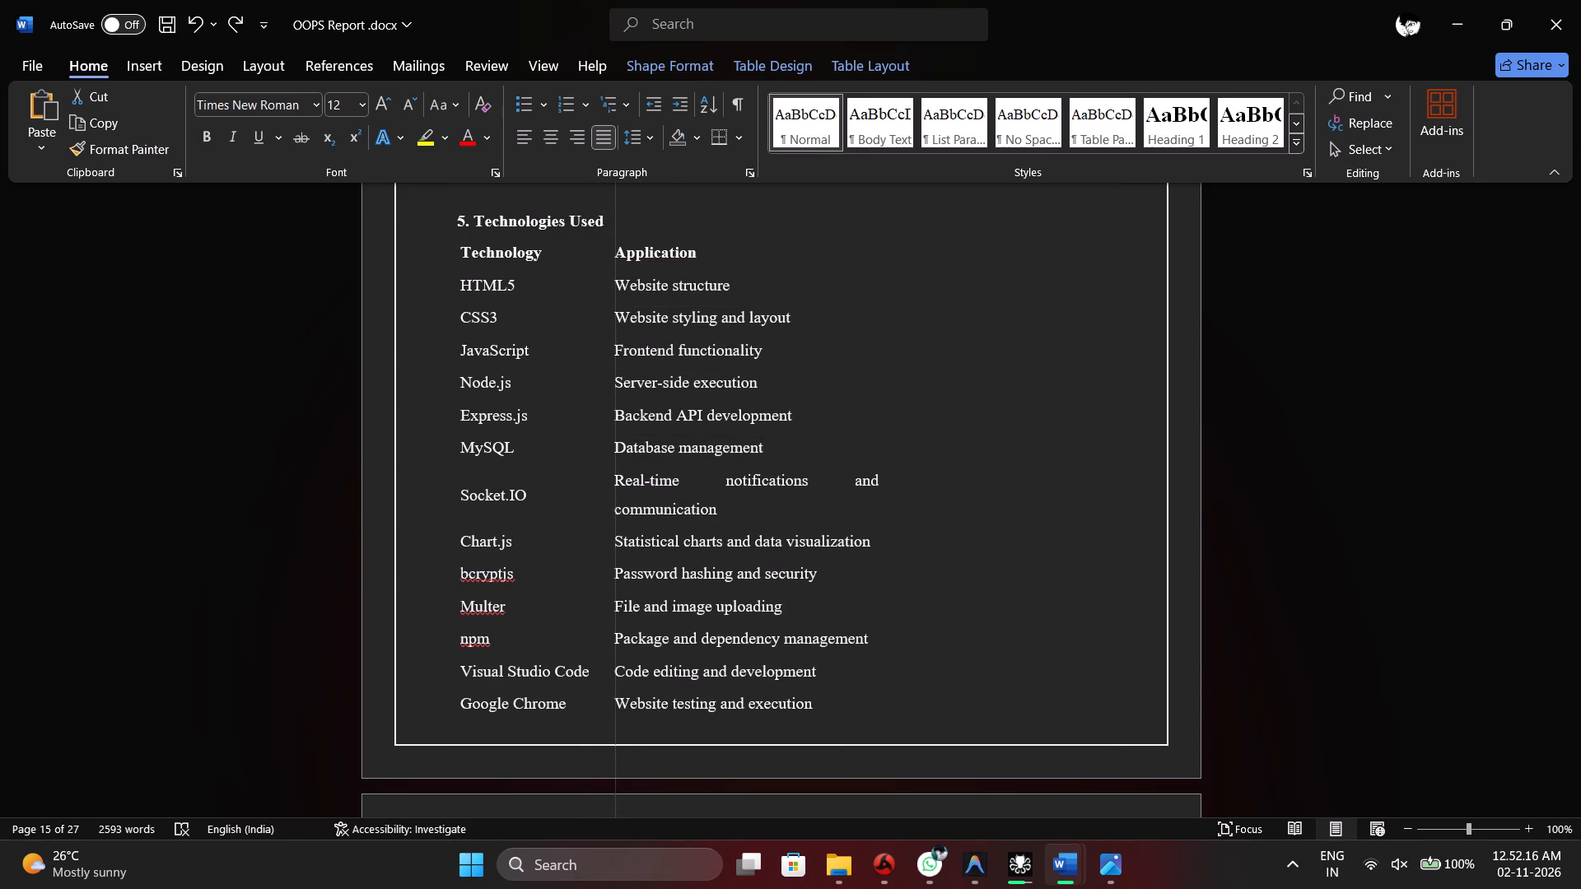
drag(616, 282, 618, 282)
click(998, 247)
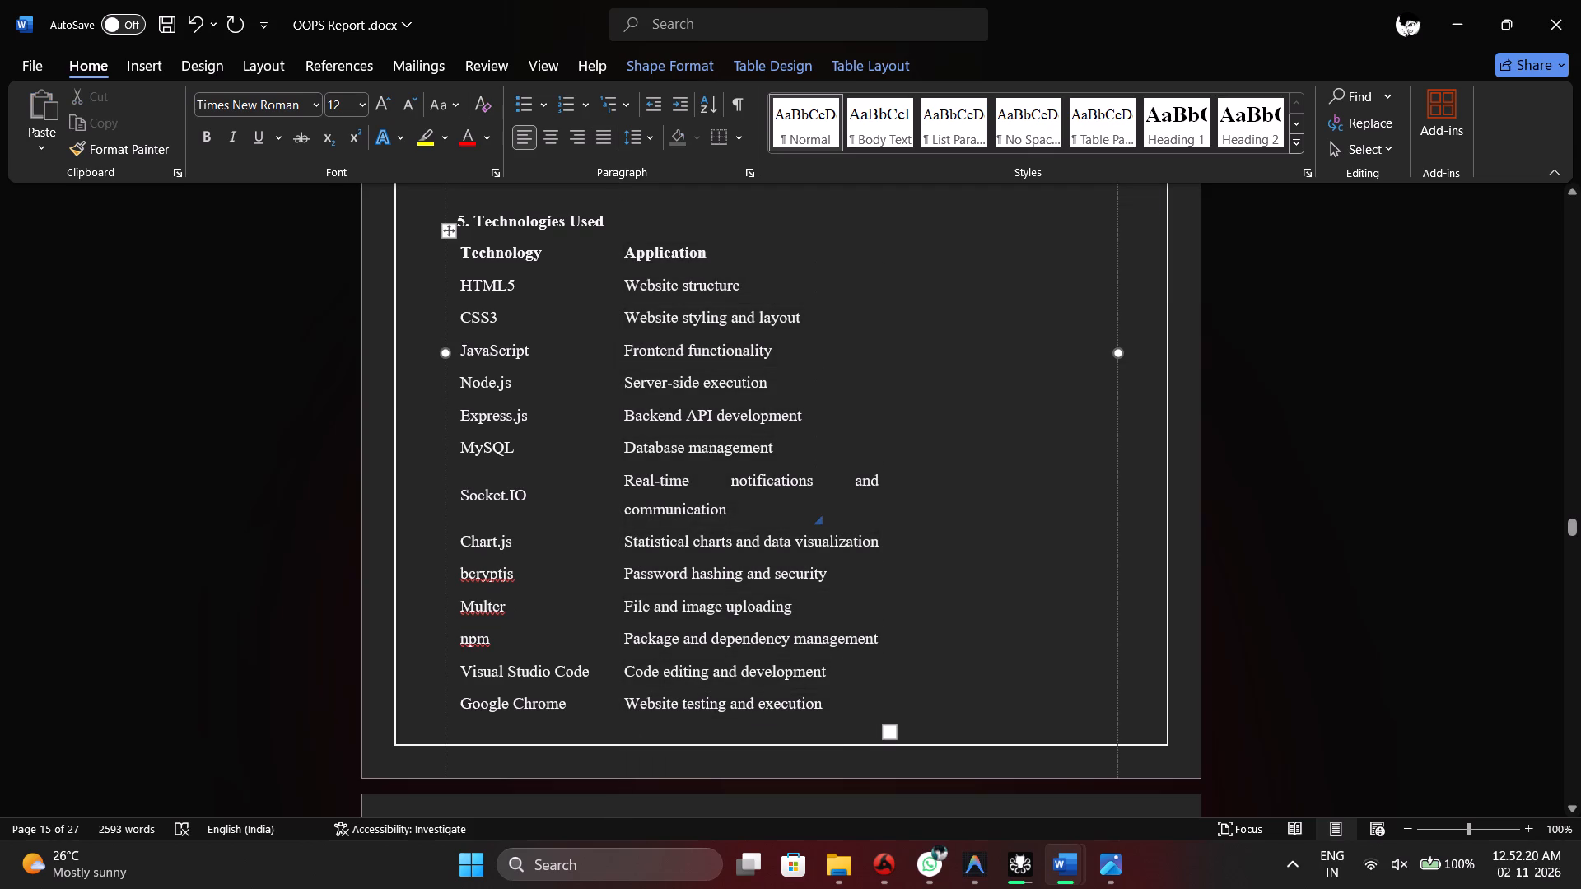
click(987, 492)
Insert a blank line between the "5. Technologies Used" heading and its table.
scroll(865, 555, up, 4)
click(647, 408)
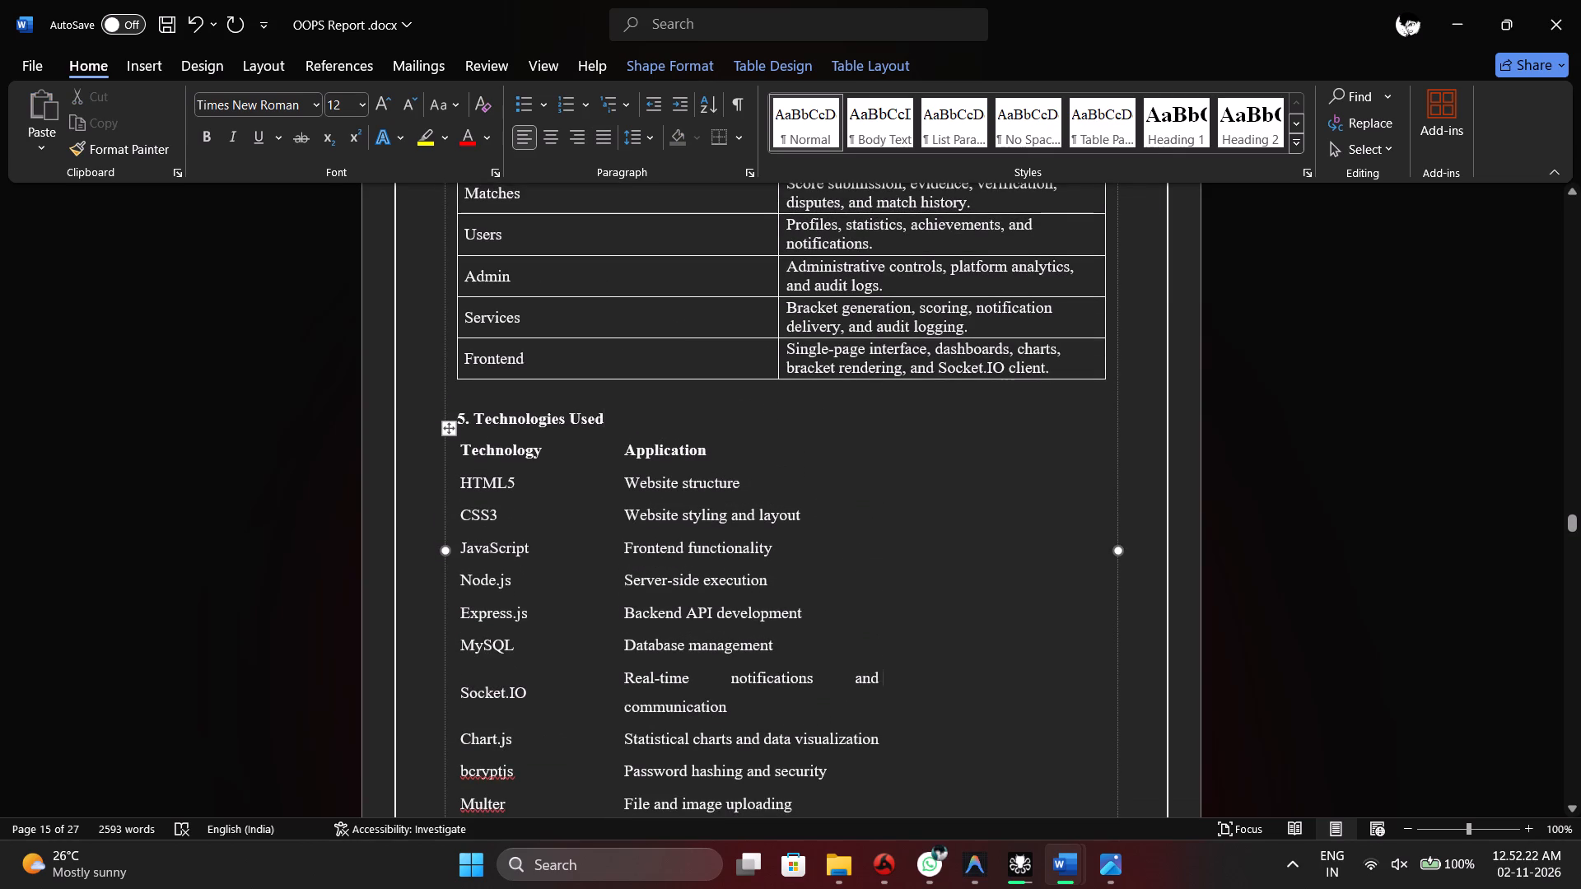
key(Return)
Examine the page fit from the C++ Project Structure table through the Technologies Used table to the start of the Testing page.
scroll(682, 434, down, 7)
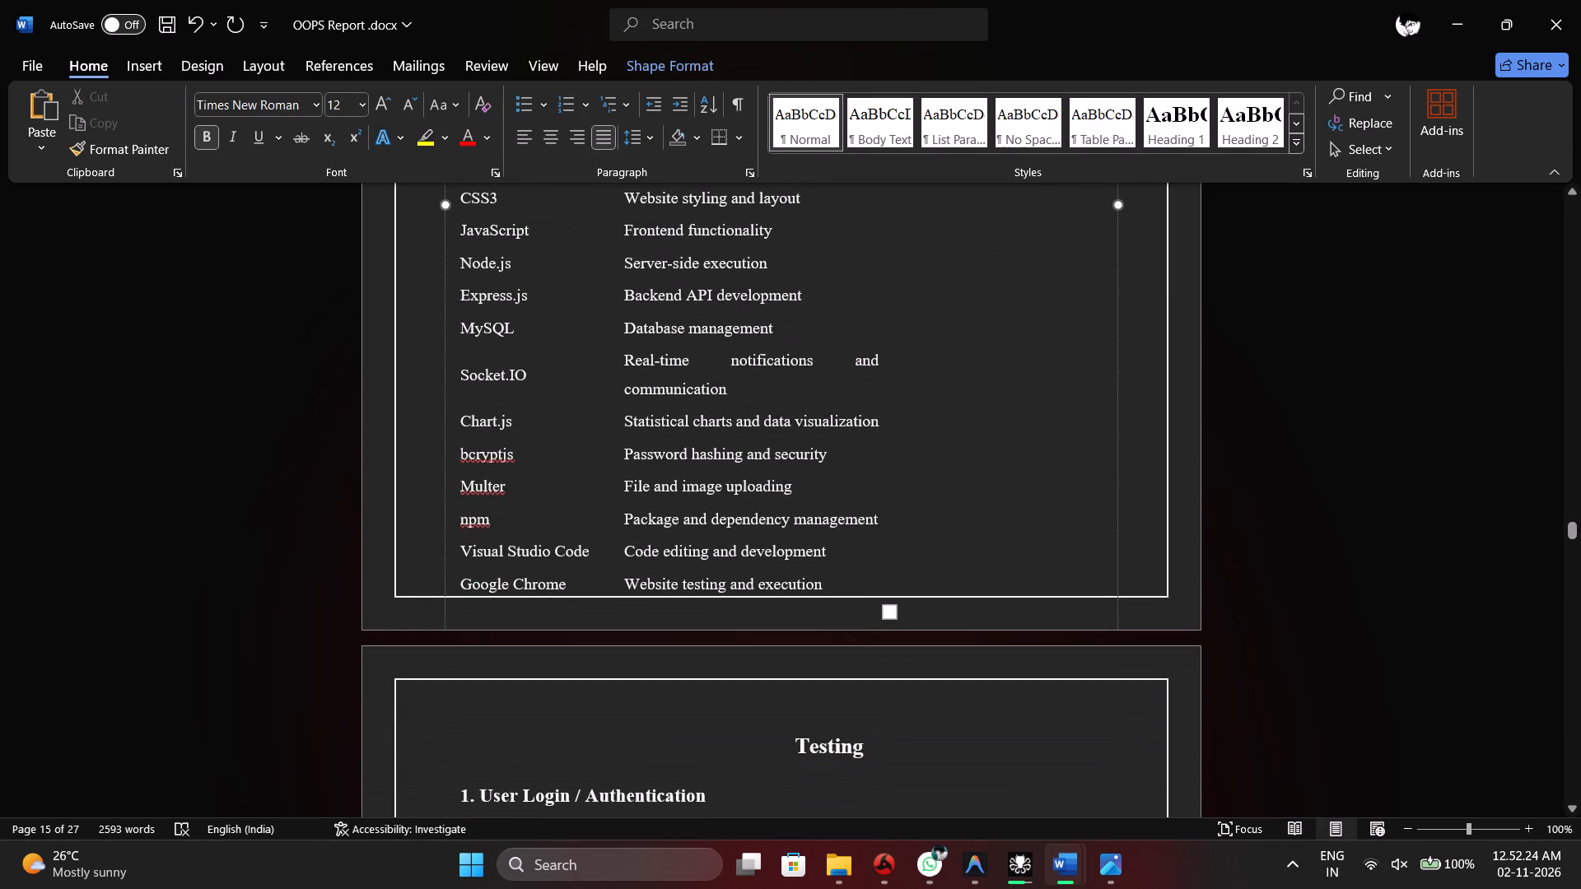
click(770, 602)
scroll(797, 605, down, 5)
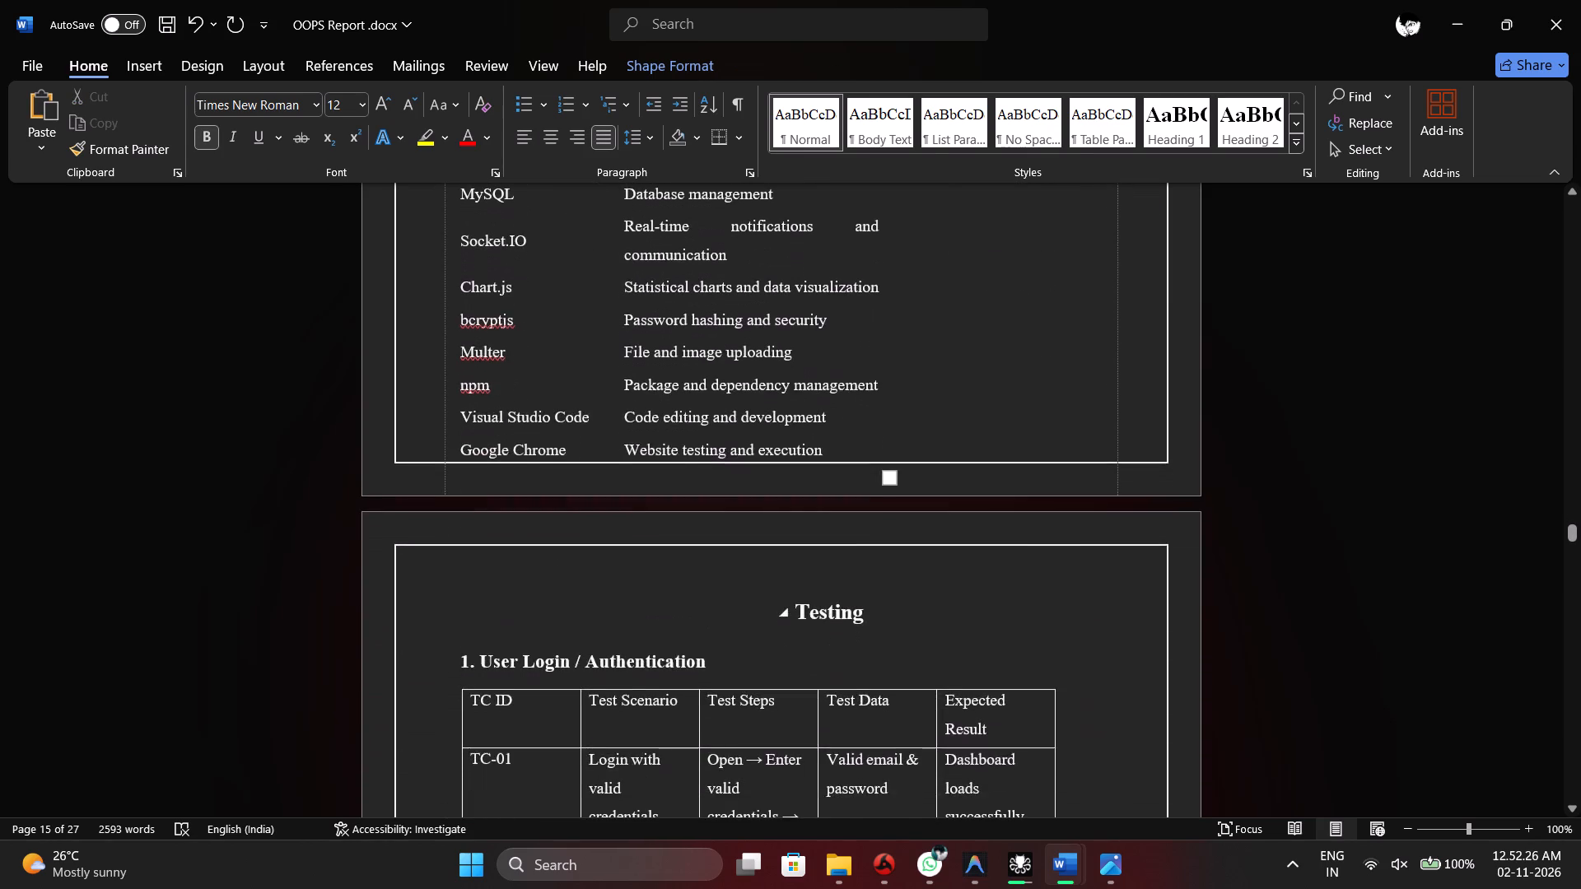
scroll(797, 605, up, 20)
scroll(797, 605, up, 7)
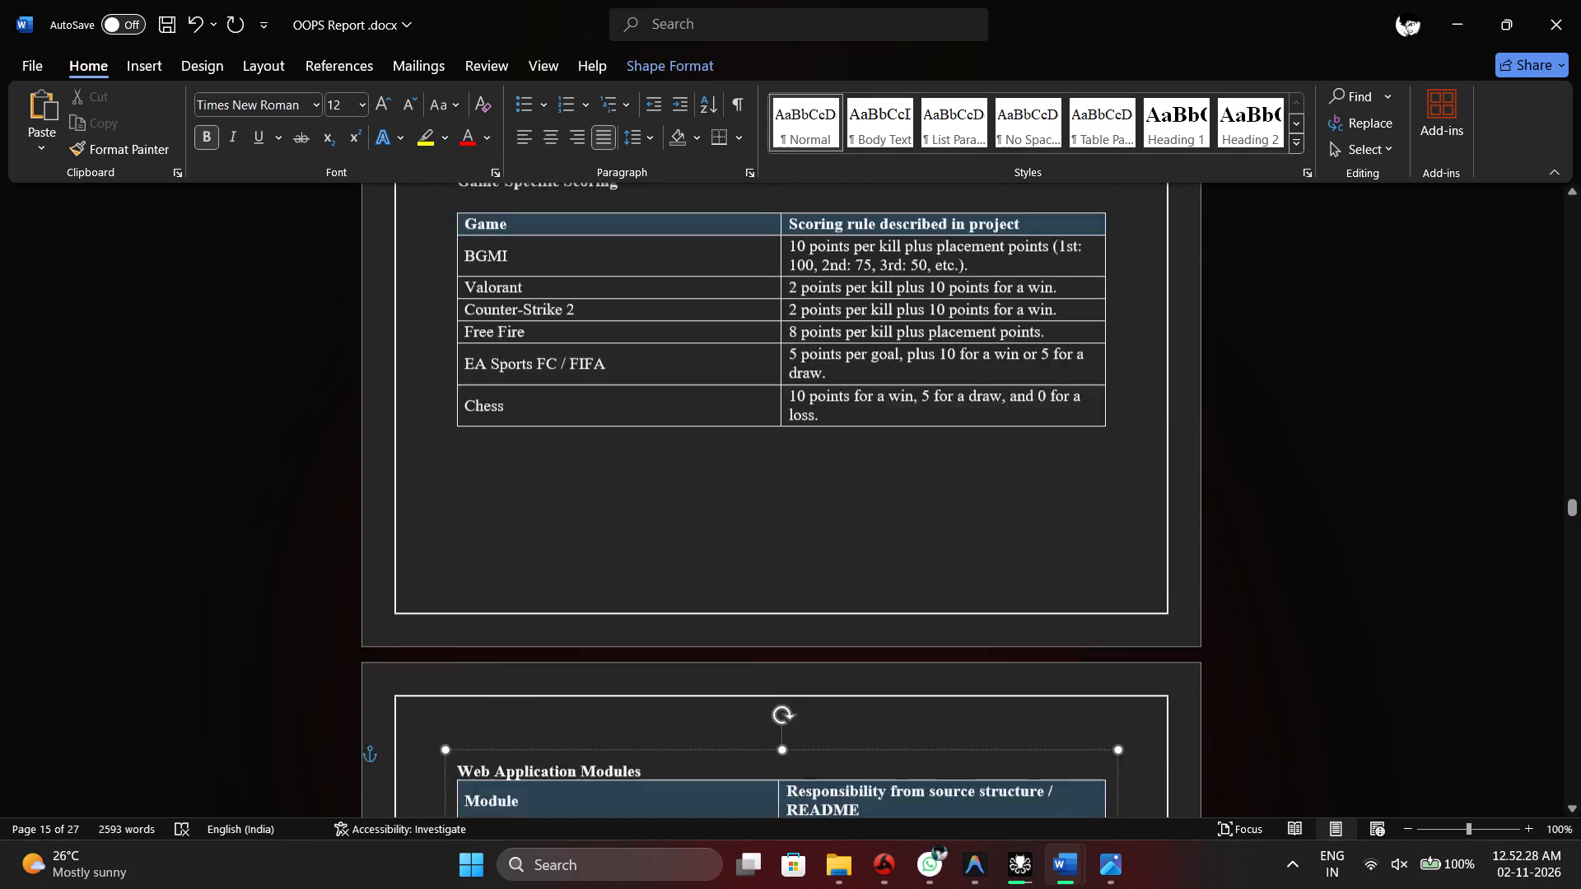
scroll(778, 557, up, 18)
scroll(734, 557, up, 9)
scroll(734, 551, down, 16)
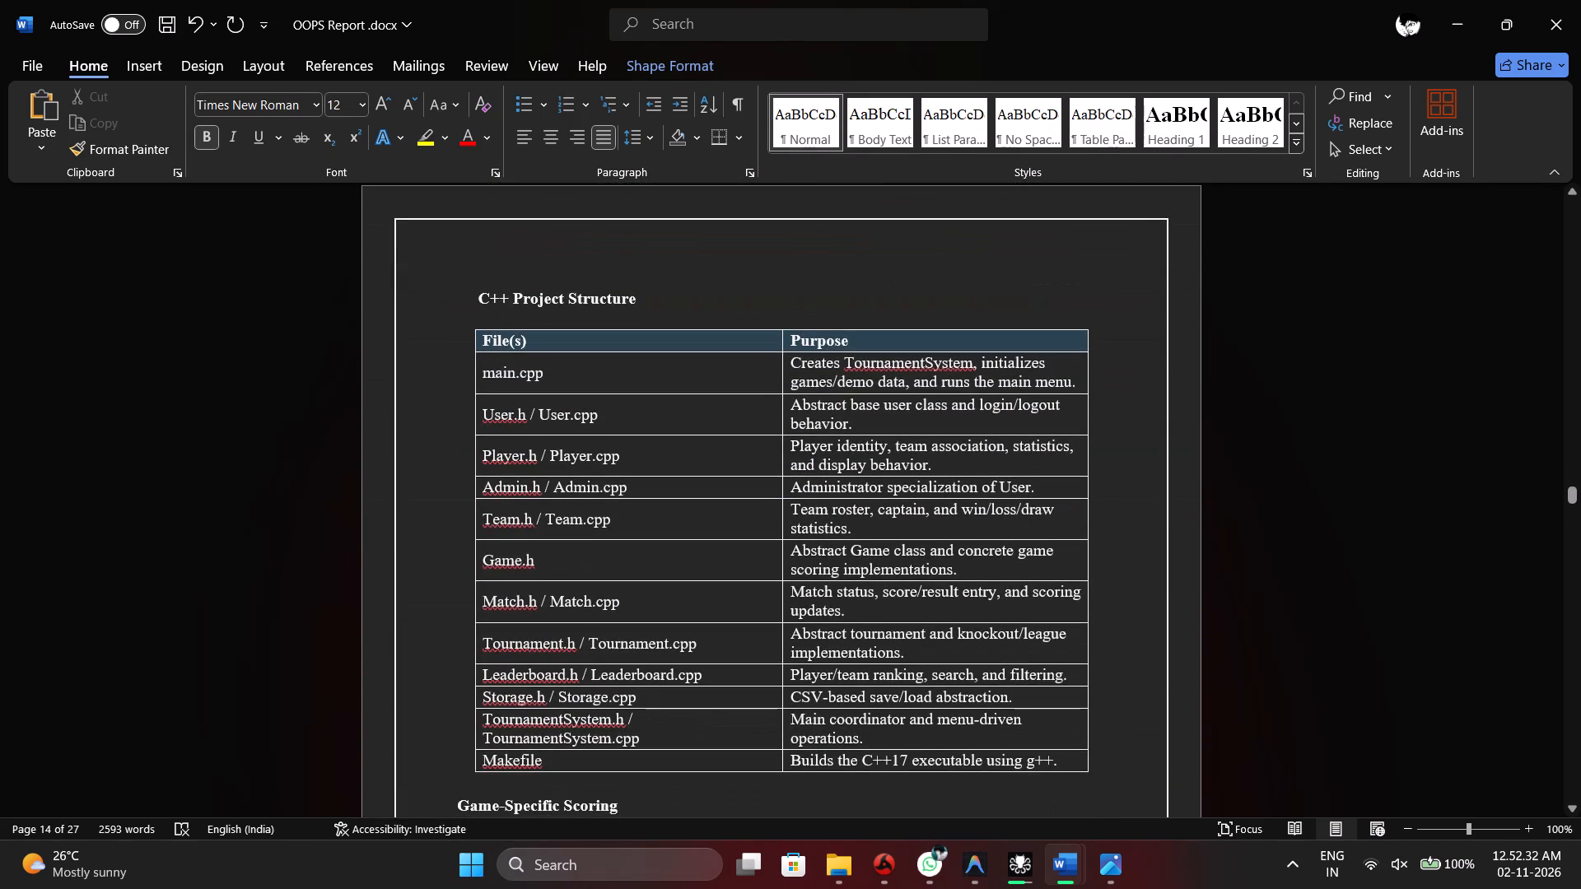
scroll(734, 551, down, 12)
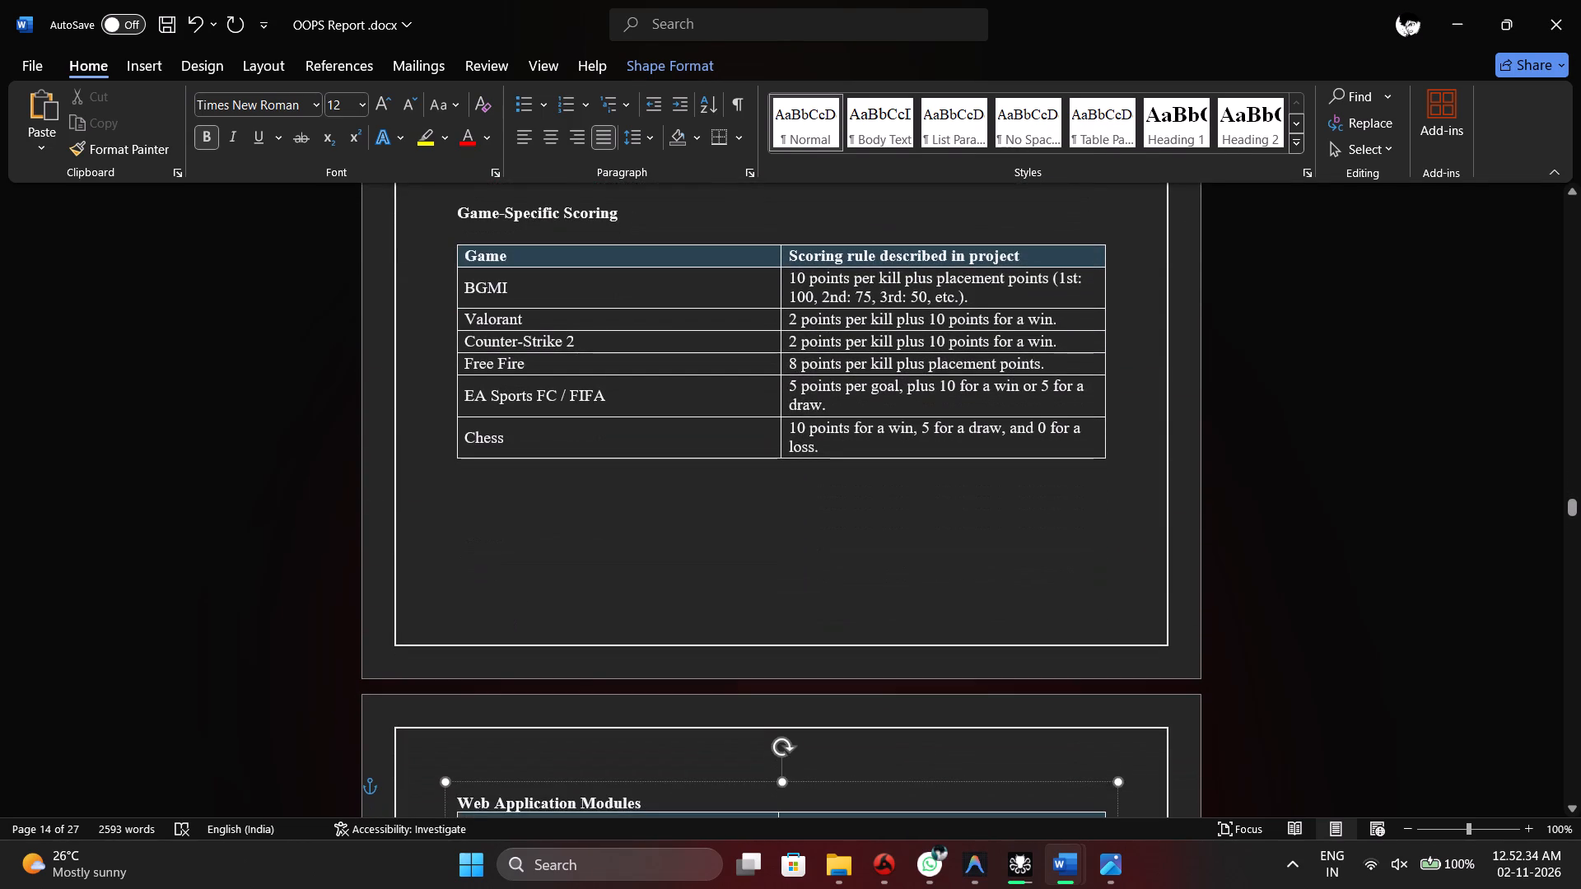
scroll(735, 489, down, 9)
scroll(635, 408, down, 8)
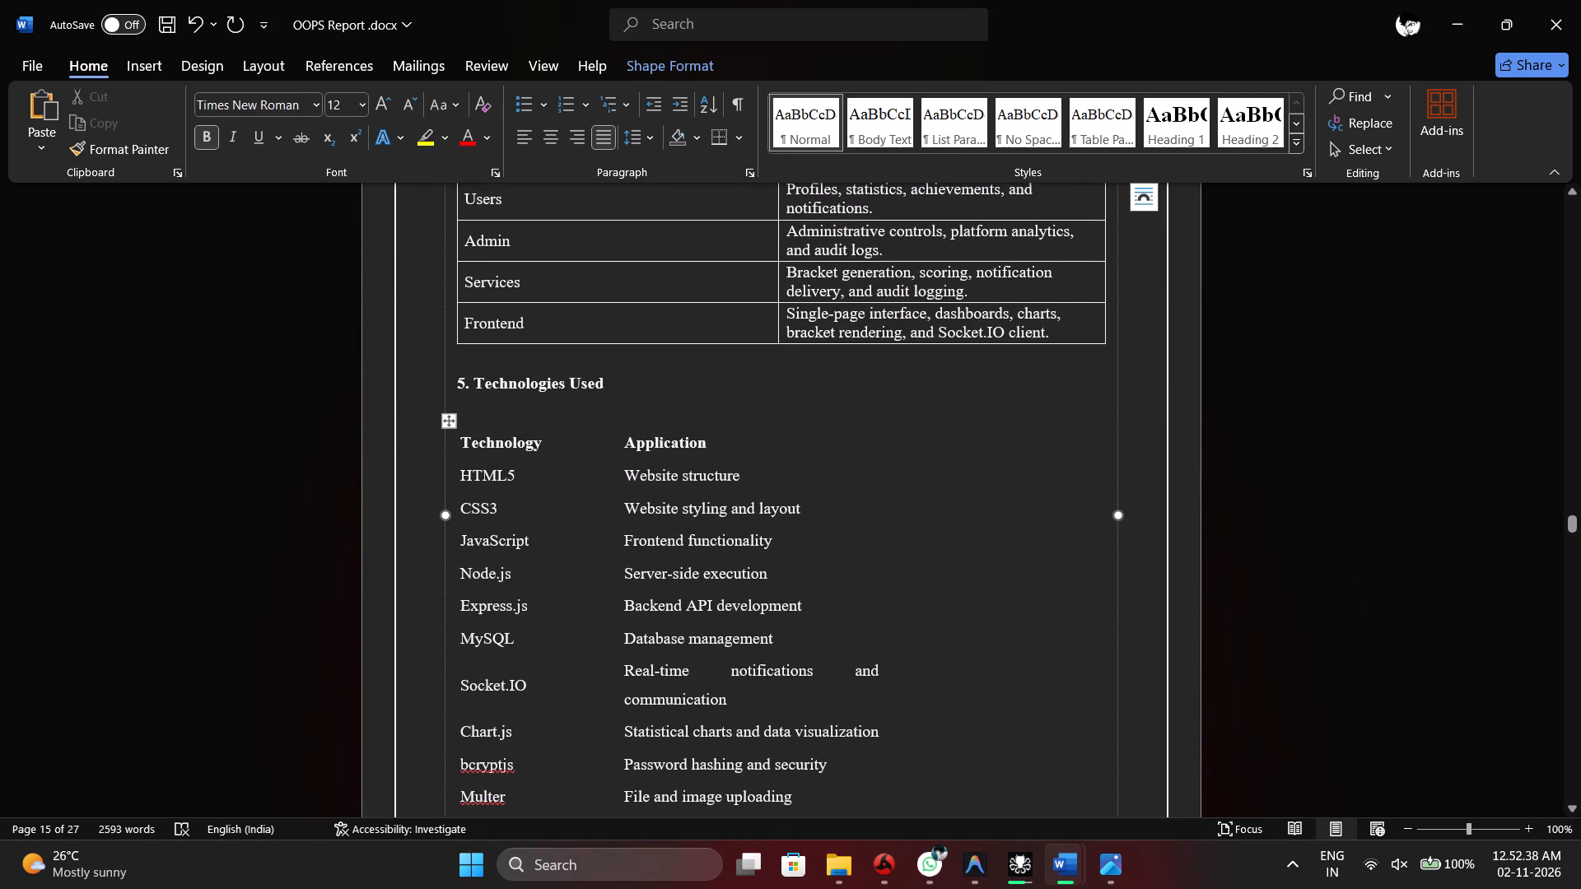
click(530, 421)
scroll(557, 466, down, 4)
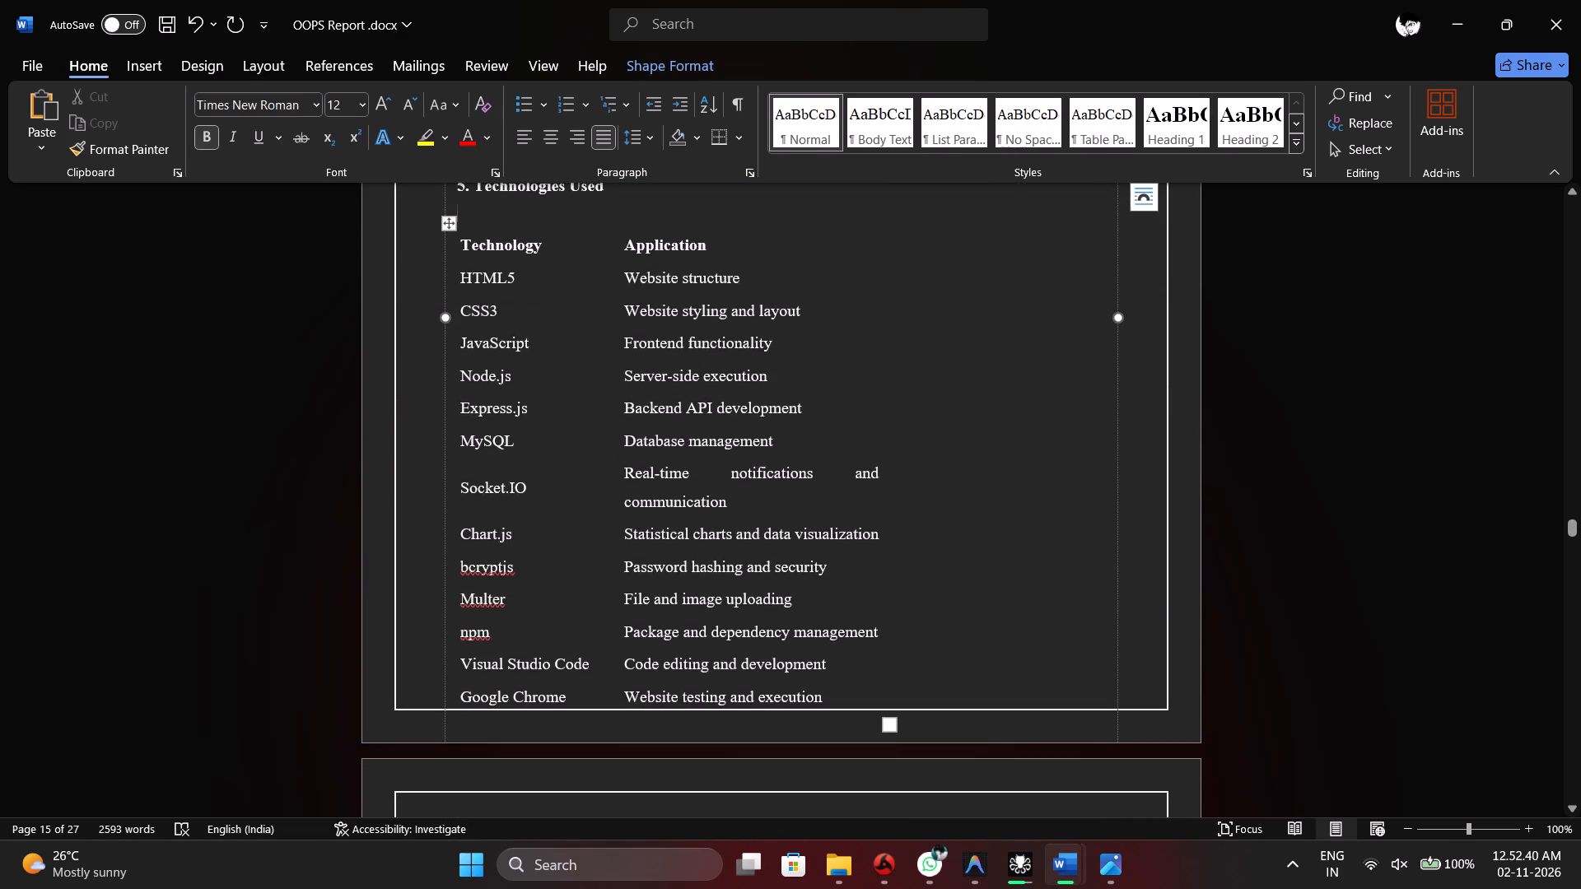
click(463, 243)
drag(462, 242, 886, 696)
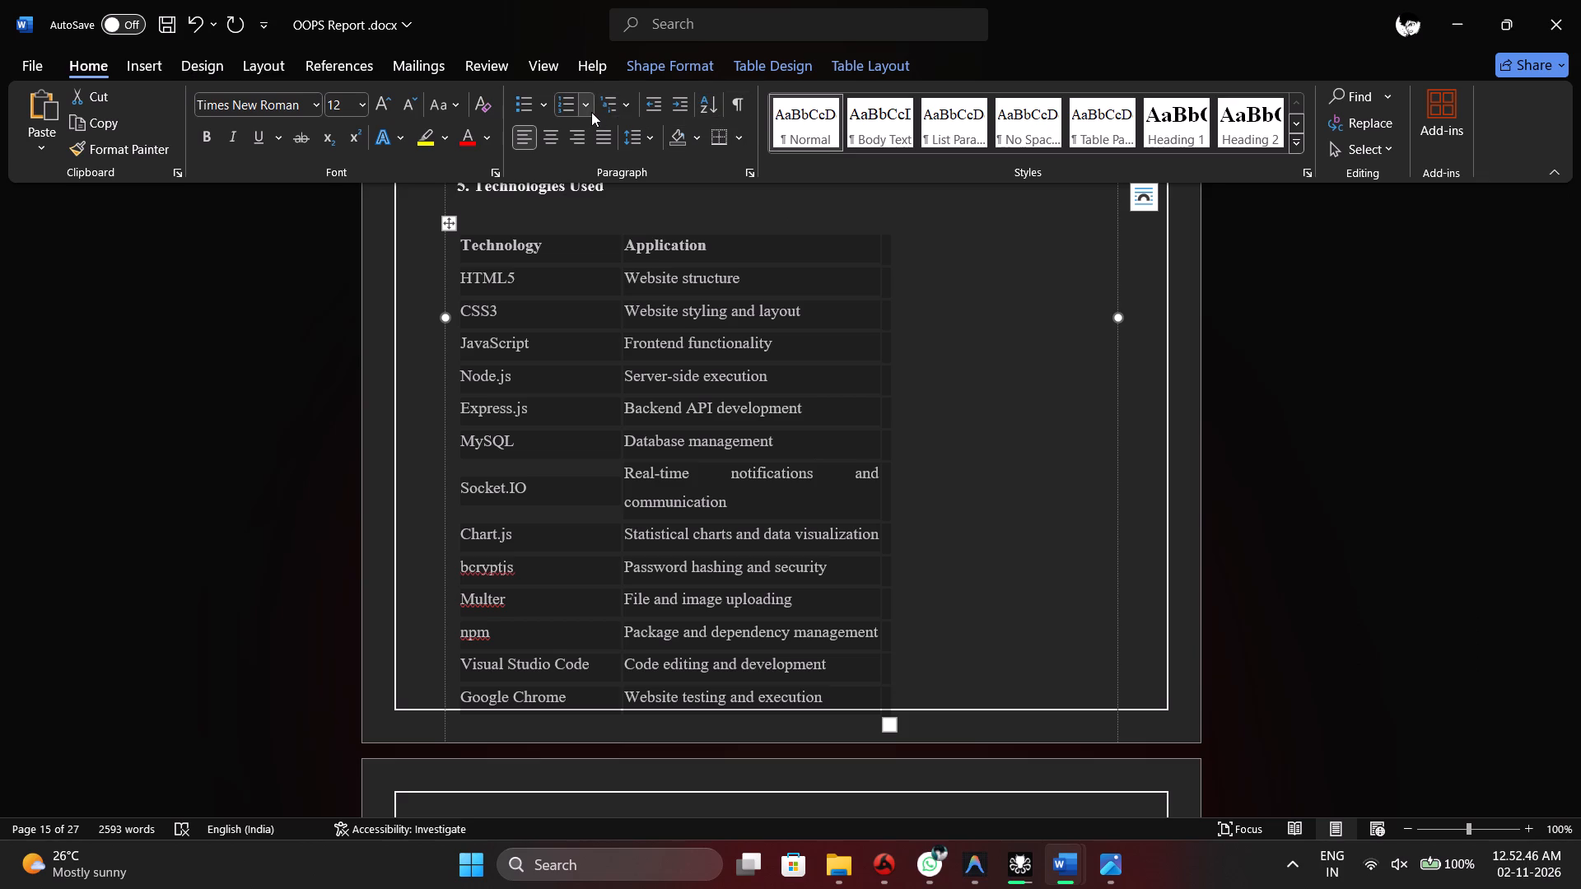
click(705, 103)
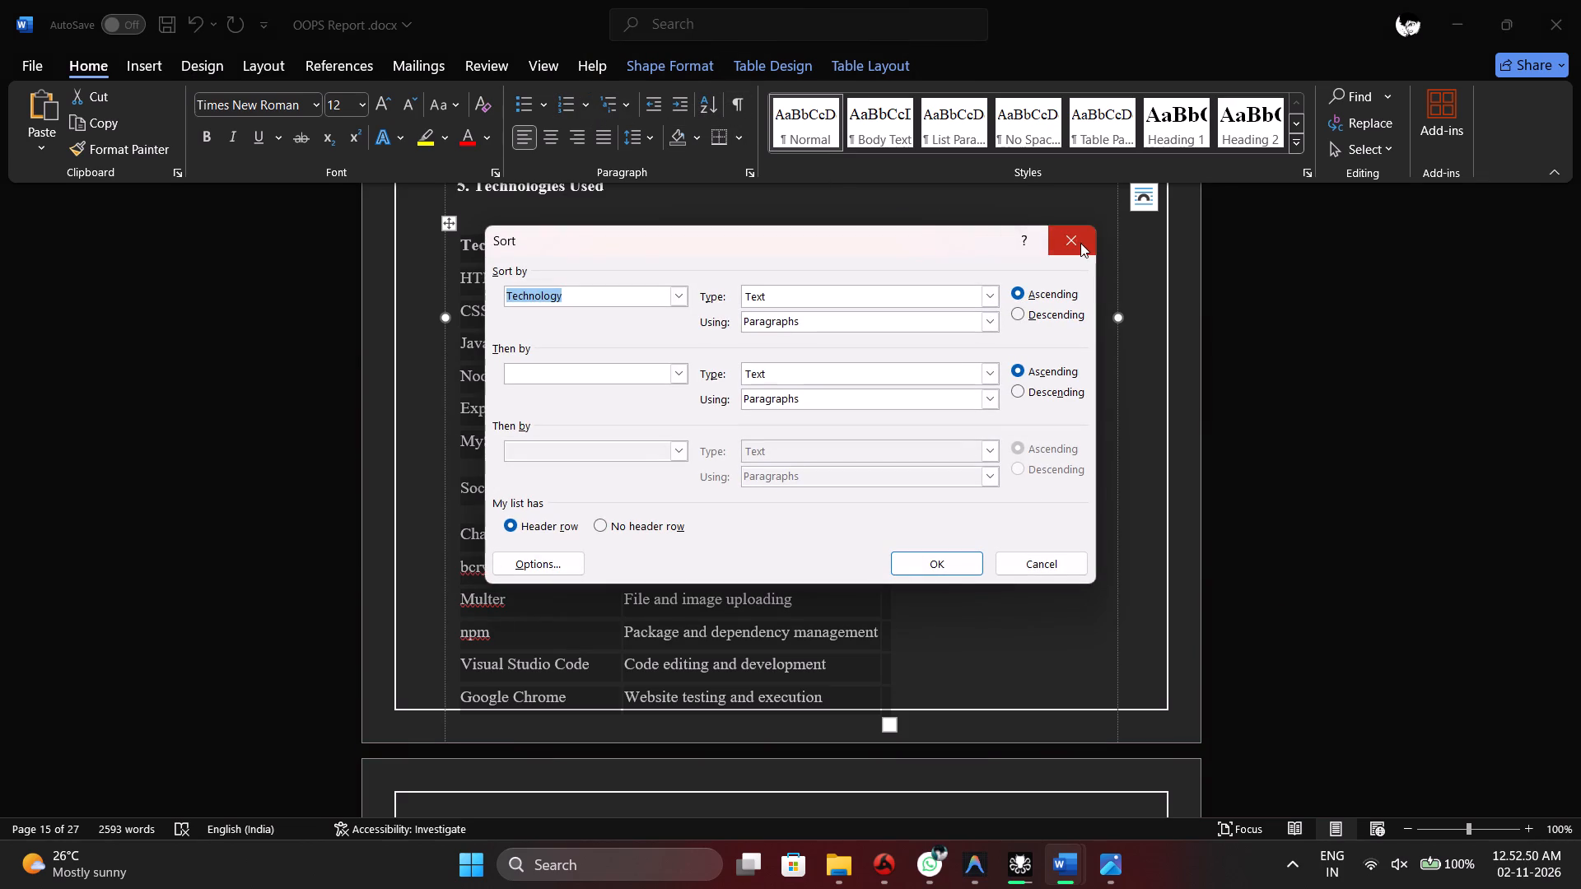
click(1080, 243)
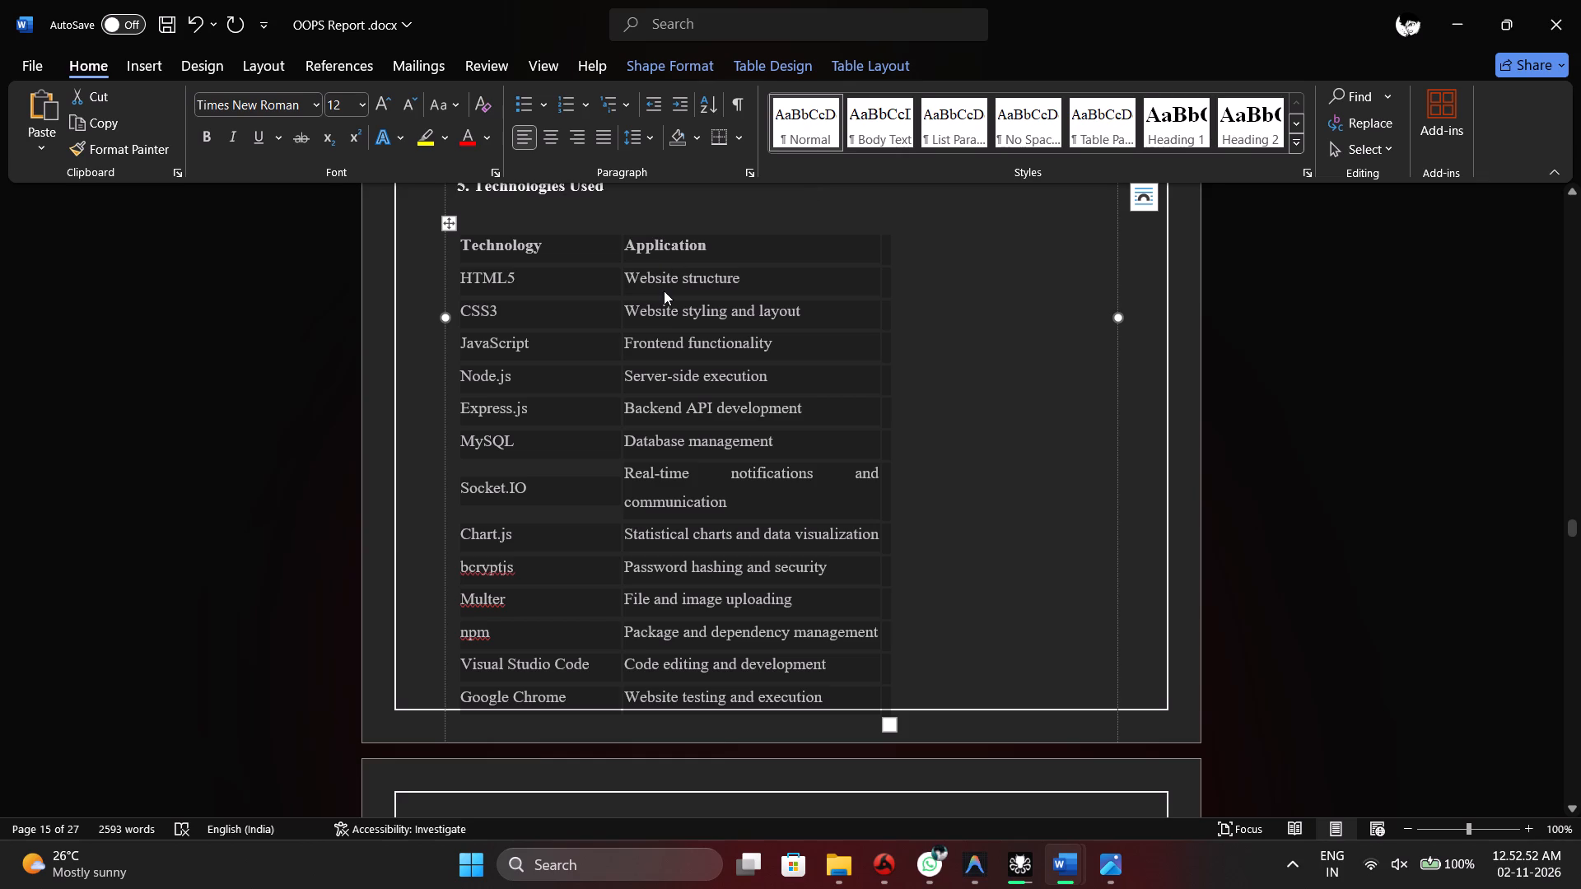
Set the line spacing of all rows in the Technologies Used table to 1.15.
click(467, 243)
drag(463, 241, 543, 298)
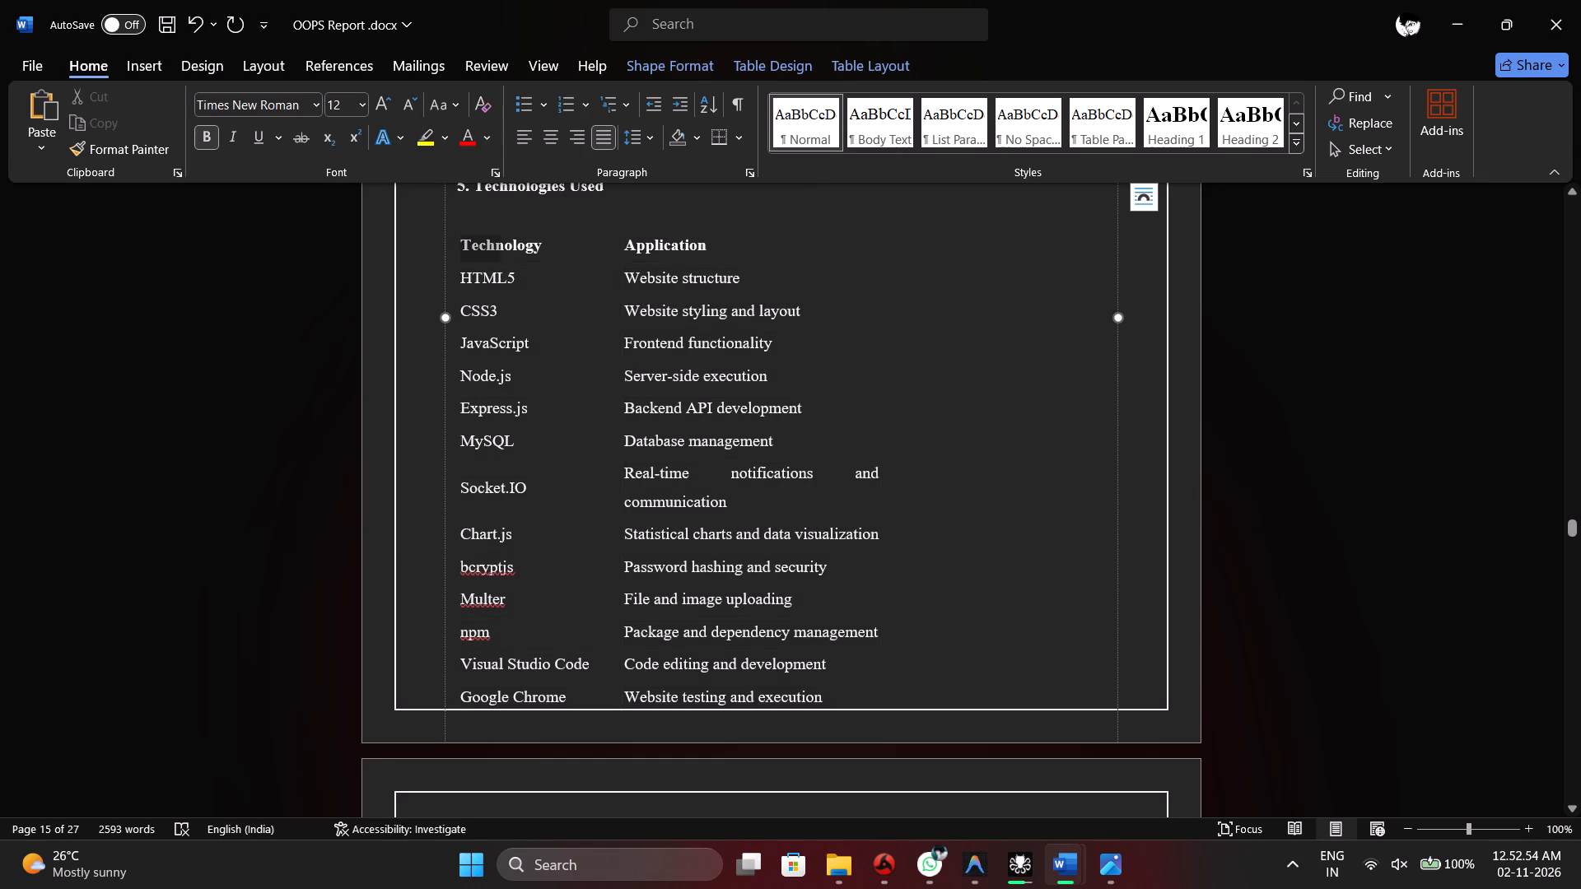
drag(543, 298, 879, 688)
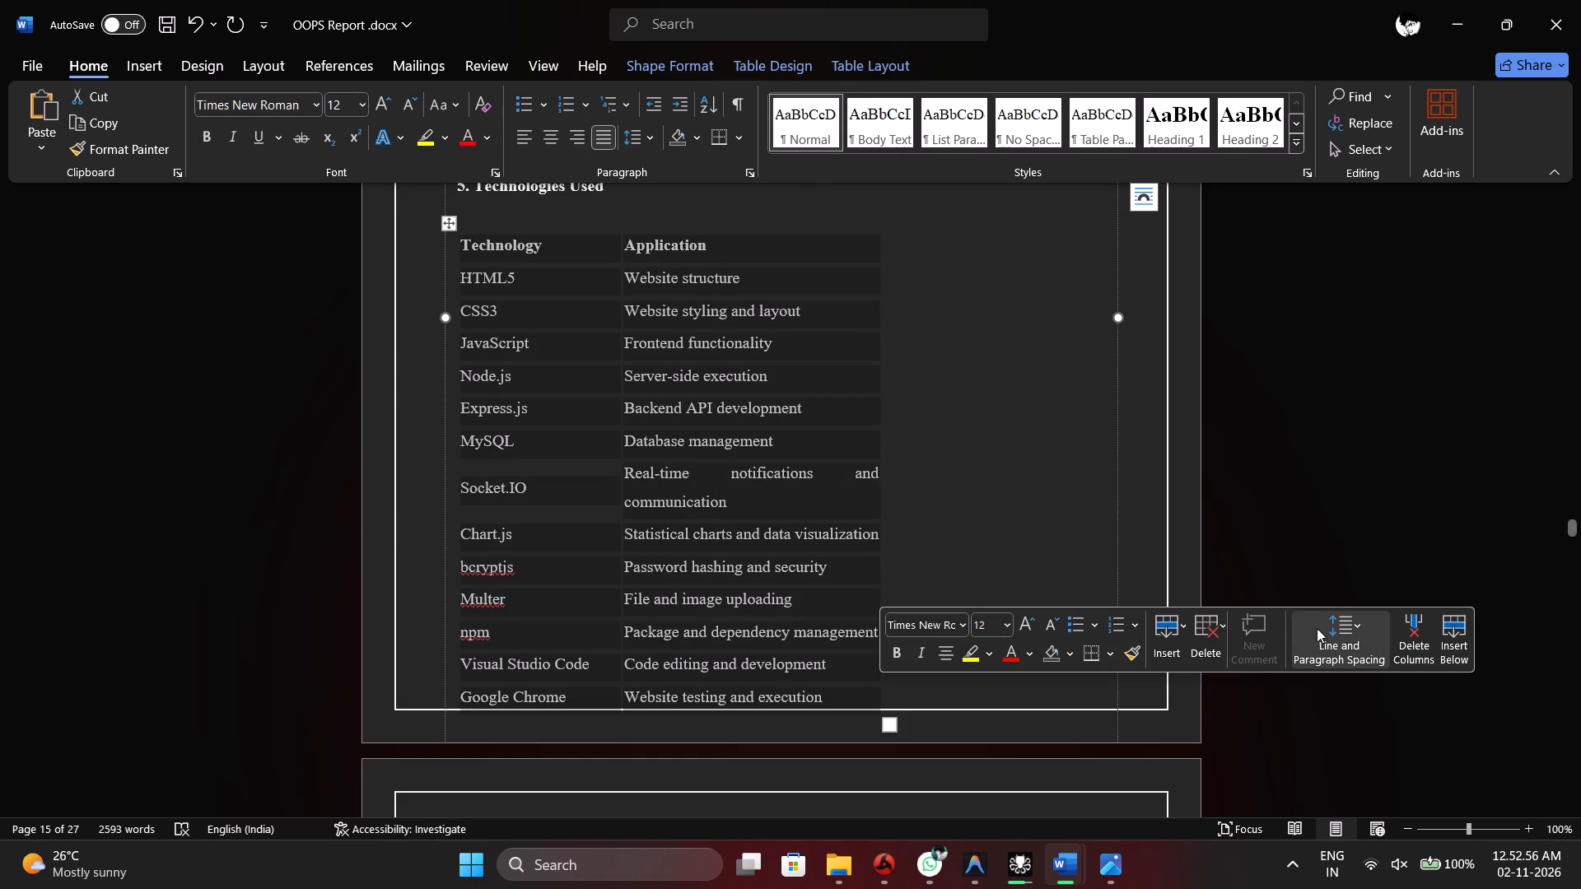
click(1353, 639)
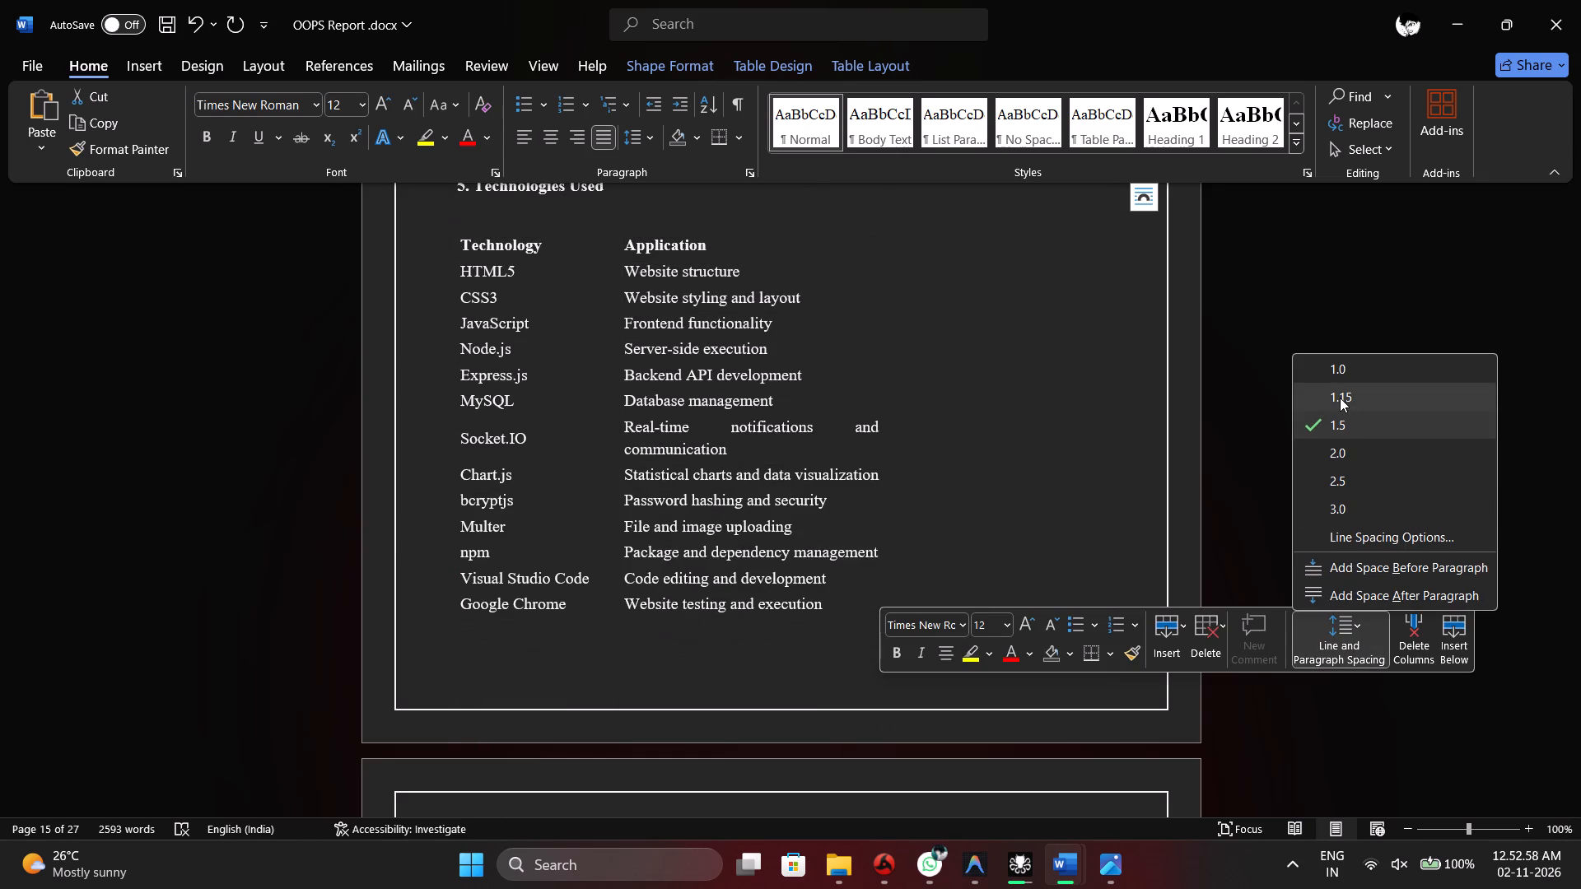
click(1349, 392)
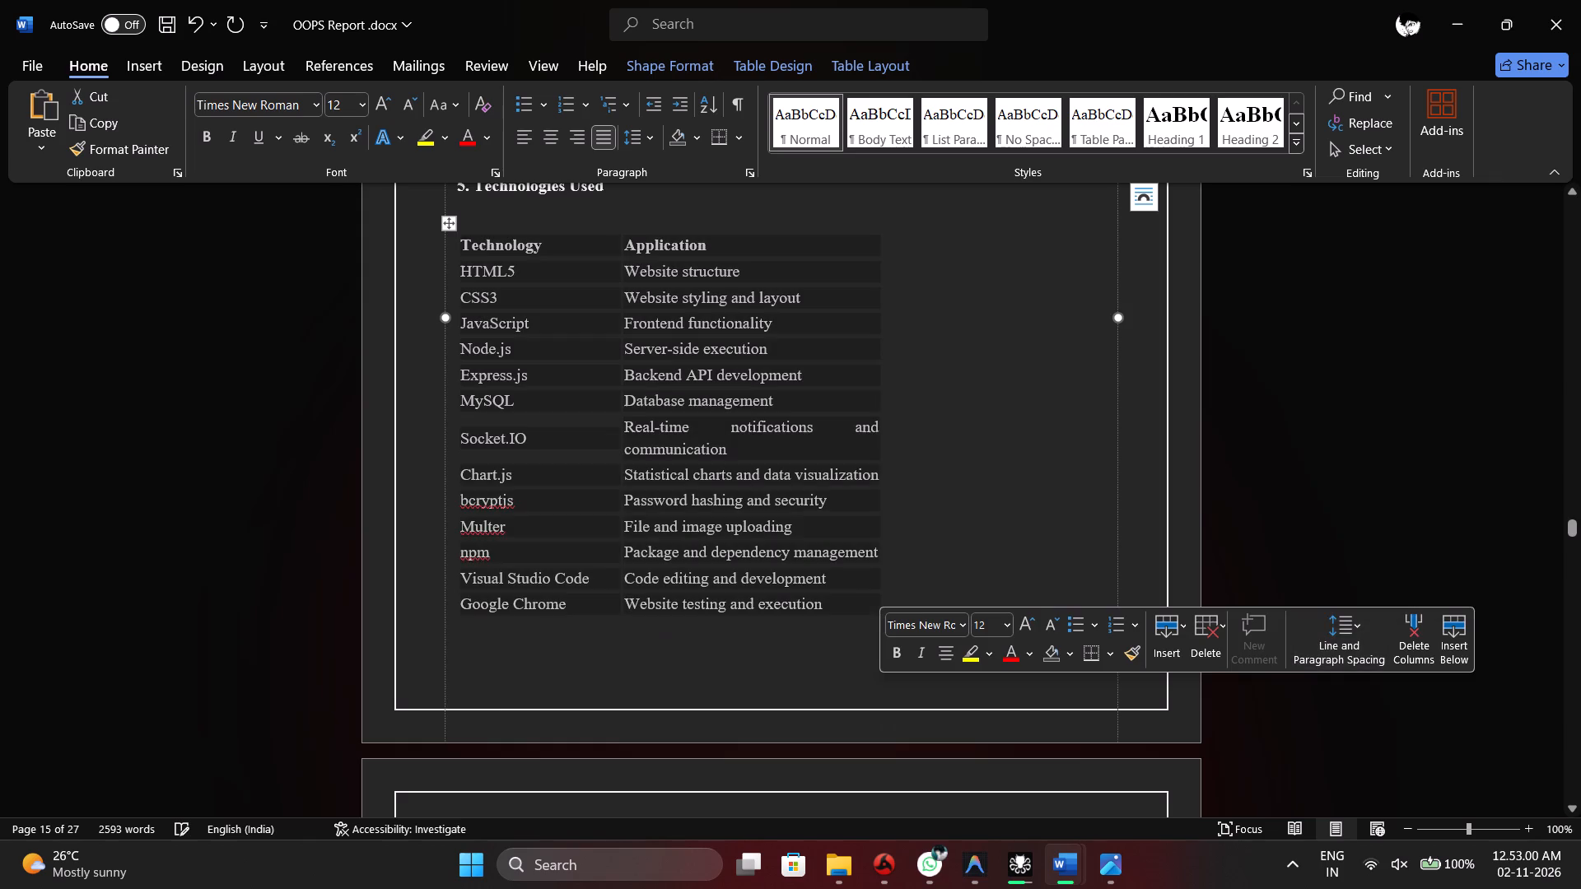
click(990, 448)
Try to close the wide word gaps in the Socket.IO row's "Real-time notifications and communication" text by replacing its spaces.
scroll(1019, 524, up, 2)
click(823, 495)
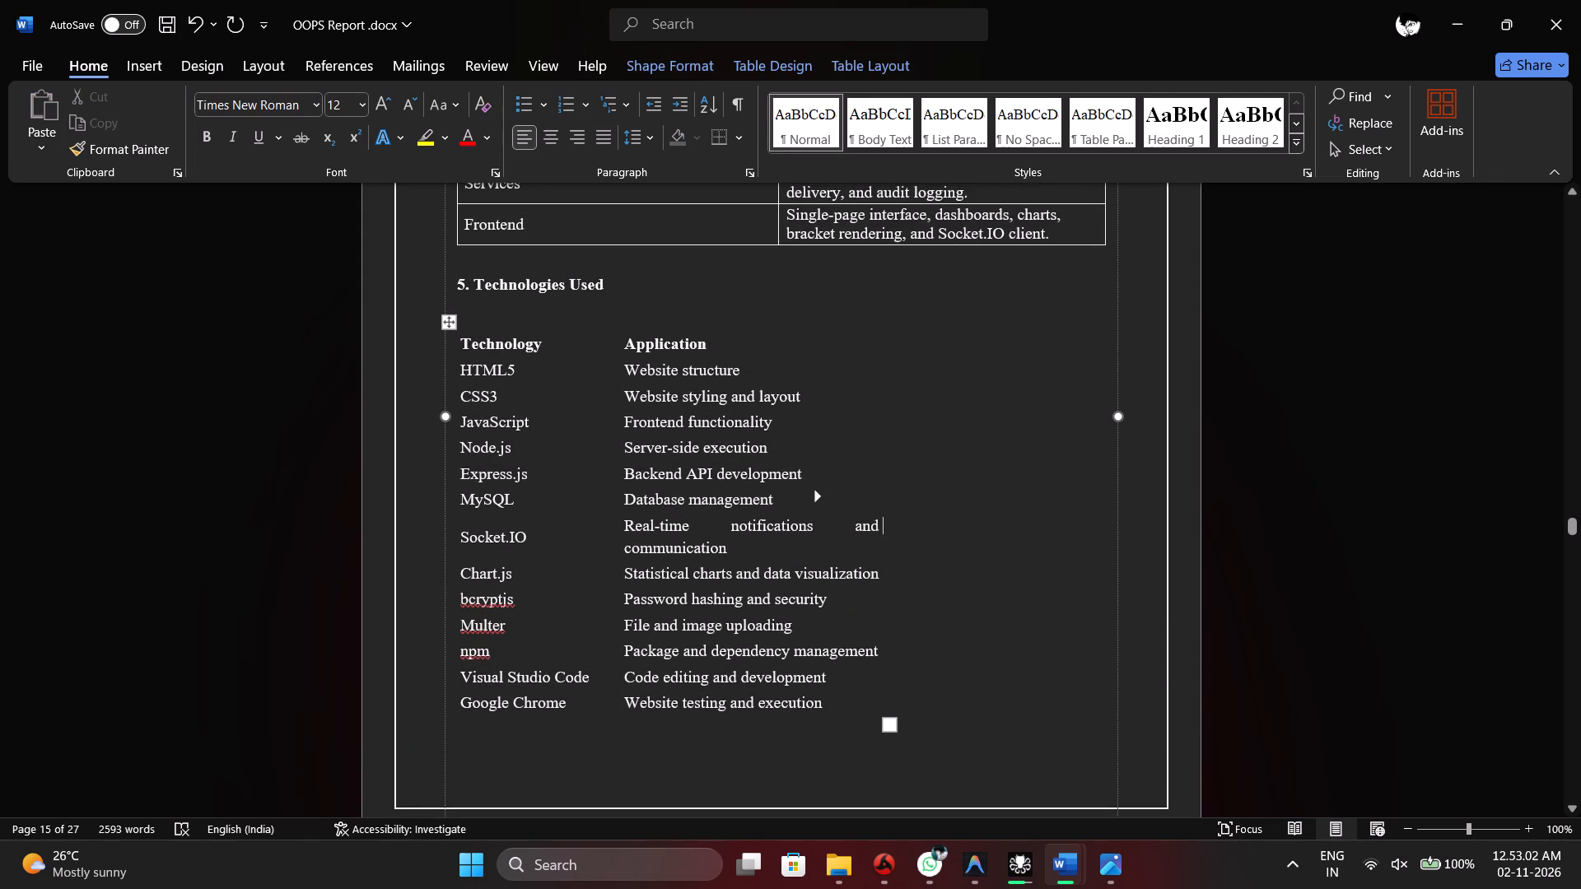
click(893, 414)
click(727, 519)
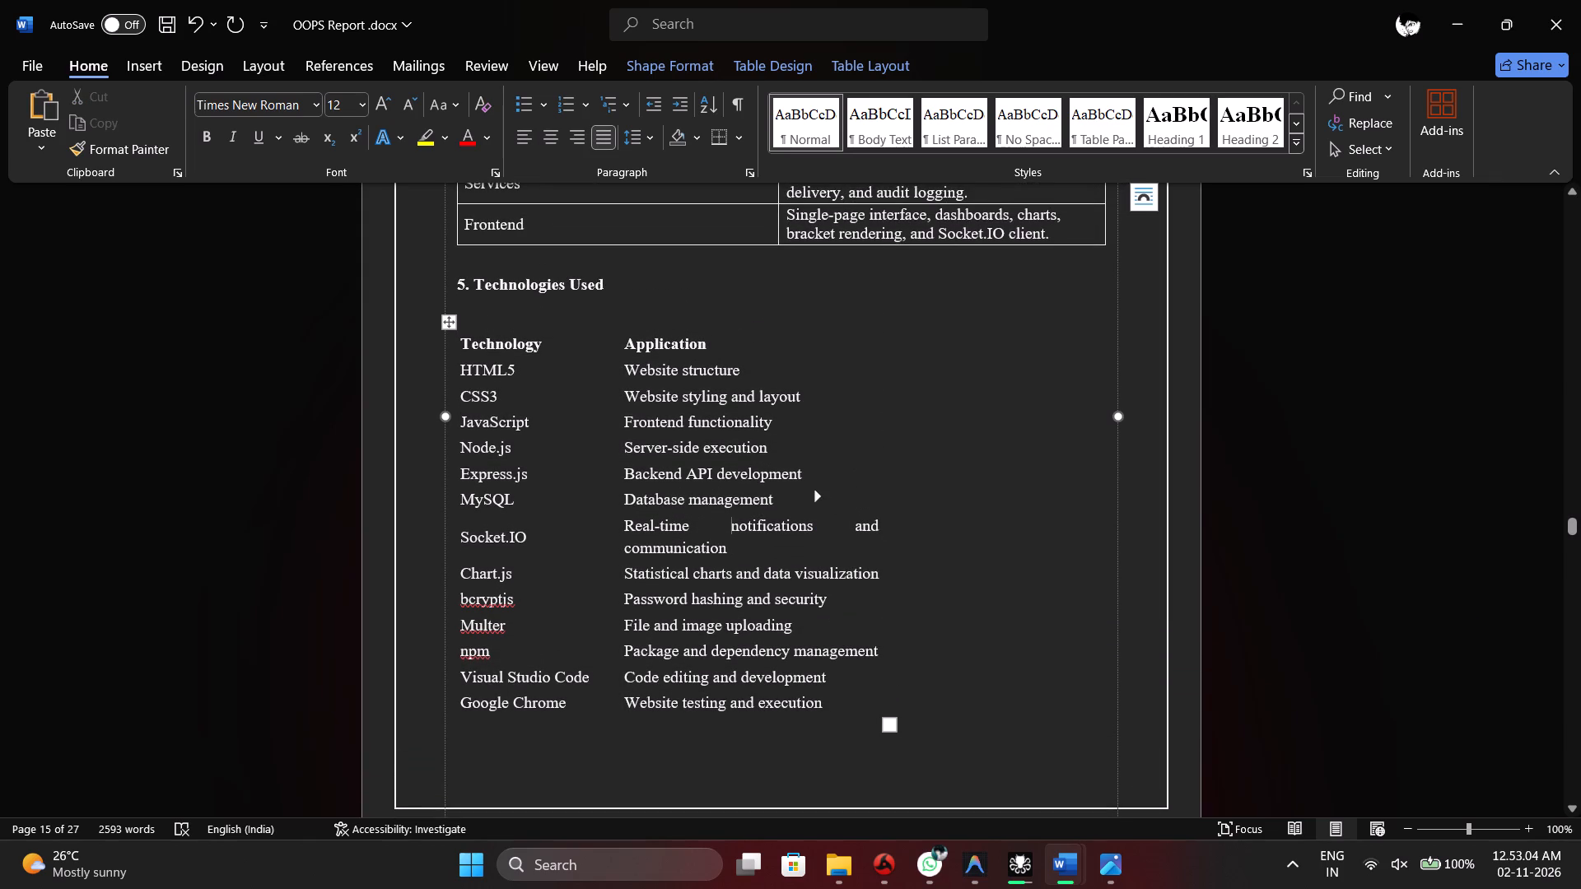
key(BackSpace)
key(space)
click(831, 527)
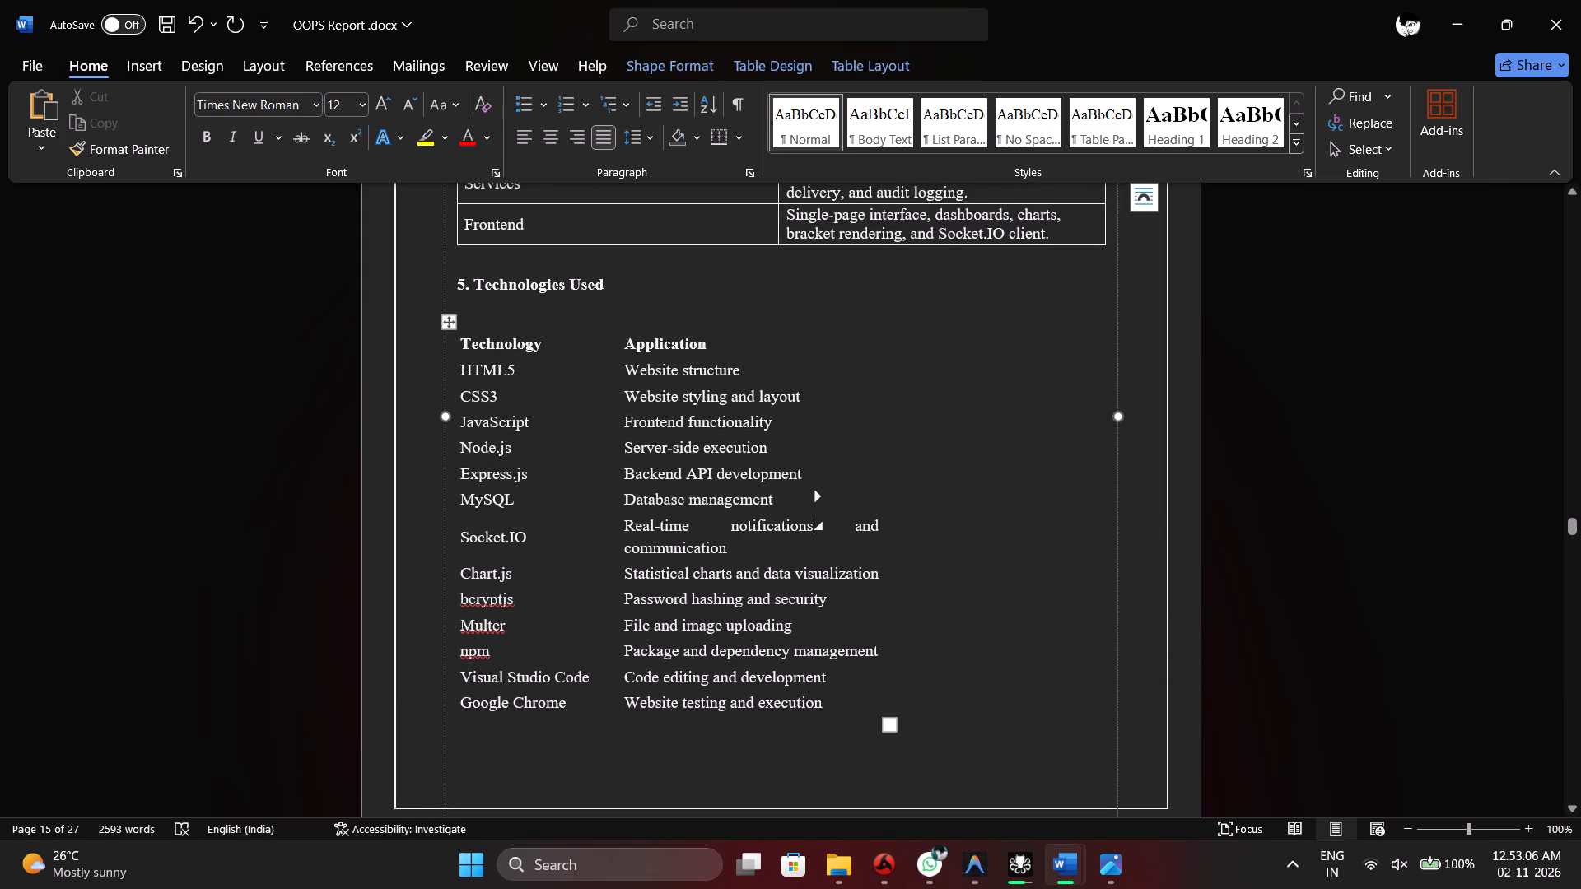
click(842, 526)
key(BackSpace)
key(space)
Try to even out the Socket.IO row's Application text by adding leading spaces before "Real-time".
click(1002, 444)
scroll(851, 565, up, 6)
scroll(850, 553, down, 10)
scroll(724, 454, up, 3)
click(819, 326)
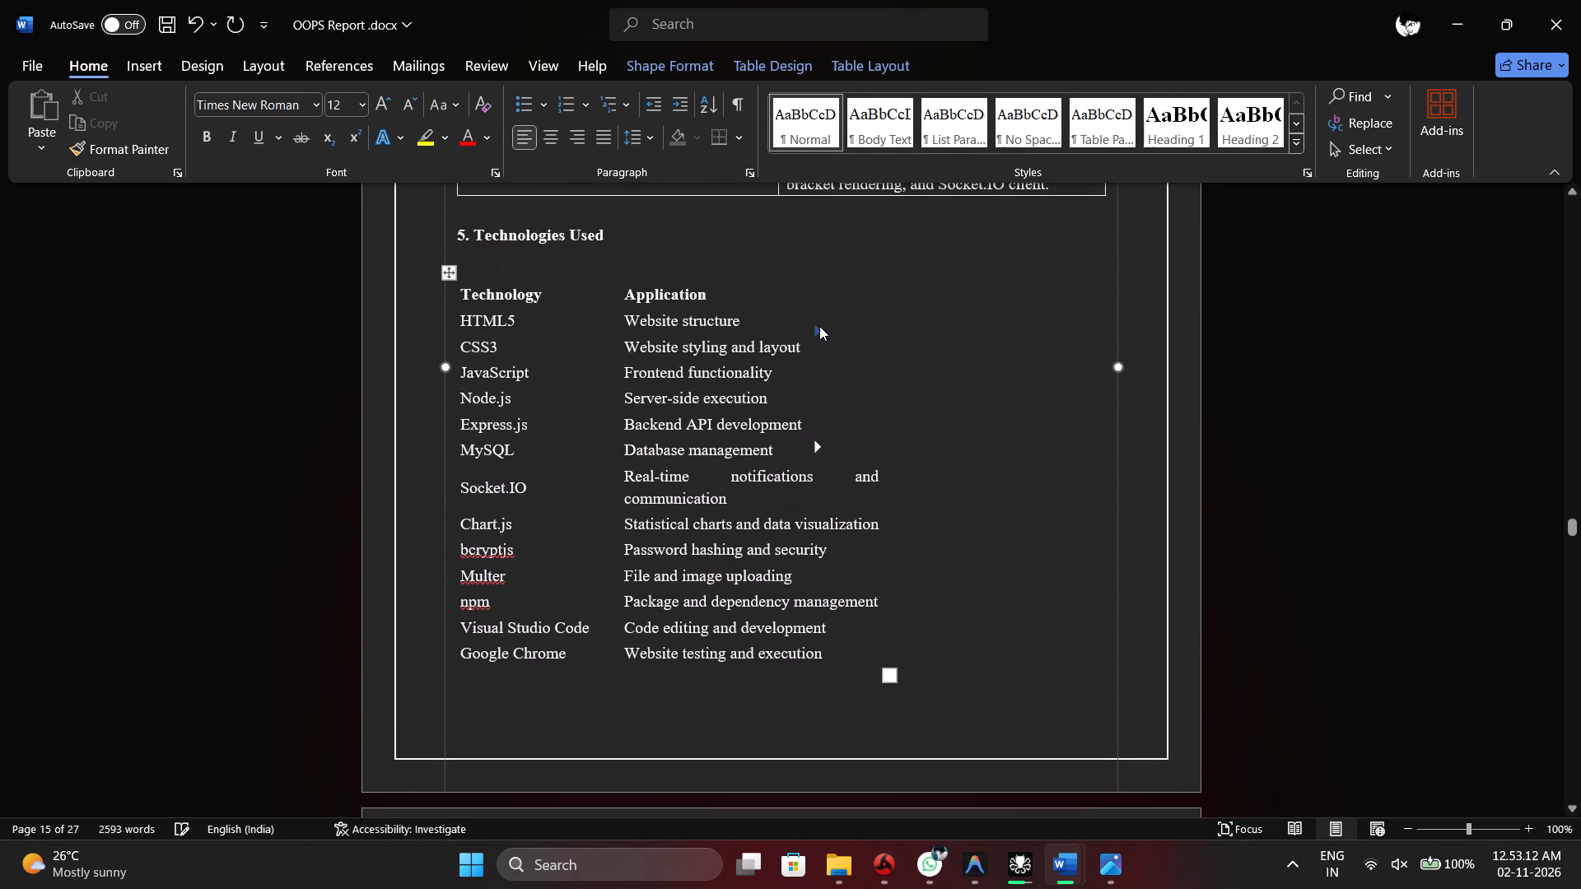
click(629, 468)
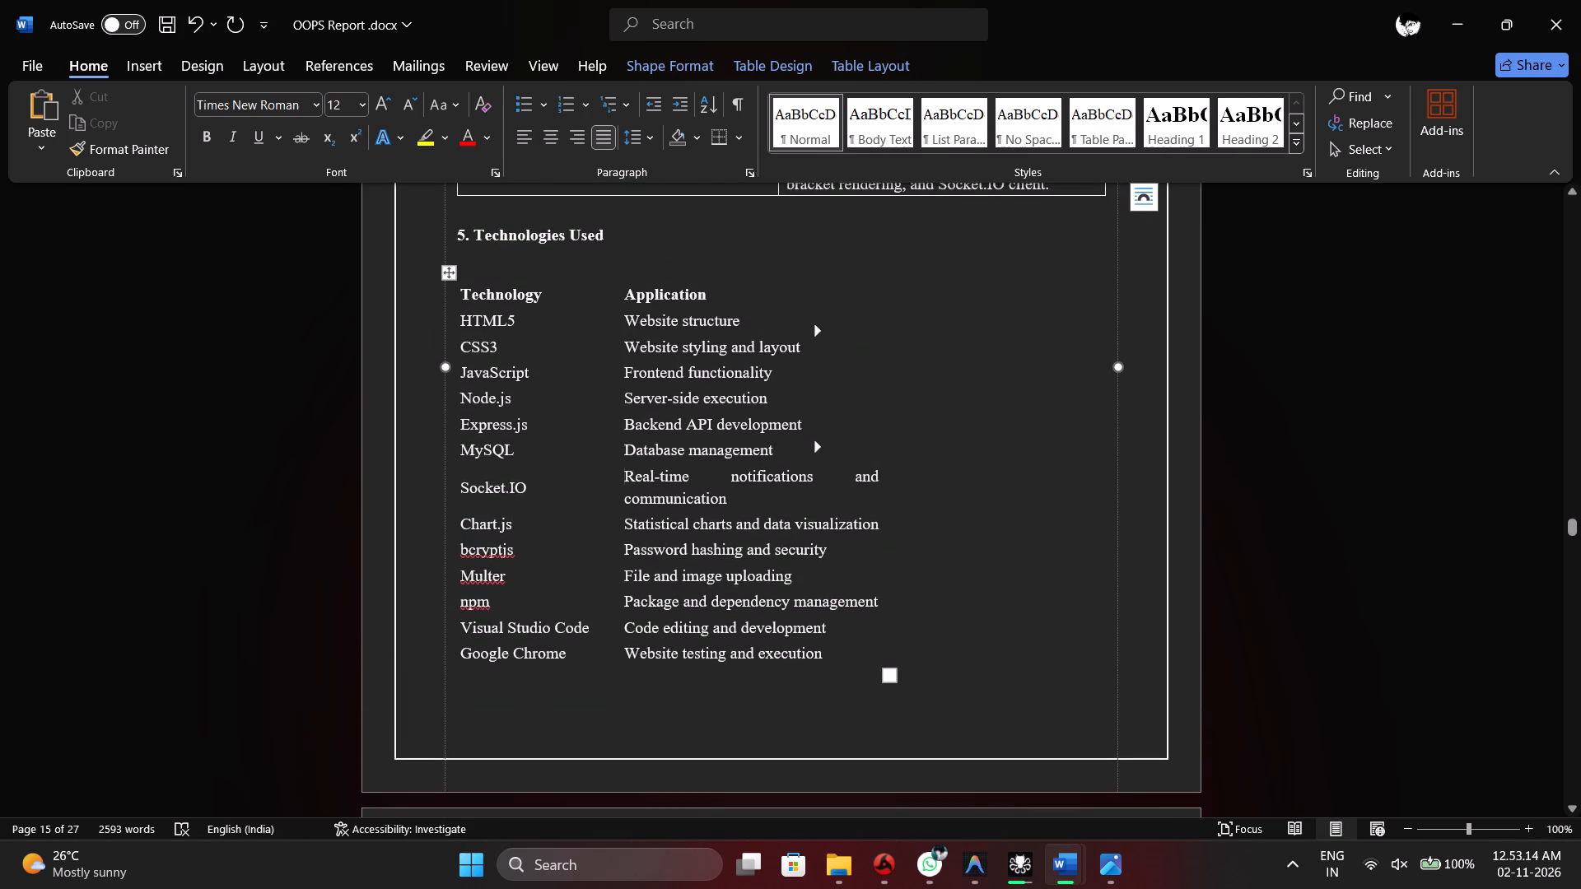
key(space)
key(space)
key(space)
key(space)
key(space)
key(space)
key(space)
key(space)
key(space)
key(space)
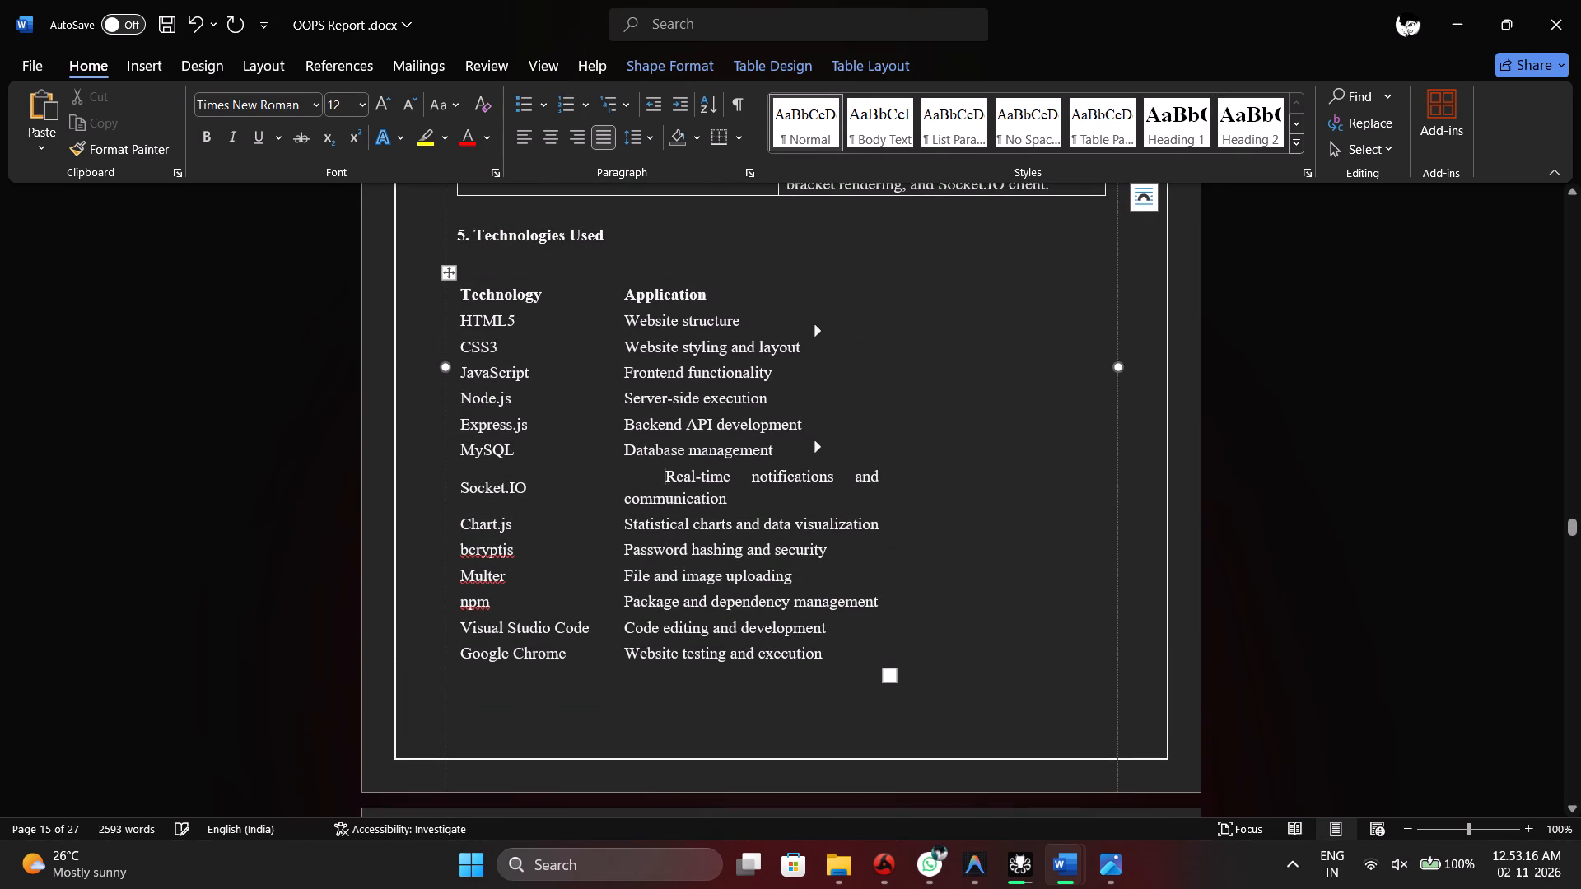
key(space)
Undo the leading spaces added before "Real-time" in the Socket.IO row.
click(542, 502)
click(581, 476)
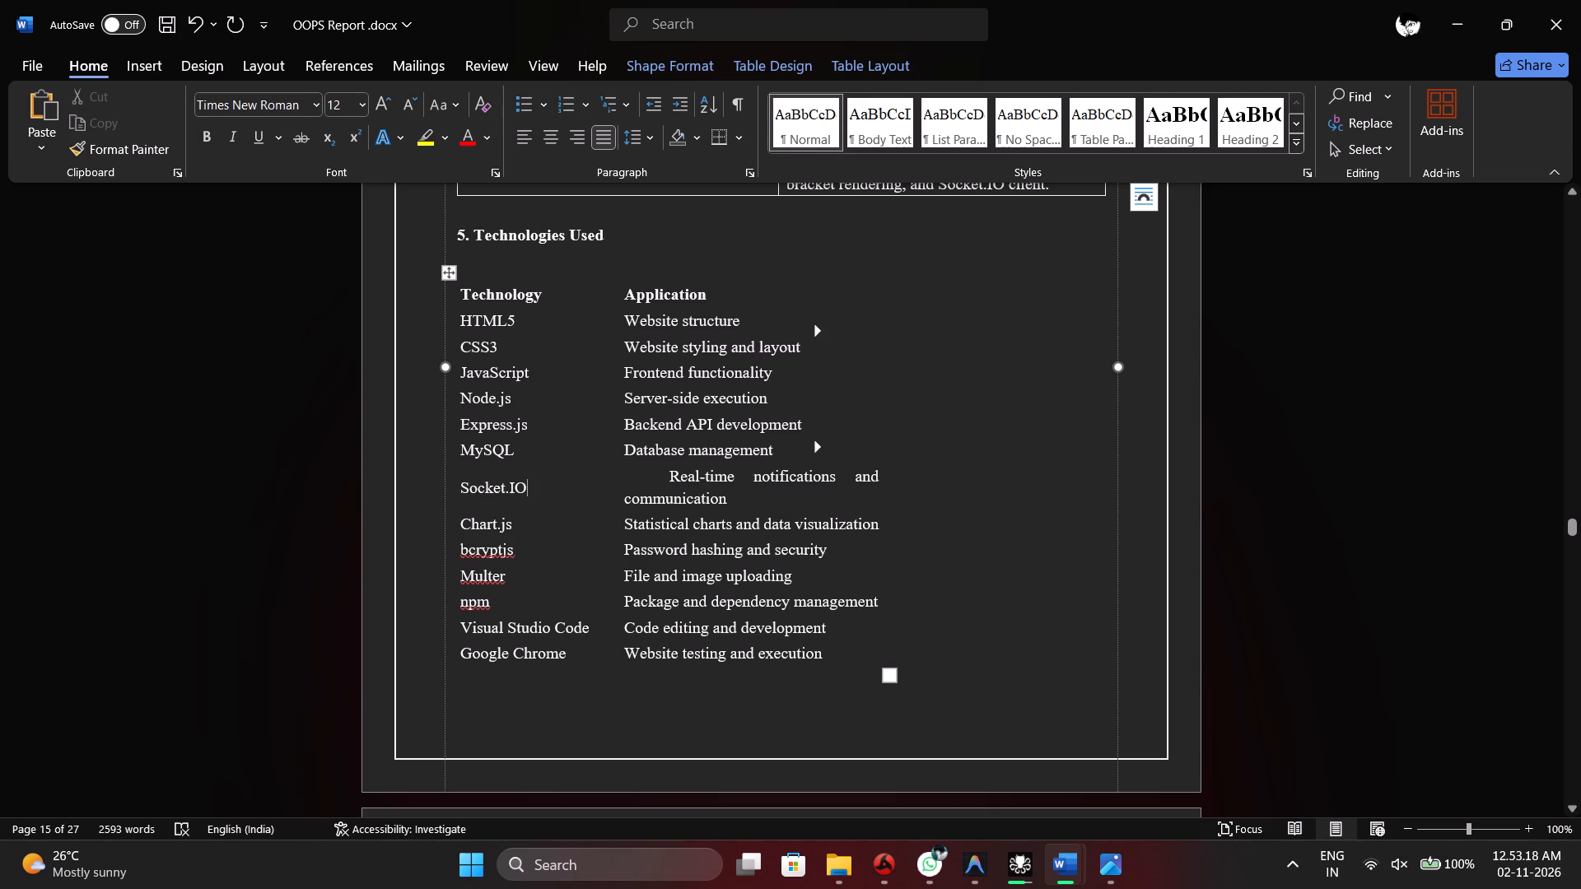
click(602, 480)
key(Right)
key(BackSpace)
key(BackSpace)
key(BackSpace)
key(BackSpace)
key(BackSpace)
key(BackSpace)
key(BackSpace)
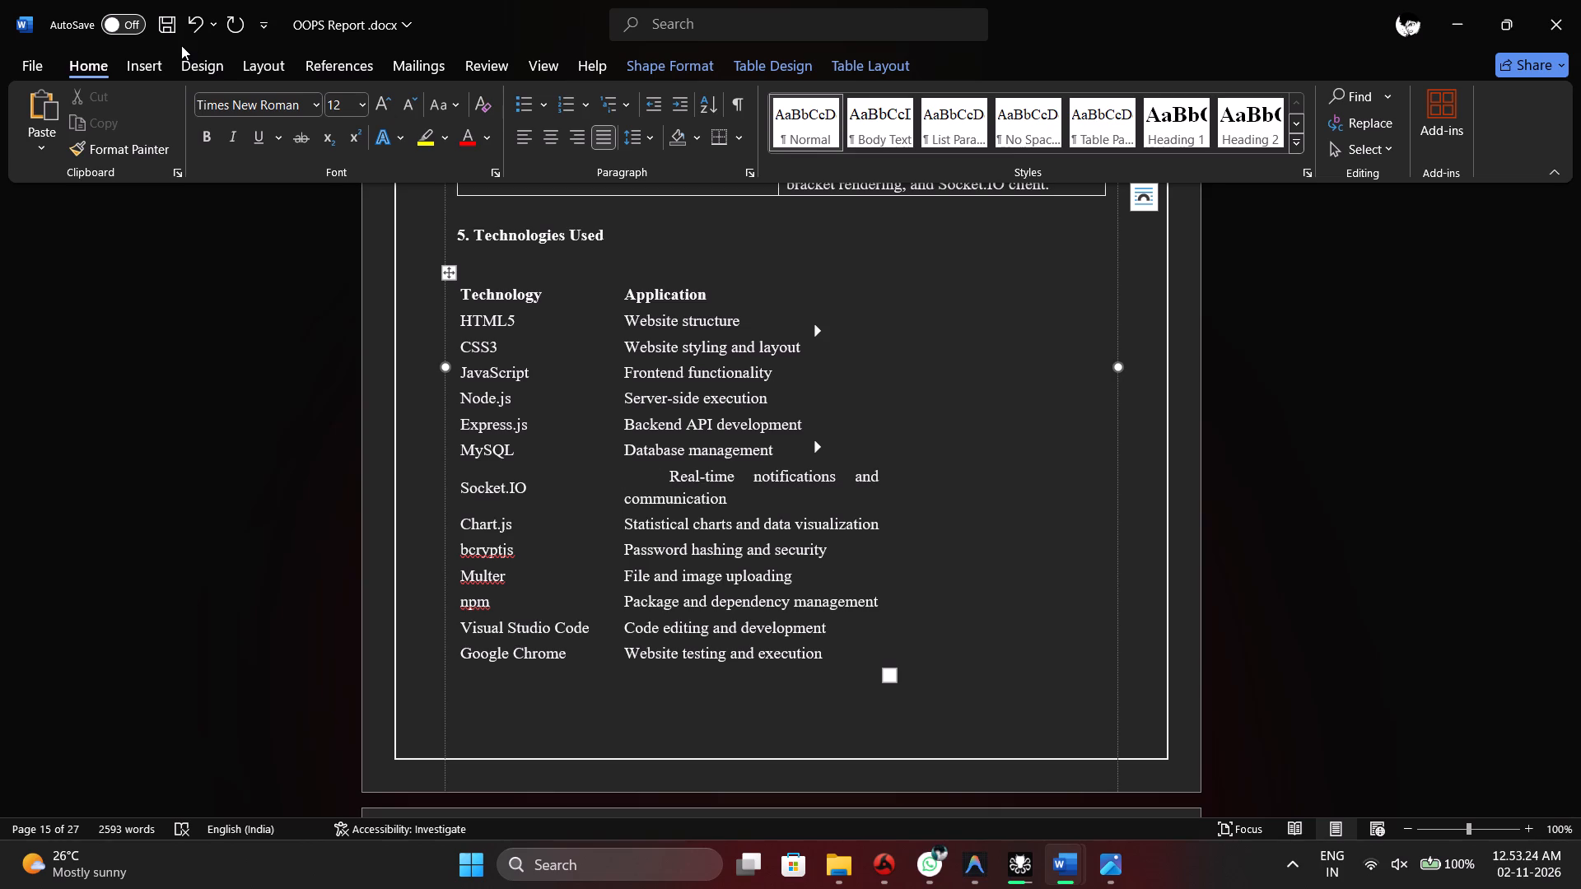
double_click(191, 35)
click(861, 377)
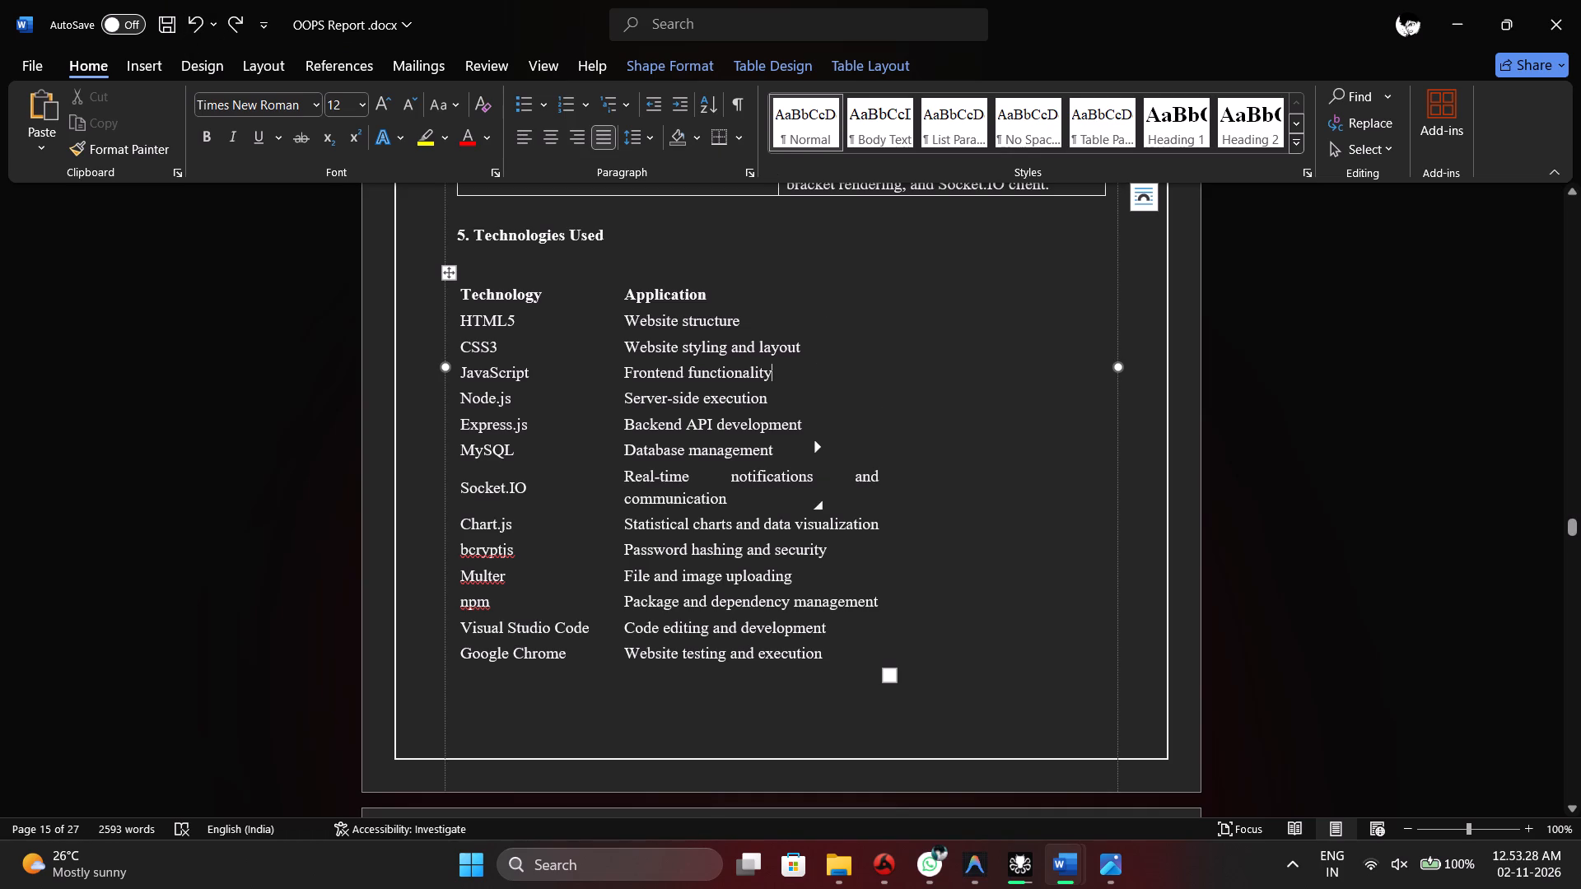
Set the shading of the whole Technologies Used table to No Color.
scroll(702, 481, down, 1)
click(979, 453)
scroll(977, 579, up, 3)
click(685, 493)
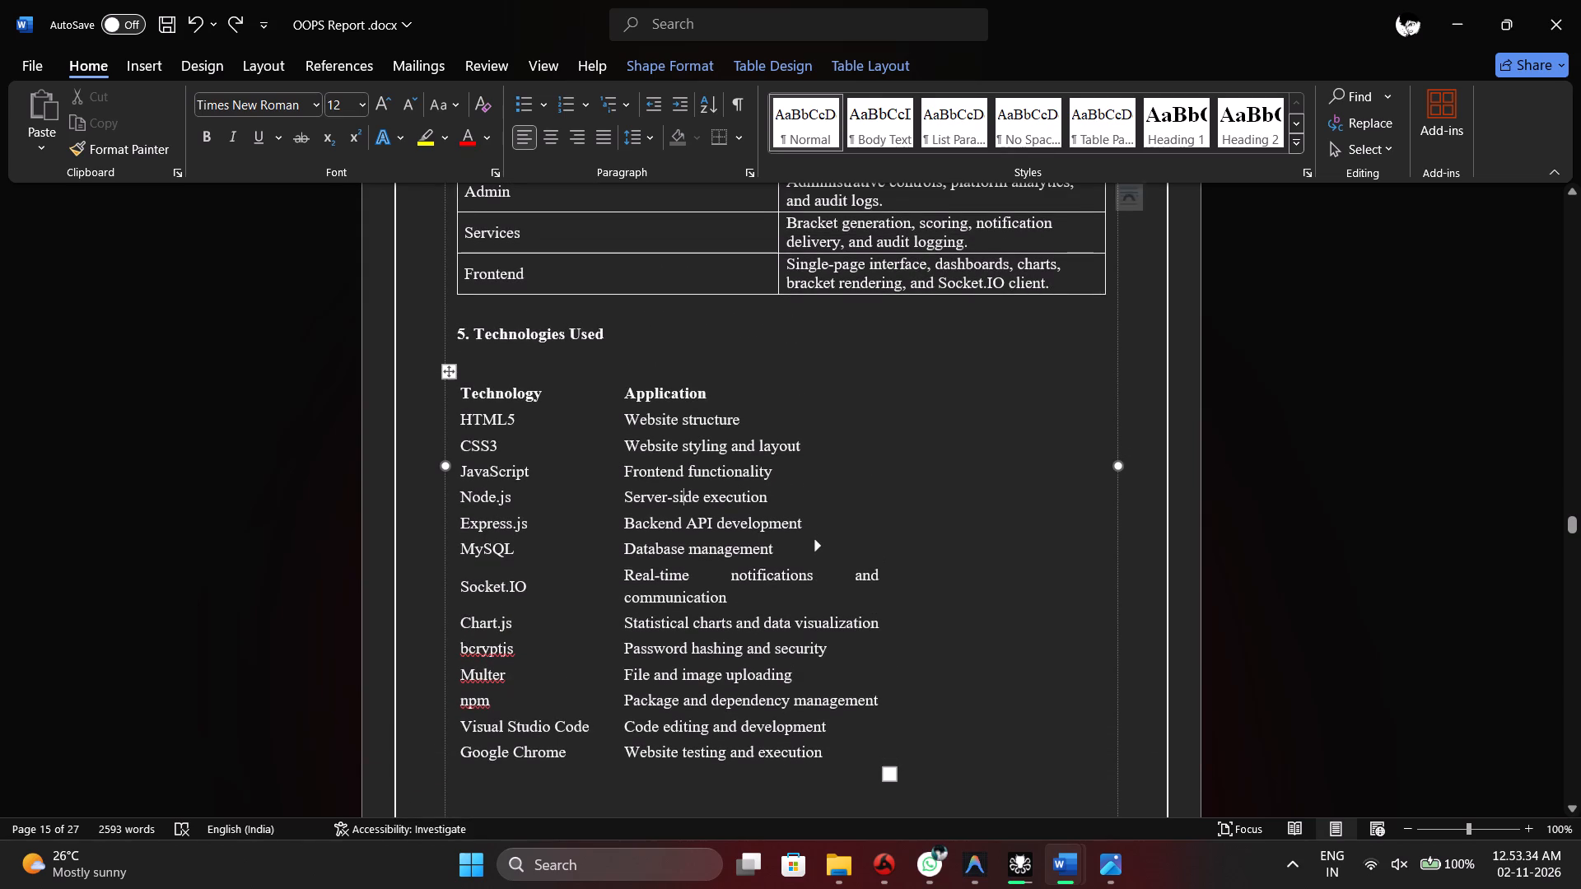
click(450, 377)
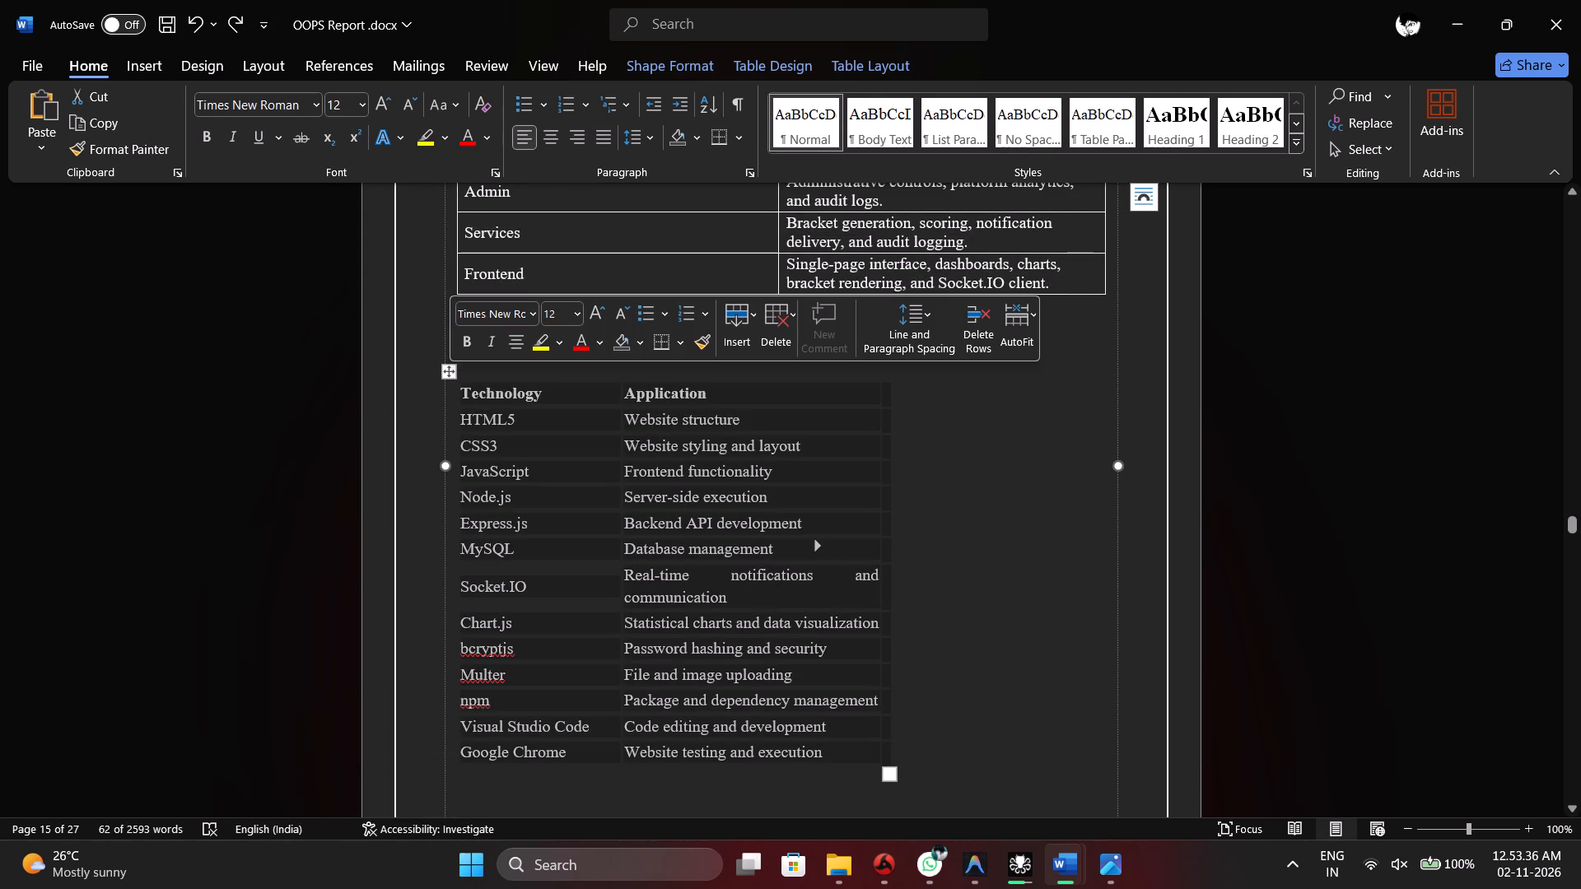
click(449, 376)
right_click(449, 376)
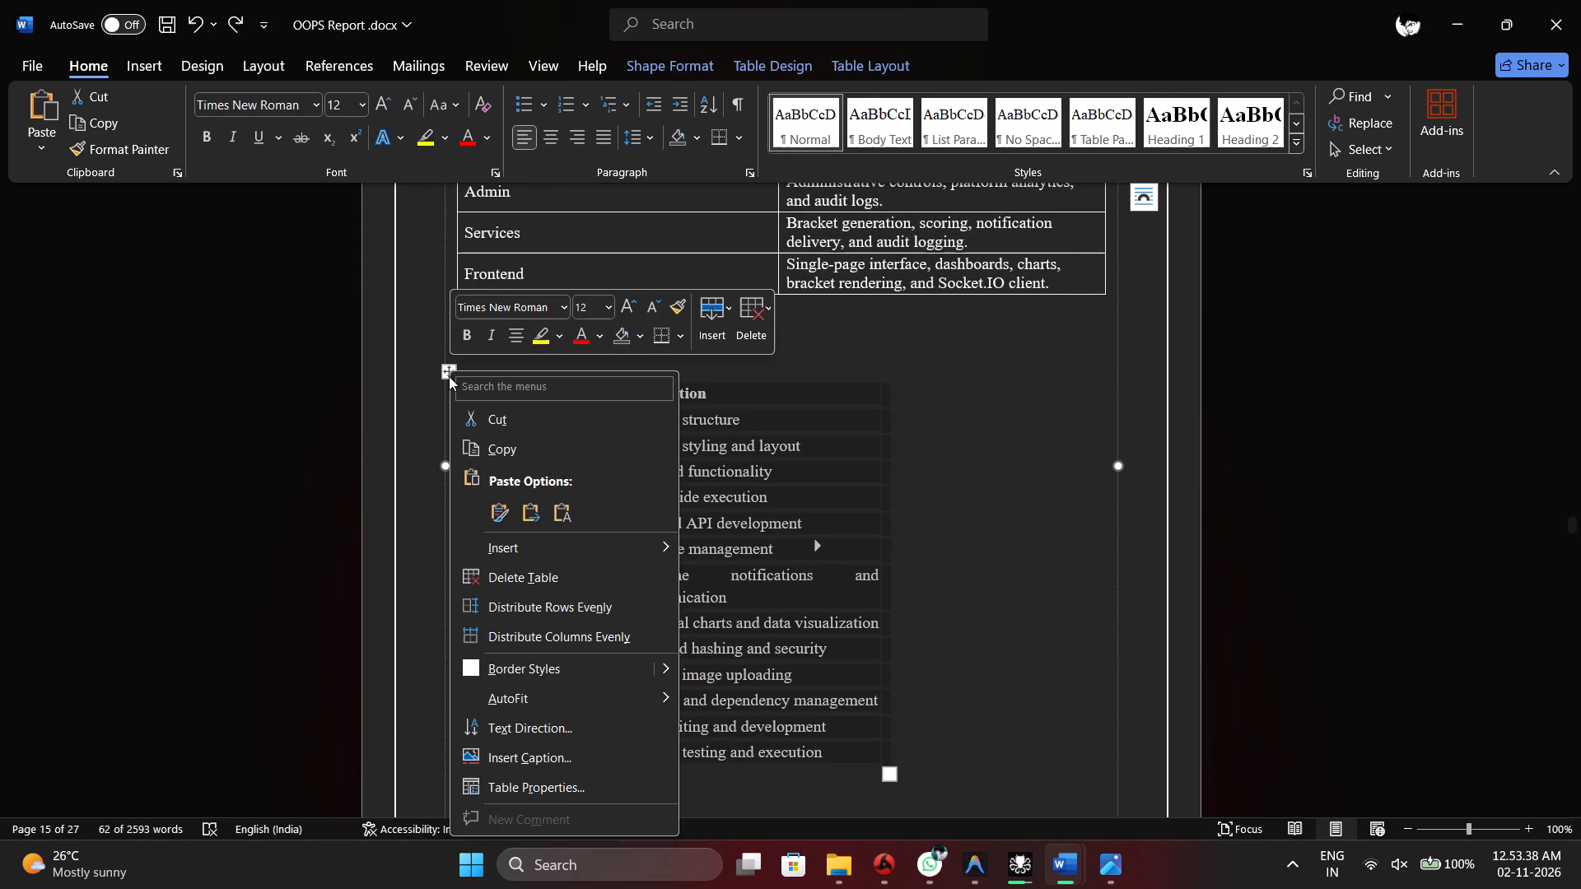
click(445, 367)
triple_click(445, 367)
click(445, 367)
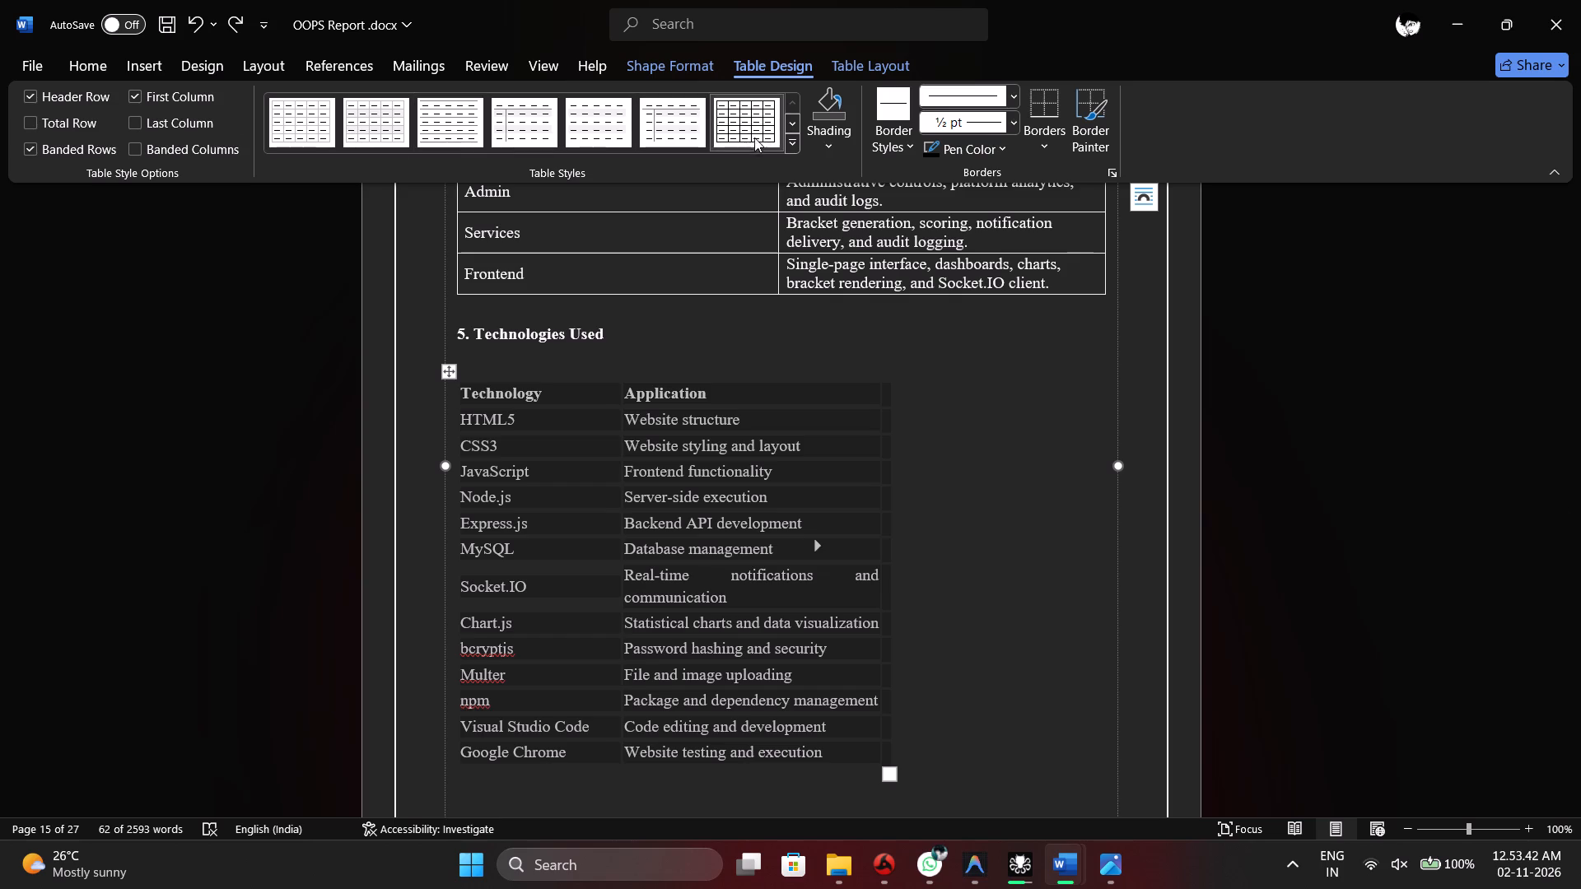
click(825, 144)
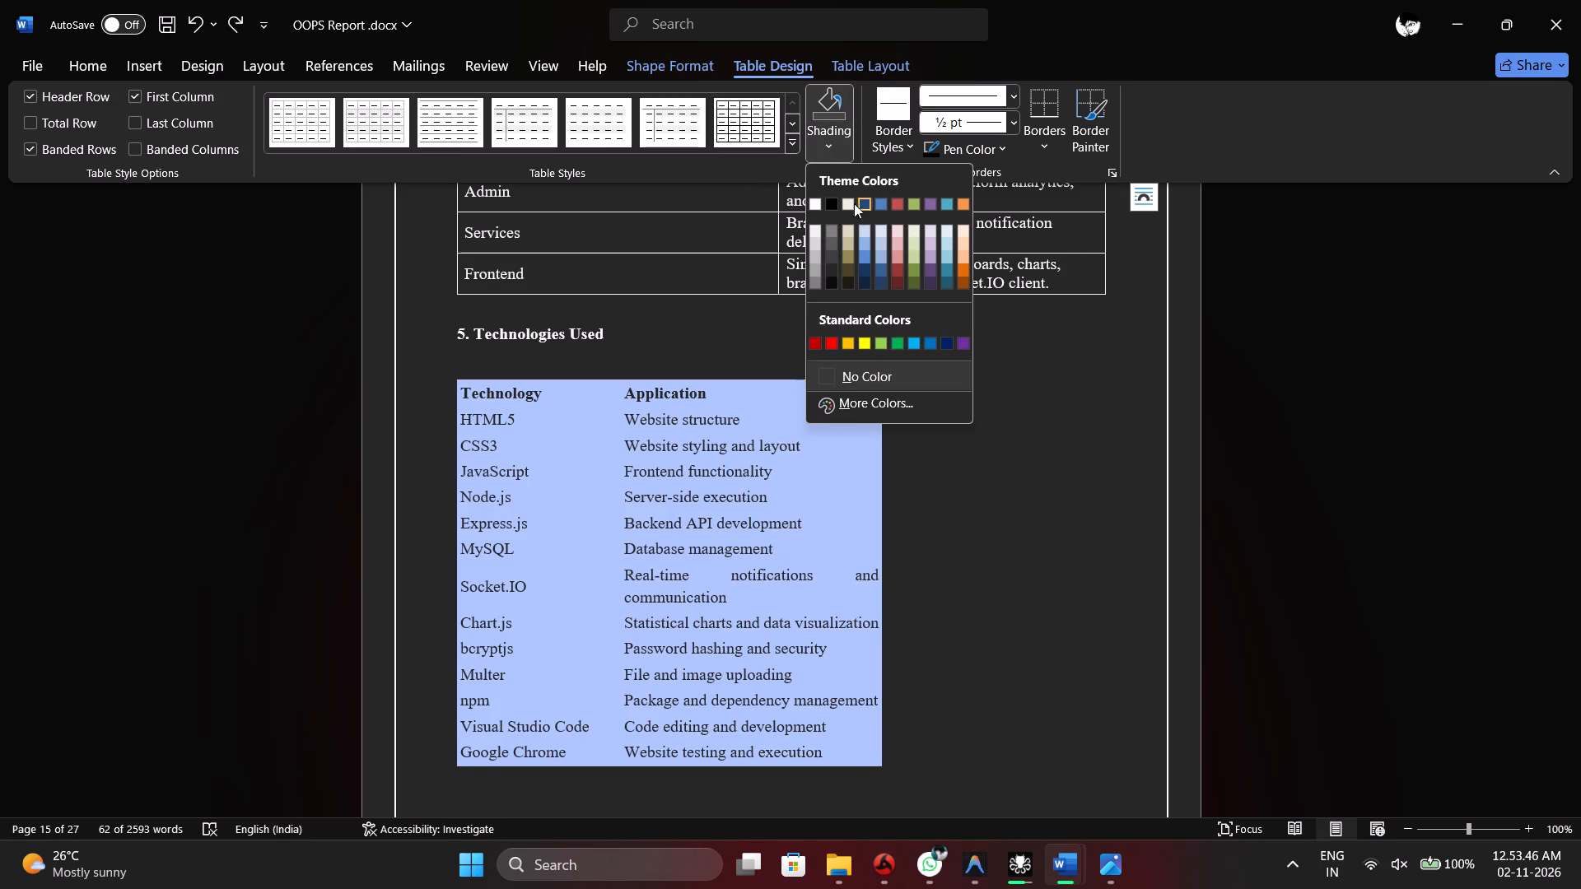
click(832, 367)
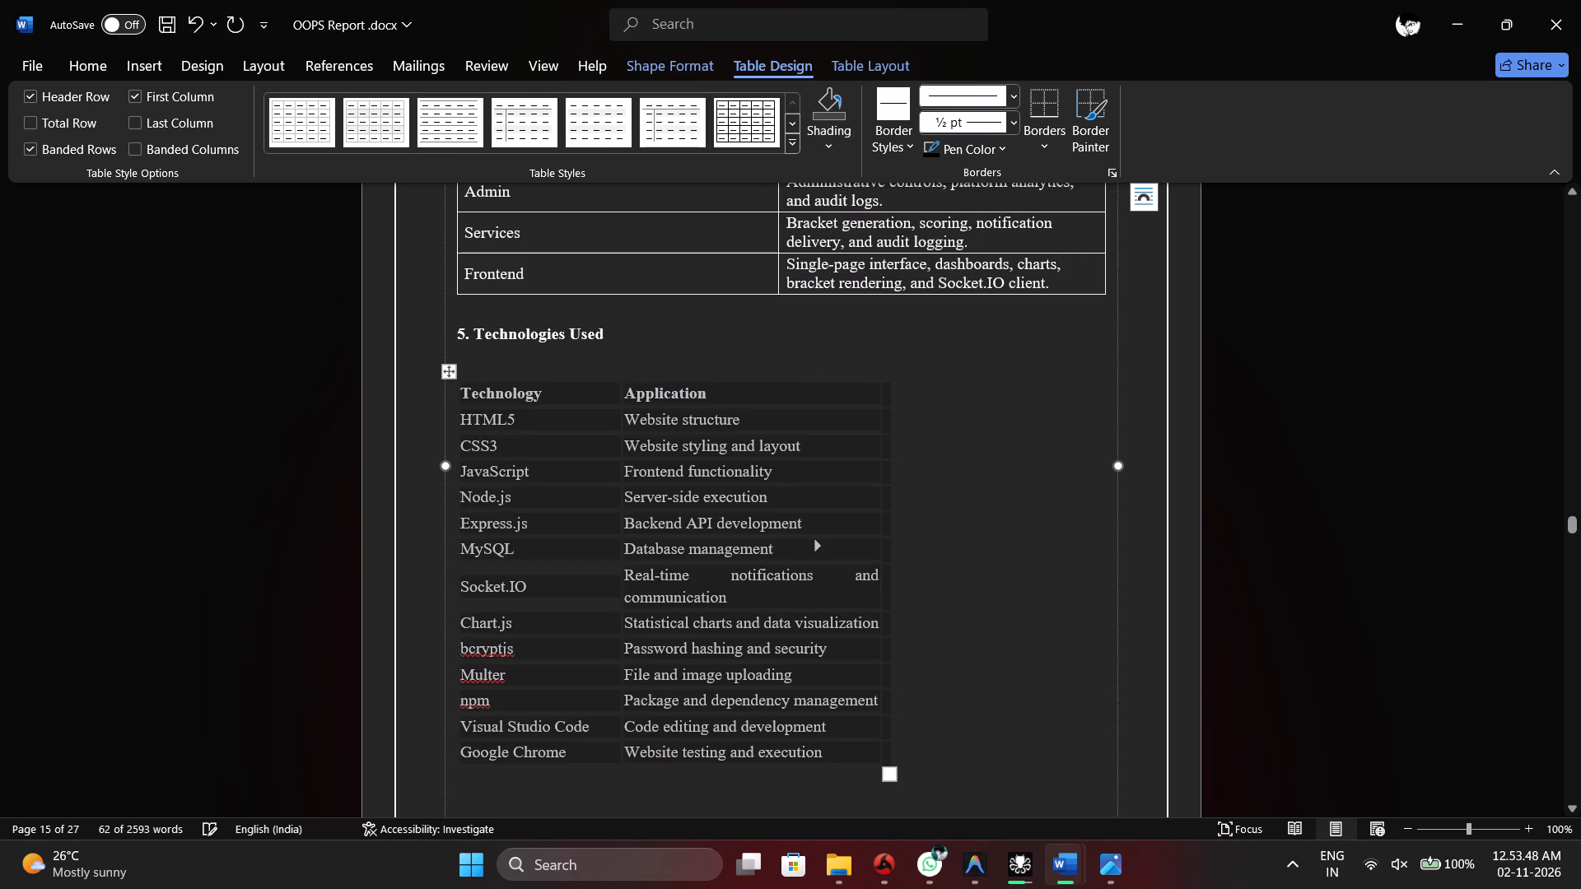
Apply a plain table style with thin grey gridlines to the whole Technologies Used table.
click(443, 376)
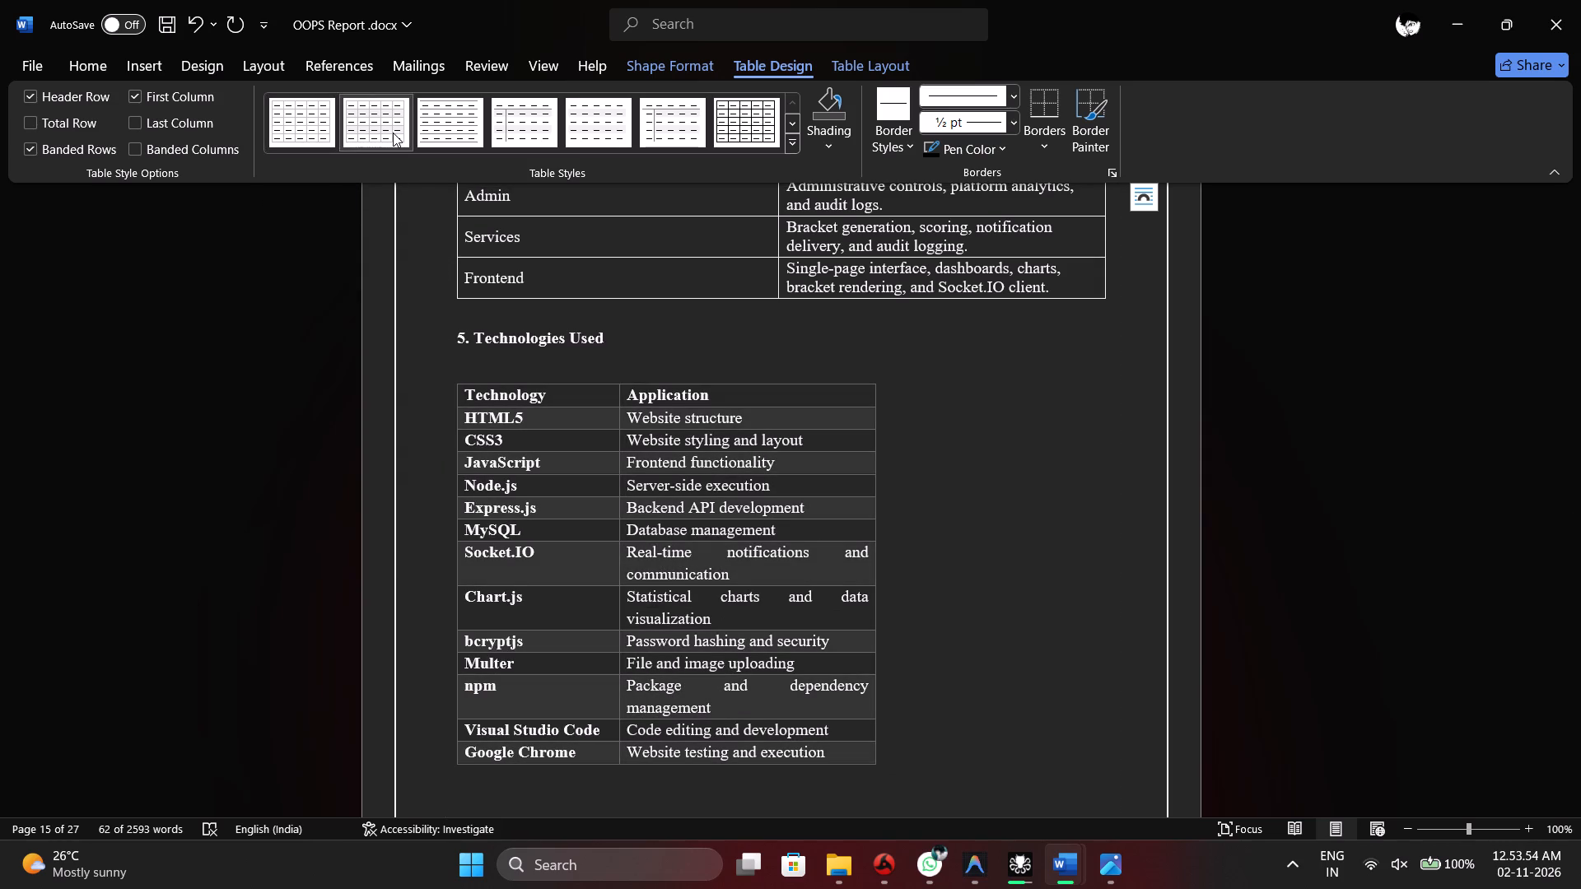
click(314, 125)
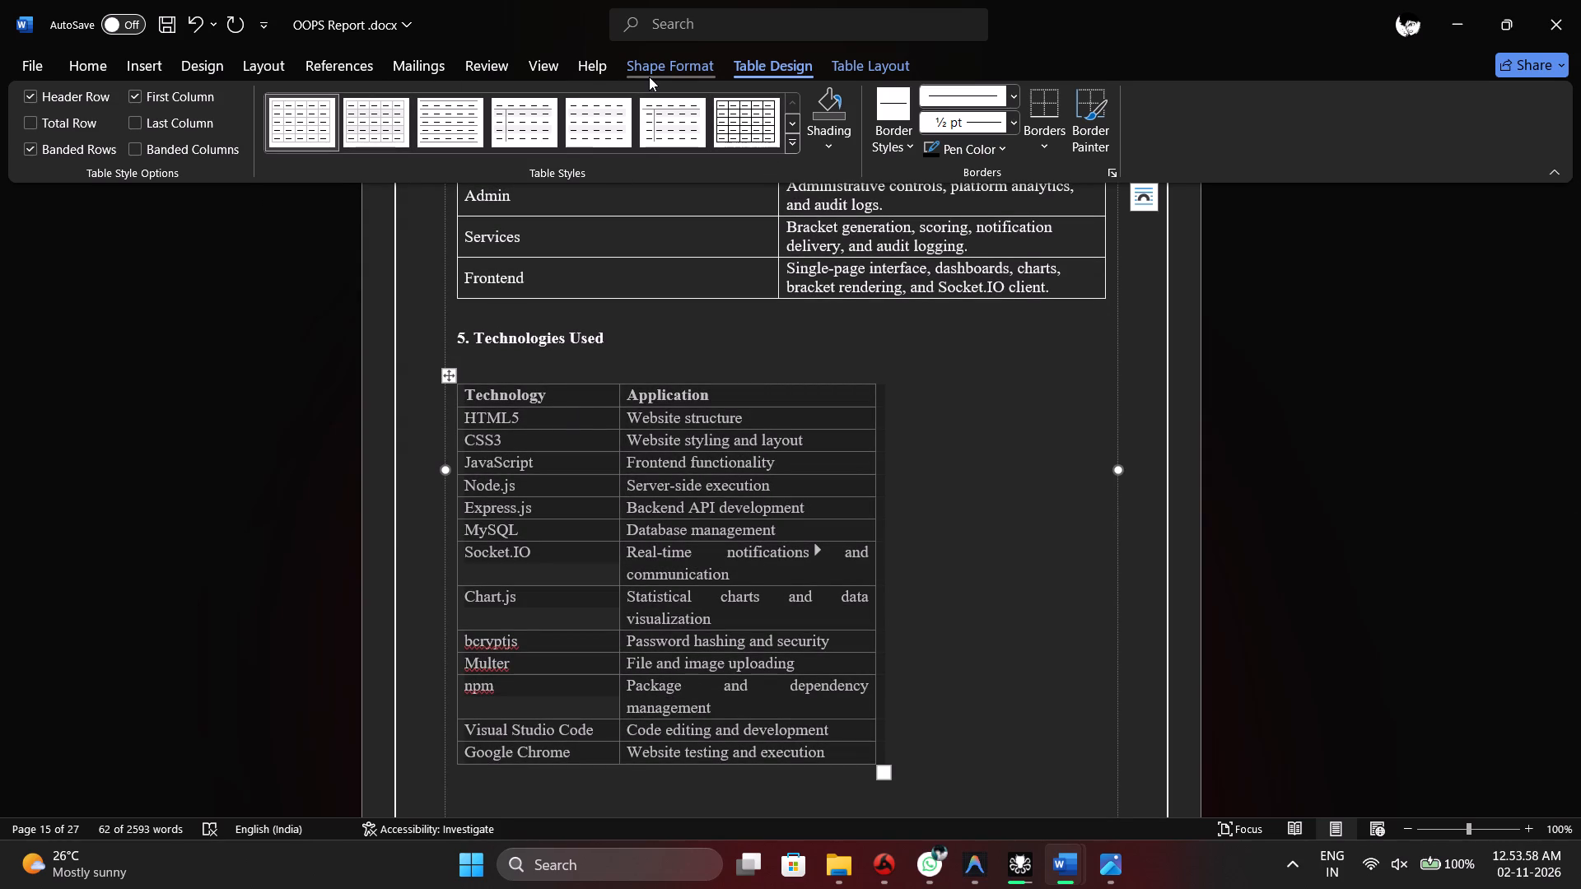
click(682, 69)
click(746, 69)
click(826, 63)
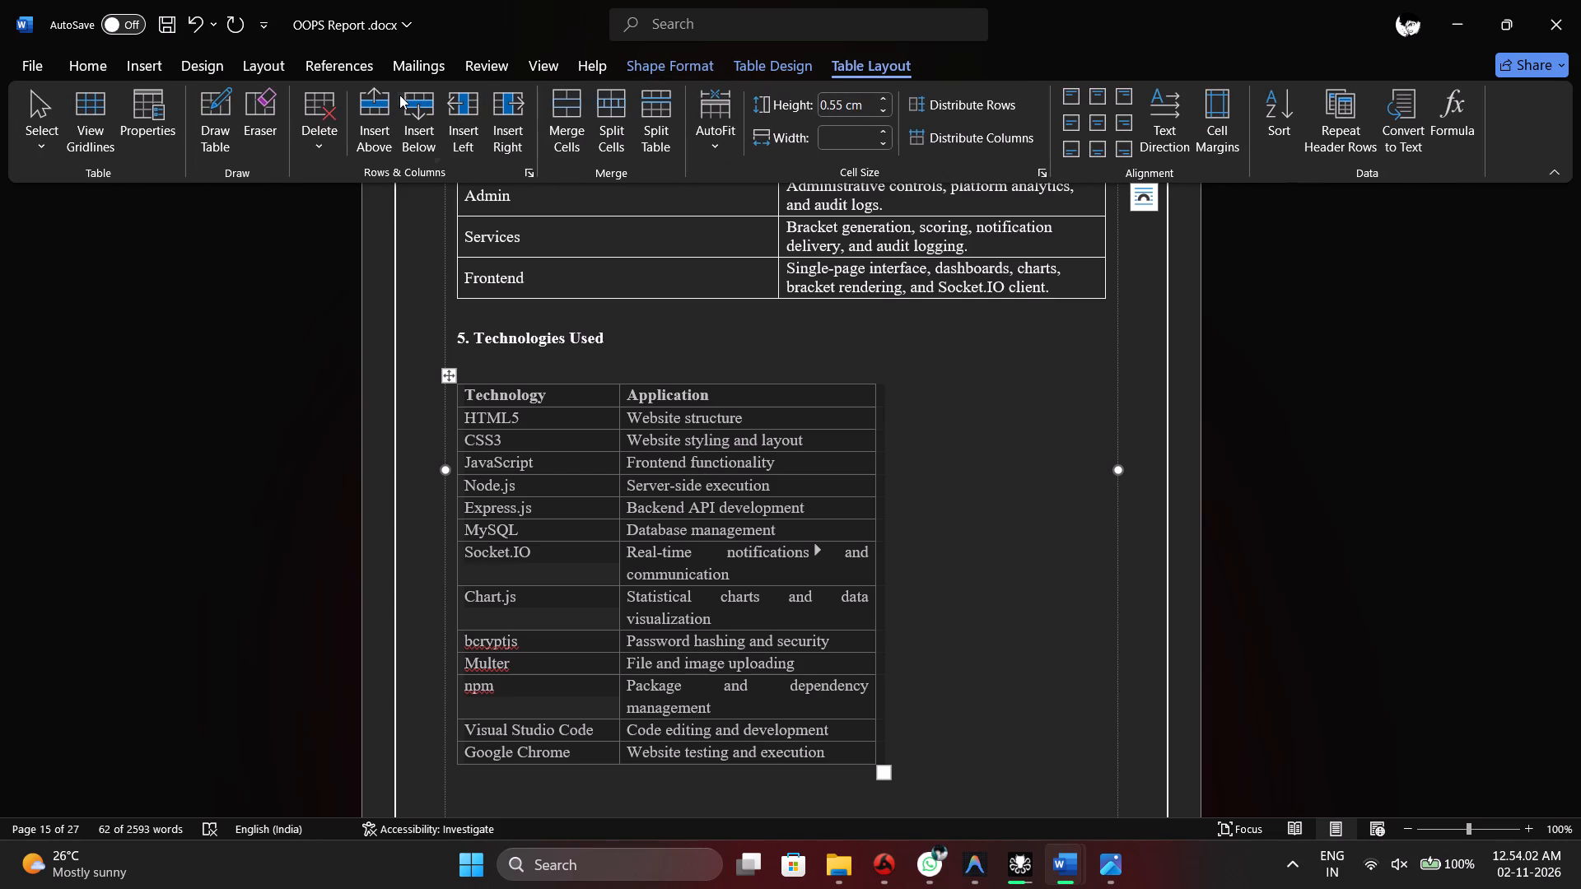
click(970, 455)
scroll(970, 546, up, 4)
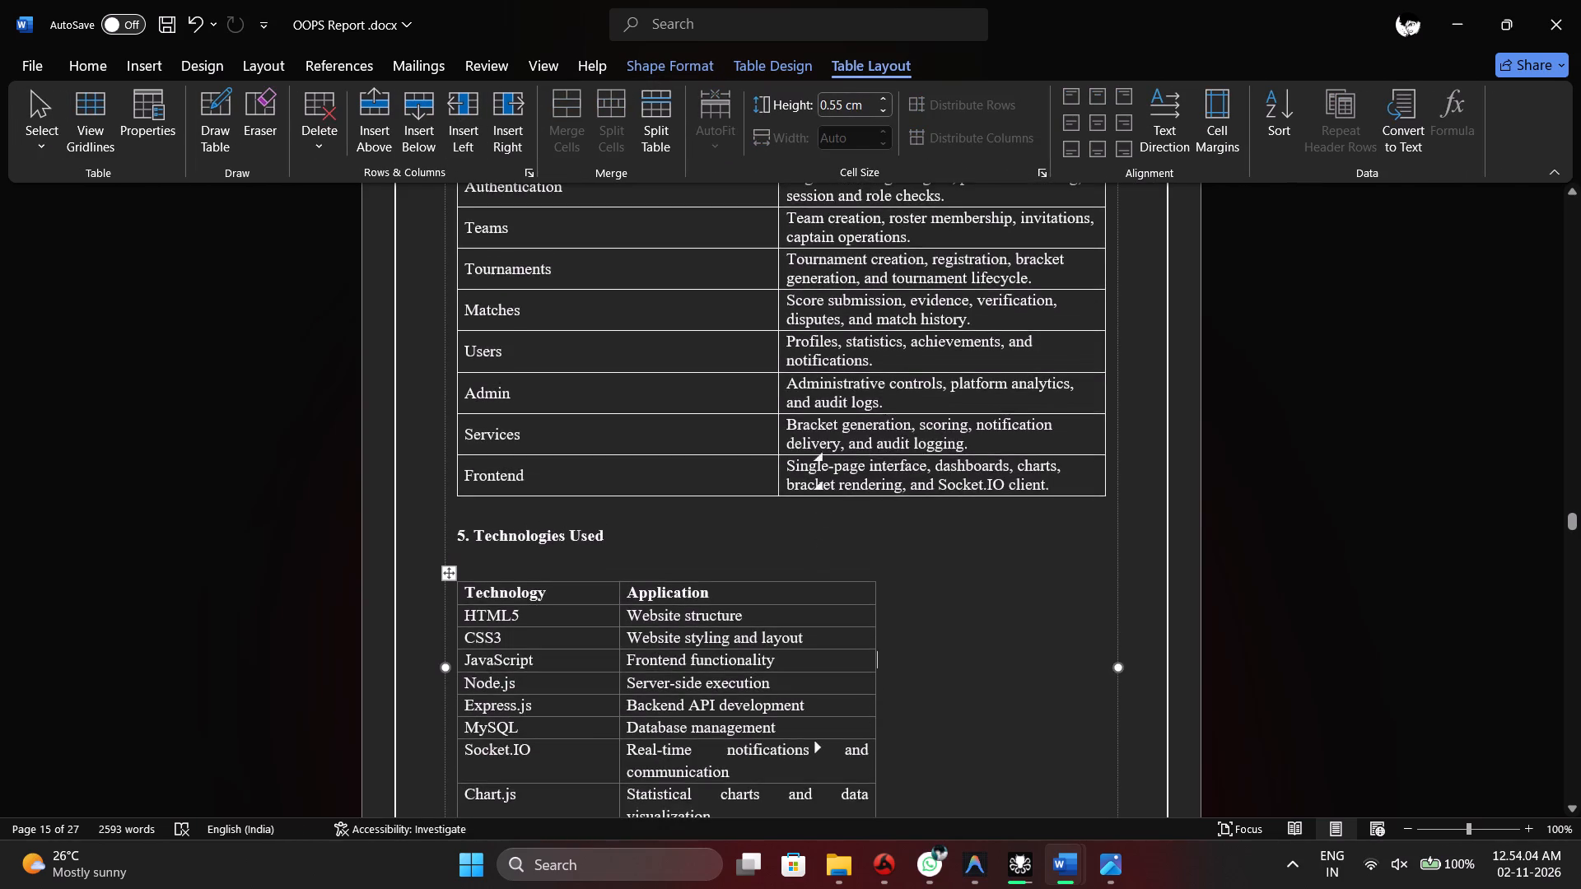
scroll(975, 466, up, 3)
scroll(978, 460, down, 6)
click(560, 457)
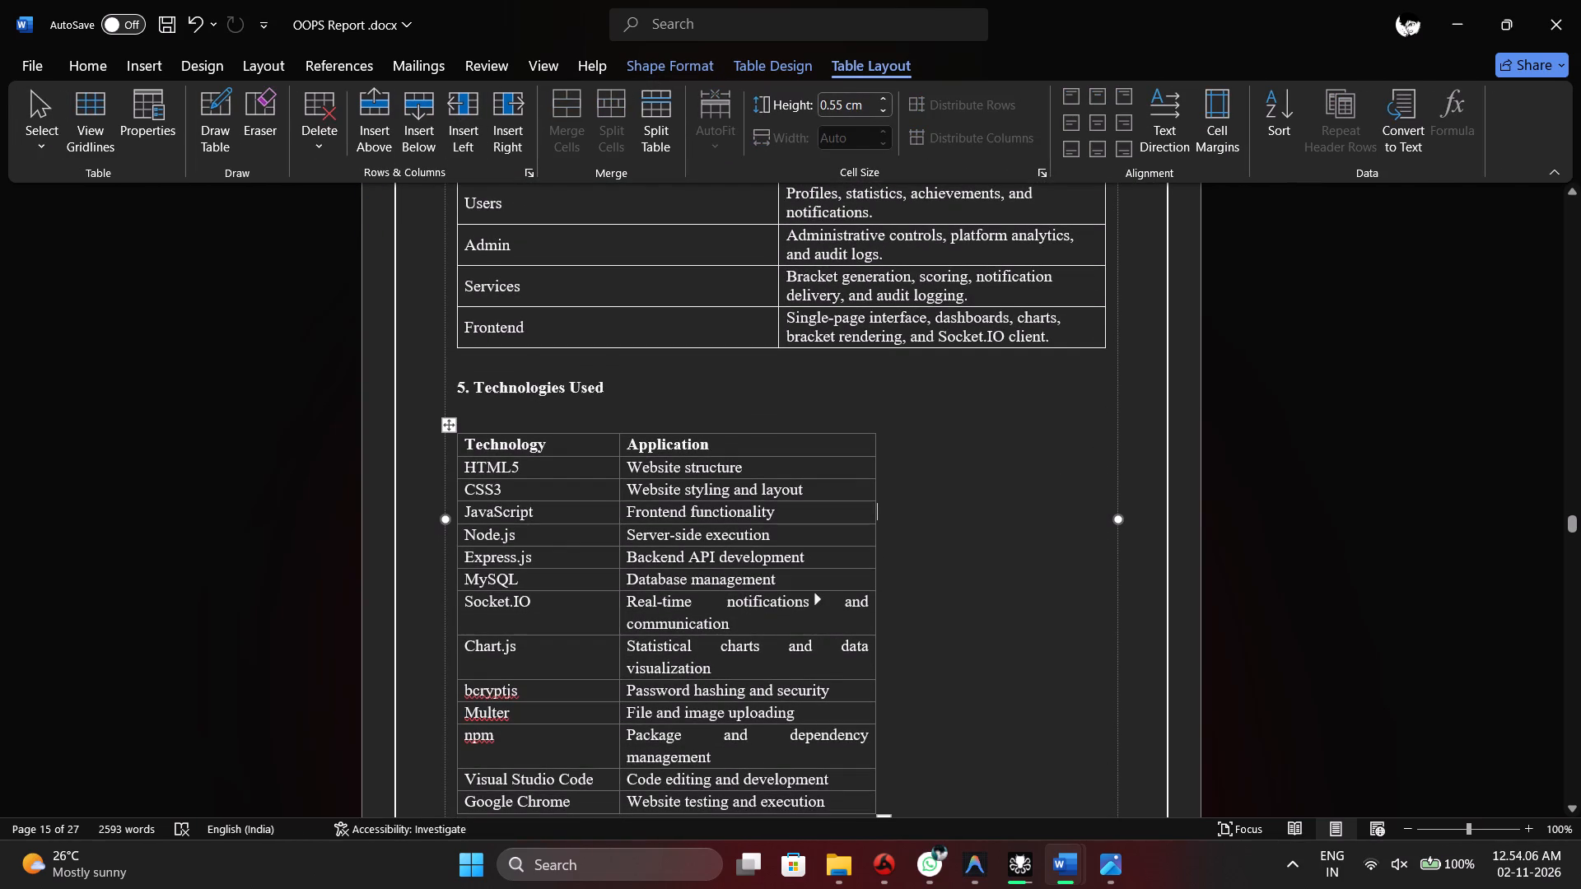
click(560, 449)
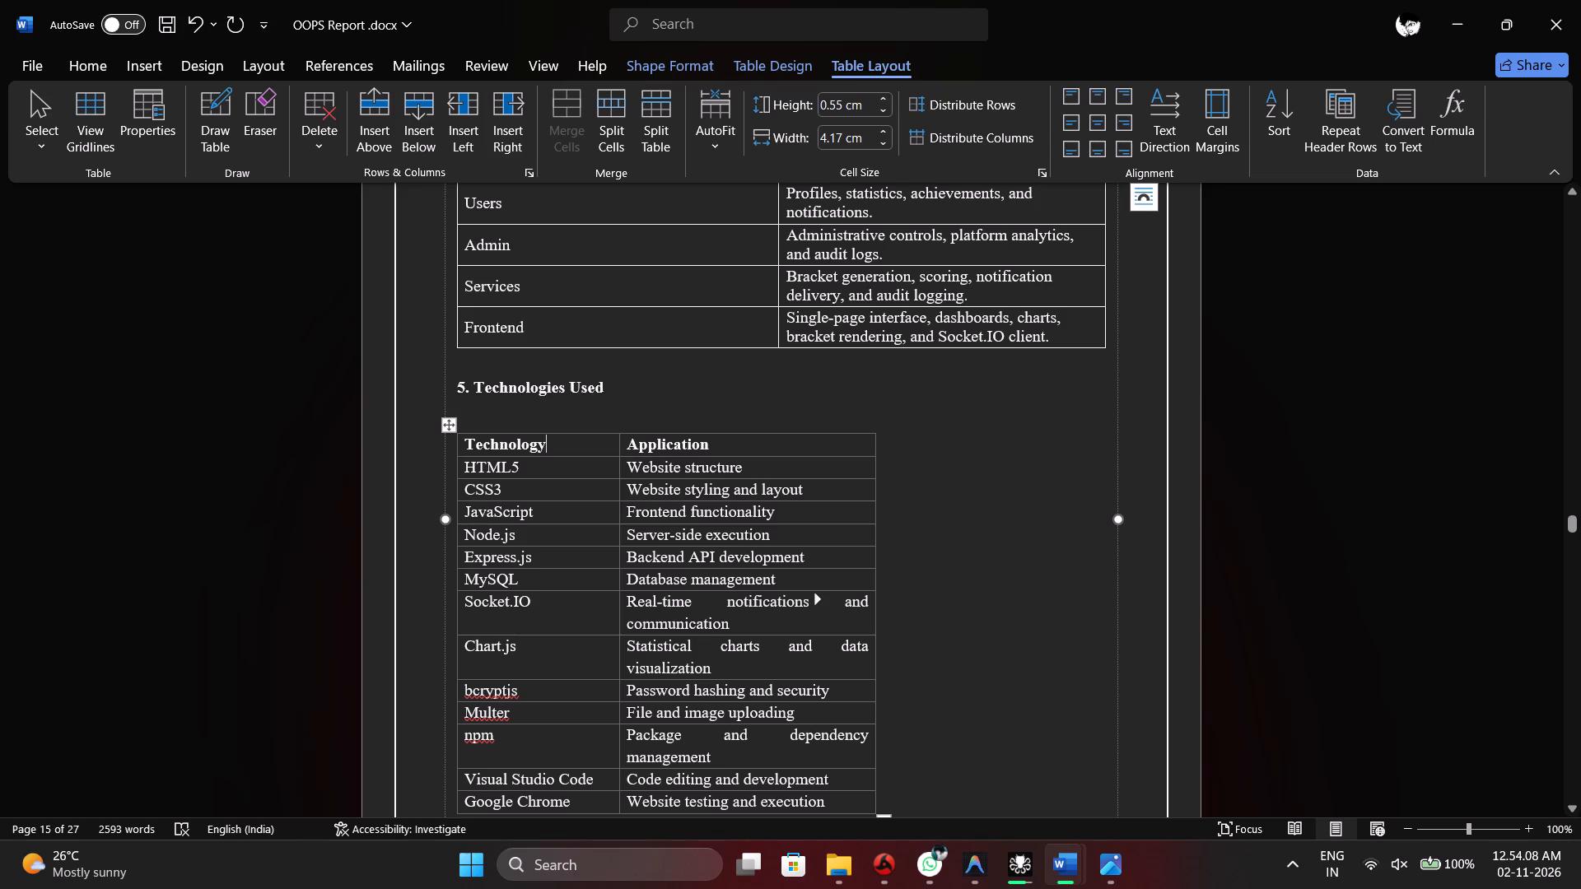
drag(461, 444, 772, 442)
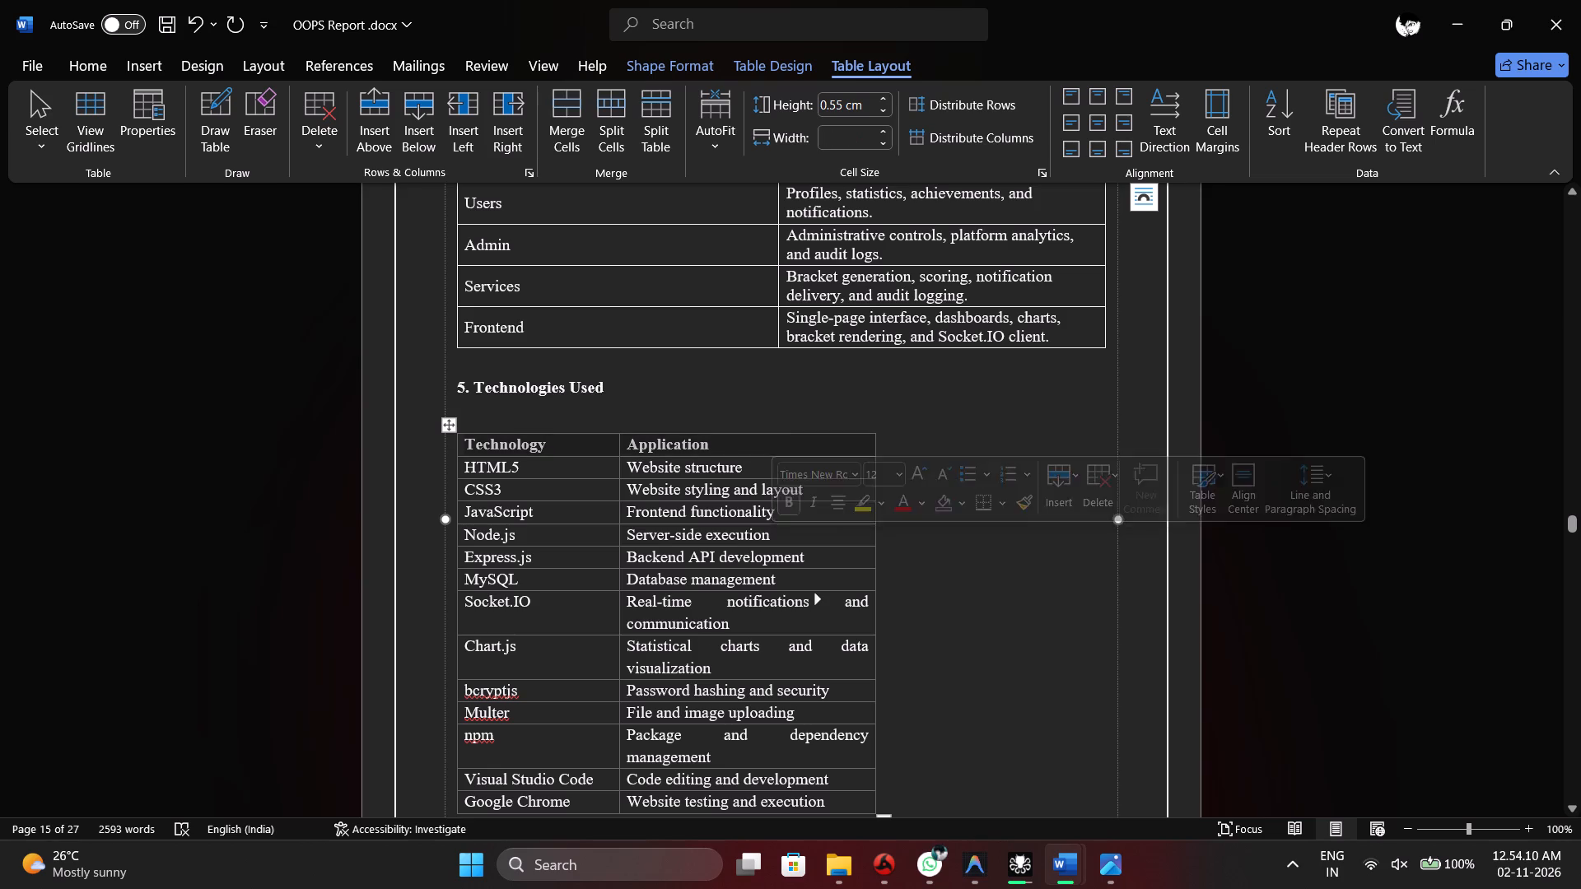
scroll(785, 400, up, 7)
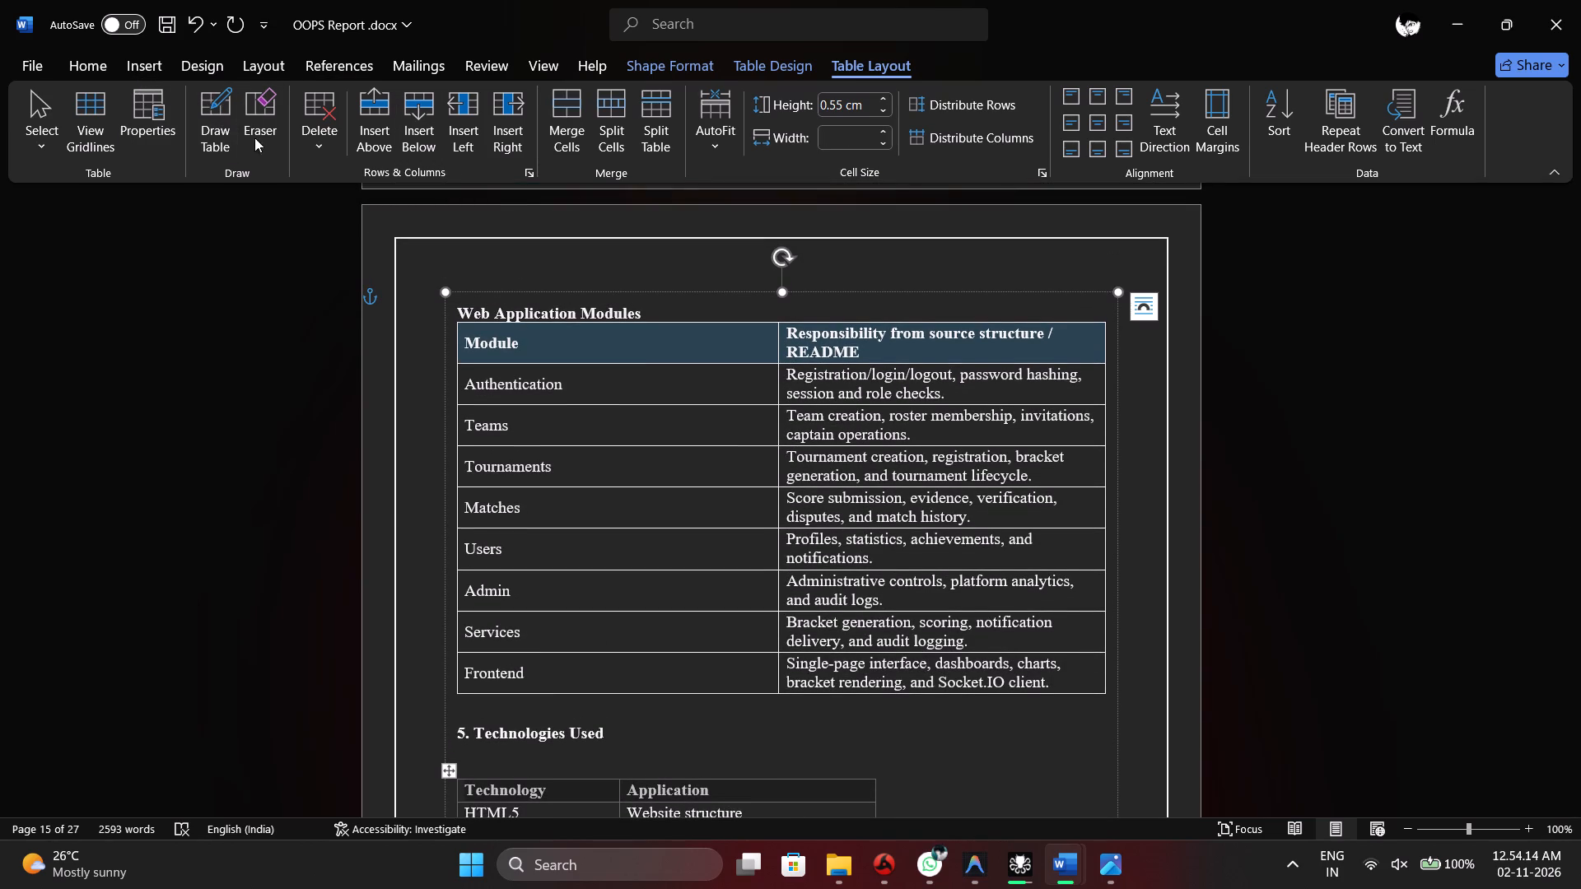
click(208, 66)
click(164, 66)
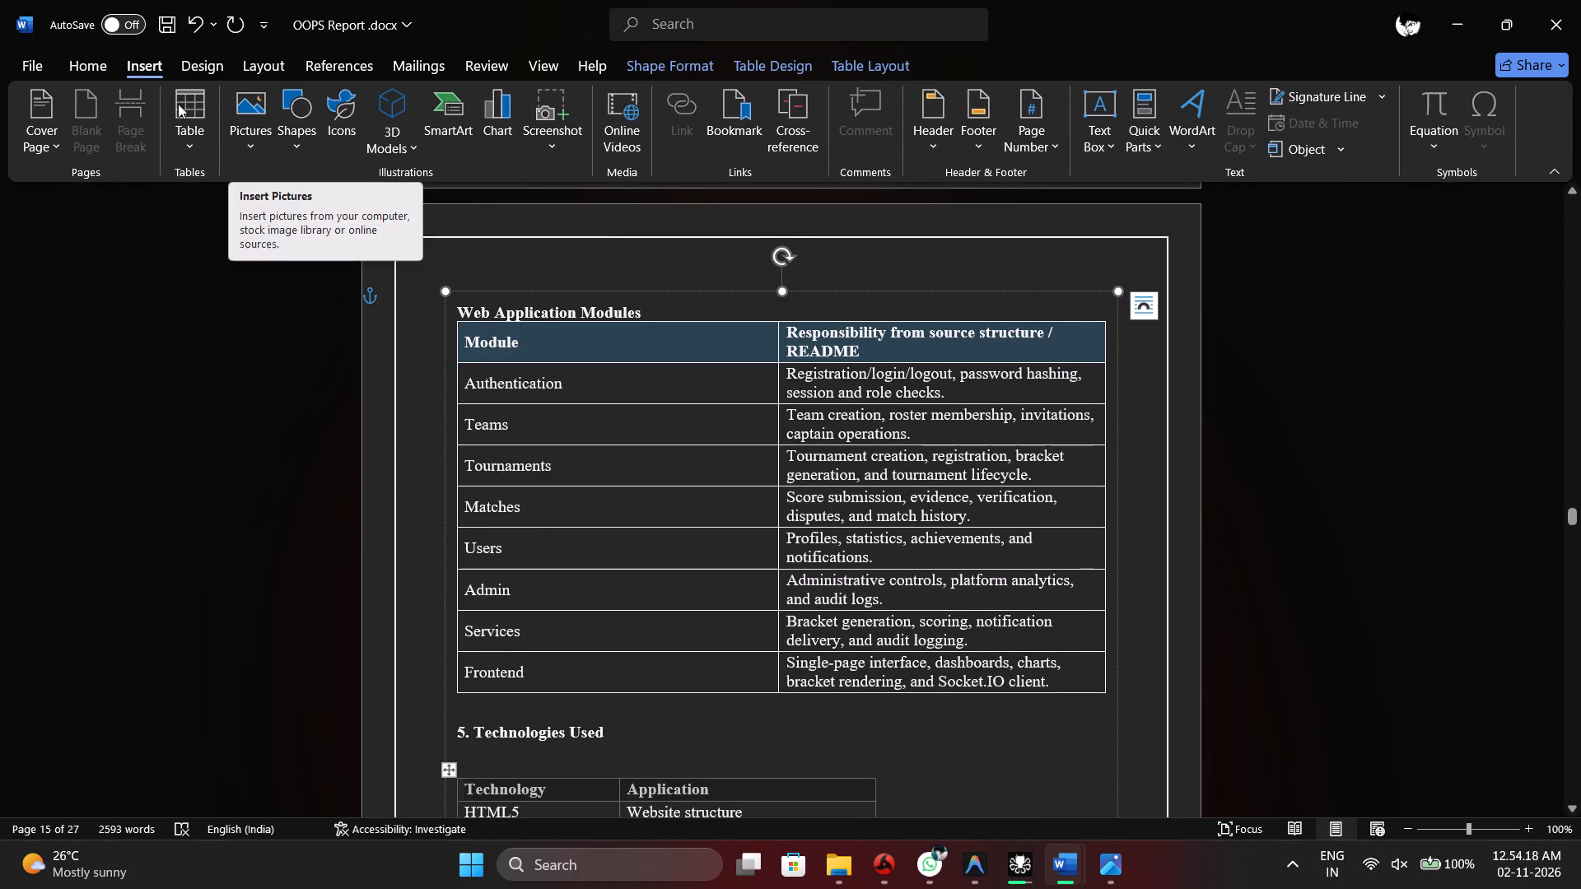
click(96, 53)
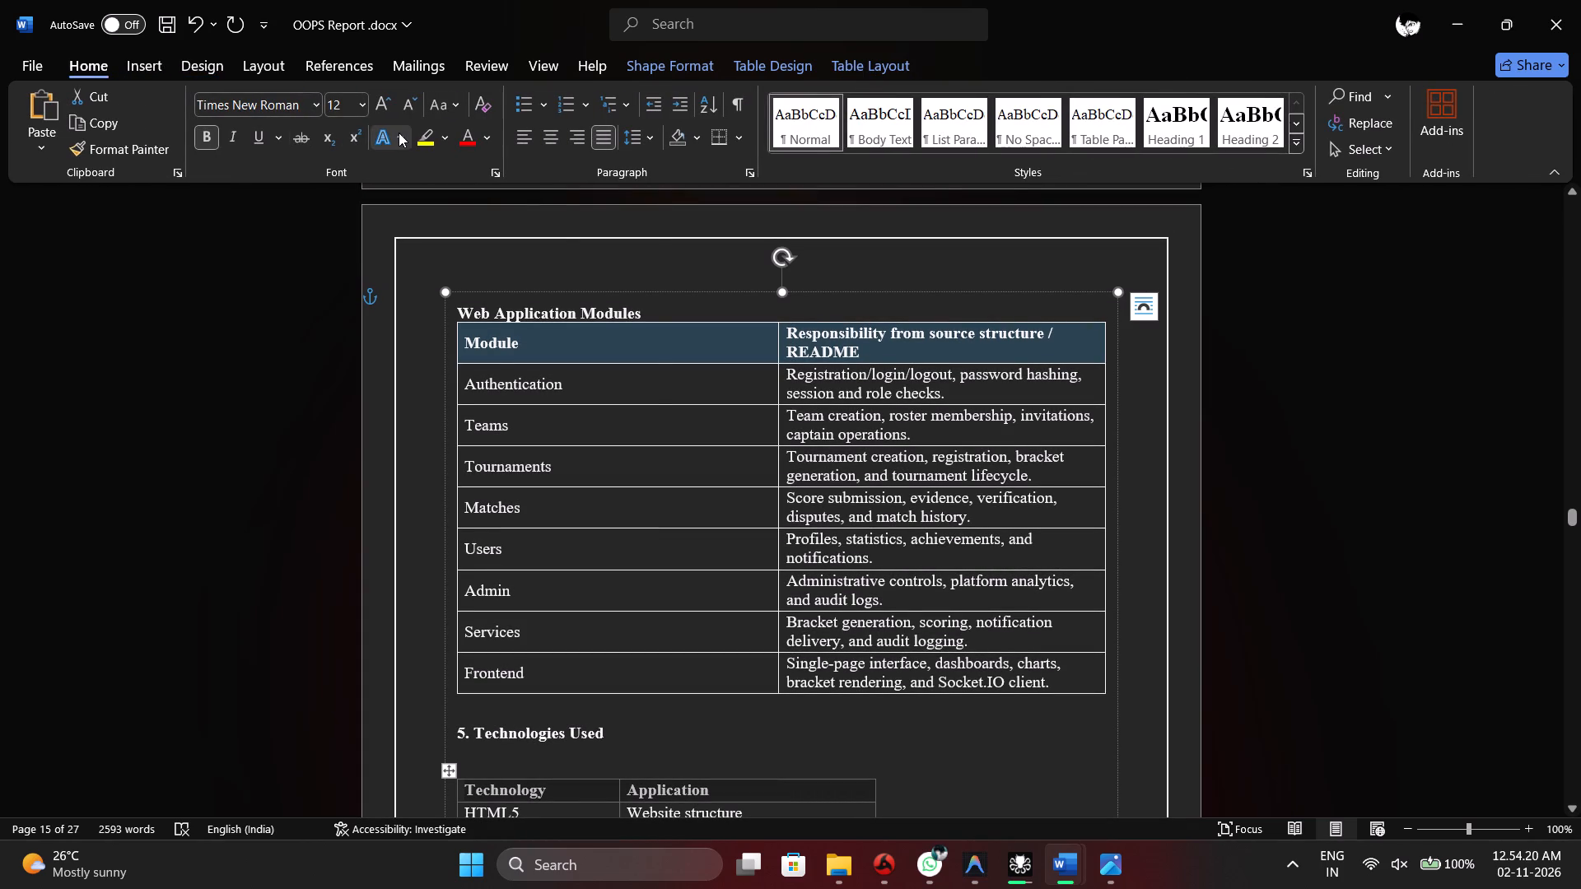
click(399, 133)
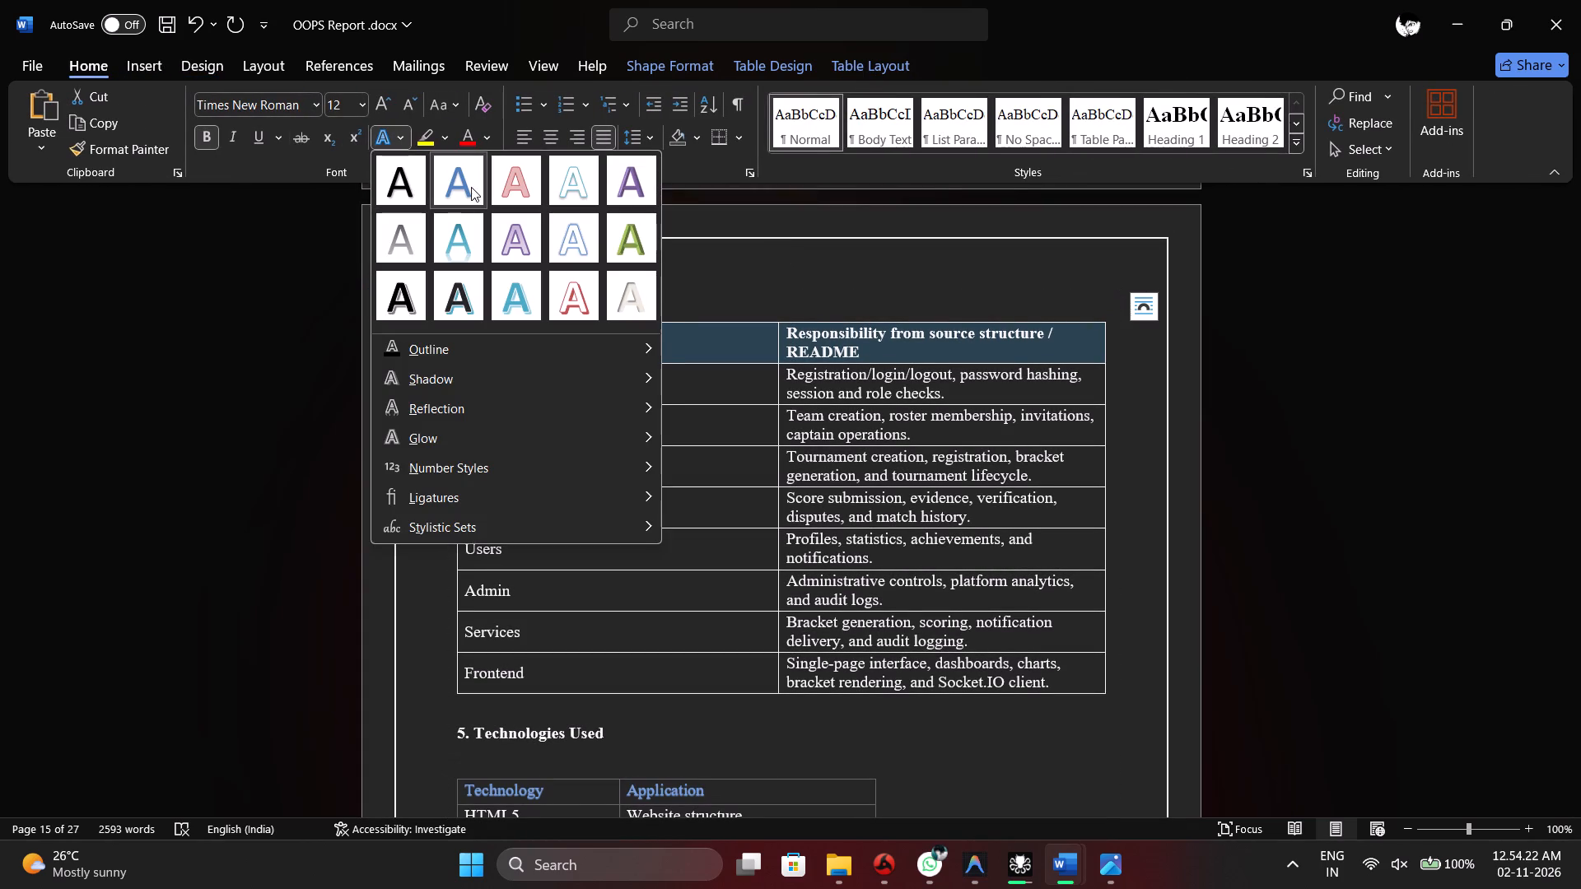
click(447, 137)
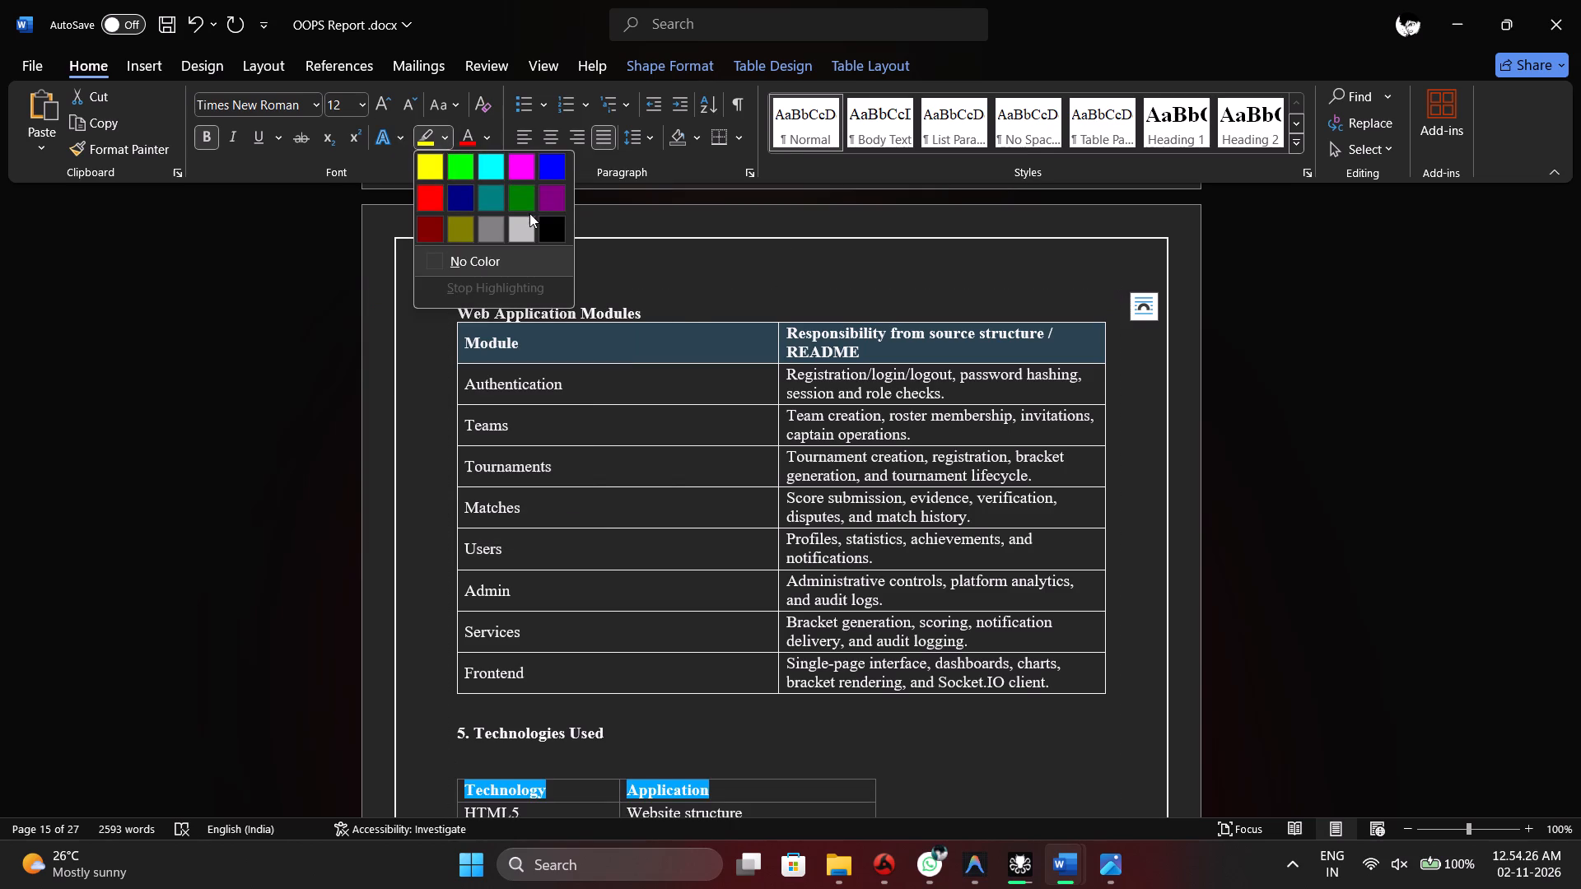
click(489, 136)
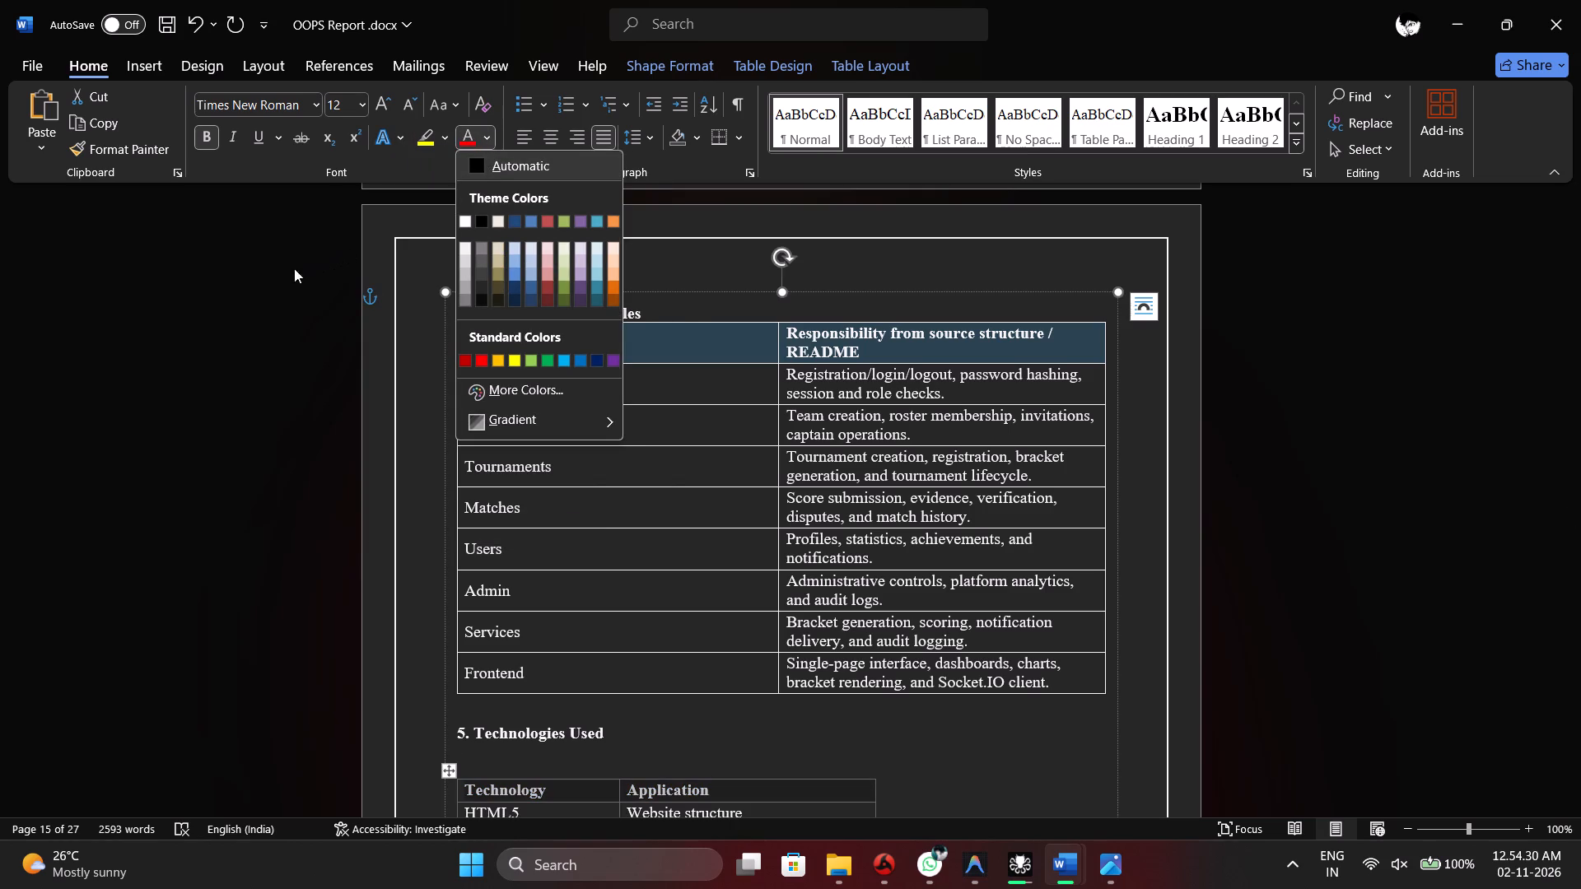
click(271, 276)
Examine the page layout from the Web Application Modules and Technologies Used tables through the start of the Testing section.
scroll(796, 461, down, 4)
scroll(804, 499, up, 6)
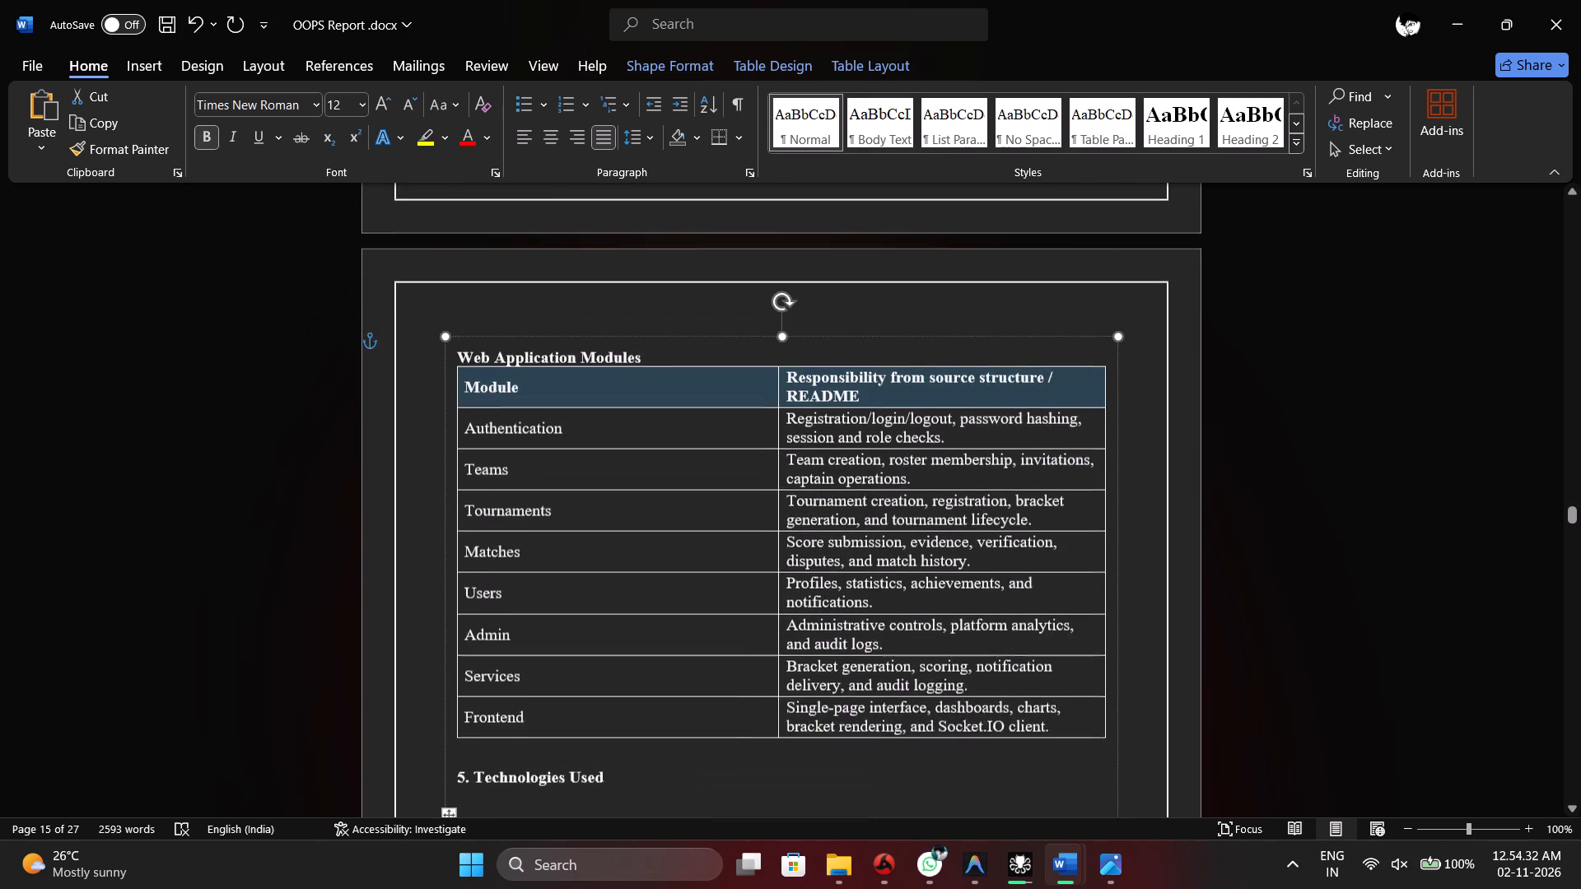
scroll(811, 506, down, 7)
click(1011, 654)
scroll(1011, 654, down, 5)
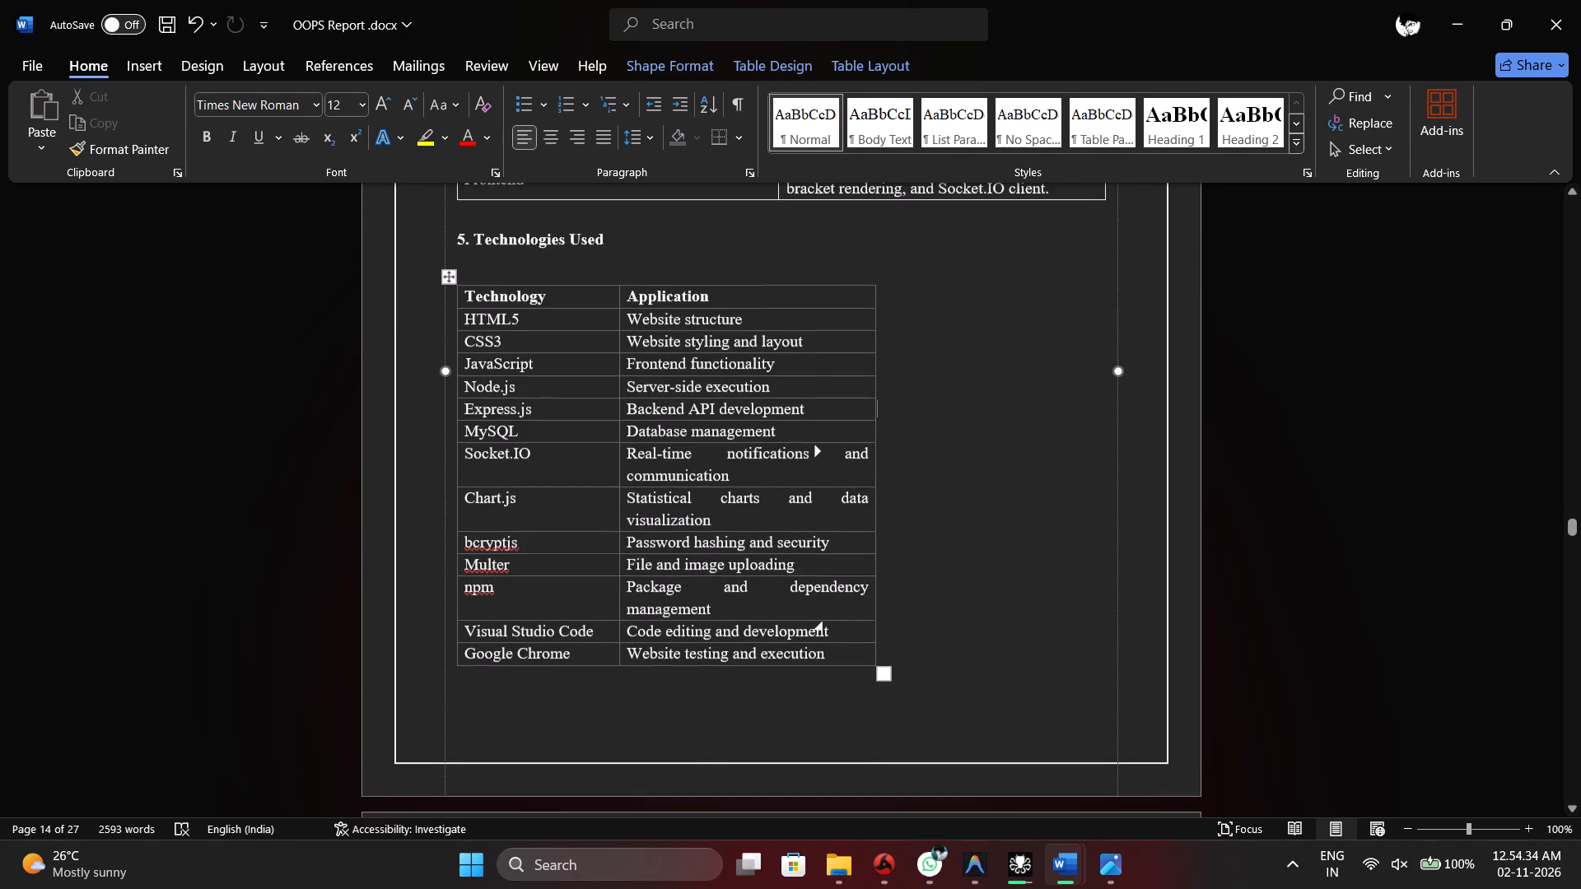
scroll(982, 612, down, 11)
scroll(980, 608, up, 7)
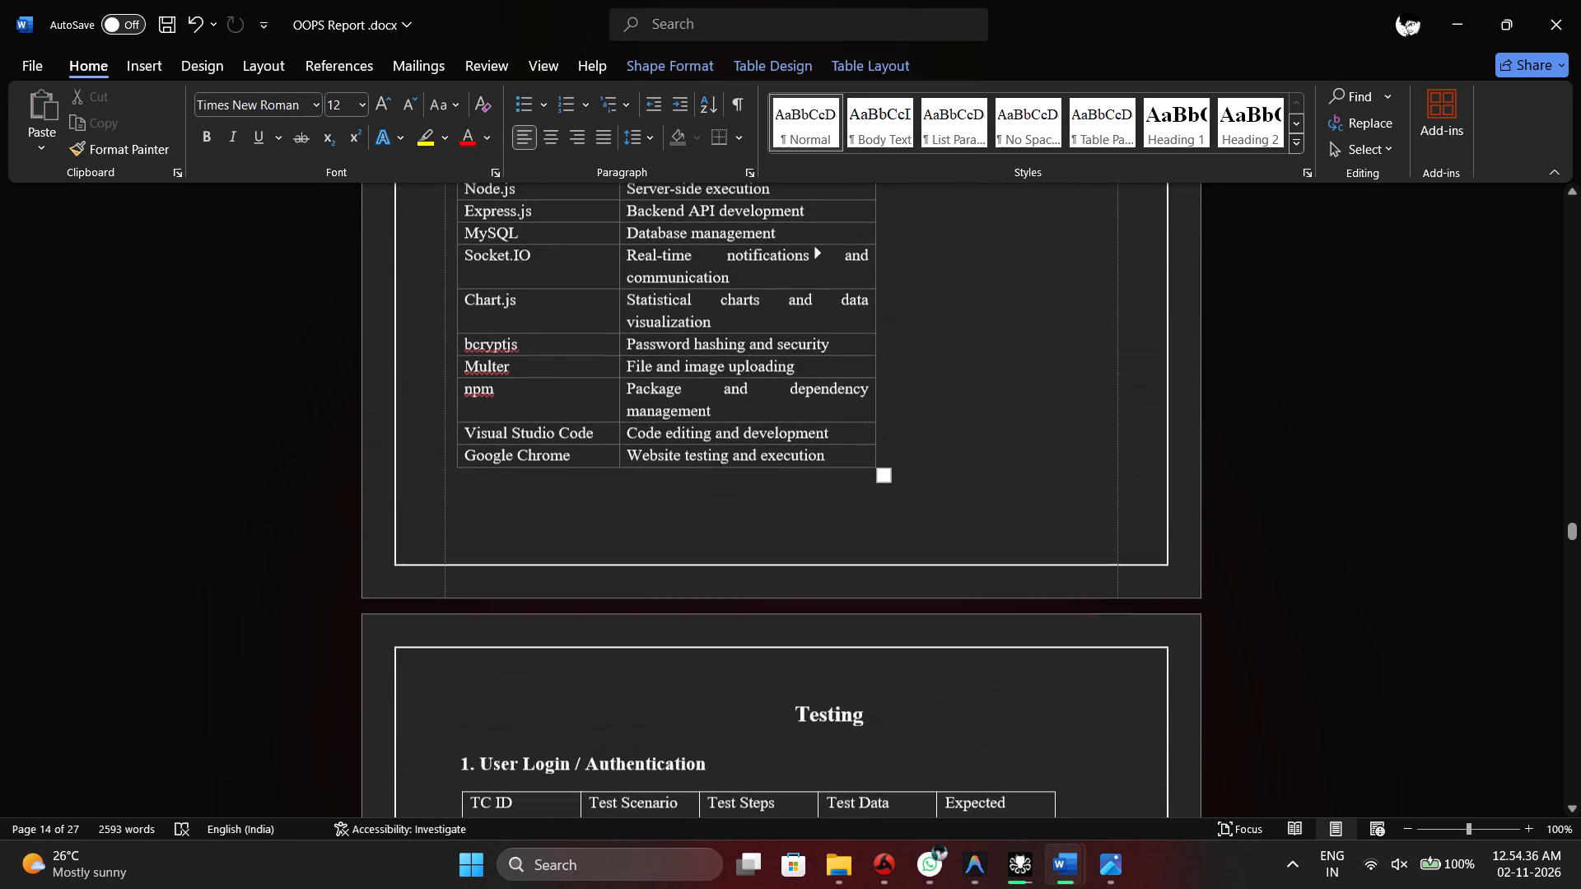
scroll(977, 601, down, 8)
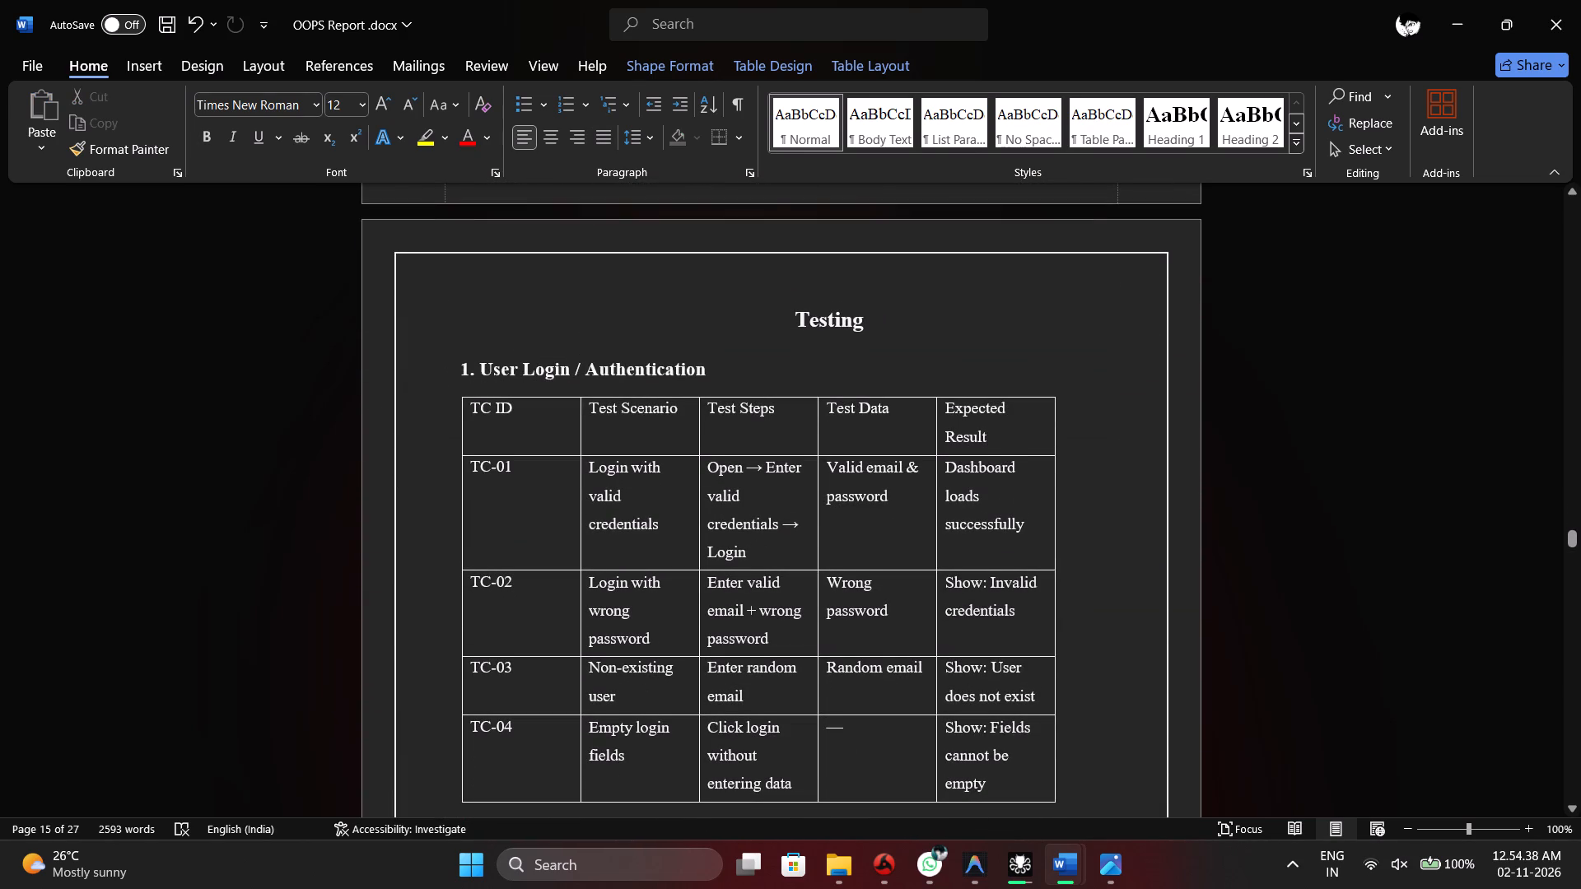
scroll(772, 417, up, 12)
scroll(772, 409, down, 2)
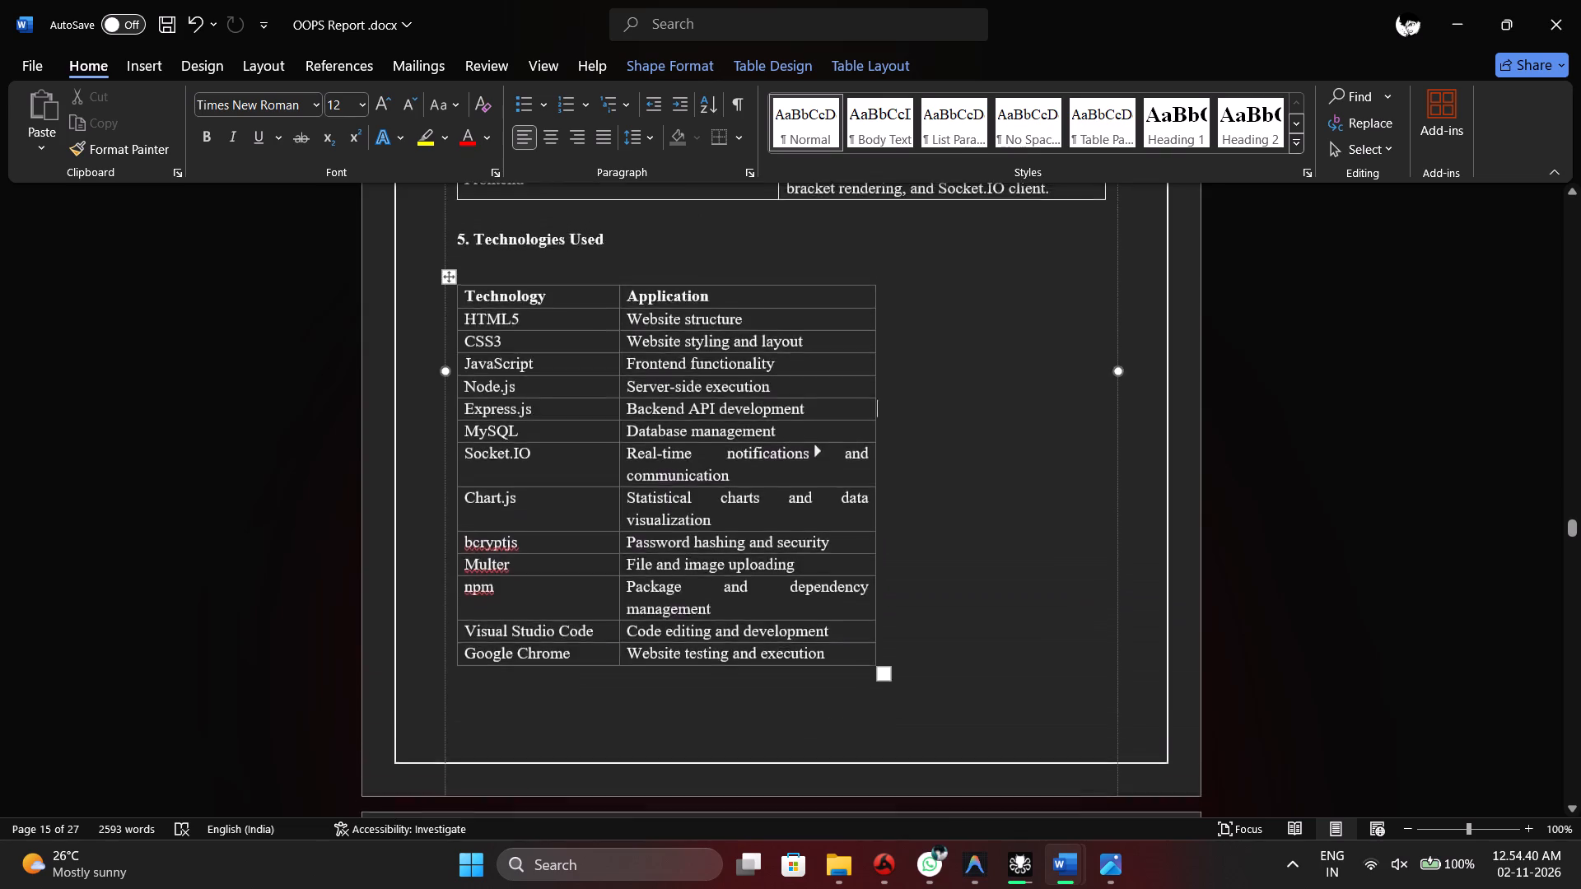
scroll(772, 409, down, 8)
scroll(751, 403, up, 3)
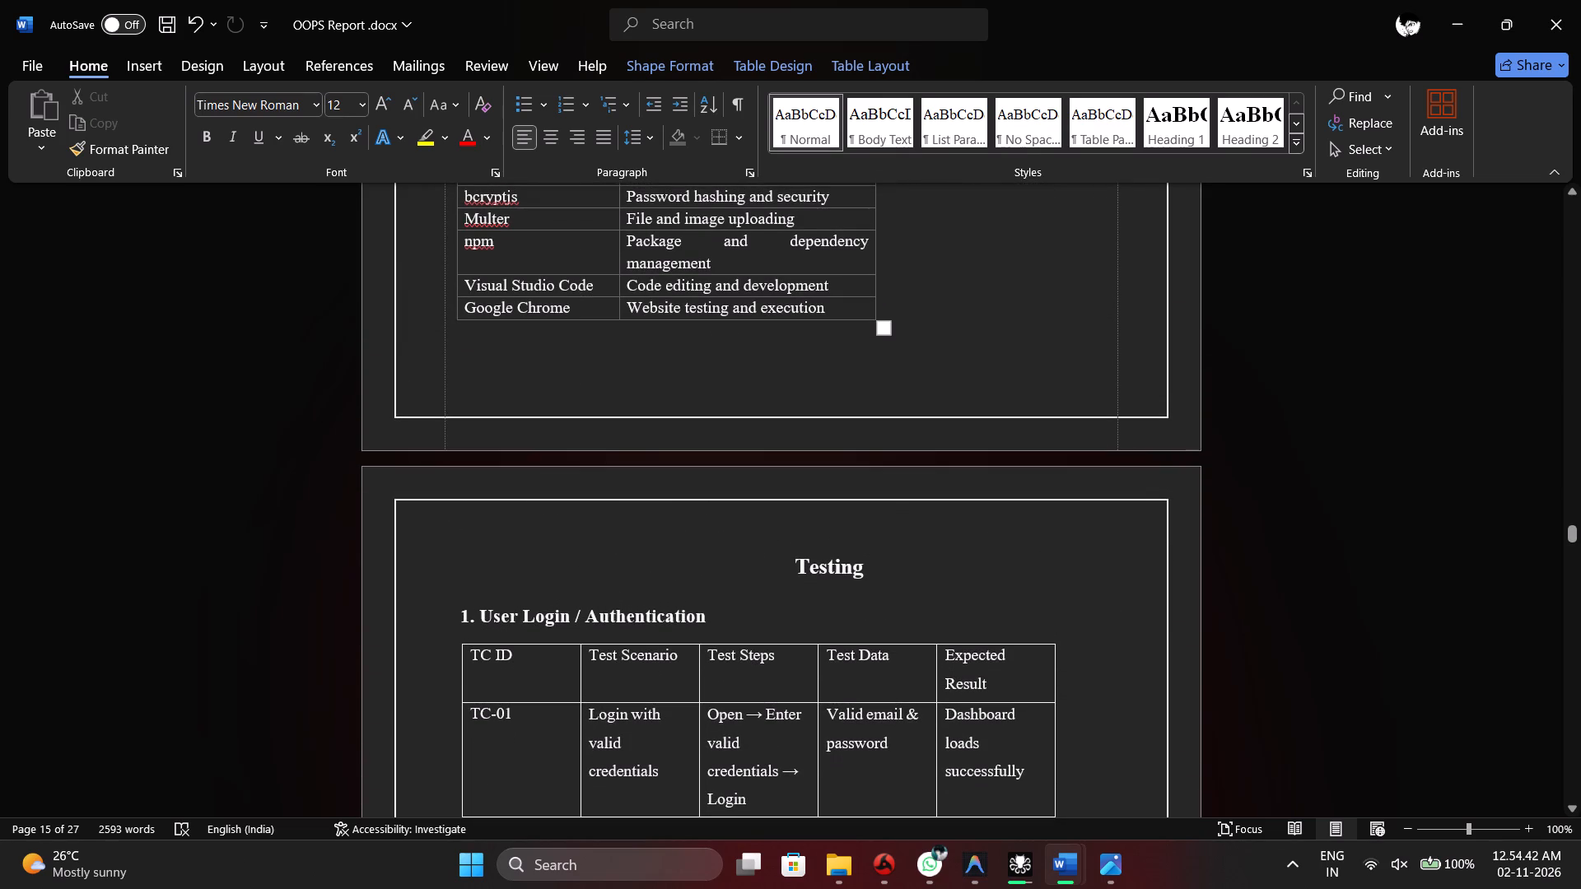
scroll(711, 315, down, 2)
scroll(711, 315, up, 12)
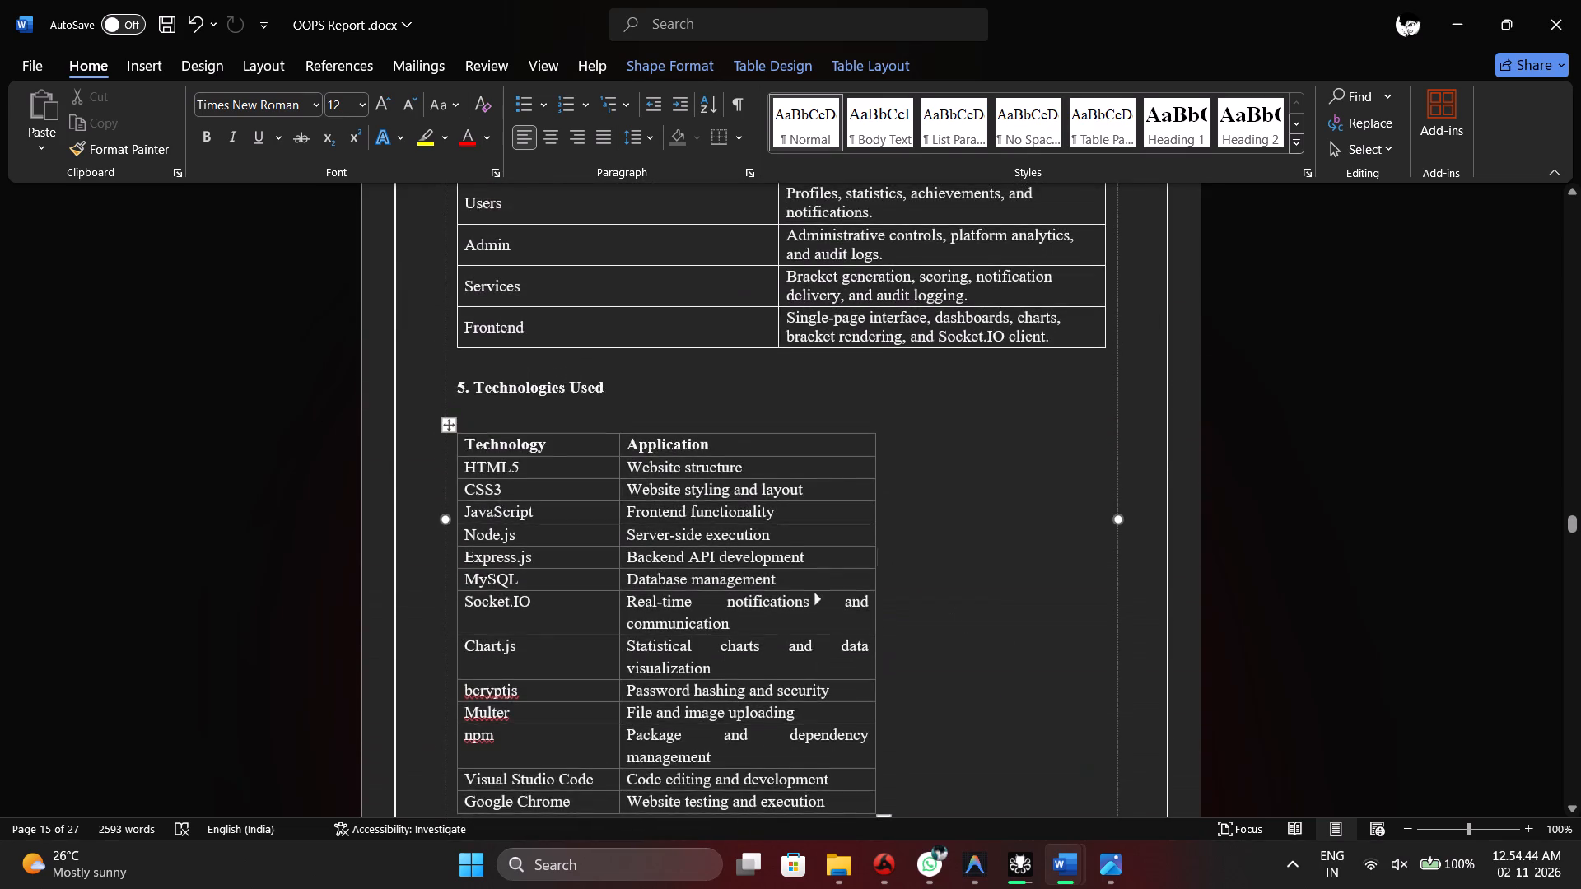
scroll(709, 306, down, 15)
scroll(709, 306, up, 8)
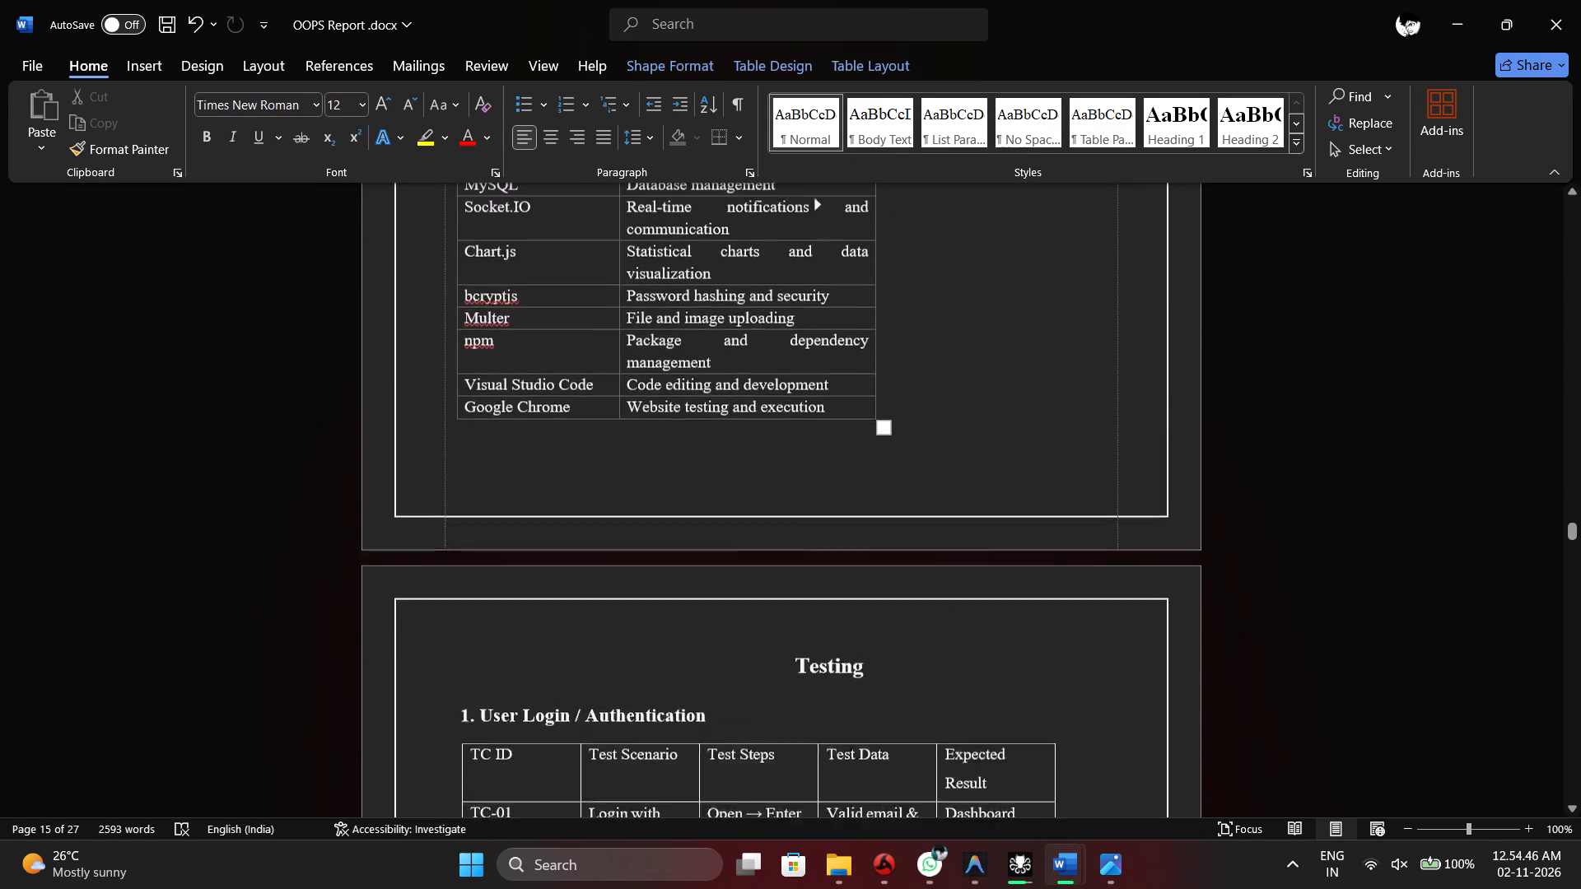
Replace "Visual Studio Code" with "Antigravity" in the Technology column of the Technologies Used table.
click(593, 436)
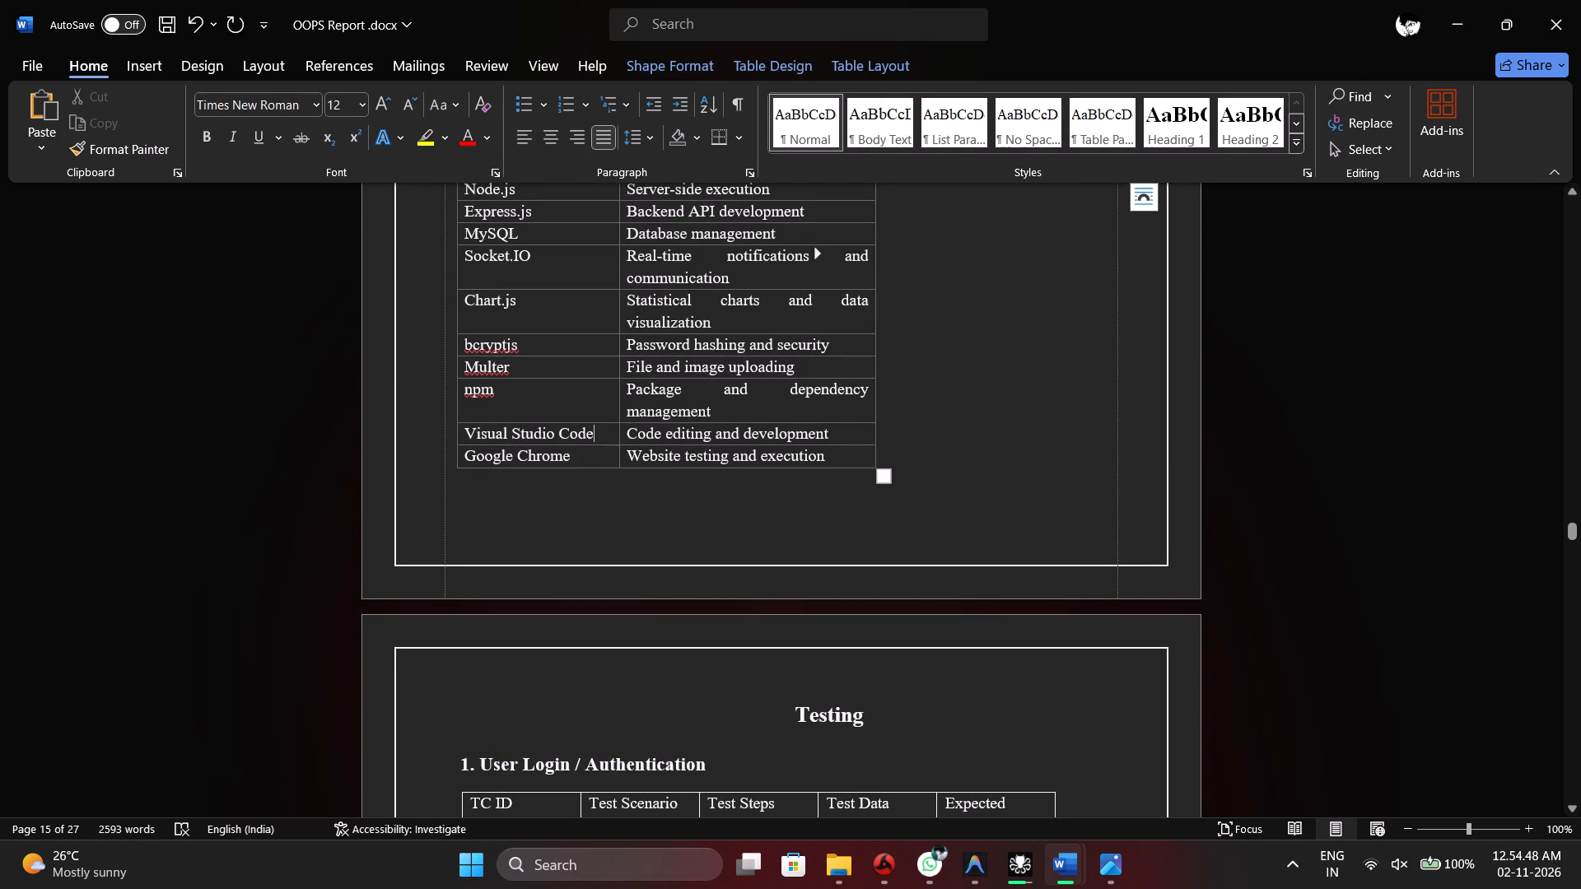
key(BackSpace)
key(BackSpace)
key(BackSpace)
key(BackSpace)
key(BackSpace)
key(BackSpace)
key(BackSpace)
key(BackSpace)
key(BackSpace)
key(BackSpace)
key(BackSpace)
key(BackSpace)
key(BackSpace)
key(BackSpace)
key(BackSpace)
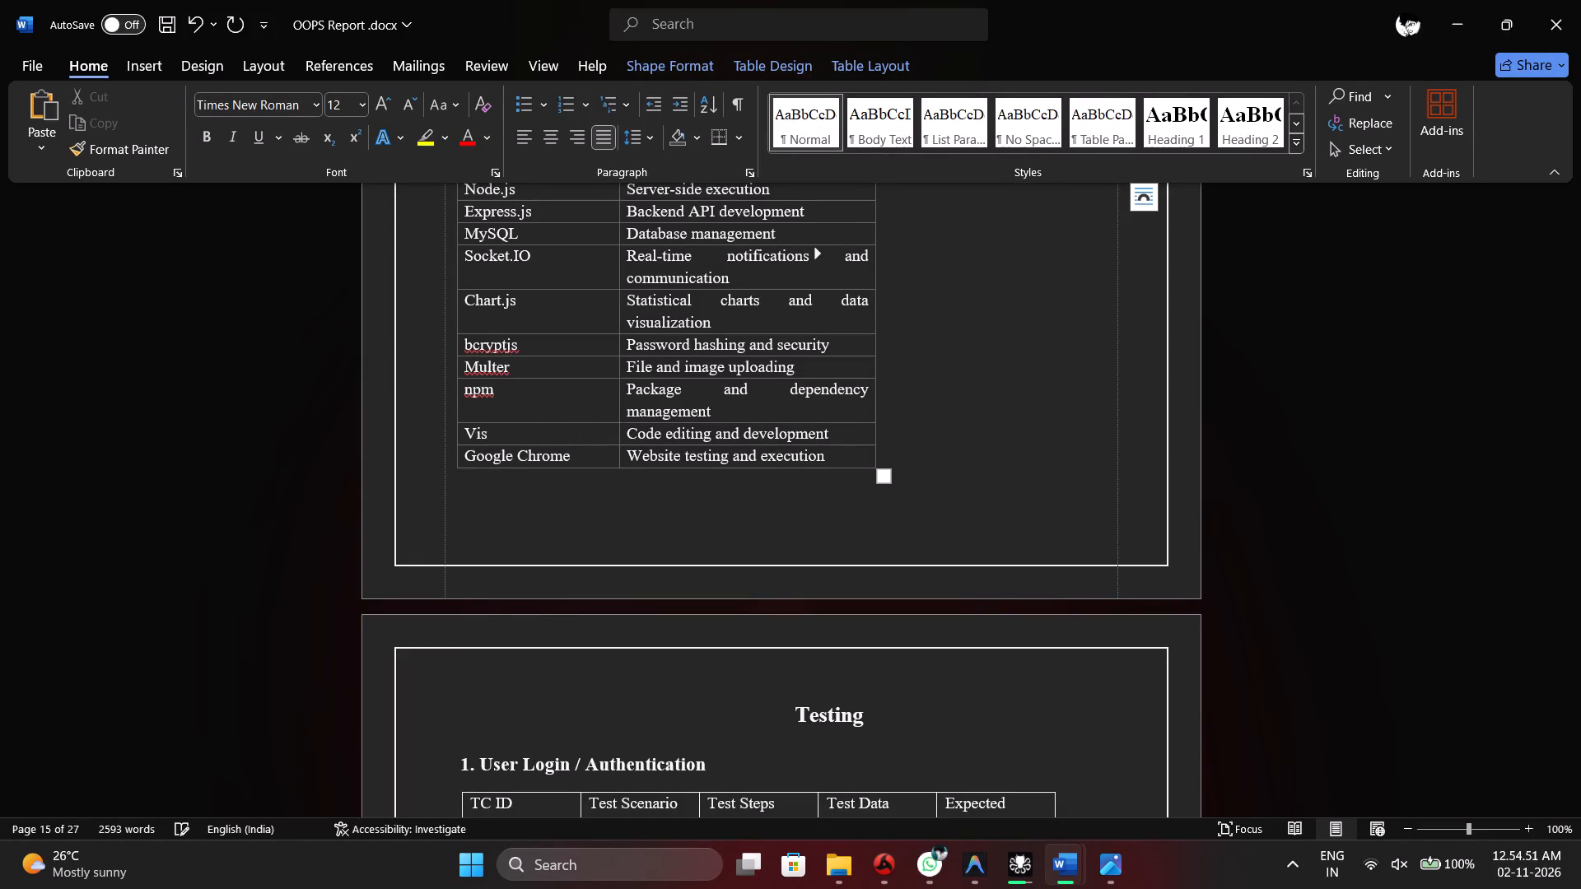
key(BackSpace)
key(BackSpace)
key(BackSpace)
text(Antigravity)
Switch to the Gaming_Tournament_System_OOP_Report document and review it from Requirement Analysis through section 9, Testing and Test Cases.
scroll(546, 371, down, 5)
scroll(731, 561, down, 2)
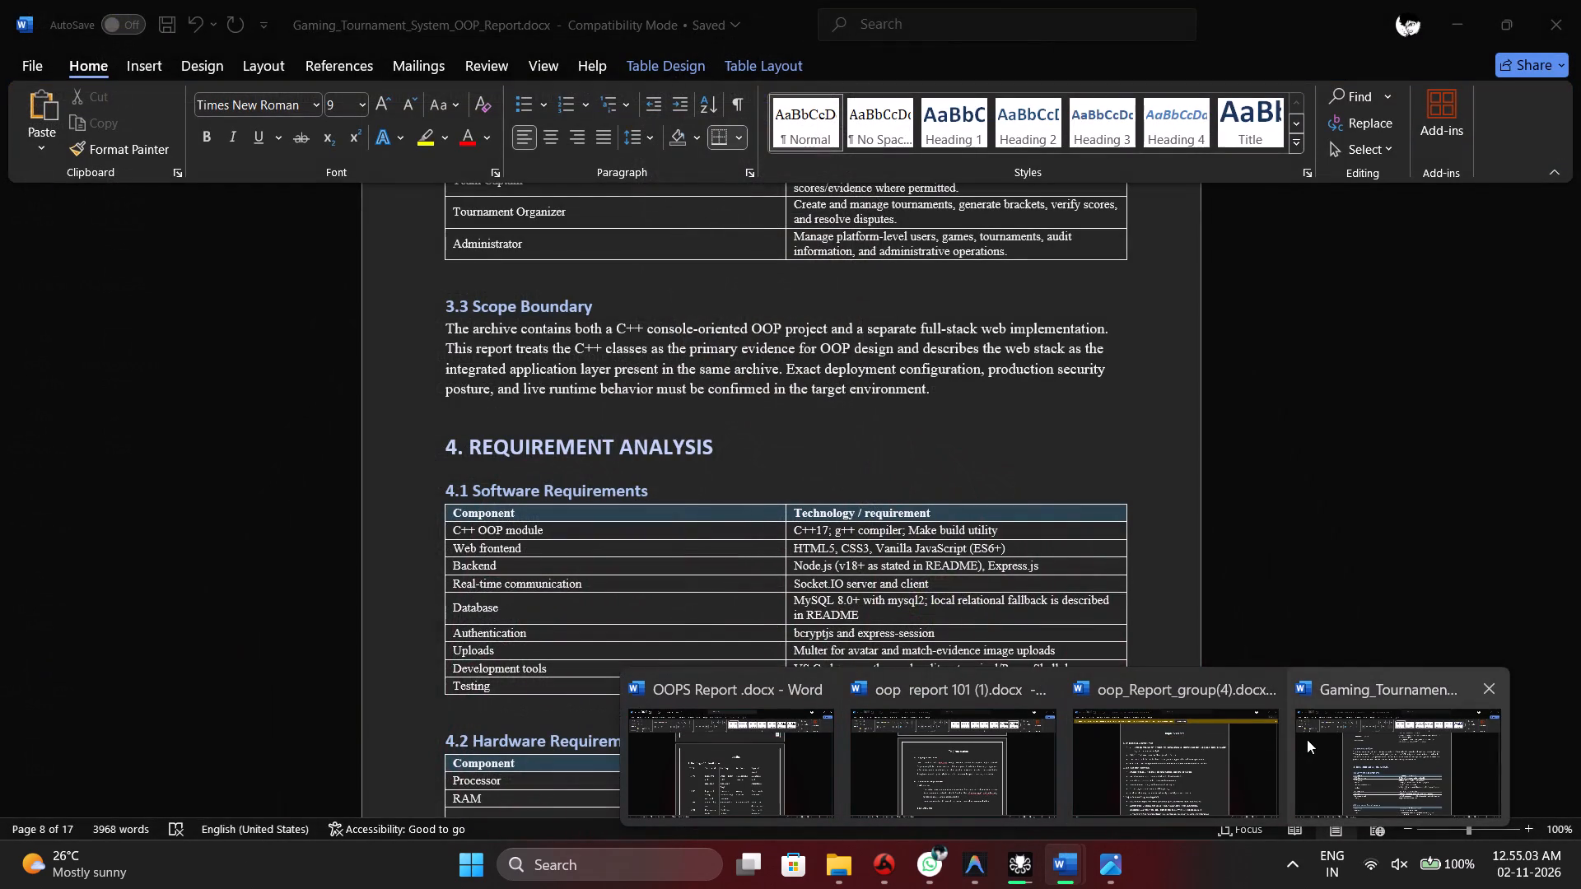
click(1307, 739)
scroll(606, 497, down, 7)
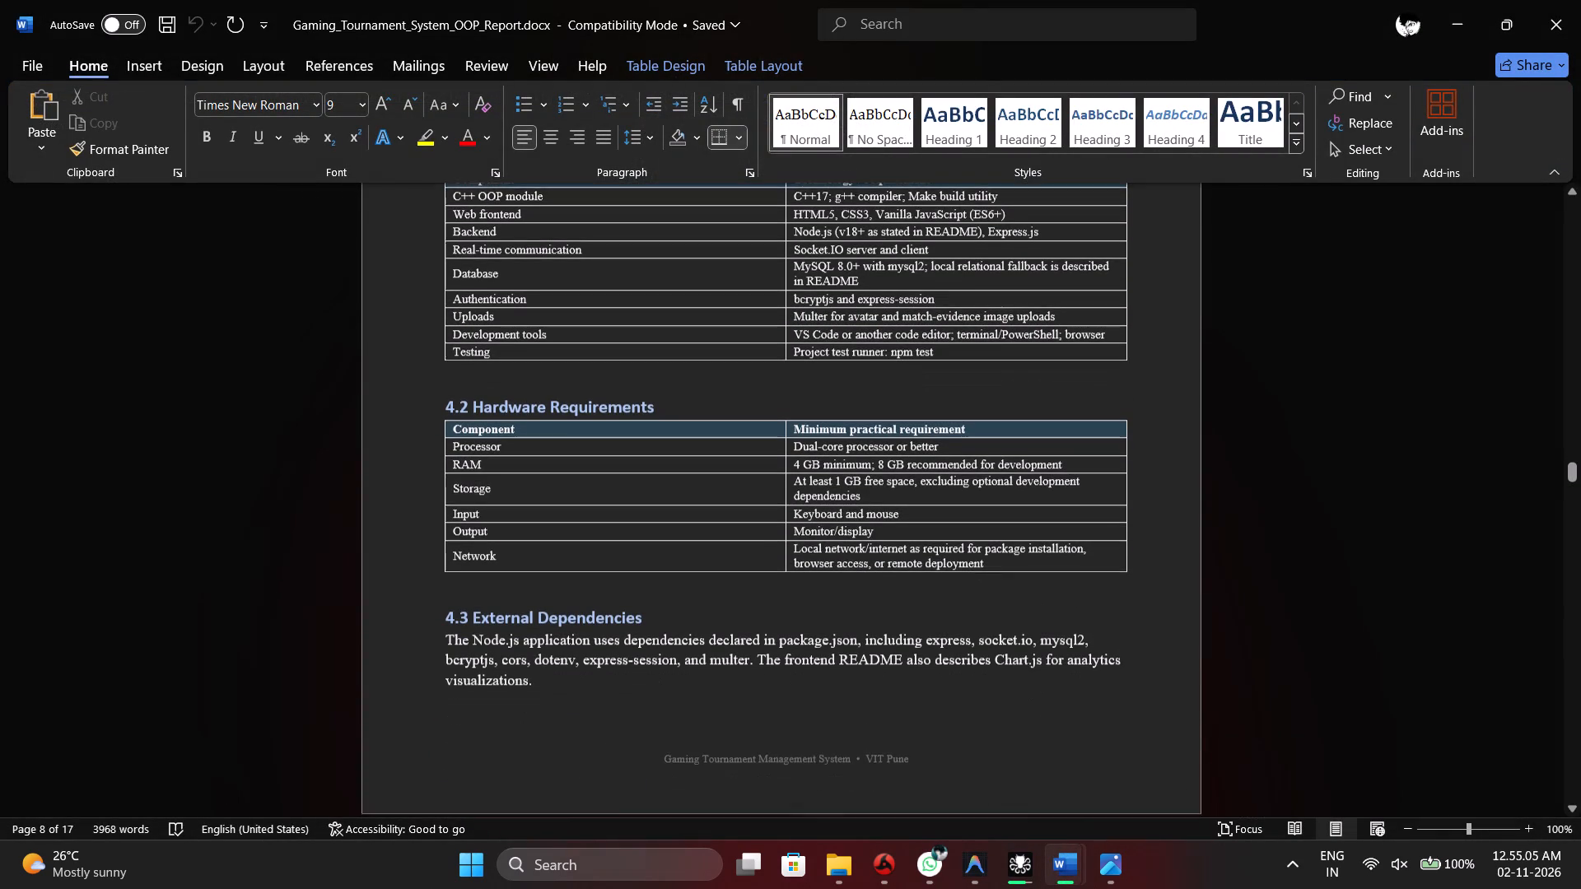
scroll(605, 491, down, 12)
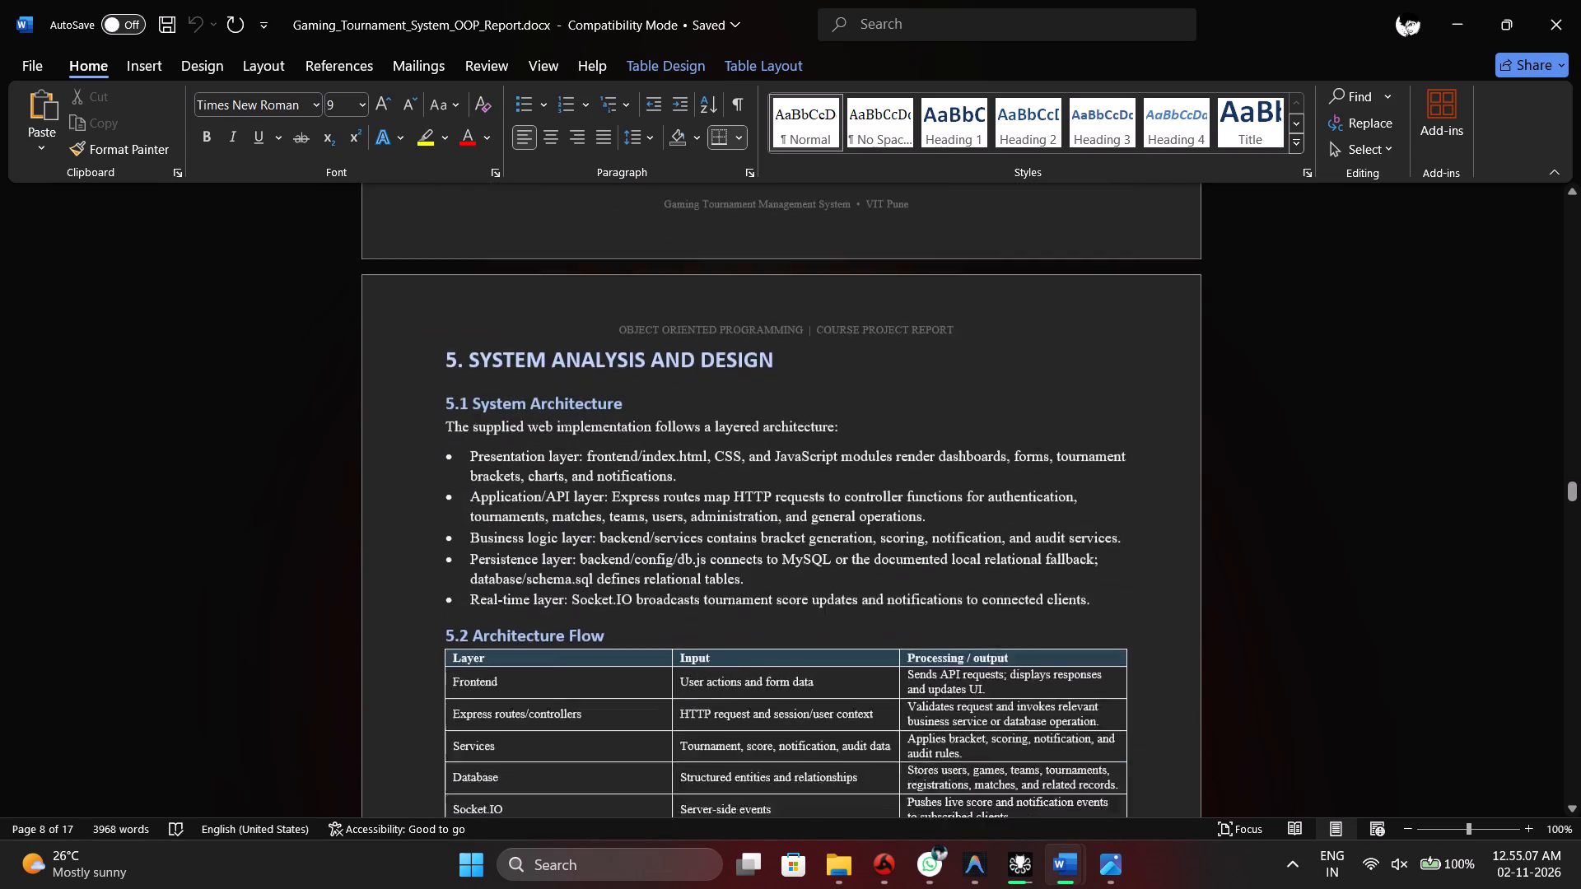
scroll(605, 488, down, 4)
scroll(605, 488, down, 17)
scroll(605, 483, down, 10)
scroll(605, 481, down, 11)
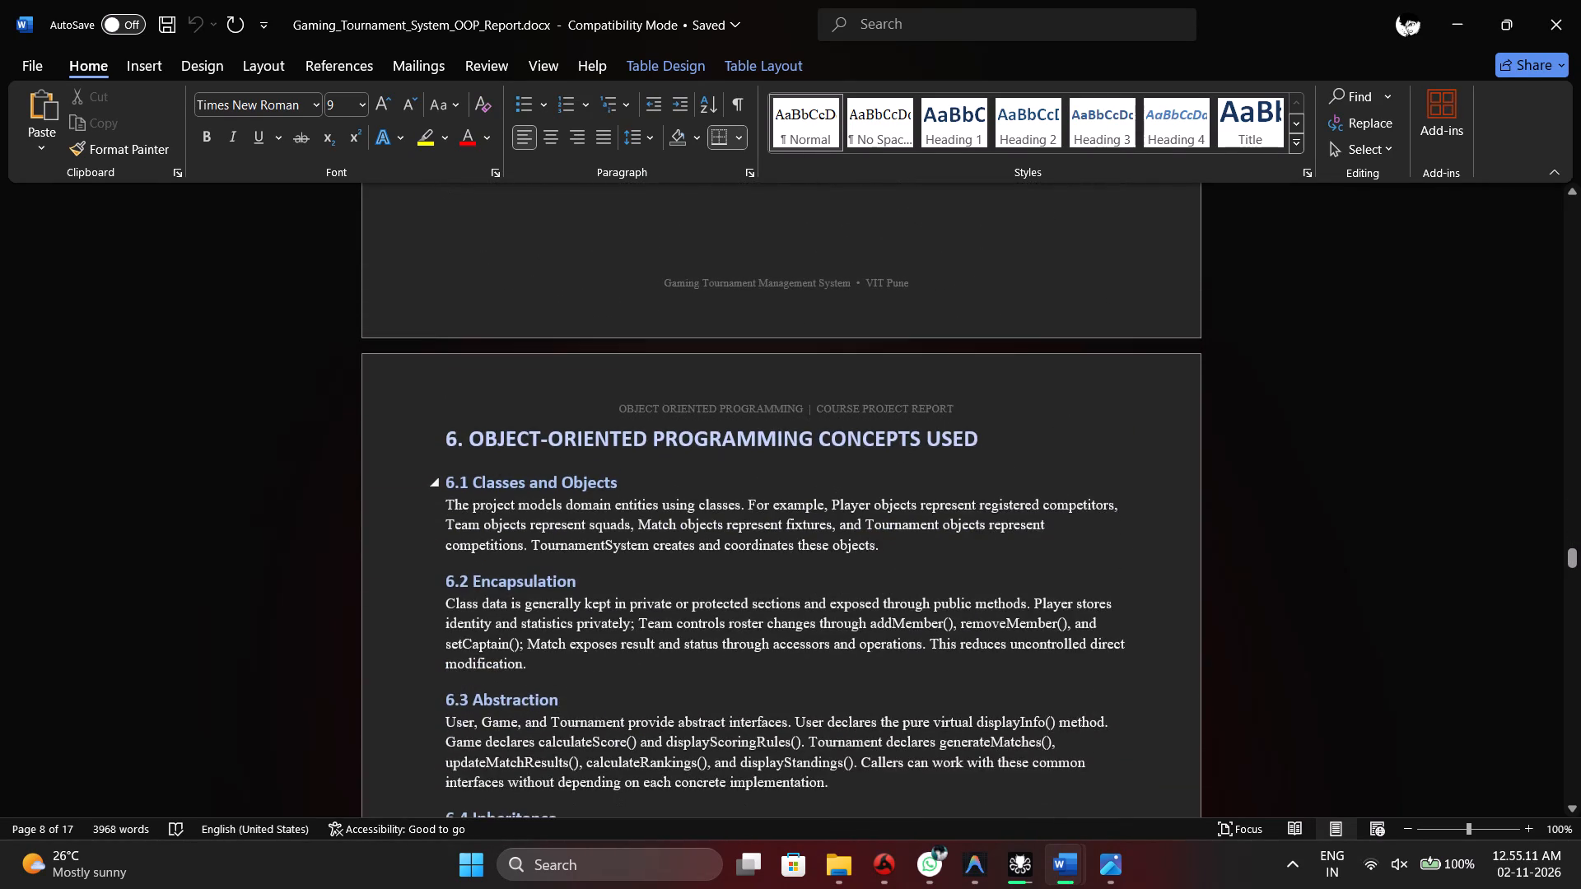
scroll(605, 474, up, 4)
scroll(605, 474, down, 20)
scroll(605, 474, down, 12)
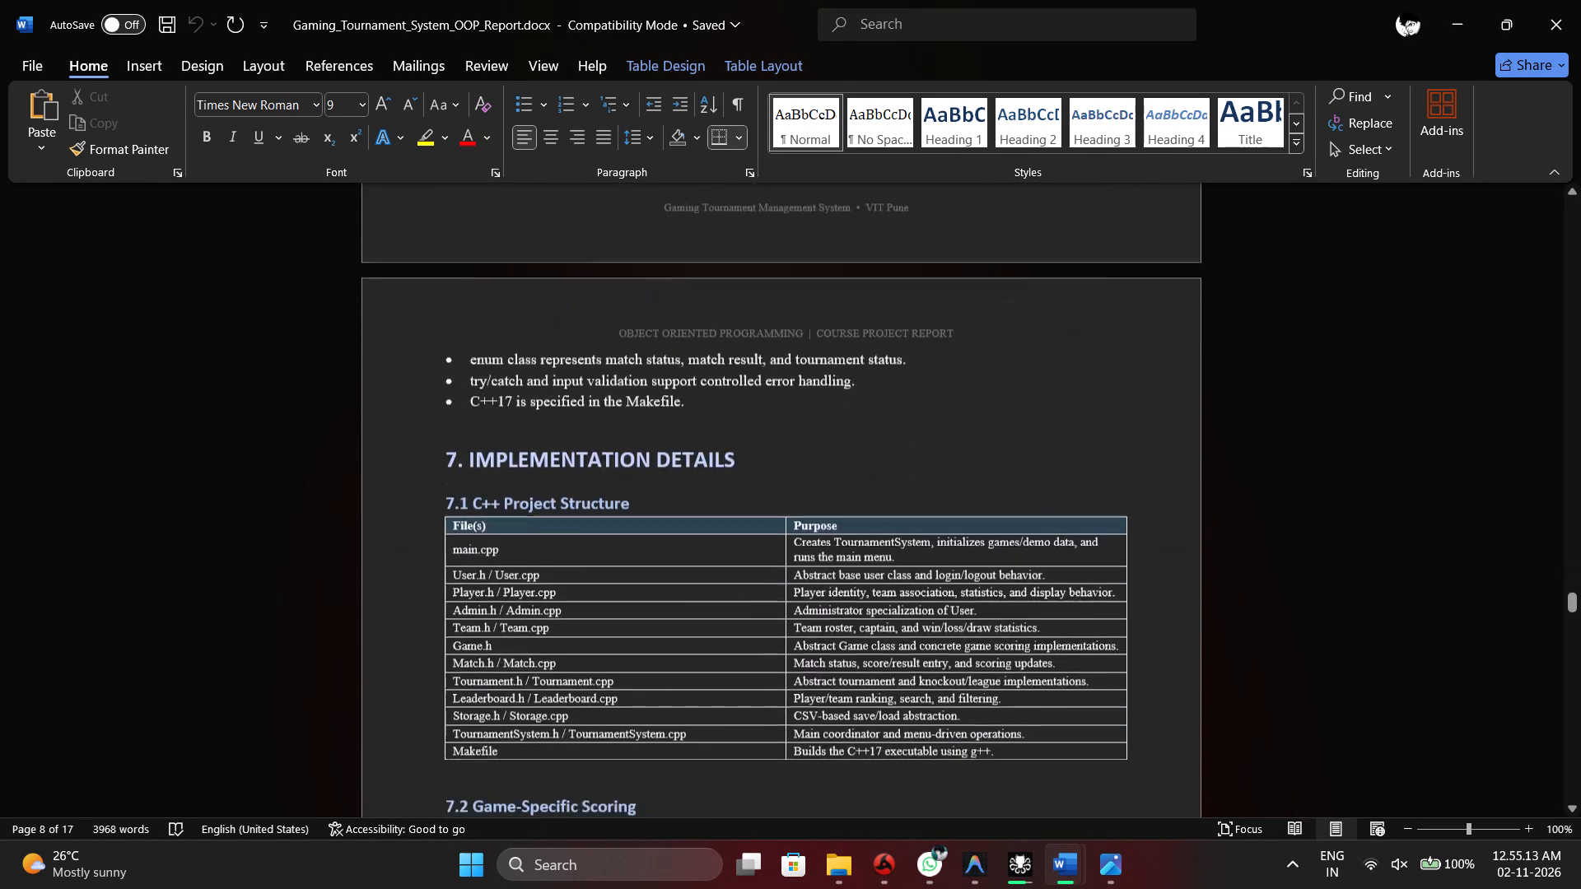
scroll(607, 474, down, 14)
scroll(607, 473, down, 7)
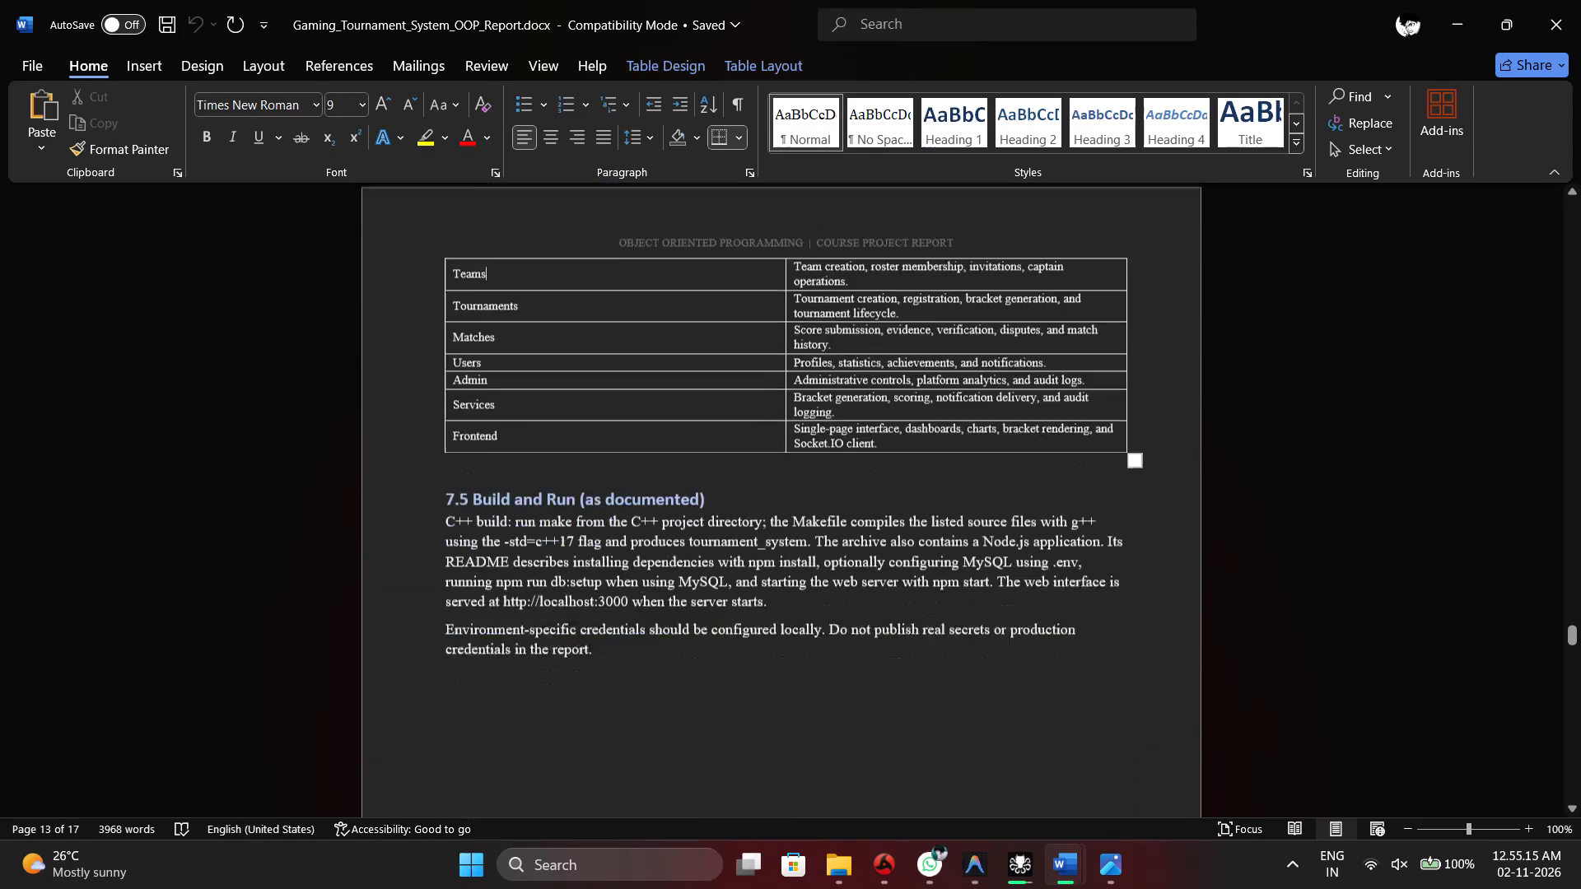
scroll(607, 472, down, 19)
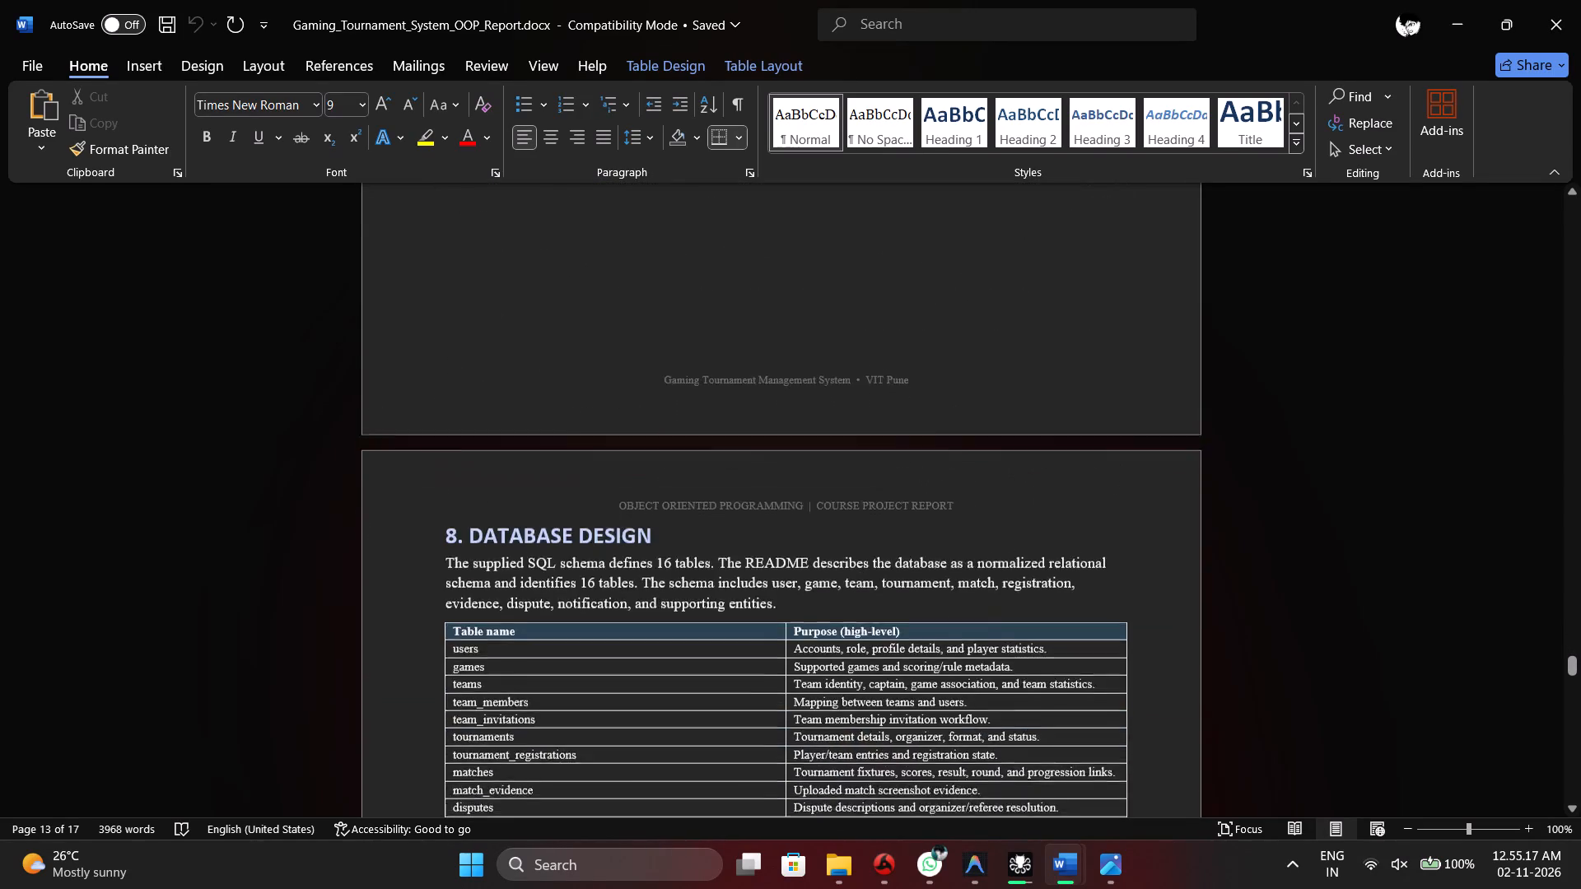
scroll(607, 472, down, 2)
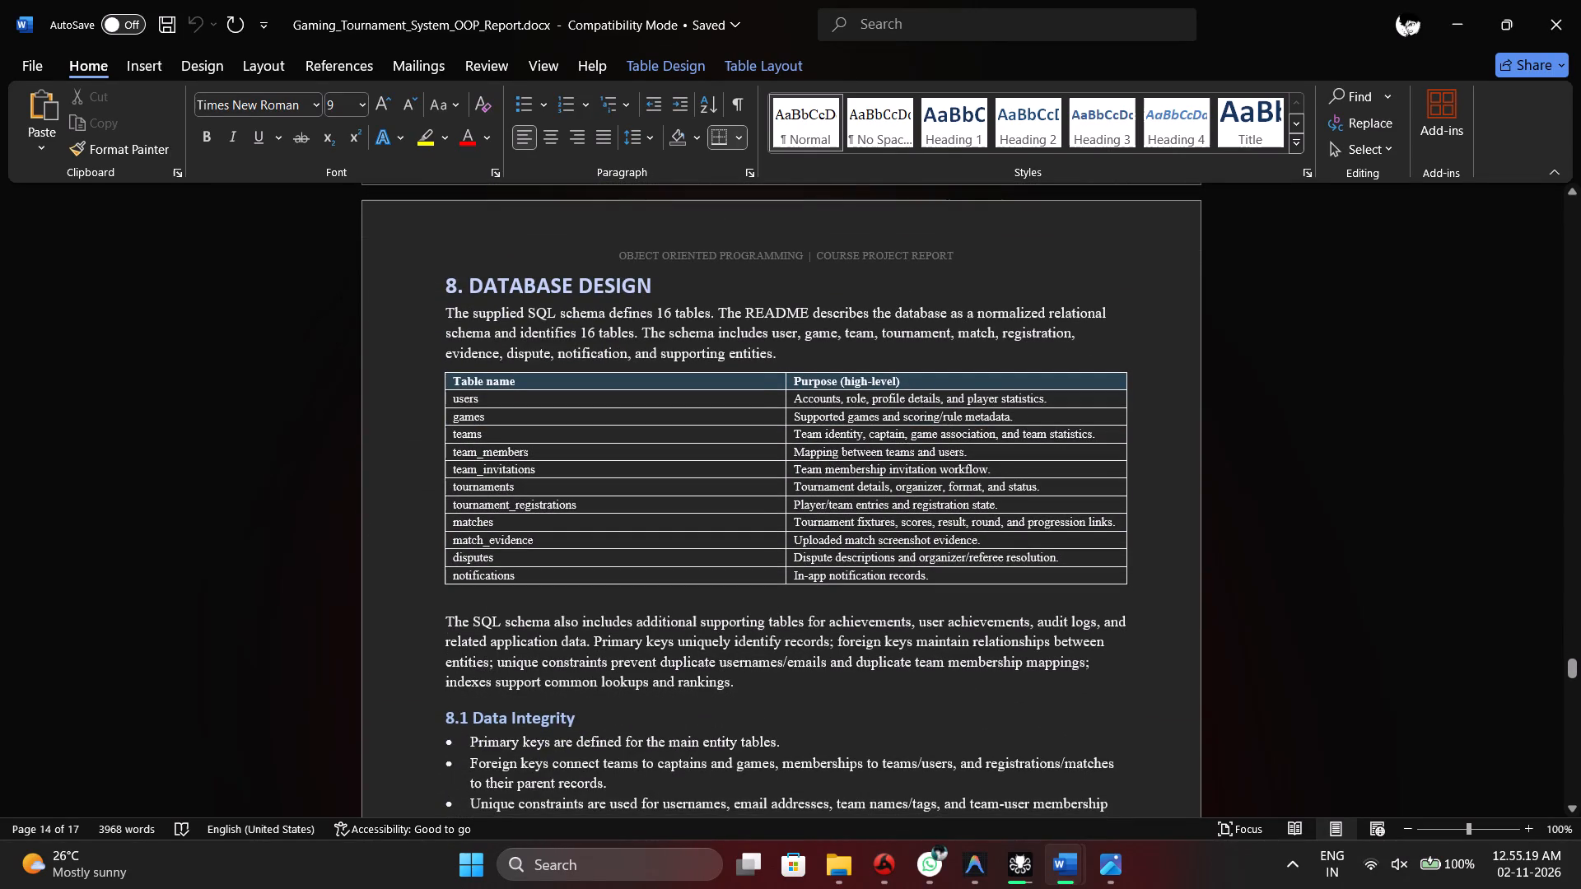
scroll(607, 472, down, 6)
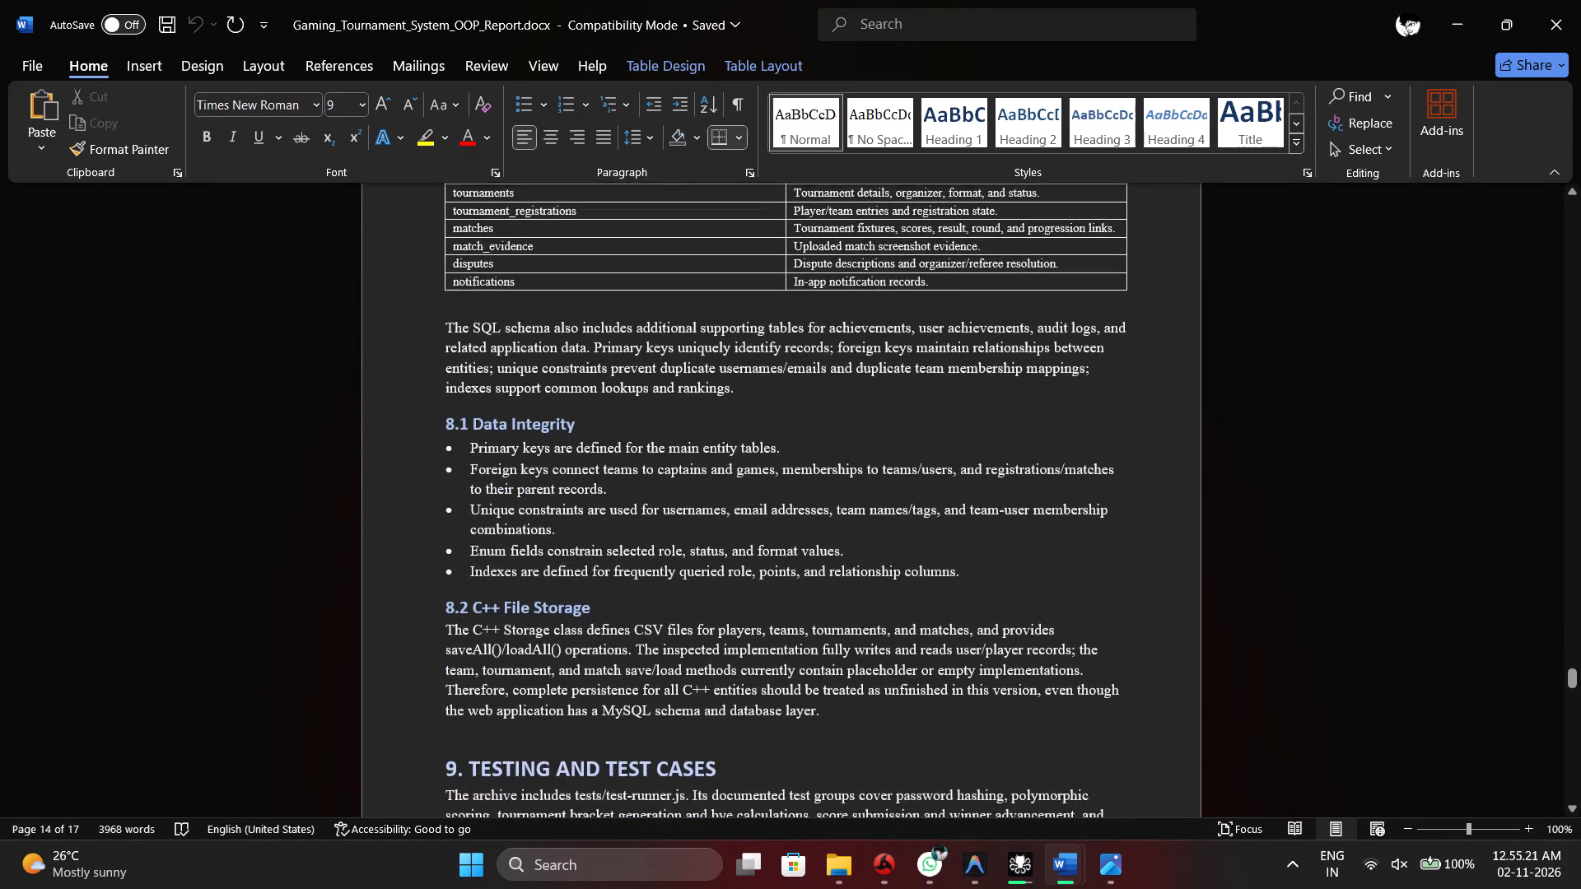
scroll(607, 471, down, 3)
scroll(544, 401, down, 2)
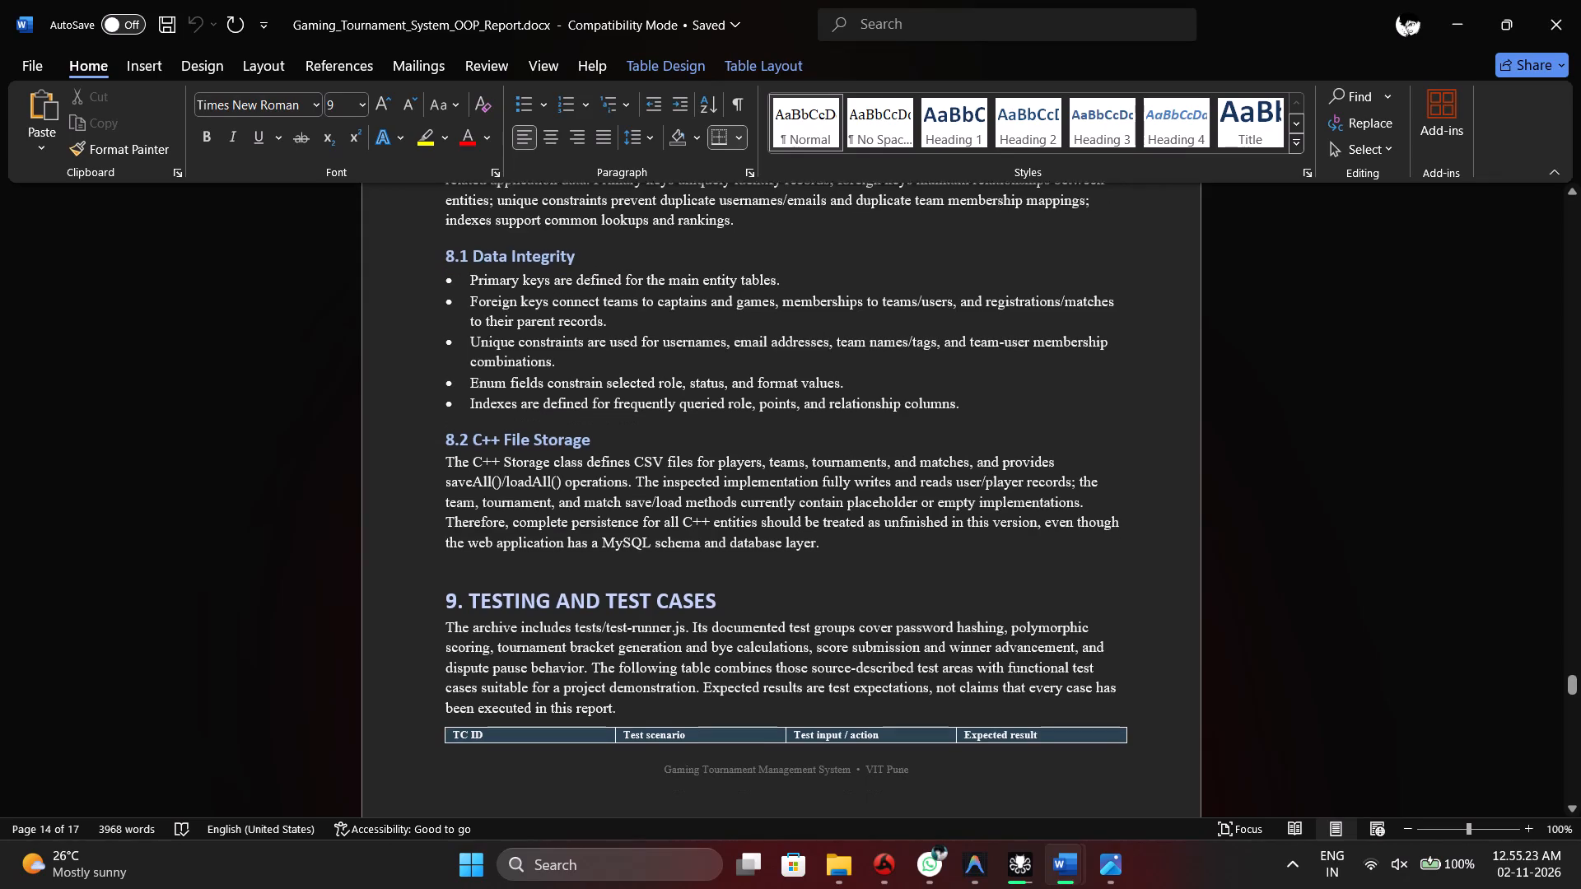
scroll(513, 453, down, 3)
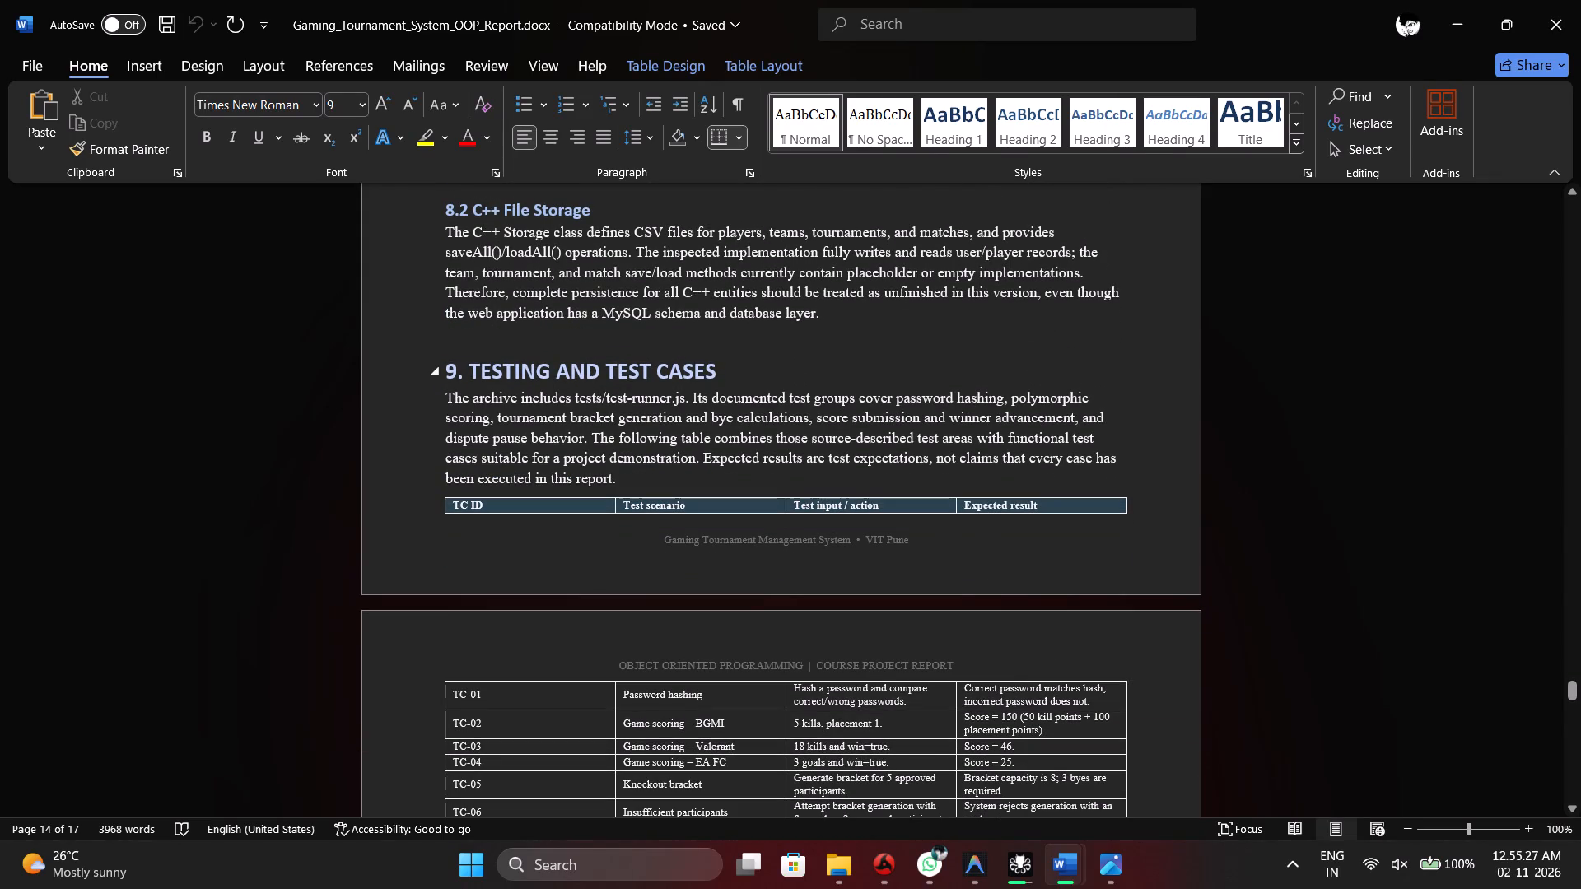
scroll(469, 367, down, 4)
scroll(469, 367, up, 3)
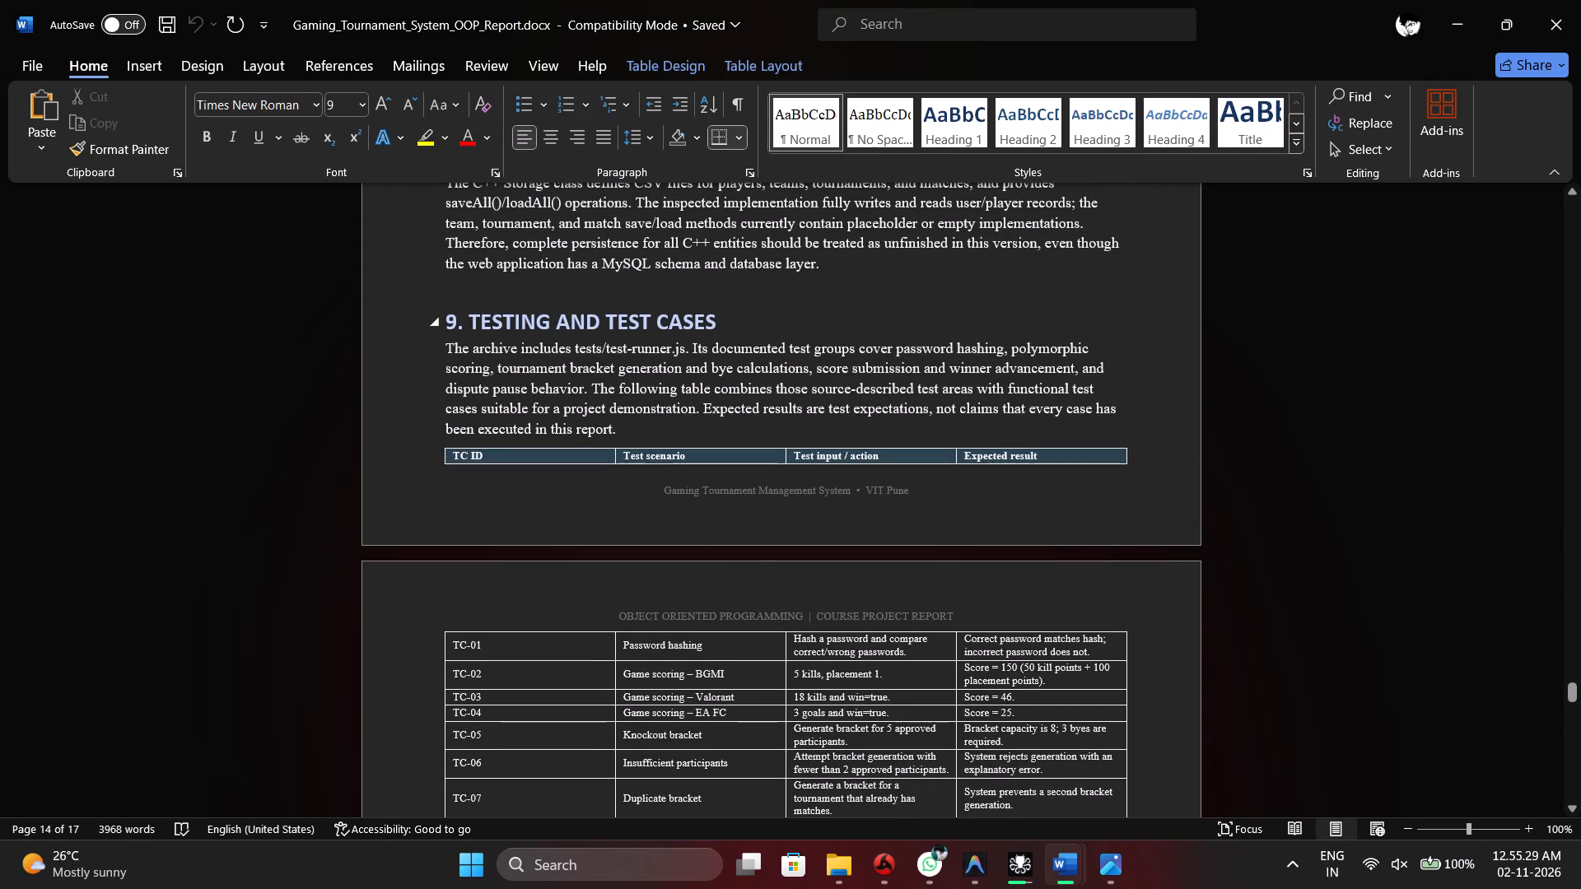
Copy the introductory paragraph and the full test-case table, through TC-12, from section 9, Testing and Test Cases.
drag(448, 347, 785, 369)
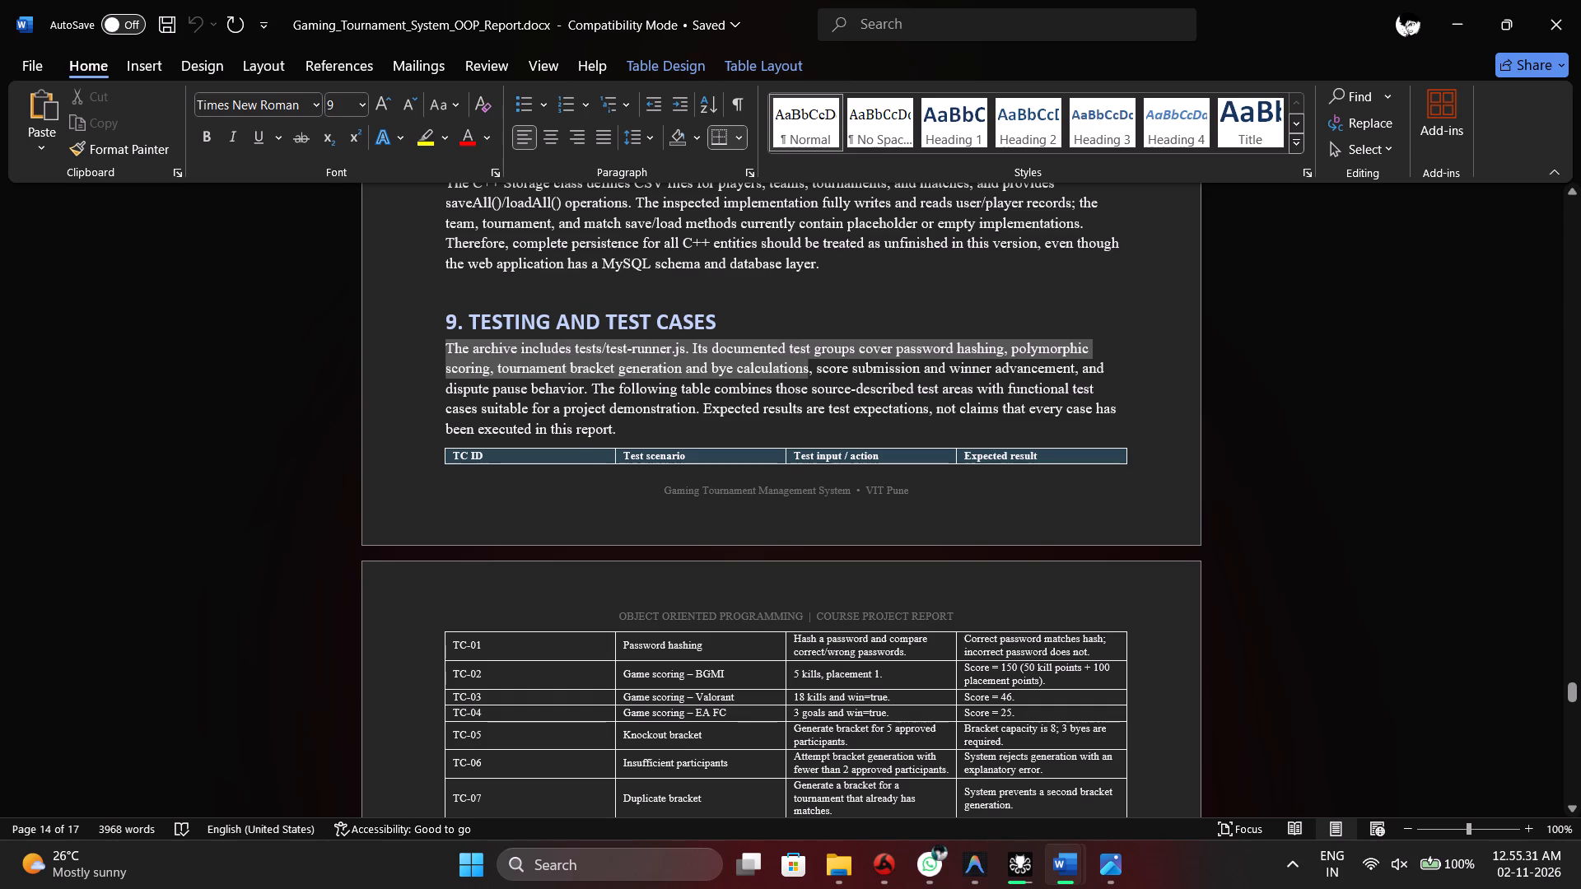
drag(785, 369, 707, 586)
scroll(707, 586, down, 2)
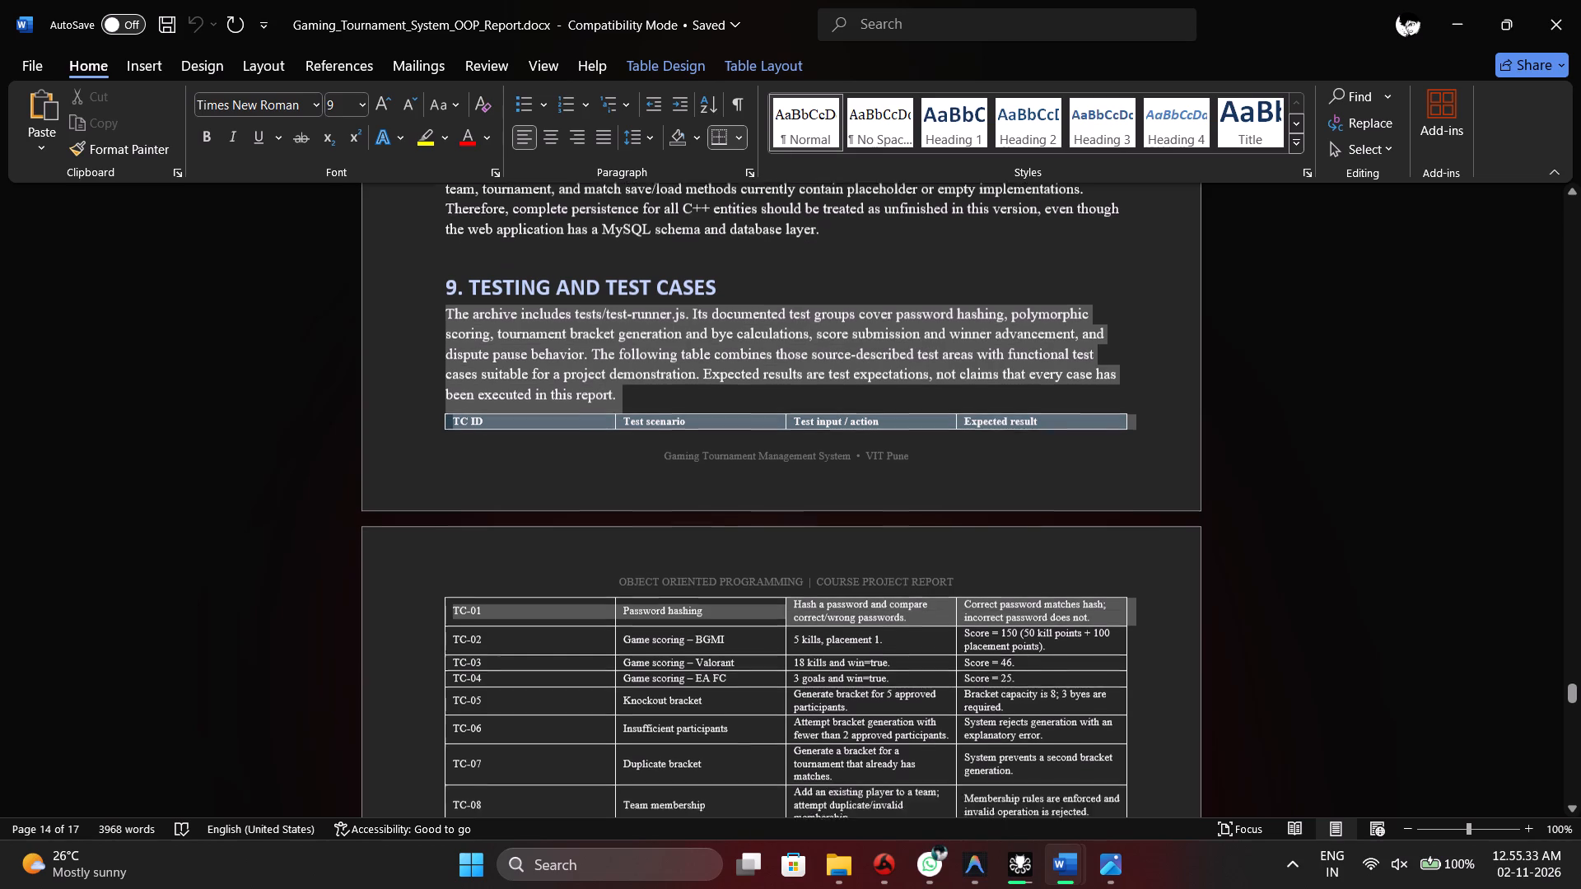
scroll(707, 586, down, 4)
drag(707, 586, 1136, 526)
scroll(707, 577, down, 3)
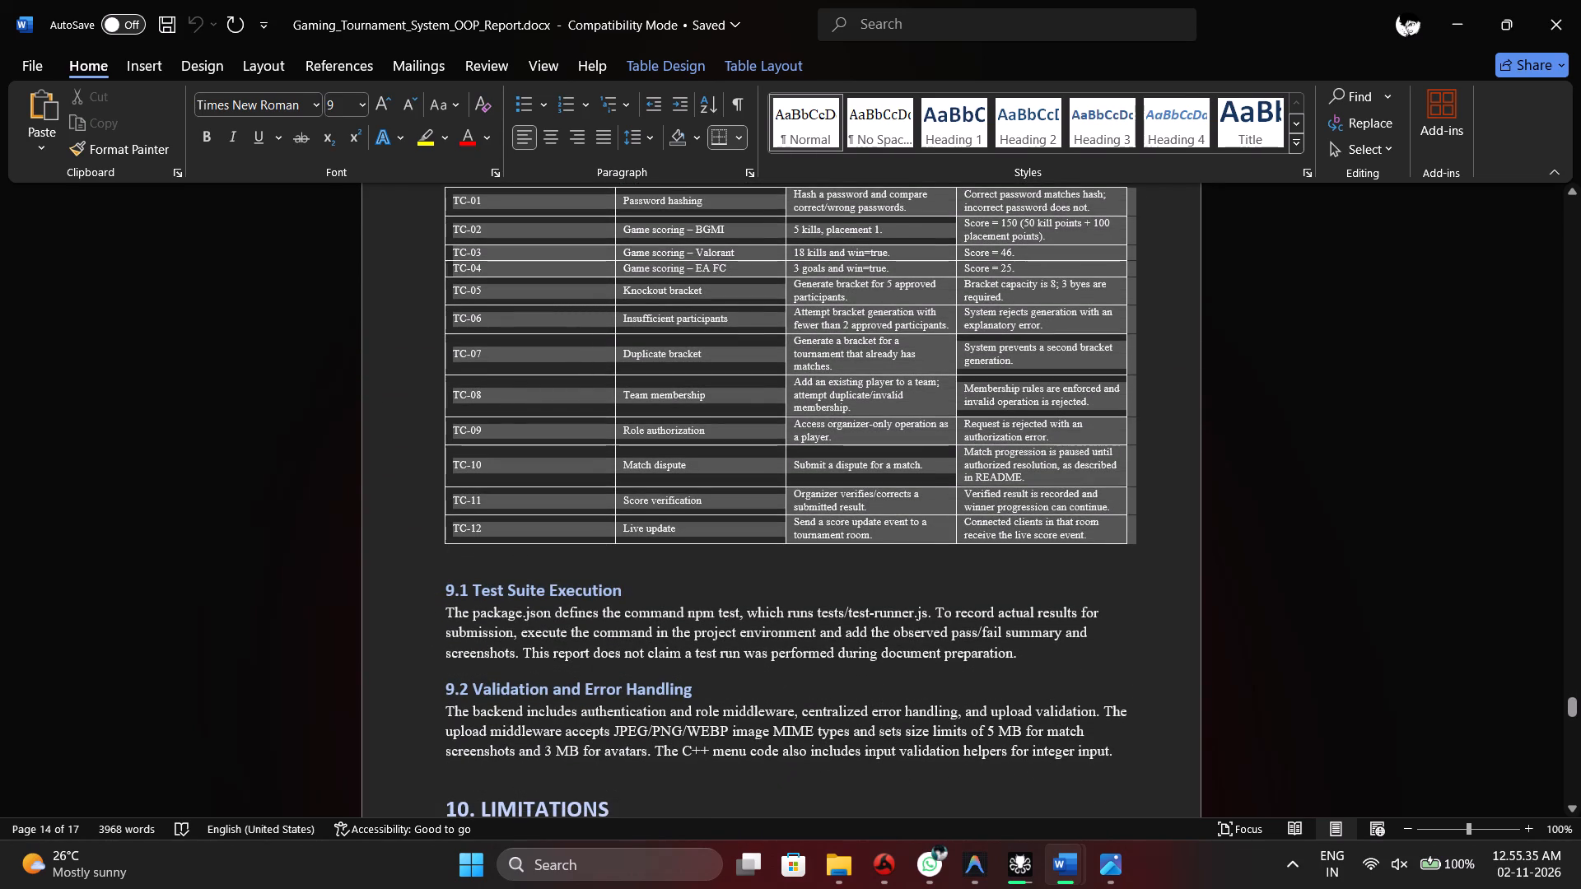
drag(1136, 526, 1150, 534)
key(ctrl+c)
key(ctrl+c)
key(ctrl+c)
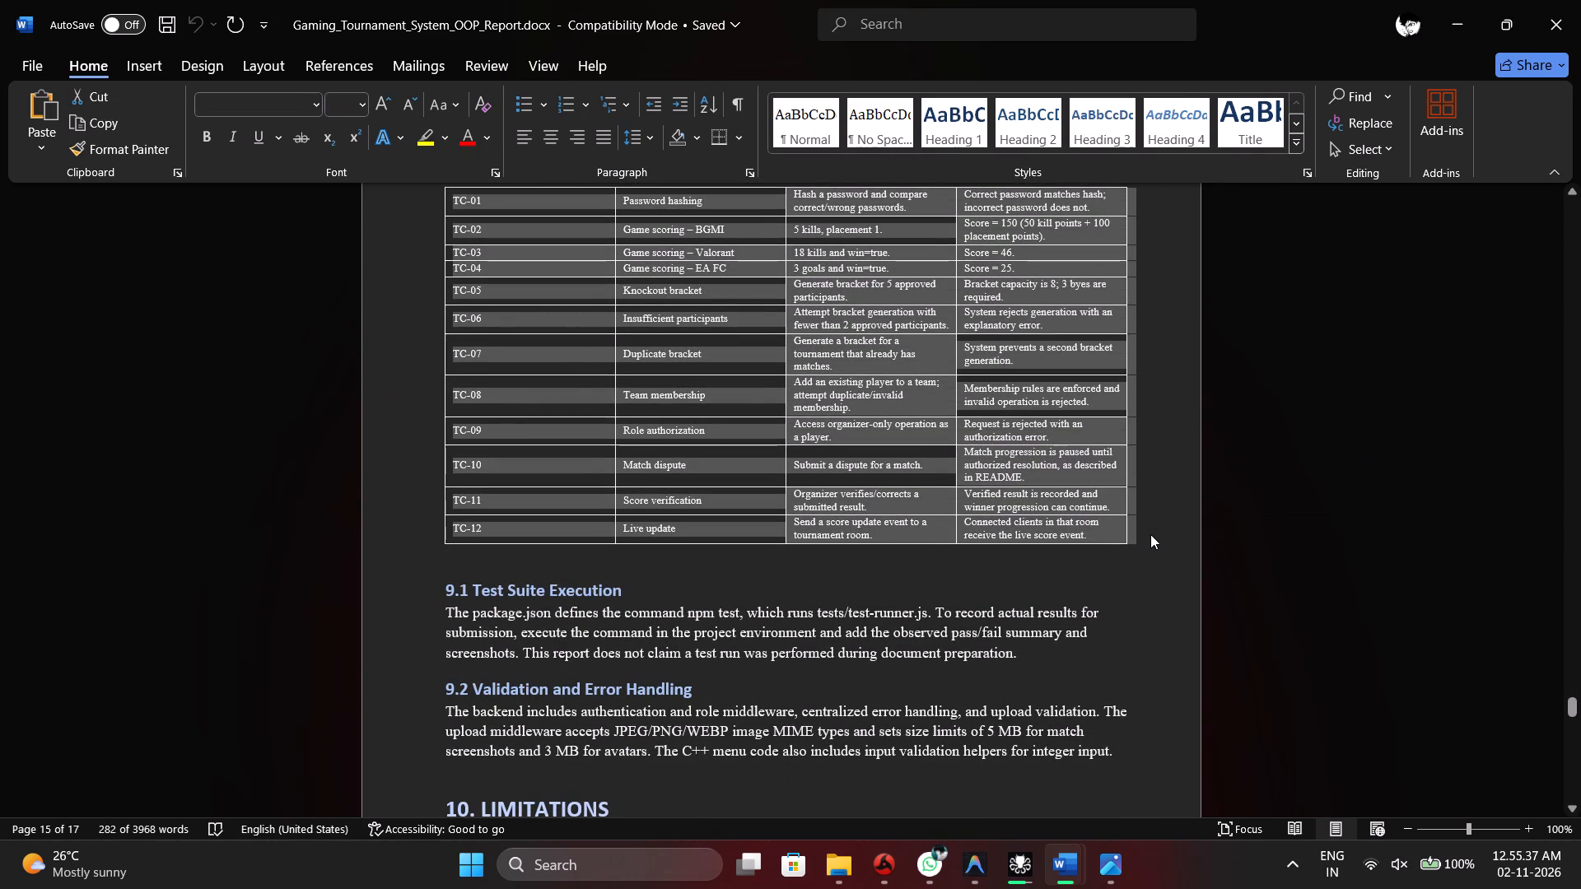
Switch to the OOPS Report document and examine the existing test-case tables in its Testing section.
click(1054, 858)
click(775, 776)
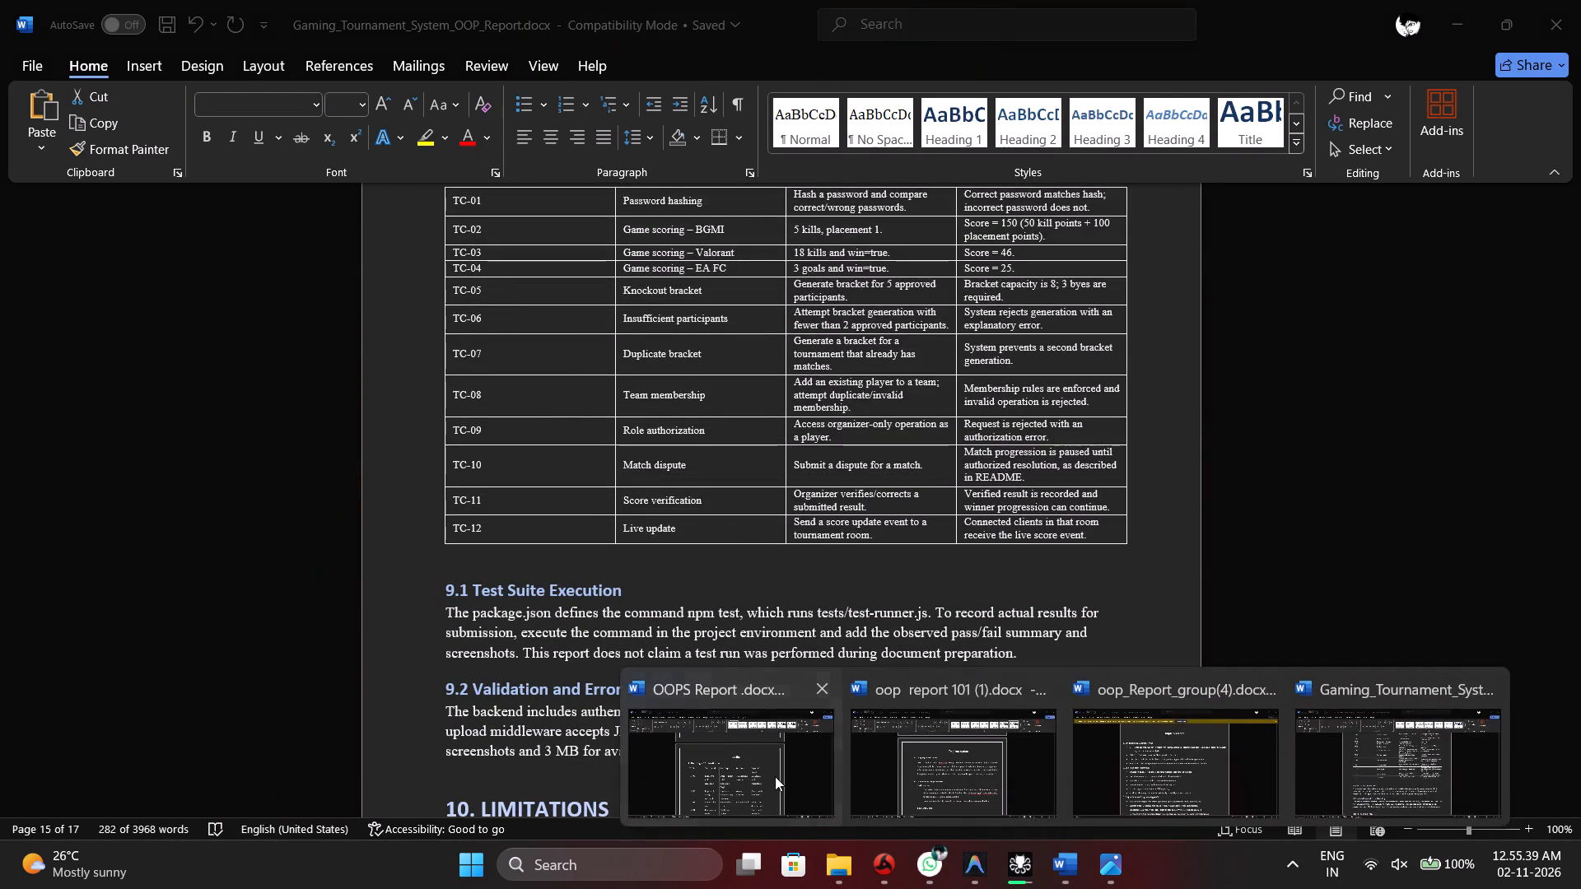
scroll(760, 716, up, 3)
scroll(623, 580, down, 3)
scroll(552, 498, down, 2)
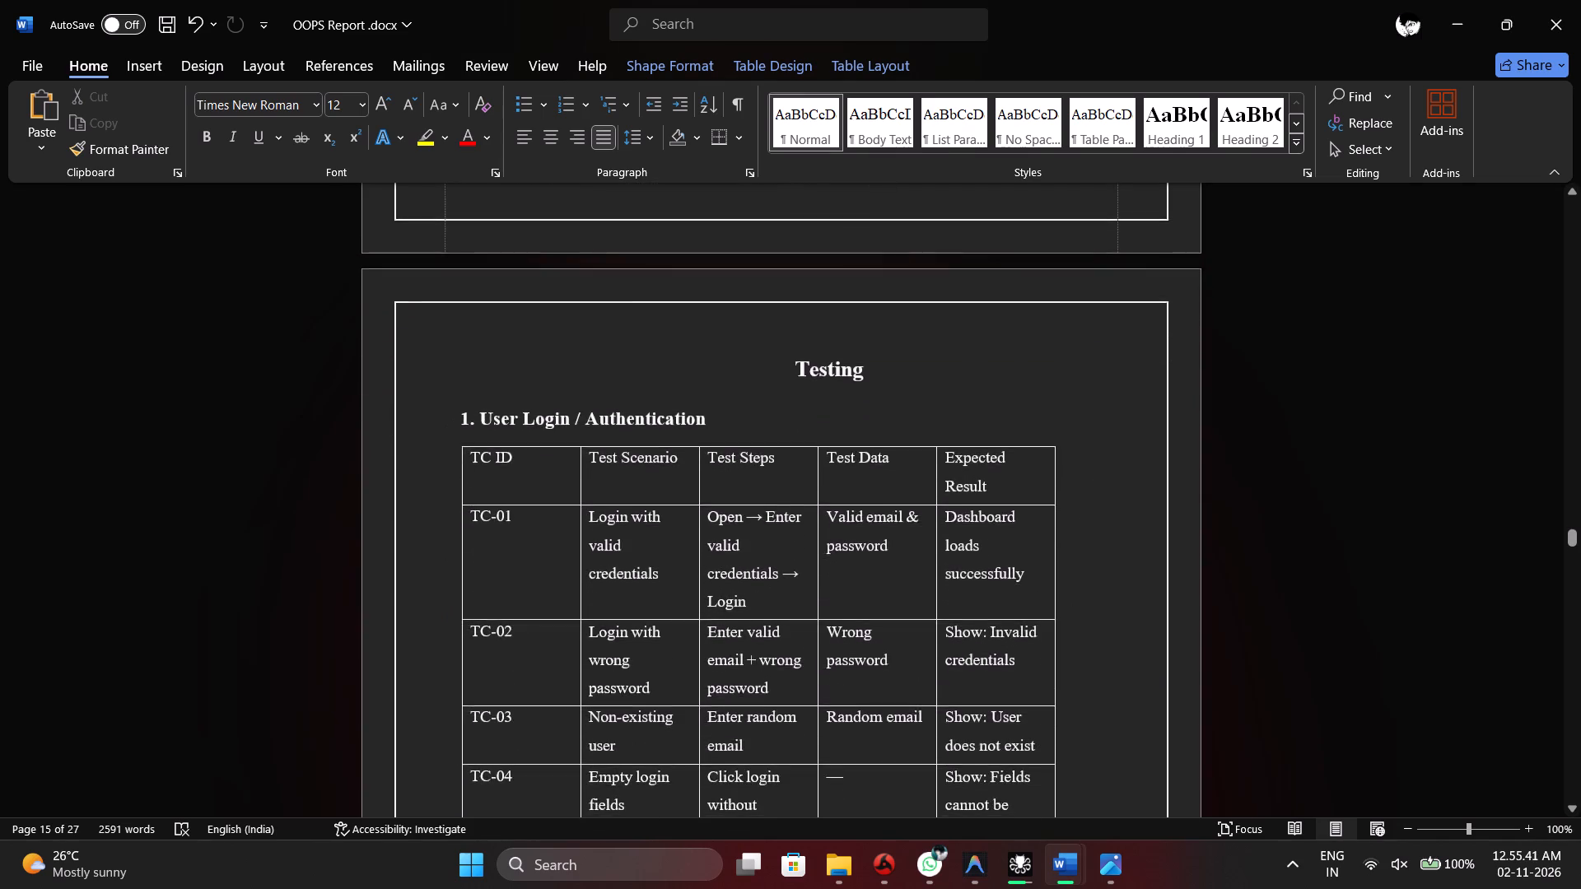
scroll(552, 498, down, 8)
scroll(552, 498, down, 14)
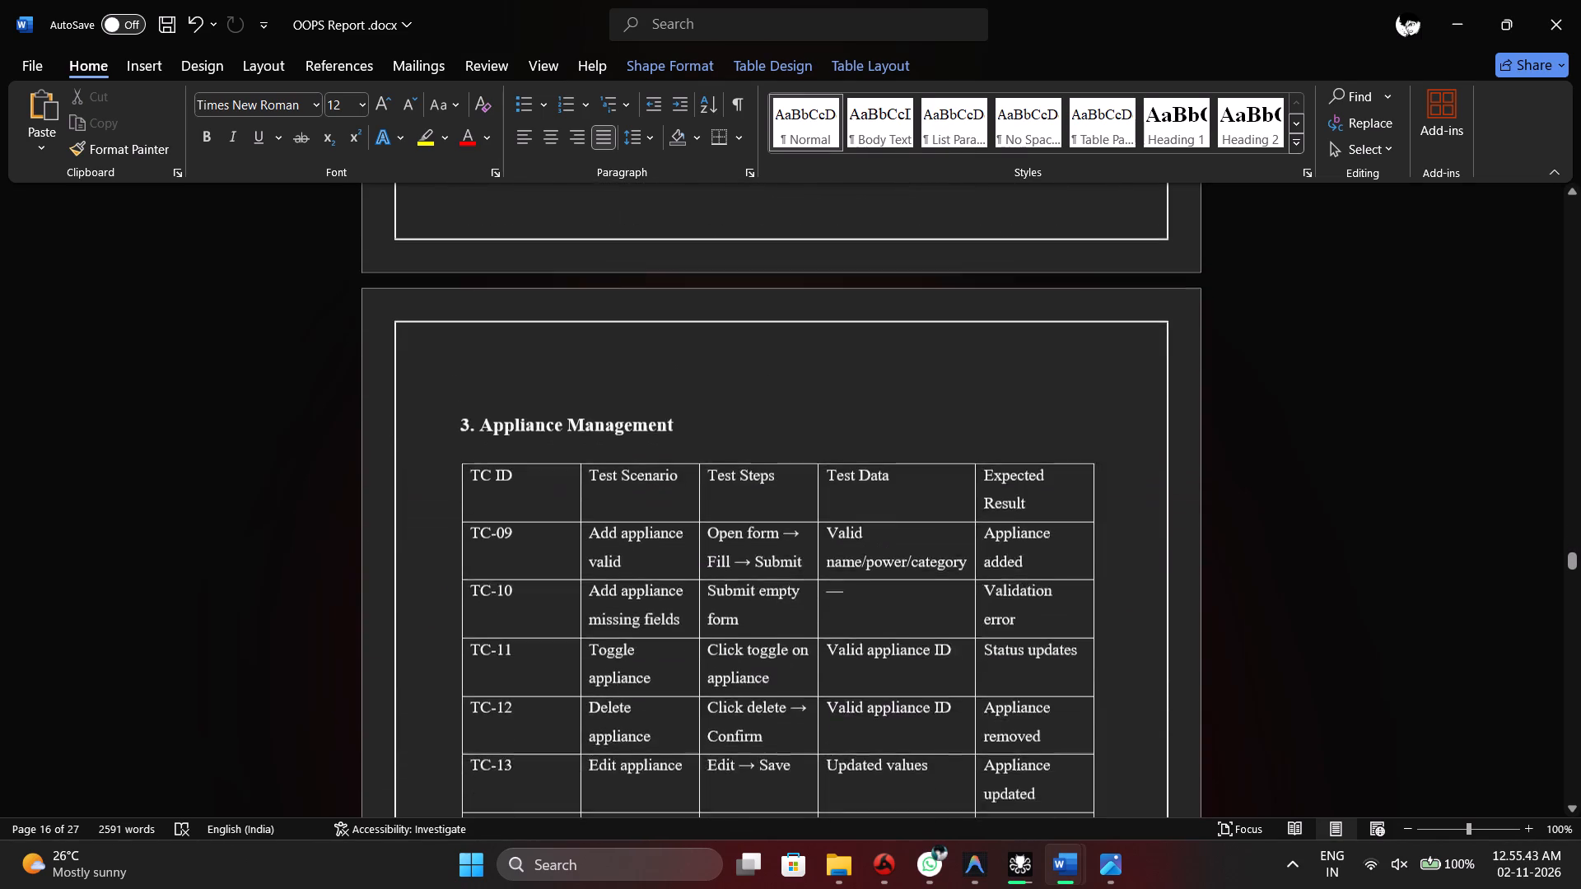
scroll(553, 498, down, 2)
scroll(620, 567, up, 20)
scroll(620, 567, up, 1)
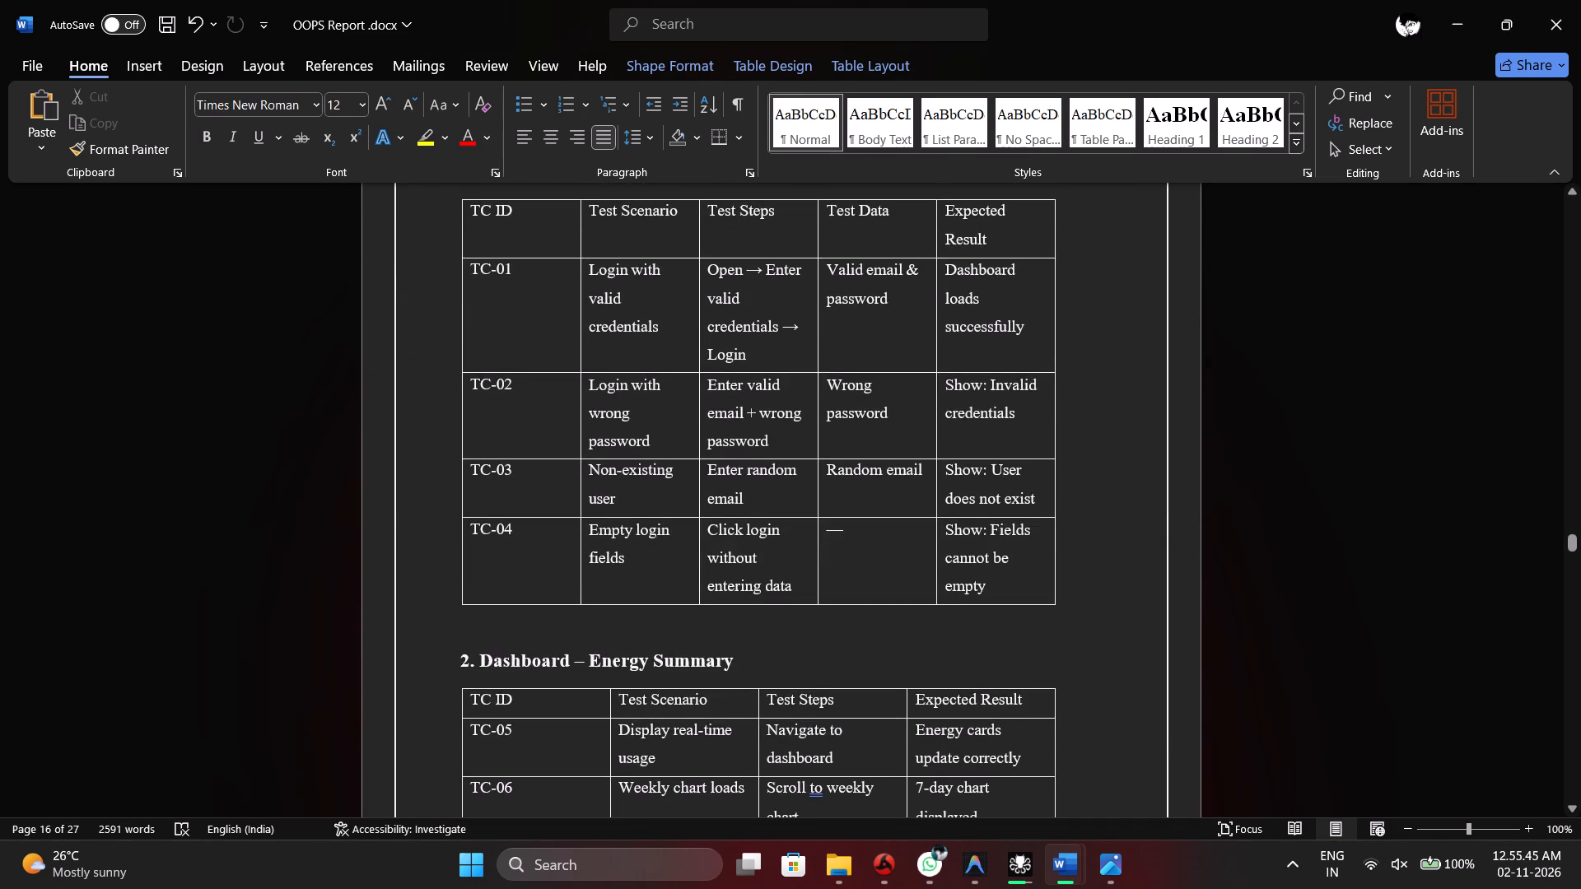
scroll(621, 561, down, 1)
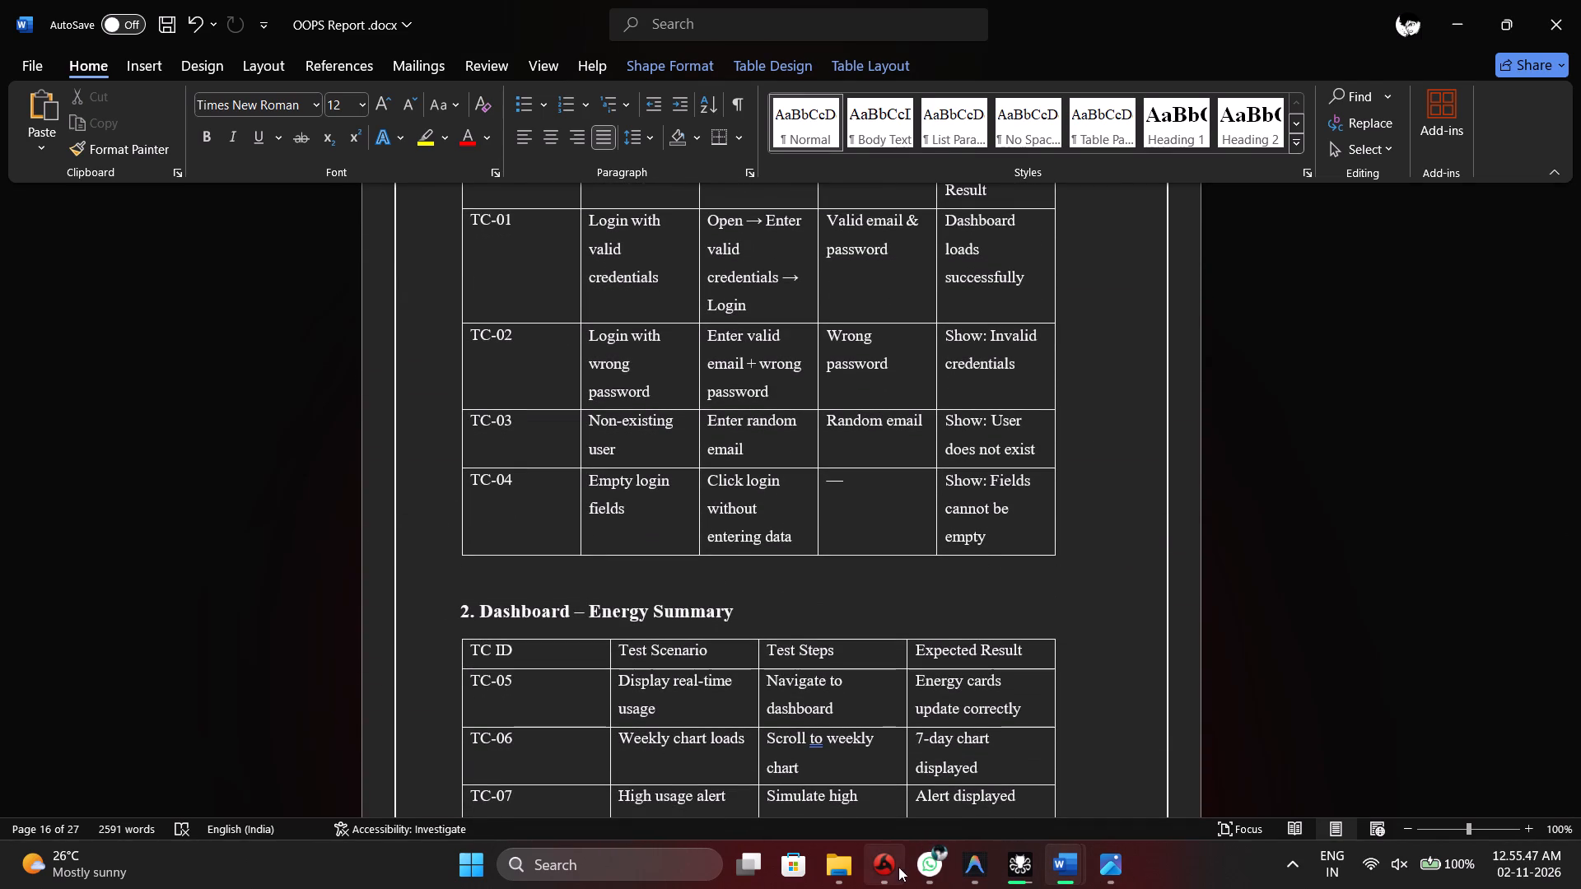
Return to the Gaming_Tournament_System_OOP_Report document and examine its test-case table and the content through section 10, Limitations.
click(1406, 747)
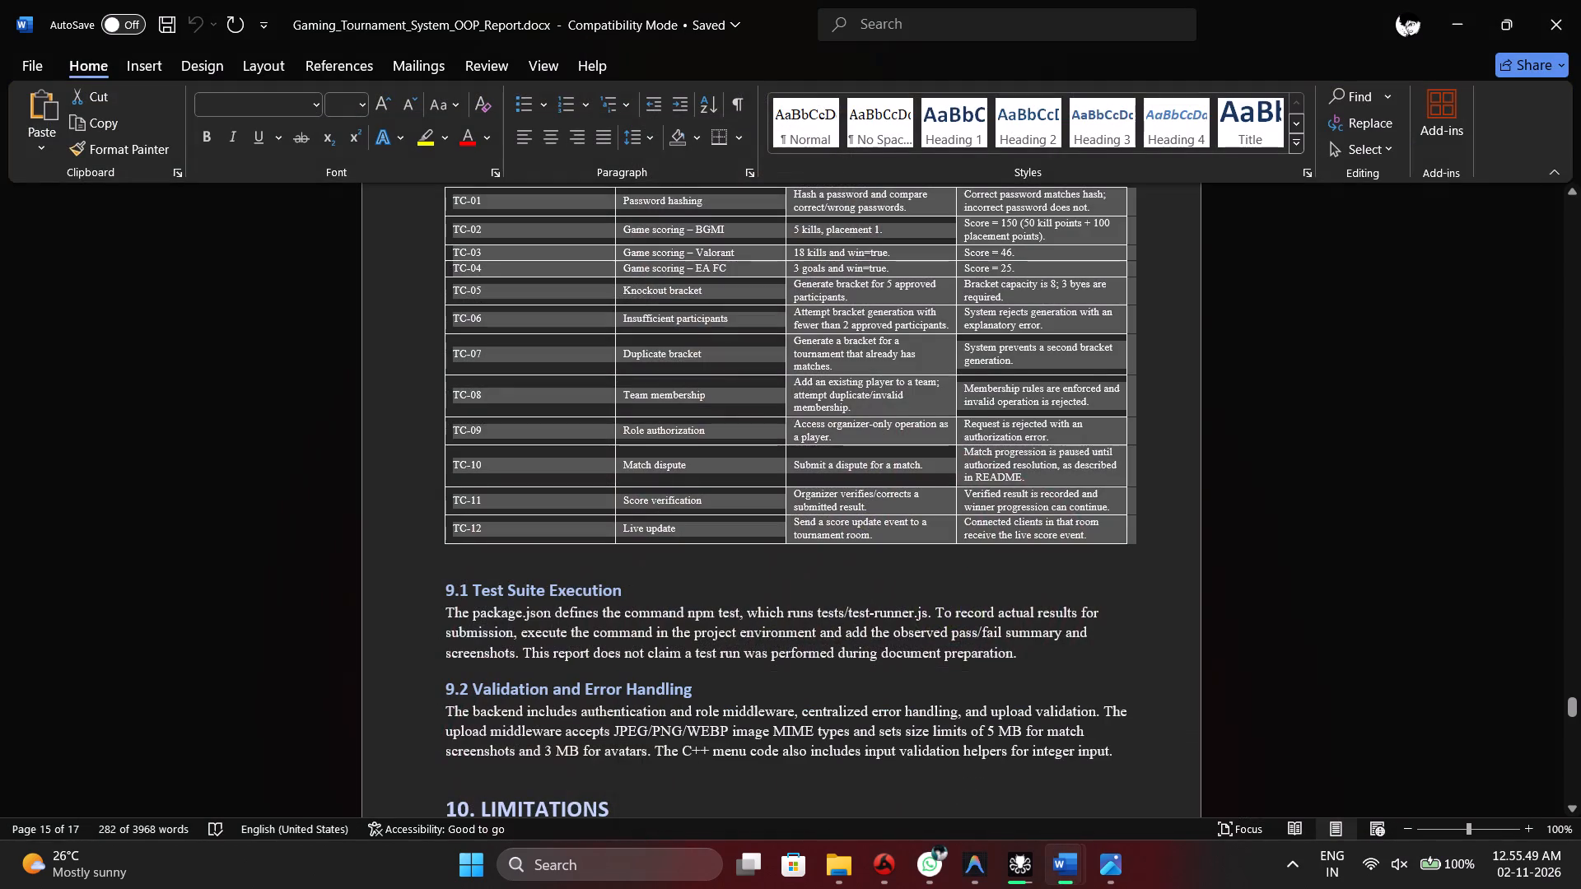
scroll(838, 697, up, 2)
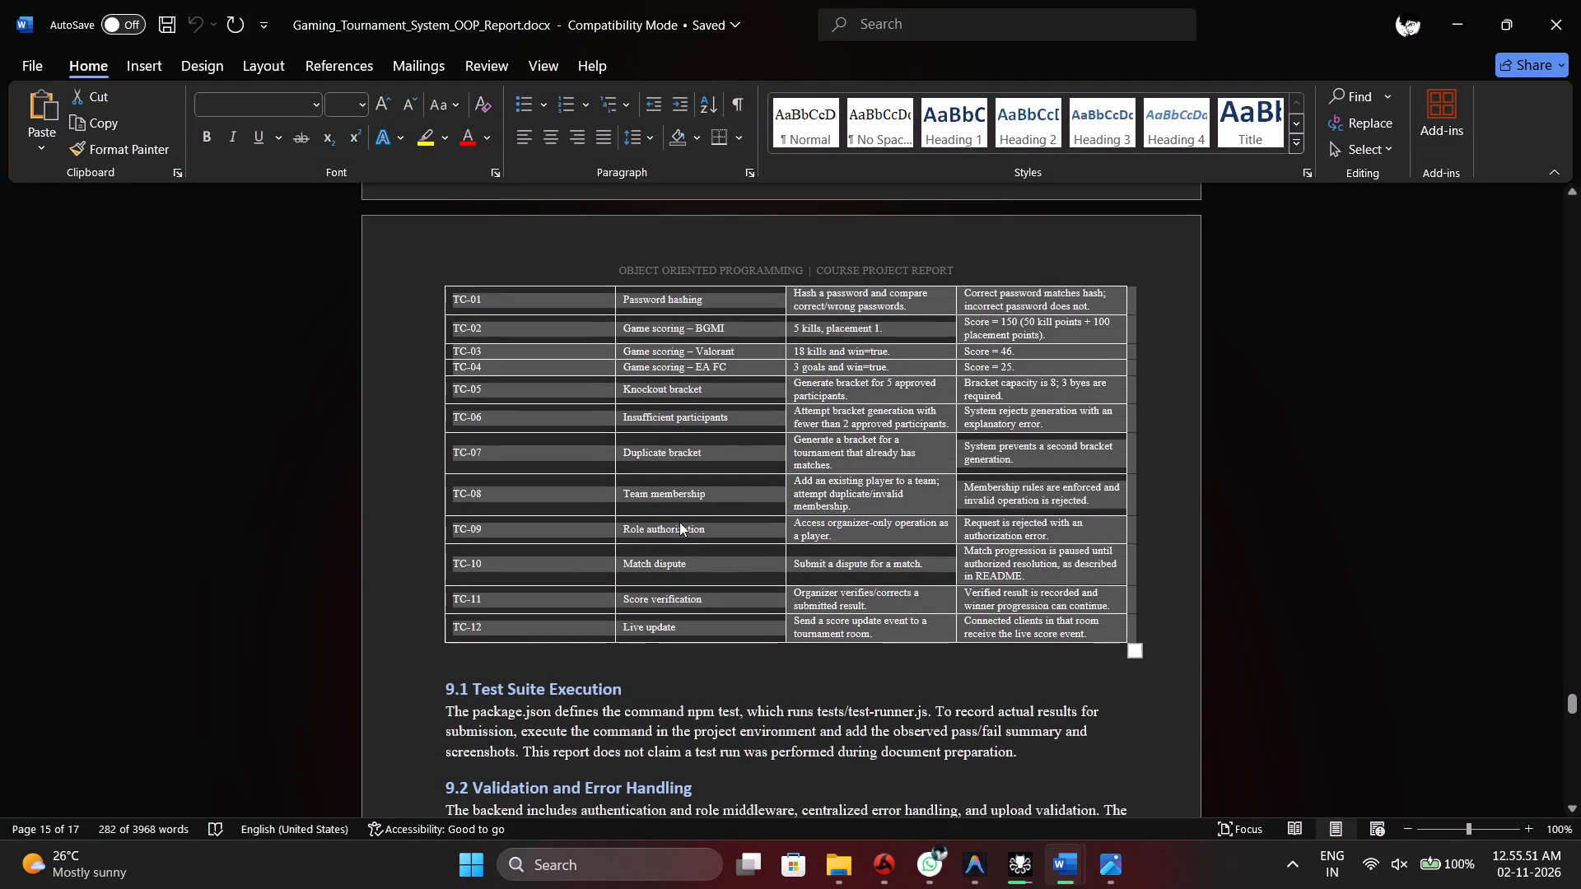
scroll(679, 521, down, 5)
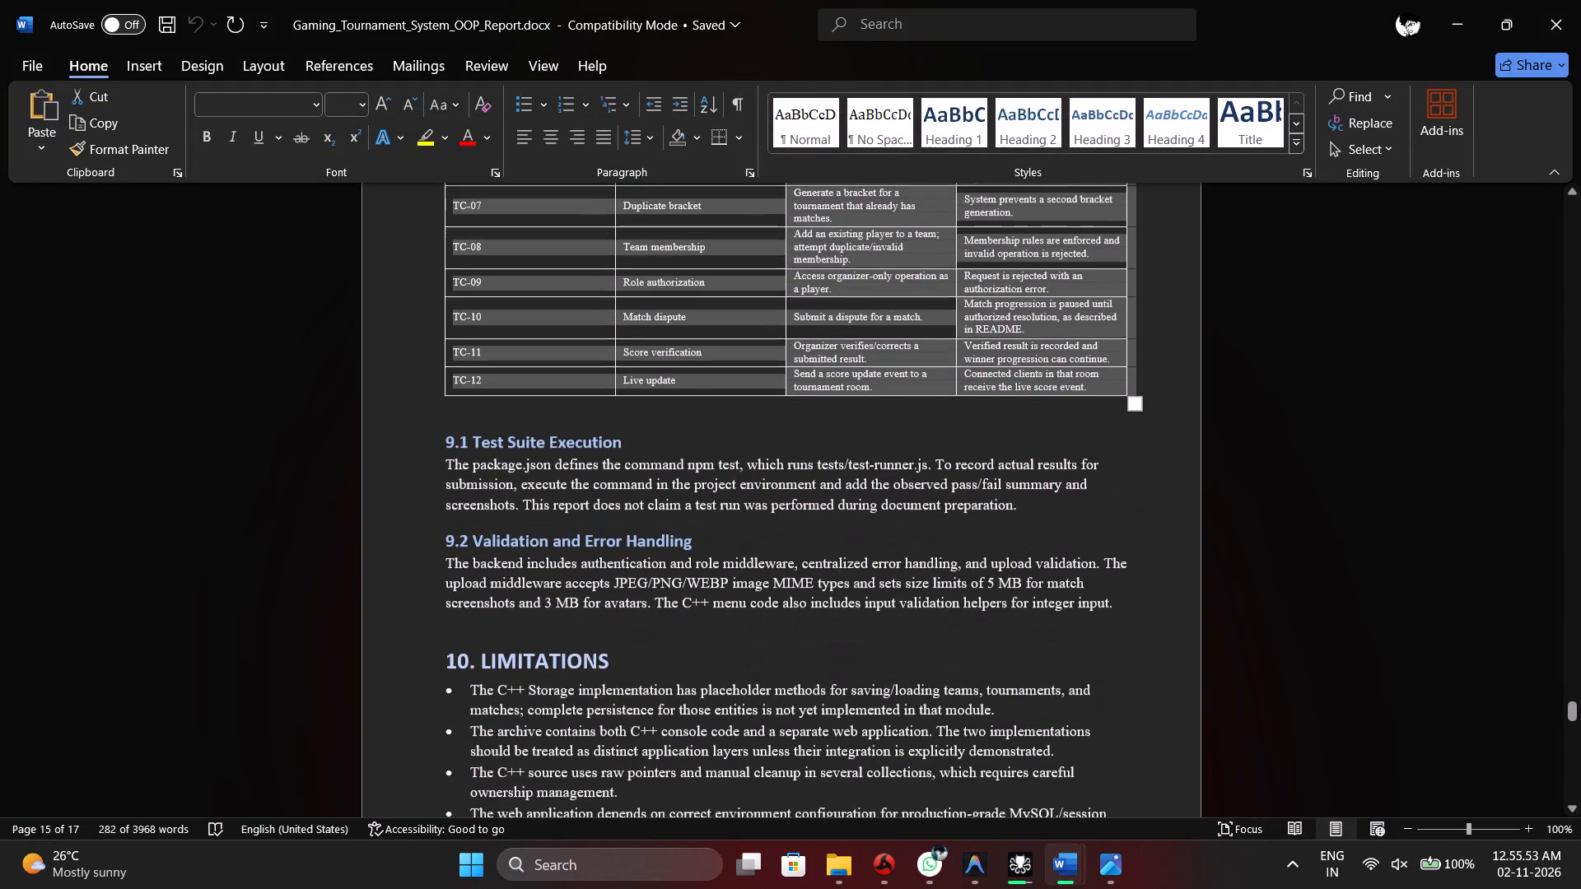
scroll(679, 519, down, 2)
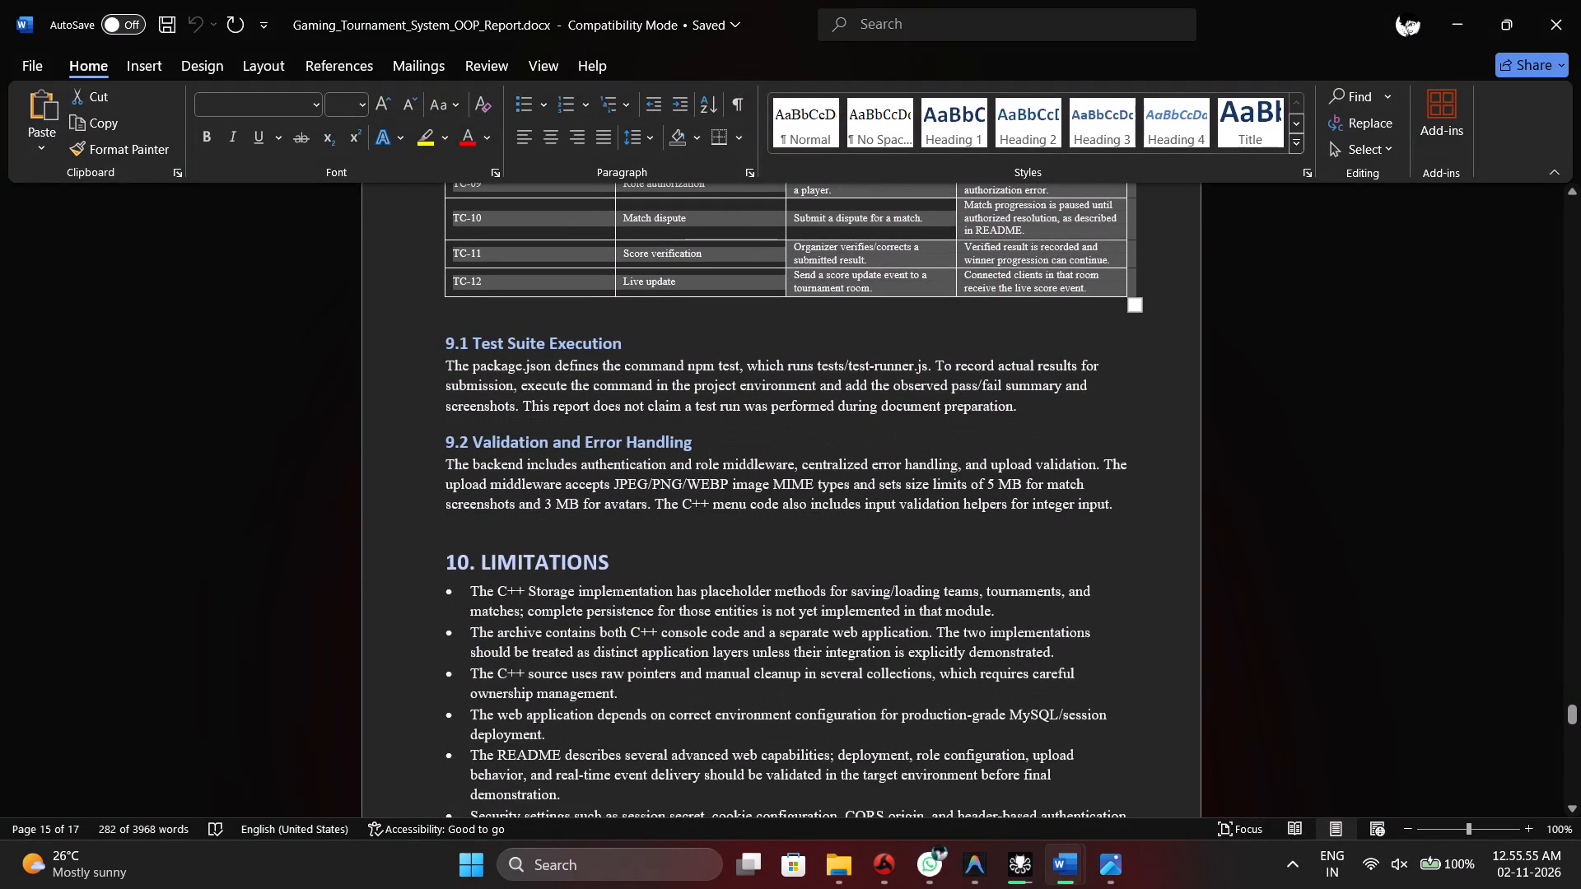
scroll(679, 518, down, 4)
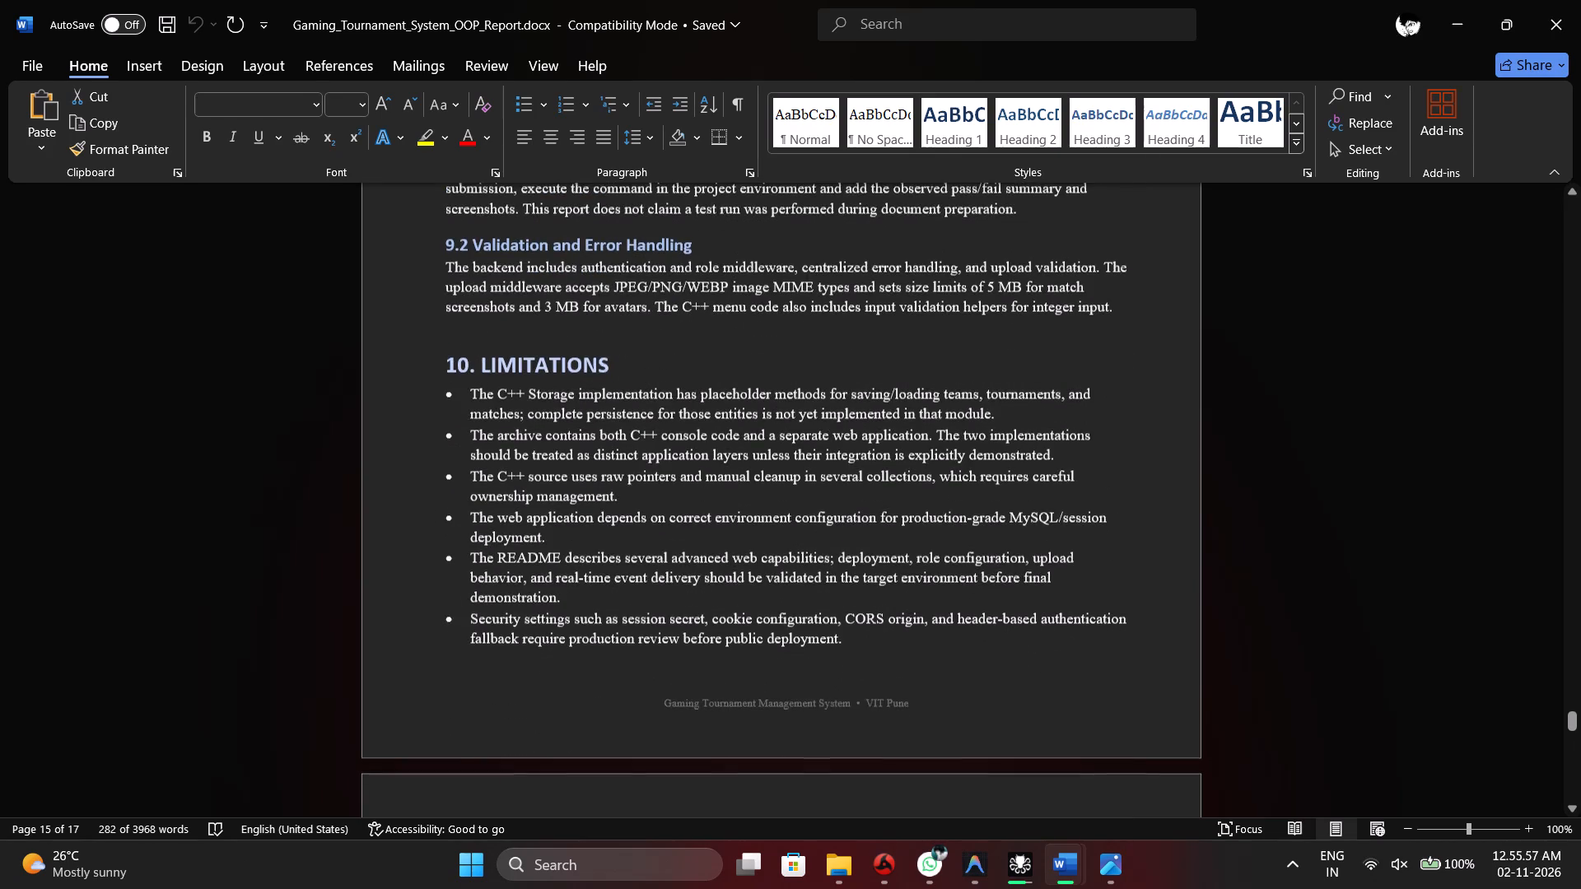
scroll(679, 514, up, 4)
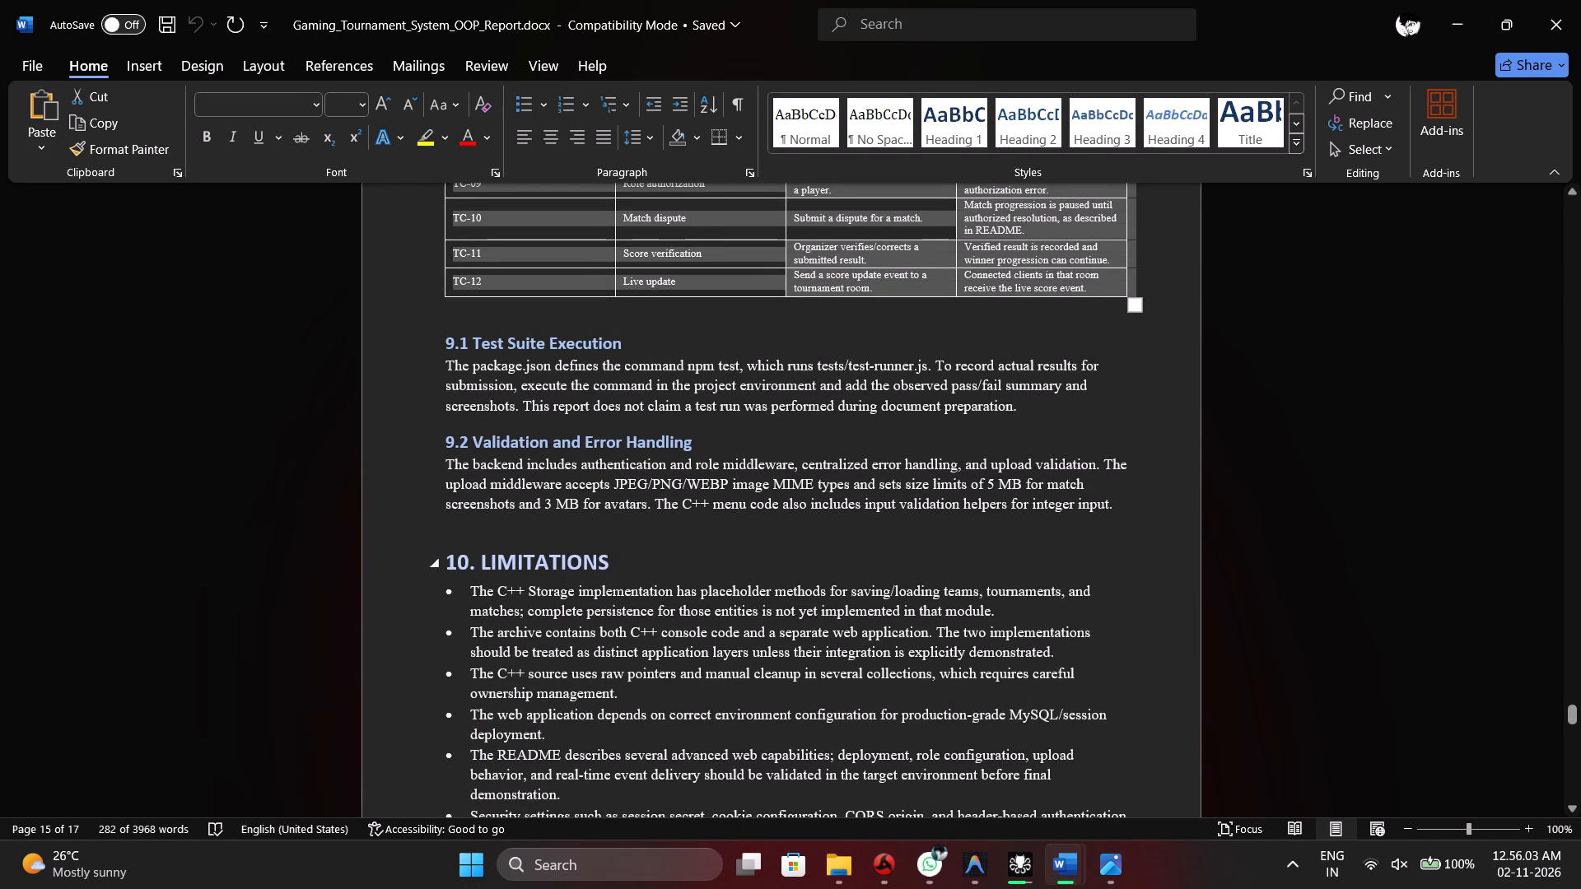
Copy the selected Testing and Test Cases introduction and test-case table again.
scroll(901, 474, up, 10)
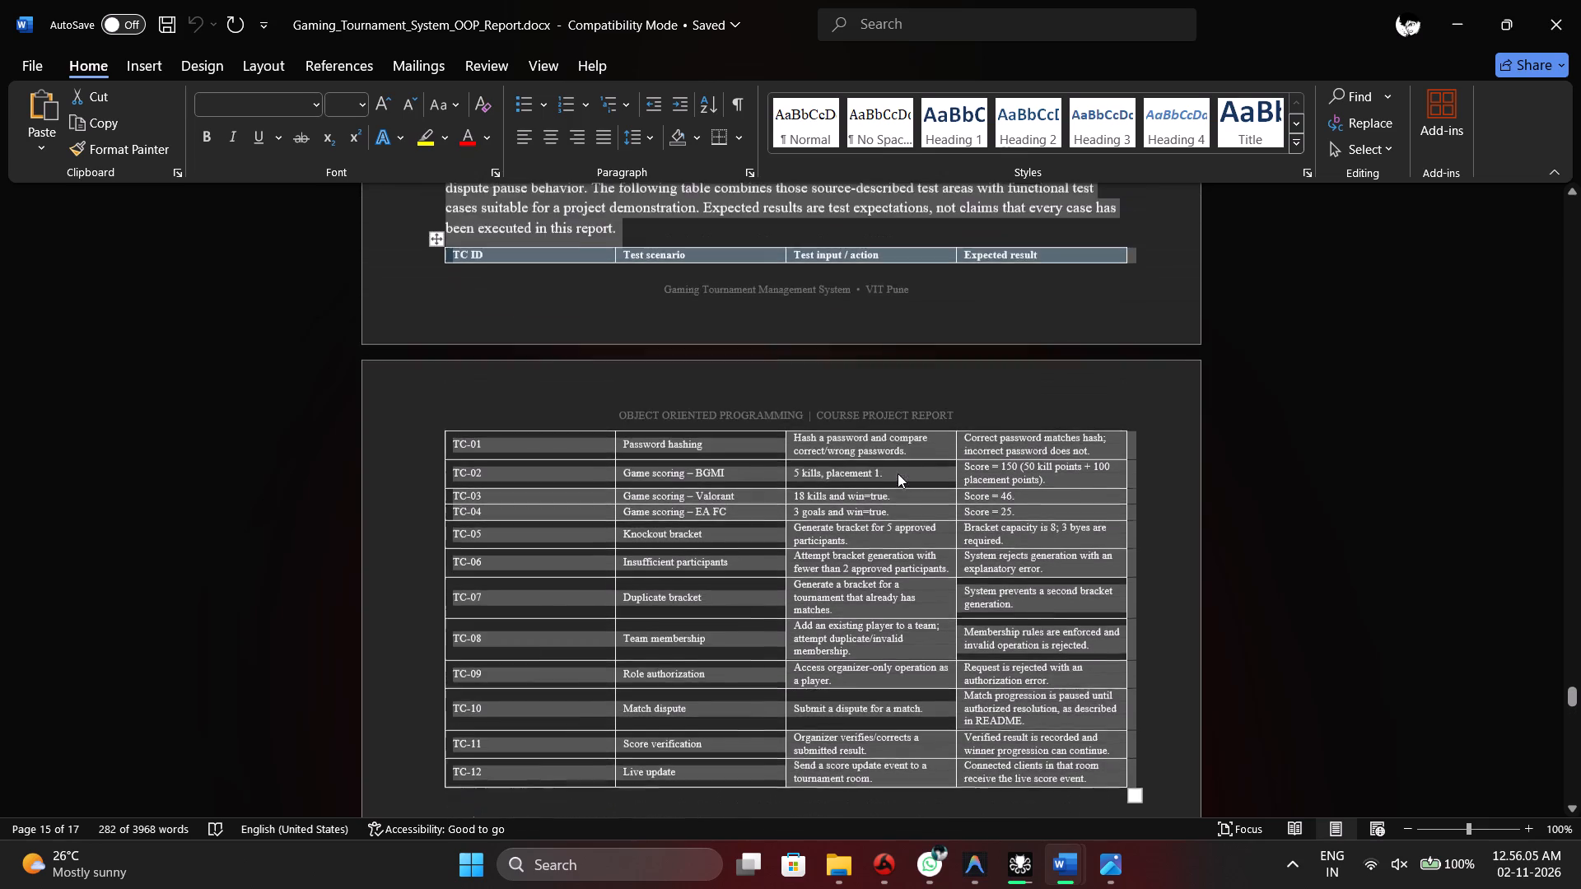
scroll(898, 473, up, 3)
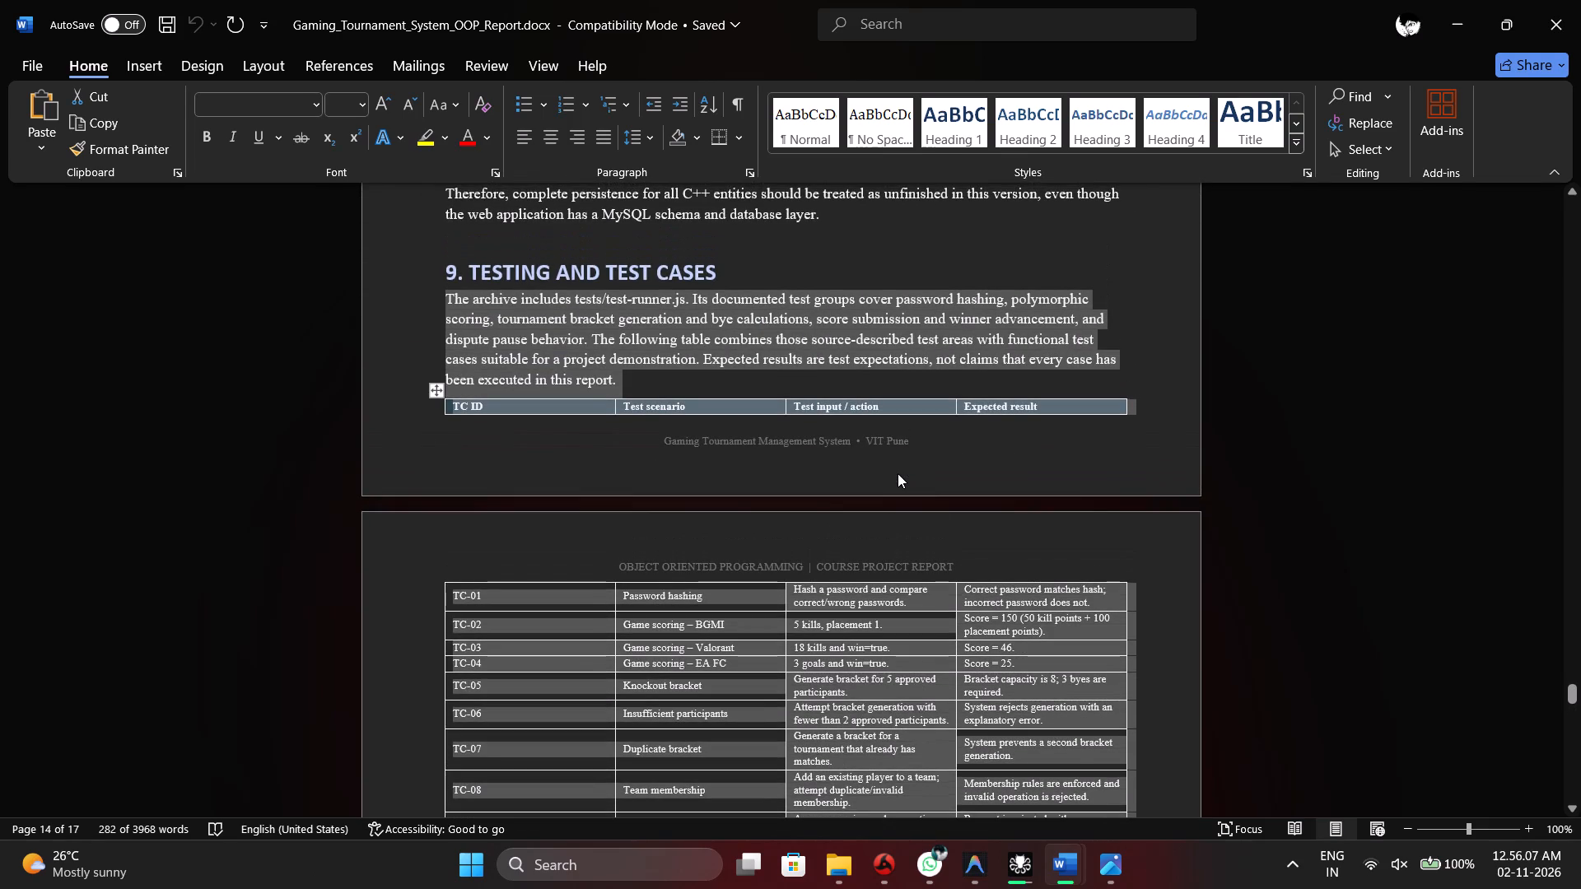
key(ctrl+c)
key(ctrl+c)
key(ctrl+c)
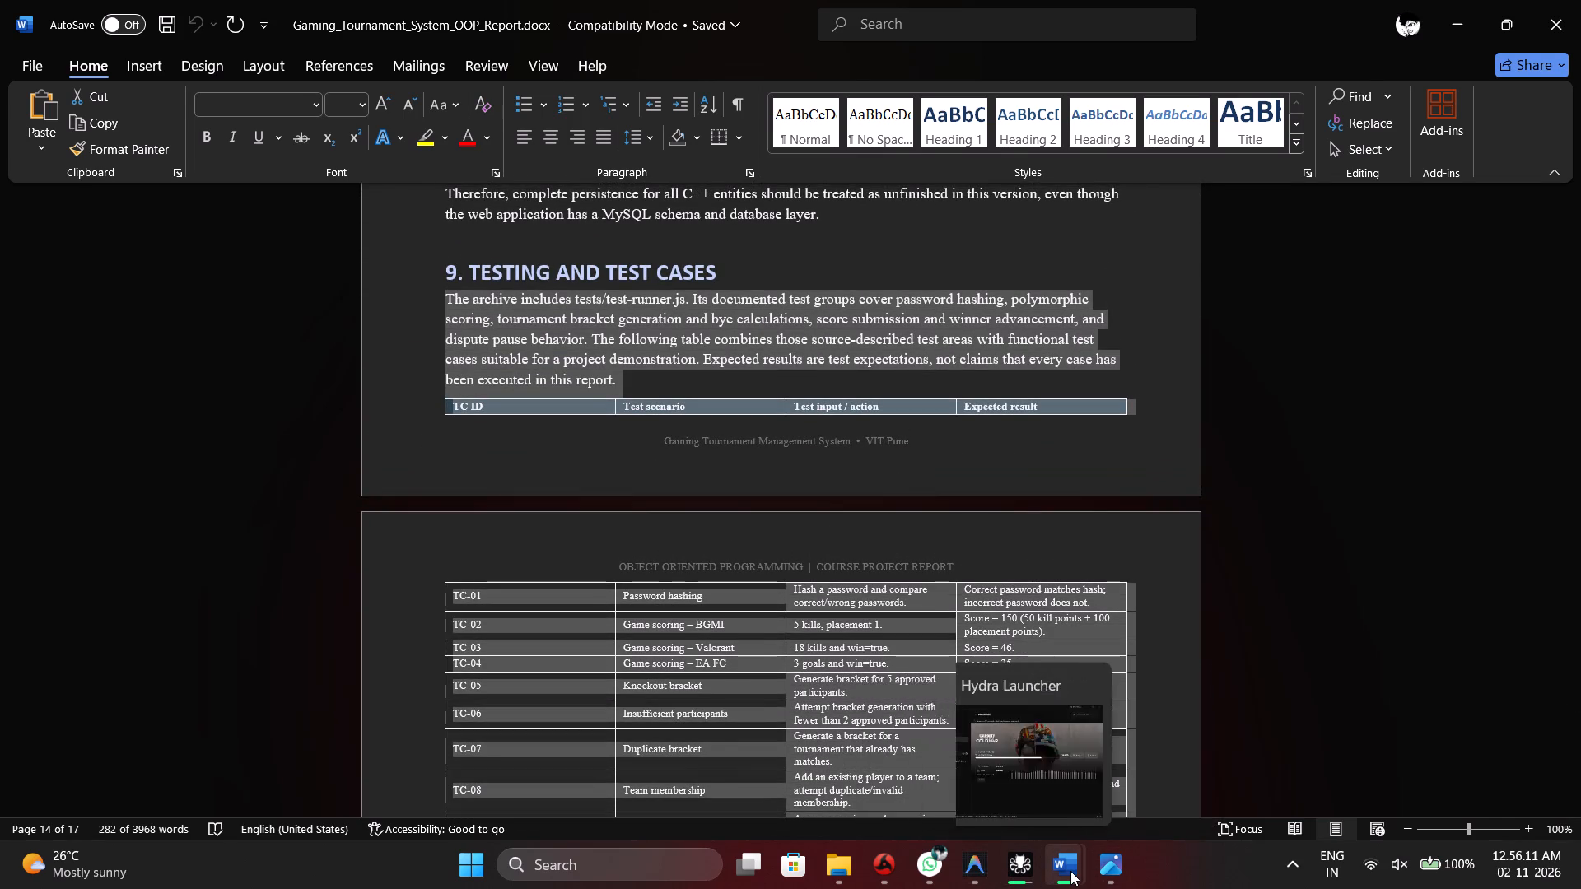
click(1149, 786)
scroll(899, 679, down, 6)
scroll(898, 674, up, 6)
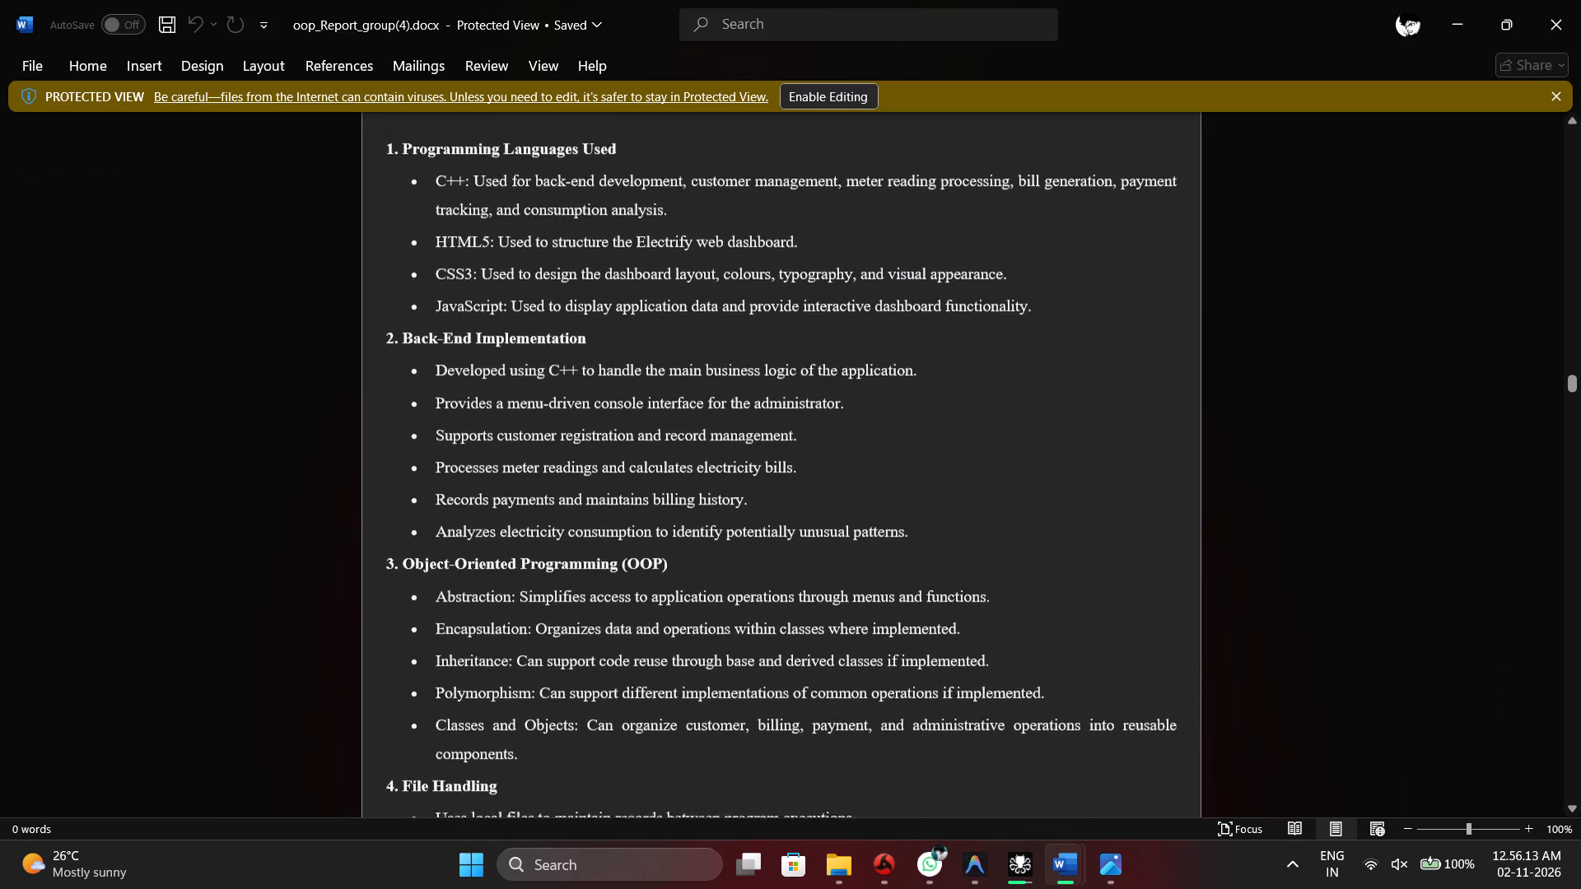
scroll(897, 671, down, 14)
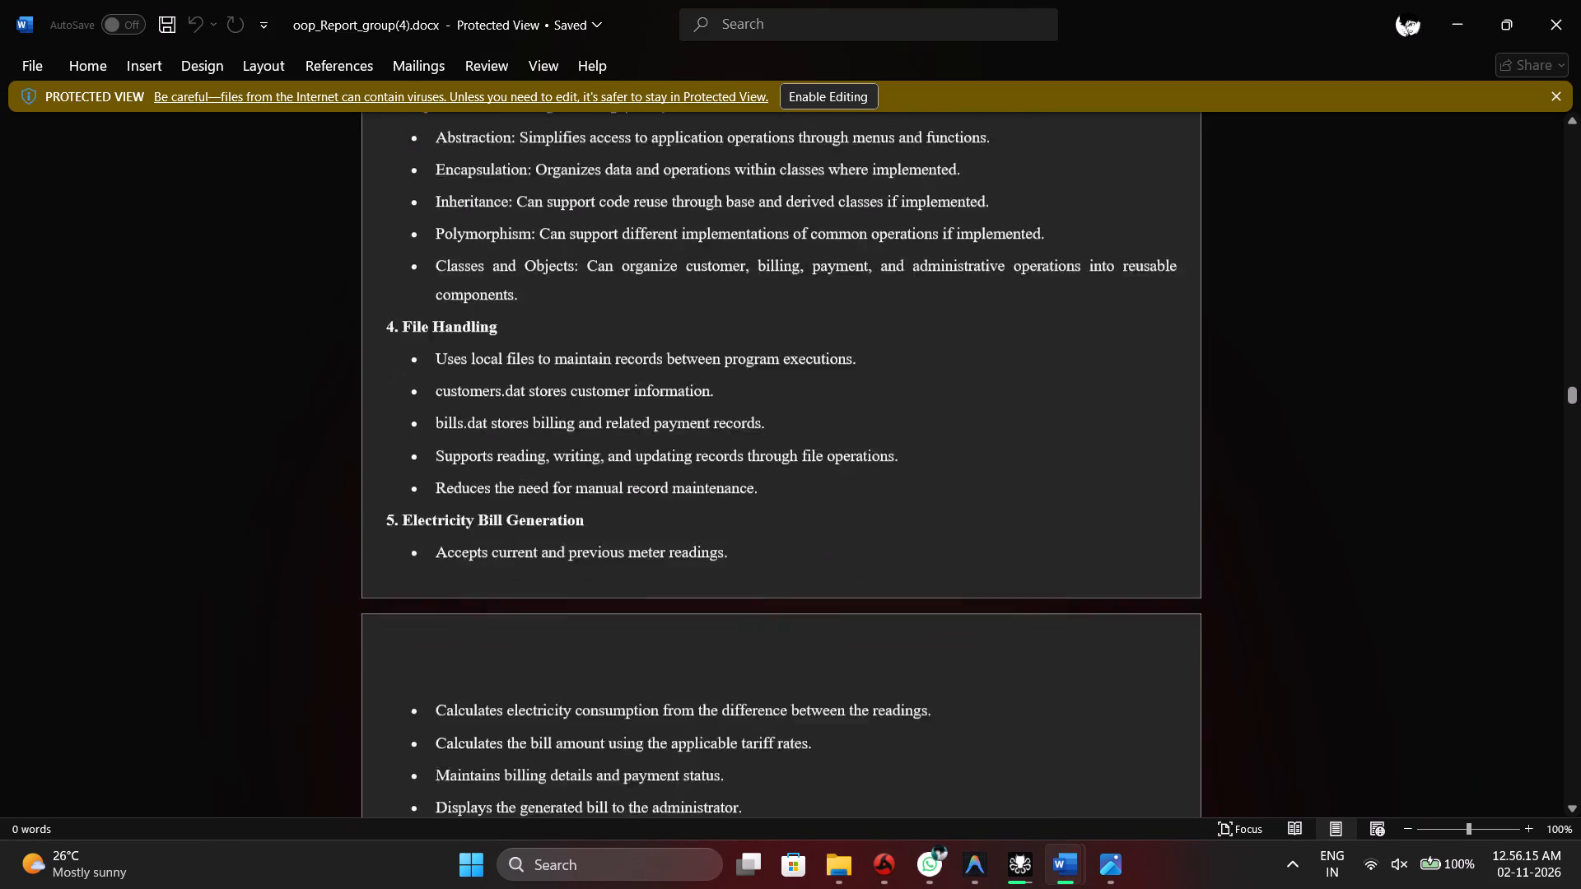
scroll(897, 670, down, 8)
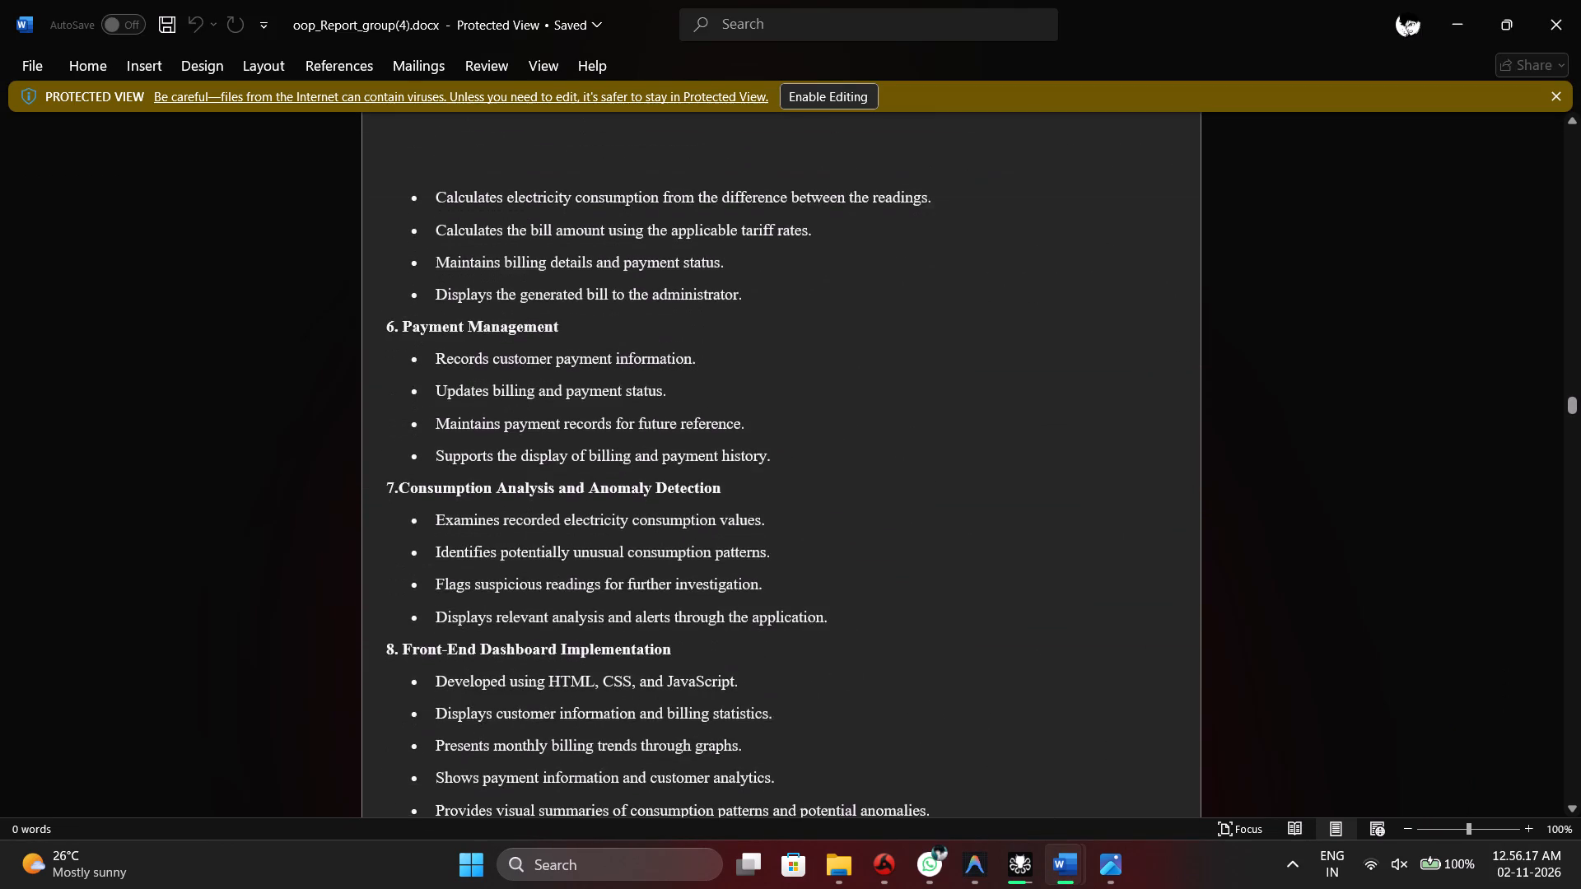
scroll(897, 670, down, 16)
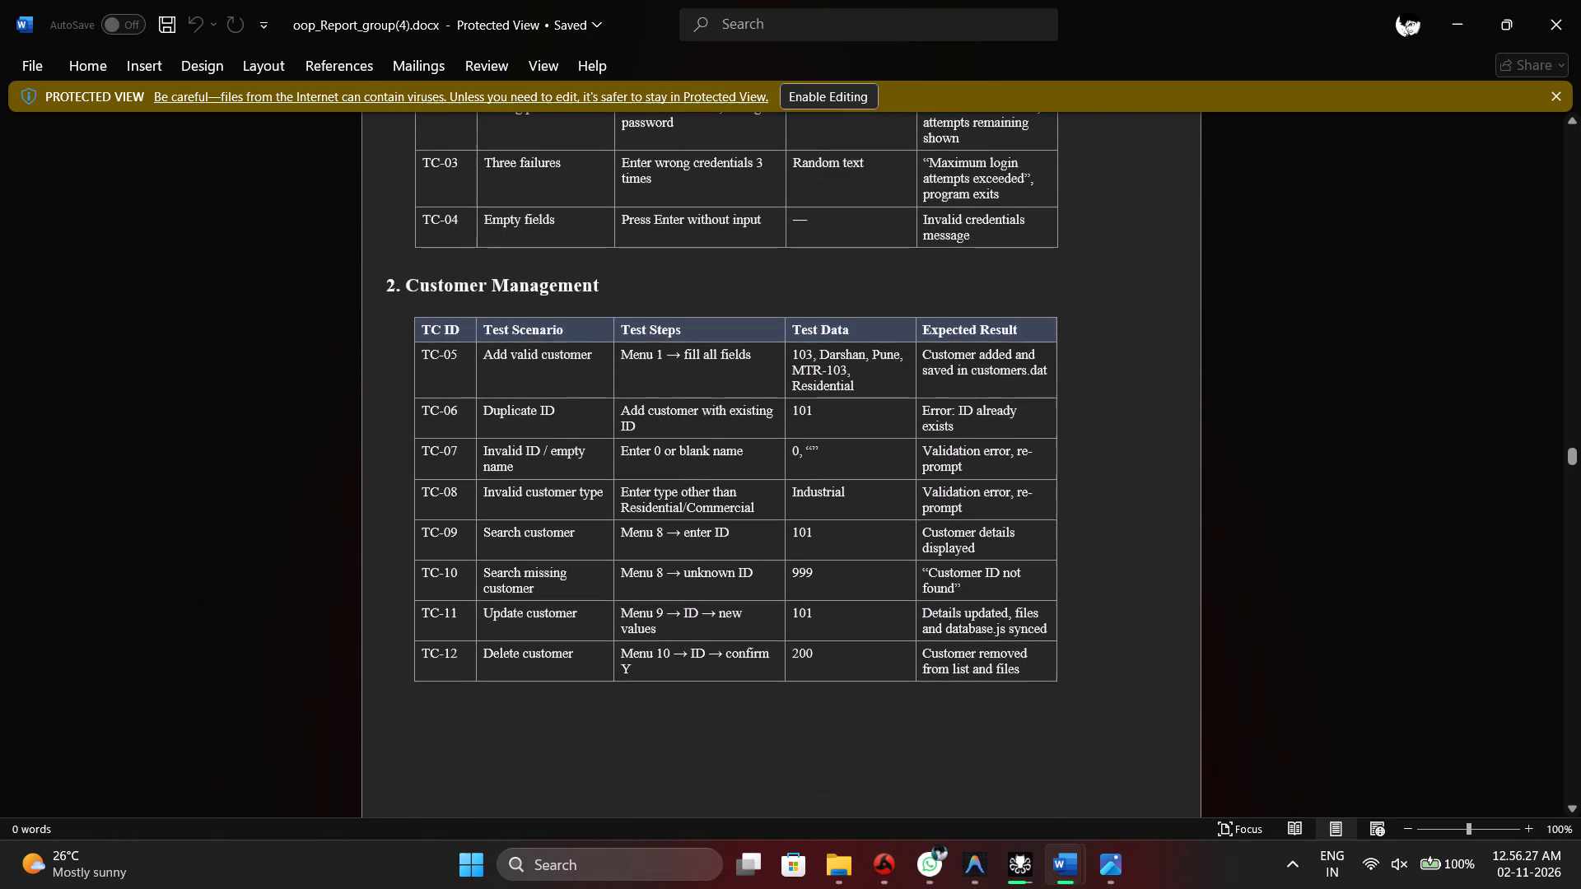
scroll(897, 667, down, 11)
scroll(897, 667, down, 11)
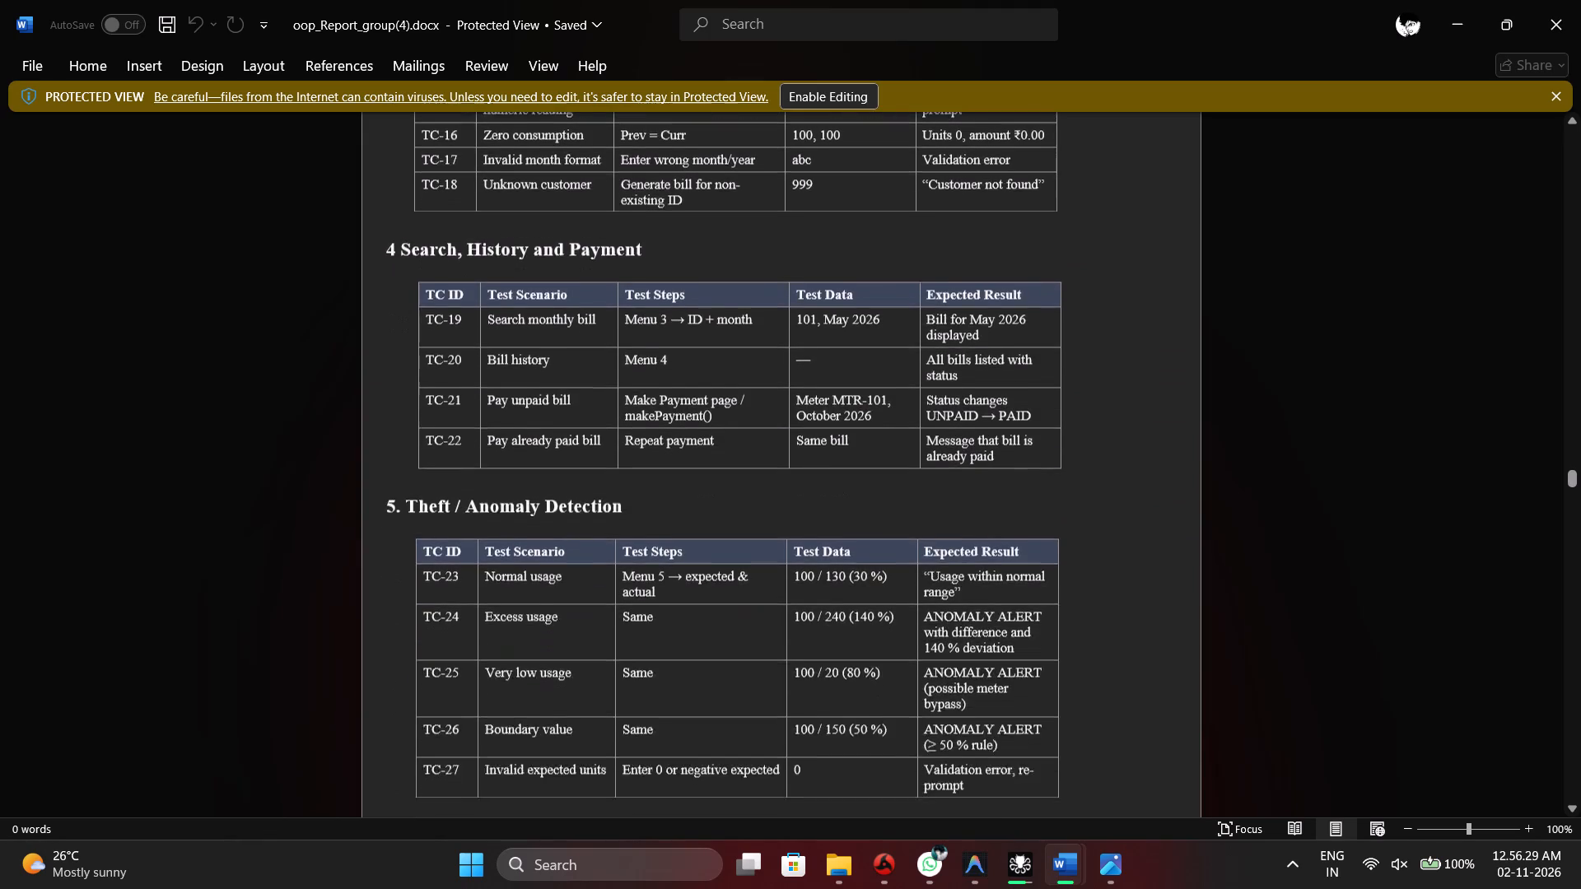
scroll(972, 728, down, 4)
scroll(780, 573, down, 16)
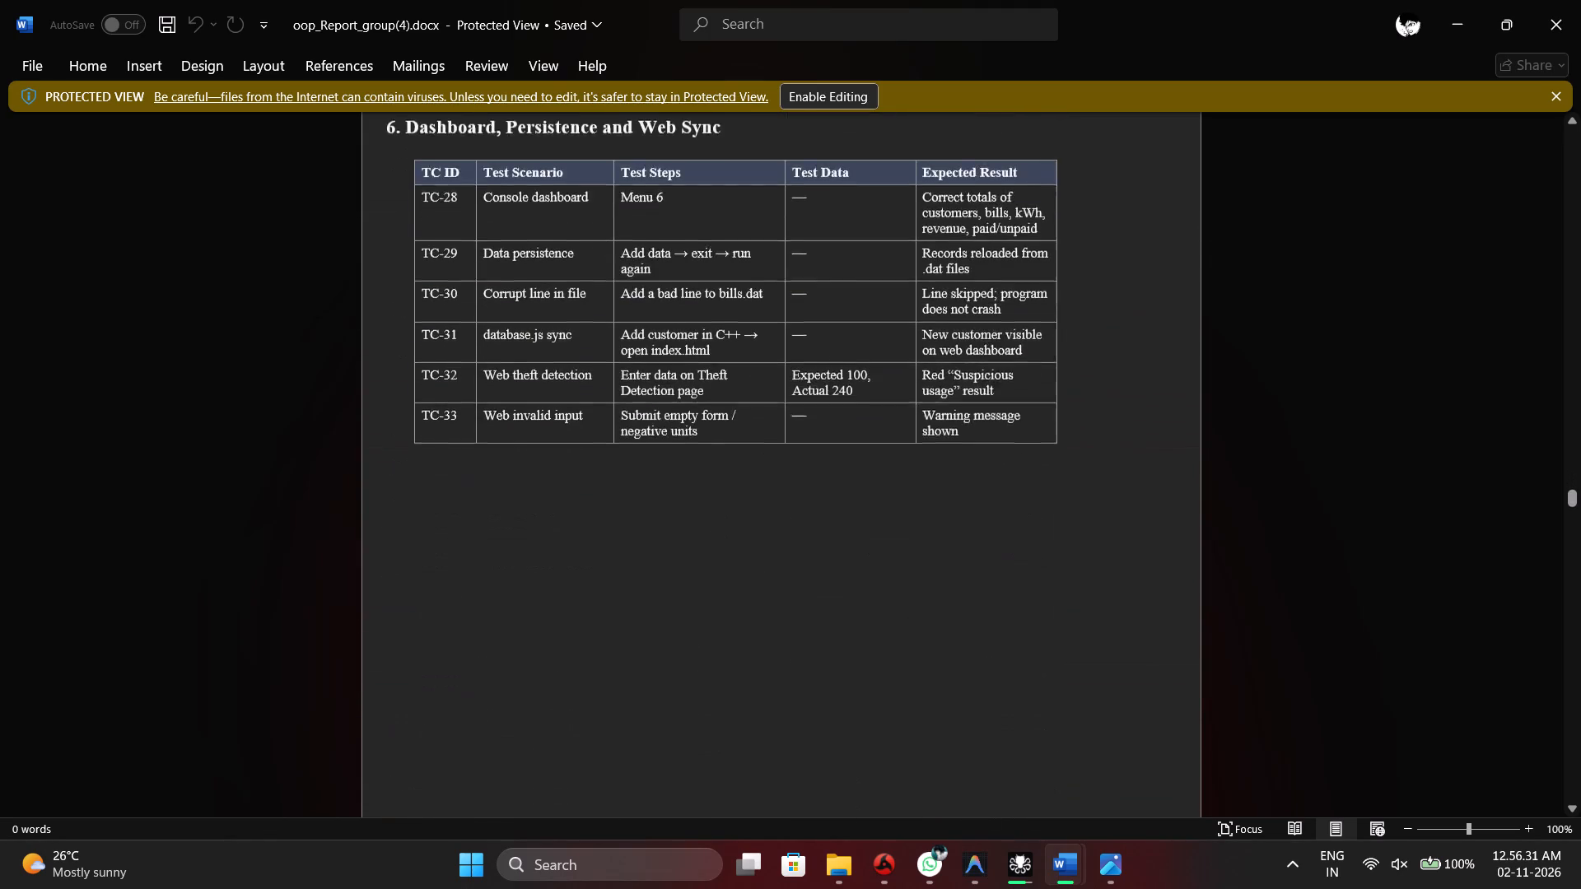
scroll(828, 595, down, 10)
scroll(1005, 778, down, 6)
Switch to the OOPS Report document and review its Testing tables from User Login / Authentication through Settings Module, up to Screenshots Of Result.
click(1105, 870)
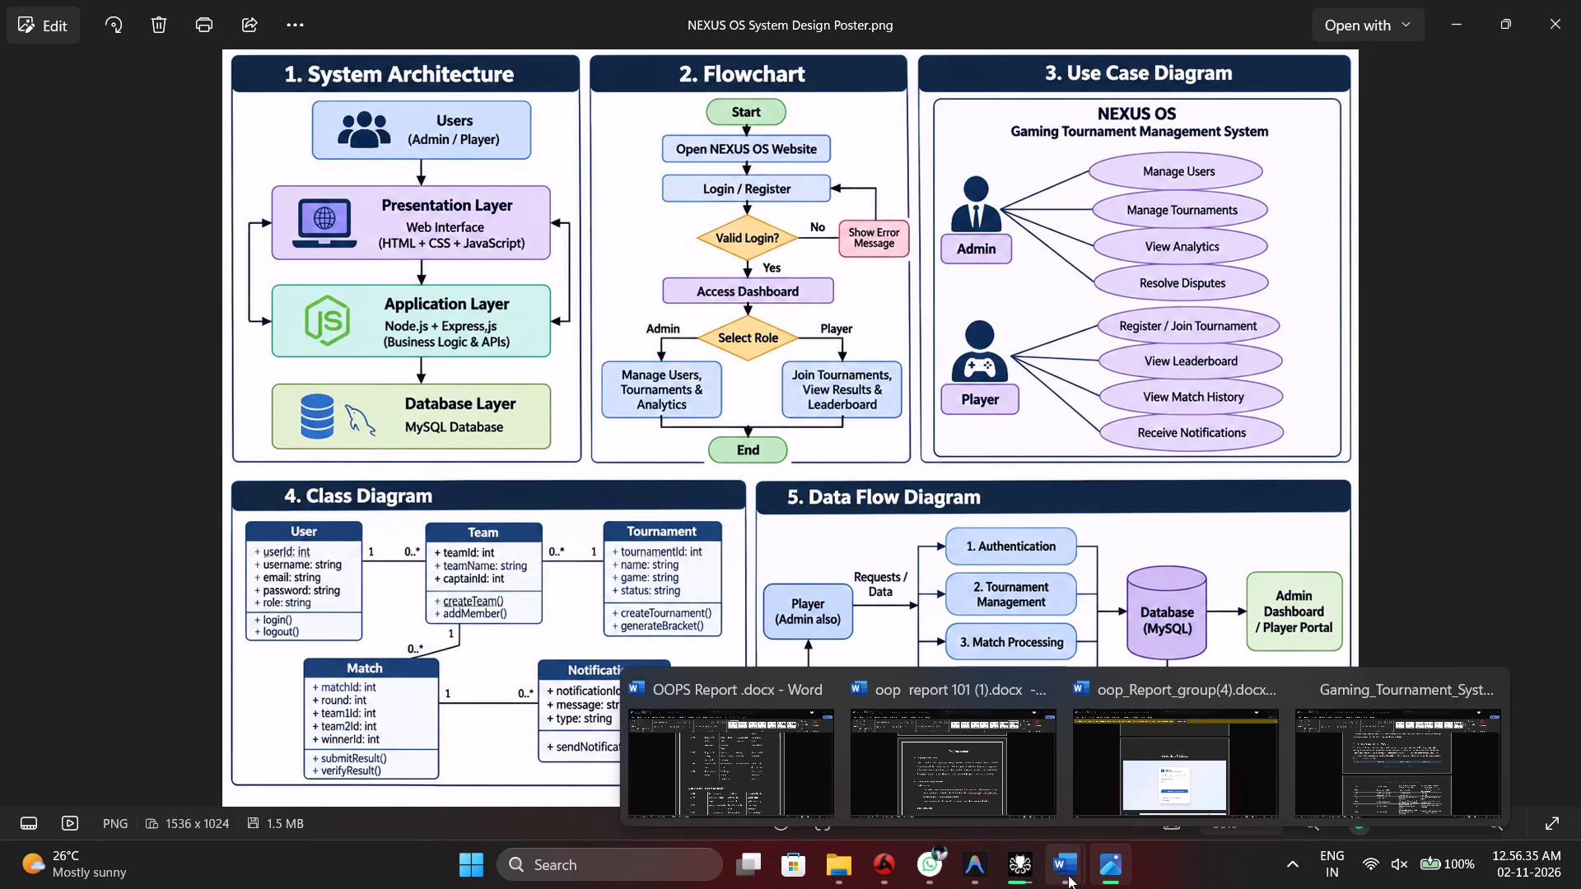
click(835, 781)
scroll(816, 722, up, 8)
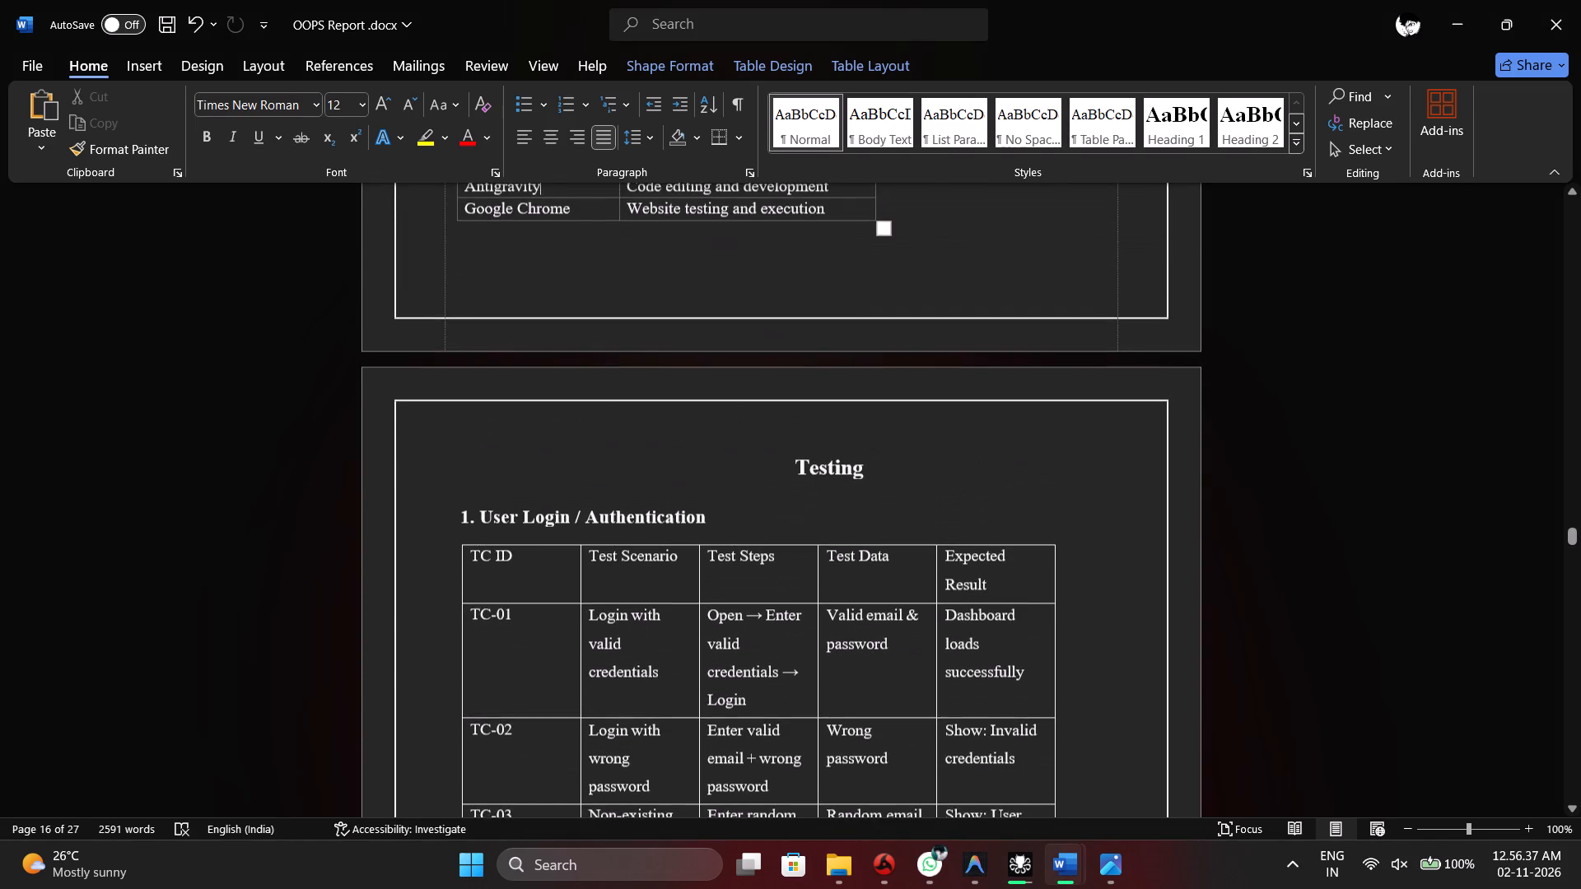
scroll(816, 708, down, 3)
scroll(816, 705, up, 4)
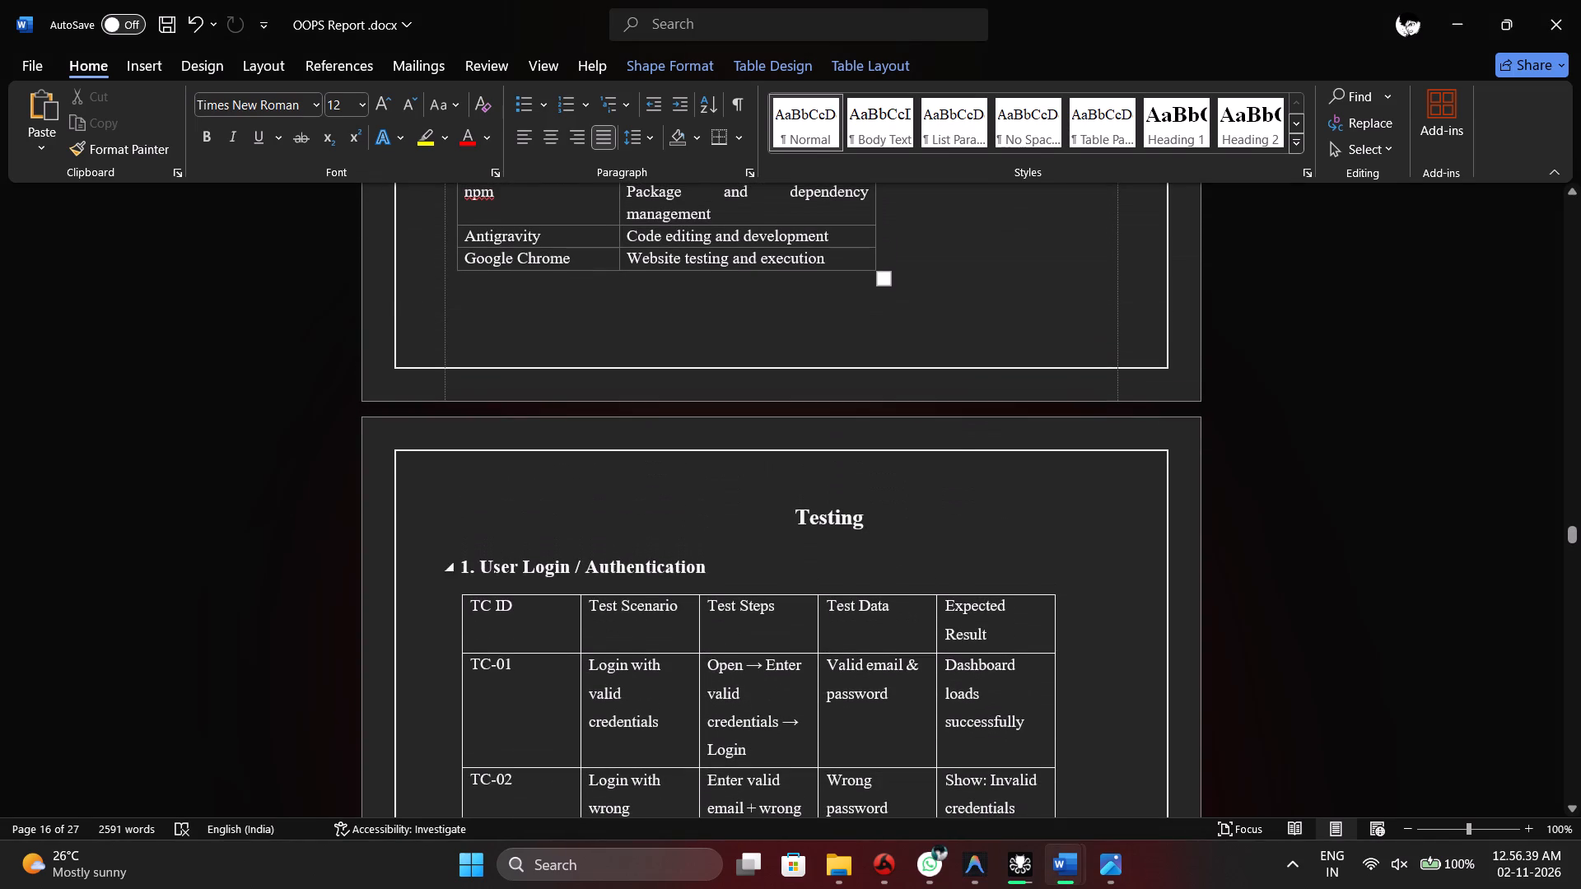
click(754, 553)
scroll(813, 683, up, 2)
scroll(813, 683, down, 14)
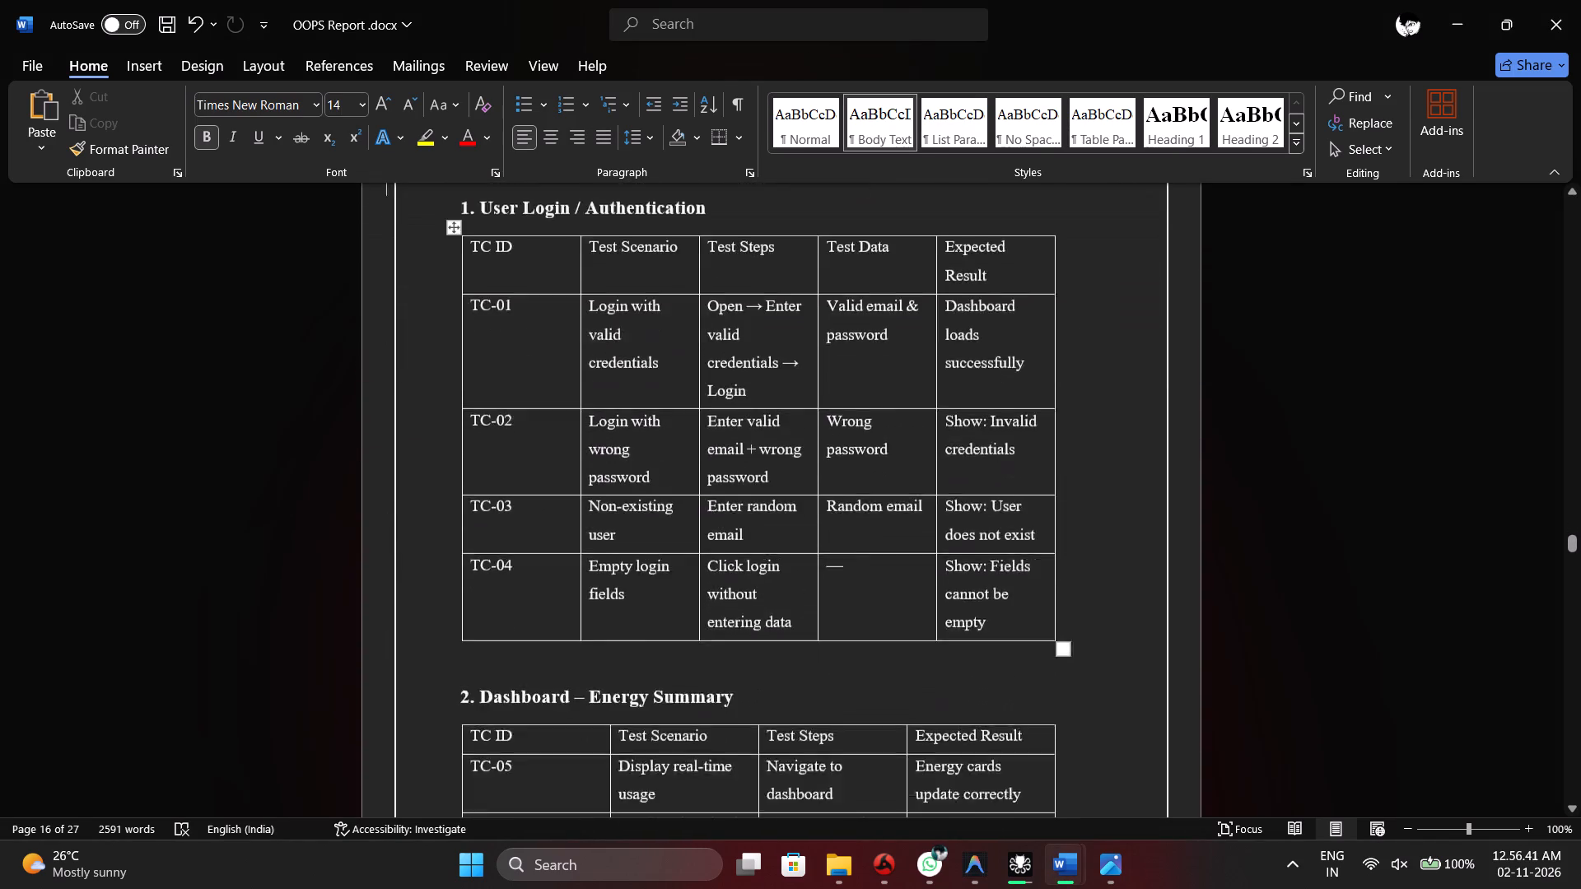
scroll(813, 681, down, 20)
scroll(813, 681, down, 11)
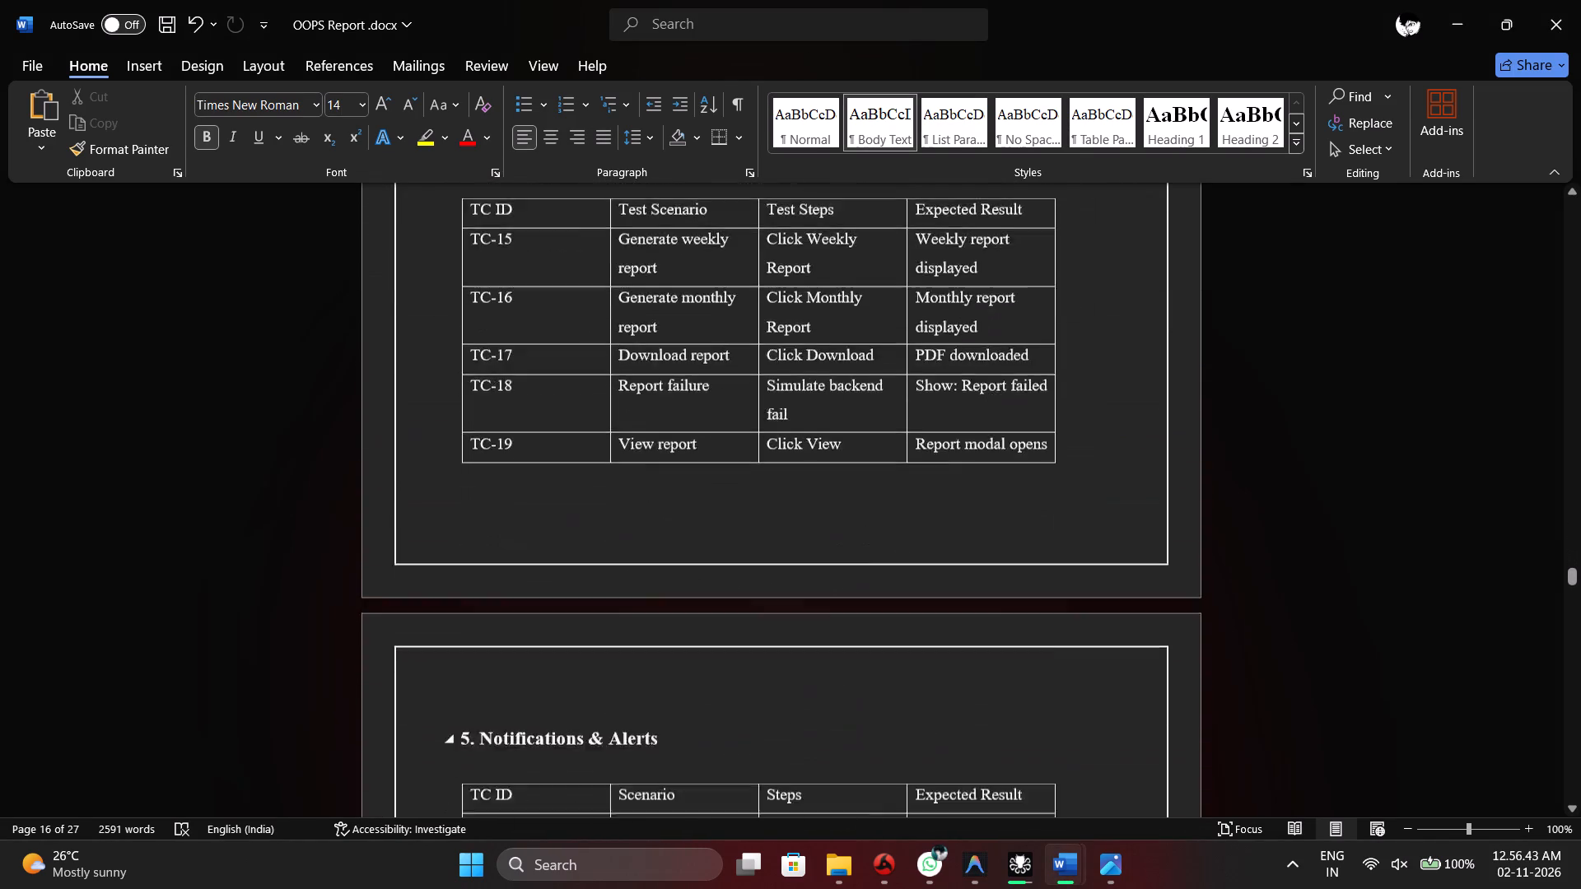
scroll(813, 673, down, 3)
scroll(813, 673, down, 20)
scroll(813, 673, down, 2)
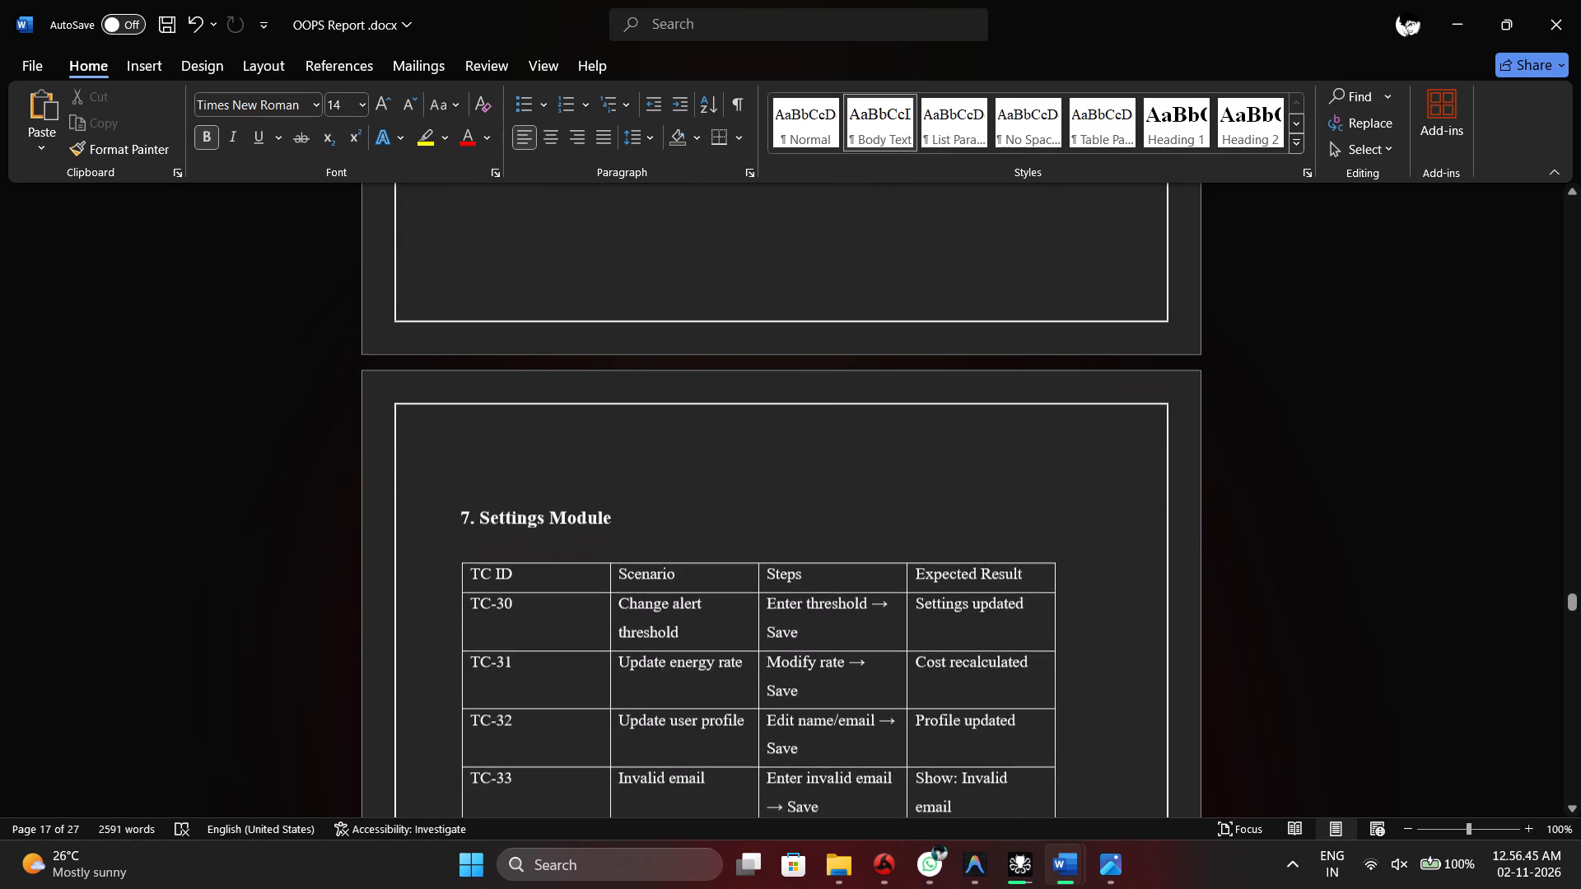
scroll(813, 673, down, 19)
scroll(813, 673, down, 4)
scroll(813, 673, up, 20)
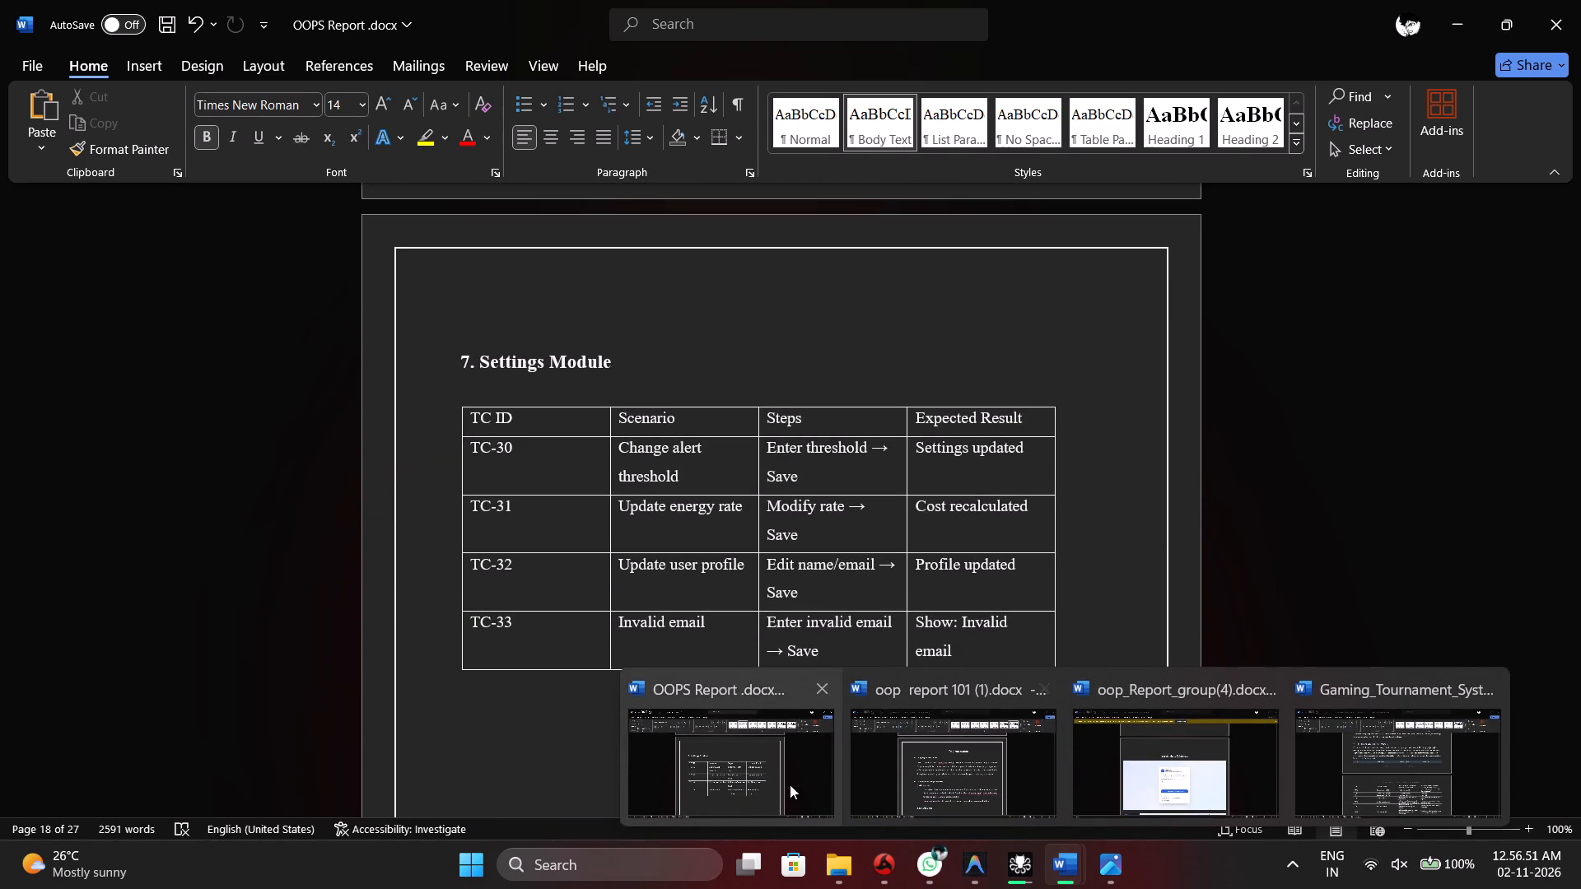
click(790, 784)
scroll(790, 738, down, 4)
scroll(790, 733, up, 18)
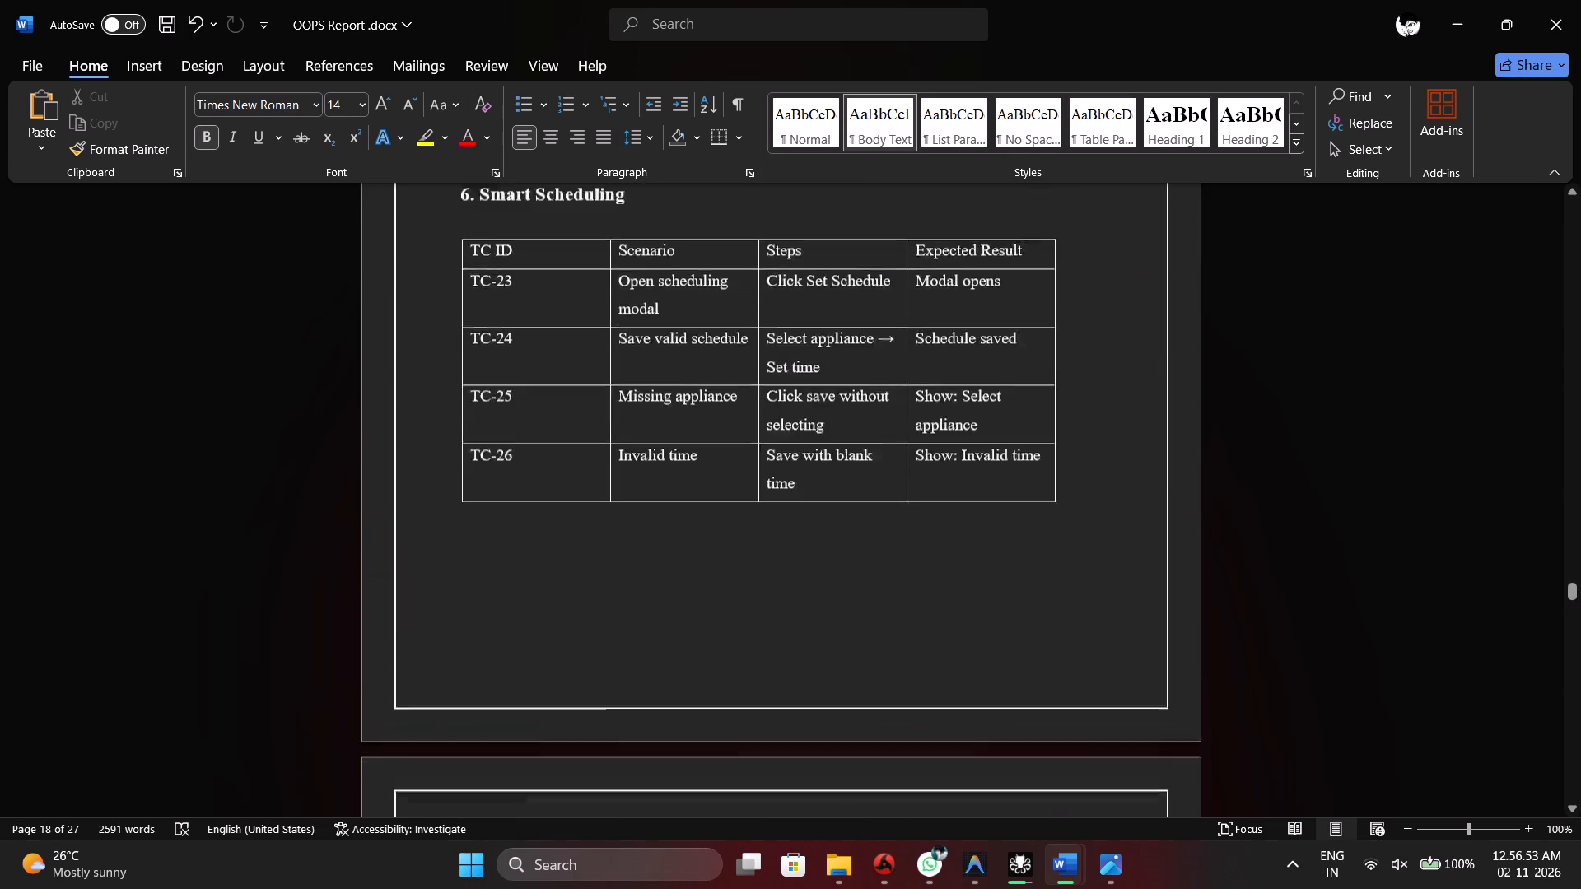
scroll(790, 715, up, 20)
scroll(790, 715, up, 4)
scroll(791, 705, down, 16)
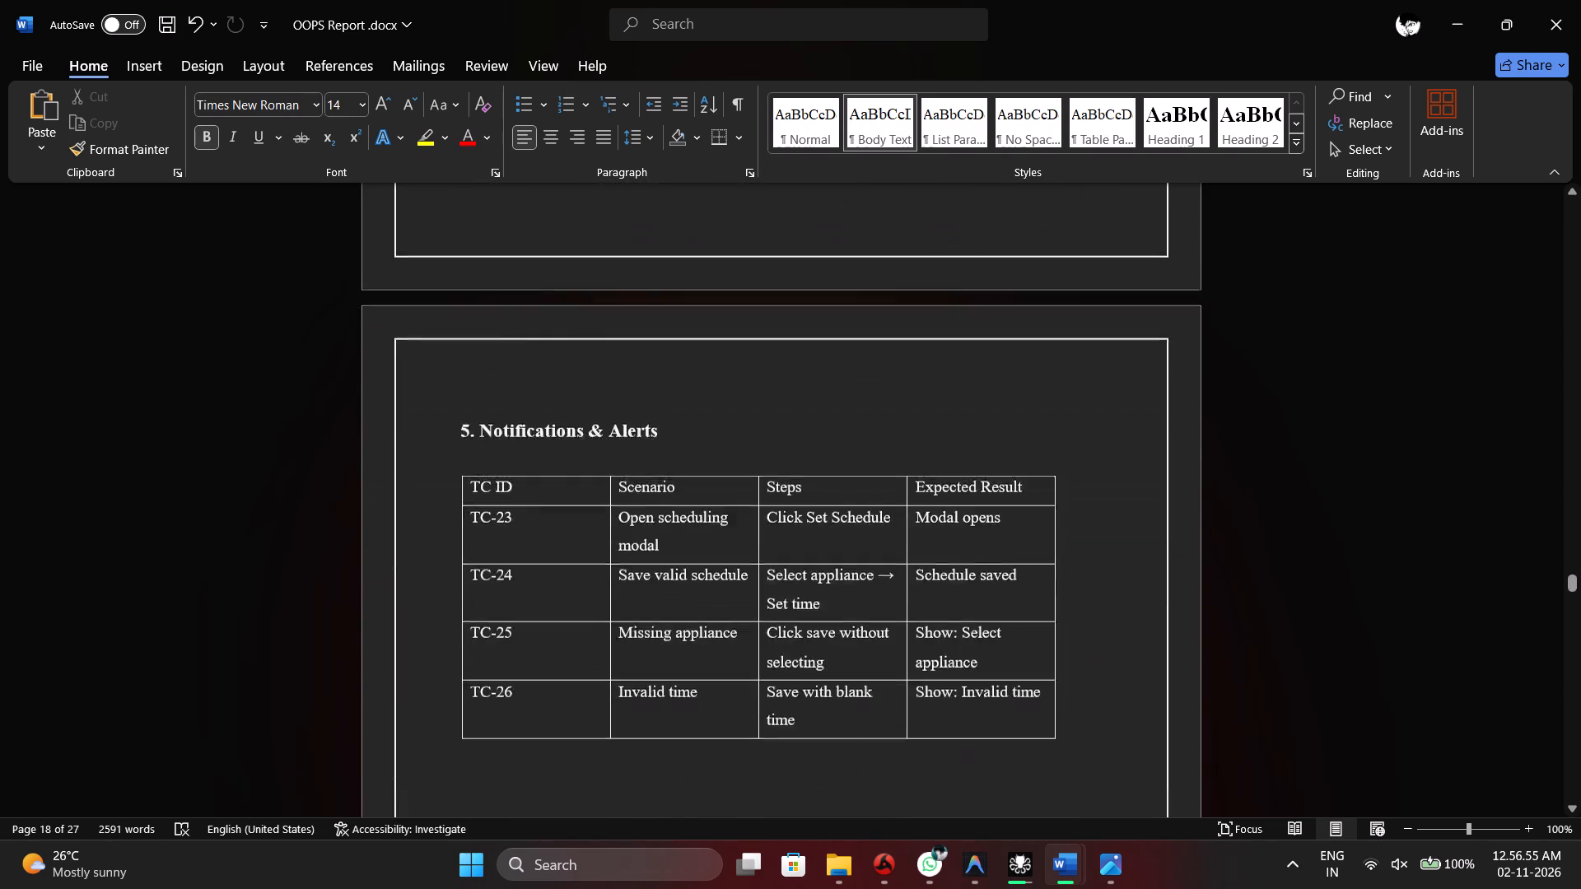
scroll(791, 703, down, 20)
scroll(791, 703, down, 17)
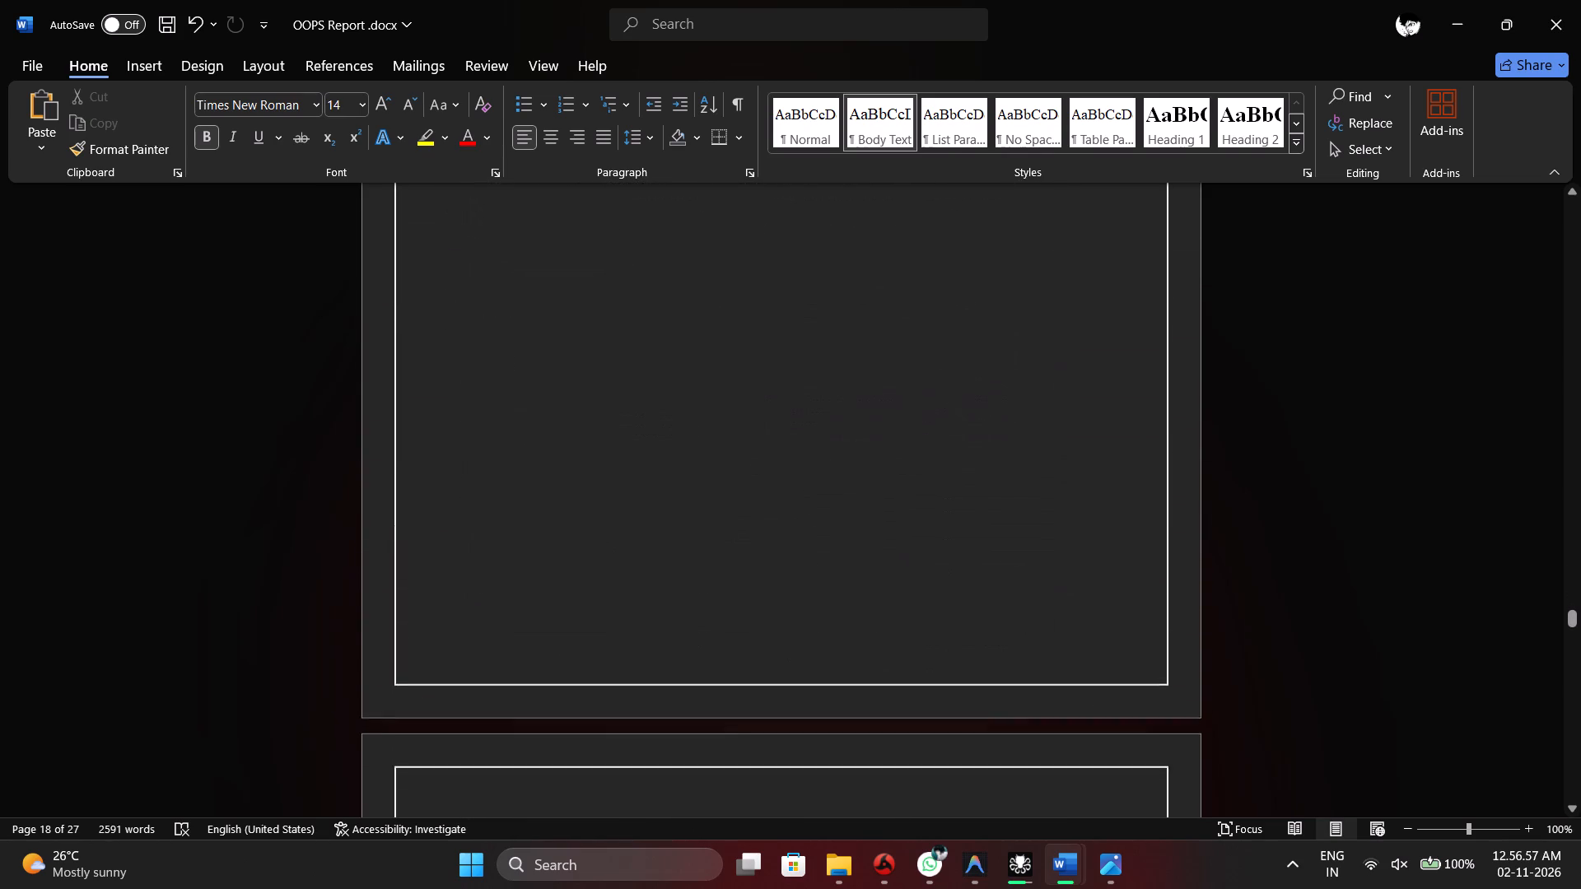
scroll(791, 703, down, 7)
scroll(791, 703, up, 5)
scroll(791, 703, down, 4)
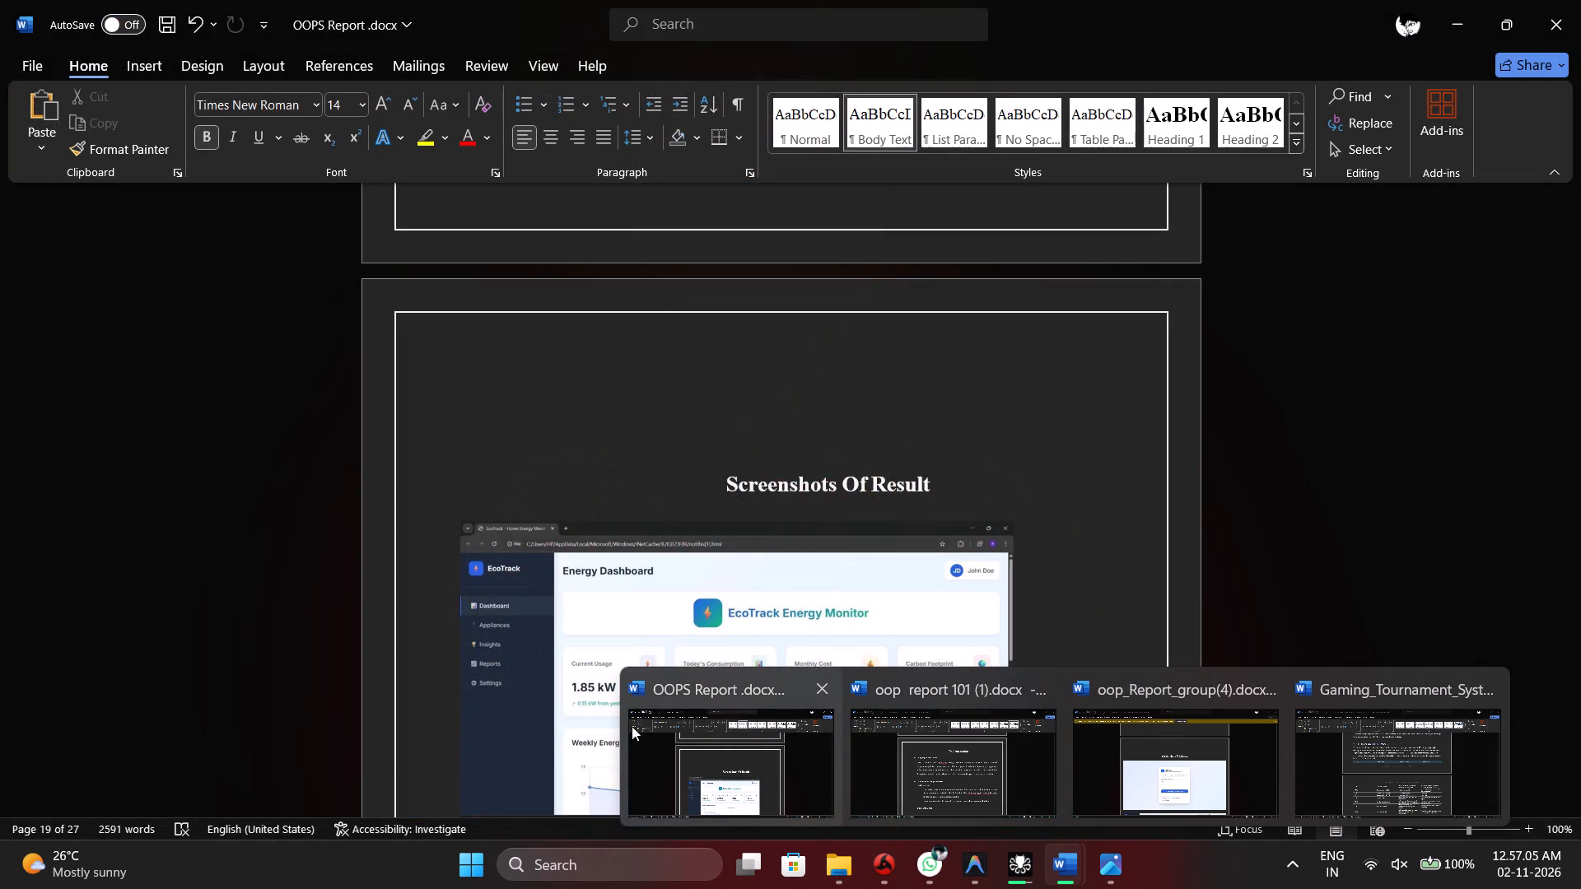
Review the OOPS Report again from C++ Project Structure and Web Application Modules through the Testing tables to Screenshots Of Result.
click(632, 726)
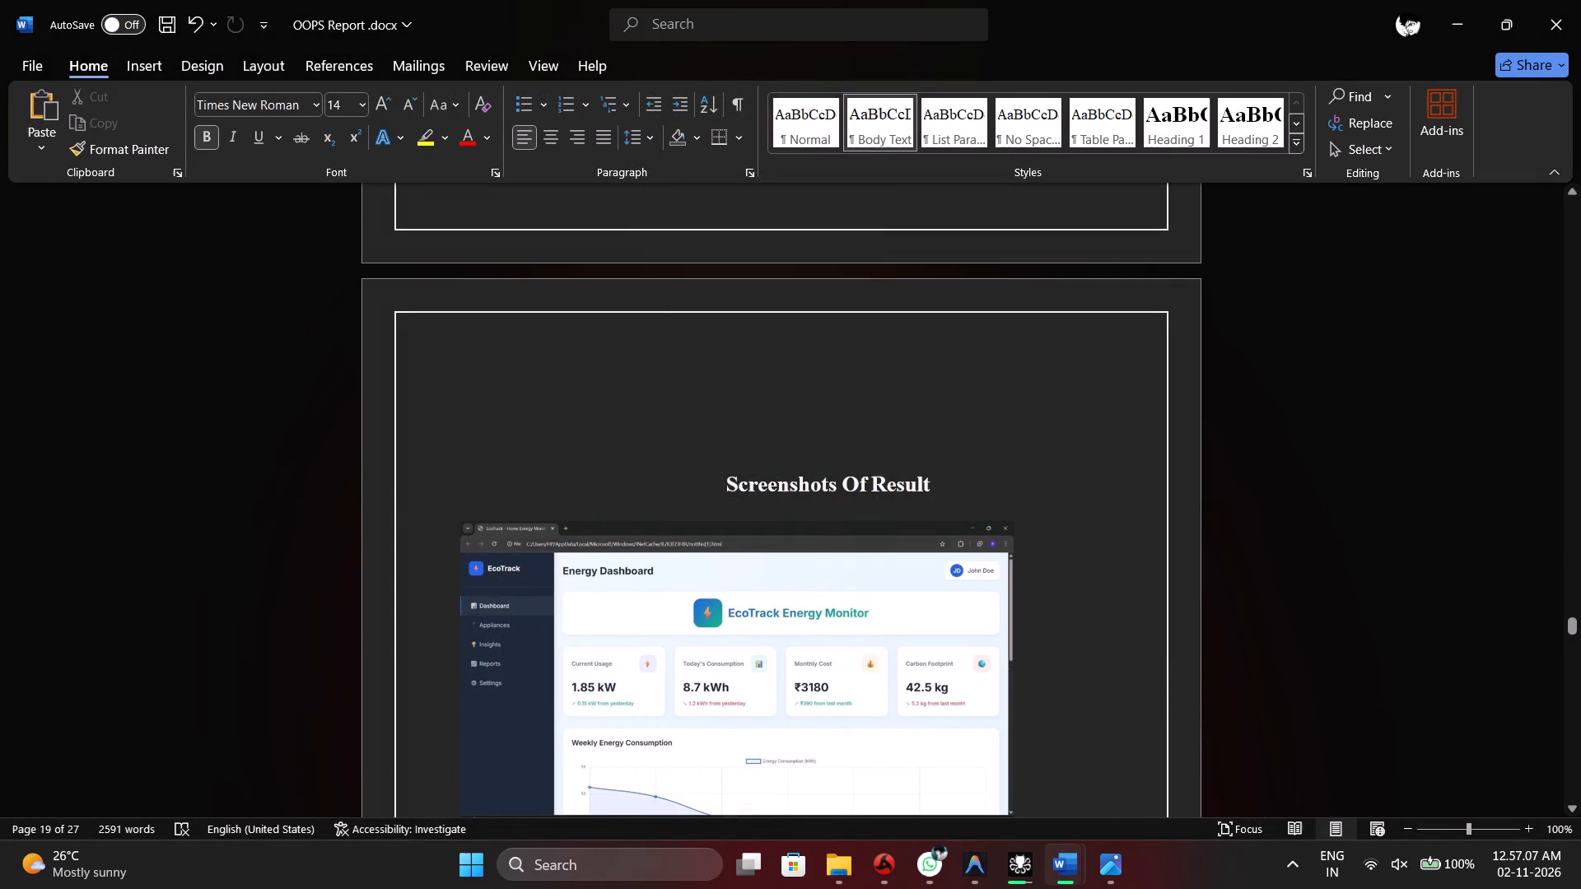
drag(1580, 621, 1580, 411)
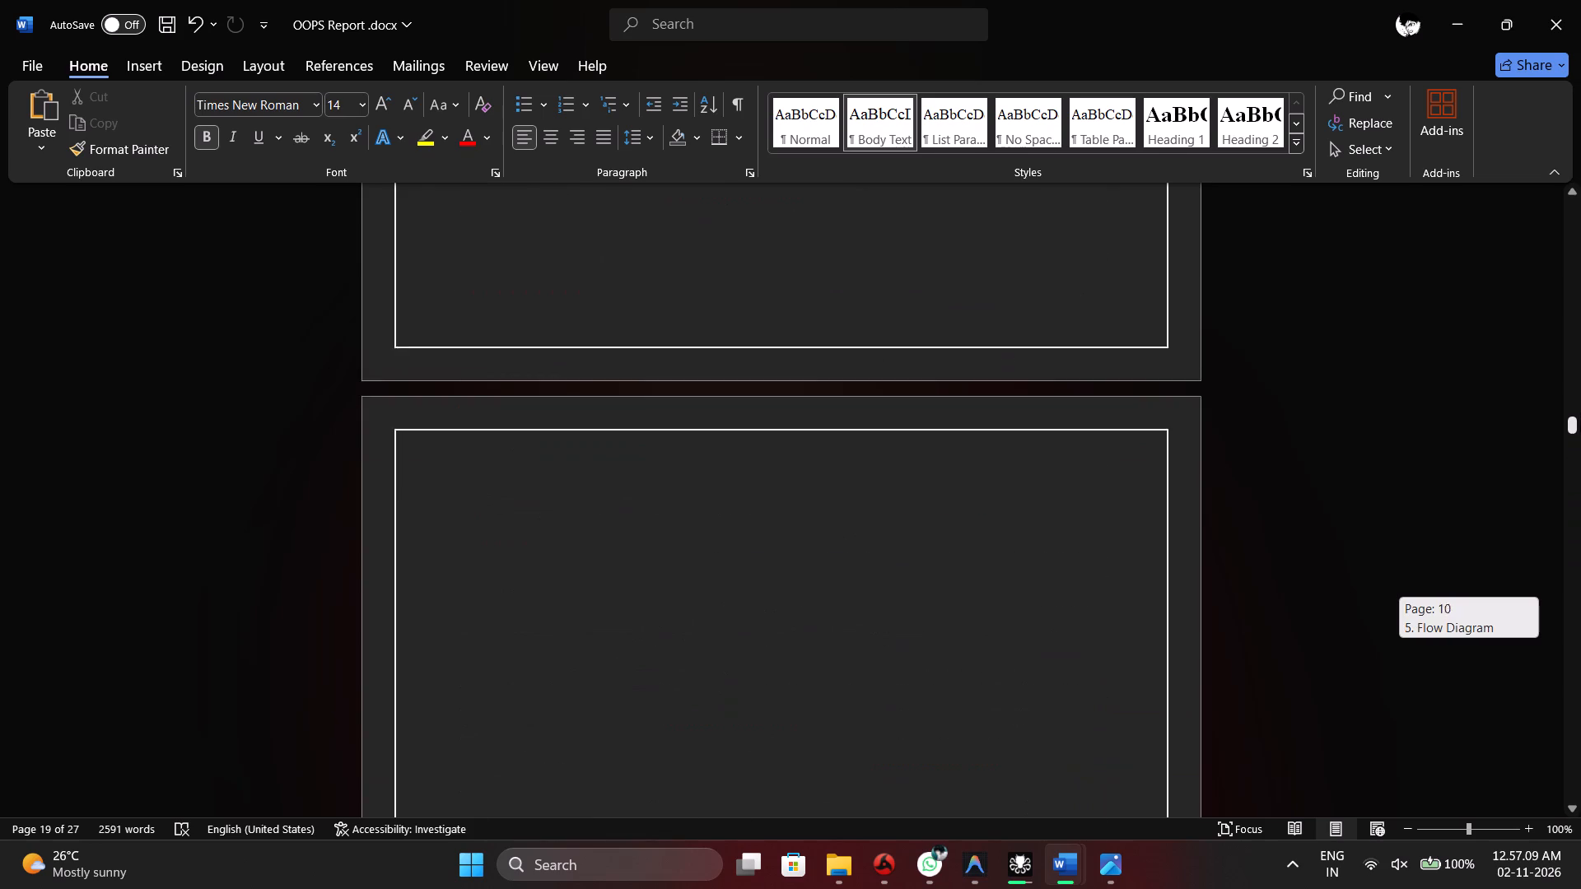
drag(1580, 411, 1580, 443)
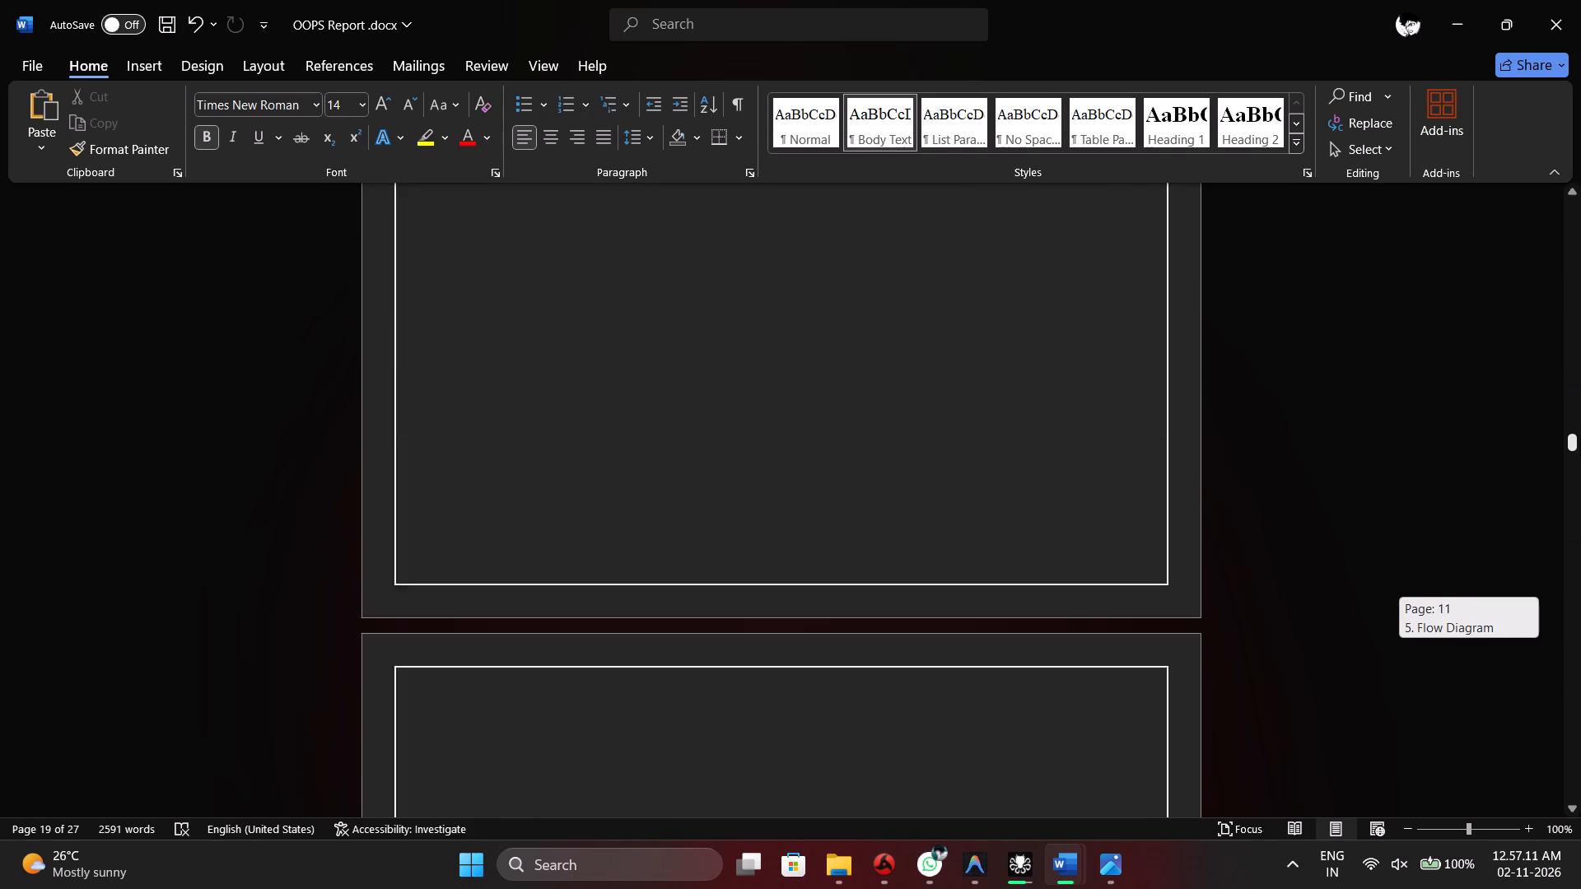
drag(1580, 443, 1580, 557)
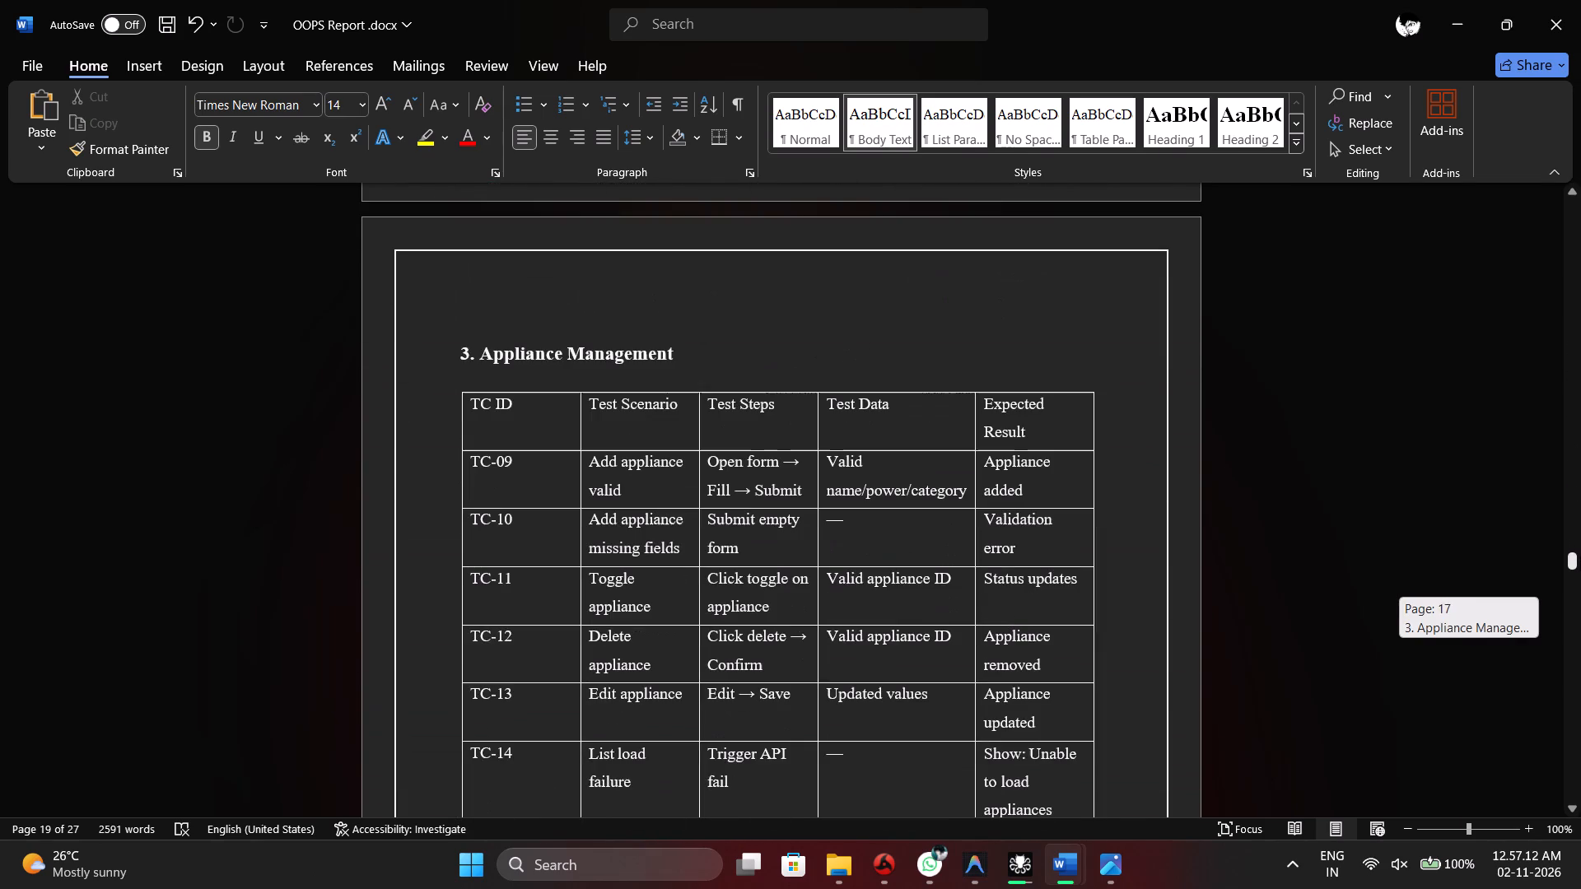
drag(1580, 557, 1574, 485)
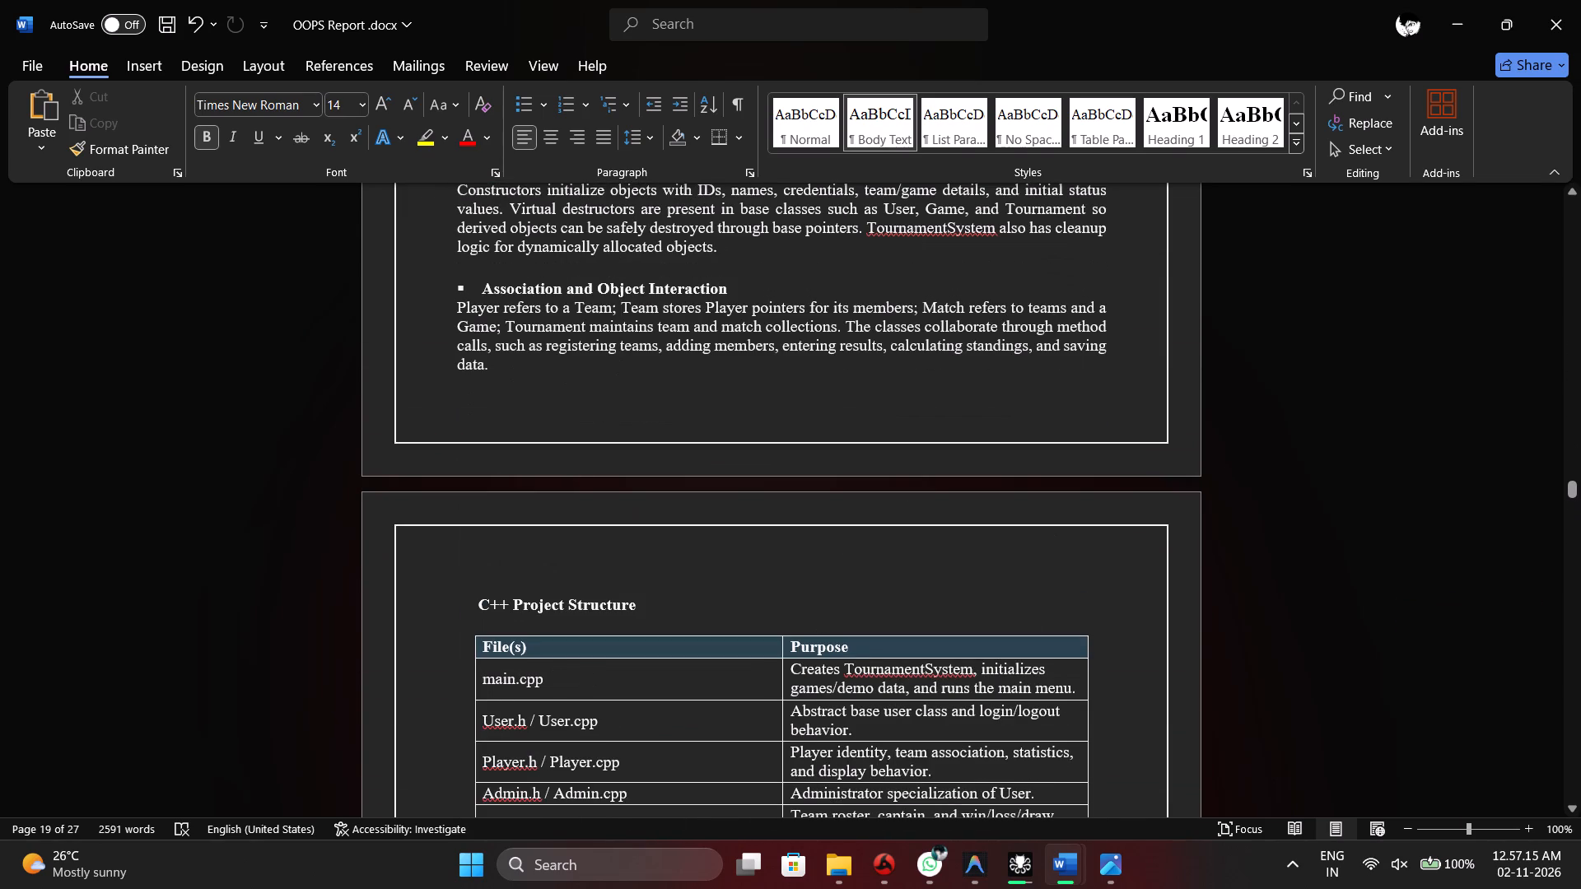
scroll(795, 683, down, 18)
scroll(795, 683, down, 9)
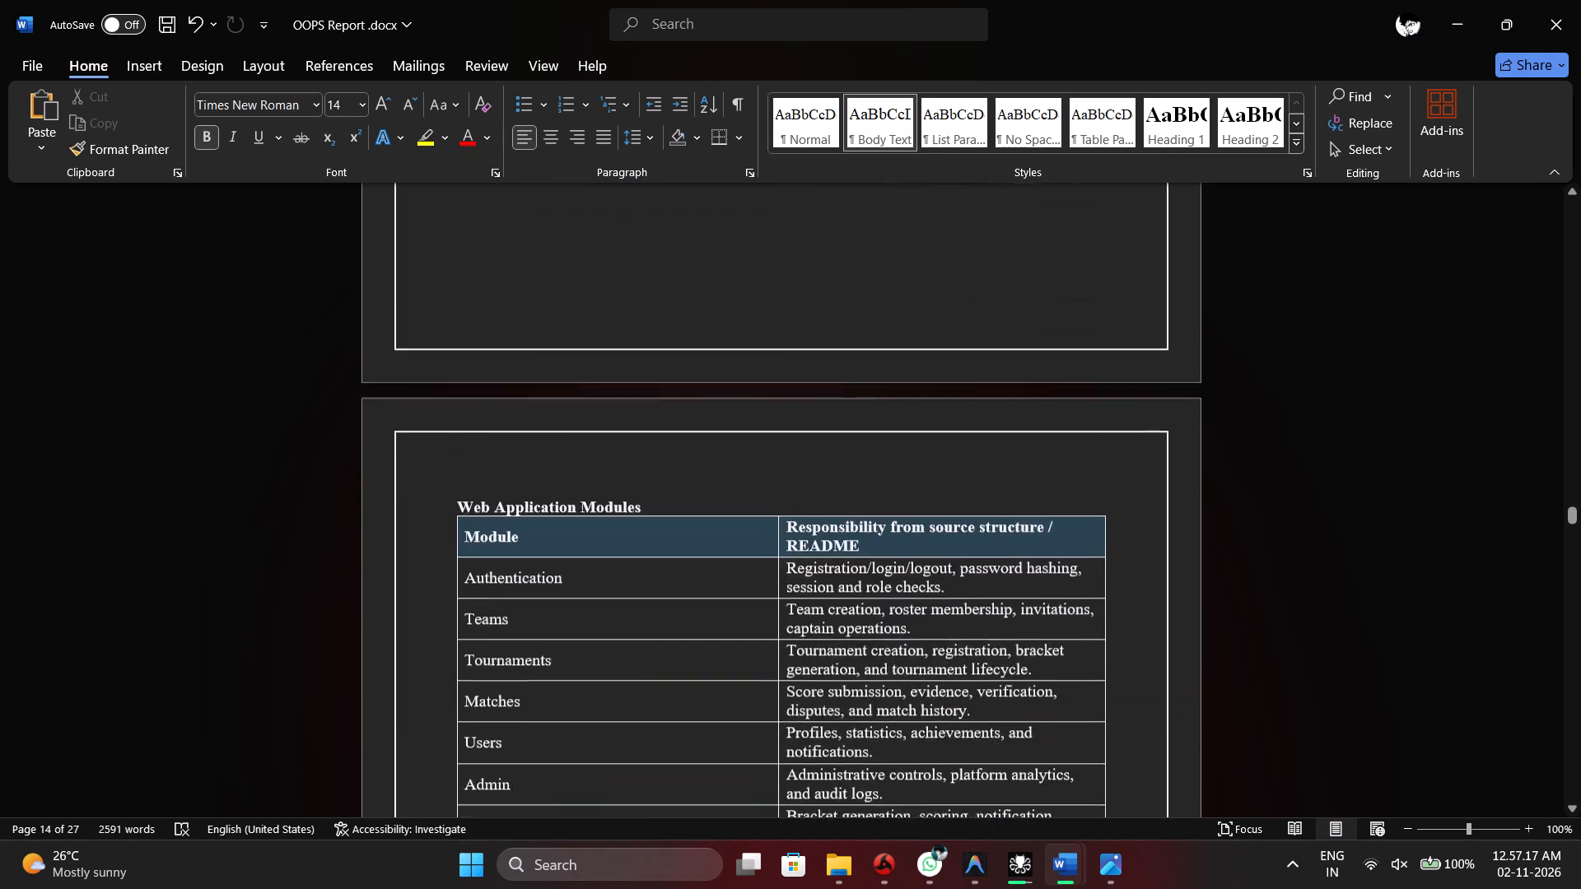
scroll(795, 683, down, 13)
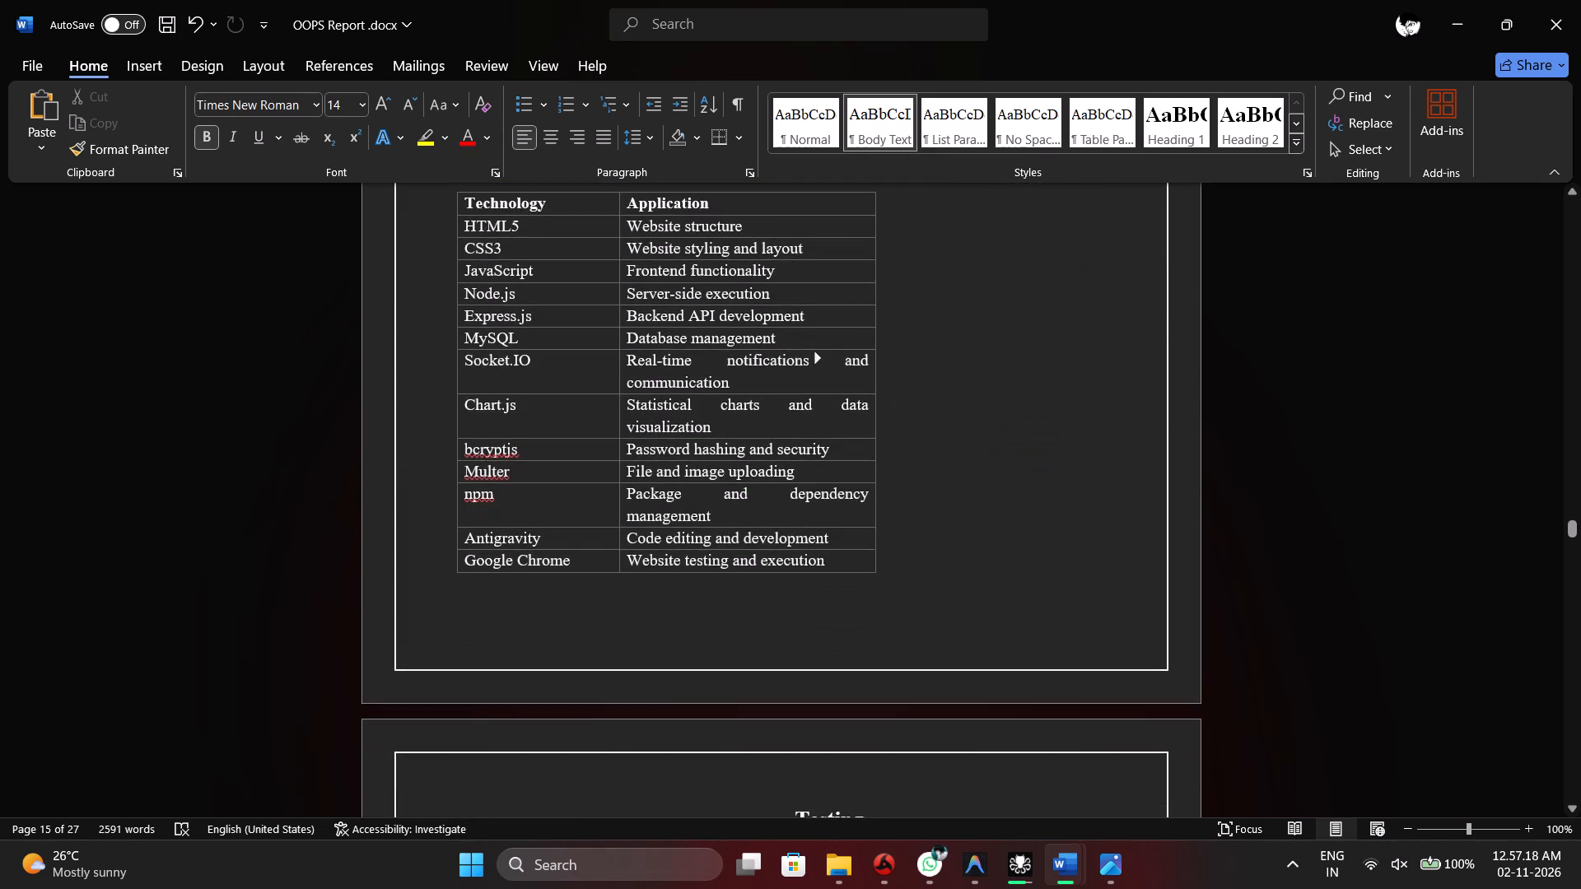
scroll(795, 683, down, 8)
scroll(795, 682, down, 20)
scroll(795, 682, down, 6)
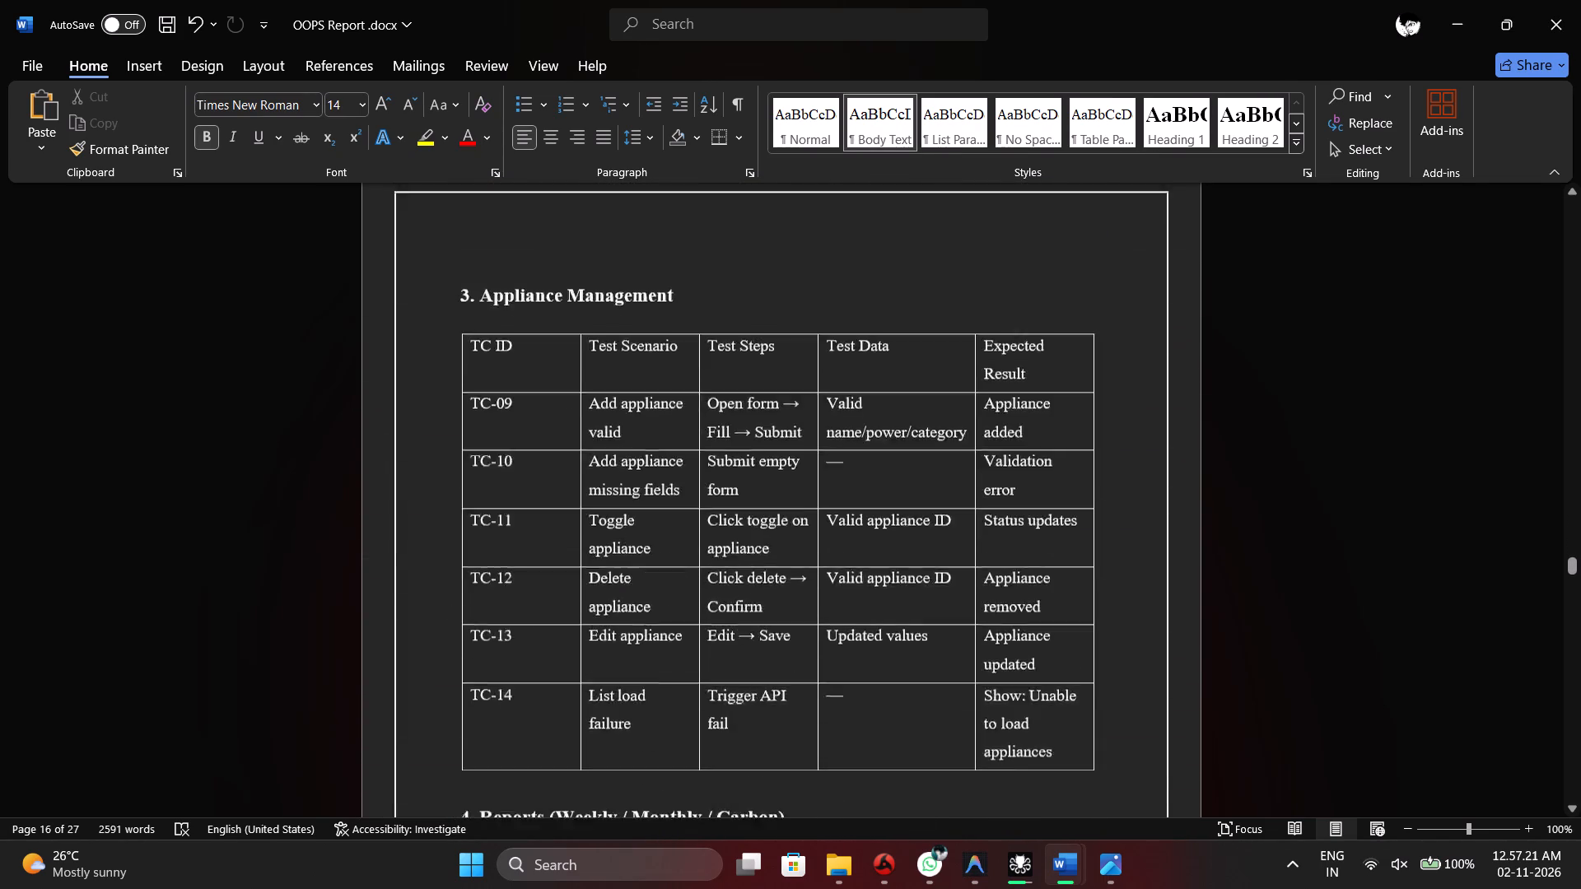
scroll(795, 682, down, 20)
scroll(795, 682, down, 20)
scroll(795, 682, down, 8)
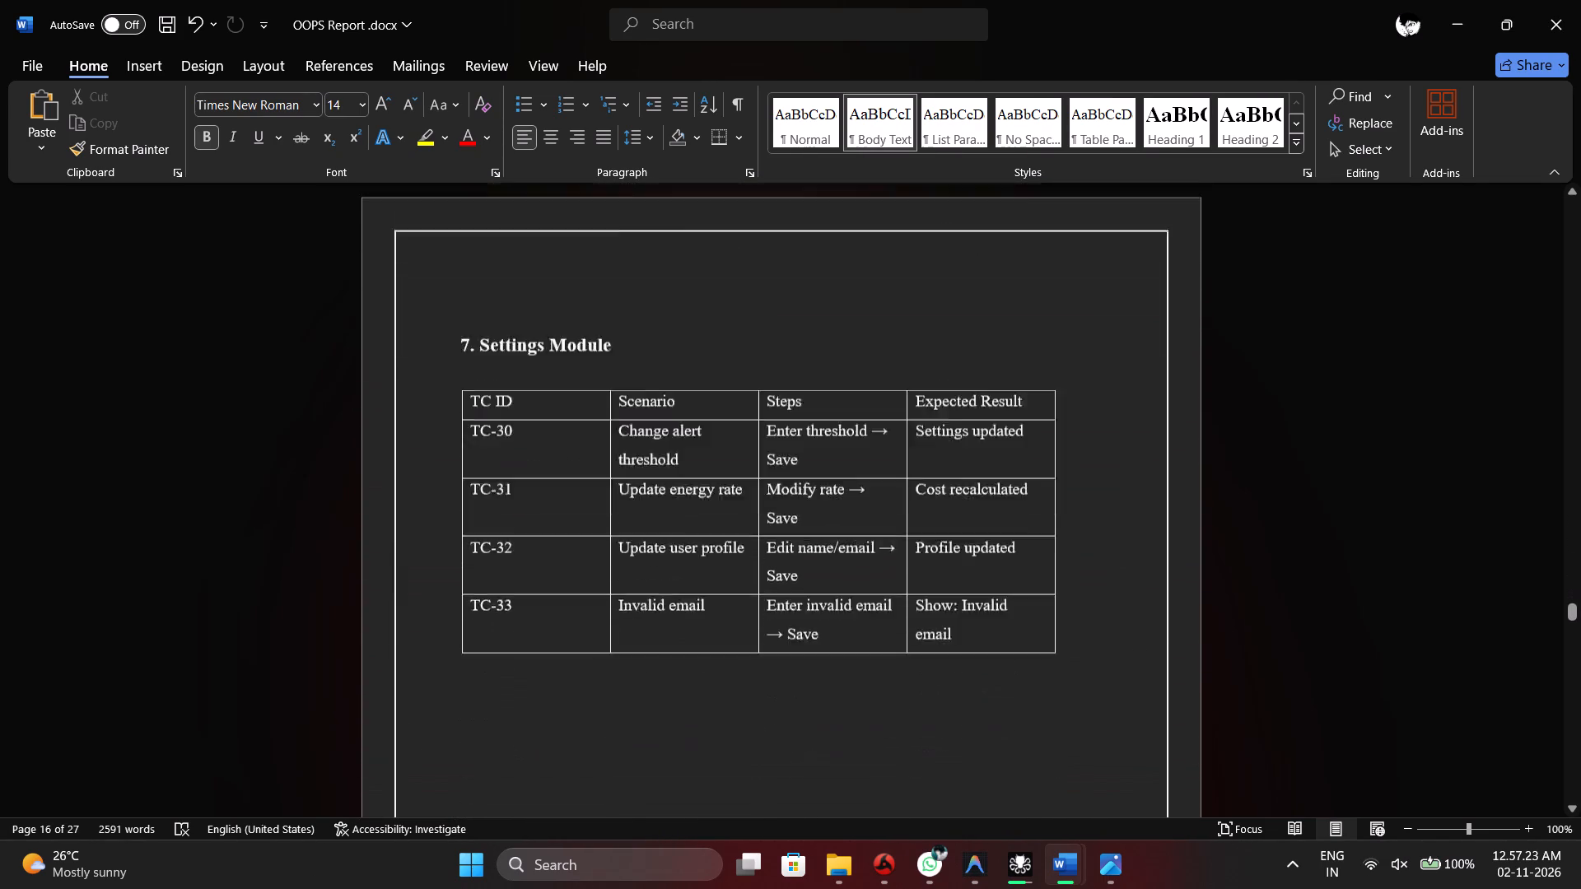
scroll(795, 682, down, 10)
scroll(795, 682, up, 17)
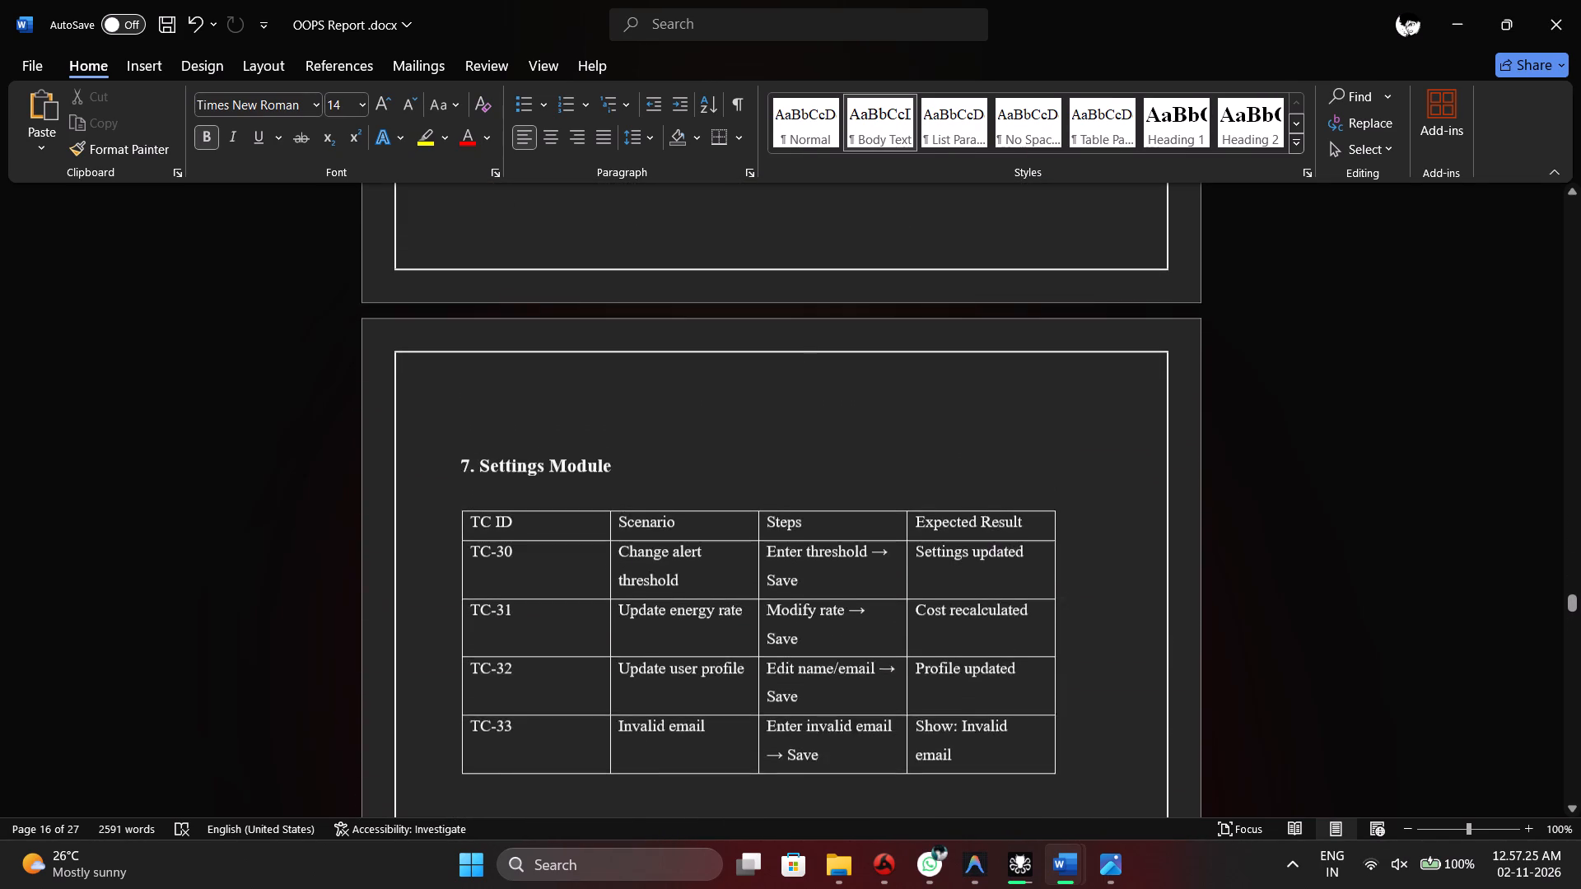
scroll(795, 682, down, 20)
scroll(795, 682, down, 8)
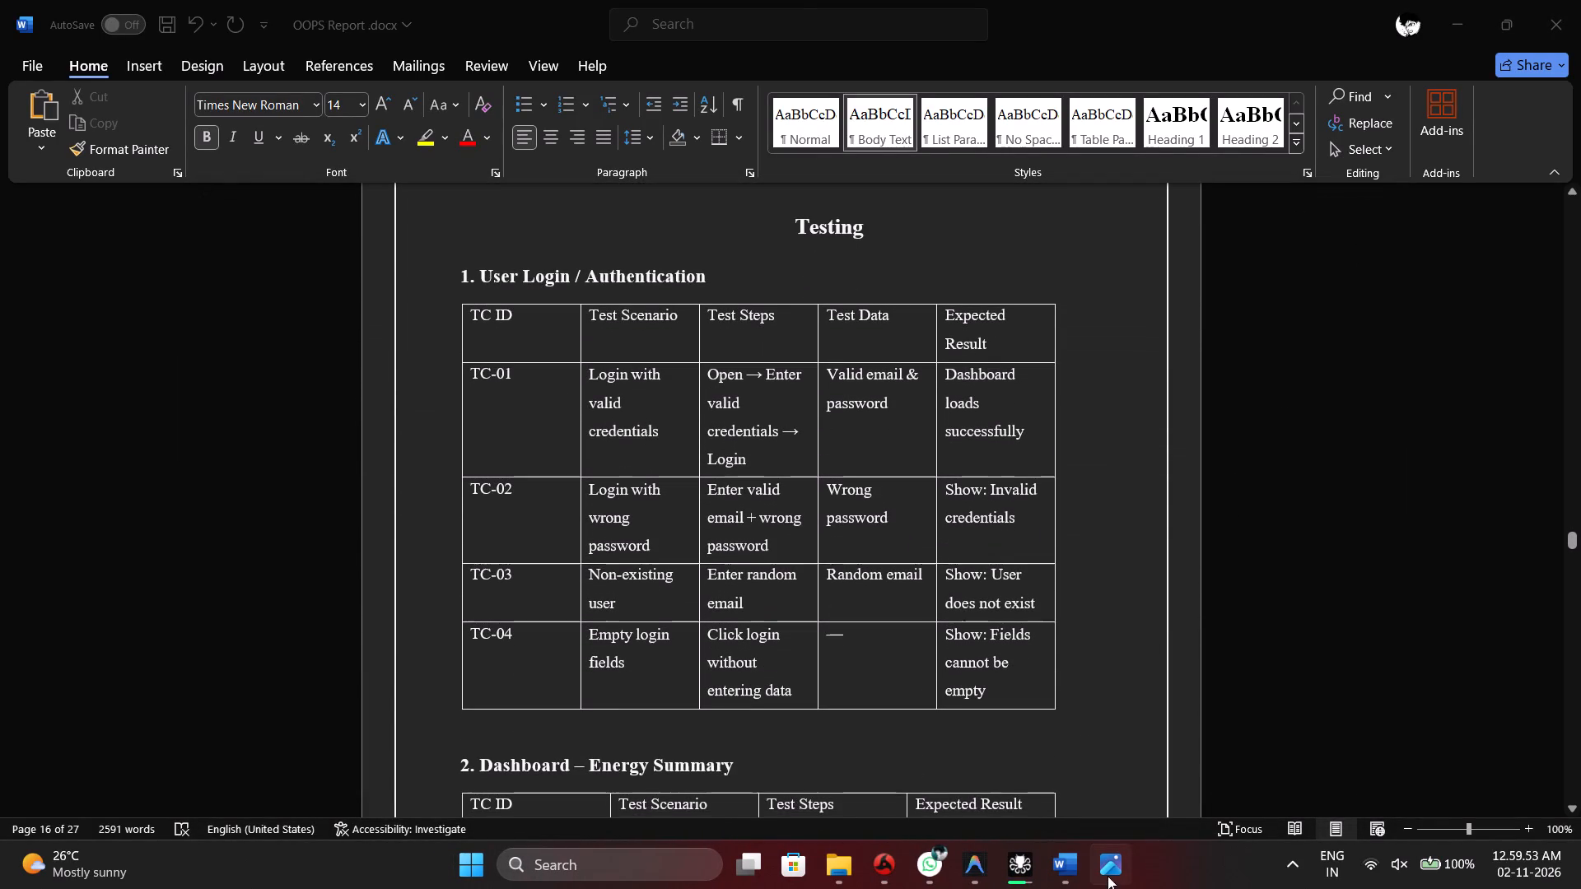
Copy the introduction and test-case table under "9. TESTING AND TEST CASES" from Gaming_Tournament_System_OOP_Report.
click(1067, 874)
click(1181, 753)
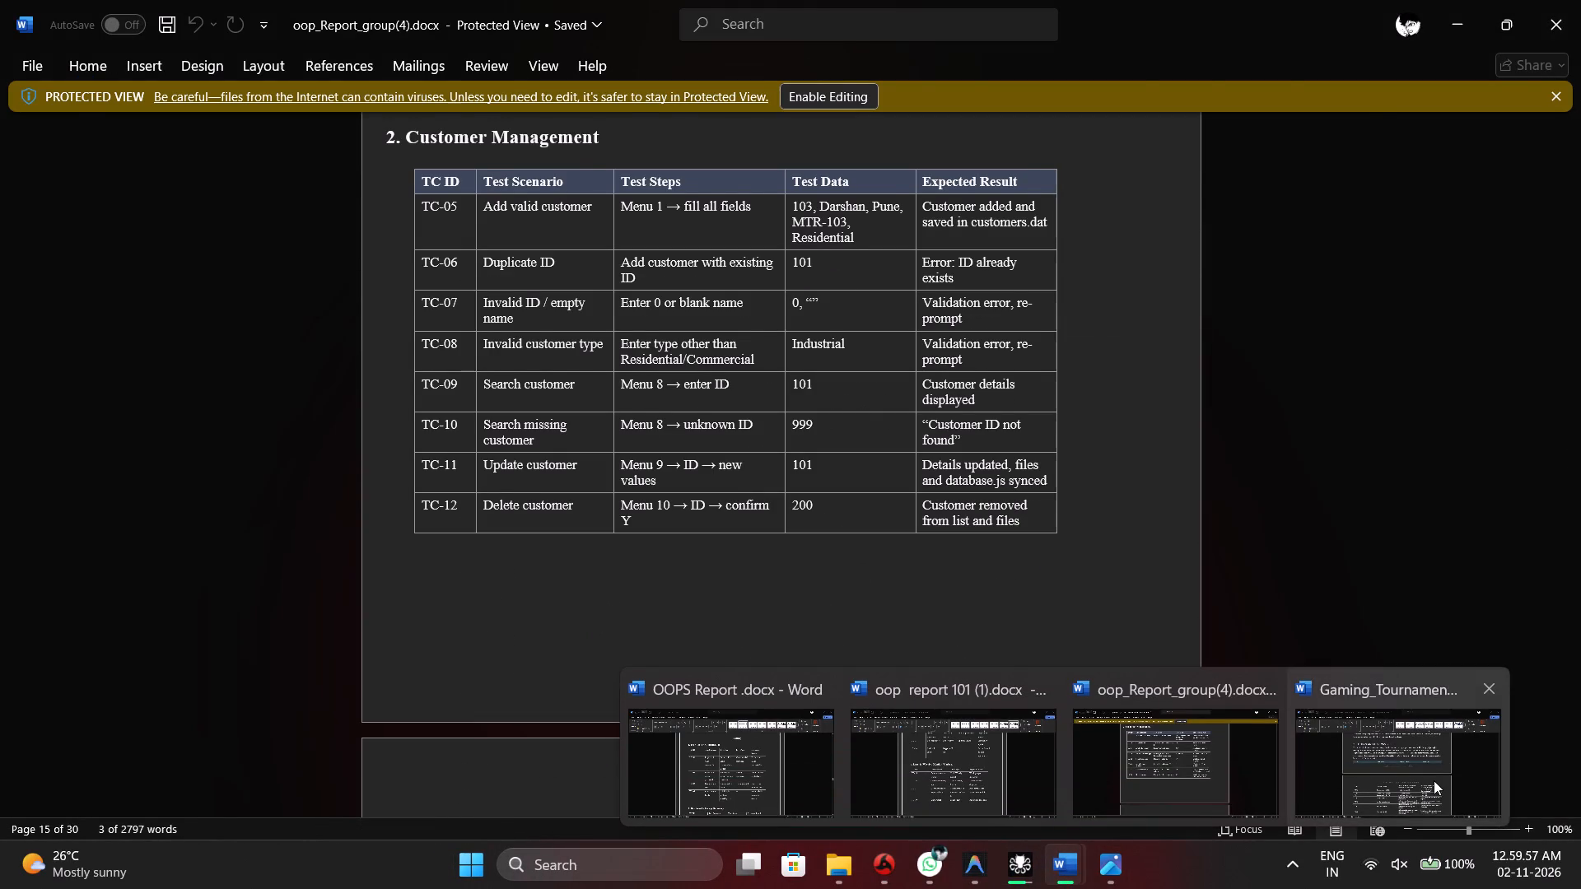
click(1434, 780)
scroll(913, 690, up, 3)
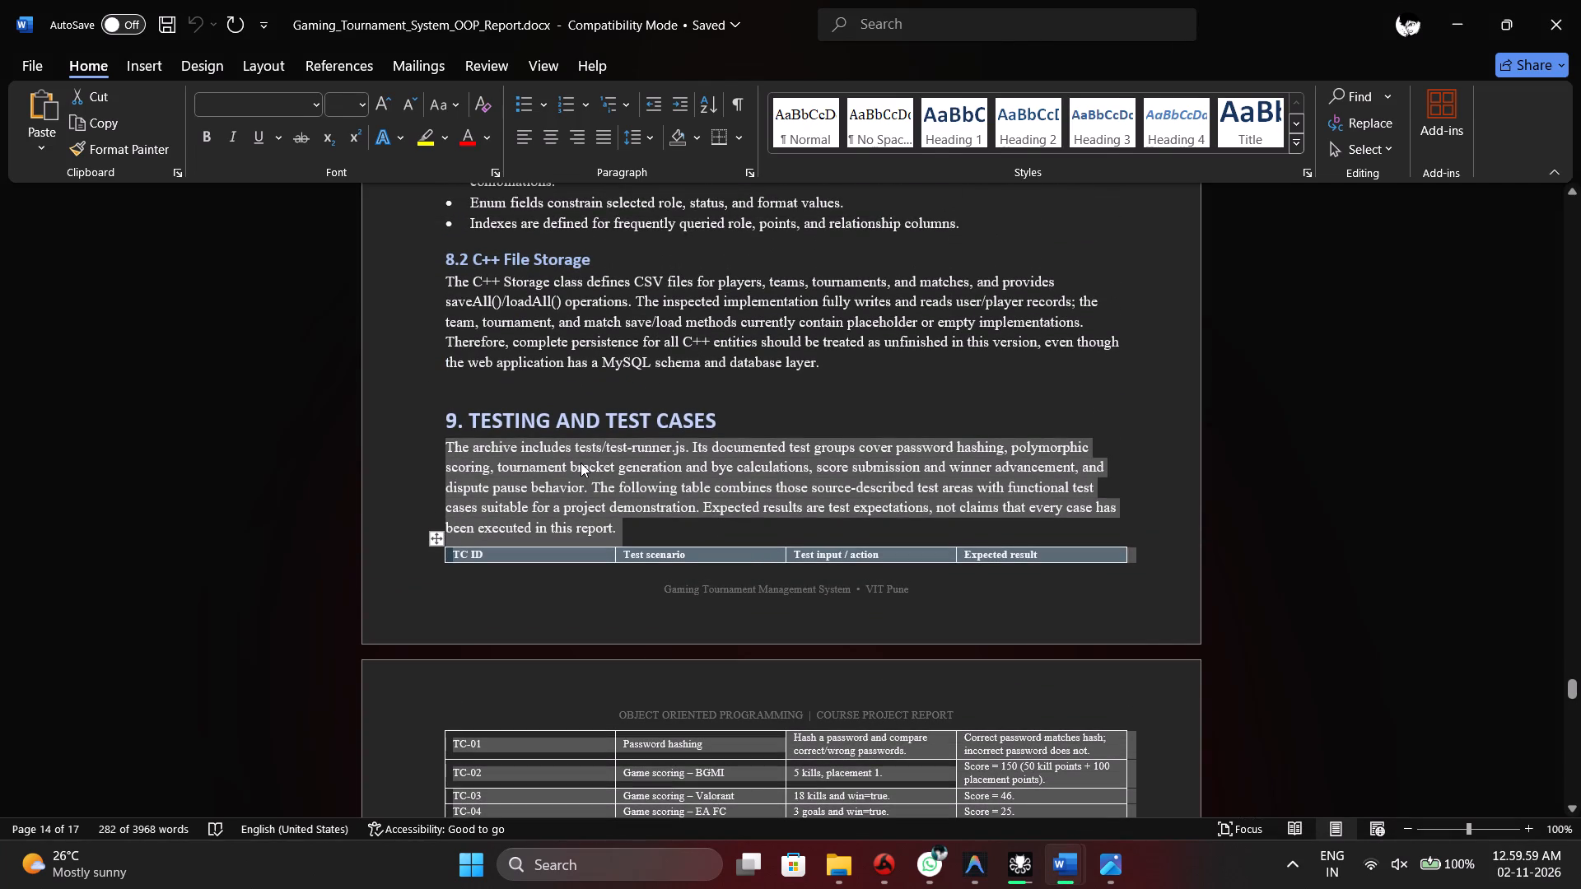
right_click(581, 463)
click(636, 133)
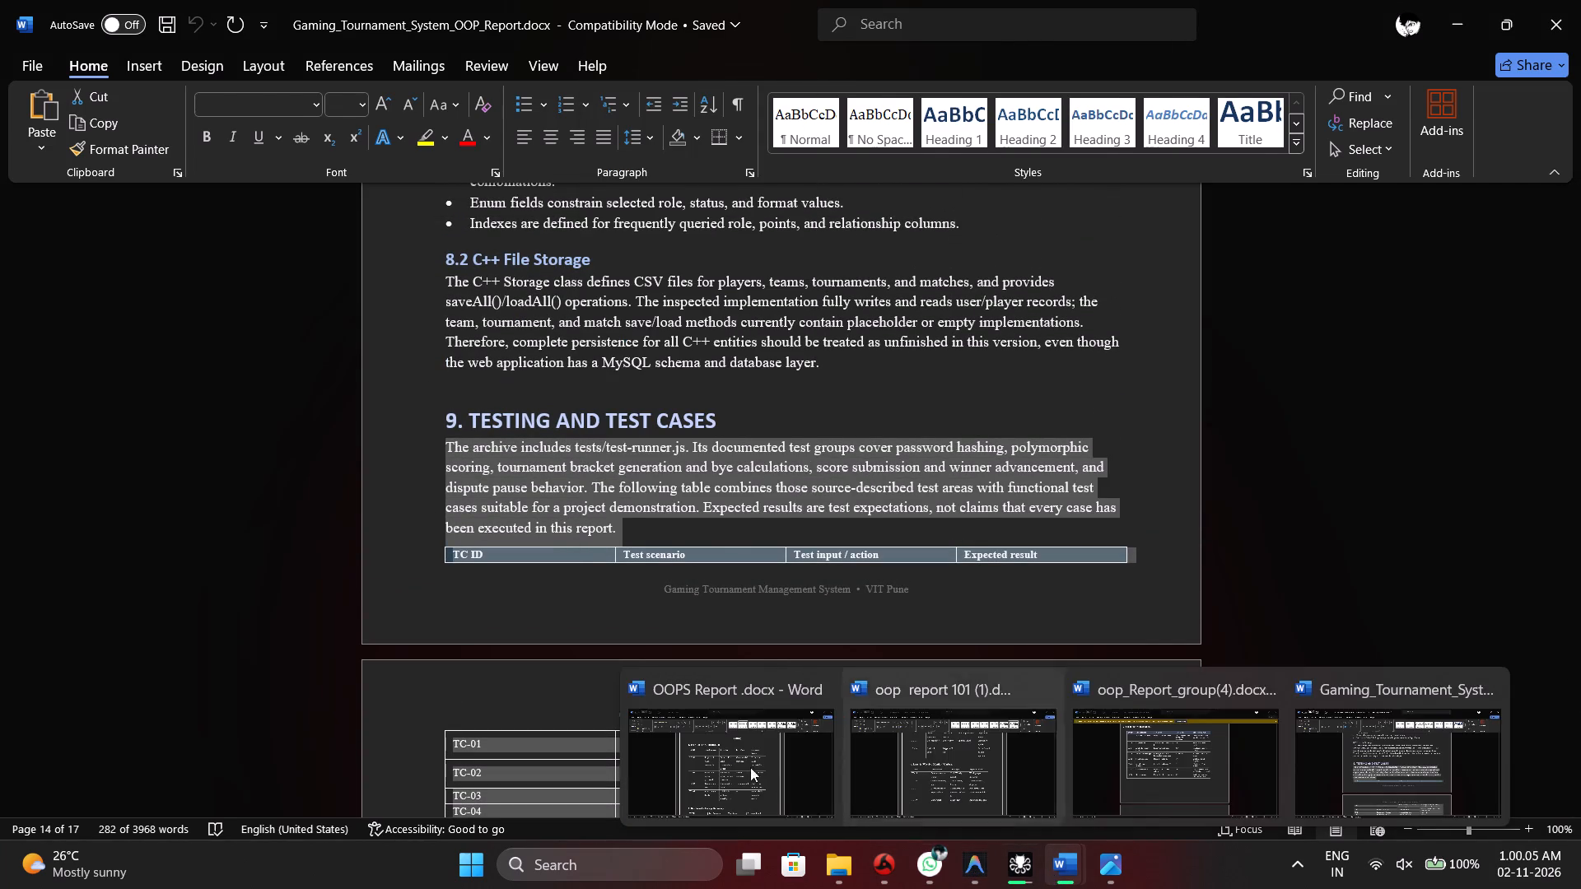
In OOPS Report, delete the leftover test sections from User Login / Authentication through Settings Module, keeping the Testing heading.
click(730, 763)
scroll(730, 763, up, 9)
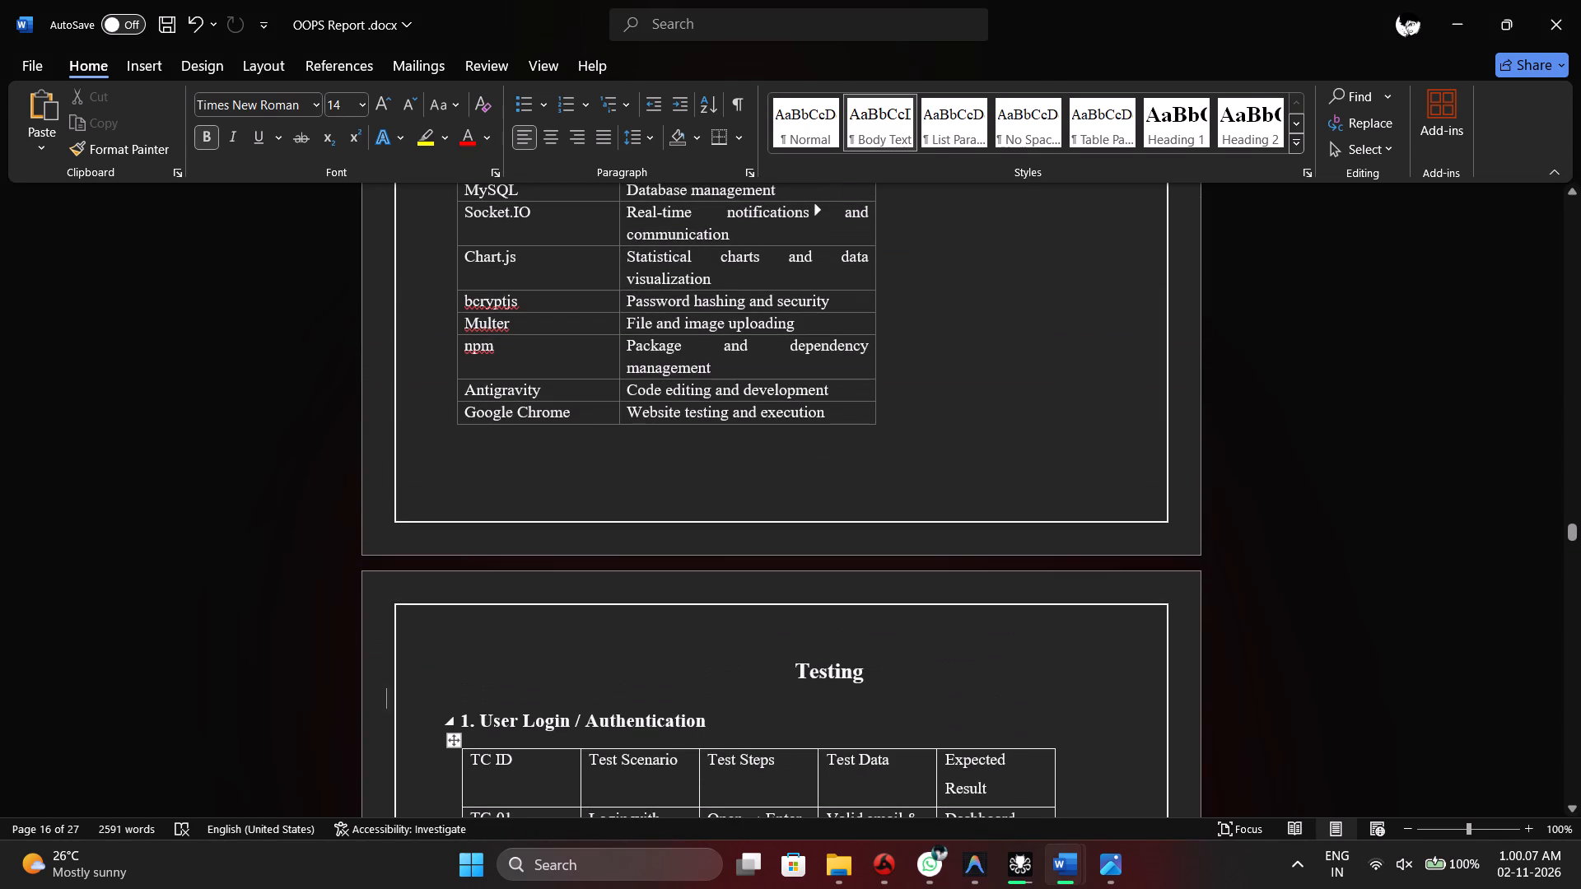
drag(463, 710, 363, 792)
drag(363, 792, 393, 788)
scroll(472, 750, down, 2)
click(511, 621)
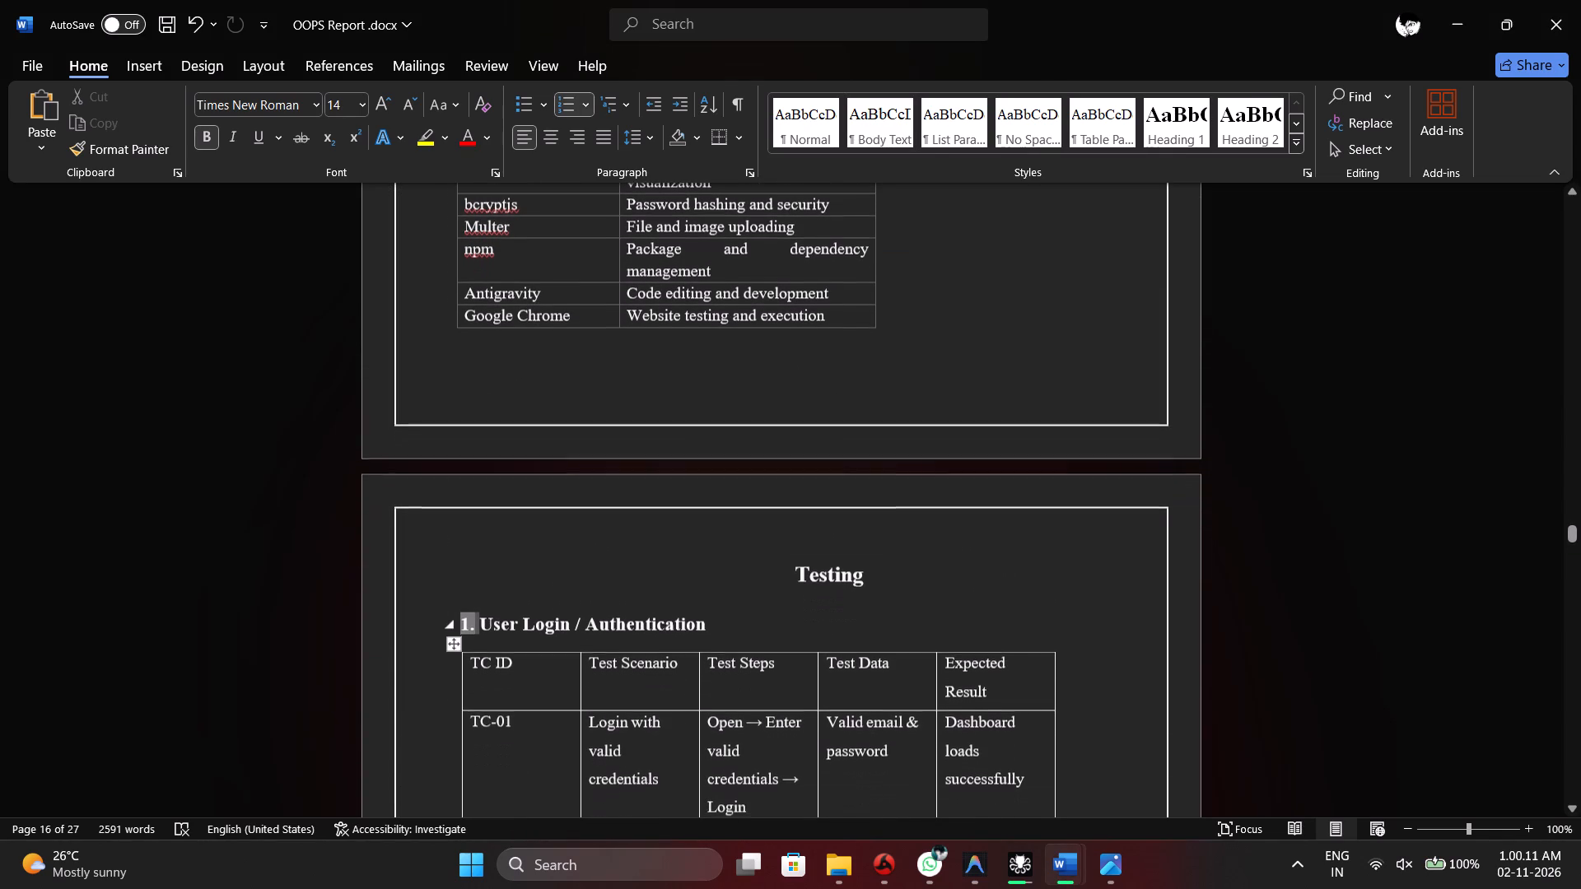
drag(474, 618, 373, 752)
click(487, 616)
drag(481, 617, 666, 859)
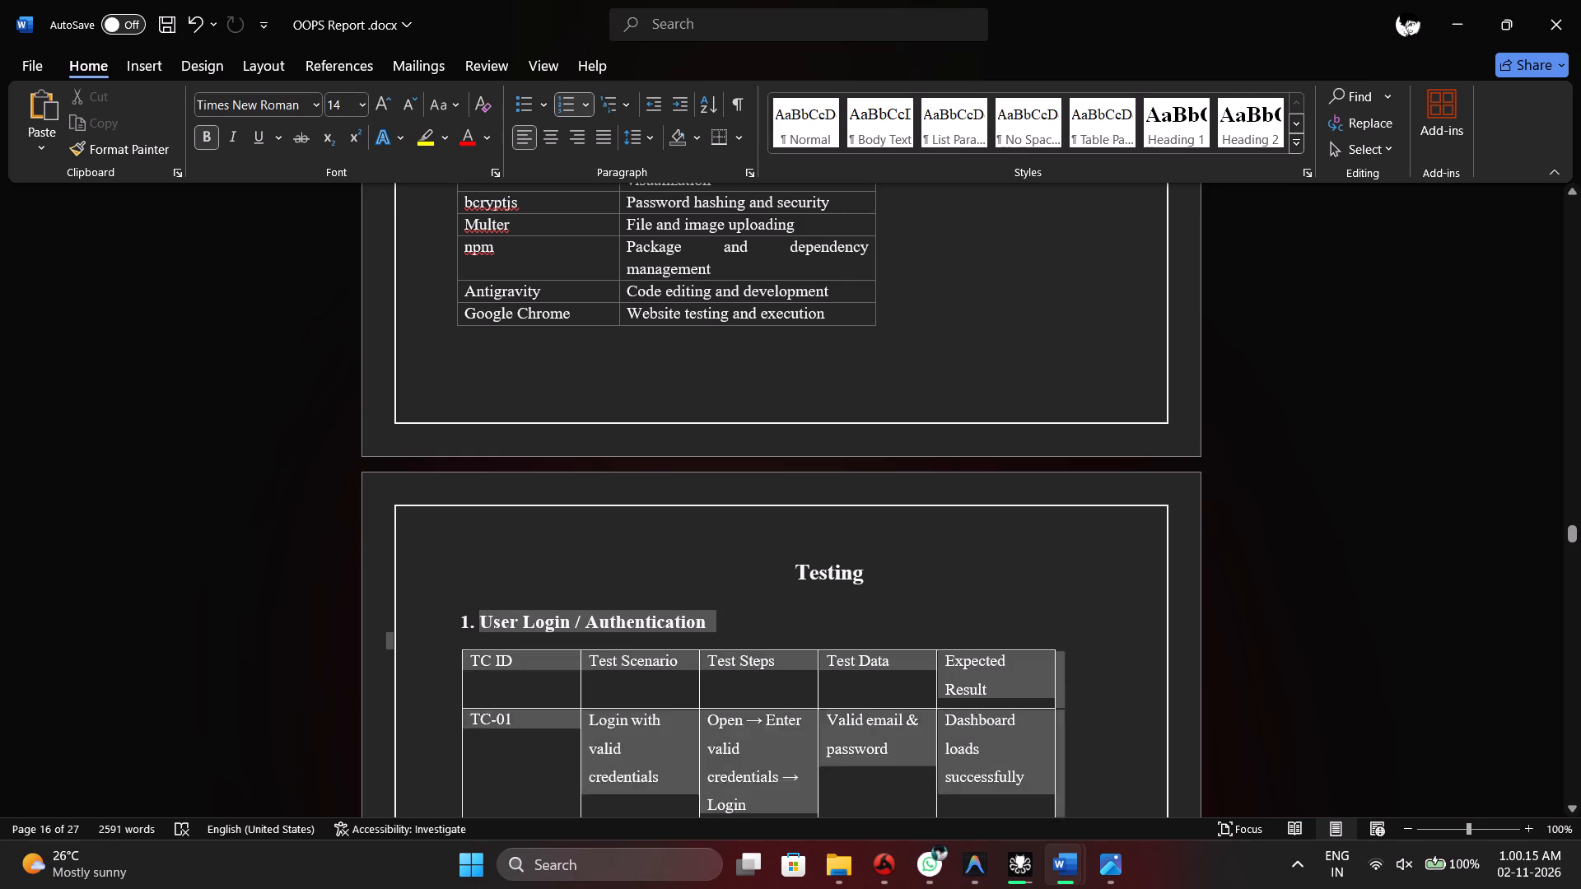
drag(666, 859, 691, 888)
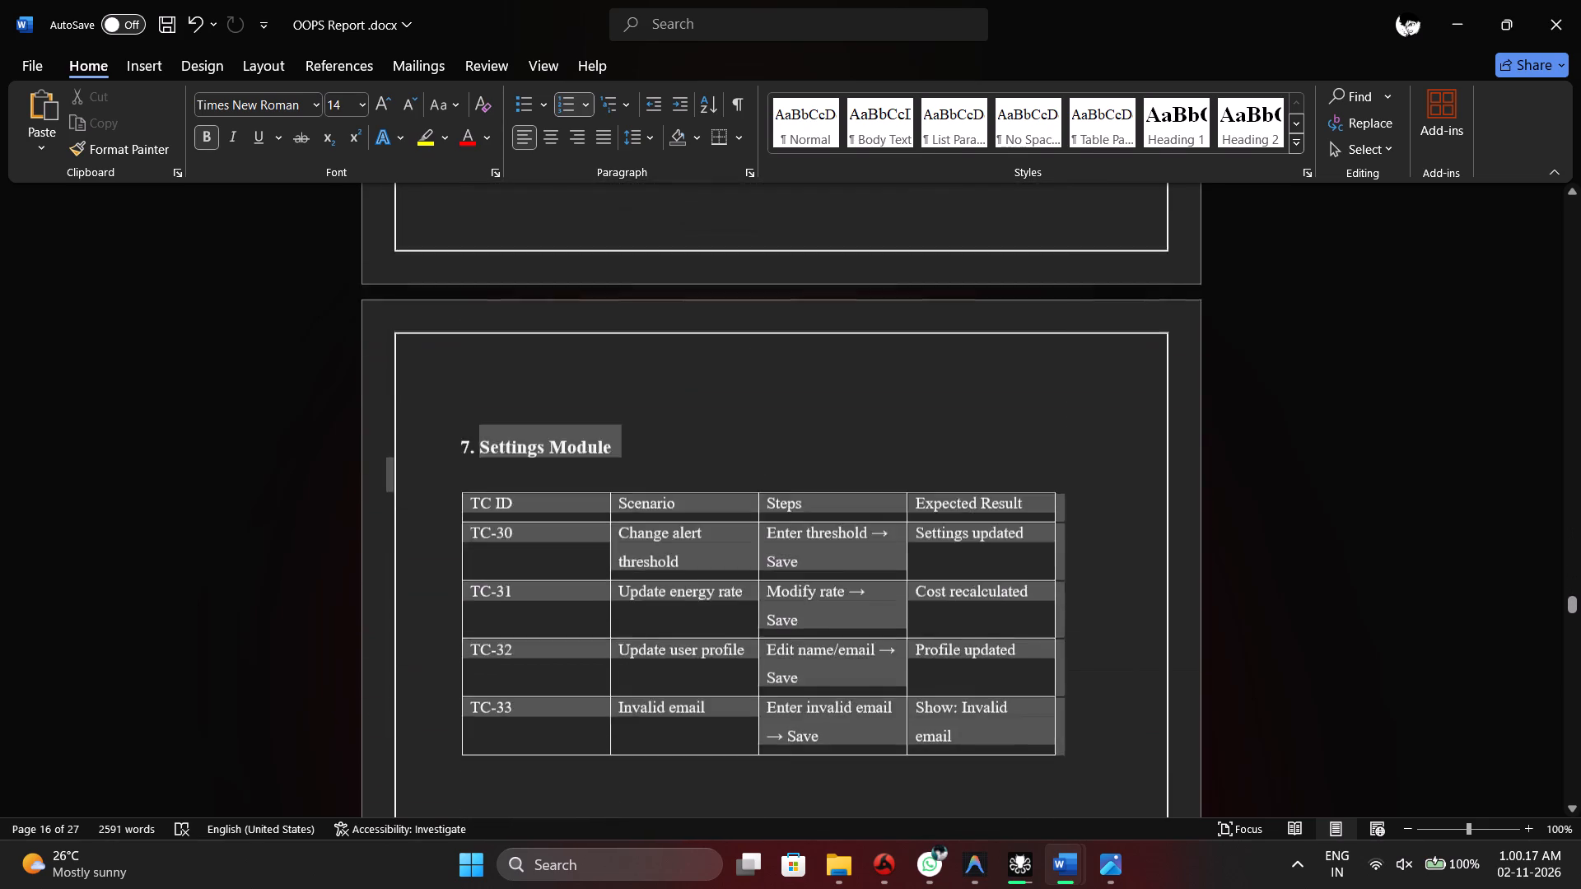
drag(691, 888, 879, 226)
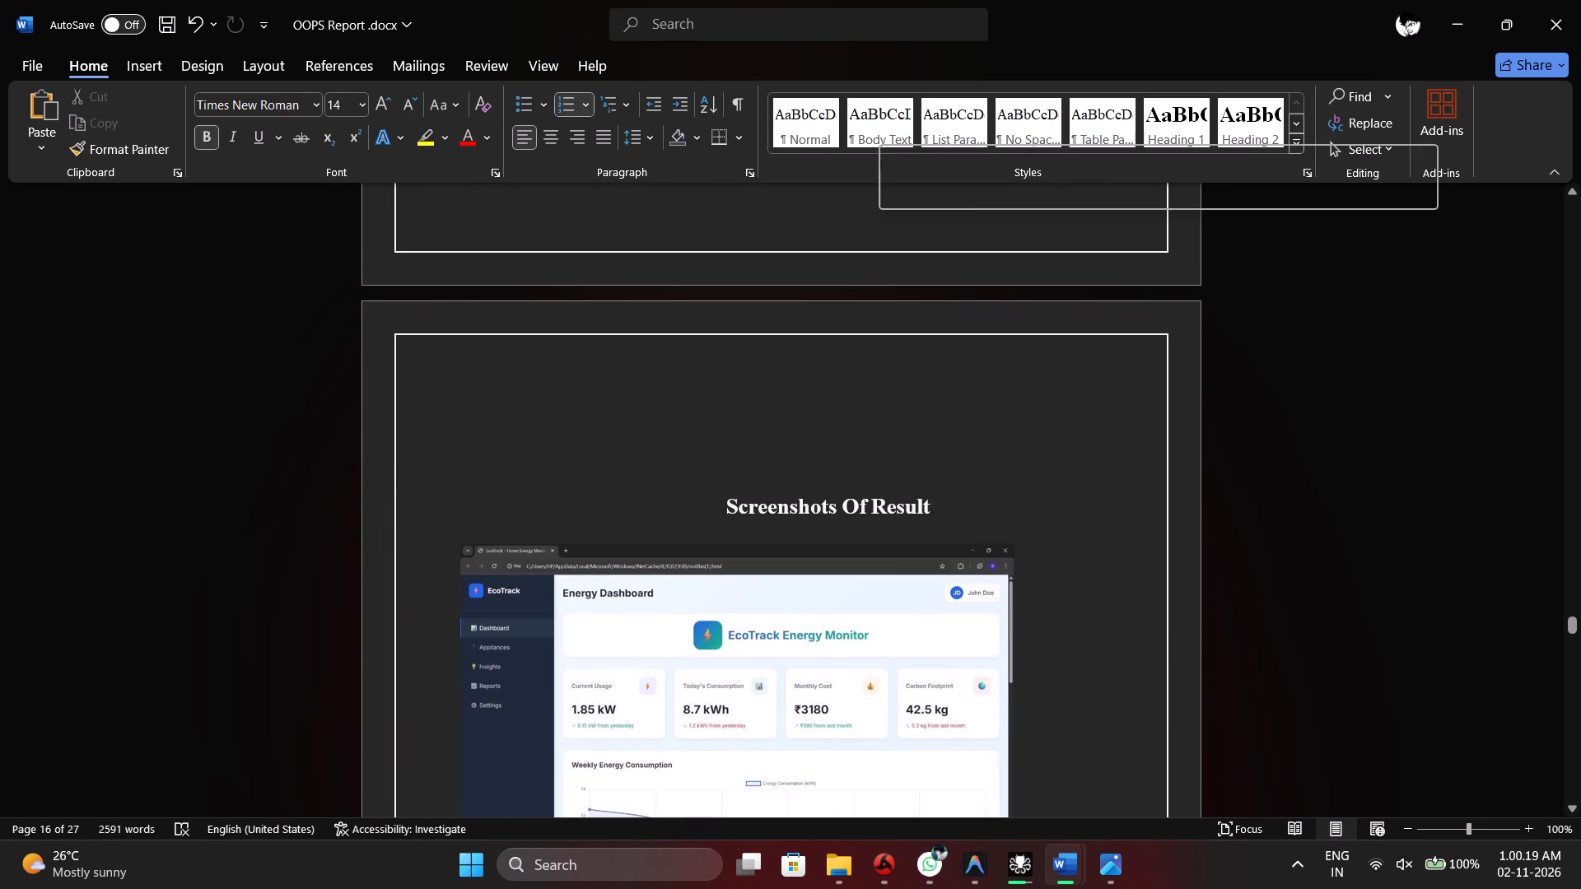
key(BackSpace)
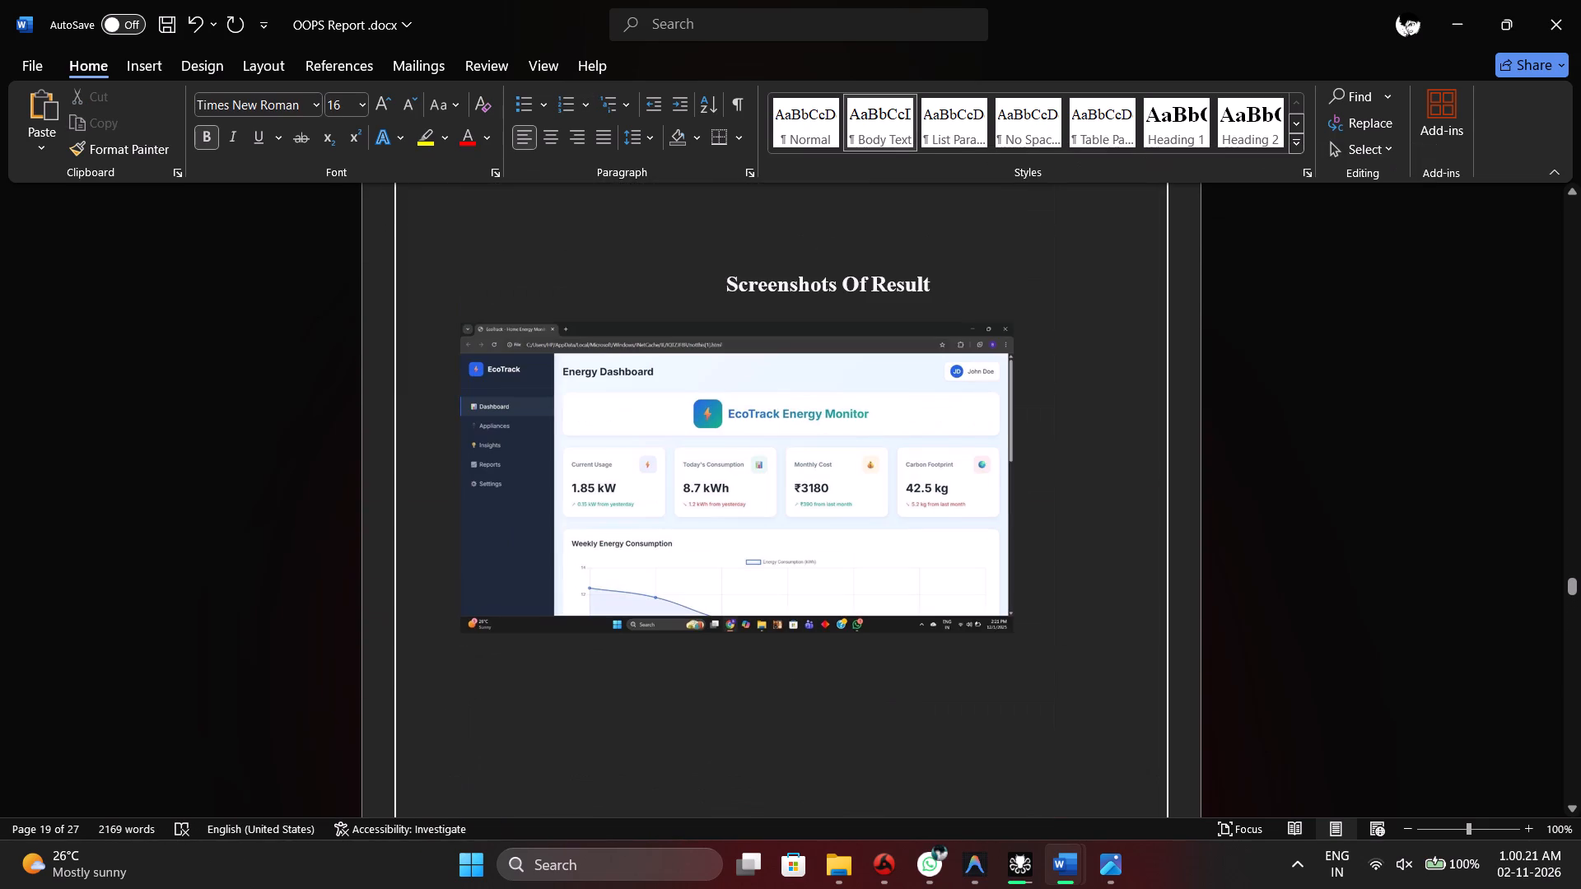
Remove the surplus blank lines before the Testing heading, keeping the heading at the top of its own page.
scroll(878, 226, up, 8)
click(902, 553)
click(863, 473)
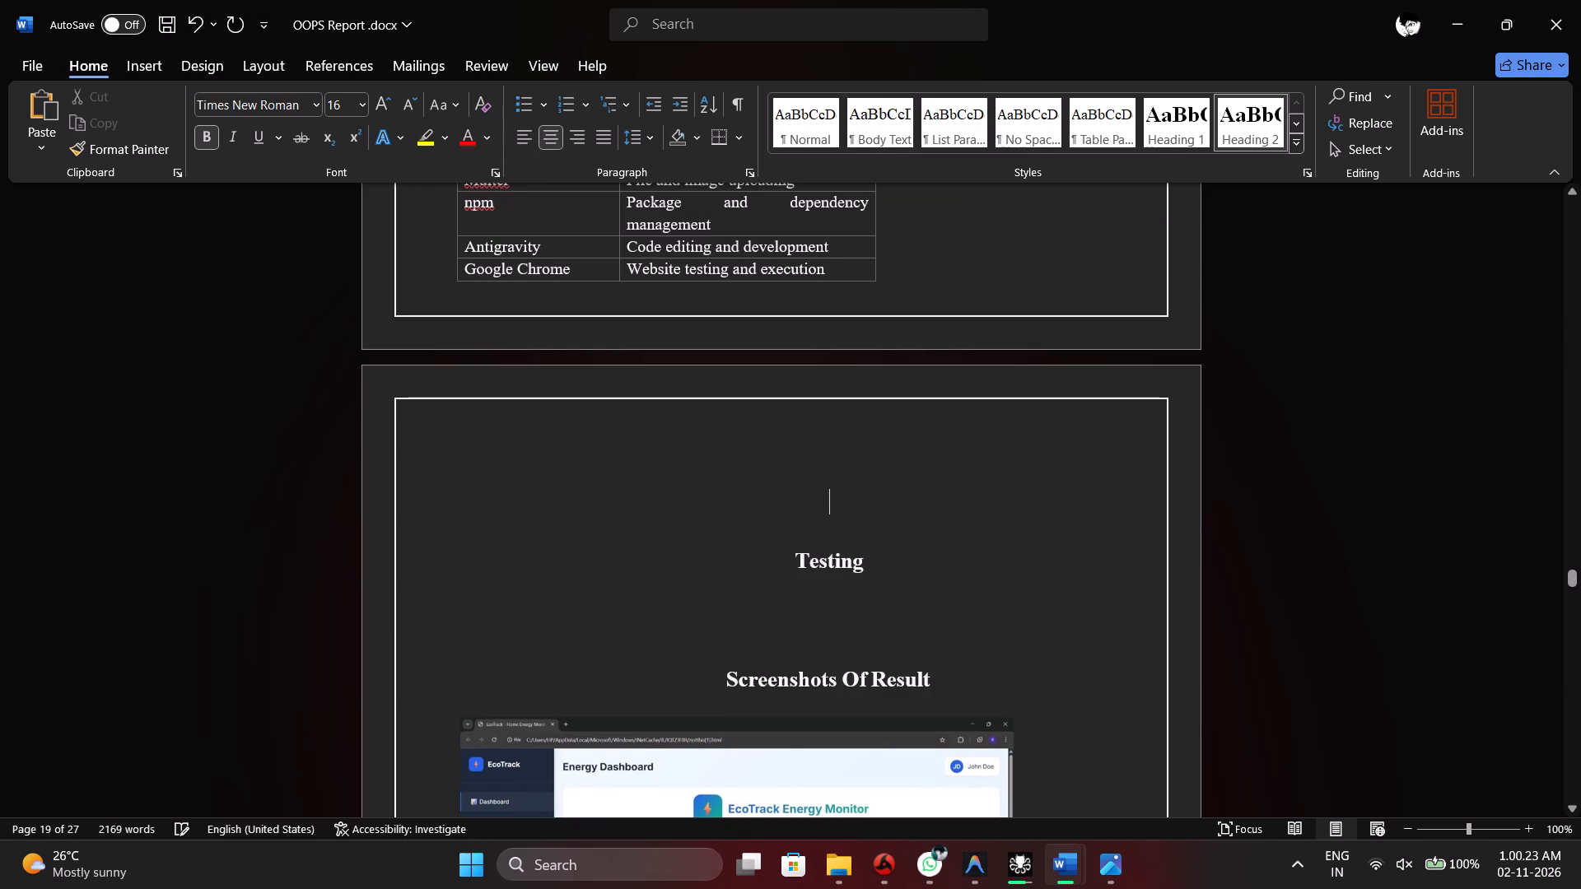
key(BackSpace)
key(BackSpace)
key(BackSpace)
key(BackSpace)
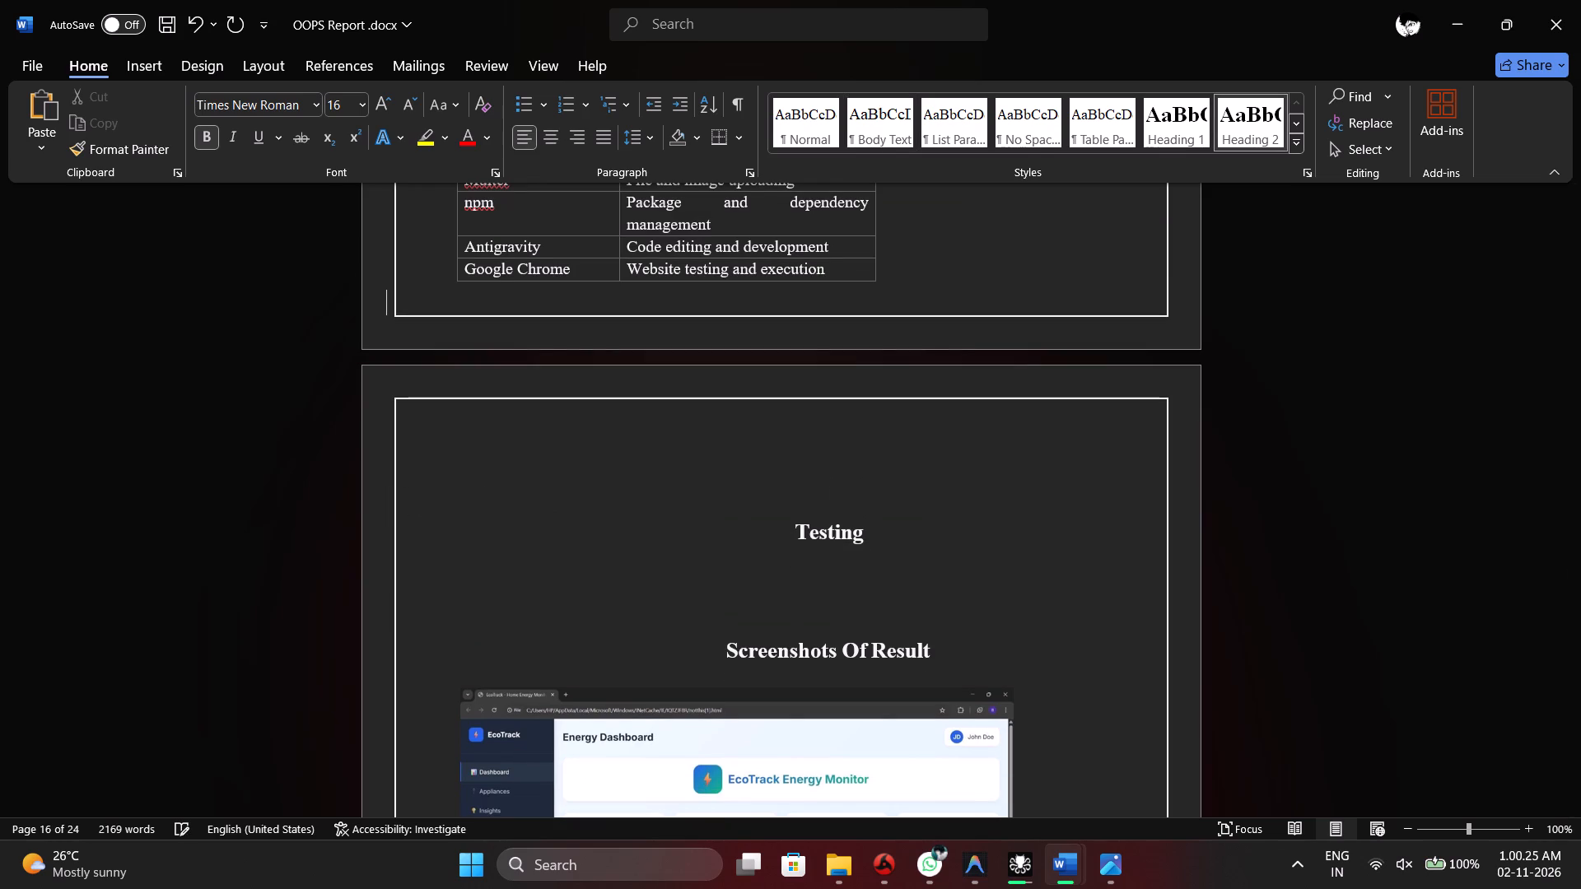
key(BackSpace)
key(BackSpace)
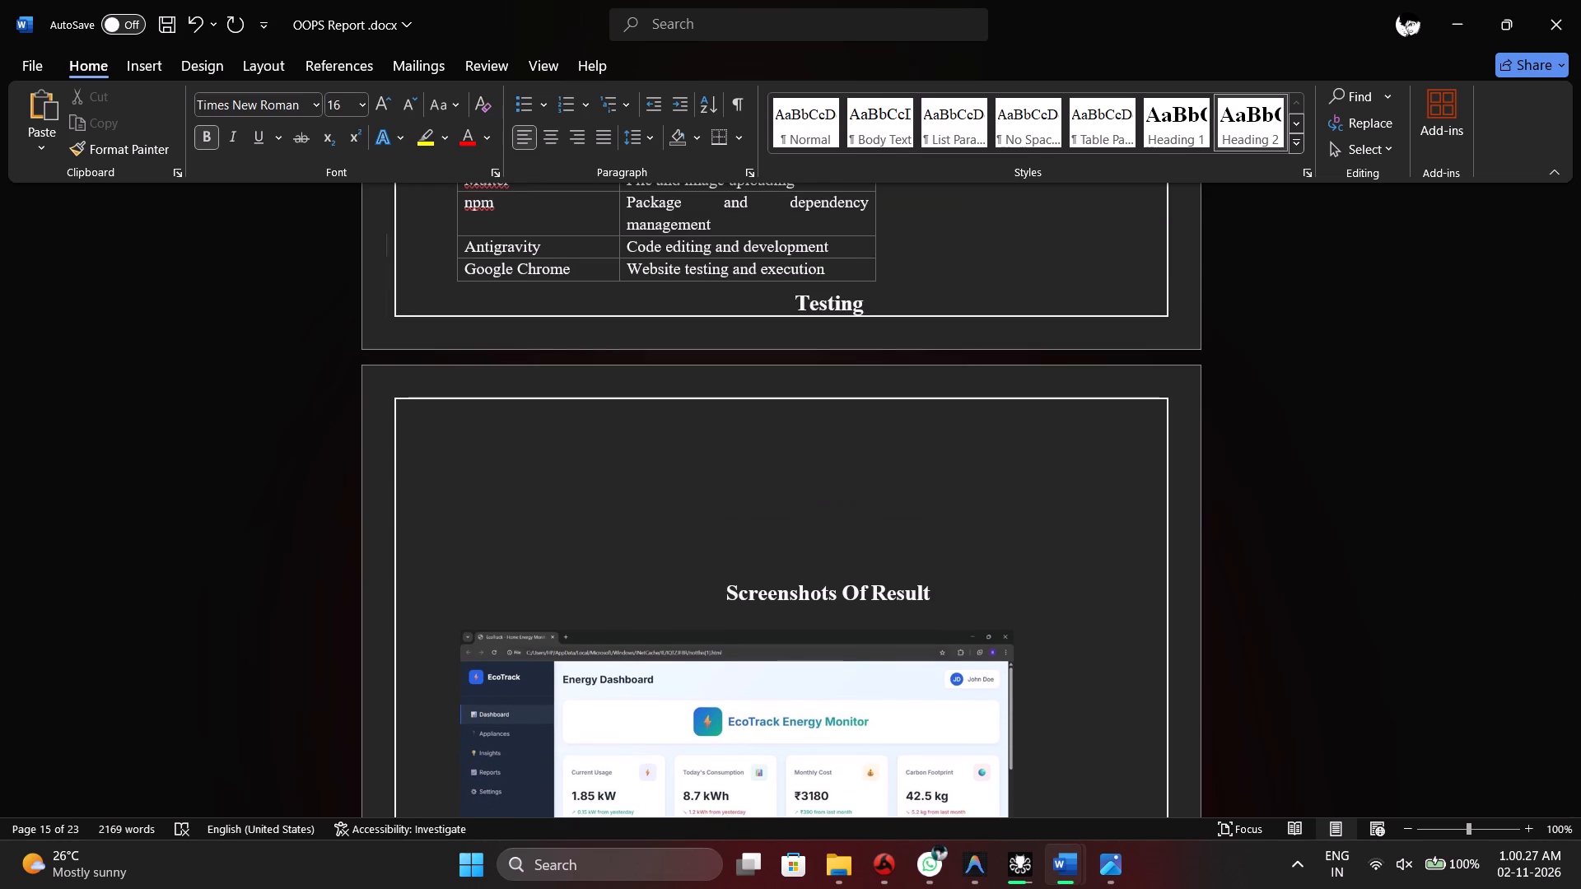
key(Return)
click(762, 487)
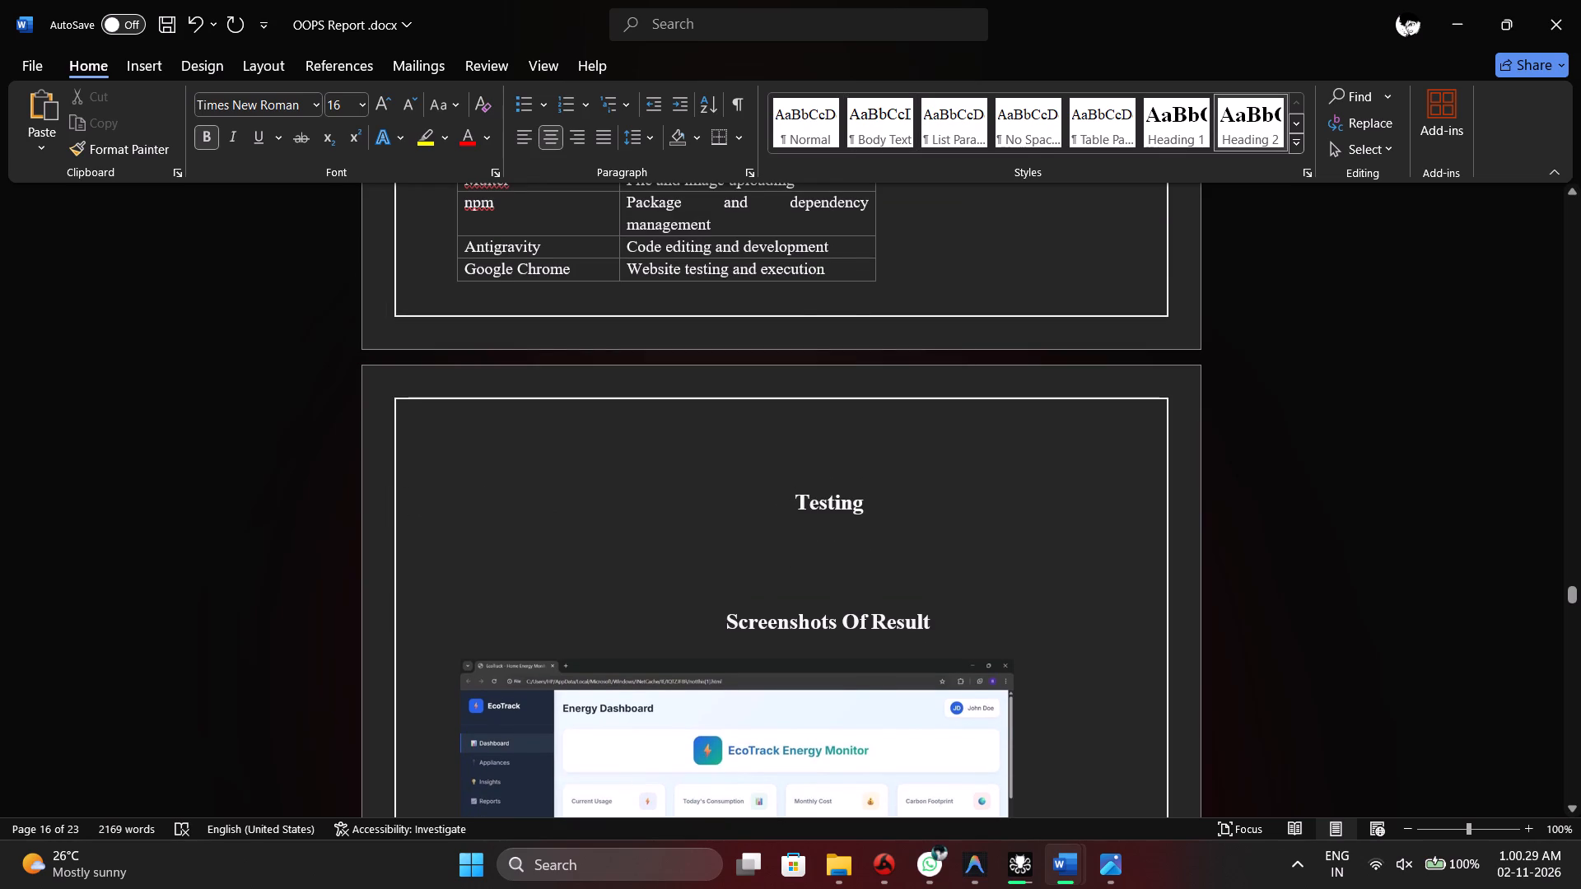
key(BackSpace)
key(Return)
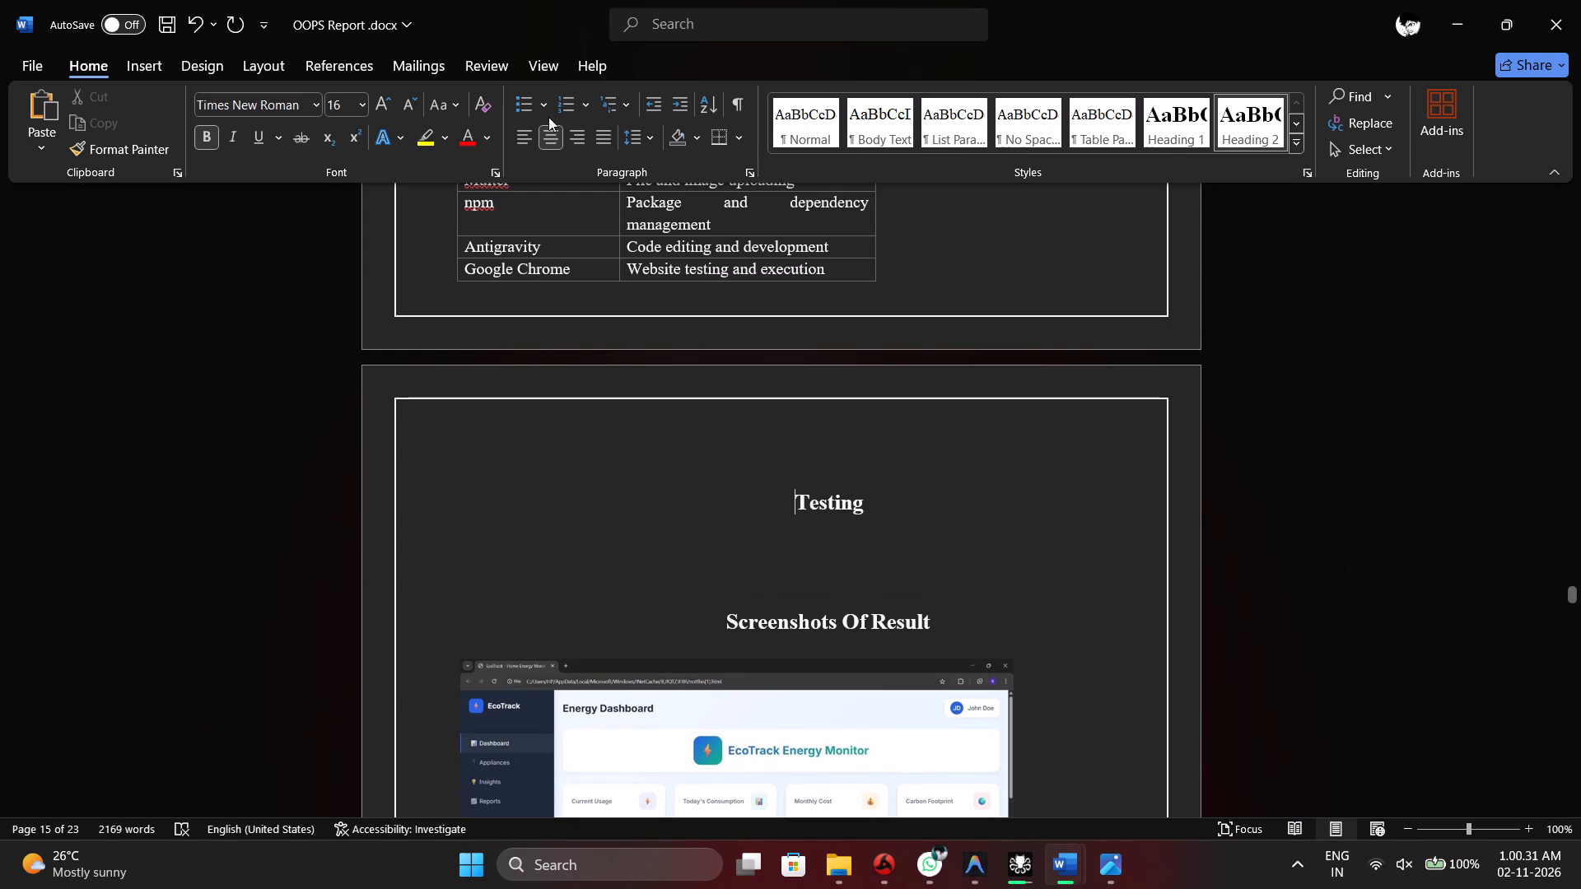
Remove the Testing heading's centre alignment and shift it near the middle of the page with leading spaces.
click(557, 134)
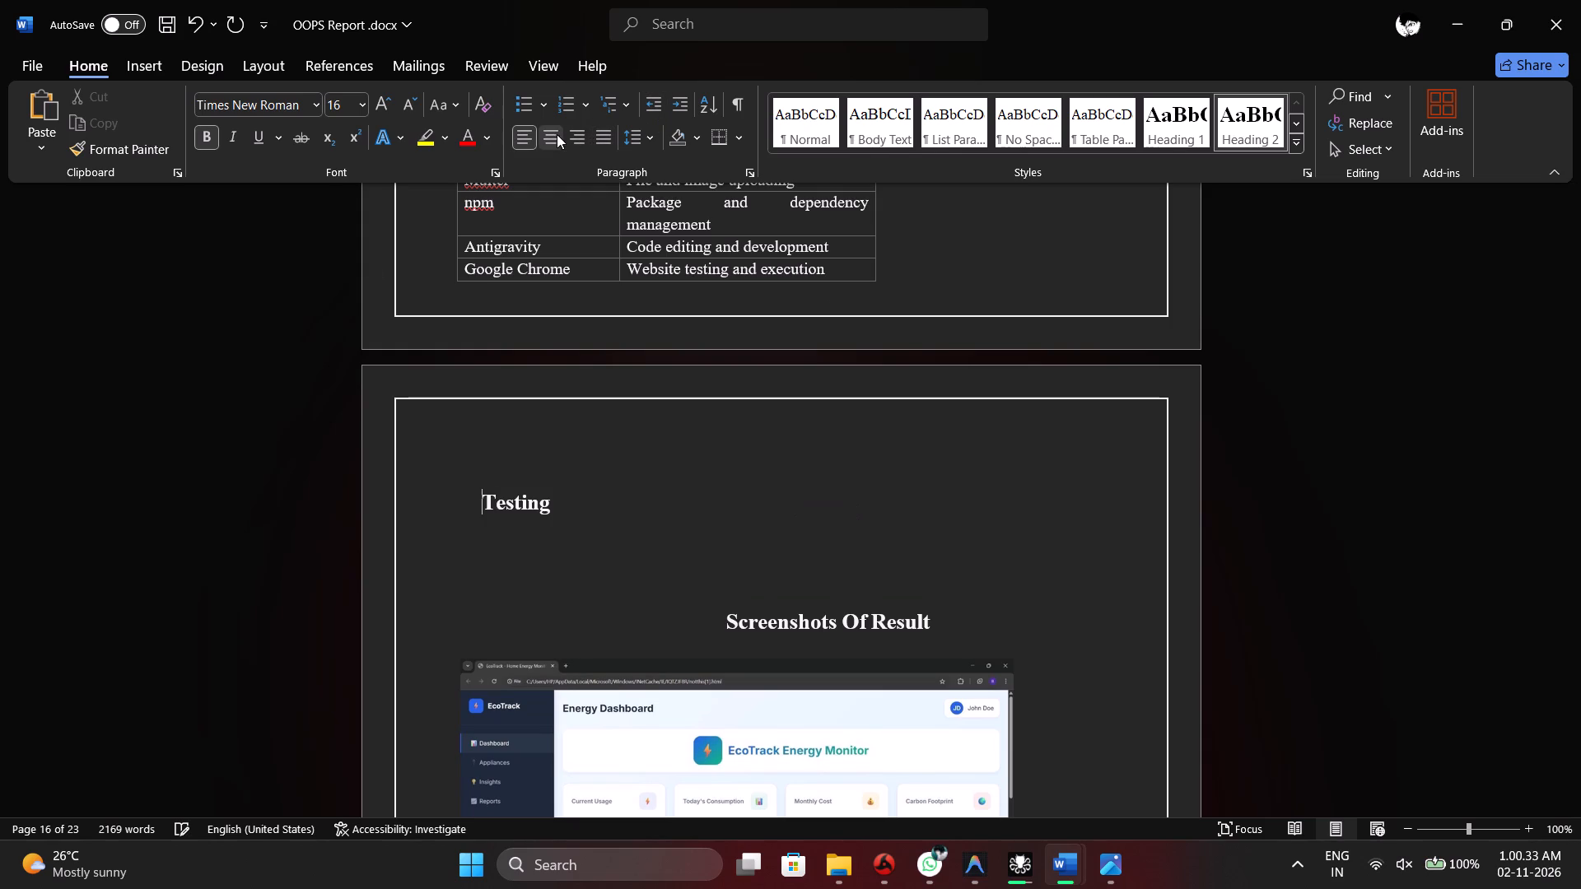
key(space)
key(space)
key(space)
key(space)
key(space)
key(space)
key(space)
key(space)
key(space)
key(space)
key(space)
key(space)
key(space)
key(space)
key(space)
key(space)
key(space)
key(space)
key(space)
key(space)
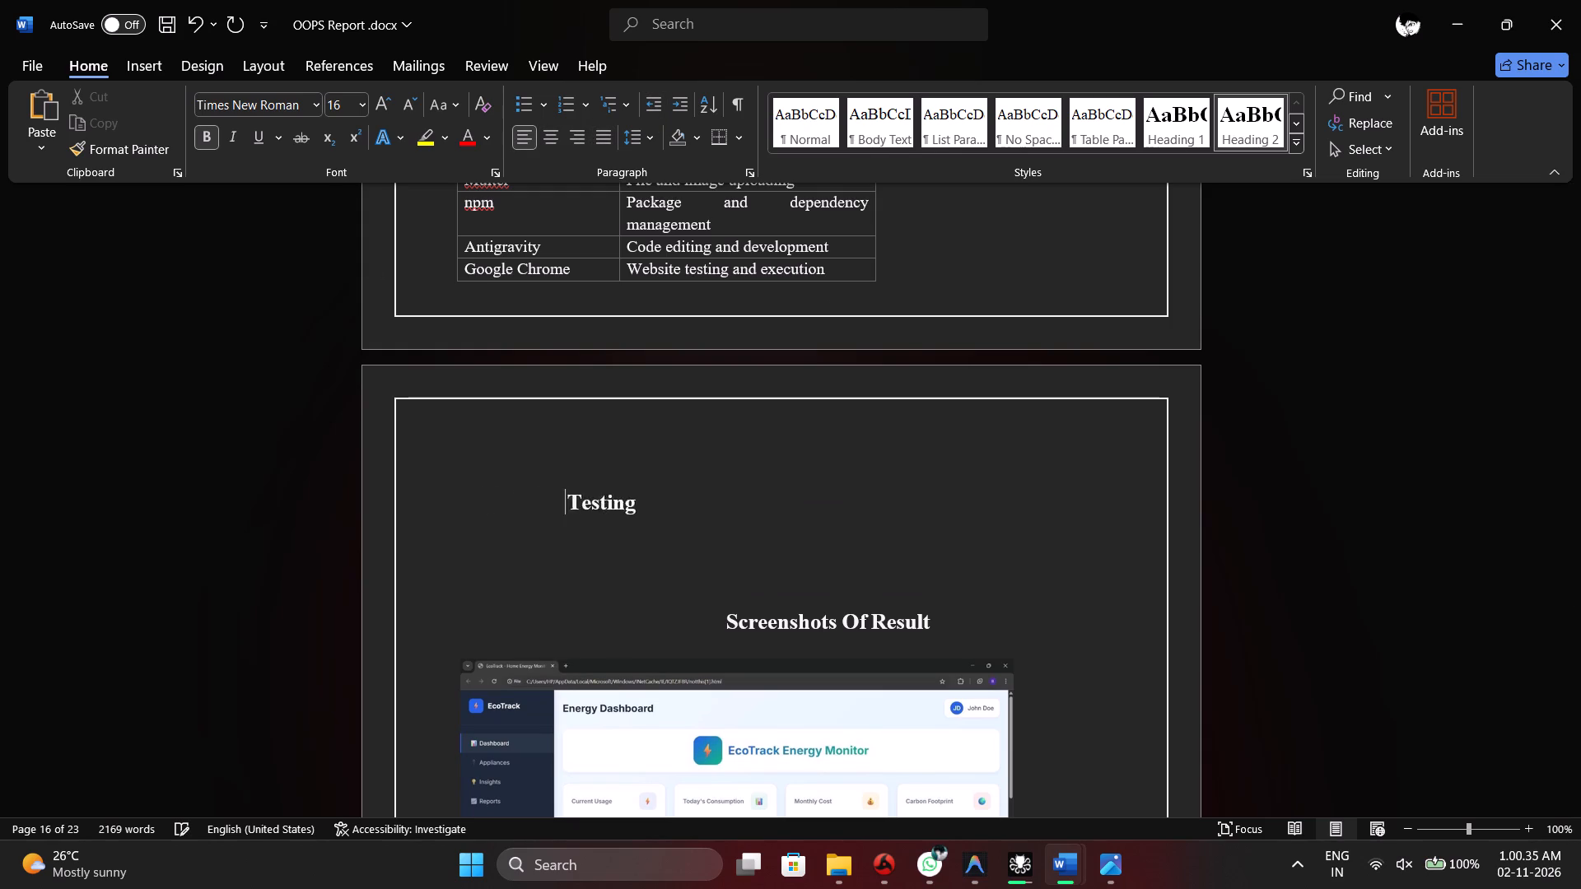
key(space)
key(space)
key(space)
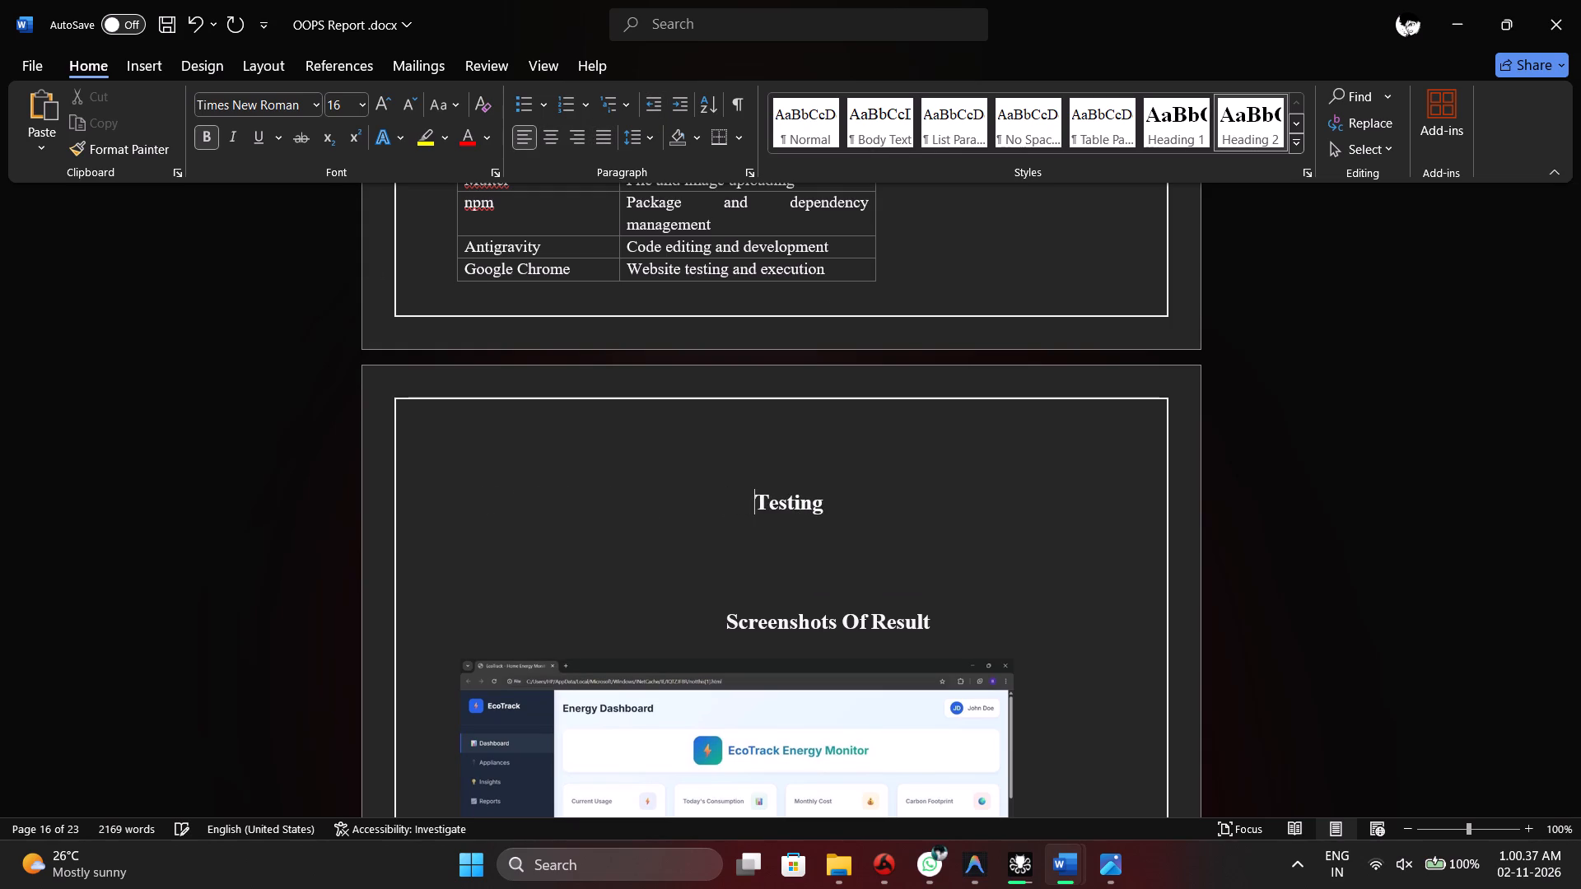
key(space)
key(space)
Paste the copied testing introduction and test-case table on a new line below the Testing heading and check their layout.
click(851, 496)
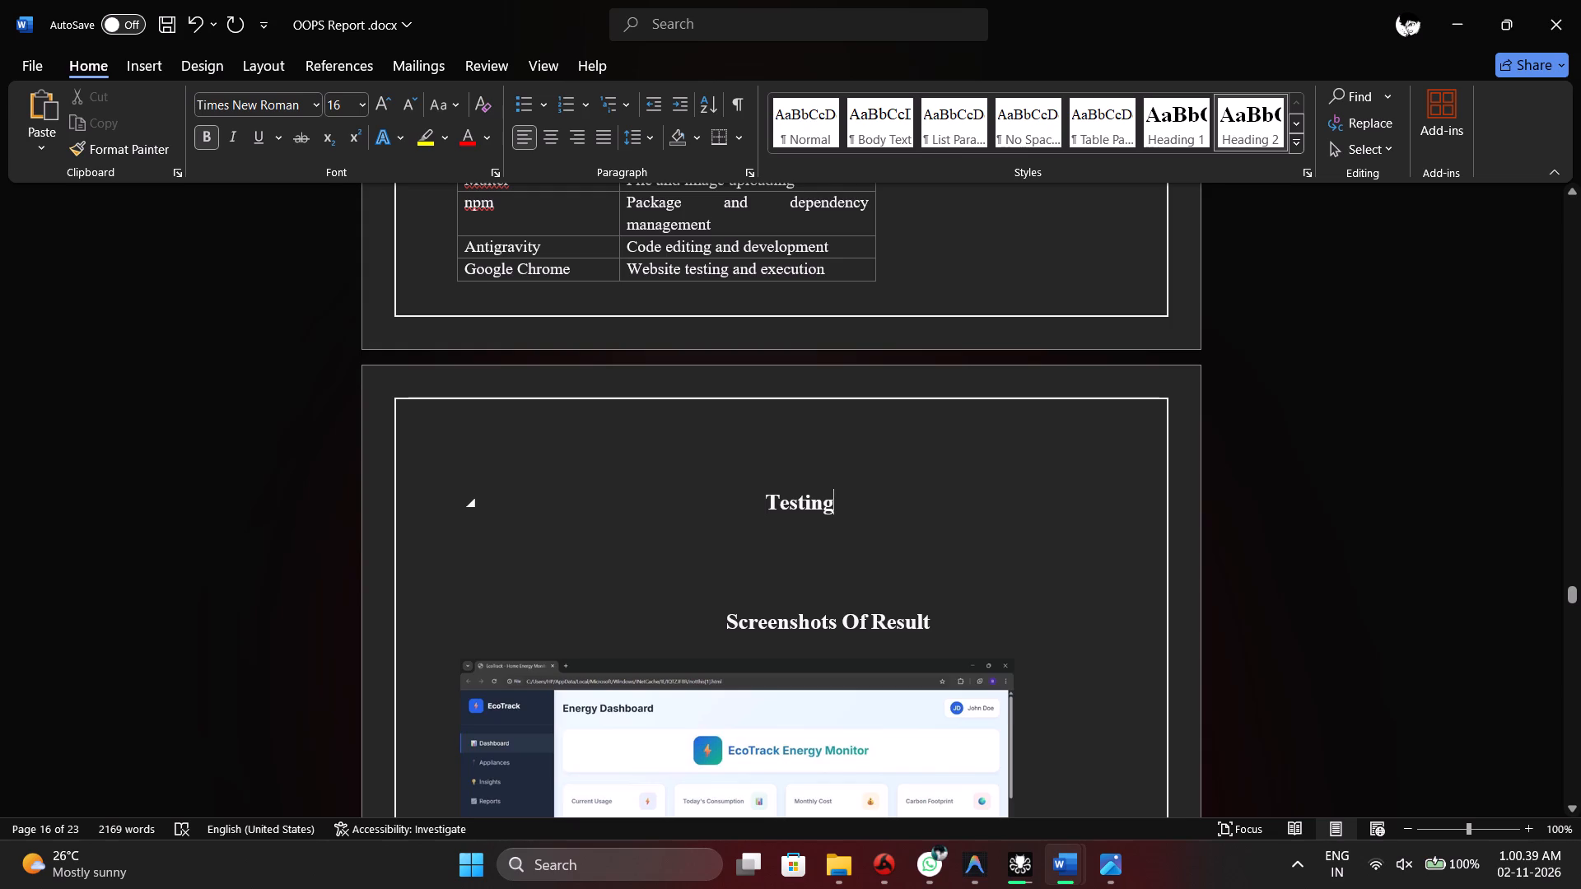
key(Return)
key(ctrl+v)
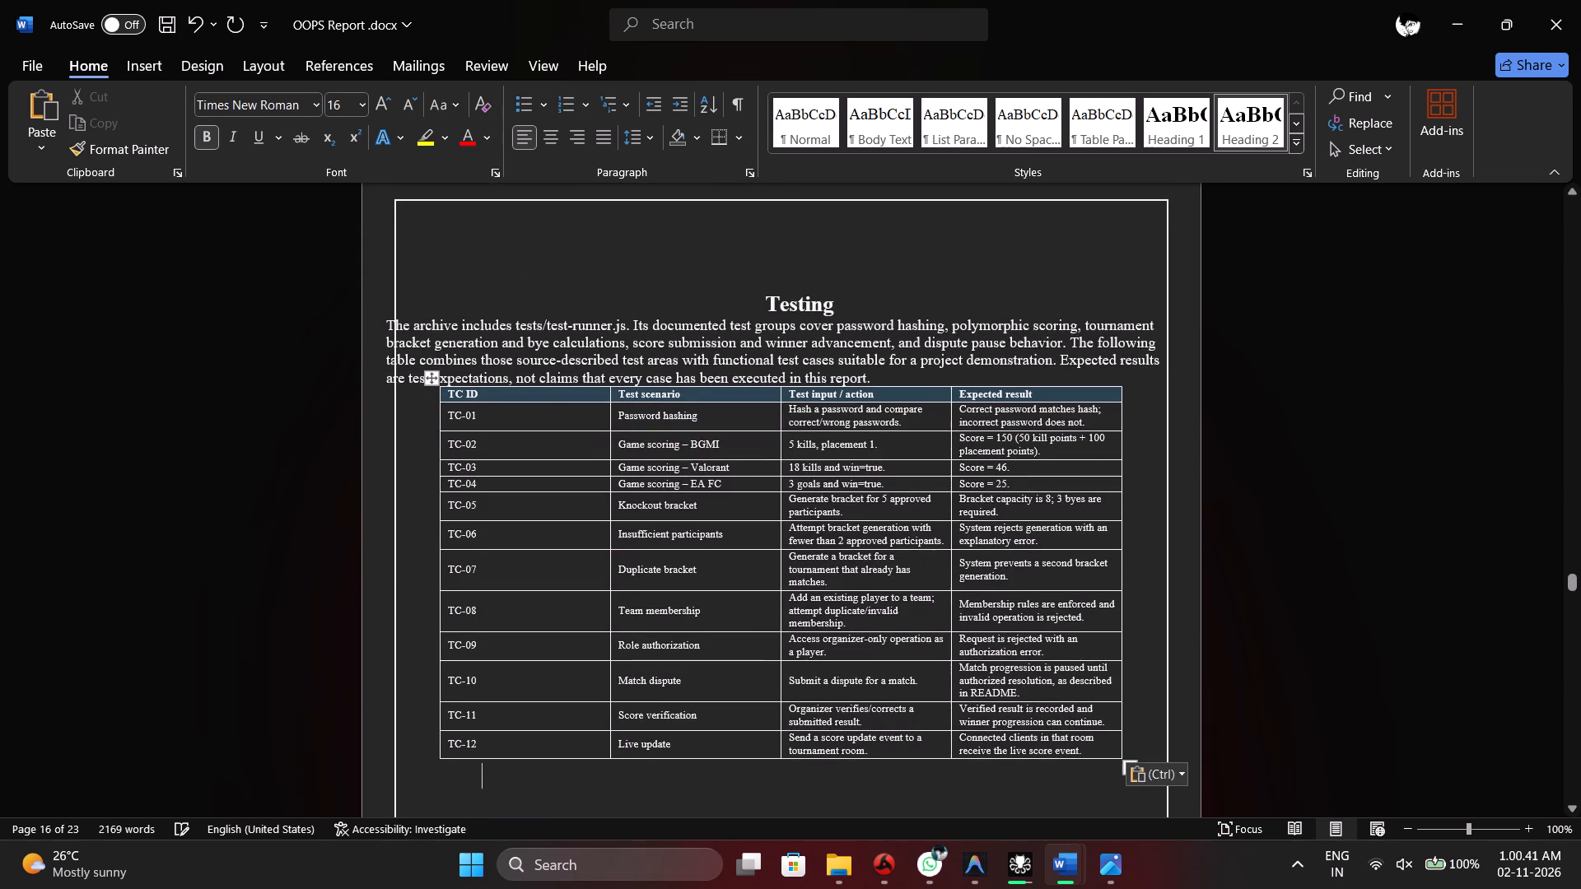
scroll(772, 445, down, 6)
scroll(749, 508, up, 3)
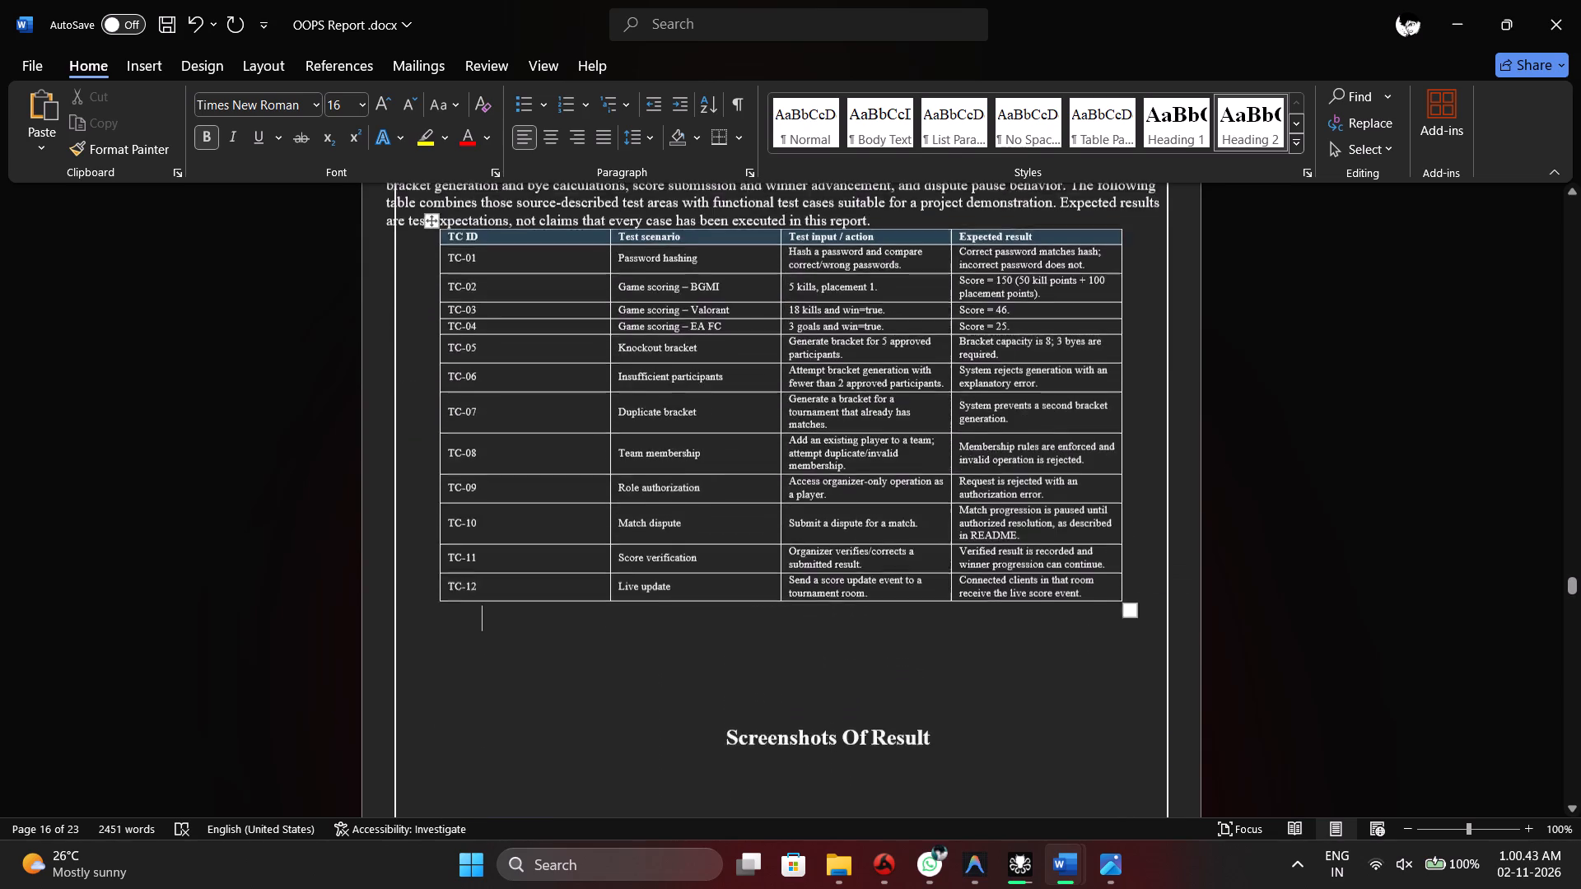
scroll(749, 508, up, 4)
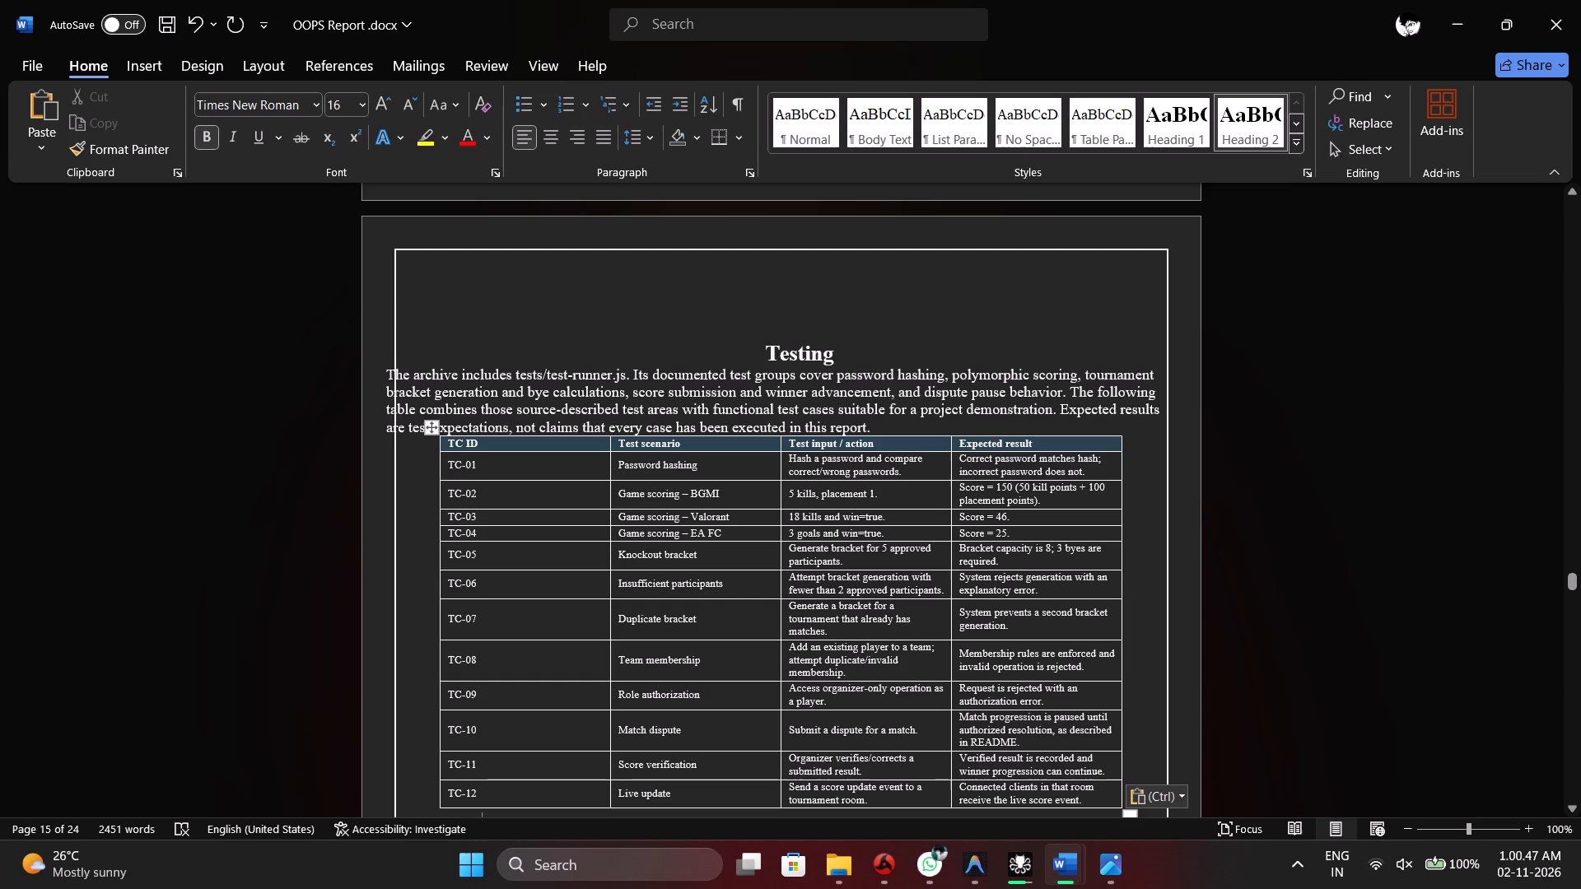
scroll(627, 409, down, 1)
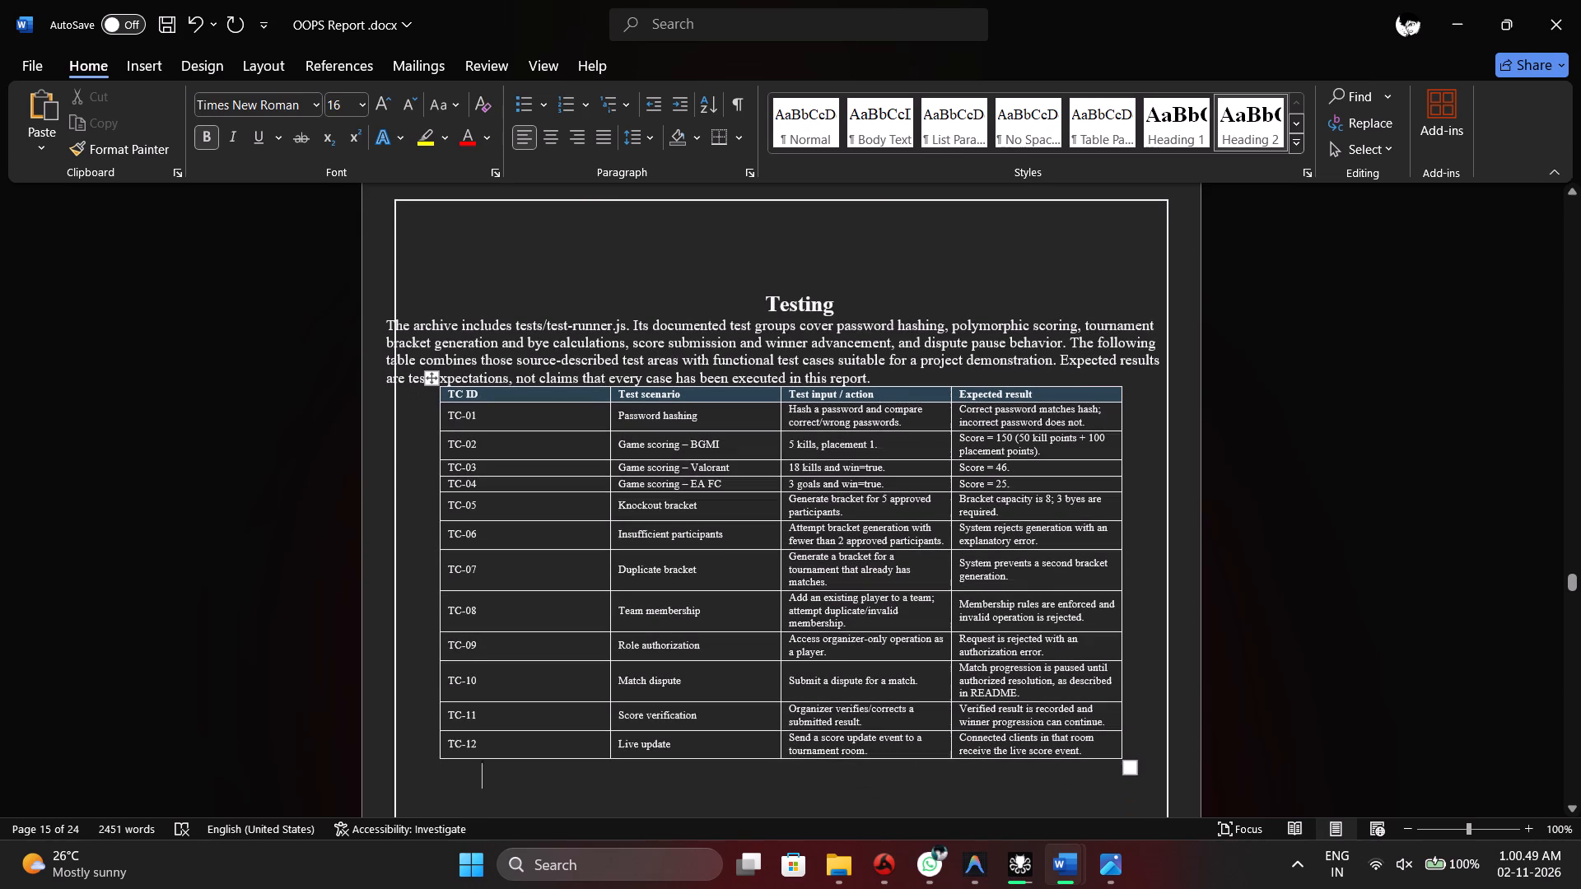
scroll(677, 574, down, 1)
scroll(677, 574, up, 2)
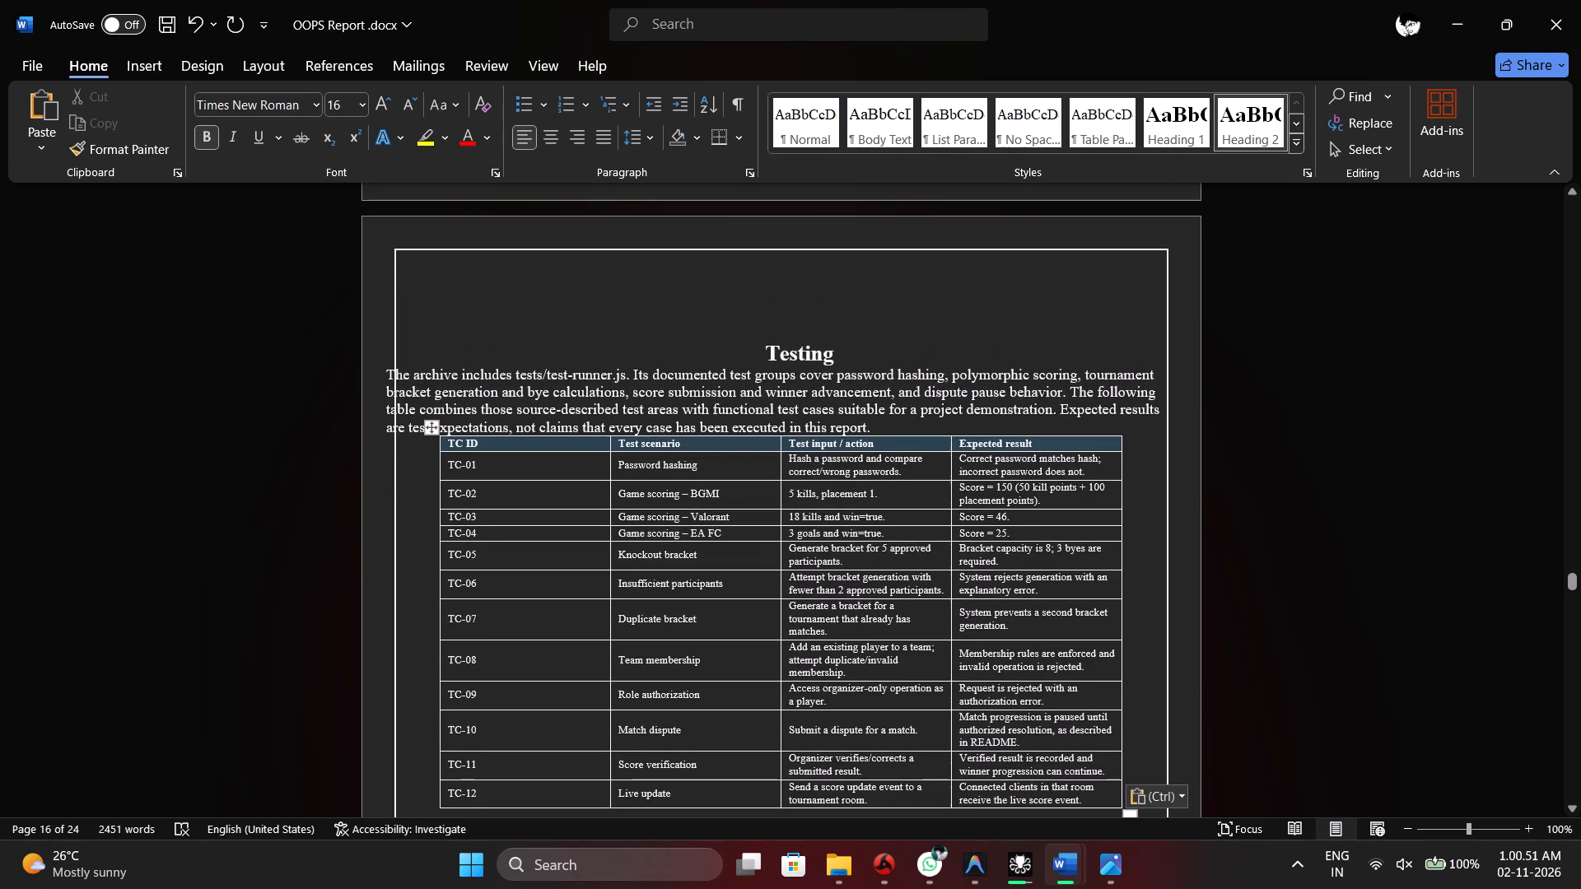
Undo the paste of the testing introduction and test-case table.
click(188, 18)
Insert blank lines above the Screenshots Of Result heading to push it off the Testing page onto the following page.
scroll(719, 640, down, 5)
scroll(719, 640, up, 2)
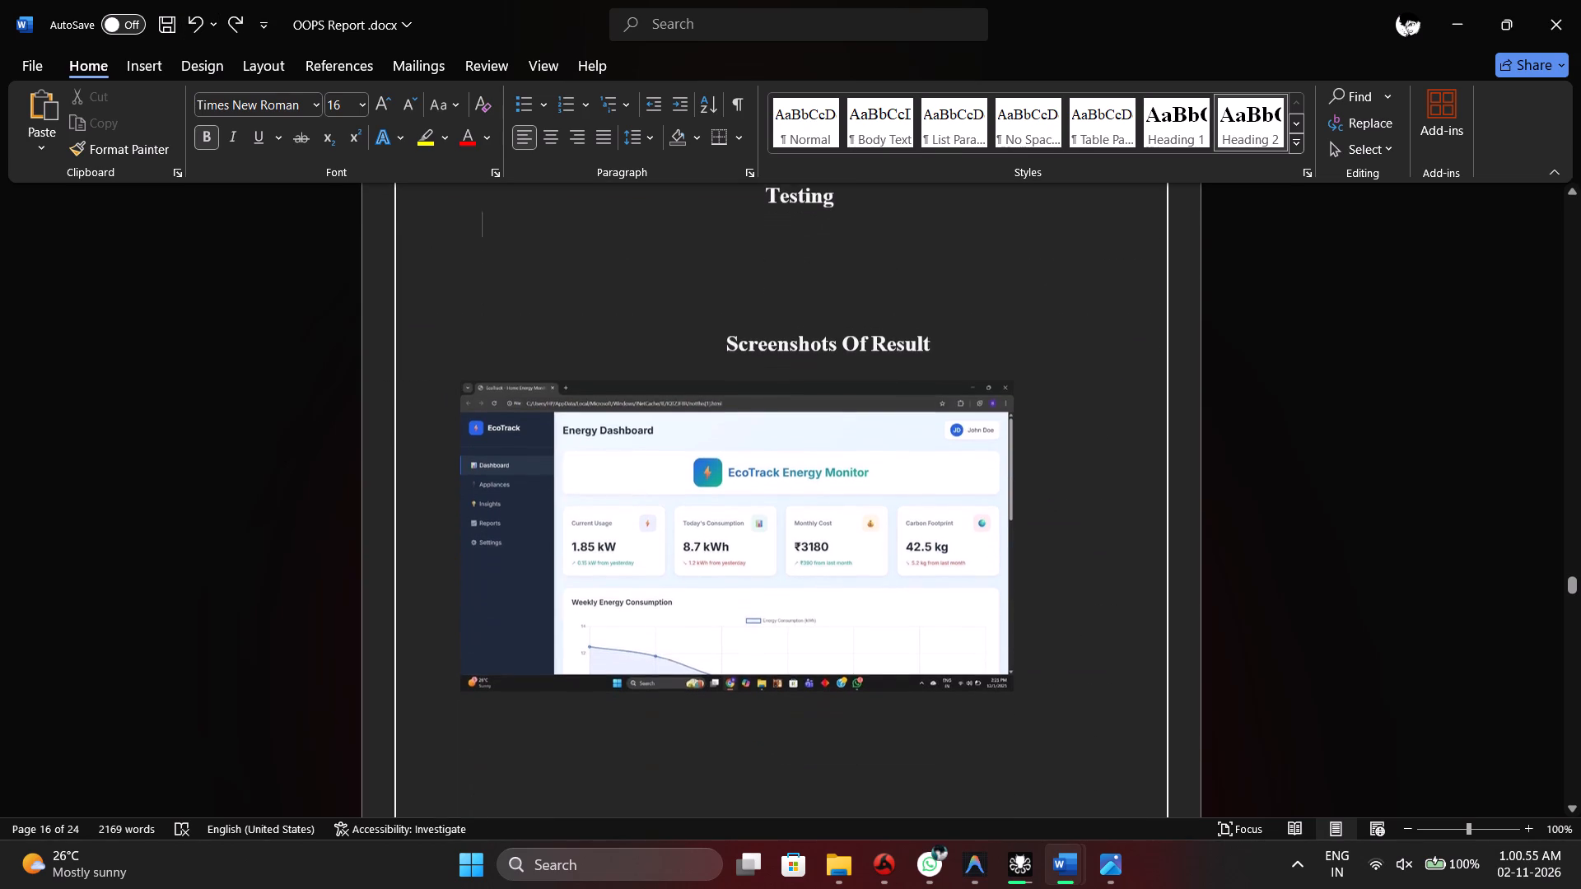
scroll(719, 640, down, 1)
click(703, 533)
click(738, 254)
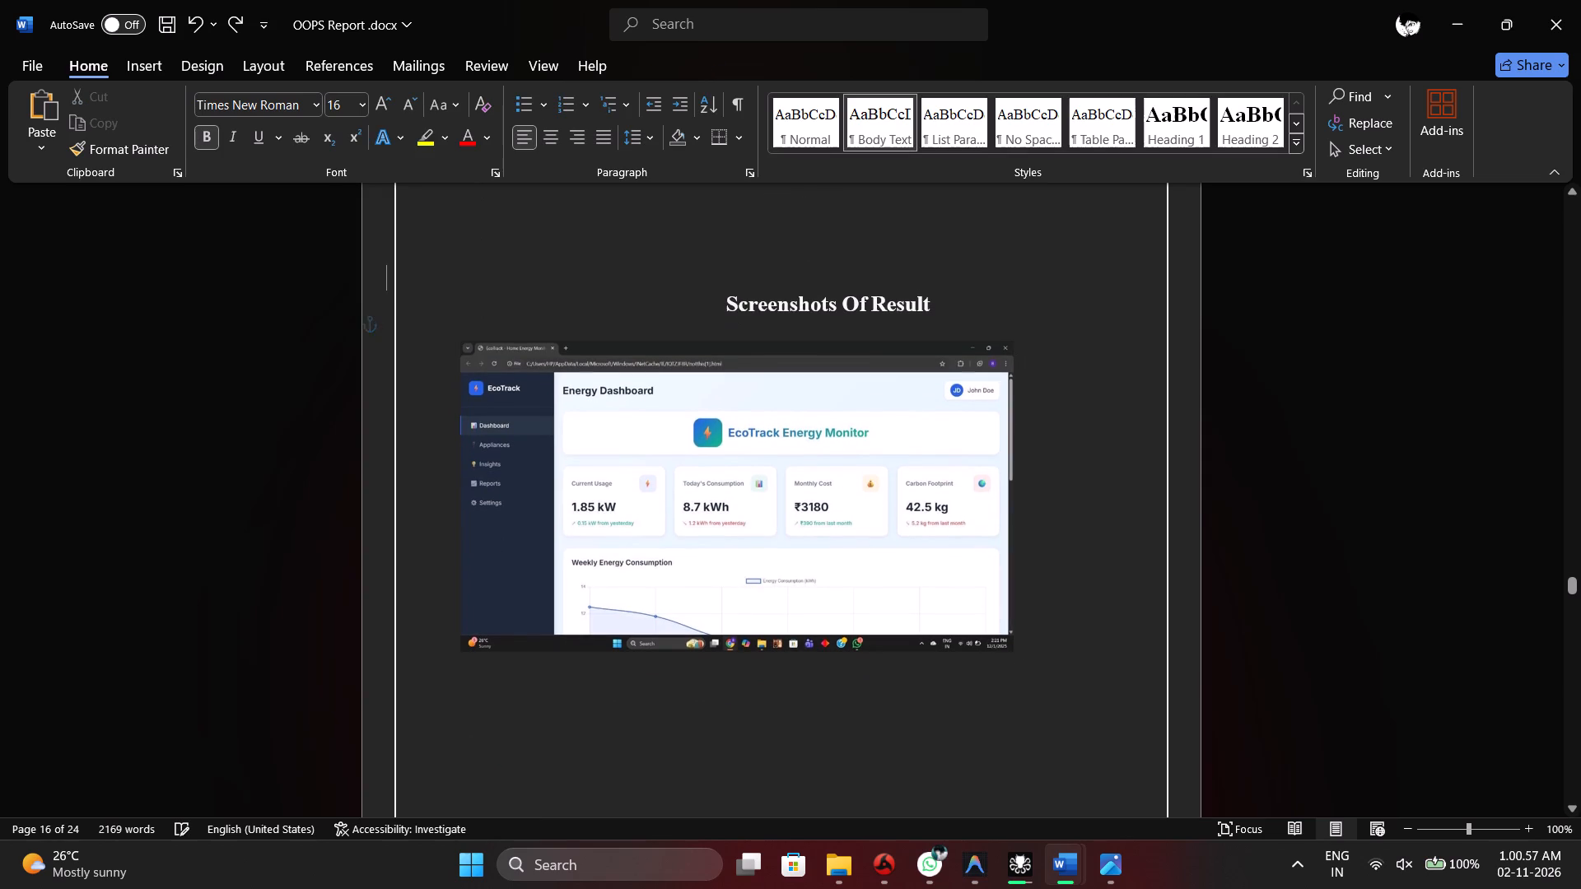
key(Return)
key(Return)
key(Return)
key(Return)
key(Return)
key(Return)
key(Return)
key(Return)
key(Return)
key(Return)
key(Return)
key(Return)
key(Return)
scroll(795, 396, down, 4)
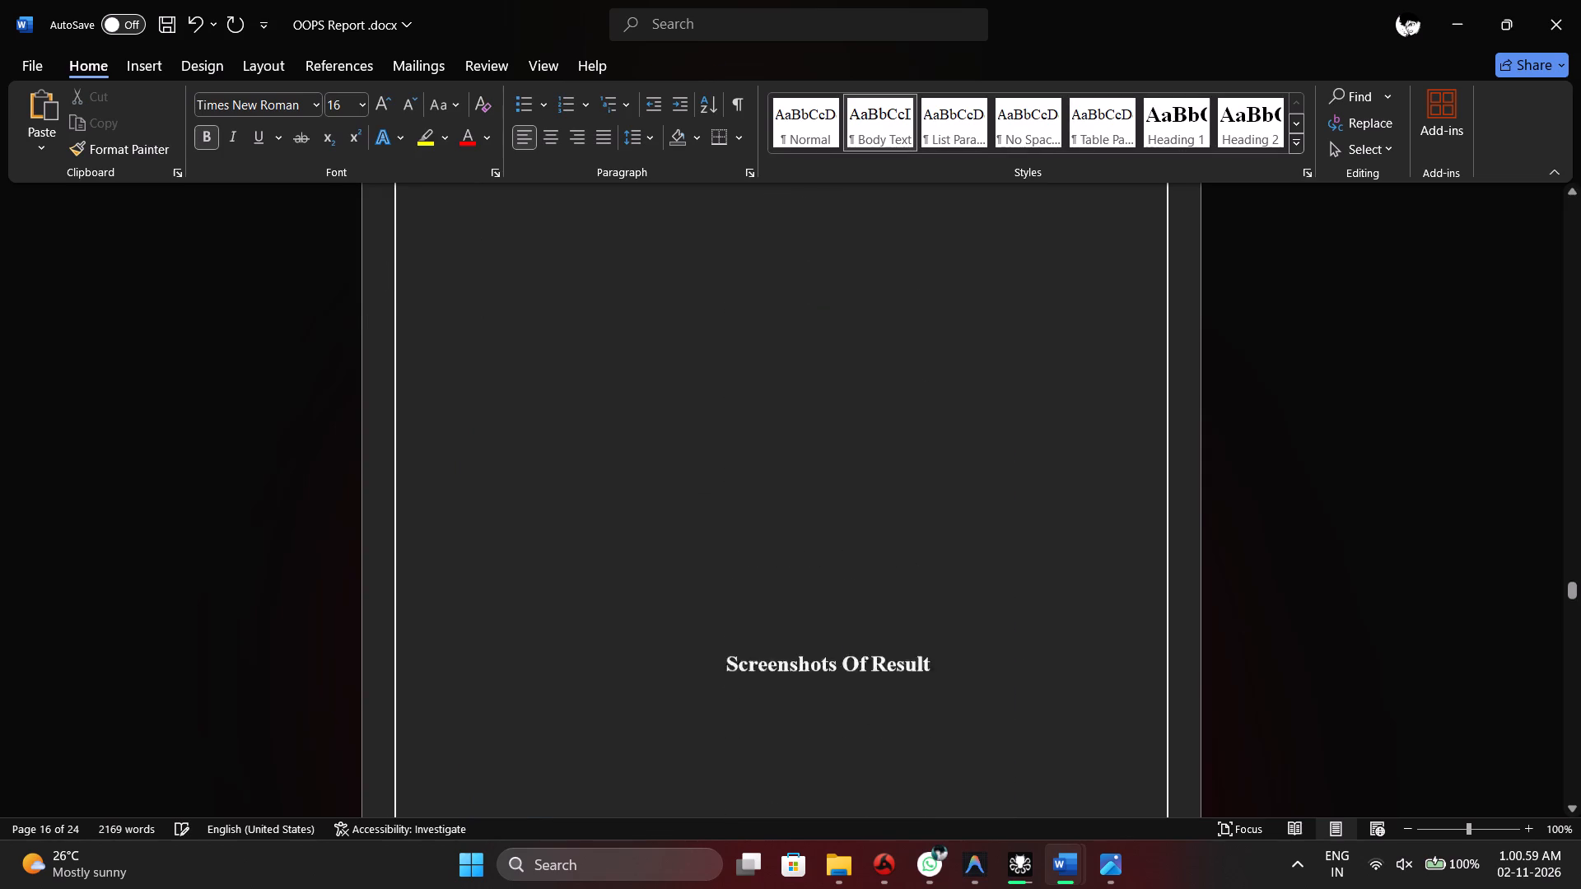
scroll(795, 397, down, 2)
key(Return)
key(Return)
key(Return)
key(Return)
key(Return)
key(Return)
key(Return)
Copy the text box holding the Web Application Modules and Technologies Used tables and paste the copy below the Testing heading.
scroll(790, 443, up, 10)
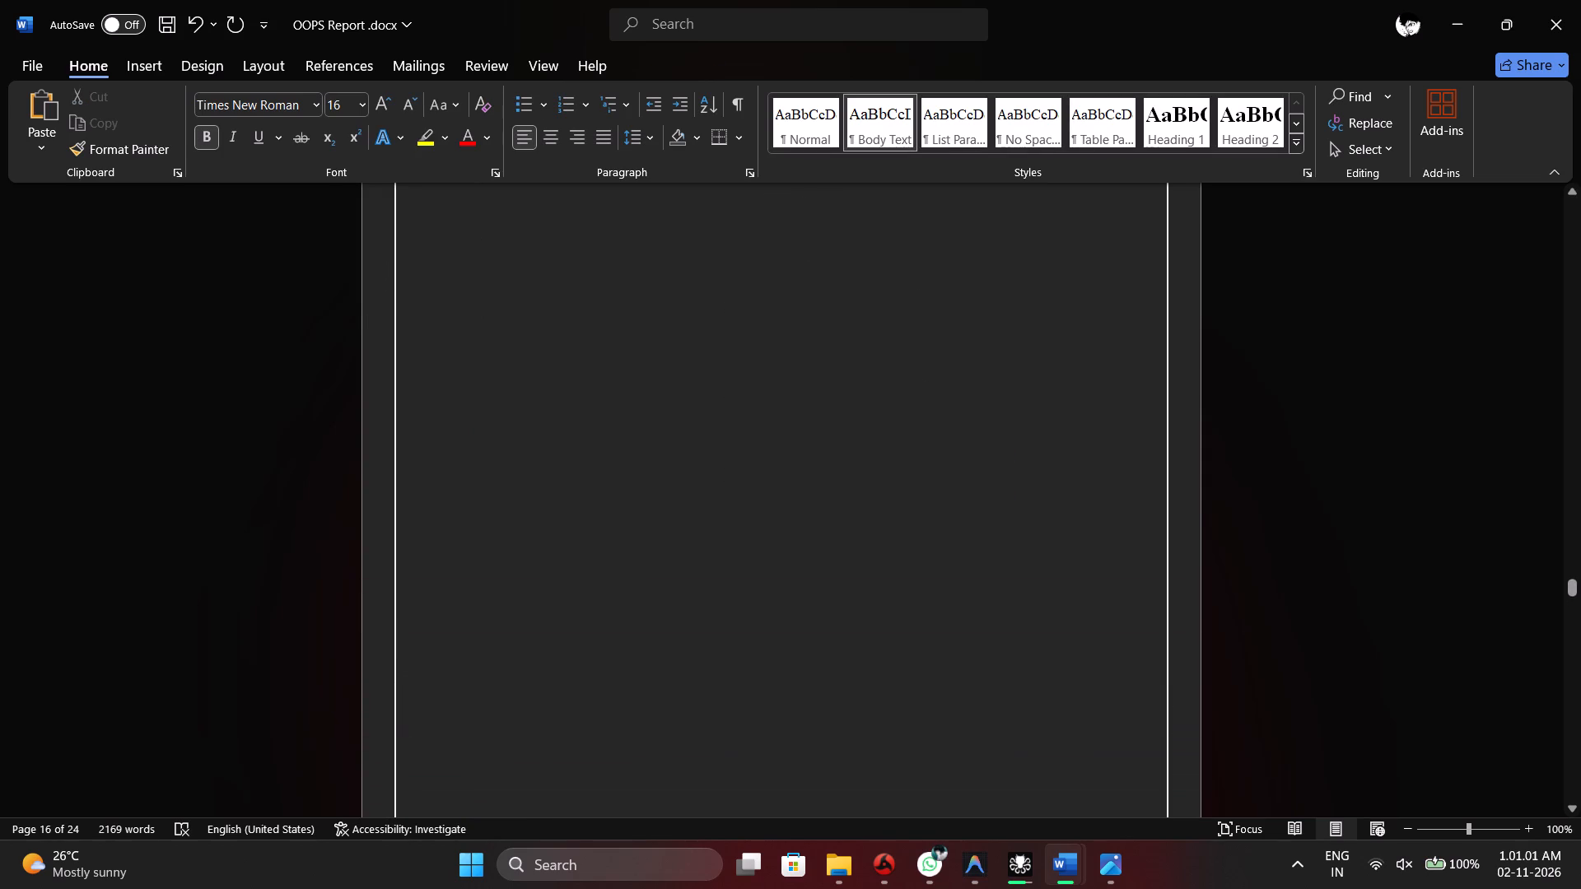
scroll(788, 442, up, 2)
click(788, 441)
scroll(787, 440, up, 16)
scroll(782, 438, up, 6)
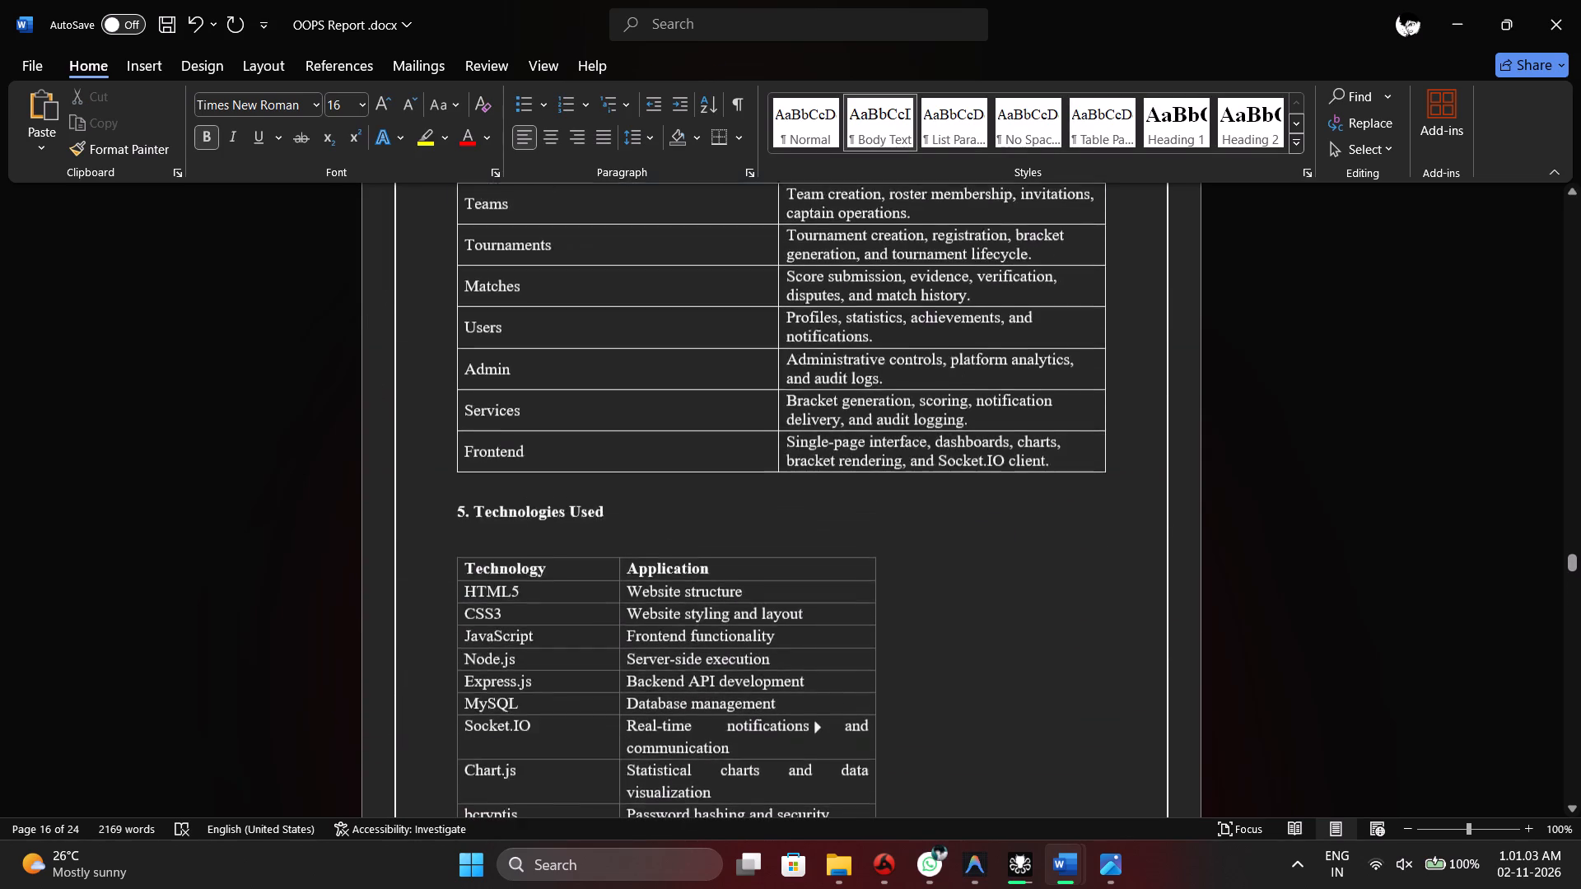
click(782, 438)
right_click(838, 221)
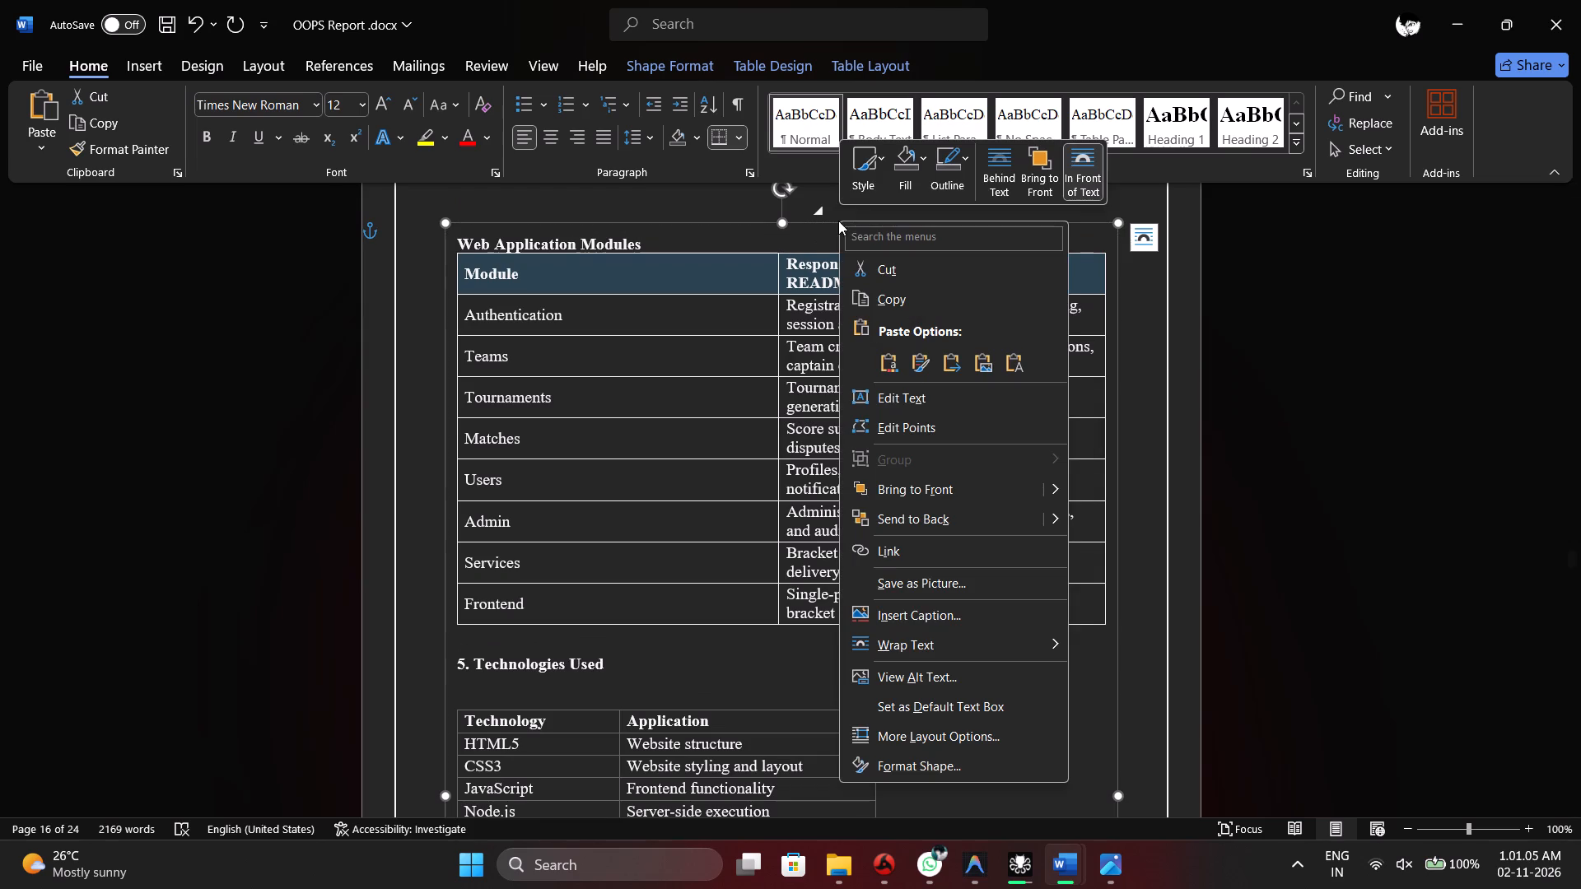
click(891, 287)
scroll(891, 287, down, 12)
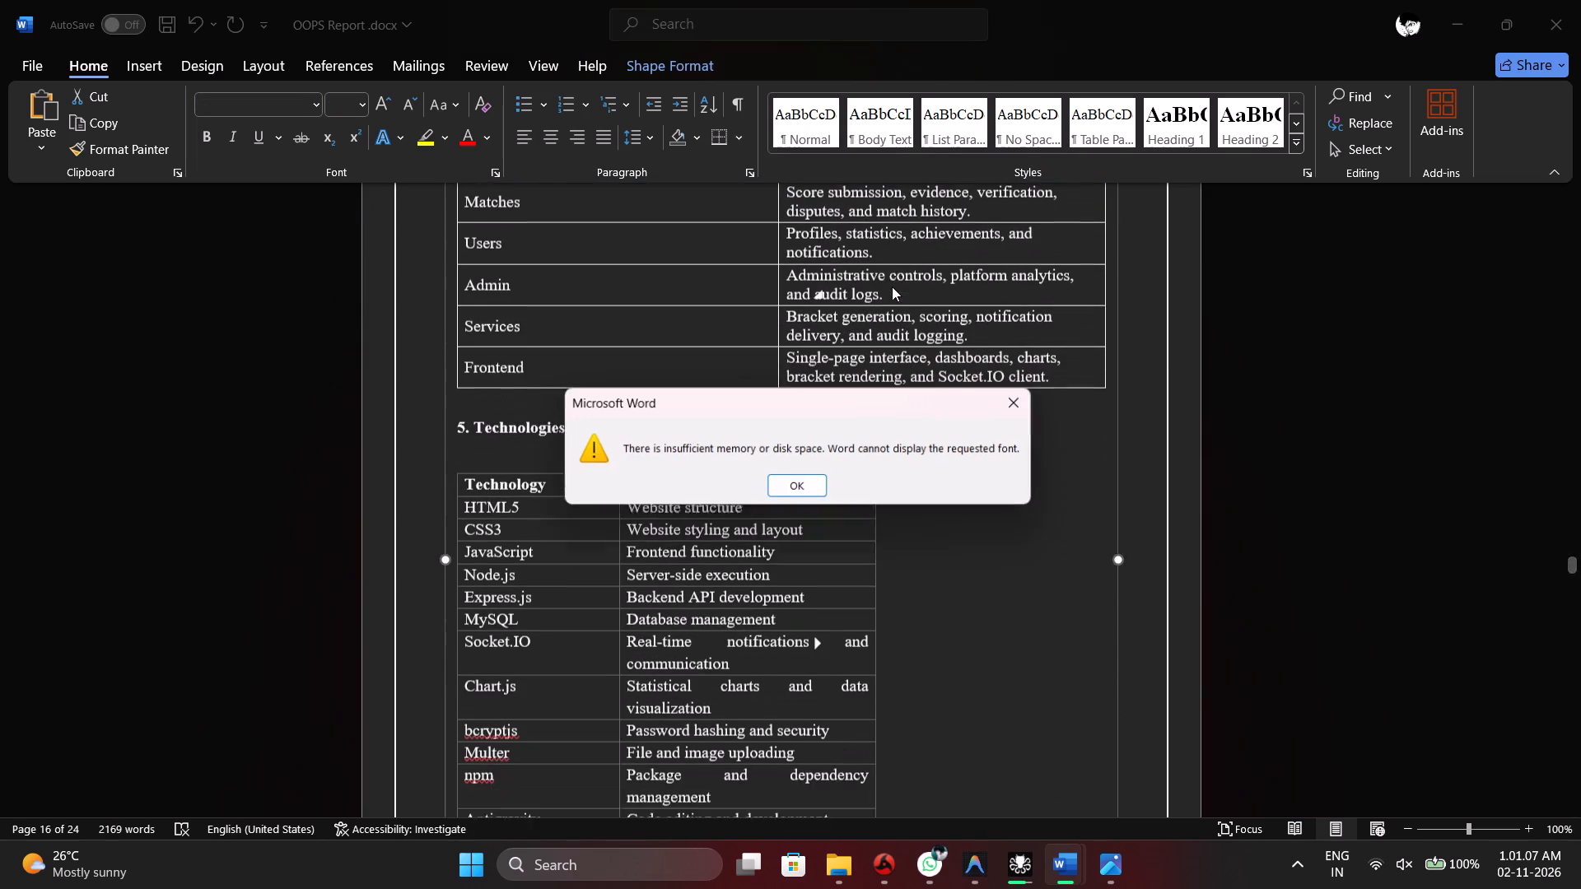
scroll(892, 286, down, 6)
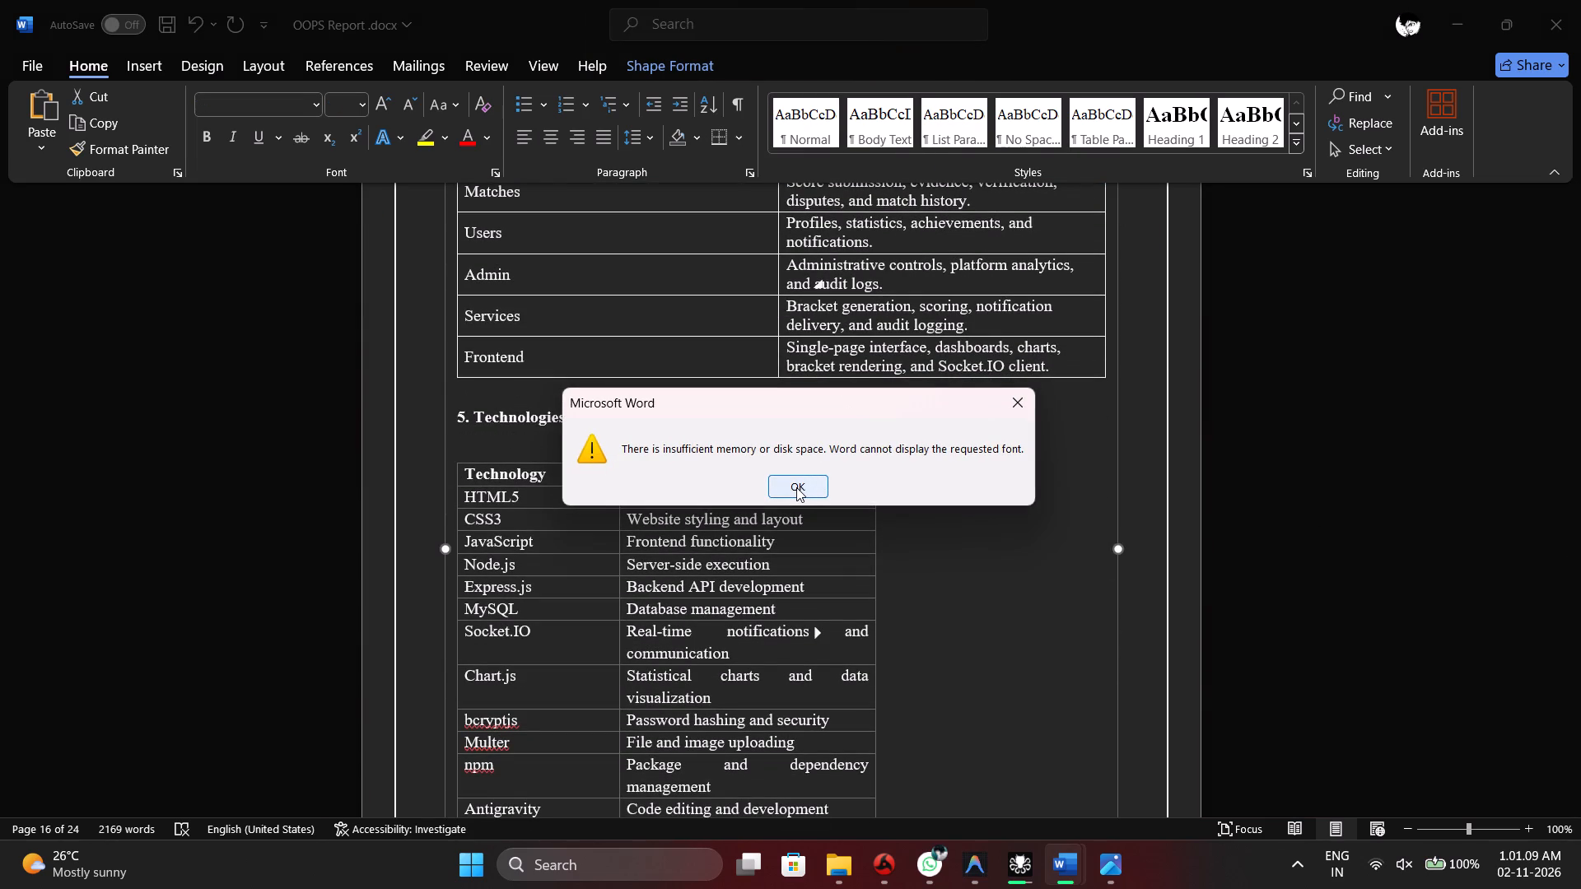
click(794, 480)
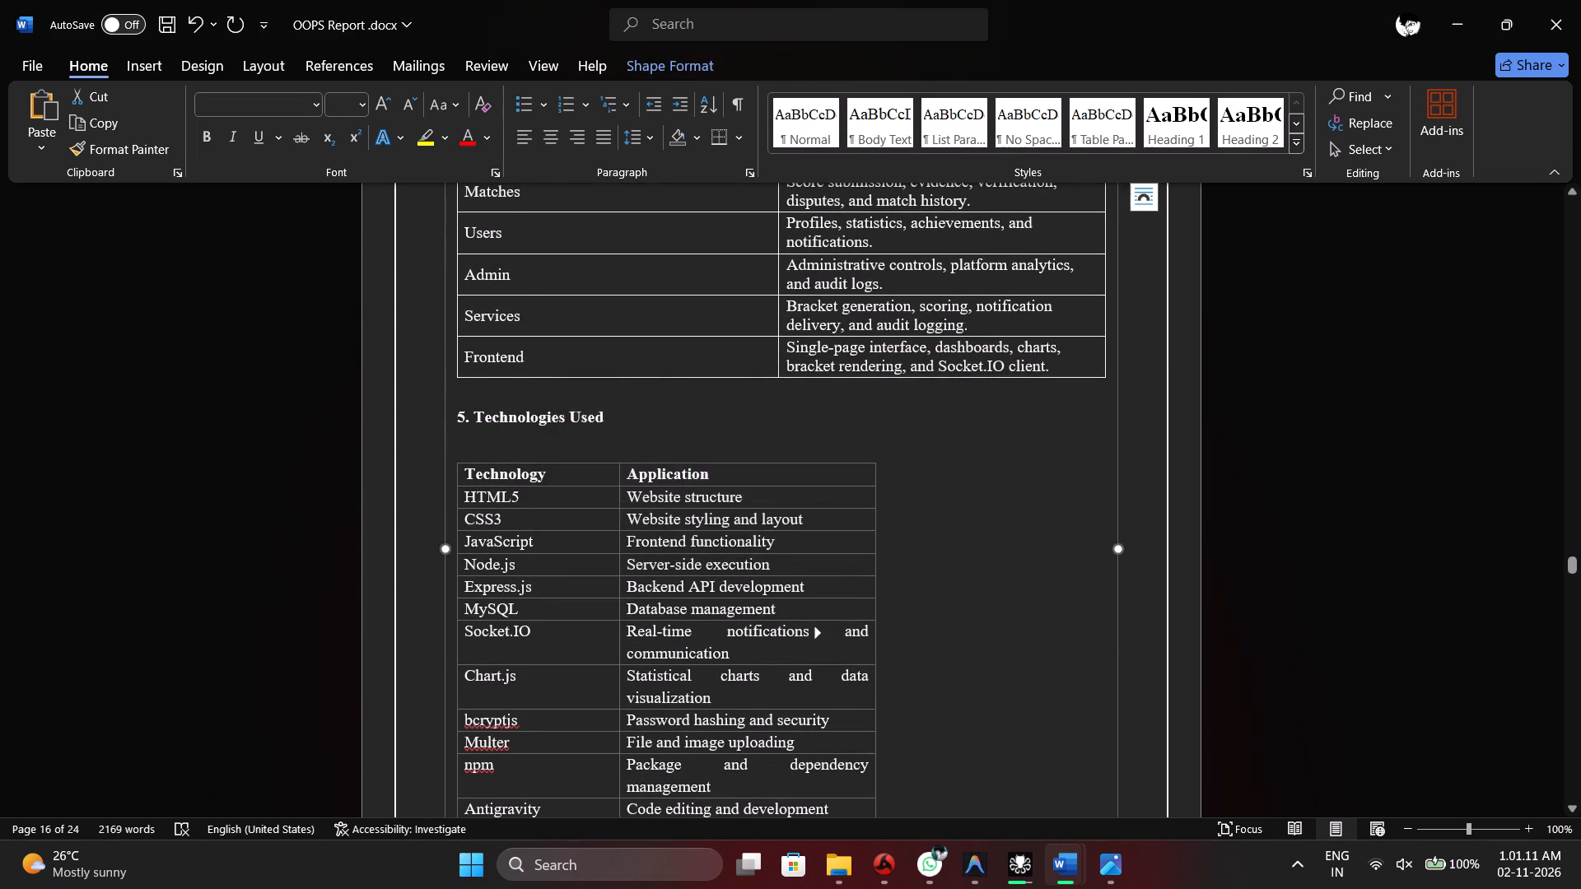
scroll(794, 480, down, 12)
click(781, 576)
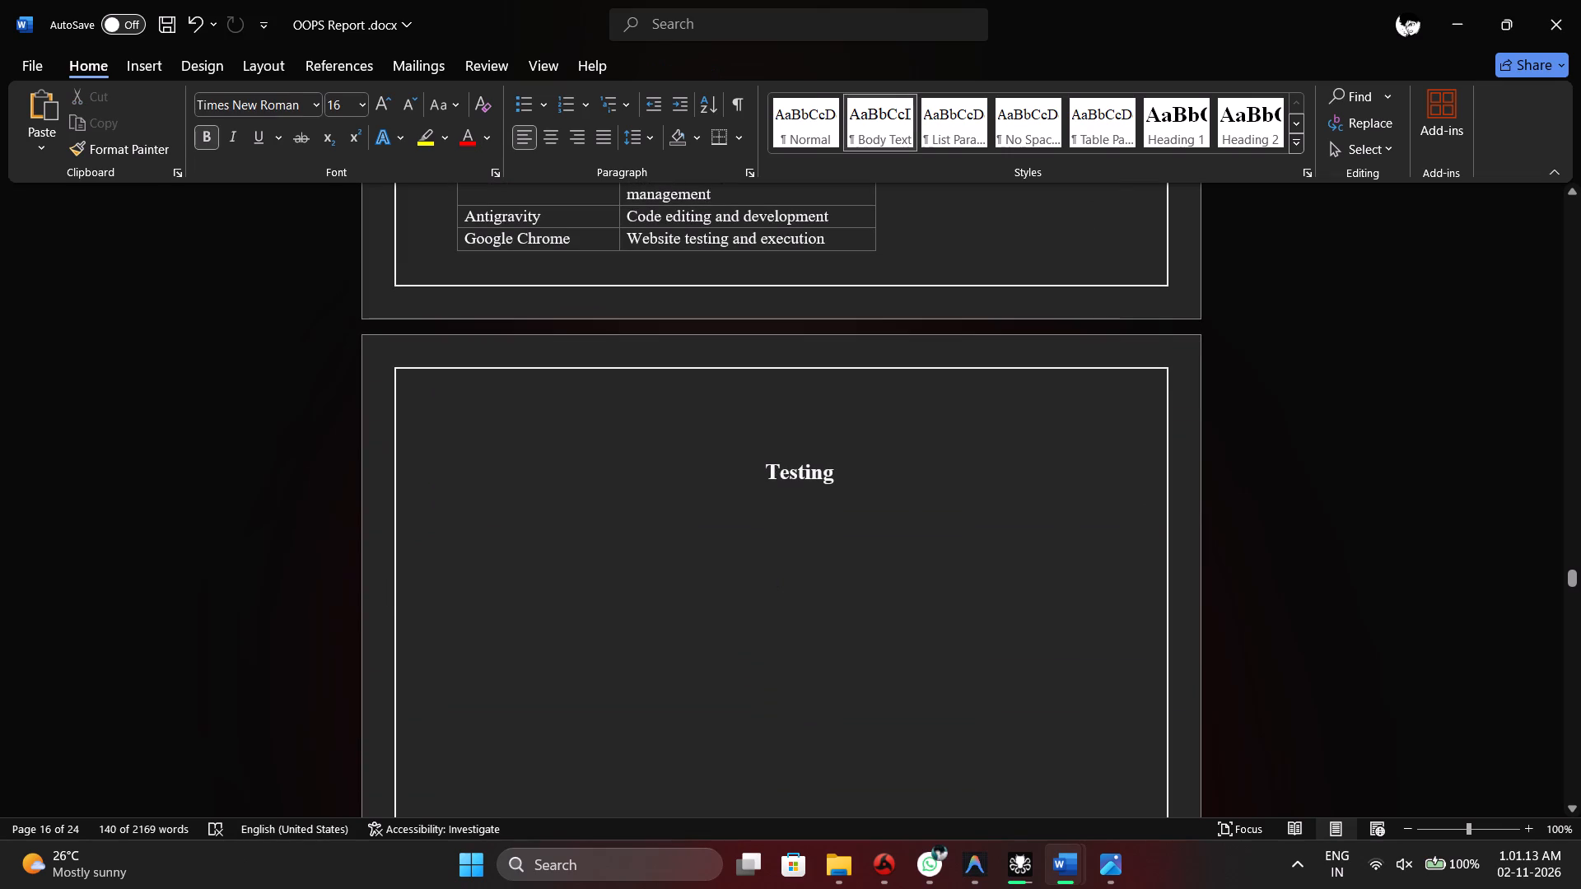
key(ctrl+v)
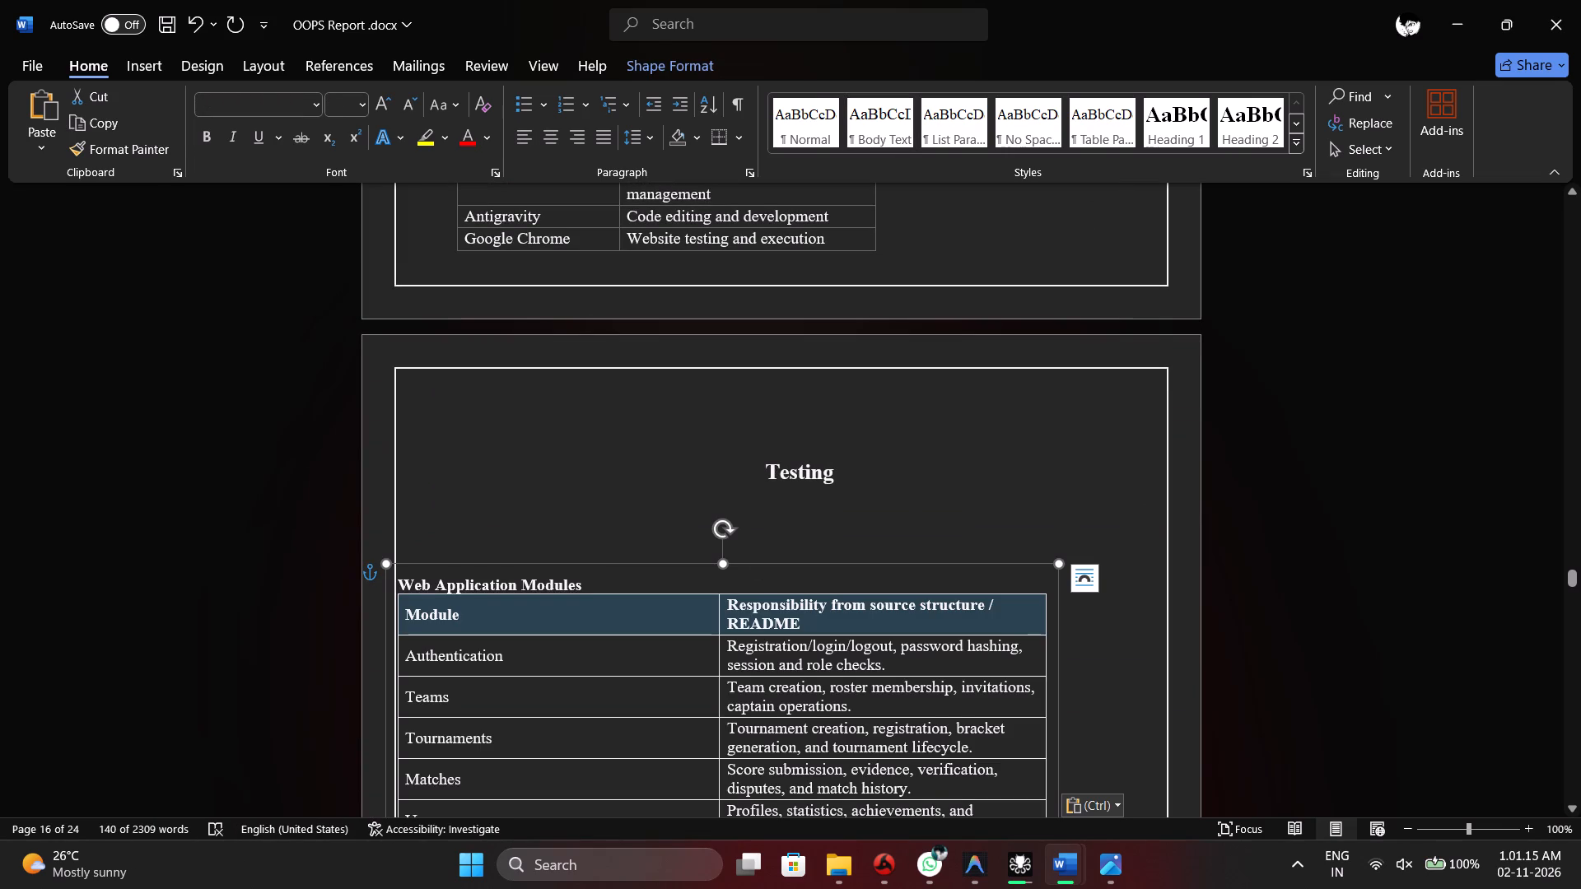
Move the pasted text box so it is centred across the page just below the Testing heading.
drag(761, 563, 842, 505)
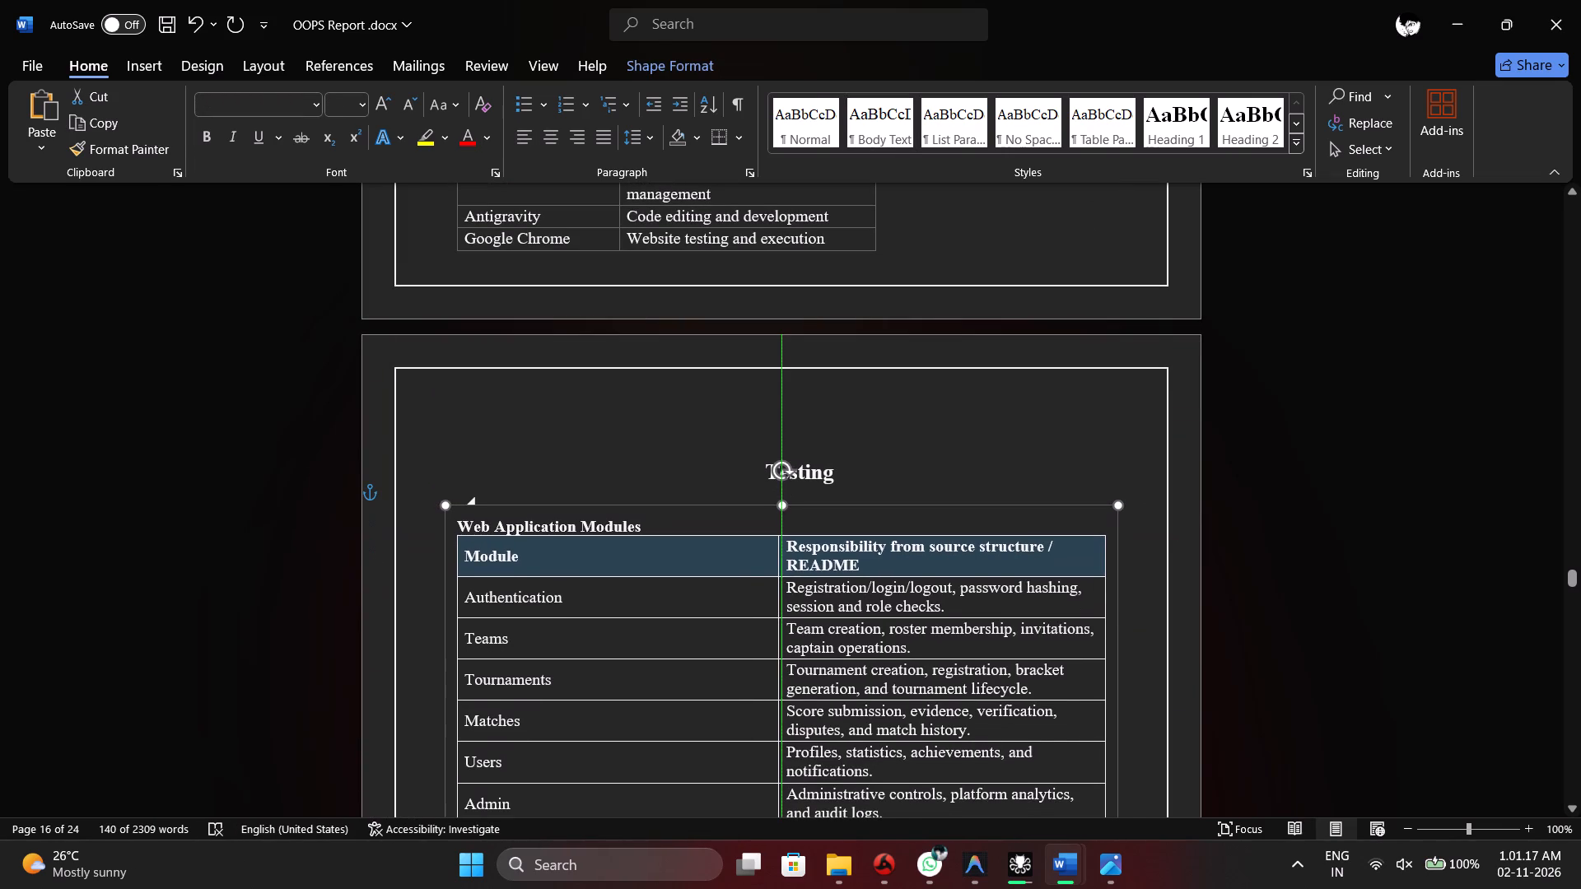
drag(842, 505, 825, 519)
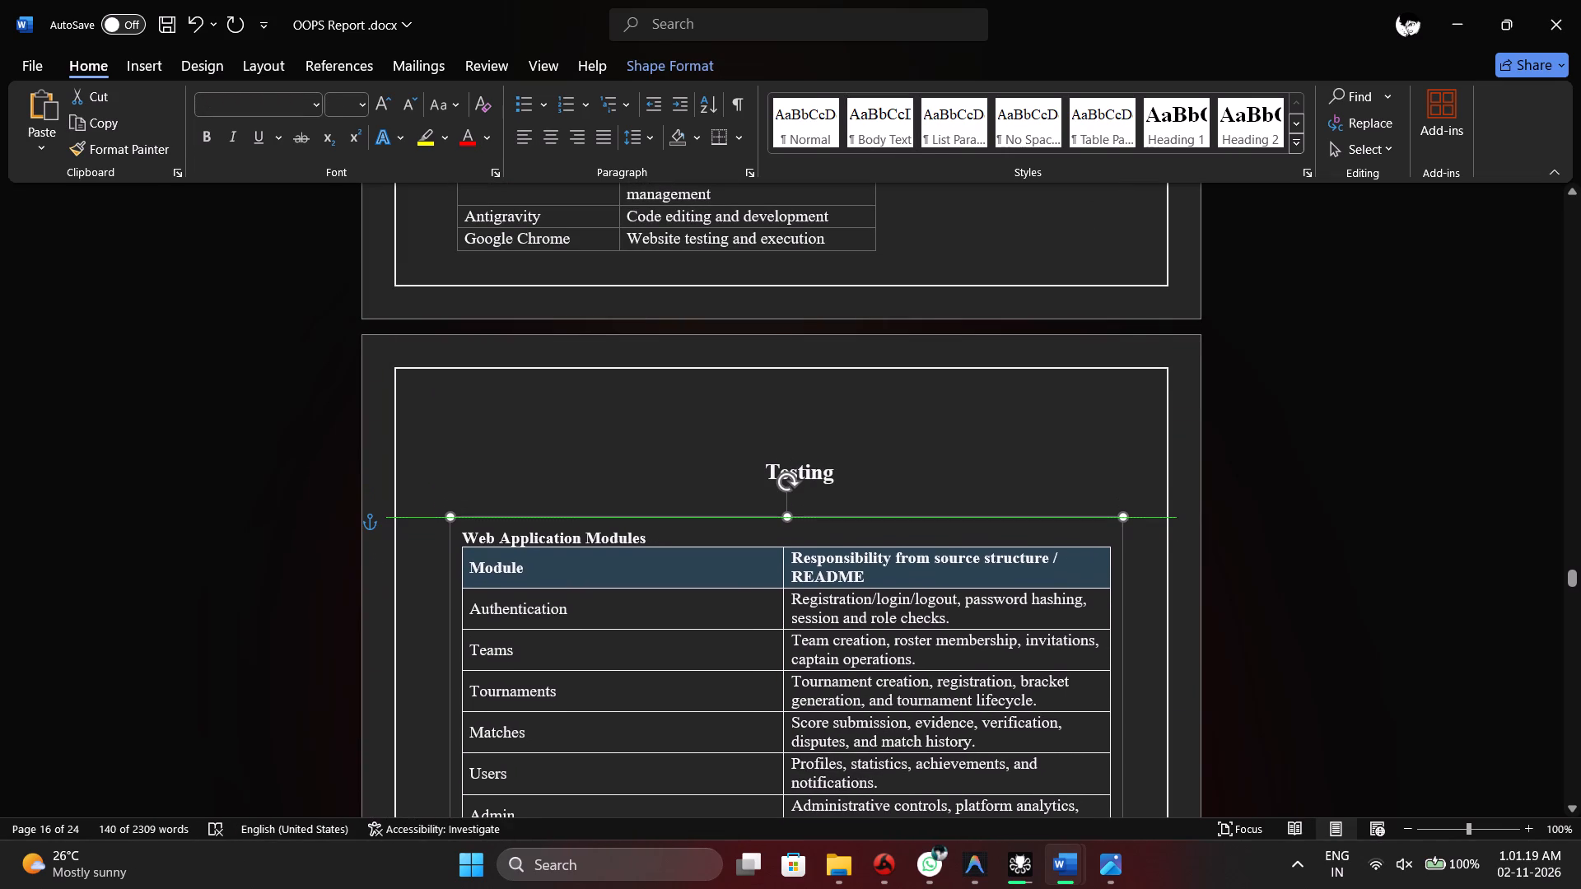
drag(825, 519, 815, 519)
Delete all the modules and technologies content inside the text box on the Testing page, keeping the empty box.
click(788, 472)
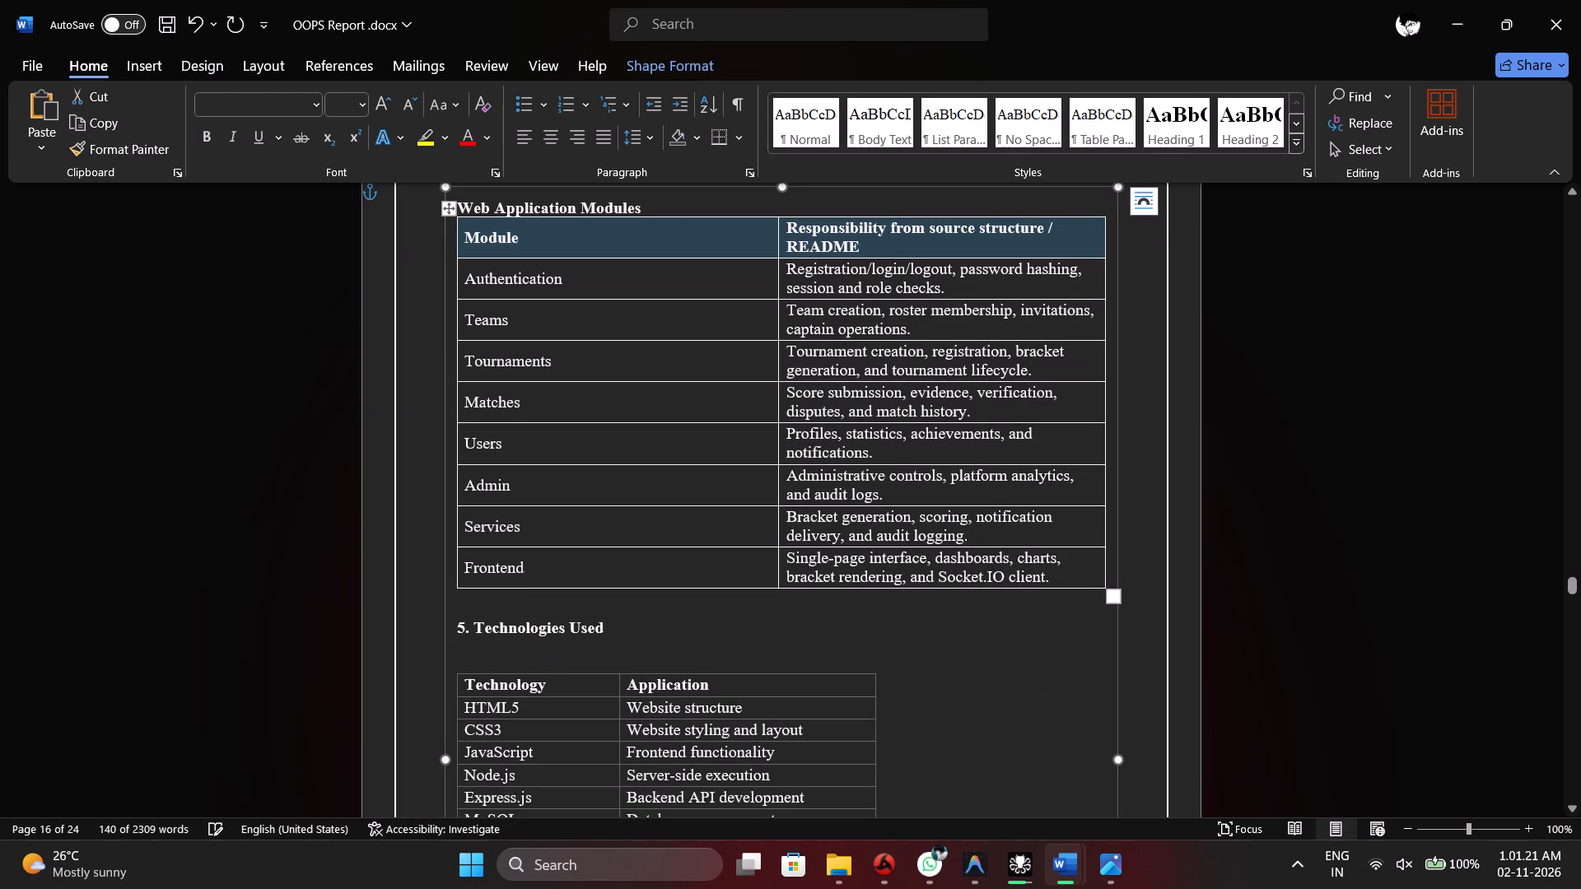
key(ctrl+a)
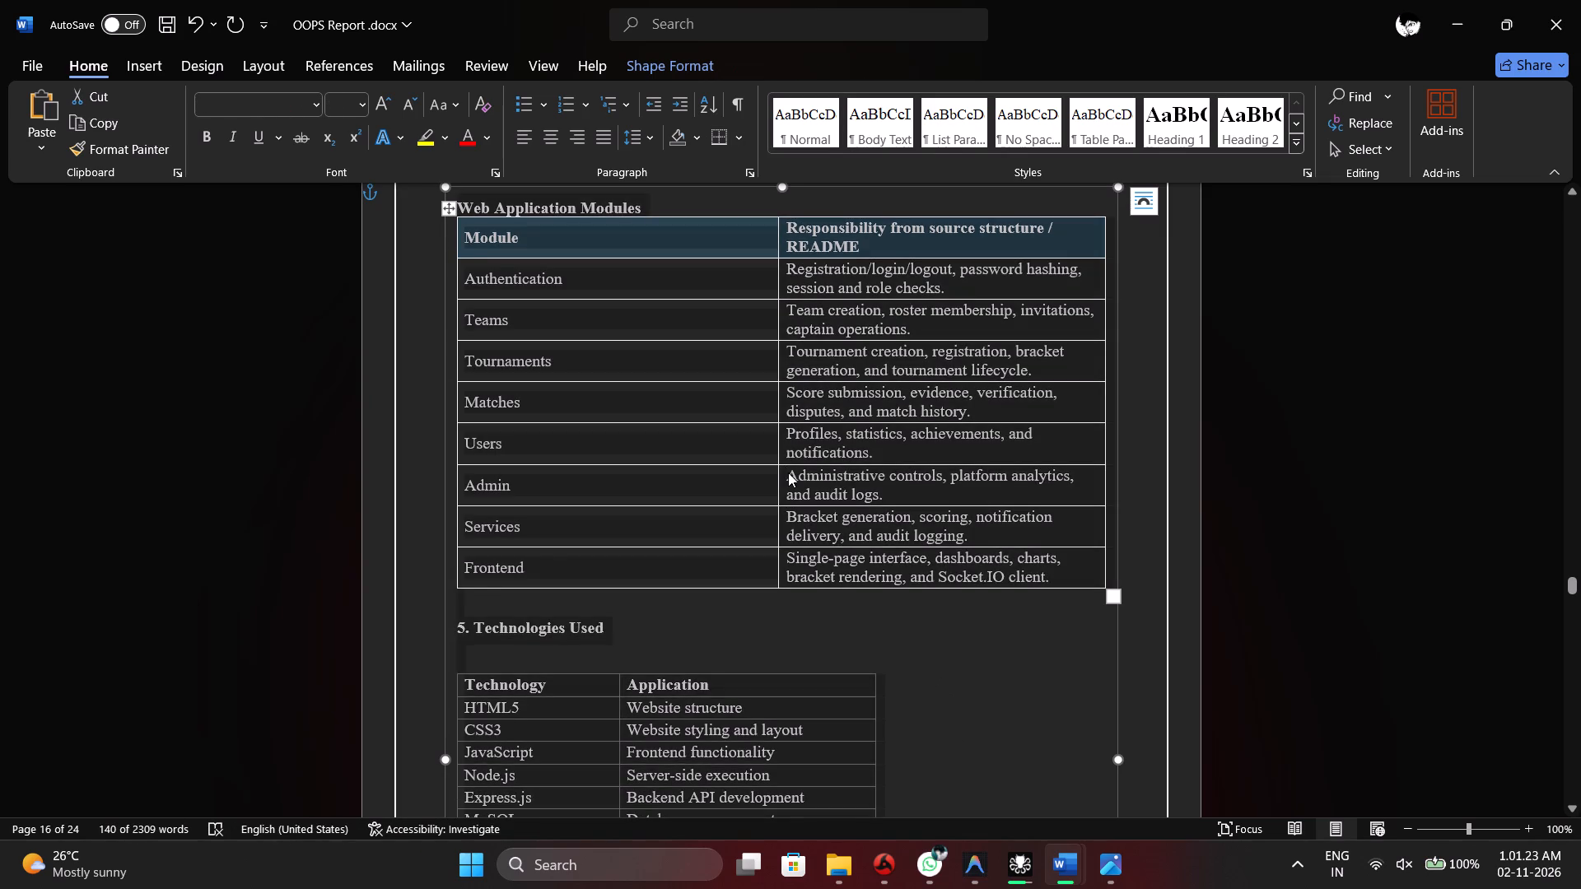
key(BackSpace)
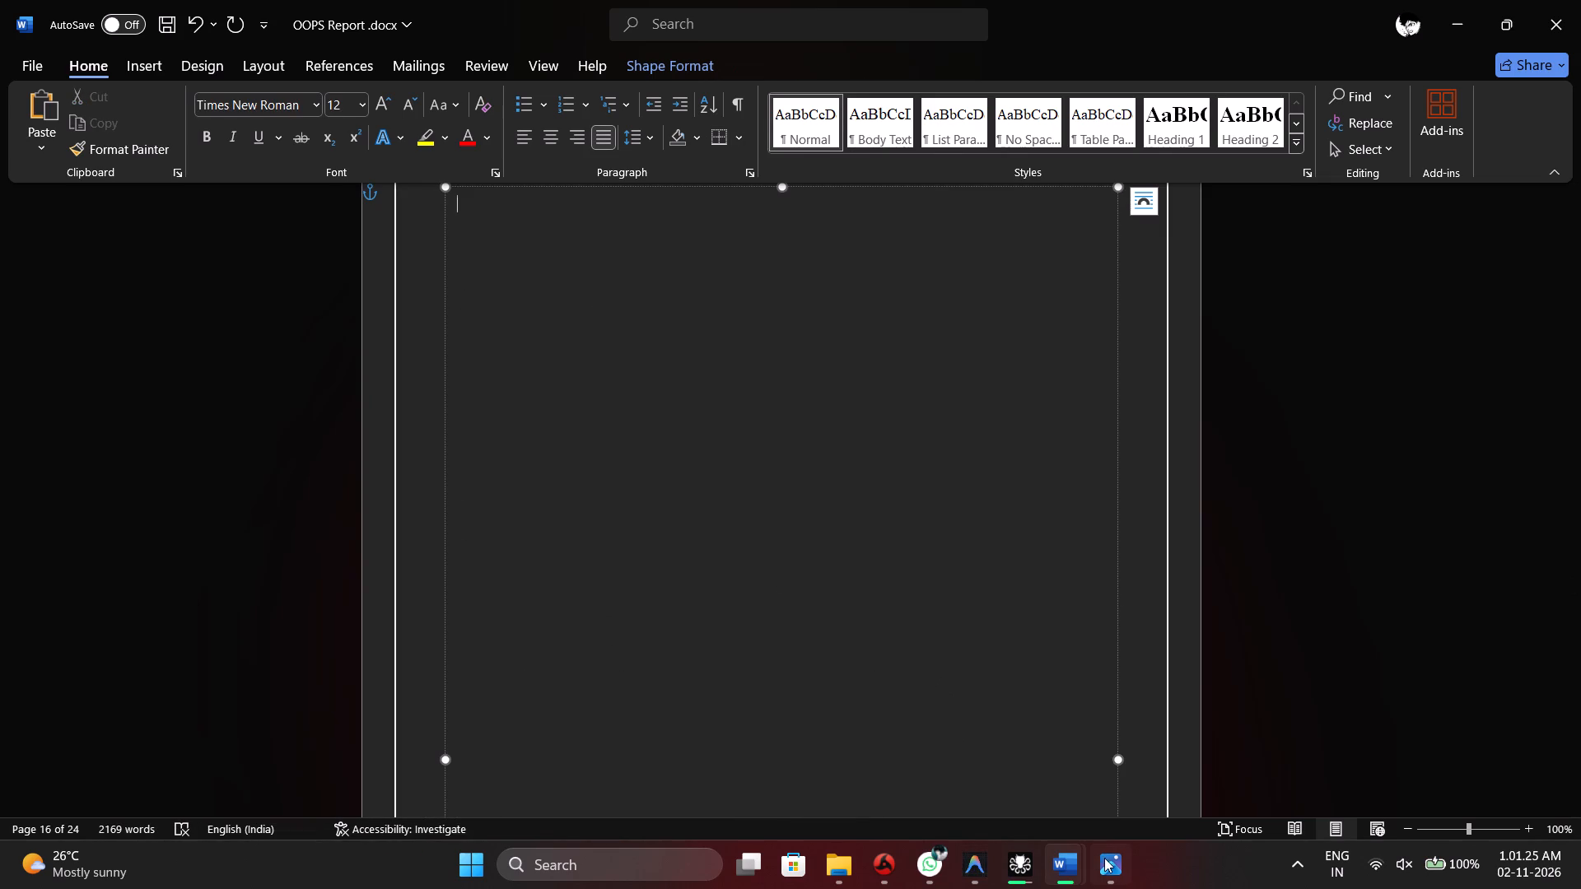
Copy the selected testing introduction and test-case table from the Gaming Tournament System report and paste them into the empty Testing text box.
click(1335, 757)
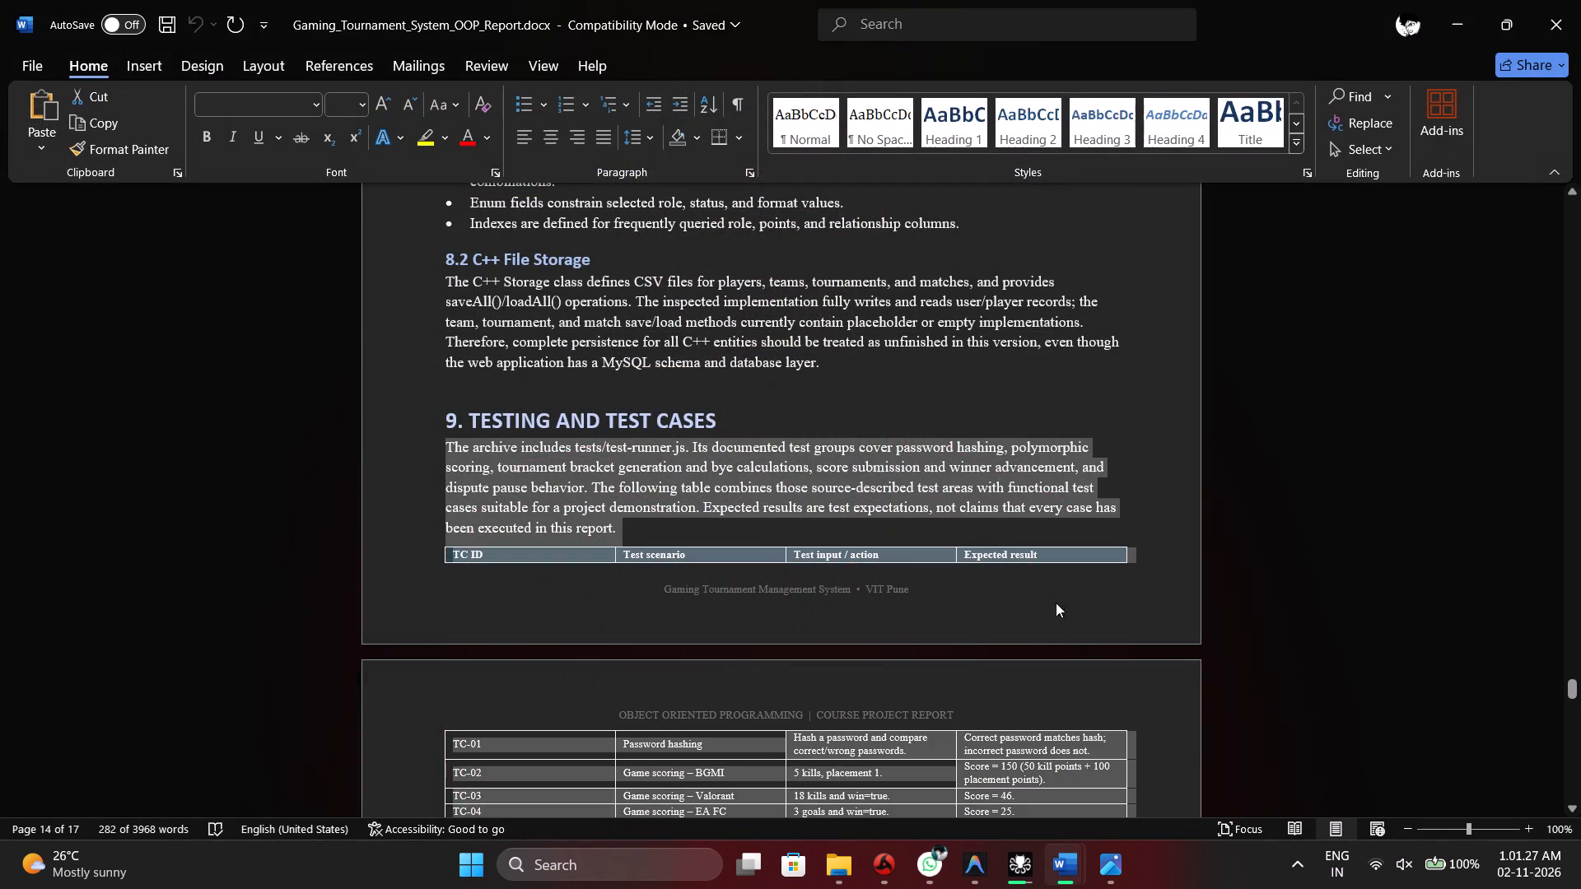
right_click(756, 502)
click(790, 185)
click(744, 766)
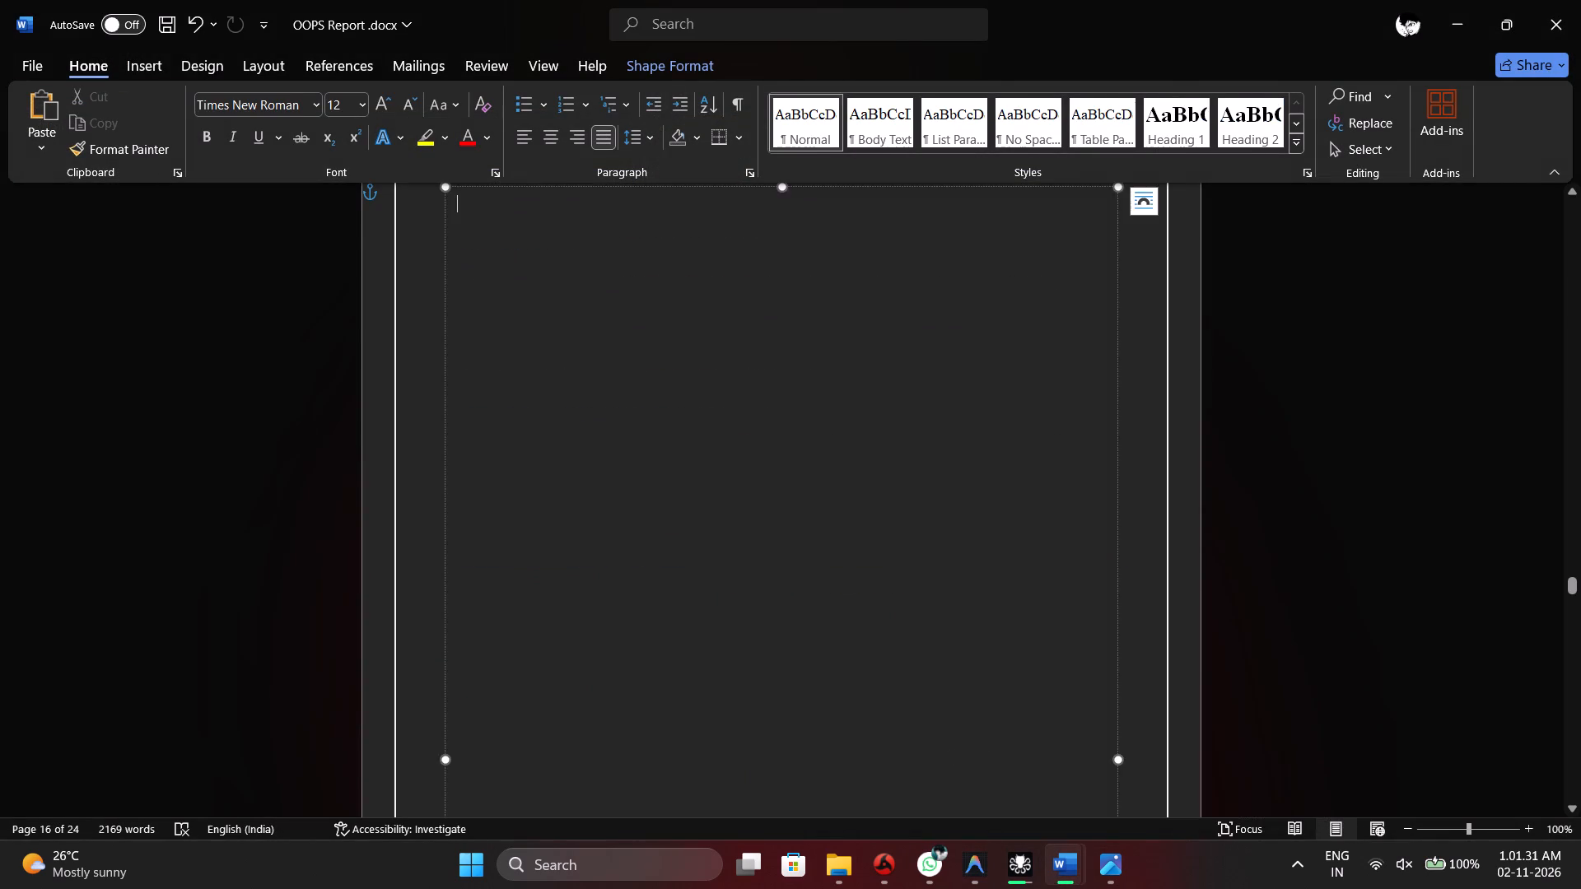
scroll(631, 436, up, 2)
key(ctrl+v)
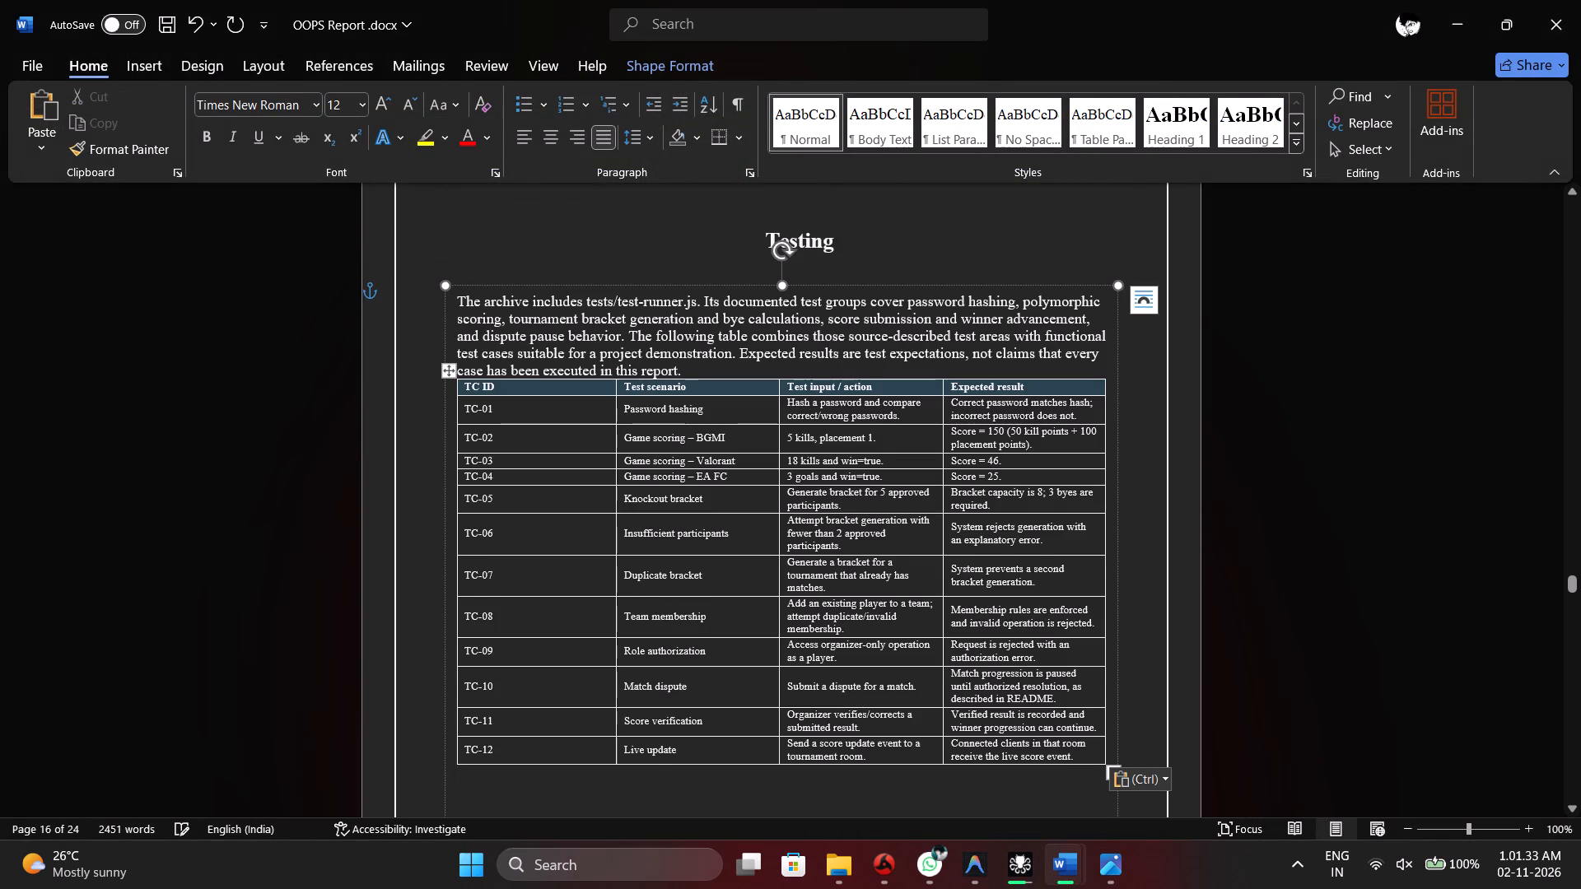
Set the font size of all text in the Testing text box, including the test-case table, to 12.
scroll(679, 507, up, 2)
drag(459, 405, 515, 412)
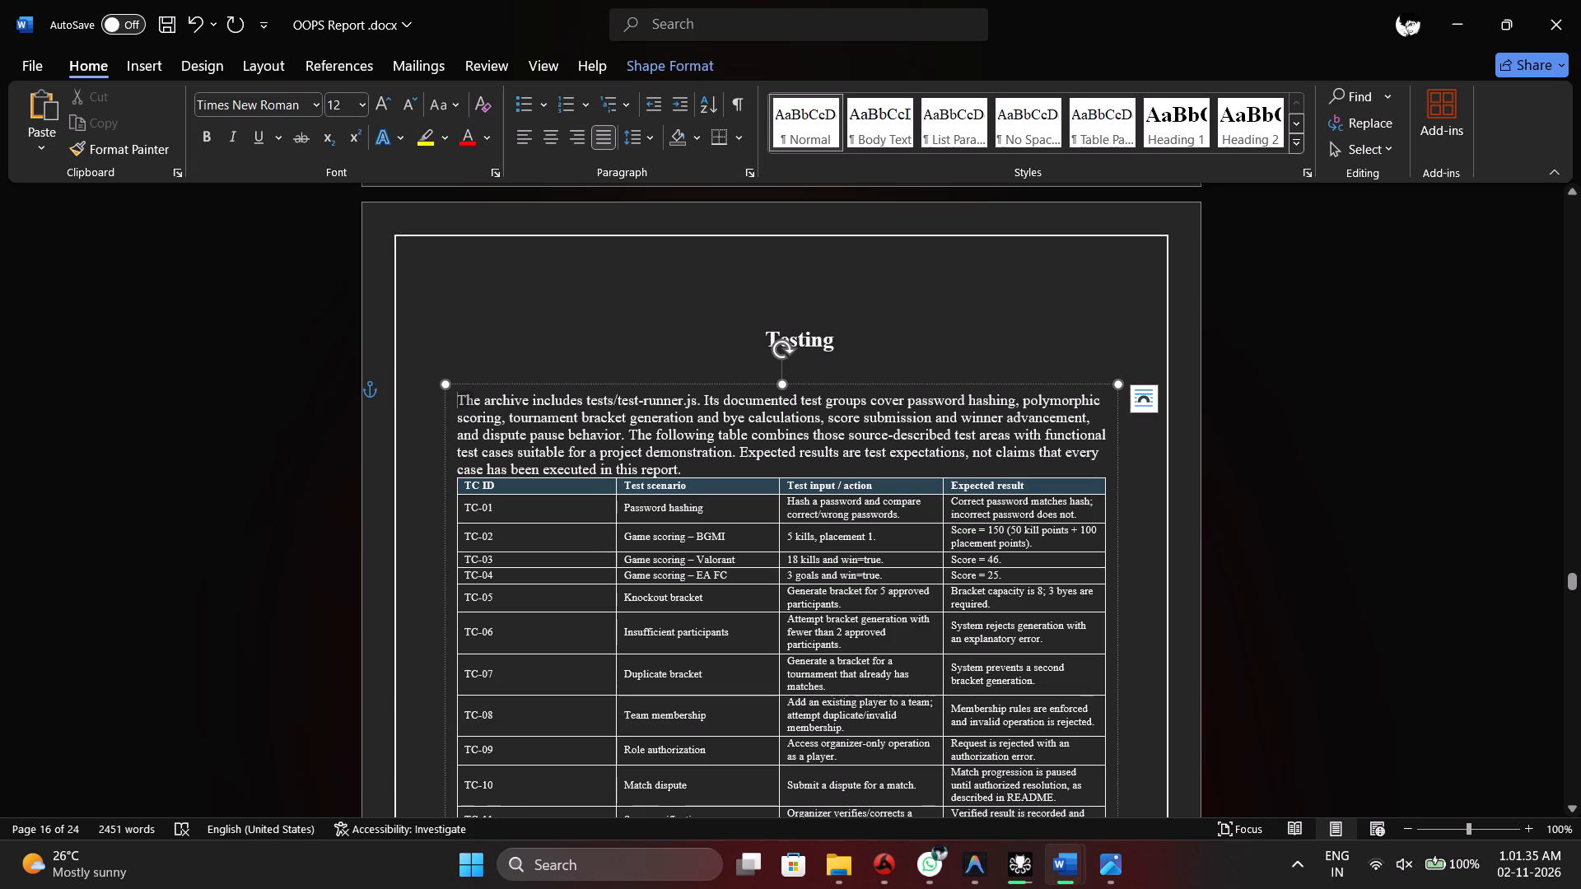
drag(515, 412, 693, 464)
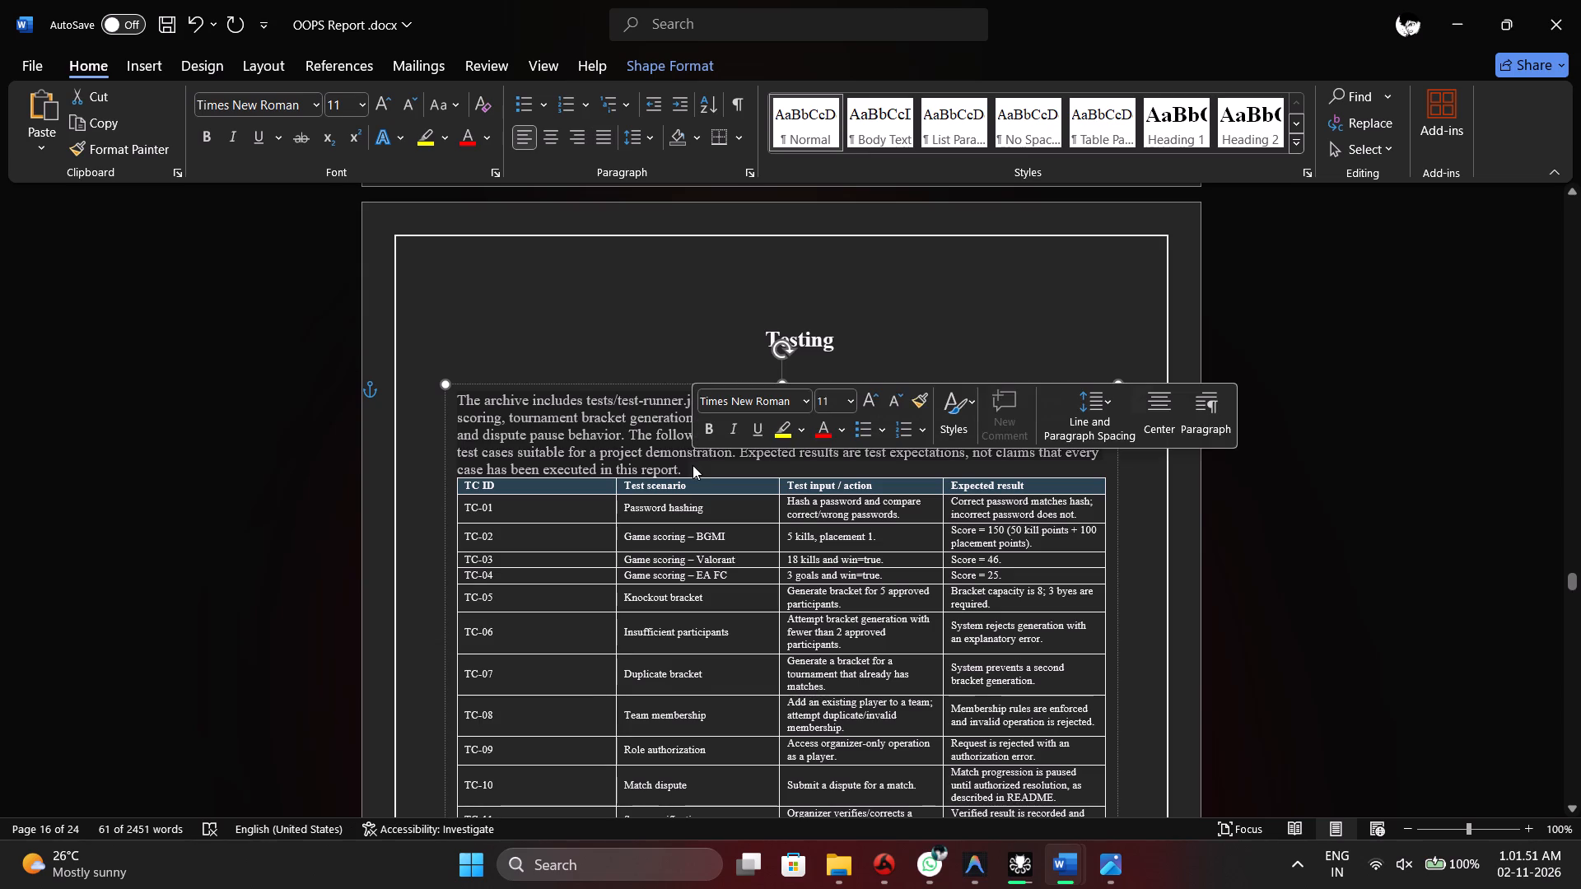
scroll(684, 552, down, 2)
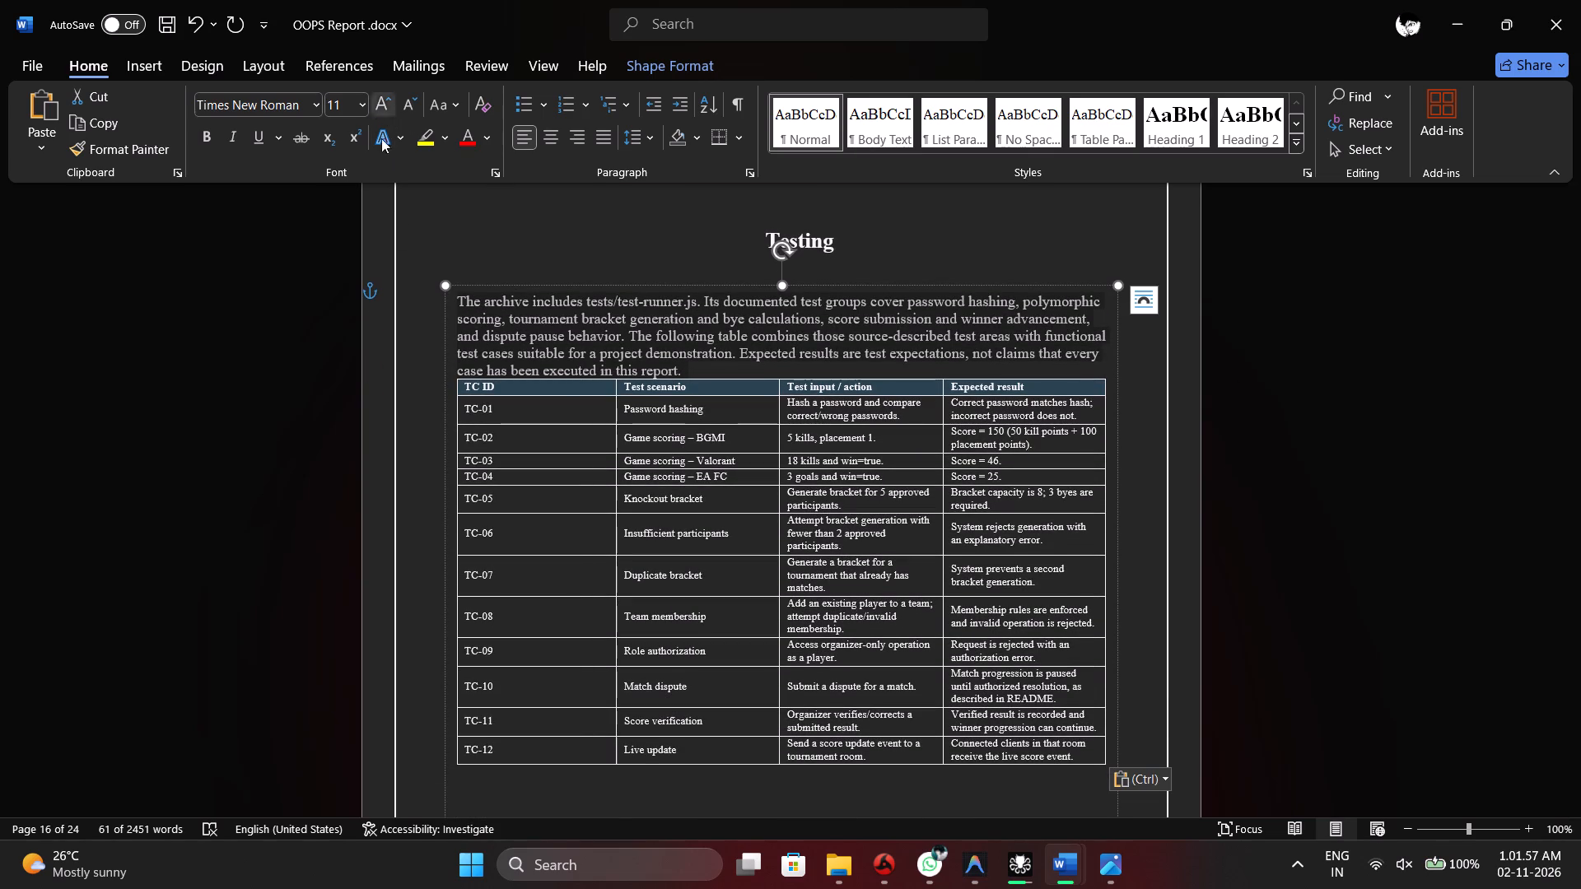
click(493, 322)
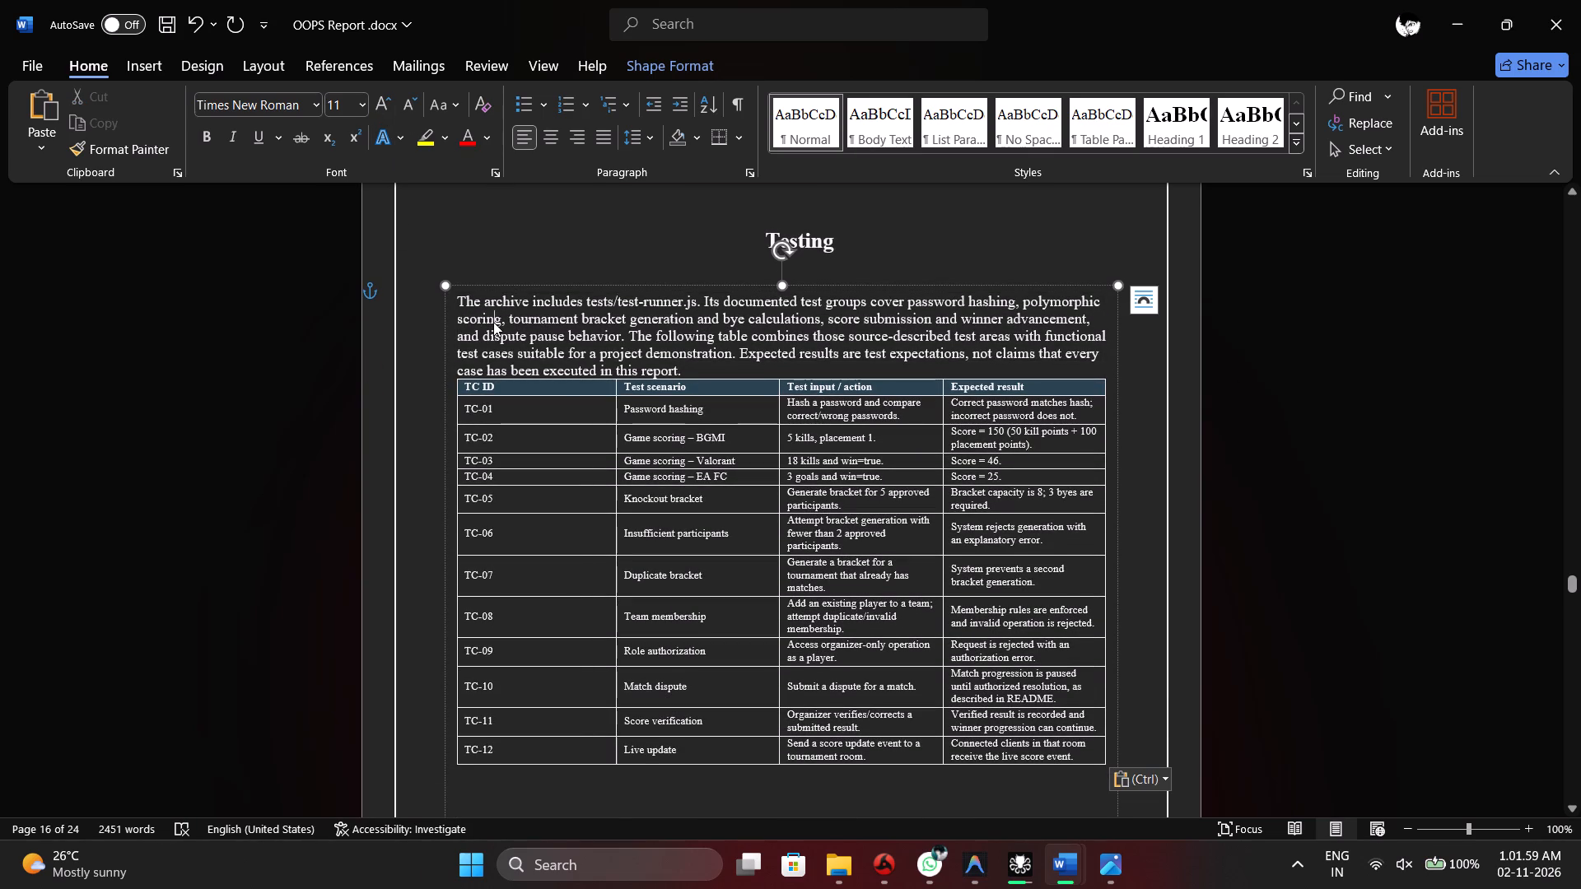
key(ctrl+a)
click(335, 100)
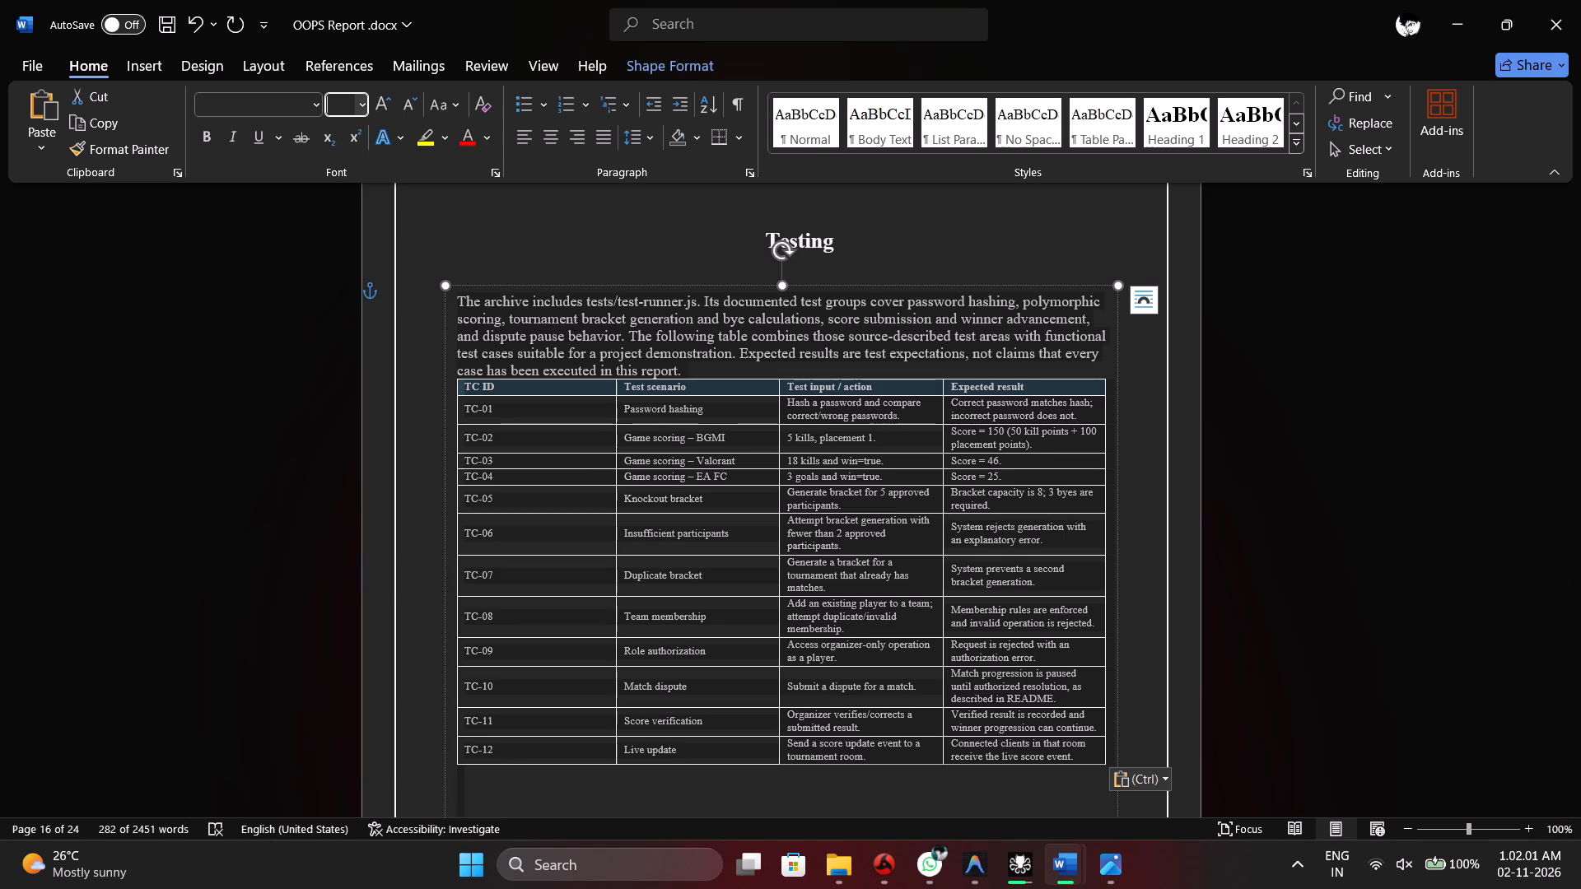
text(12)
key(Return)
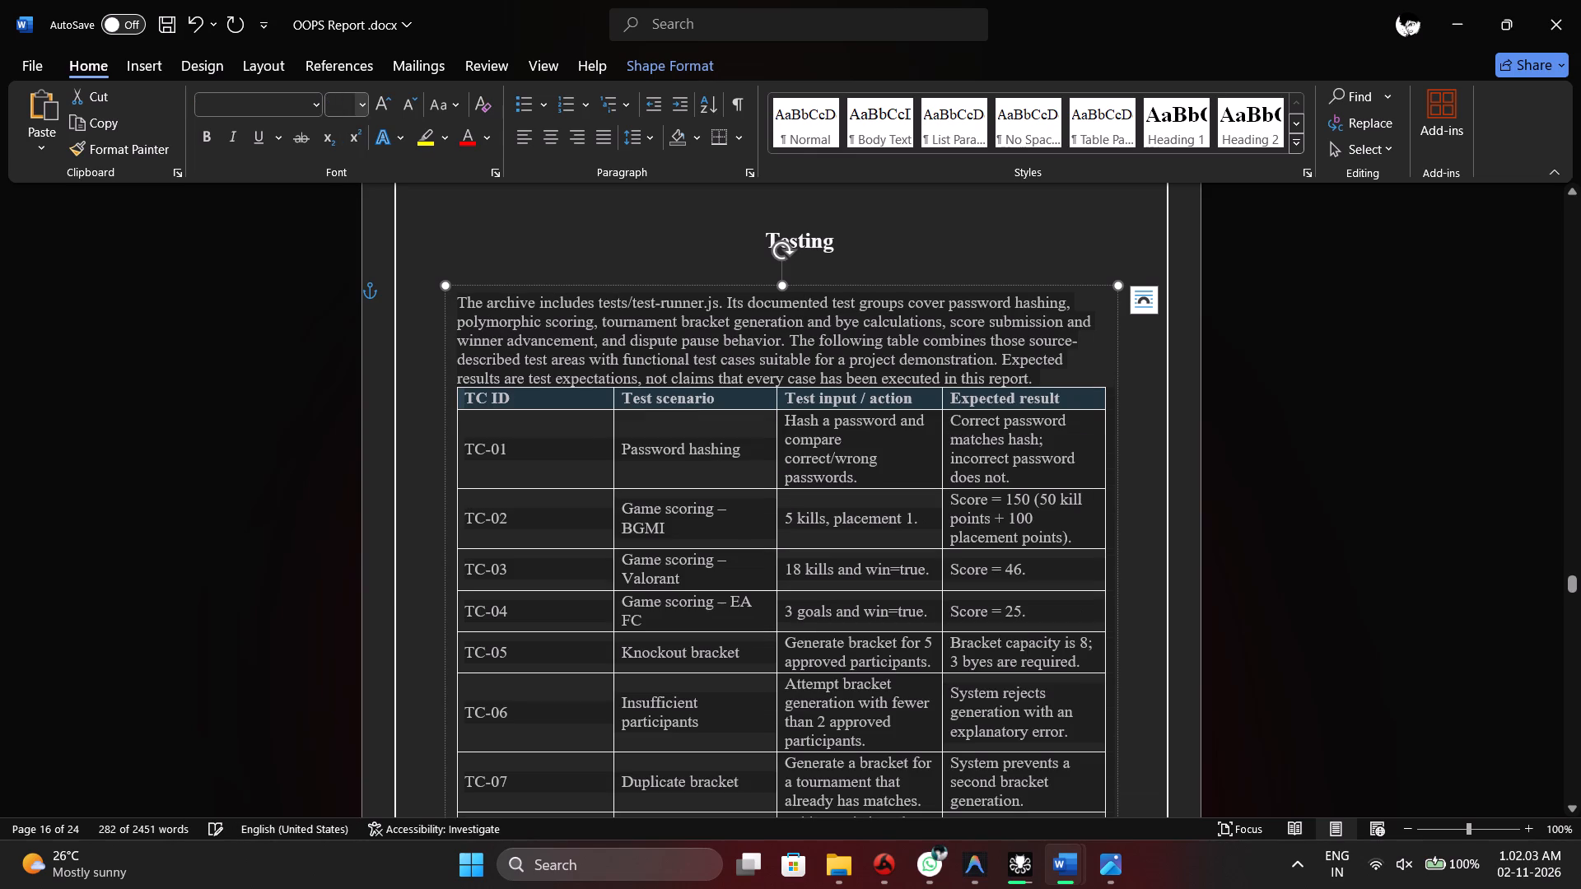
Insert a blank line between the testing introduction paragraph and the test-case table.
click(688, 389)
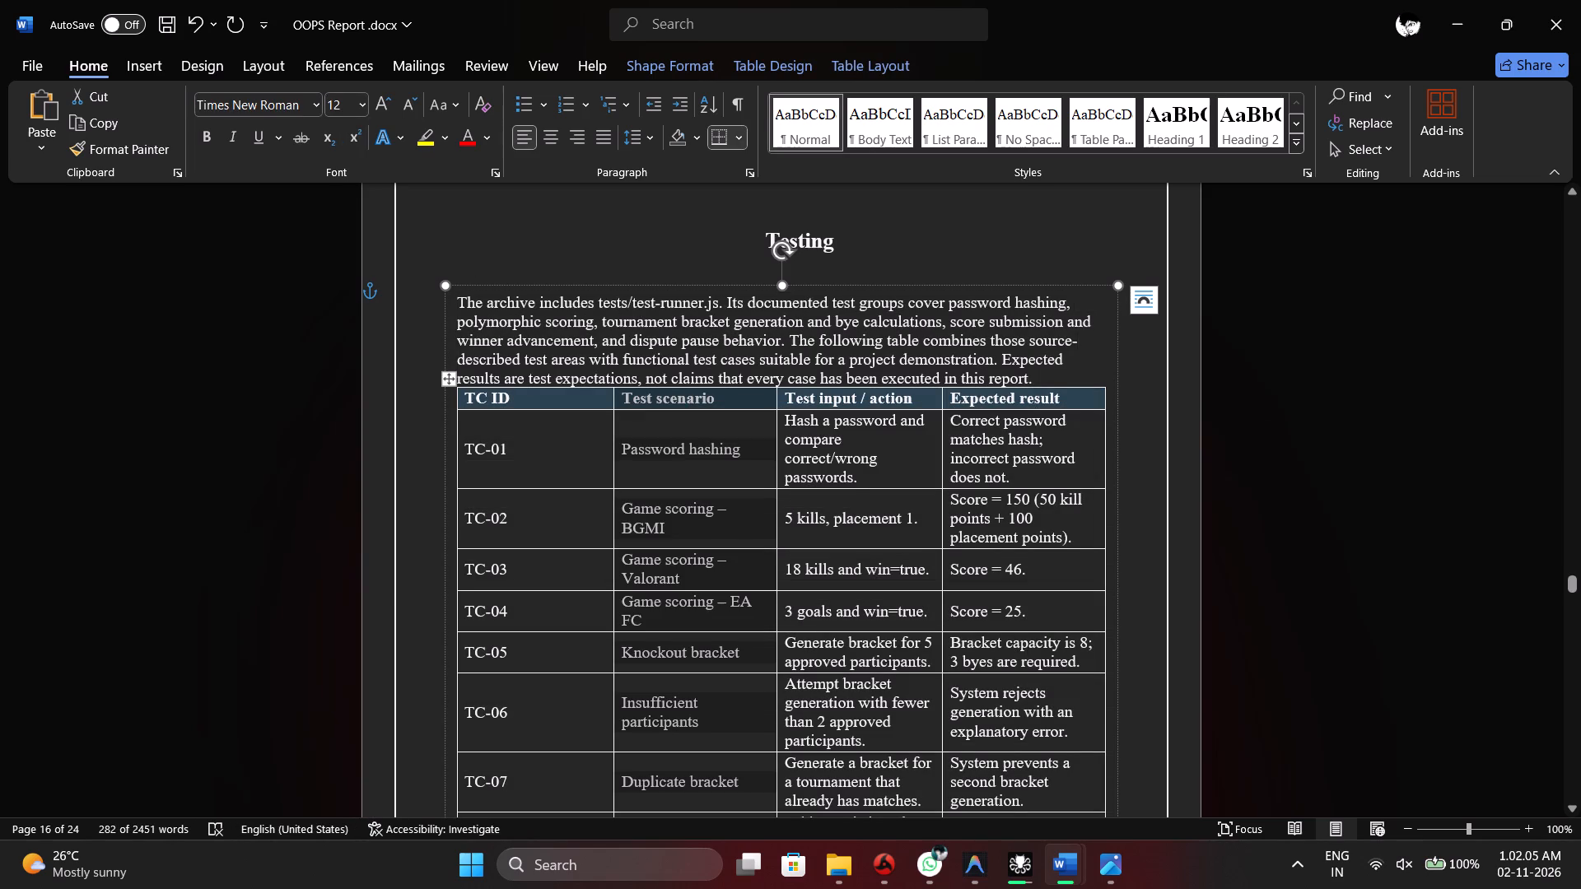
click(1047, 379)
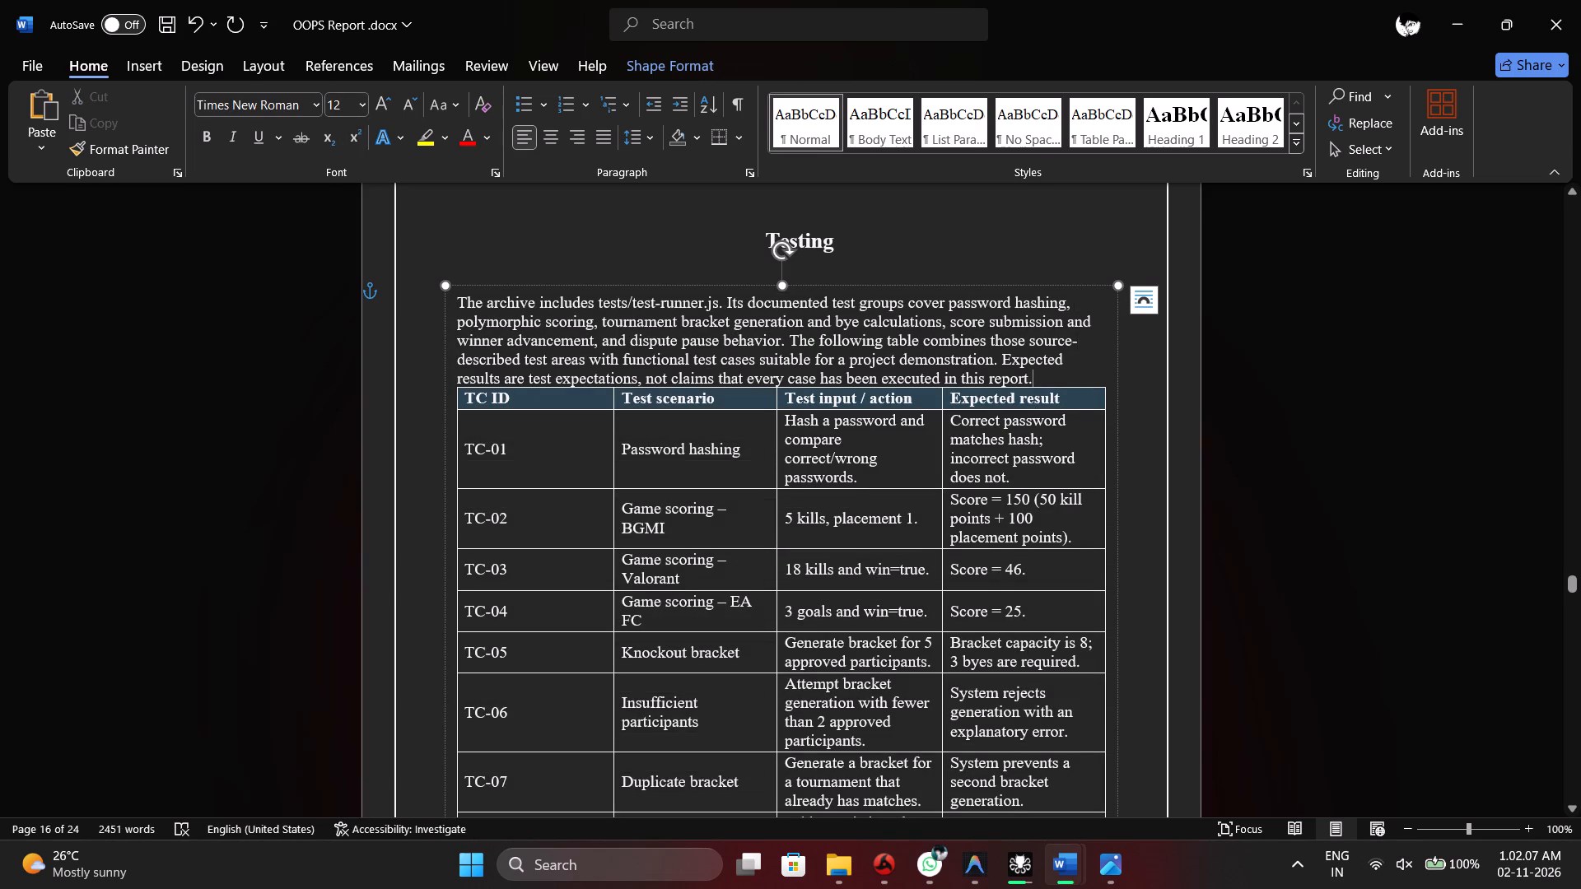
key(Return)
Examine how the test-case table fits within the Testing page border and compare it with the preceding and following pages.
scroll(1047, 379, down, 7)
scroll(949, 426, down, 4)
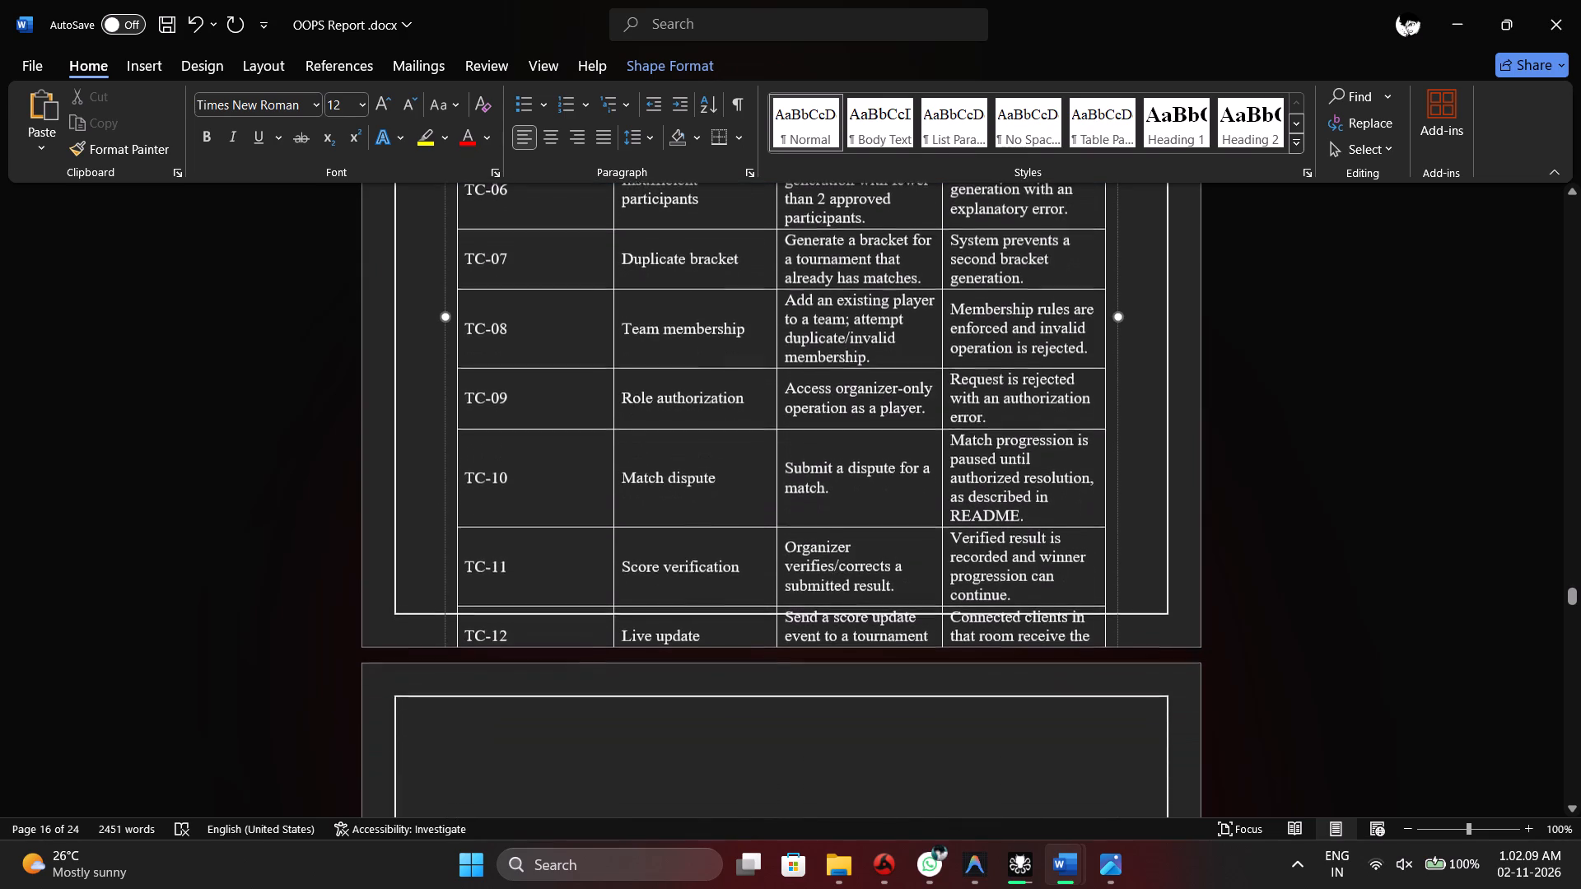
scroll(949, 426, down, 3)
scroll(944, 469, up, 12)
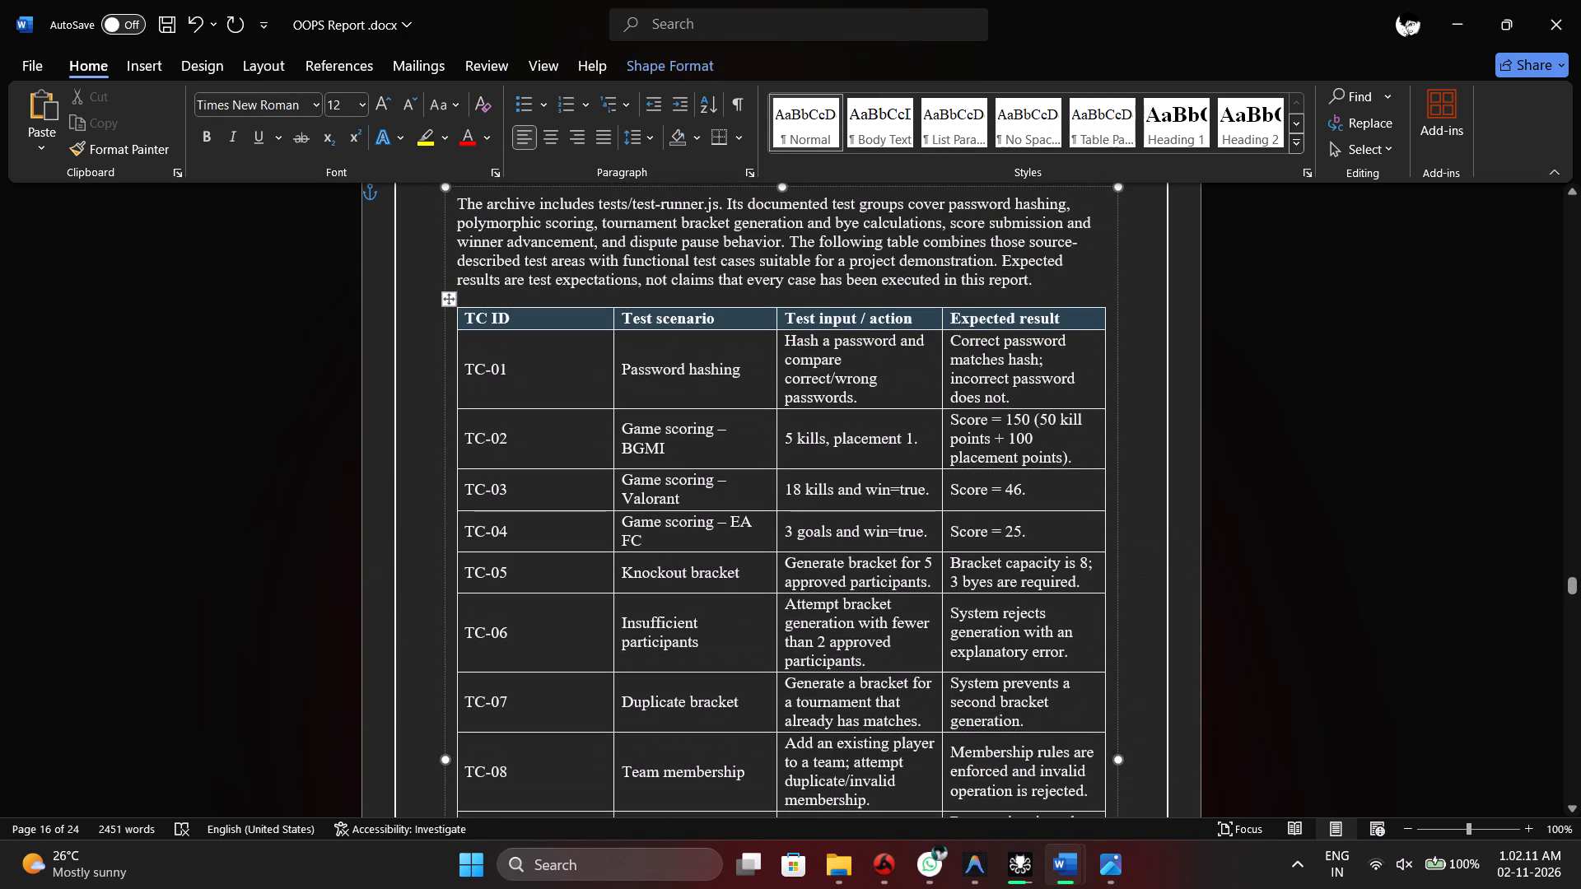
scroll(607, 312, down, 13)
scroll(651, 444, up, 4)
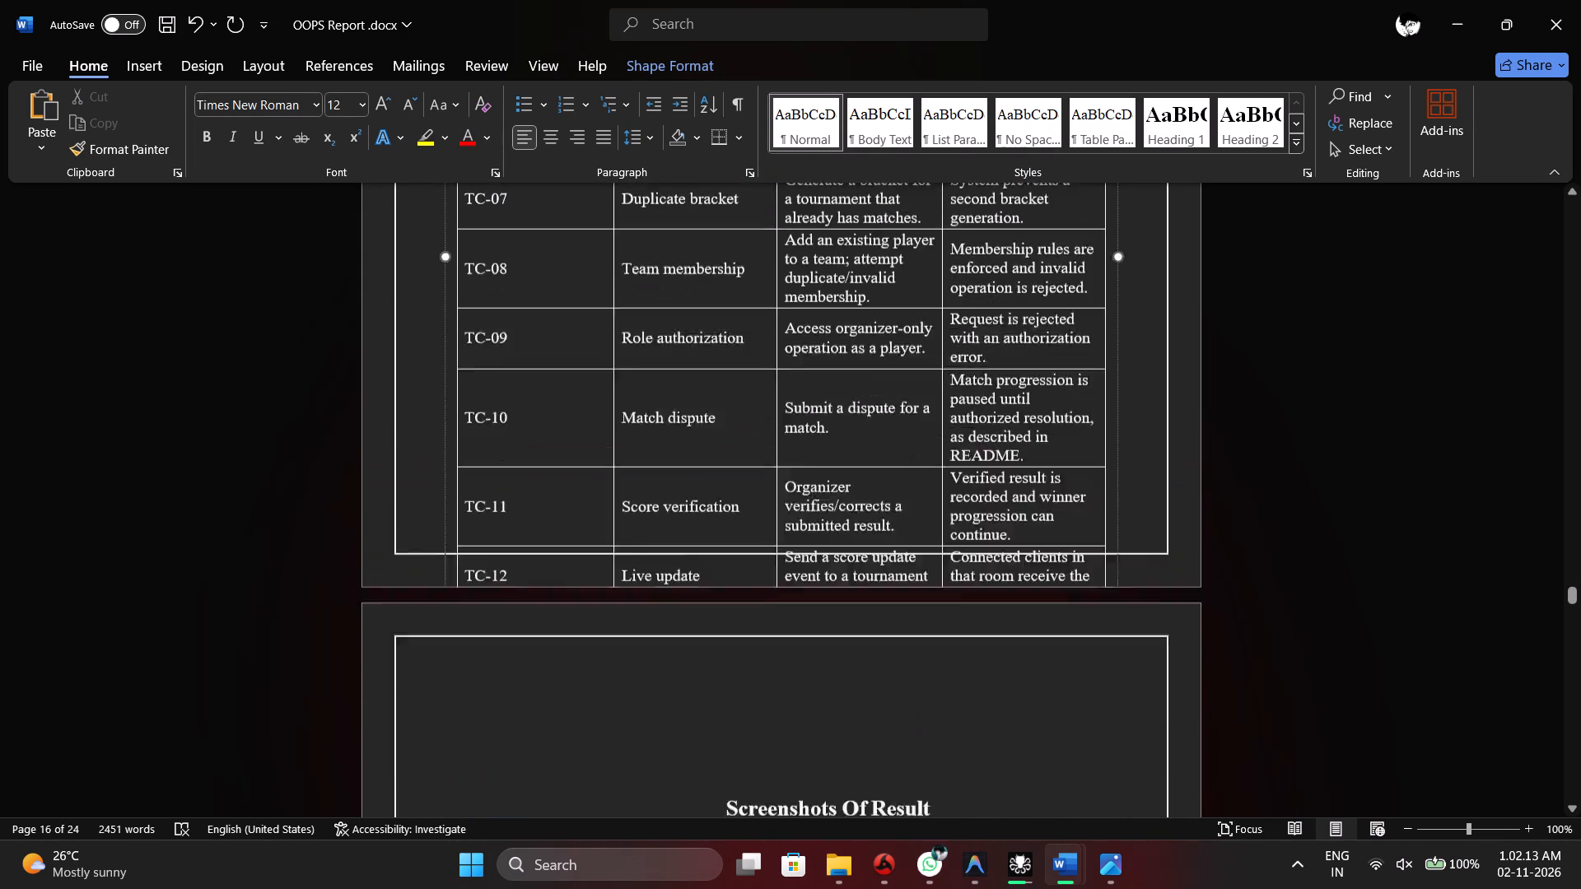
scroll(651, 444, up, 4)
scroll(651, 444, down, 4)
scroll(691, 463, up, 9)
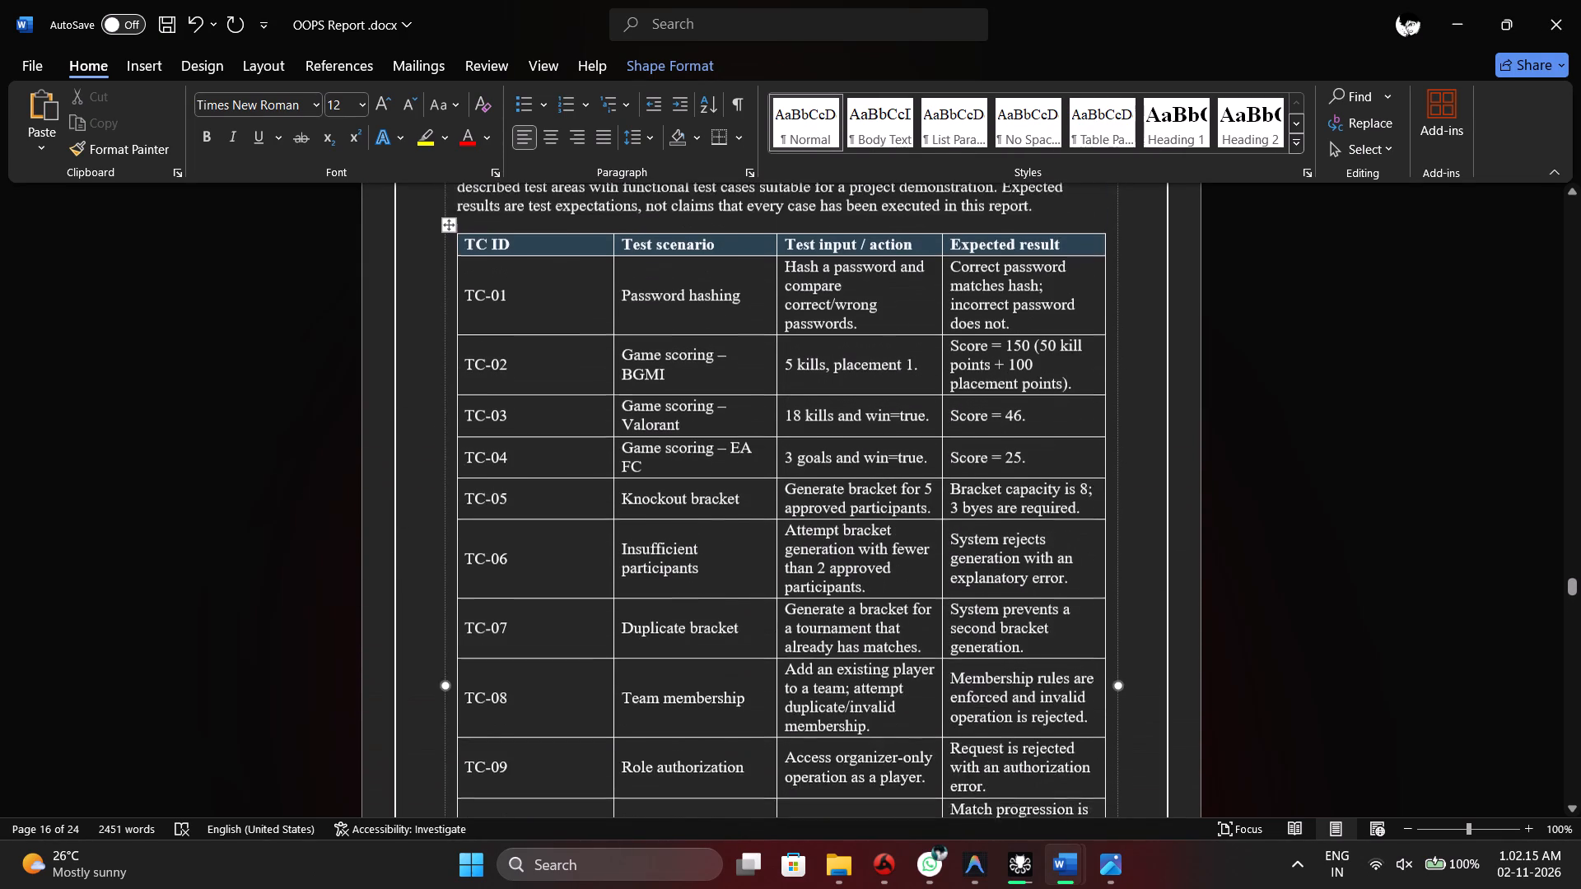
scroll(691, 461, up, 3)
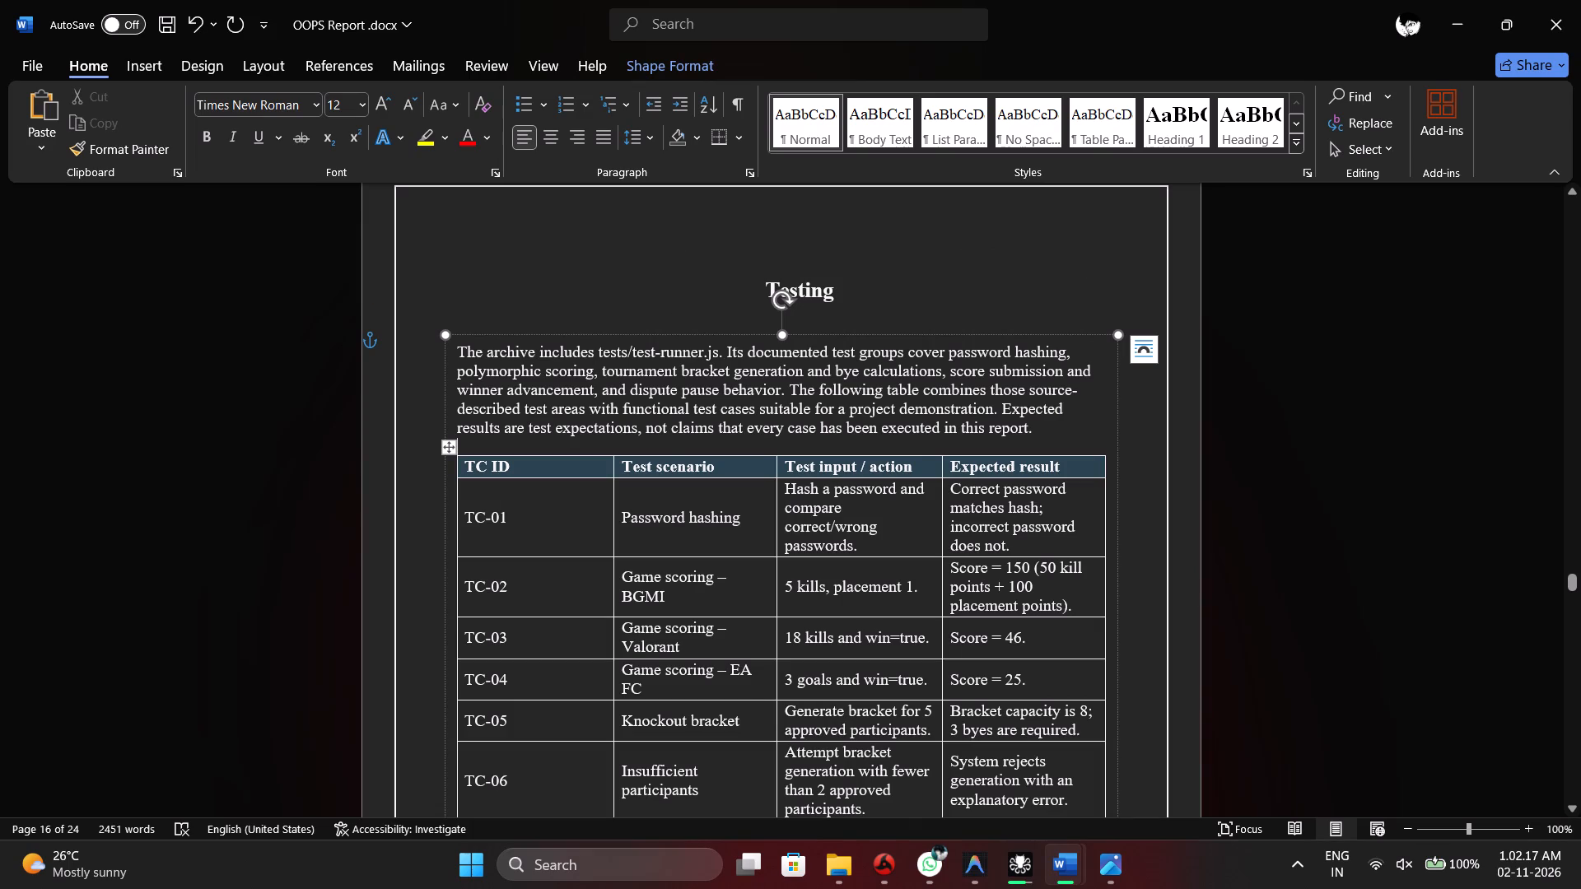
scroll(702, 412, up, 2)
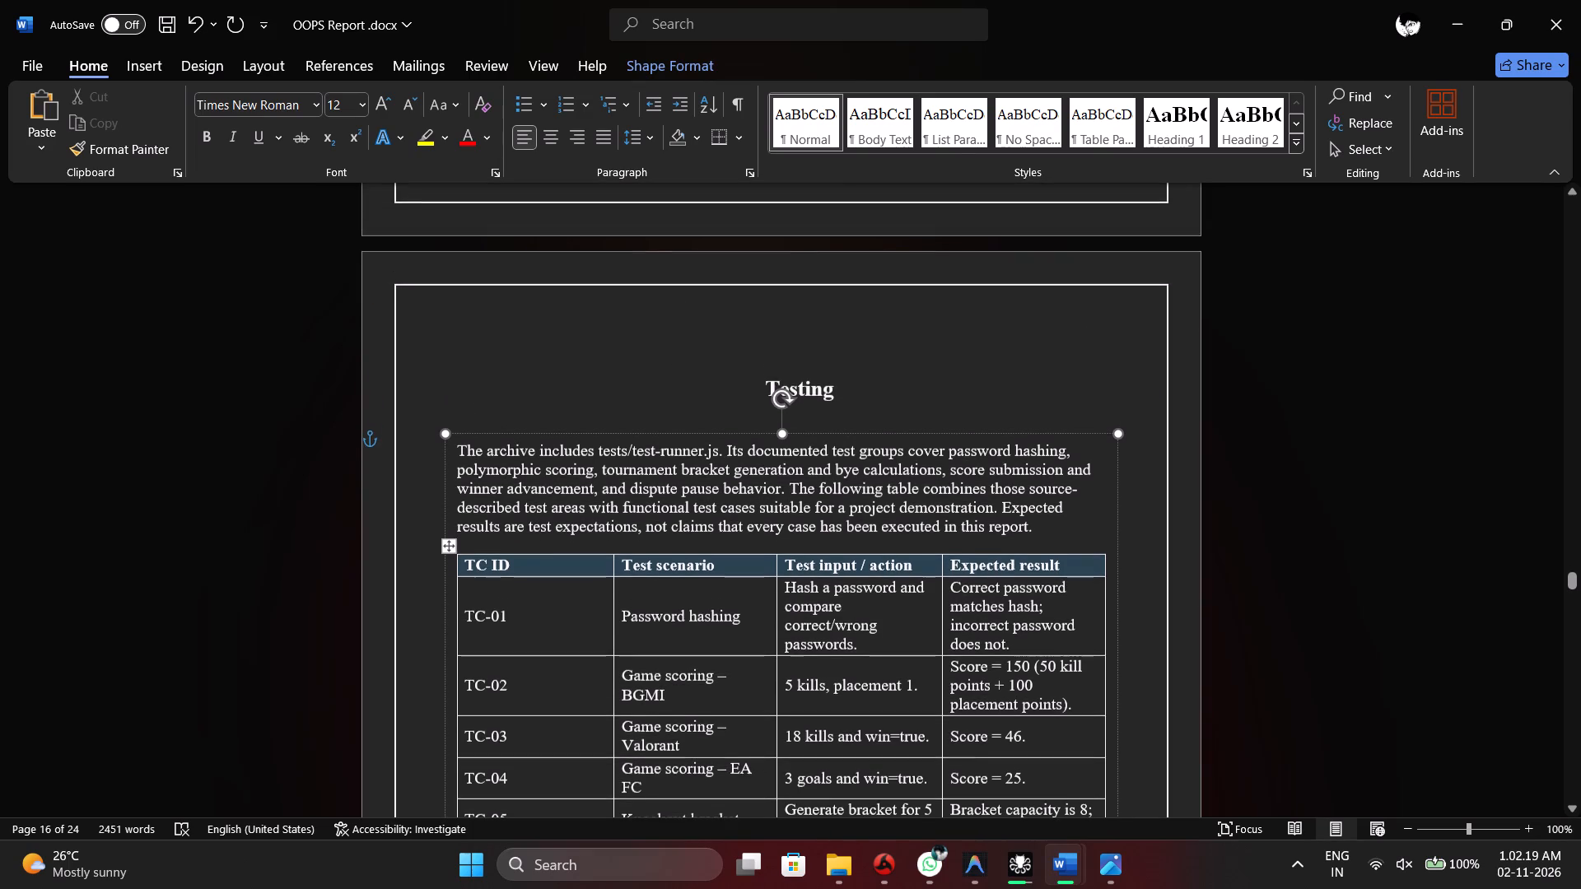
scroll(763, 358, up, 19)
scroll(761, 351, down, 11)
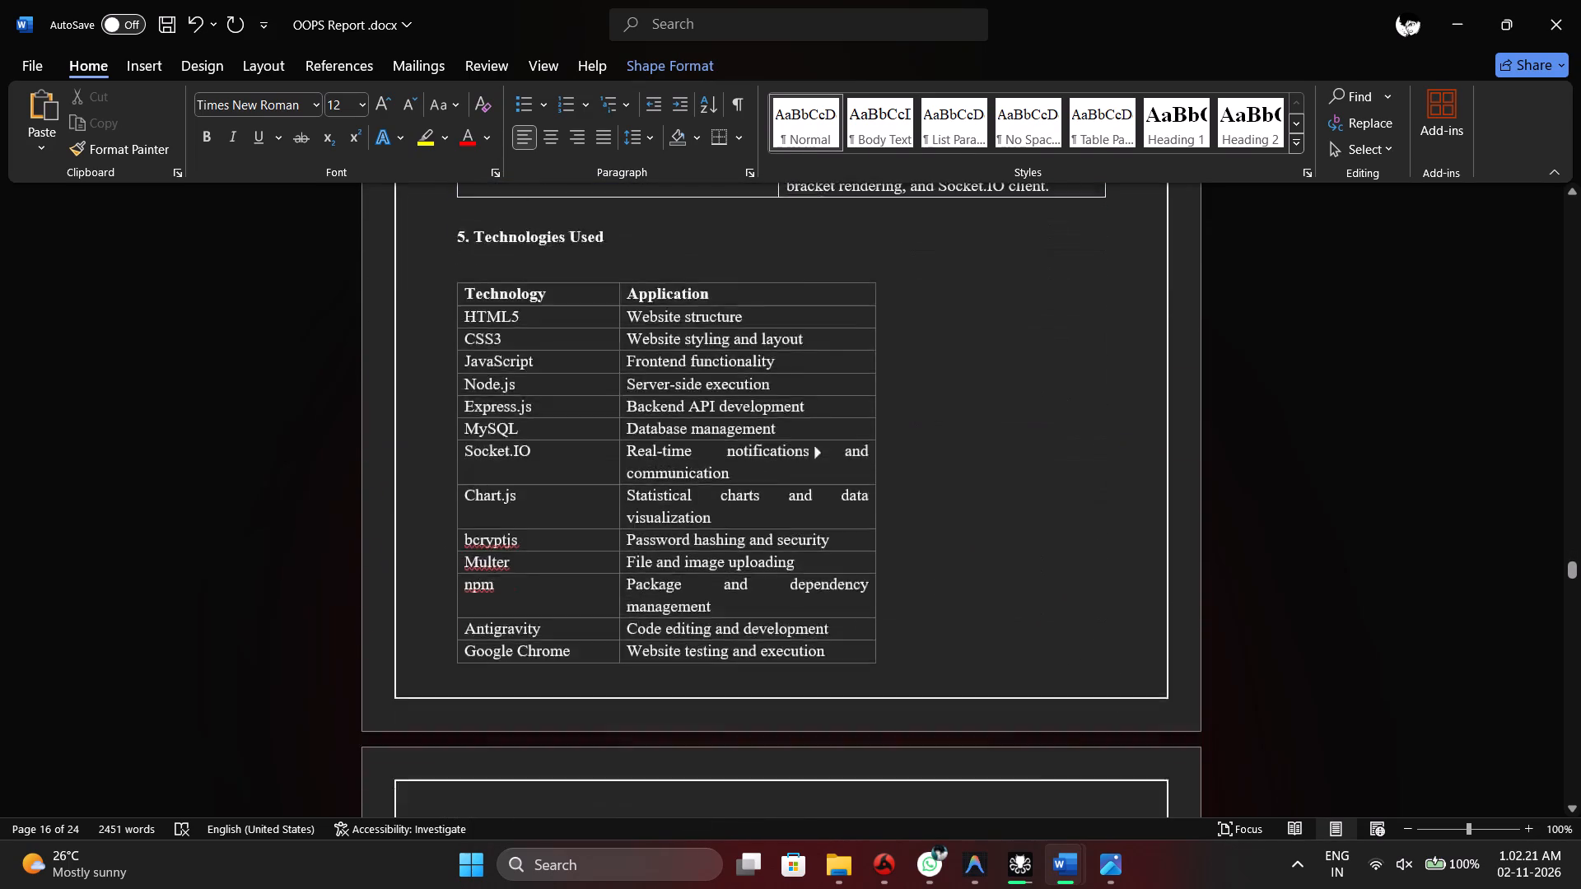
Examine the space above and below the Testing heading and compare it with the page starts of the preceding implementation pages.
scroll(761, 349, down, 6)
click(819, 480)
click(767, 485)
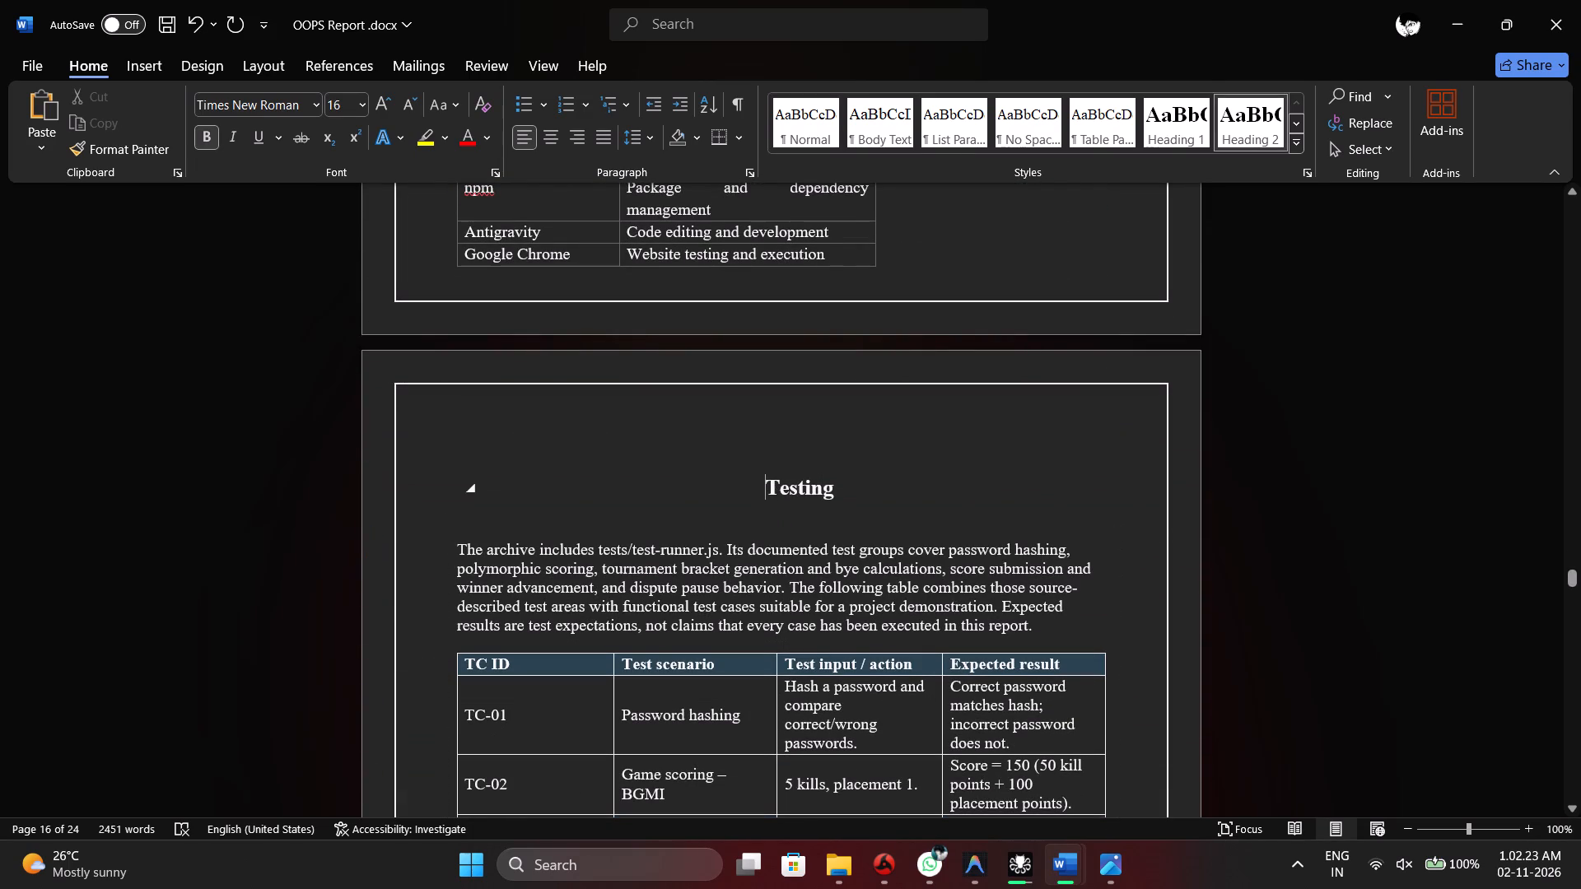
click(759, 448)
click(778, 440)
scroll(796, 518, up, 20)
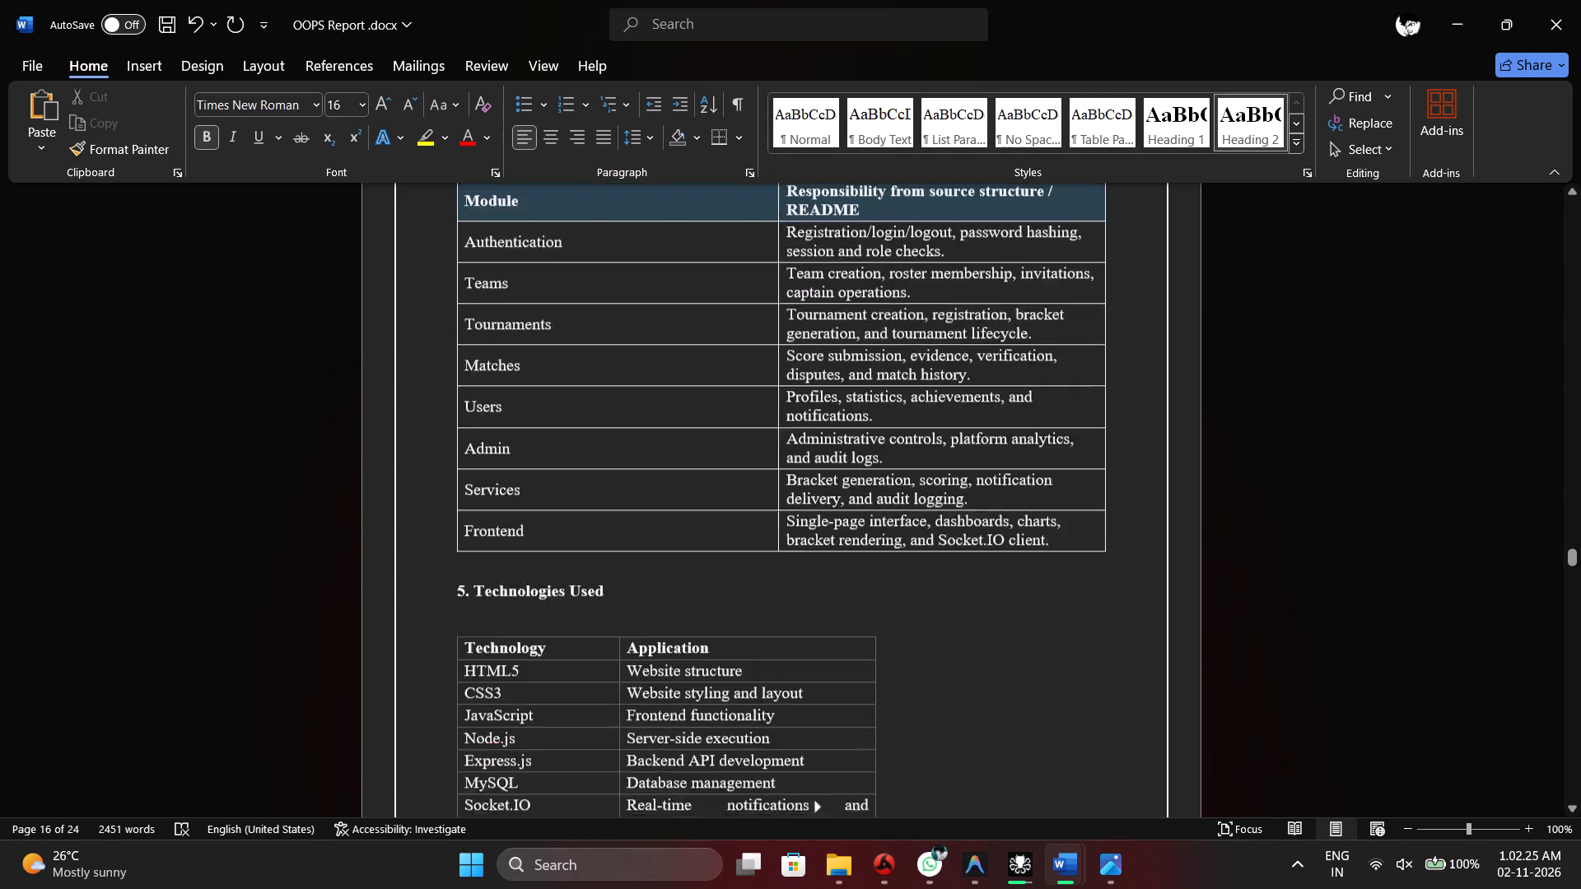
scroll(795, 501, up, 8)
scroll(794, 496, up, 20)
scroll(794, 496, up, 7)
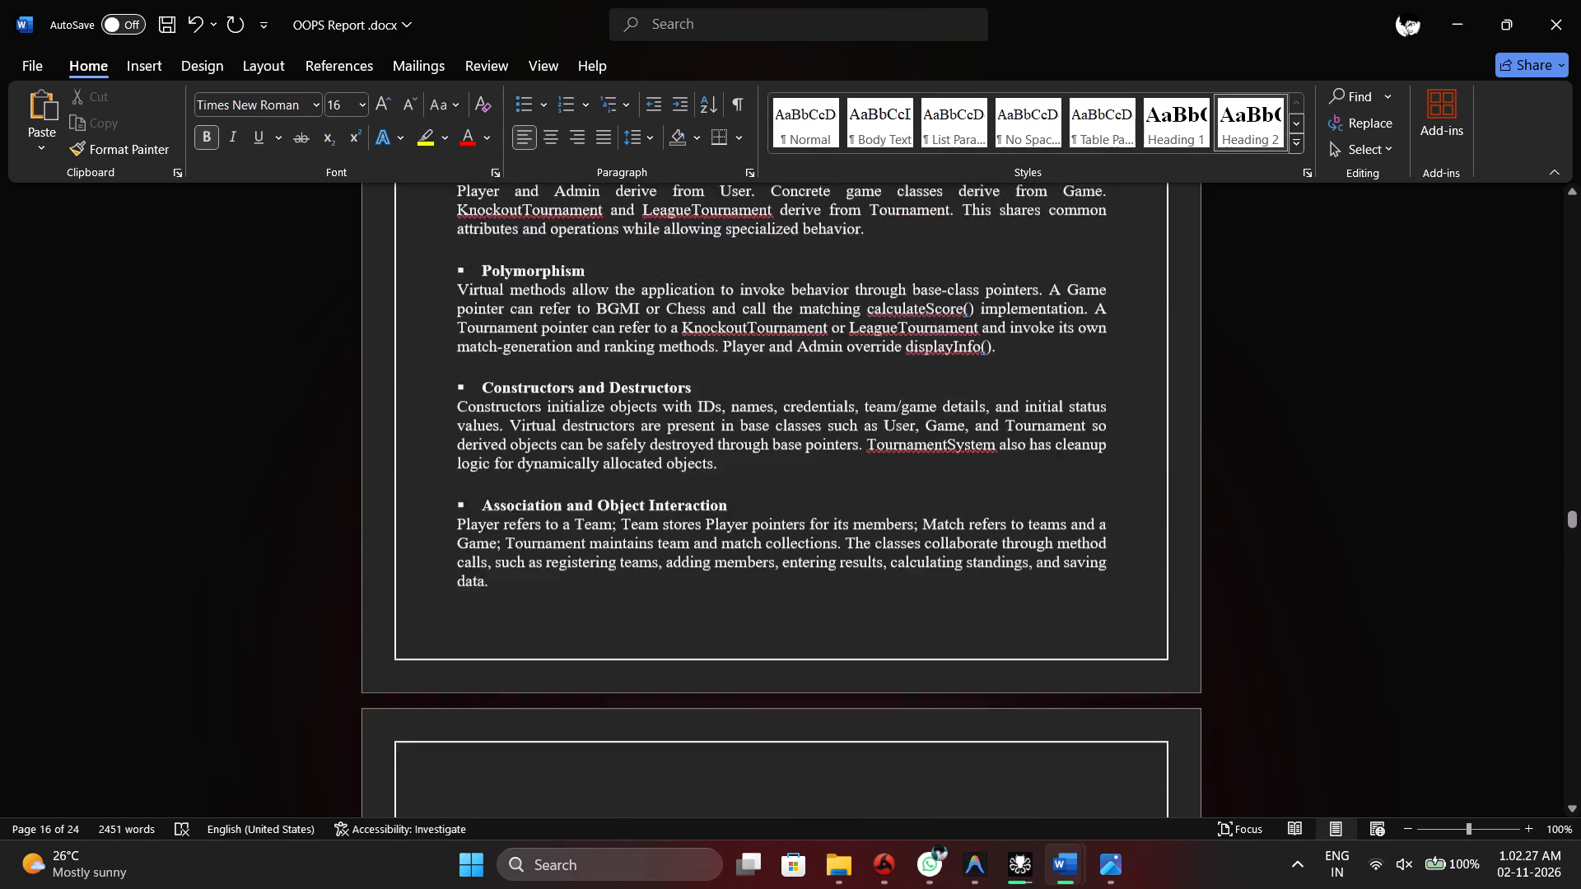
scroll(794, 491, up, 11)
scroll(793, 486, down, 17)
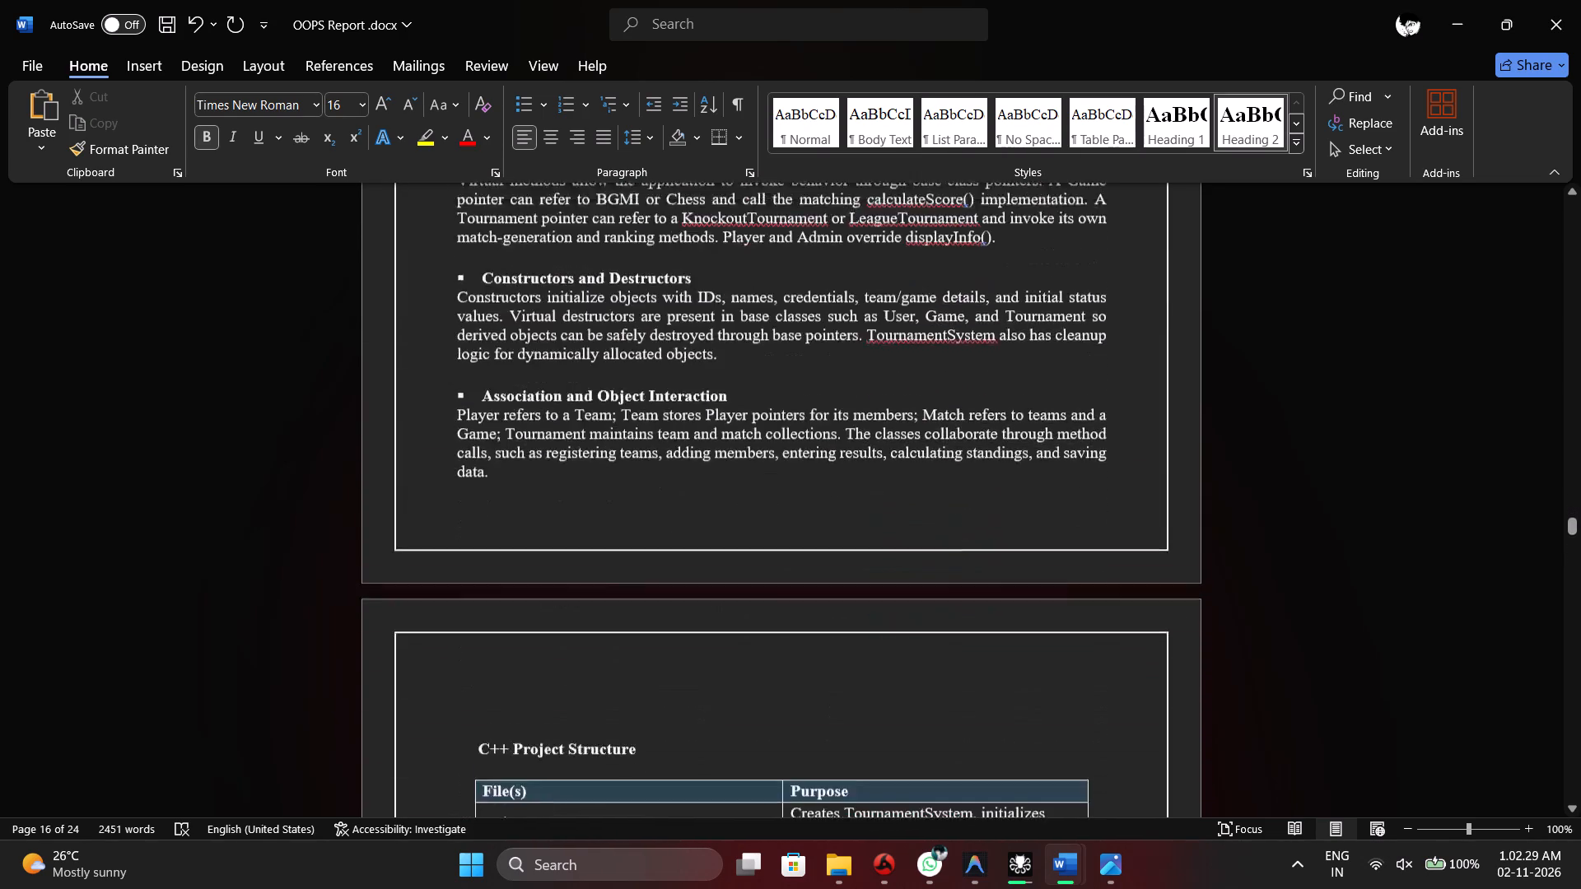
scroll(793, 484, down, 20)
scroll(793, 484, down, 20)
scroll(793, 484, down, 7)
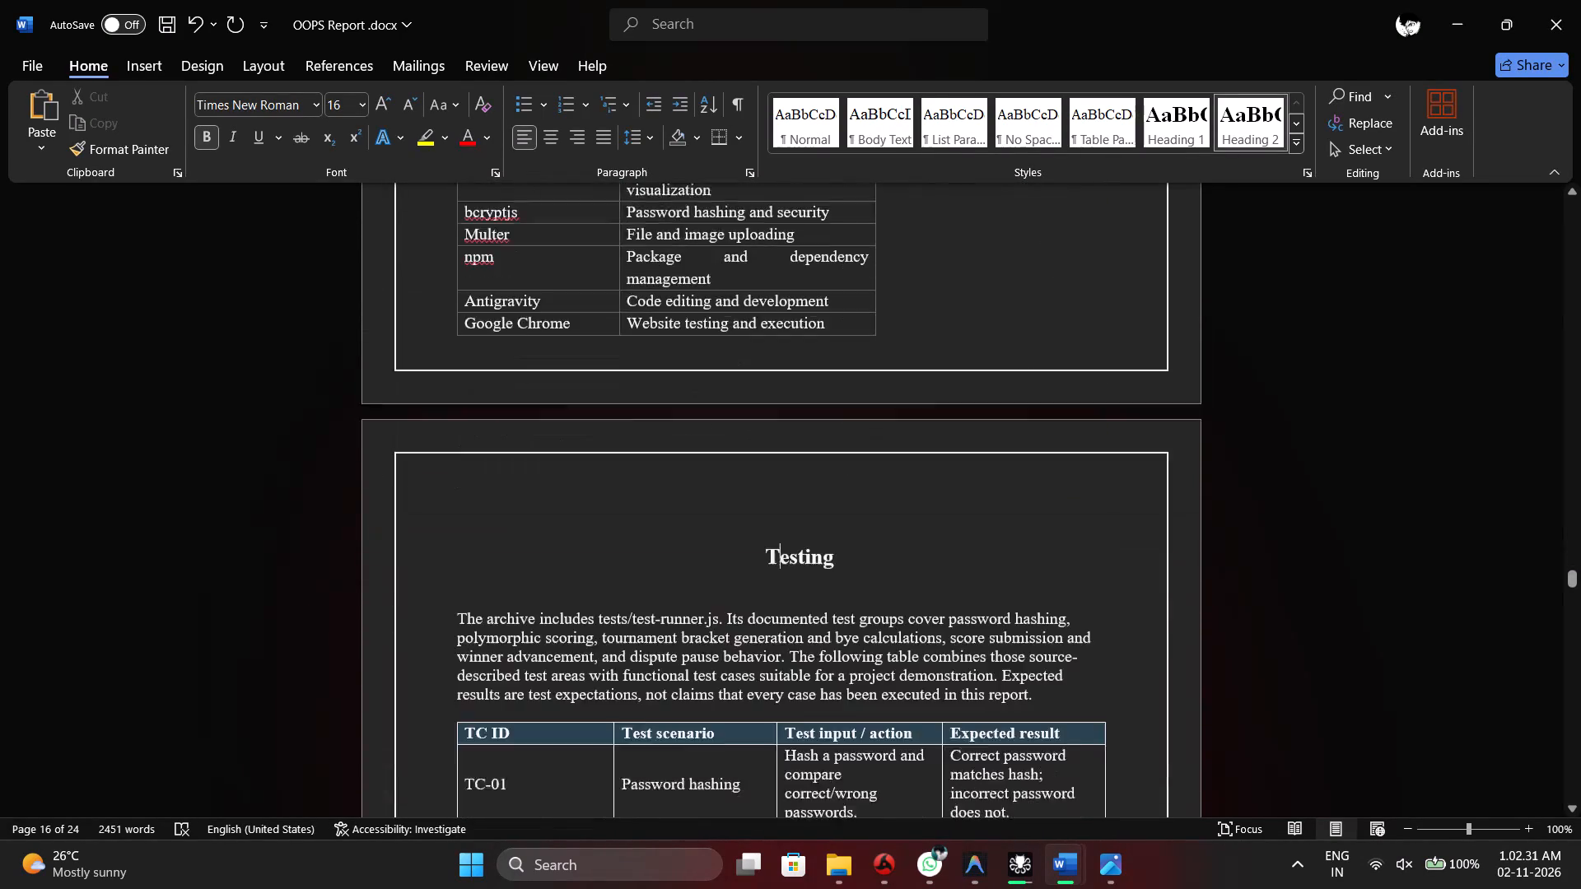
scroll(793, 484, down, 5)
scroll(793, 484, up, 3)
Delete the blank line between the Testing heading and the testing introduction text box.
click(753, 524)
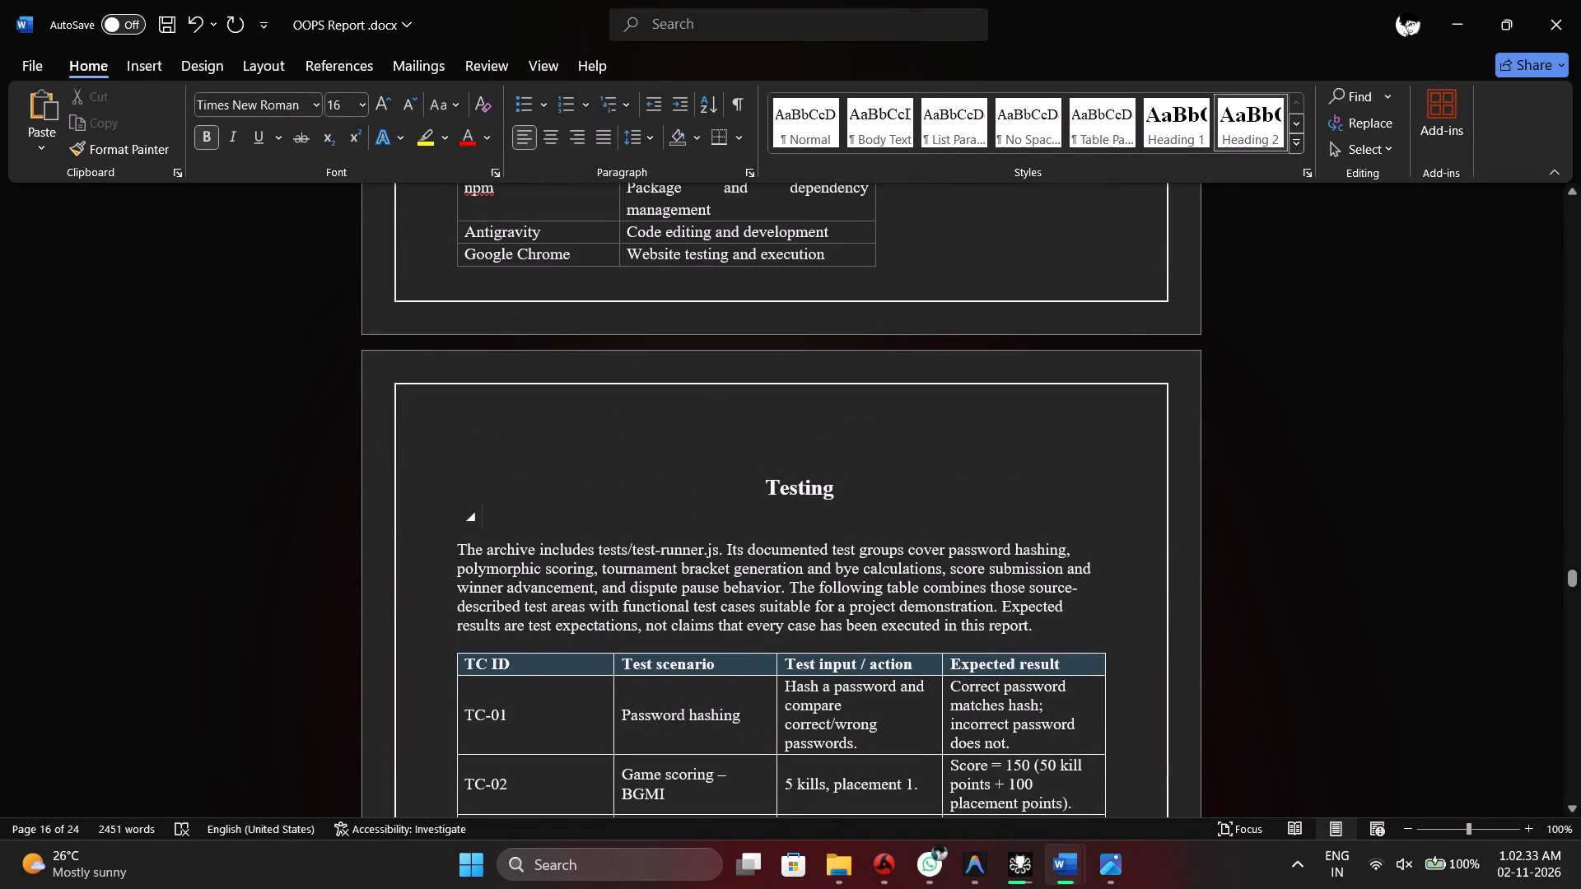
key(BackSpace)
key(BackSpace)
key(BackSpace)
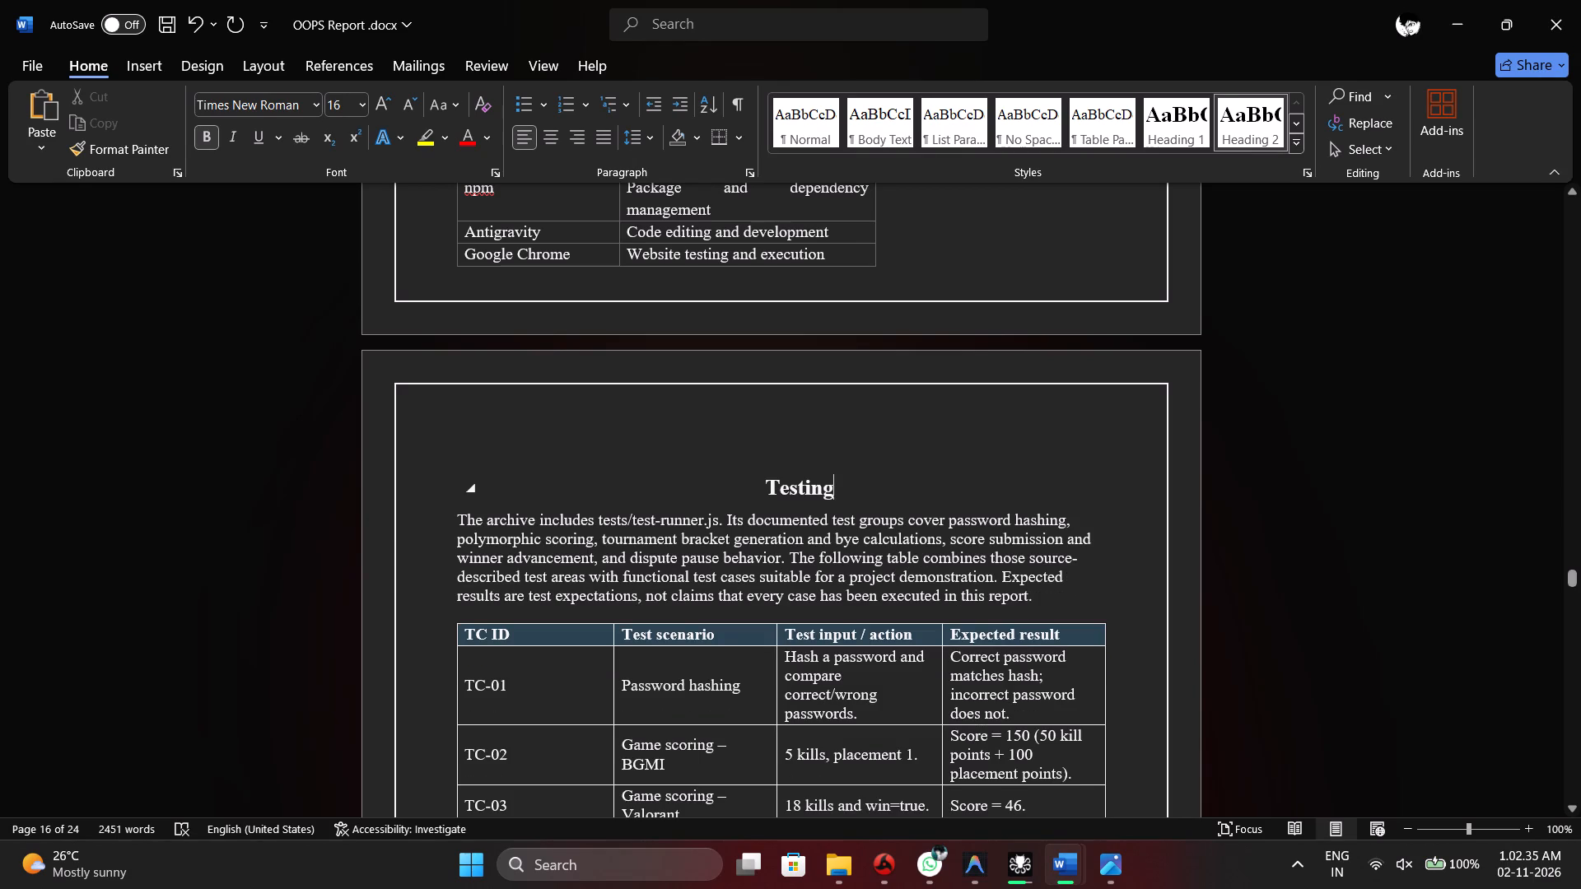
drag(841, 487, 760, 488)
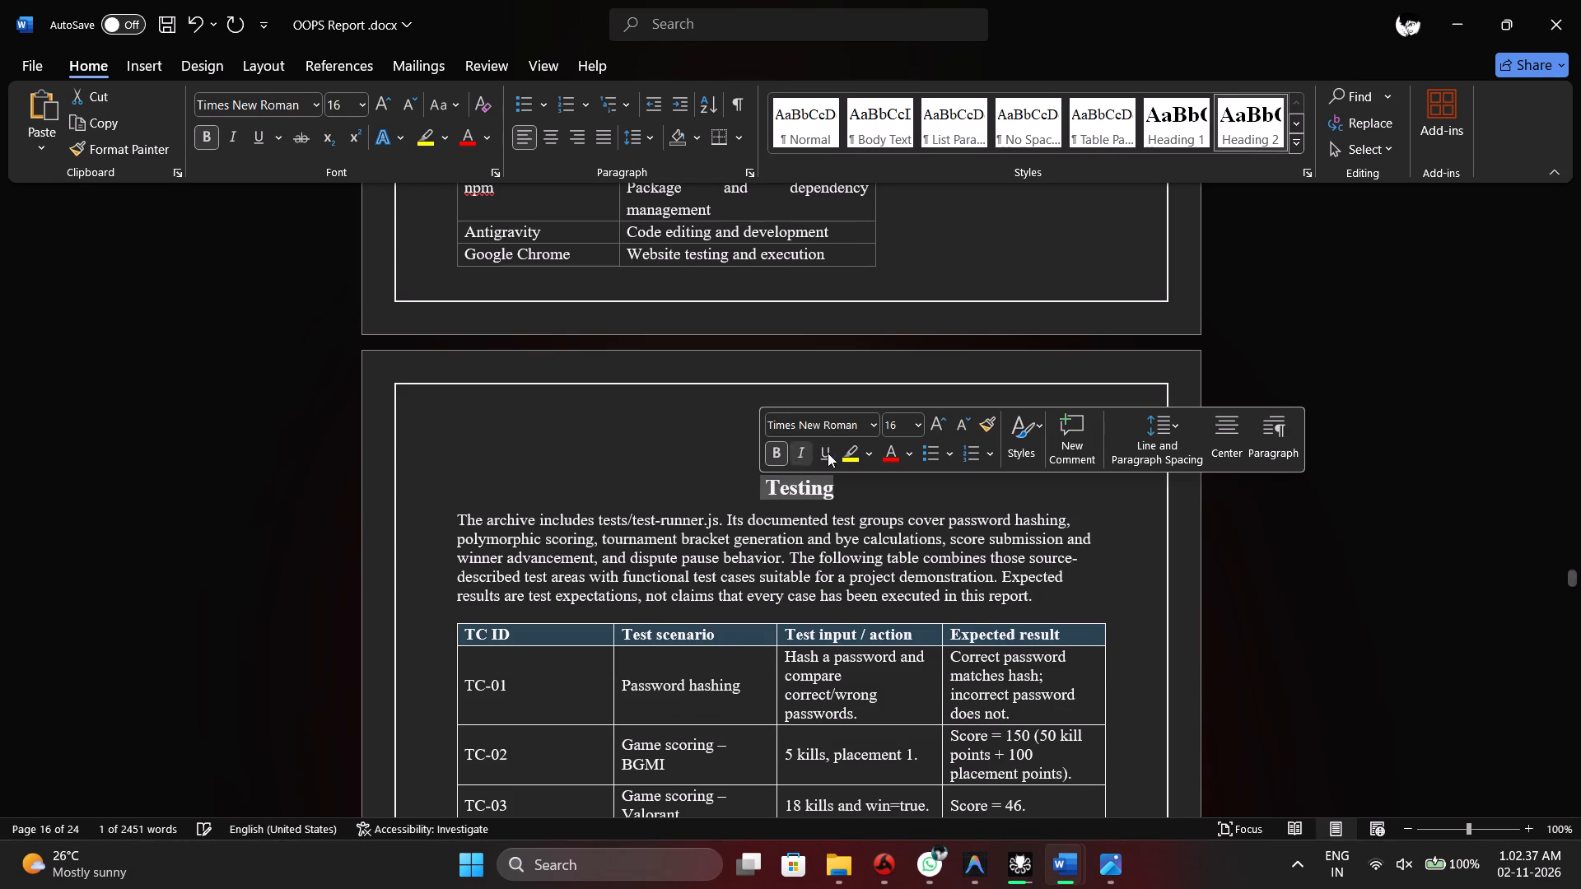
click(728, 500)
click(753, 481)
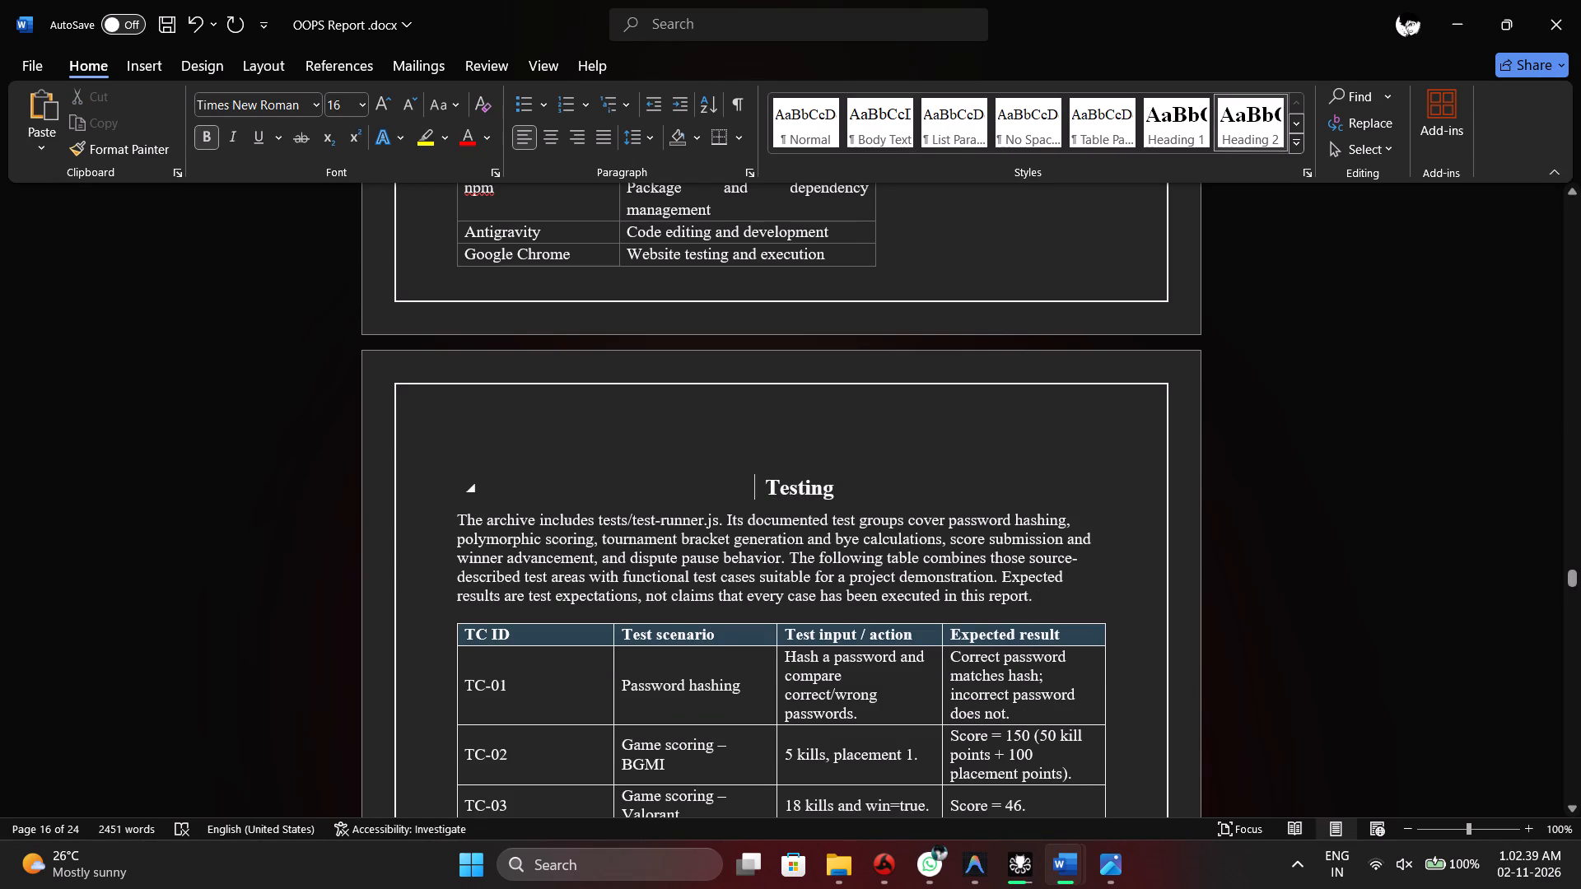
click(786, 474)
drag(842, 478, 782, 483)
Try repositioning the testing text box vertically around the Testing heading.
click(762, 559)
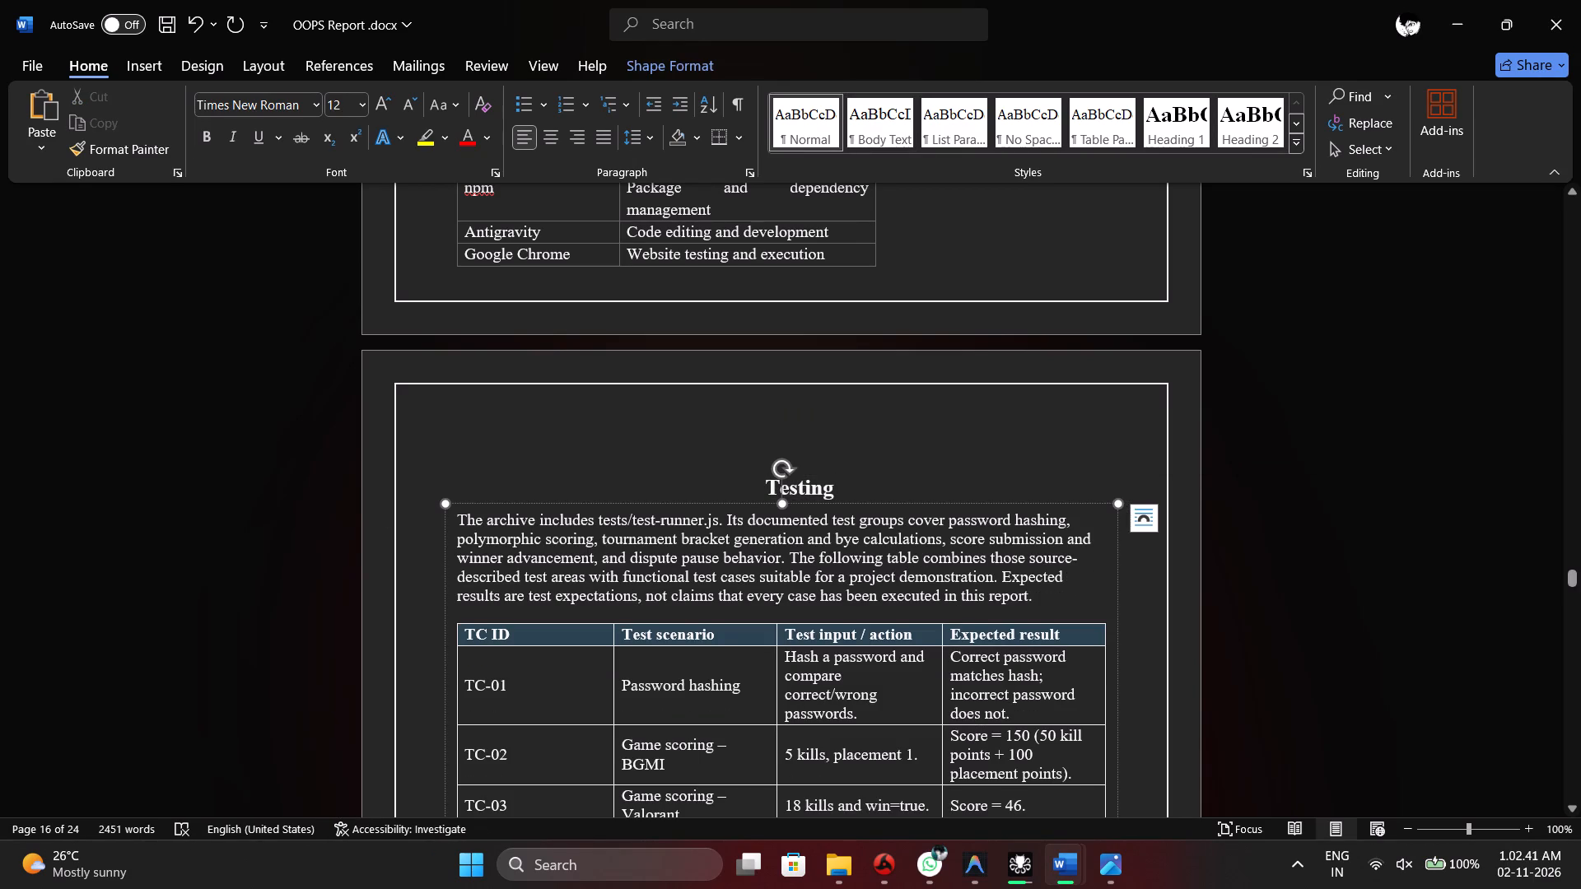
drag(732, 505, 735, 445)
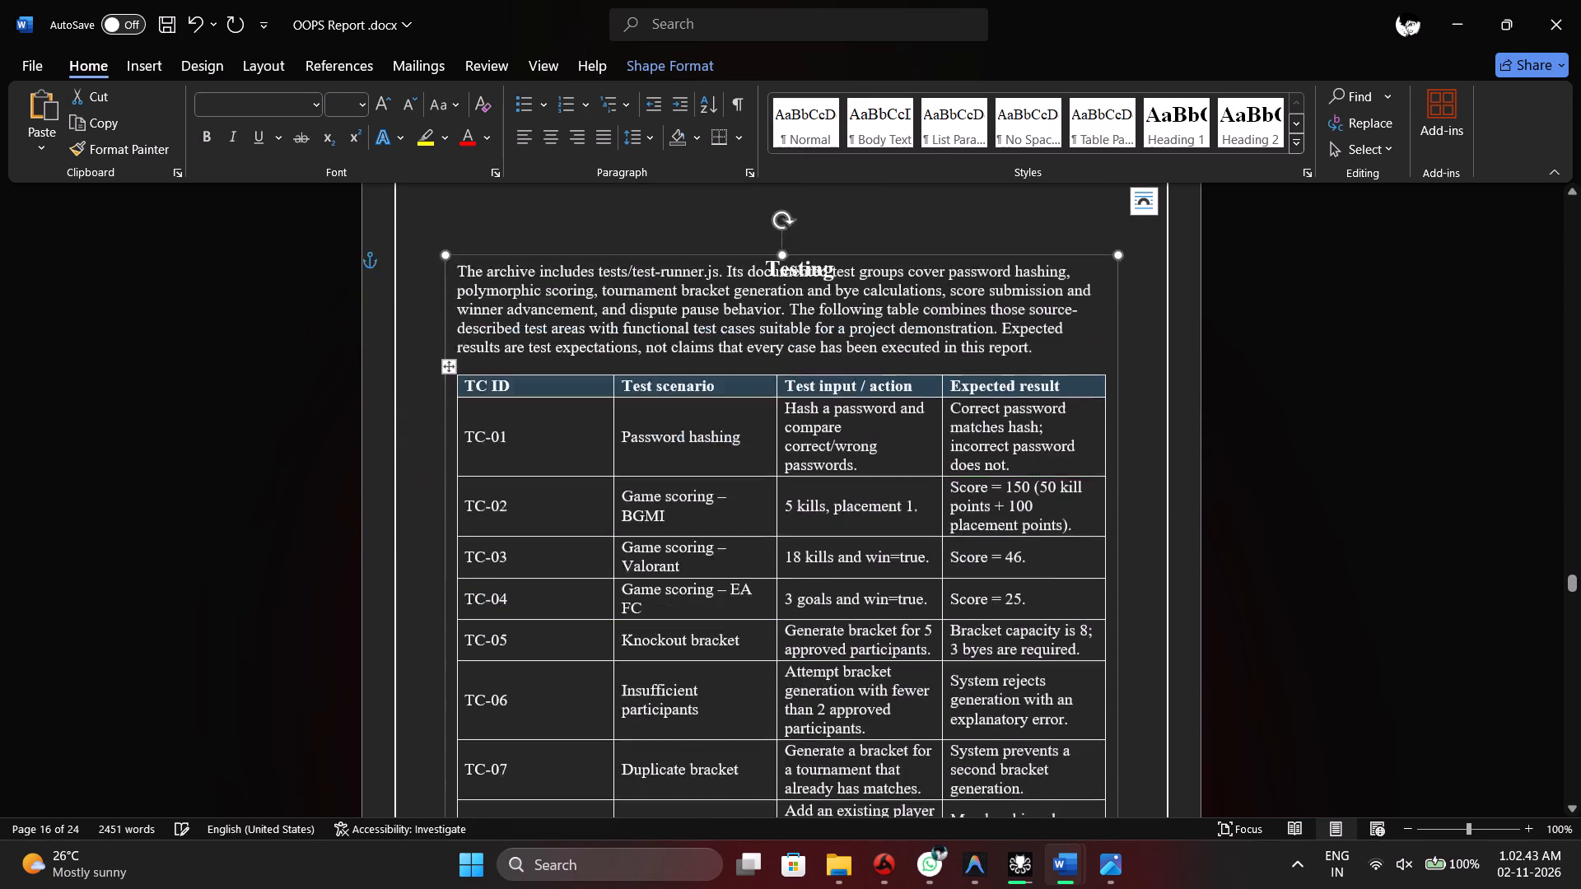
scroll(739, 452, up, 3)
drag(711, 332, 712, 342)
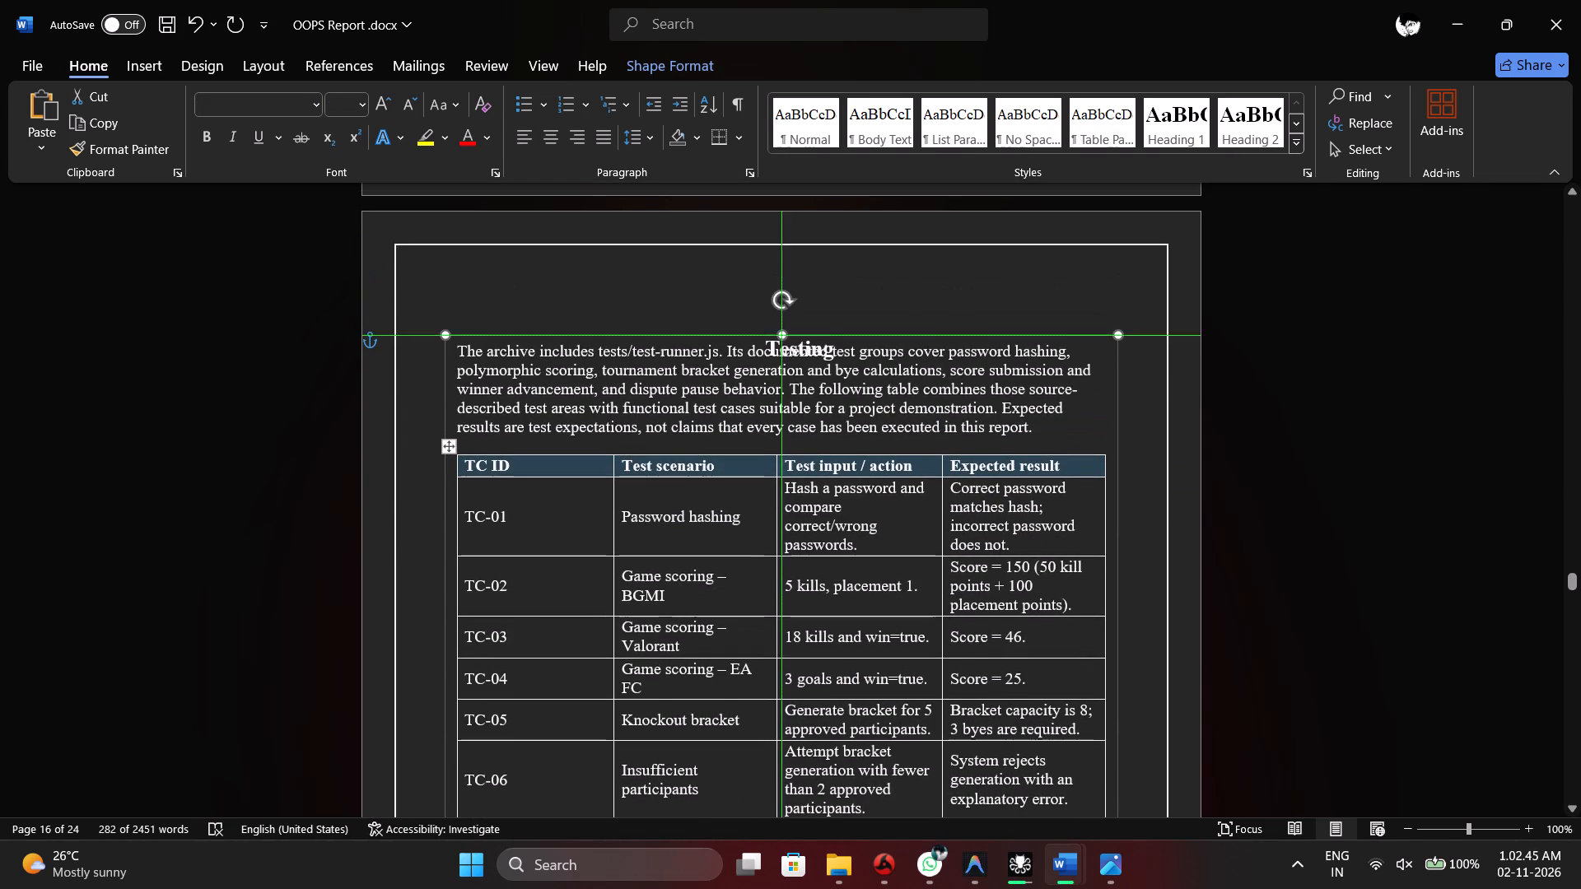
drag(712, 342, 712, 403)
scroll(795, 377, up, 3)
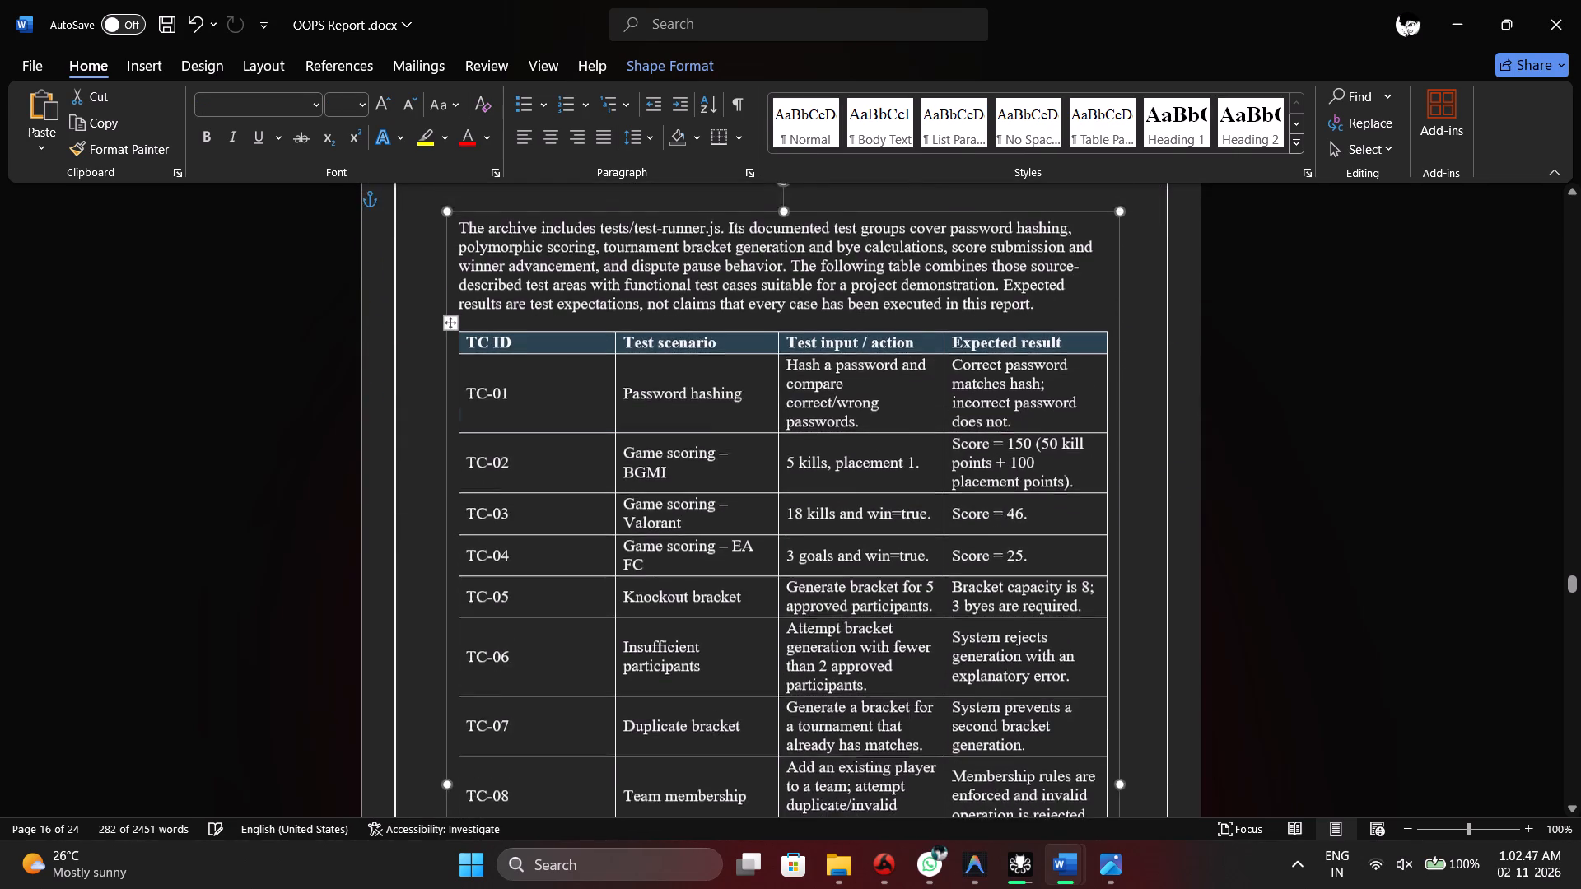
Delete the standalone Testing heading and its empty line above the testing text box.
click(833, 279)
key(BackSpace)
key(BackSpace)
key(BackSpace)
key(BackSpace)
key(BackSpace)
key(BackSpace)
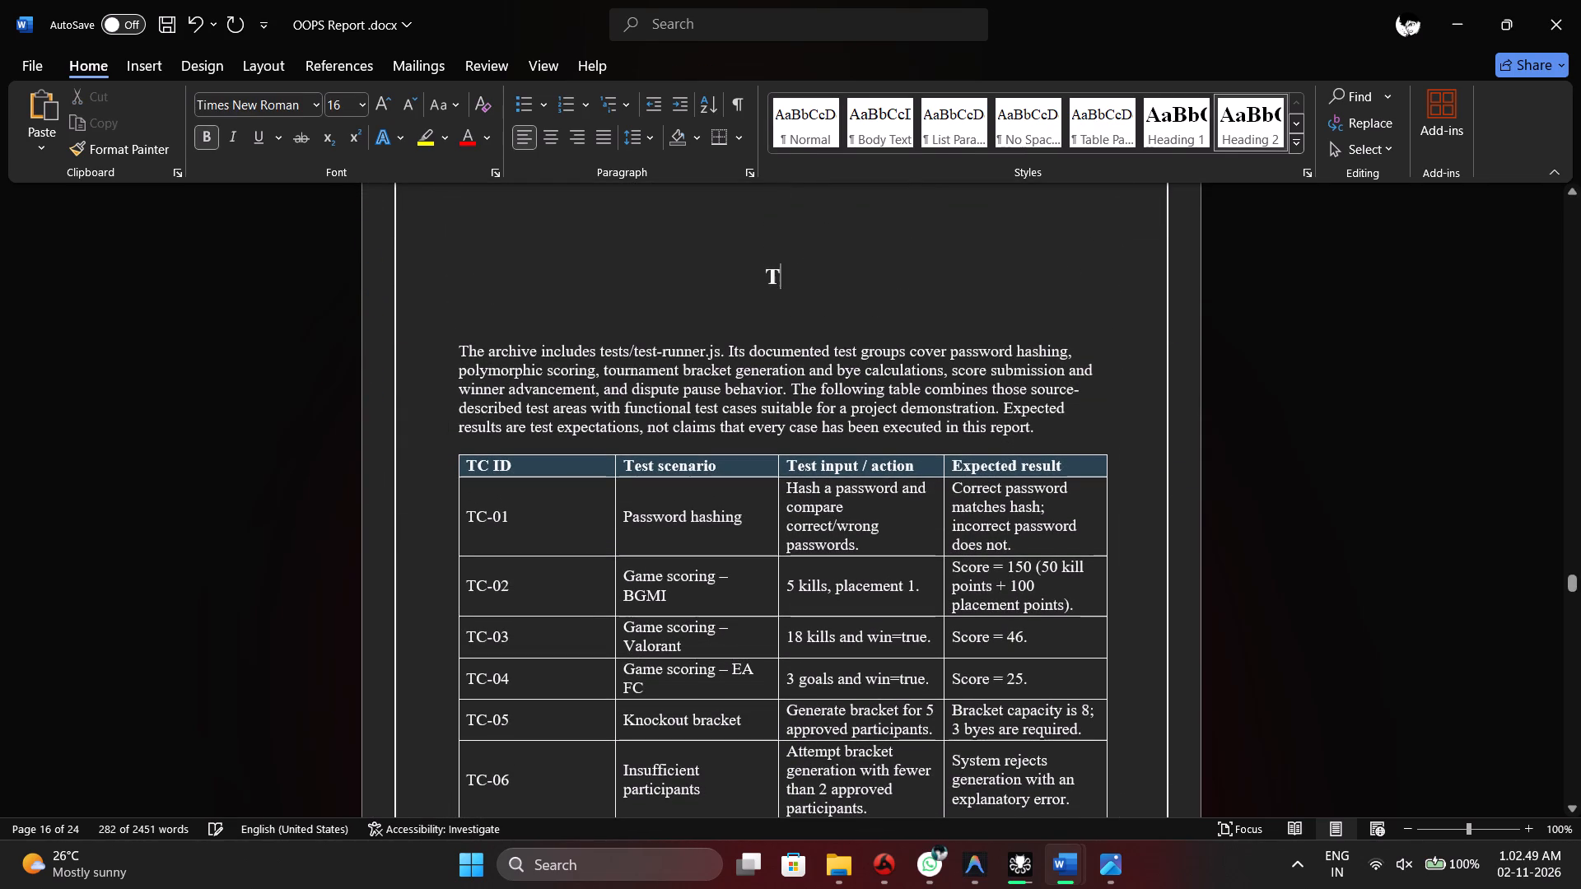
key(BackSpace)
key(BackSpace)
key(BackSpace)
Move the testing text box up to just below the page's upper border so the whole test-case table through TC-12 fits inside it.
click(760, 323)
click(766, 362)
scroll(775, 409, up, 2)
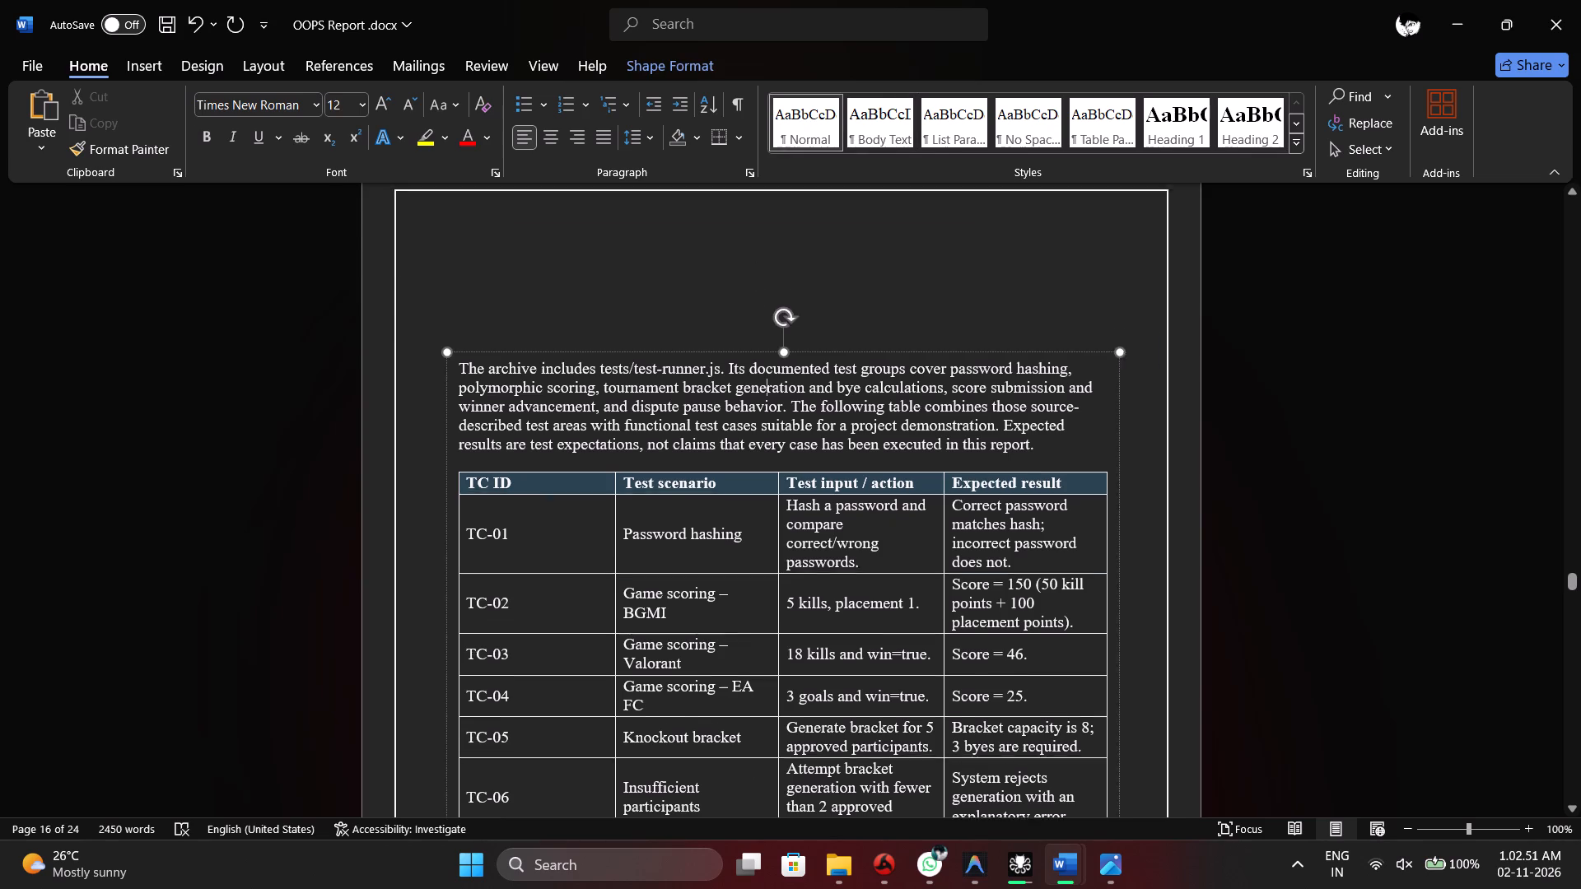
scroll(775, 409, up, 1)
drag(746, 478, 753, 371)
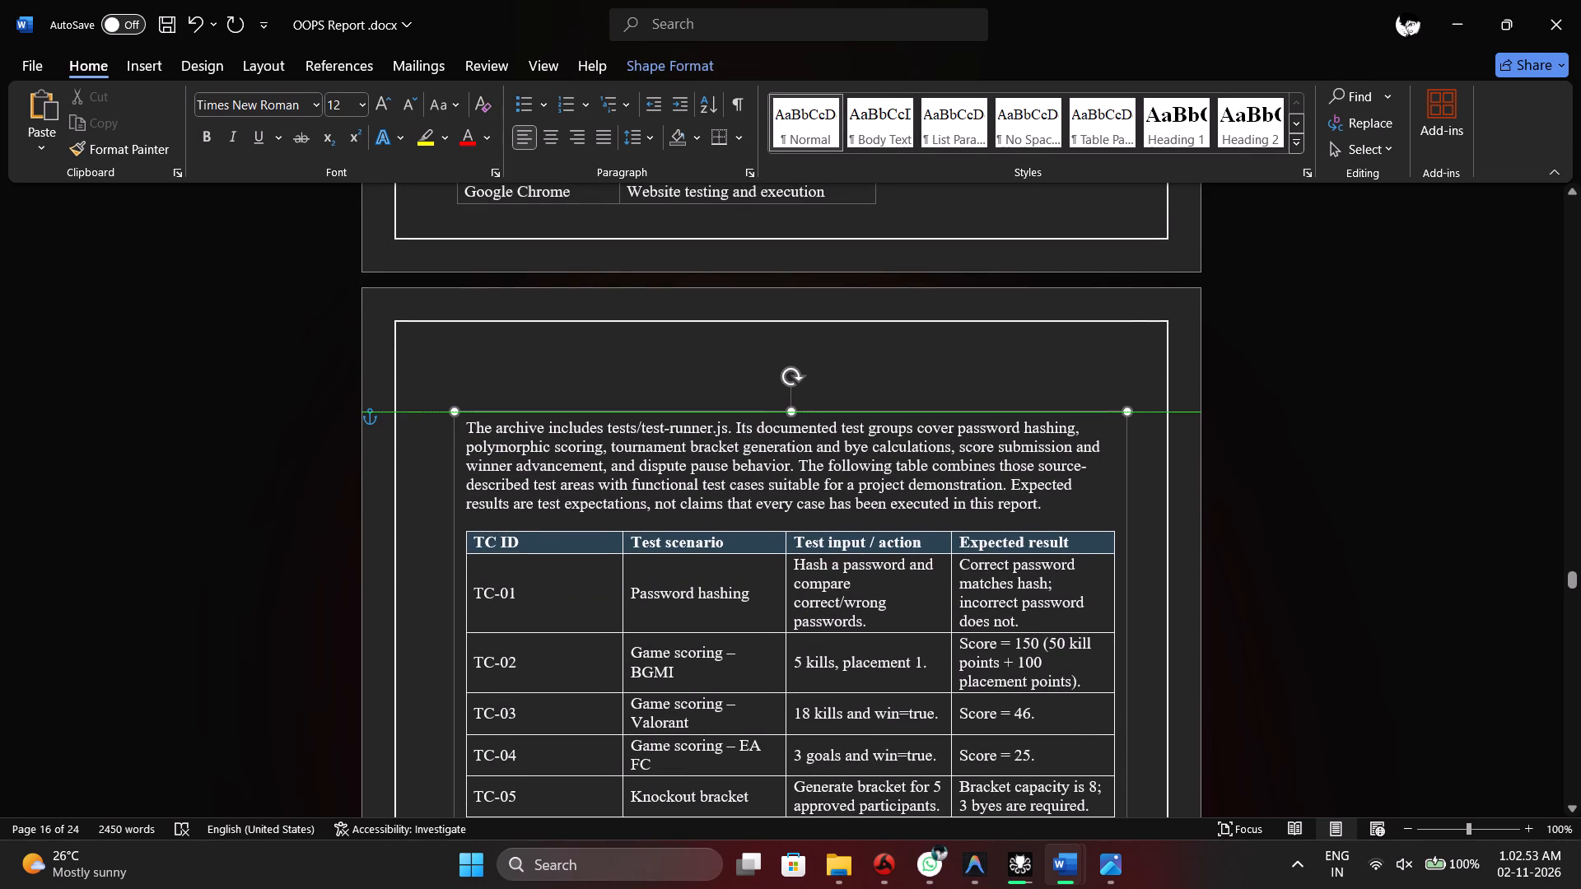
drag(753, 371, 744, 357)
scroll(791, 391, up, 2)
scroll(791, 391, down, 10)
scroll(829, 485, down, 3)
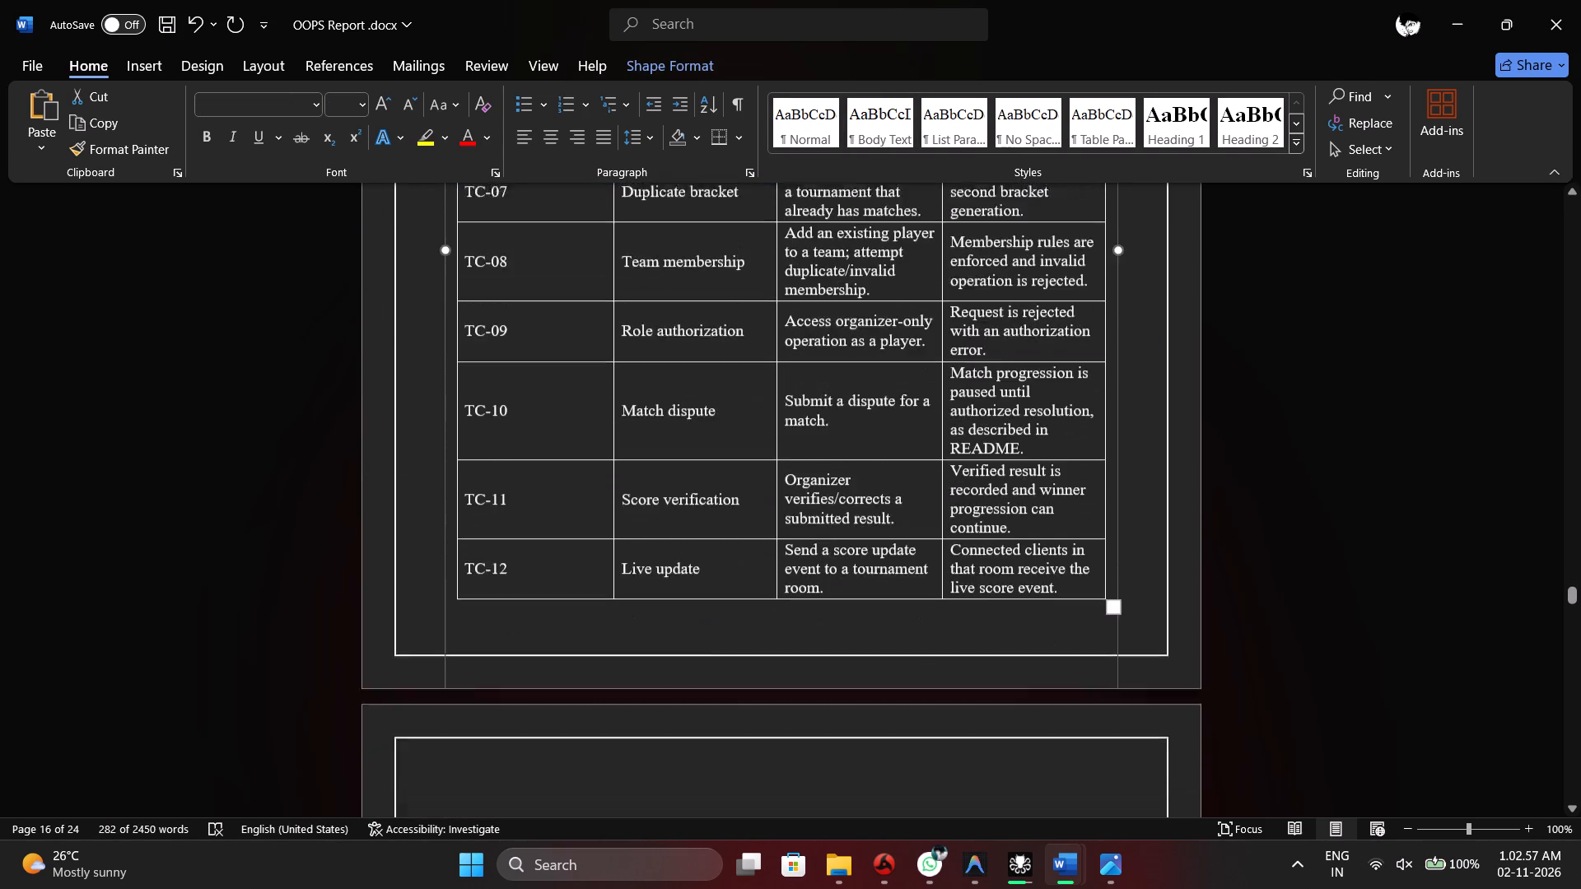
scroll(846, 550, up, 19)
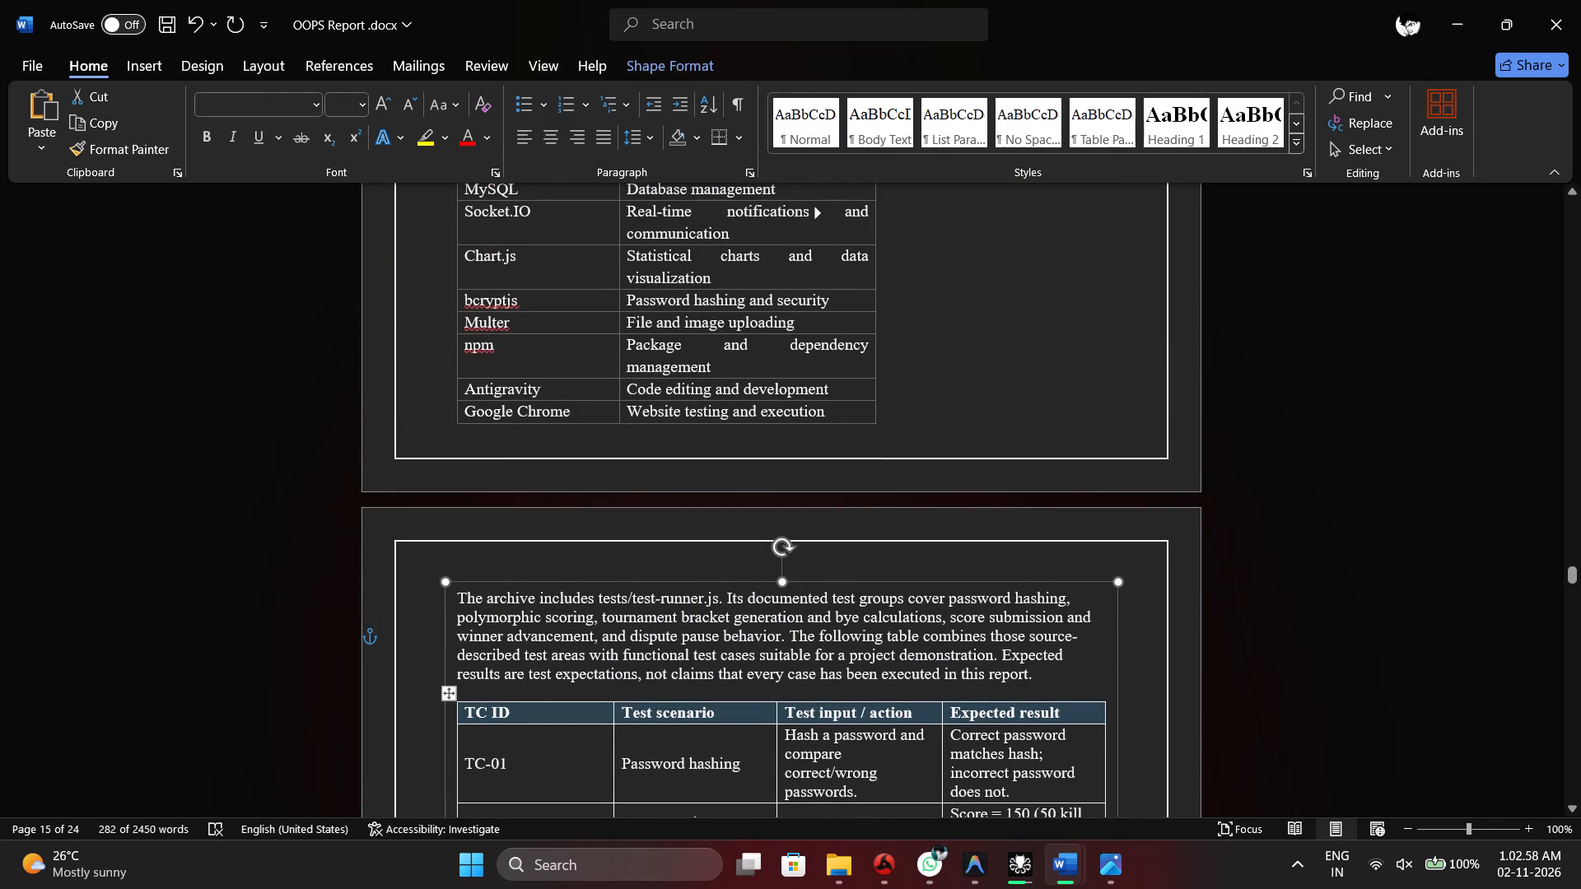
Add a new first line reading "Testing" above the introduction paragraph inside the text box.
click(459, 597)
key(Return)
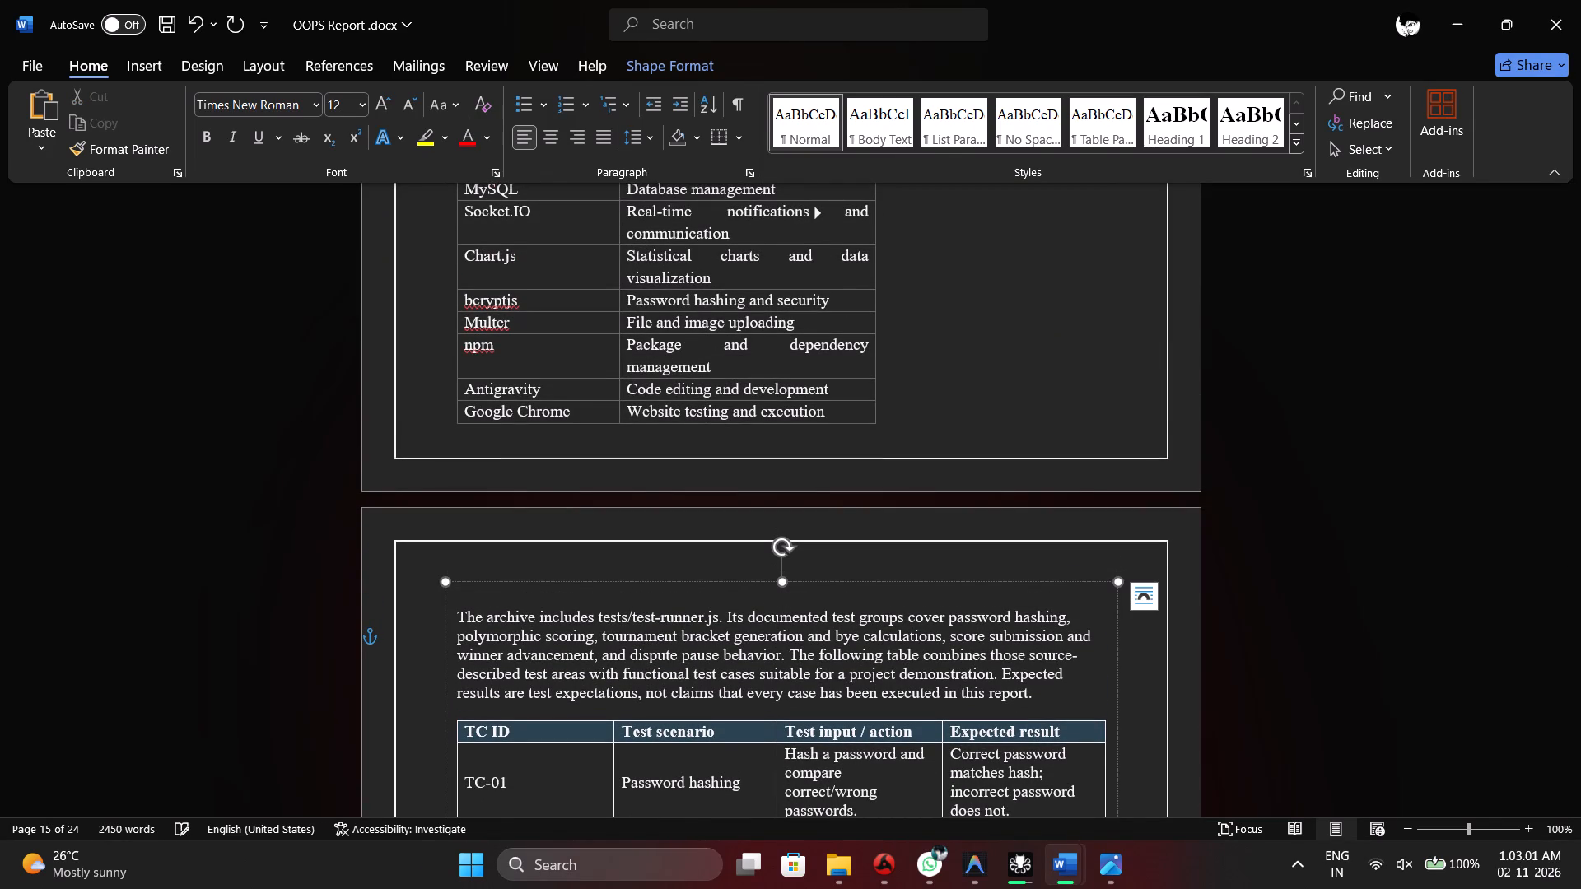
key(Up)
text(Testing)
Format the new Testing line in size 16, centred and bold, matching the Implementation heading.
scroll(549, 631, up, 4)
drag(1574, 571, 1565, 512)
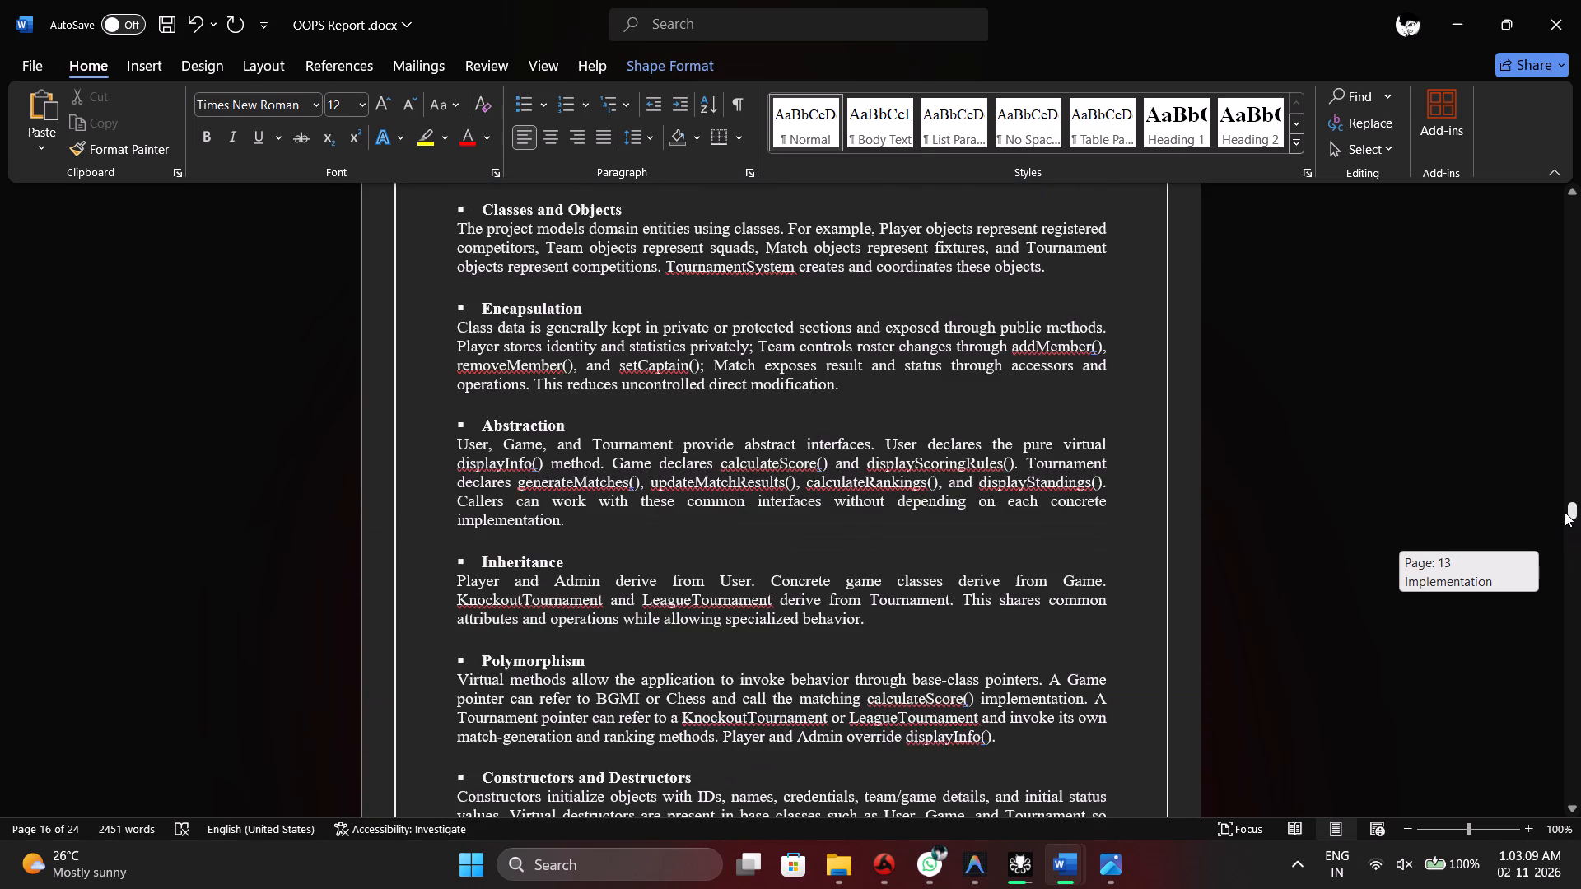
drag(1565, 512, 1564, 510)
double_click(835, 201)
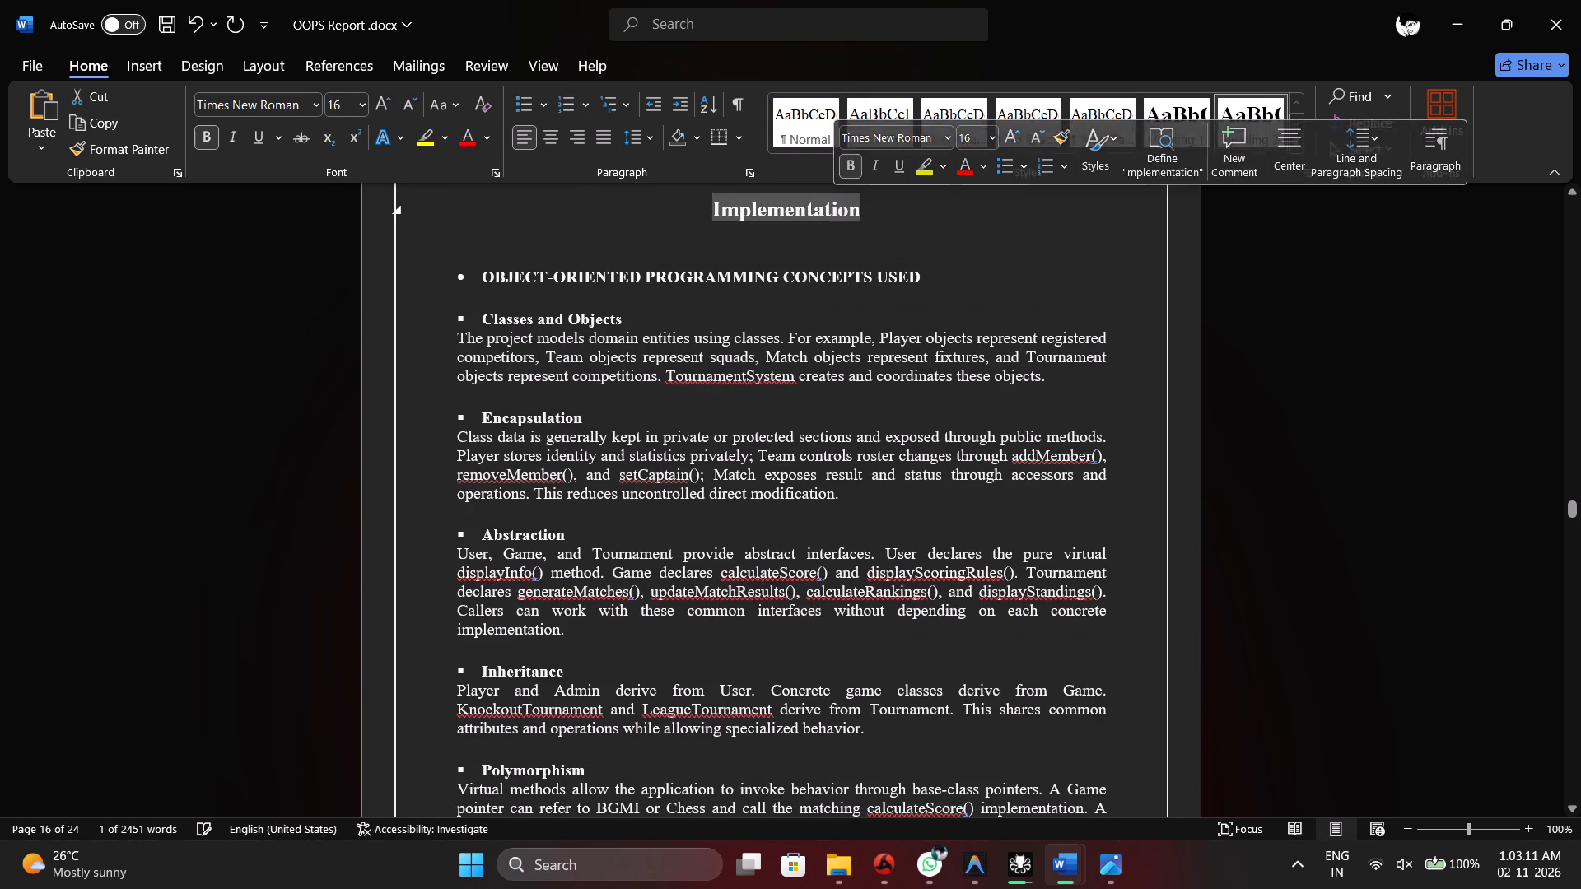
drag(1567, 501, 1571, 568)
double_click(485, 538)
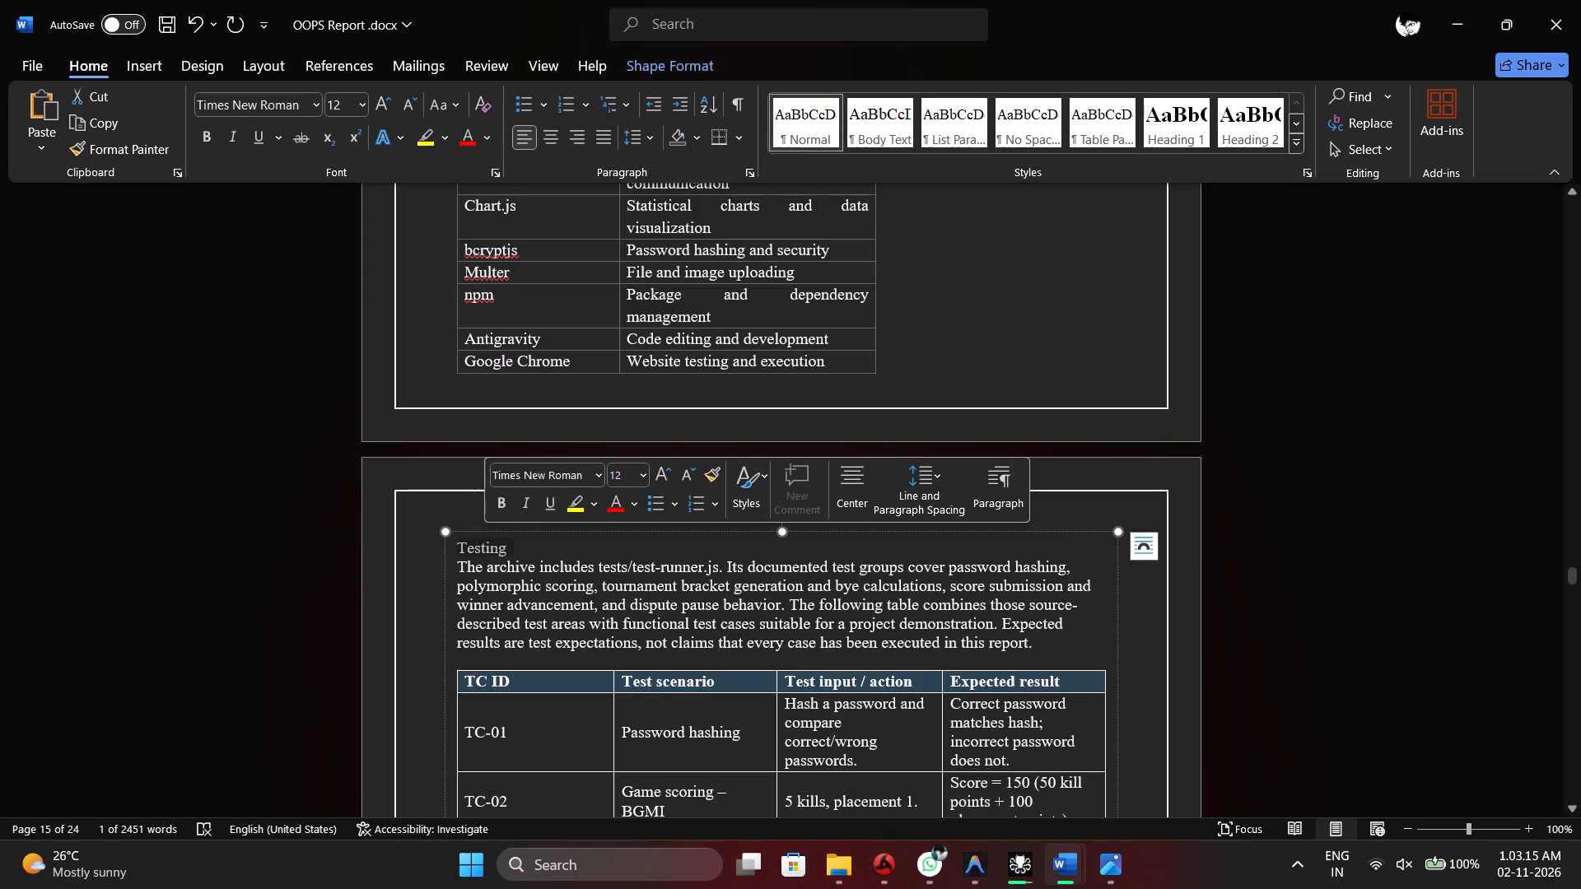
click(622, 466)
click(640, 474)
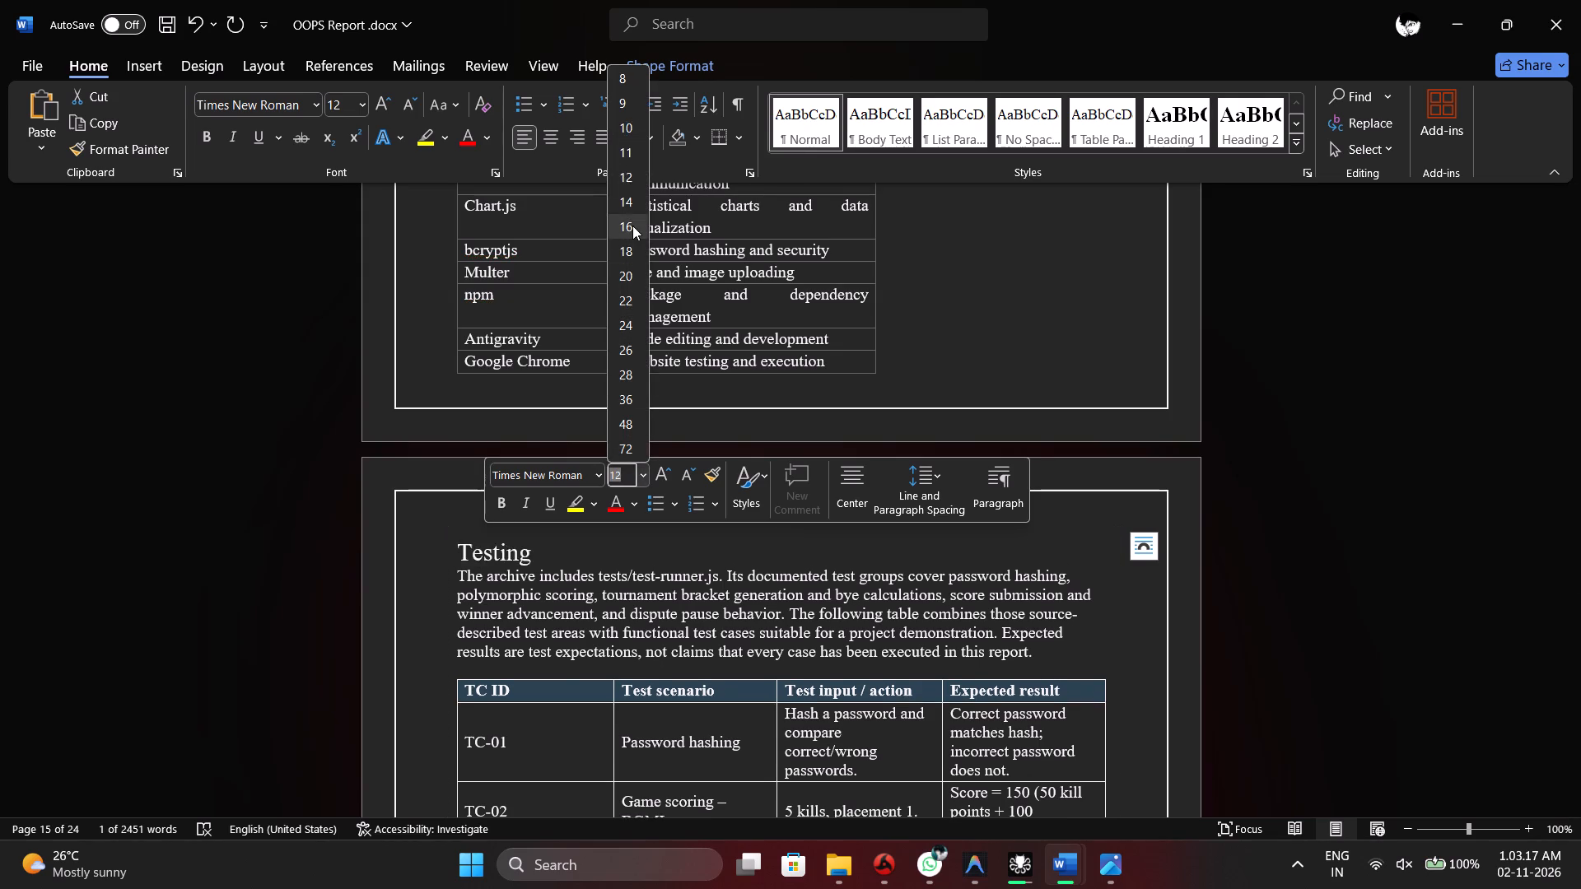
click(632, 226)
click(850, 482)
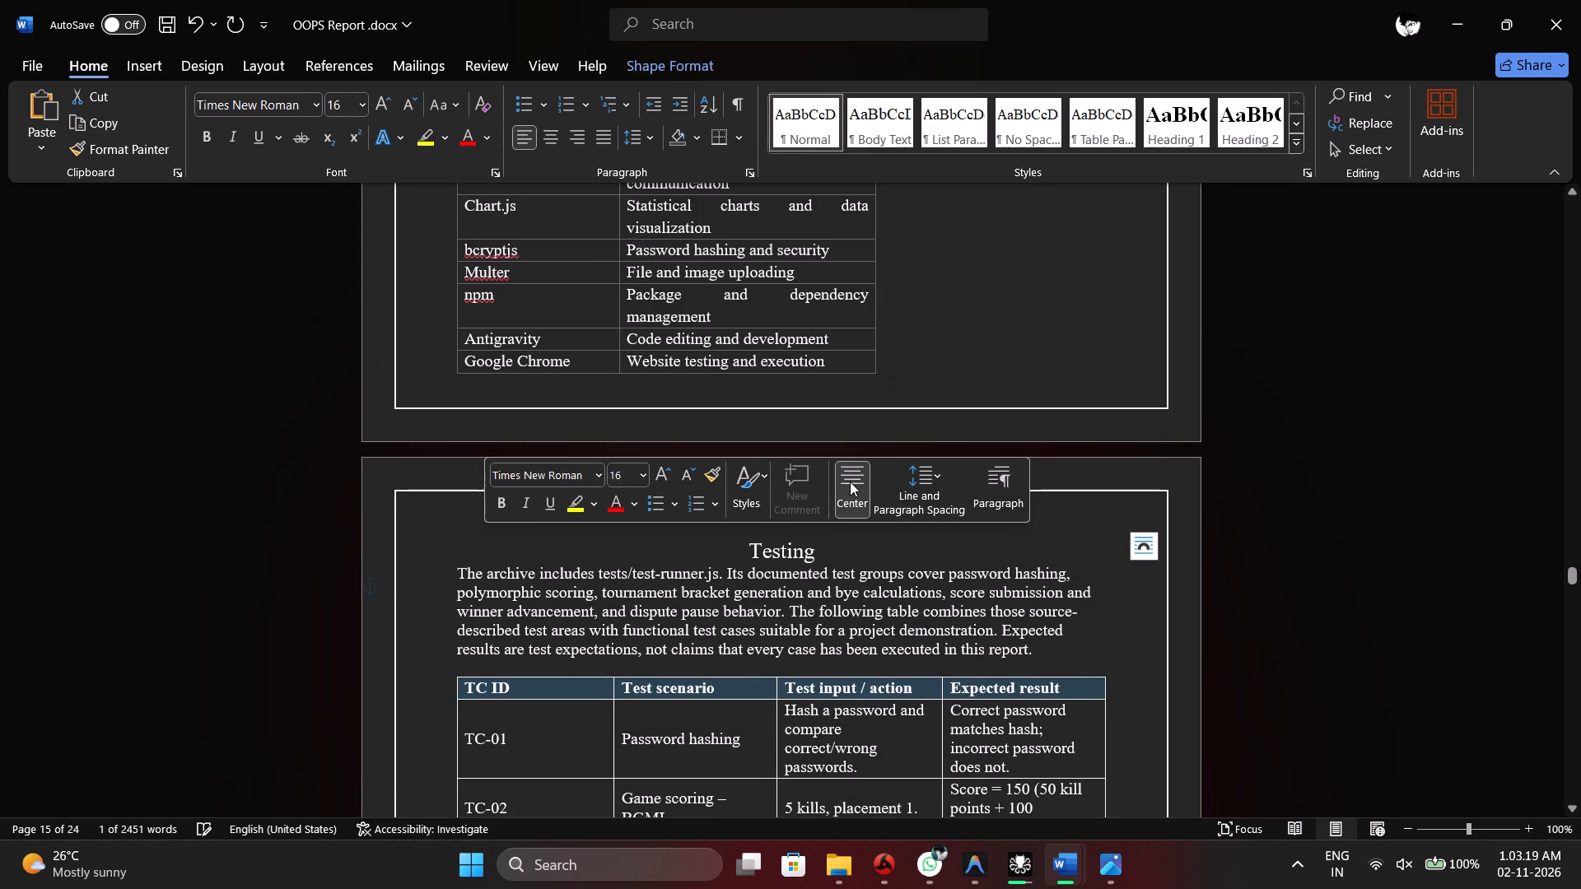
click(832, 560)
triple_click(787, 555)
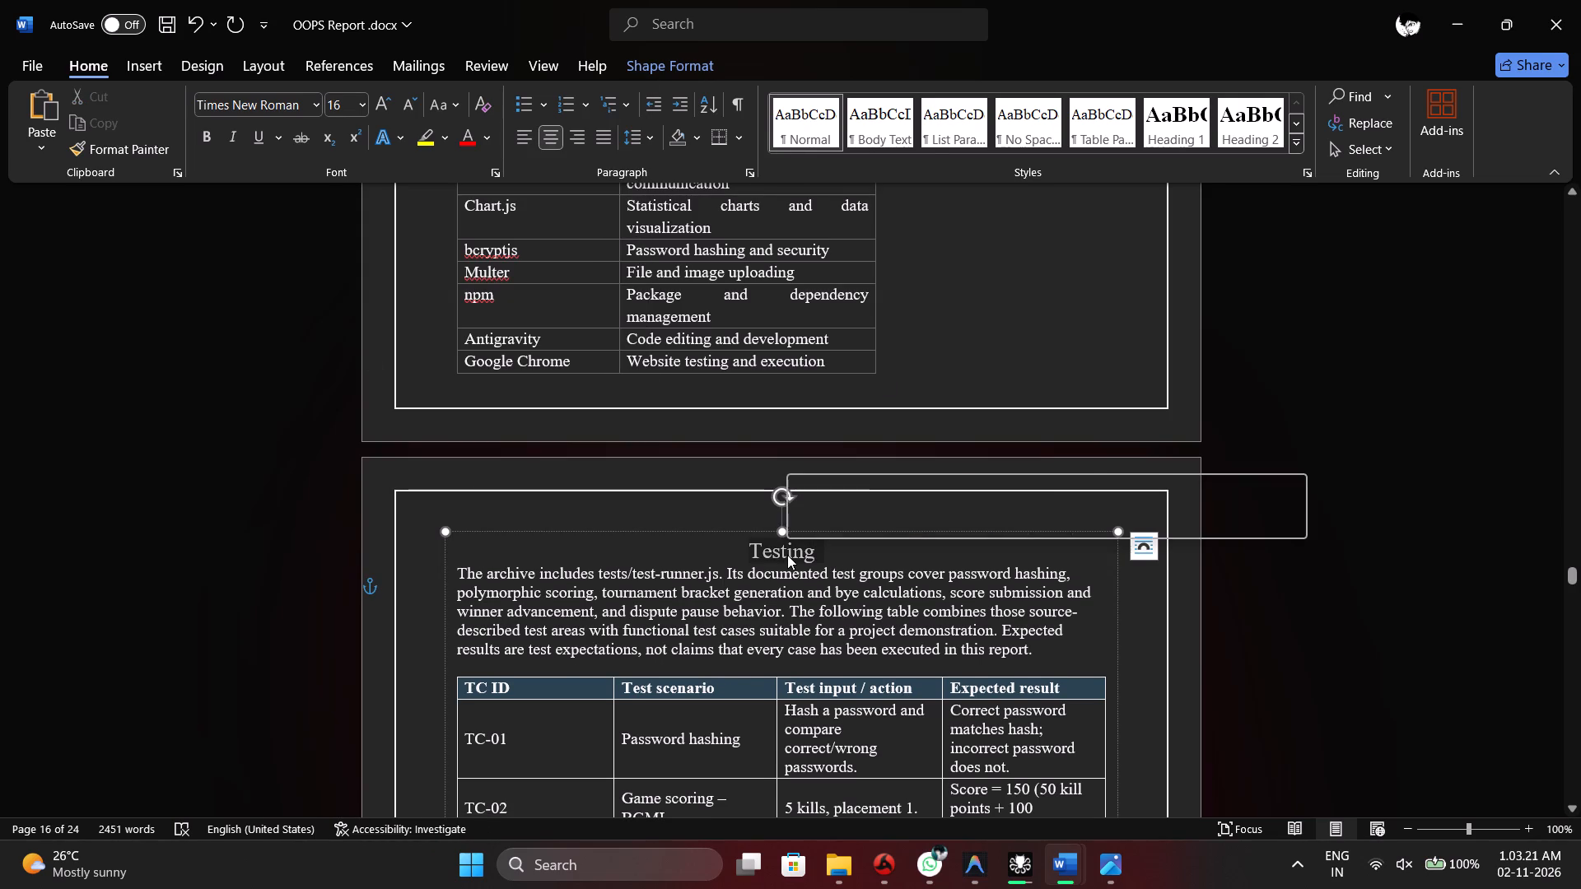
click(800, 523)
click(851, 552)
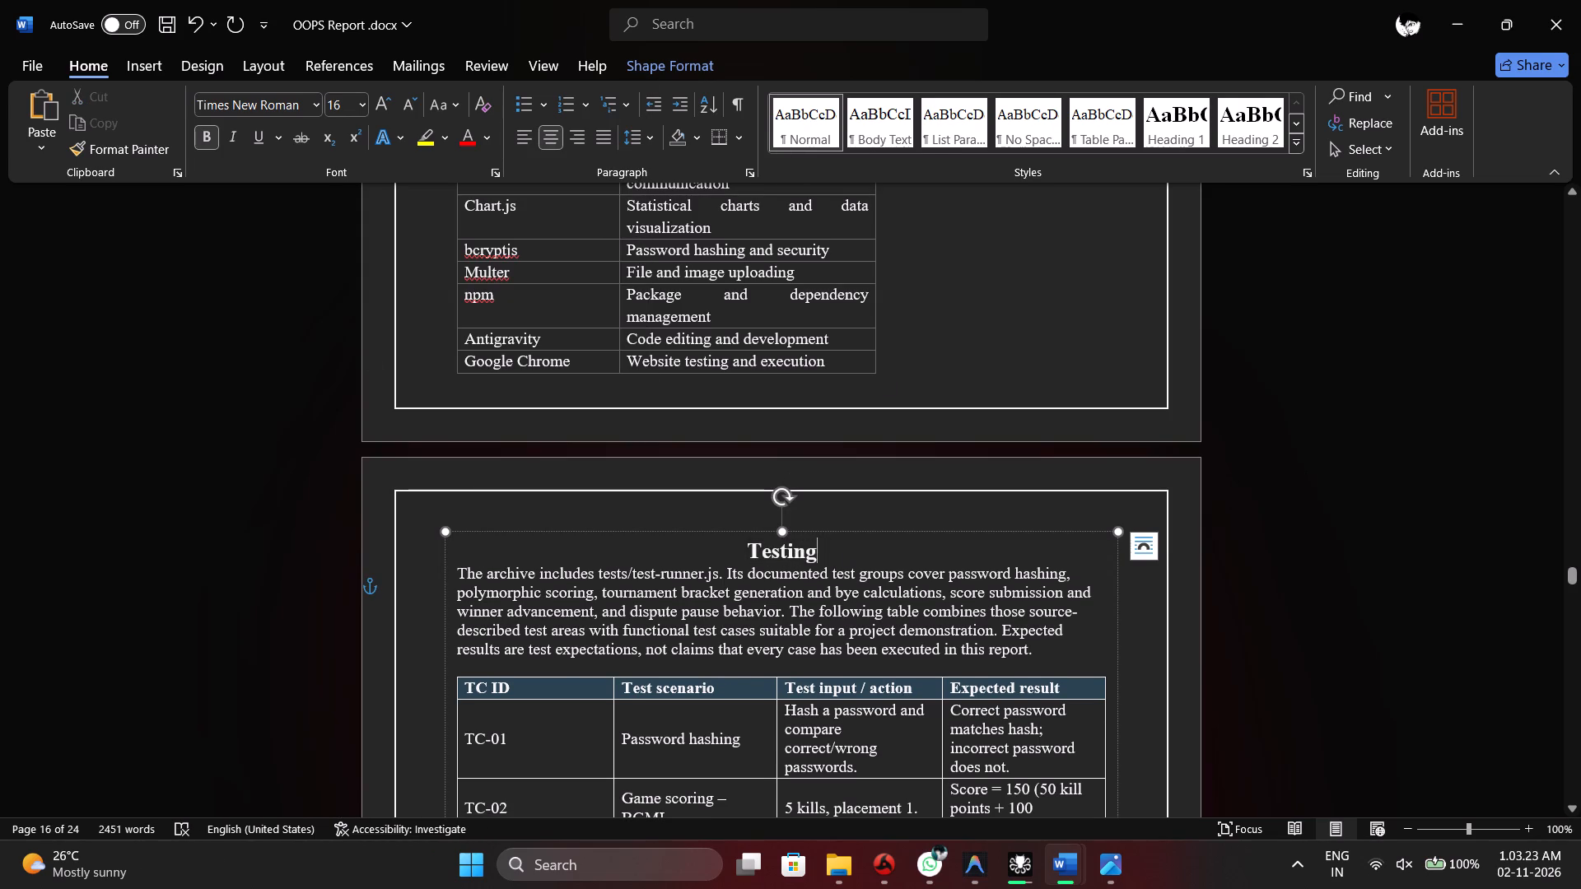
Insert a blank line between the new Testing heading and the introduction paragraph.
key(Return)
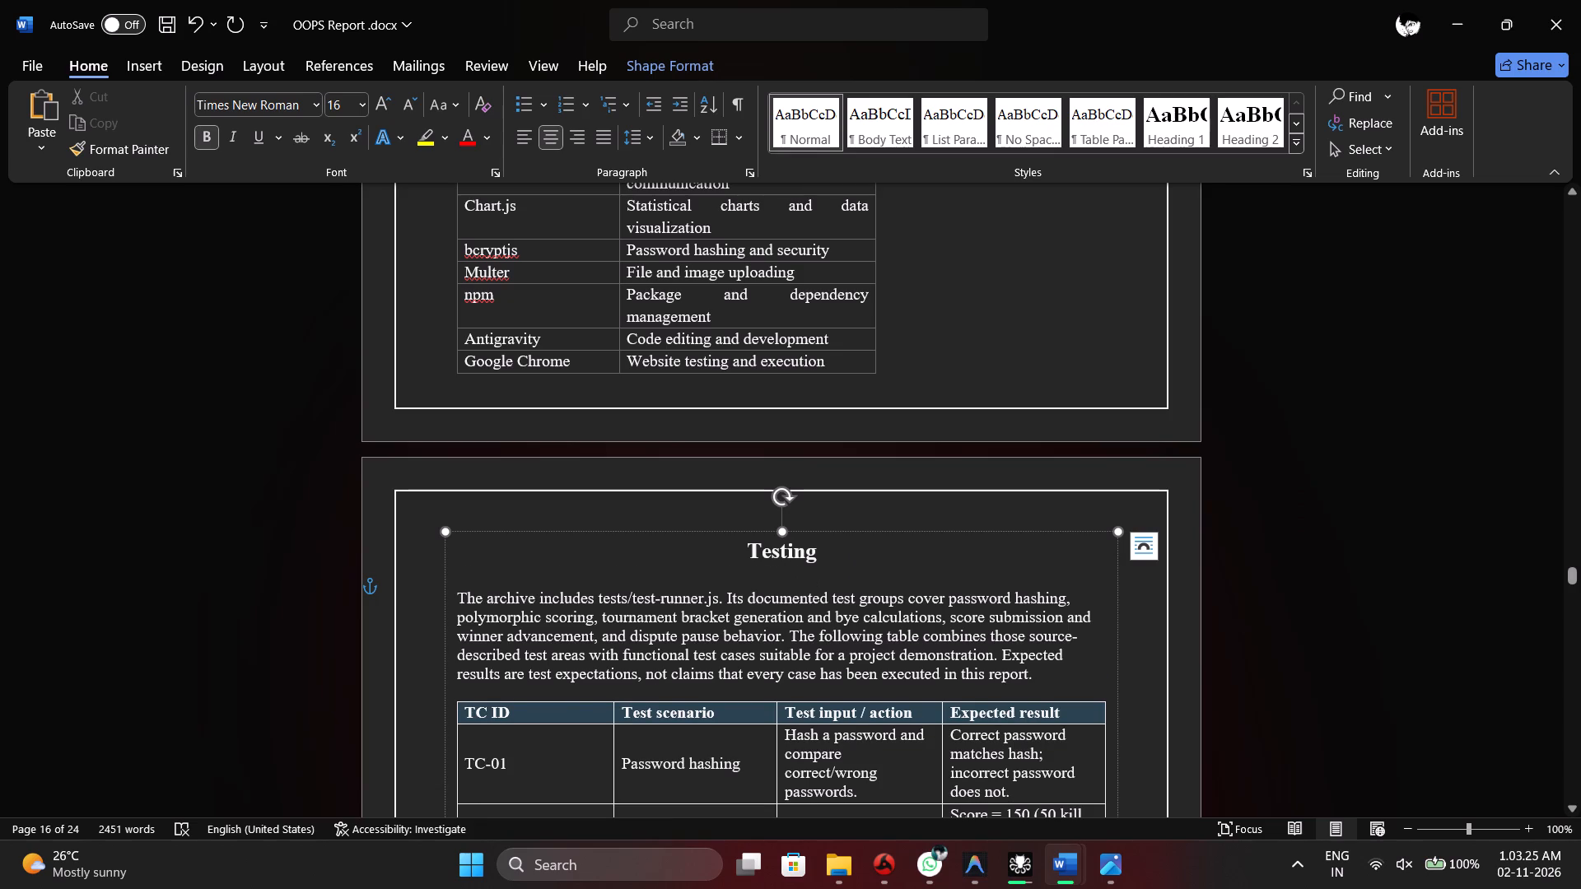
Indent the first line of the testing introduction paragraph with three spaces.
click(459, 596)
key(space)
key(space)
key(space)
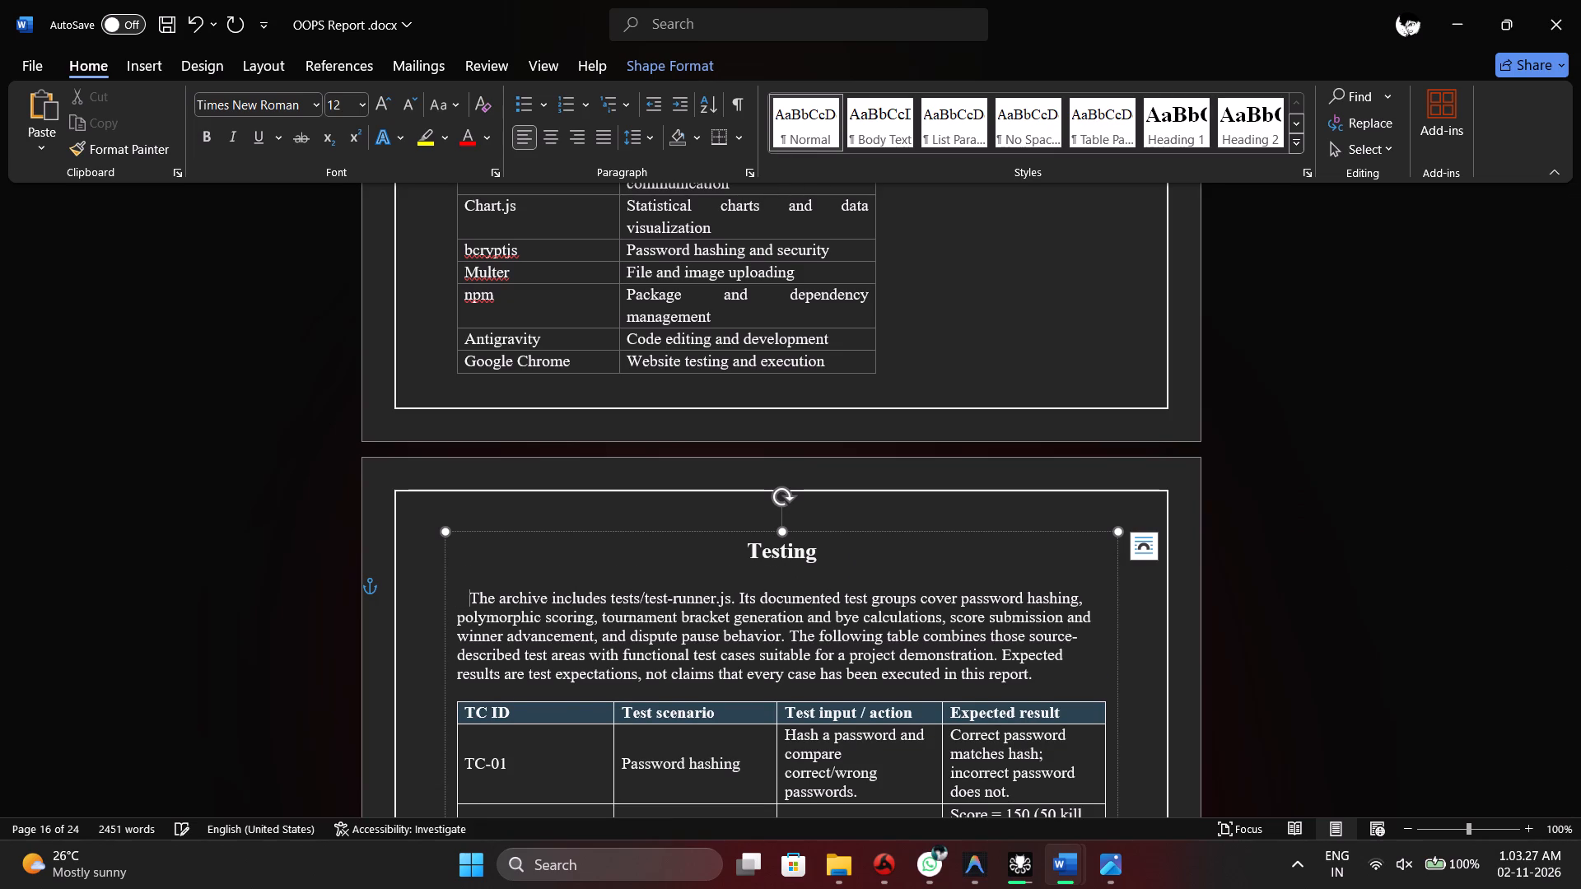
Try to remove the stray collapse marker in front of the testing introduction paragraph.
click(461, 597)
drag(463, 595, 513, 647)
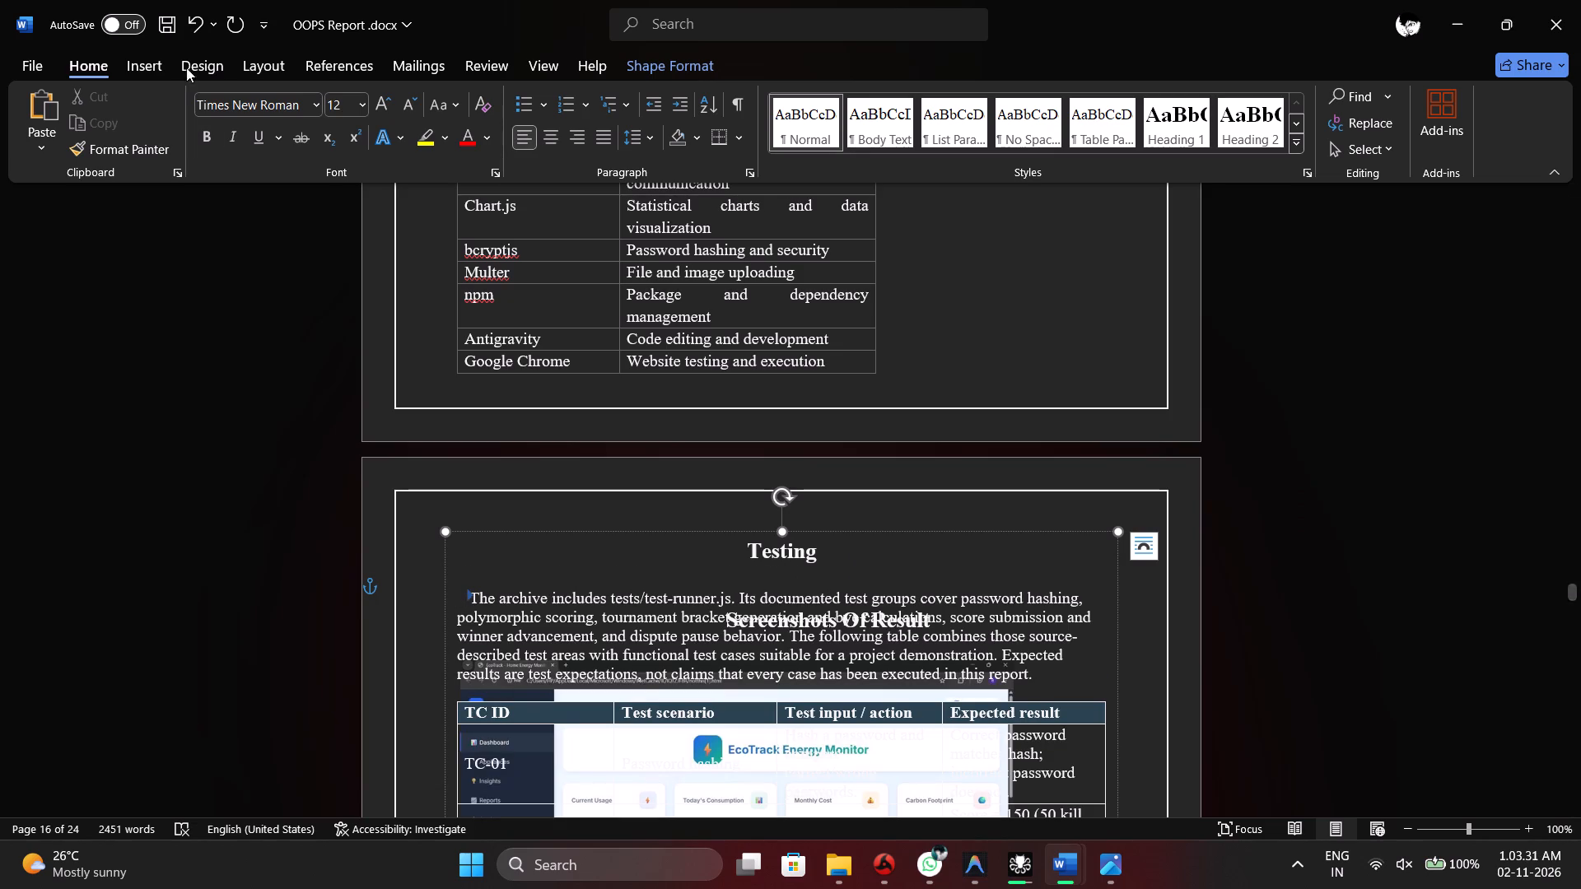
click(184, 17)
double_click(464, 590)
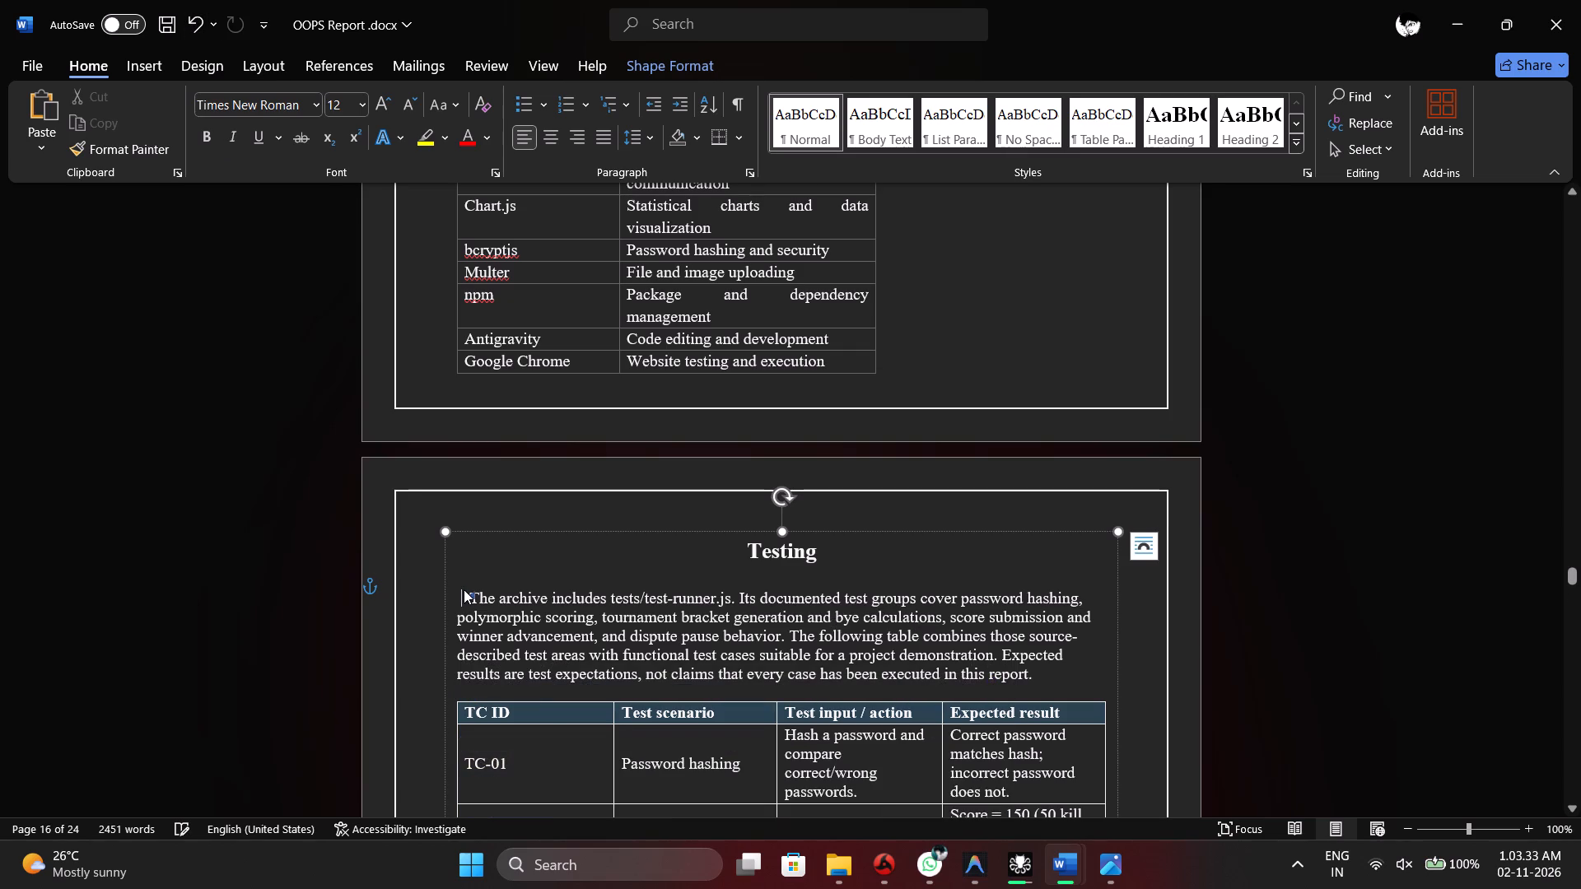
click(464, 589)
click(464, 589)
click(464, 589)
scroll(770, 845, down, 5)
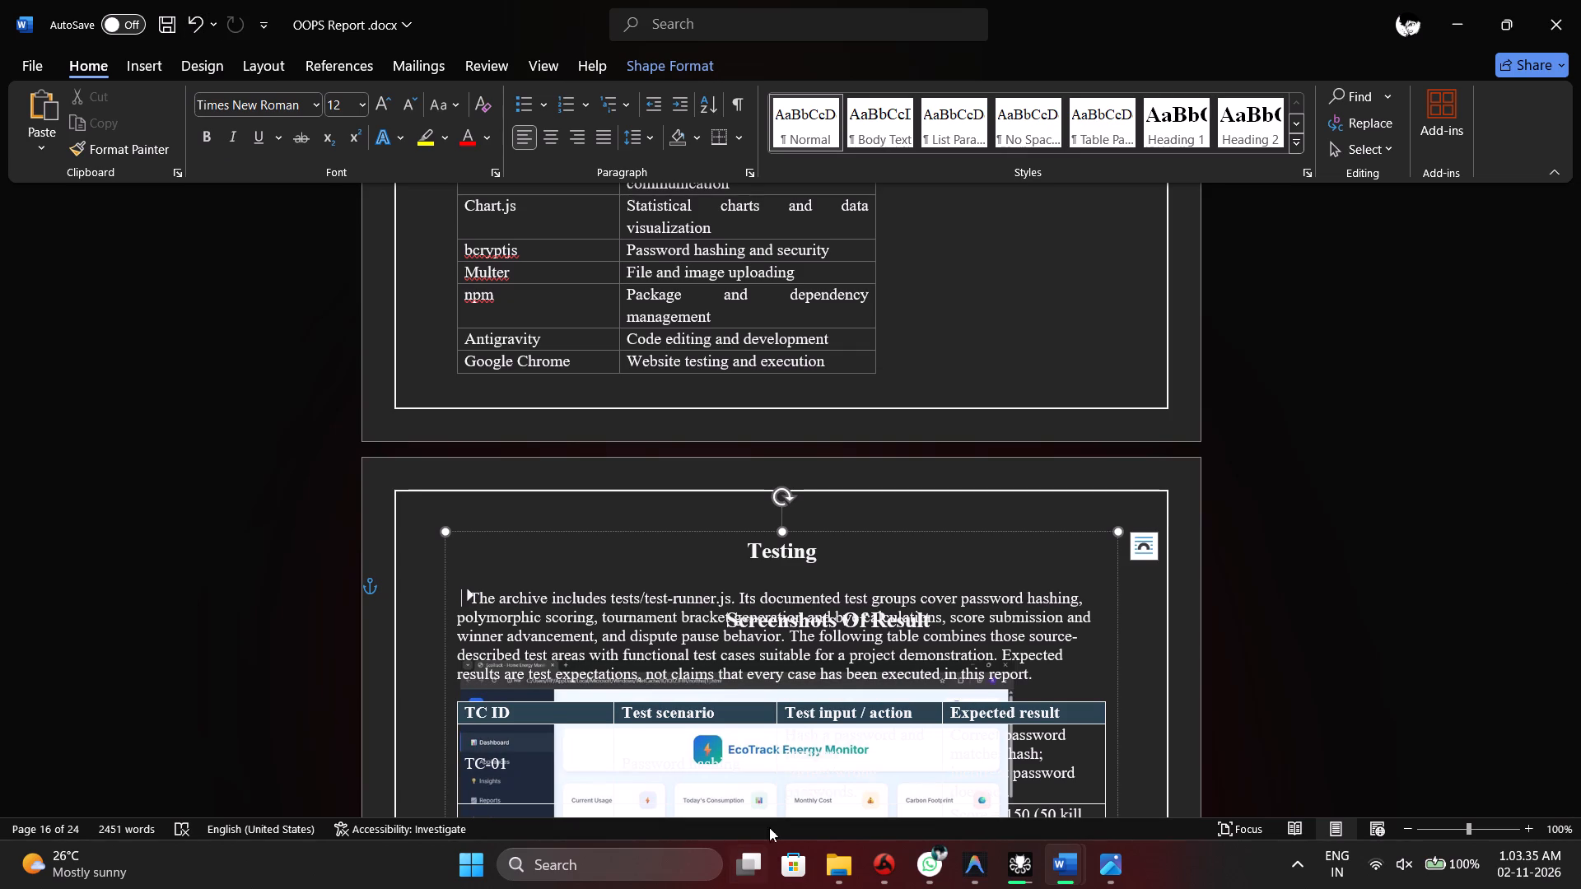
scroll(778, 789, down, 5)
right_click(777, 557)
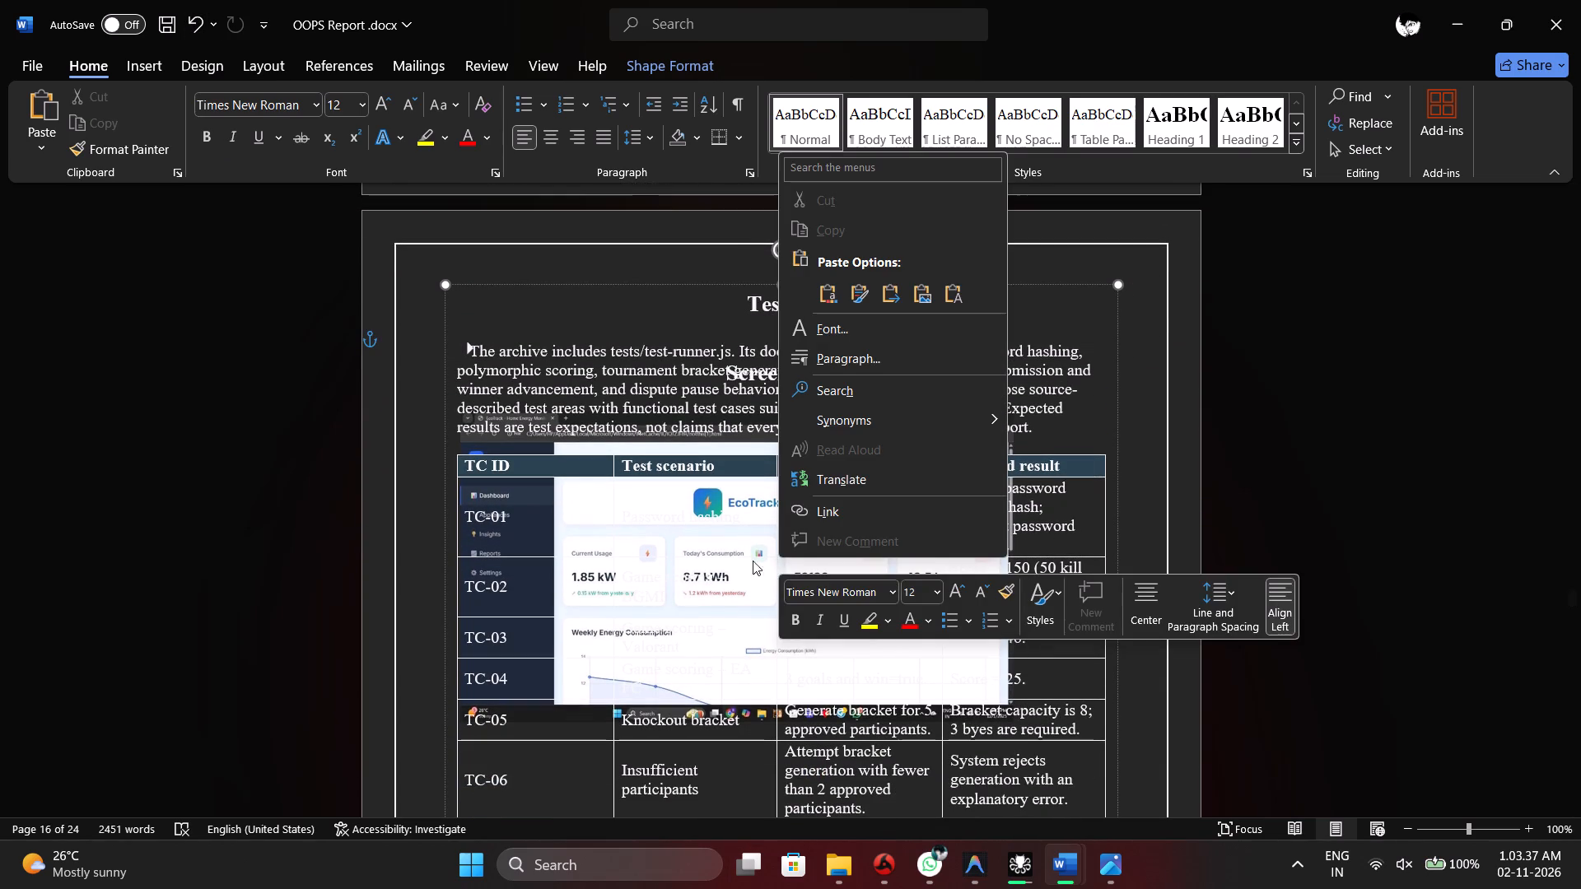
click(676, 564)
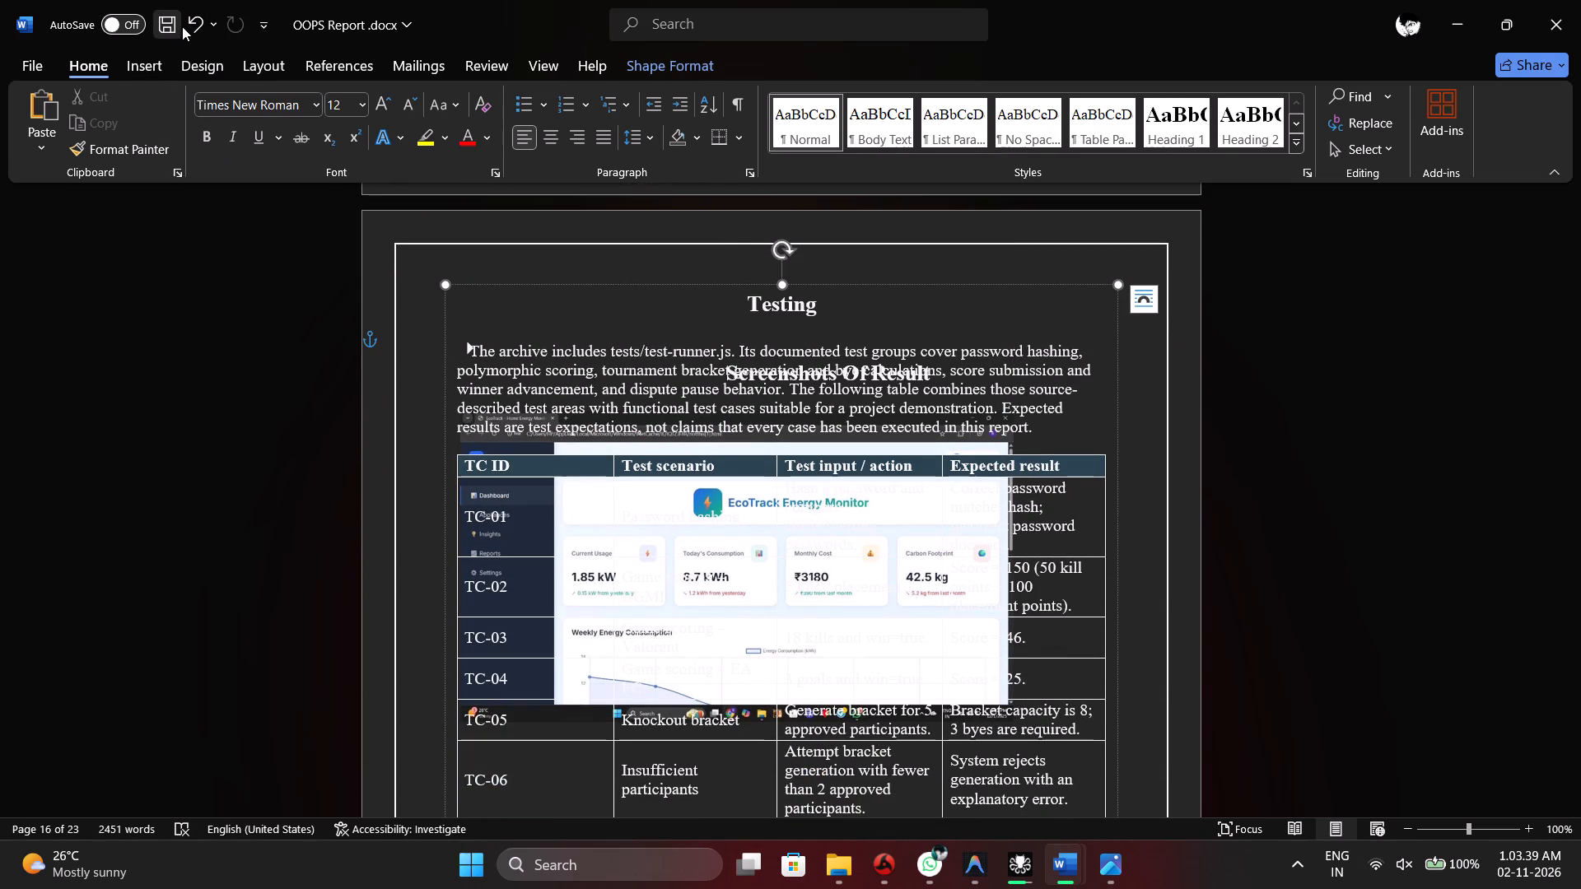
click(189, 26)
Delete all the leftover EcoTrack energy app screenshots from the Screenshots Of Result pages, up to Limitations And Future Scope.
scroll(638, 710, down, 15)
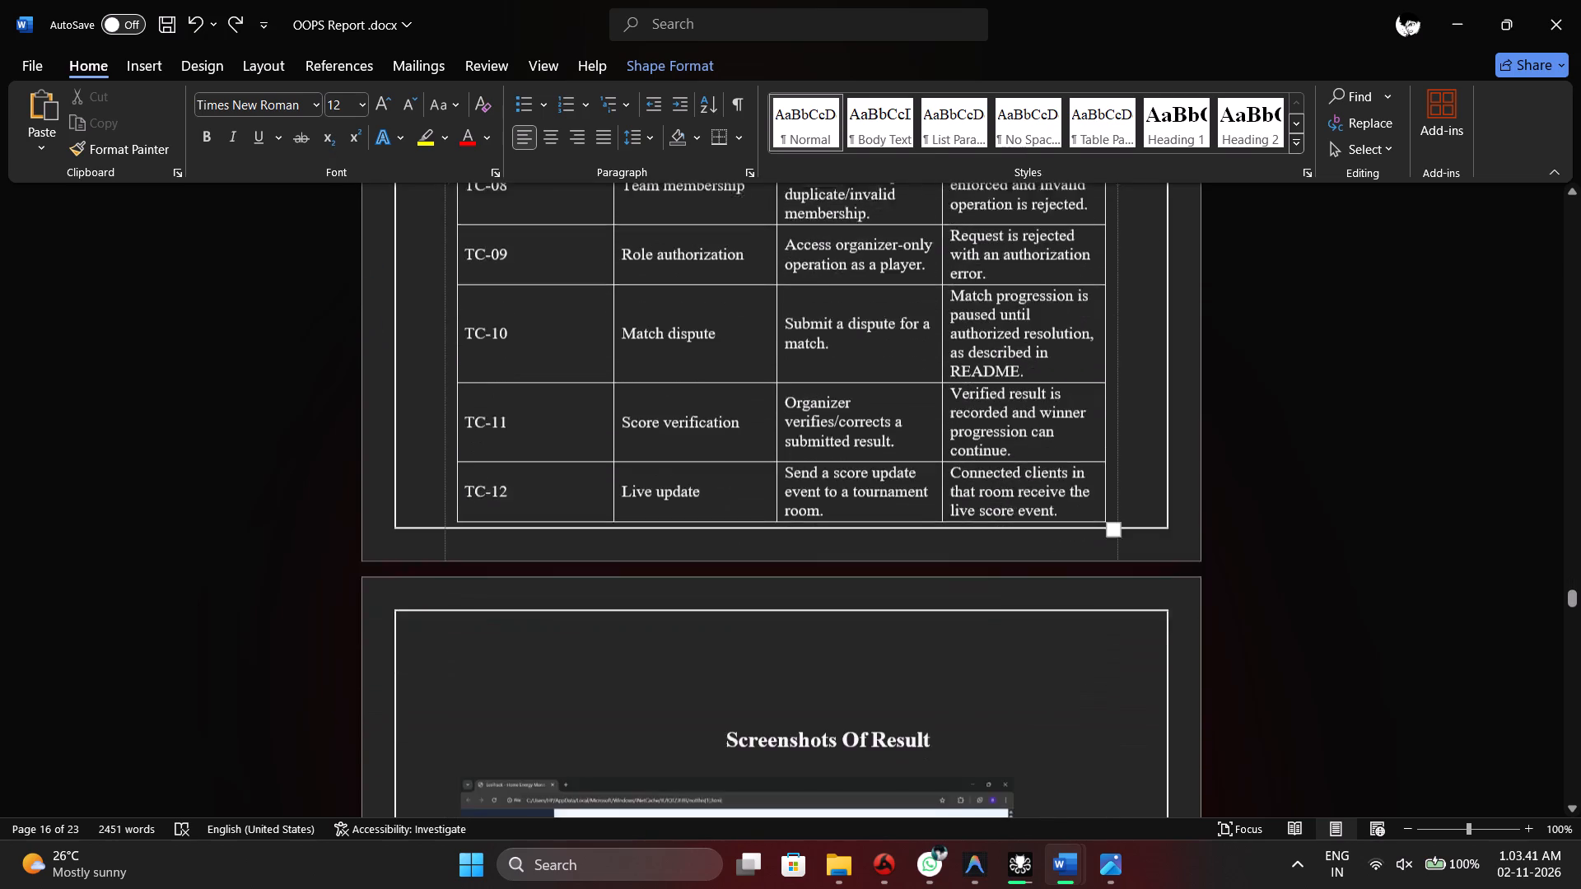
scroll(638, 709, down, 6)
right_click(720, 564)
click(632, 607)
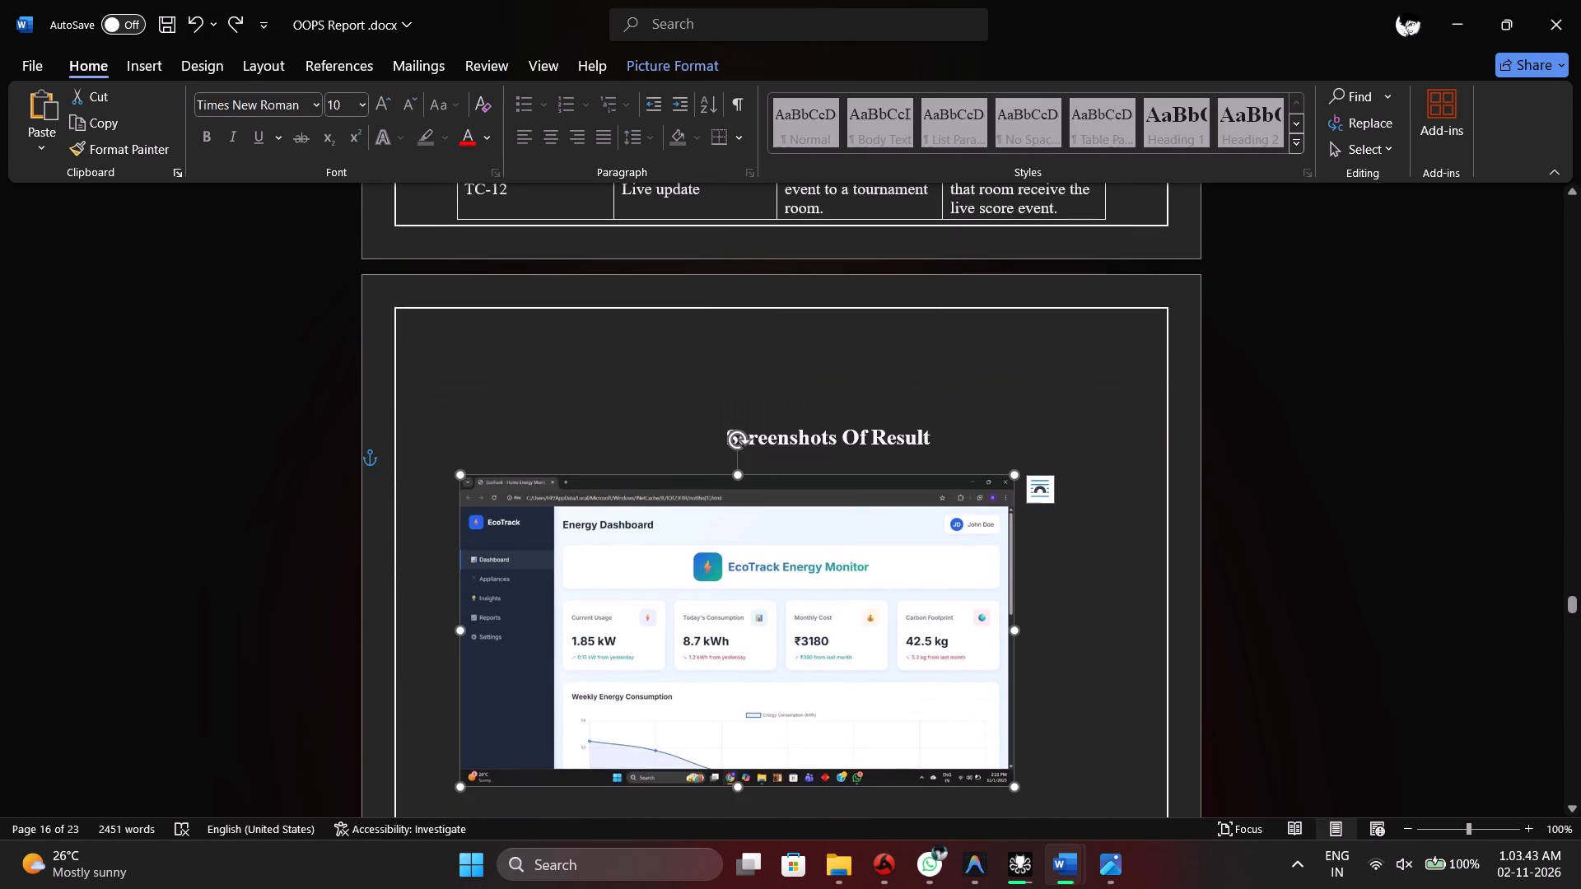
key(Delete)
click(646, 700)
key(Delete)
scroll(646, 700, down, 3)
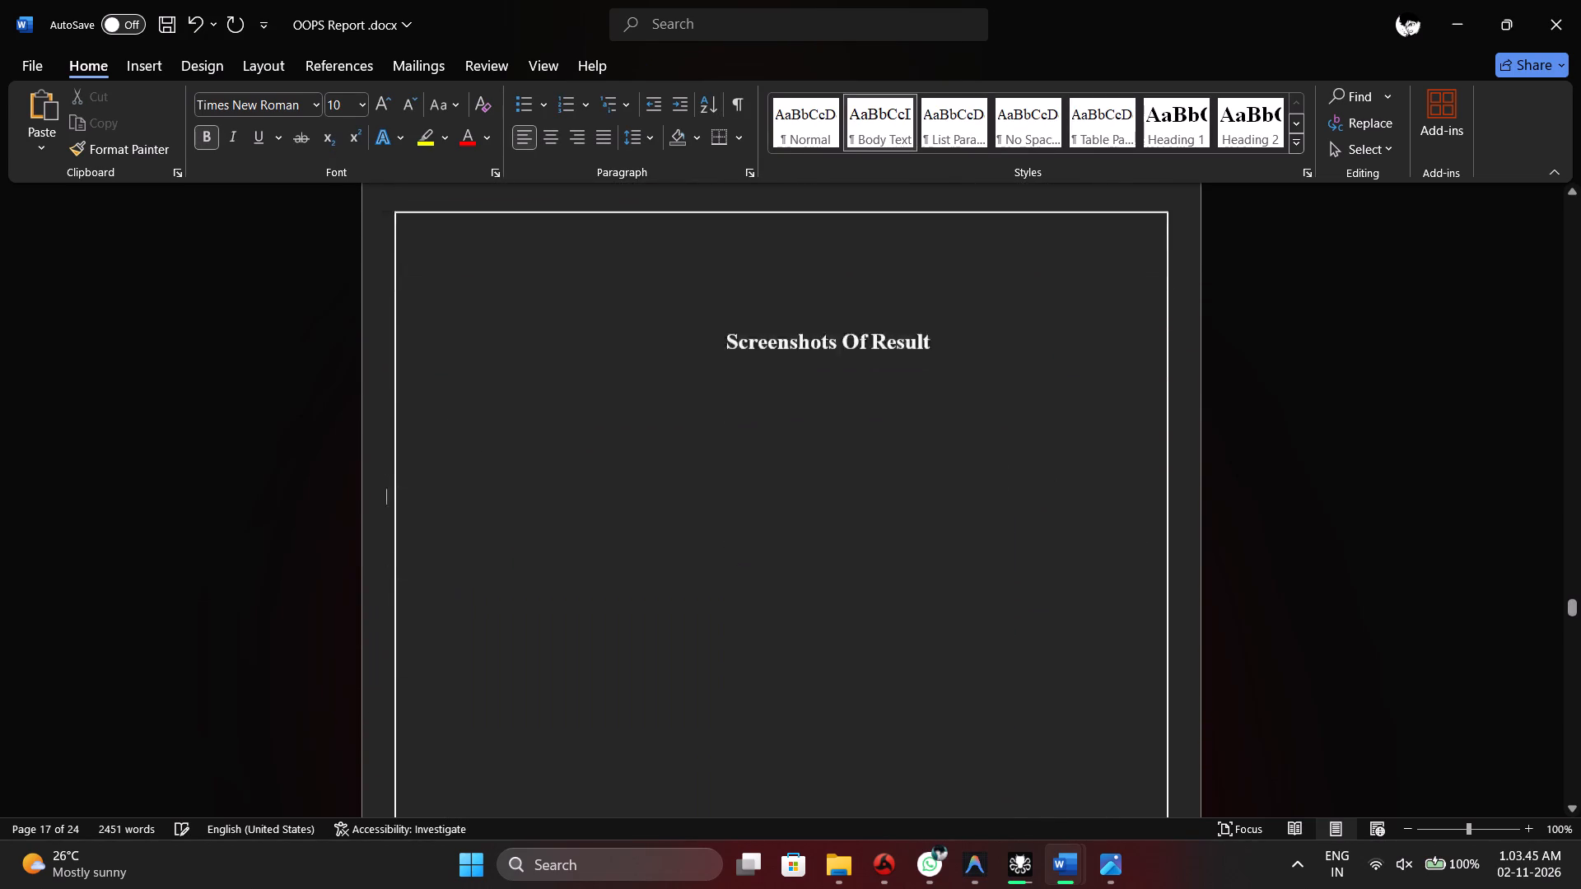
scroll(646, 700, down, 14)
click(646, 698)
key(Delete)
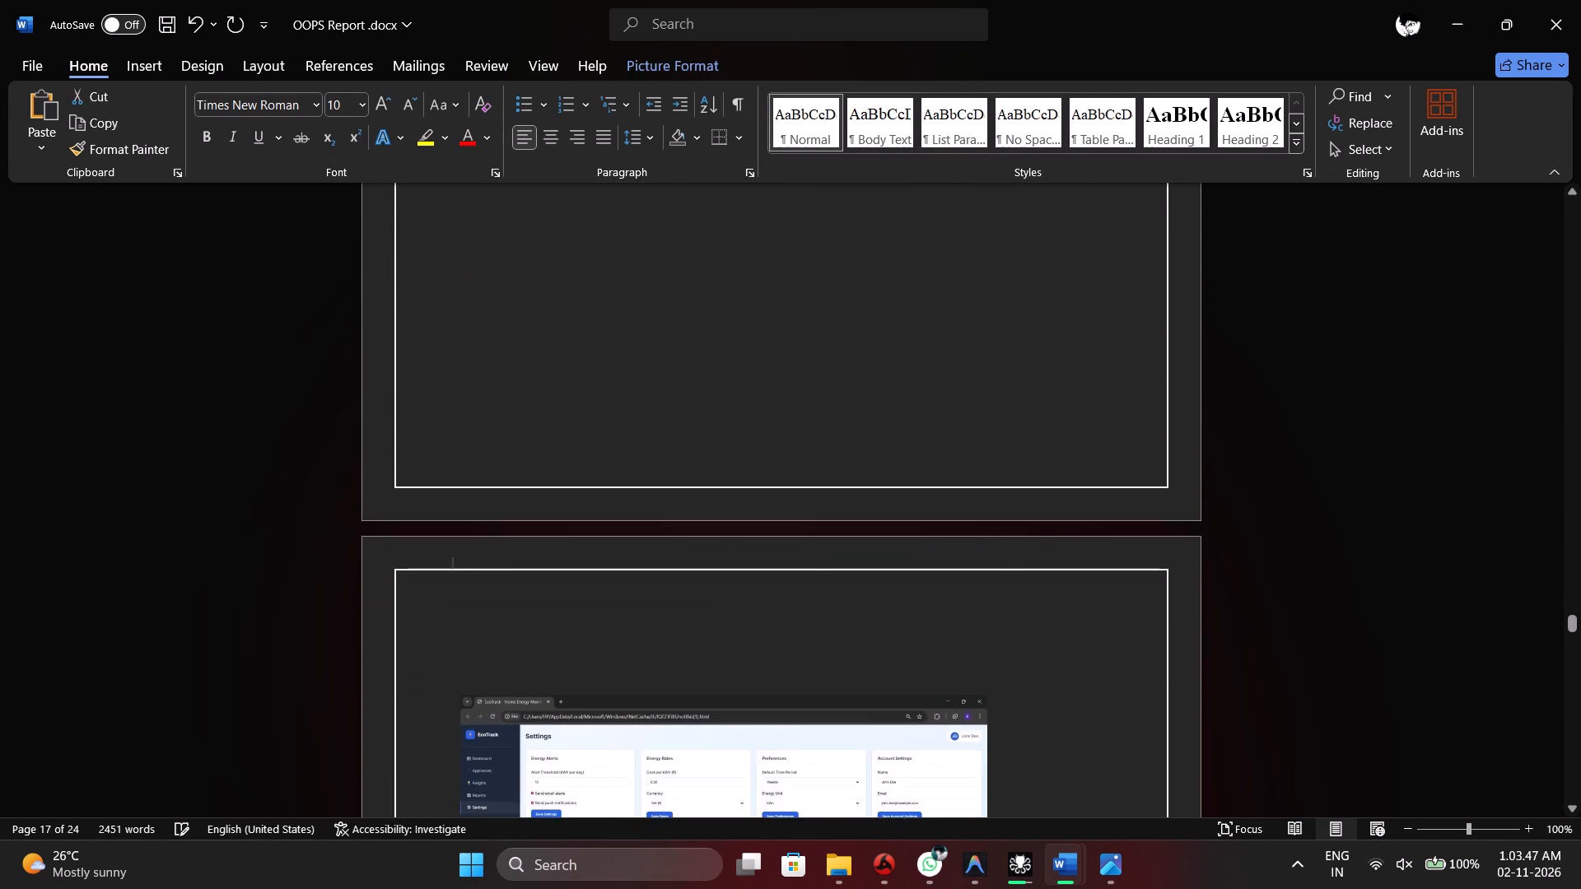
scroll(646, 698, down, 5)
click(646, 696)
key(Delete)
scroll(646, 696, down, 14)
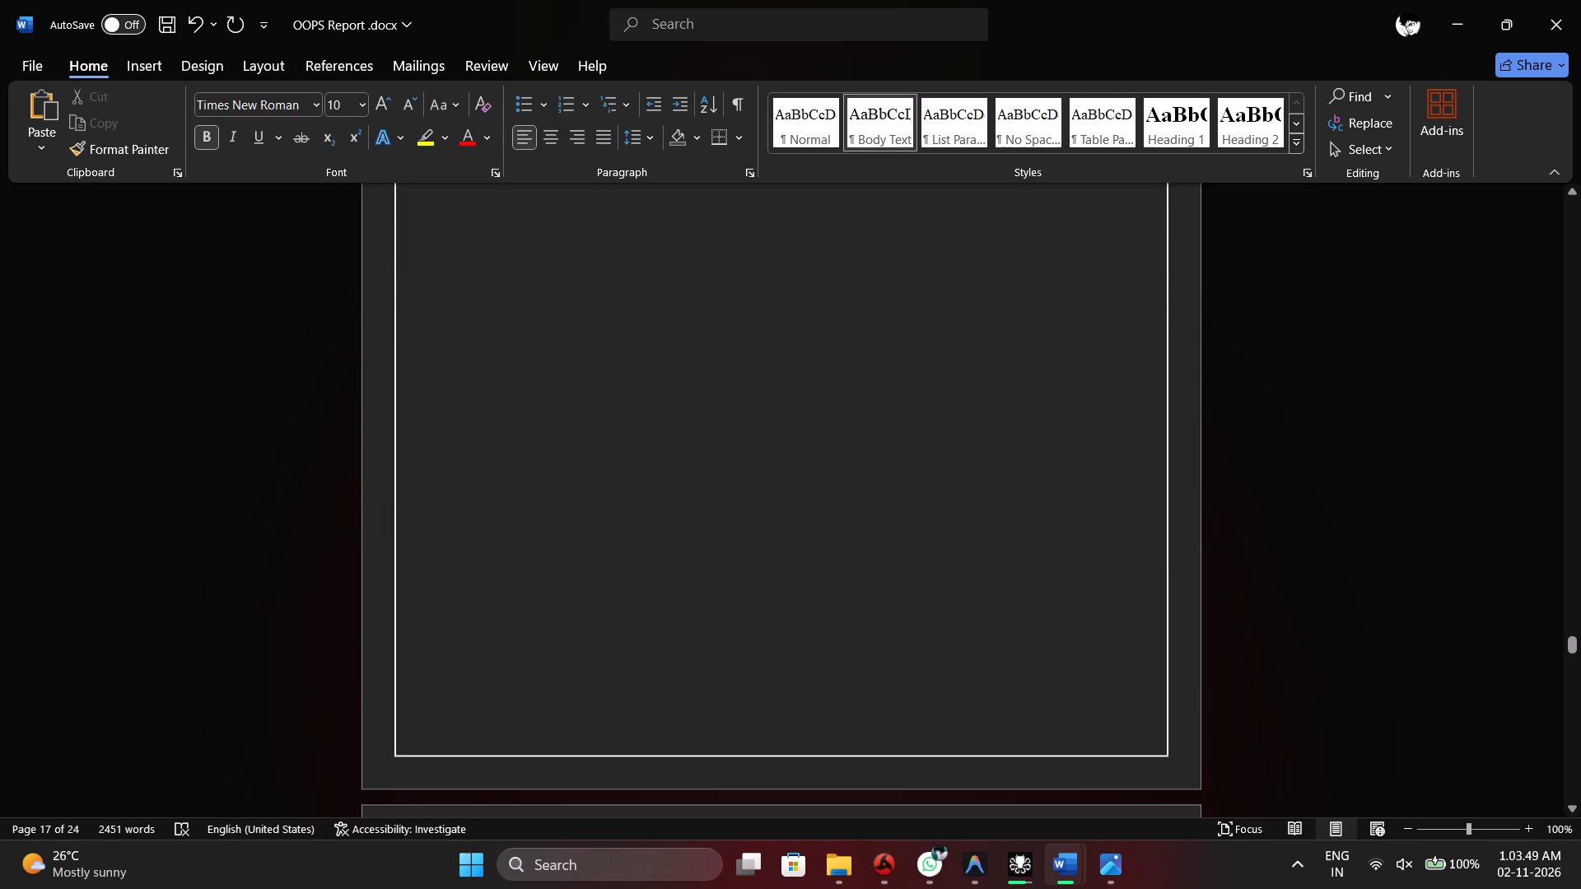
scroll(651, 692, down, 7)
click(651, 692)
key(Delete)
scroll(651, 692, down, 20)
scroll(651, 692, down, 1)
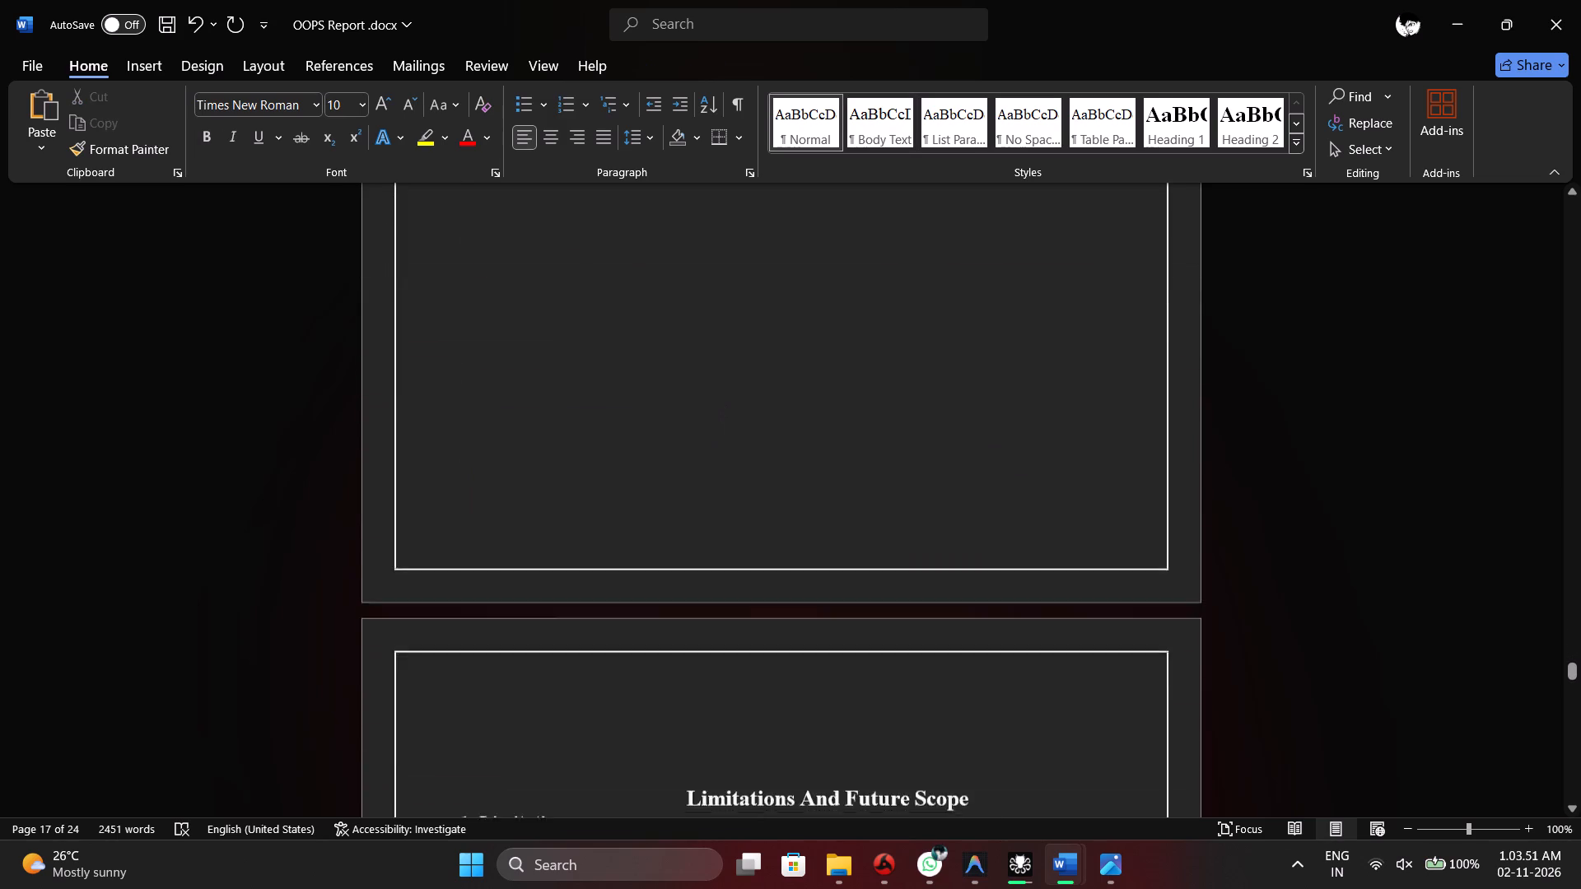
scroll(651, 692, down, 2)
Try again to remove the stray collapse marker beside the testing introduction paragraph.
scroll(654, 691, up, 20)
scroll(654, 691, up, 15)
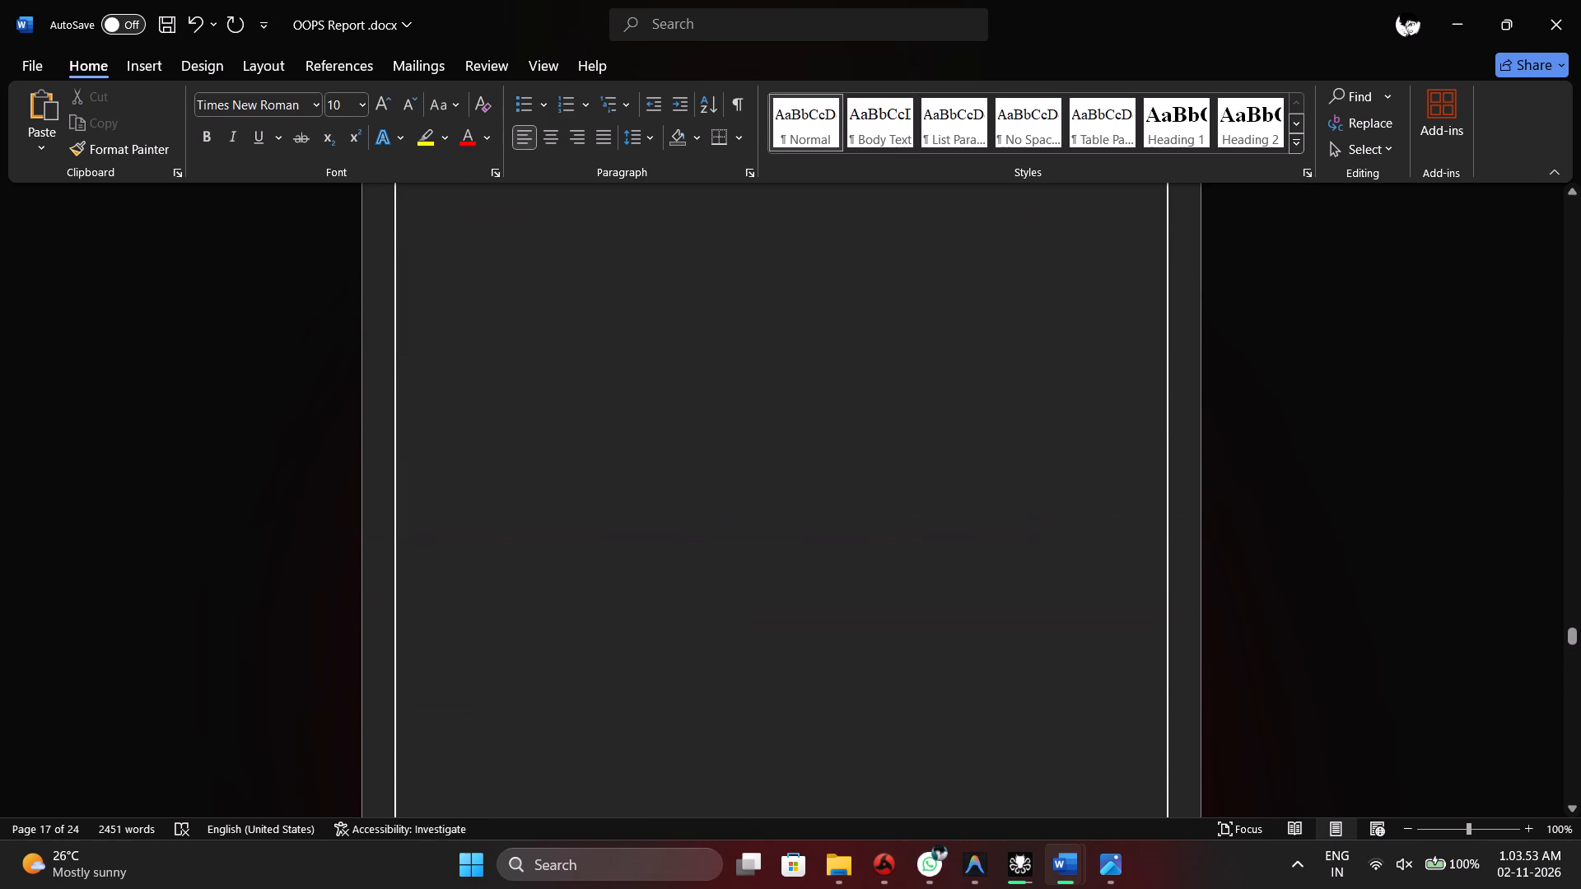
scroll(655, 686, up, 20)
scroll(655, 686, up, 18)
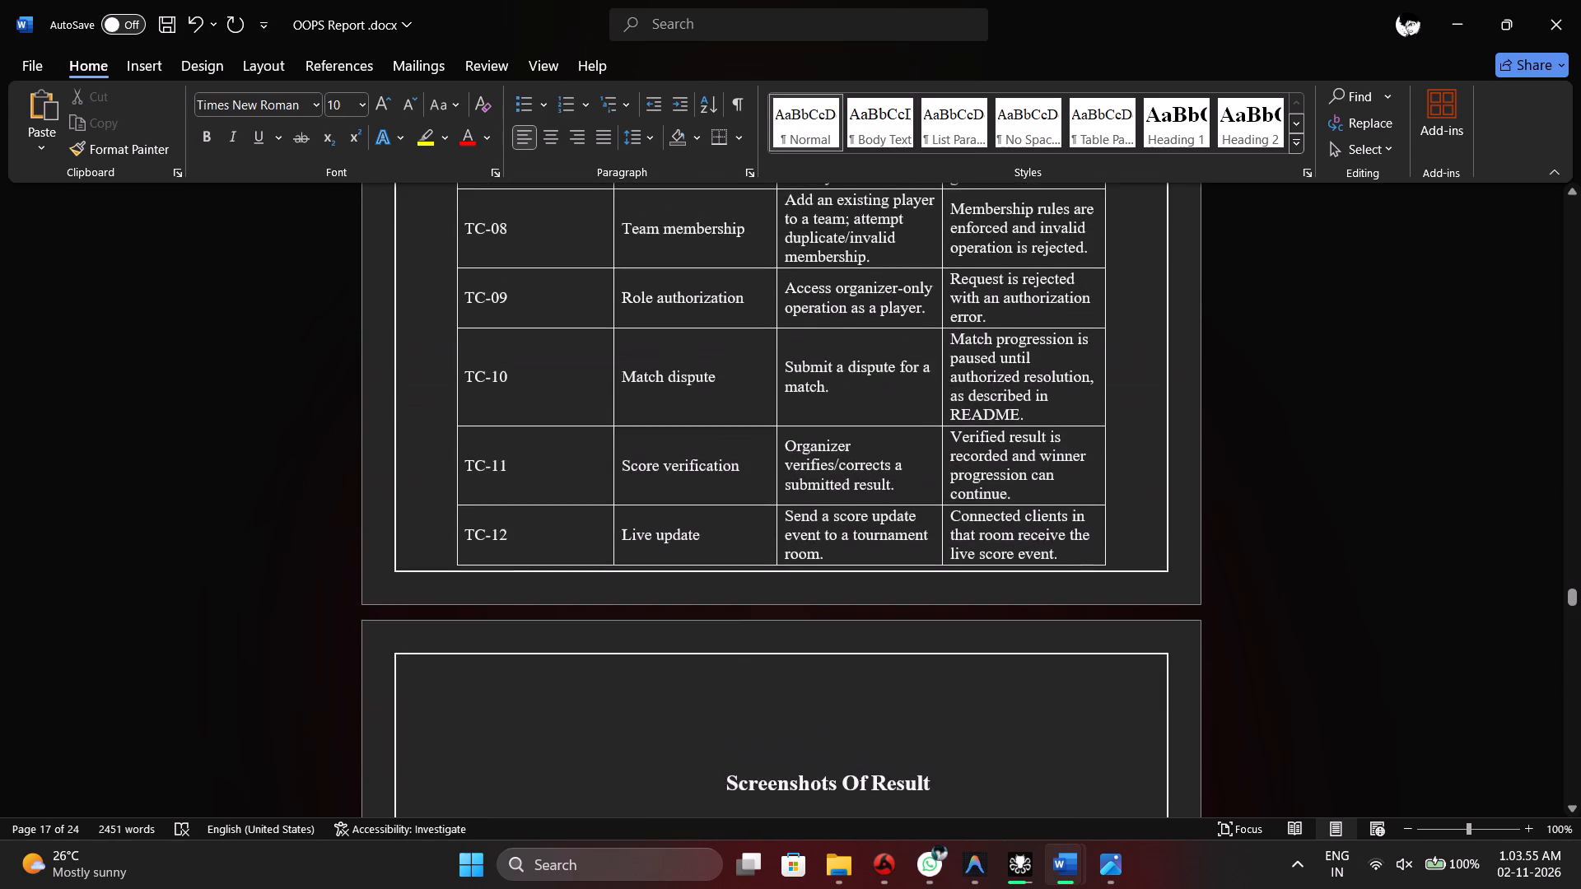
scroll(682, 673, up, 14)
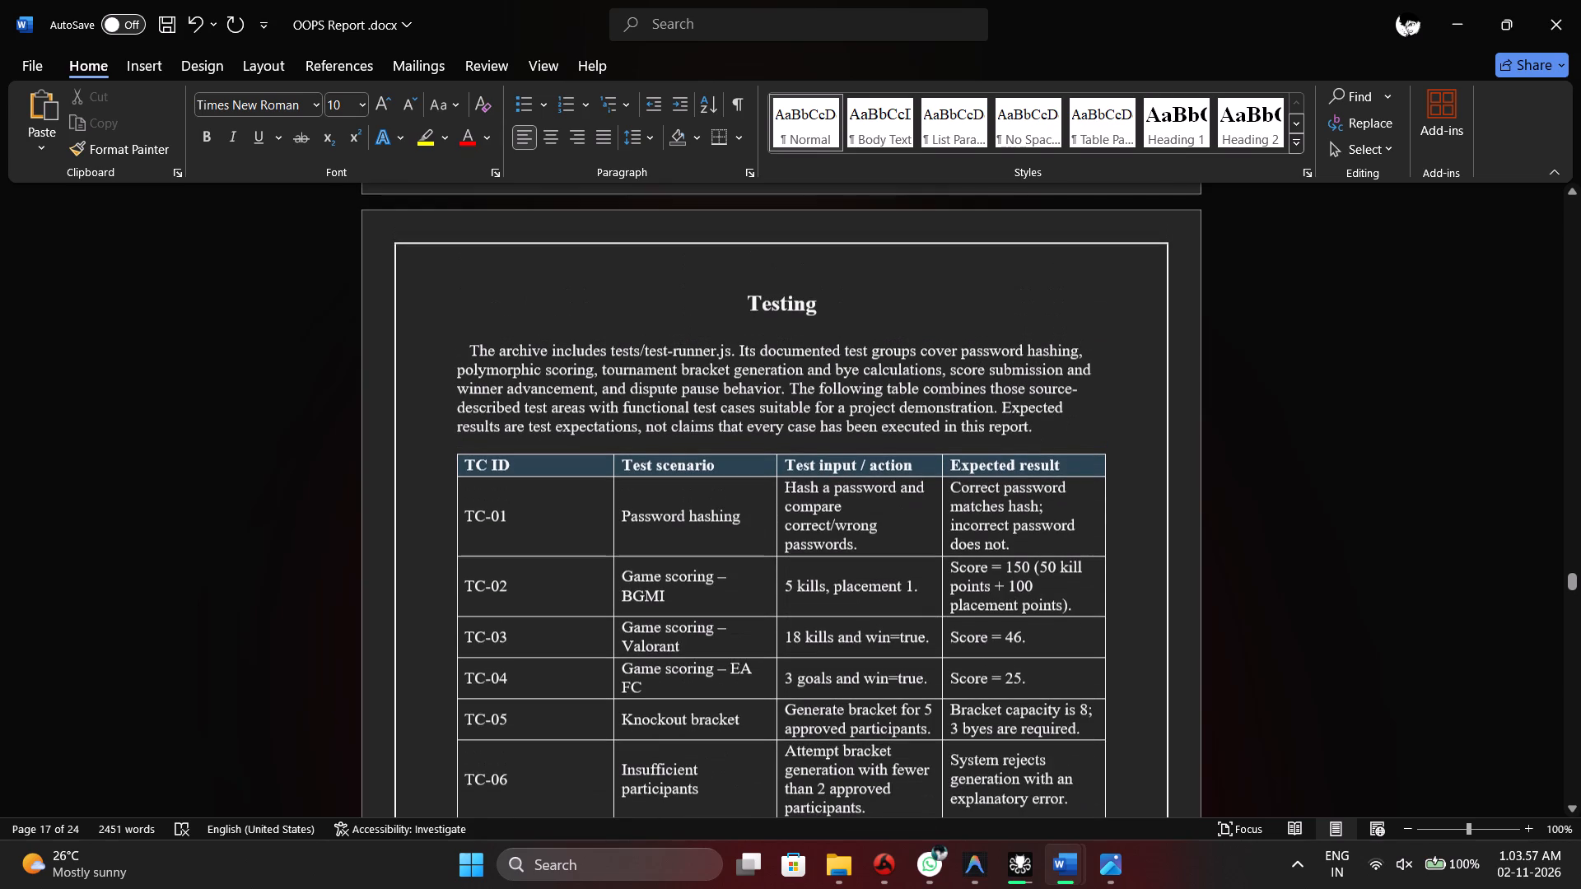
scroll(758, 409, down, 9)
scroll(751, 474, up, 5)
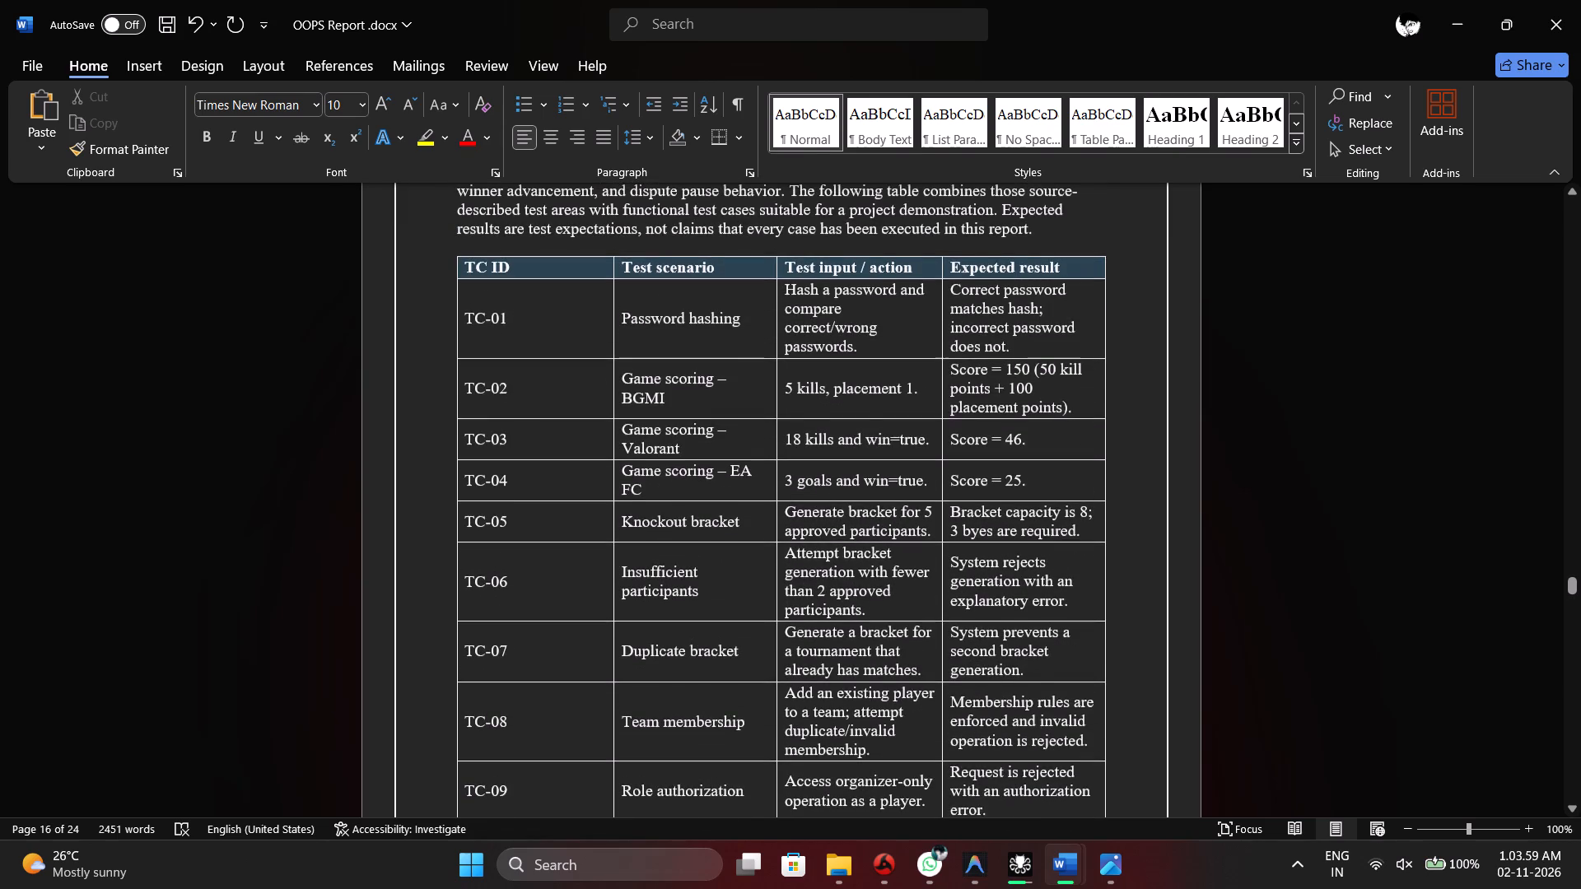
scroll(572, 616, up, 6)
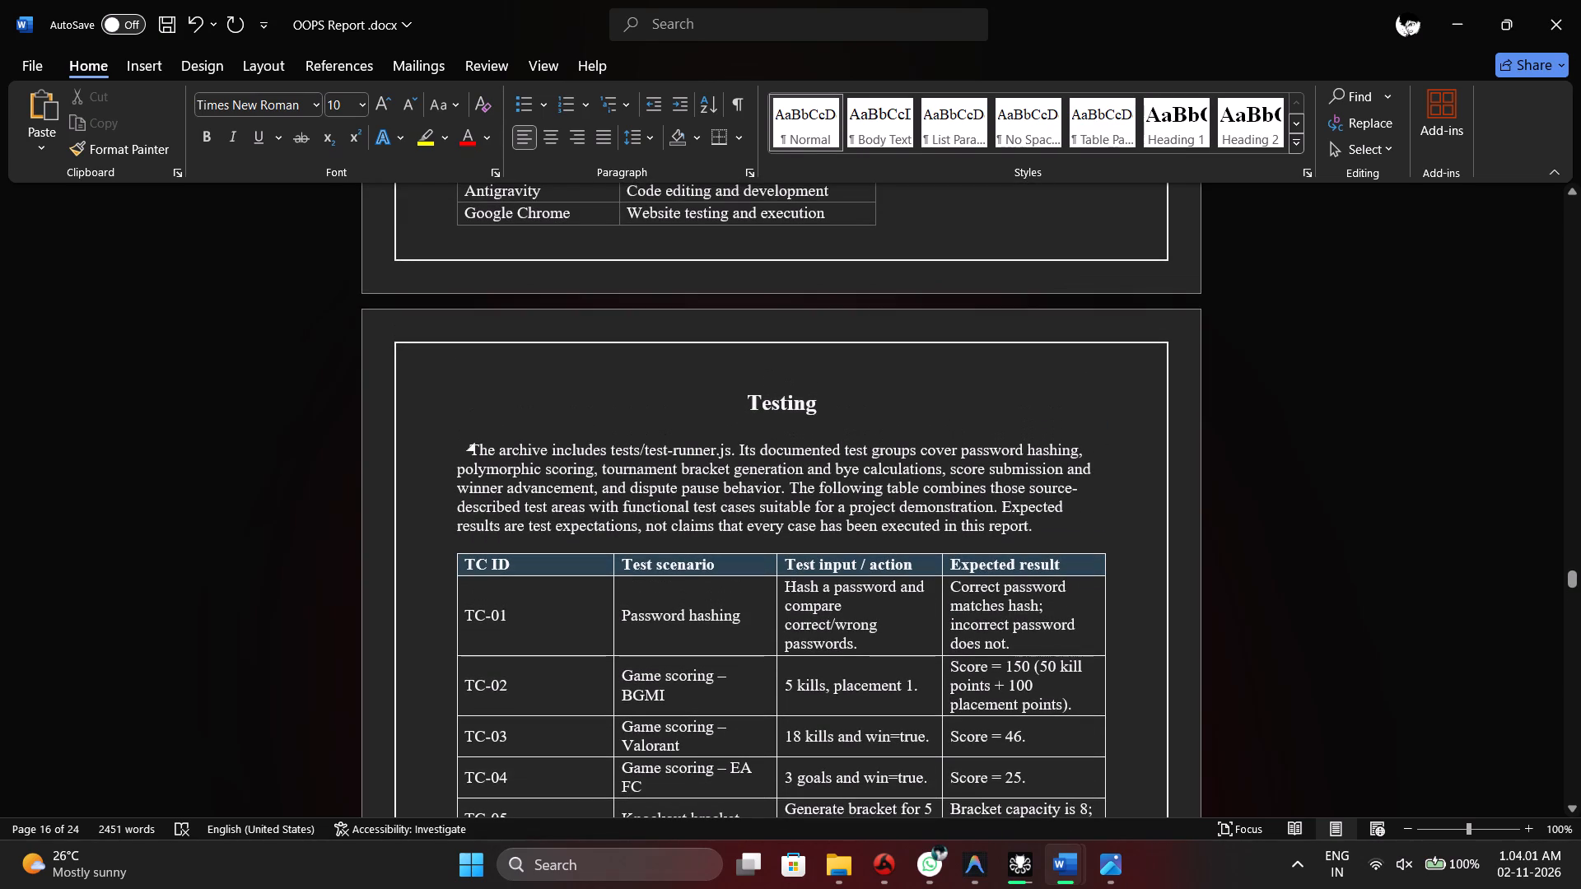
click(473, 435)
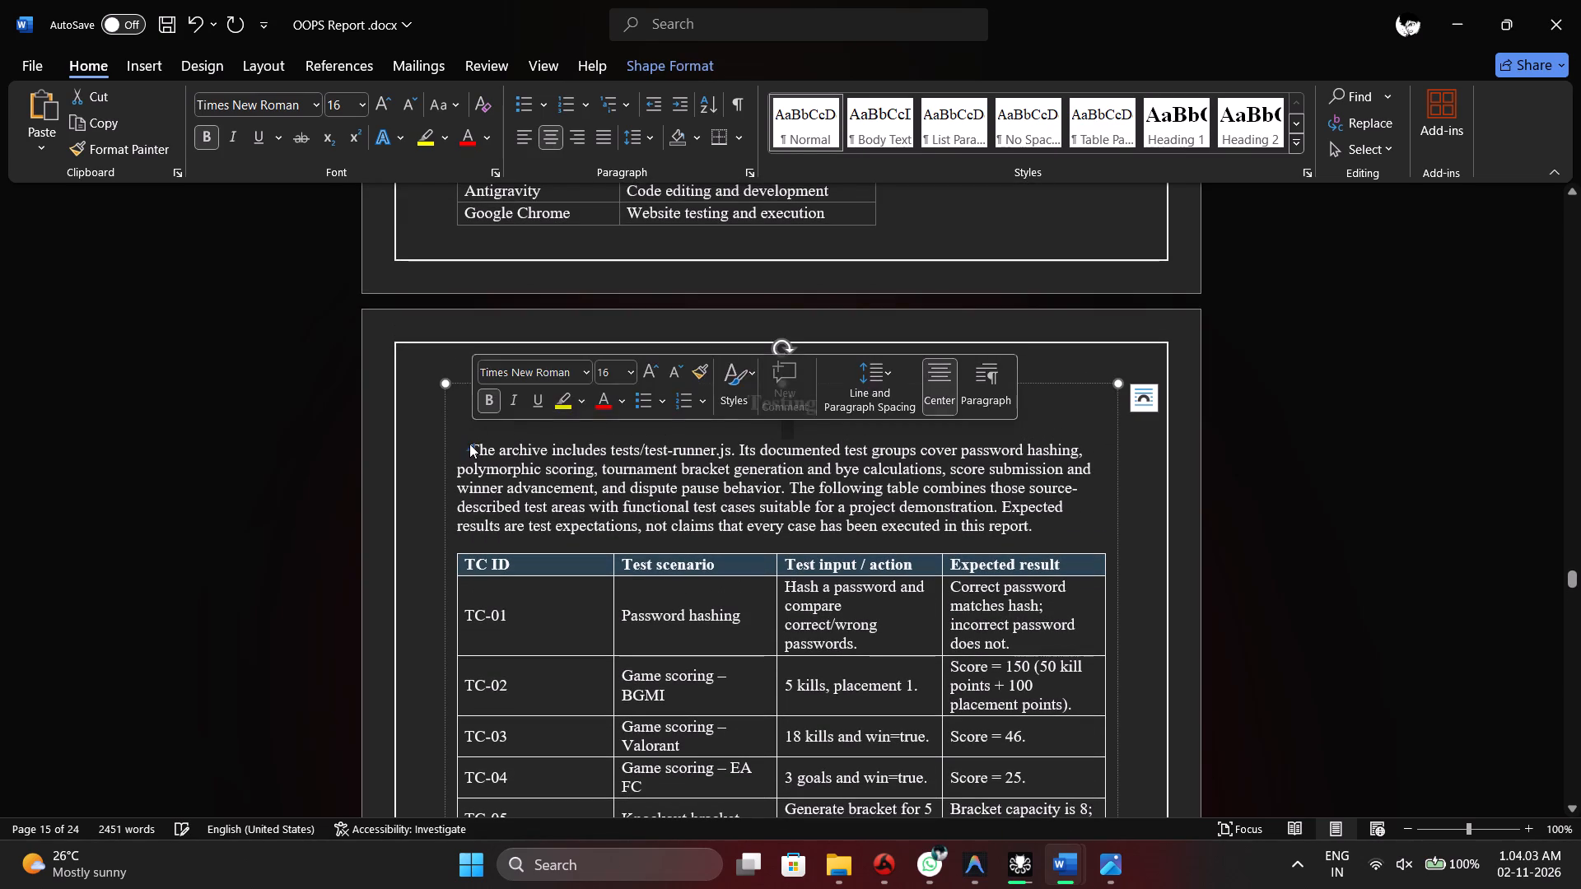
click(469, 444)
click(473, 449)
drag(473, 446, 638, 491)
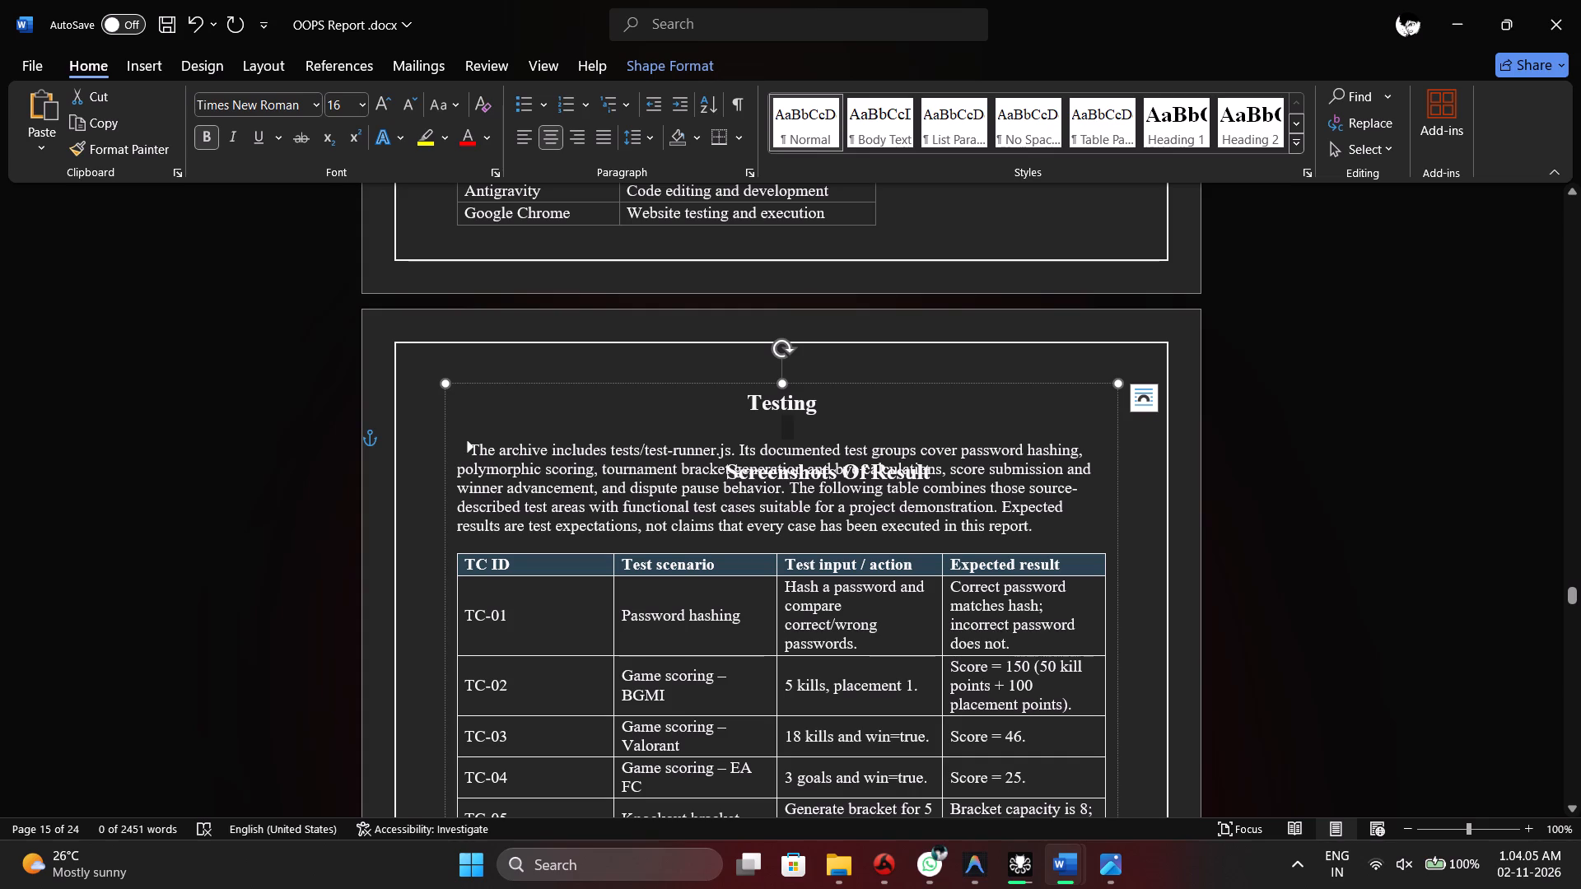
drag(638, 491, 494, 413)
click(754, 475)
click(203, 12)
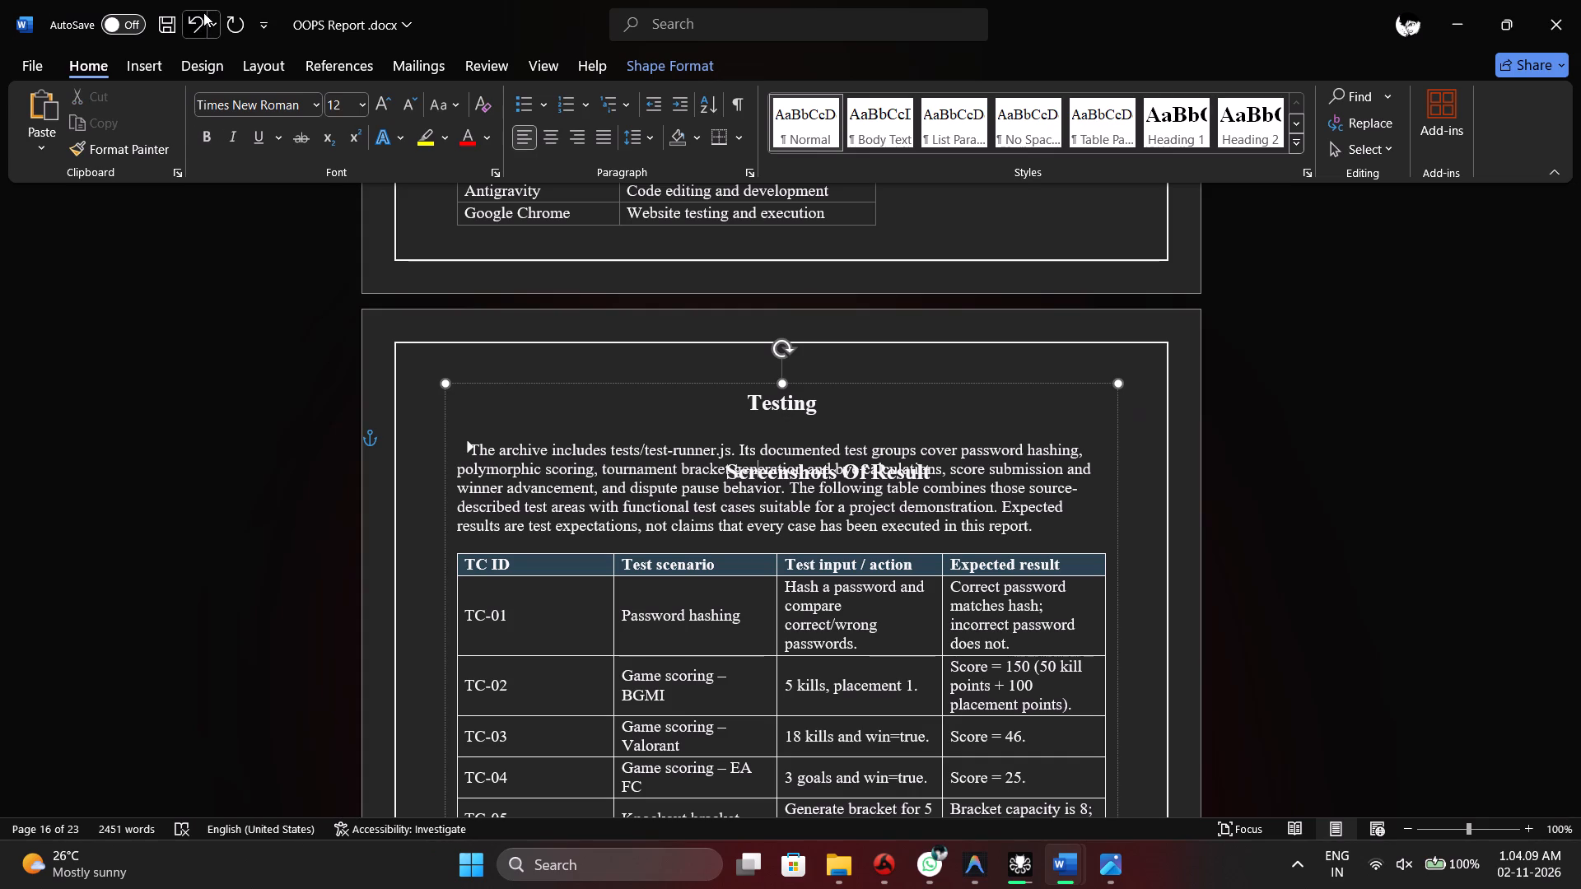
Delete the Screenshots Of Result heading from the page after the test case table.
scroll(501, 672, down, 20)
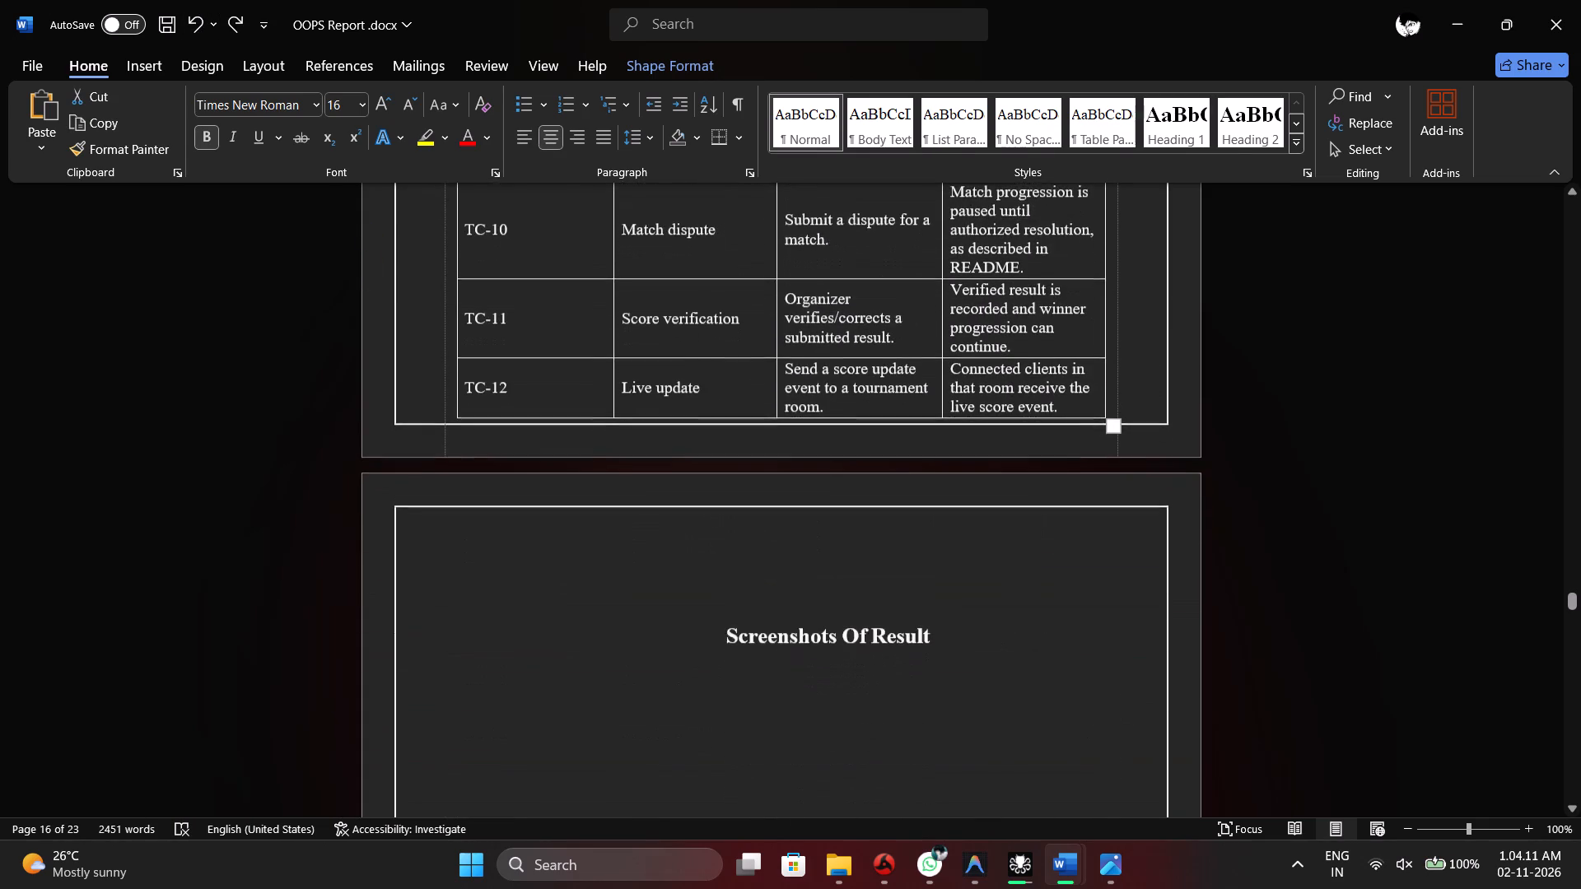
click(932, 603)
click(937, 589)
key(BackSpace)
key(BackSpace)
key(BackSpace)
key(BackSpace)
key(BackSpace)
key(BackSpace)
key(BackSpace)
key(BackSpace)
key(BackSpace)
key(BackSpace)
key(BackSpace)
key(BackSpace)
key(BackSpace)
key(BackSpace)
key(BackSpace)
key(BackSpace)
key(BackSpace)
key(BackSpace)
key(BackSpace)
key(BackSpace)
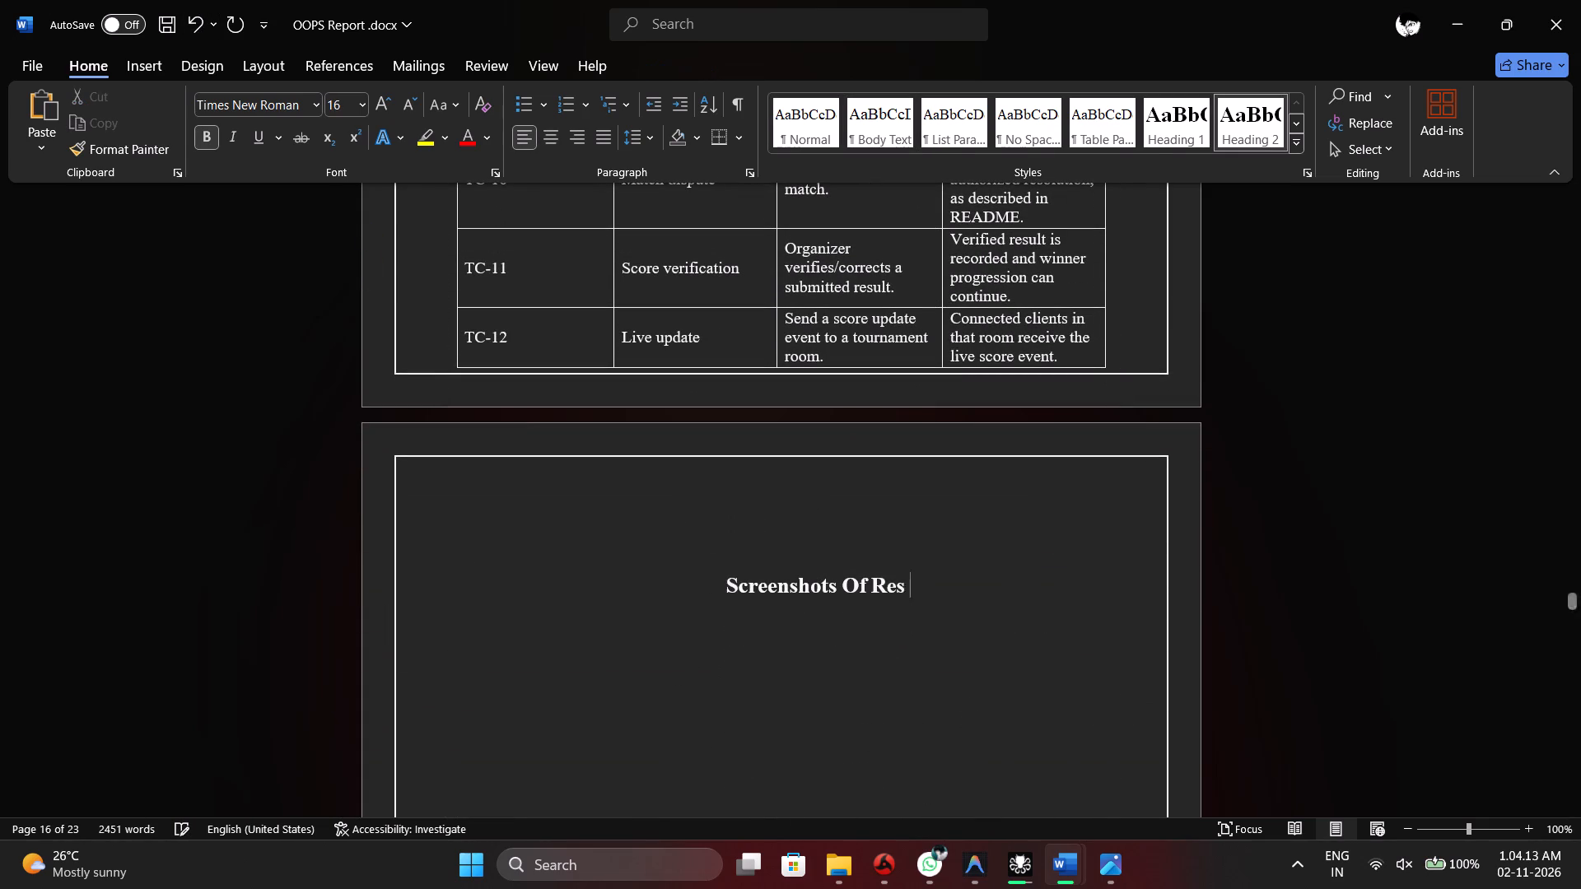
key(BackSpace)
key(BackSpace)
Justify the testing introduction paragraph above the test case table.
scroll(892, 630, up, 8)
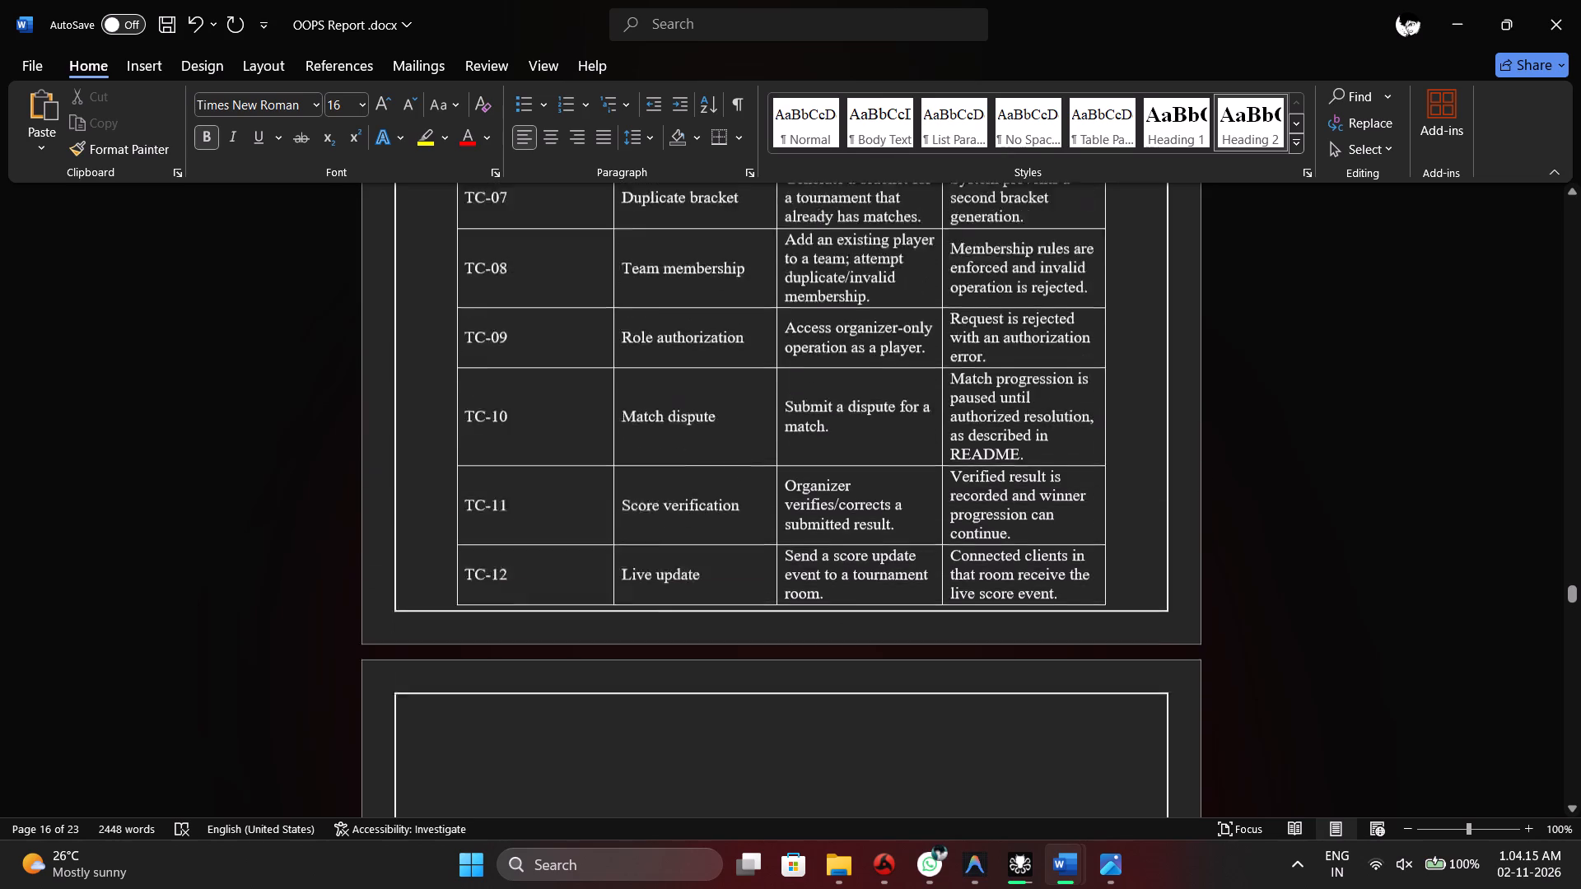
scroll(891, 626, up, 13)
triple_click(481, 501)
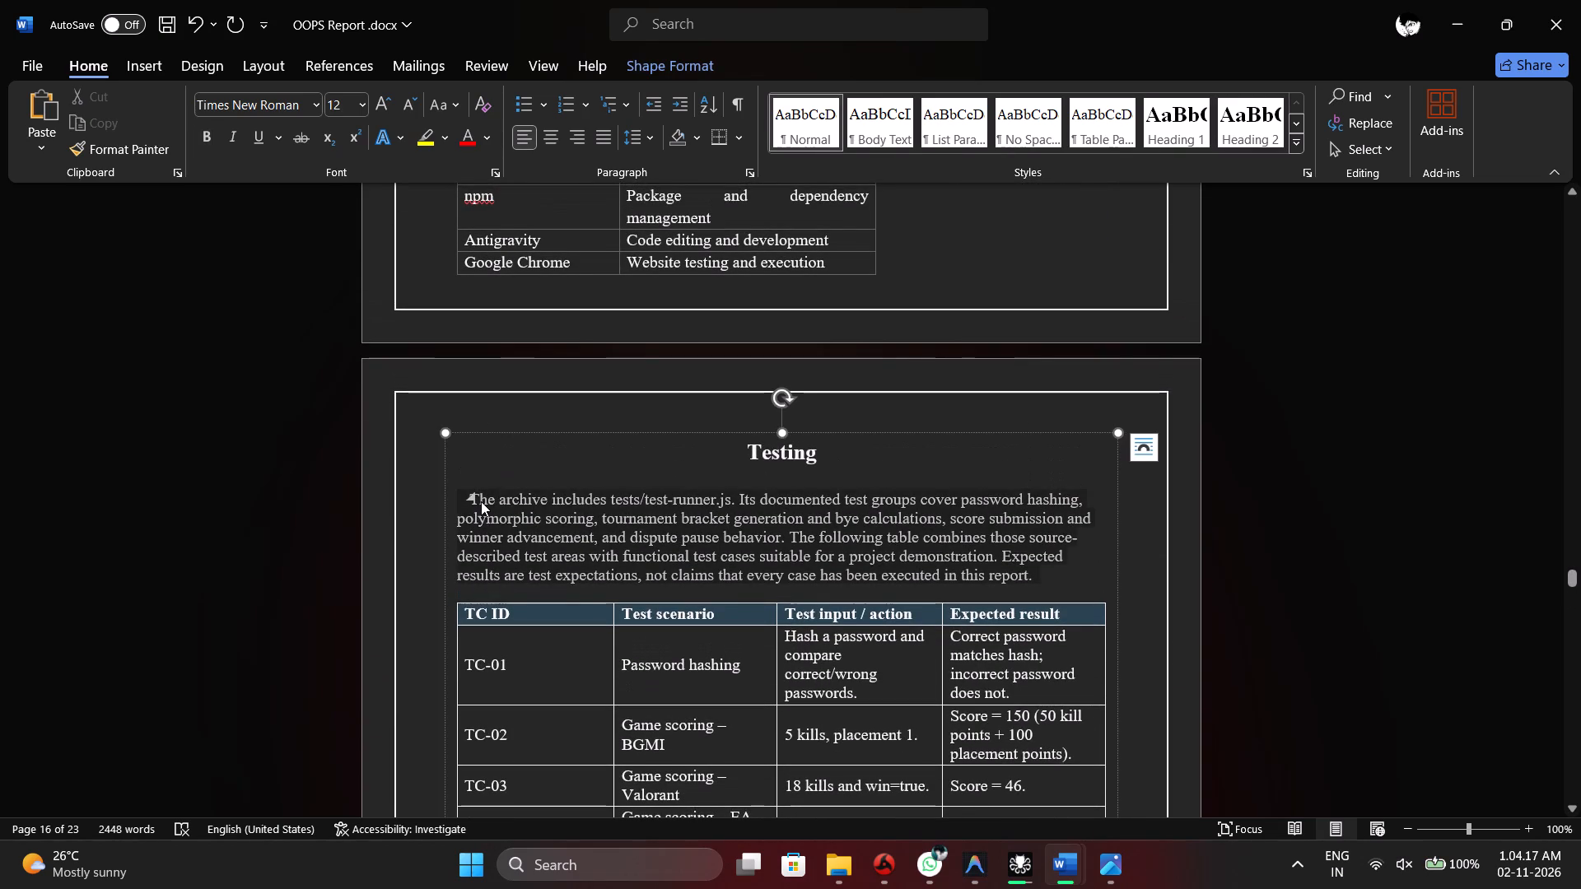
triple_click(481, 501)
double_click(481, 501)
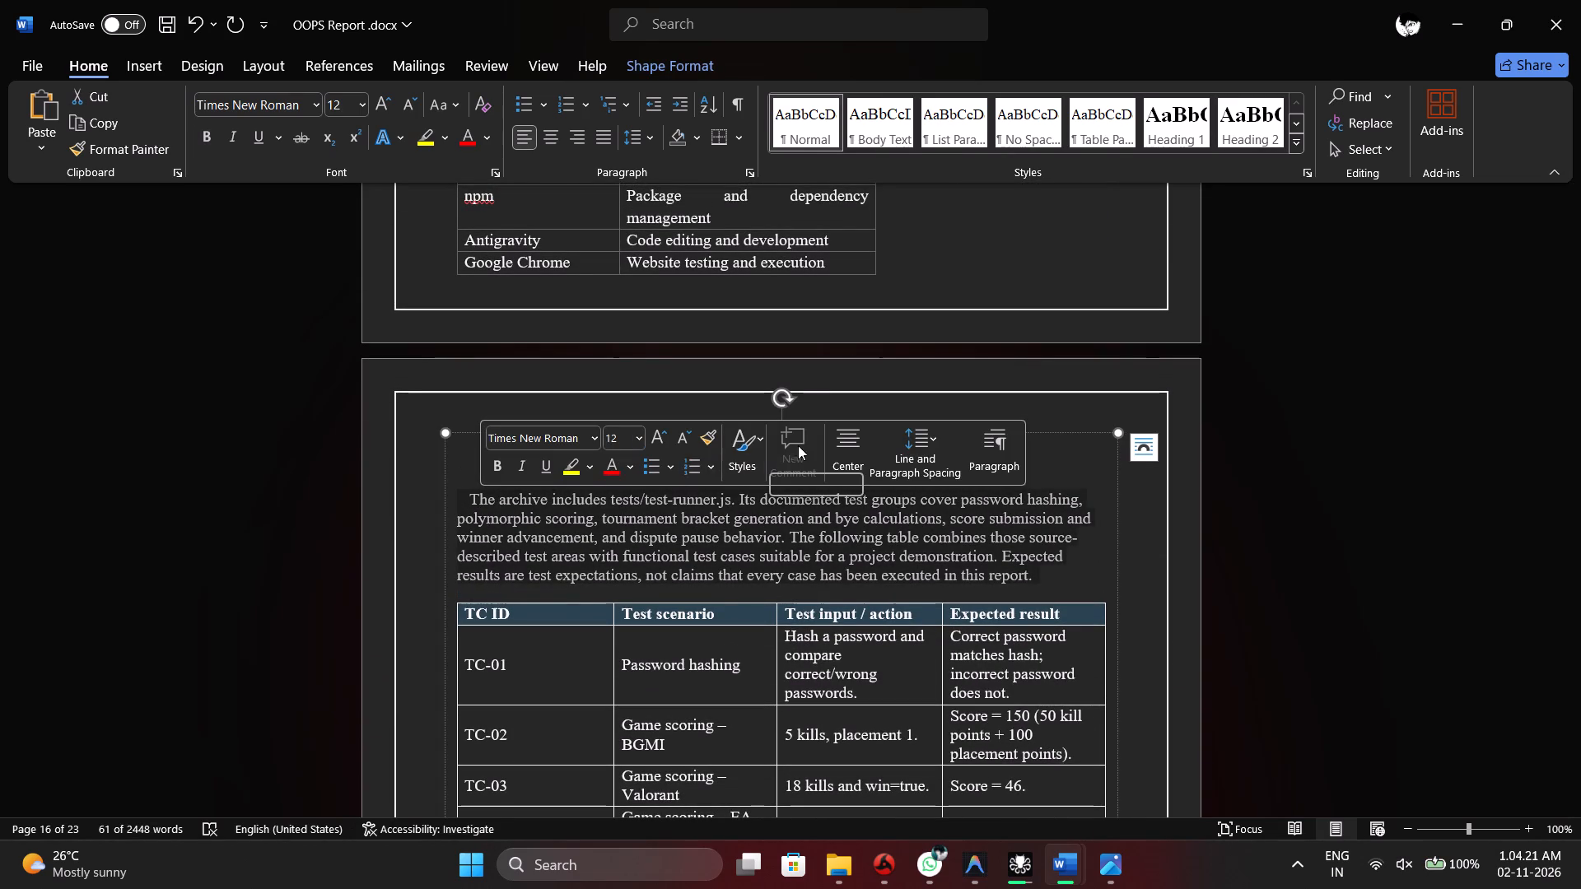
click(528, 134)
click(603, 447)
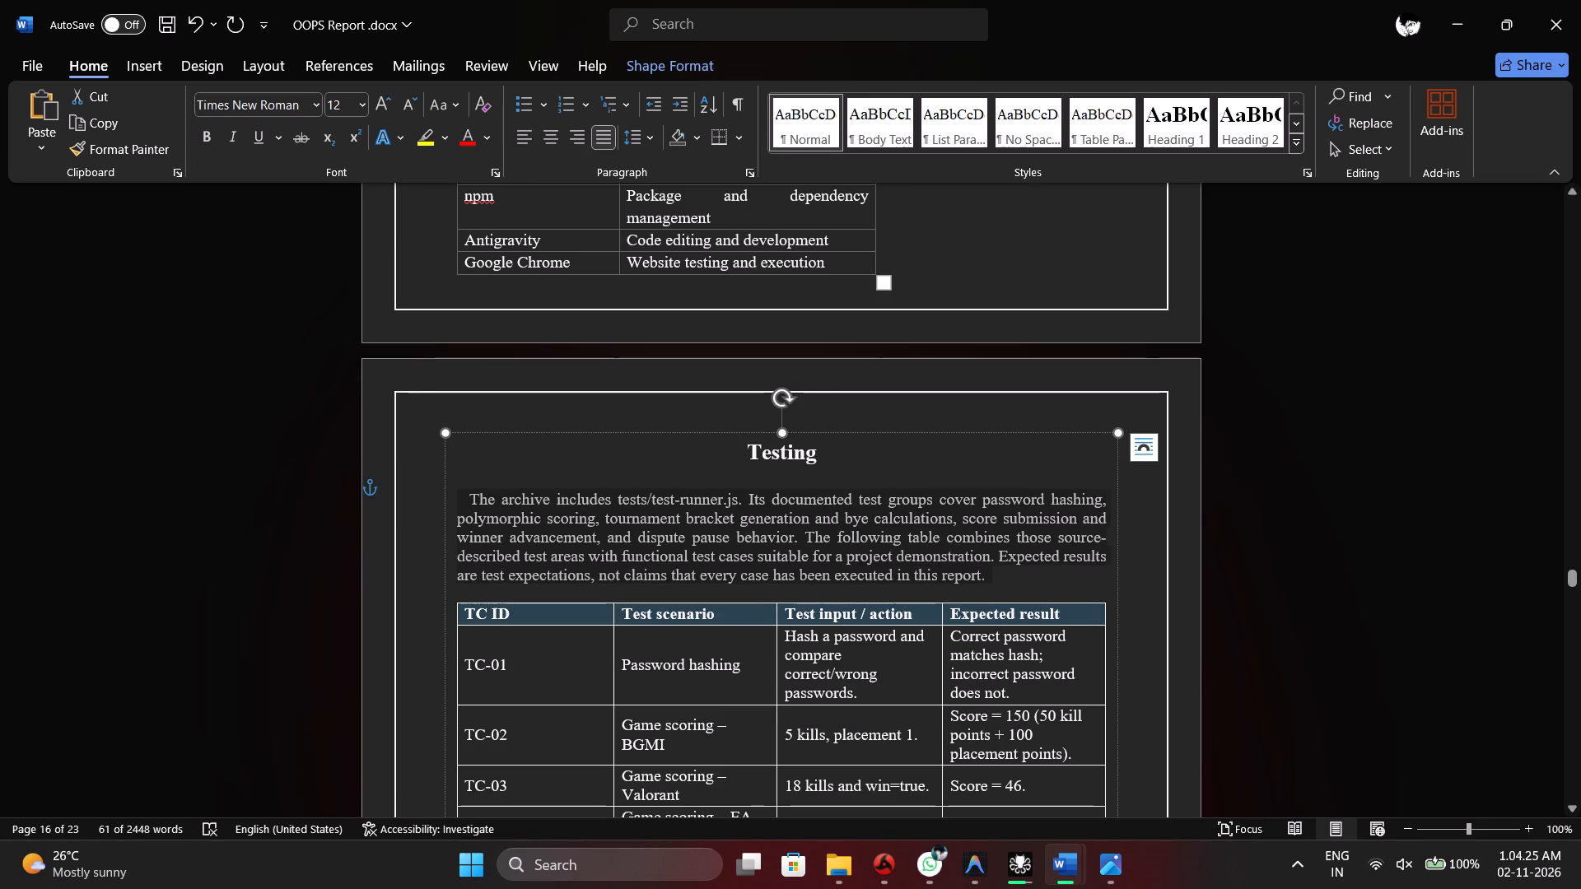
Check the layout of the Testing page from the heading through the TC-12 row and onto the blank page after it.
scroll(616, 673, up, 1)
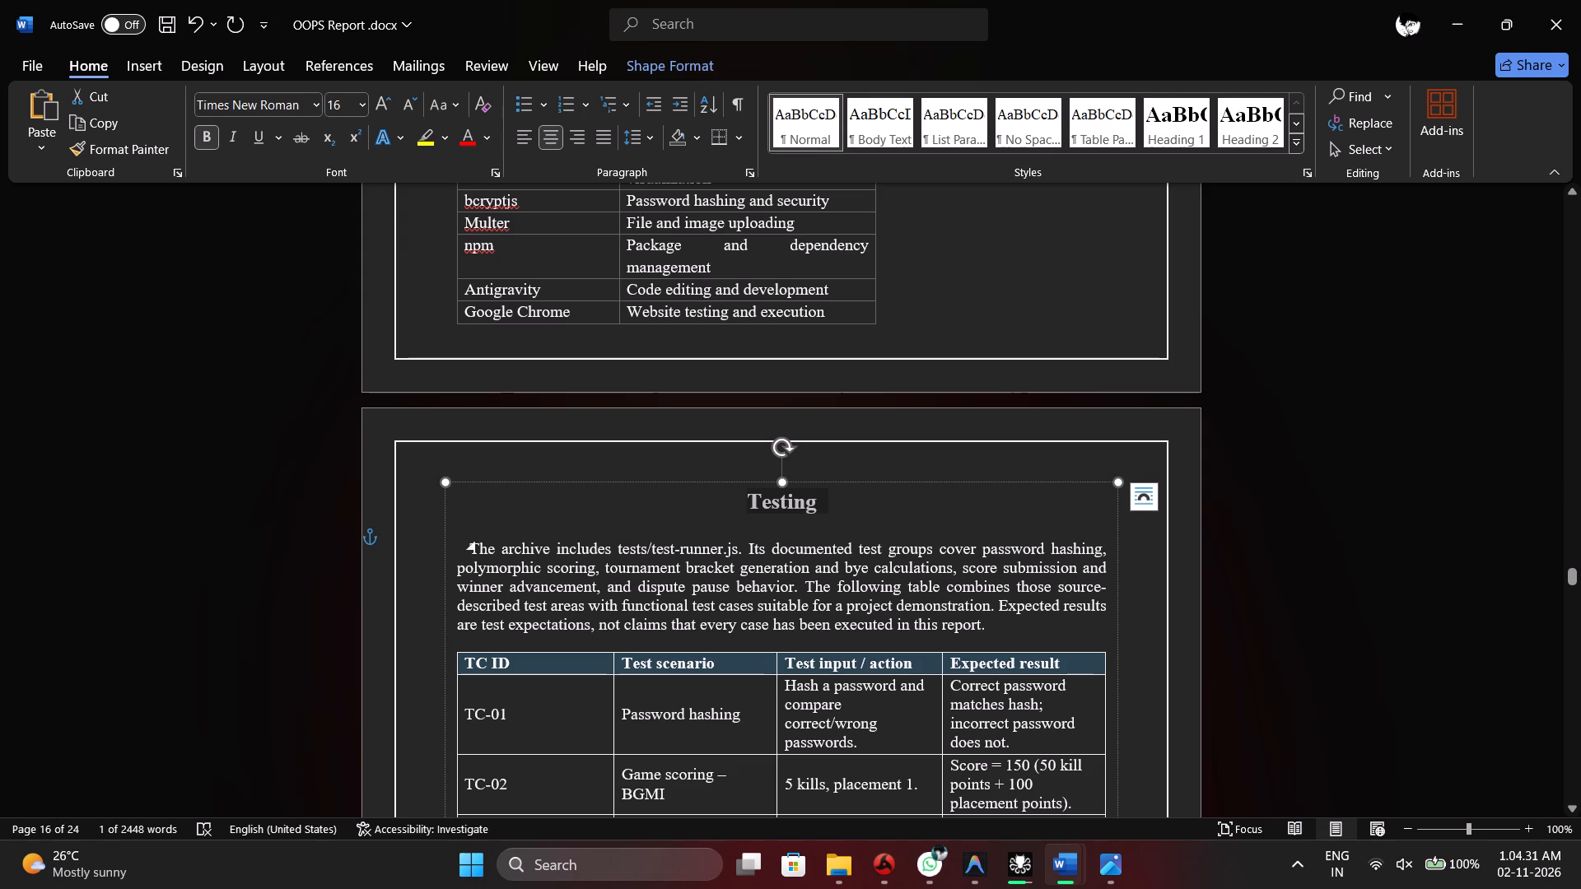
scroll(719, 643, down, 8)
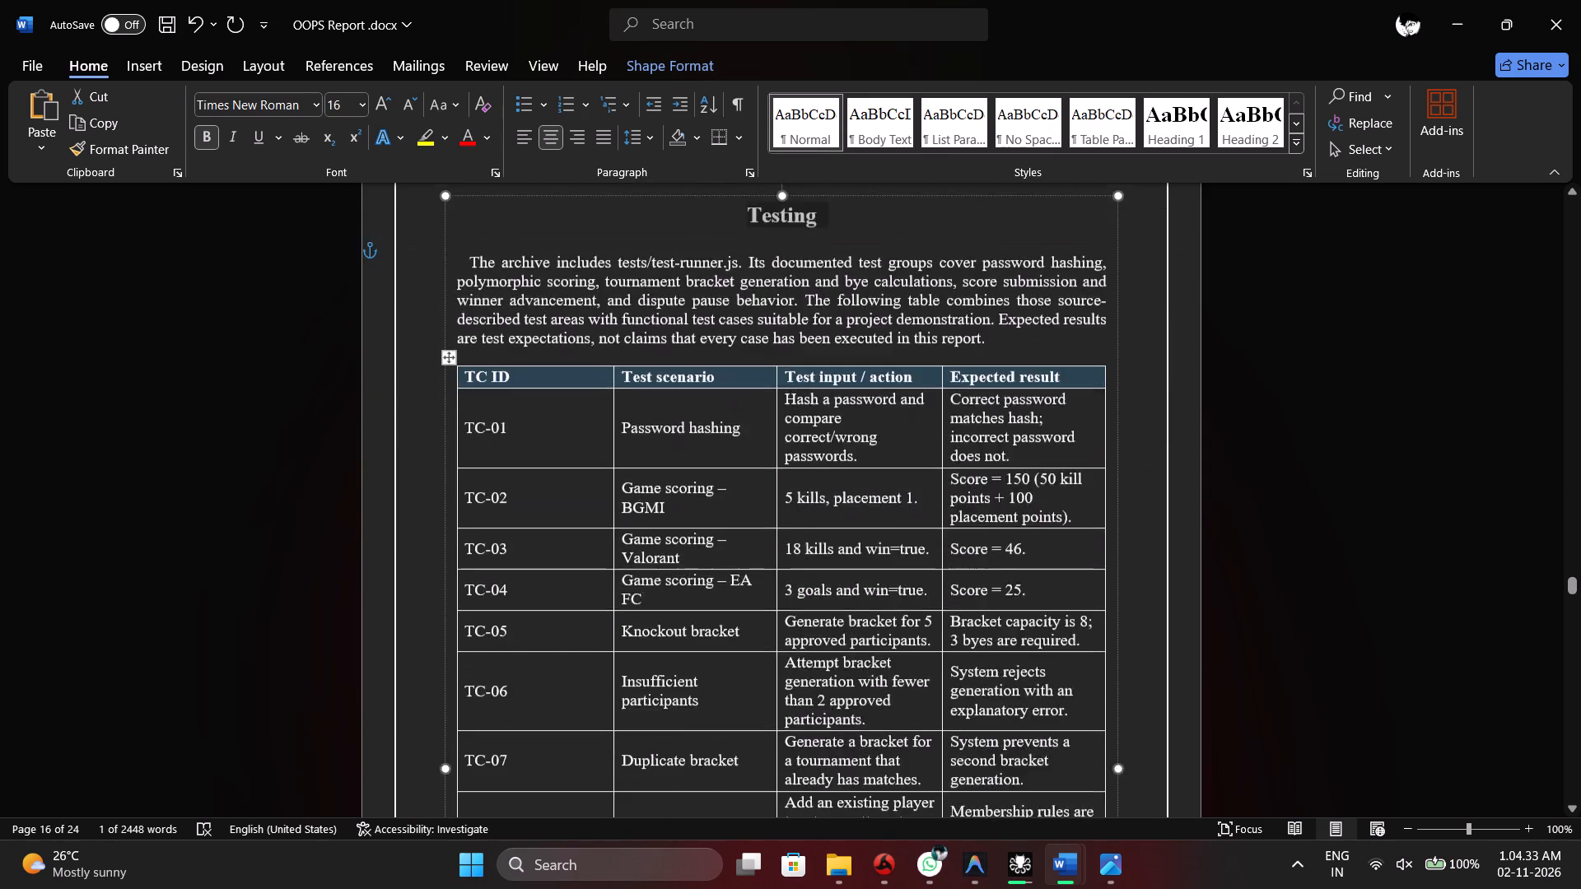
scroll(719, 638, down, 8)
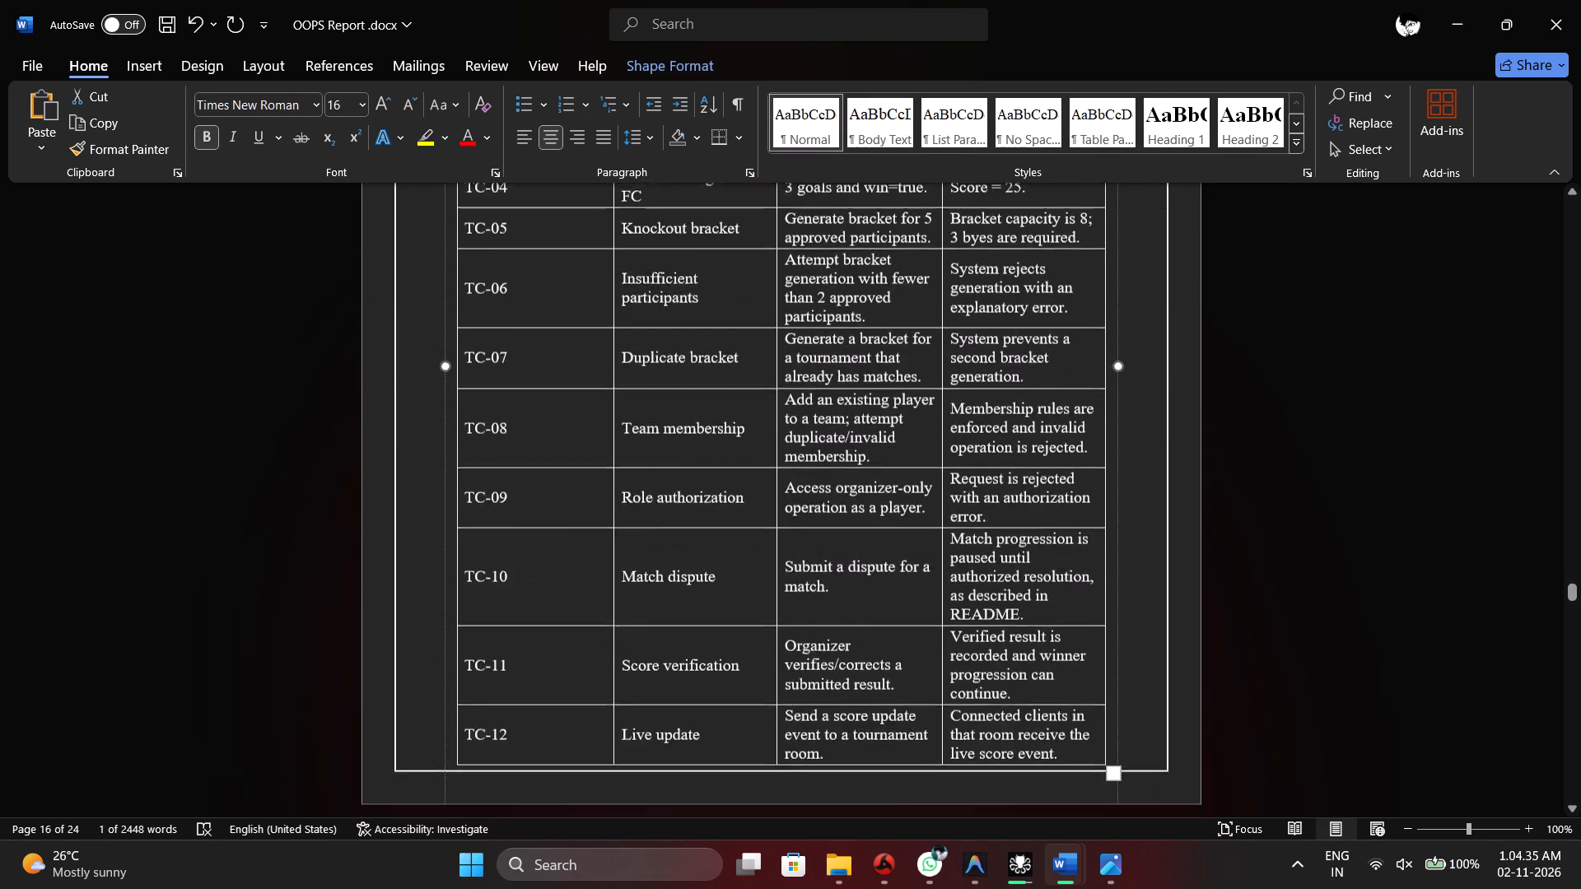
scroll(719, 635, down, 6)
scroll(720, 563, up, 1)
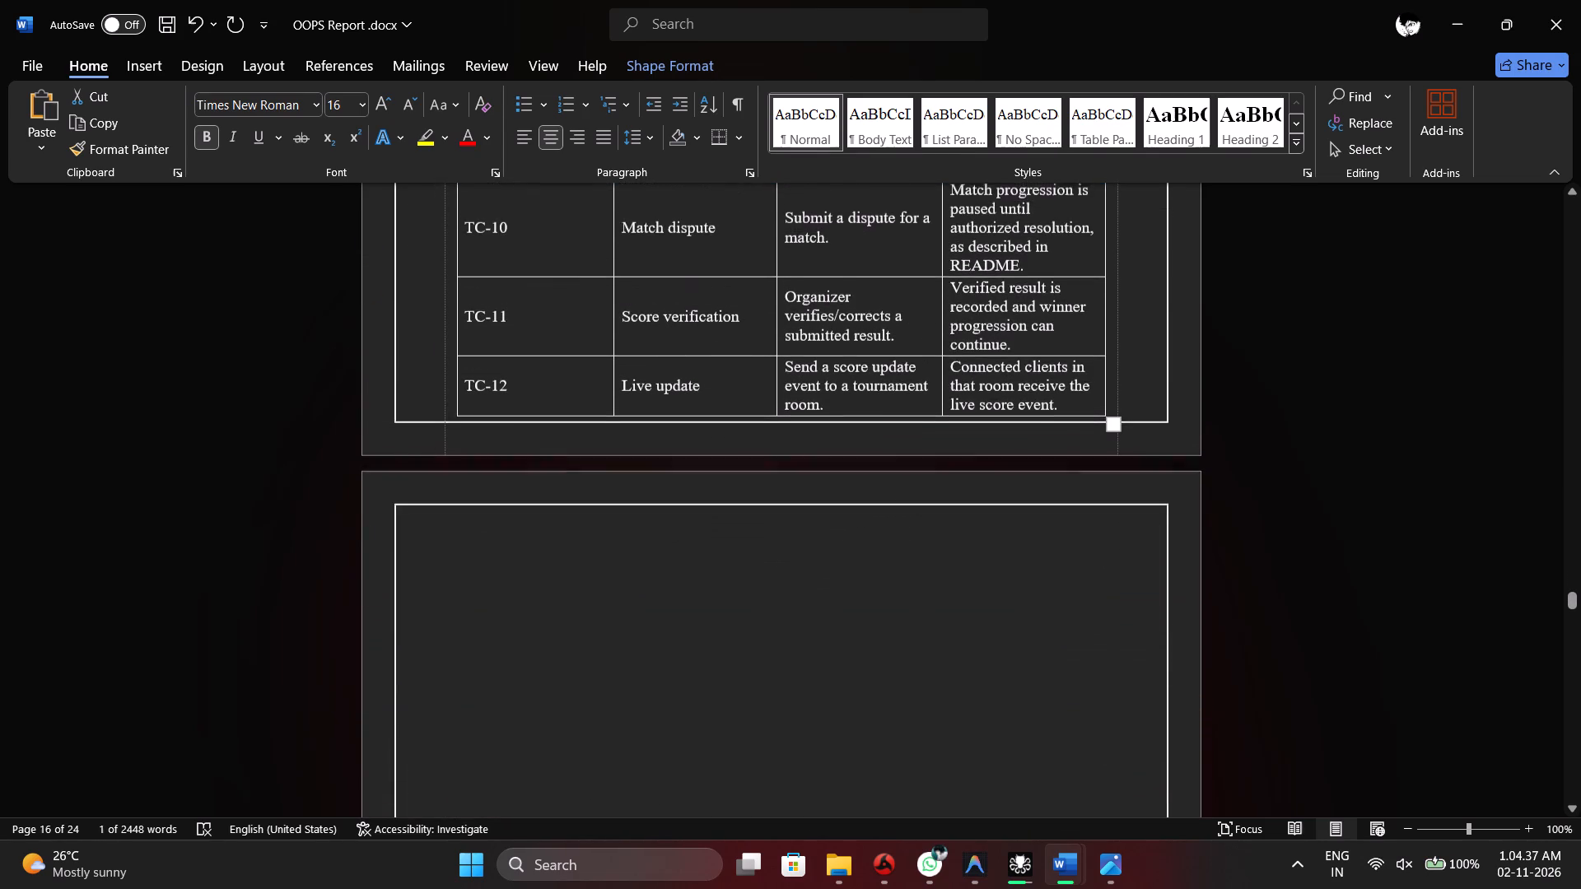
scroll(720, 563, down, 3)
scroll(720, 563, up, 3)
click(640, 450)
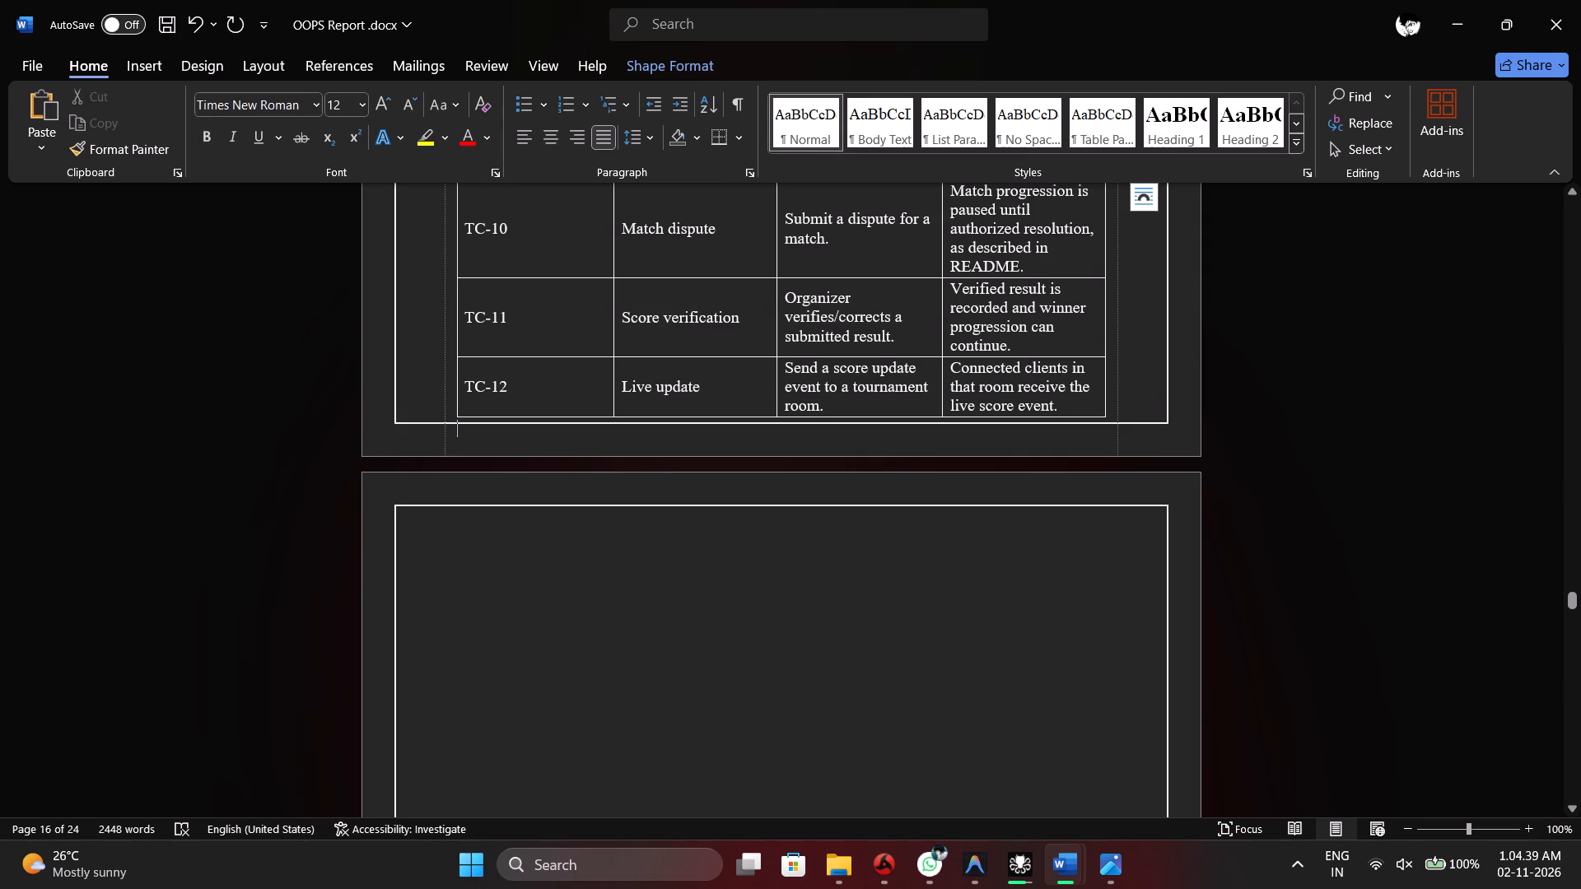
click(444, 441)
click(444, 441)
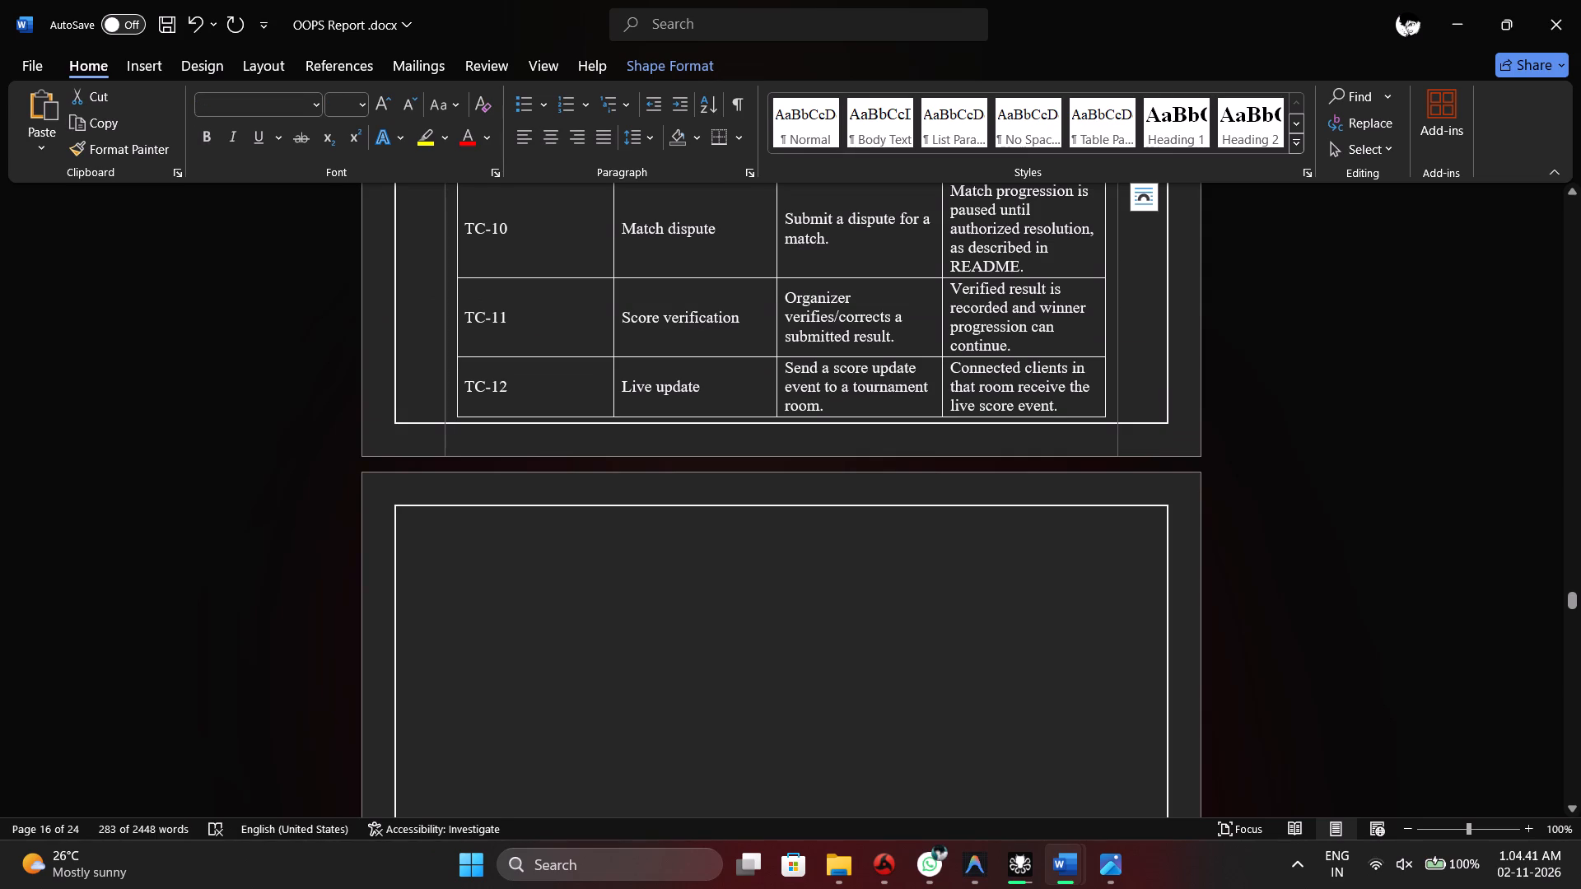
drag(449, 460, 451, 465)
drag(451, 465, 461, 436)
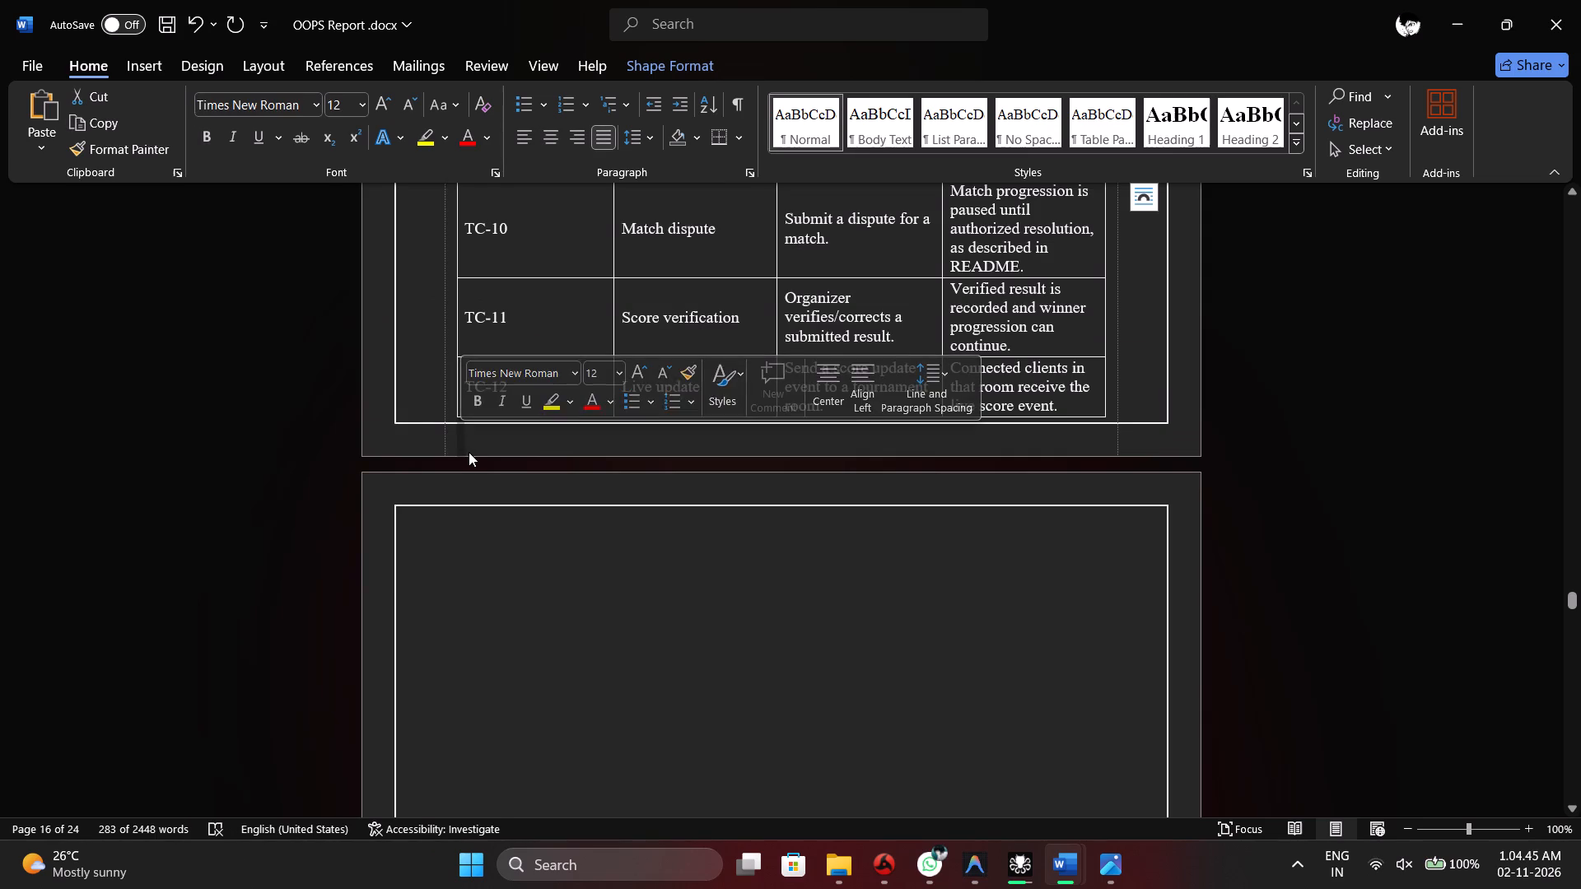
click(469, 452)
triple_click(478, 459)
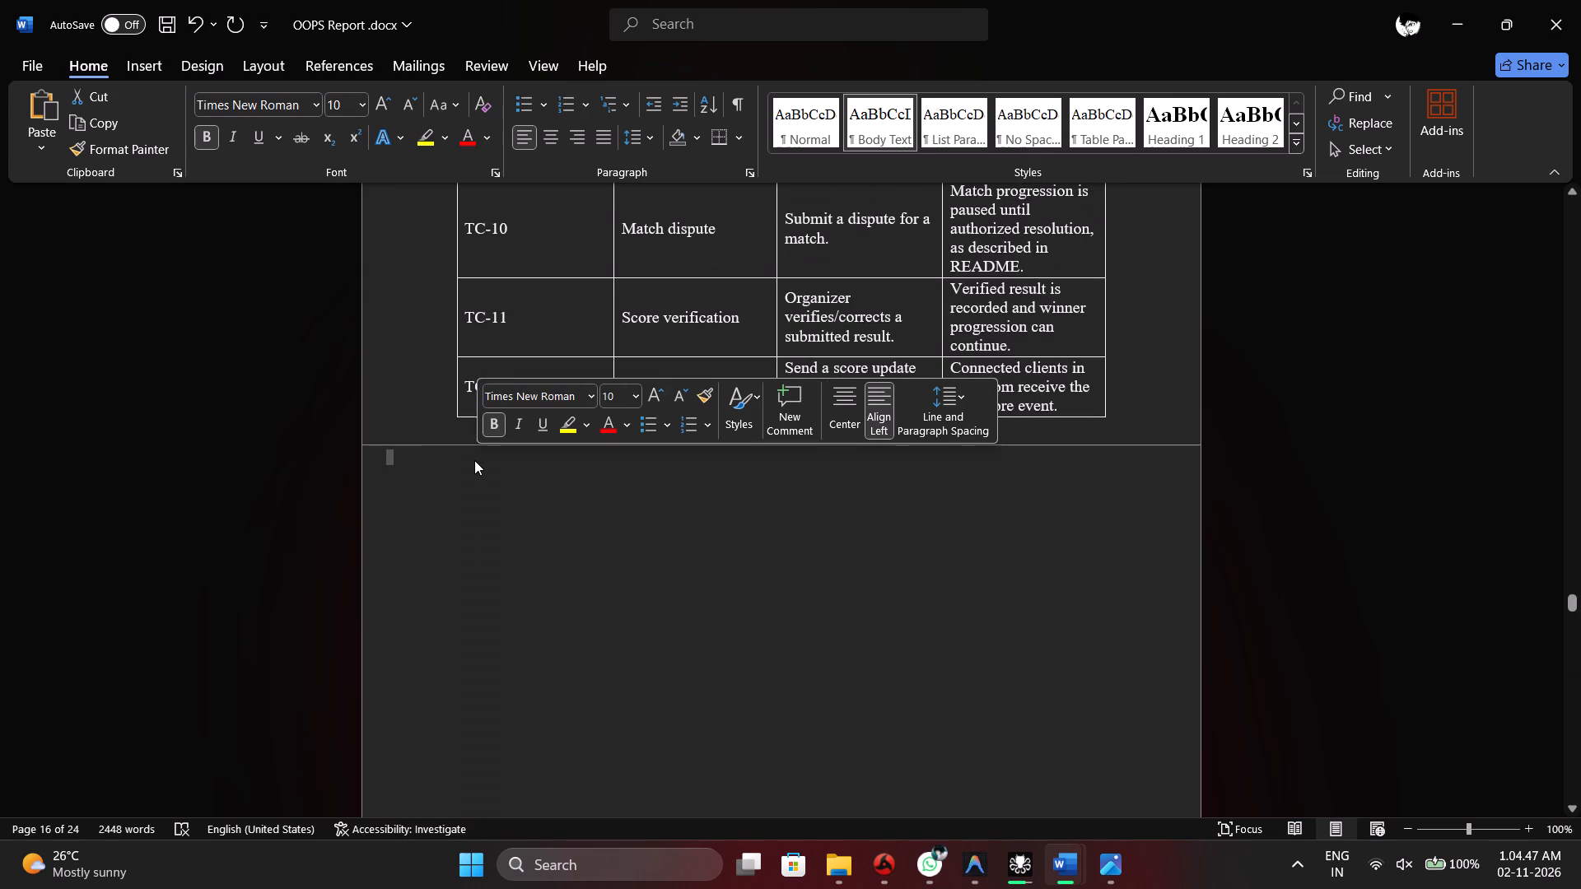
Undo the justification of the testing introduction paragraph above the test case table.
click(198, 18)
scroll(495, 575, up, 8)
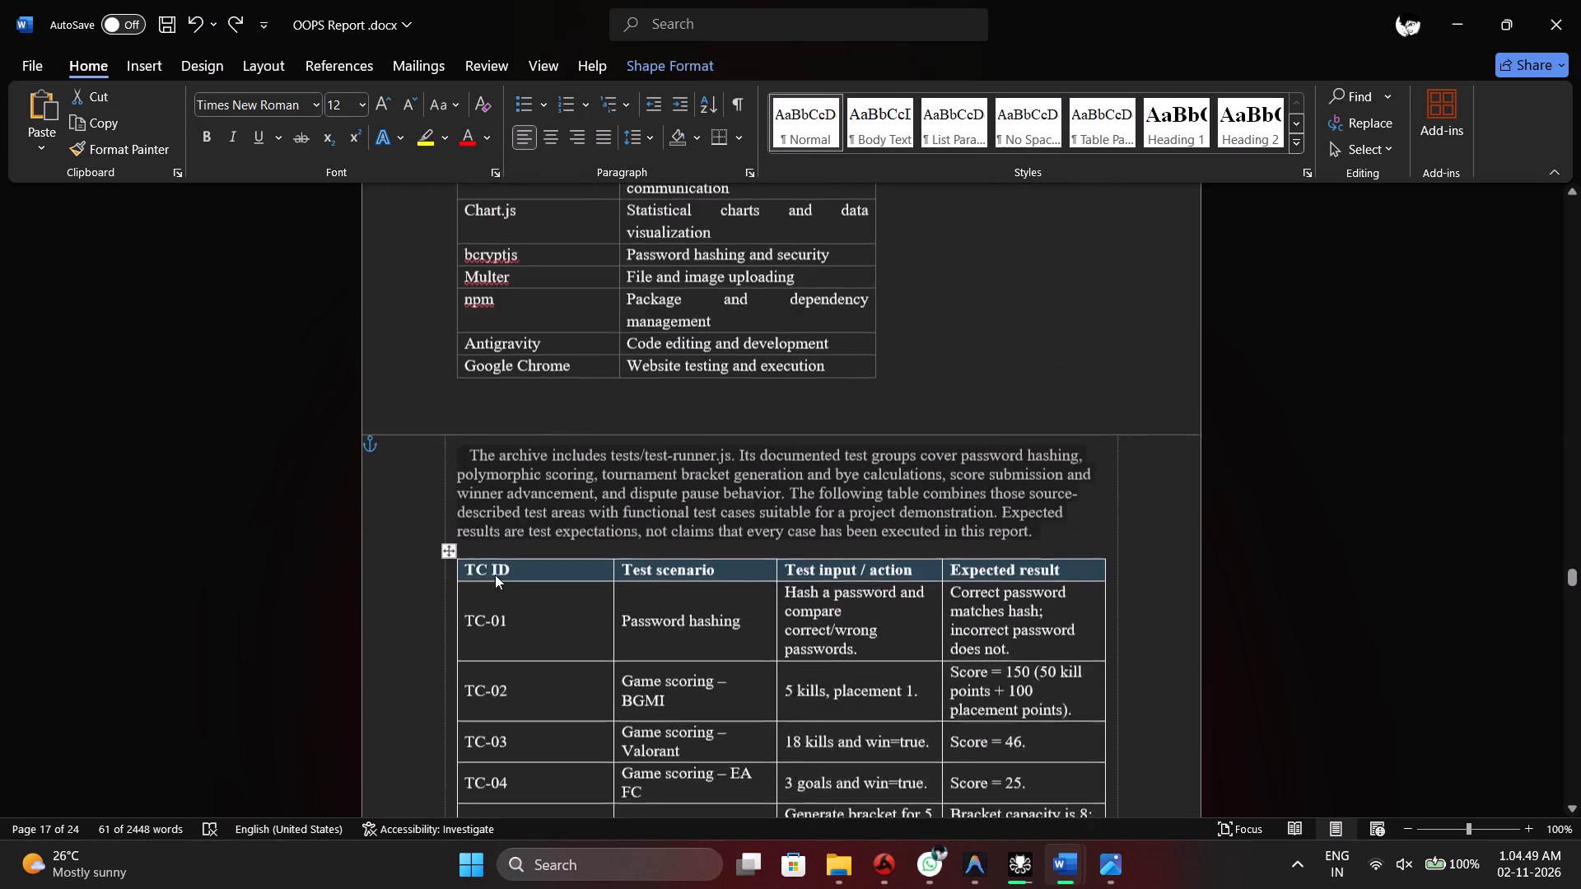
scroll(538, 575, up, 11)
scroll(535, 572, down, 13)
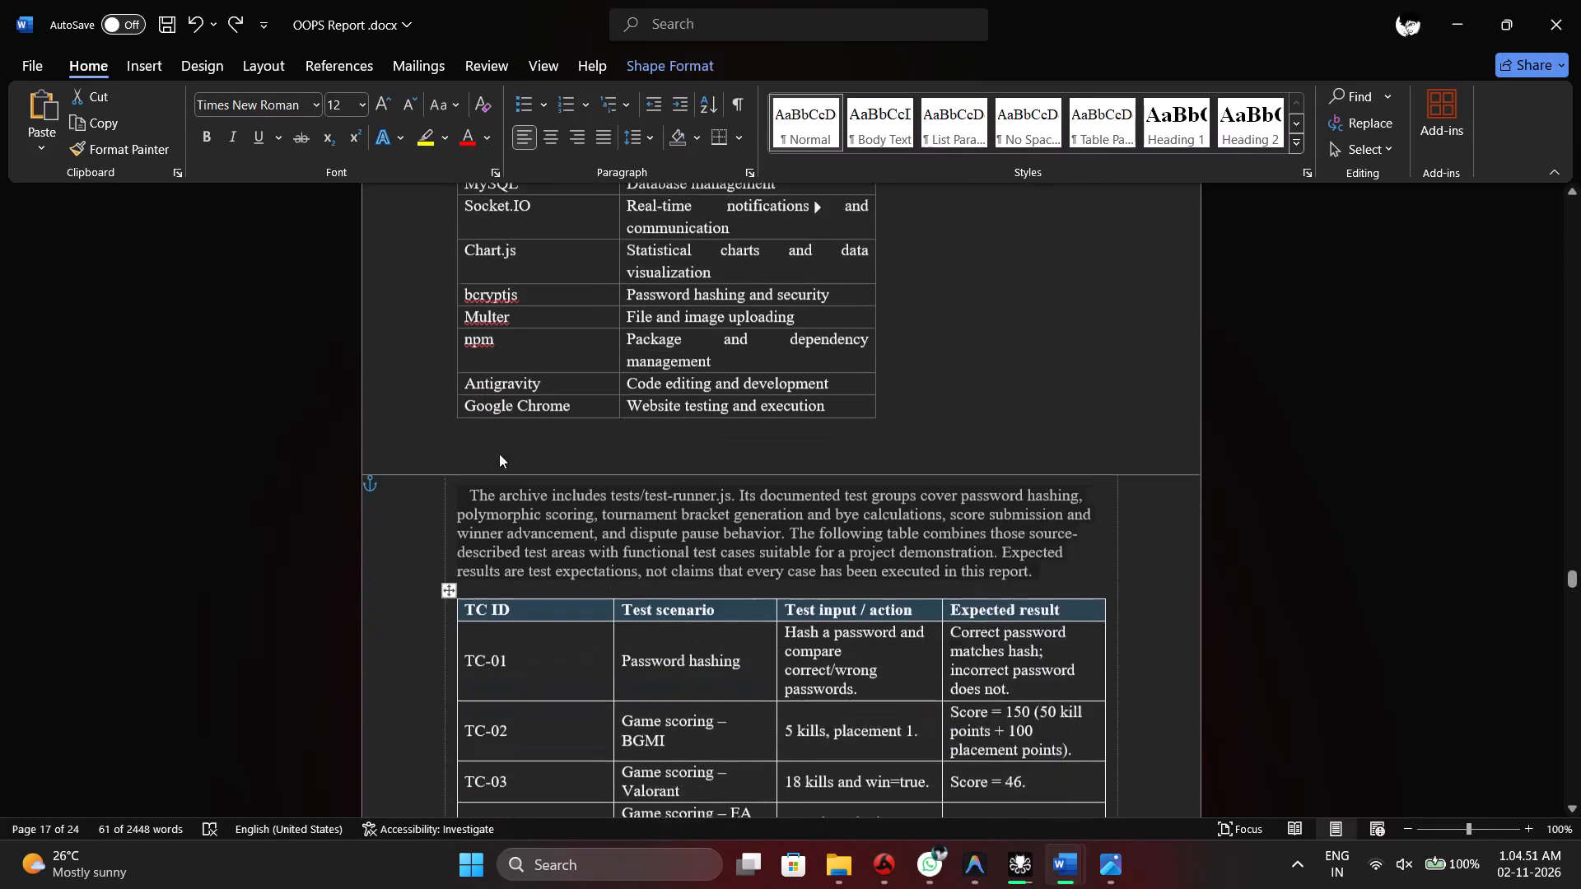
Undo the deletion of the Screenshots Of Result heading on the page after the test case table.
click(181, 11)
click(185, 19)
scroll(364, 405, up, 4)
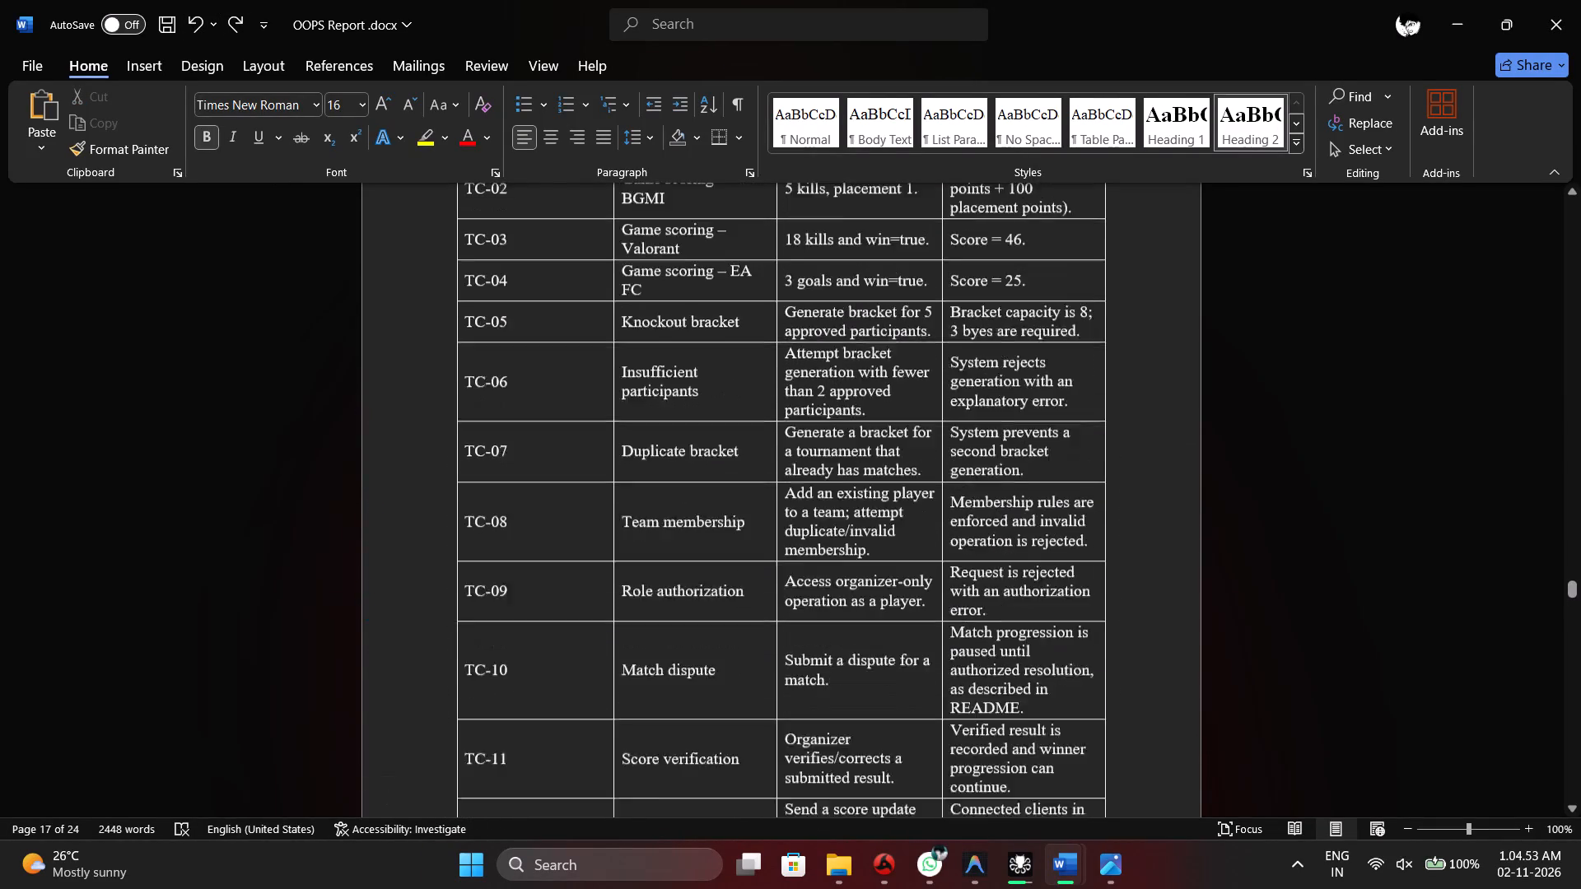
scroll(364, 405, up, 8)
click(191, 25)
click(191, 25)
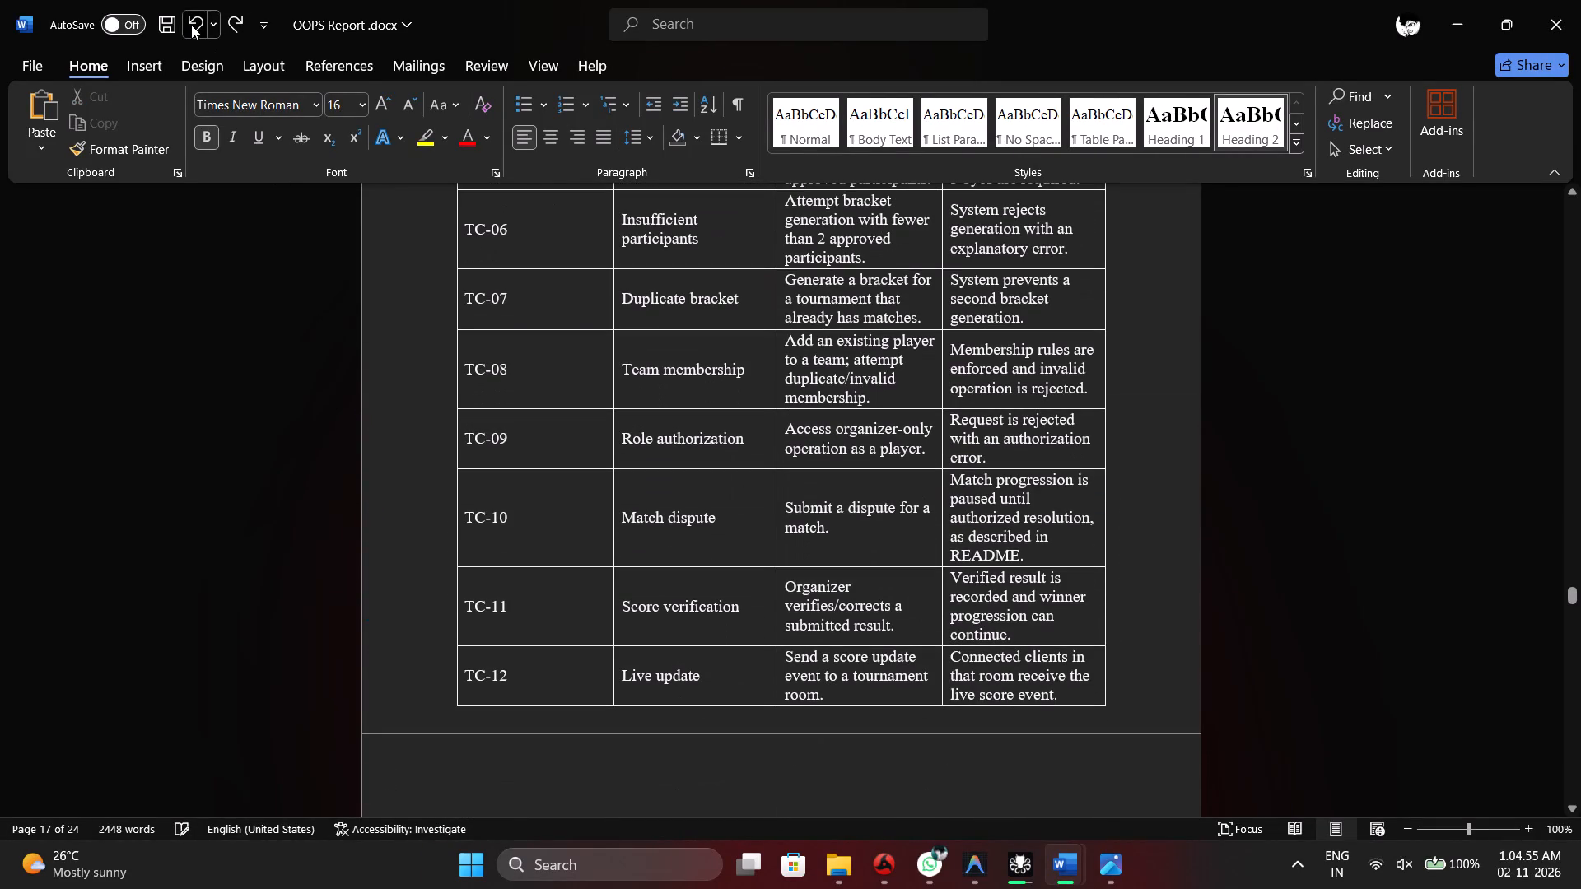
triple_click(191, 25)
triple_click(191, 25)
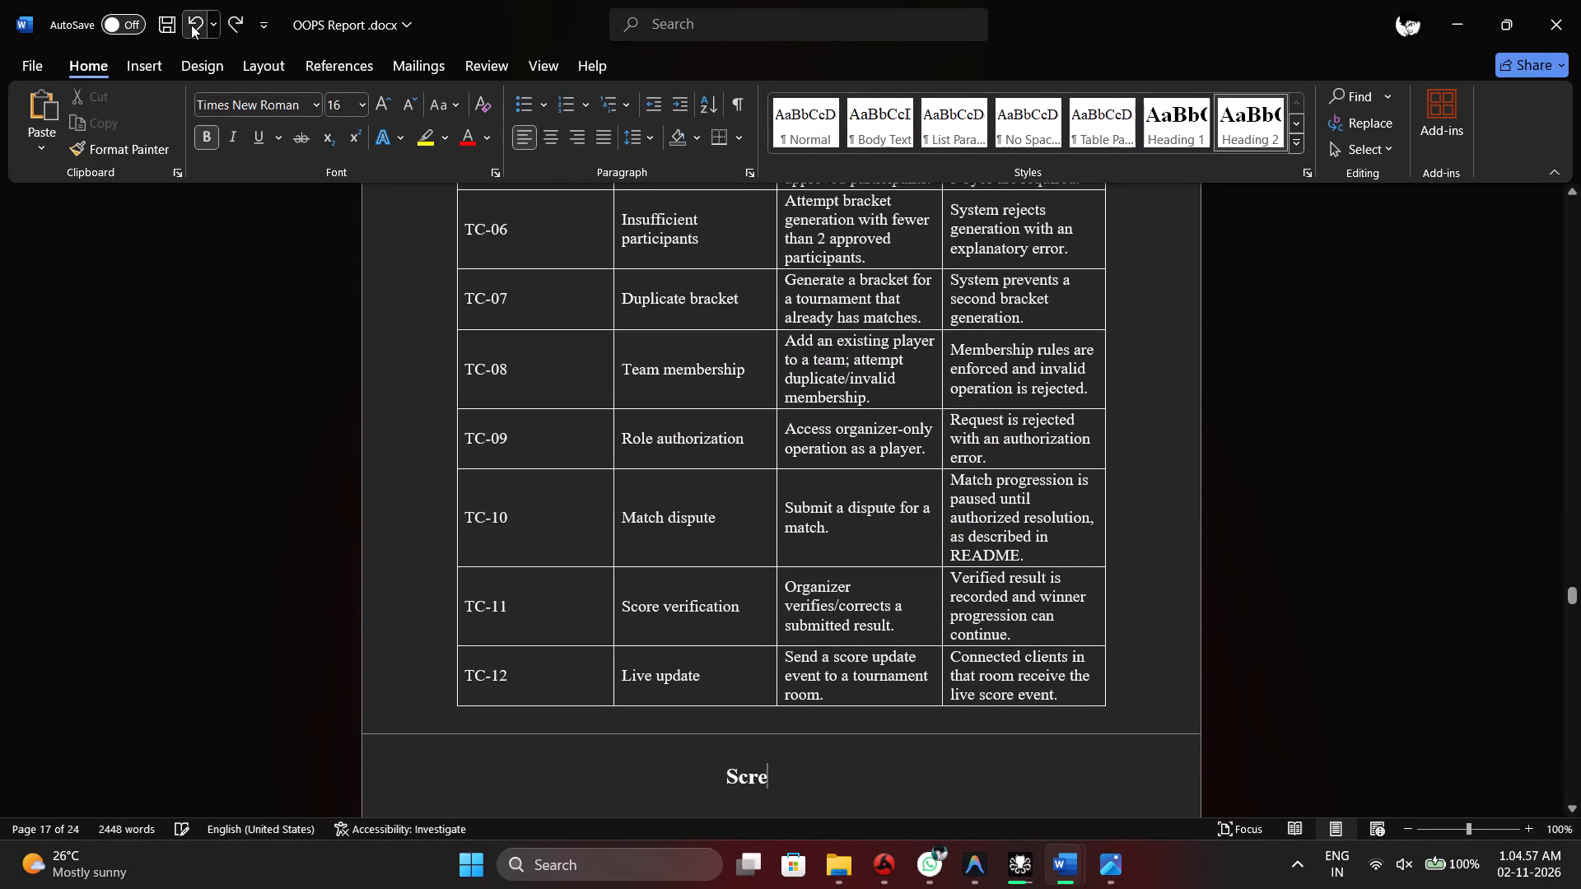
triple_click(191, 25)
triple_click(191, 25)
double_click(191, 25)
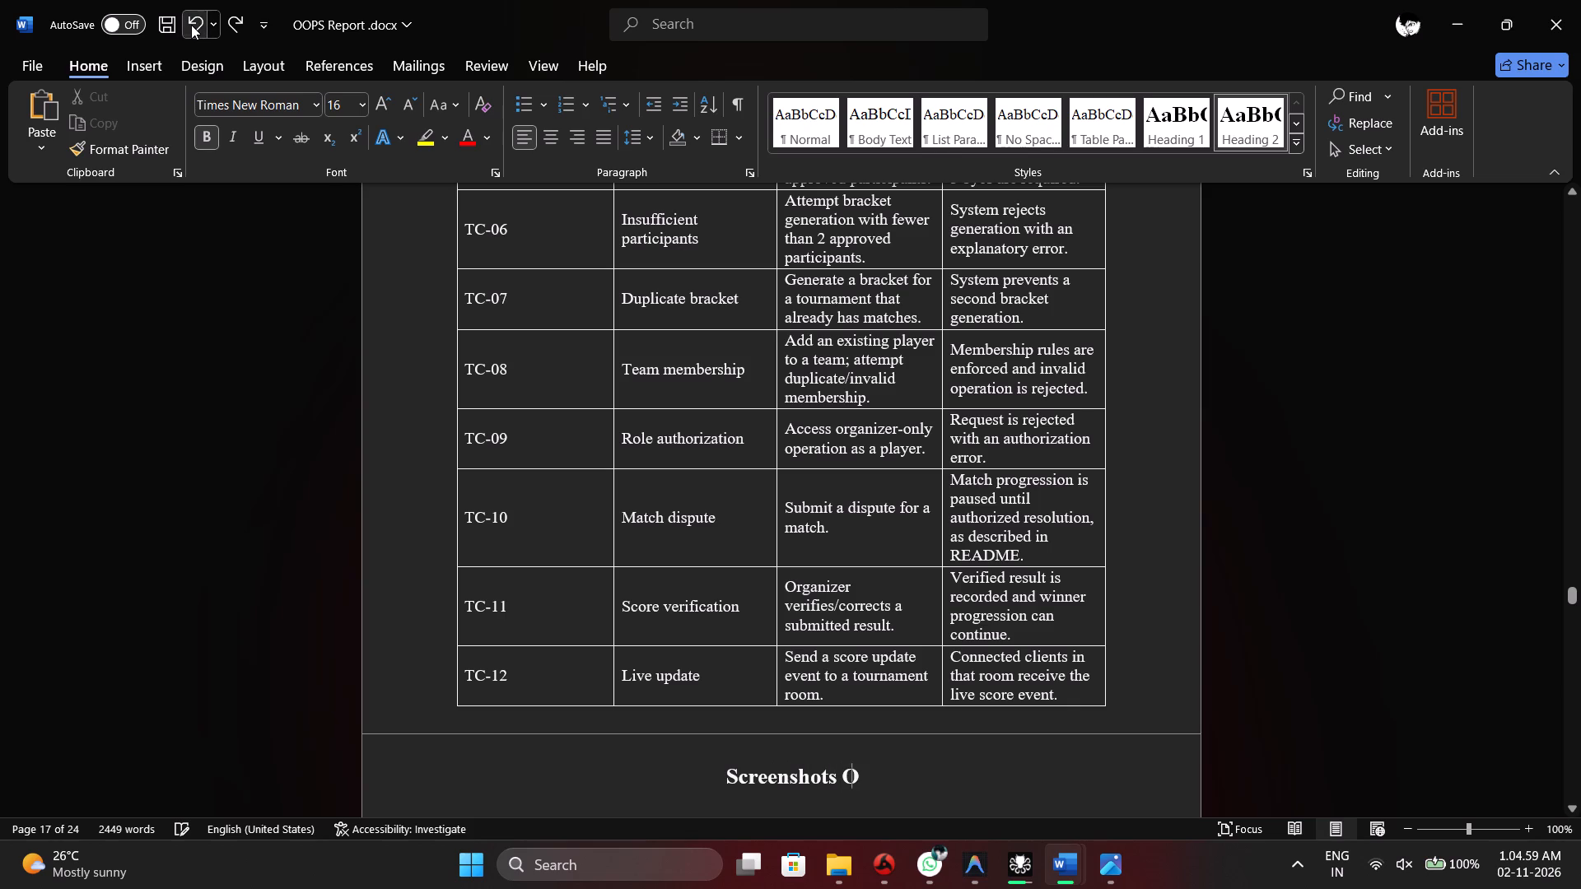
Delete the partly restored Screenshots heading from the page after the test case table.
key(BackSpace)
key(BackSpace)
key(BackSpace)
key(BackSpace)
key(BackSpace)
key(BackSpace)
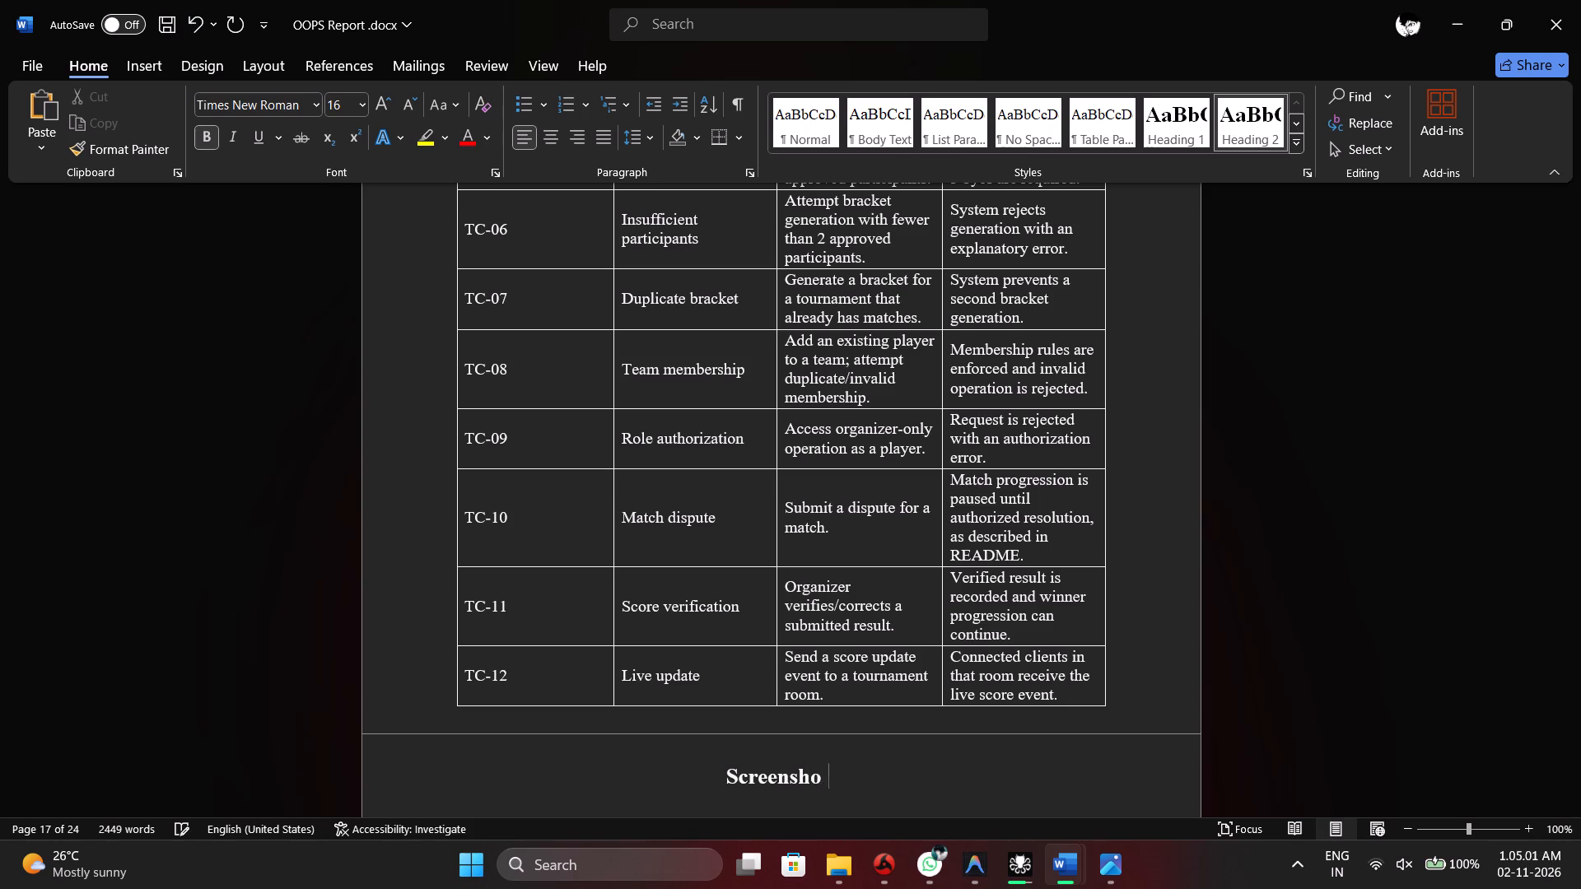
key(BackSpace)
key(BackSpace)
key(BackSpace)
key(BackSpace)
key(BackSpace)
key(BackSpace)
key(BackSpace)
key(BackSpace)
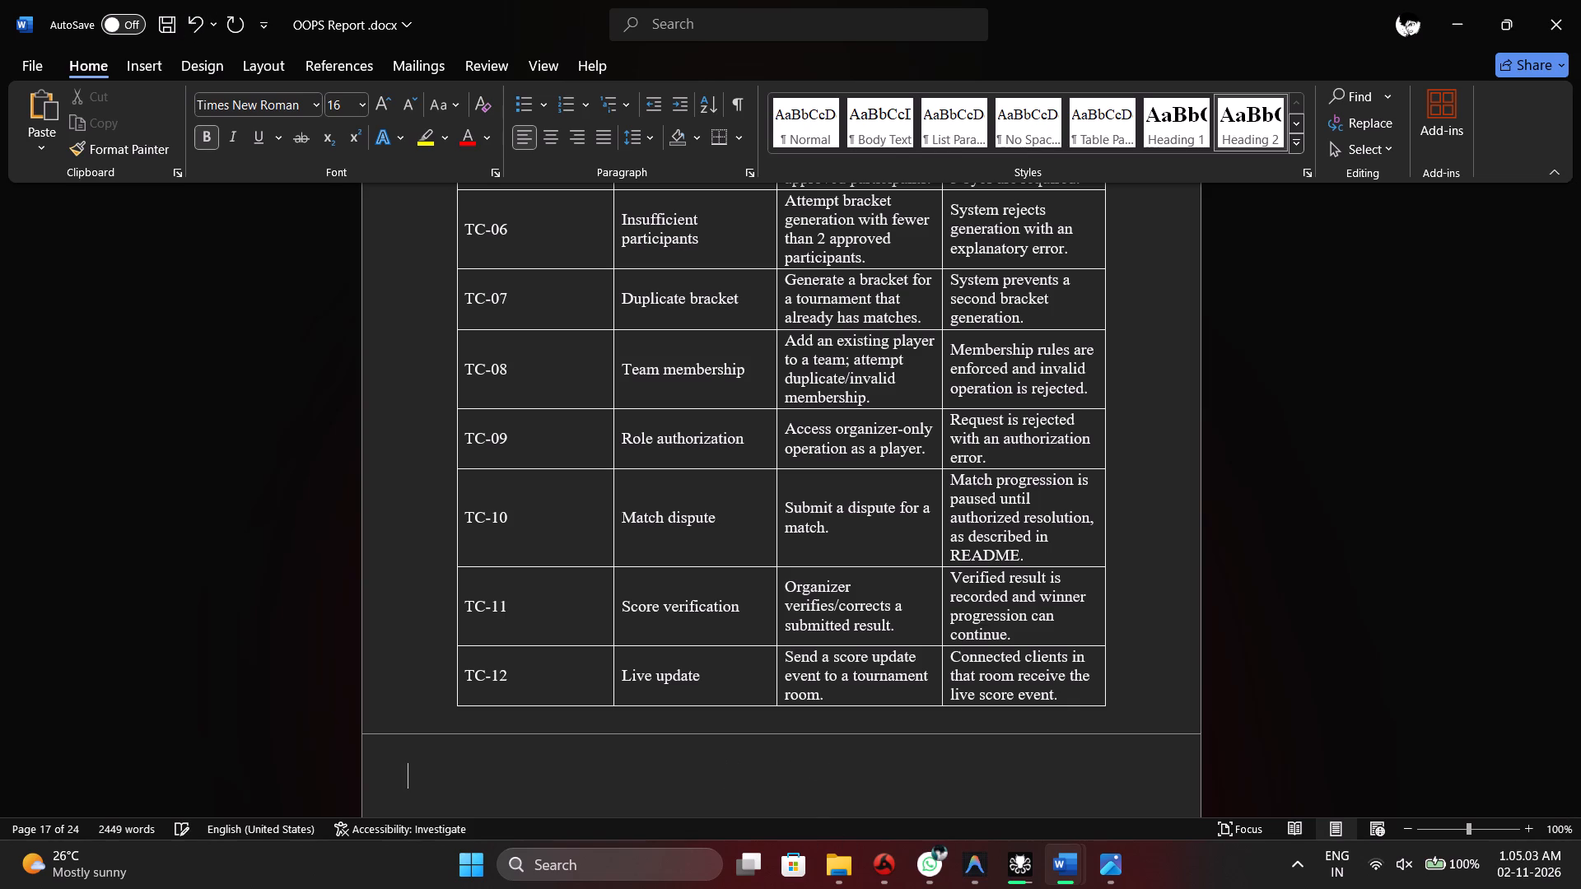
key(BackSpace)
Show the hidden white space between the pages again so page margins and borders are displayed.
scroll(846, 835, up, 10)
scroll(828, 652, down, 9)
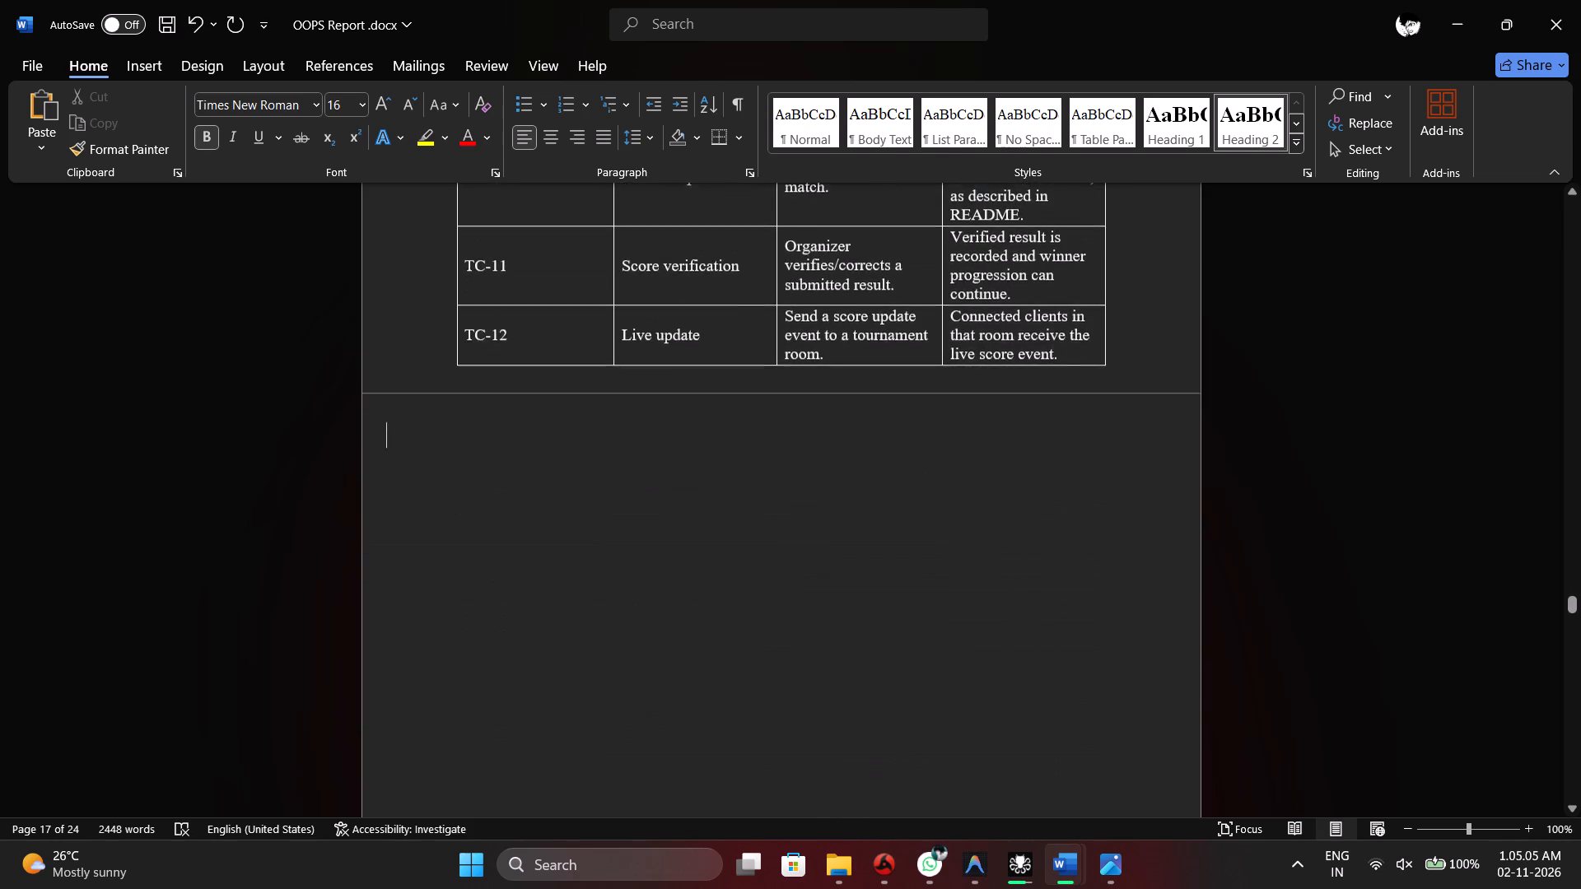
scroll(598, 547, up, 20)
scroll(598, 547, up, 5)
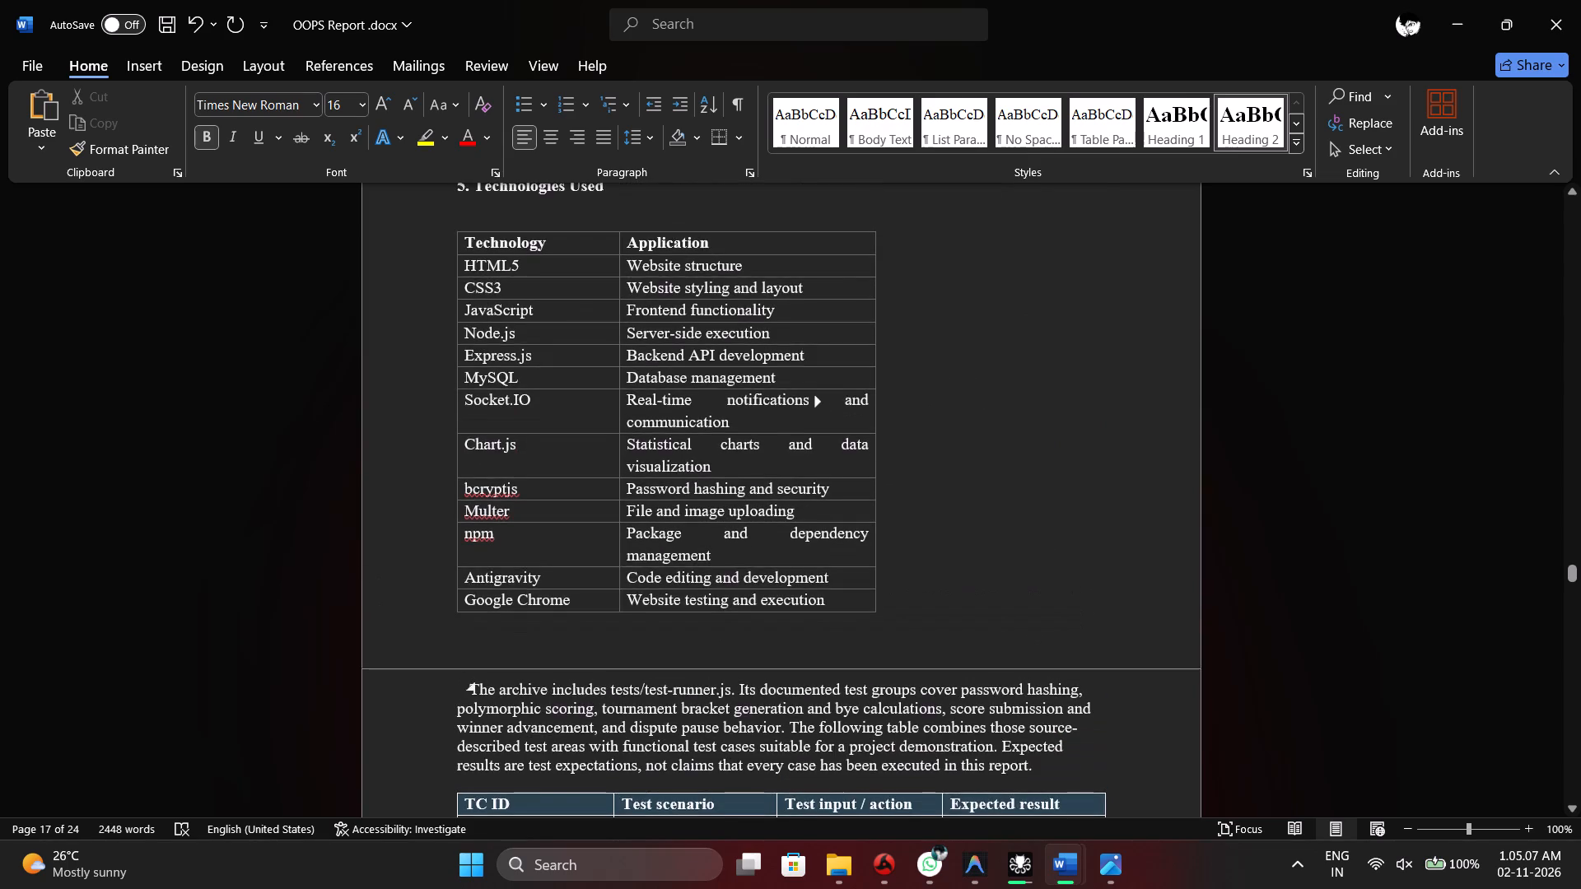
scroll(622, 687, up, 8)
scroll(620, 682, down, 15)
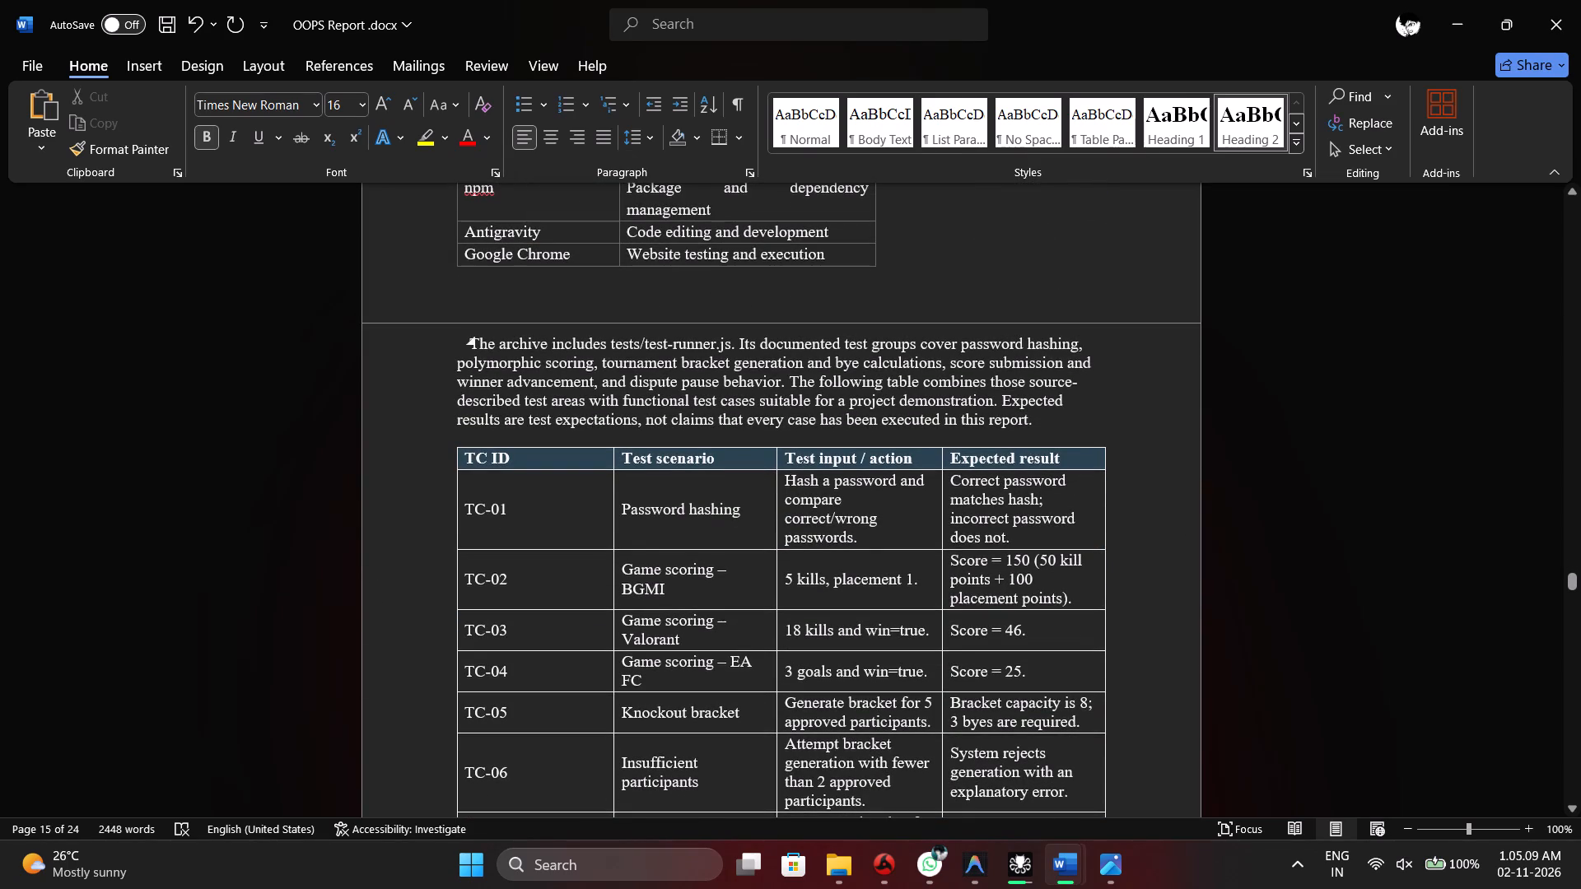
click(704, 324)
double_click(704, 324)
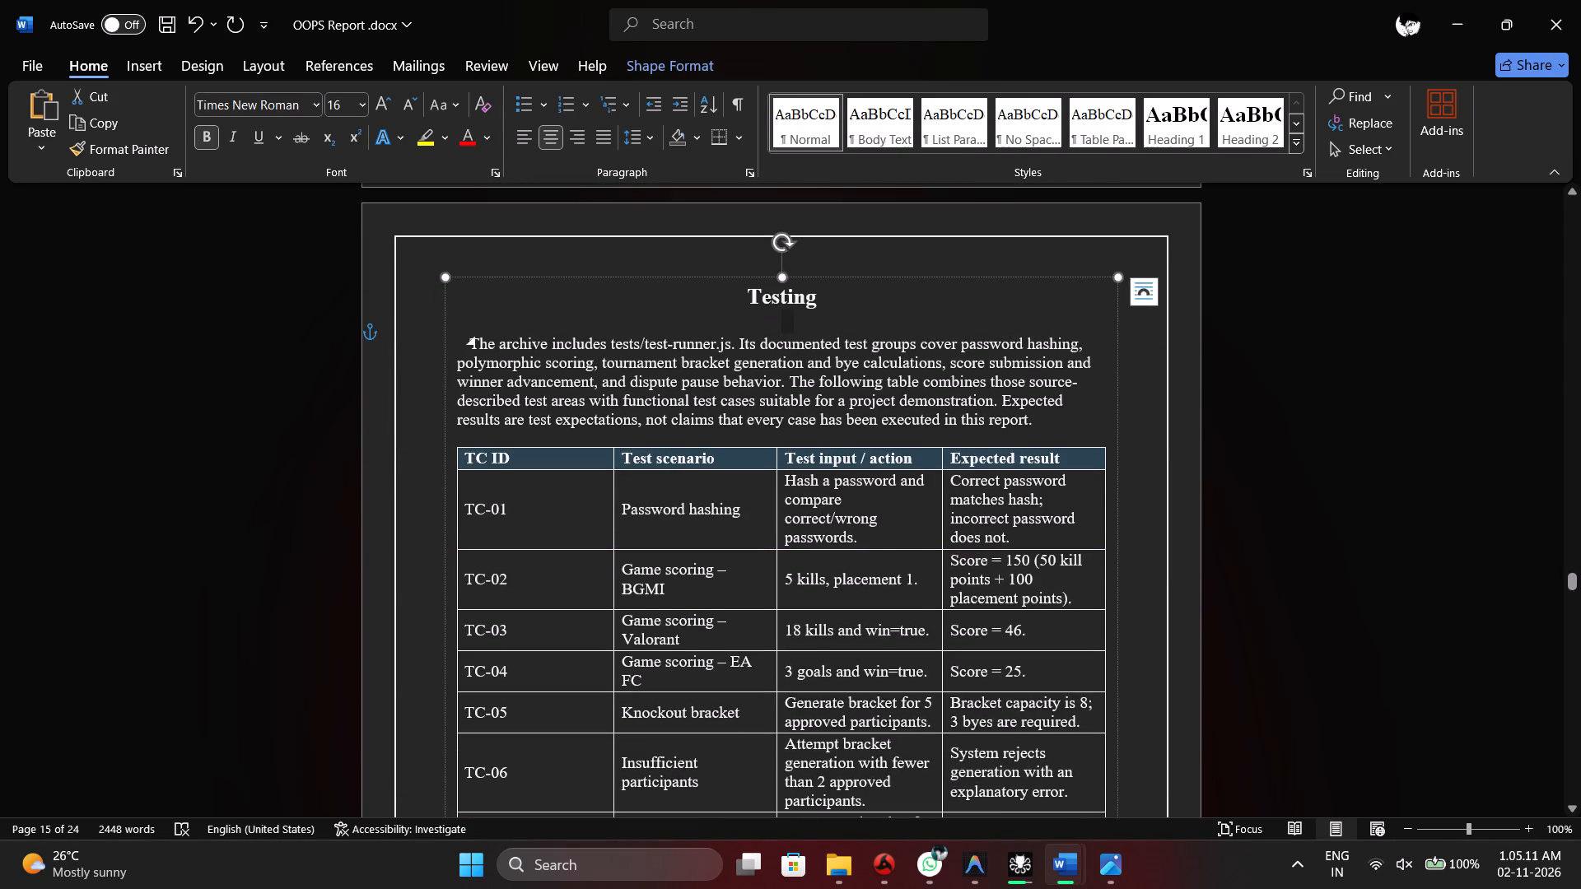
Check the page layout from the Web Application Modules table through the test case table to the blank pages after it.
scroll(671, 528, up, 20)
scroll(671, 528, up, 5)
scroll(670, 524, down, 7)
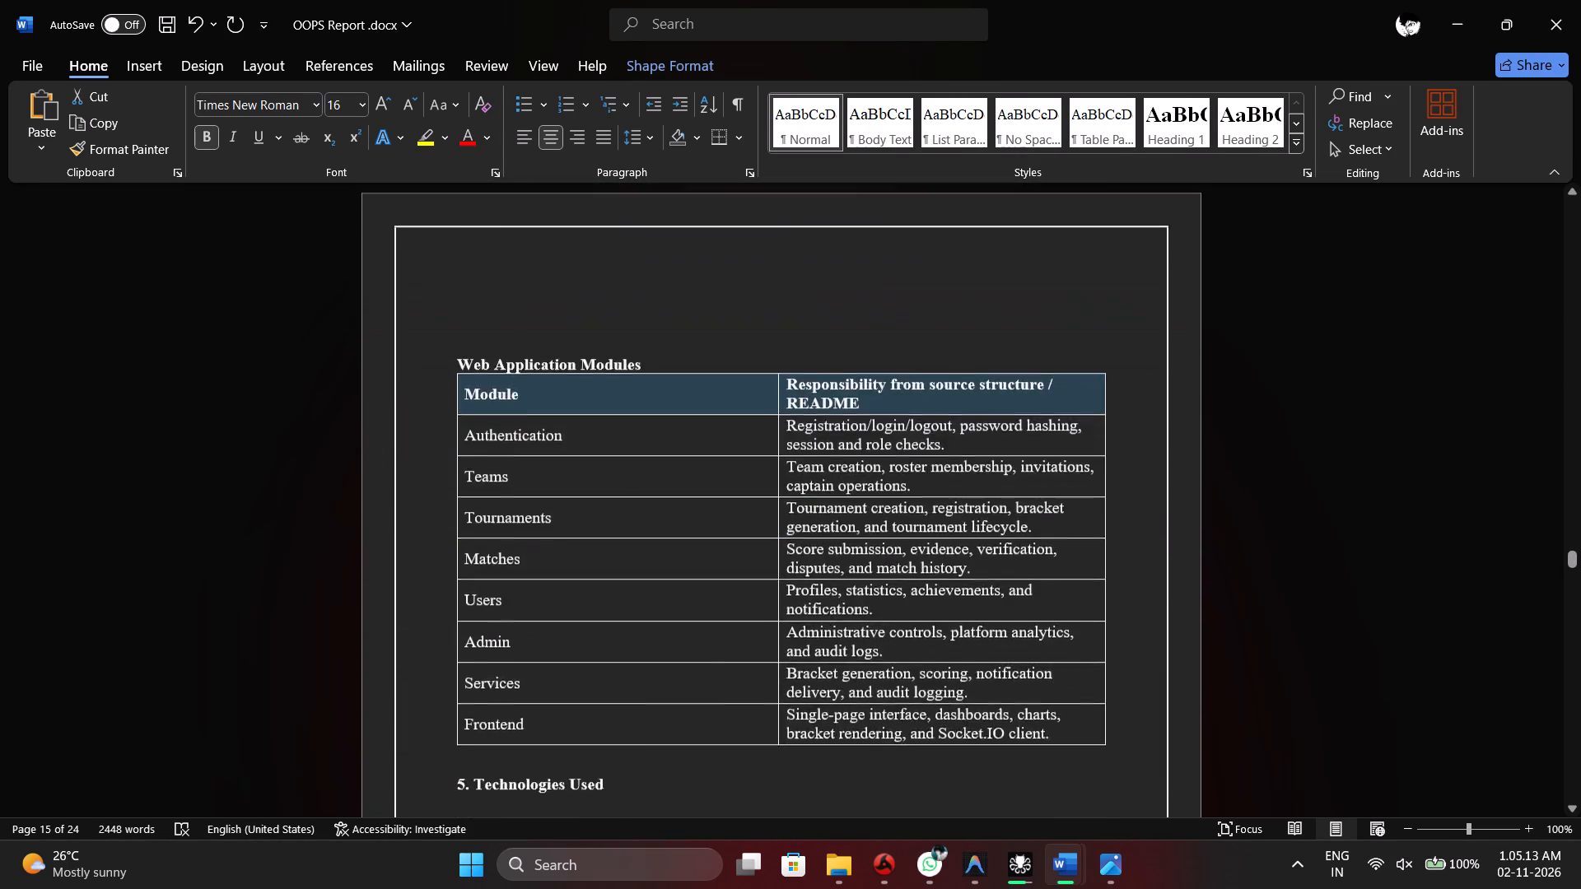
scroll(670, 524, down, 18)
scroll(668, 524, down, 11)
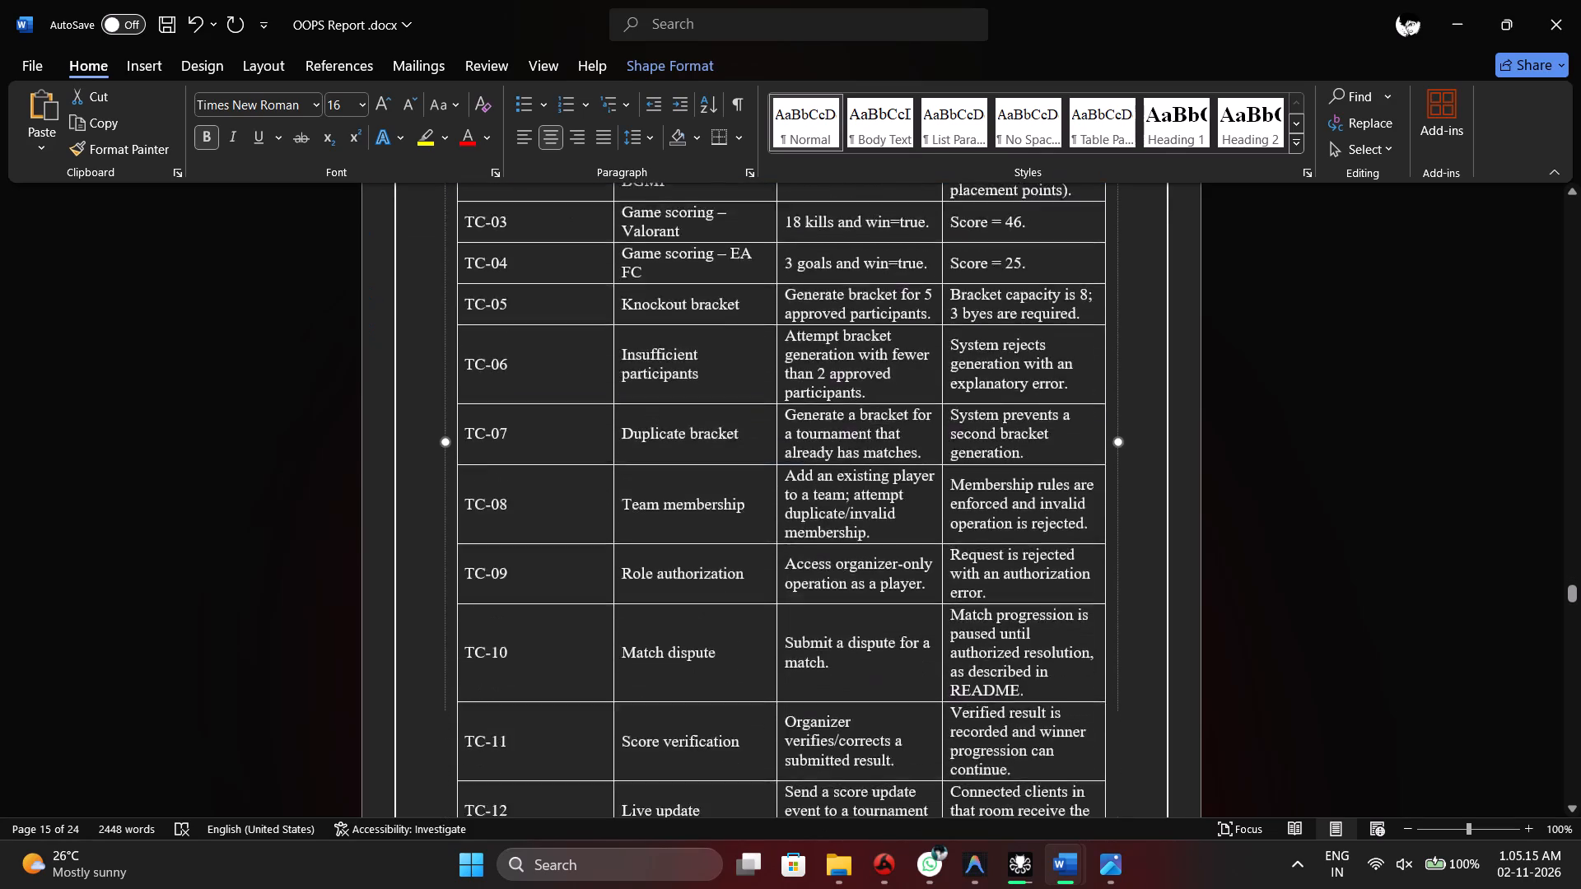
scroll(668, 524, down, 6)
click(659, 602)
scroll(659, 602, down, 8)
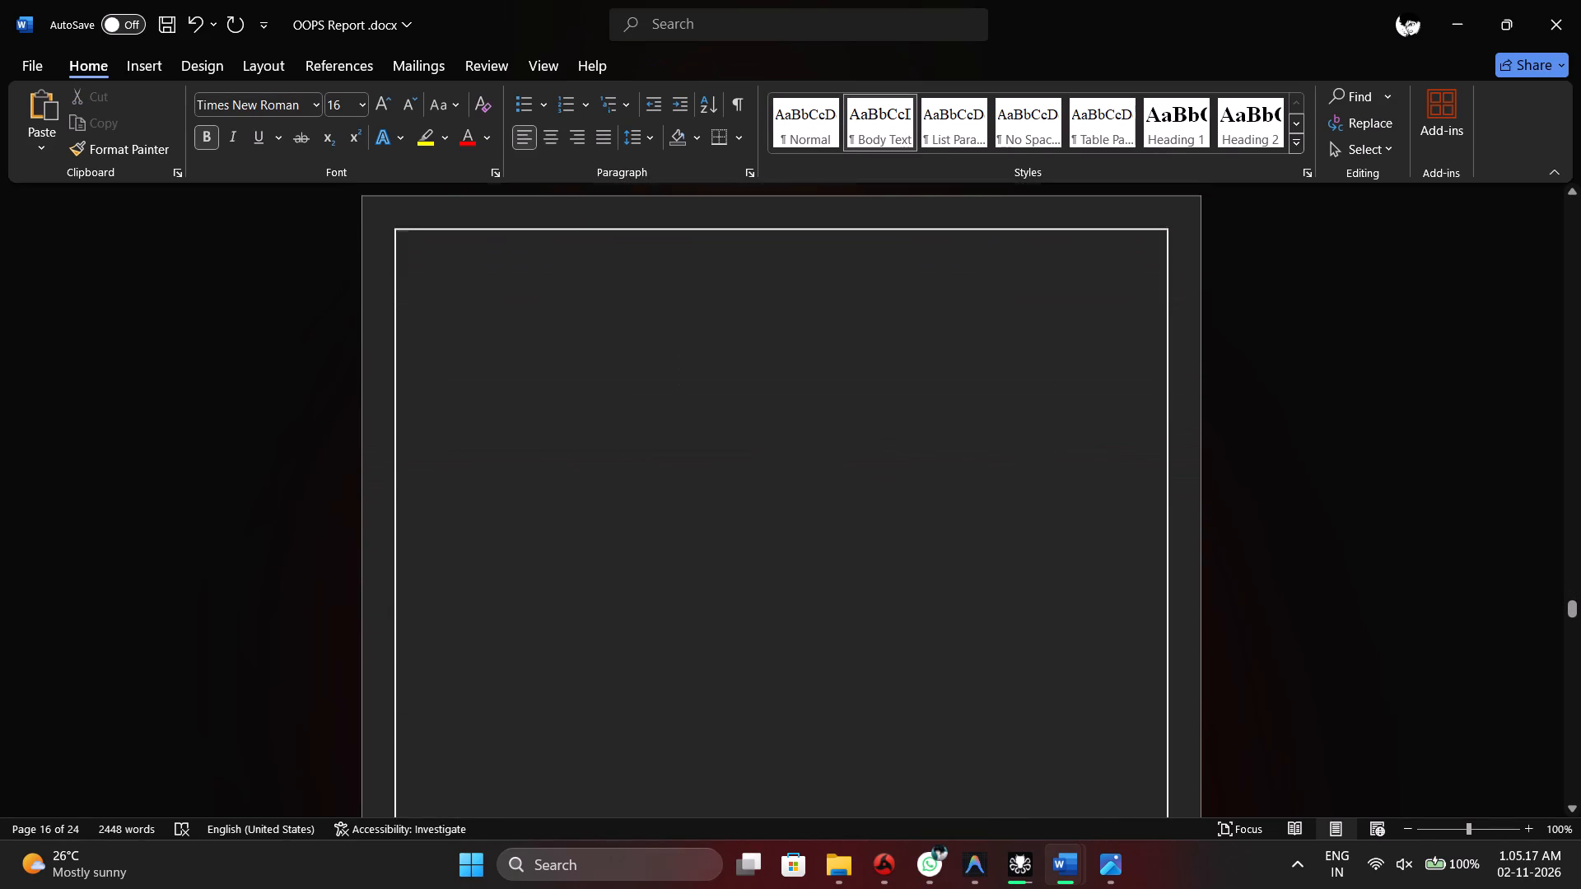
scroll(659, 602, up, 7)
scroll(663, 596, down, 20)
scroll(663, 596, down, 1)
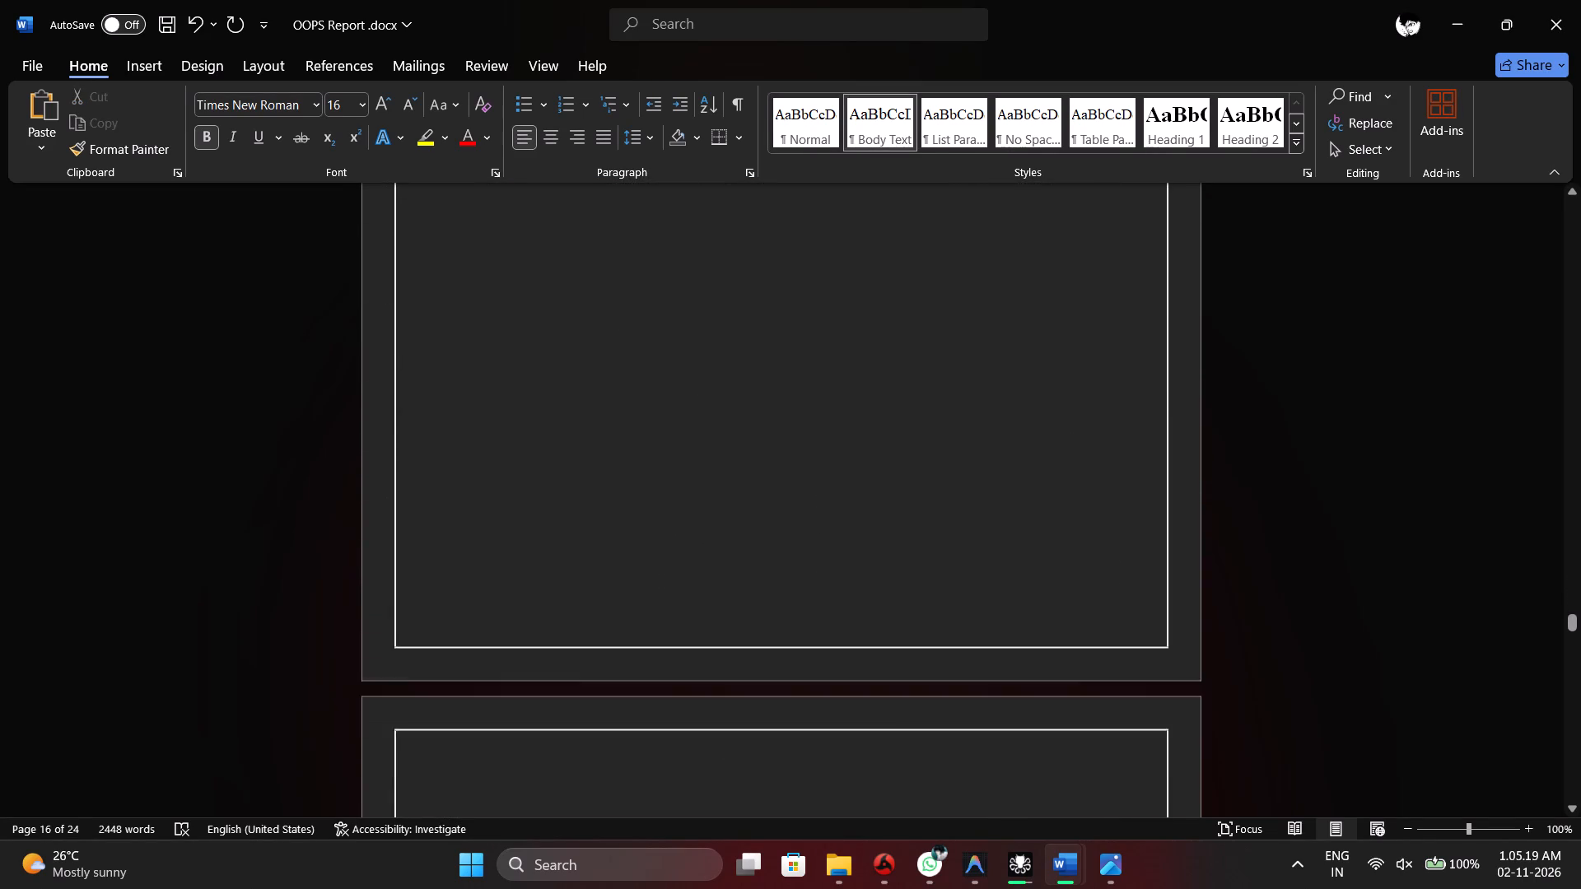
scroll(665, 593, up, 17)
scroll(601, 458, up, 4)
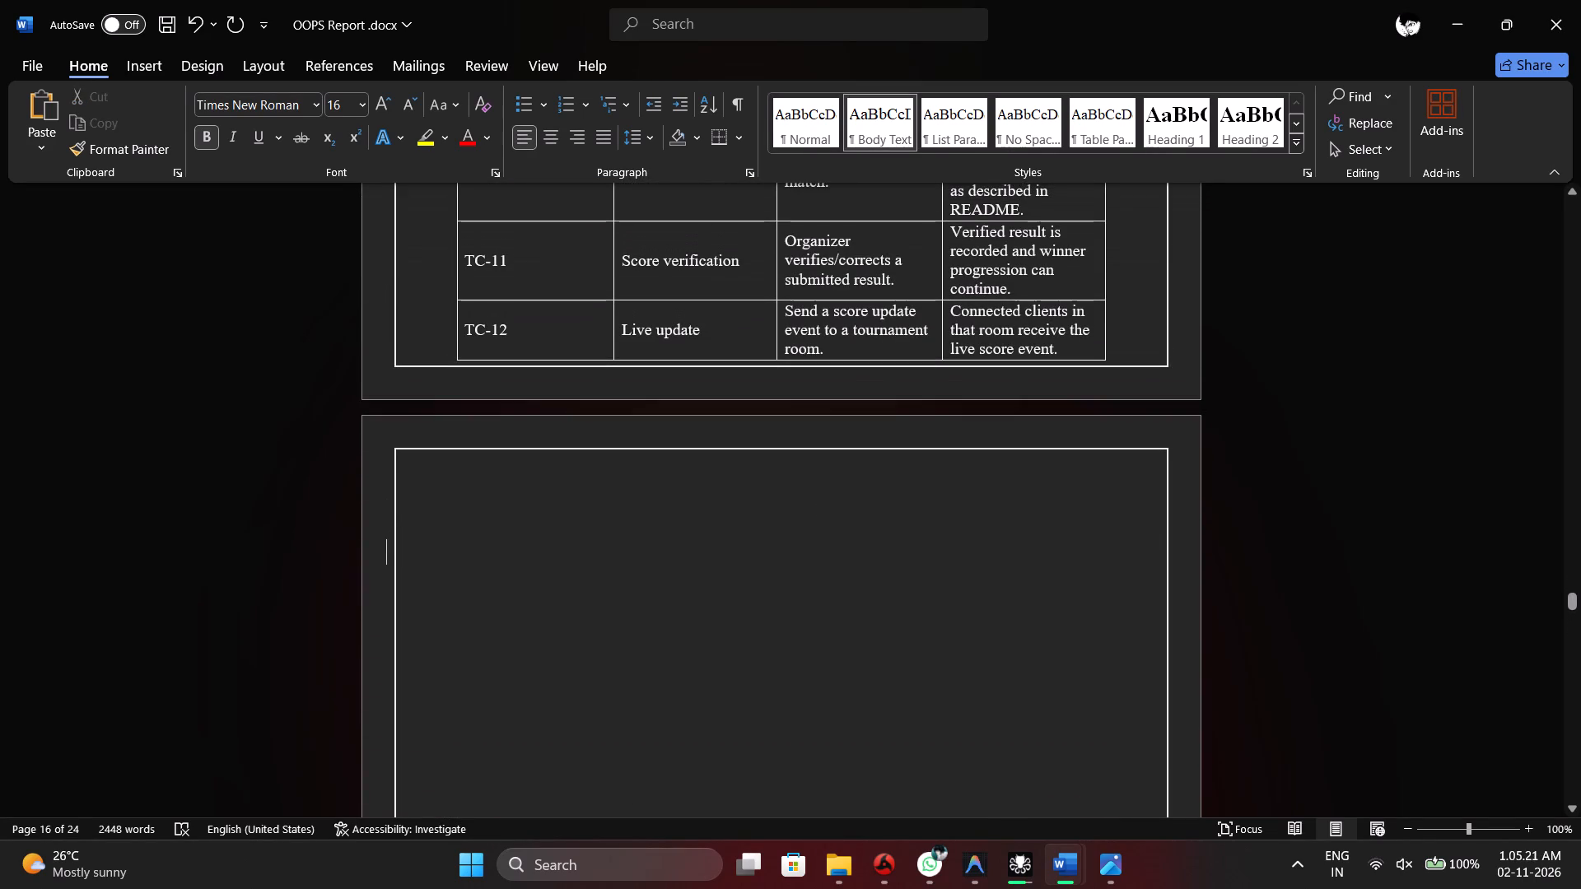
click(613, 533)
click(646, 512)
click(641, 486)
Copy the text box holding the Testing content and paste the copy onto the blank page after the TC-12 row.
scroll(645, 515, up, 7)
click(494, 360)
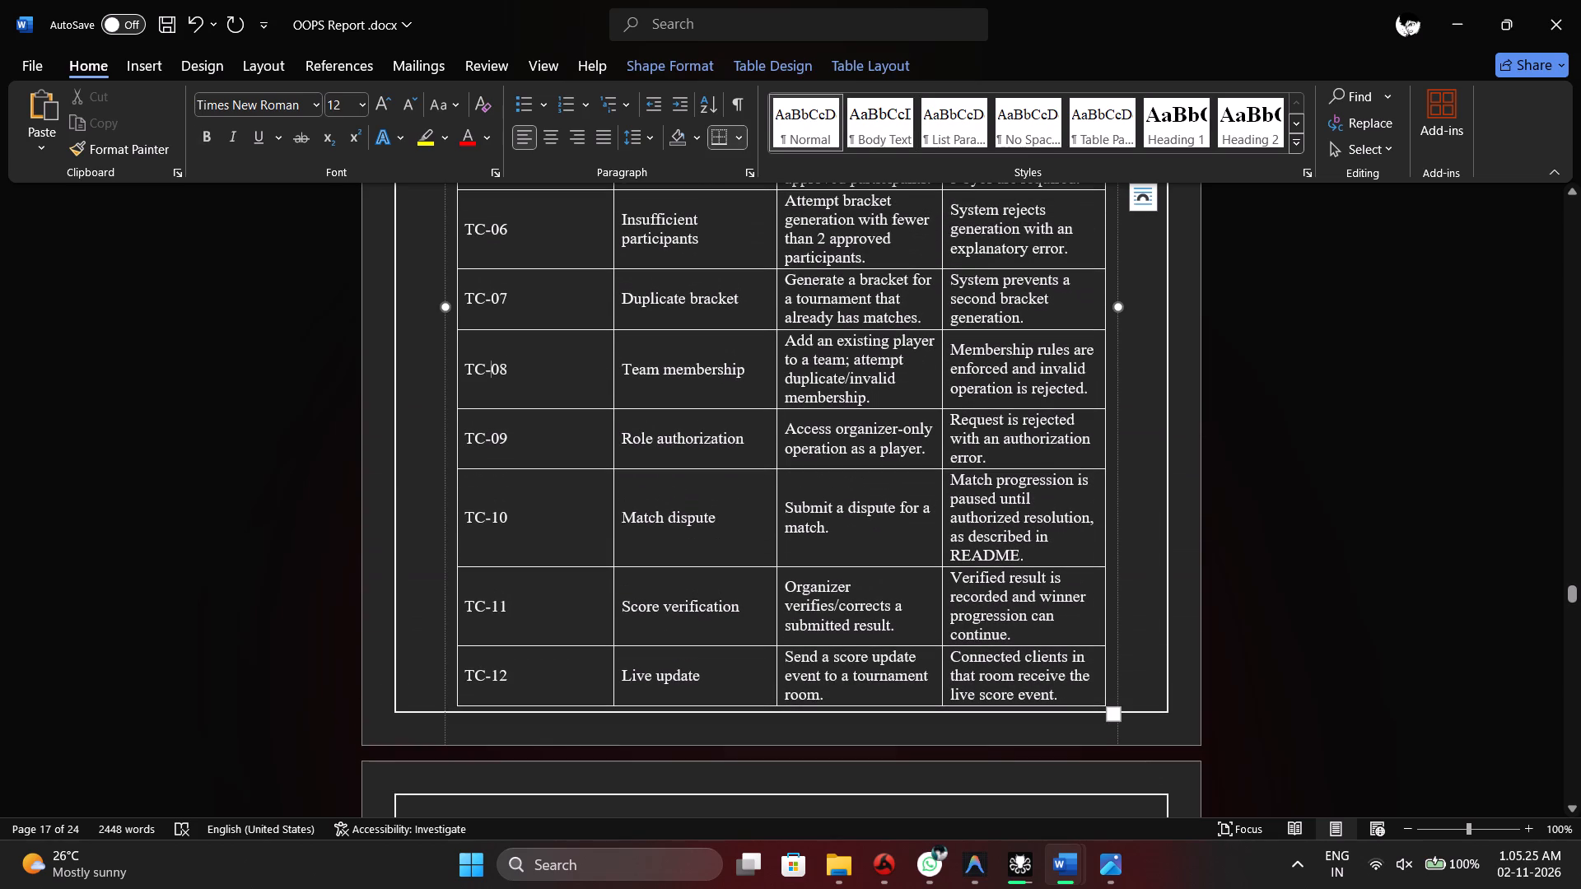
right_click(1115, 537)
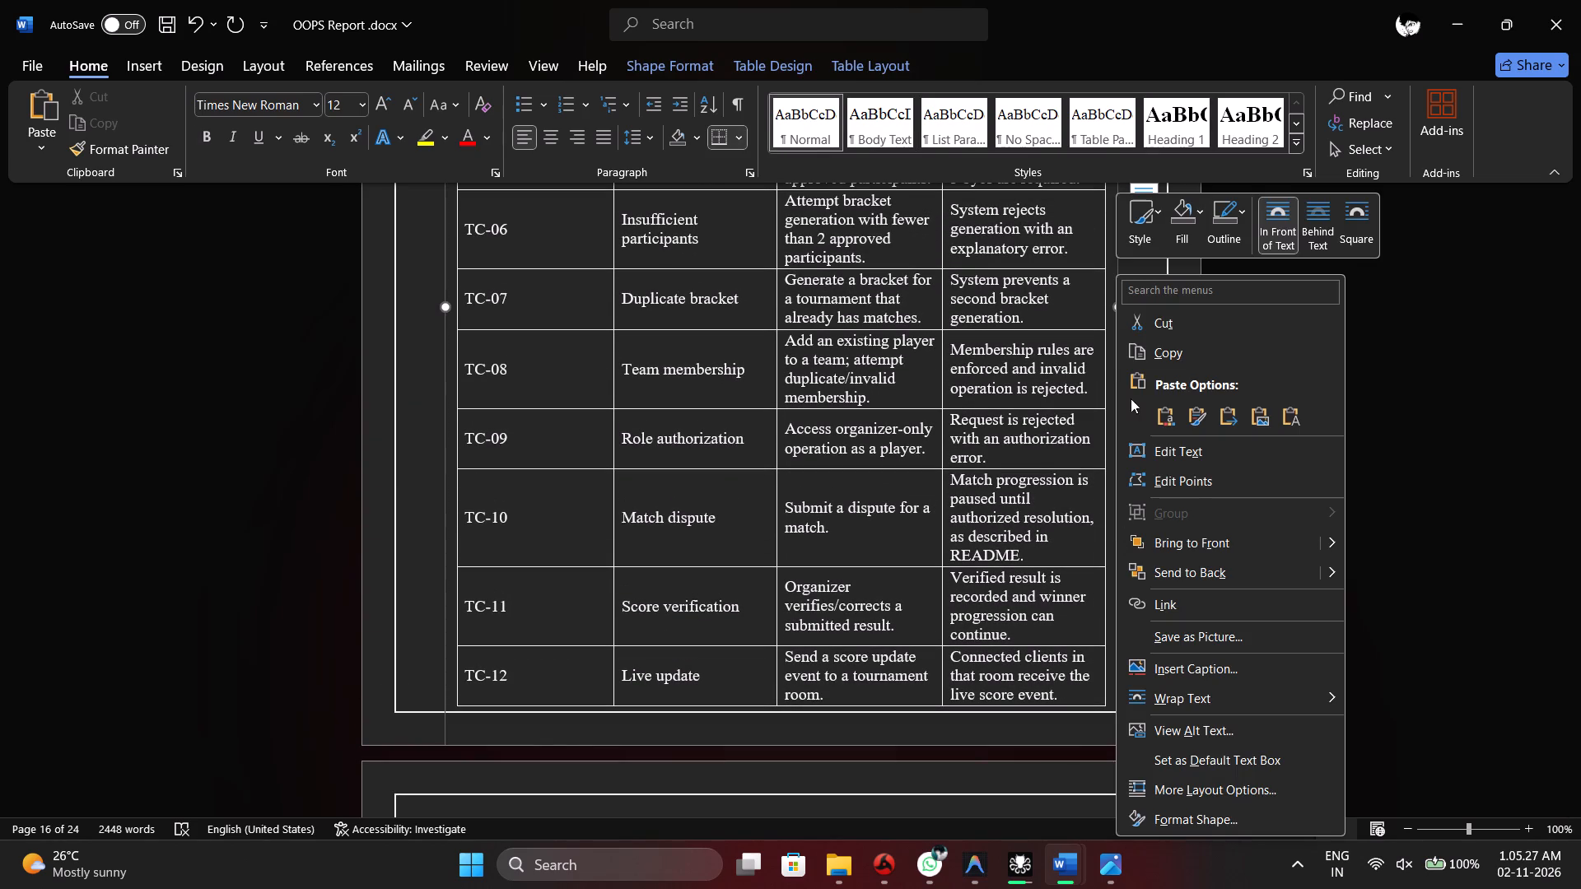
click(1161, 353)
scroll(726, 834, down, 9)
scroll(728, 689, down, 4)
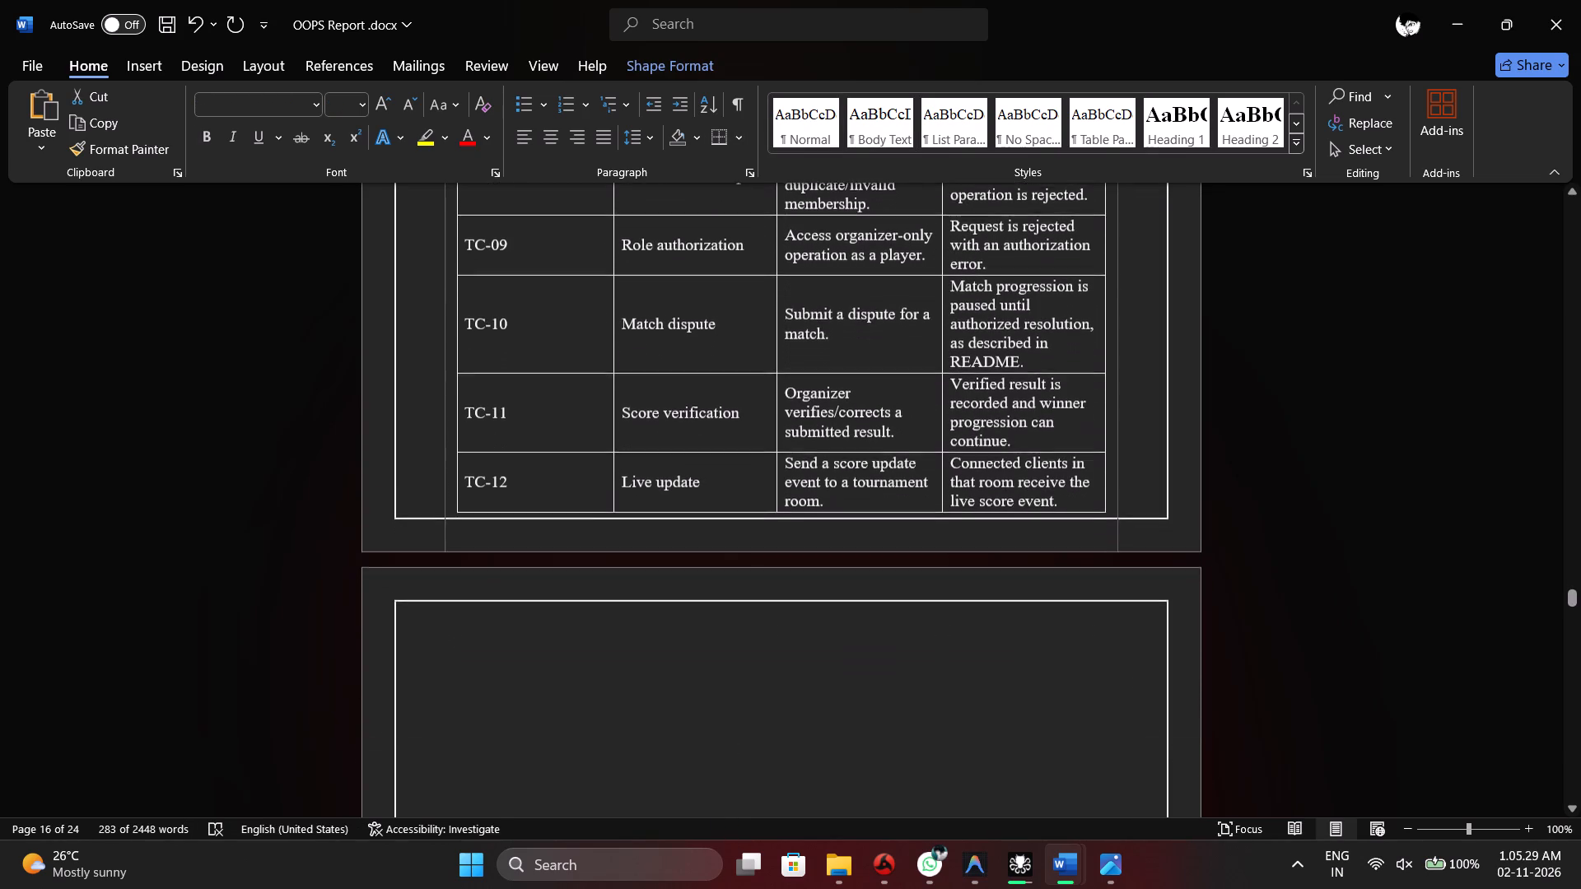
click(728, 689)
click(728, 689)
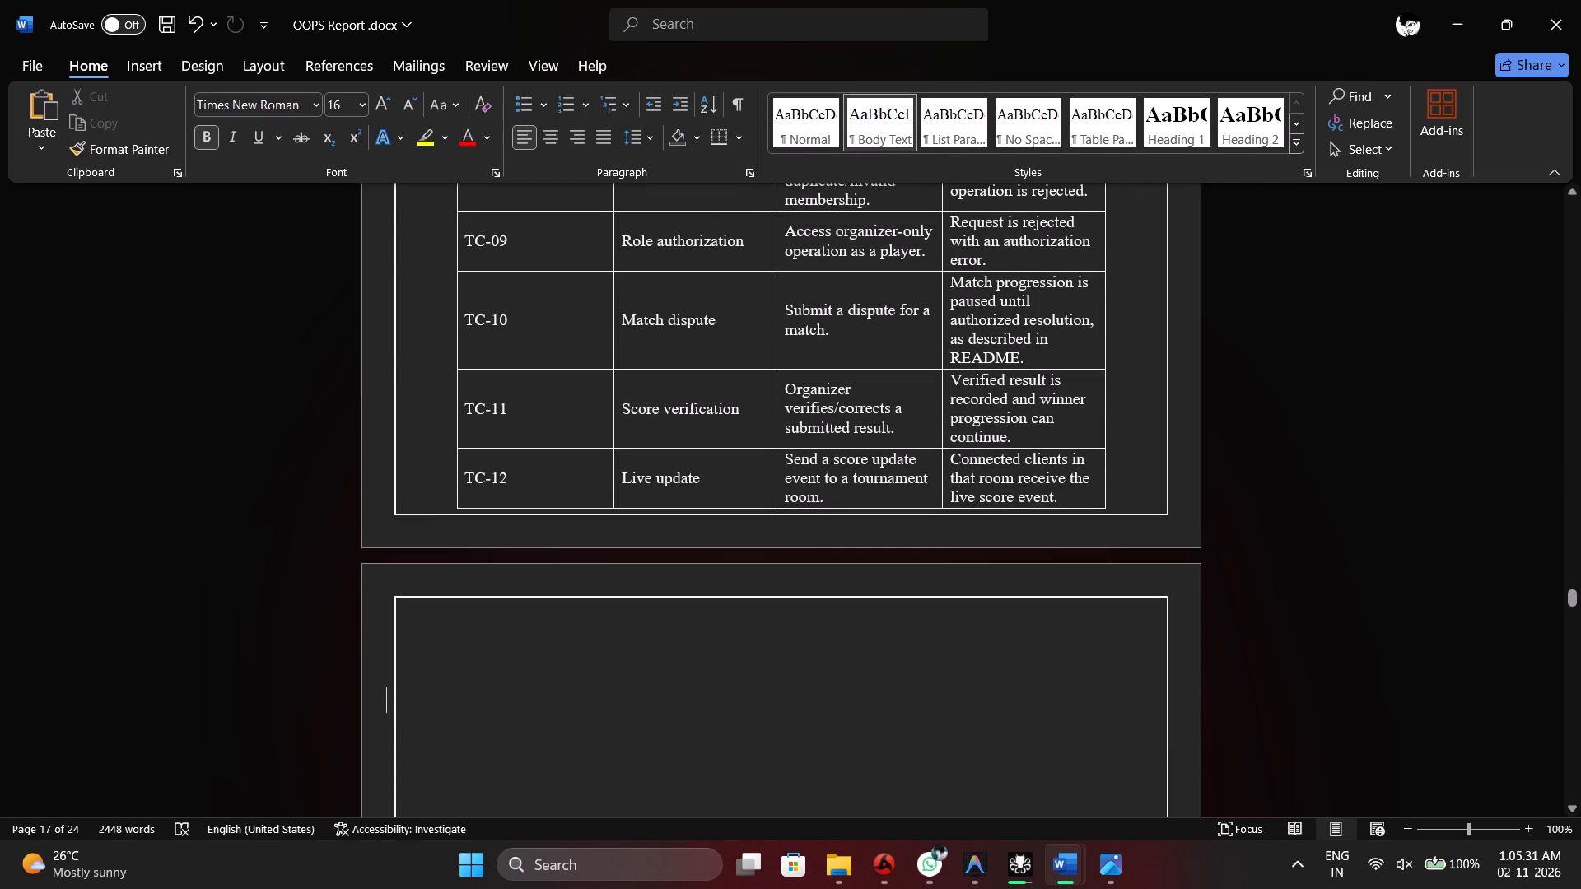
key(ctrl+v)
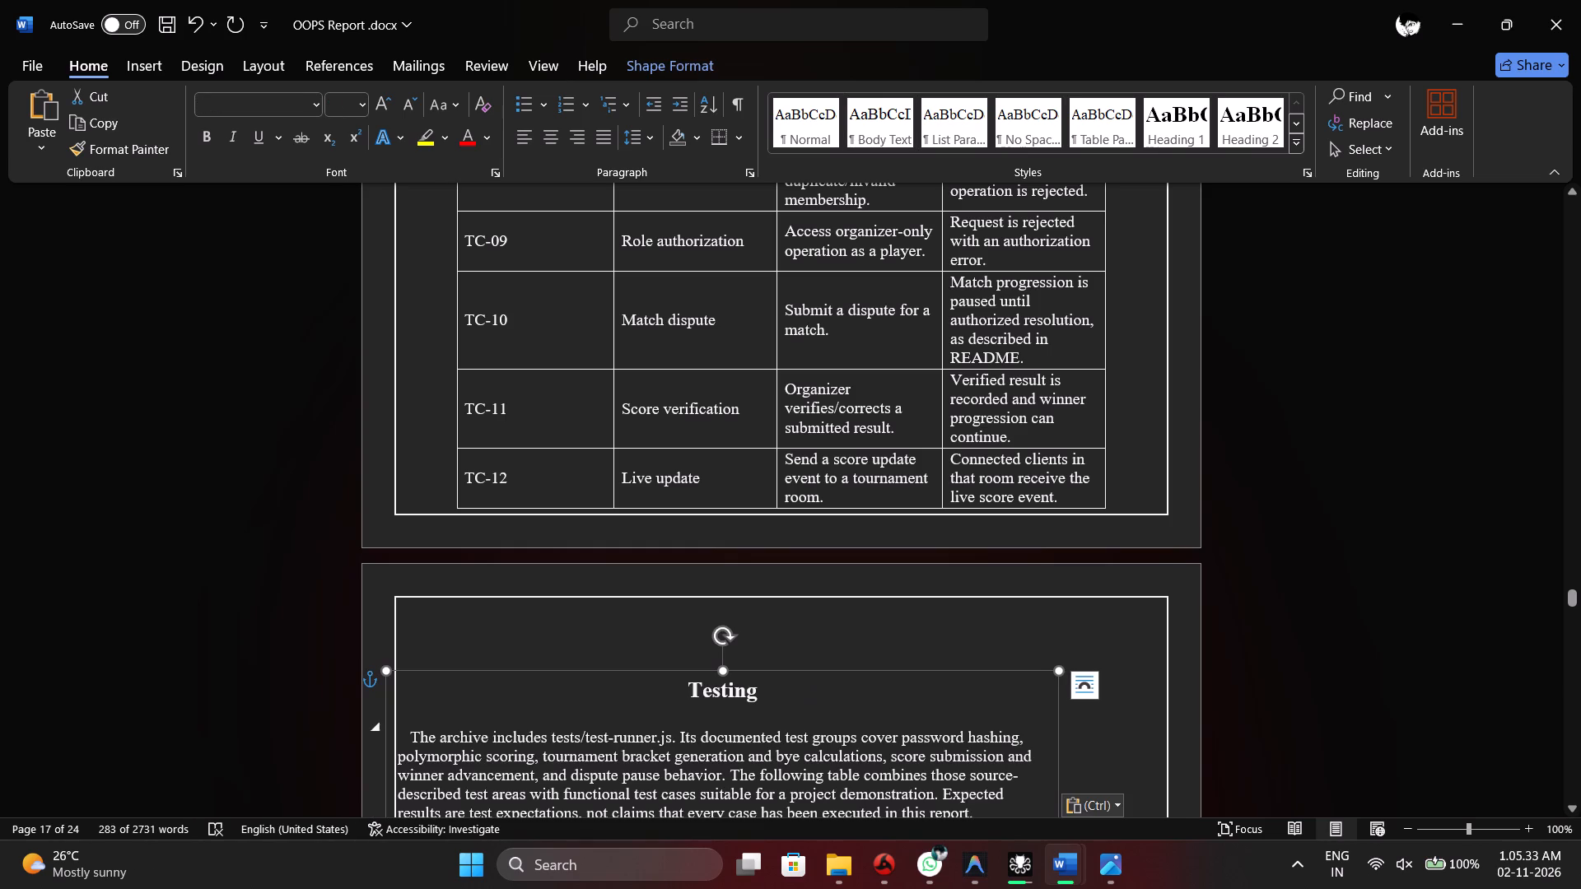
Delete all the text and the table inside the pasted text box, keeping the empty box.
click(825, 714)
key(ctrl+a)
key(Delete)
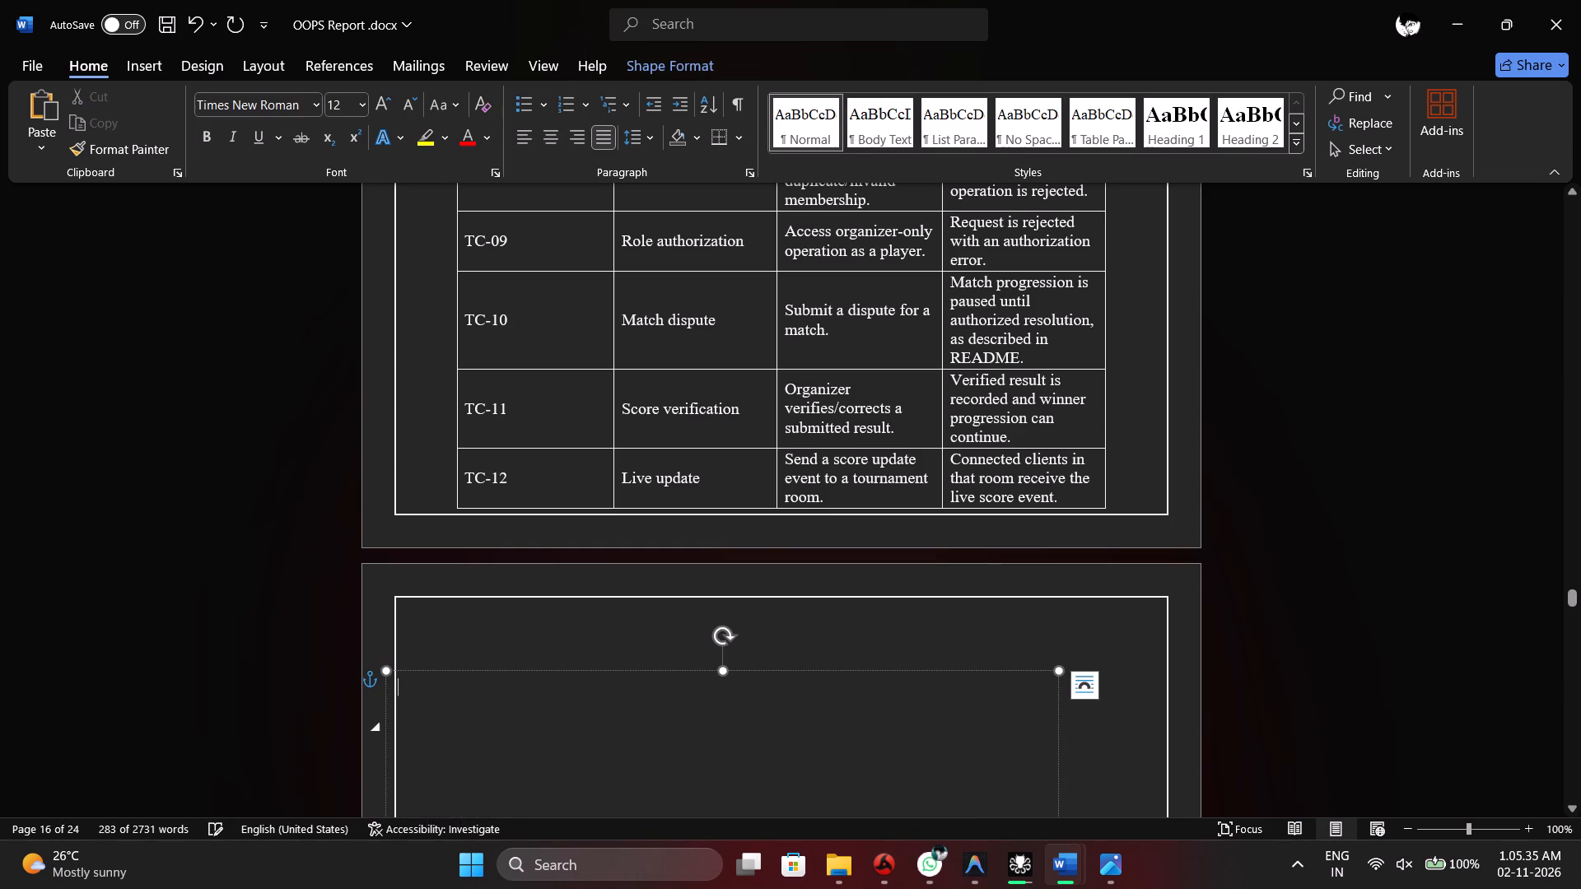
Move the empty text box up and across so it sits centred within the page border, near its top edge.
drag(798, 675, 836, 665)
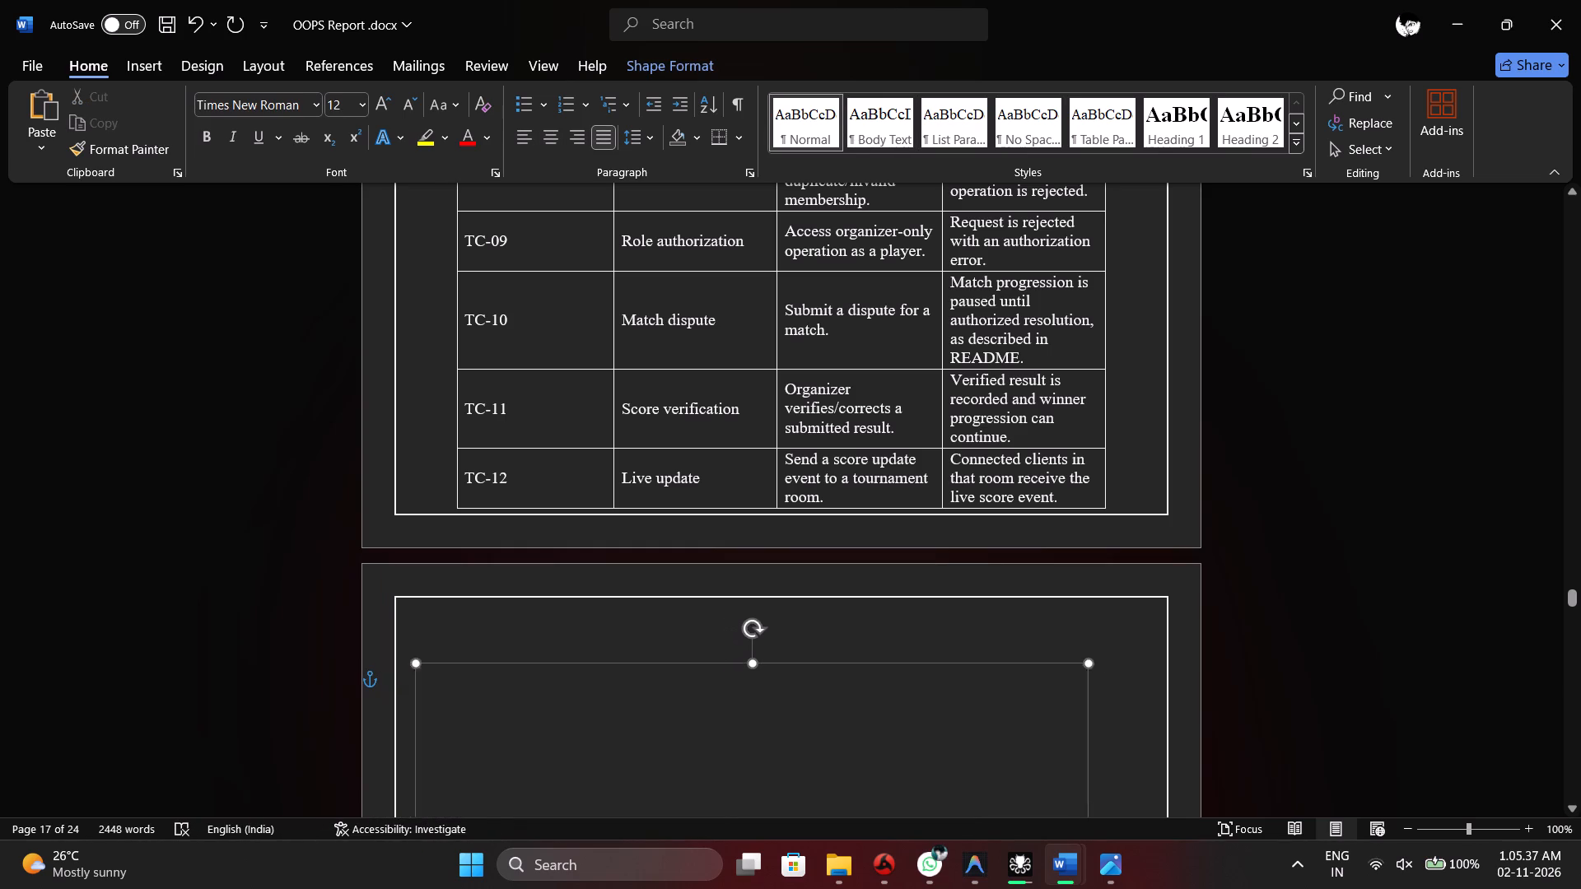
drag(836, 665, 860, 628)
click(593, 493)
scroll(593, 493, down, 5)
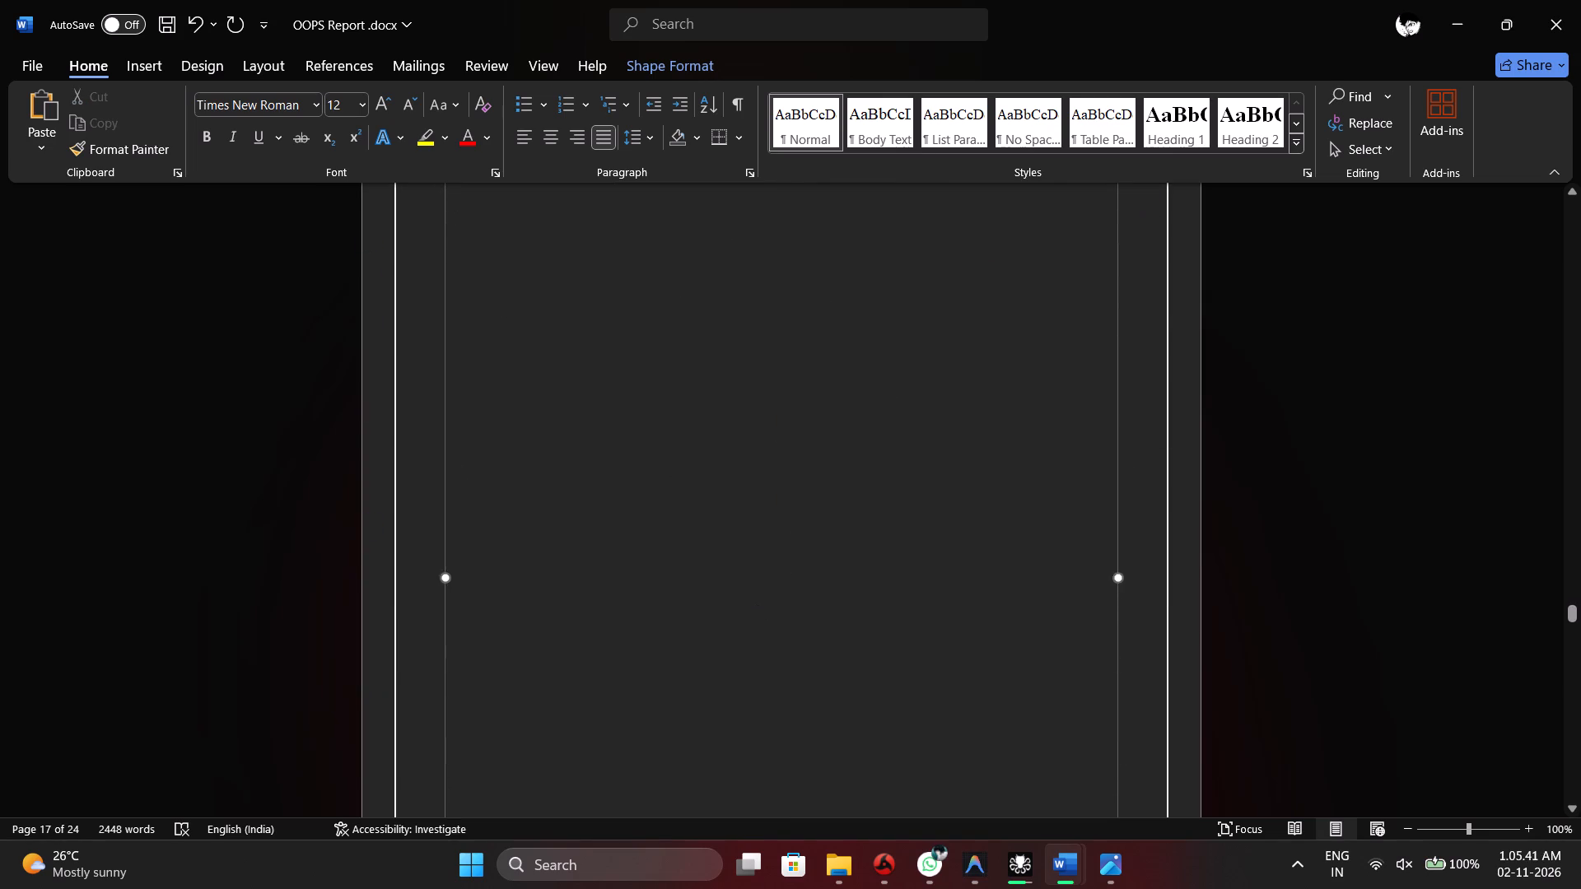
scroll(593, 493, down, 4)
scroll(593, 493, up, 14)
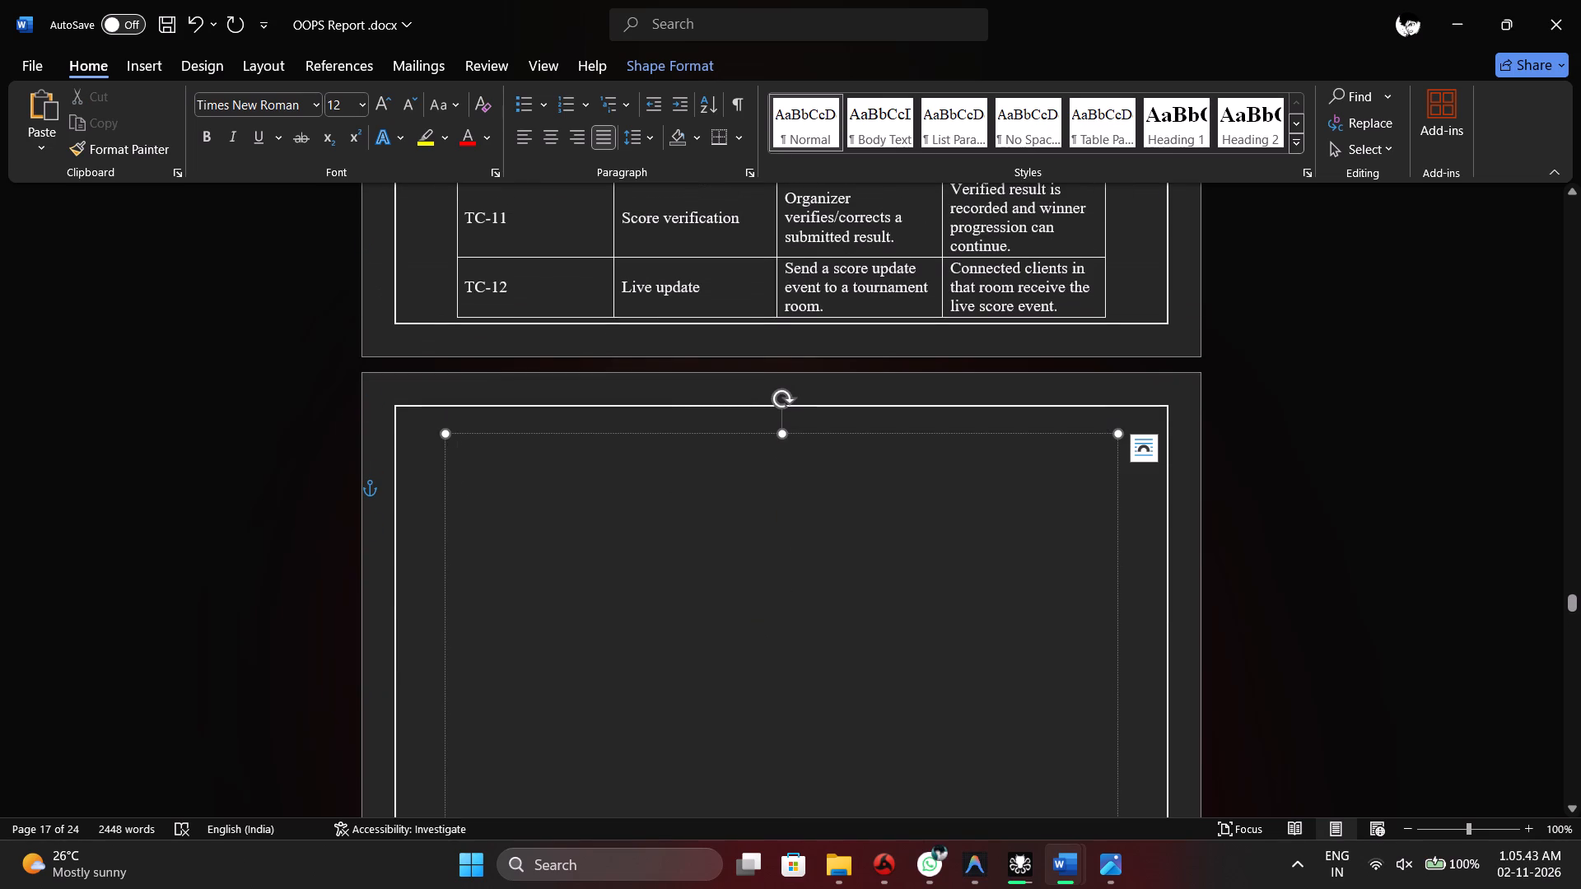
Enter the heading text "Screenshots Of Proojects" in the empty text box.
text(Scre)
text(enshots)
key(space)
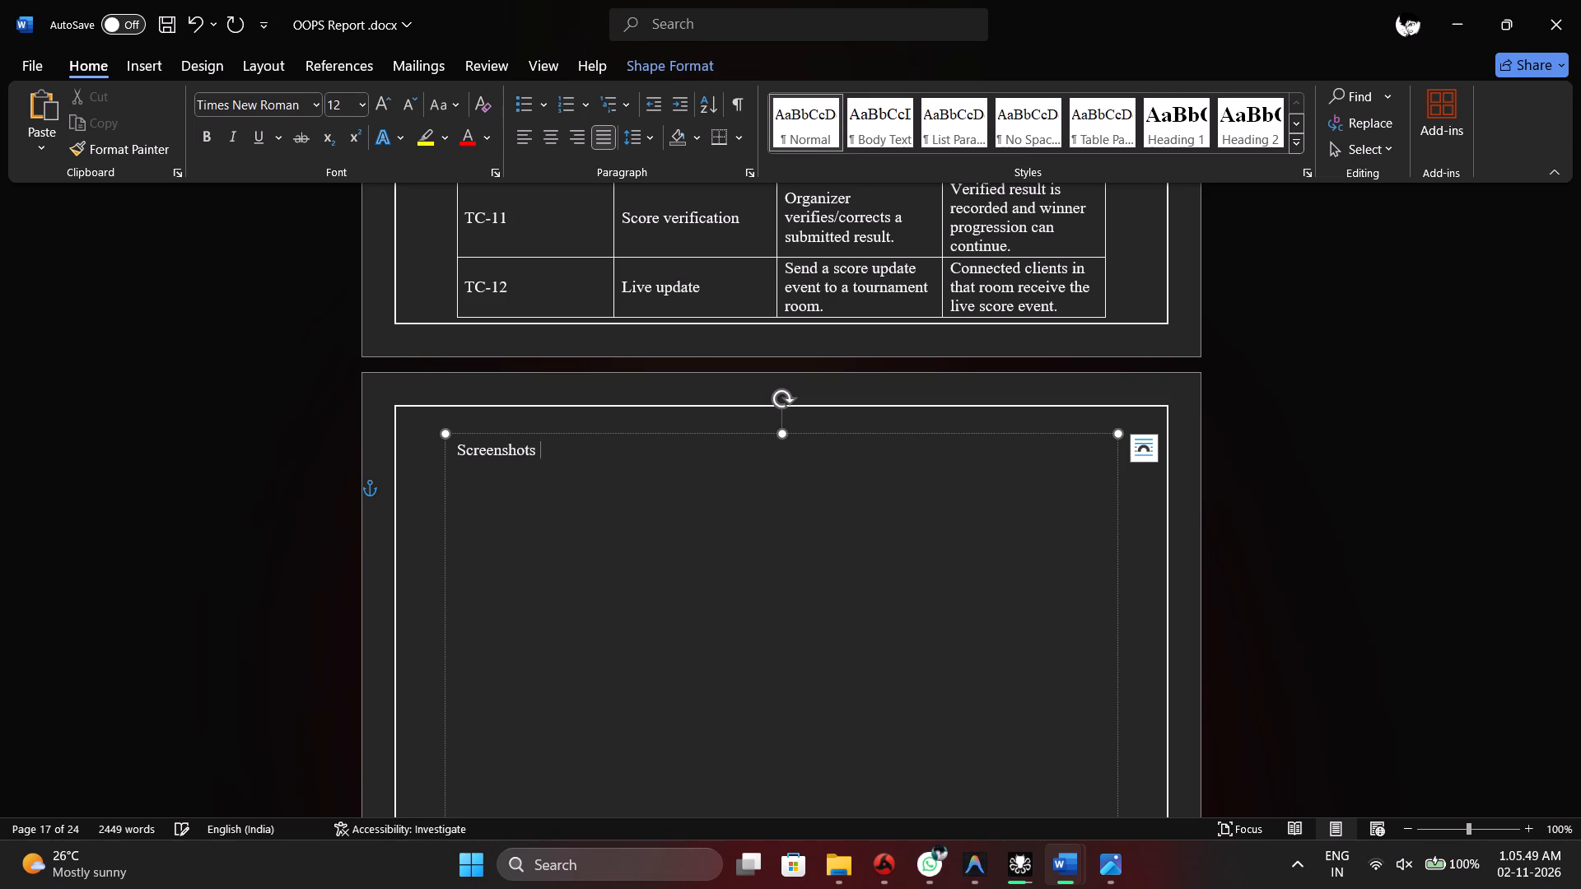
text(O)
text(f Proojects)
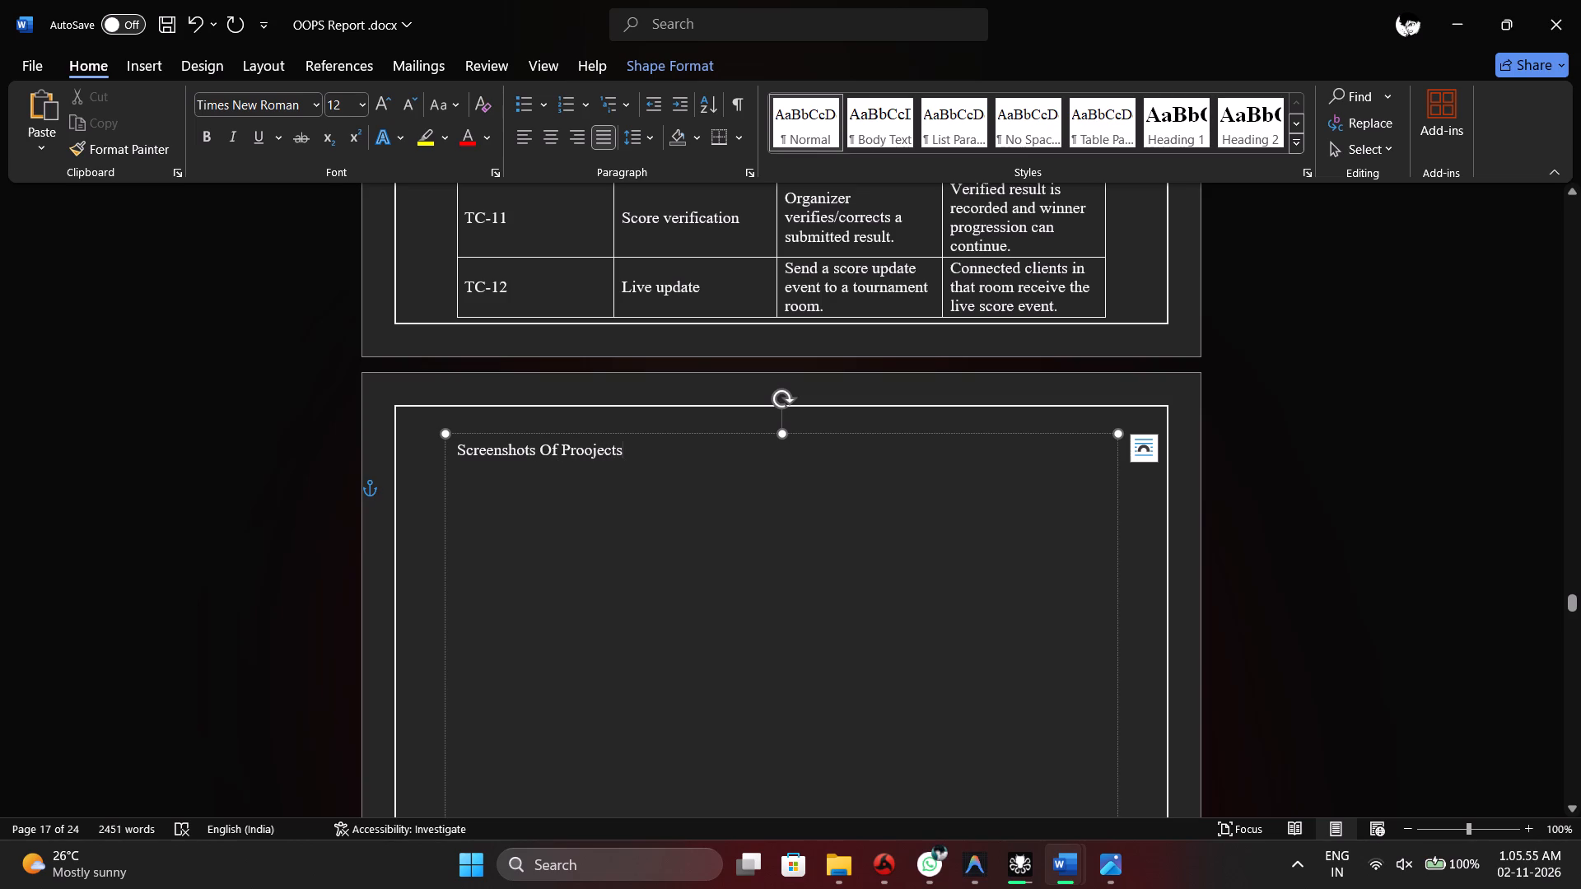
Correct the heading's spelling to "Screenshots Of Projects".
click(582, 462)
key(Delete)
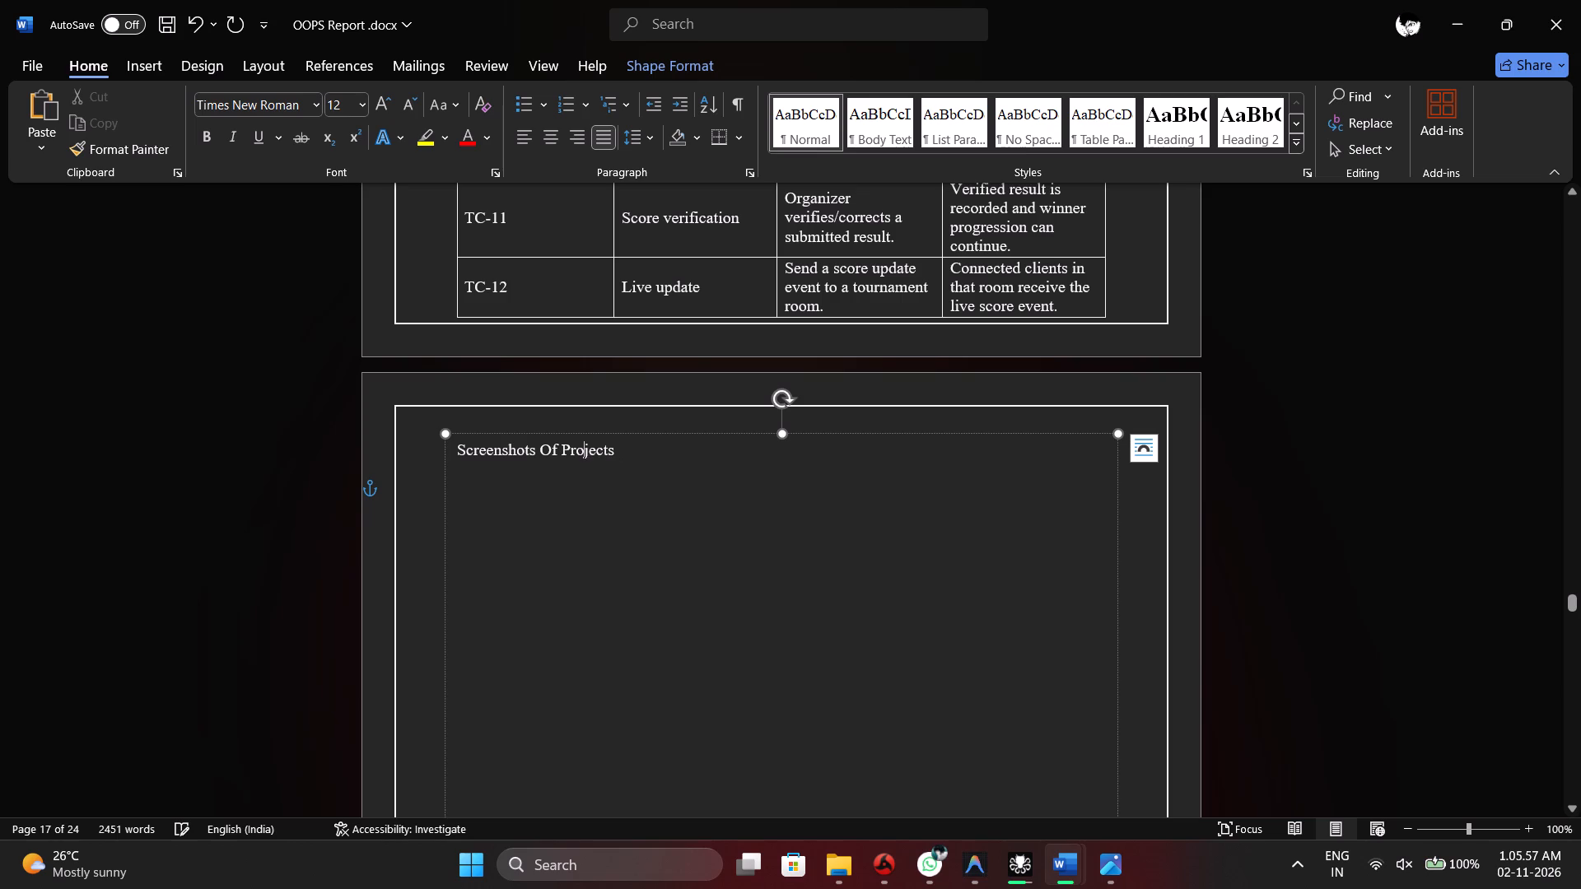
Format the "Screenshots Of Projects" heading as 16 pt bold text centred in its text box.
triple_click(587, 455)
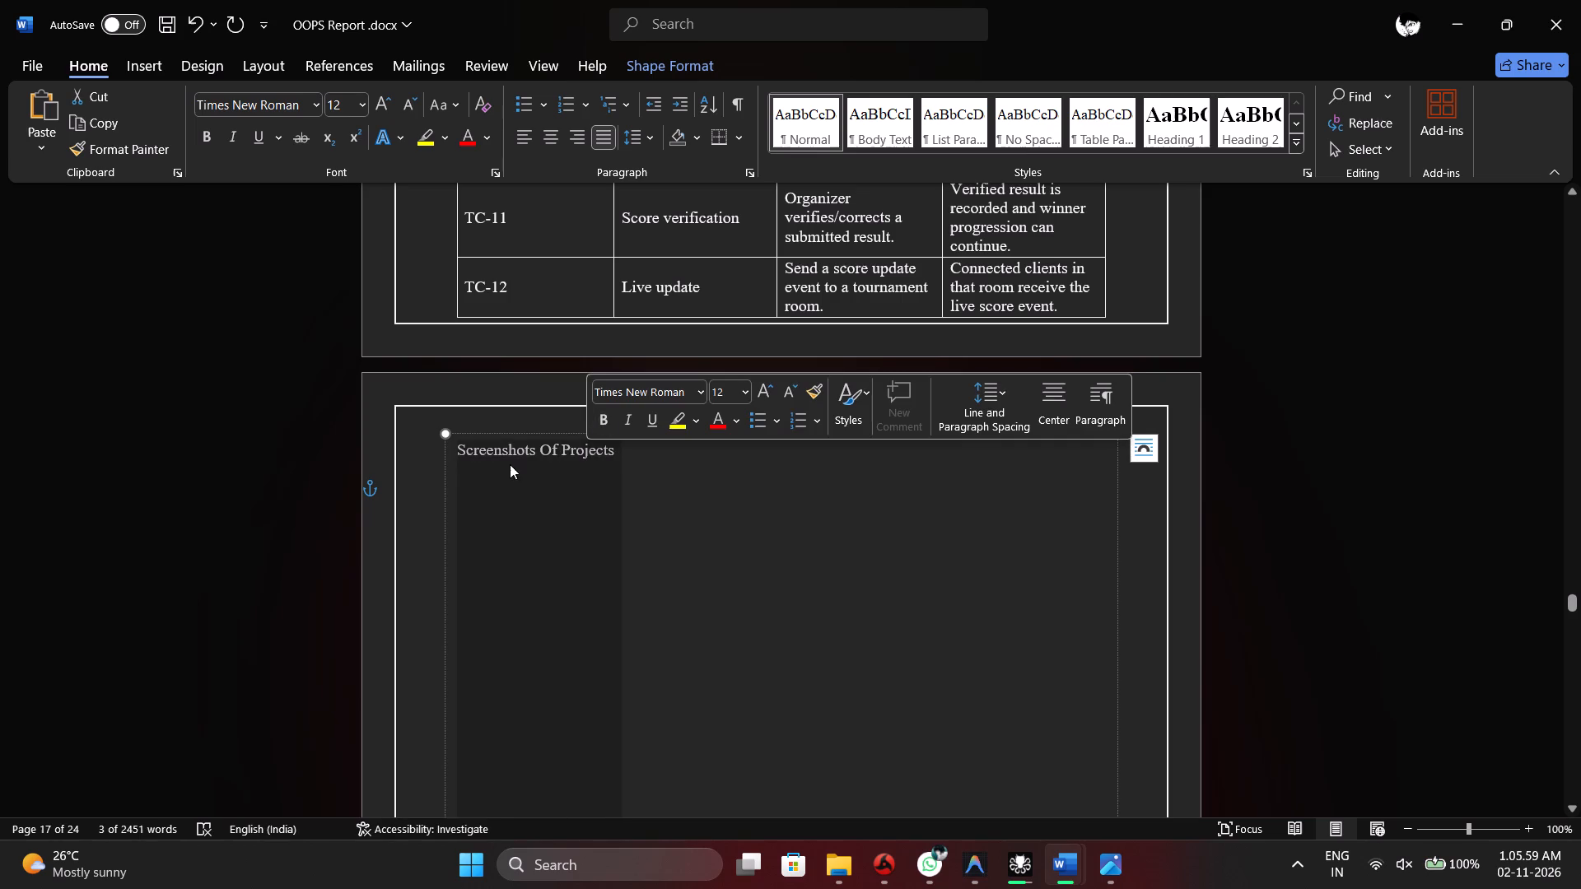
click(510, 464)
drag(458, 449, 616, 449)
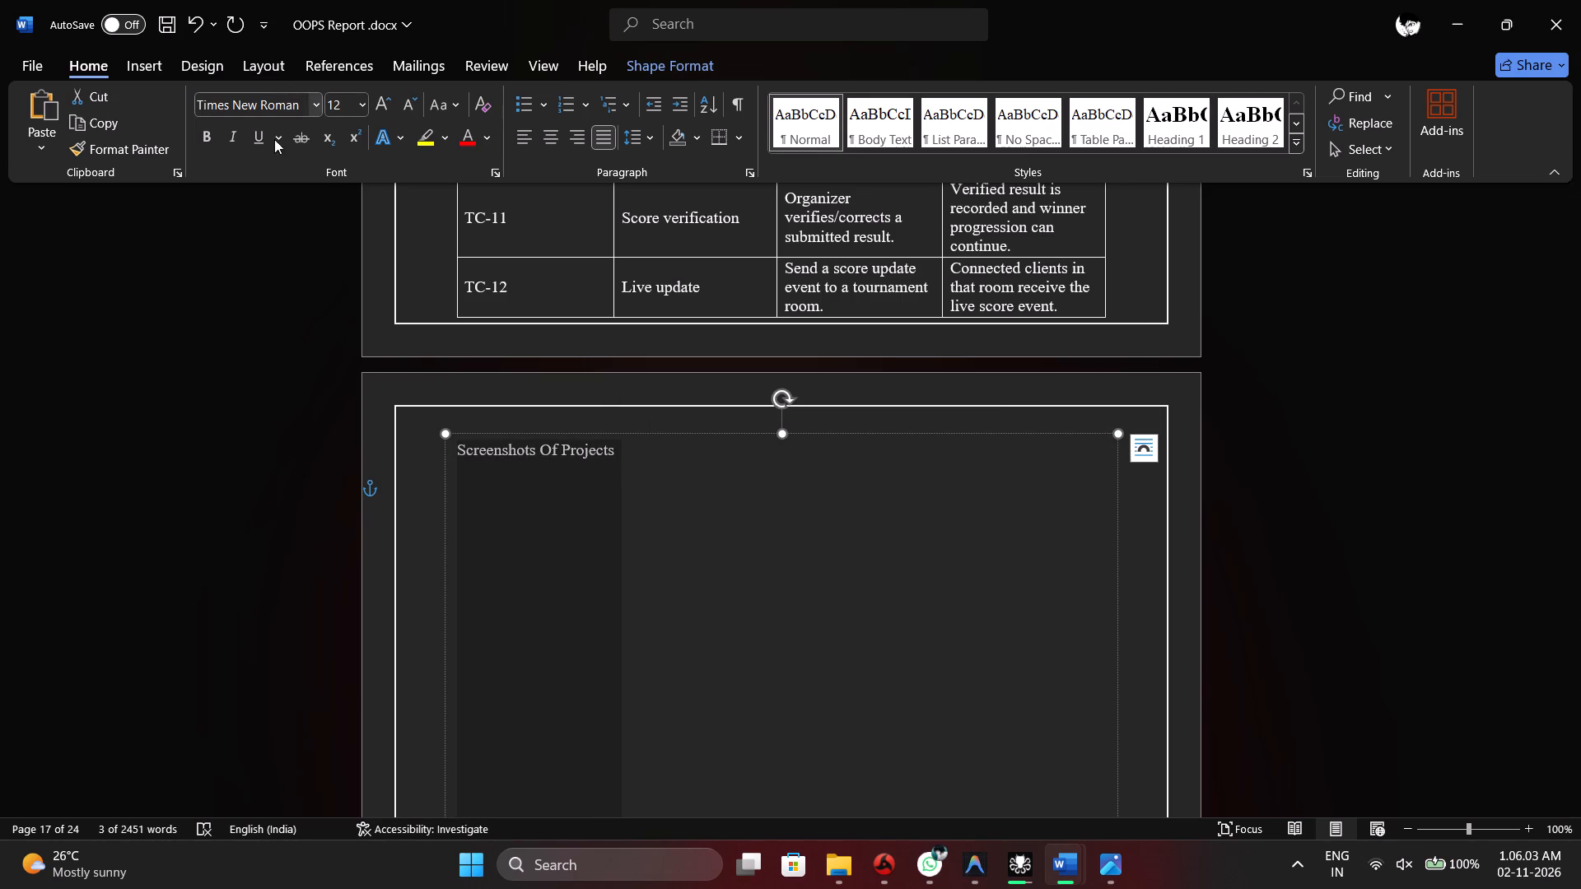
click(360, 108)
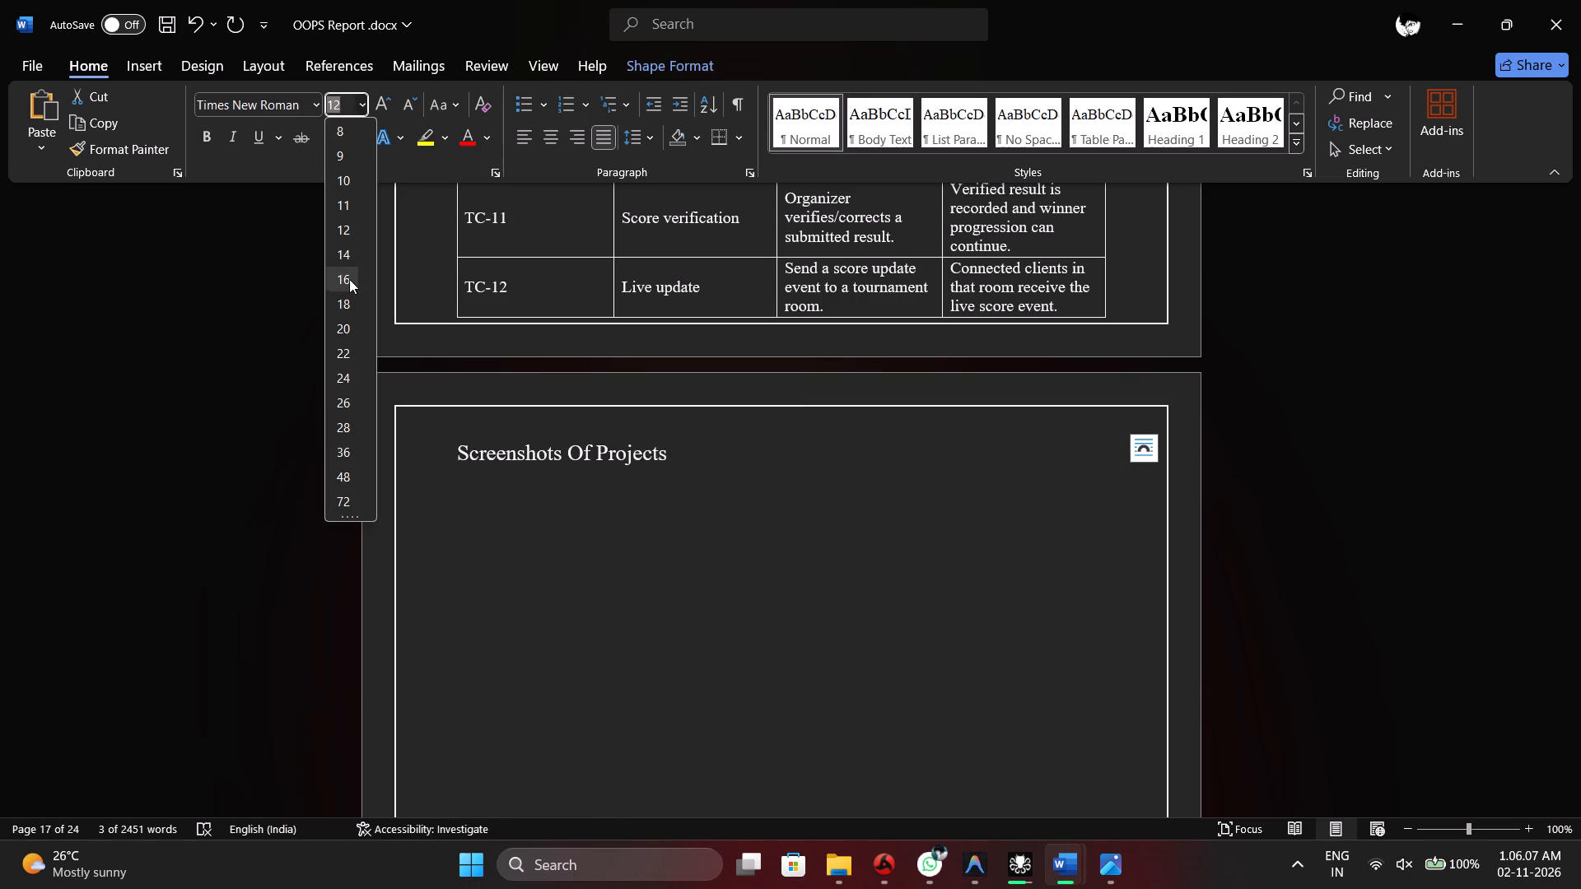
click(349, 279)
click(200, 139)
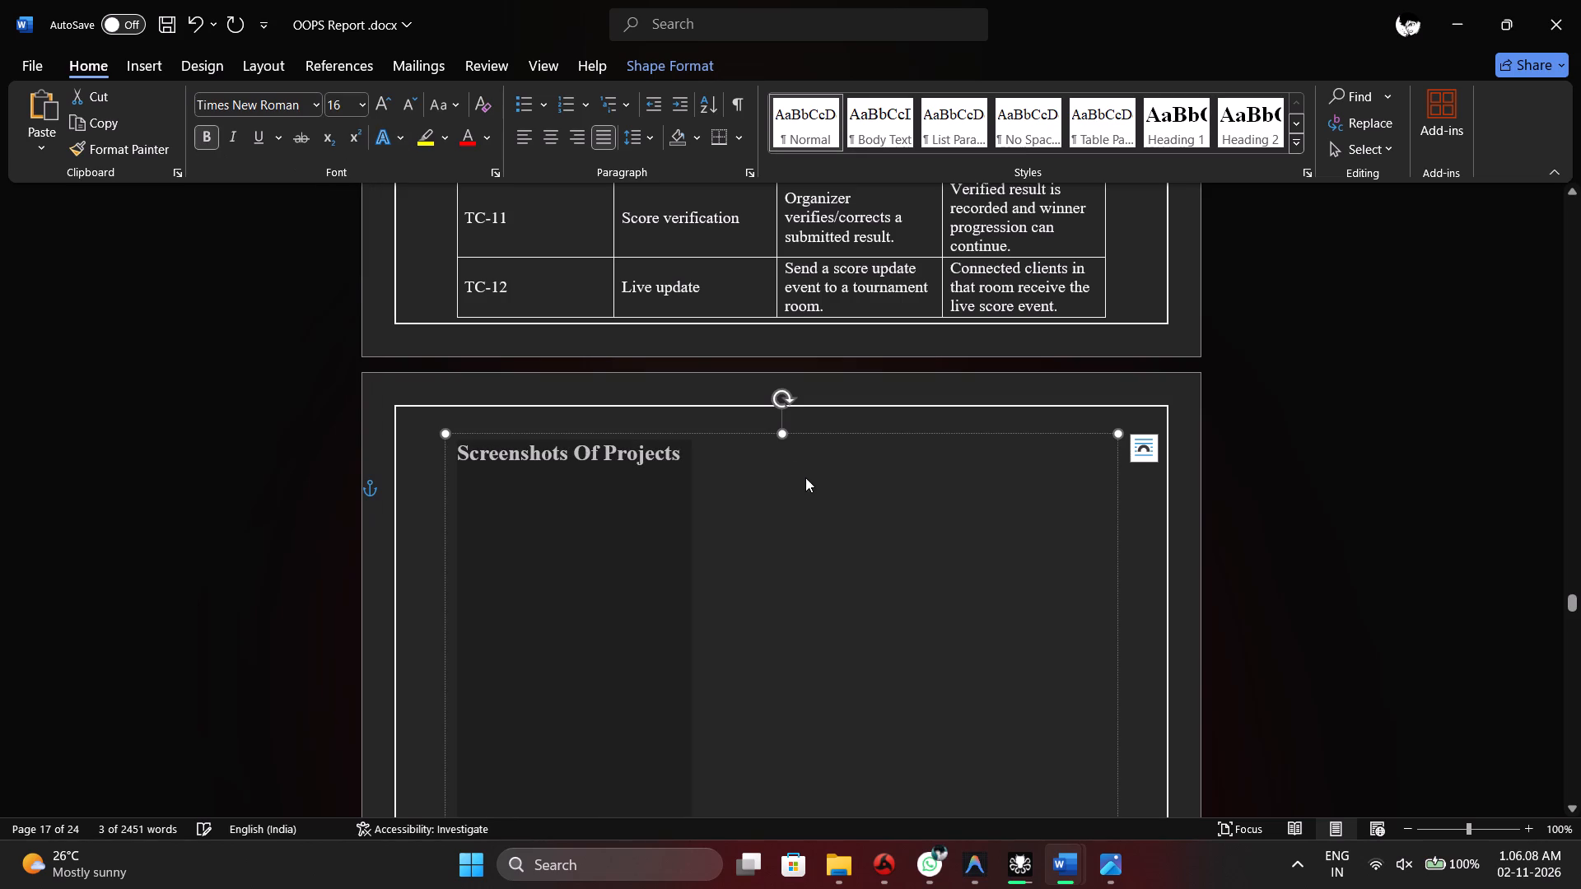
click(805, 477)
triple_click(484, 463)
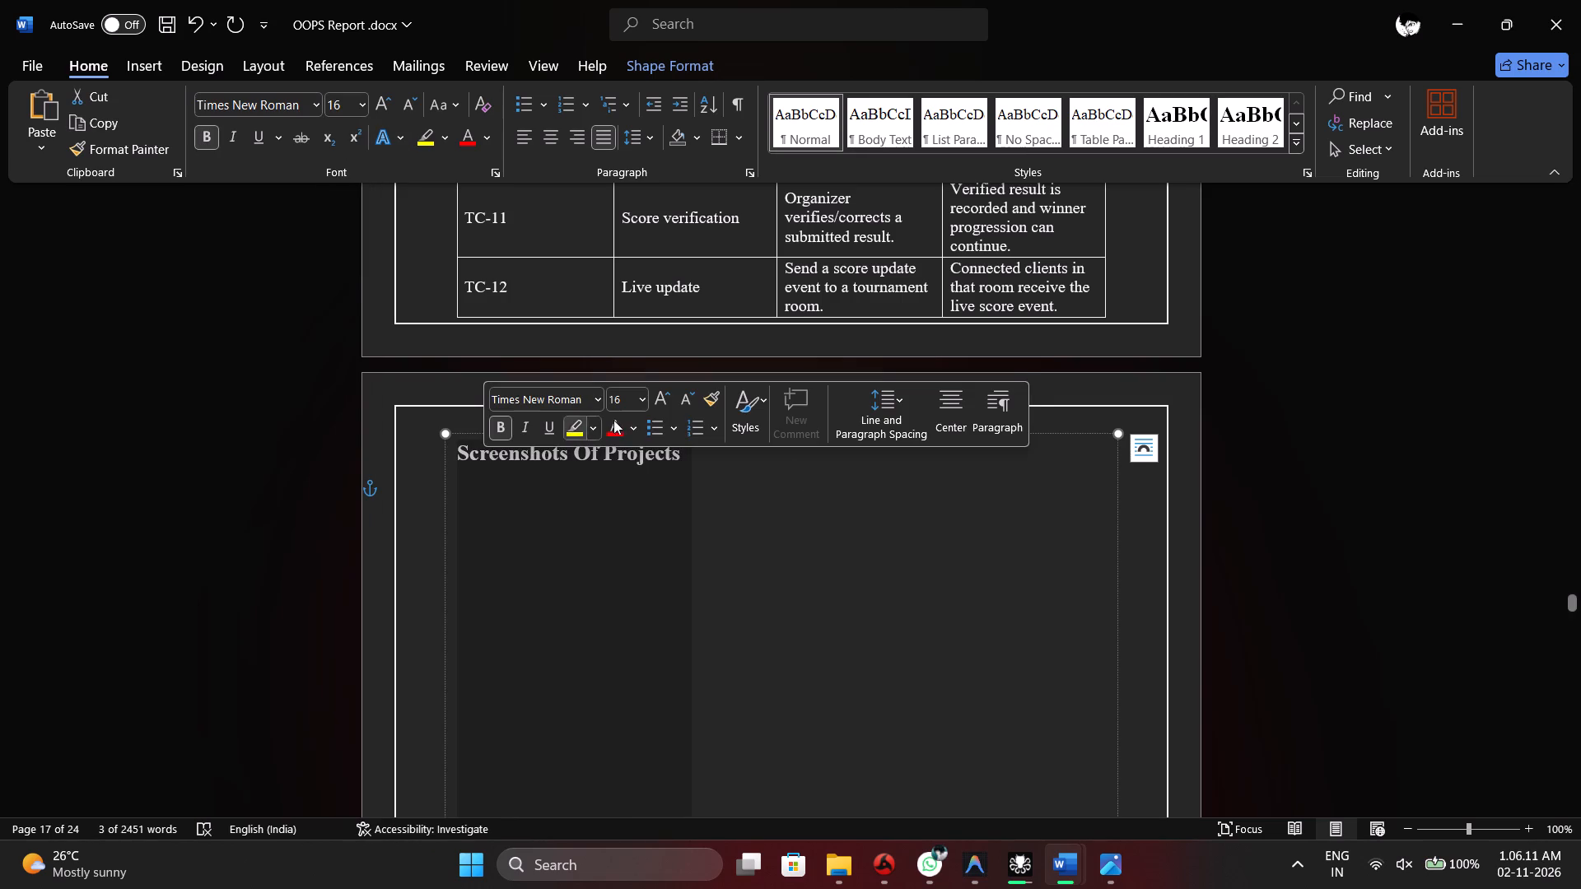
click(944, 419)
click(829, 558)
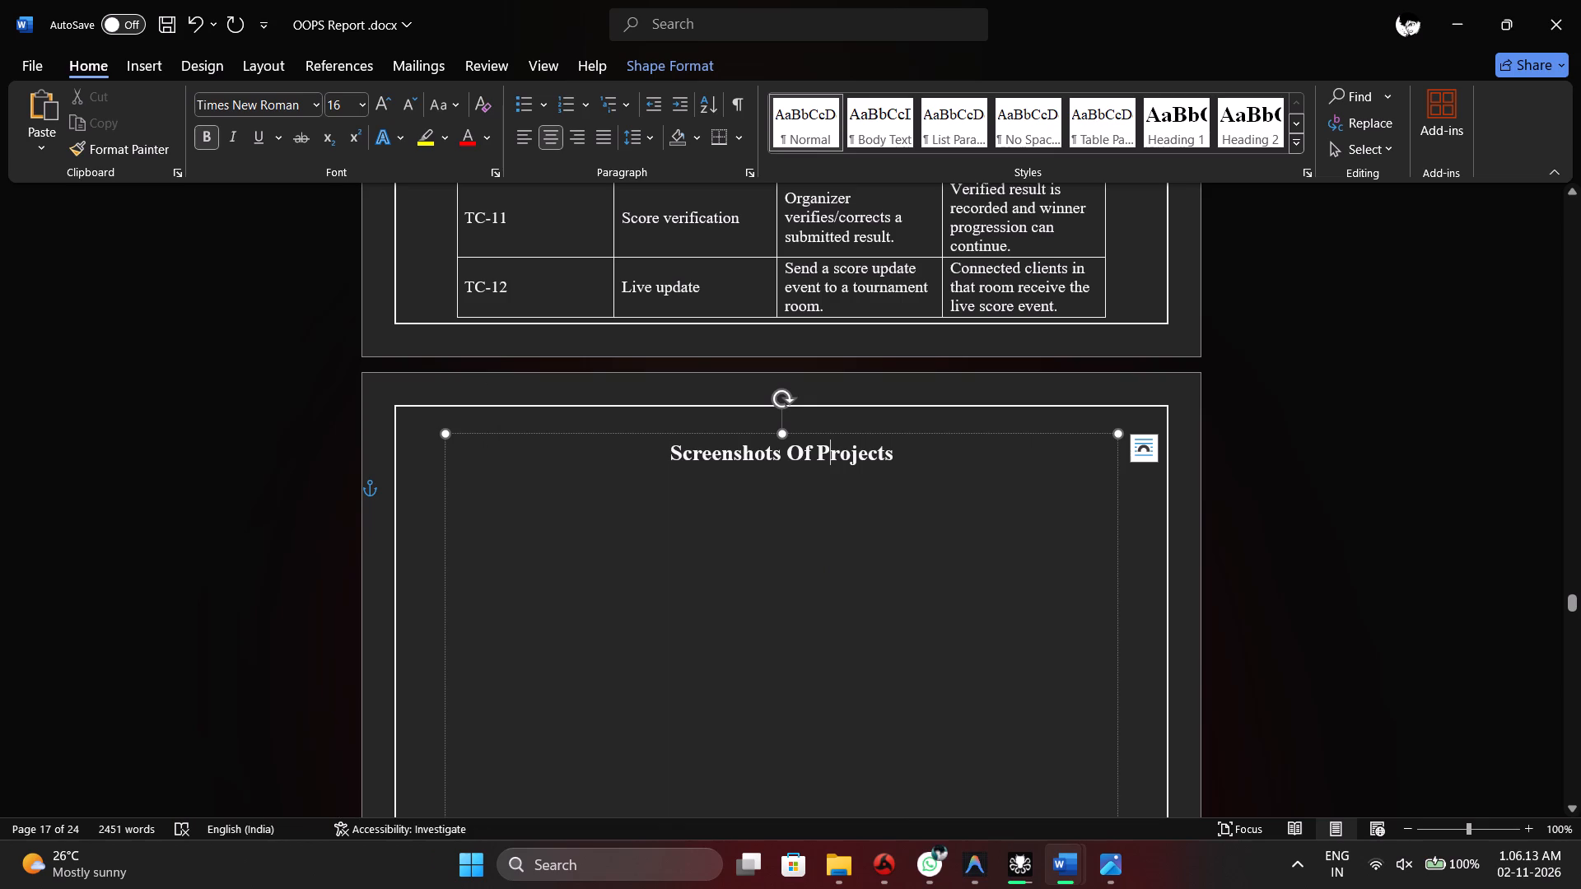
click(924, 456)
key(Return)
scroll(902, 464, down, 5)
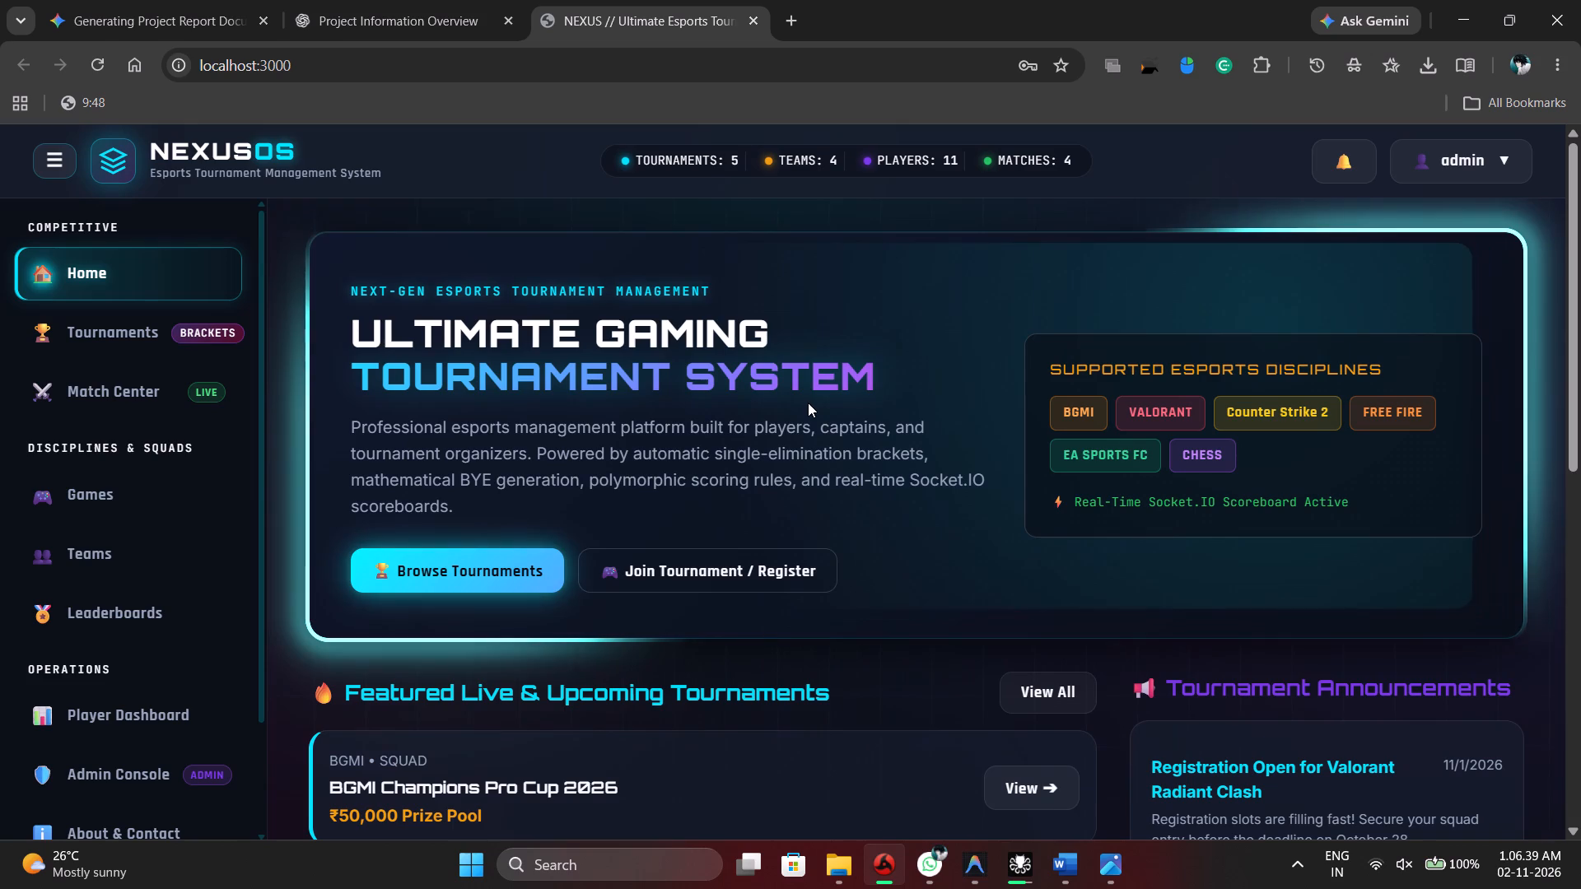
Capture a screen snip of the NexusOS home page, from its header to the page's lower edge, without the browser bars.
key(shift+super+s)
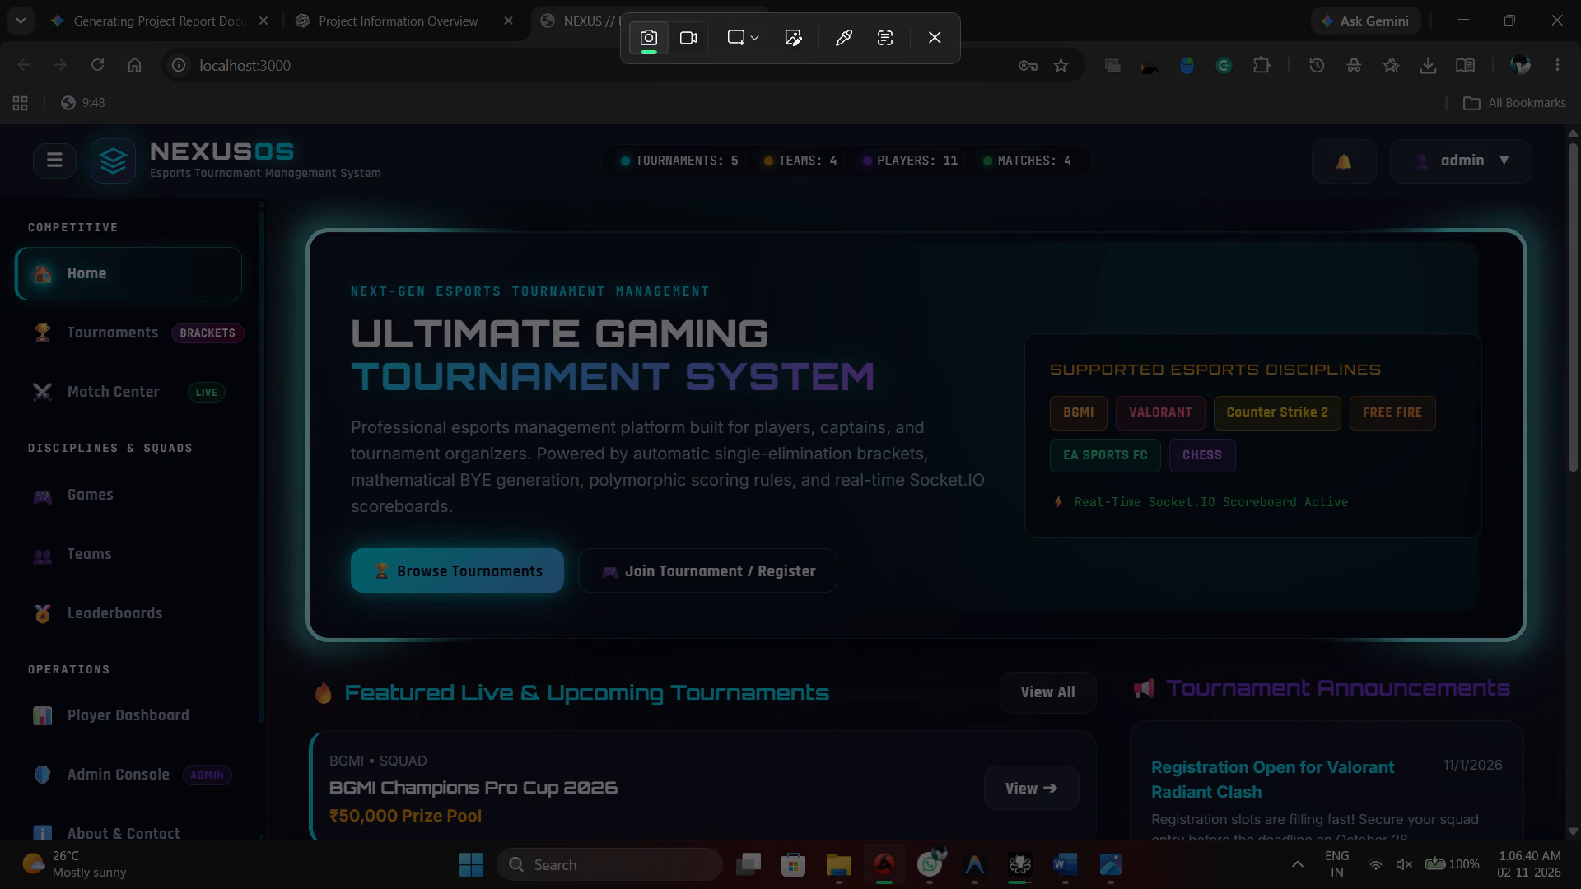
drag(0, 131, 1580, 775)
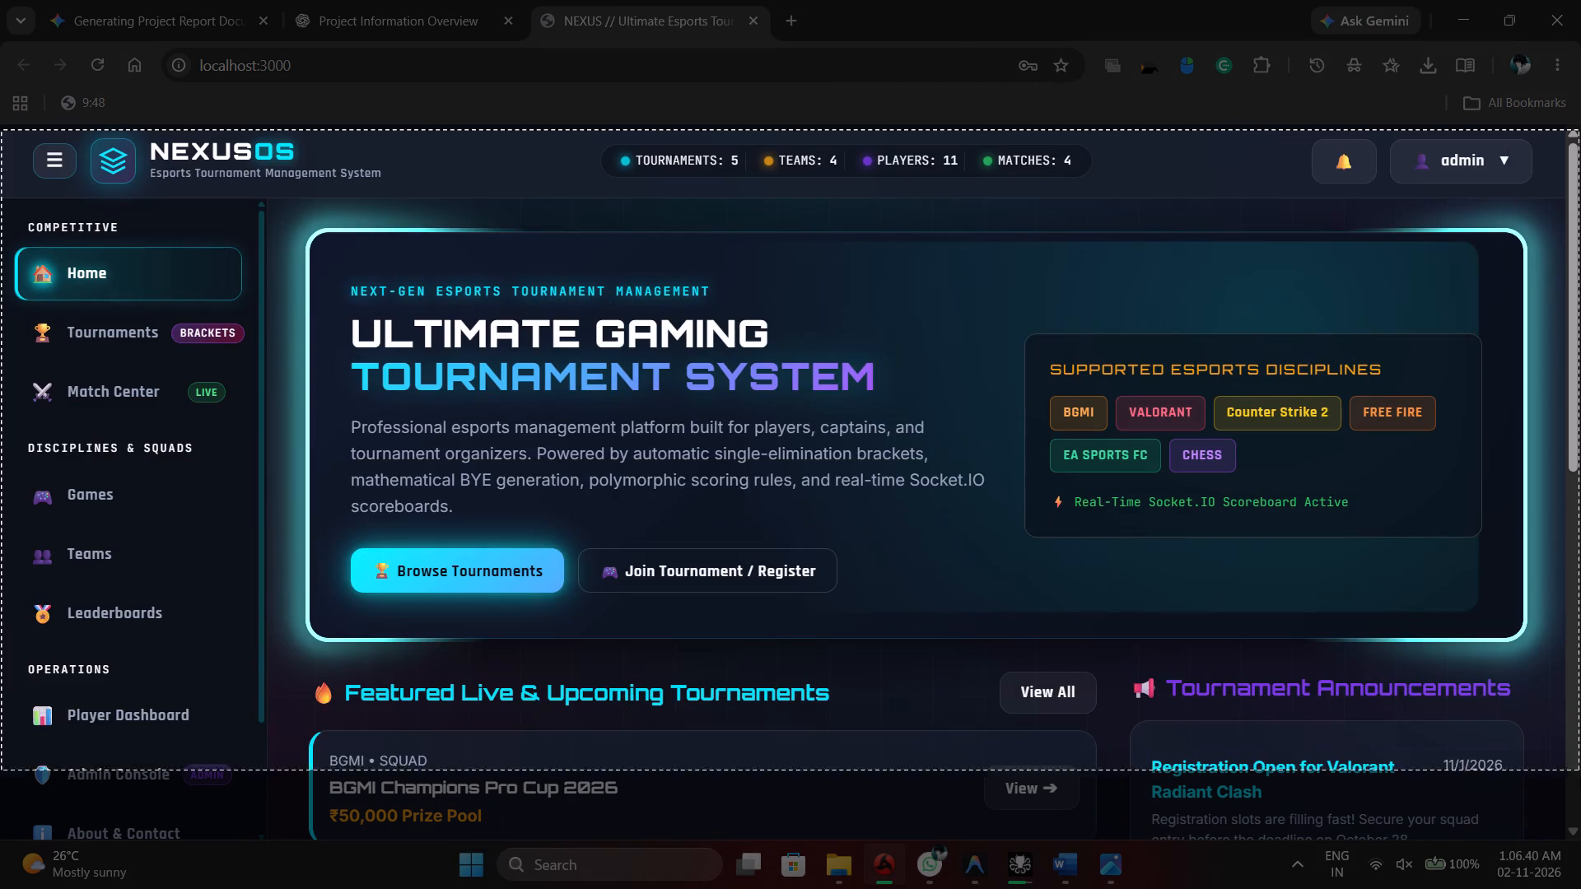
drag(1580, 775, 1580, 834)
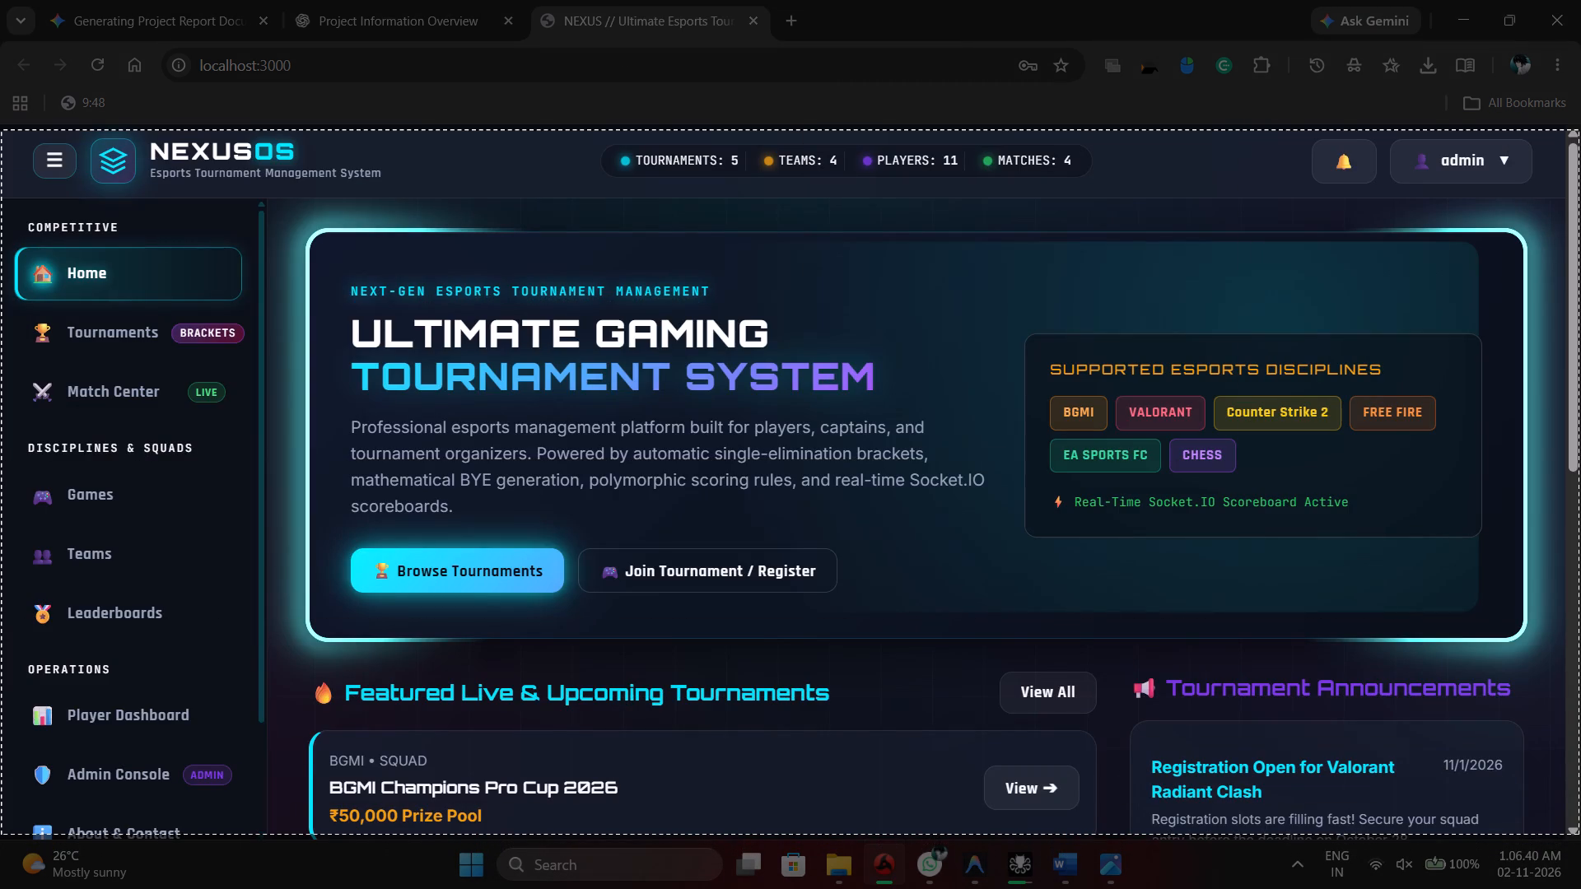
drag(1580, 834, 1562, 831)
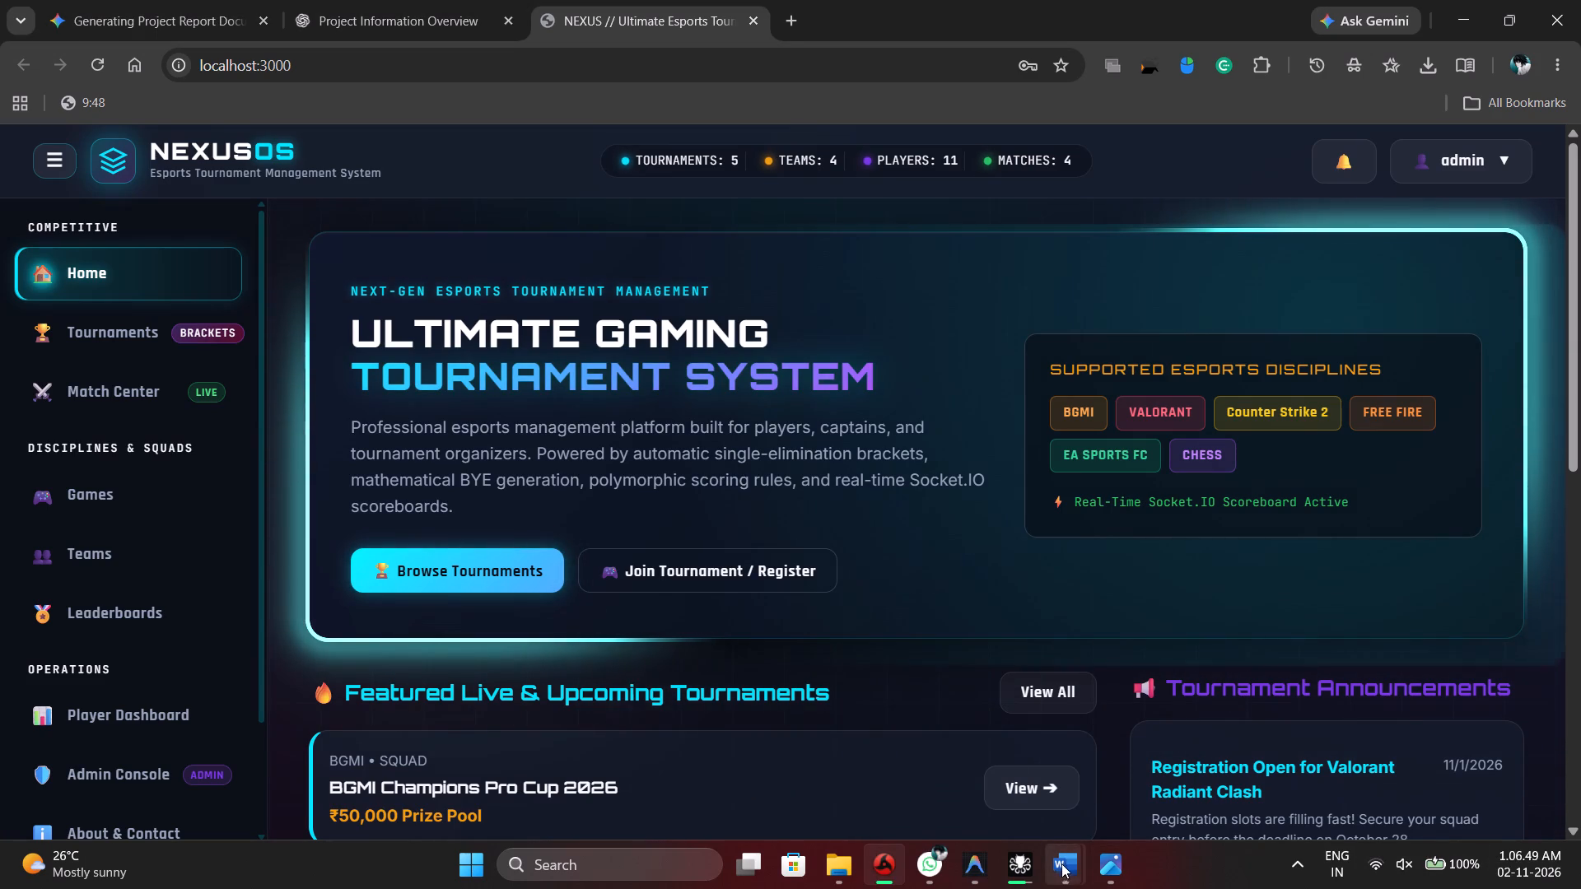
Switch to Word, paste the home page snip below the "Screenshots Of Projects" heading, and add an empty line under it.
click(712, 767)
scroll(773, 559, up, 5)
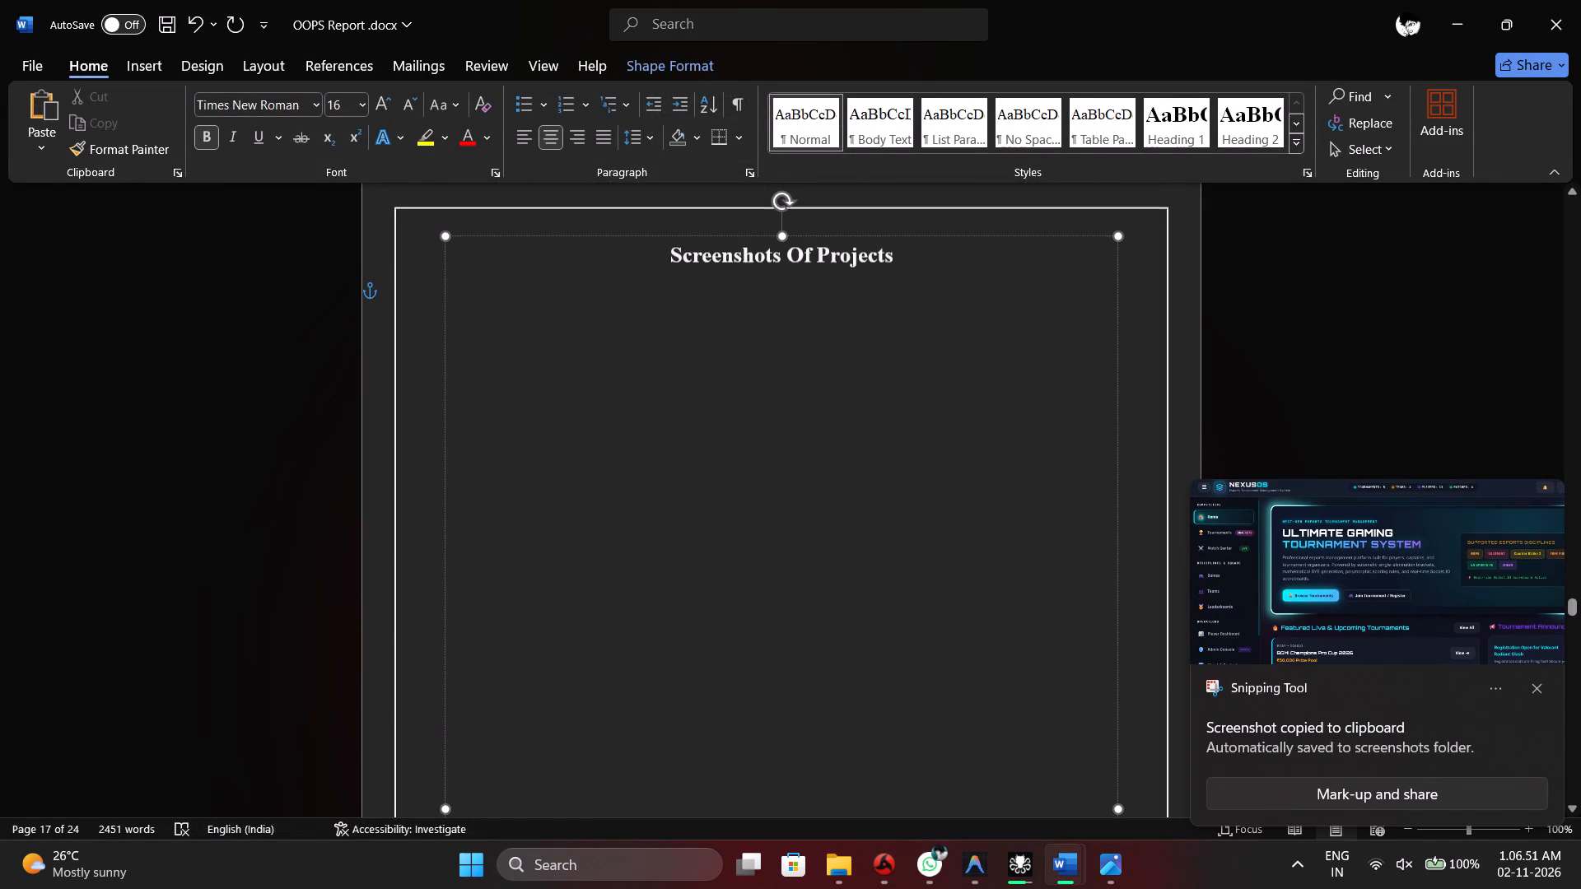
key(ctrl+v)
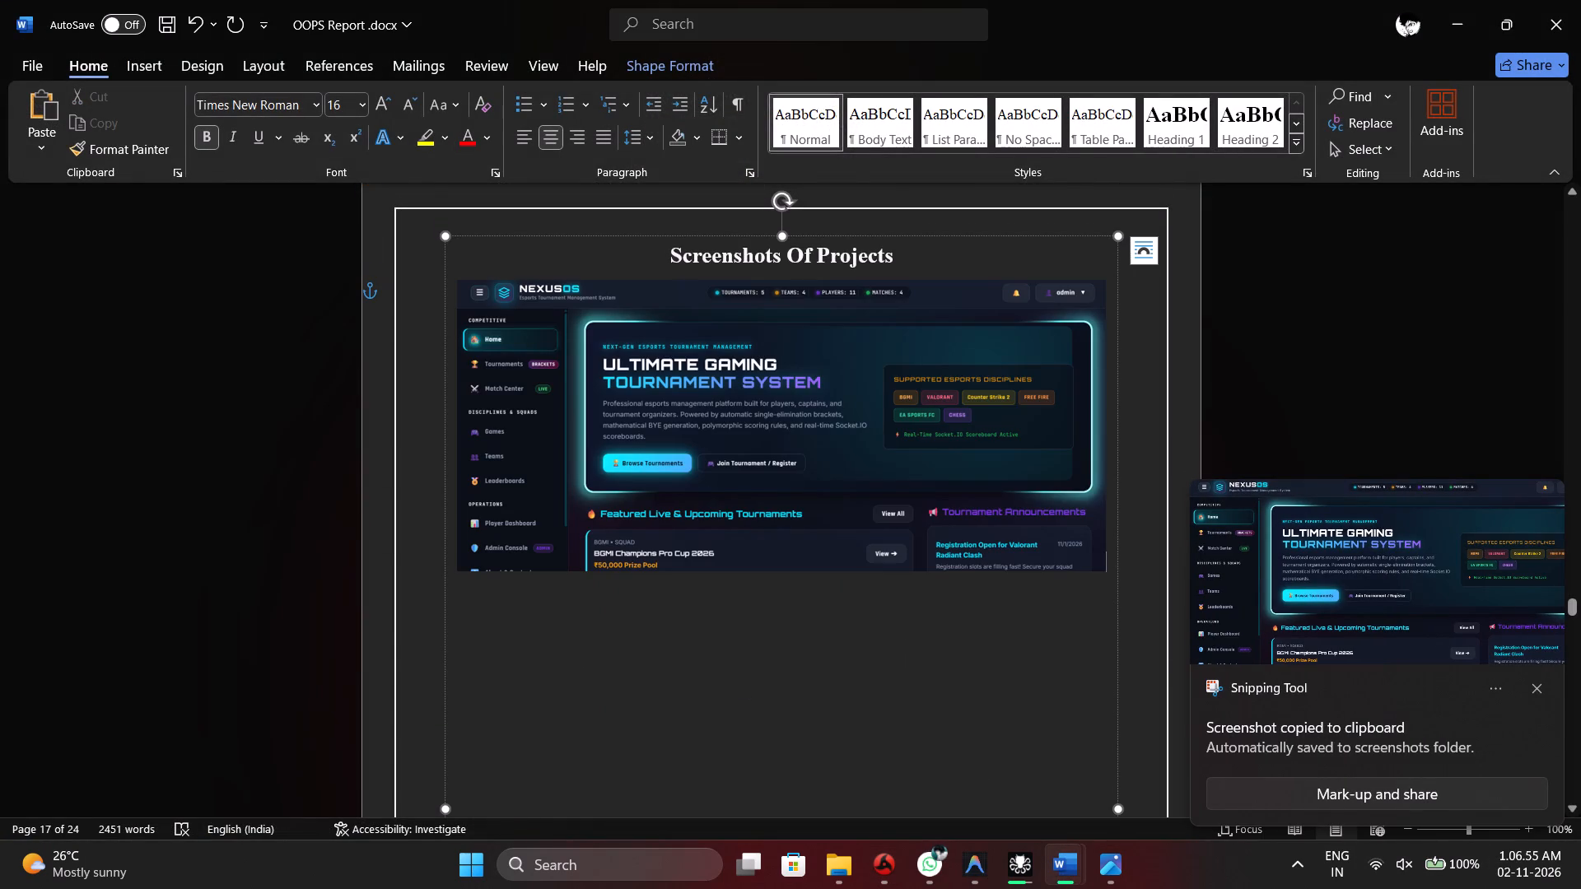
key(Return)
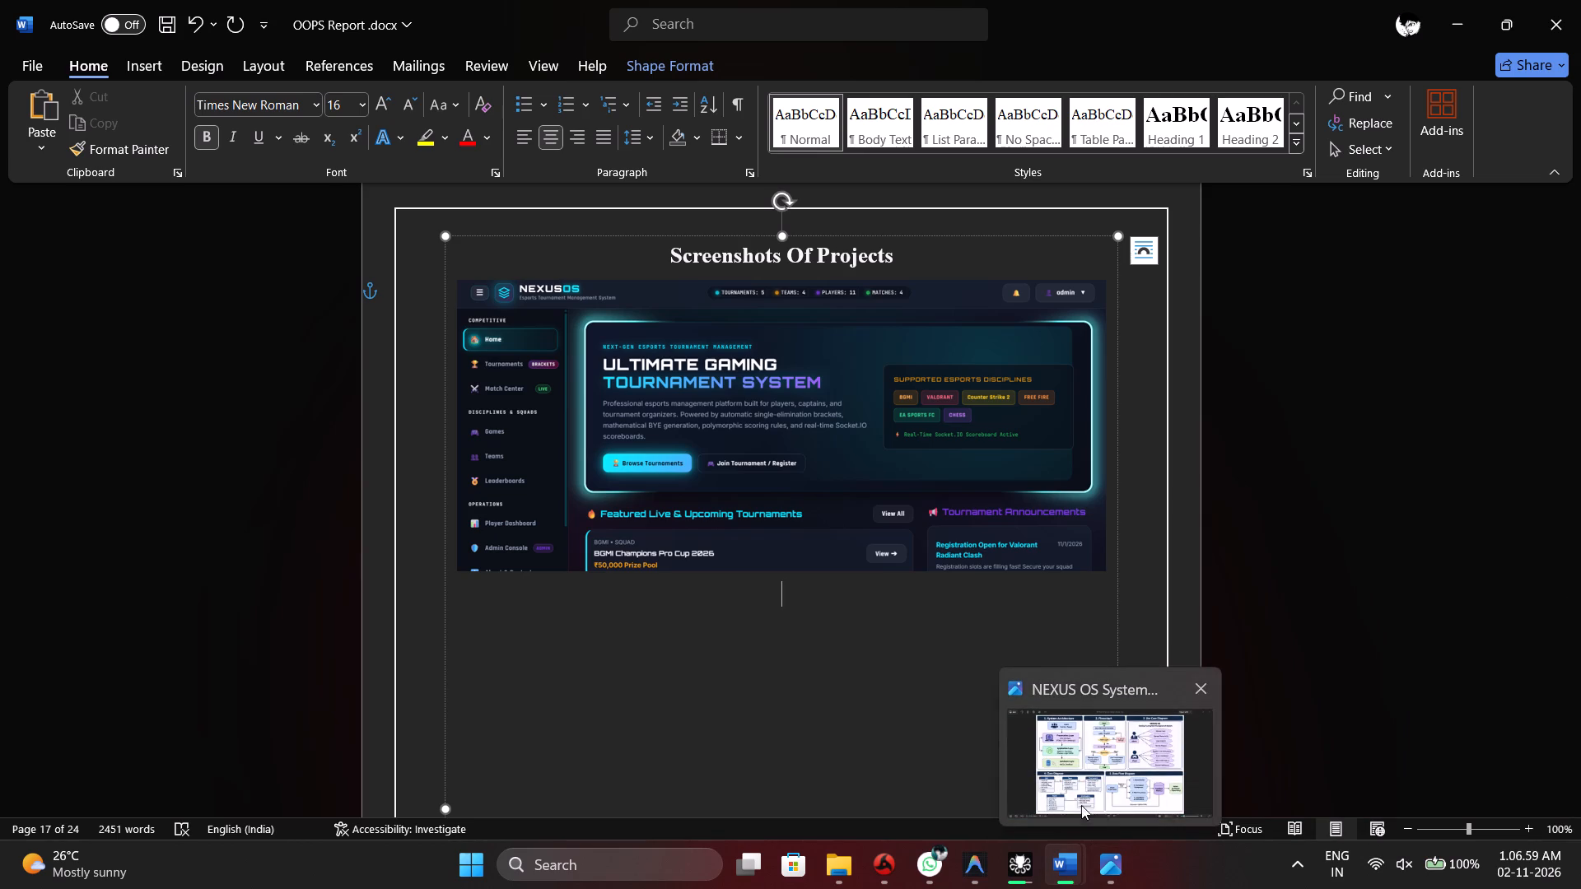
Switch to Chrome and show the NexusOS Tournaments page in full screen, viewed from its top.
click(977, 796)
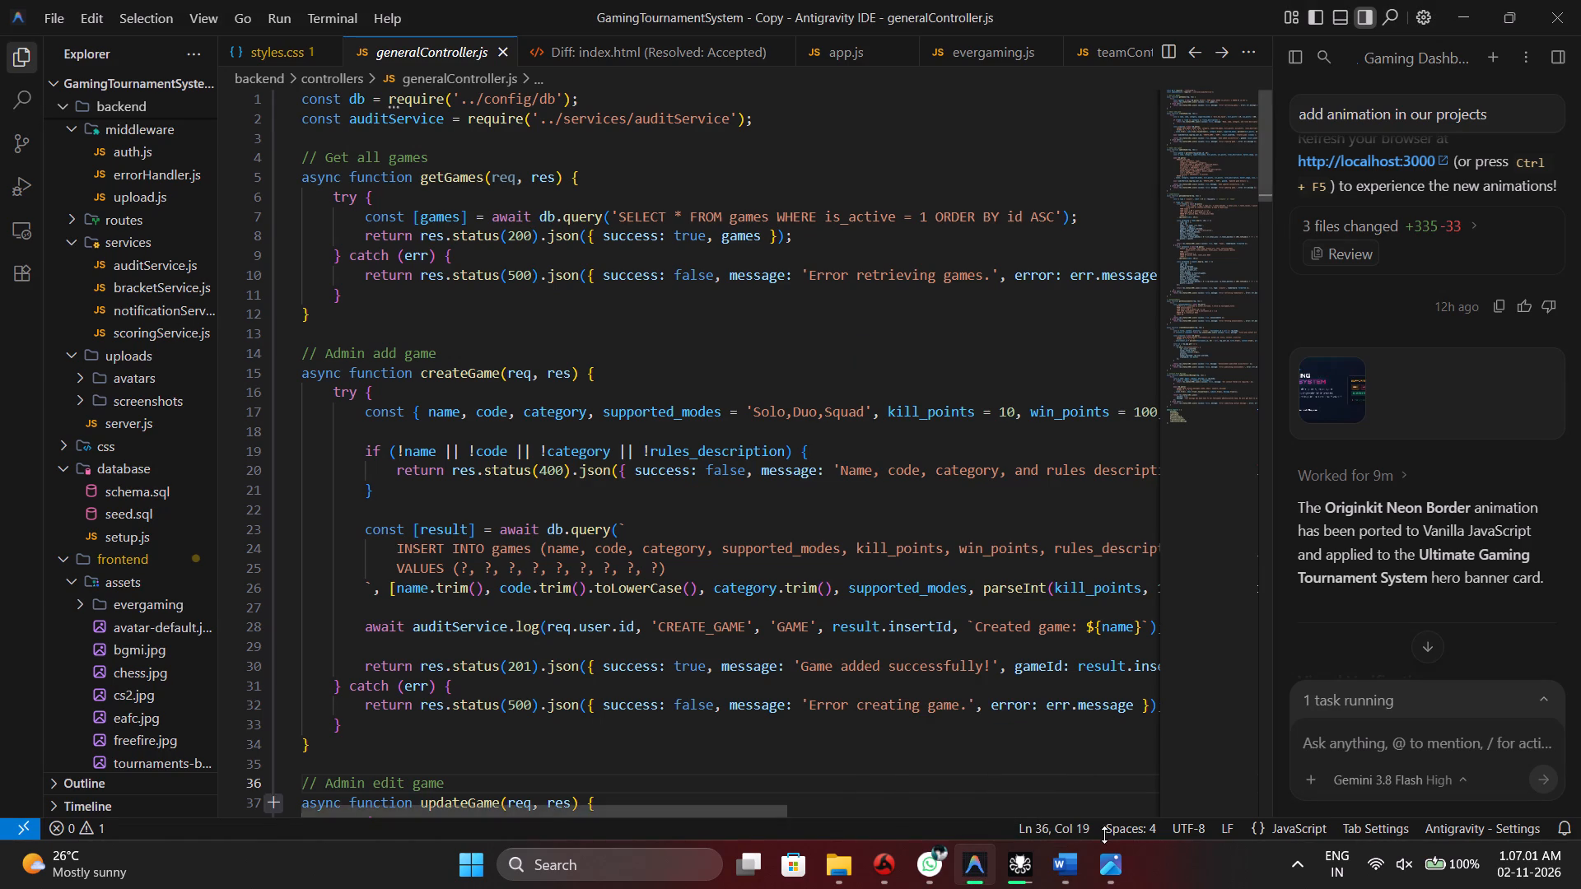
click(893, 857)
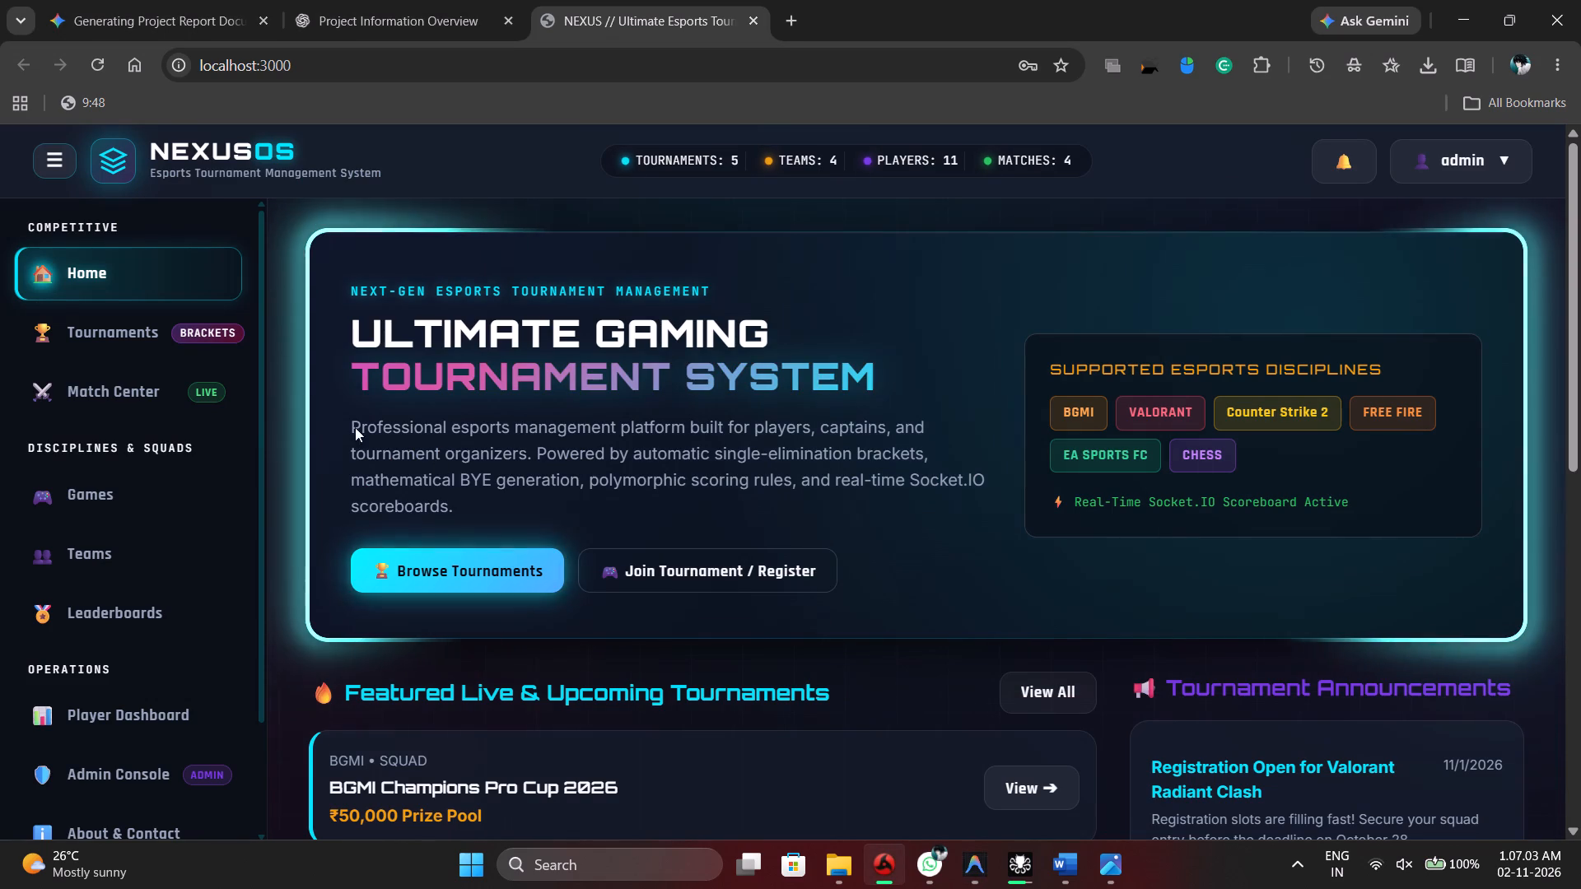
click(105, 325)
scroll(1135, 547, down, 1)
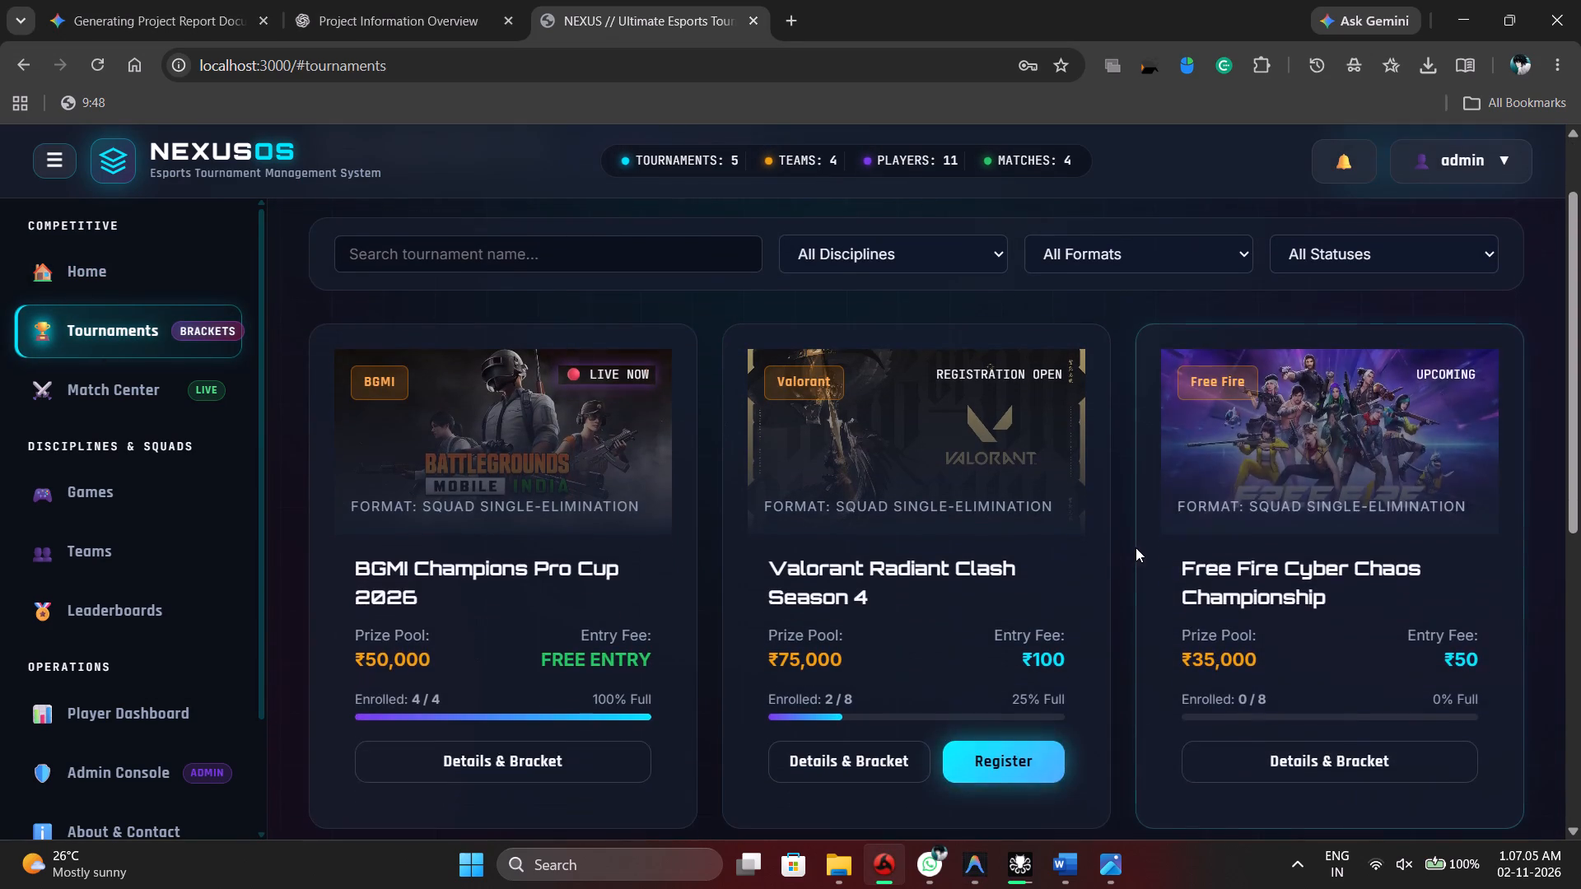
scroll(1136, 546, up, 2)
click(1555, 60)
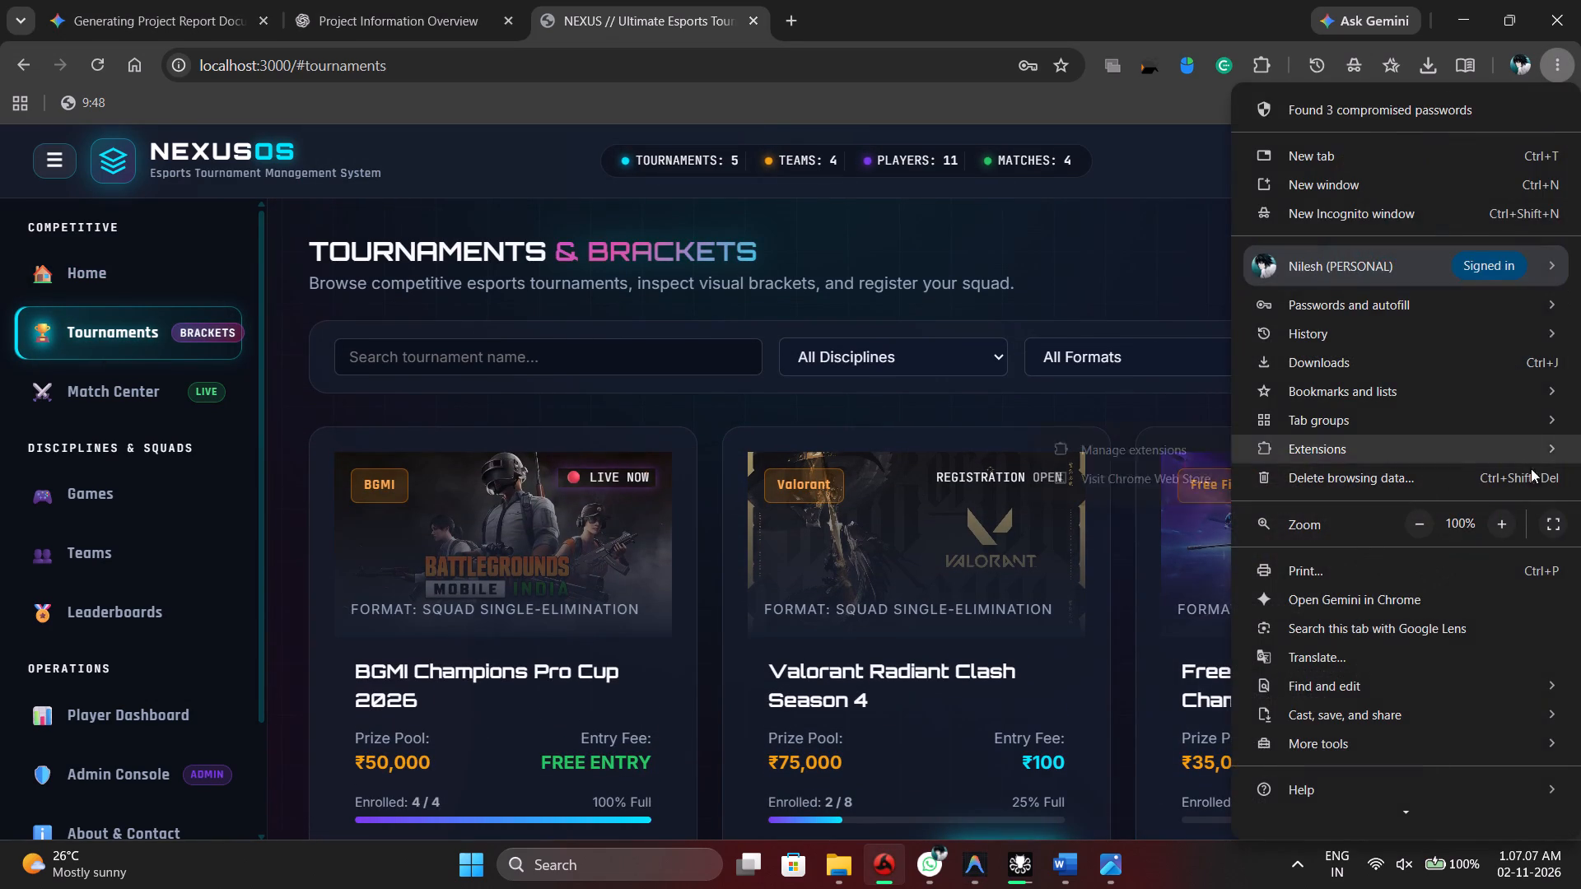
click(1545, 520)
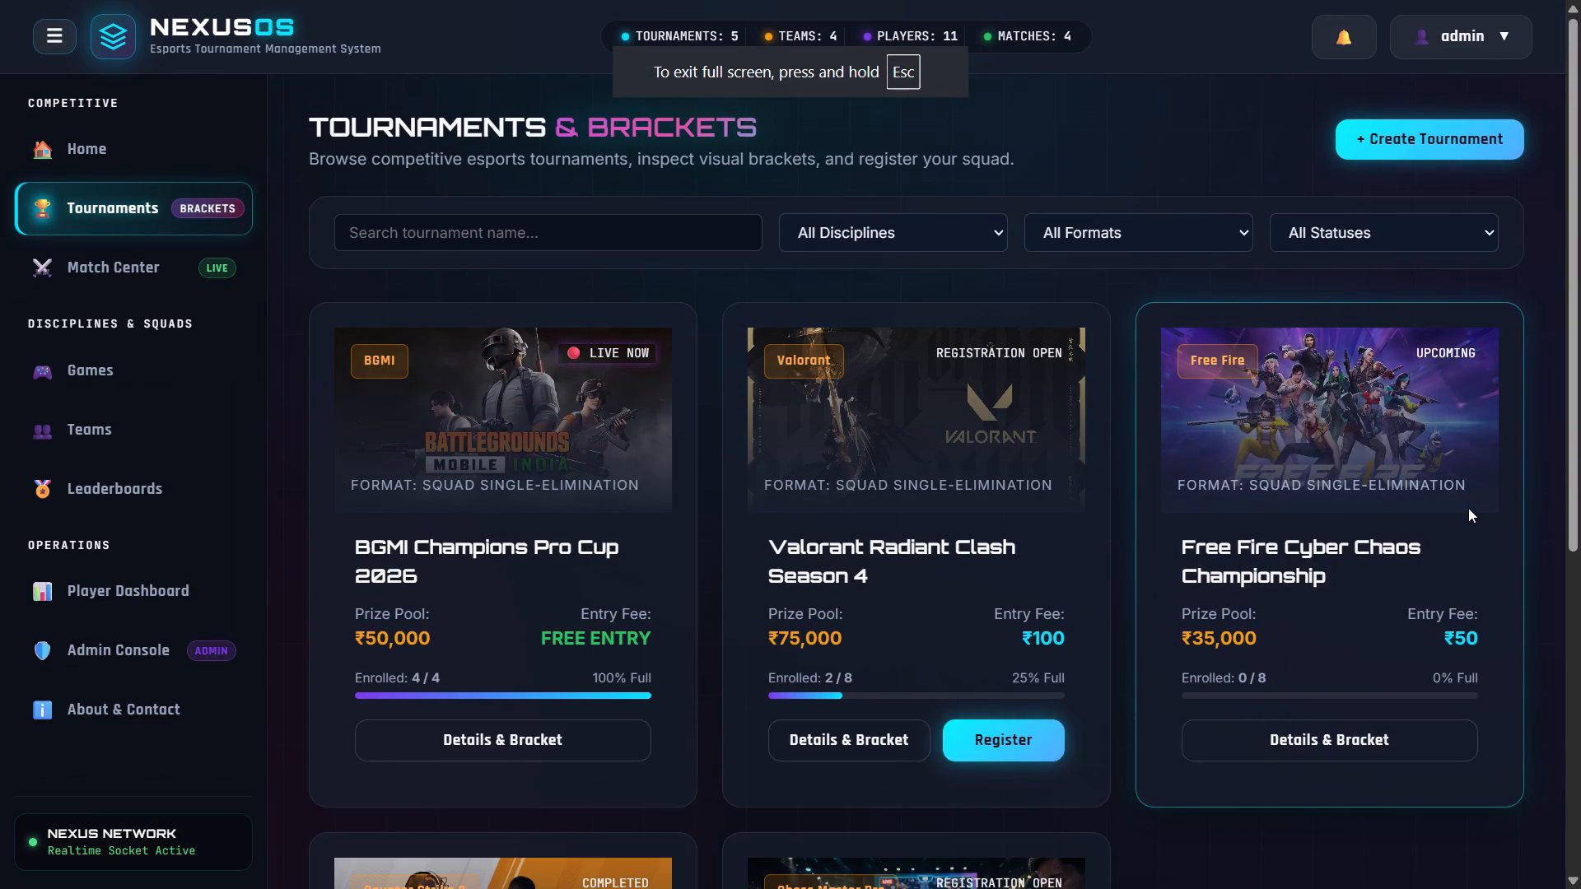
scroll(1468, 508, down, 2)
scroll(1468, 508, up, 3)
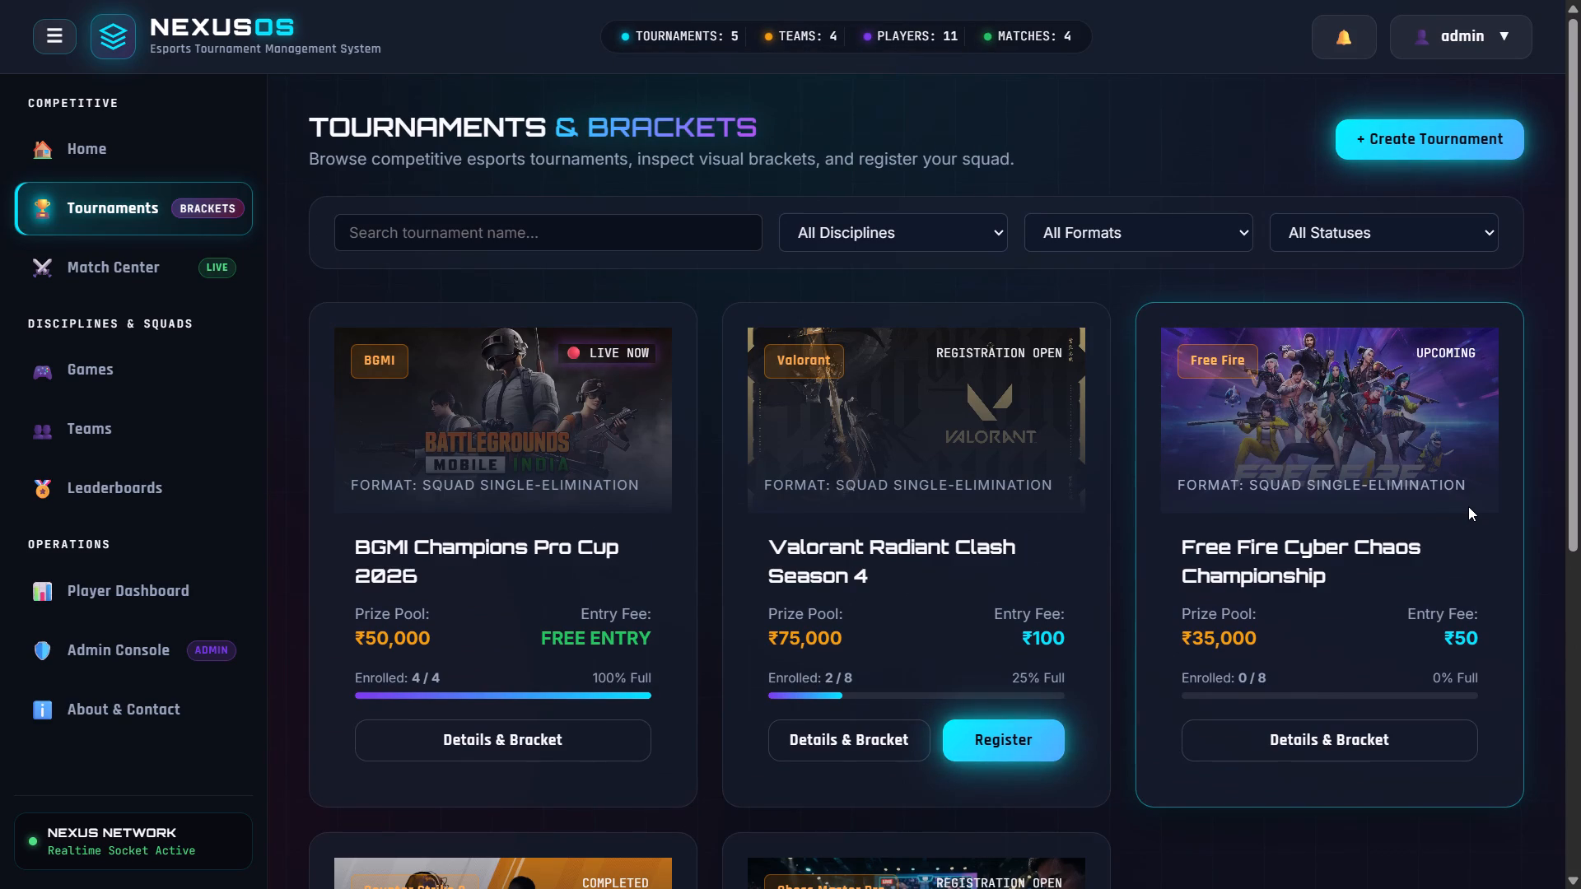
Capture a screen snip of the full-screen Tournaments & Brackets page.
key(shift+super+s)
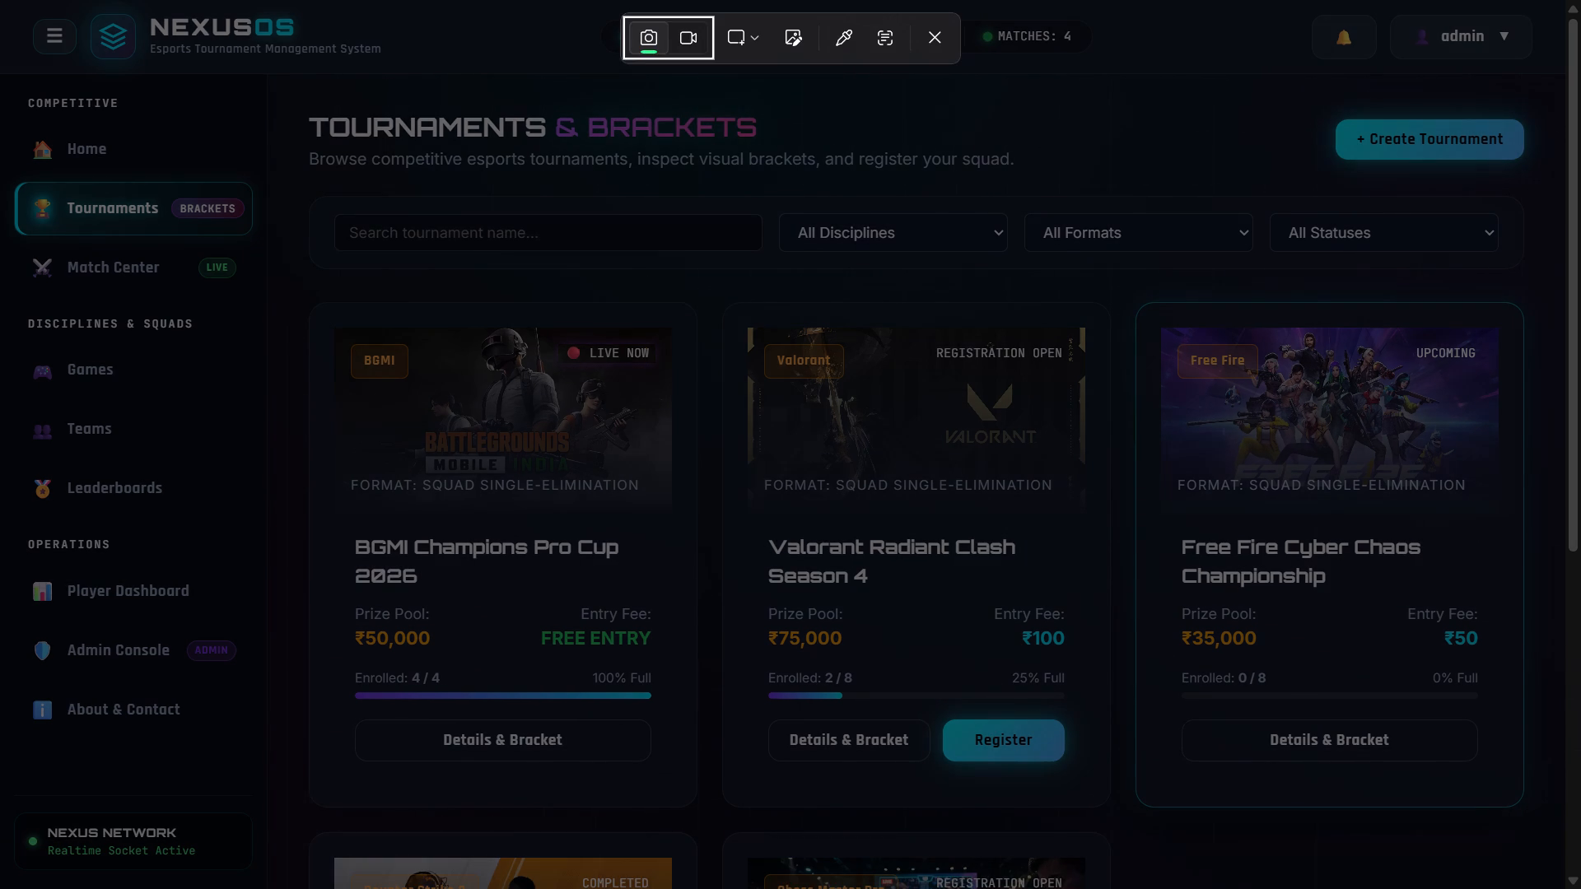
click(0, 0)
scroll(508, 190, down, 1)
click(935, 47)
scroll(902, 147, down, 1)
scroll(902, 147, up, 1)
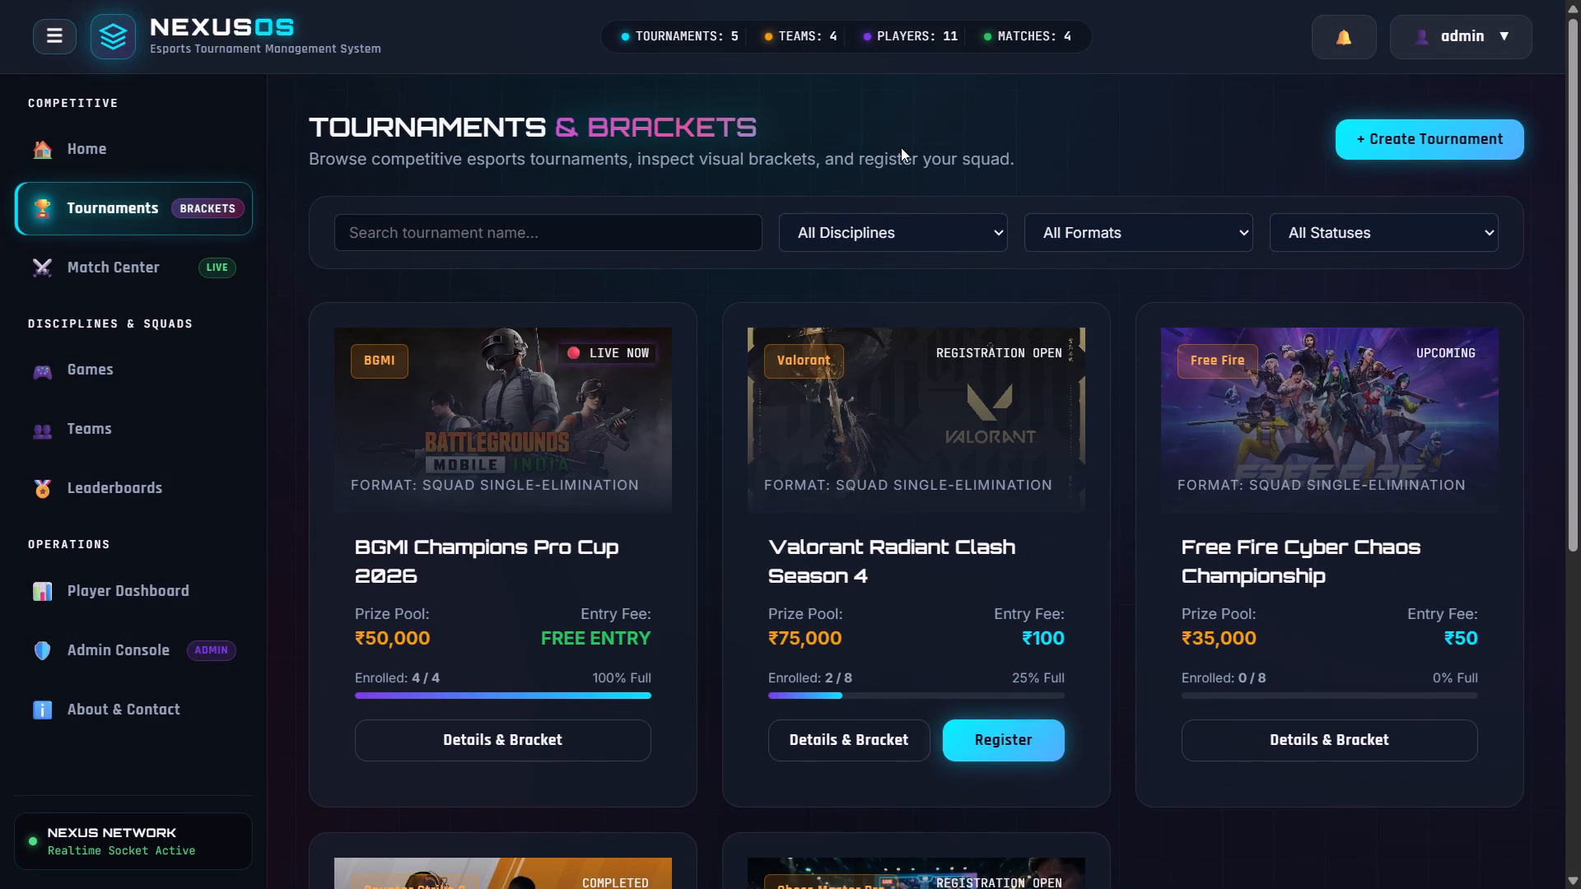
Capture a screenshot of the Tournaments & Brackets page area below the site header and leave full screen.
key(shift+super+s)
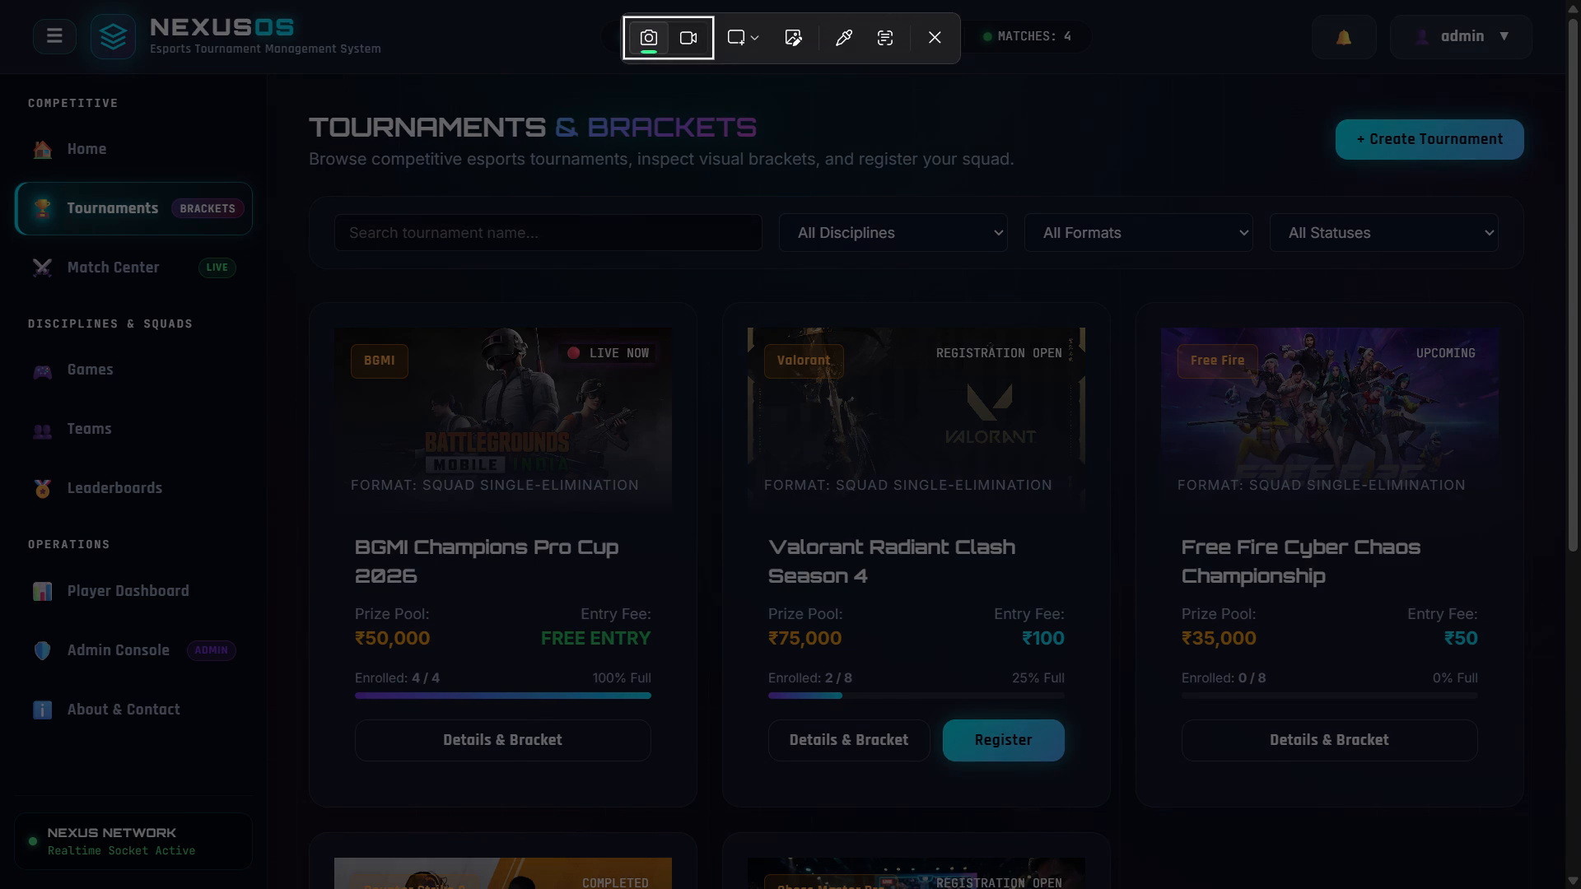
drag(0, 76, 1365, 426)
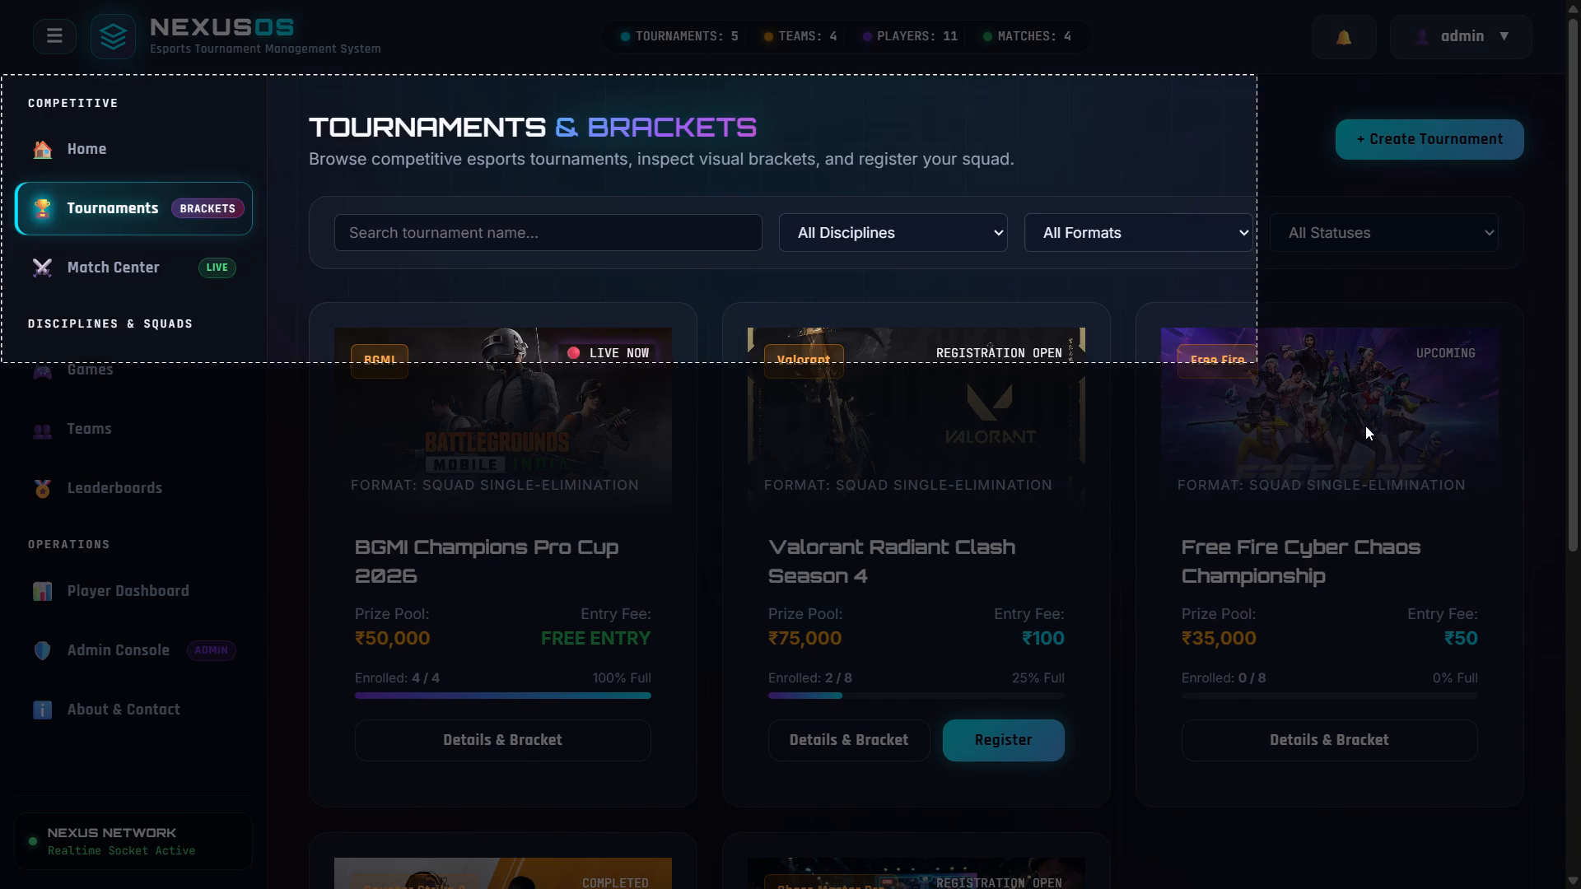
drag(1365, 426, 1580, 888)
click(789, 78)
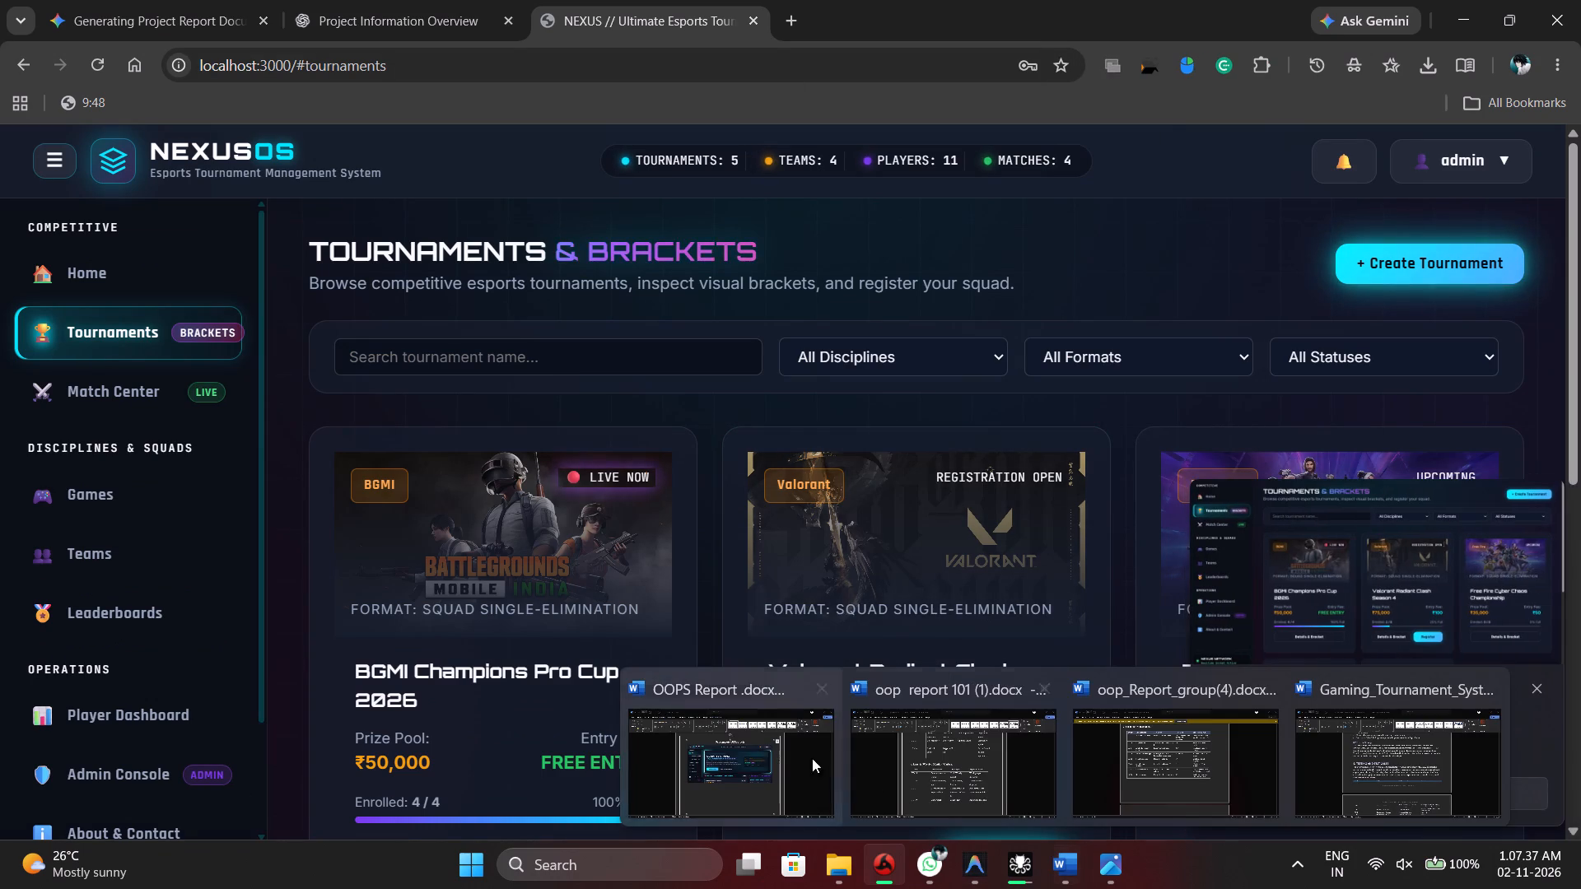
Switch to the OOPS Report document in Word and paste the tournaments screenshot below the home page screenshot.
click(774, 752)
key(ctrl+v)
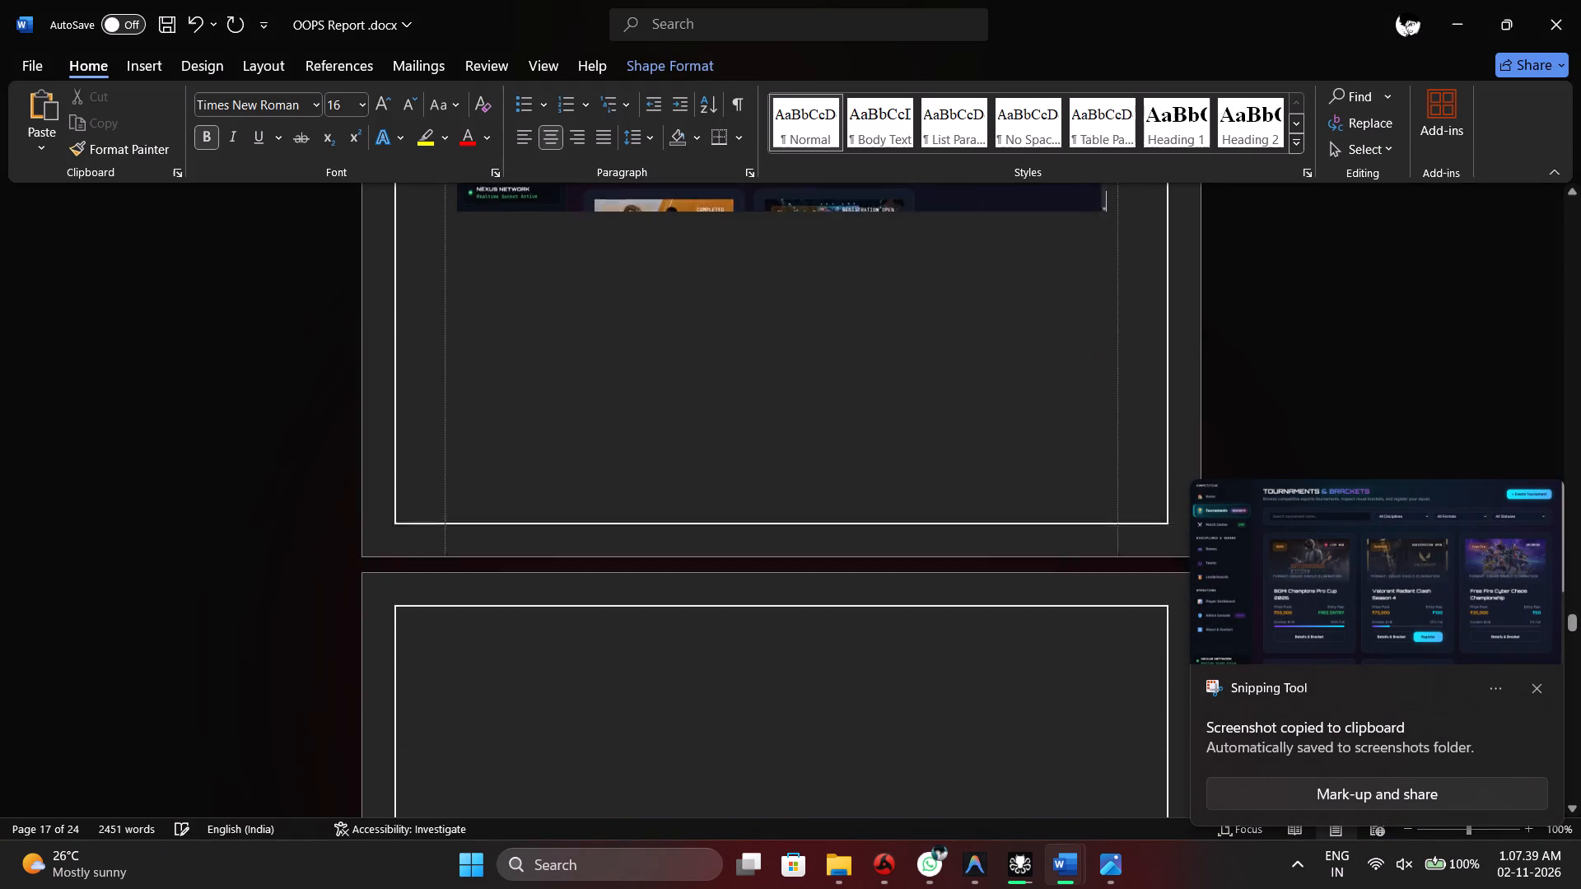
Add one blank line between the "Screenshots Of Projects" heading and the home page screenshot.
scroll(767, 648, up, 18)
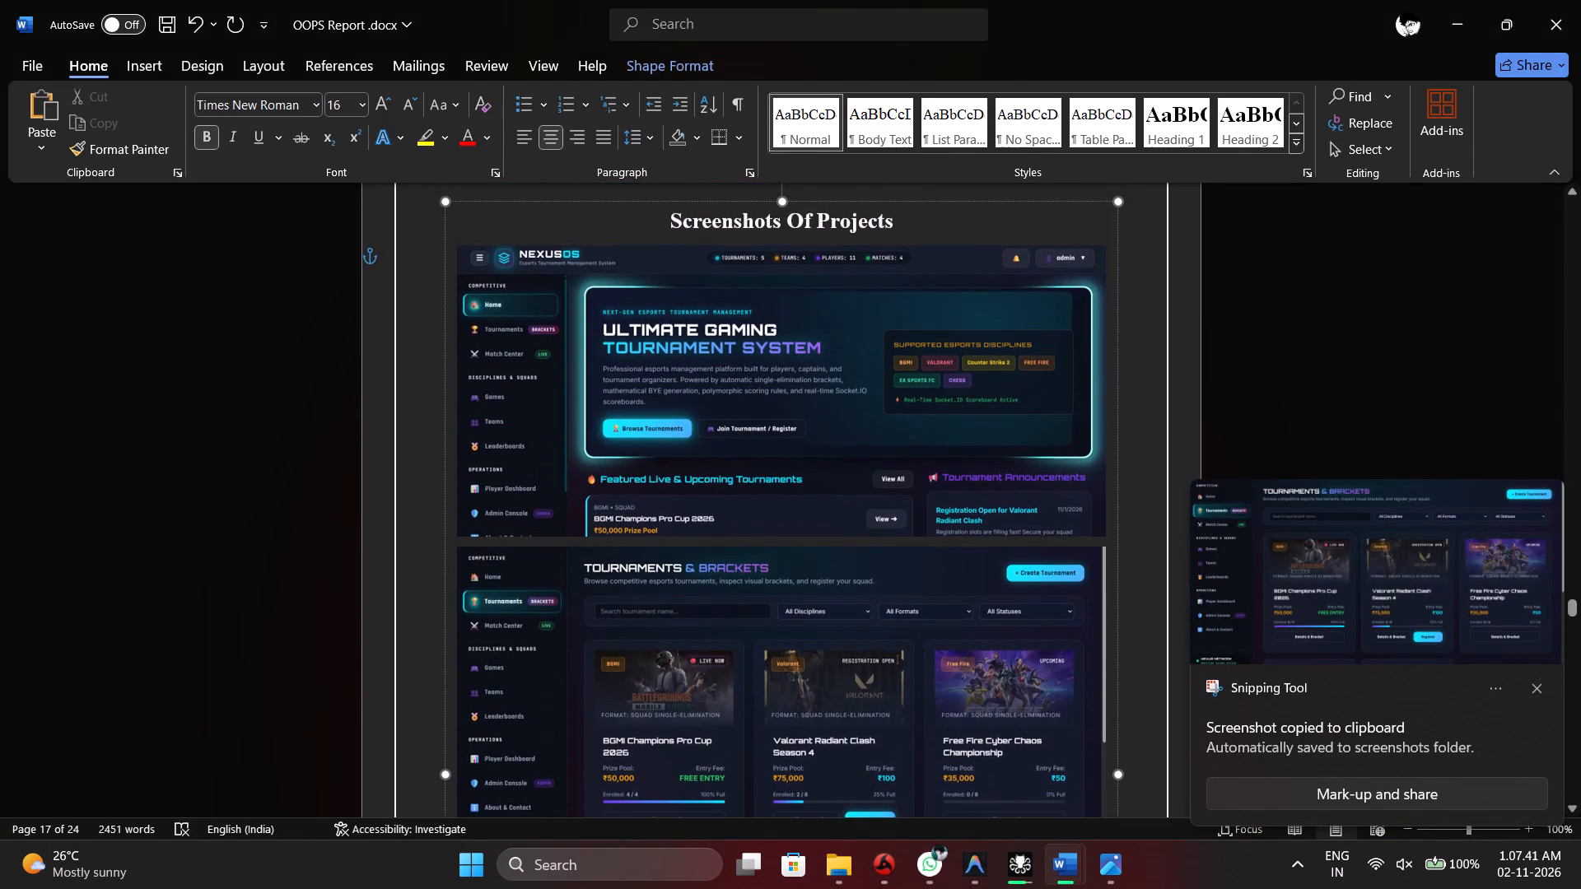
click(1113, 524)
click(1106, 523)
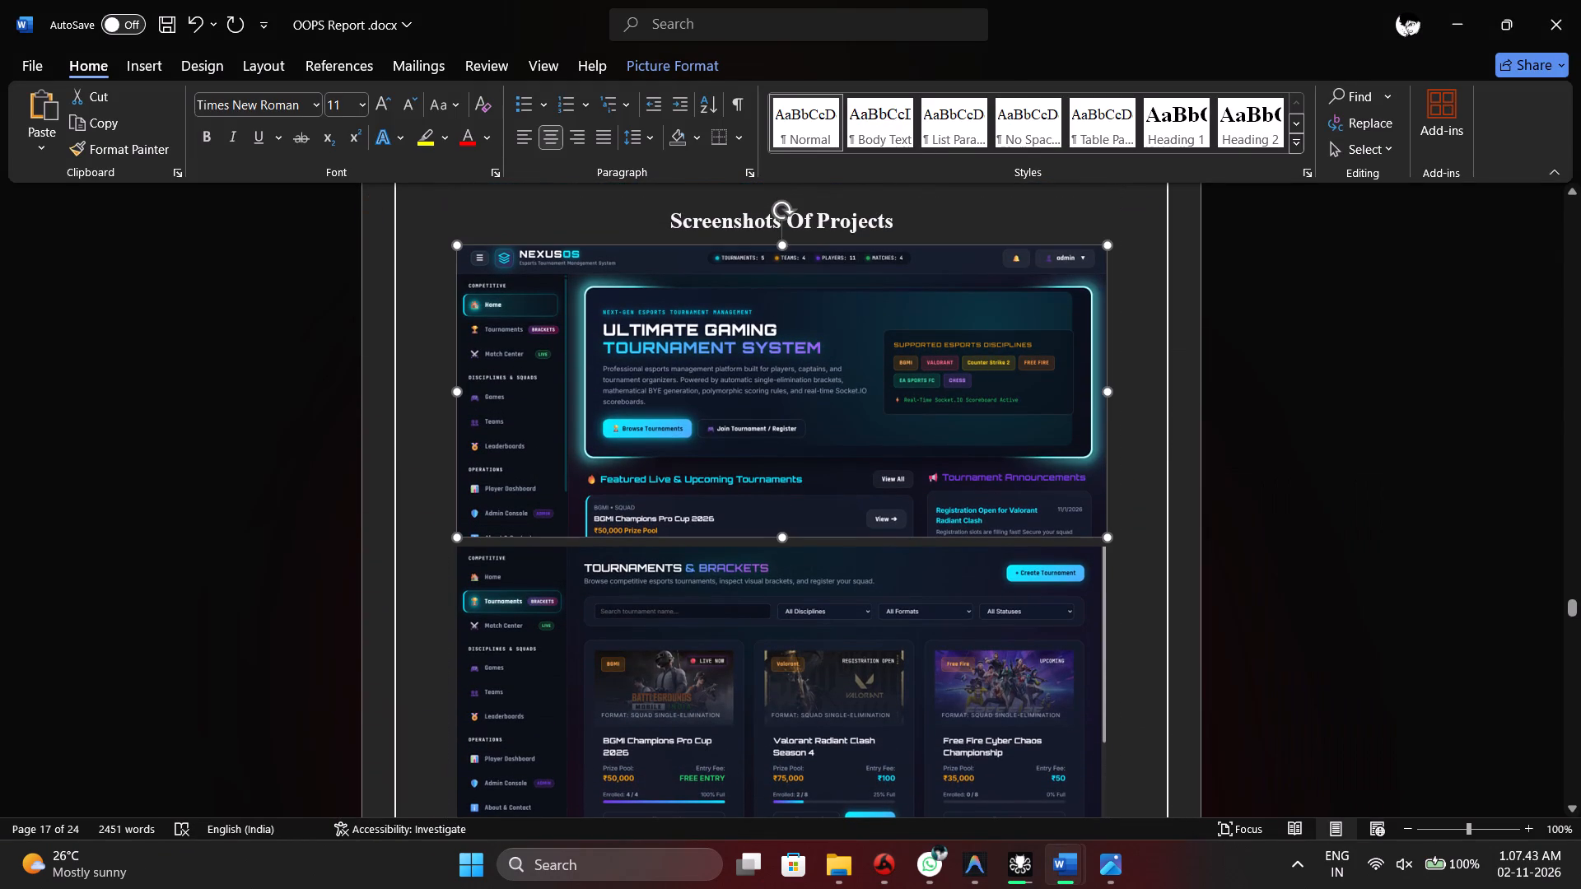
key(Return)
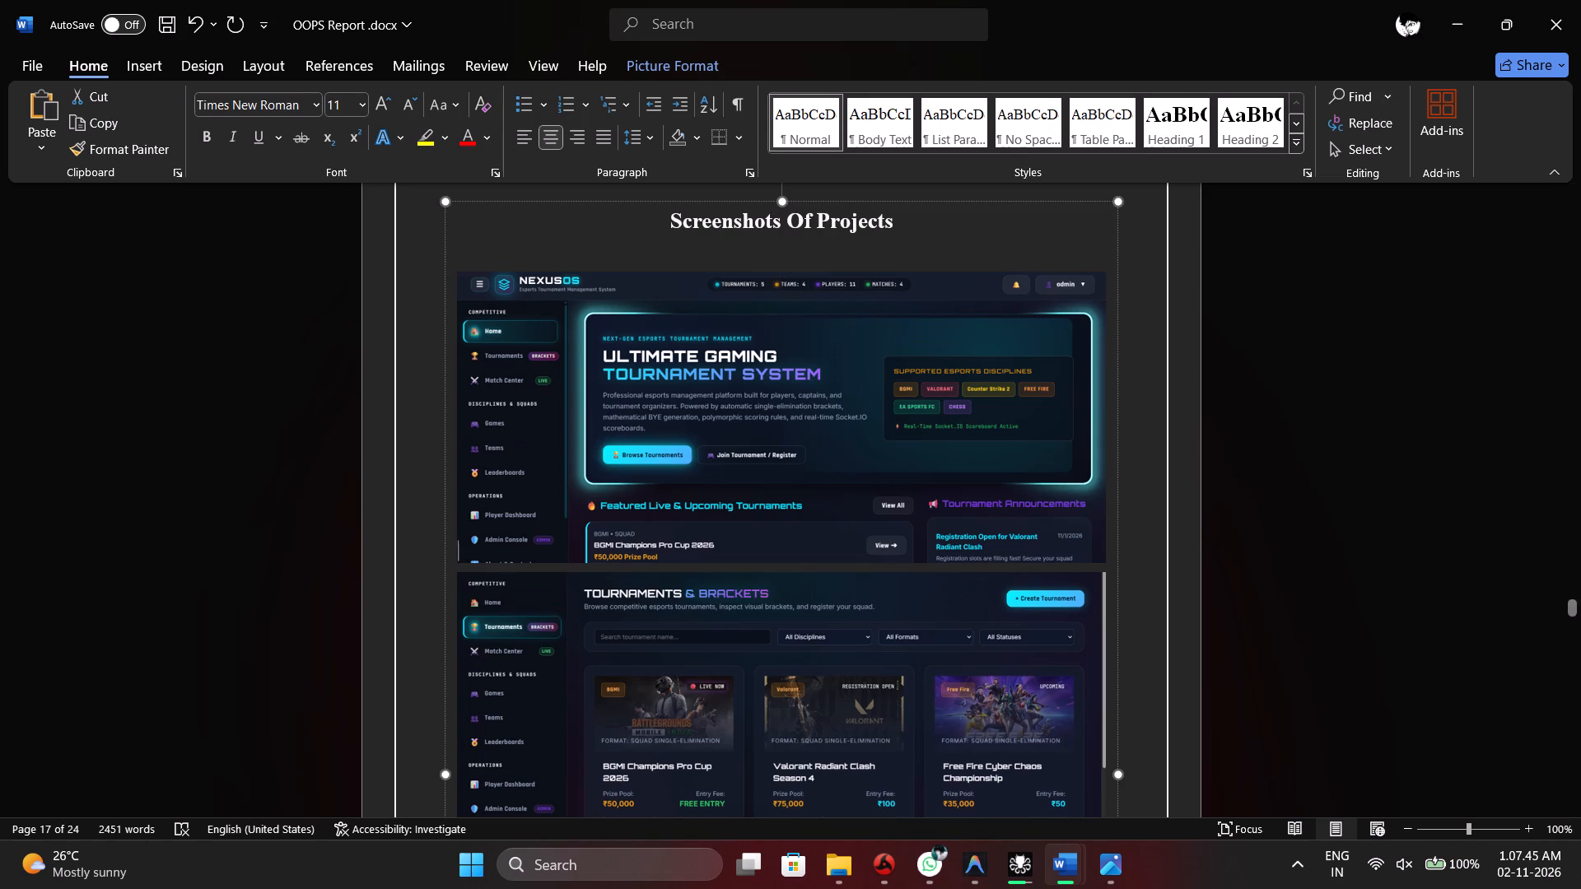
key(Return)
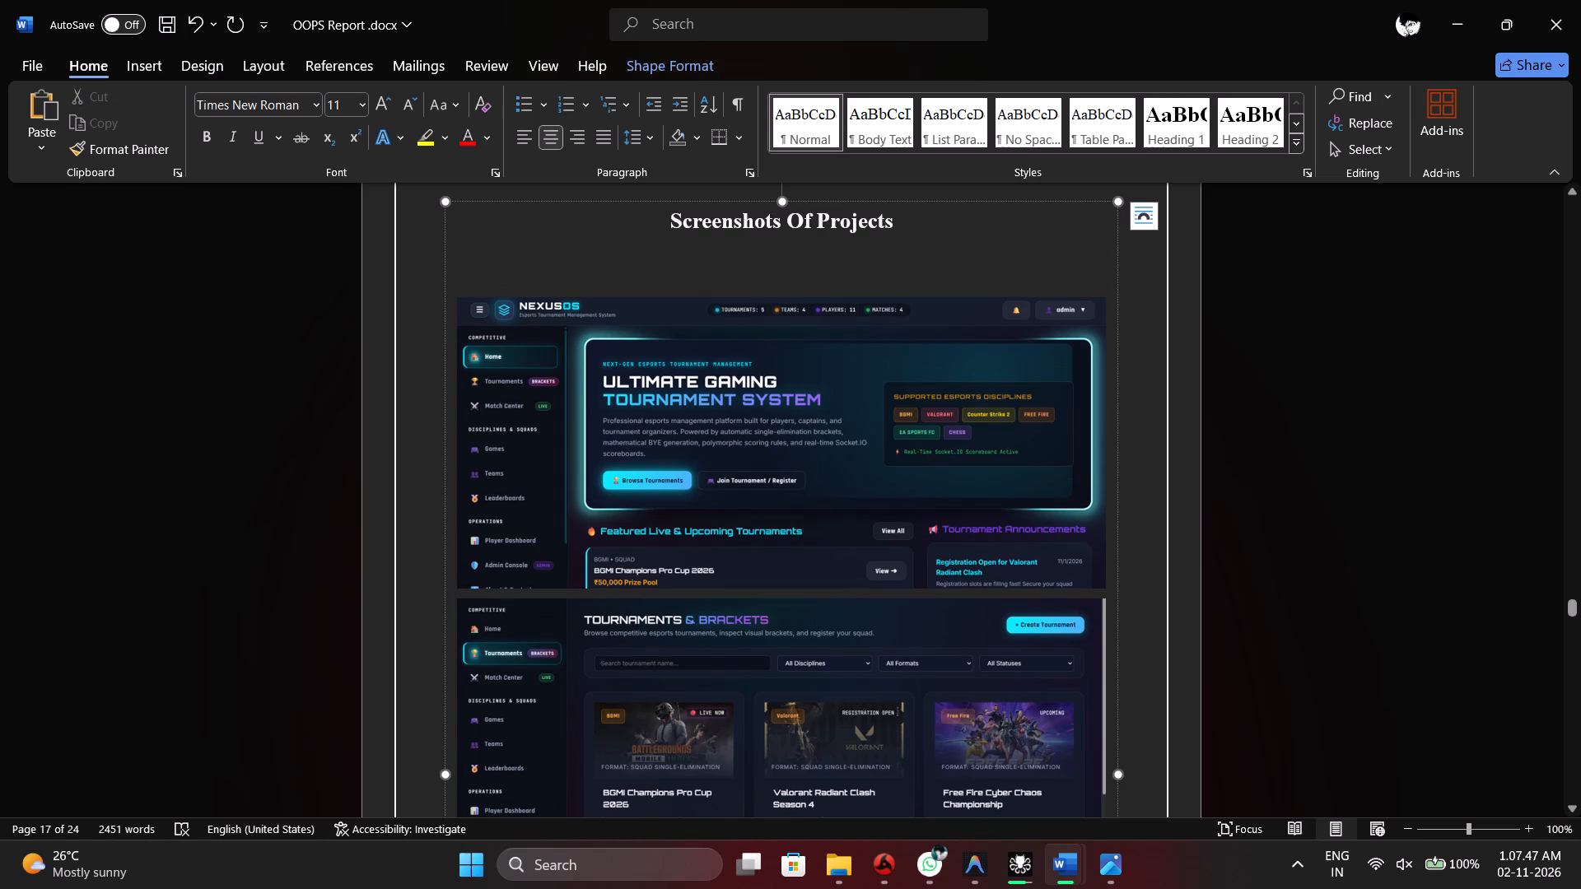
key(BackSpace)
key(BackSpace)
key(Return)
Examine the layout of the "Screenshots Of Projects" page and the blank page that follows it.
scroll(884, 547, down, 2)
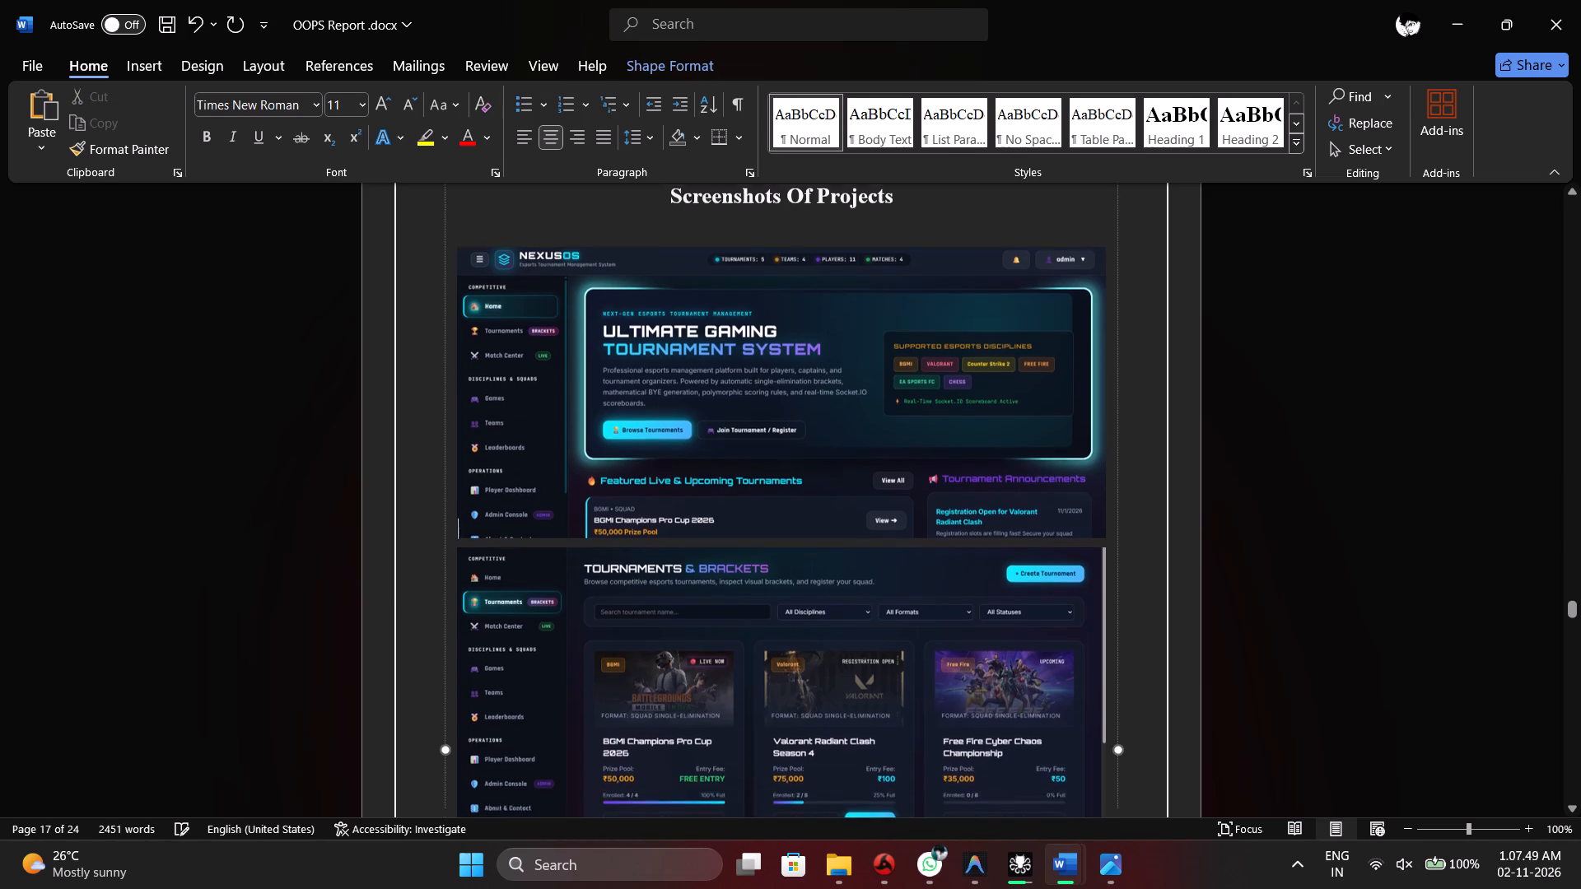
scroll(885, 543, up, 7)
click(901, 457)
scroll(906, 463, up, 6)
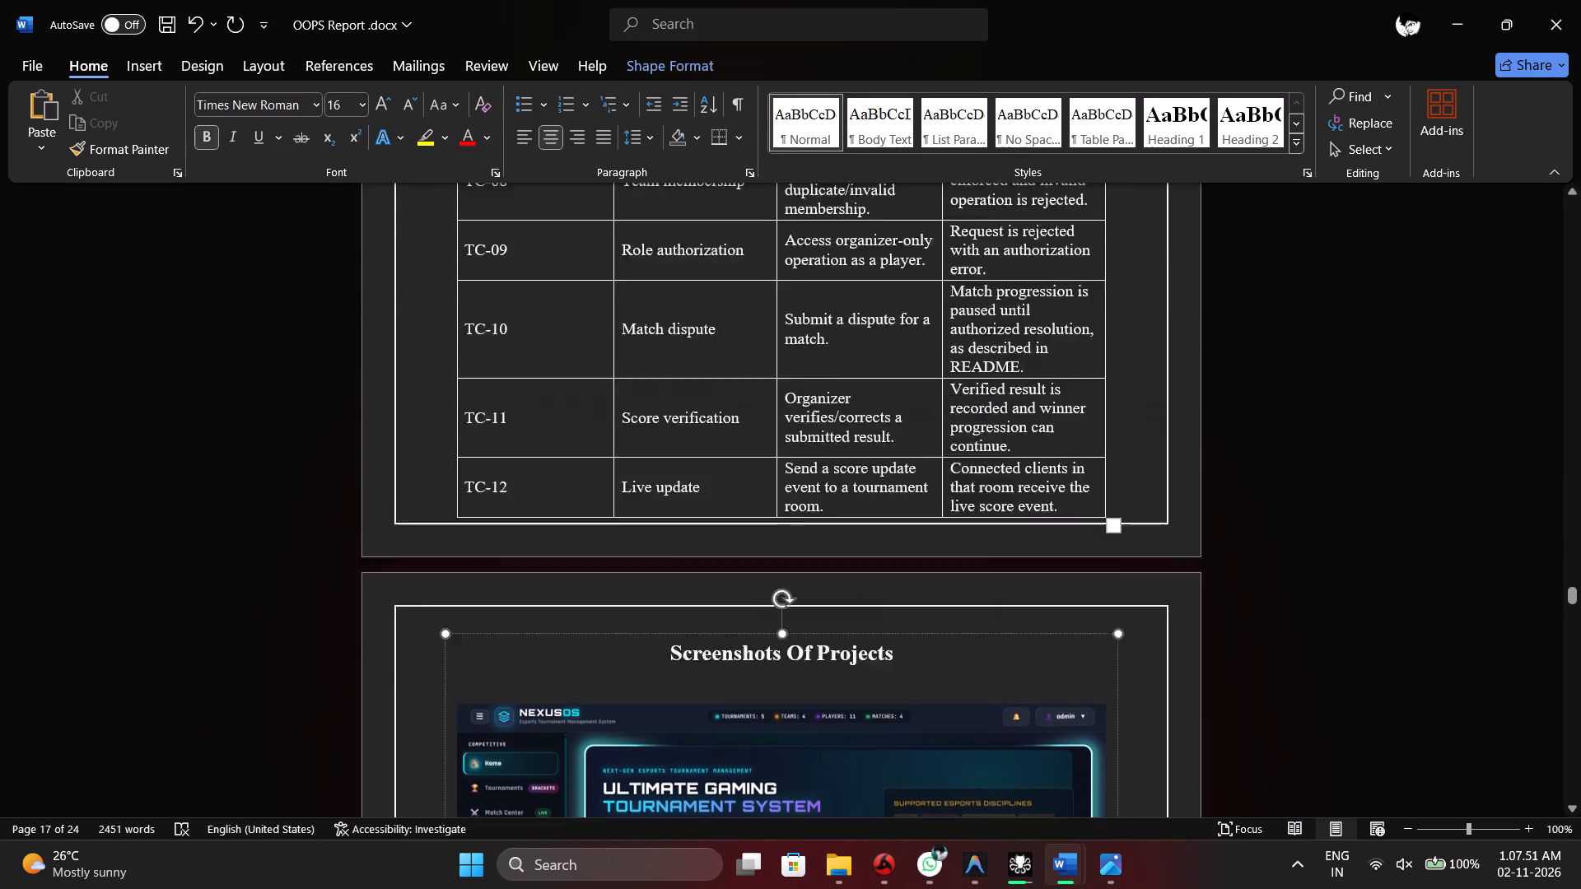
scroll(906, 460, up, 4)
scroll(906, 449, down, 20)
scroll(906, 448, down, 3)
click(758, 565)
scroll(758, 565, down, 6)
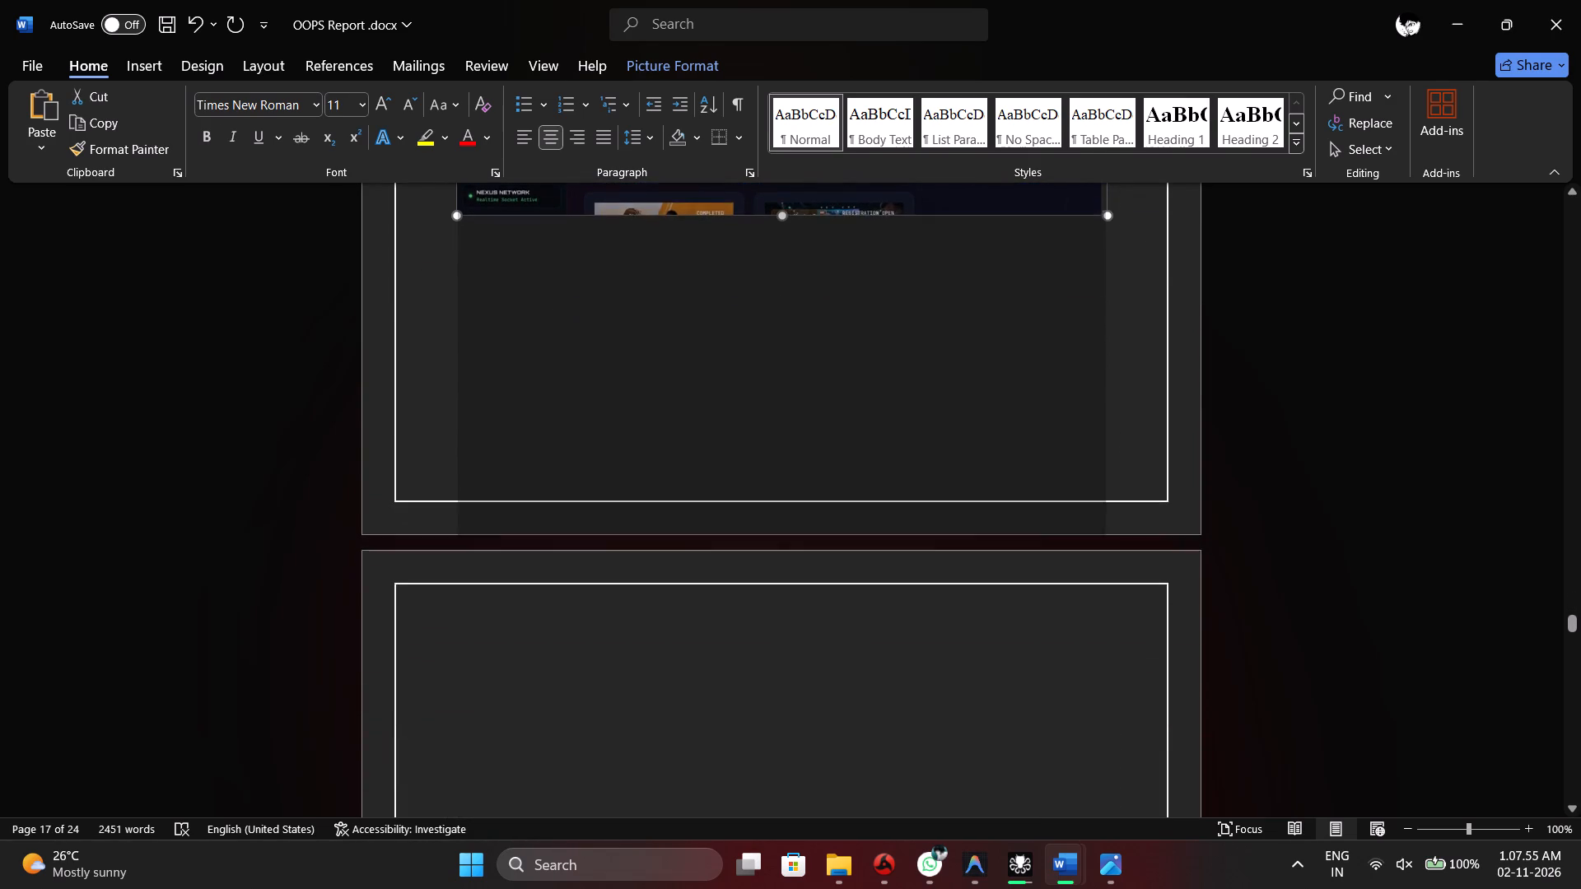
scroll(758, 561, down, 3)
click(758, 561)
click(758, 561)
scroll(758, 560, up, 6)
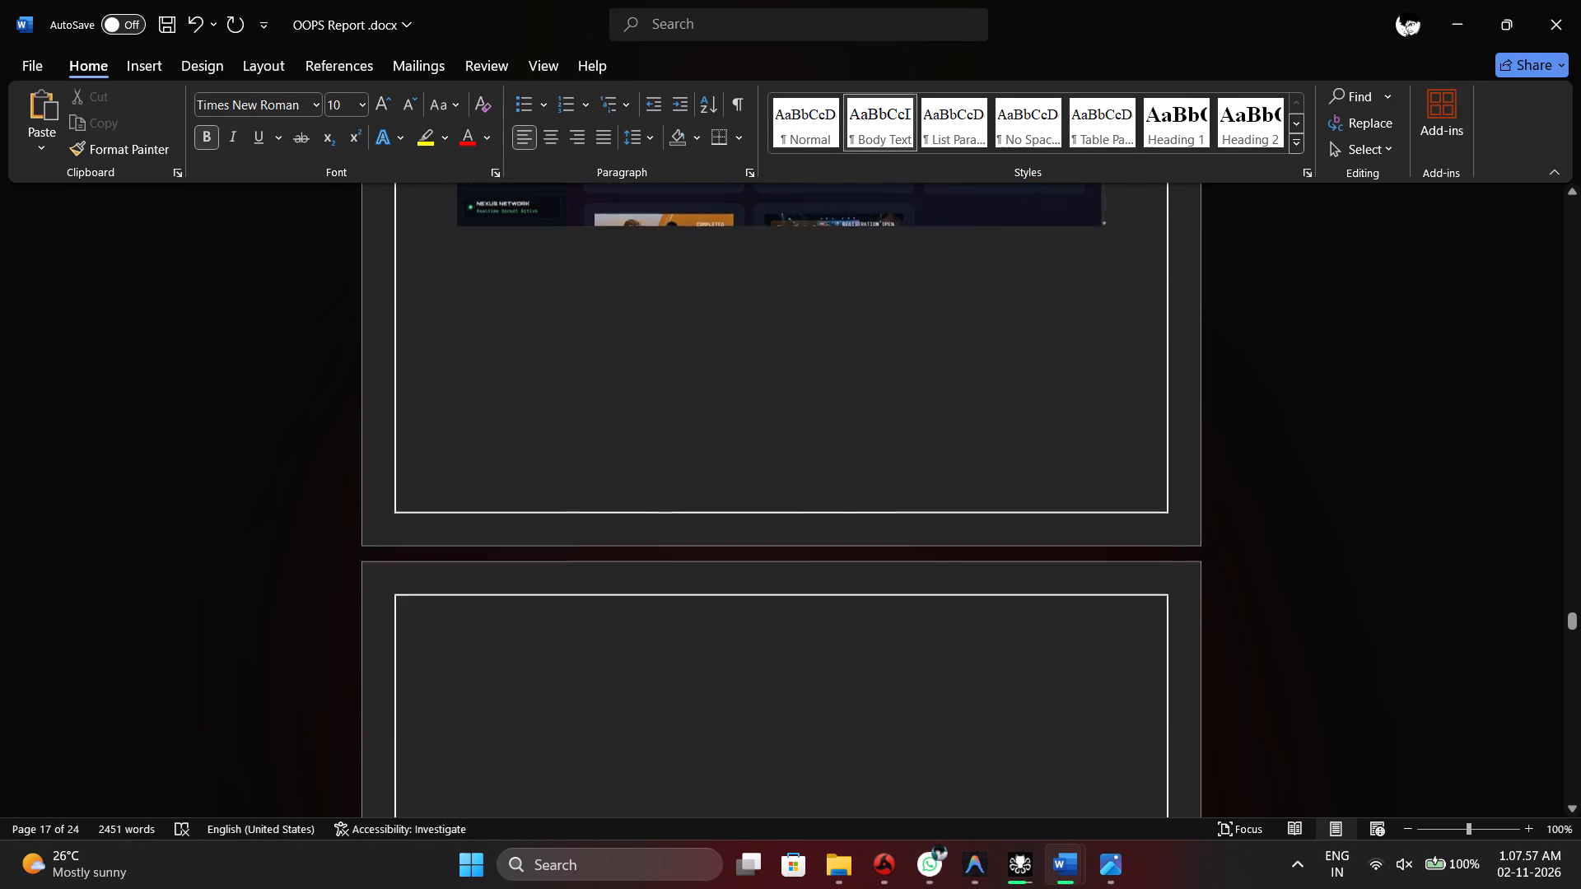
scroll(758, 556, up, 4)
click(758, 553)
click(781, 619)
scroll(782, 617, up, 4)
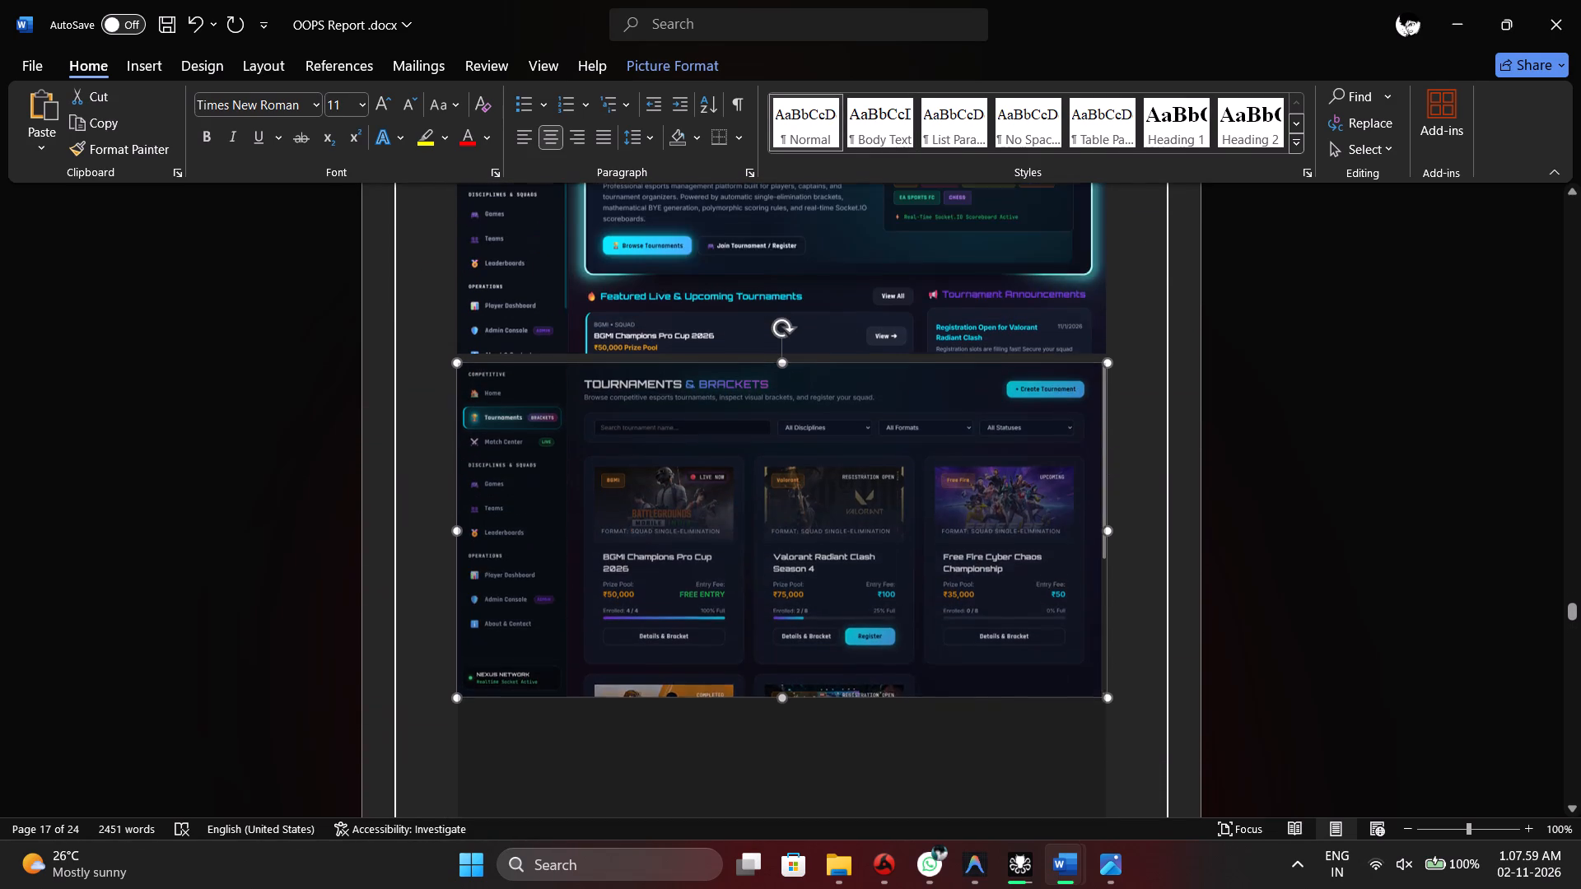
scroll(960, 458, up, 7)
Copy the "Screenshots Of Projects" text box and paste it onto the following blank page.
click(895, 426)
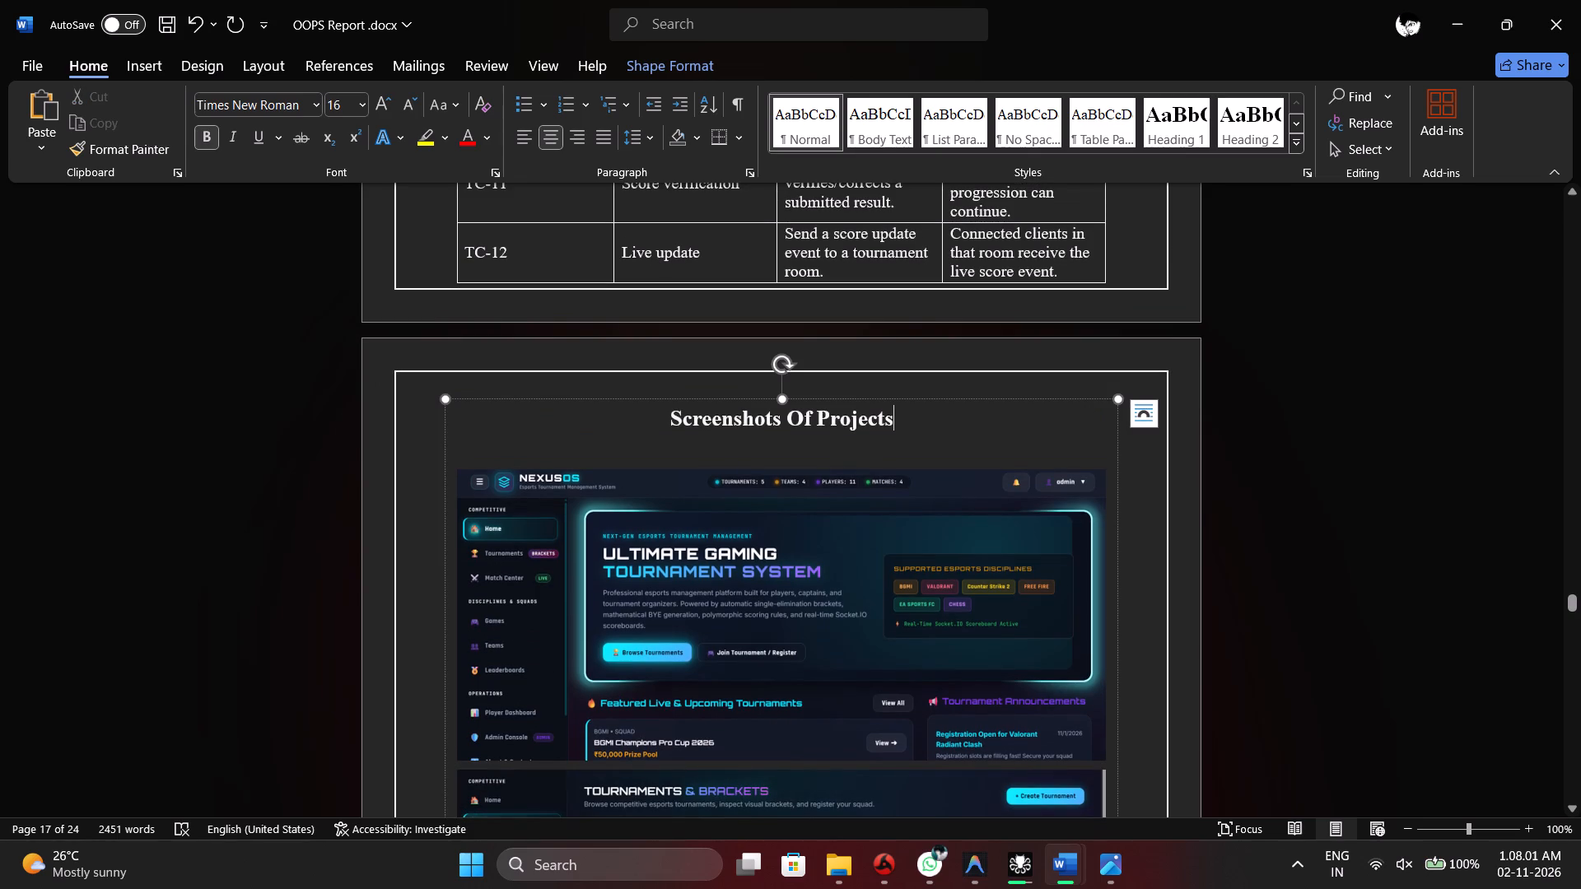
right_click(972, 402)
click(1033, 339)
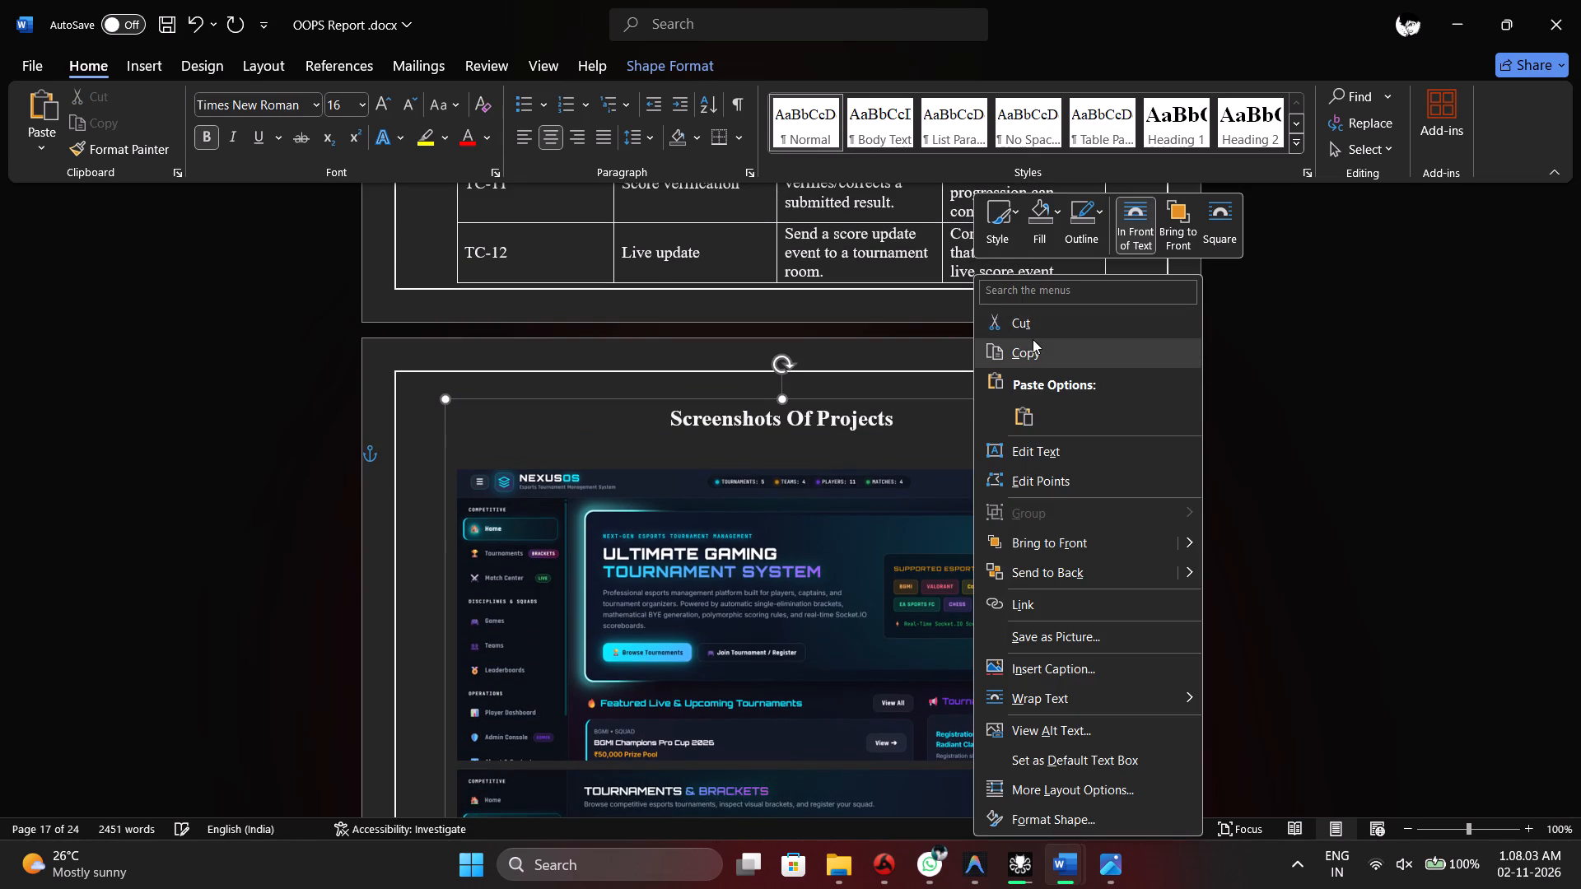
scroll(941, 468, down, 20)
scroll(941, 468, down, 3)
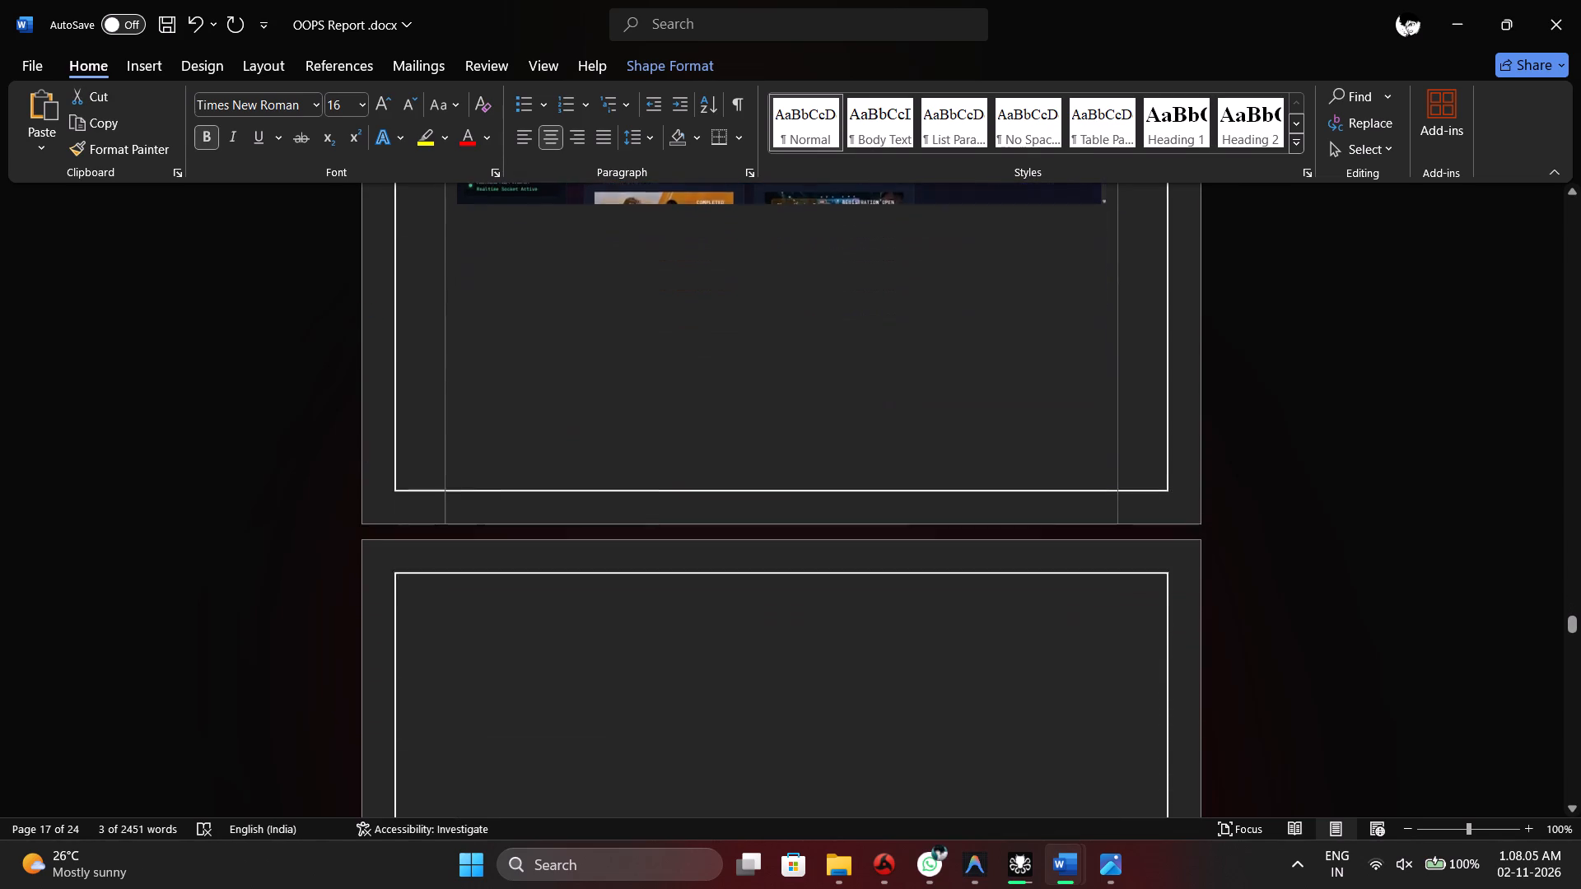
click(842, 661)
click(842, 661)
click(792, 673)
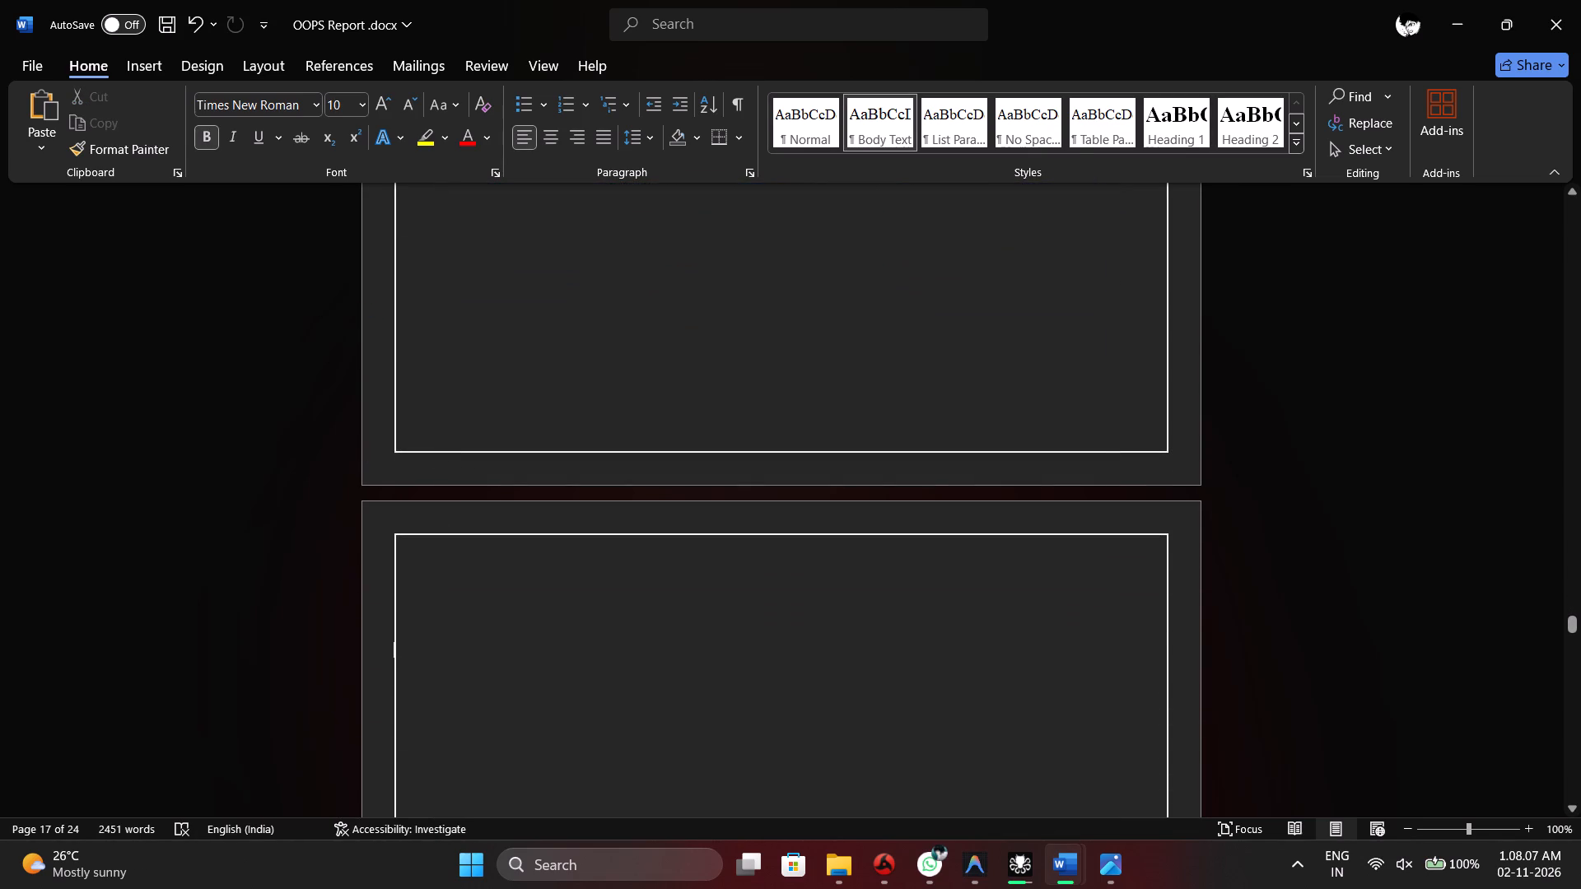
click(792, 673)
key(ctrl+v)
Move the pasted text box up and across so it sits centred inside the page 18 border.
scroll(791, 669, up, 3)
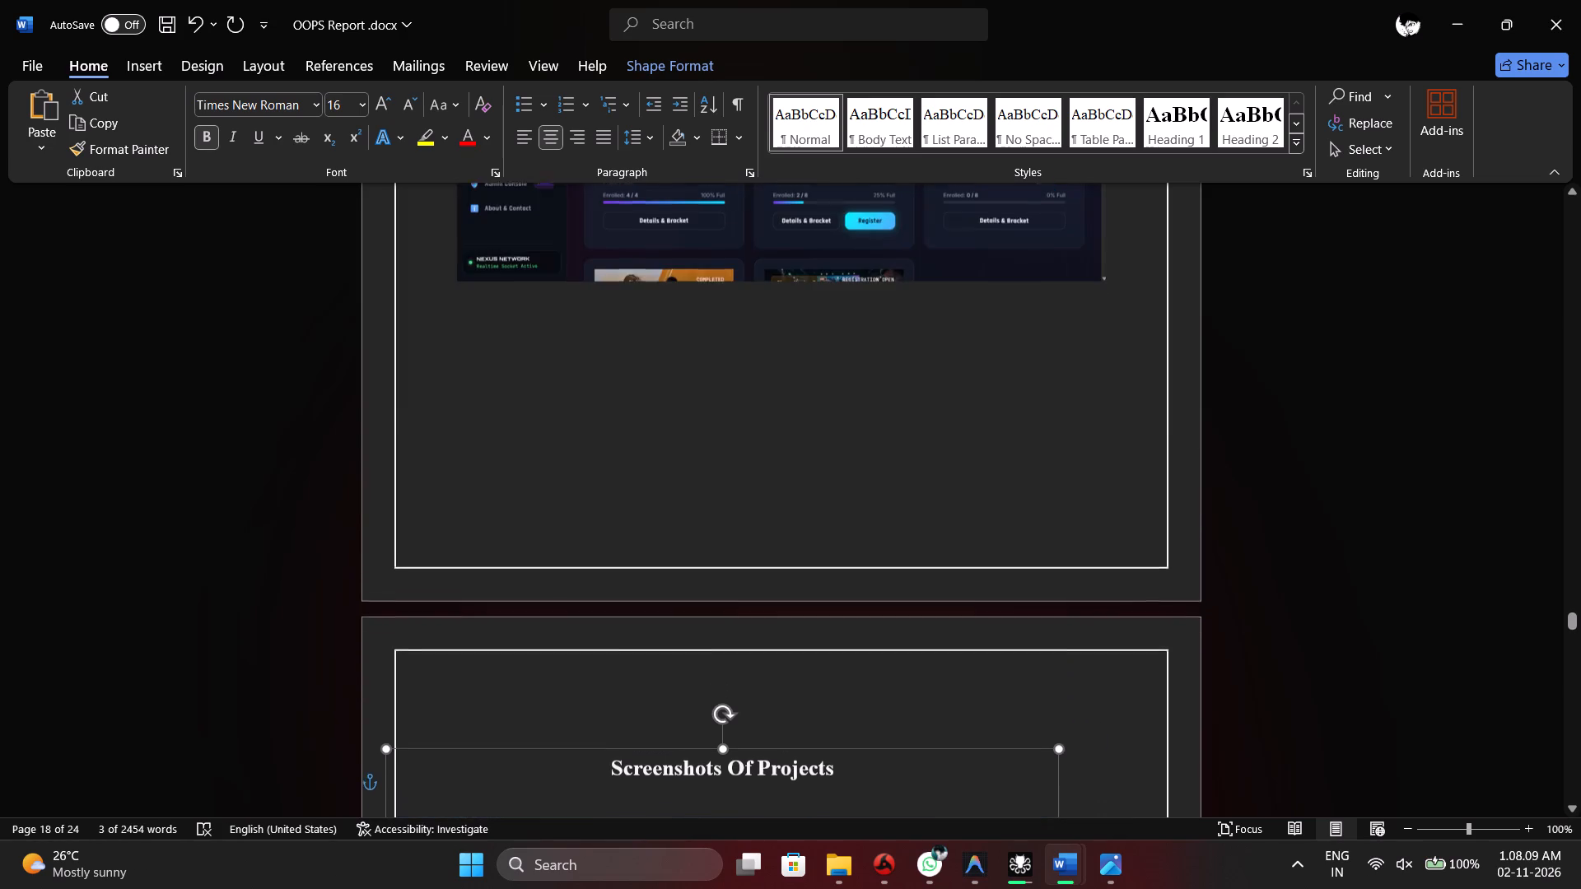
scroll(864, 728, down, 4)
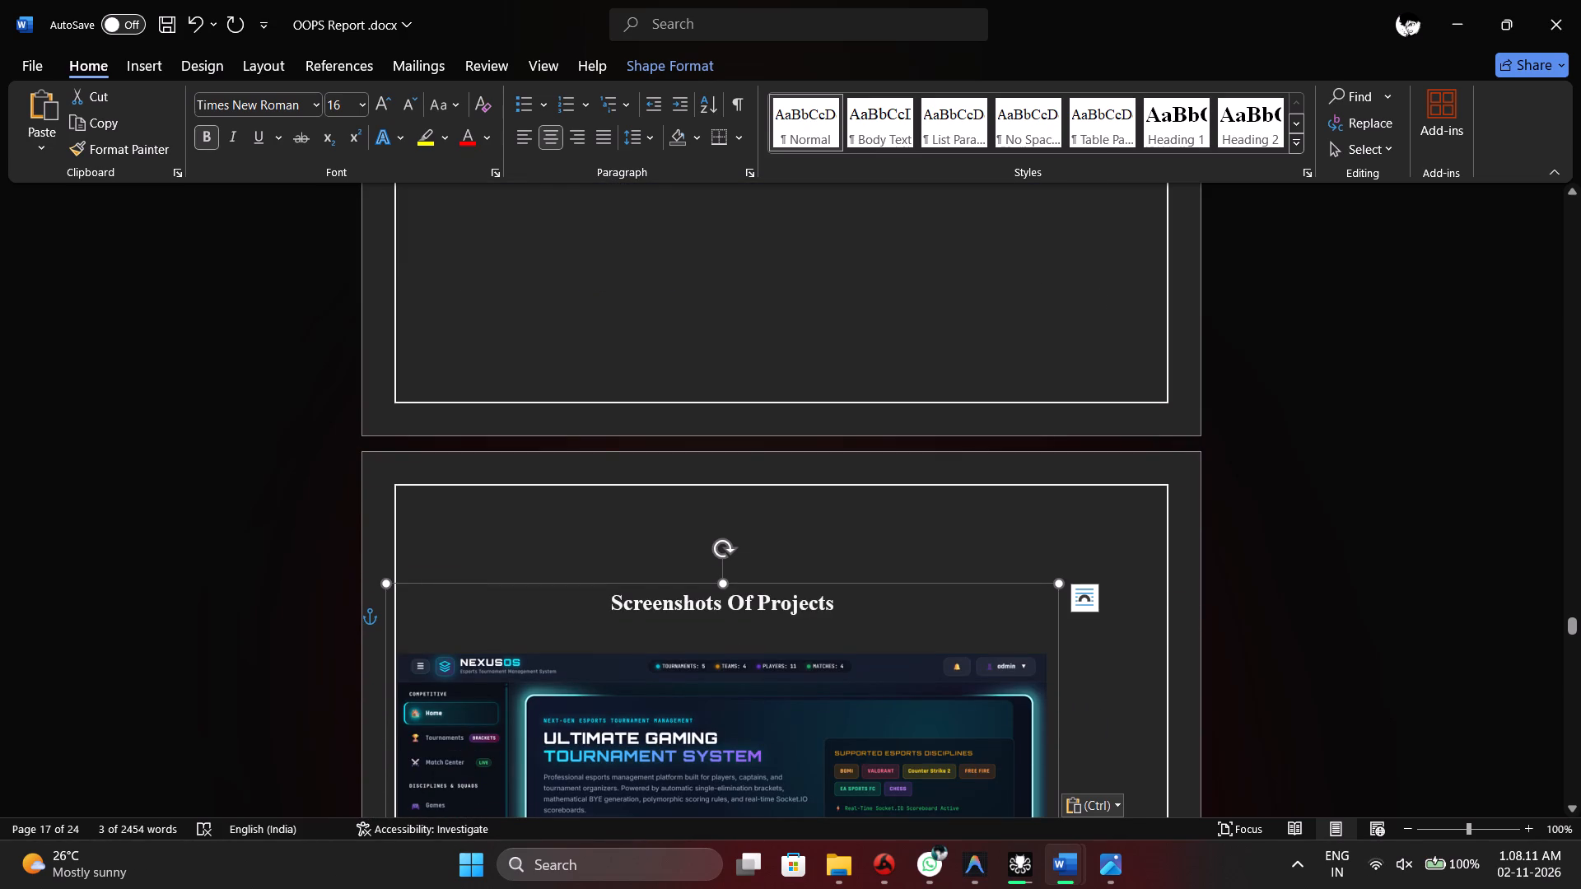
click(860, 578)
drag(869, 582, 924, 522)
Delete the "Screenshots Of Projects" heading text from the copied text box on page 18.
scroll(912, 362, up, 2)
click(912, 321)
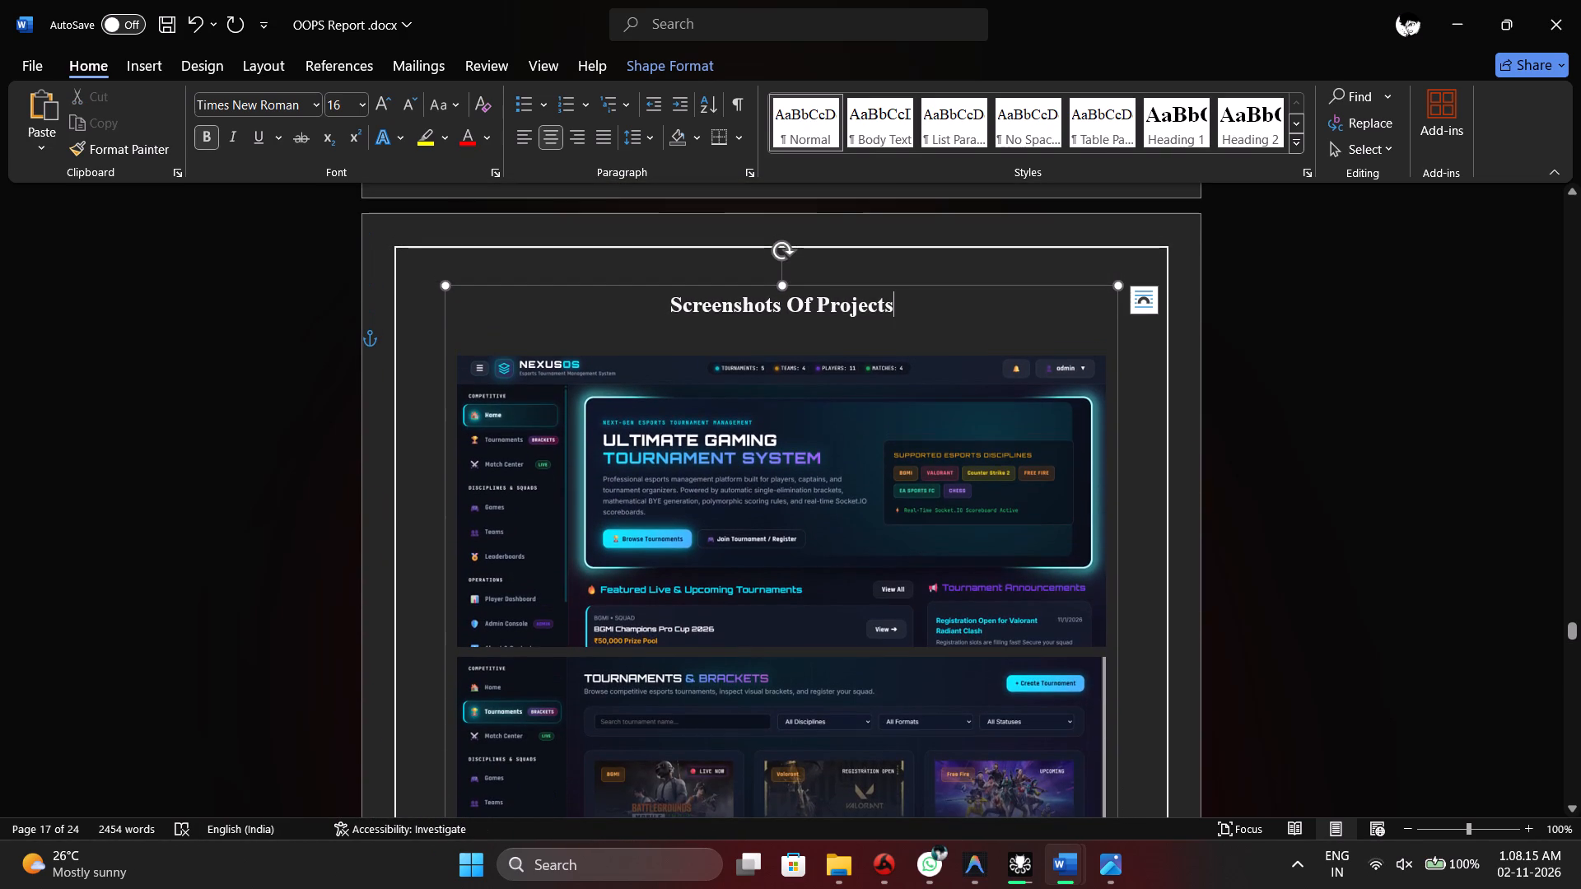
key(BackSpace)
key(BackSpace)
key(BackSpace)
key(BackSpace)
key(BackSpace)
key(BackSpace)
key(BackSpace)
key(BackSpace)
key(BackSpace)
key(BackSpace)
key(BackSpace)
key(BackSpace)
key(BackSpace)
key(BackSpace)
key(BackSpace)
key(BackSpace)
key(BackSpace)
key(BackSpace)
key(BackSpace)
key(BackSpace)
key(BackSpace)
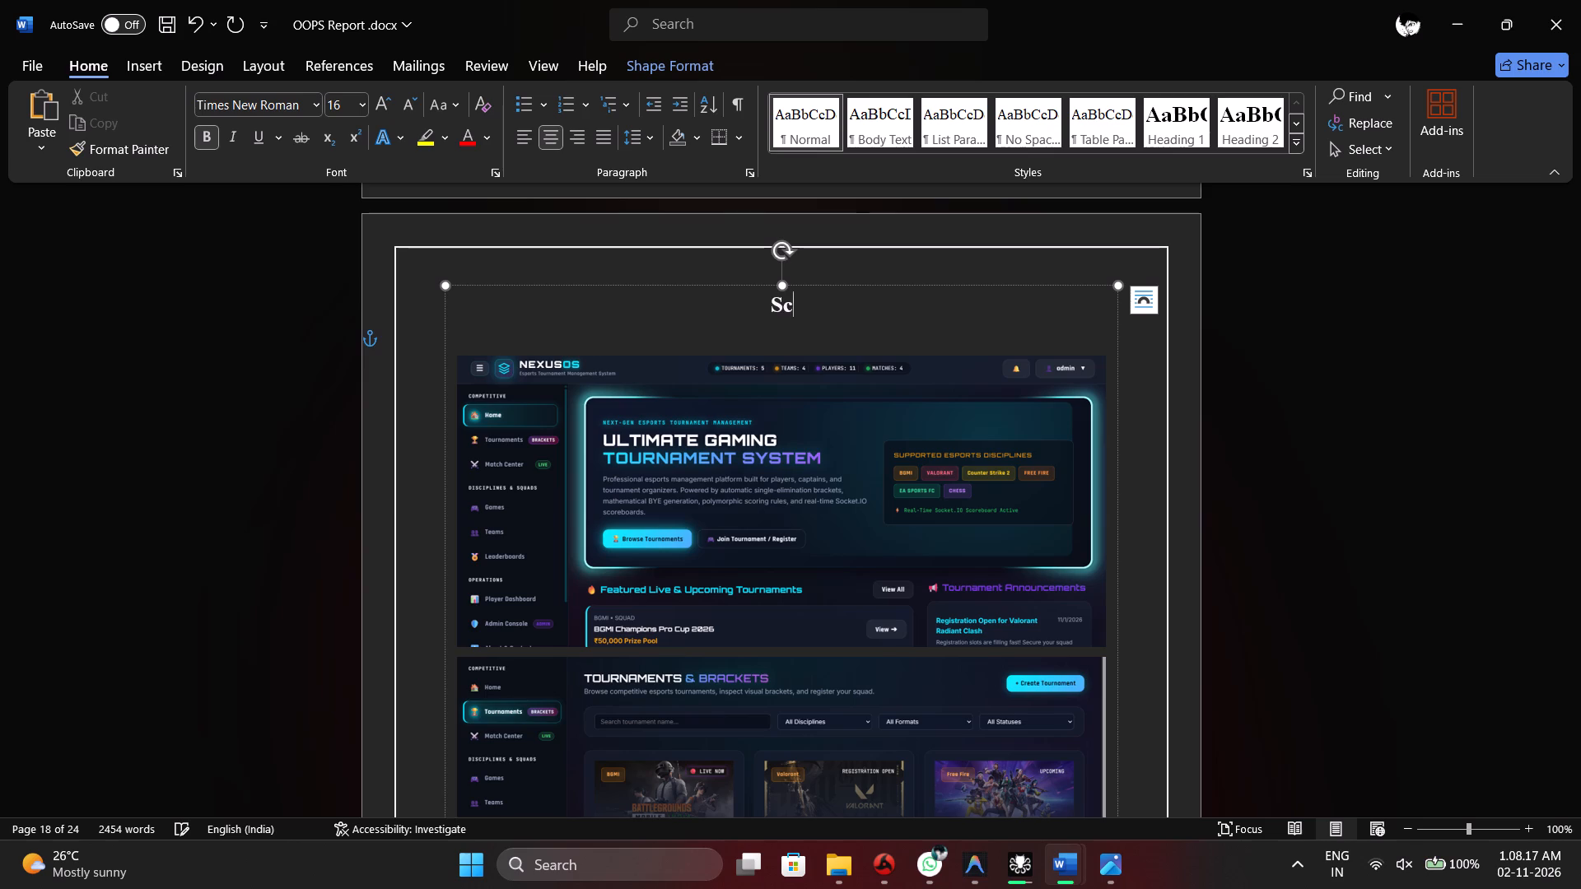
key(BackSpace)
key(BackSpace)
Delete the home page and tournaments screenshots from the copied text box on page 18.
click(902, 407)
key(BackSpace)
click(882, 510)
key(BackSpace)
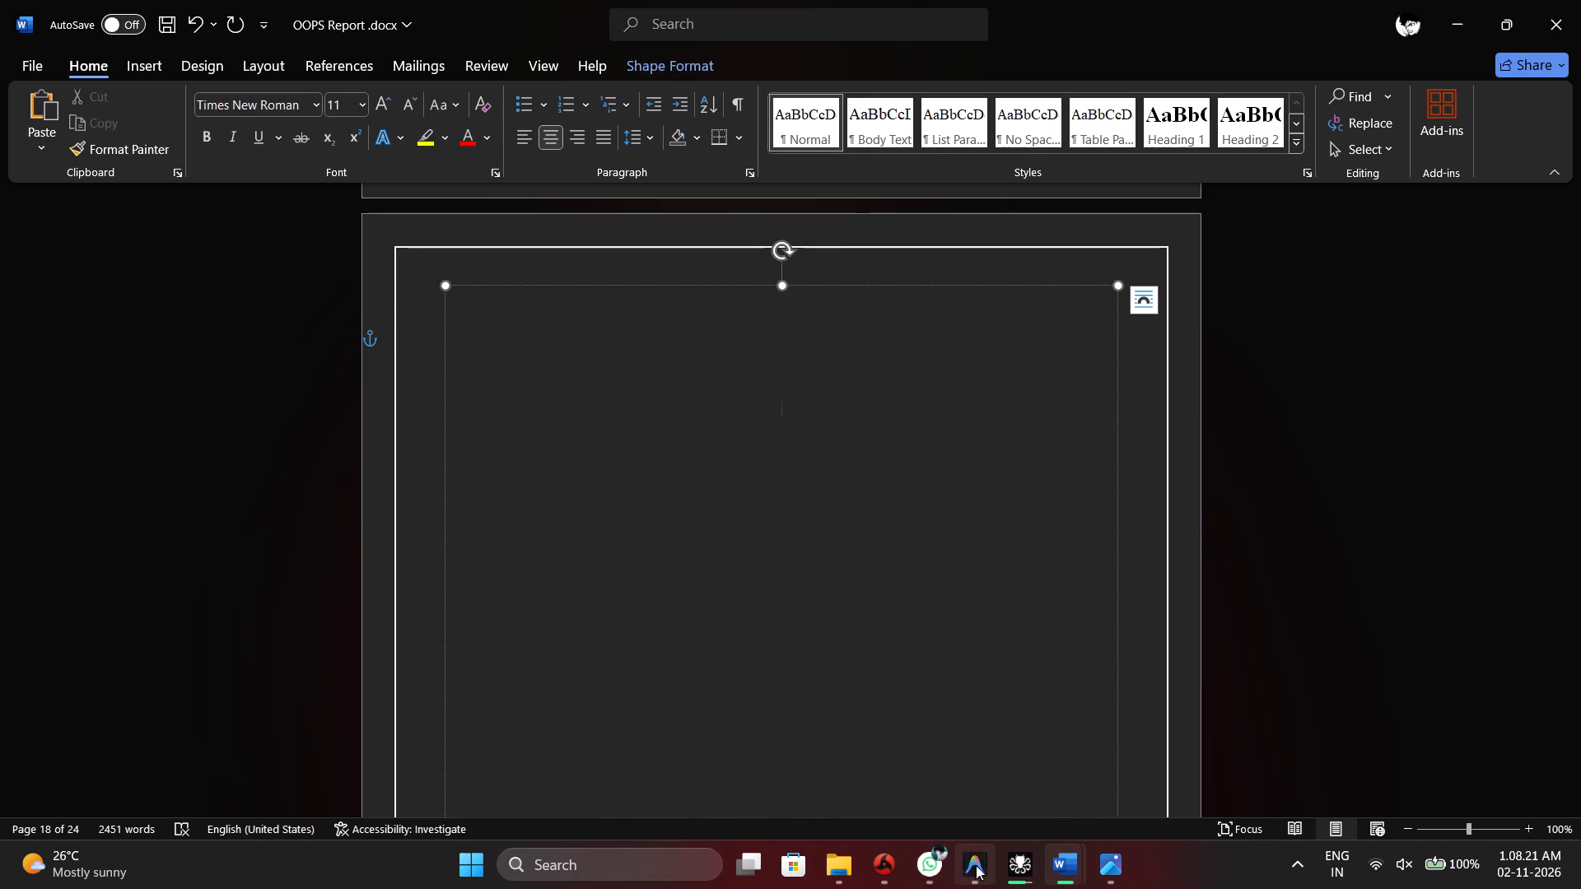
Switch to the NexusOS site in Chrome and open its Match Center page.
click(893, 857)
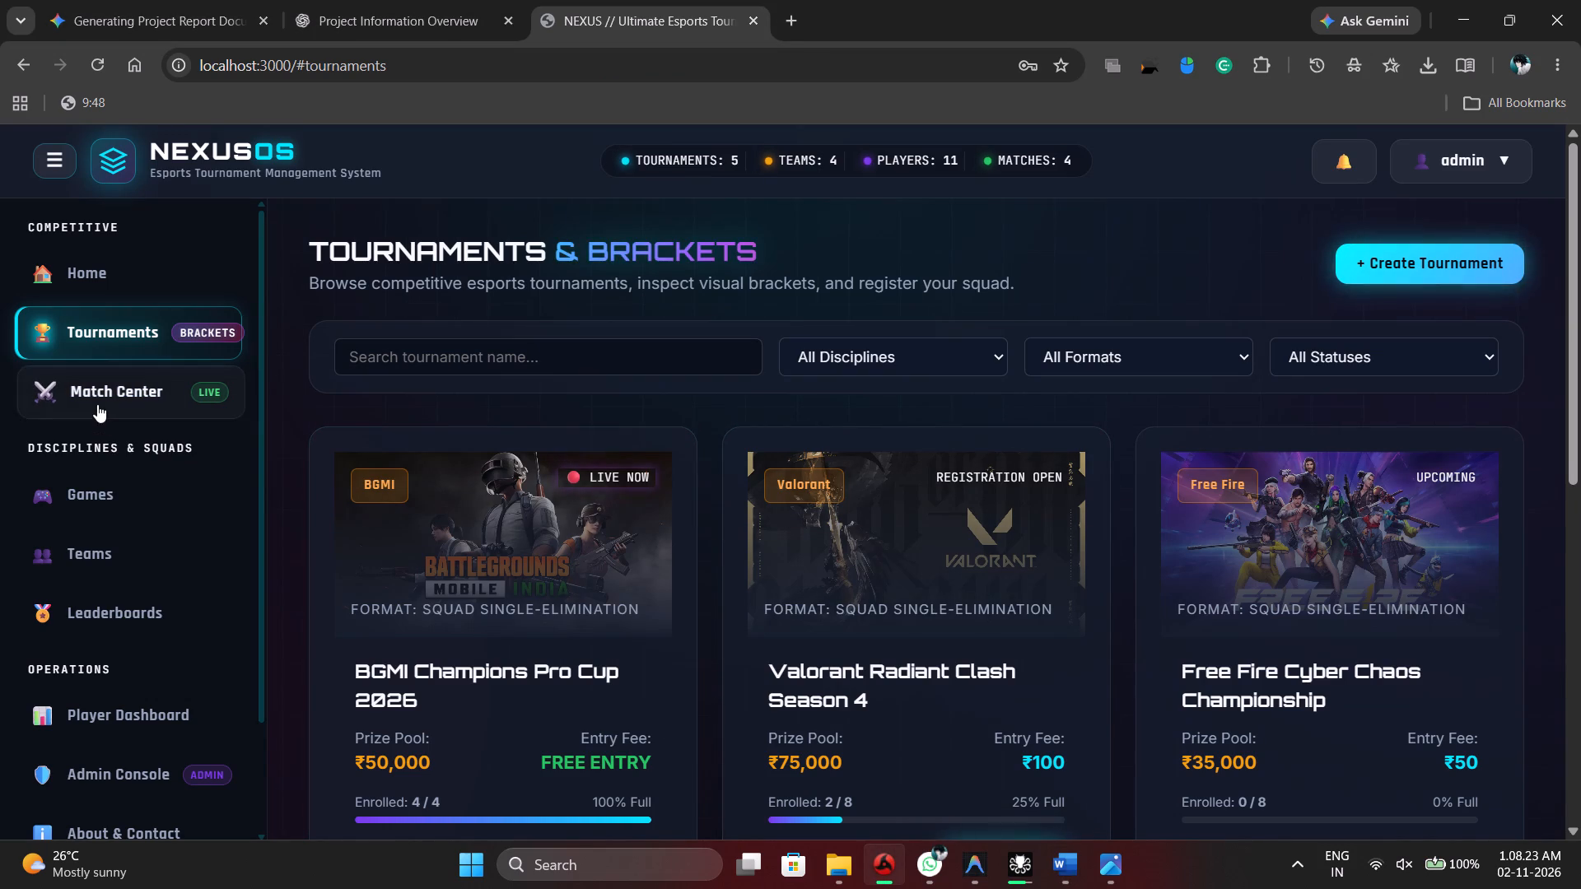
click(97, 404)
scroll(905, 574, down, 1)
scroll(906, 574, up, 2)
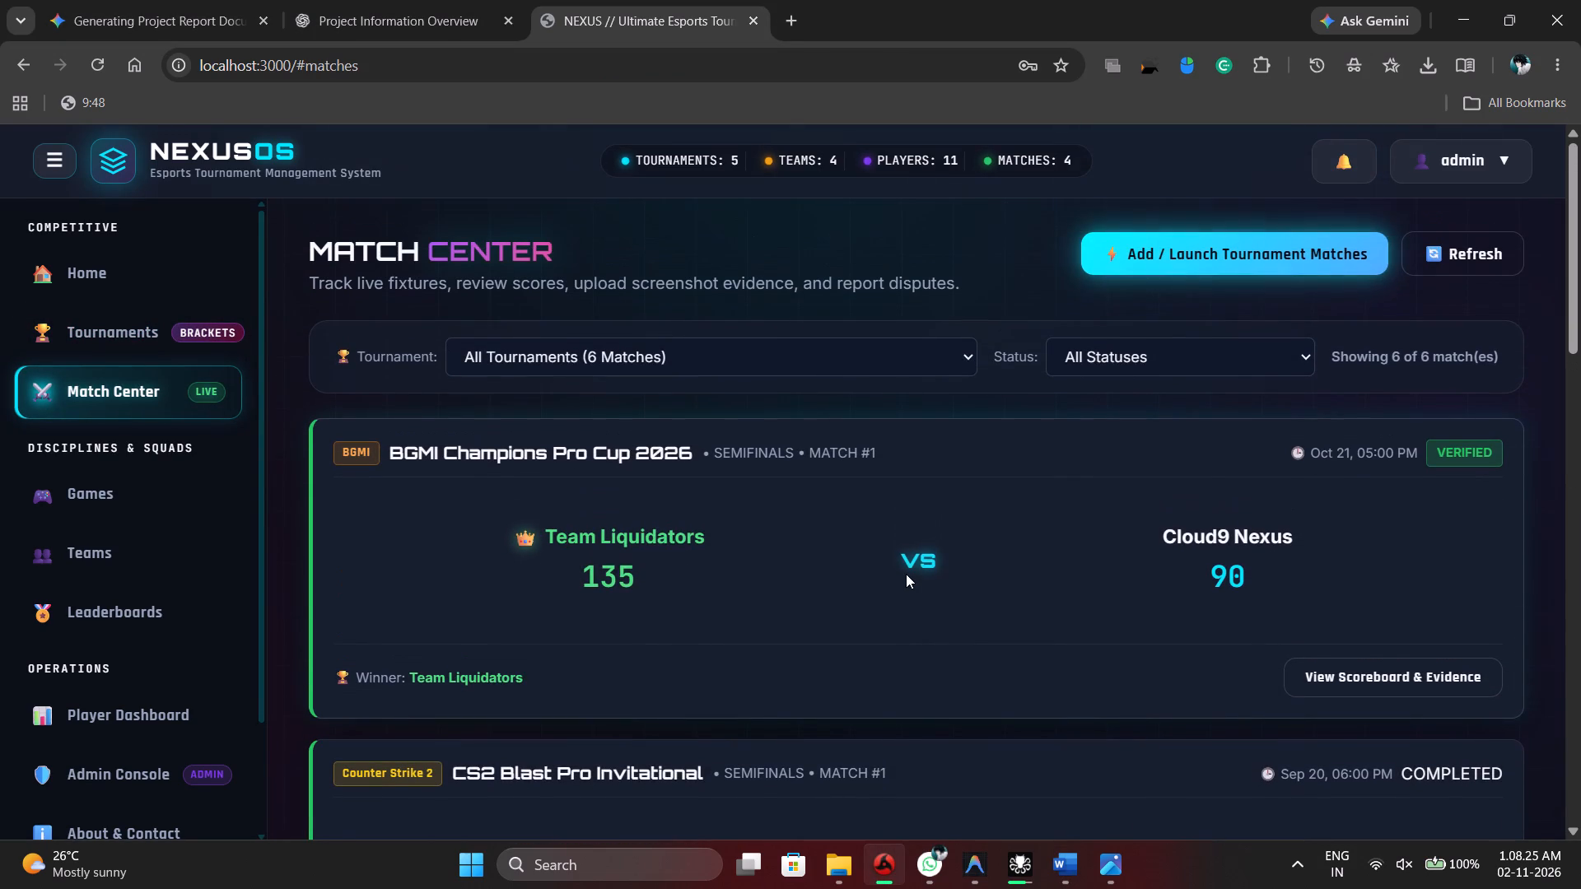
Show the Match Center page in full screen, capture the area below the site header, and leave full screen.
key(shift+super+s)
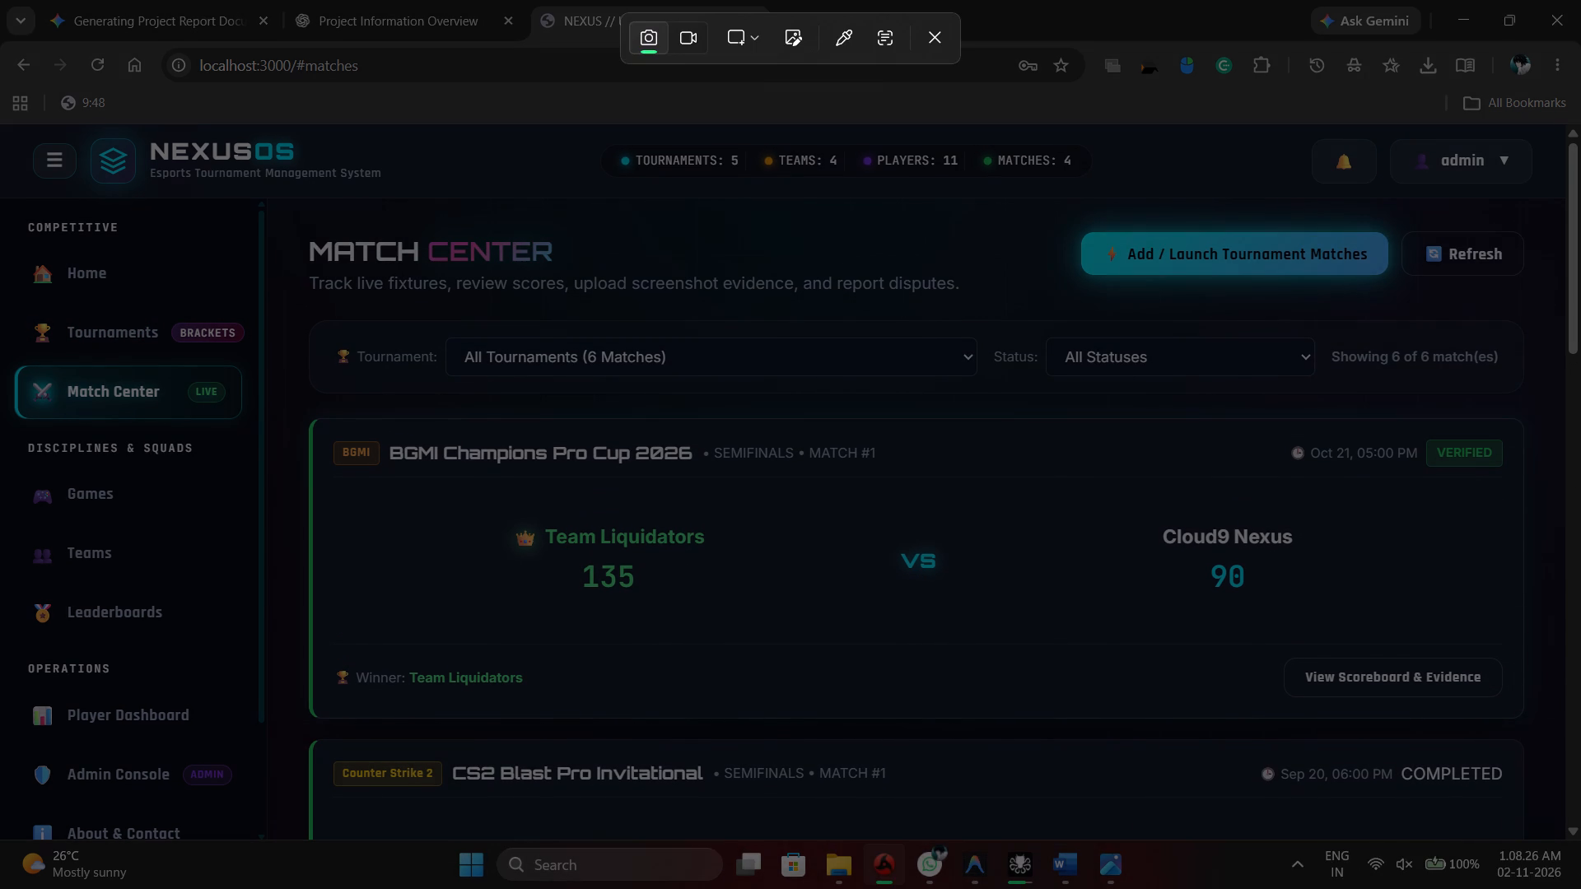
click(930, 33)
click(1543, 72)
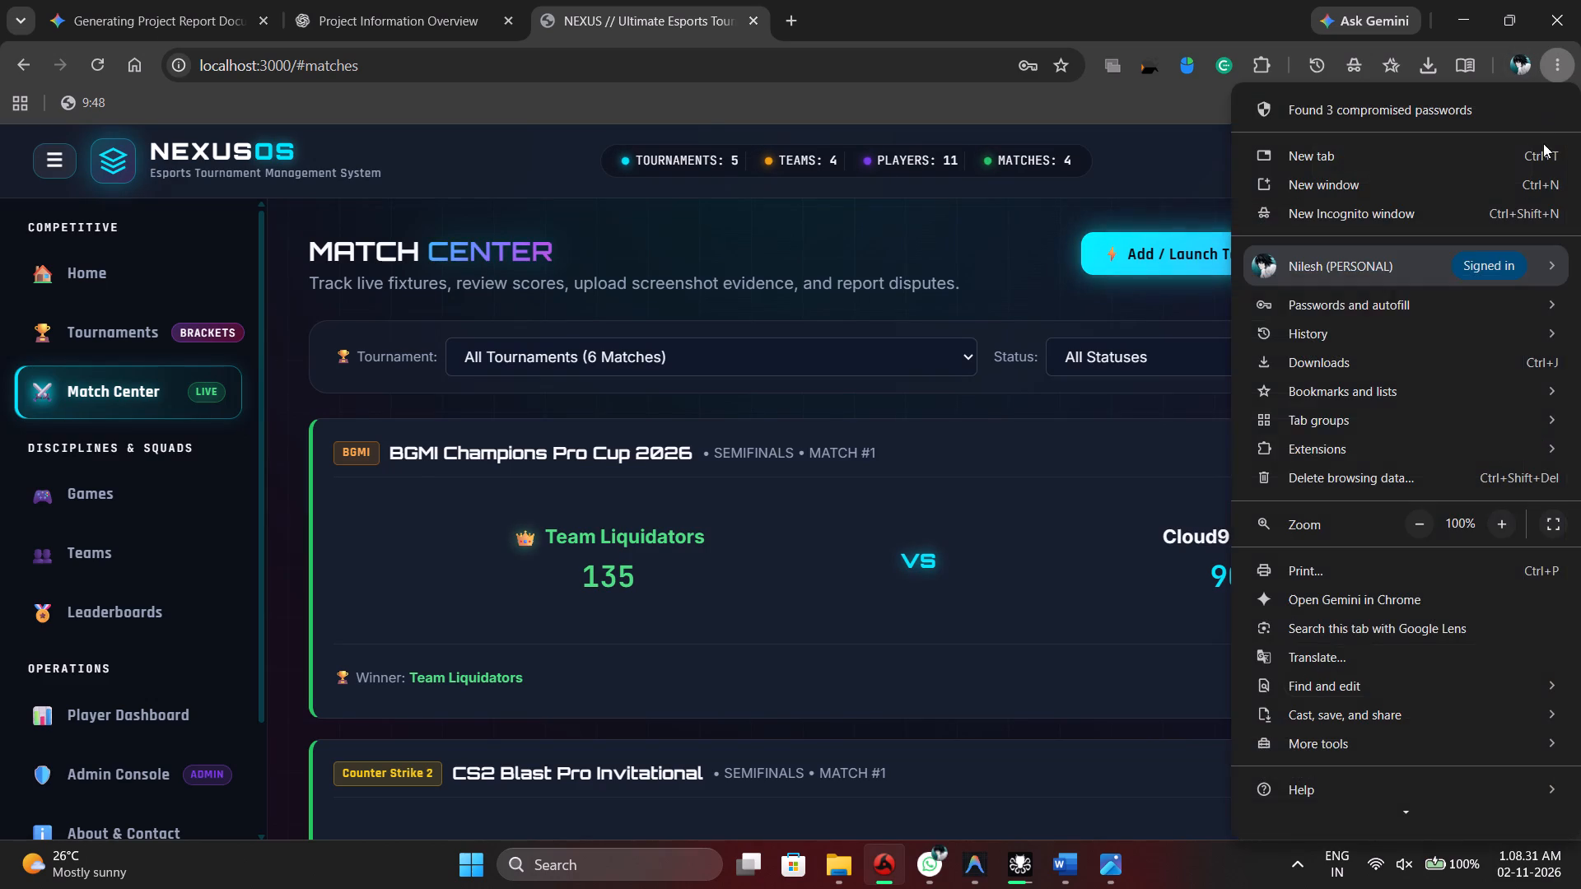
click(1545, 515)
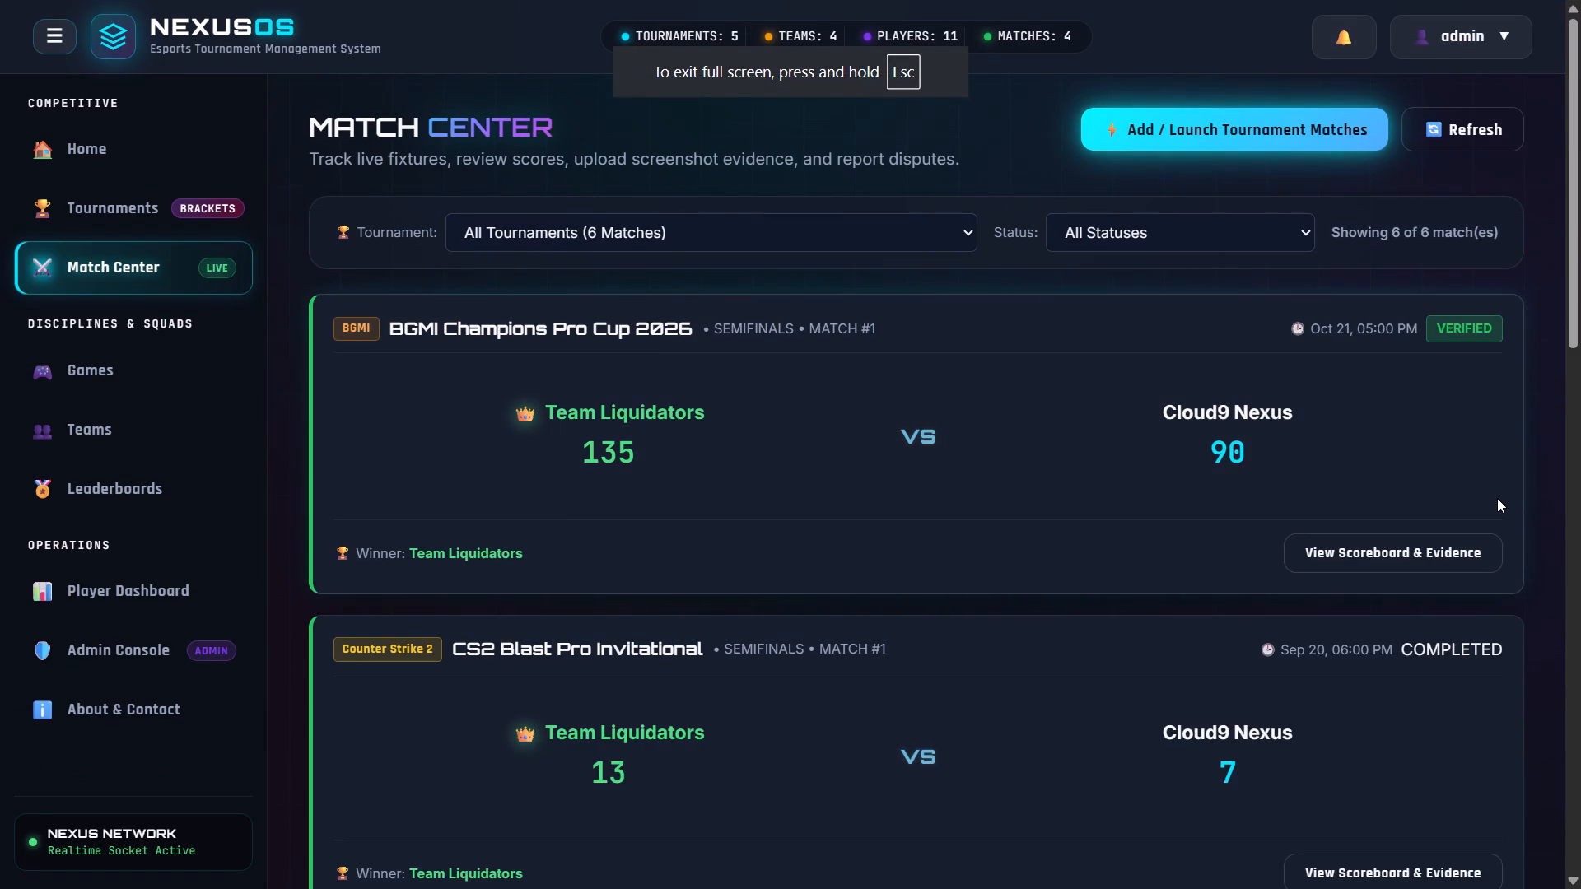
key(shift+super+s)
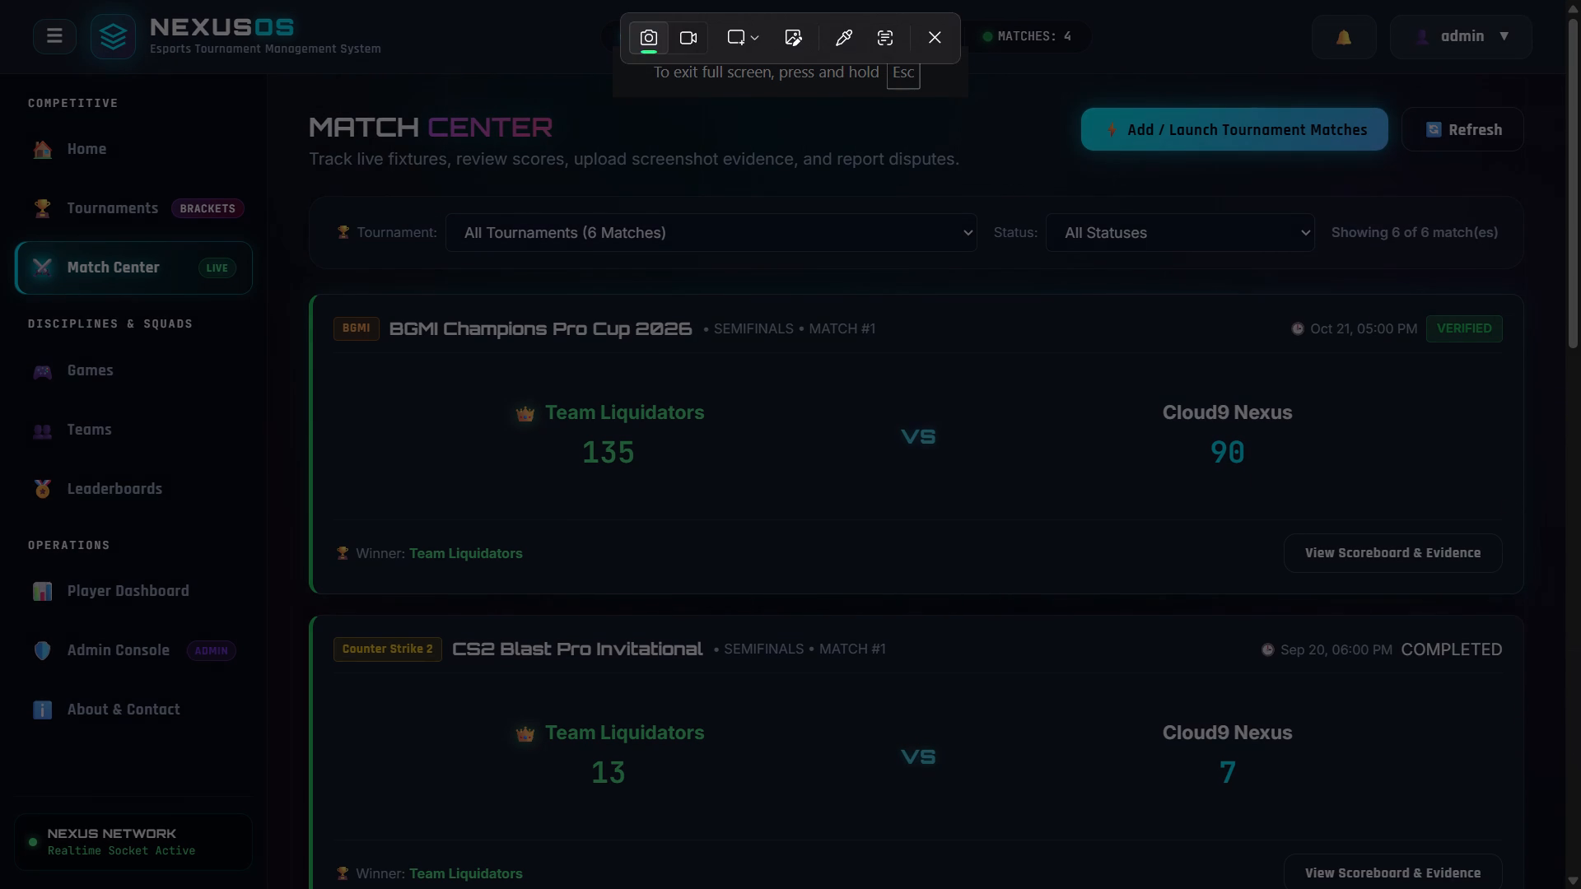
drag(6, 73, 1580, 888)
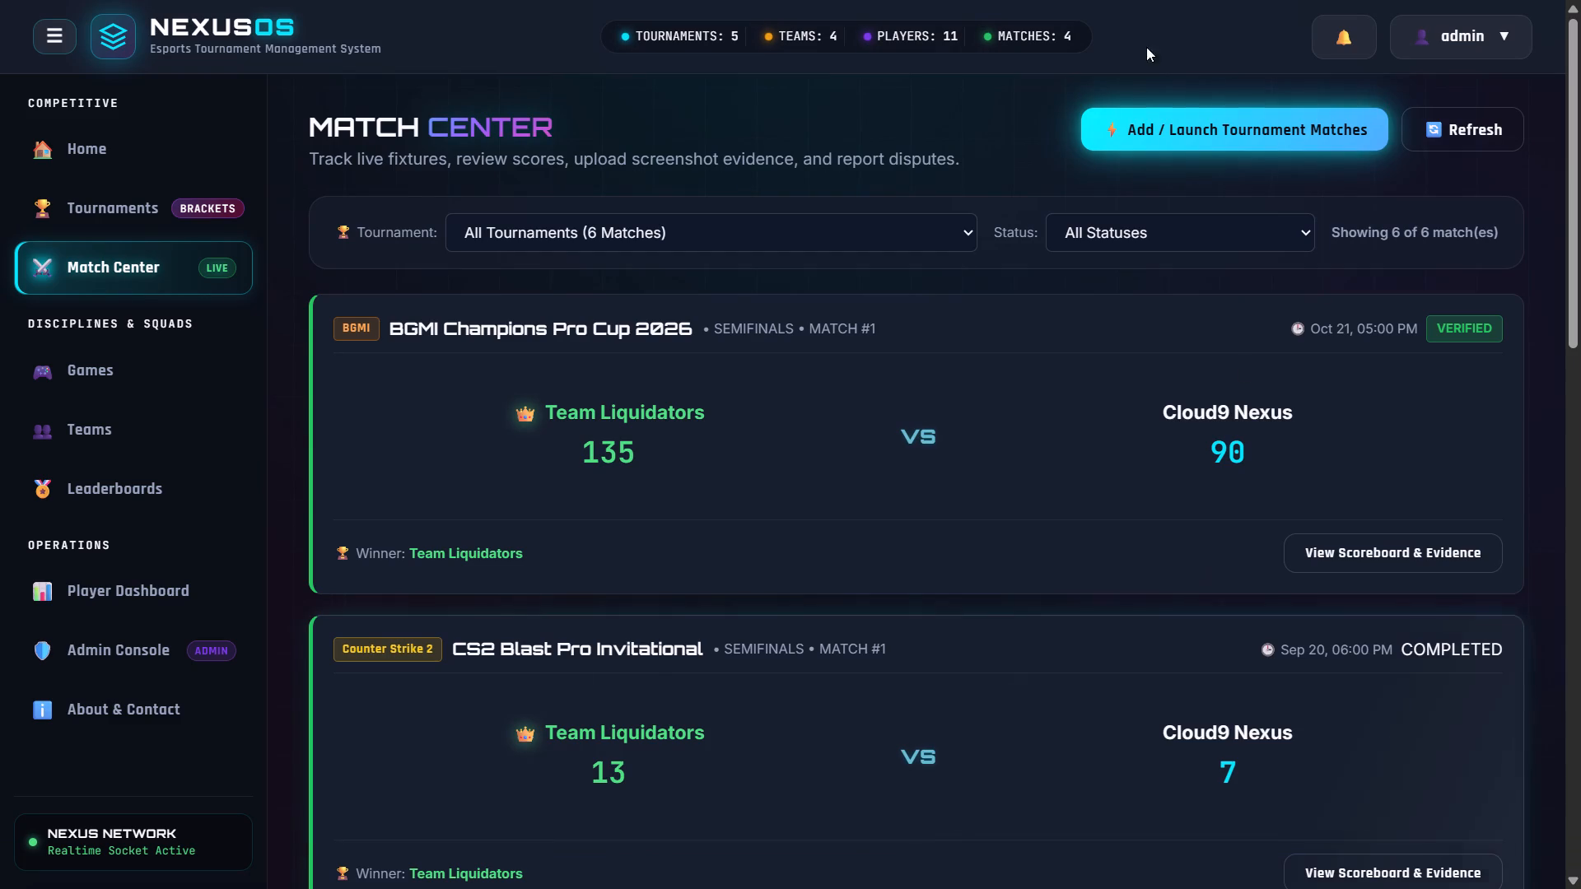
click(792, 67)
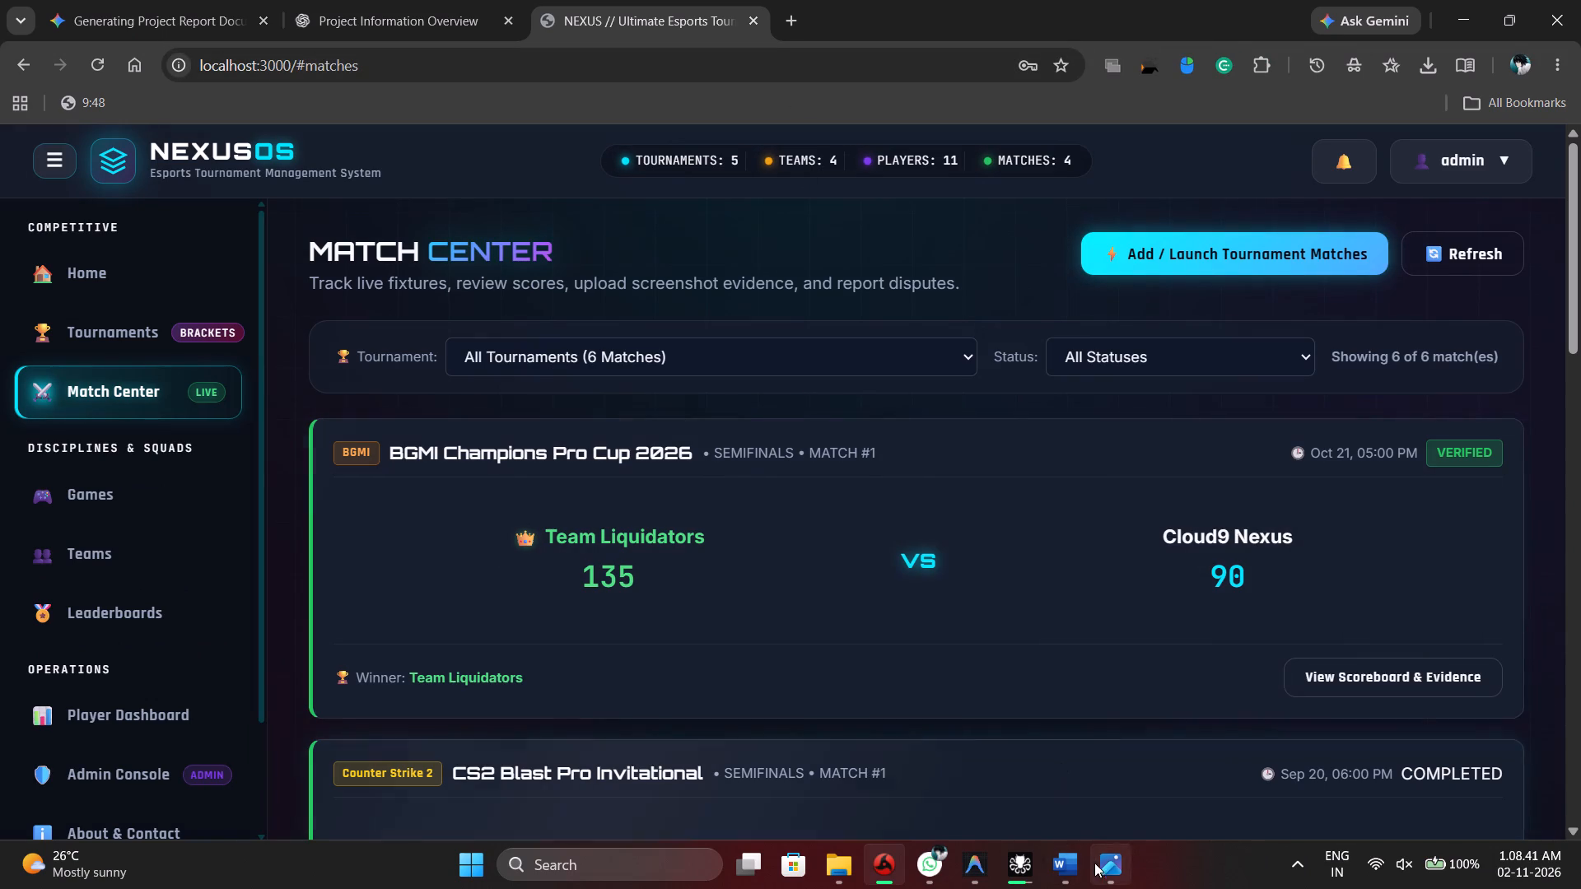
Switch to the OOPS Report in Word and paste the Match Center screenshot at the top of the empty text box on page 18.
click(790, 735)
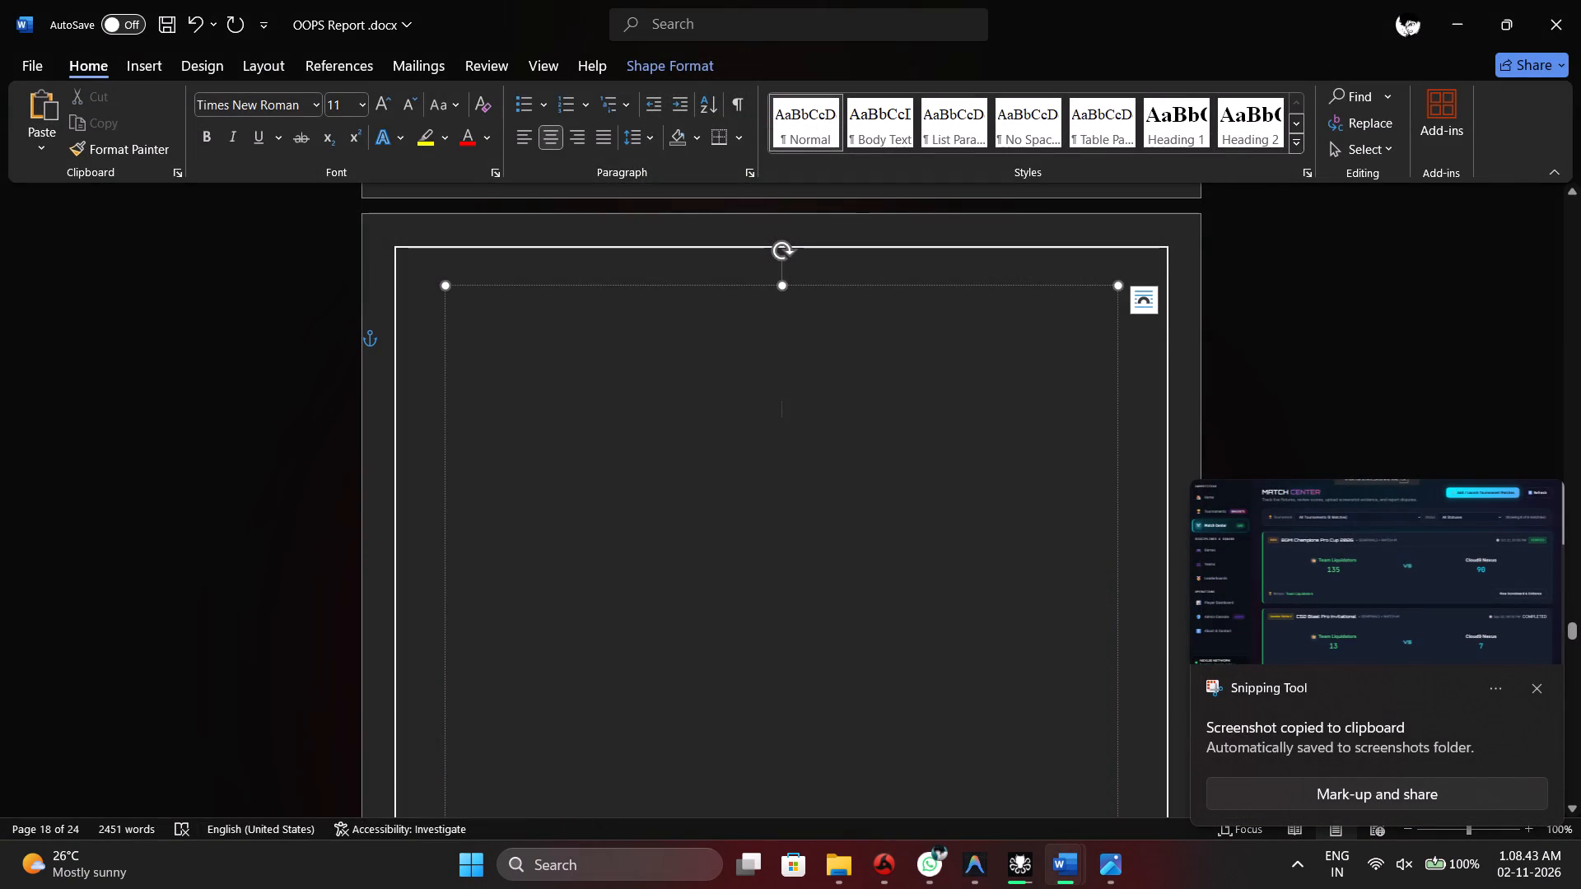
click(652, 344)
click(707, 365)
click(731, 361)
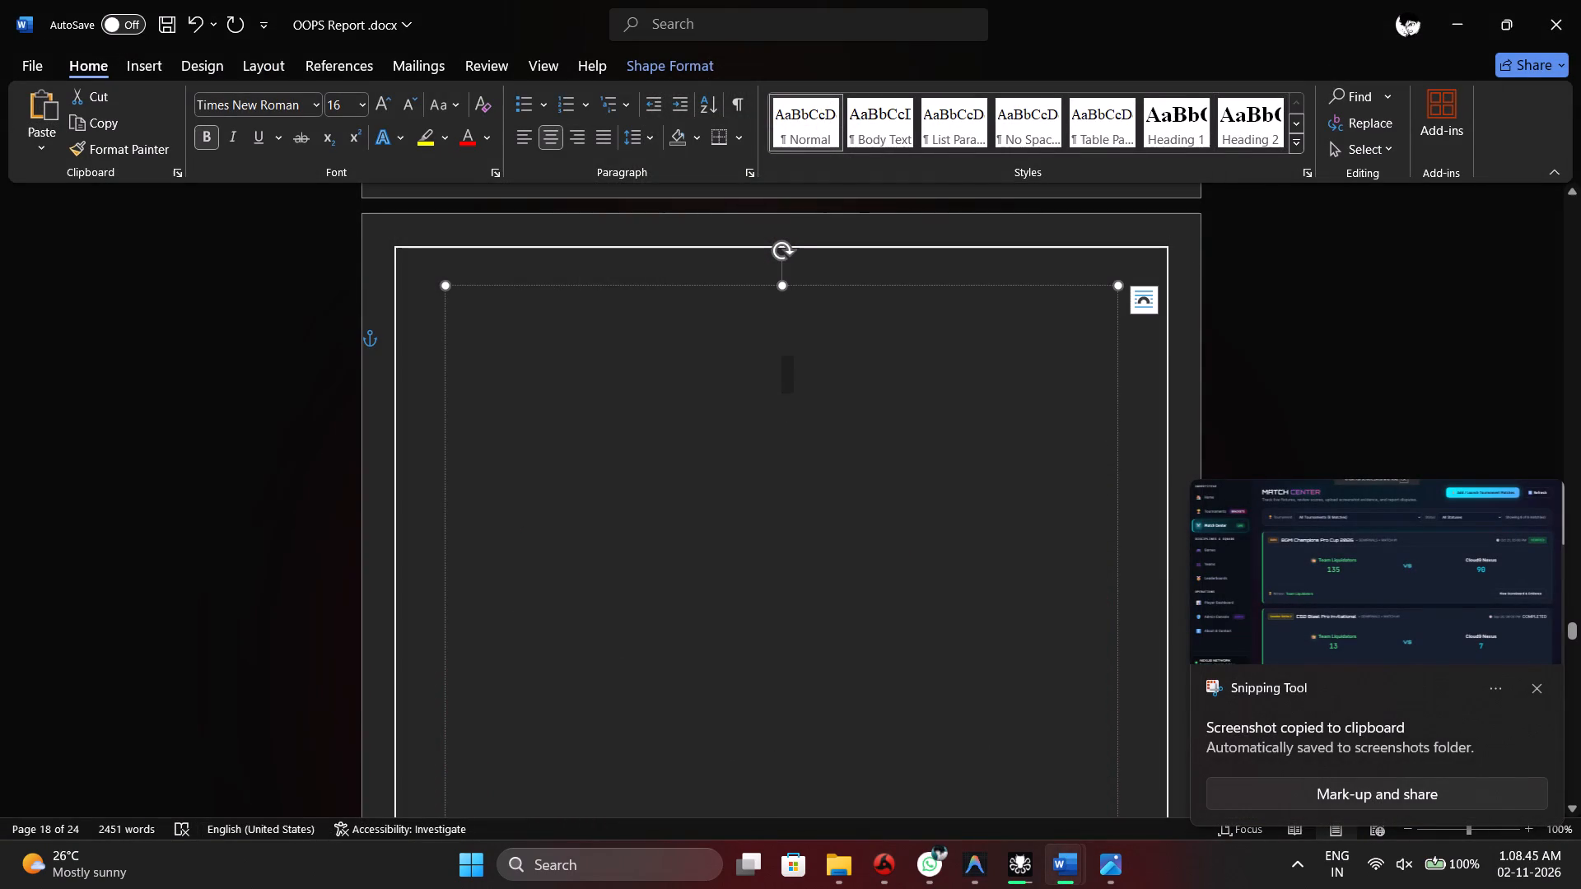
click(753, 322)
key(ctrl+v)
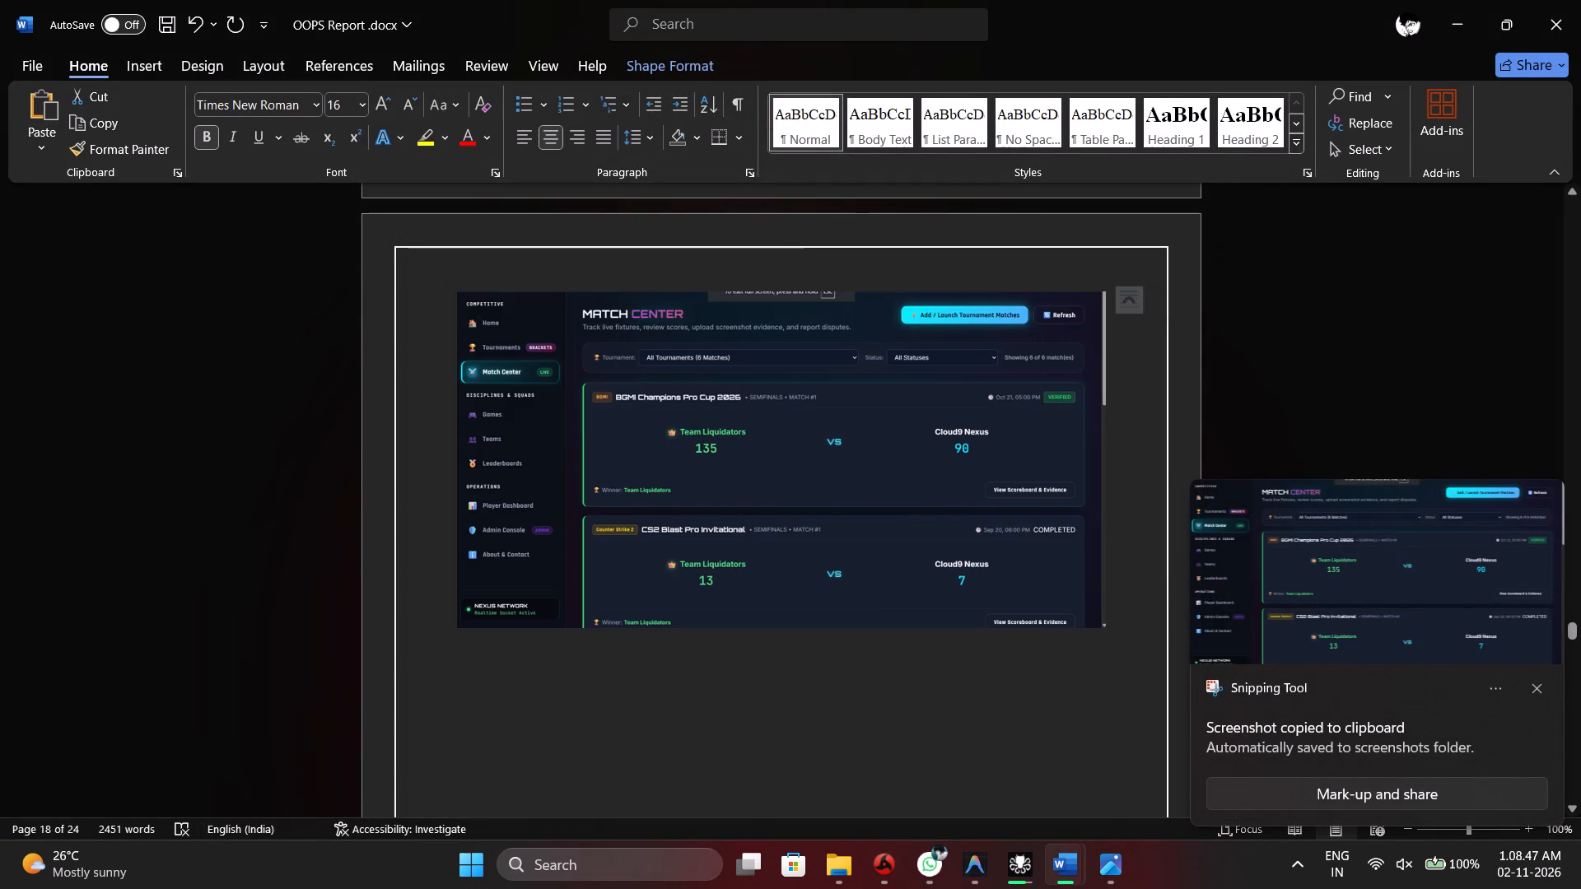
scroll(793, 513, down, 1)
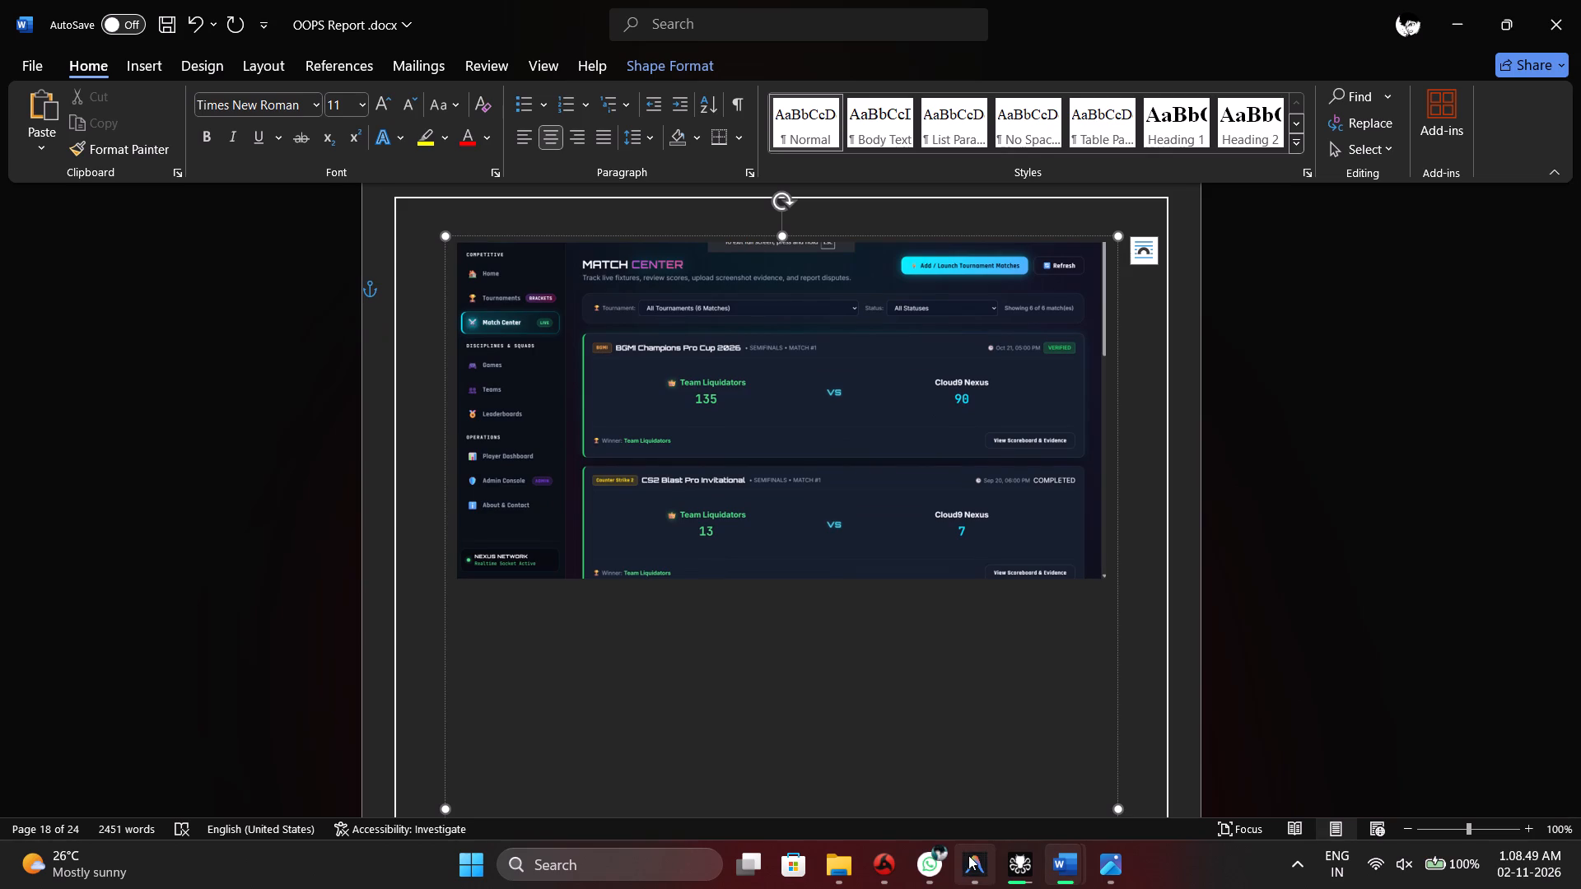
Switch to the NexusOS site in Chrome and open its Games page.
click(890, 854)
click(136, 500)
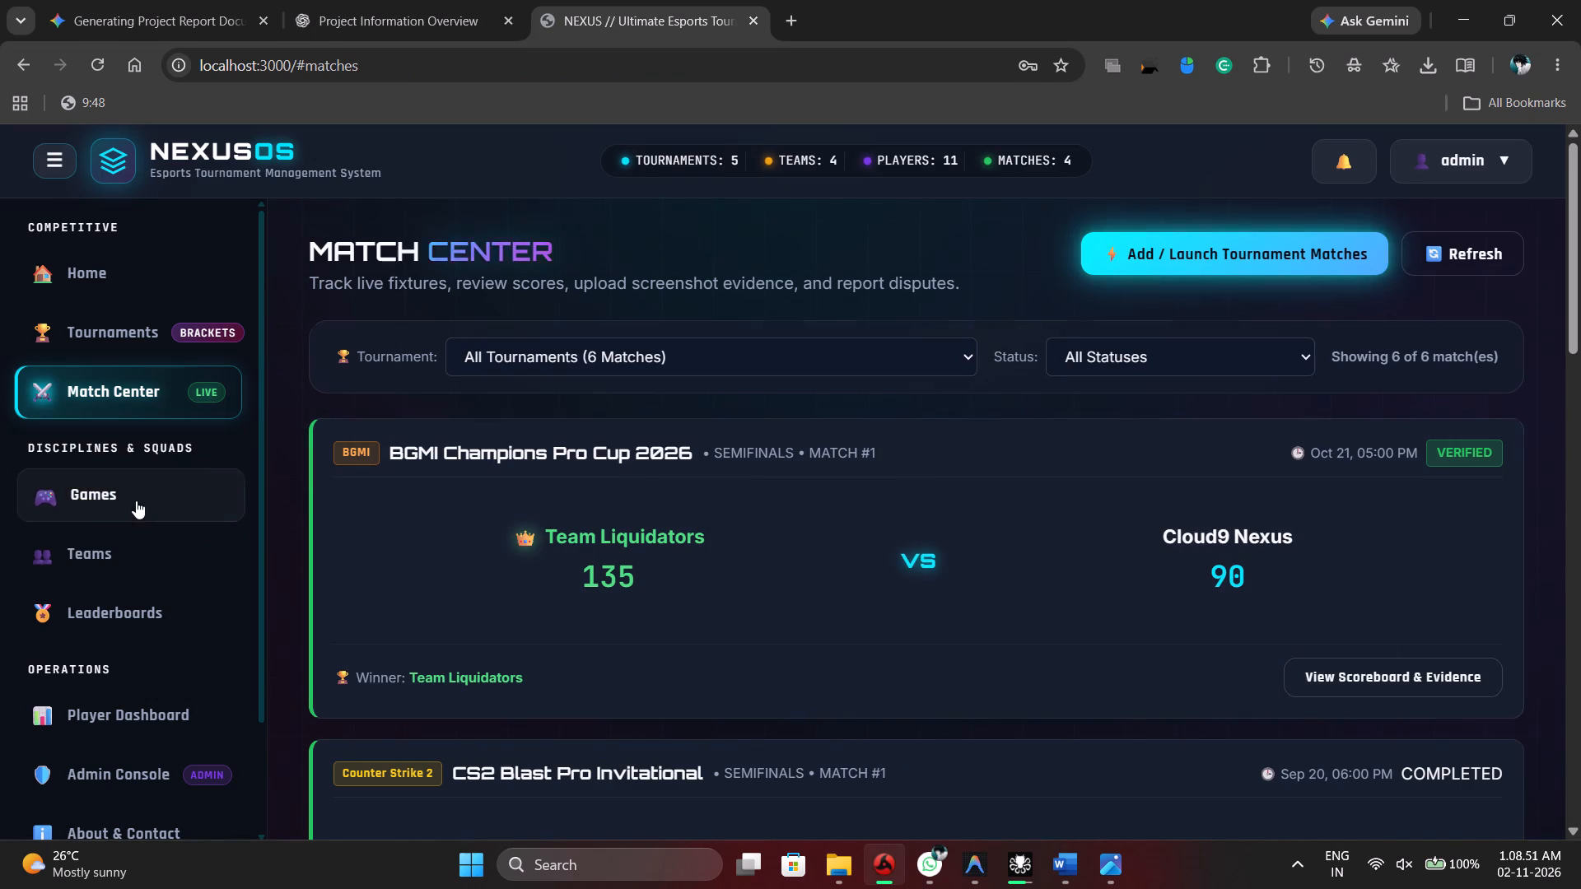
click(120, 556)
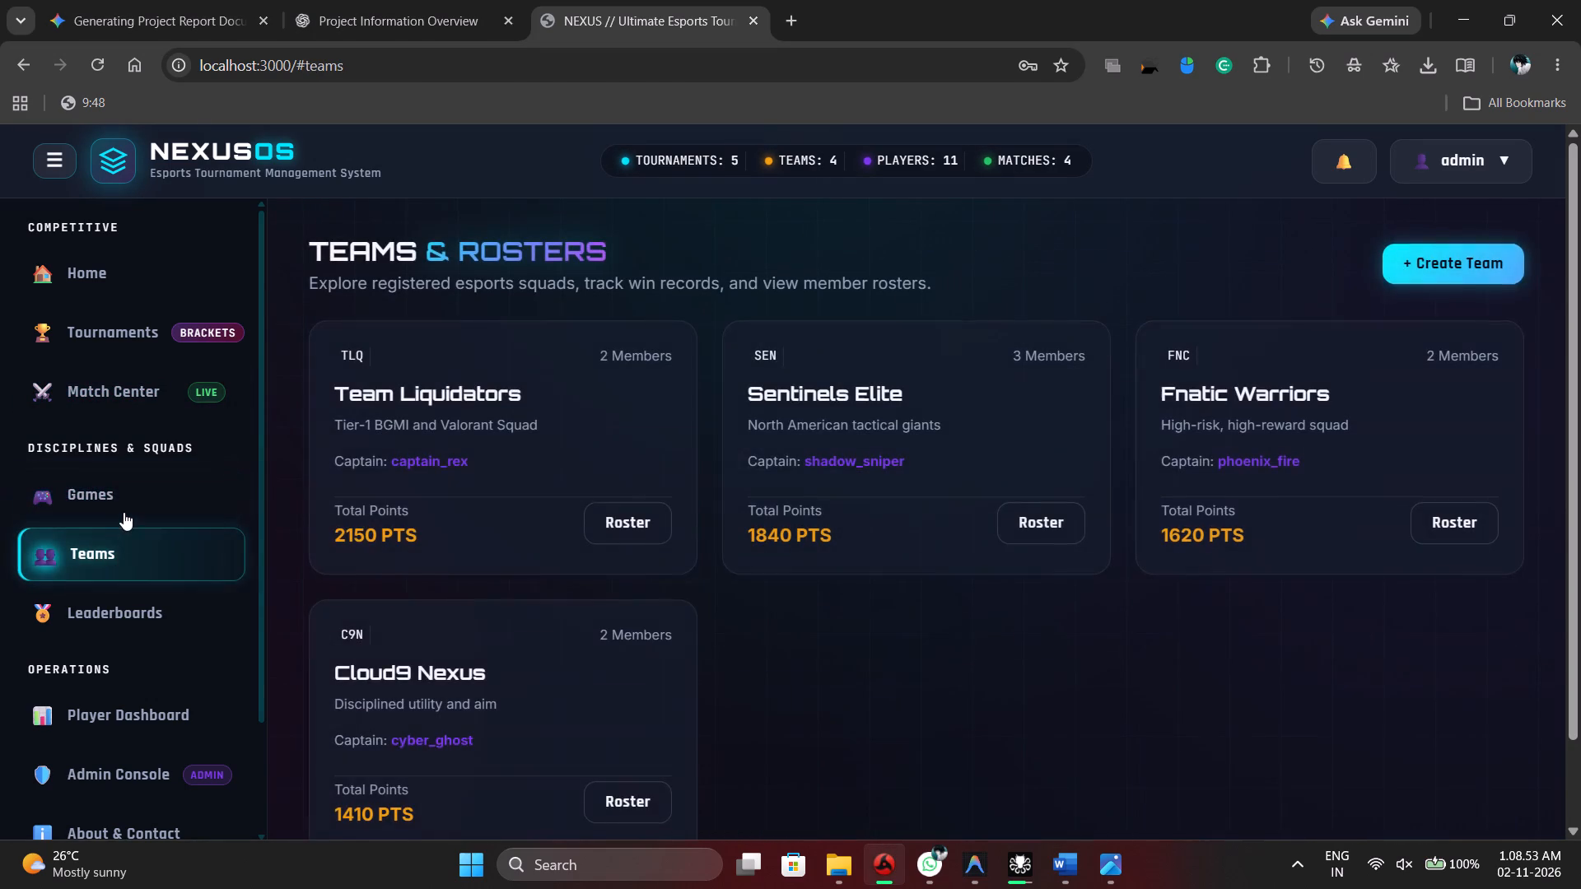
click(124, 504)
click(131, 561)
click(147, 610)
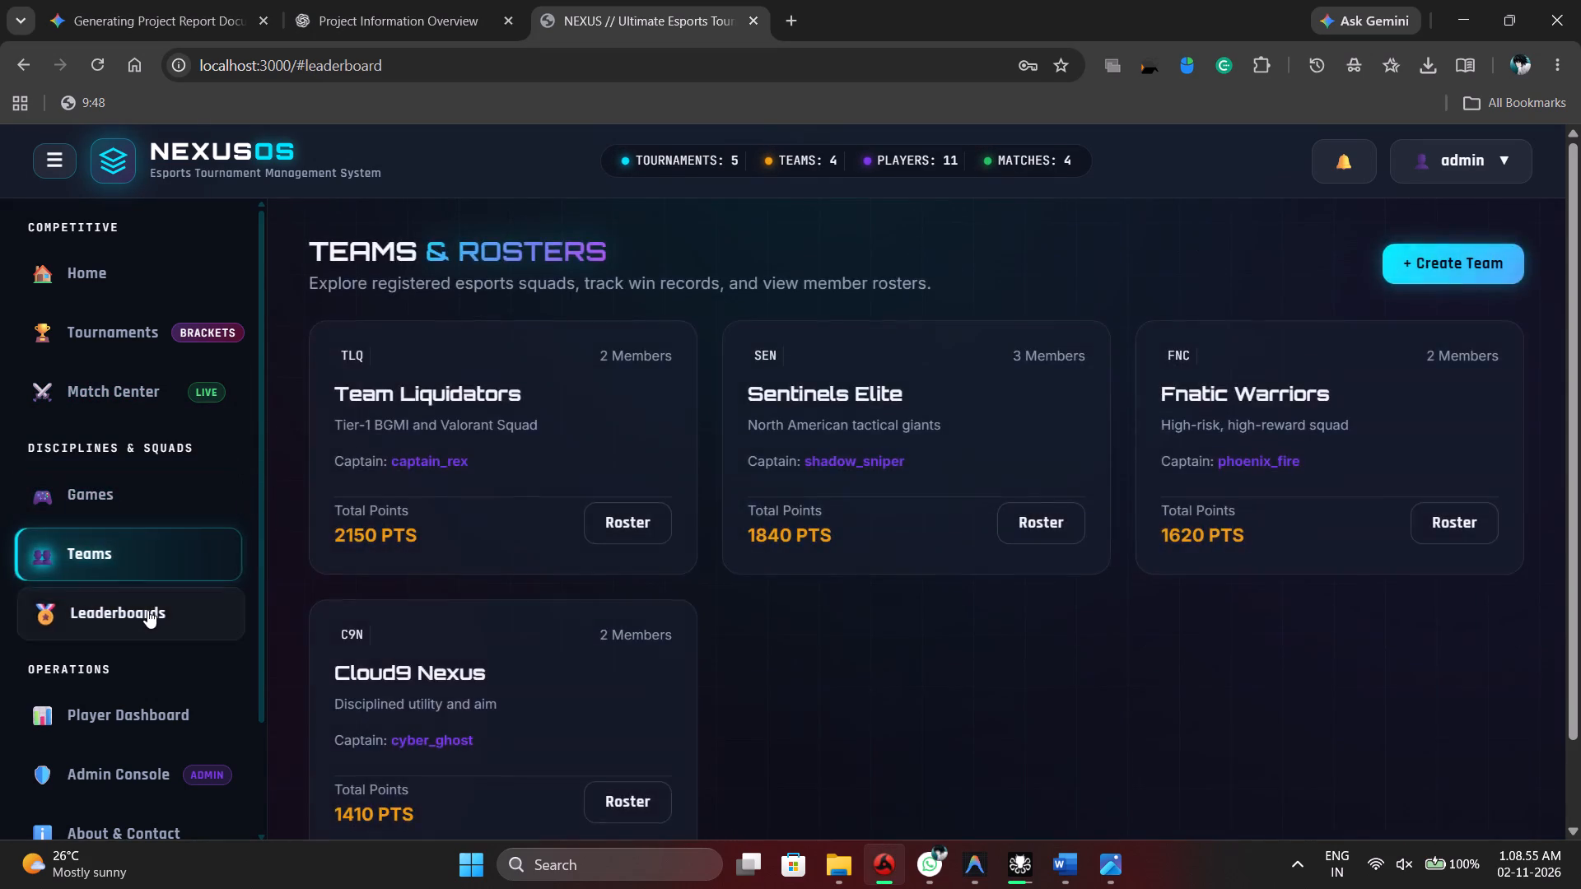
click(142, 502)
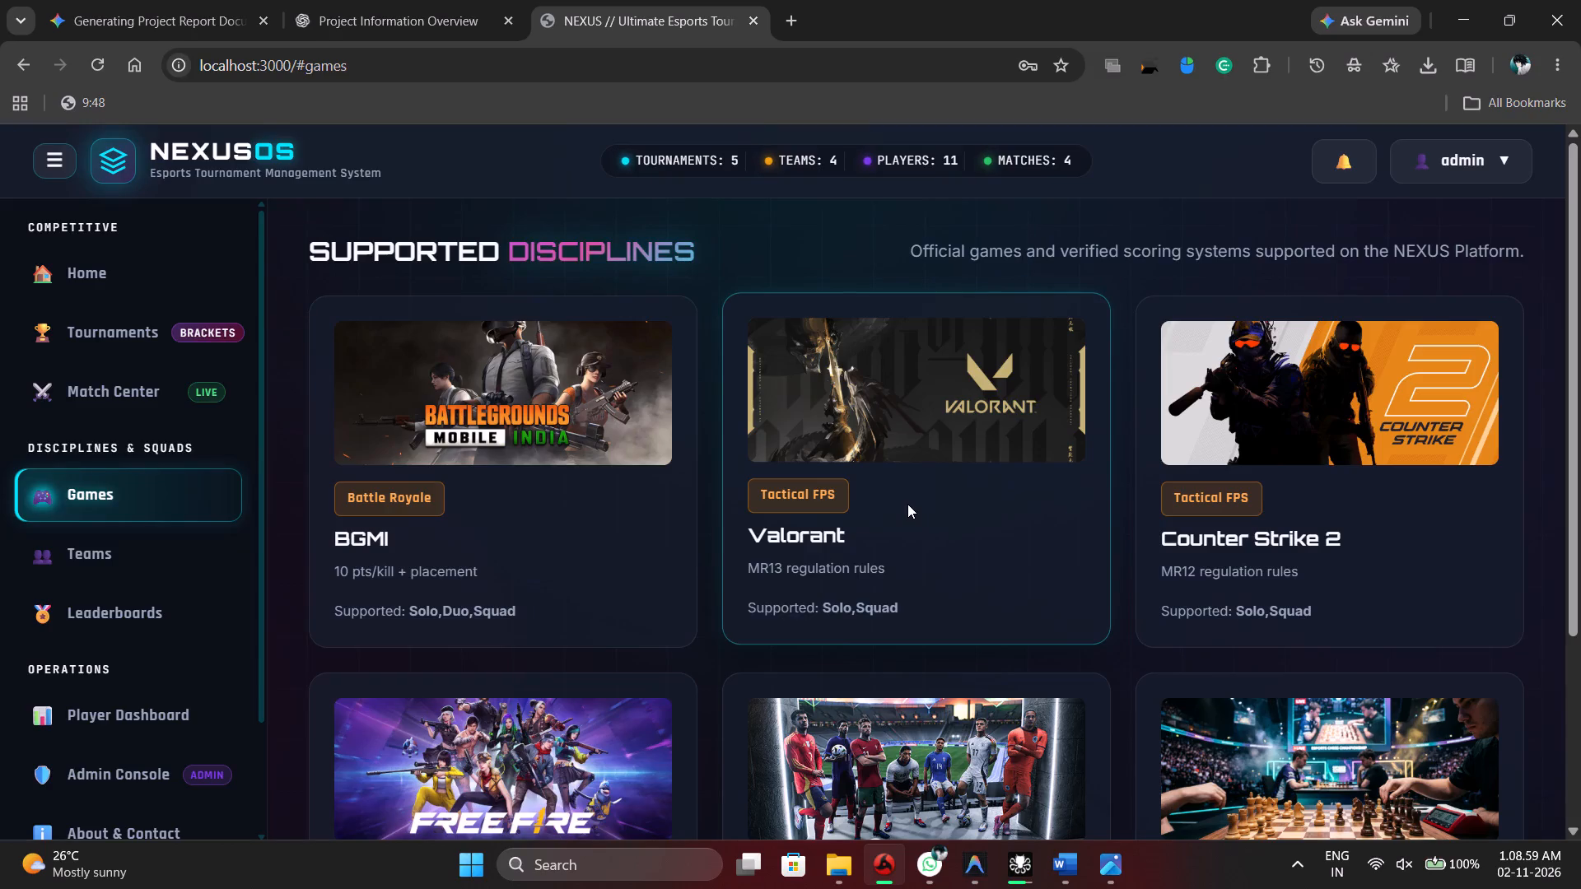
click(56, 379)
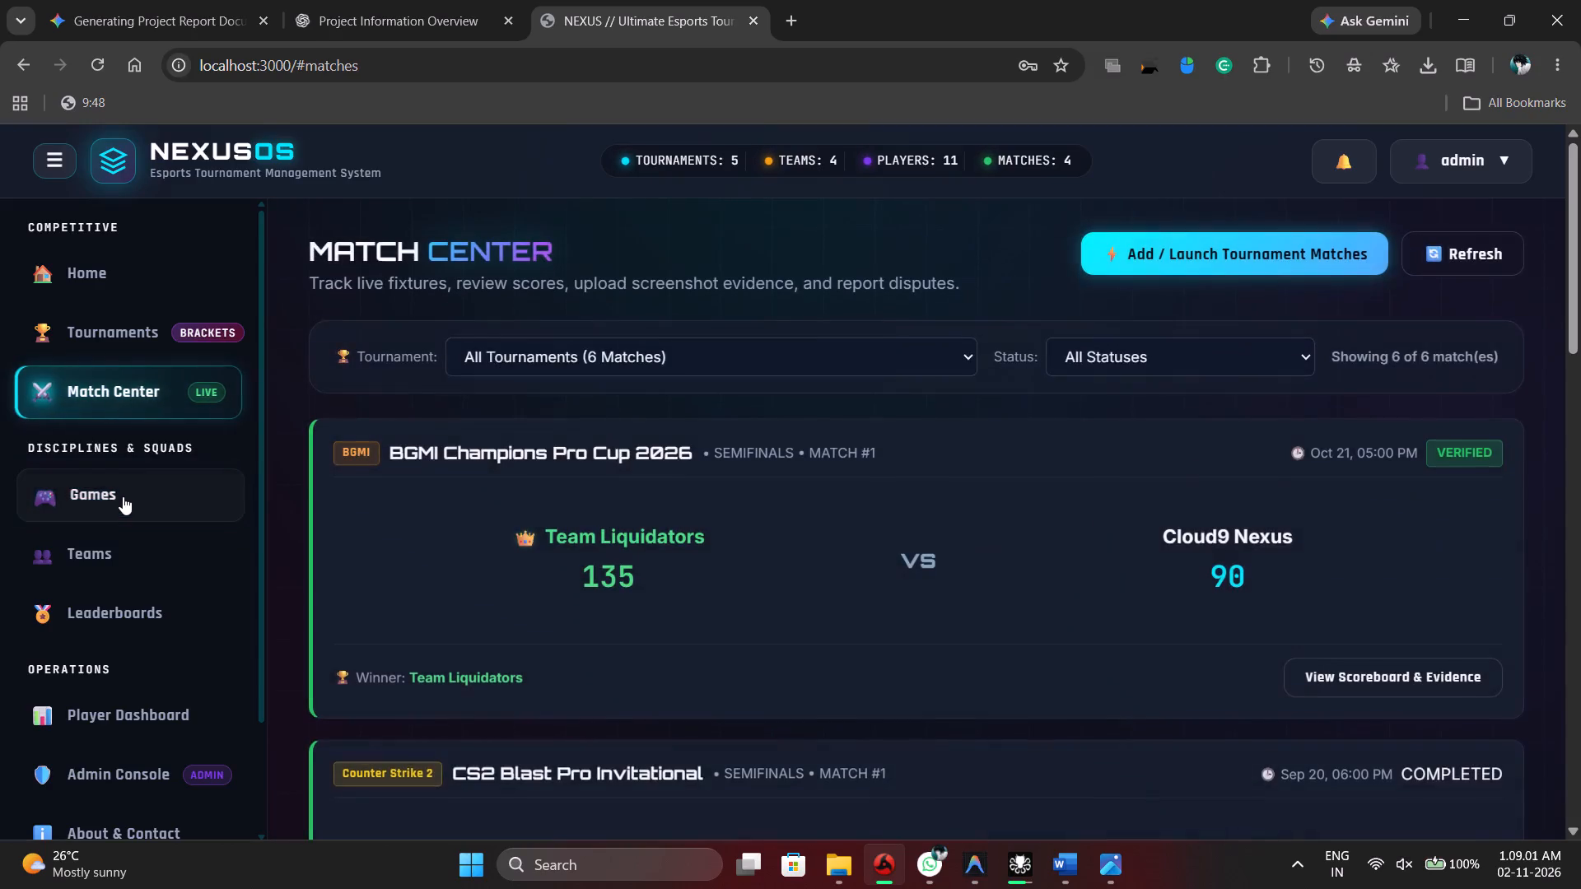
click(123, 496)
Show the Games page in full screen, capture the area below the site header, and leave full screen.
click(1557, 70)
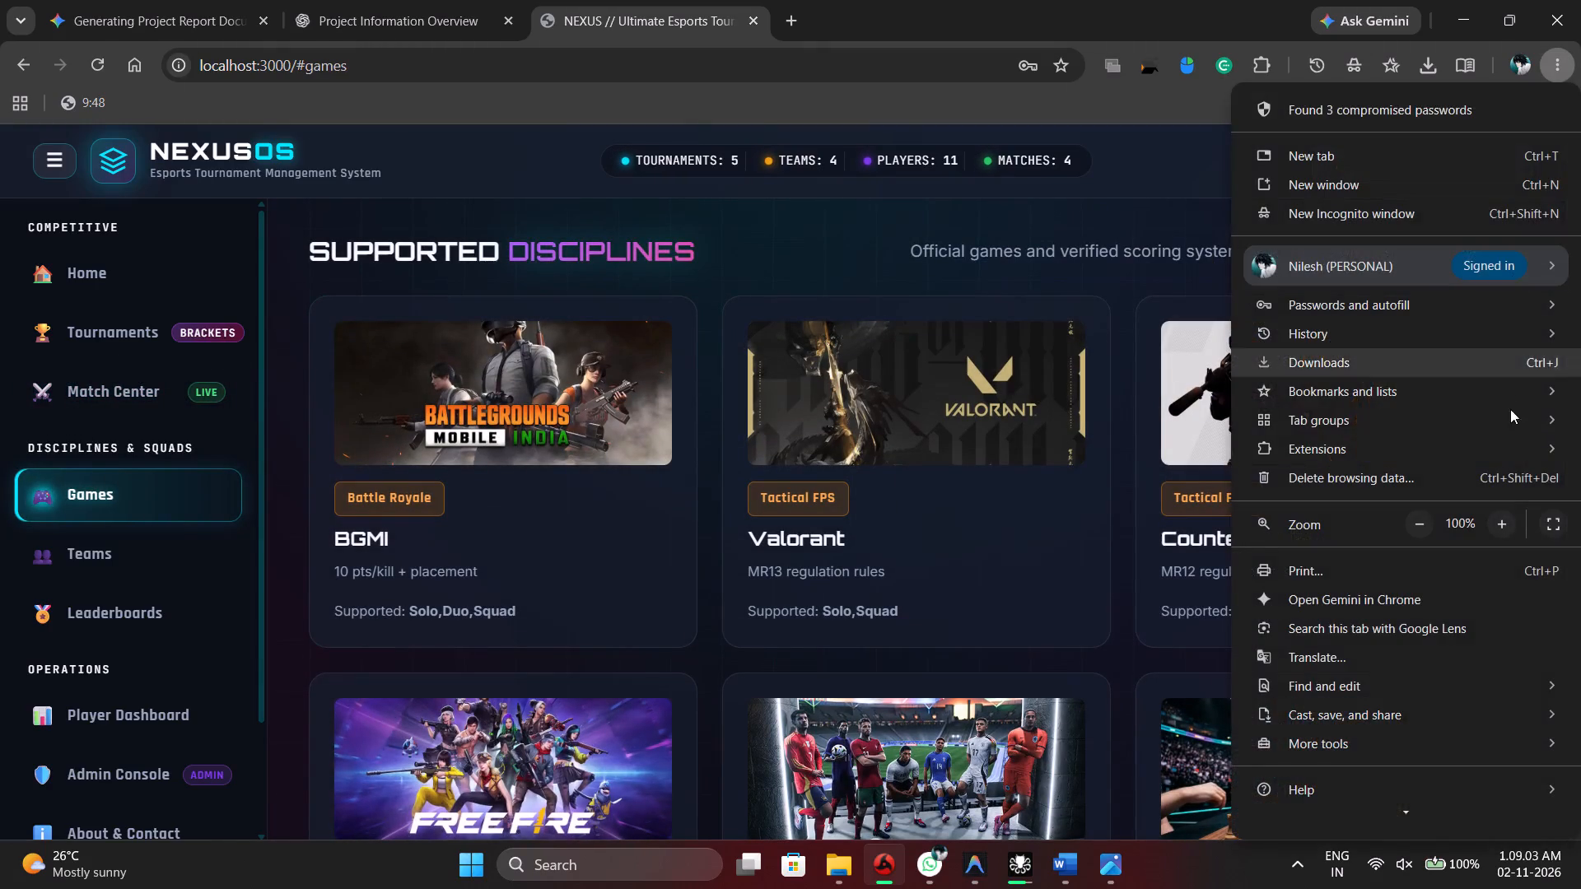
click(1544, 512)
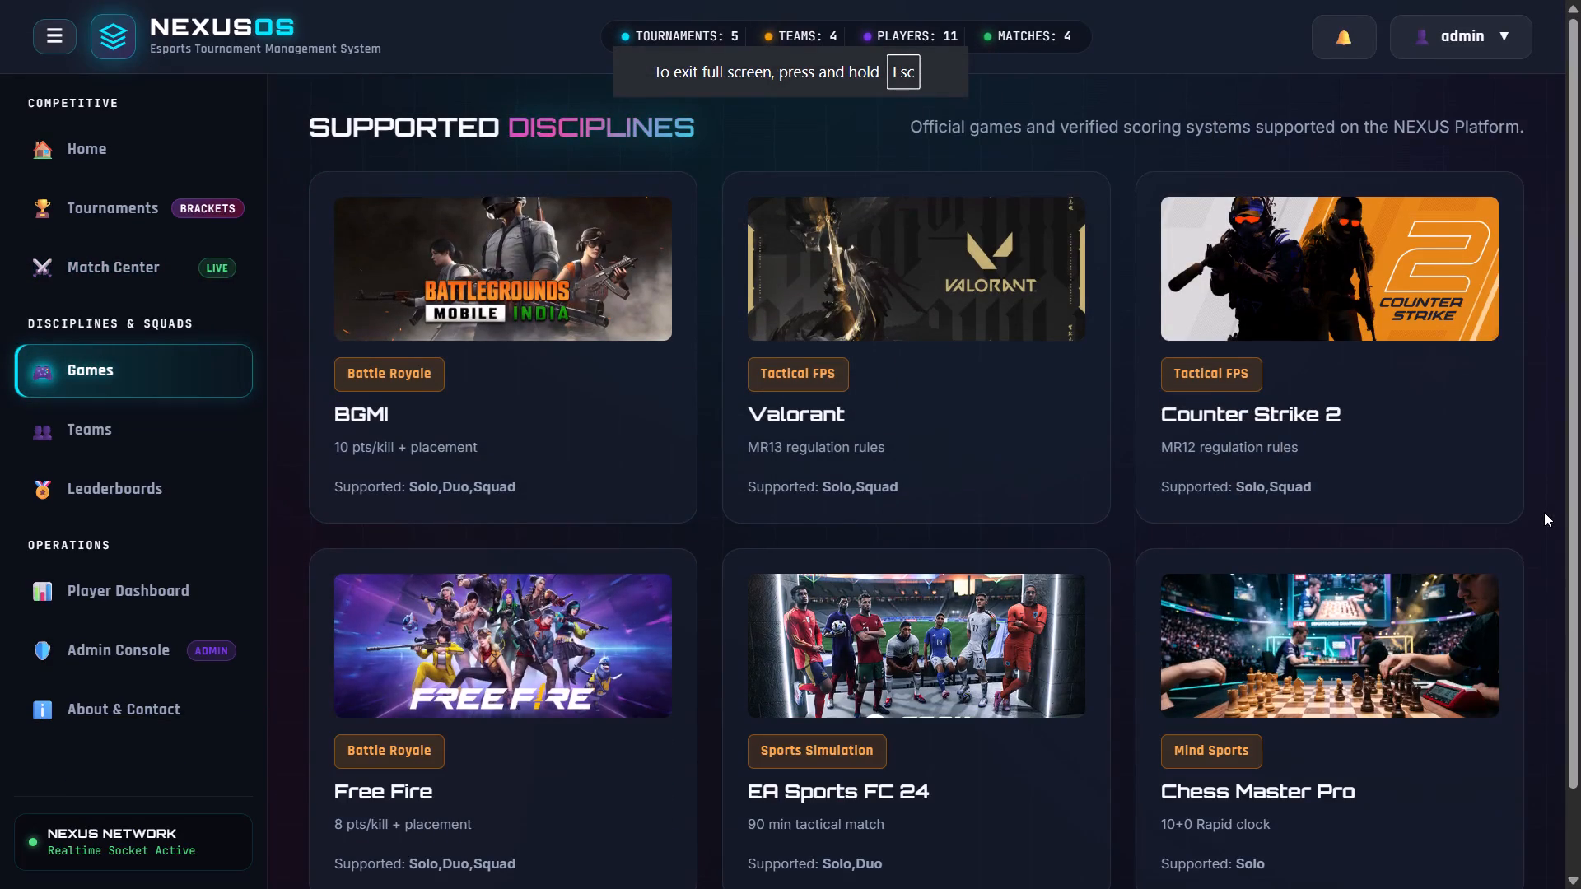
key(shift+super+s)
click(941, 50)
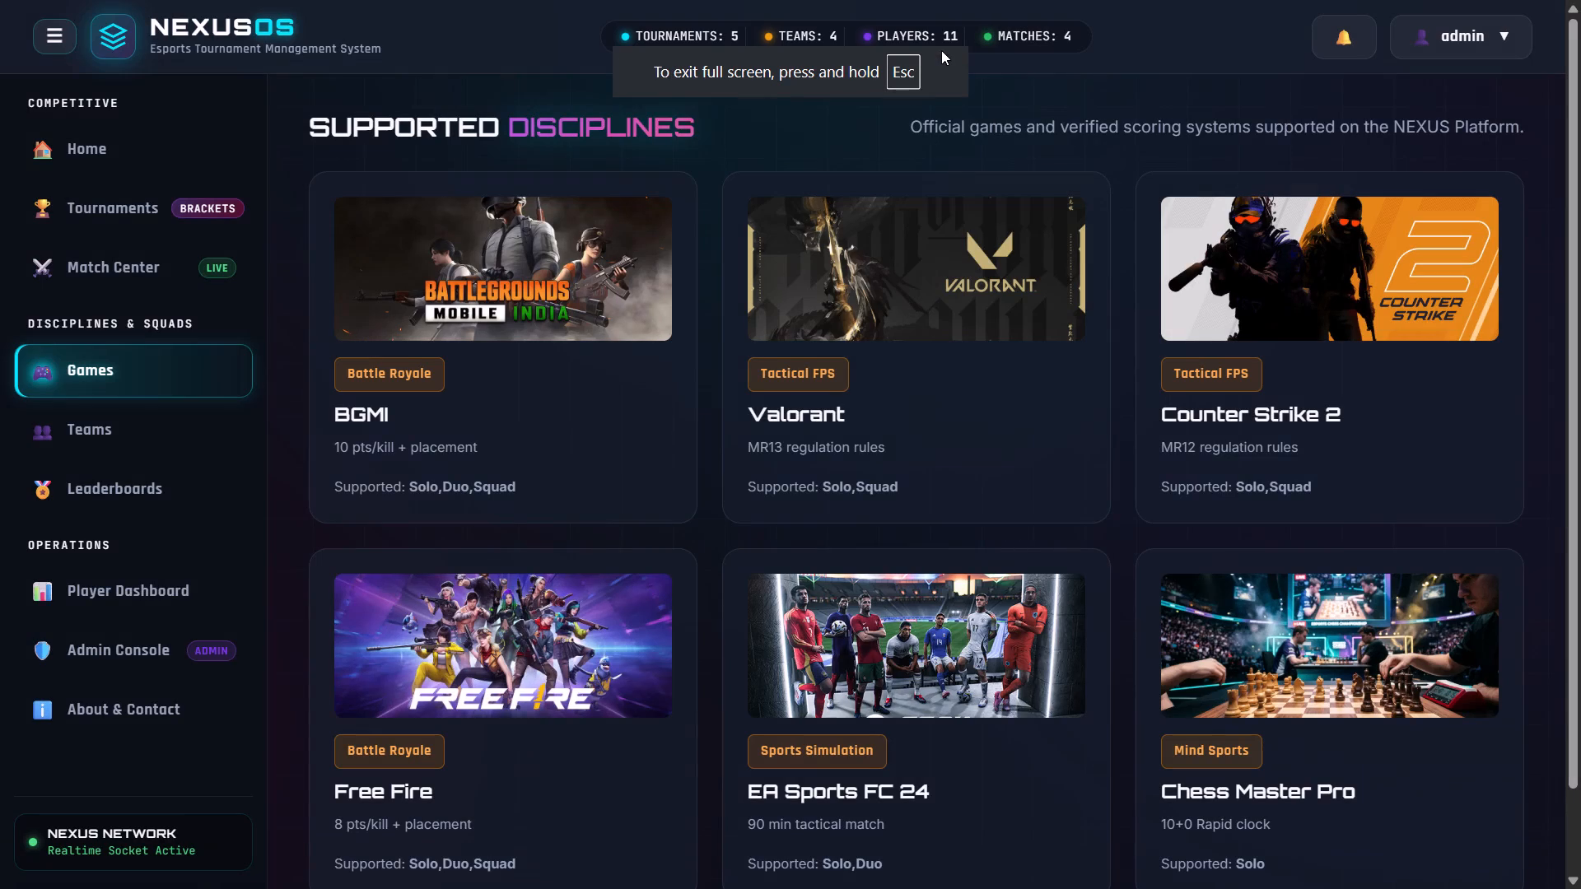
key(shift+super+s)
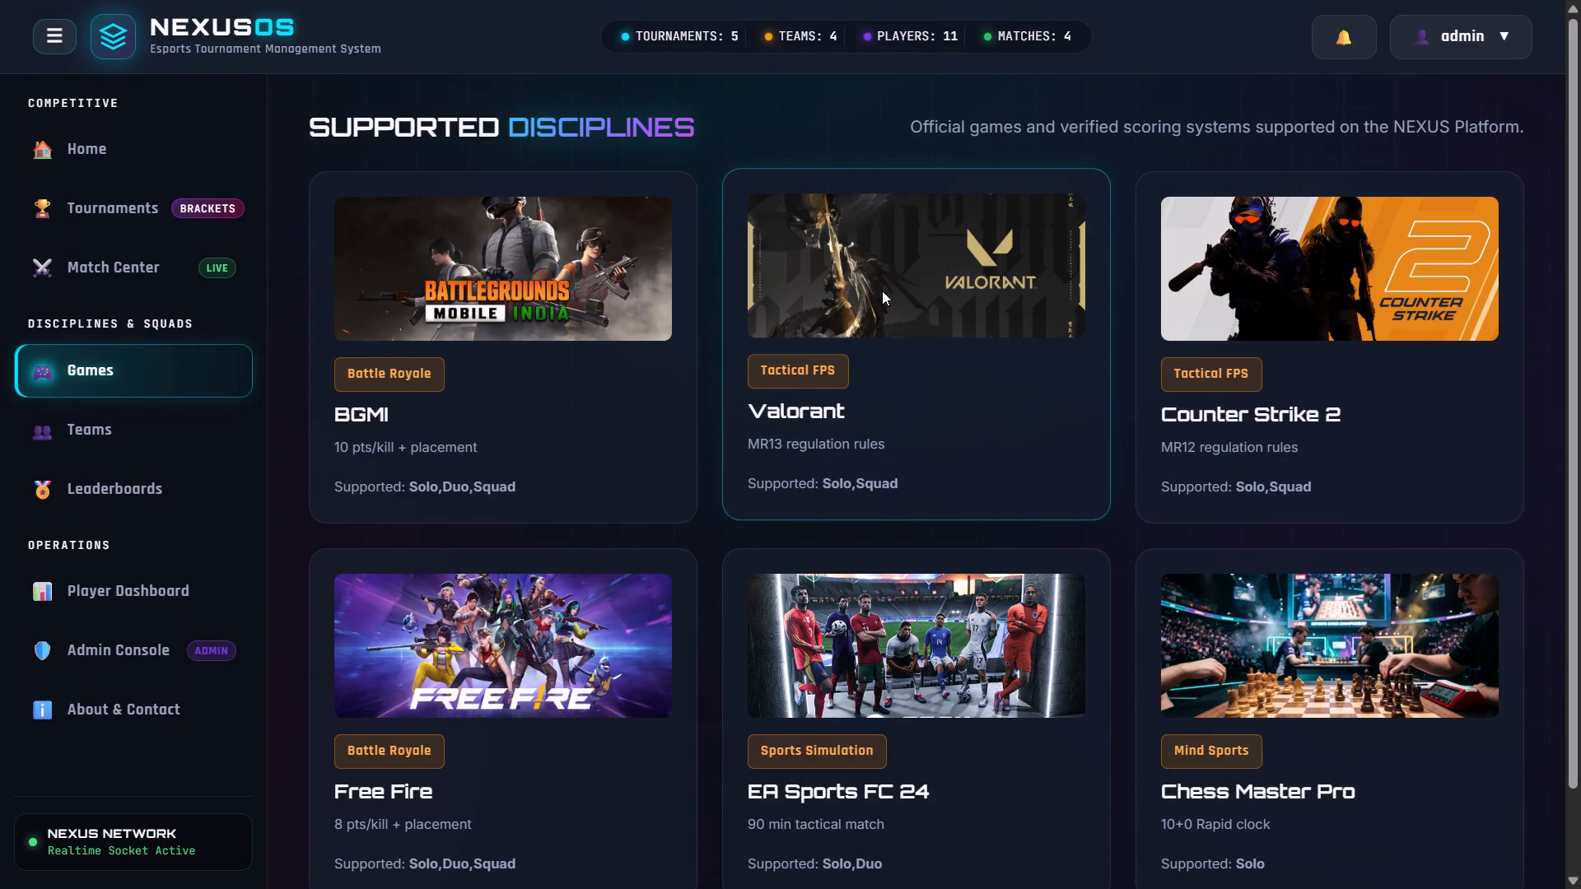
drag(1, 81, 1580, 888)
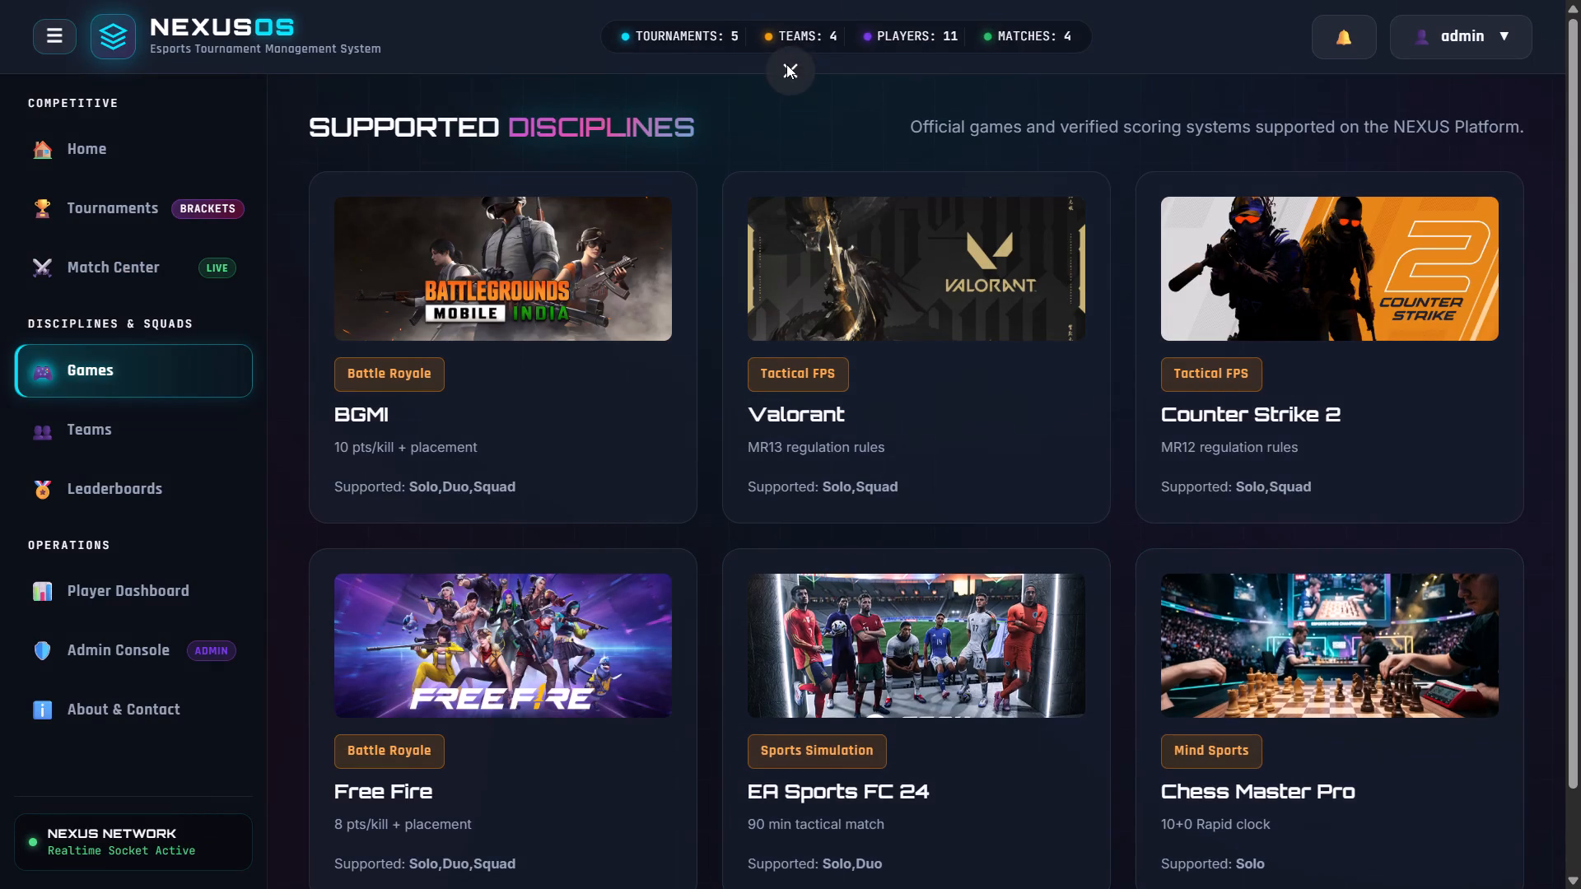
click(786, 64)
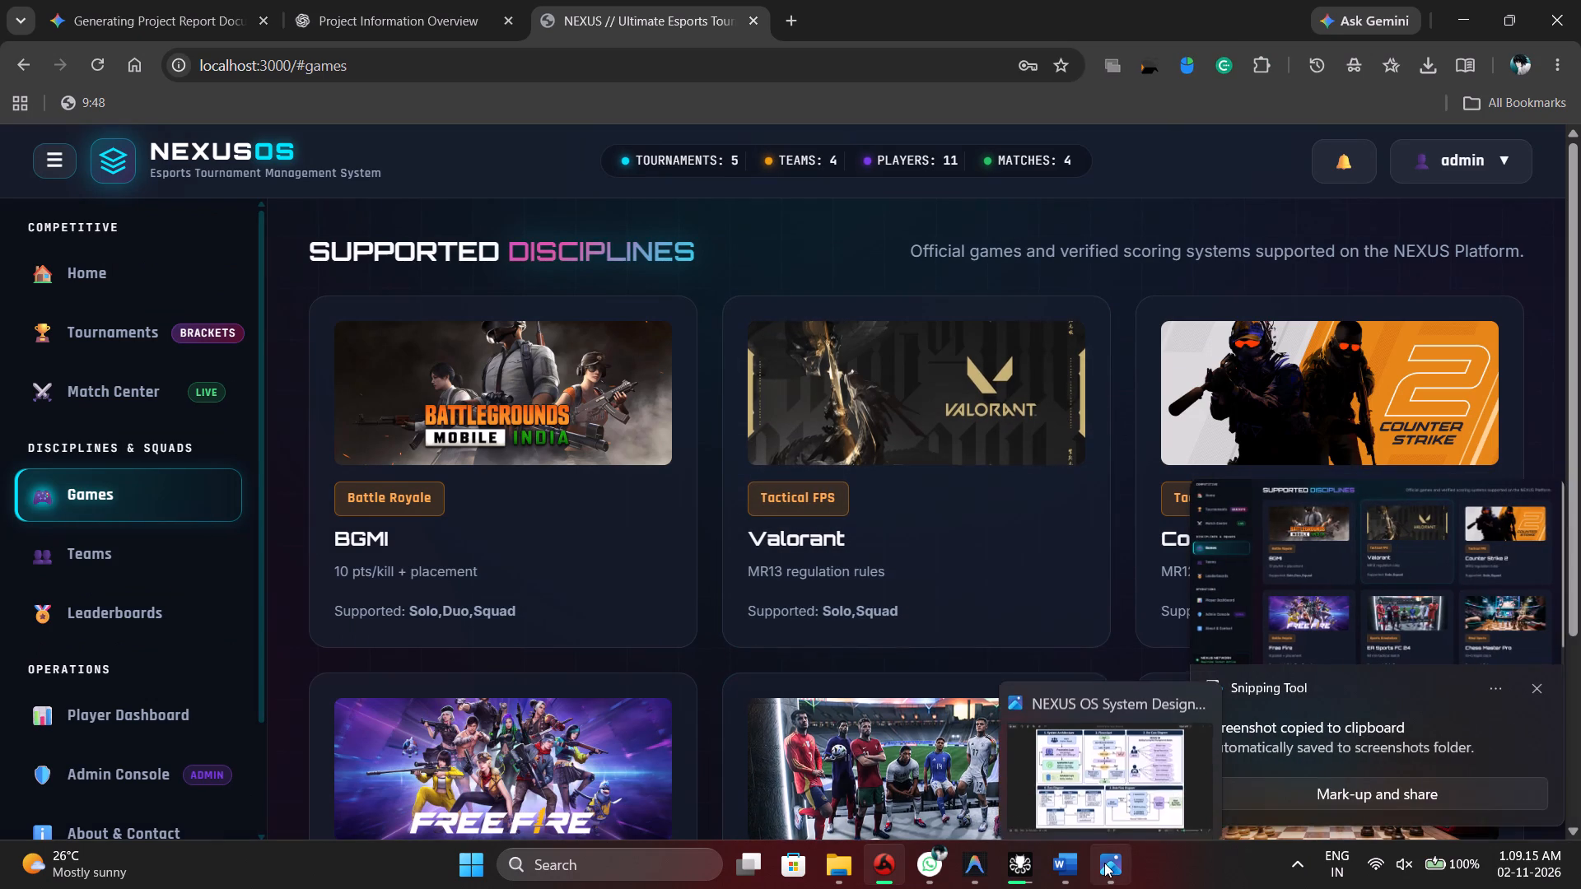
Switch to the OOPS Report in Word and paste the Games page screenshot below the Match Center screenshot on page 18.
click(773, 762)
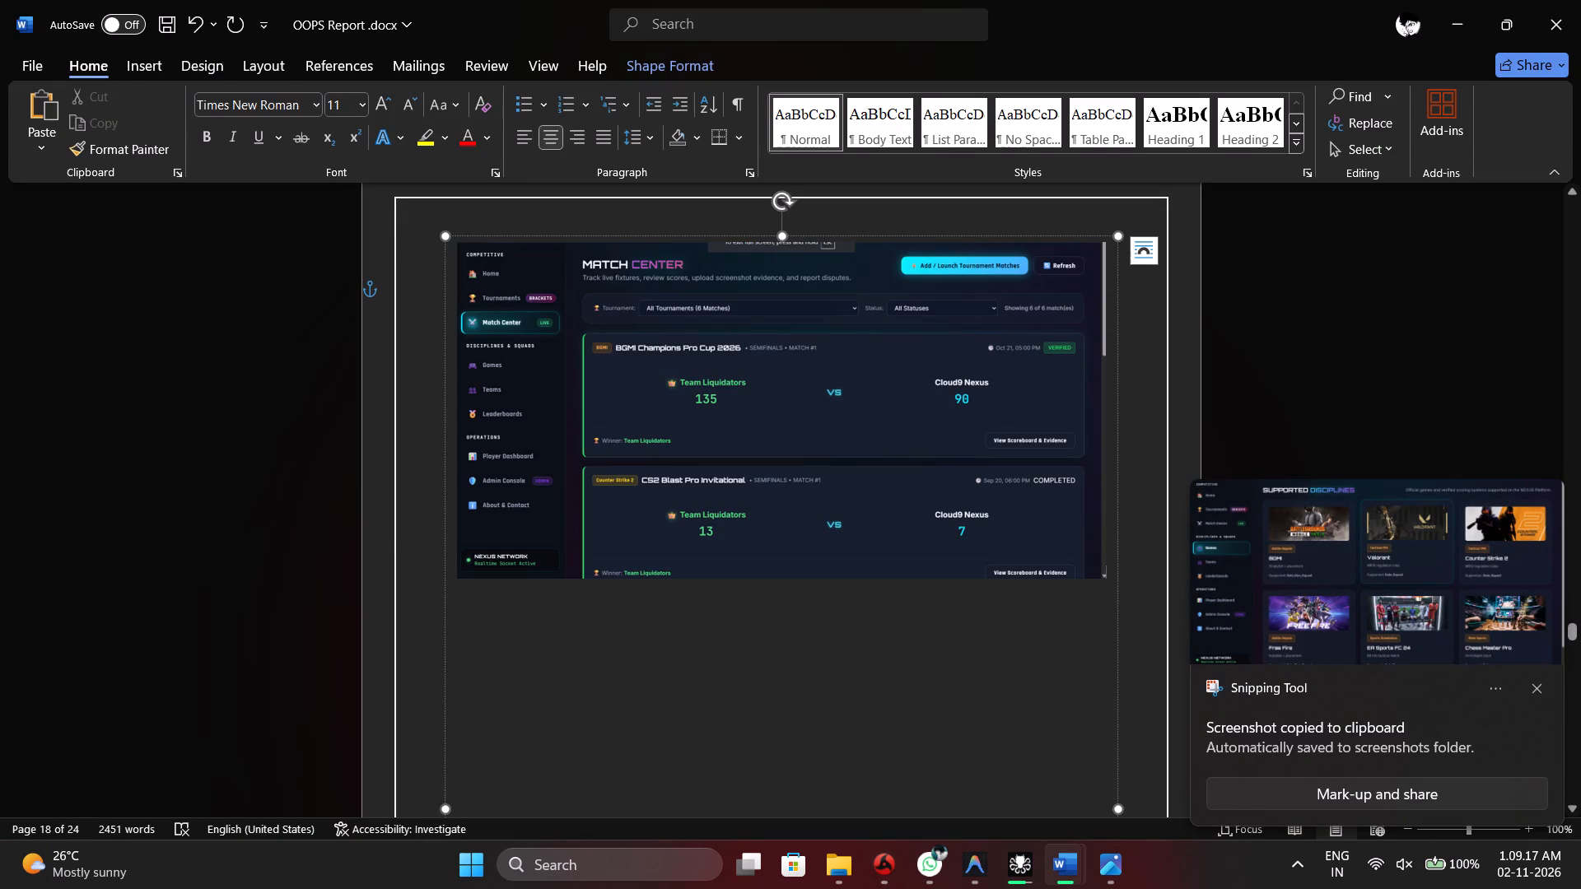
click(683, 589)
key(ctrl+v)
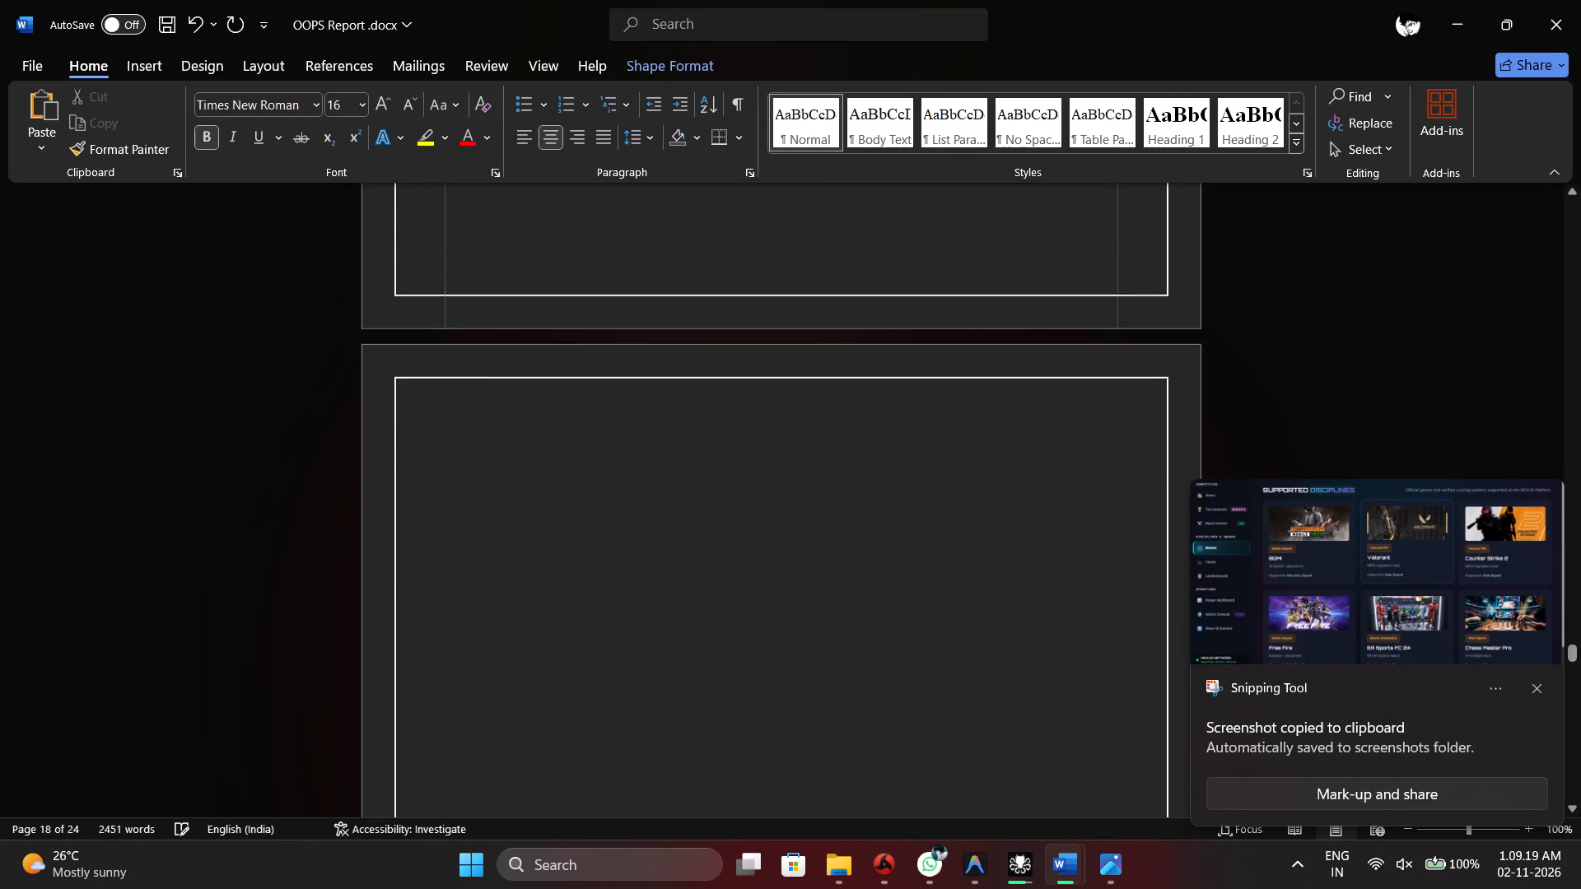
Insert six blank lines in the body text beside the screenshots on page 17.
scroll(727, 606, up, 20)
scroll(727, 606, up, 15)
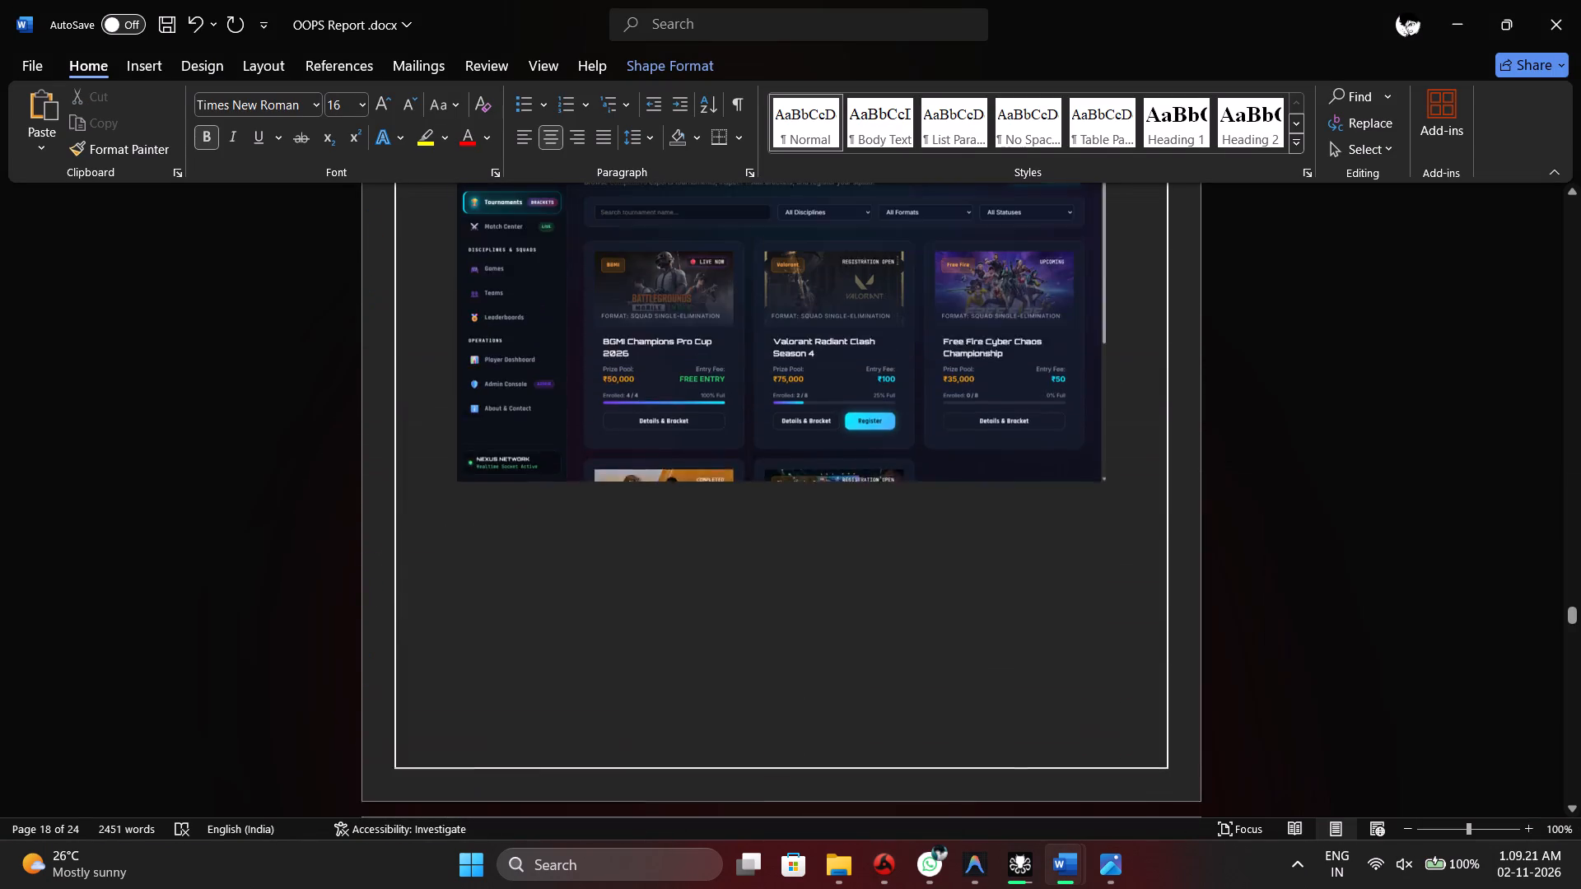
click(1154, 288)
click(1139, 282)
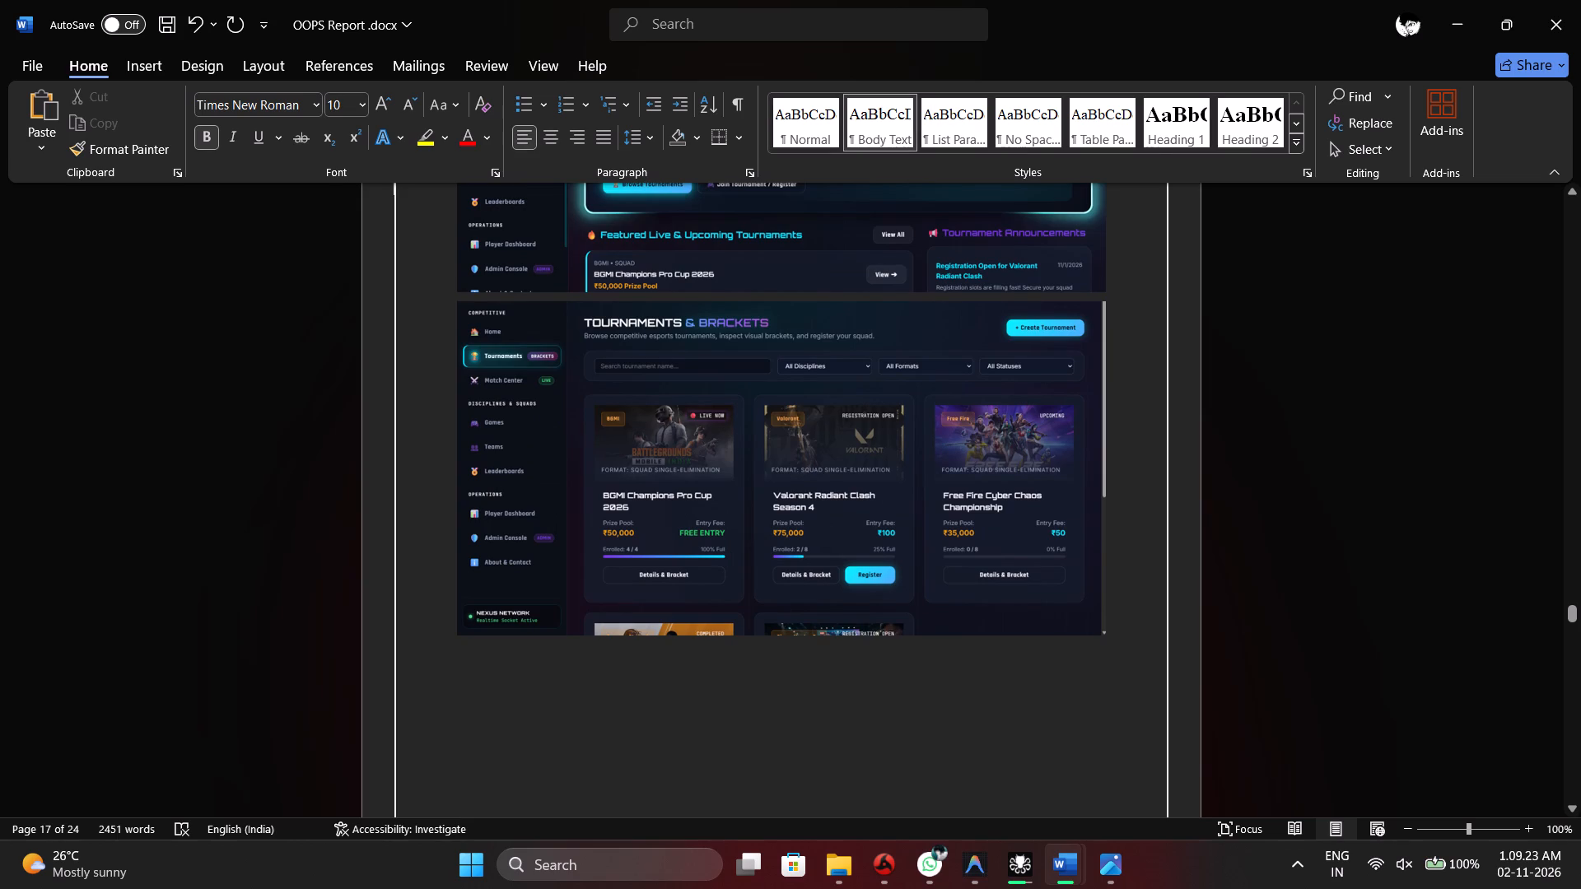
triple_click(1128, 277)
scroll(1126, 276, up, 4)
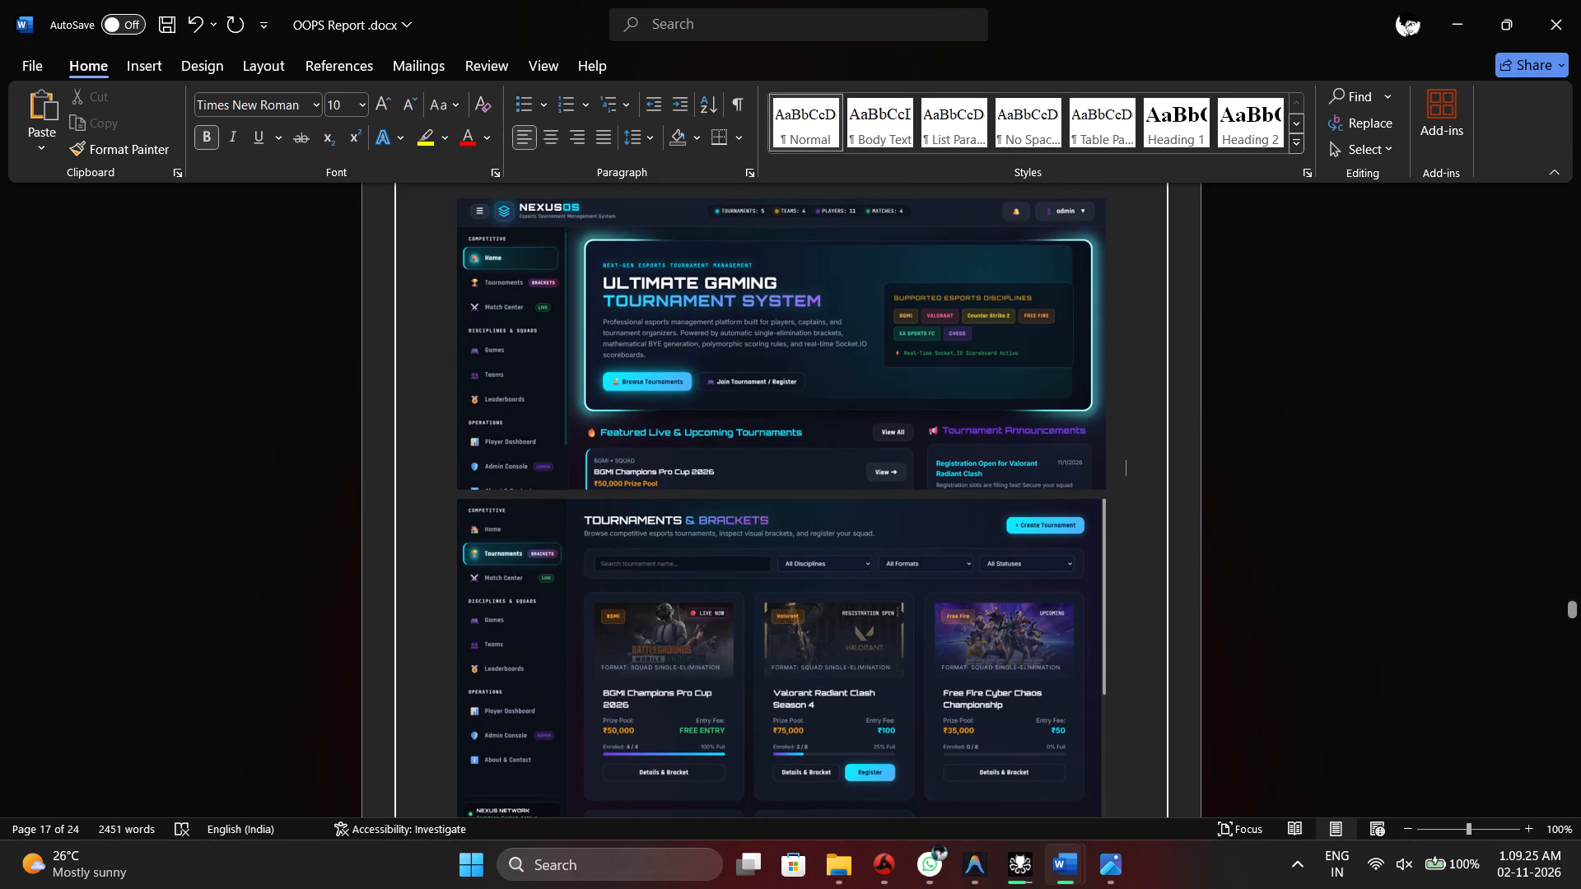
key(Return)
key(Return)
key(Return)
key(Return)
key(Return)
scroll(1123, 551, up, 2)
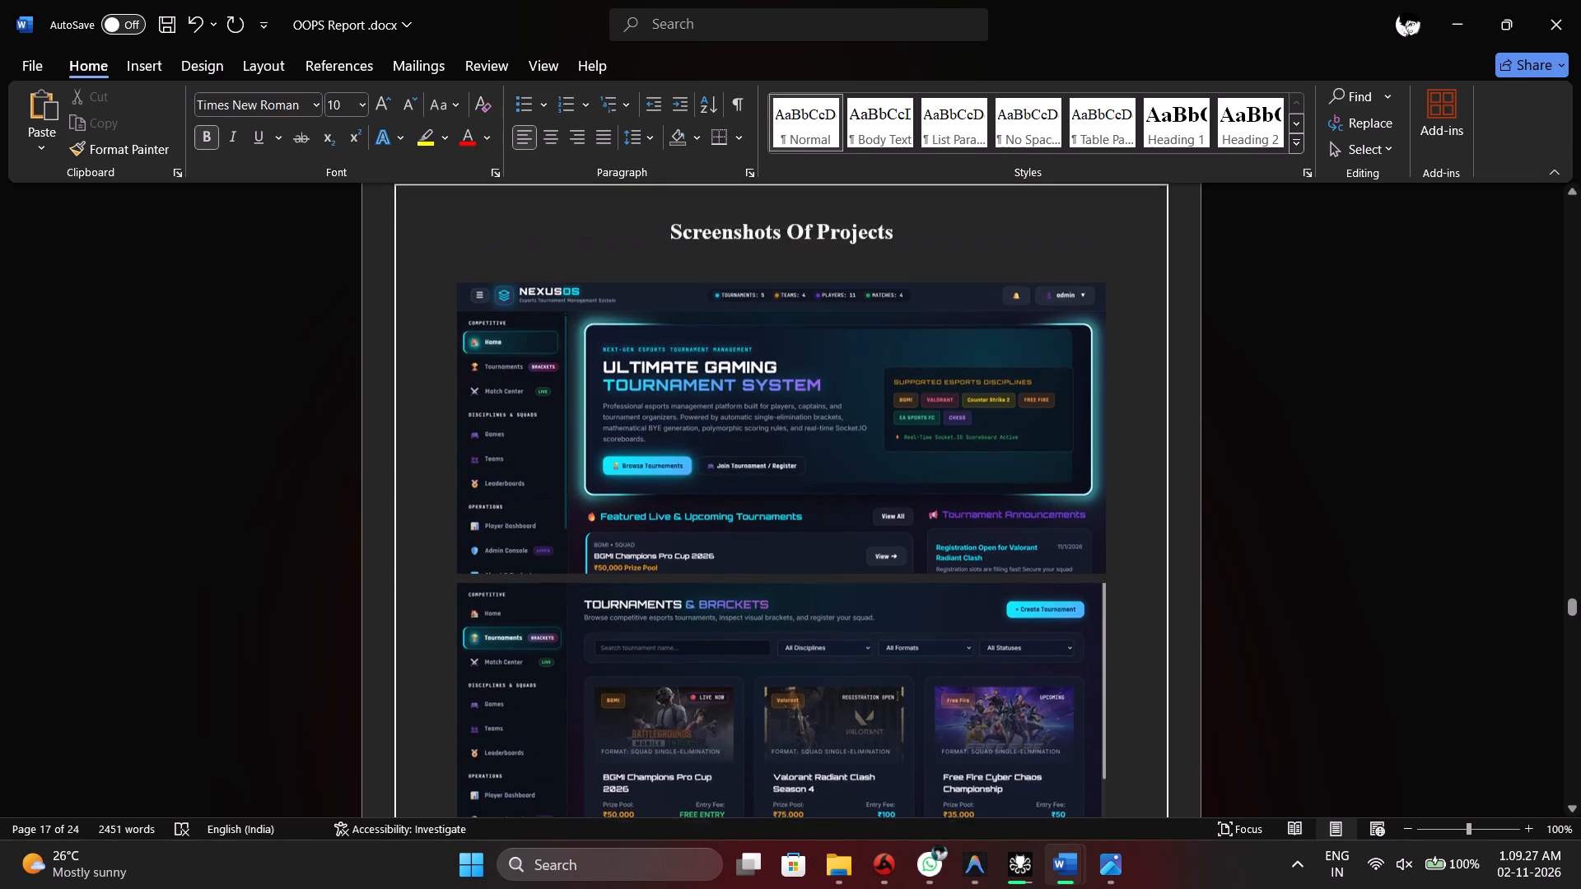
key(Return)
scroll(1122, 549, up, 3)
scroll(1122, 542, down, 16)
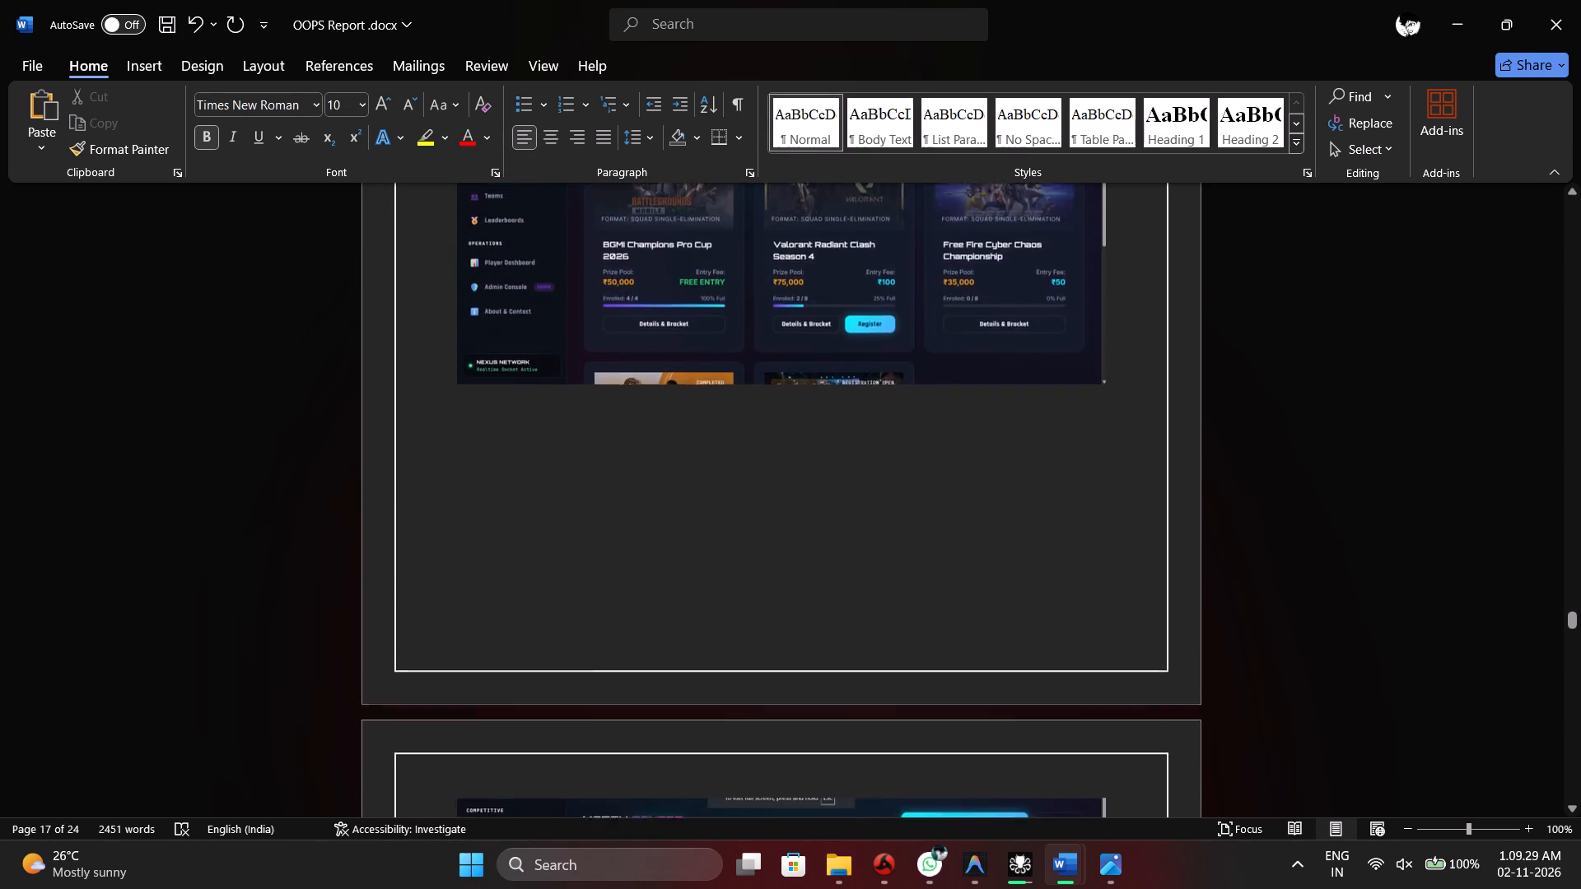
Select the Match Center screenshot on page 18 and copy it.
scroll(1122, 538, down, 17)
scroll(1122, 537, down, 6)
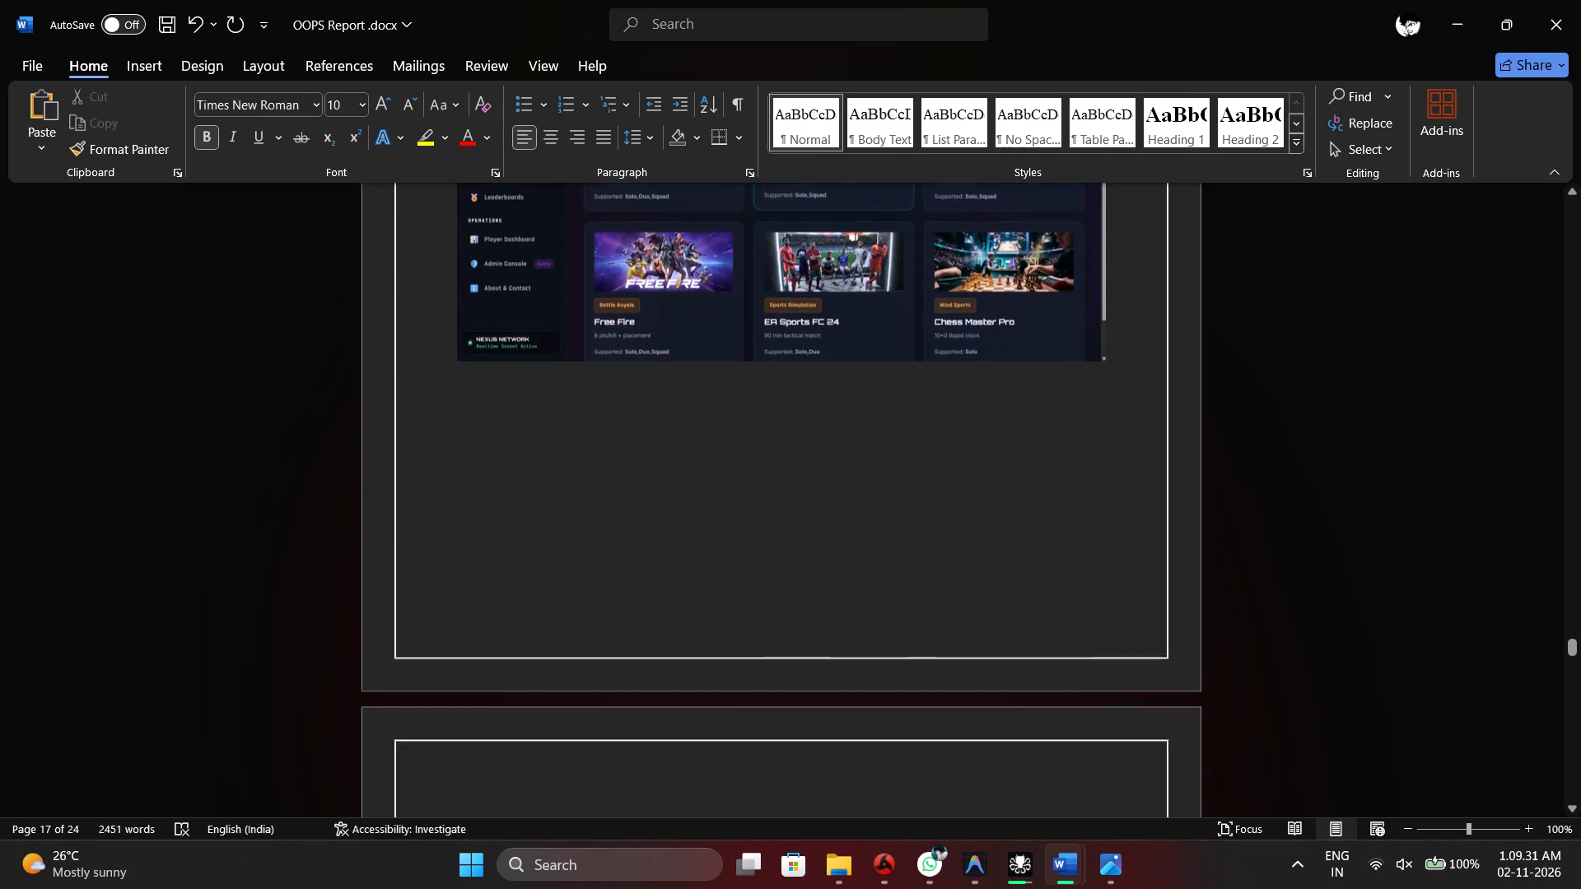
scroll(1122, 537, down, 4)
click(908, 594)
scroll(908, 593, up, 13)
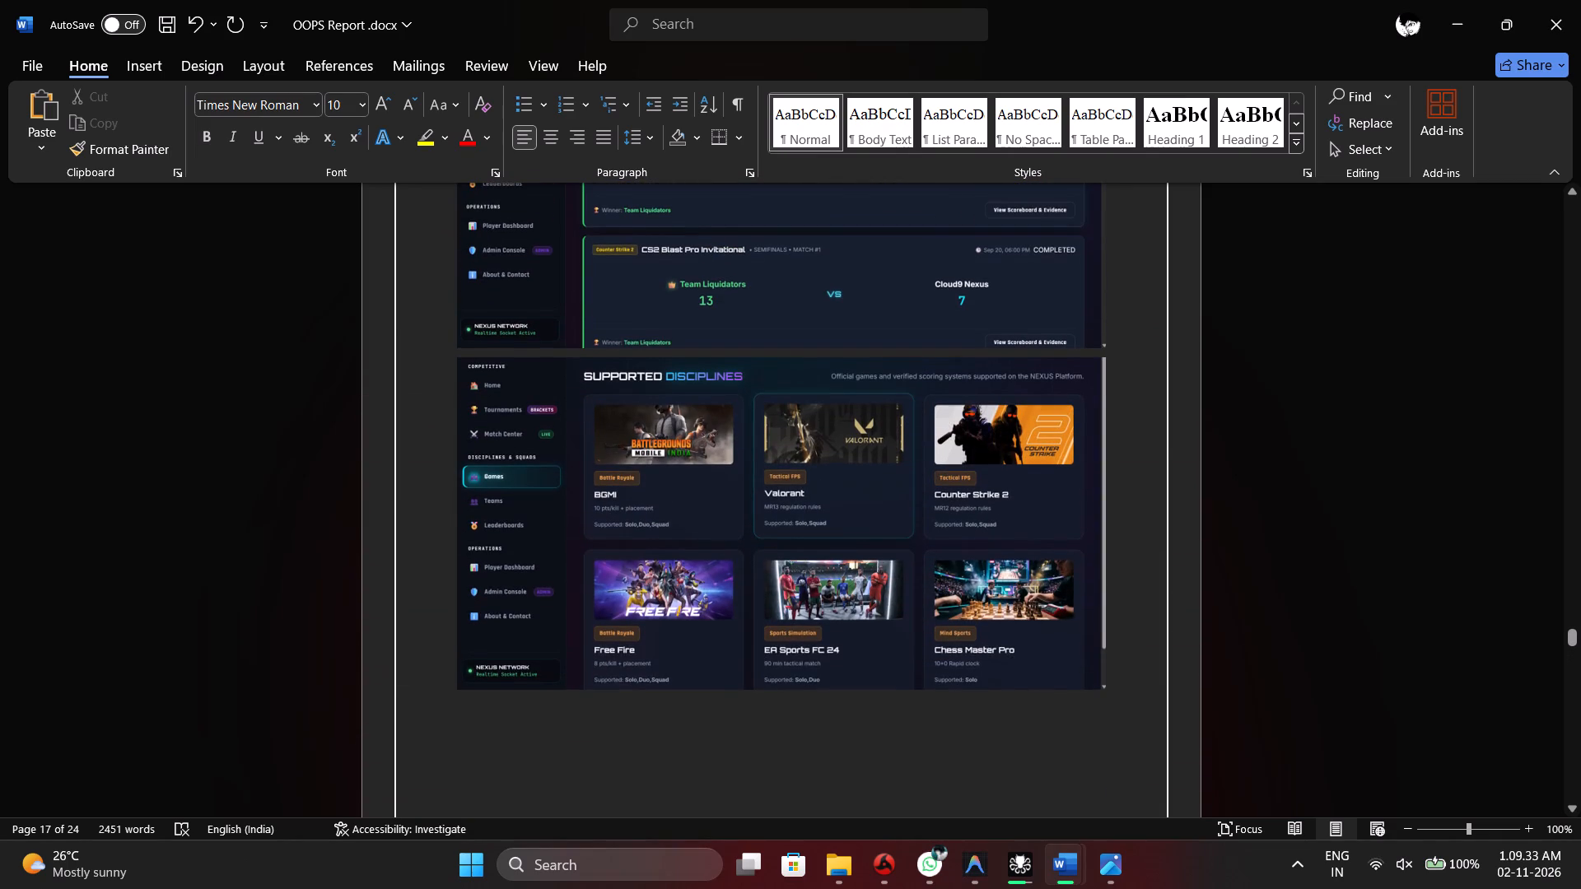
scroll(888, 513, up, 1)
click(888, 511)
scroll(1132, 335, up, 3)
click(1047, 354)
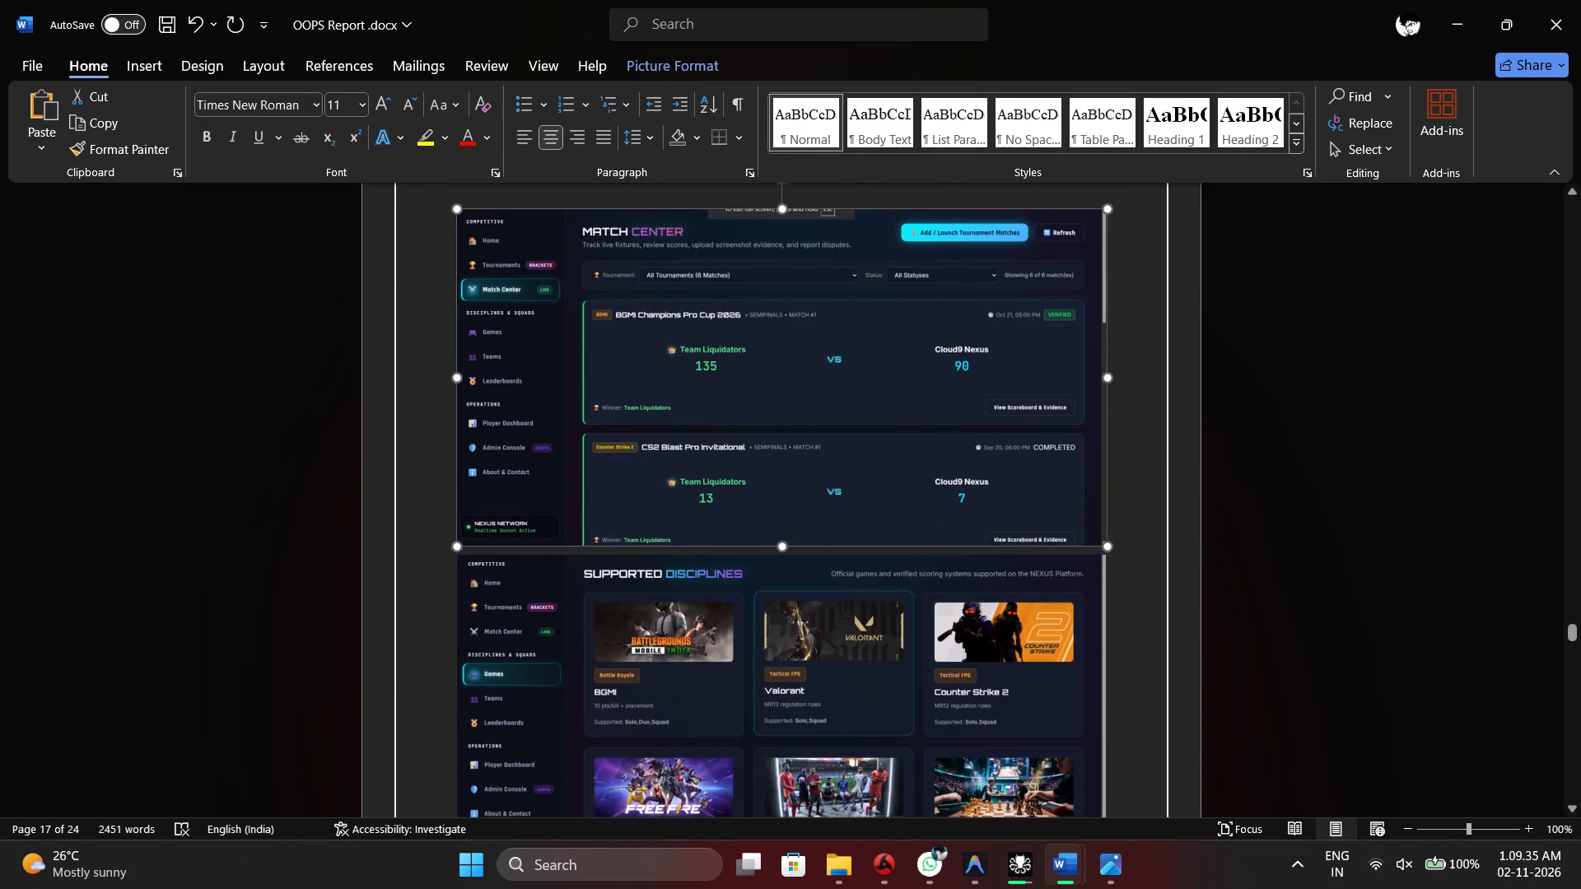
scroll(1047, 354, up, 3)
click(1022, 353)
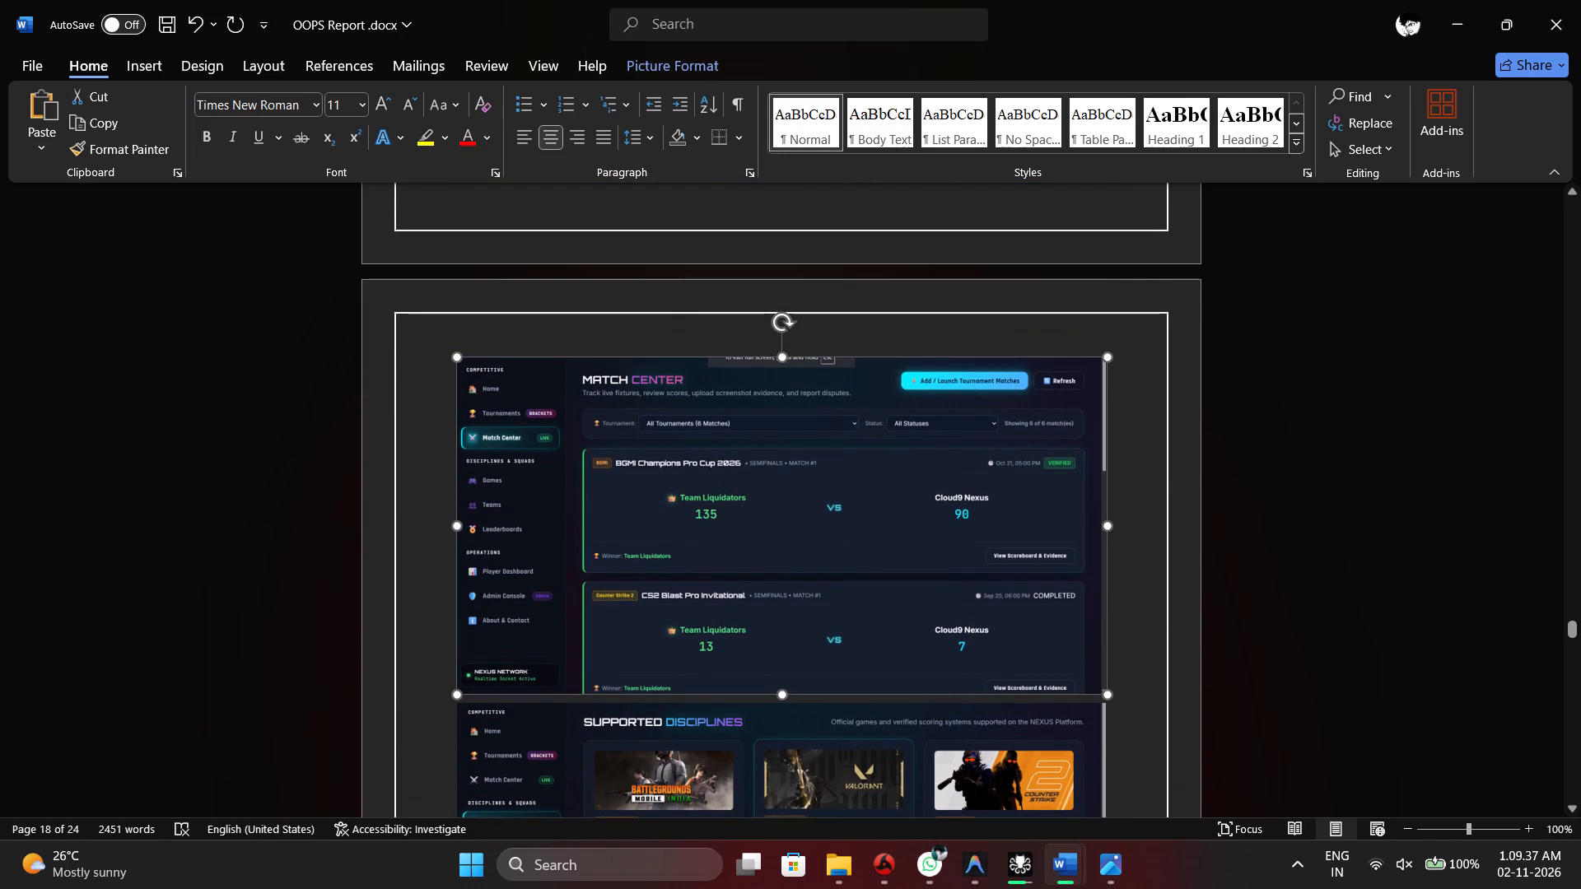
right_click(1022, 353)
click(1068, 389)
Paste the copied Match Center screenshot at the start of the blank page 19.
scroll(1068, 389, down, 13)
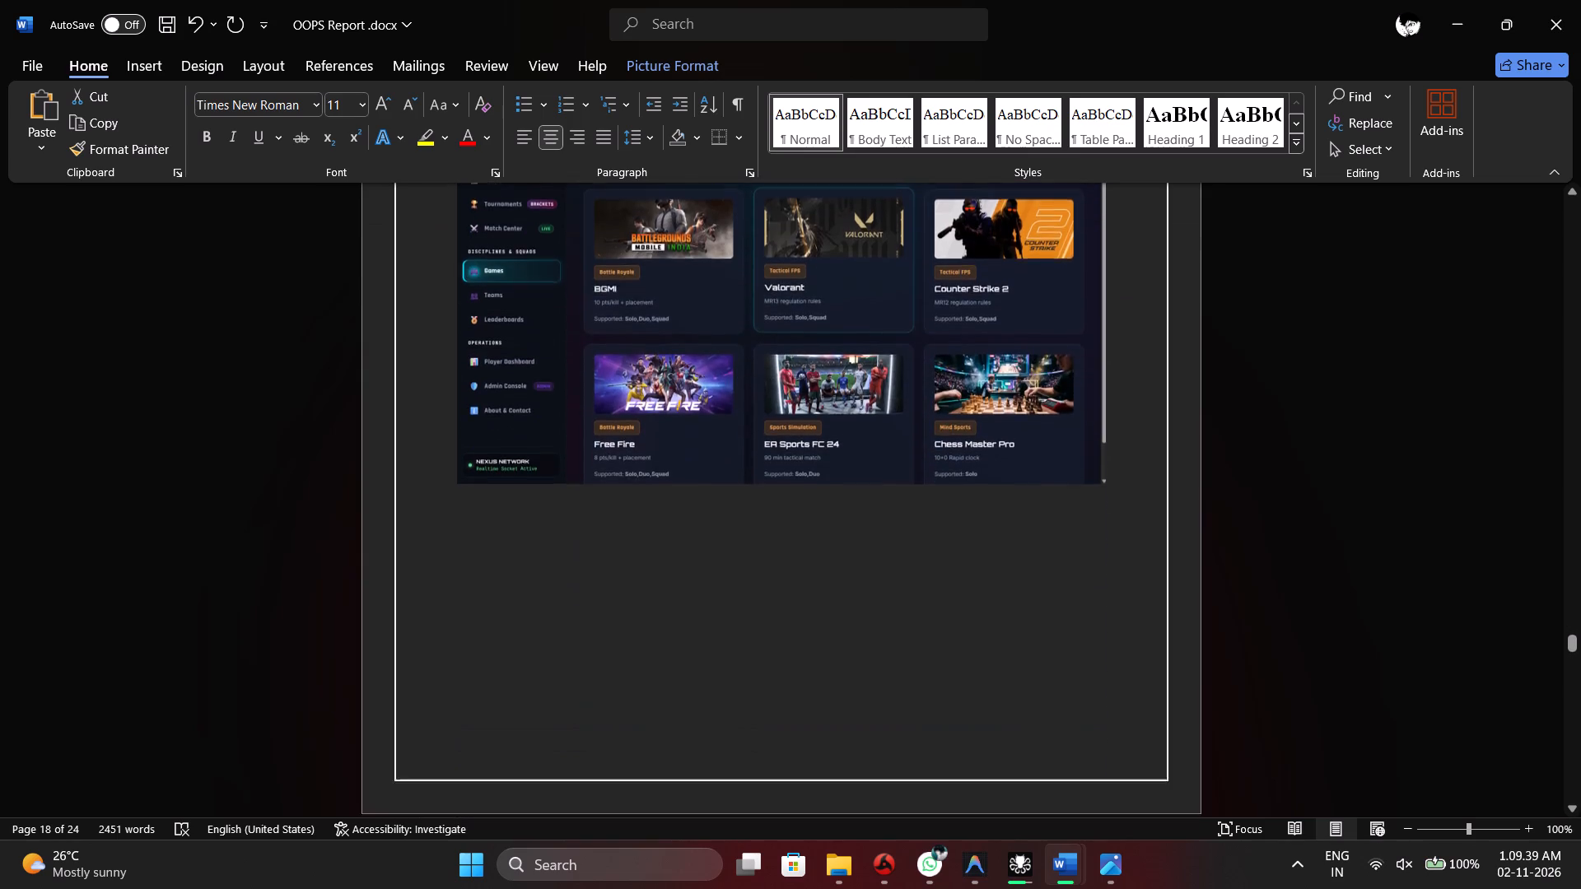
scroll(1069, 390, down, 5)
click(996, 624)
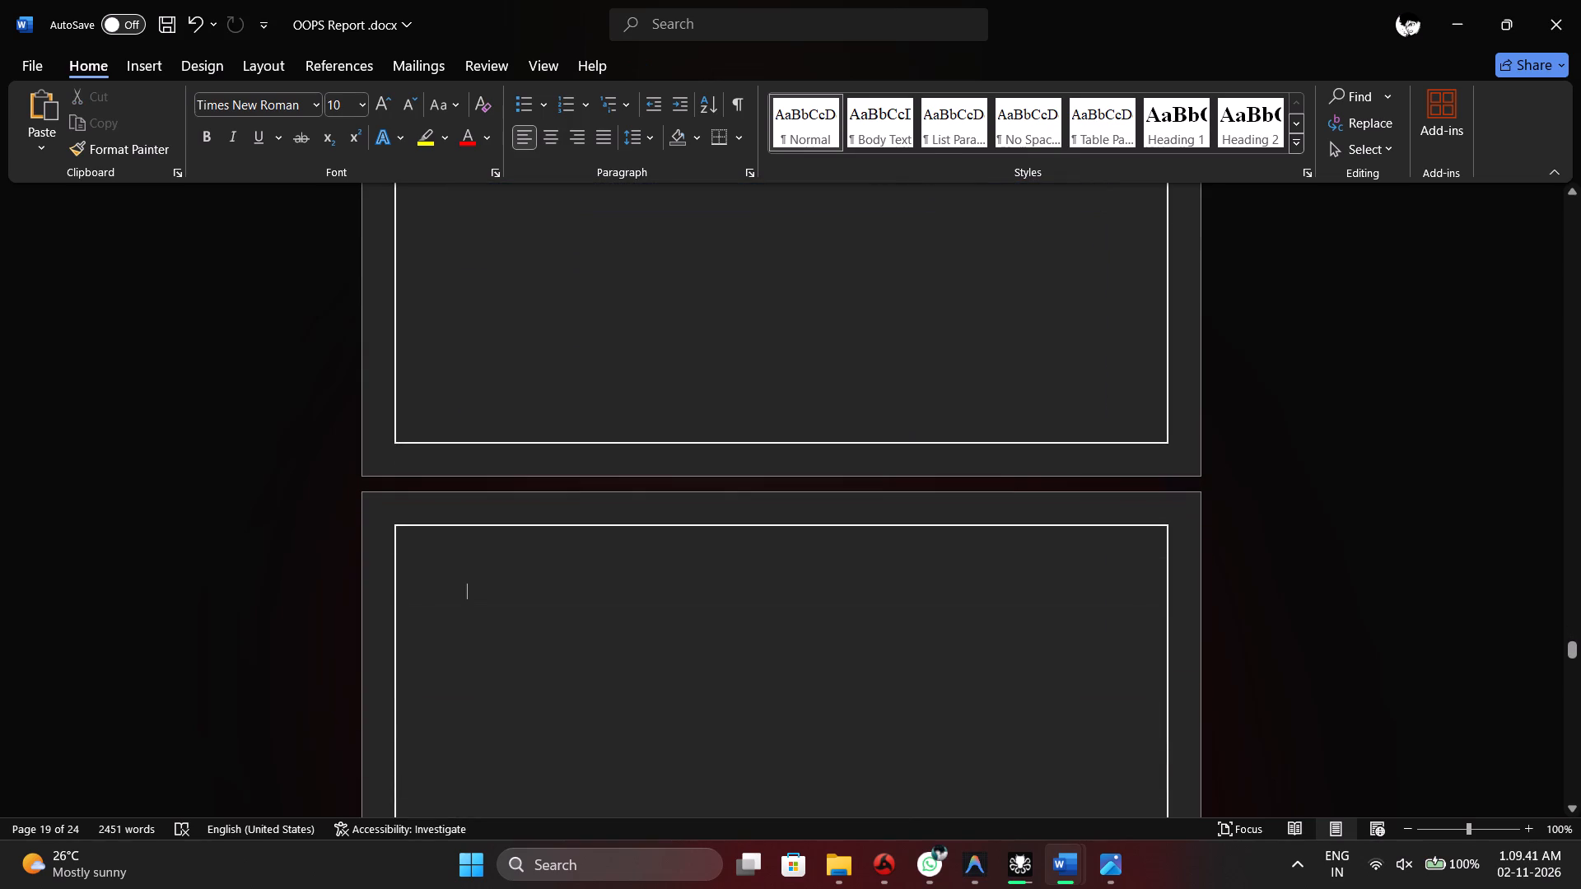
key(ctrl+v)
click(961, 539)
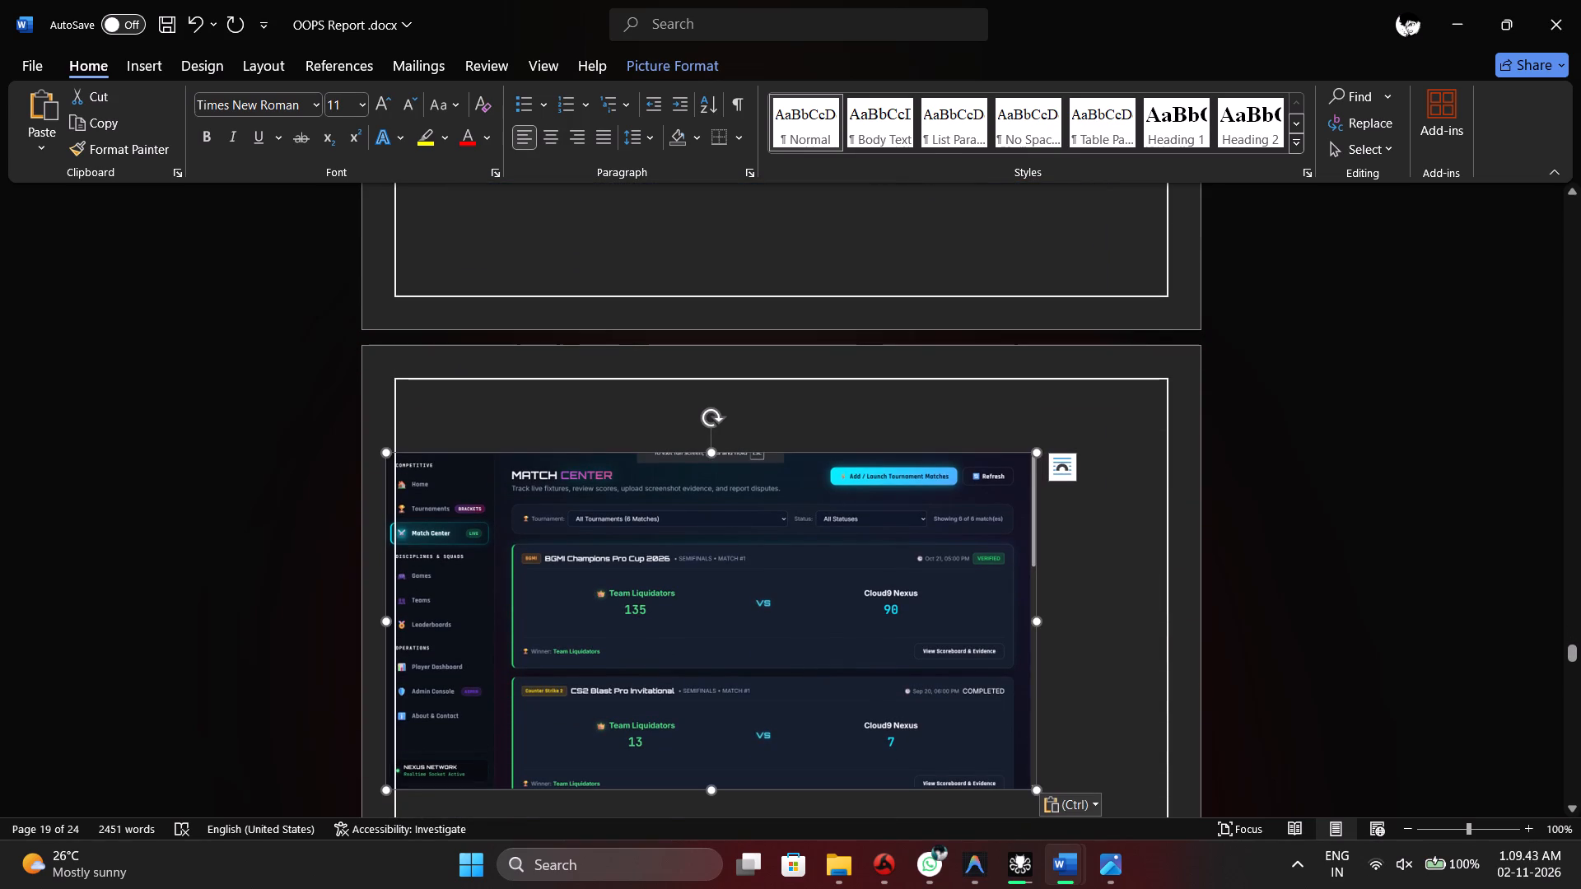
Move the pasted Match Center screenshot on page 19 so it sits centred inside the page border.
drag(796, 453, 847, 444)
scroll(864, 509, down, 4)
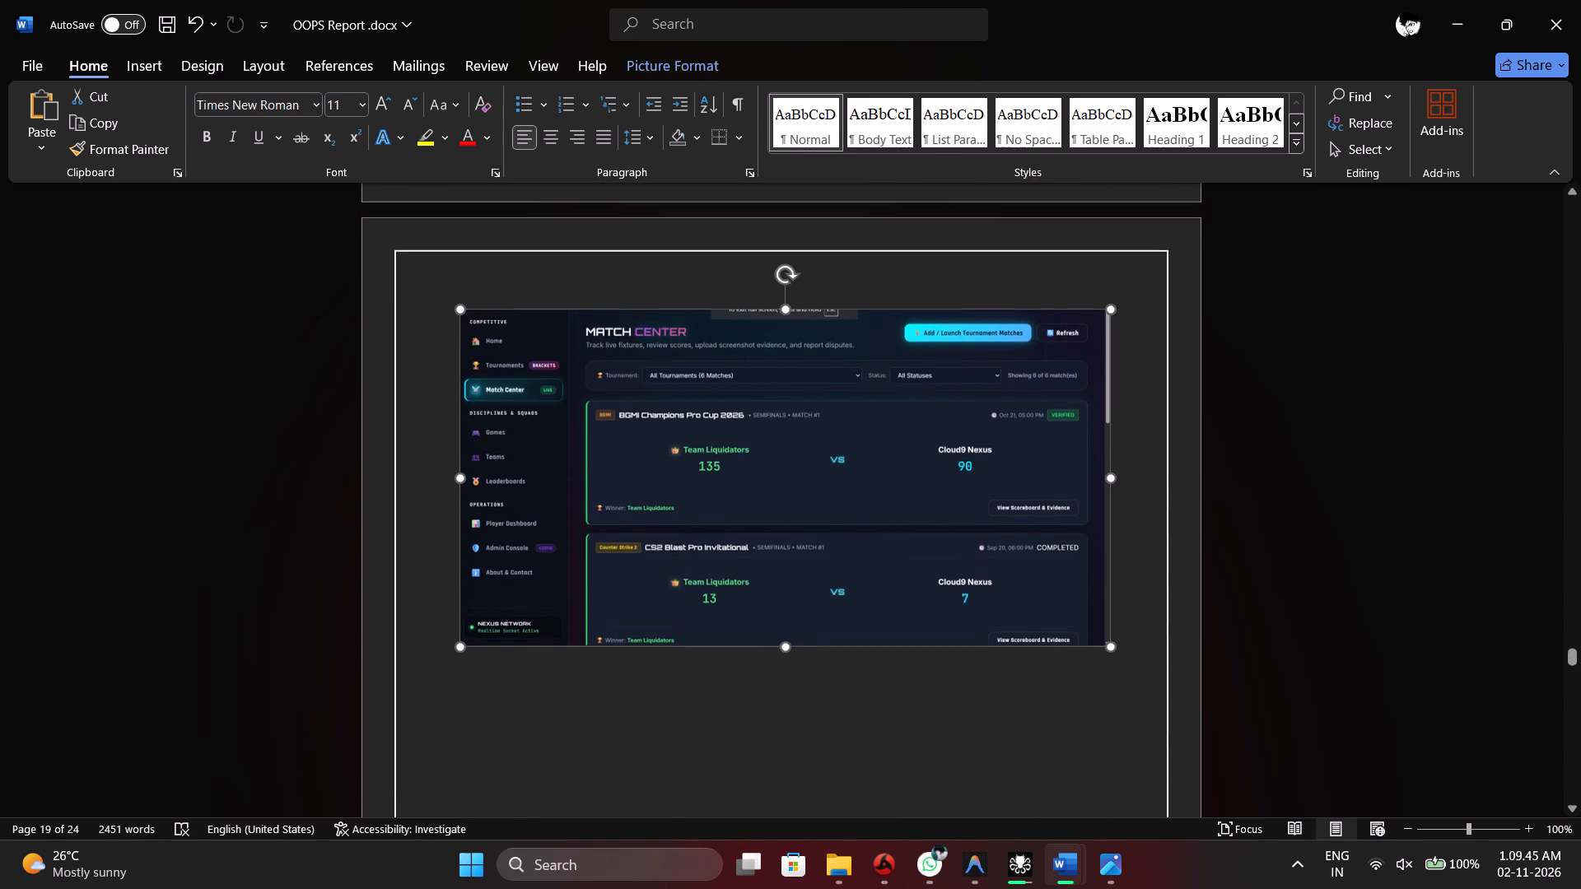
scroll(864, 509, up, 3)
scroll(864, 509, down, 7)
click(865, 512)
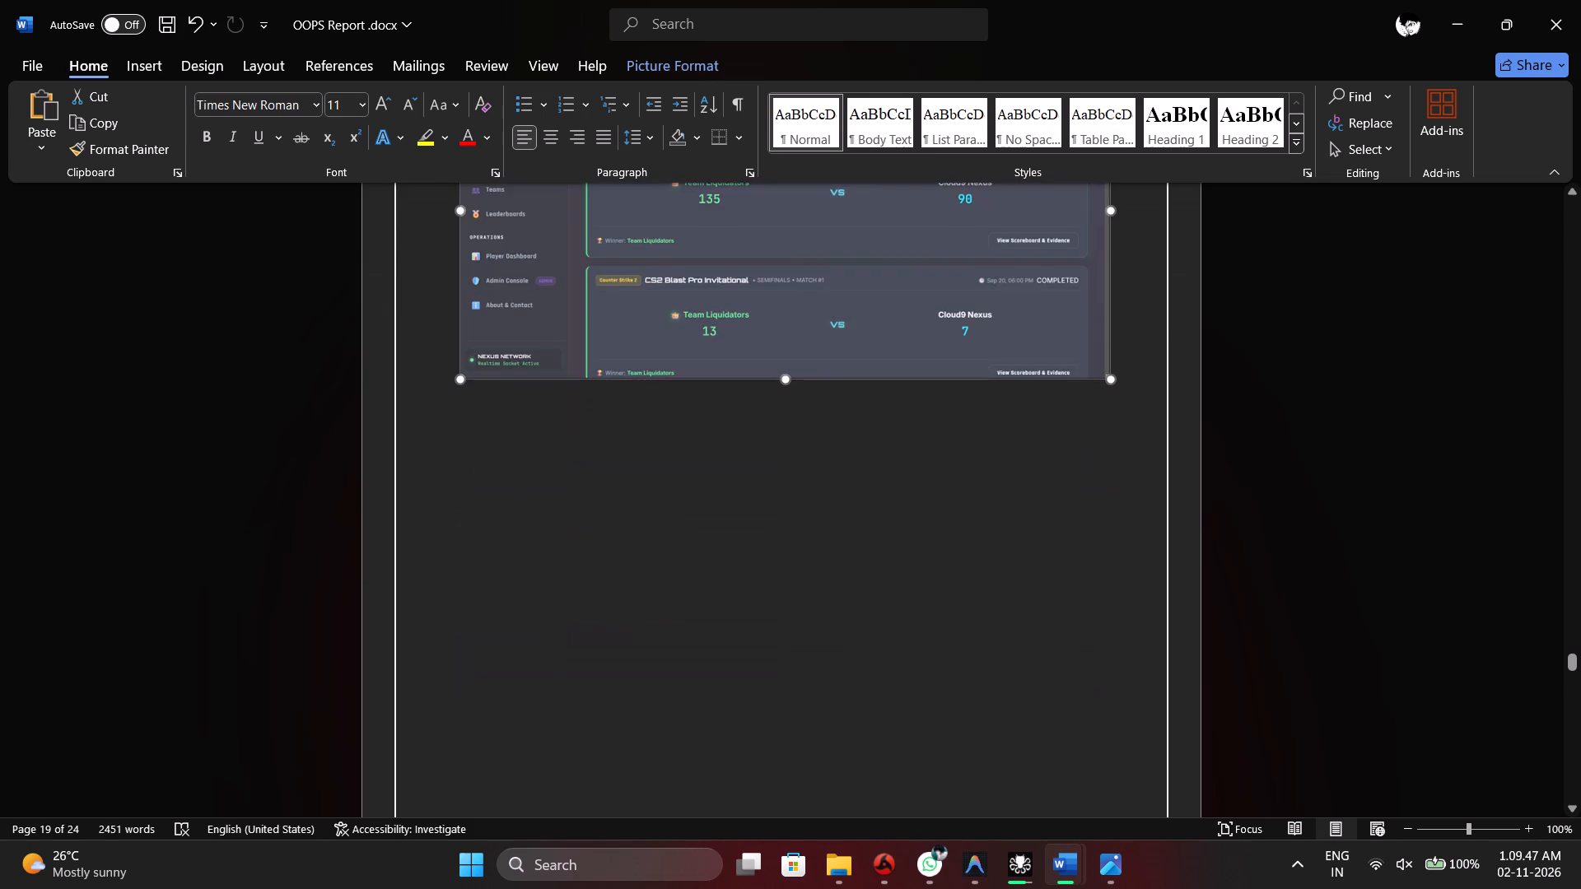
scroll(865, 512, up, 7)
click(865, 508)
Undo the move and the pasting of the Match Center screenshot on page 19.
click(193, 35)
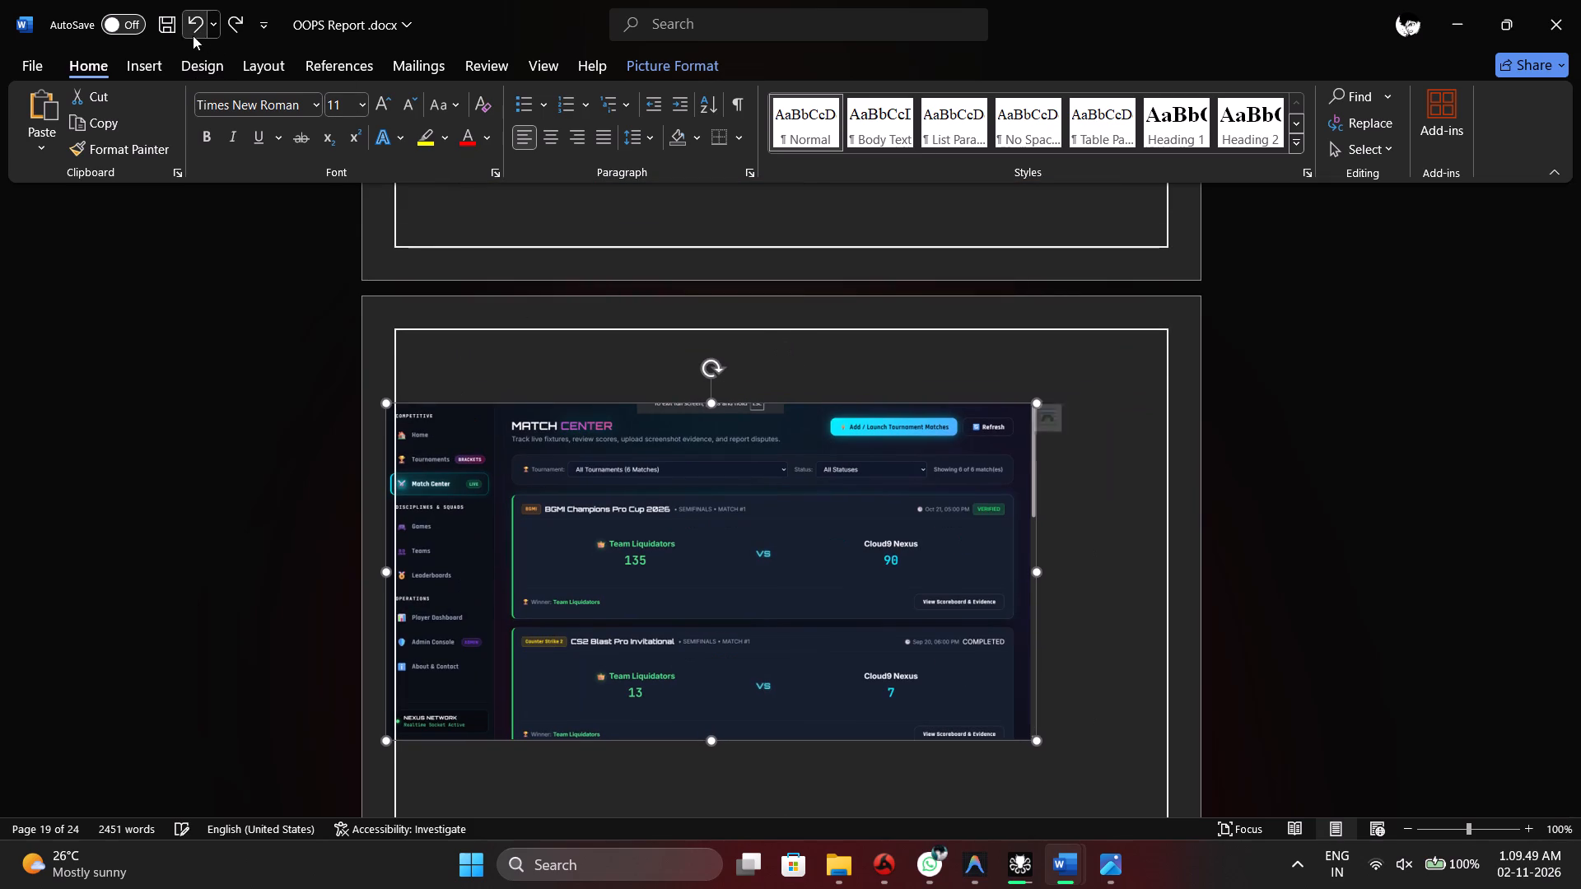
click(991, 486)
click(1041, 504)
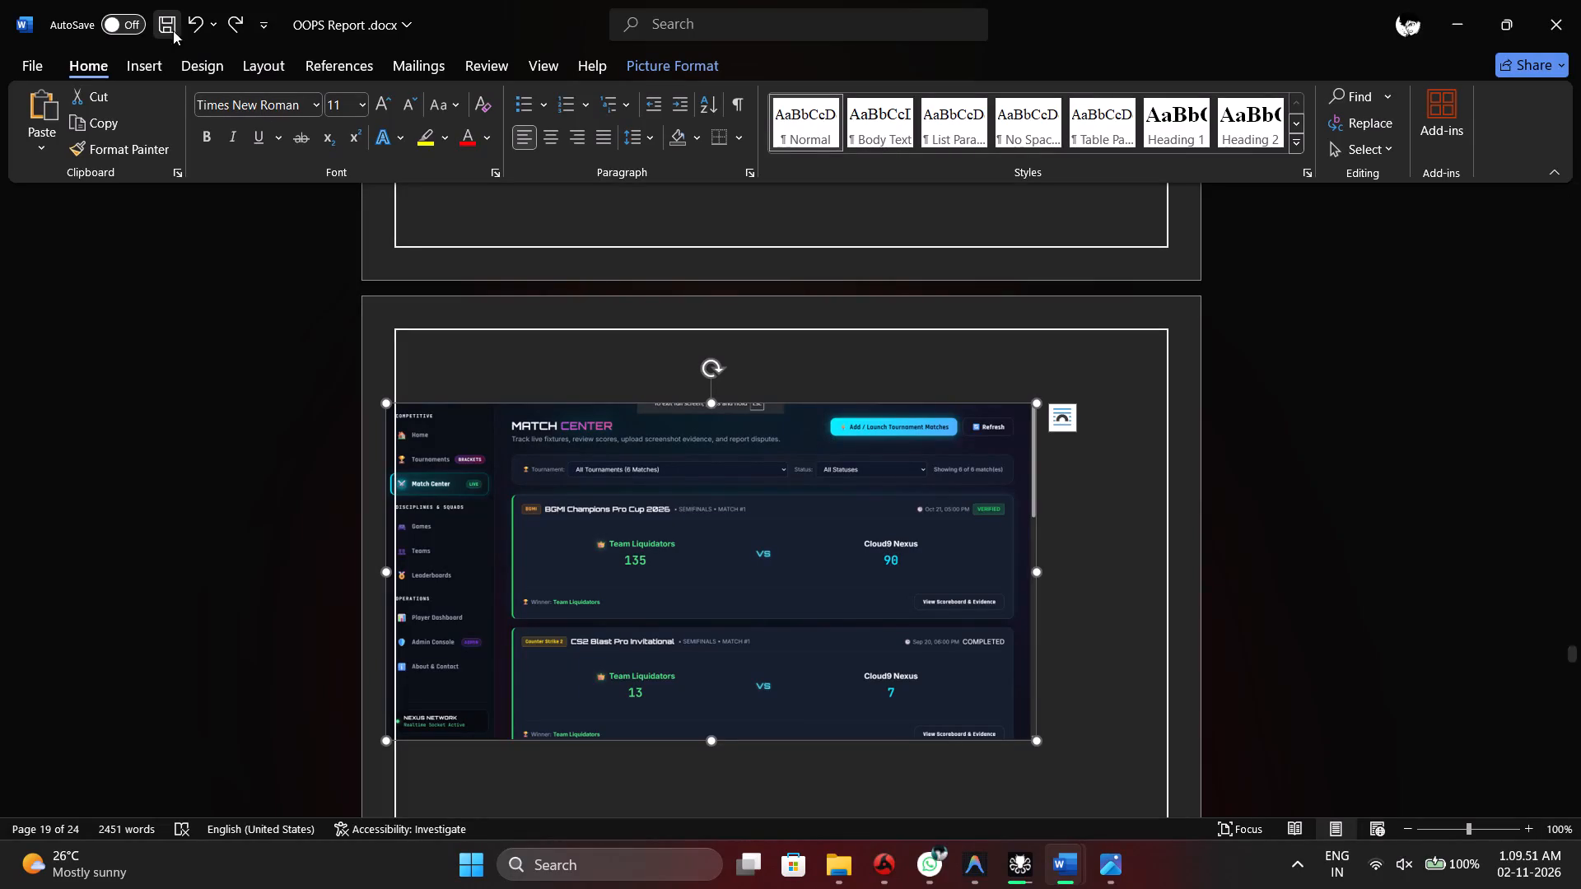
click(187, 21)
Select the text box on page 18 that holds the Match Center and Supported Disciplines screenshots and copy it.
scroll(750, 453, up, 8)
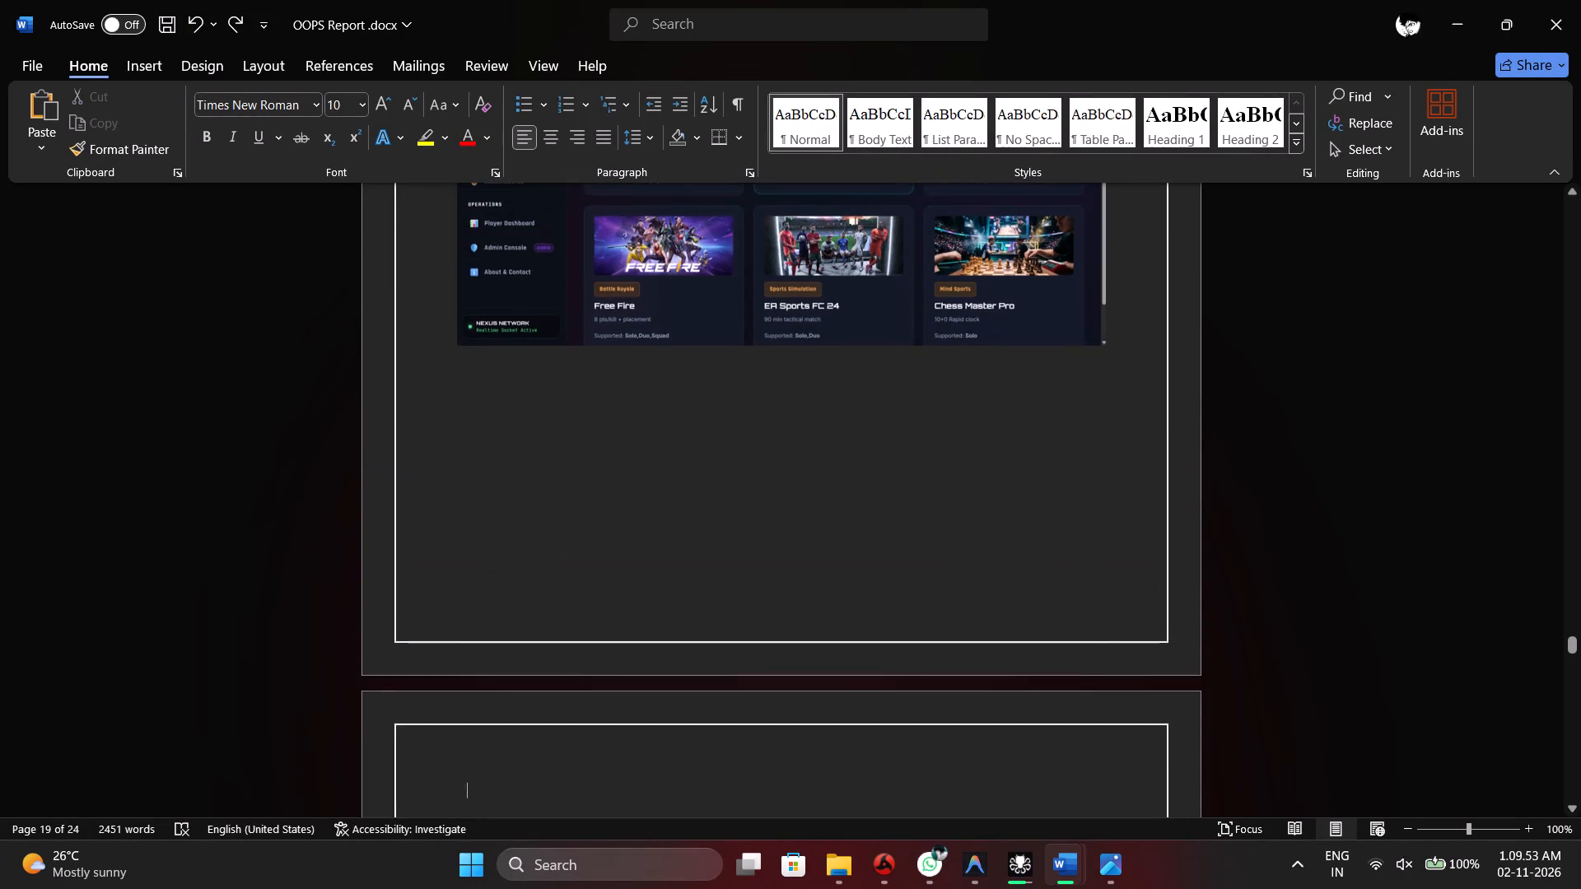
click(804, 431)
scroll(814, 432, up, 10)
scroll(1019, 593, up, 7)
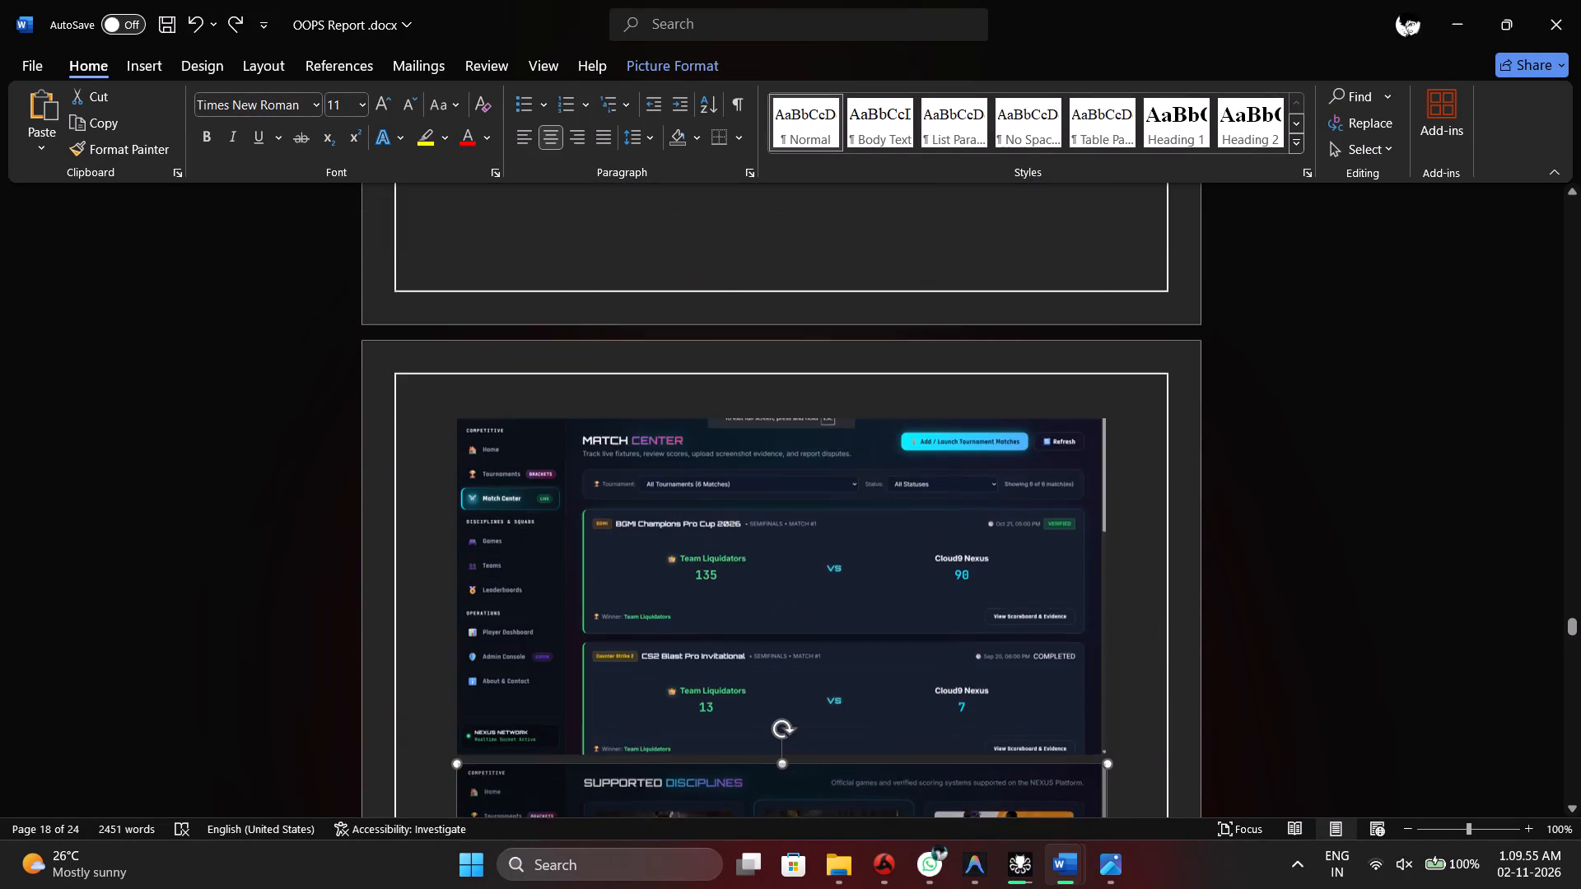
click(997, 488)
click(809, 495)
click(790, 496)
click(752, 510)
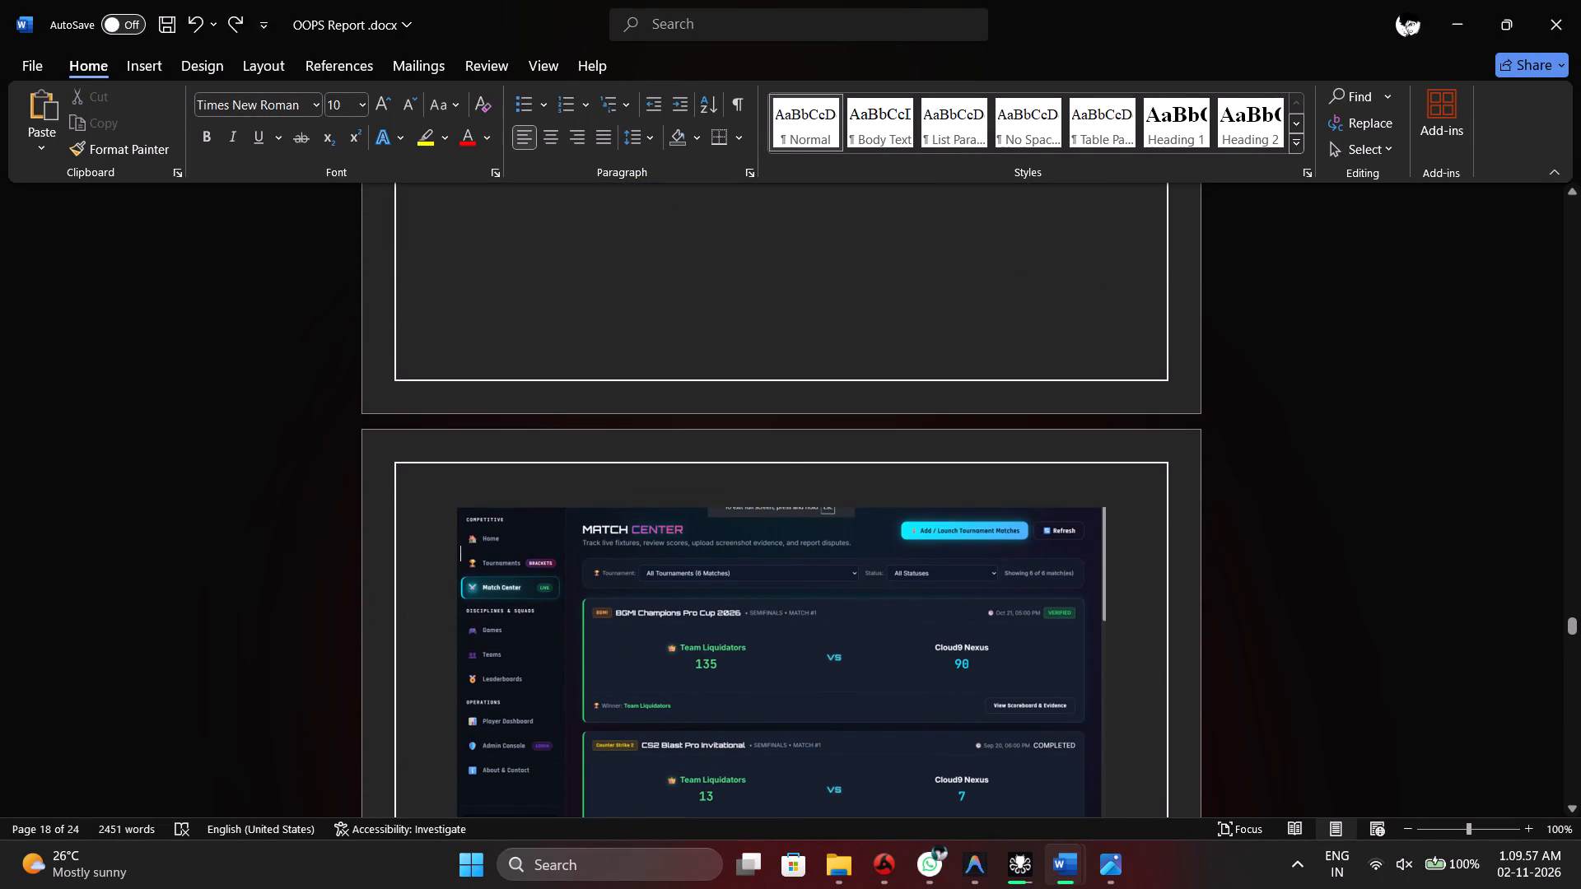
click(734, 545)
scroll(734, 545, down, 5)
click(786, 602)
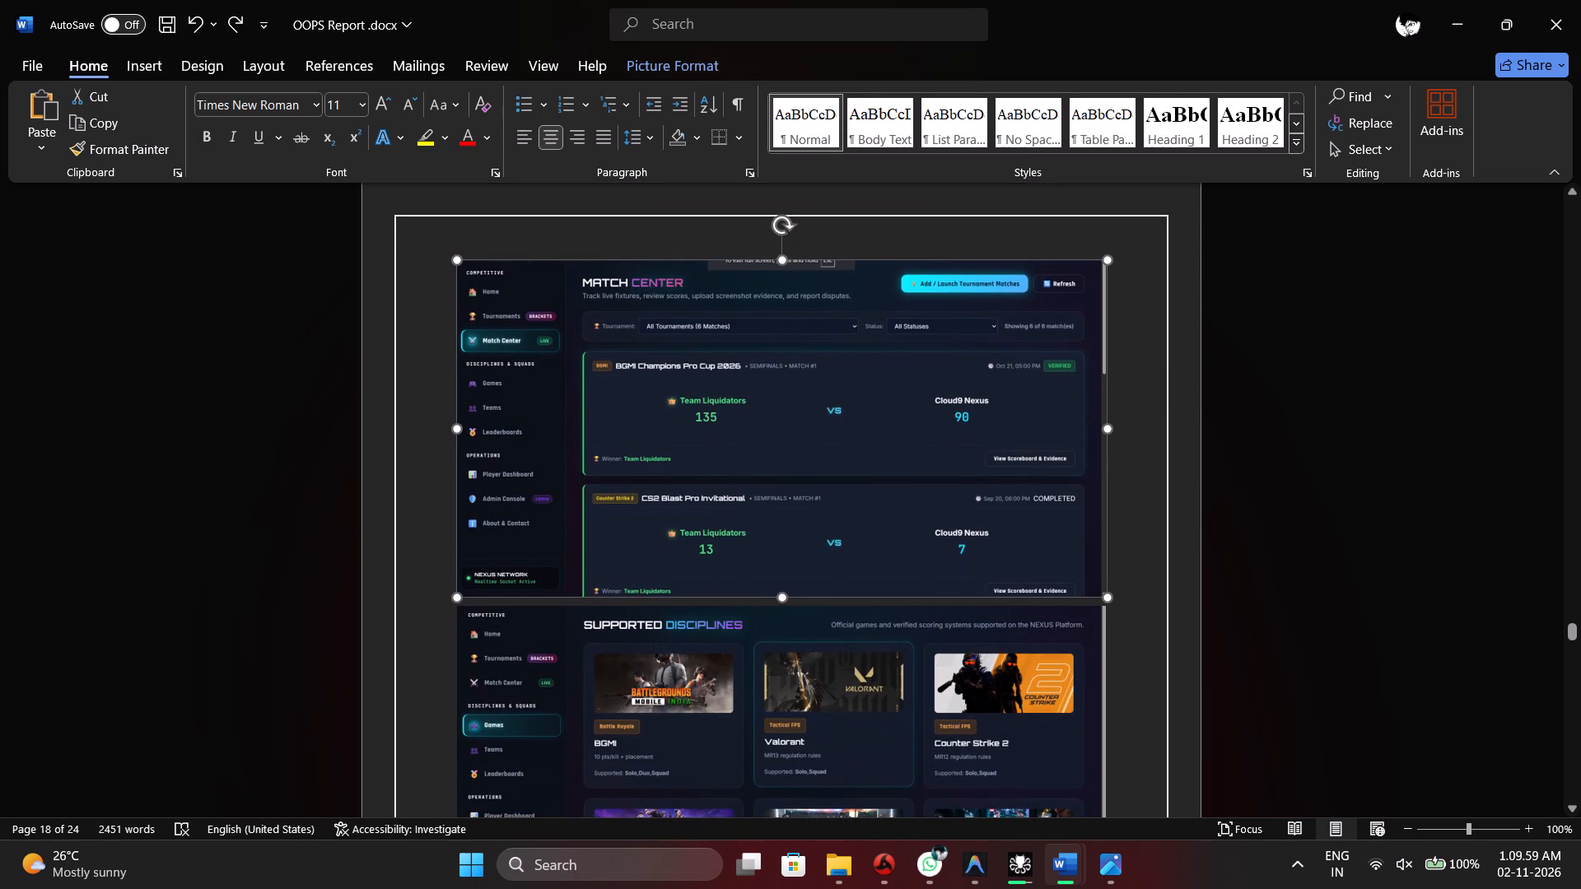
click(1123, 517)
click(1108, 510)
right_click(1117, 520)
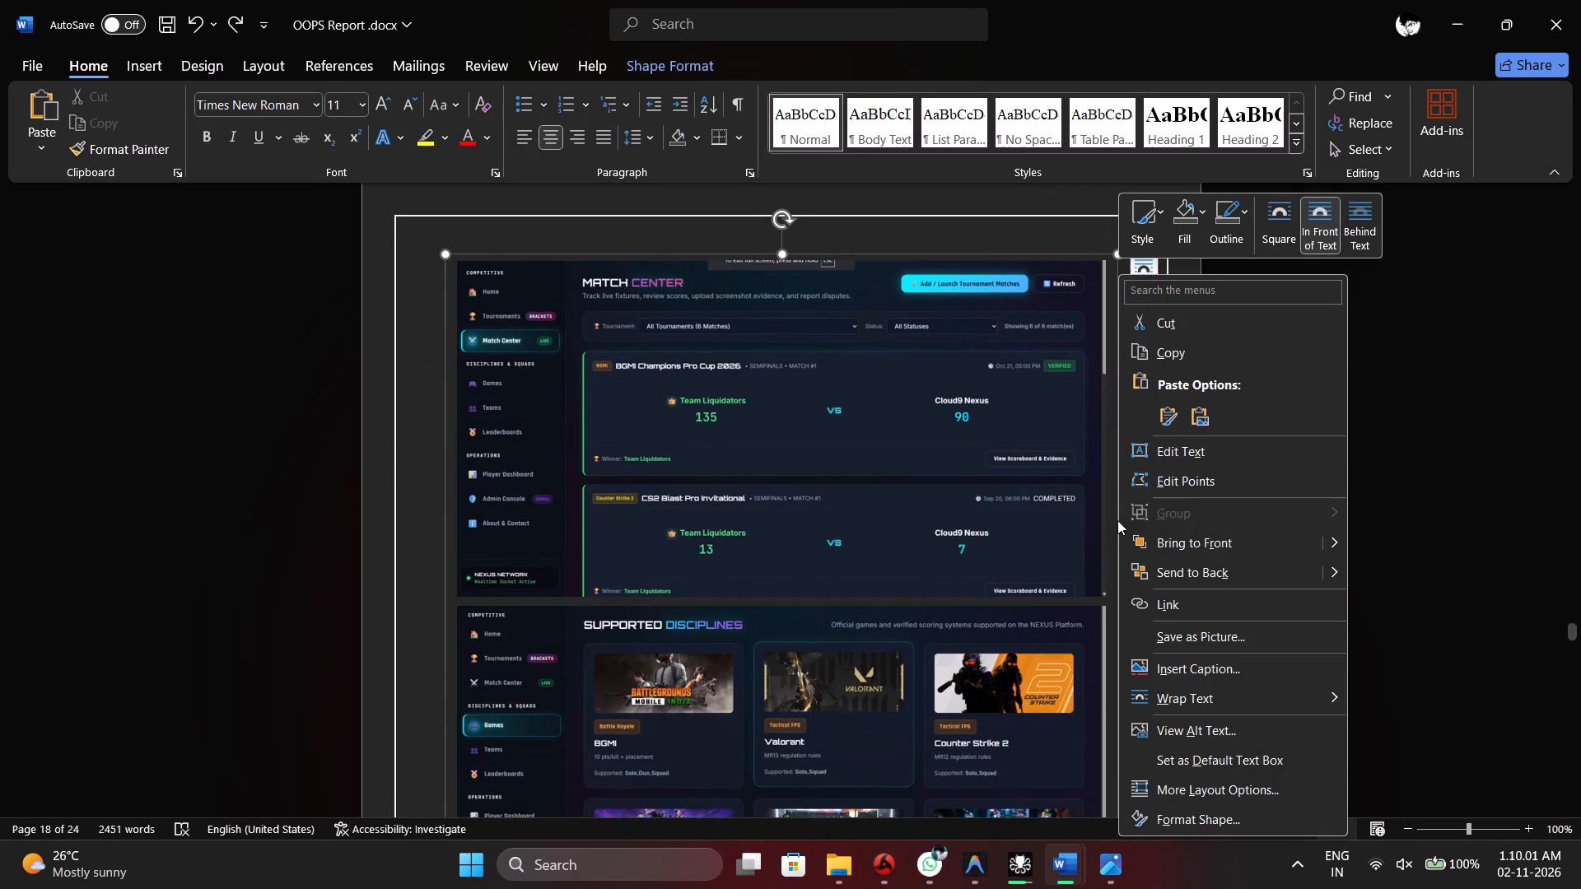
click(1189, 364)
Paste the copied text box with both screenshots onto the blank page 19.
scroll(1187, 367, down, 18)
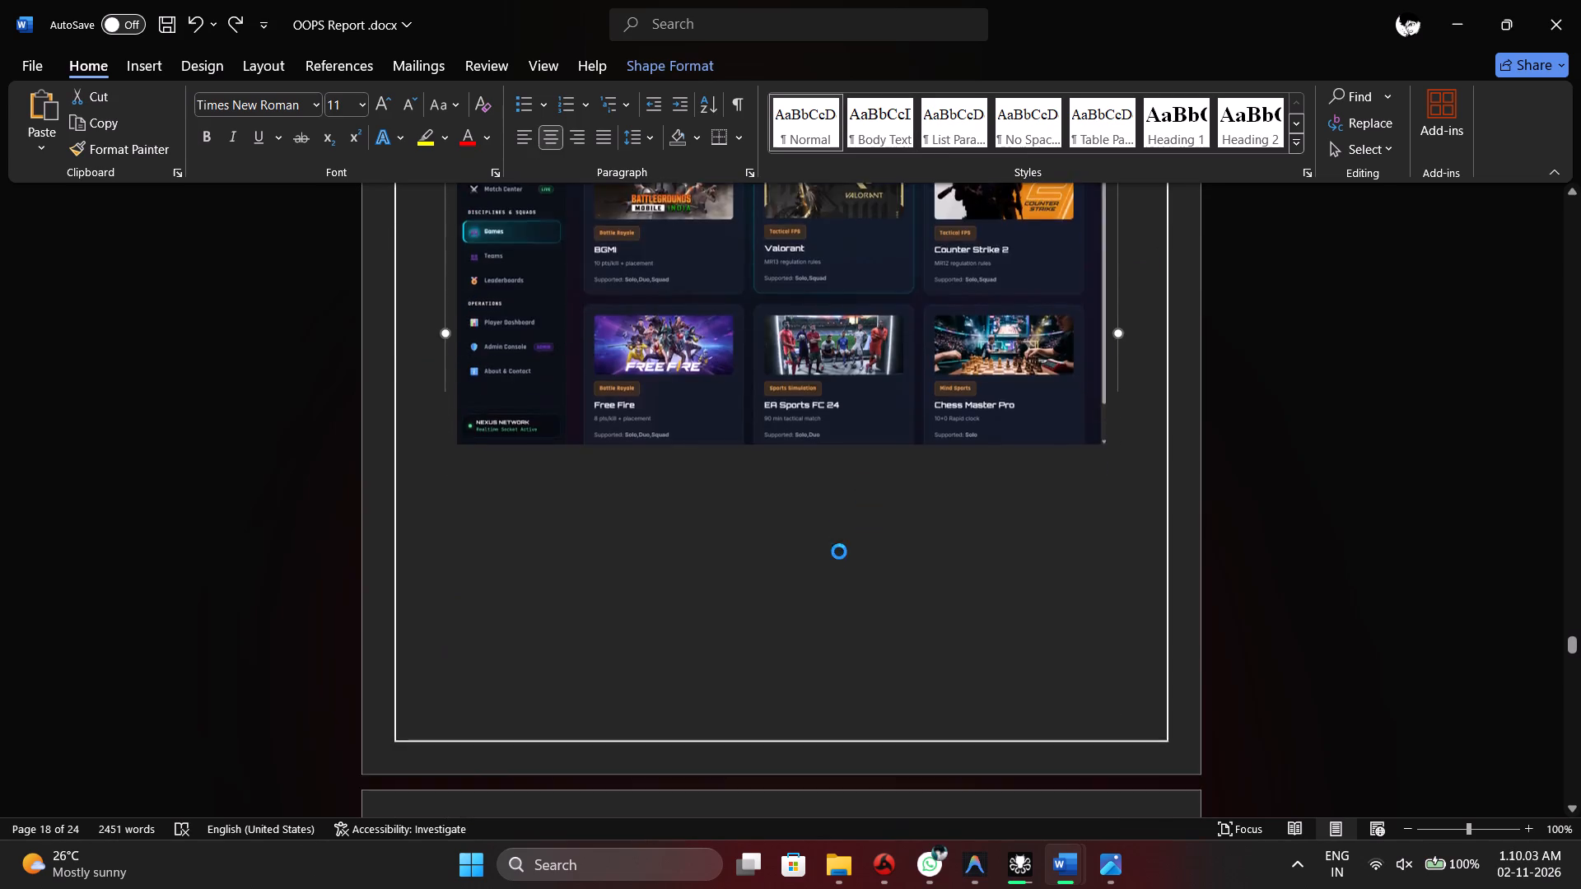
scroll(839, 552, down, 11)
click(841, 547)
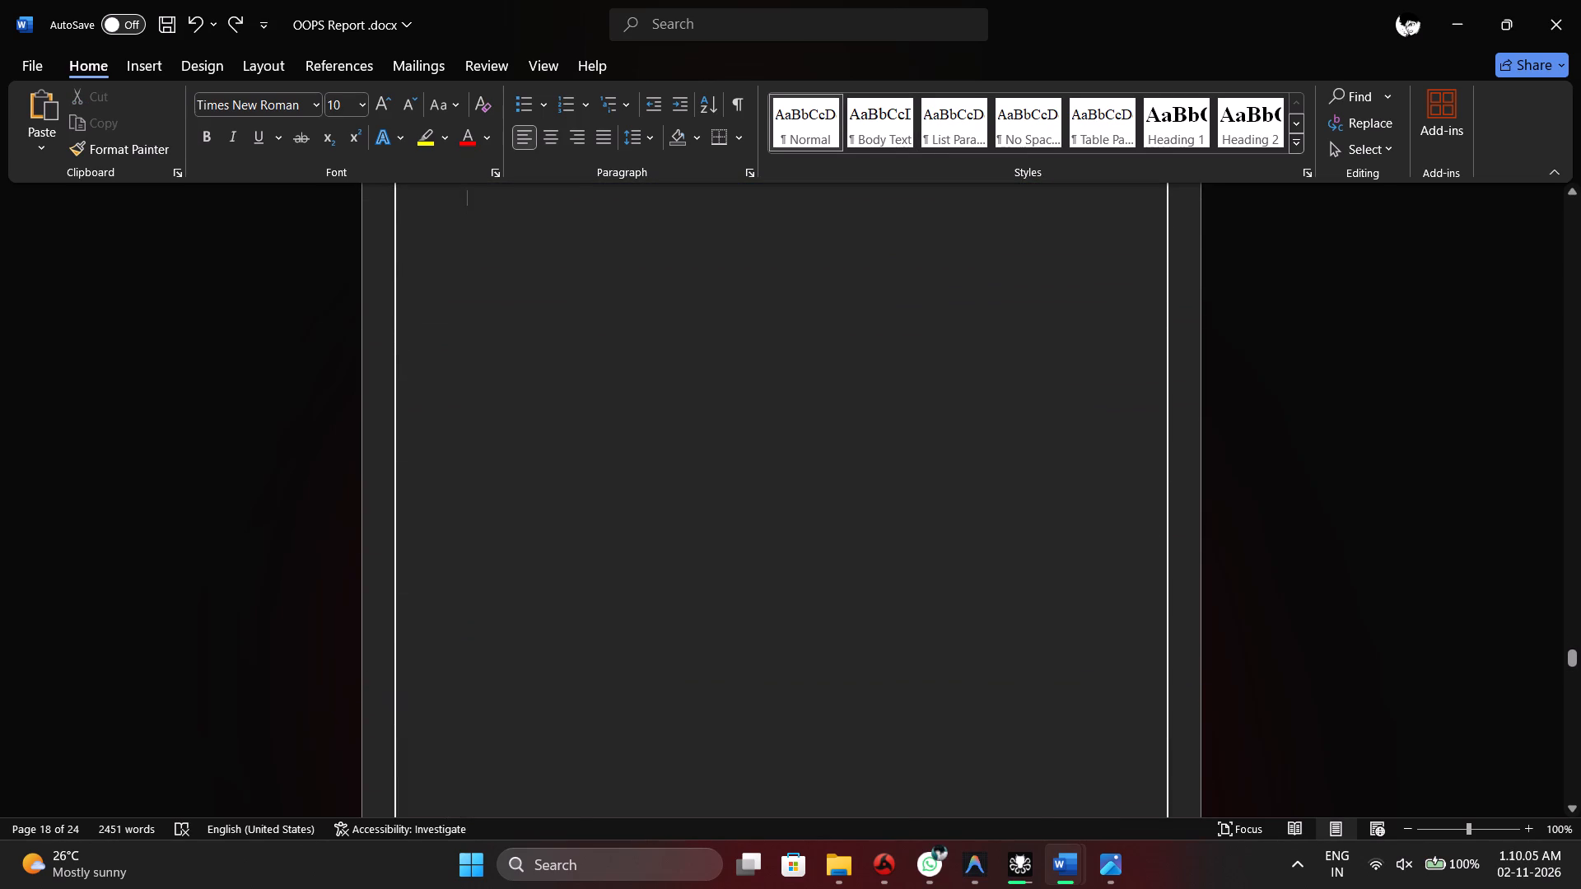
key(ctrl+v)
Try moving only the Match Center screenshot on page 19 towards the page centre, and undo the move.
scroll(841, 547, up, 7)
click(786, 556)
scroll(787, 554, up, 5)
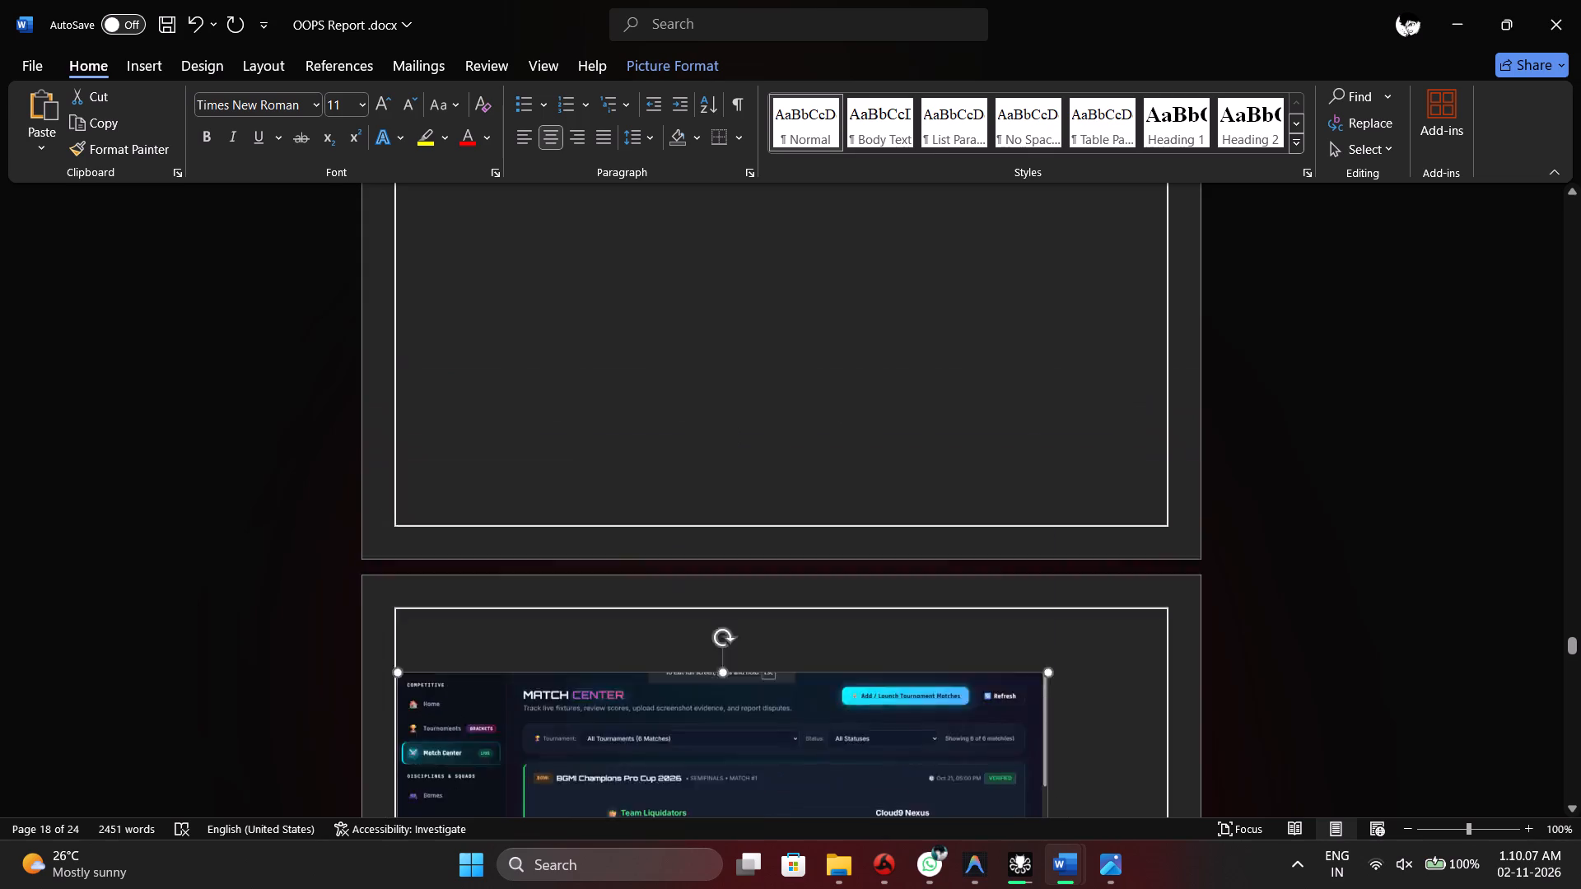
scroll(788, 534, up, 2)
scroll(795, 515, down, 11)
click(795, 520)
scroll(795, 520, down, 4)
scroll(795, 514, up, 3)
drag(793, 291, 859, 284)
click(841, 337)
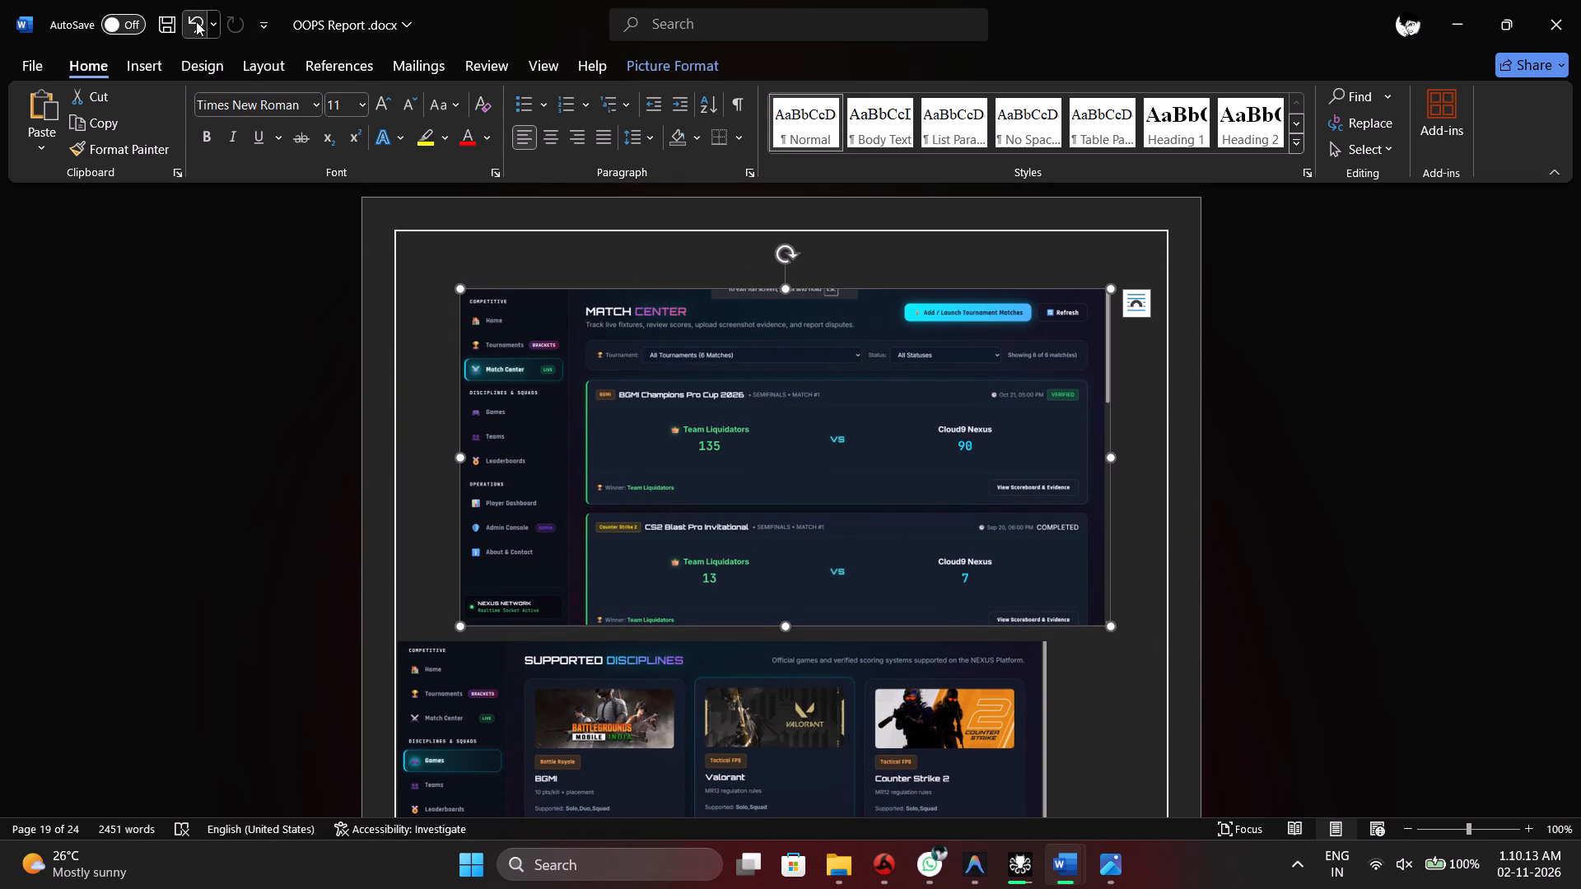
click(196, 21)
Select the whole pasted text box on page 19 and move it so it sits roughly centred inside the page border.
click(540, 422)
click(1031, 574)
click(1054, 576)
click(1001, 592)
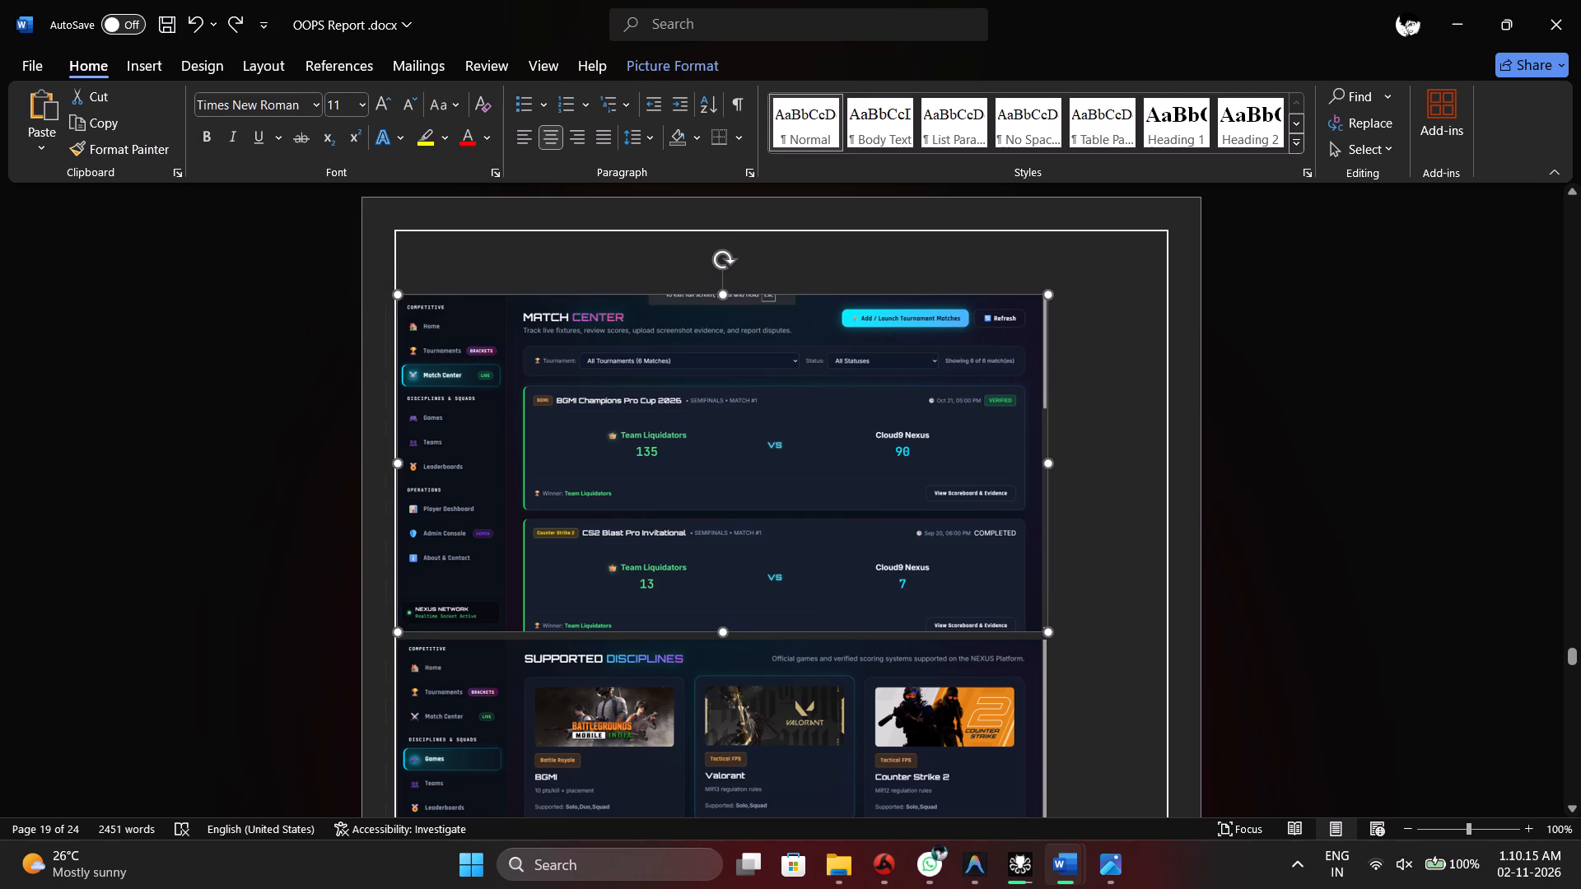
click(1047, 574)
click(1072, 582)
click(1013, 575)
click(1015, 666)
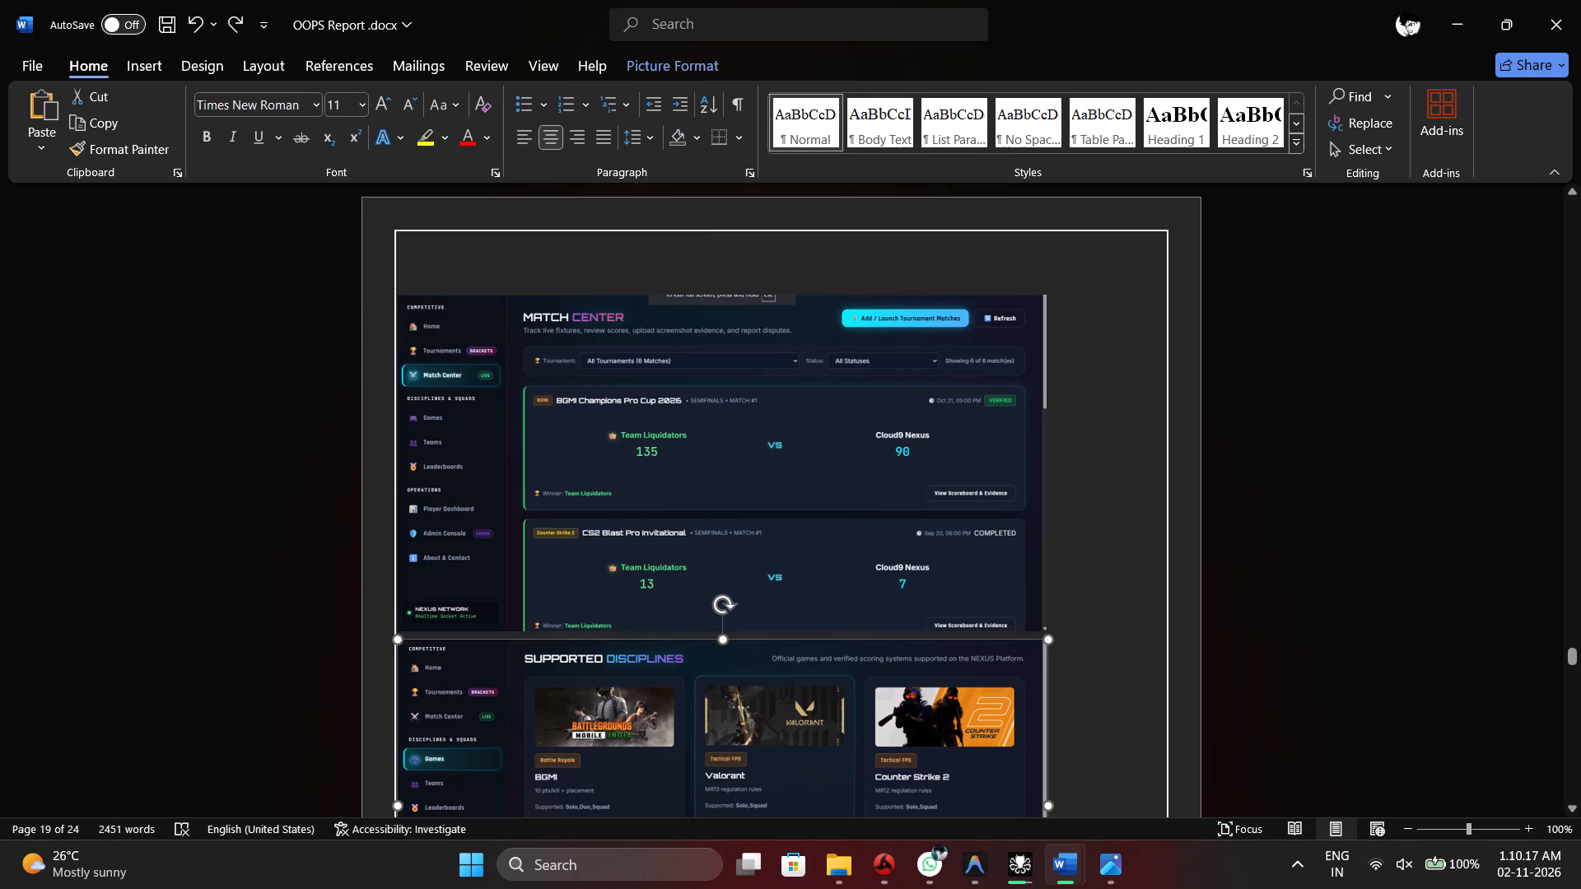
click(1059, 604)
click(1051, 598)
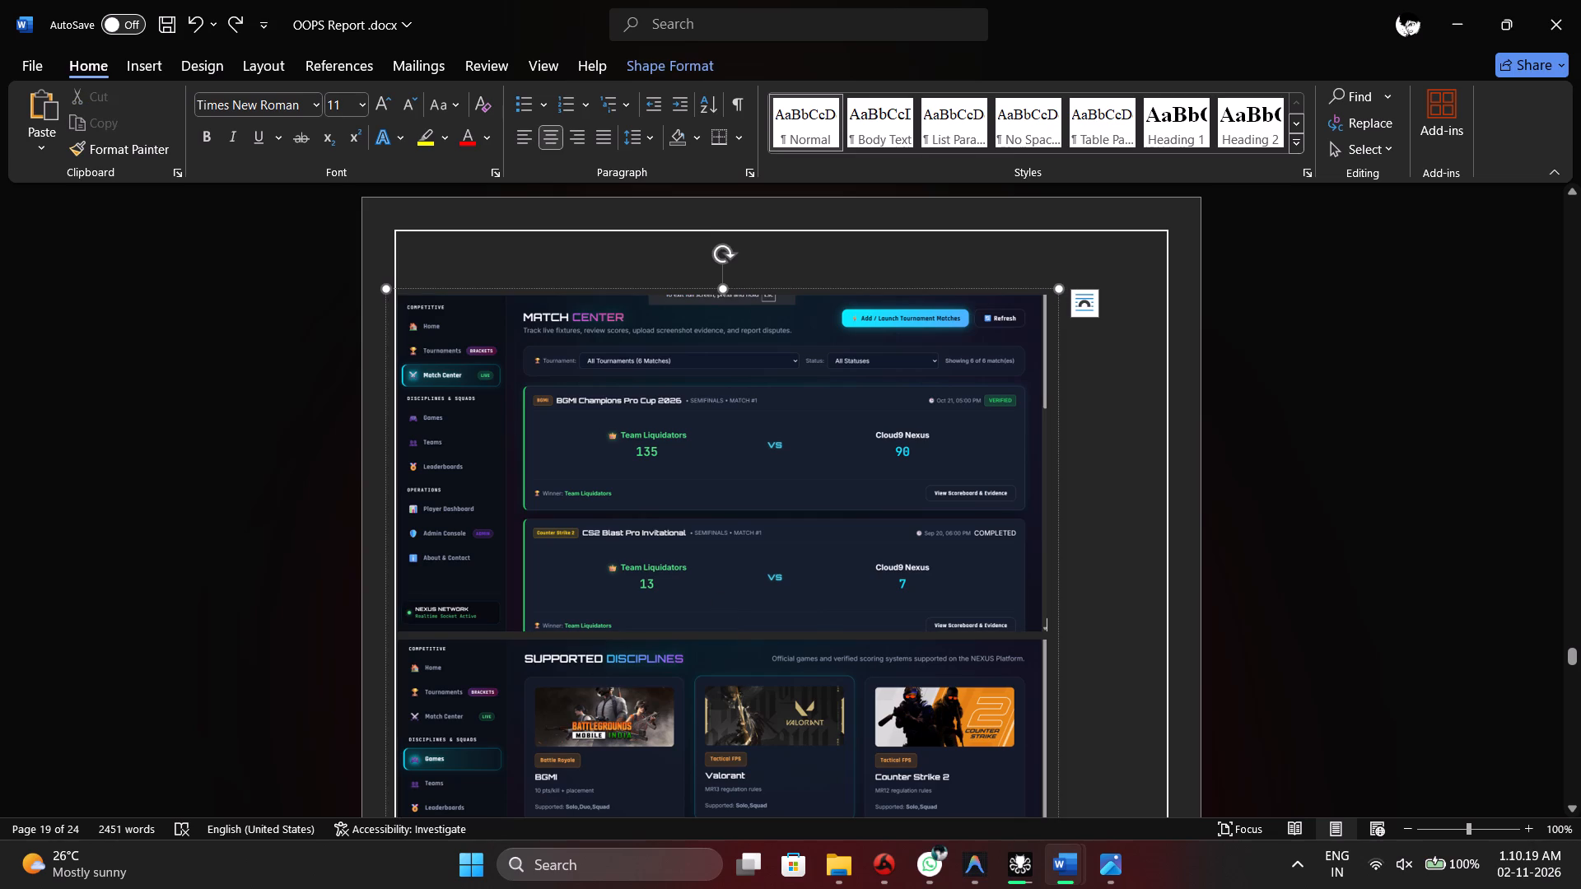
drag(802, 285, 877, 287)
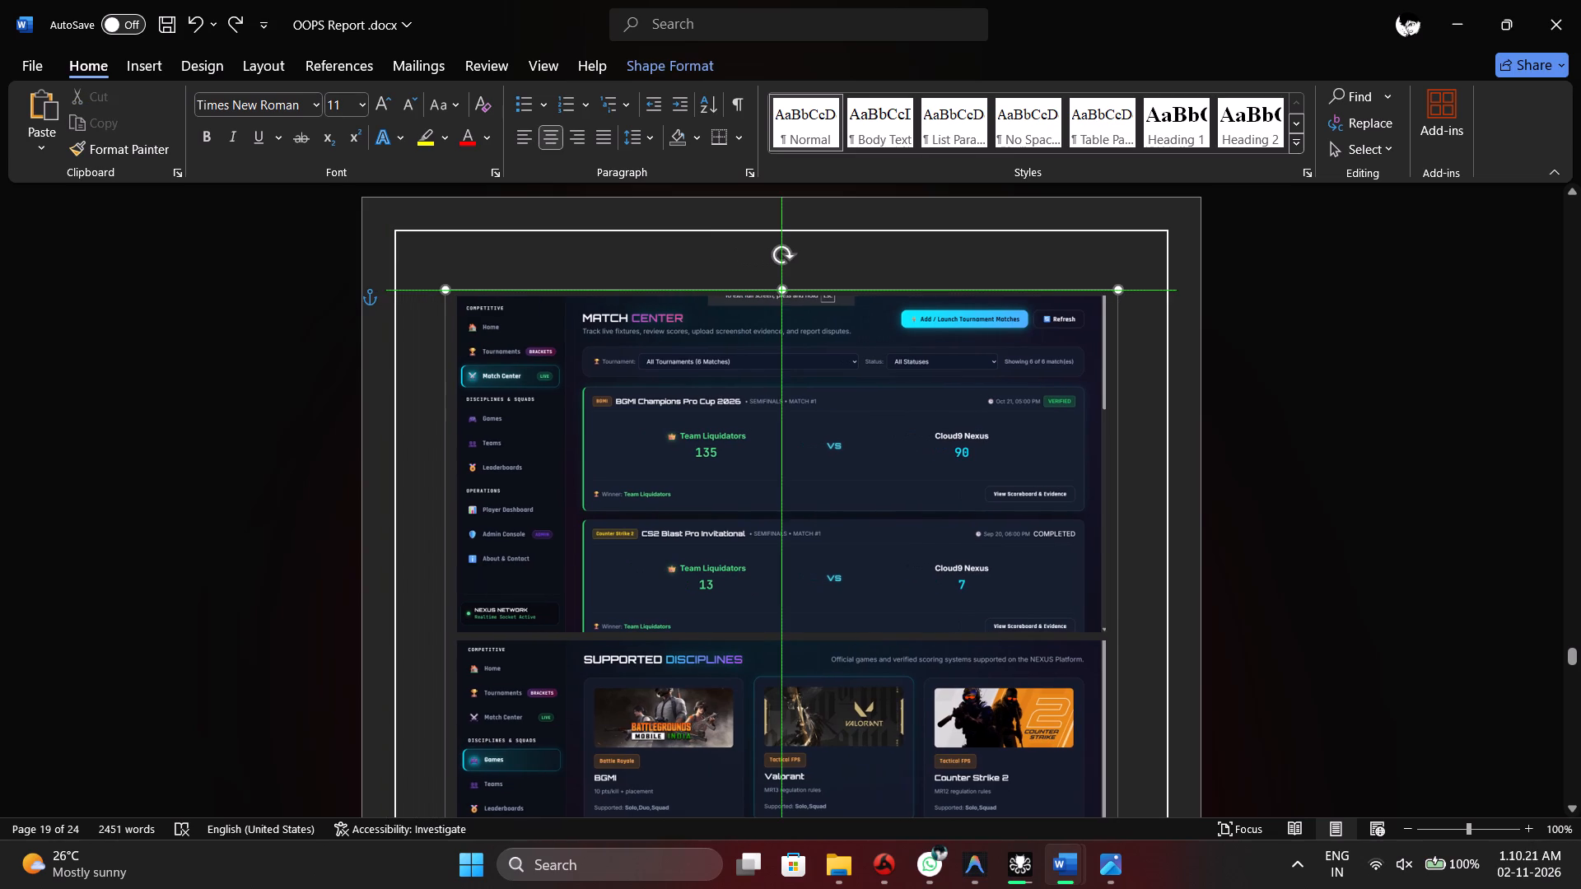
drag(877, 287, 879, 266)
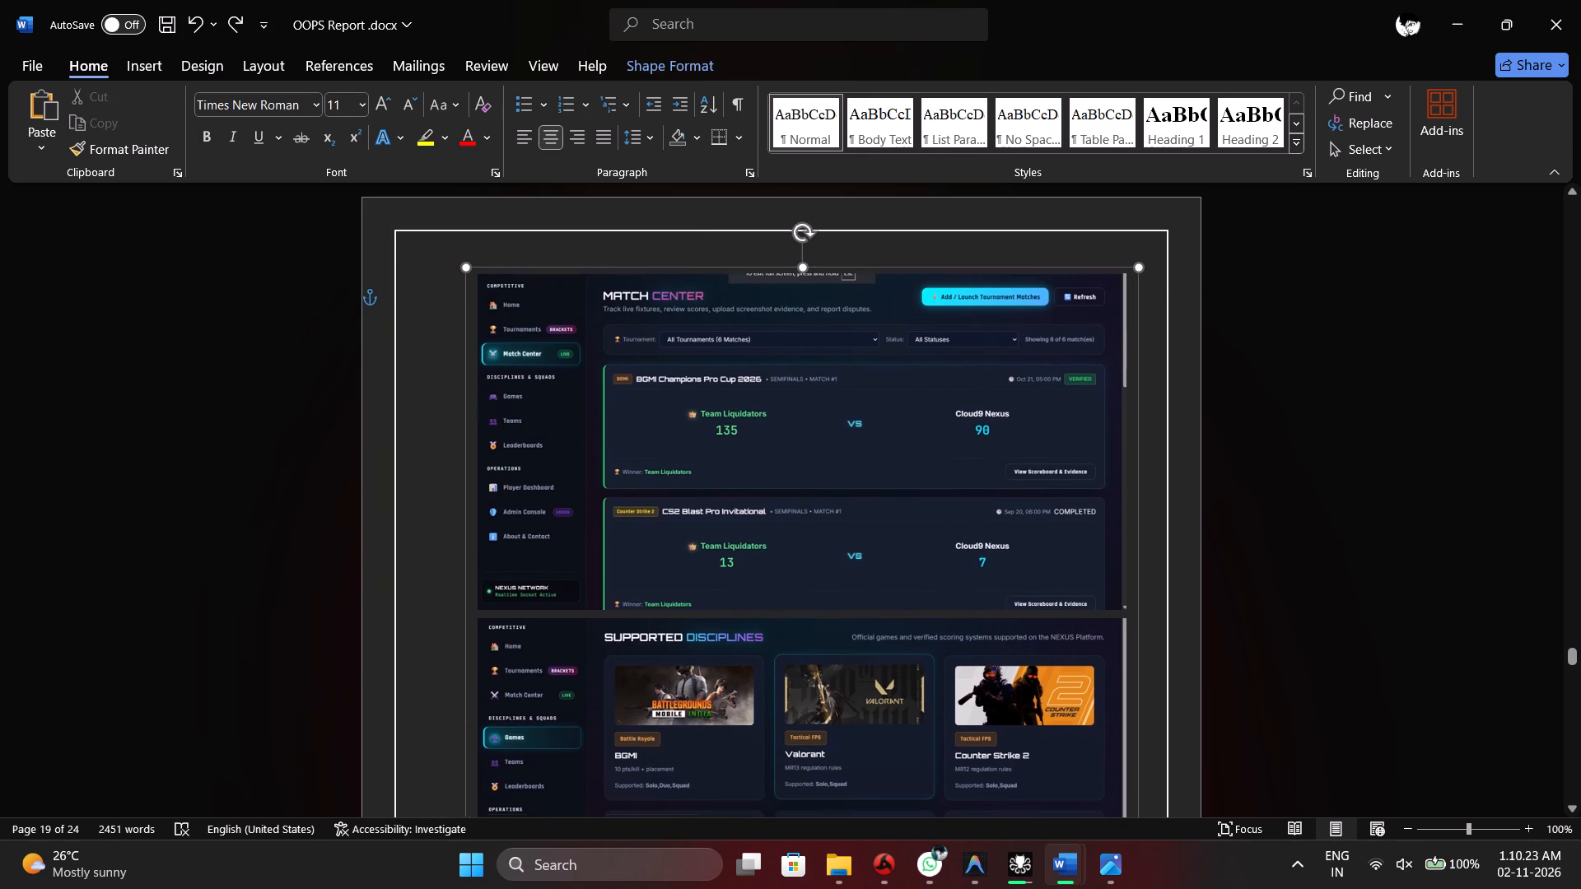
drag(879, 266, 873, 300)
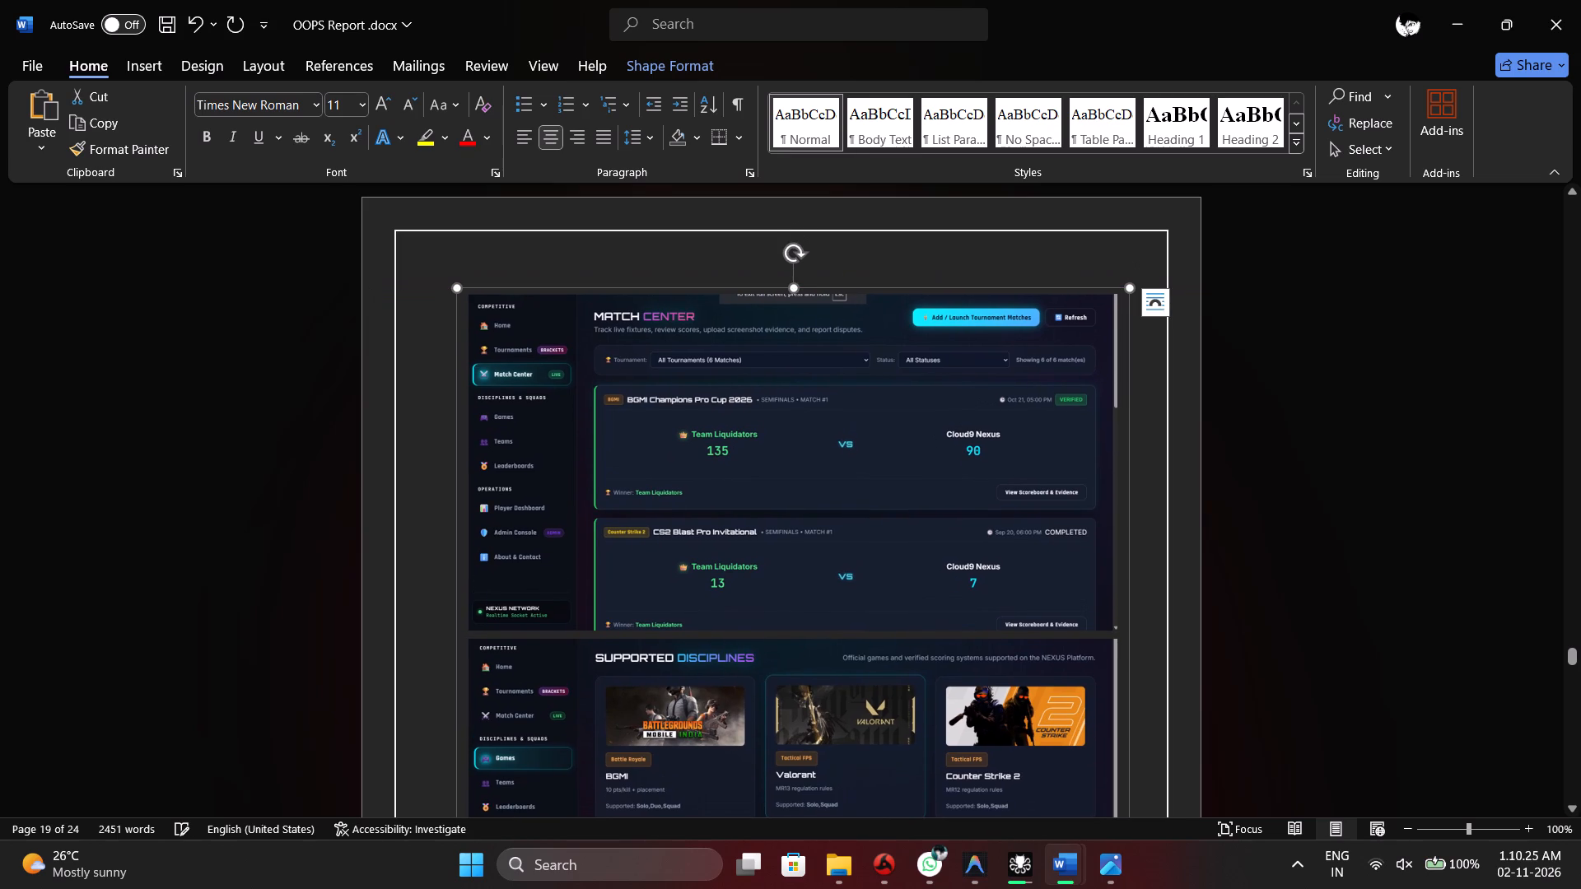
Delete the Match Center and Supported Disciplines screenshots from the text box on page 19, leaving the box empty.
click(857, 470)
key(Delete)
click(845, 518)
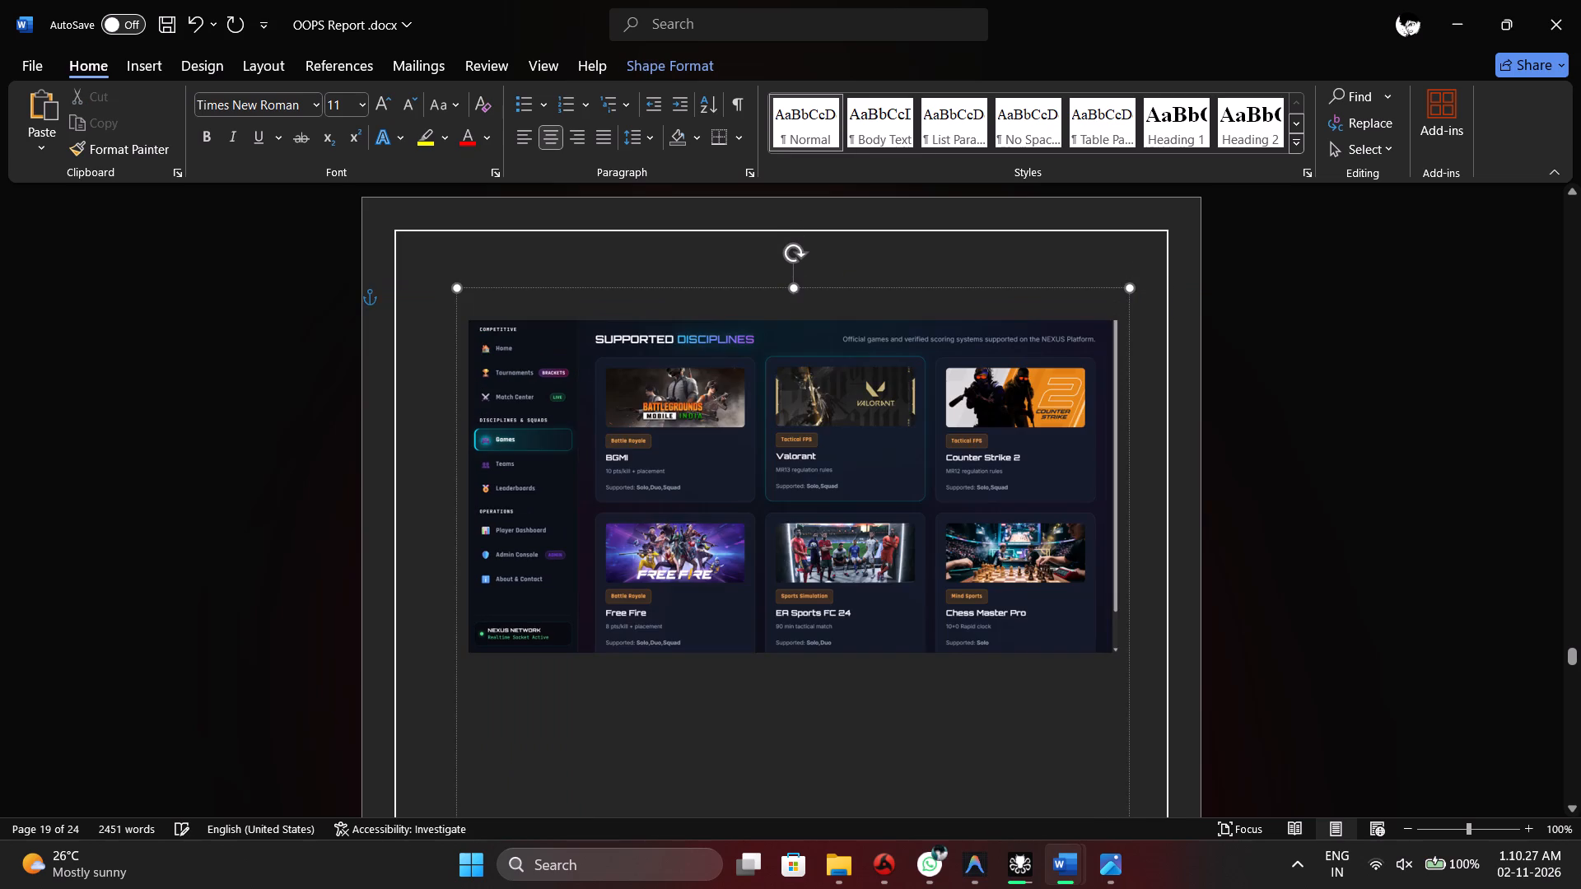
key(Delete)
In Chrome, open the NexusOS Teams page, show it full screen, snip the area below the site header, and exit full screen.
click(884, 853)
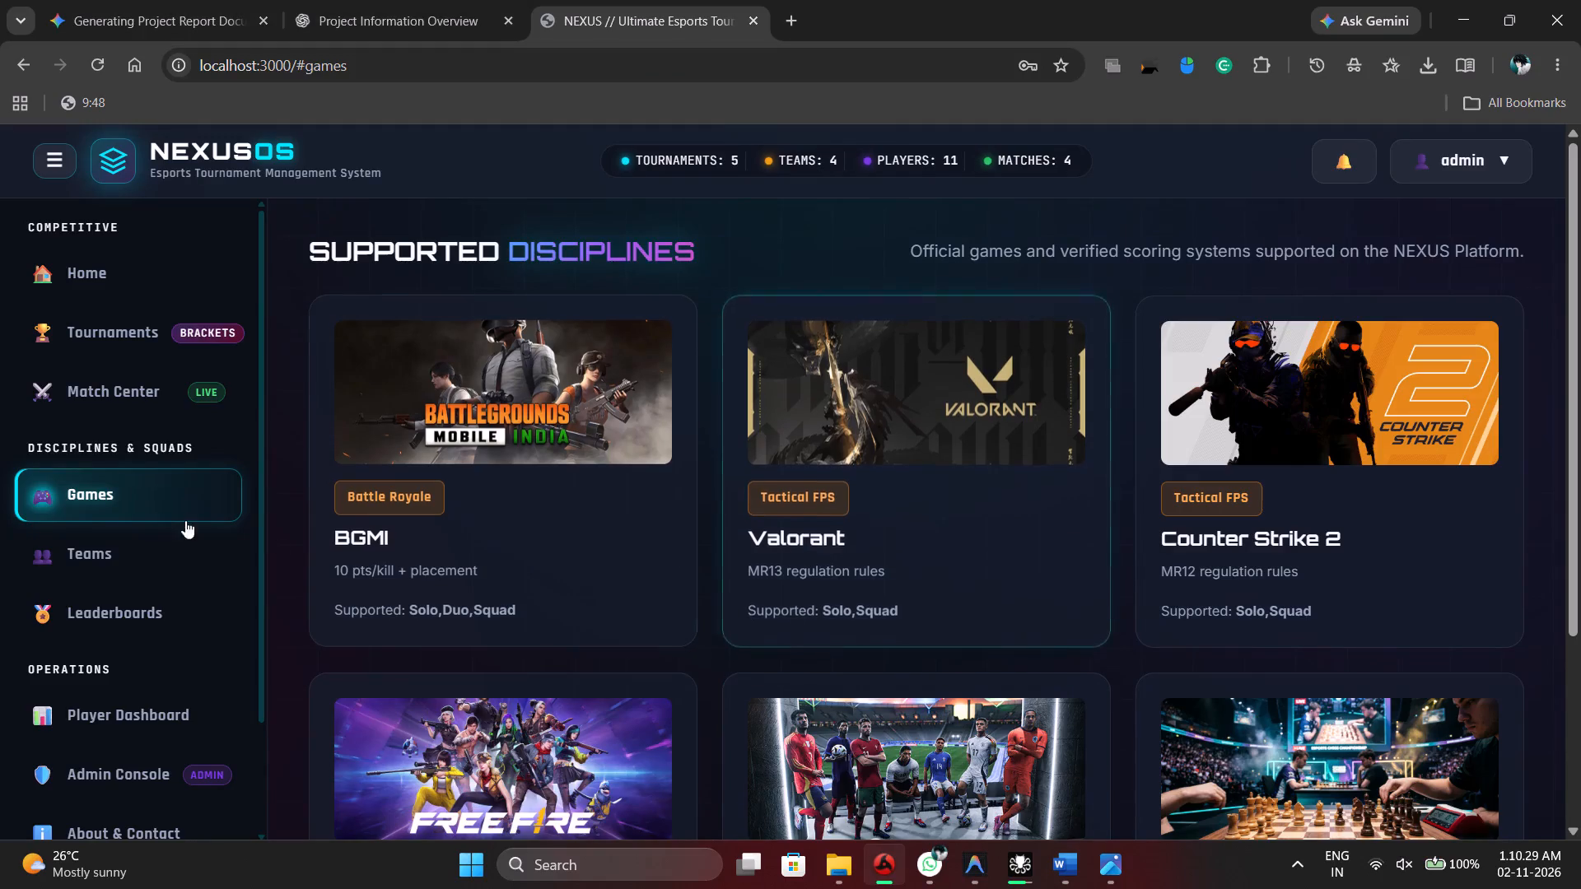
click(133, 538)
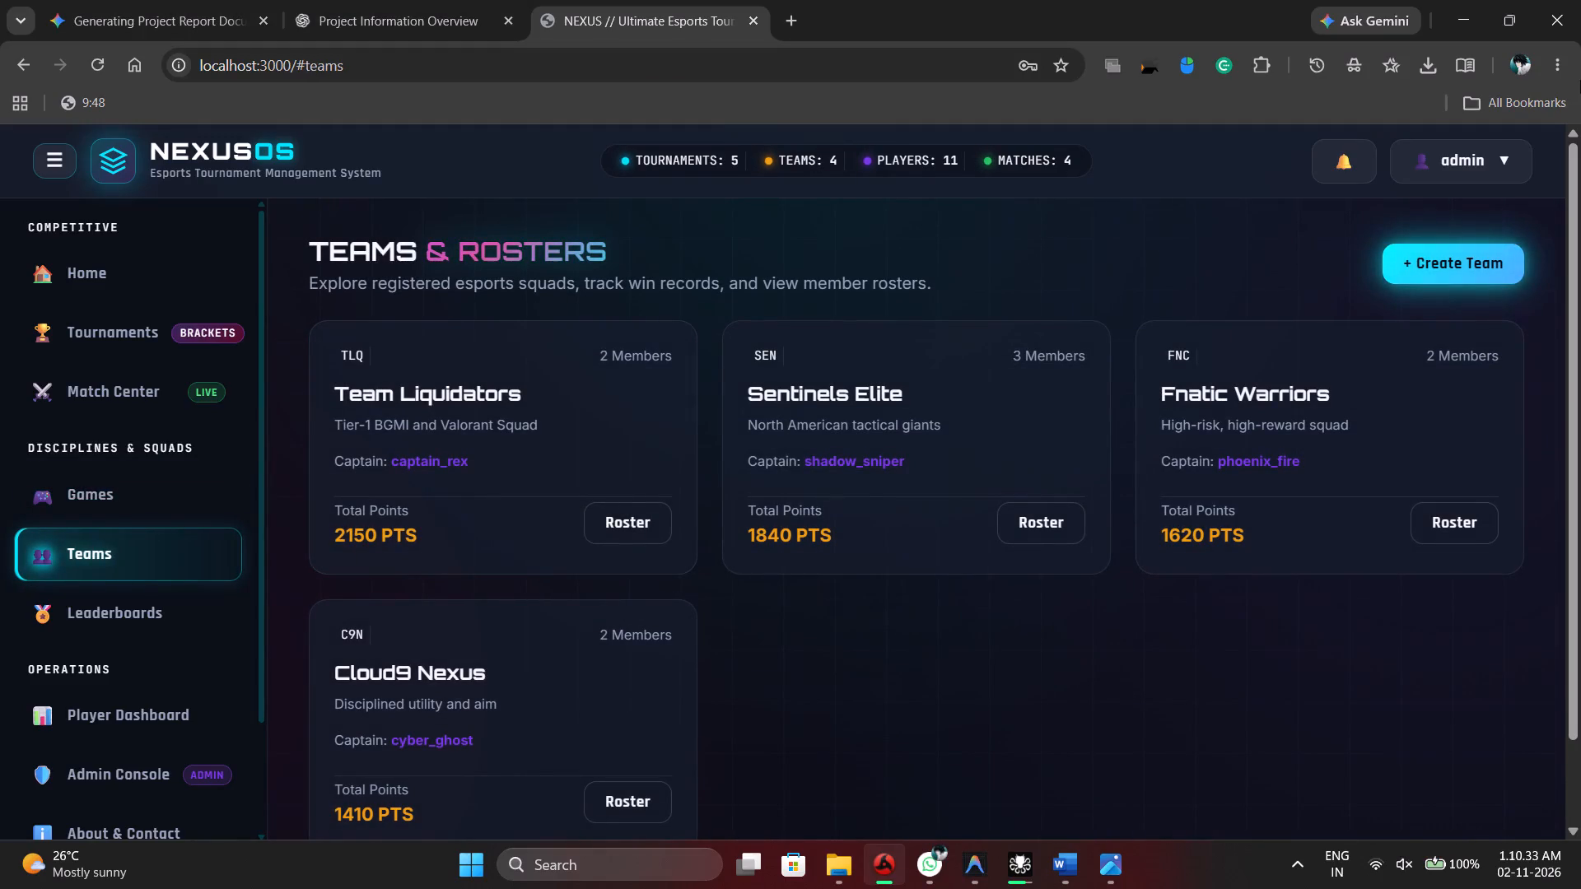
click(1562, 49)
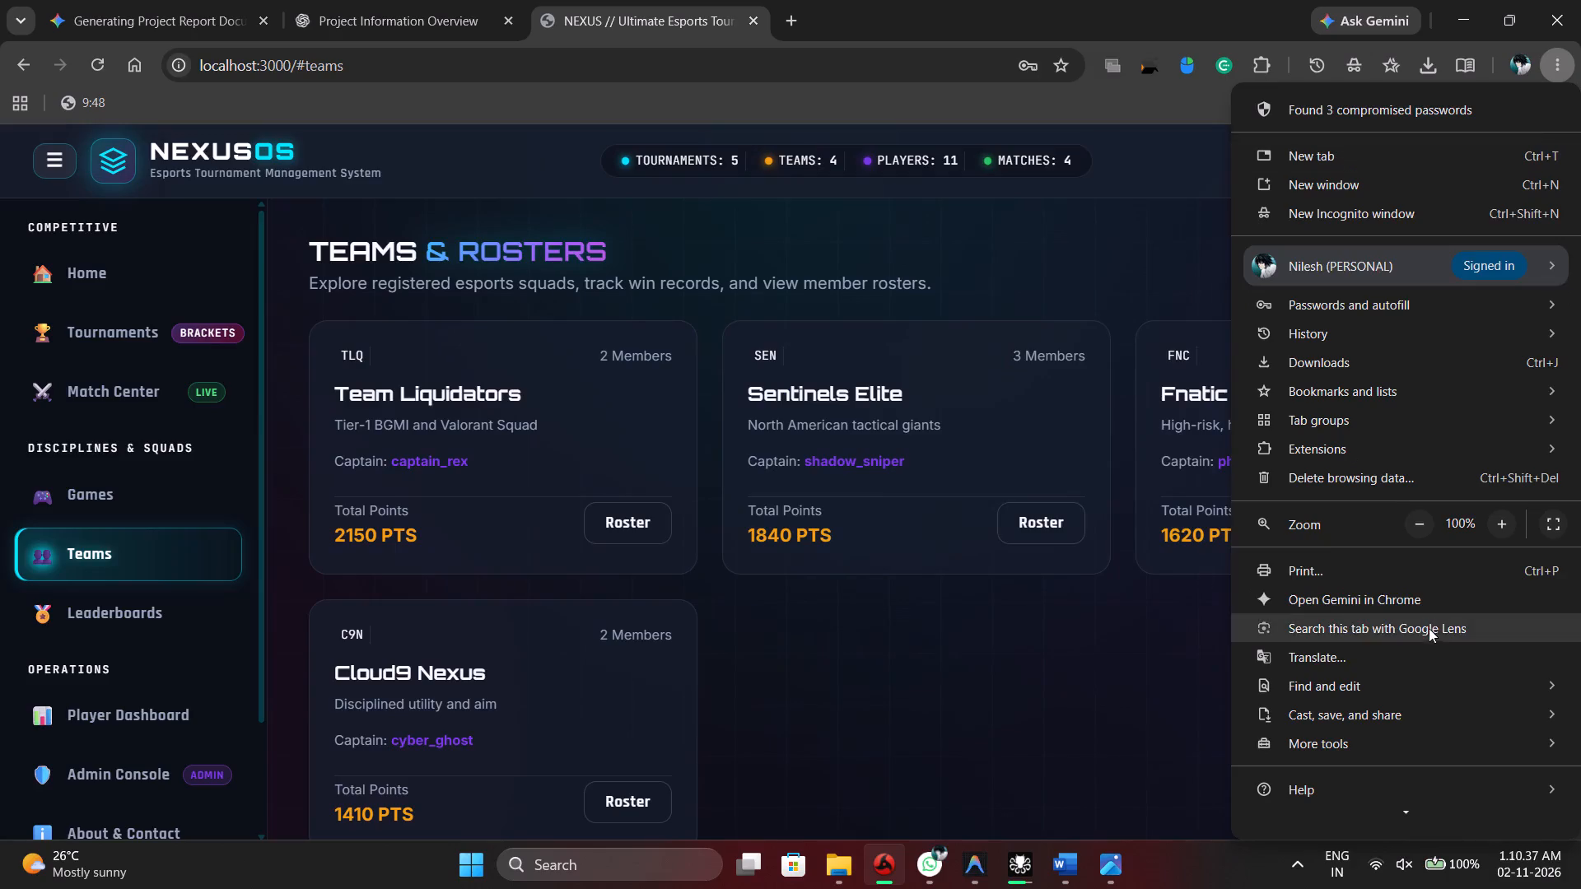
click(1558, 521)
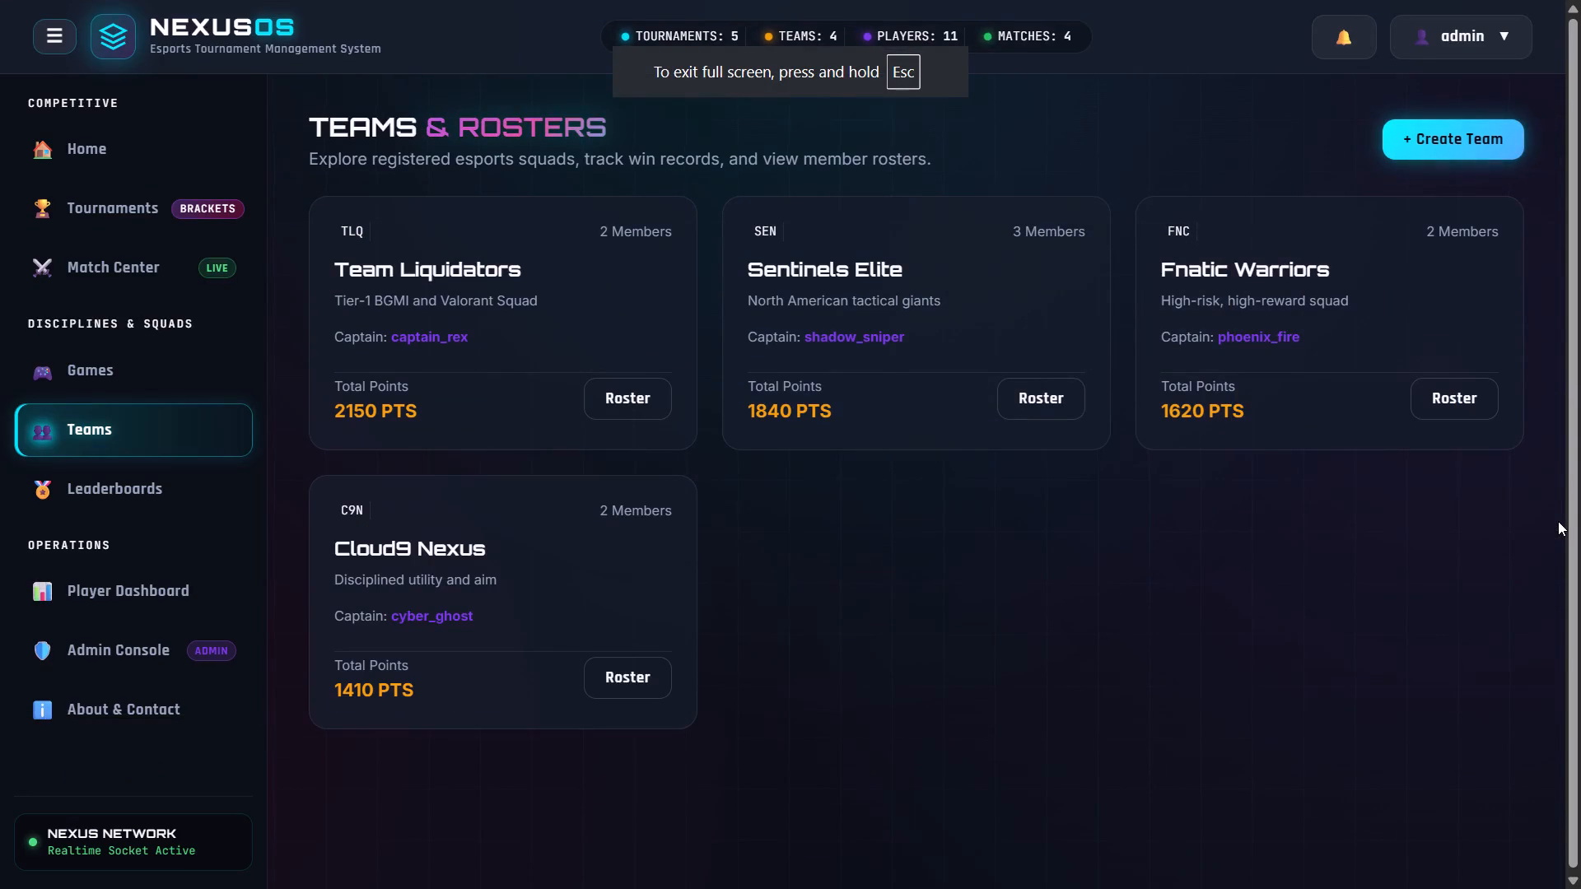
key(shift+super+s)
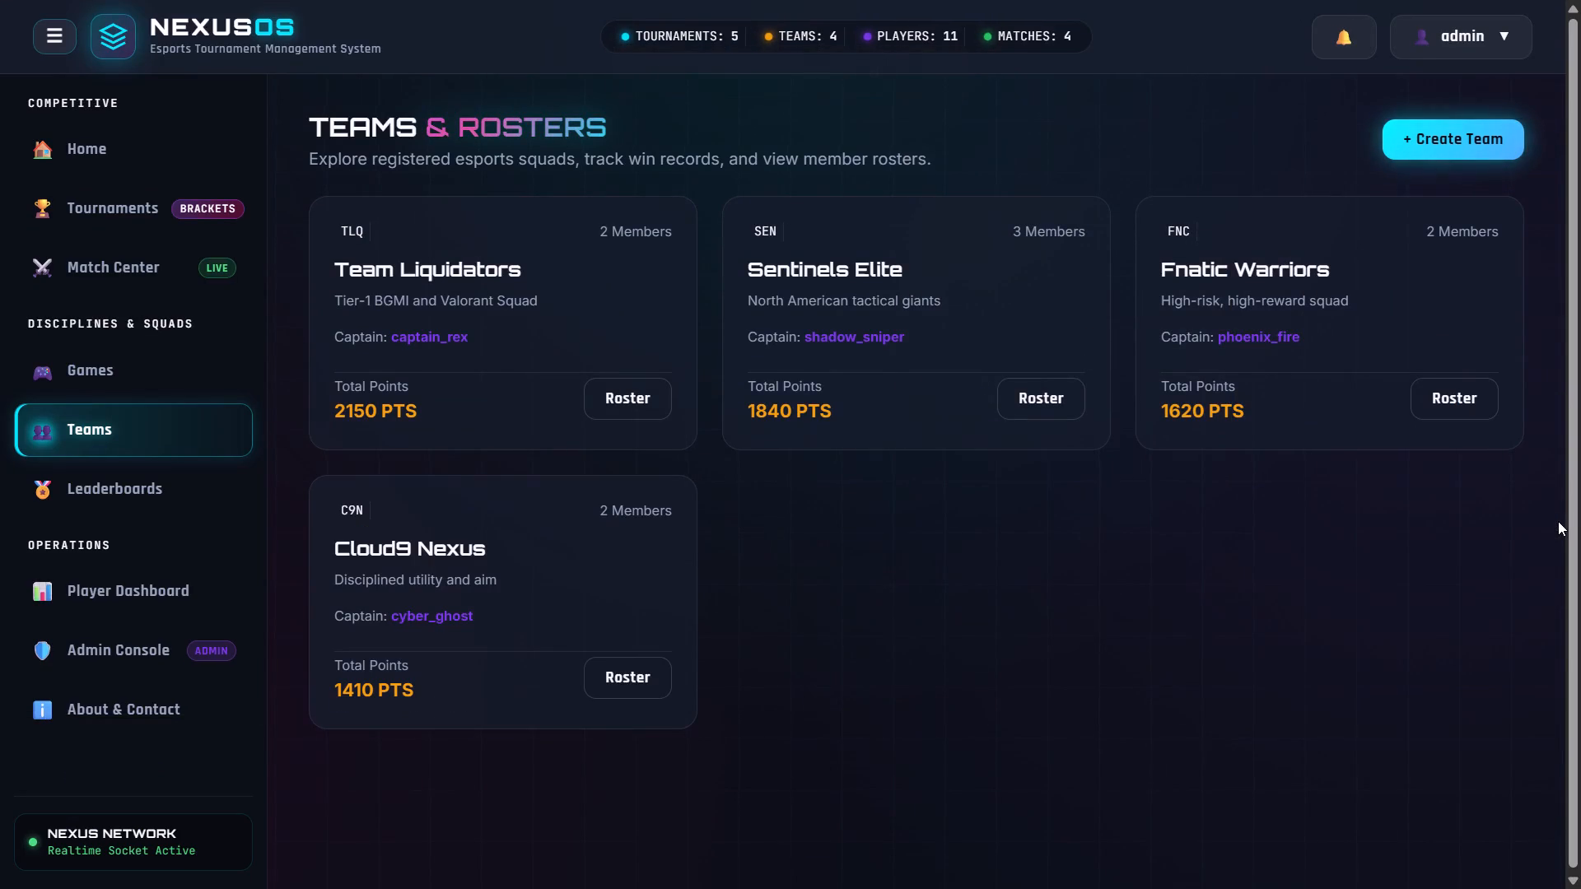
drag(2, 82, 1429, 416)
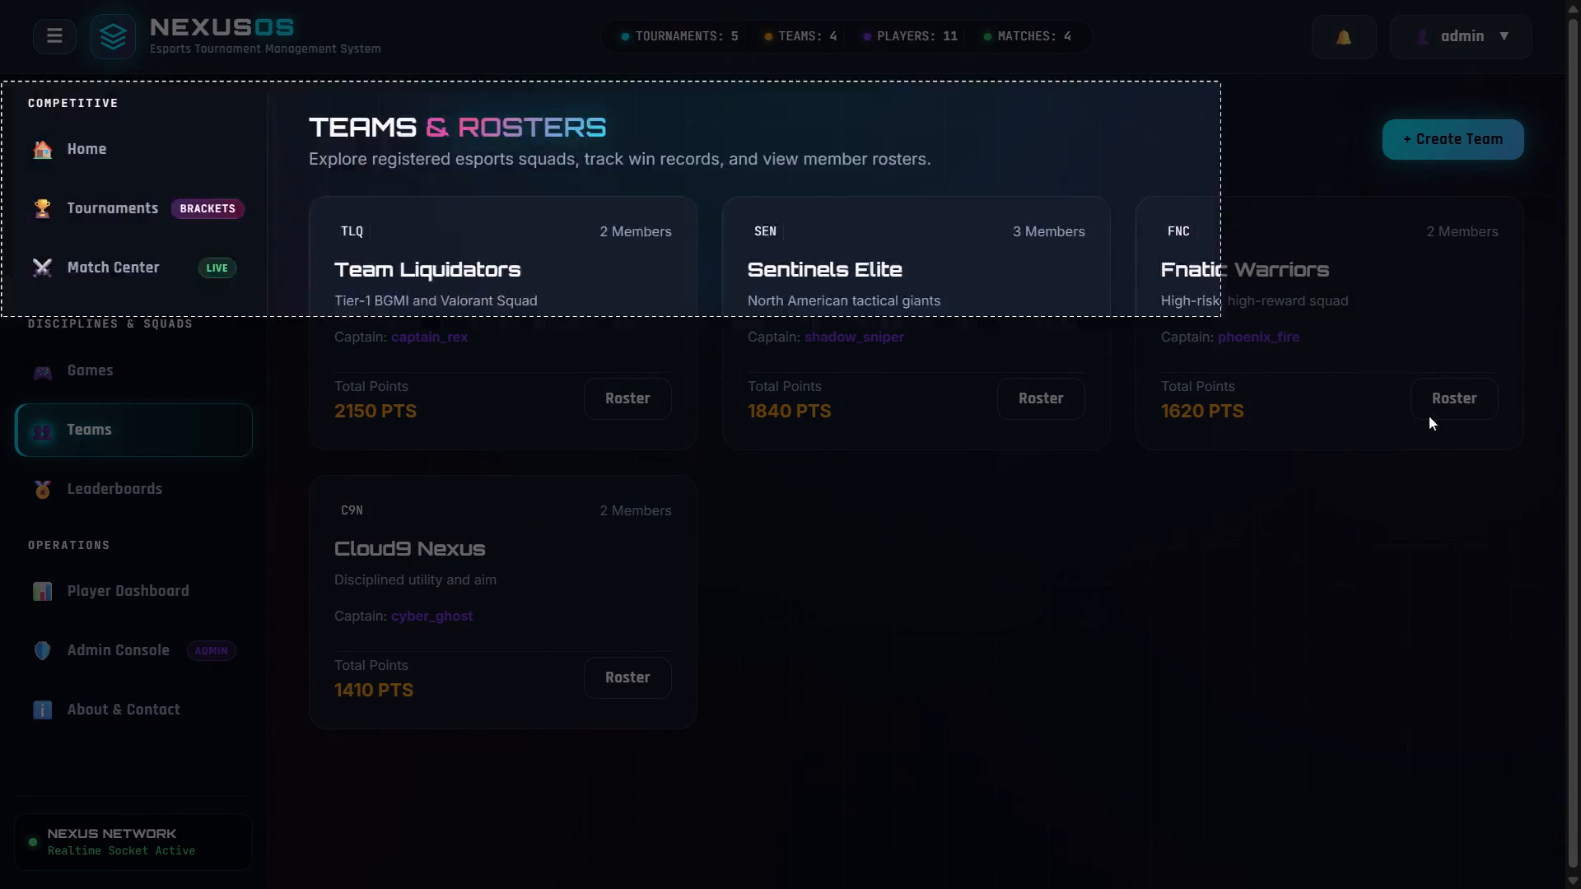
drag(1429, 416, 1580, 782)
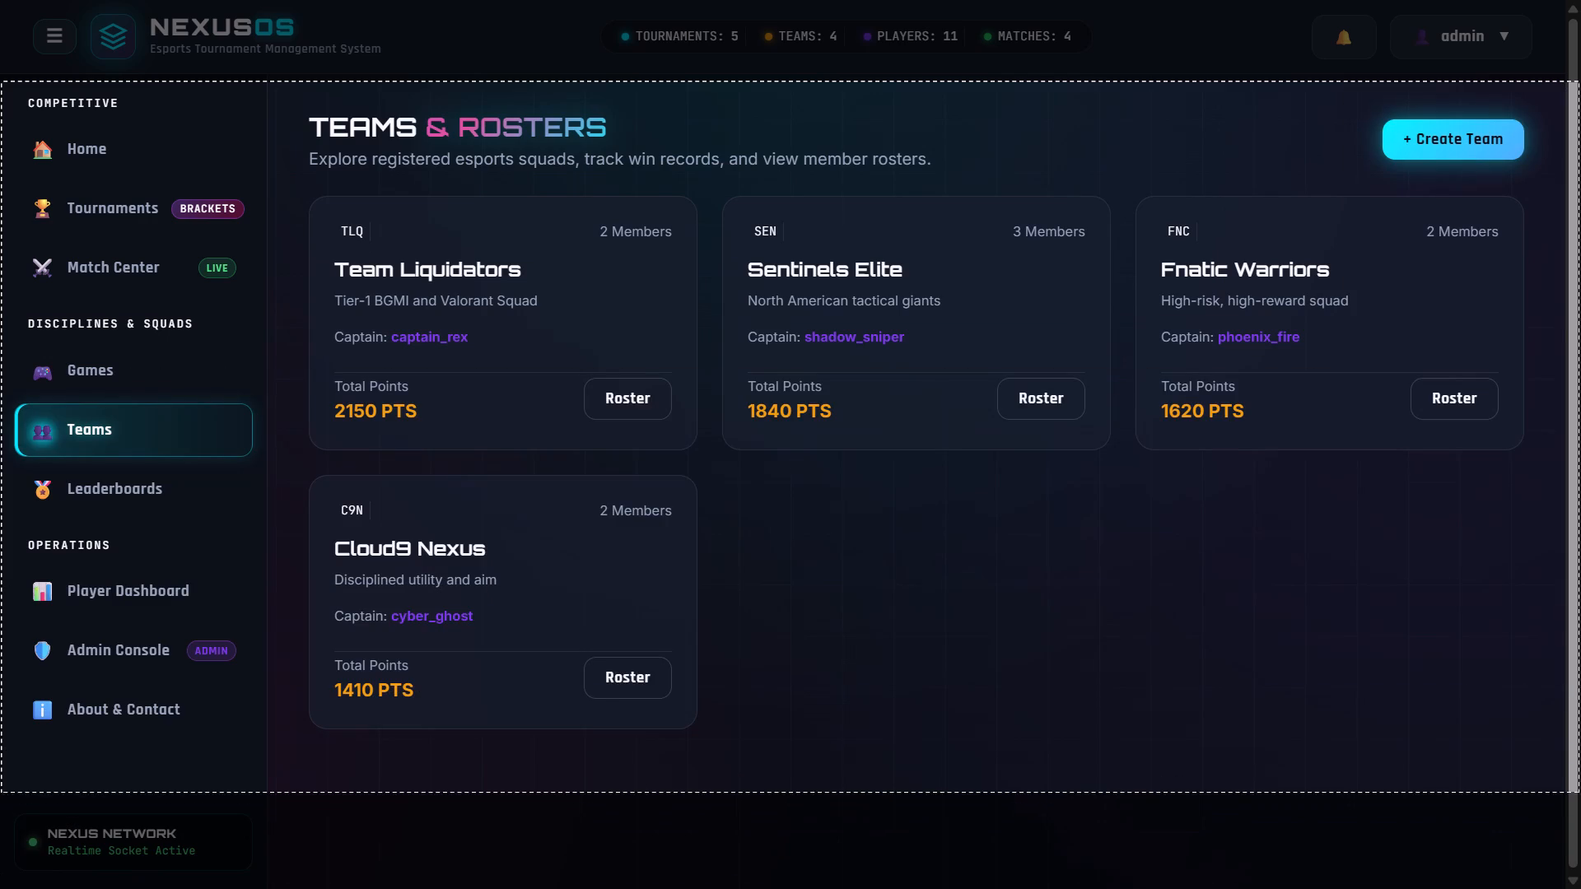
drag(1580, 782, 1564, 796)
click(779, 90)
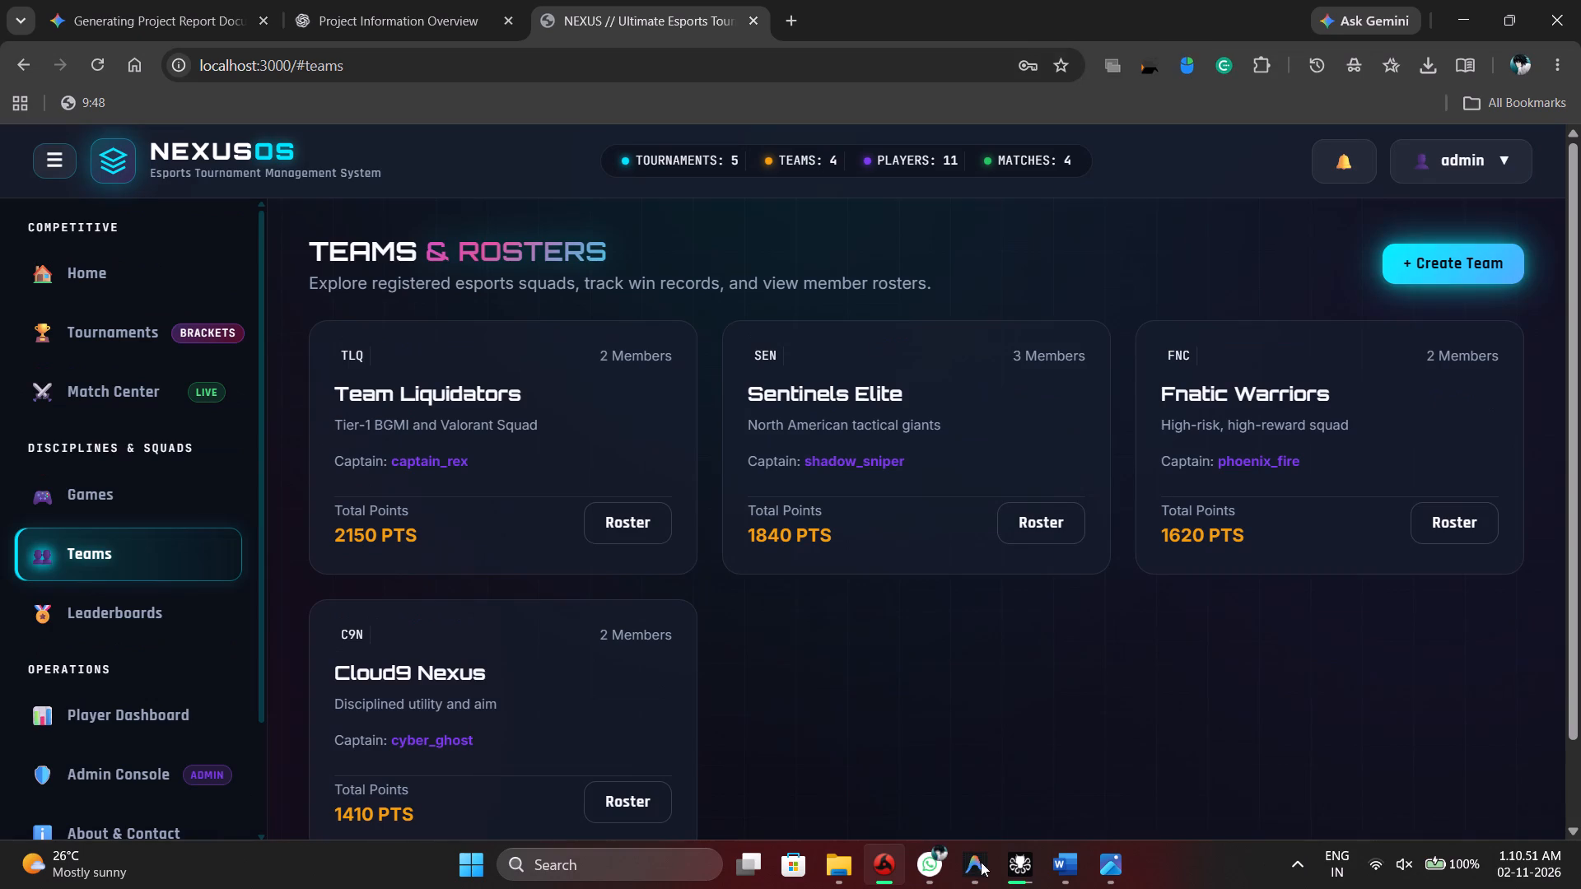
Switch to OOPS Report in Word, paste the Teams & Rosters capture into the page 19 text box, and start a new line below.
click(798, 776)
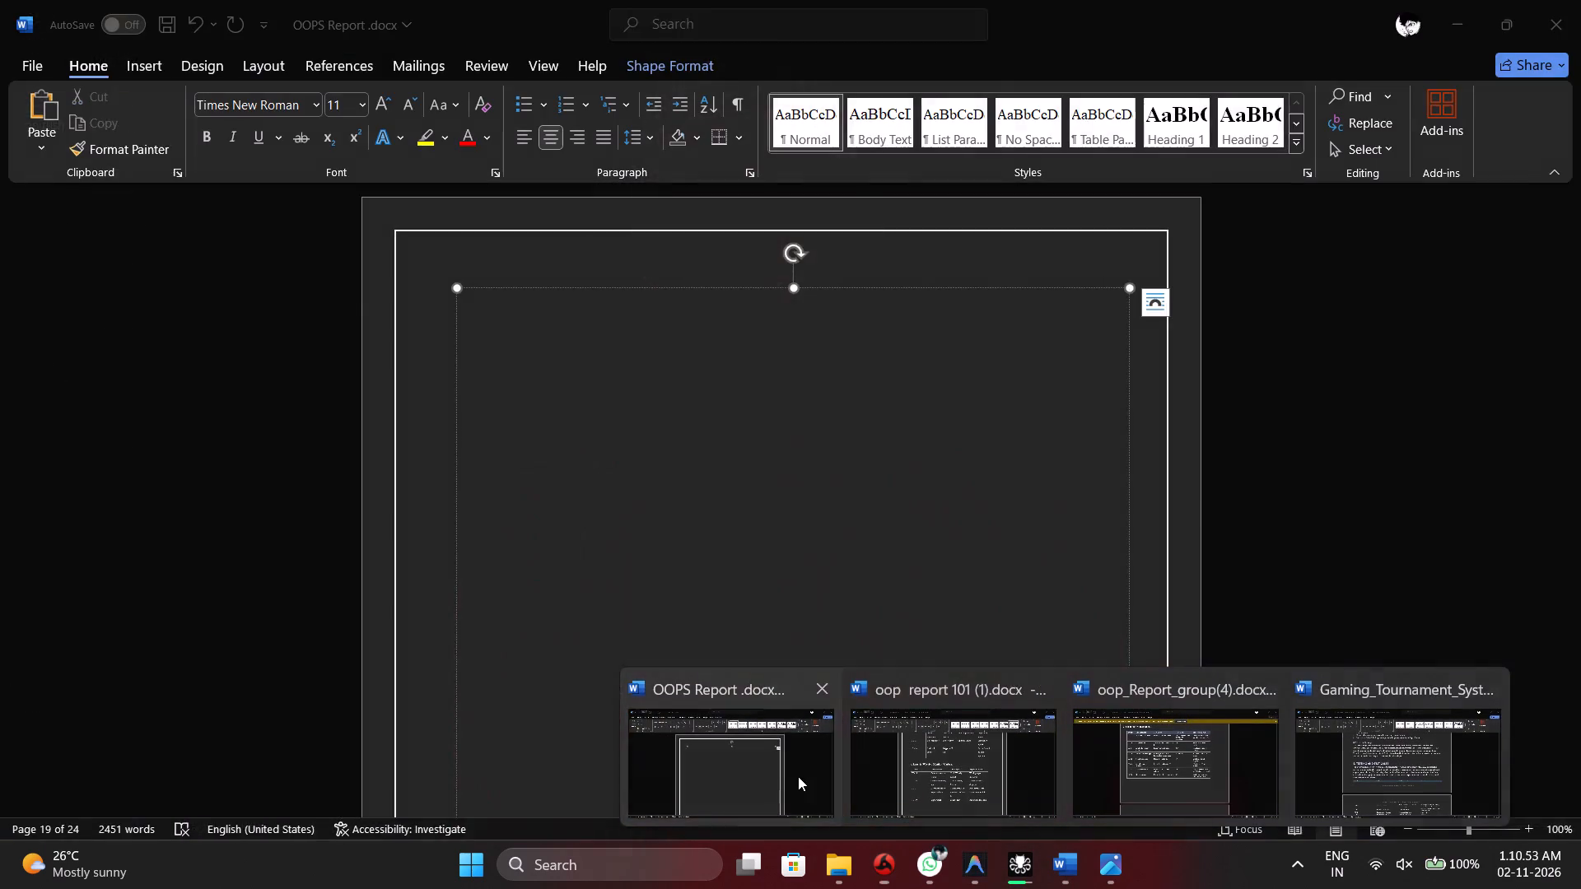
key(ctrl+v)
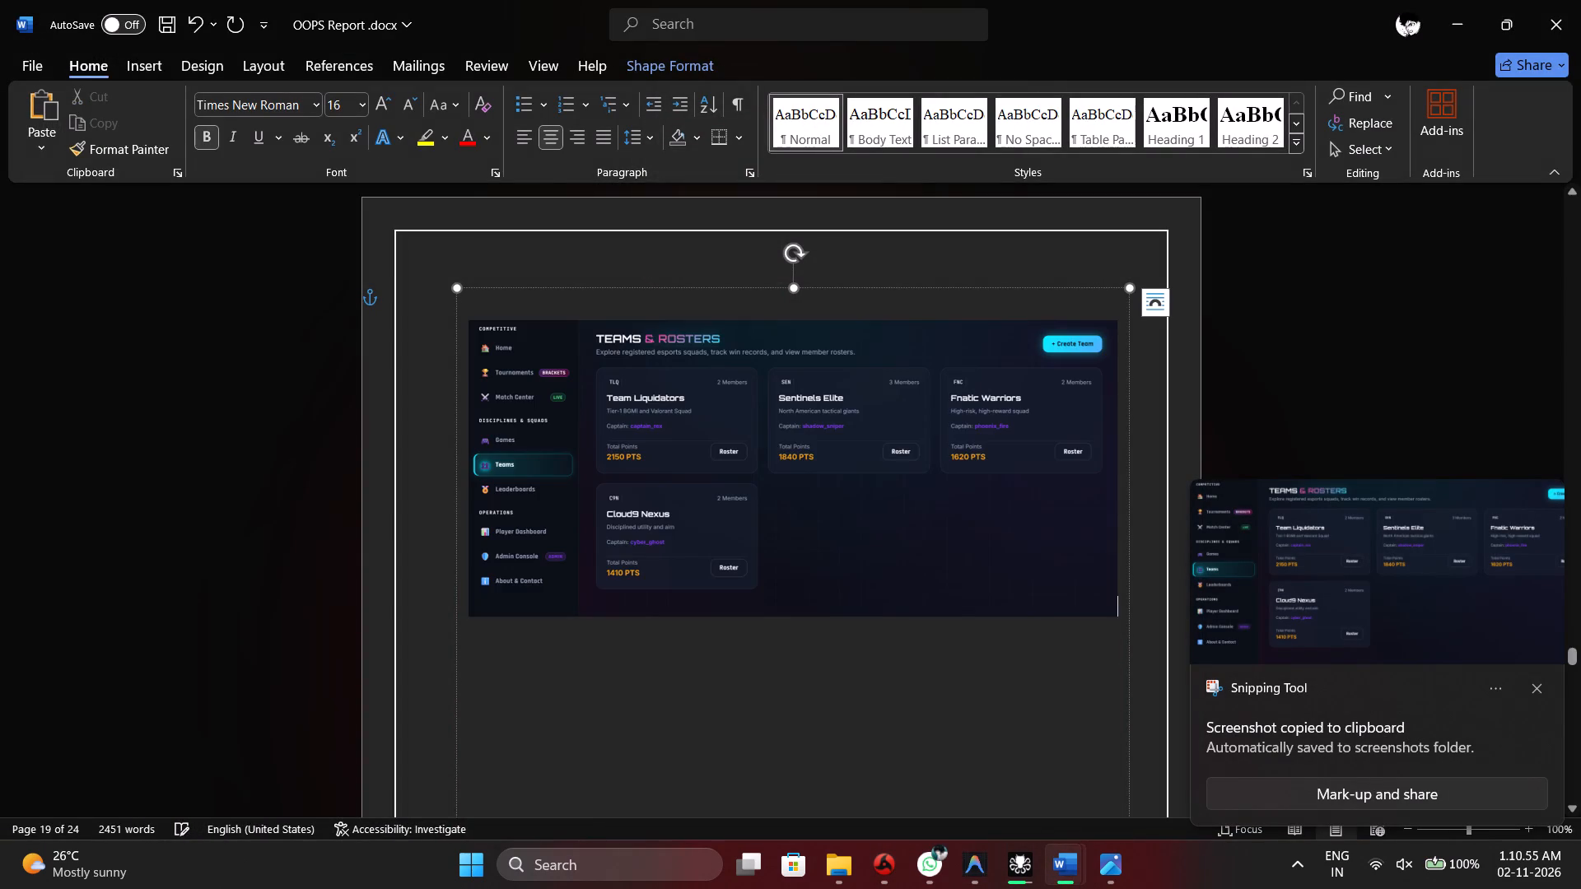
key(Return)
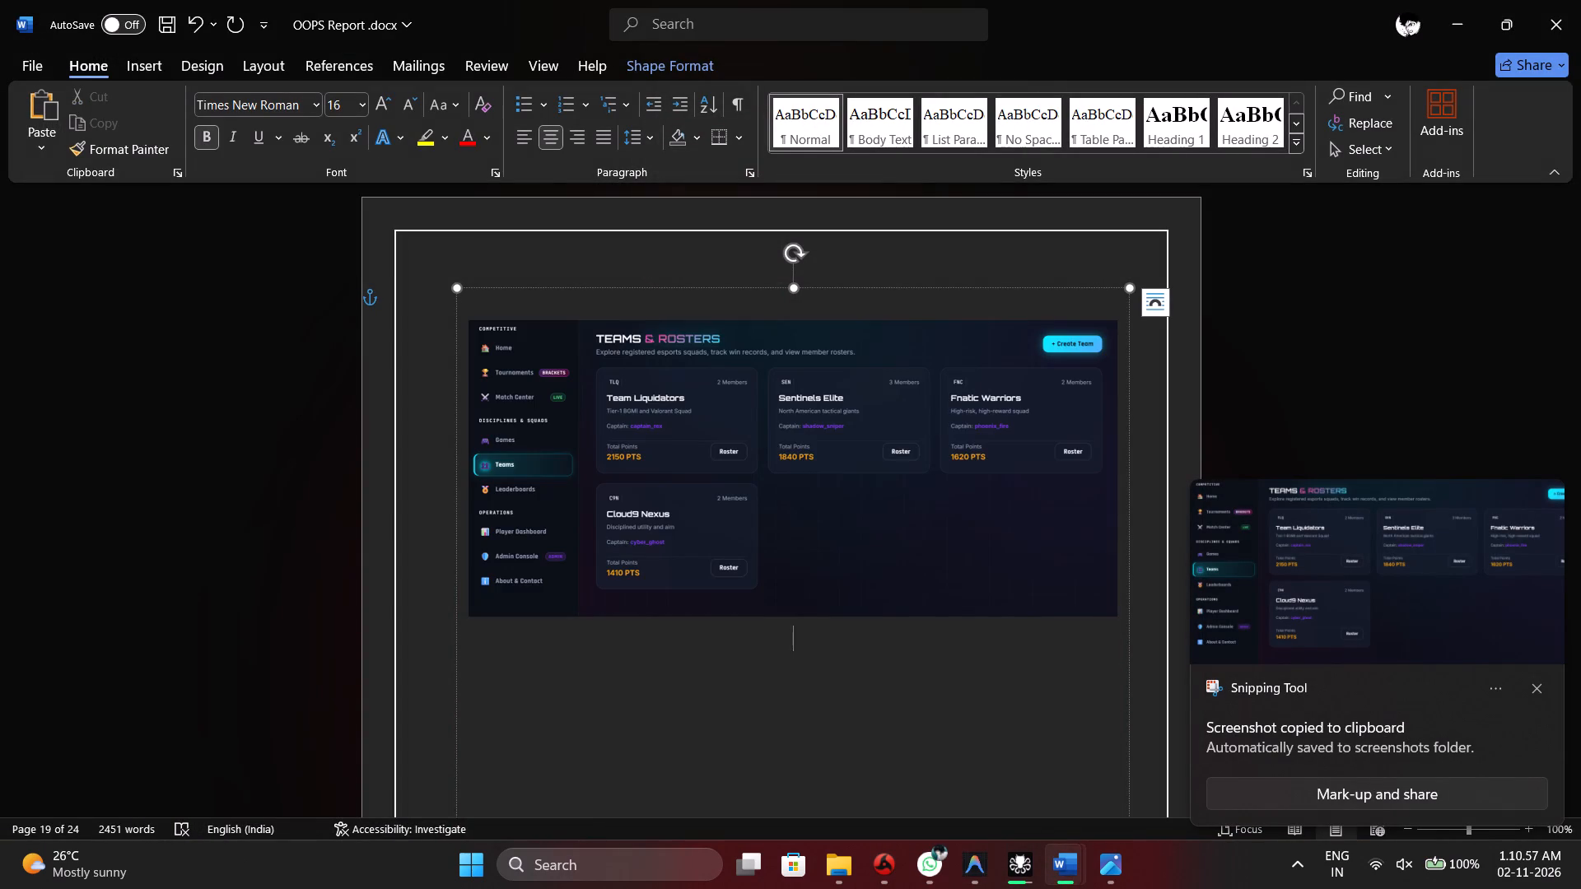
In Chrome, open the NexusOS Leaderboards page, show it full screen, snip the area below the site header, and exit full screen.
click(881, 849)
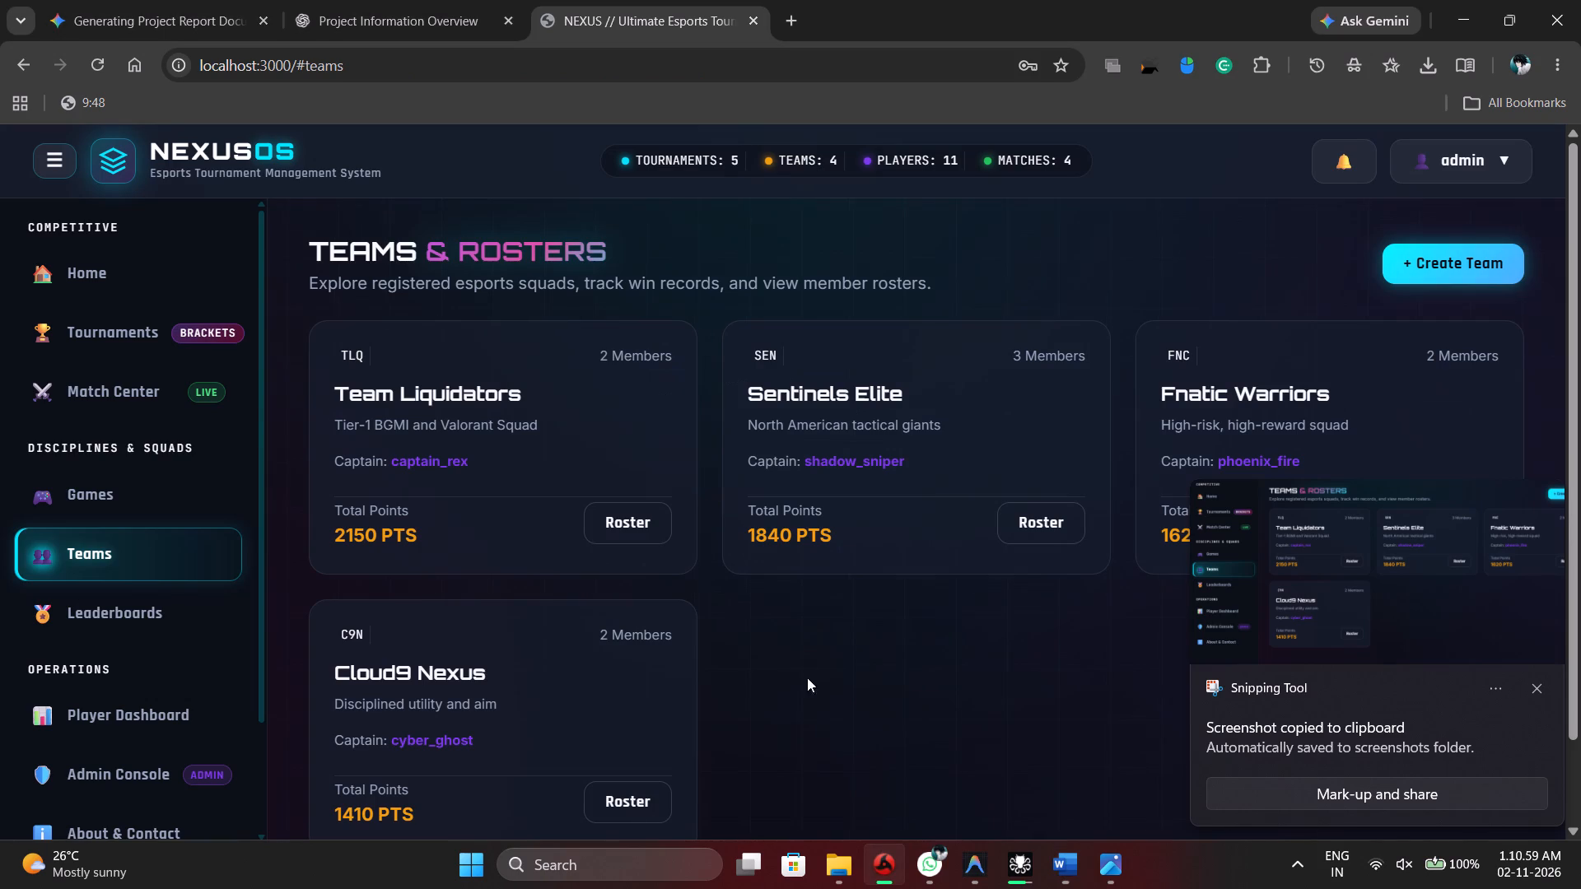
click(119, 604)
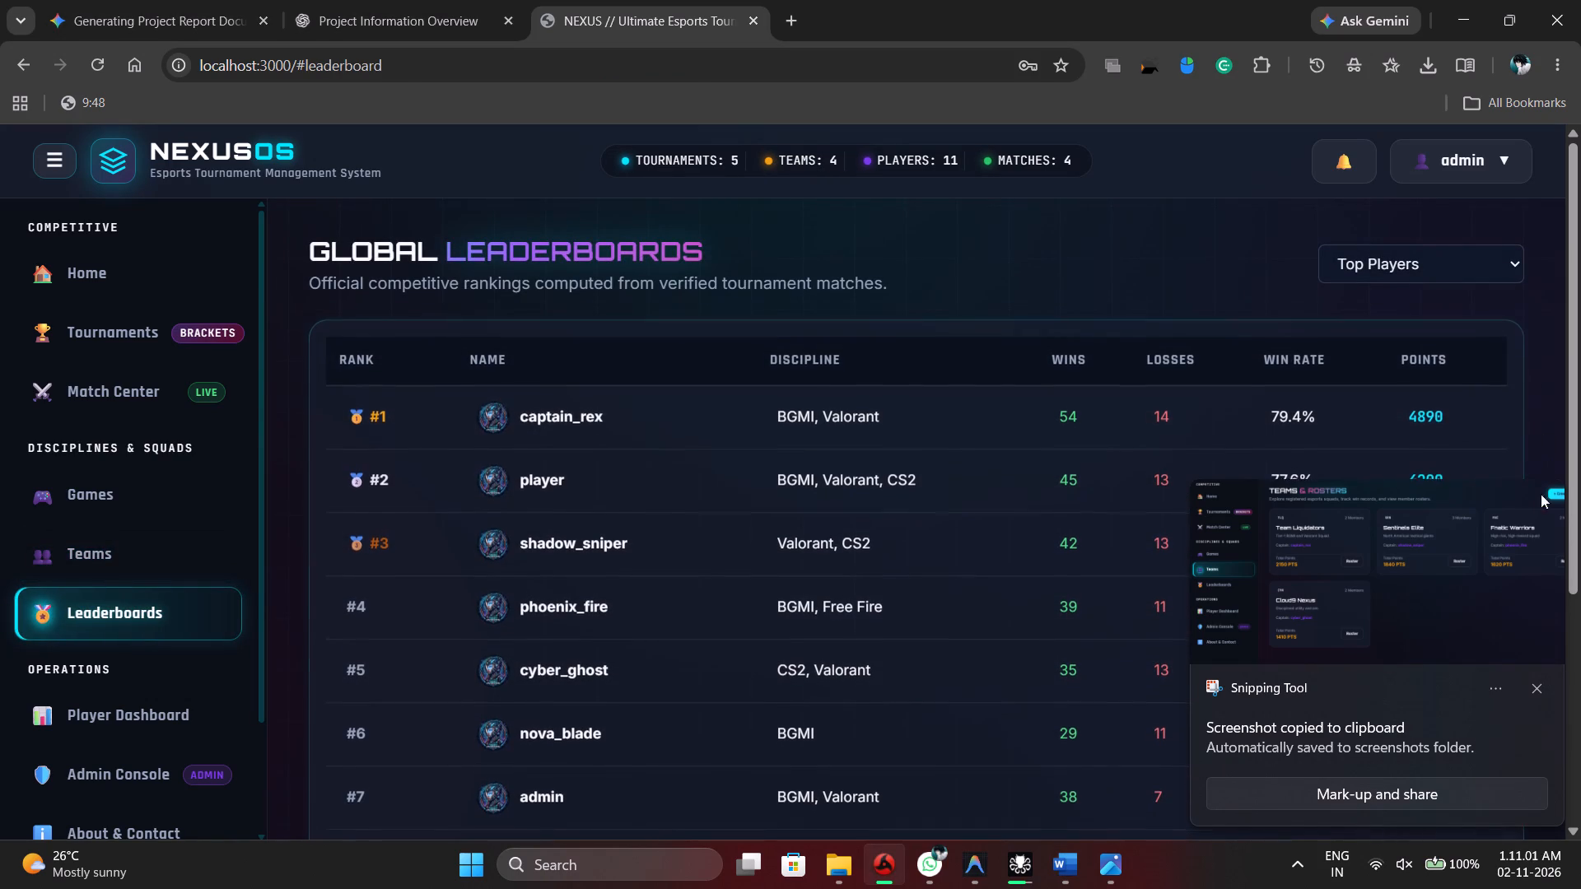
click(1541, 687)
click(1565, 62)
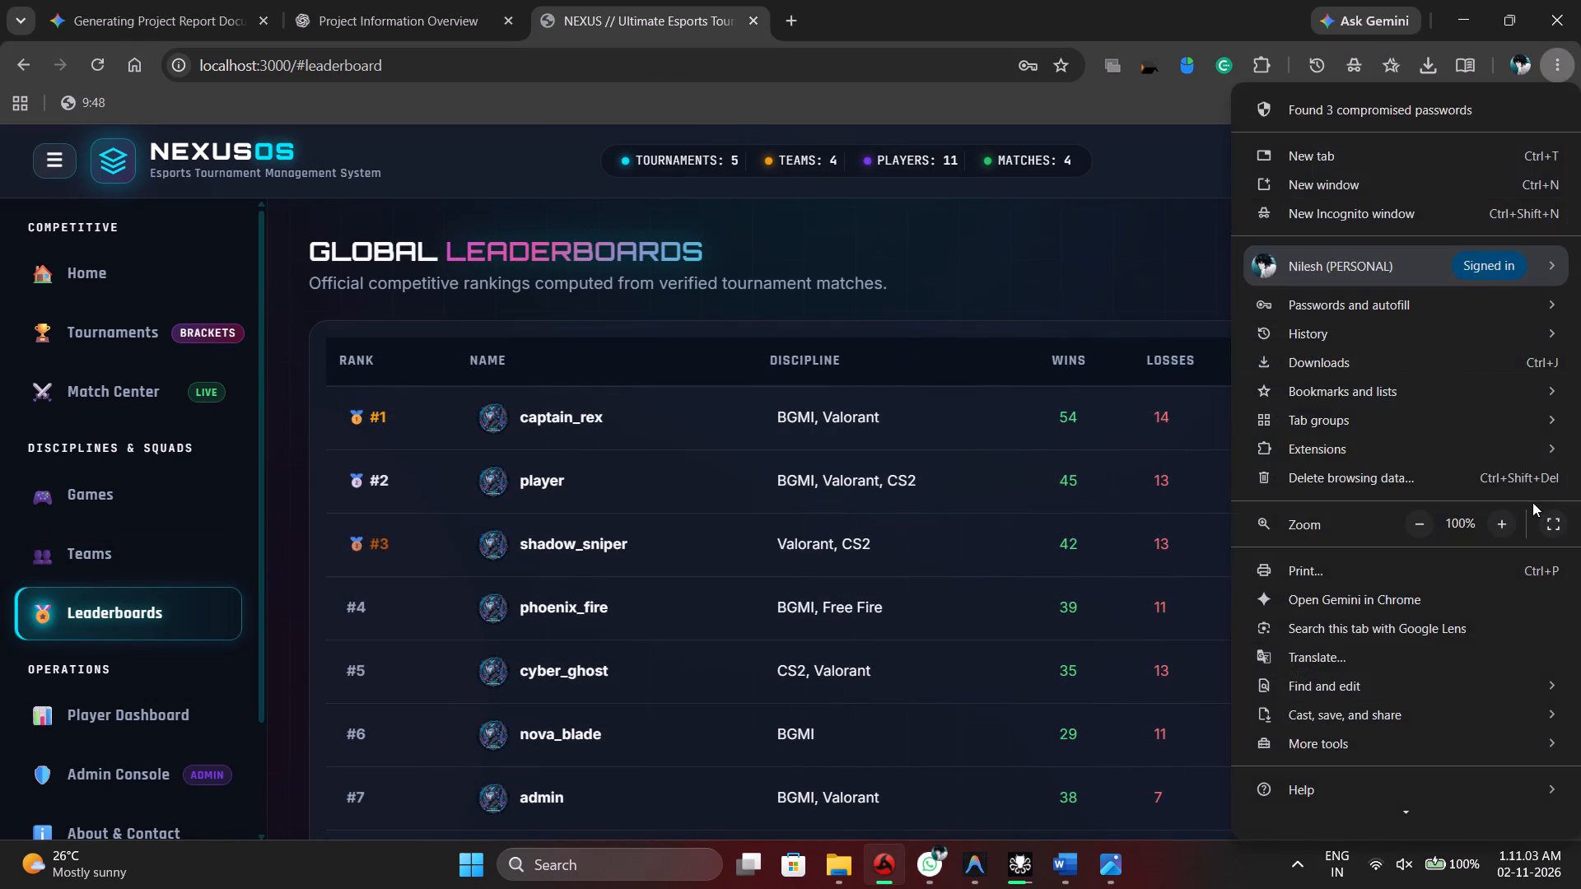
click(1538, 527)
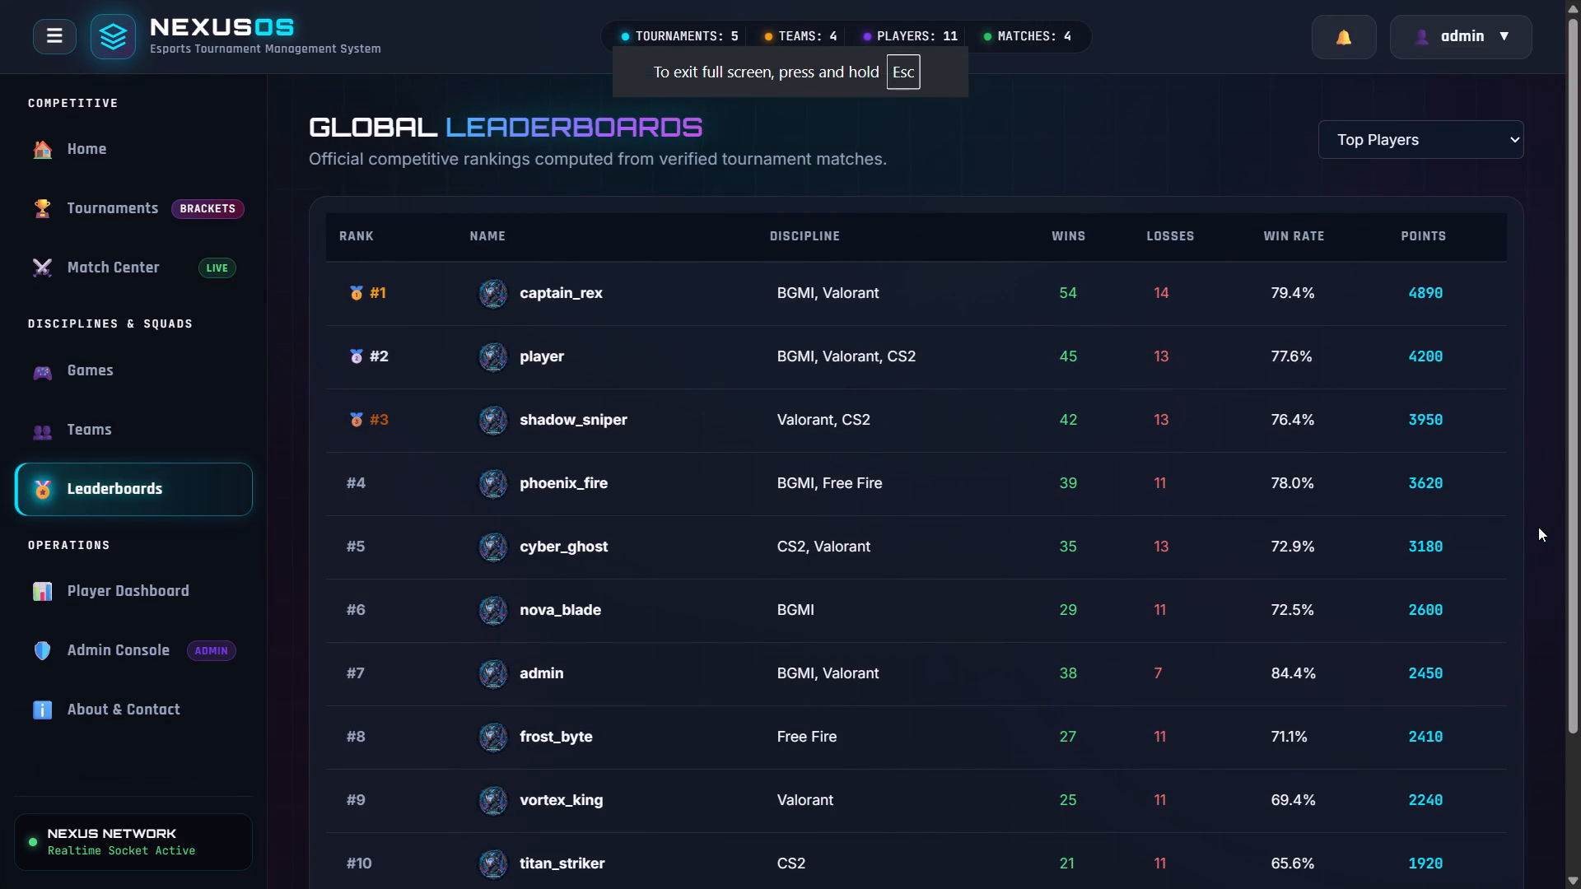
key(shift+super+s)
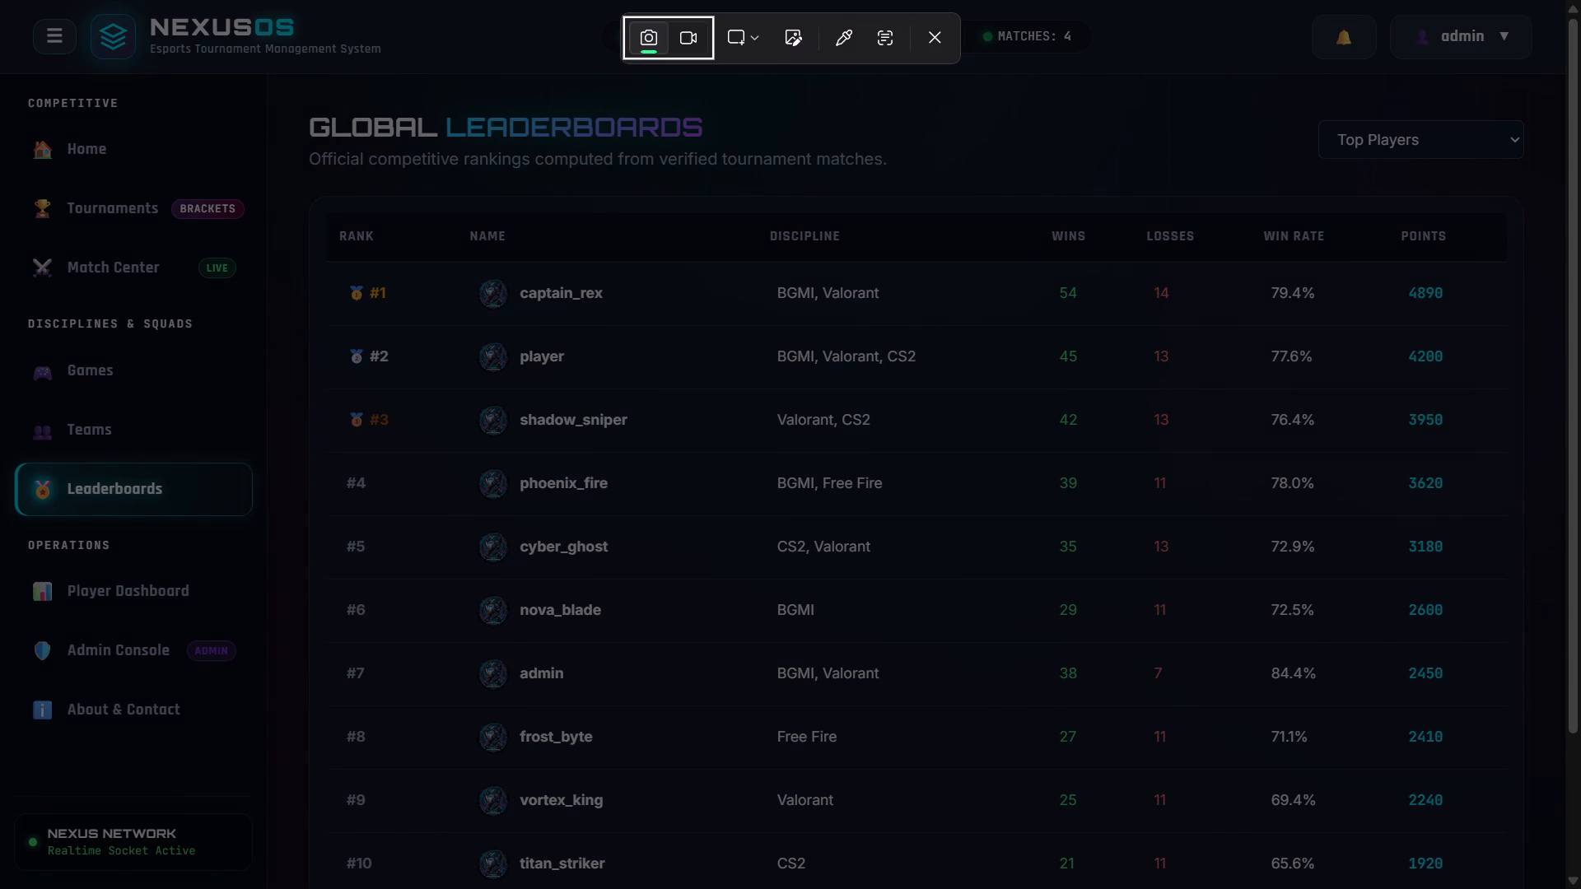
drag(0, 77, 1502, 888)
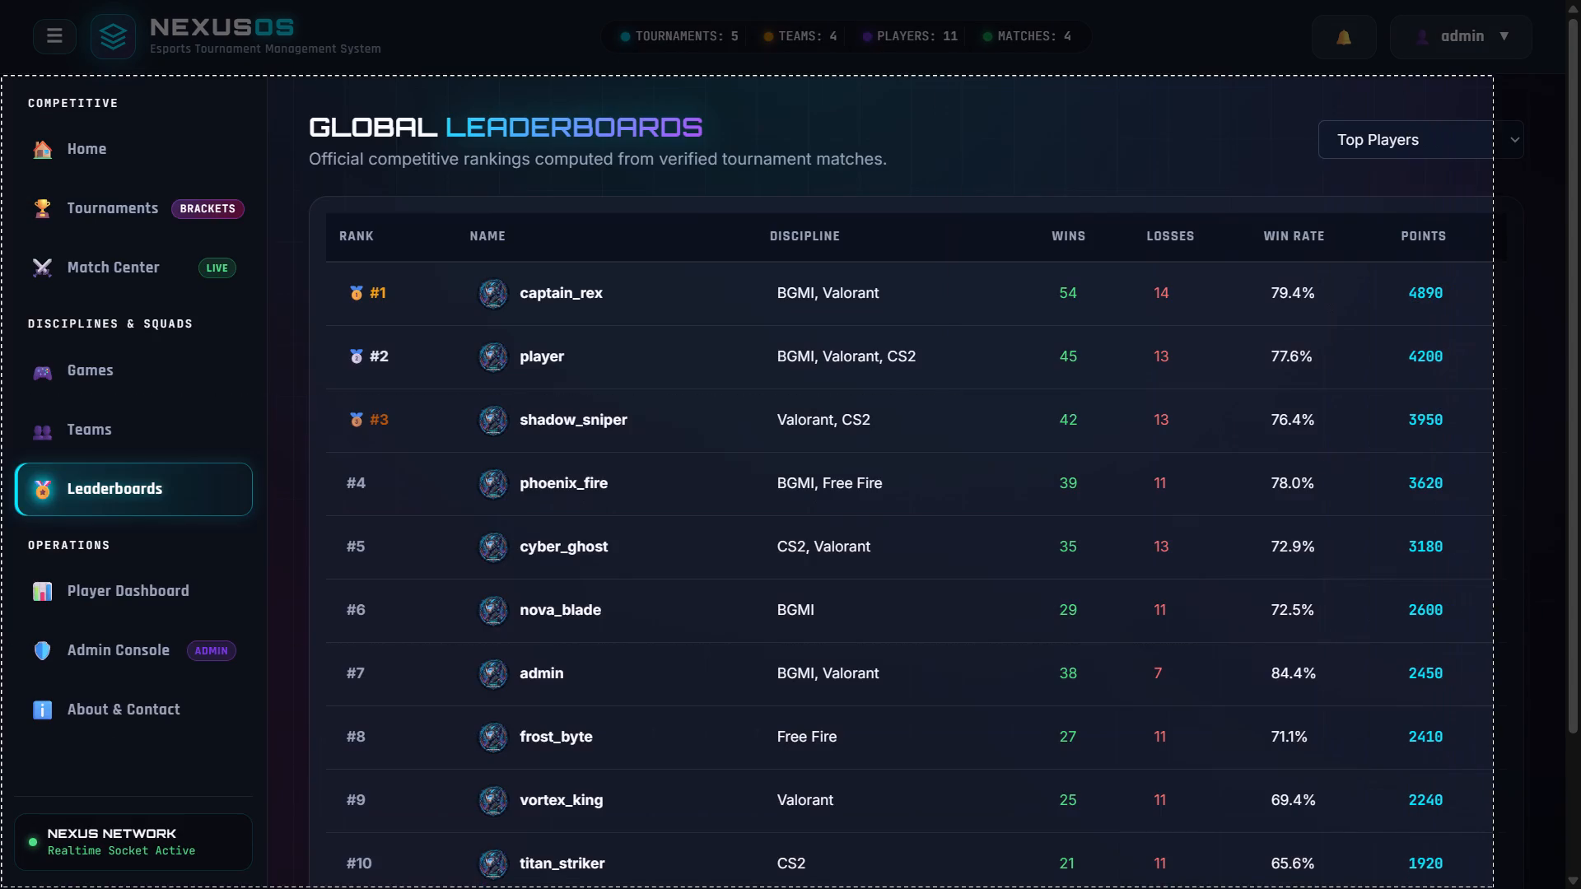
drag(1502, 888, 1566, 877)
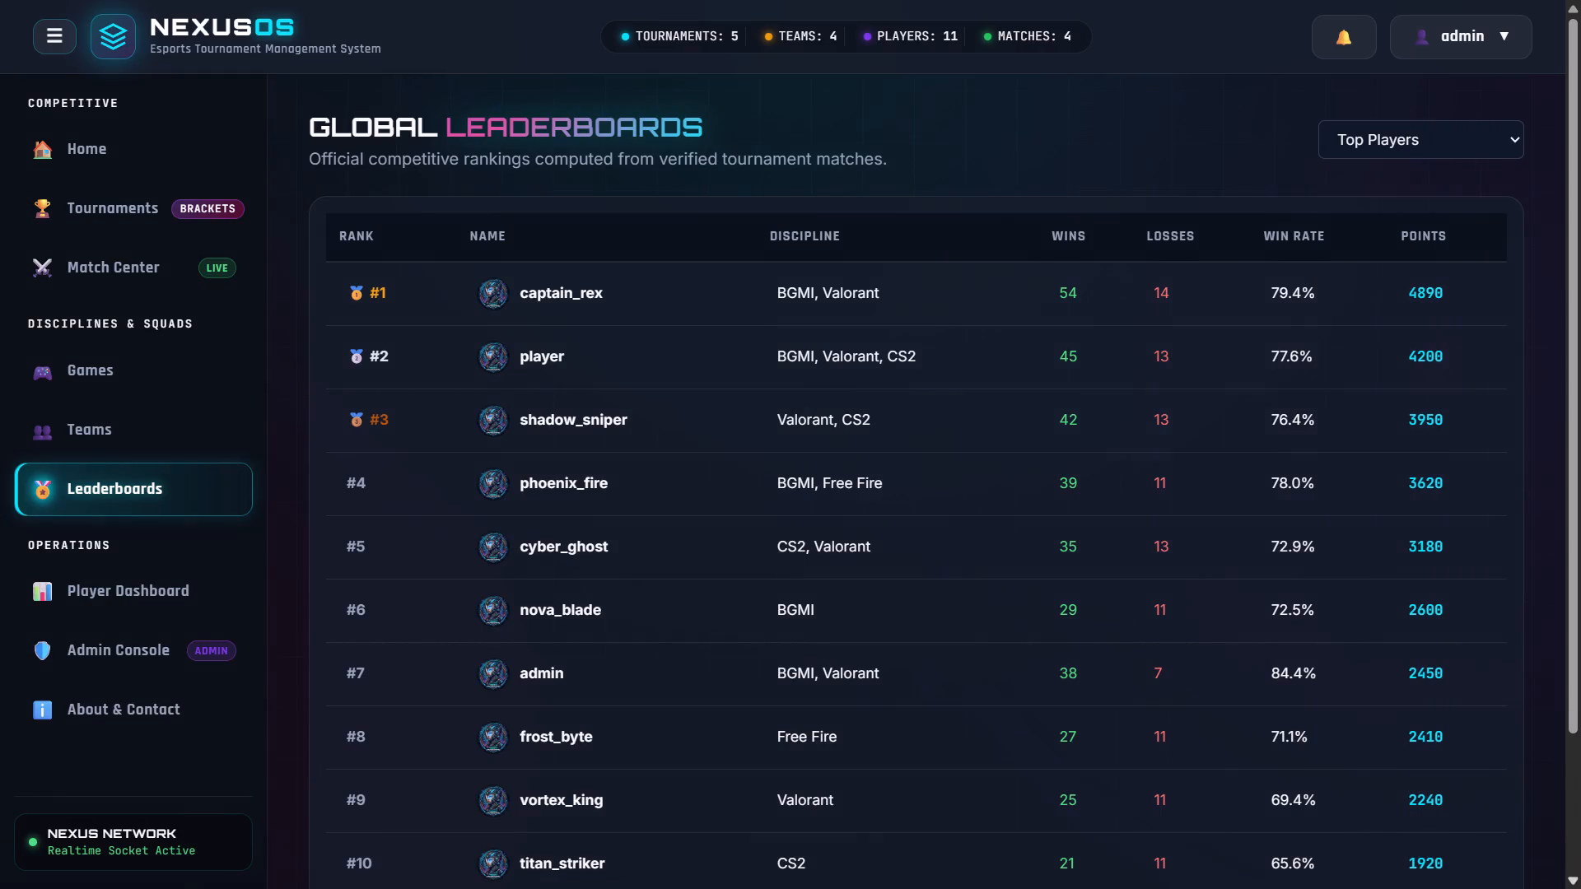
click(786, 61)
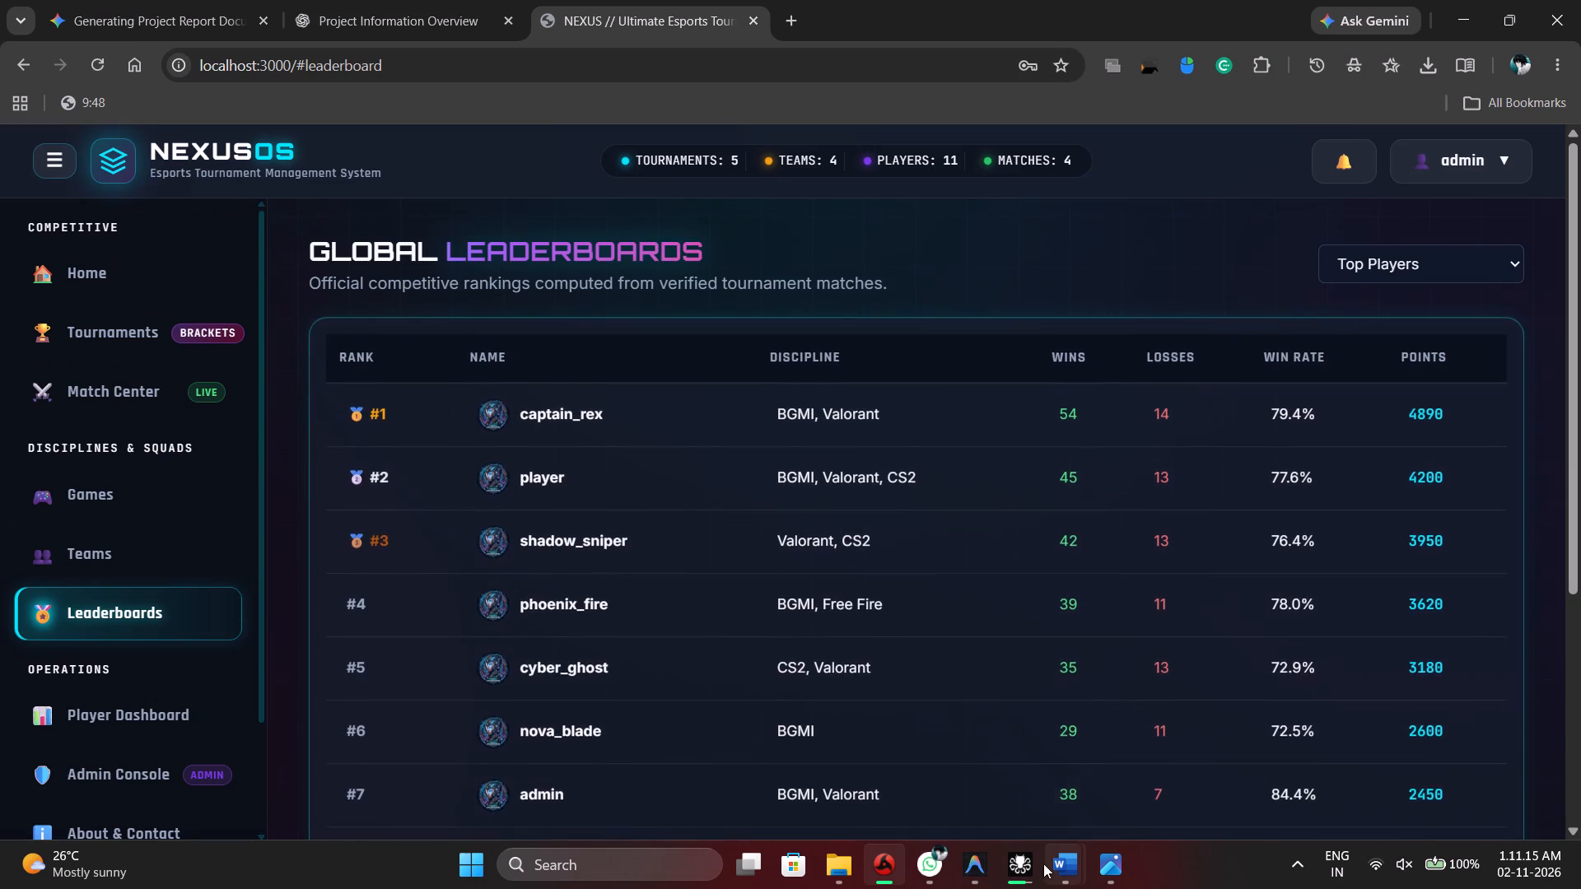
Switch to OOPS Report in Word and paste the Global Leaderboards capture below Teams & Rosters in the page 19 text box.
click(690, 719)
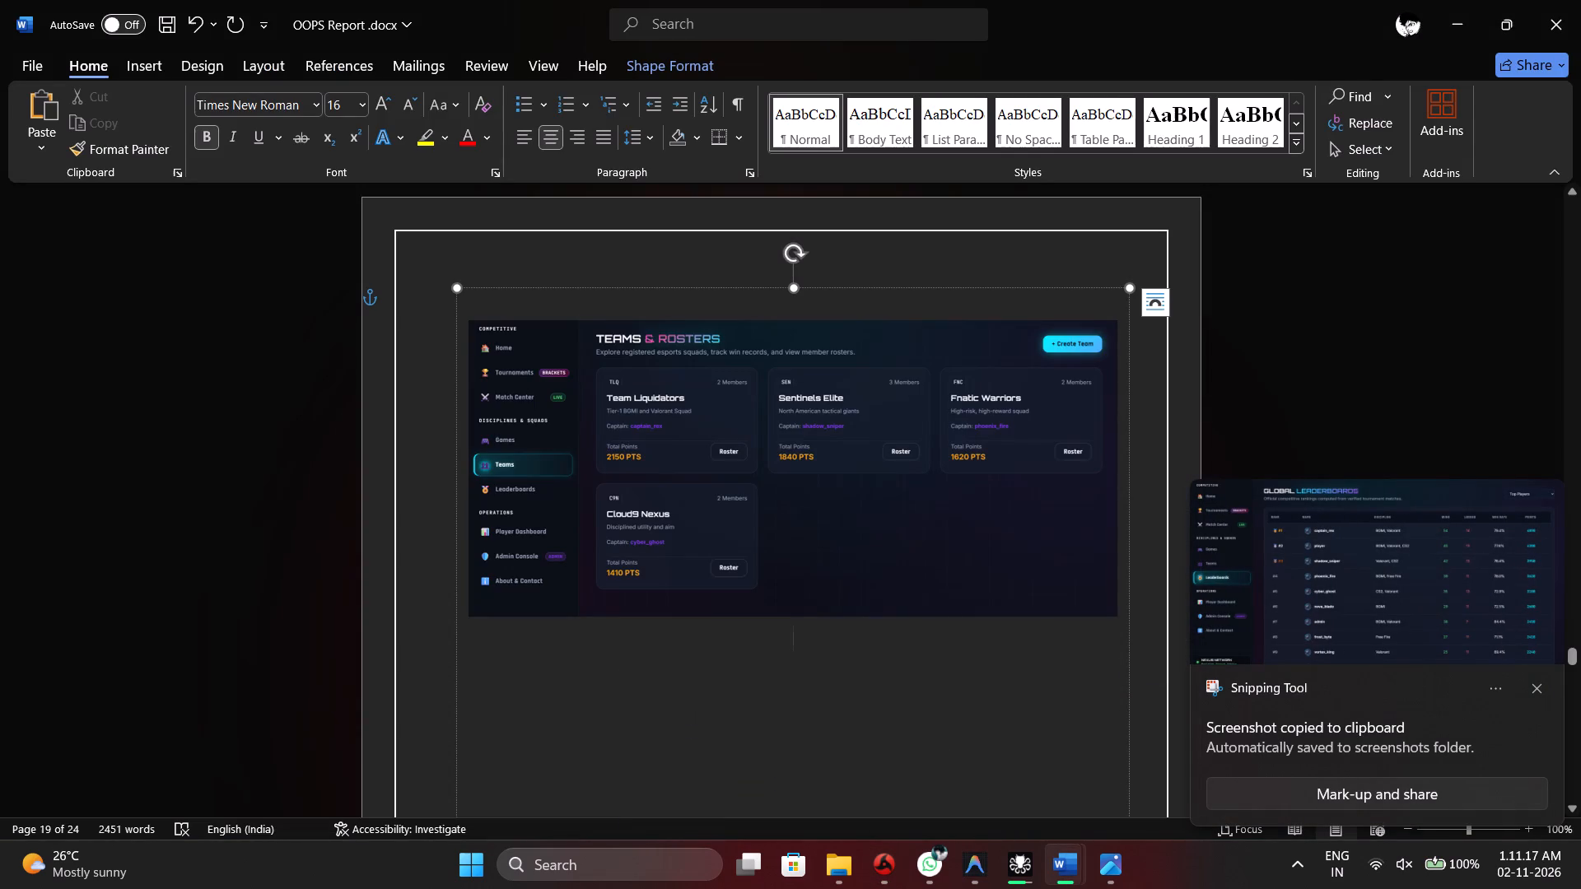
key(ctrl+v)
Review the layout of the NexusOS captures across the Screenshots Of Projects pages, through to the Limitations And Future Scope page.
scroll(705, 702, up, 15)
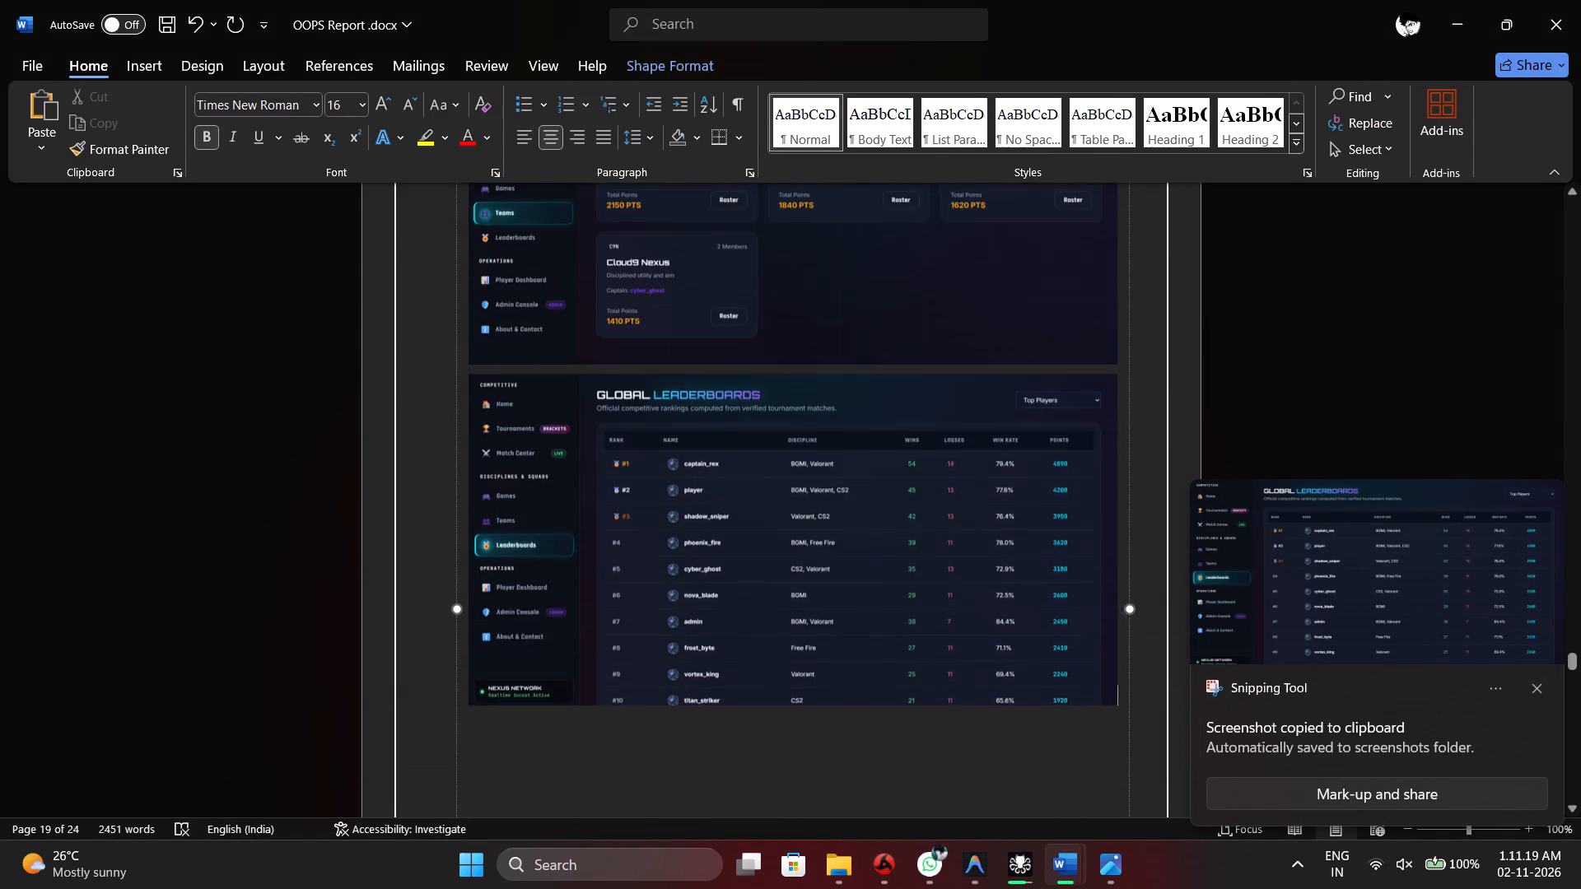
scroll(699, 619, up, 2)
scroll(699, 619, down, 15)
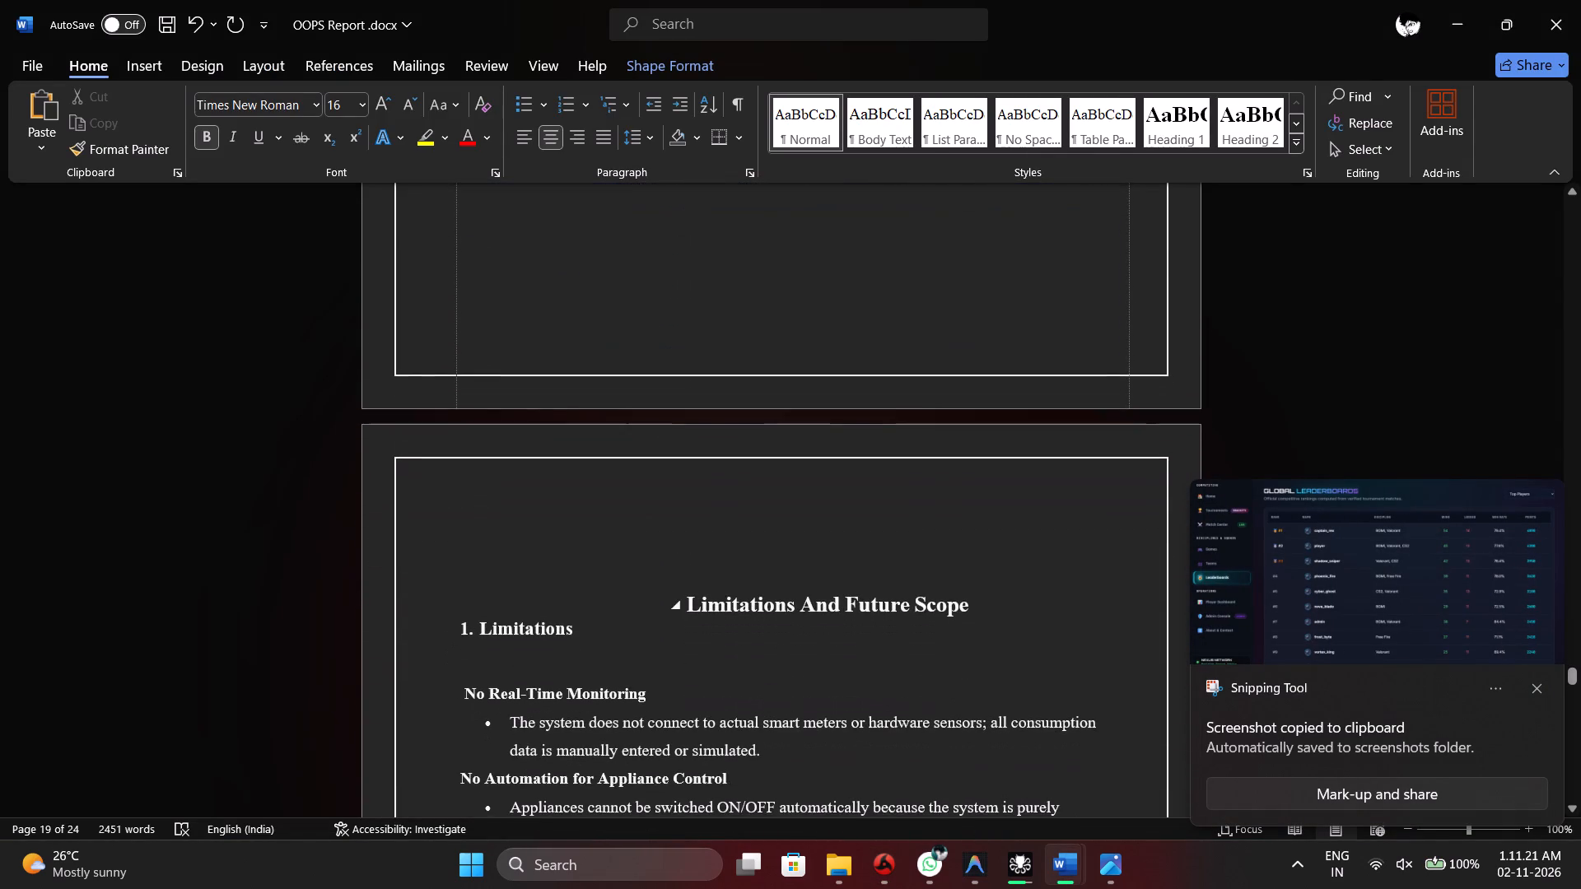
scroll(689, 611, up, 12)
scroll(885, 753, up, 3)
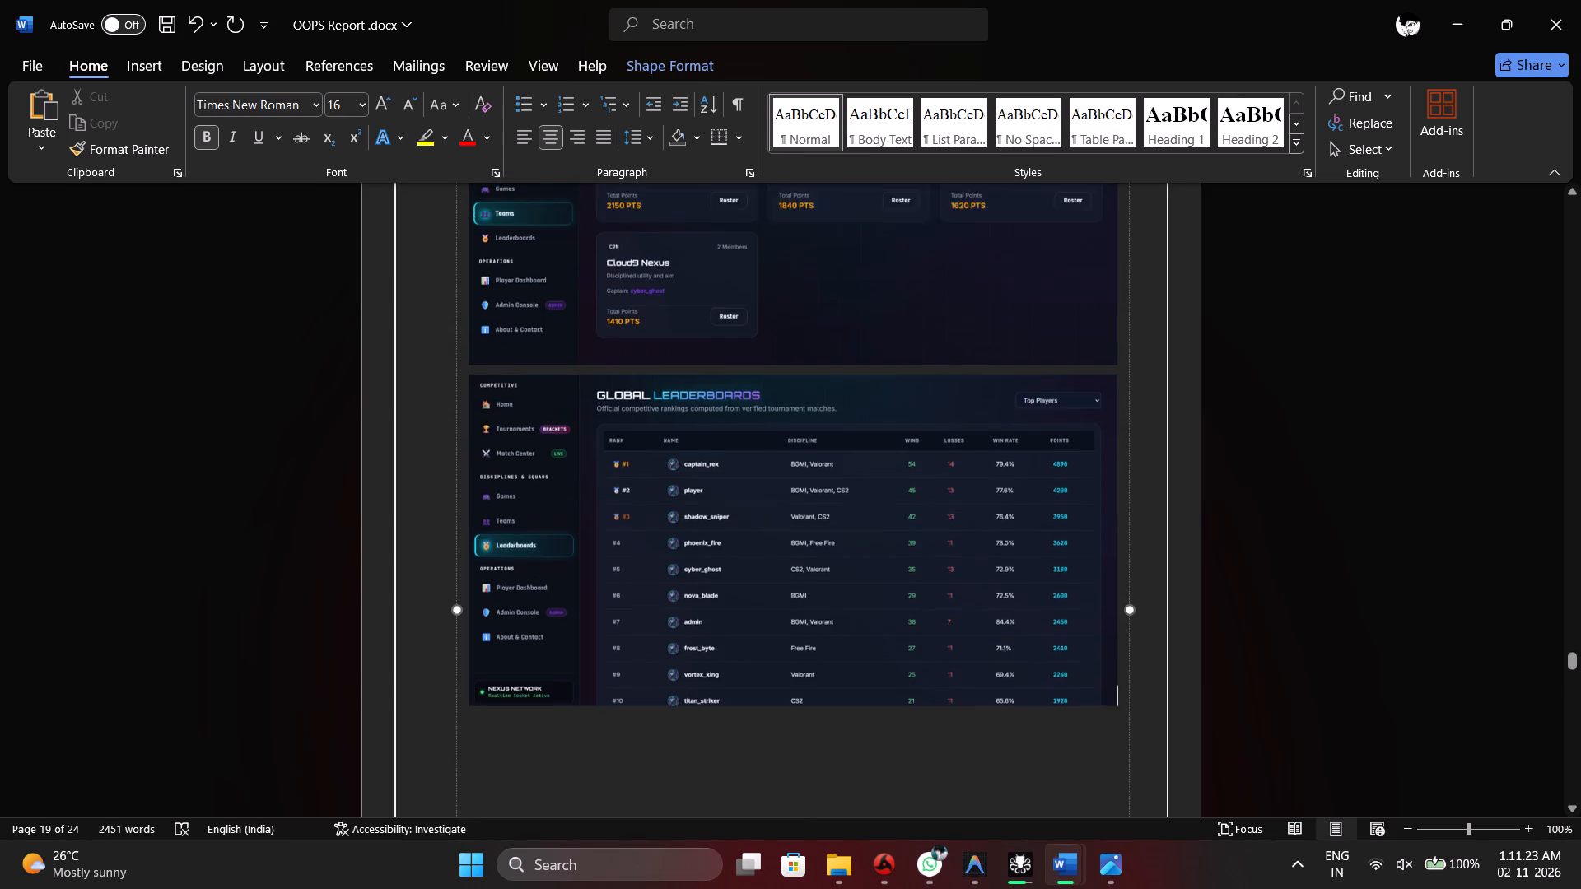
scroll(885, 752, up, 20)
scroll(885, 752, up, 19)
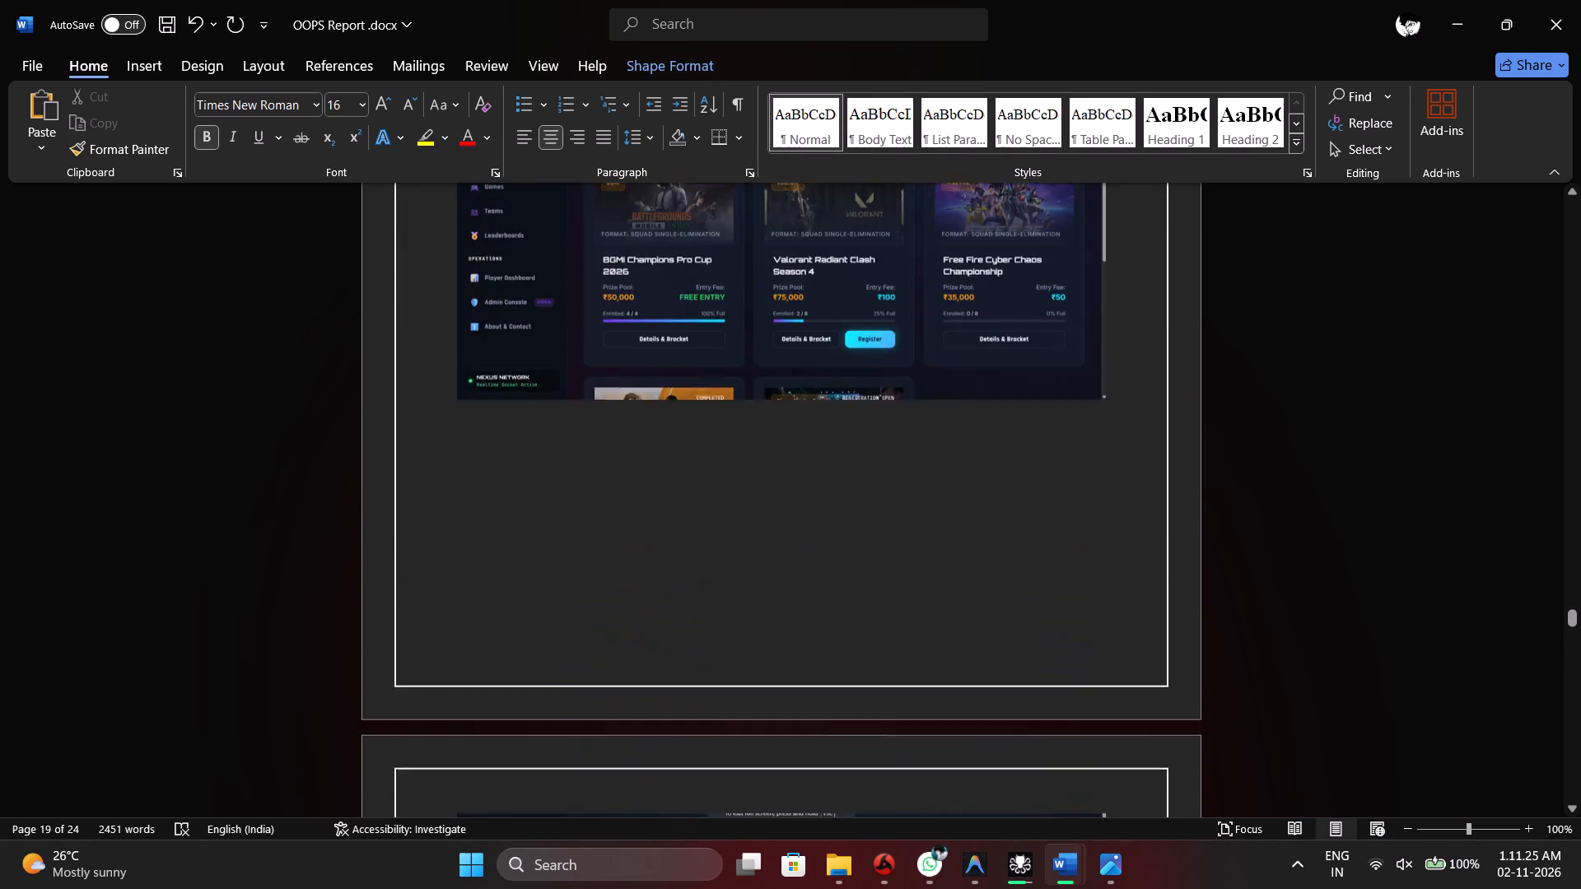
scroll(867, 648, up, 7)
scroll(884, 628, down, 2)
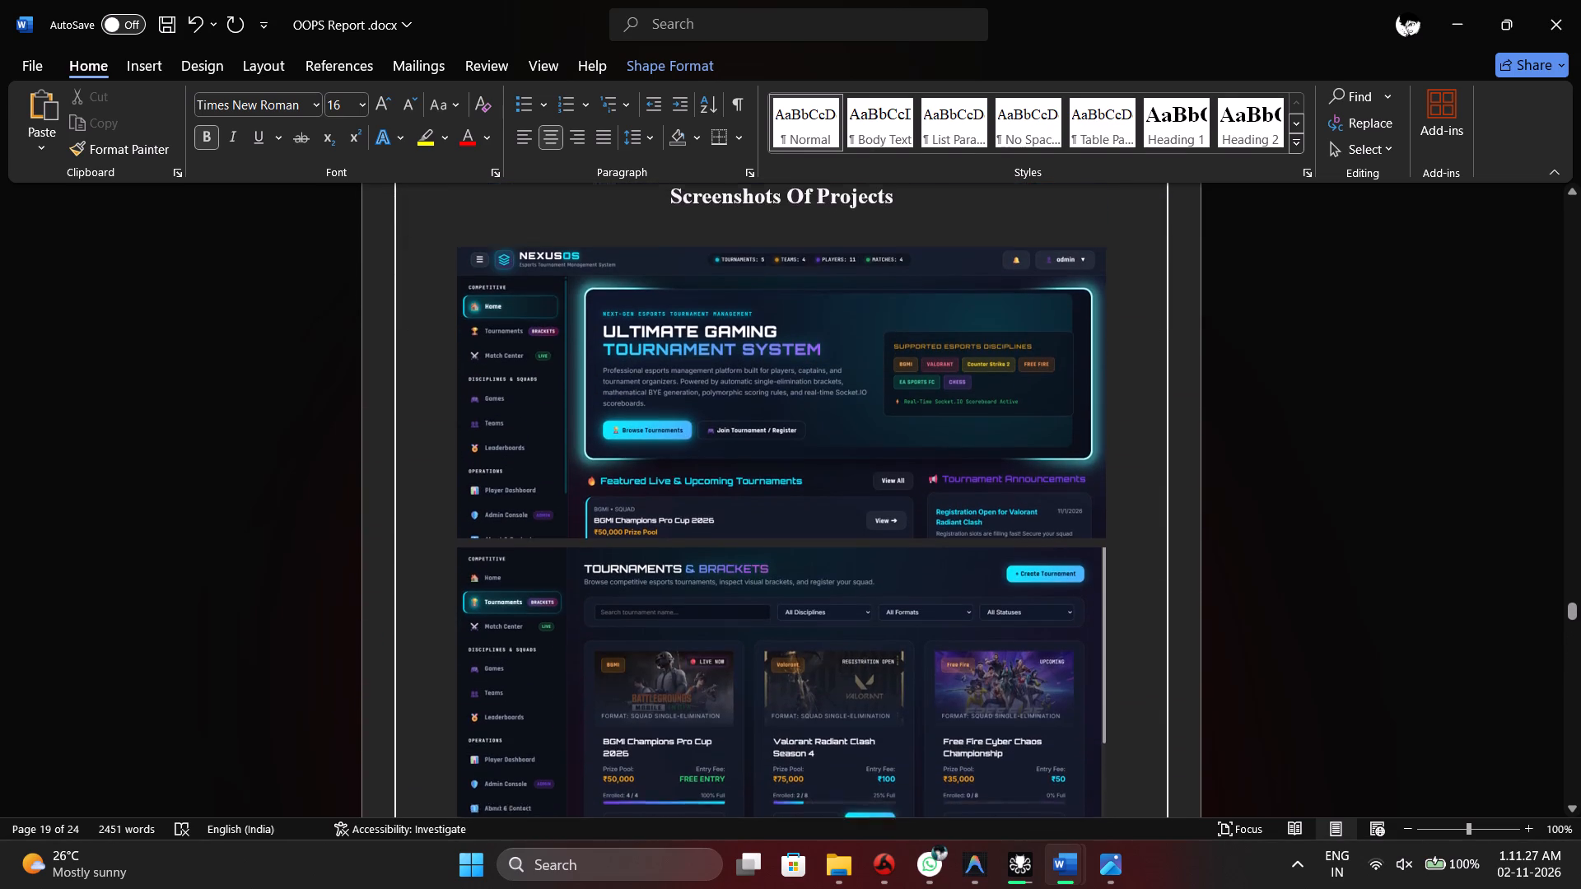
scroll(884, 628, down, 20)
scroll(884, 628, down, 14)
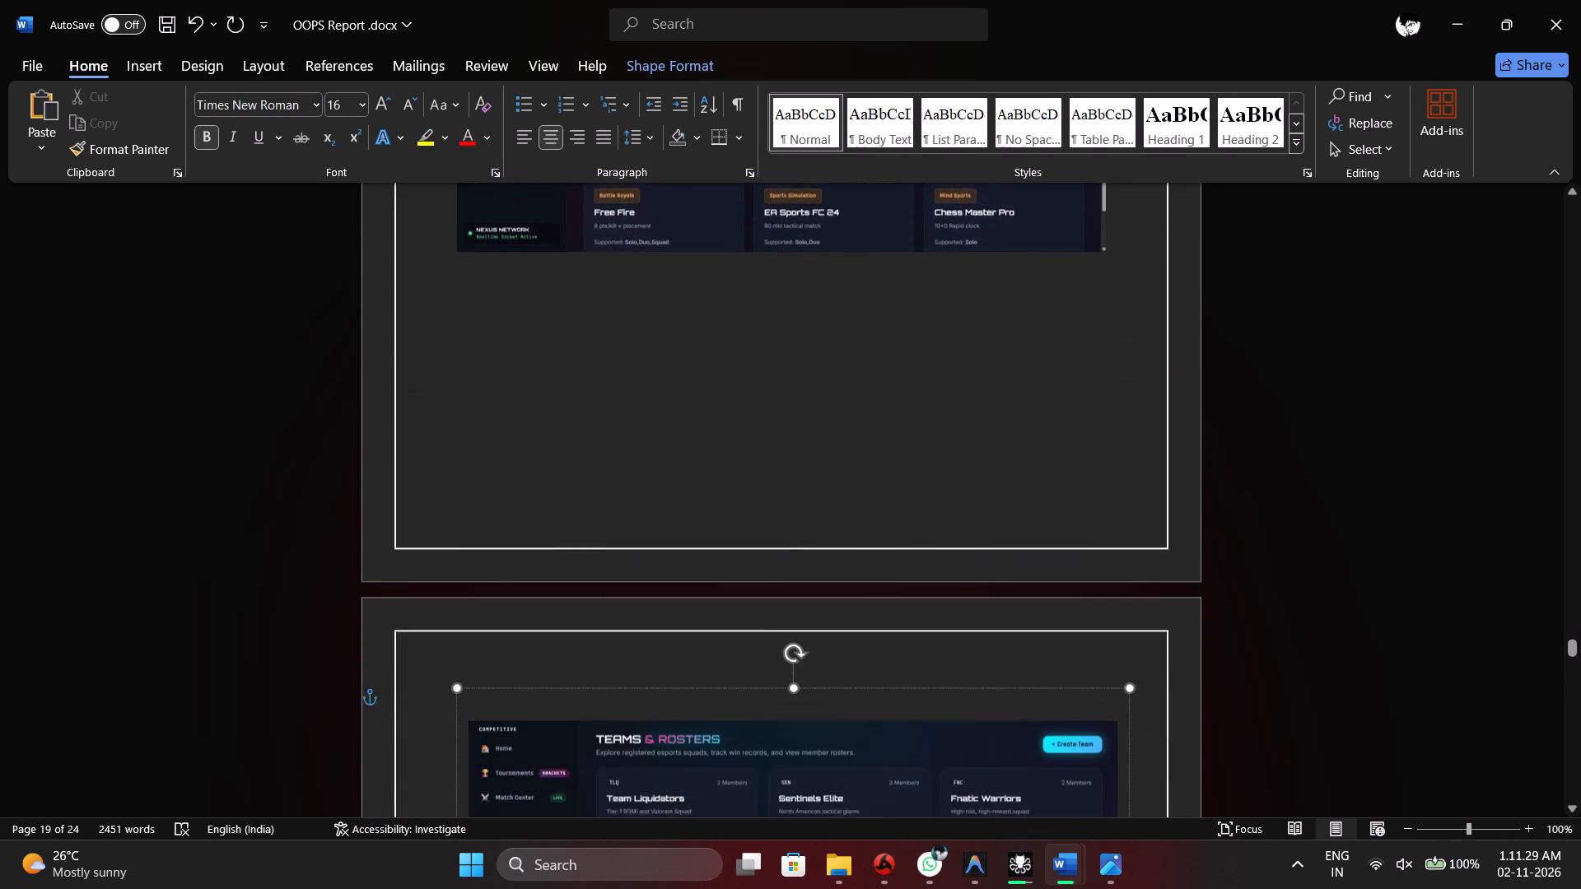
scroll(887, 613, down, 7)
scroll(887, 612, up, 3)
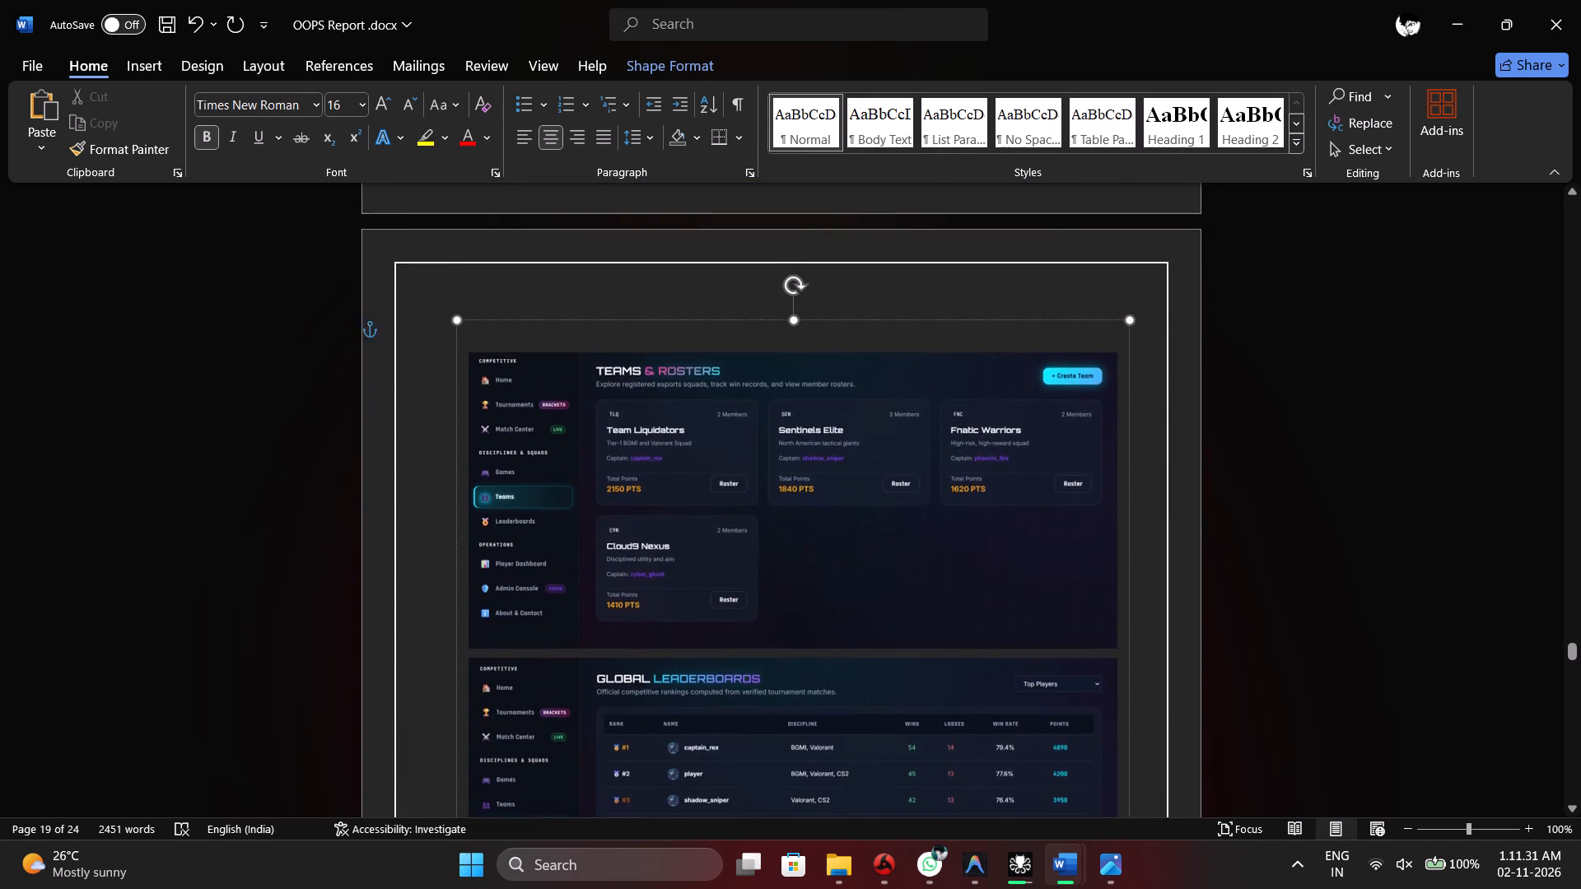
scroll(887, 611, up, 16)
scroll(926, 526, up, 19)
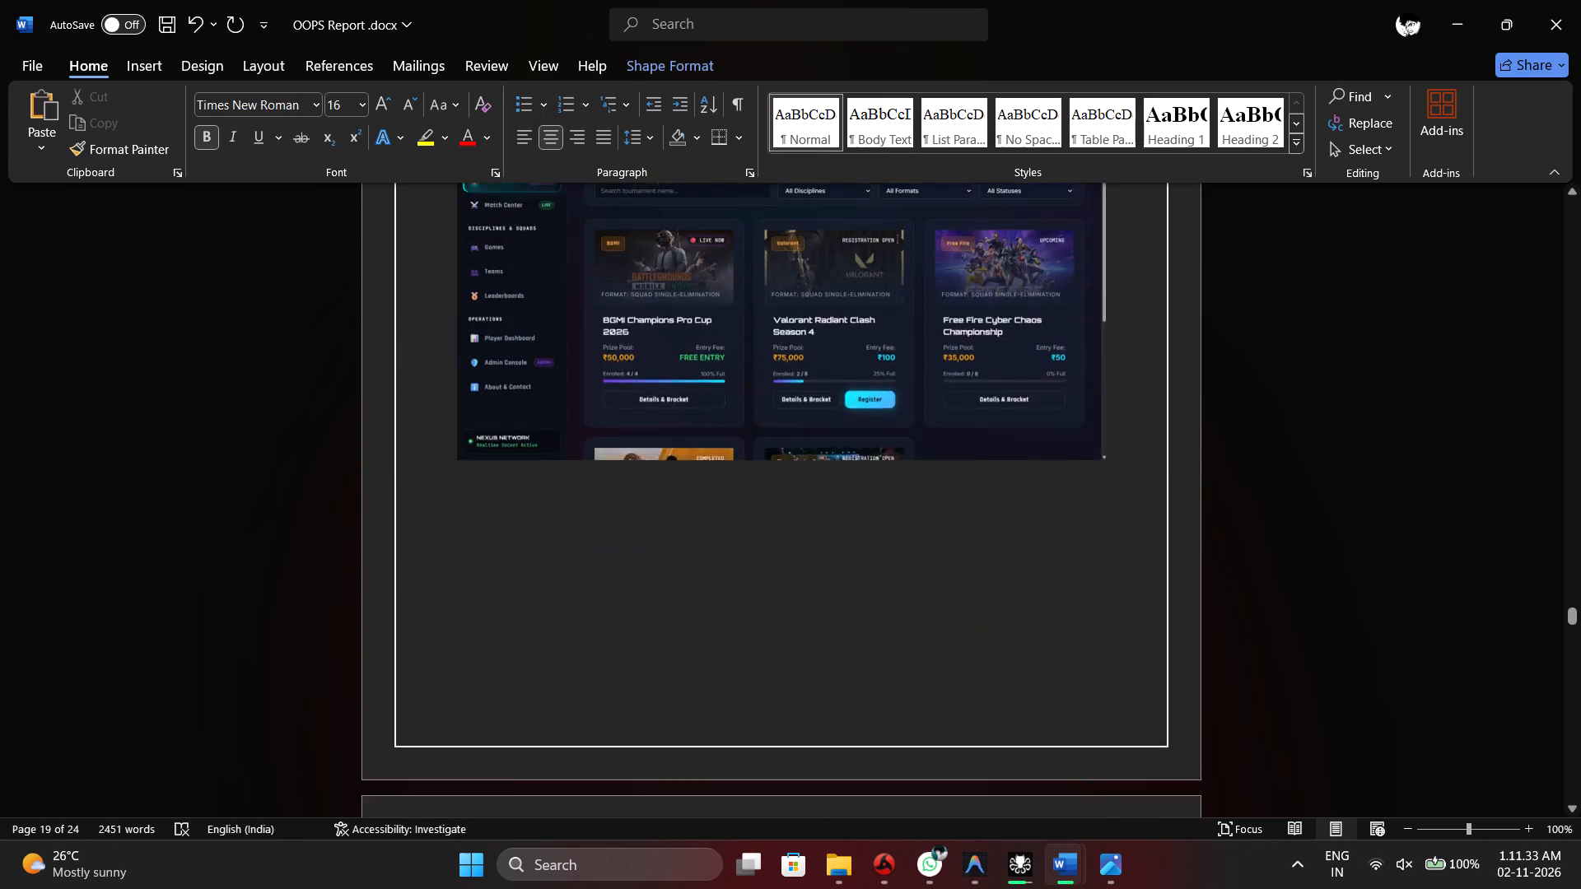
scroll(921, 518, up, 9)
click(921, 517)
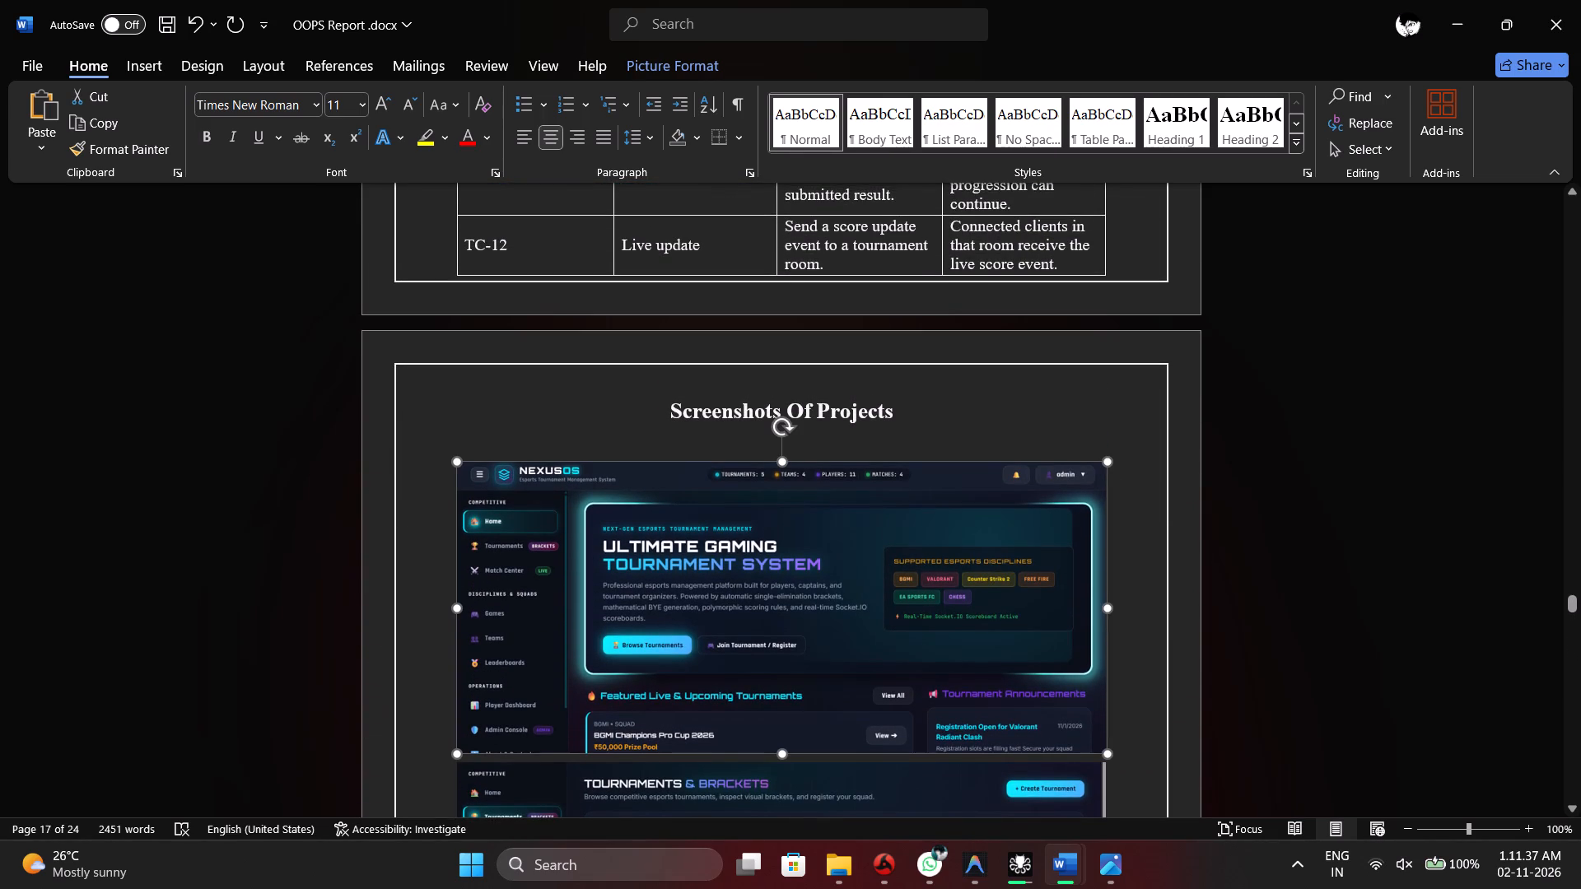
scroll(761, 525, down, 15)
scroll(762, 519, up, 1)
scroll(762, 519, down, 20)
scroll(762, 519, down, 12)
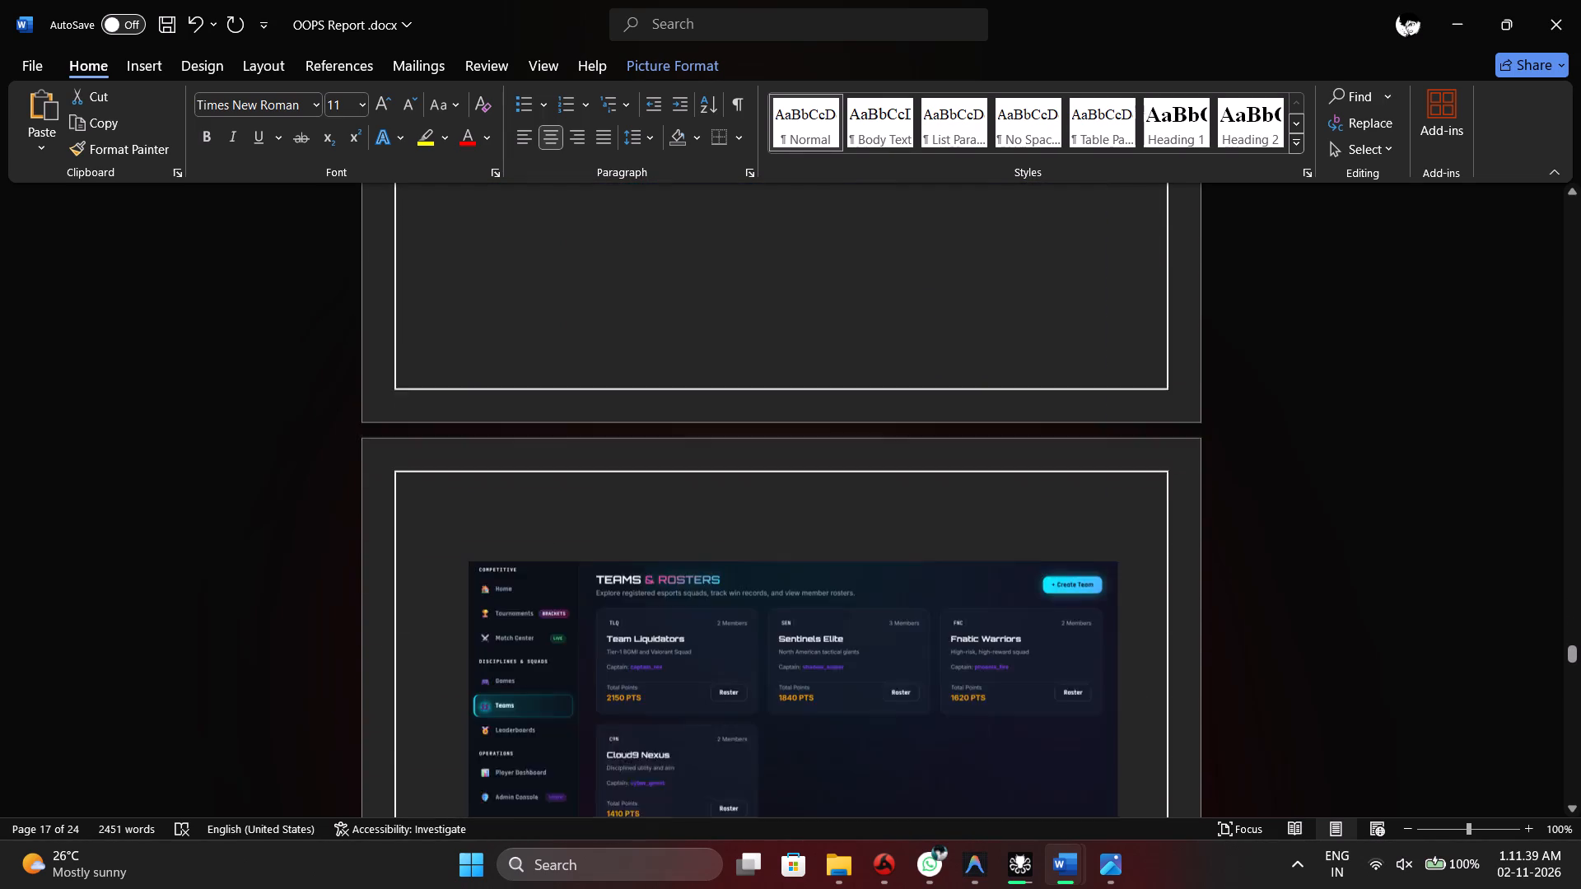
scroll(764, 500, down, 19)
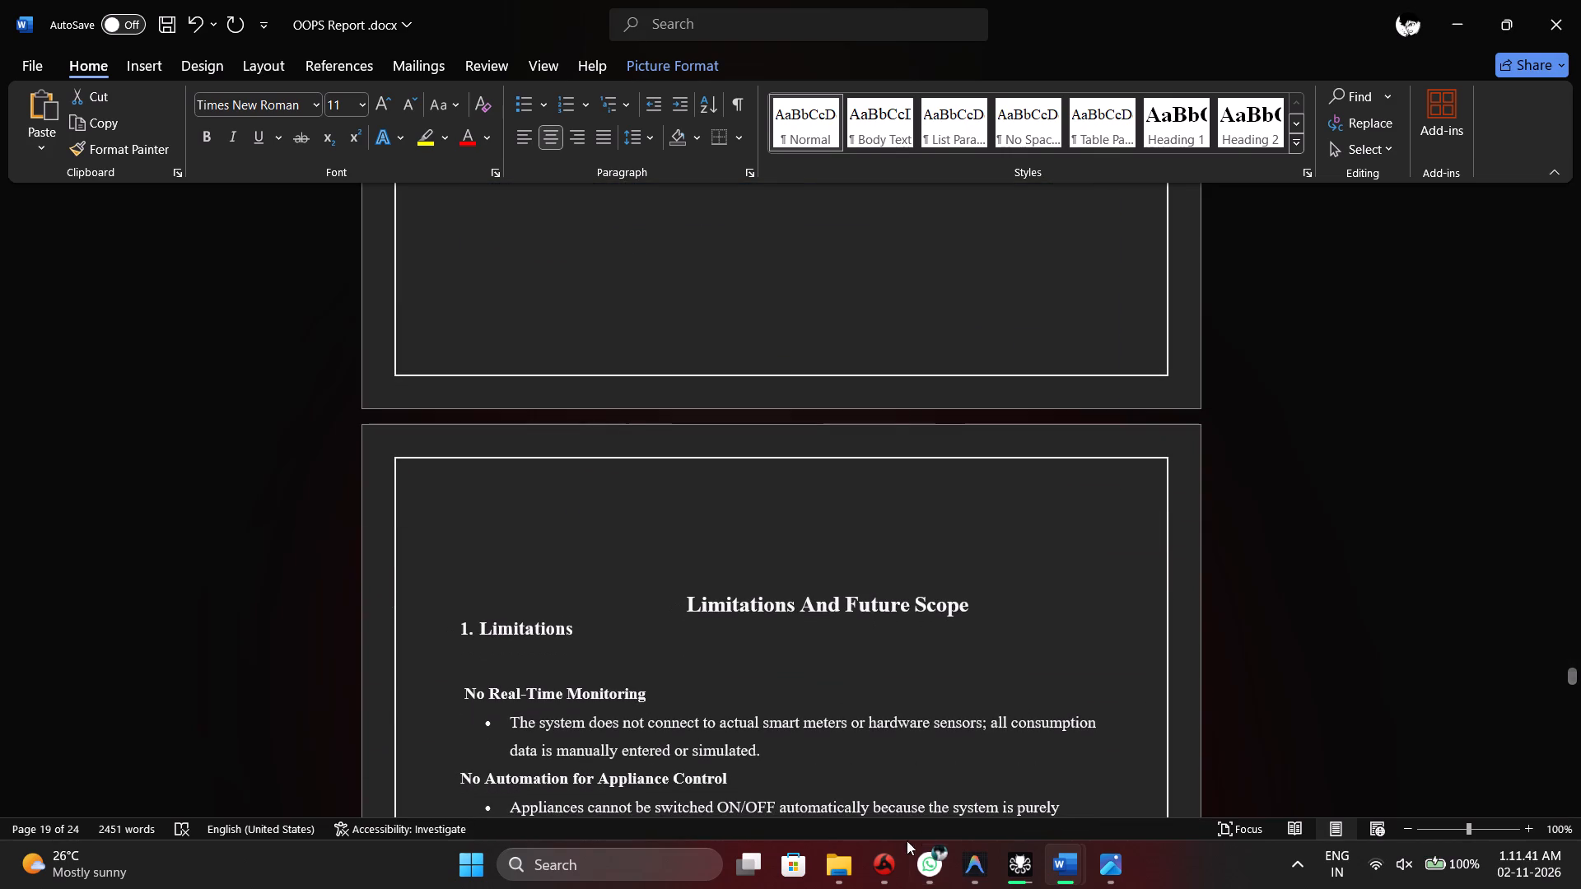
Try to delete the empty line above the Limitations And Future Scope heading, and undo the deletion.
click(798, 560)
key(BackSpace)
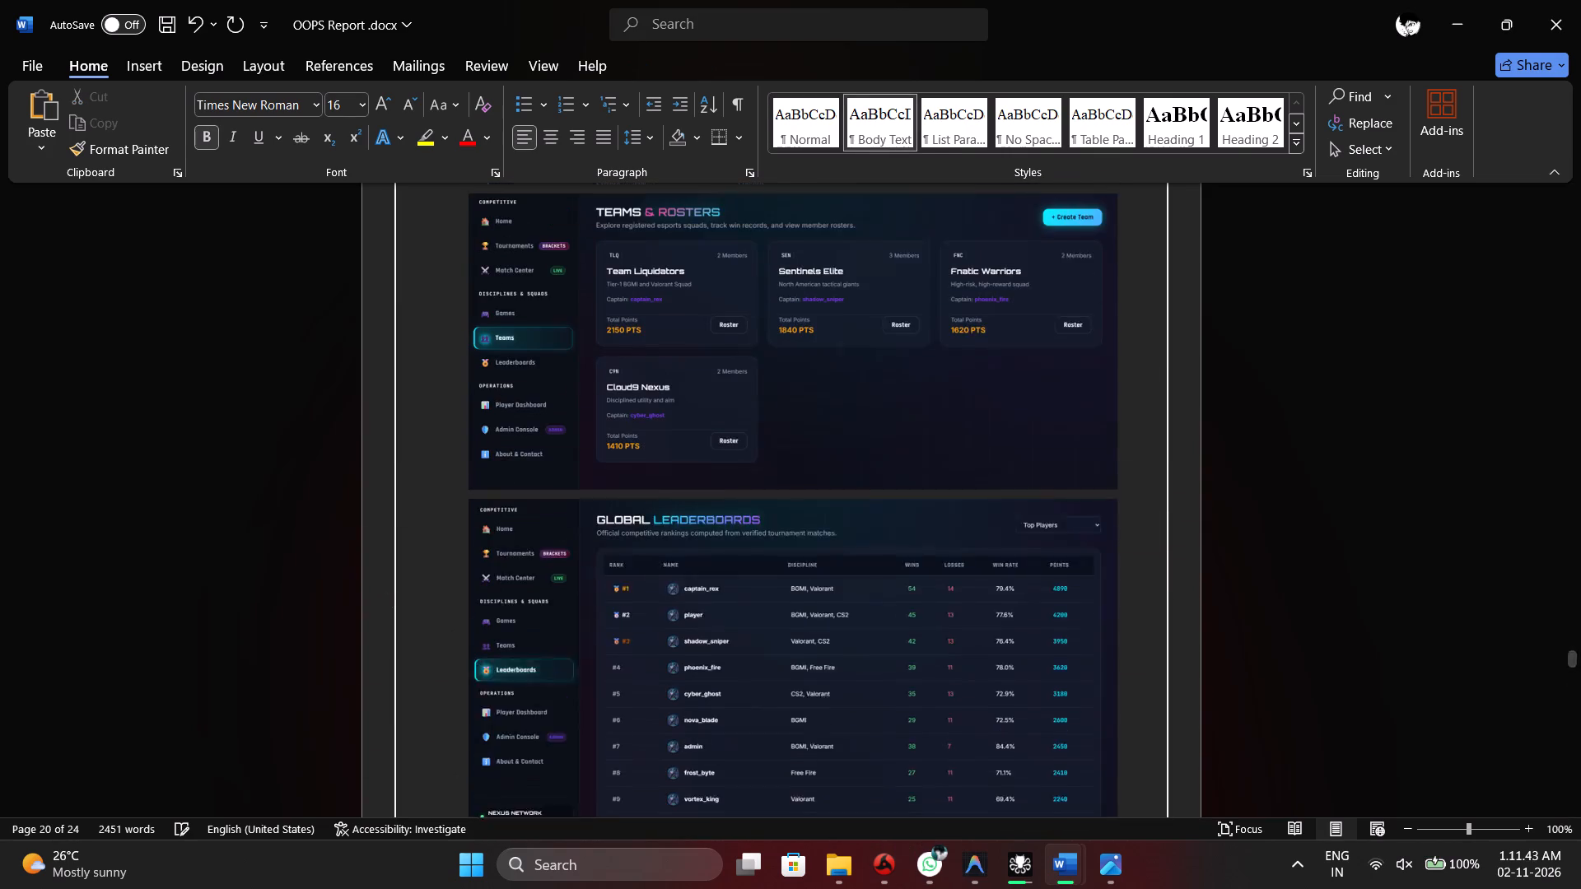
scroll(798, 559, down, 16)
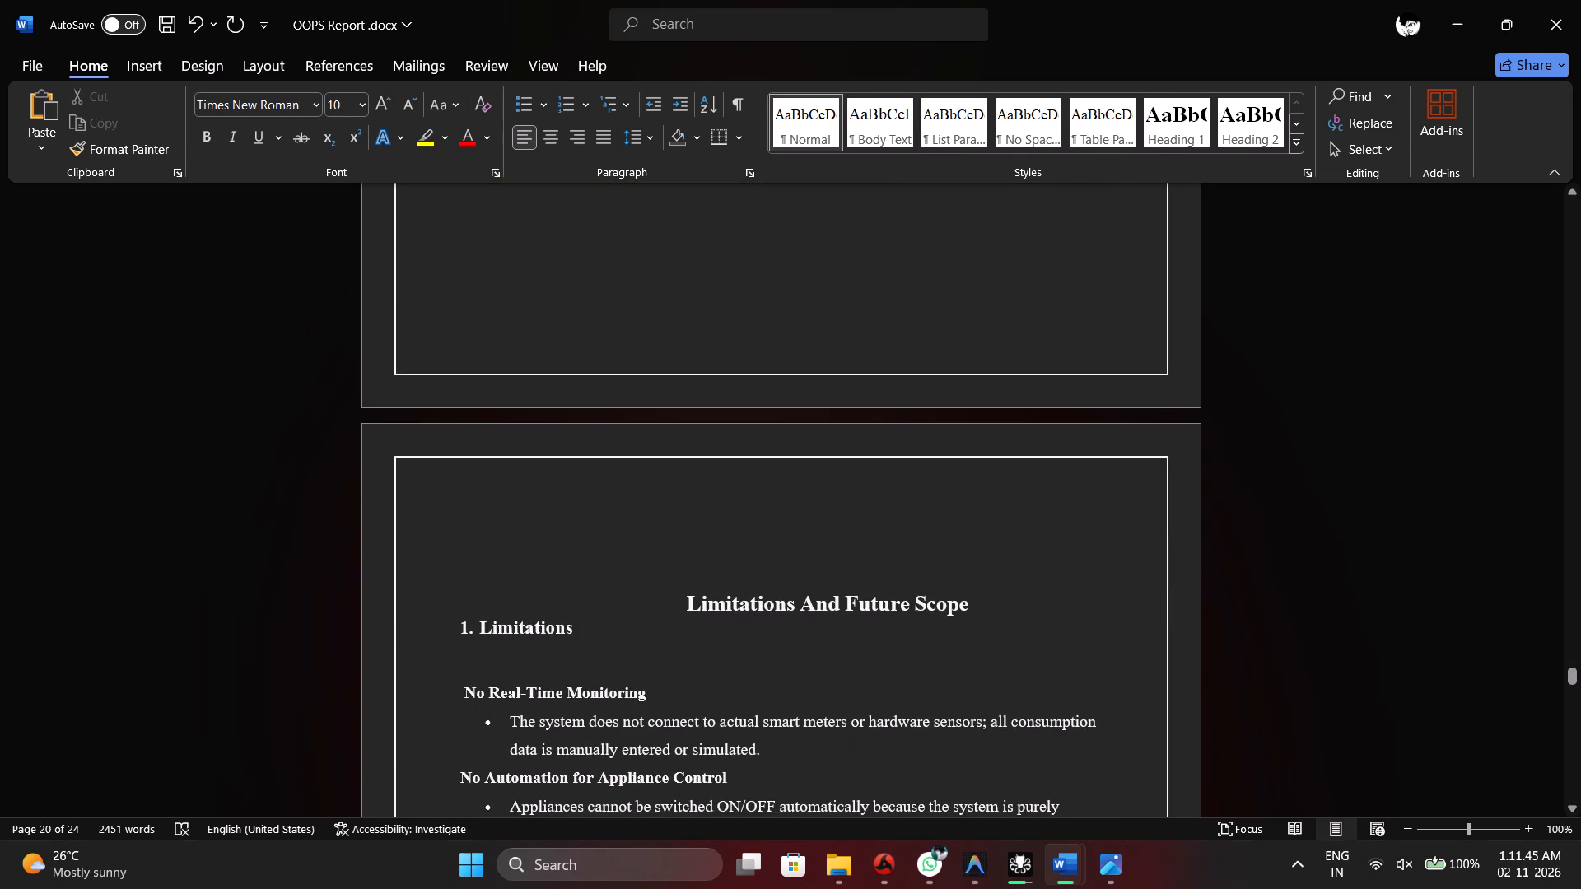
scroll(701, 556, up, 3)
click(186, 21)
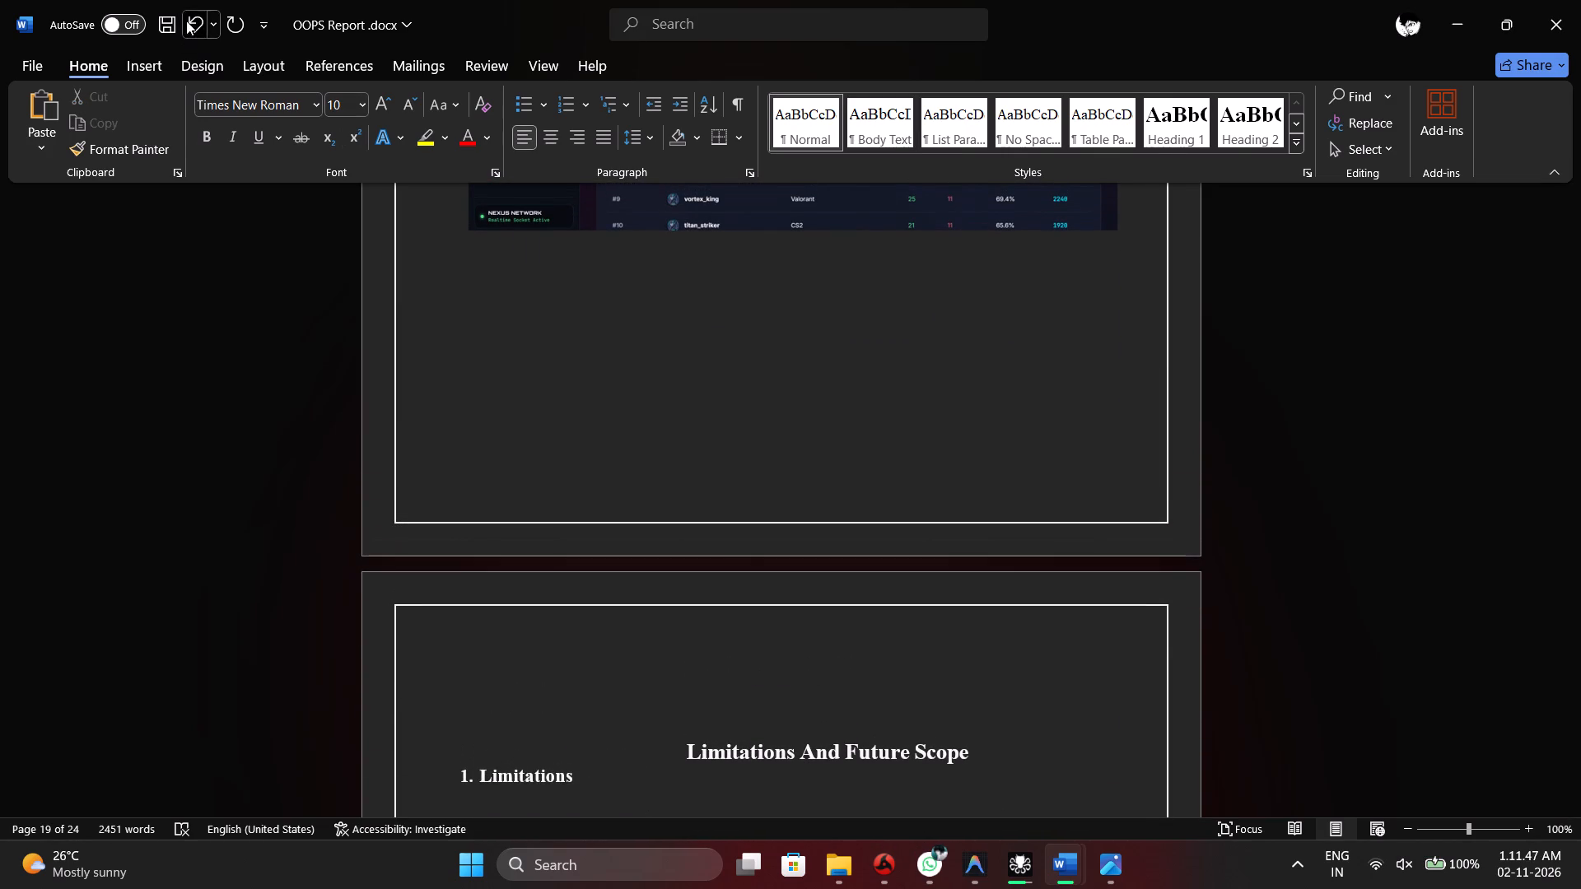
Look through the Limitations And Future Scope section of the OOPS Report.
scroll(516, 500, down, 4)
click(679, 534)
scroll(679, 534, down, 4)
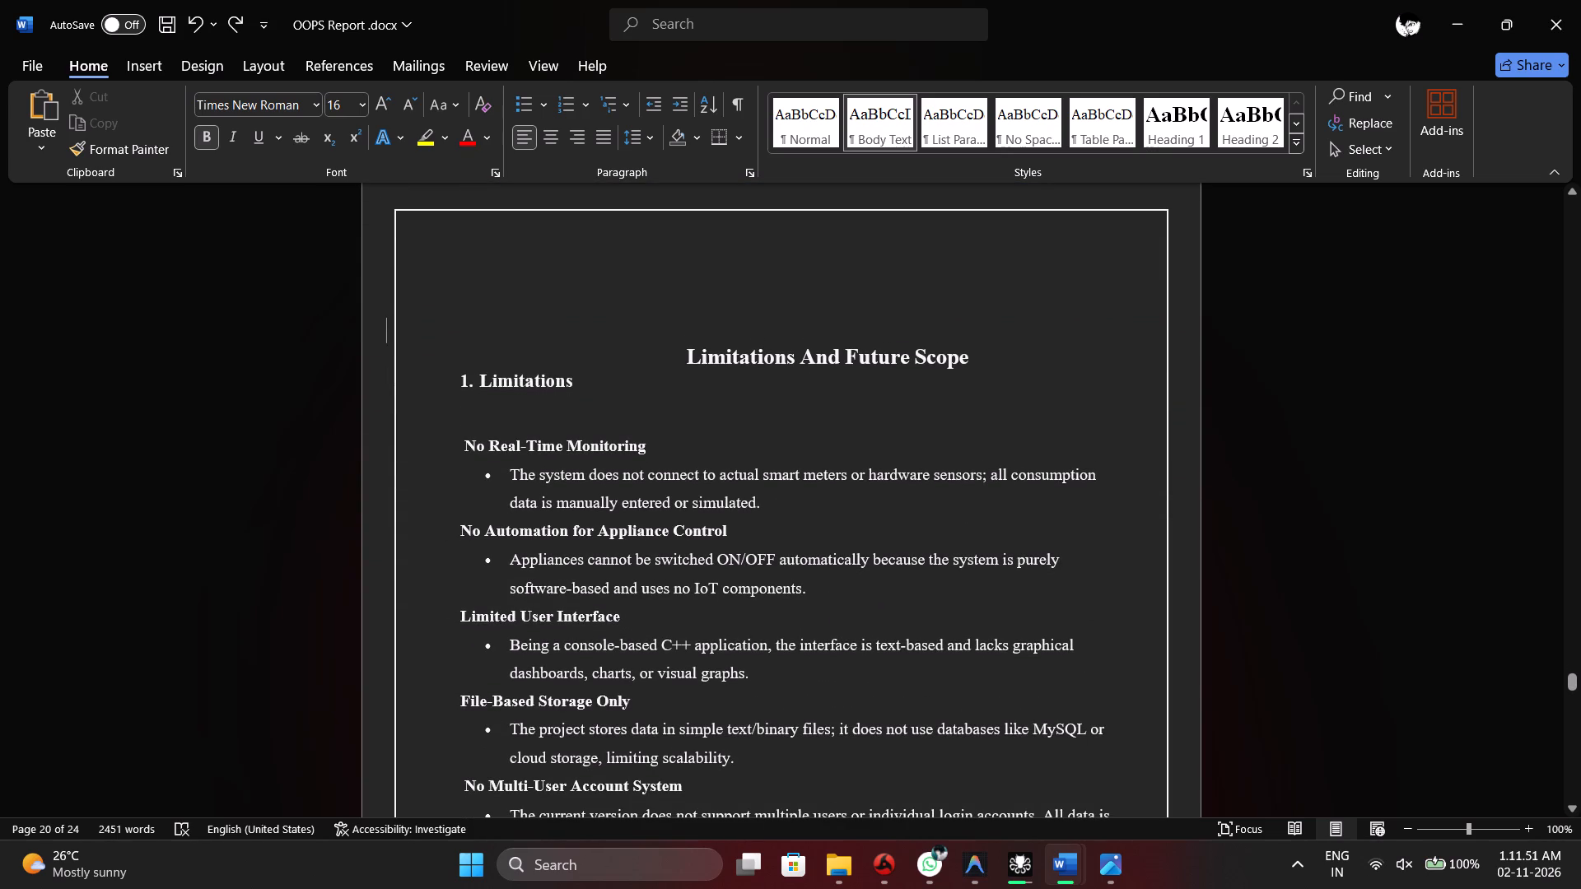
scroll(822, 557, down, 17)
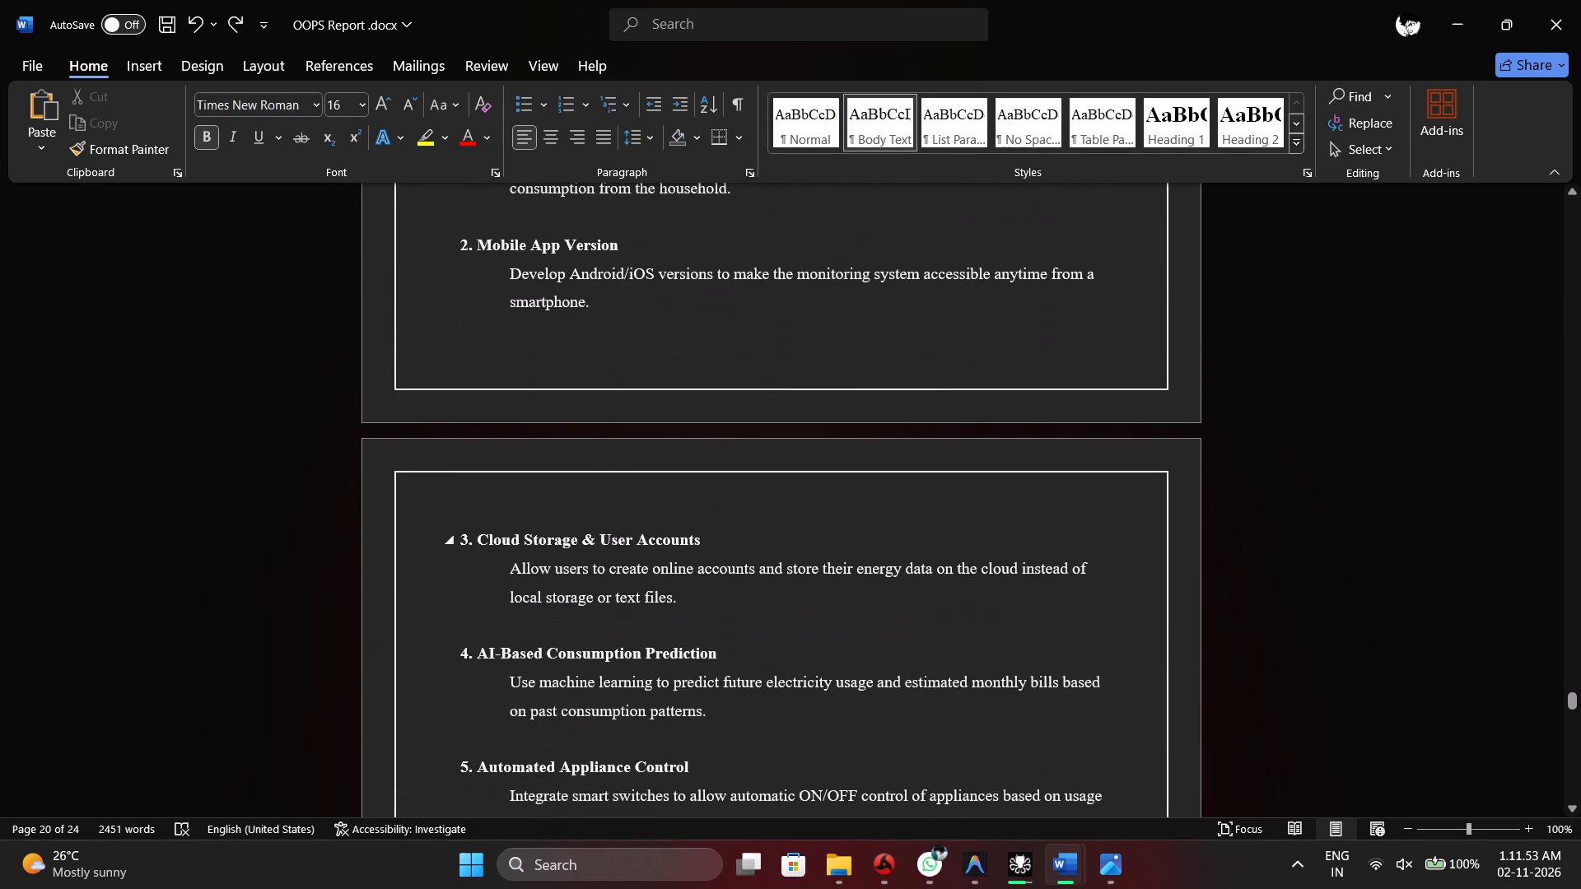
Switch to the NexusOS site in Chrome and examine the Player Dashboard, Admin Console and About & Contact pages.
click(1094, 869)
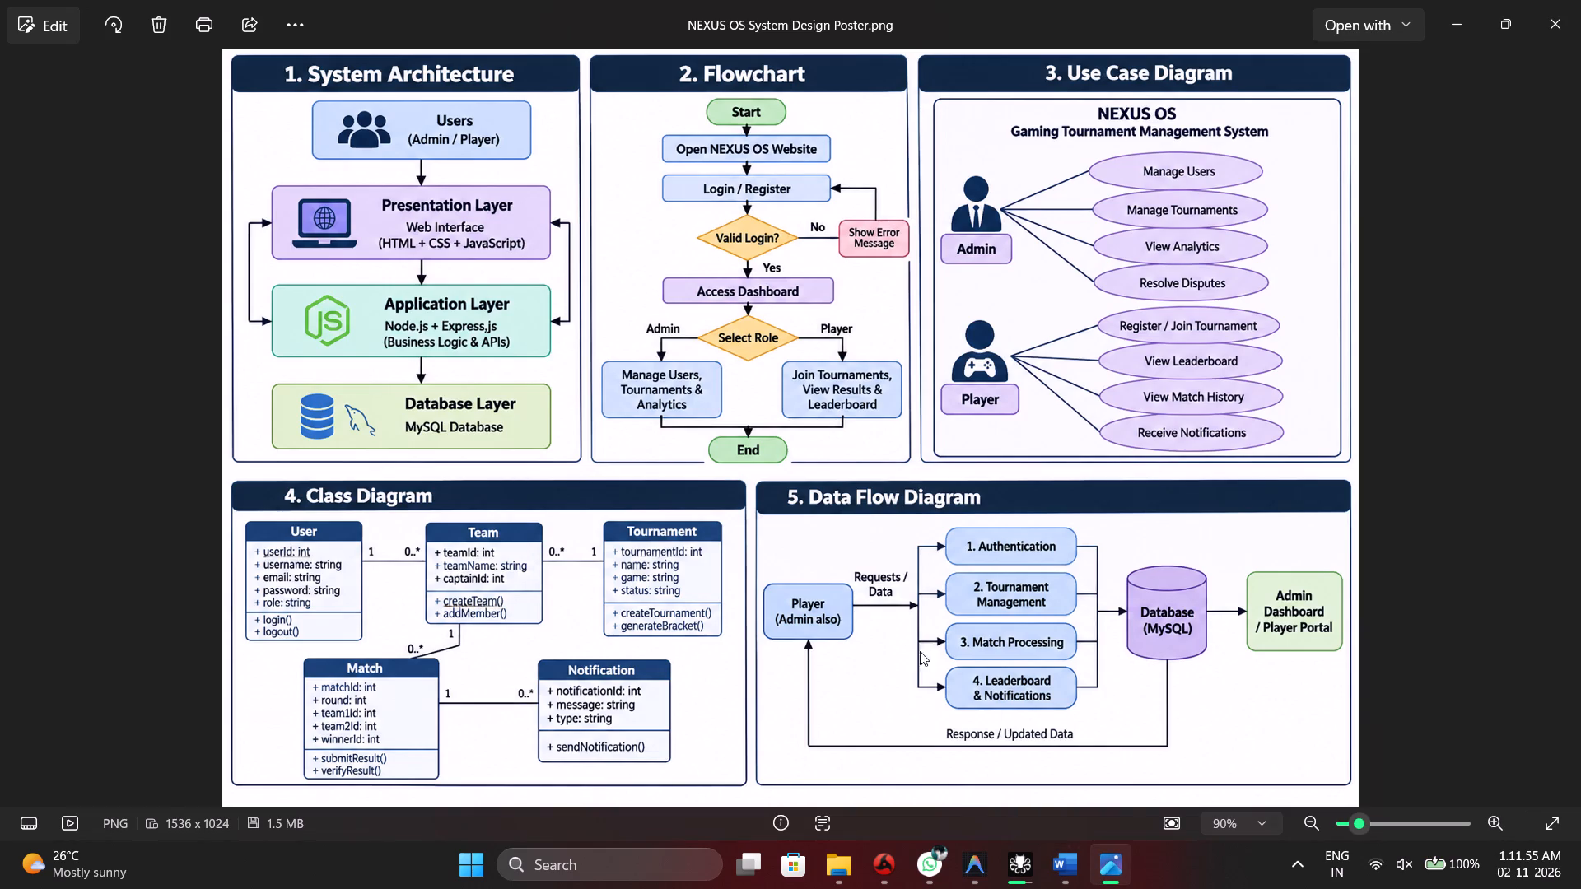
click(897, 841)
scroll(841, 711, down, 1)
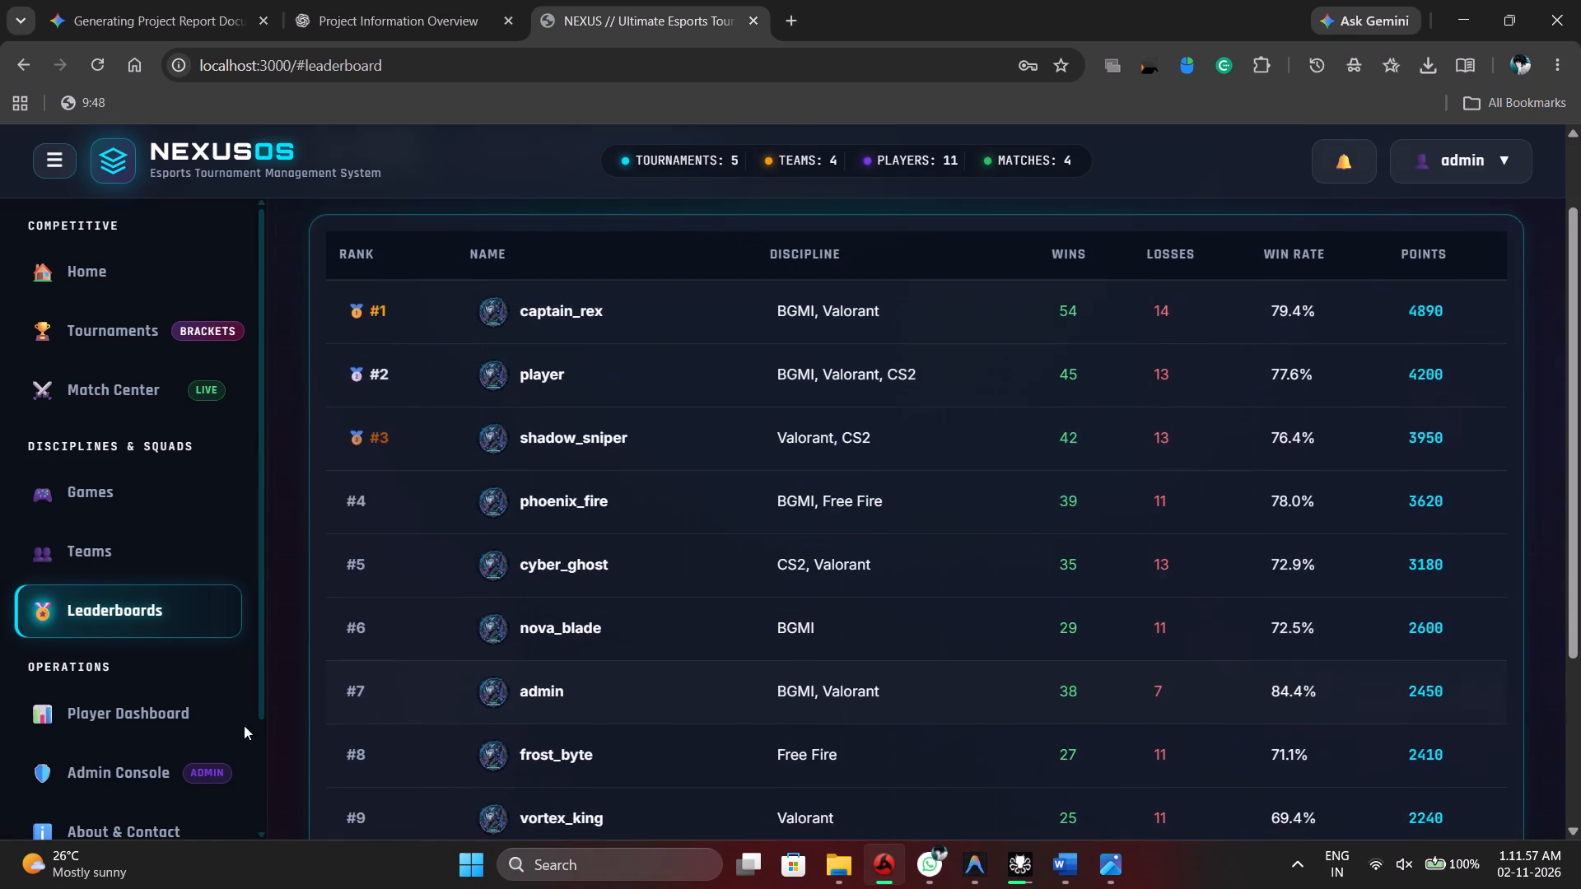
click(162, 707)
click(165, 764)
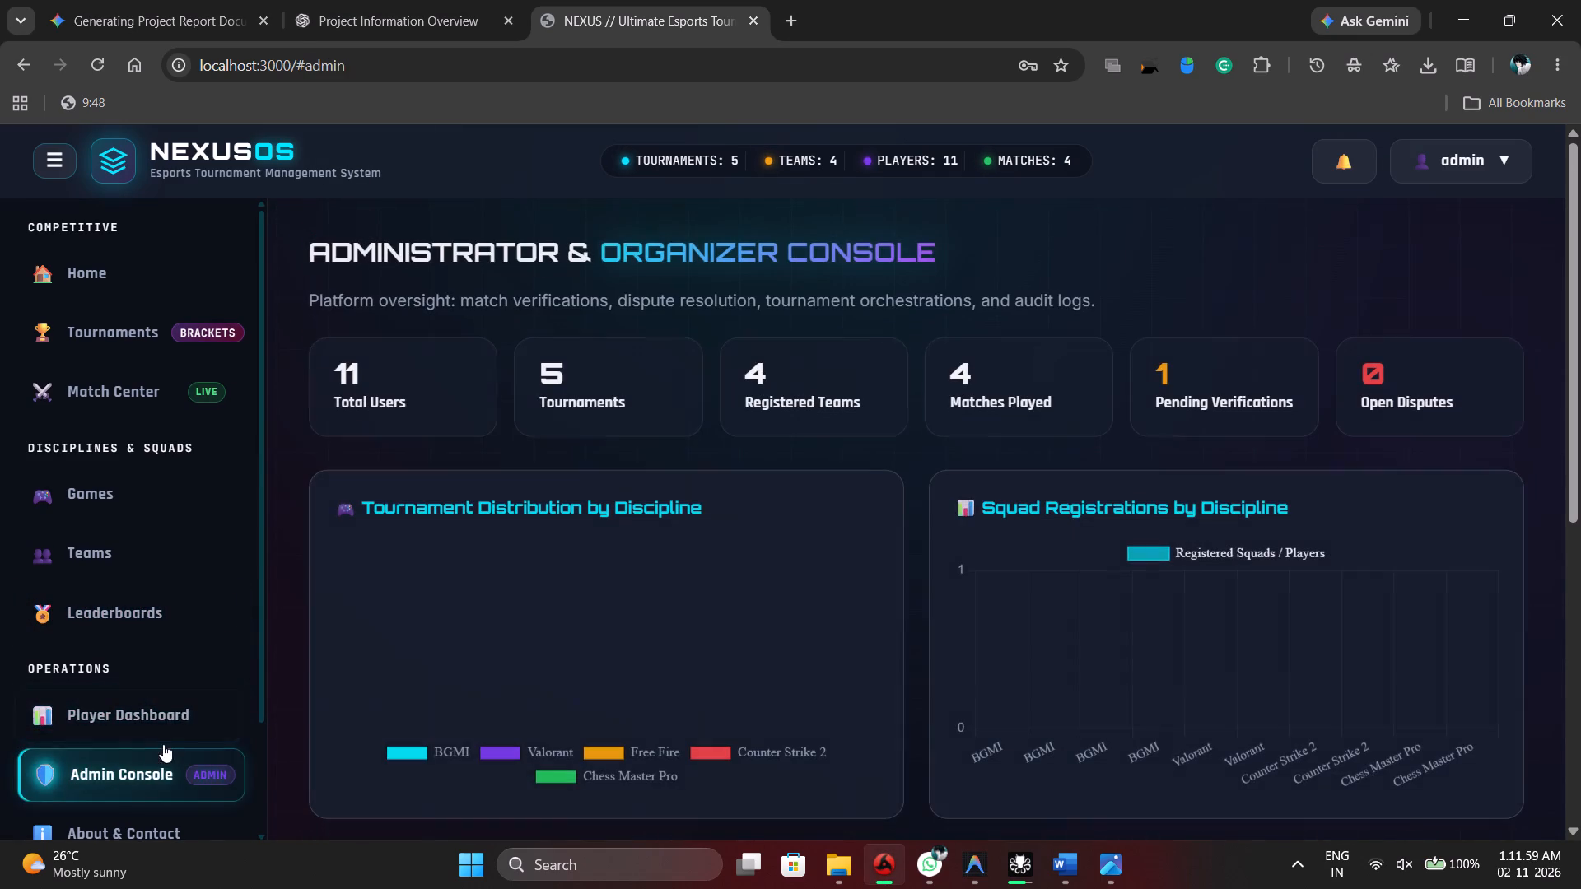
click(156, 710)
click(161, 761)
click(154, 719)
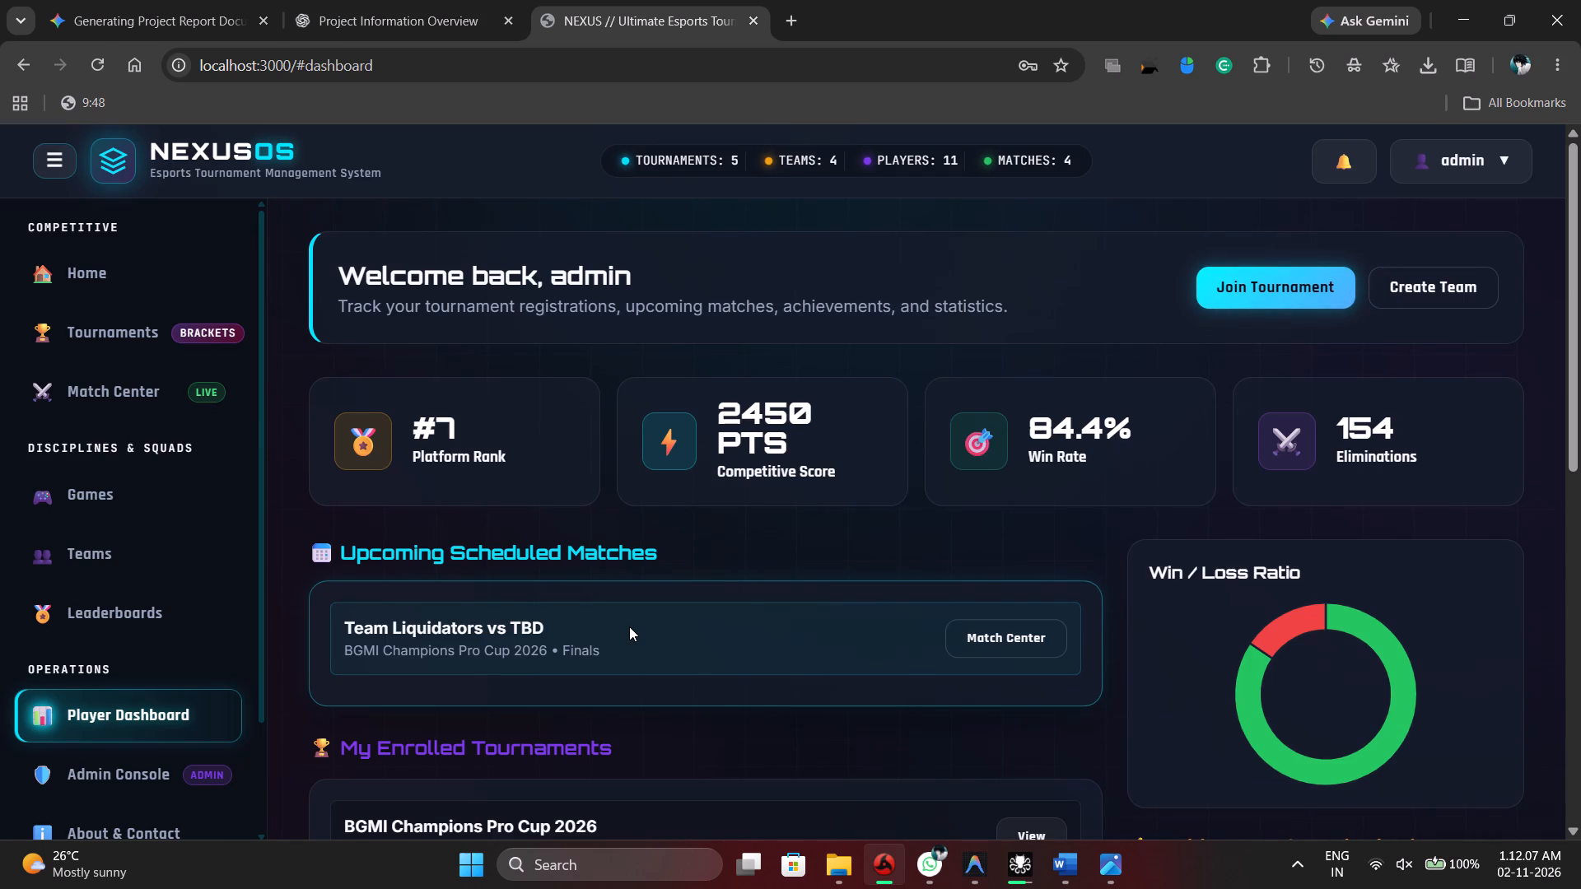
scroll(536, 505, down, 3)
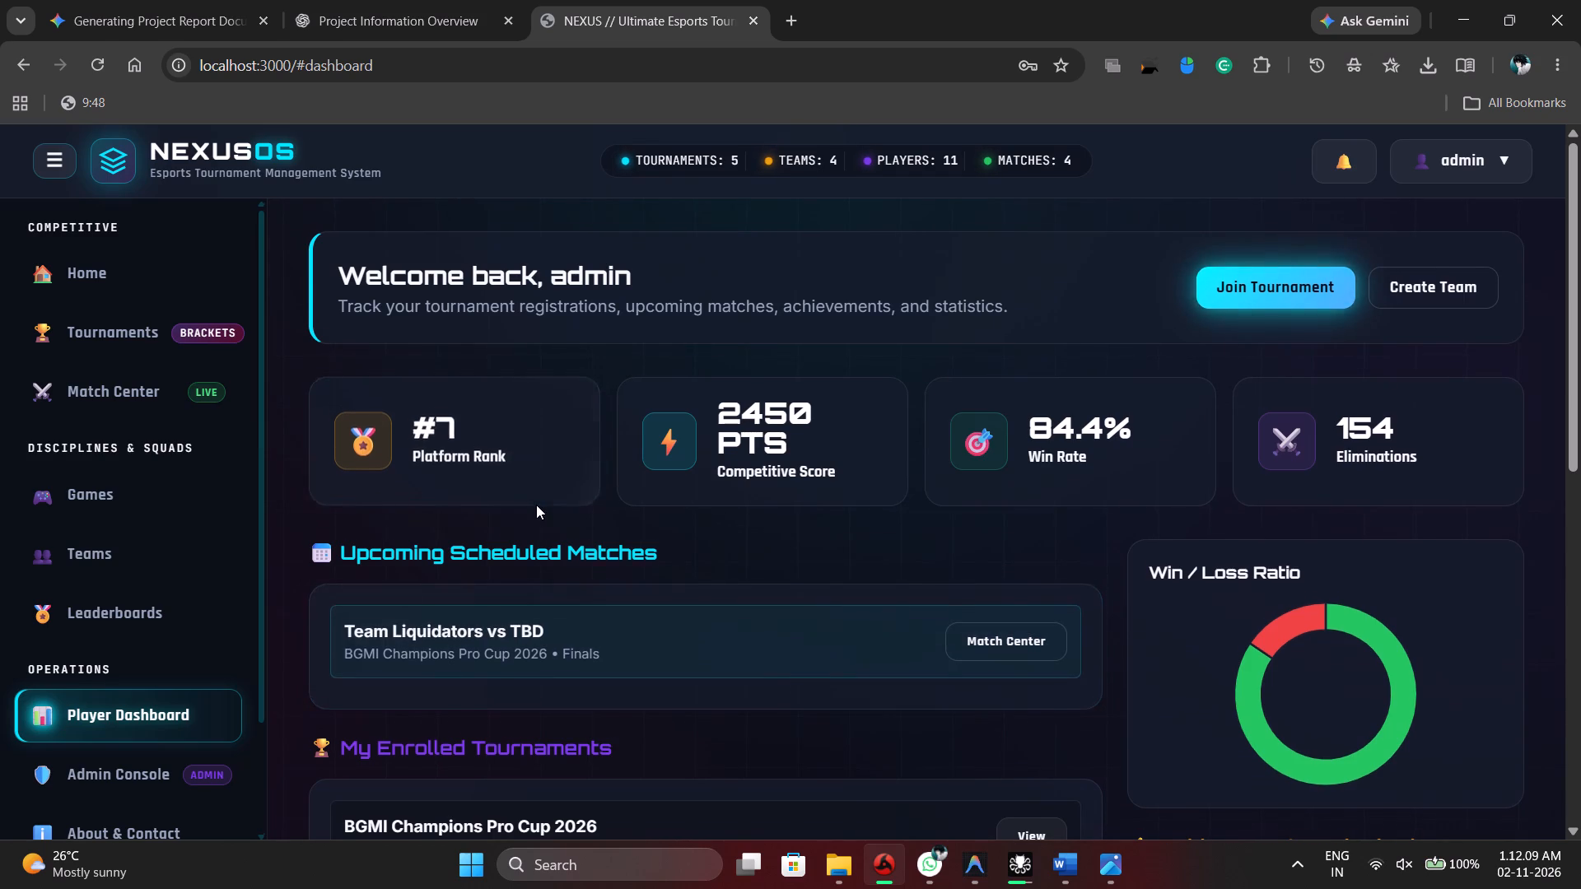
scroll(536, 505, down, 2)
scroll(456, 578, down, 3)
scroll(456, 575, up, 7)
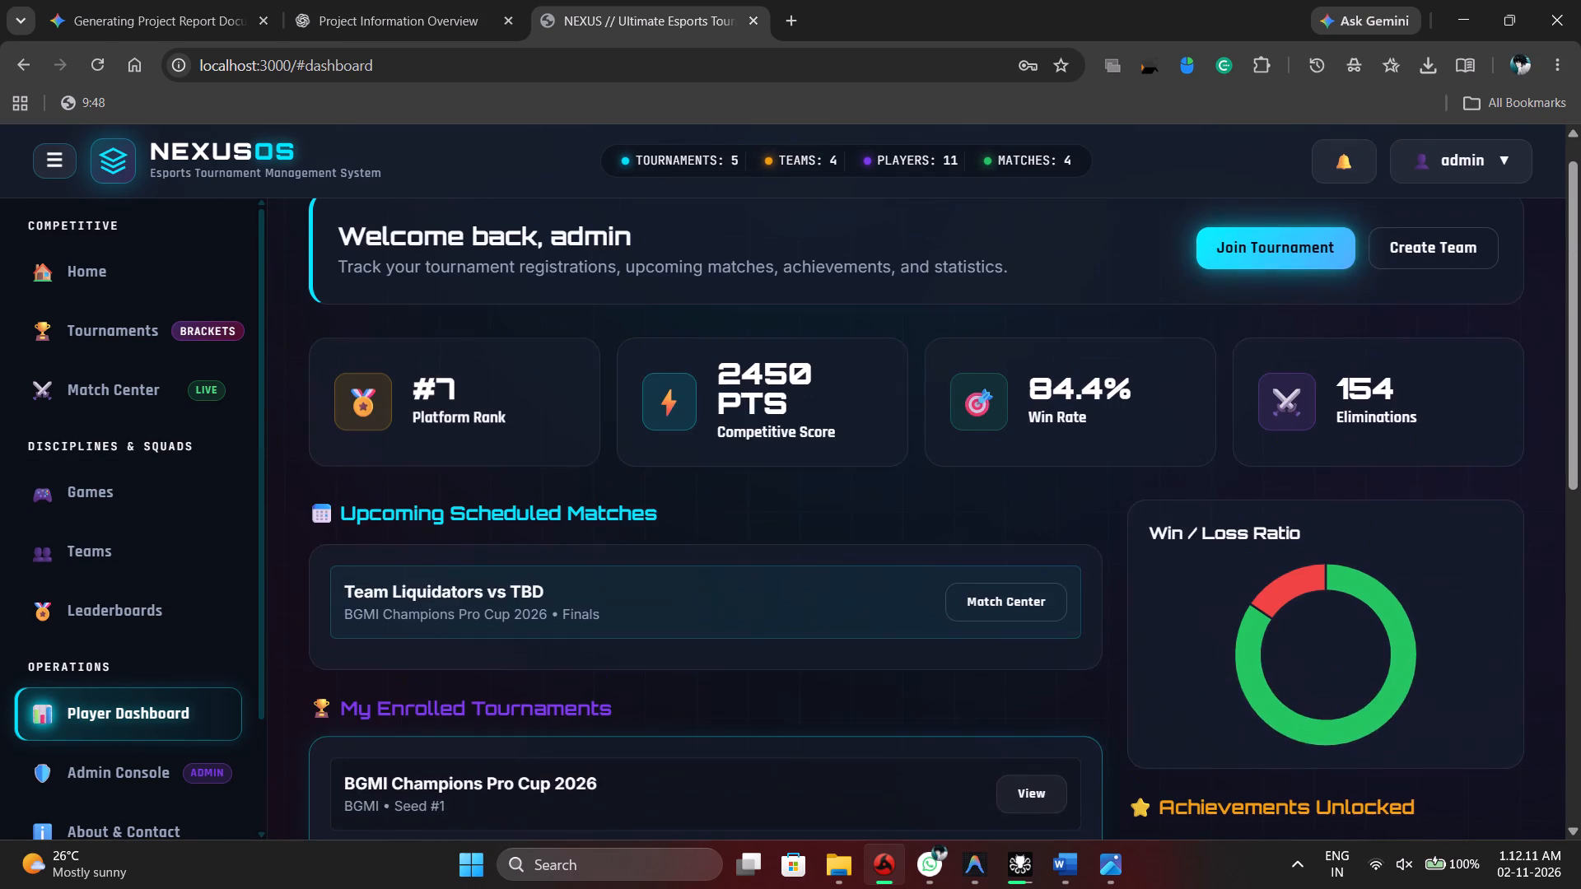
scroll(456, 574, up, 3)
scroll(137, 621, down, 2)
click(137, 621)
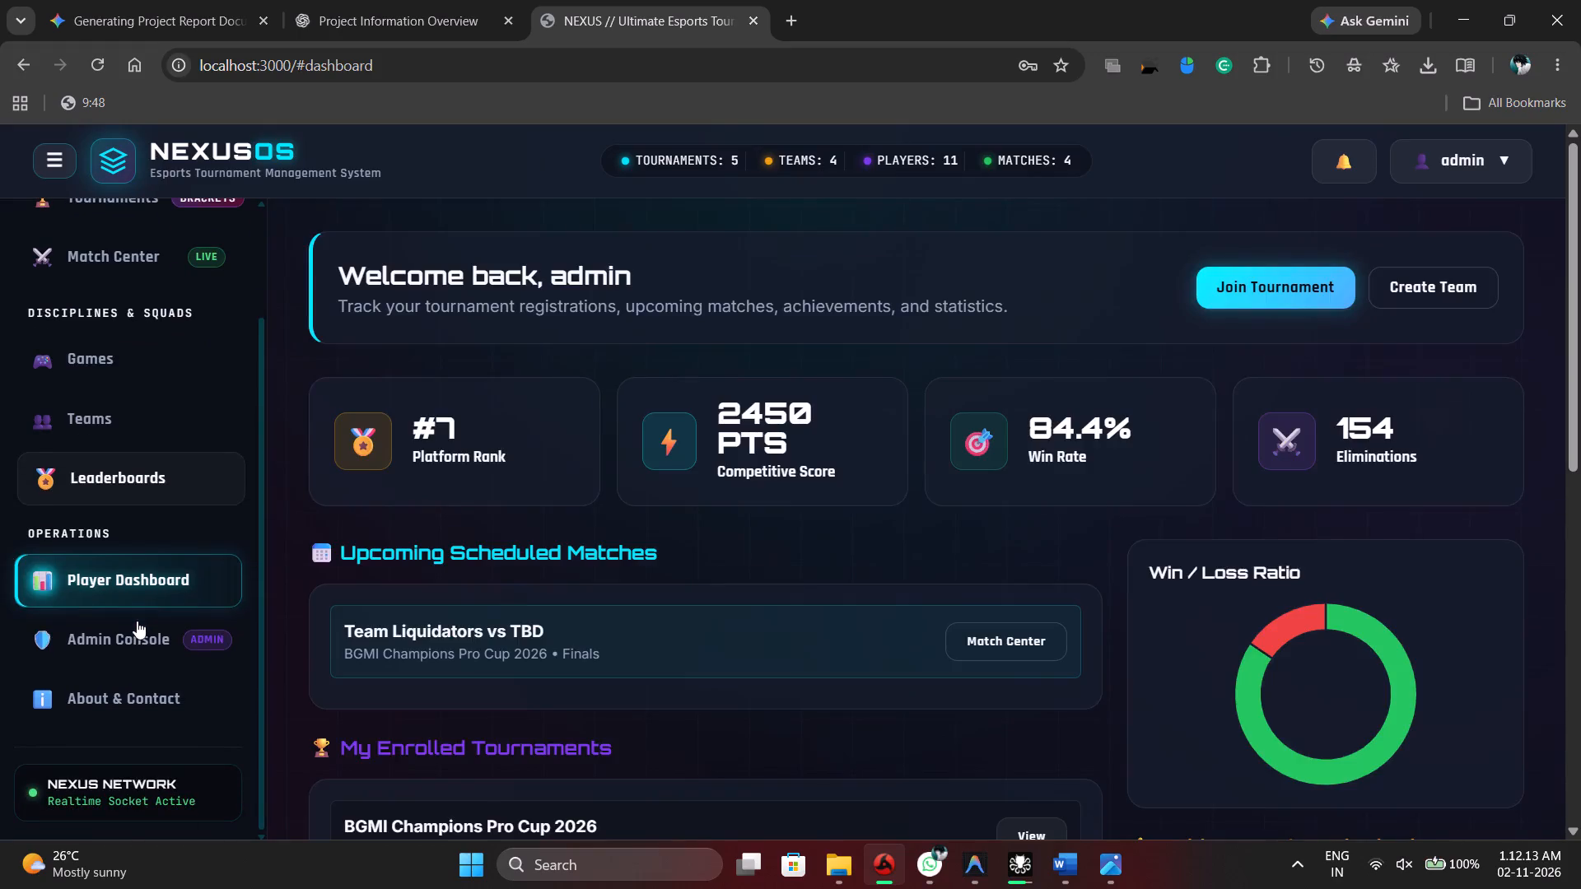
click(139, 666)
click(141, 681)
click(130, 617)
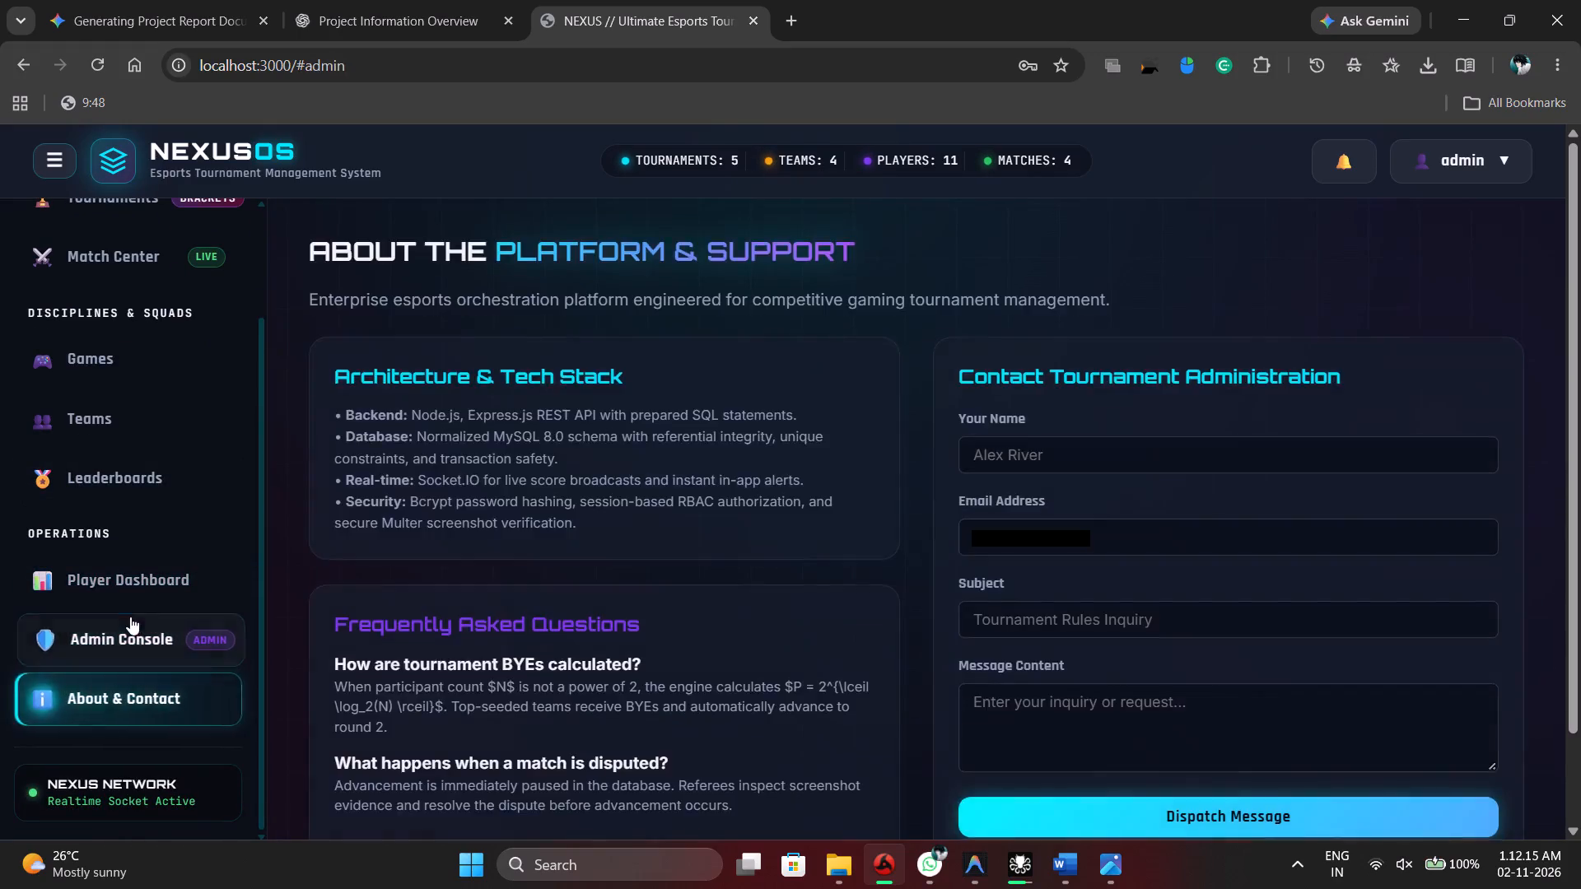
click(130, 602)
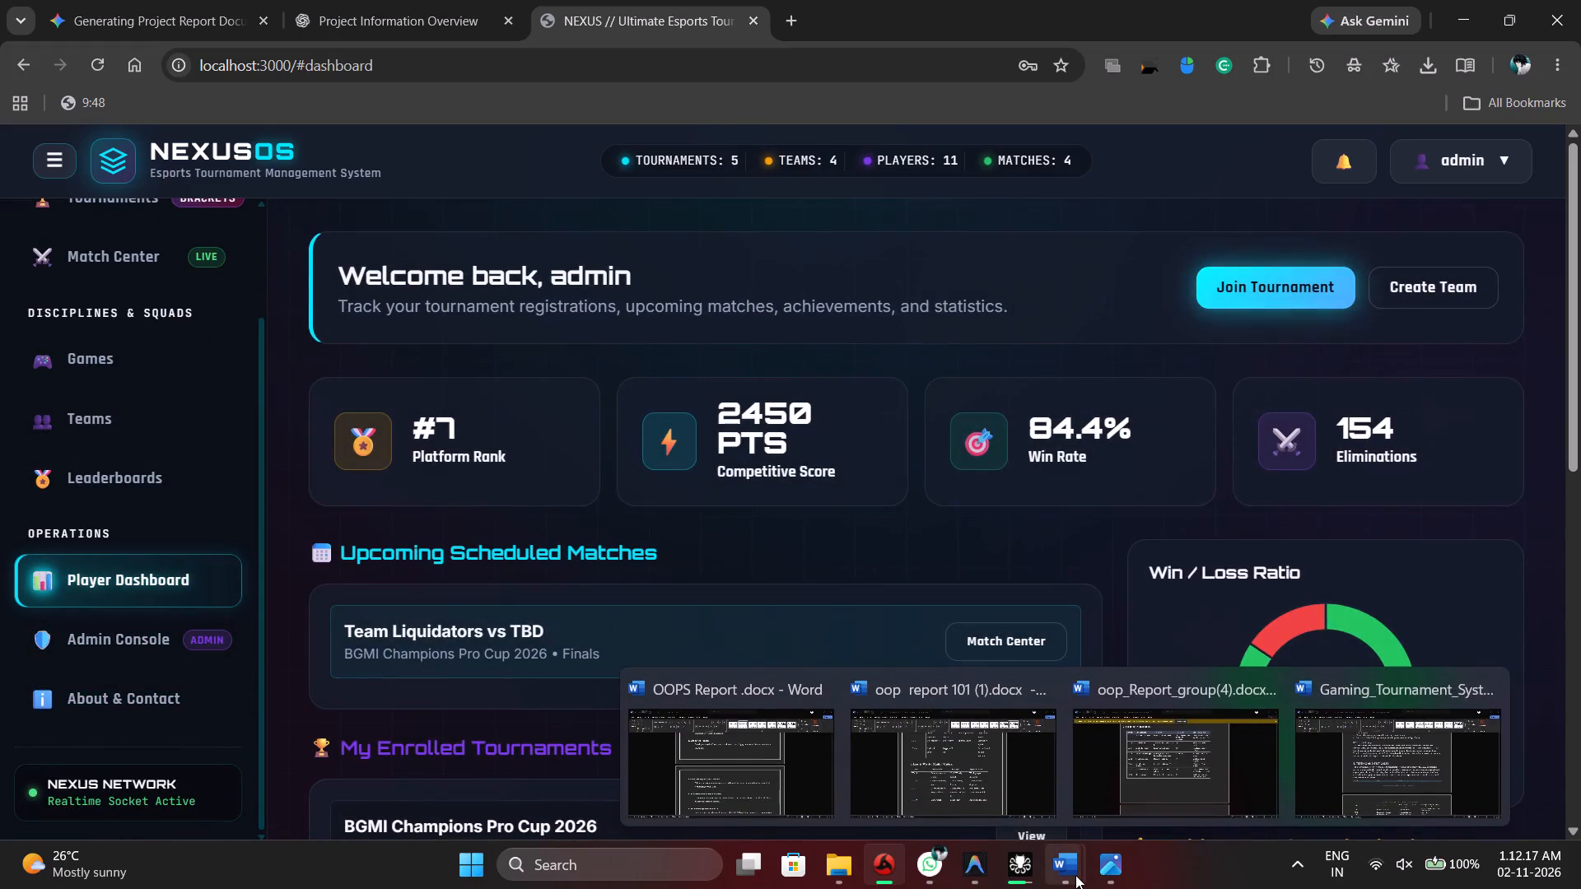
Switch to oop_Report_group(4).docx in Word and examine its project screenshots and its Limitations And Future Scope section.
click(1220, 745)
scroll(954, 695, down, 12)
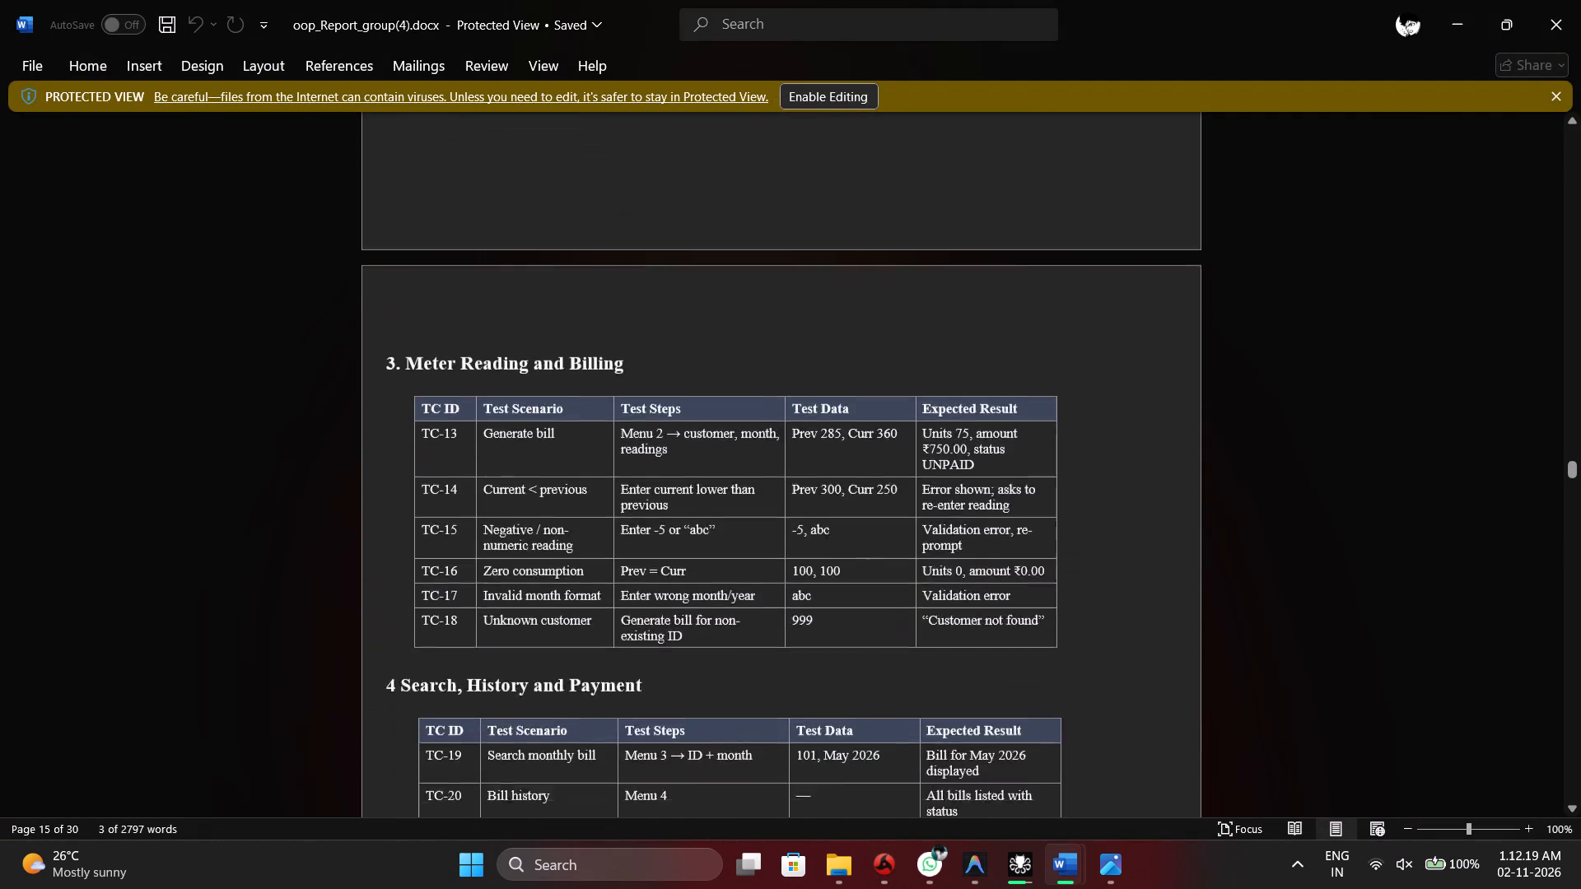
scroll(951, 685, down, 14)
scroll(953, 663, down, 20)
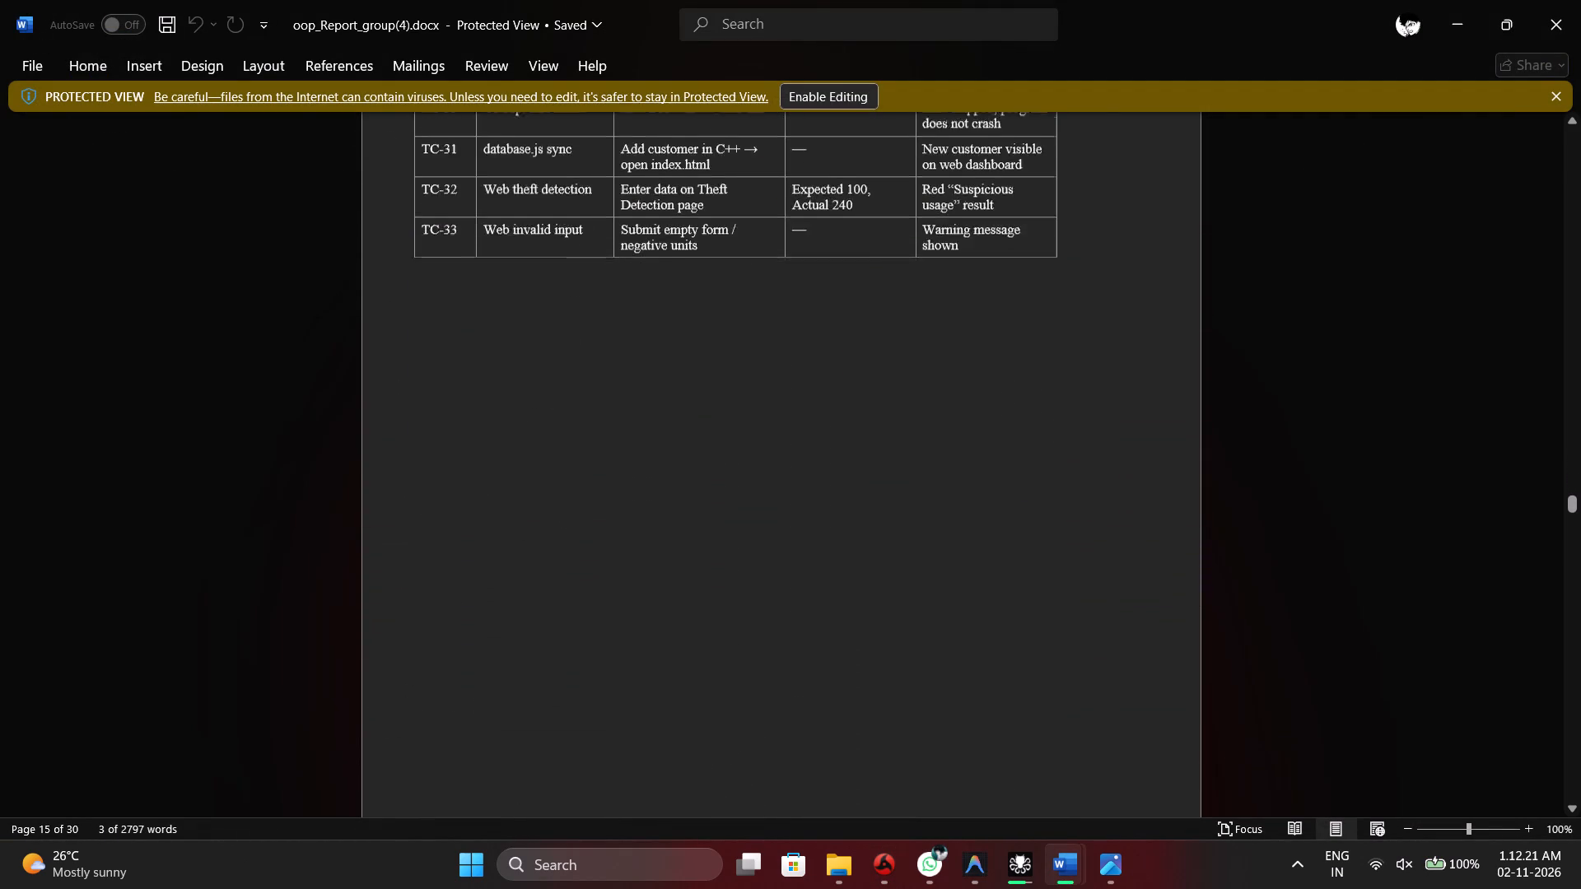
scroll(955, 659, down, 13)
scroll(958, 659, down, 20)
scroll(958, 659, down, 17)
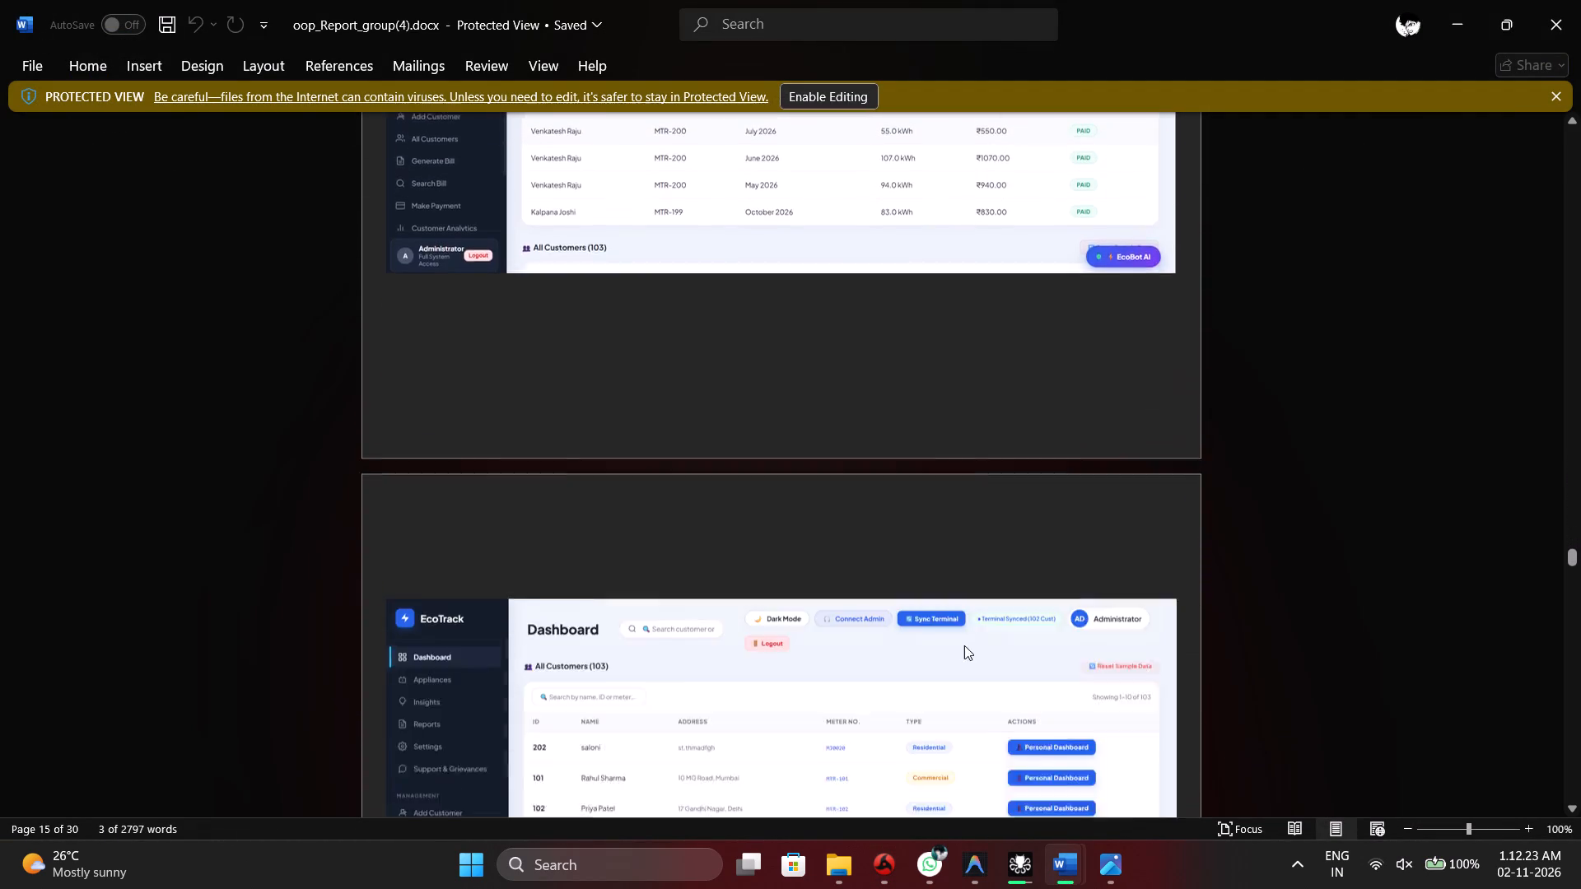
scroll(964, 645, down, 20)
scroll(964, 645, down, 20)
scroll(964, 645, down, 16)
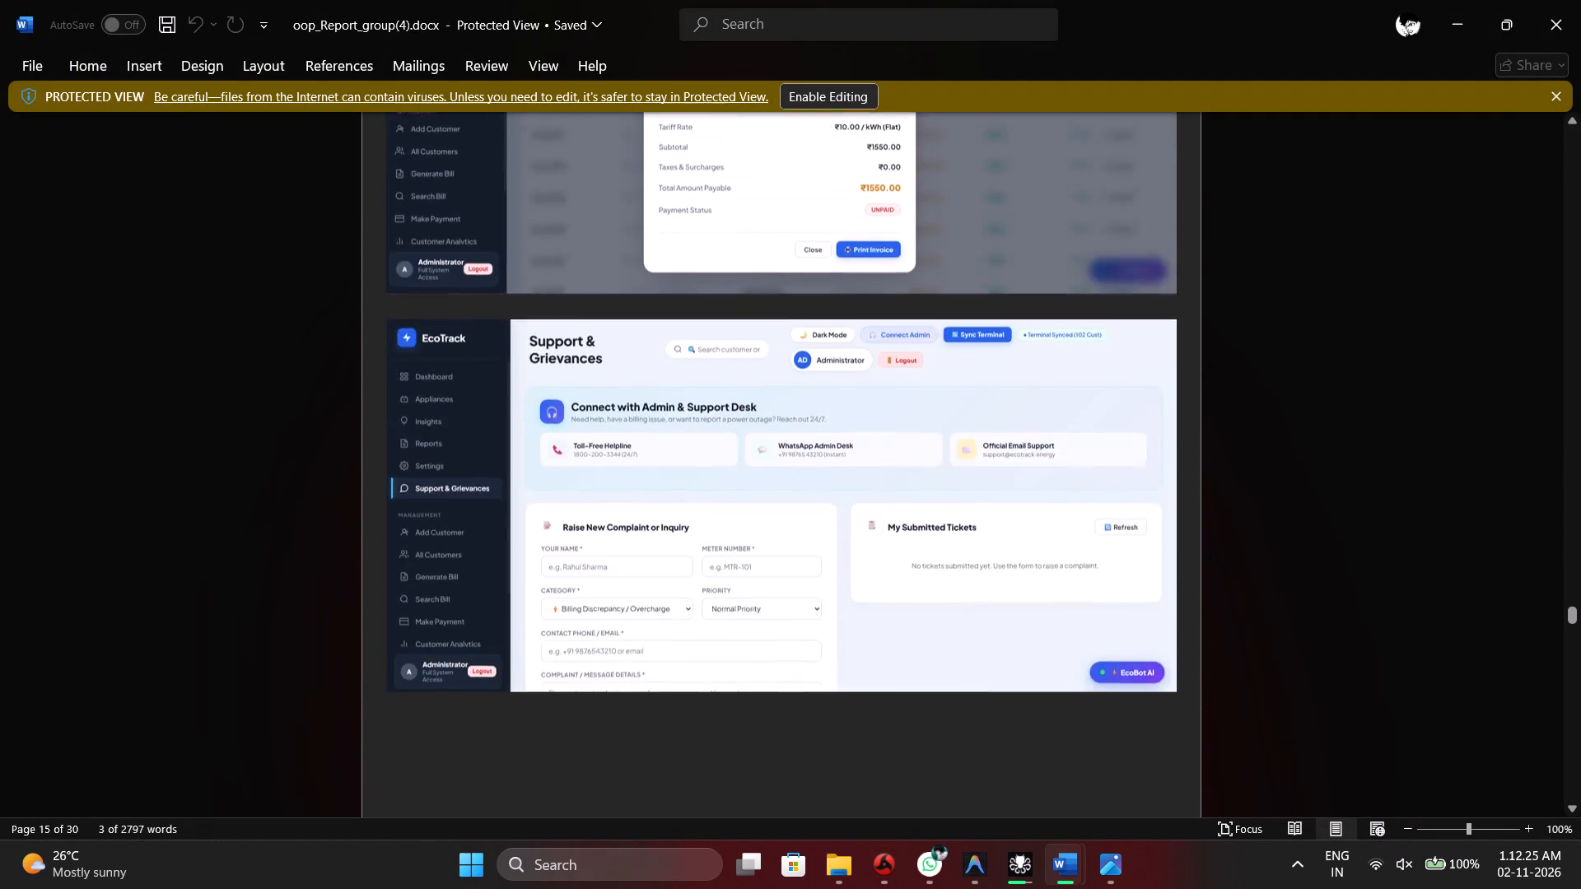
scroll(968, 642, down, 20)
scroll(968, 642, down, 20)
scroll(968, 642, down, 16)
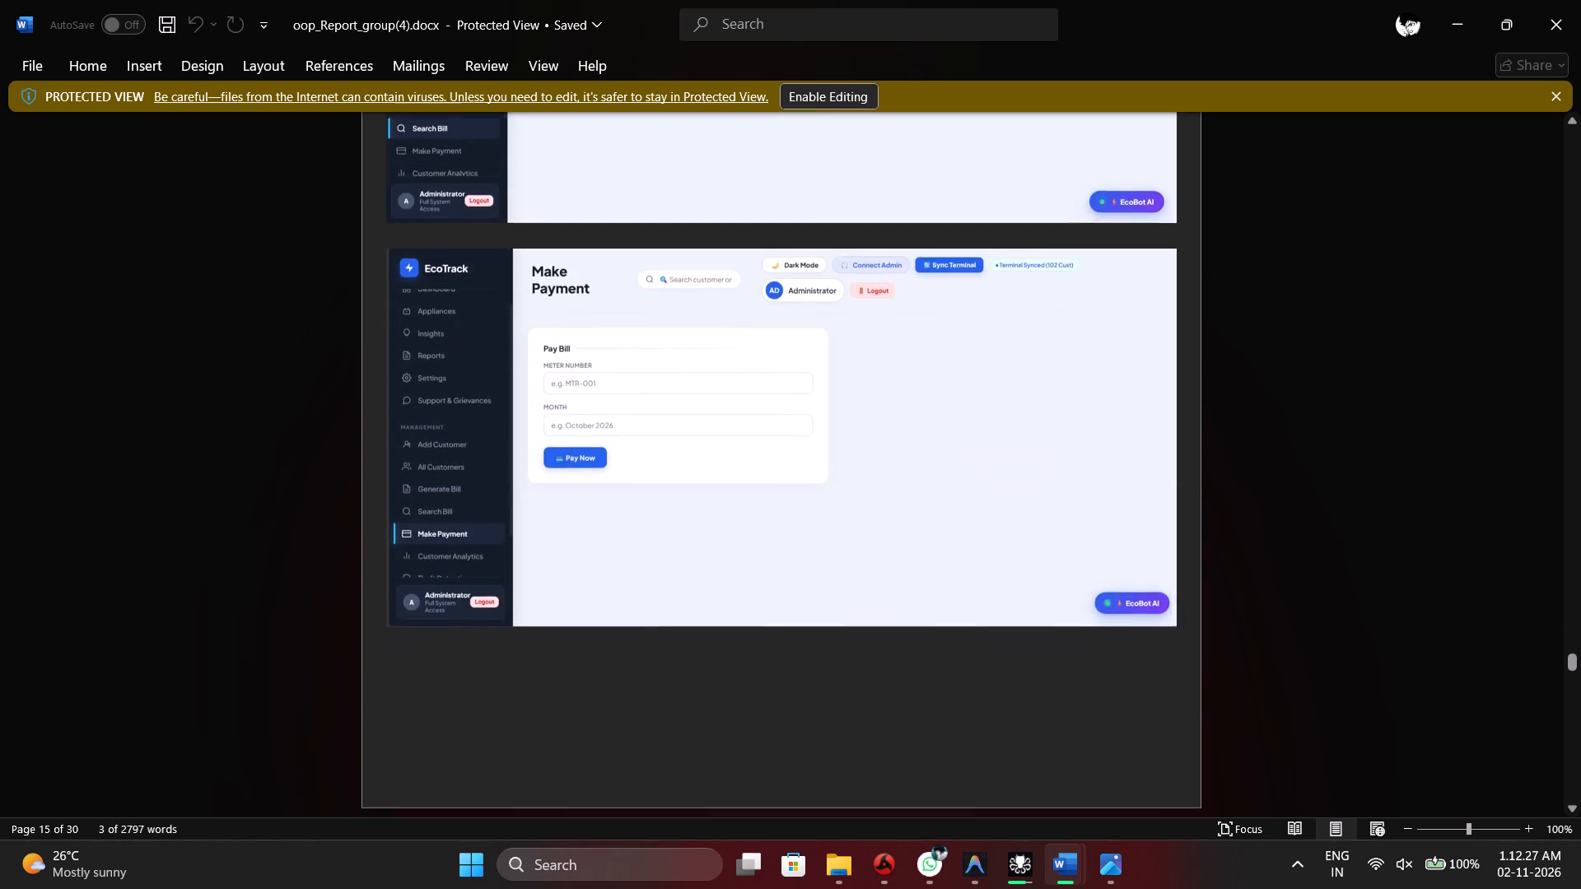
scroll(977, 638, down, 3)
scroll(1010, 571, down, 20)
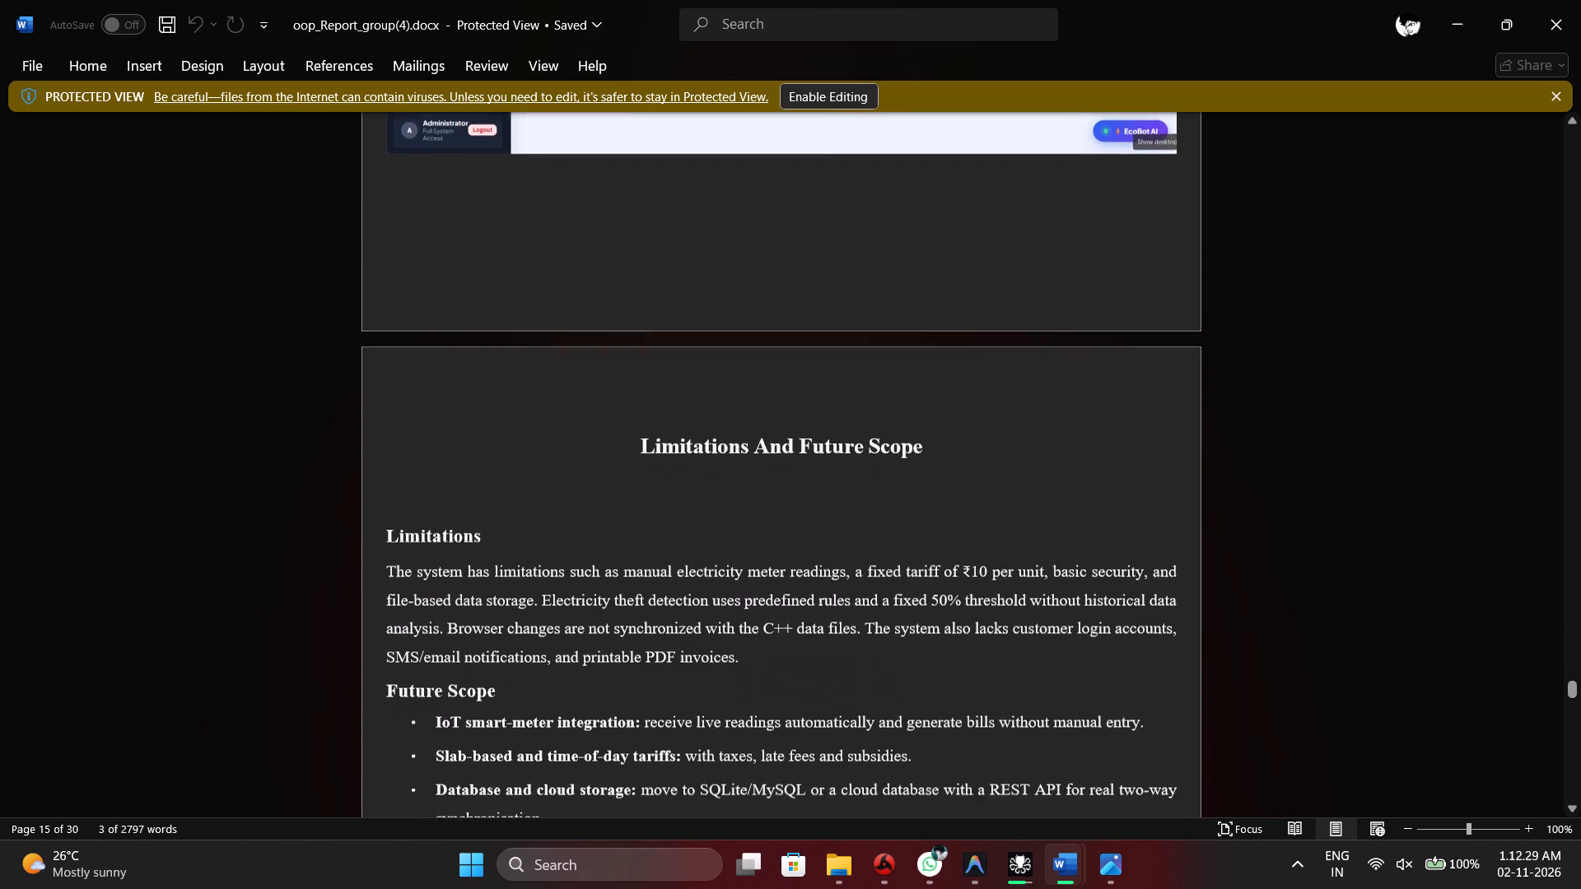
scroll(655, 479, down, 4)
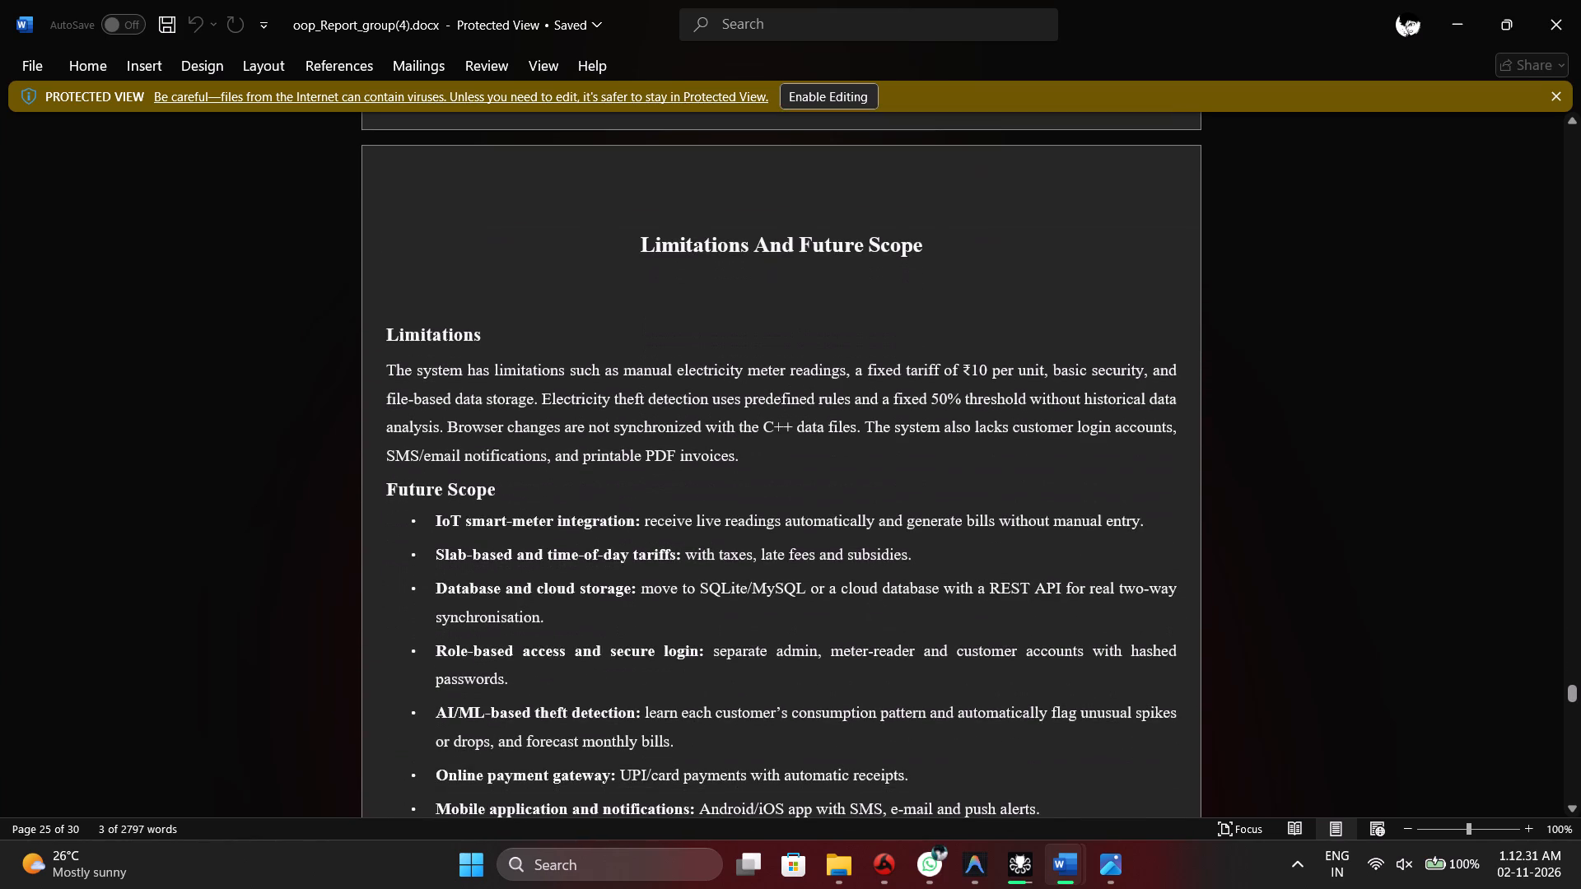
scroll(891, 642, down, 7)
scroll(891, 640, up, 4)
scroll(891, 640, down, 9)
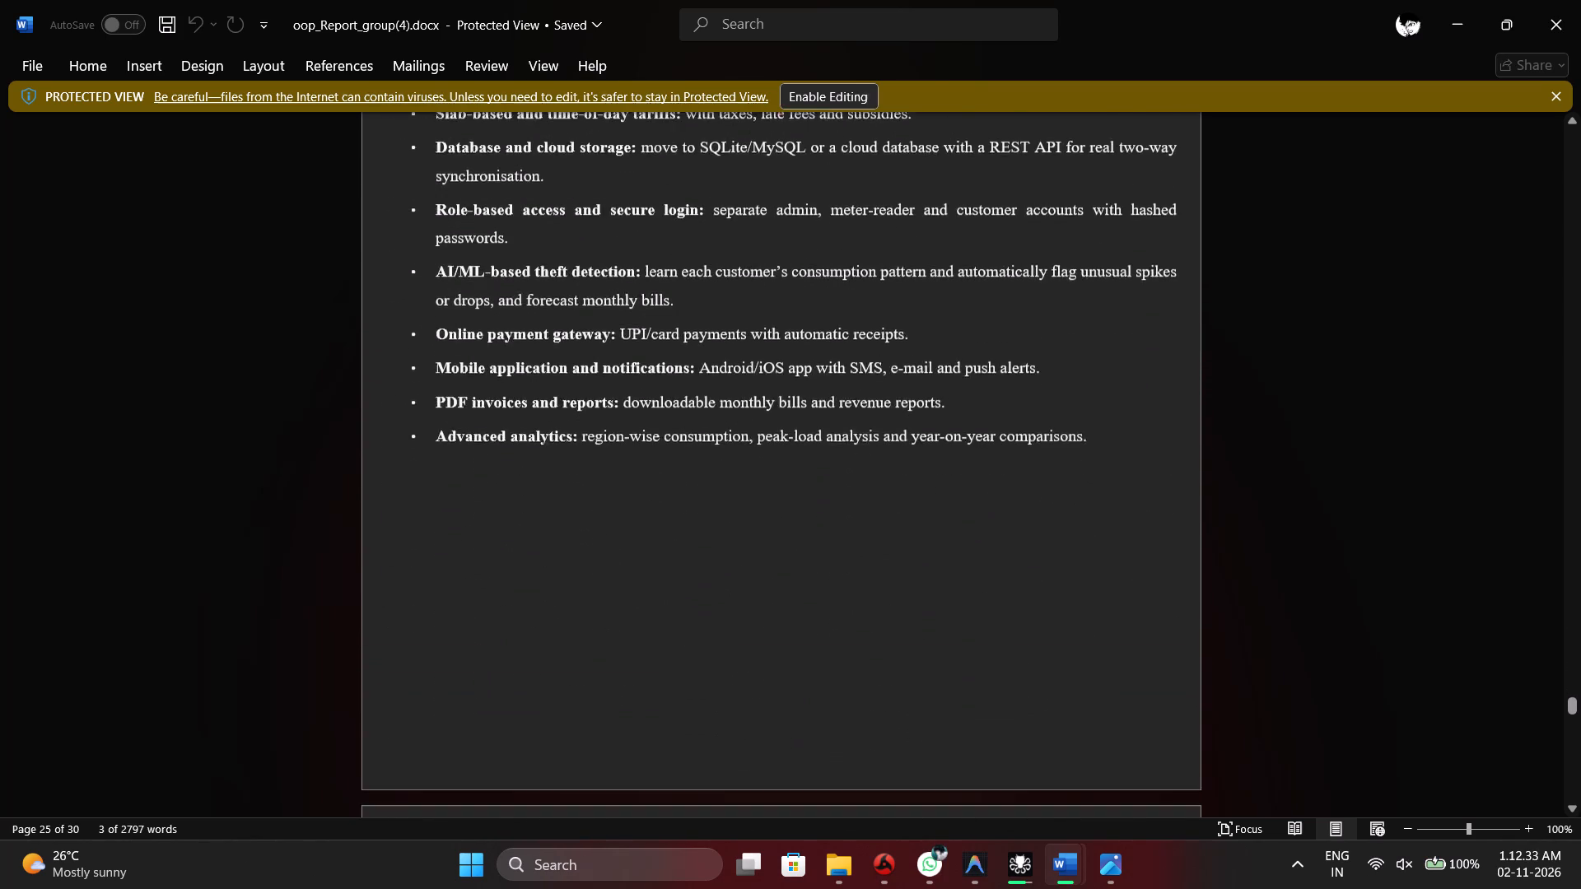
scroll(891, 640, down, 8)
scroll(891, 640, up, 10)
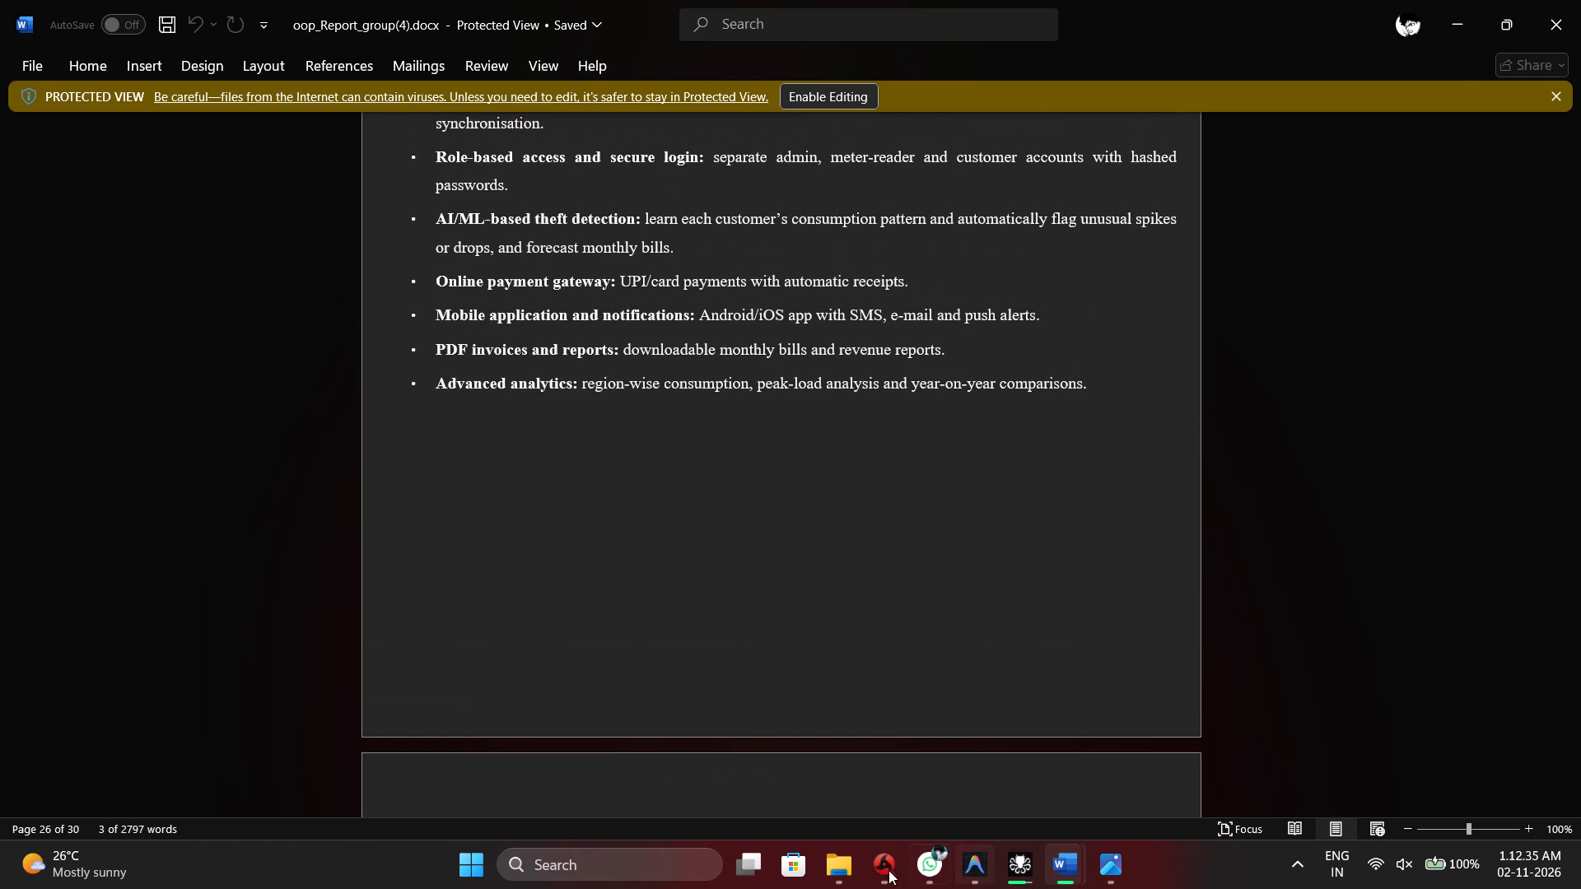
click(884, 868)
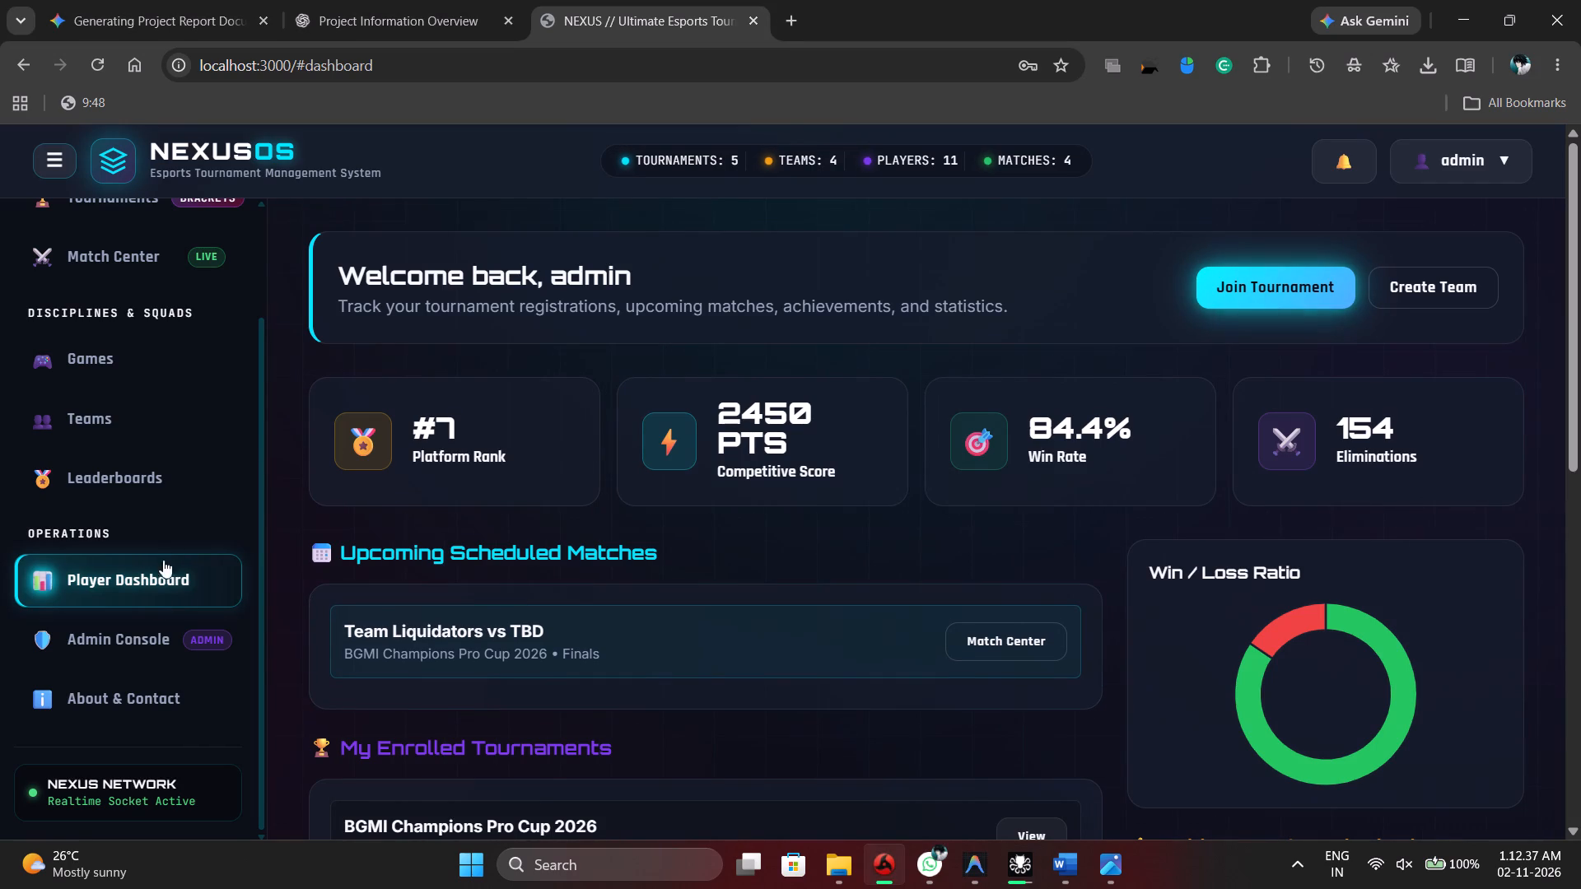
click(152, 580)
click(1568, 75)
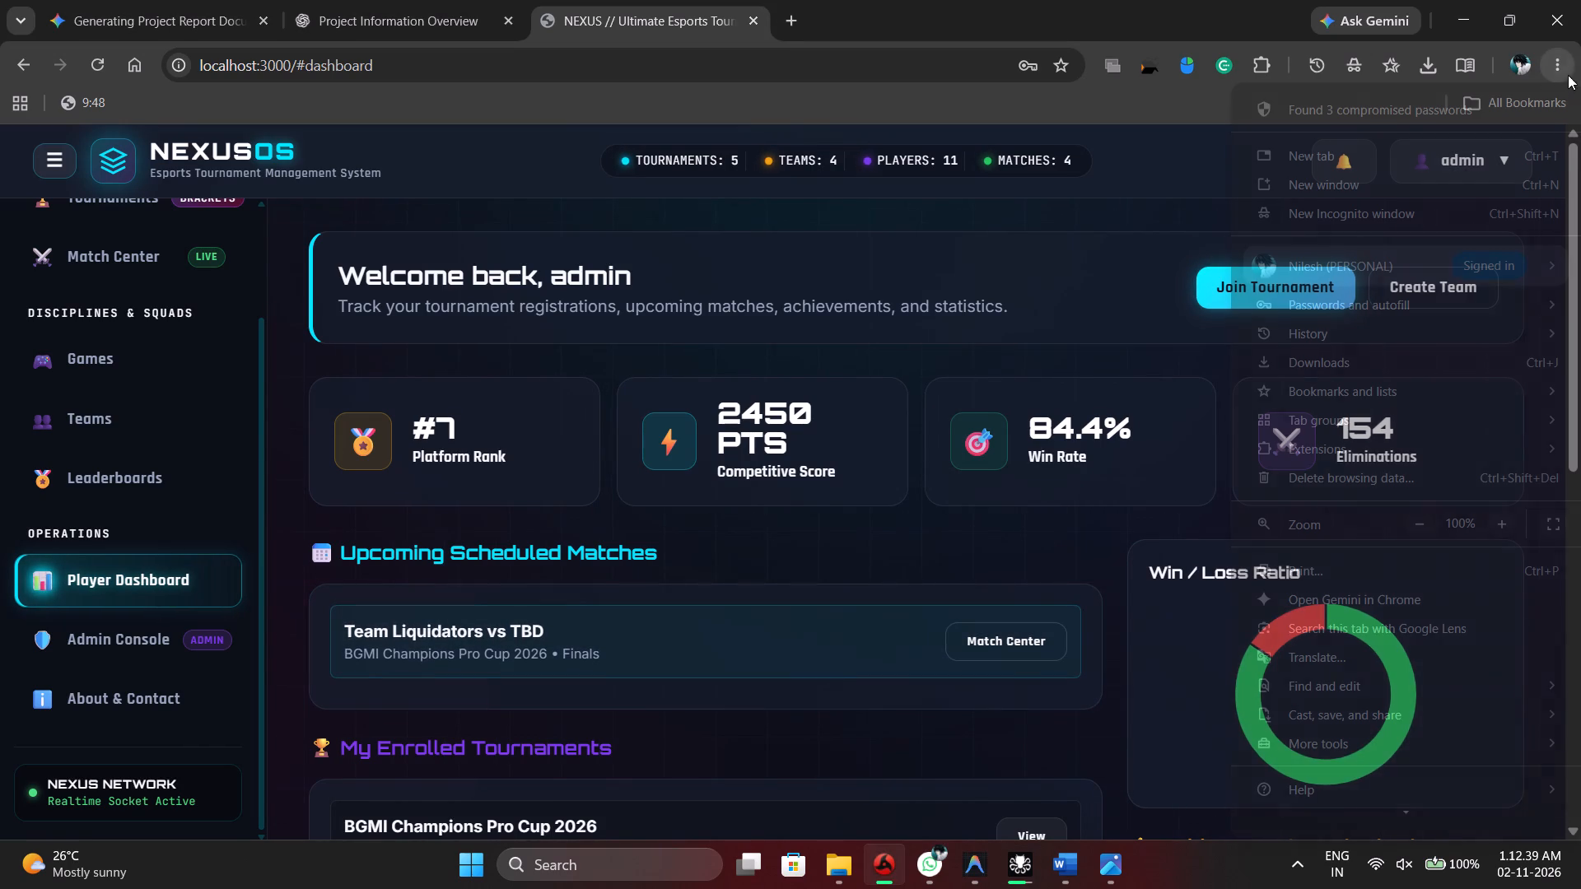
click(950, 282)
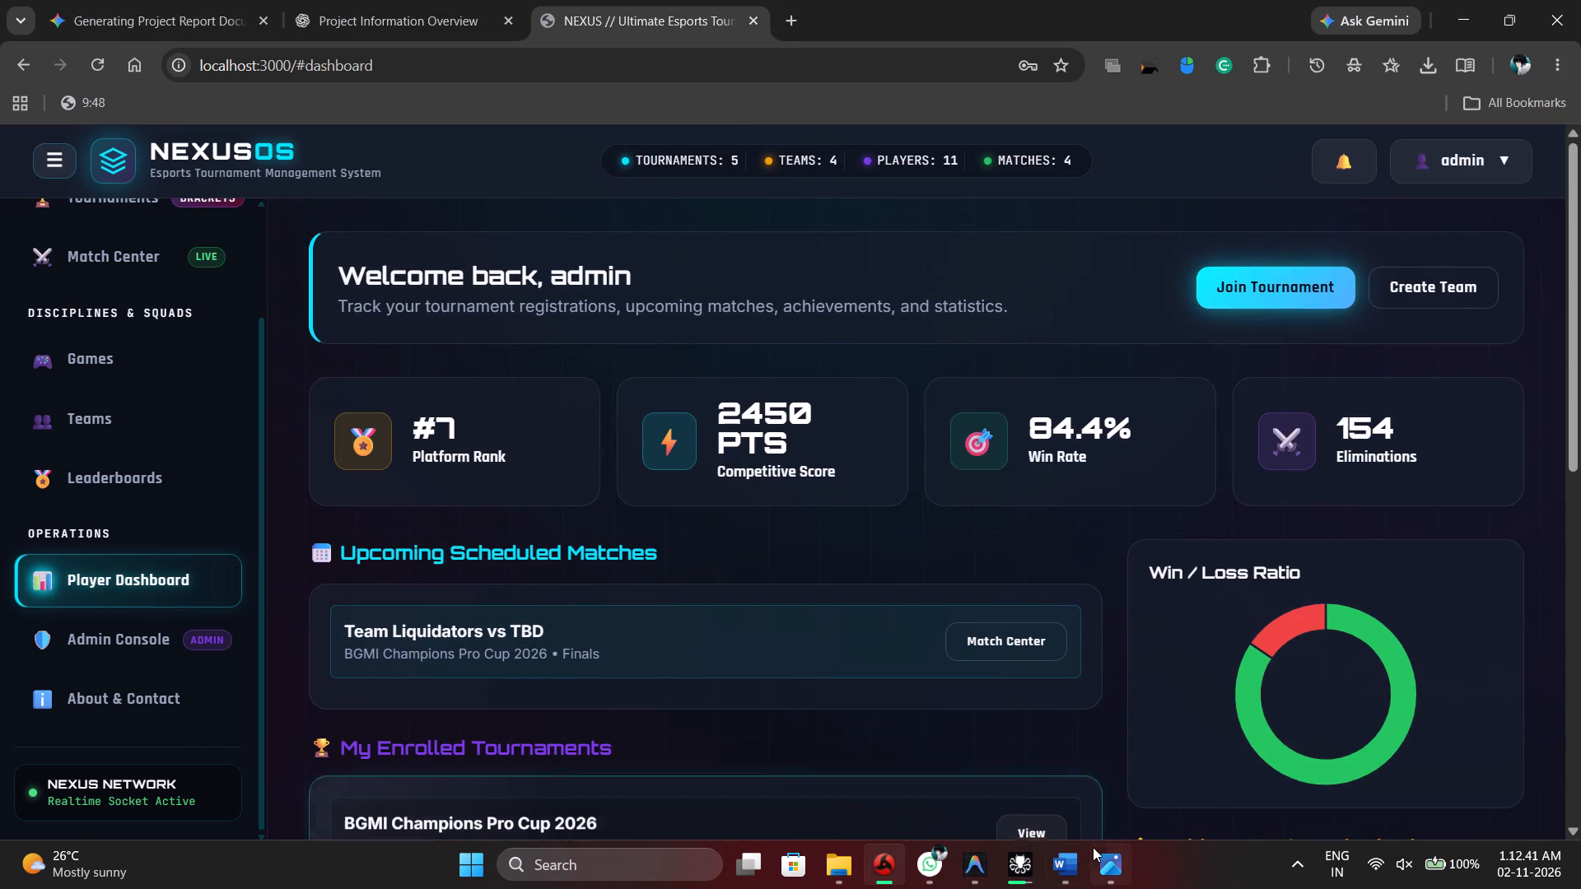
Switch to OOPS Report .docx in Word and copy the text box holding the Teams & Rosters and Global Leaderboards screenshots.
click(1080, 857)
click(763, 752)
scroll(766, 706, up, 8)
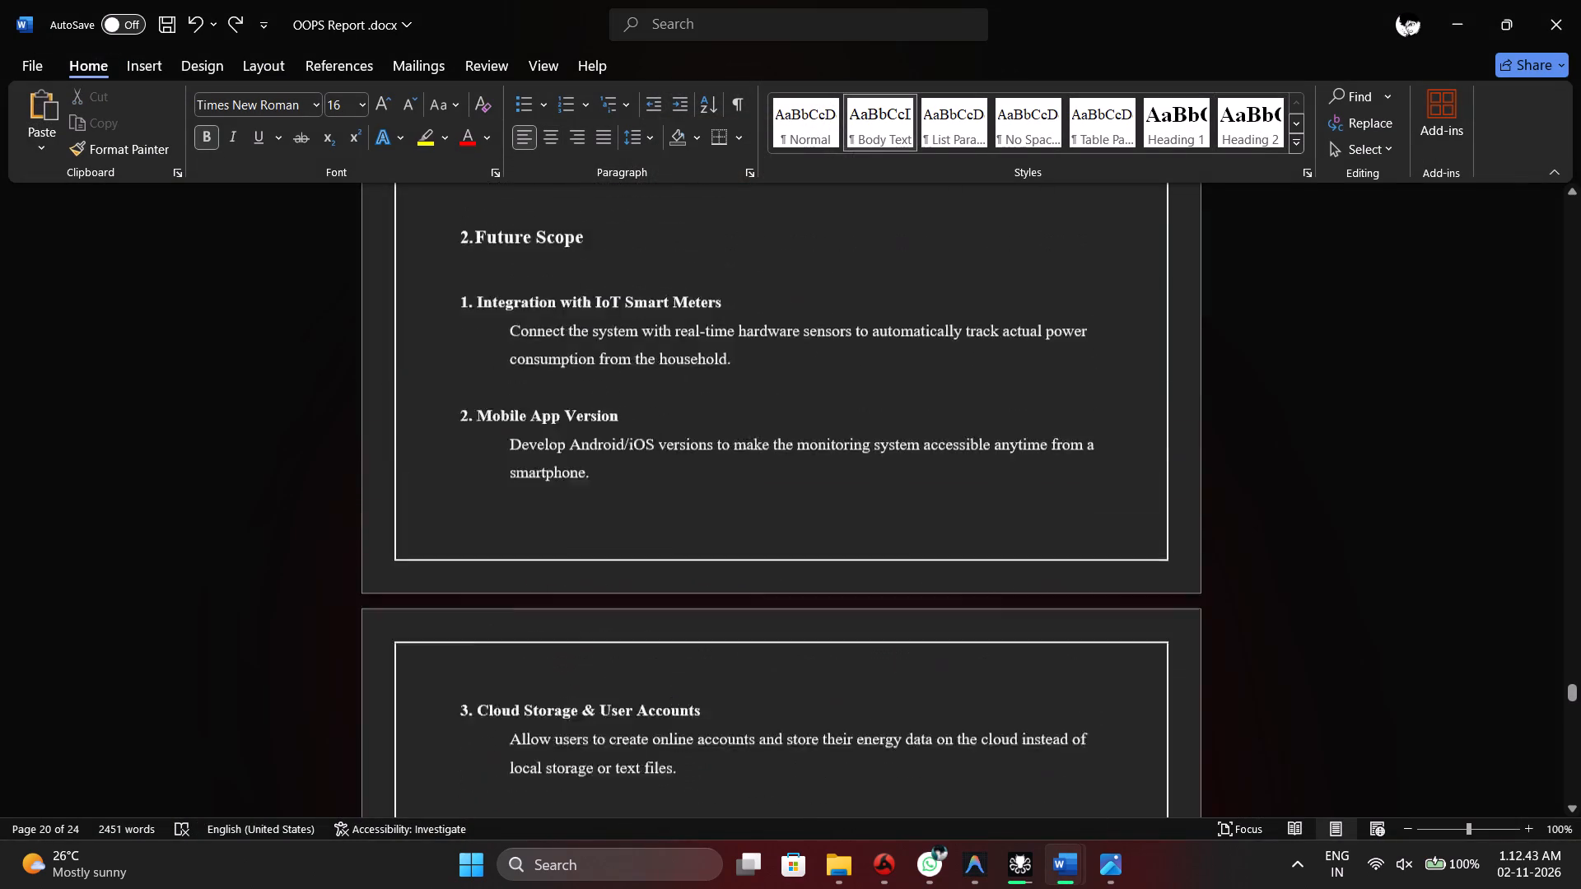
scroll(767, 675, up, 20)
scroll(767, 675, up, 14)
click(747, 444)
click(729, 426)
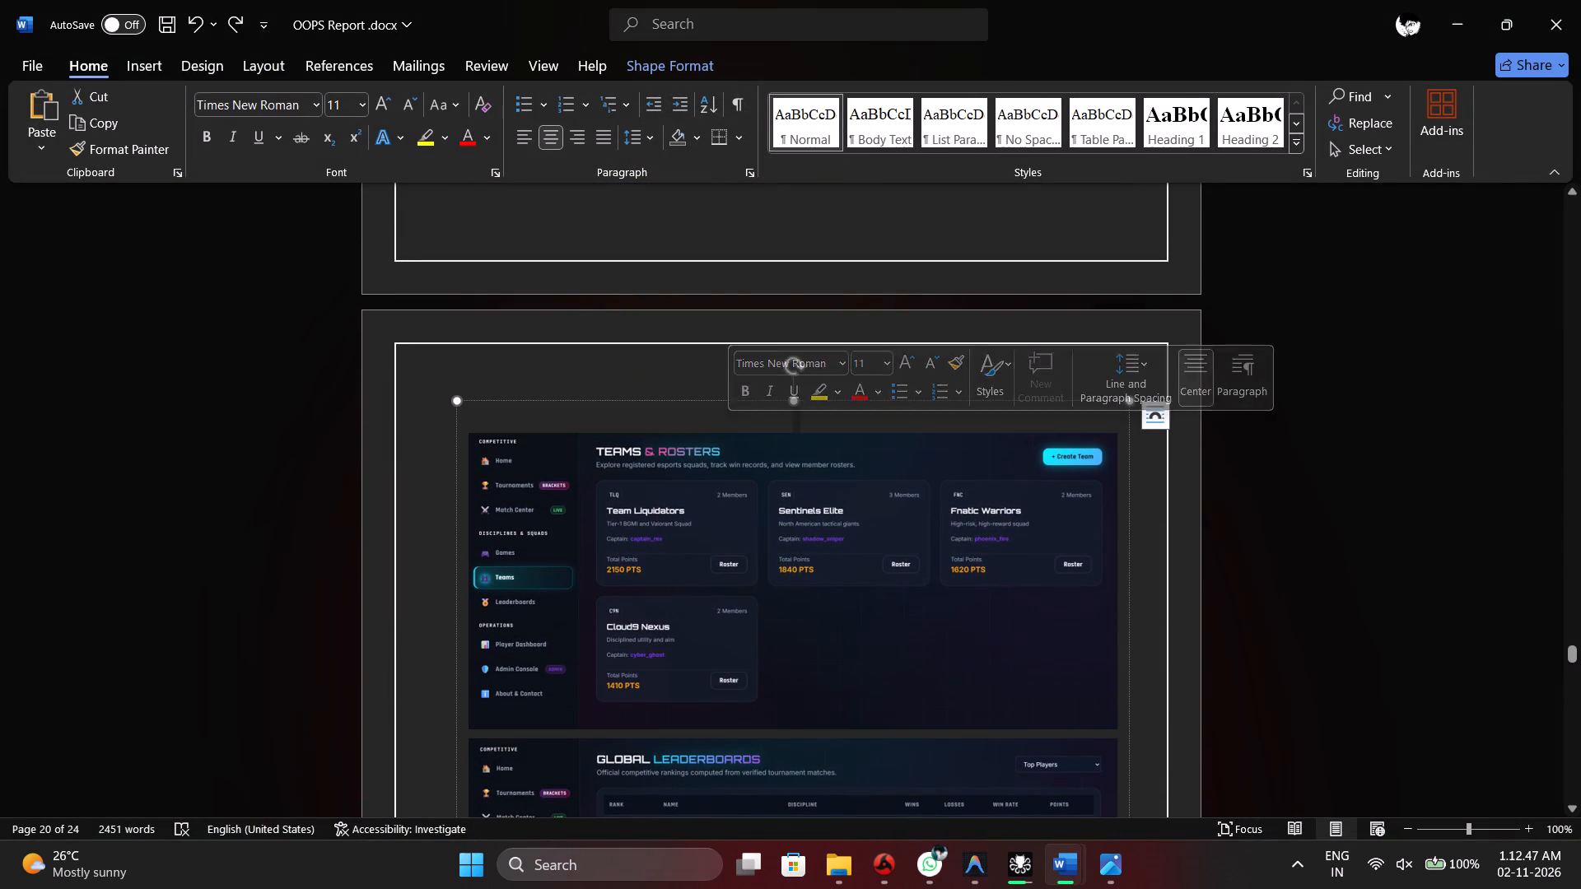
click(681, 400)
right_click(681, 400)
click(720, 348)
Insert enough blank lines above the Limitations And Future Scope heading to free a full page before it.
scroll(719, 573, down, 9)
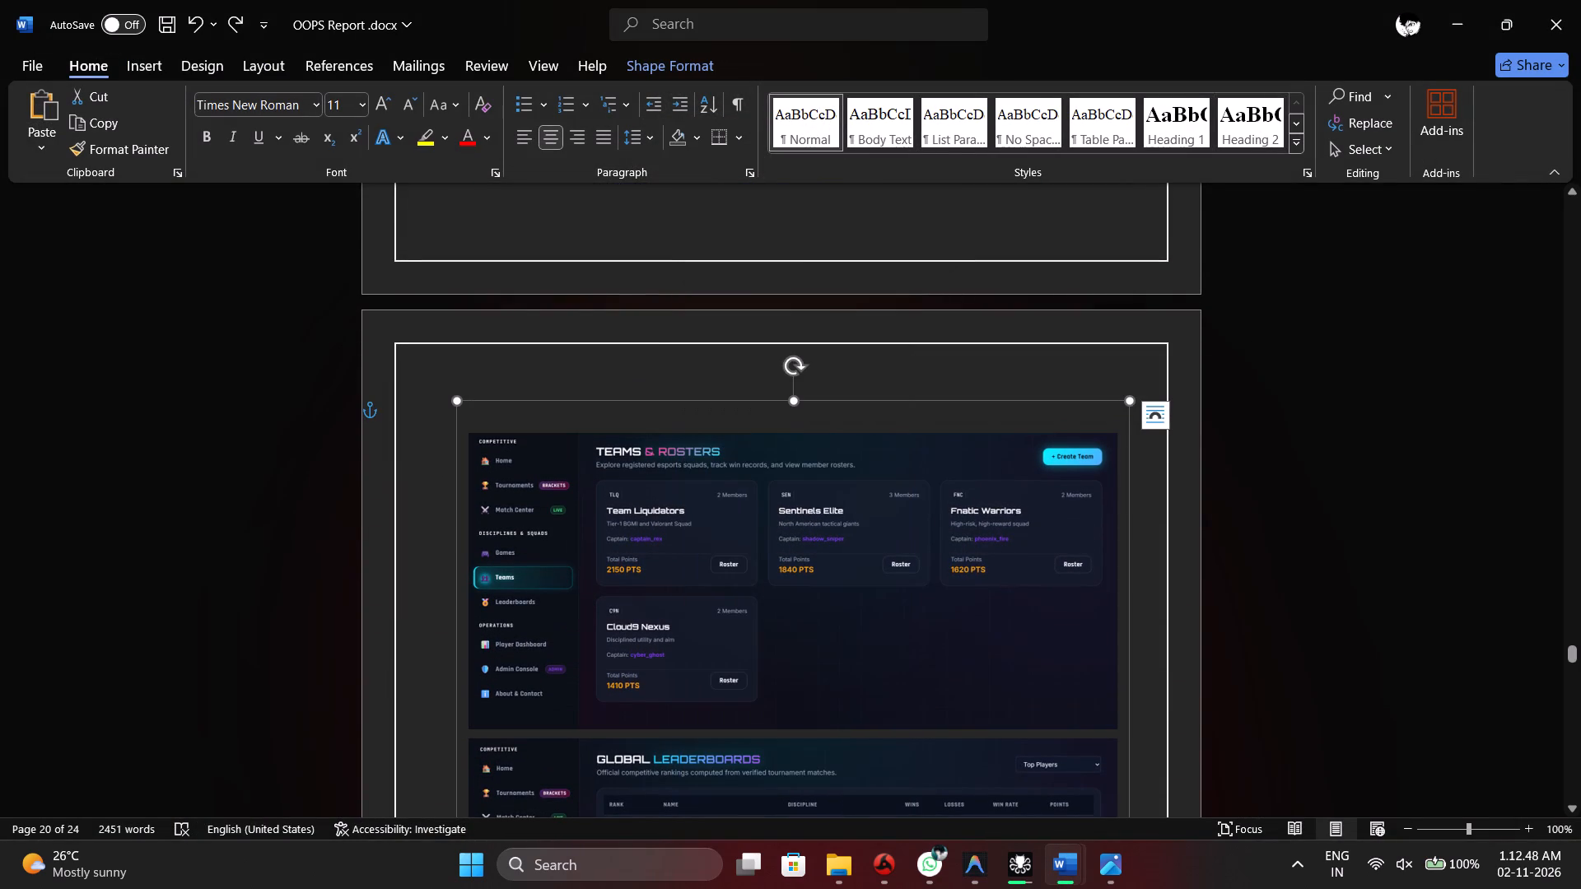
scroll(717, 573, down, 20)
click(681, 350)
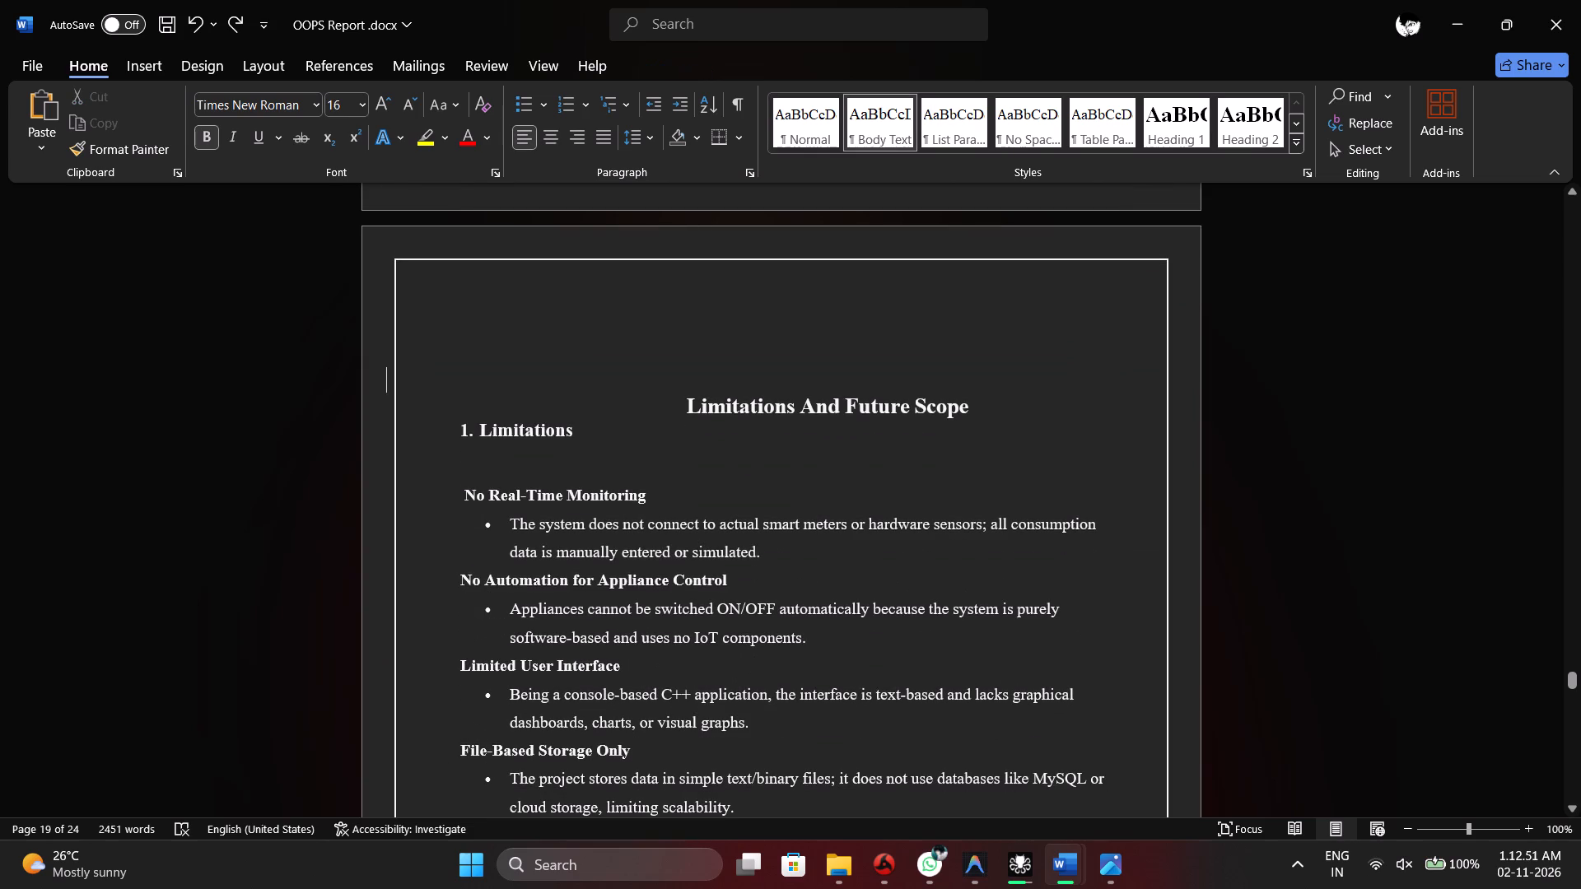
key(Return)
key(Return)
key(Return)
key(Return)
key(Return)
key(Return)
key(Return)
key(Return)
key(Return)
key(Return)
key(Return)
key(Return)
key(Return)
key(Return)
key(Return)
key(Return)
key(Return)
key(Return)
key(Return)
scroll(681, 350, down, 7)
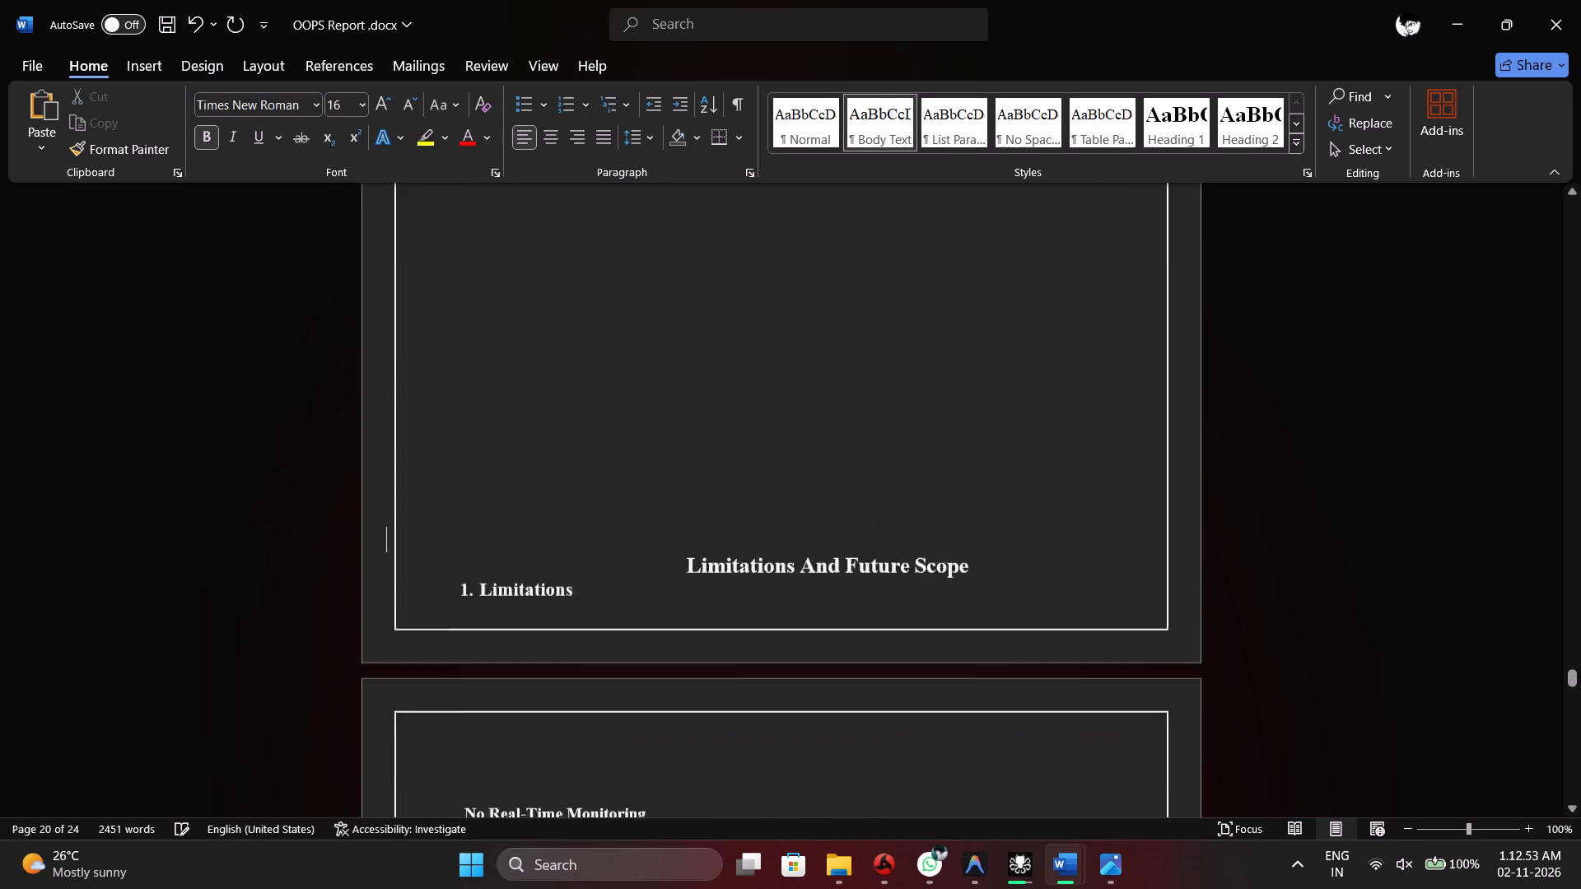
scroll(681, 349, down, 4)
key(Return)
key(Return)
scroll(681, 349, up, 8)
Paste the copied text box onto the freed page and position it inside the upper part of the page border.
click(687, 350)
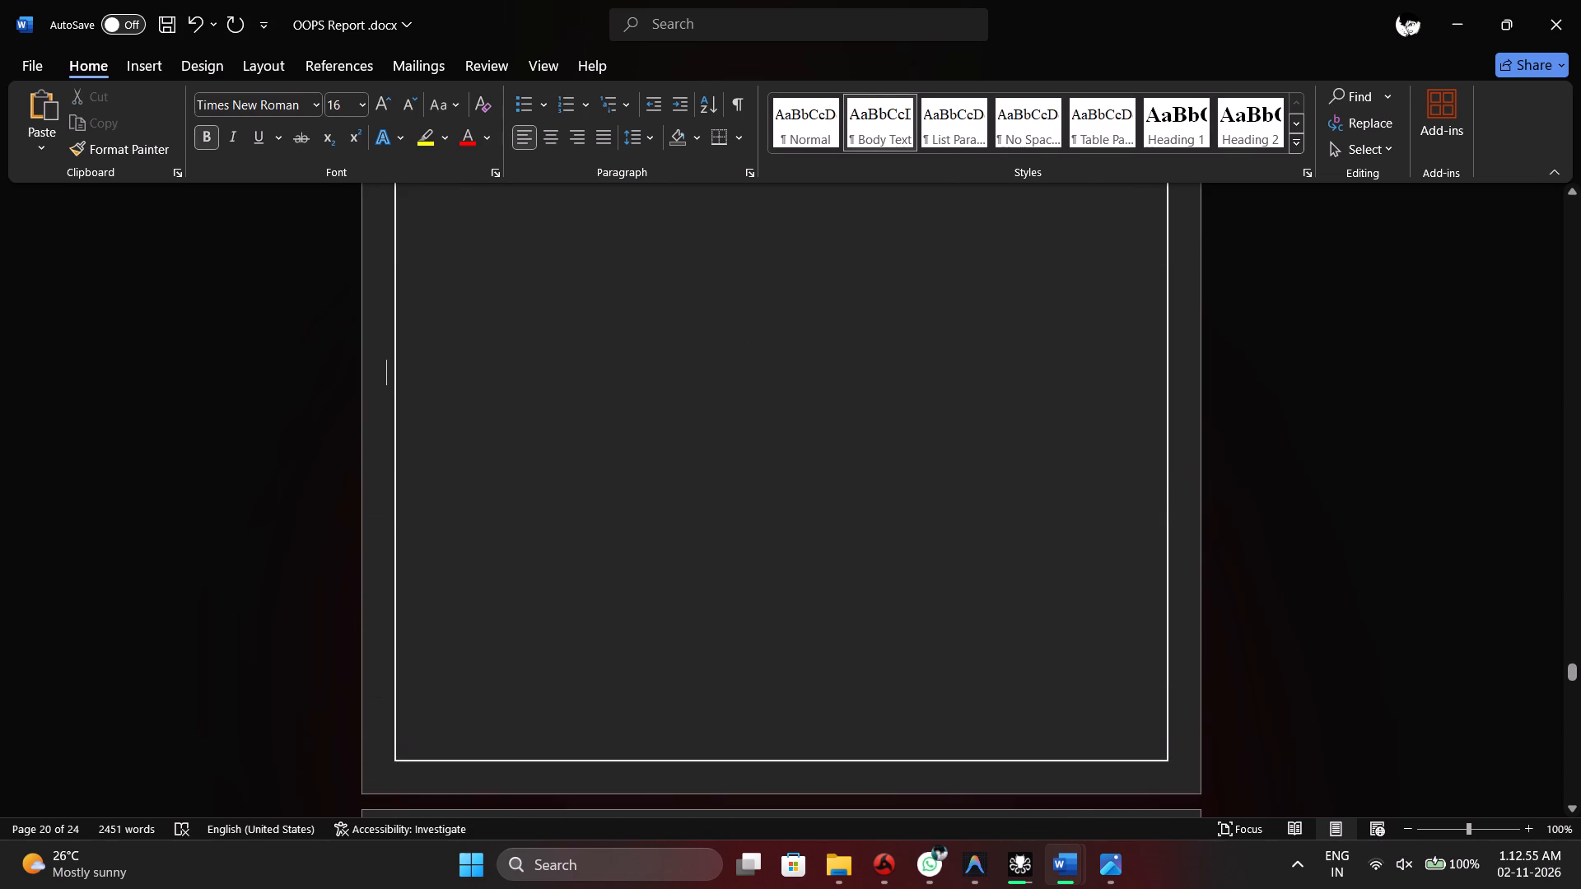
scroll(687, 350, up, 4)
click(687, 349)
scroll(688, 348, up, 3)
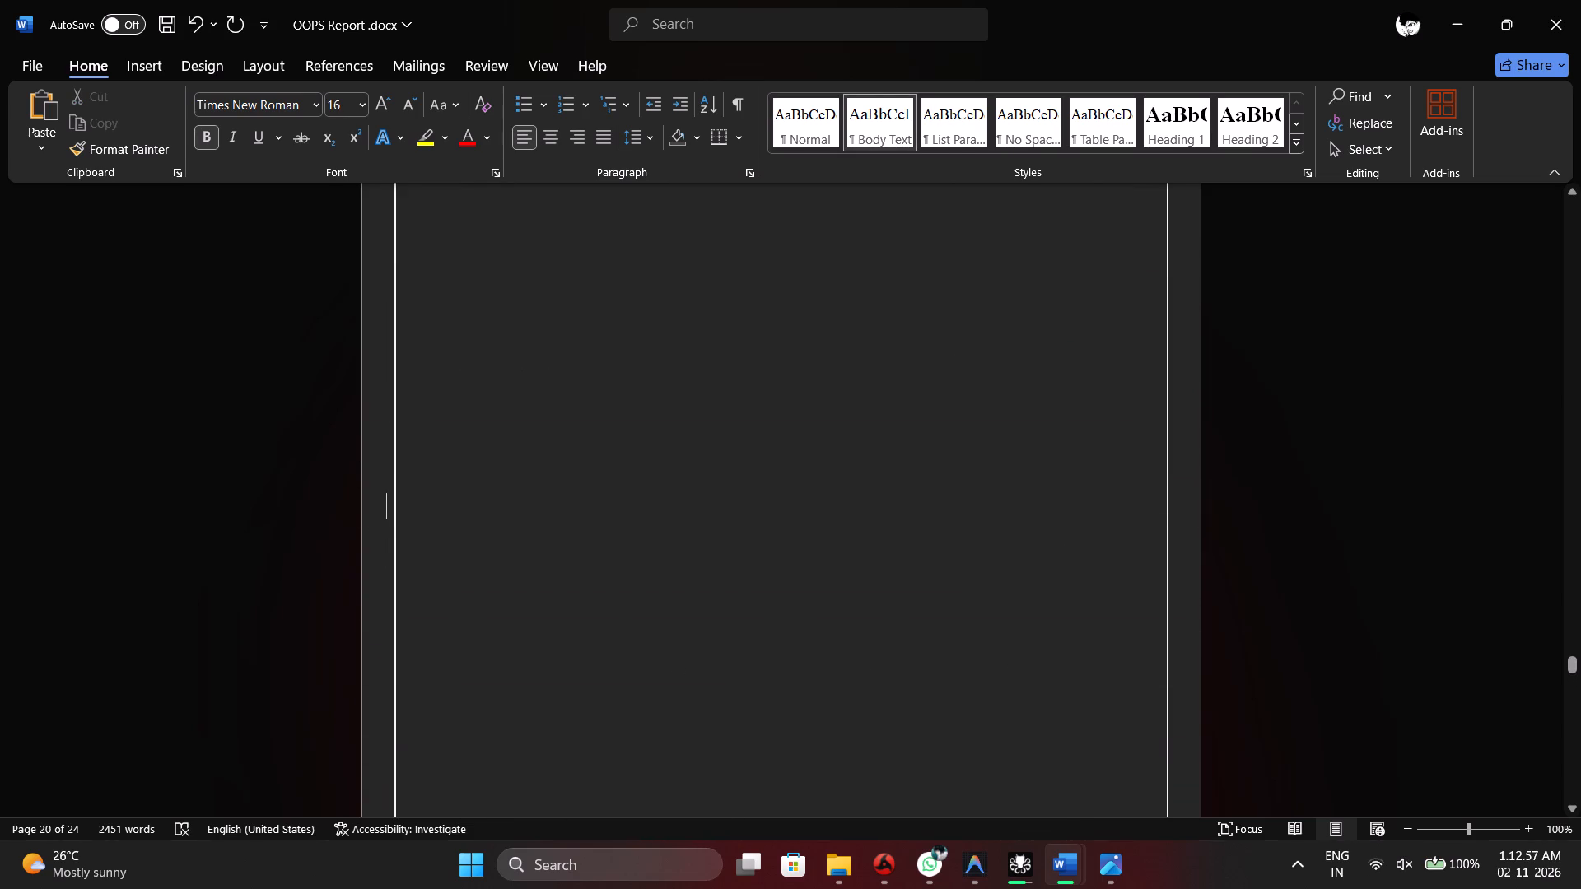
key(ctrl+v)
scroll(688, 348, up, 6)
click(828, 762)
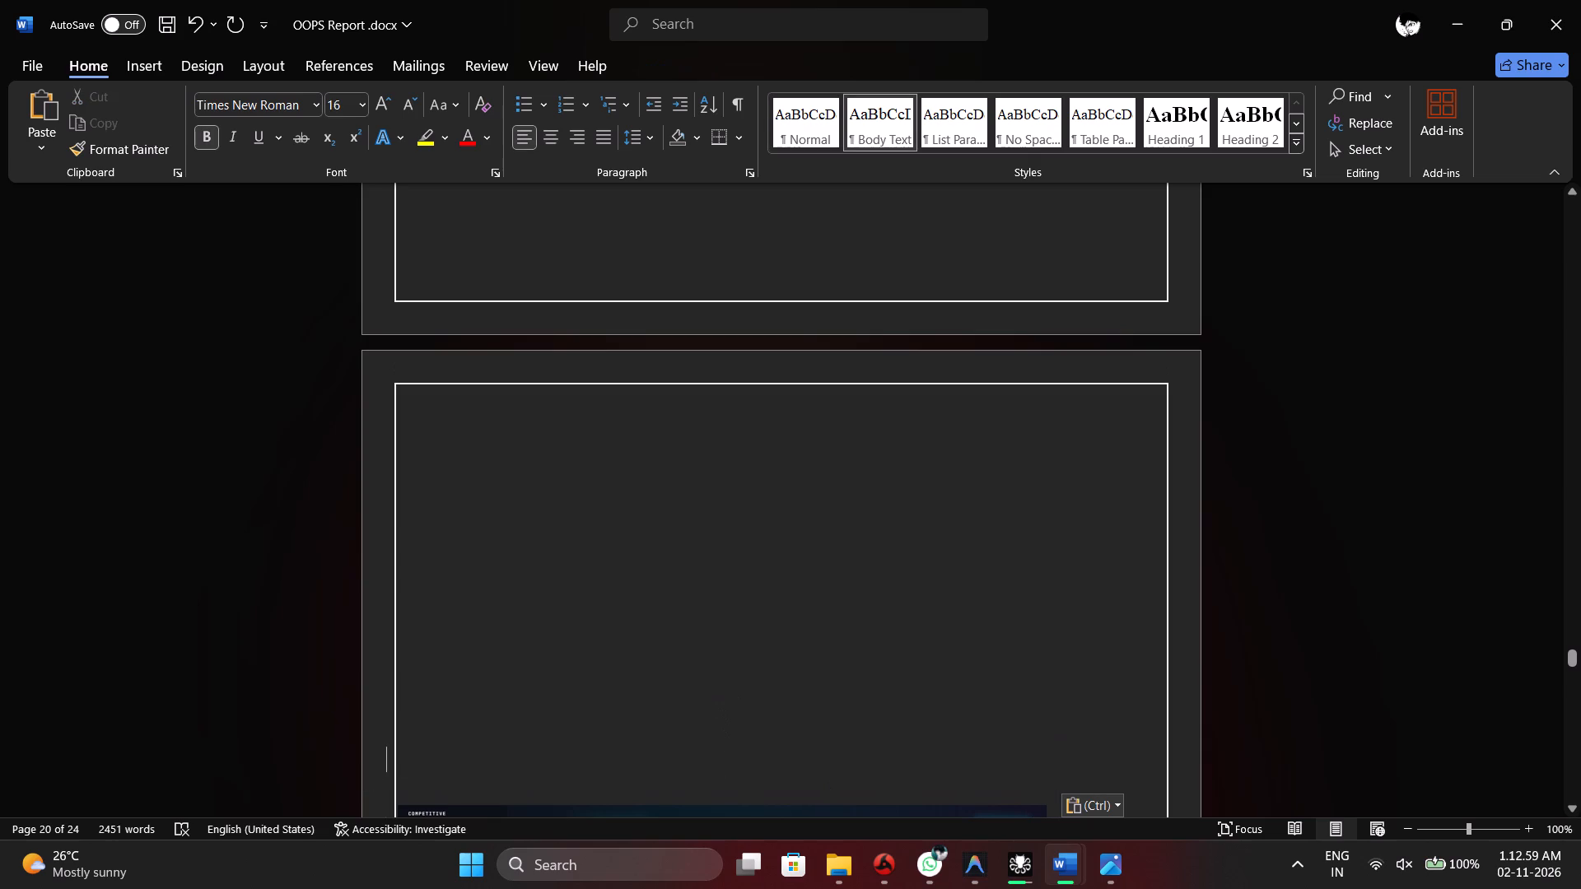
click(831, 774)
drag(831, 774, 896, 430)
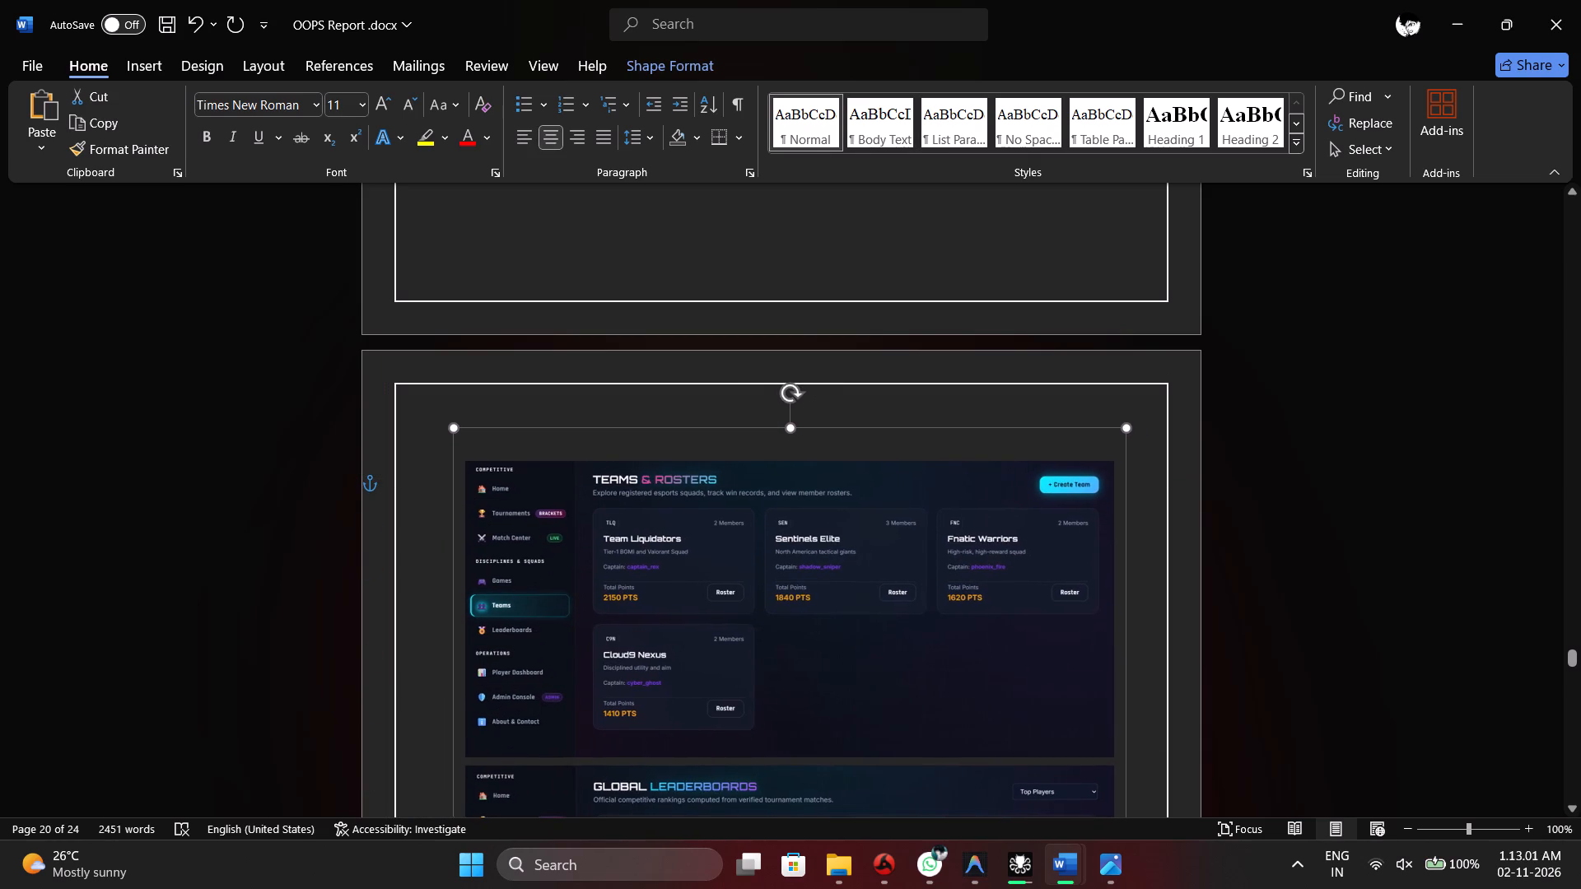
drag(896, 430, 886, 413)
Delete the Teams & Rosters and Global Leaderboards screenshots from the pasted text box.
scroll(882, 478, up, 1)
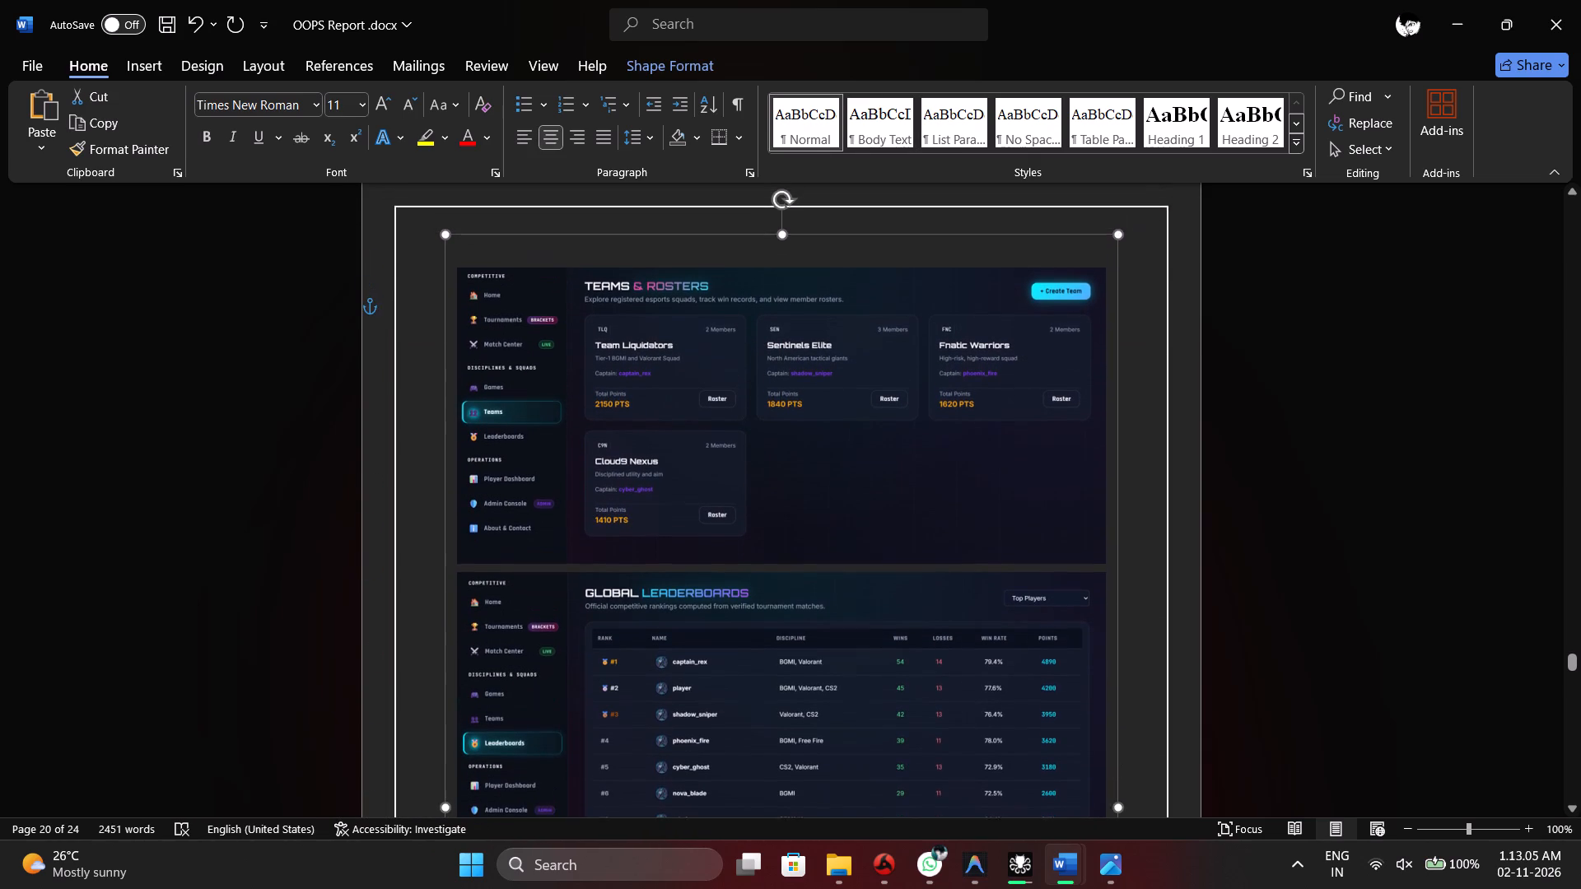
click(882, 478)
key(Delete)
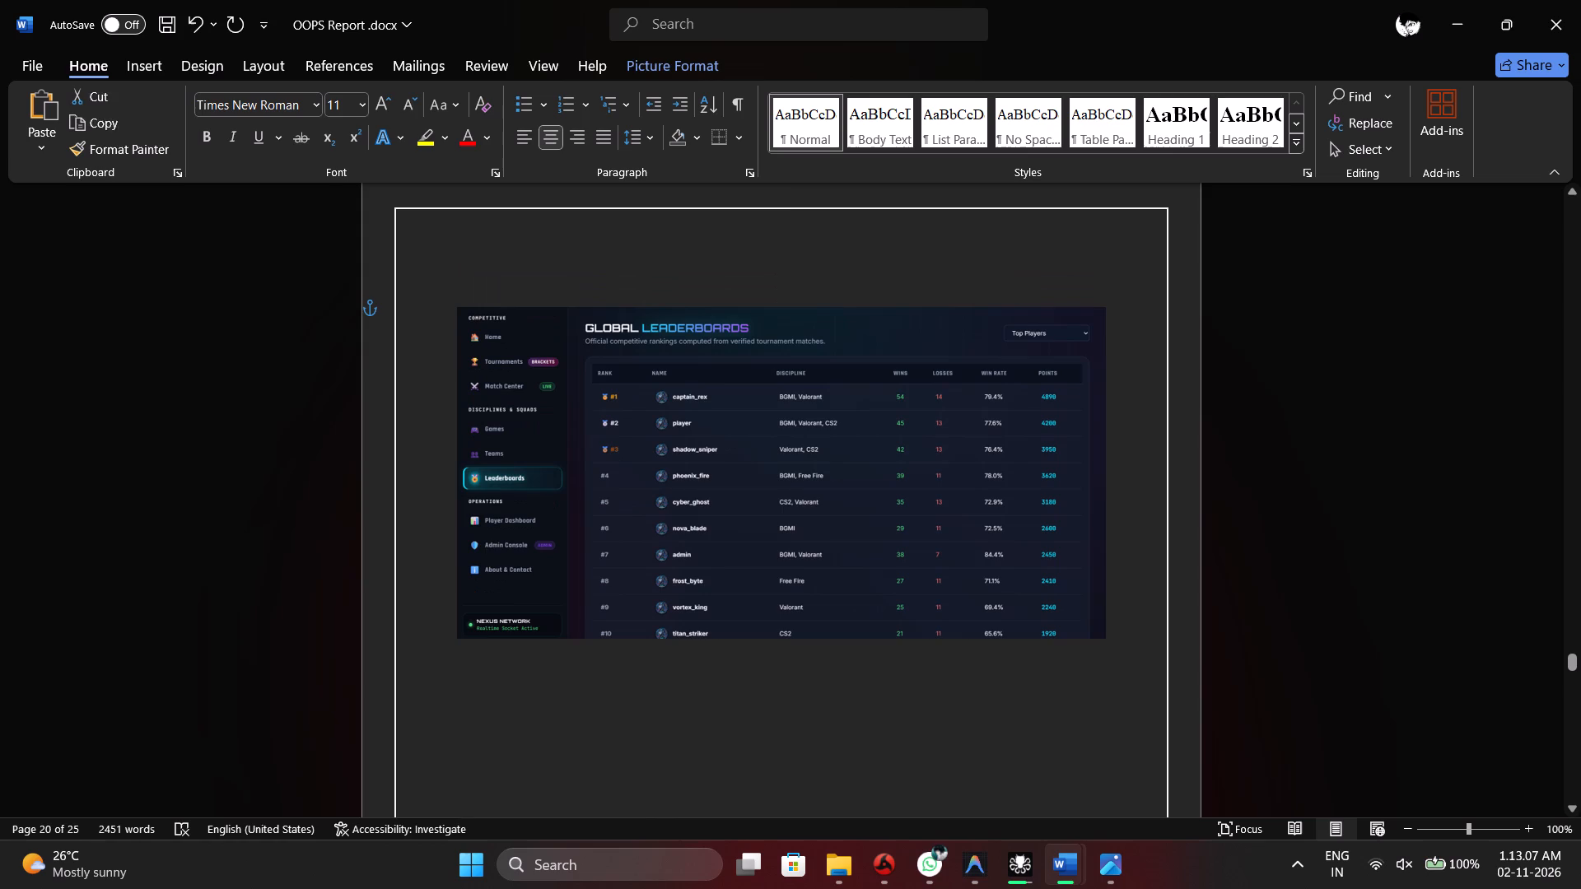
click(866, 607)
key(Delete)
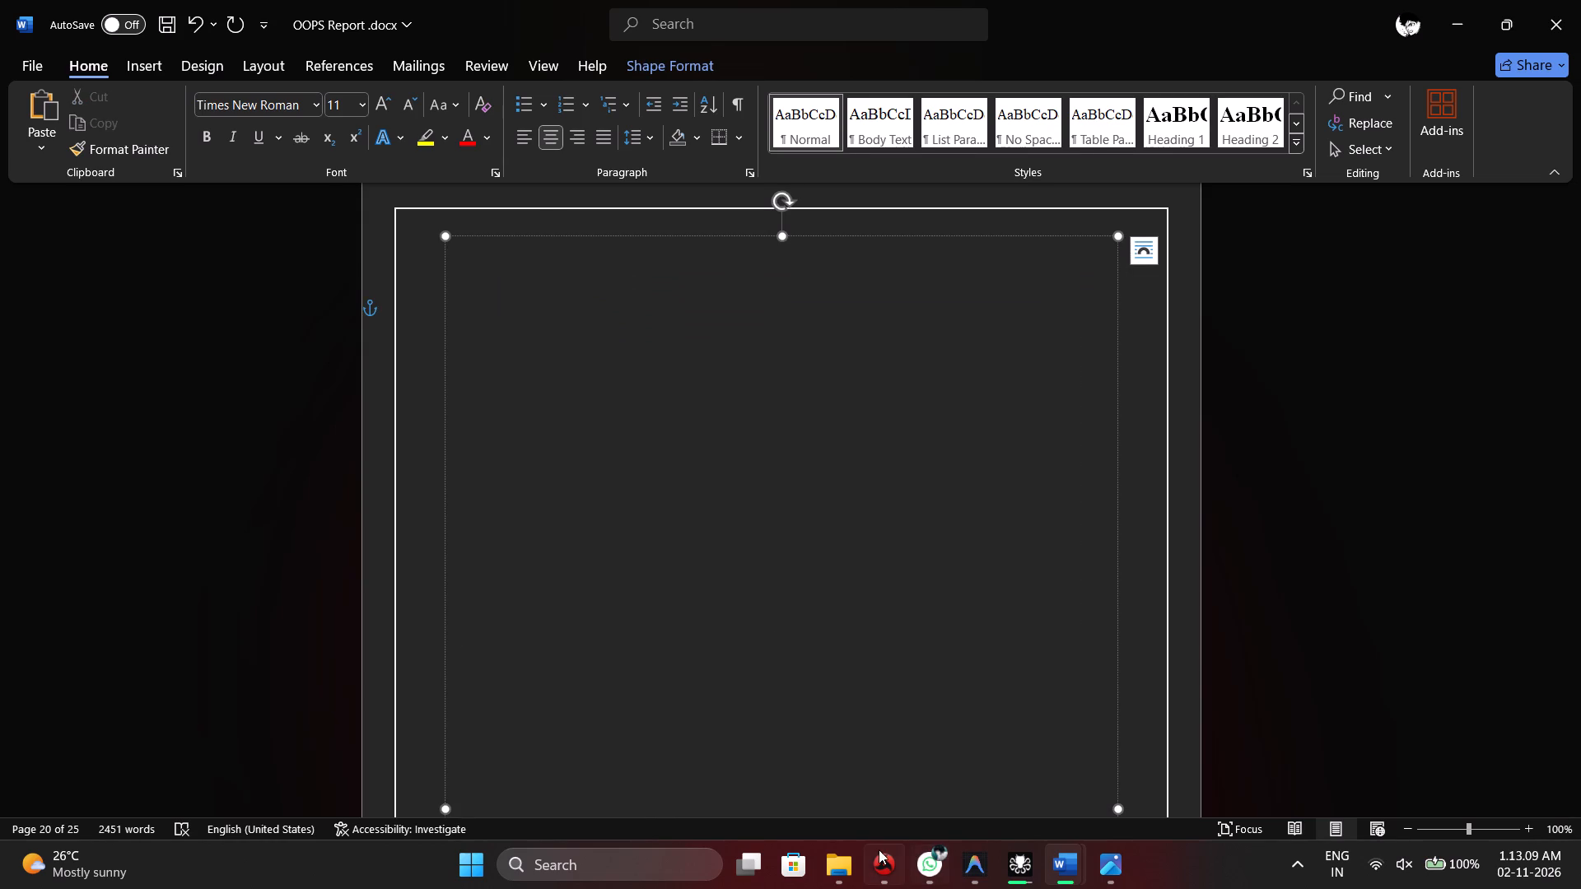
Switch to the NexusOS site in Chrome and capture the full-screen Player Dashboard below its header, including the sidebar.
click(879, 849)
click(1553, 68)
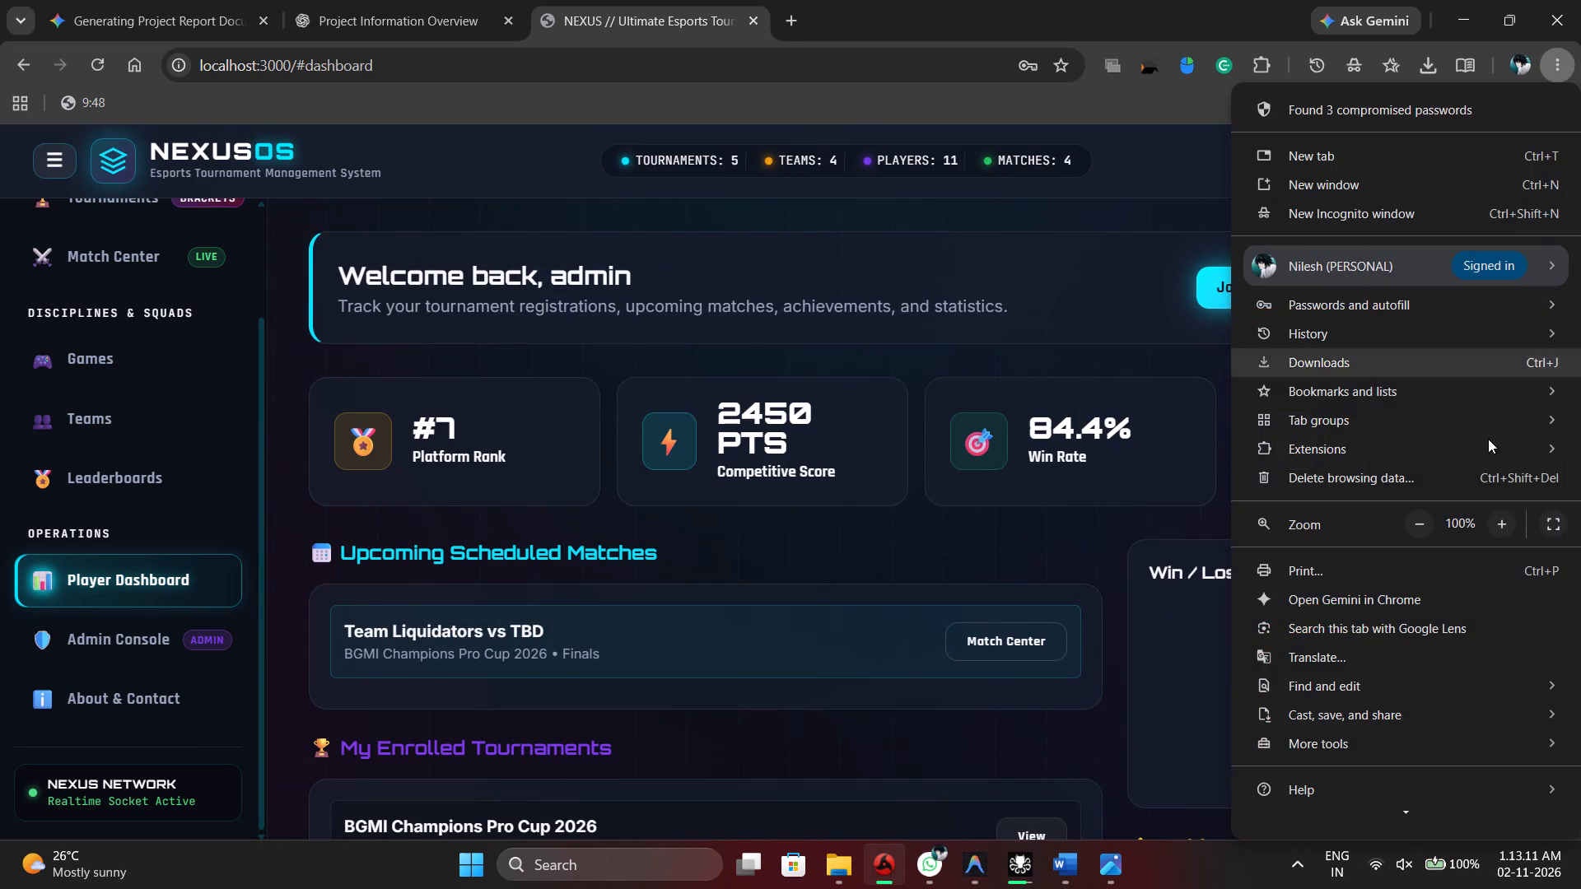
click(1549, 516)
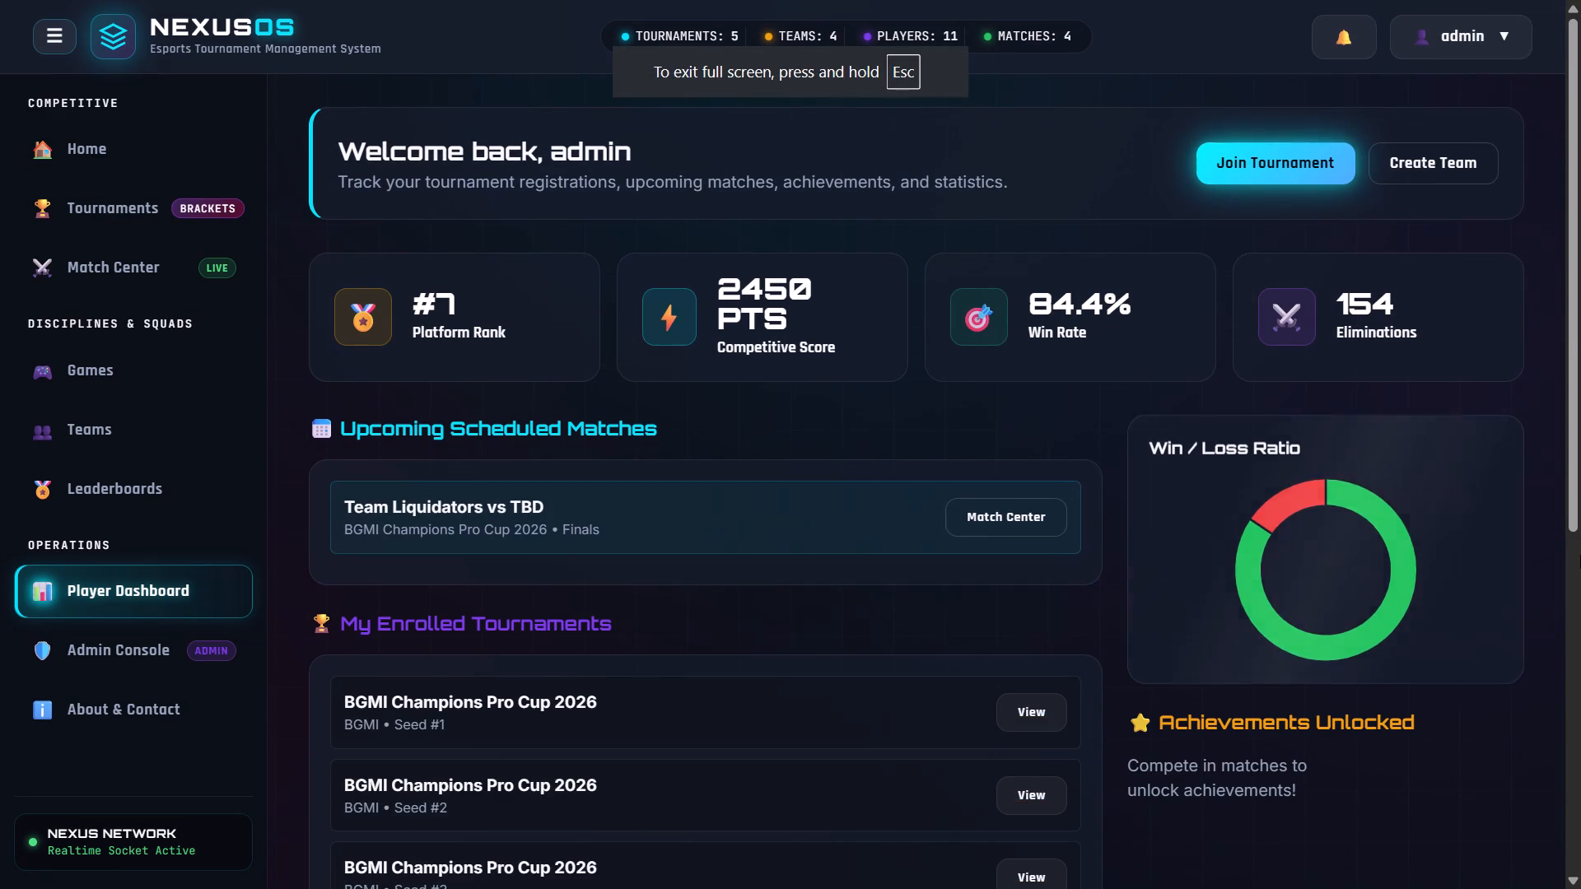
key(shift+super+s)
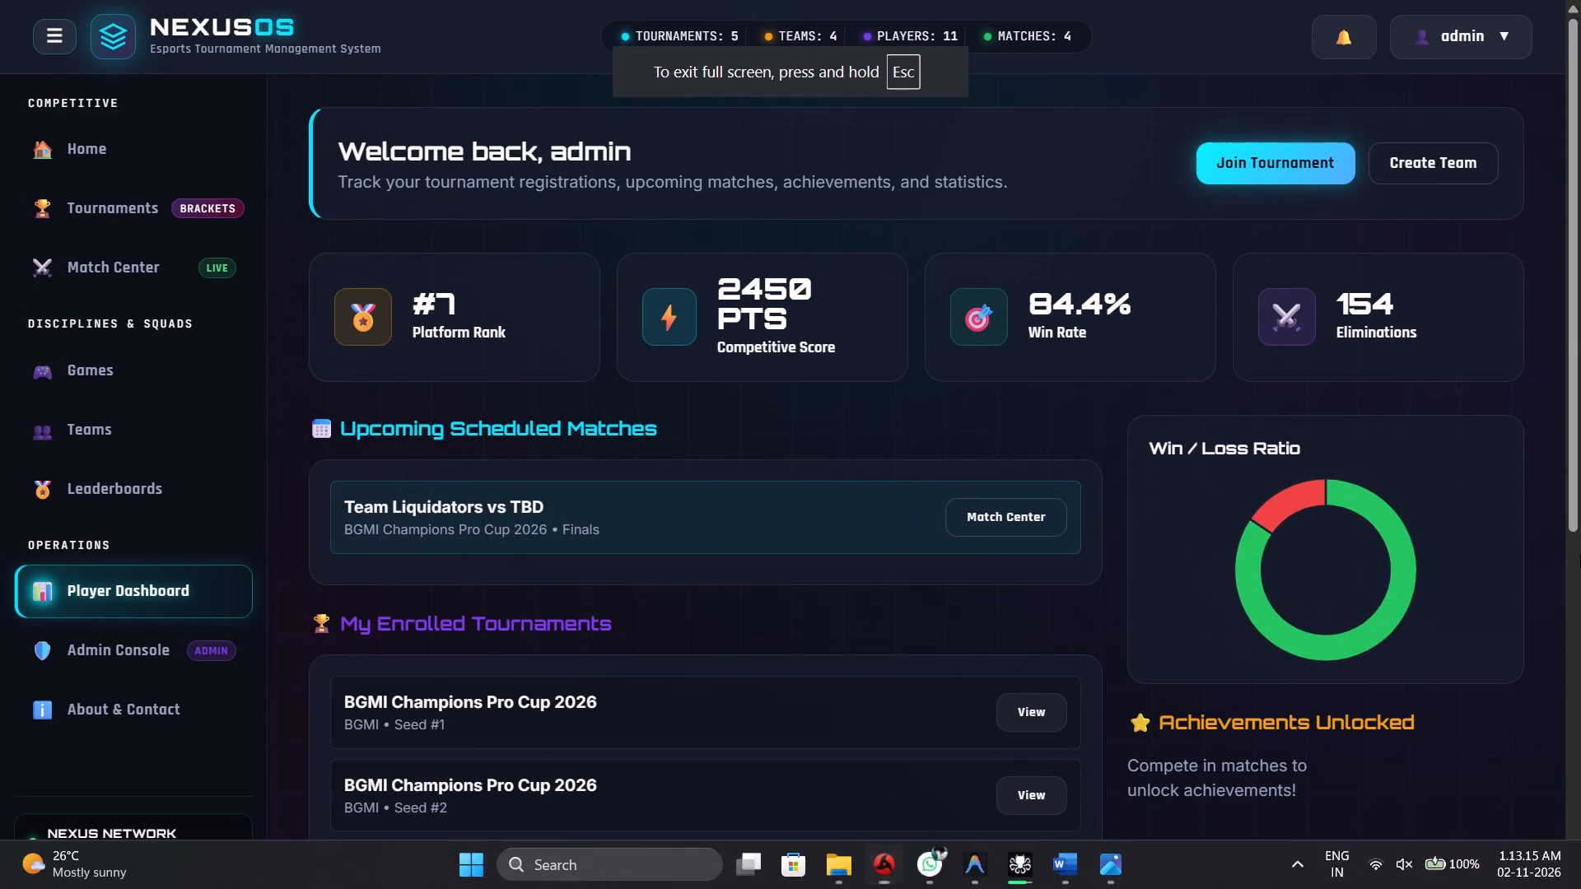
click(925, 35)
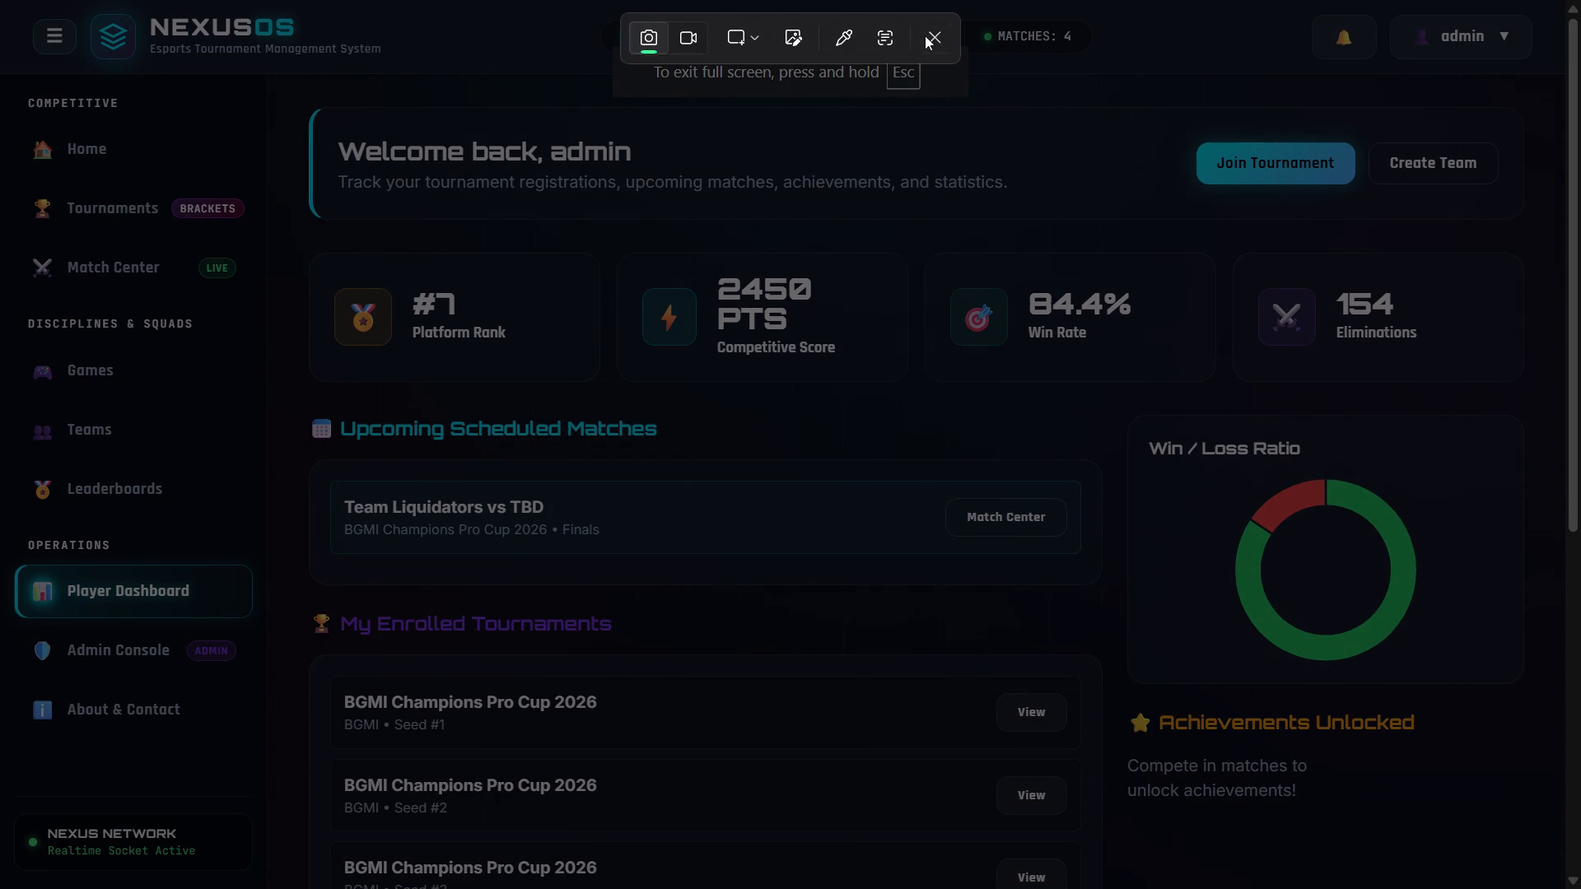
key(shift+super+s)
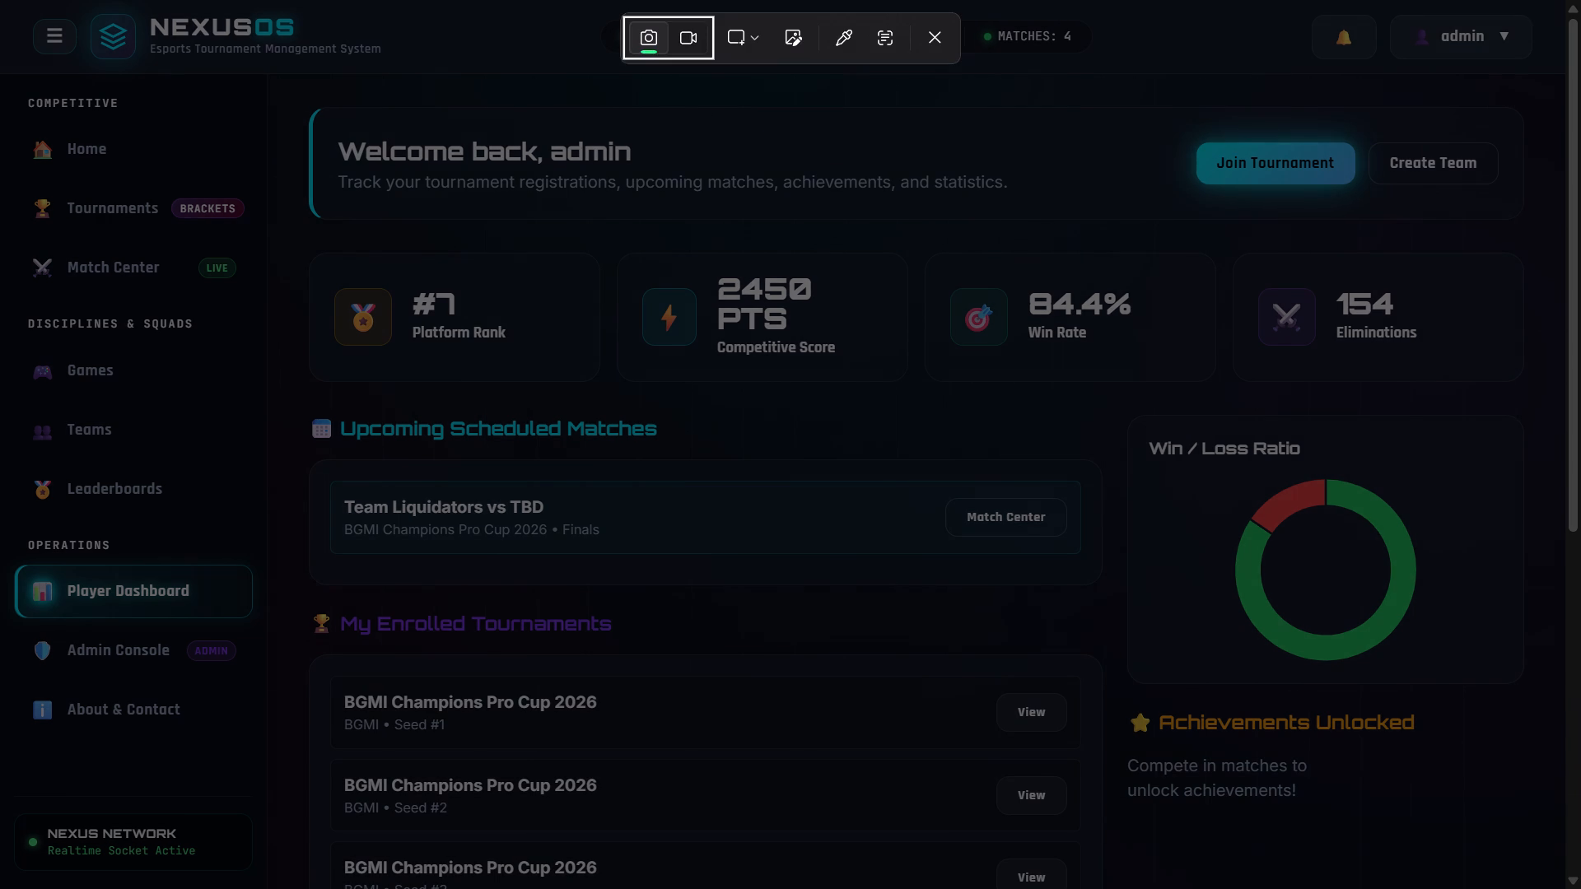
drag(5, 81, 1580, 584)
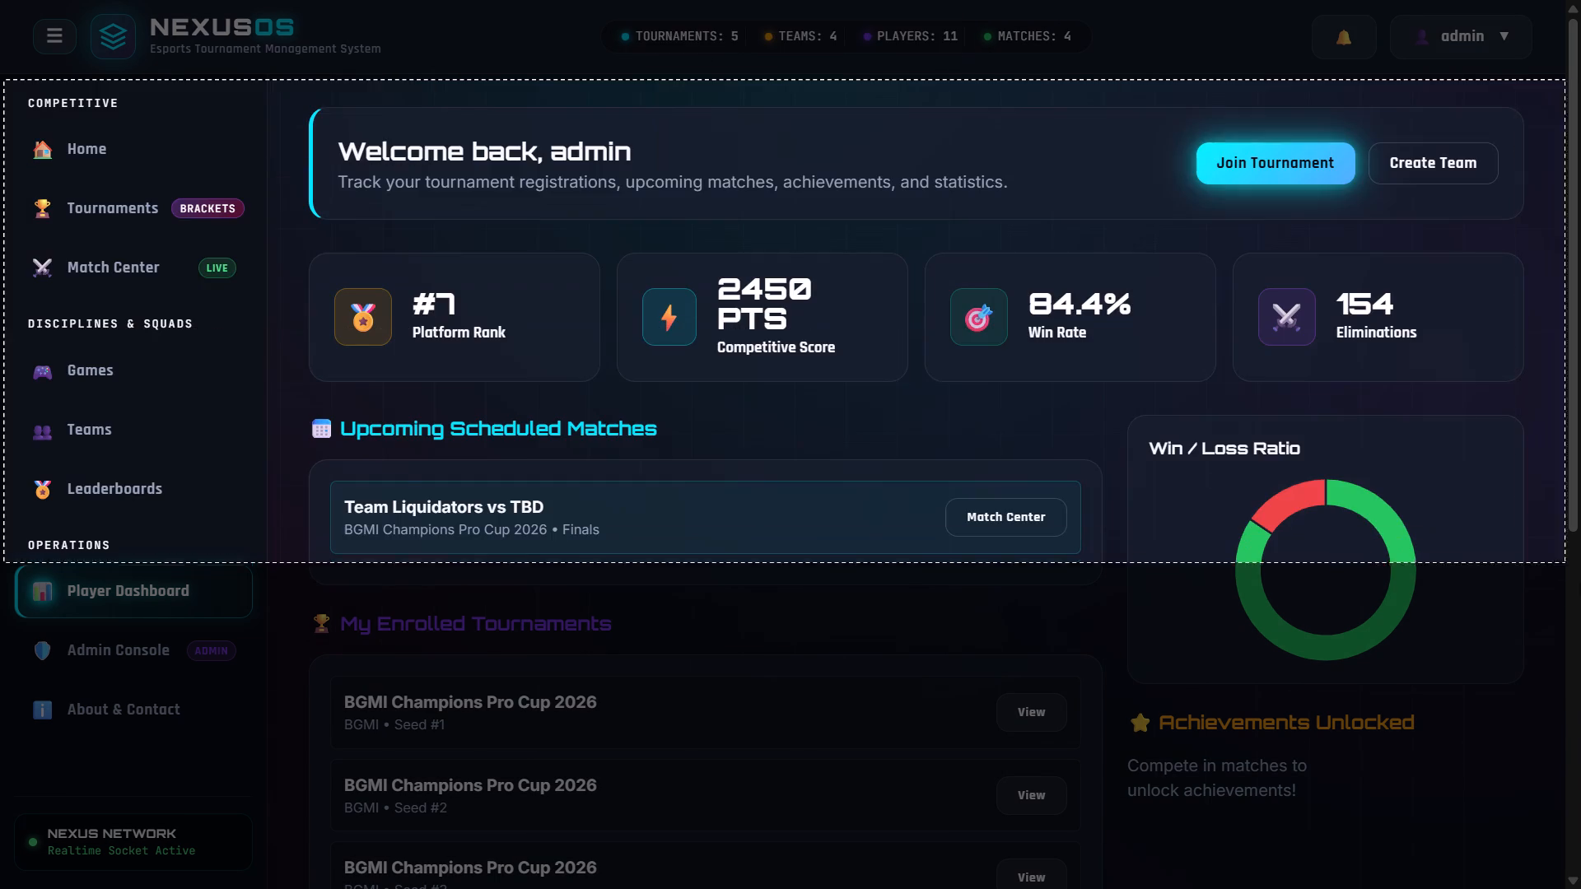
drag(1580, 584, 1580, 885)
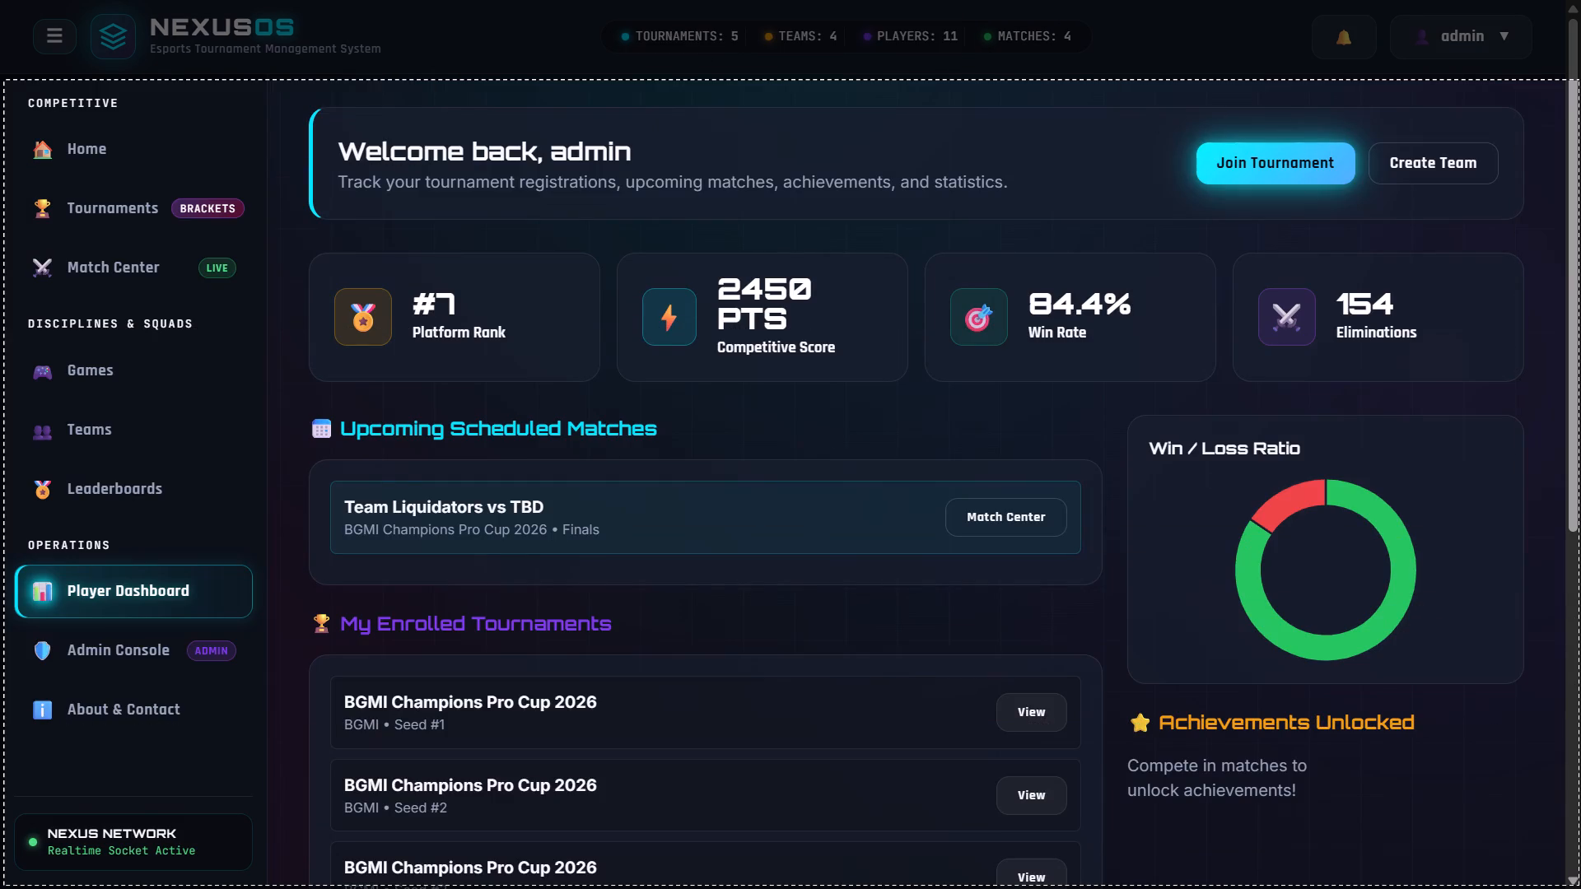
drag(1580, 885, 1562, 878)
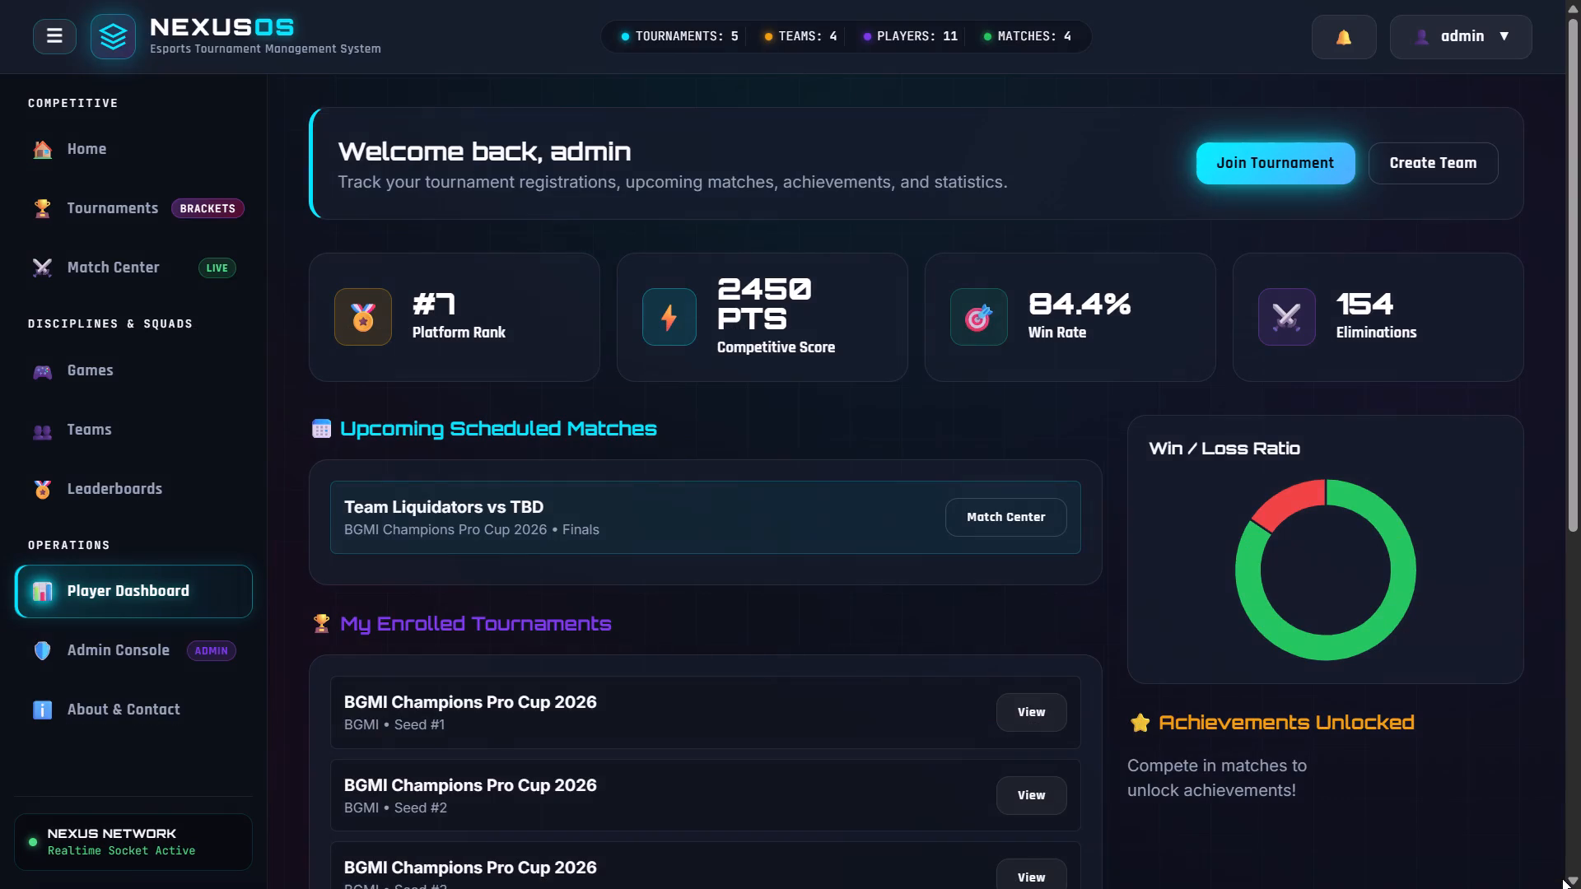
click(806, 60)
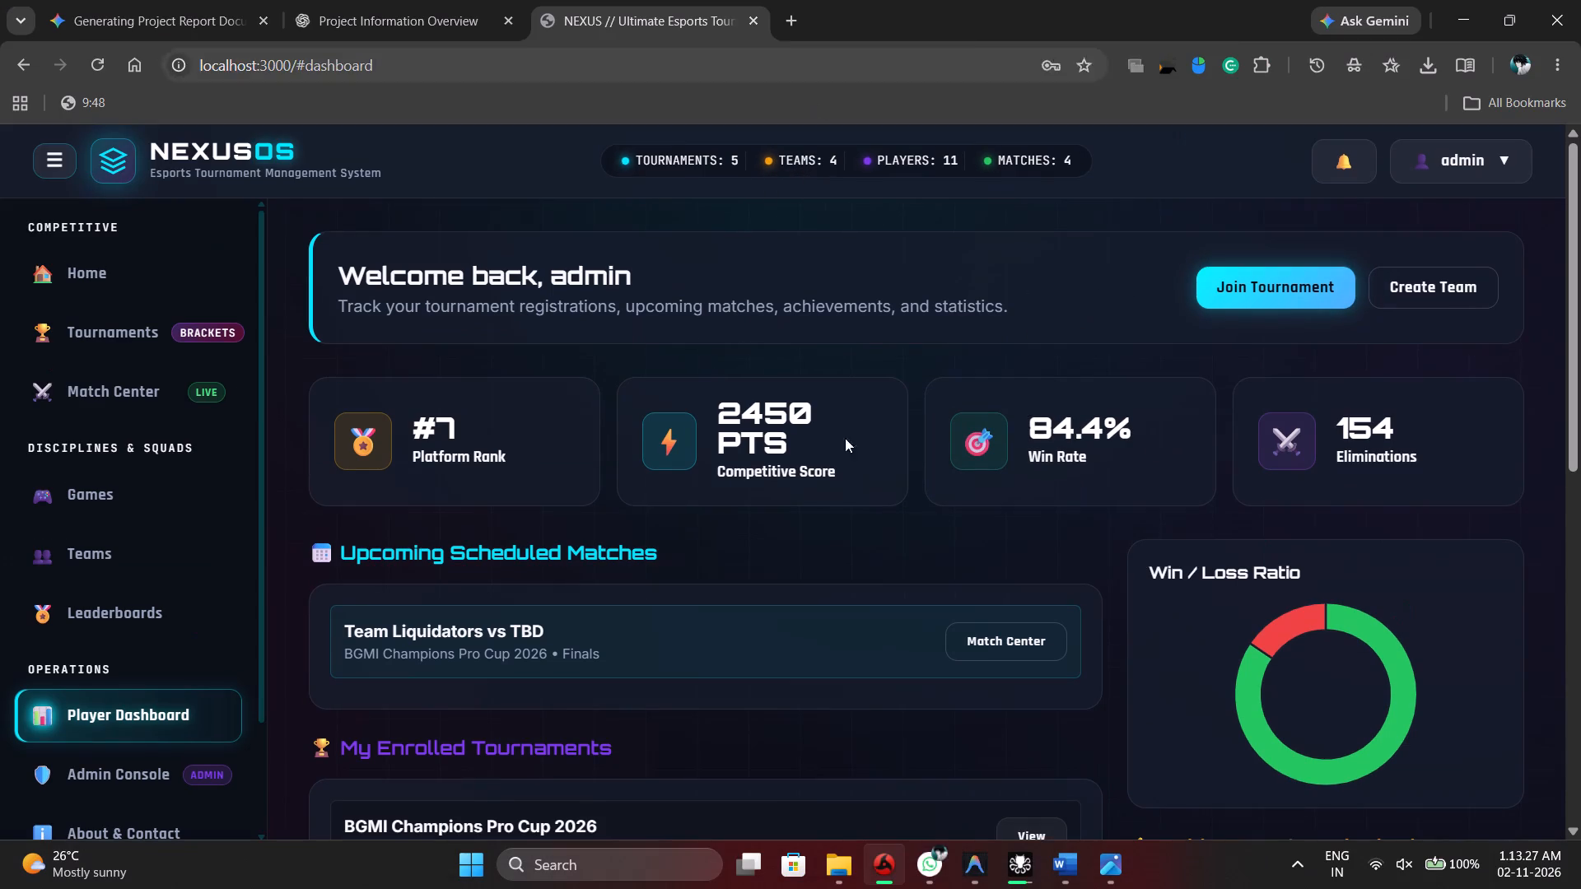
Switch to OOPS Report .docx in Word, paste the Player Dashboard screenshot into the empty text box and remove the blank line above it.
click(1061, 854)
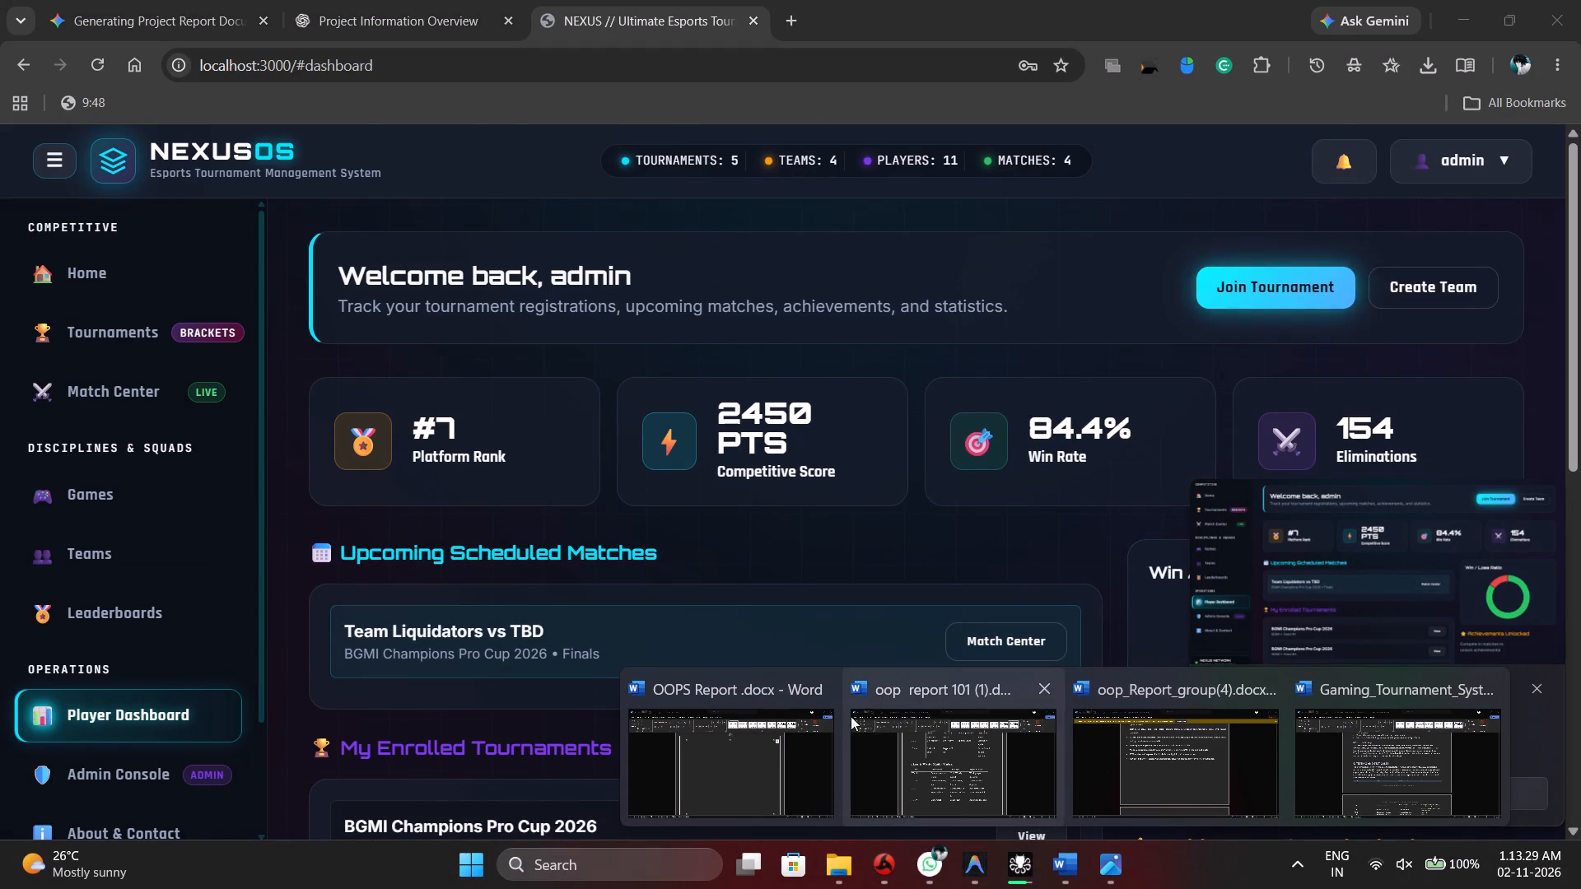
click(784, 736)
key(ctrl+v)
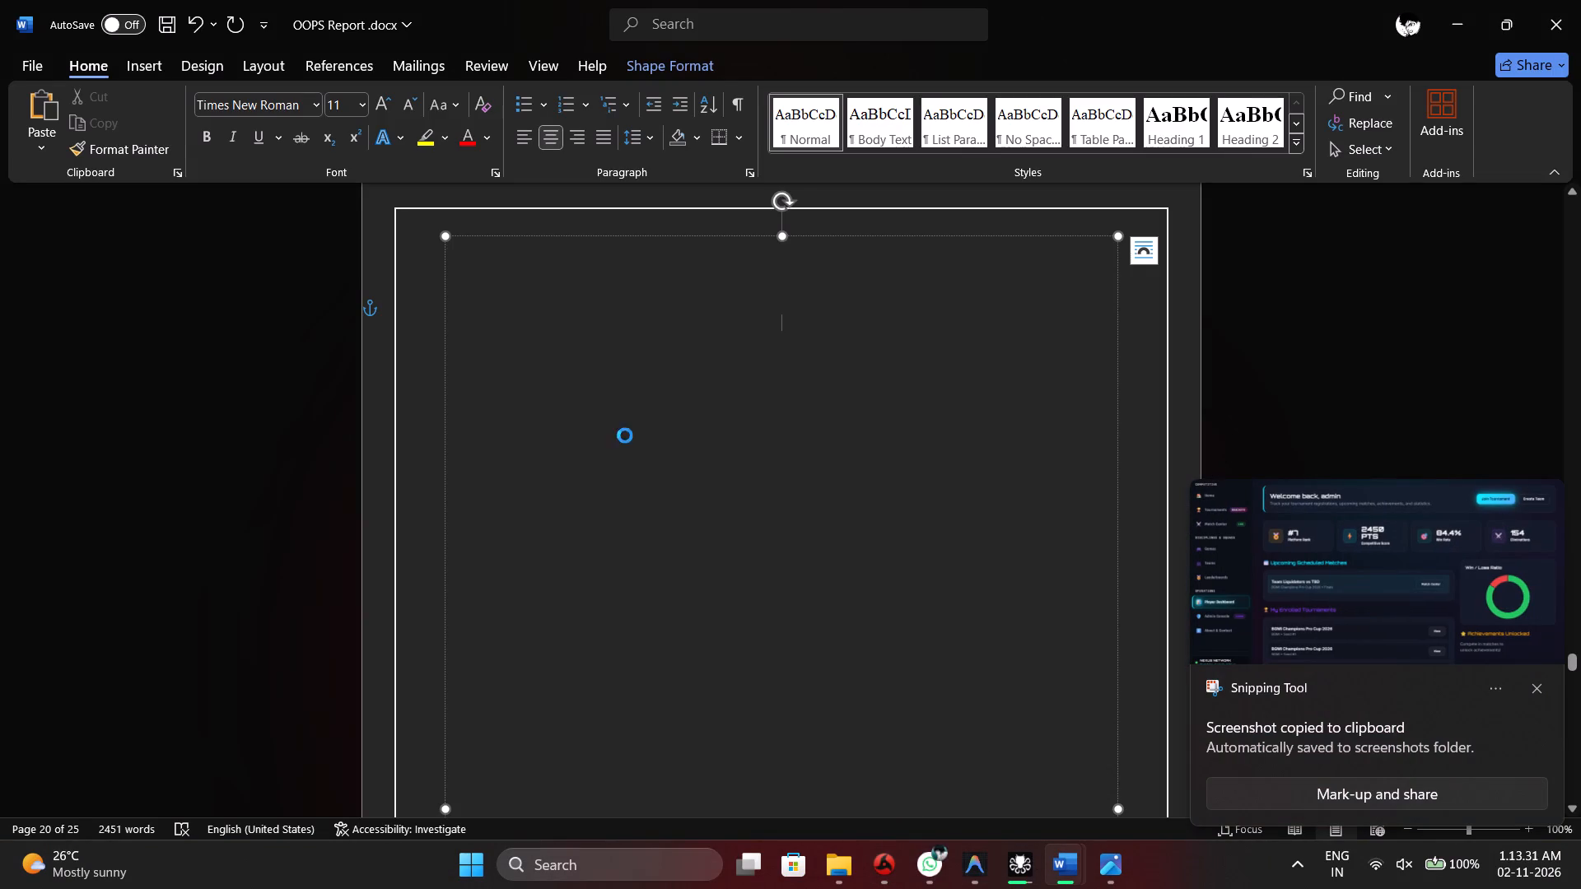
scroll(743, 453, up, 20)
scroll(743, 453, up, 7)
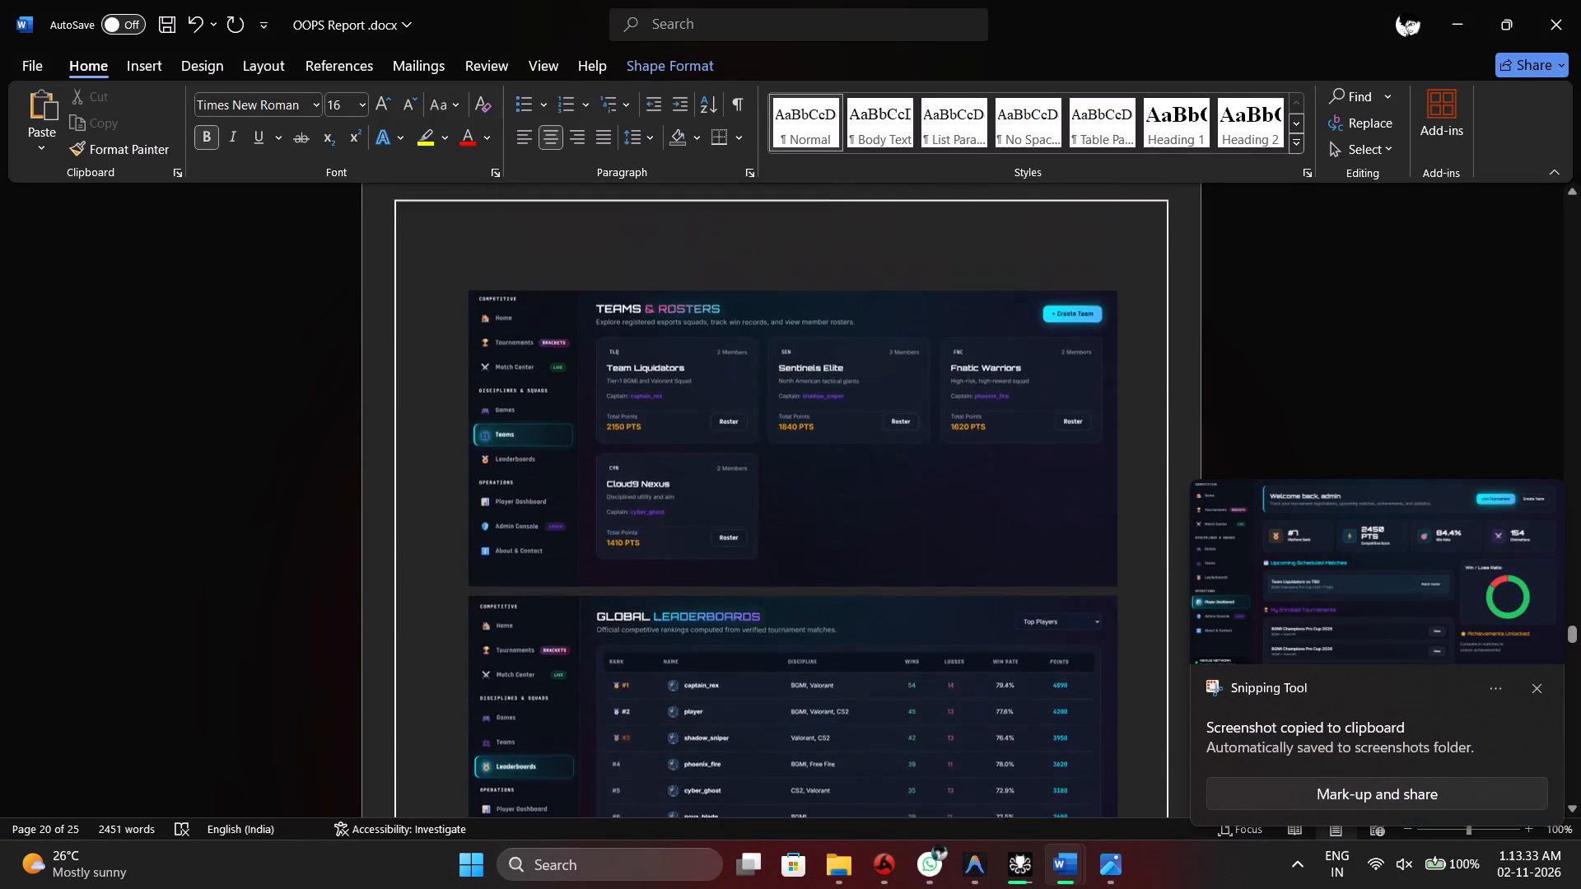
scroll(744, 415, up, 1)
scroll(744, 415, down, 20)
scroll(744, 415, down, 7)
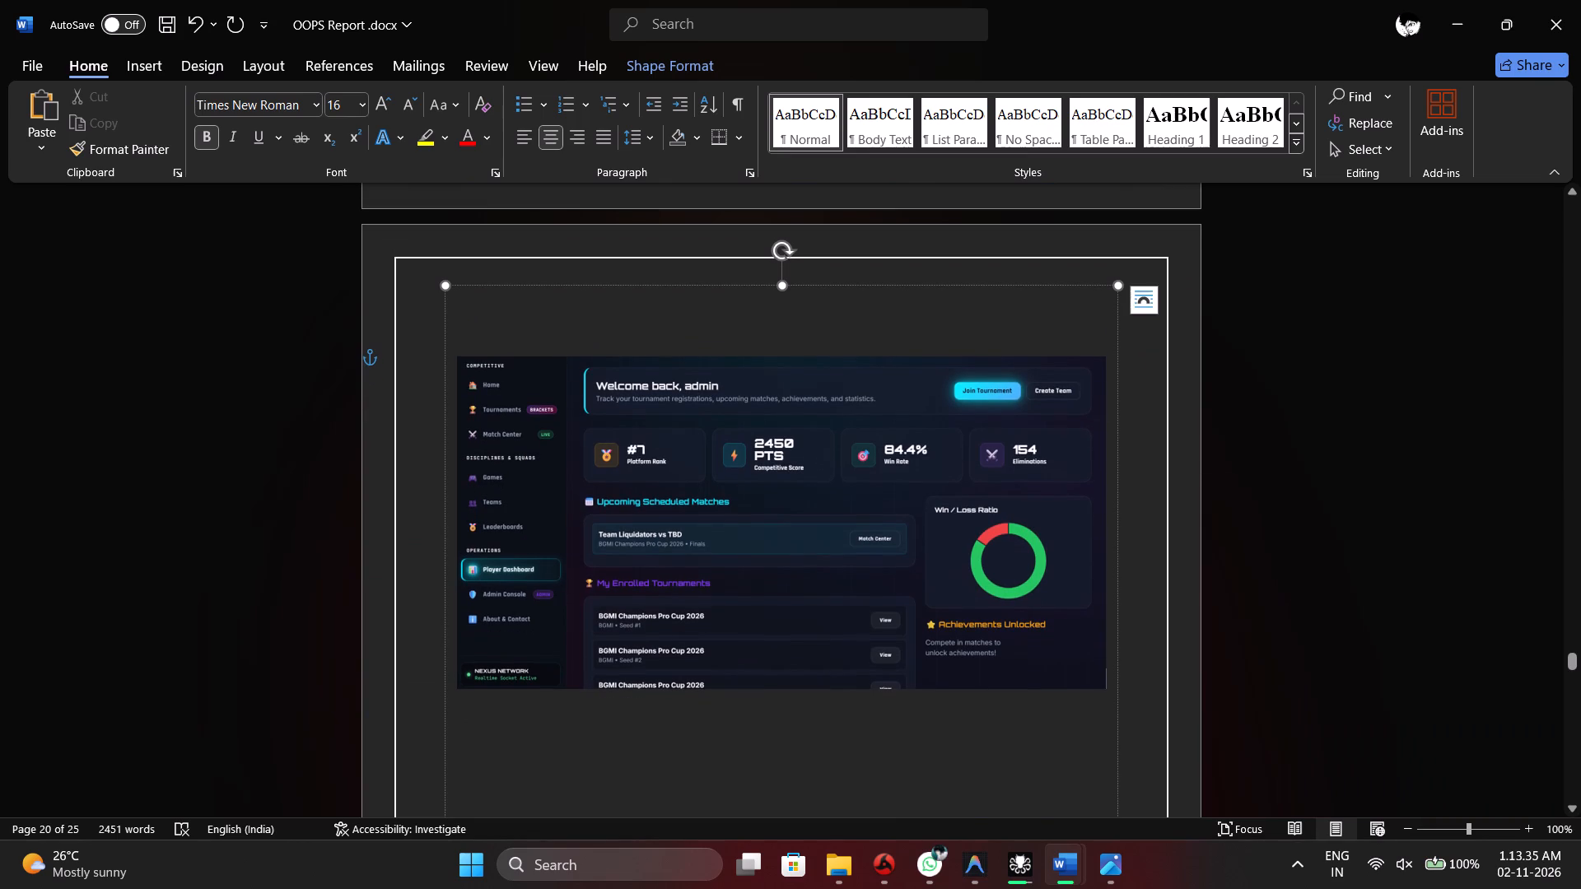
click(655, 347)
scroll(700, 519, down, 3)
scroll(700, 519, up, 2)
key(BackSpace)
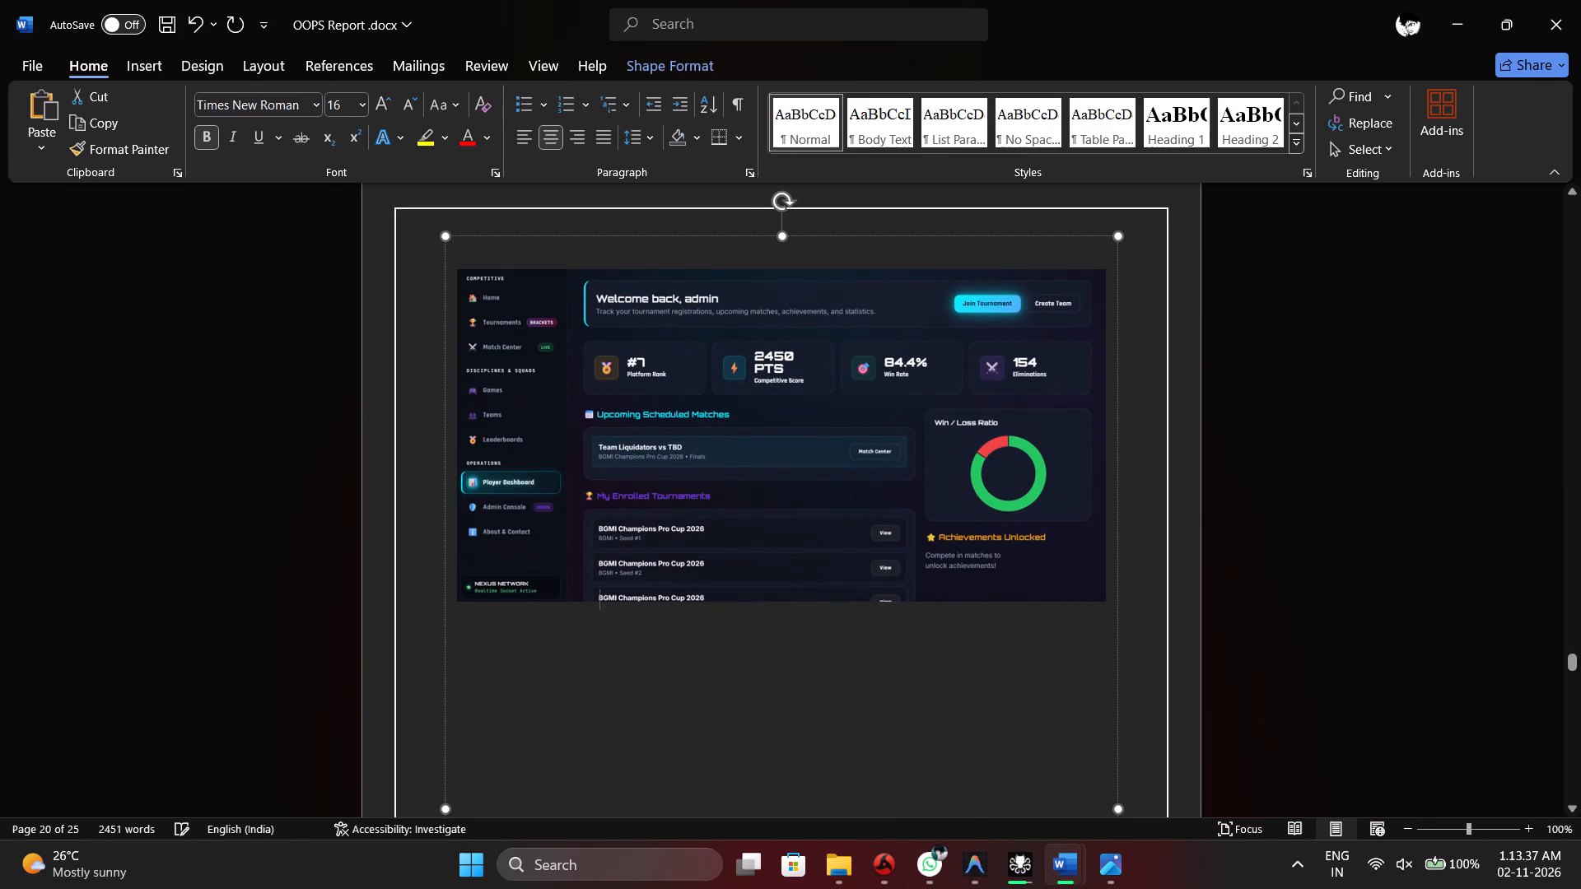
Add a new line after the Player Dashboard screenshot inside the text box.
scroll(809, 672, down, 3)
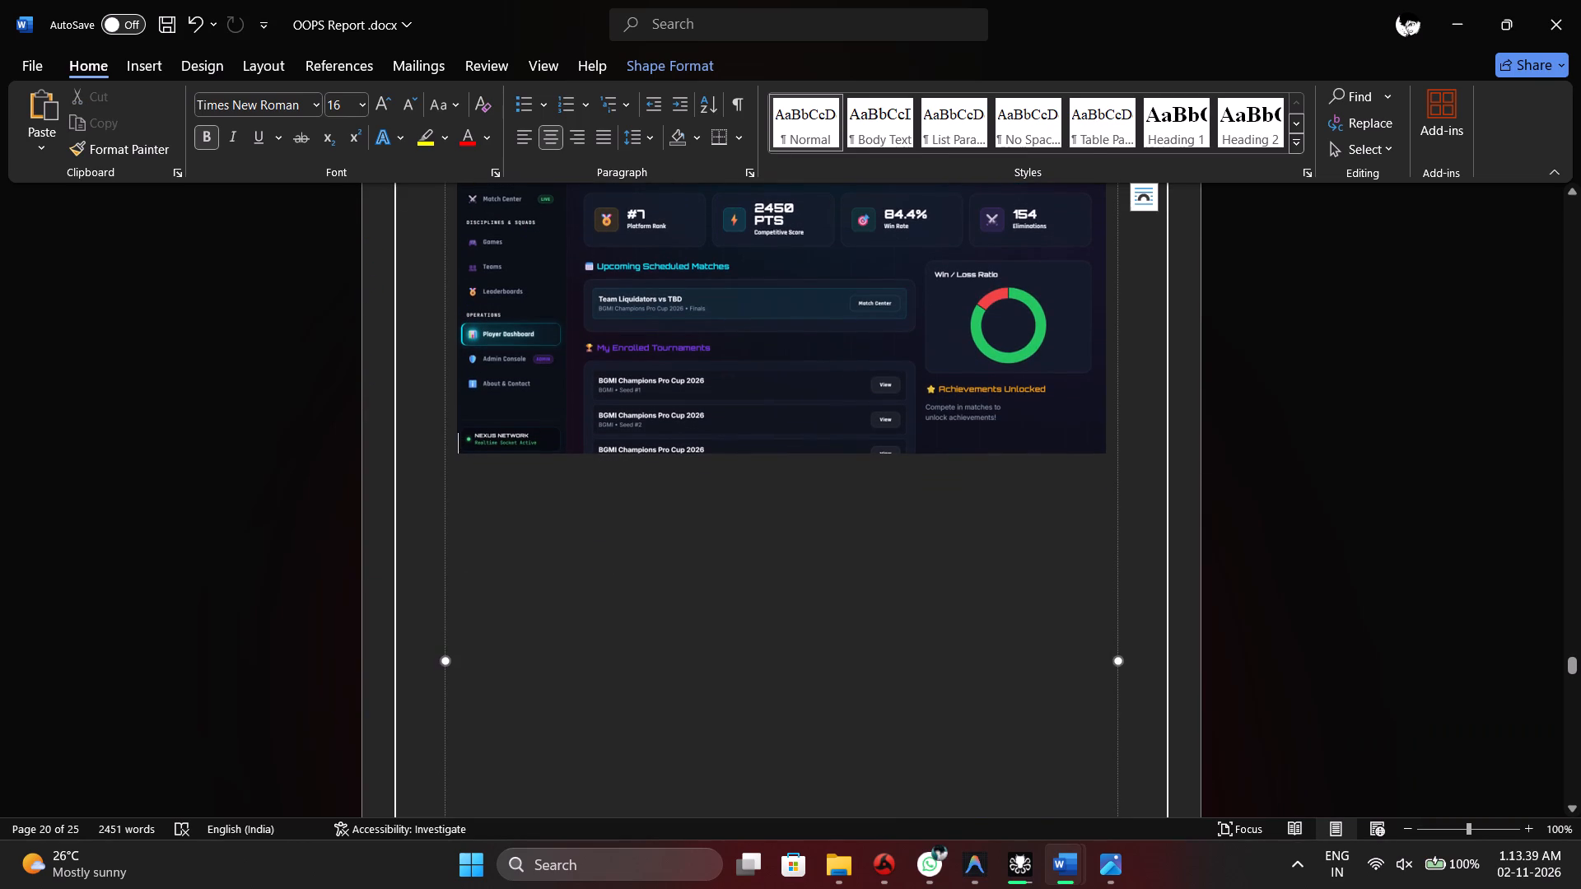
click(1052, 461)
click(1038, 485)
click(954, 379)
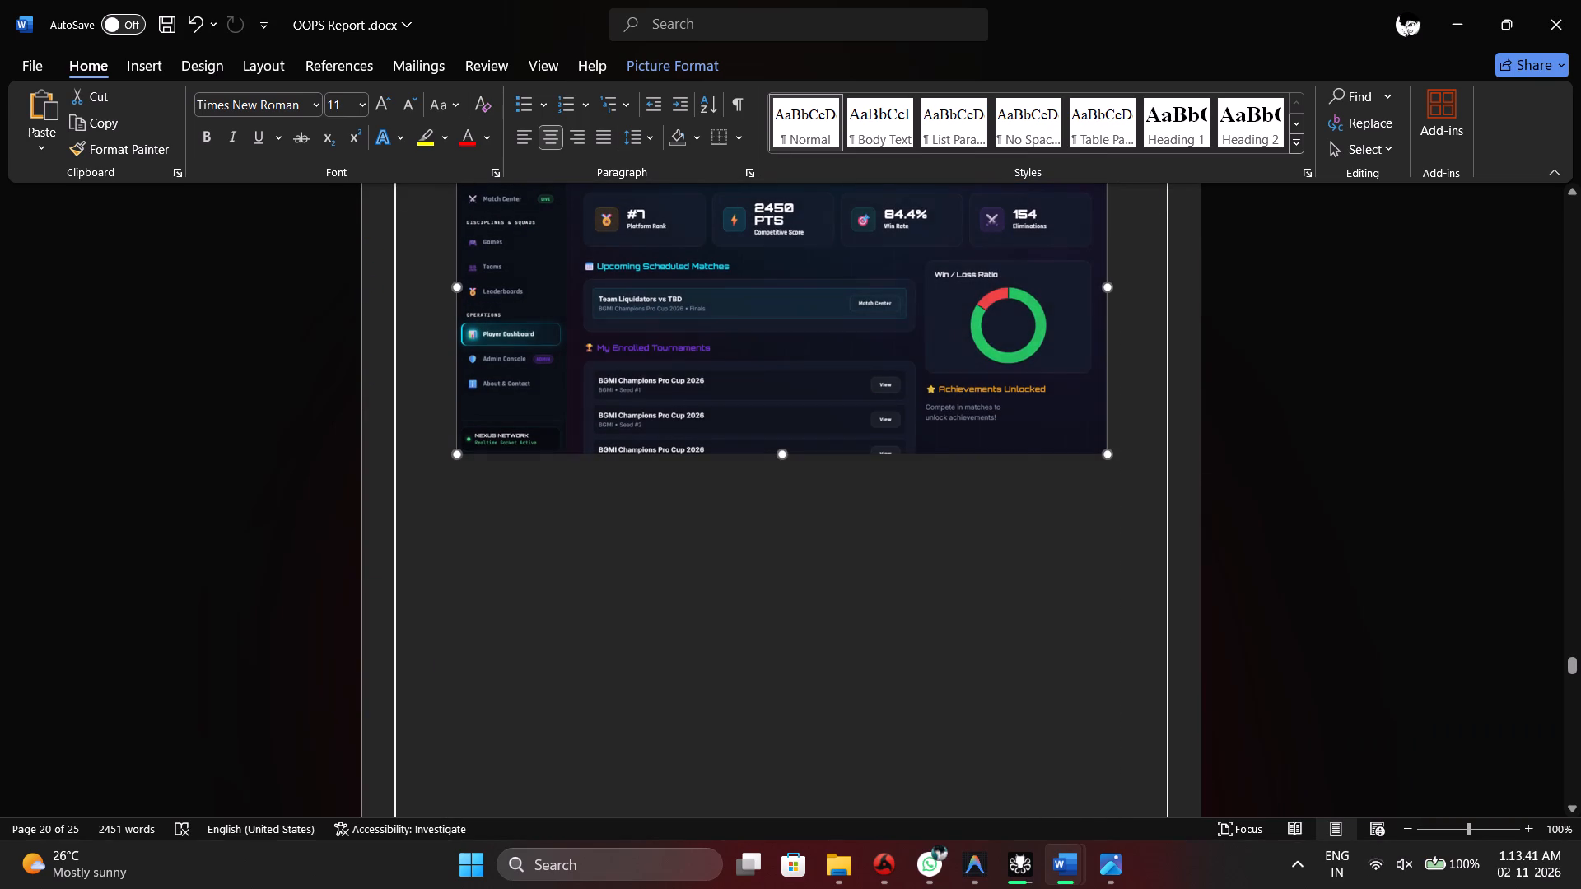
click(1086, 489)
click(1117, 482)
click(1112, 440)
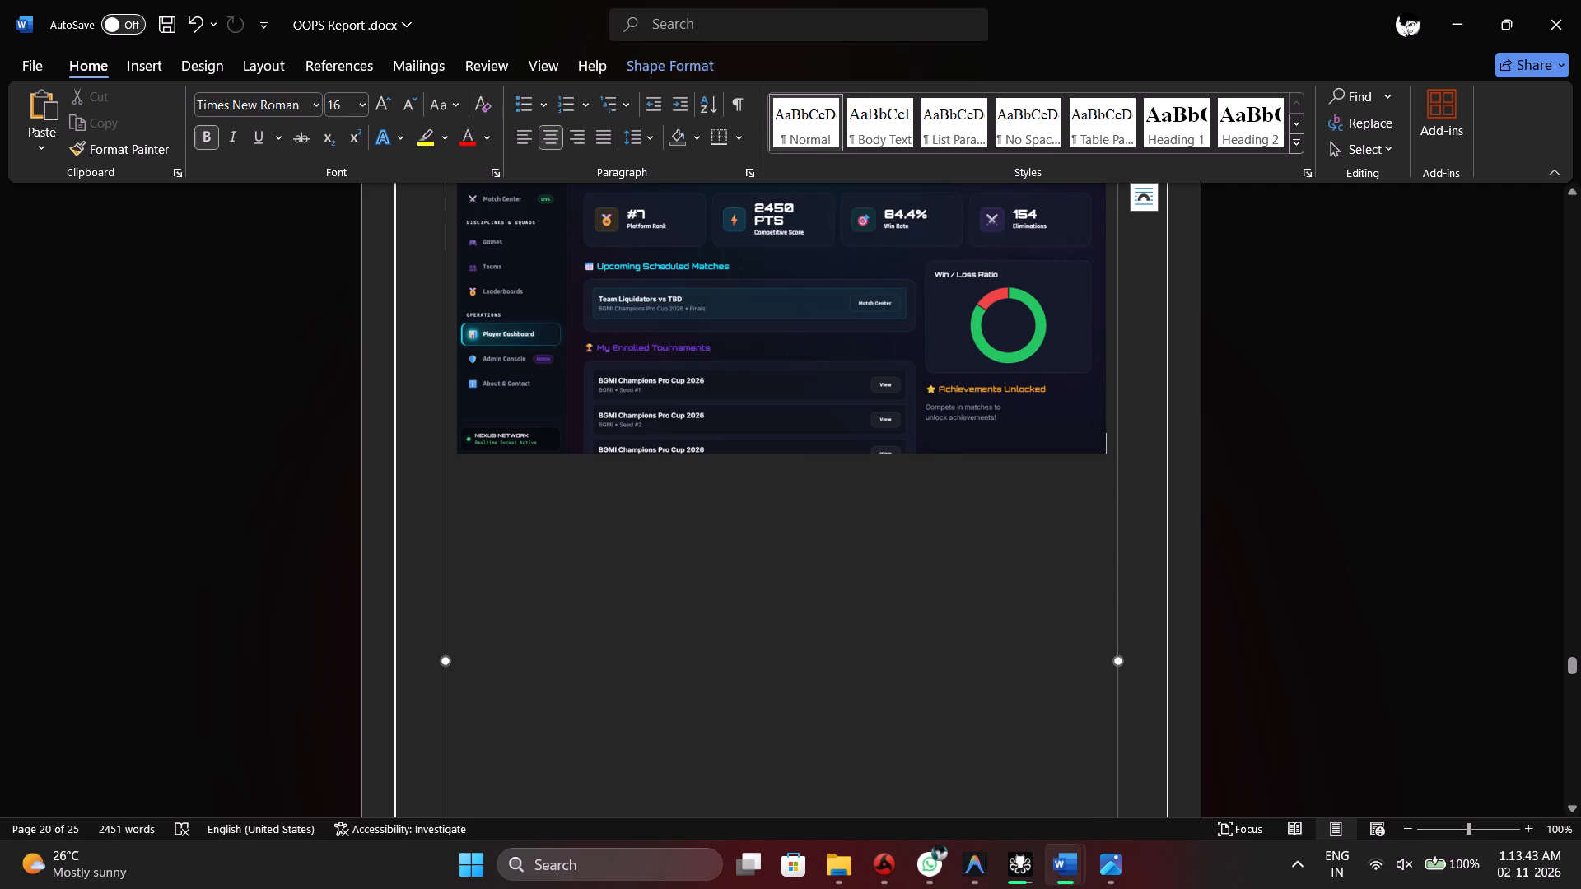
key(Return)
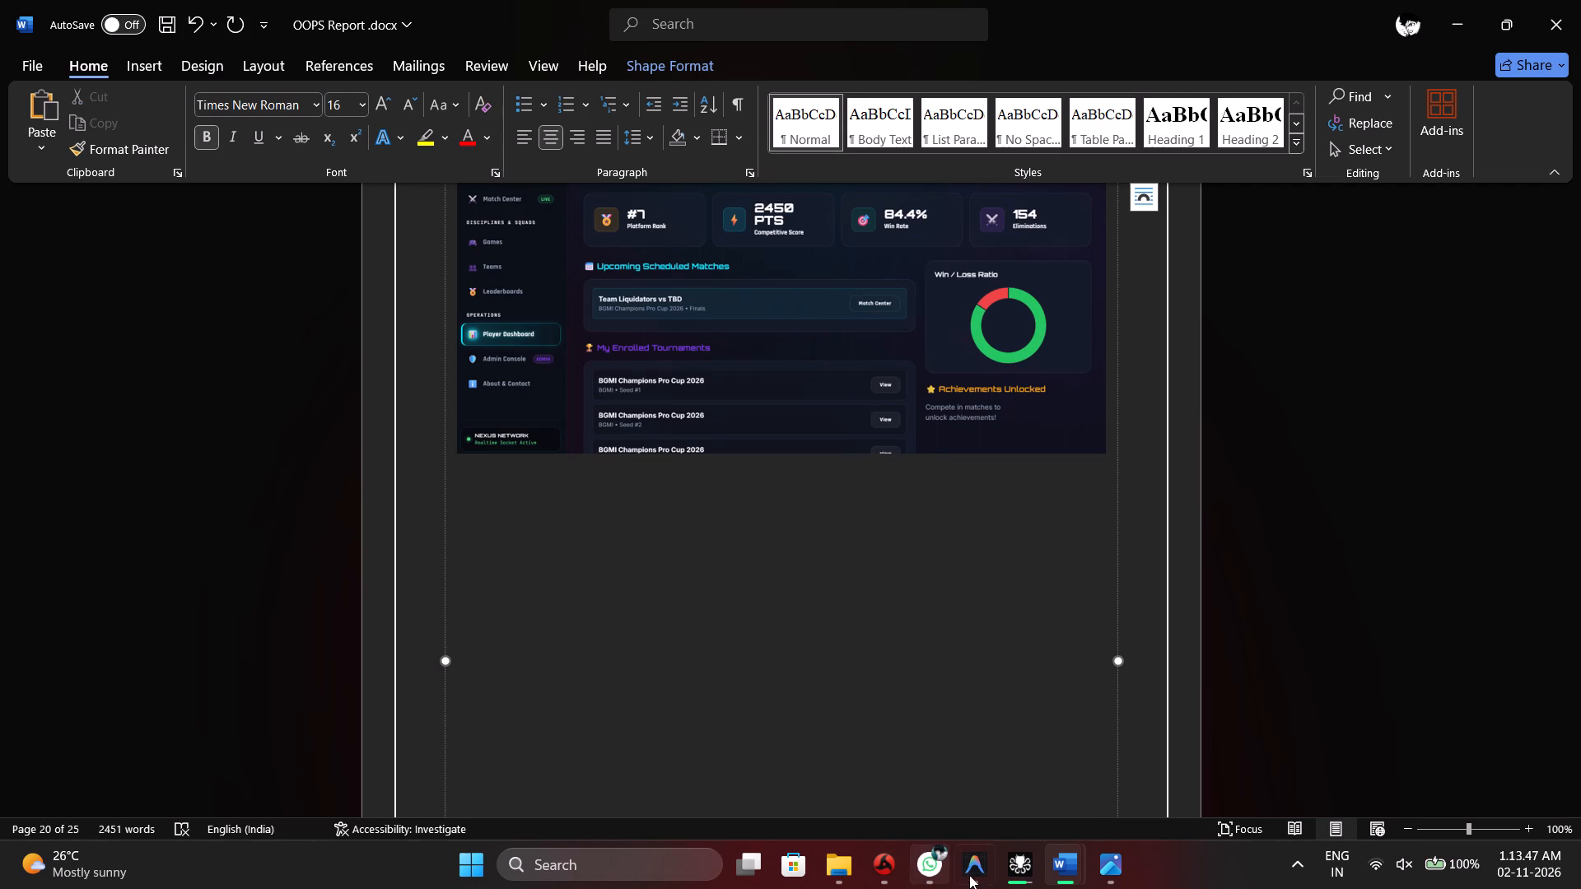
Switch to the NexusOS site in Chrome, open the Admin Console page and show it full screen.
click(895, 859)
scroll(217, 714, down, 3)
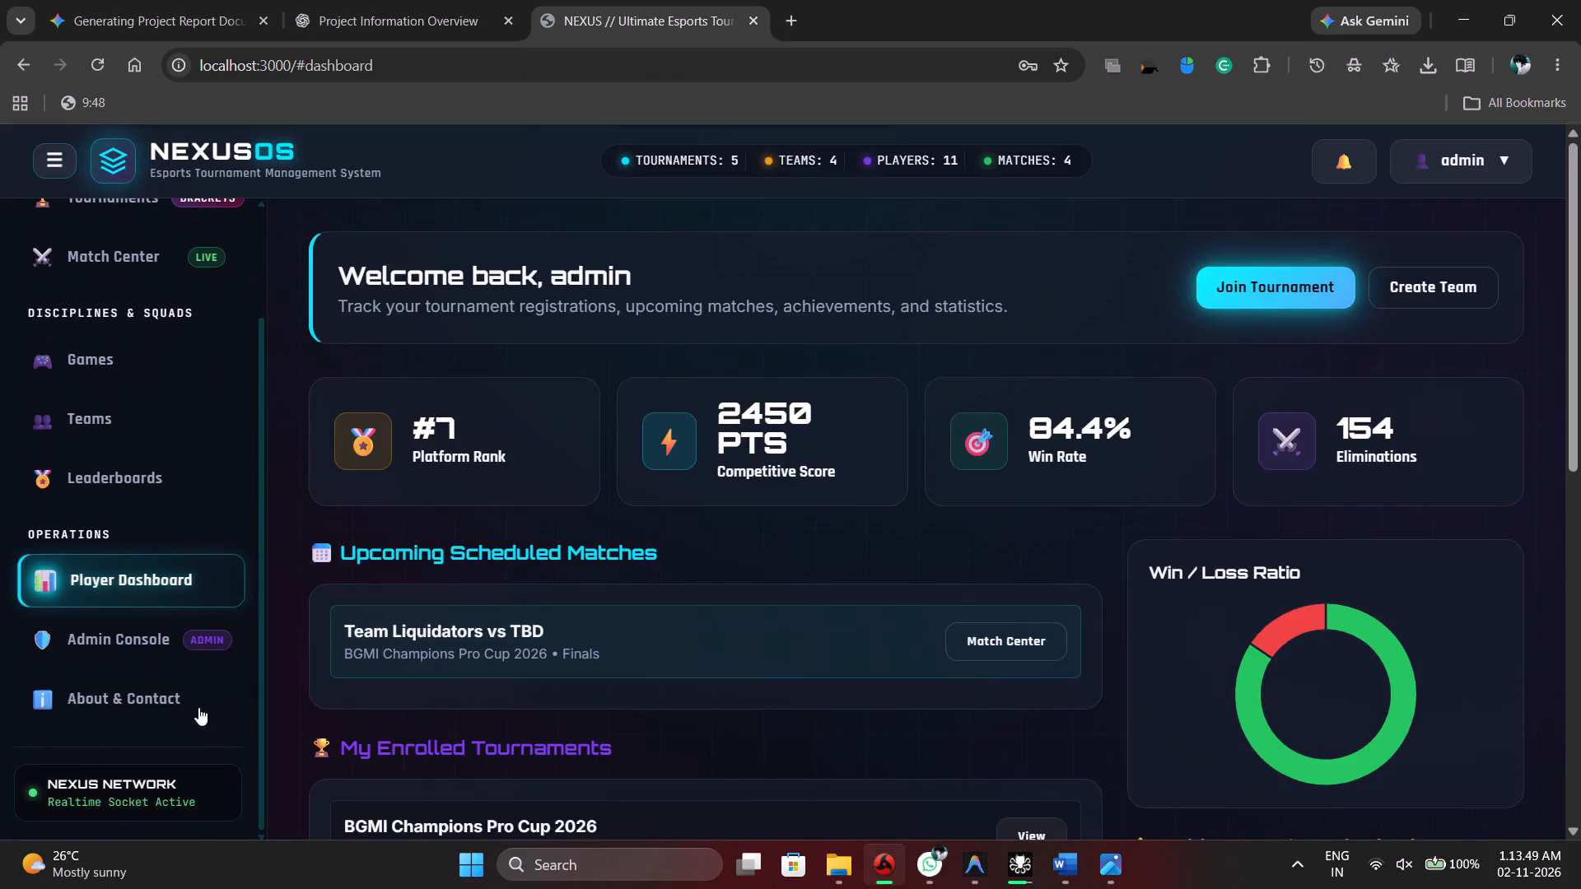
click(130, 654)
click(144, 682)
click(143, 657)
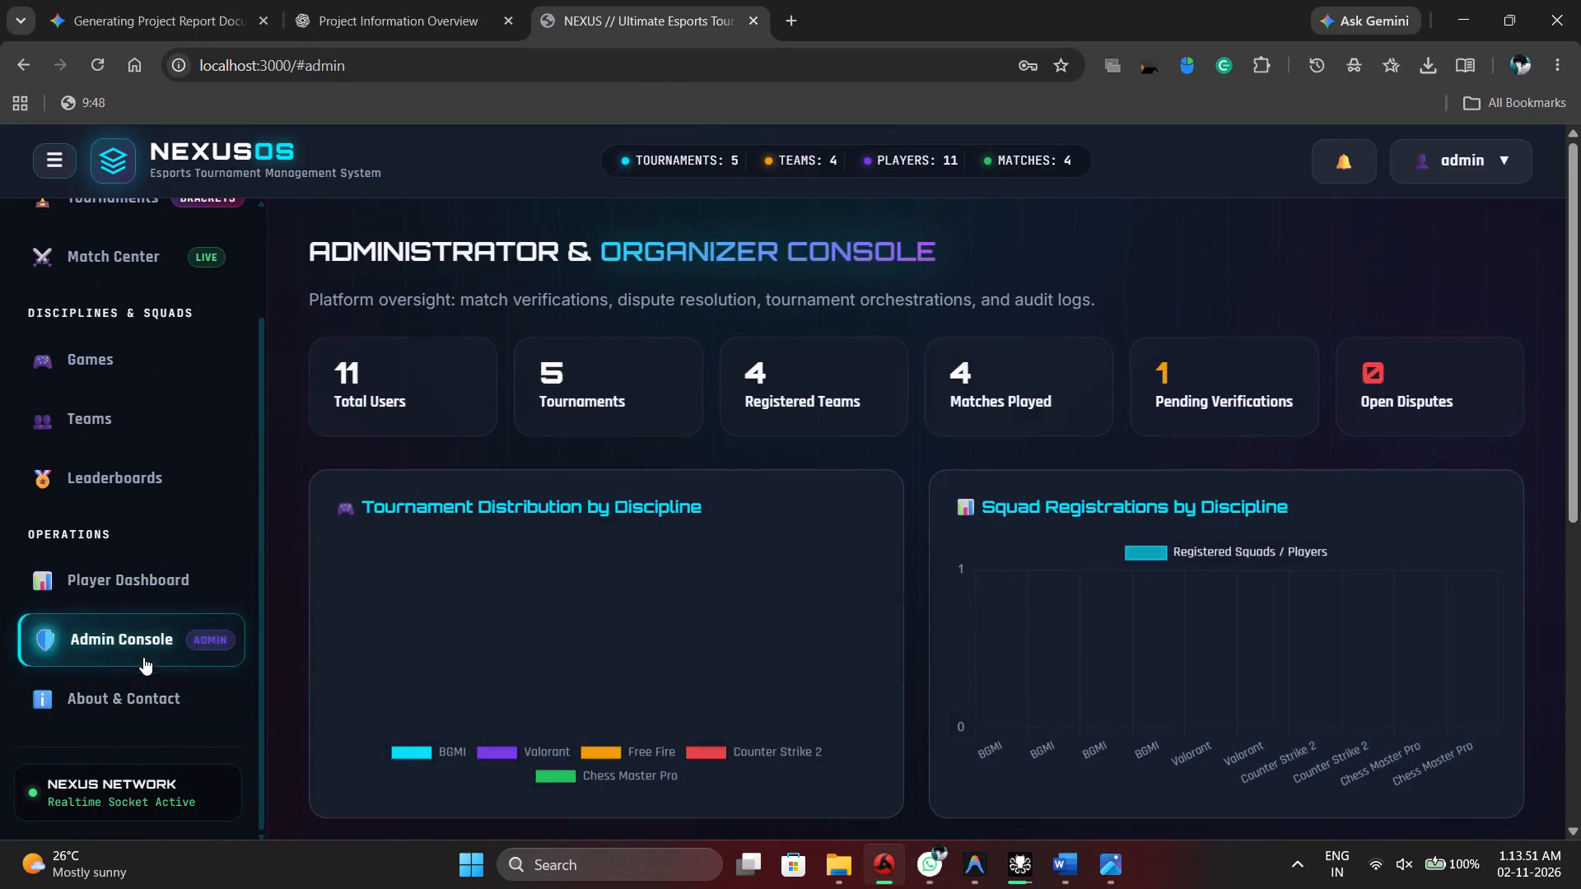
click(143, 683)
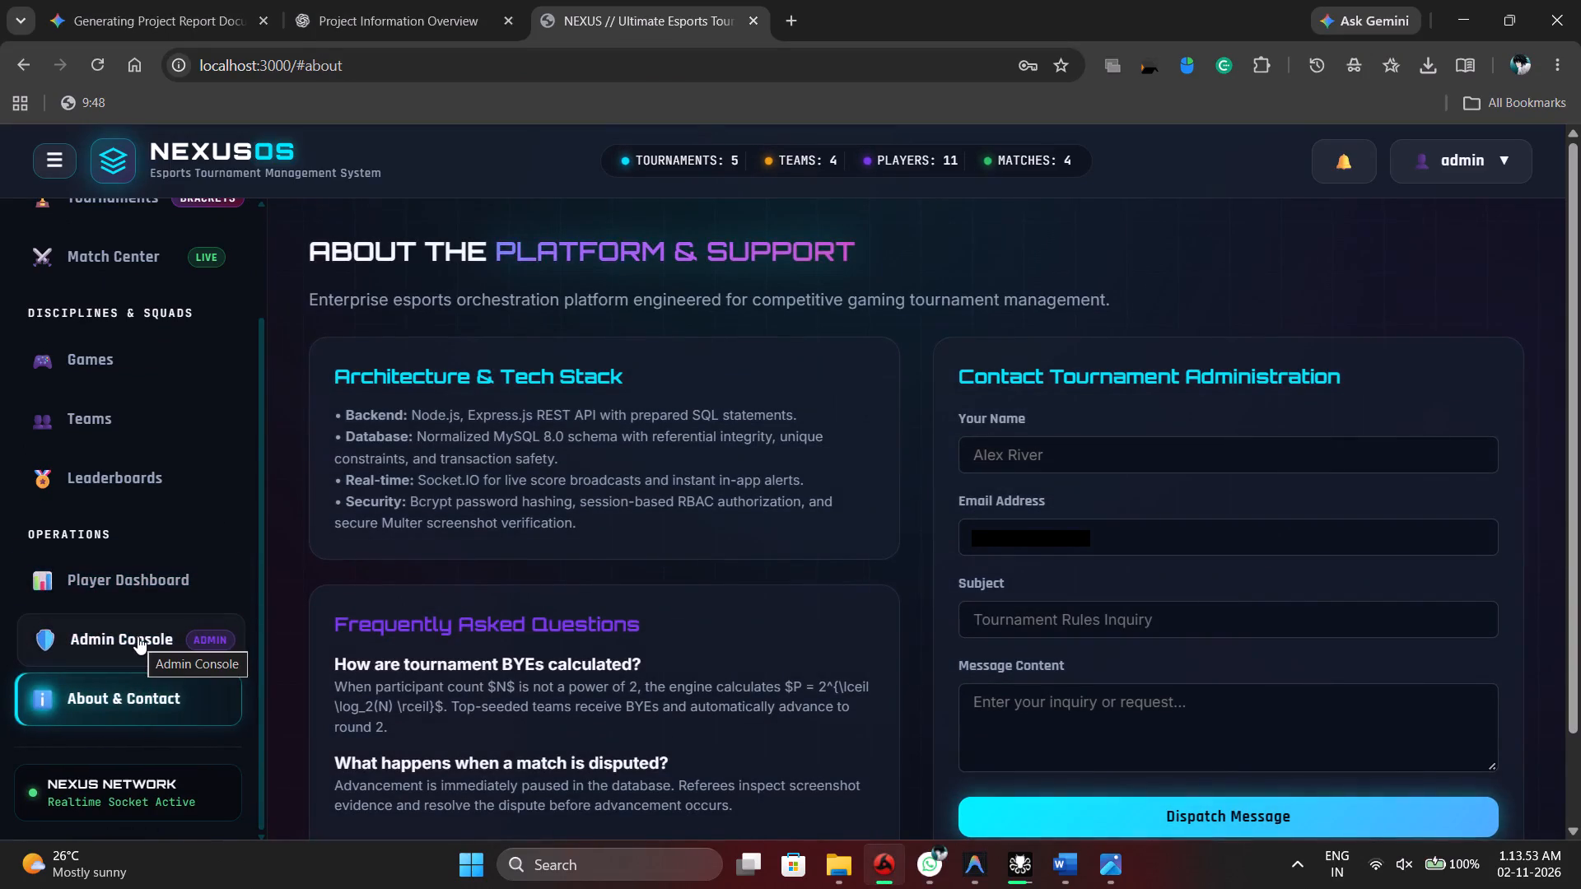
click(138, 636)
scroll(1114, 713, down, 6)
scroll(1115, 710, up, 3)
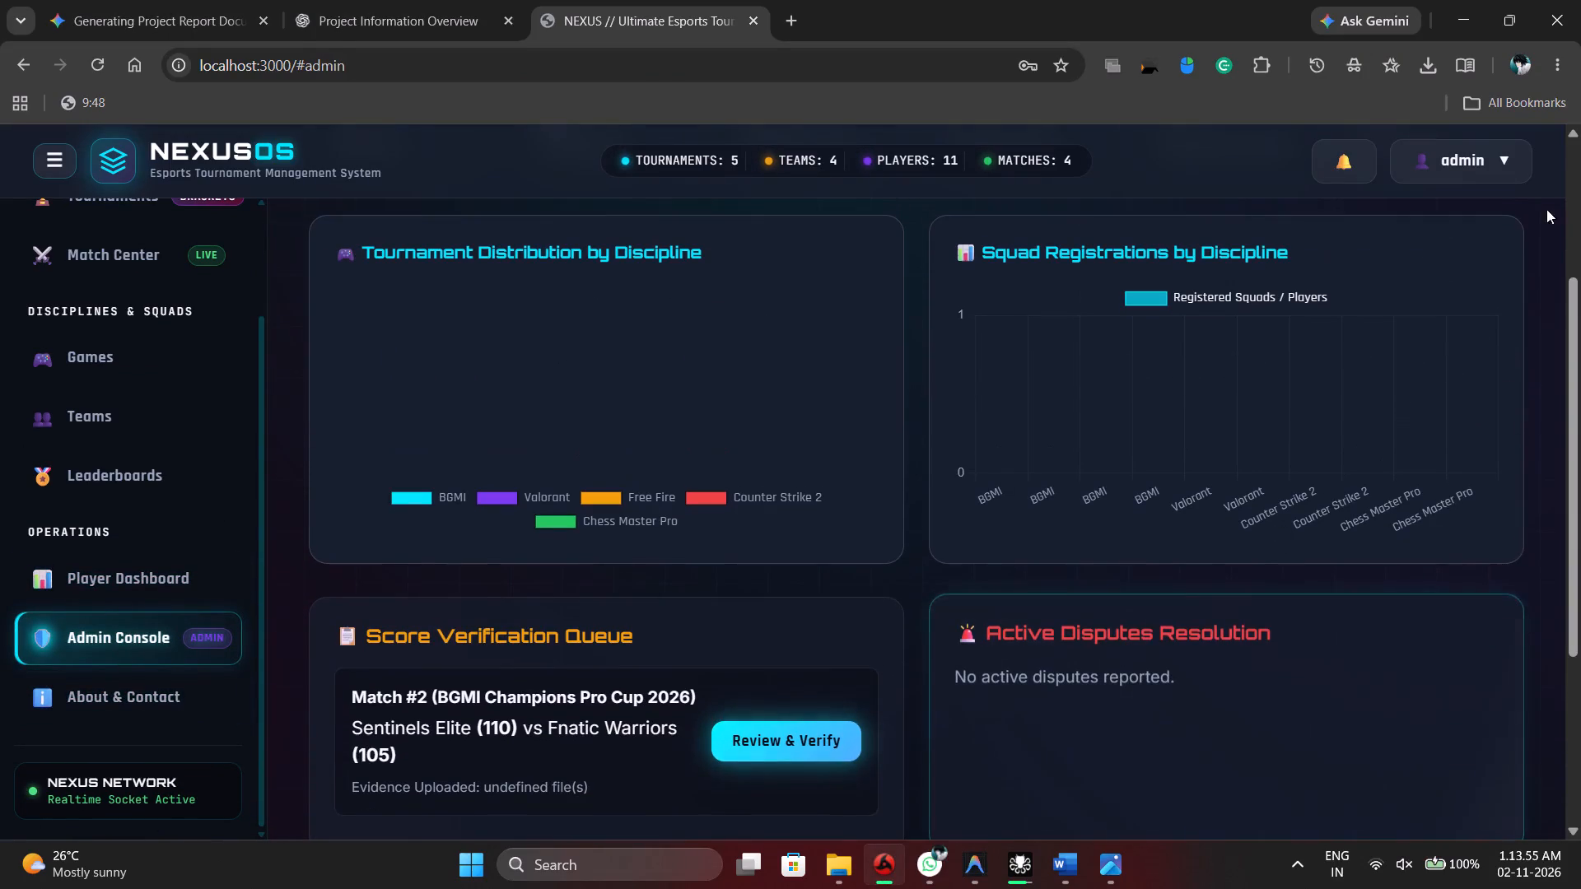
click(1576, 73)
click(1544, 523)
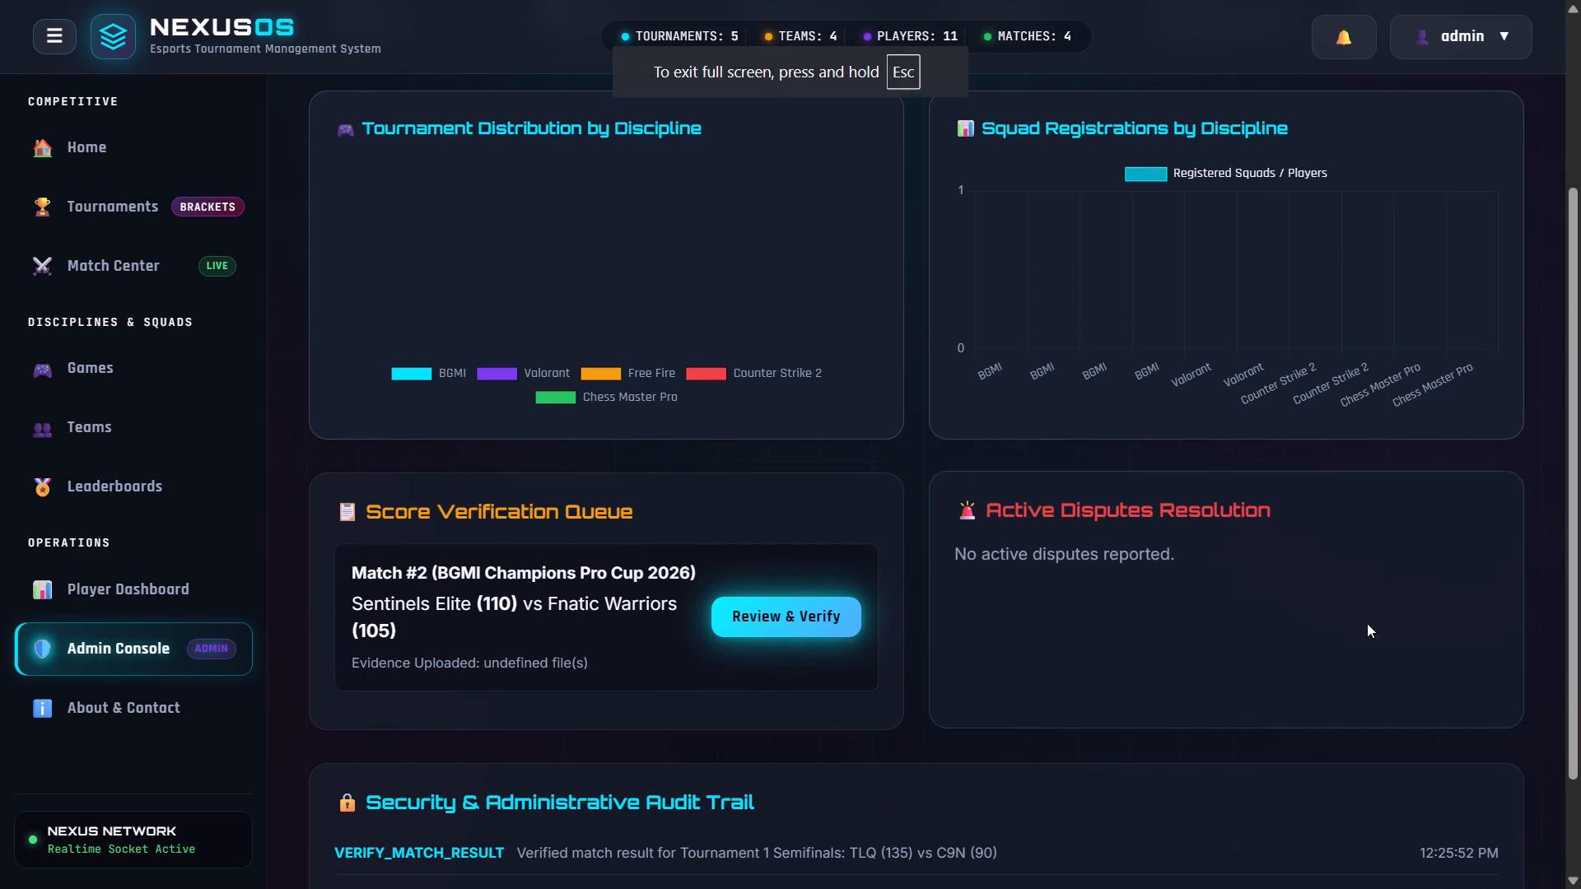
Look over the full-screen Admin Console's statistic cards, discipline charts, Score Verification Queue and Active Disputes Resolution sections.
scroll(1311, 659, up, 4)
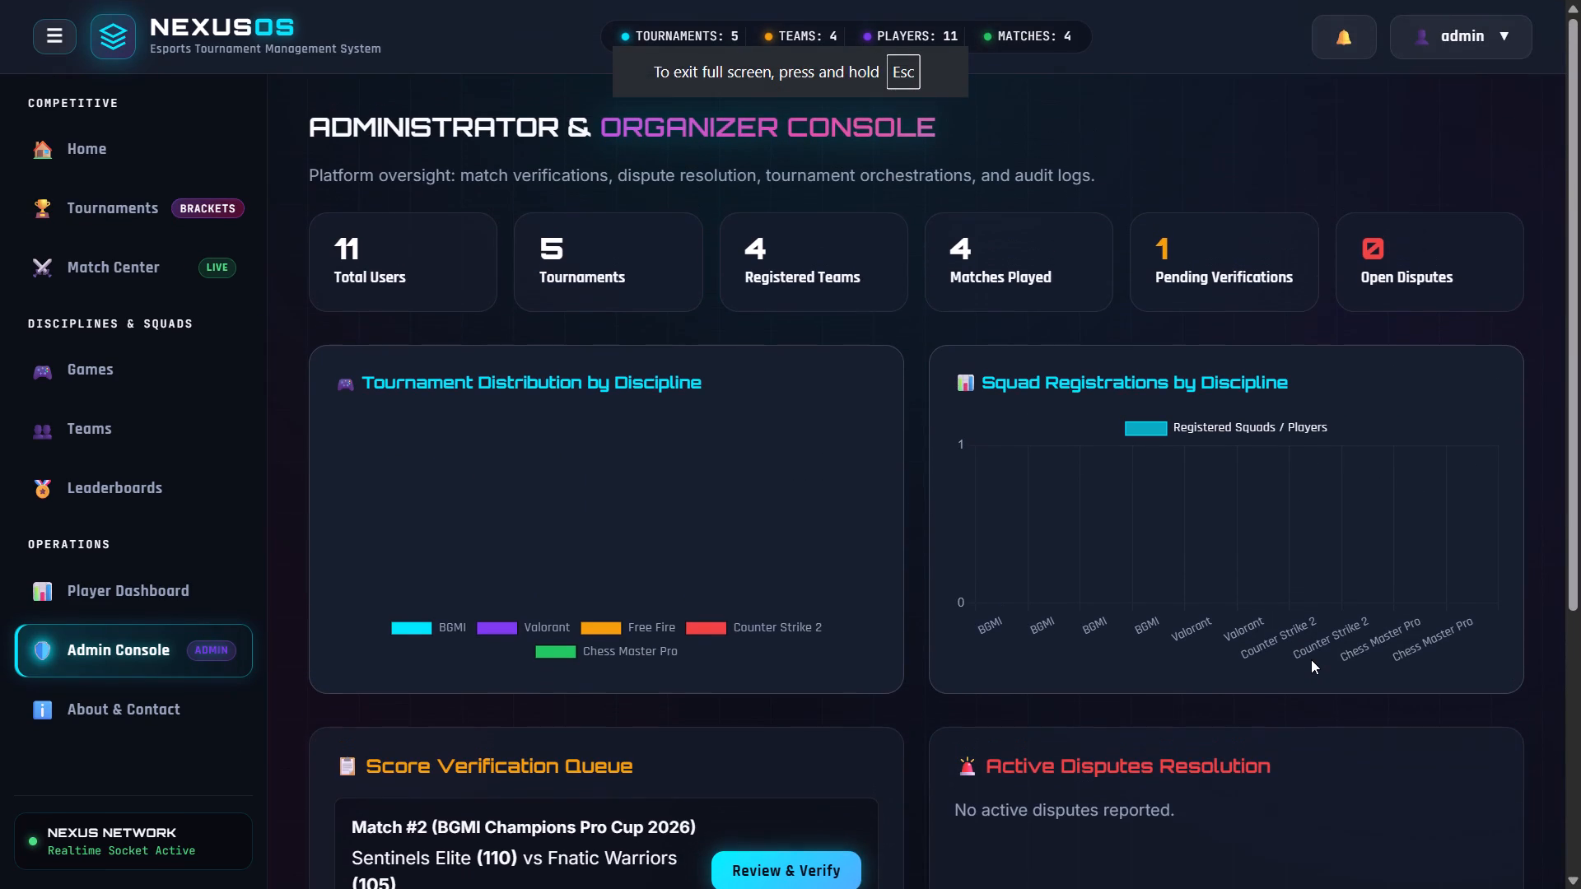
scroll(1311, 659, down, 3)
scroll(1311, 659, up, 2)
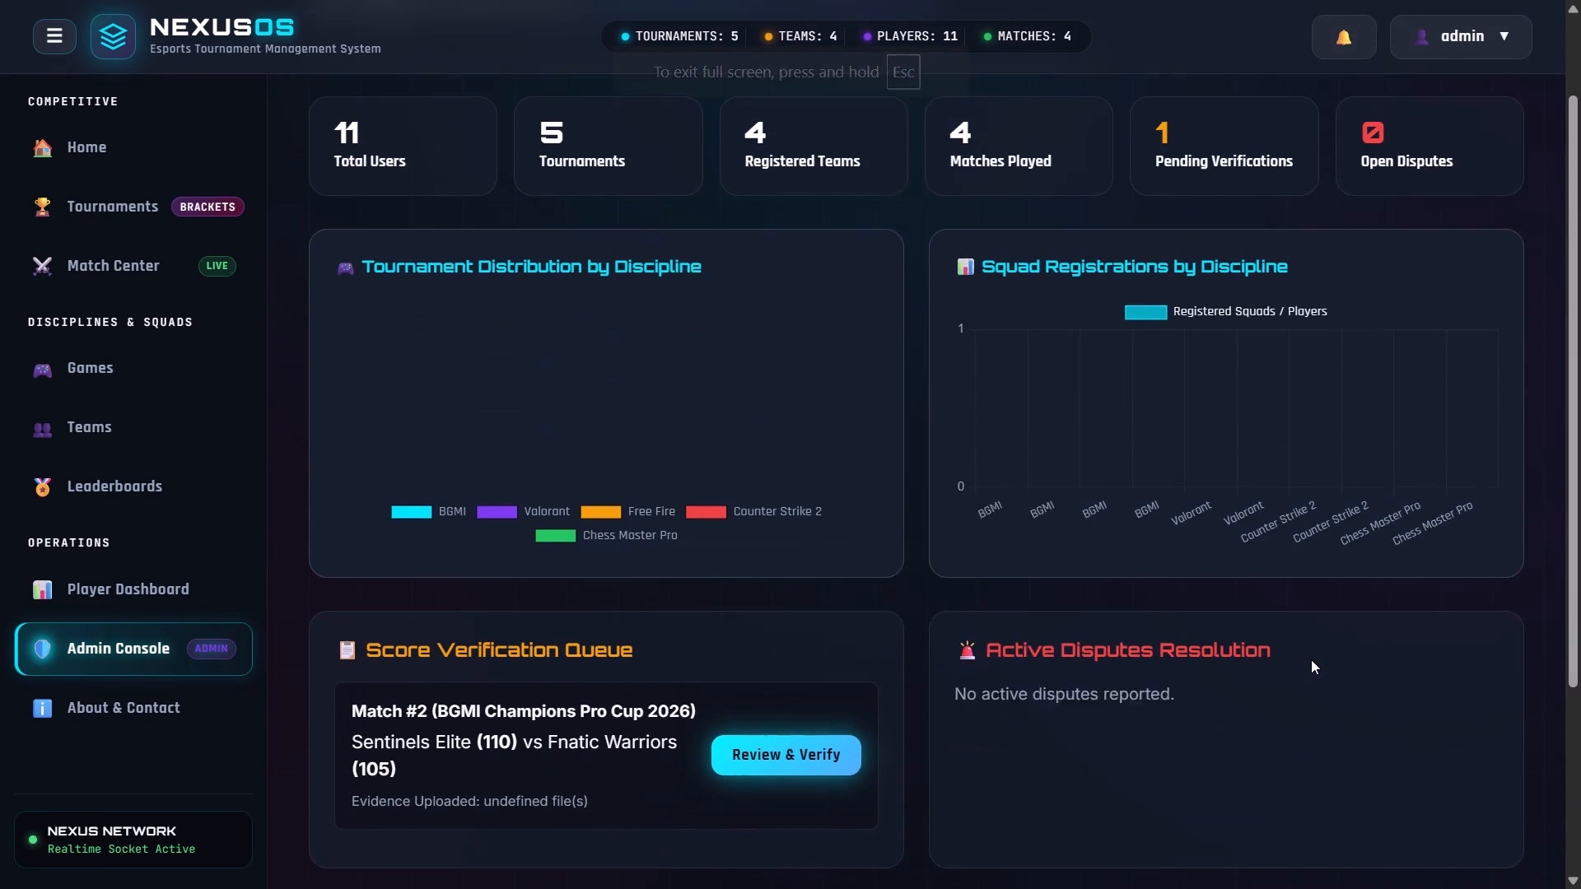
scroll(1311, 659, up, 1)
scroll(1311, 659, down, 1)
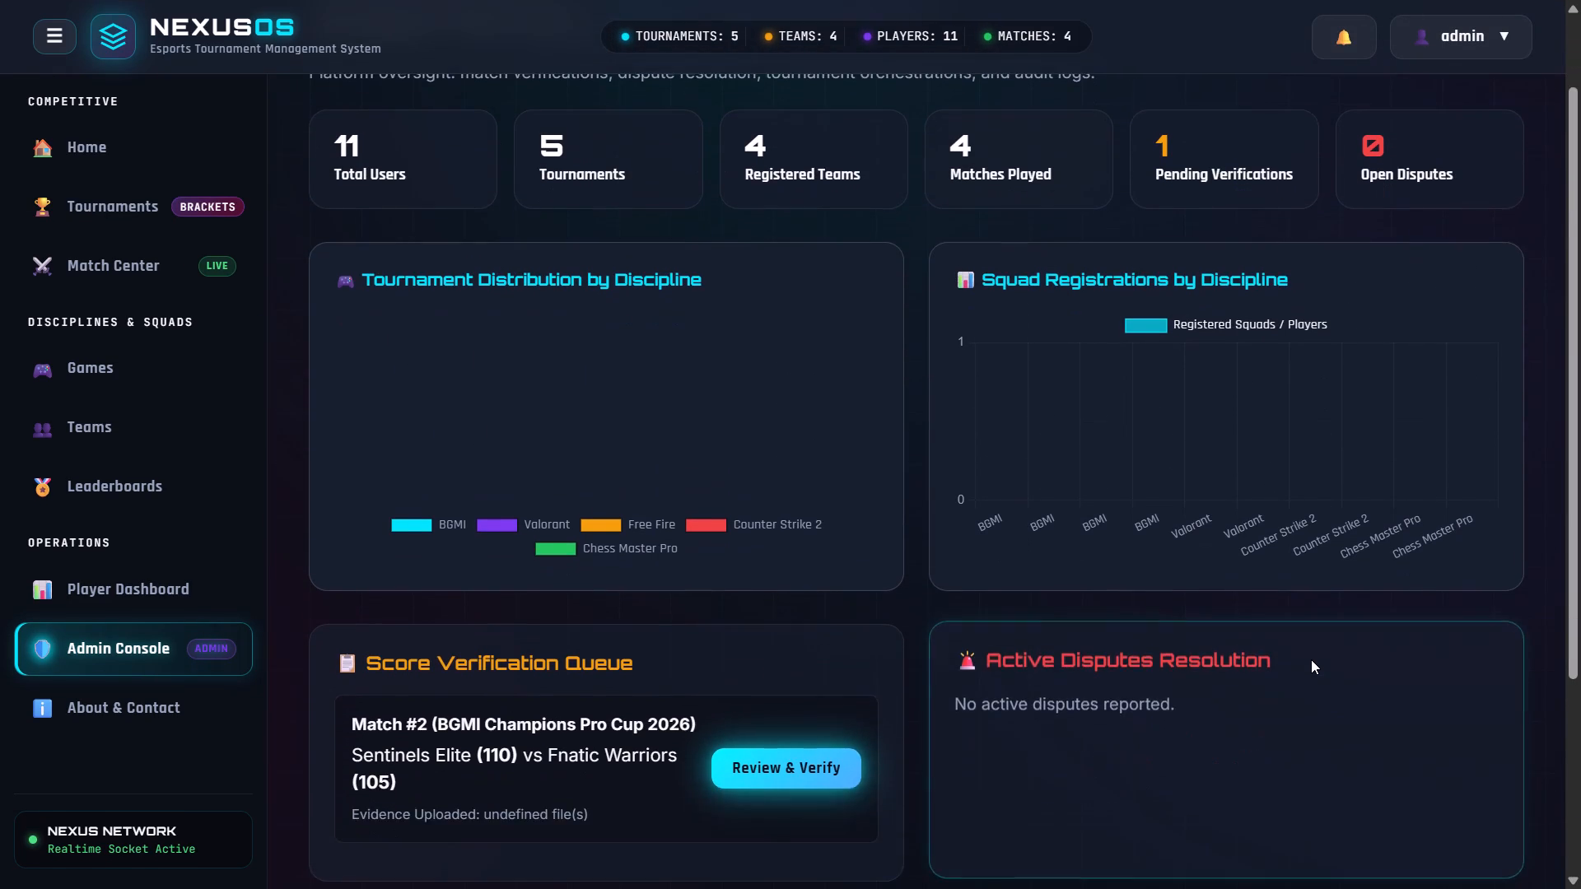
scroll(1311, 659, up, 1)
scroll(1311, 659, down, 1)
scroll(1311, 659, up, 1)
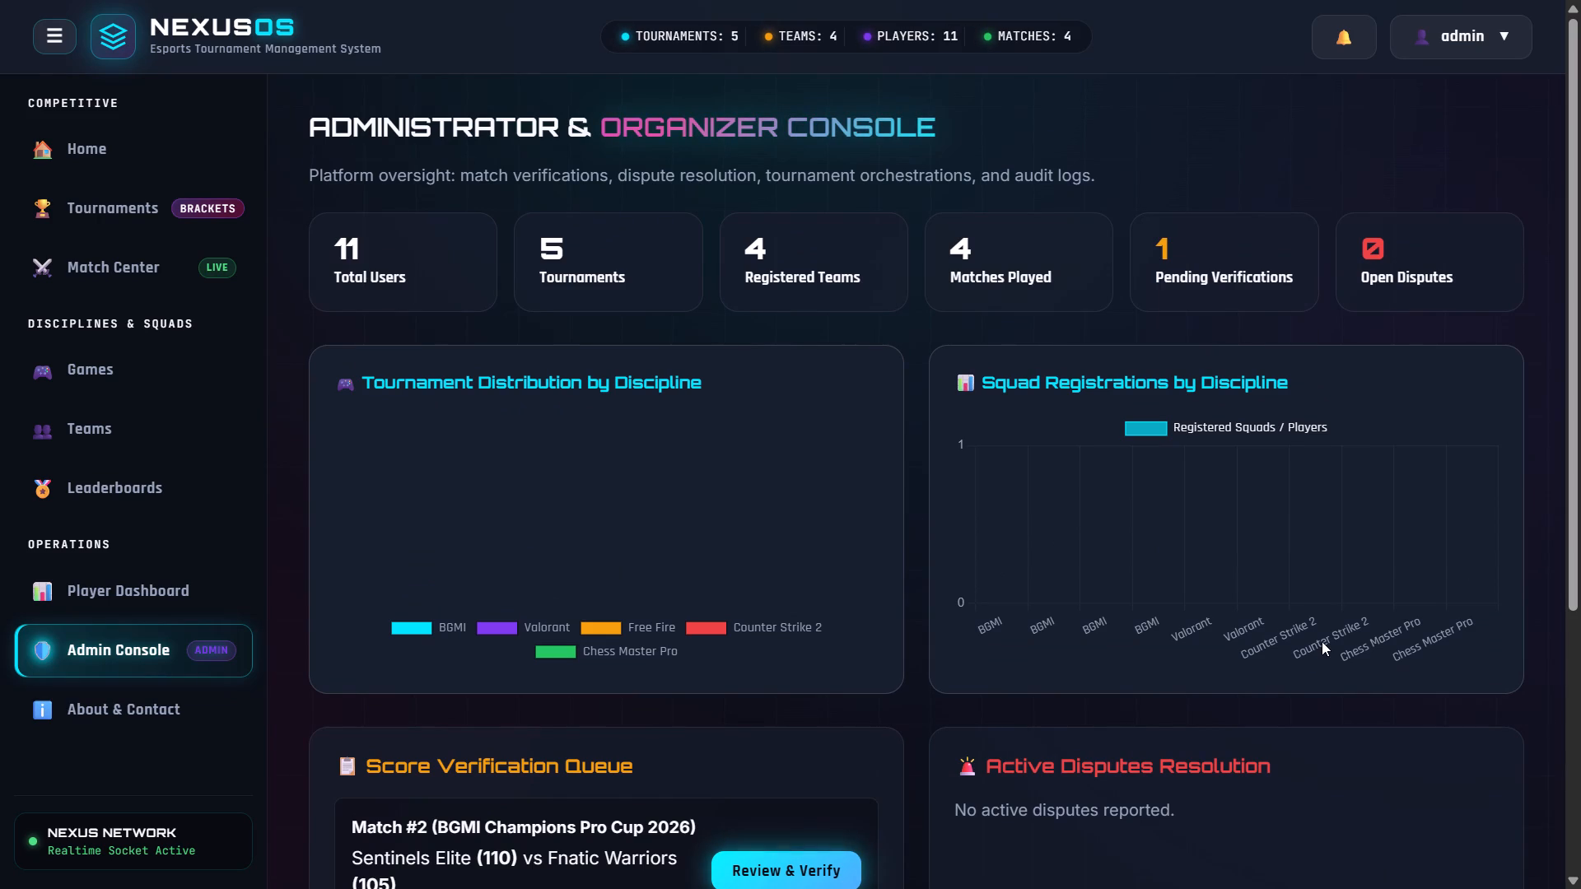
scroll(1297, 477, up, 1)
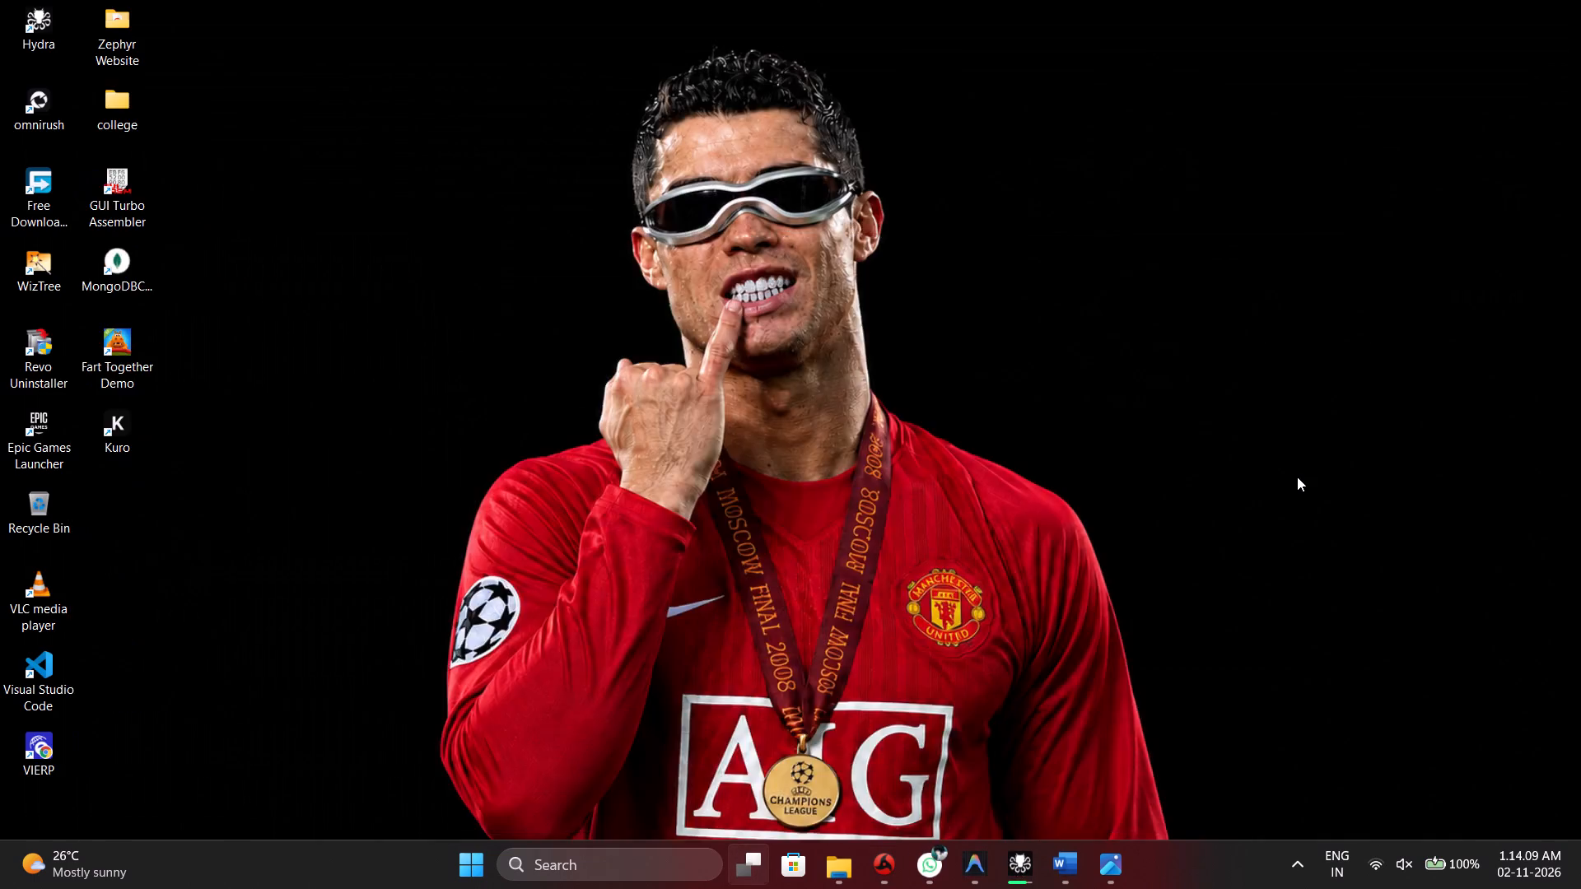
scroll(1297, 477, up, 1)
click(431, 136)
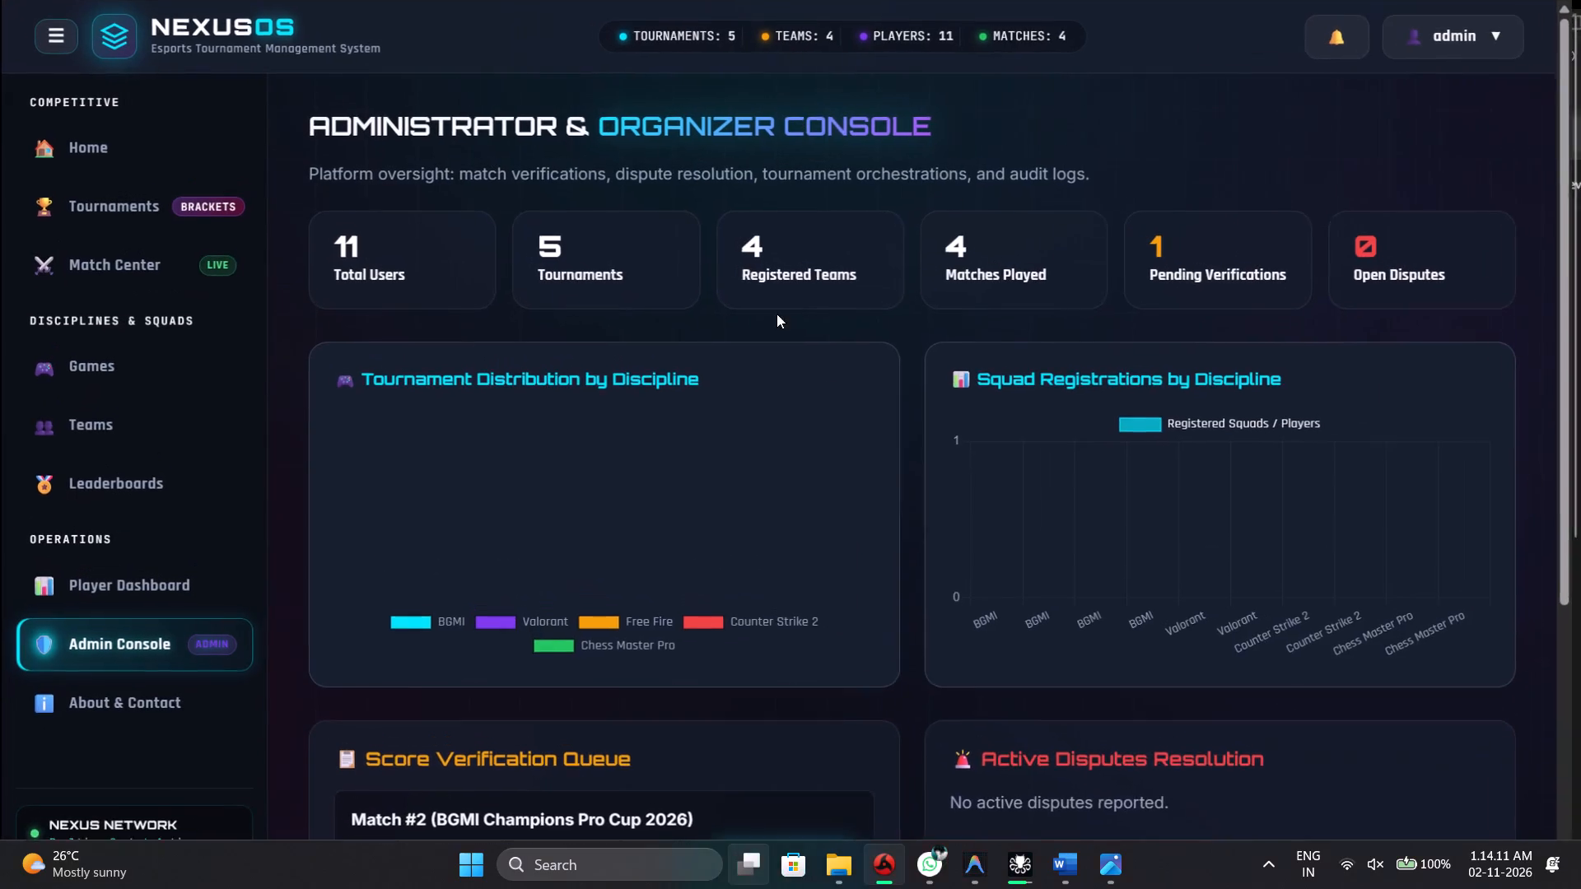
scroll(831, 374, down, 1)
scroll(831, 374, up, 1)
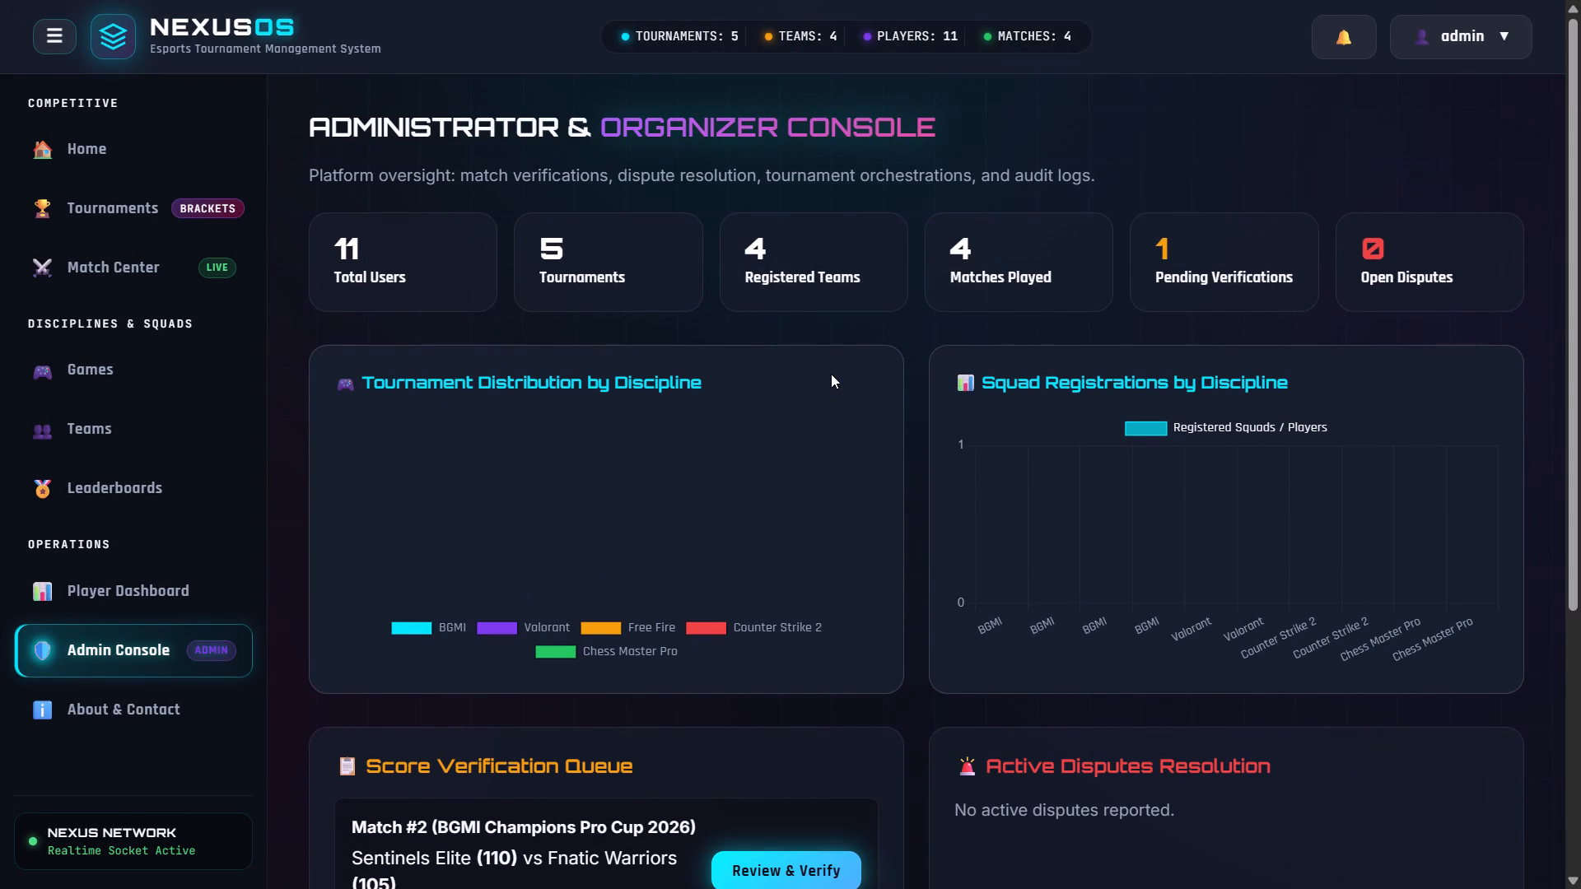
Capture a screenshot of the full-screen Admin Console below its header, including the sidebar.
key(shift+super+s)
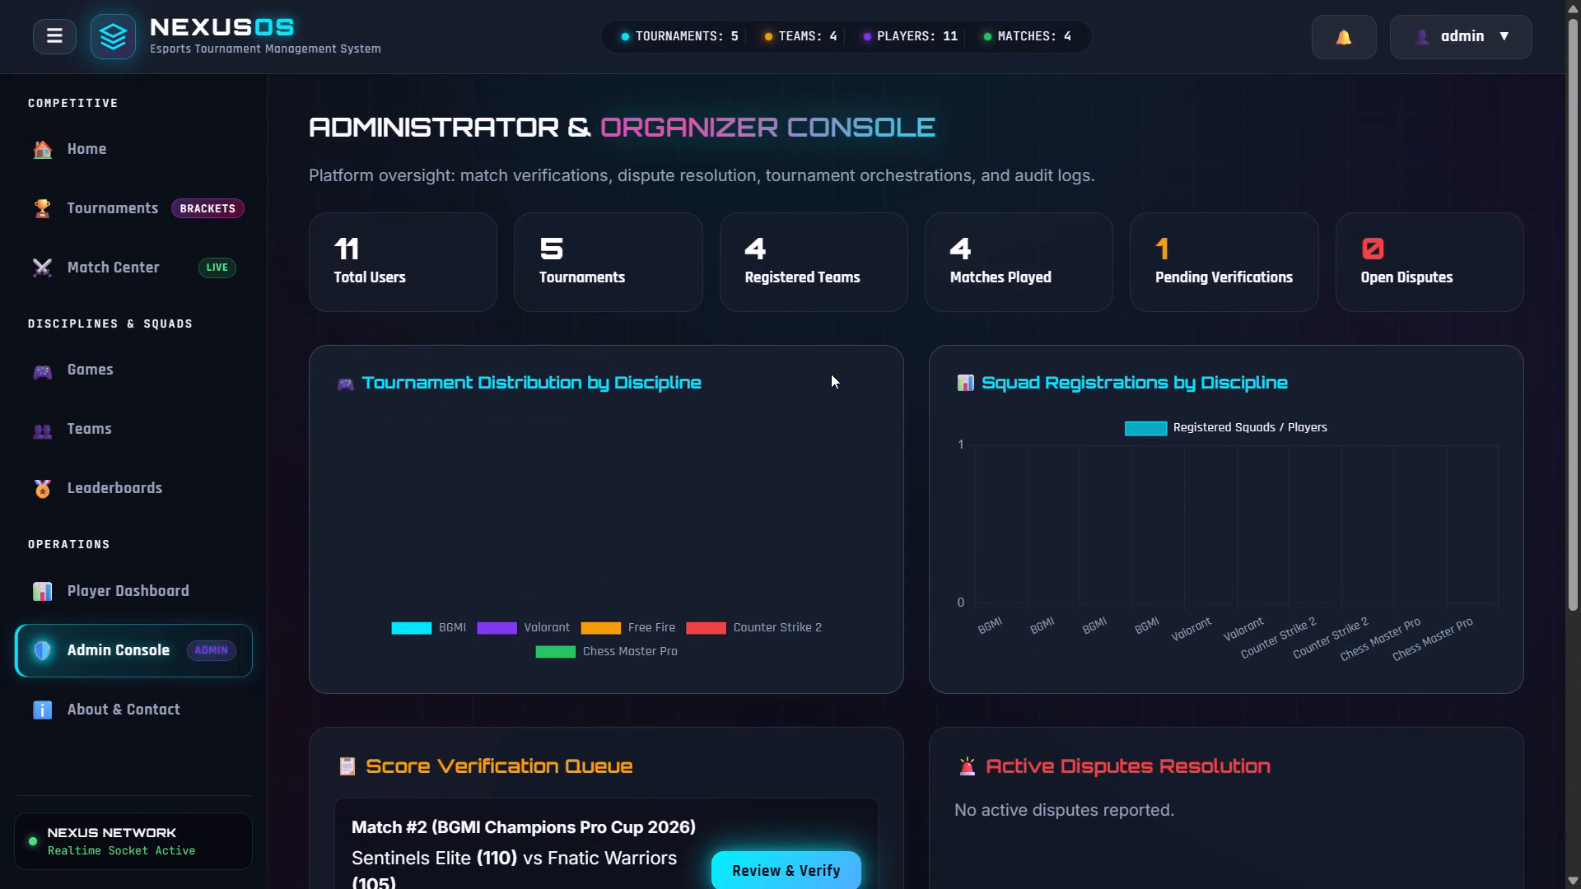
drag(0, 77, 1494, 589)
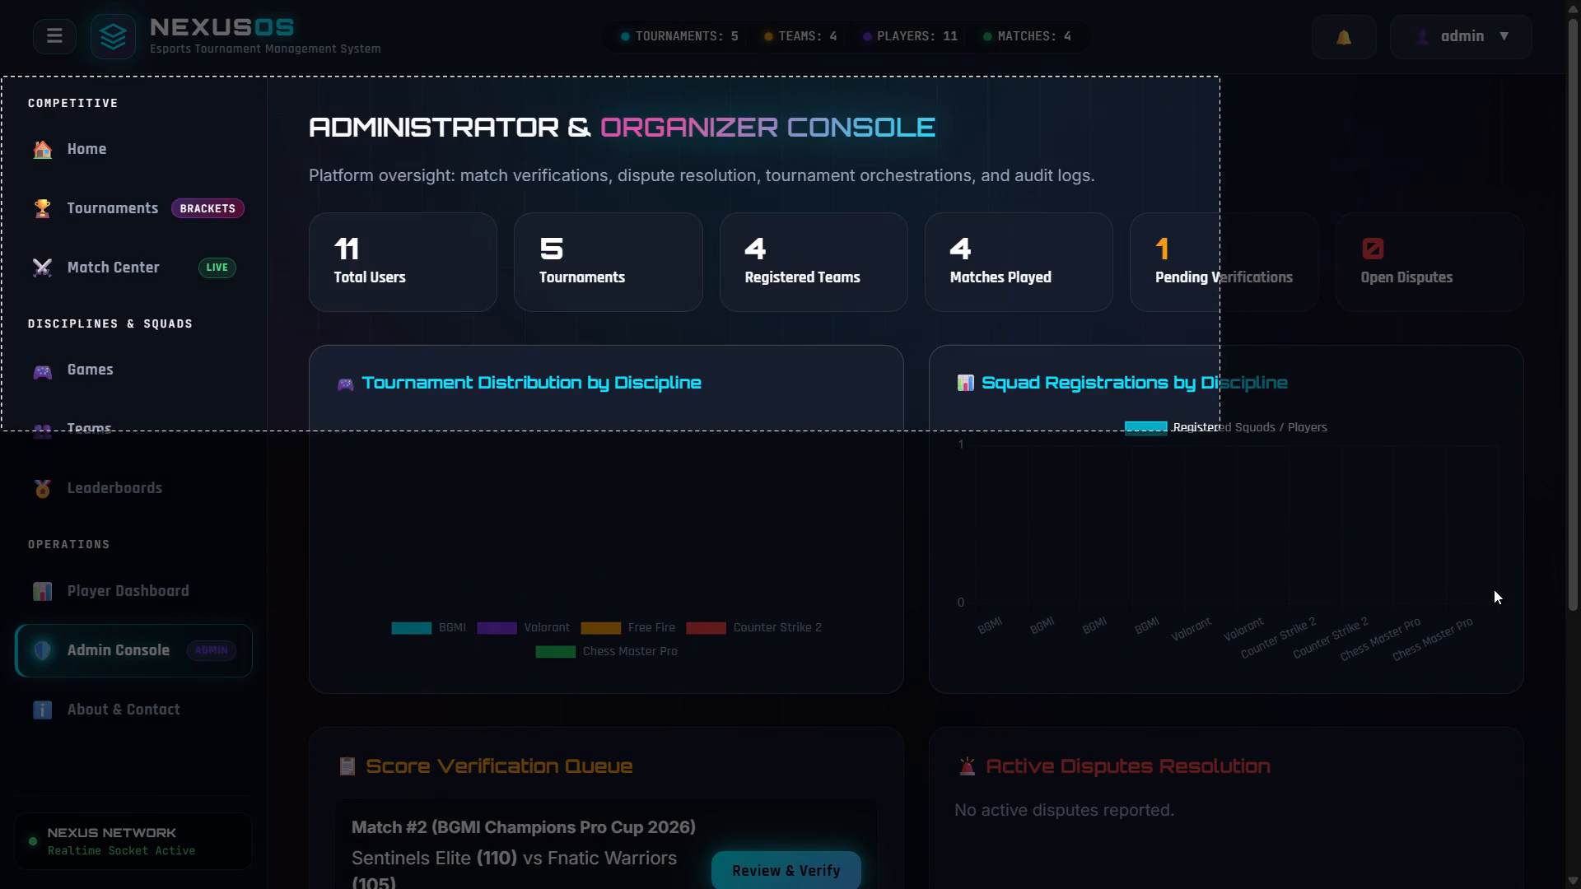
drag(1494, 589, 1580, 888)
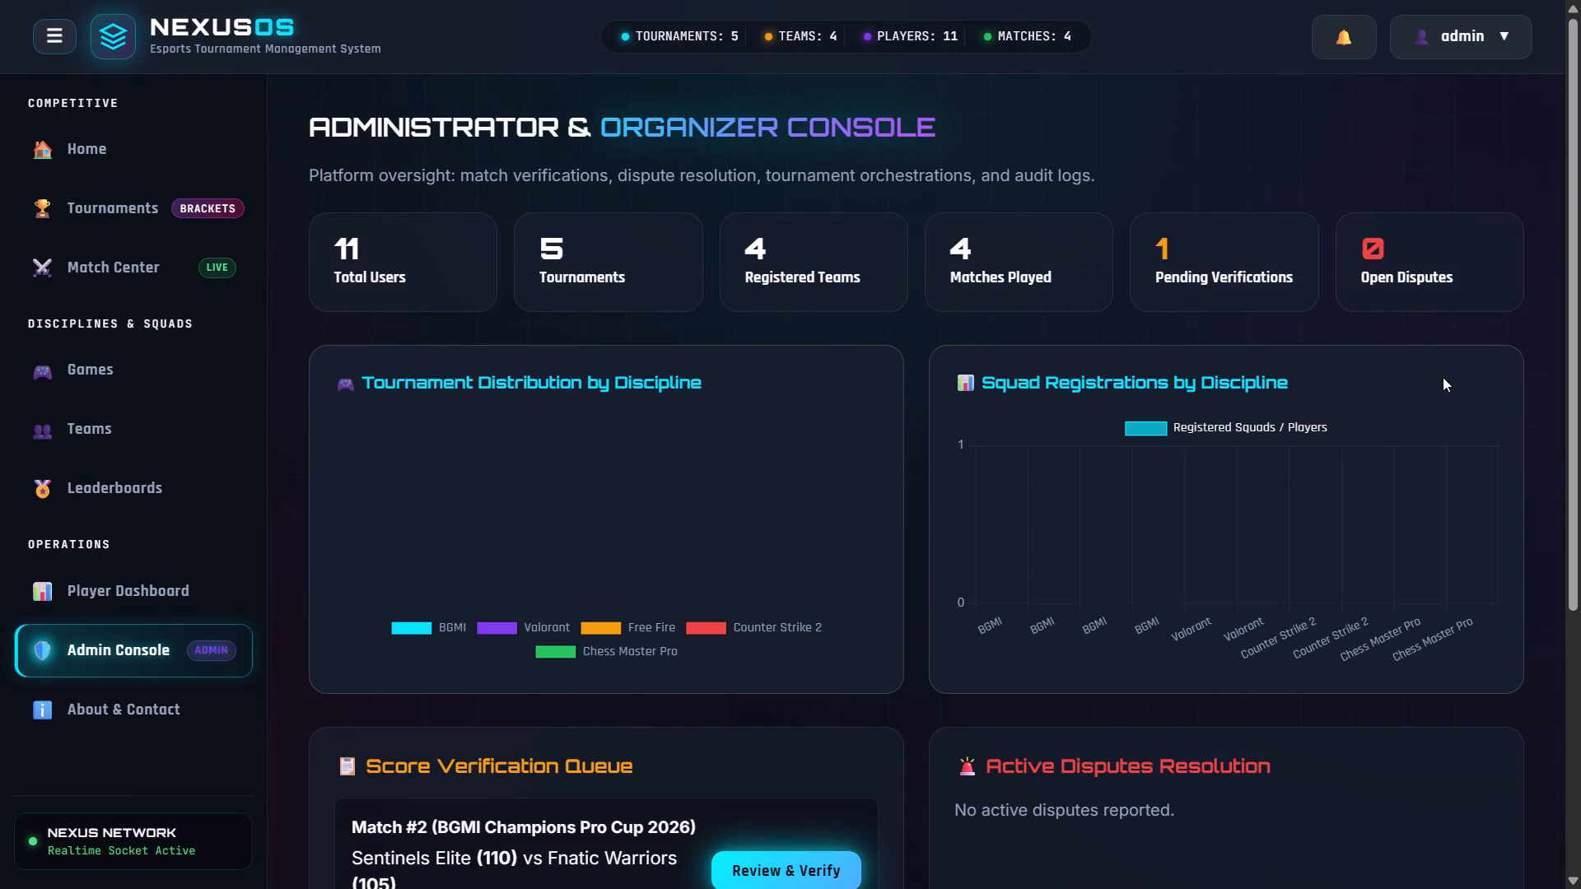
Capture the full-screen Admin Console below its header again, keeping the sidebar but excluding the page scrollbar, and exit full screen.
key(shift+super+s)
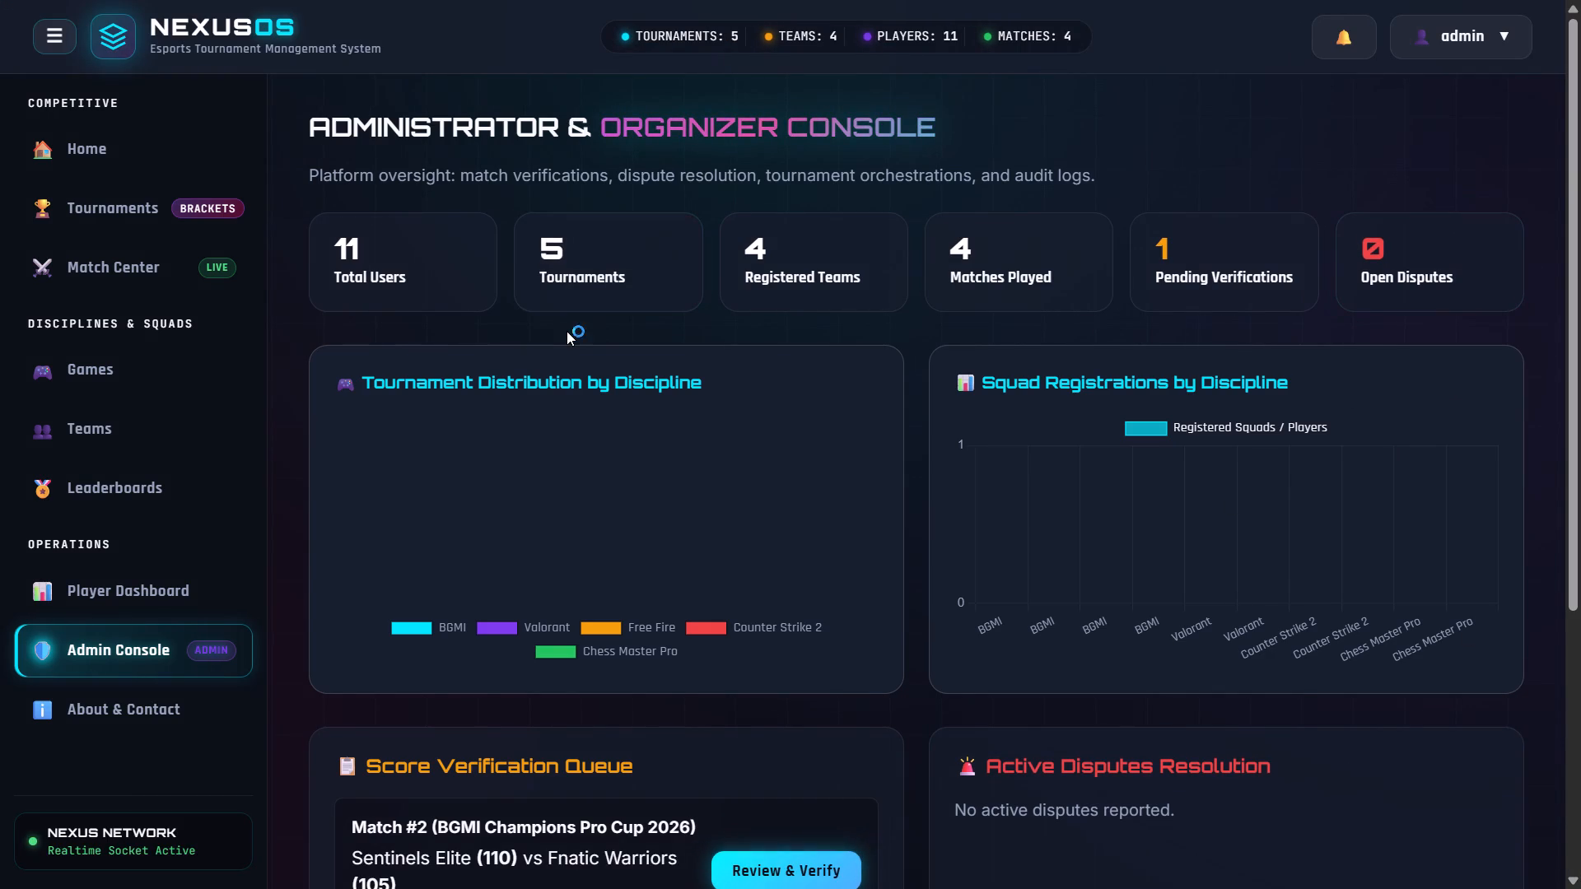
drag(0, 81, 1542, 873)
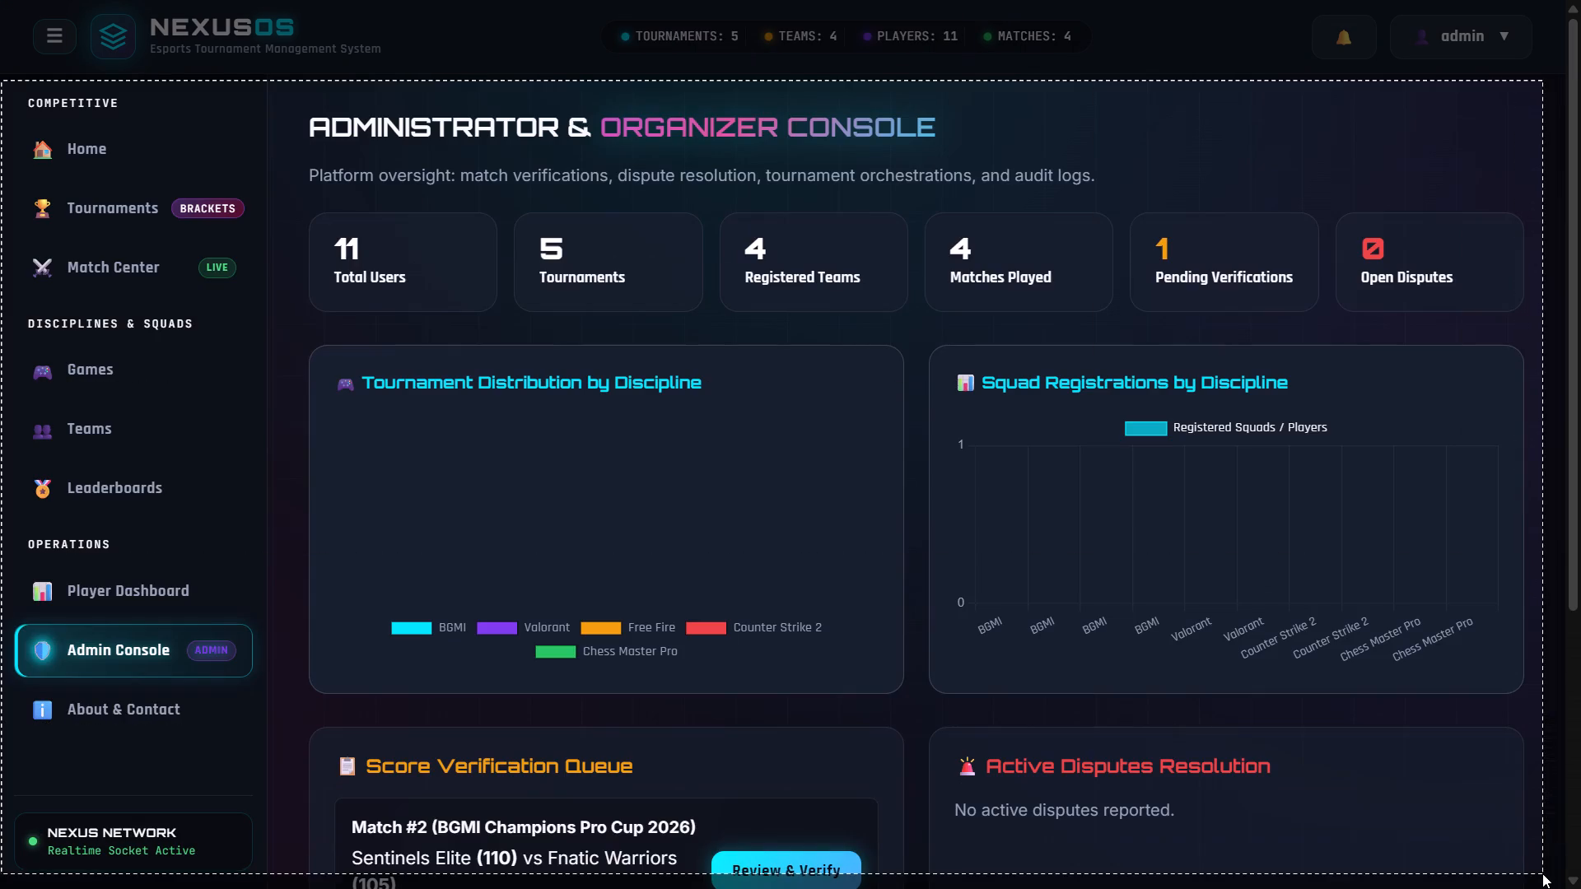
drag(1542, 873, 1565, 888)
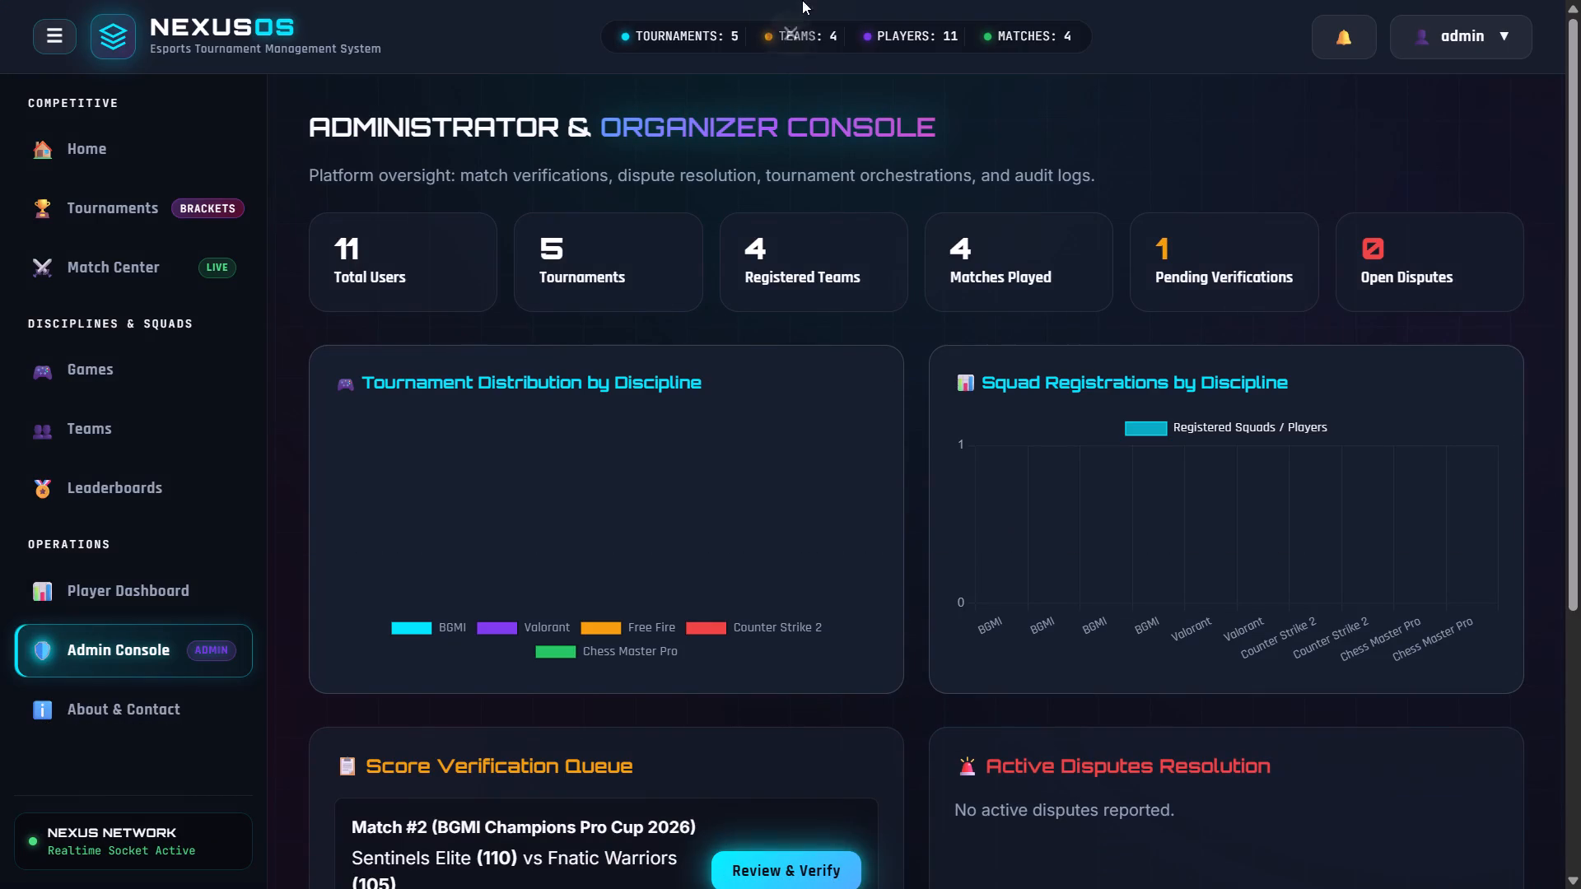
click(790, 77)
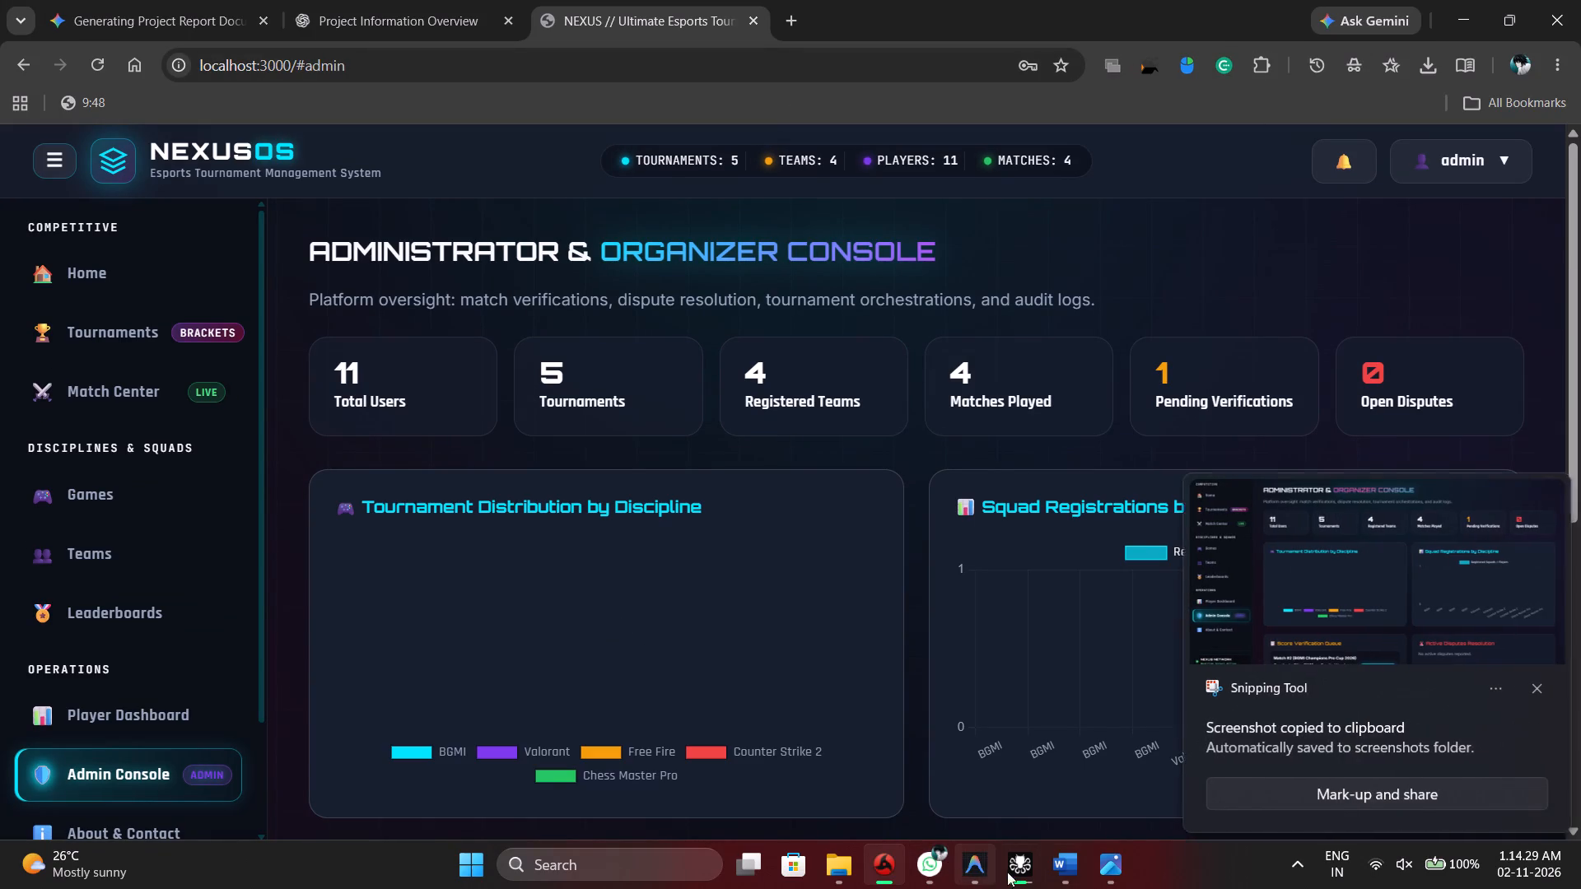
Switch to OOPS Report .docx in Word, paste the Admin Console screenshot below the Player Dashboard one, and check both images.
click(738, 768)
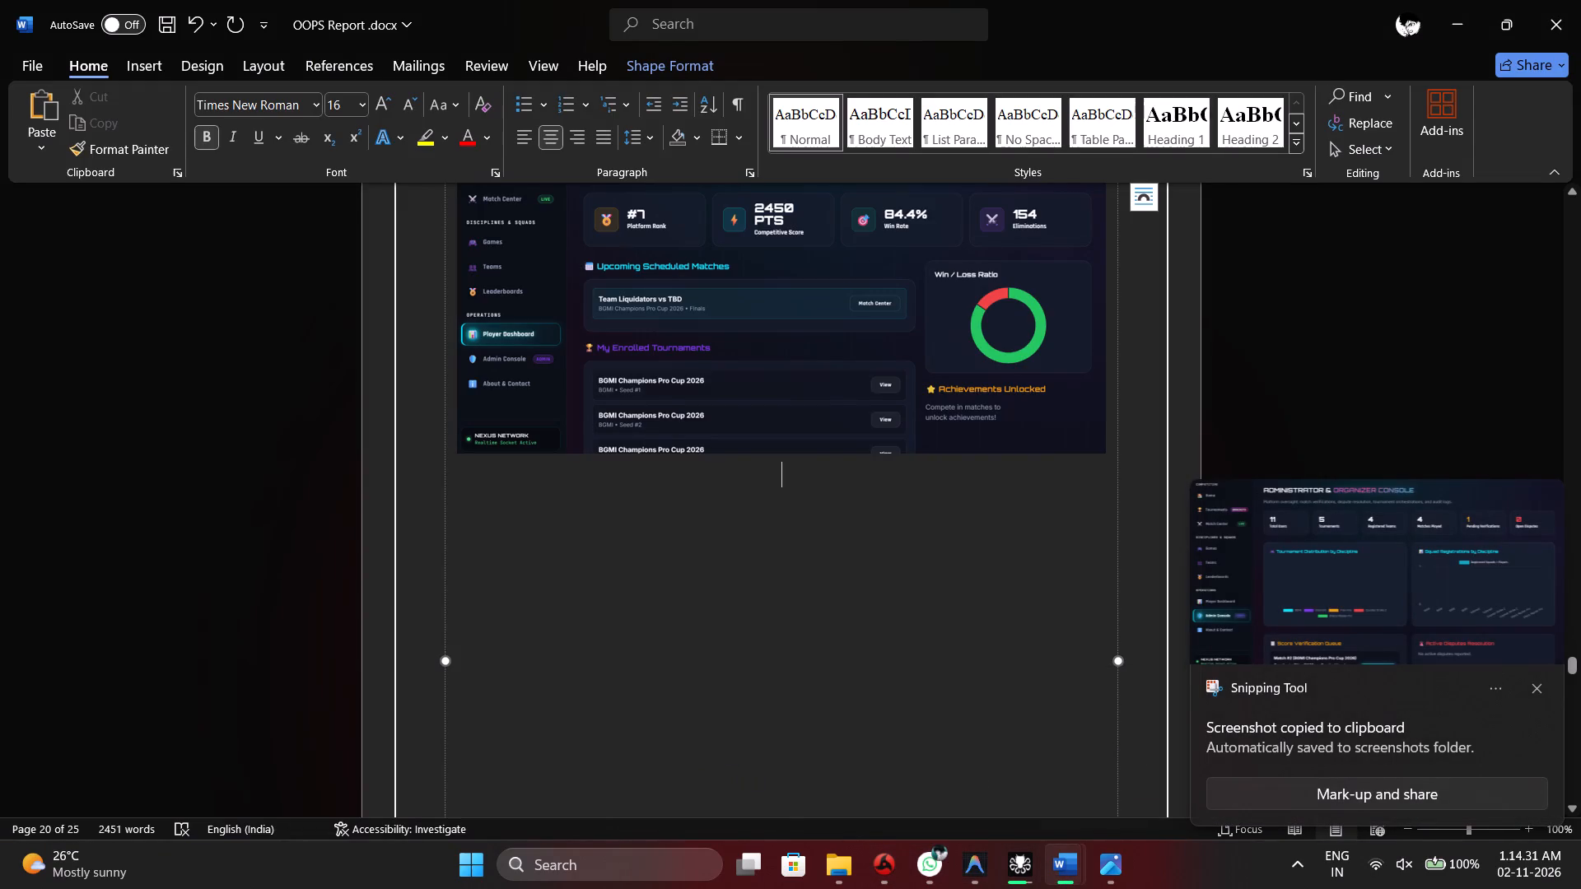
click(693, 513)
key(ctrl+v)
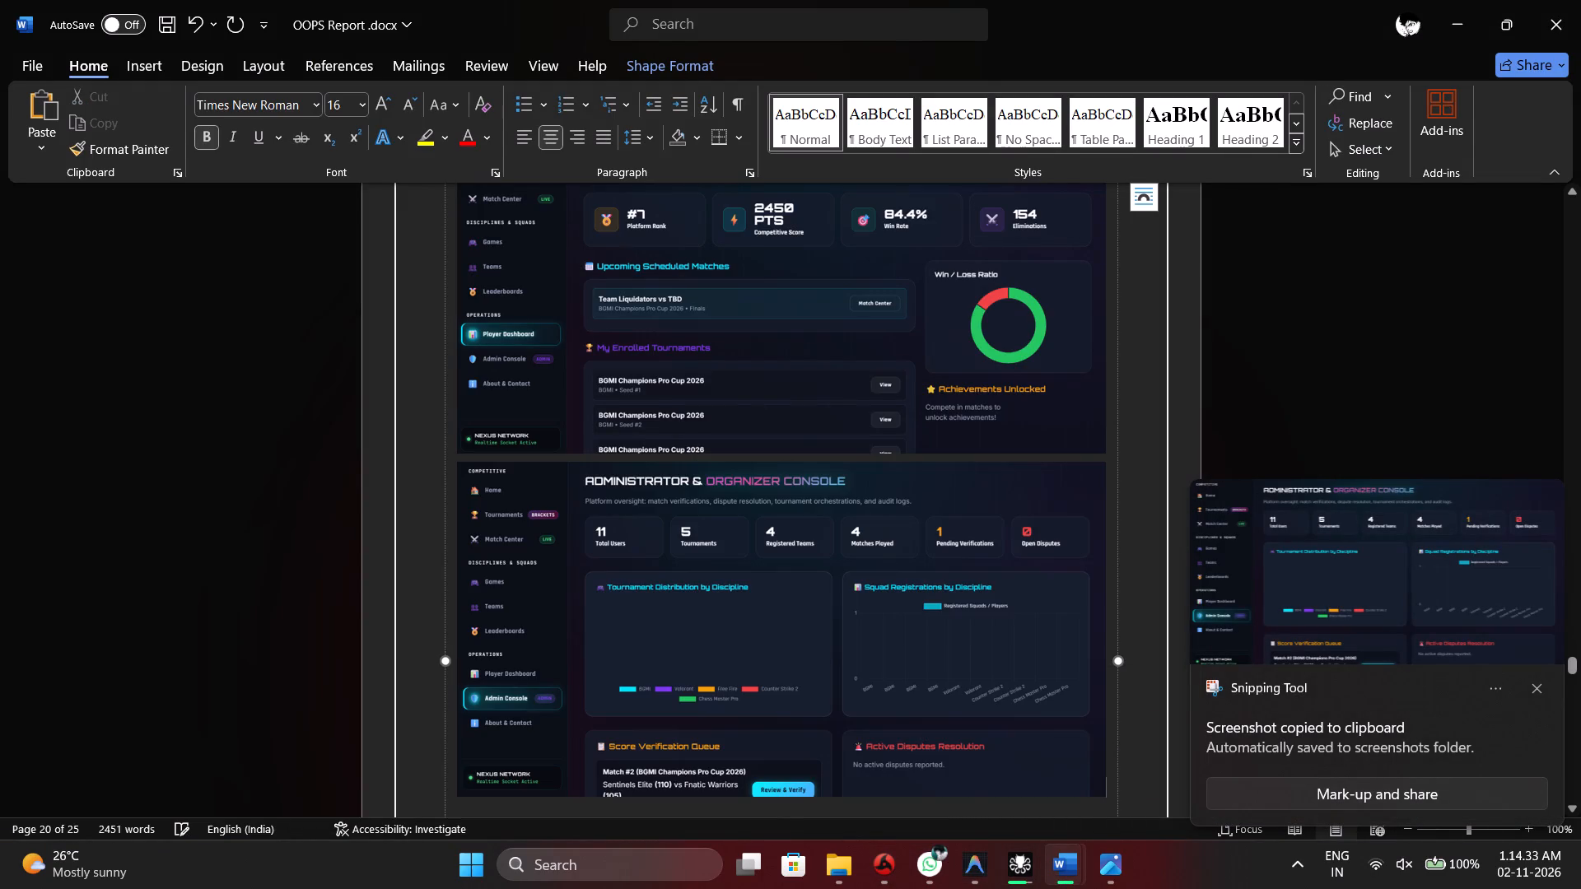
scroll(767, 582, up, 7)
scroll(767, 581, down, 12)
scroll(767, 577, up, 6)
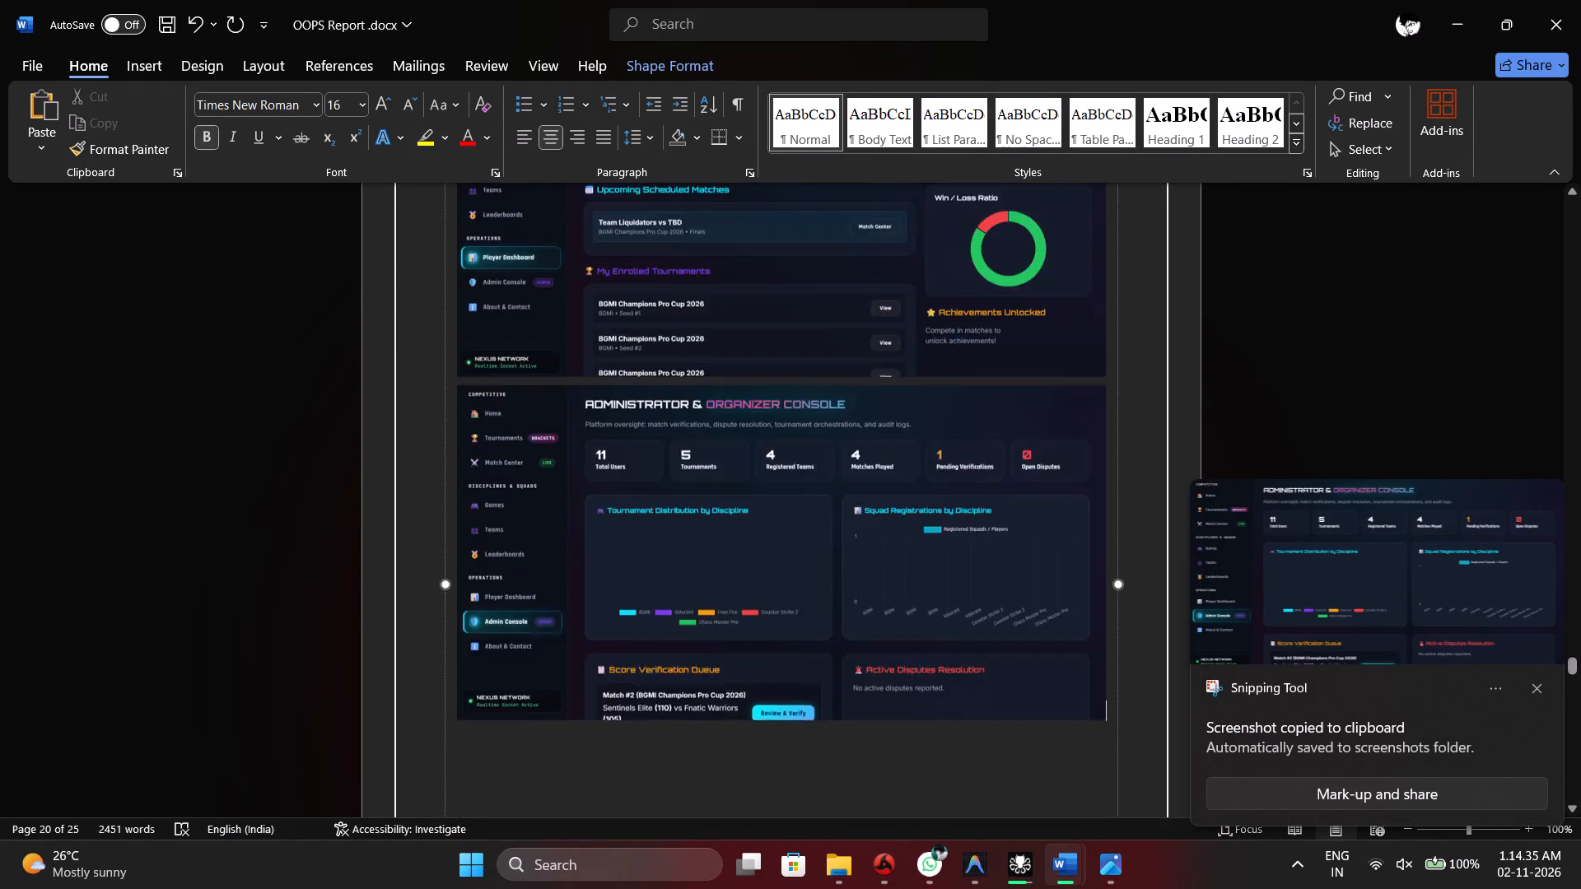
scroll(768, 521, up, 20)
scroll(772, 490, down, 20)
scroll(772, 490, down, 3)
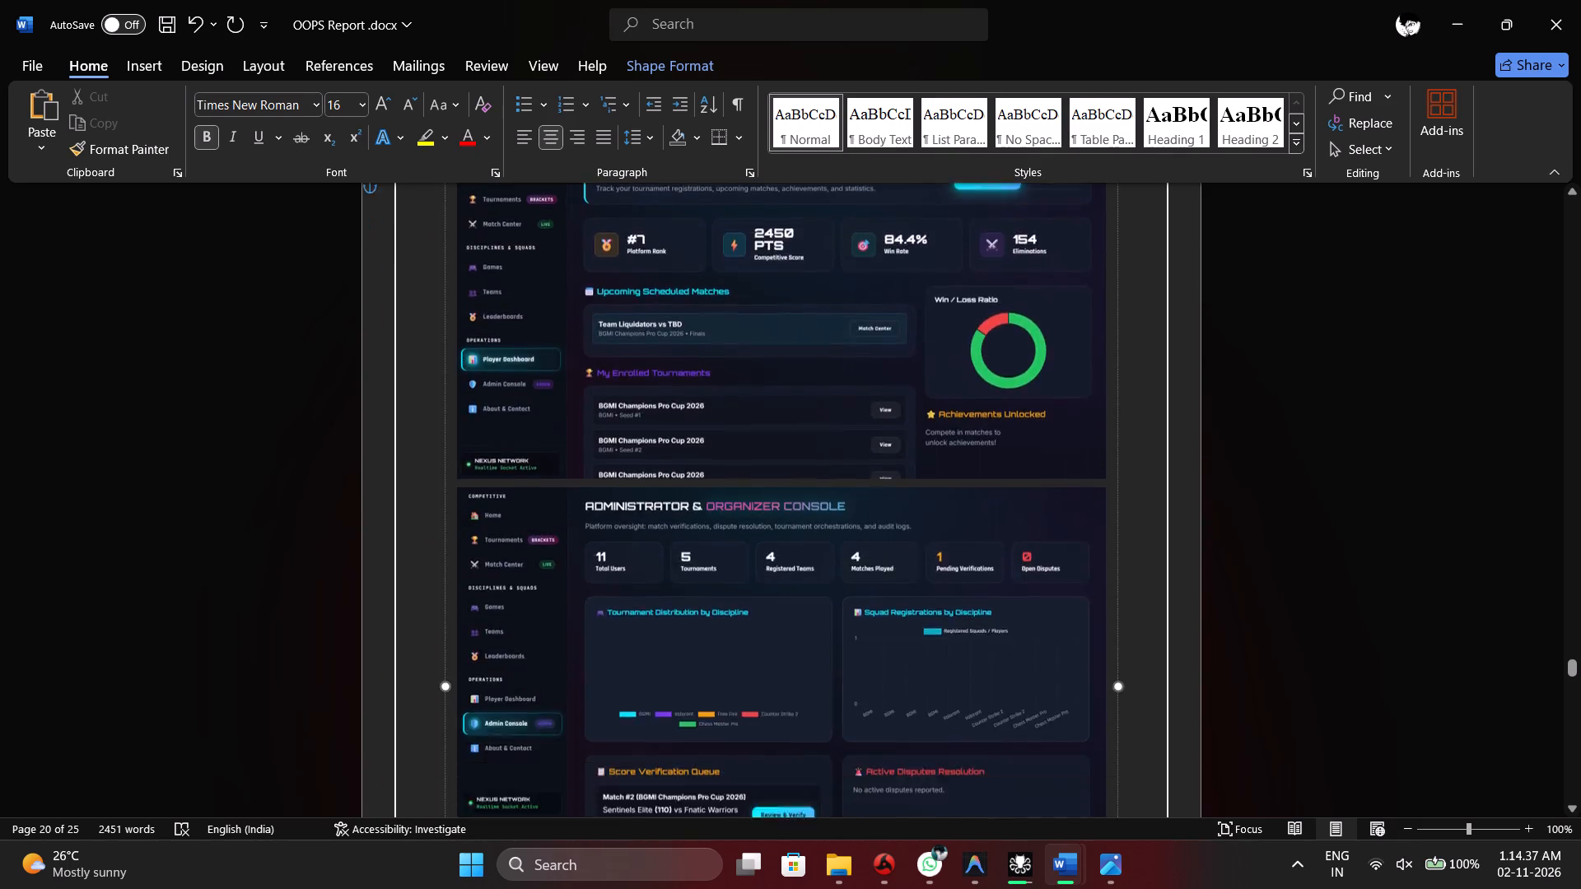
scroll(772, 489, down, 13)
Remove the indent before the Limitations And Future Scope heading and push the heading inward with a run of spaces.
click(777, 519)
scroll(759, 514, down, 2)
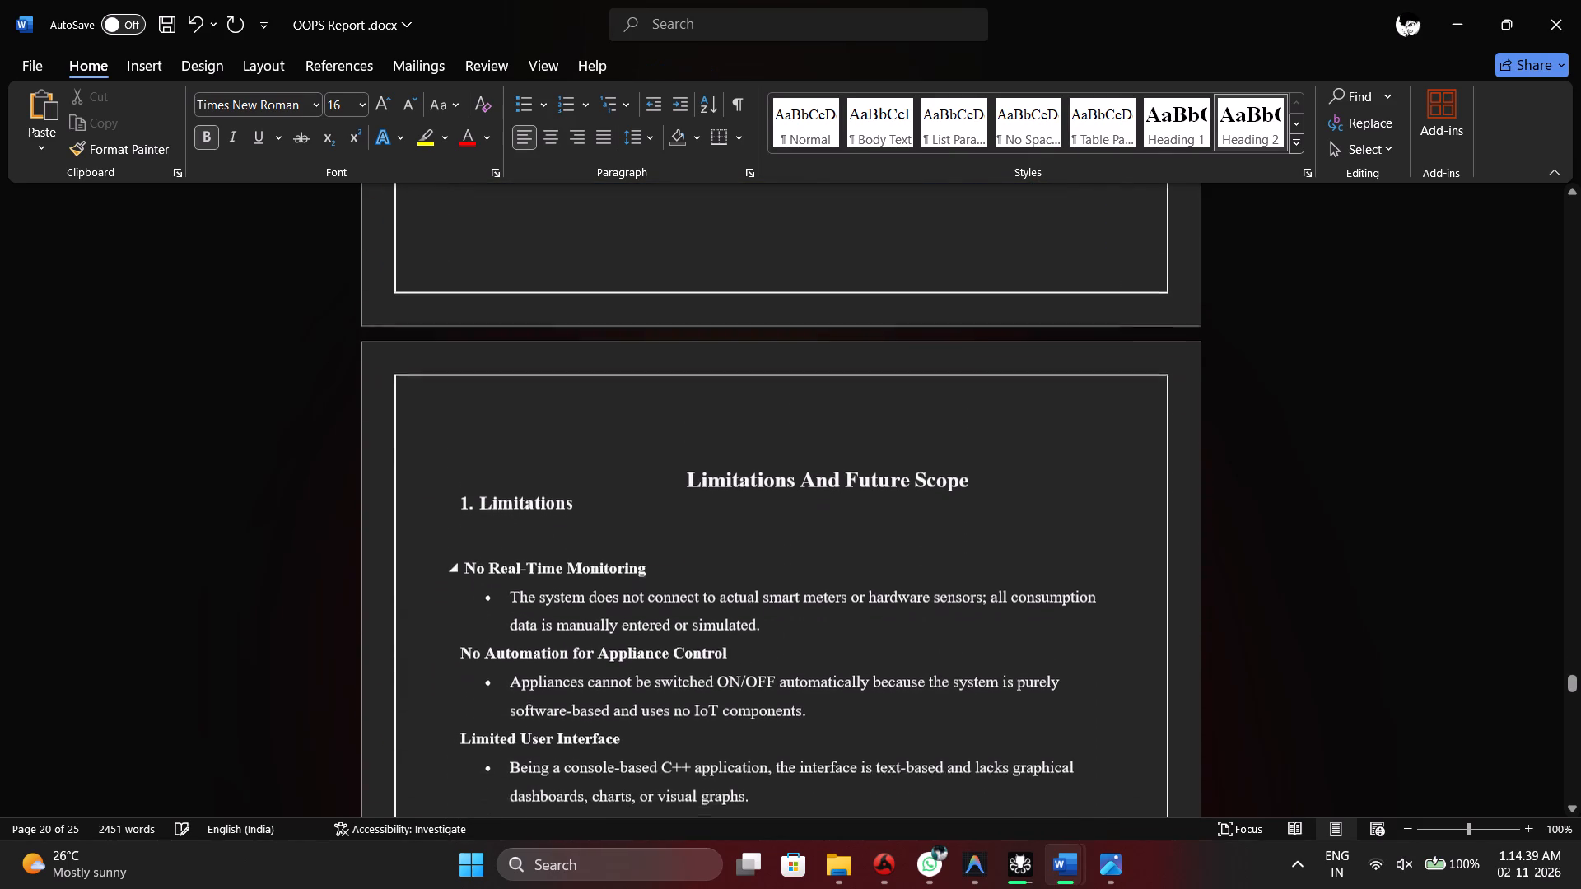
click(676, 416)
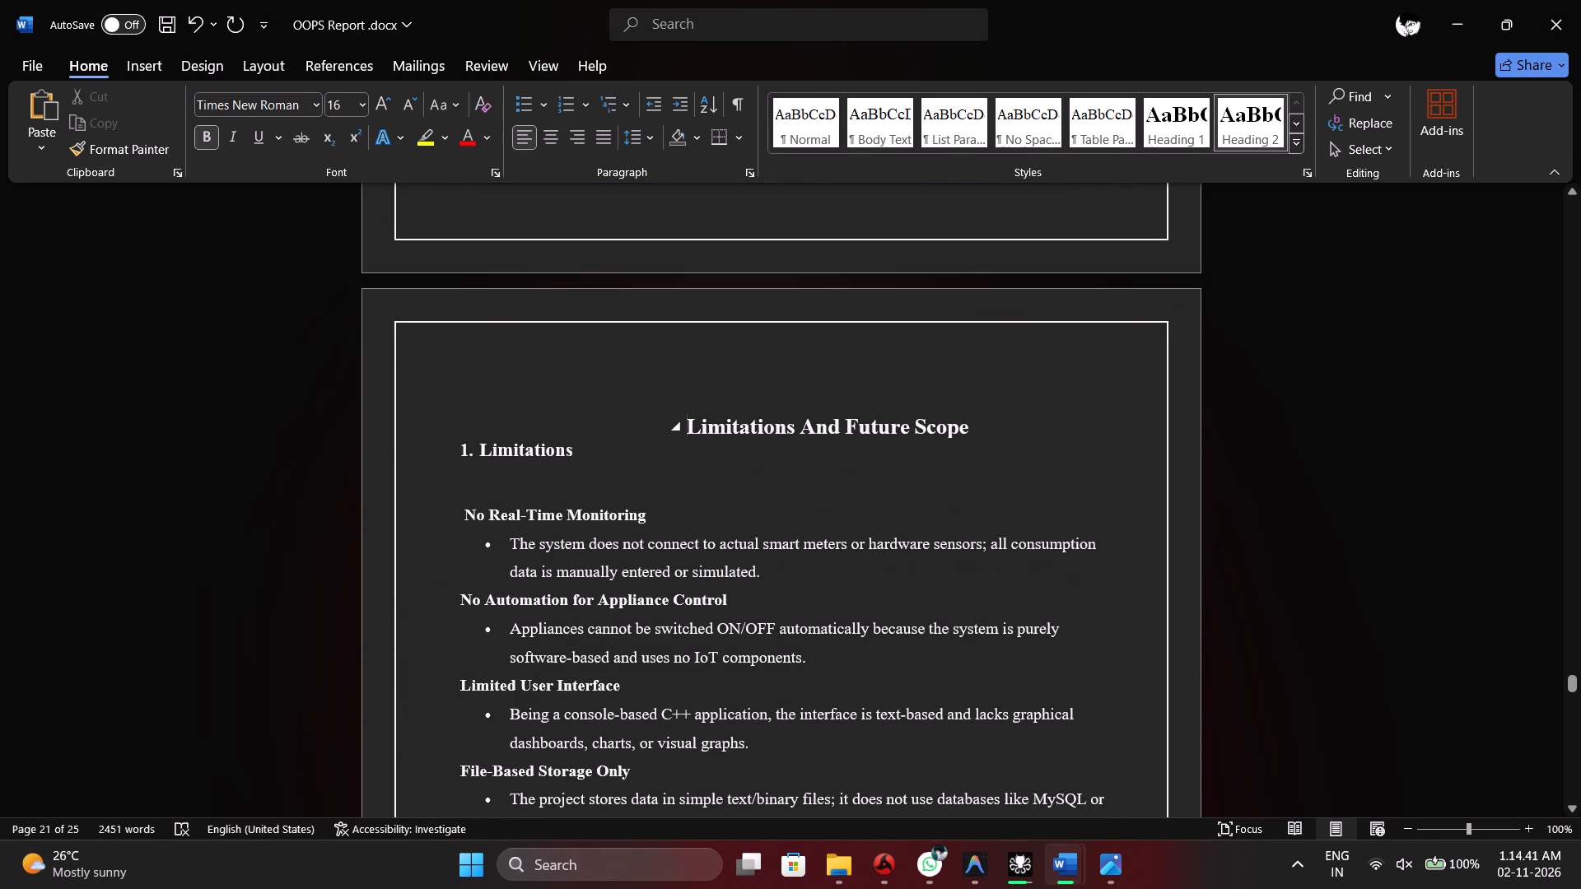
key(BackSpace)
key(space)
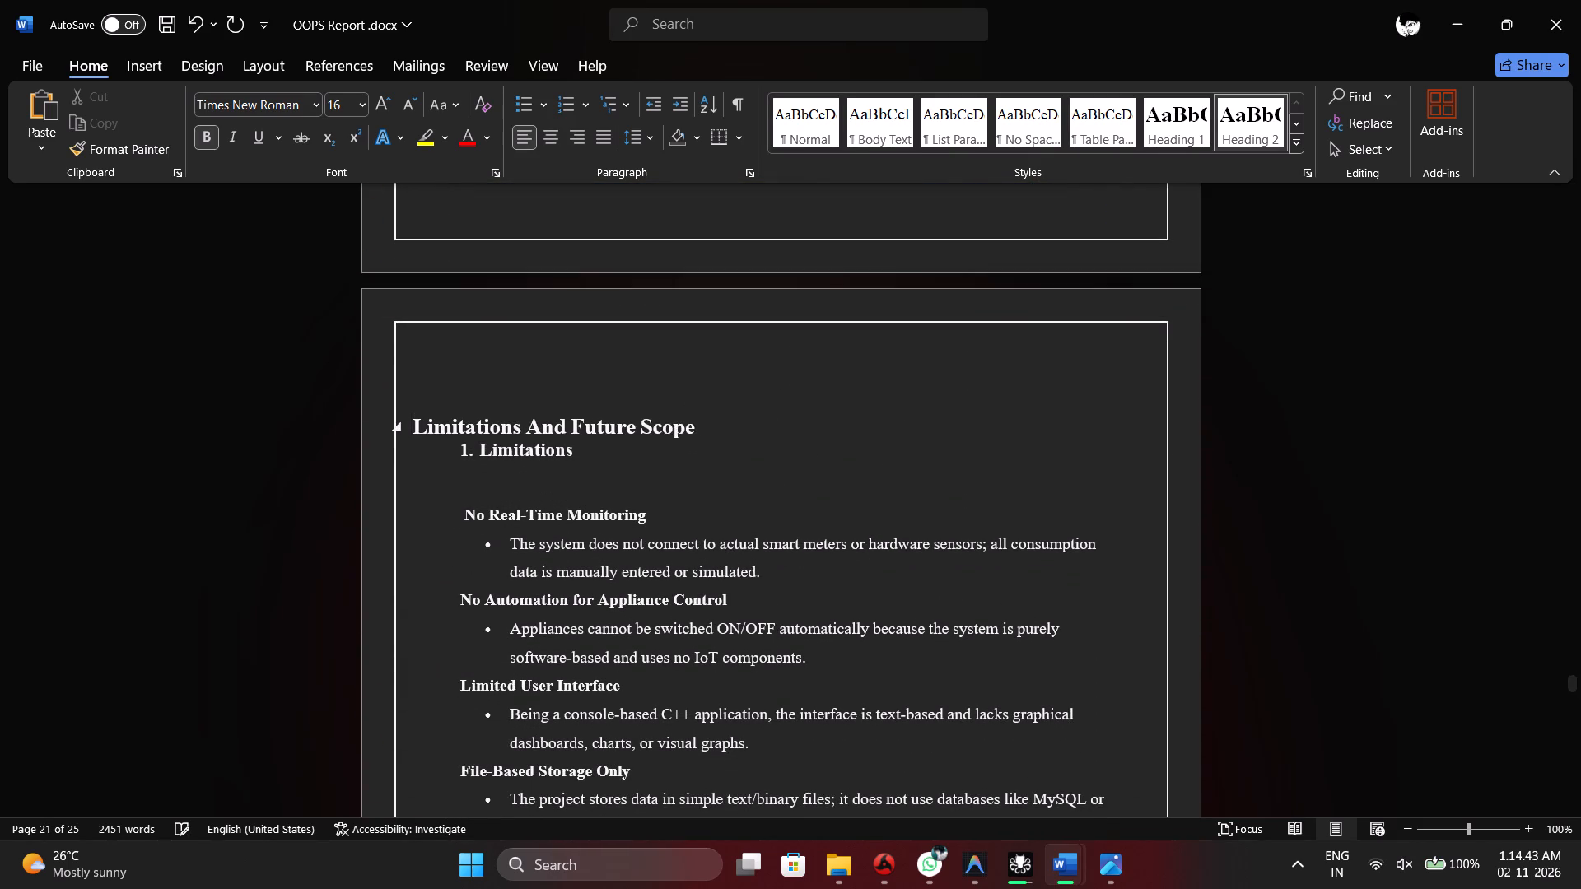
key(space)
key(space)
key(space)
key(space)
key(space)
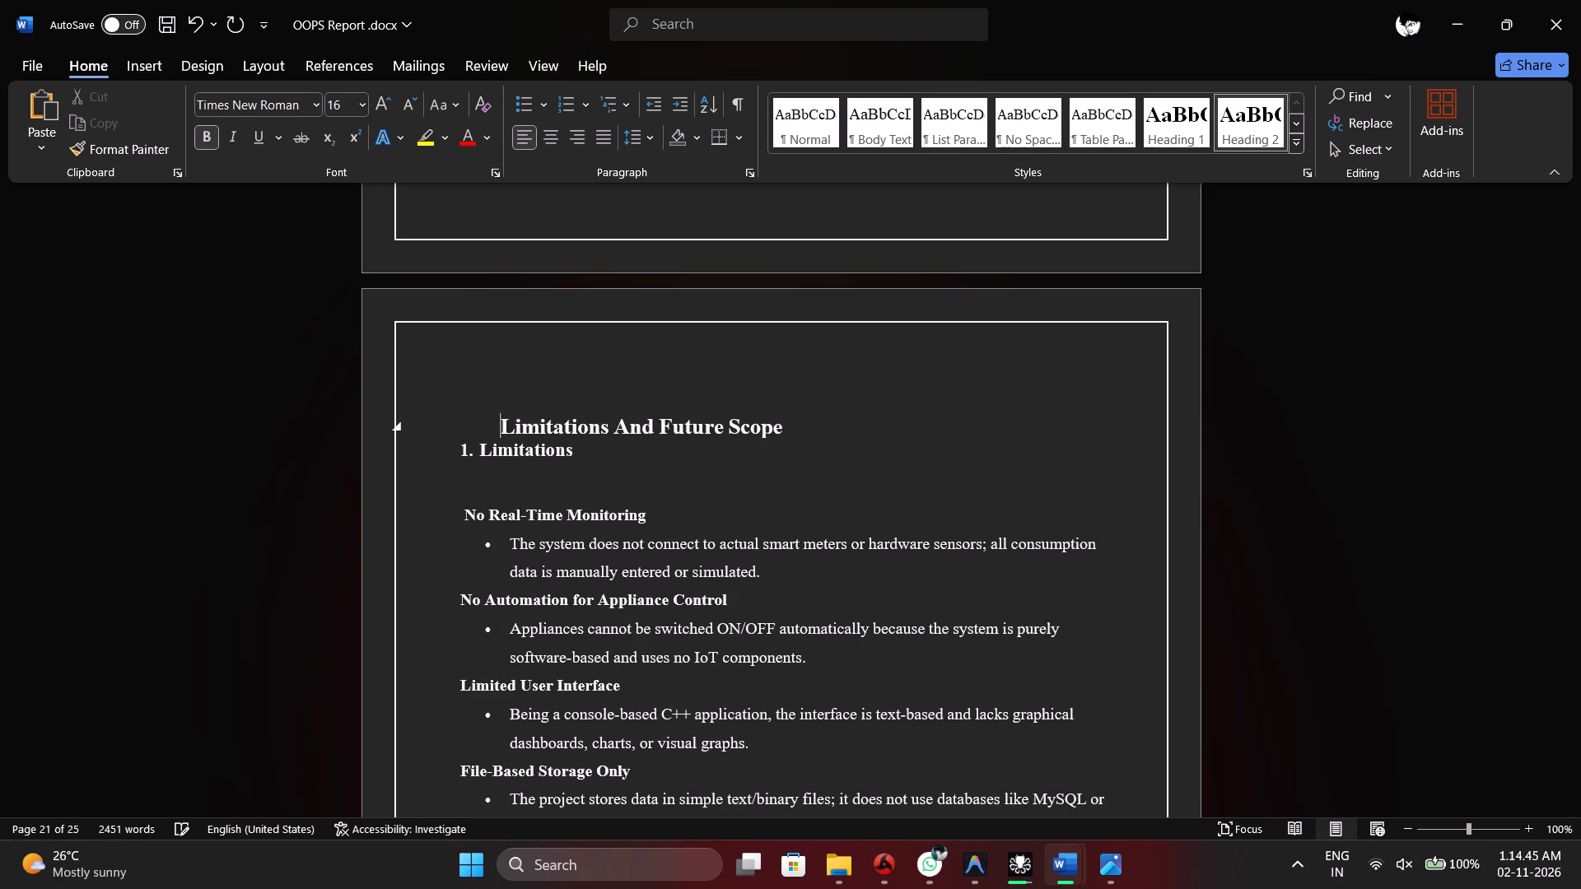
key(space)
key(space)
key(space)
key(space)
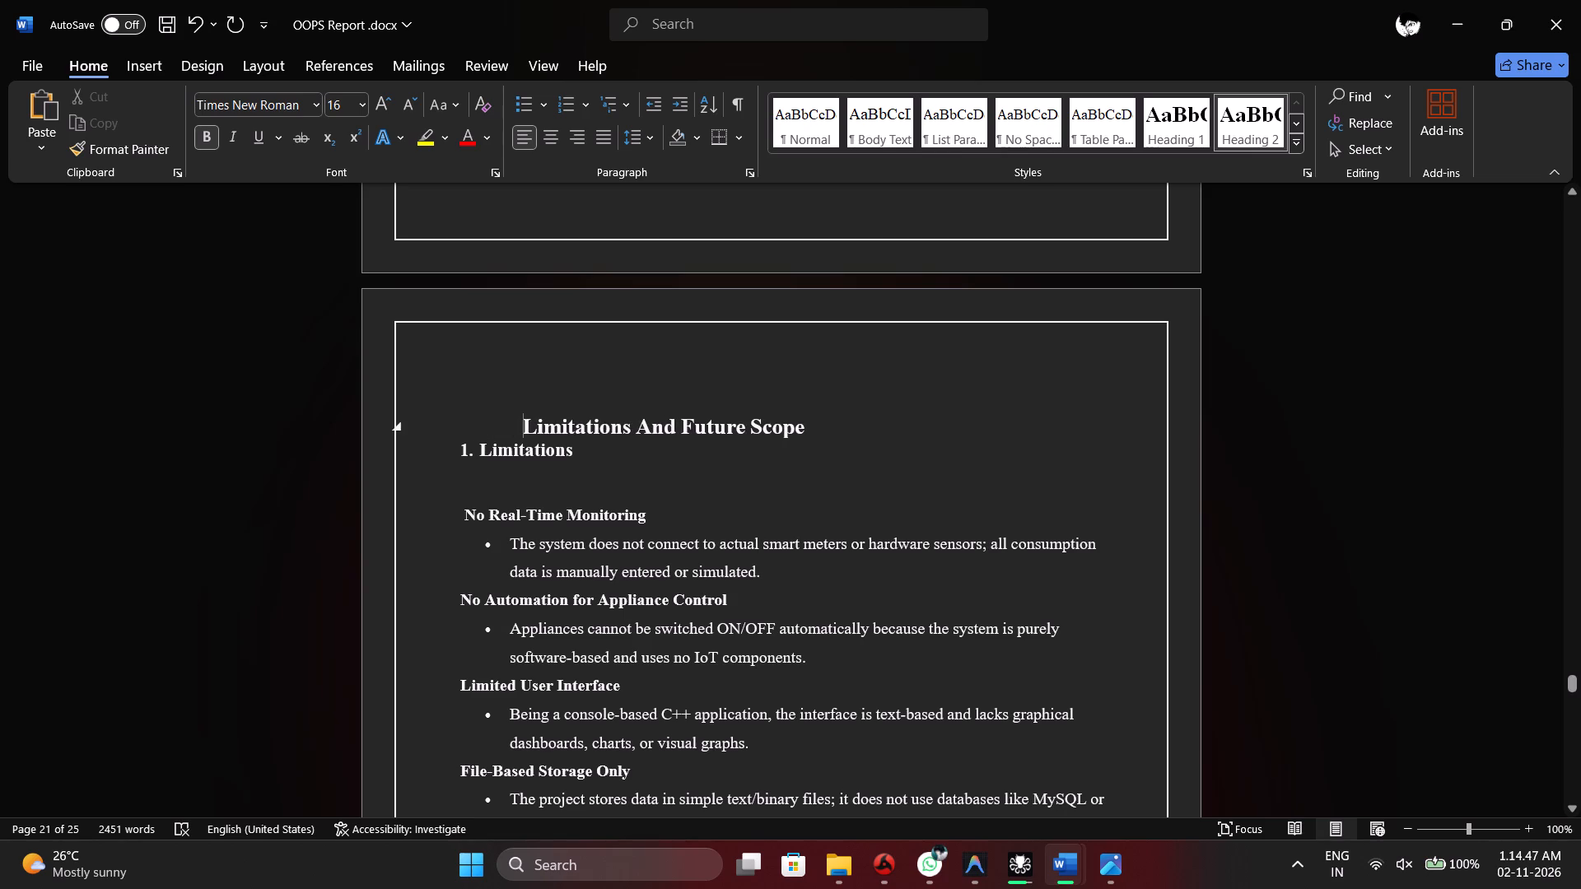
drag(525, 423, 818, 423)
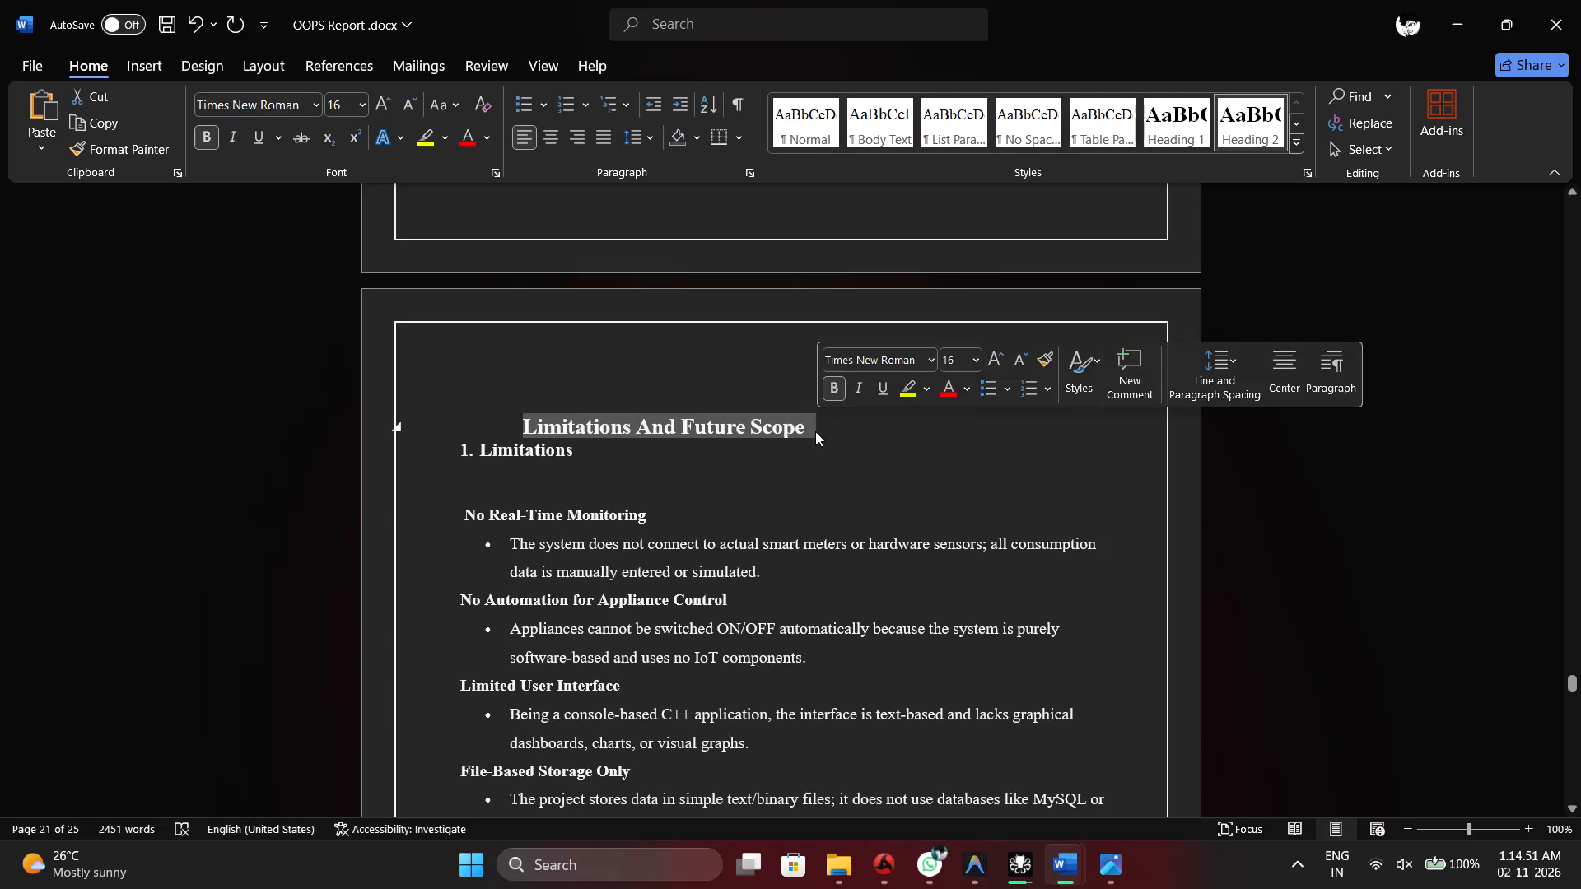
click(935, 498)
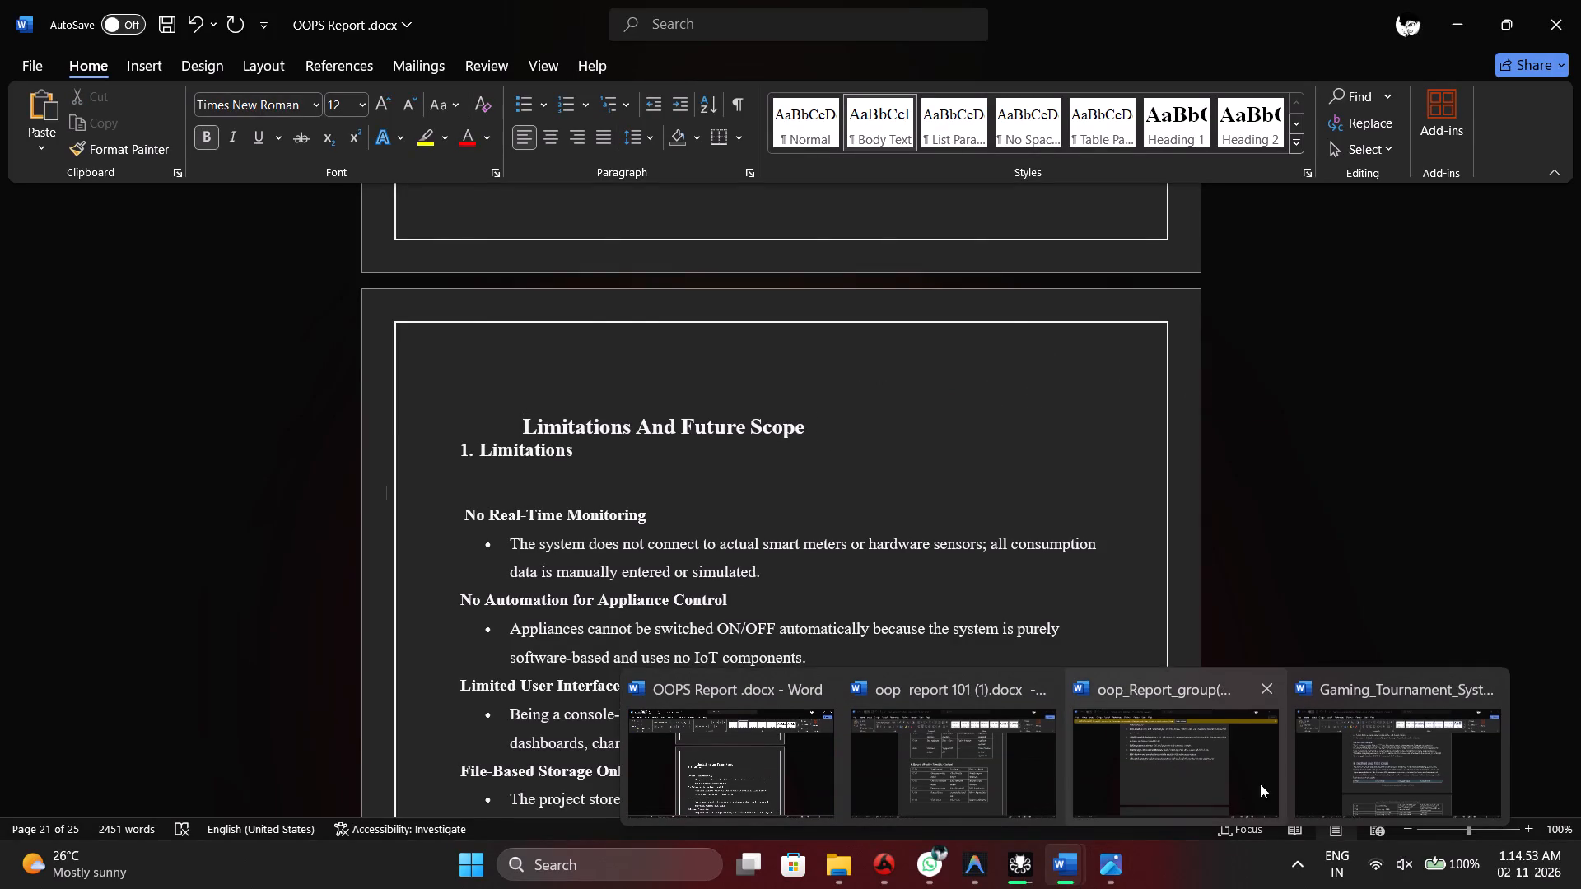
Switch to Gaming_Tournament_System_OOP_Report.docx and read through its Limitations, Future Scope and Conclusion sections.
click(1342, 772)
scroll(594, 544, down, 4)
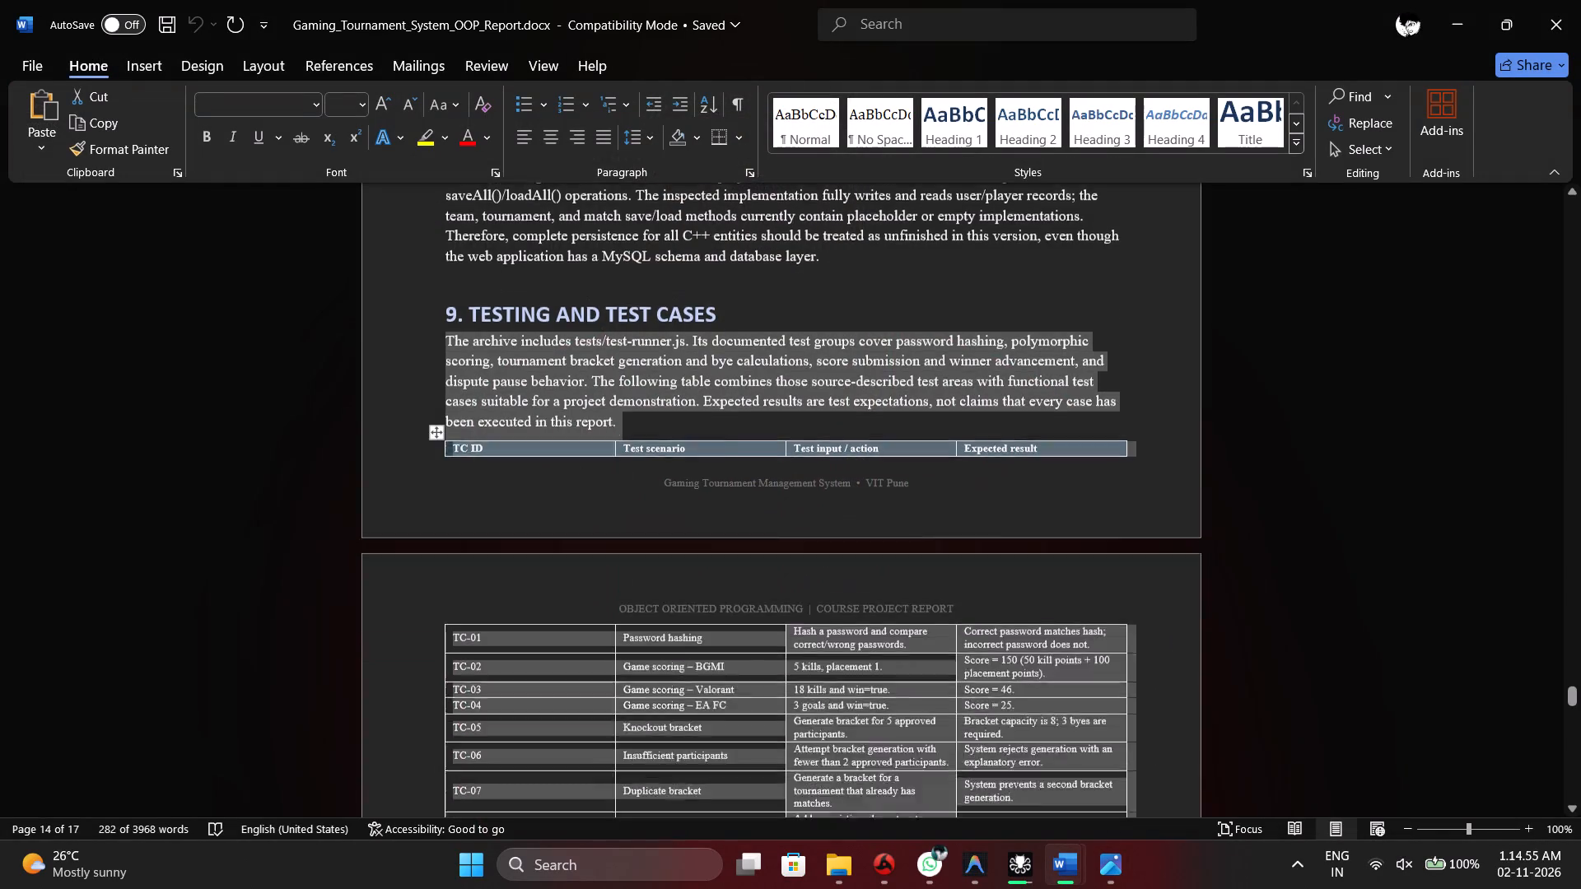
scroll(594, 543, down, 15)
scroll(594, 538, down, 7)
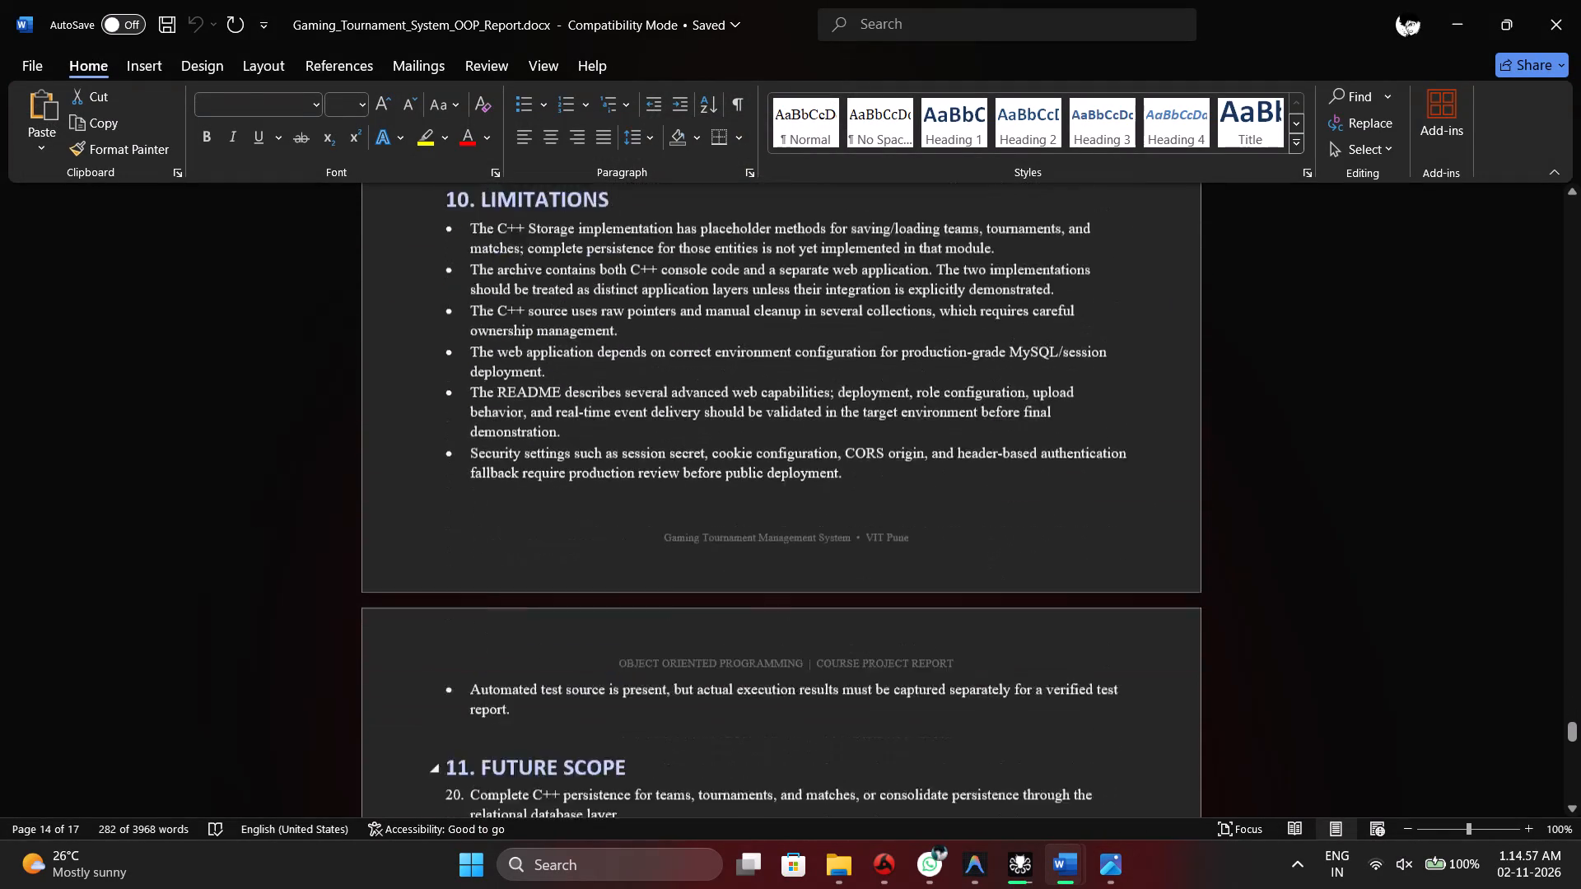
scroll(594, 535, down, 6)
scroll(594, 531, up, 12)
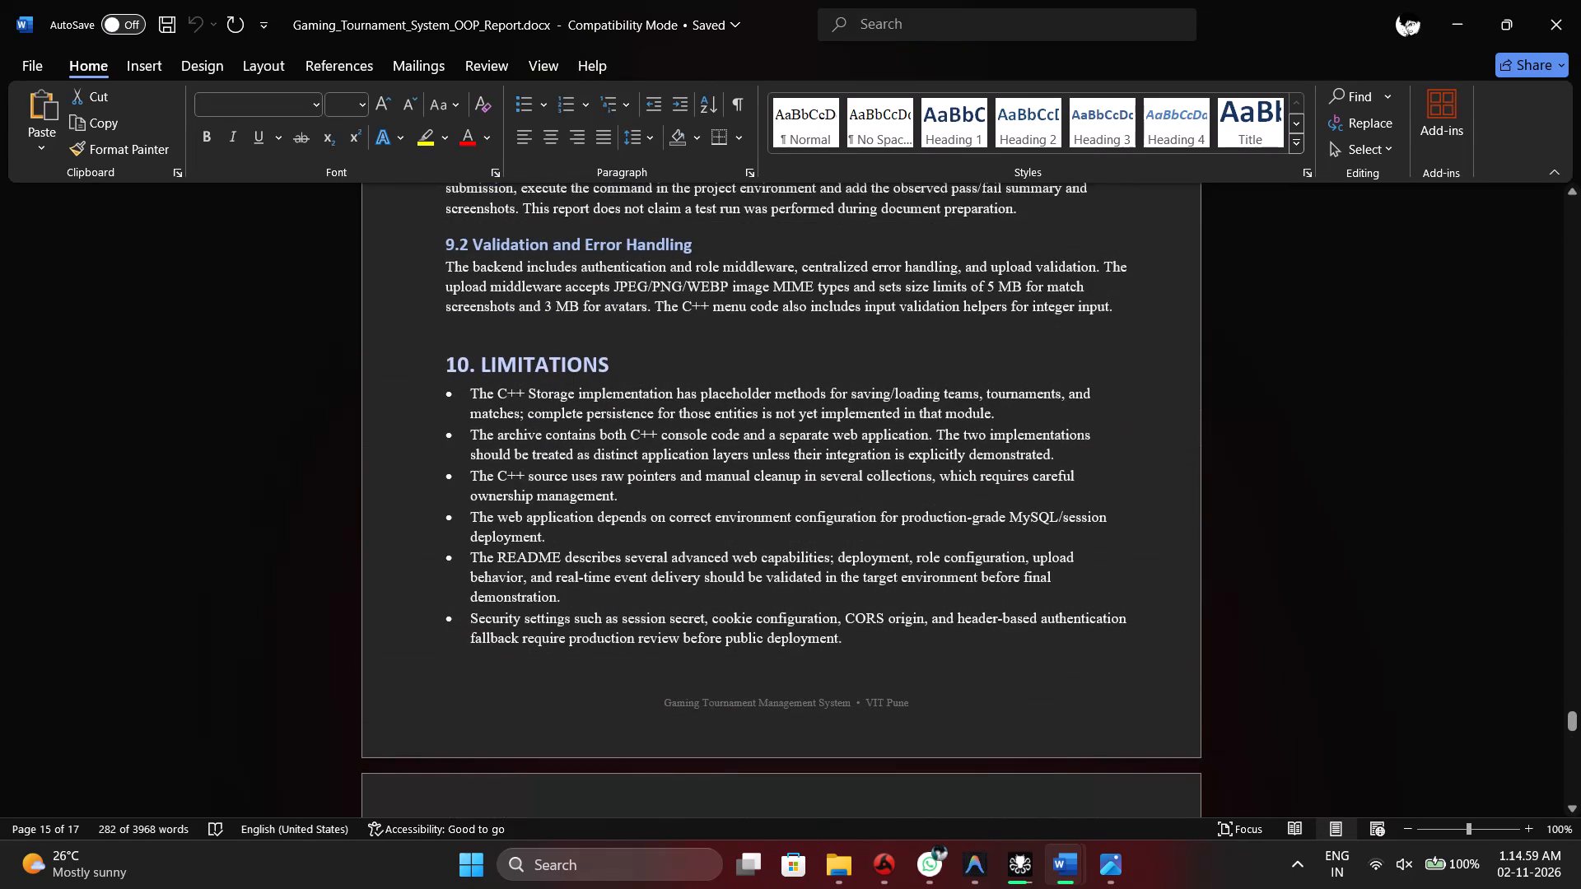
scroll(474, 365, down, 11)
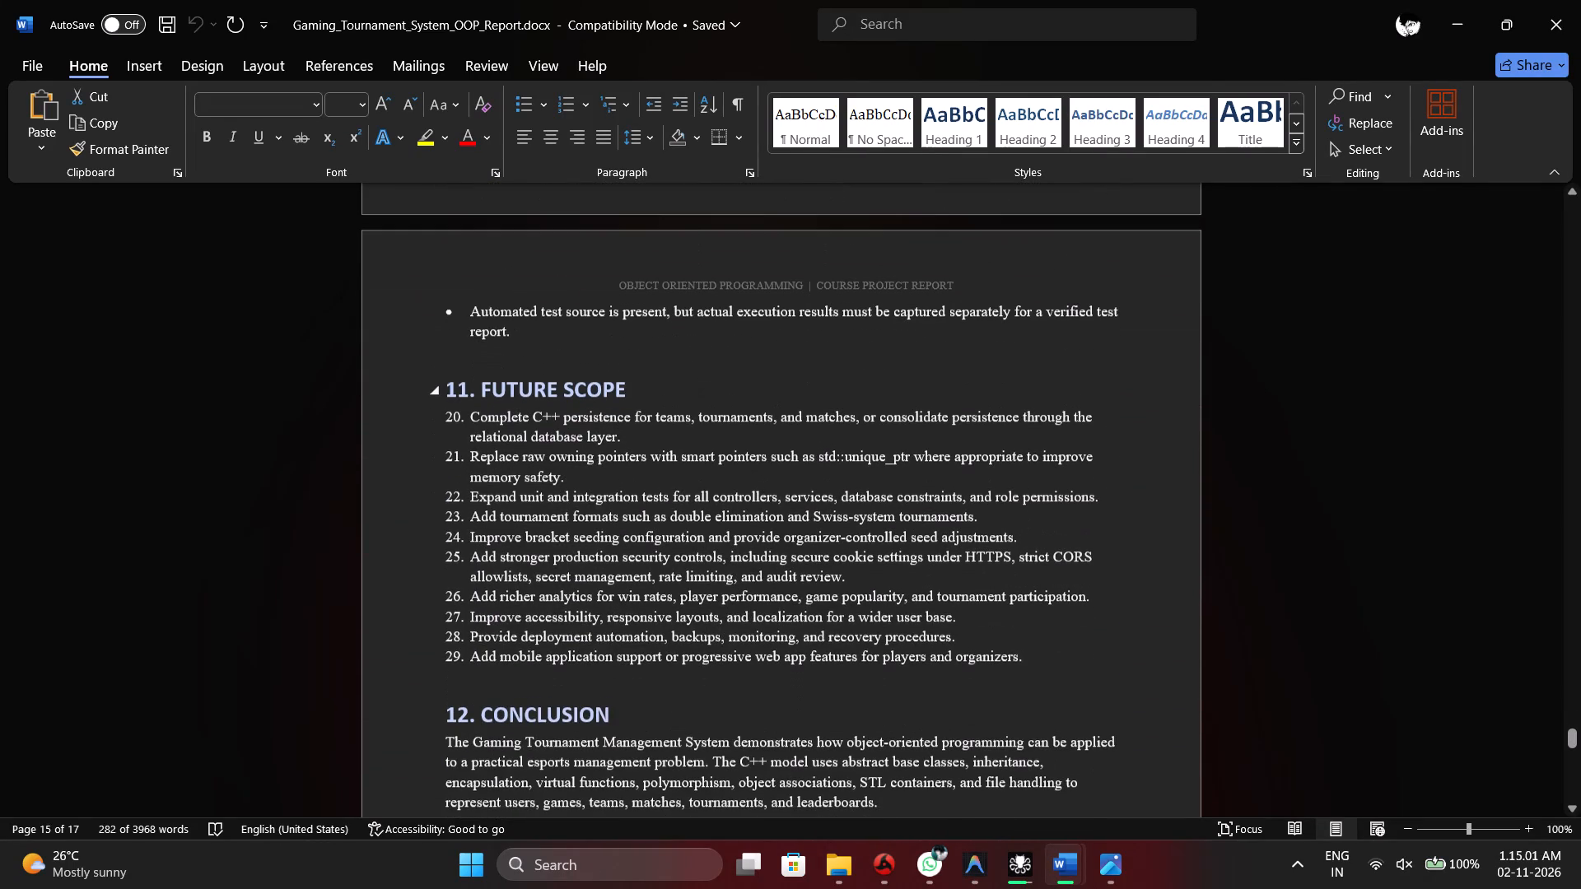
scroll(510, 474, down, 4)
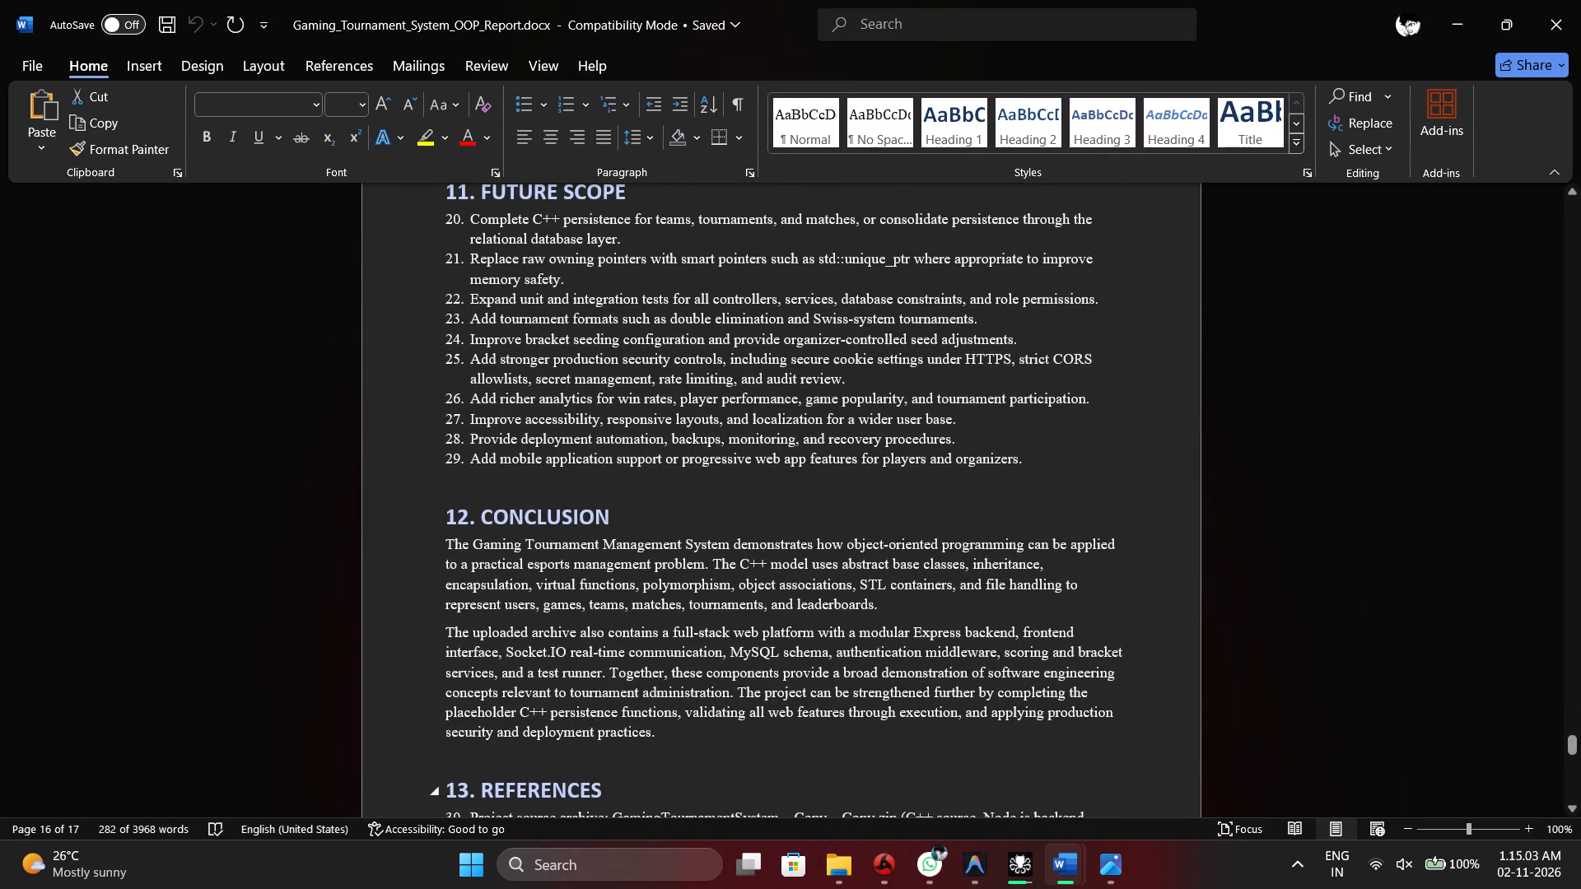
scroll(911, 735, up, 11)
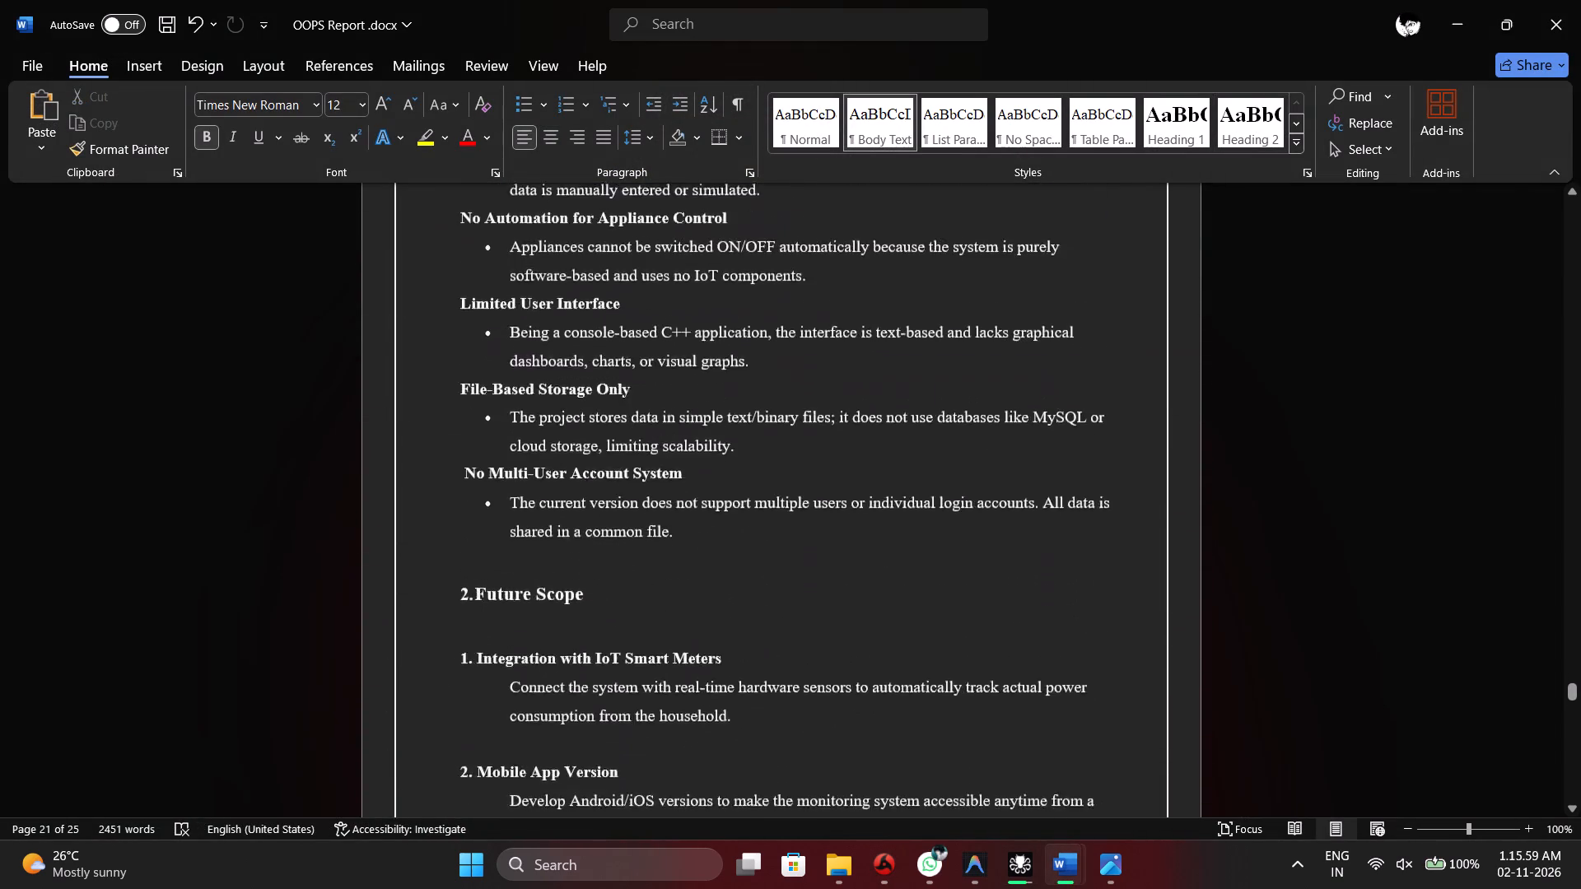
scroll(758, 636, down, 5)
scroll(758, 635, up, 2)
scroll(758, 635, down, 13)
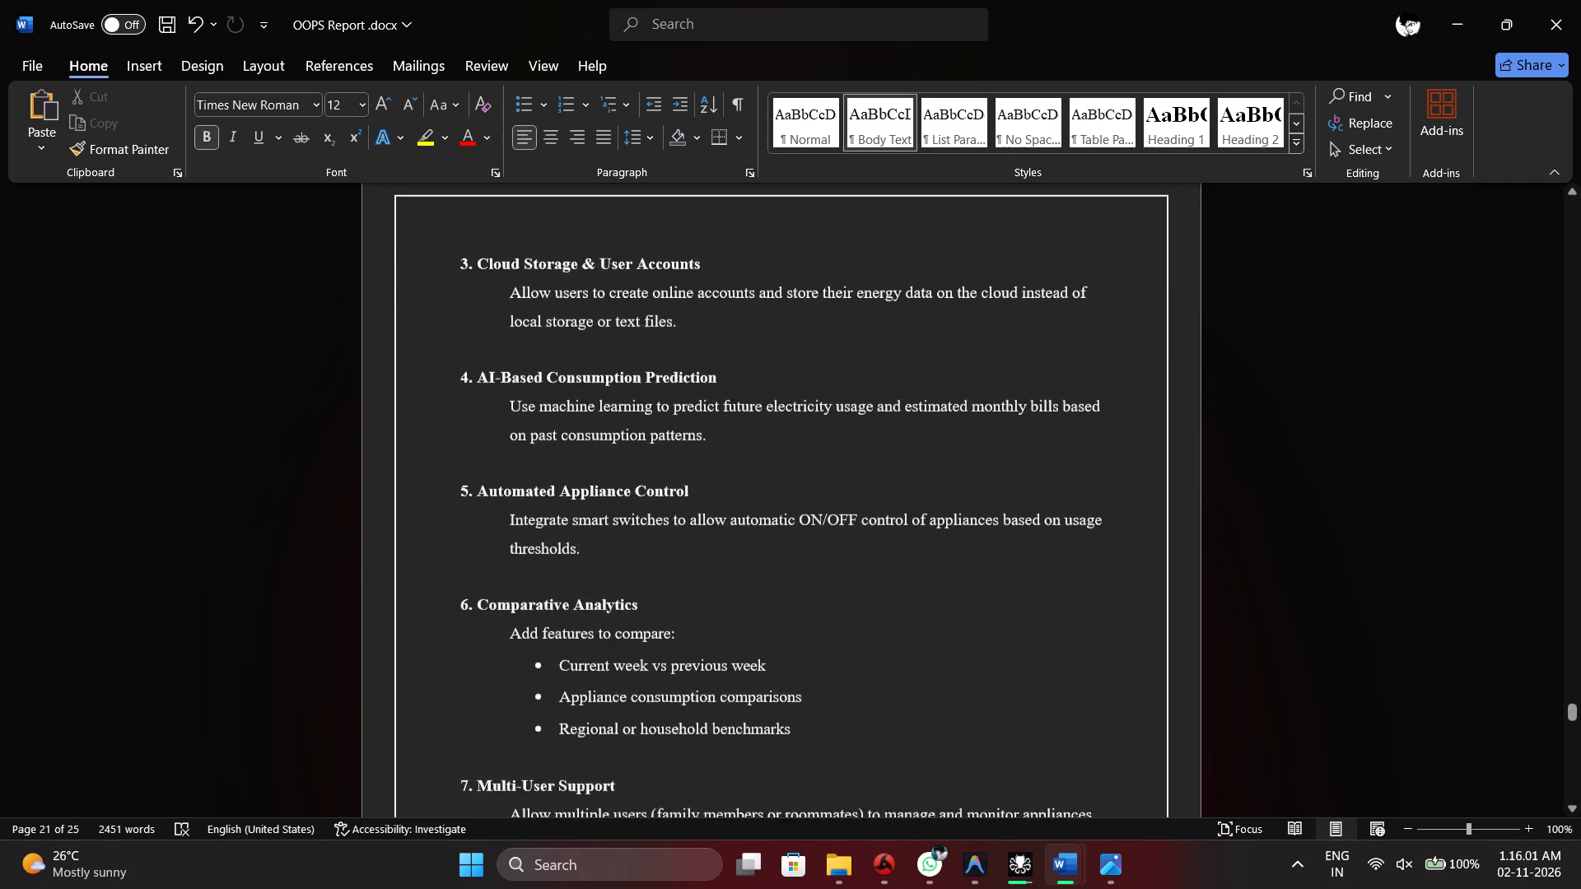
scroll(758, 634, down, 15)
scroll(756, 629, up, 3)
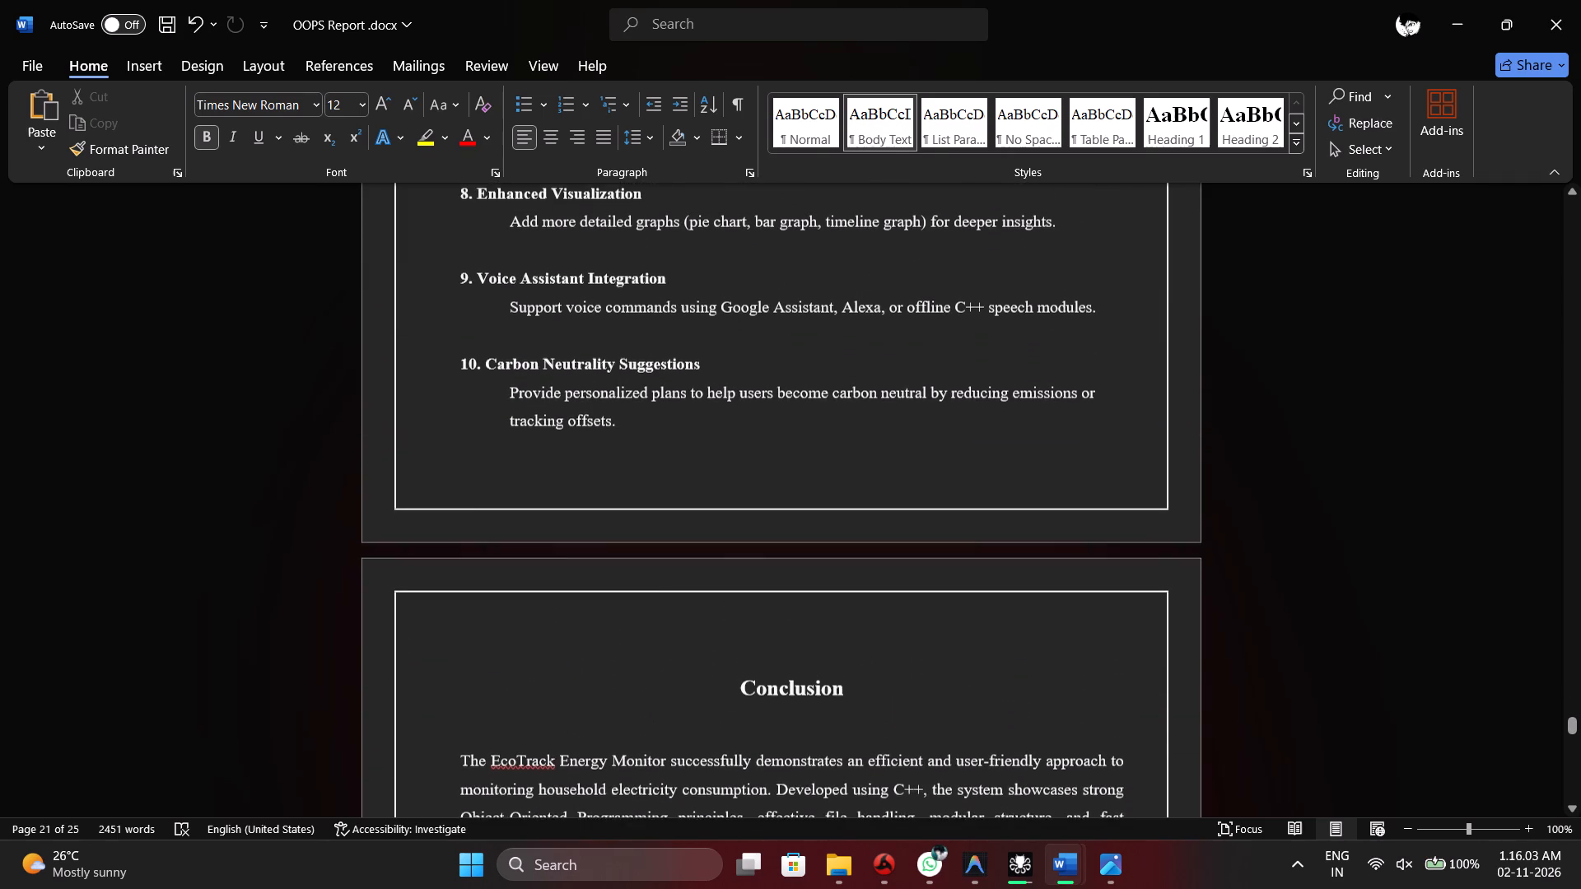
Delete the entire old Limitations And Future Scope section, from its heading through the Carbon Neutrality Suggestions text.
click(636, 421)
key(BackSpace)
key(BackSpace)
key(BackSpace)
key(BackSpace)
key(BackSpace)
key(BackSpace)
key(BackSpace)
key(BackSpace)
key(BackSpace)
key(BackSpace)
key(BackSpace)
key(BackSpace)
key(BackSpace)
key(BackSpace)
key(BackSpace)
key(BackSpace)
key(BackSpace)
key(BackSpace)
key(BackSpace)
key(BackSpace)
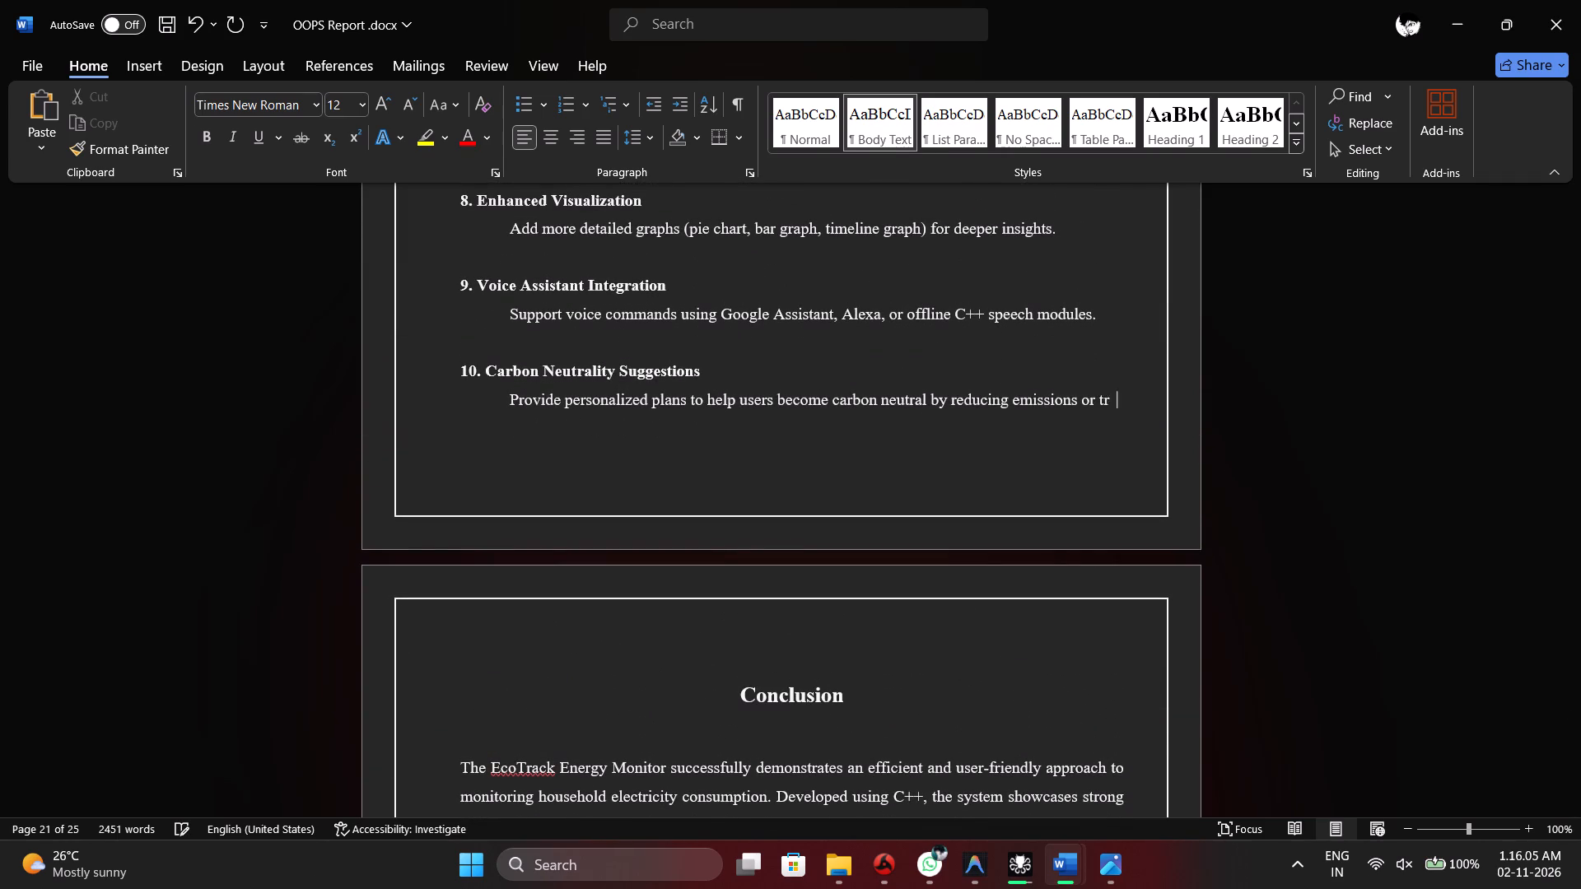
drag(862, 399, 857, 395)
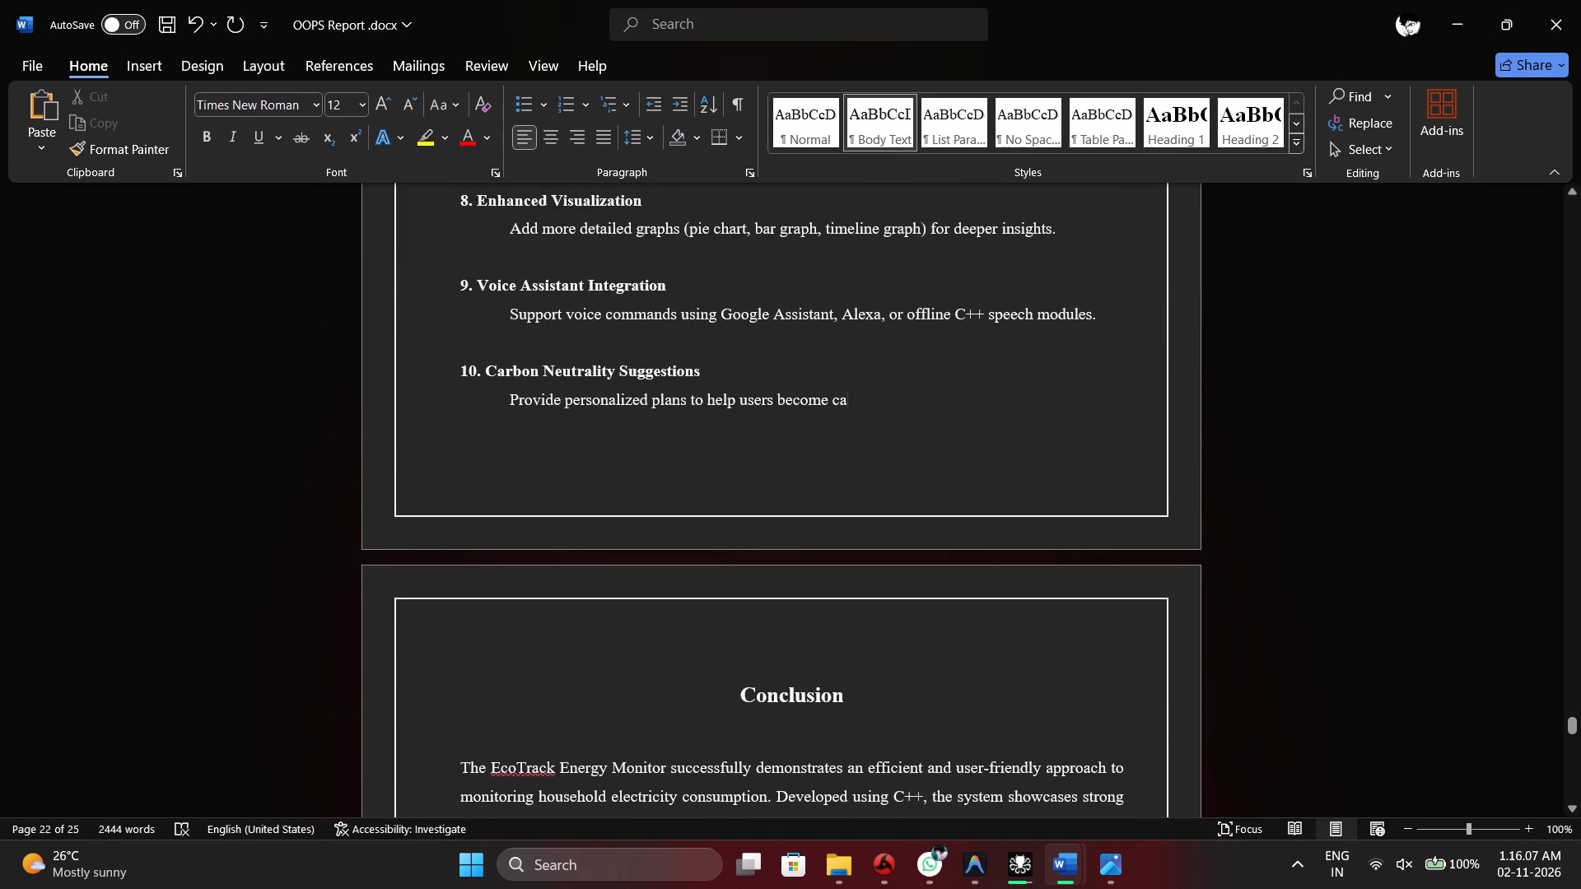
drag(857, 395, 599, 799)
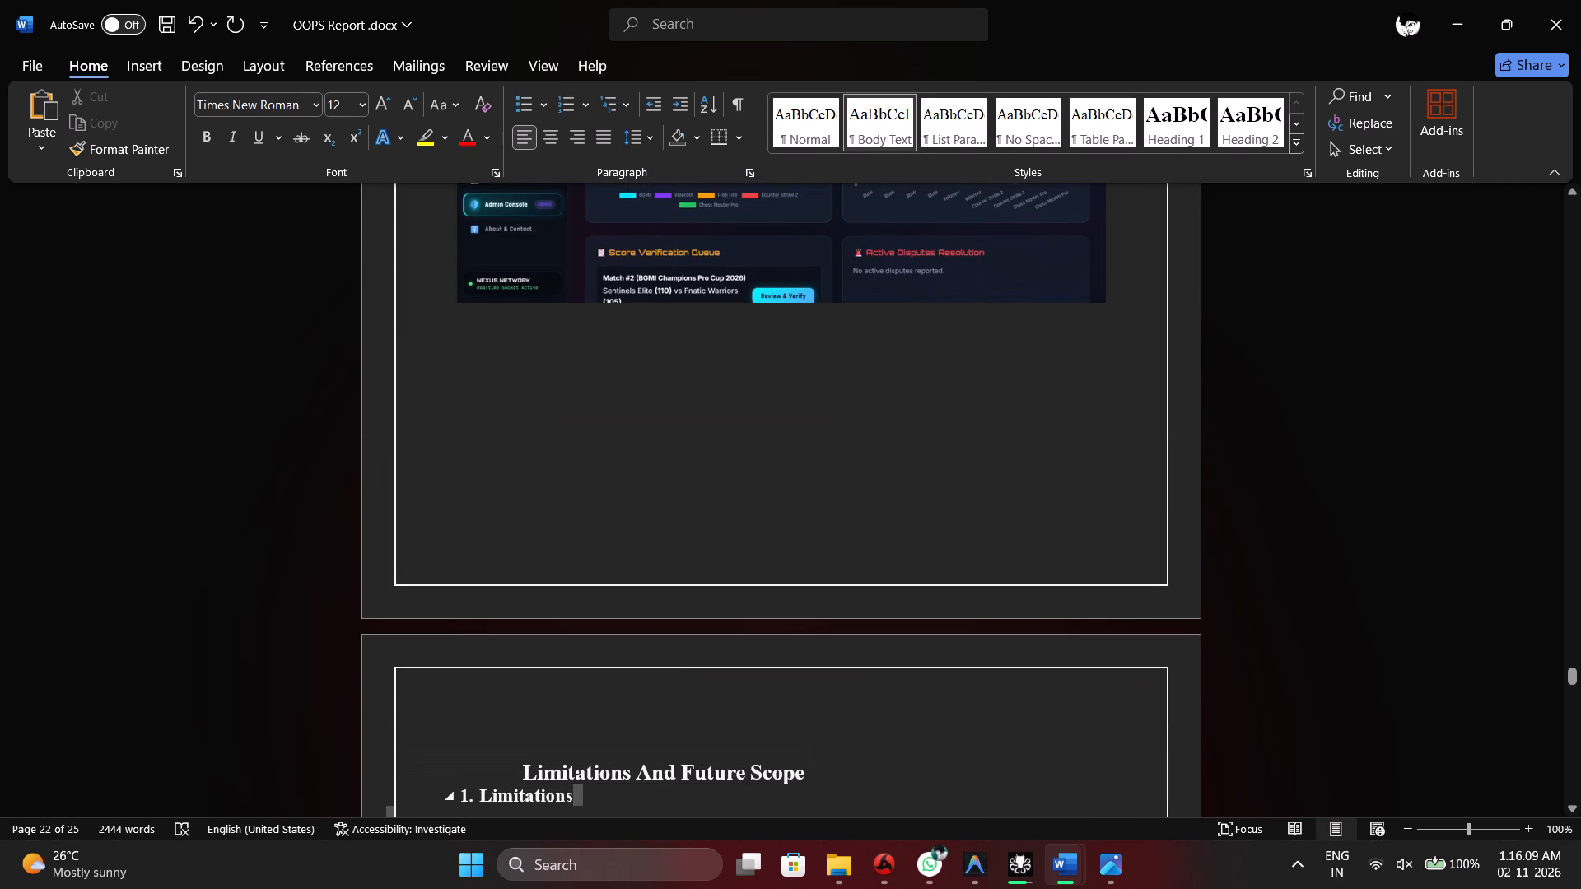
drag(599, 799, 531, 742)
key(BackSpace)
Remove the centering and indent before the Conclusion heading so that it starts at the page's left edge.
scroll(659, 769, up, 1)
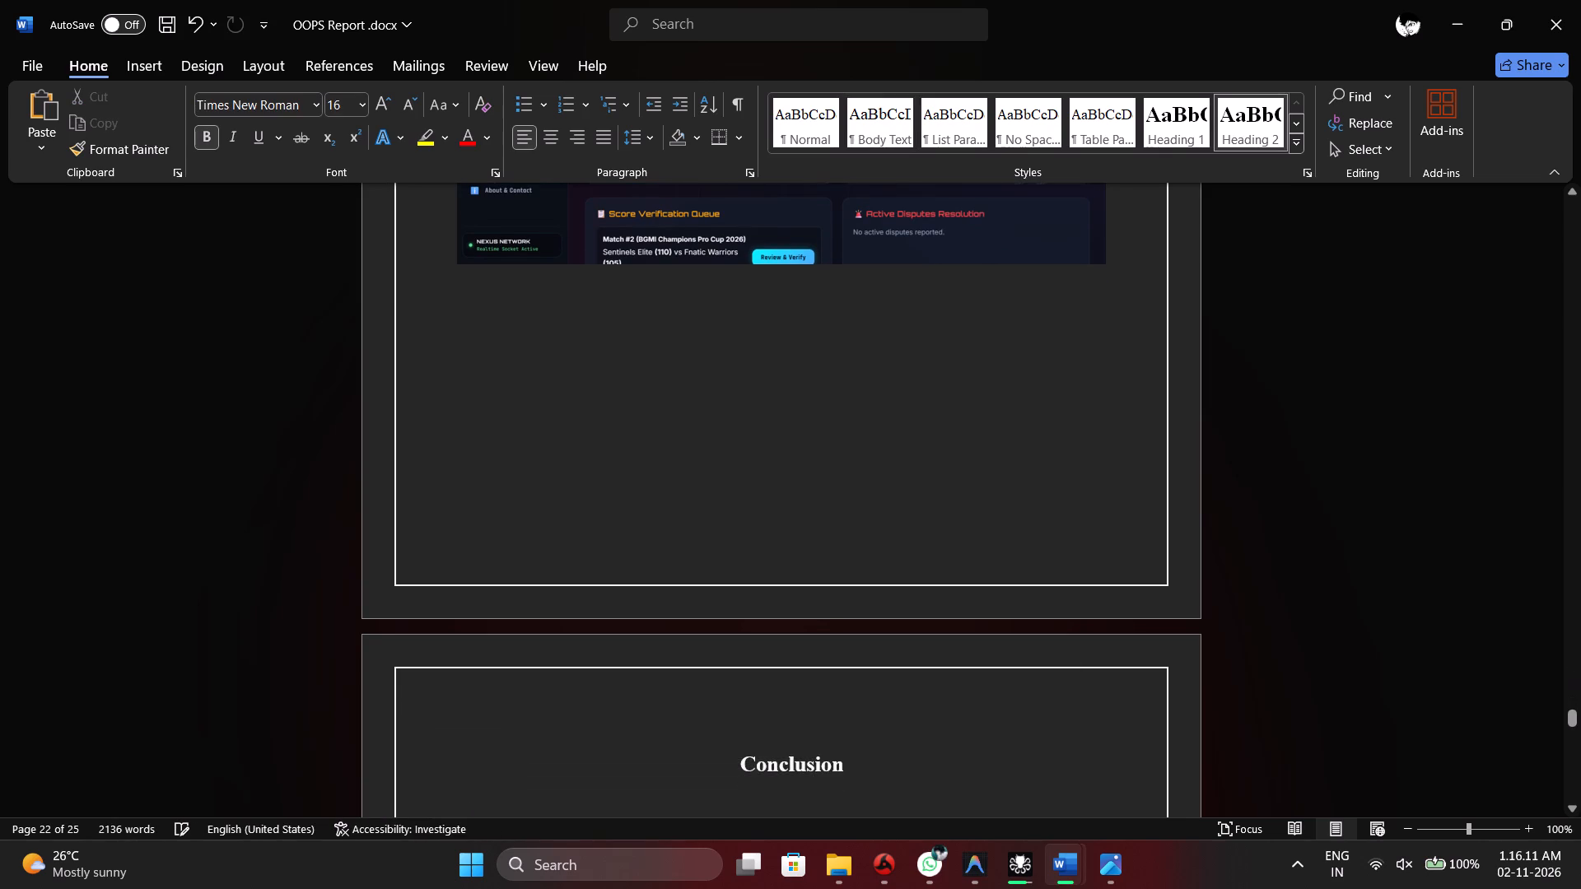
scroll(659, 769, up, 2)
scroll(726, 677, down, 3)
click(840, 705)
click(806, 726)
click(740, 752)
key(BackSpace)
key(BackSpace)
key(BackSpace)
key(BackSpace)
key(BackSpace)
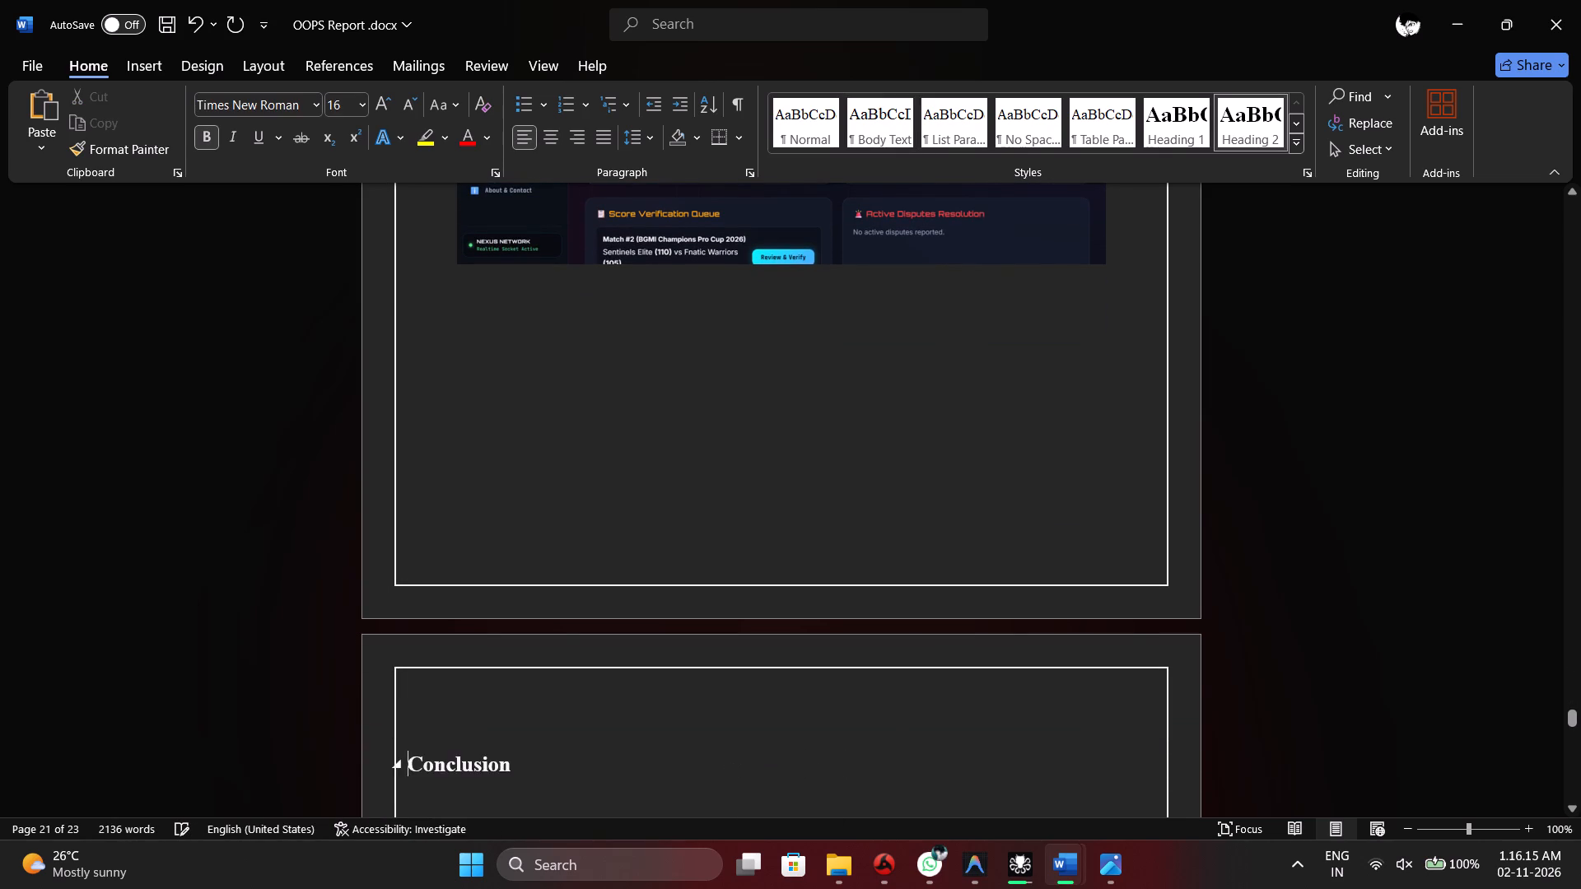
Delete the Conclusion heading at the top of the page after the Administrator Console screenshot.
key(BackSpace)
click(506, 766)
key(BackSpace)
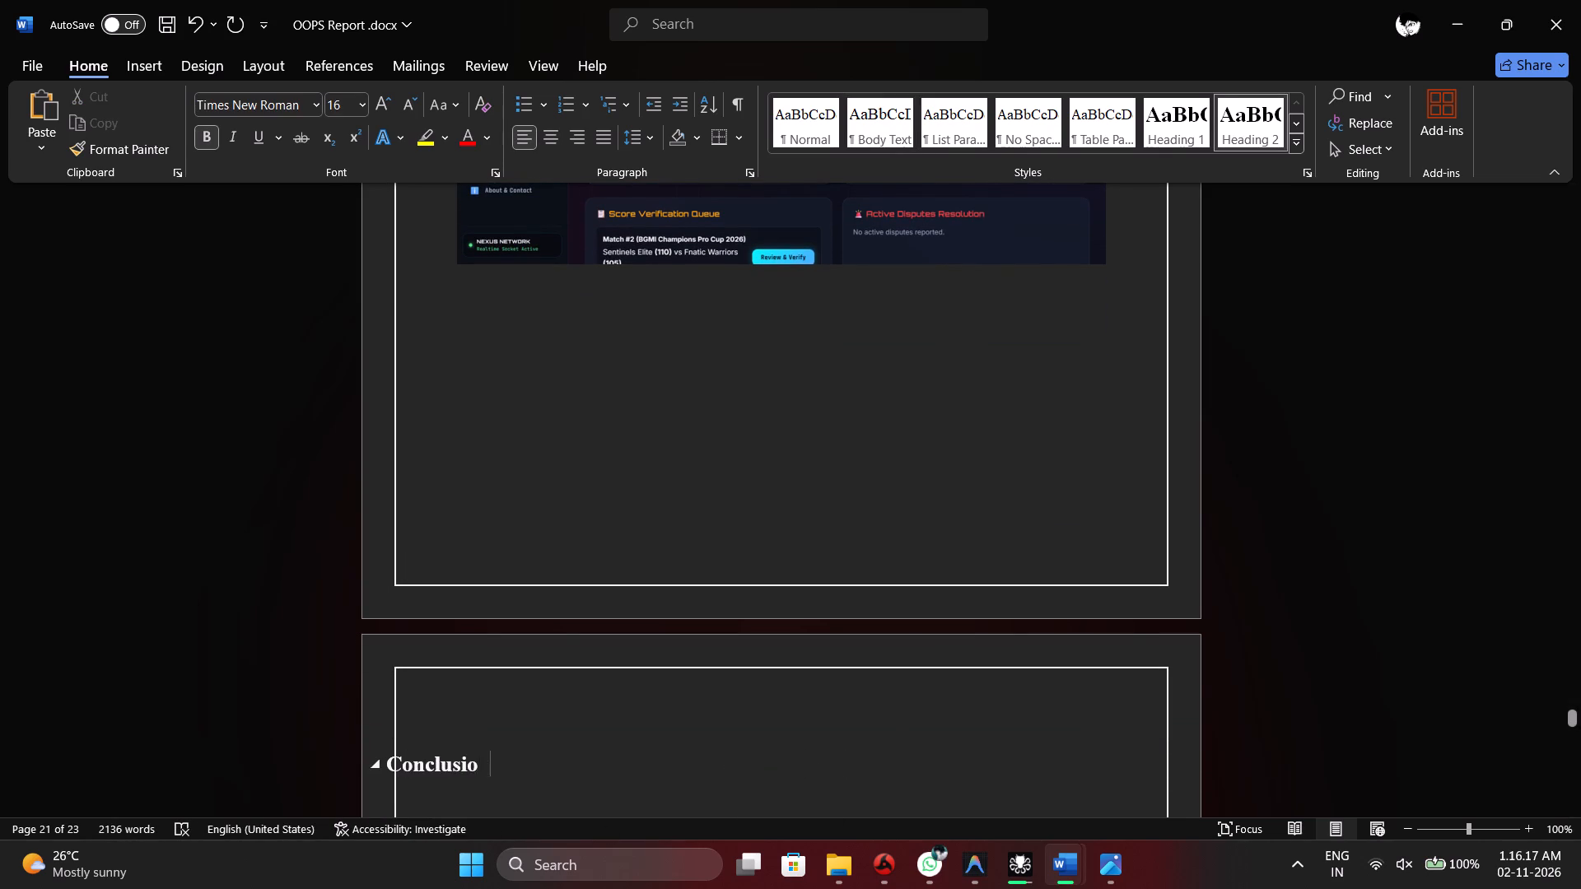
key(BackSpace)
key(BackSpace)
key(BackSpace)
key(BackSpace)
key(BackSpace)
key(BackSpace)
key(BackSpace)
key(BackSpace)
key(BackSpace)
key(BackSpace)
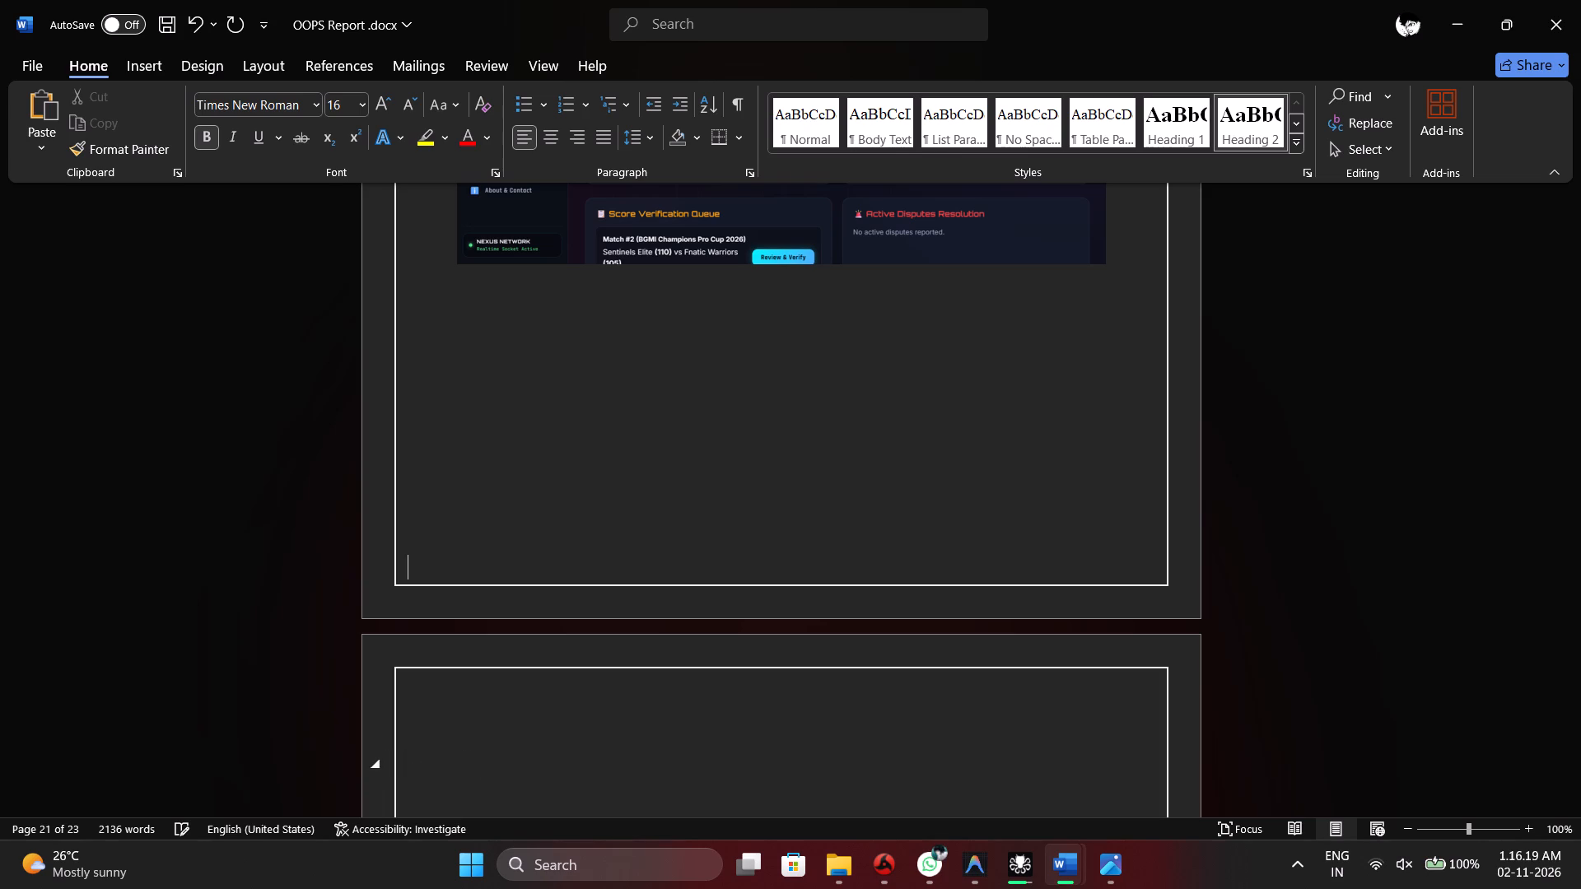
key(BackSpace)
Delete both EcoTrack paragraphs of the old conclusion text, leaving the References page in place.
scroll(656, 673, up, 2)
click(633, 526)
scroll(625, 750, down, 3)
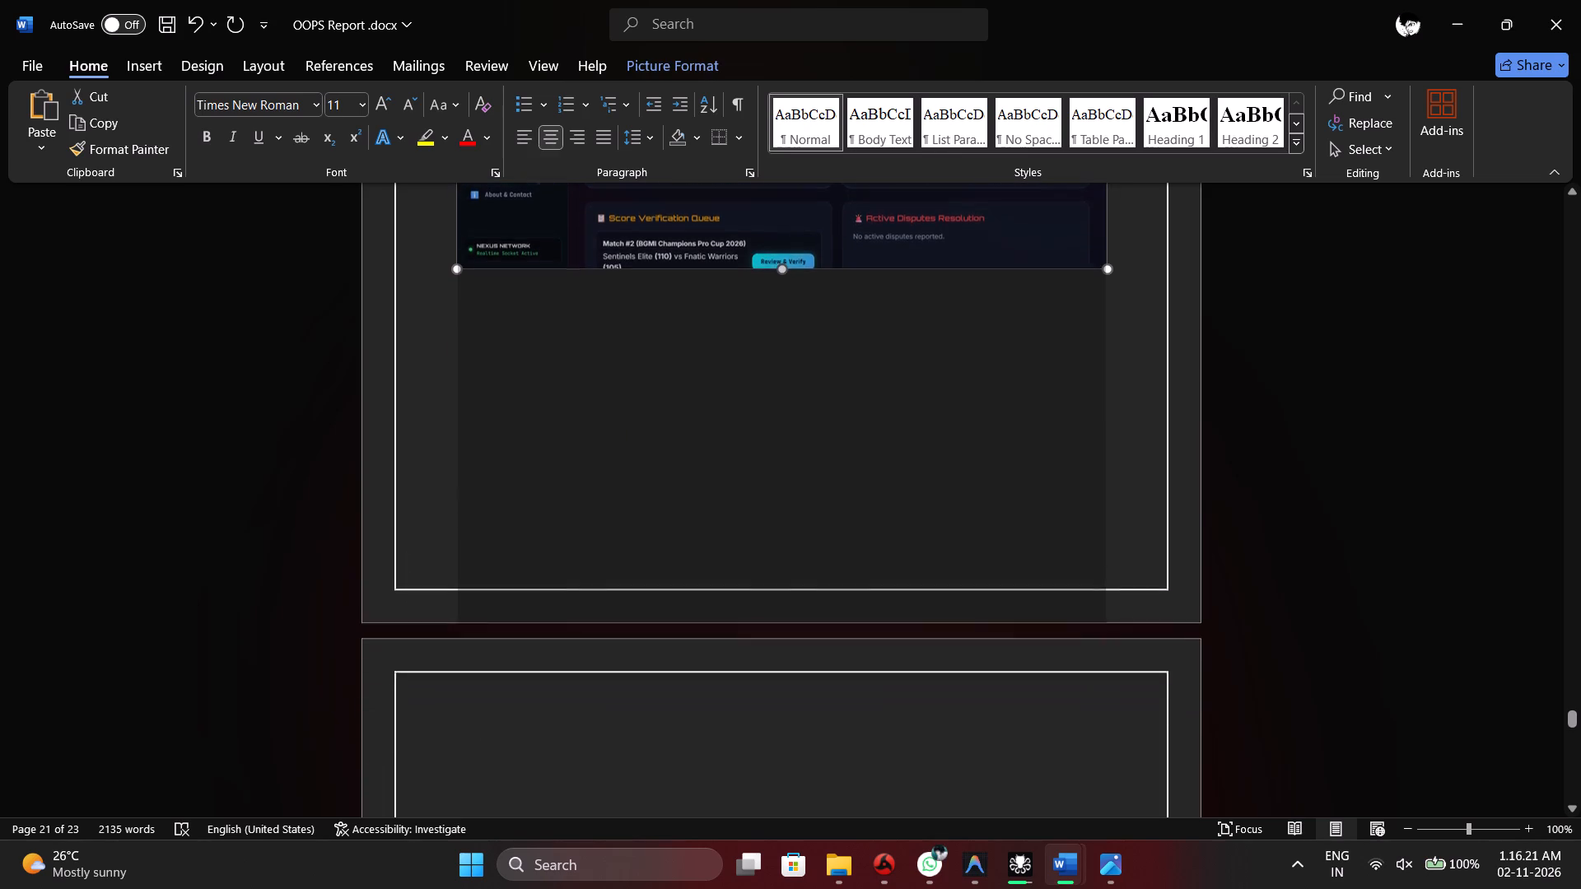
click(621, 725)
scroll(621, 724, down, 6)
scroll(624, 556, down, 4)
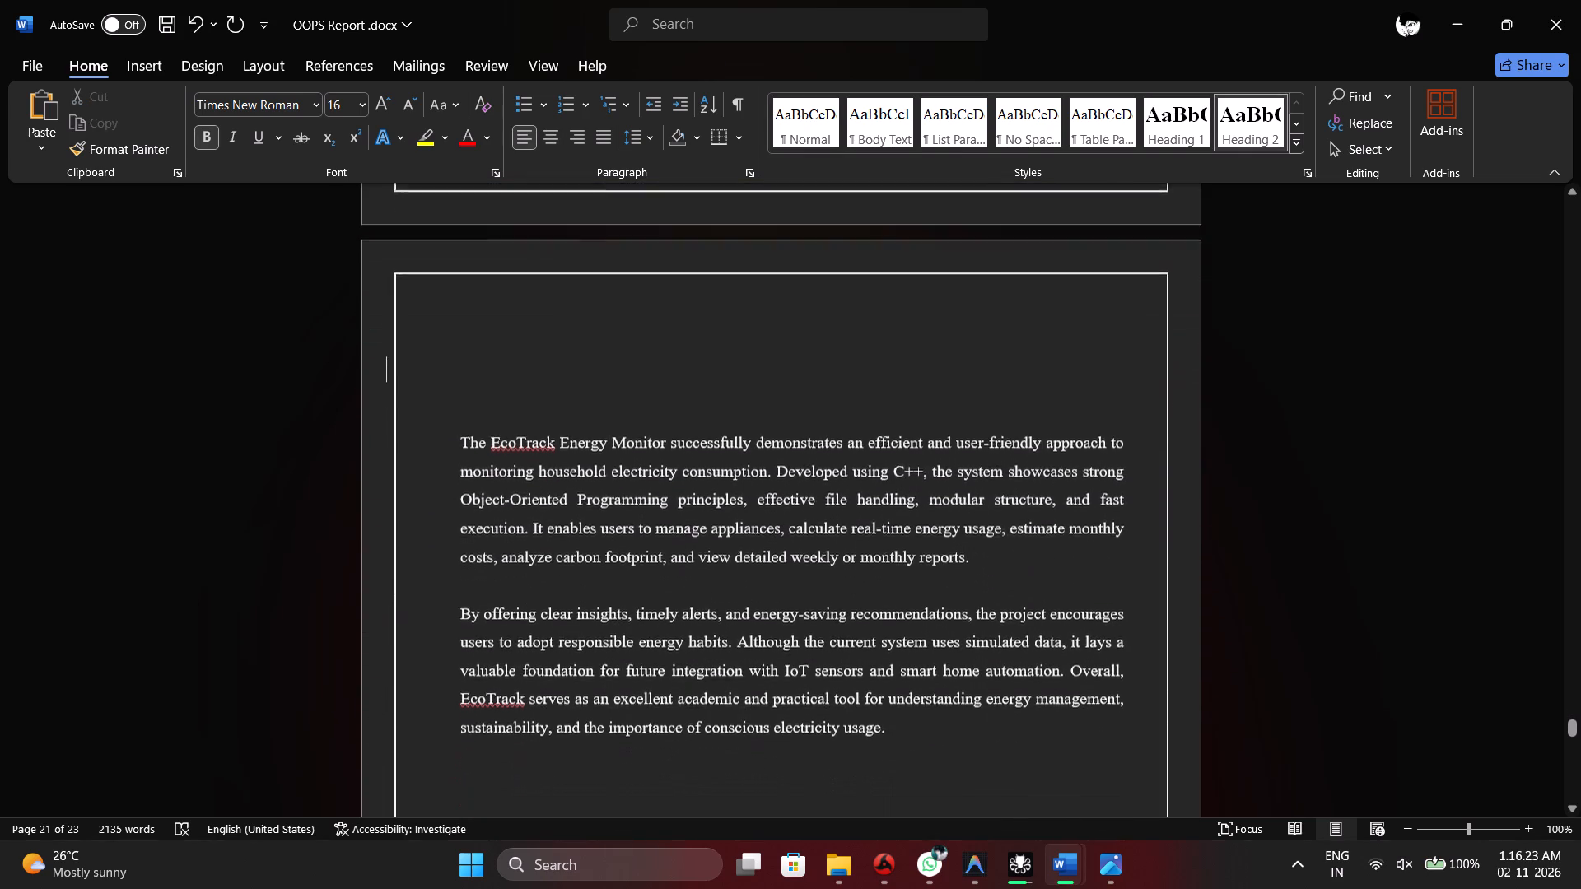
scroll(624, 552, down, 19)
scroll(633, 553, up, 2)
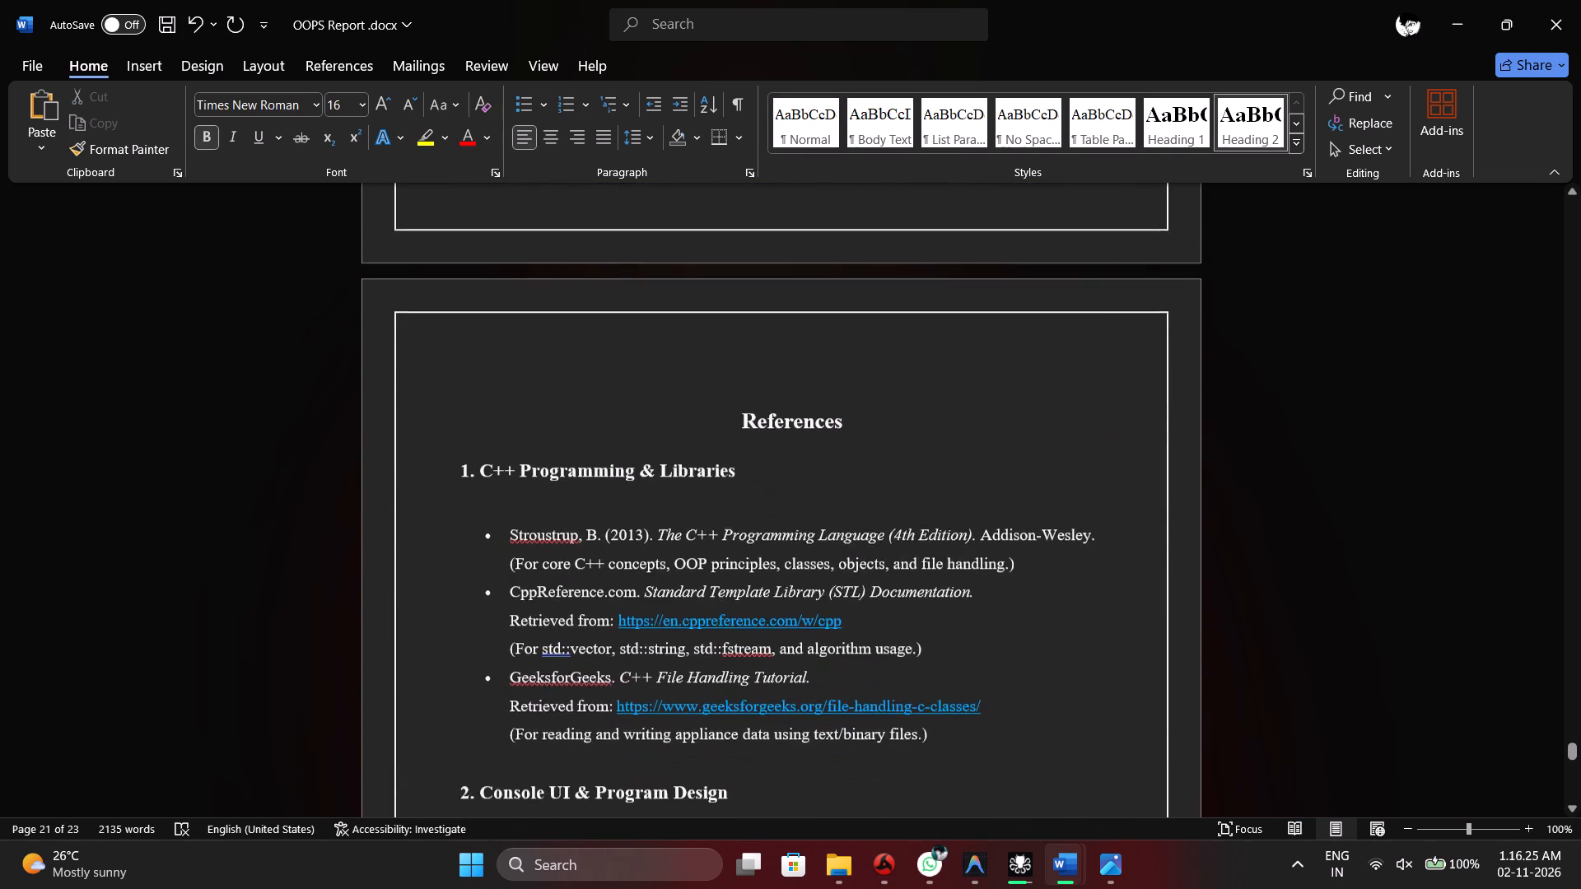
scroll(633, 553, up, 4)
click(668, 452)
key(BackSpace)
key(BackSpace)
key(BackSpace)
key(BackSpace)
key(BackSpace)
key(BackSpace)
key(BackSpace)
key(BackSpace)
key(BackSpace)
key(BackSpace)
key(BackSpace)
key(BackSpace)
key(BackSpace)
key(BackSpace)
key(BackSpace)
key(BackSpace)
key(BackSpace)
key(BackSpace)
key(BackSpace)
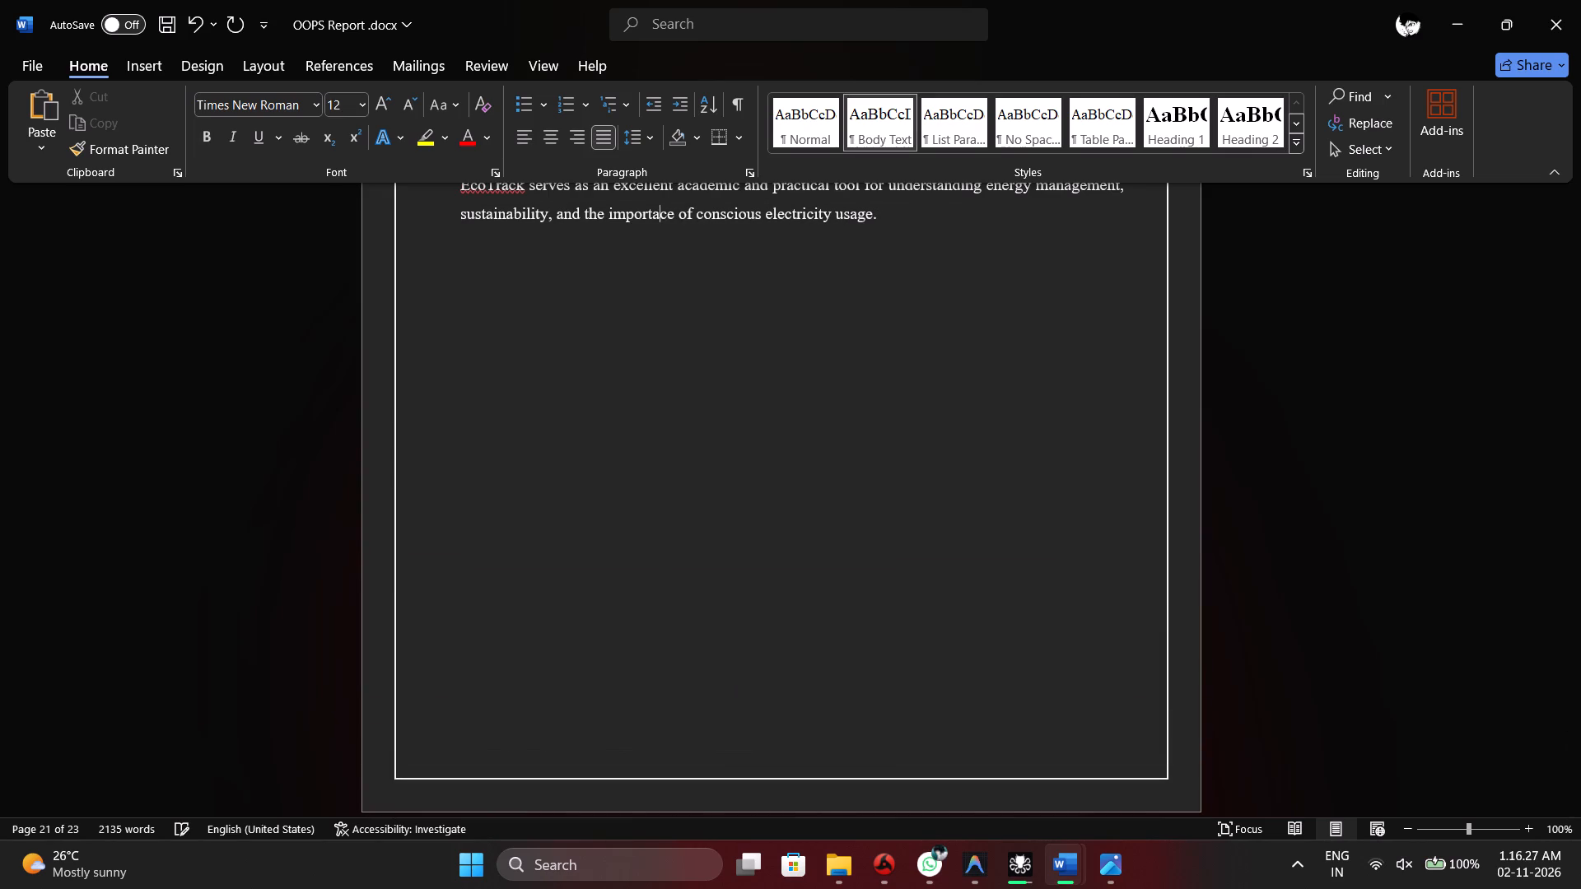
scroll(668, 451, up, 9)
drag(801, 692, 450, 351)
key(BackSpace)
scroll(568, 510, up, 14)
scroll(567, 501, down, 6)
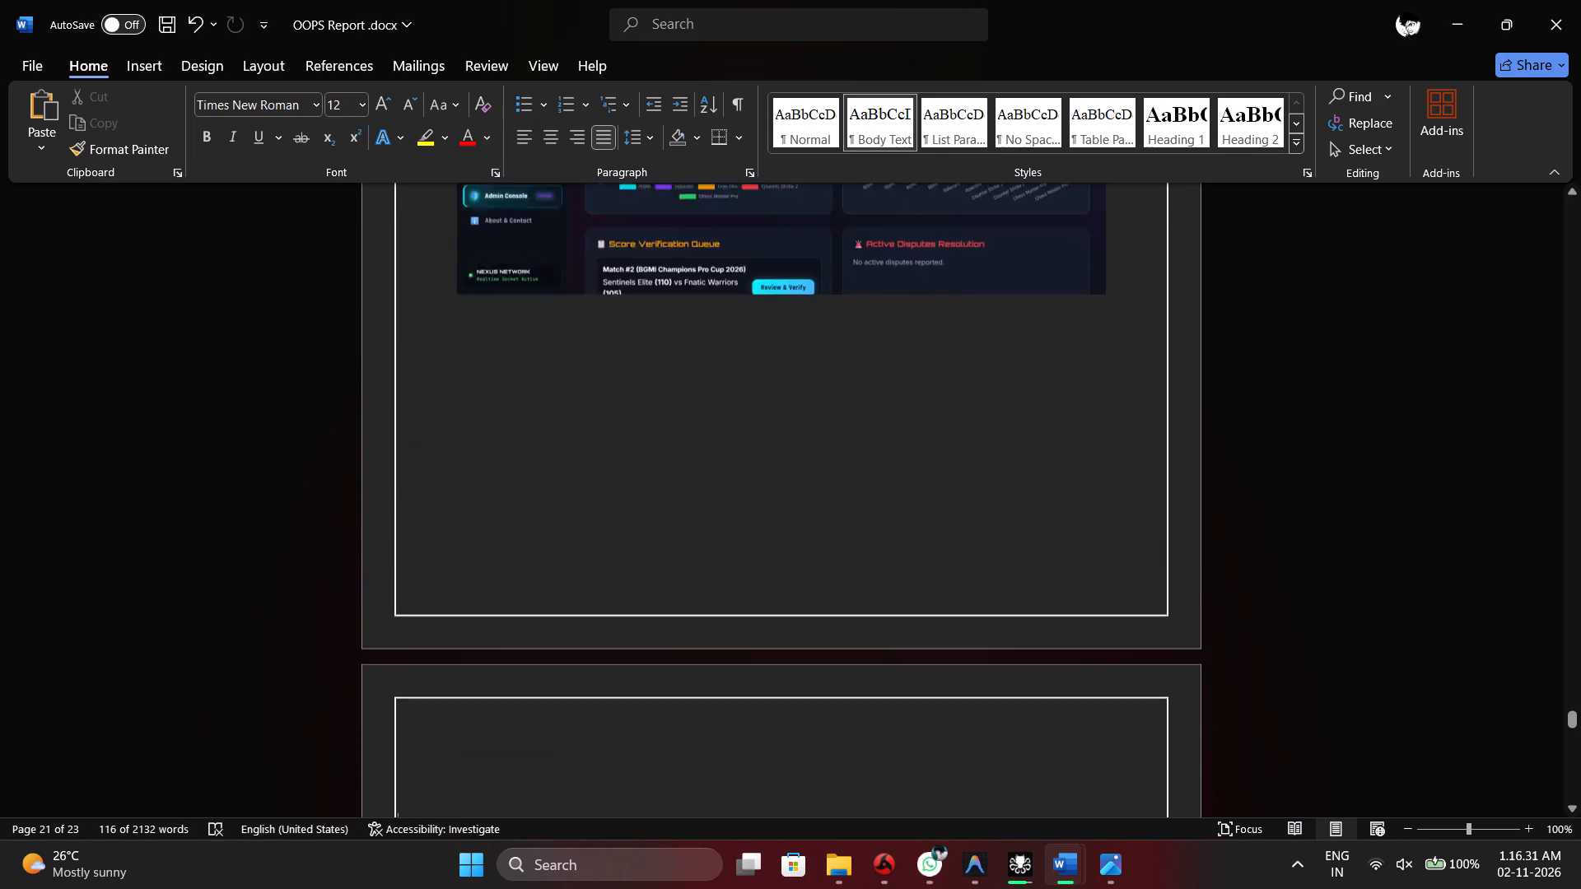
Copy the text box holding the Player Dashboard and Administrator Console screenshots onto the emptied page and place it centered inside the page border.
scroll(567, 501, down, 5)
click(571, 522)
scroll(572, 522, up, 12)
click(560, 472)
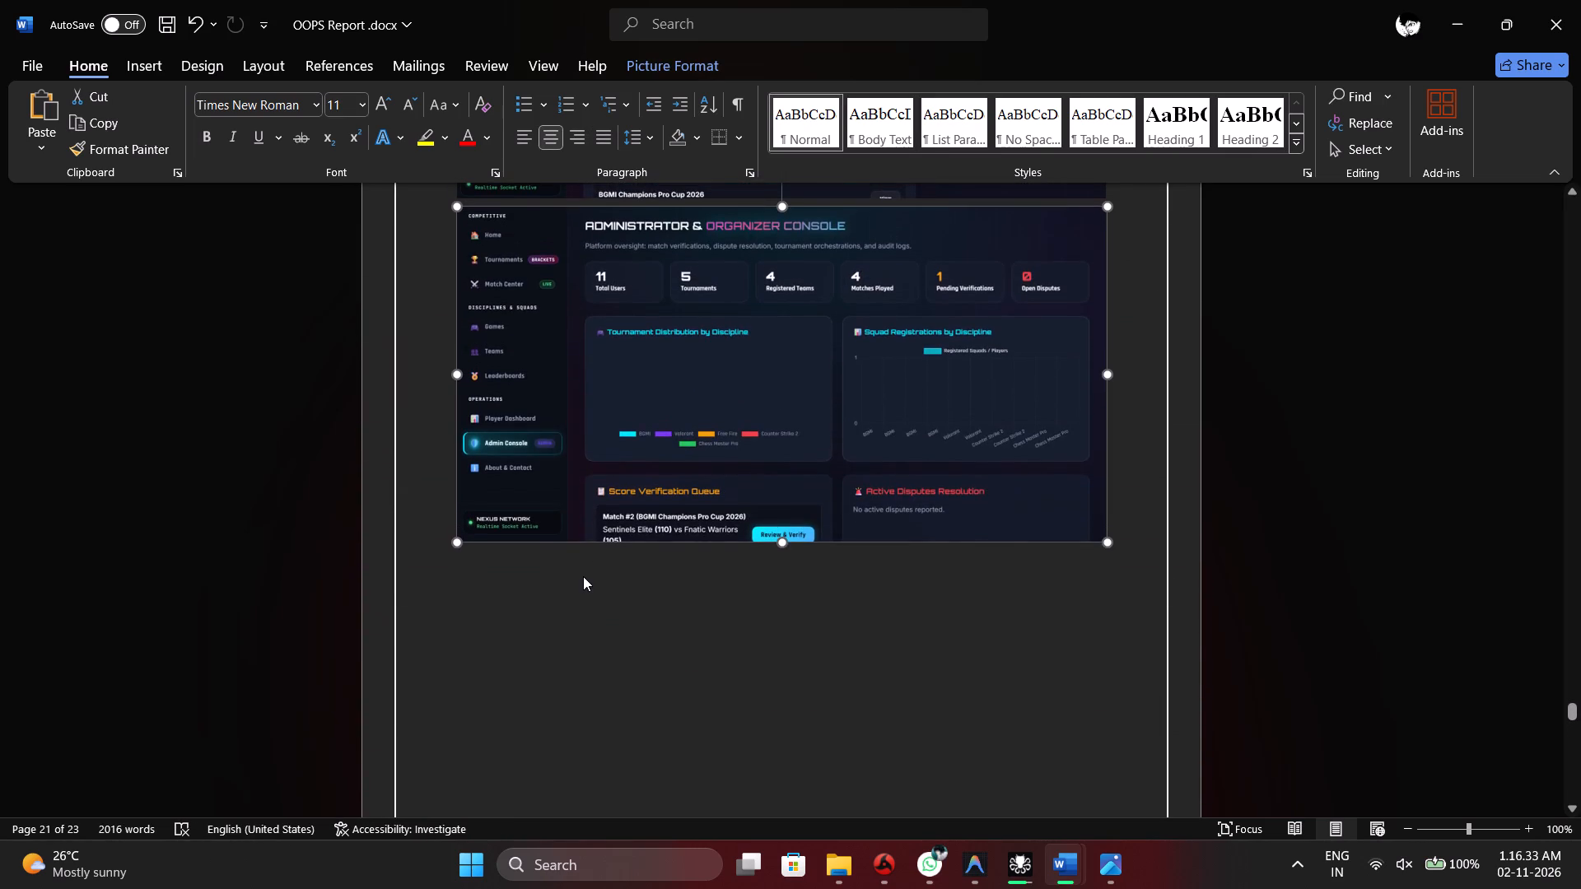
click(583, 576)
scroll(589, 610, up, 12)
click(622, 477)
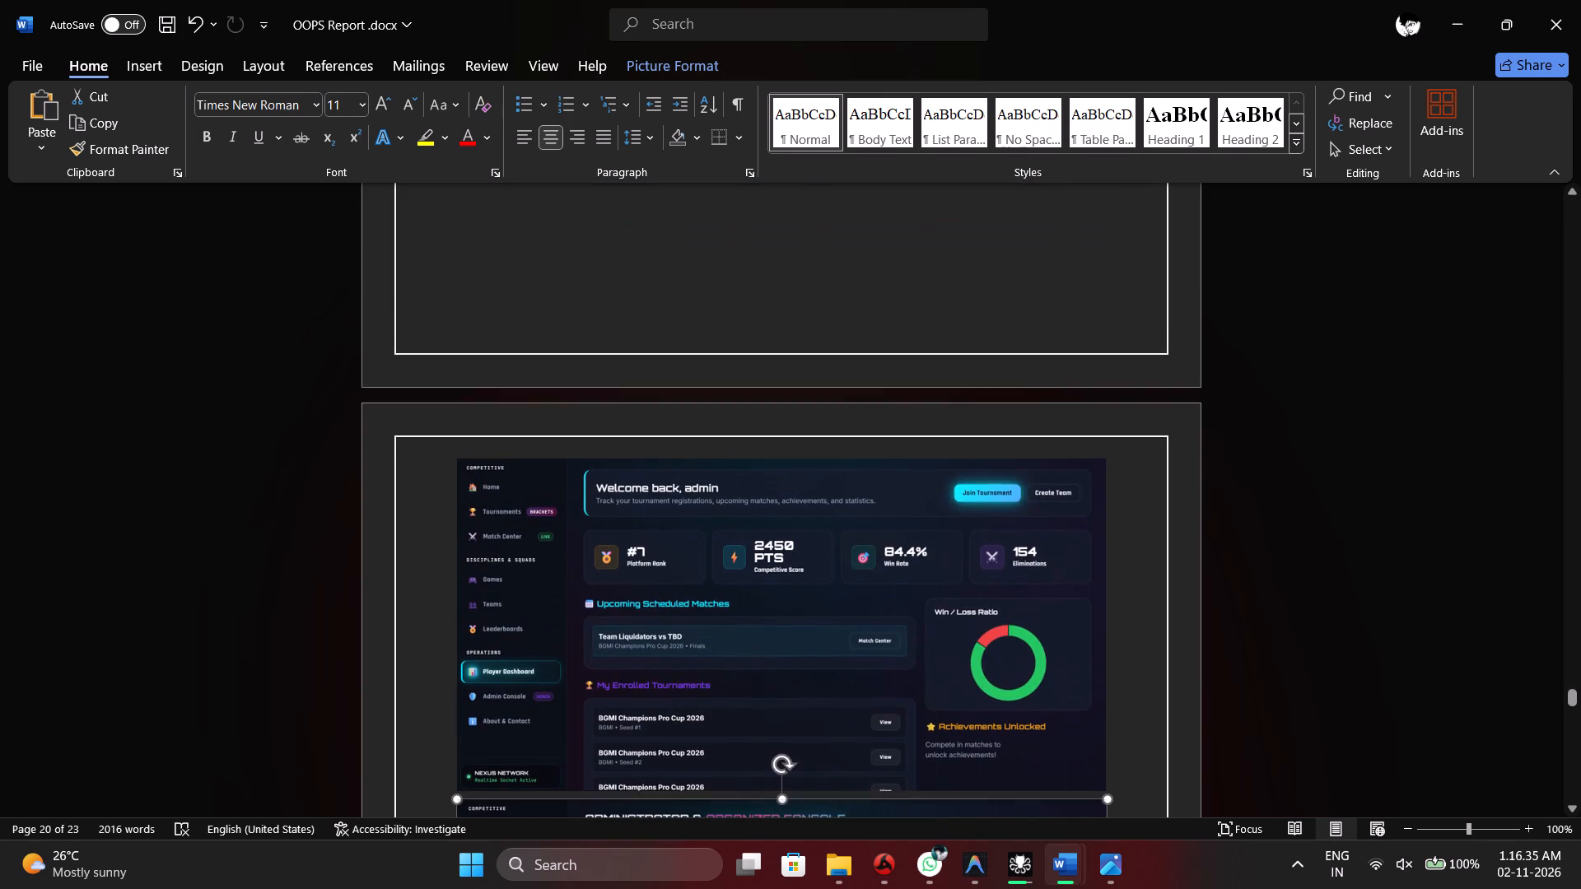
click(649, 492)
click(455, 505)
click(441, 503)
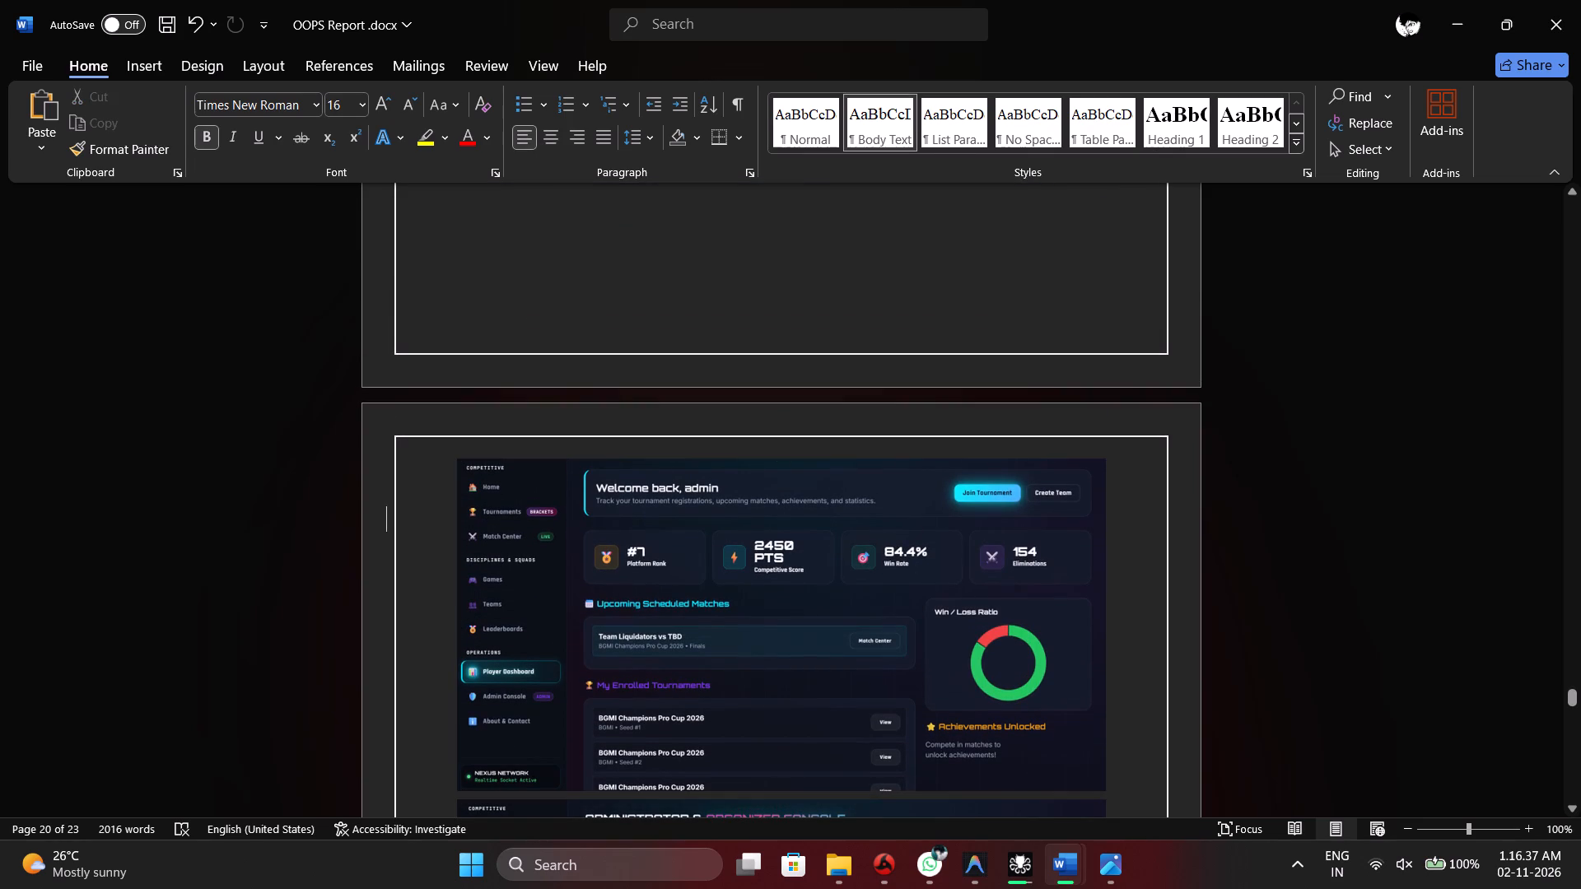
click(445, 503)
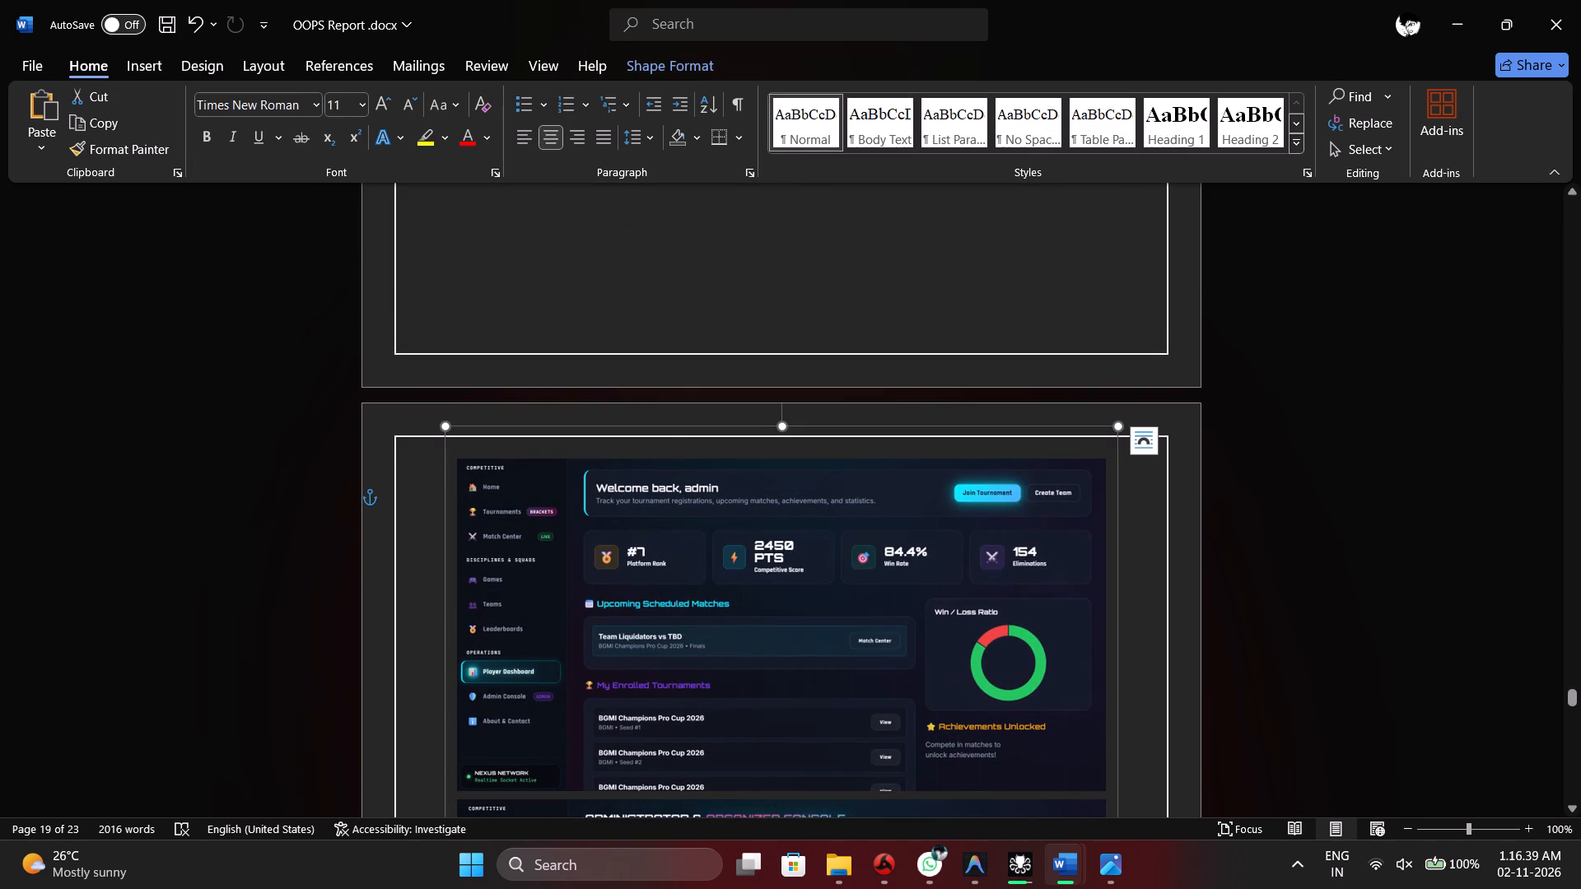
right_click(444, 486)
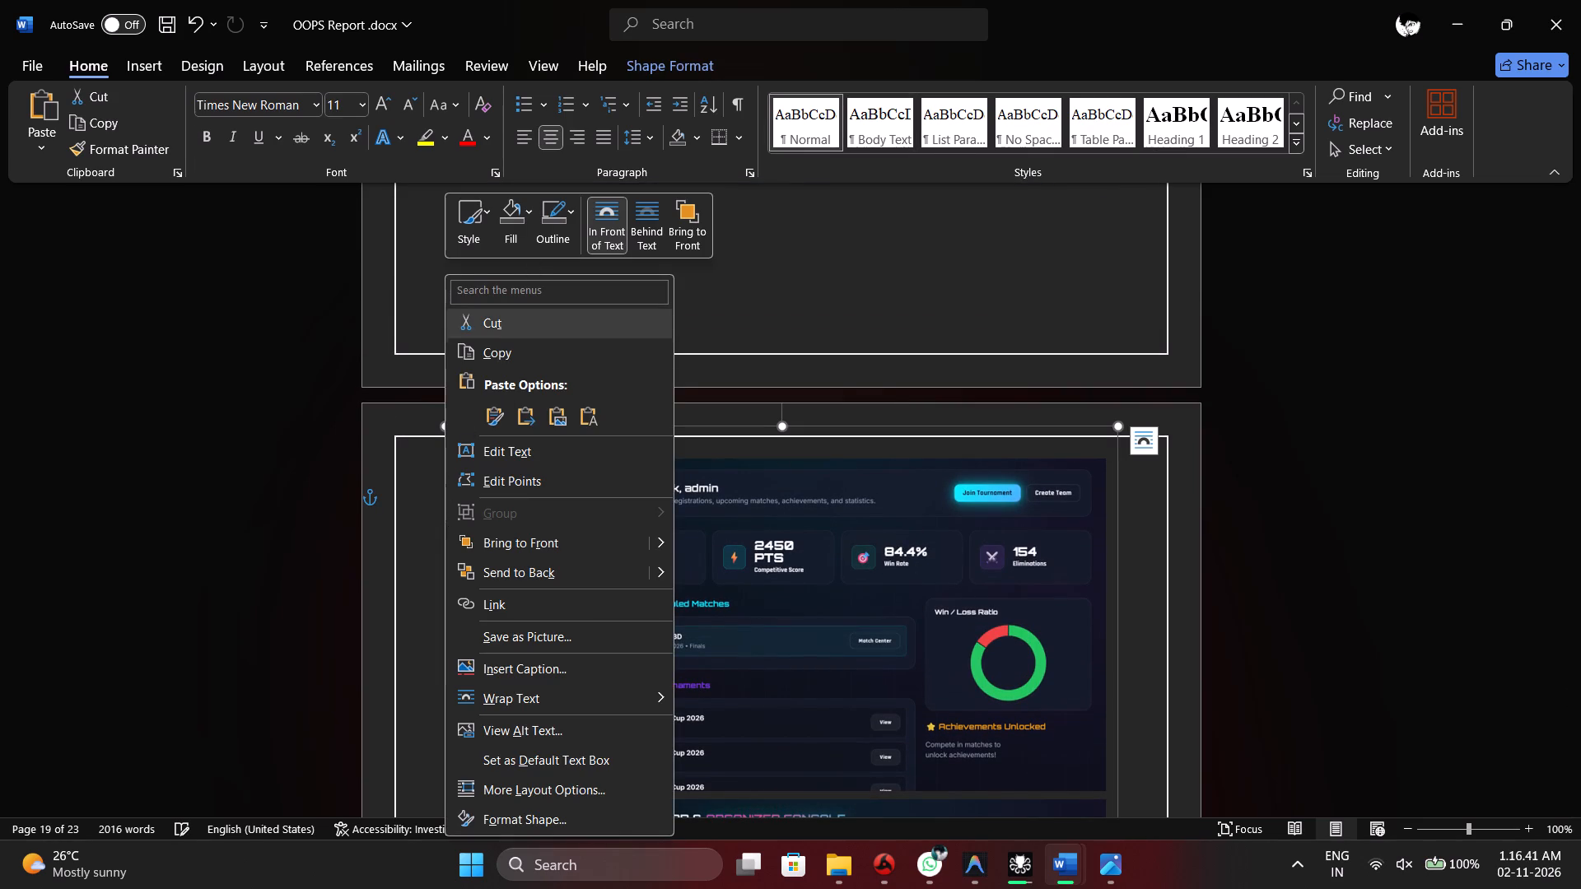
click(498, 347)
scroll(610, 515, down, 11)
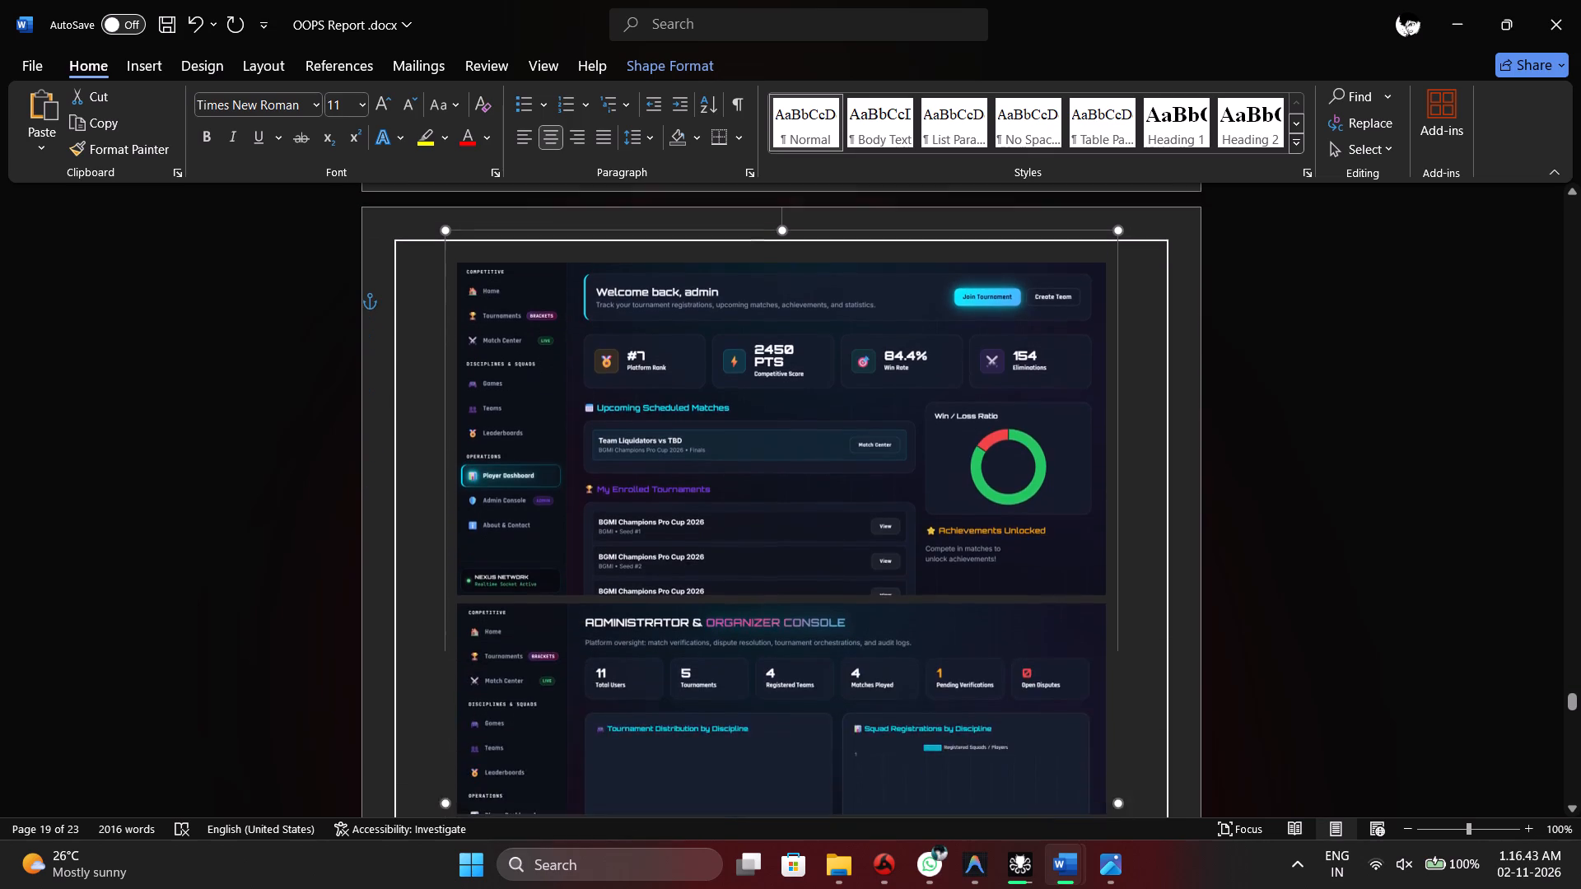
scroll(610, 509, down, 15)
click(617, 515)
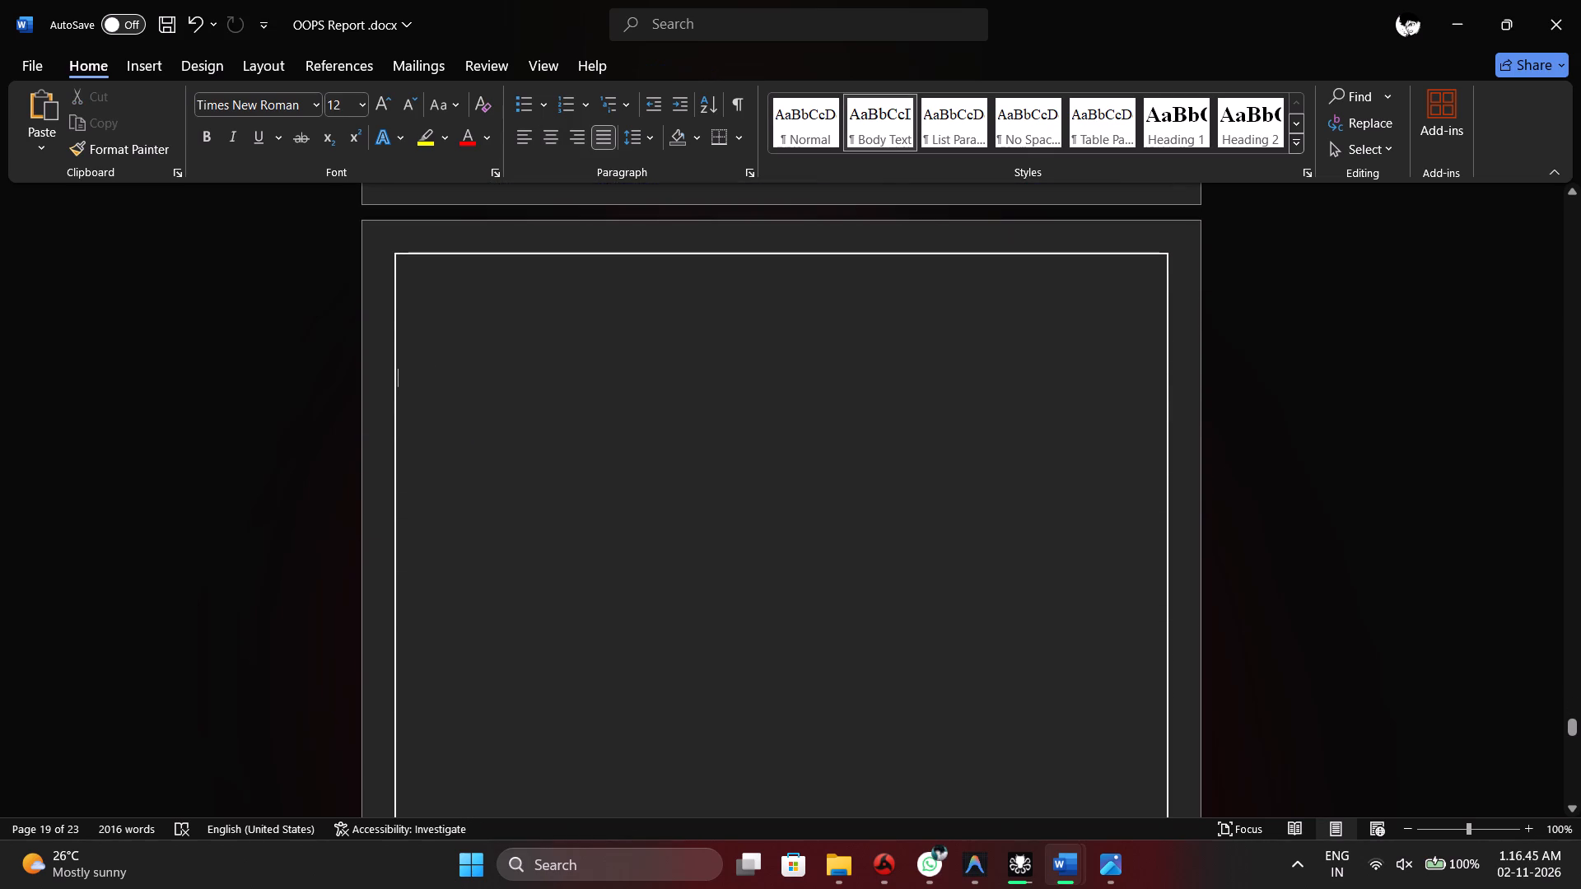
key(ctrl+v)
scroll(653, 549, up, 2)
click(649, 463)
drag(649, 463, 693, 450)
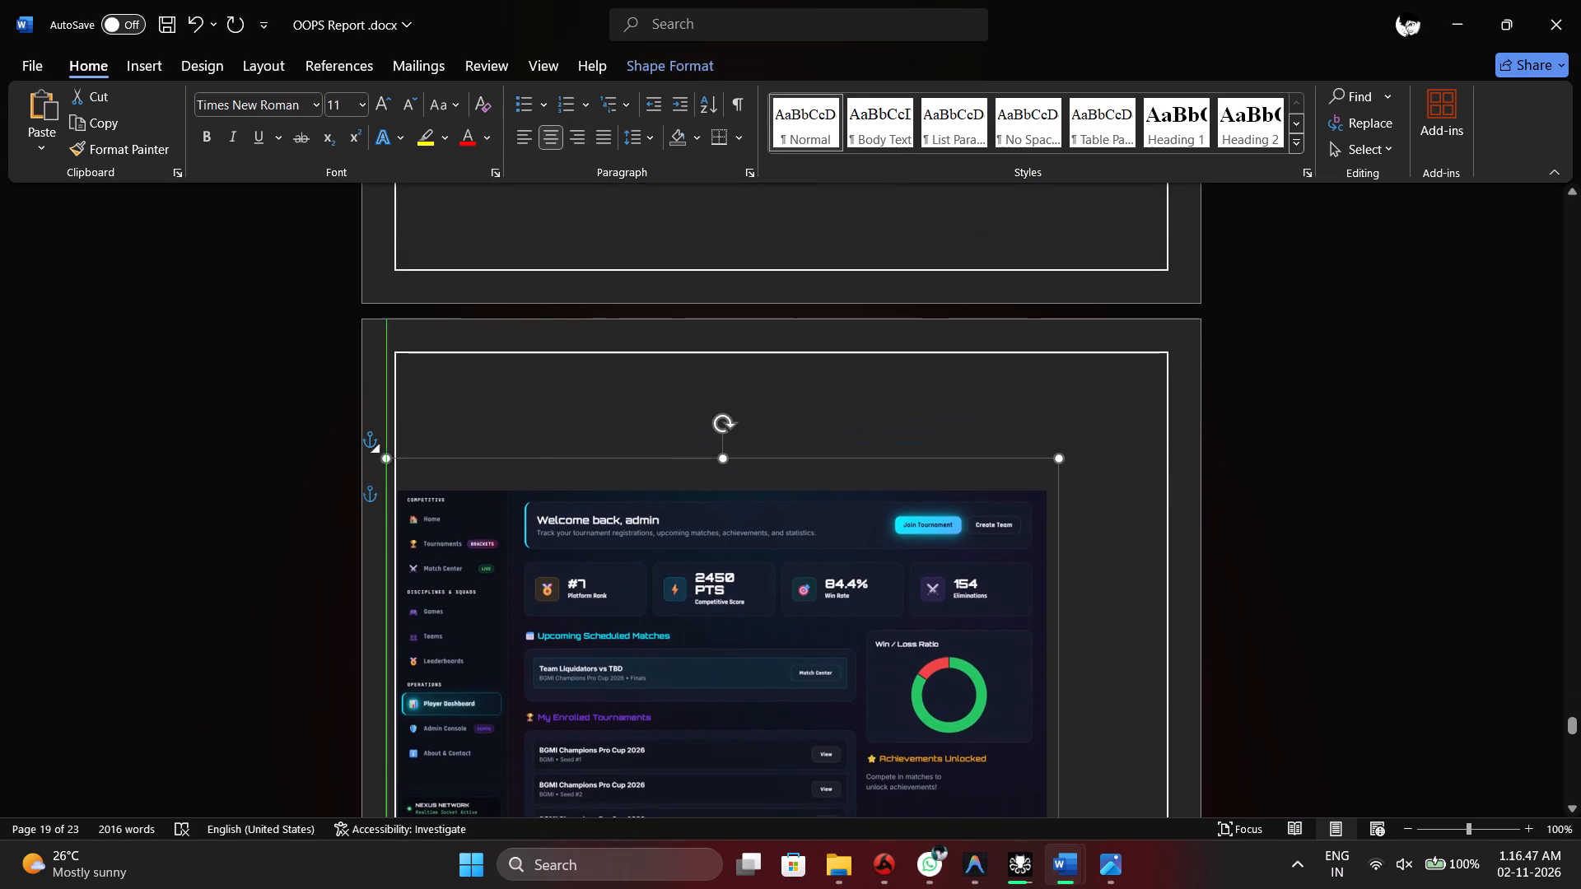
drag(693, 450, 707, 392)
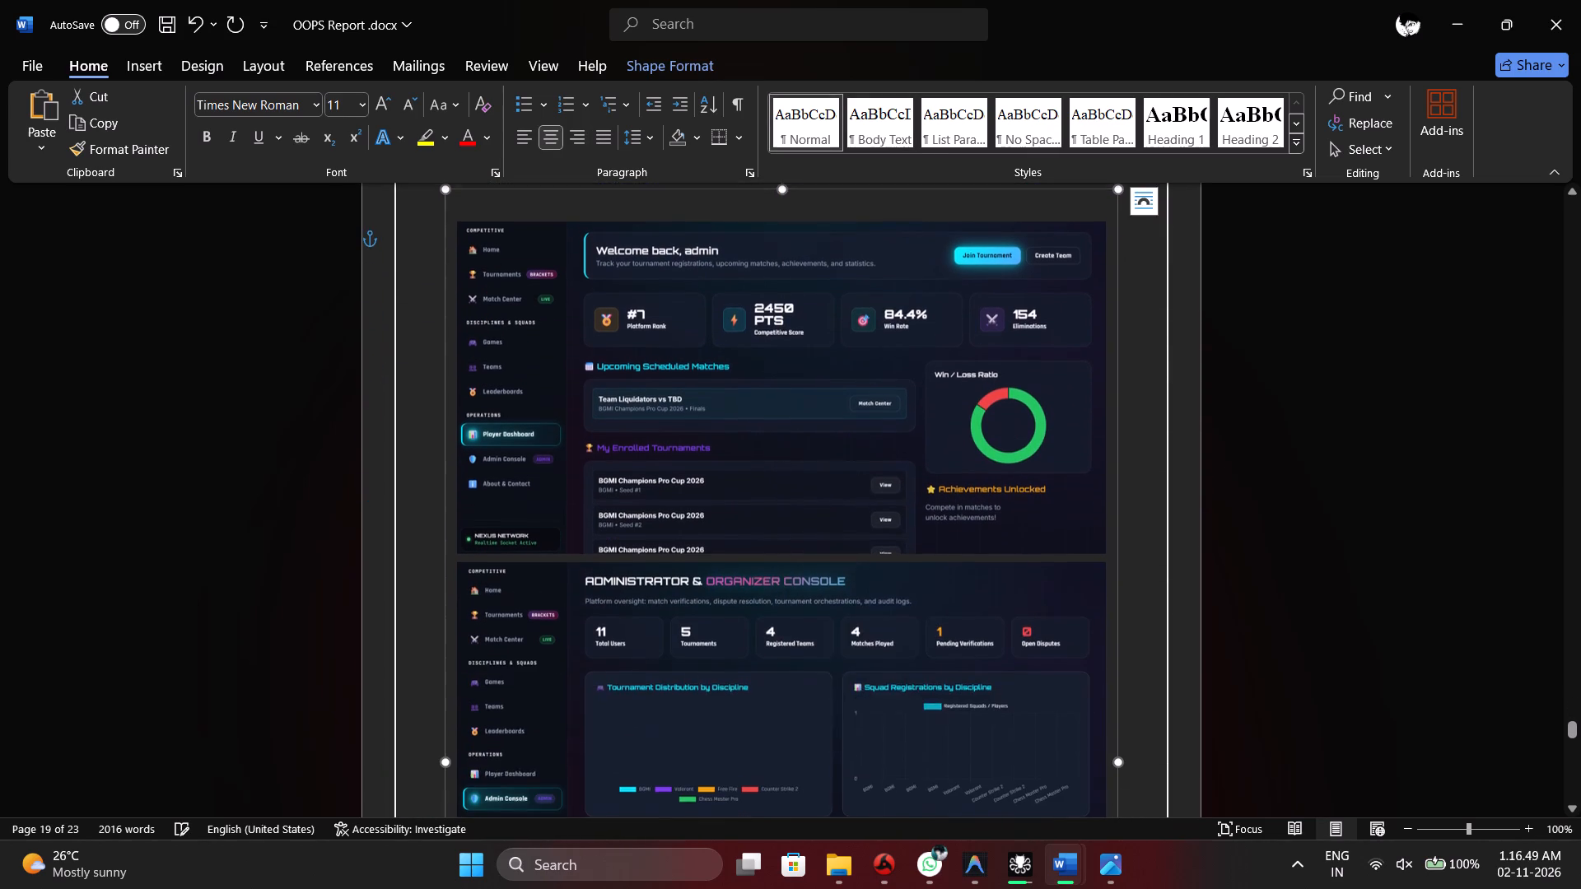
Cut both screenshots out of the copied text box so that only the empty box is left.
right_click(704, 501)
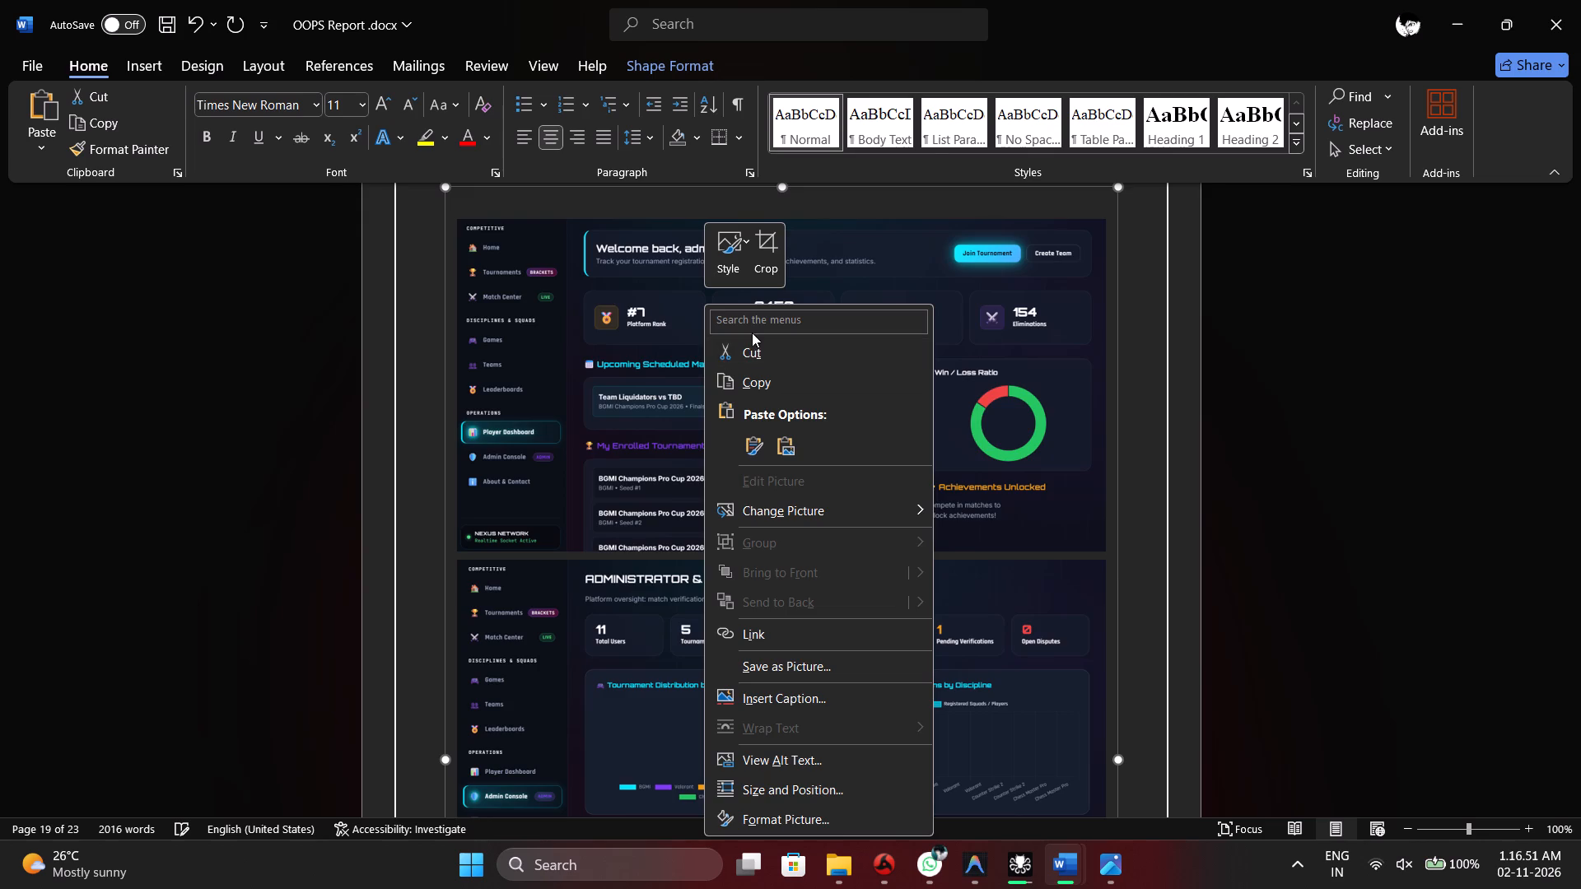
click(753, 348)
right_click(739, 364)
click(777, 349)
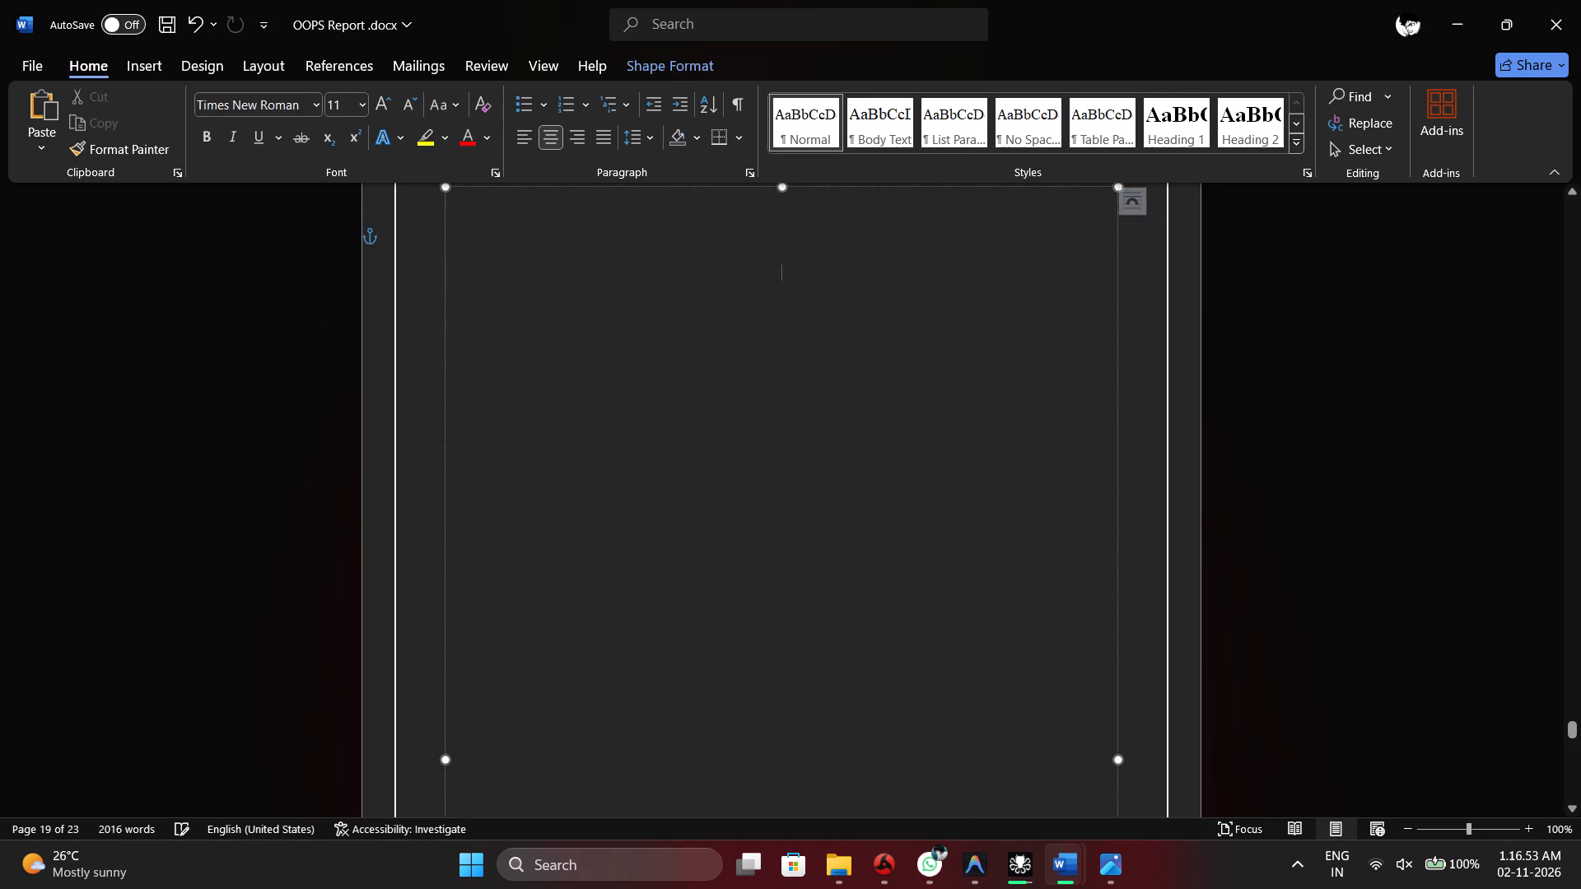
Copy the LIMITATIONS AND FUTURE SCOPE heading from the ChatGPT answer in Chrome and paste it at the top of the empty text box in Word.
scroll(690, 449, up, 4)
click(690, 449)
click(695, 463)
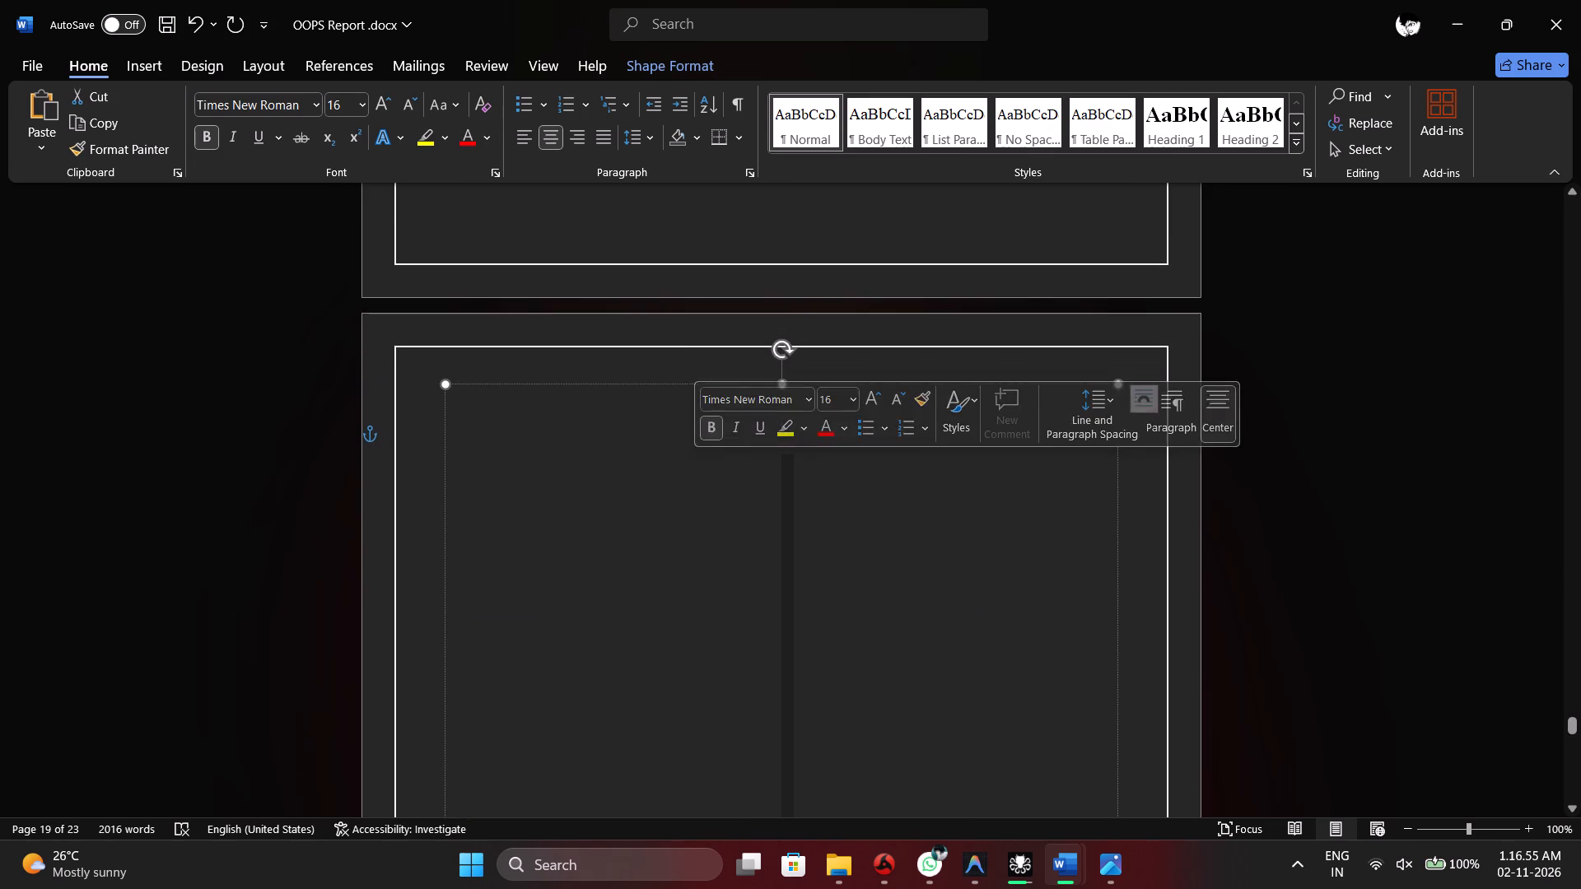
click(652, 473)
click(1108, 859)
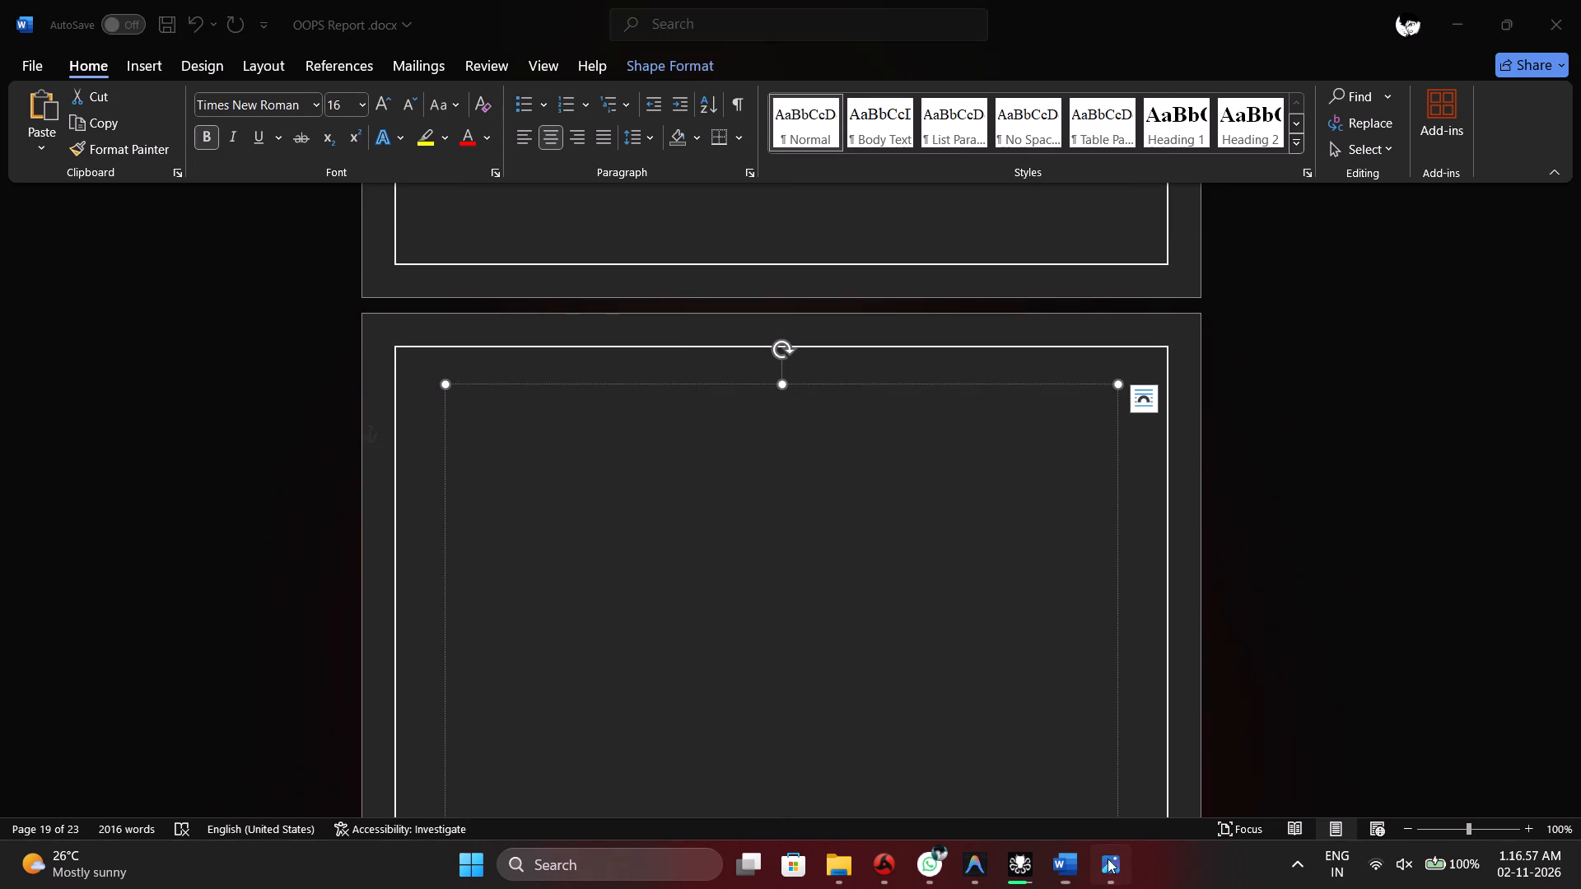
click(894, 845)
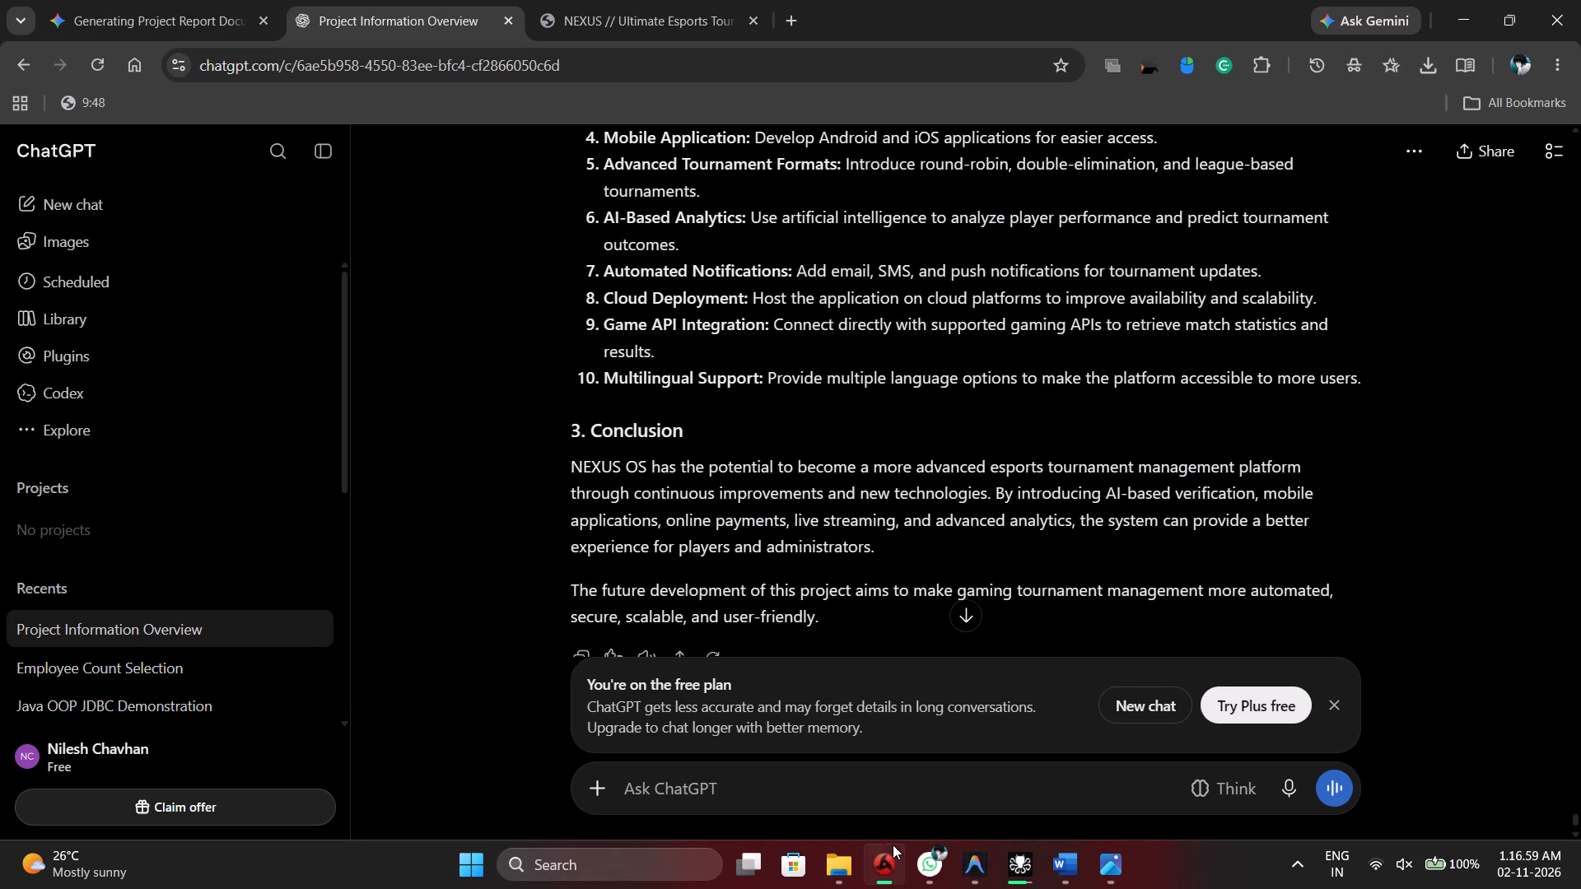
scroll(753, 570, up, 9)
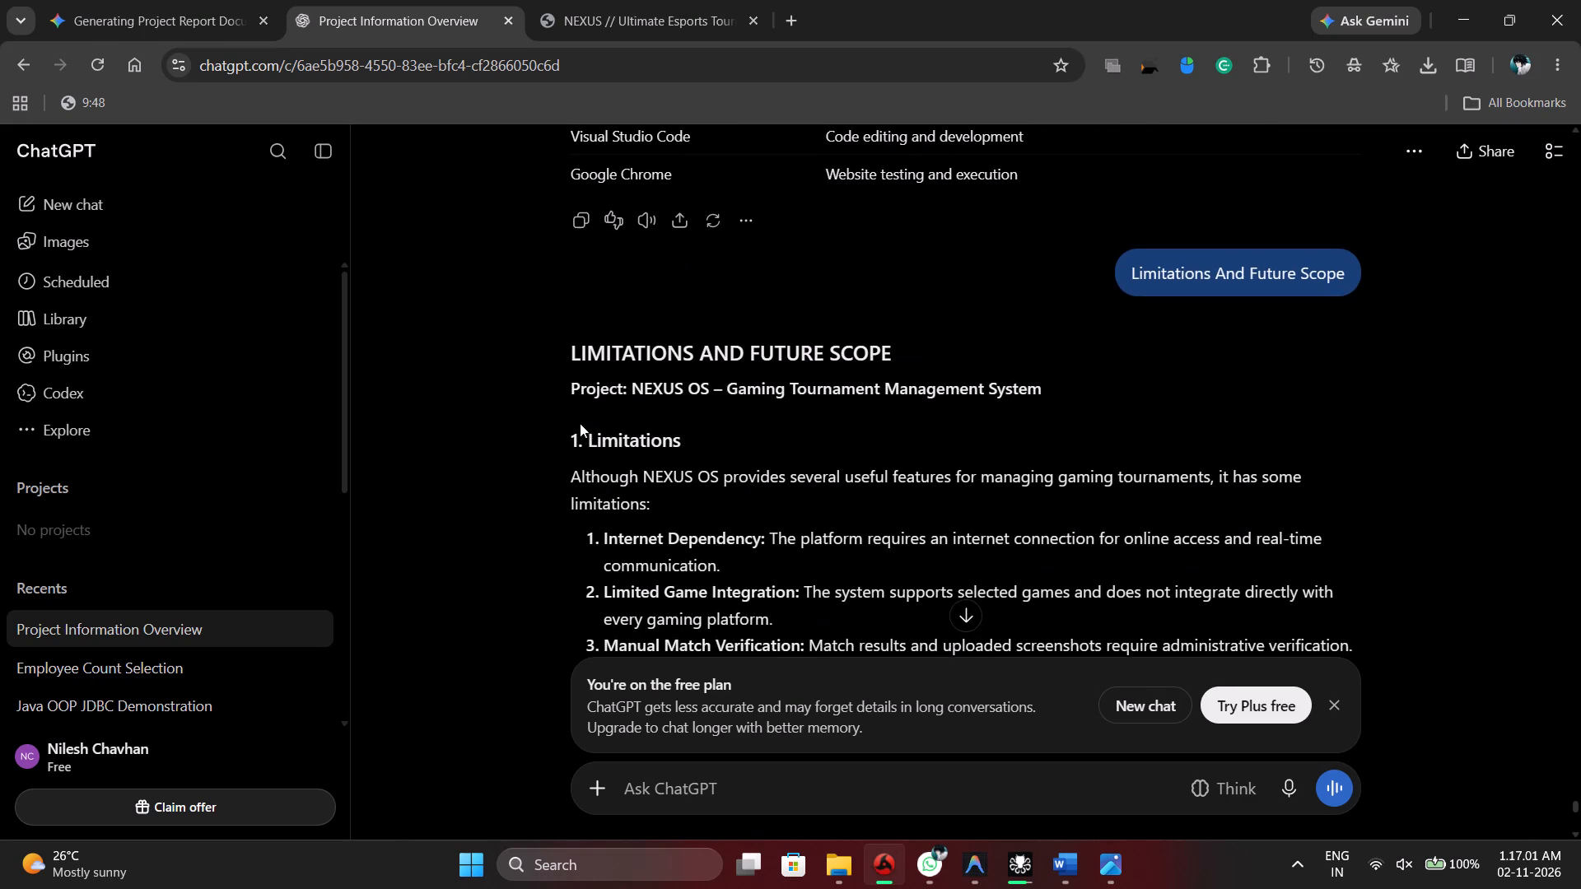
drag(568, 356, 898, 350)
key(ctrl+c)
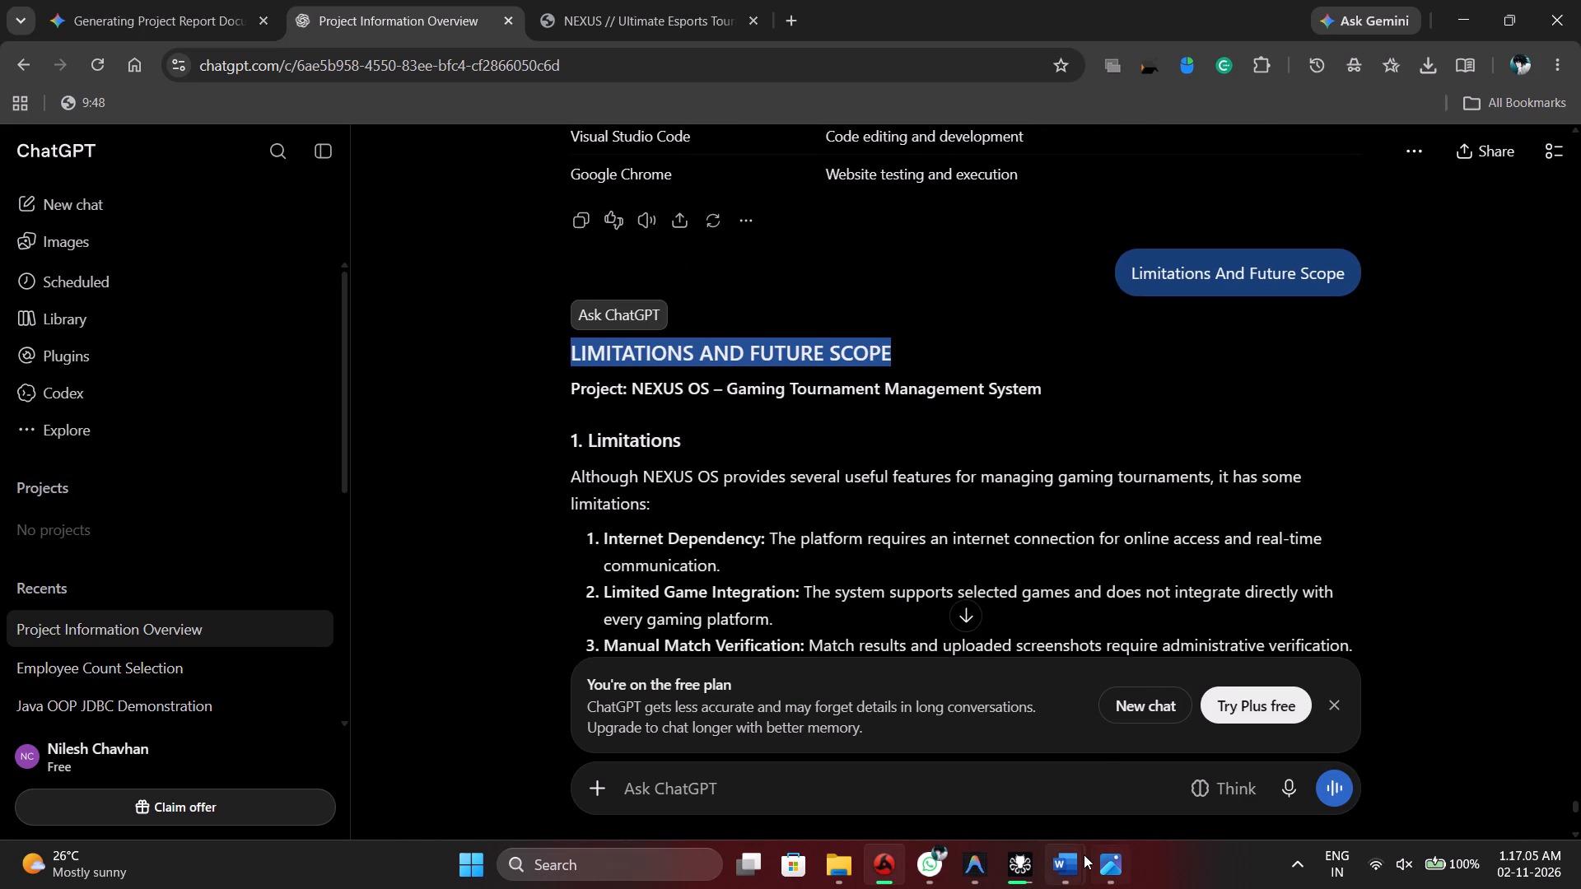
click(693, 761)
click(727, 443)
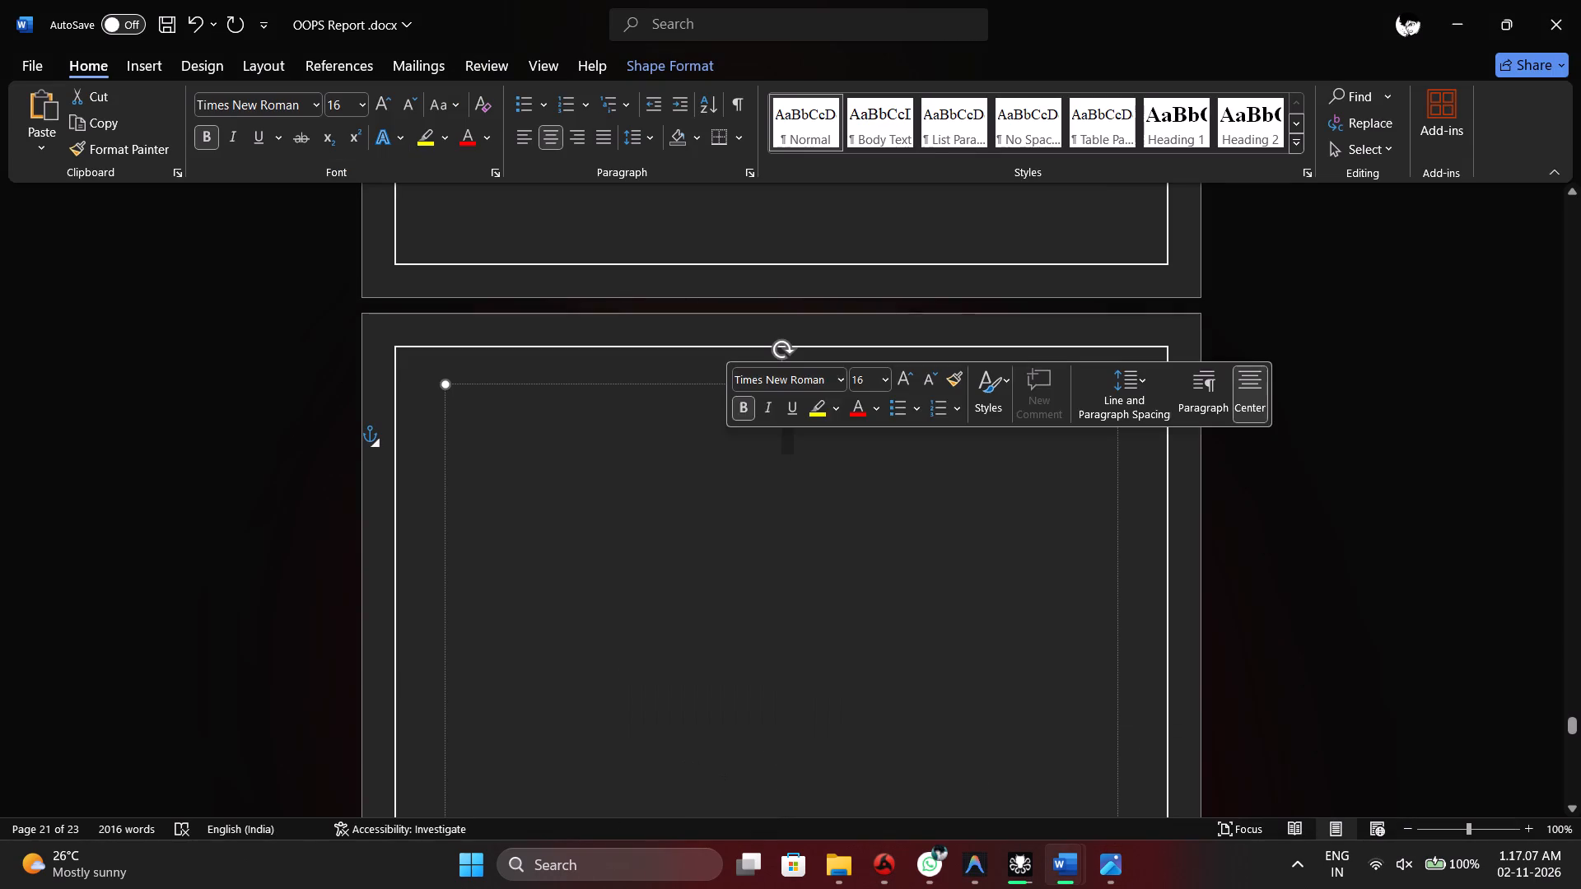
click(613, 408)
key(ctrl+v)
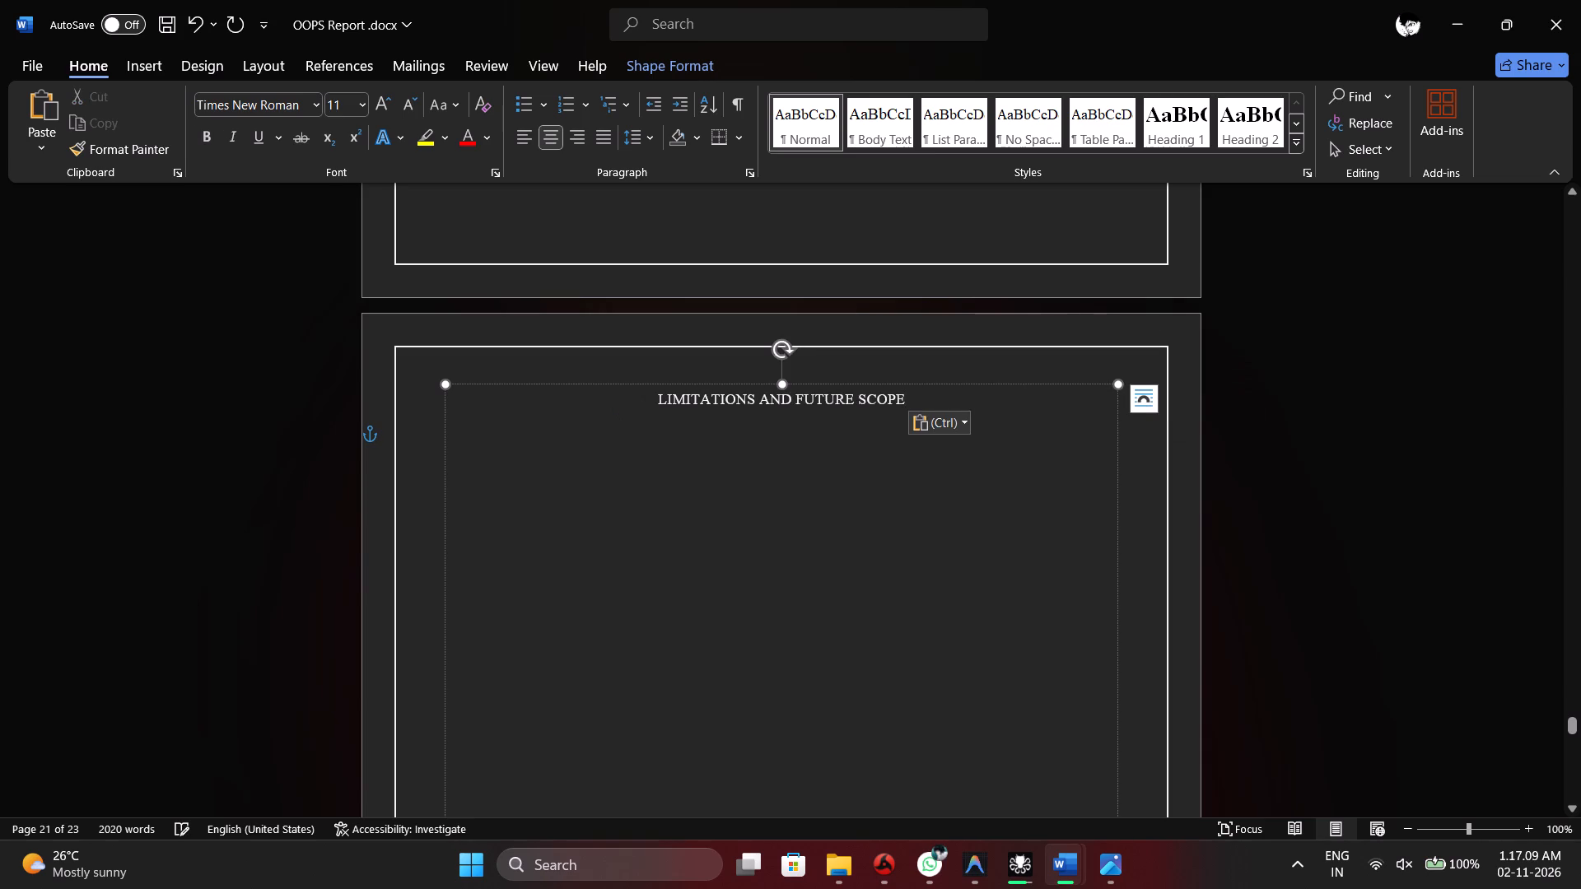
Format the LIMITATIONS AND FUTURE SCOPE heading as 16 pt bold.
drag(653, 396, 893, 398)
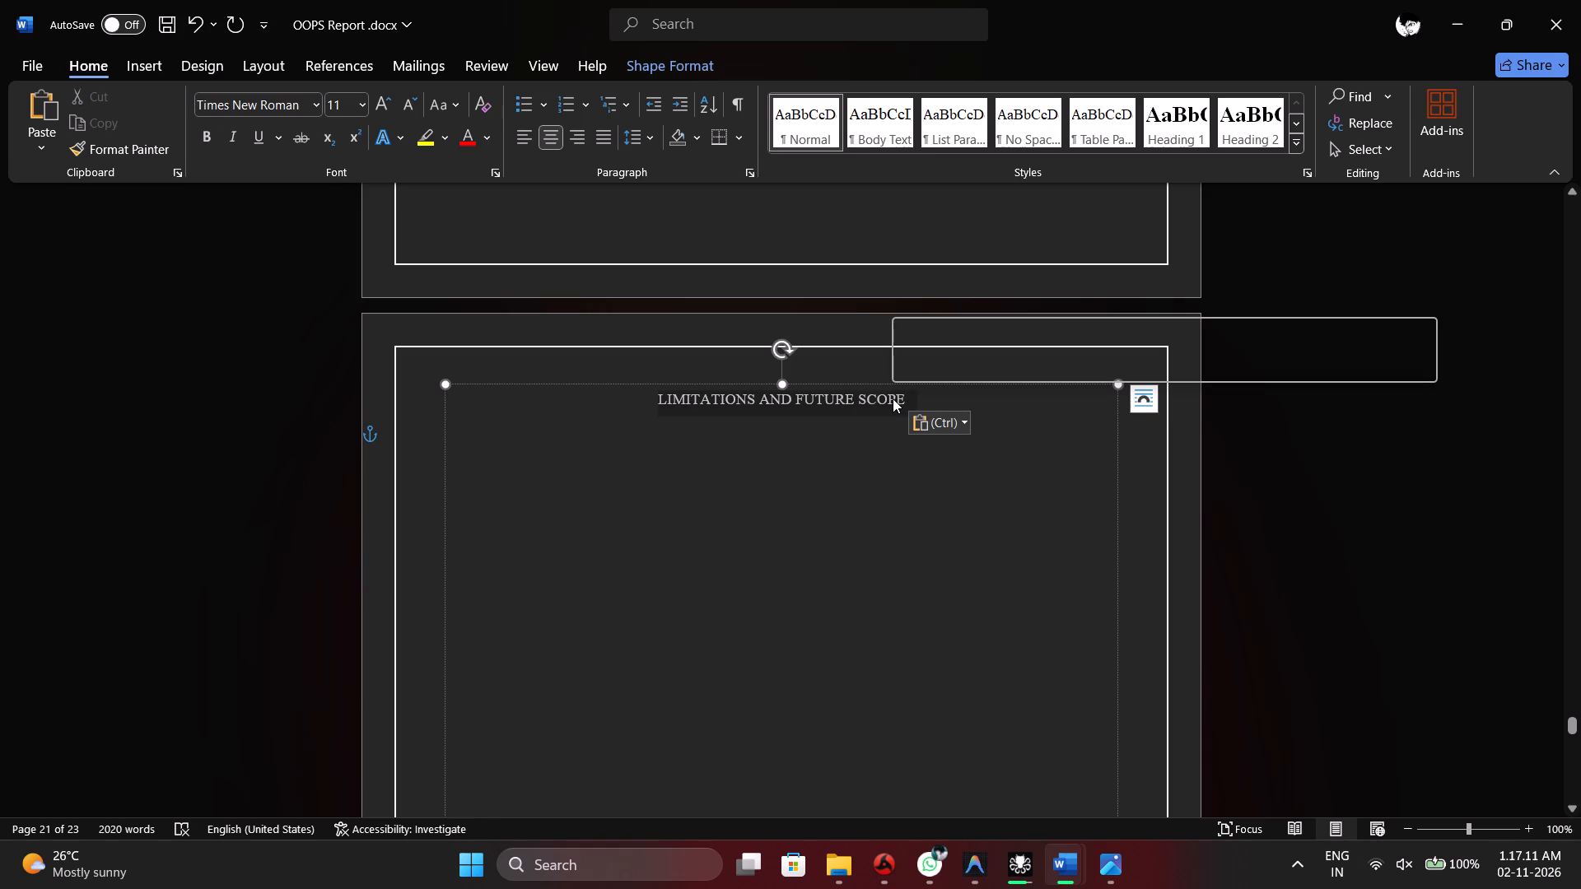
click(1051, 334)
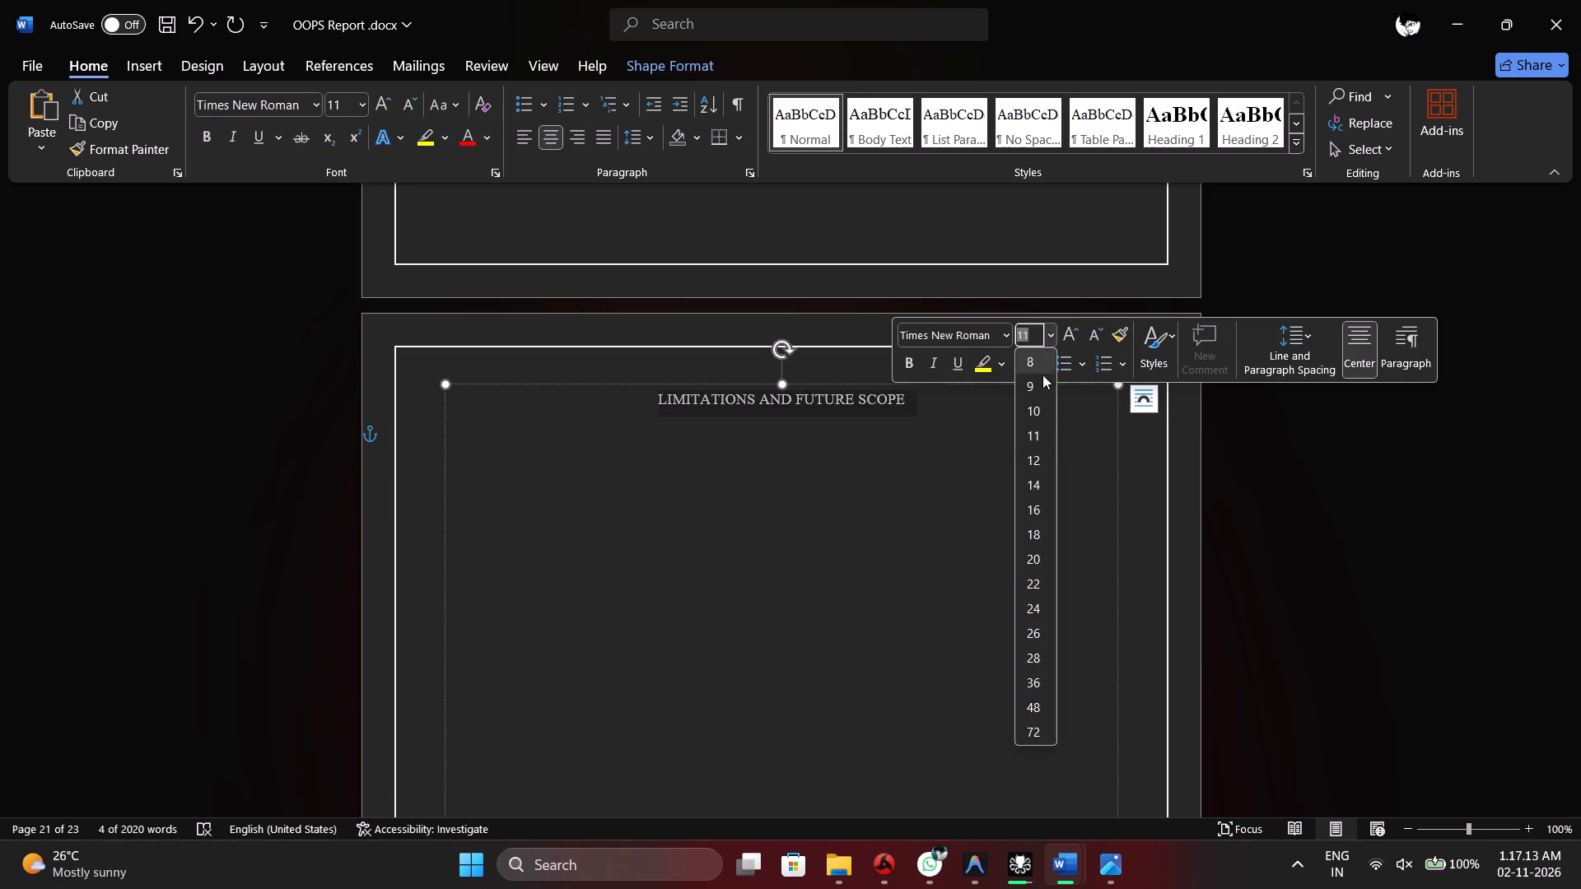
click(1043, 505)
click(900, 351)
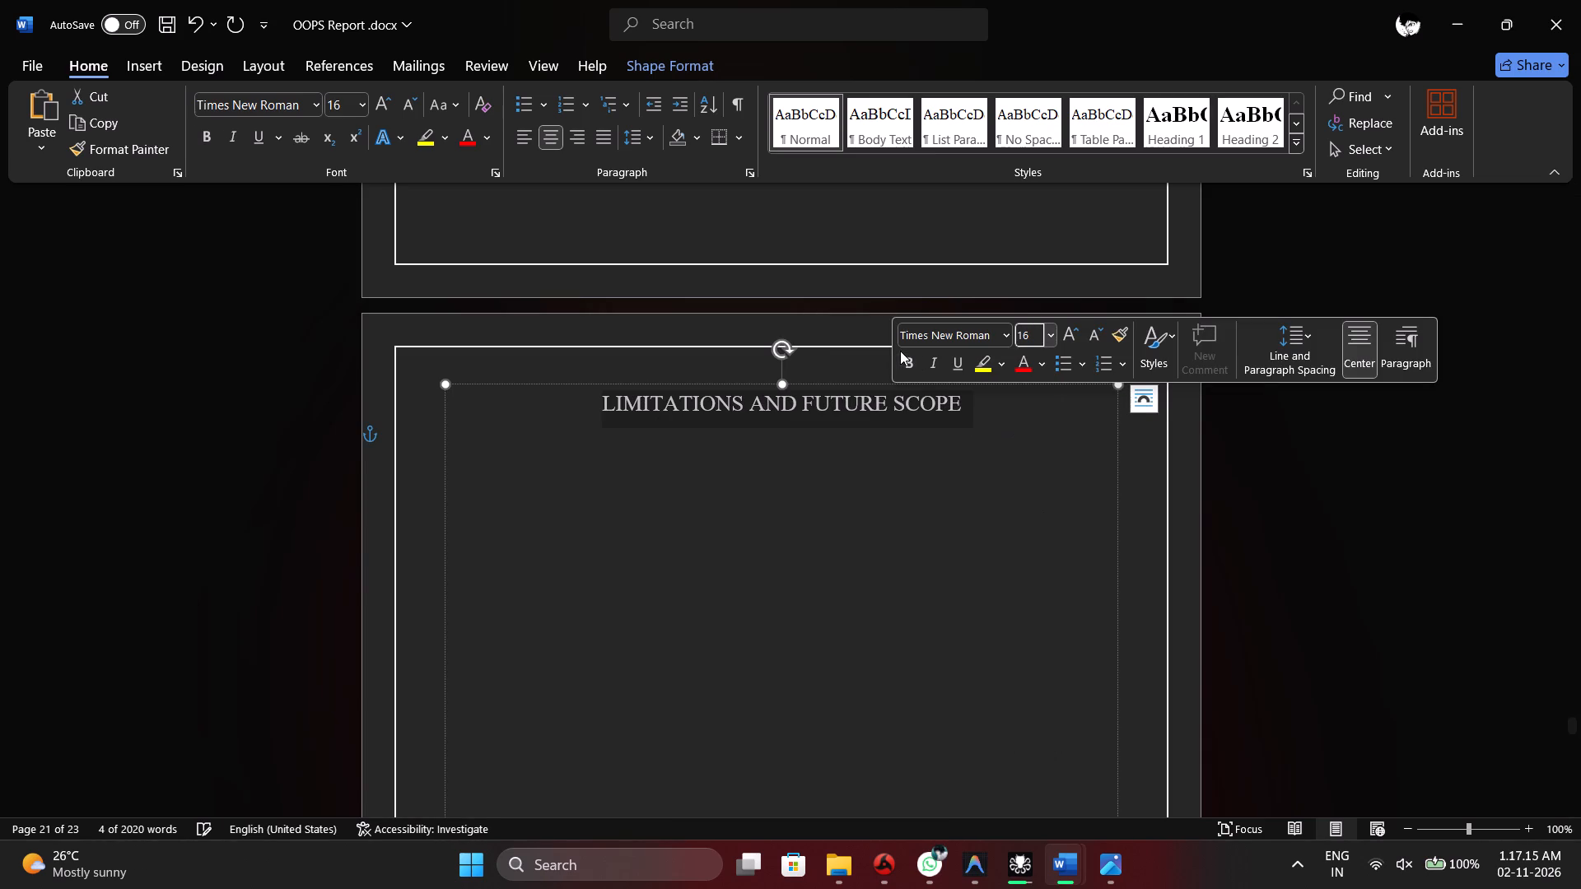
click(902, 355)
click(881, 473)
Check the Testing heading's font formatting against that of the LIMITATIONS AND FUTURE SCOPE heading.
scroll(857, 574, up, 20)
scroll(857, 574, up, 1)
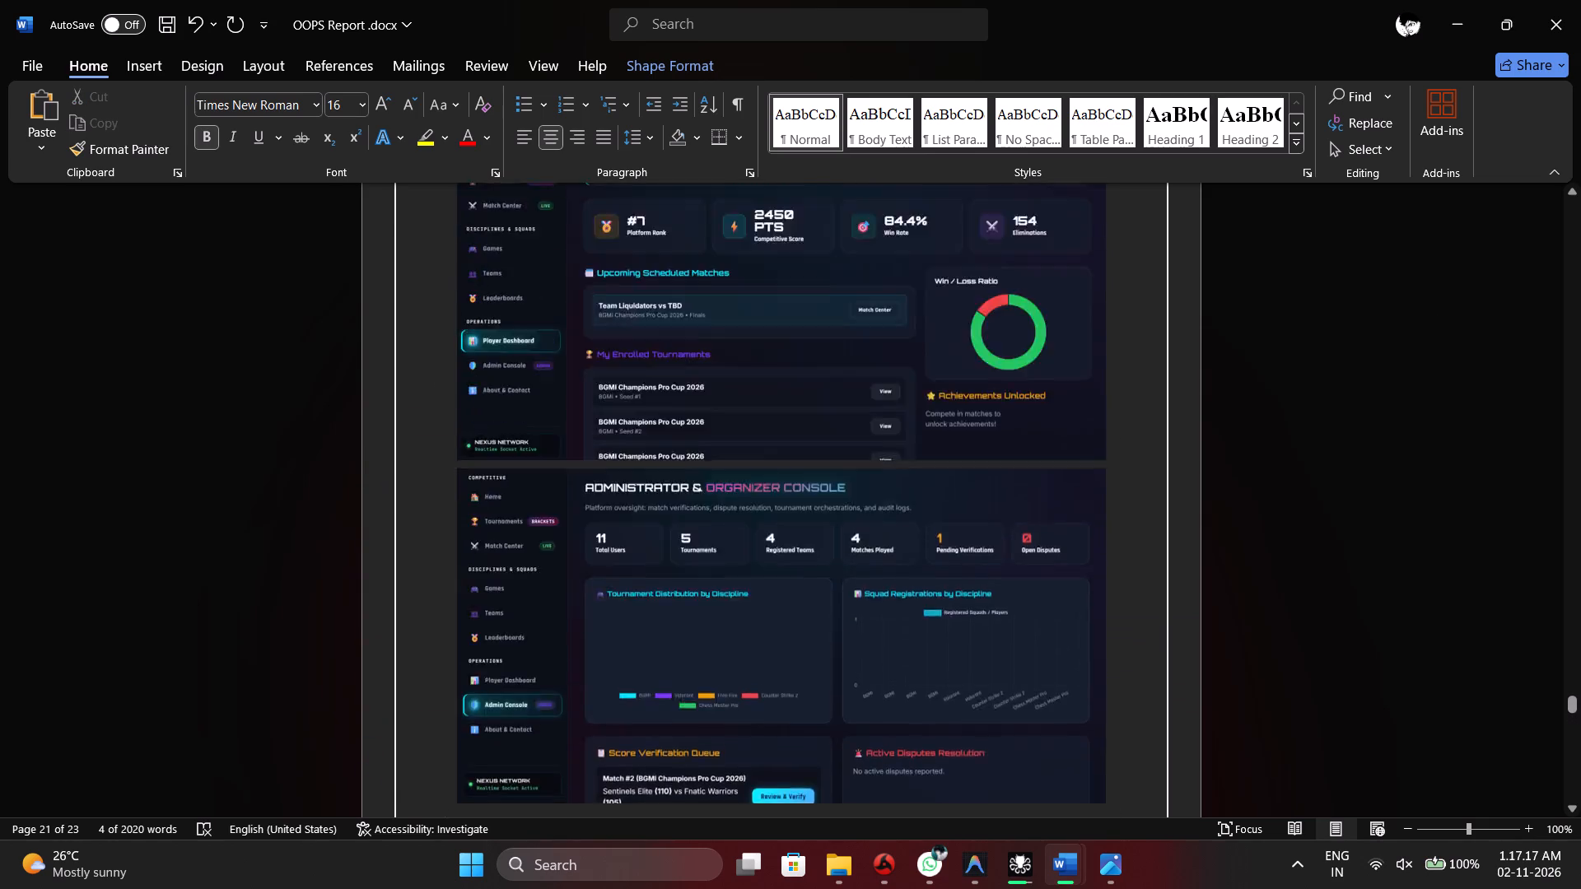
scroll(849, 500, up, 11)
drag(1576, 691, 1555, 594)
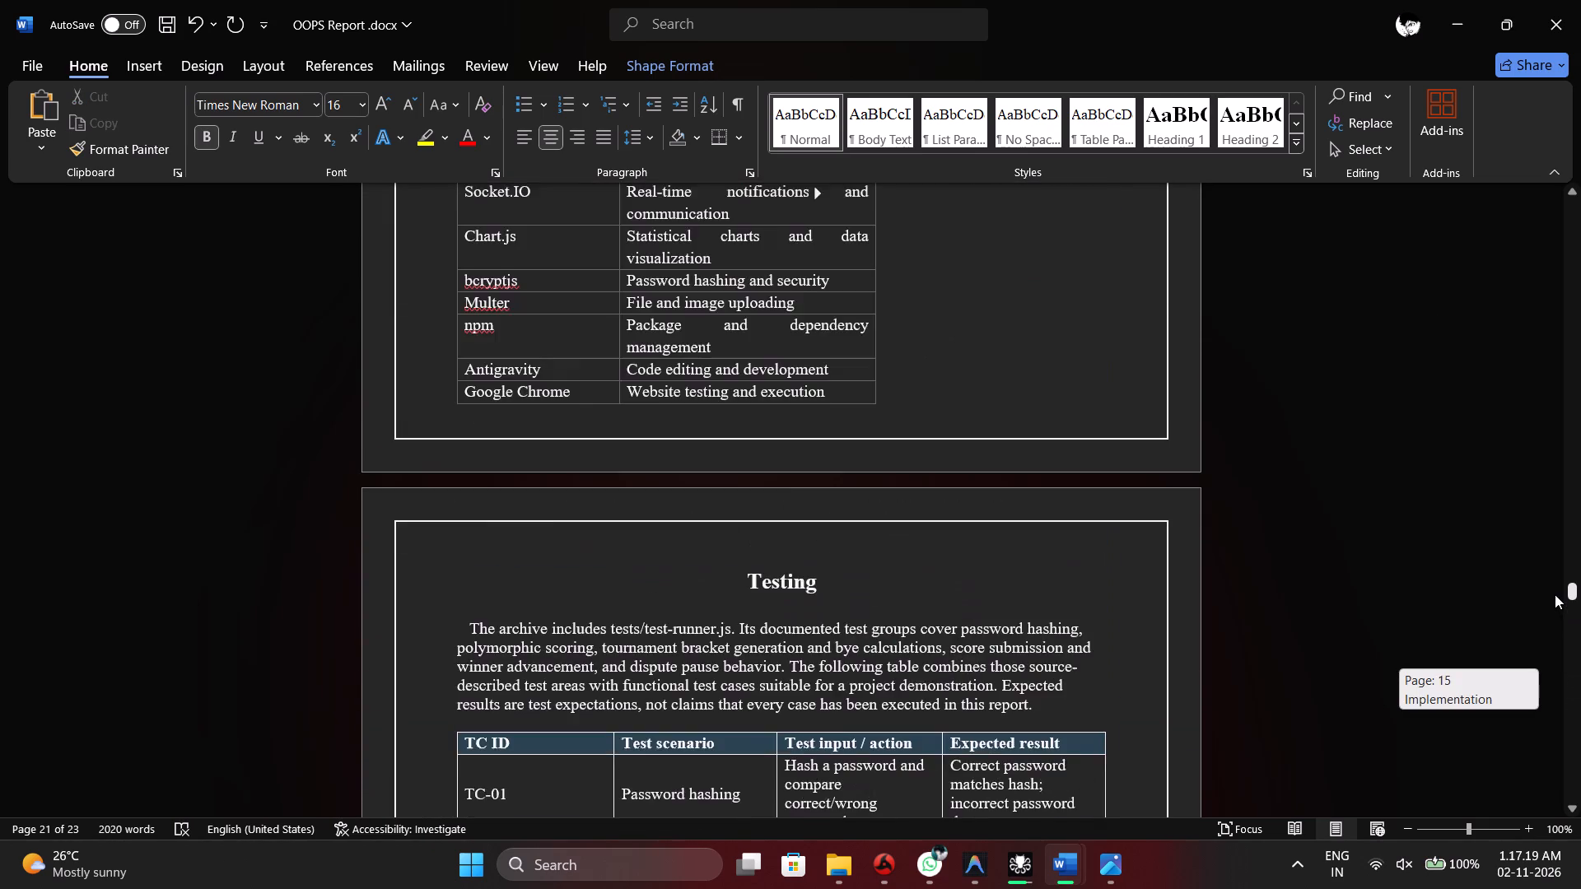
drag(1555, 594, 1550, 598)
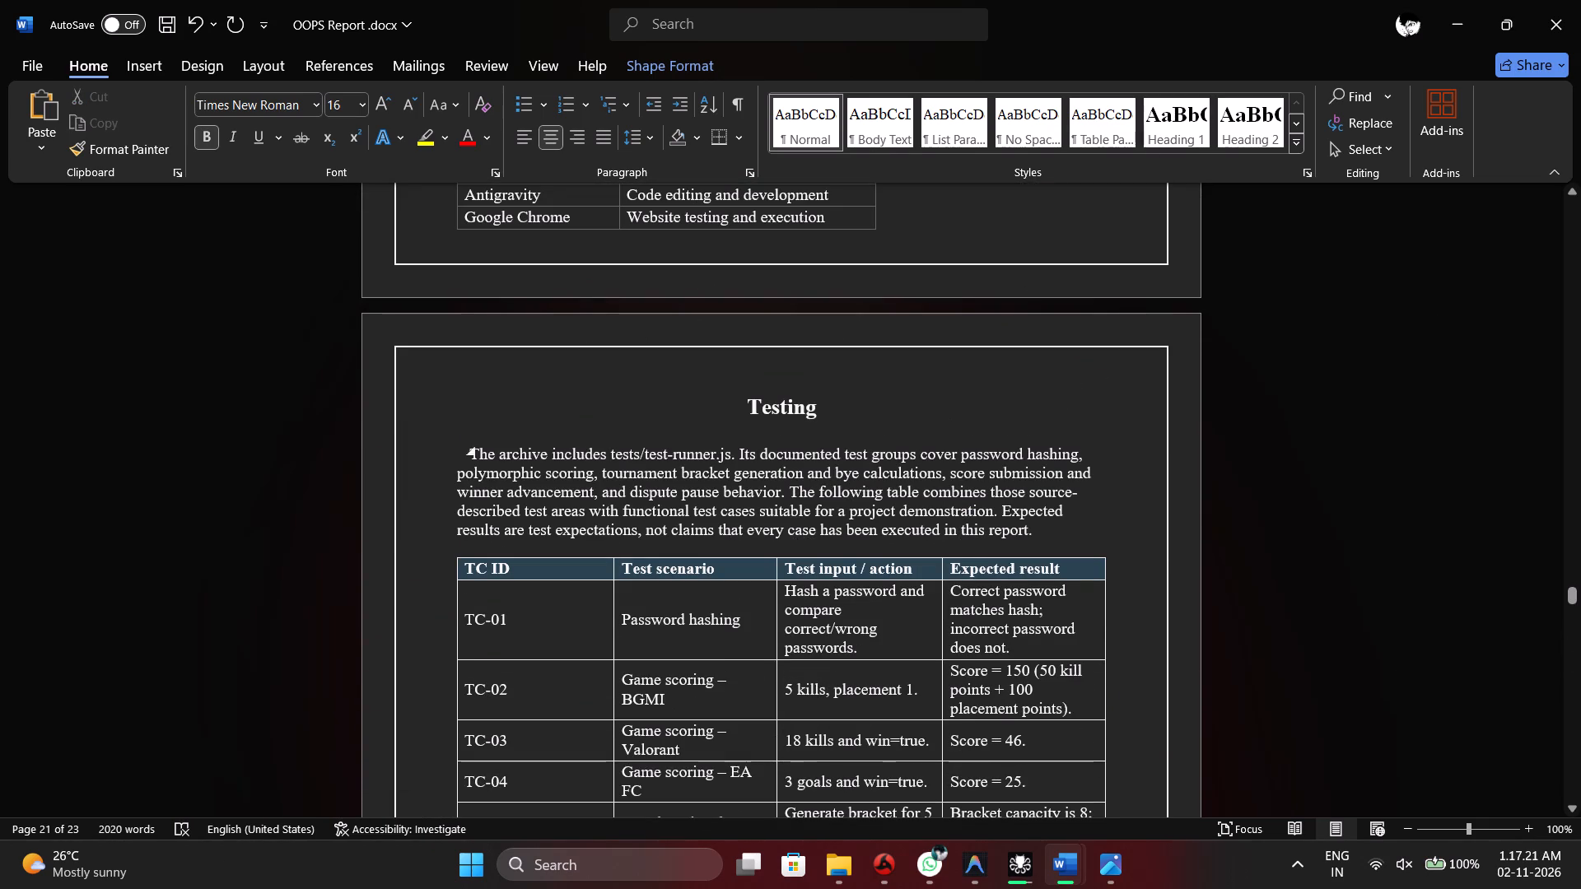
double_click(781, 399)
click(781, 399)
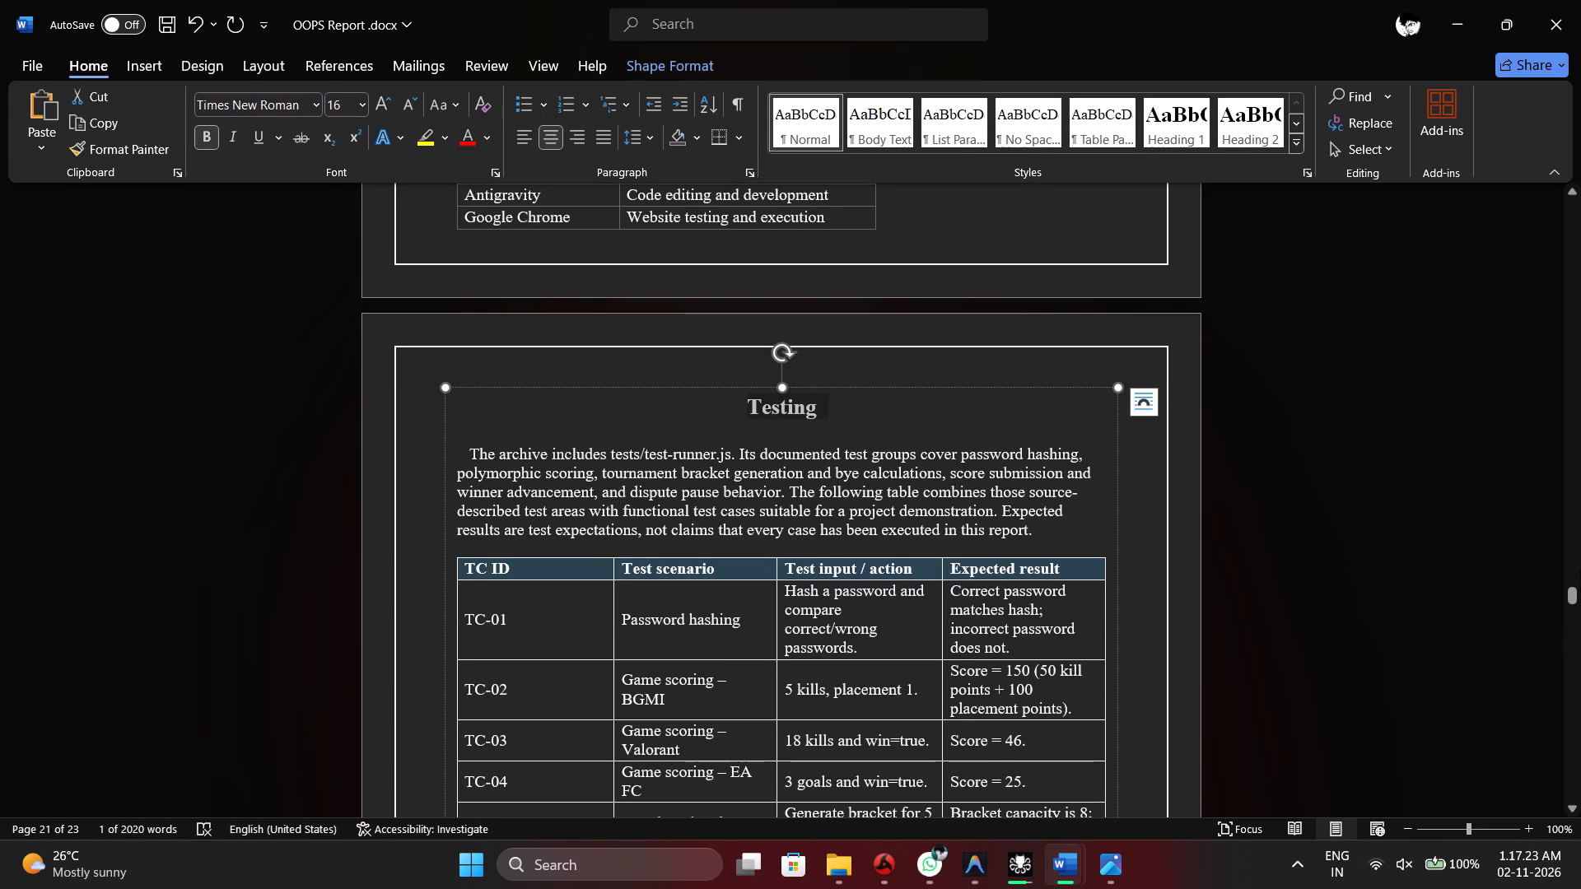
drag(1564, 592, 1571, 659)
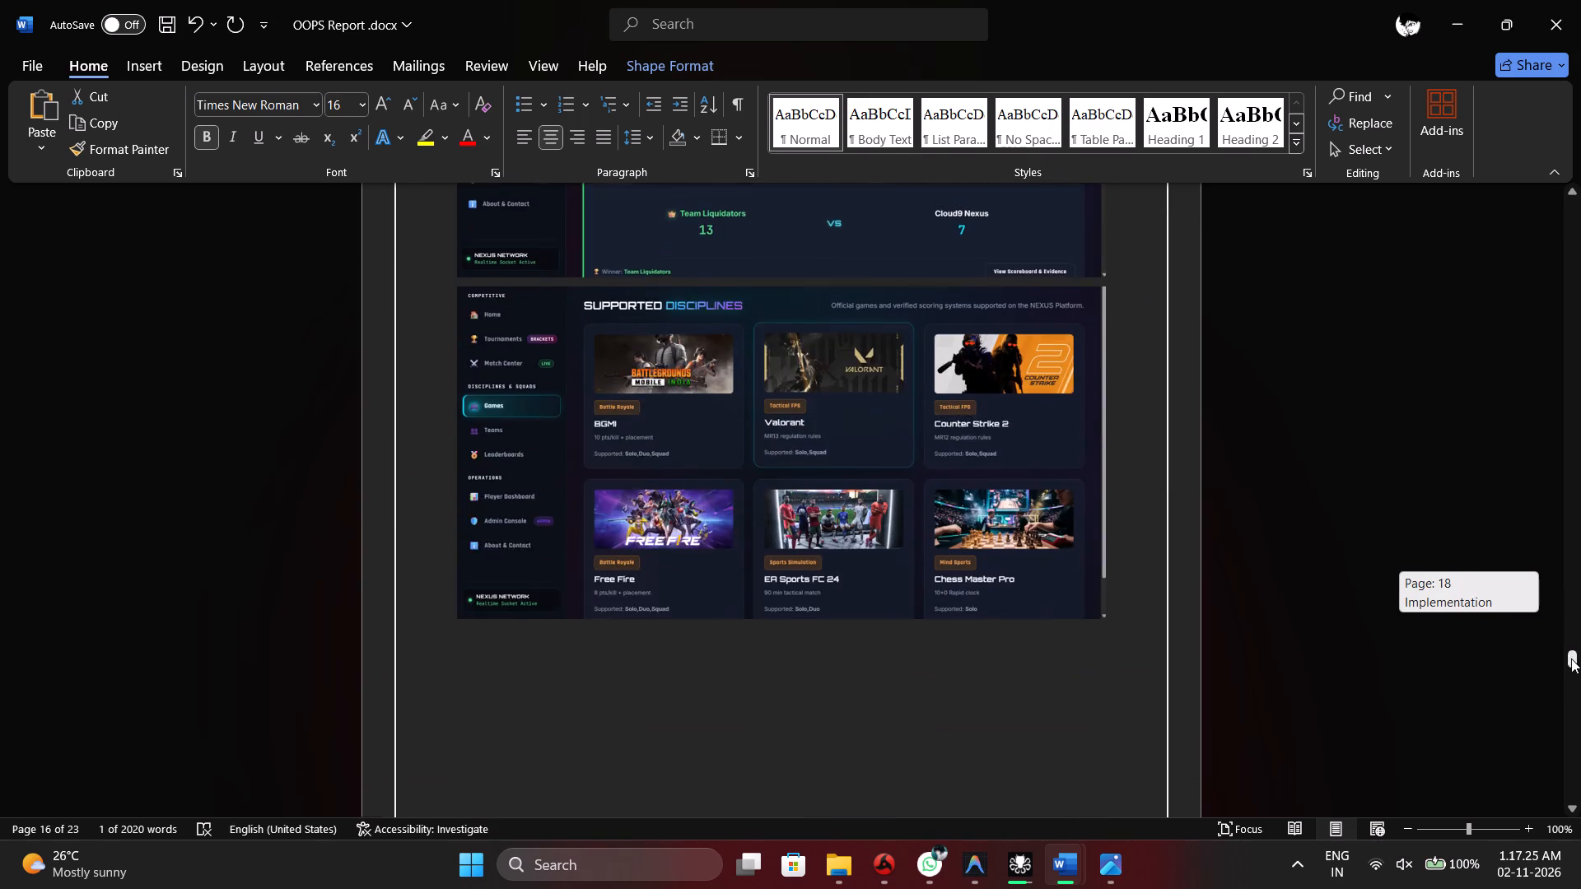
drag(1571, 659, 1580, 722)
click(843, 371)
triple_click(843, 387)
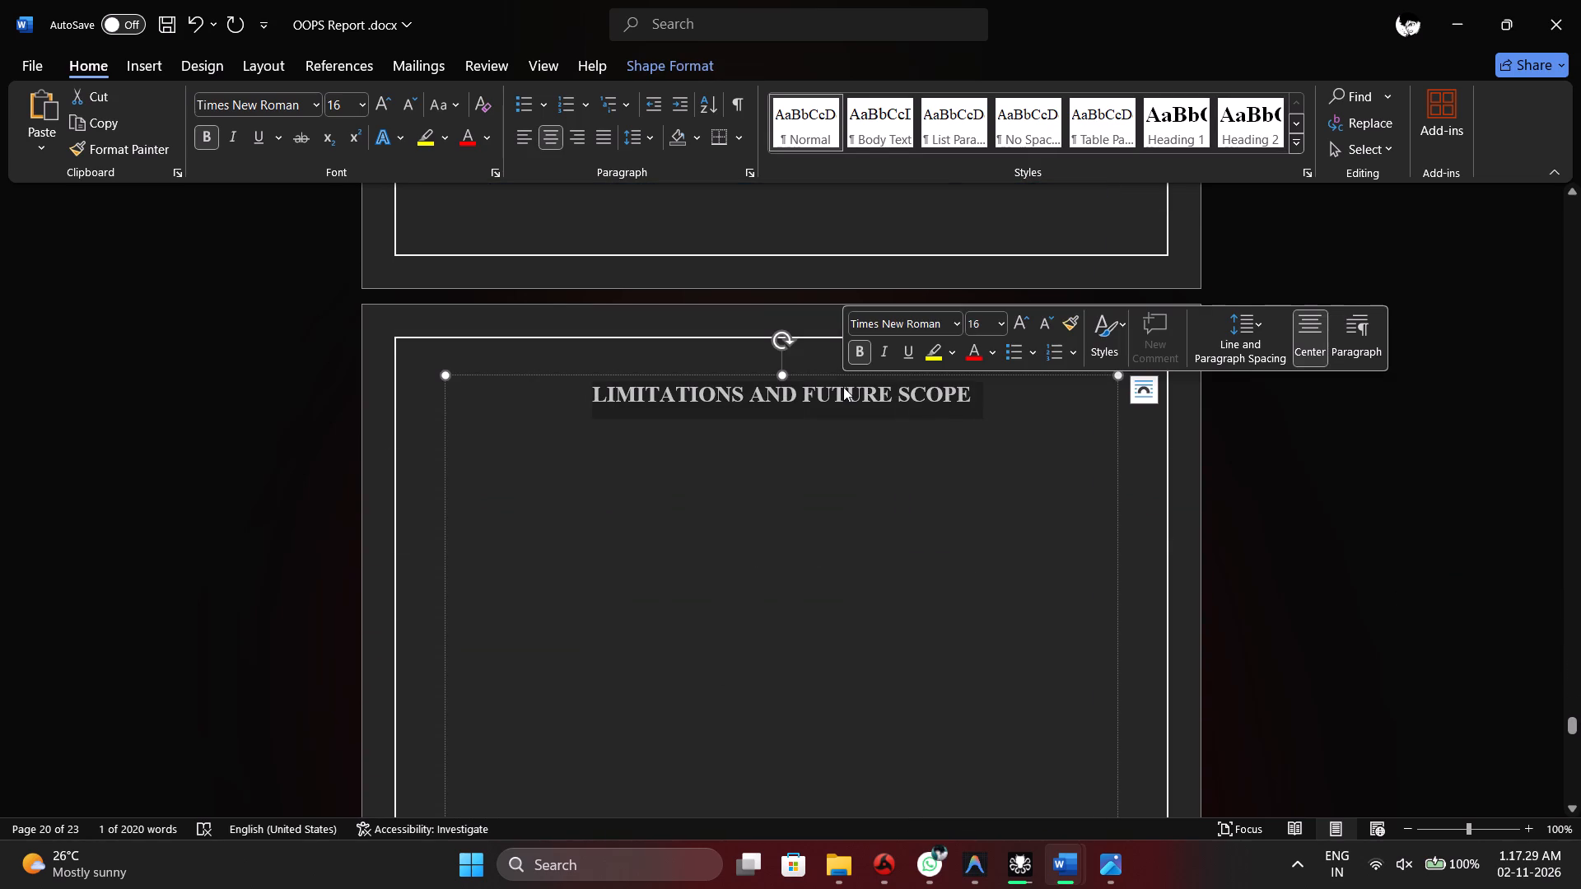
click(739, 398)
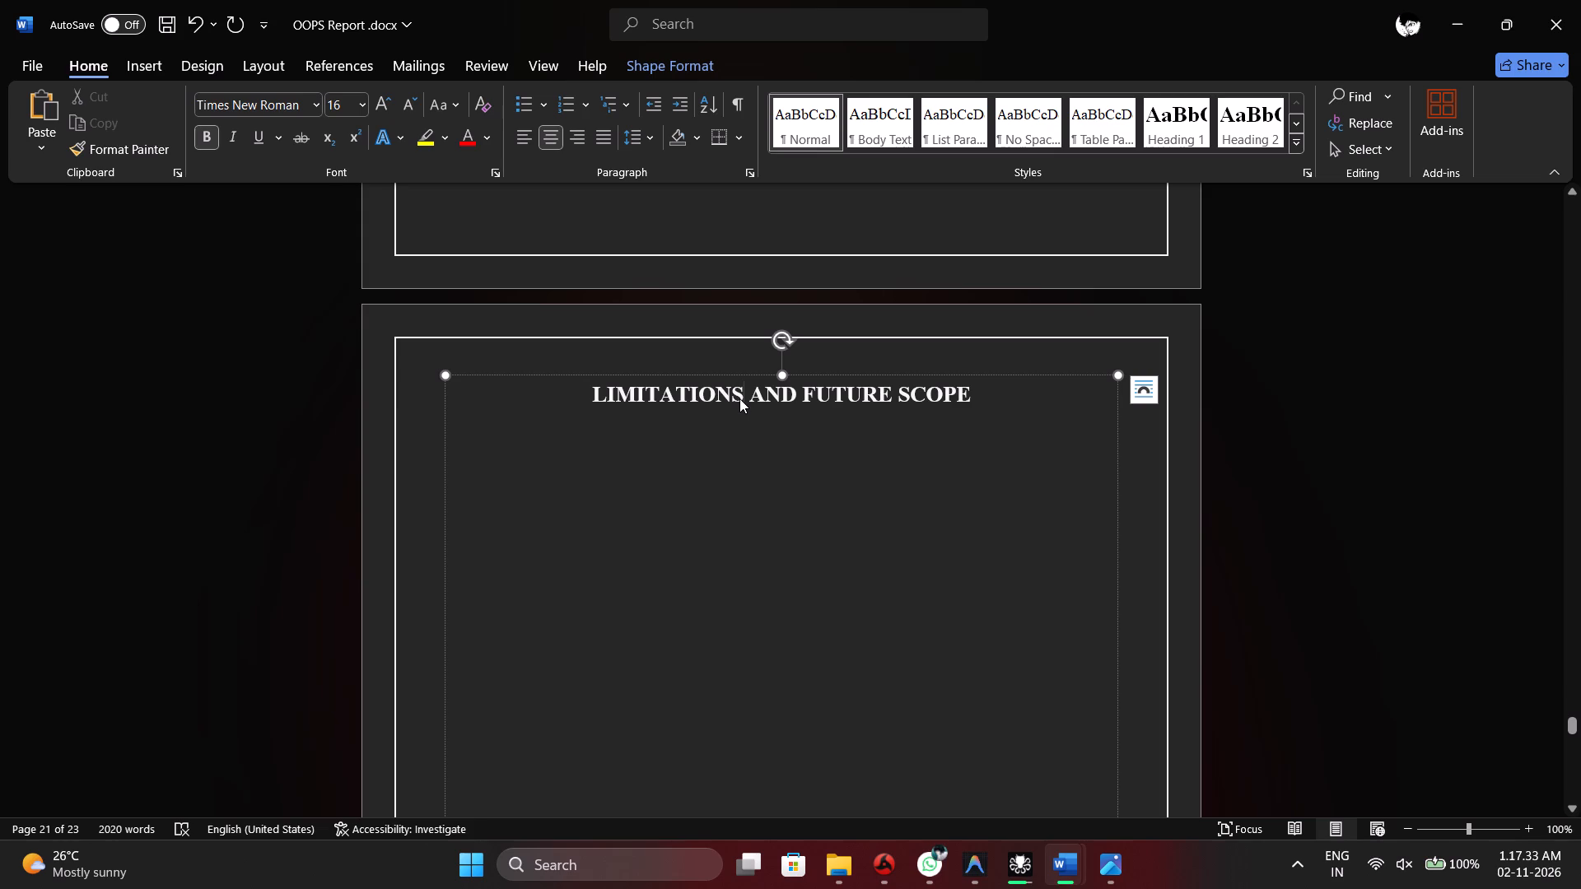
Retype the word LIMITATIONS in the text box heading in title case as Limitations.
key(BackSpace)
key(BackSpace)
key(BackSpace)
key(BackSpace)
key(BackSpace)
key(BackSpace)
key(BackSpace)
key(BackSpace)
key(BackSpace)
key(BackSpace)
key(BackSpace)
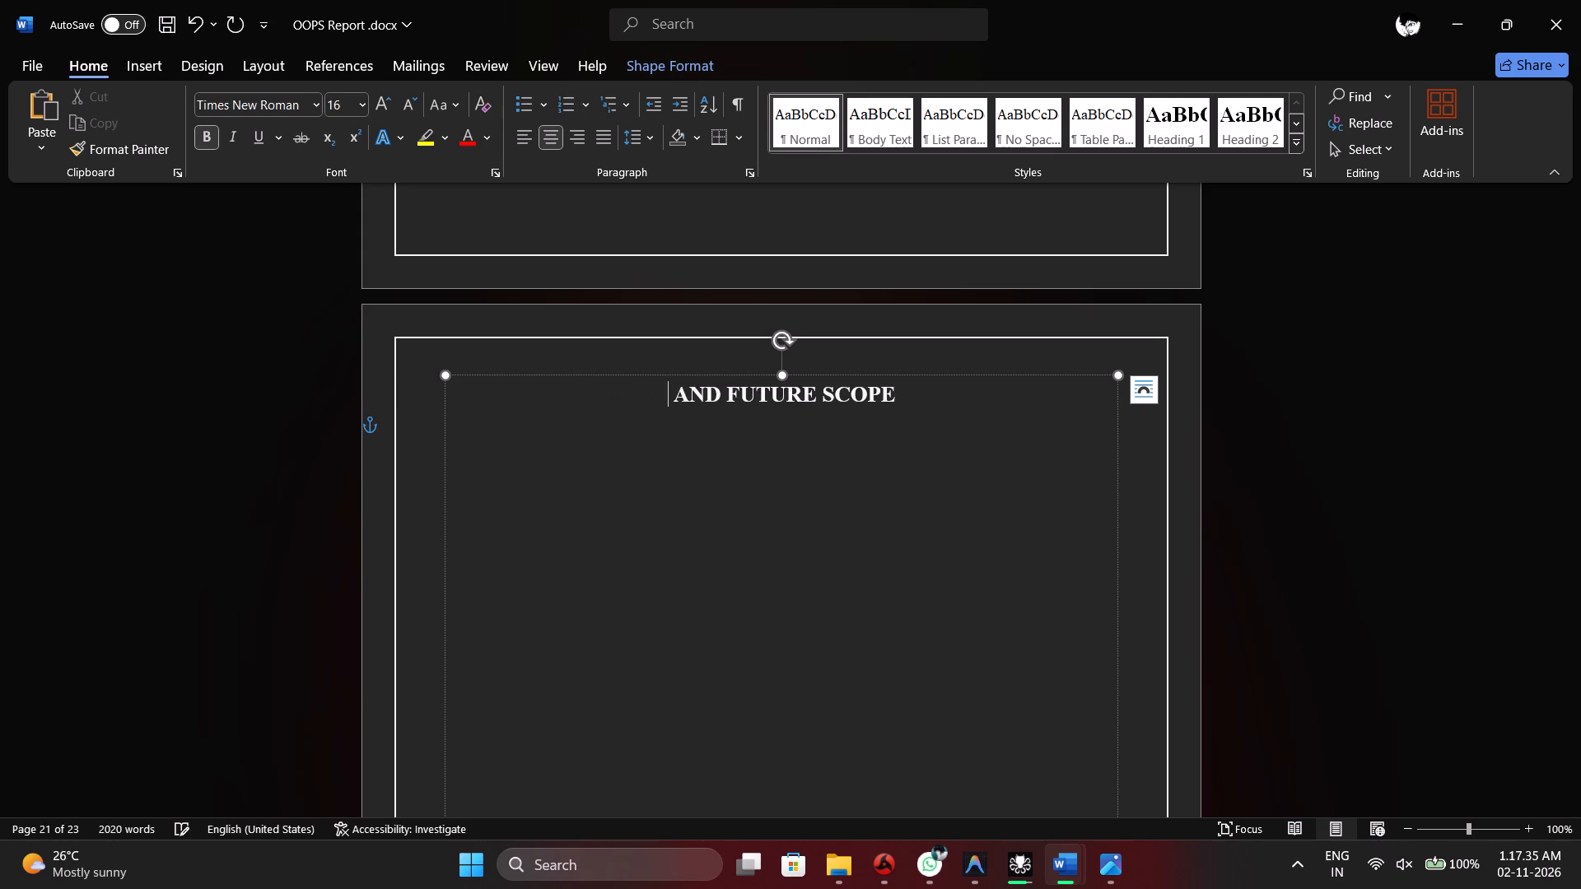
text(Li)
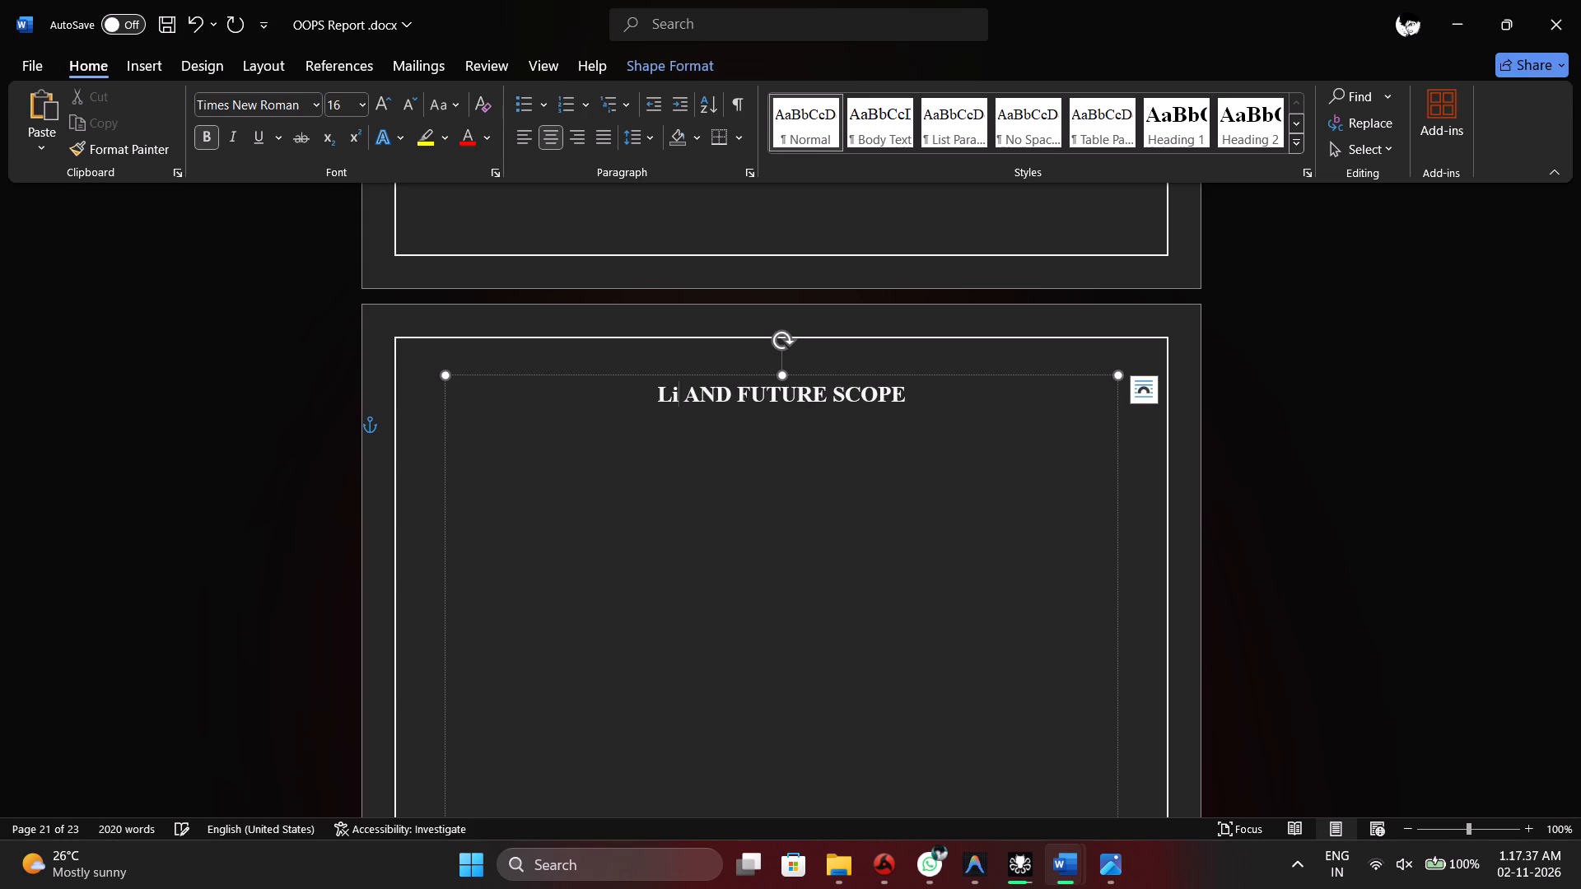
text(mitations)
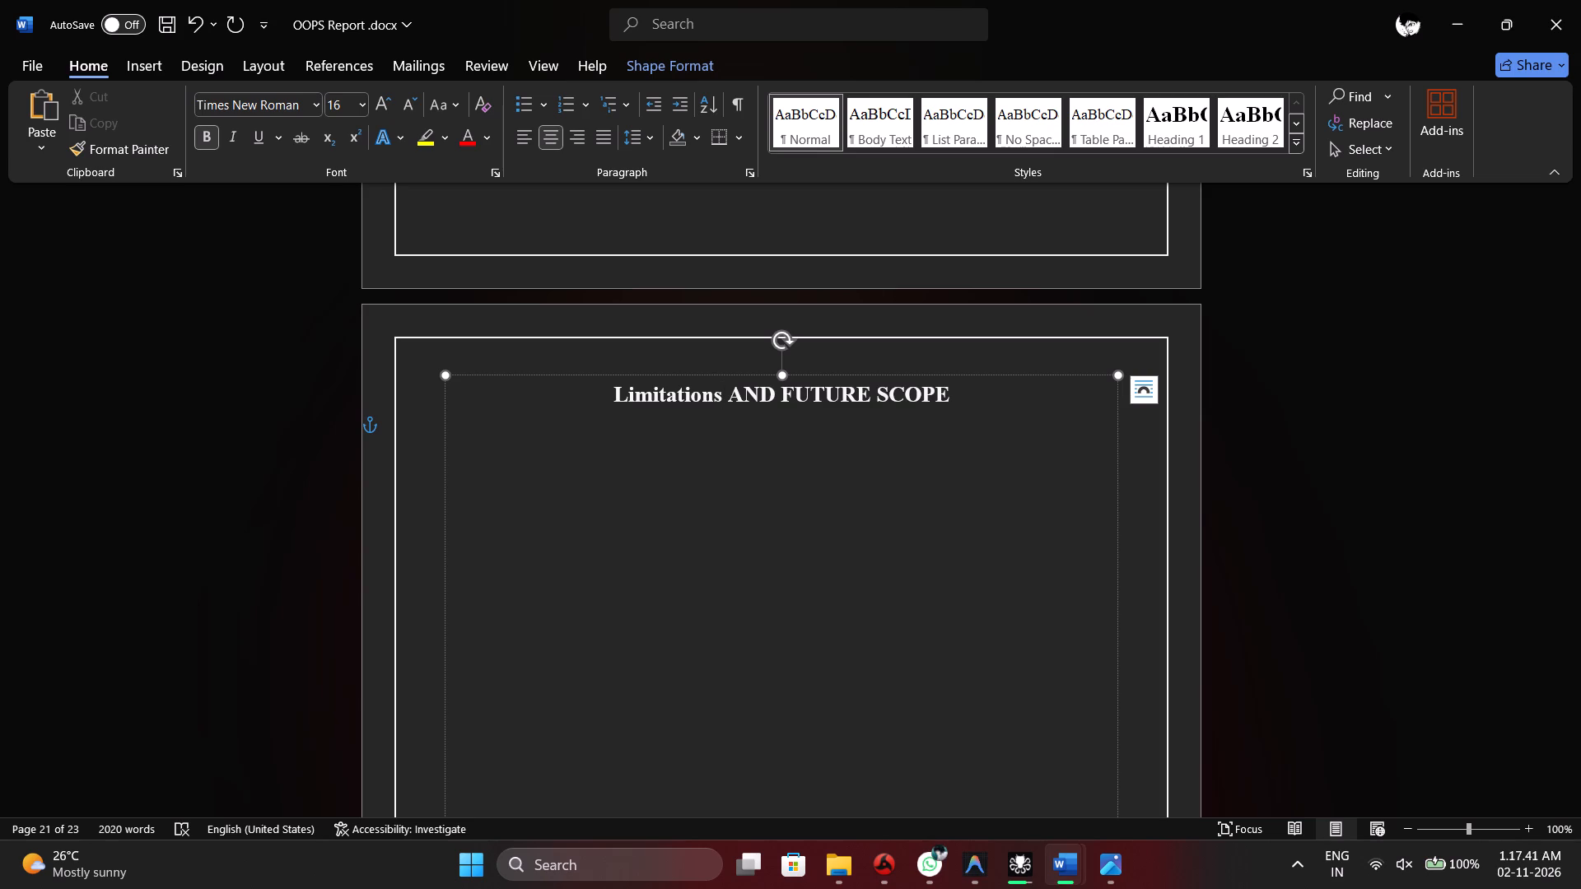
Change the rest of the heading to title case so that it reads Limitations And Future Scope.
click(772, 402)
key(BackSpace)
key(BackSpace)
text(nd)
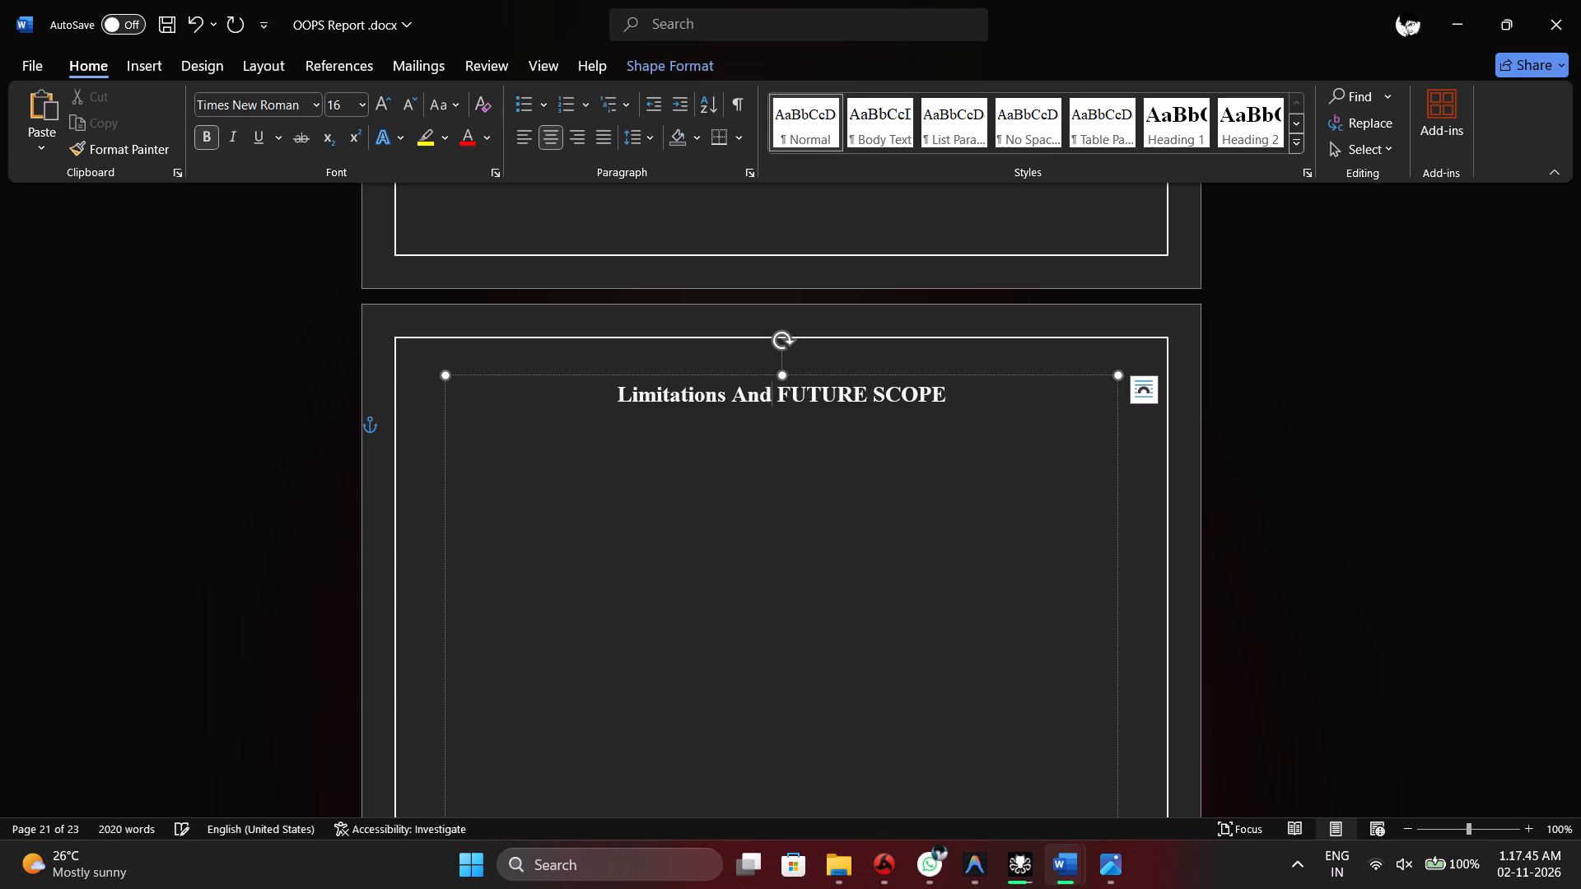
click(867, 393)
key(BackSpace)
key(BackSpace)
key(BackSpace)
key(BackSpace)
key(BackSpace)
text(uture)
click(949, 402)
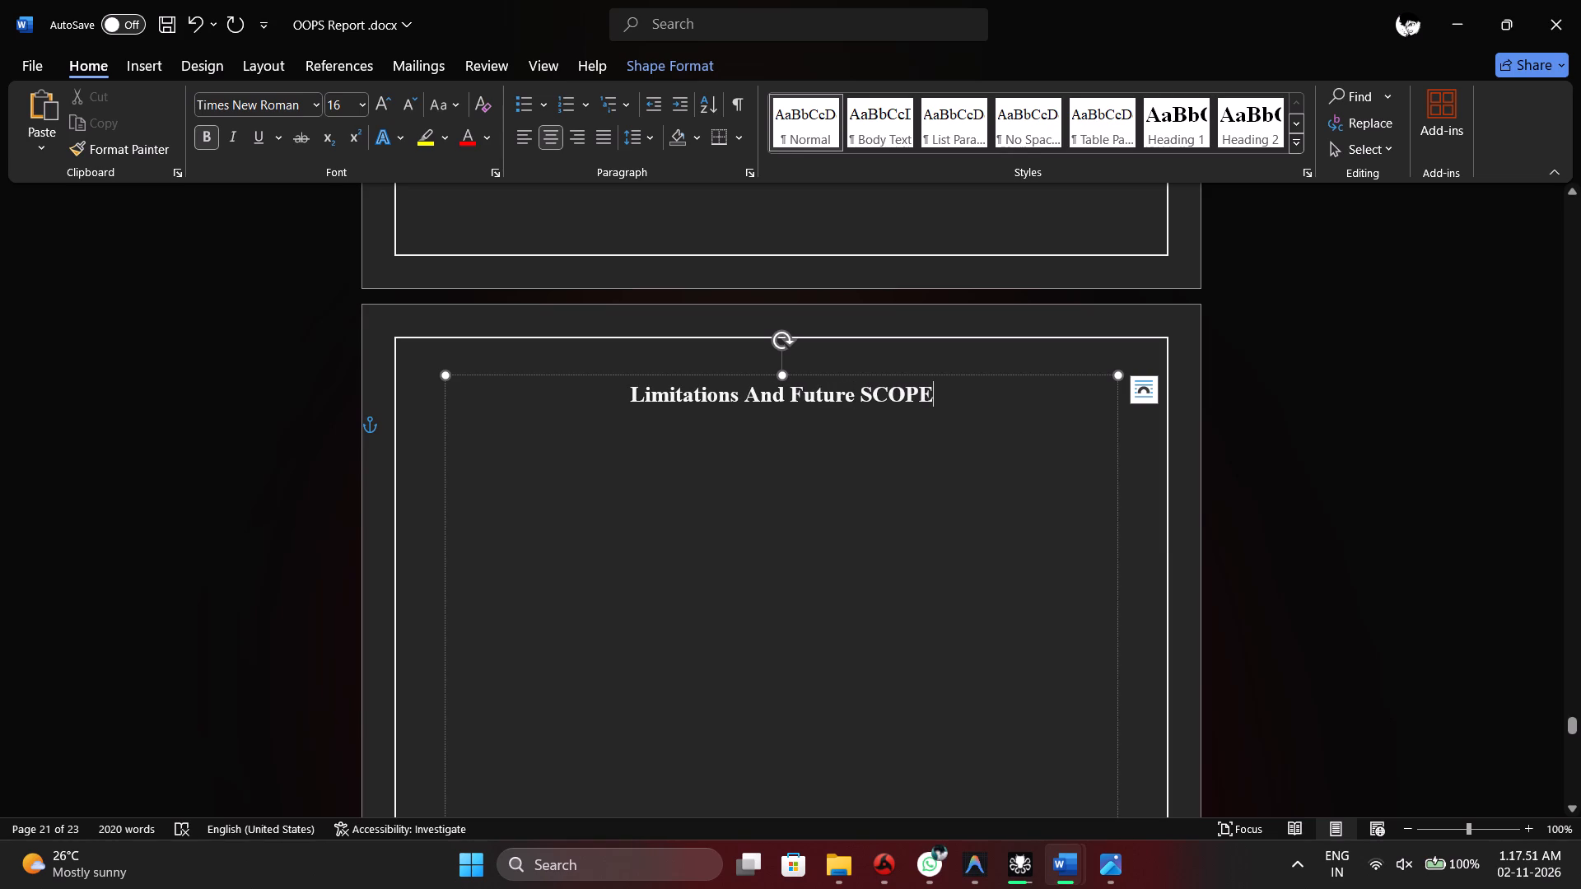
key(BackSpace)
key(BackSpace)
key(BackSpace)
key(BackSpace)
text(copr)
key(BackSpace)
key(e)
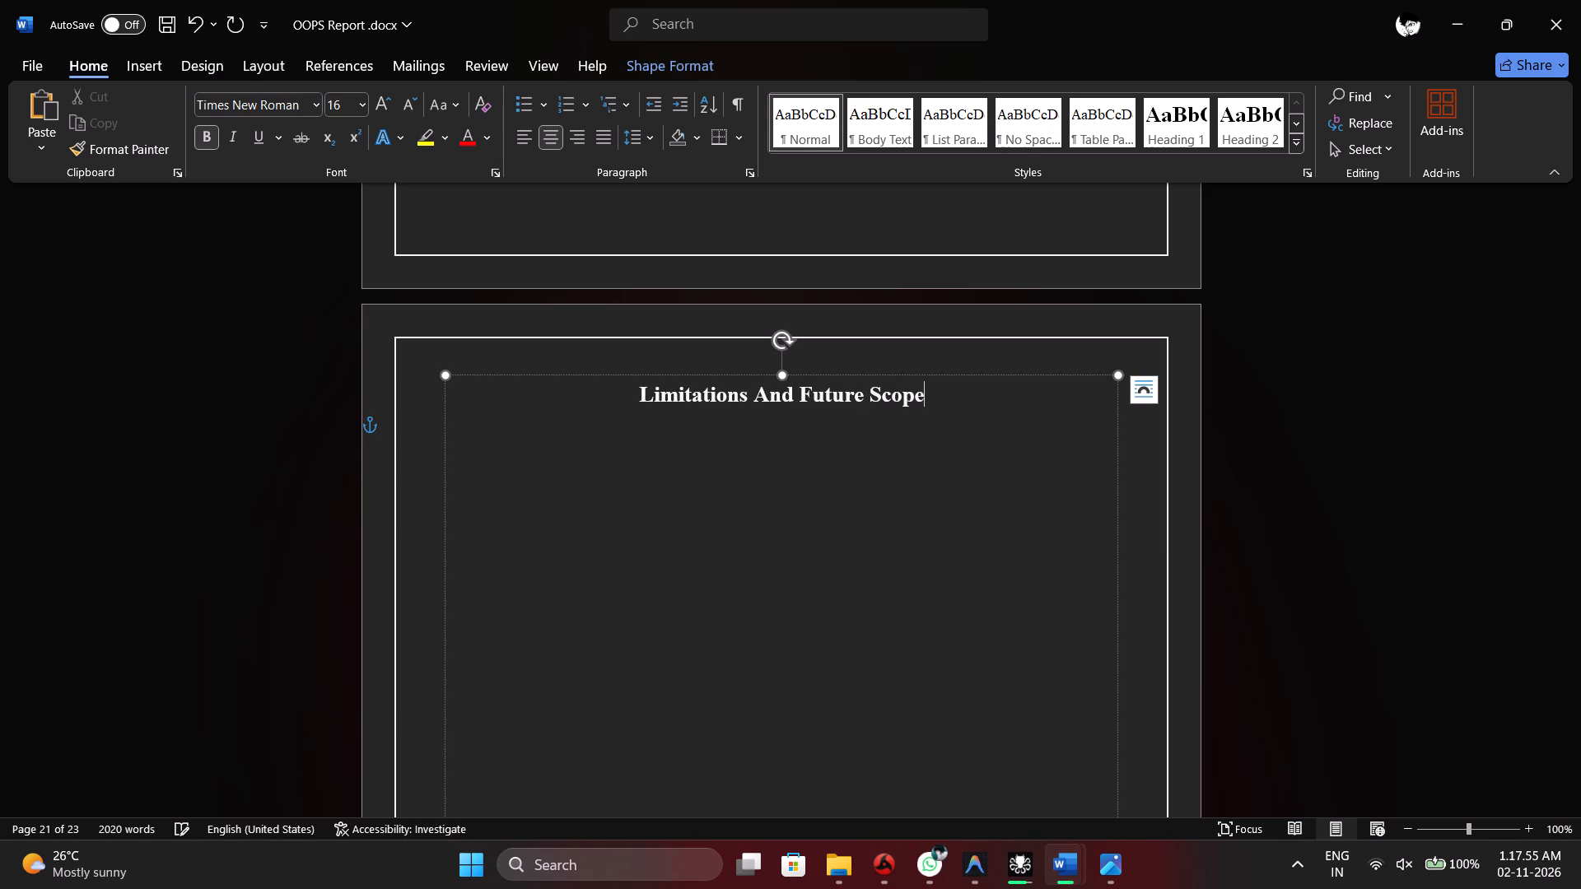
Add one empty line below the Limitations And Future Scope heading and return to the end of the heading.
triple_click(893, 401)
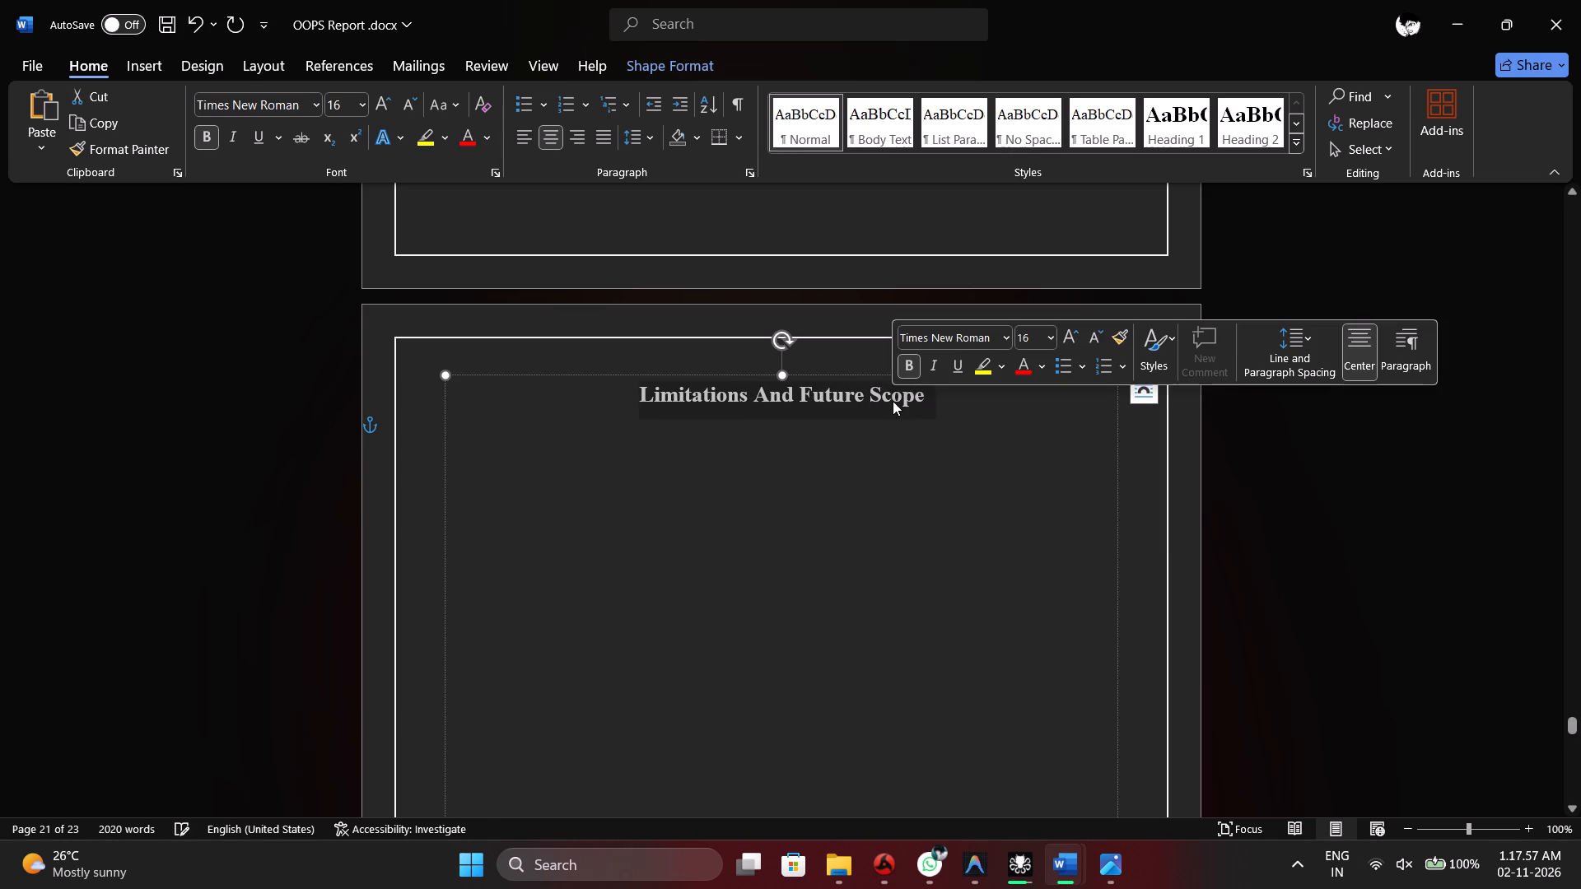
click(958, 463)
click(976, 377)
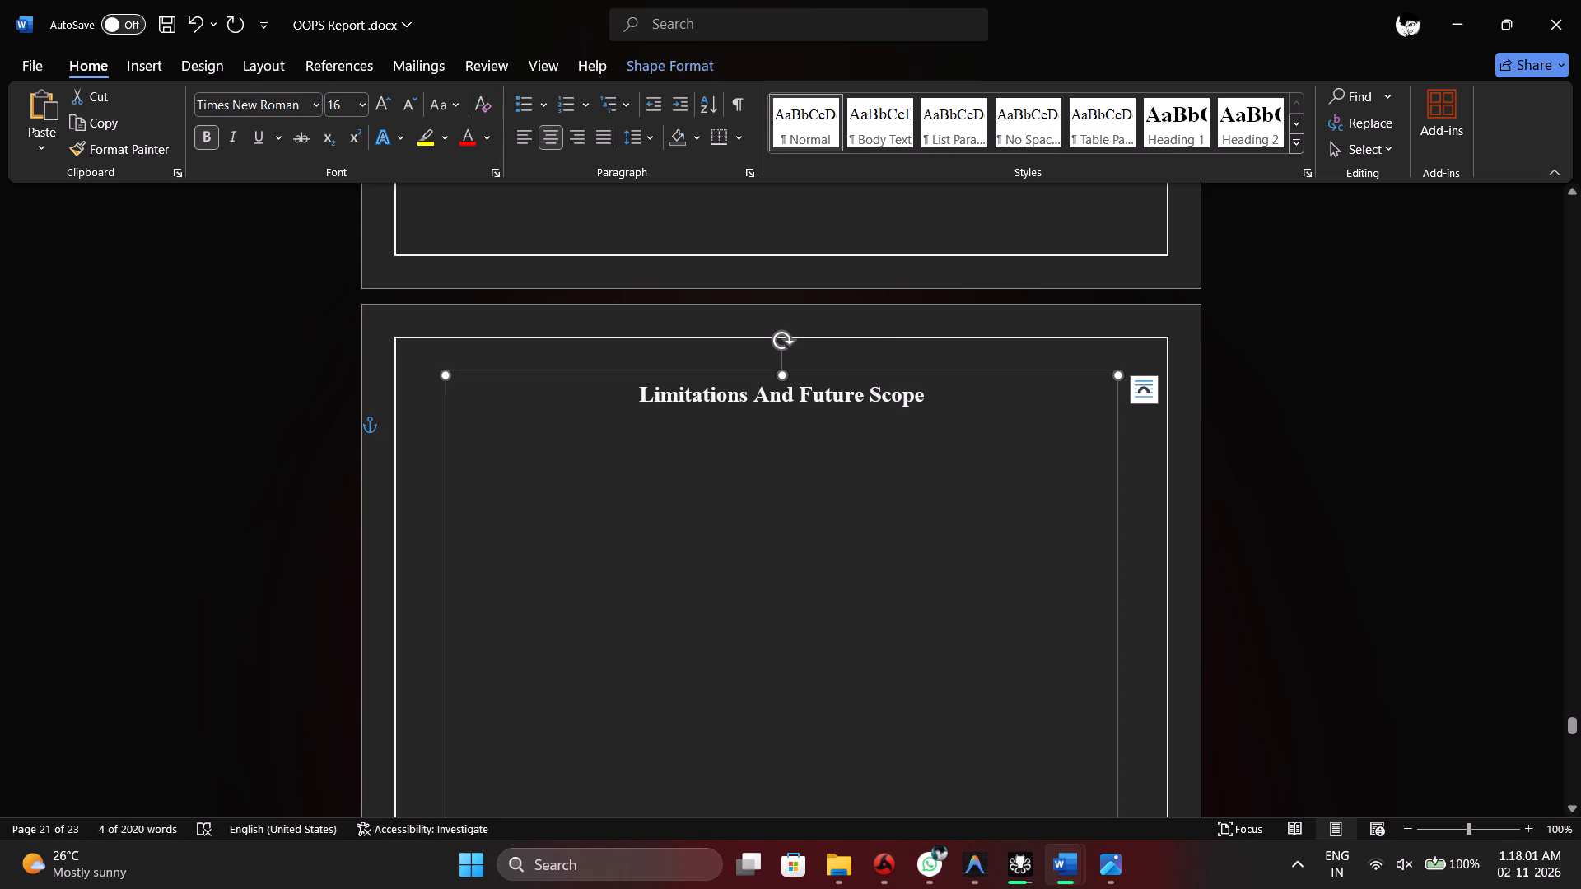
click(935, 400)
key(Return)
key(Return)
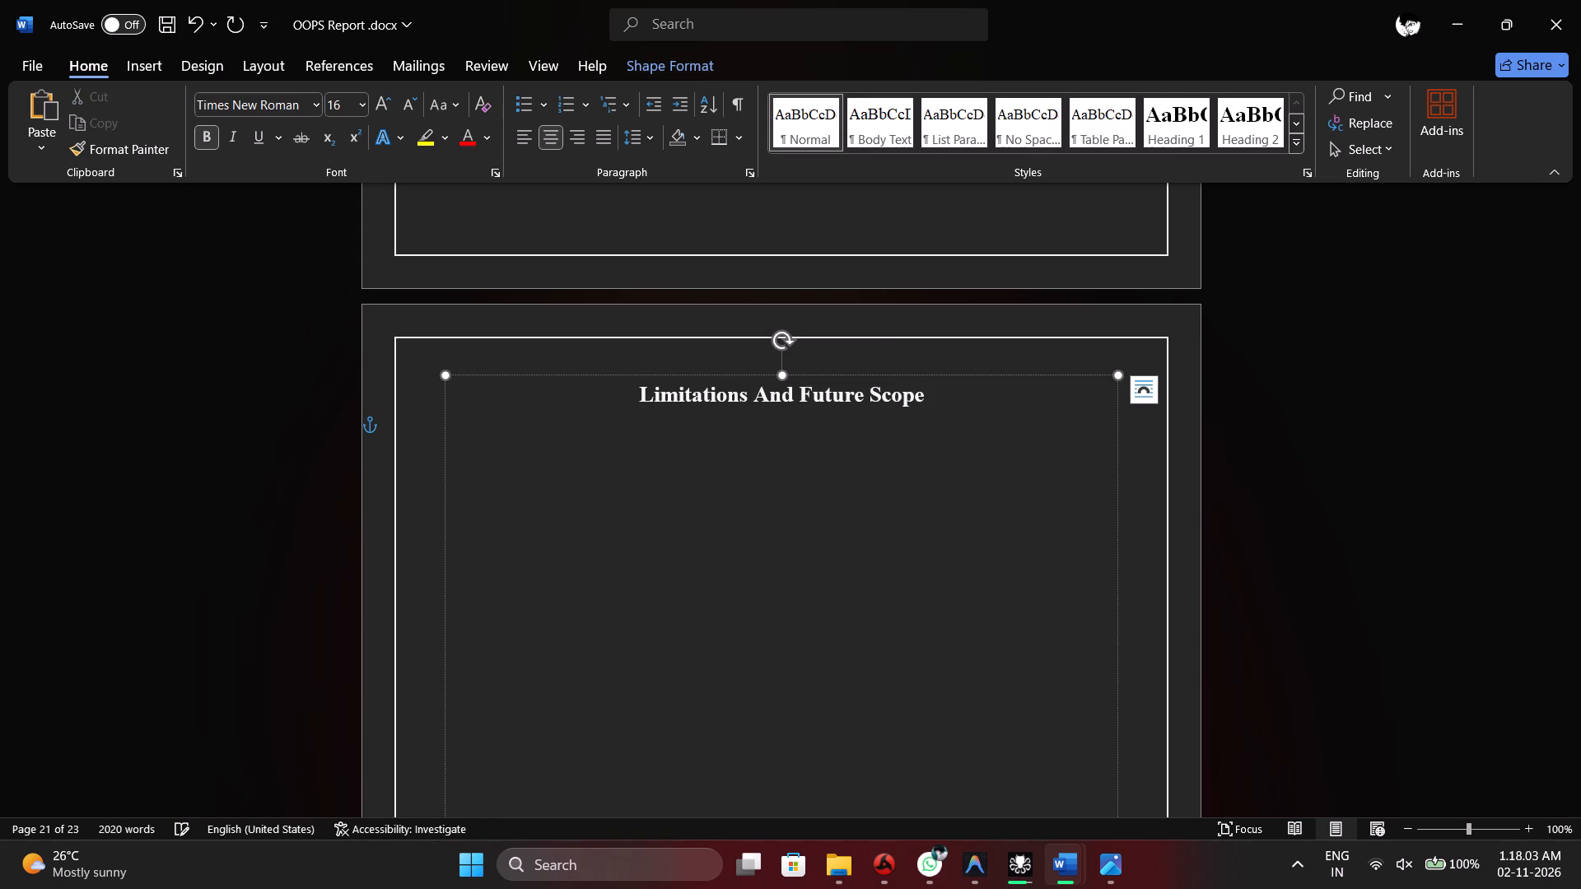
key(BackSpace)
key(Return)
key(BackSpace)
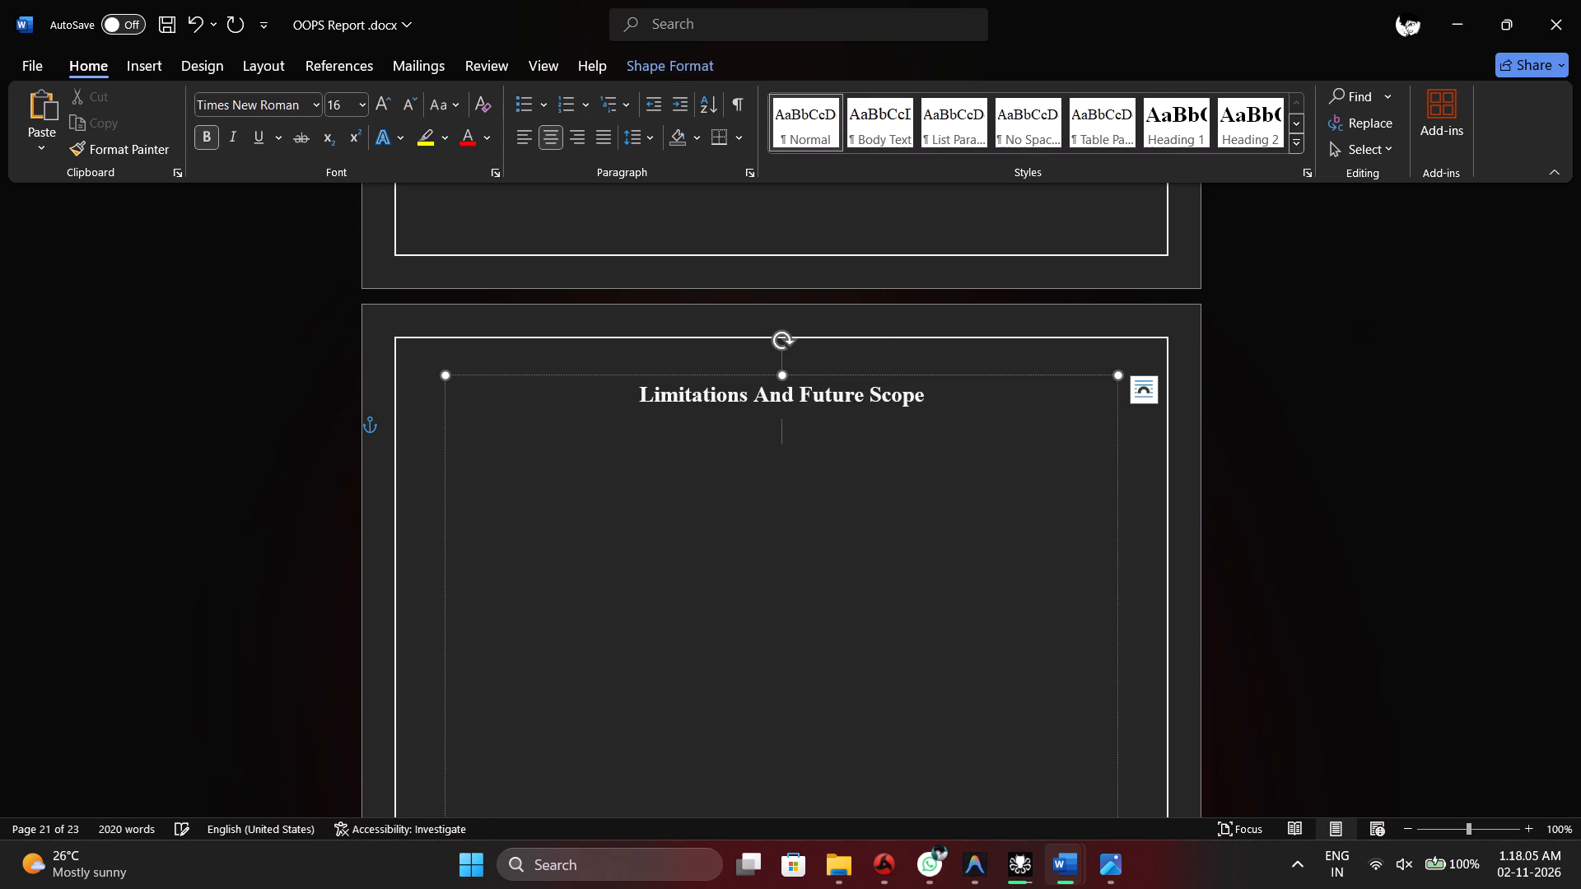
click(934, 401)
click(891, 856)
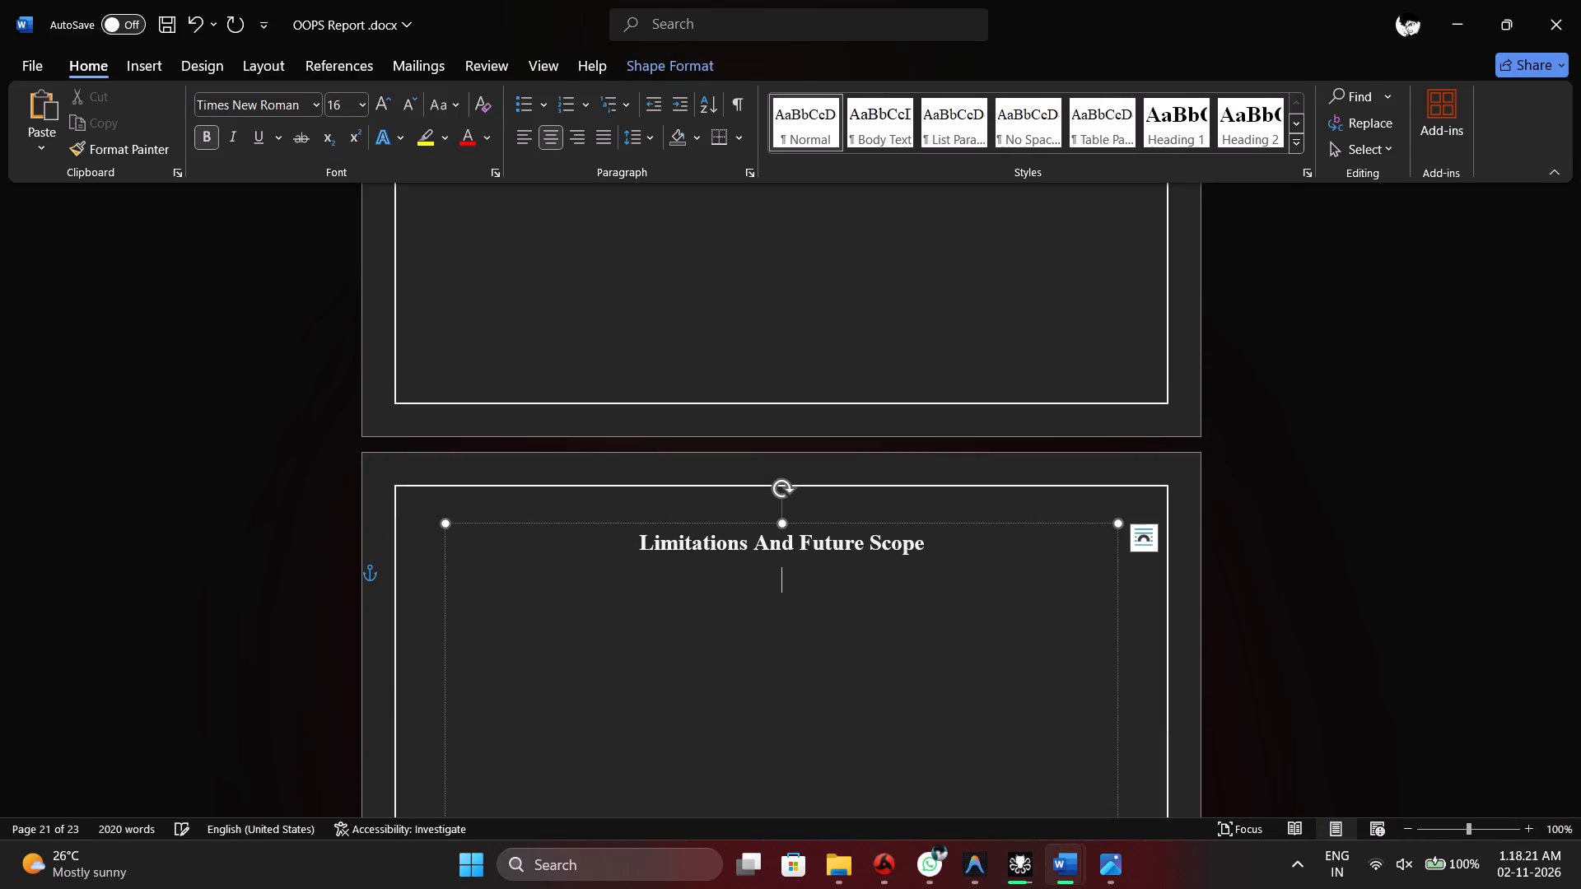
key(Return)
key(ctrl+v)
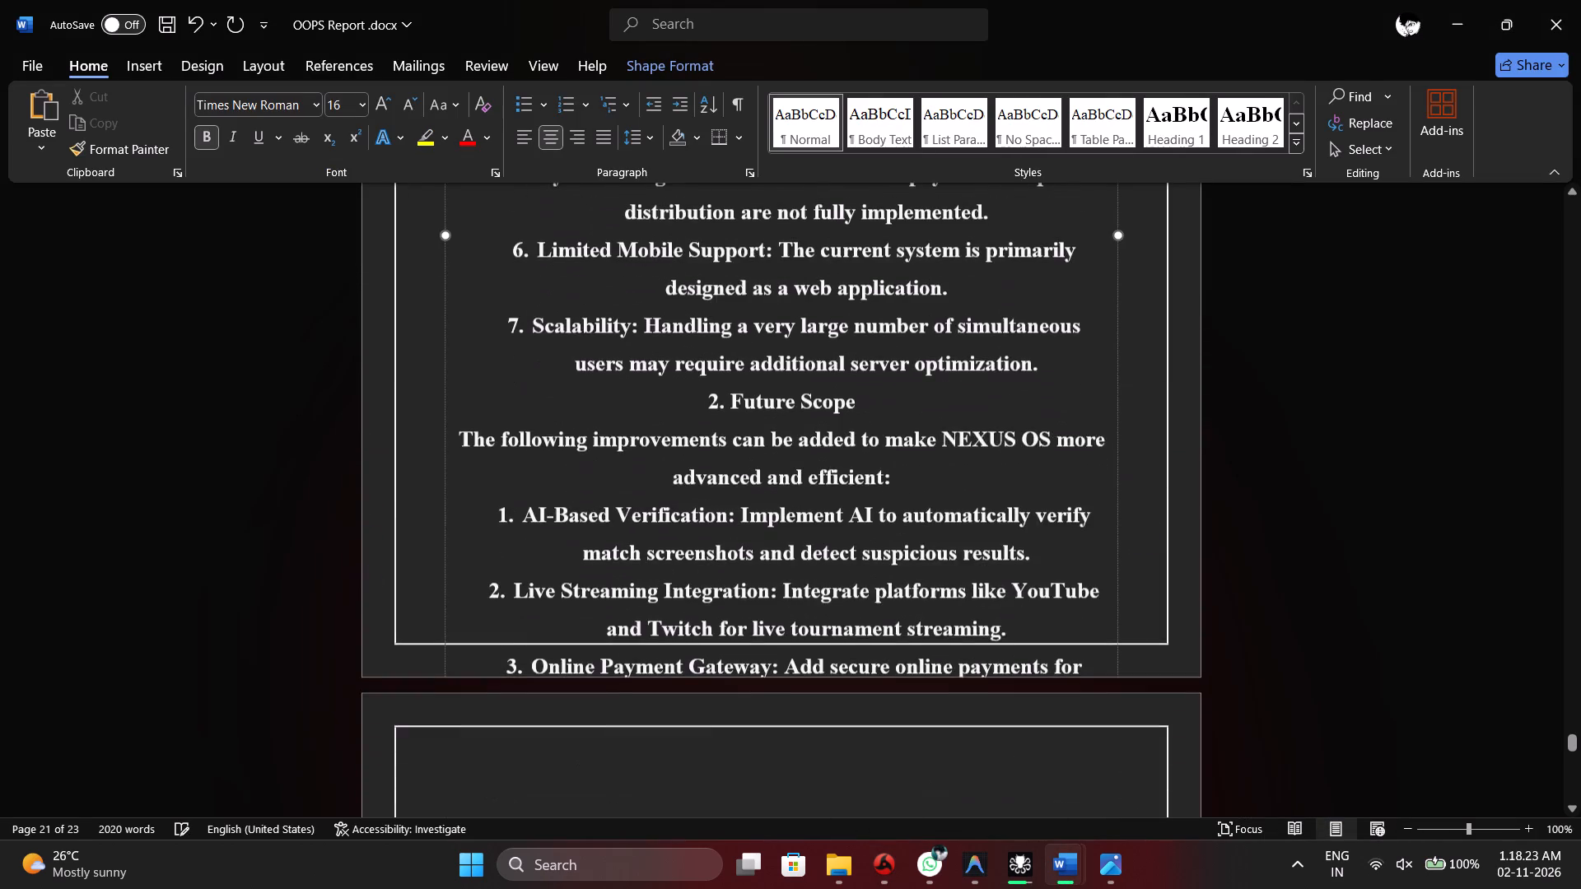
Set all text in the Limitations And Future Scope text box, including the heading, to 12 pt.
scroll(951, 556, up, 14)
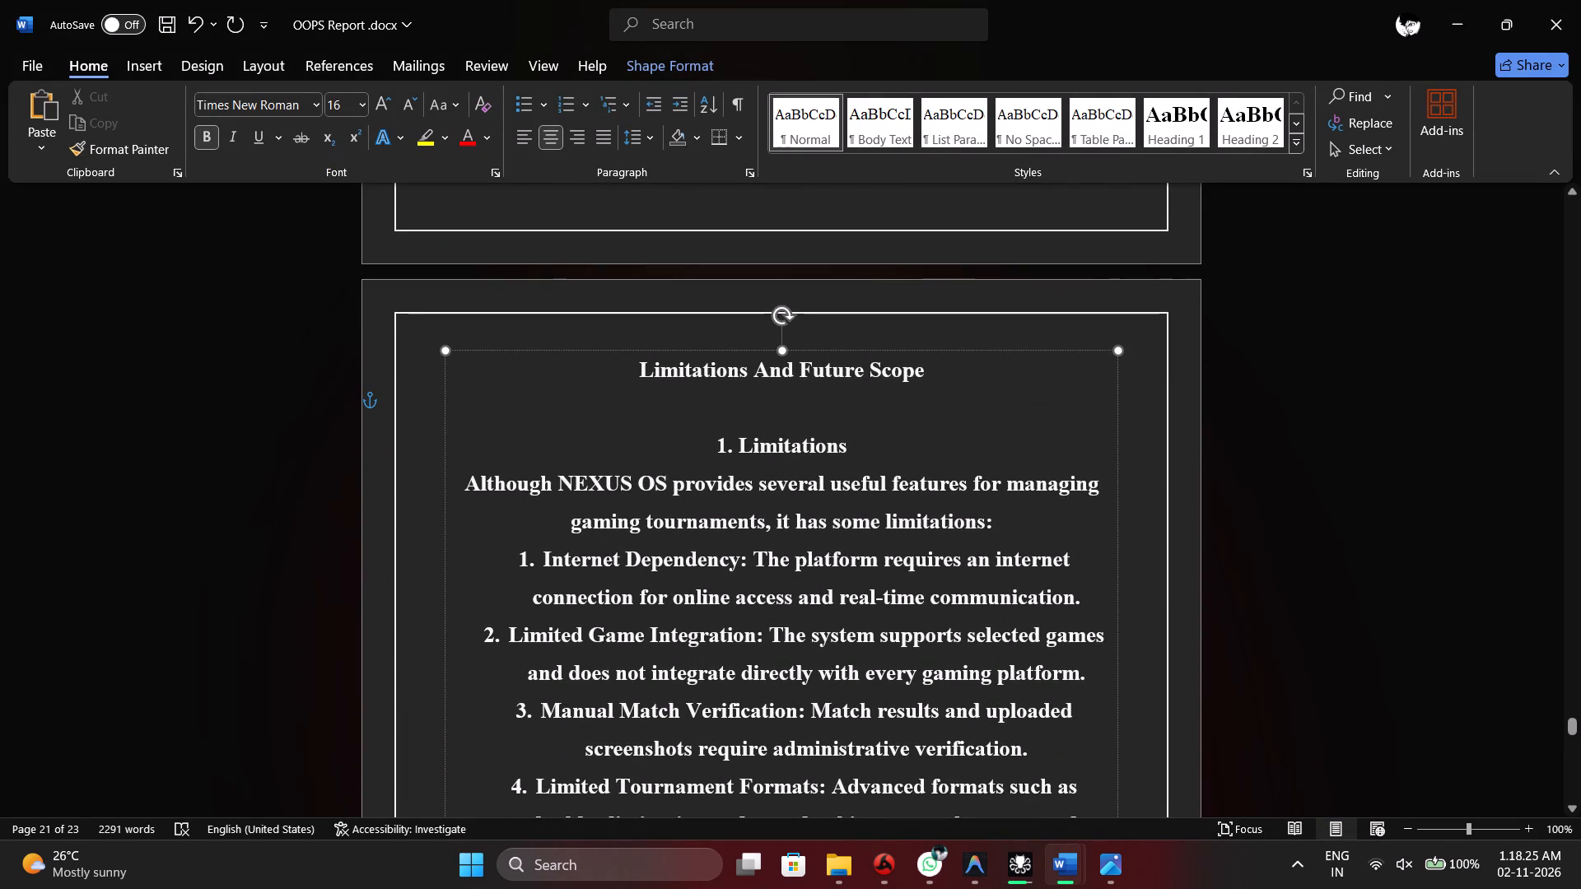
click(711, 428)
drag(715, 440, 825, 888)
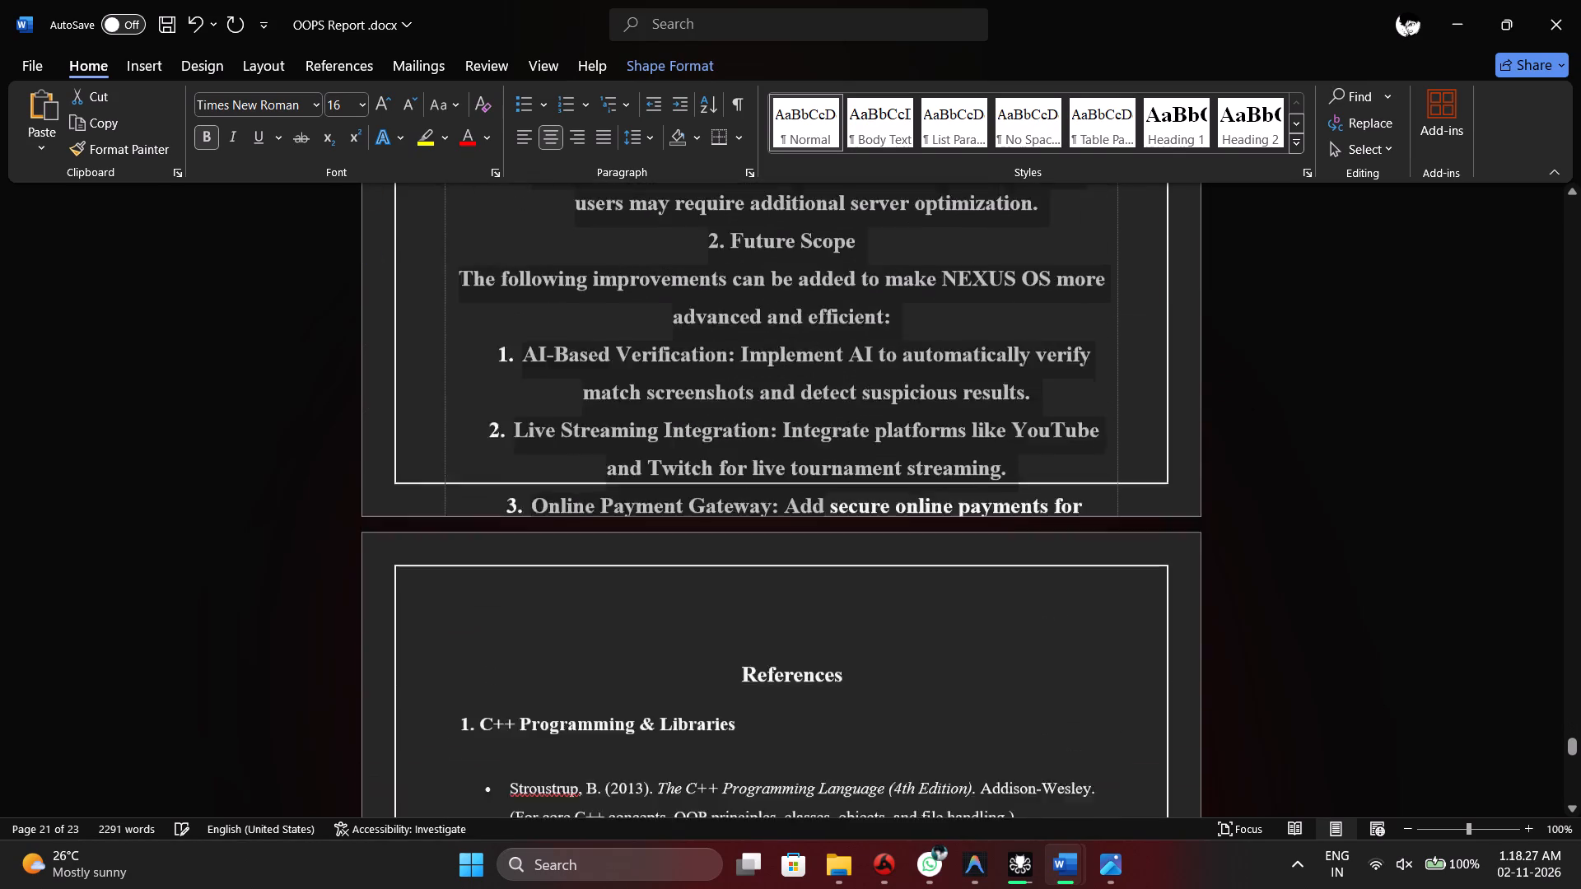
drag(825, 888, 844, 143)
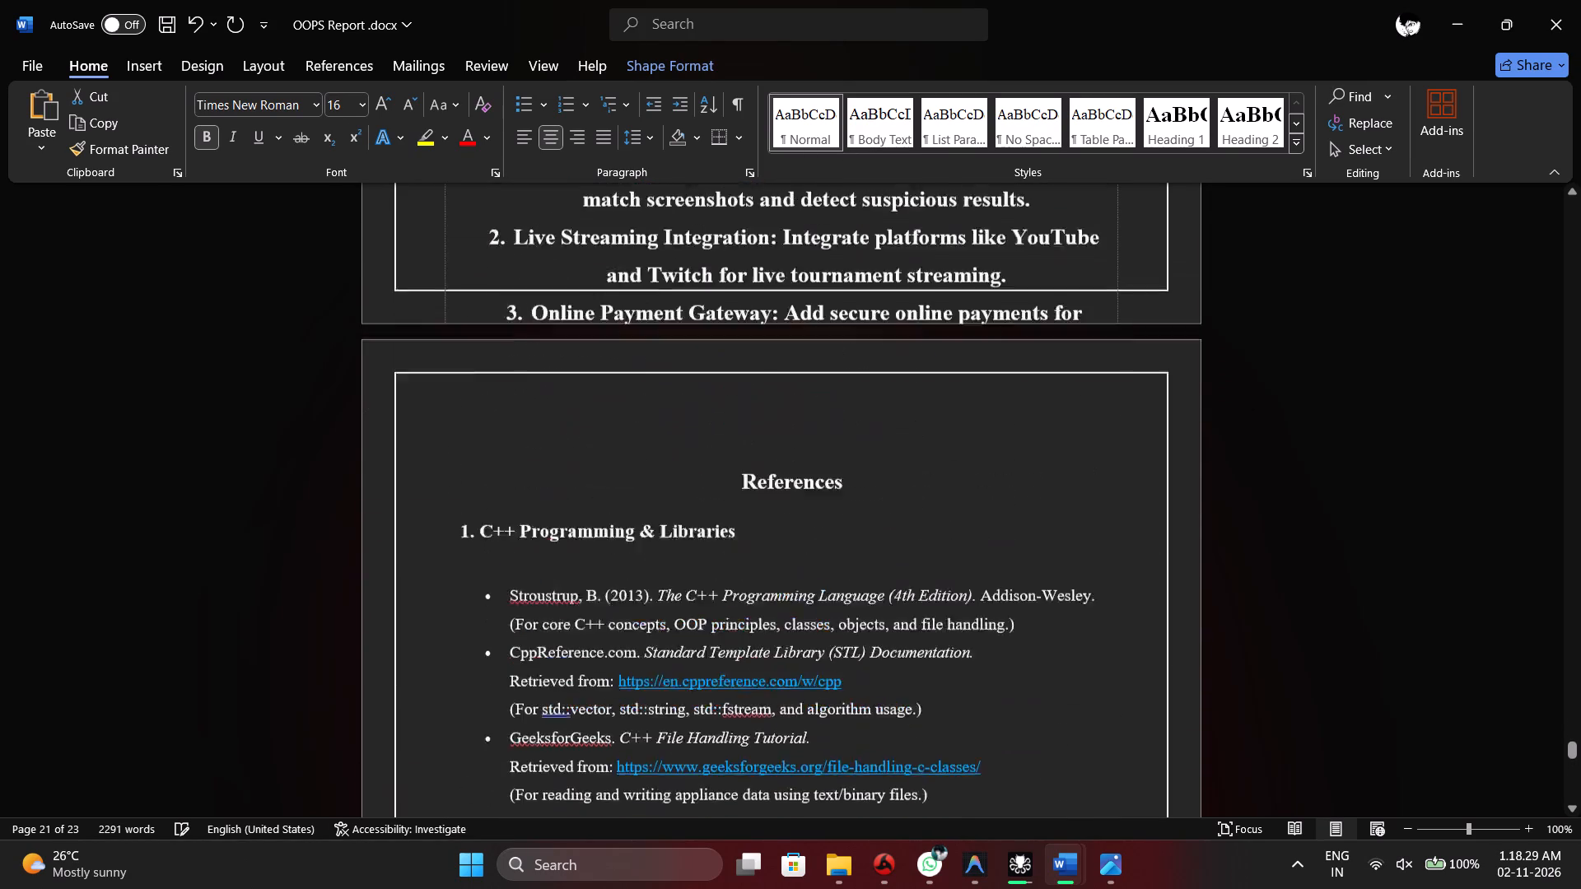
drag(844, 143, 978, 408)
scroll(960, 403, down, 1)
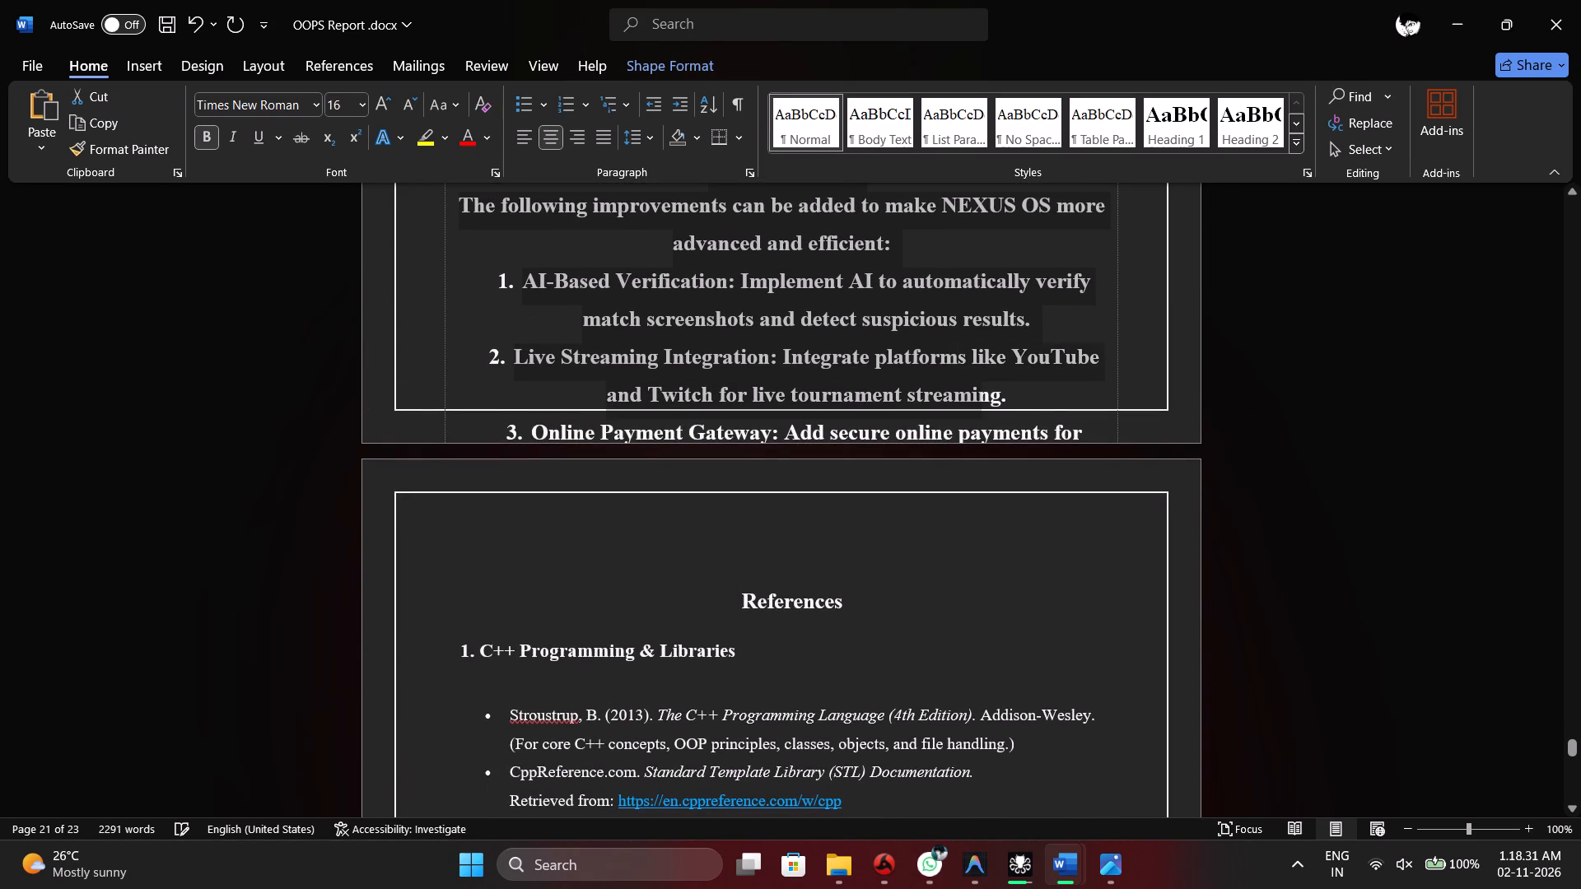
drag(978, 408, 1048, 441)
scroll(1034, 438, up, 10)
click(885, 548)
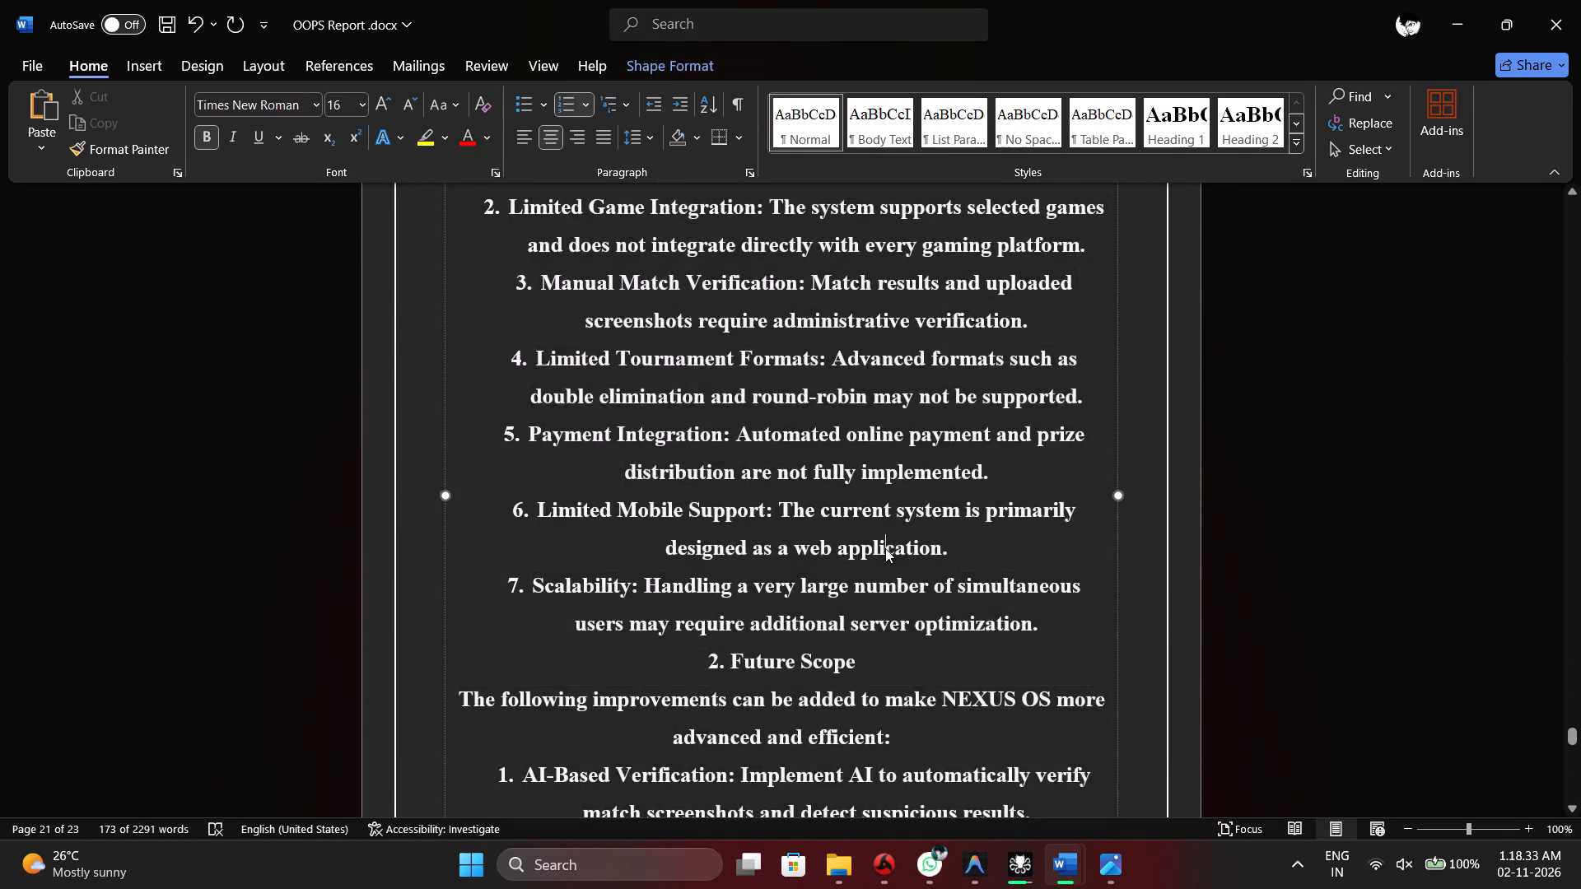
scroll(885, 548, up, 4)
click(730, 458)
key(ctrl+a)
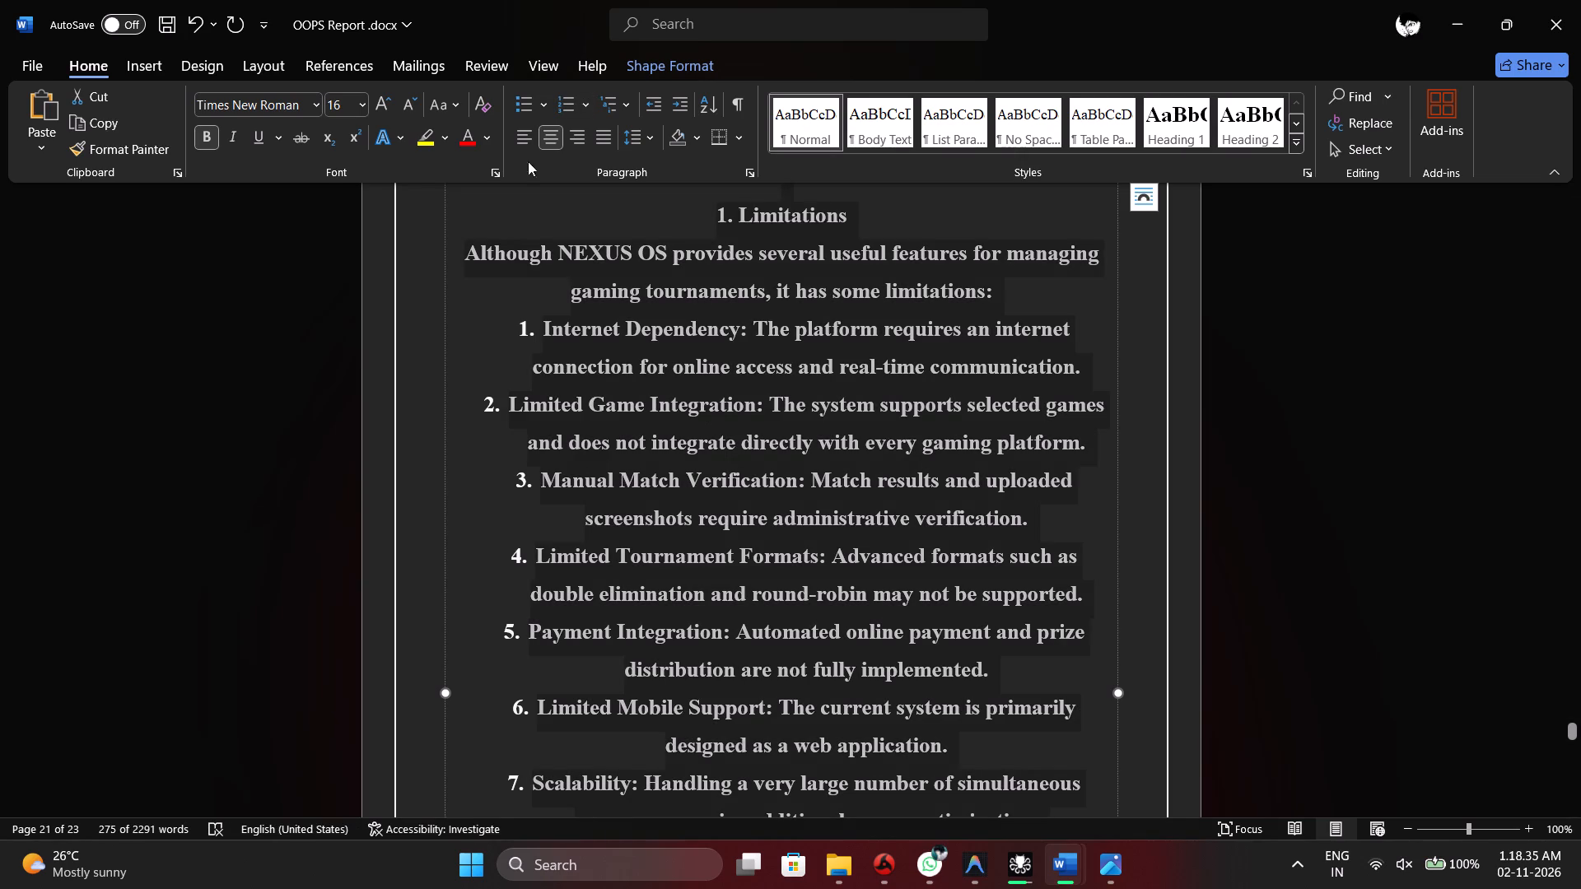
click(365, 112)
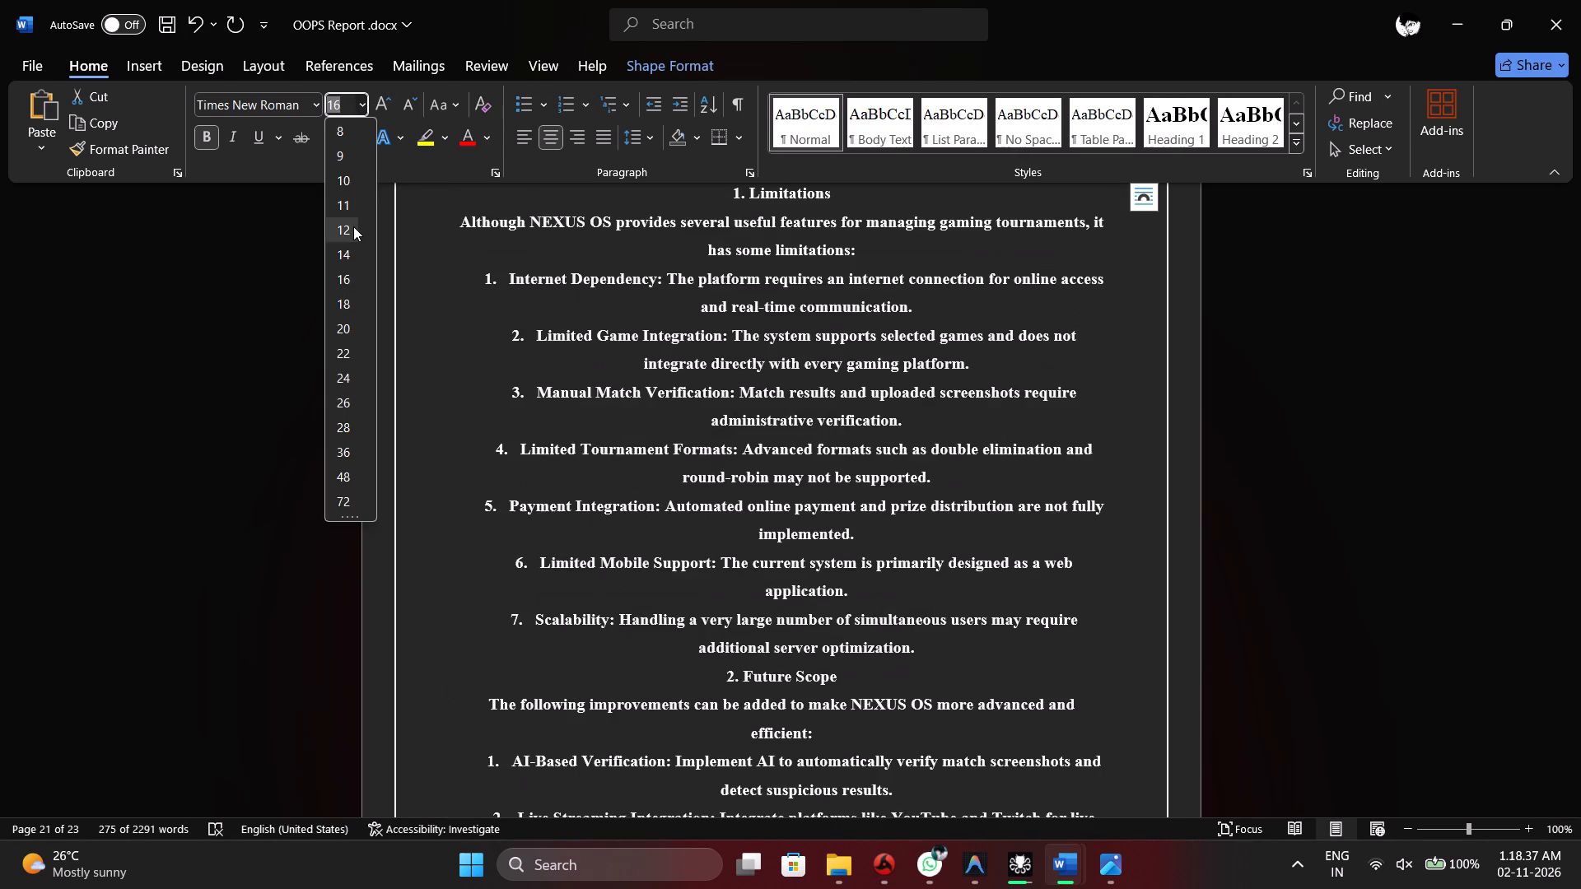
click(353, 226)
Remove the bold formatting from all text in the Limitations And Future Scope text box.
scroll(702, 454, up, 3)
click(586, 338)
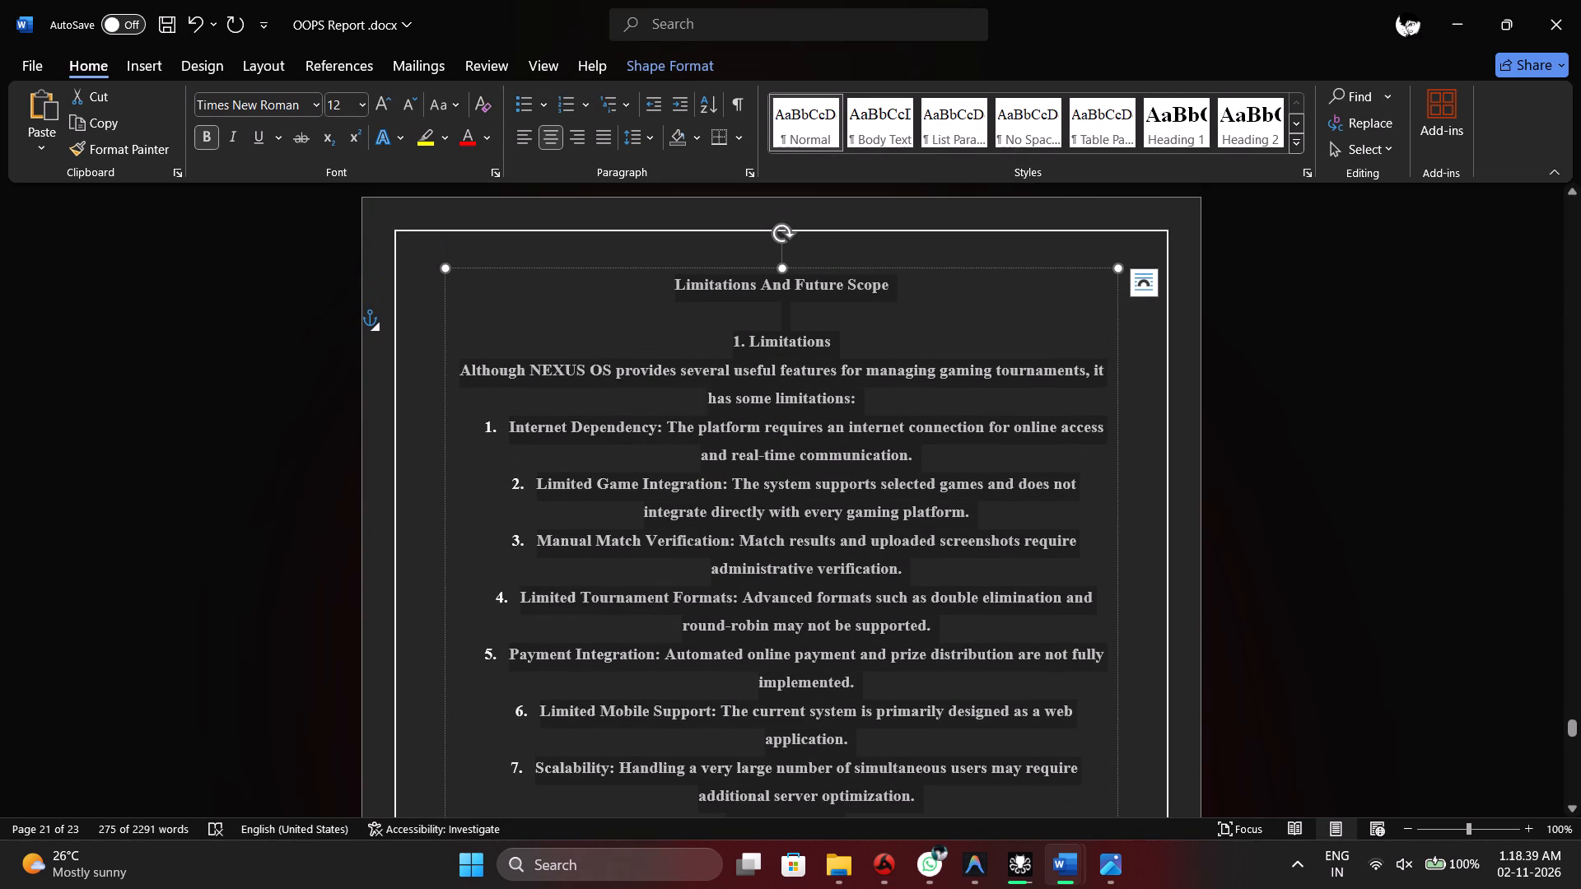
click(735, 333)
click(651, 340)
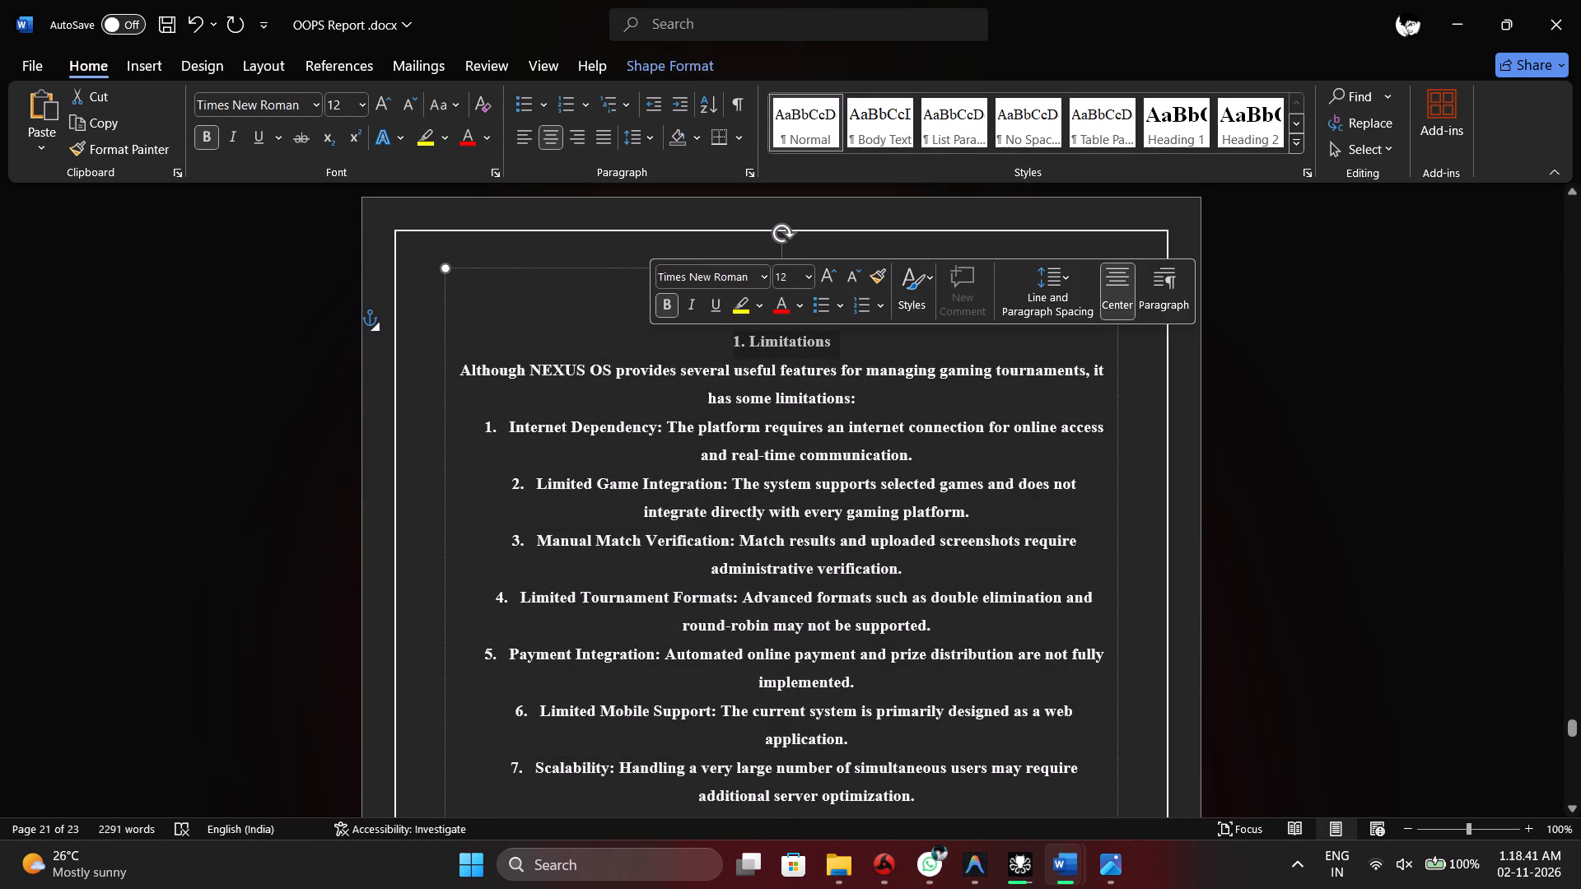
click(698, 331)
click(730, 337)
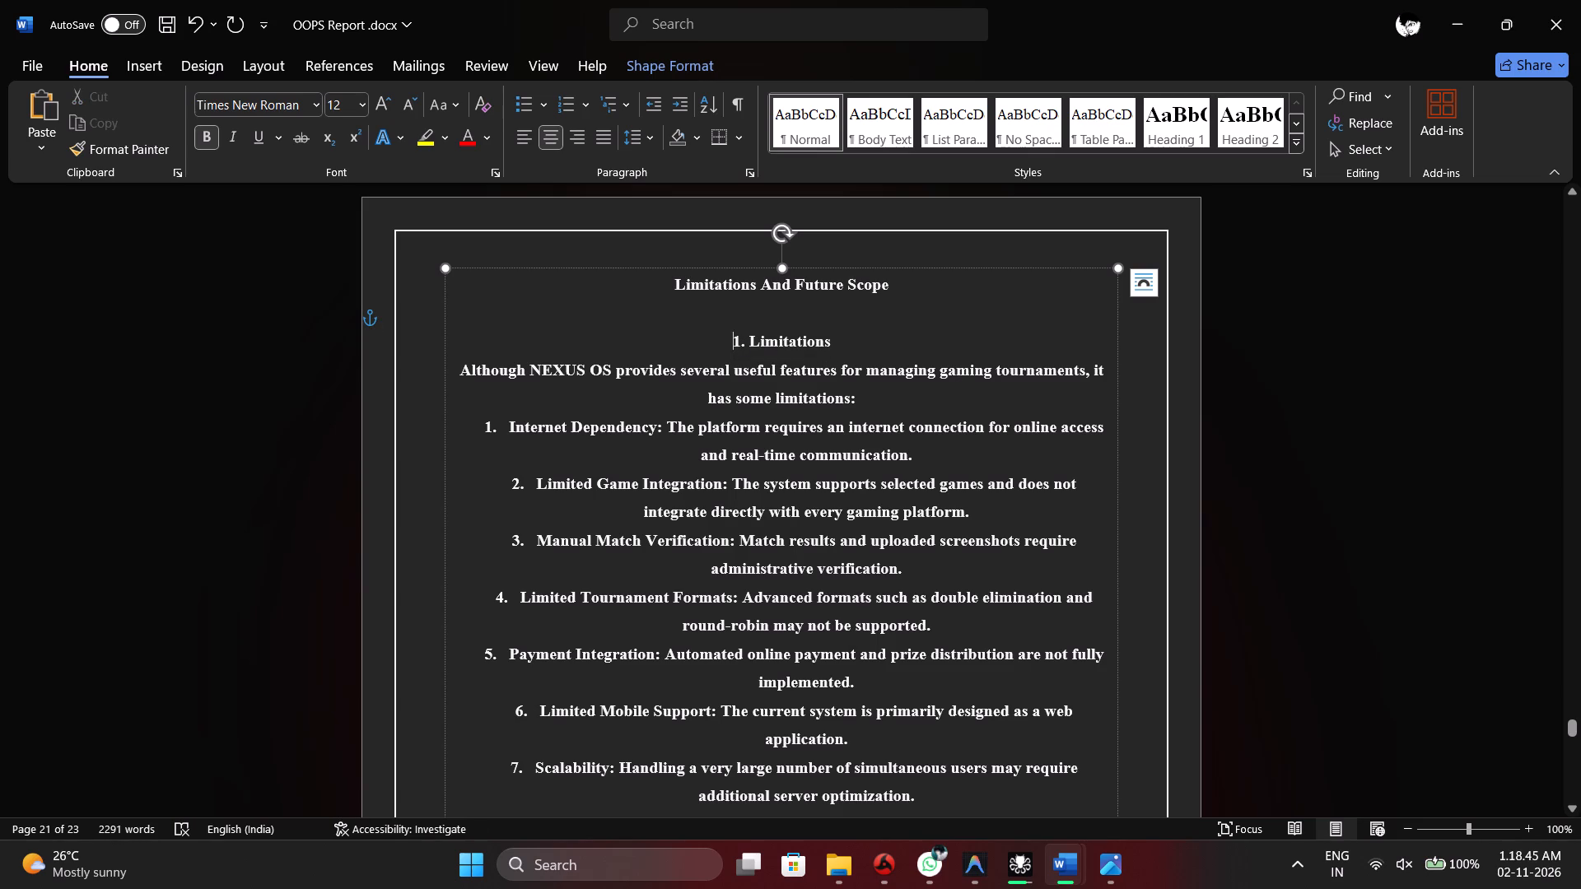
drag(726, 335, 871, 825)
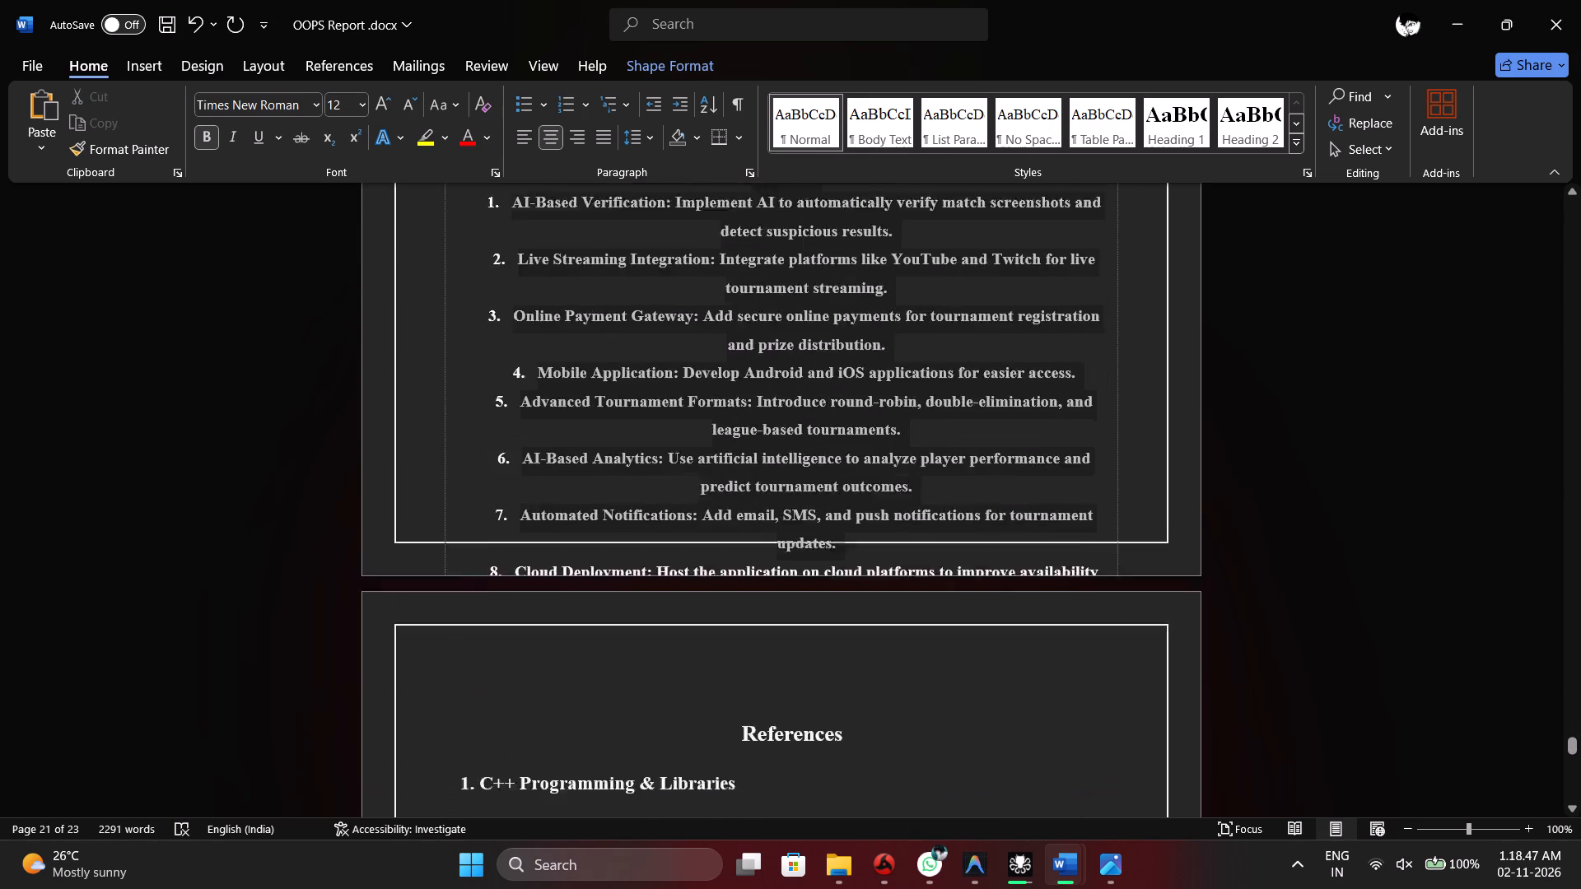
drag(871, 825, 874, 354)
scroll(874, 354, up, 3)
click(807, 404)
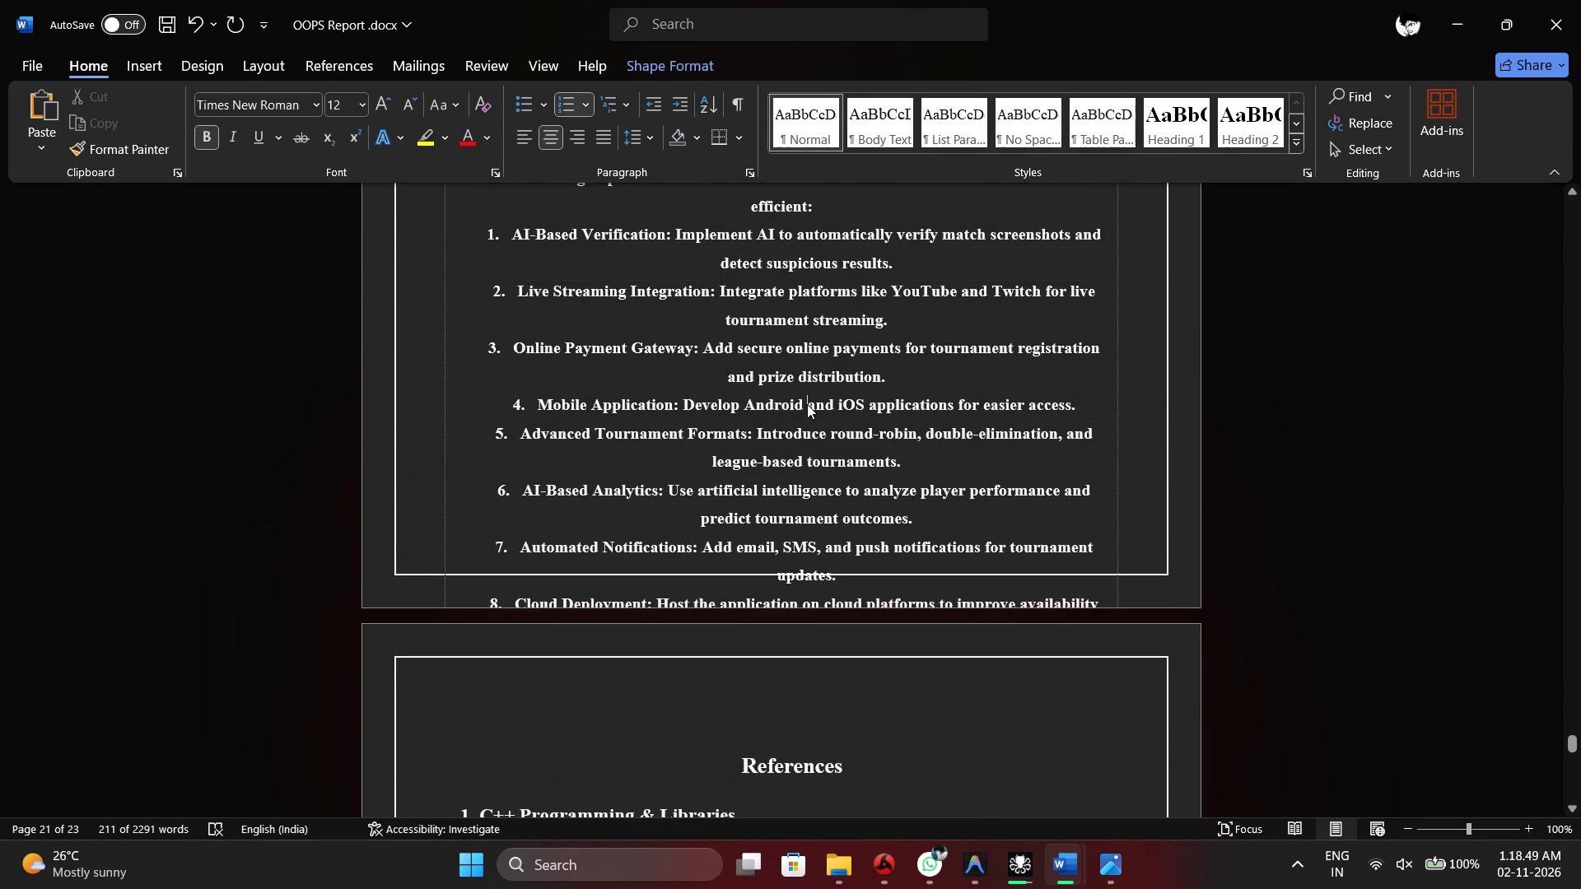
click(807, 404)
key(ctrl+a)
scroll(807, 404, up, 11)
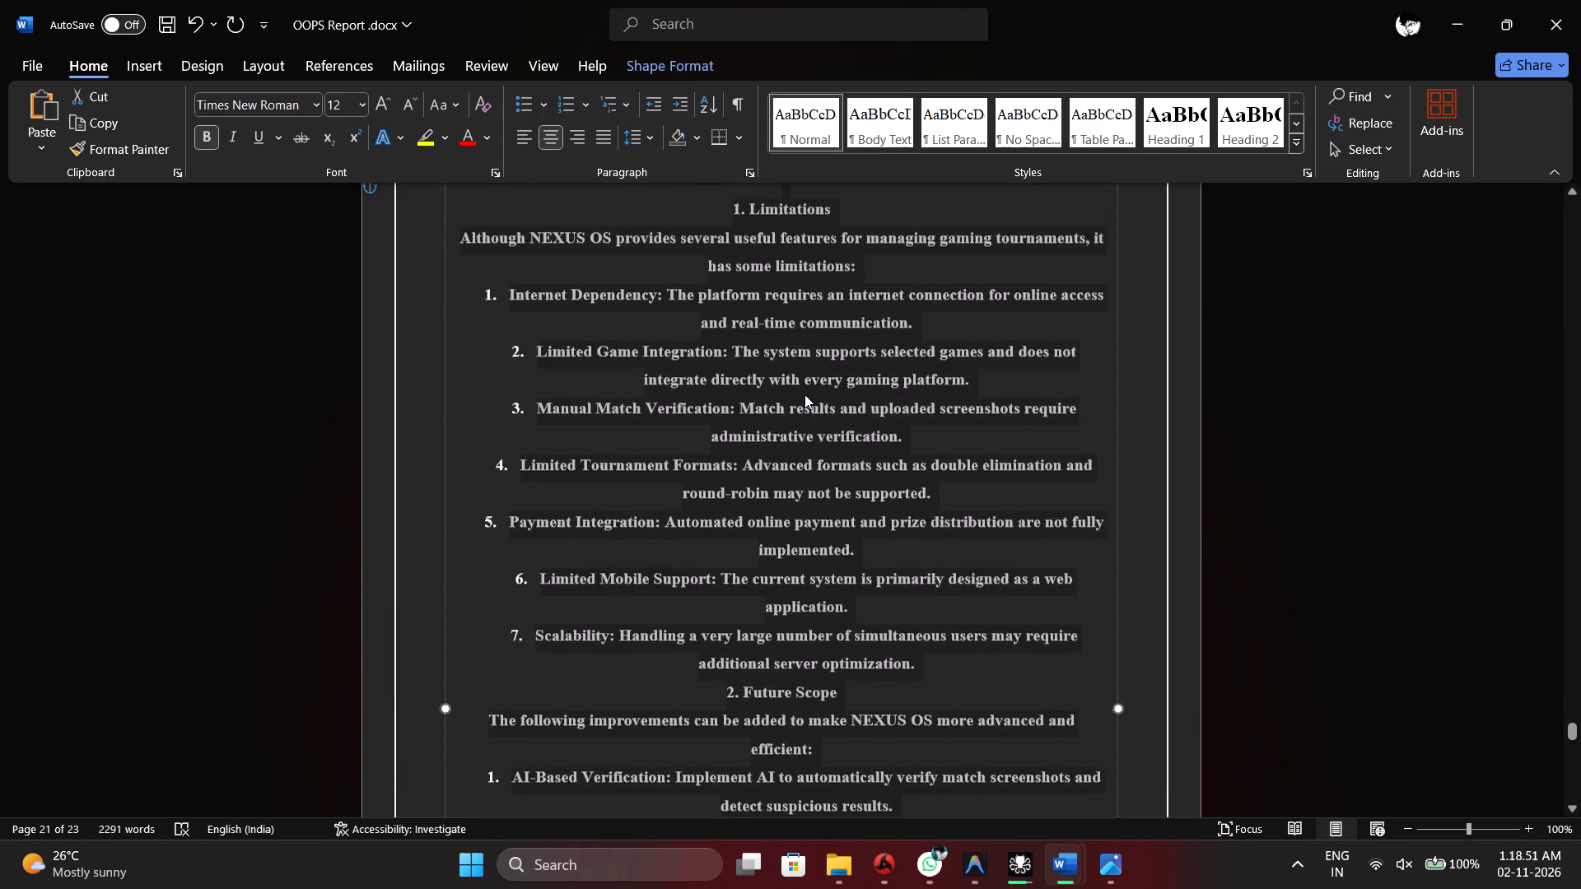
scroll(804, 394, up, 3)
click(202, 140)
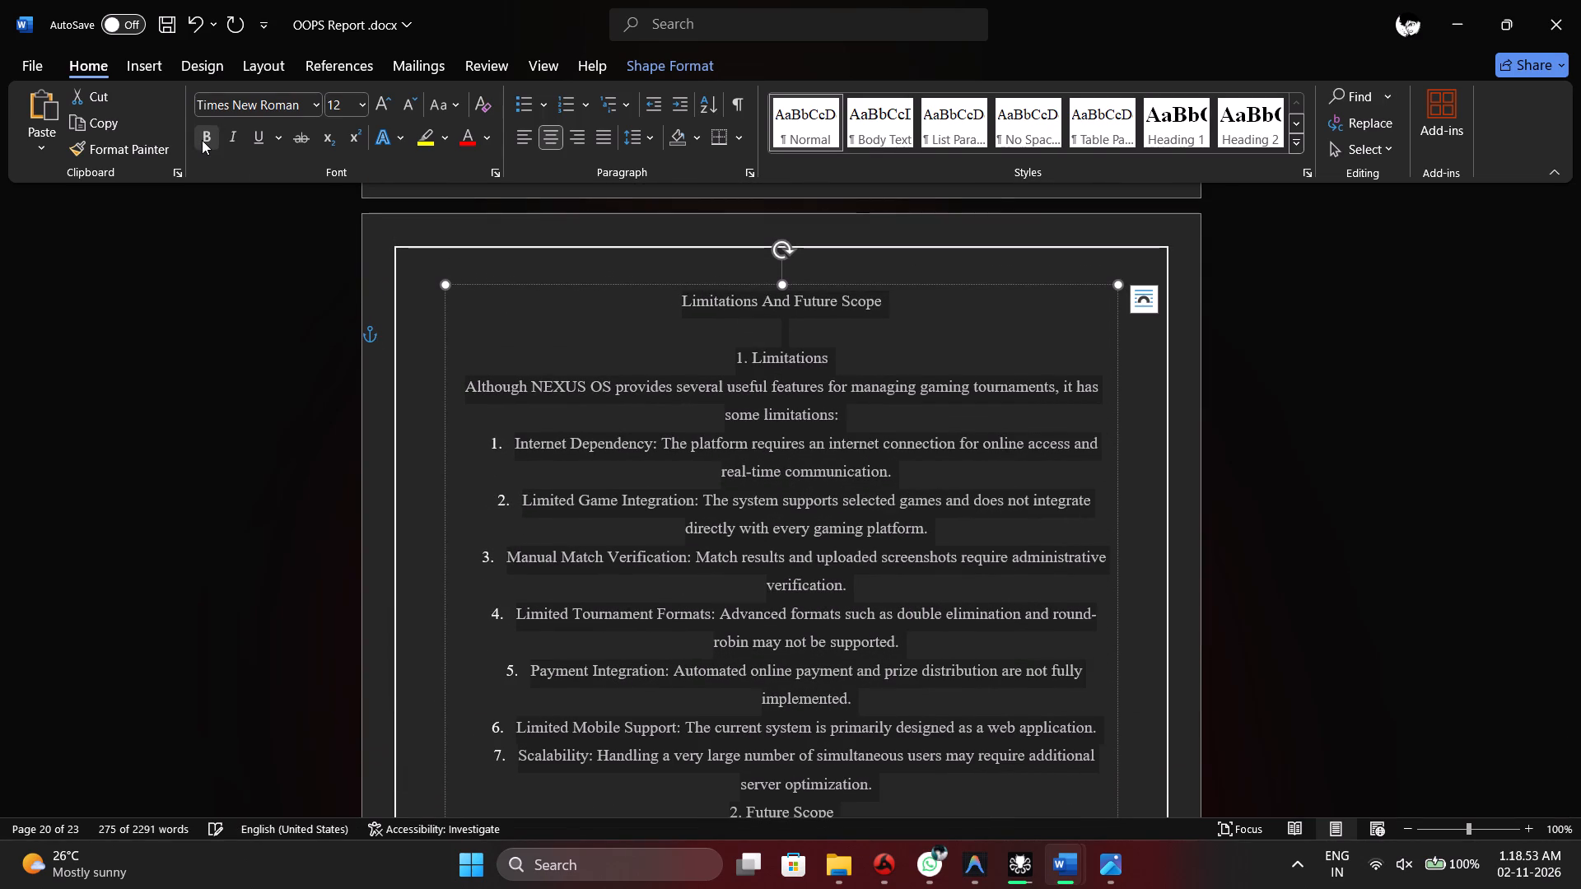
Make the Limitations And Future Scope heading and the 1. Limitations subheading bold.
click(604, 379)
triple_click(705, 305)
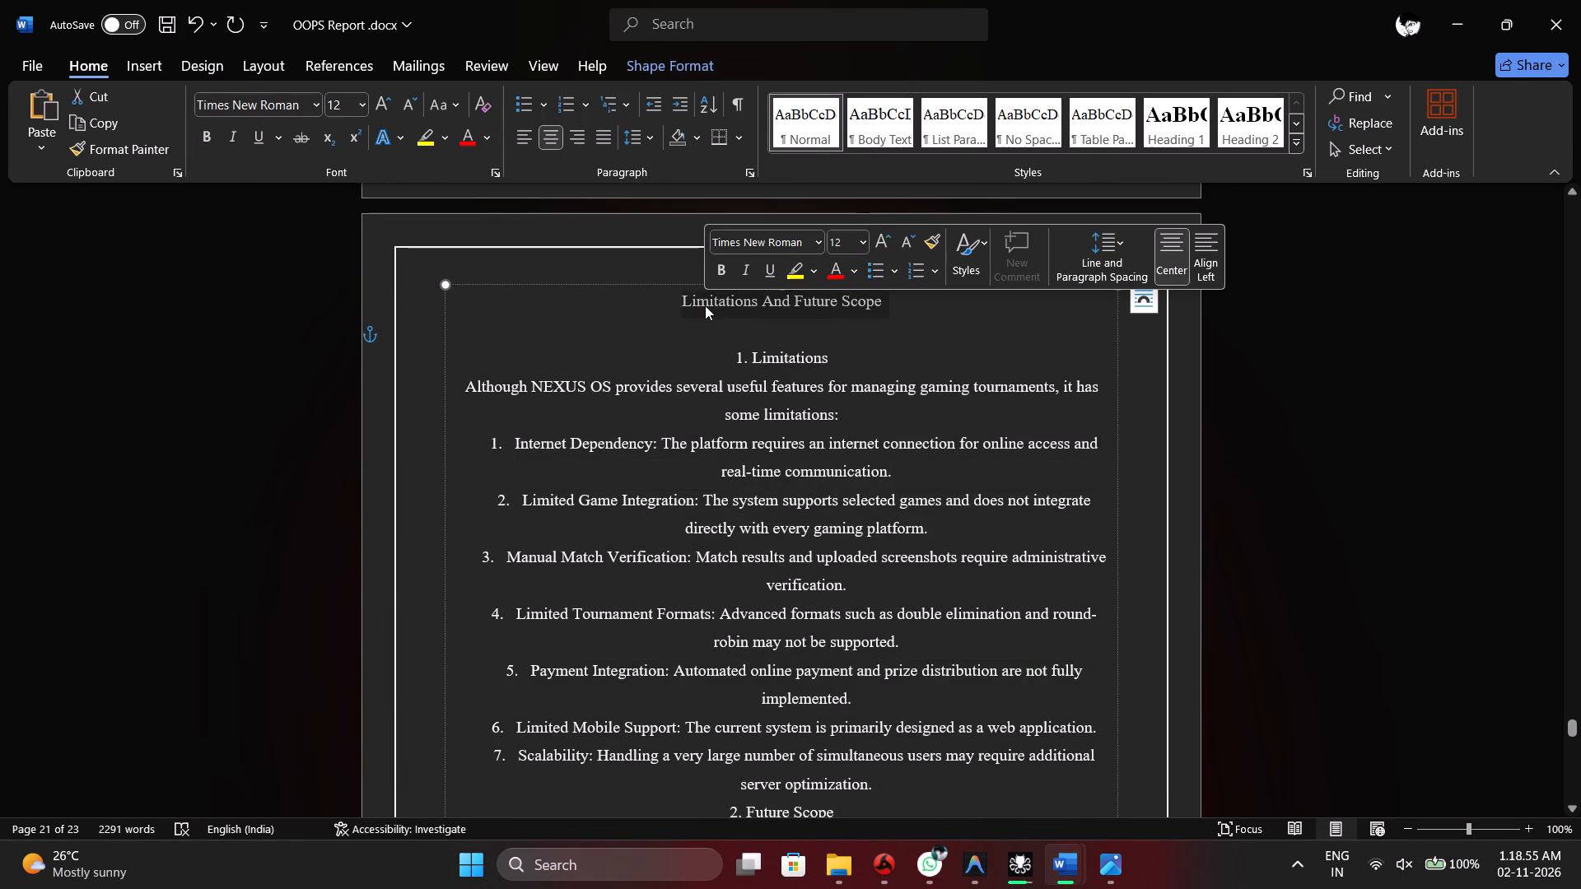
click(725, 268)
triple_click(772, 355)
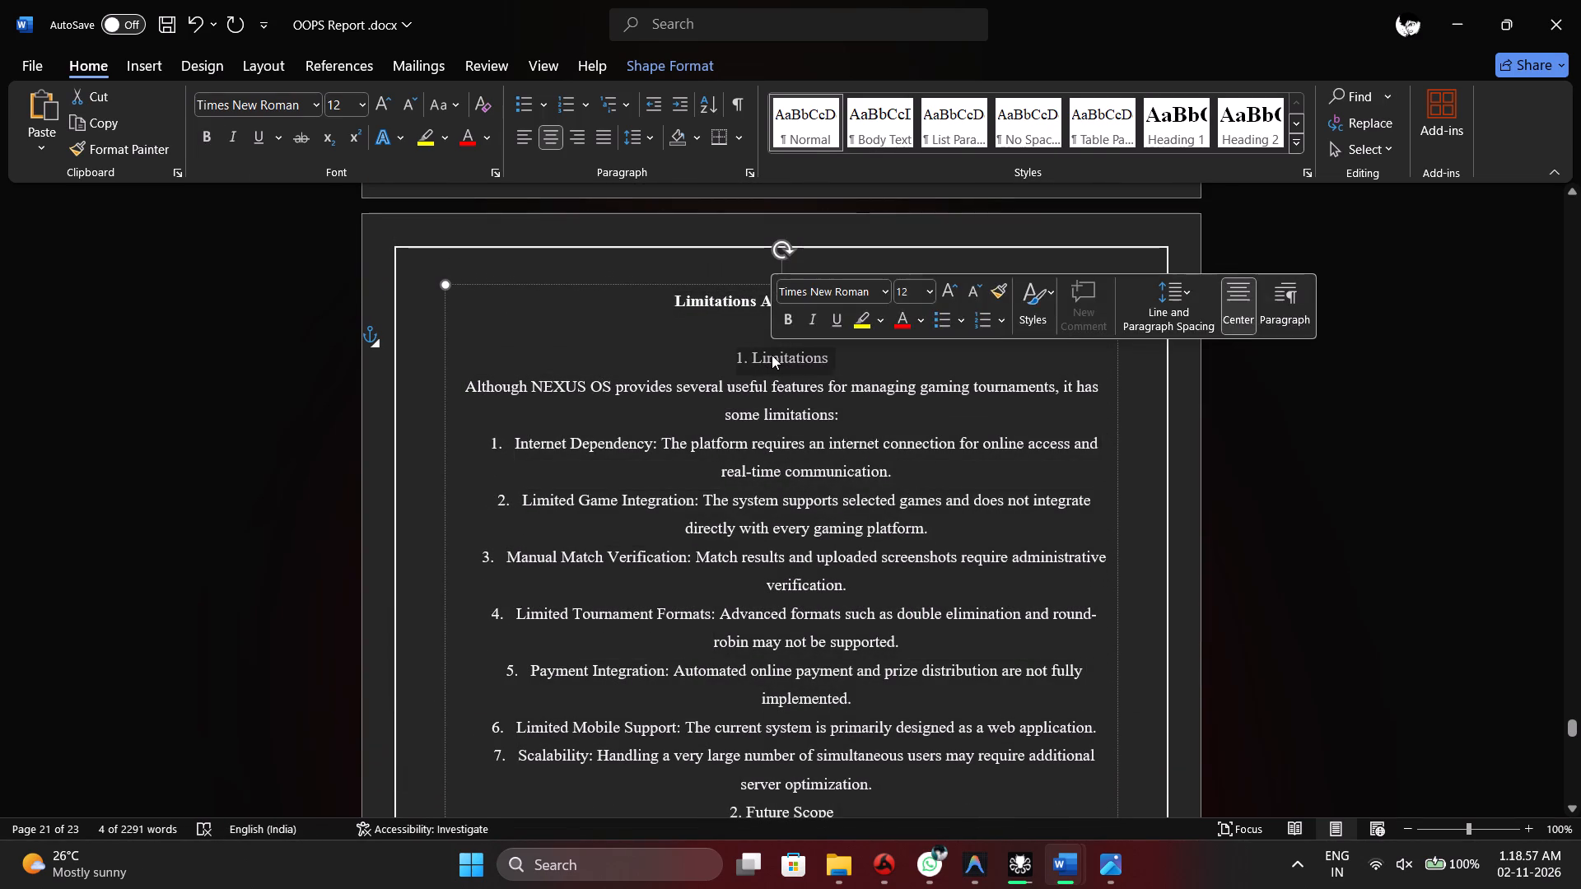
click(778, 314)
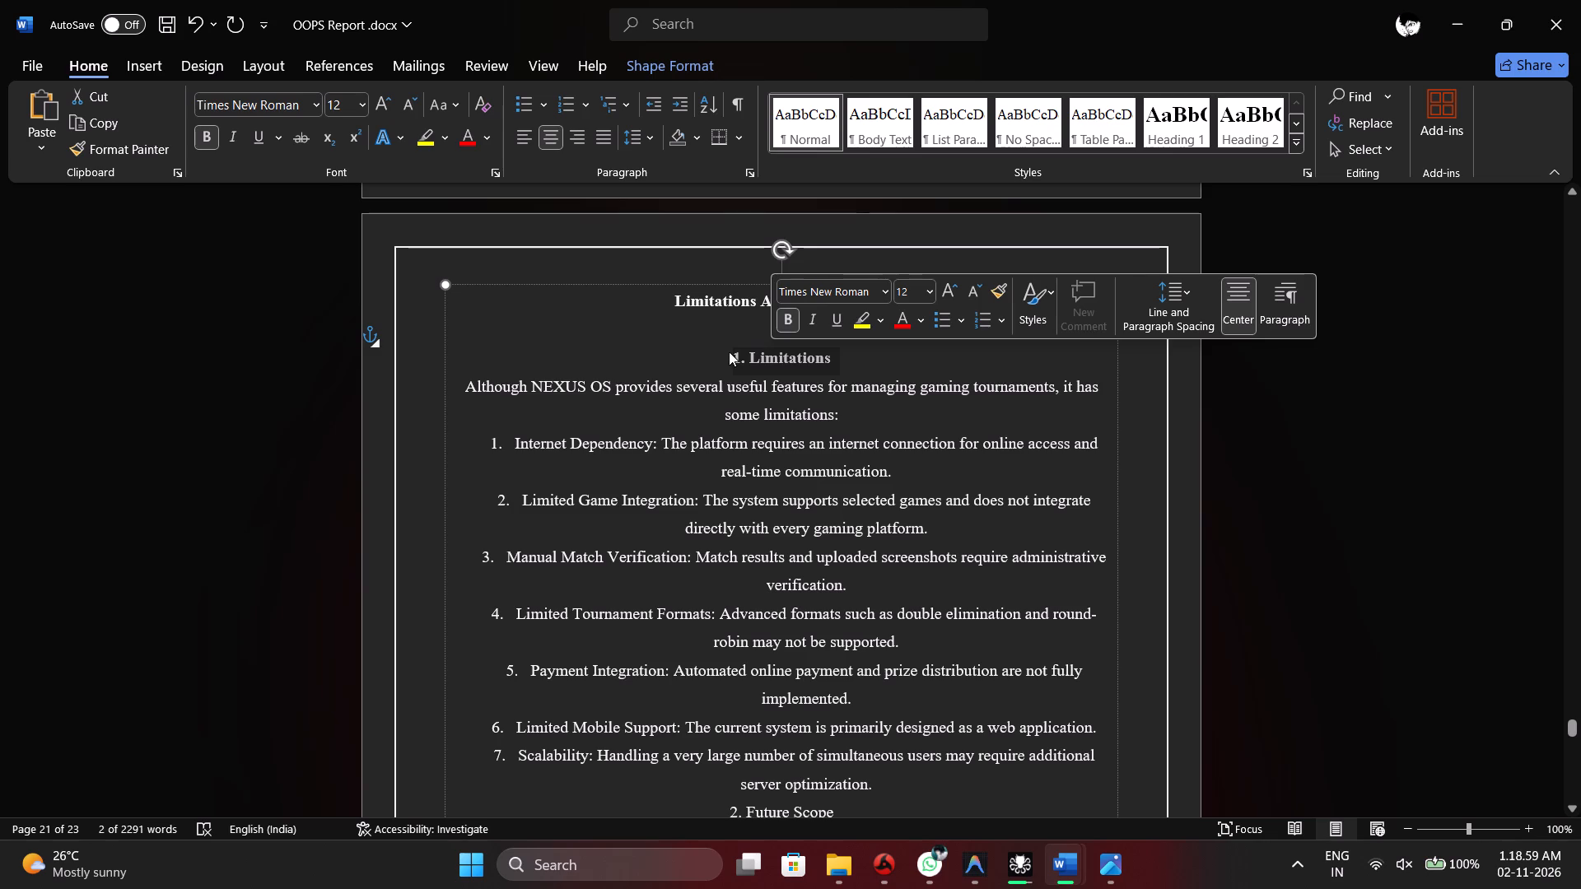
click(720, 348)
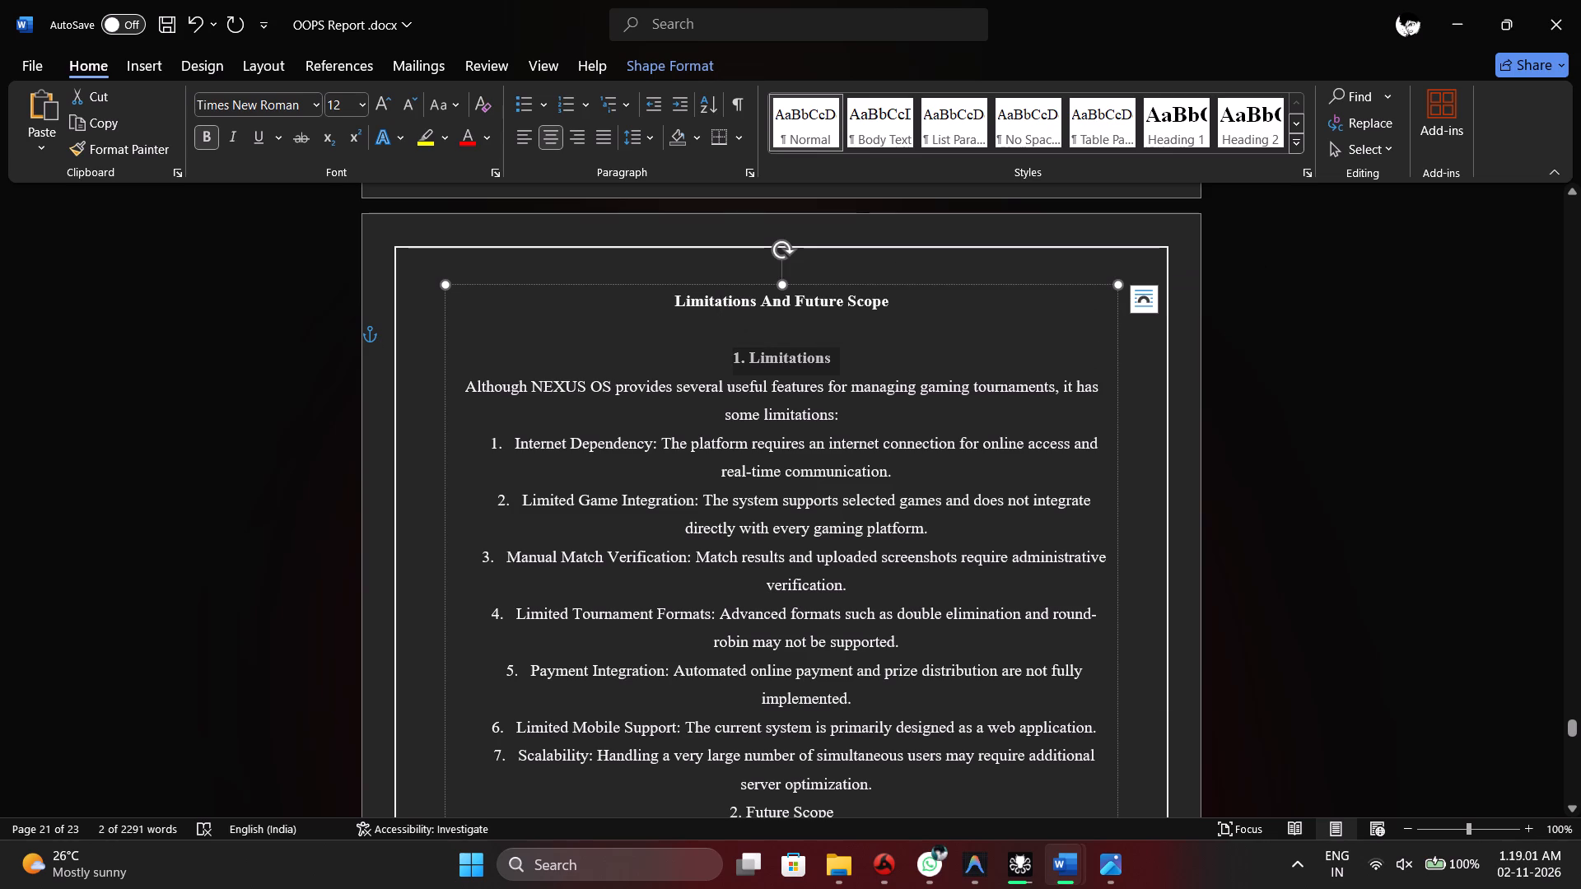
click(720, 351)
click(737, 353)
Left-align all the text in the Limitations And Future Scope text box.
click(711, 417)
click(711, 418)
click(713, 447)
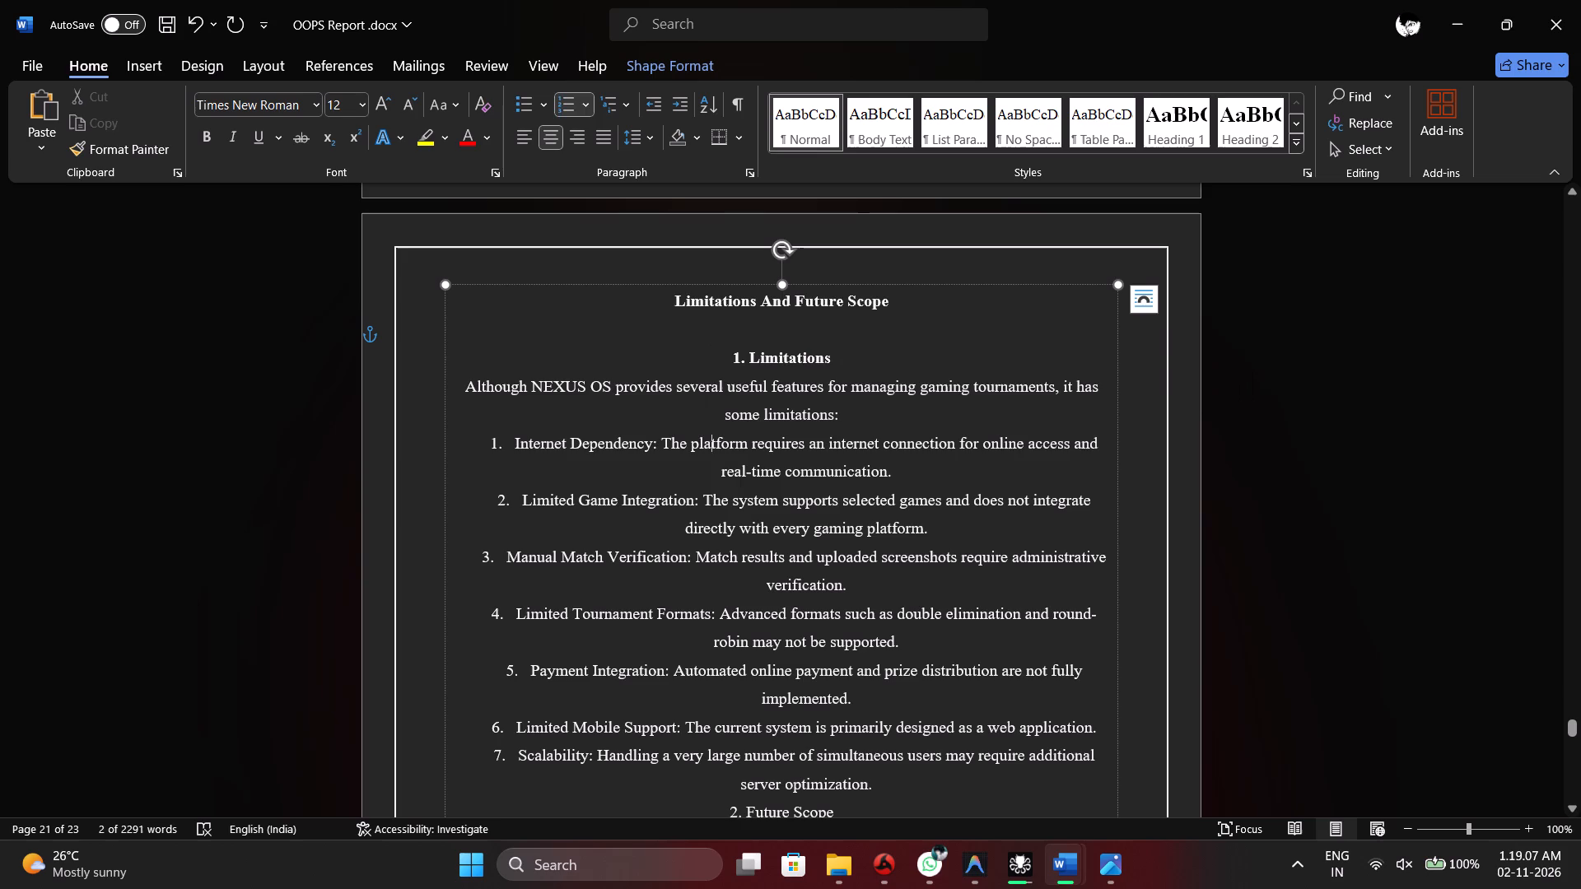
key(ctrl+a)
click(533, 124)
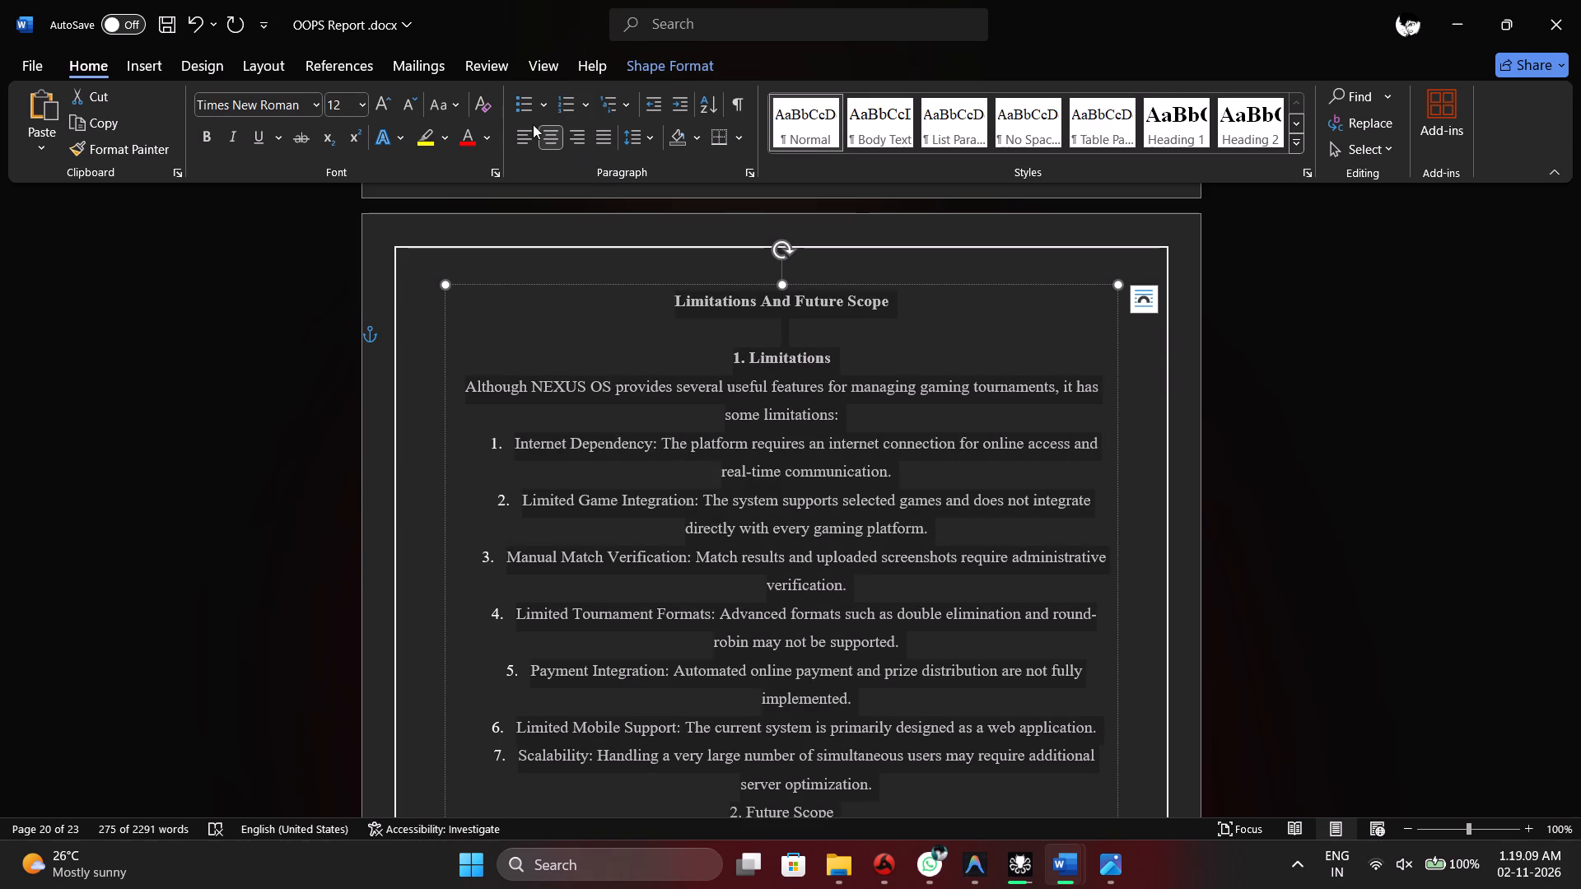
click(525, 132)
click(609, 351)
scroll(616, 426, up, 3)
scroll(616, 426, down, 3)
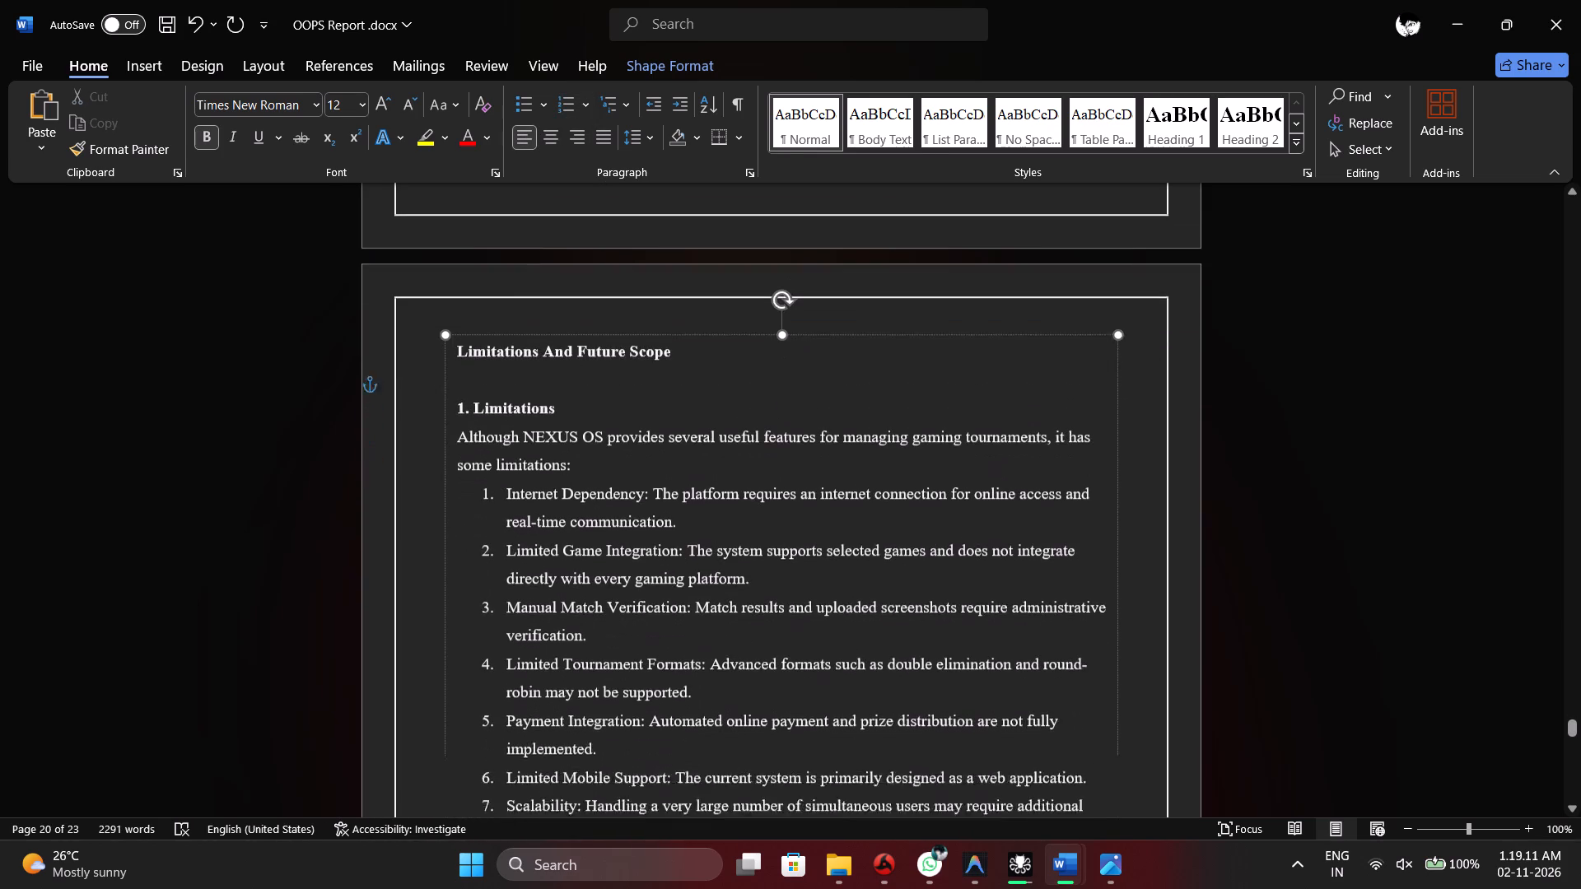
Set the Limitations And Future Scope heading to 16 pt and center it.
scroll(616, 426, up, 2)
triple_click(590, 405)
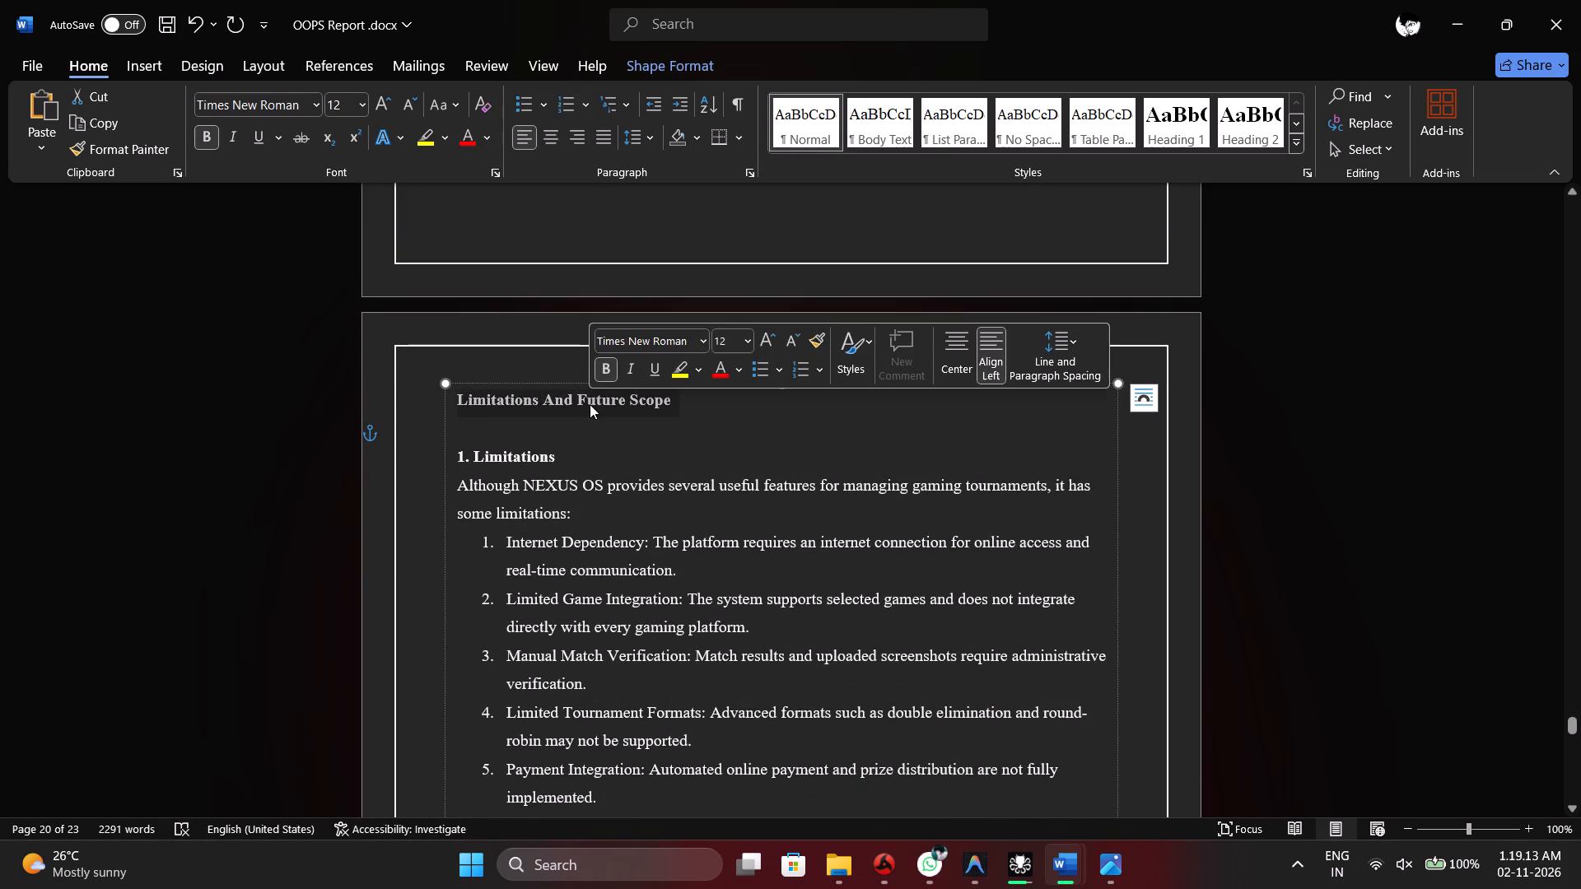
click(745, 344)
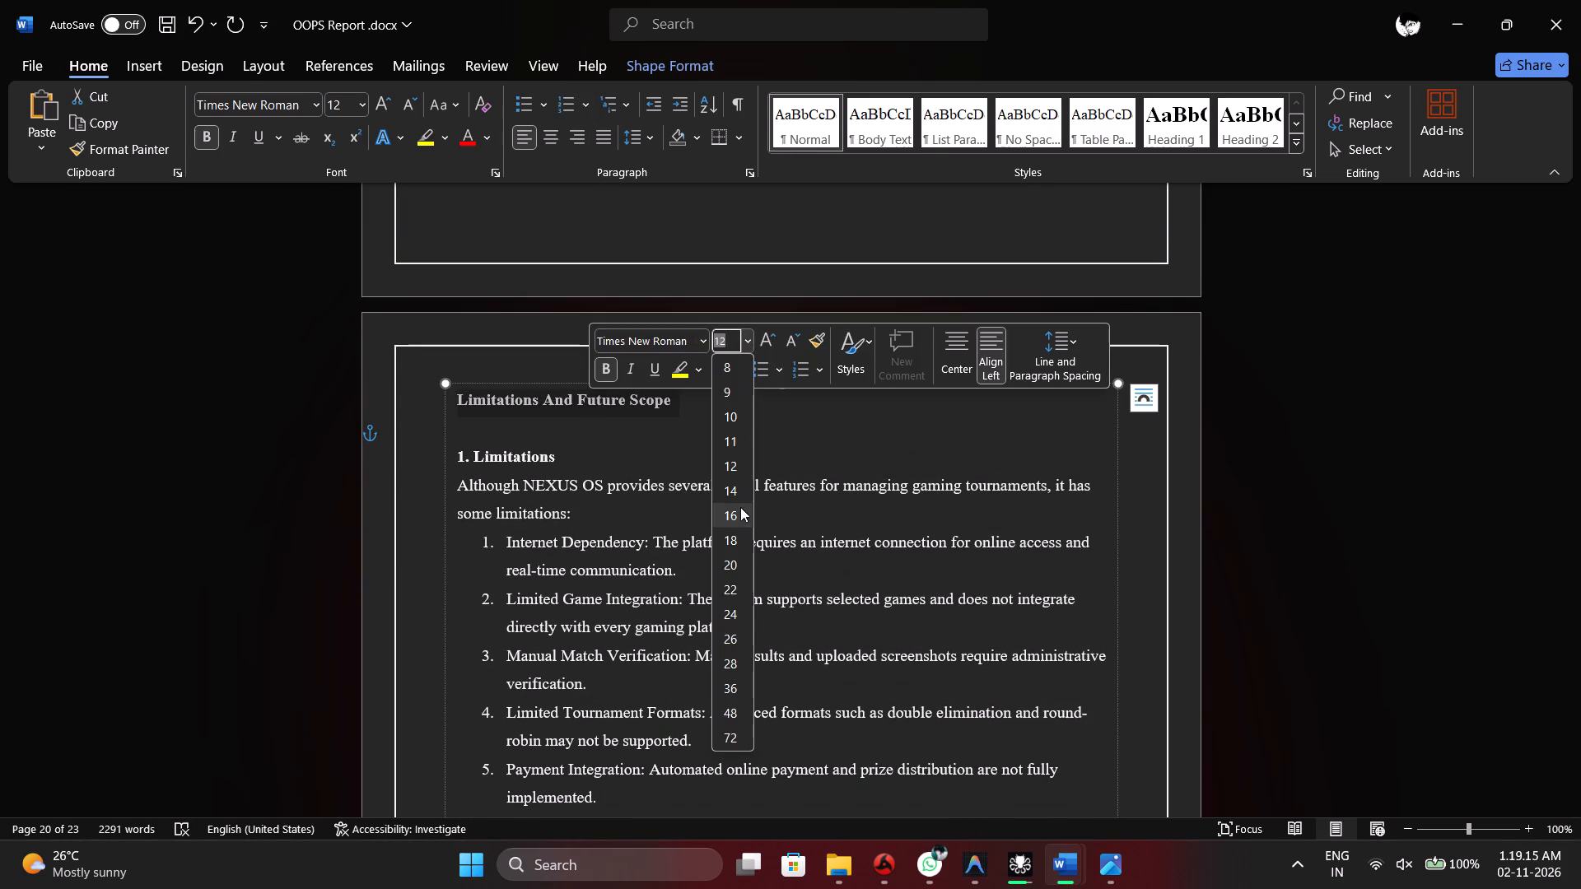
click(736, 514)
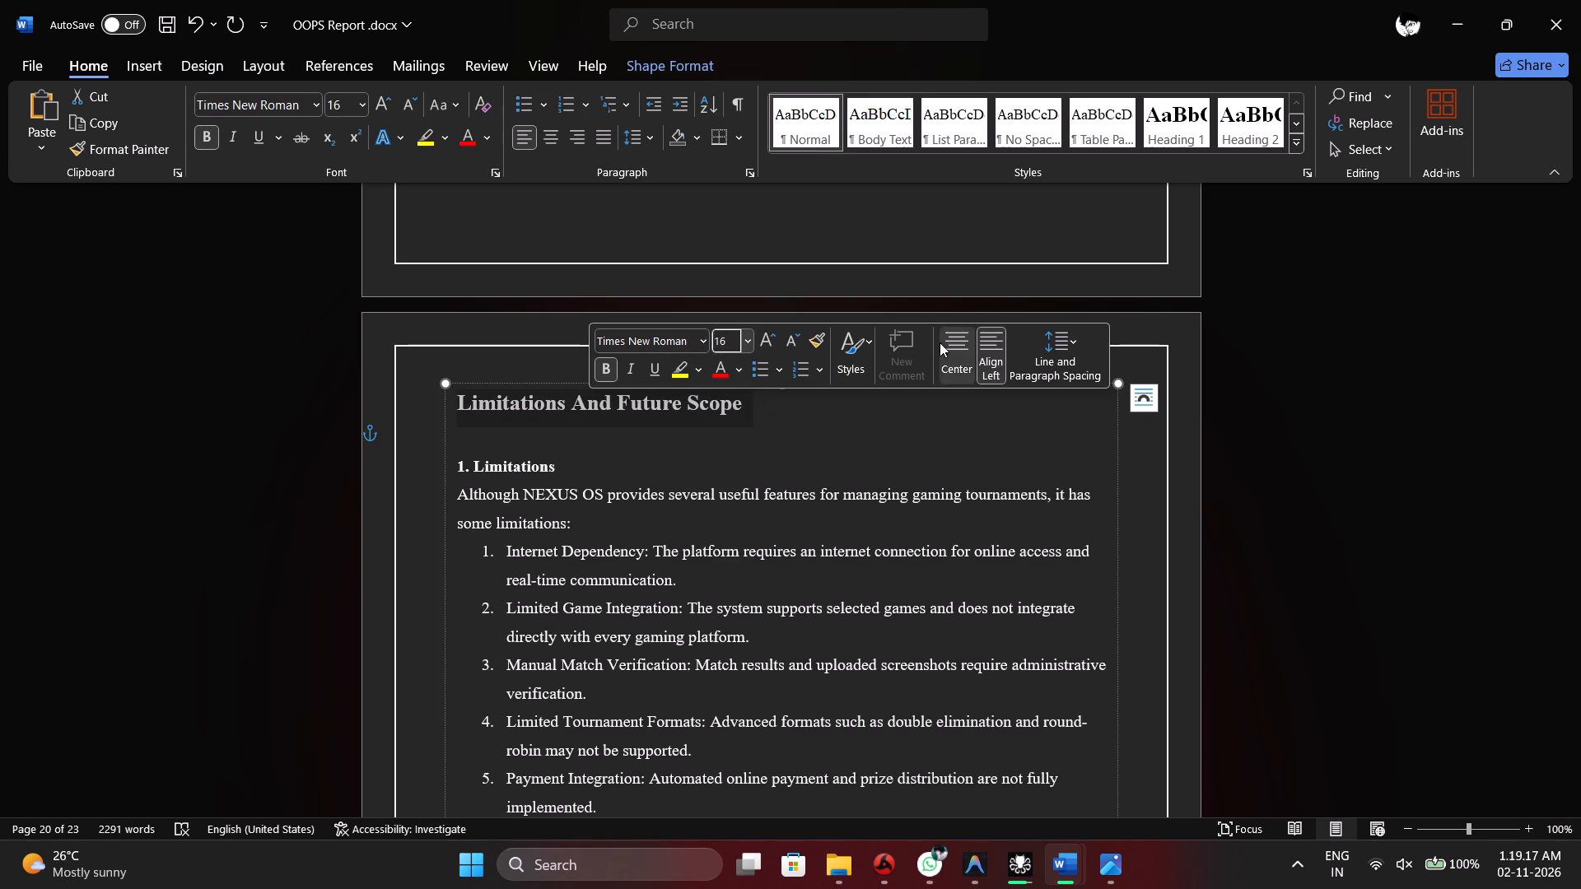
click(940, 342)
click(878, 430)
scroll(749, 538, up, 2)
scroll(549, 506, down, 3)
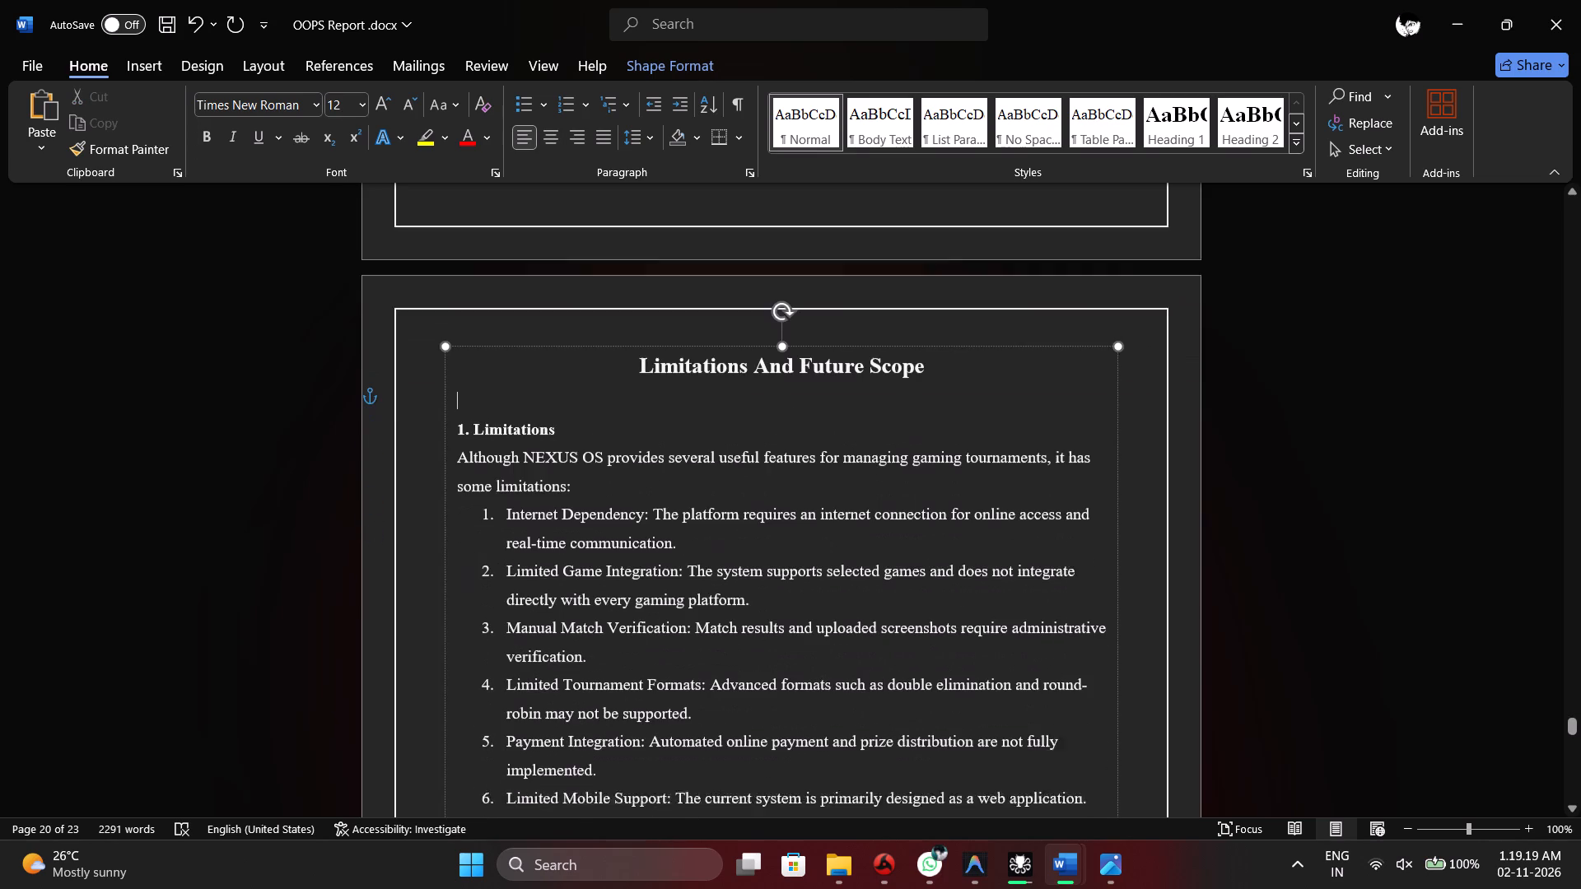
click(544, 203)
scroll(602, 393, up, 2)
scroll(602, 393, down, 4)
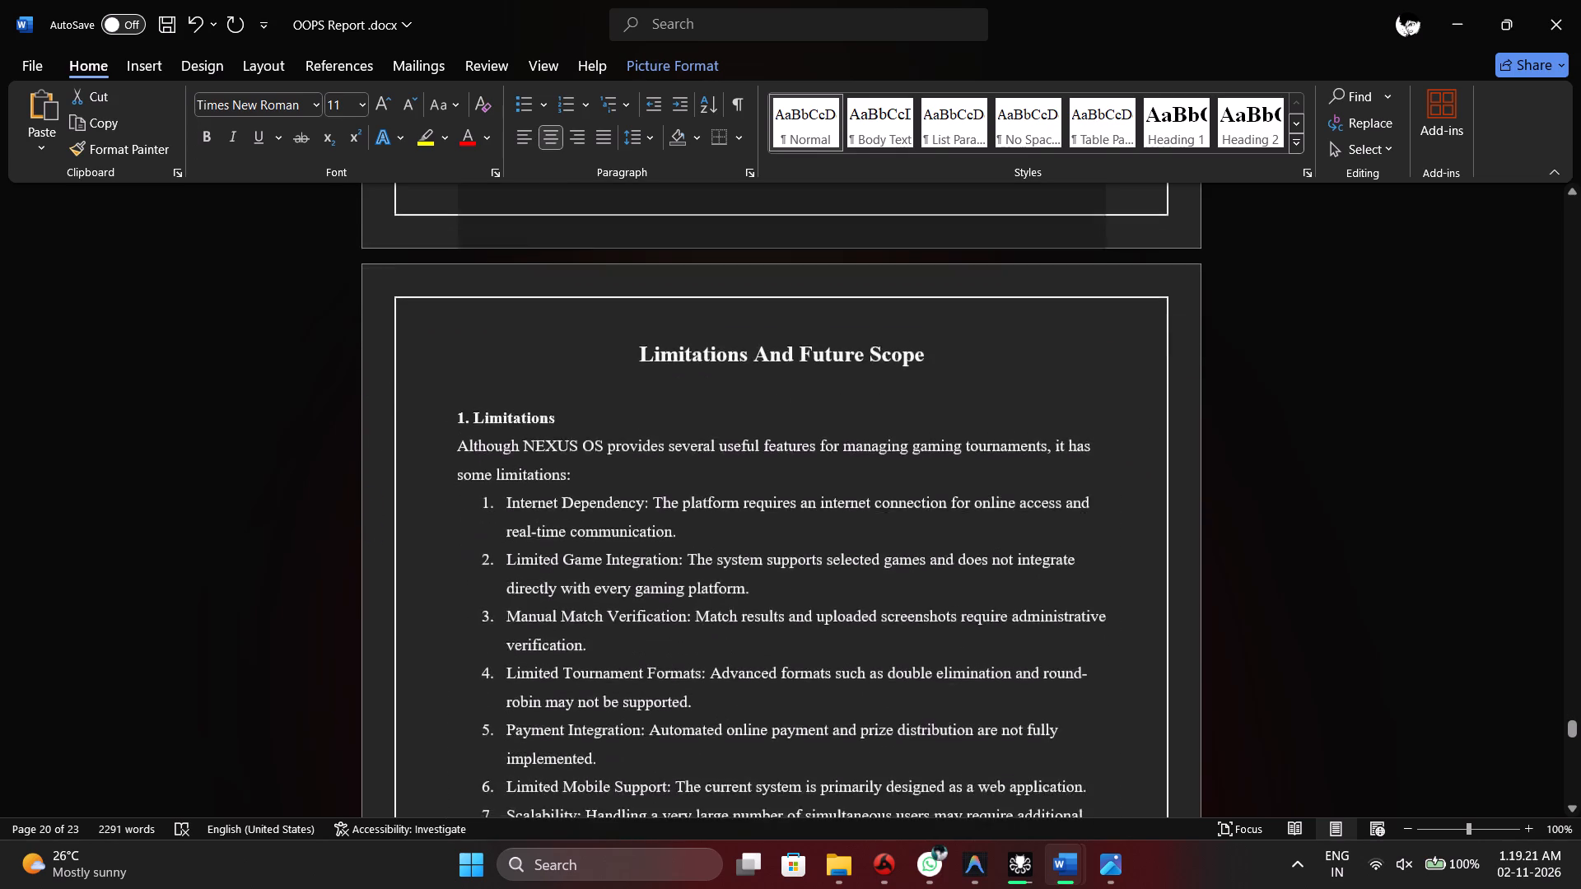
Make the 2. Future Scope subheading bold and keep its size at 12 pt.
scroll(602, 393, down, 4)
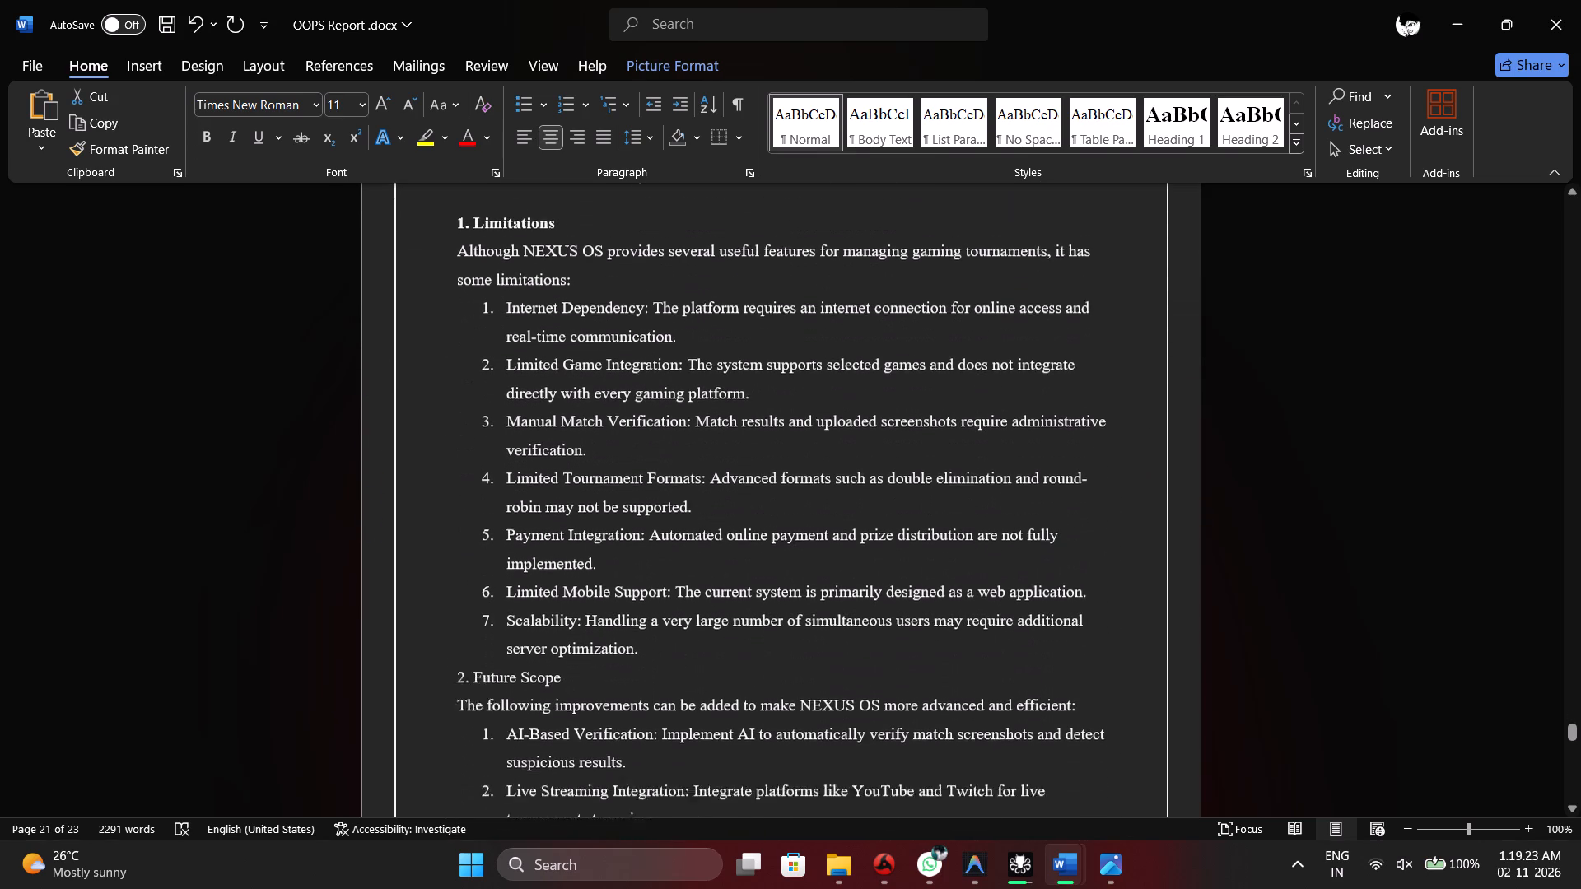
scroll(602, 393, down, 4)
scroll(536, 379, up, 5)
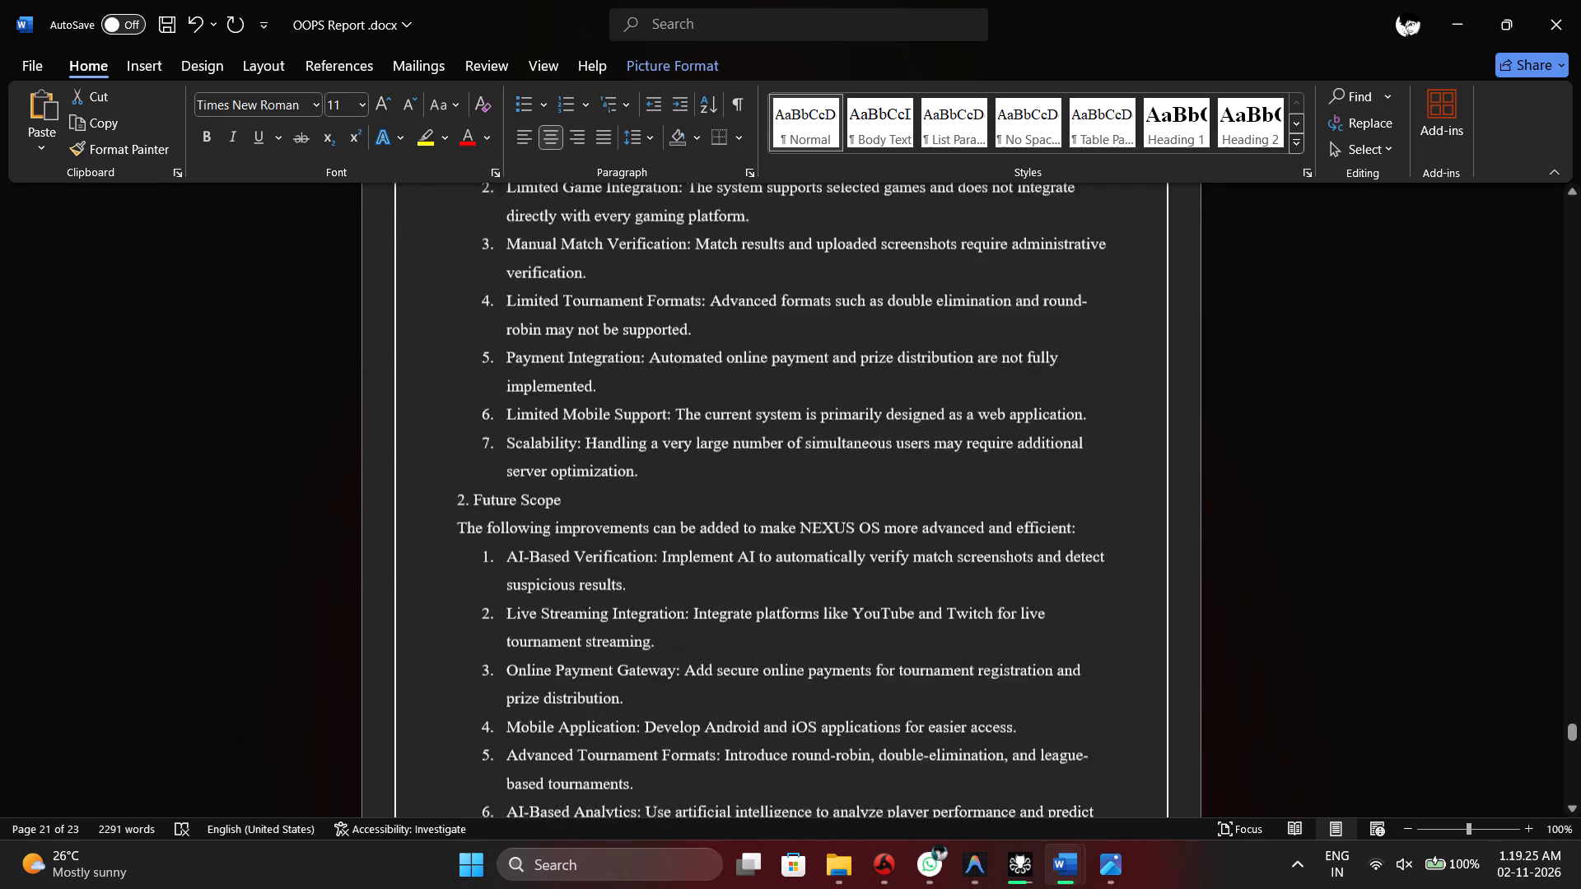
scroll(534, 366, up, 4)
double_click(528, 361)
scroll(557, 449, down, 1)
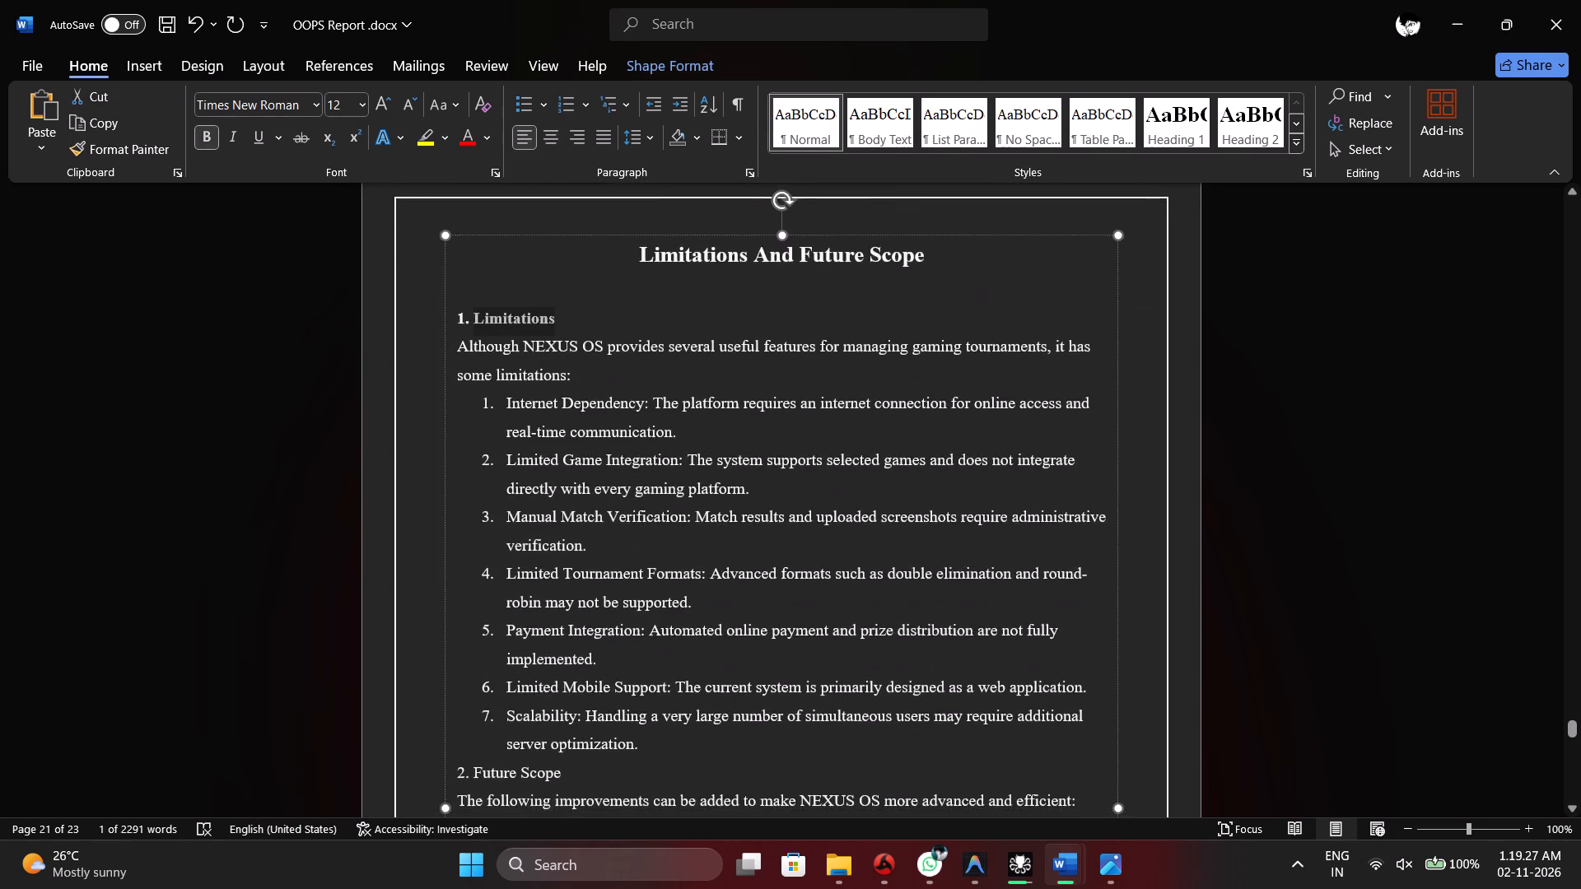
scroll(557, 449, down, 3)
triple_click(504, 622)
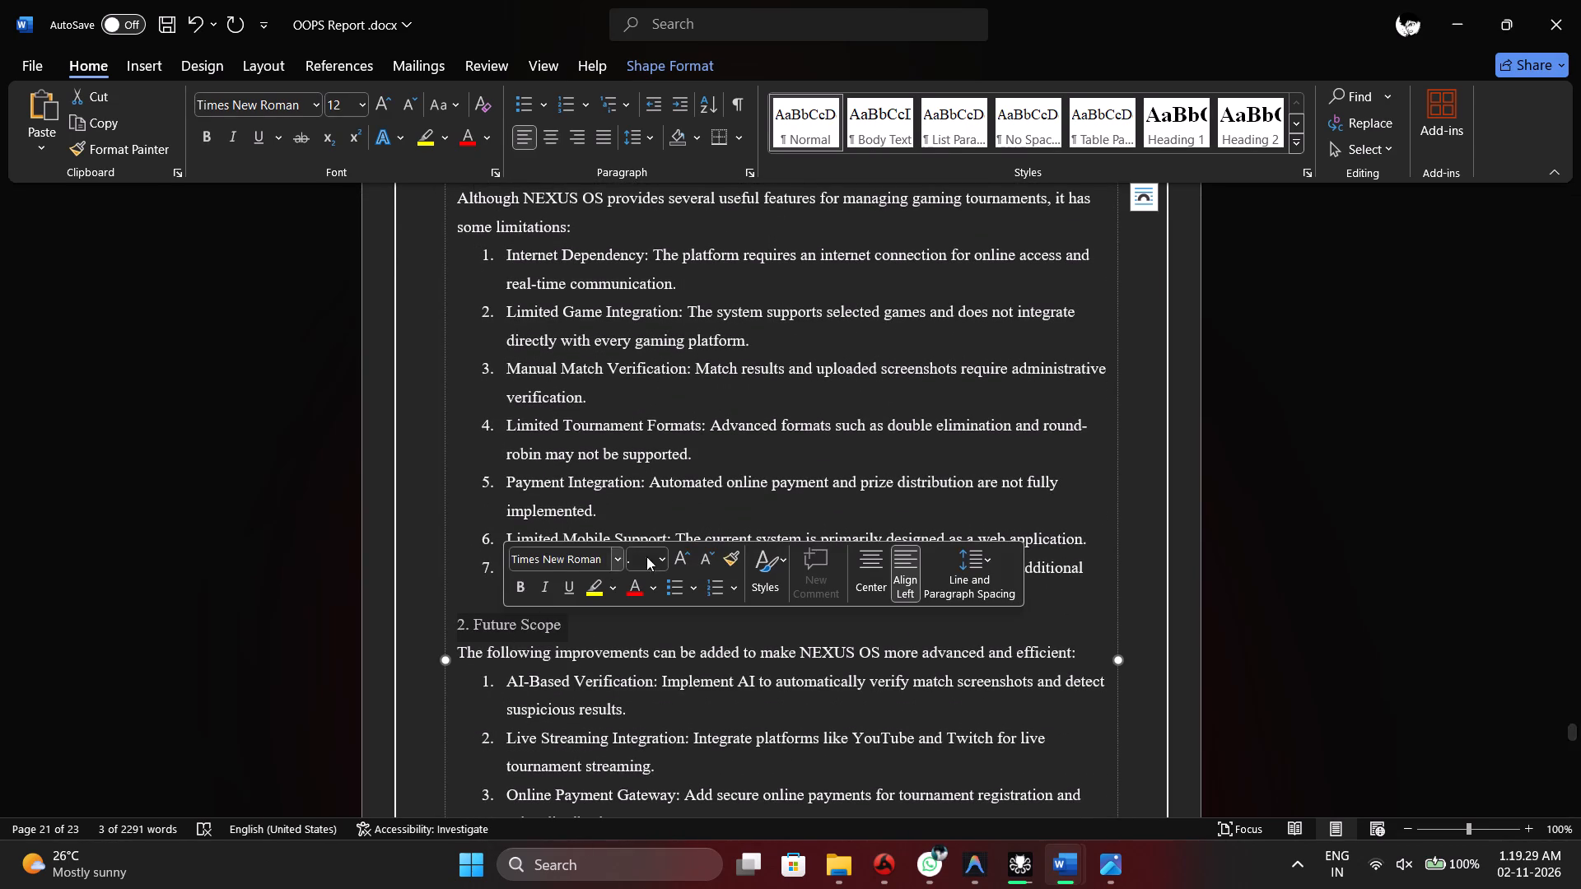
click(660, 552)
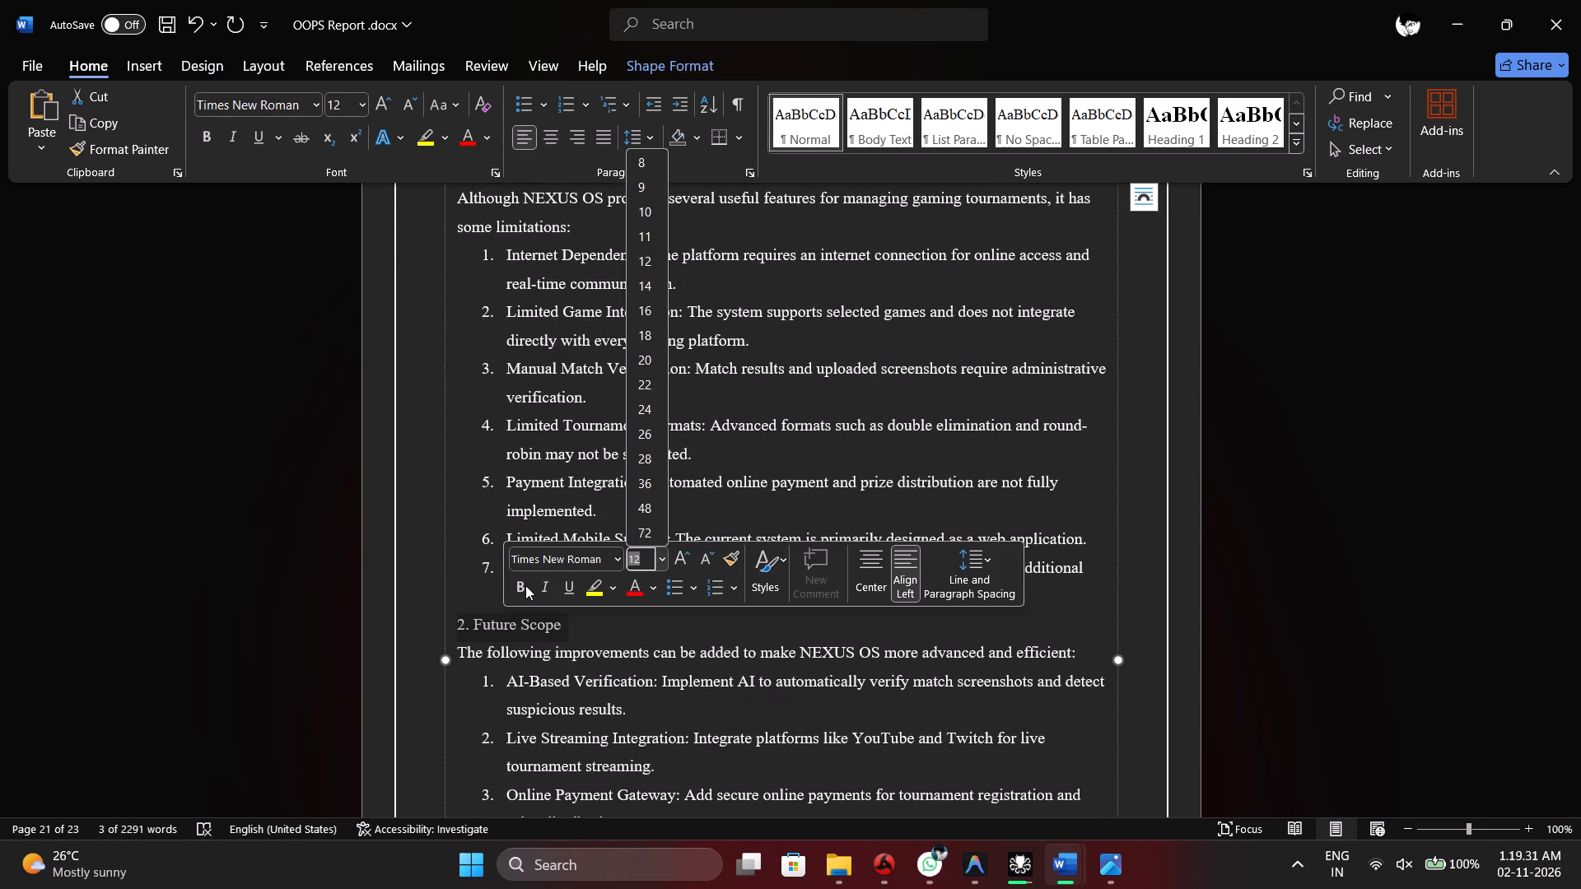
click(655, 263)
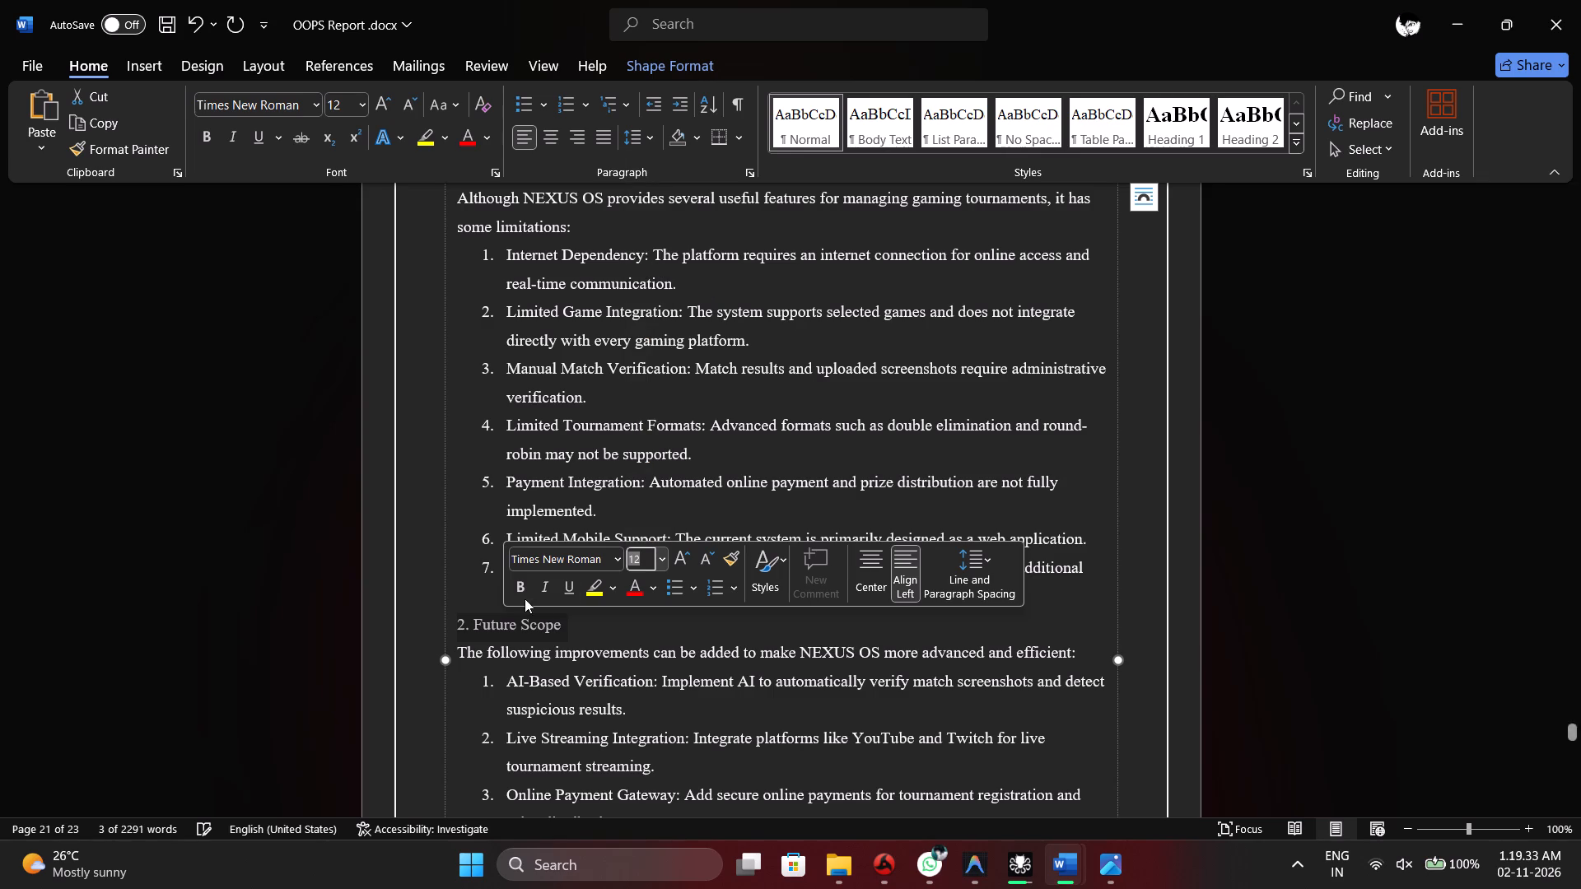
click(519, 585)
click(590, 636)
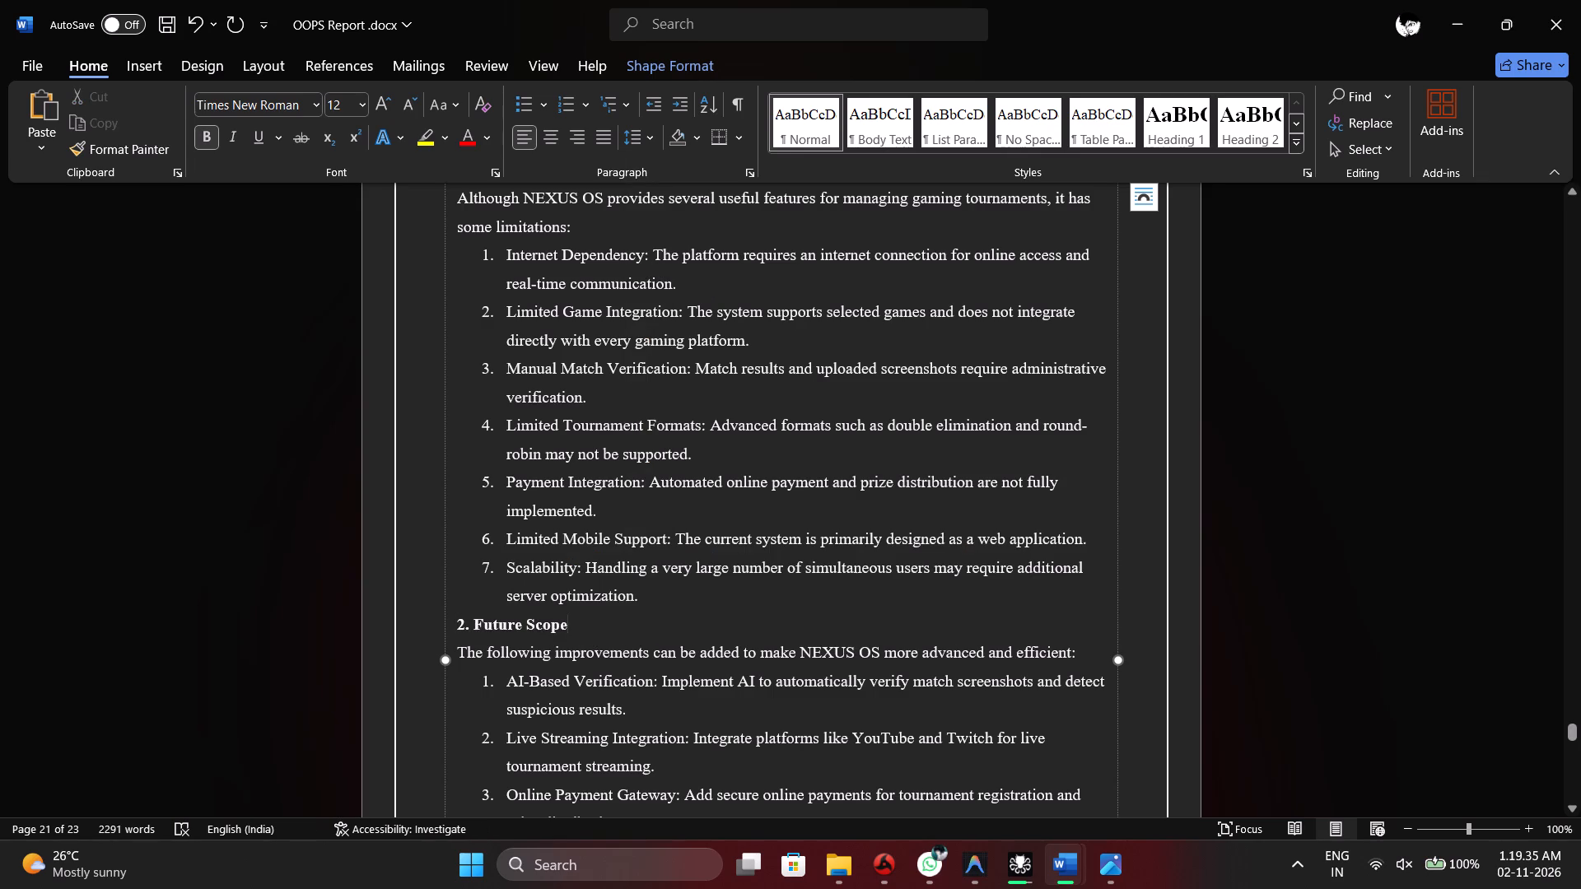
Insert an unnumbered empty line between the Scalability item and the 2. Future Scope subheading.
click(707, 589)
key(Return)
scroll(665, 629, down, 7)
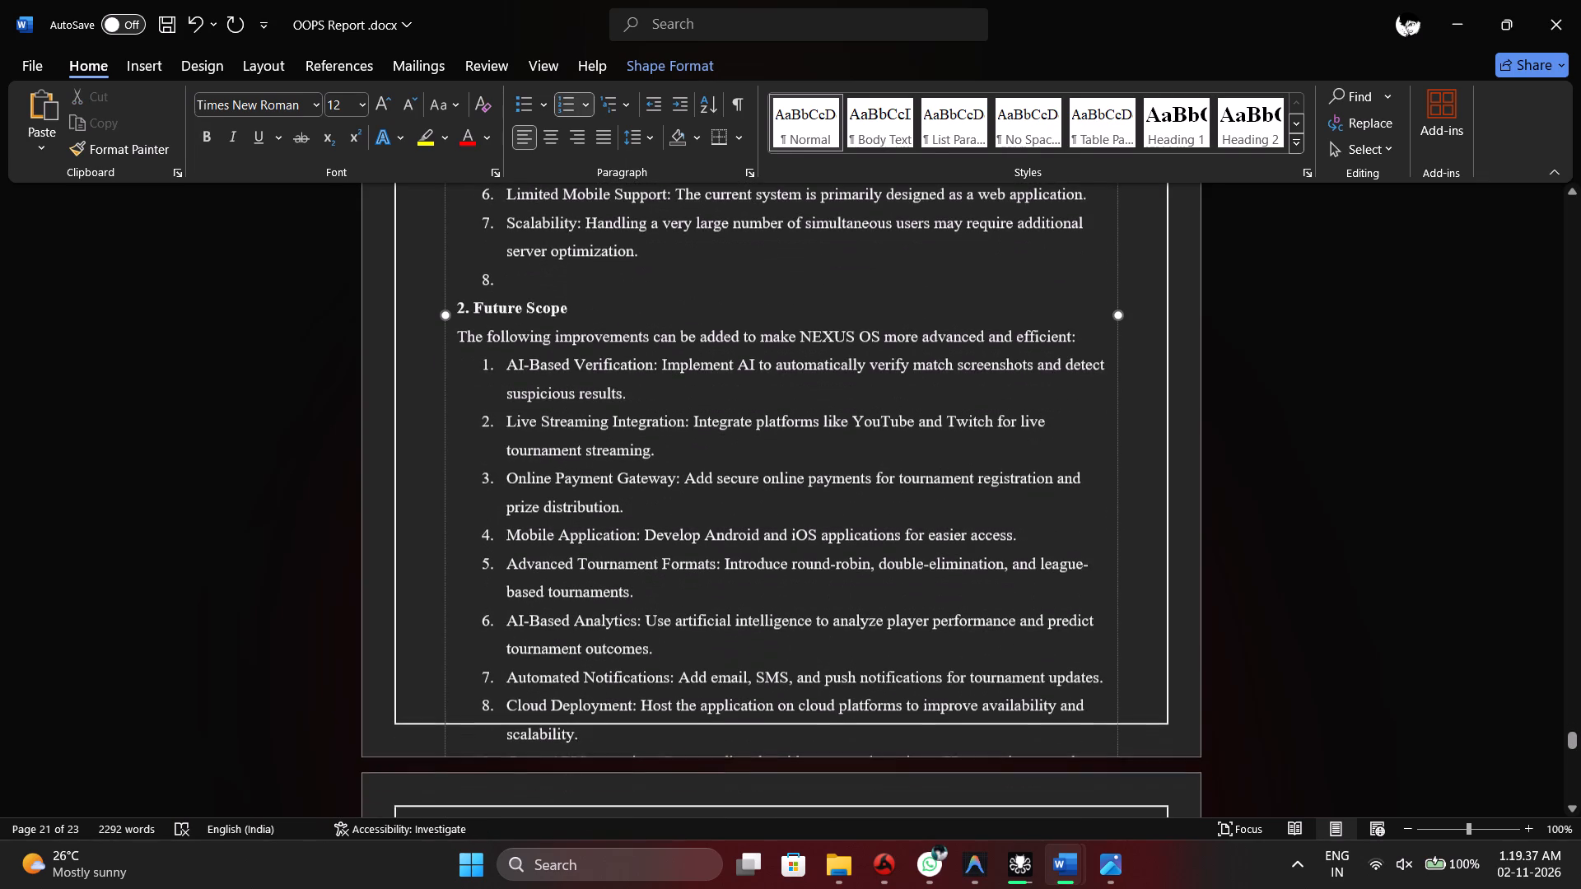
key(BackSpace)
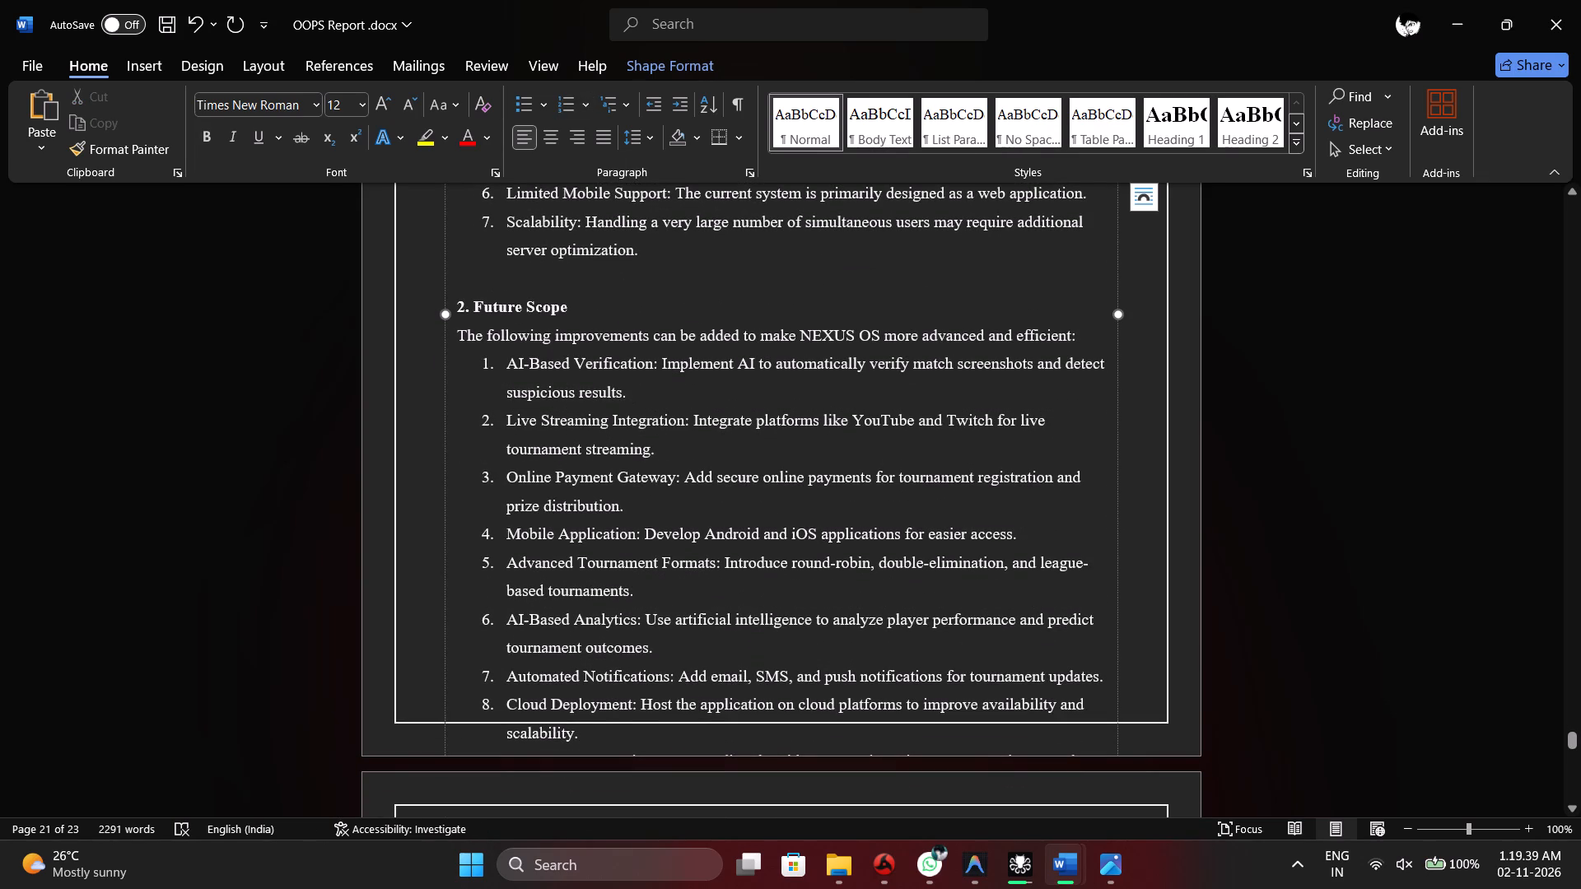
Delete the Automated Notifications item from the Future Scope numbered list.
scroll(651, 397, down, 2)
scroll(657, 547, down, 6)
scroll(657, 539, up, 2)
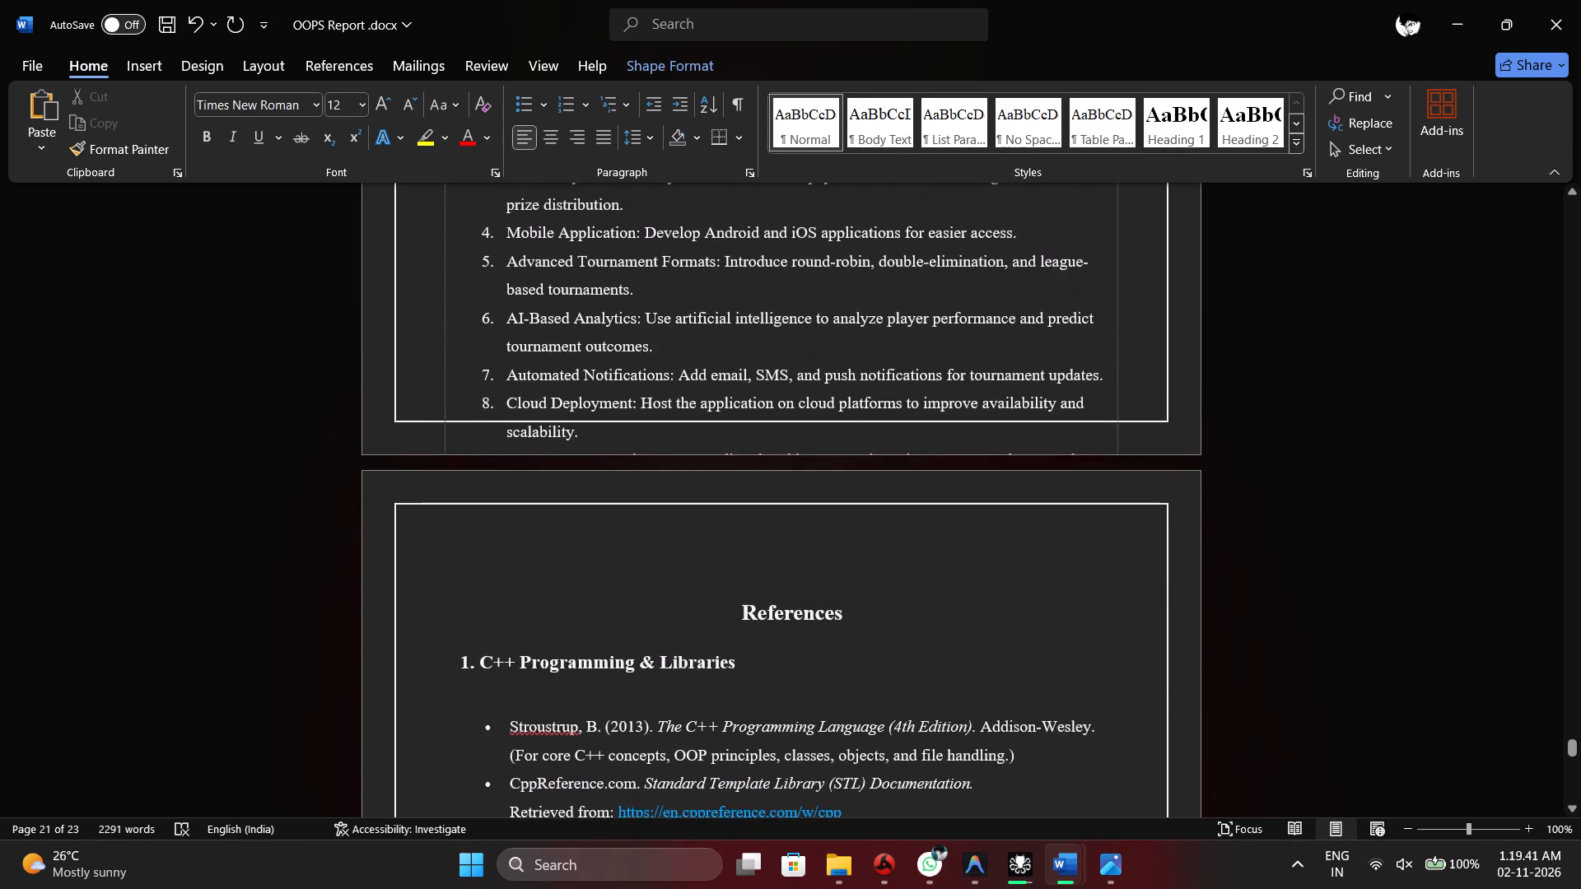
click(388, 440)
scroll(641, 631, down, 8)
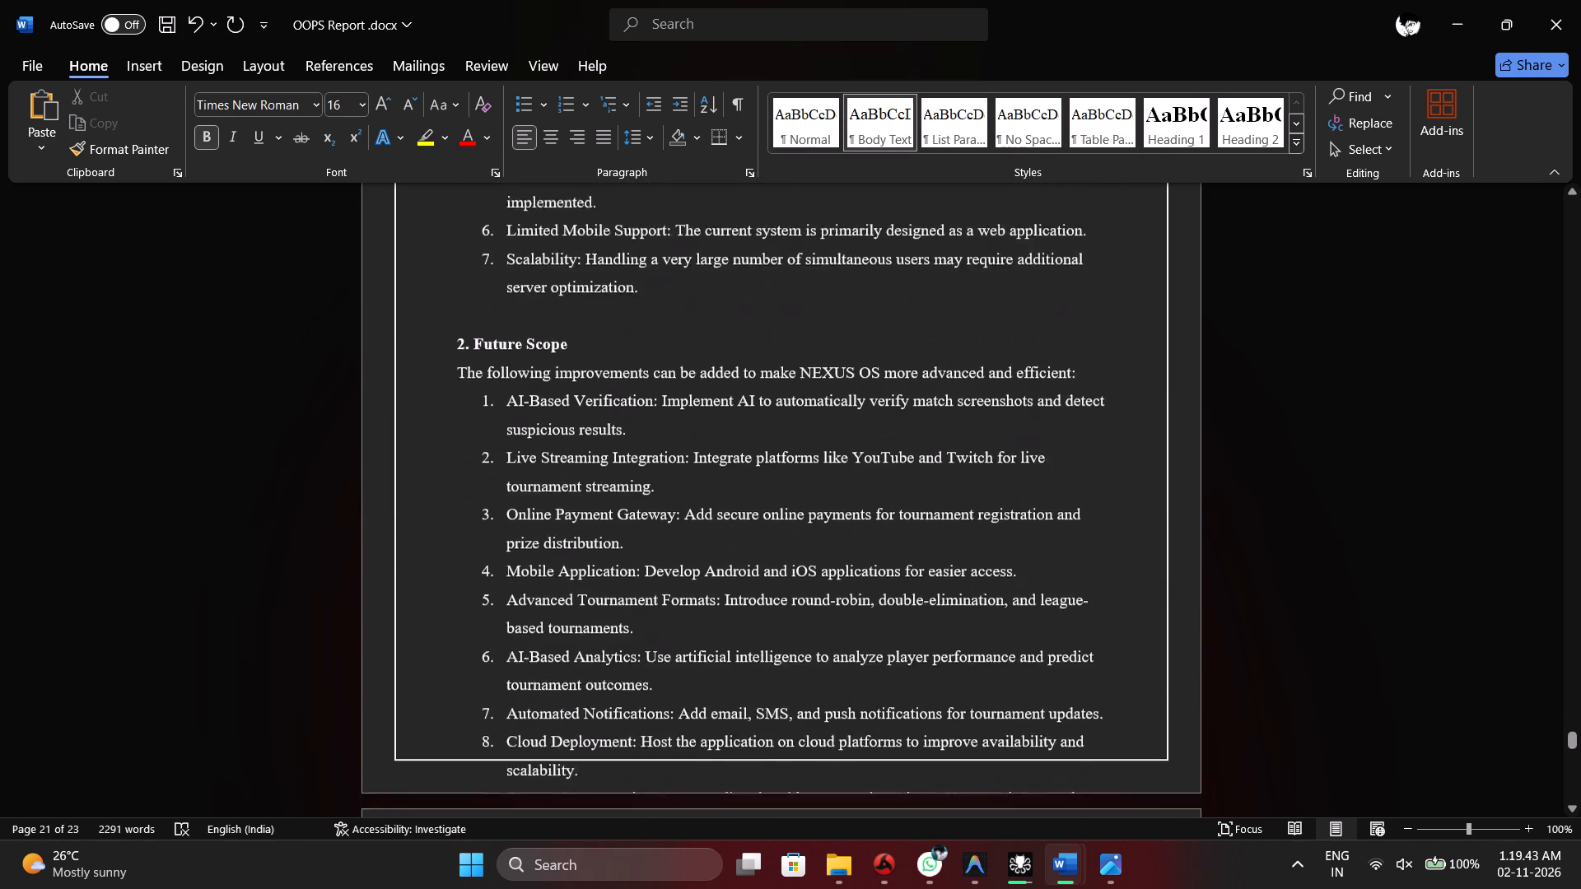
scroll(643, 621, down, 2)
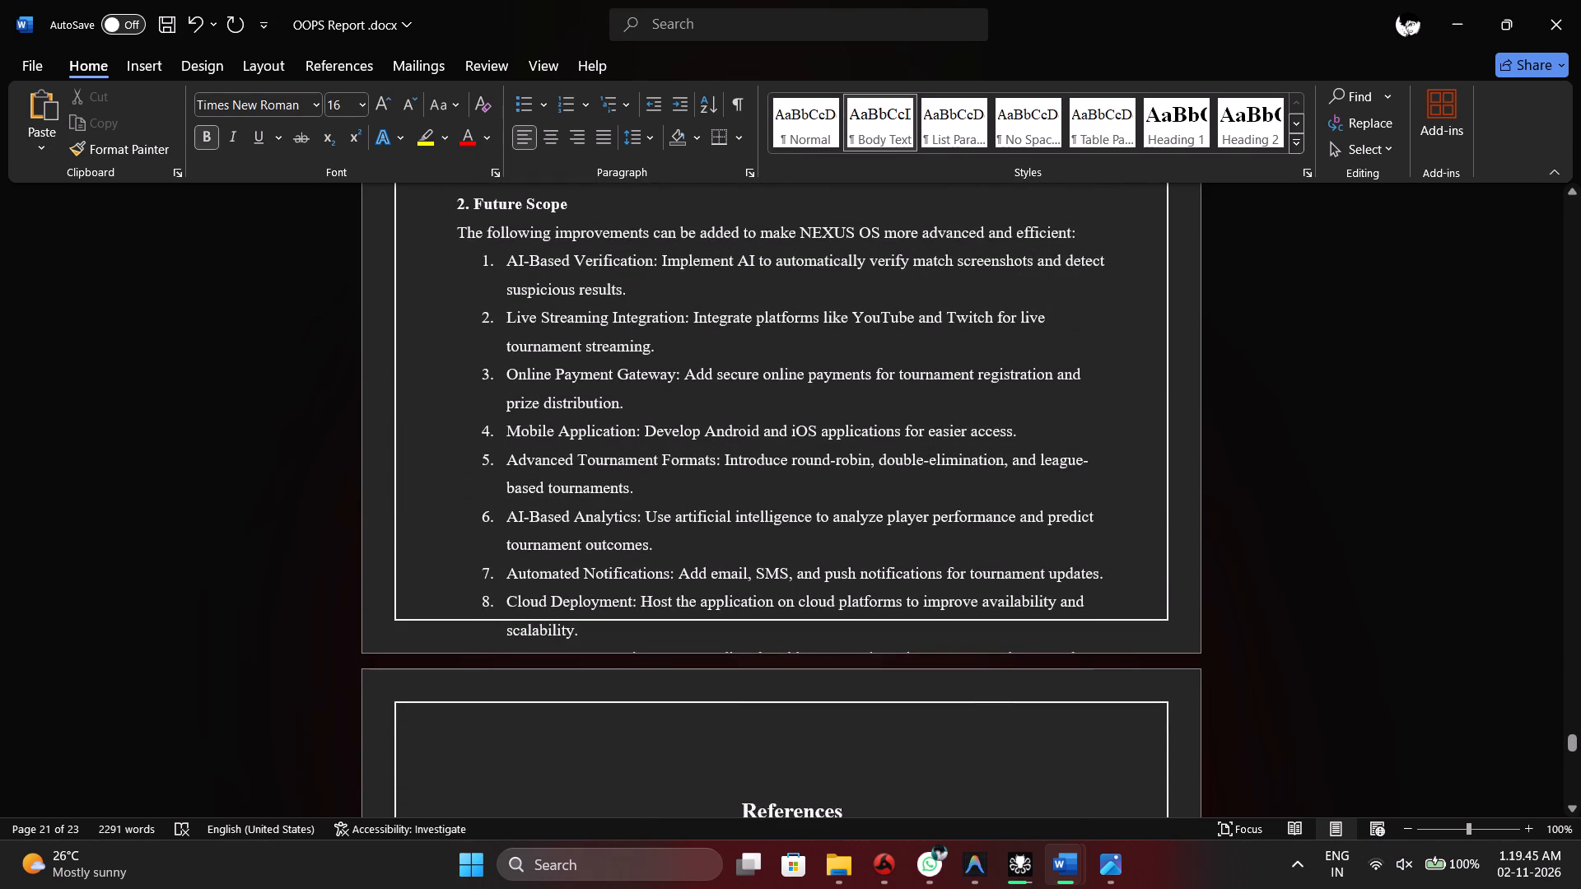
click(1110, 570)
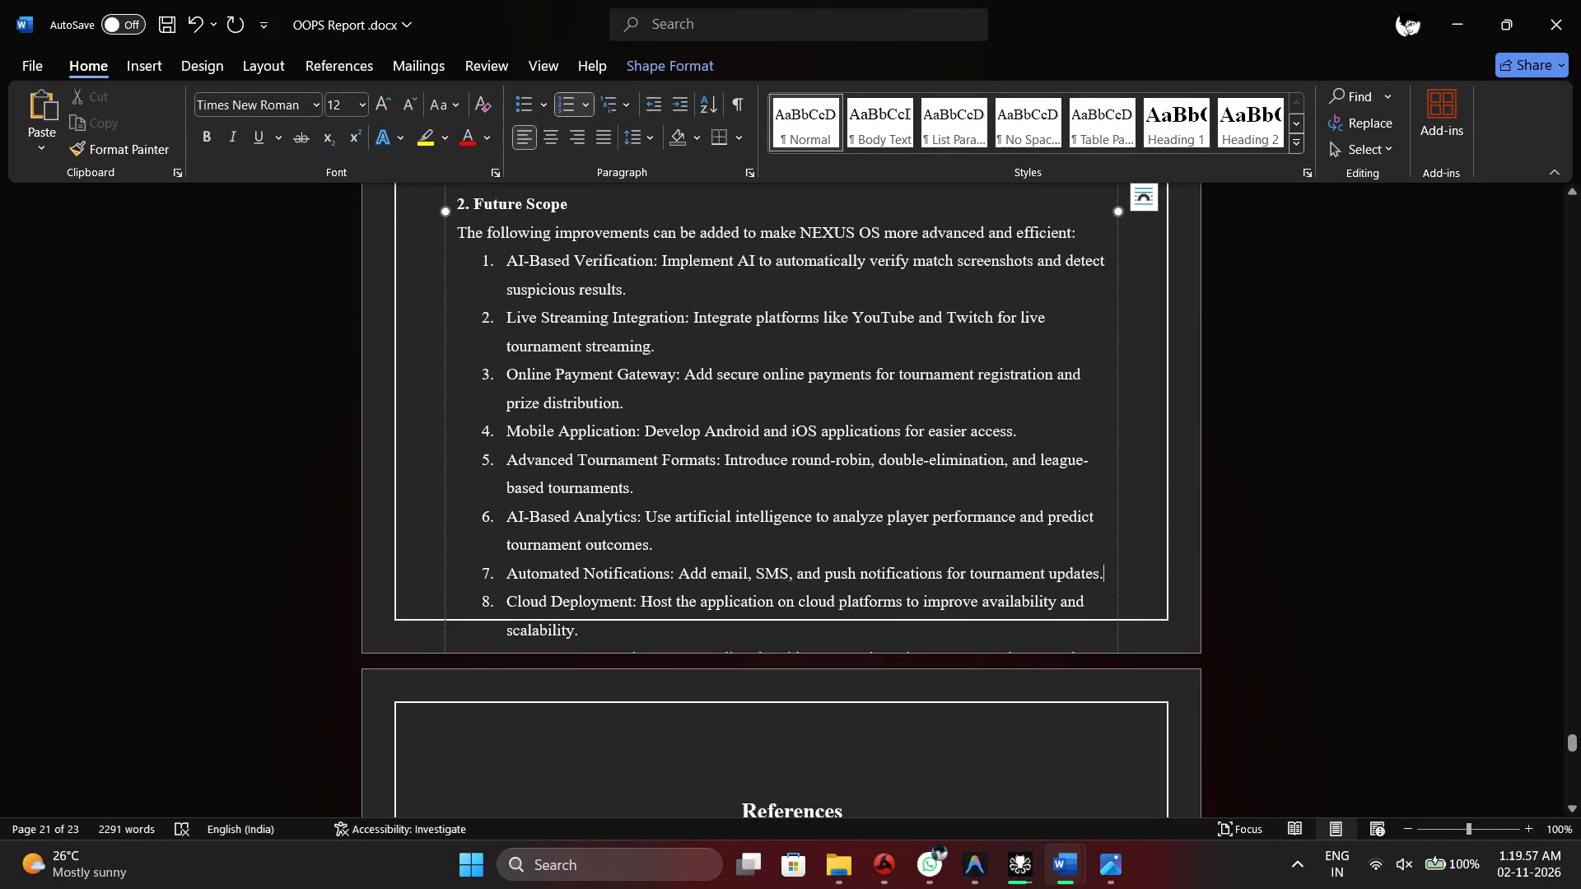
key(BackSpace)
key(BackSpace)
key(BackSpace)
key(BackSpace)
key(BackSpace)
key(BackSpace)
key(BackSpace)
key(BackSpace)
key(BackSpace)
key(BackSpace)
key(BackSpace)
key(BackSpace)
key(BackSpace)
key(BackSpace)
key(BackSpace)
key(BackSpace)
key(BackSpace)
key(BackSpace)
key(BackSpace)
key(BackSpace)
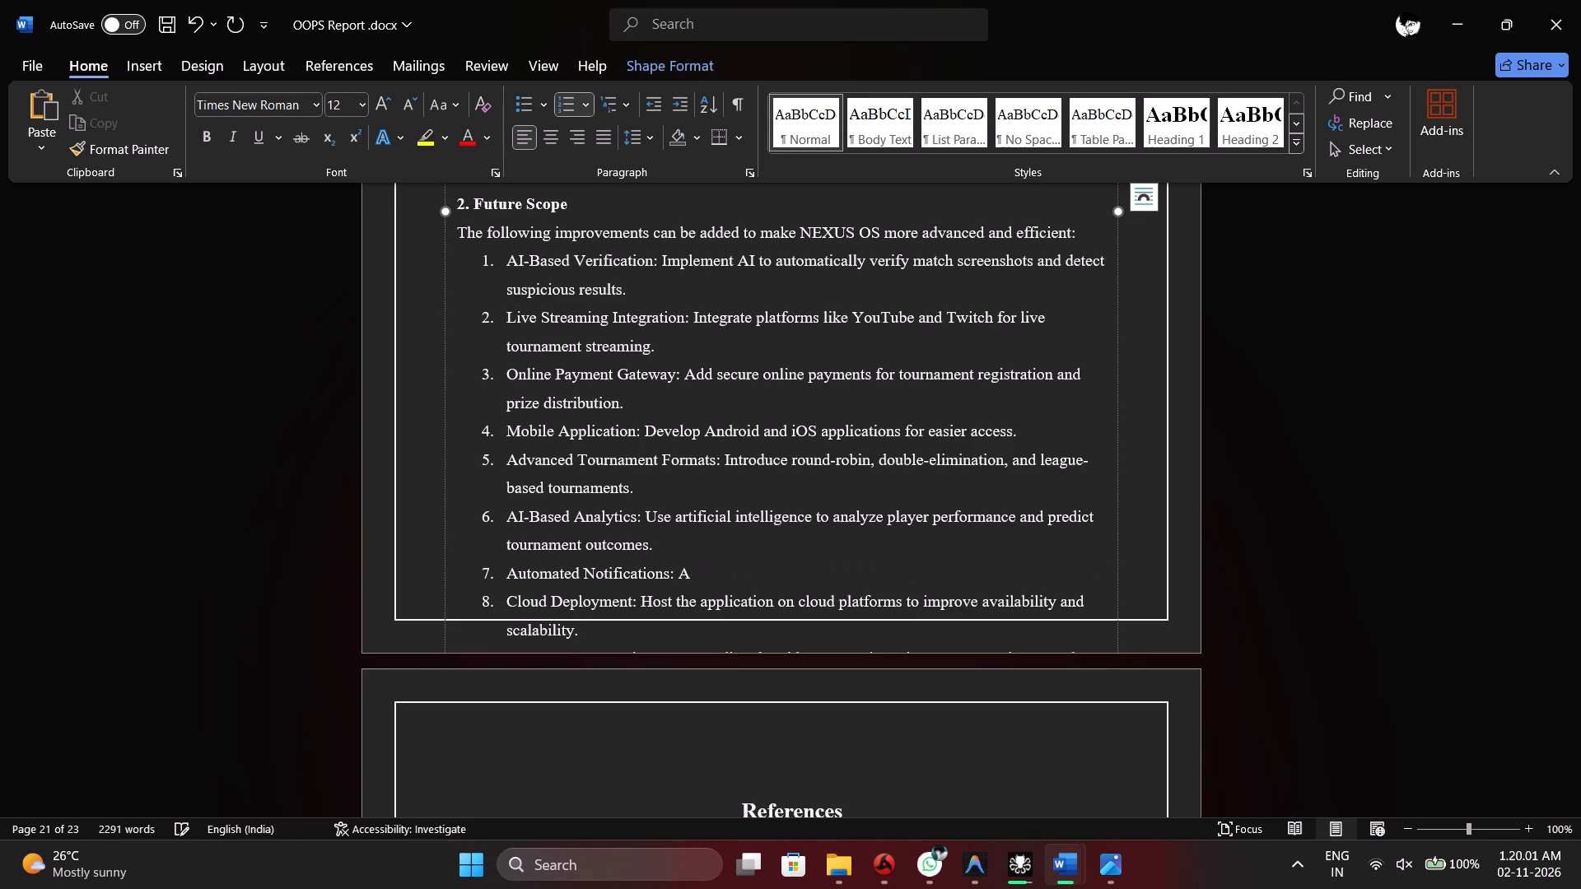
key(BackSpace)
key(BackSpace)
key(BackSpace)
key(BackSpace)
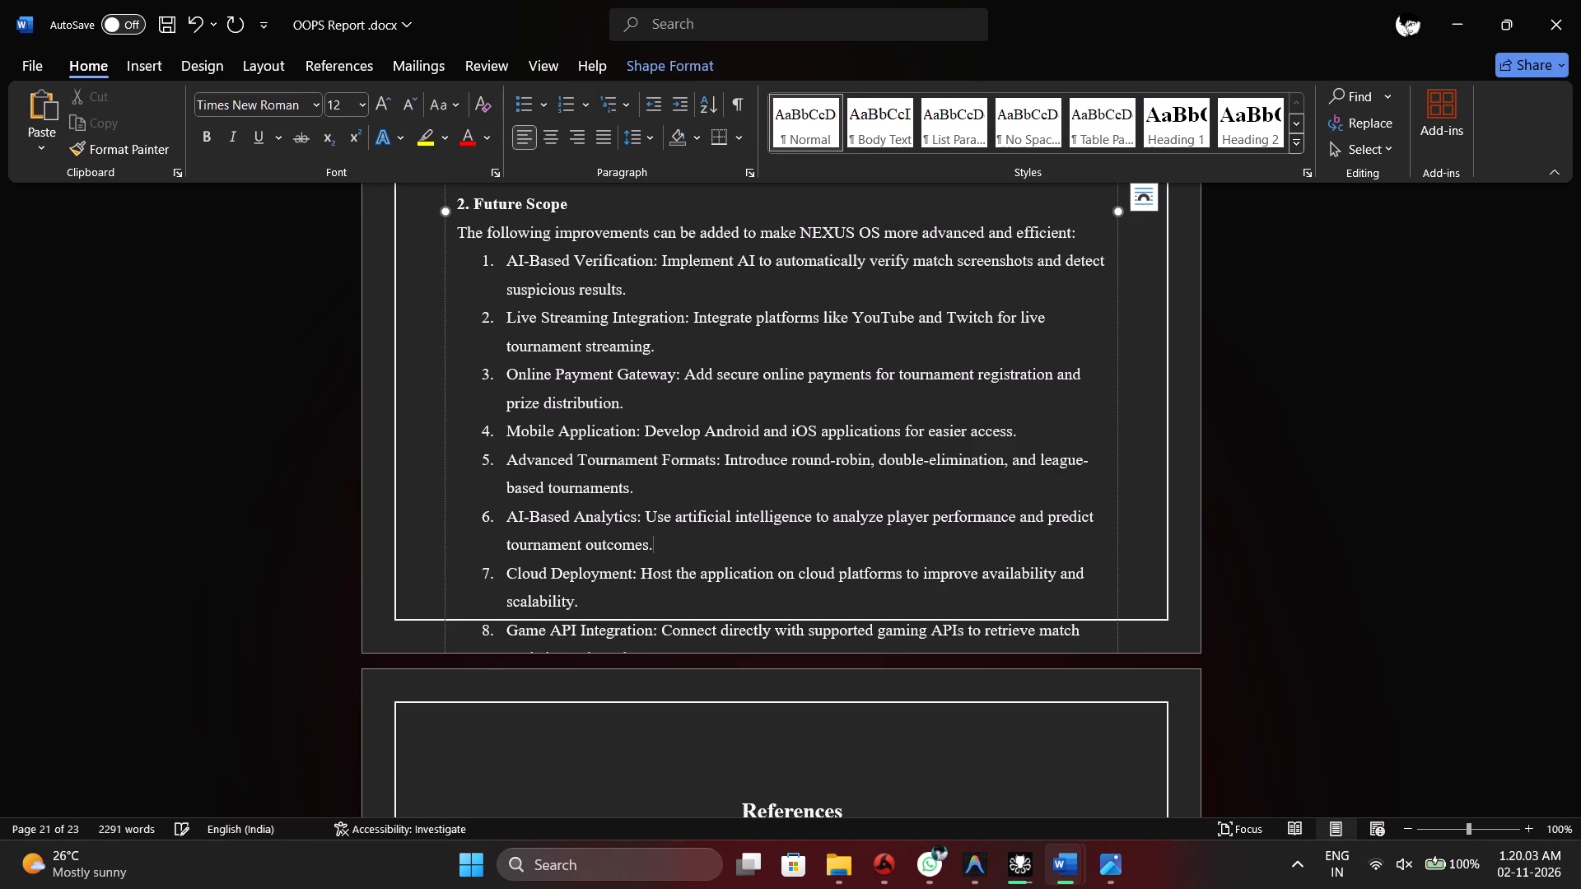
scroll(1063, 584, down, 2)
scroll(1031, 623, up, 11)
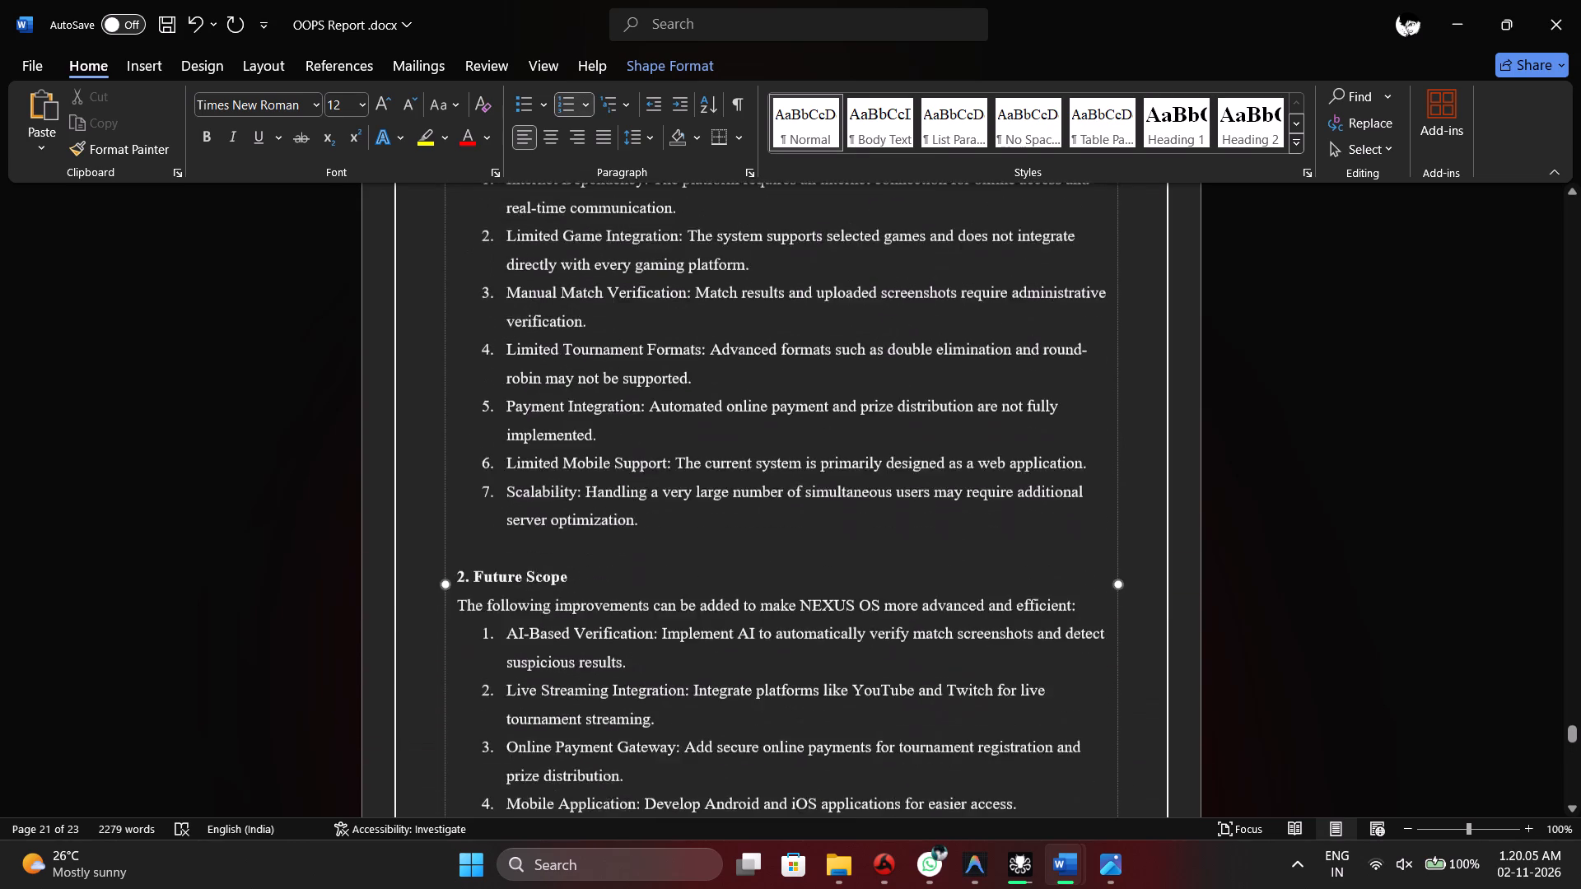
scroll(1030, 618, up, 3)
scroll(1032, 617, down, 20)
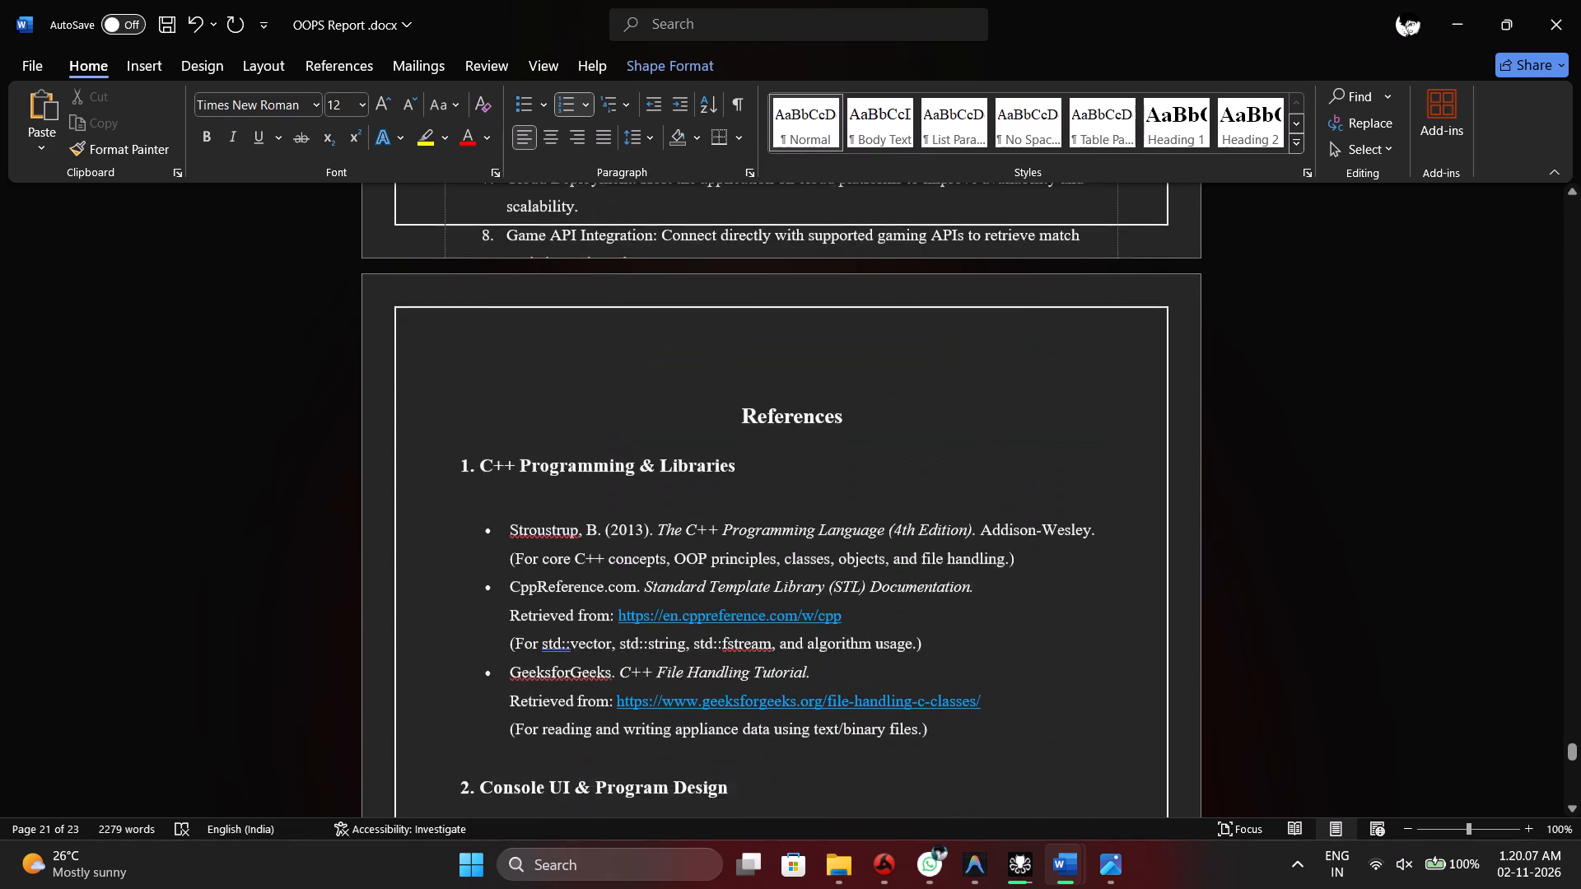
scroll(1031, 606, up, 20)
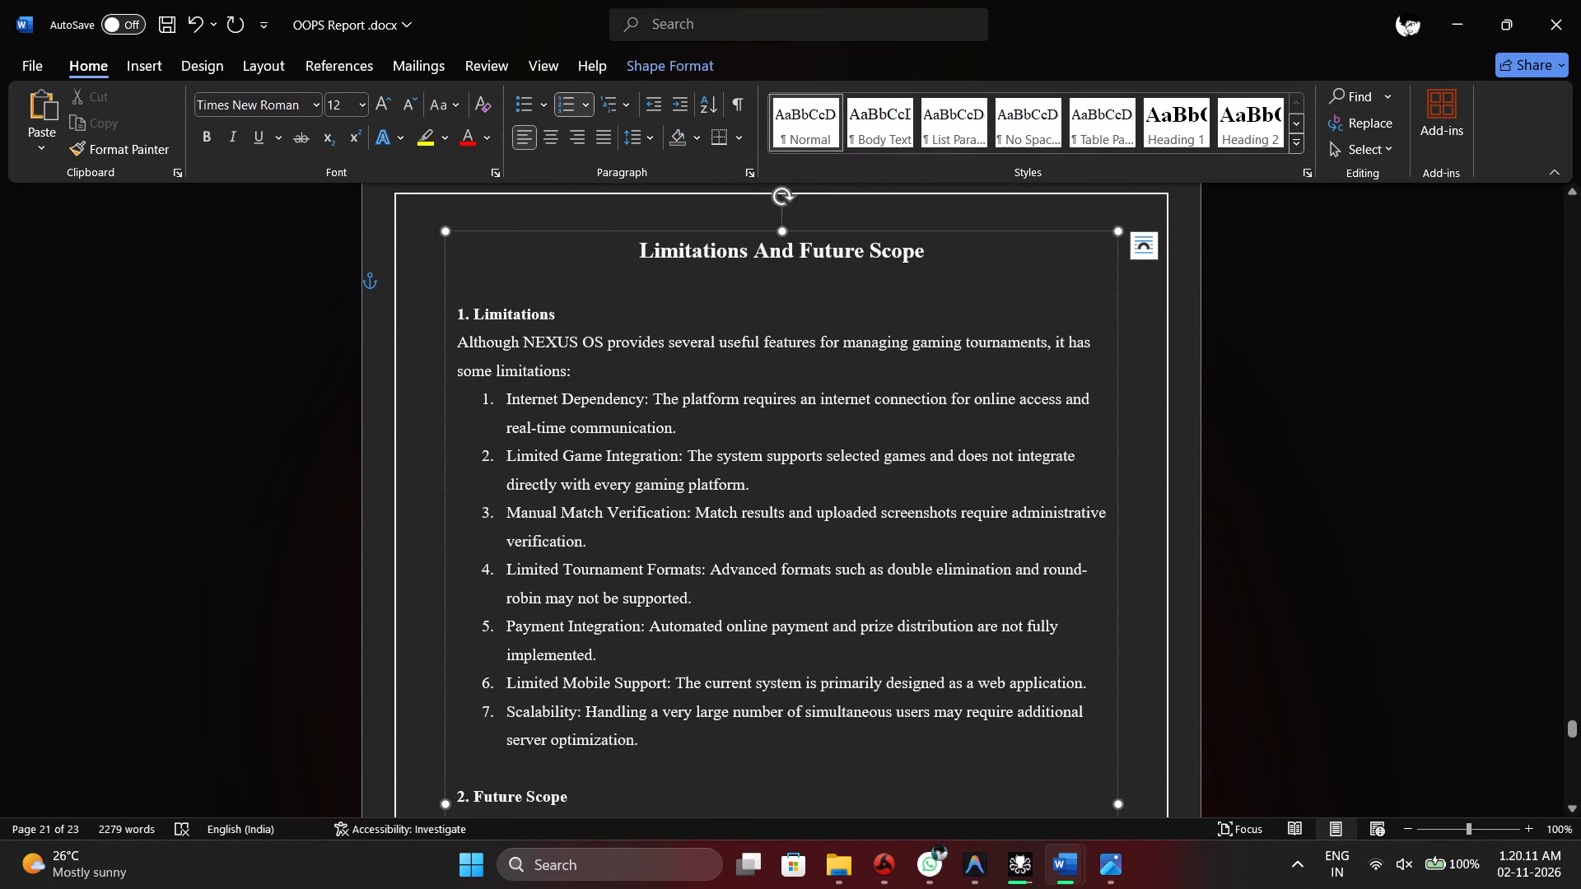
scroll(600, 453, down, 4)
click(649, 578)
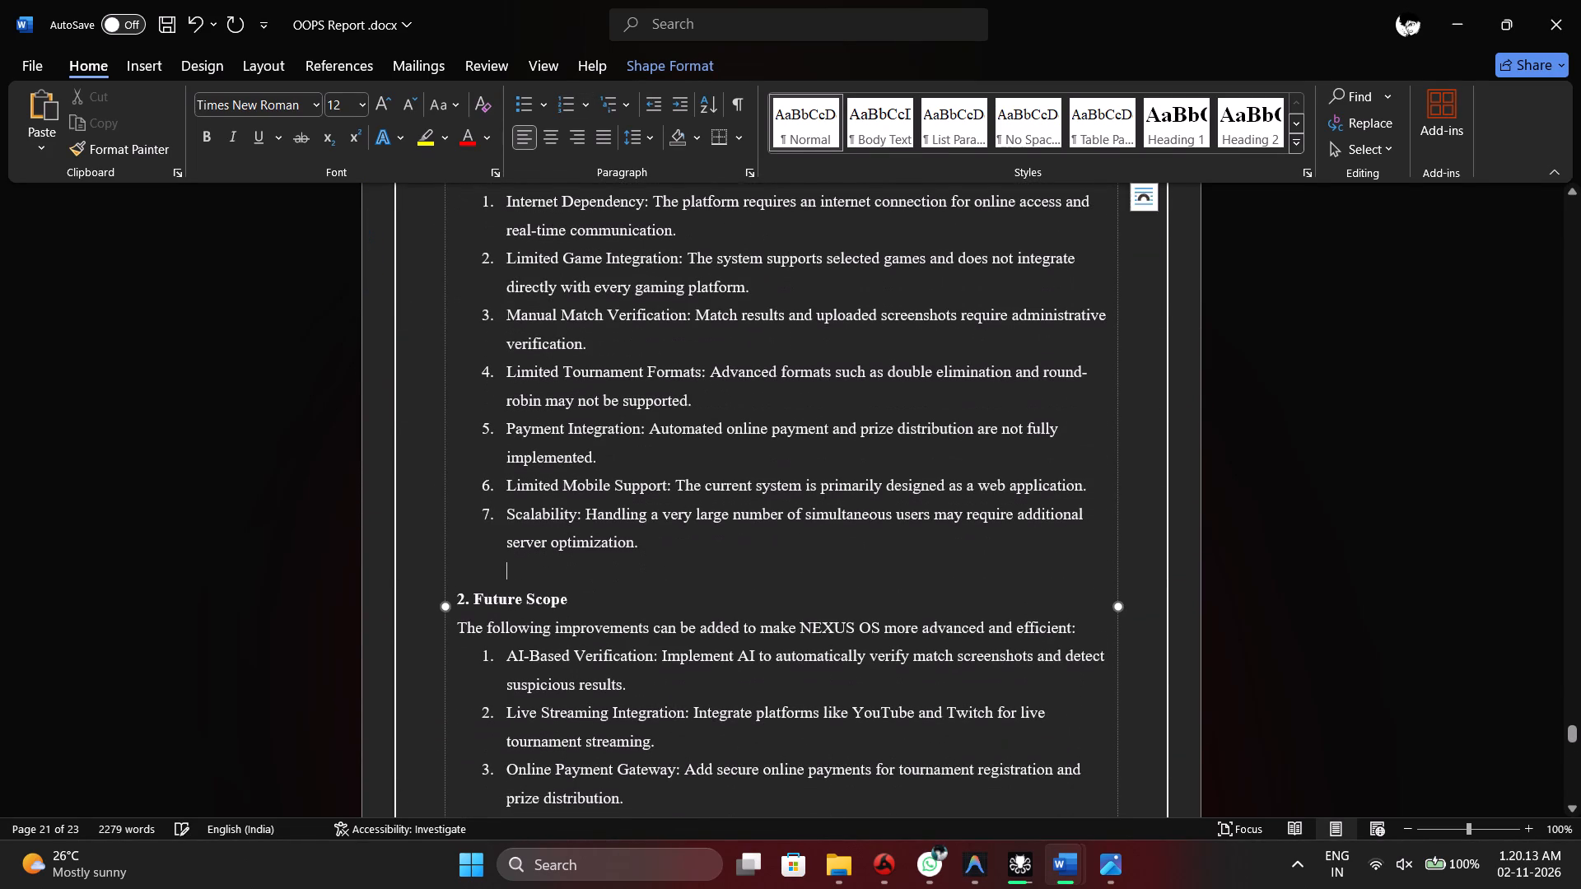
scroll(649, 578, down, 10)
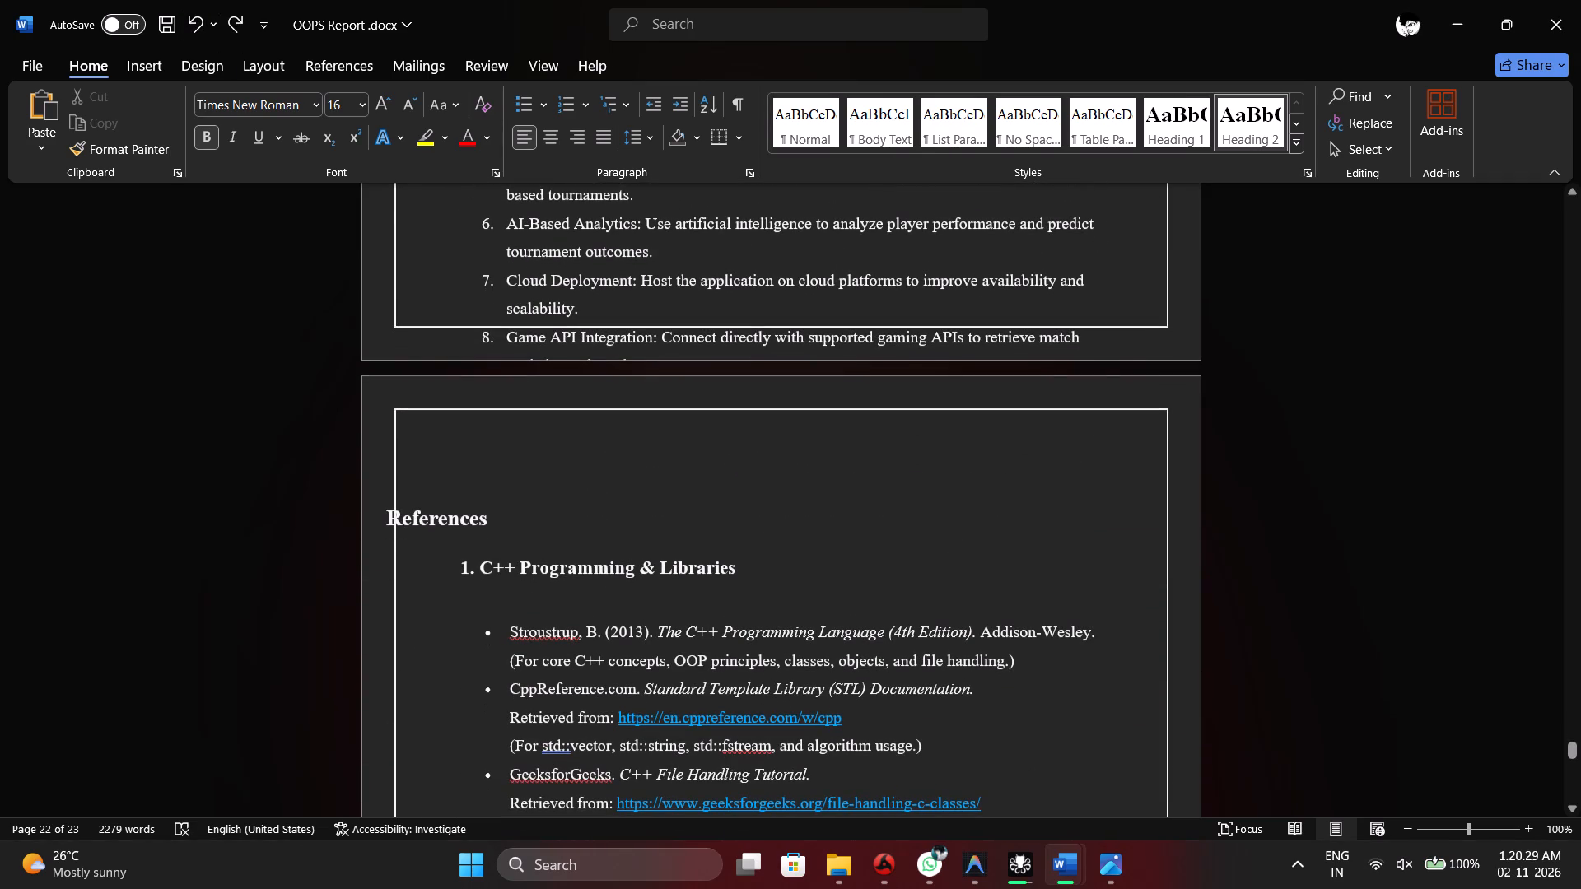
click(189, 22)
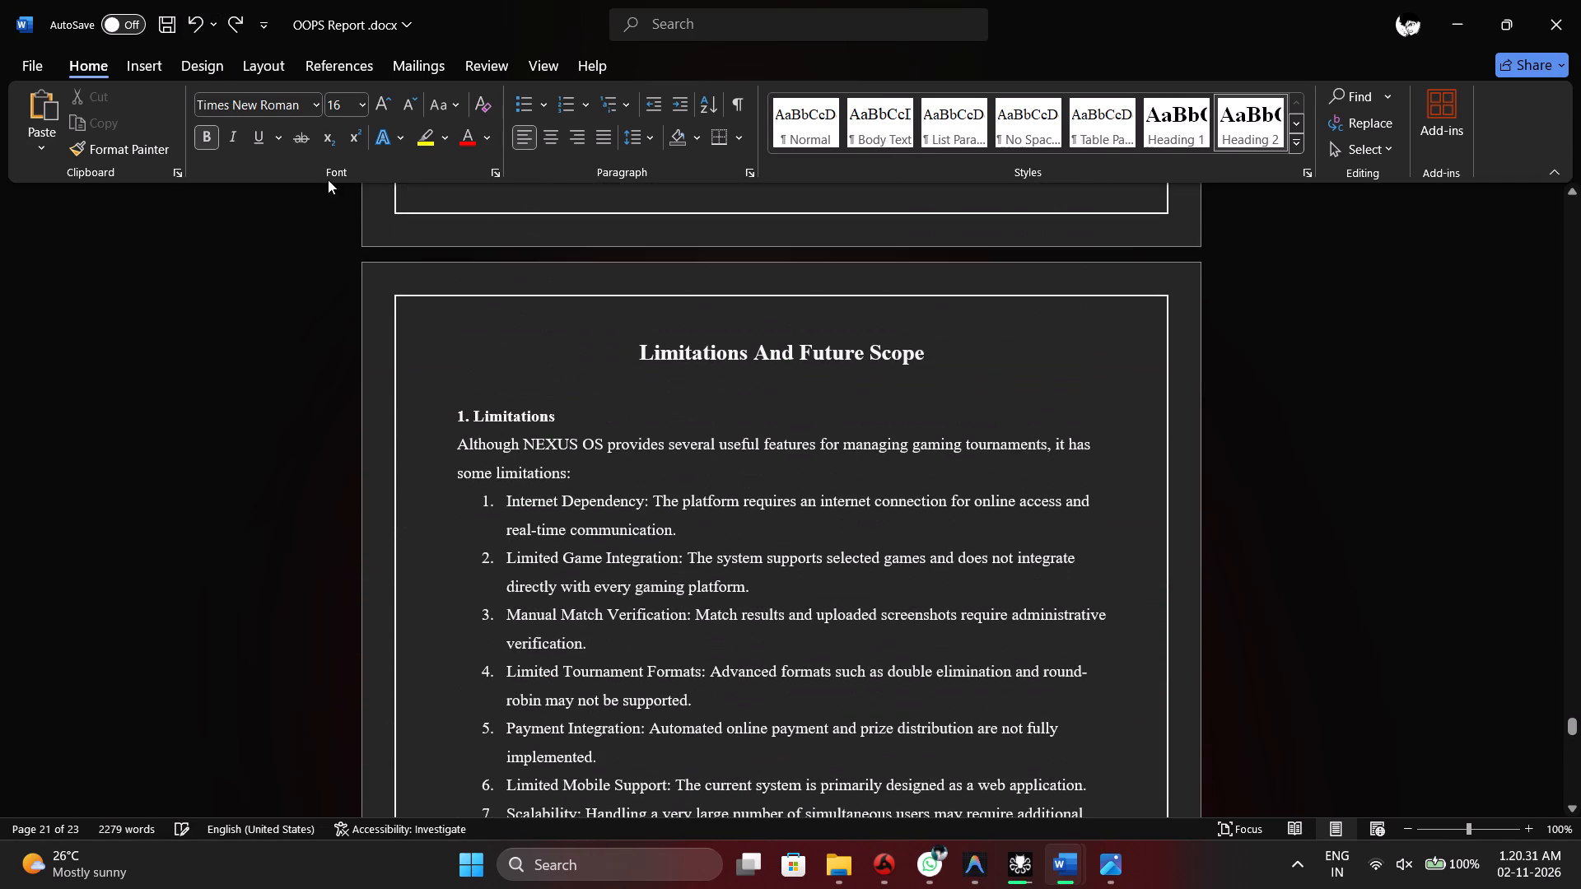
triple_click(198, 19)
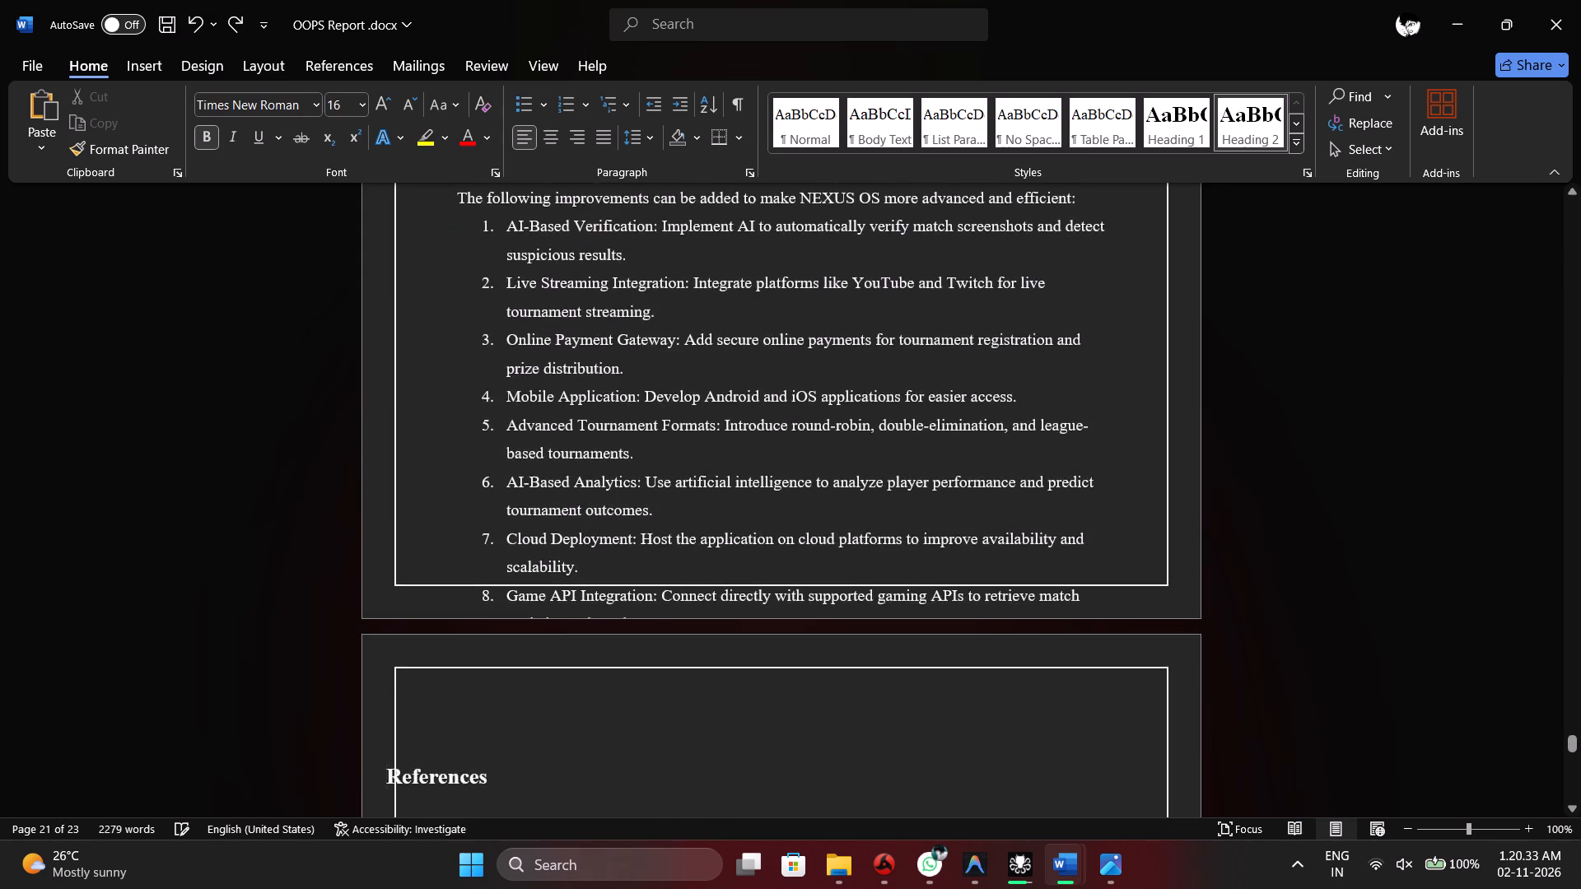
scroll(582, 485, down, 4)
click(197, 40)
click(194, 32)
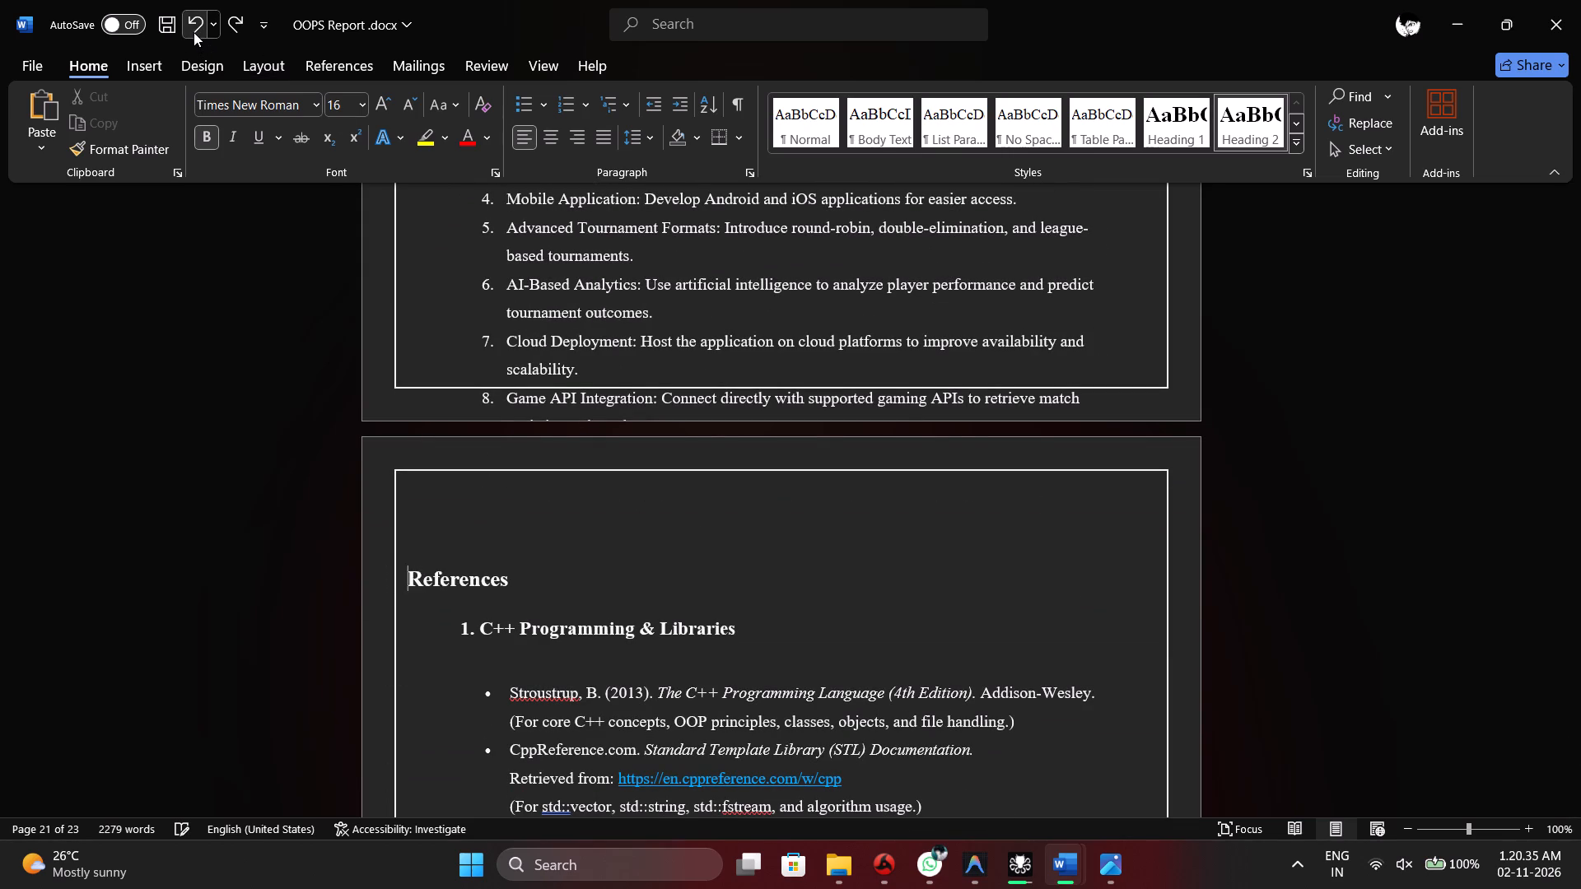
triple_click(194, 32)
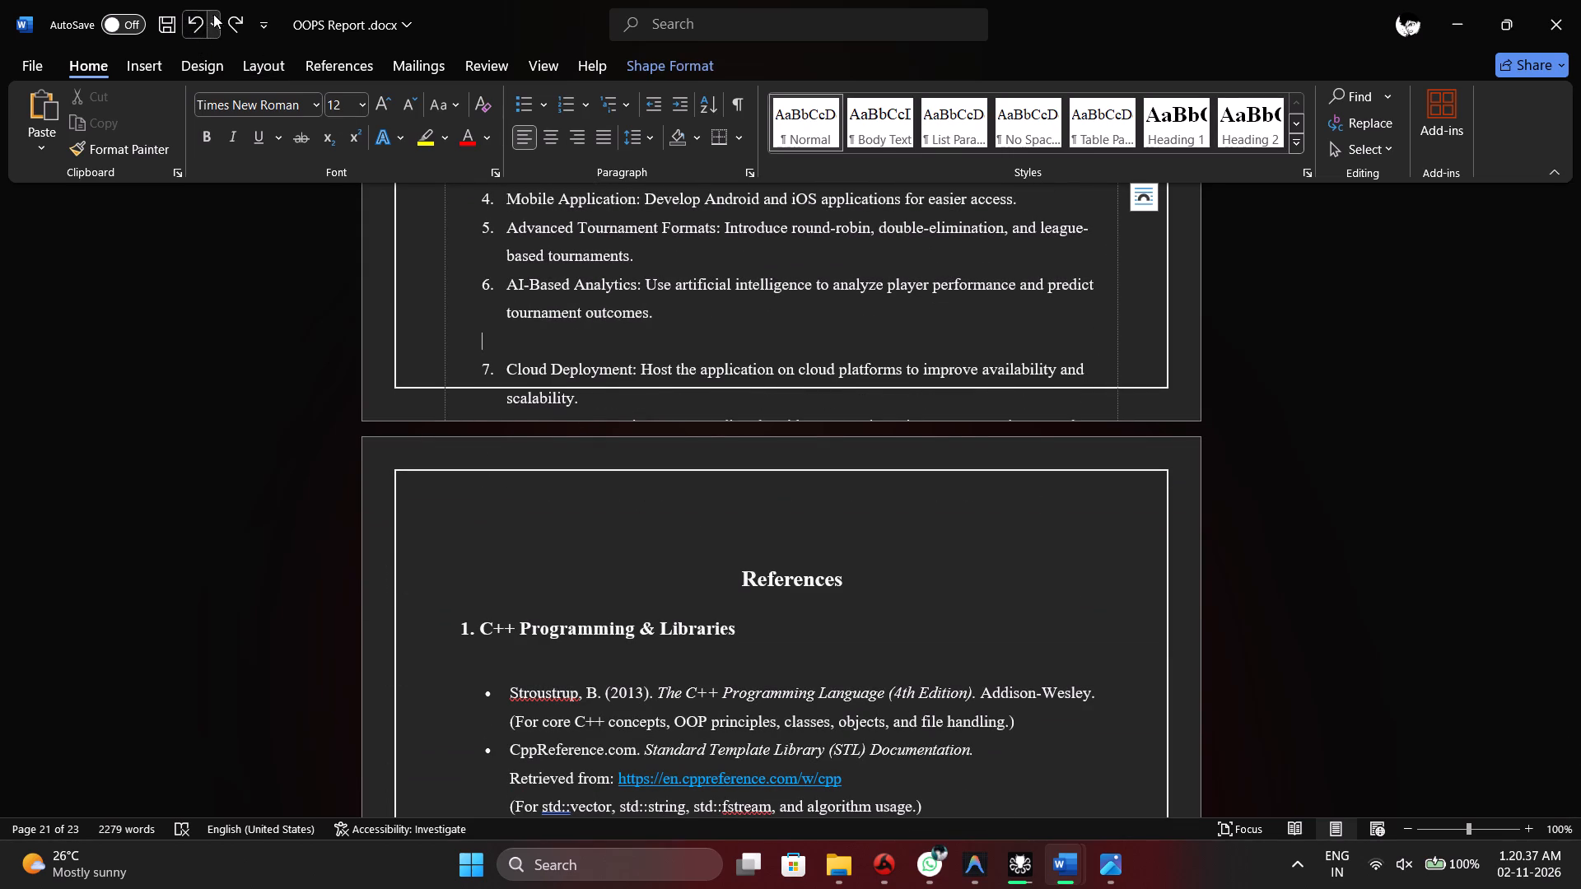
Undo the Automated Notifications deletion and the empty line above 2. Future Scope, keeping that subheading bold.
click(224, 18)
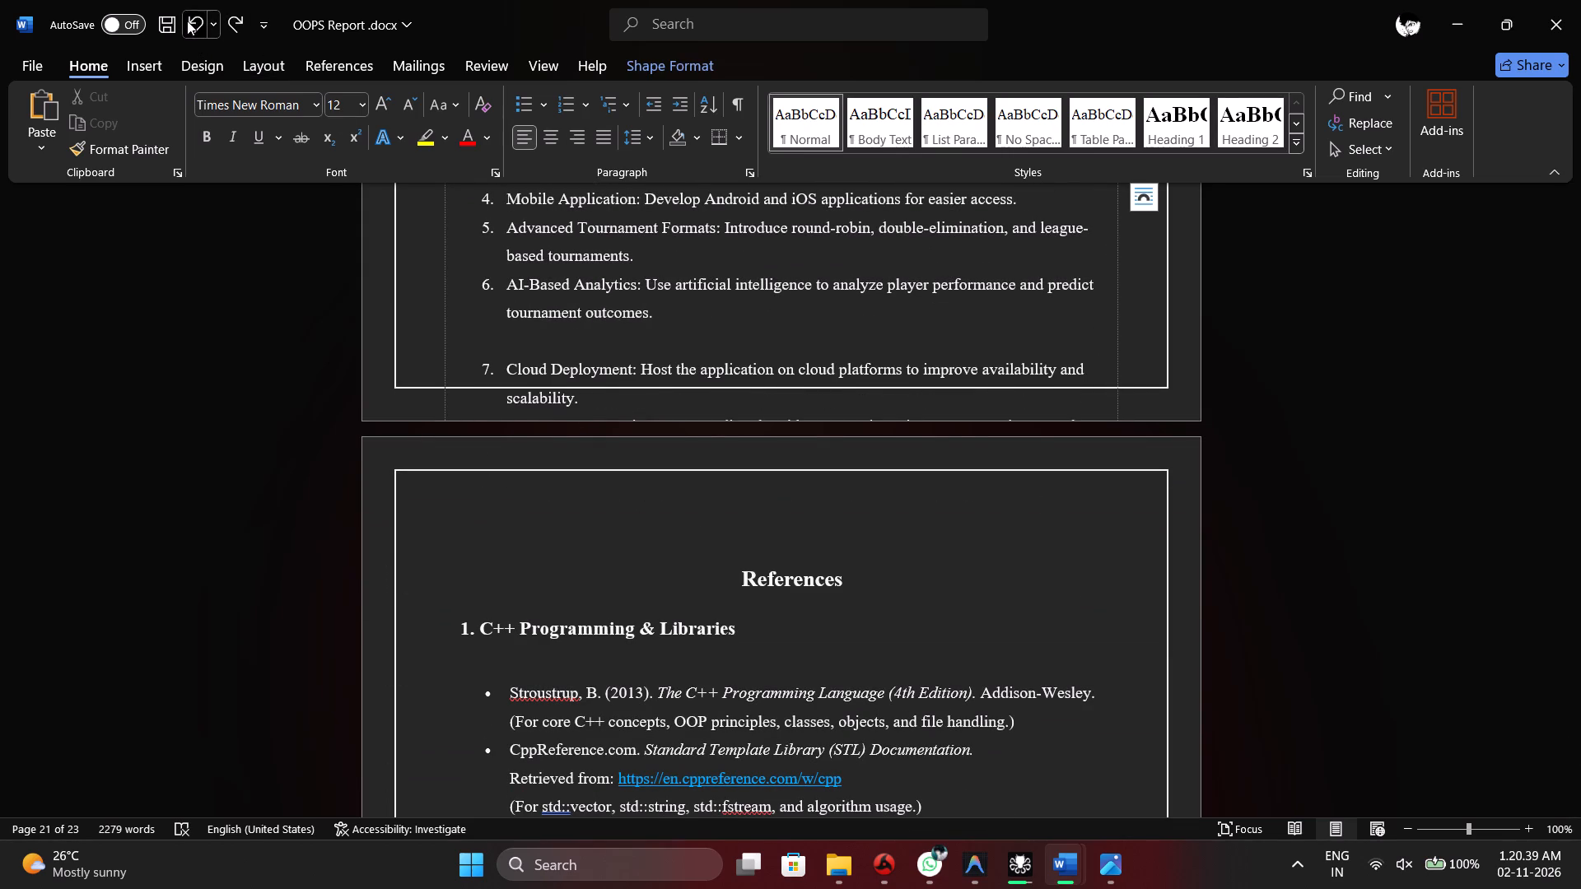
double_click(187, 21)
triple_click(187, 20)
triple_click(189, 20)
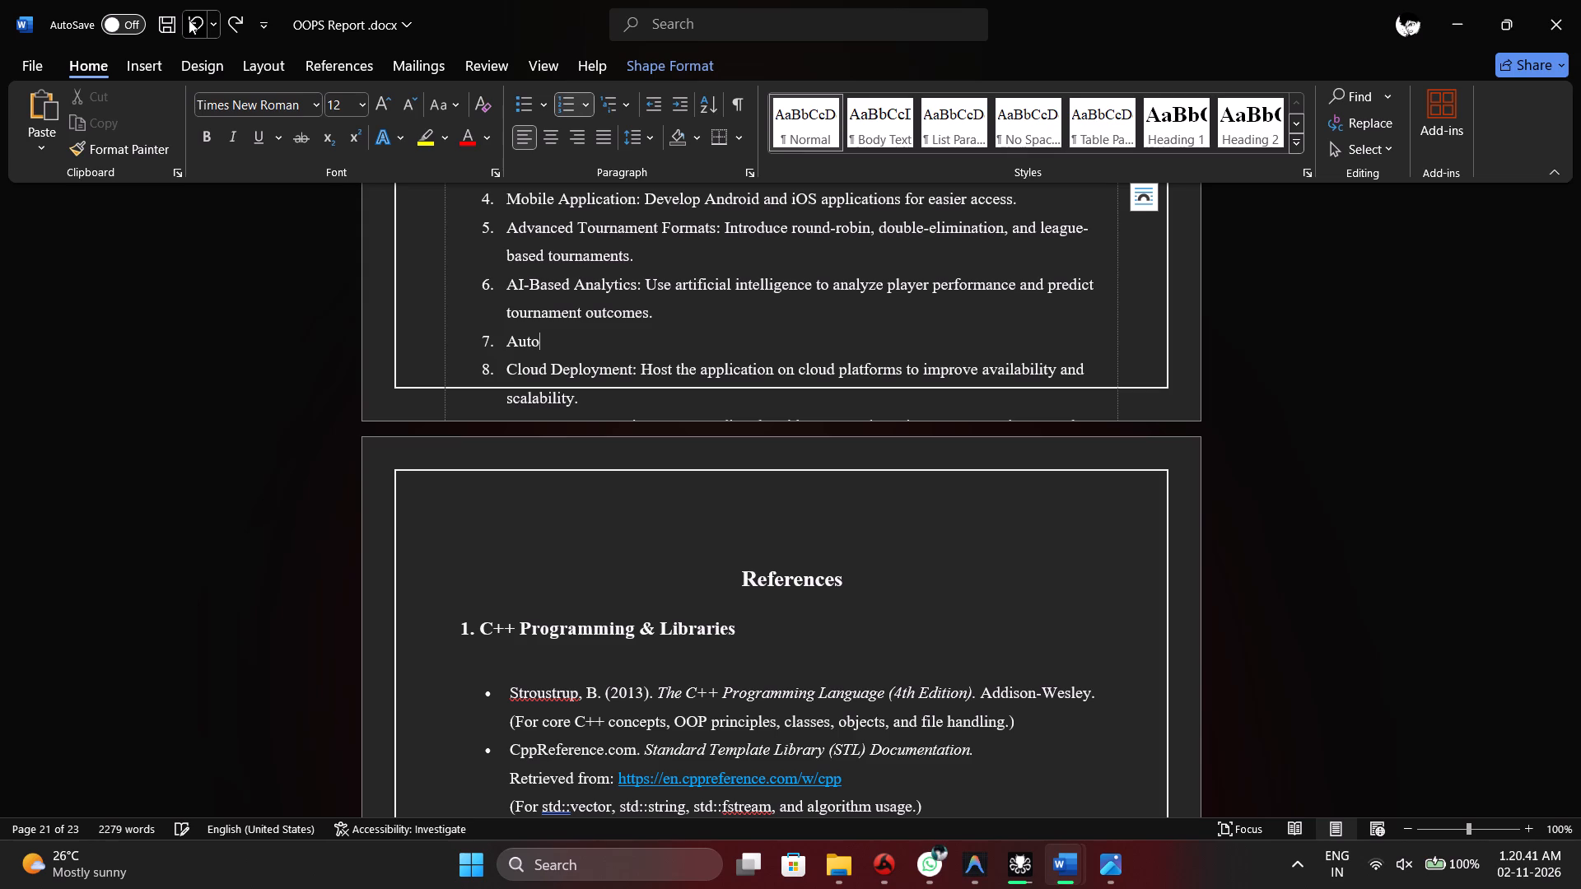
triple_click(189, 20)
triple_click(189, 20)
triple_click(189, 20)
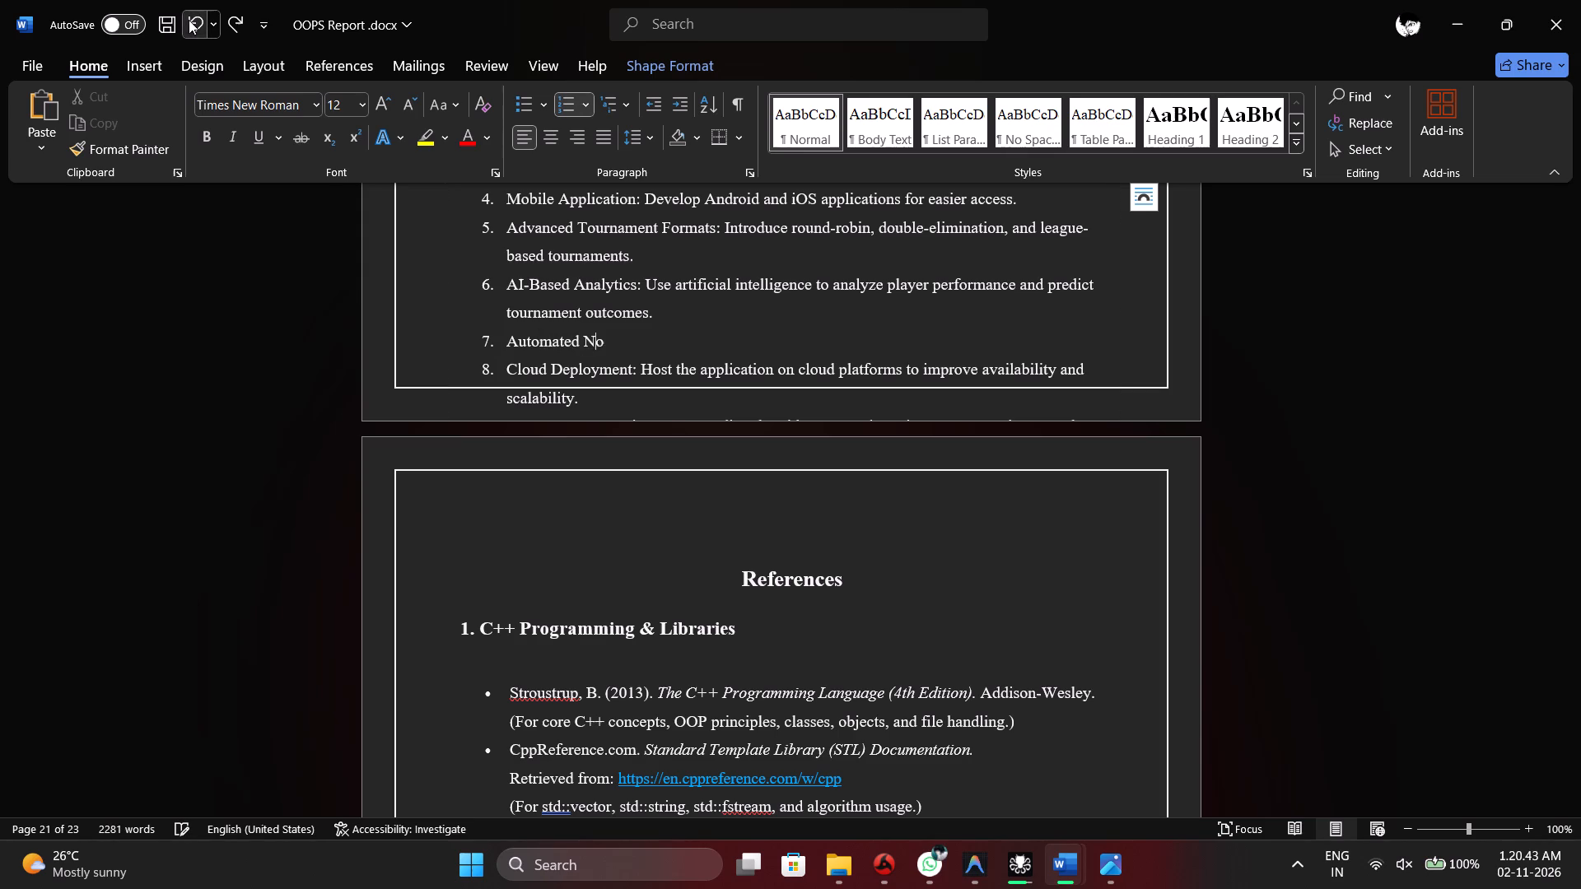
triple_click(189, 20)
triple_click(189, 20)
triple_click(189, 19)
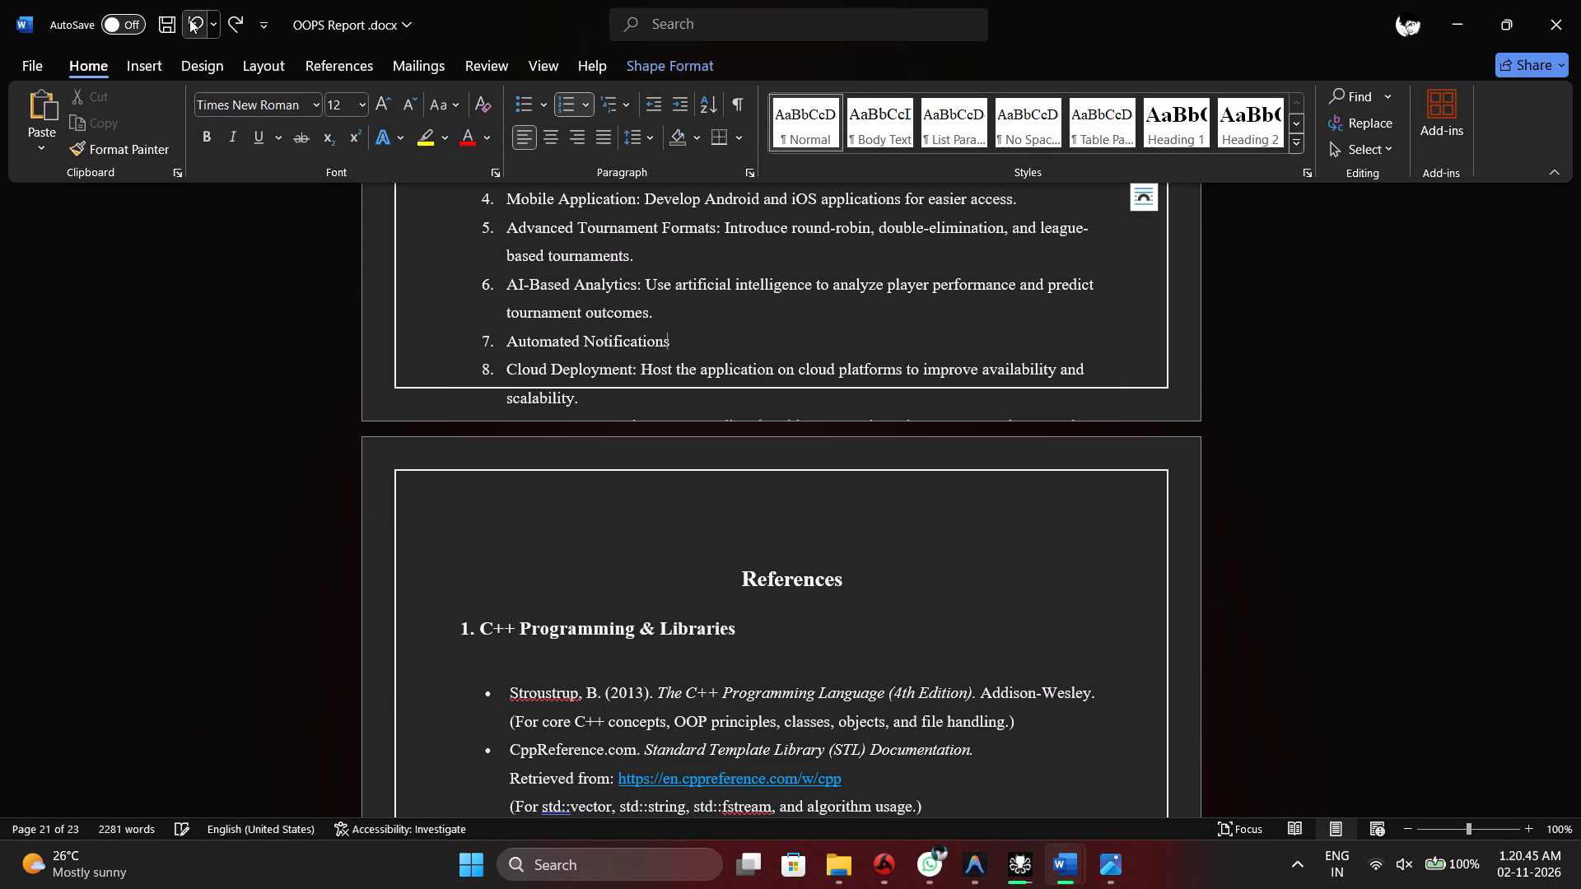
triple_click(189, 19)
triple_click(189, 19)
triple_click(189, 19)
triple_click(189, 19)
triple_click(189, 19)
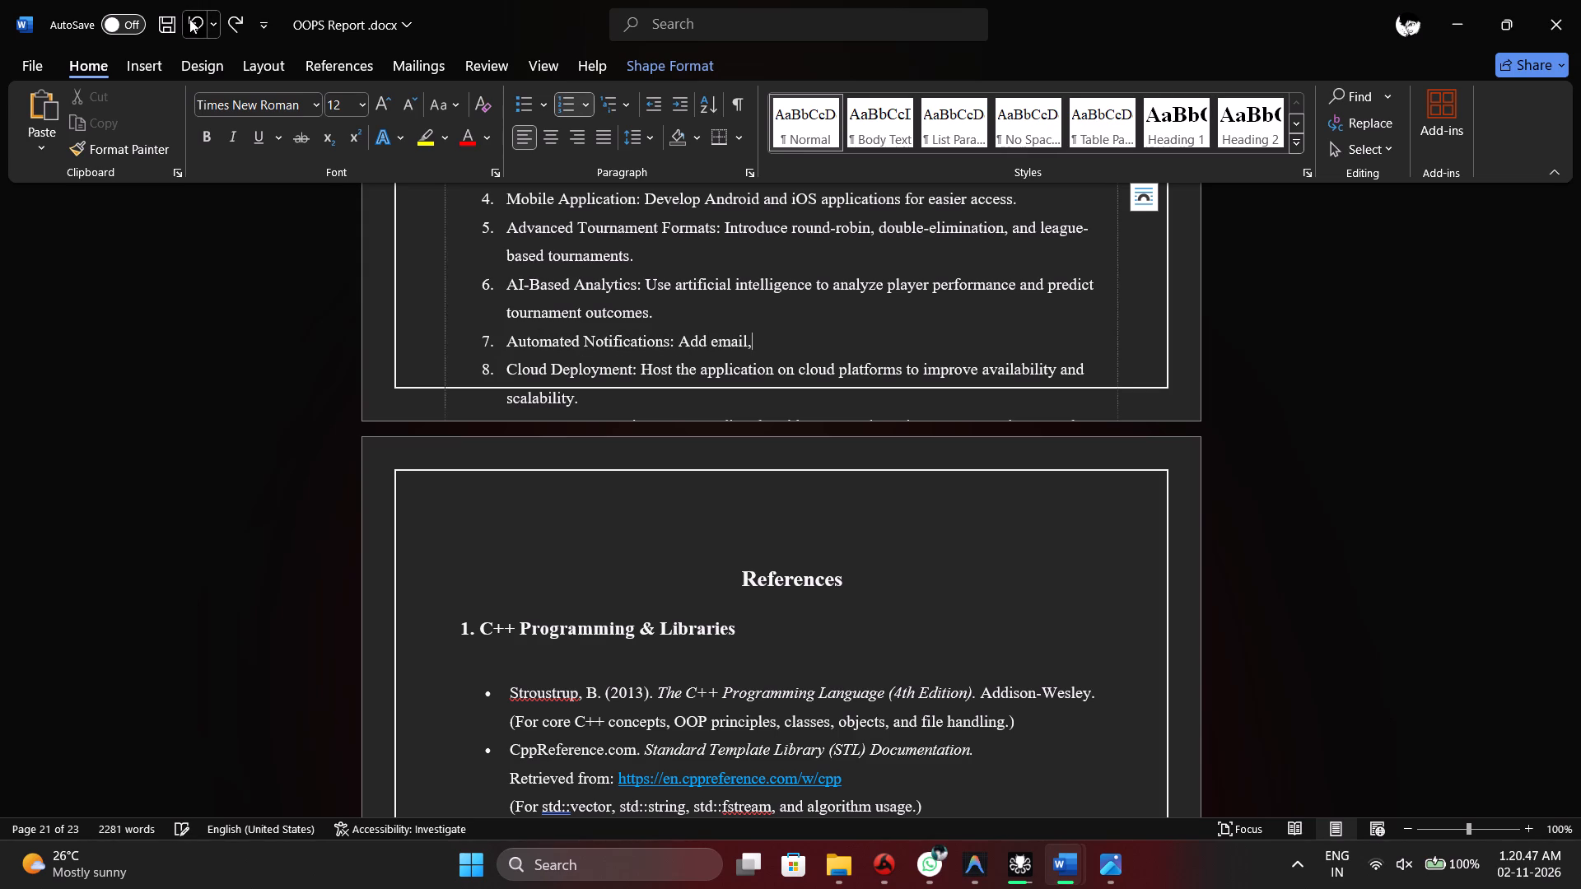
triple_click(189, 19)
triple_click(189, 19)
double_click(189, 19)
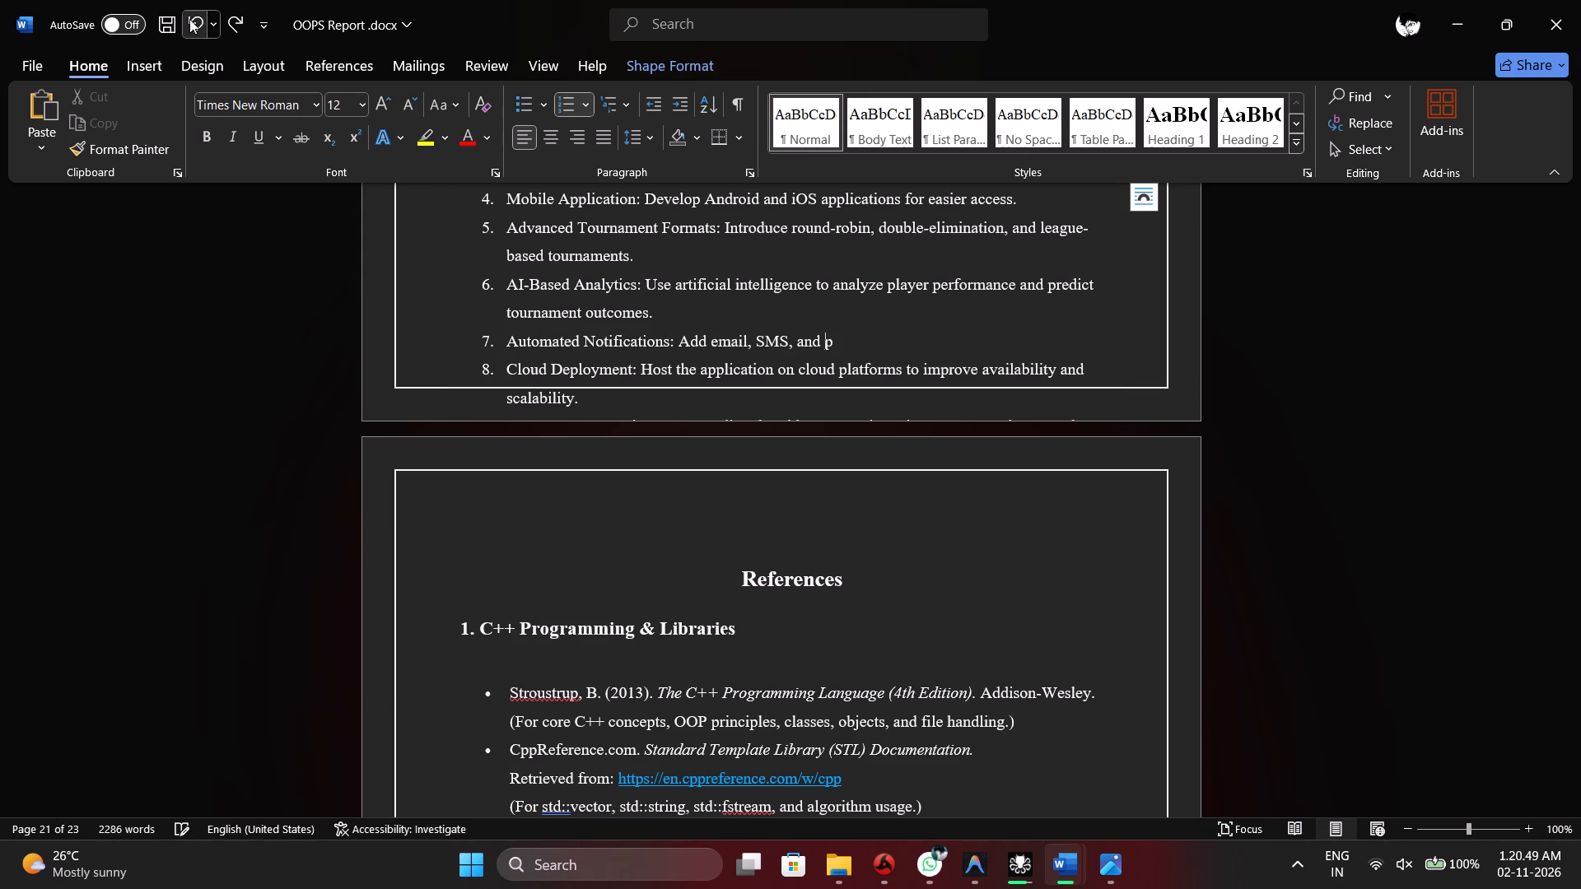
triple_click(189, 19)
triple_click(189, 19)
triple_click(189, 19)
triple_click(189, 19)
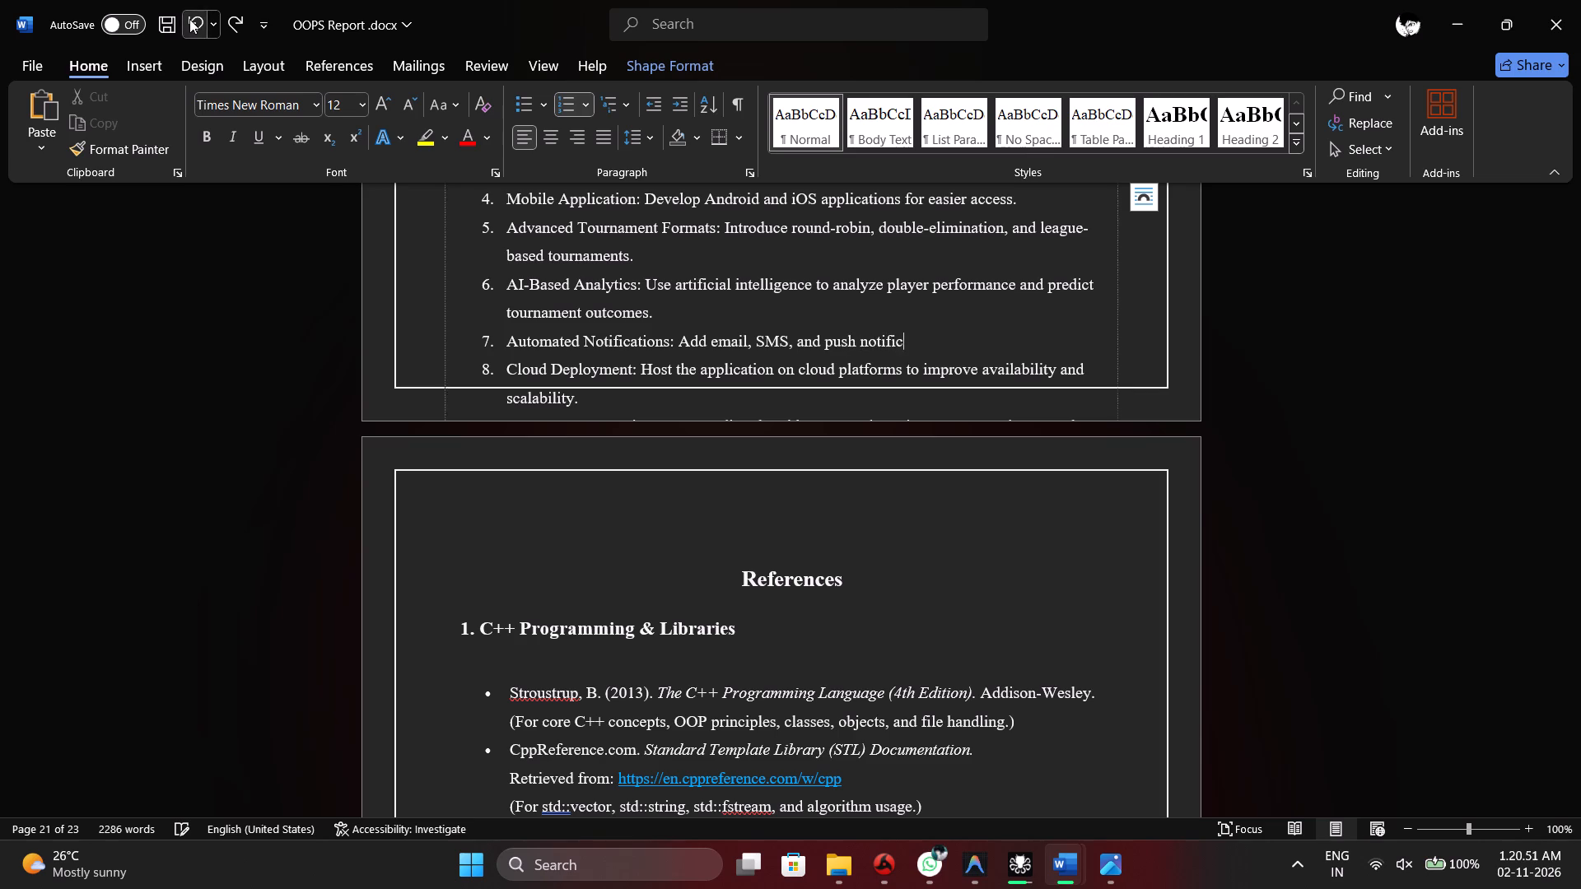
triple_click(189, 19)
triple_click(189, 19)
triple_click(189, 19)
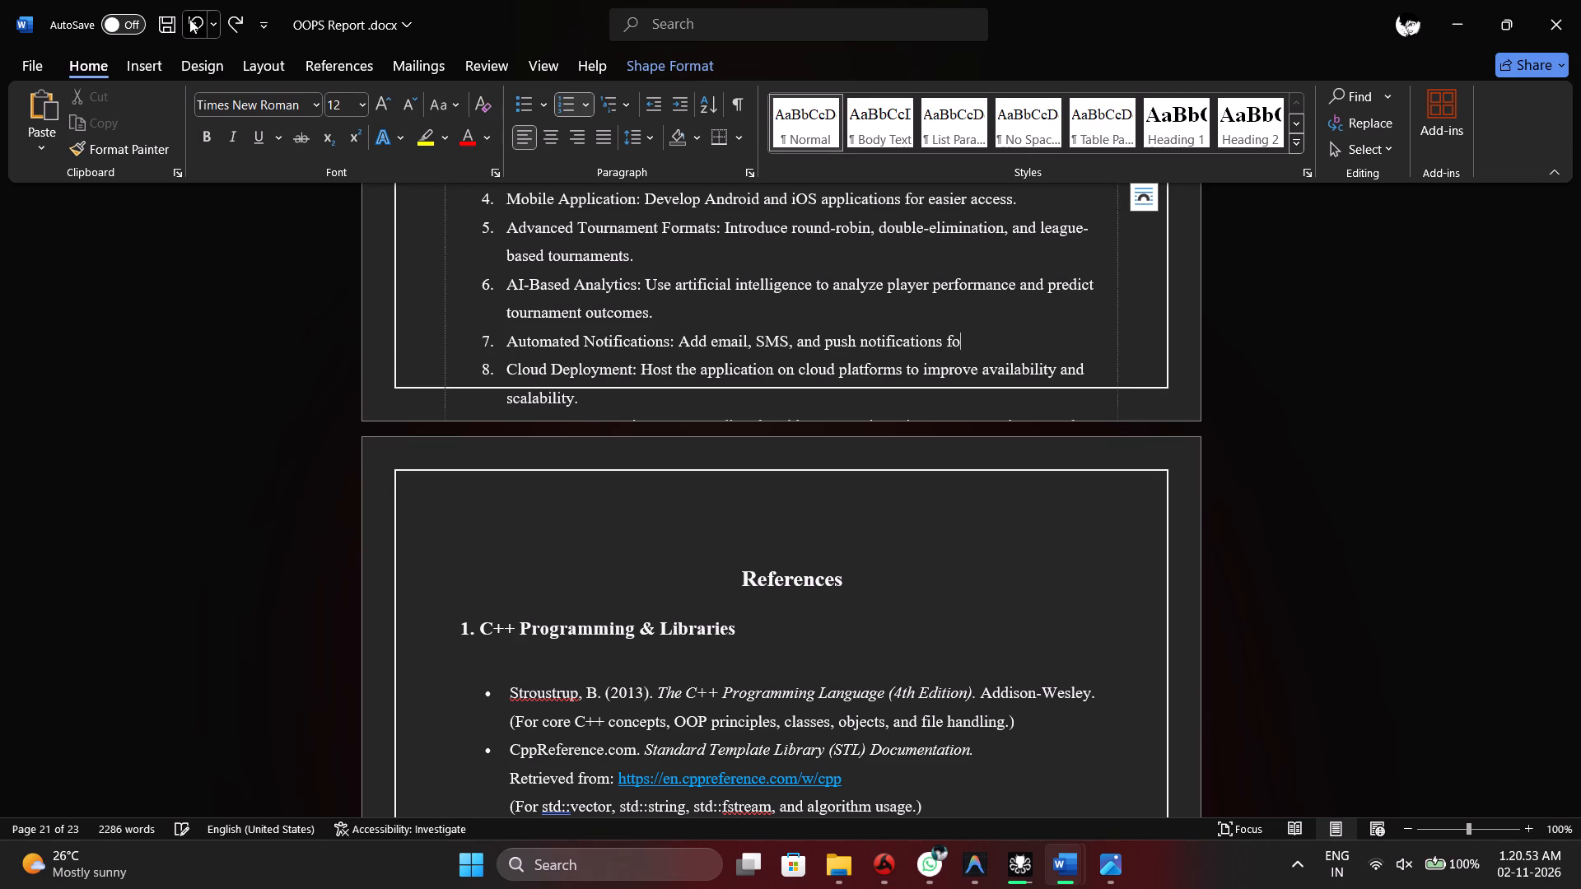
triple_click(189, 19)
triple_click(189, 19)
triple_click(189, 19)
triple_click(189, 19)
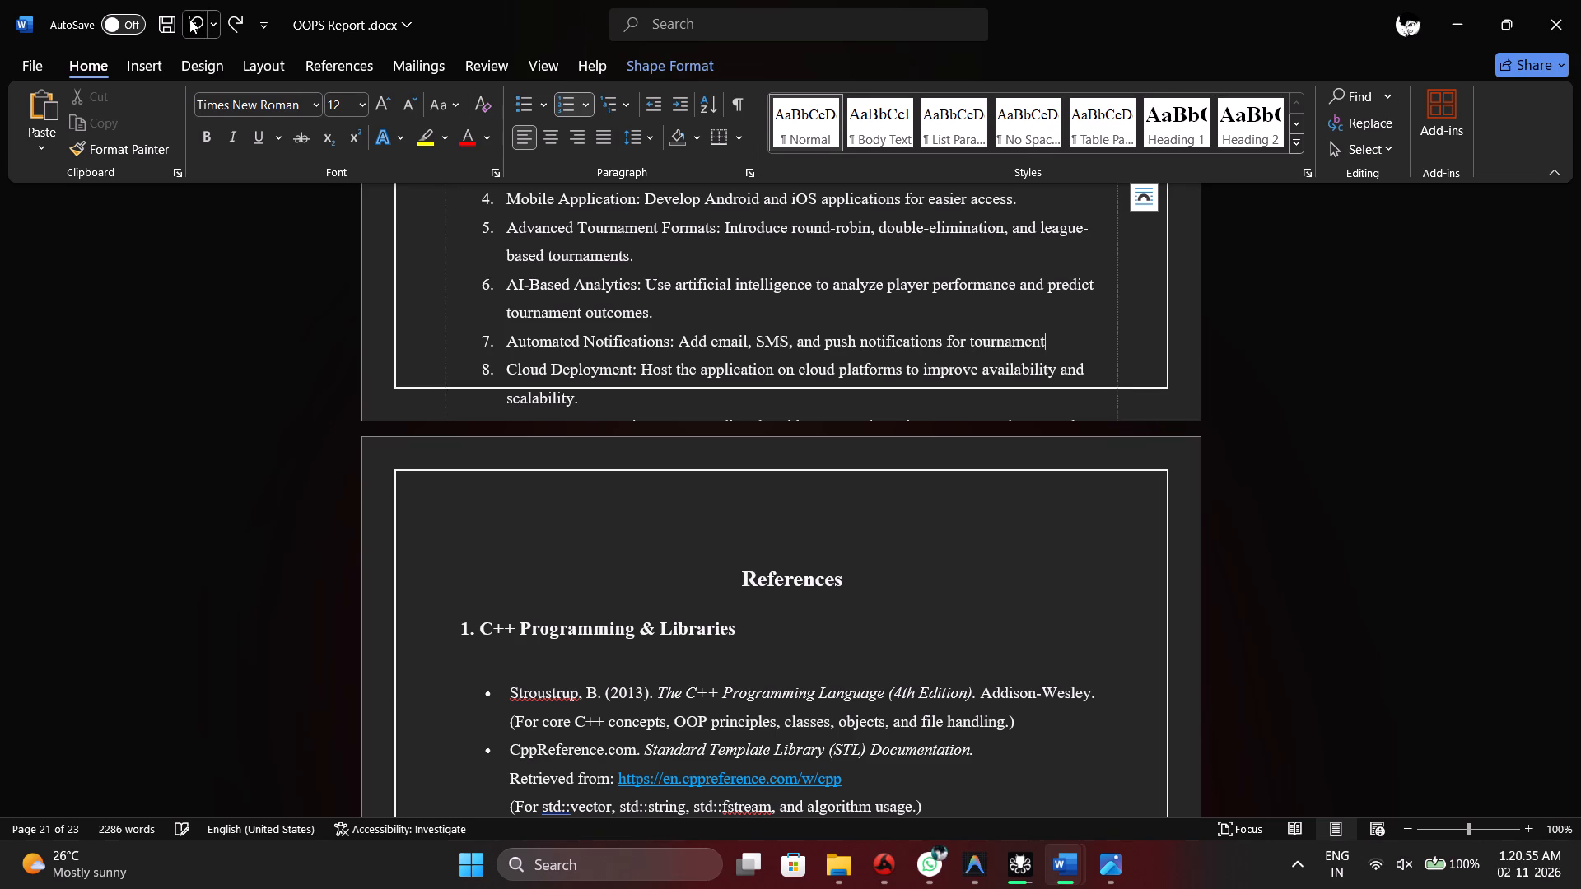
triple_click(189, 19)
triple_click(189, 19)
triple_click(189, 19)
click(189, 19)
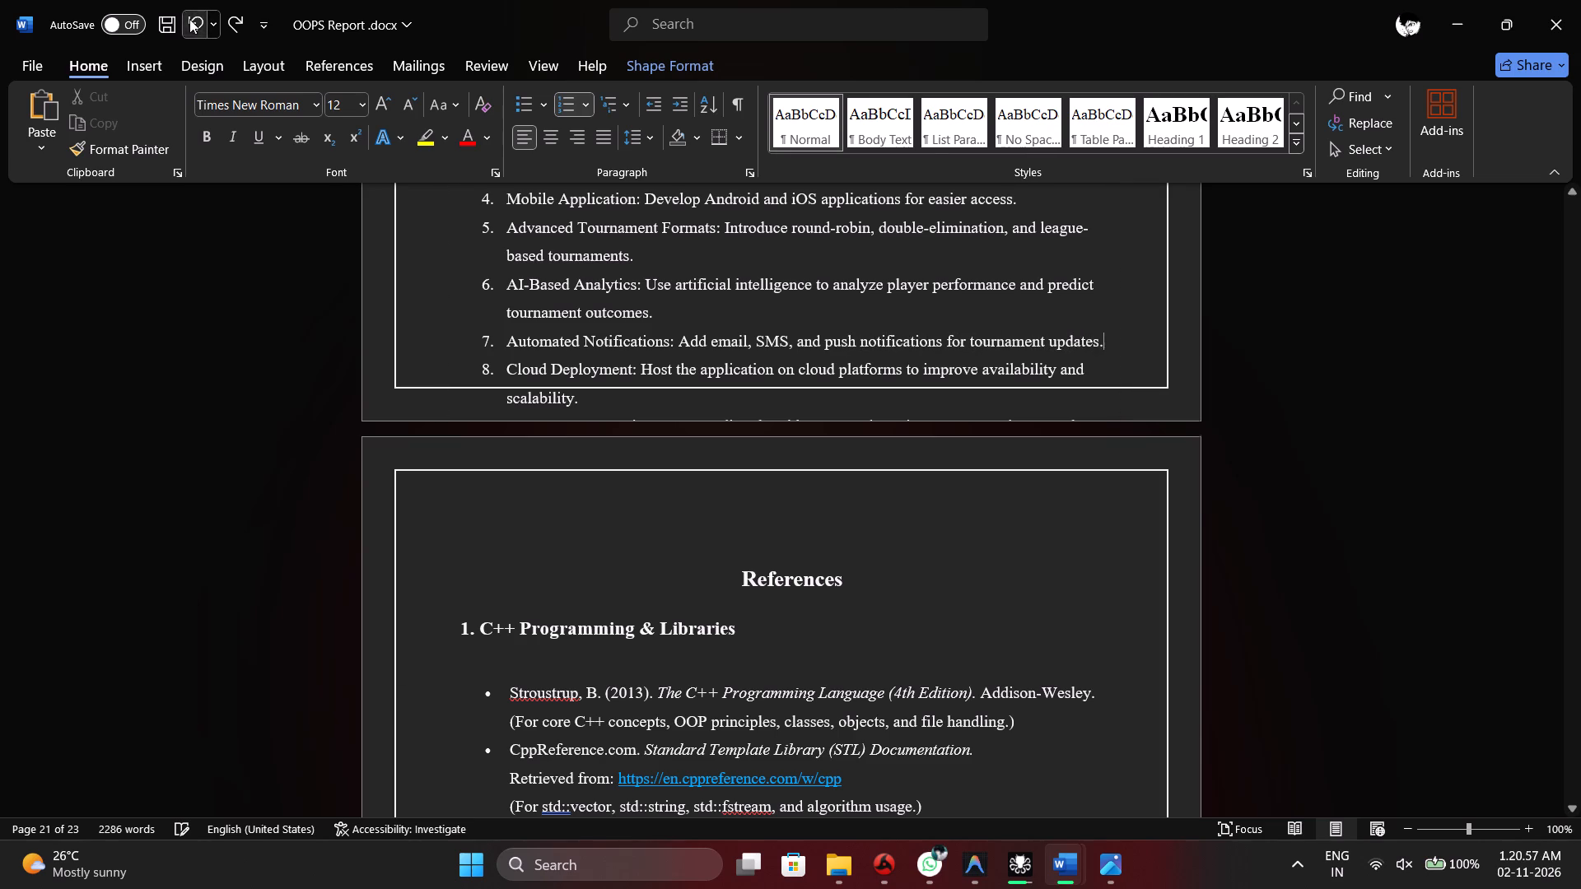
click(189, 19)
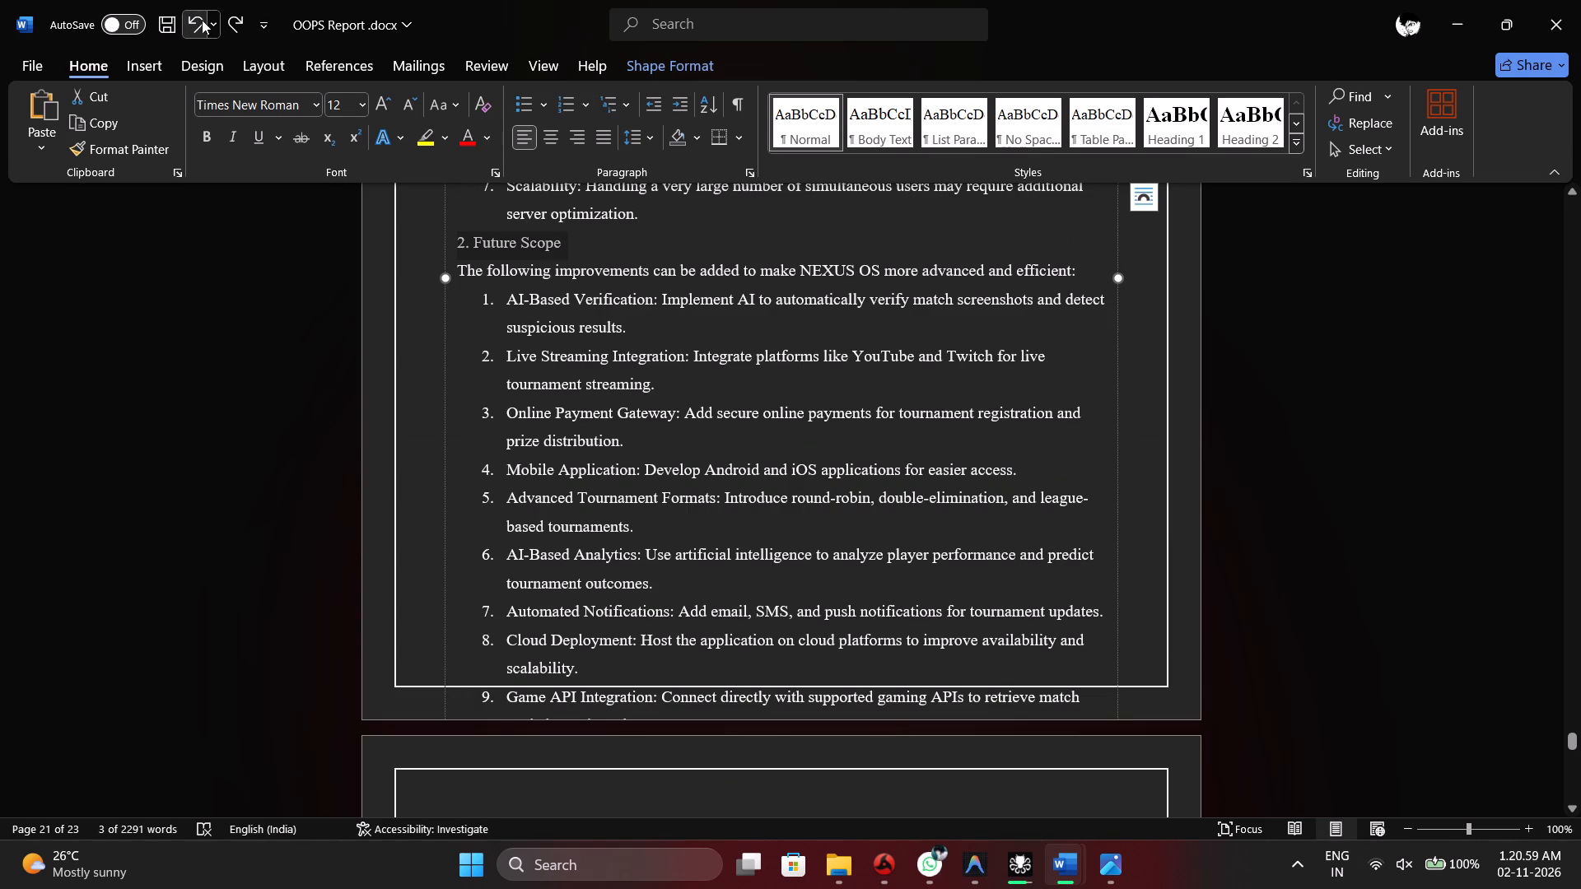
click(231, 26)
Insert a new line after the Scalability item, directly above the 2. Future Scope subheading.
scroll(639, 467, up, 3)
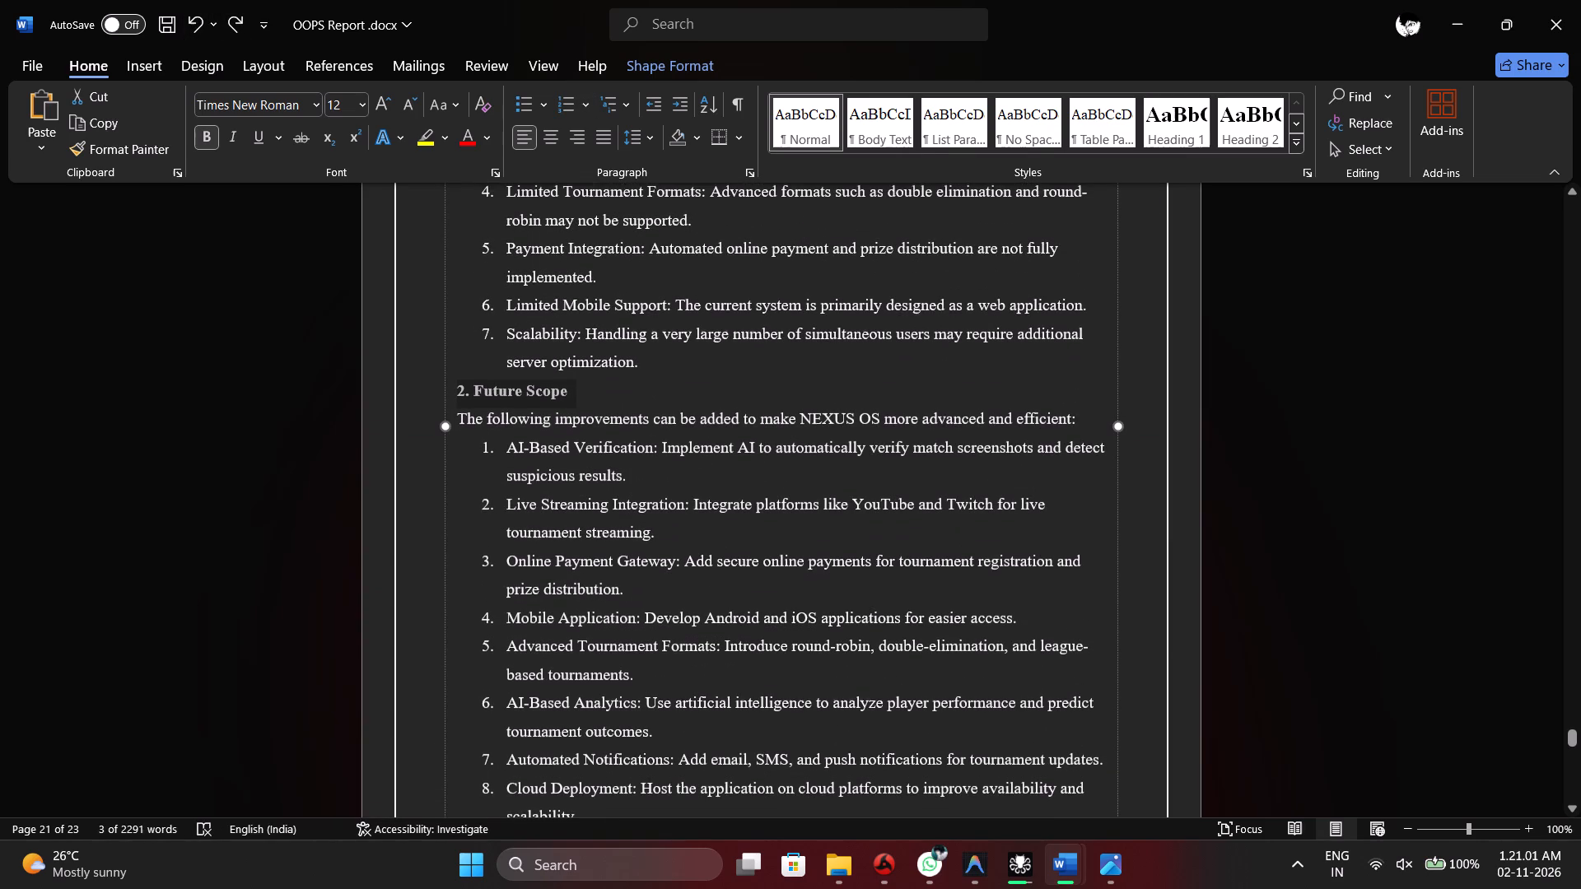
click(653, 370)
key(Return)
scroll(708, 428, up, 9)
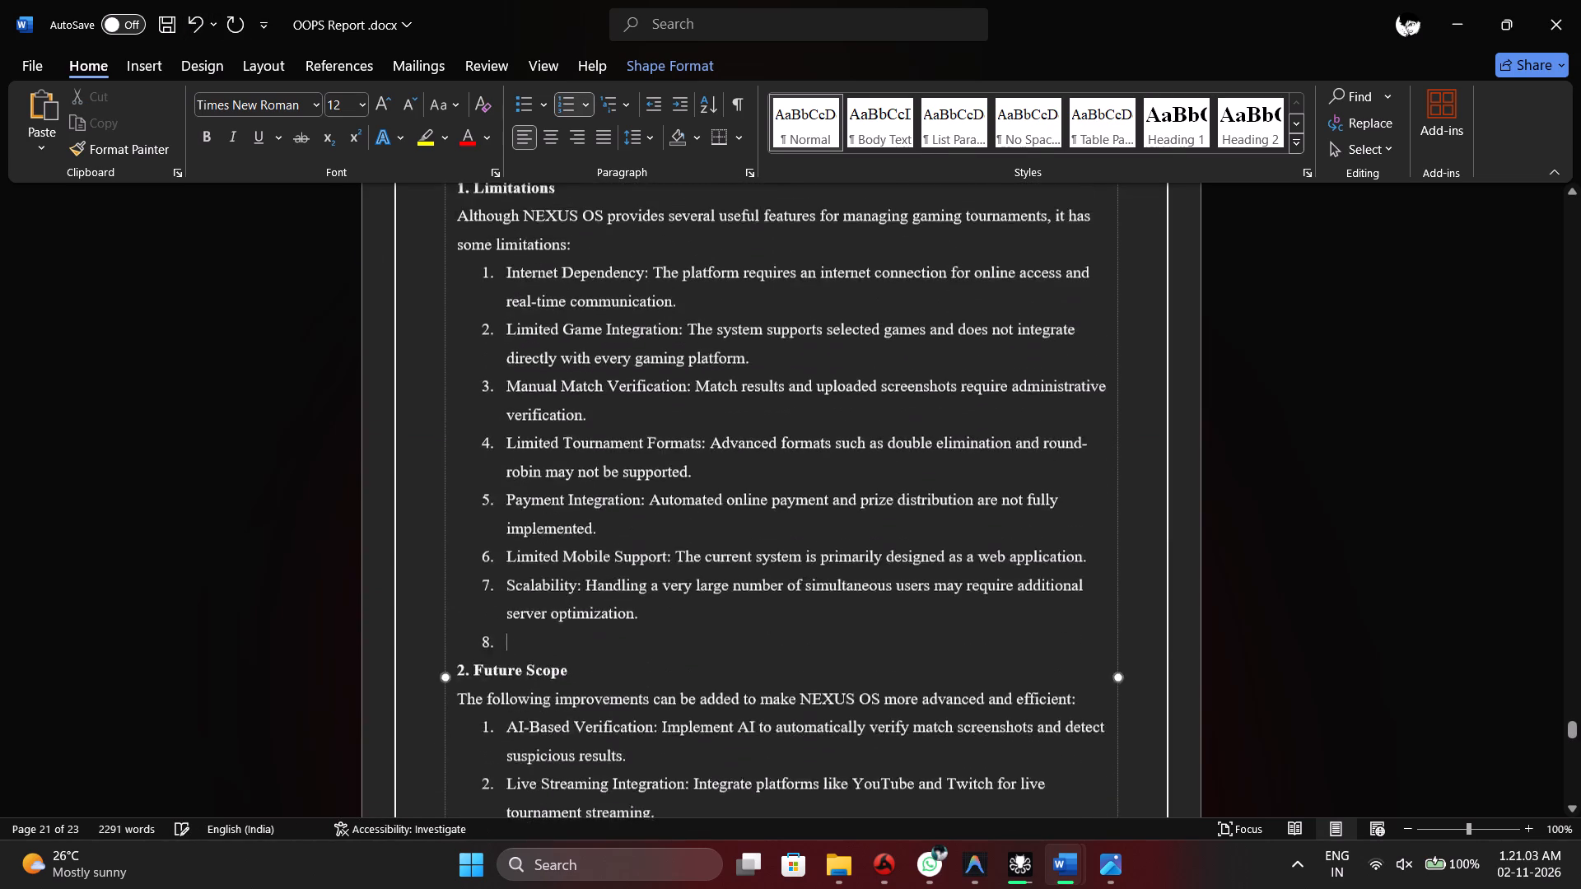
Examine how the Limitations And Future Scope text fits its page and the start of the References page.
scroll(704, 418, down, 12)
scroll(704, 417, up, 7)
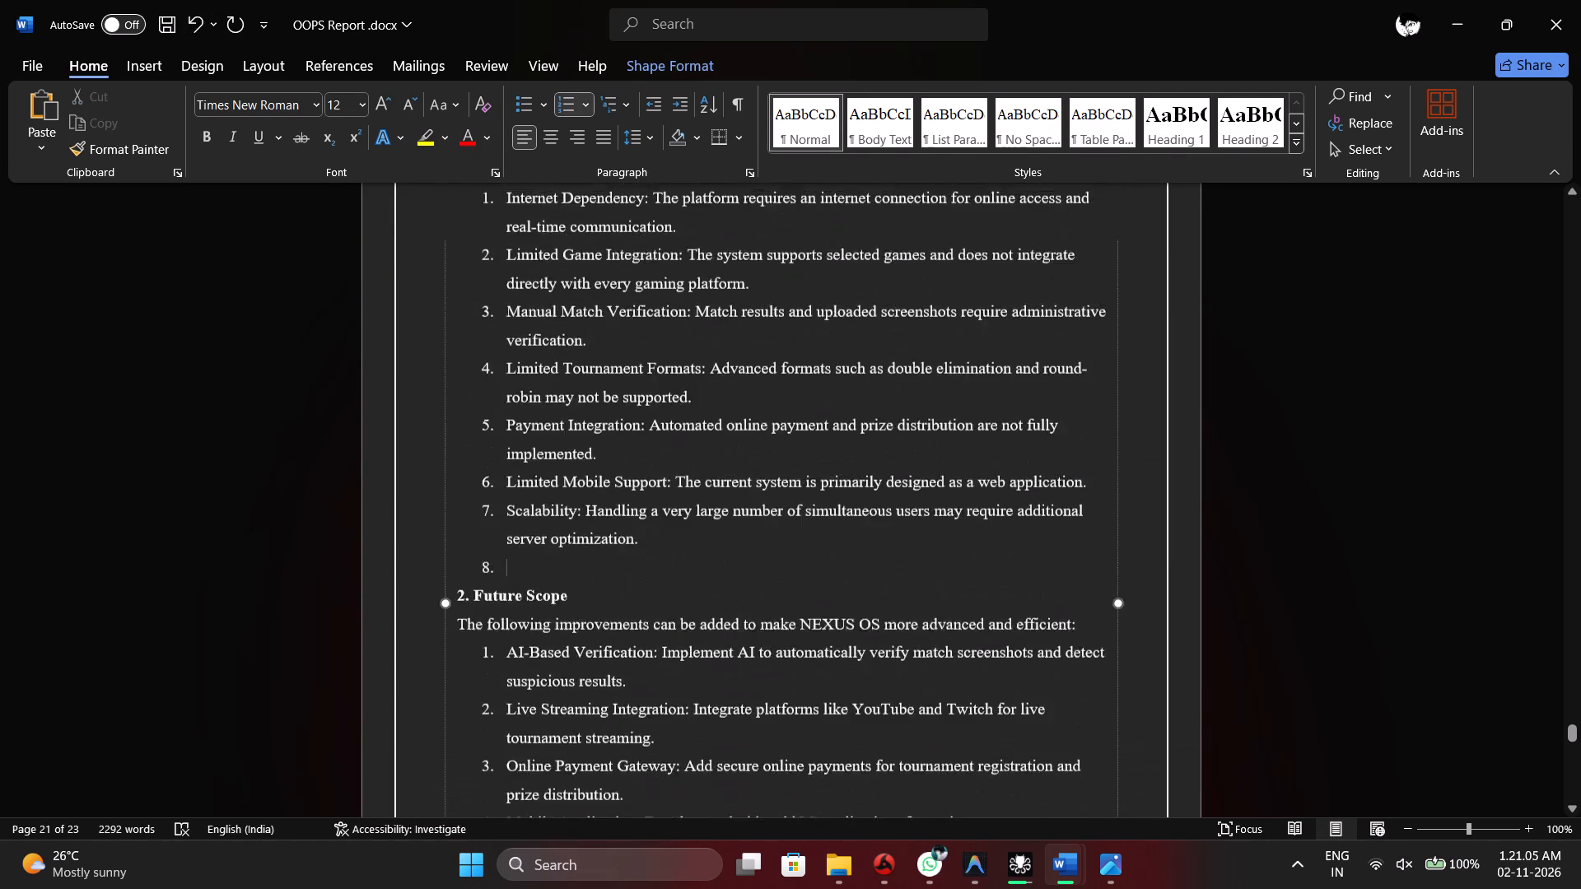
scroll(703, 410, up, 5)
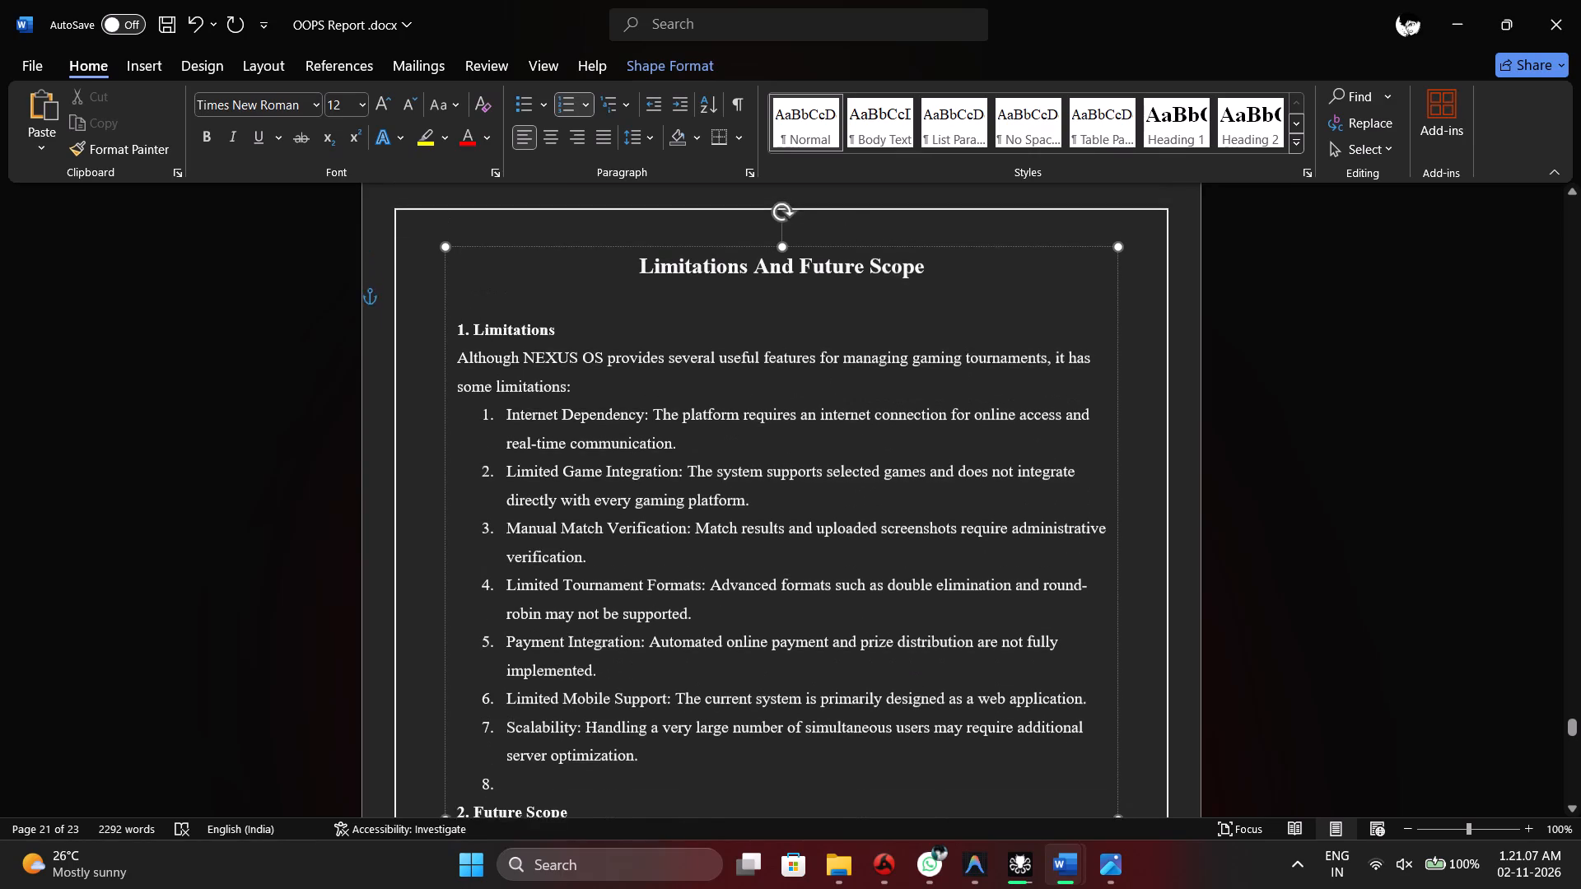
scroll(703, 407, down, 11)
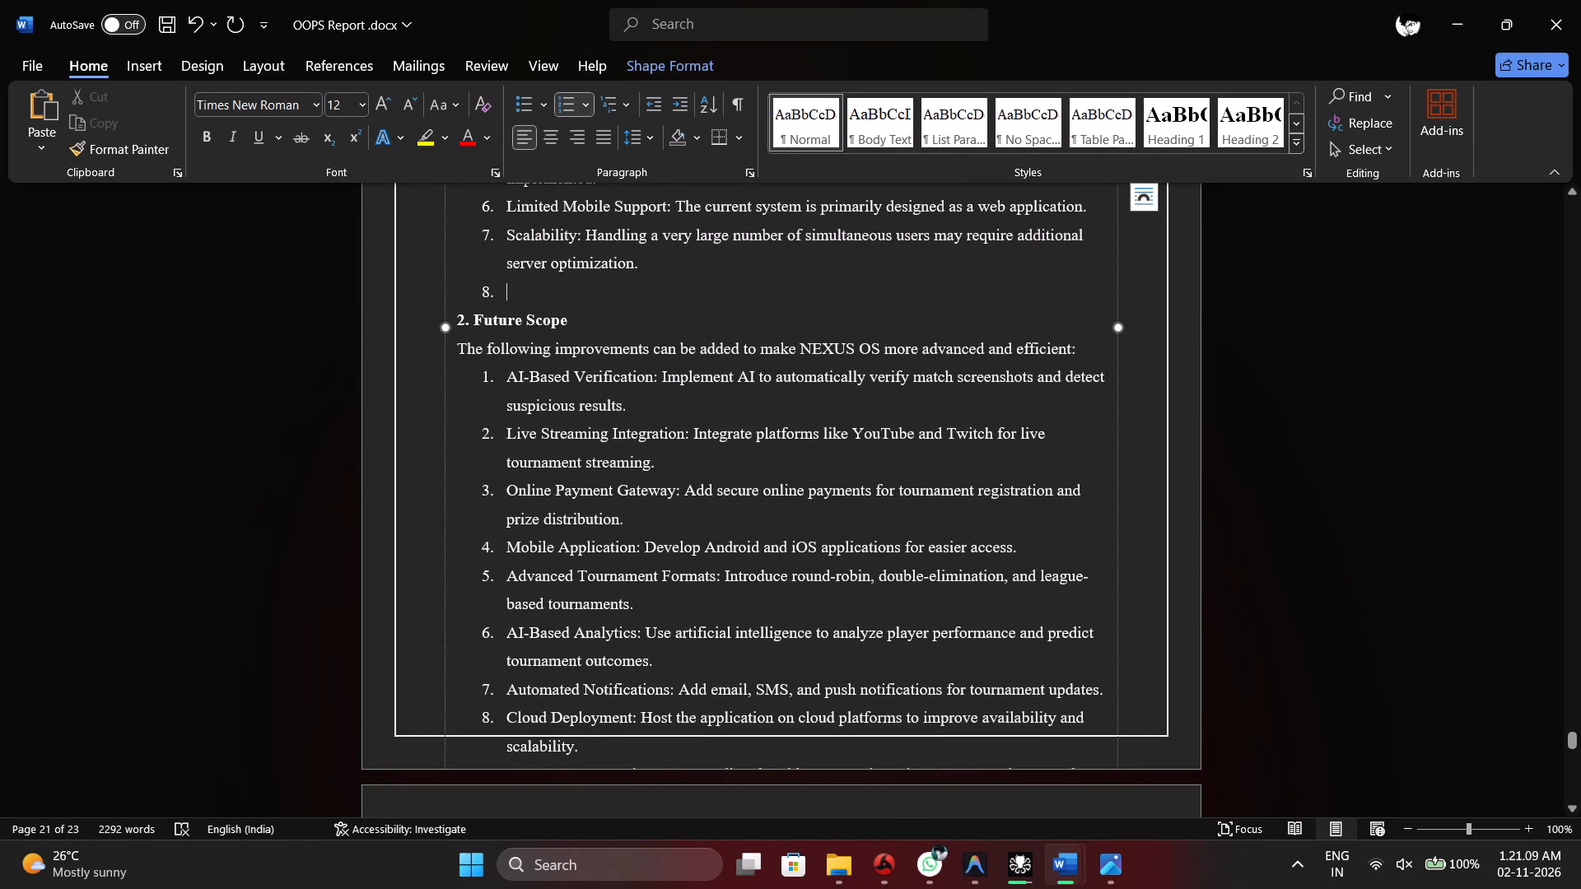
scroll(637, 459, down, 10)
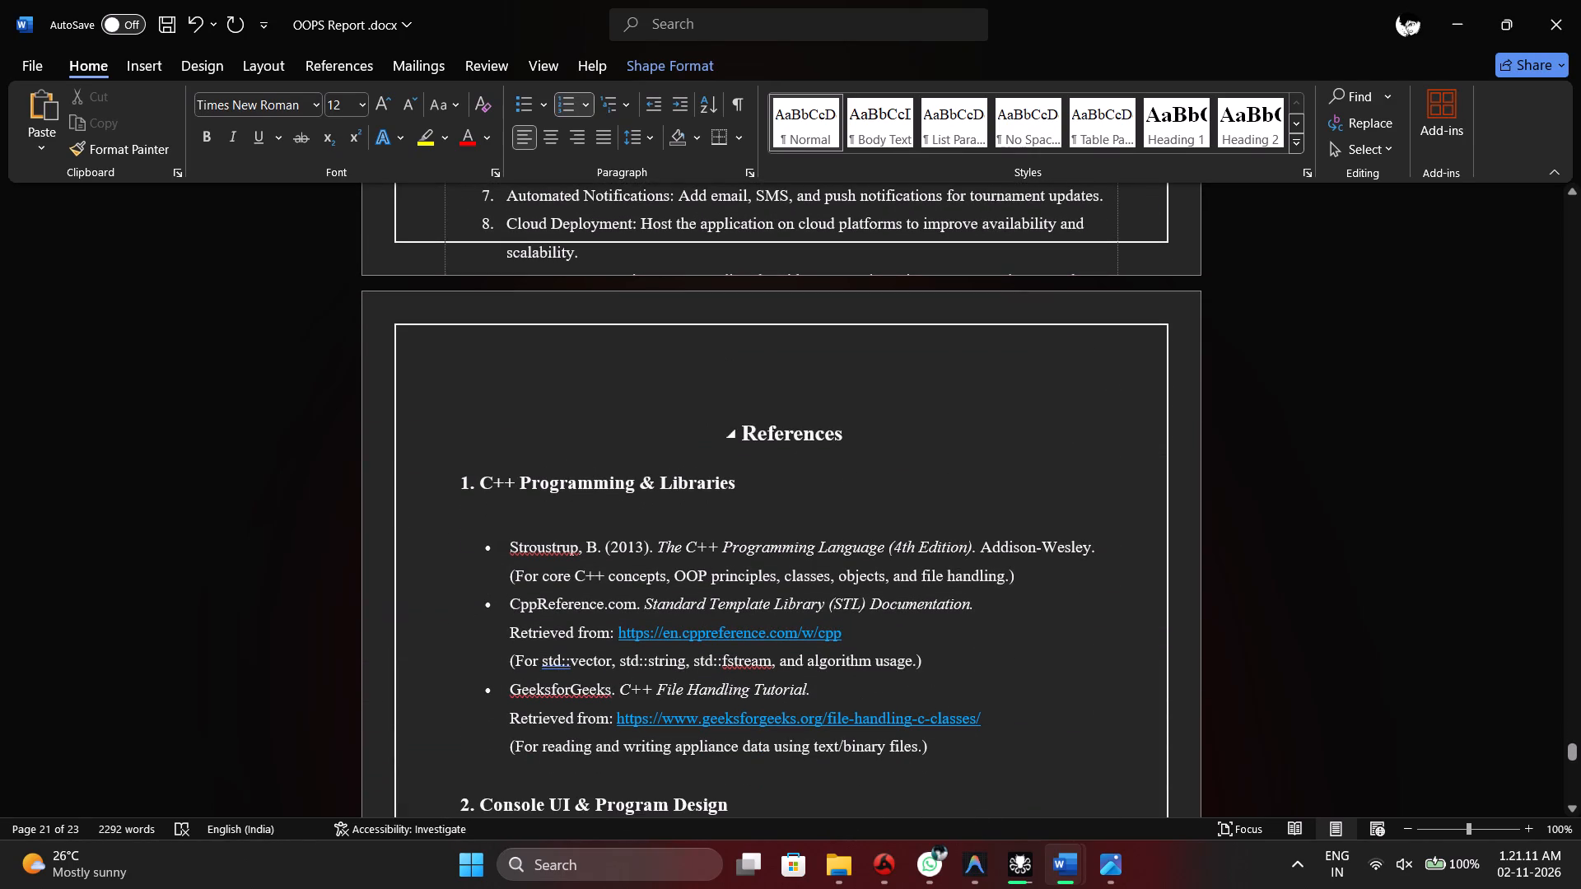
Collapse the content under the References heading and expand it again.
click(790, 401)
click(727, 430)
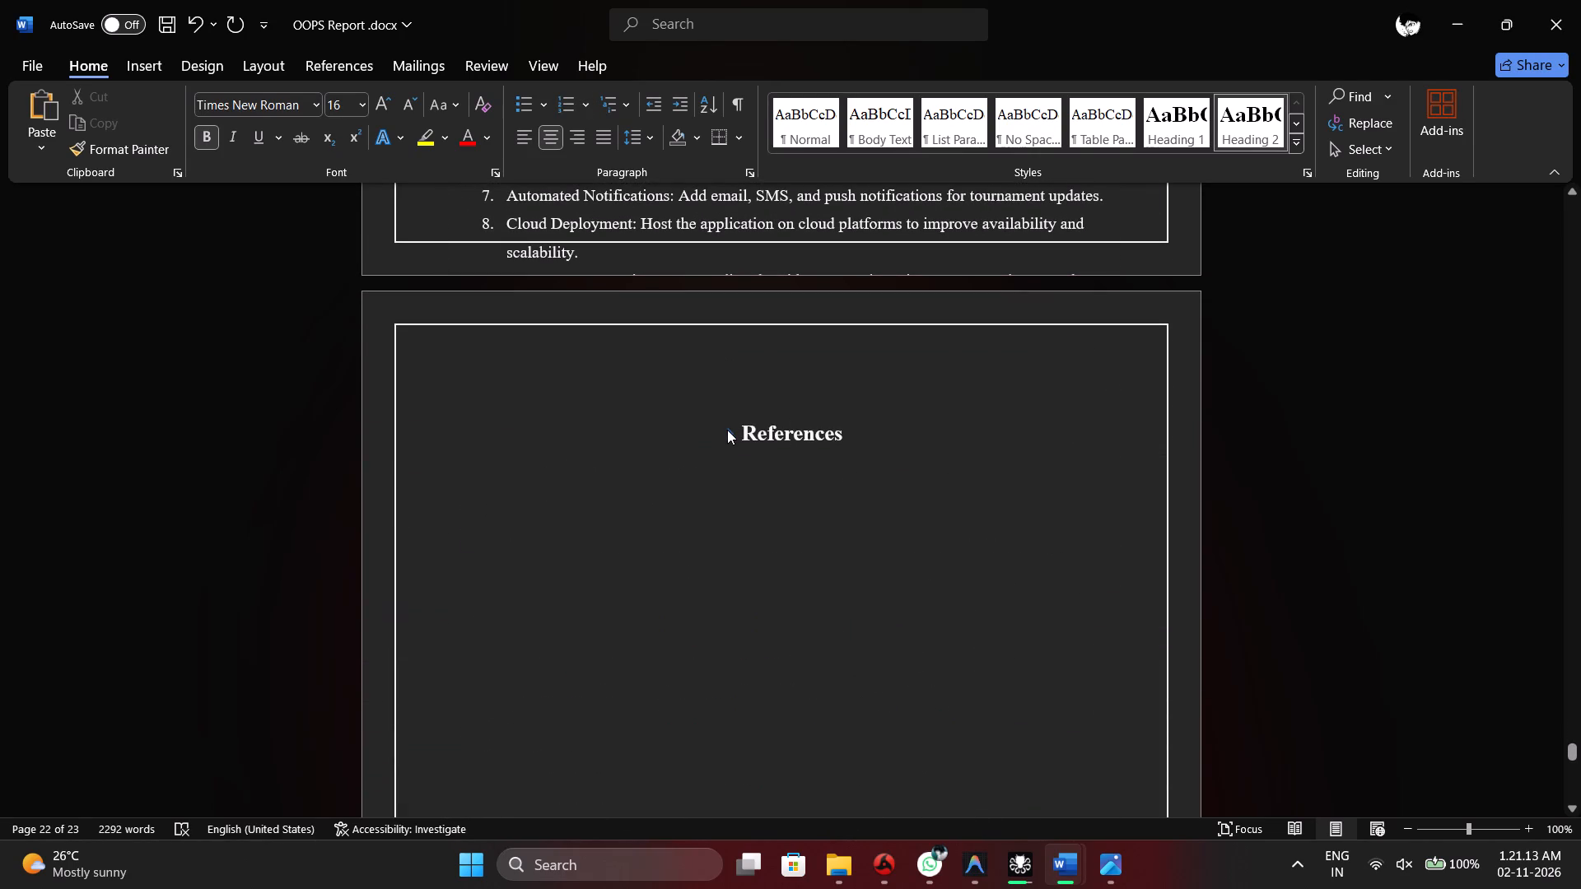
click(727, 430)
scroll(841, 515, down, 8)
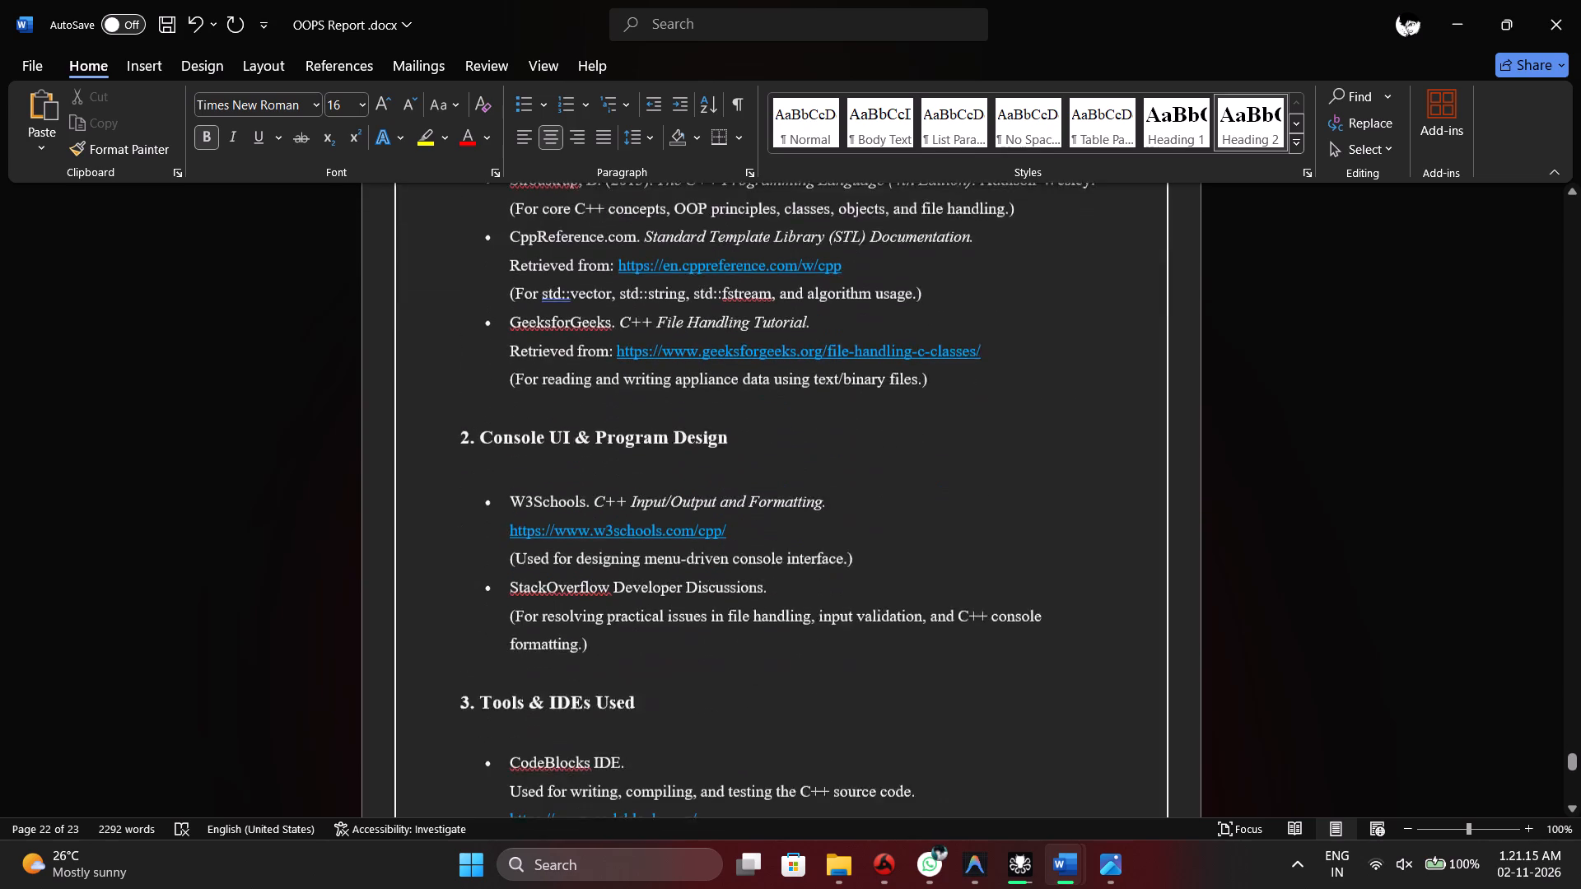
Examine the References entries and the overflow of the Future Scope list on the page before them.
scroll(841, 510, down, 8)
scroll(841, 499, up, 14)
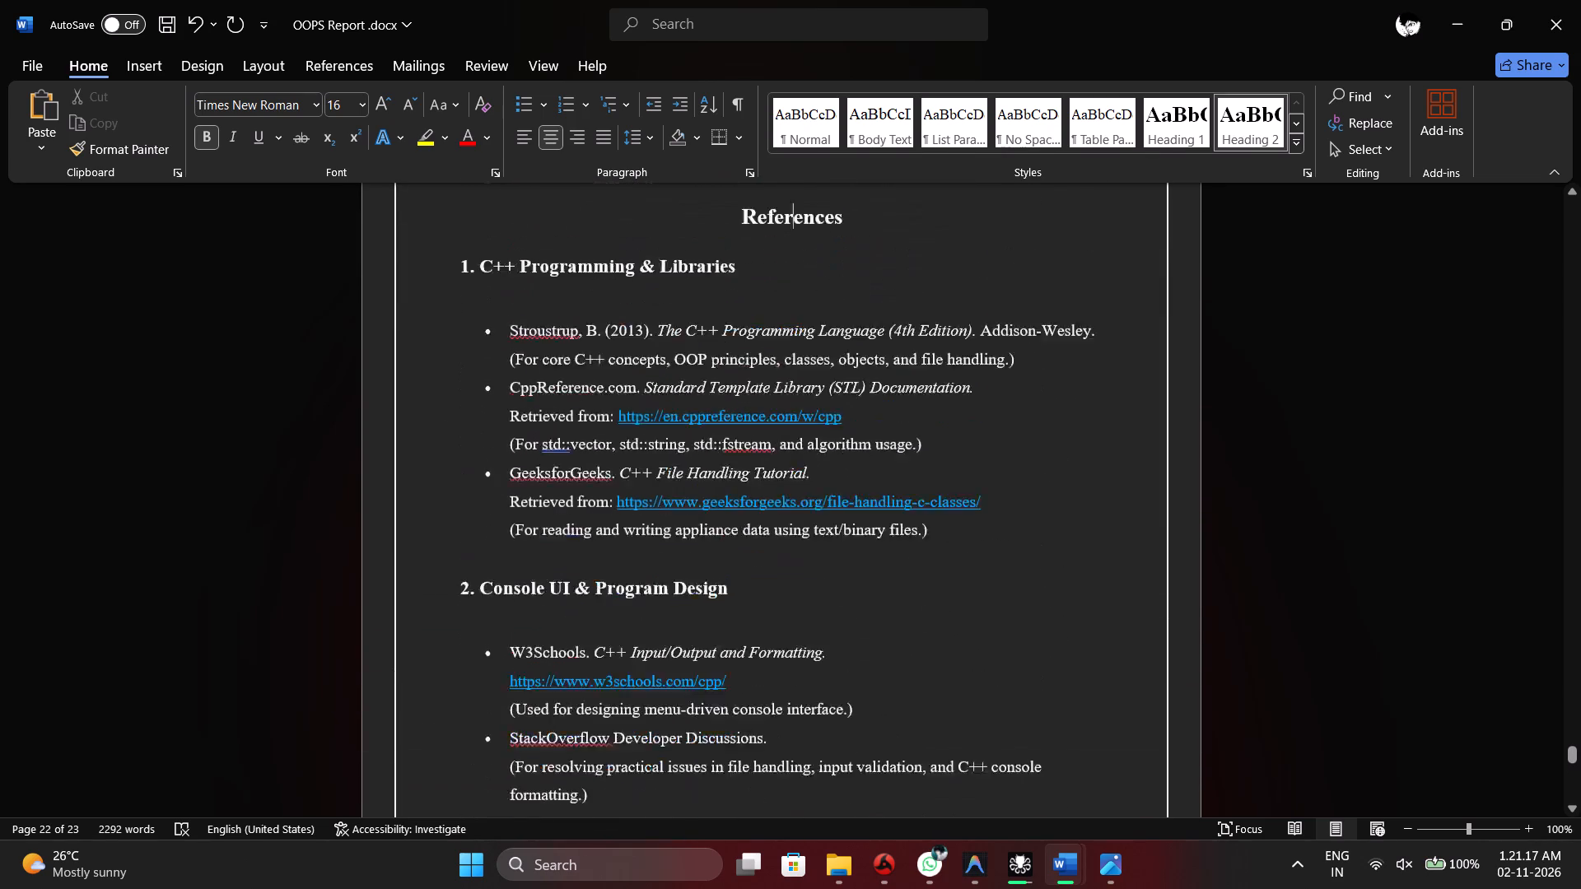
scroll(843, 473, down, 20)
scroll(843, 473, down, 15)
scroll(843, 464, up, 9)
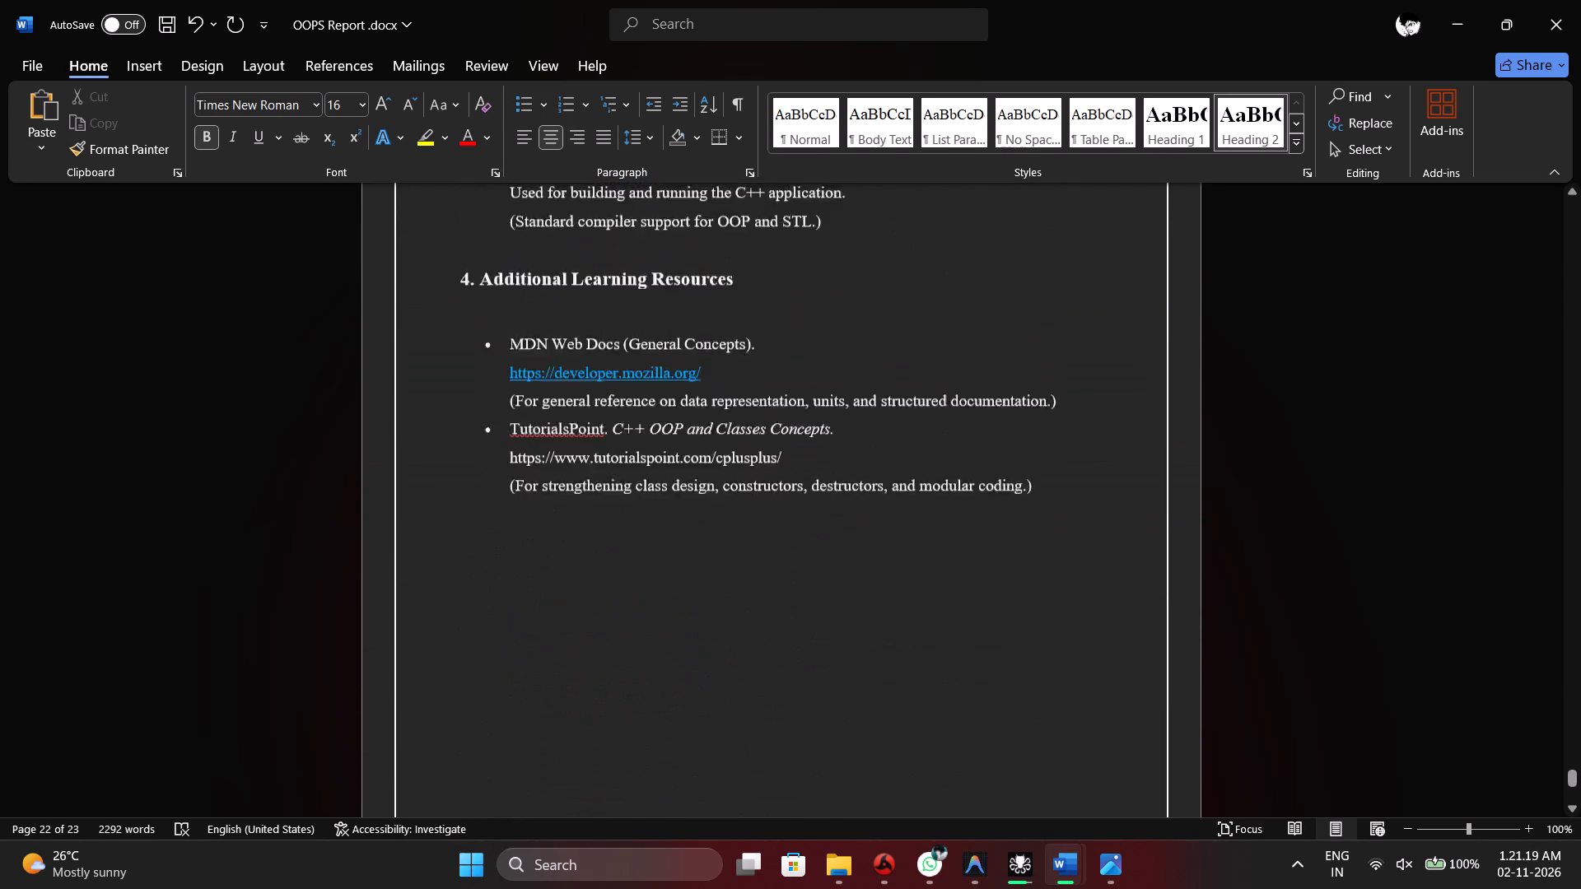
scroll(843, 464, up, 20)
scroll(843, 464, up, 10)
scroll(845, 463, down, 2)
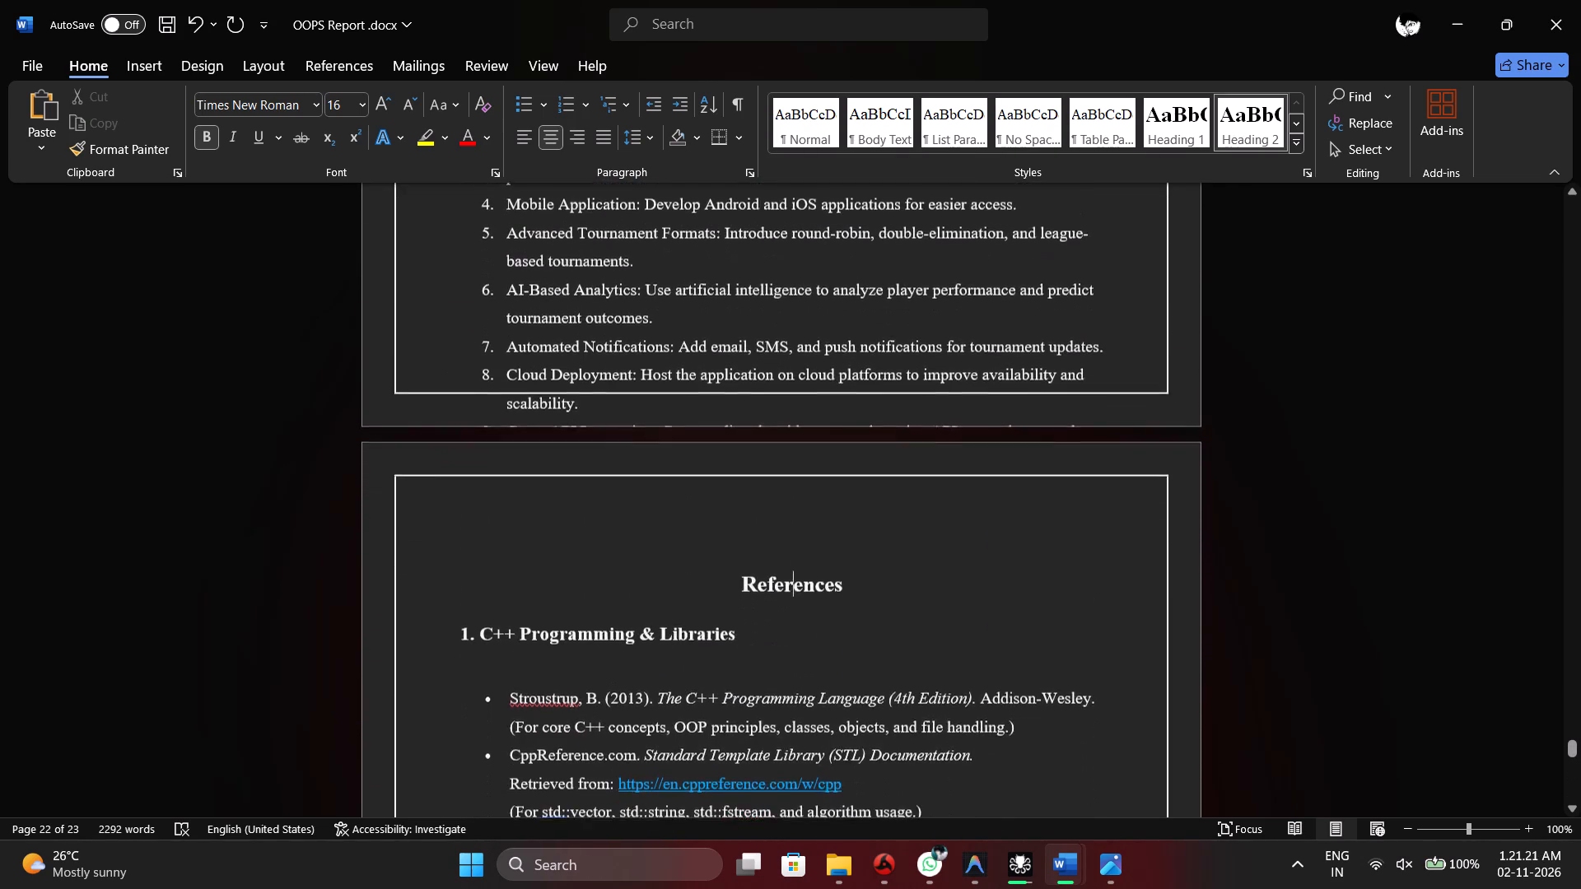
scroll(845, 463, down, 20)
scroll(845, 463, down, 3)
scroll(793, 559, down, 10)
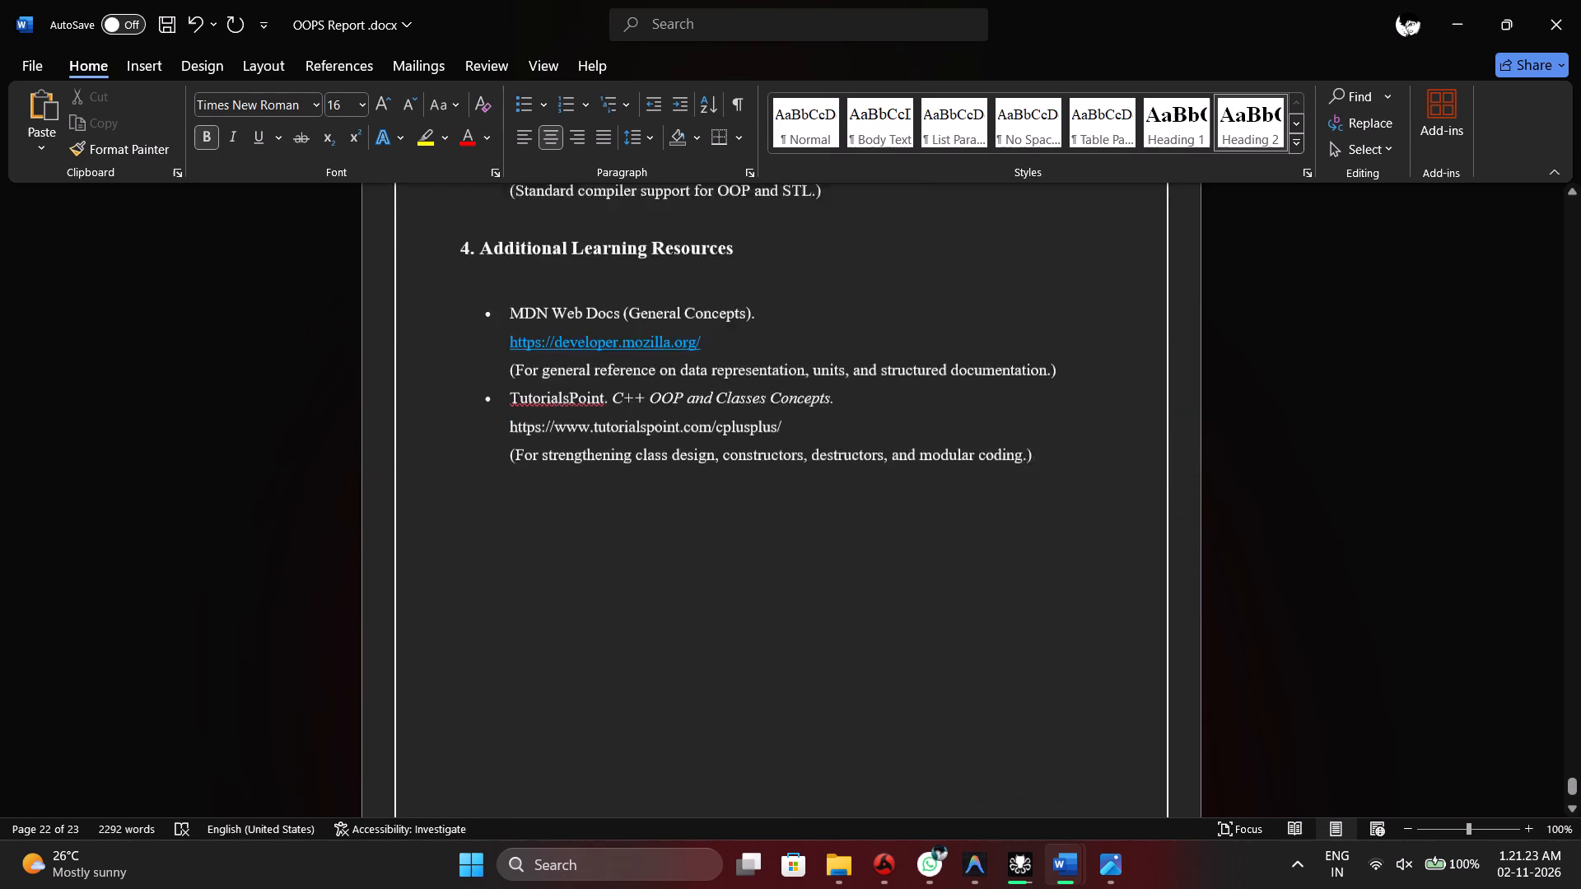
Delete the References heading and its entries, up to the word "constructors" in the final TutorialsPoint note.
drag(795, 547, 673, 327)
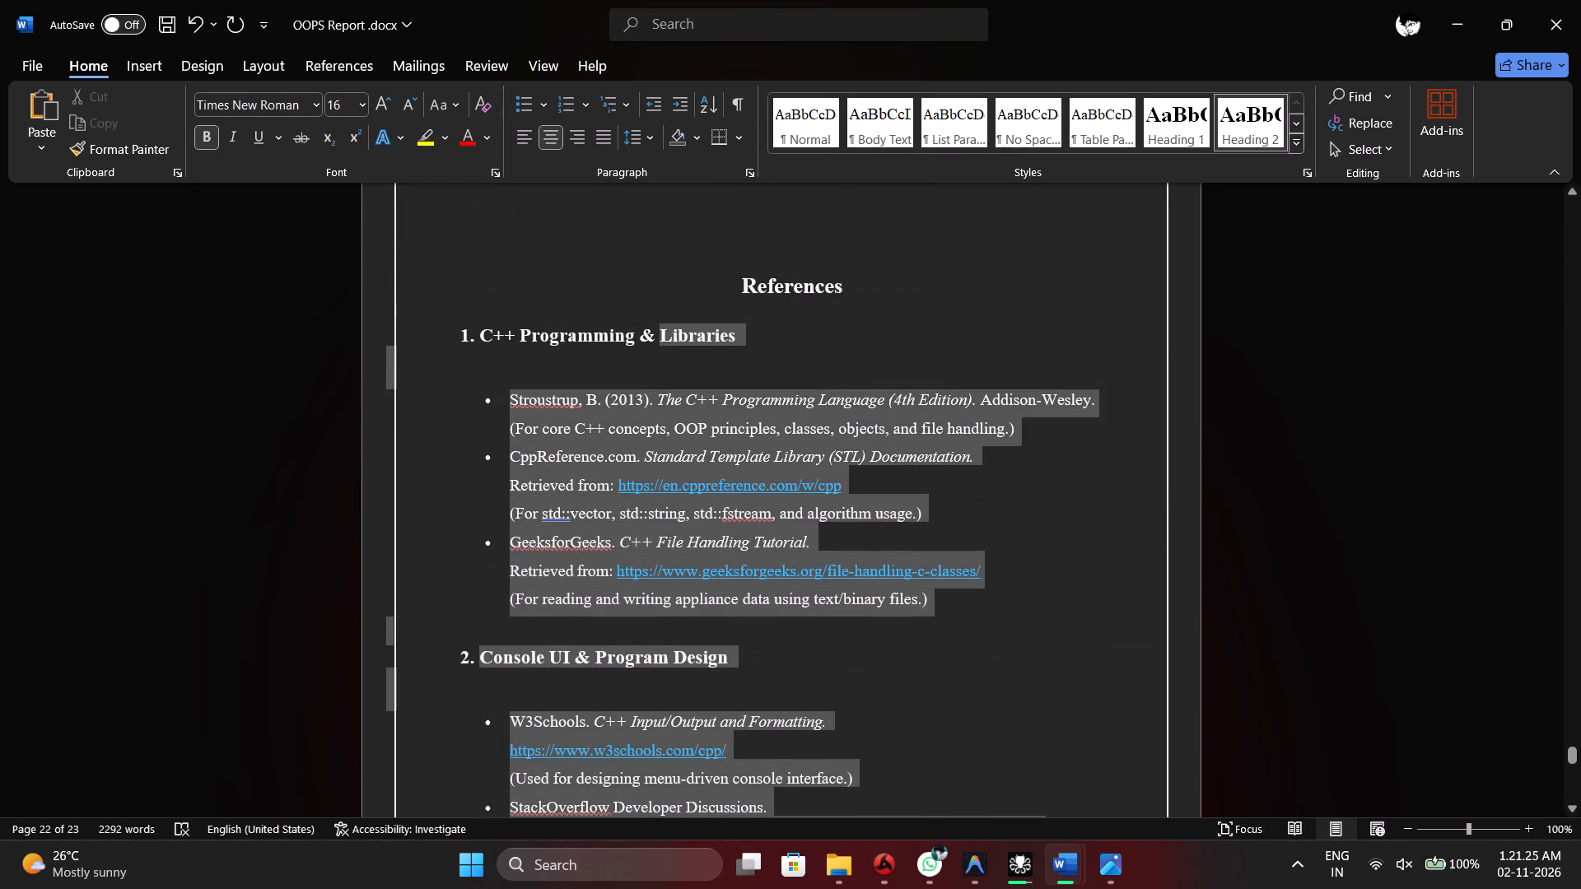
drag(673, 327, 692, 274)
key(BackSpace)
Copy the Limitations And Future Scope text box and paste it after the leftover References line on the last page.
scroll(668, 439, up, 3)
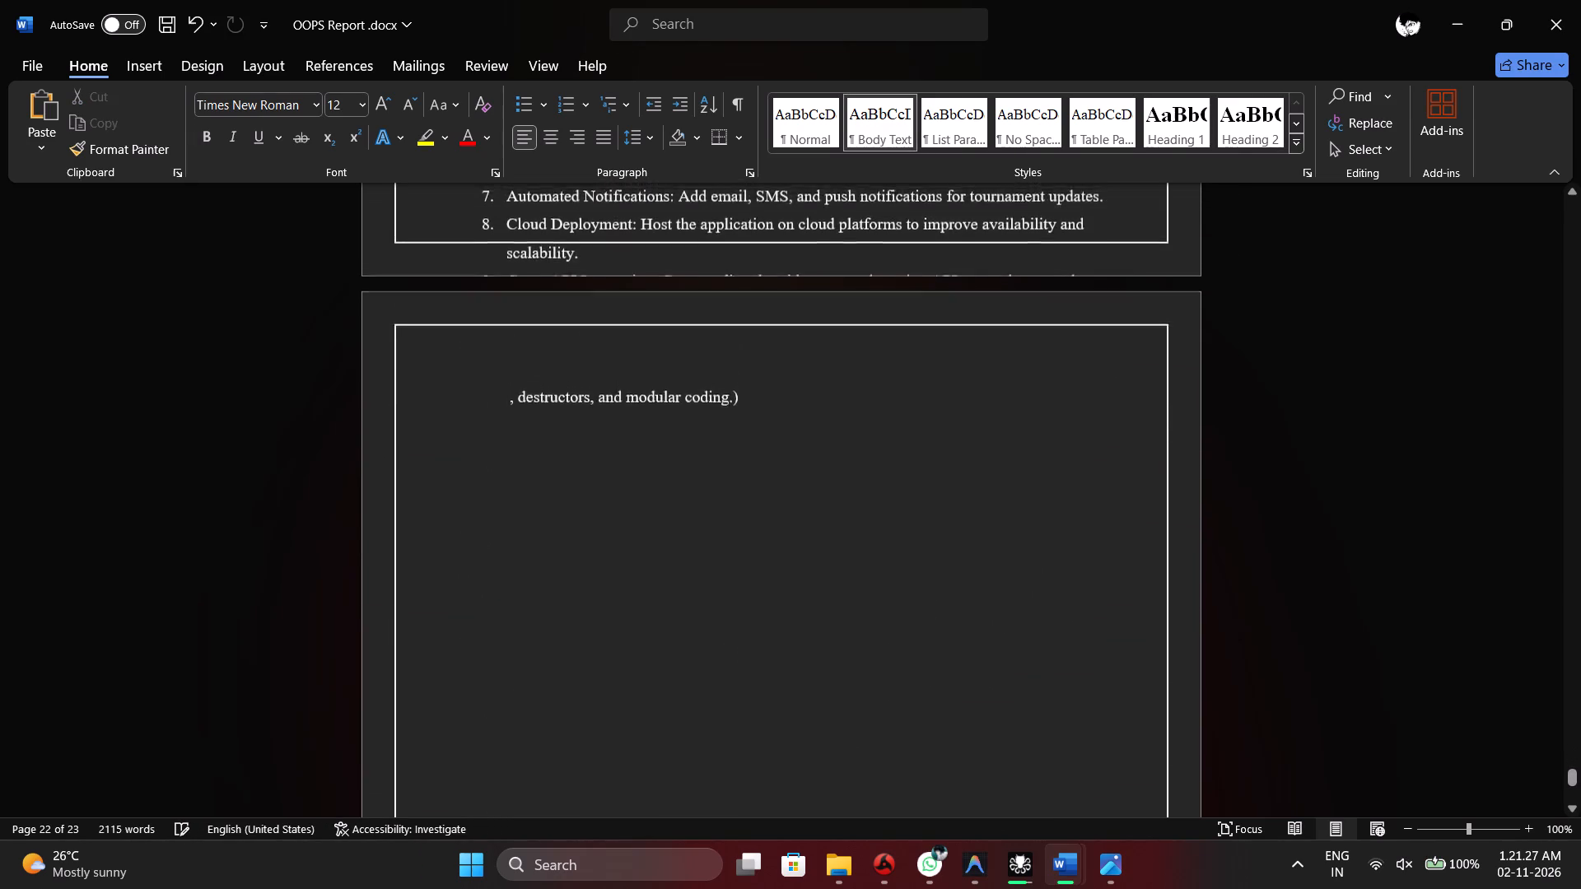
scroll(668, 439, up, 8)
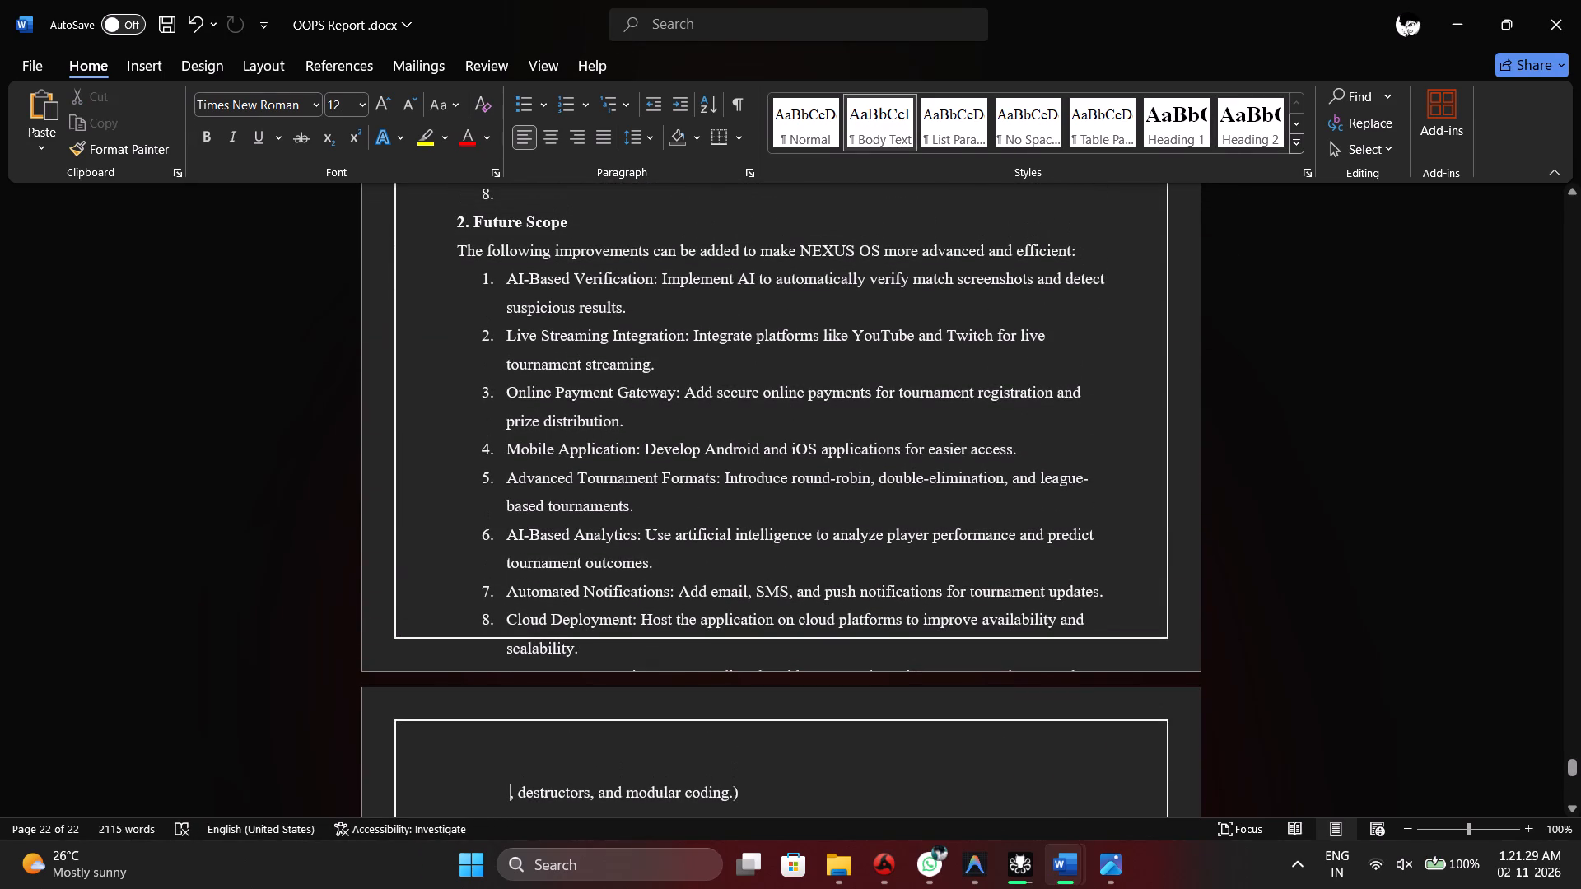
click(473, 467)
click(446, 447)
right_click(446, 446)
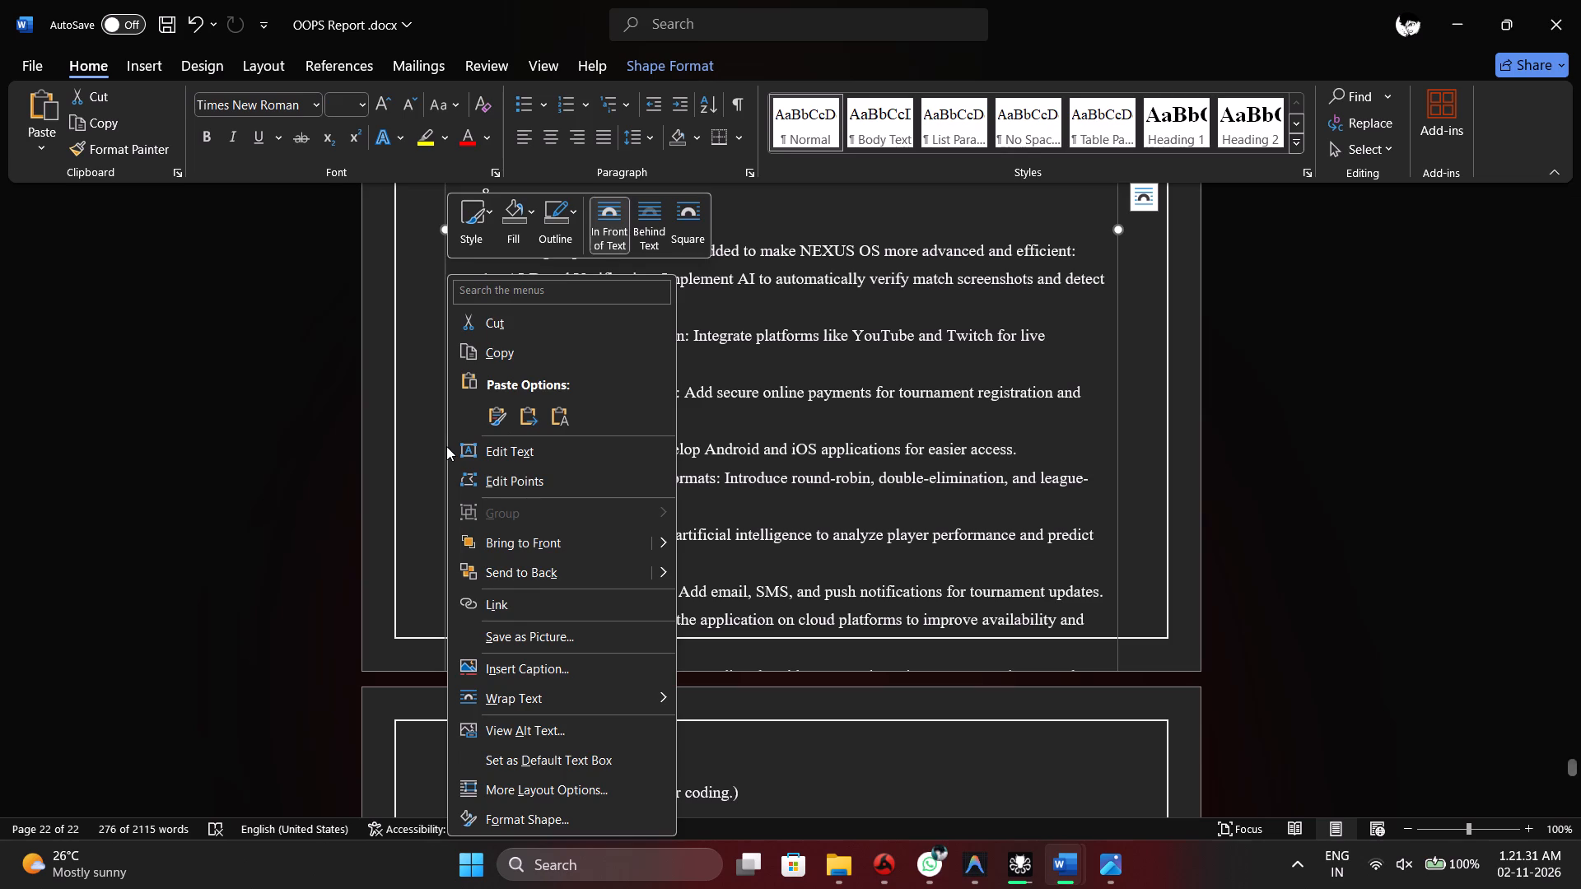
click(487, 357)
scroll(563, 639, down, 7)
click(764, 698)
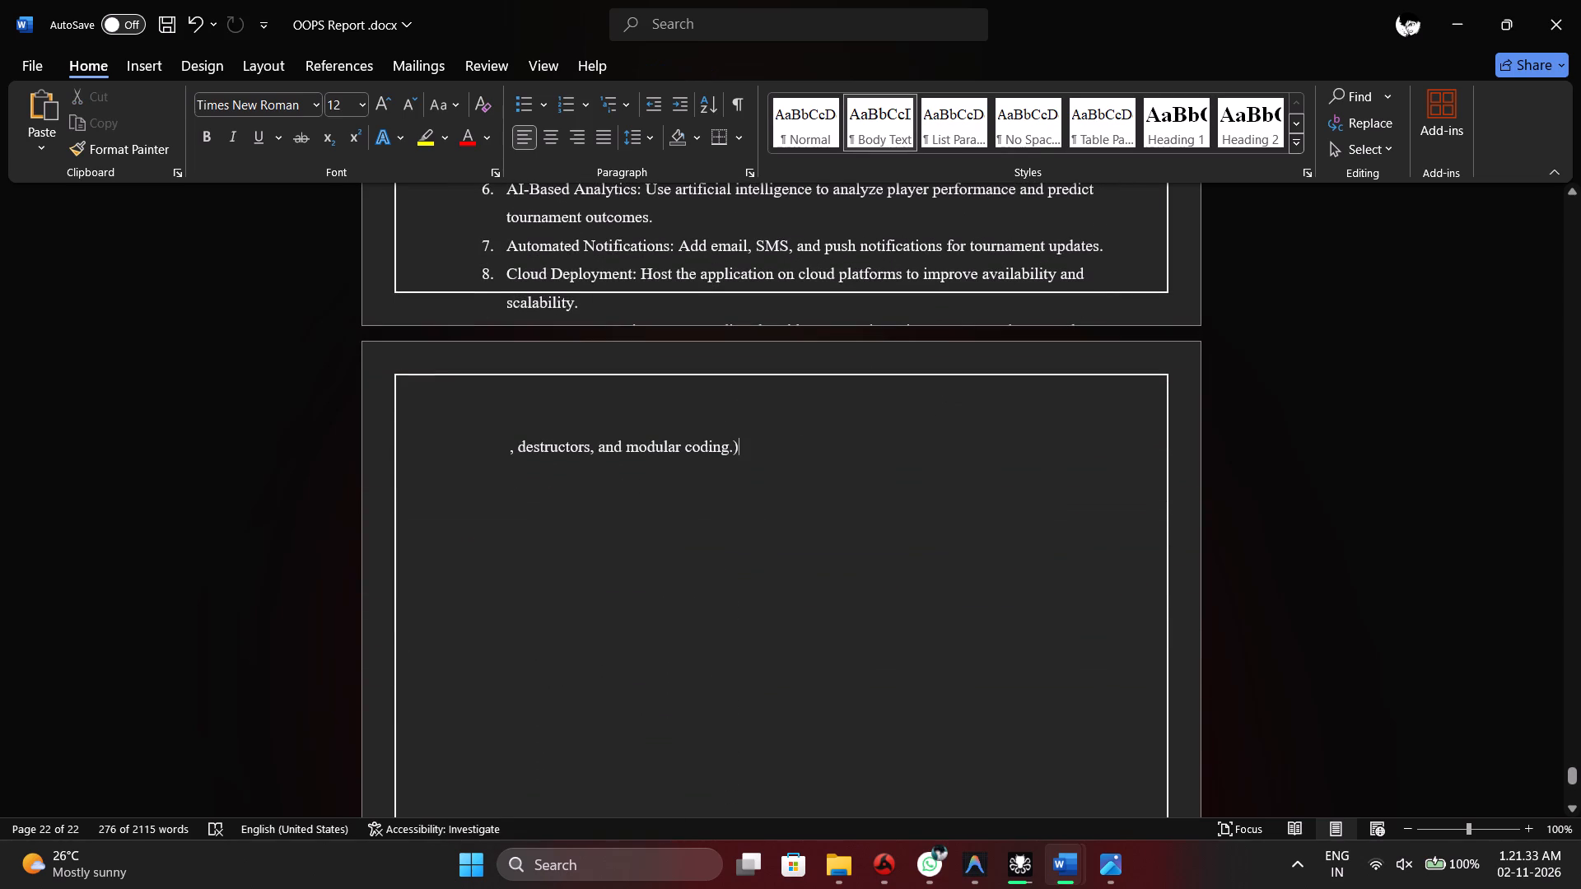
click(716, 605)
click(770, 436)
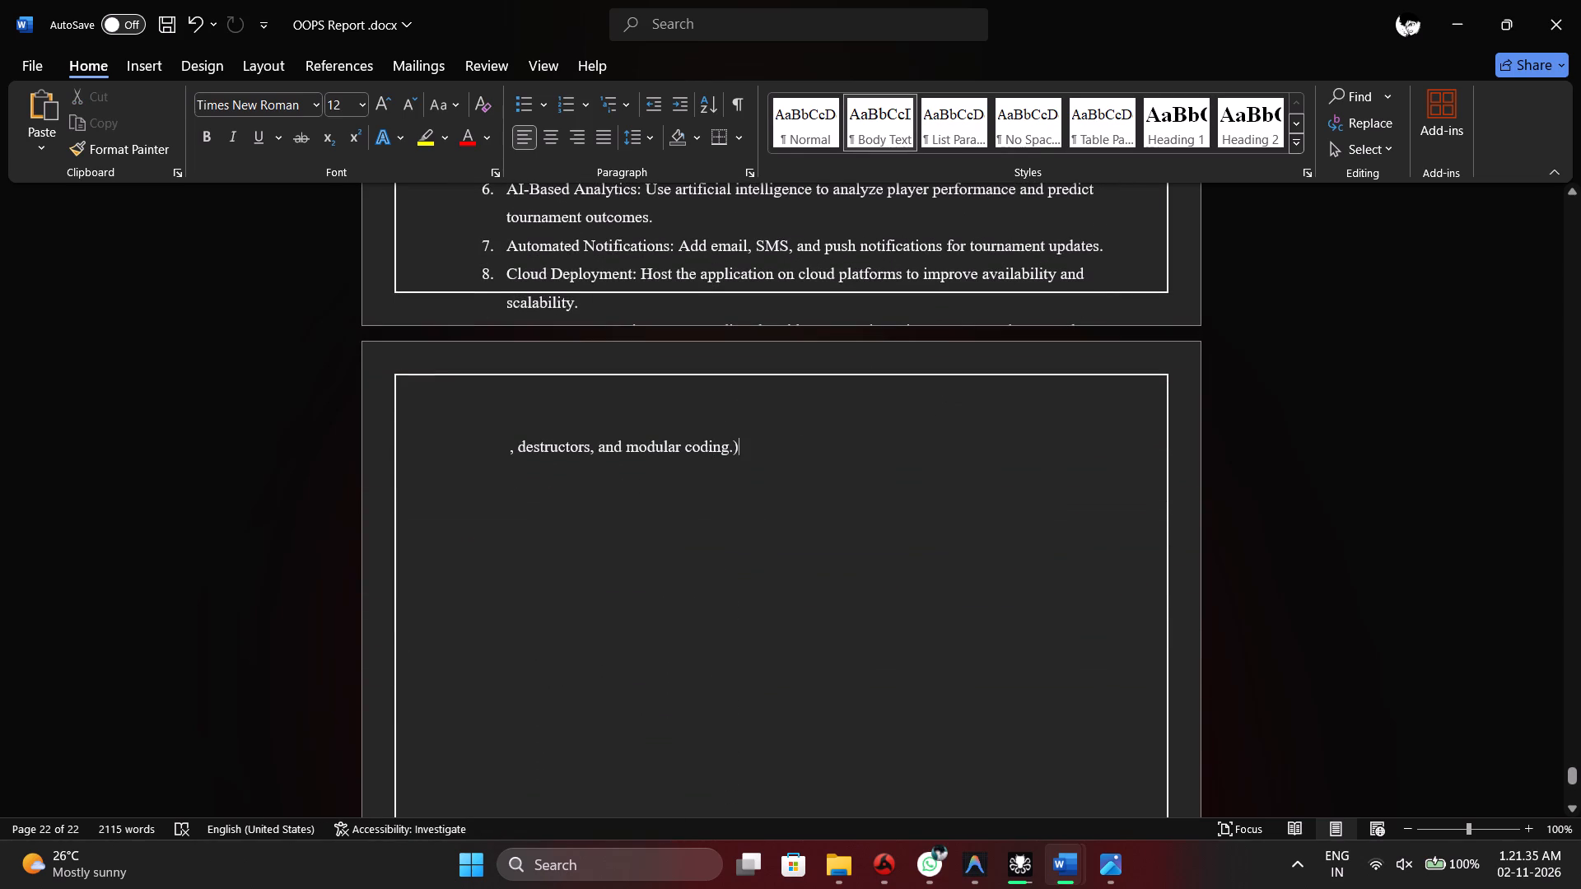
key(ctrl+v)
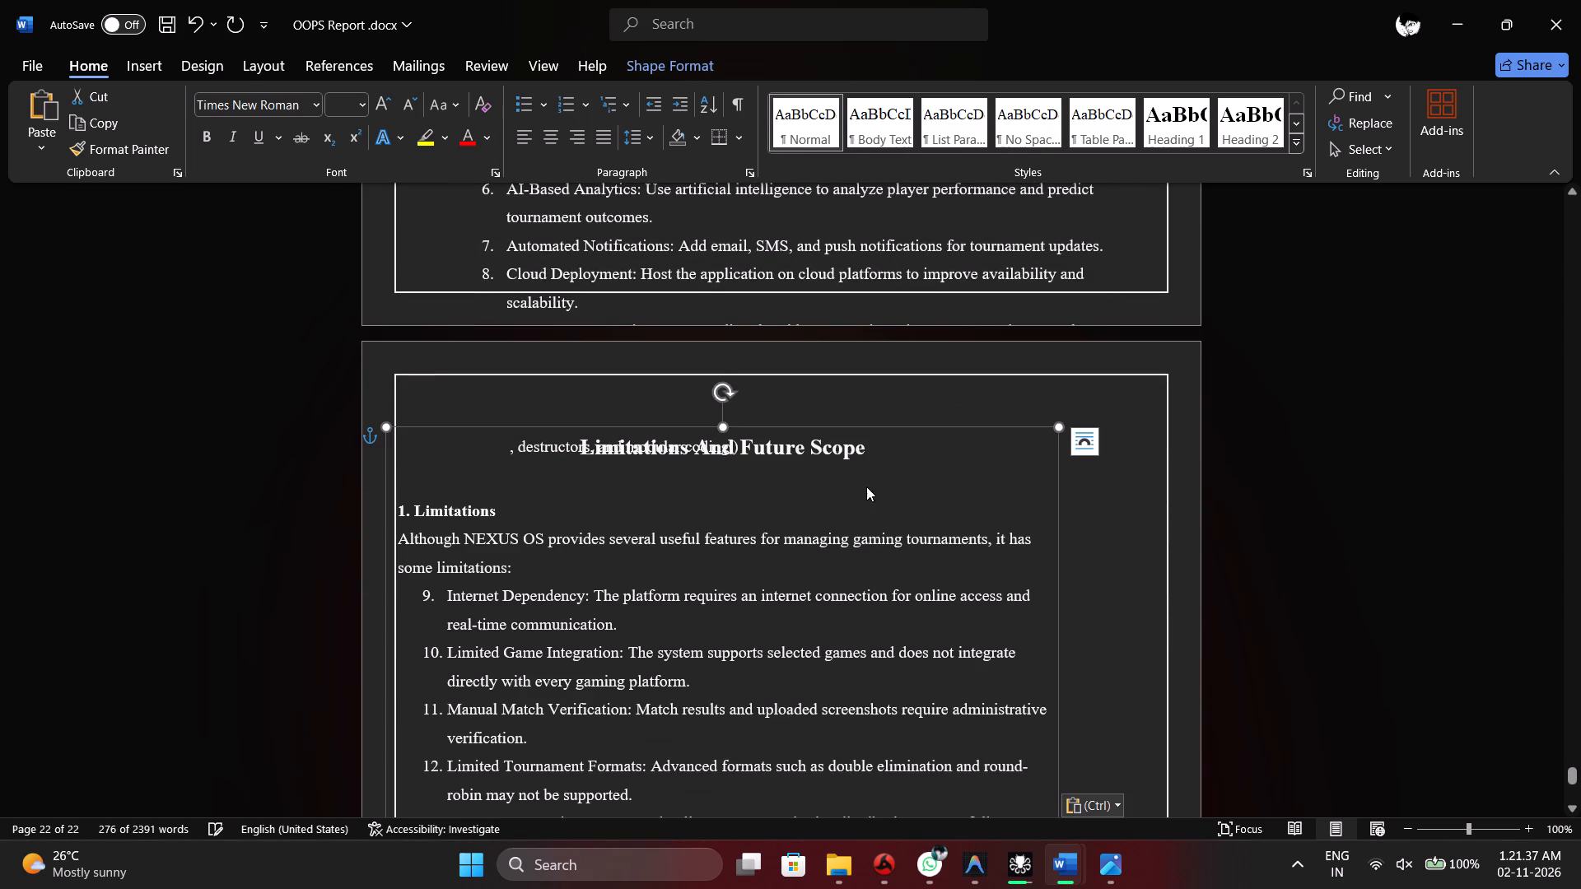
Move the pasted text box so it sits centred within the last page's border.
drag(890, 429, 948, 441)
click(958, 463)
scroll(958, 462, up, 1)
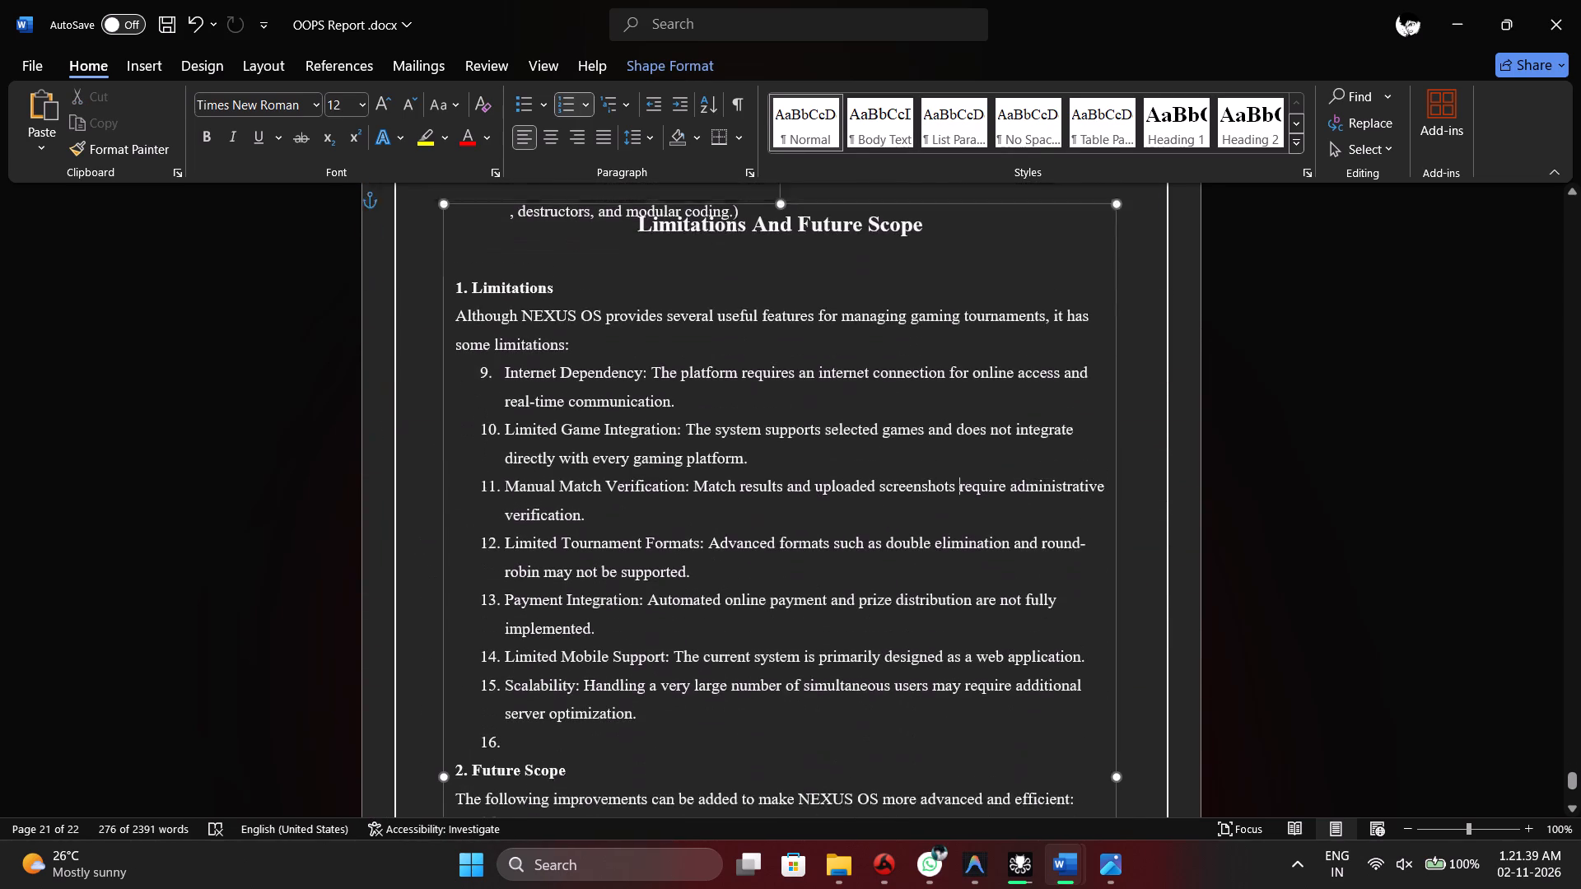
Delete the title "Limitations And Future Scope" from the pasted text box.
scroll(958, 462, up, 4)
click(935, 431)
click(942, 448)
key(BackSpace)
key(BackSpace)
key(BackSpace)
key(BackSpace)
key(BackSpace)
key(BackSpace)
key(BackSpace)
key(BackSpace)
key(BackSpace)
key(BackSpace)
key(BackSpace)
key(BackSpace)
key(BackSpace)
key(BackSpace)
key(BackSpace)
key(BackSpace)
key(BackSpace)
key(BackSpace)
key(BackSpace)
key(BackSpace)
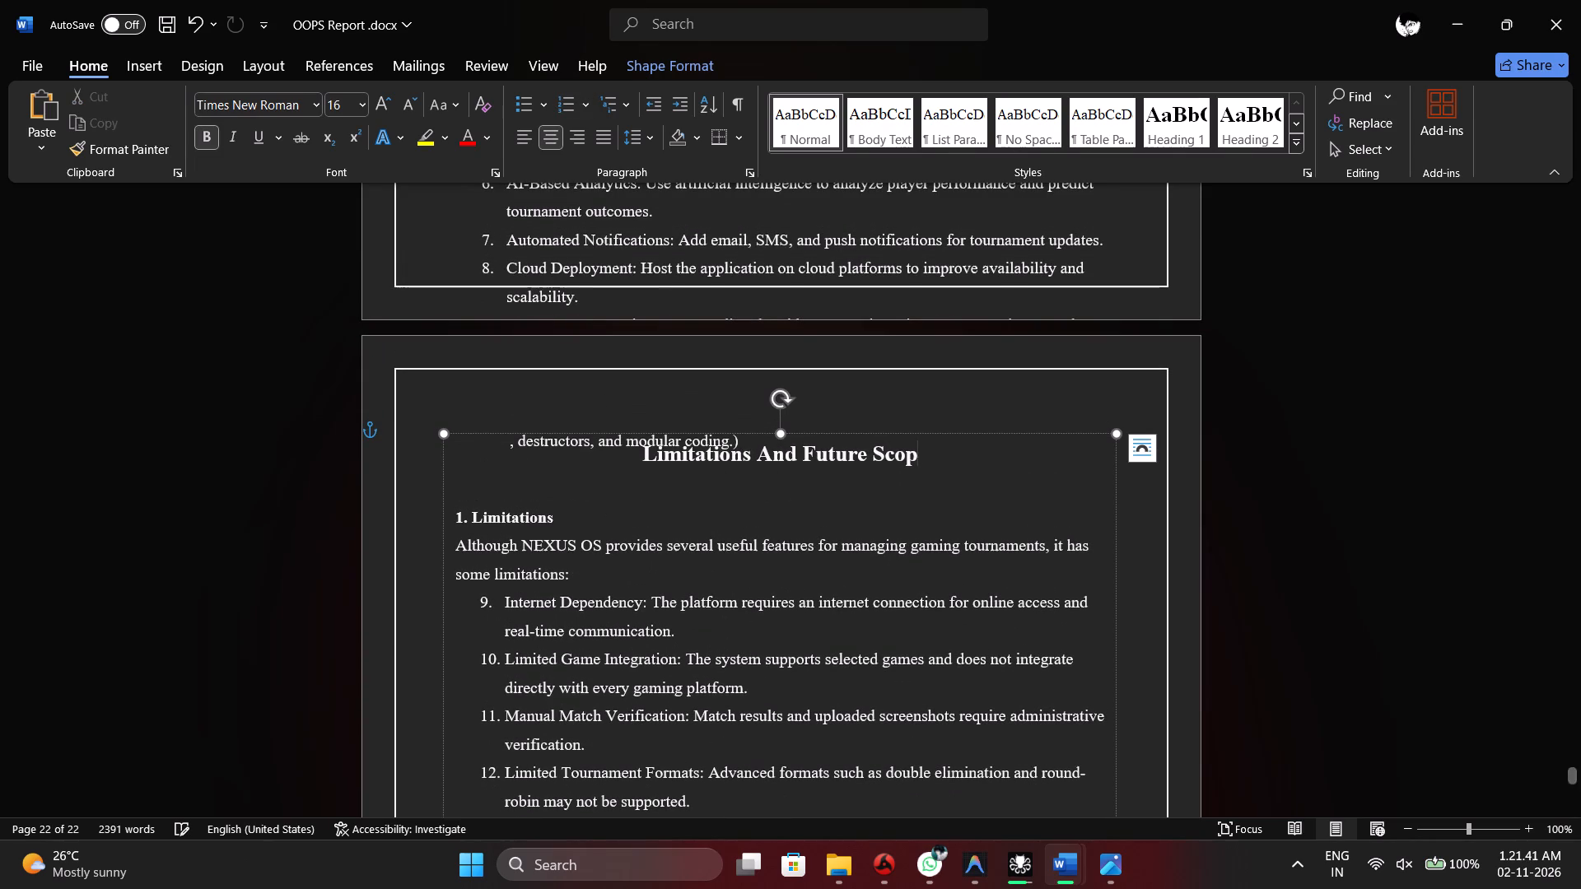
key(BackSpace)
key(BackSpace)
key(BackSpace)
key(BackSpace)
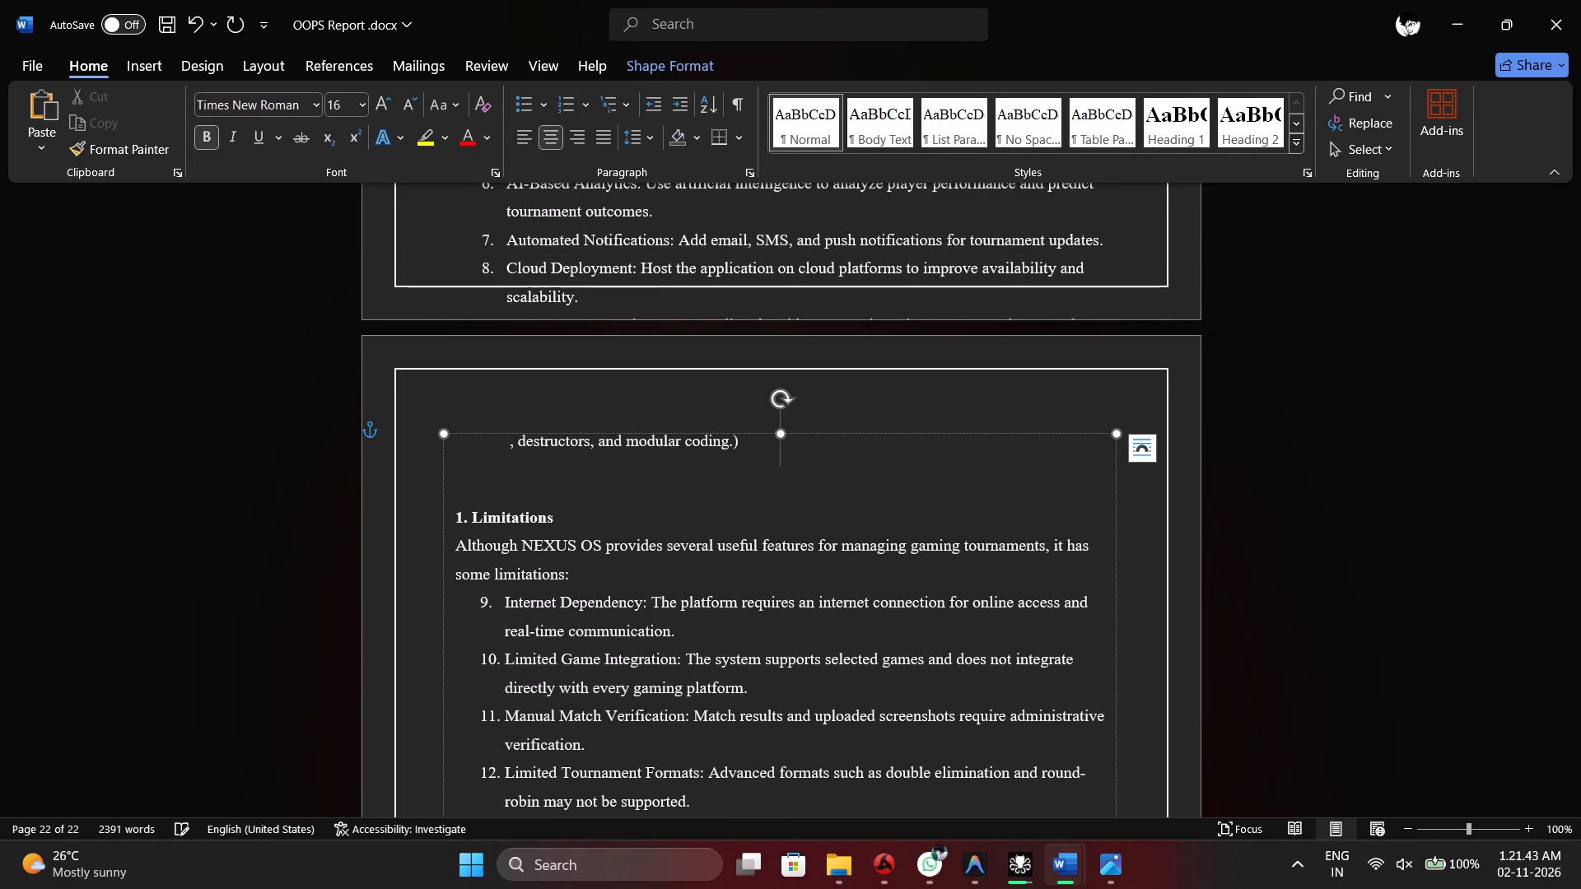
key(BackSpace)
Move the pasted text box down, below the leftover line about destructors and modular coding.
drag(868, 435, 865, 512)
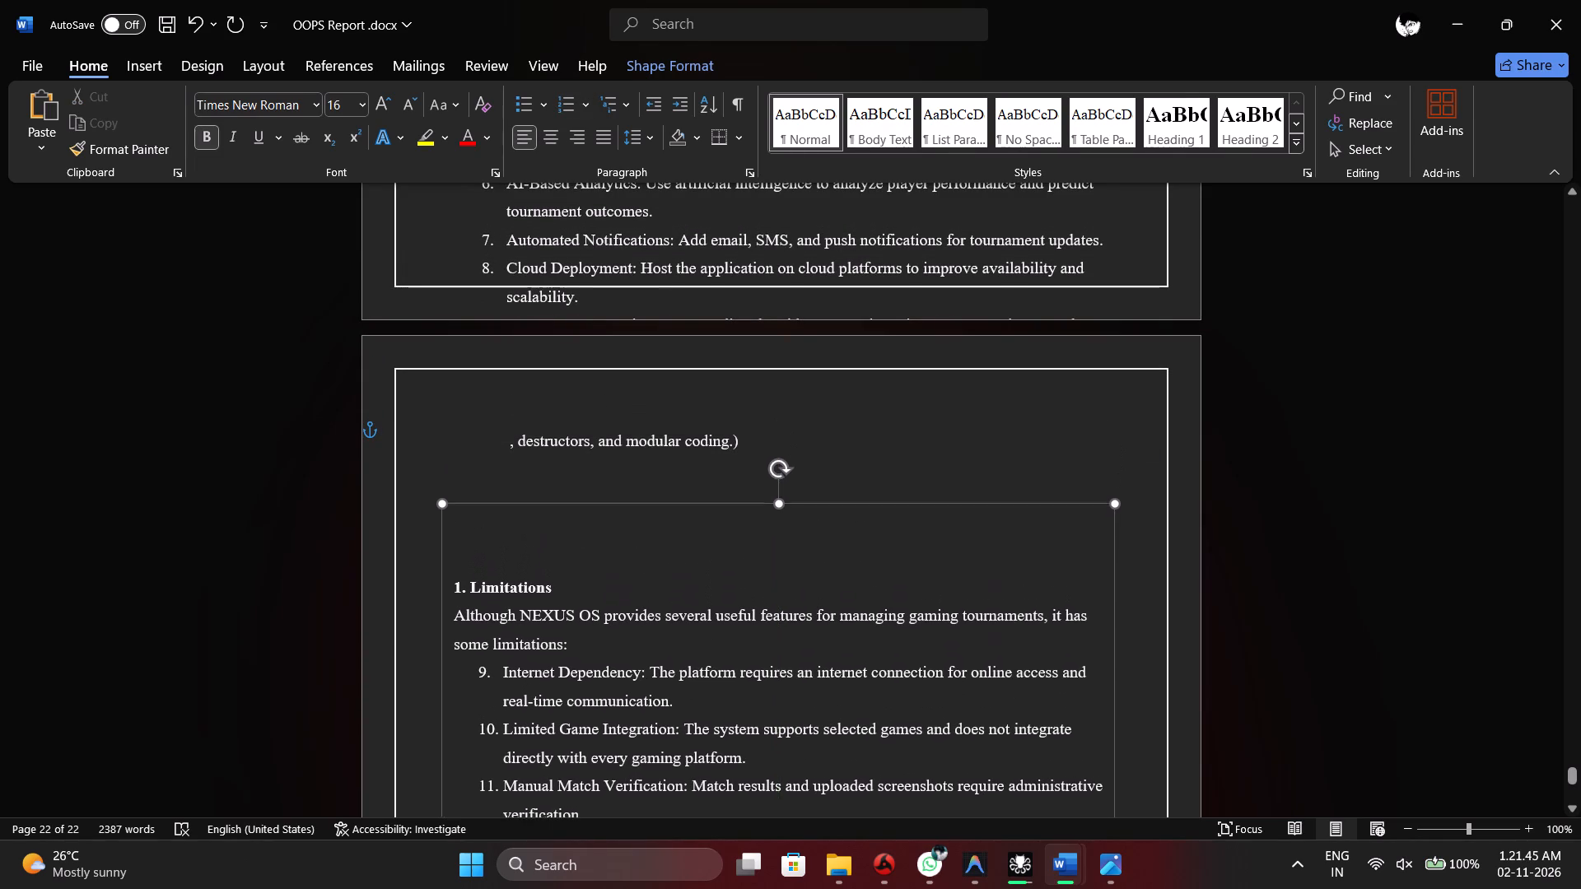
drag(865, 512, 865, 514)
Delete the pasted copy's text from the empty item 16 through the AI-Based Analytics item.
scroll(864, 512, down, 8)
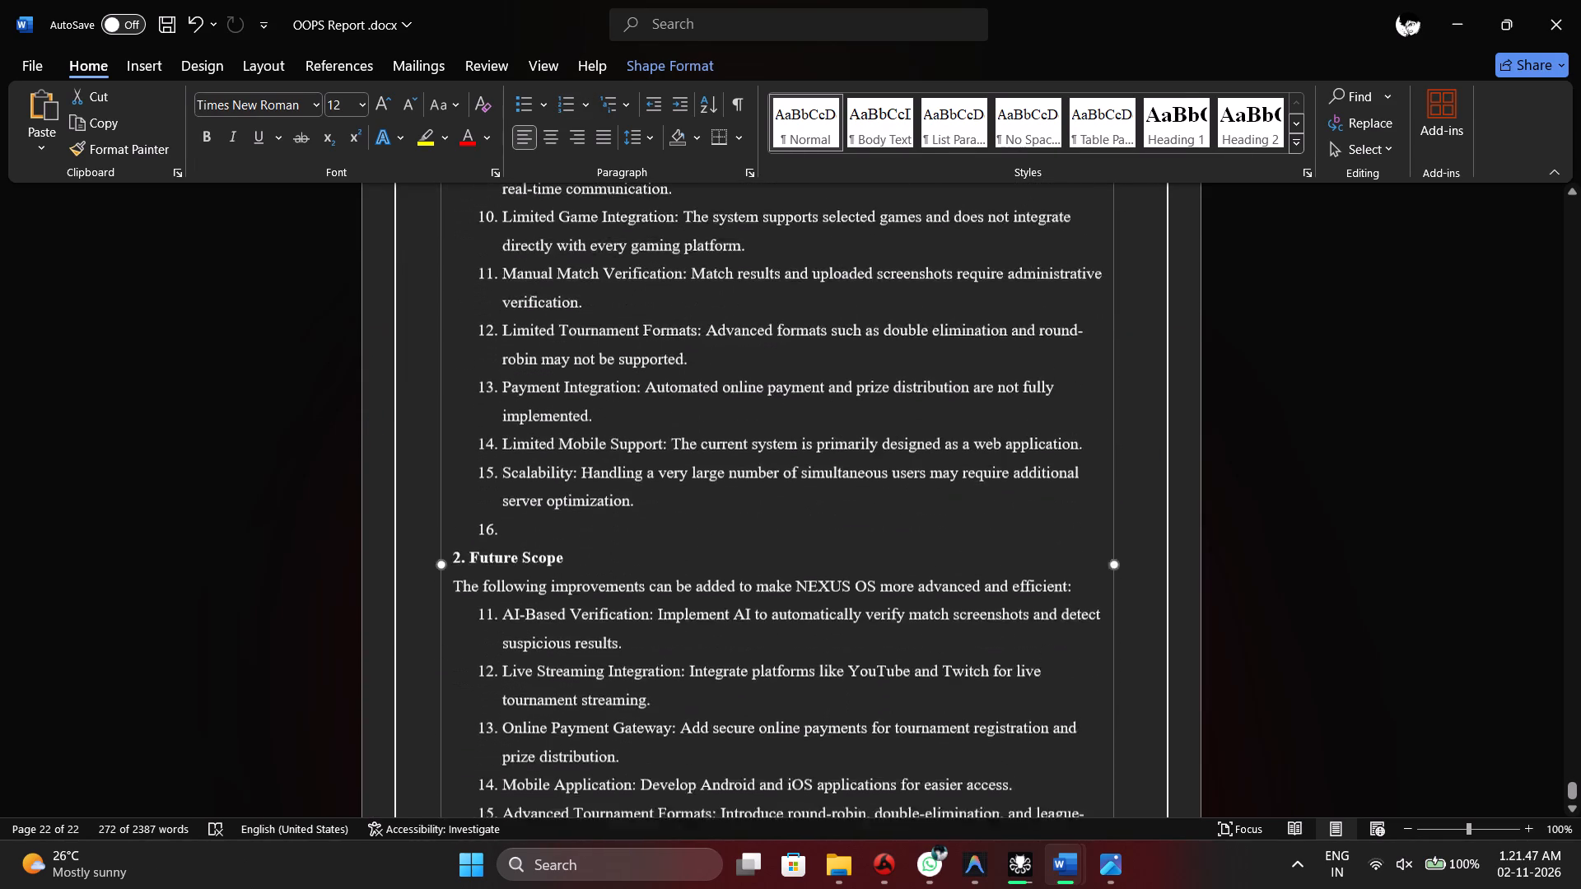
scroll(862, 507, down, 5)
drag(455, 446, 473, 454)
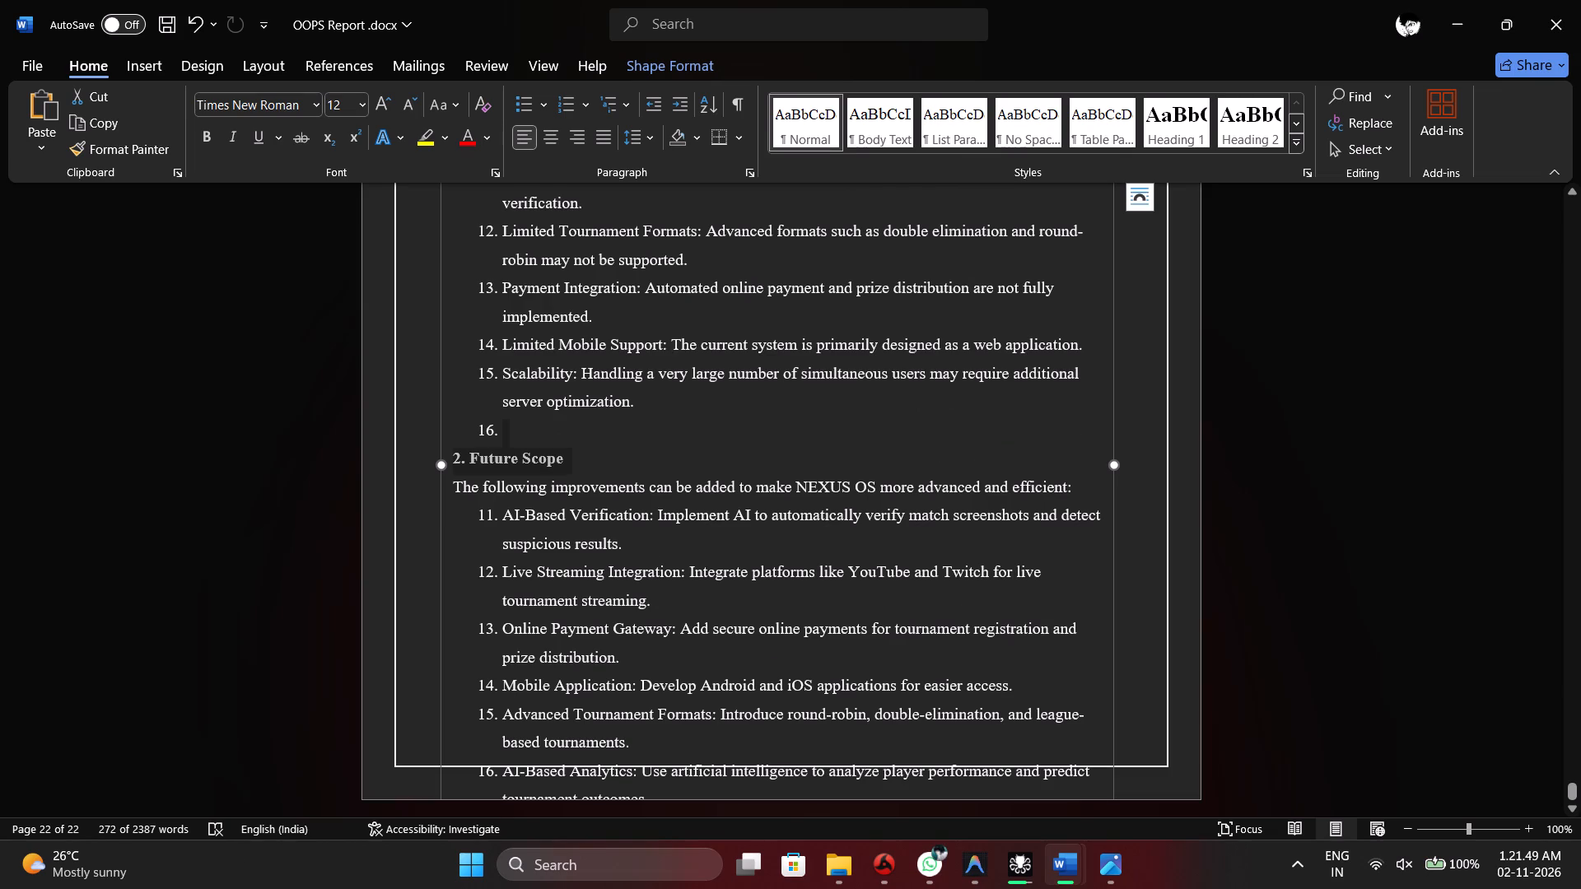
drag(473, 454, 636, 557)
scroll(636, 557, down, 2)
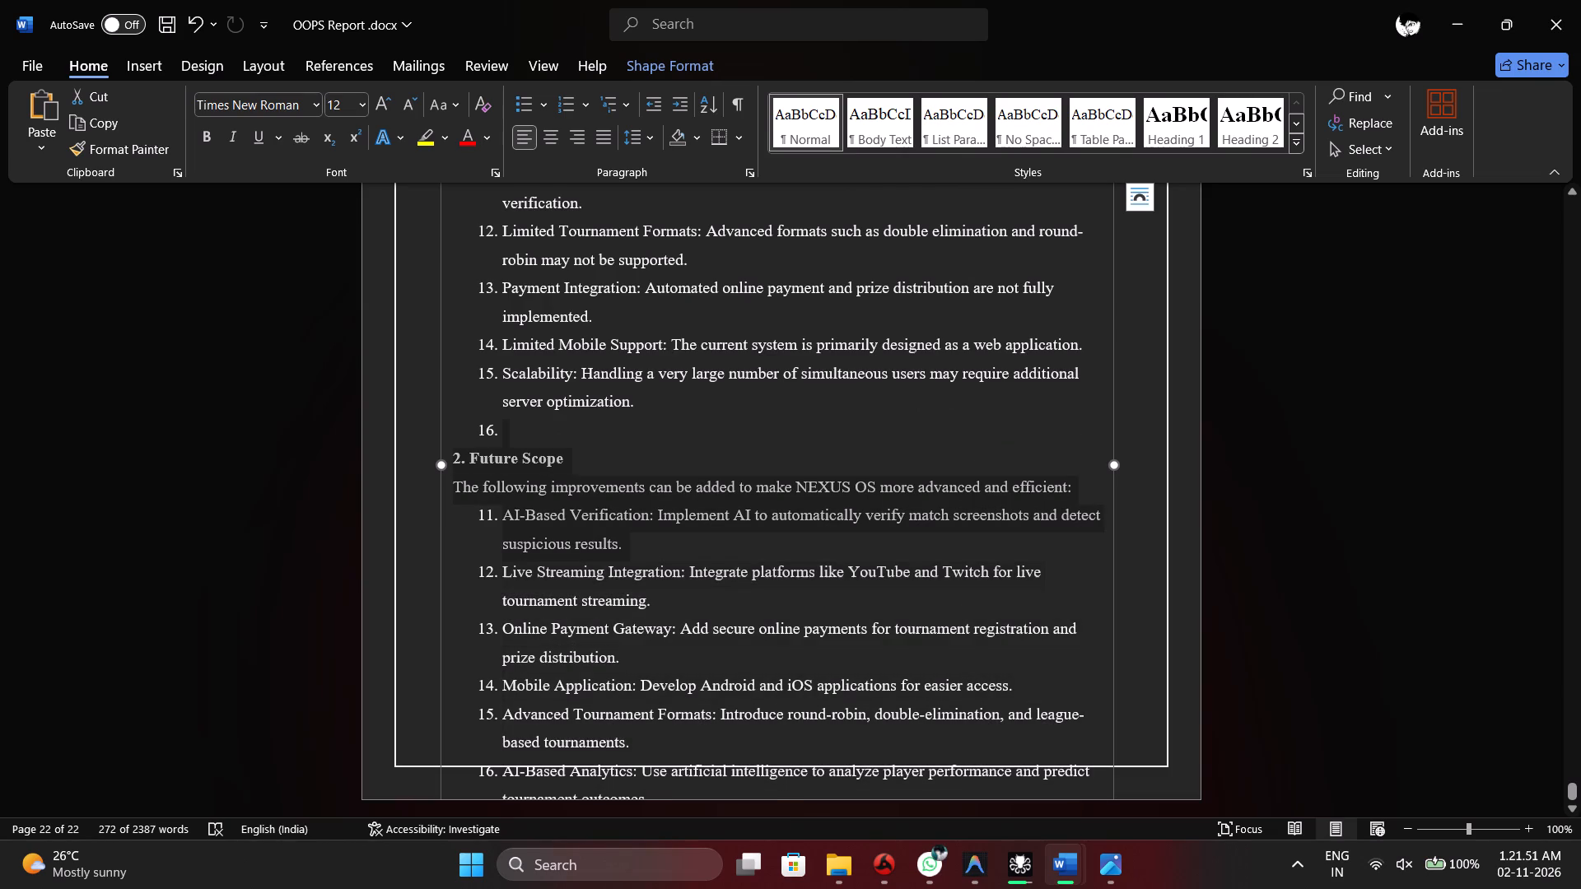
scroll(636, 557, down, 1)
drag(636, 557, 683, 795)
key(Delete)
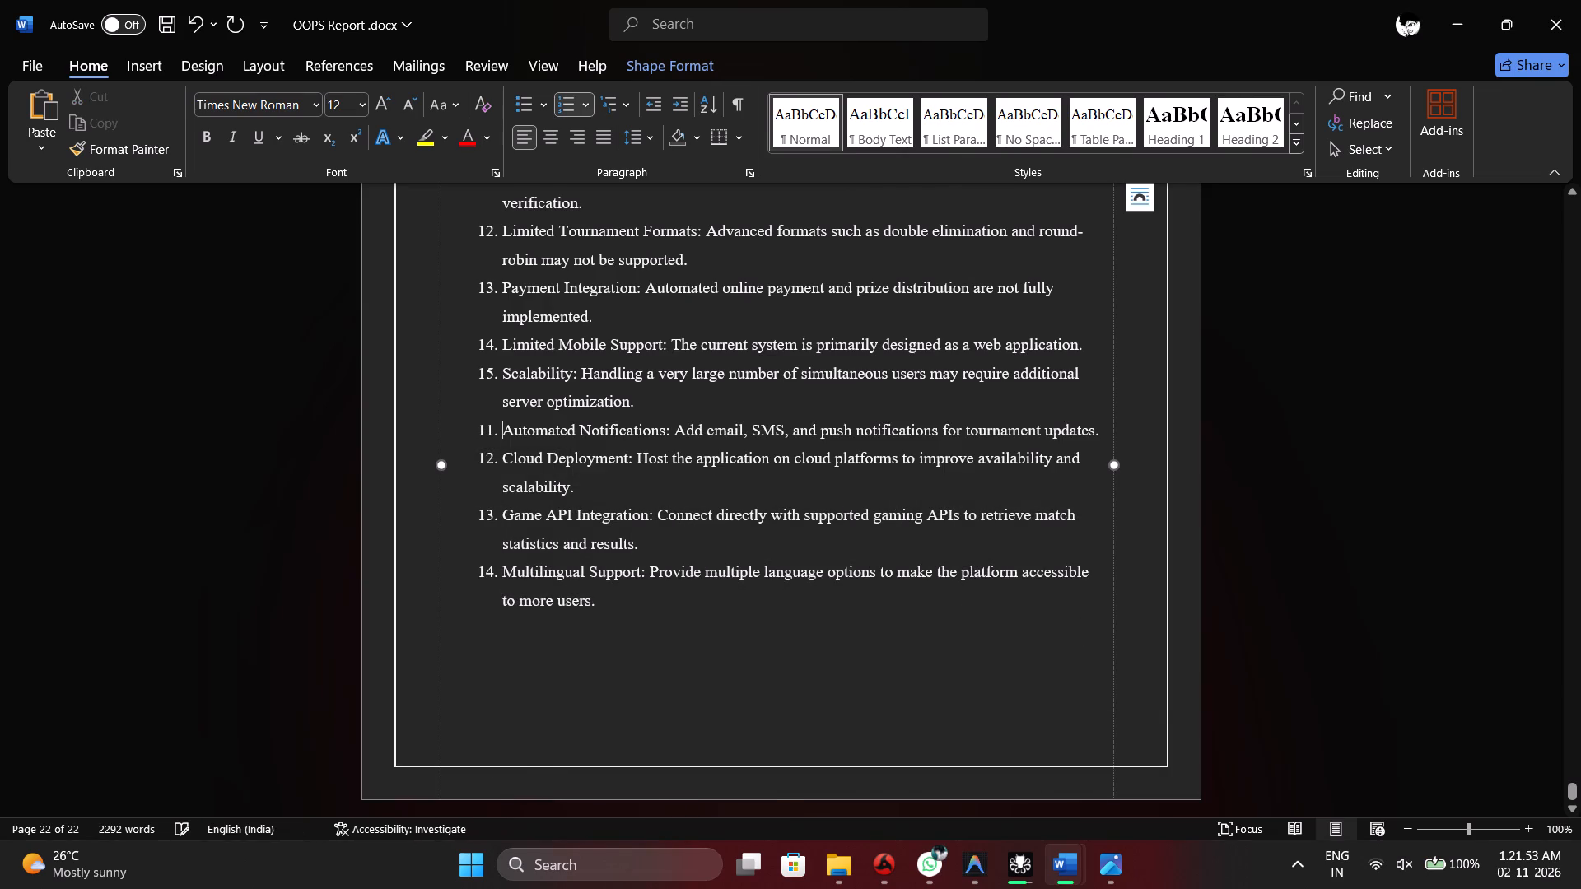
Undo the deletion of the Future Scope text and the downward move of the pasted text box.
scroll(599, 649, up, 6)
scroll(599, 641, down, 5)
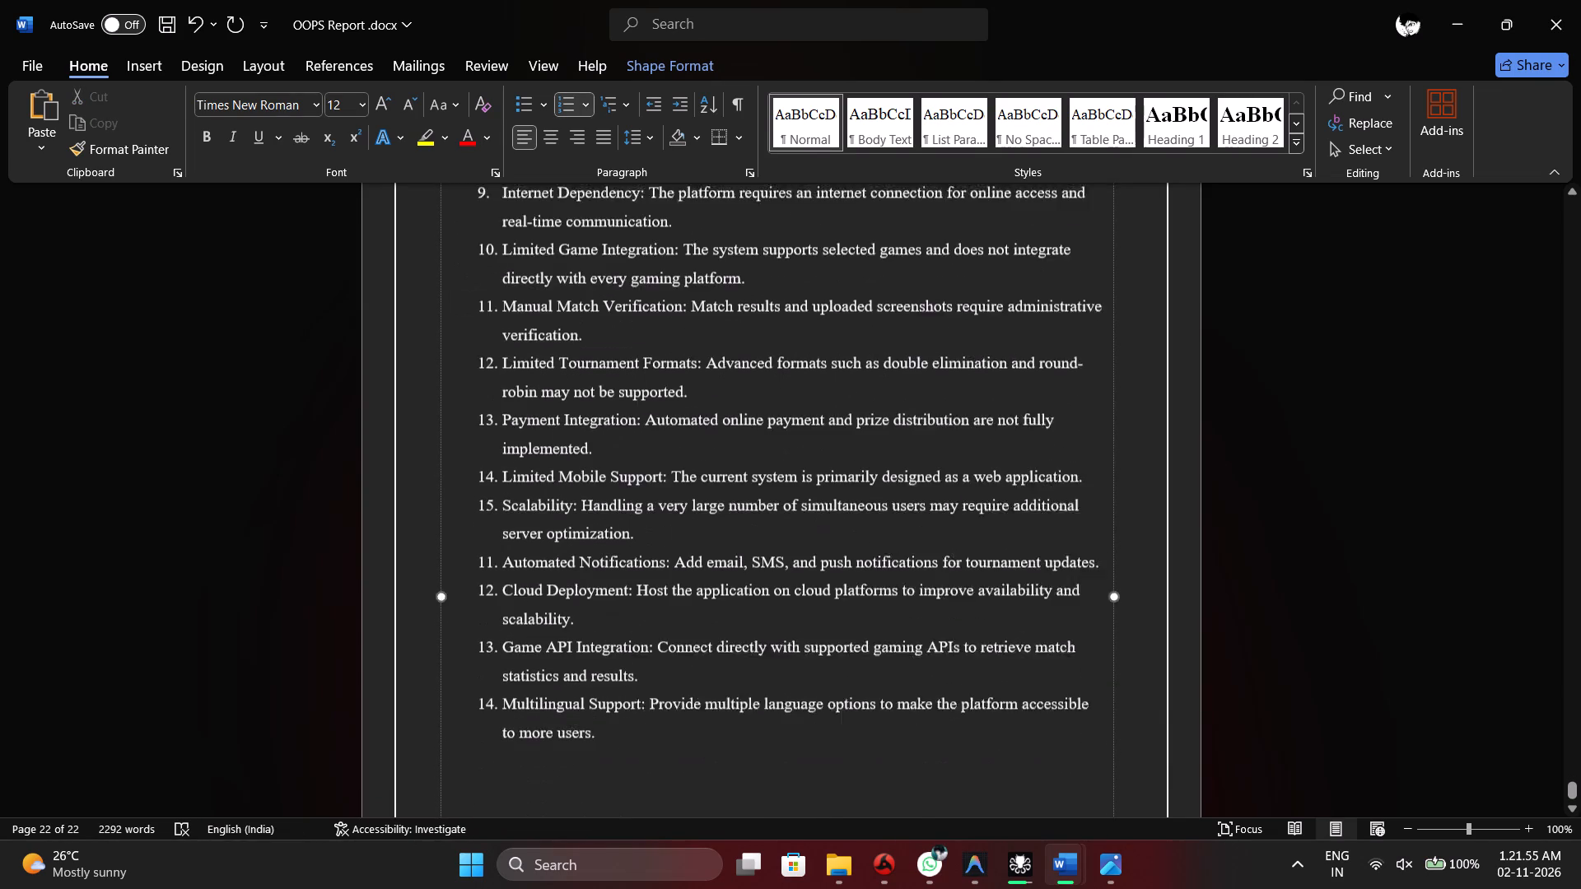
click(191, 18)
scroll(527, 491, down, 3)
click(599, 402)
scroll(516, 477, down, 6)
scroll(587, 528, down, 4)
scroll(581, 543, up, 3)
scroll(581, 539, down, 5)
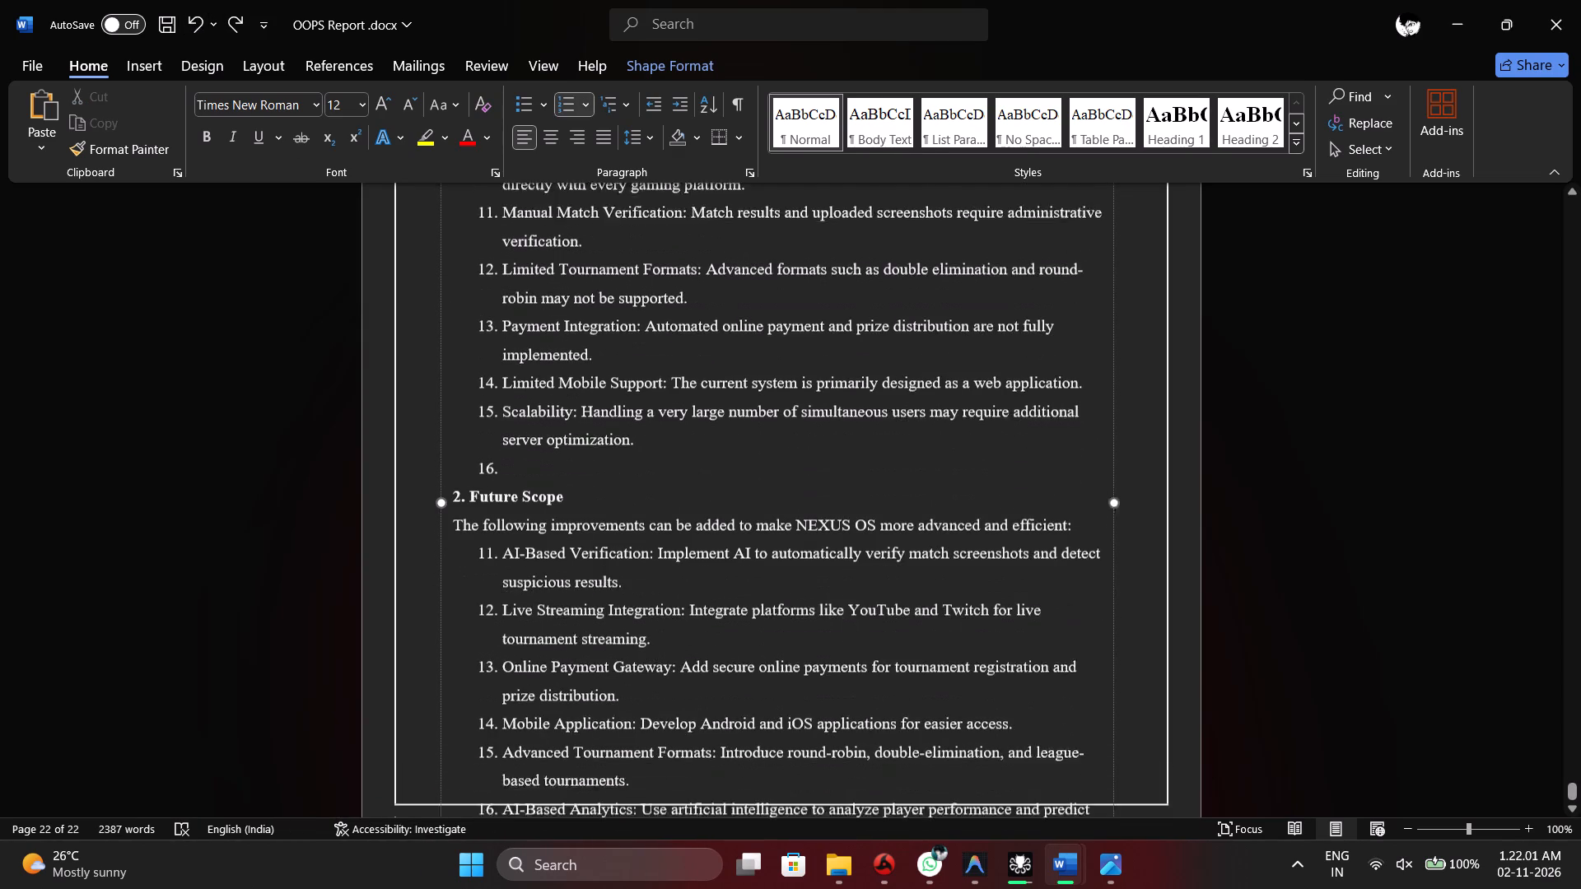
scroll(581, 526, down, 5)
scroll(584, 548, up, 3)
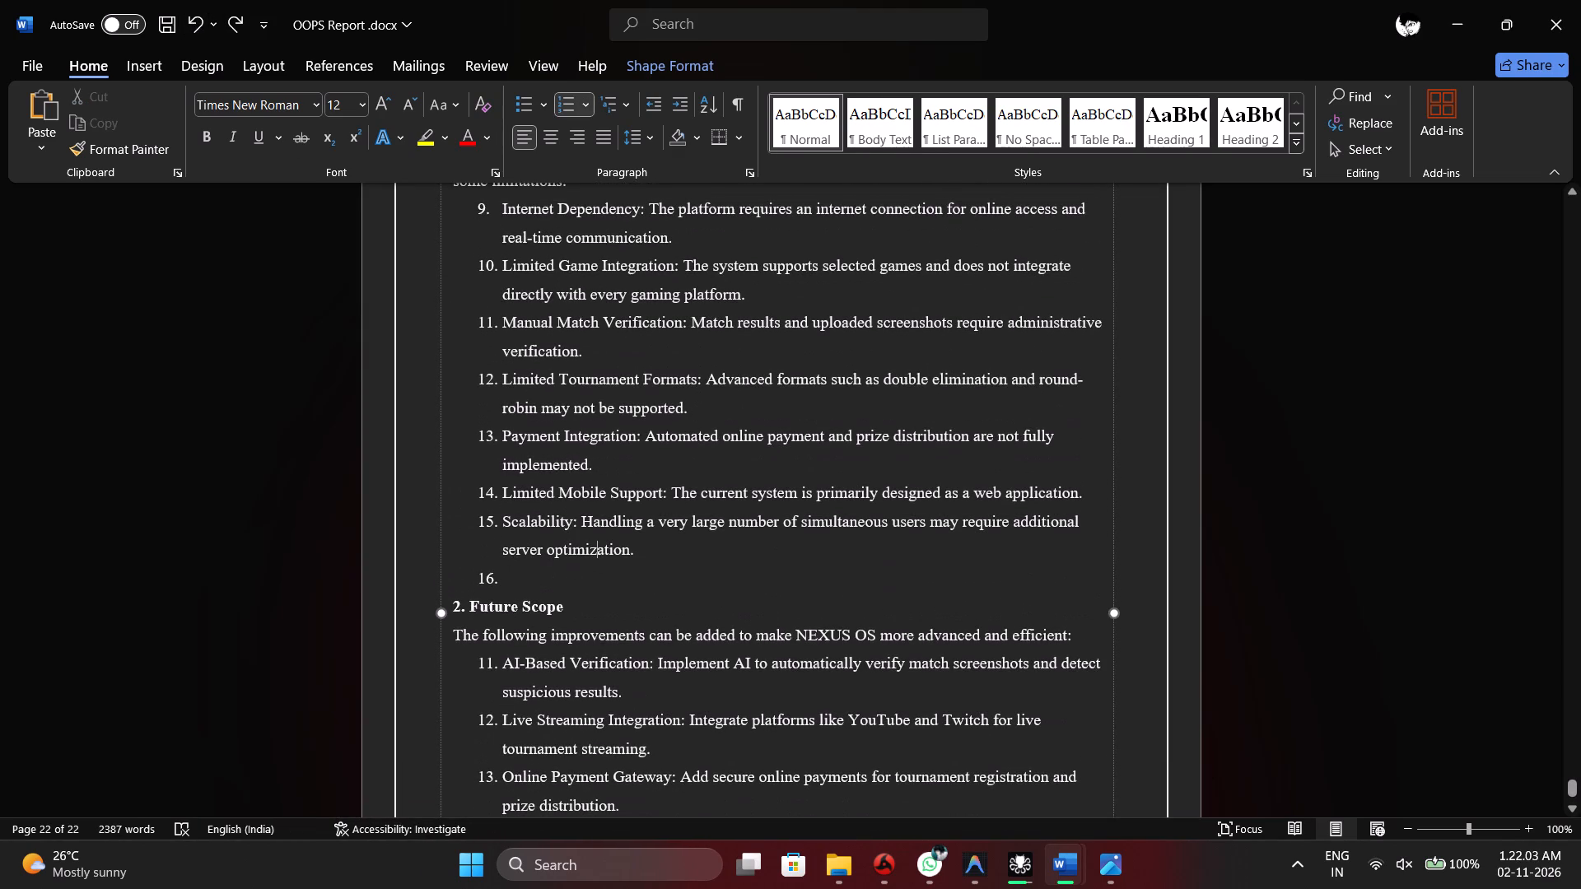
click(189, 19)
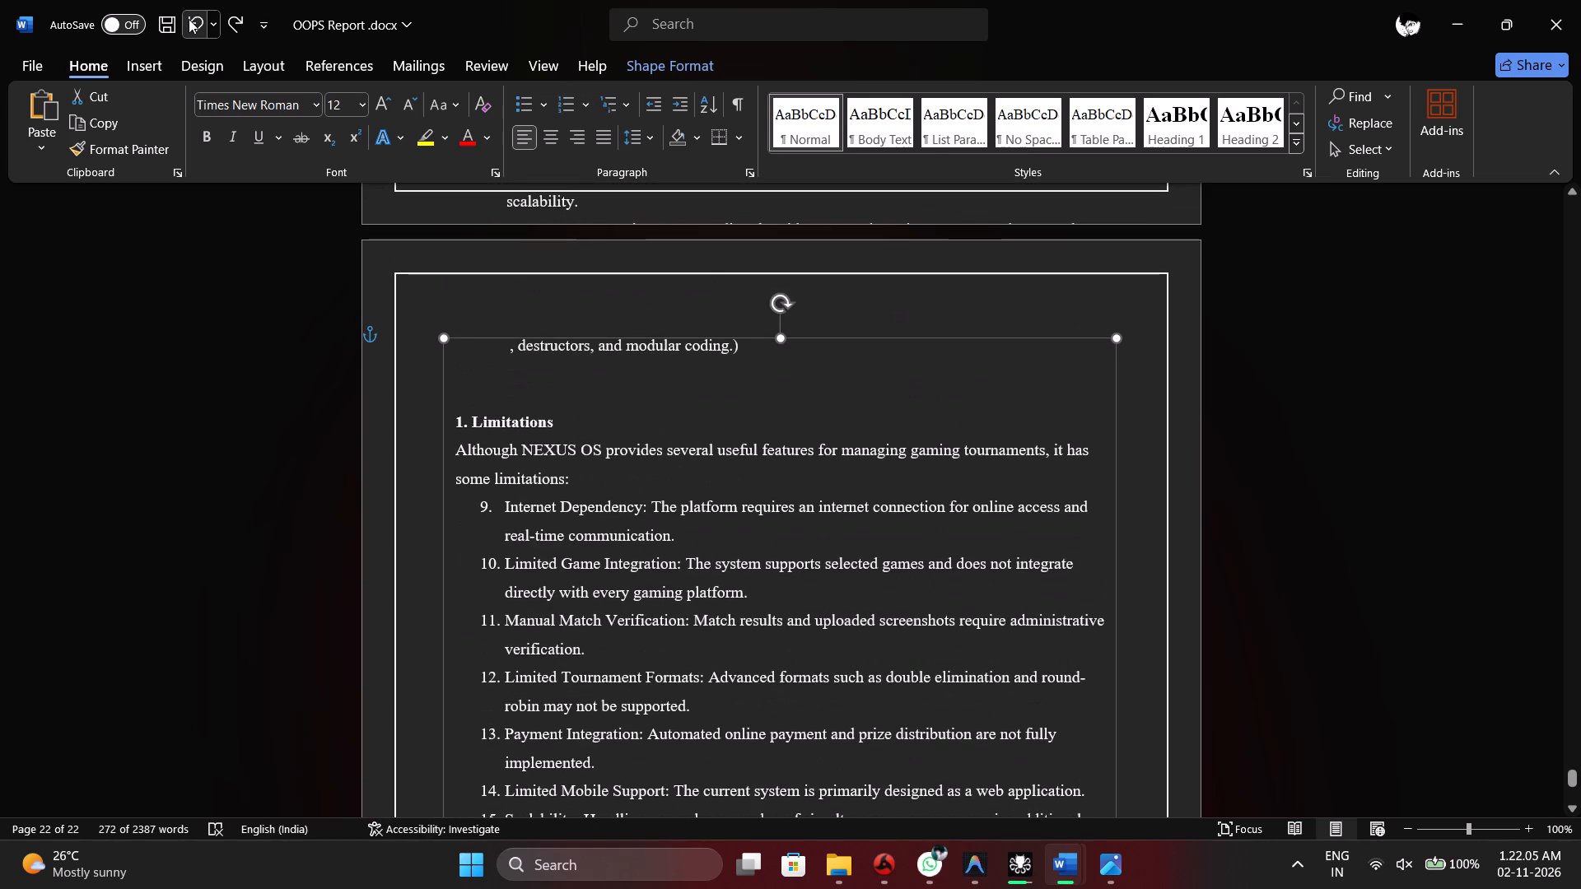
Clear all text from the pasted text box on the last page.
scroll(943, 539, down, 4)
click(809, 495)
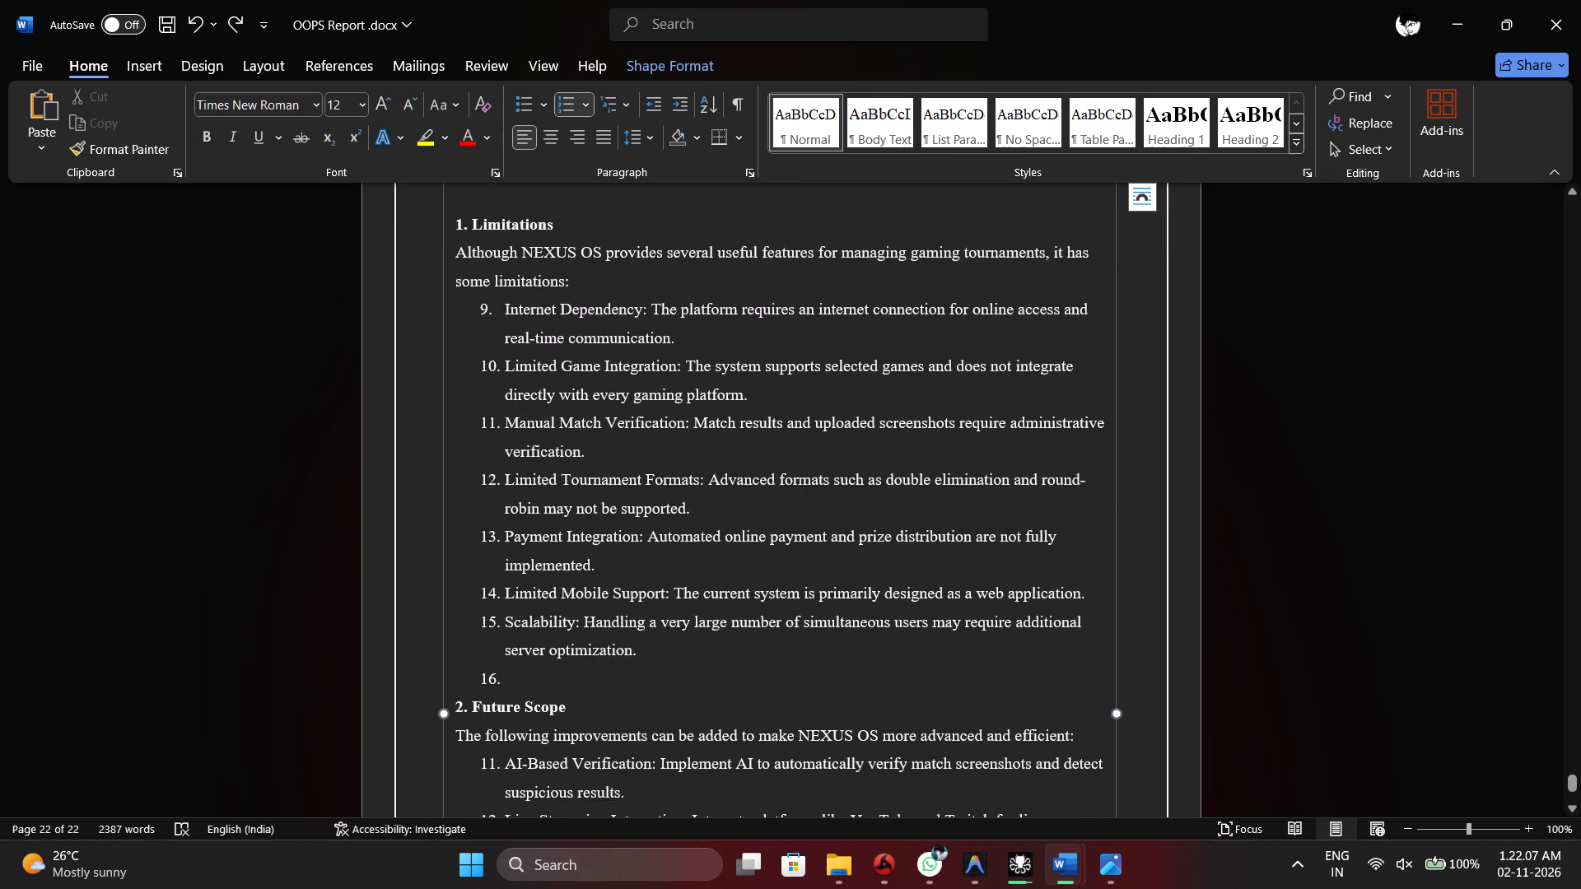
key(ctrl+a)
key(Delete)
Clear all text from the original Limitations And Future Scope text box on the preceding page.
scroll(809, 494, up, 11)
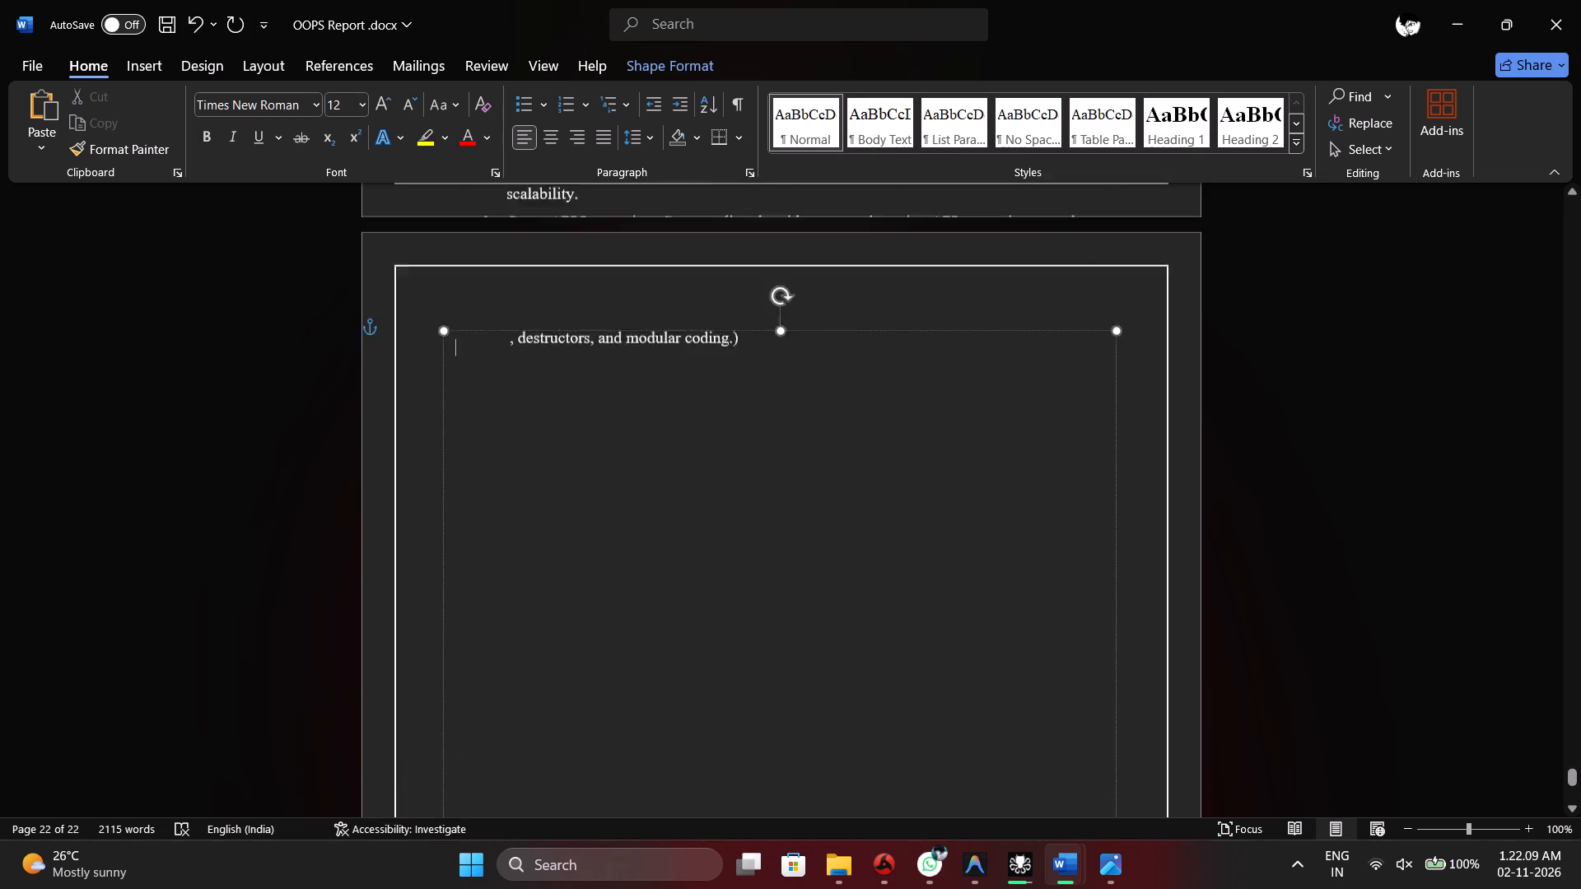
scroll(781, 434, up, 20)
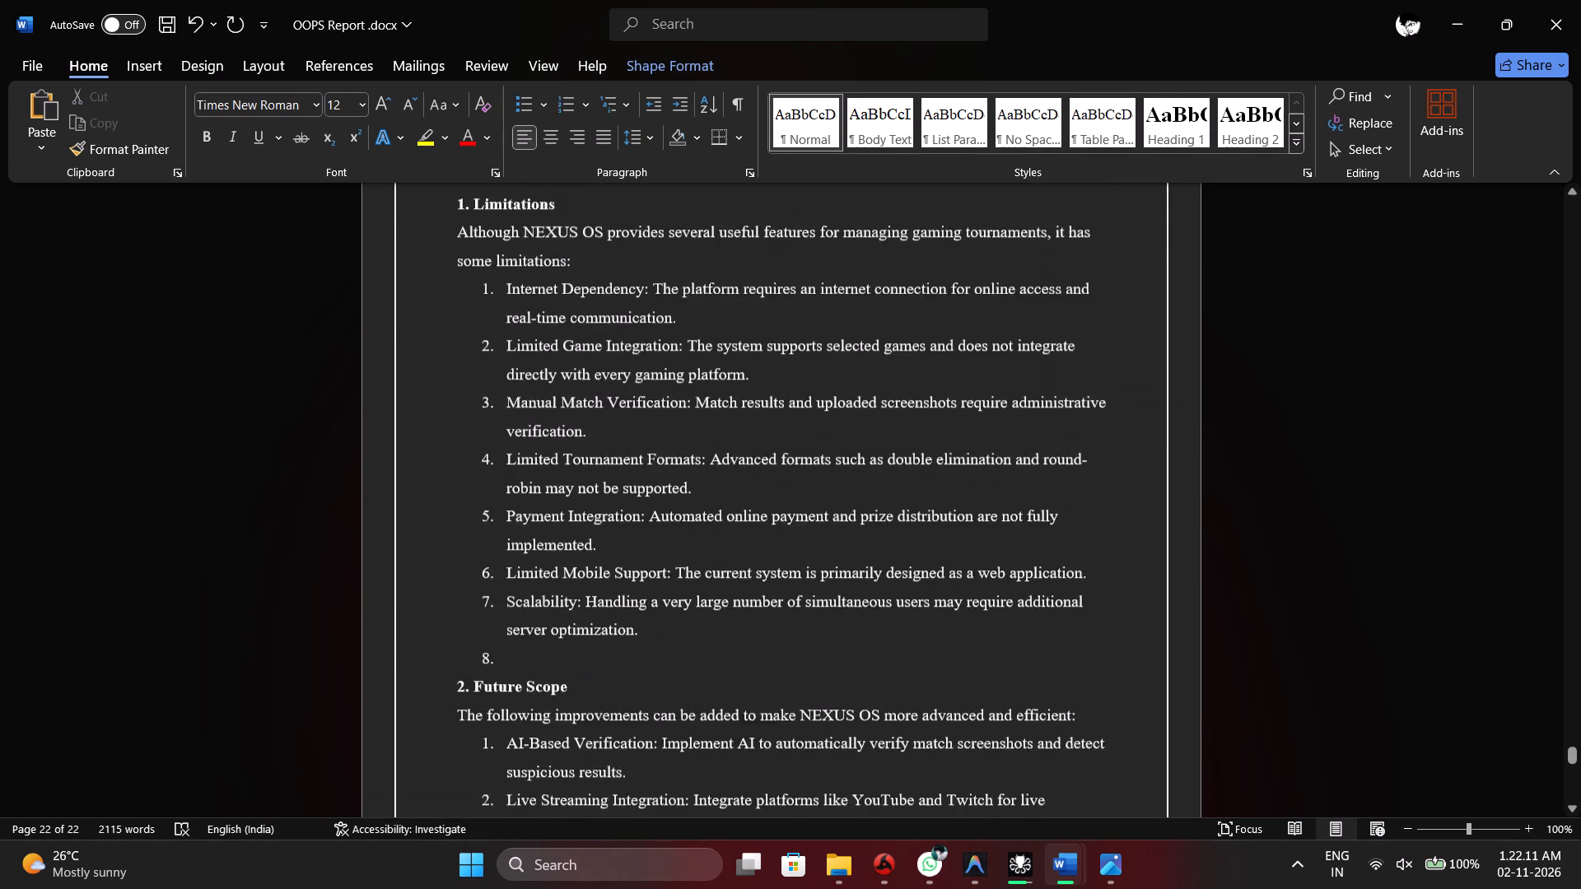
scroll(765, 451, up, 3)
click(704, 579)
click(697, 496)
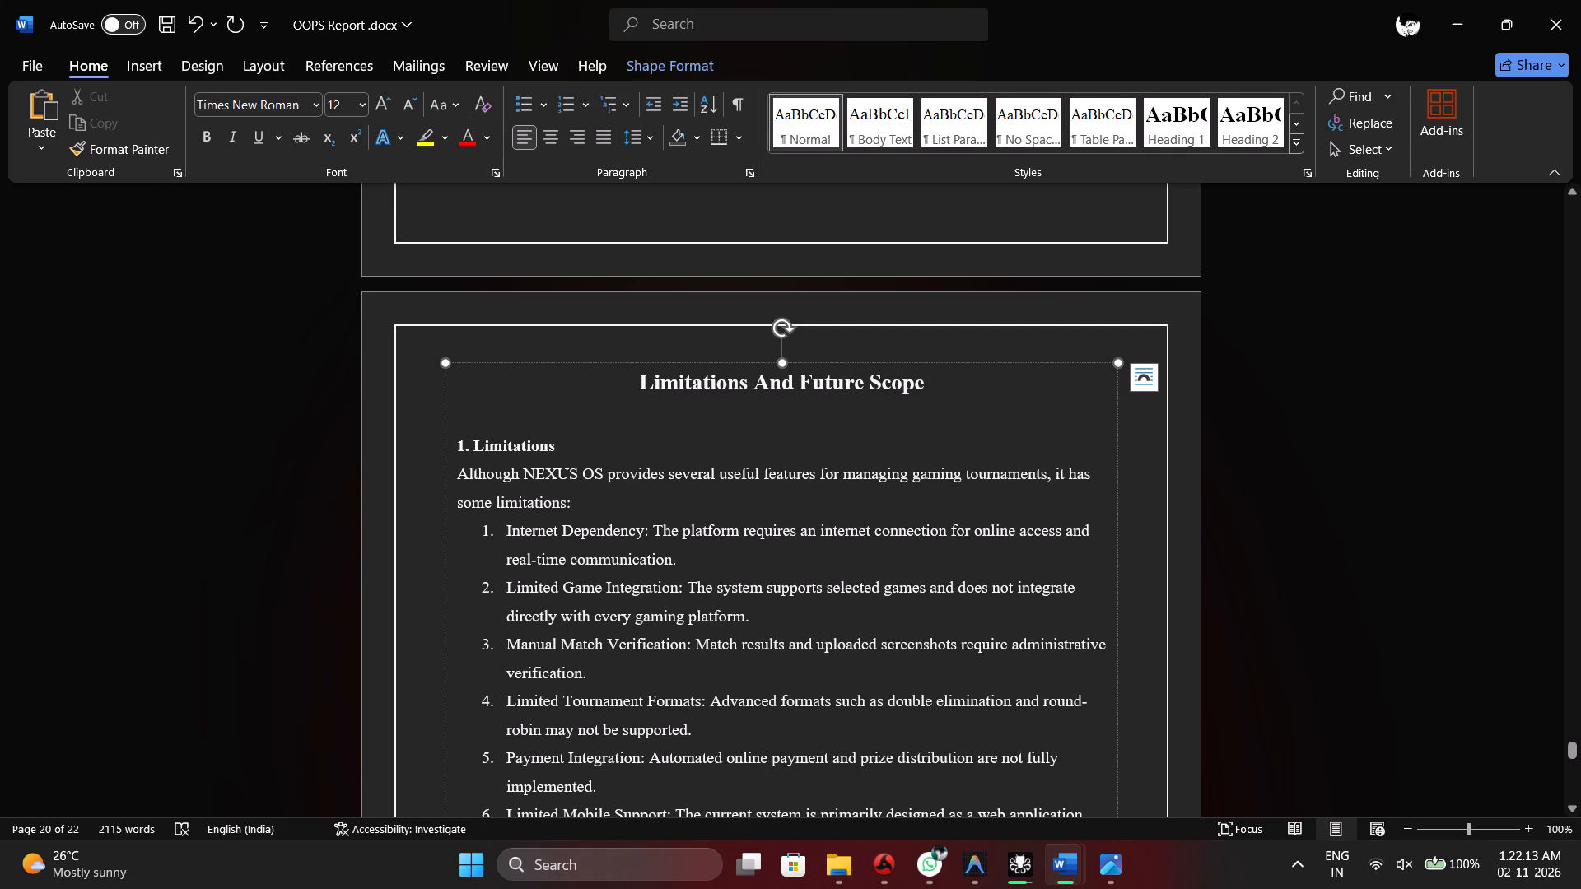
key(ctrl+a)
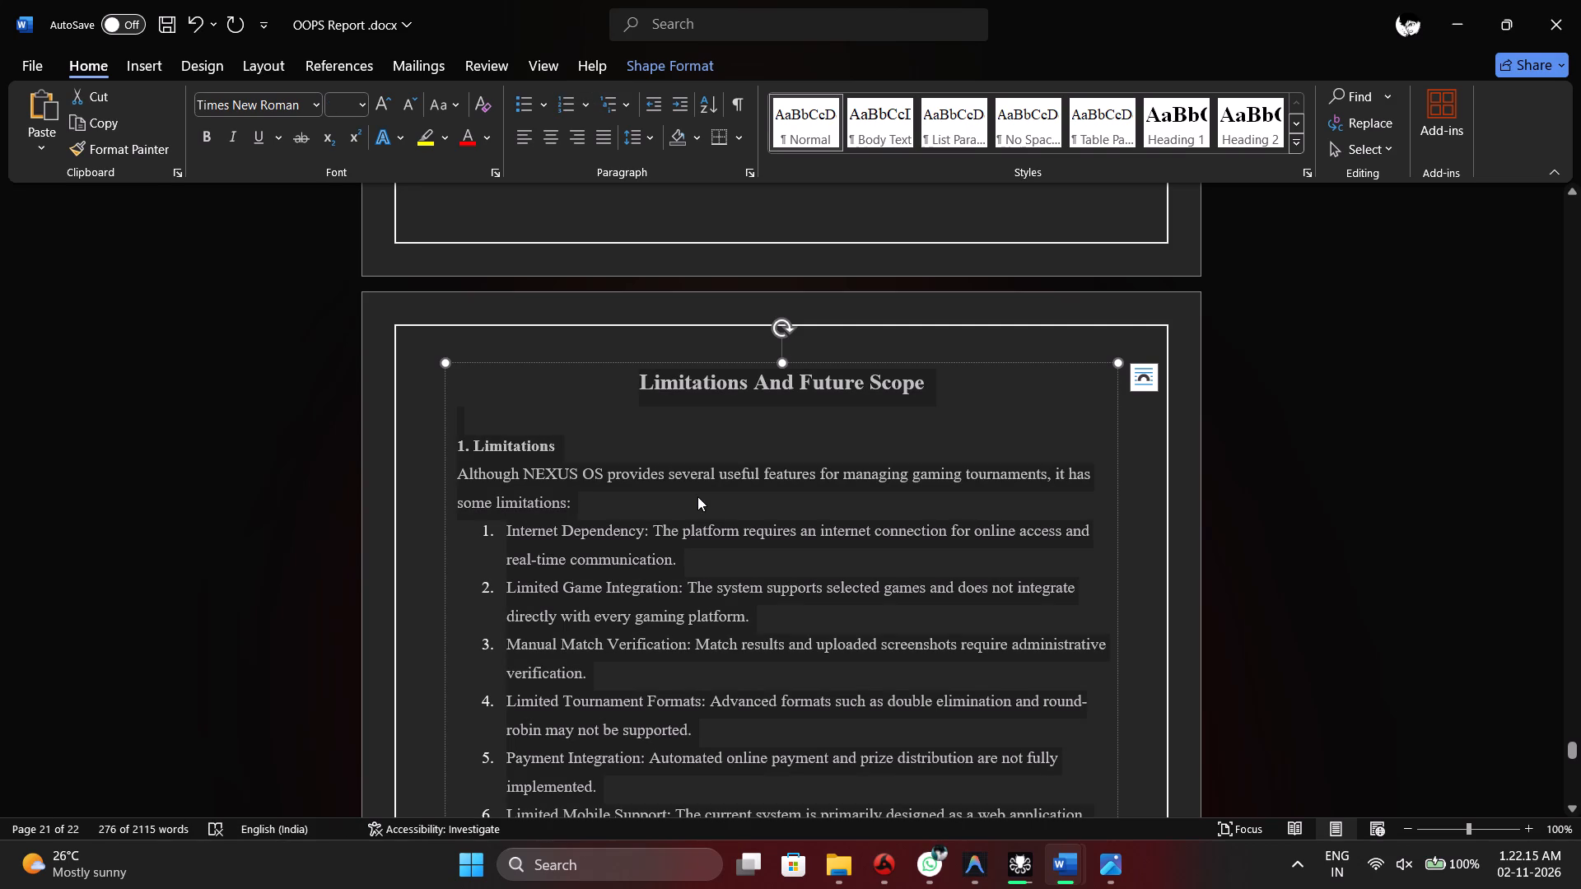
key(Delete)
Delete the leftover References line ", destructors, and modular coding.)" from the last page.
scroll(697, 495, up, 13)
scroll(697, 421, down, 13)
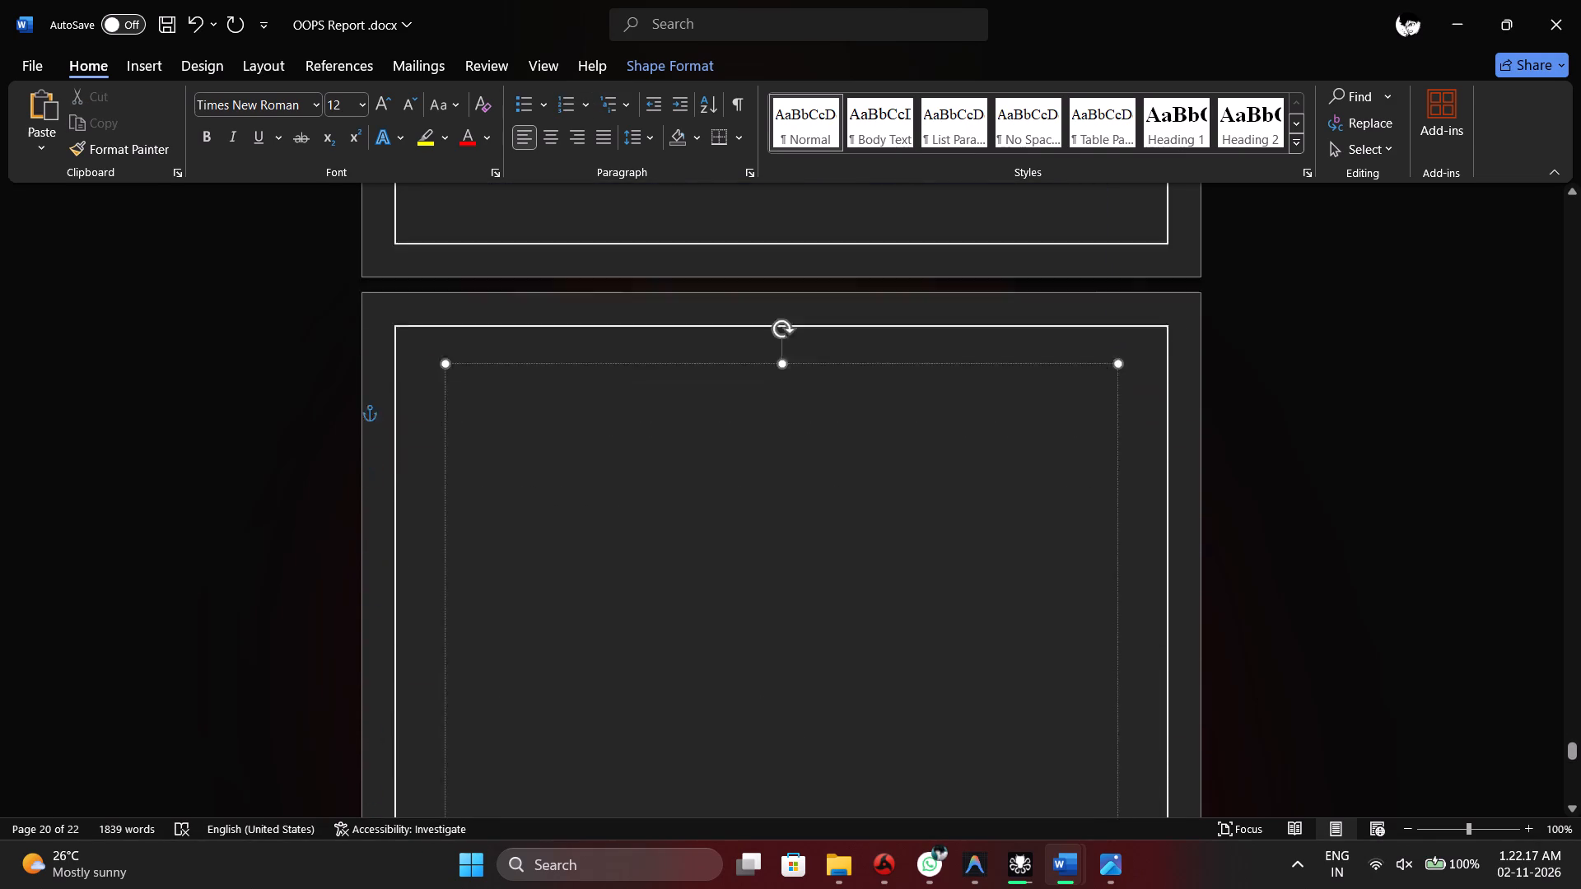
scroll(697, 421, down, 20)
scroll(697, 421, down, 5)
scroll(699, 422, up, 8)
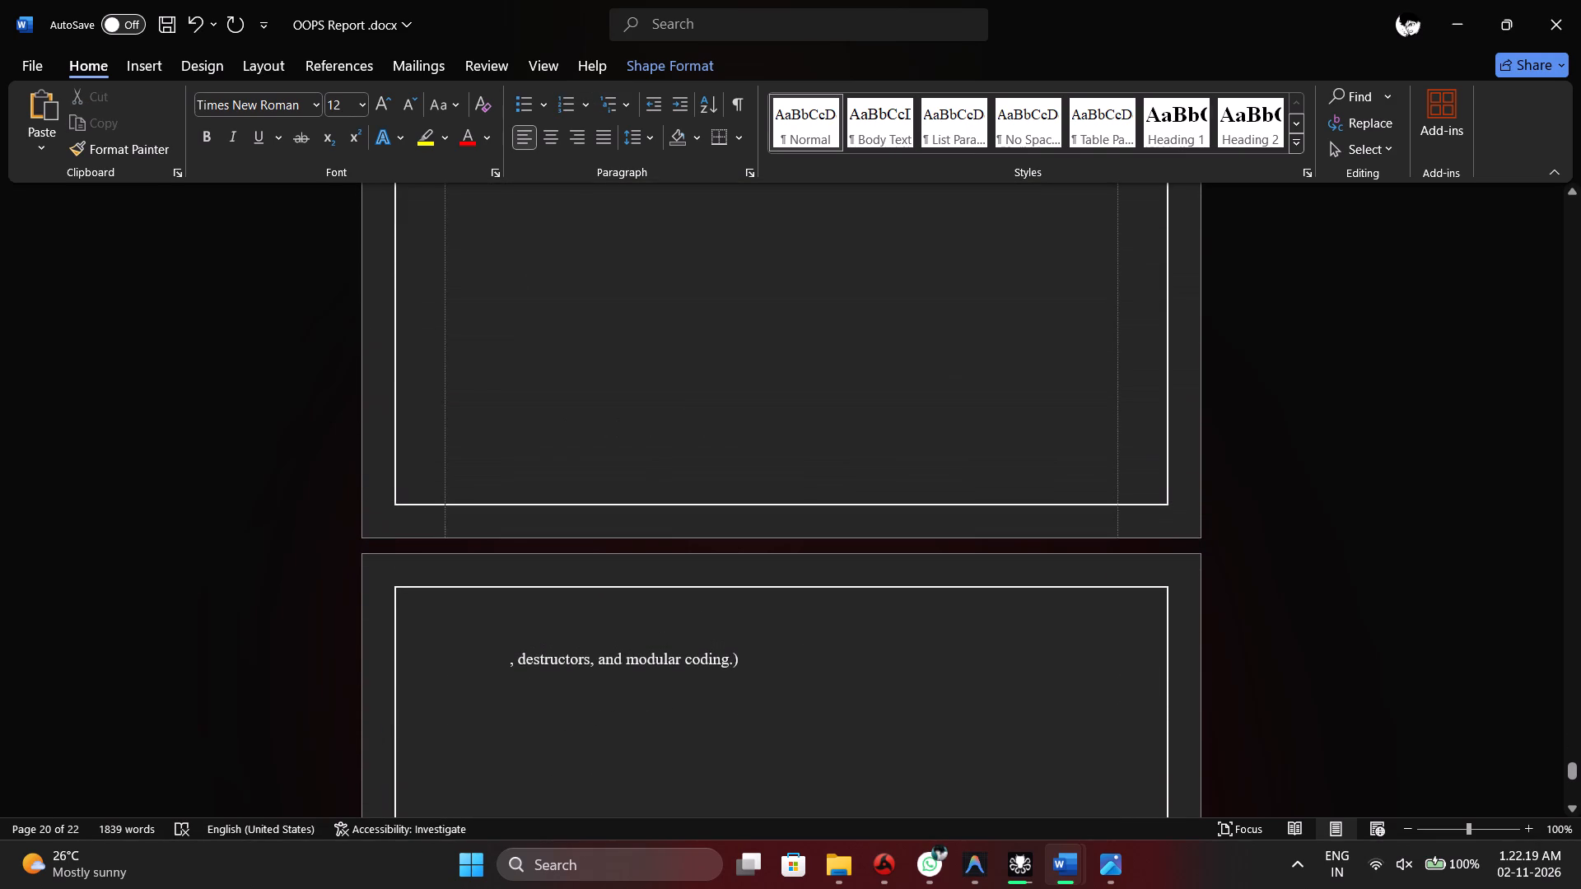
click(745, 636)
click(756, 696)
click(745, 643)
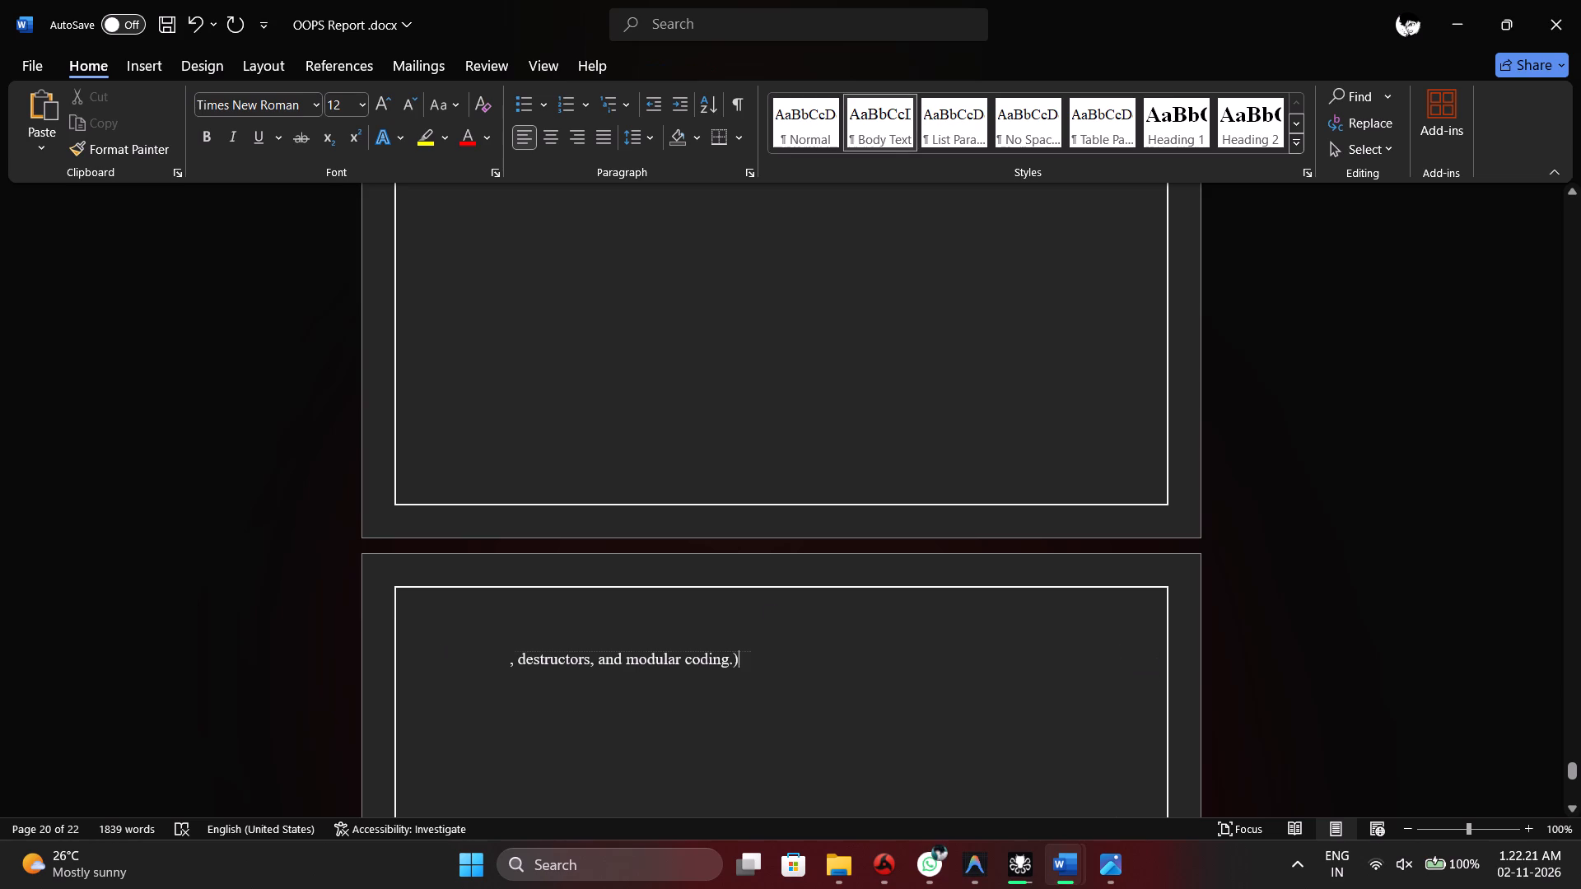
key(BackSpace)
key(BackSpace)
key(BackSpace)
key(BackSpace)
key(BackSpace)
key(BackSpace)
key(BackSpace)
key(BackSpace)
key(BackSpace)
key(BackSpace)
key(BackSpace)
key(BackSpace)
key(BackSpace)
key(BackSpace)
key(BackSpace)
key(BackSpace)
key(BackSpace)
key(BackSpace)
key(BackSpace)
key(BackSpace)
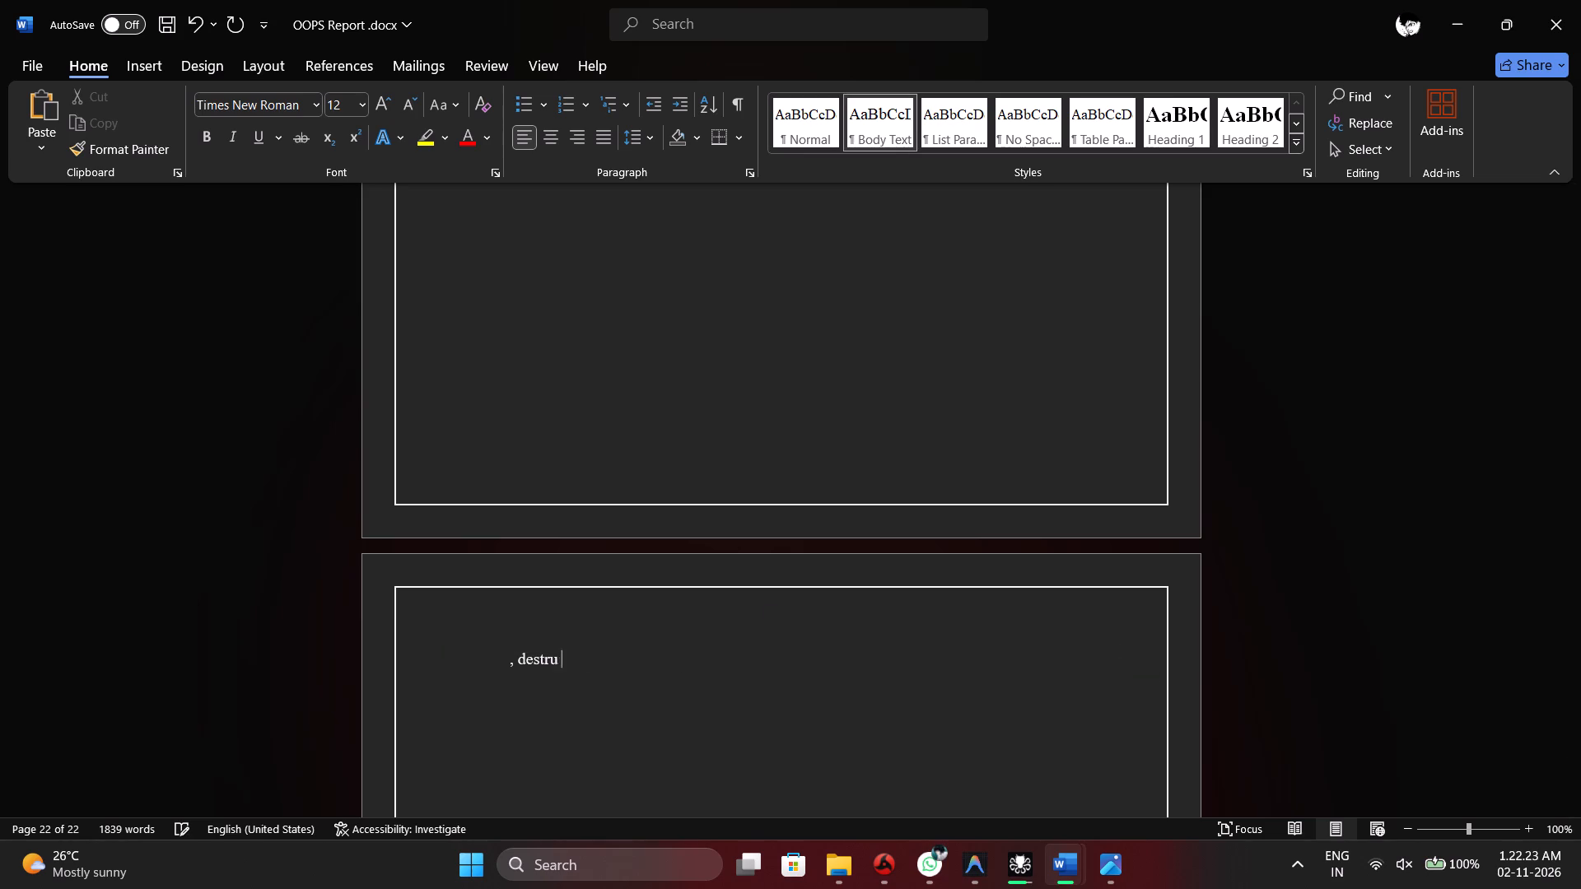
key(BackSpace)
key(BackSpace)
key(BackSpace)
key(BackSpace)
key(BackSpace)
key(BackSpace)
key(BackSpace)
key(BackSpace)
key(BackSpace)
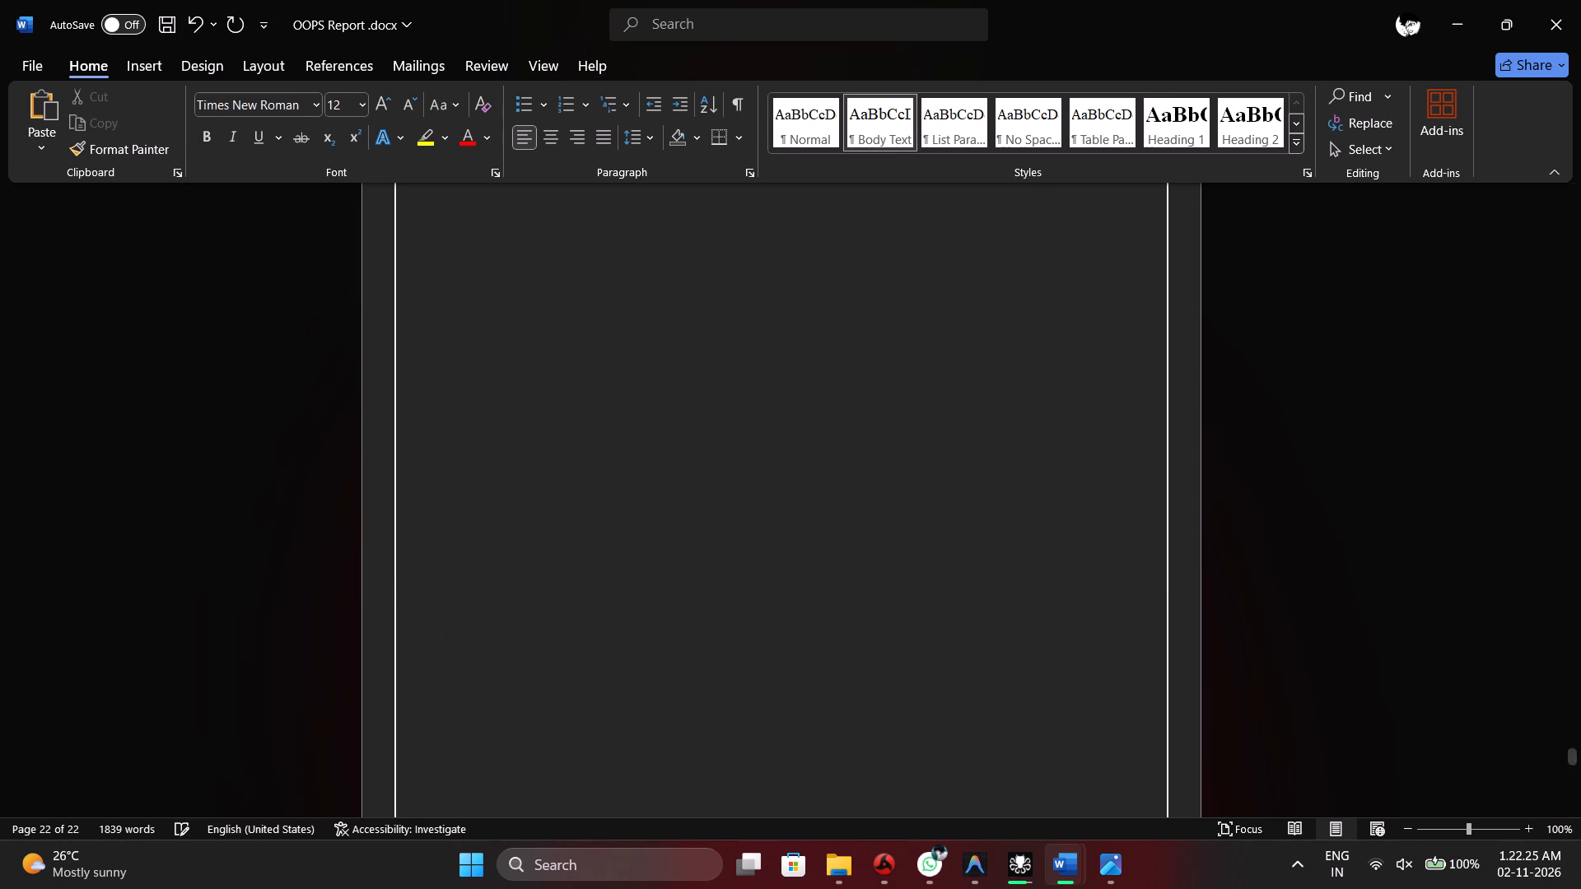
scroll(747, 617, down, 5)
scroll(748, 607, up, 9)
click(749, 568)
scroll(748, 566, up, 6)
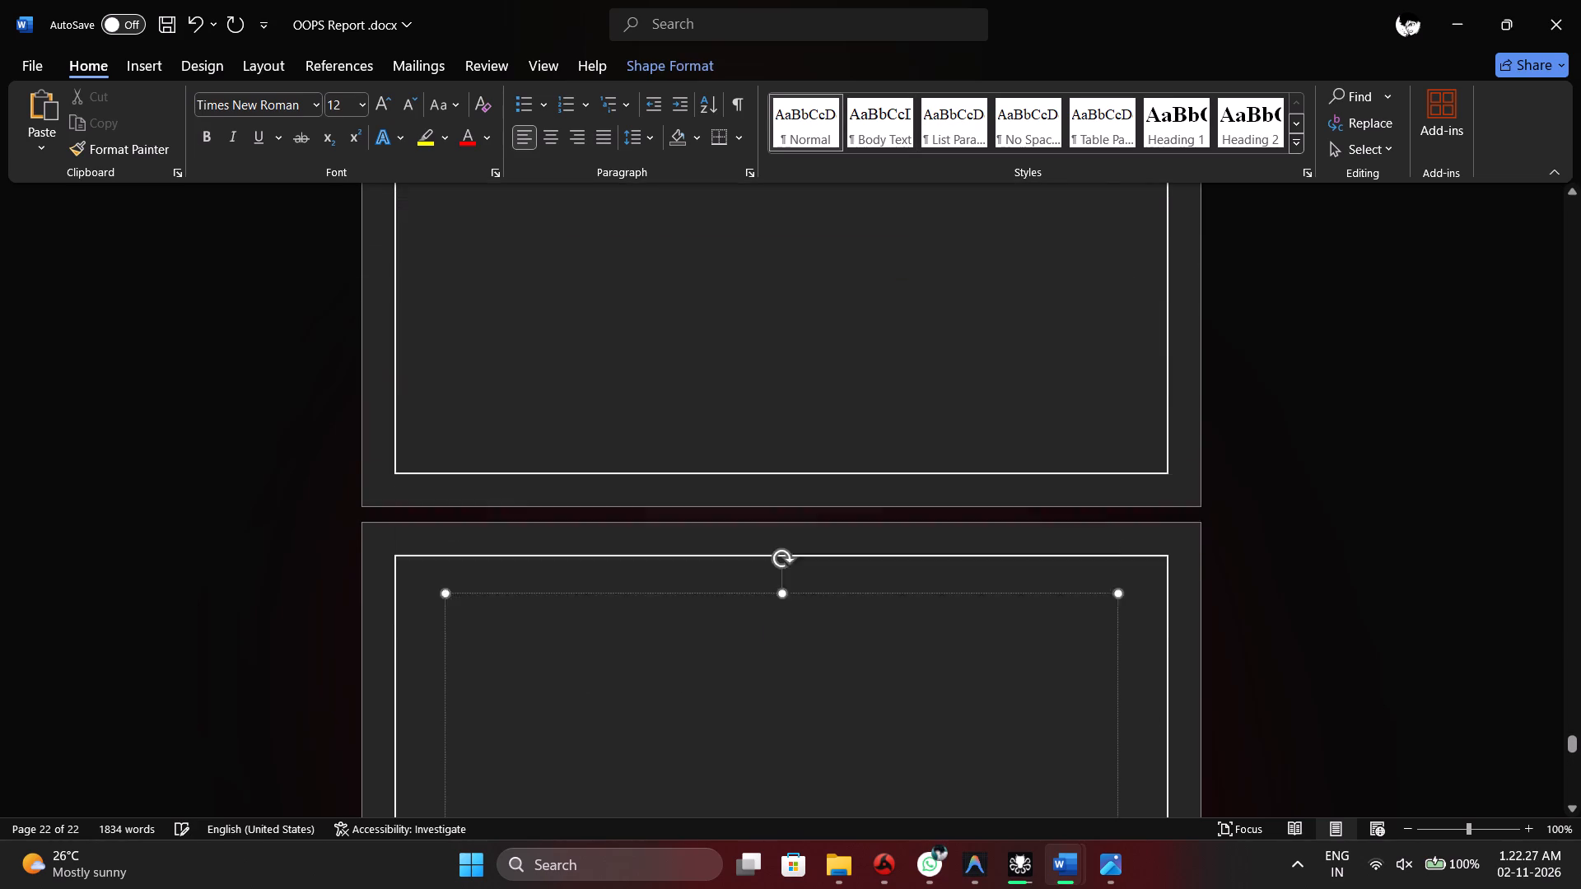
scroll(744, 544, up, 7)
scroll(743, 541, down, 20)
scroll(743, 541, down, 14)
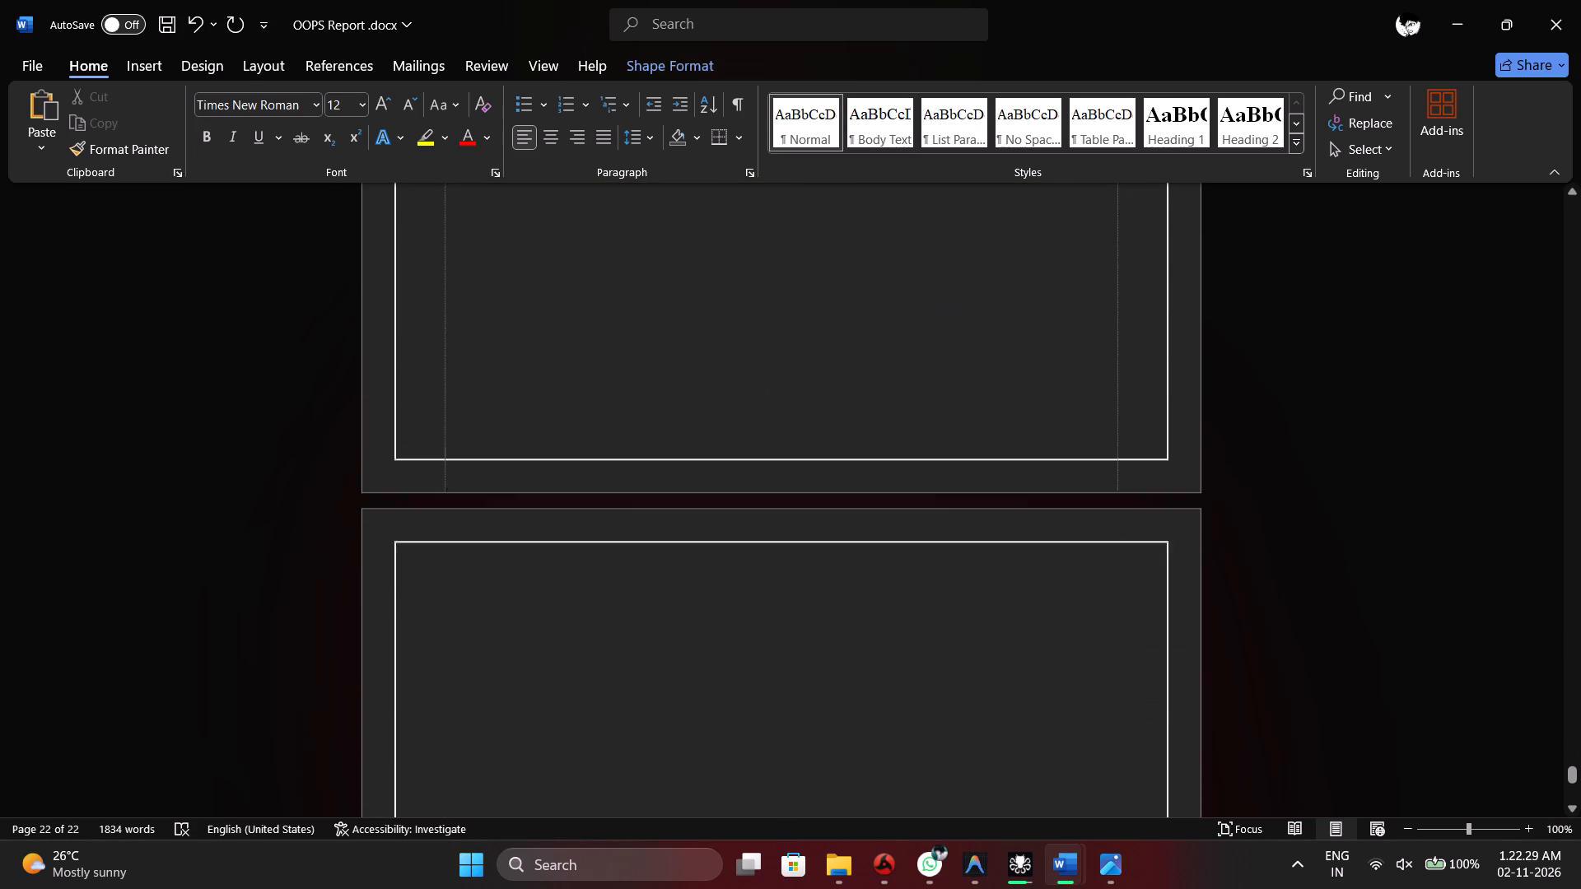
Shorten the empty text box on page 21 from its top edge and move it up near the page border's top.
scroll(743, 539, down, 3)
click(743, 539)
scroll(743, 539, up, 9)
click(743, 537)
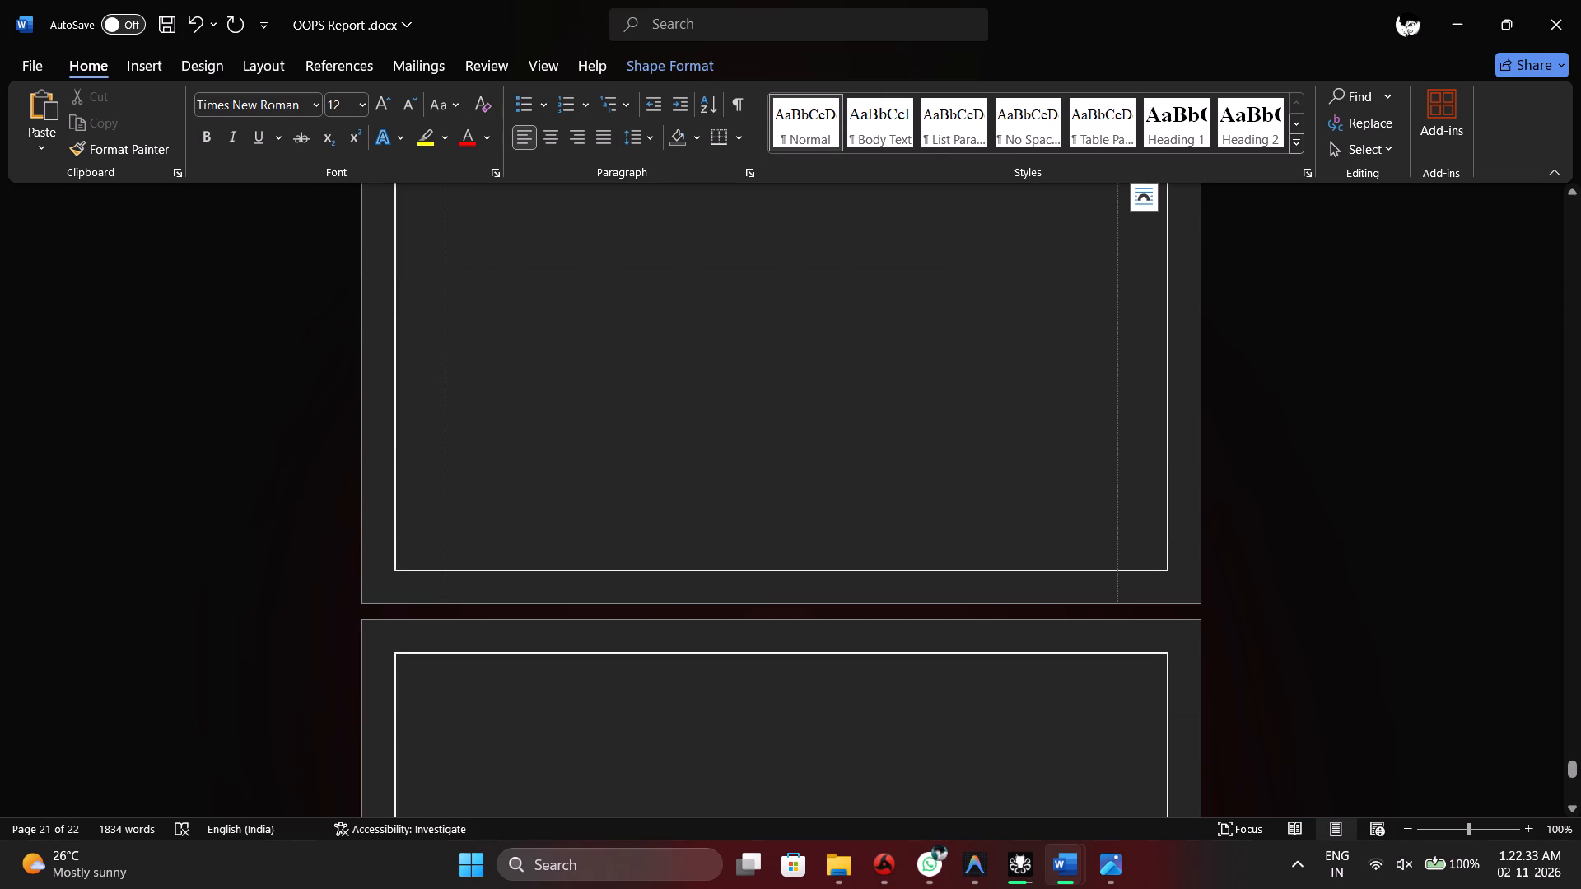
scroll(487, 493, up, 9)
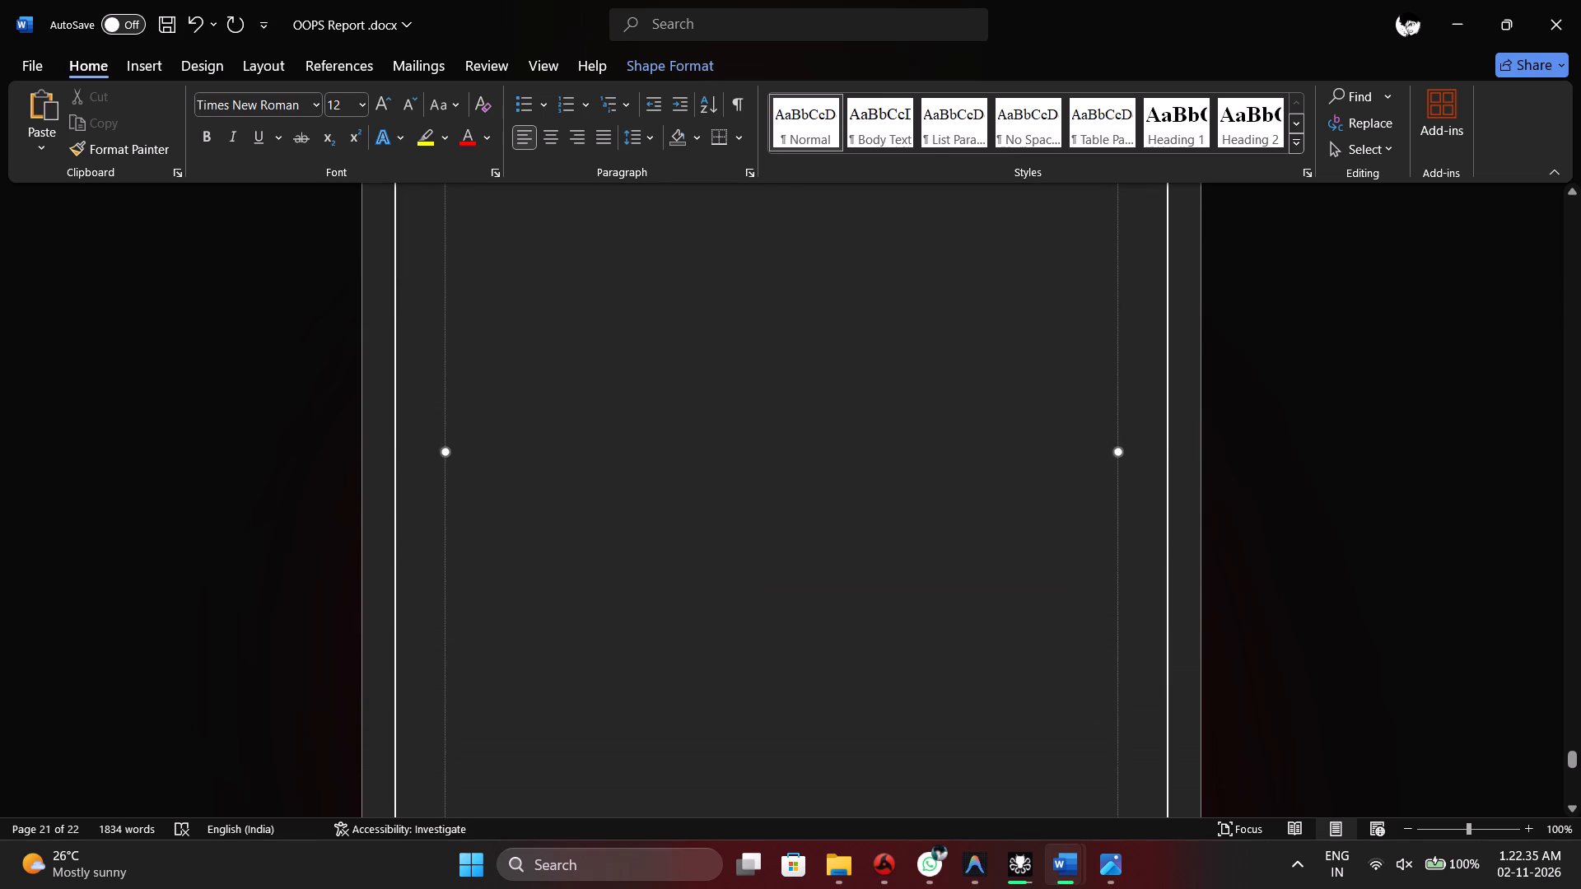
scroll(490, 472, up, 3)
scroll(539, 365, up, 2)
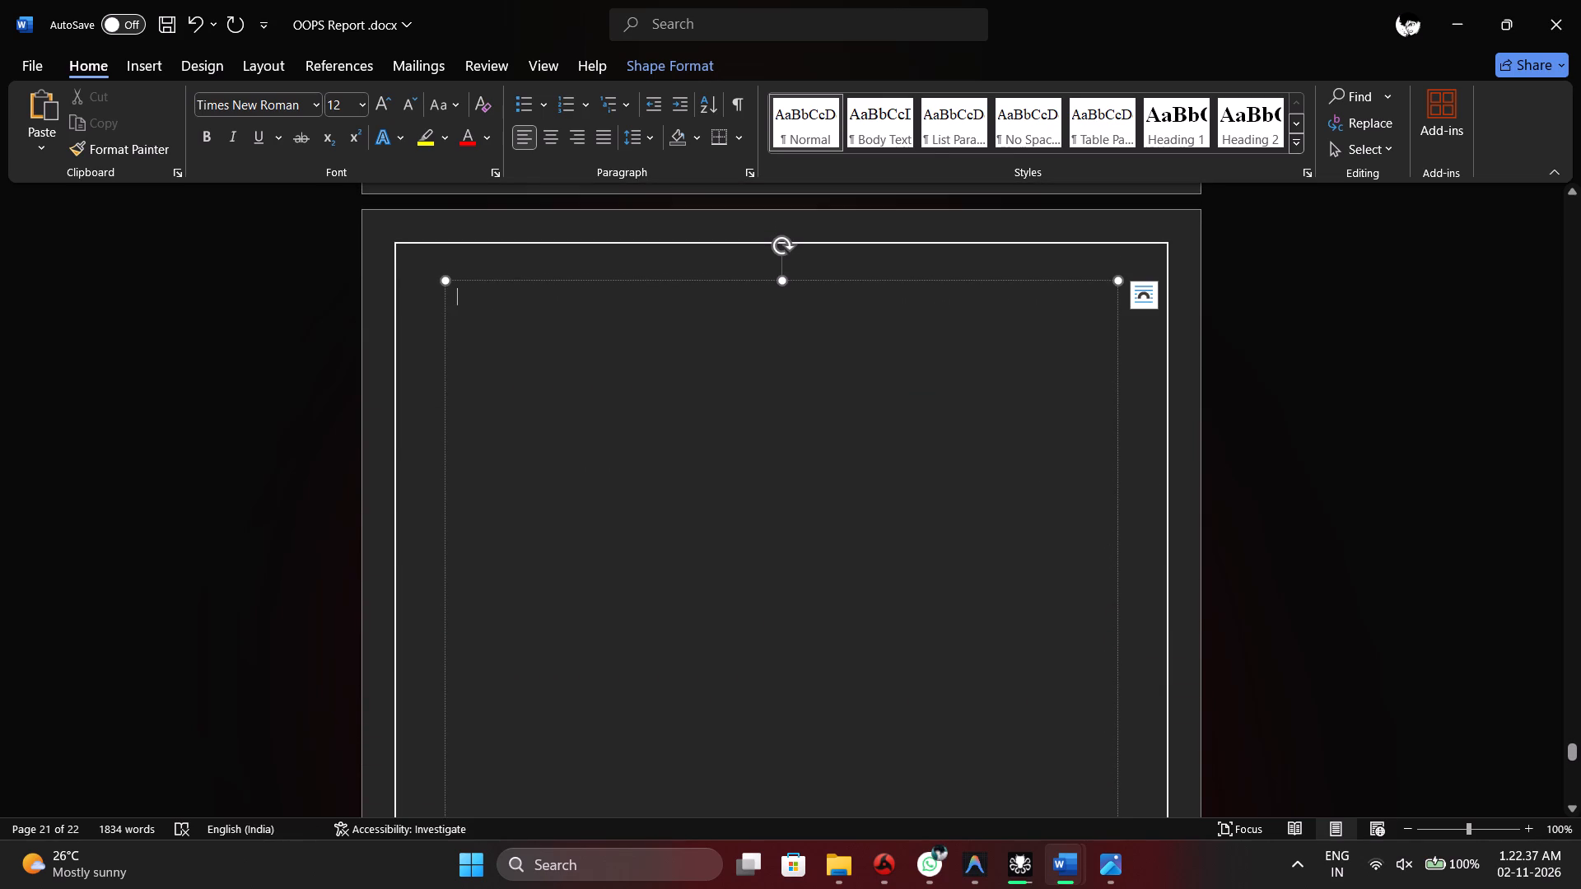
drag(782, 281, 780, 354)
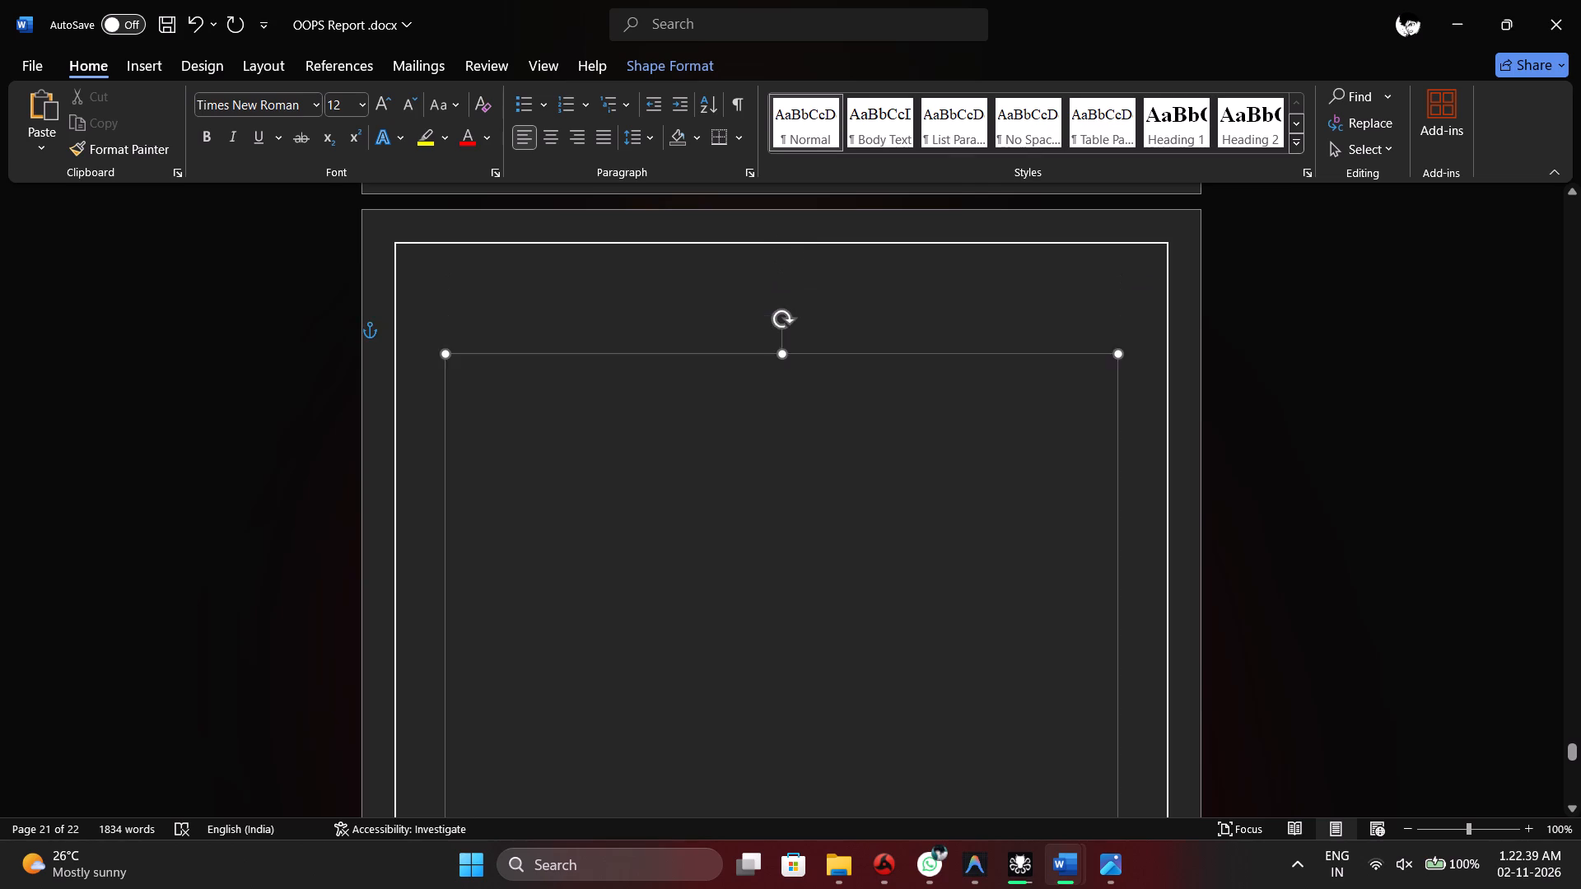
drag(780, 354, 777, 351)
scroll(730, 295, up, 3)
drag(721, 335, 725, 301)
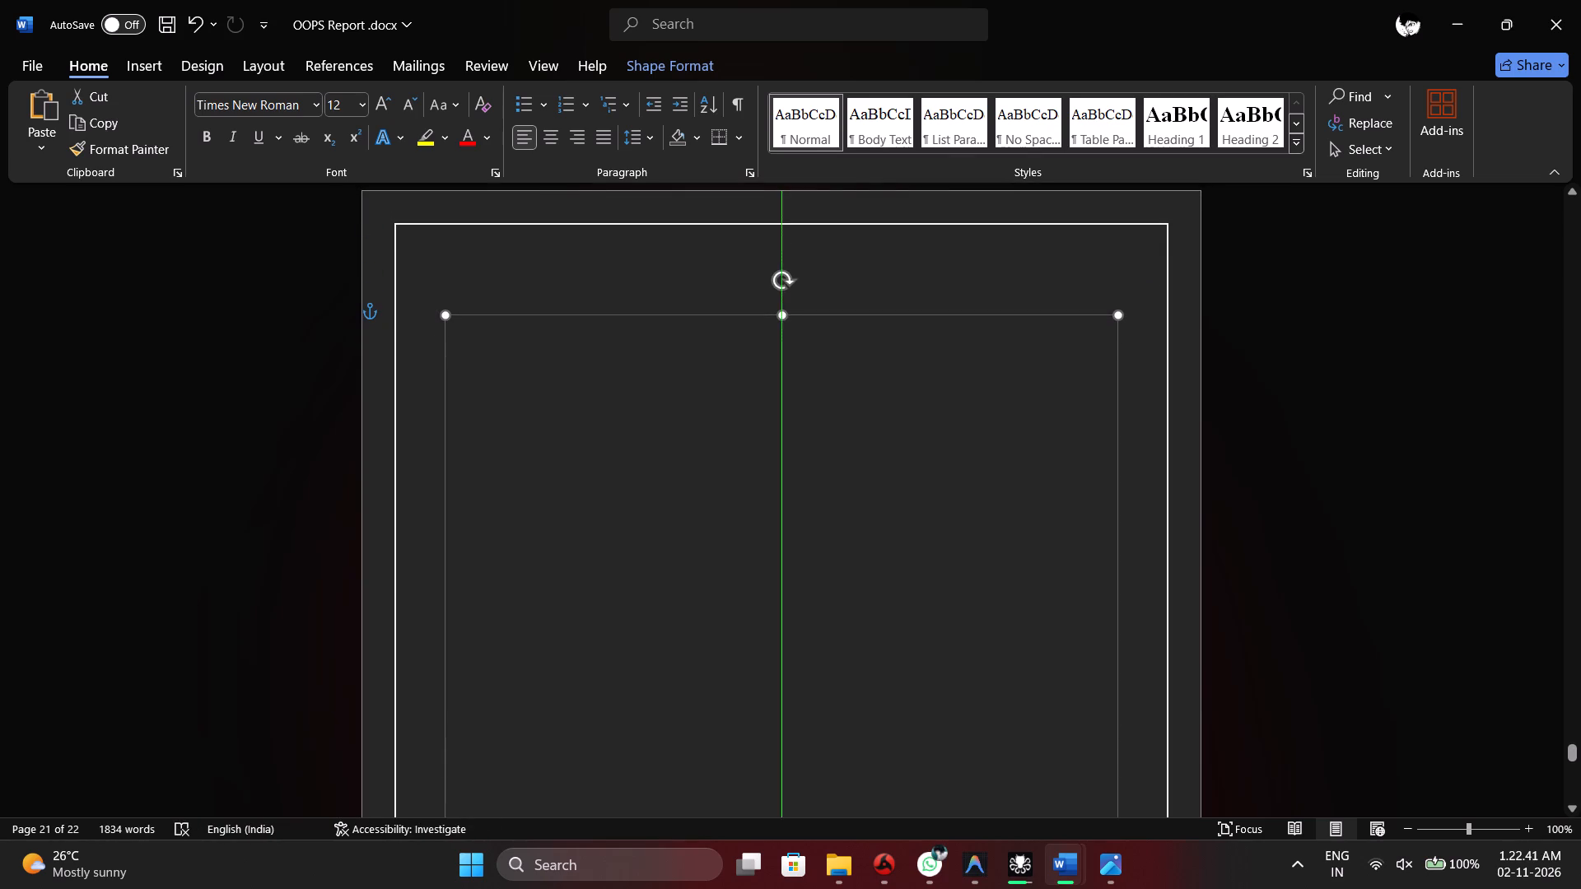
drag(725, 301, 716, 266)
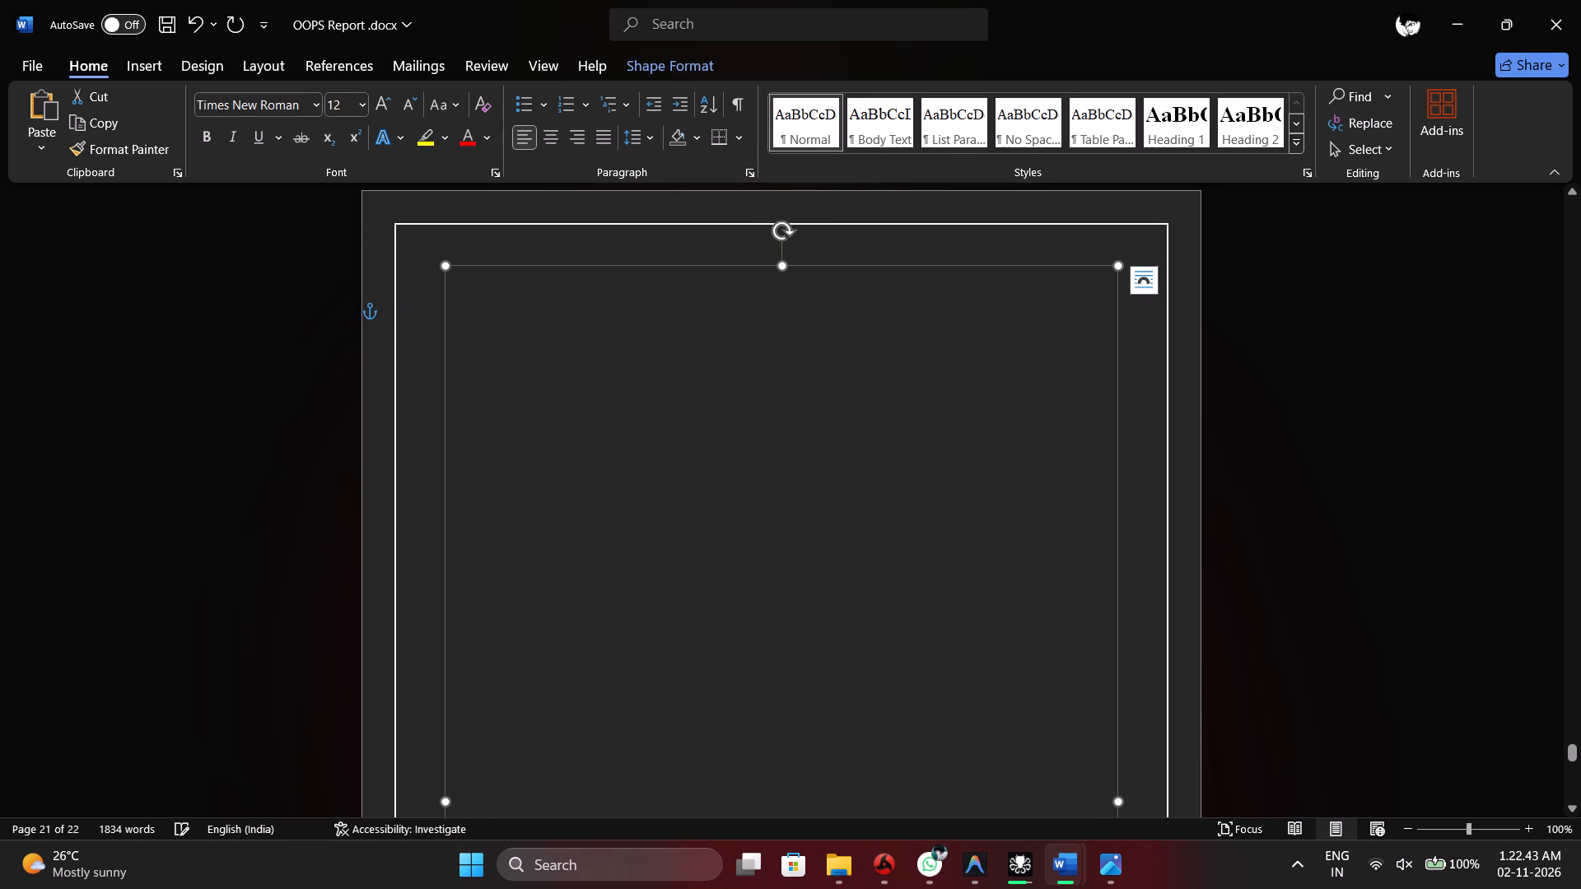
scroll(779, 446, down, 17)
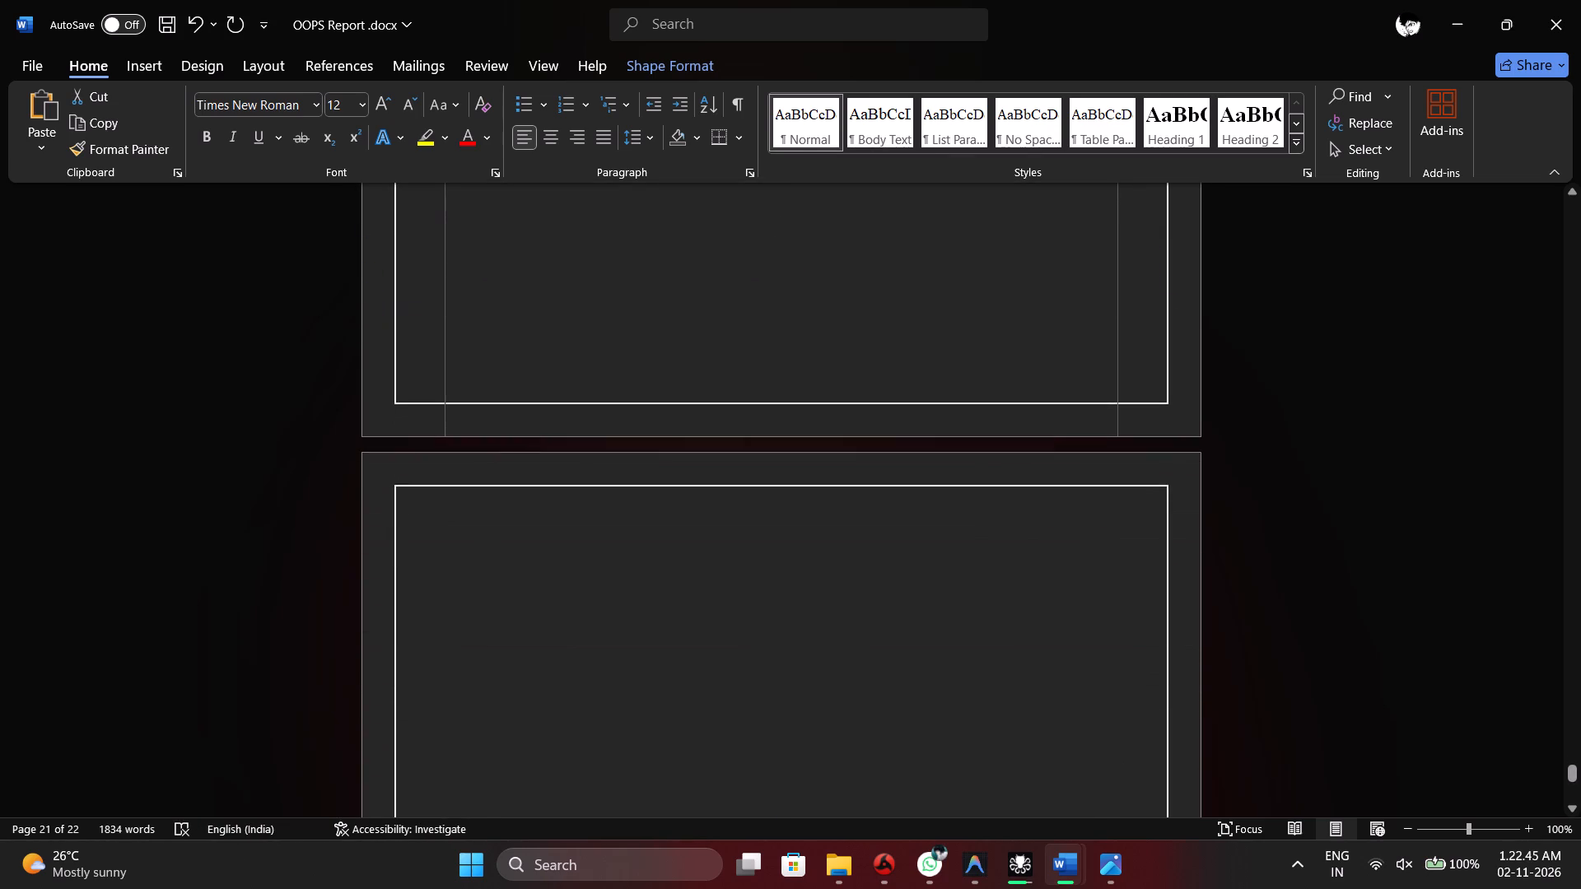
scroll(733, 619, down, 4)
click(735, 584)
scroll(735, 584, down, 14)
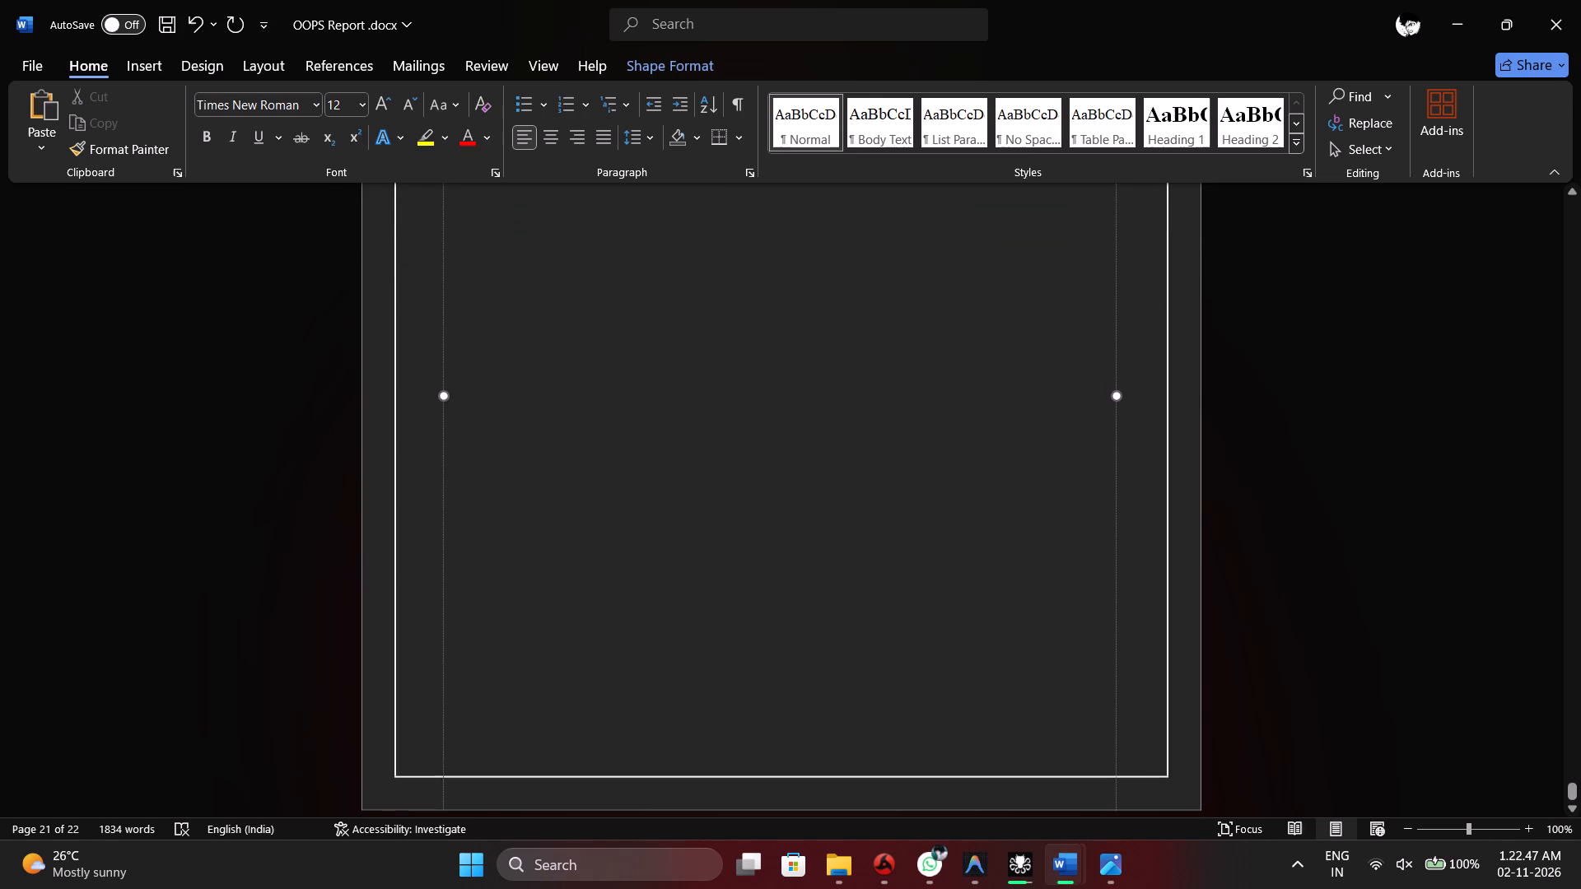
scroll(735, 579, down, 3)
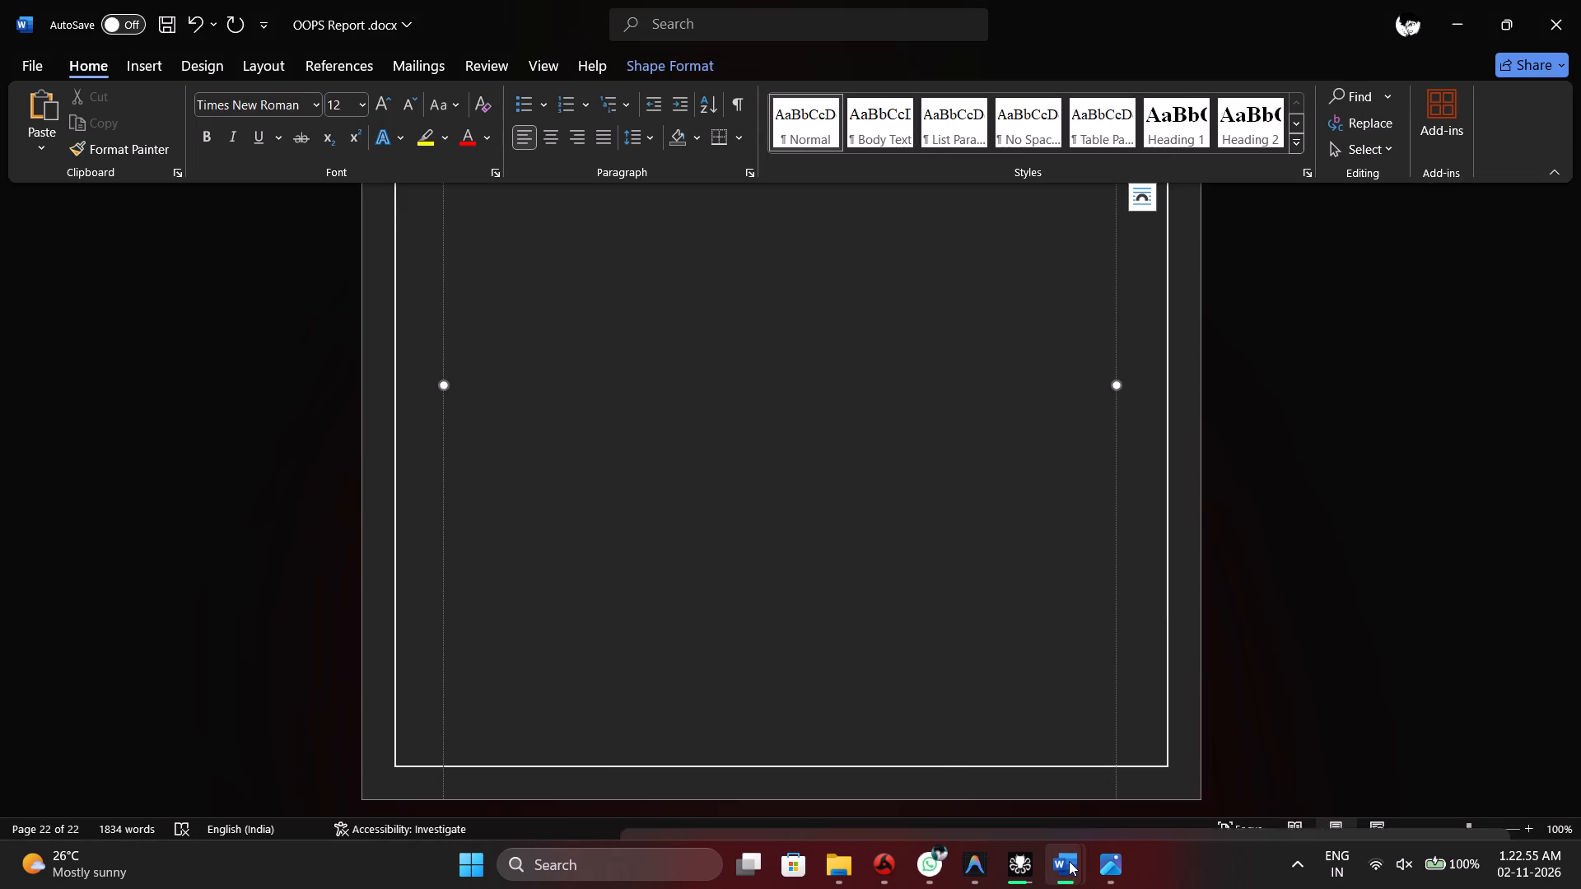
Copy the "Limitations And Future Scope" title from the reference document oop_Report_group(4).docx.
click(1105, 798)
triple_click(787, 244)
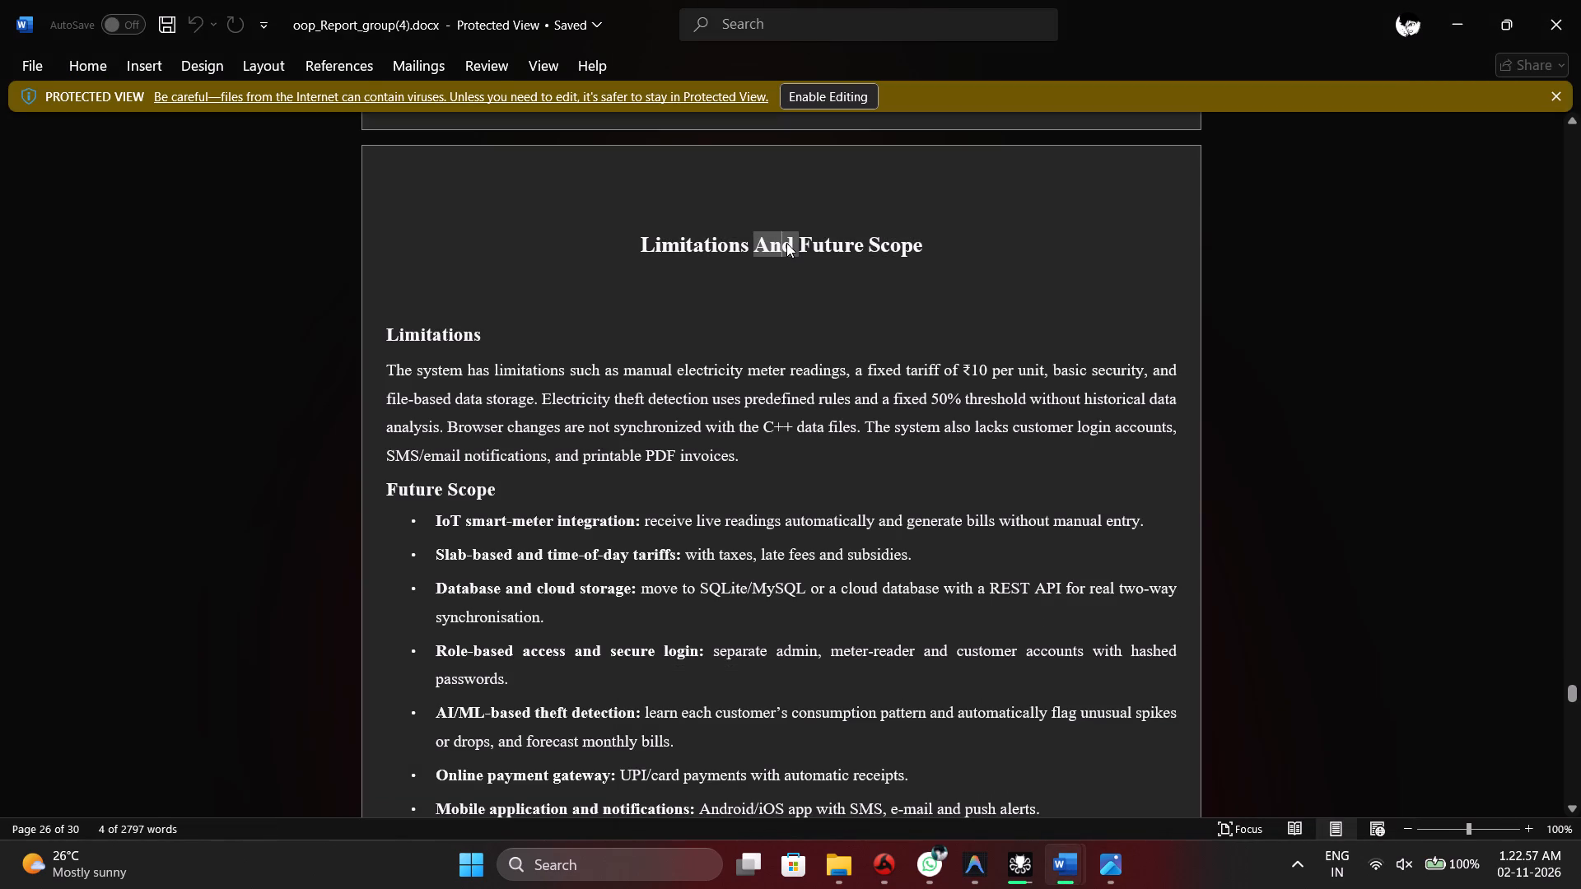
key(ctrl+c)
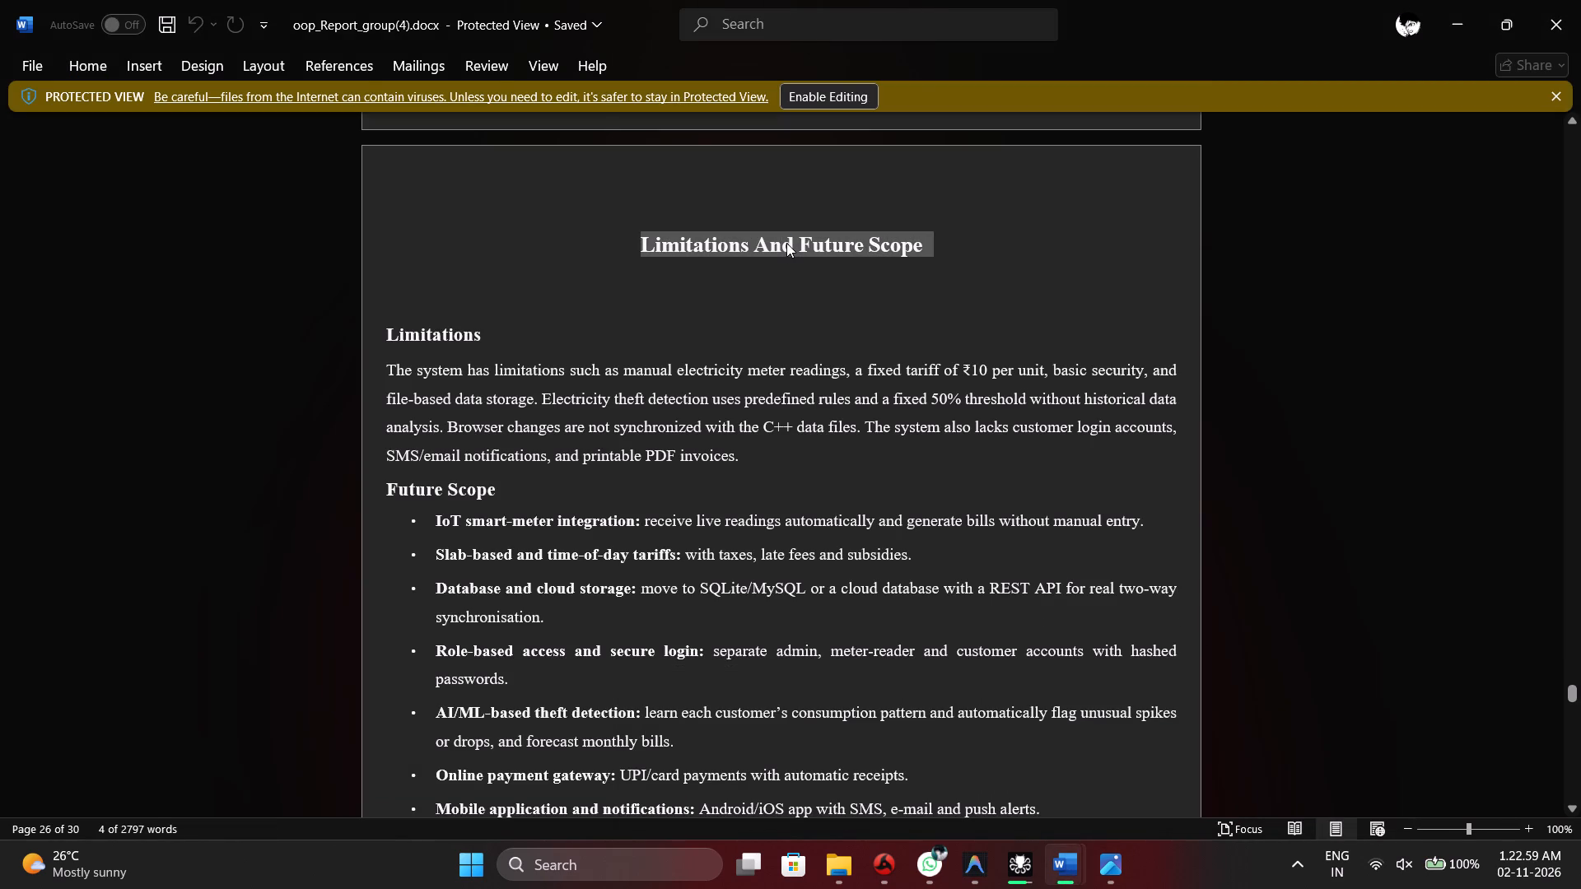
key(ctrl+c)
key(ctrl+c)
key(ctrl+c)
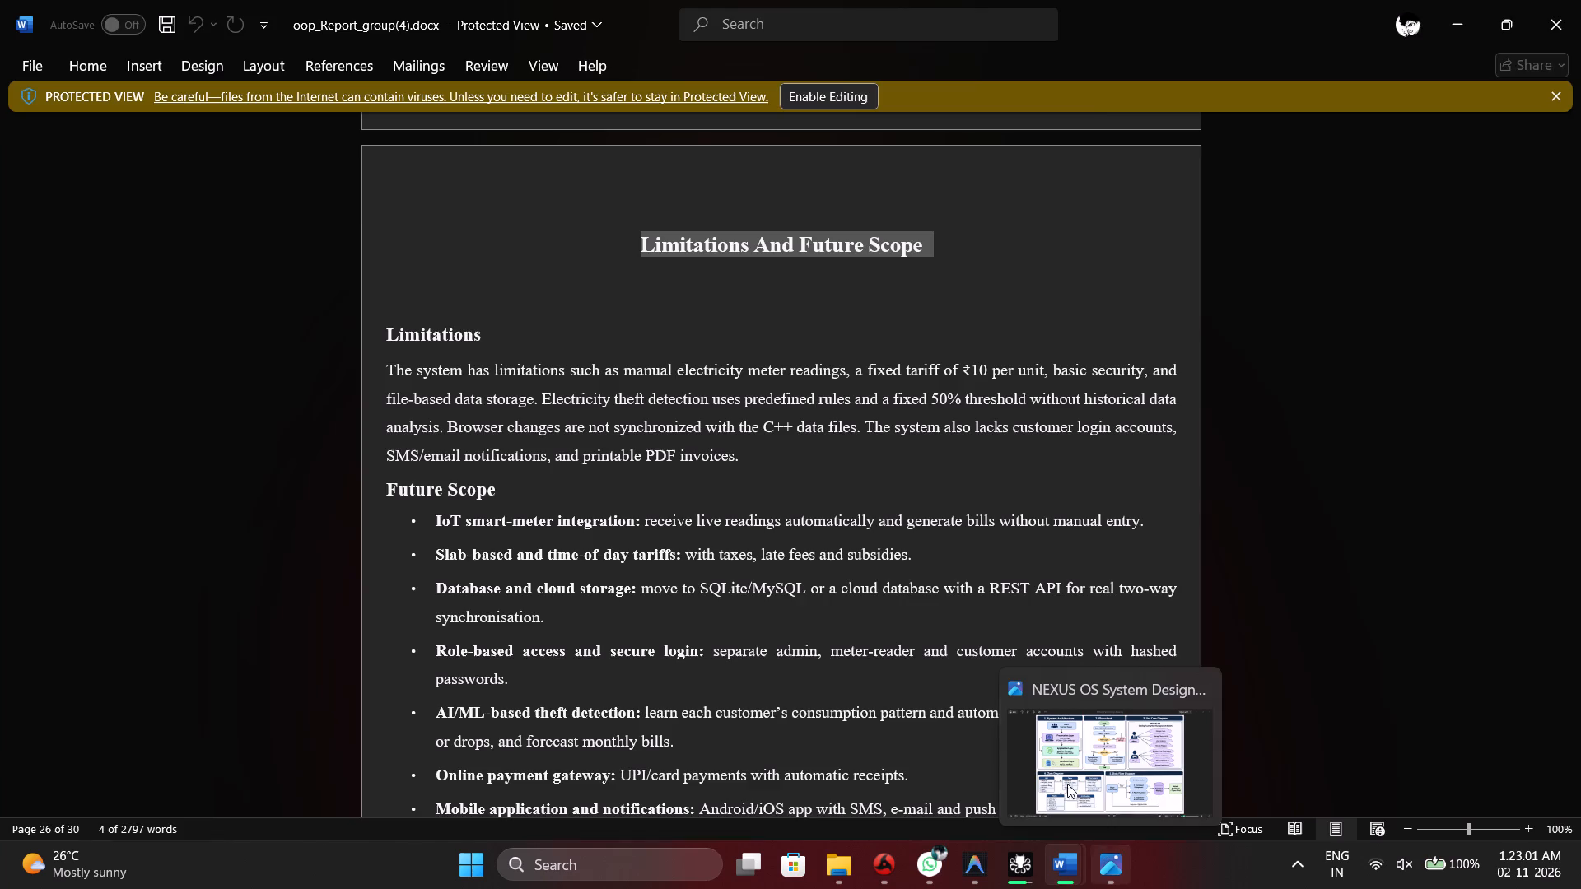
click(883, 859)
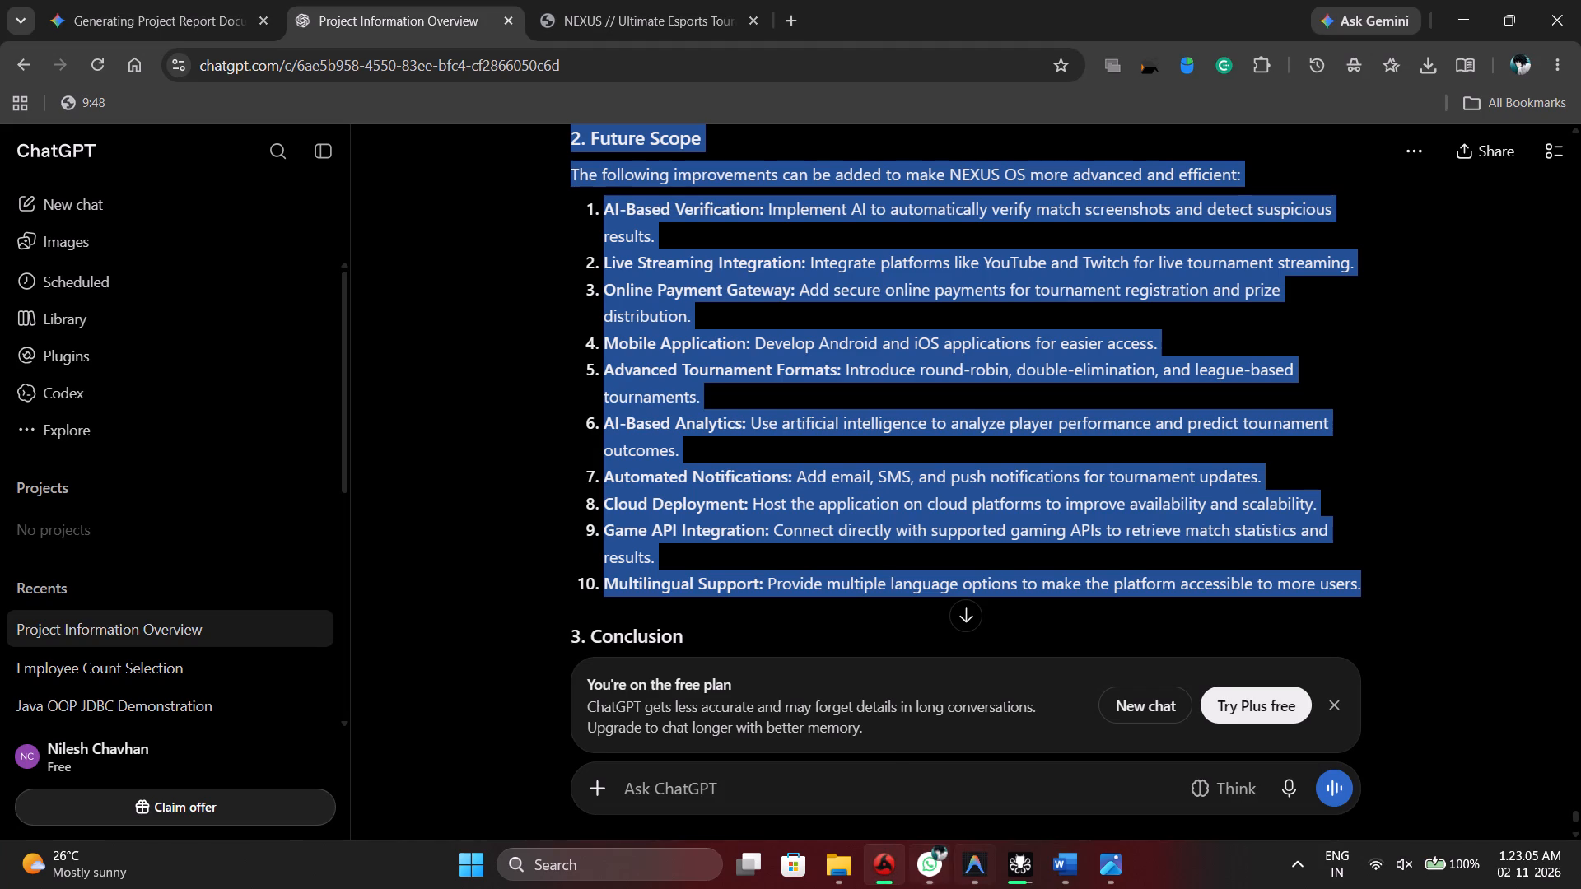
click(1106, 879)
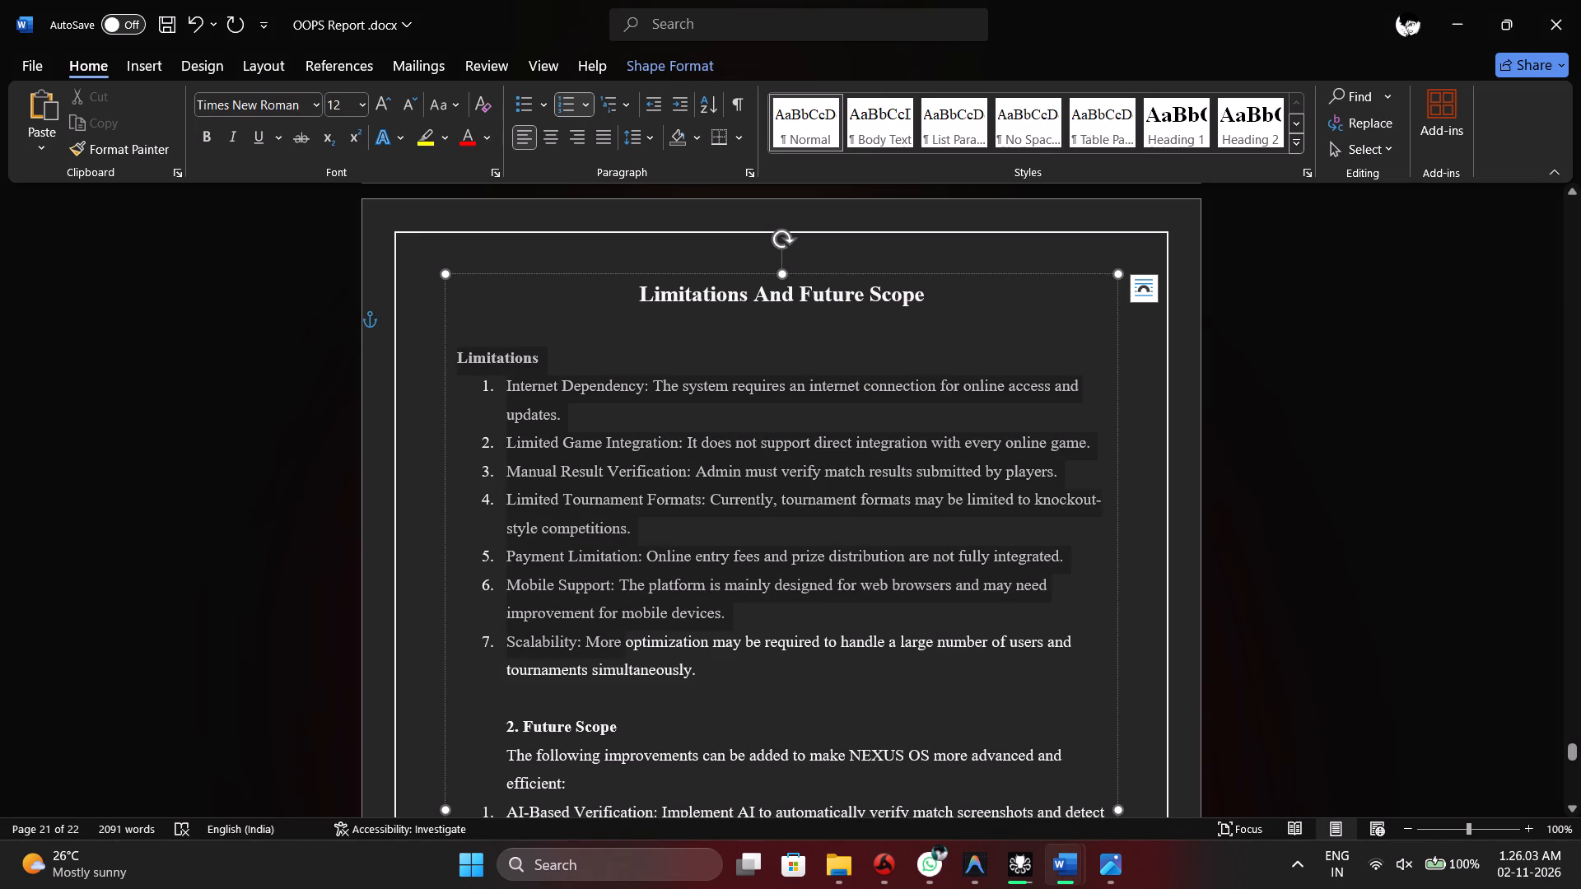
drag(633, 664, 732, 678)
key(ctrl+v)
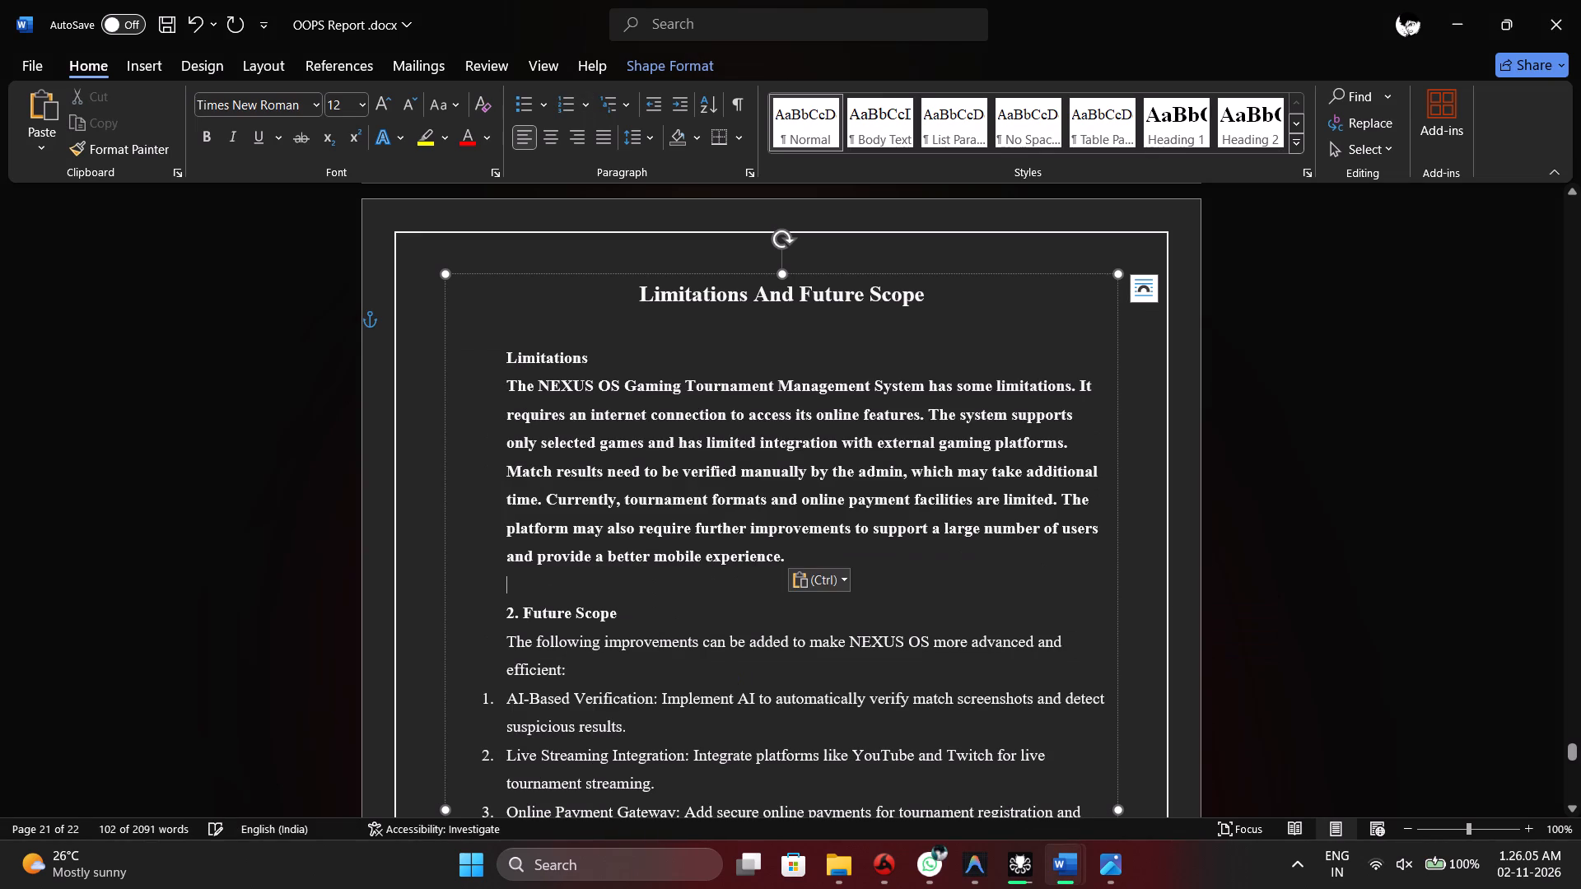
Remove the bold formatting from the pasted Limitations paragraph, leaving its heading bold.
scroll(702, 570, up, 2)
click(528, 501)
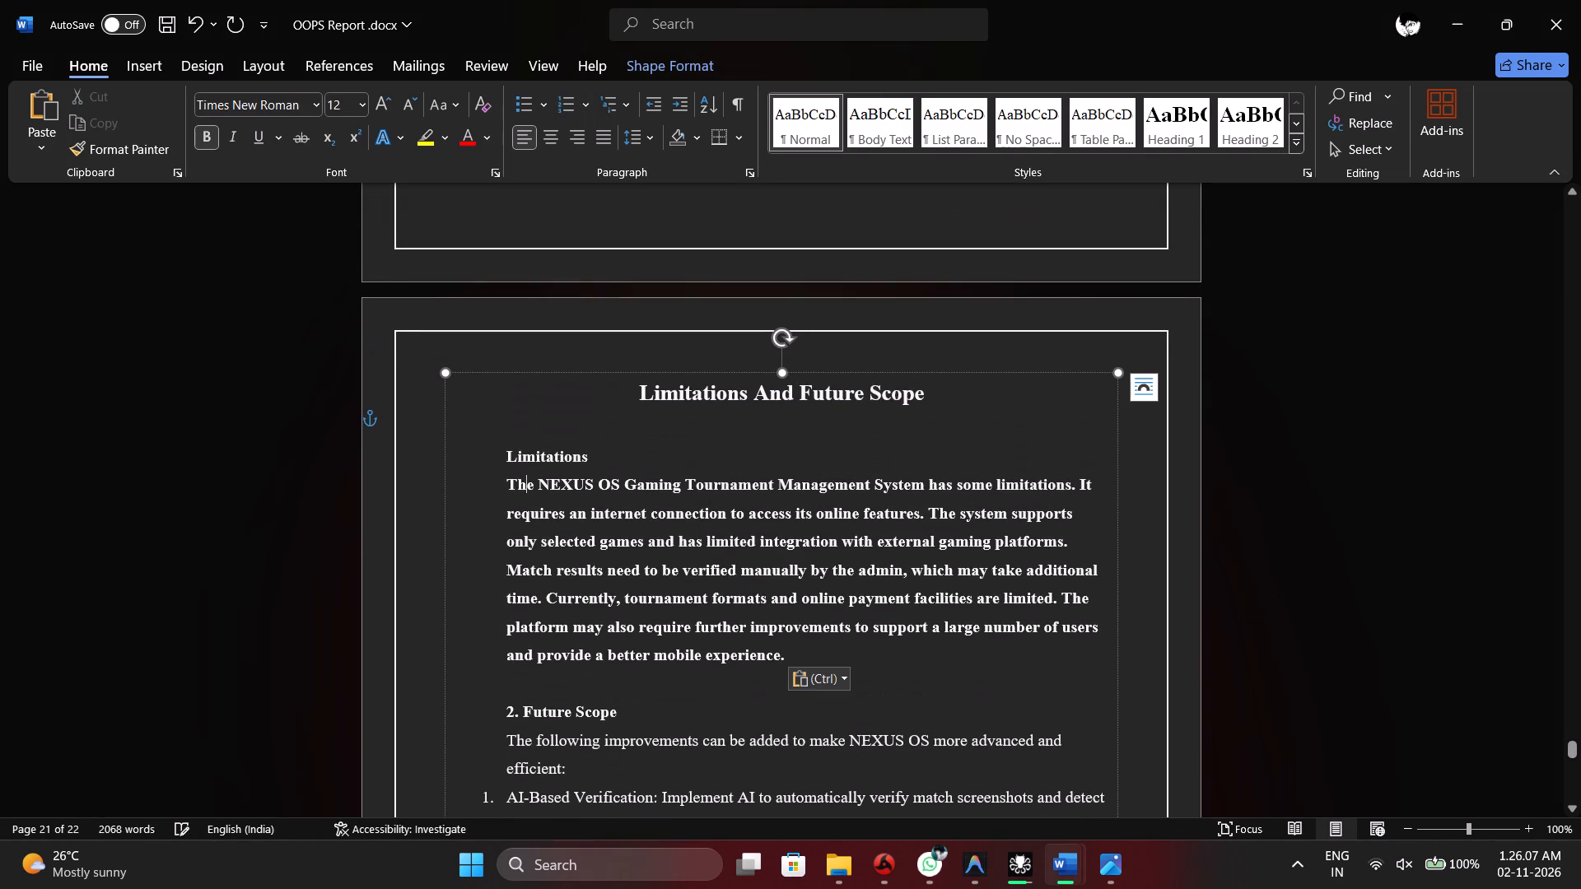
drag(501, 477, 821, 652)
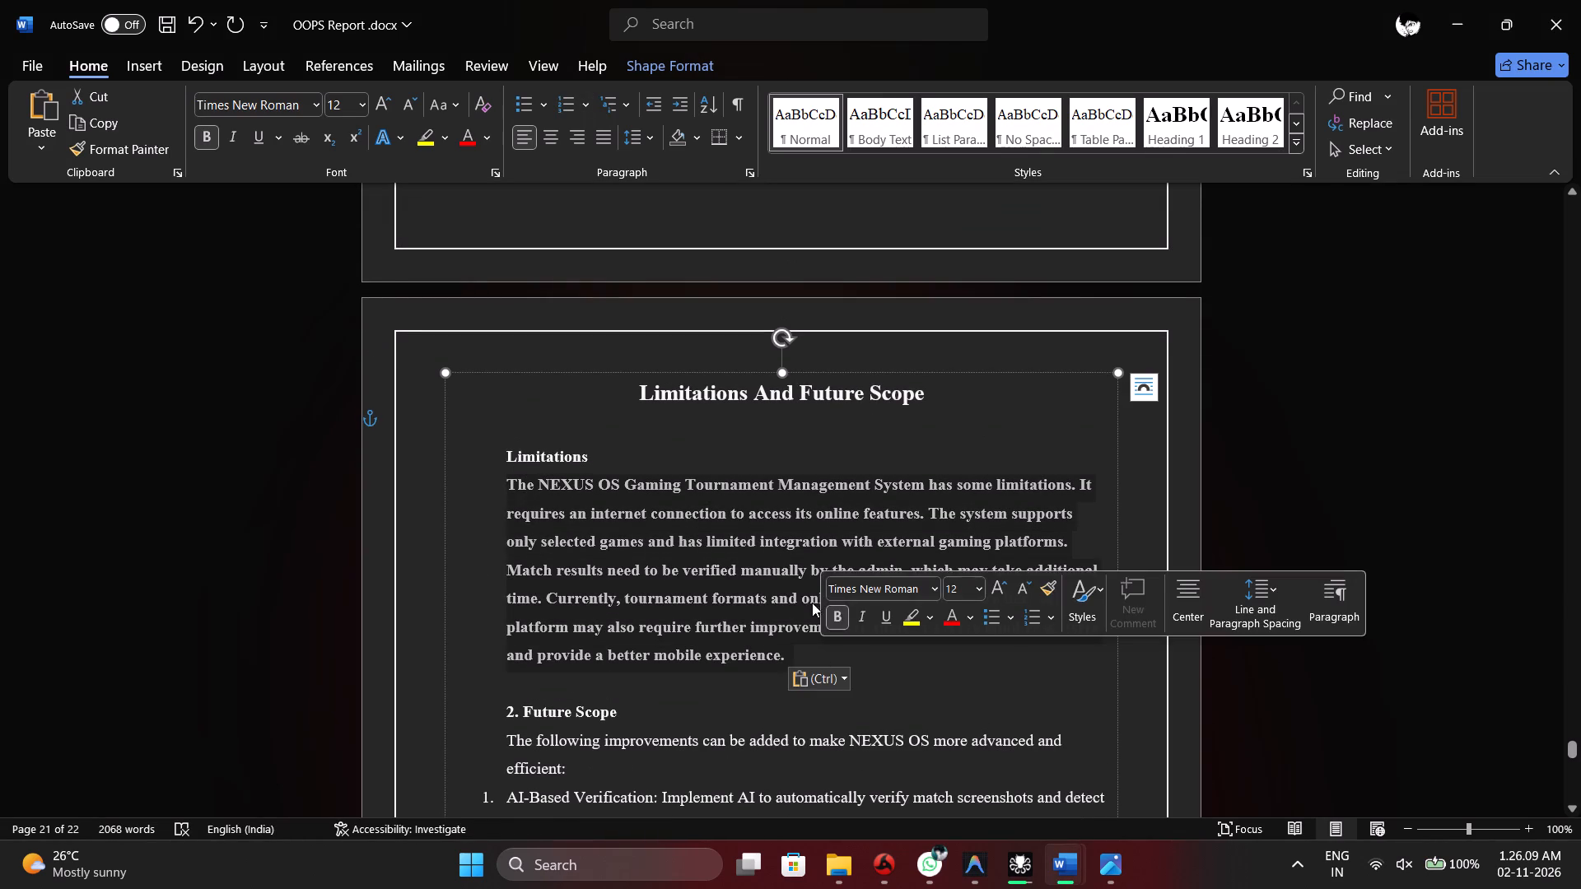
click(835, 612)
click(1014, 687)
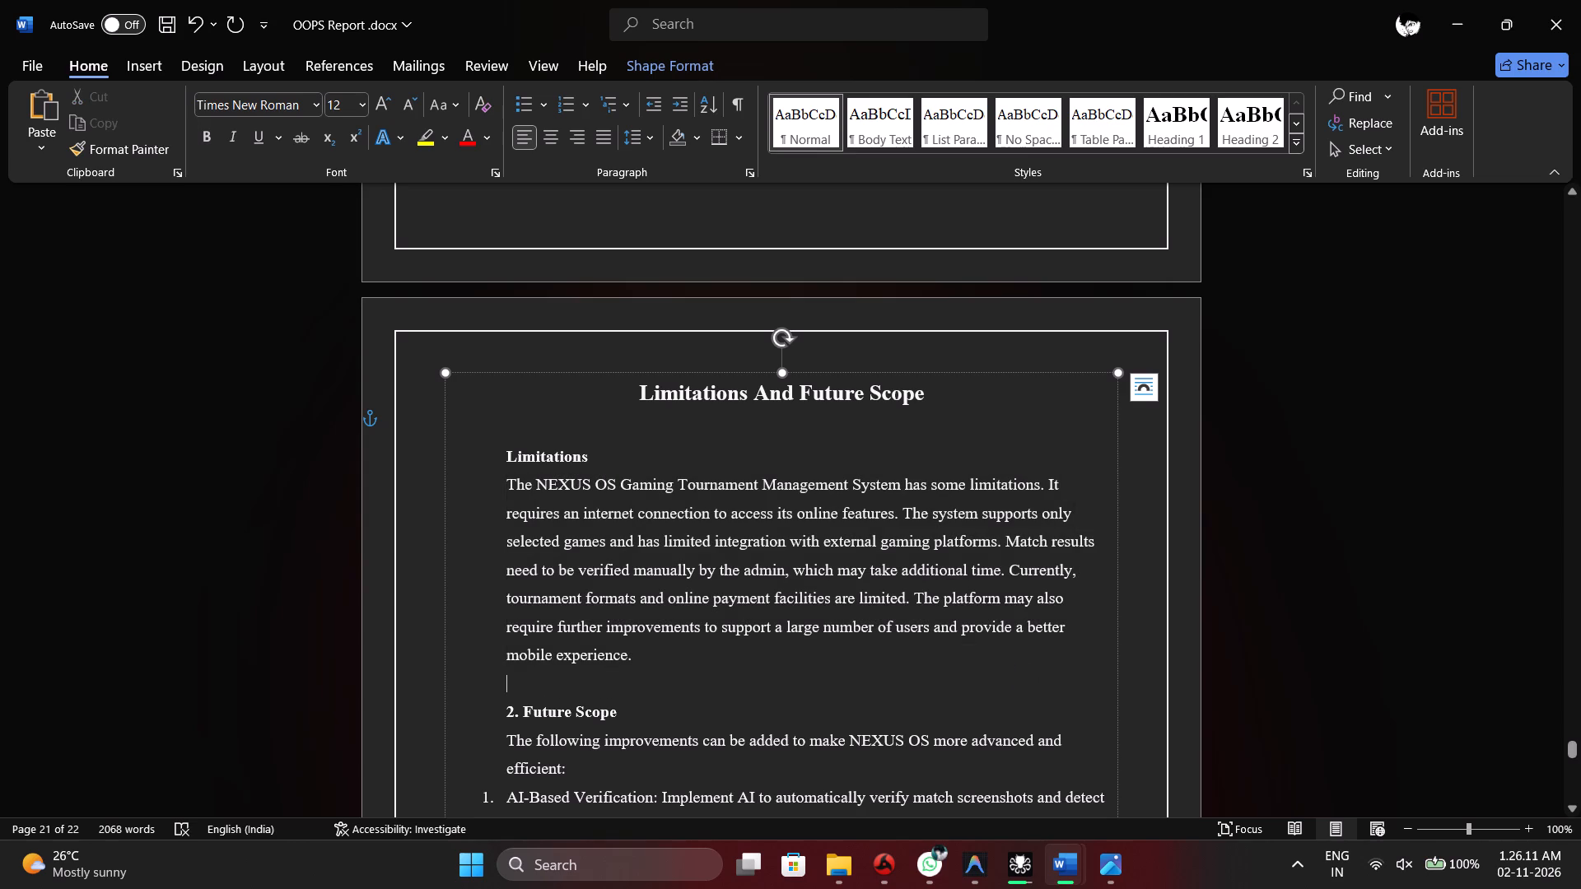
Move the text box holding the Limitations And Future Scope content slightly lower within the page border.
scroll(597, 456, up, 2)
click(640, 536)
click(537, 381)
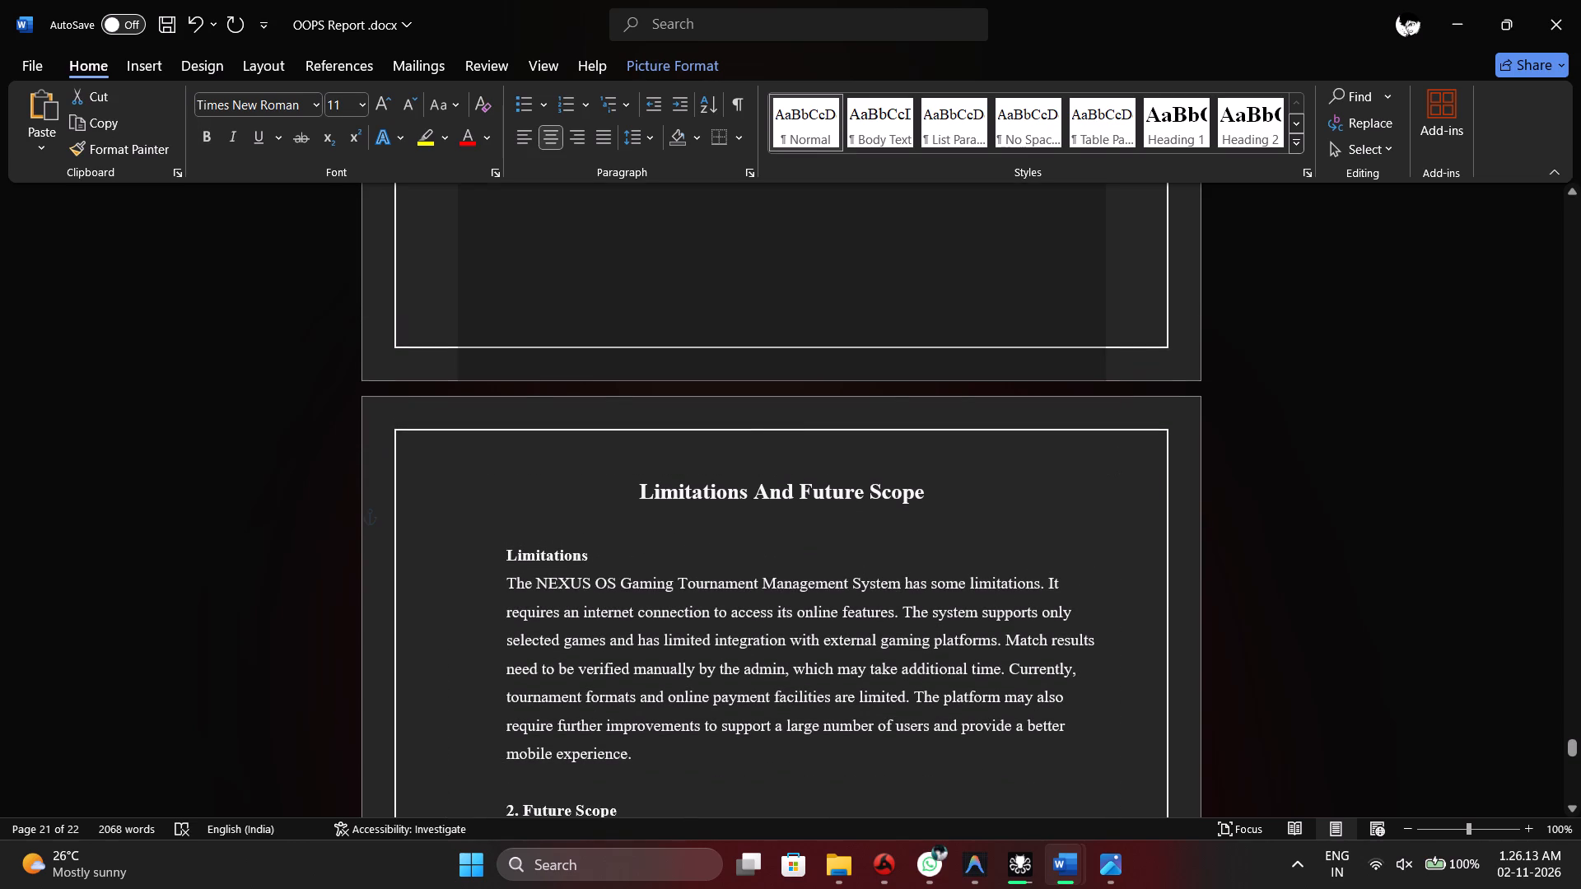
click(790, 484)
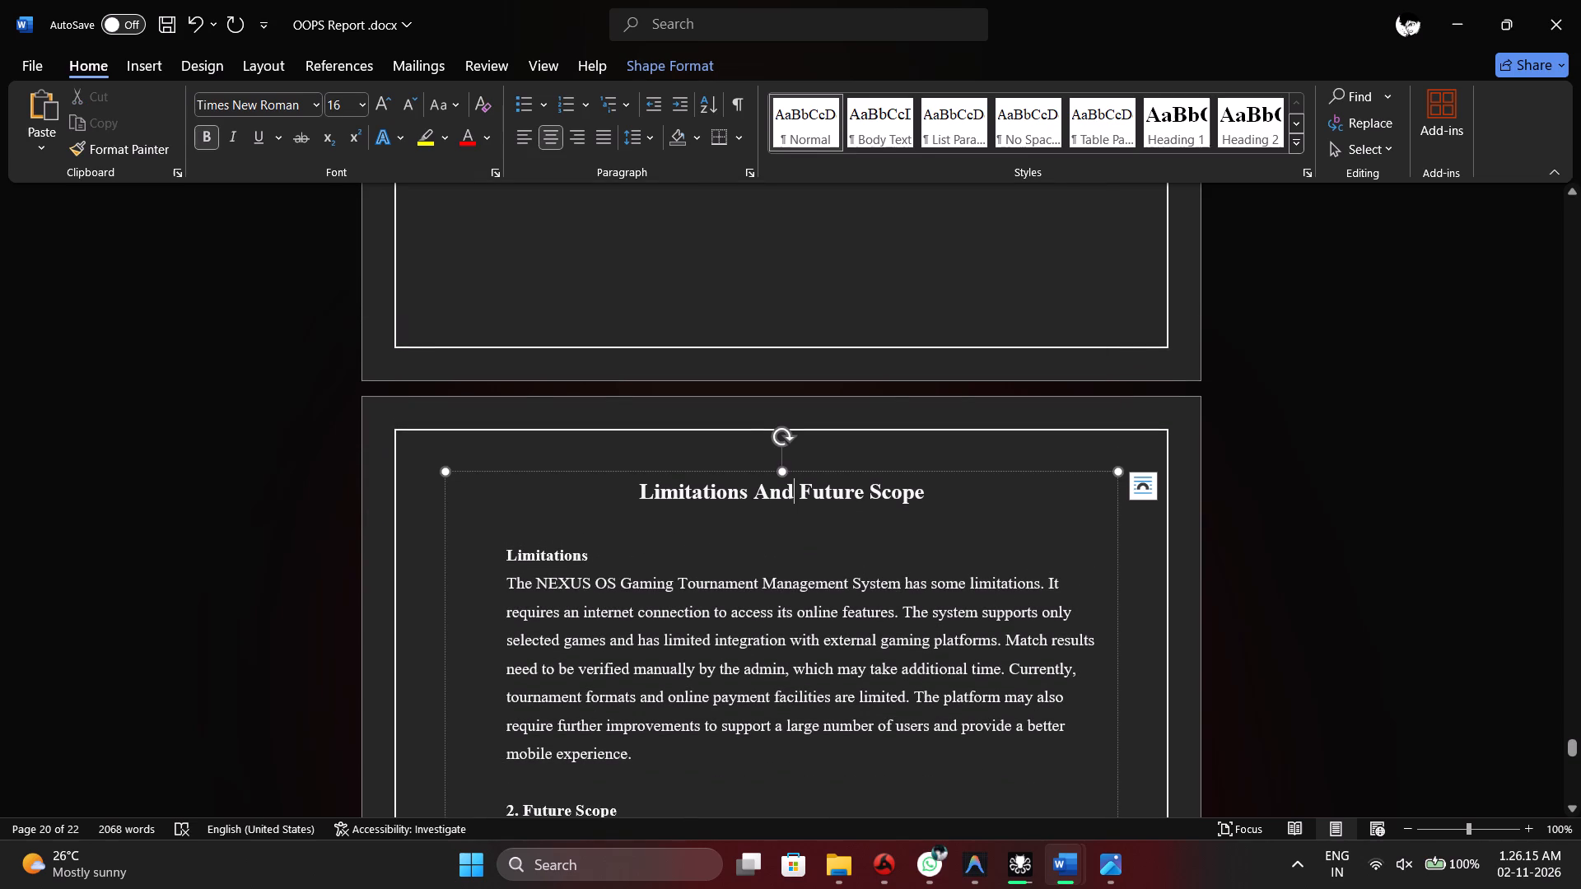
drag(815, 467, 821, 483)
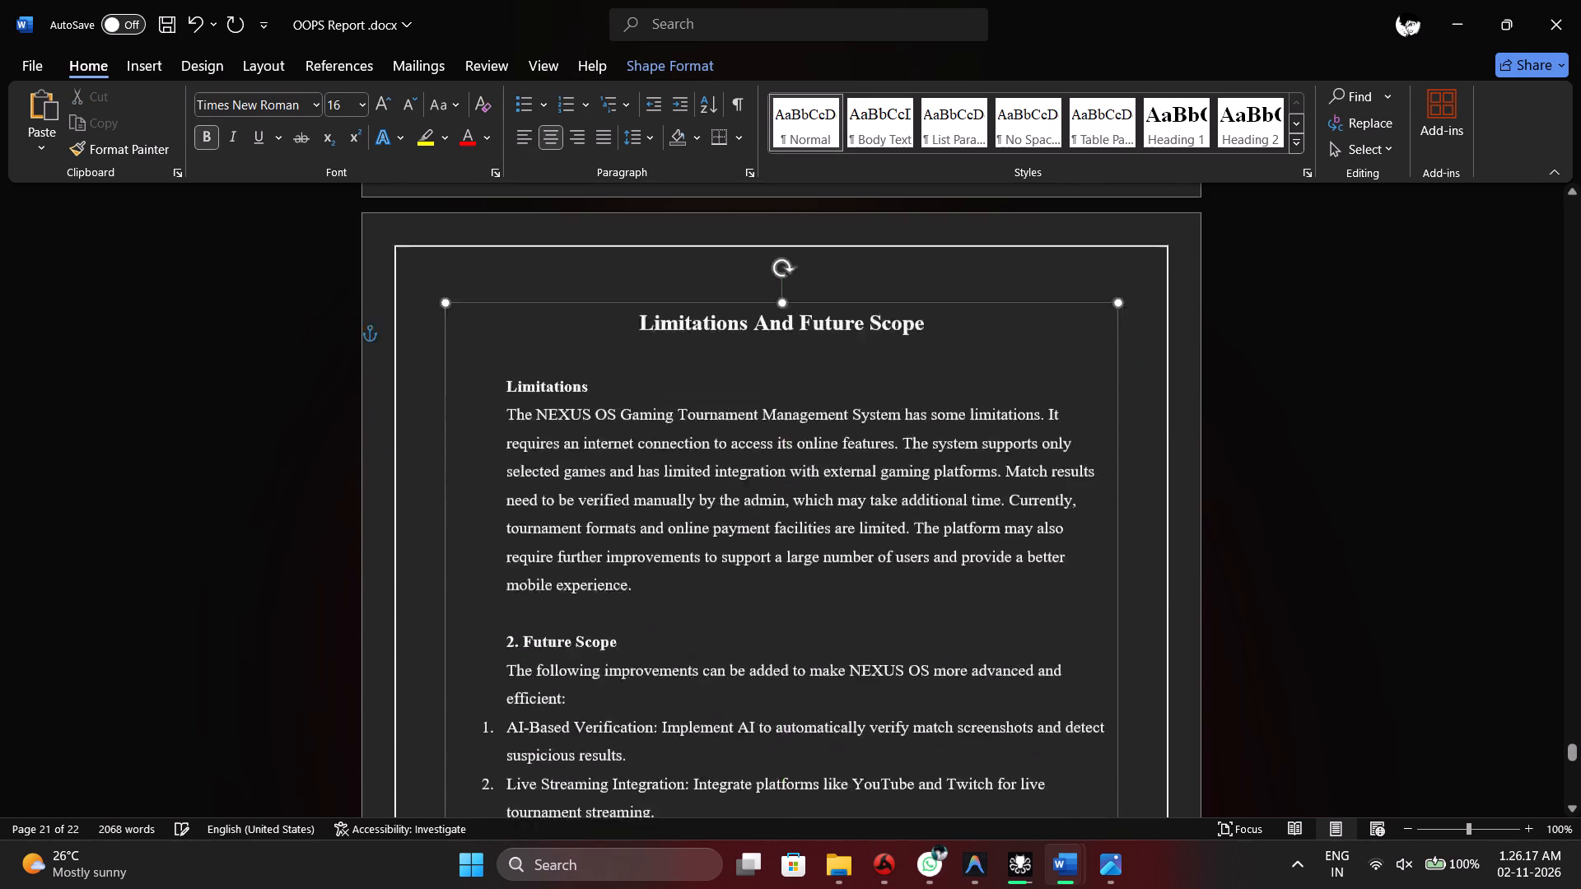
scroll(1036, 386, up, 3)
click(1481, 471)
scroll(790, 596, down, 1)
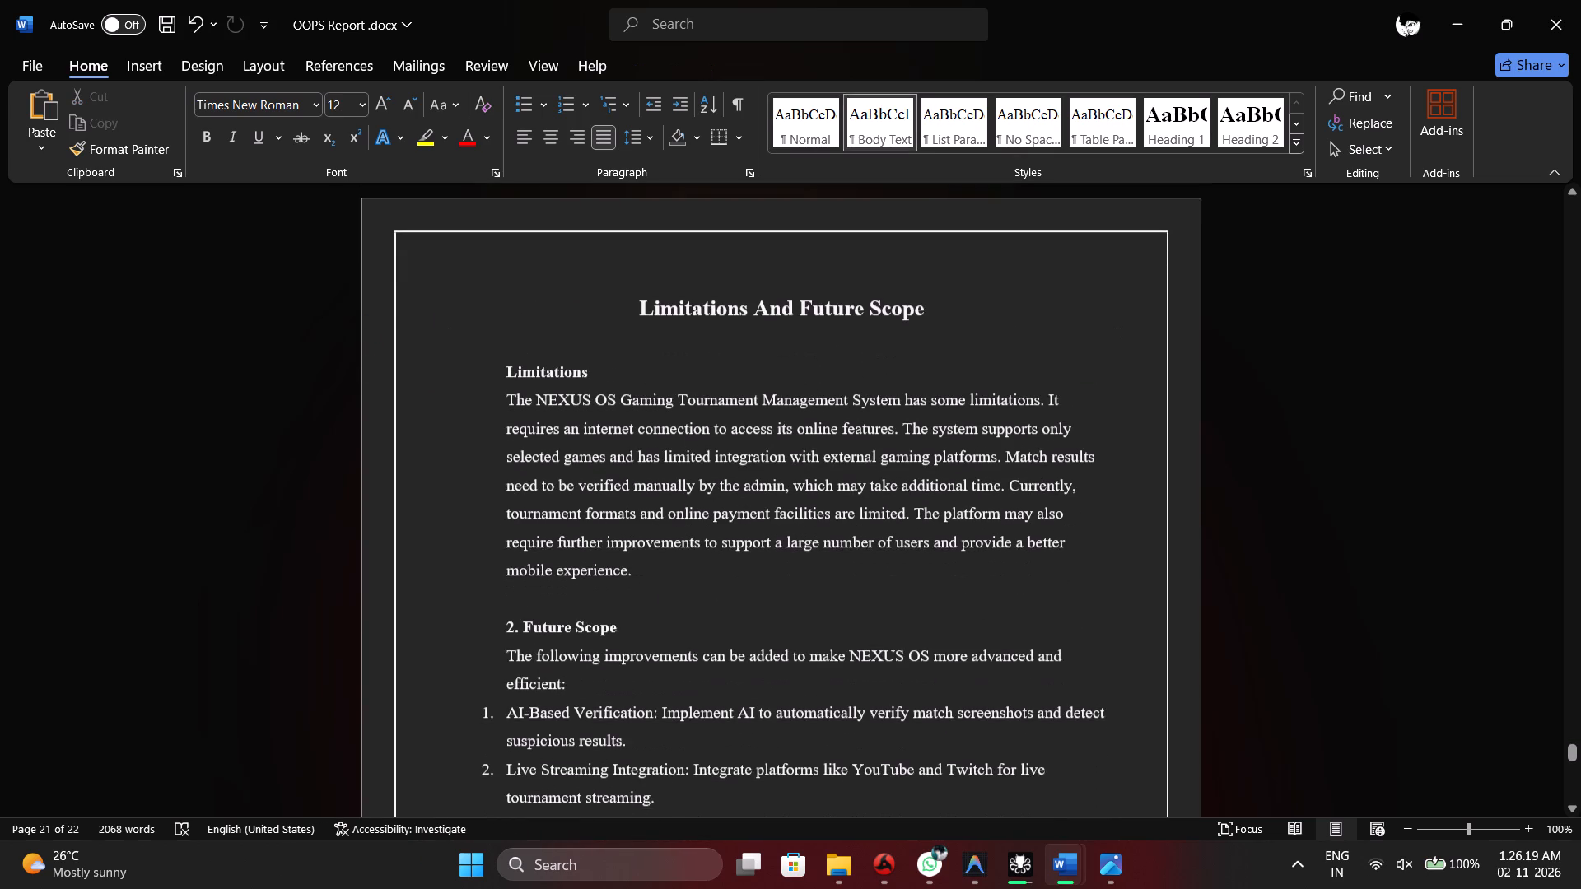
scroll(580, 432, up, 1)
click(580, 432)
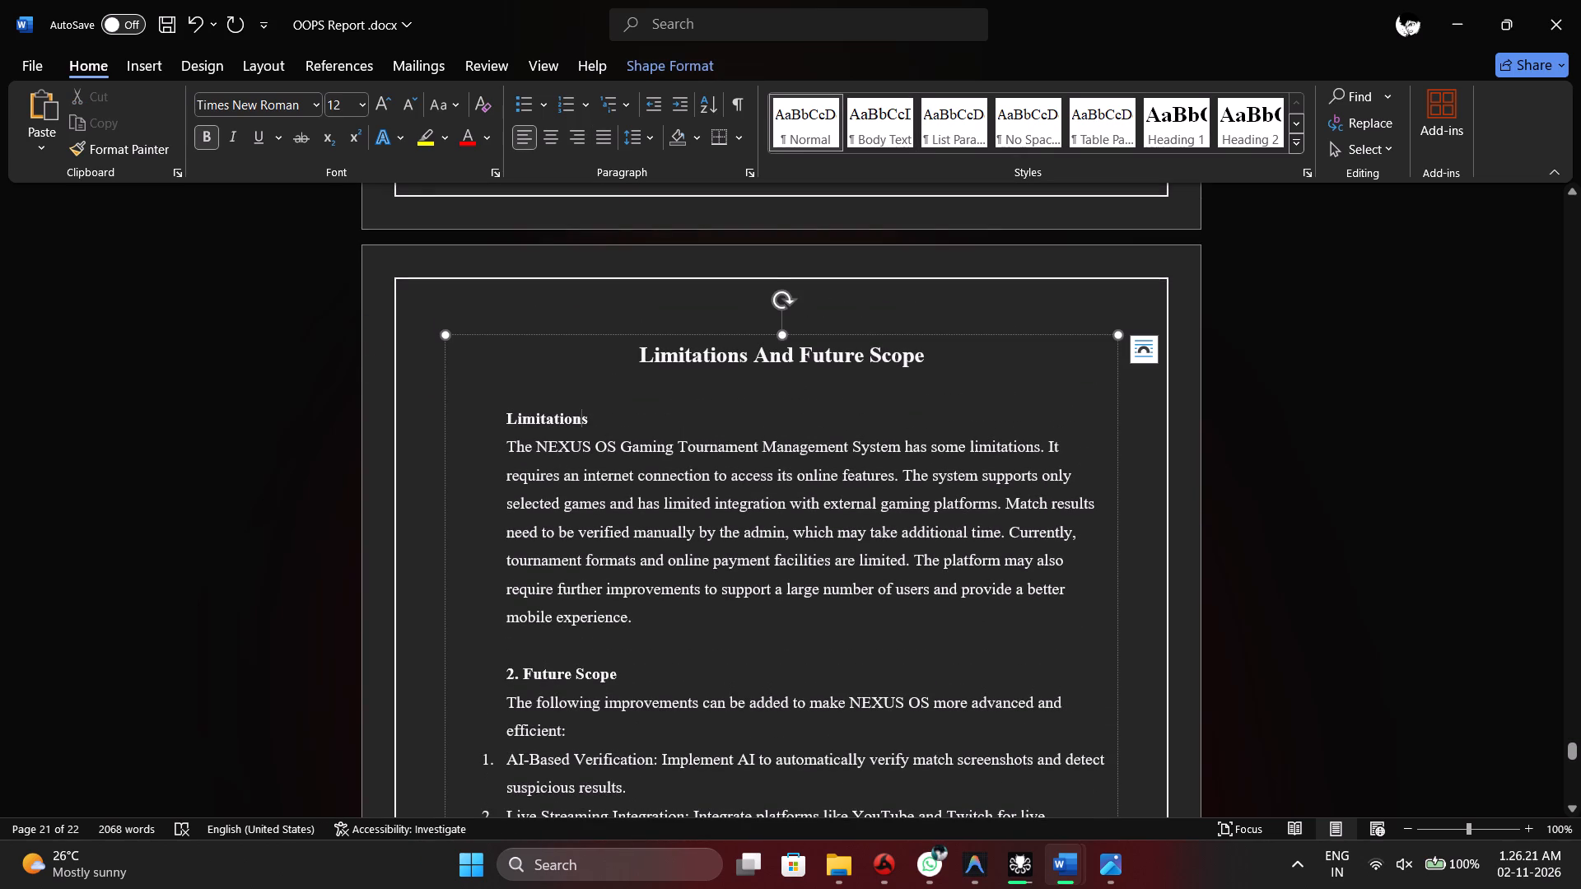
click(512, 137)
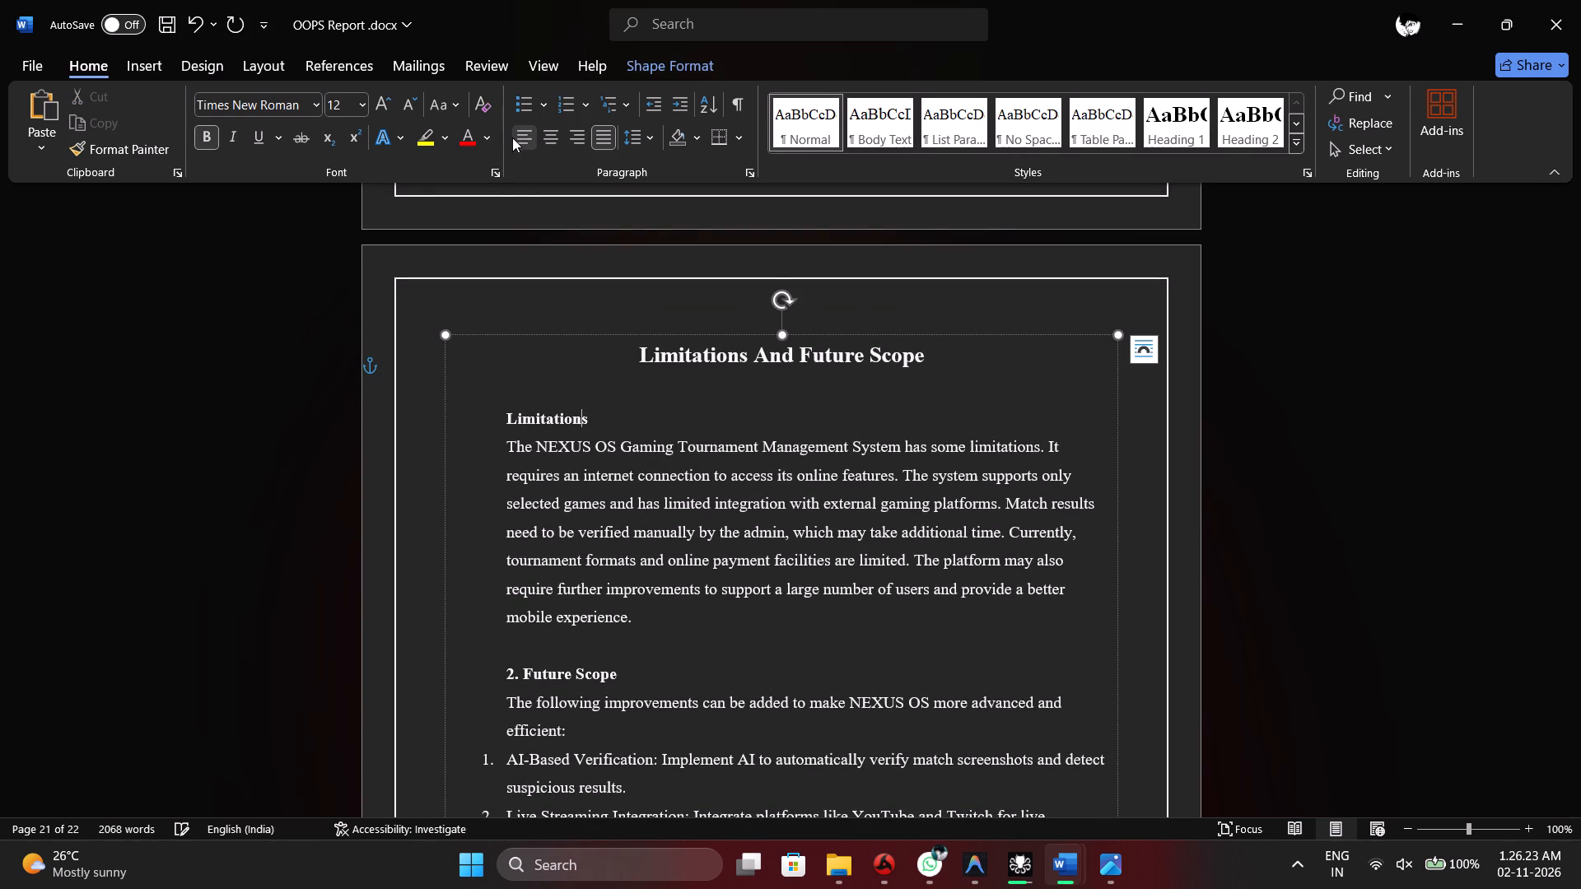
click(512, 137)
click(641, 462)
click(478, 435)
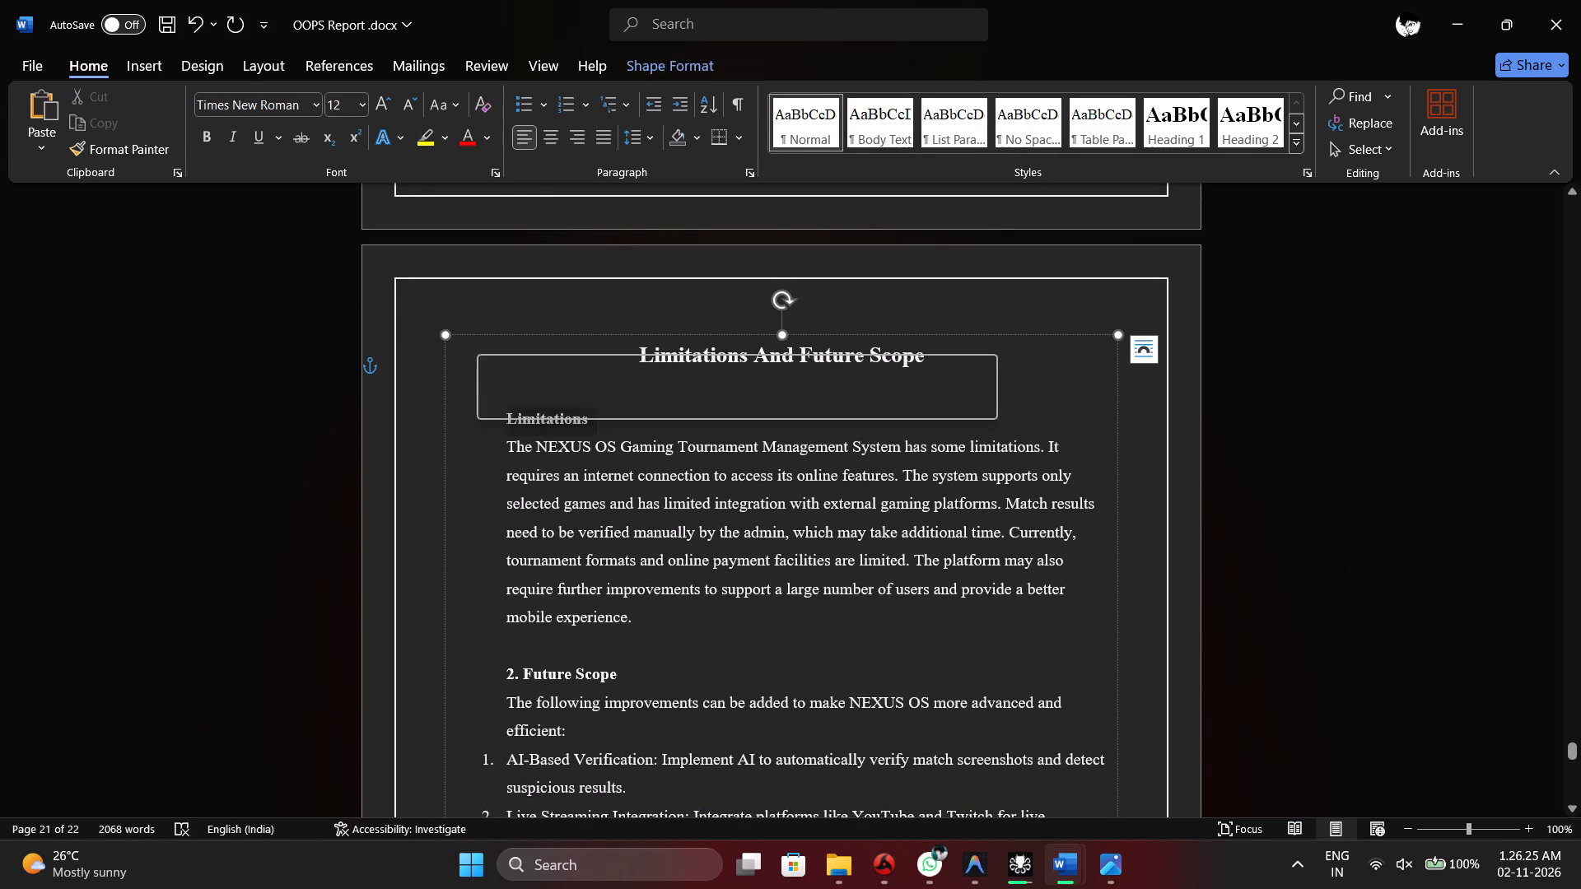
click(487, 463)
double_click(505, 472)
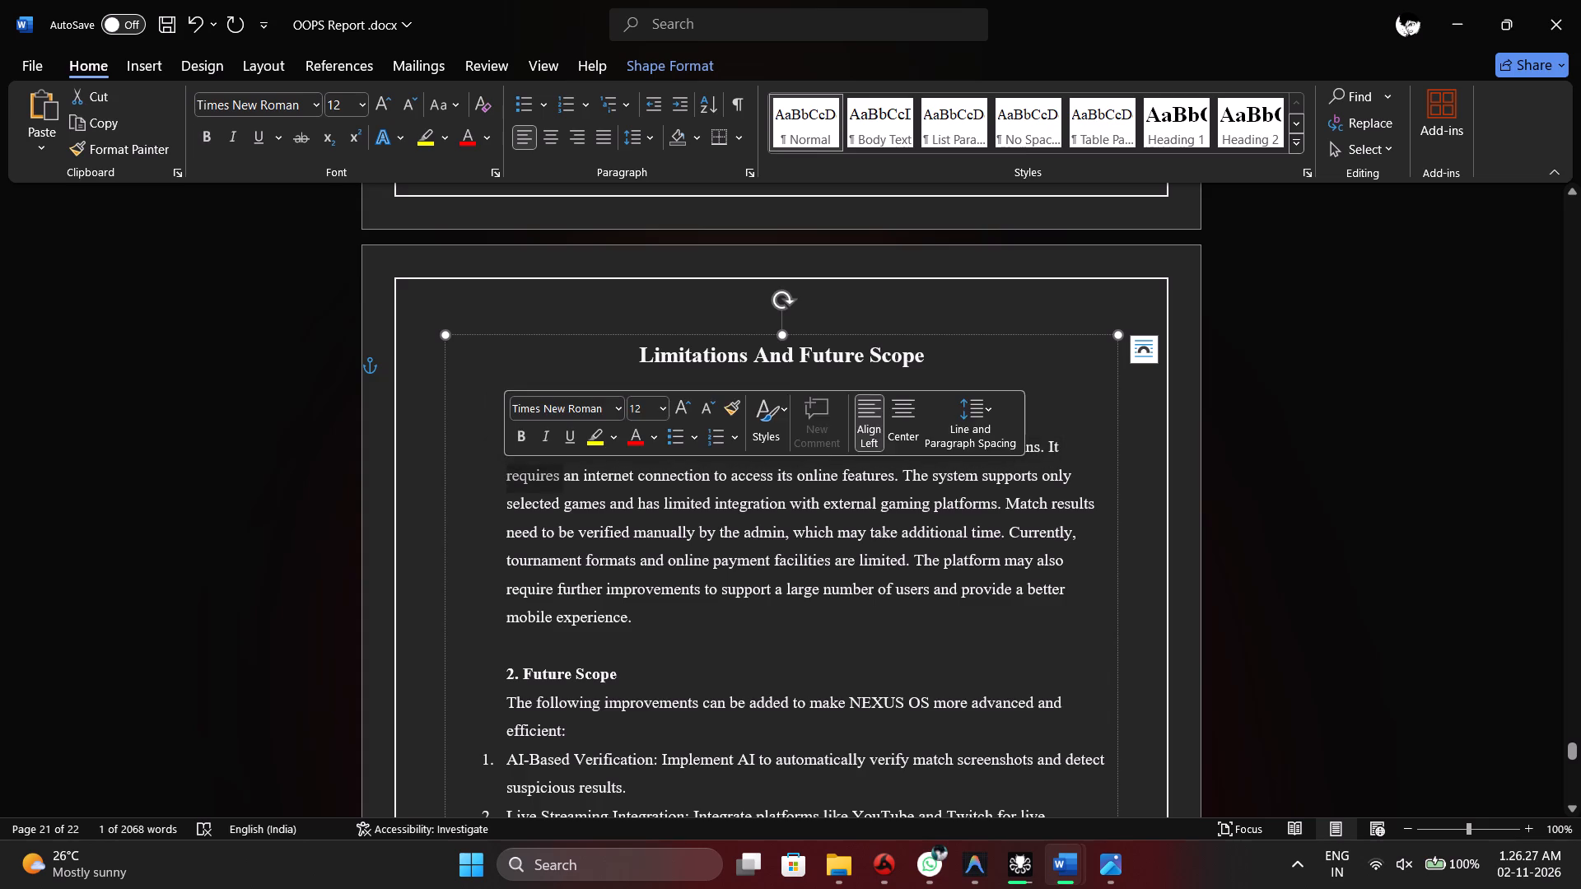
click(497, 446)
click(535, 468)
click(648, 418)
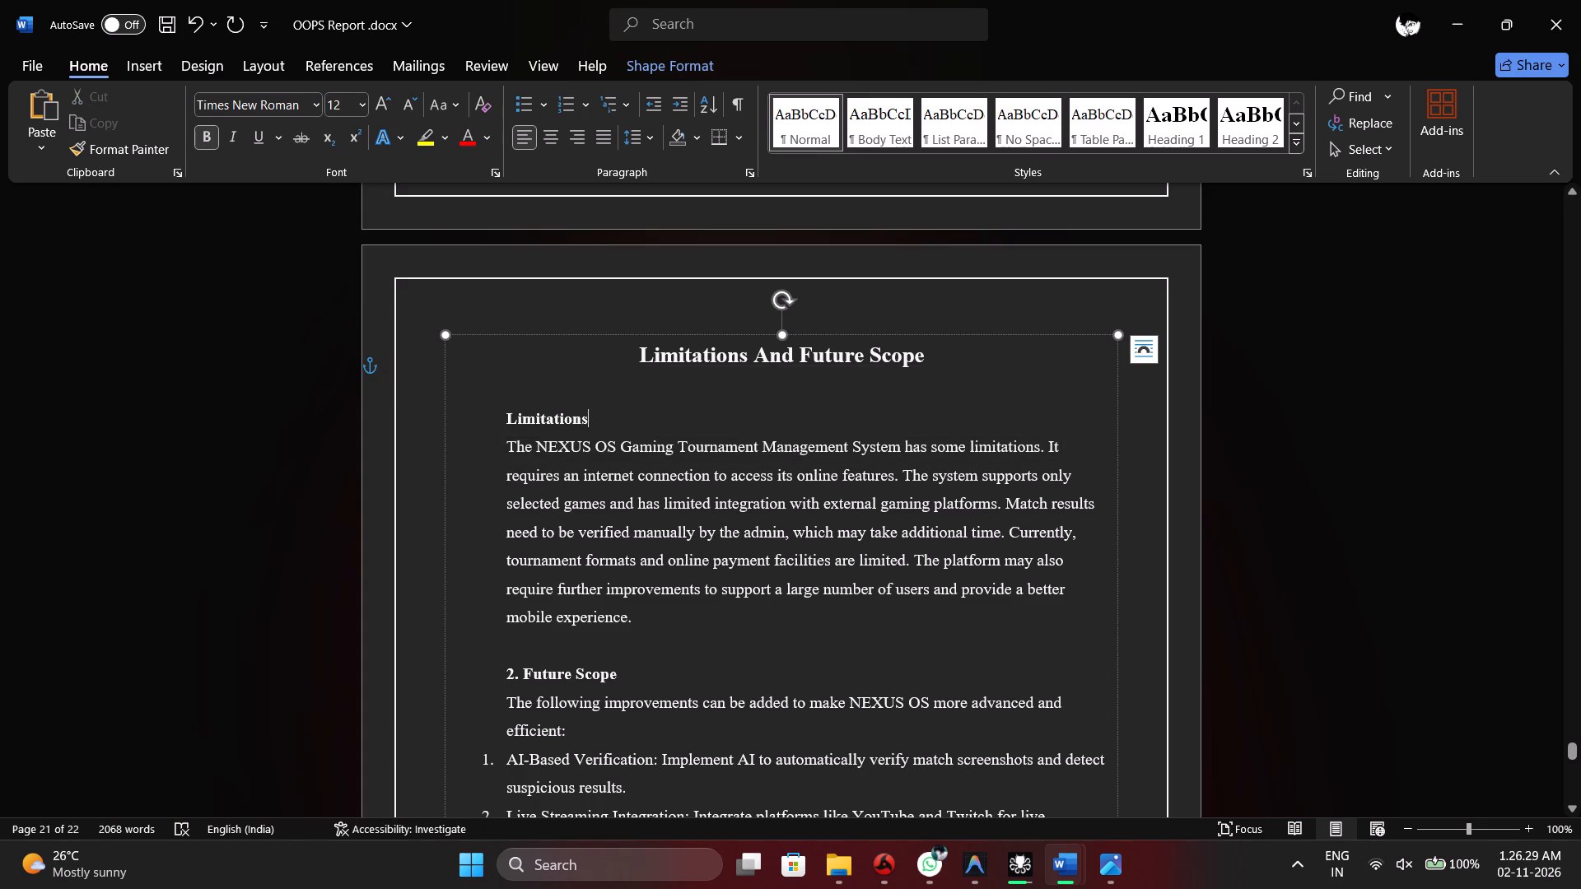
Decrease the indent of the Limitations paragraph and its heading so both start at the text box's left margin.
click(515, 468)
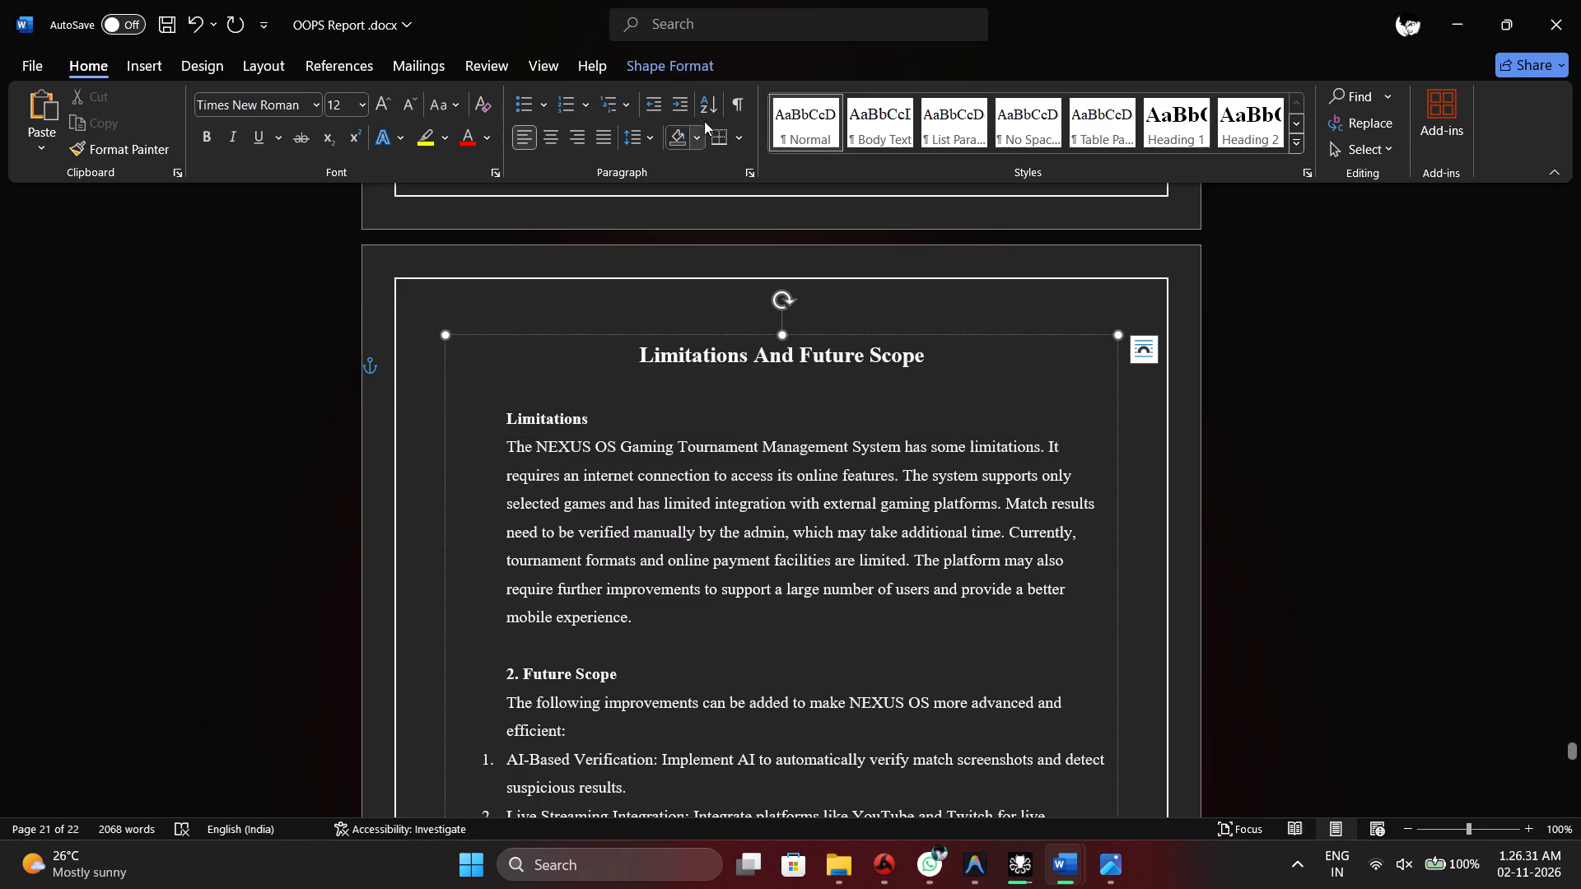
click(654, 100)
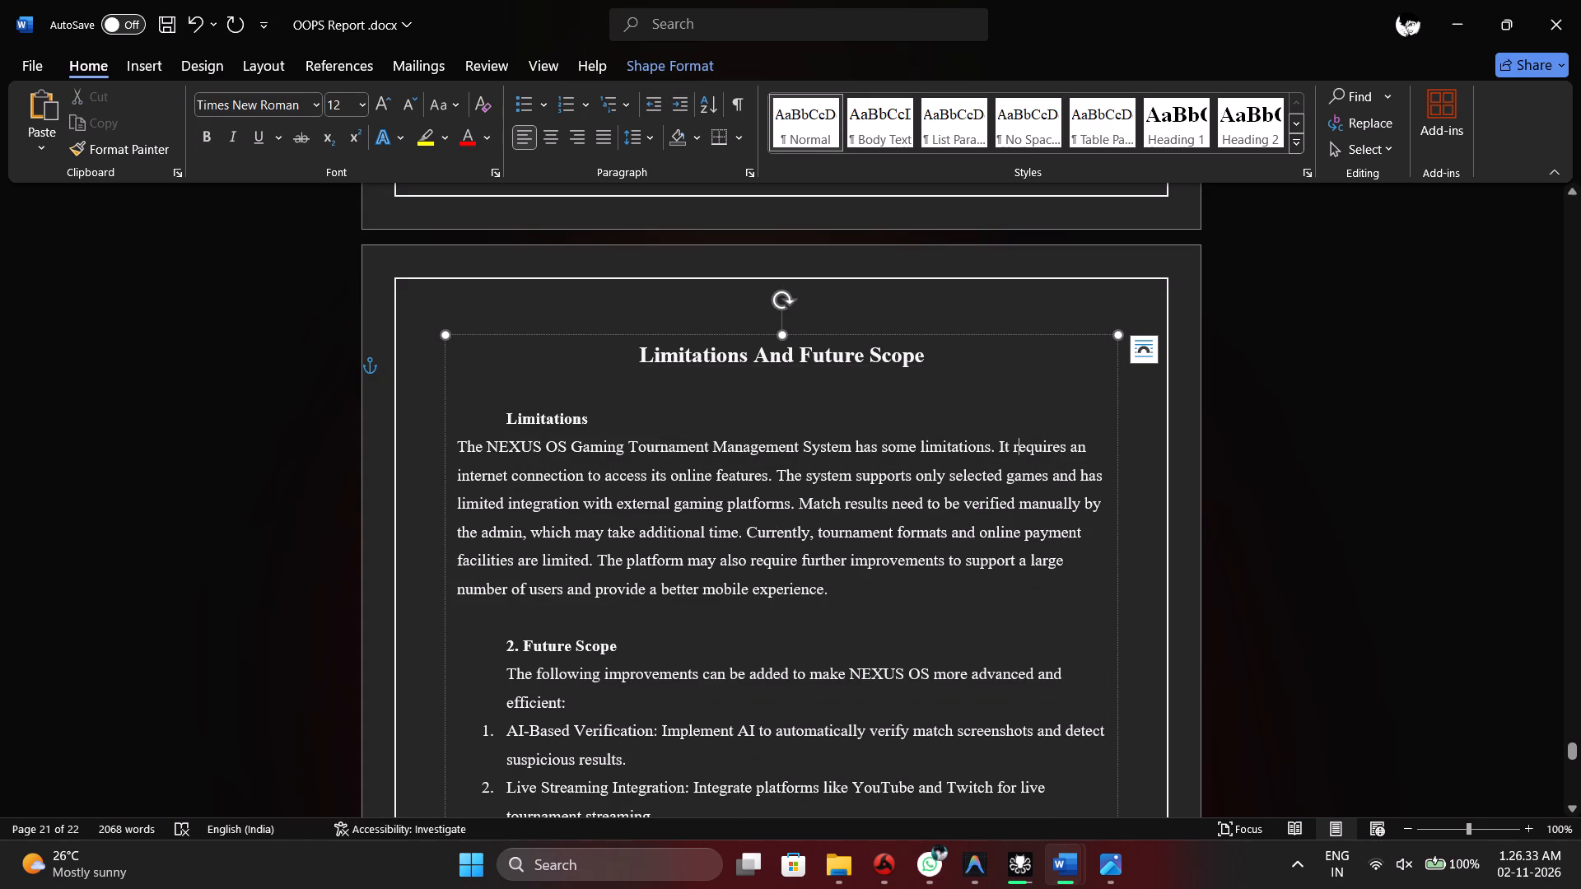
click(492, 417)
click(645, 109)
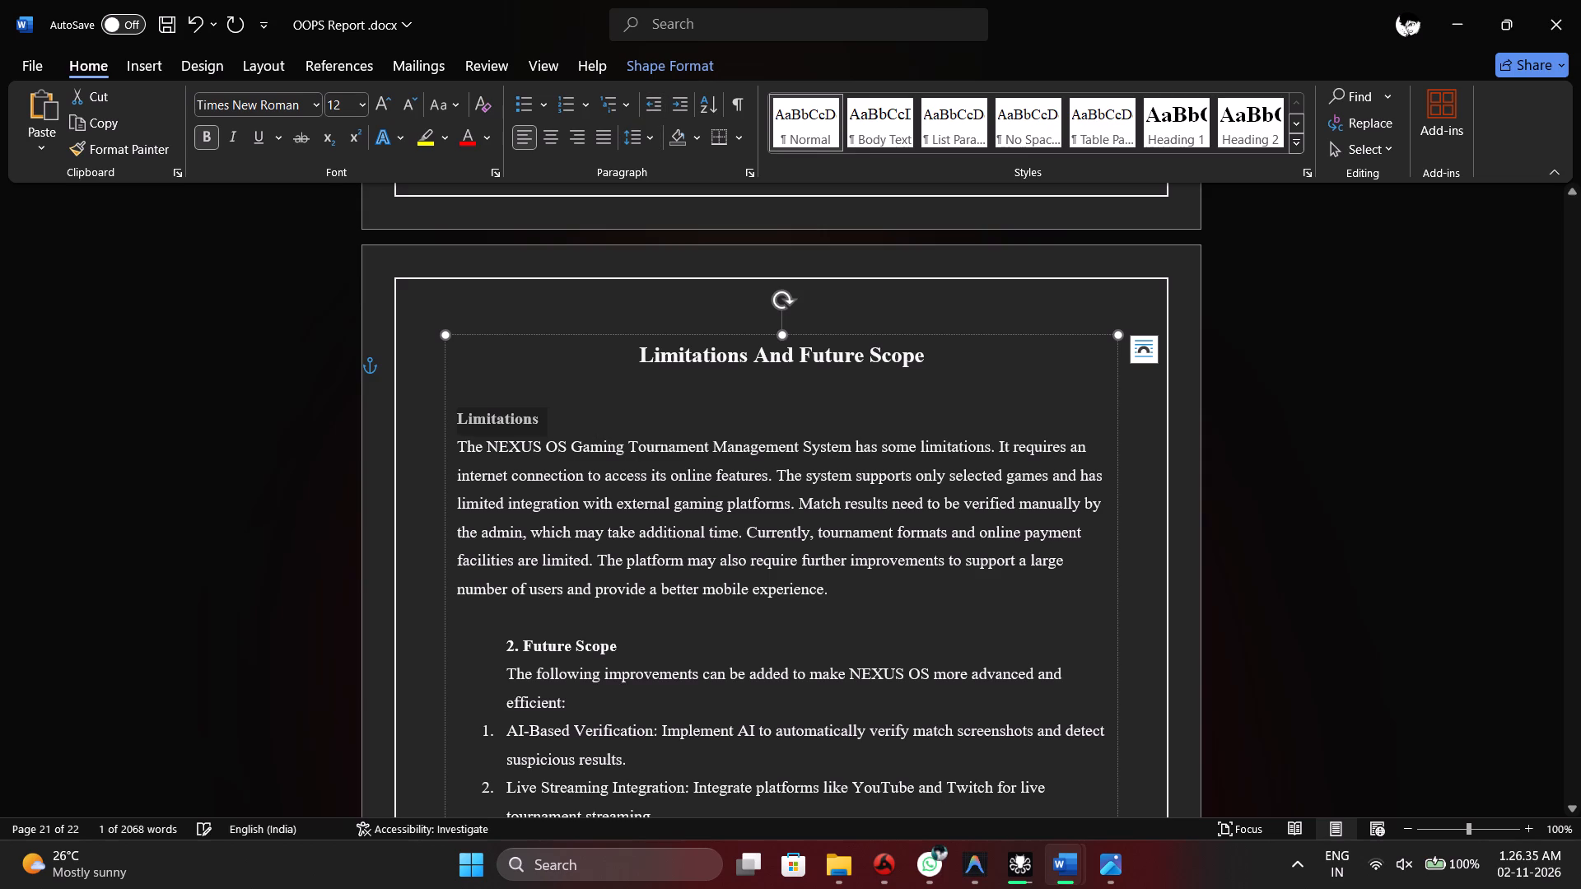
click(641, 392)
Examine the Limitations And Future Scope layout in oop report 101 (1).docx and compare it with the same page in OOPS Report.
scroll(655, 588, up, 3)
scroll(655, 588, down, 3)
click(341, 579)
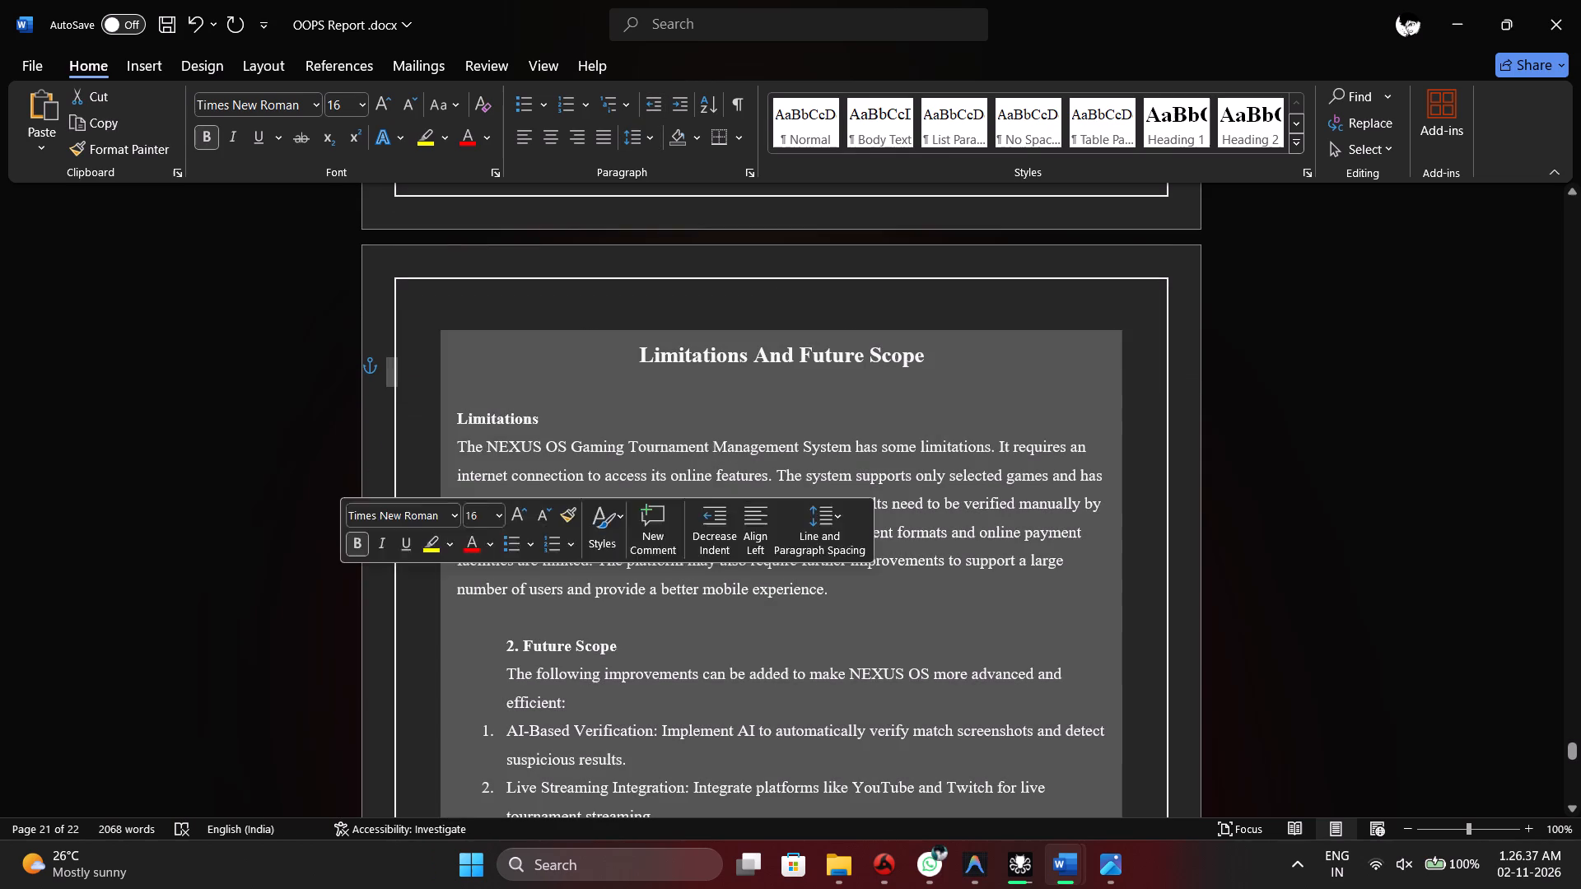
click(1016, 519)
scroll(935, 626, up, 1)
scroll(807, 645, down, 5)
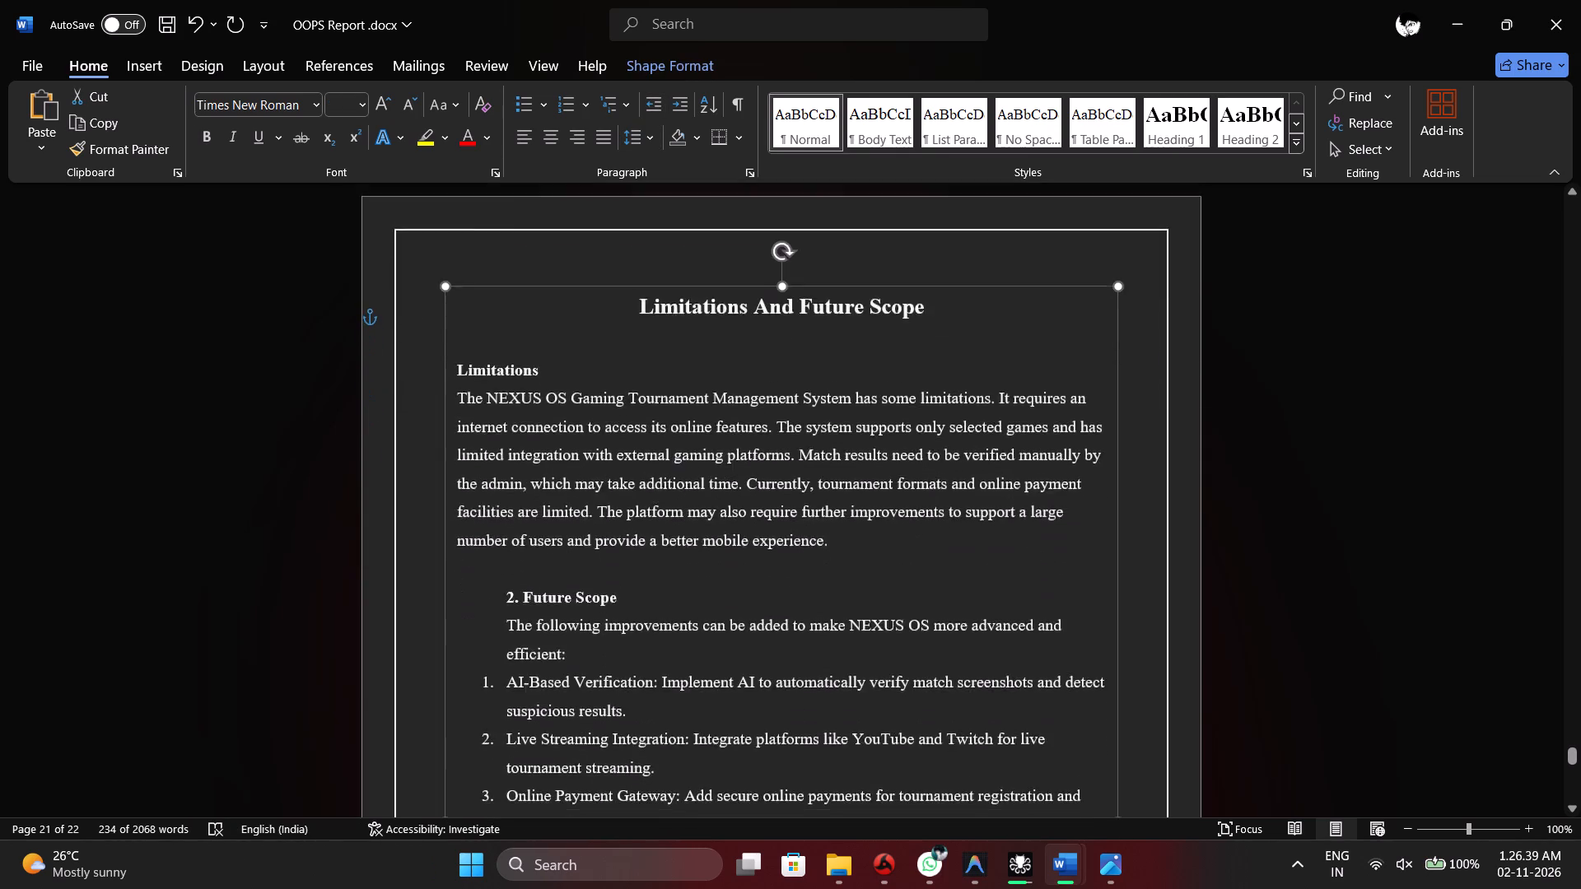
scroll(611, 603, down, 2)
scroll(610, 603, up, 20)
scroll(610, 603, up, 15)
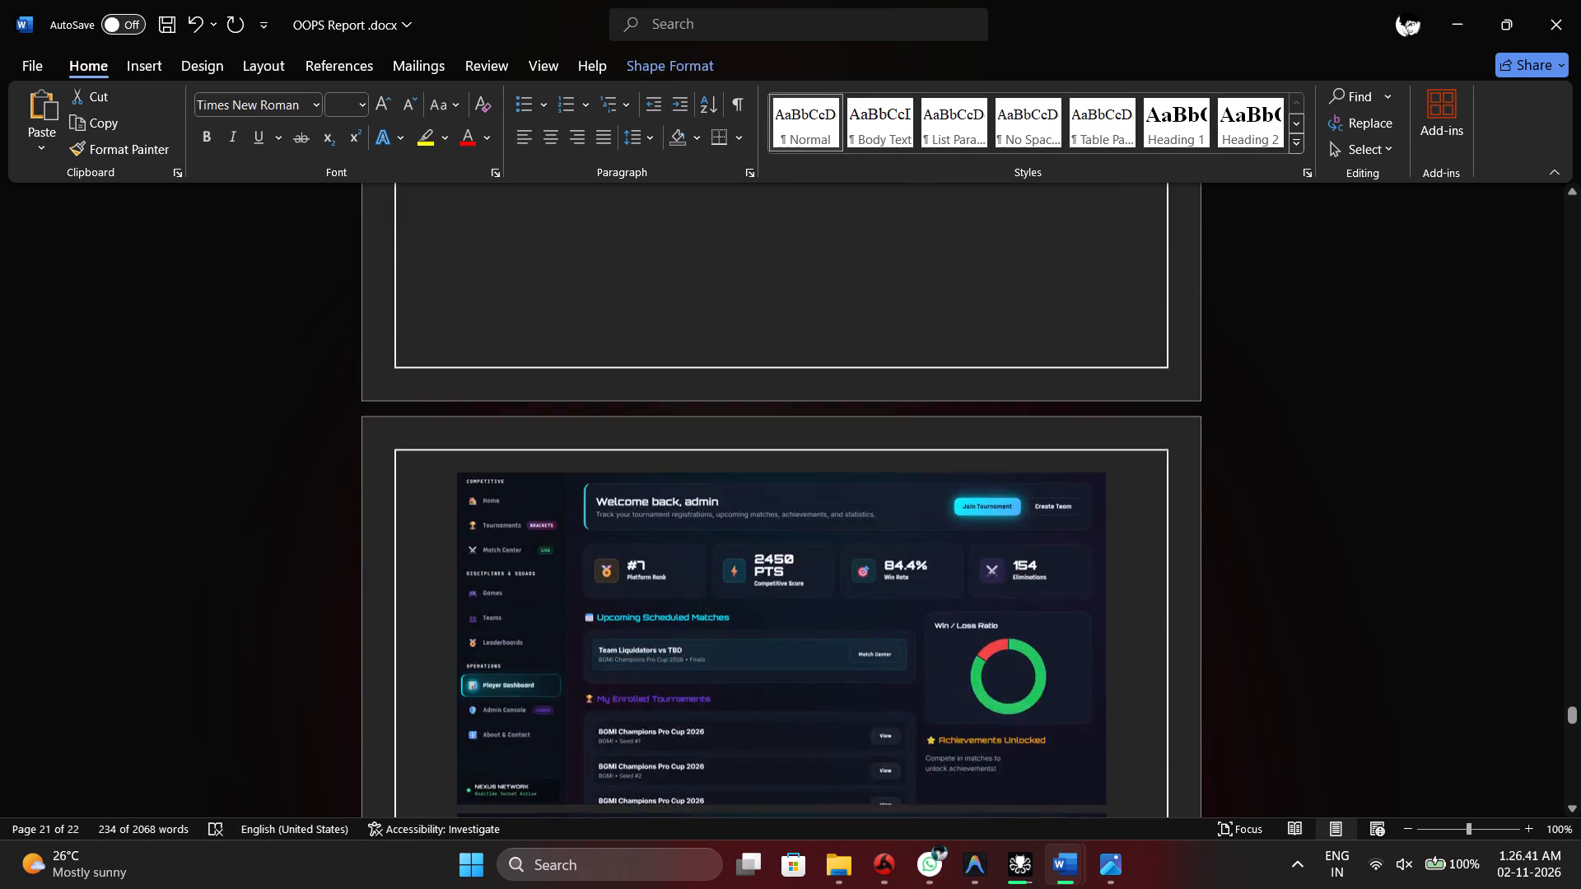
scroll(619, 591, up, 4)
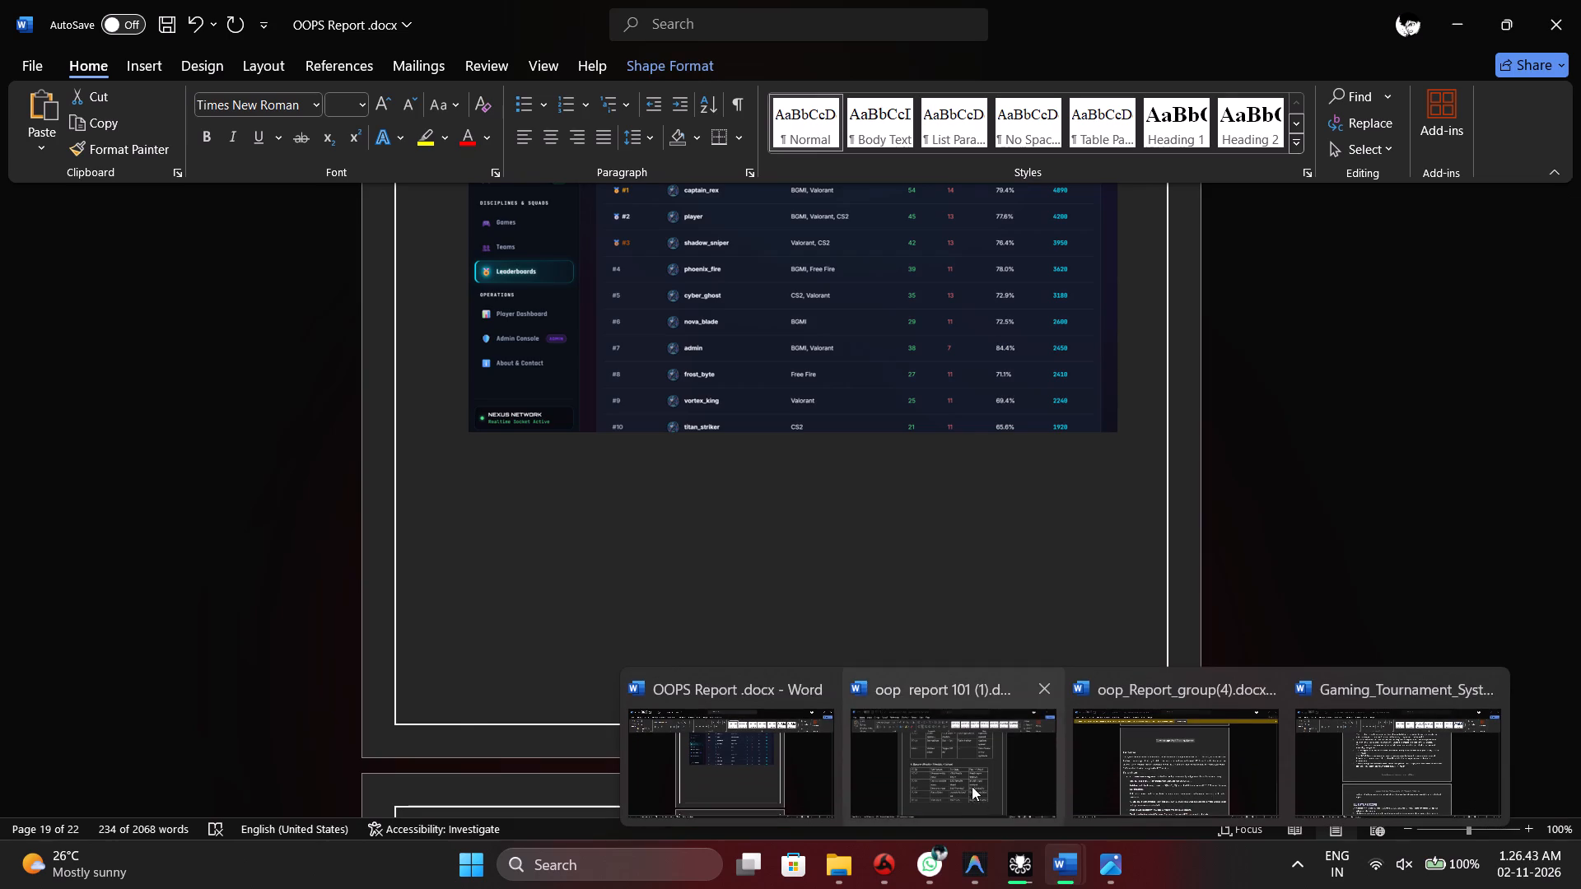
click(970, 782)
scroll(888, 749, up, 20)
scroll(888, 749, up, 7)
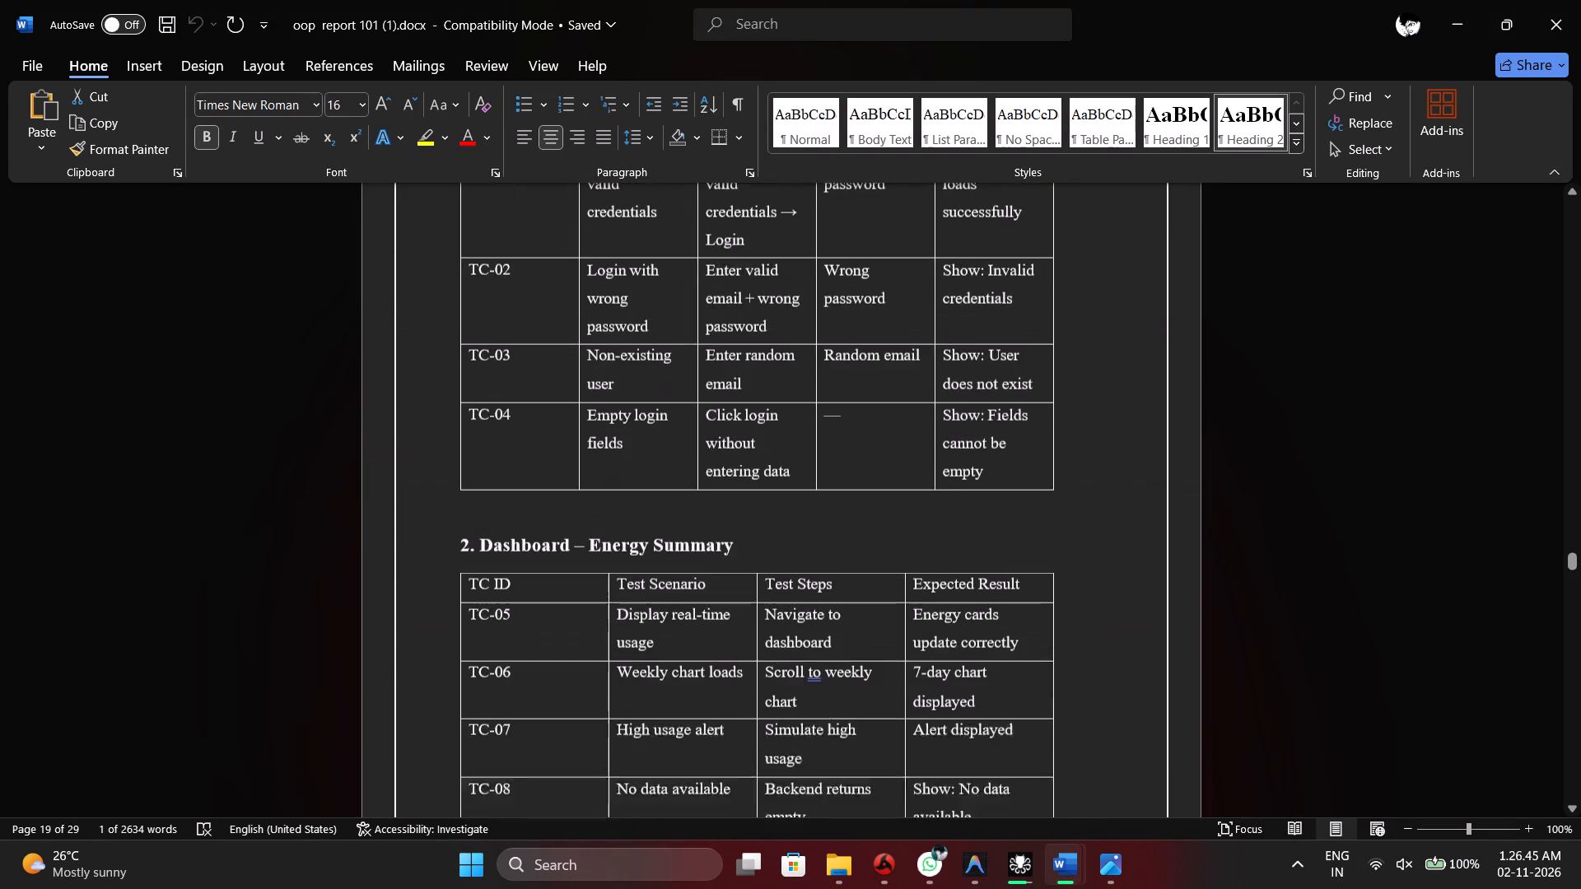
click(1579, 570)
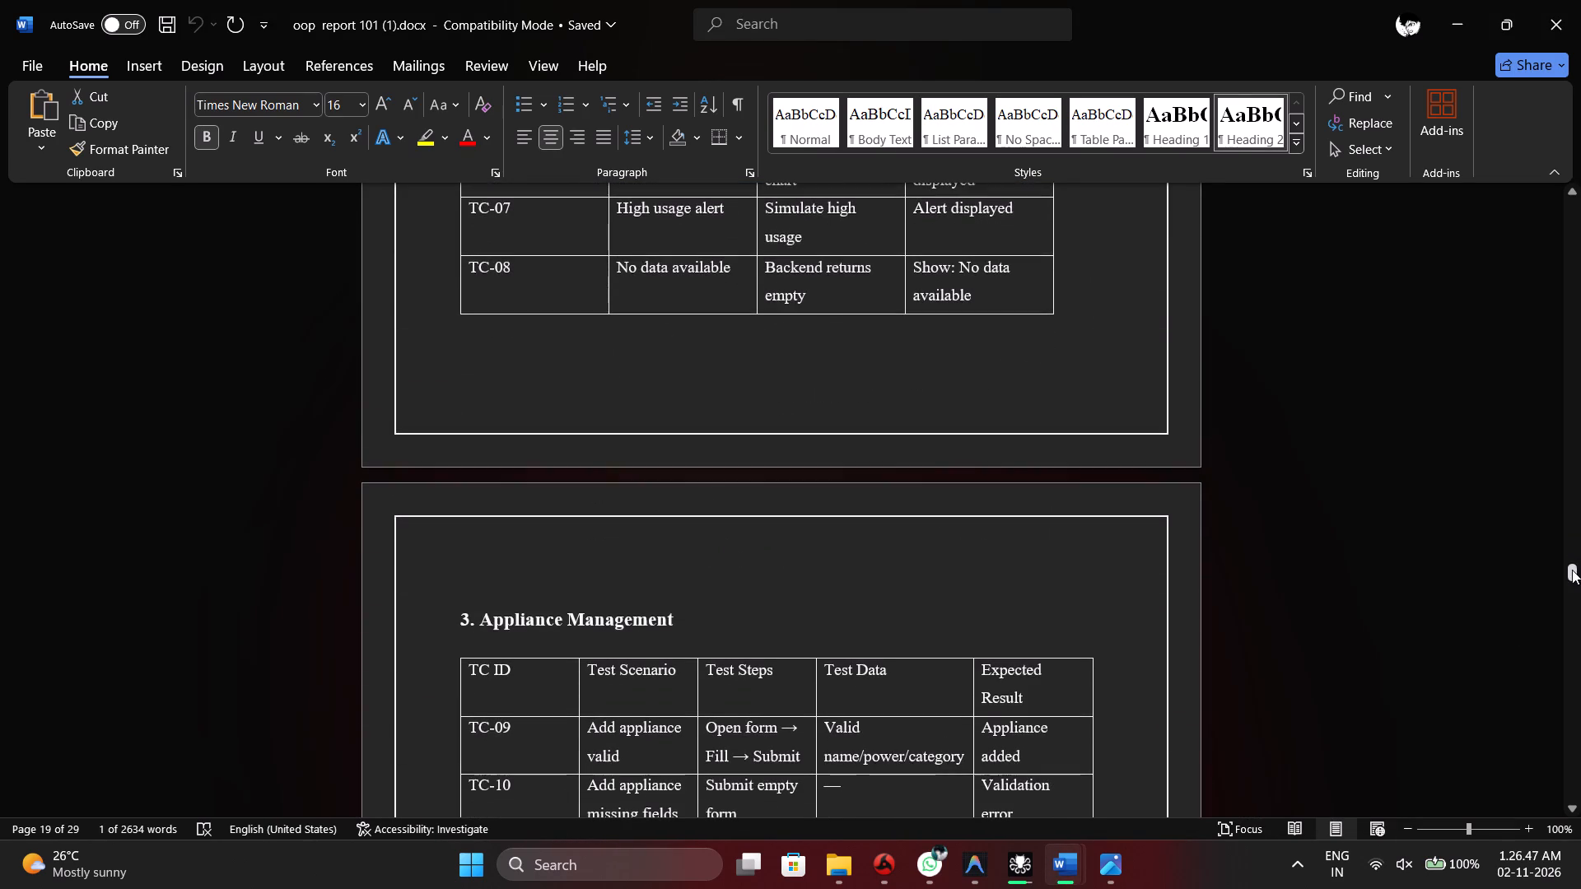
drag(1572, 570, 1580, 705)
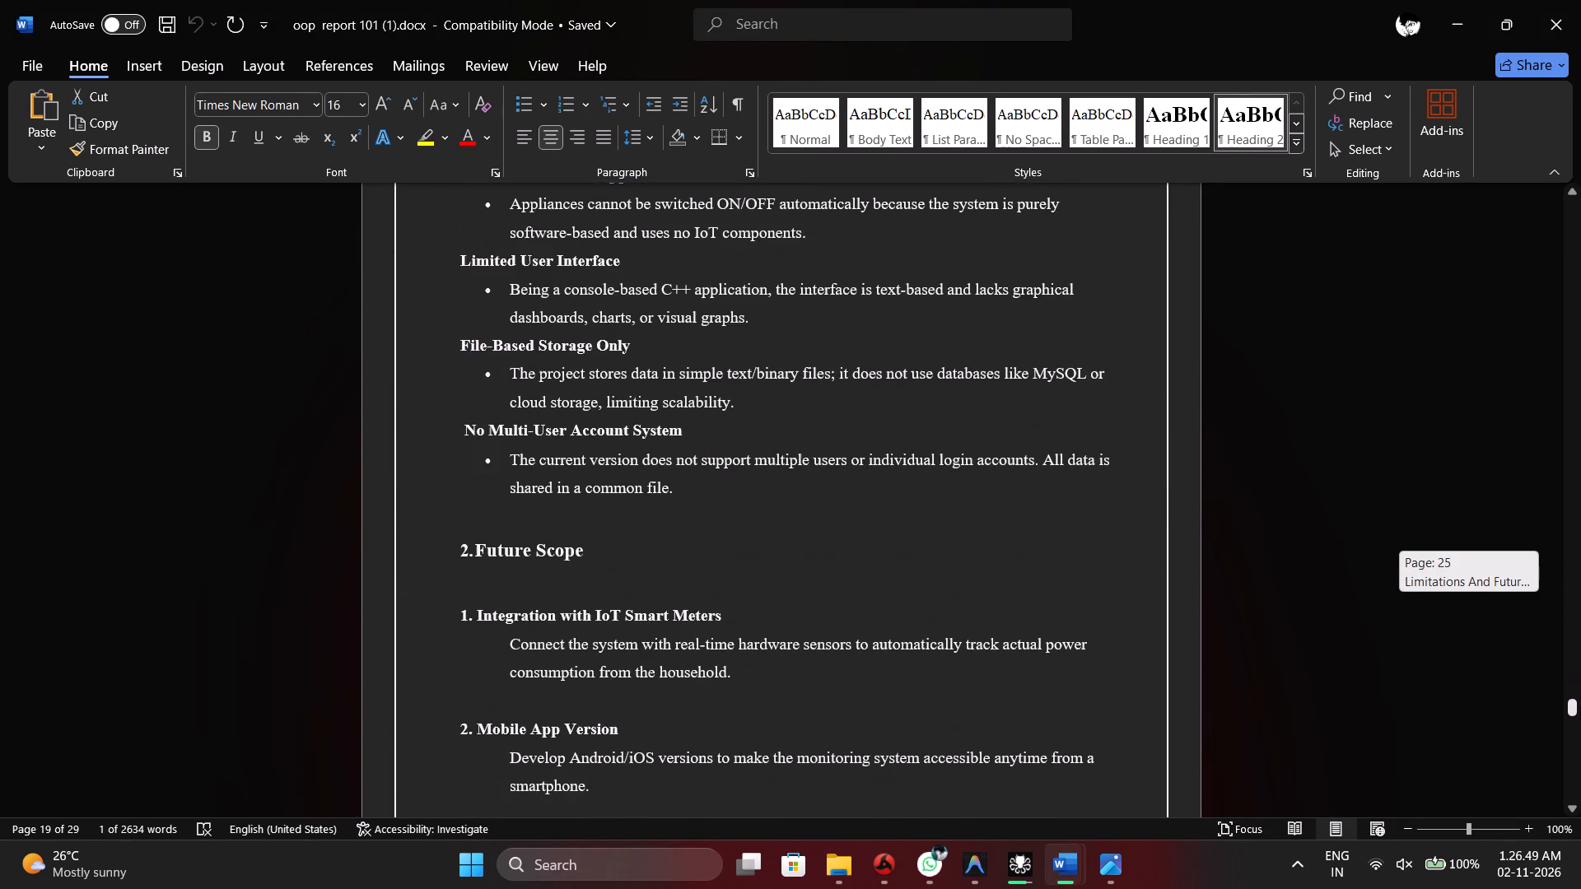
drag(1580, 705, 1580, 700)
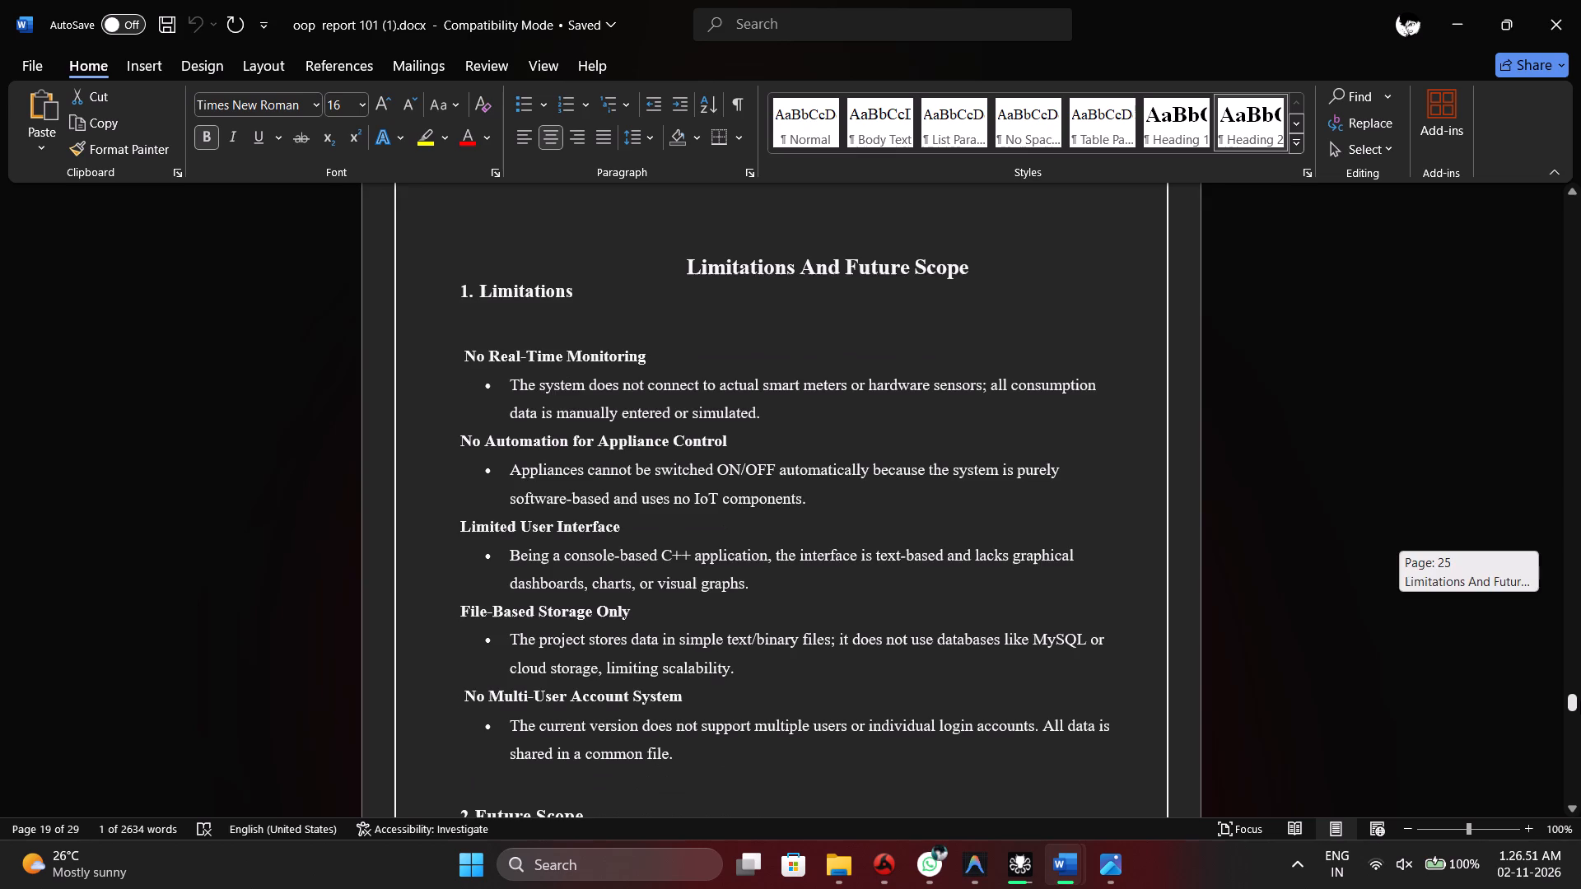
drag(1580, 700, 1580, 701)
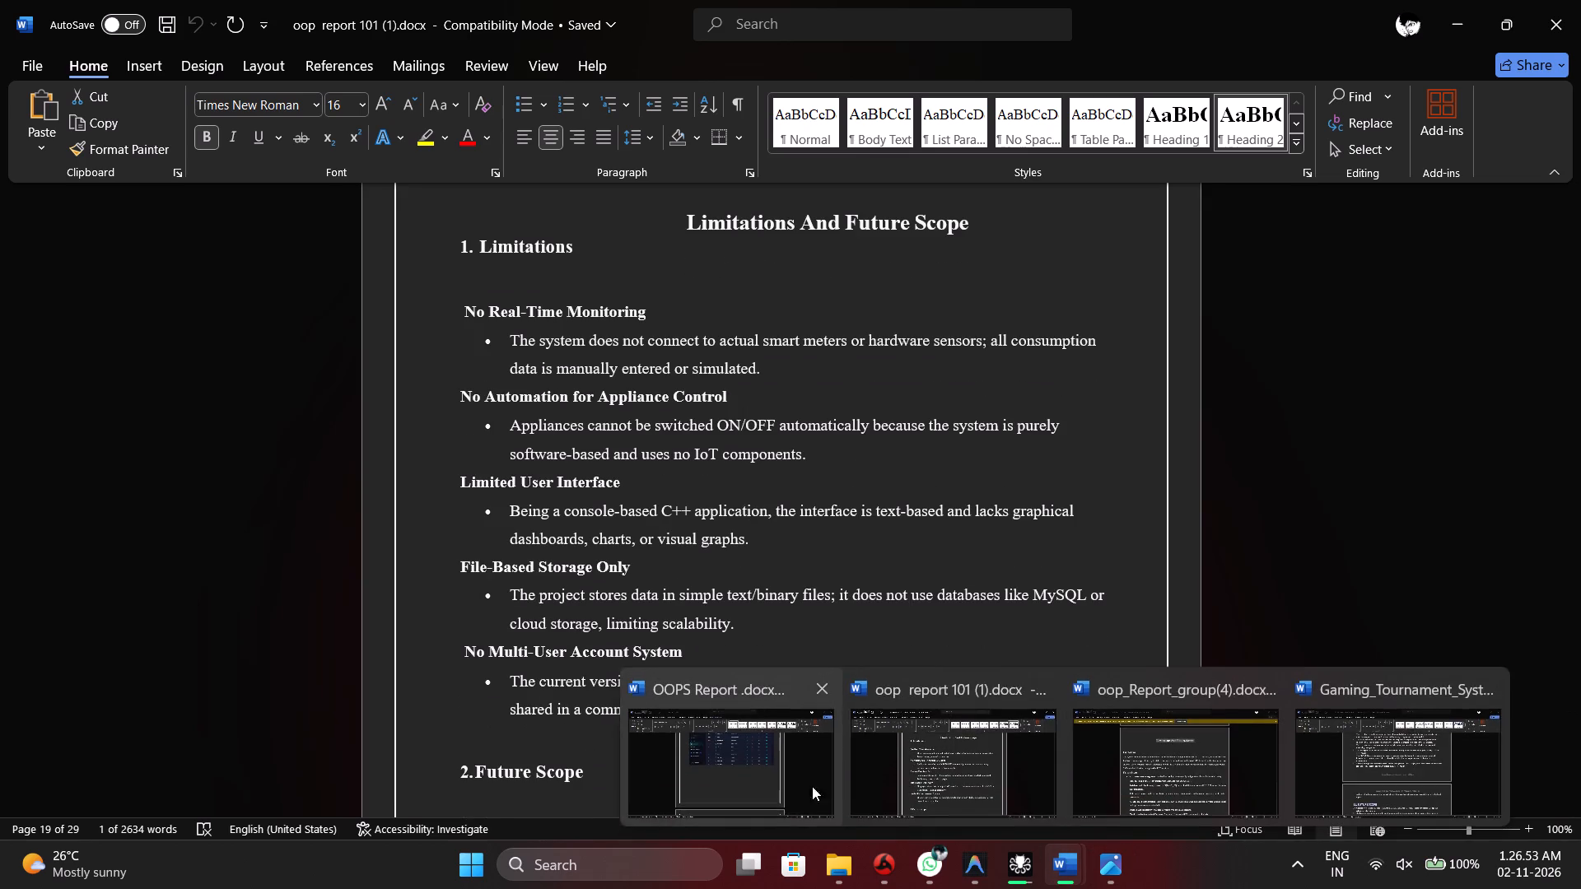
click(762, 765)
scroll(809, 732, up, 5)
scroll(809, 733, down, 12)
scroll(810, 734, up, 1)
scroll(810, 734, down, 19)
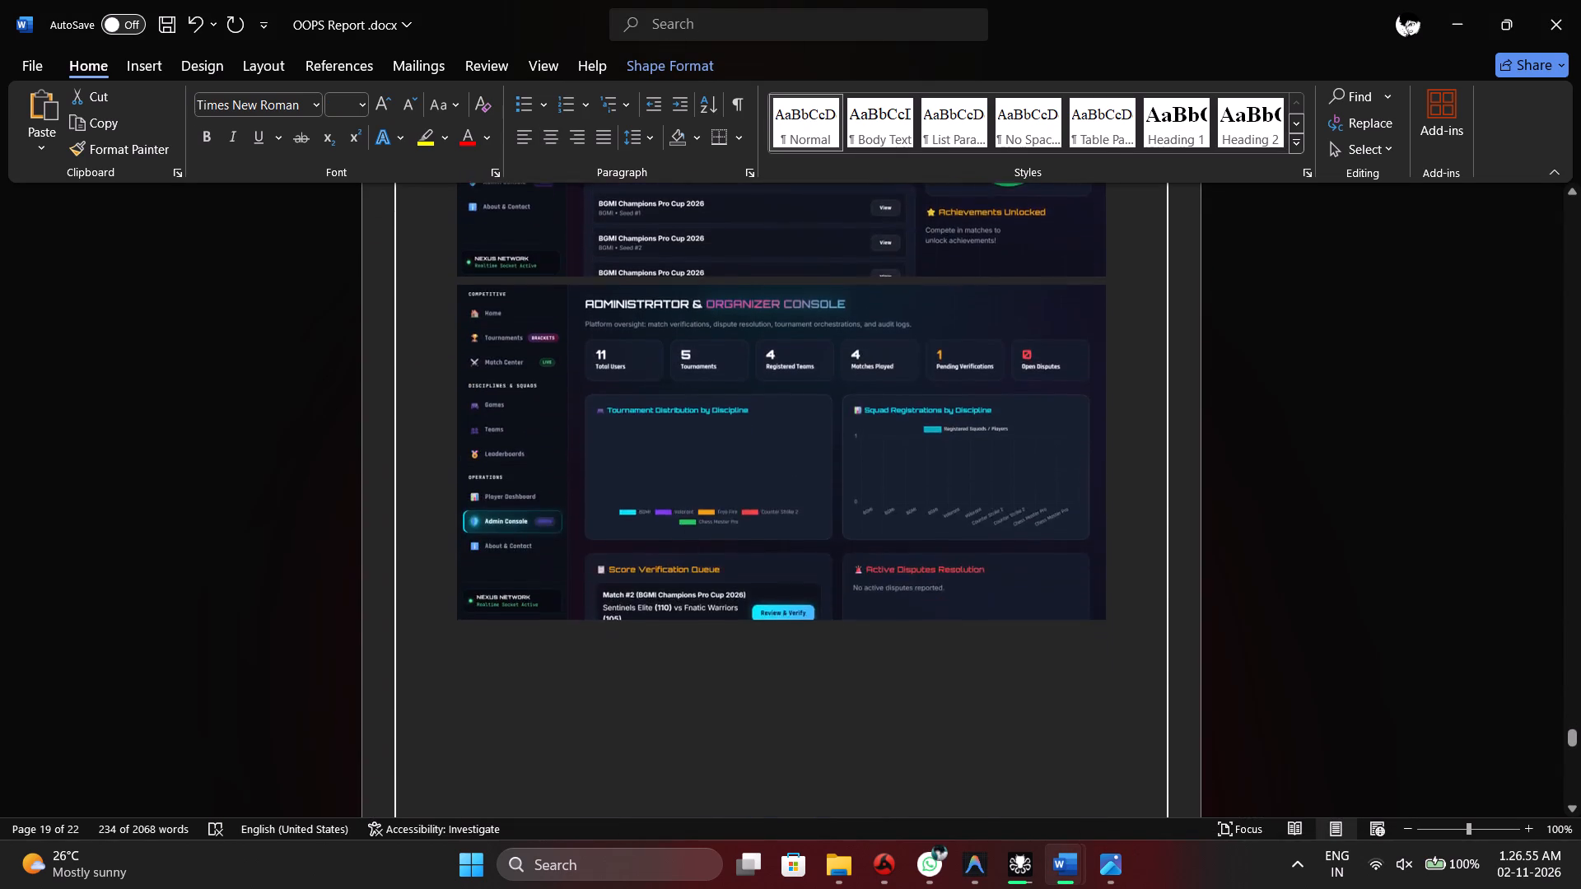
scroll(810, 734, down, 12)
scroll(828, 701, up, 3)
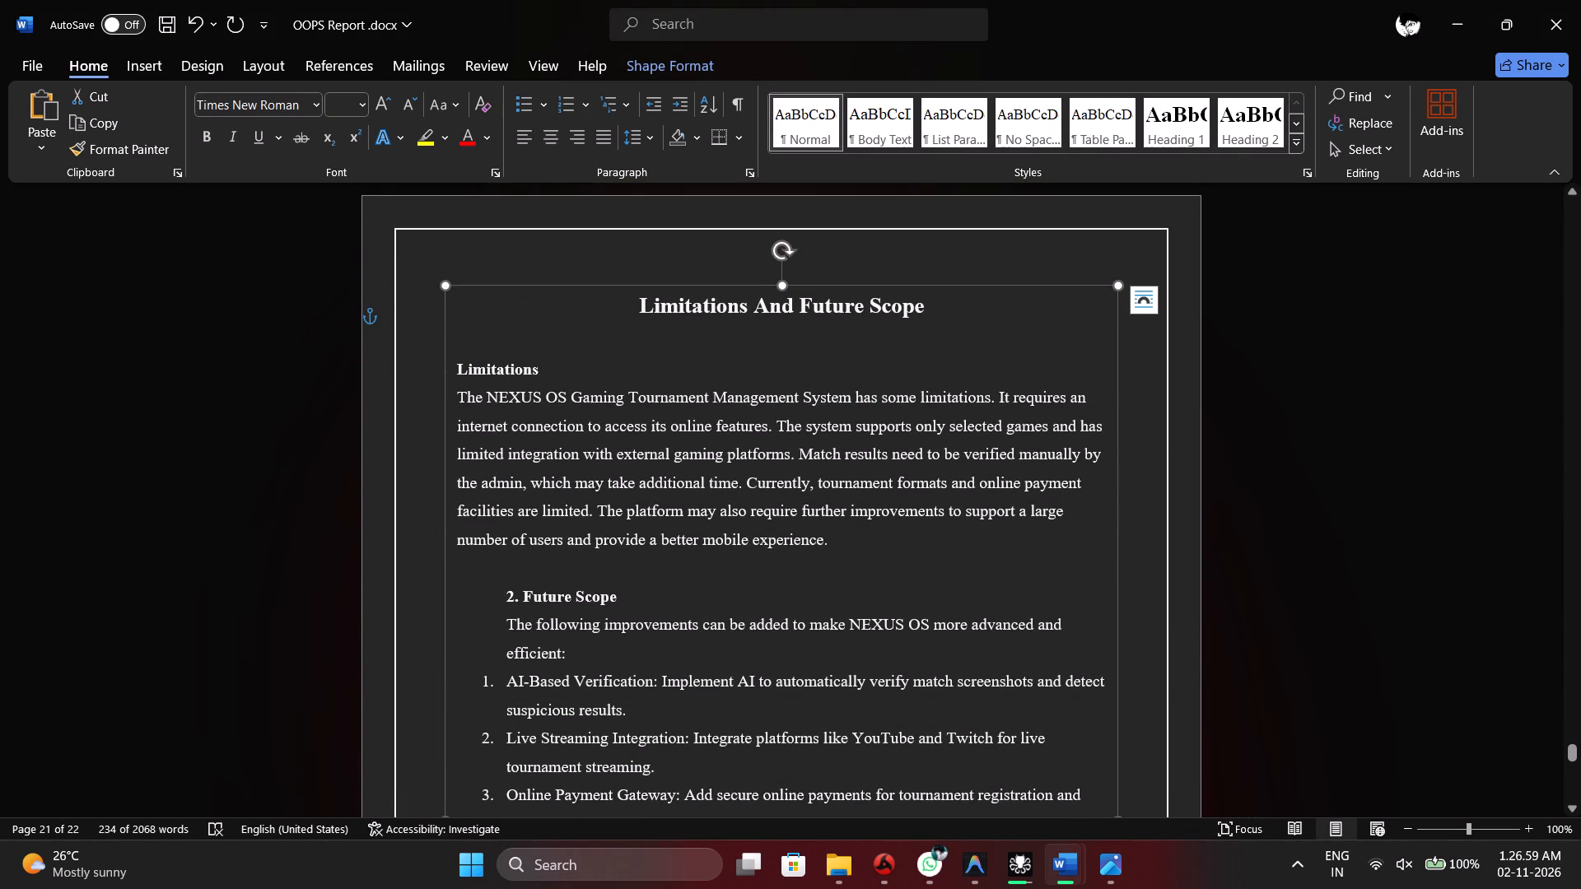
scroll(511, 550, down, 3)
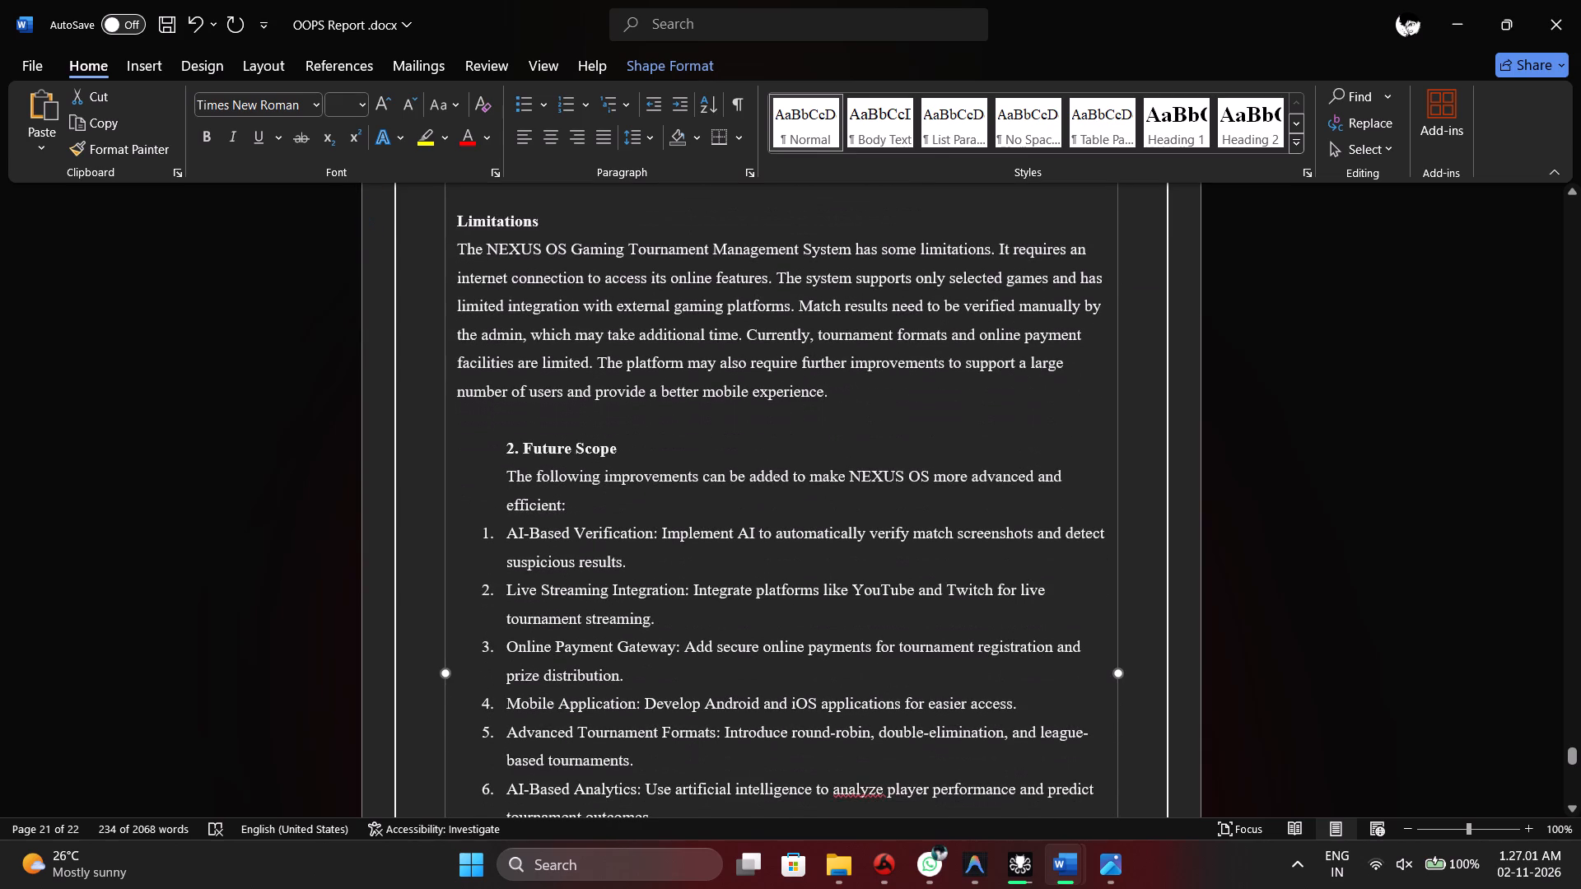
Remove the number "2." and the indent from the Future Scope heading, aligning it with the Limitations heading.
click(502, 431)
scroll(534, 454, up, 2)
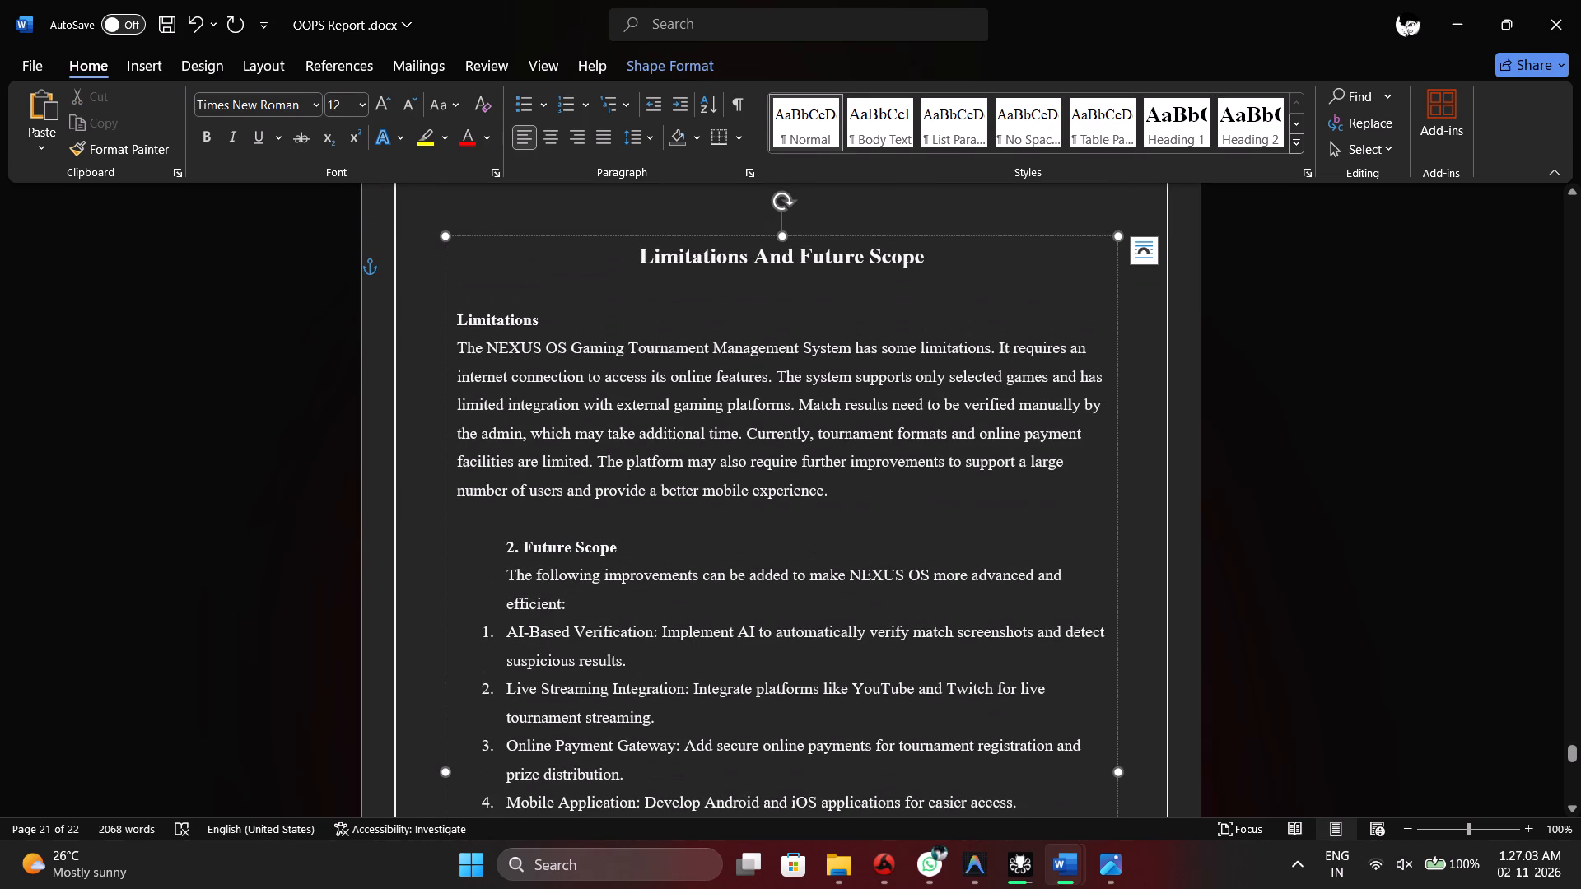
click(528, 543)
click(522, 546)
key(BackSpace)
key(BackSpace)
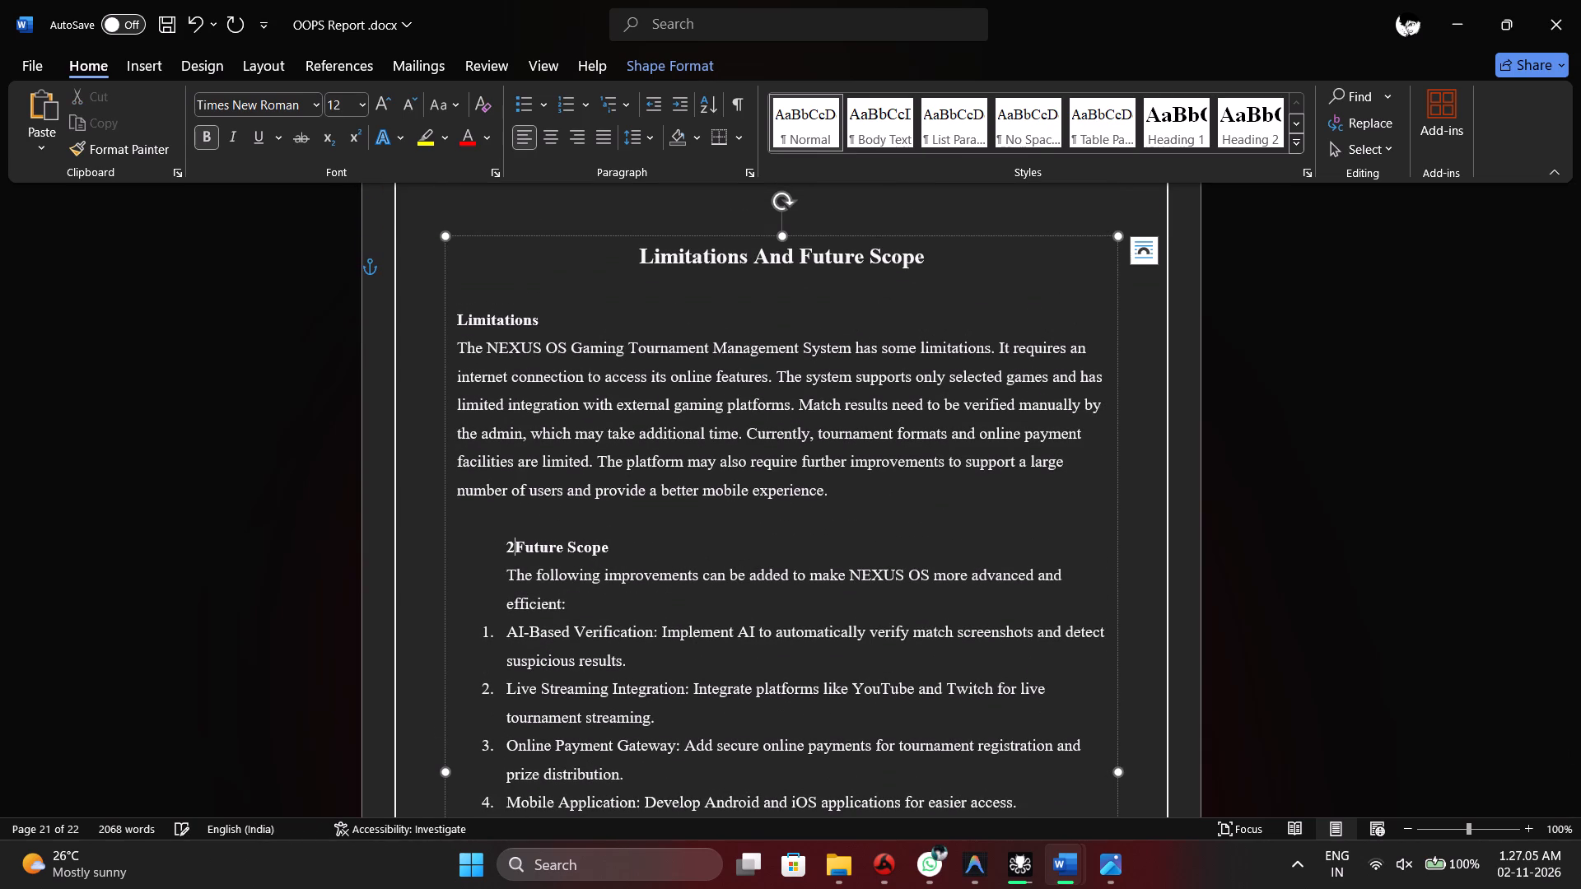
key(BackSpace)
key(BackSpace)
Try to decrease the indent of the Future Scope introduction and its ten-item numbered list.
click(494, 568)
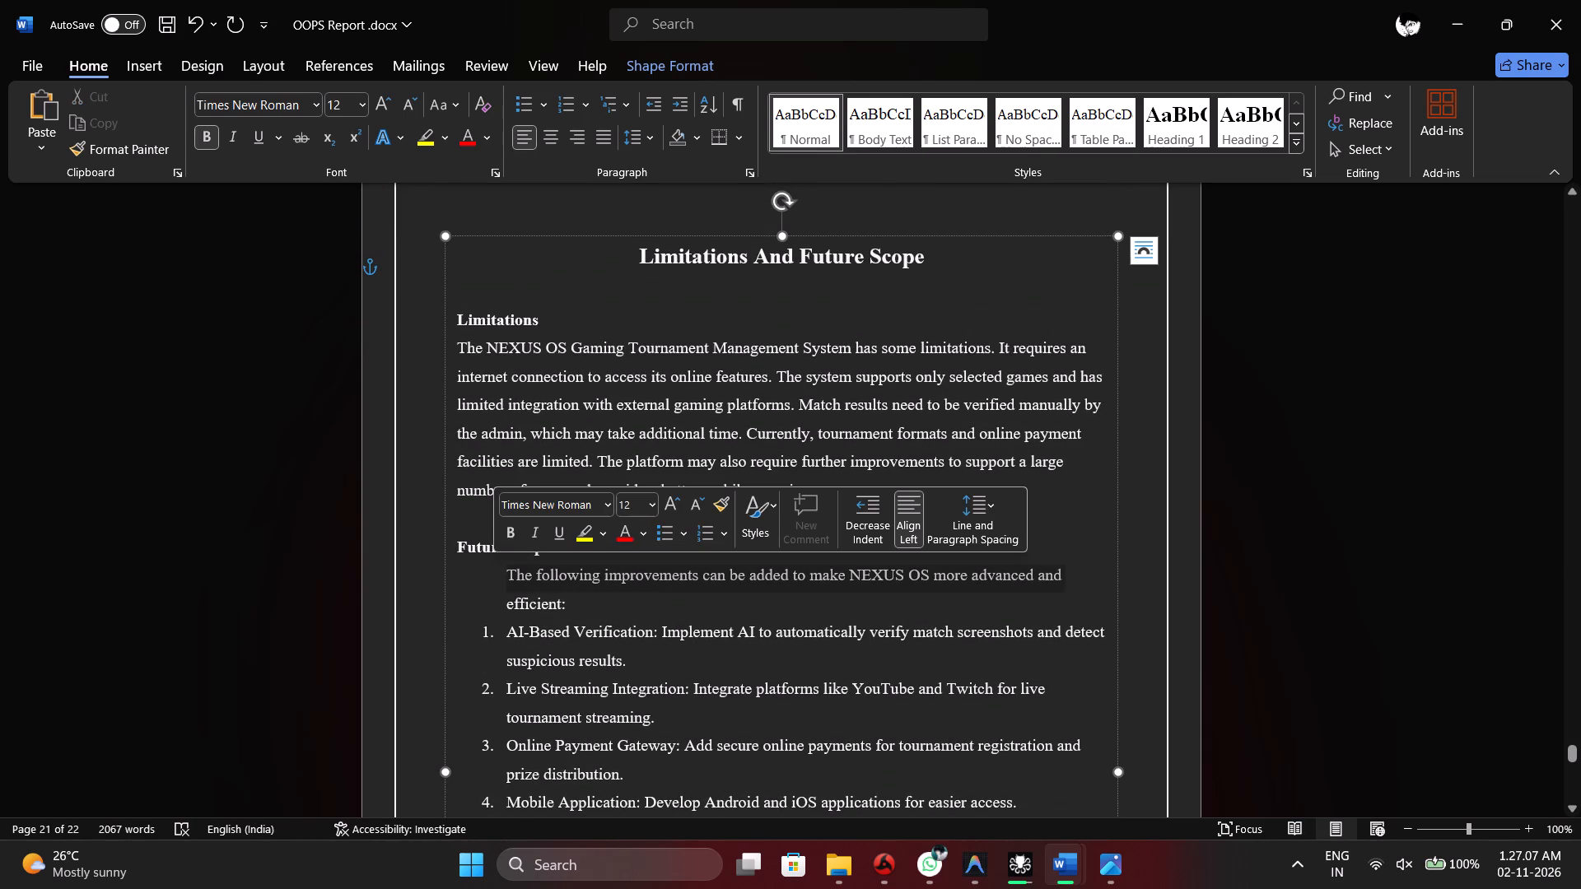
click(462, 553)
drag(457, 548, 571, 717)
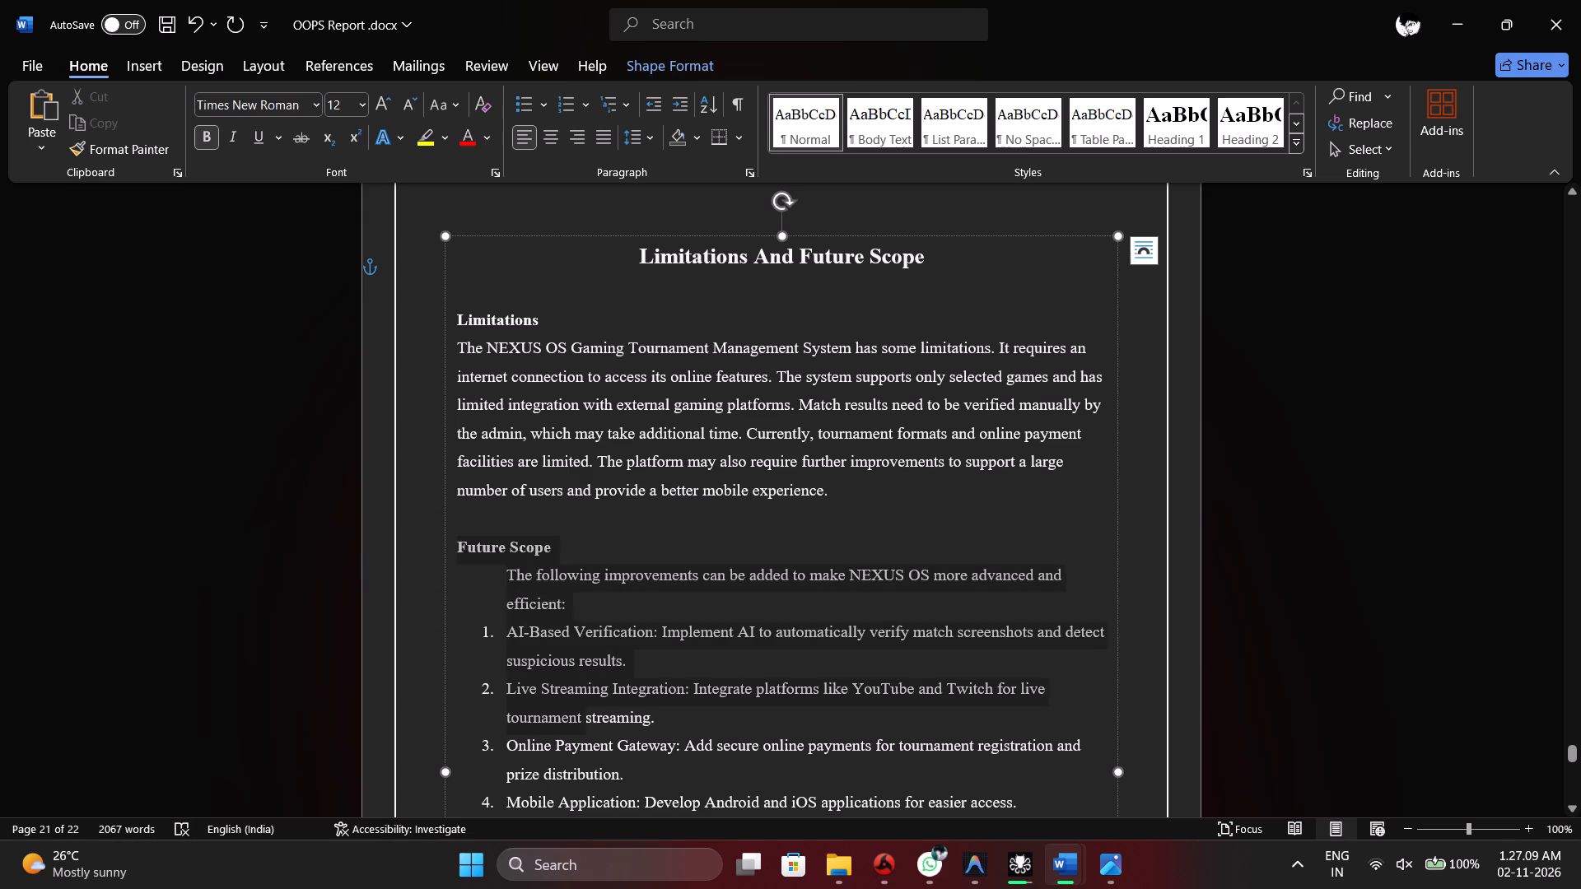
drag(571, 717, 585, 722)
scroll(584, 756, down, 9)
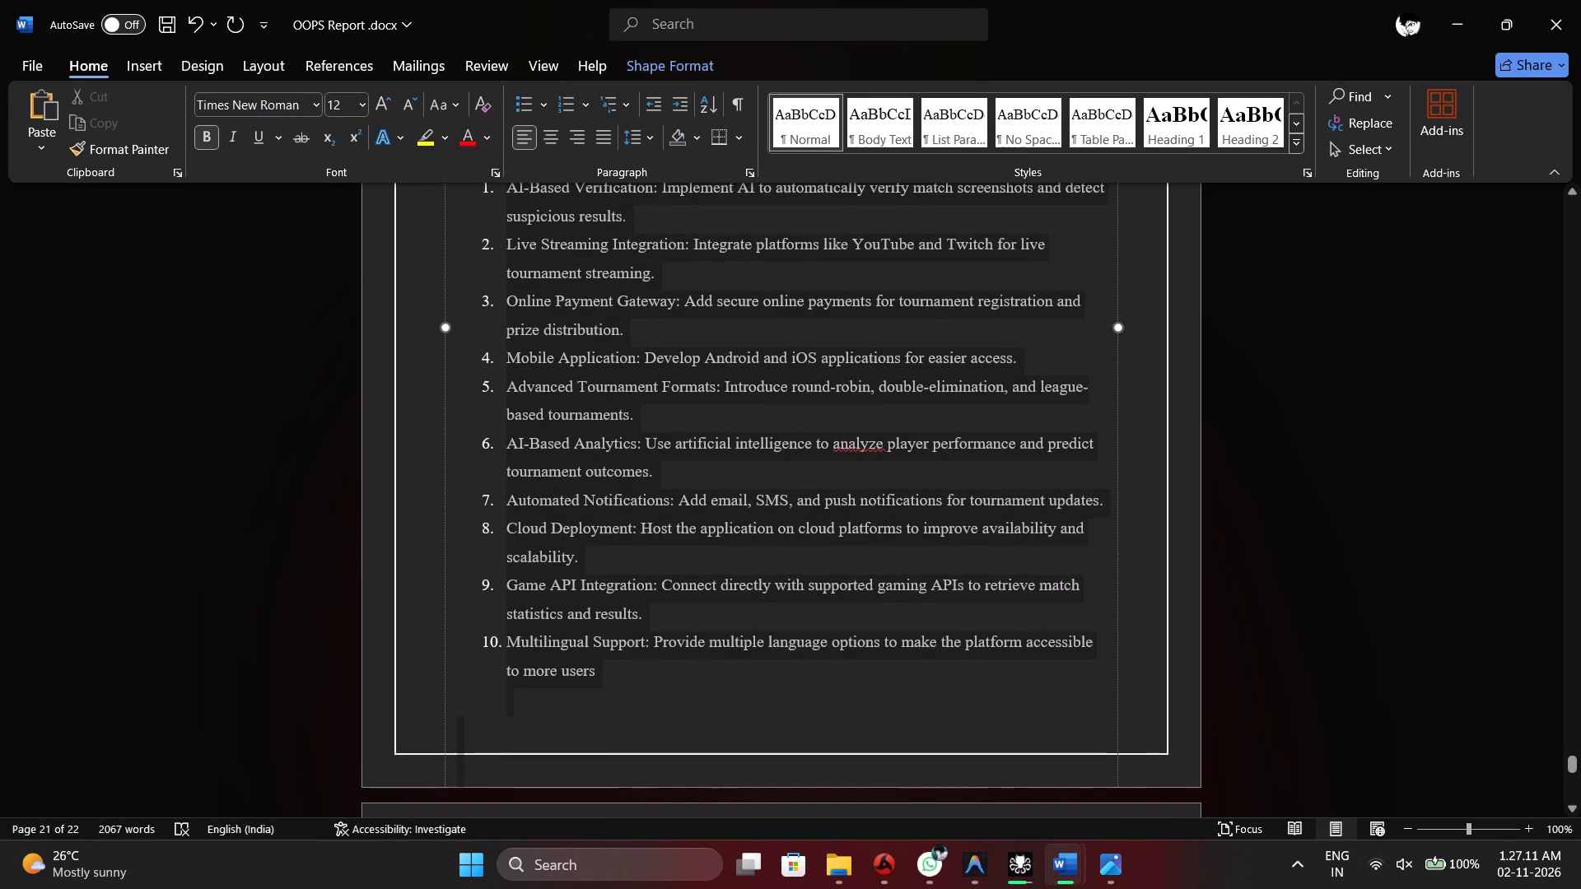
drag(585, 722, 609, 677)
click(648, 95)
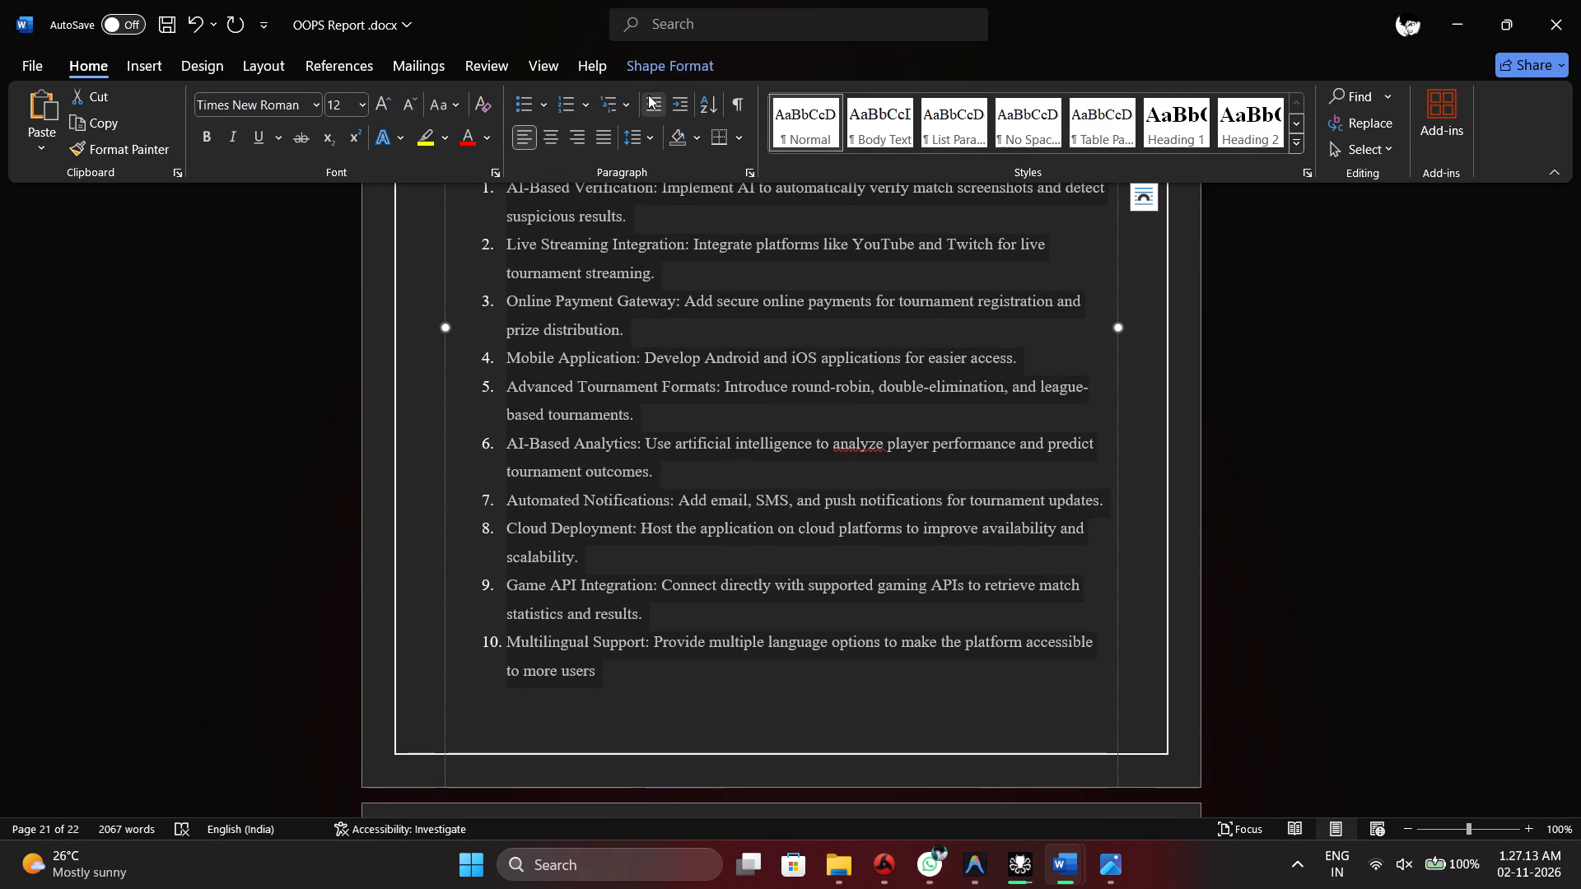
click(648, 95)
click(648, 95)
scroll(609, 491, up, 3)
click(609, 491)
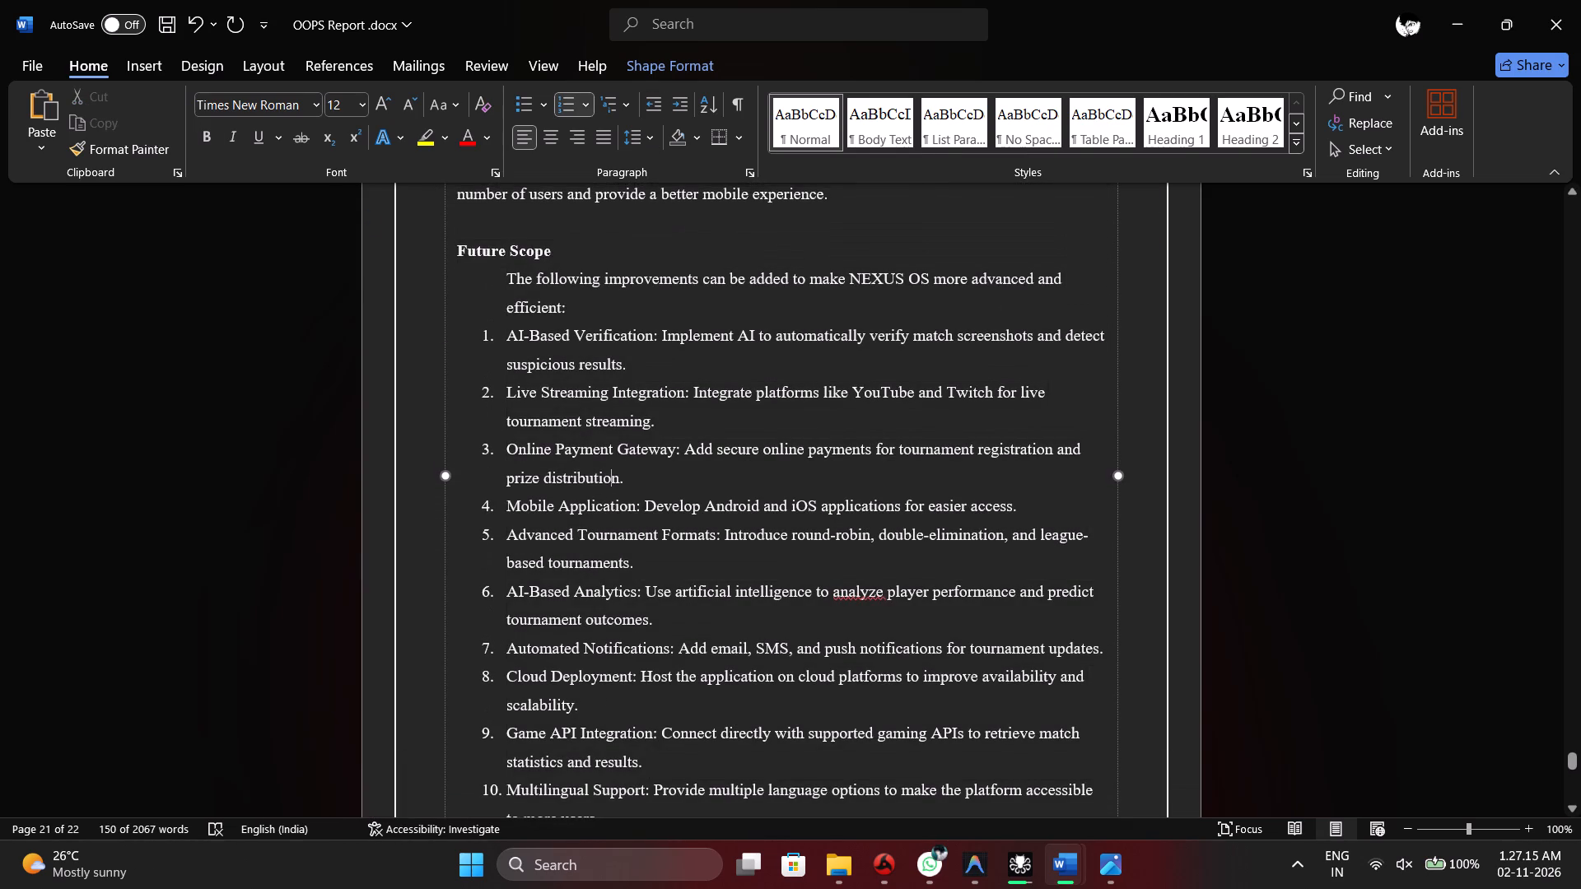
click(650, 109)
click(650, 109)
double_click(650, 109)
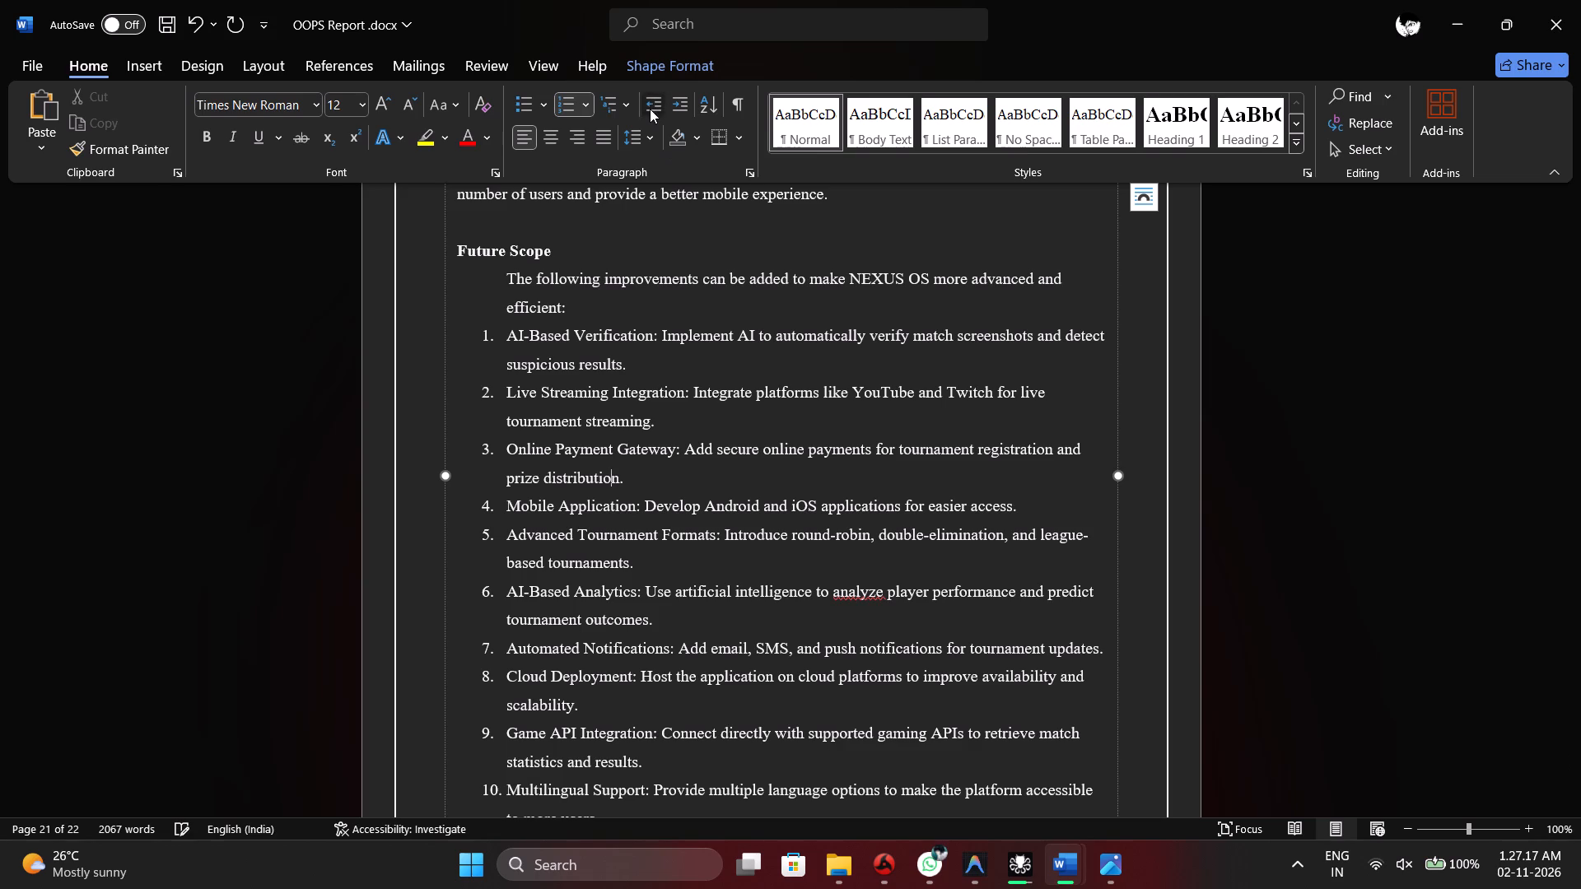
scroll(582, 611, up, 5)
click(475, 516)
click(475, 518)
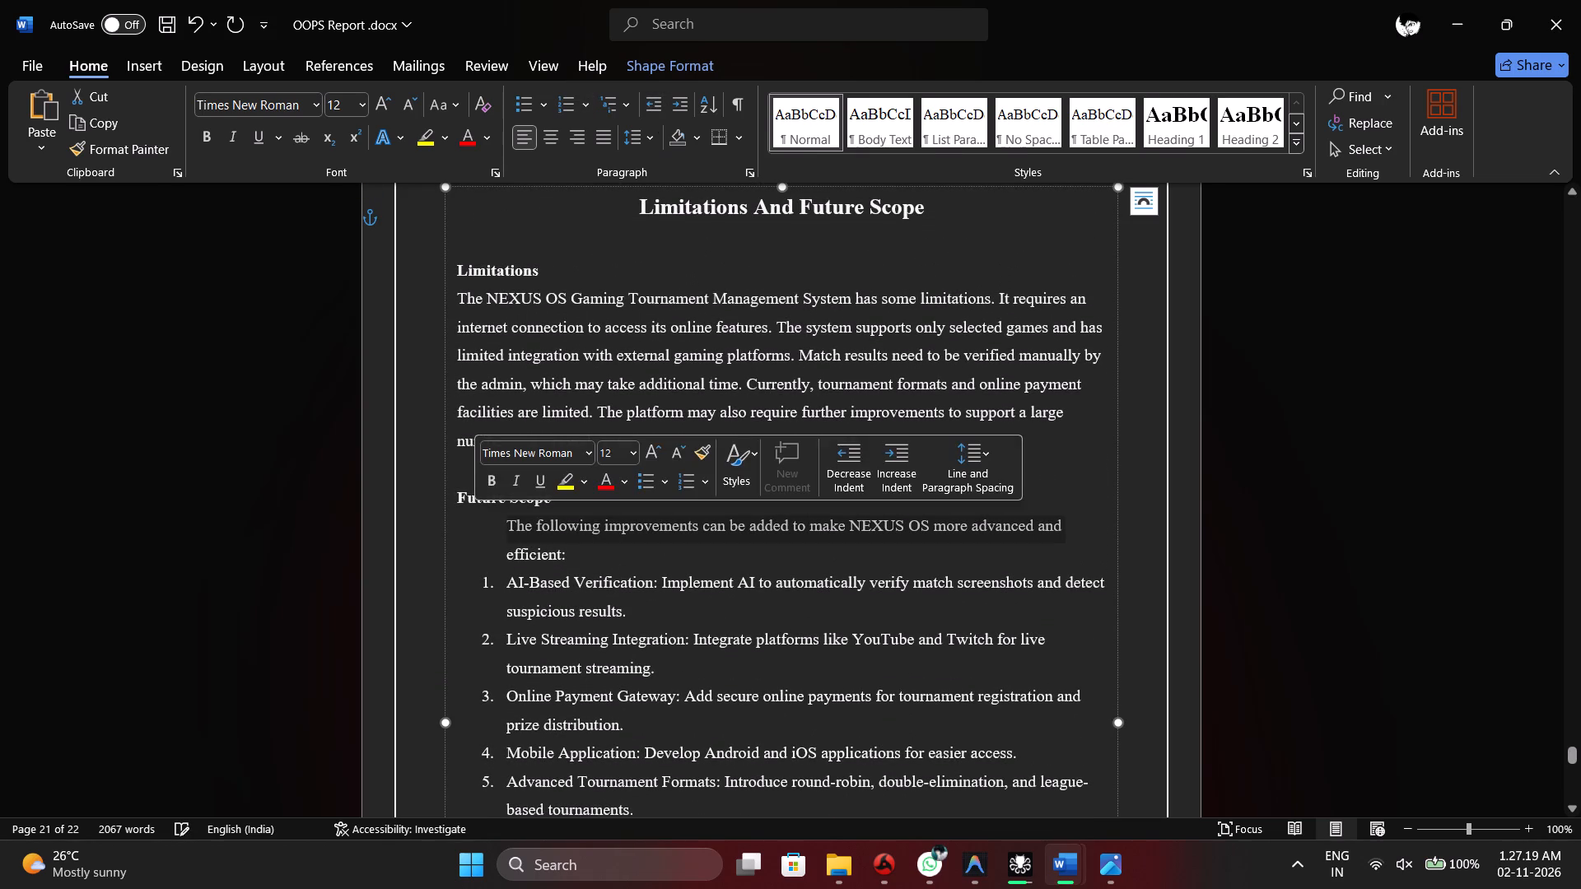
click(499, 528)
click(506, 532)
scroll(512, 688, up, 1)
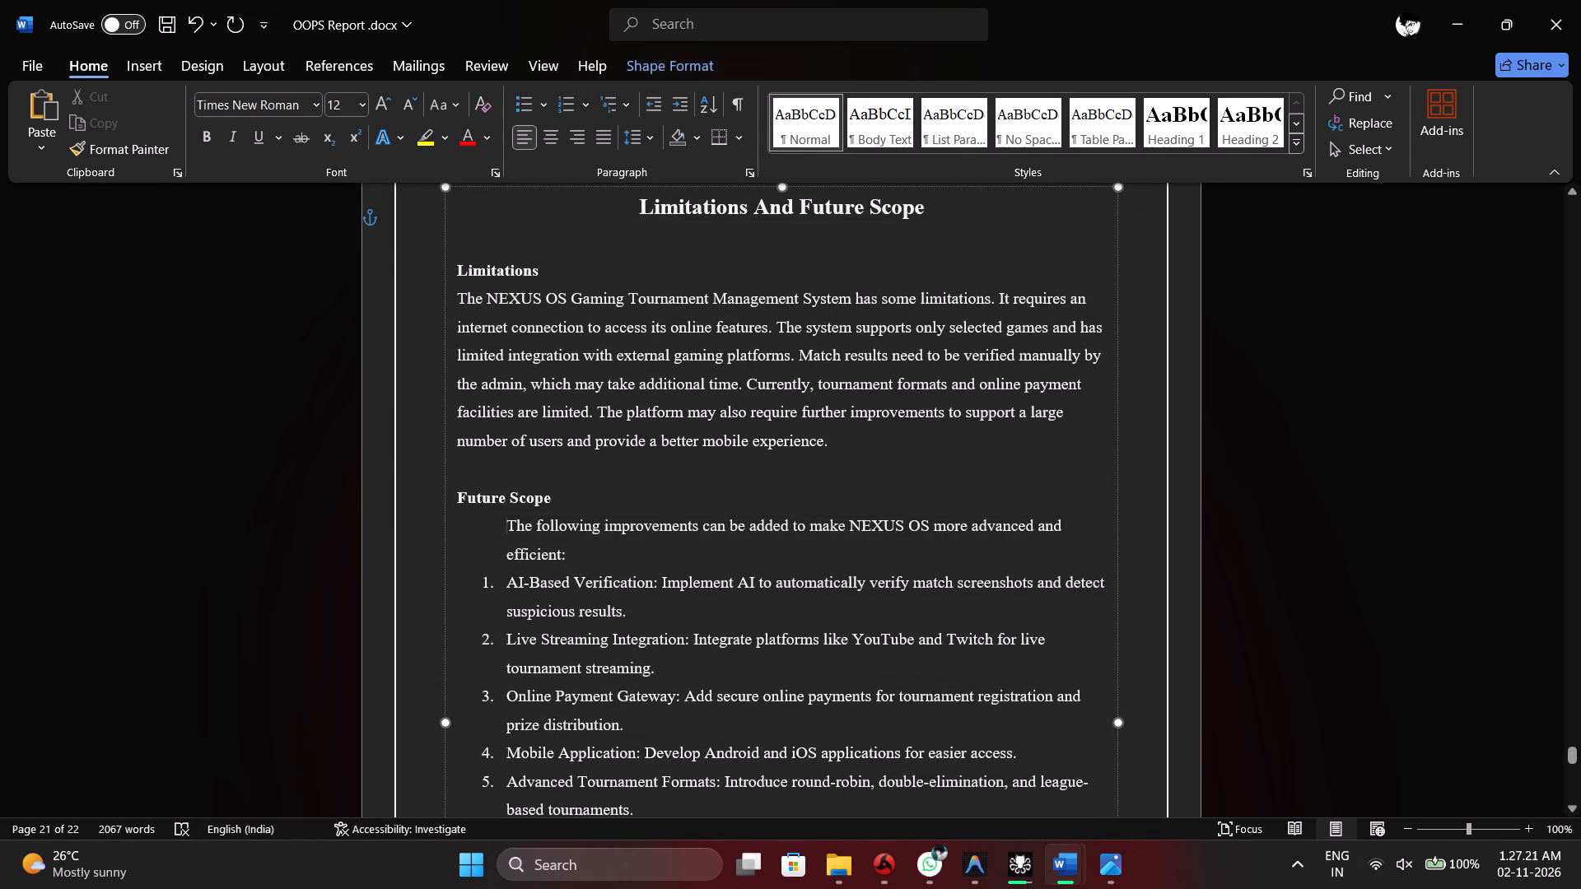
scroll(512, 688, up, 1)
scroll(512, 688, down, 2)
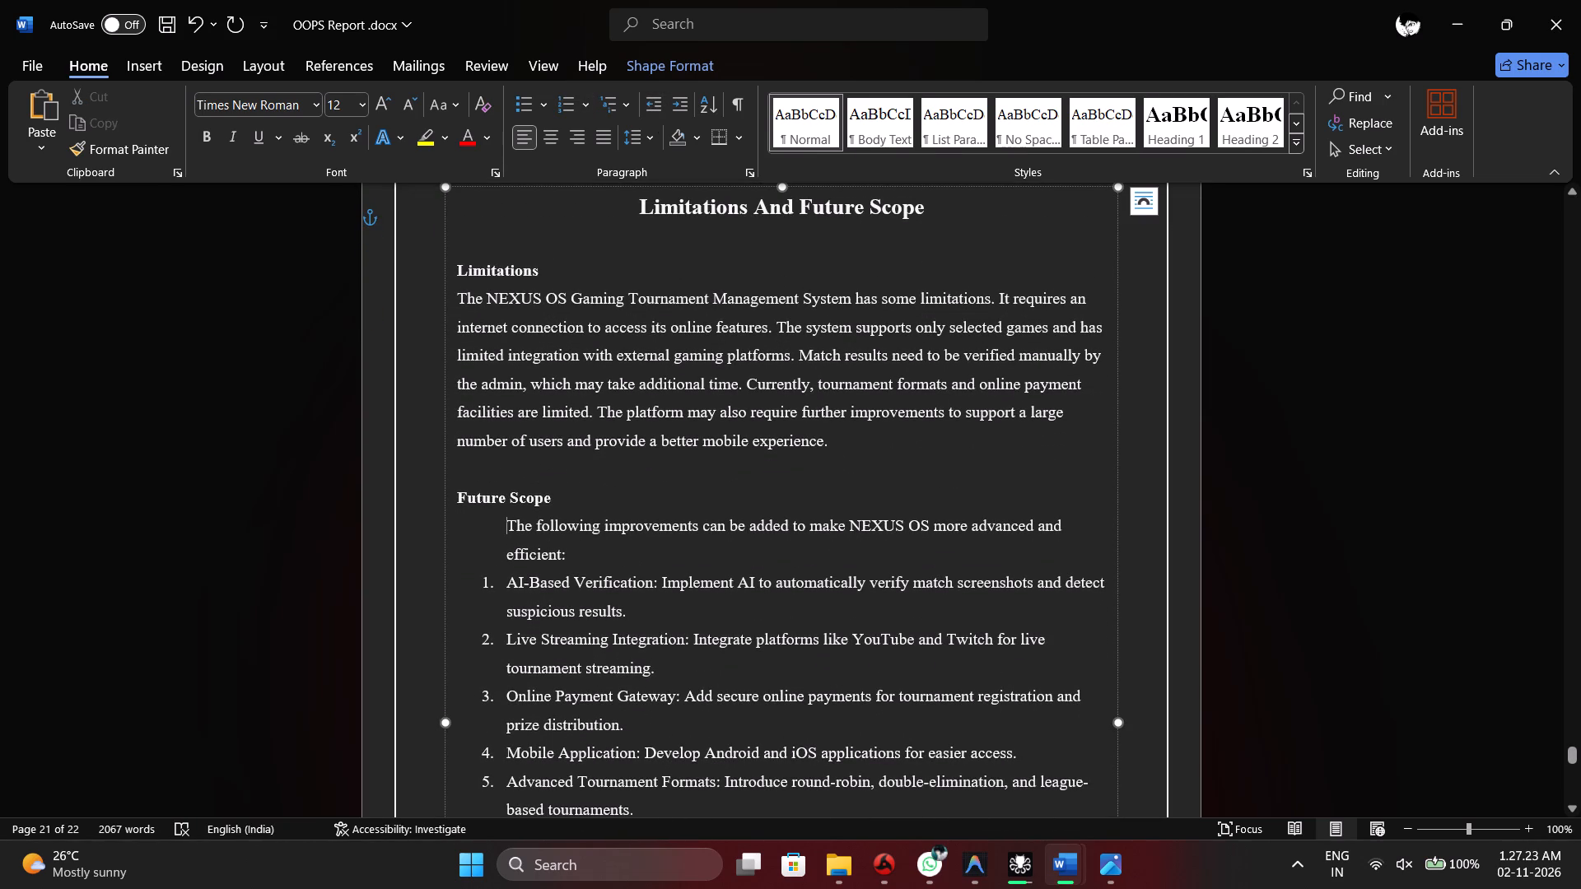
Apply square bullets to the Limitations and Future Scope headings.
double_click(474, 264)
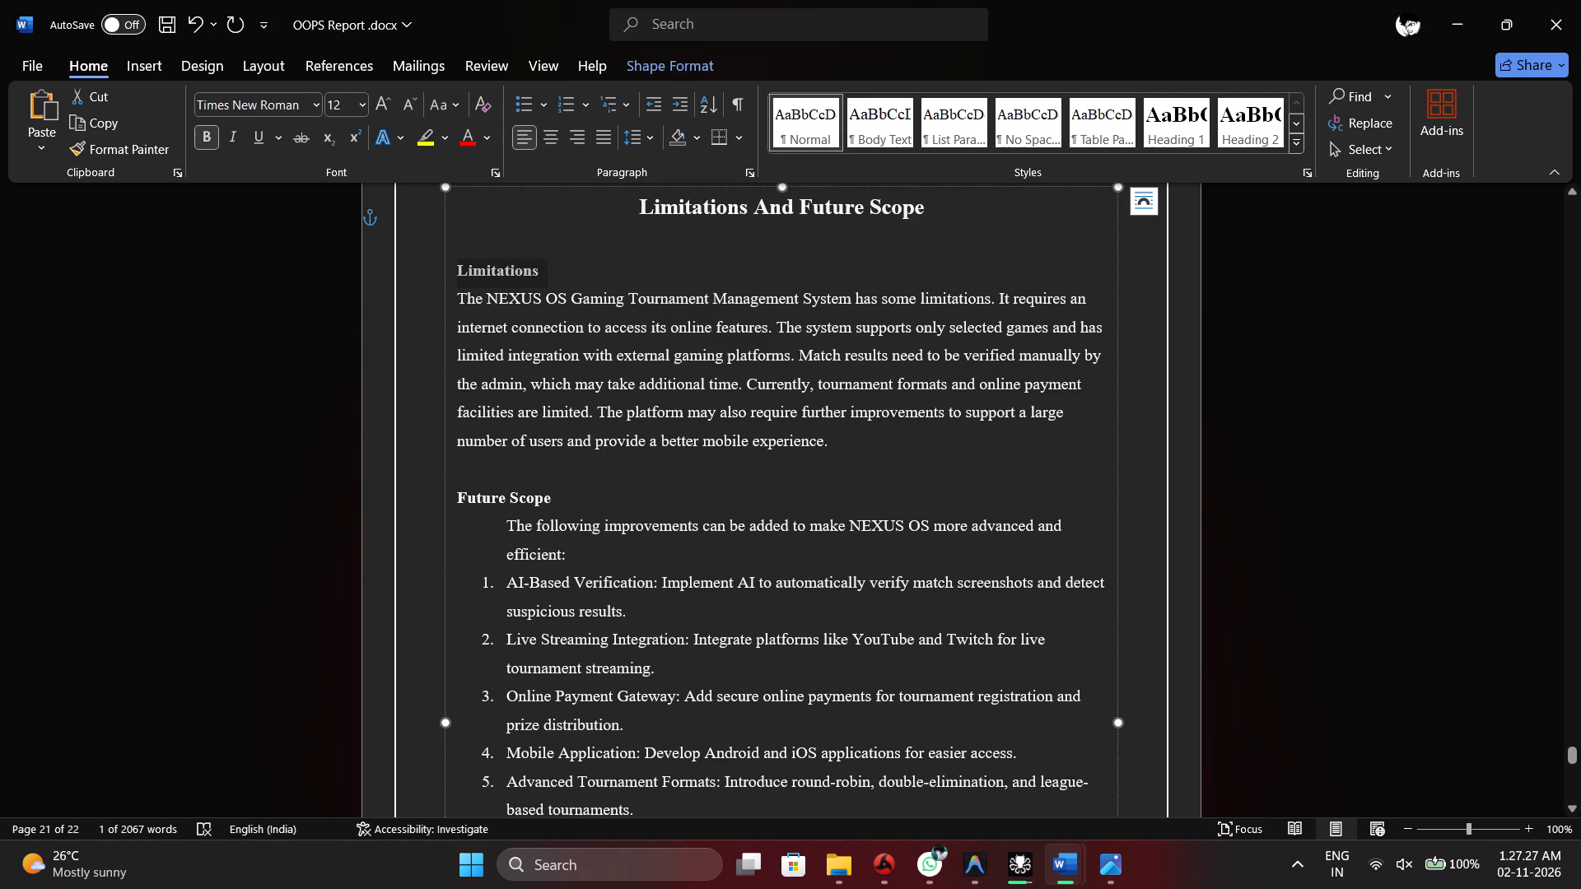
click(519, 97)
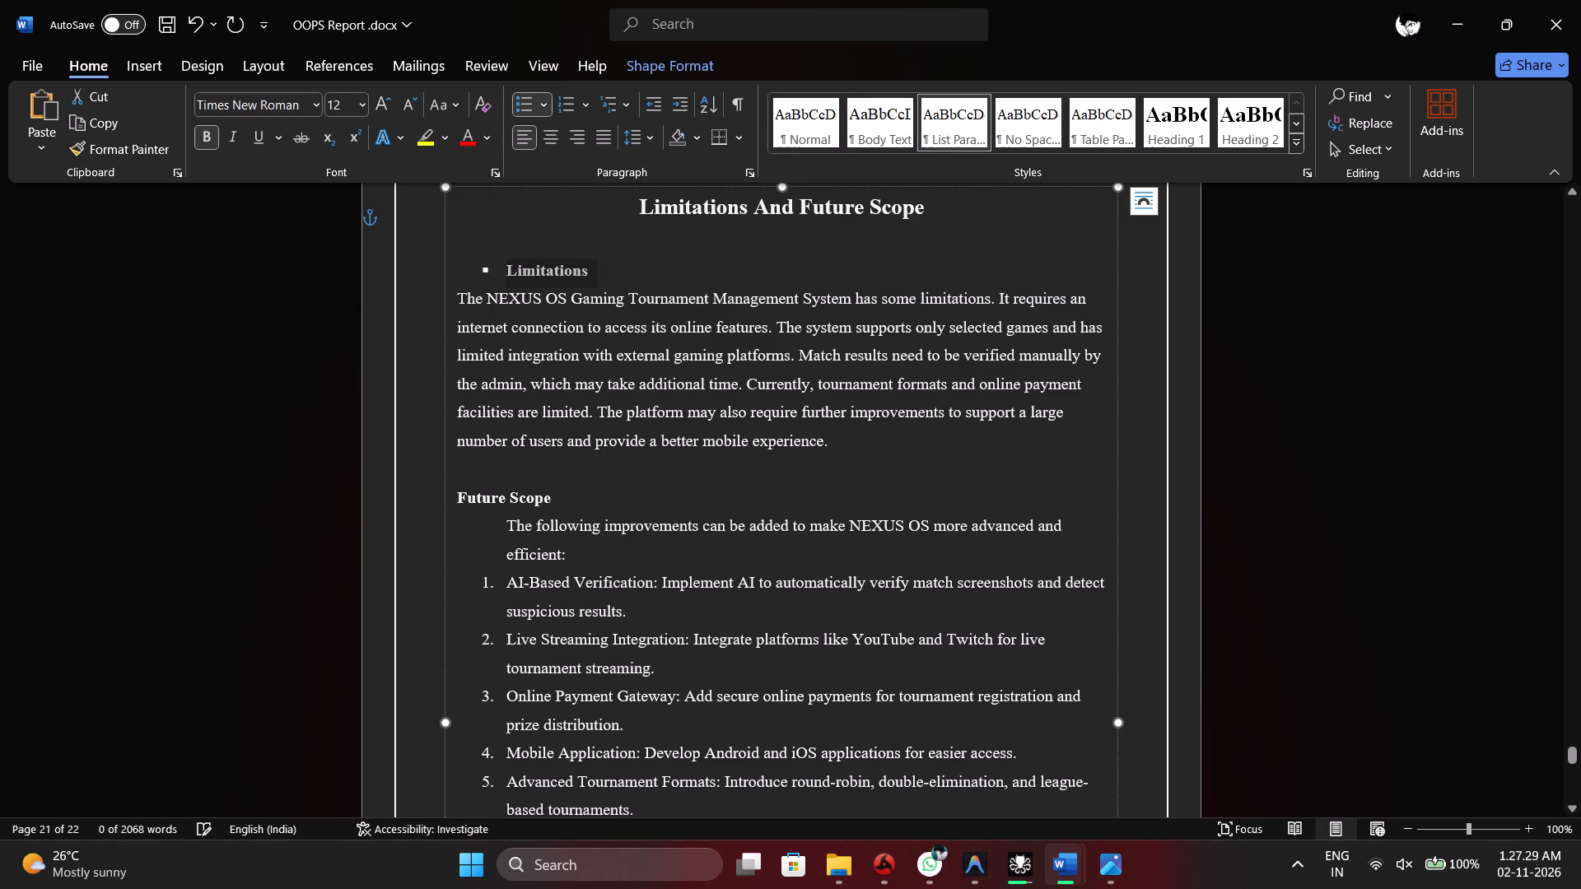
triple_click(479, 503)
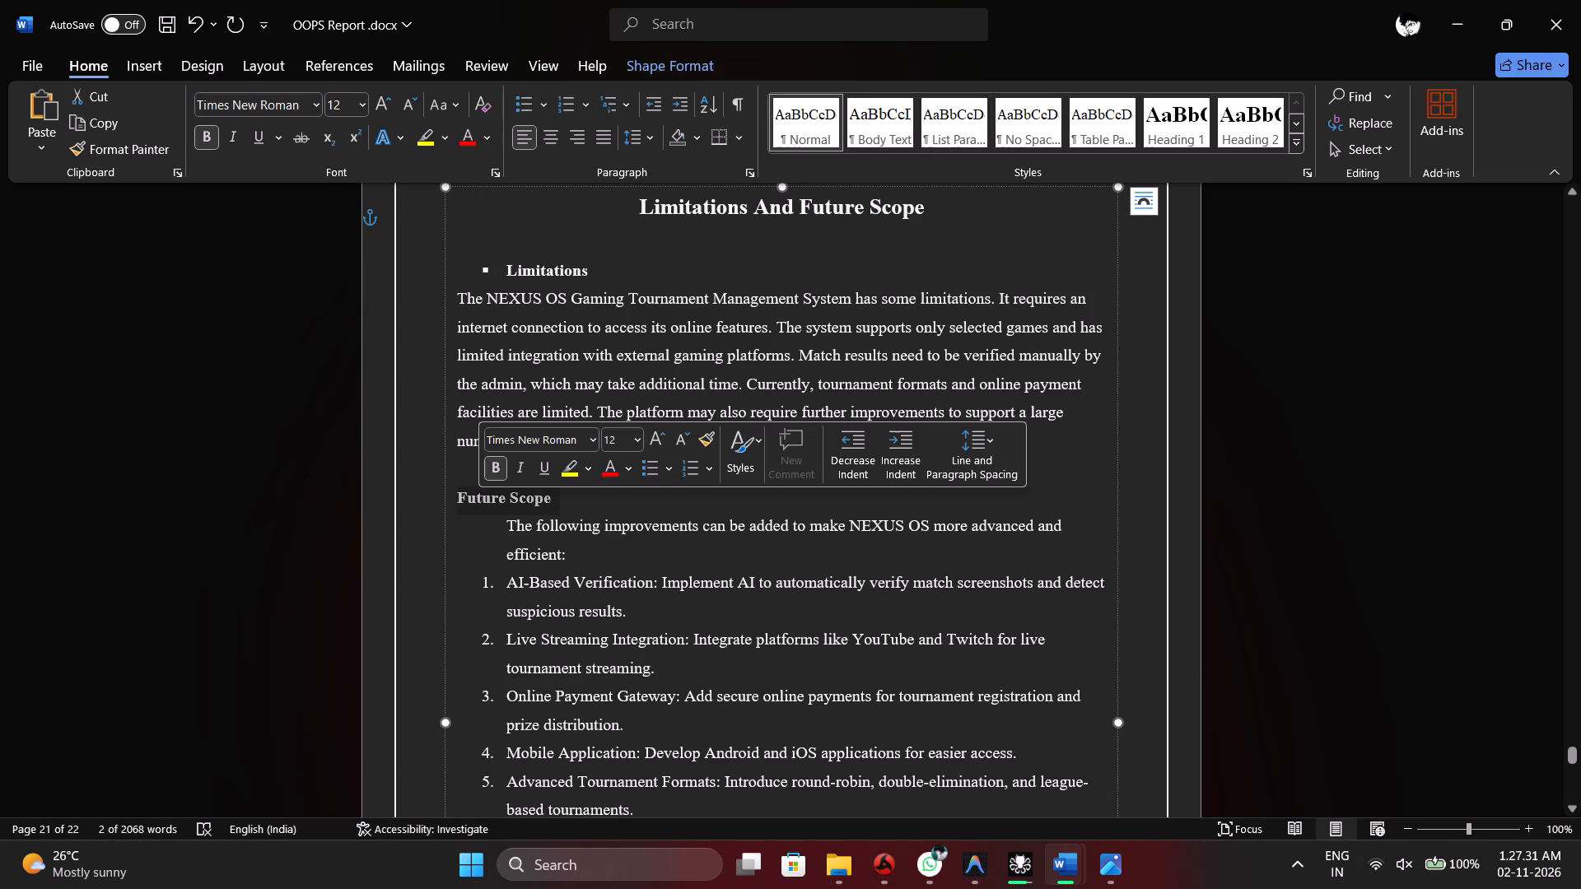
click(527, 109)
click(613, 477)
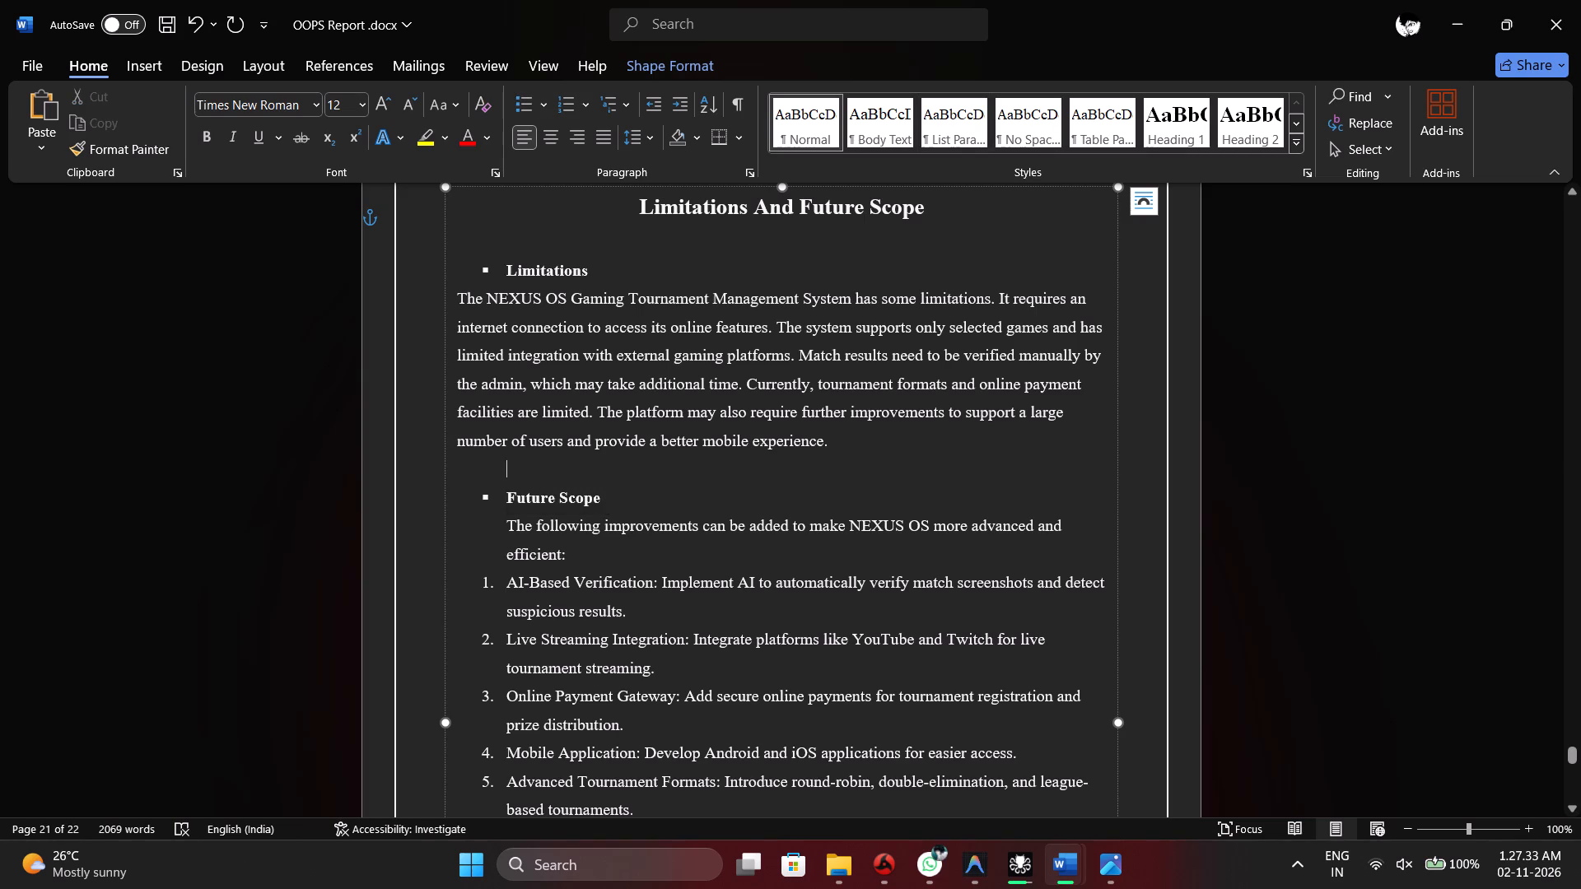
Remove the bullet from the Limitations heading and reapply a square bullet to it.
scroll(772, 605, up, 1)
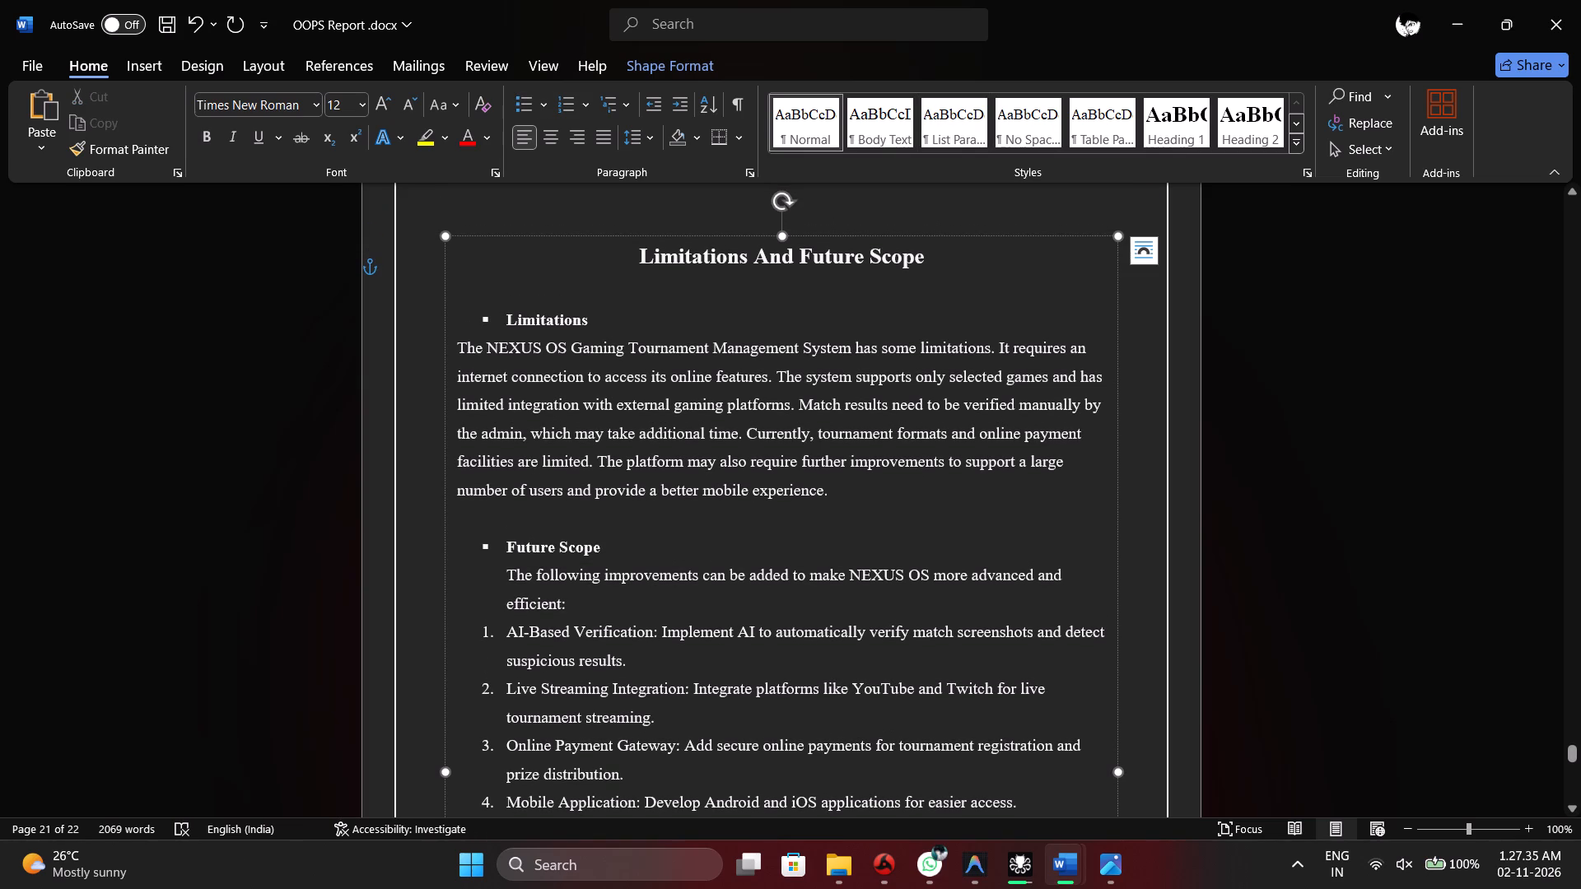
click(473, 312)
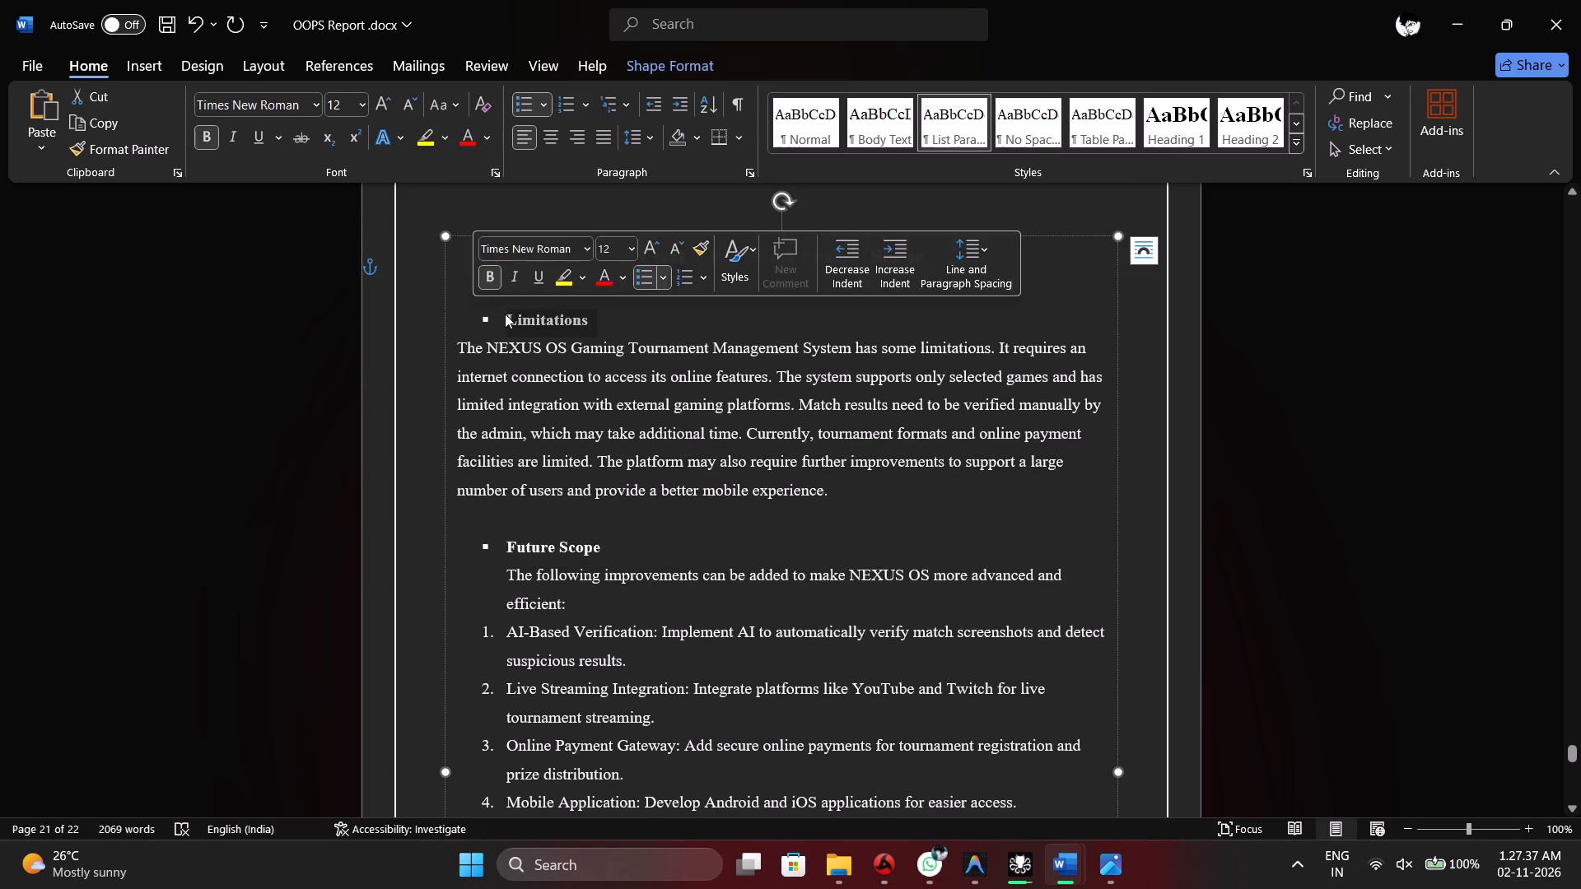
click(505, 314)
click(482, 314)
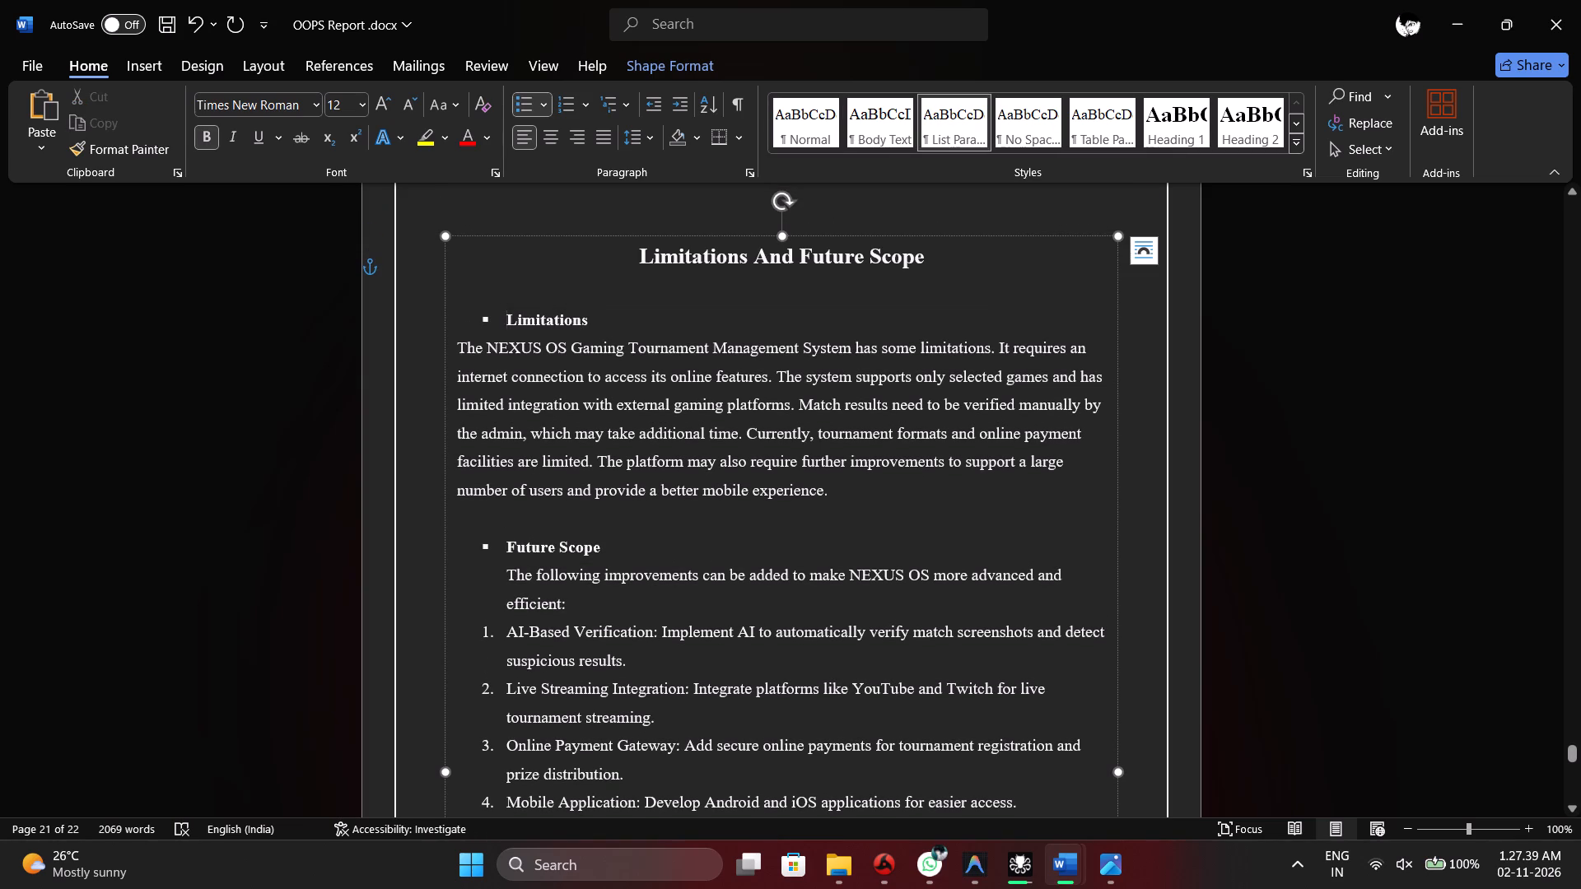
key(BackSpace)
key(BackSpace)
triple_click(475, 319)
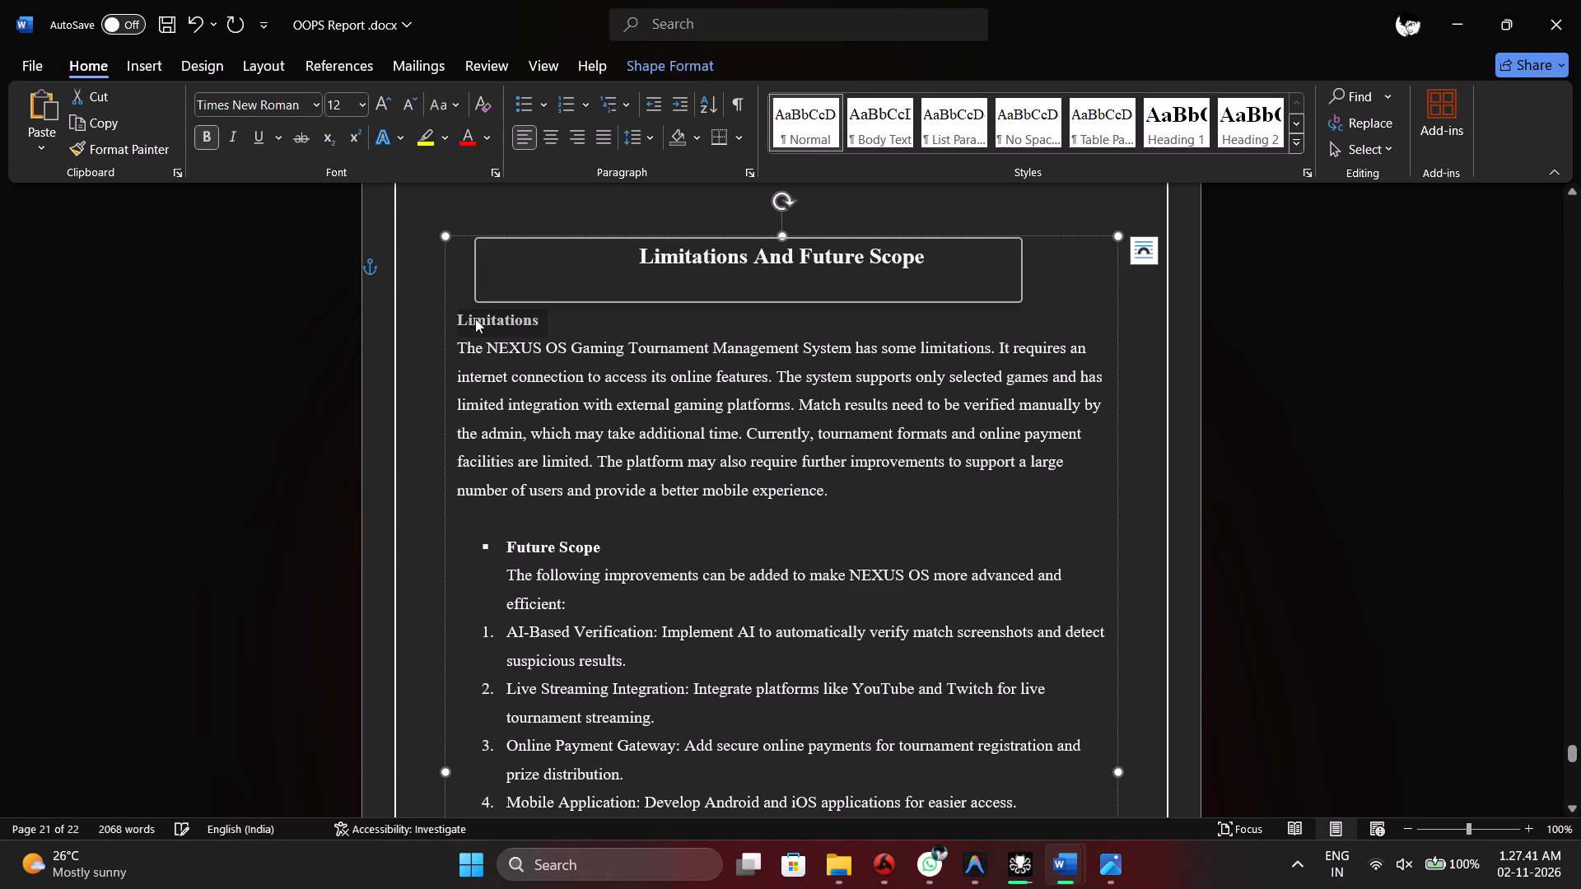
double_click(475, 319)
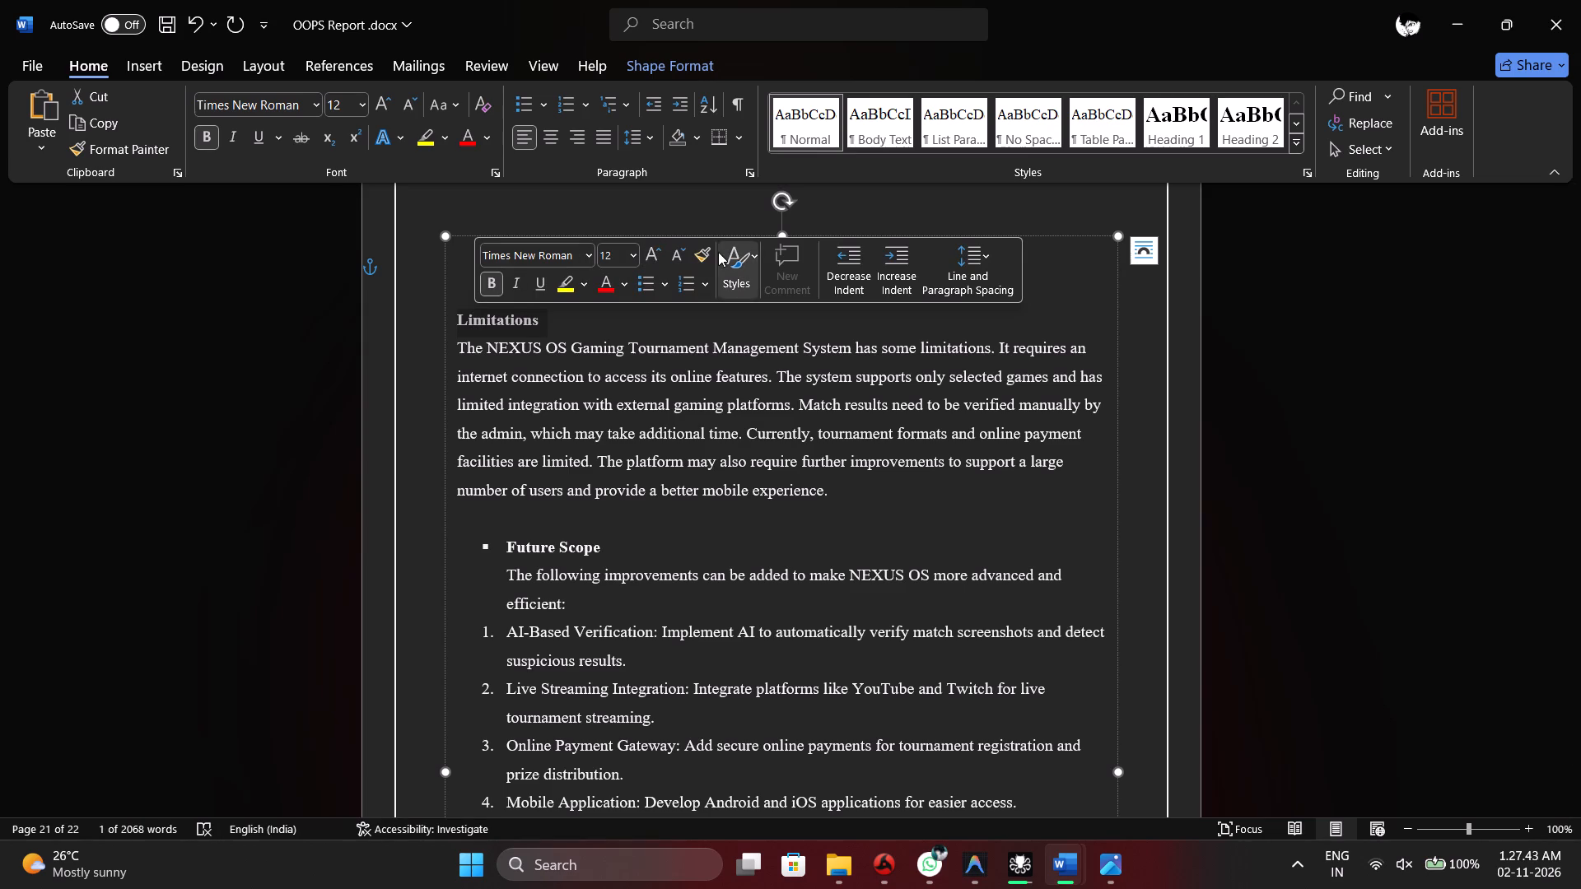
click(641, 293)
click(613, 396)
Examine the headings, paragraphs and numbered list on the Limitations And Future Scope page for layout consistency.
scroll(665, 658, down, 1)
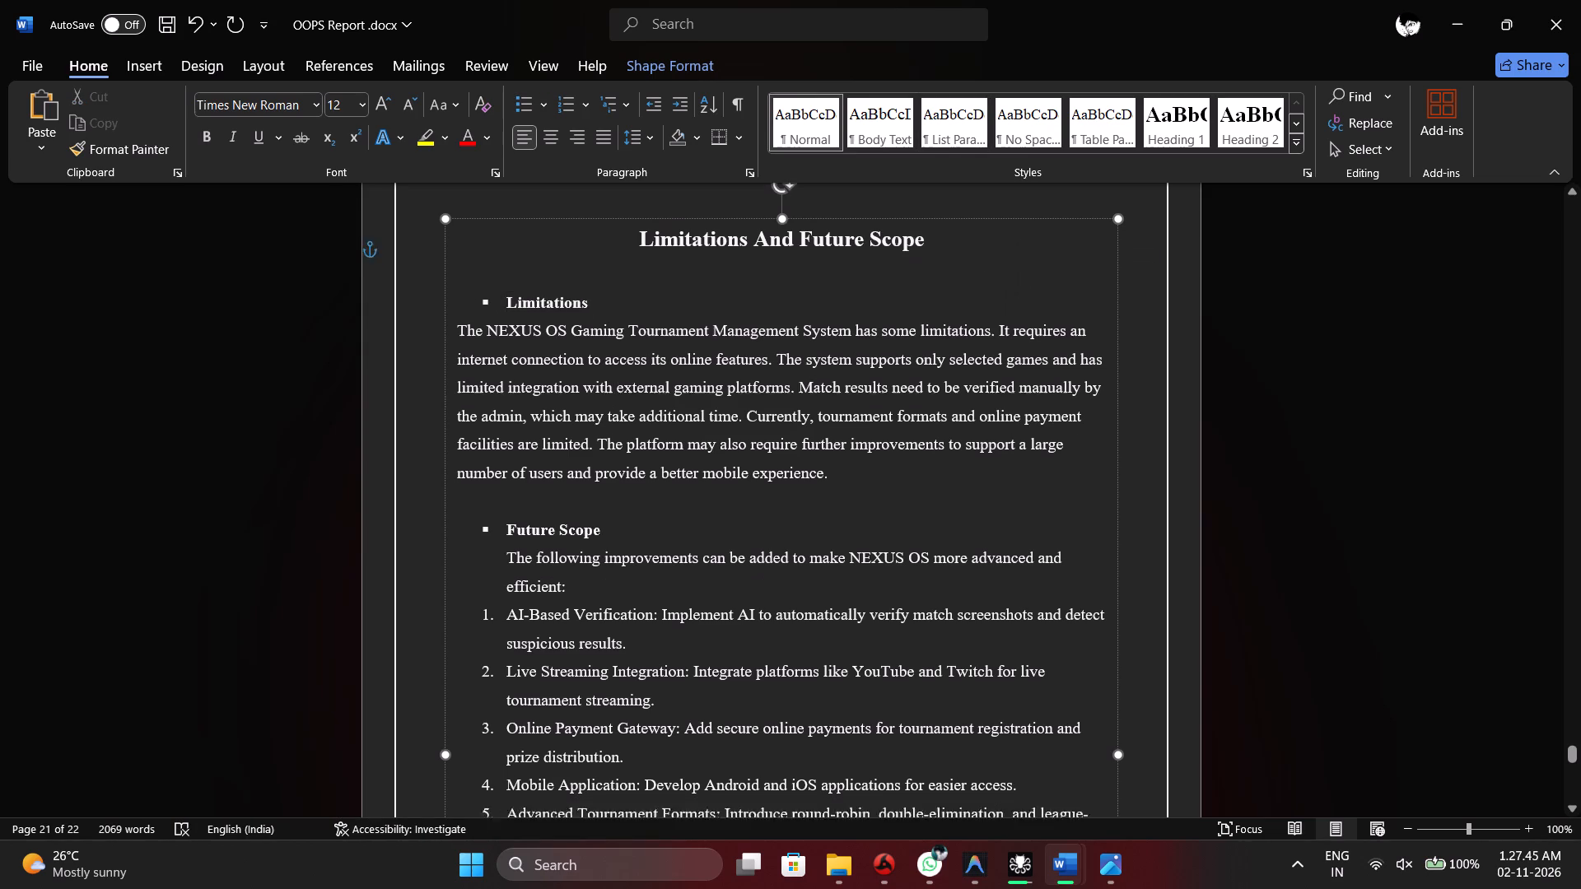
scroll(665, 655, up, 3)
click(735, 408)
scroll(688, 584, down, 4)
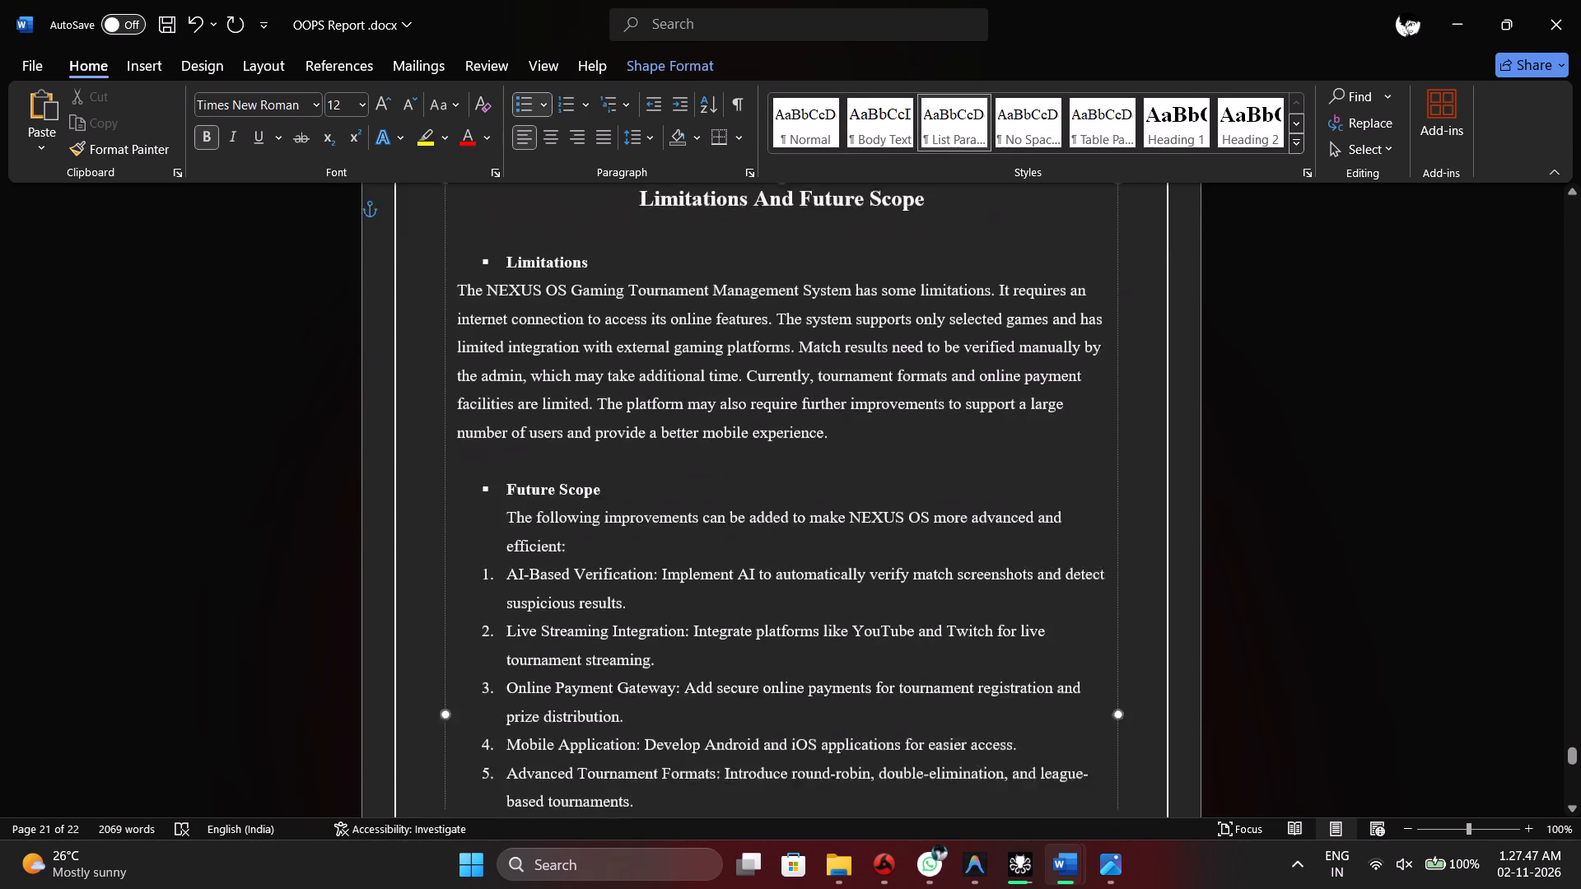
scroll(688, 584, up, 2)
scroll(688, 584, down, 4)
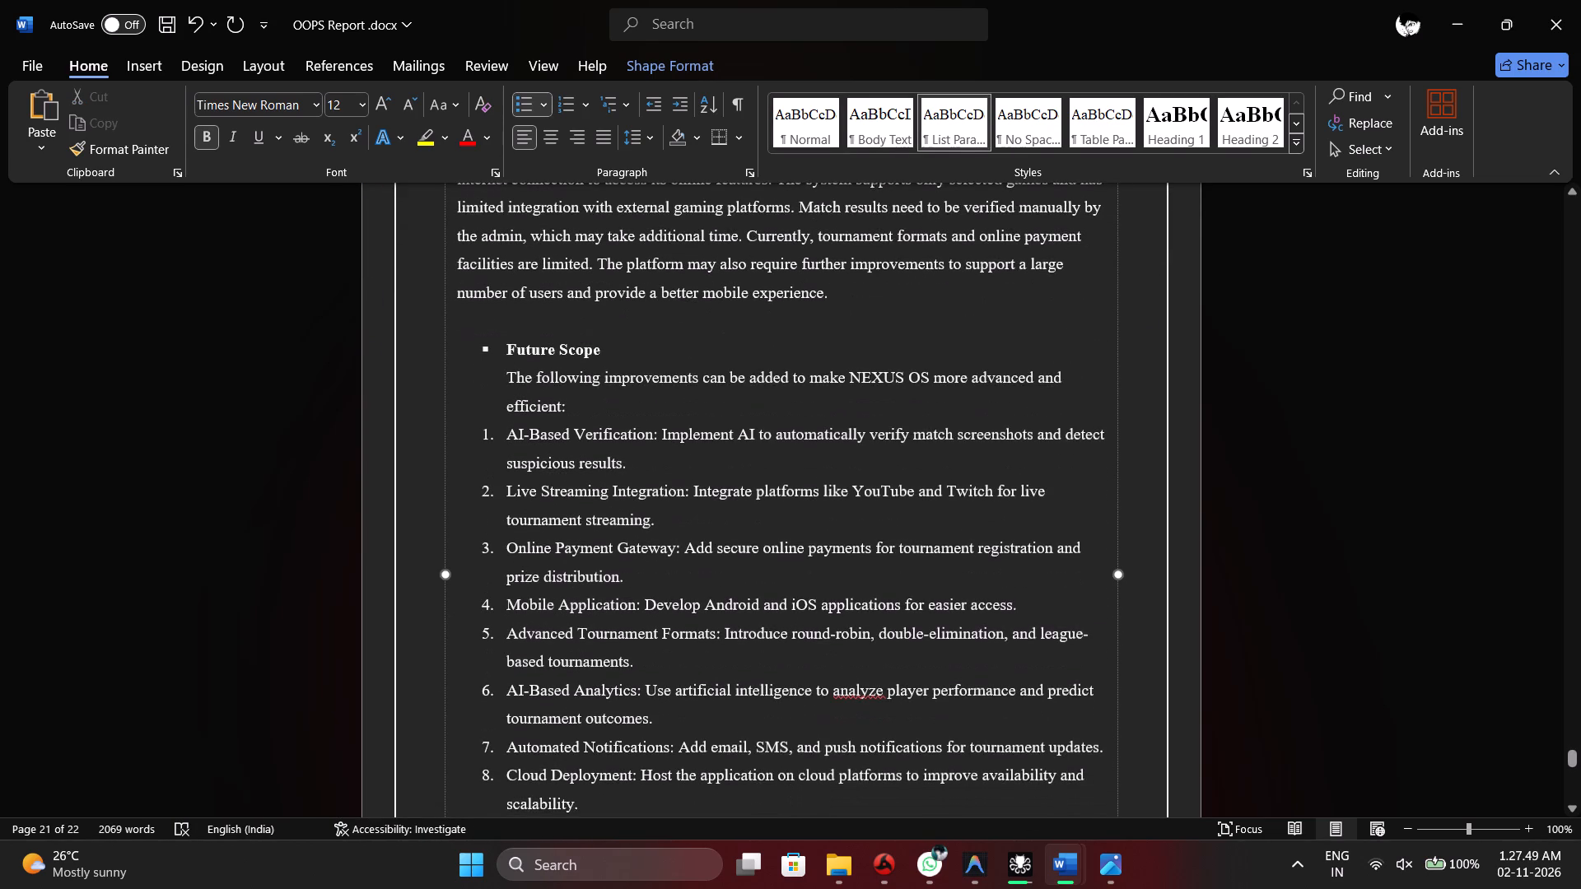
scroll(688, 582, down, 5)
scroll(688, 584, up, 5)
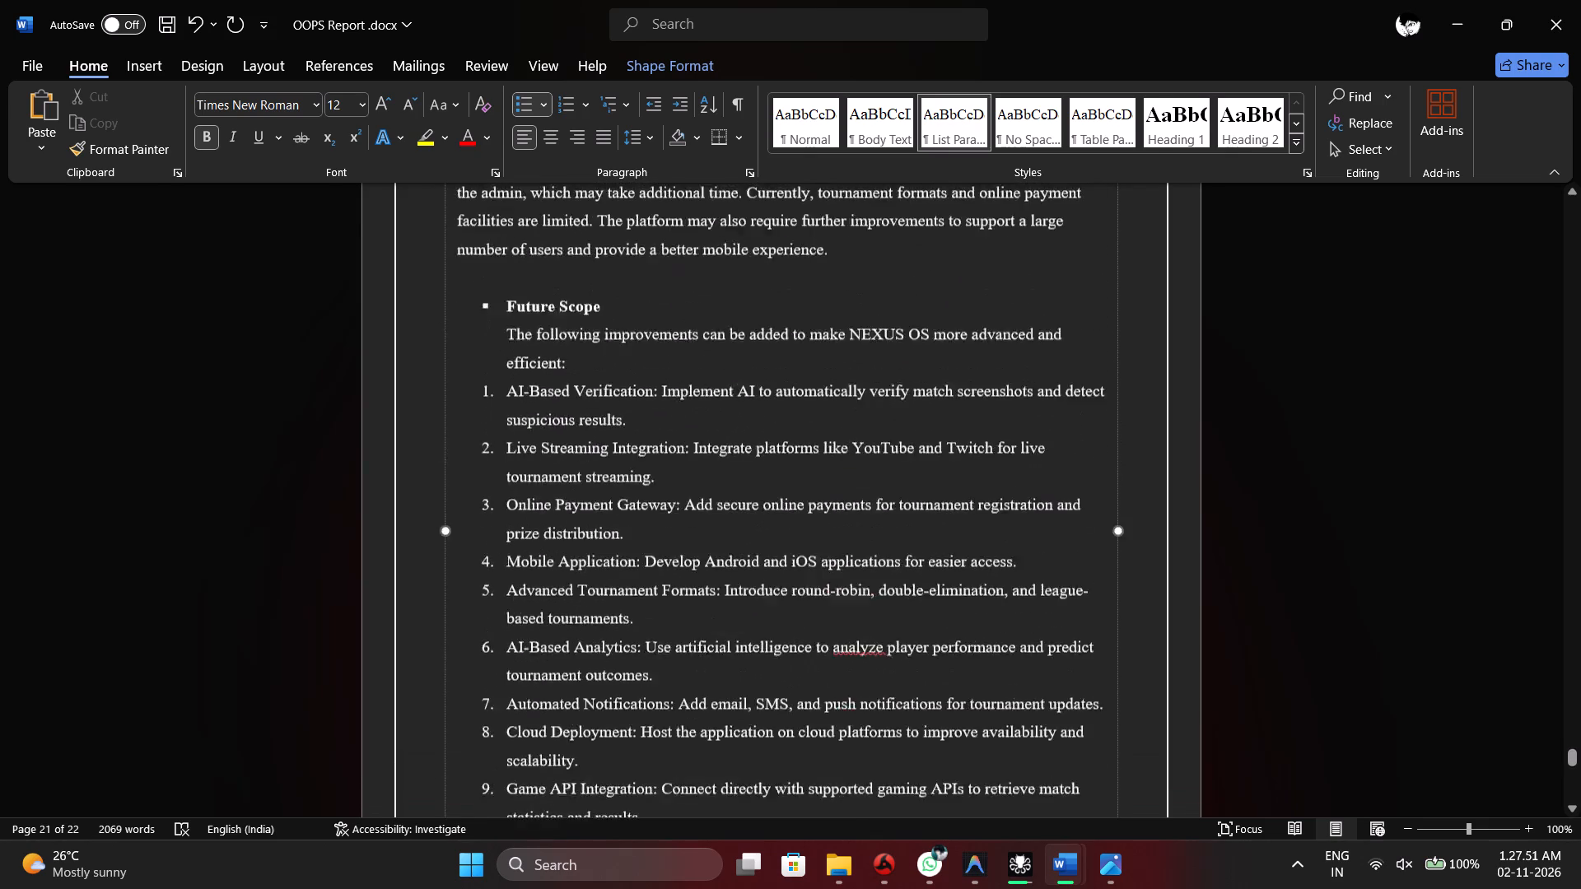
scroll(688, 584, up, 3)
scroll(688, 584, down, 8)
scroll(688, 584, up, 6)
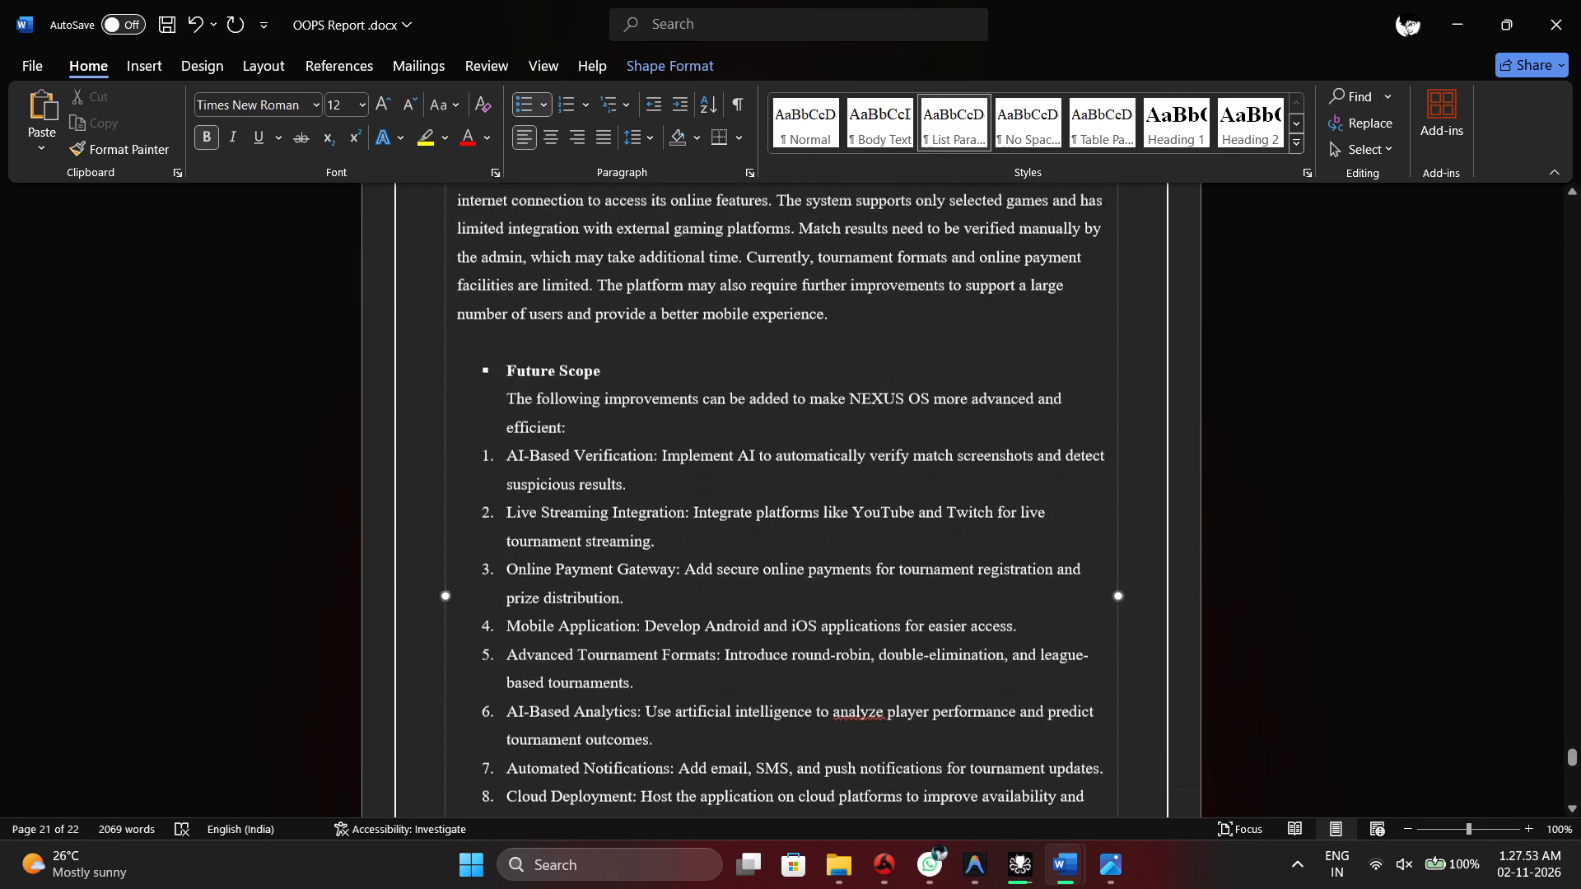
scroll(688, 583, up, 6)
scroll(688, 582, down, 5)
scroll(688, 579, up, 2)
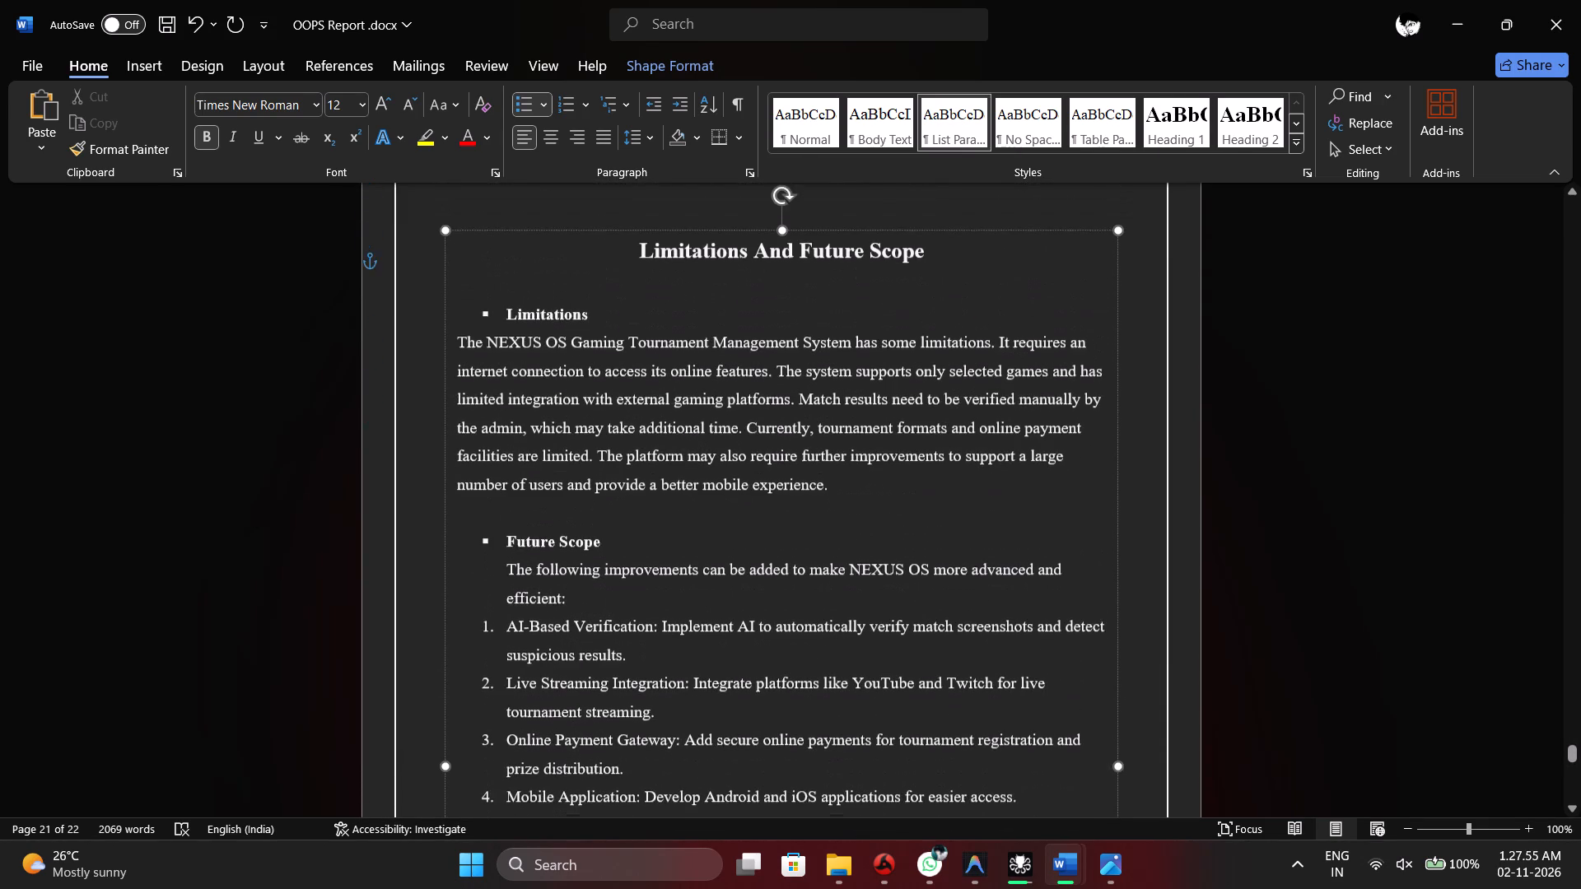
click(723, 558)
click(1216, 562)
scroll(1236, 647, up, 4)
scroll(1234, 621, down, 6)
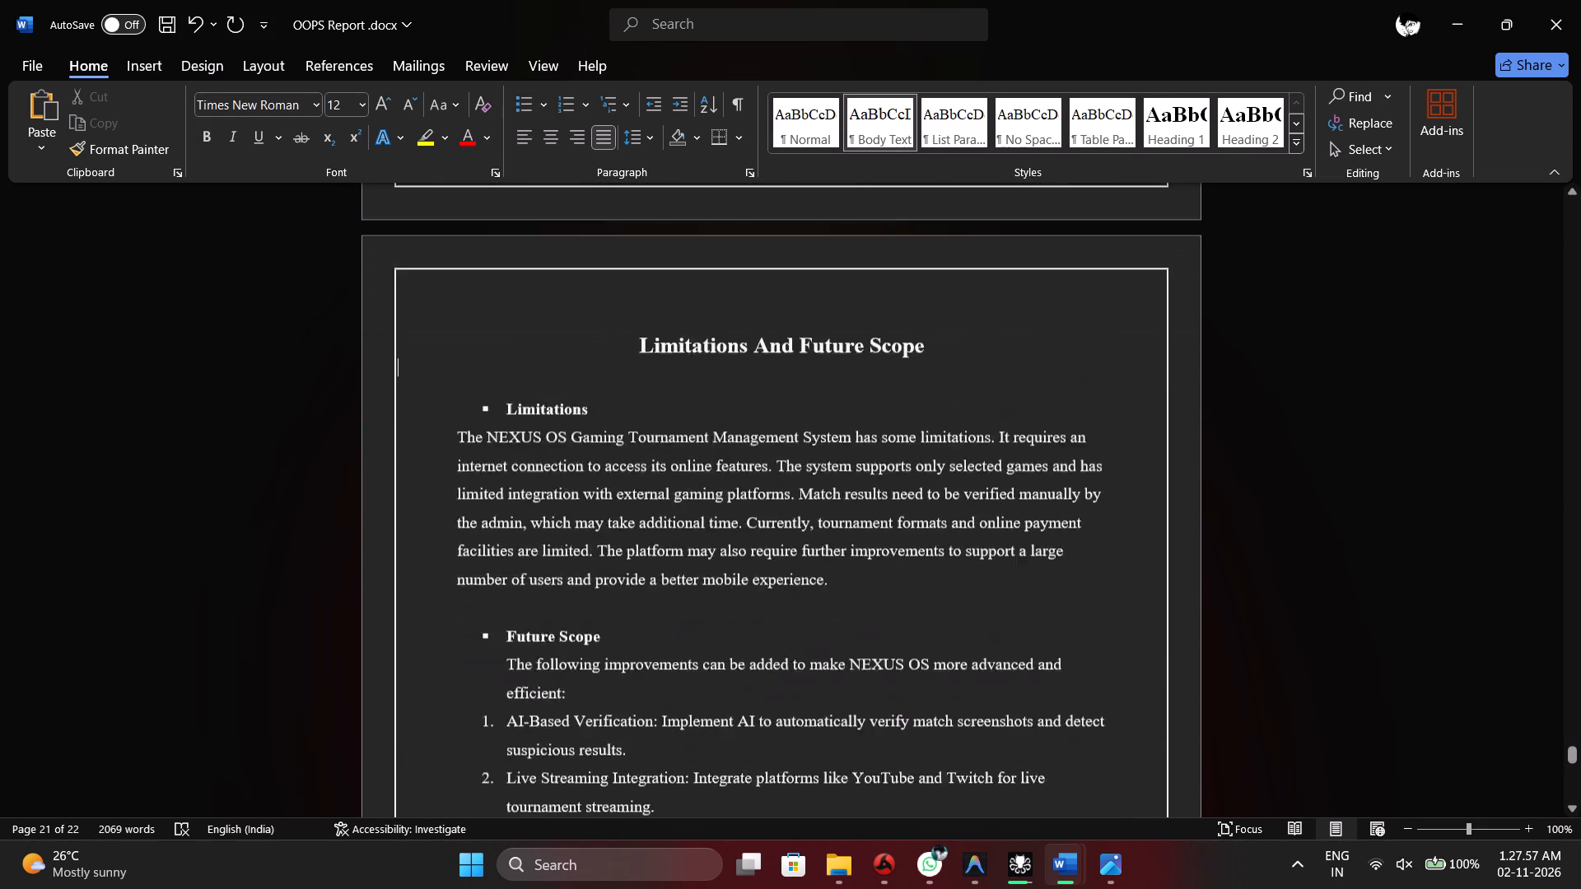
Add a bold, centred 16 pt heading "Conclusion" to the text box on the blank last page, followed by two line breaks.
scroll(770, 519, down, 16)
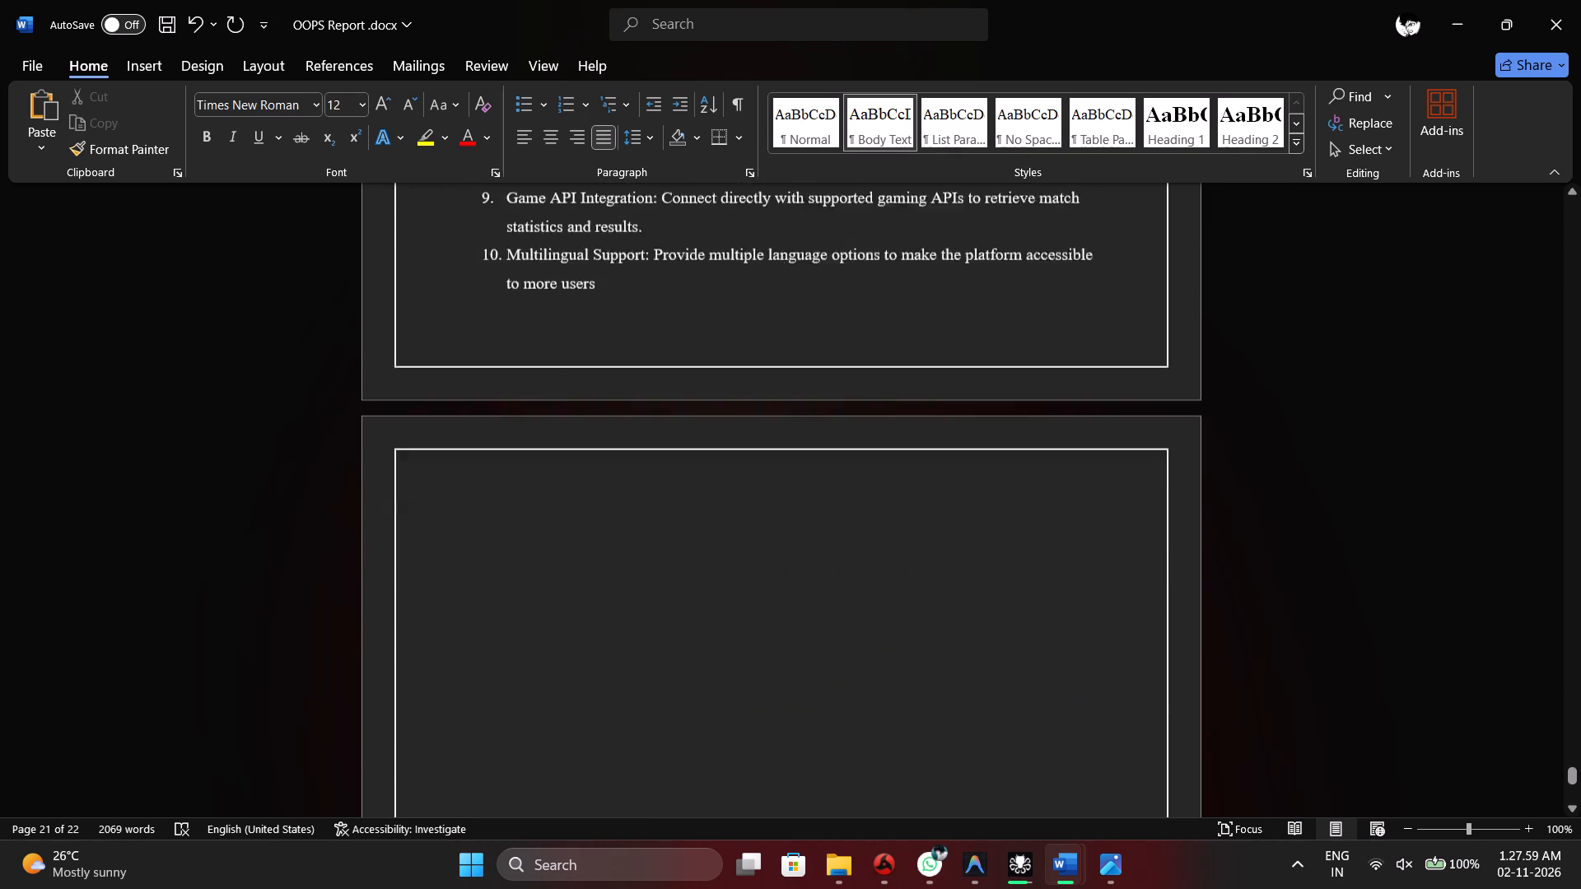
click(695, 536)
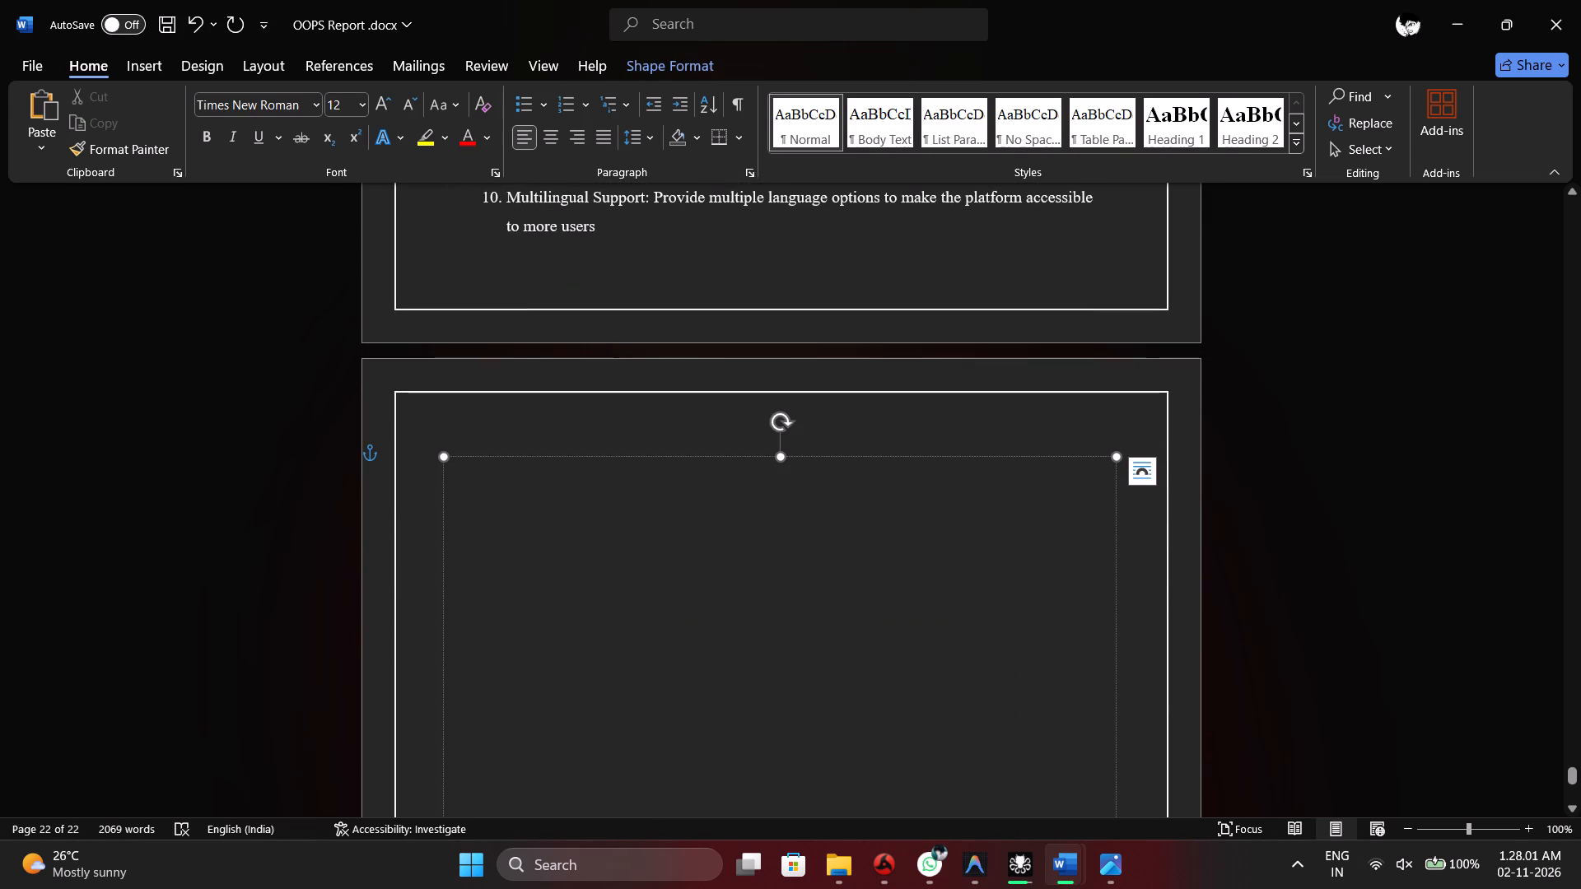
text(Co)
text(nclusion)
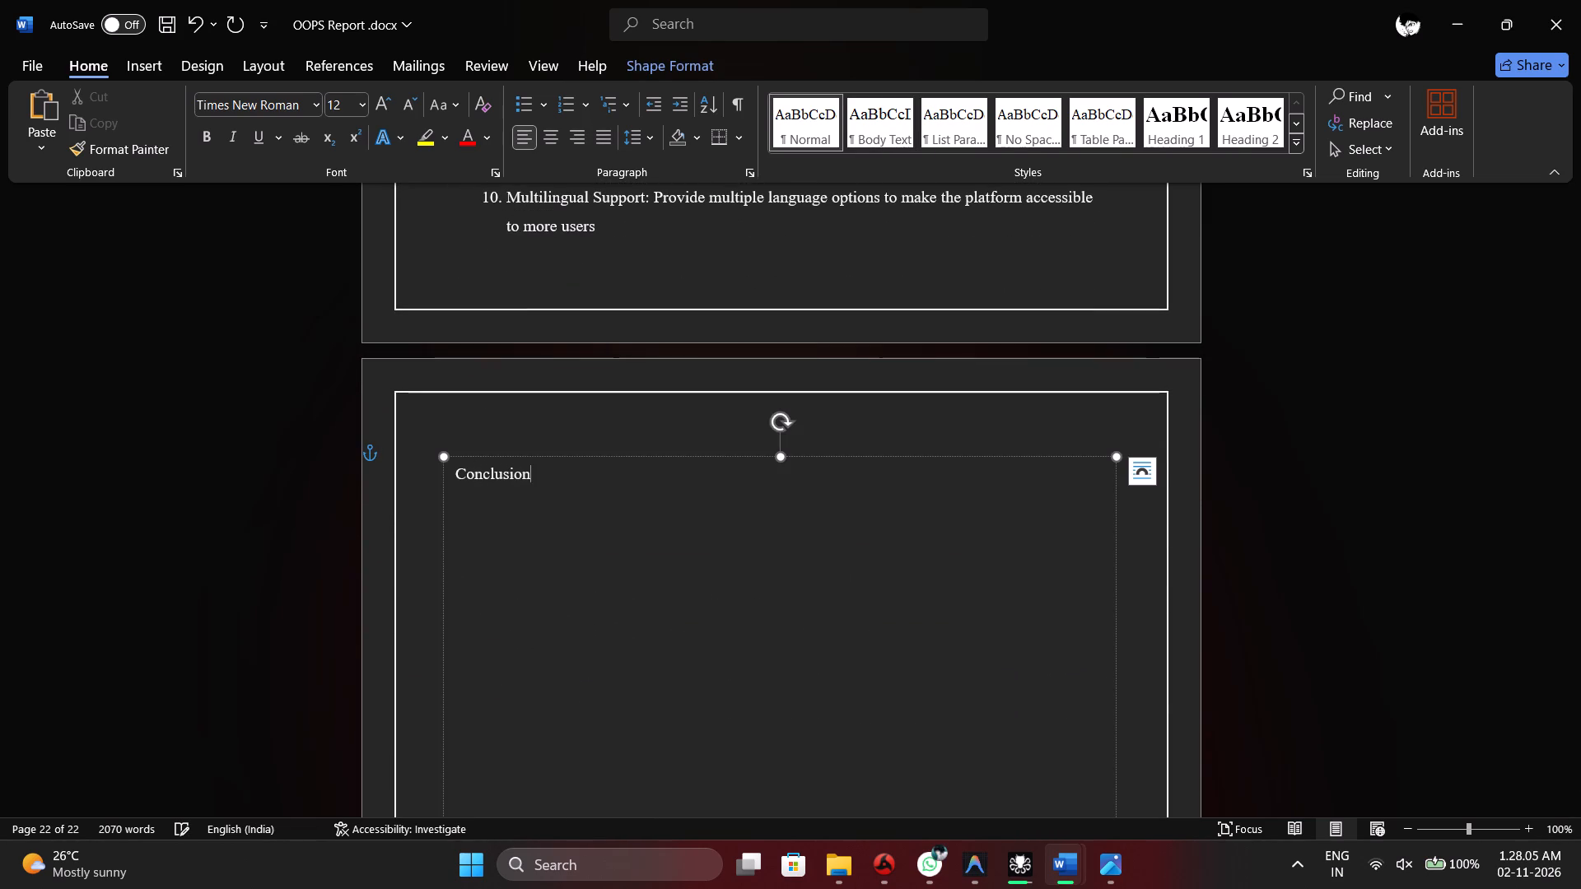
double_click(490, 470)
click(515, 441)
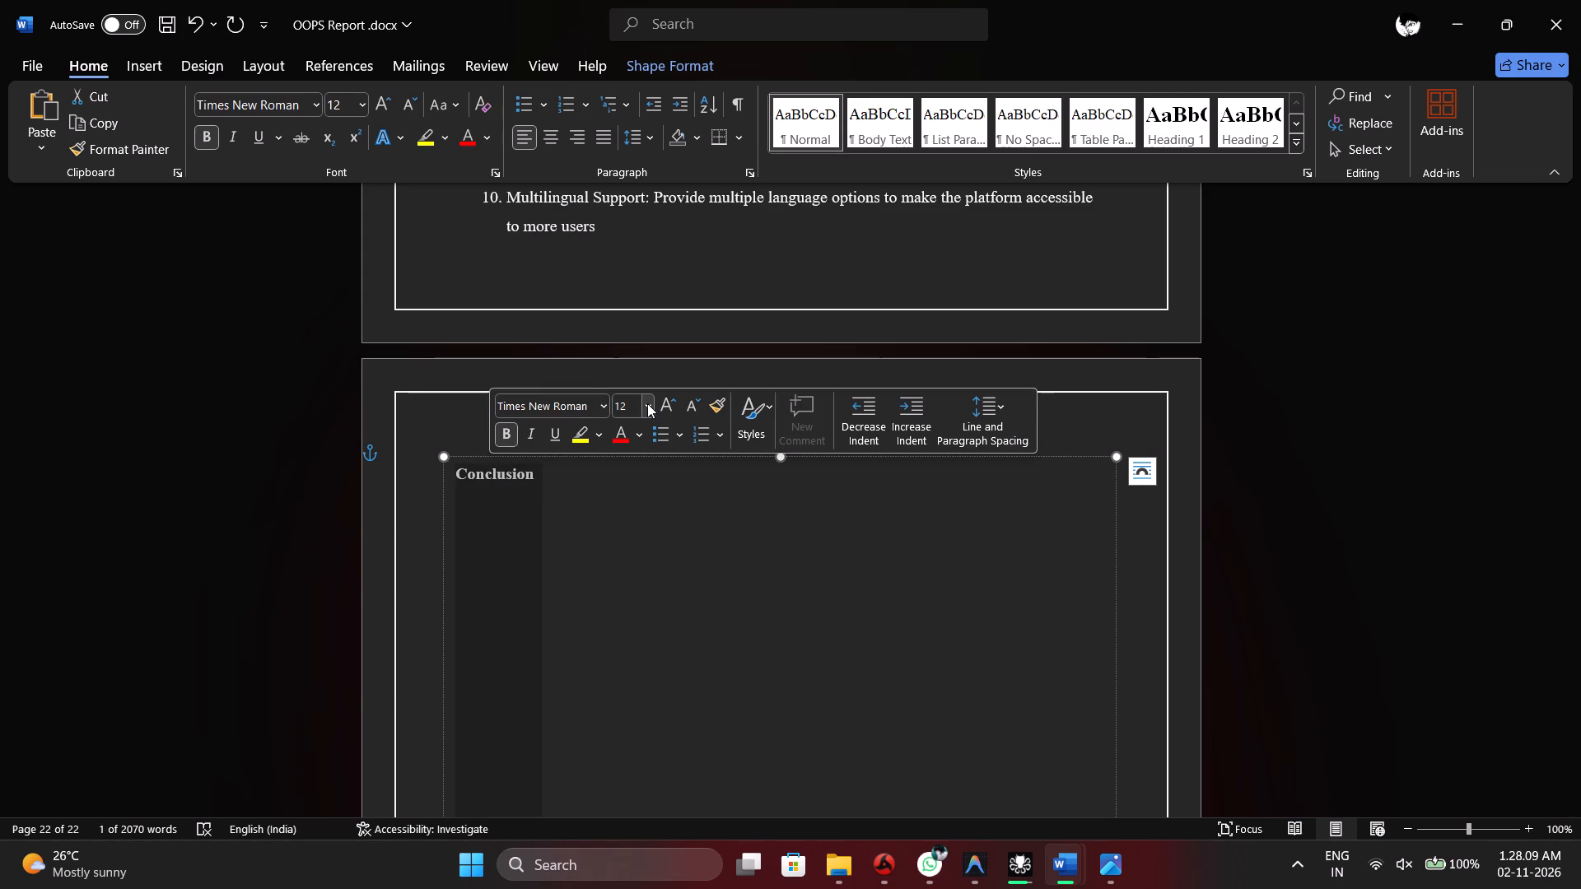
click(647, 403)
click(621, 576)
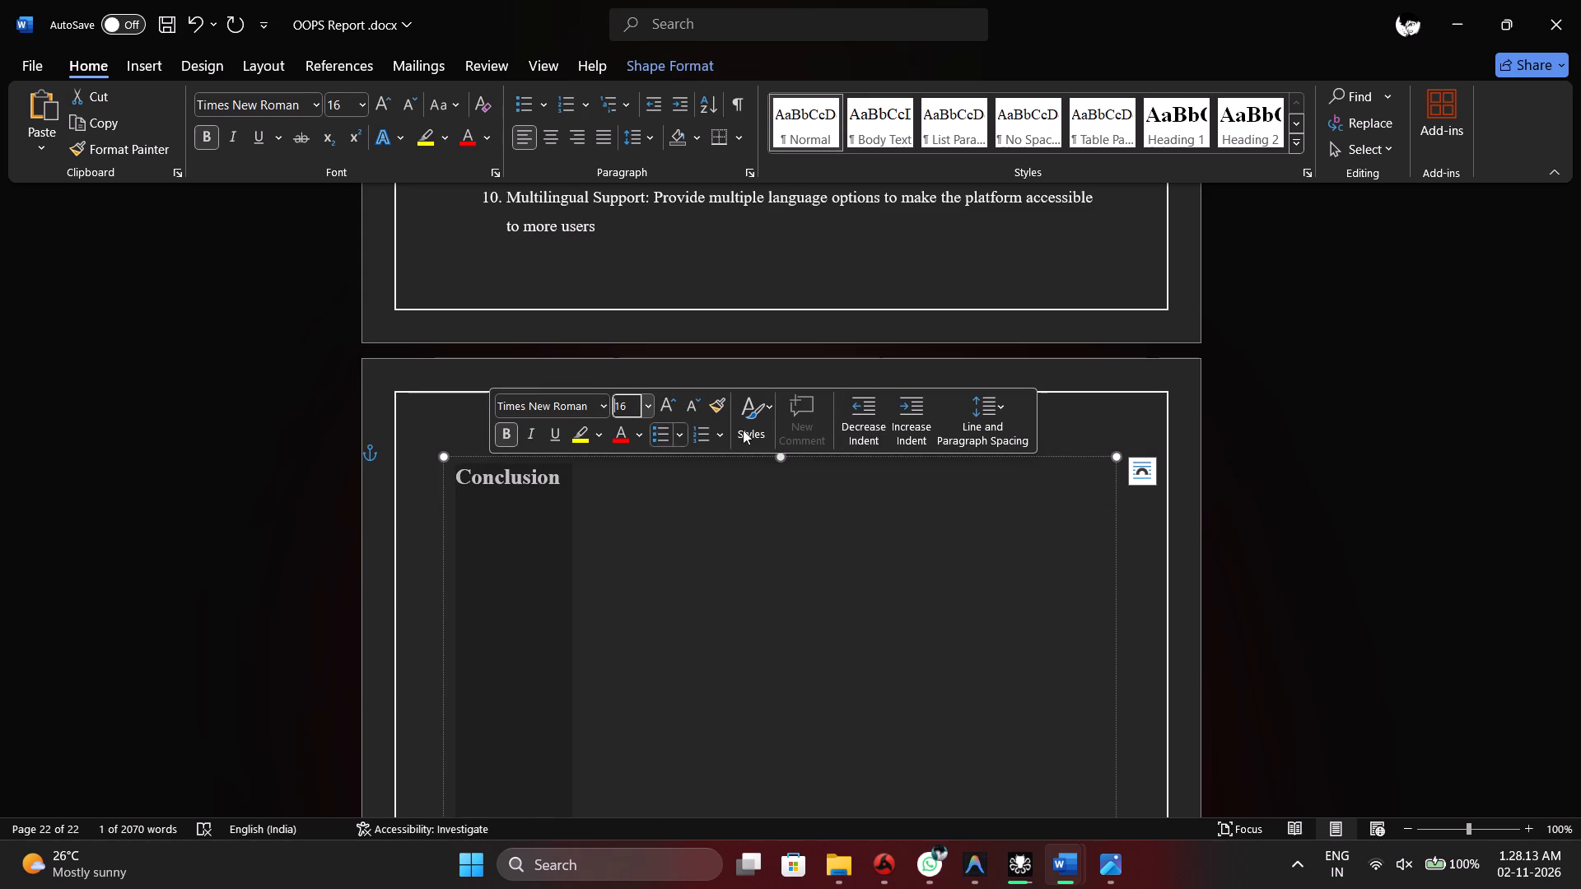
click(548, 136)
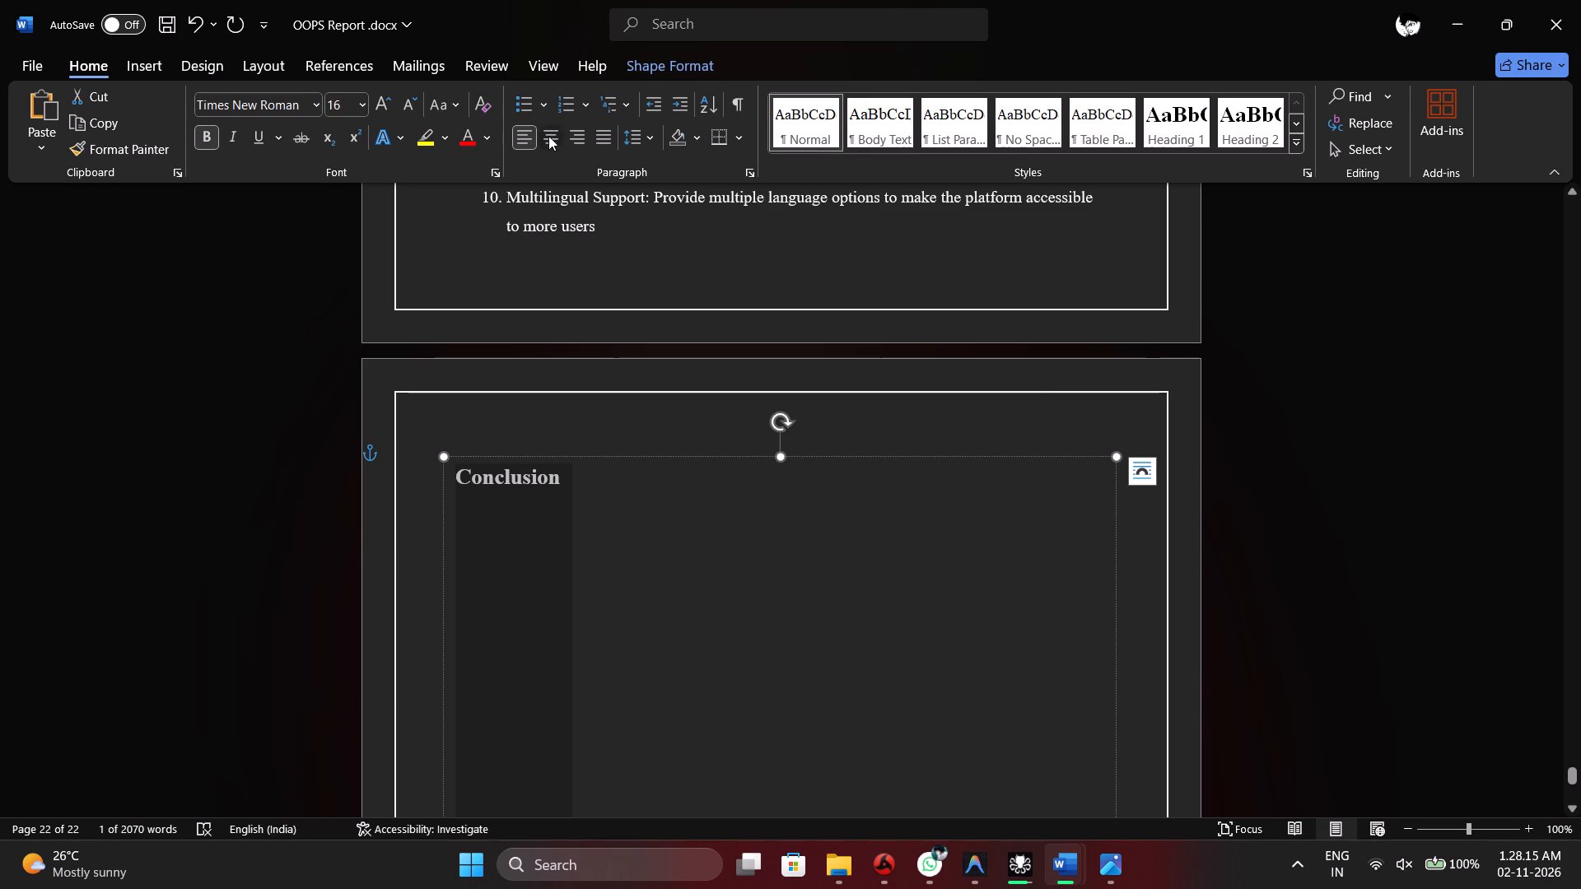
click(649, 623)
click(876, 477)
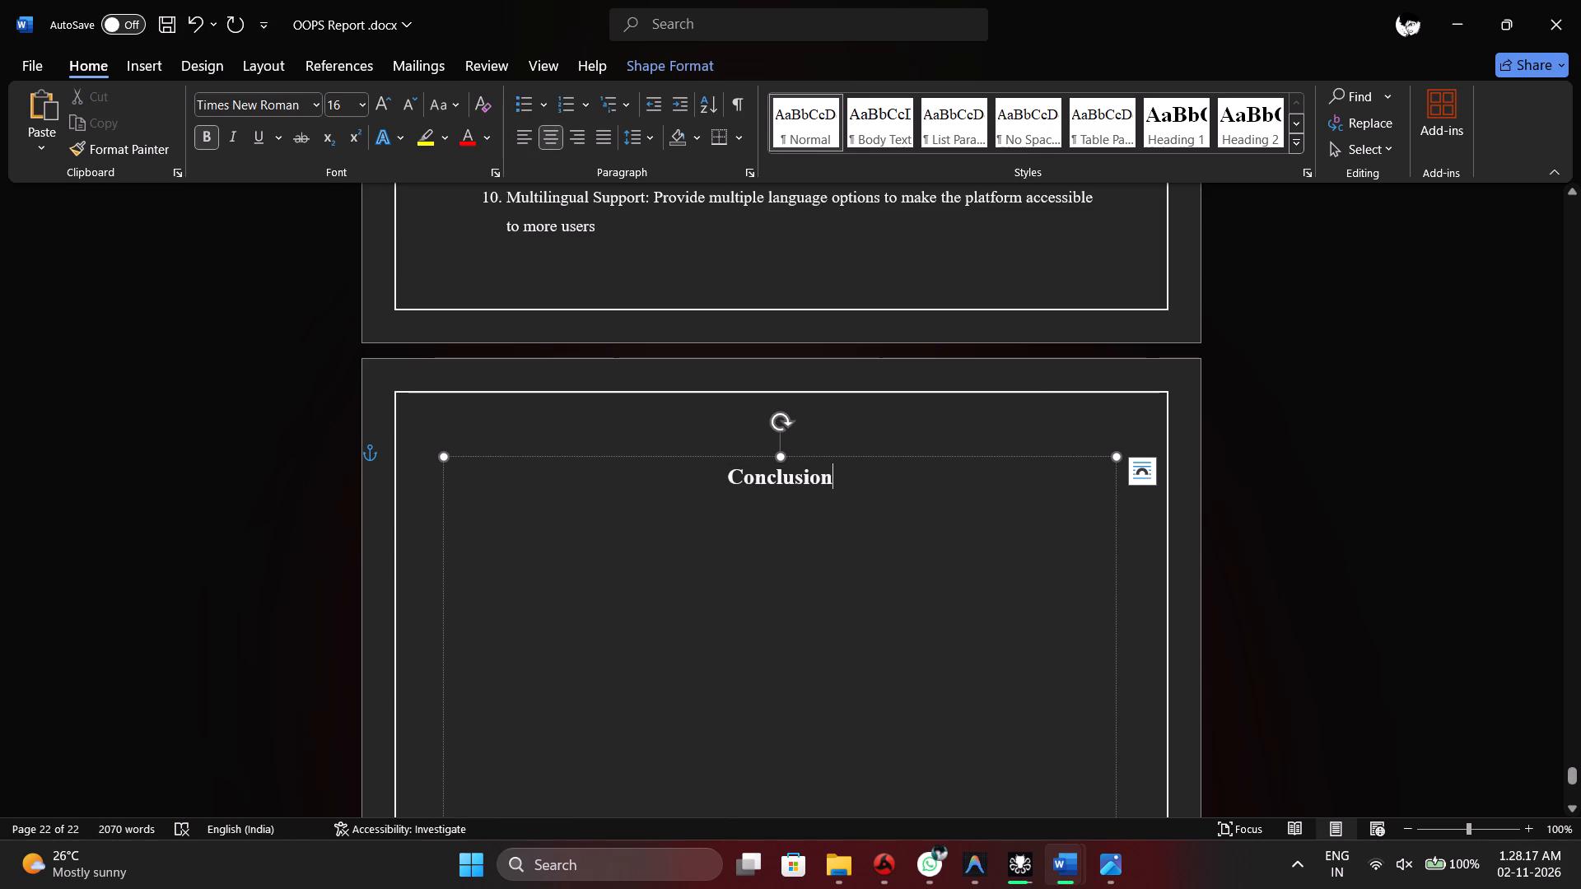
key(bracketright)
key(BackSpace)
key(Return)
key(Return)
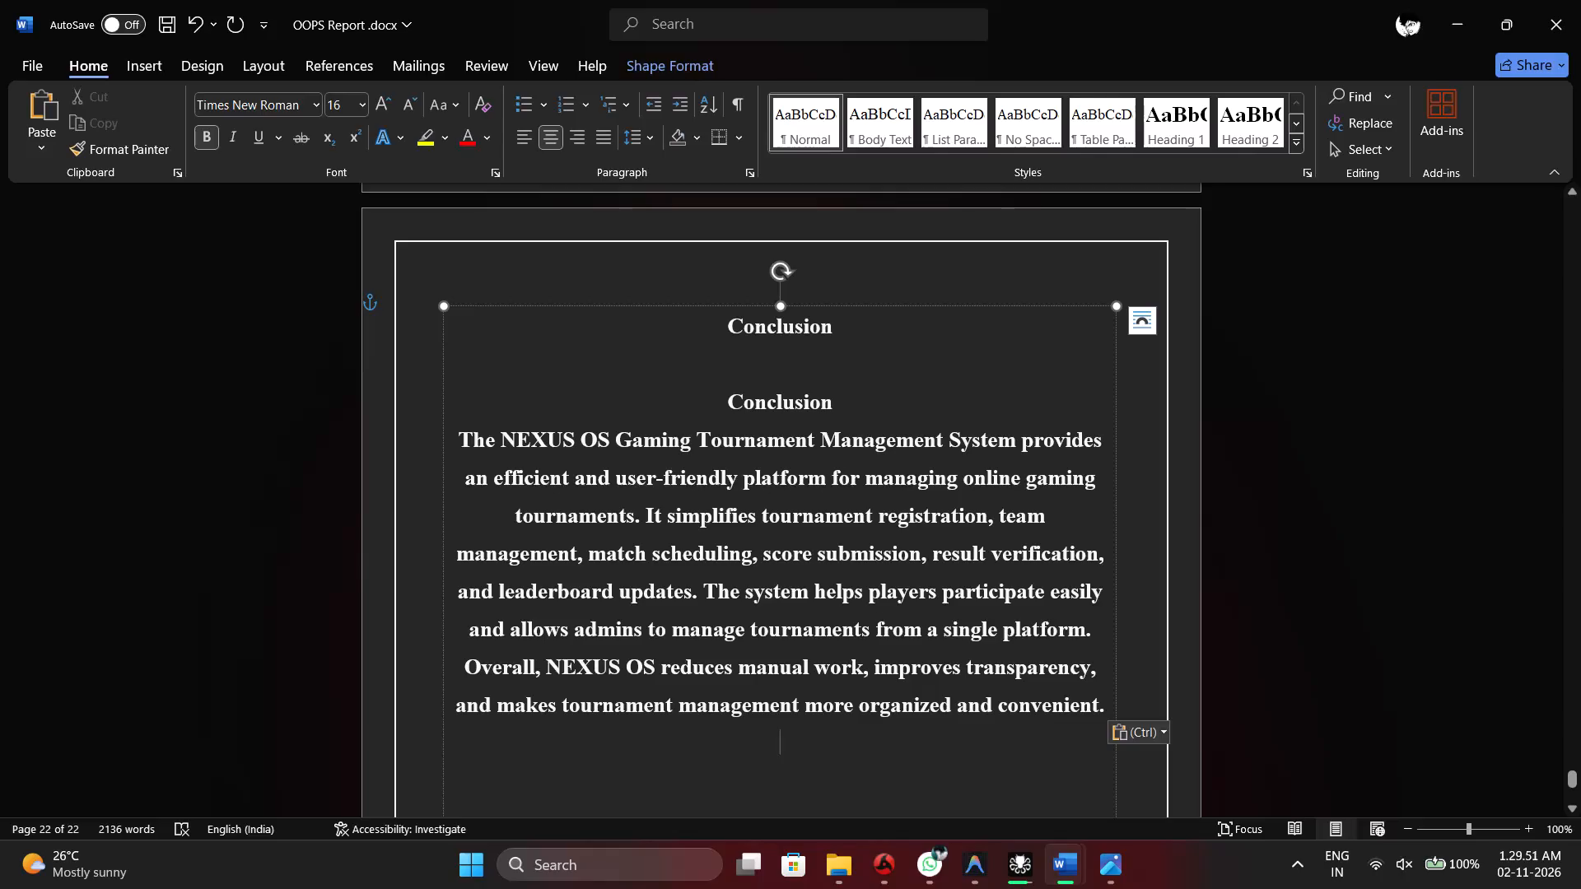
Delete the duplicate "Conclusion" line that came with the pasted text, including its line break.
click(841, 403)
key(BackSpace)
key(BackSpace)
key(BackSpace)
key(BackSpace)
key(BackSpace)
key(BackSpace)
key(BackSpace)
key(BackSpace)
key(BackSpace)
key(BackSpace)
key(BackSpace)
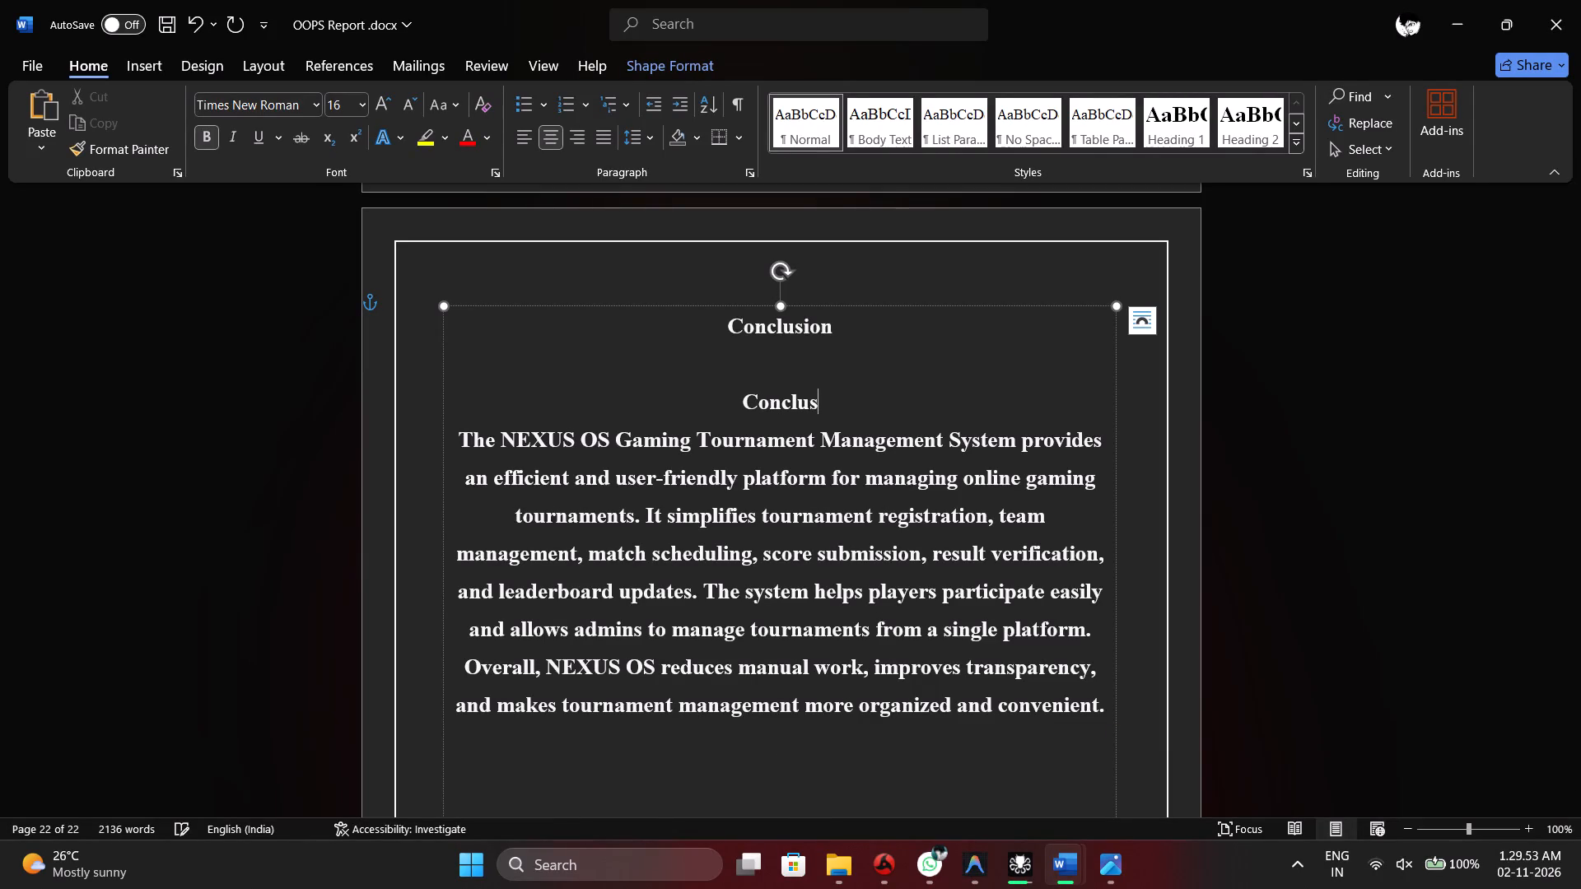
key(BackSpace)
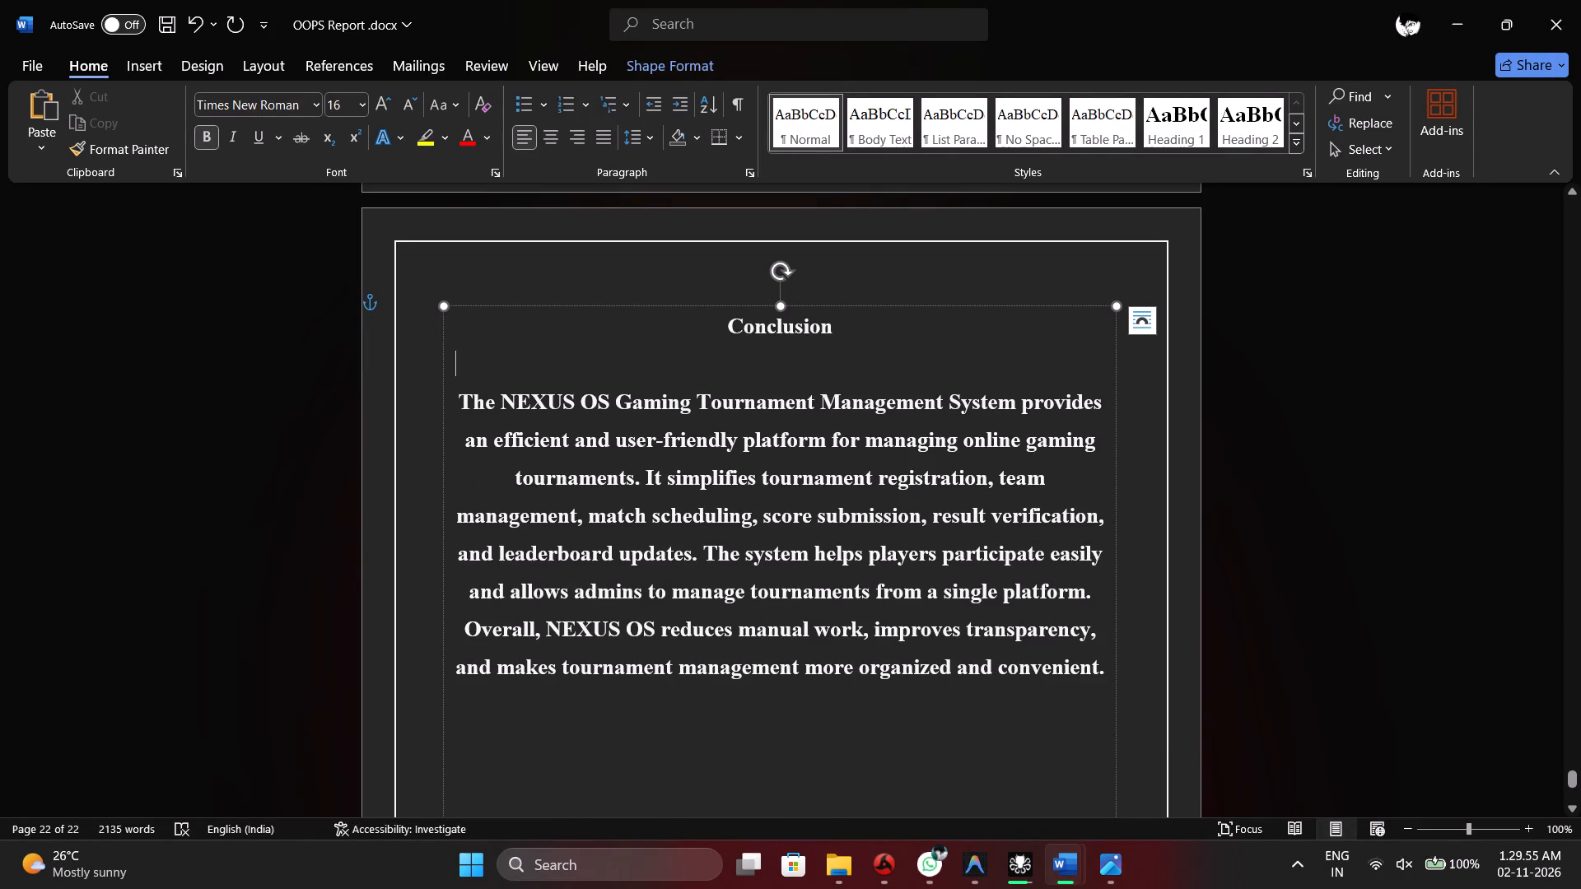
Set the pasted conclusion paragraph to 12 pt and remove its bold formatting.
drag(460, 391, 1080, 695)
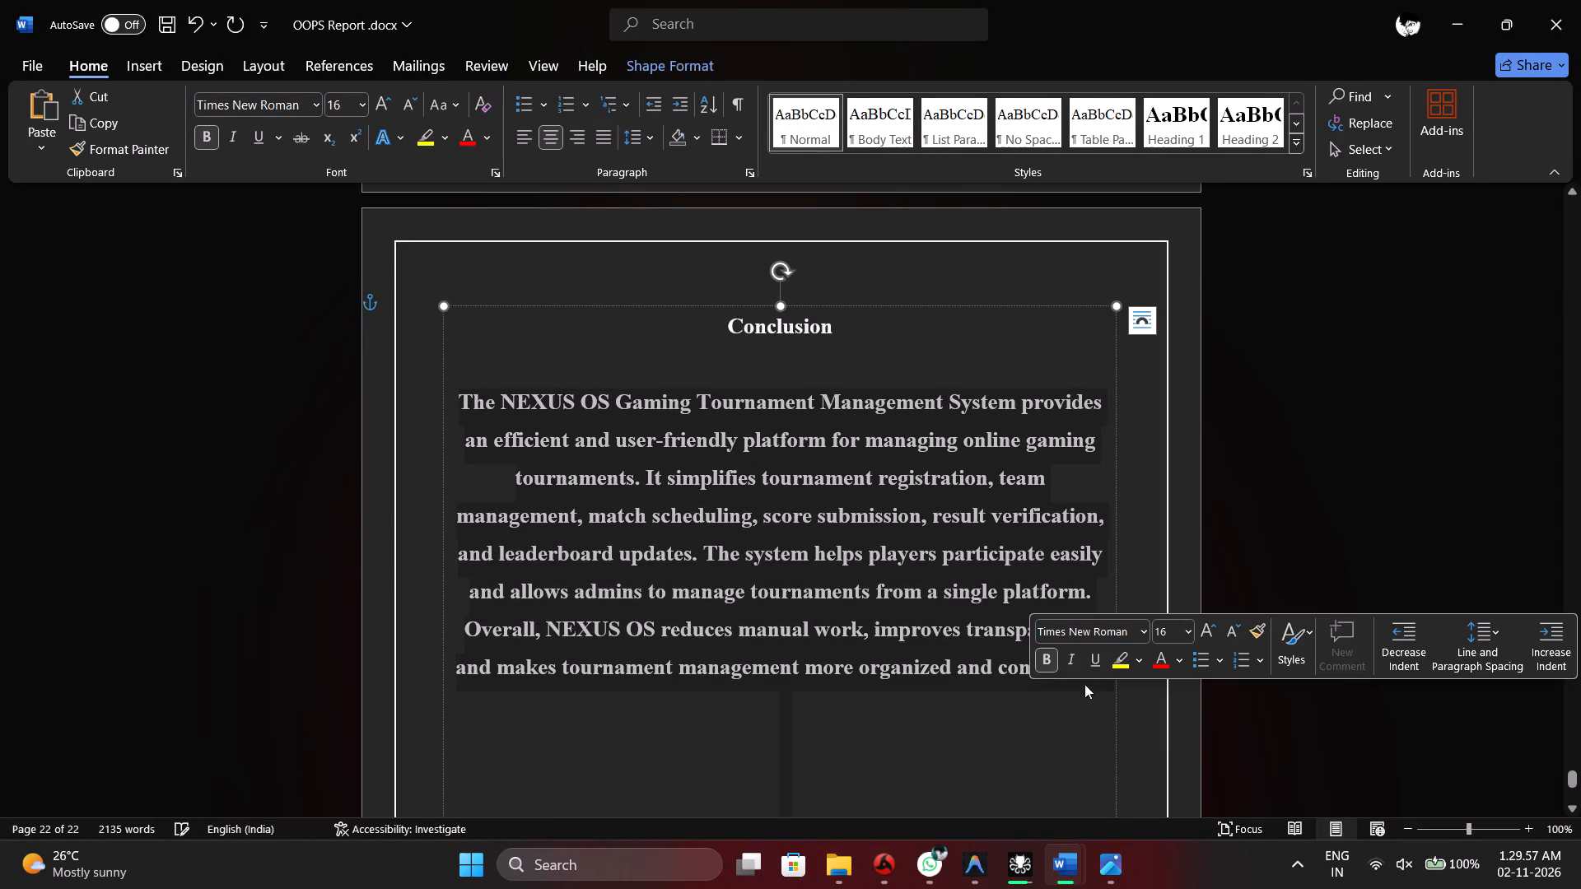
click(1185, 632)
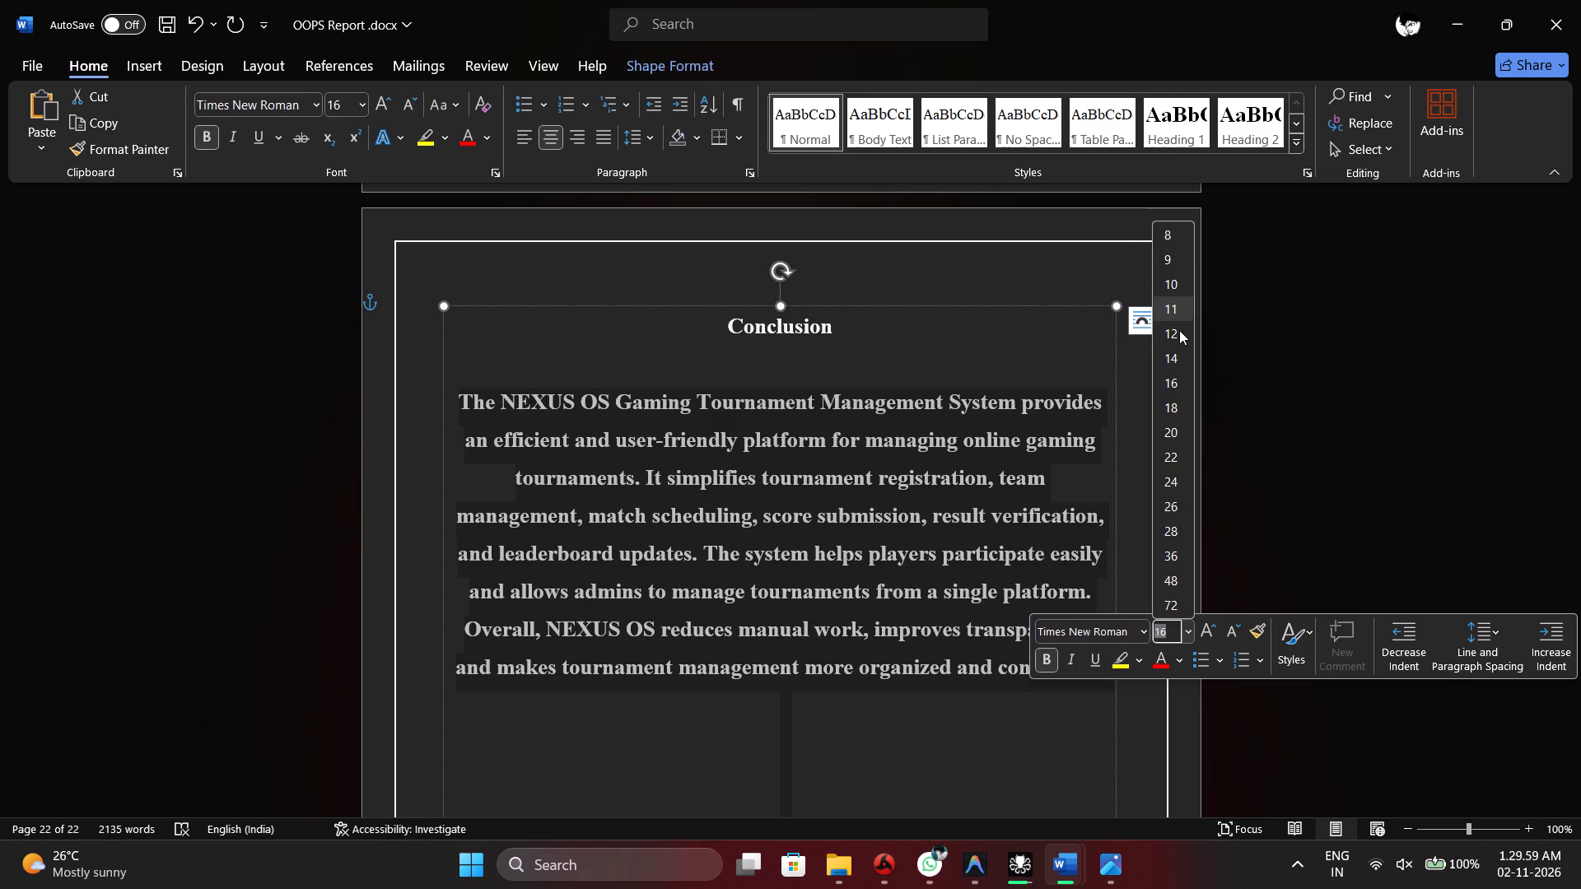
click(1179, 330)
click(1052, 661)
click(956, 721)
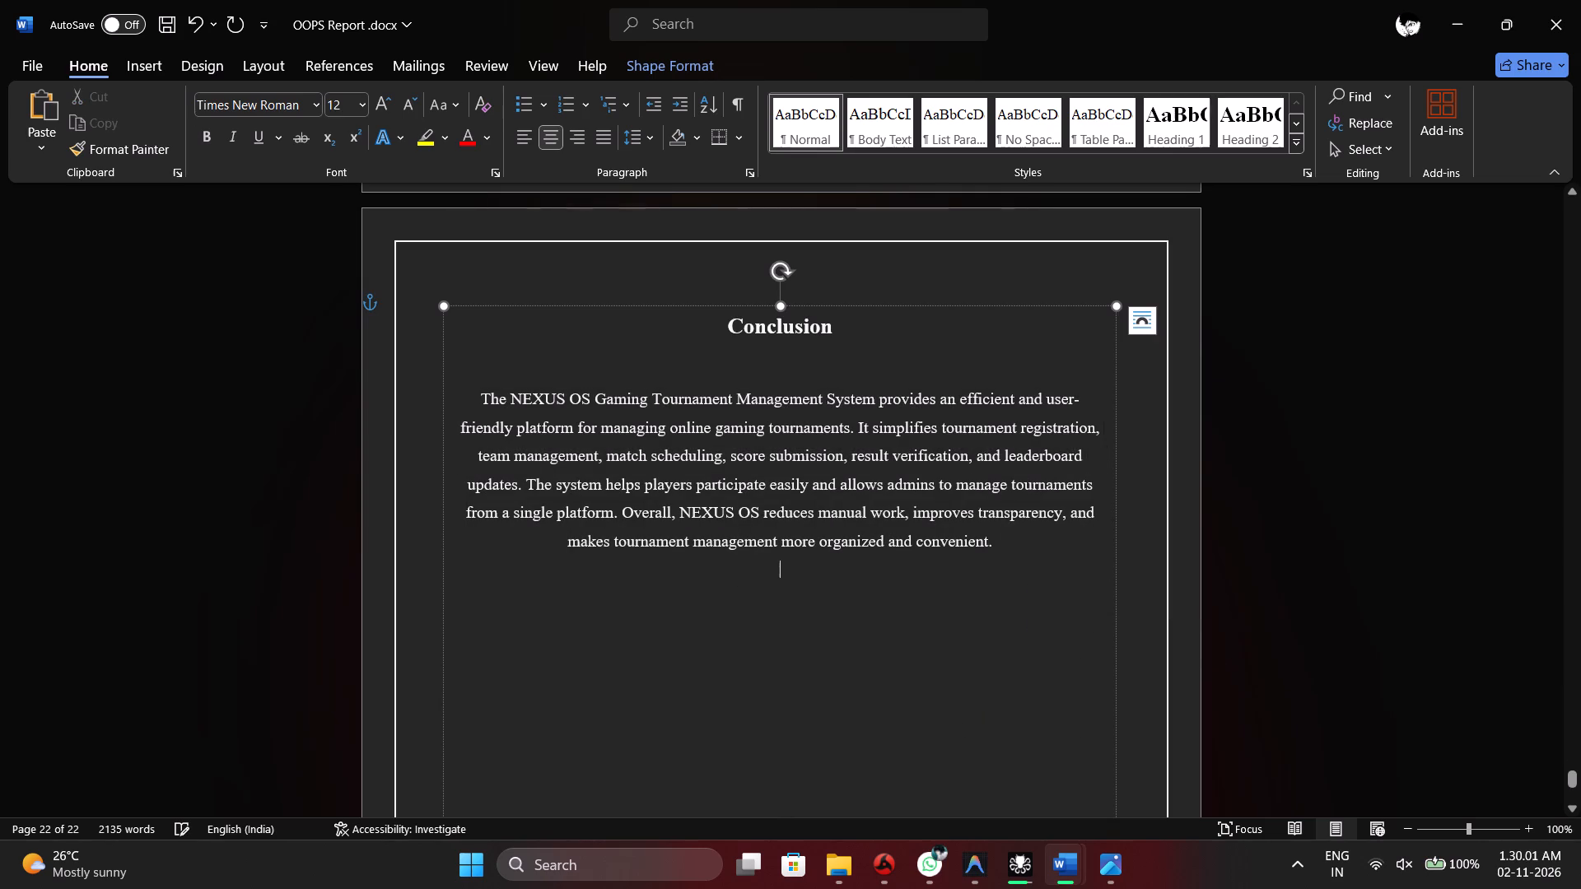
Left-align the conclusion paragraph, leaving its heading centred.
click(658, 107)
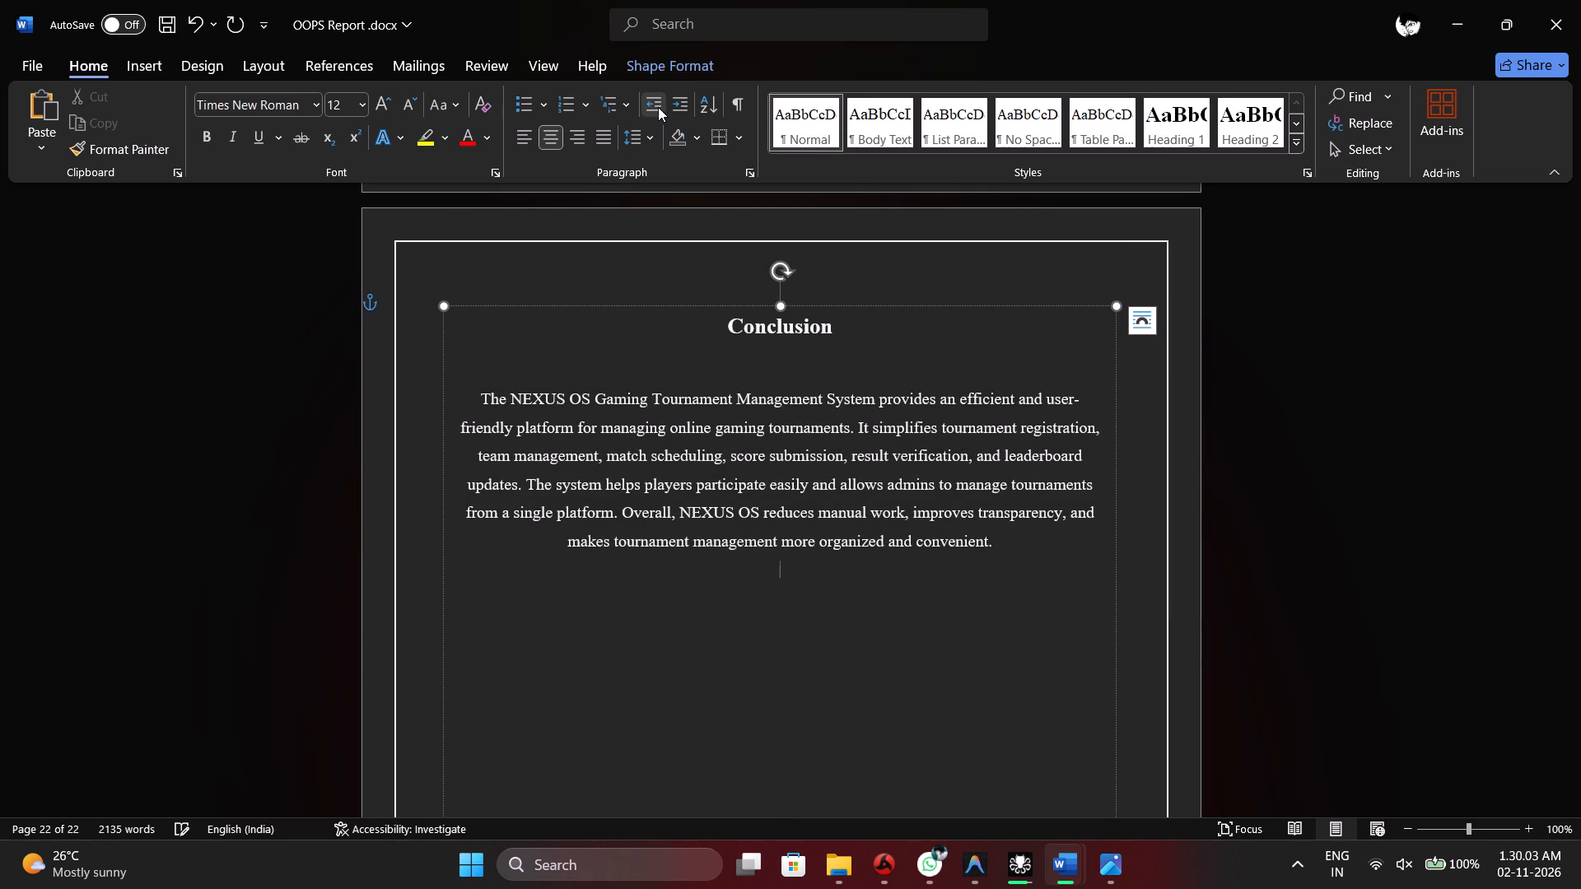
click(657, 107)
triple_click(609, 486)
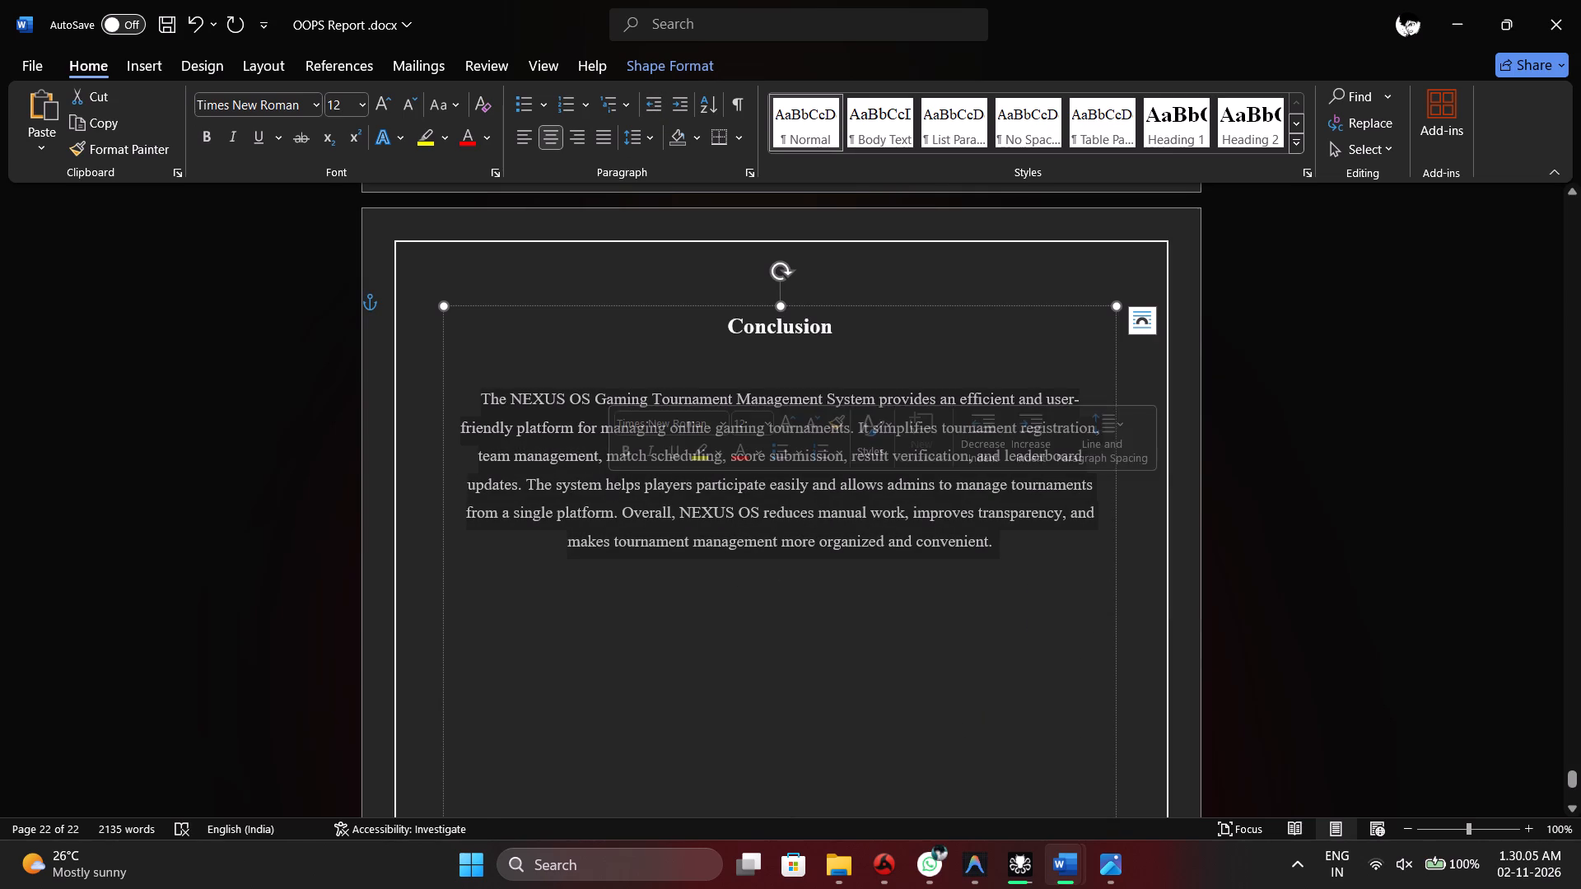
click(647, 100)
click(525, 127)
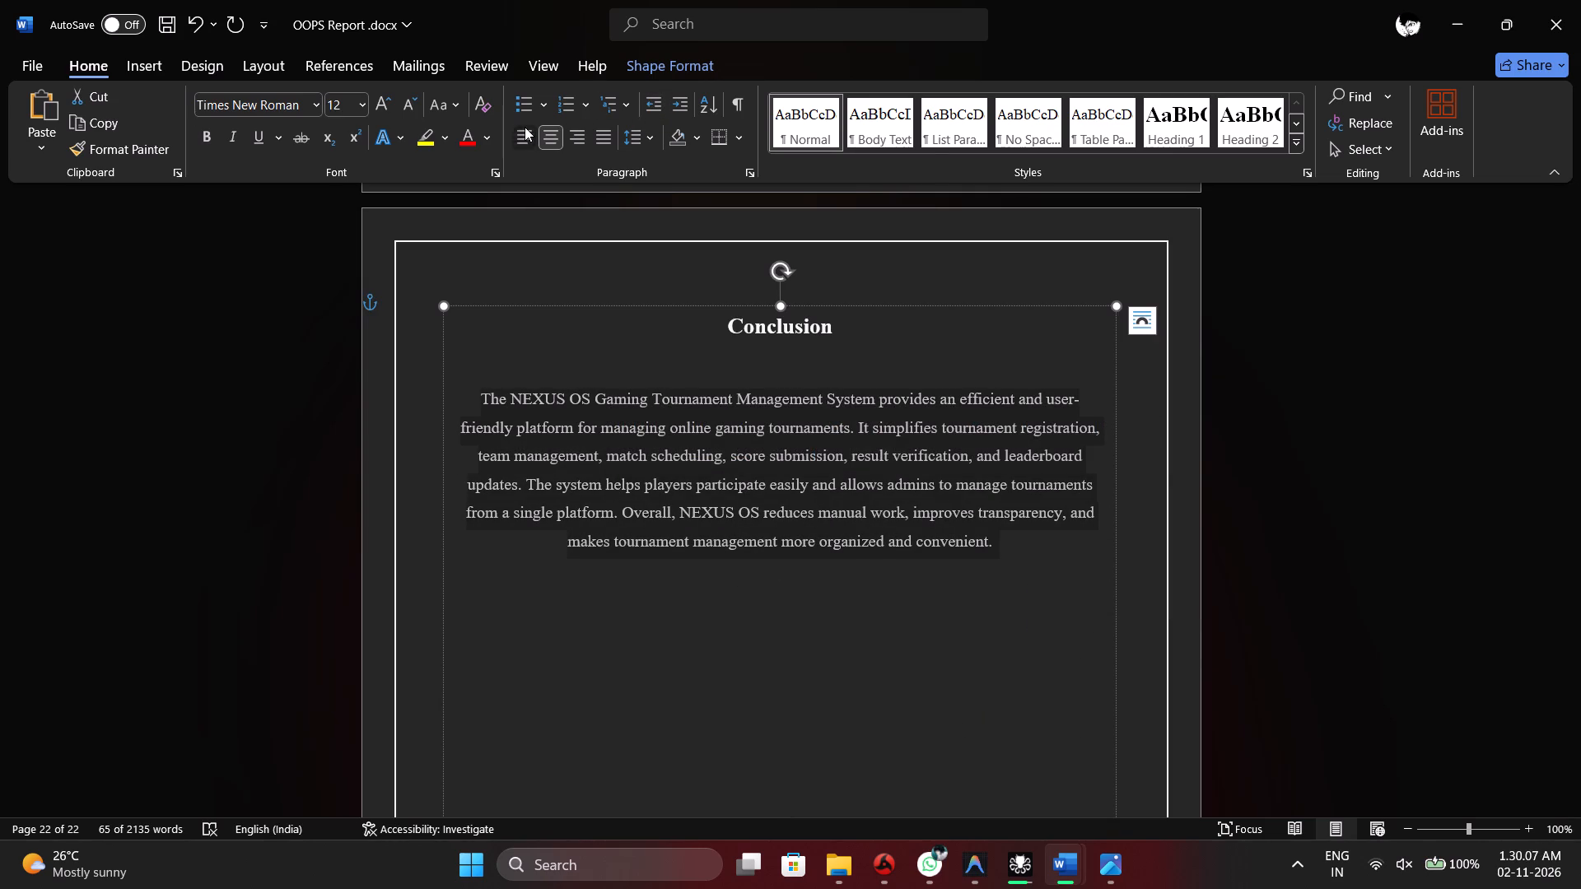
click(644, 679)
scroll(644, 679, up, 3)
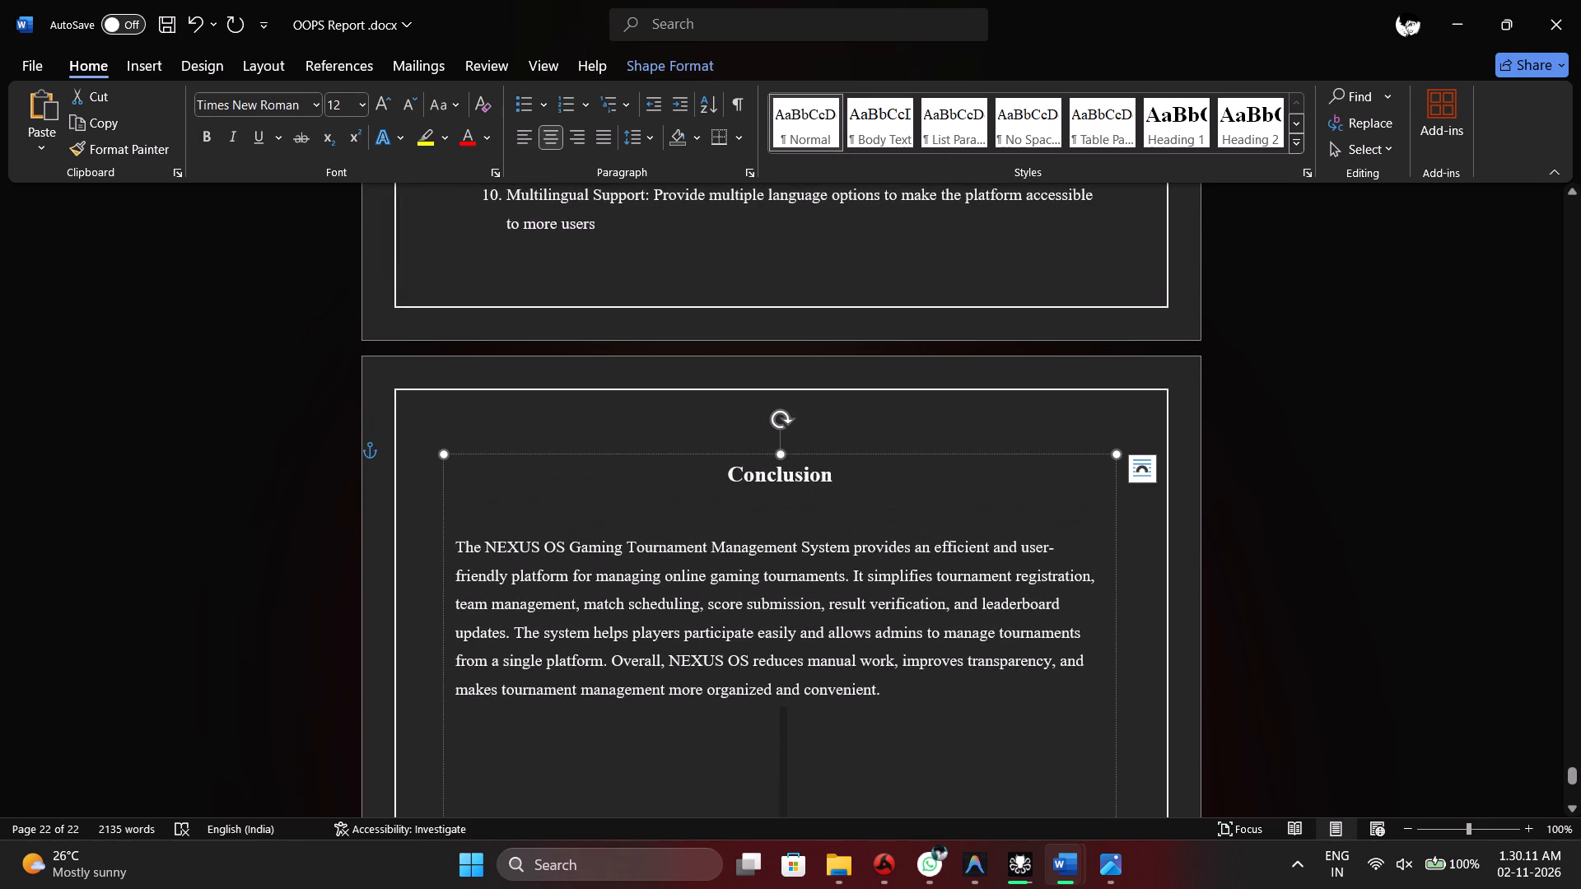
Indent the first line of the conclusion paragraph with six spaces.
click(455, 547)
key(space)
key(space)
key(space)
key(space)
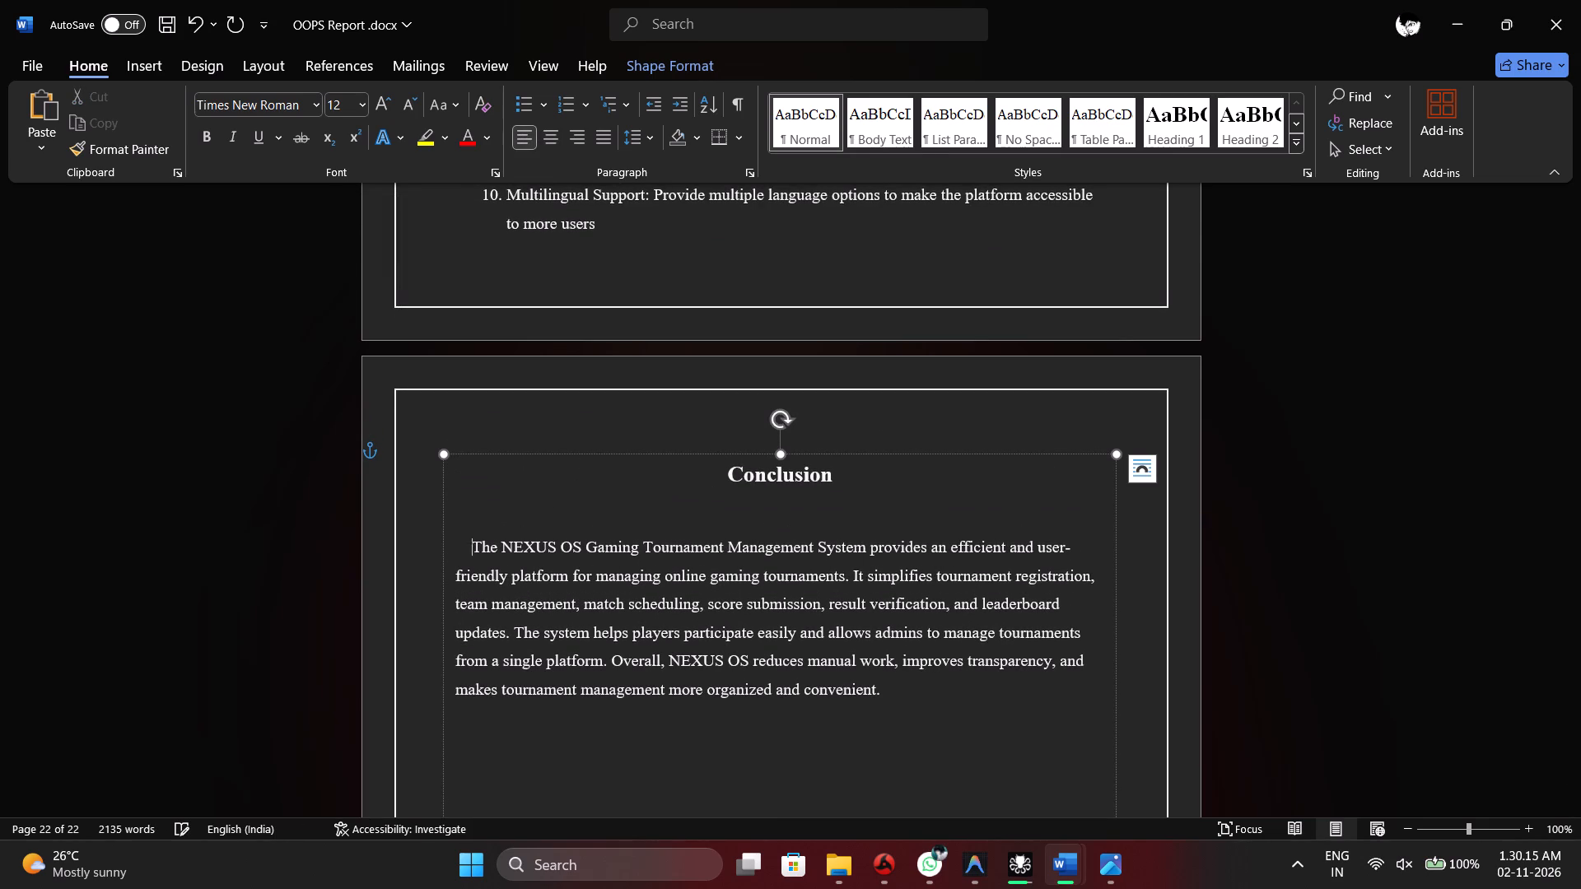
key(space)
key(space)
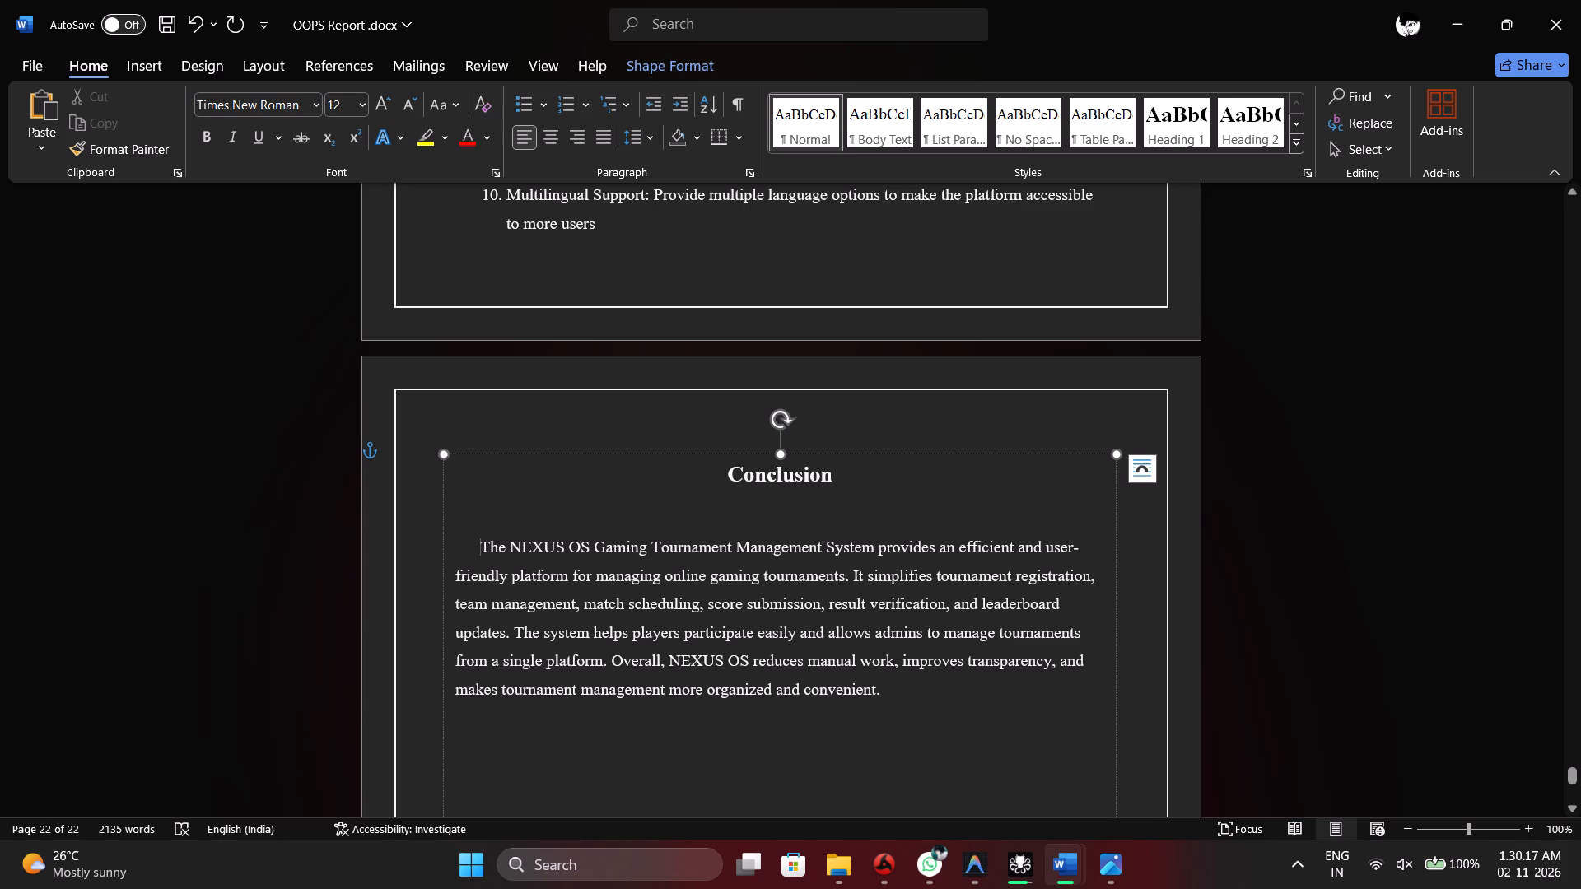
scroll(758, 742, up, 4)
click(758, 742)
scroll(758, 742, down, 5)
click(788, 723)
click(1385, 524)
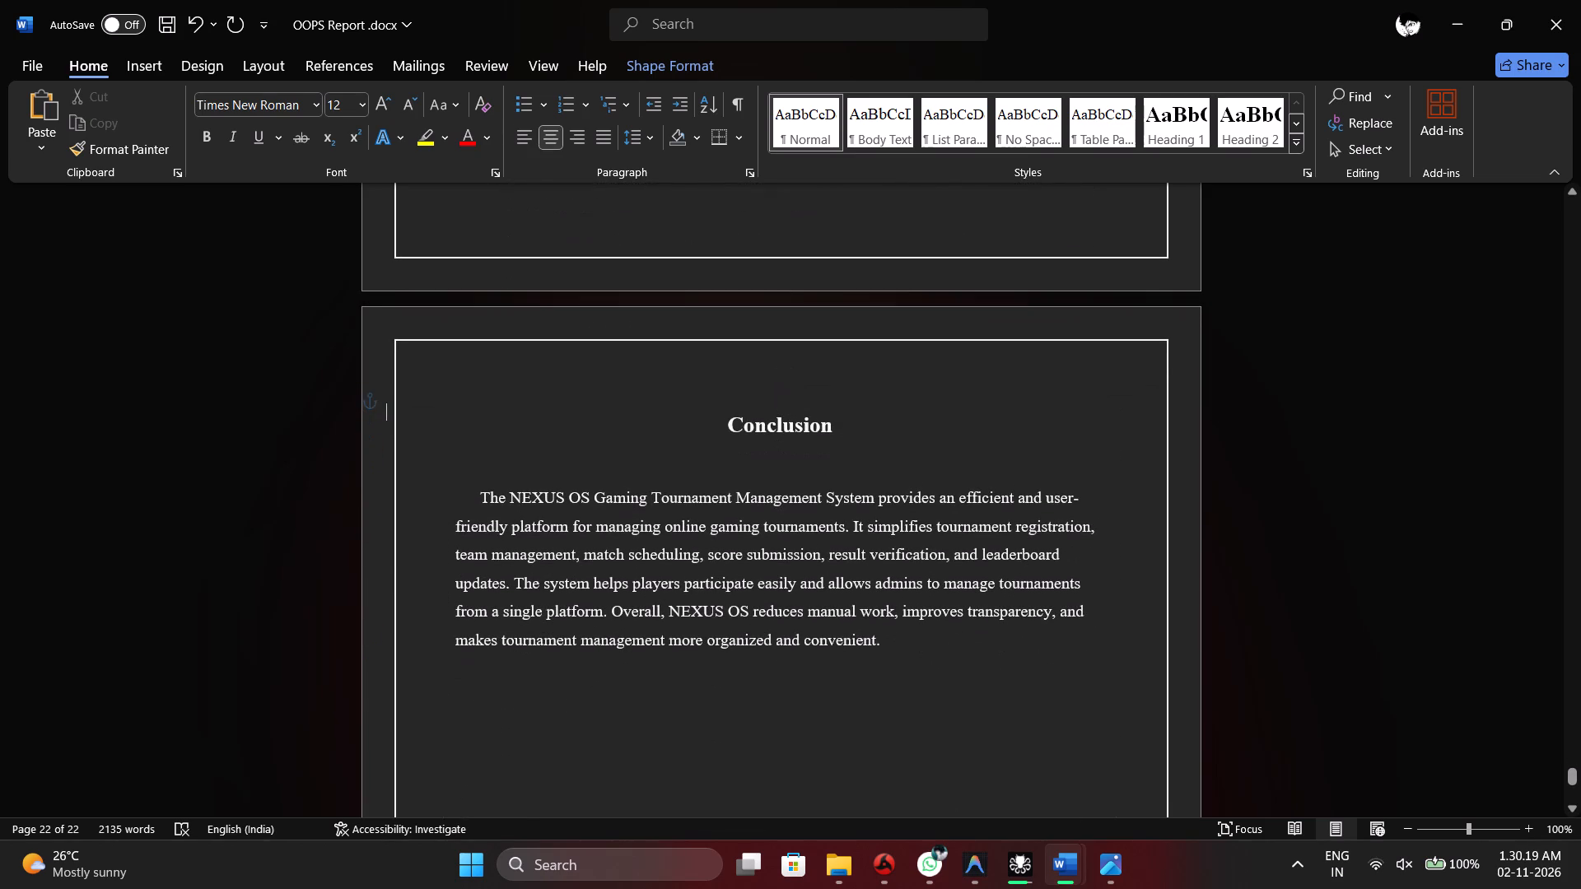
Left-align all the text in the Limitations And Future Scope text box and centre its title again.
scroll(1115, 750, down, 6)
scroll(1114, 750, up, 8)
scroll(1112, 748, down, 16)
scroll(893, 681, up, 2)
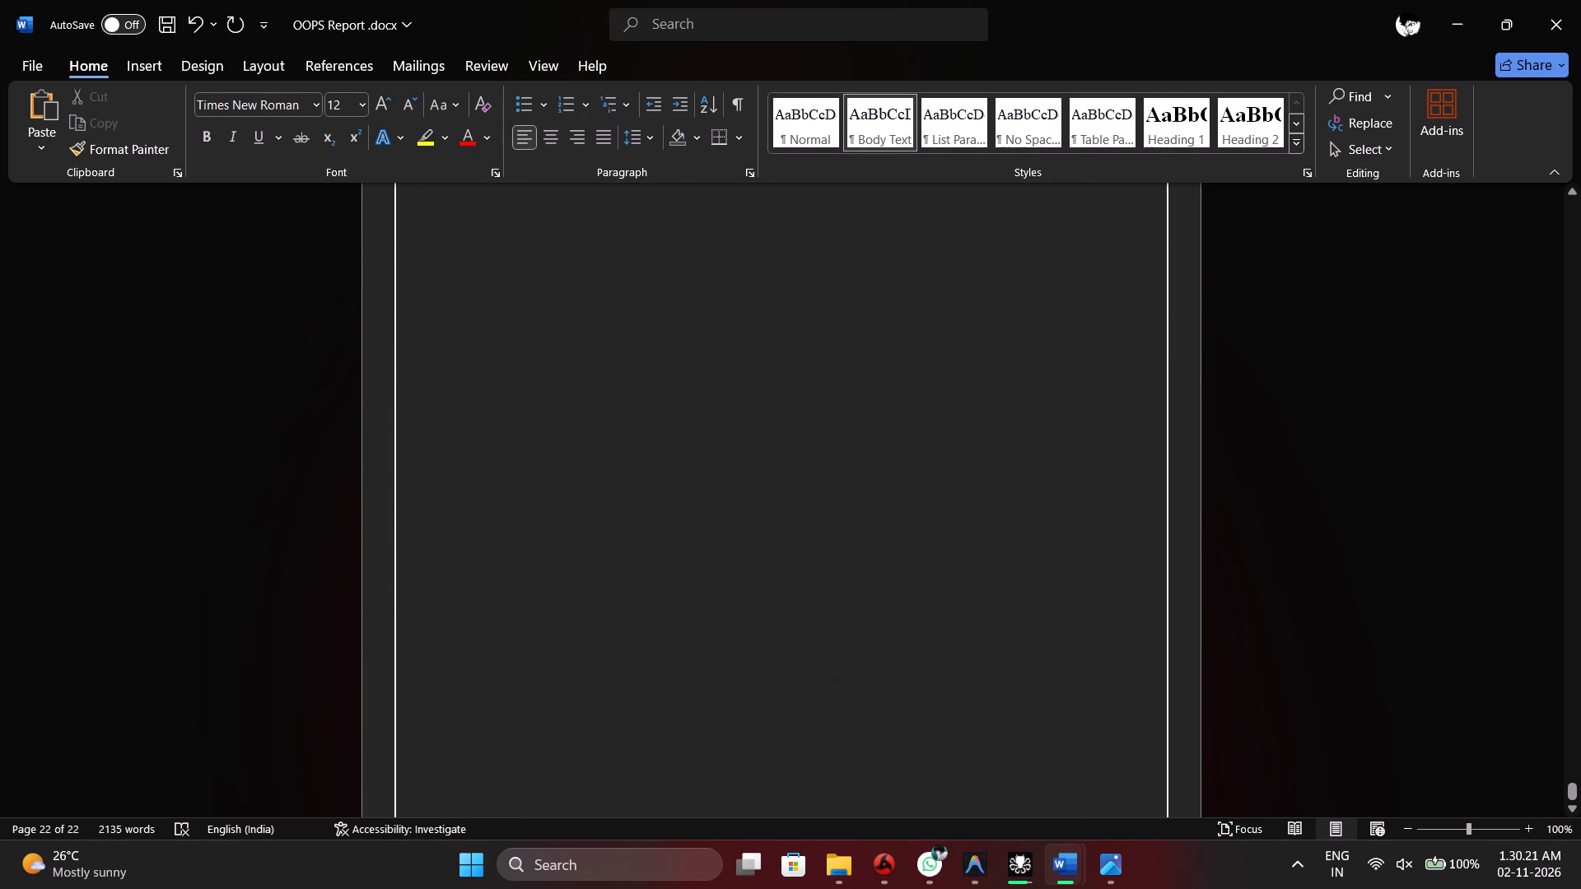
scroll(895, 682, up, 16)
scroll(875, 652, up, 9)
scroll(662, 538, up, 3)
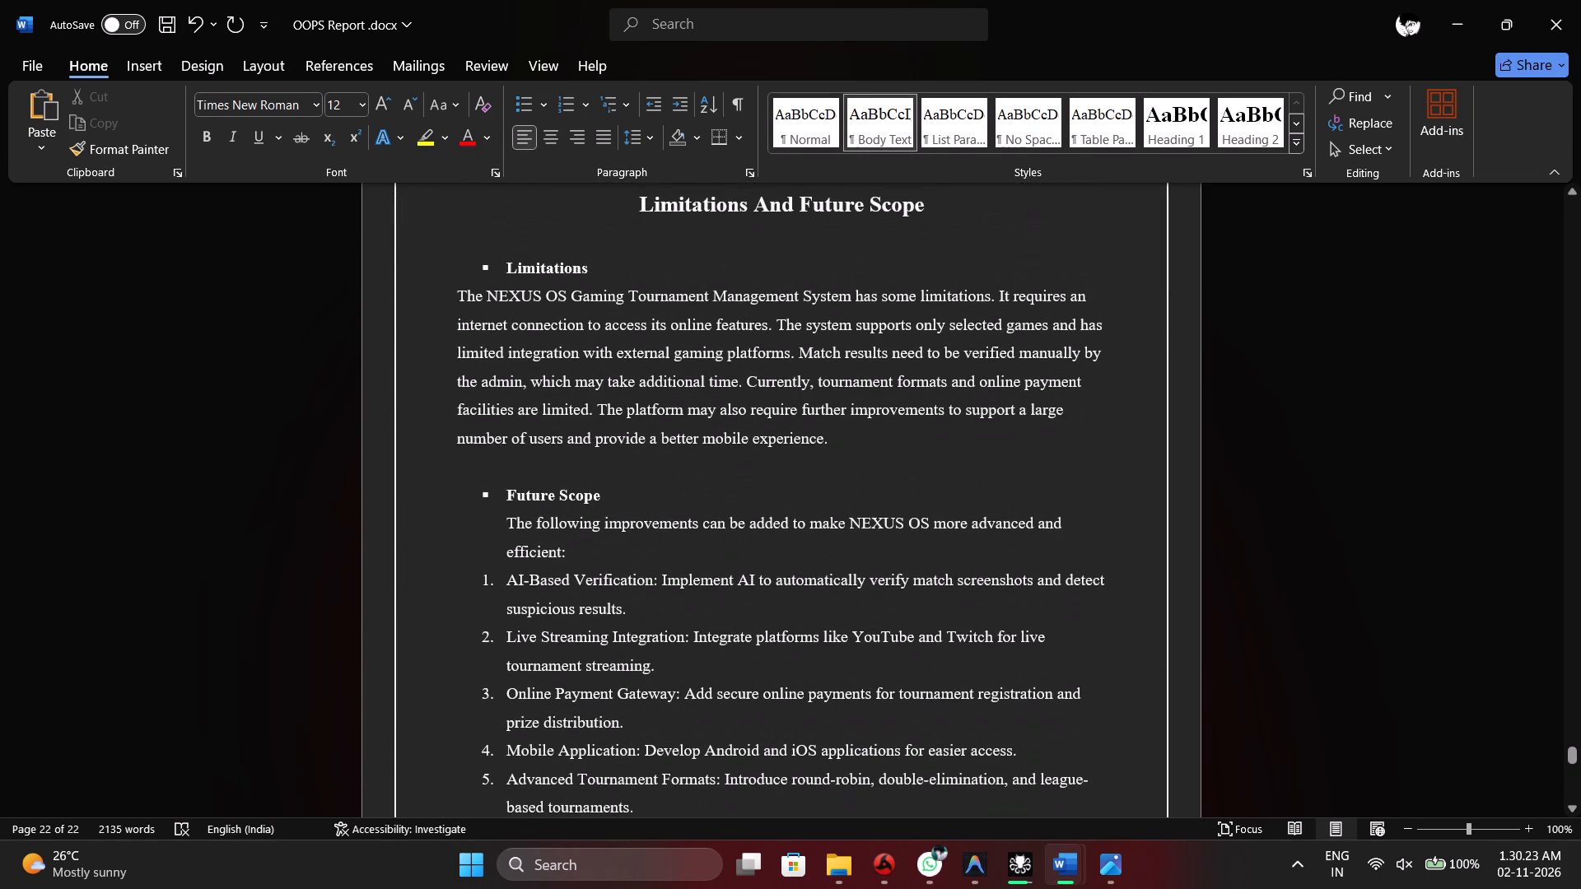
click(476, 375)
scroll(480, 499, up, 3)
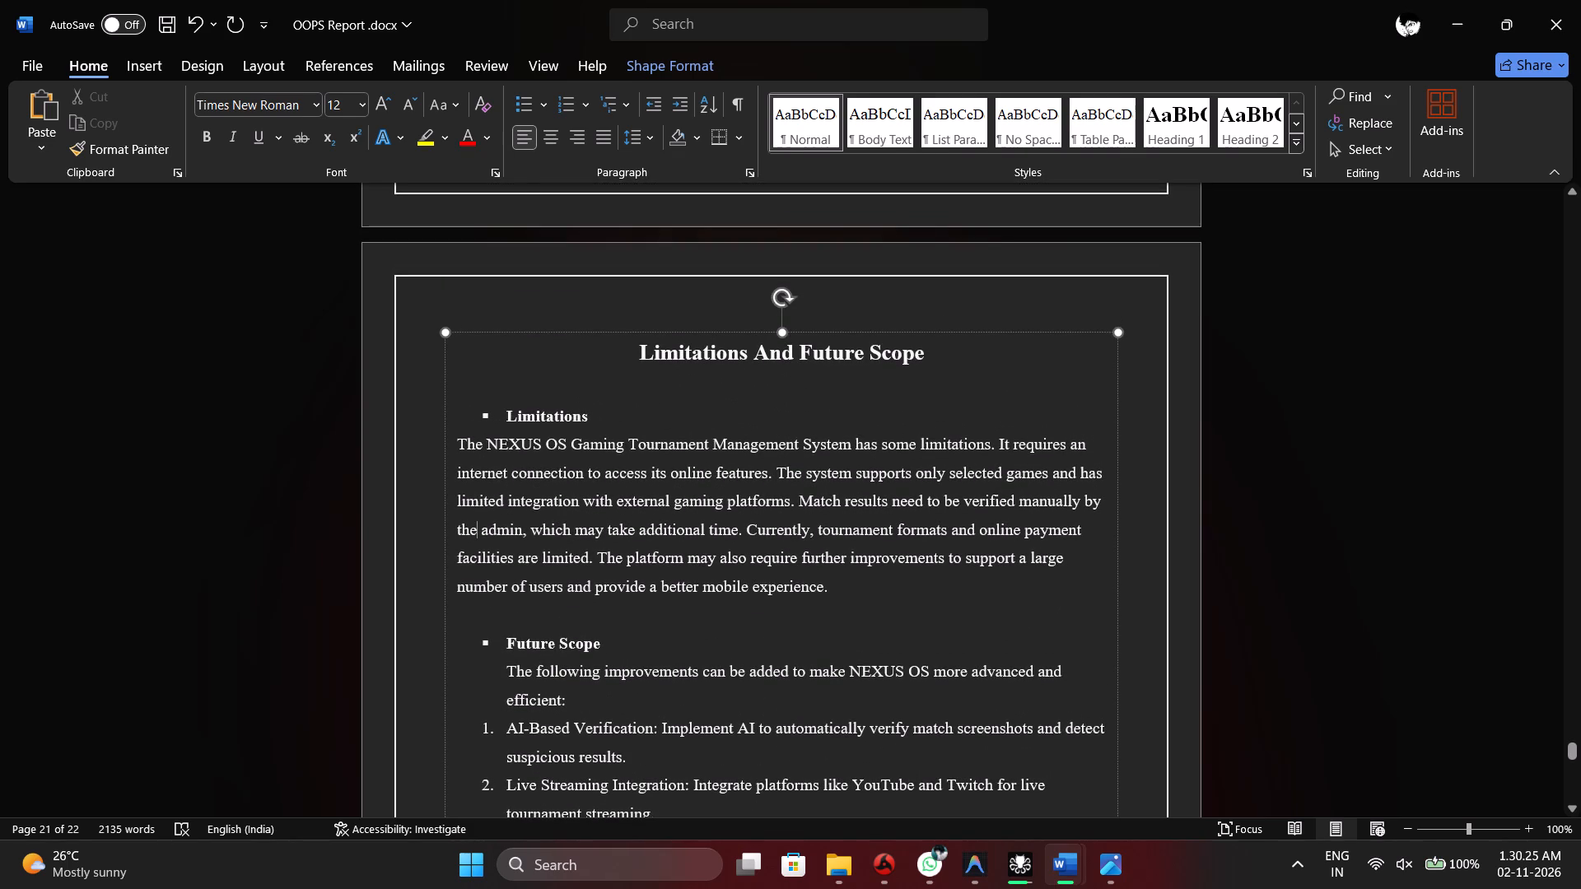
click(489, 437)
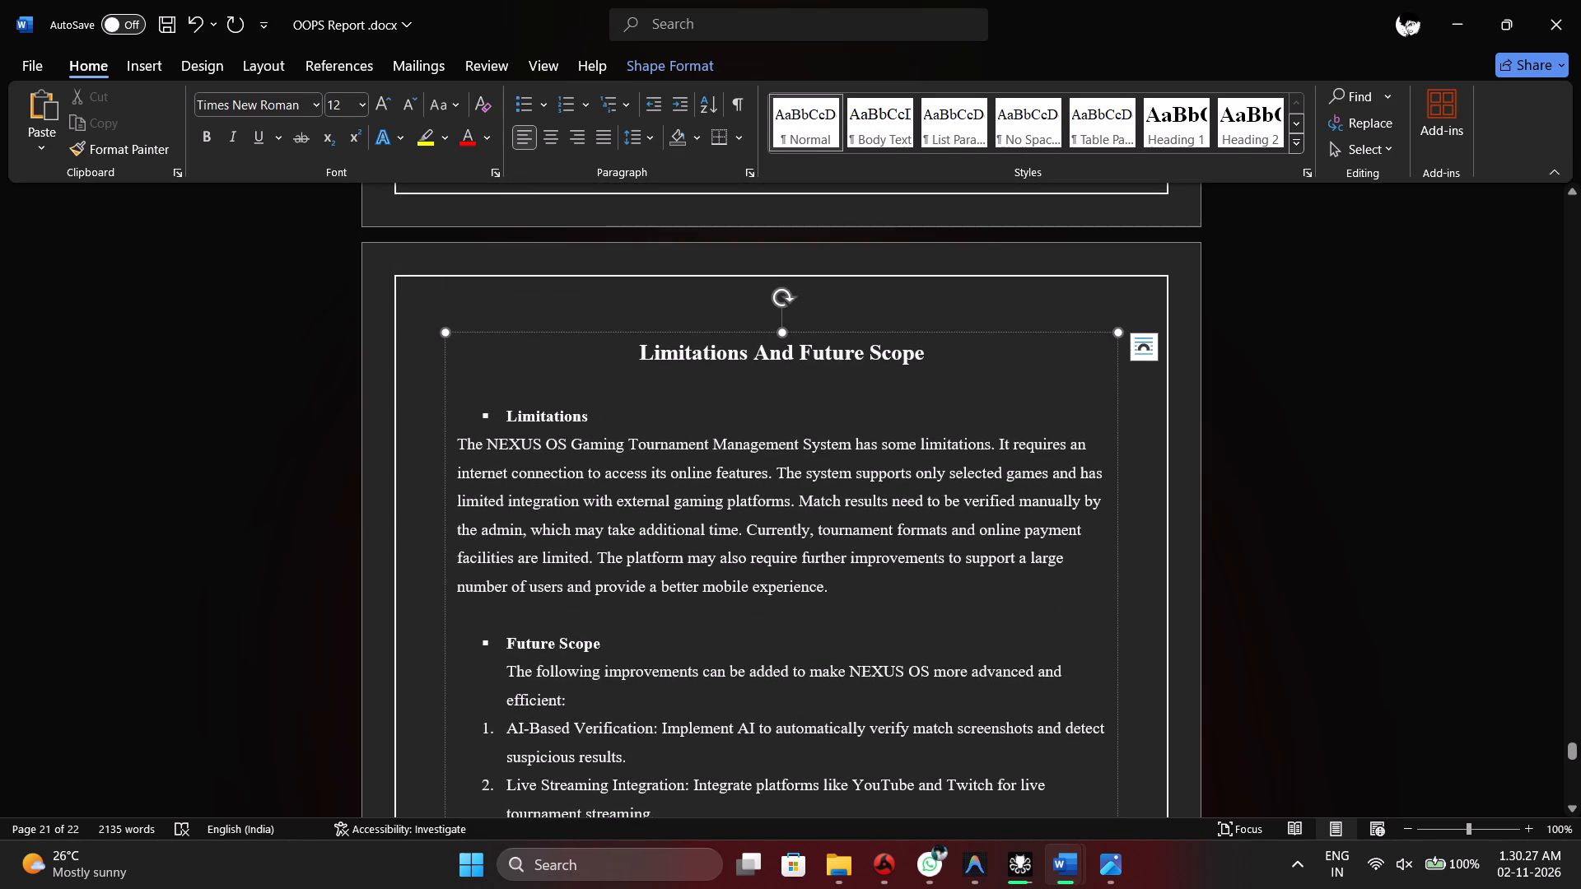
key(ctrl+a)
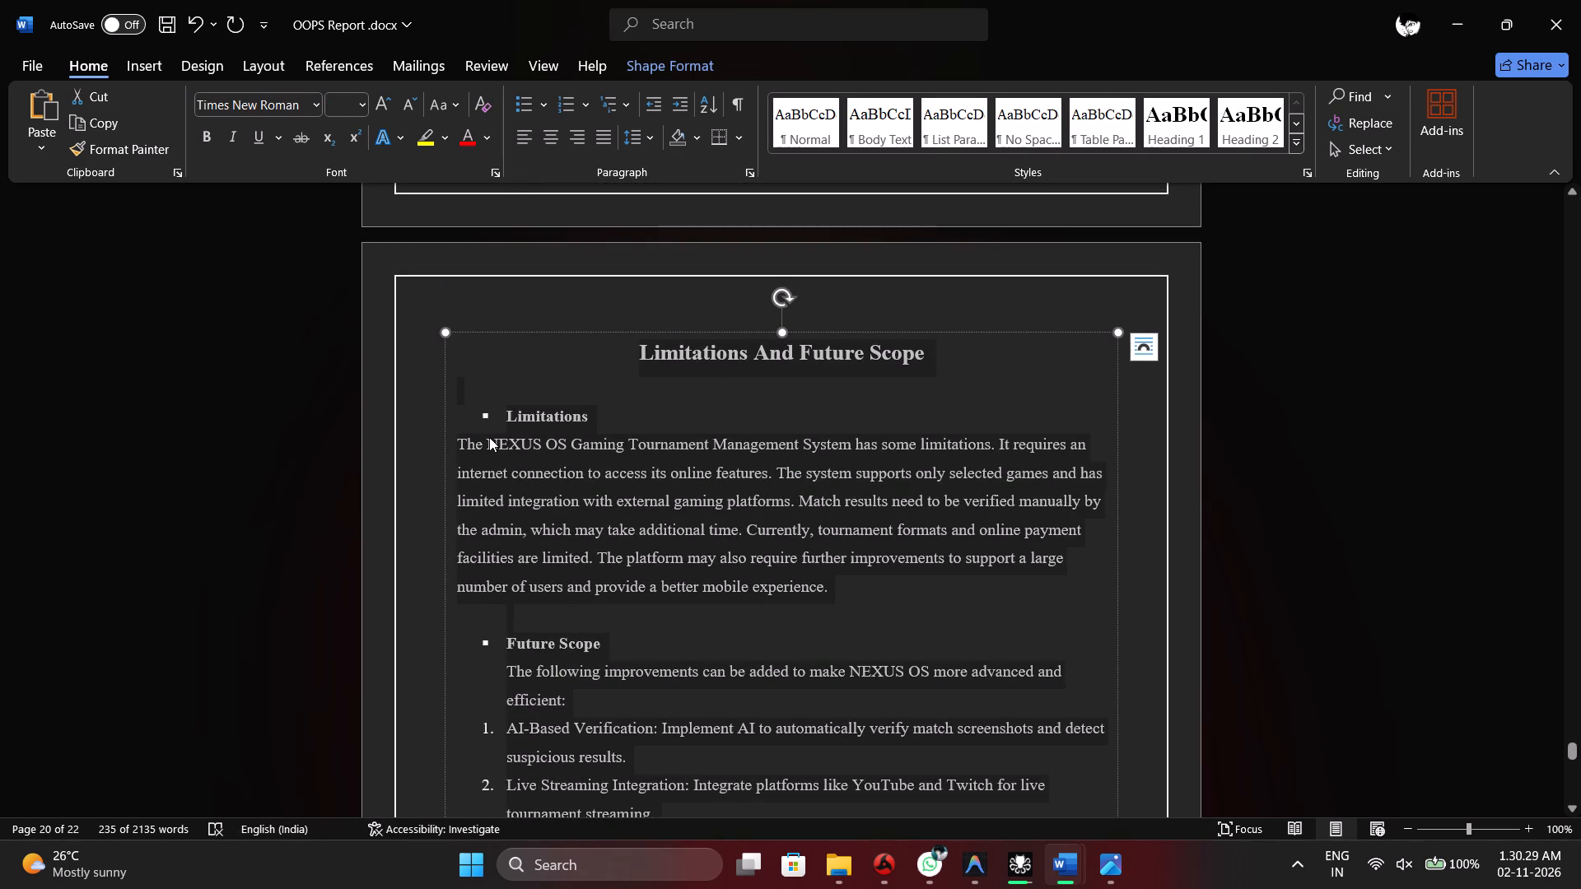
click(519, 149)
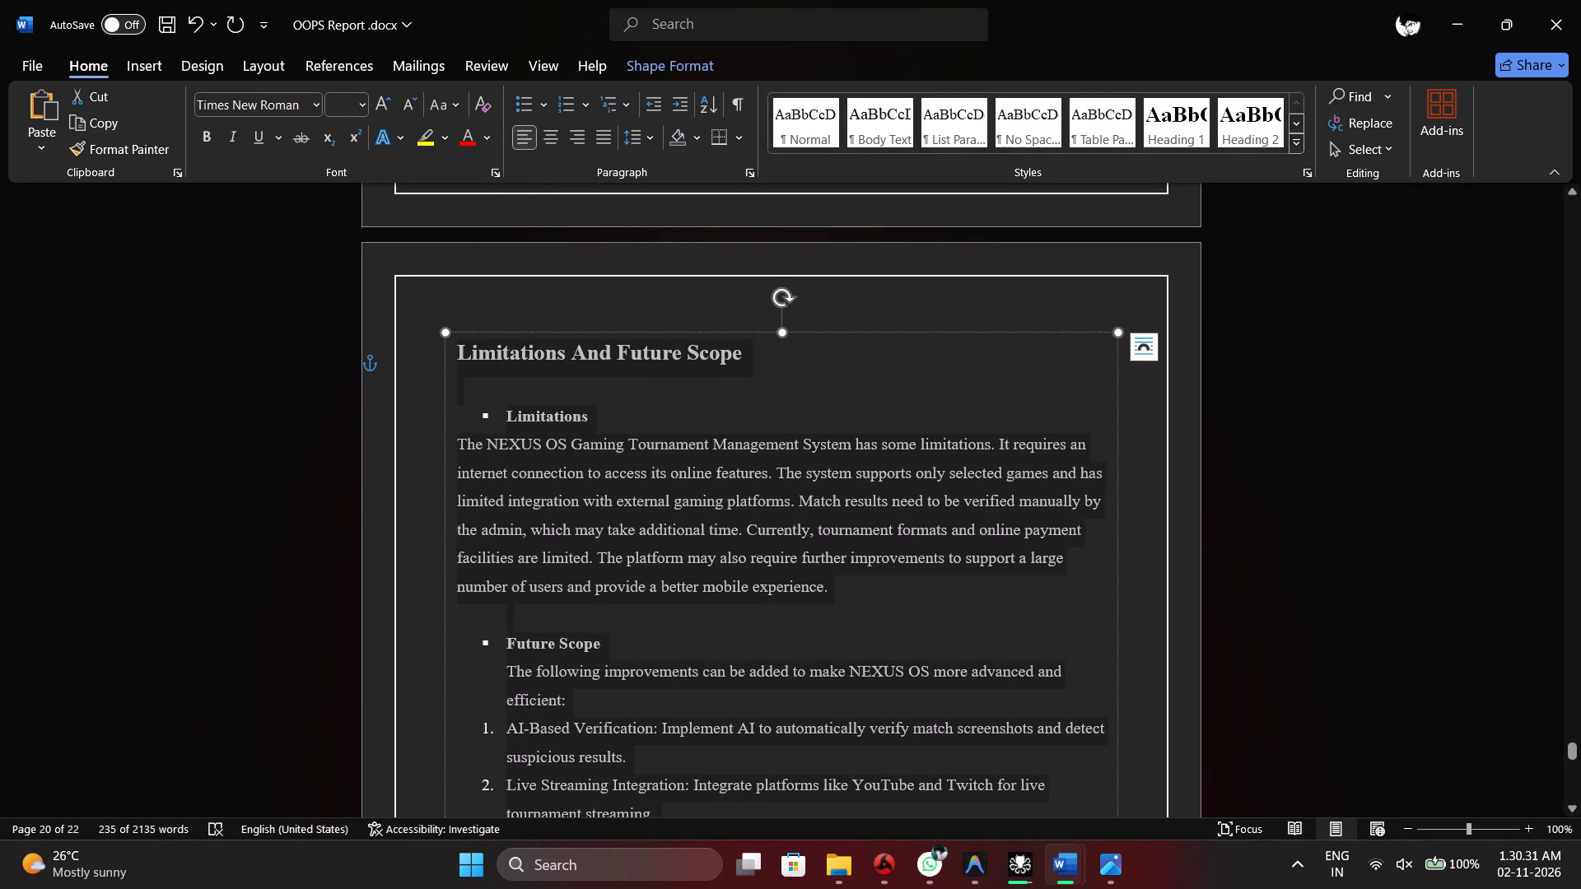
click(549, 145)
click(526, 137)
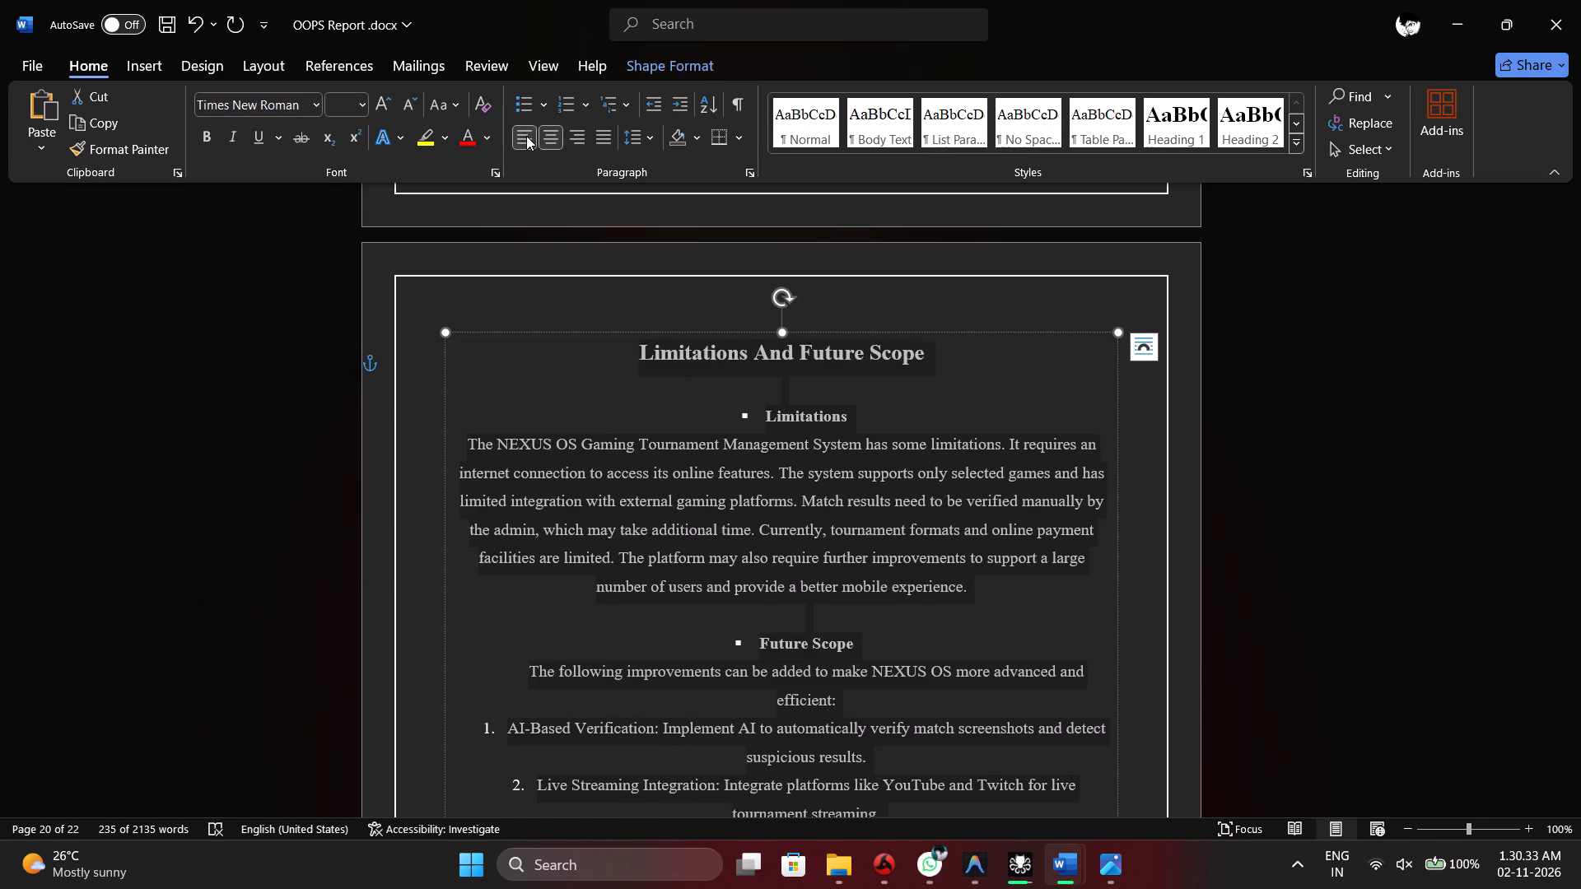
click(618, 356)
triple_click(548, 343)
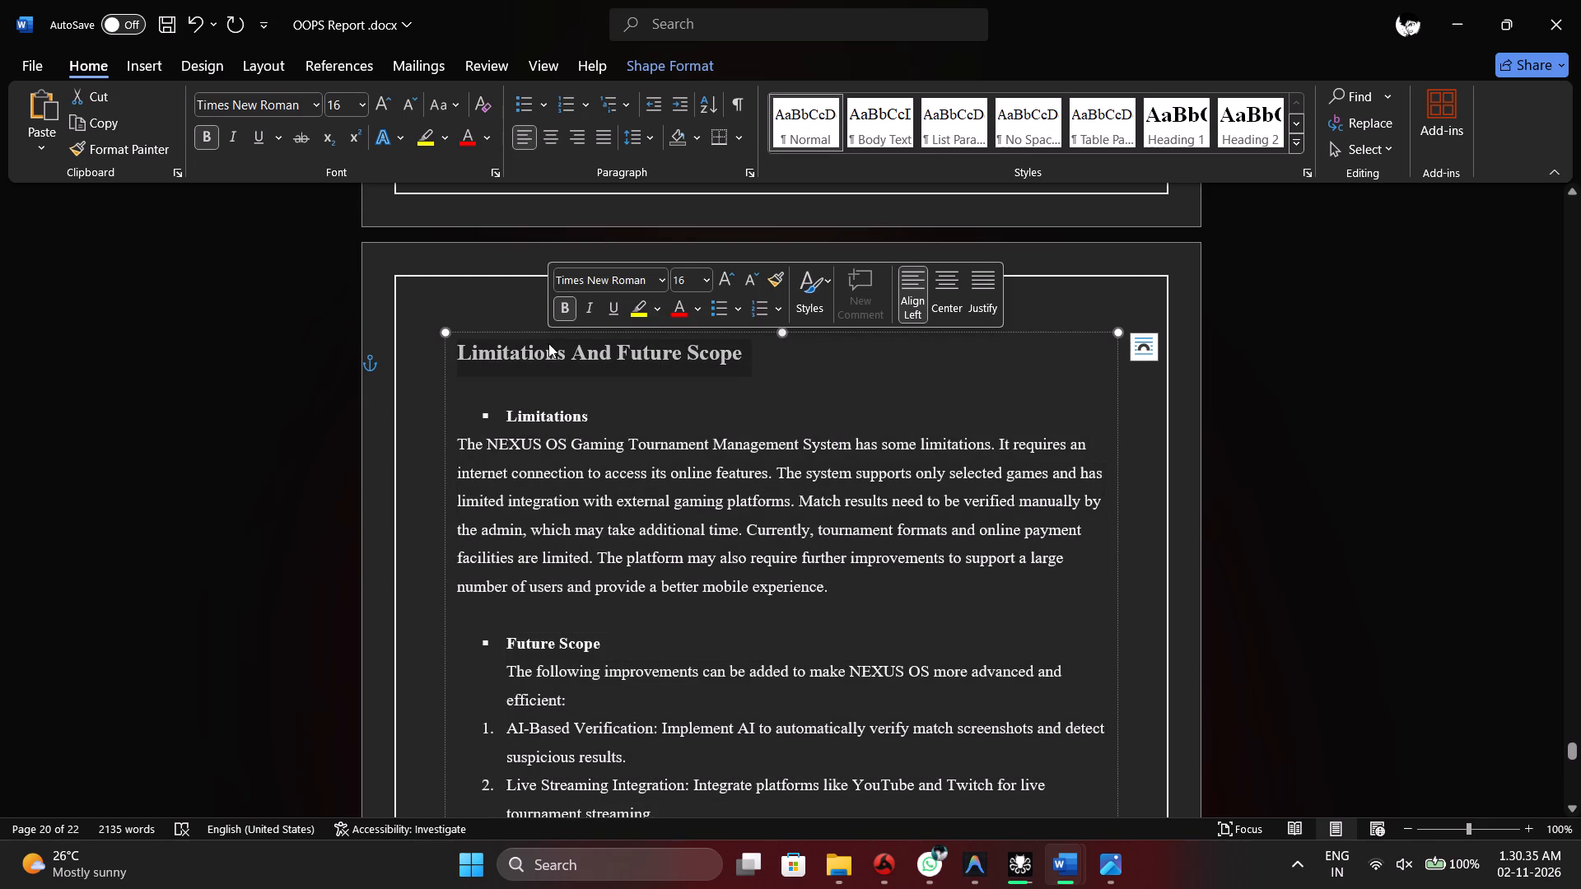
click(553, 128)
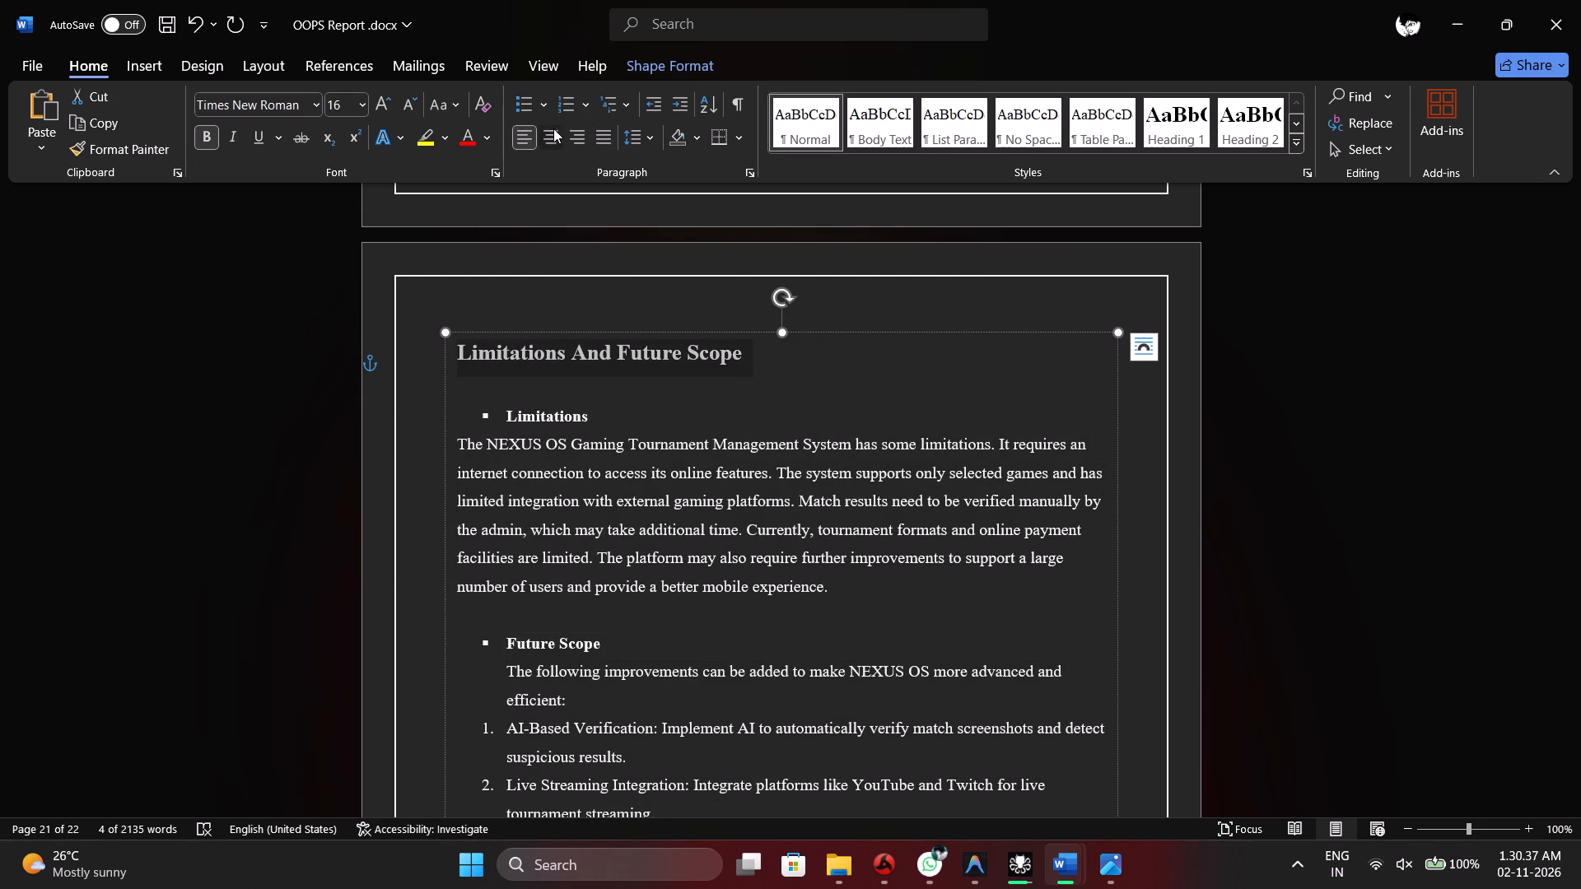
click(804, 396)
Insert the built-in Banded cover page into the report.
scroll(804, 397, down, 20)
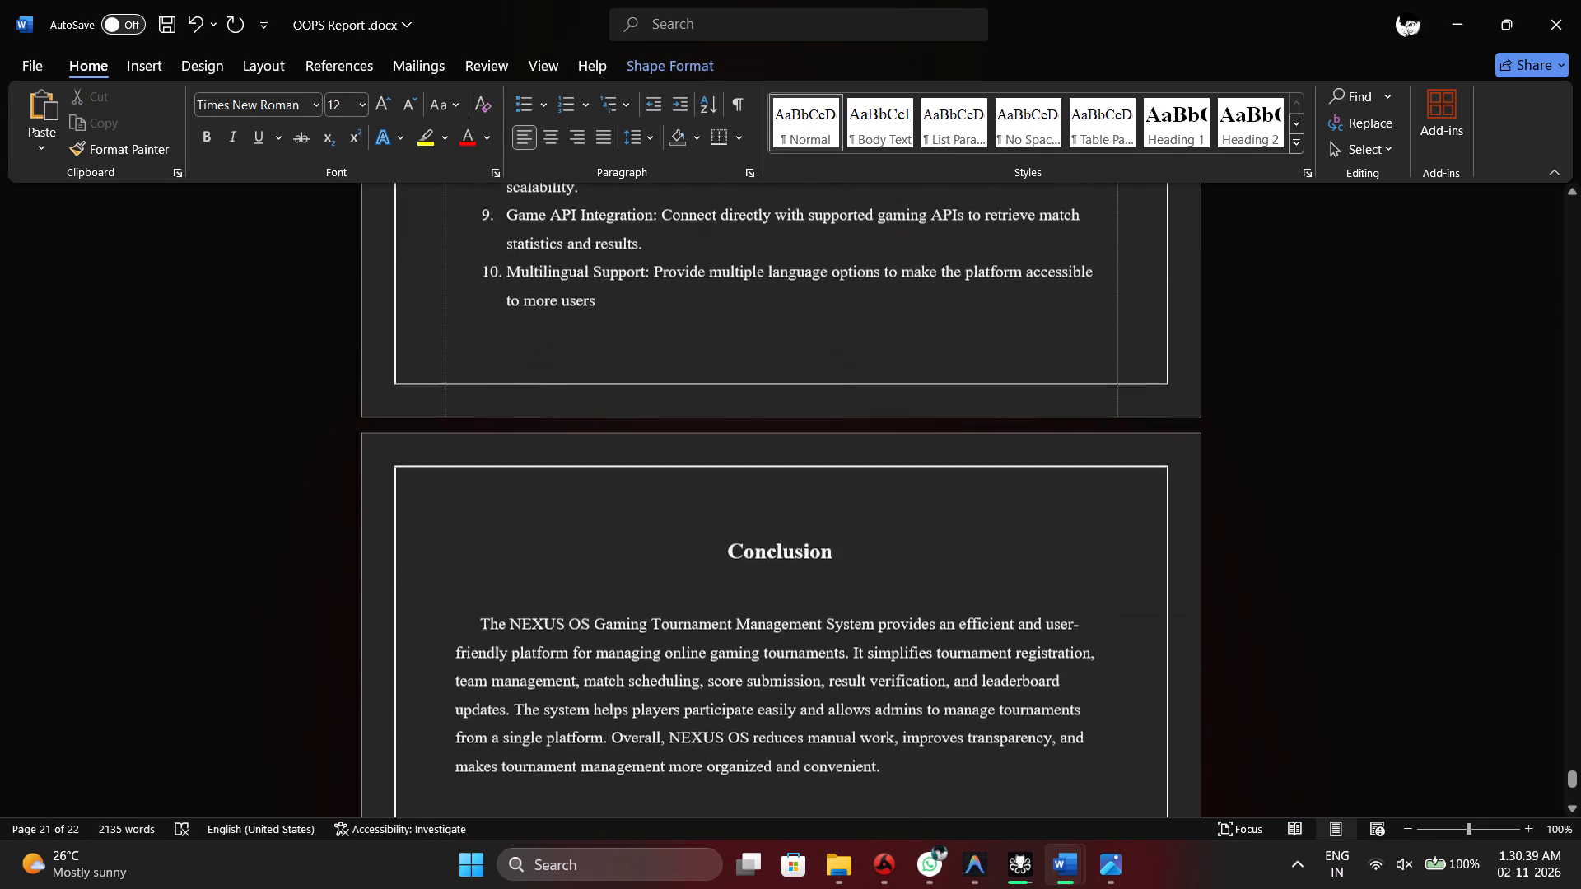
scroll(803, 397, down, 6)
click(786, 490)
scroll(785, 488, down, 20)
scroll(785, 488, down, 5)
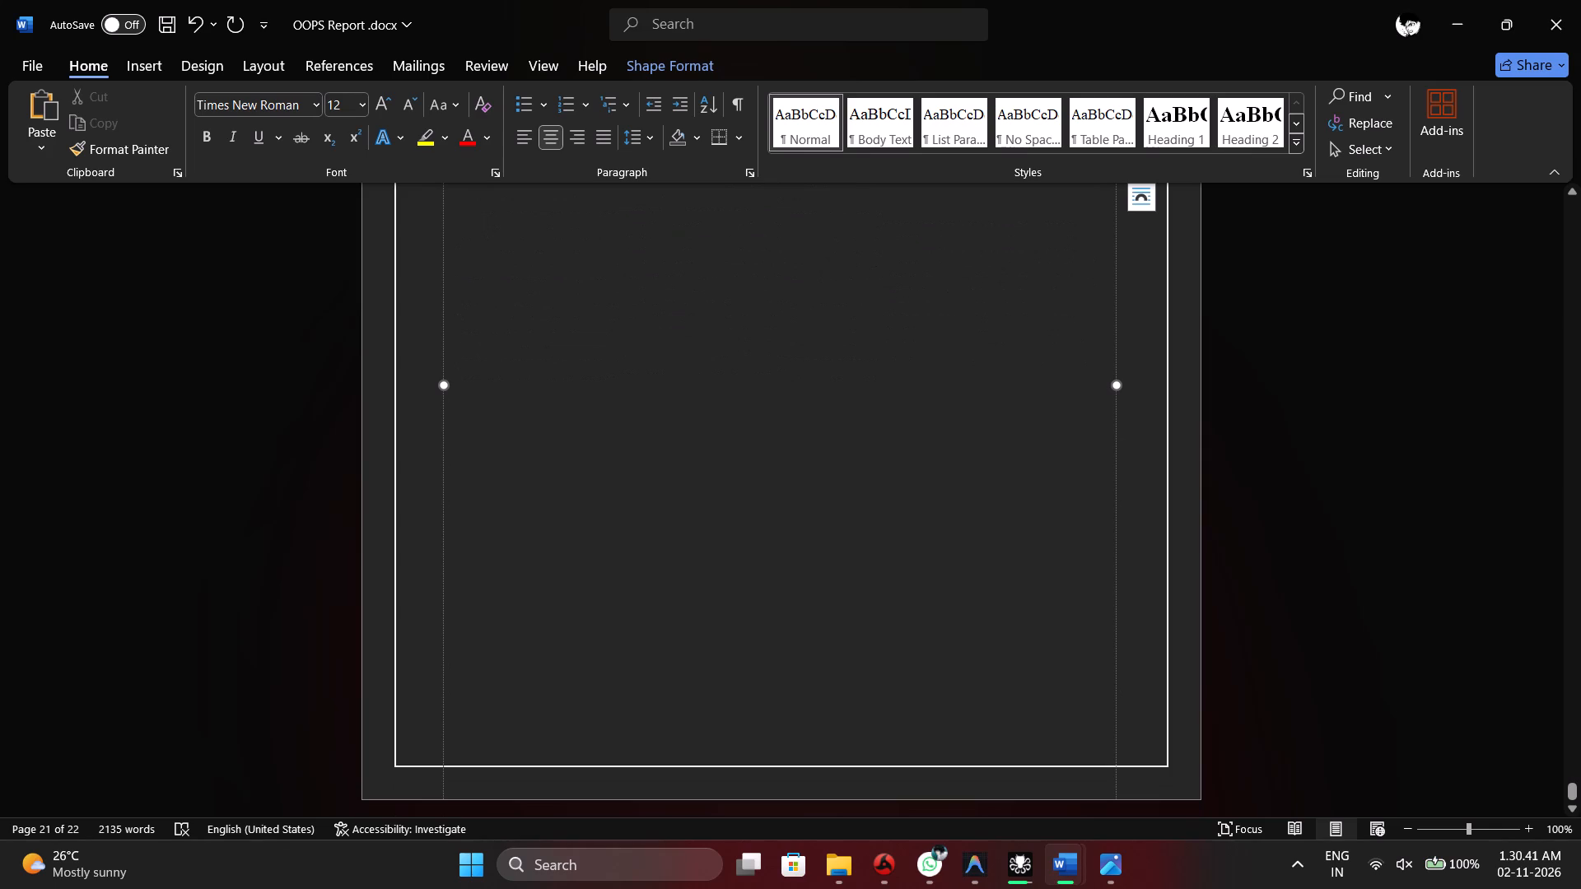
scroll(783, 486, down, 3)
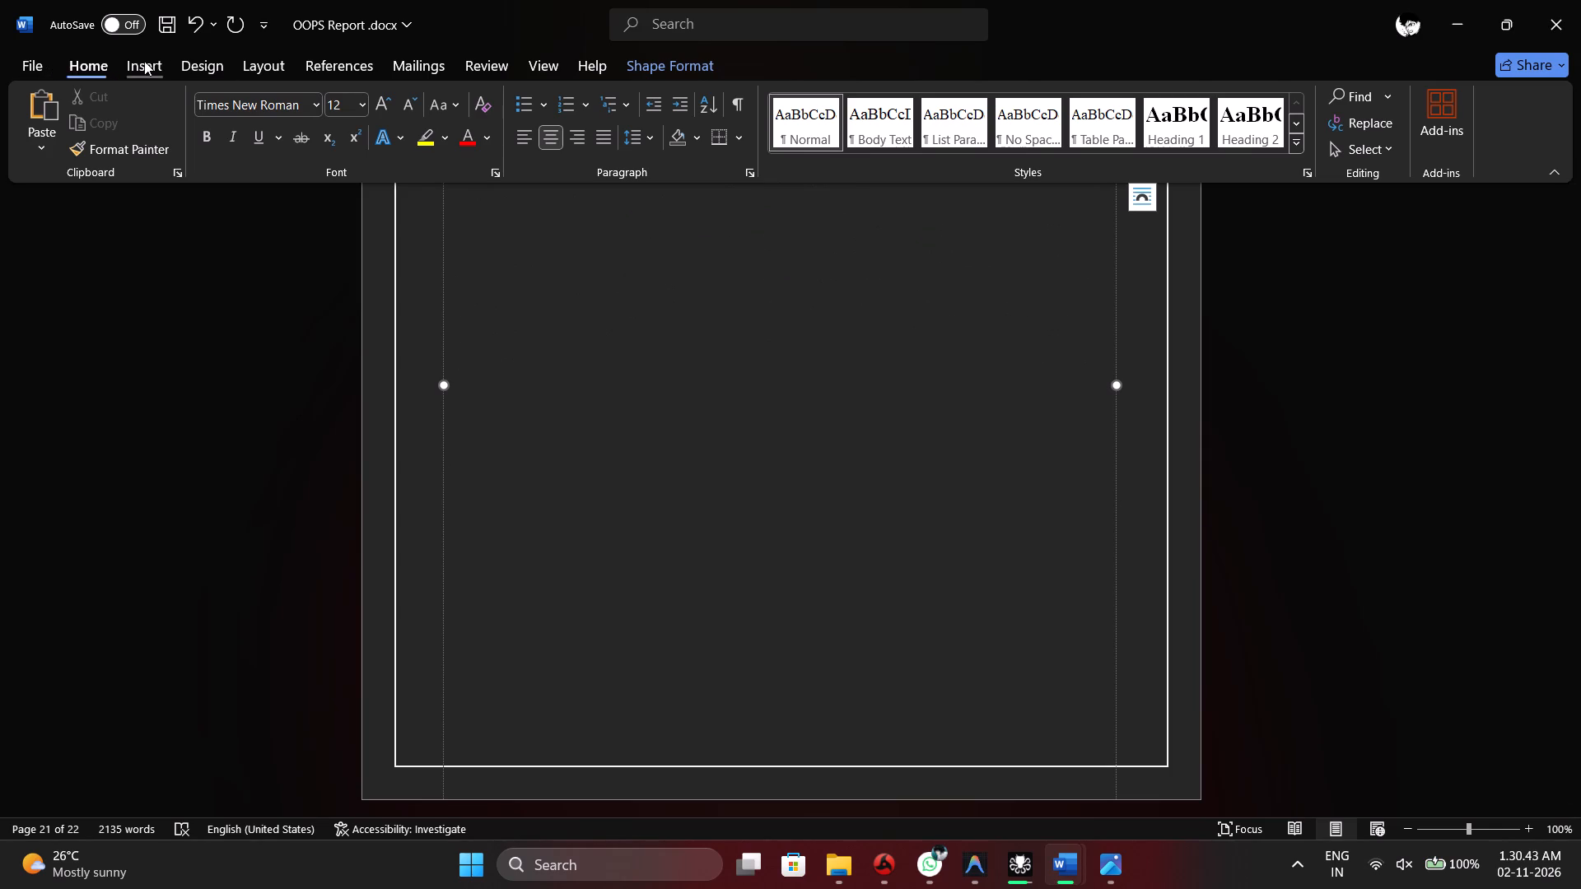
click(145, 61)
click(55, 132)
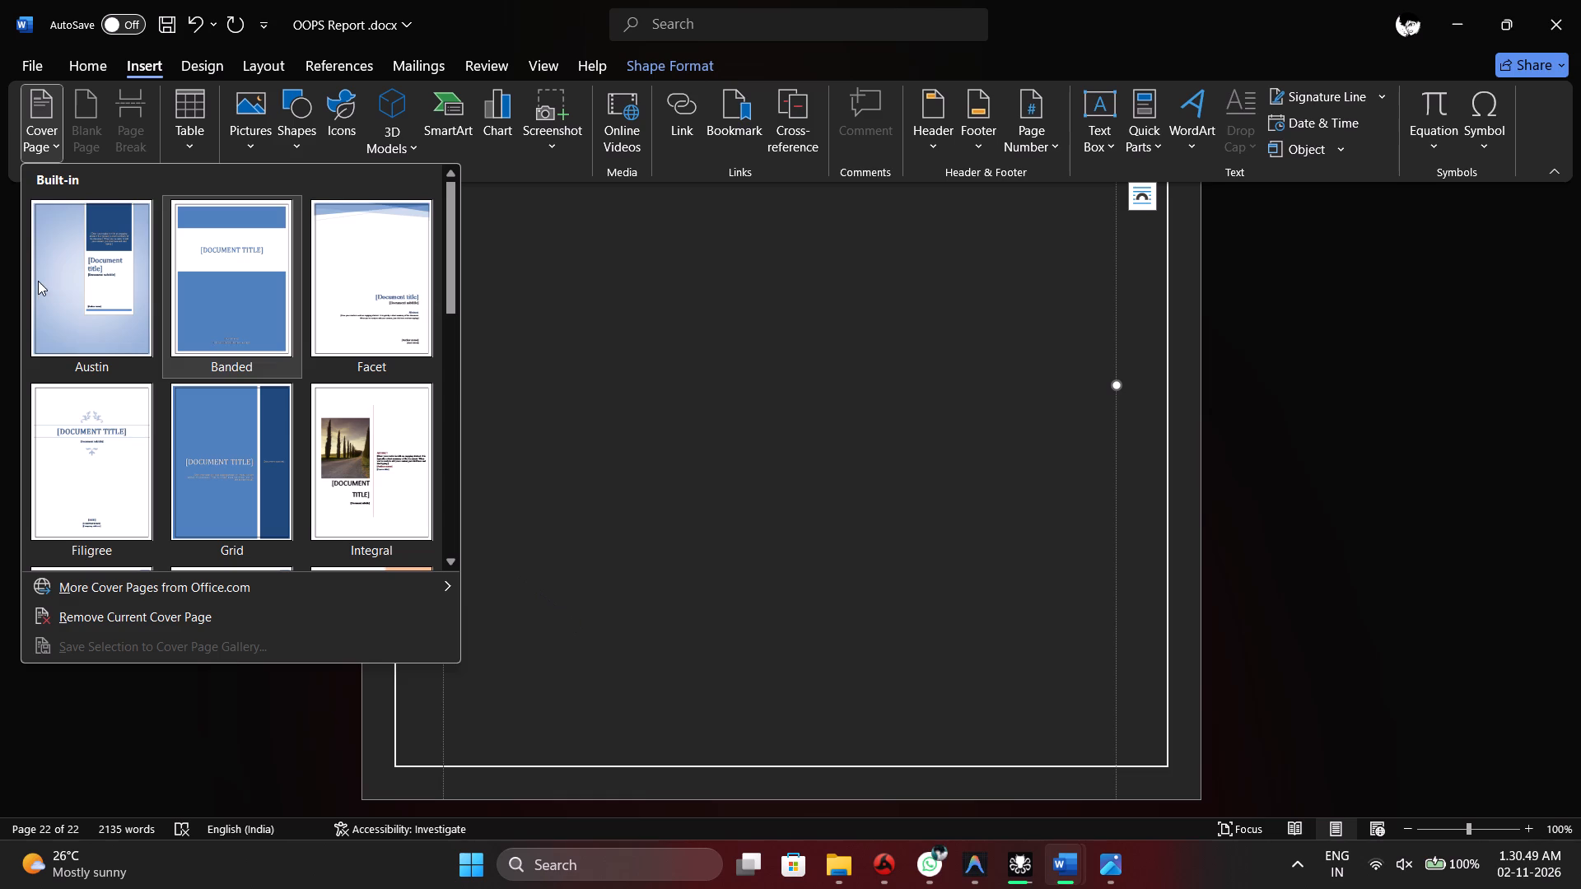
click(211, 269)
scroll(494, 542, up, 19)
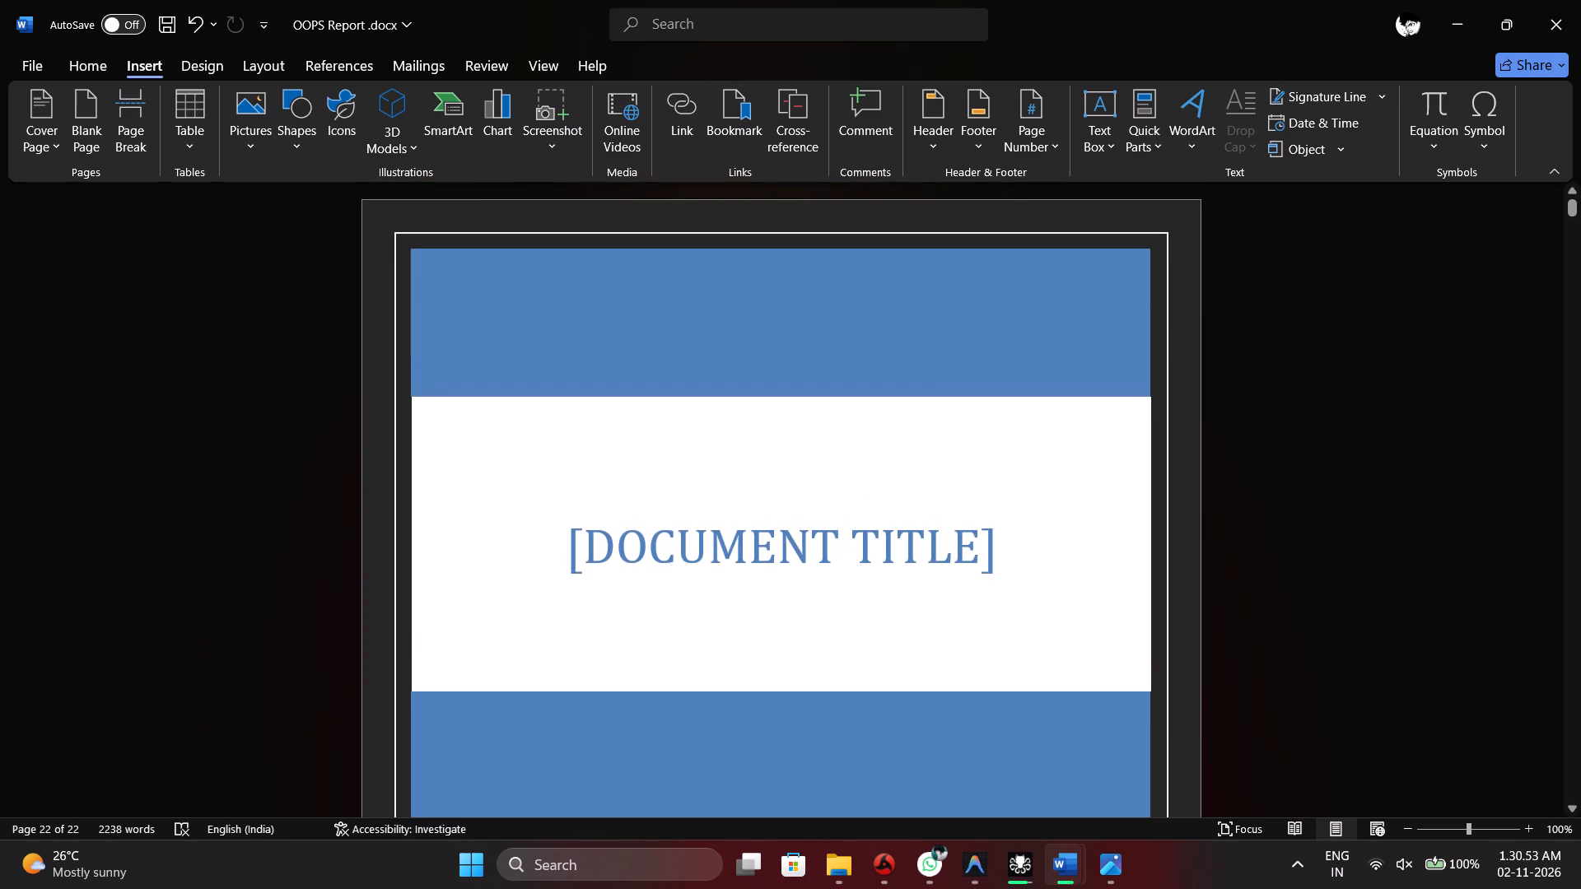
Undo the insertion of the Banded cover page.
scroll(494, 524, down, 19)
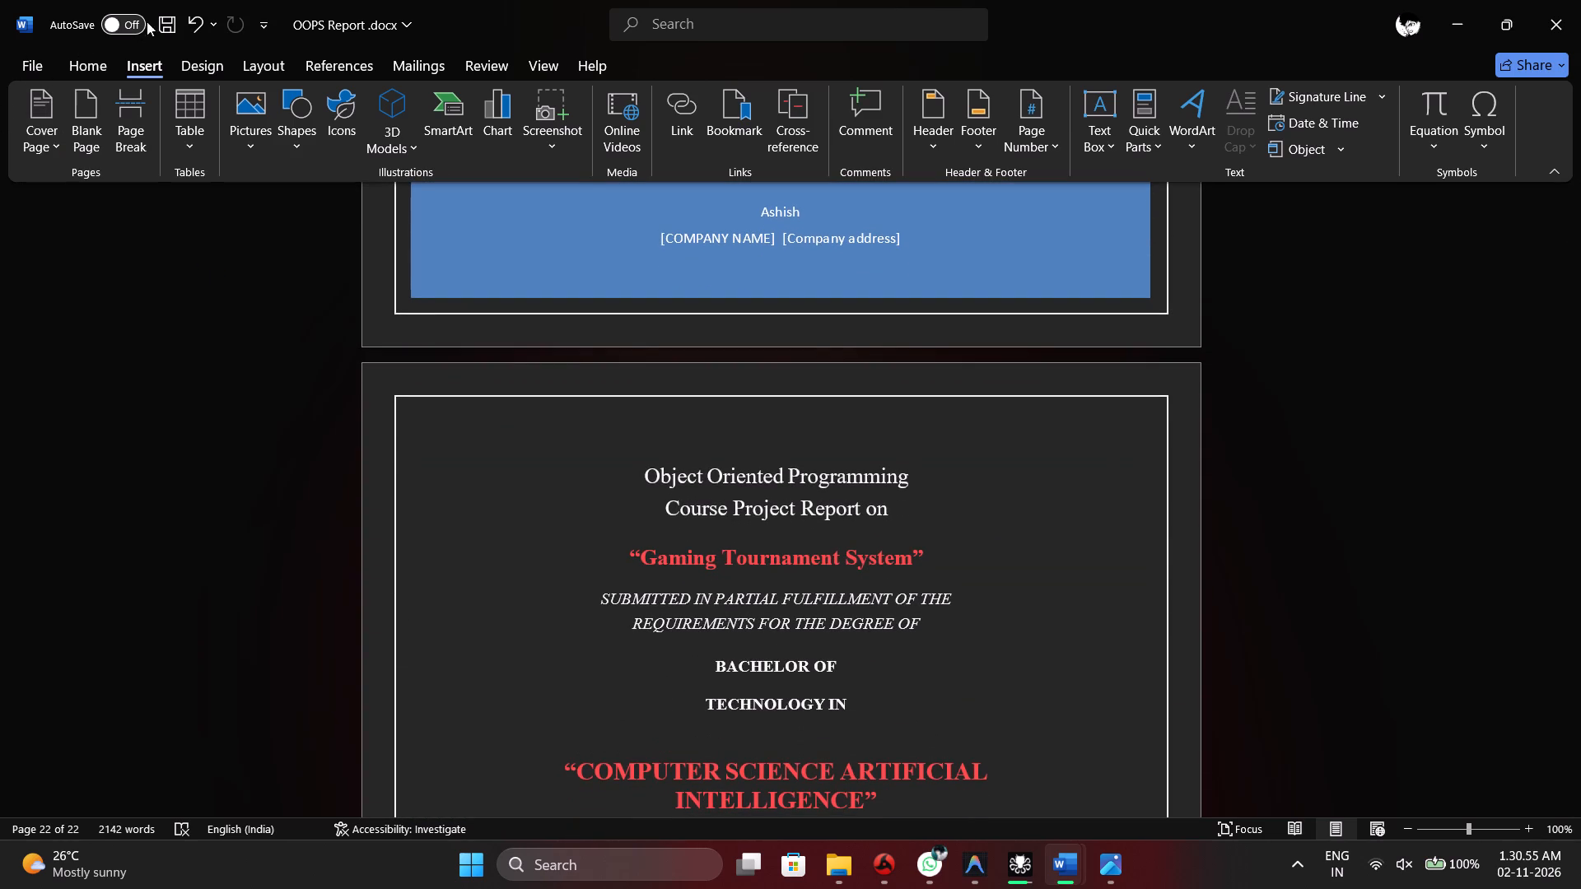
click(192, 21)
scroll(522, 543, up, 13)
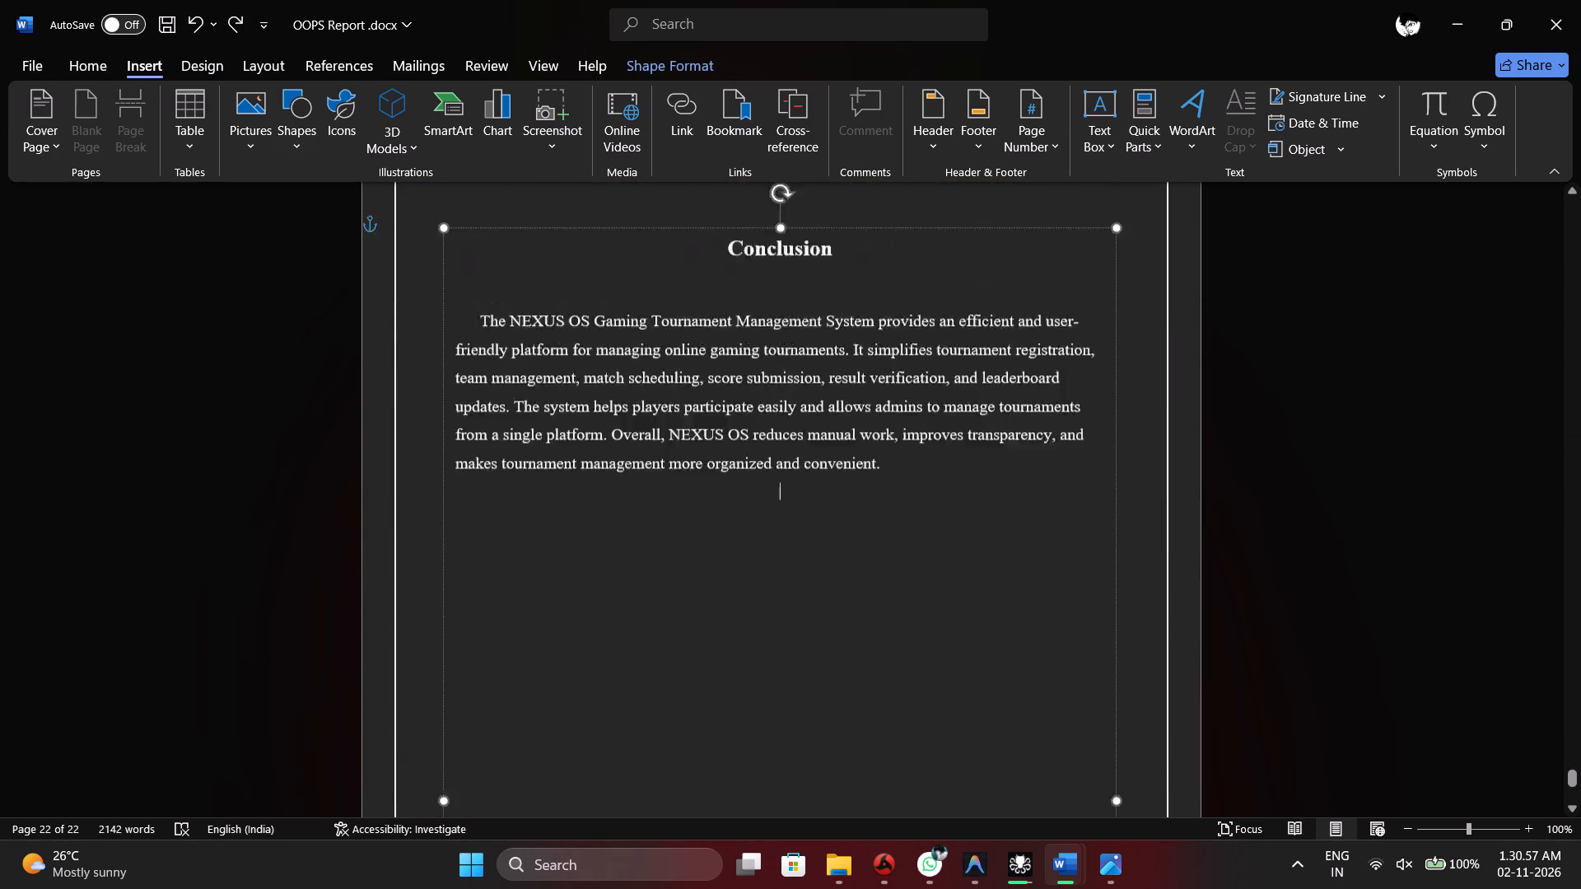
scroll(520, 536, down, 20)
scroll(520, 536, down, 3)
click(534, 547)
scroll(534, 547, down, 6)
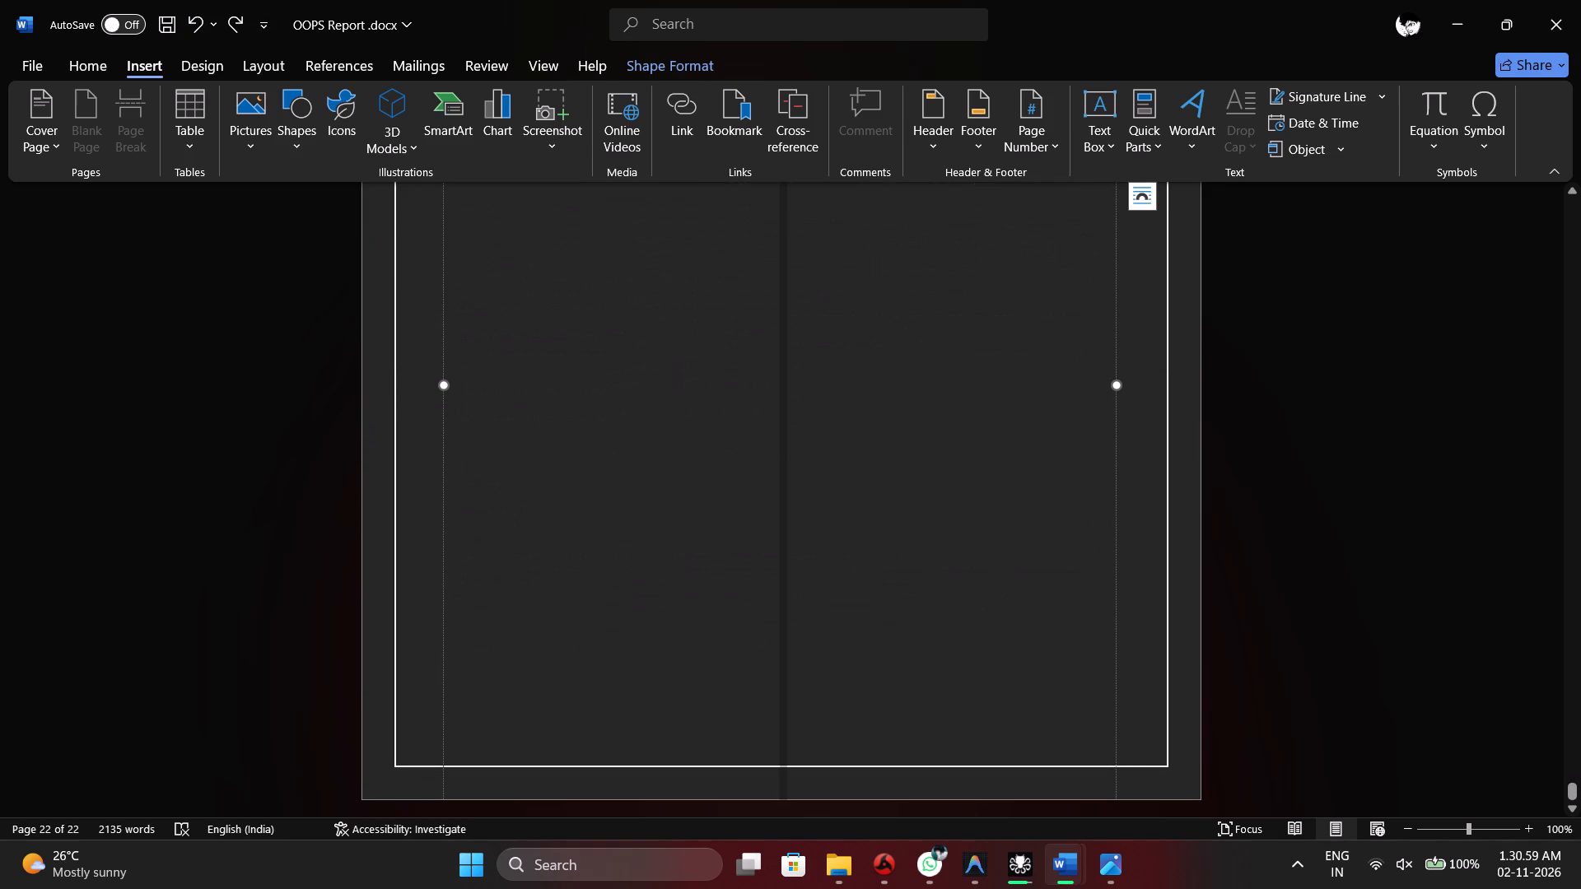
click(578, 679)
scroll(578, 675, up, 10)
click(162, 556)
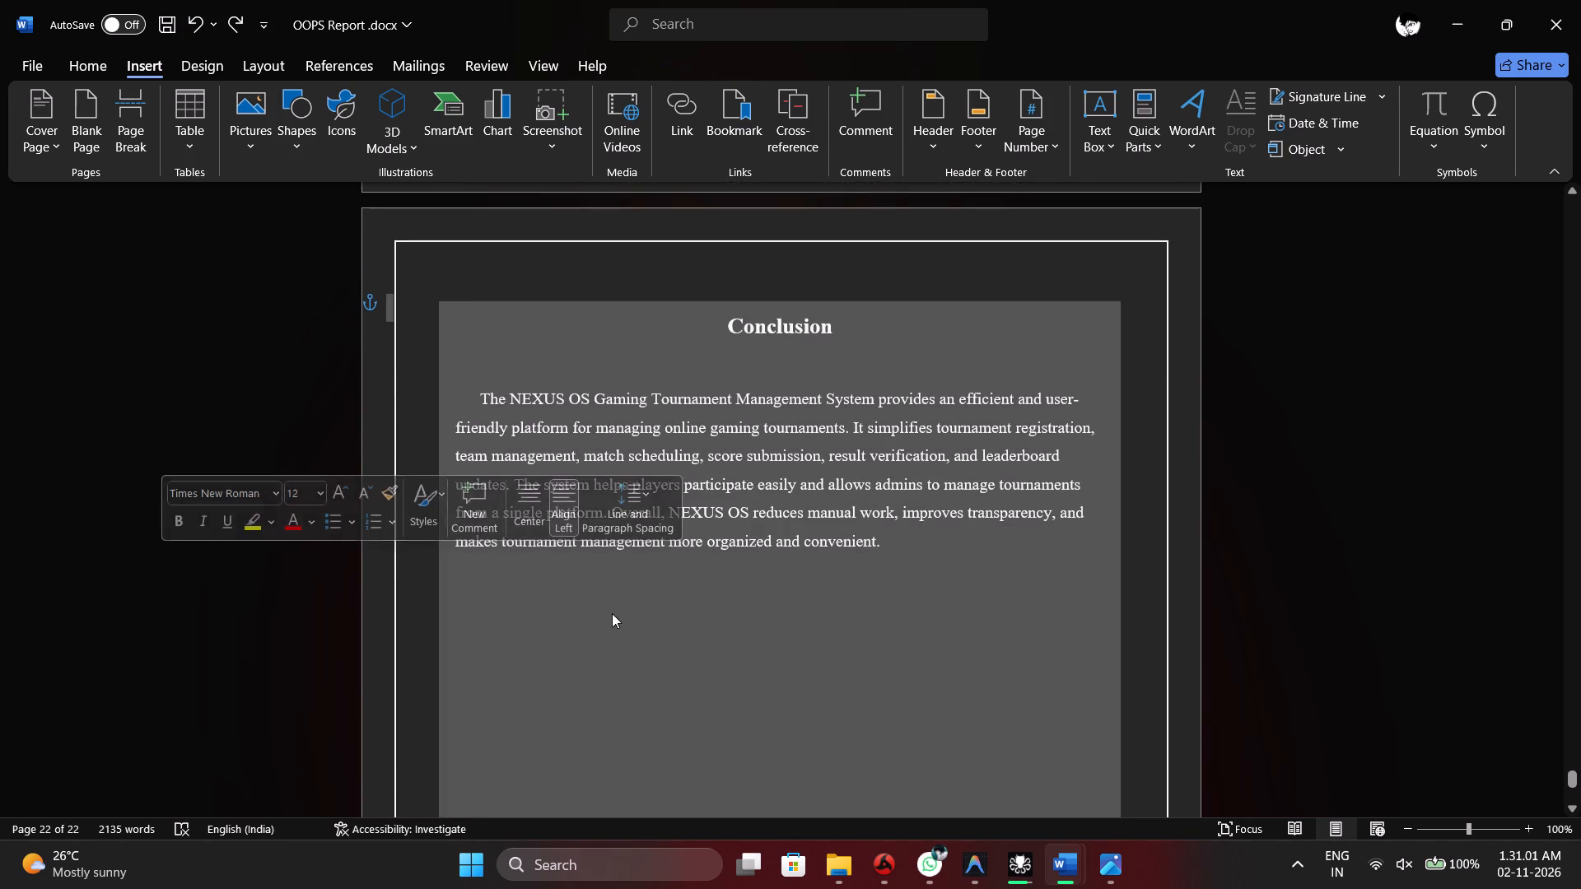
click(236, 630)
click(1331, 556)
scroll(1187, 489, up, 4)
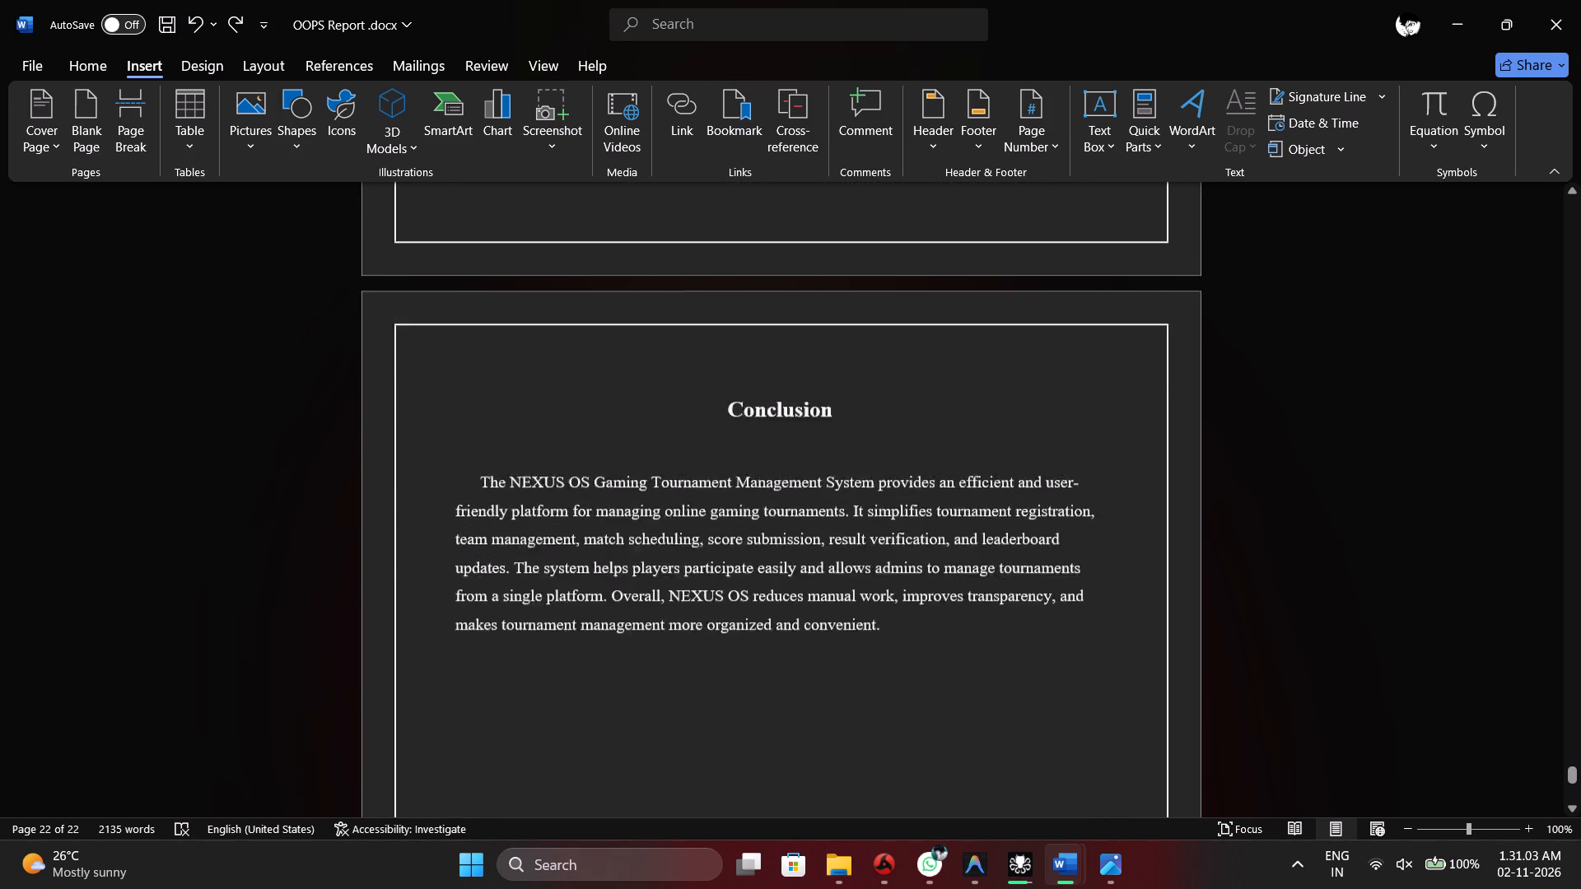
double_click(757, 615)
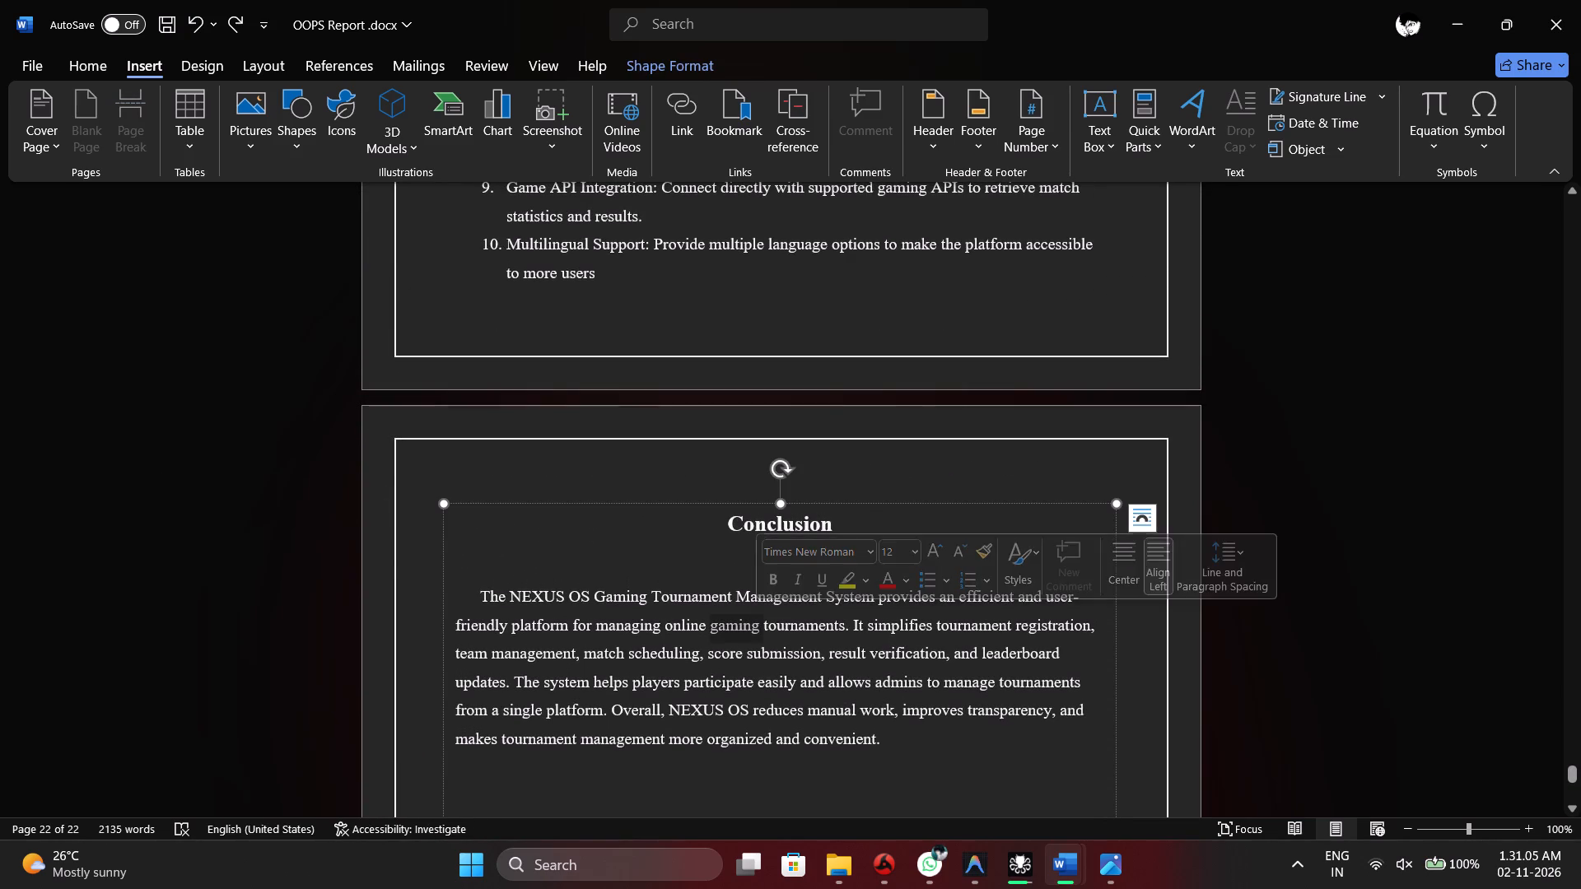
Review the report's pages from Limitations And Future Scope back through the screenshots, Testing and scoring tables to the diagram pages.
scroll(719, 700, up, 4)
scroll(719, 700, up, 20)
scroll(719, 700, up, 4)
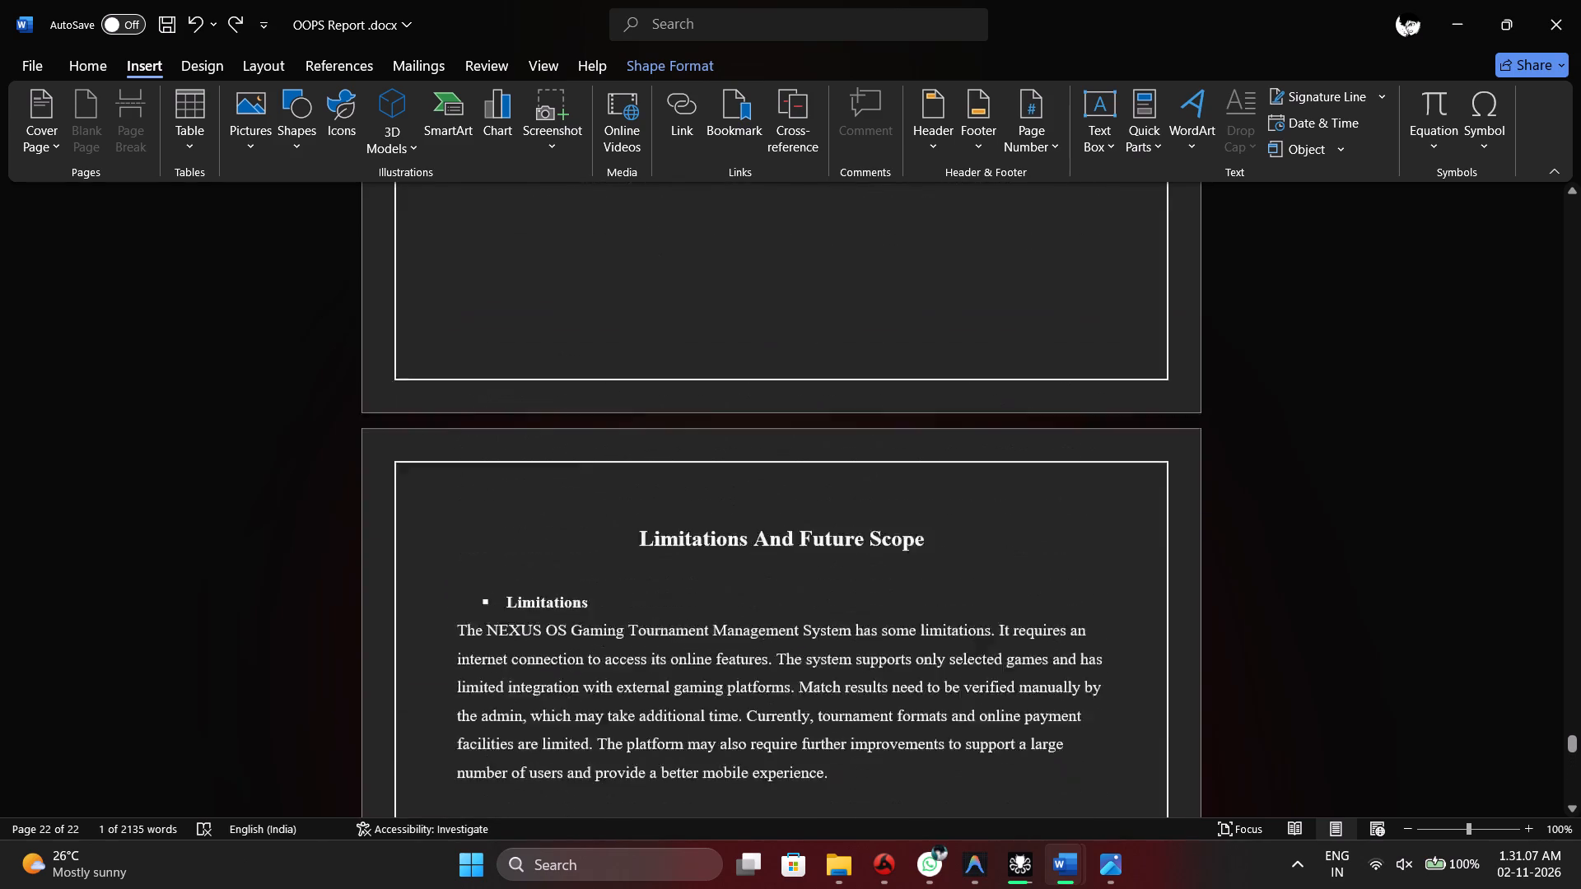
scroll(720, 698, up, 20)
scroll(720, 698, up, 17)
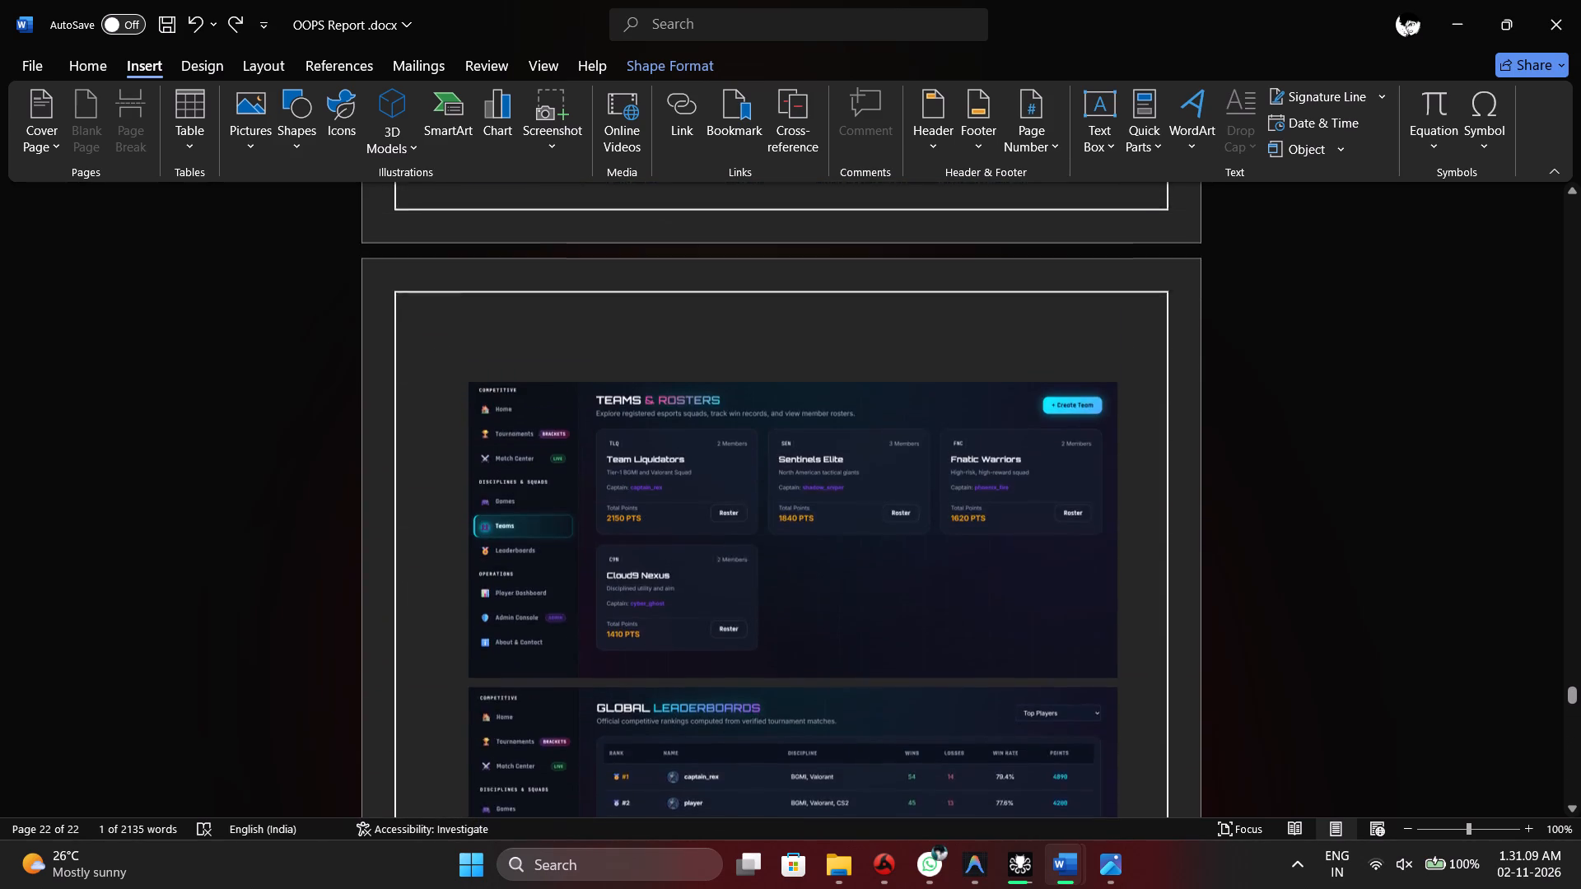
scroll(541, 422, up, 20)
scroll(541, 422, up, 15)
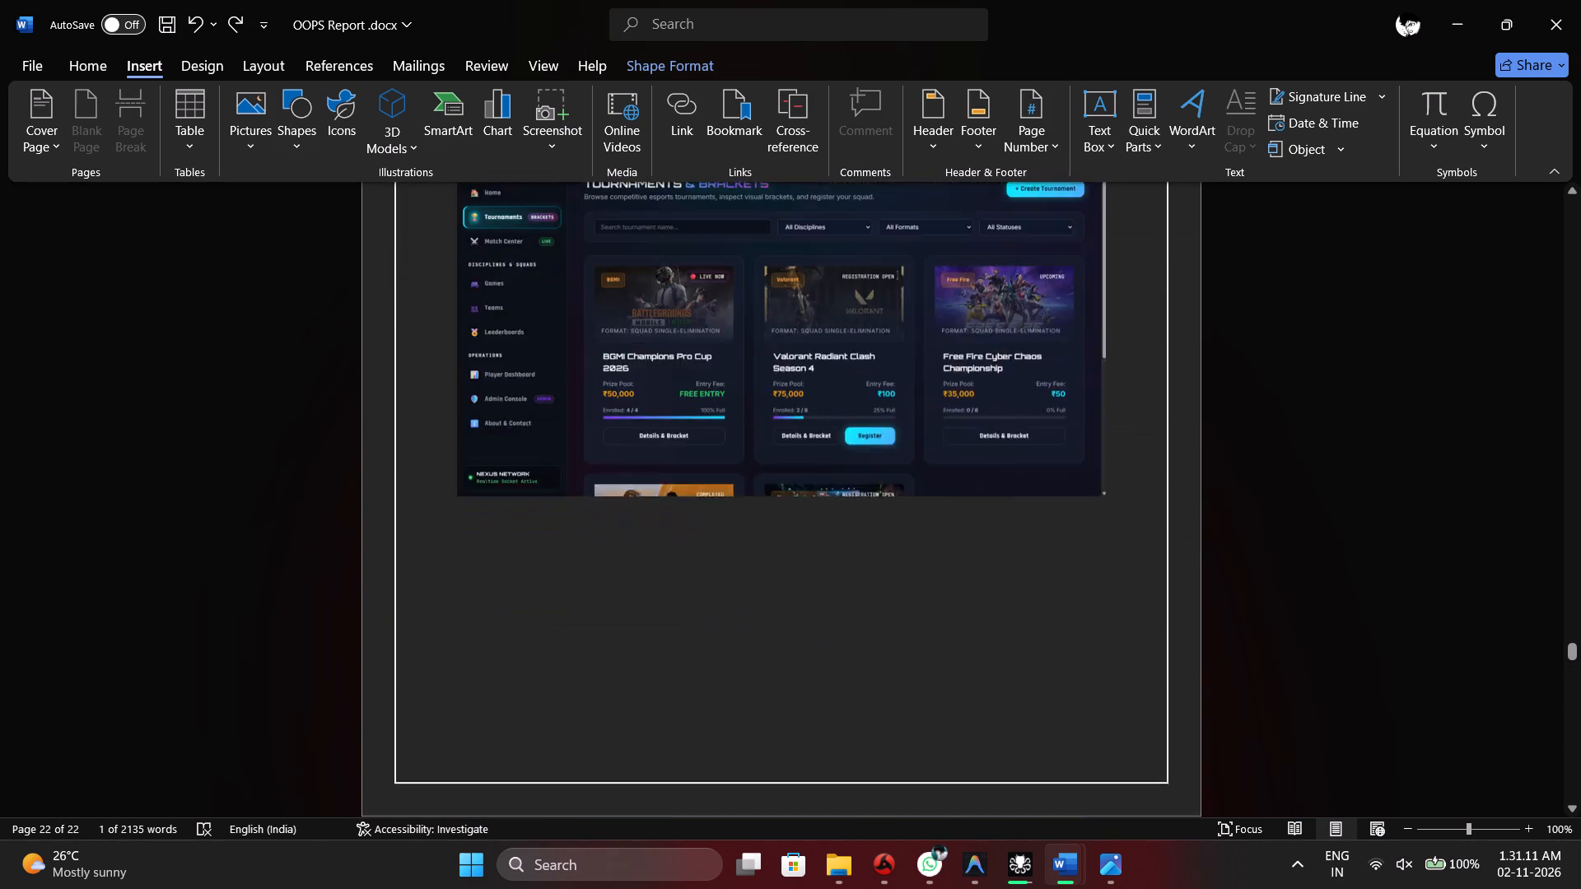
scroll(535, 412, up, 20)
scroll(535, 412, up, 20)
scroll(535, 412, up, 1)
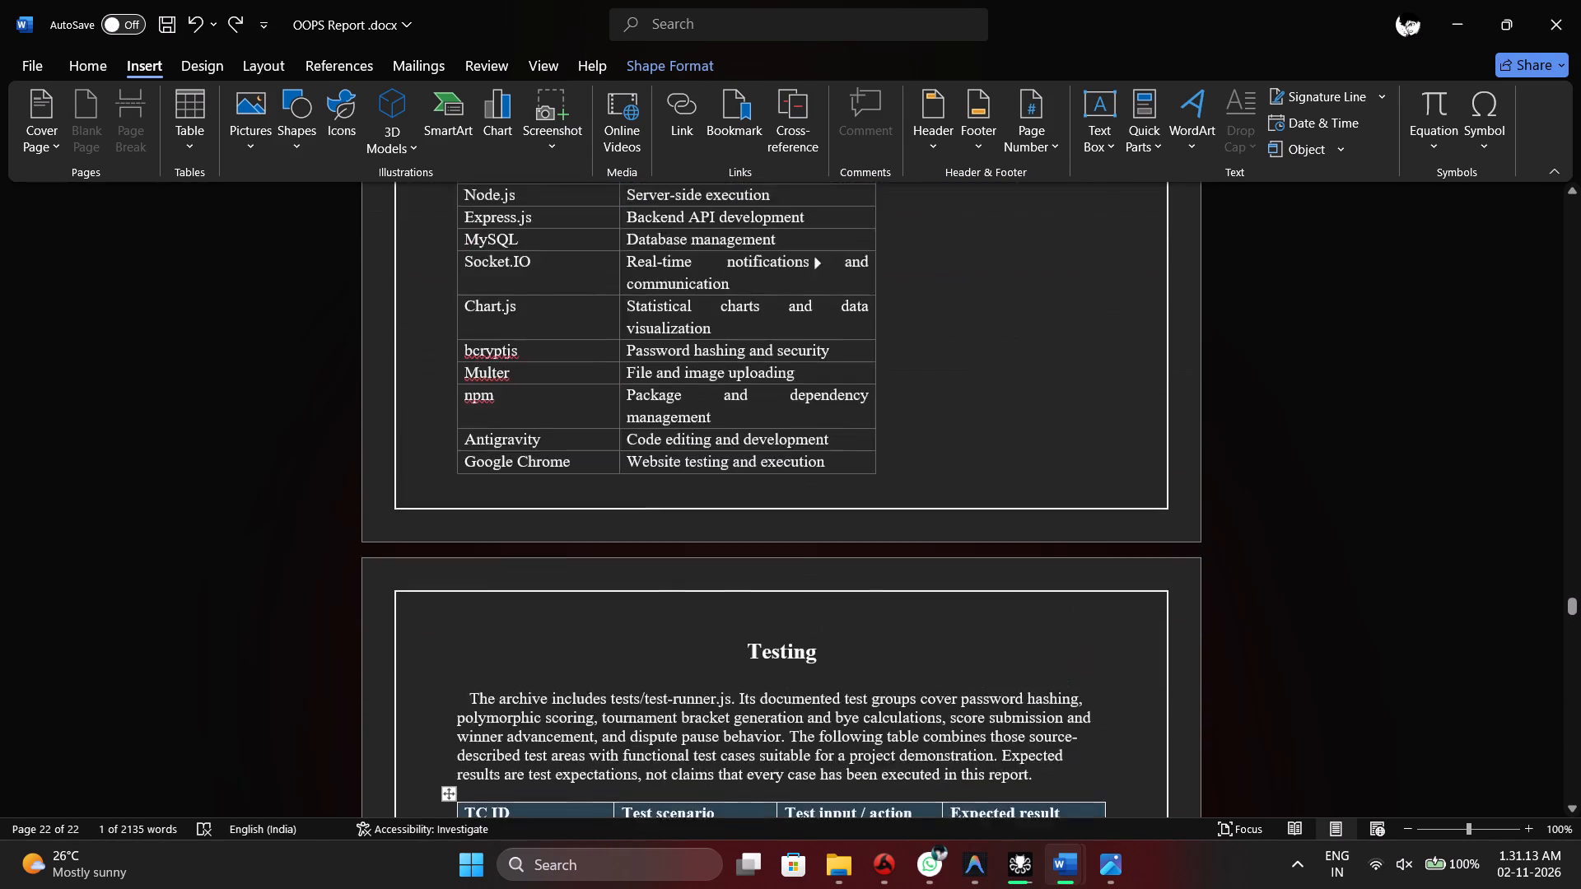
scroll(527, 388, up, 1)
scroll(523, 381, down, 20)
scroll(521, 375, up, 11)
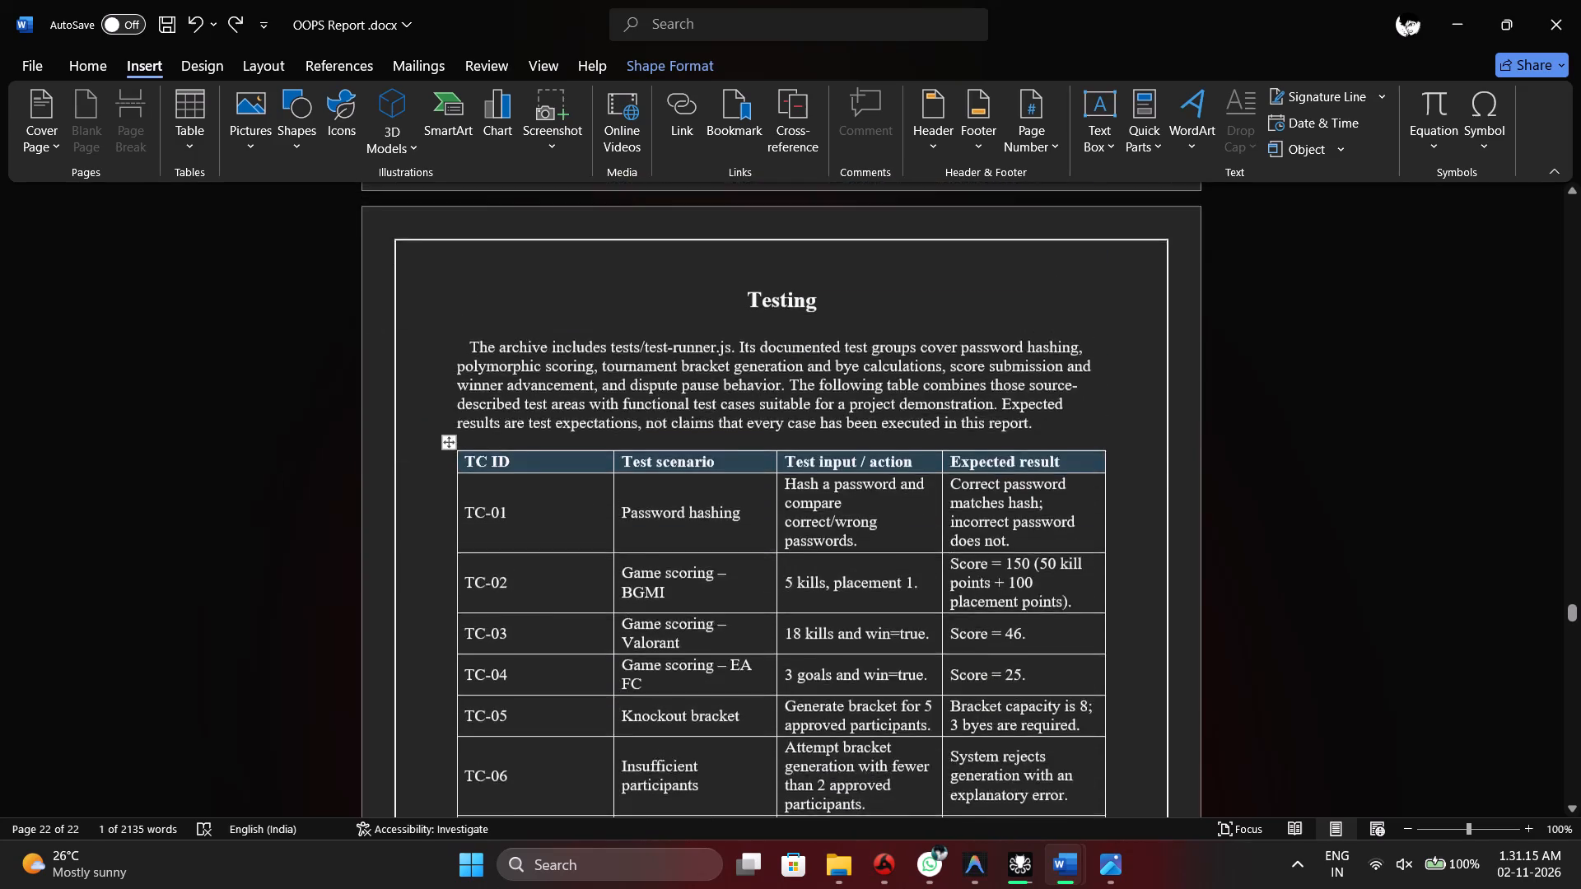
scroll(520, 373, up, 20)
scroll(520, 373, up, 20)
scroll(520, 373, up, 1)
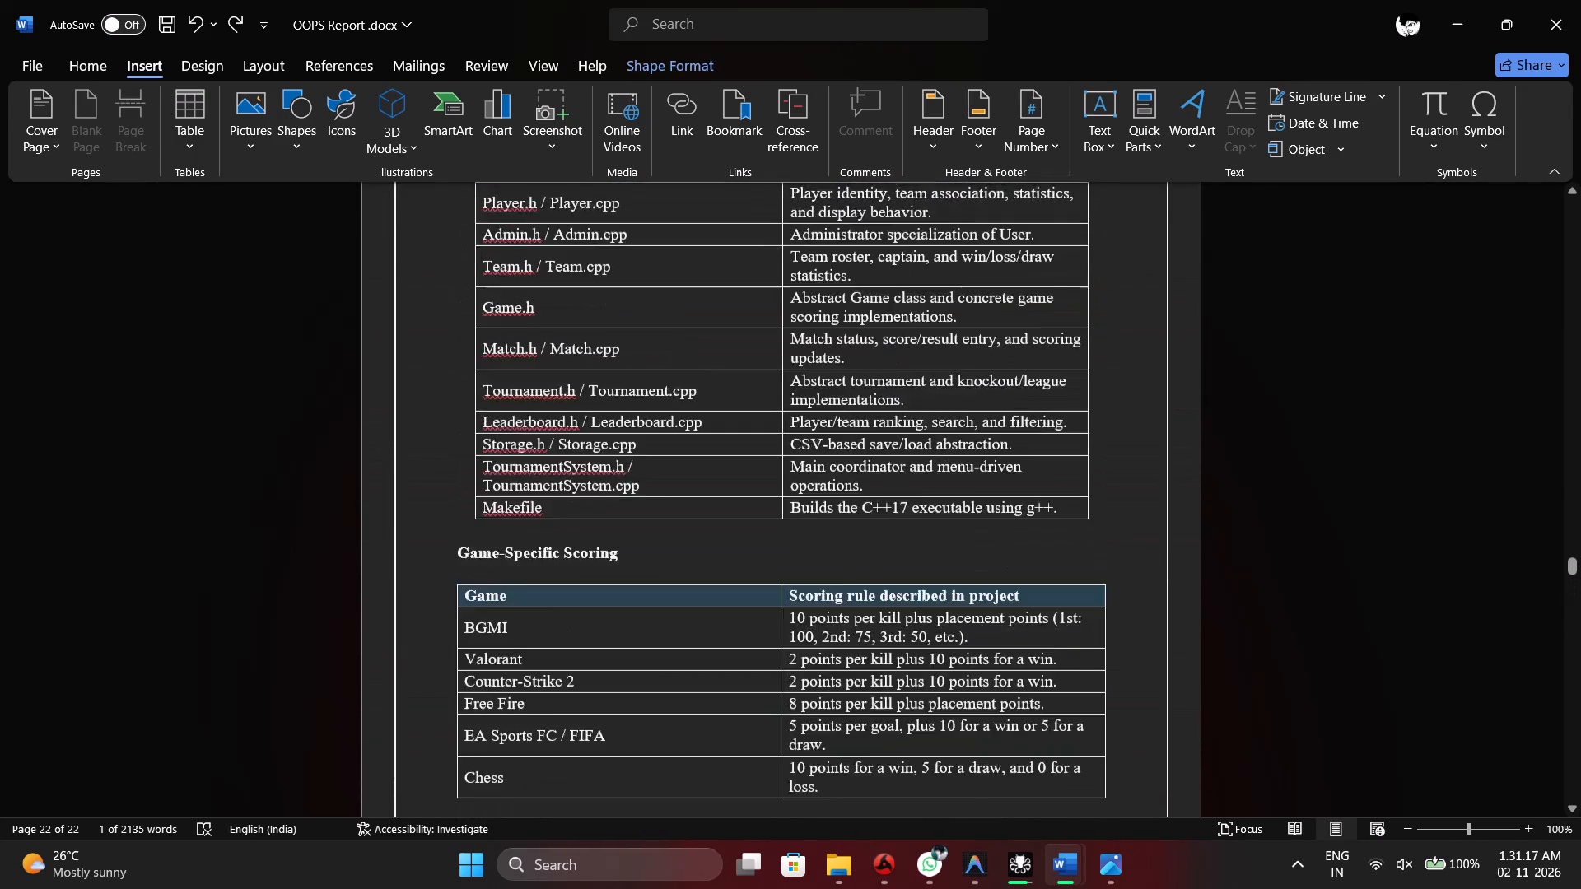
scroll(515, 364, up, 20)
scroll(515, 364, up, 20)
scroll(515, 364, up, 1)
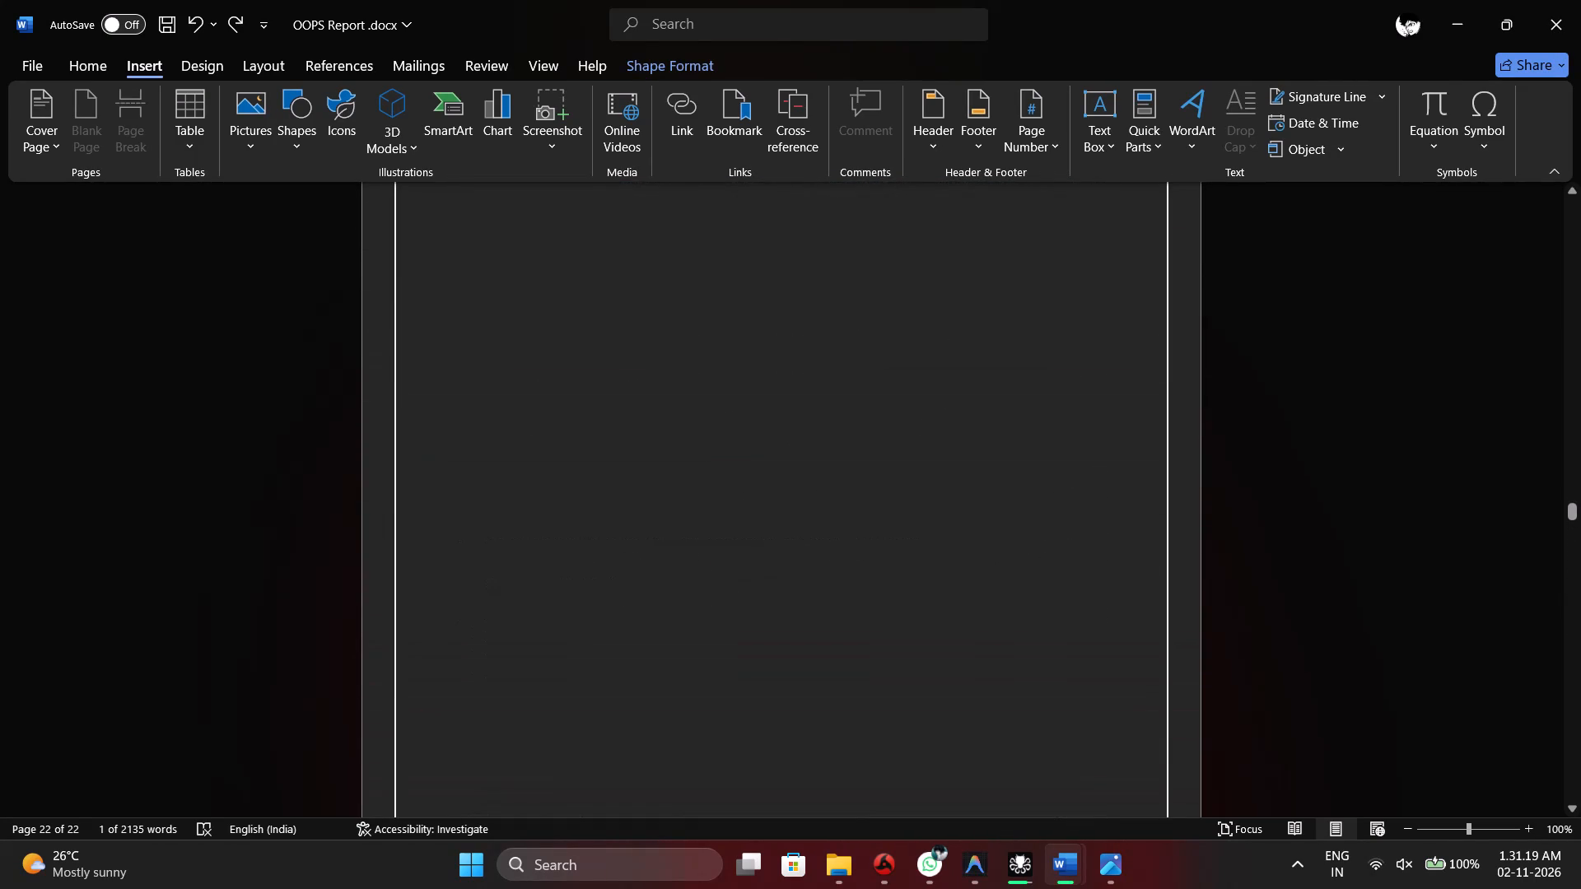
scroll(478, 309, up, 20)
scroll(478, 309, up, 20)
scroll(478, 309, up, 1)
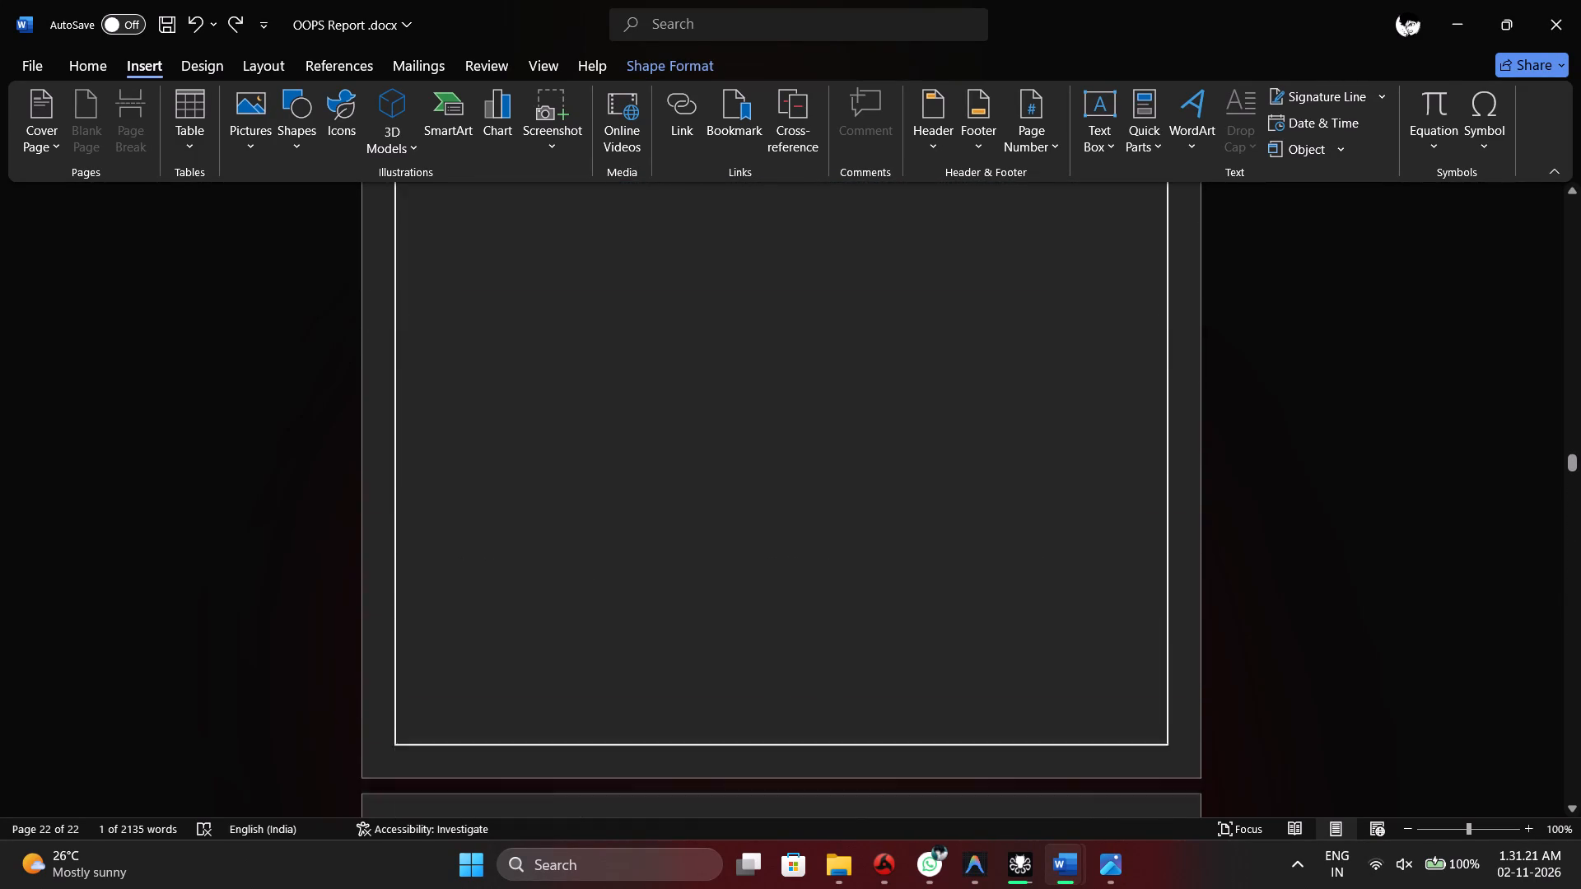
scroll(421, 251, up, 5)
scroll(417, 244, down, 17)
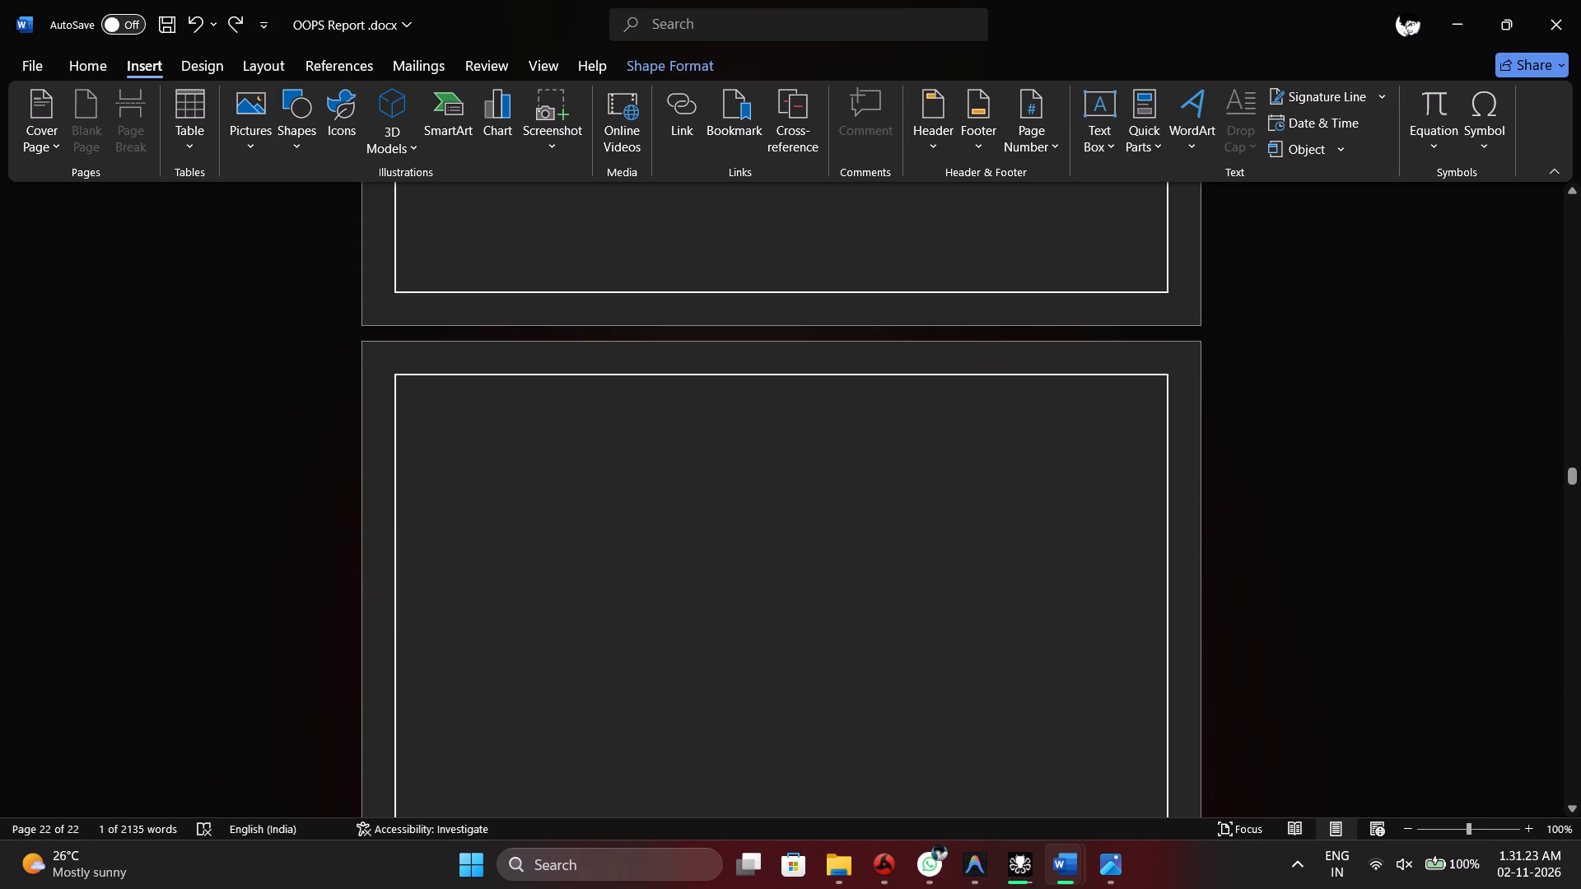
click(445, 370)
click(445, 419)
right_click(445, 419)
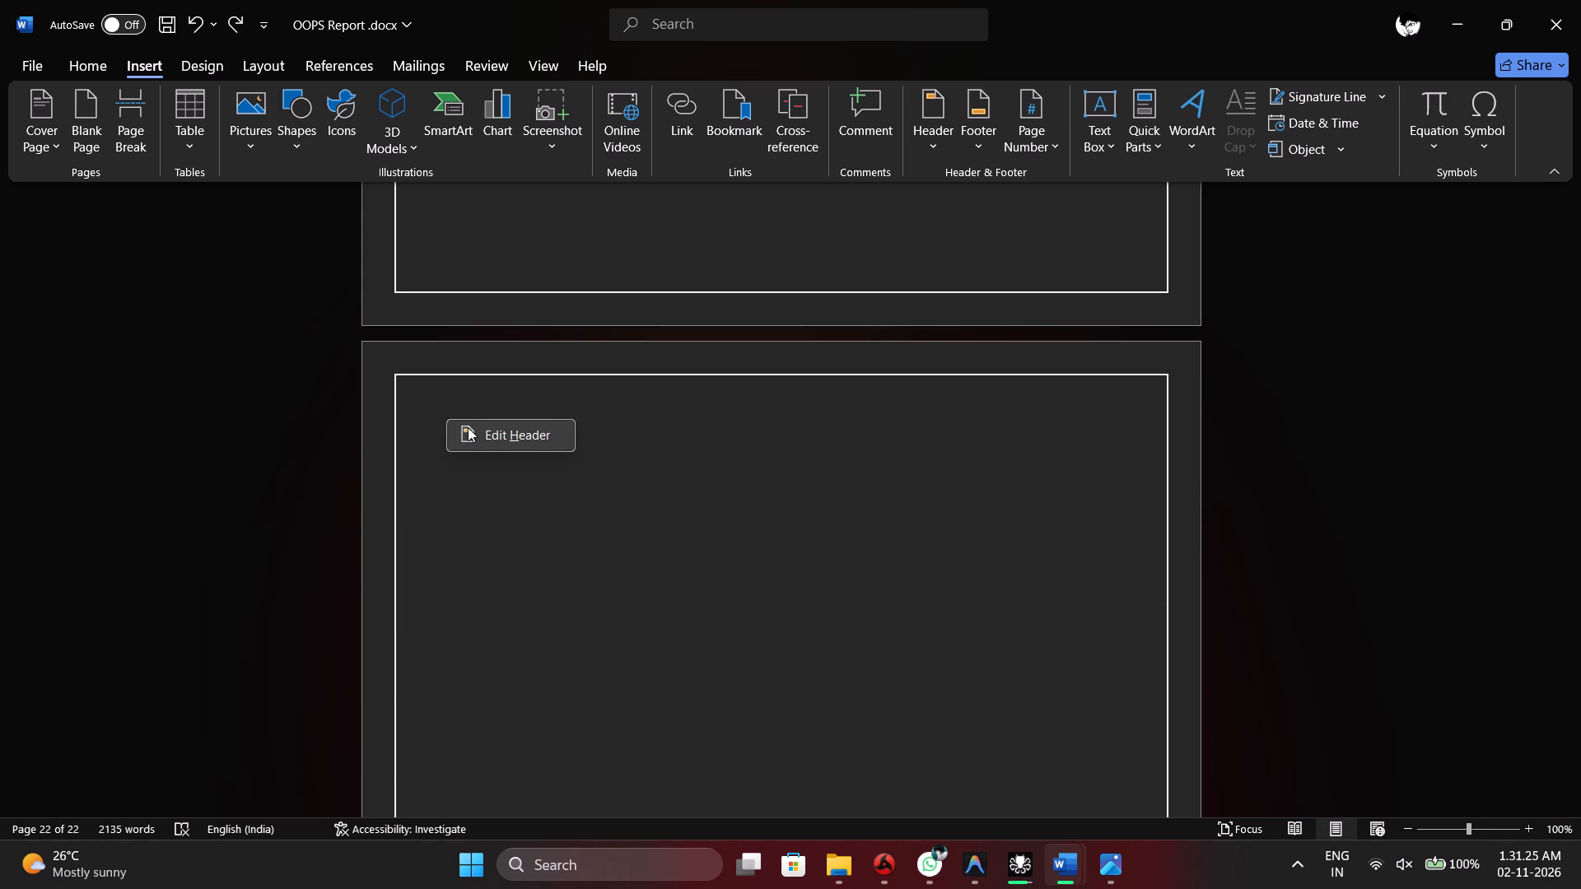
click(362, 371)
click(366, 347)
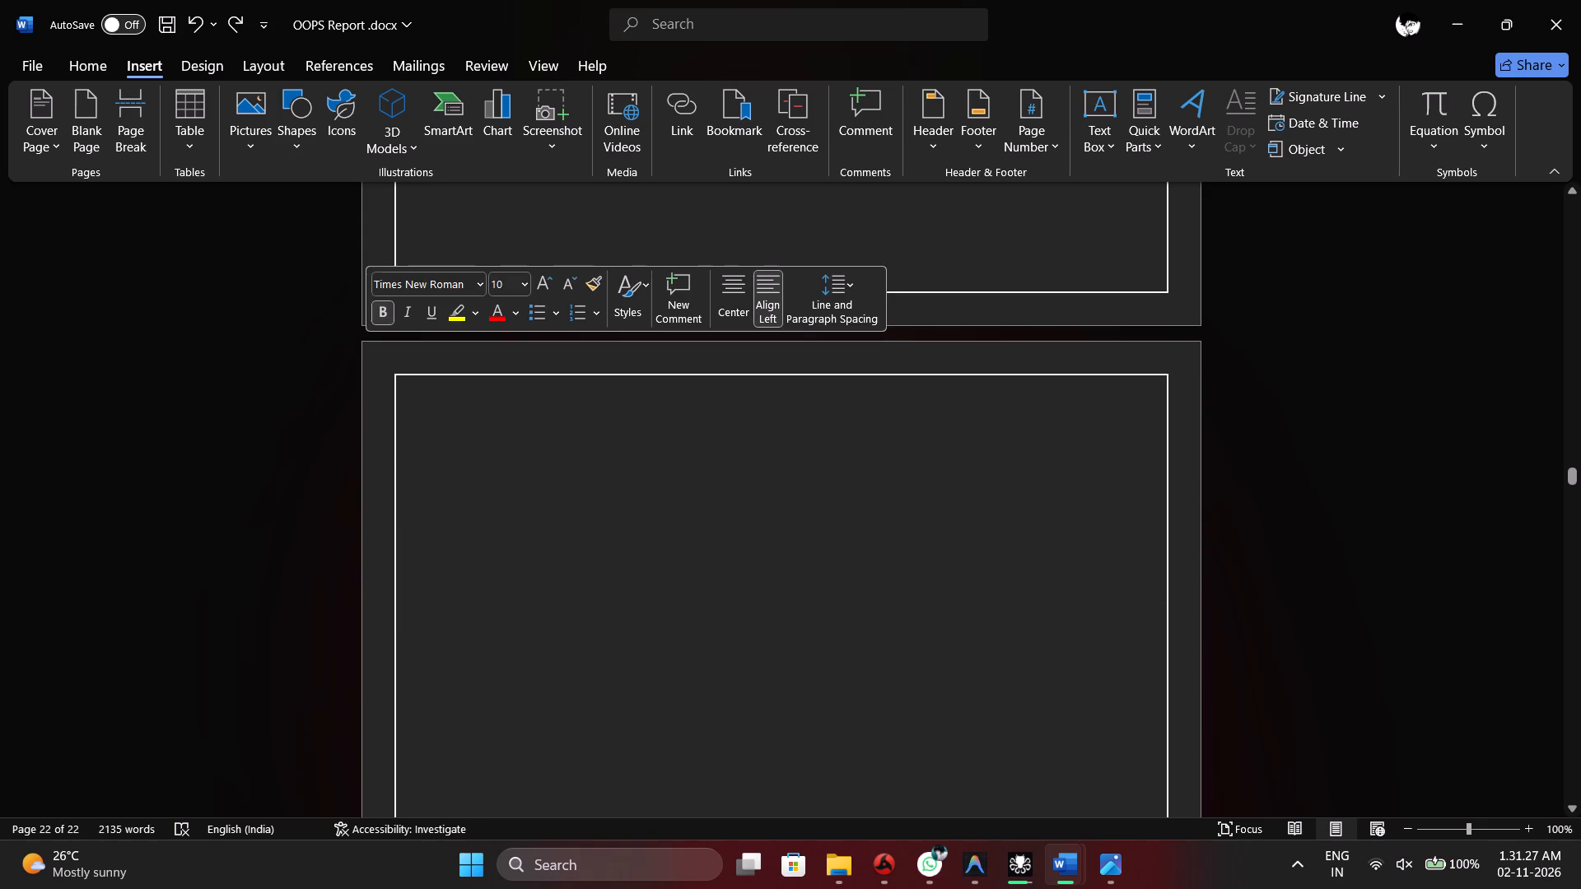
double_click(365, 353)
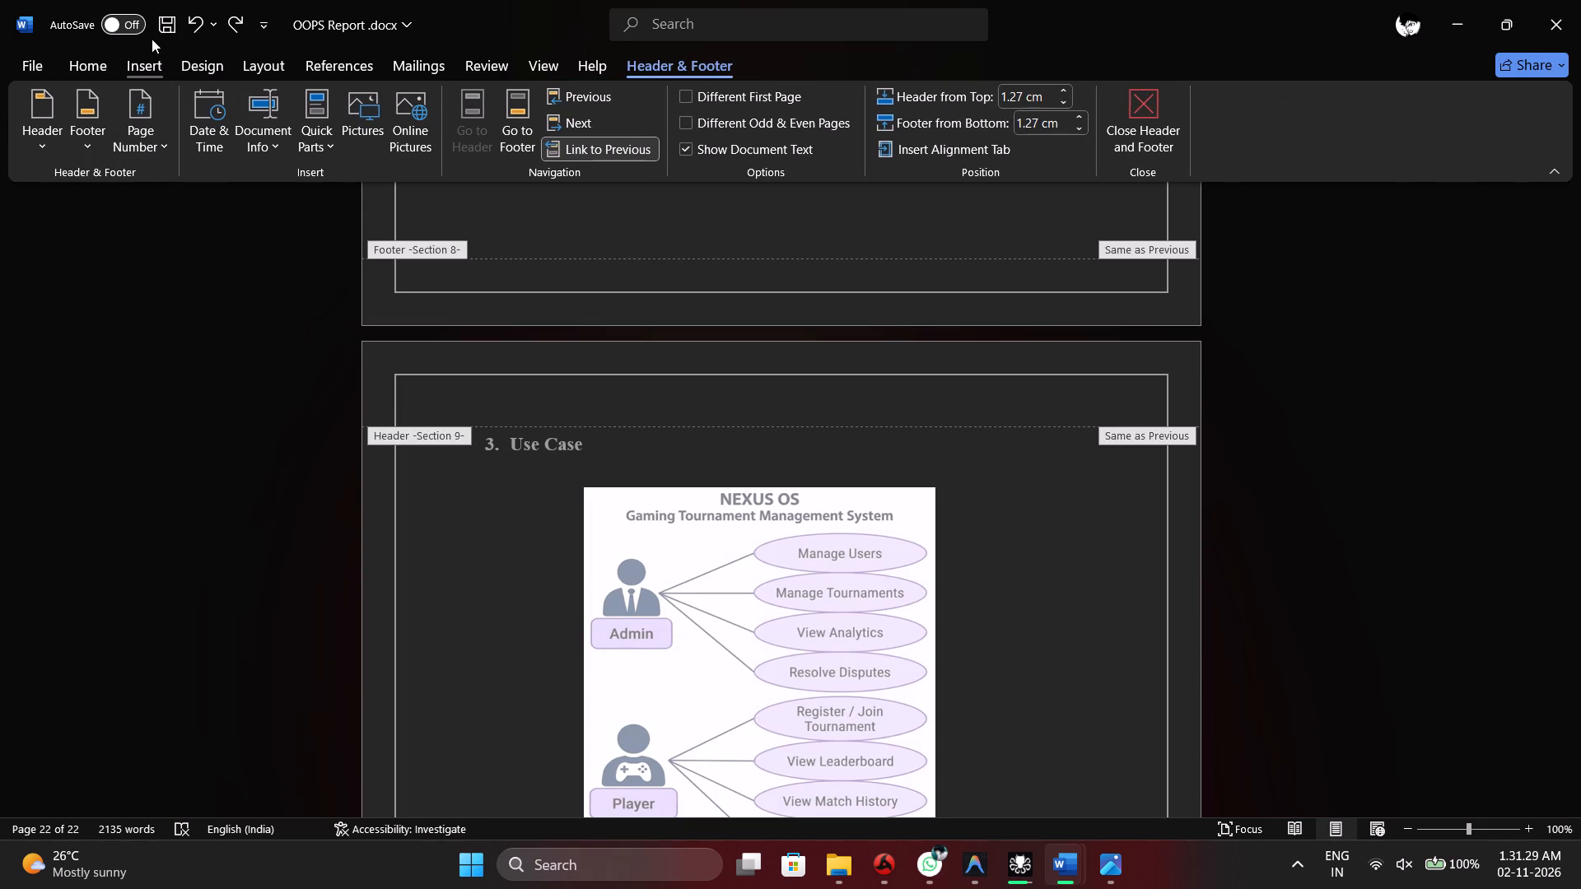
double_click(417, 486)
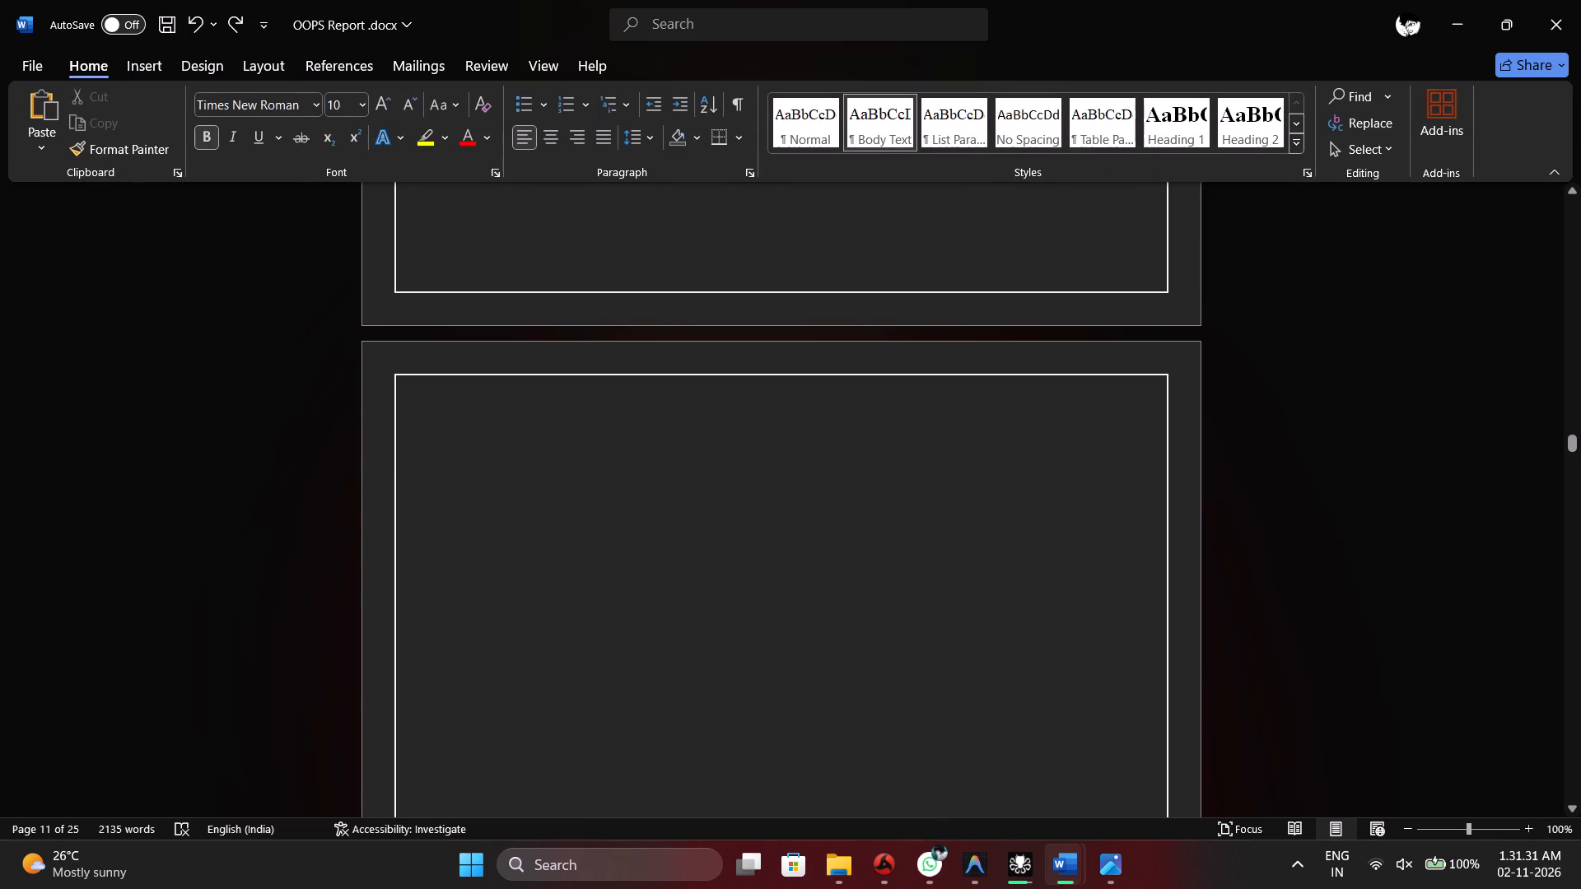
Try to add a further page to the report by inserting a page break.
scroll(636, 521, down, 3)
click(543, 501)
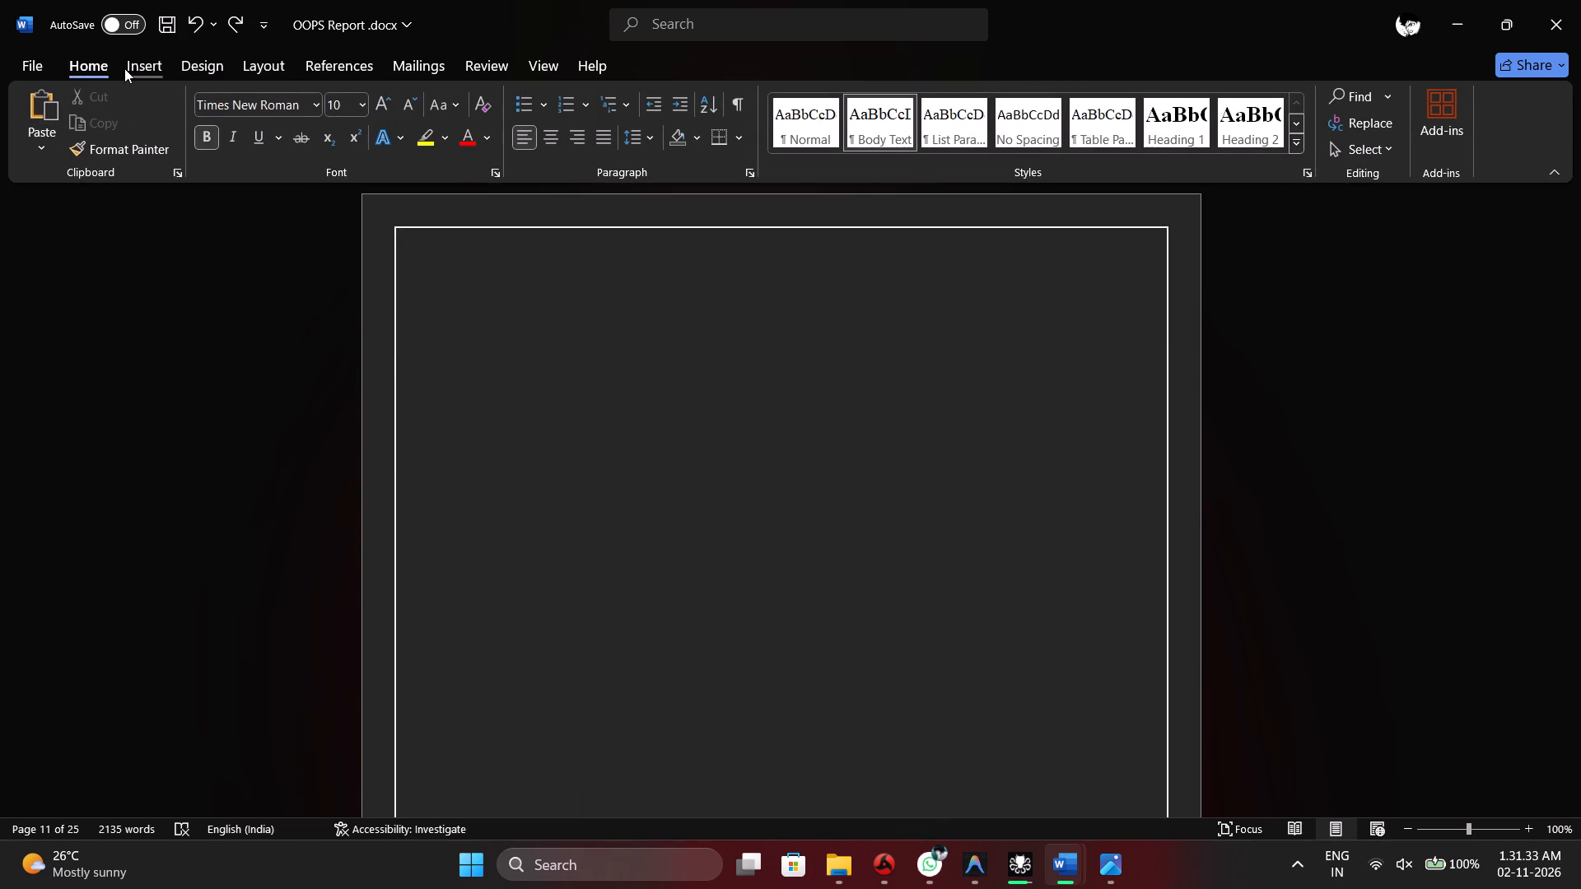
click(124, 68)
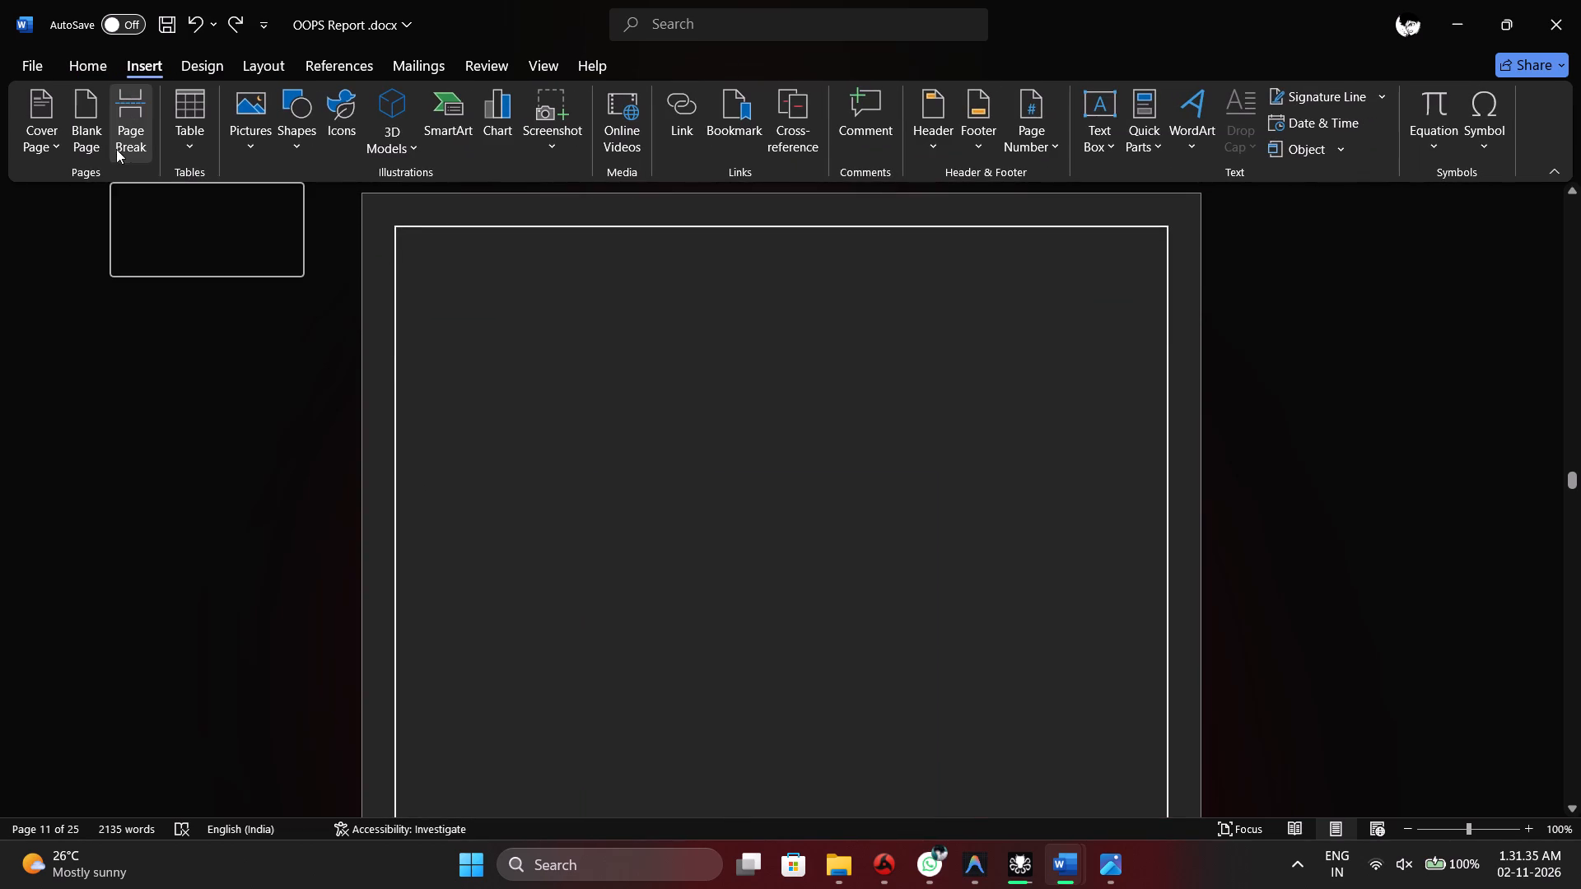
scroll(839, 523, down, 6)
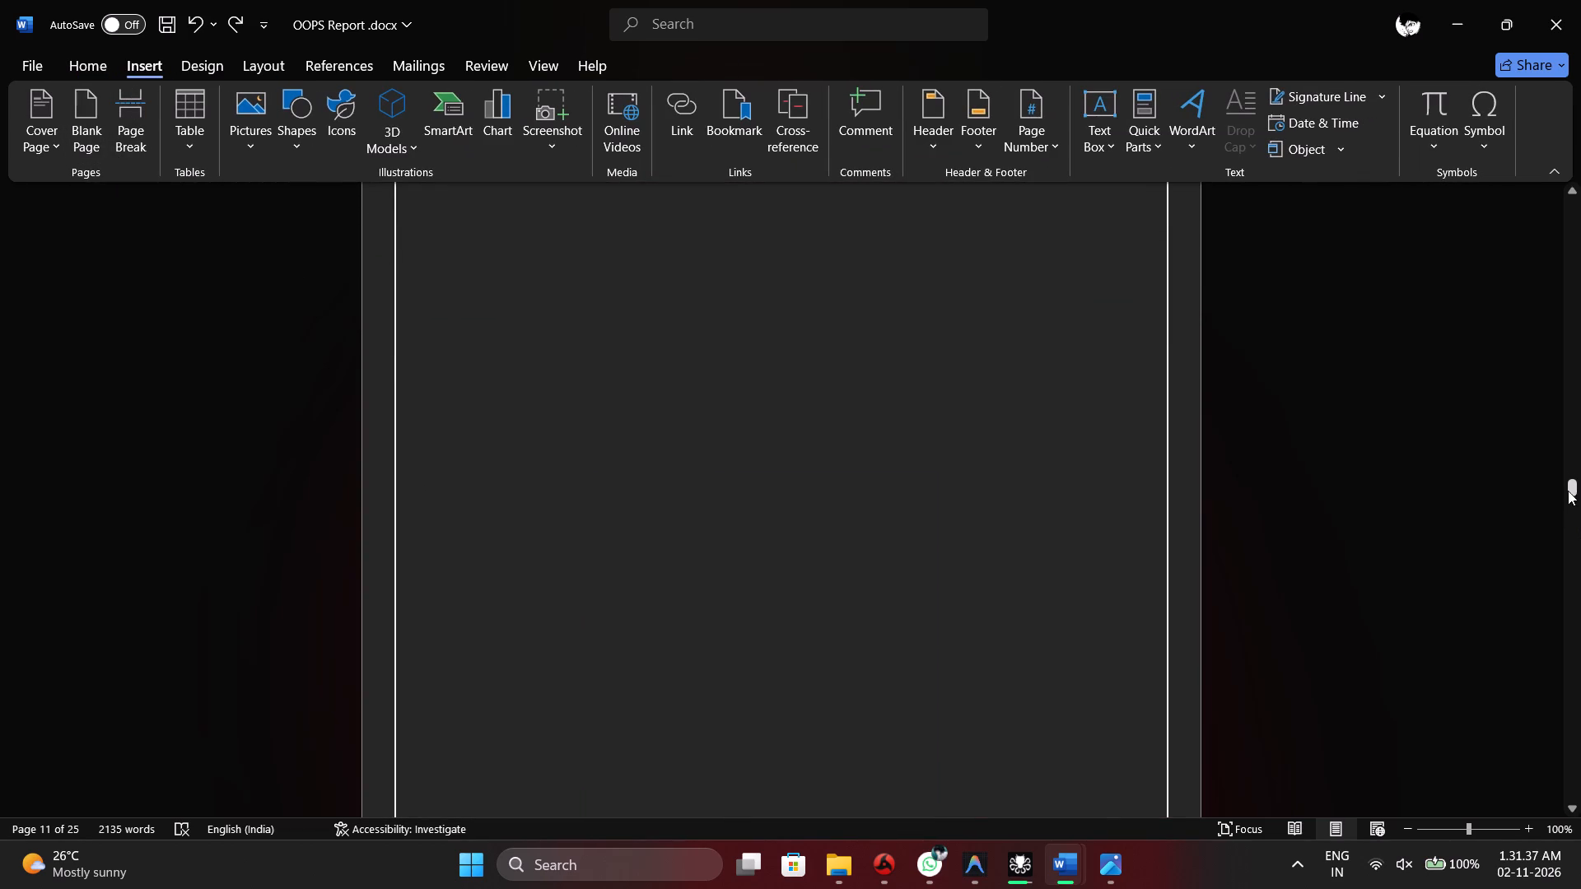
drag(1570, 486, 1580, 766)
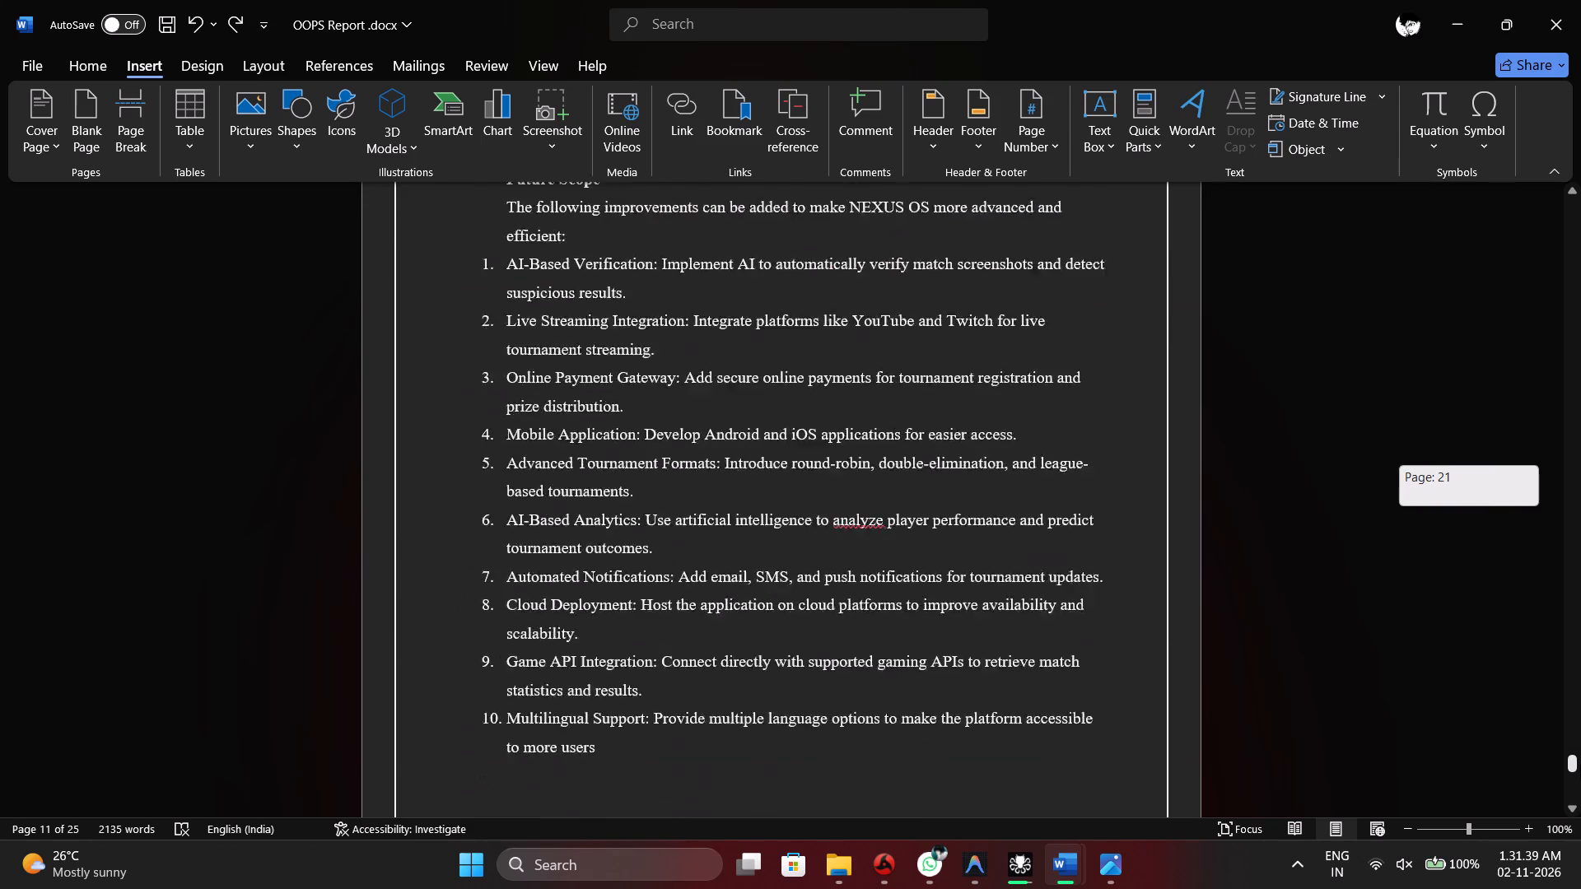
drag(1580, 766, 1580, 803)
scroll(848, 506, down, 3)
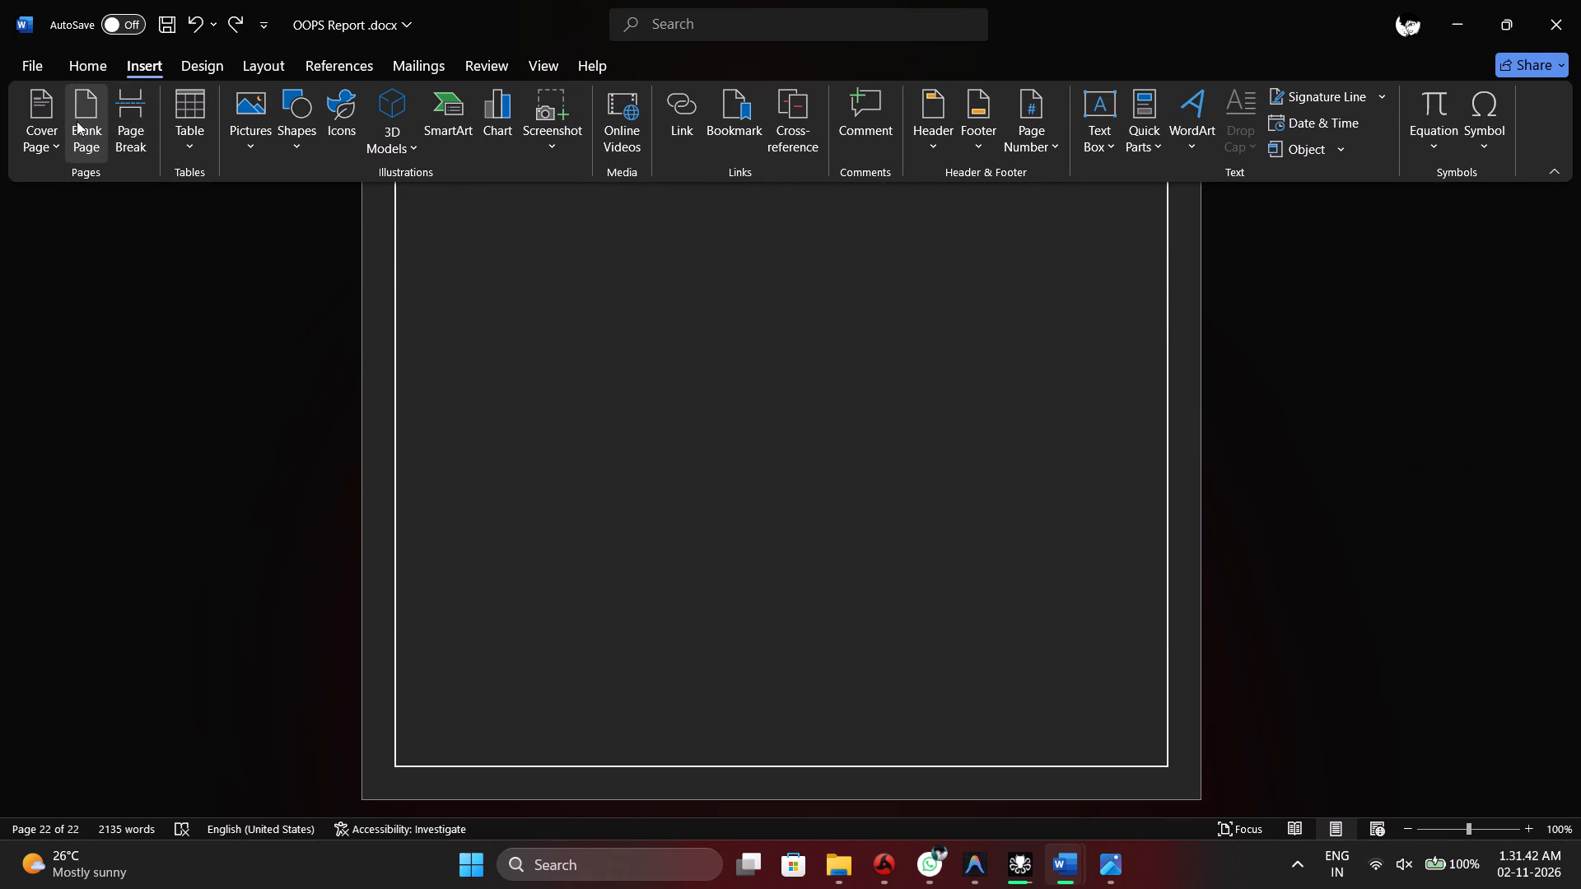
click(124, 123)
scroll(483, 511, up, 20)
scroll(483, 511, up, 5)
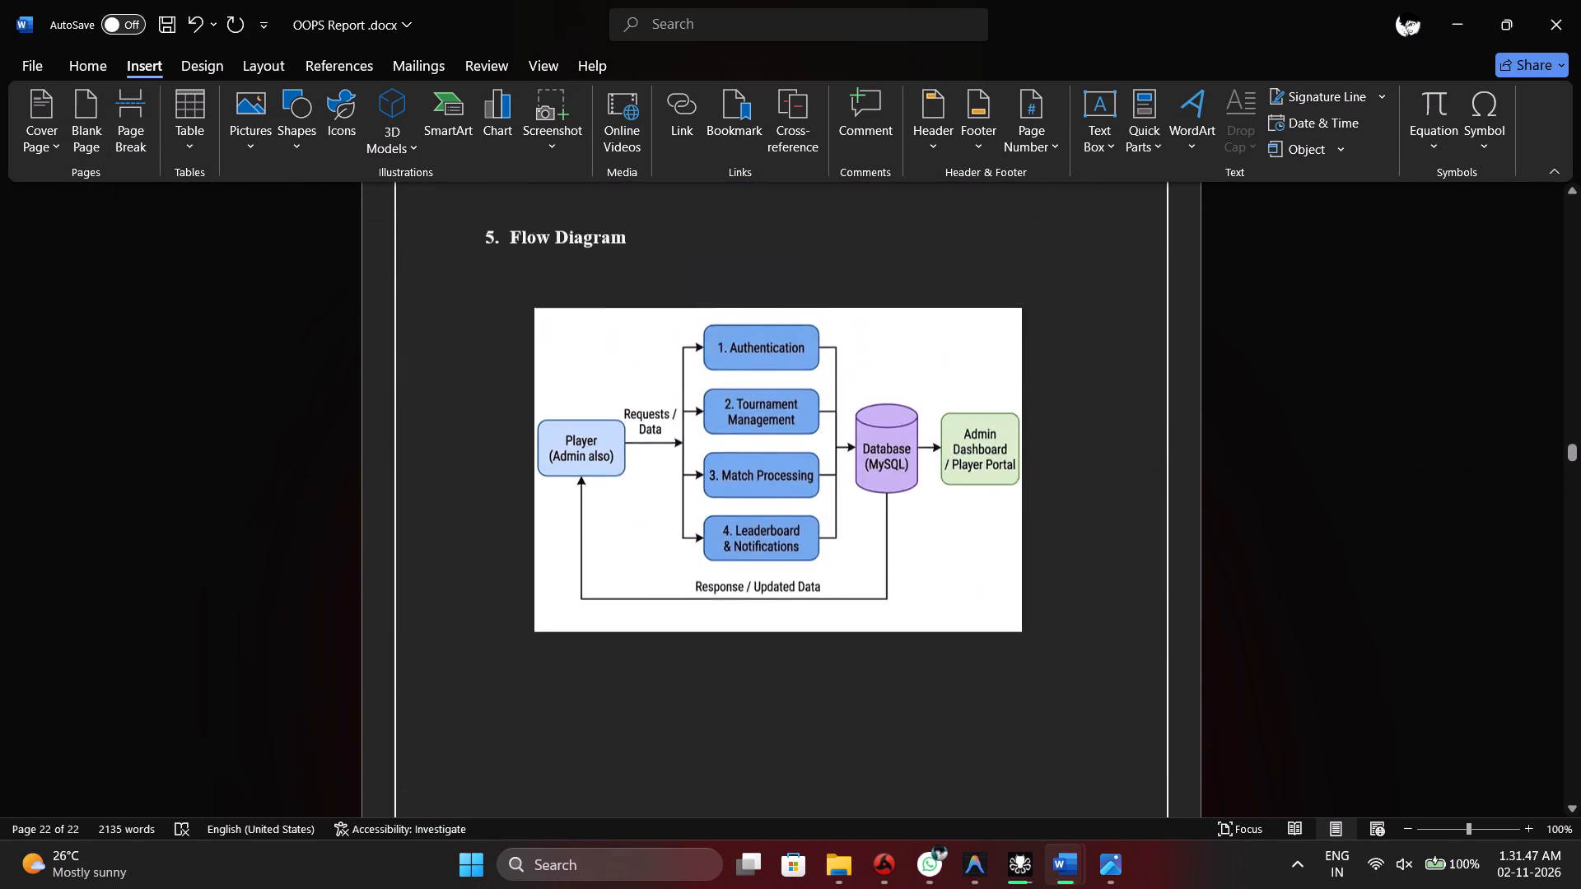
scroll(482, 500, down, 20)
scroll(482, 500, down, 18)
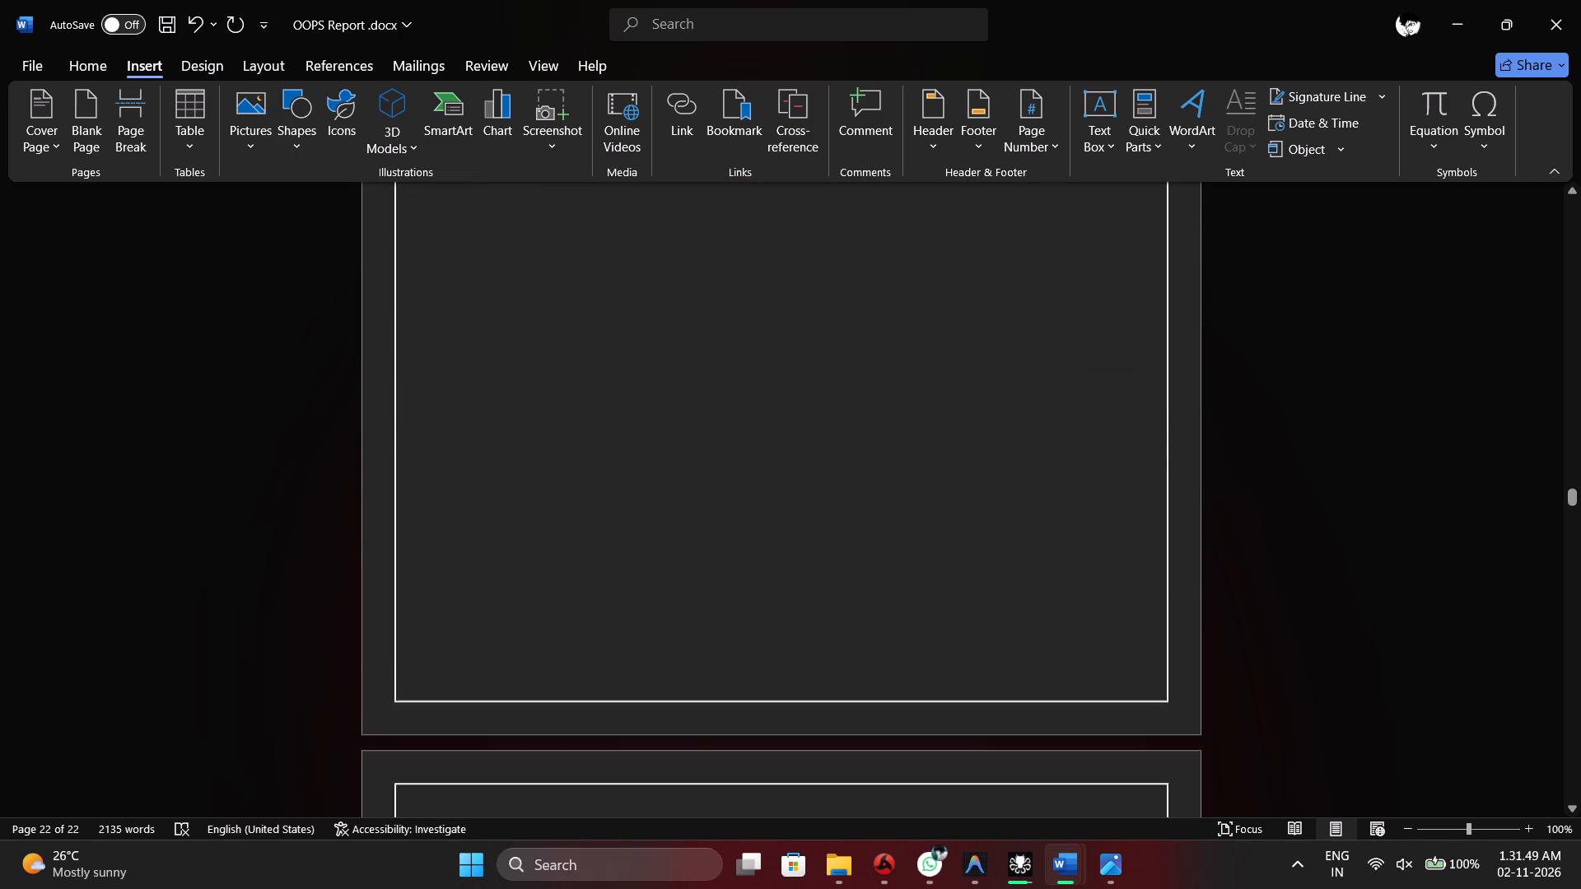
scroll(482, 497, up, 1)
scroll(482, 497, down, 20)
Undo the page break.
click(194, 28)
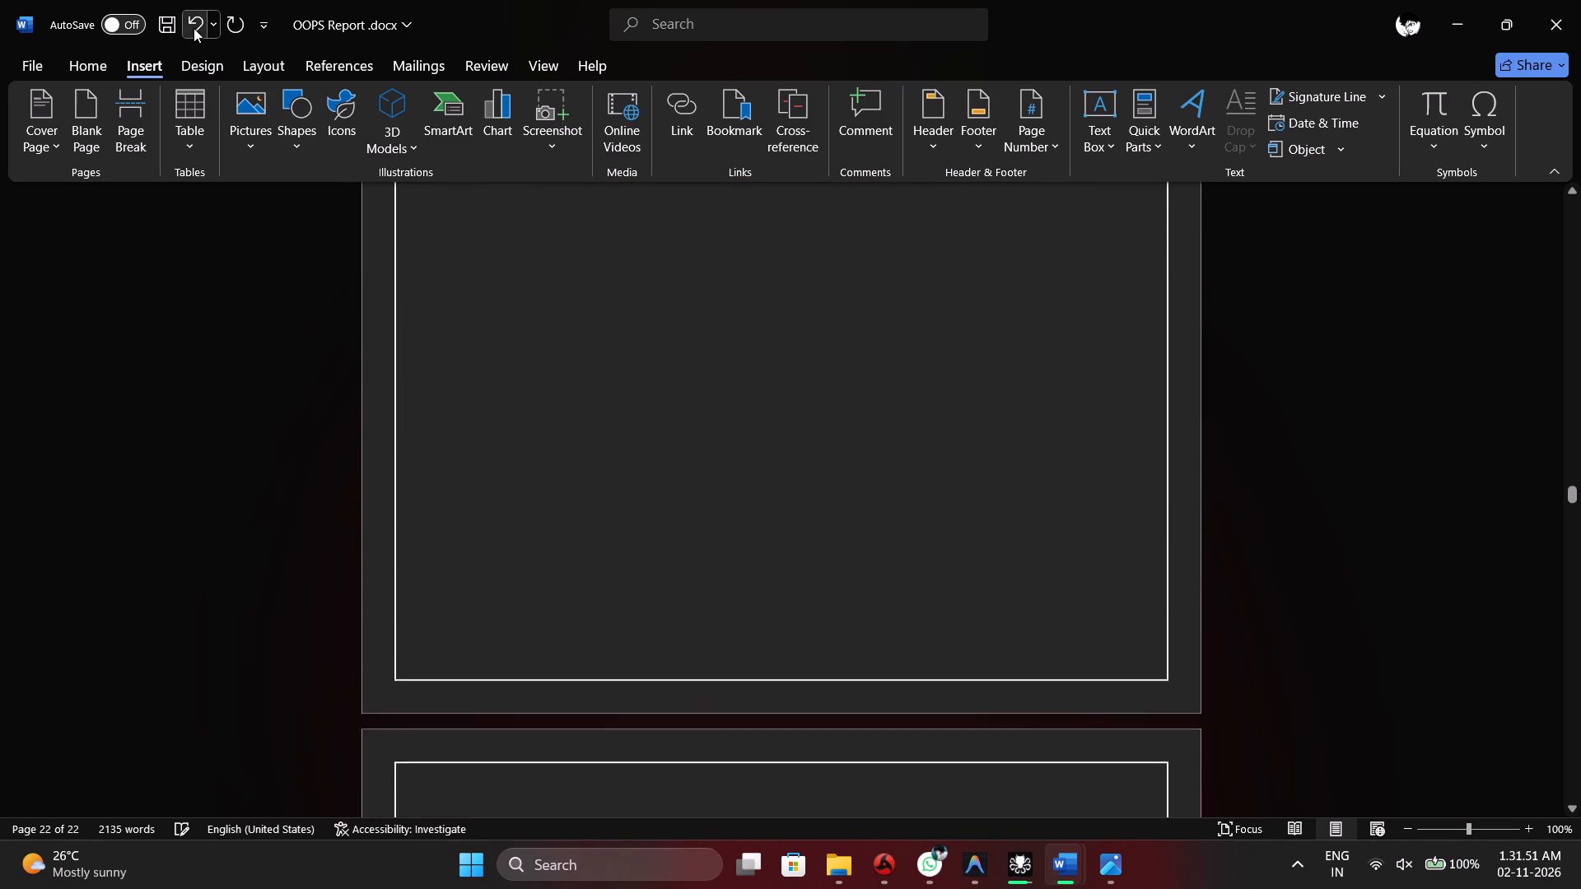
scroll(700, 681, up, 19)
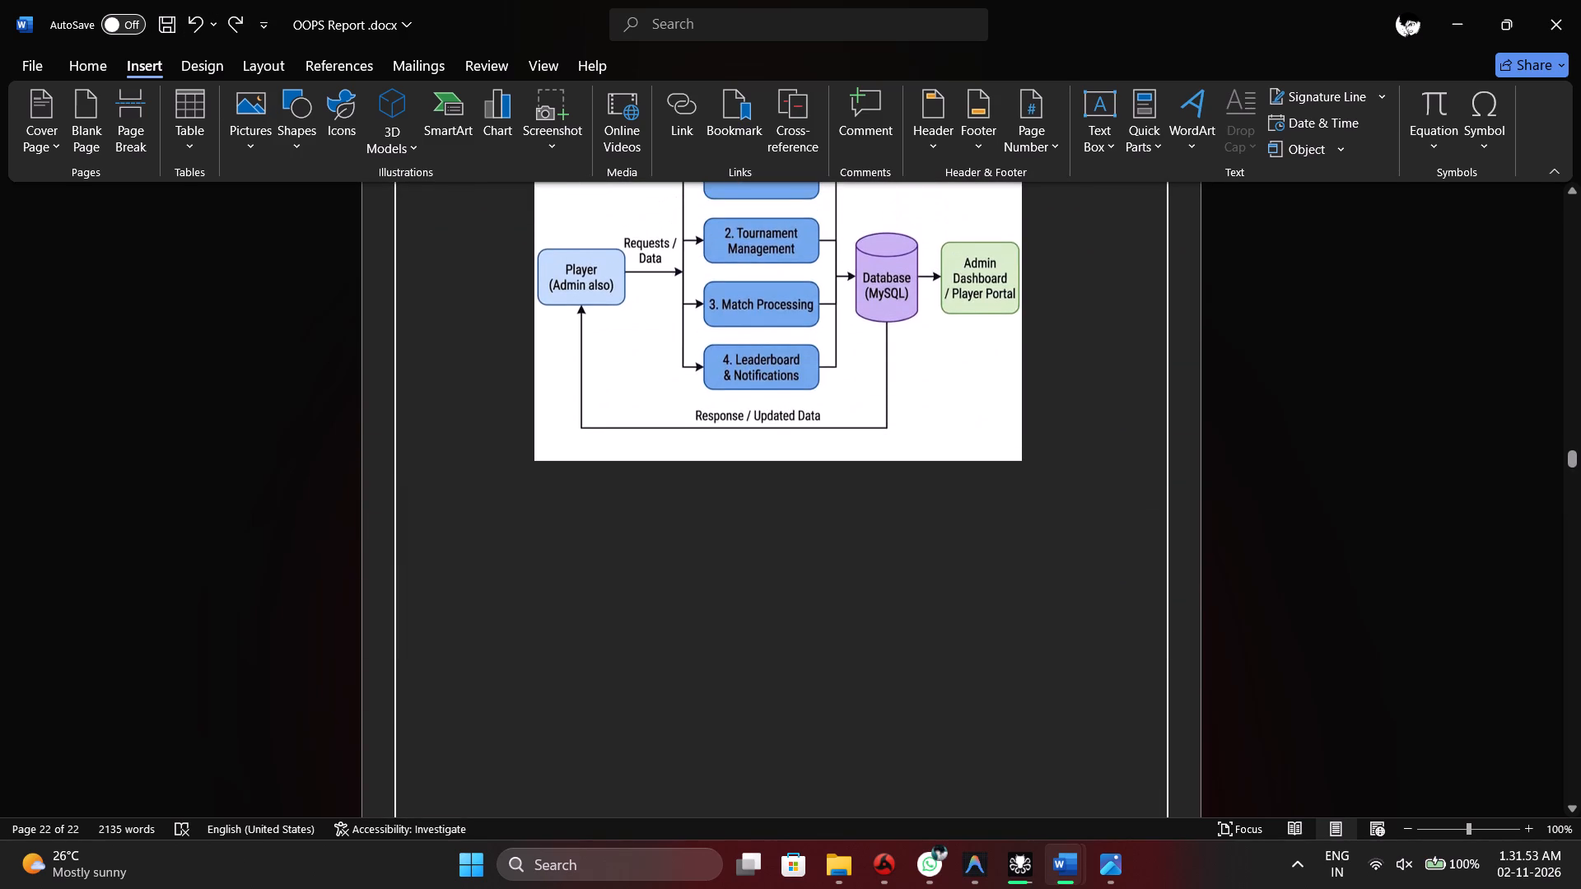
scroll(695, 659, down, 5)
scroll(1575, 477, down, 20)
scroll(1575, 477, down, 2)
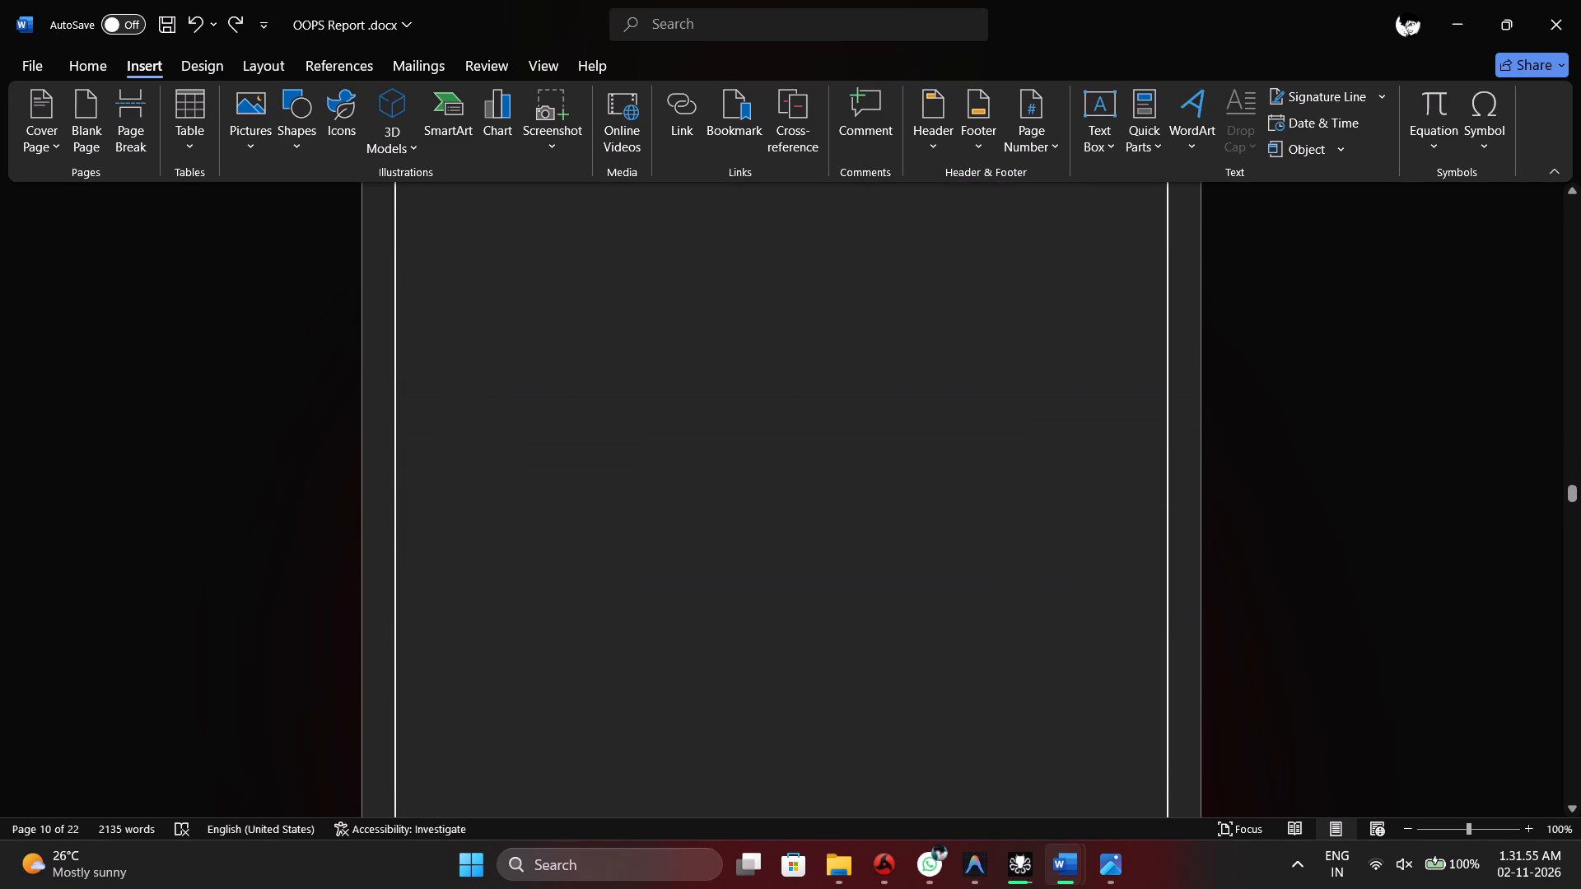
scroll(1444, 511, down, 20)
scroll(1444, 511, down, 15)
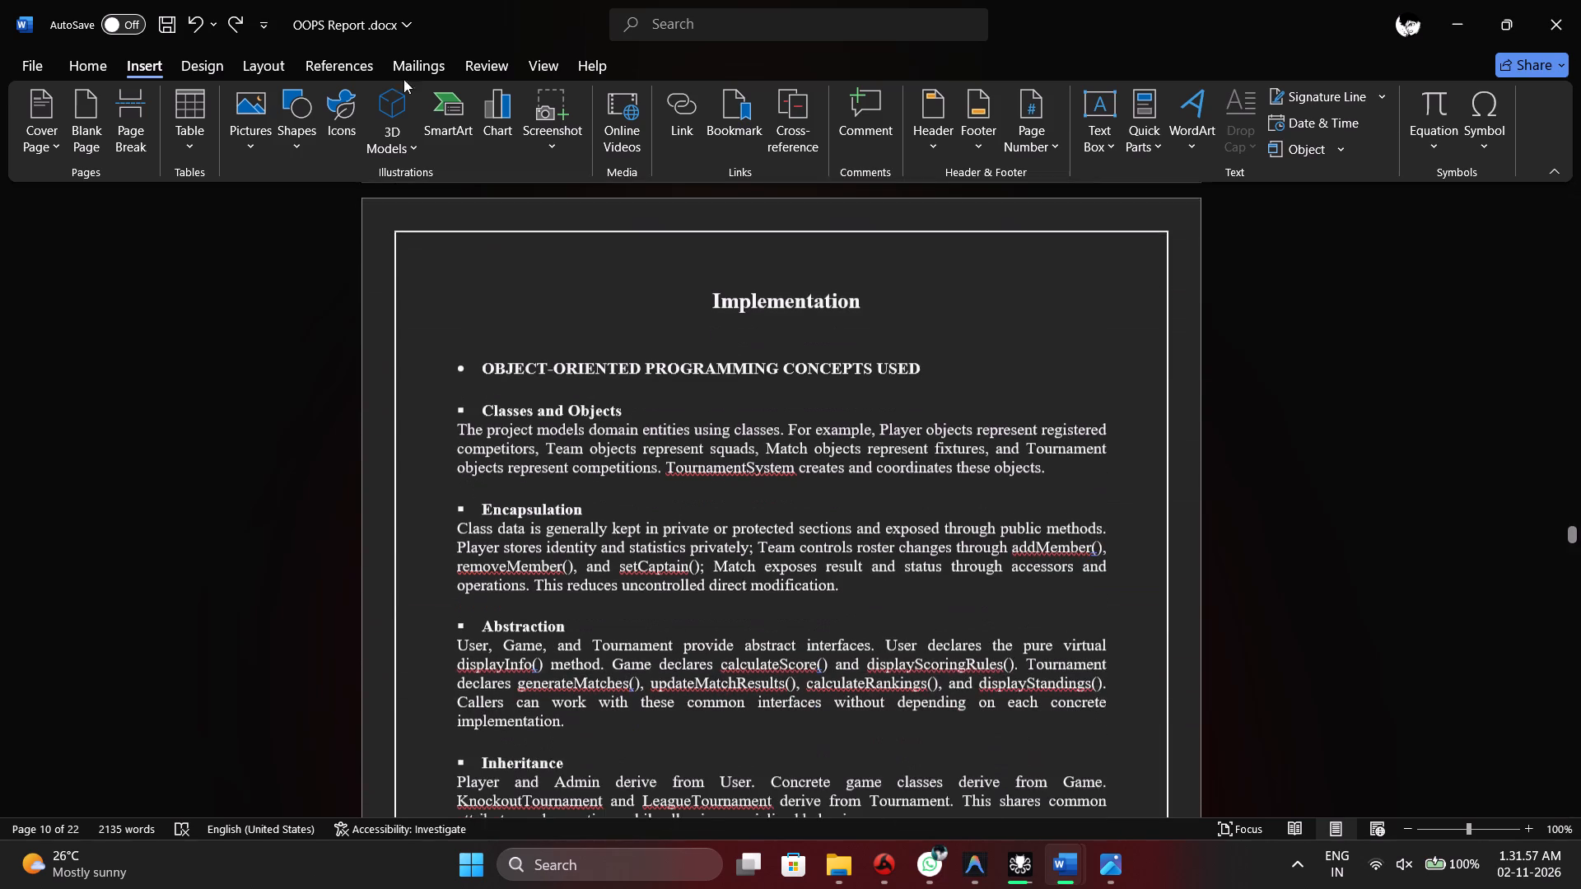
Undo the last centring of the Limitations And Future Scope title.
click(196, 19)
scroll(620, 518, up, 3)
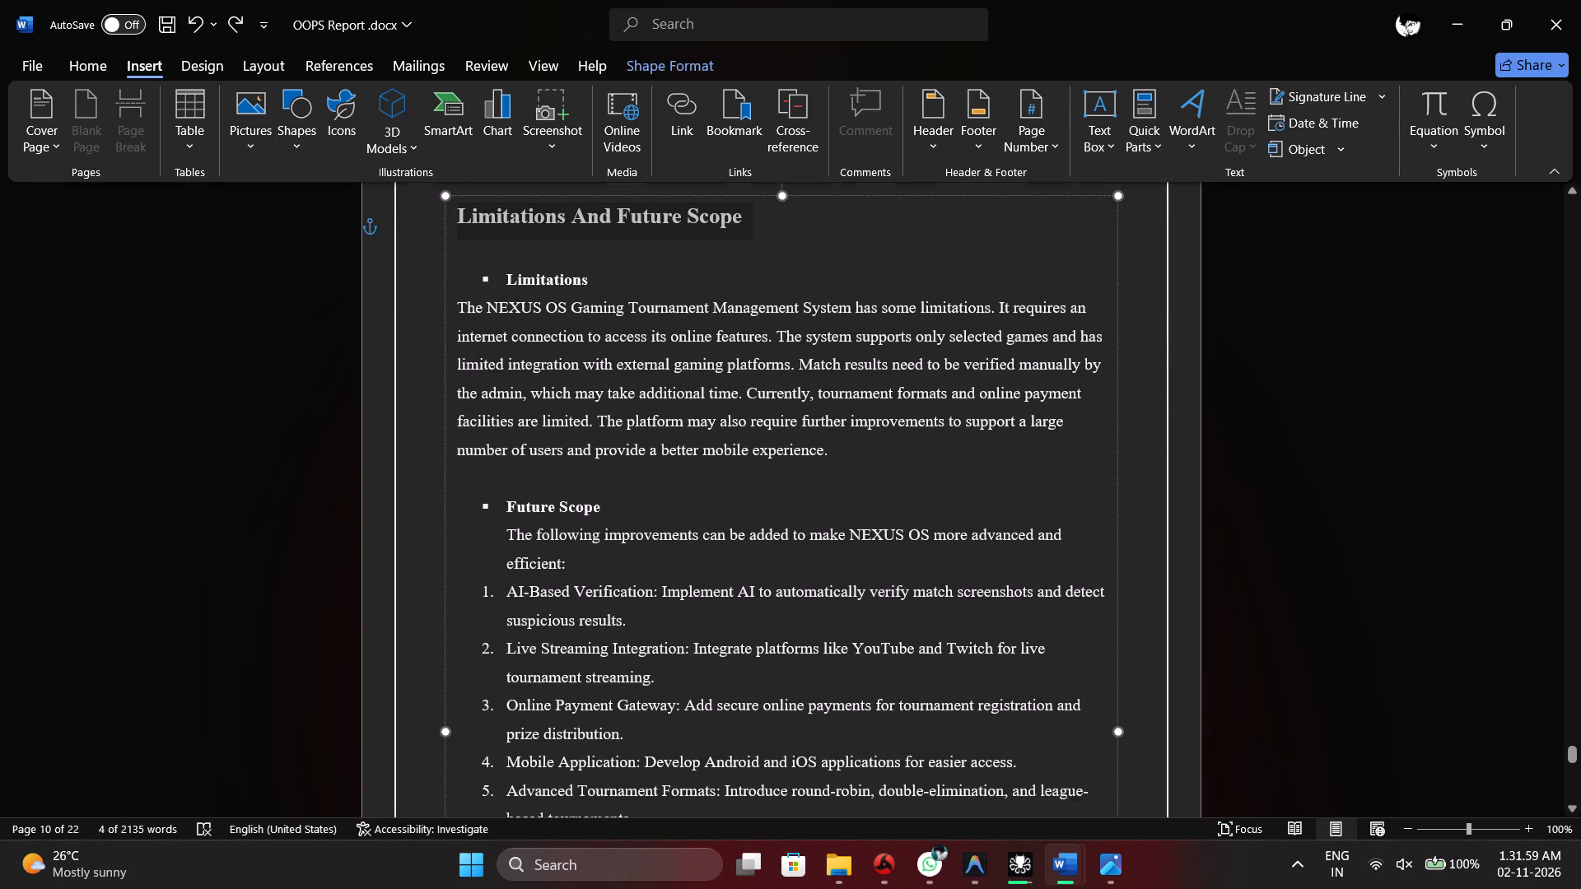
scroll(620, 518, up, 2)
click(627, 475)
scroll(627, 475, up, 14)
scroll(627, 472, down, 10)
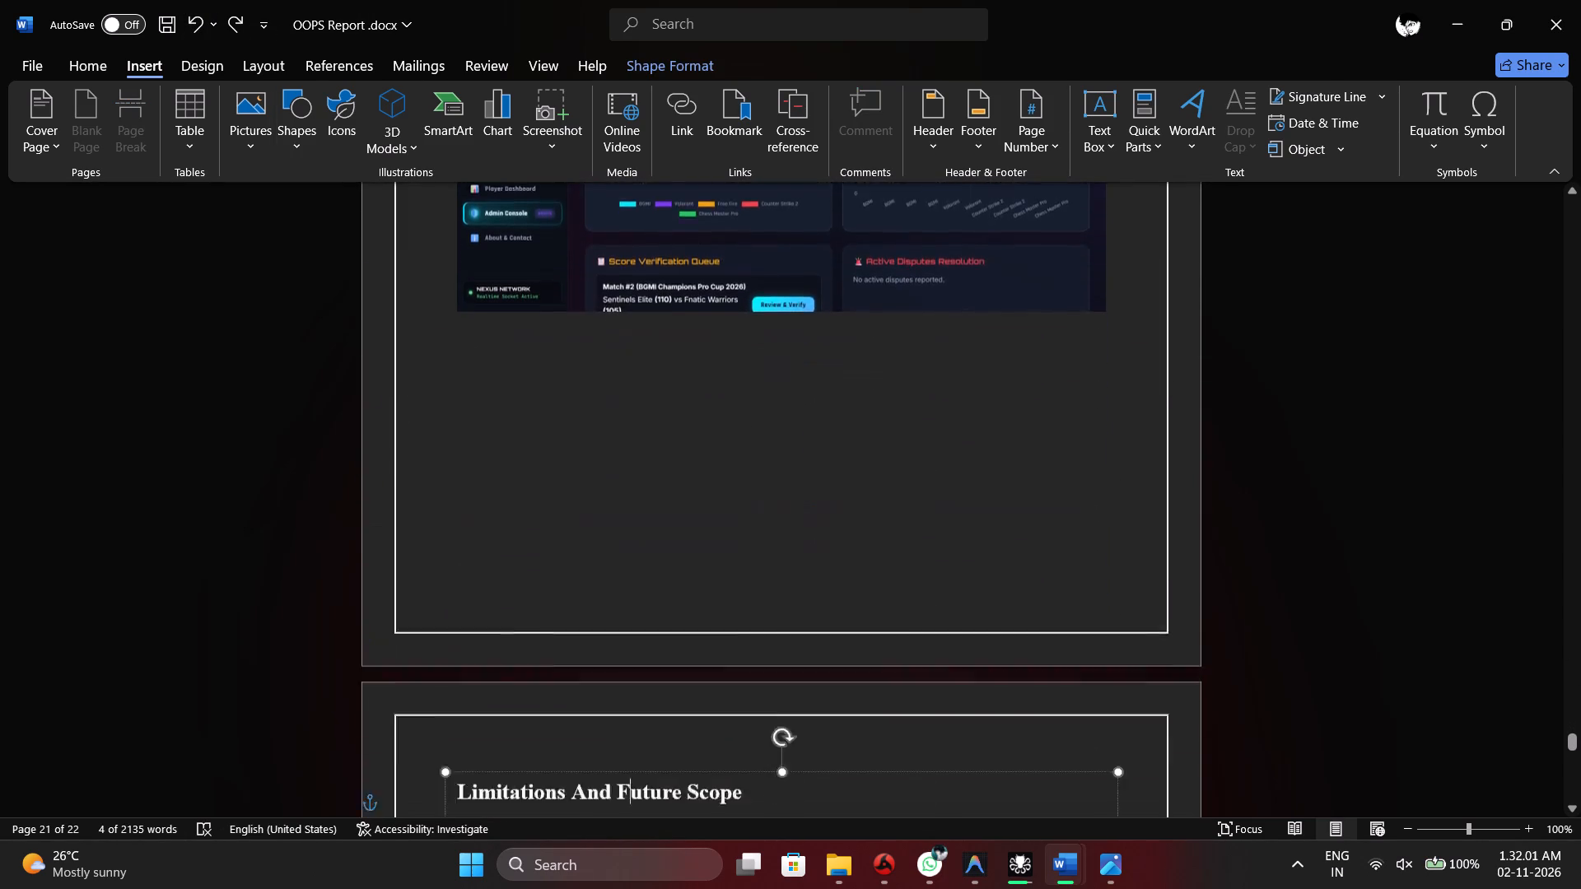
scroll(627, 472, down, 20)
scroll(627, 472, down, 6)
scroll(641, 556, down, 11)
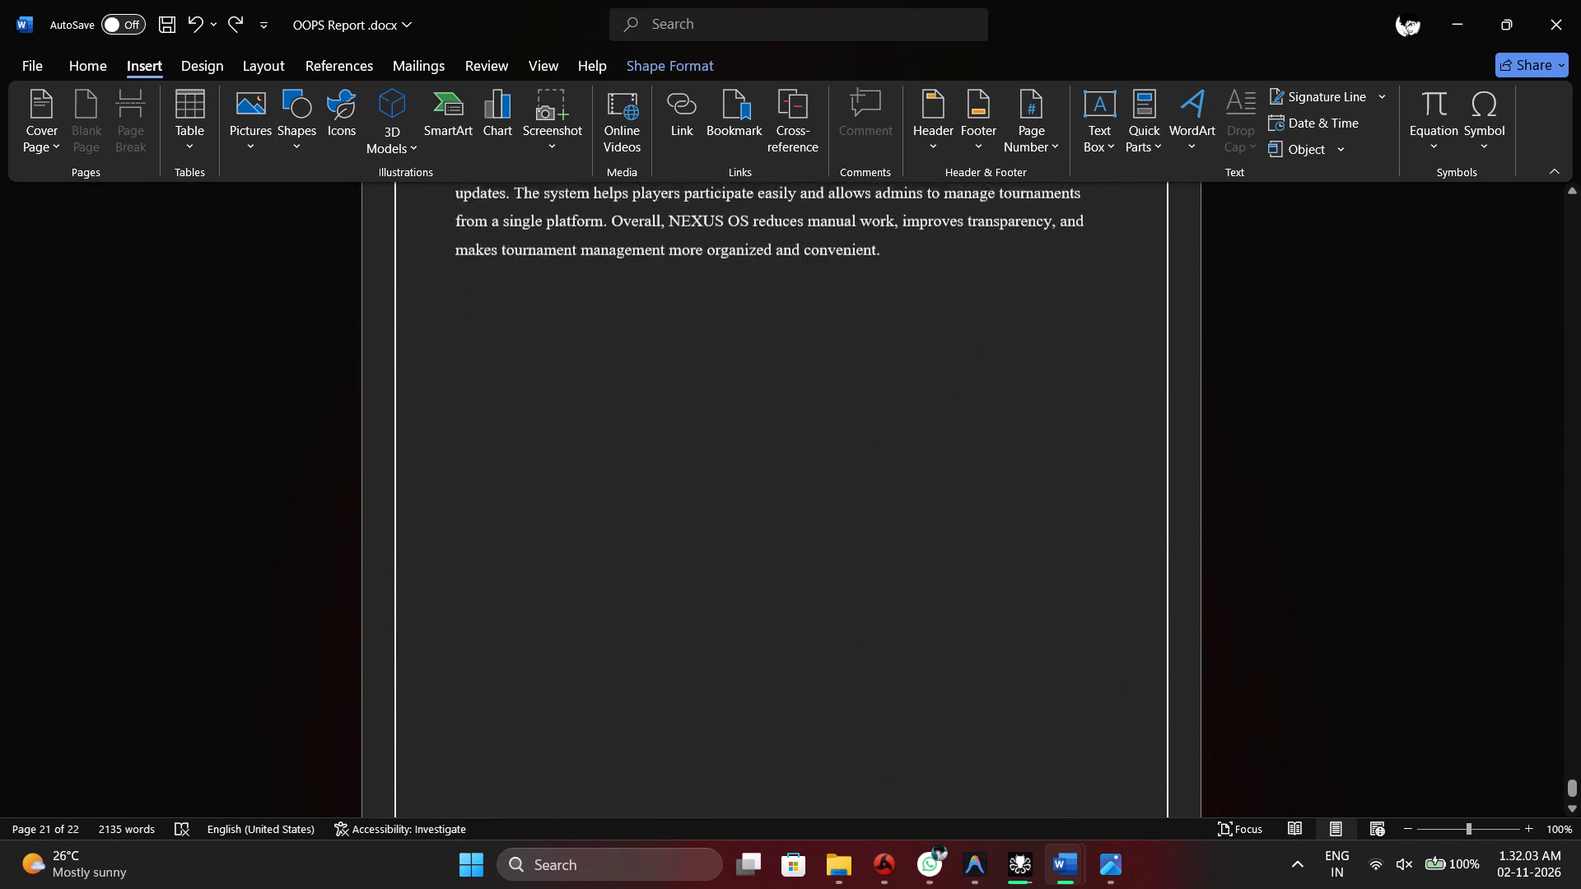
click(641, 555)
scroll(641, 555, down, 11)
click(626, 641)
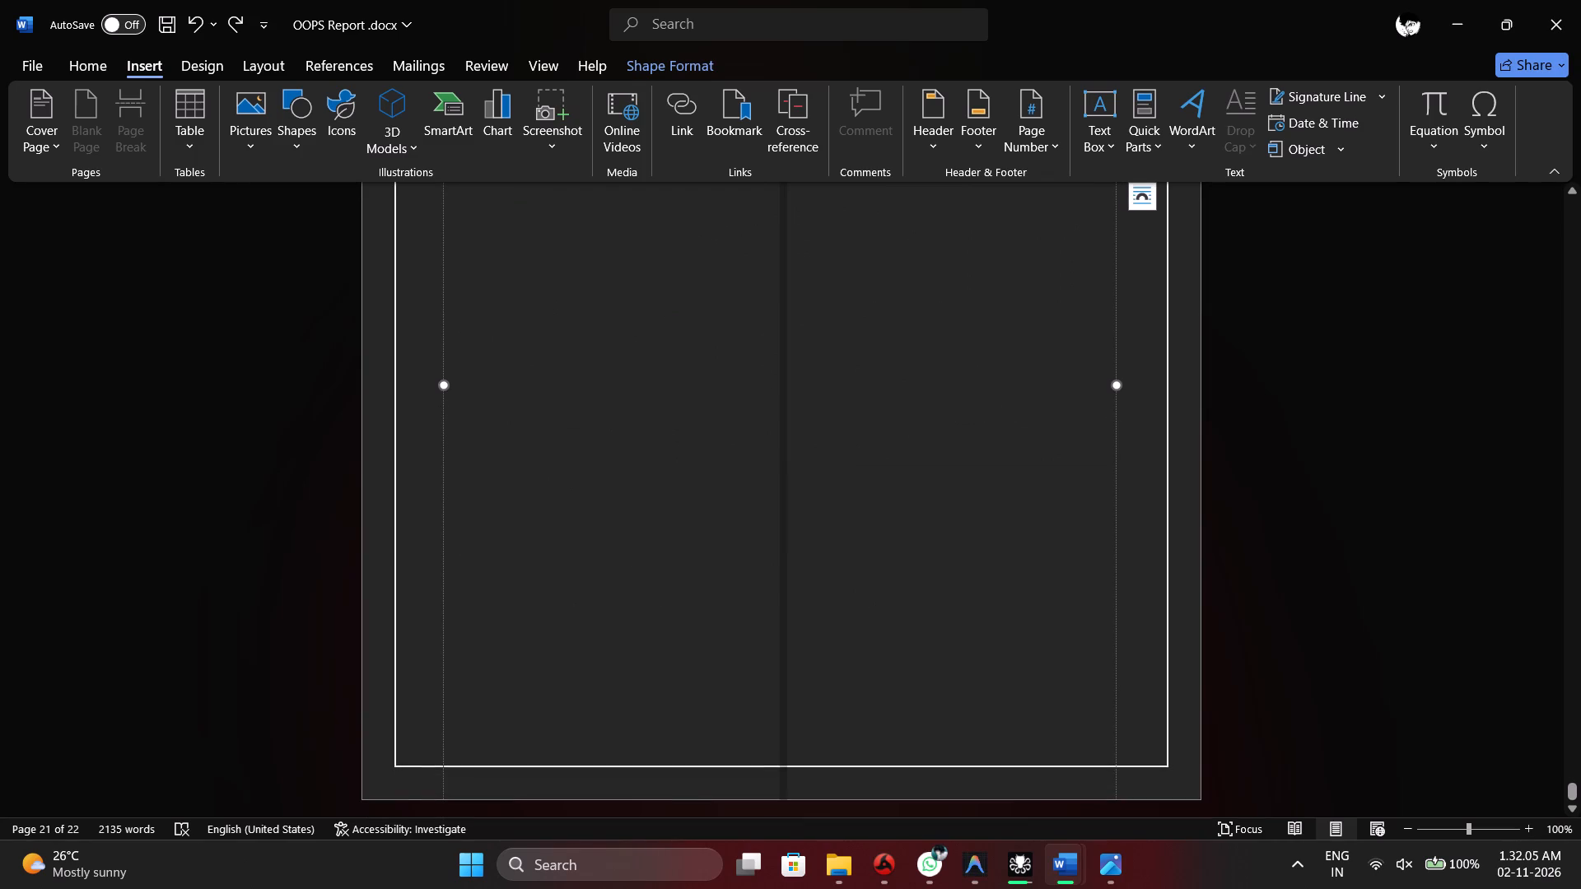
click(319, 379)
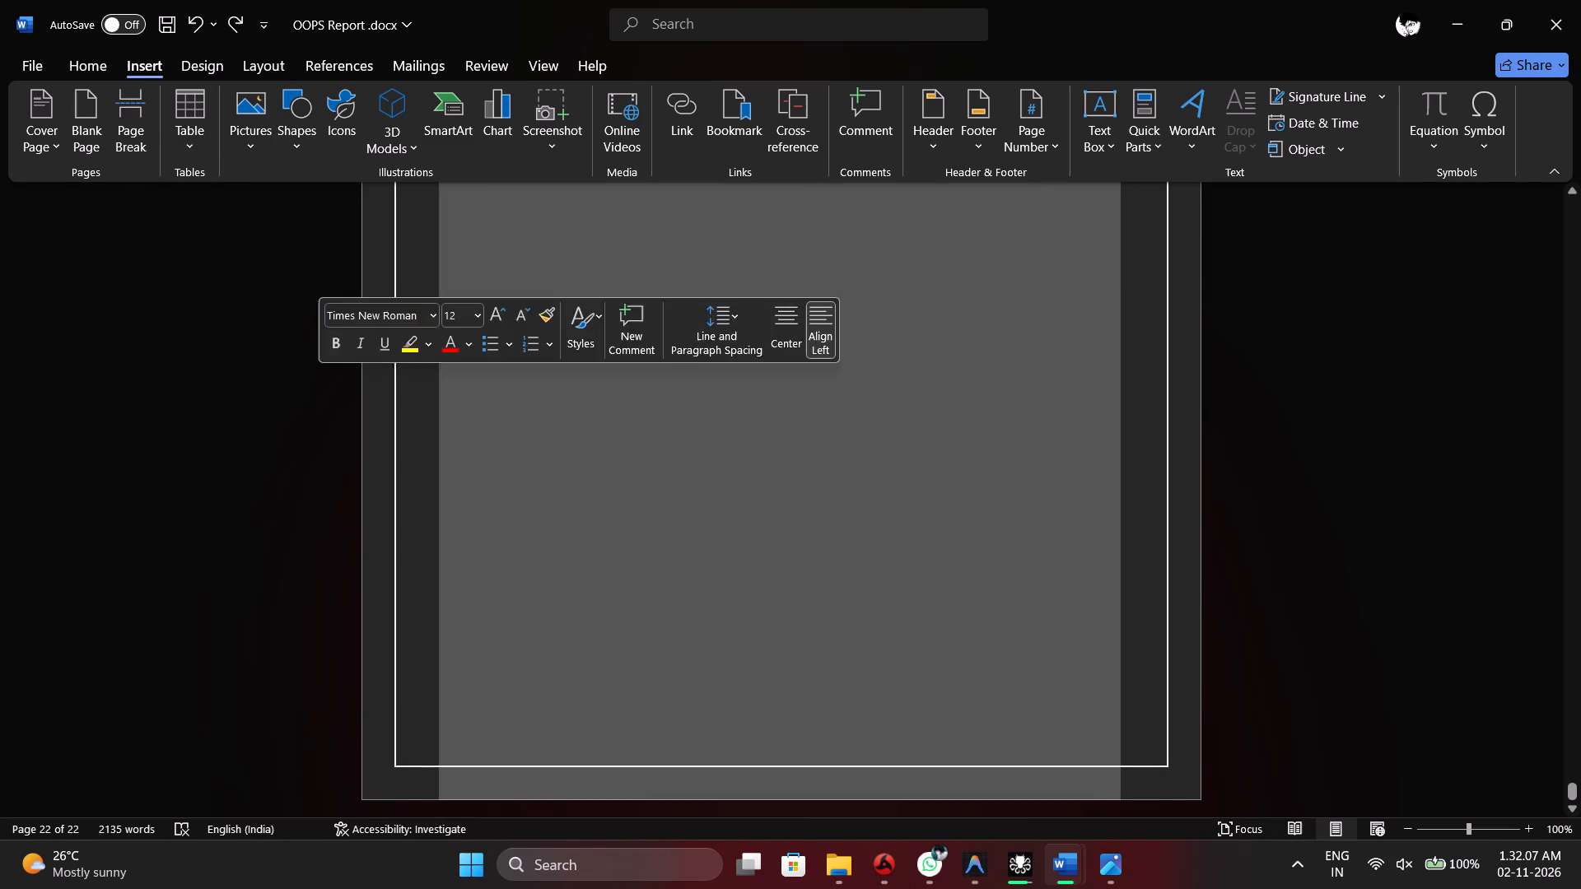
Insert a blank page at the selection on the last page of the report.
click(83, 134)
Move the Conclusion text box up to the empty page right after Limitations And Future Scope, centred just inside the top border.
scroll(693, 684, up, 5)
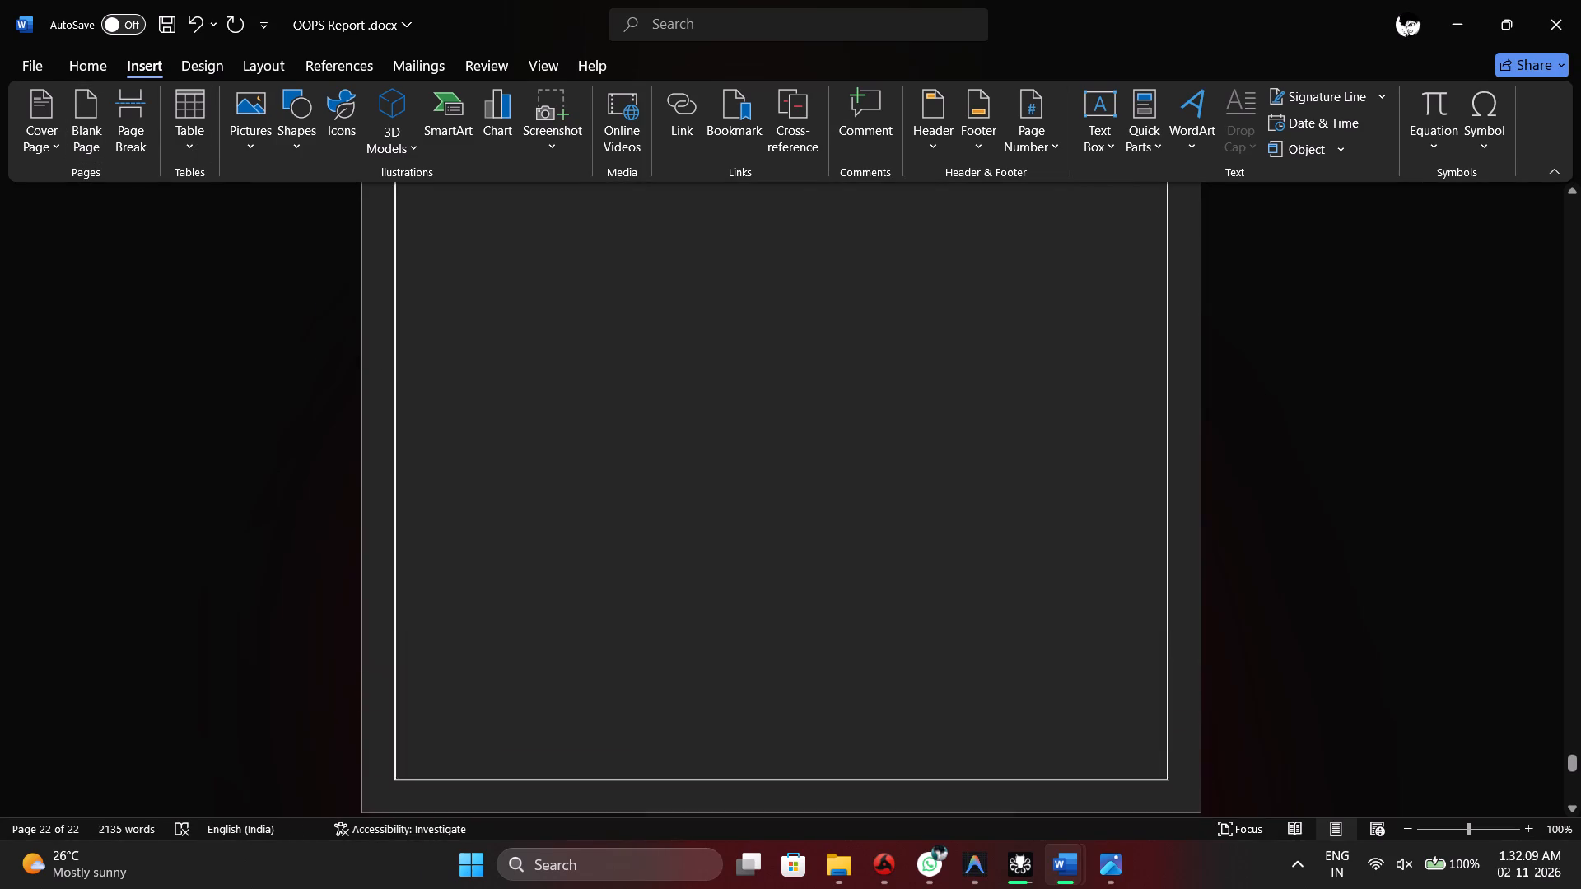
scroll(693, 684, up, 14)
scroll(692, 673, down, 16)
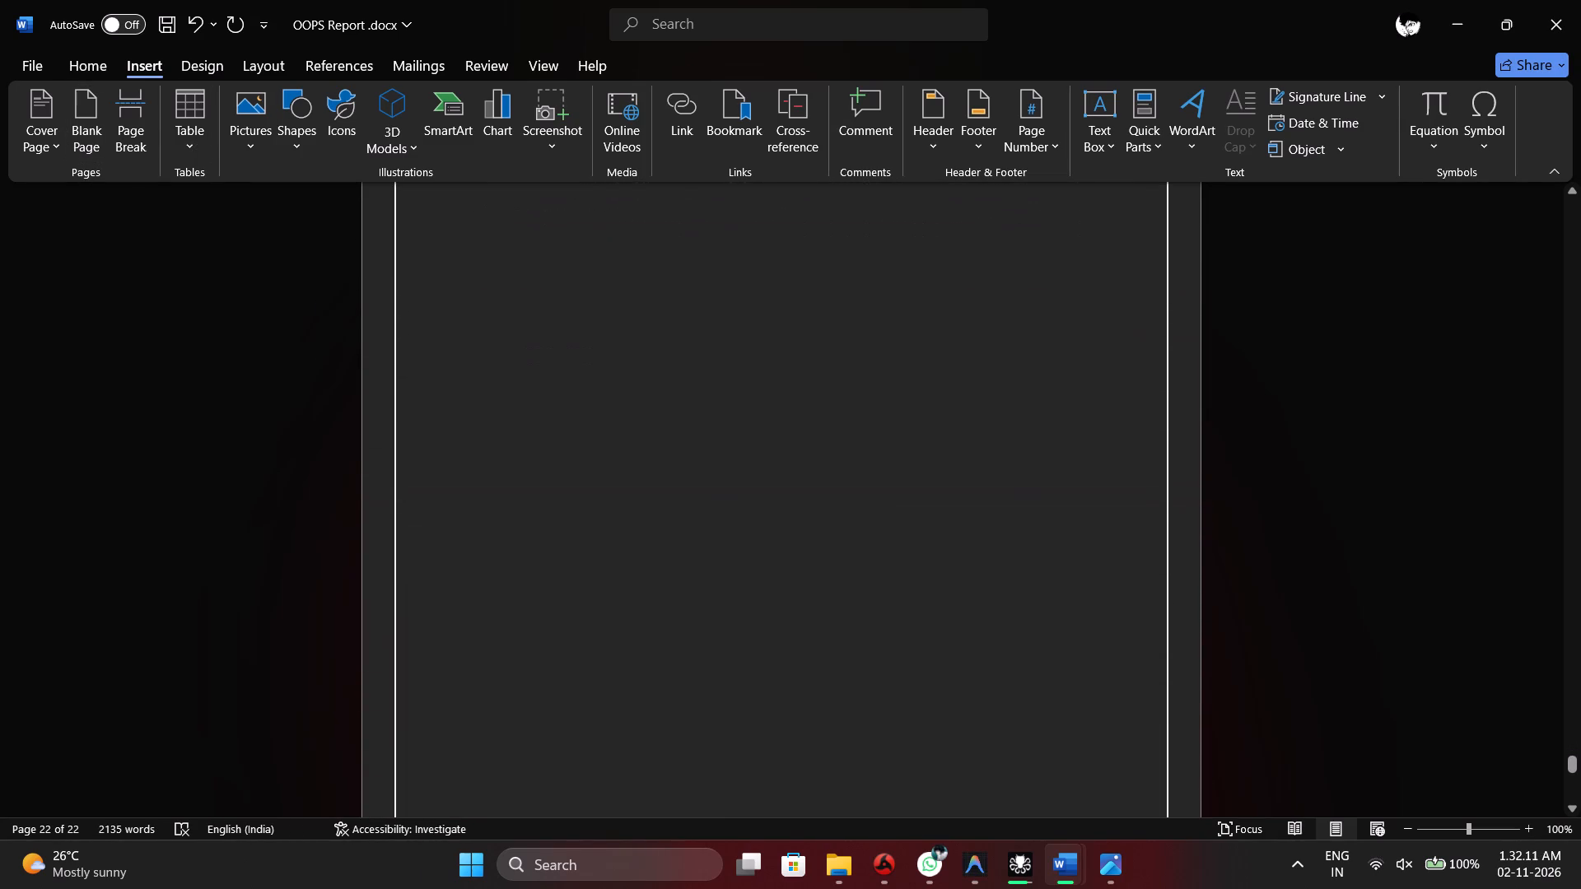
scroll(692, 672, up, 5)
scroll(692, 672, up, 20)
scroll(692, 672, up, 4)
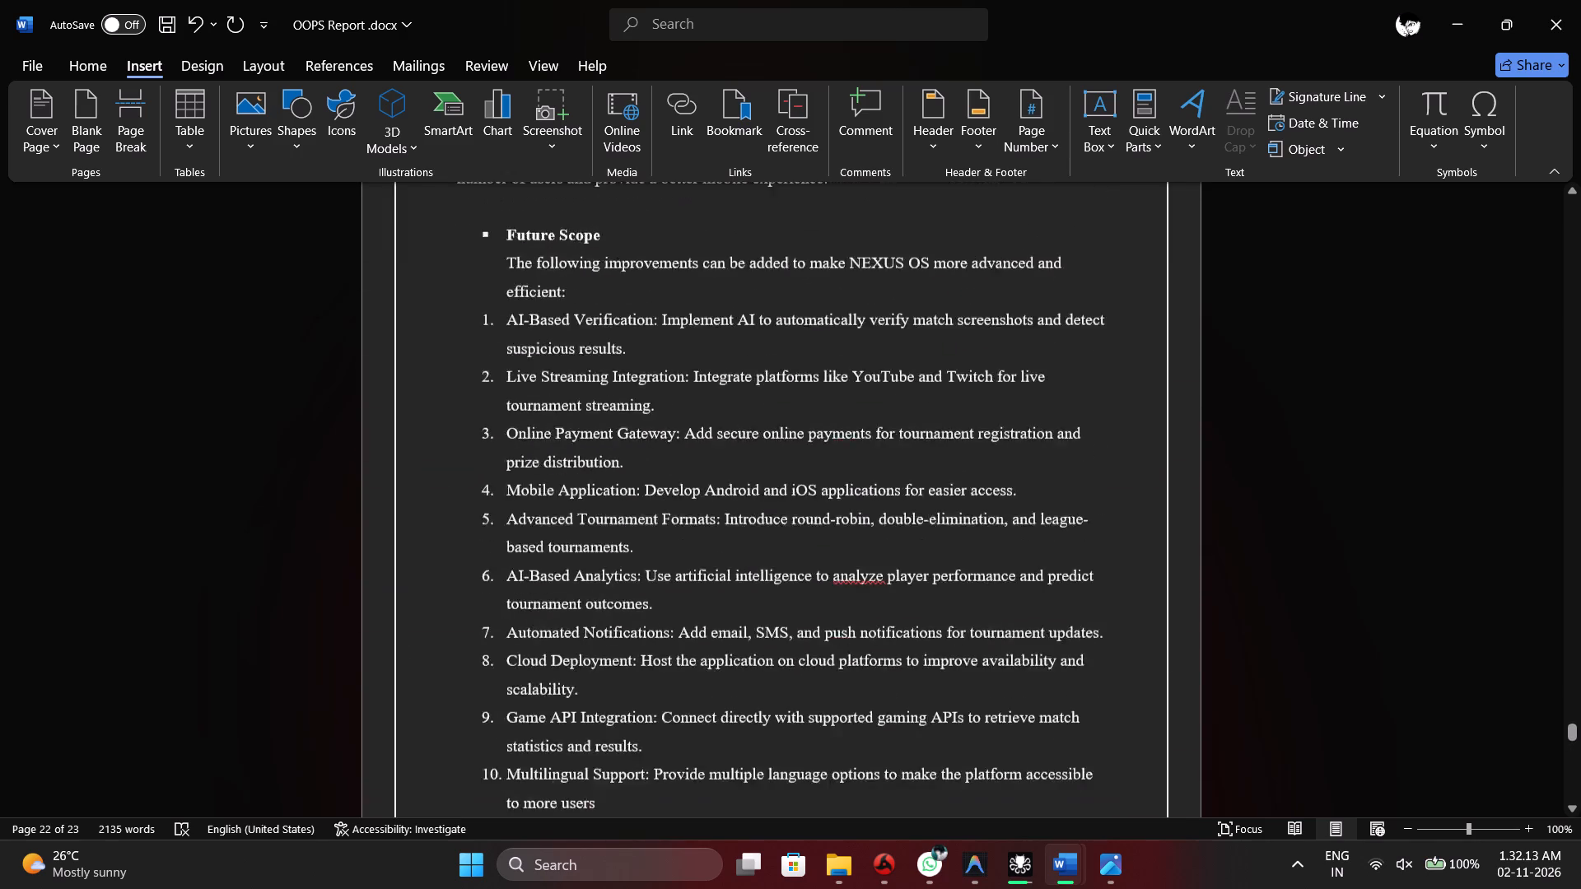
scroll(692, 669, down, 20)
scroll(692, 669, down, 16)
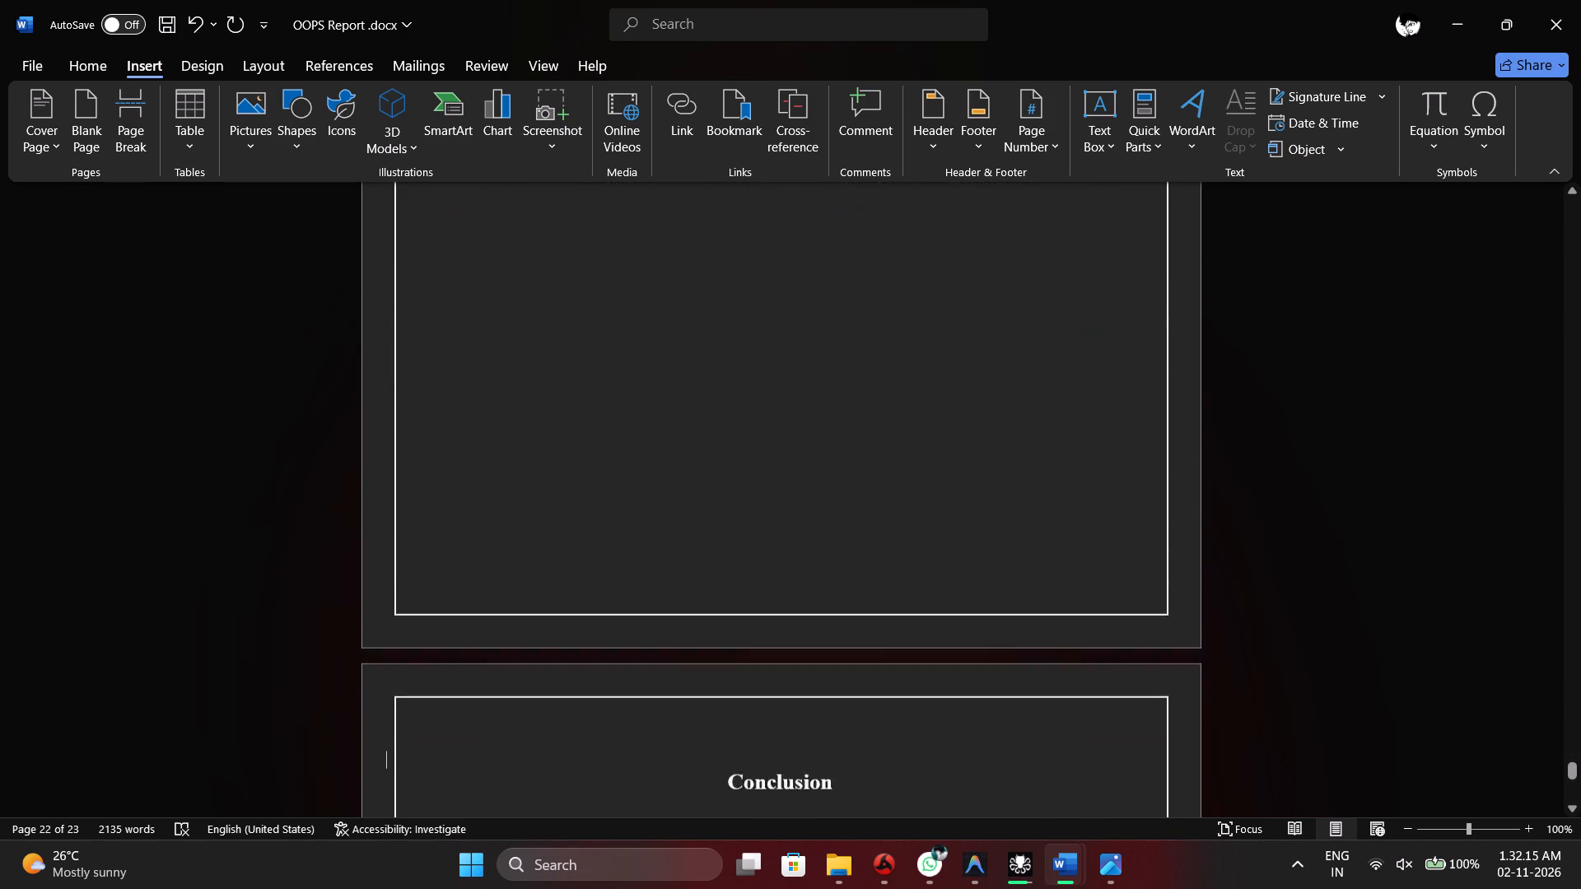
scroll(692, 668, down, 3)
click(702, 456)
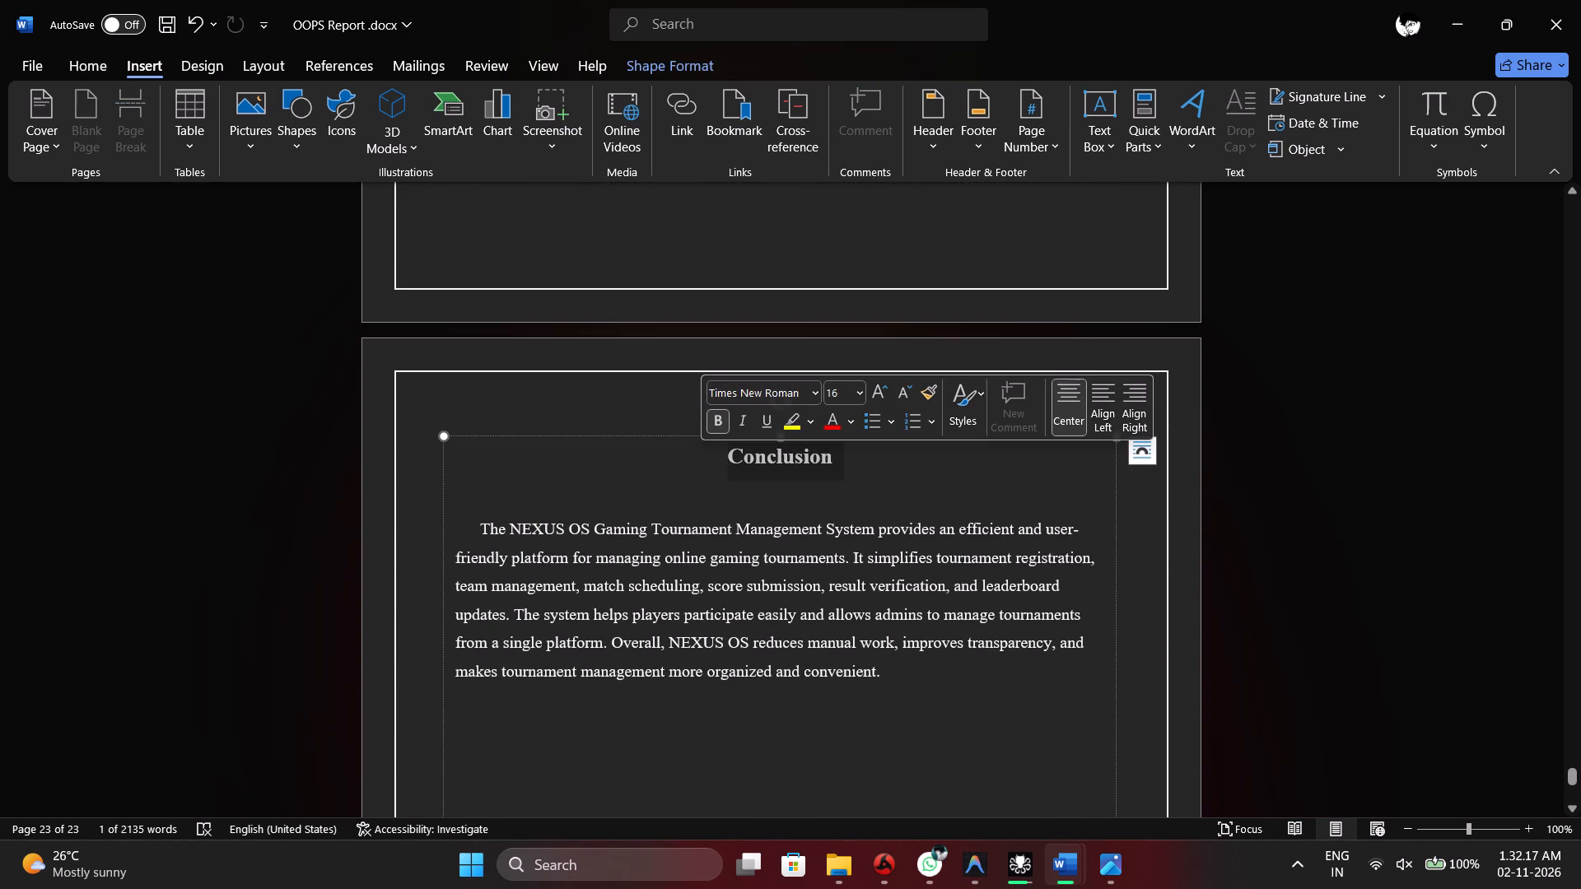
drag(676, 435, 683, 207)
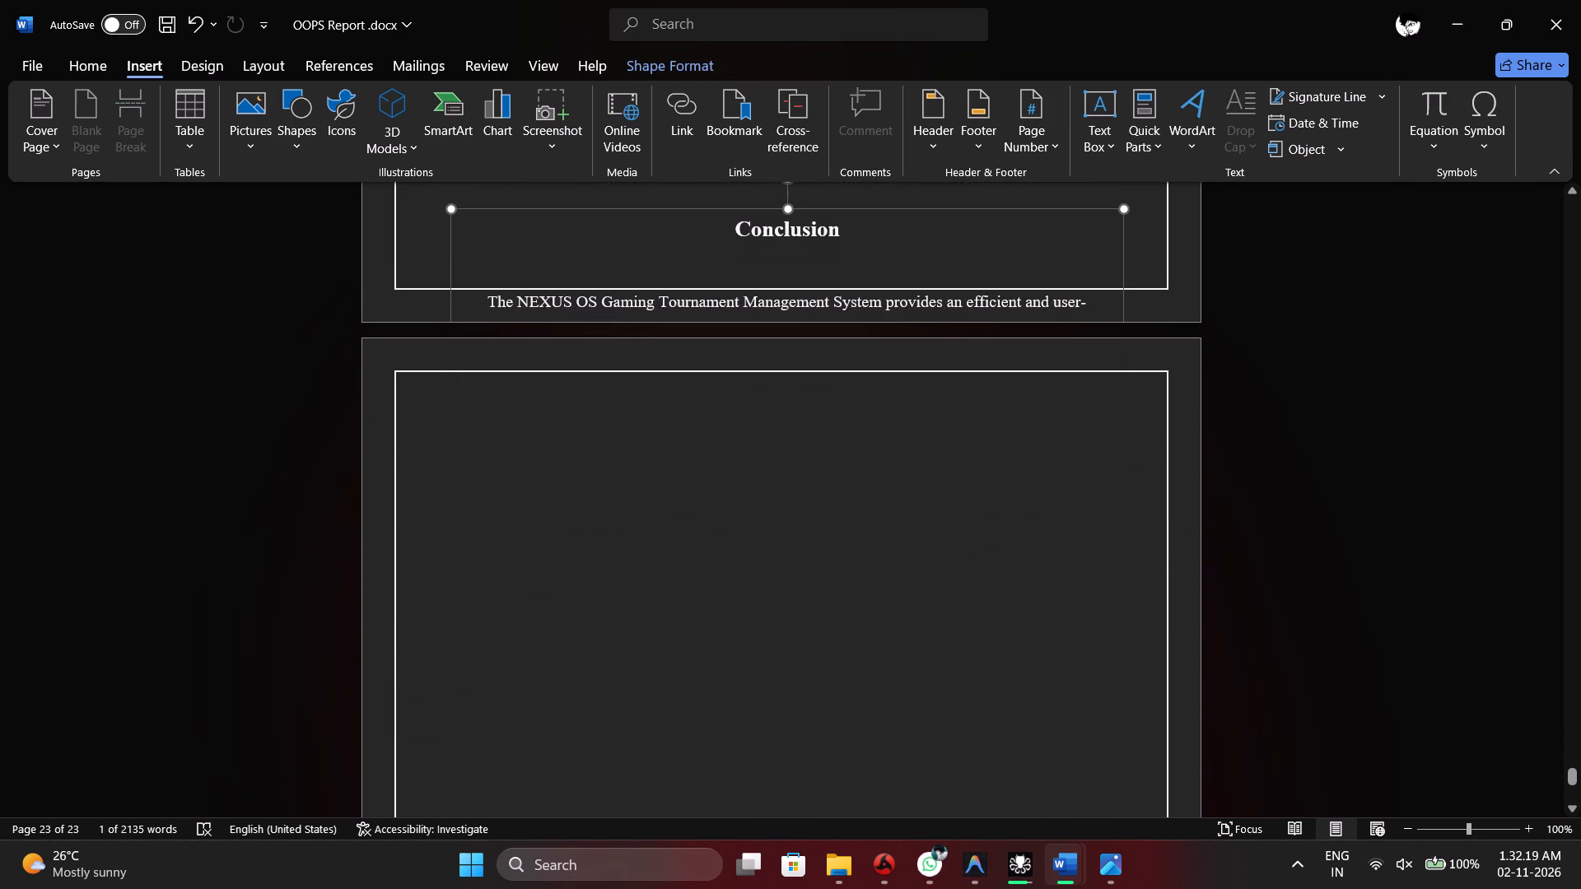
drag(683, 207, 686, 207)
scroll(687, 207, up, 2)
scroll(693, 370, up, 7)
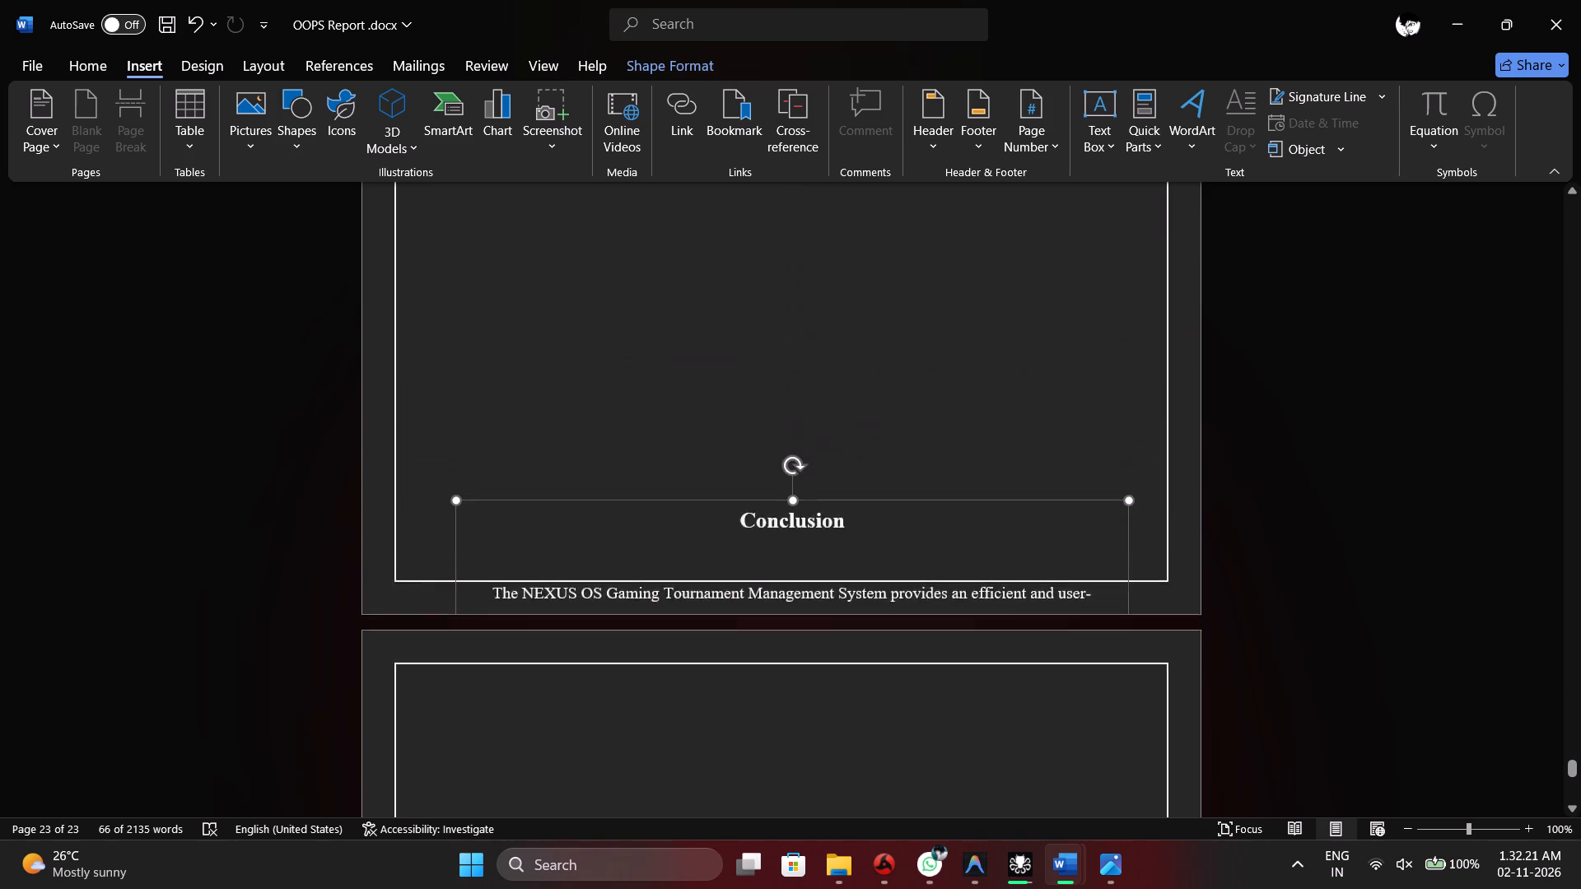
drag(678, 553, 675, 207)
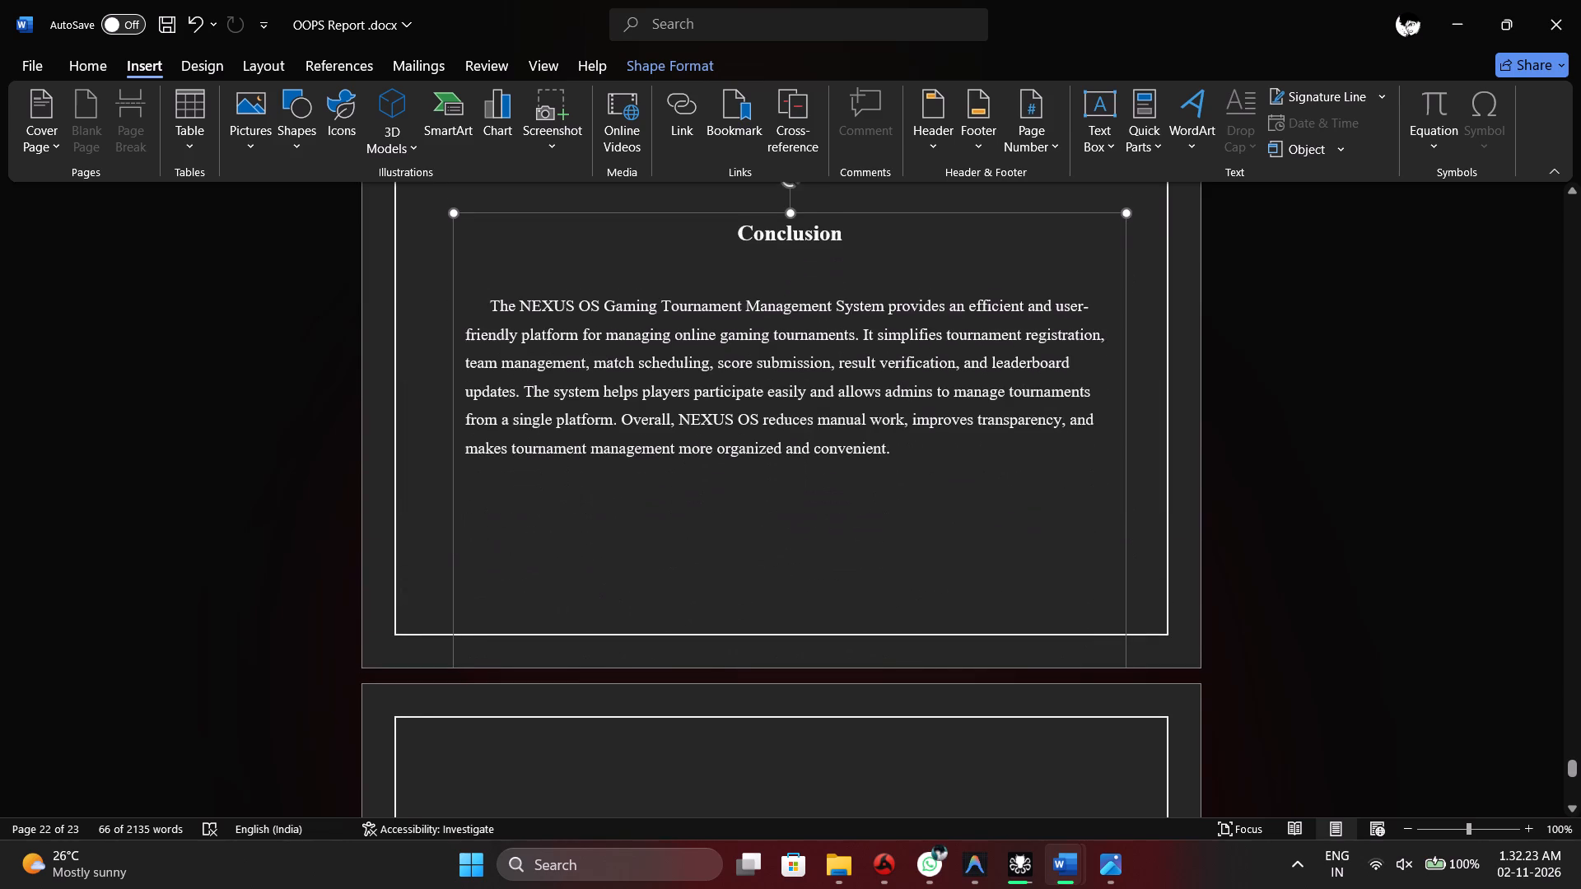
drag(675, 207, 675, 202)
scroll(688, 543, up, 7)
drag(679, 549, 688, 237)
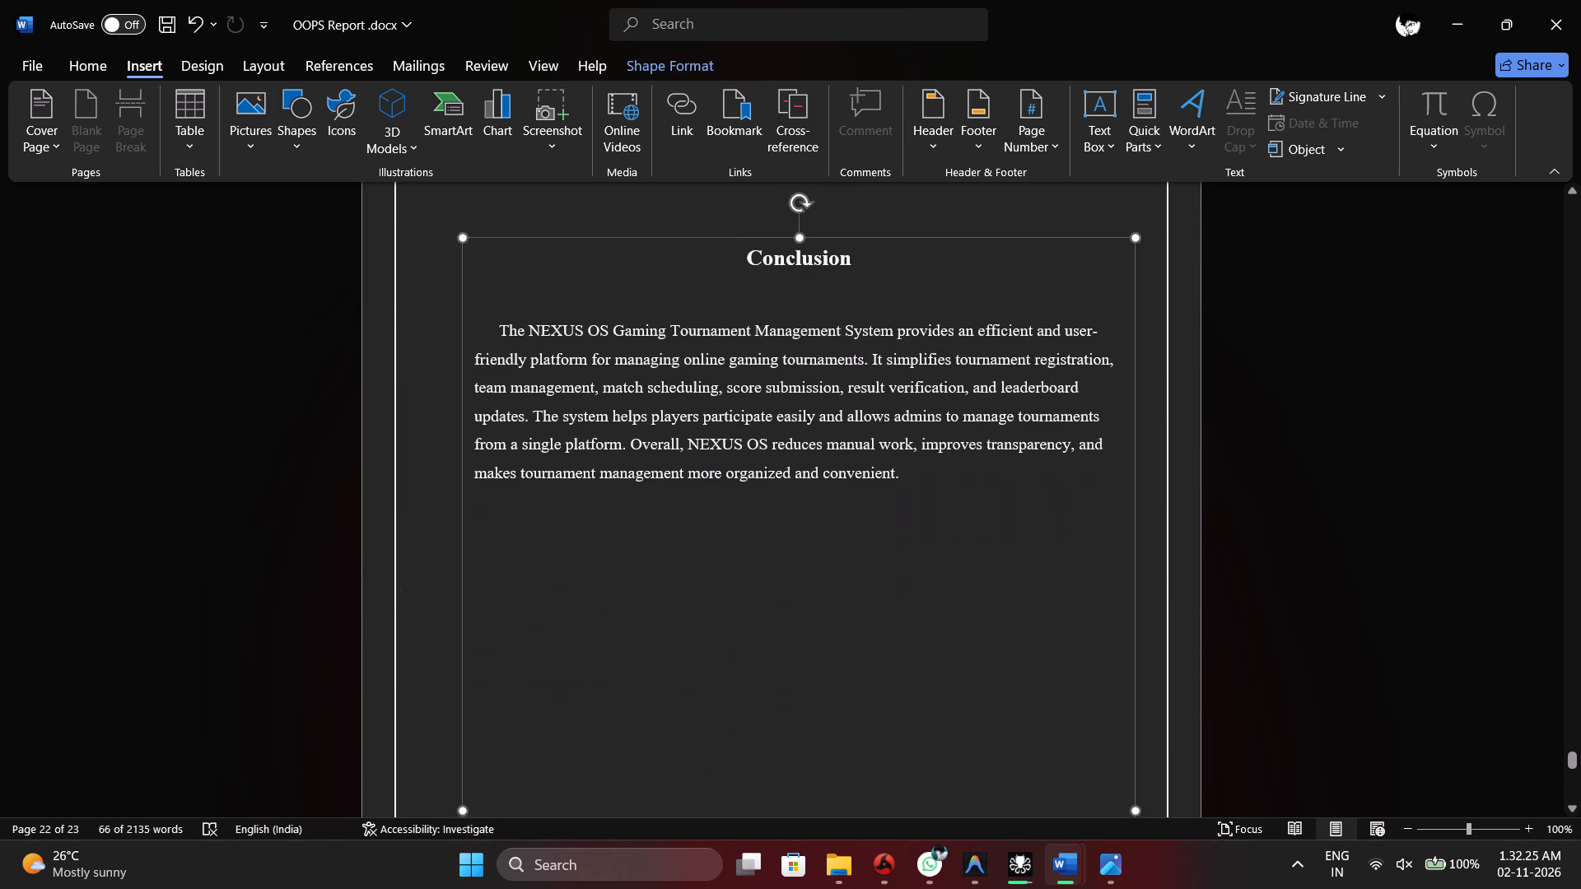
scroll(691, 606, up, 6)
drag(671, 531, 677, 444)
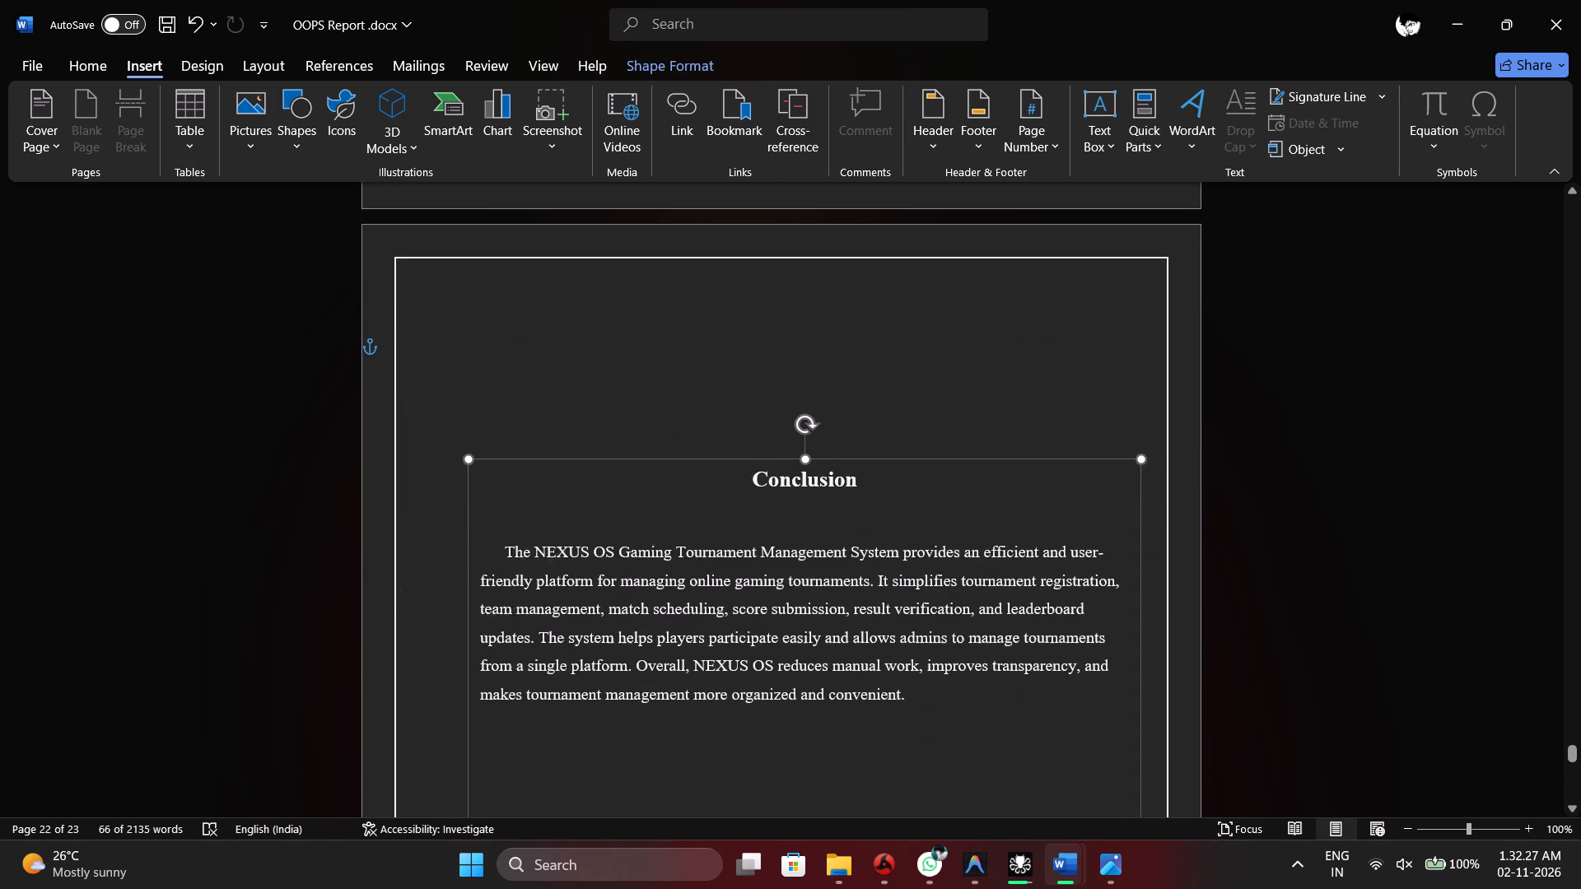
drag(677, 444, 658, 289)
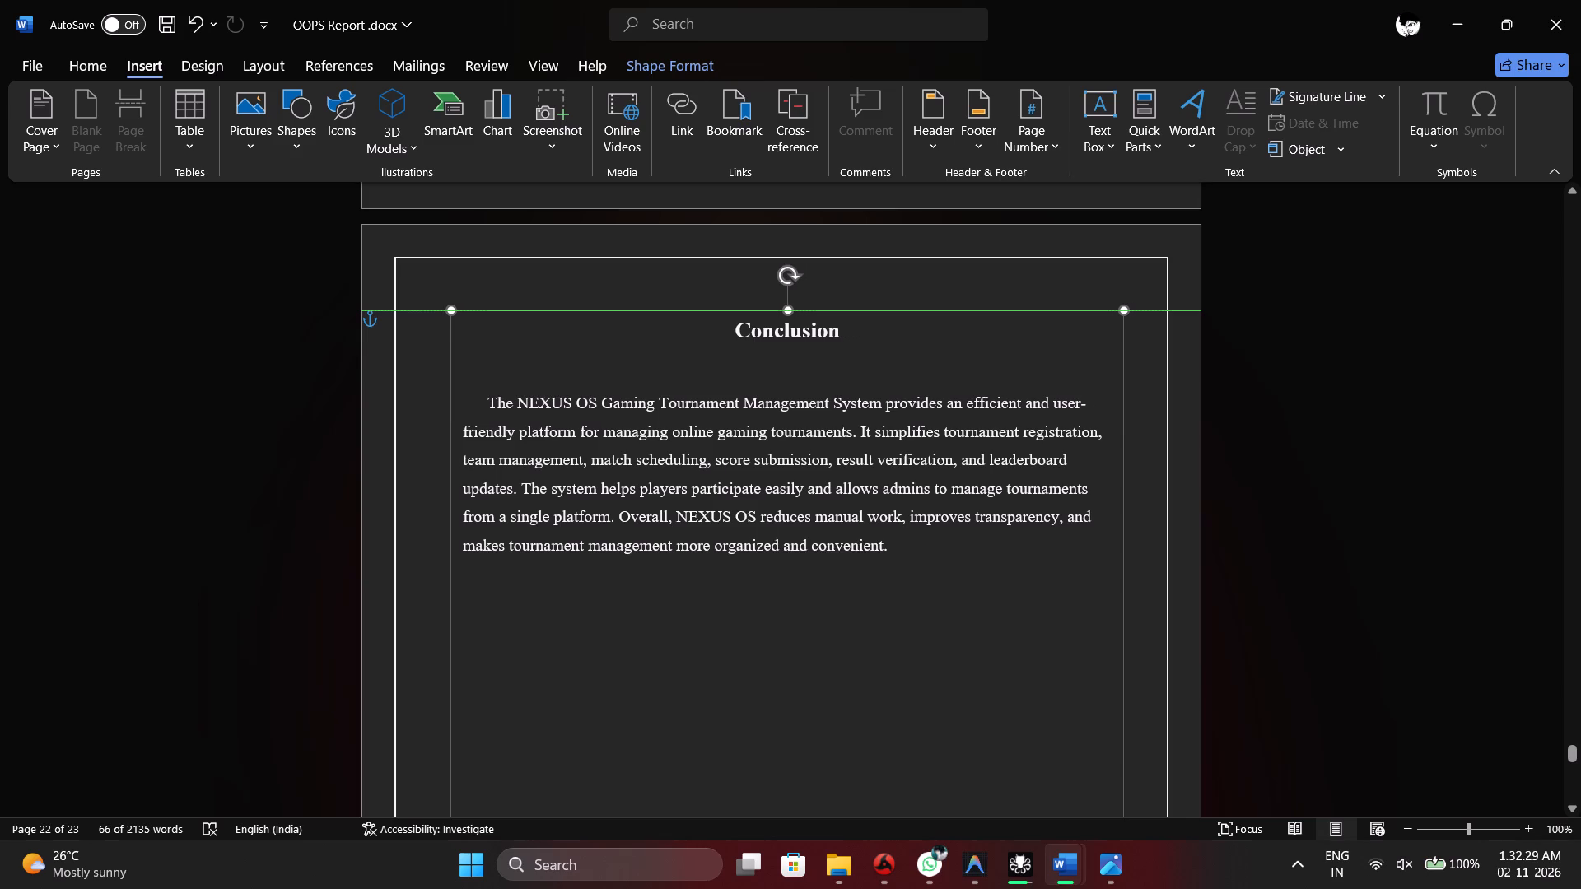
drag(658, 289, 651, 276)
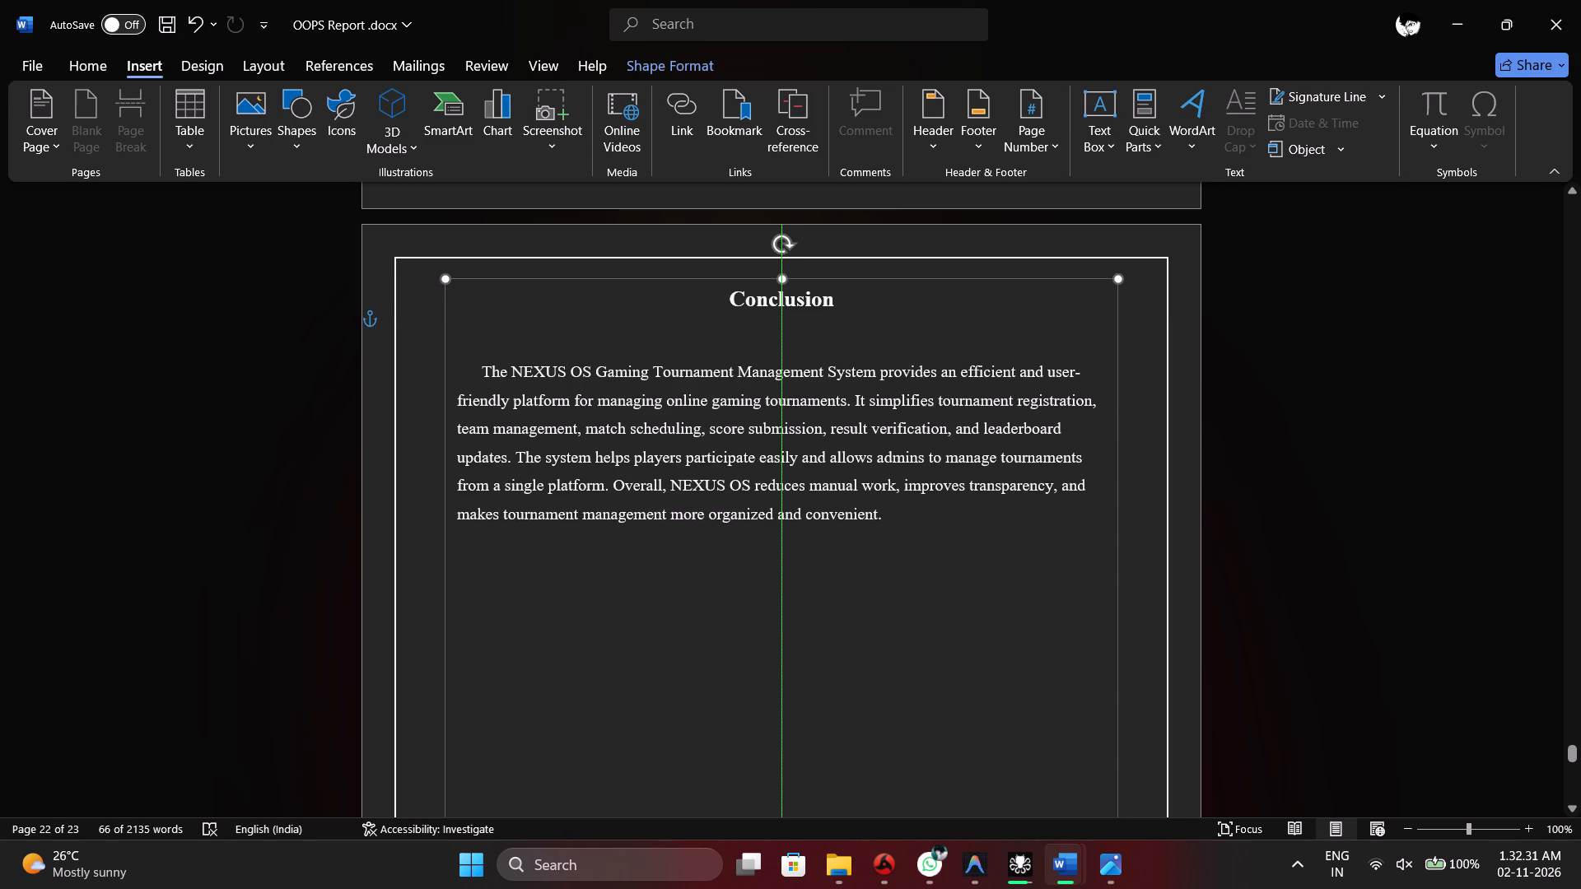
drag(651, 276, 651, 272)
click(1345, 449)
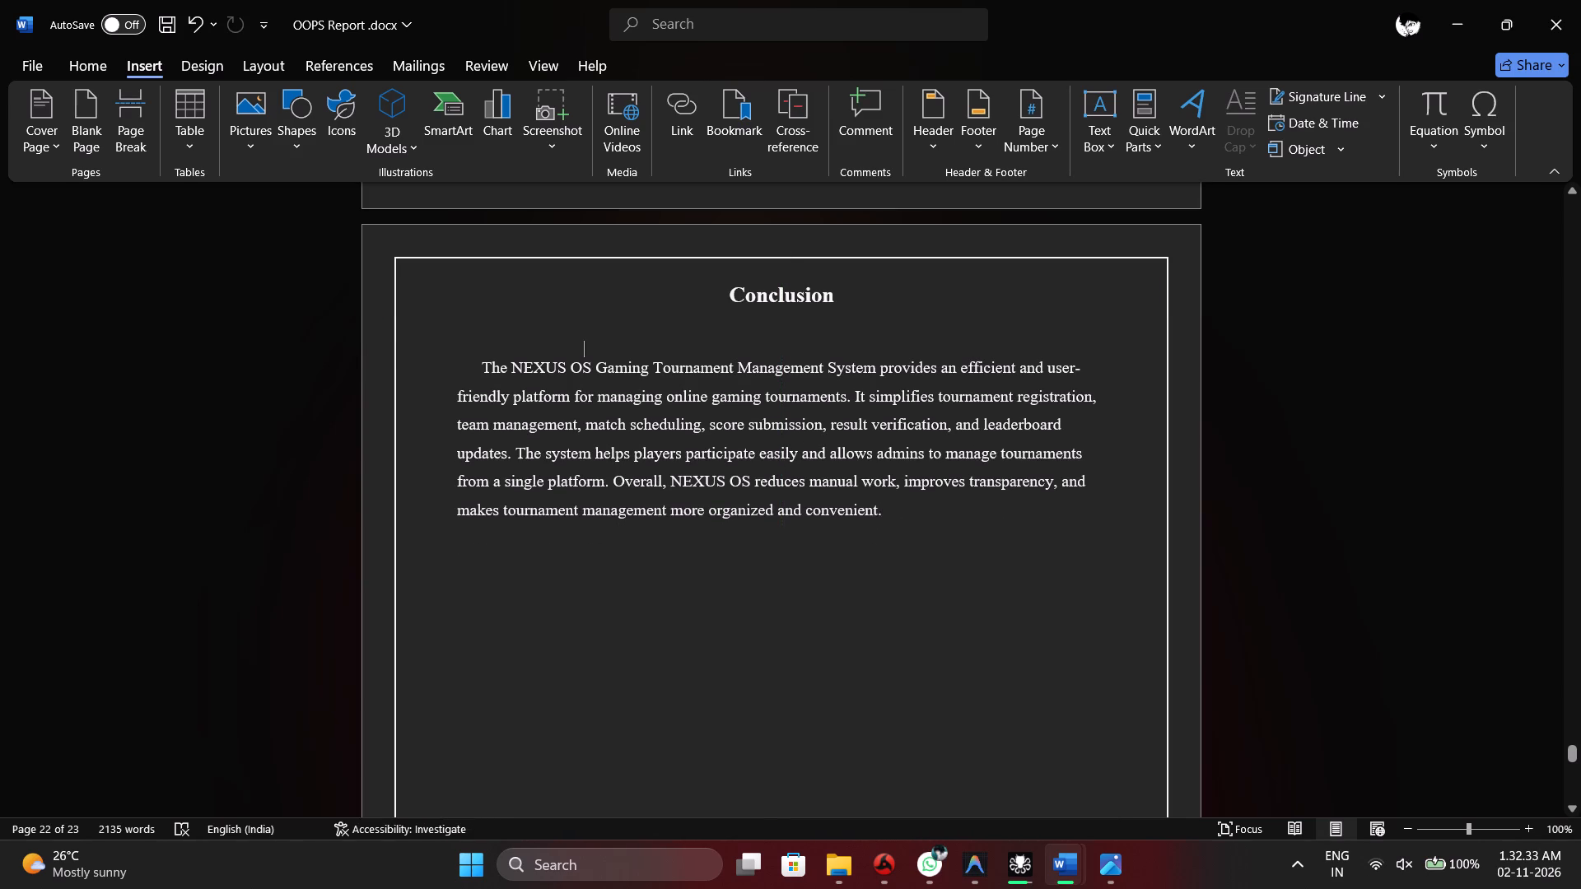
Review the layout around the Conclusion and the trailing blank page, and the earlier pages back to Implementation.
scroll(940, 682, up, 6)
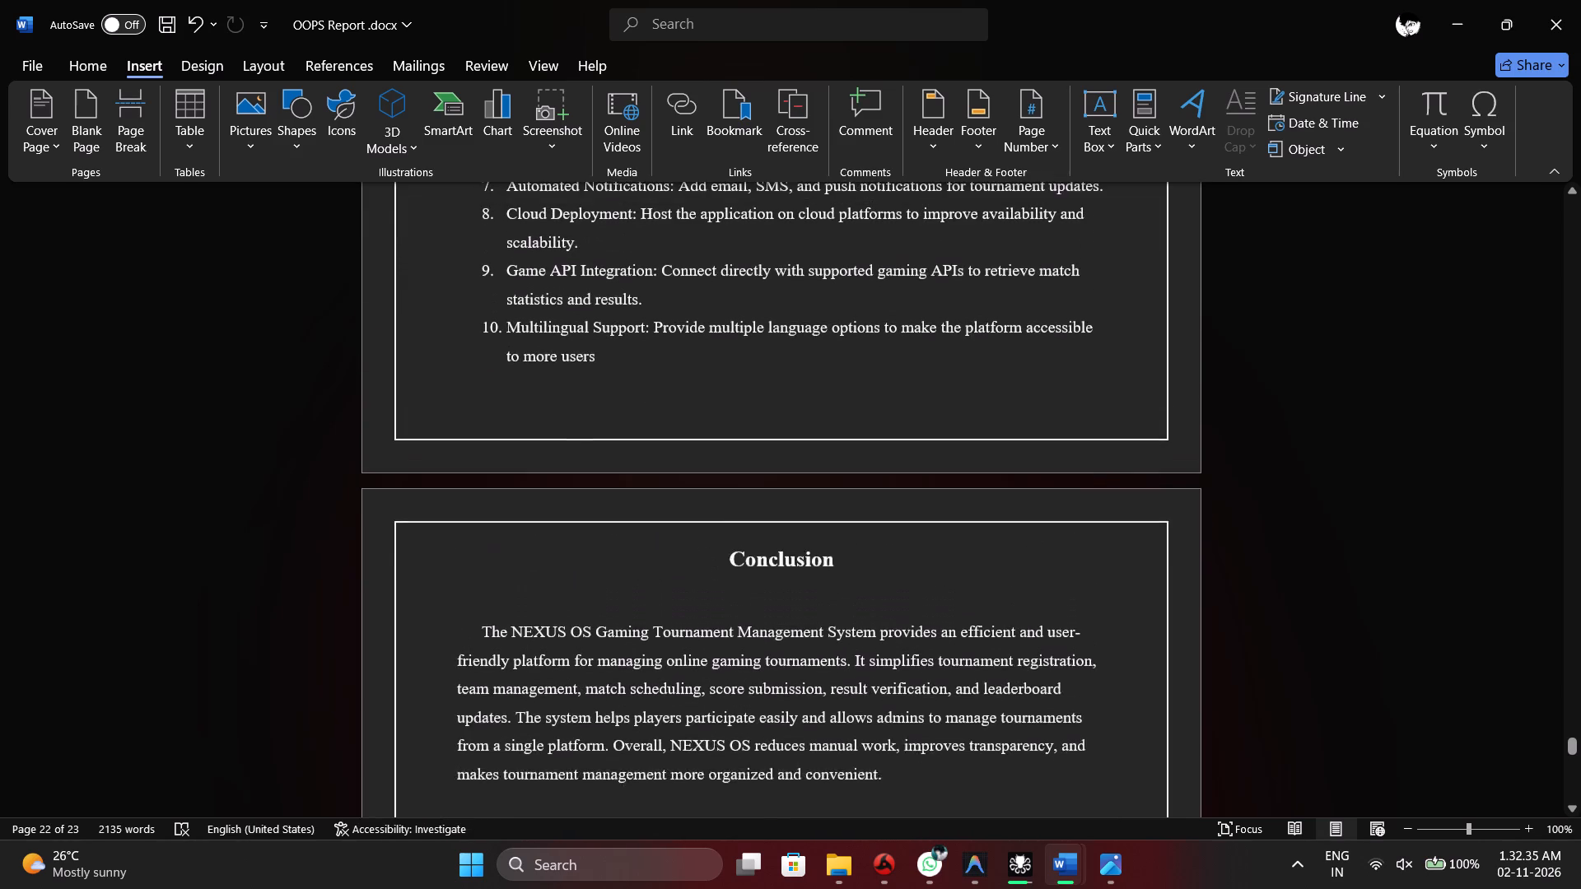
scroll(935, 682, down, 6)
click(941, 676)
scroll(941, 675, down, 10)
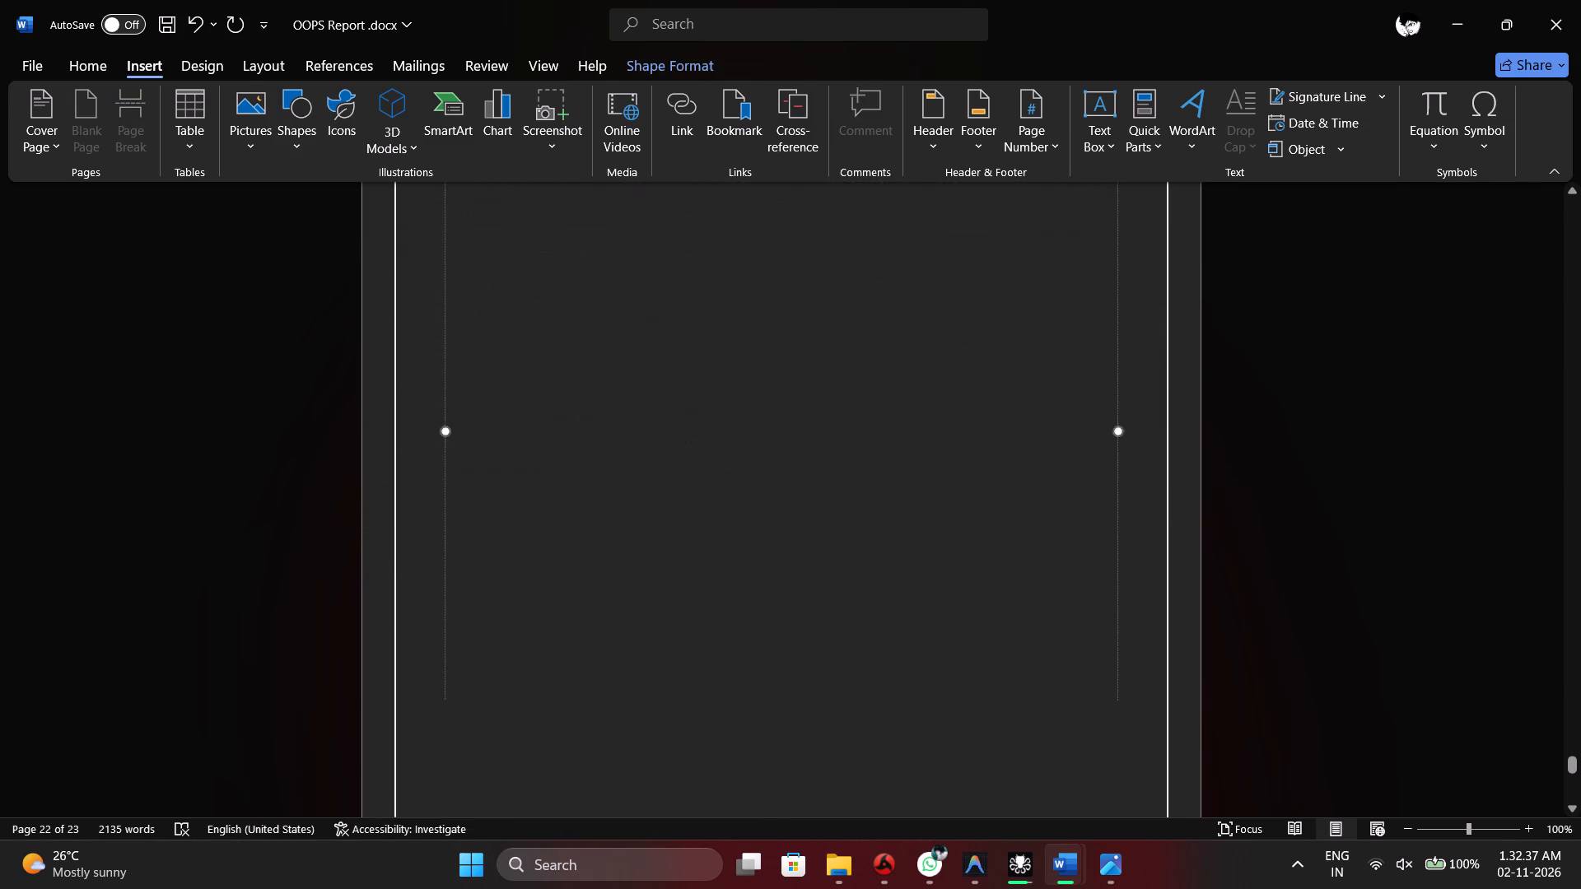
scroll(940, 674, down, 7)
click(940, 673)
scroll(940, 673, down, 14)
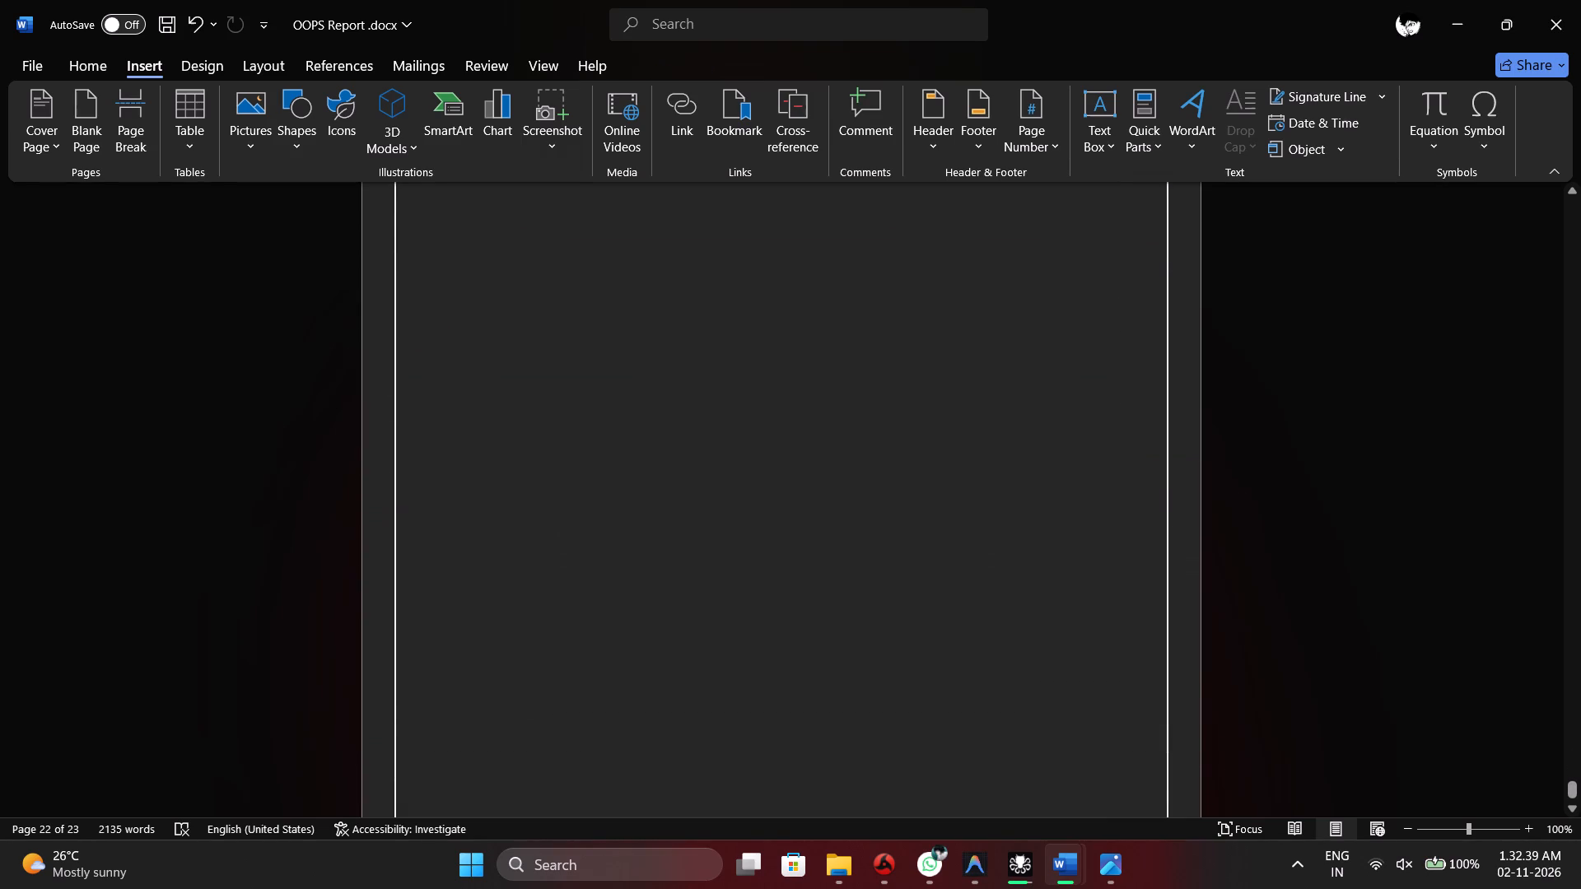
scroll(940, 673, down, 2)
scroll(960, 697, up, 19)
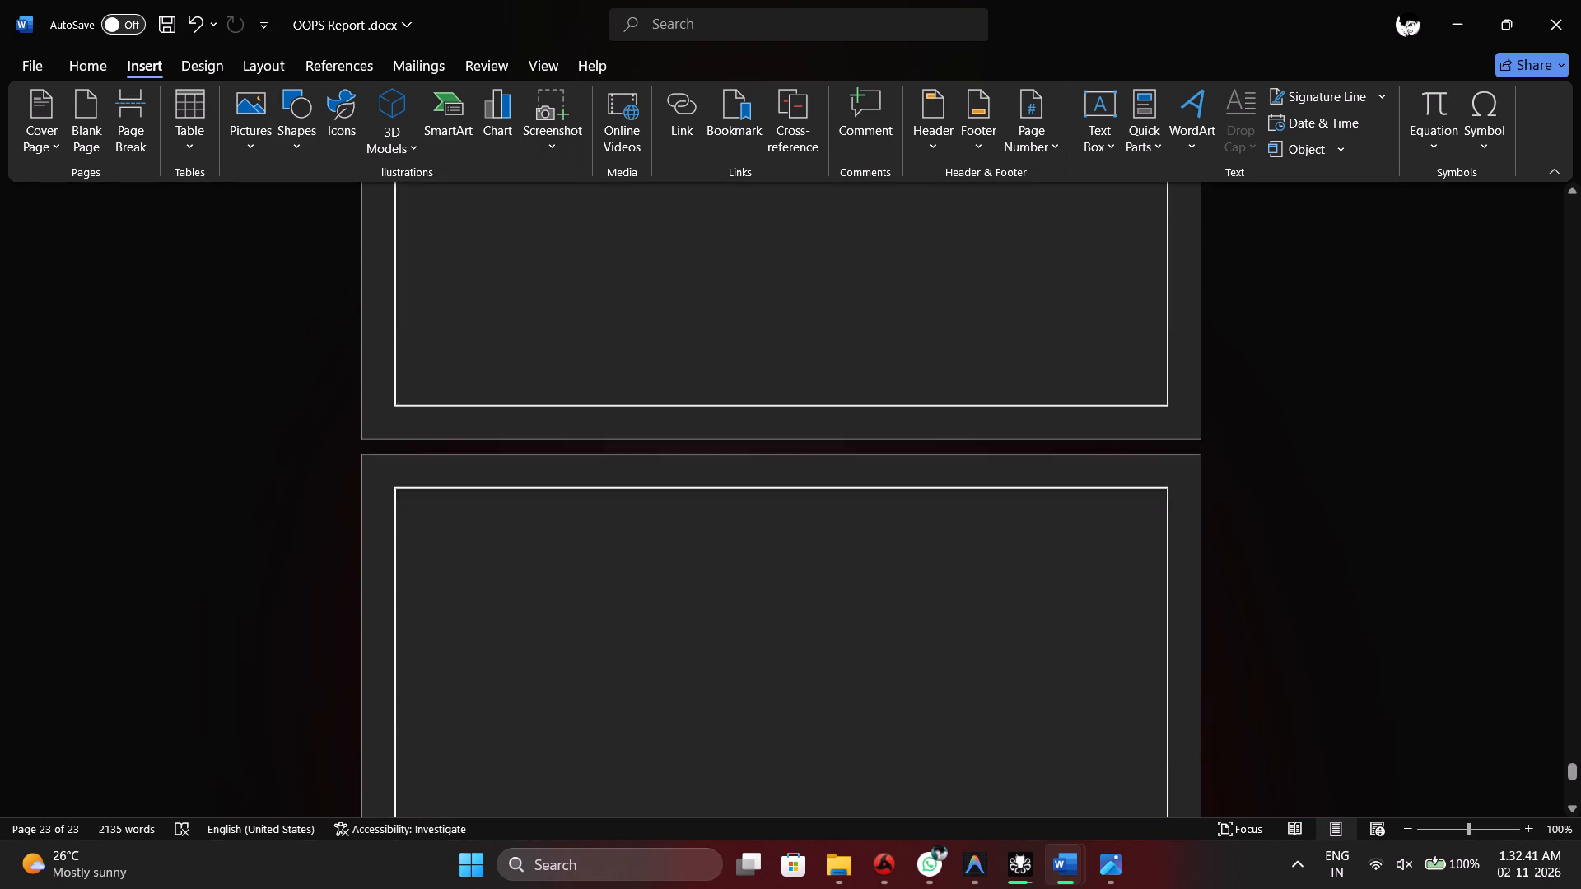
scroll(805, 705, up, 20)
scroll(805, 705, up, 18)
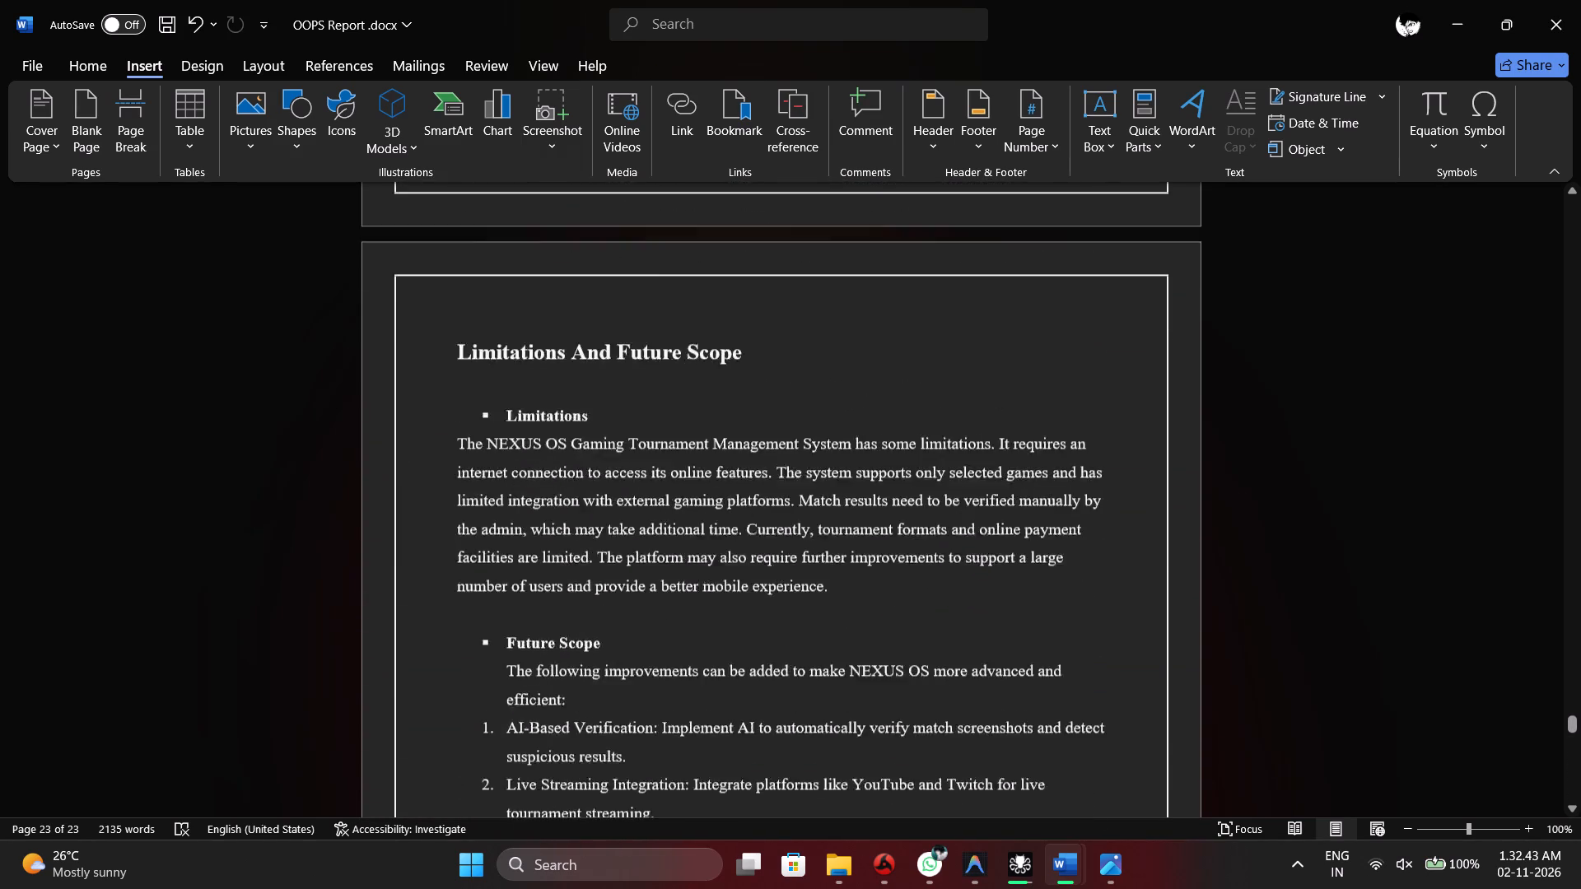
scroll(798, 683, up, 20)
scroll(798, 683, up, 20)
scroll(798, 683, up, 5)
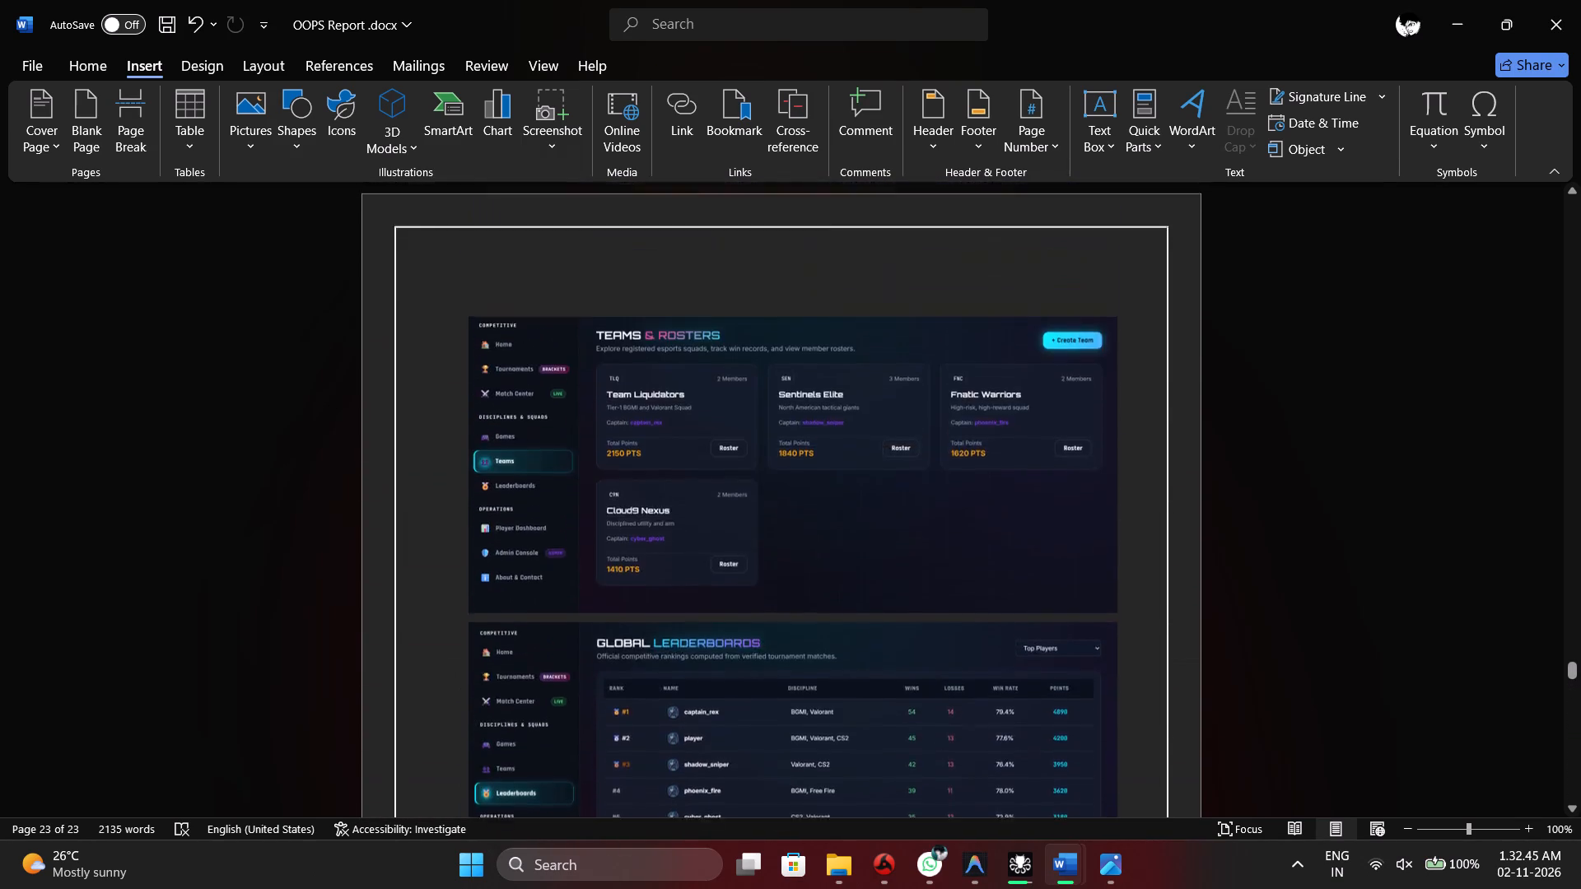
scroll(798, 682, up, 20)
scroll(798, 682, up, 20)
scroll(798, 682, up, 5)
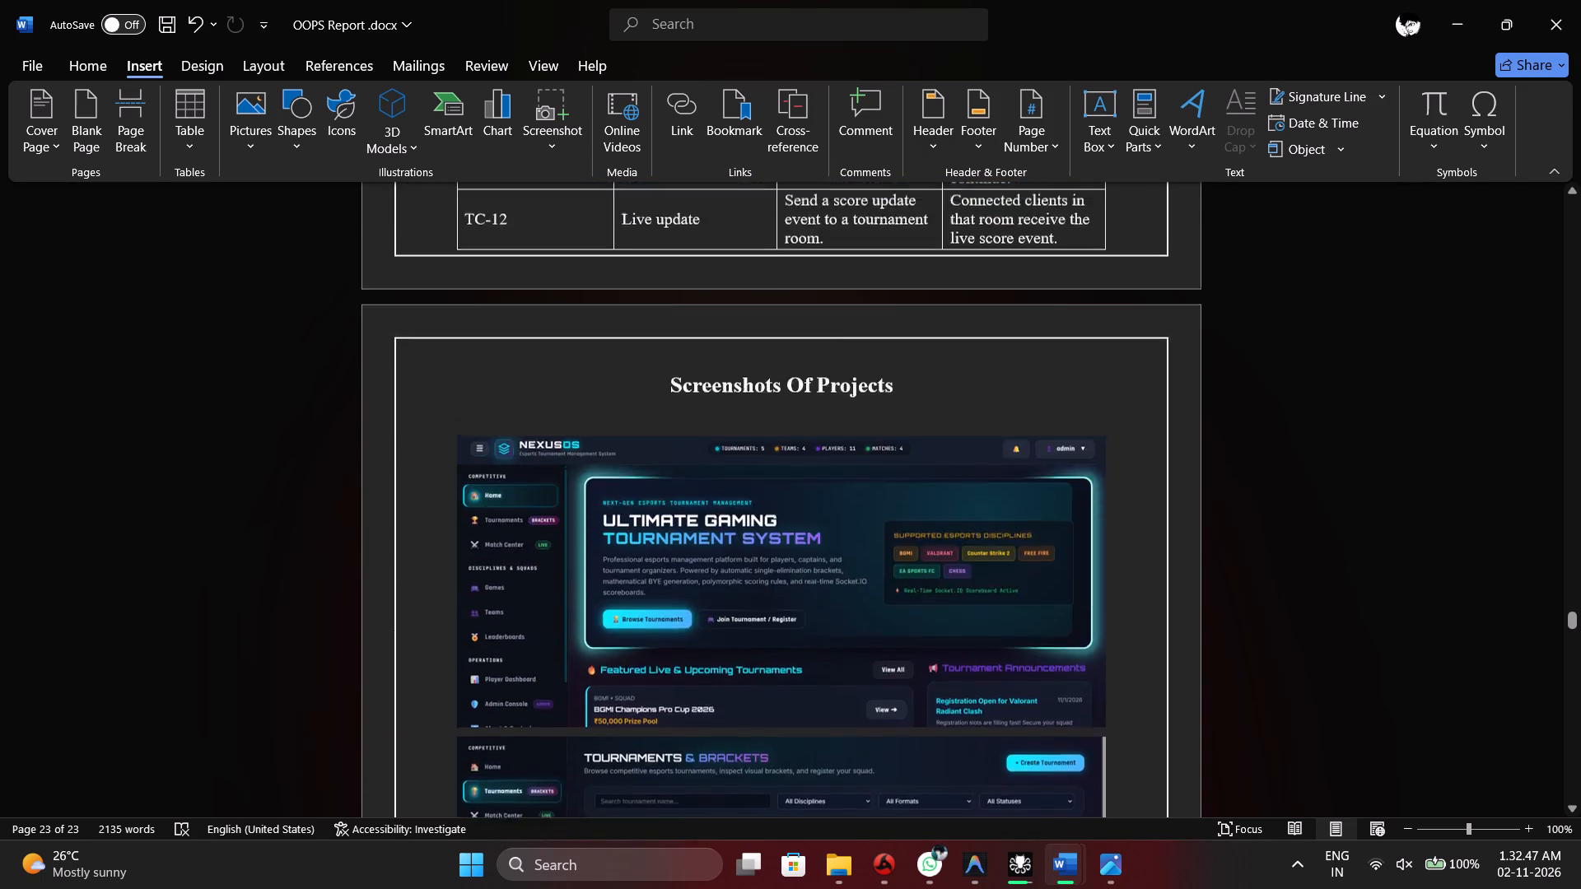
scroll(797, 677, up, 20)
scroll(797, 677, up, 20)
scroll(797, 677, up, 5)
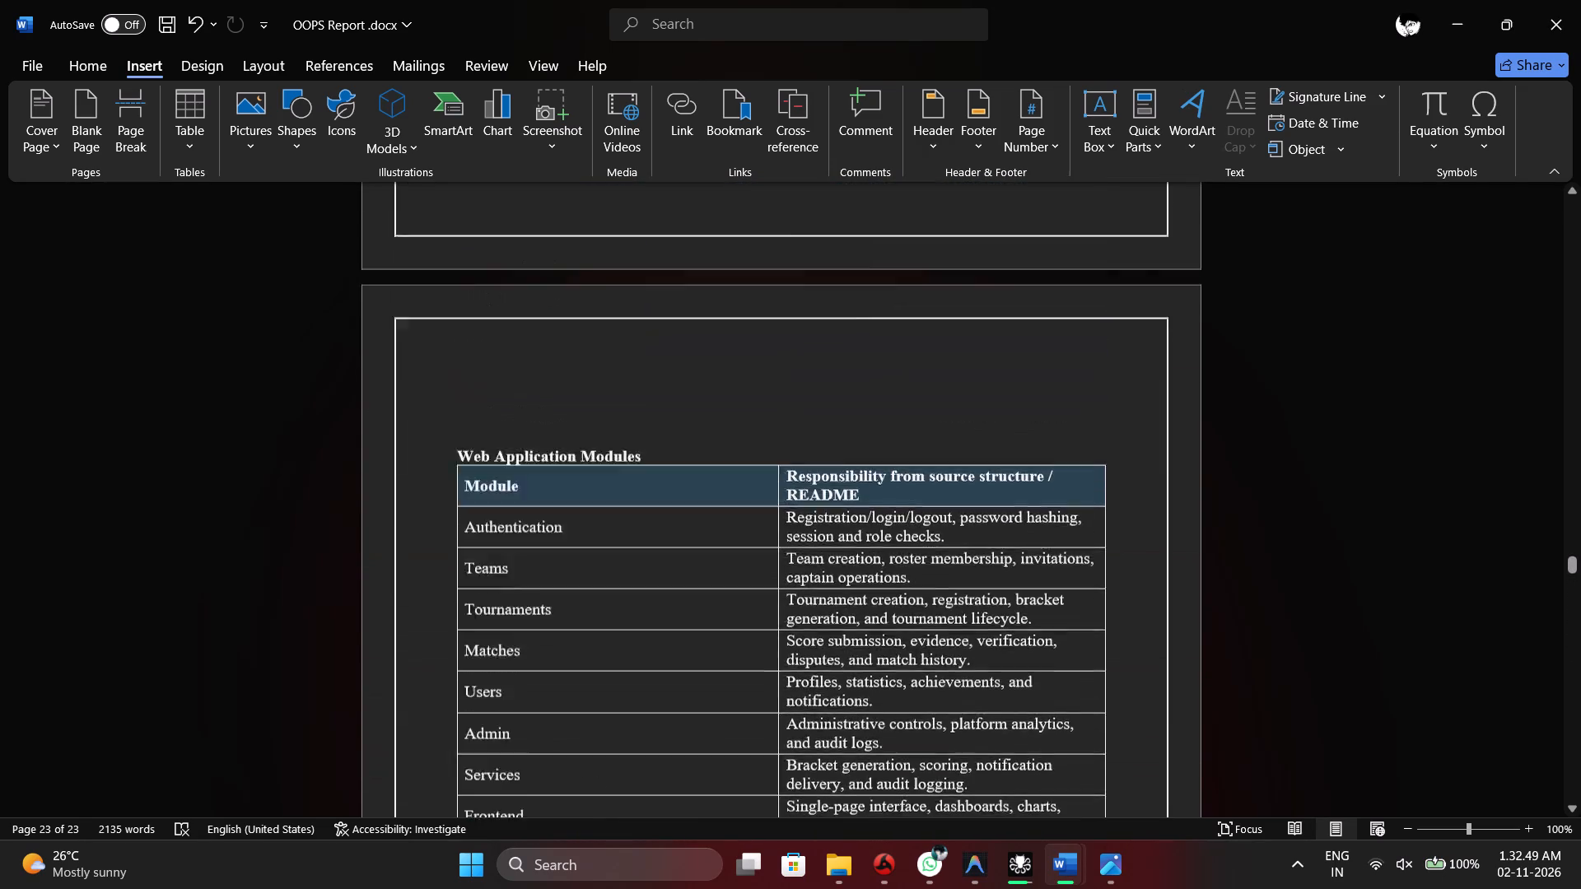
scroll(793, 661, up, 20)
scroll(793, 661, up, 20)
scroll(793, 661, up, 4)
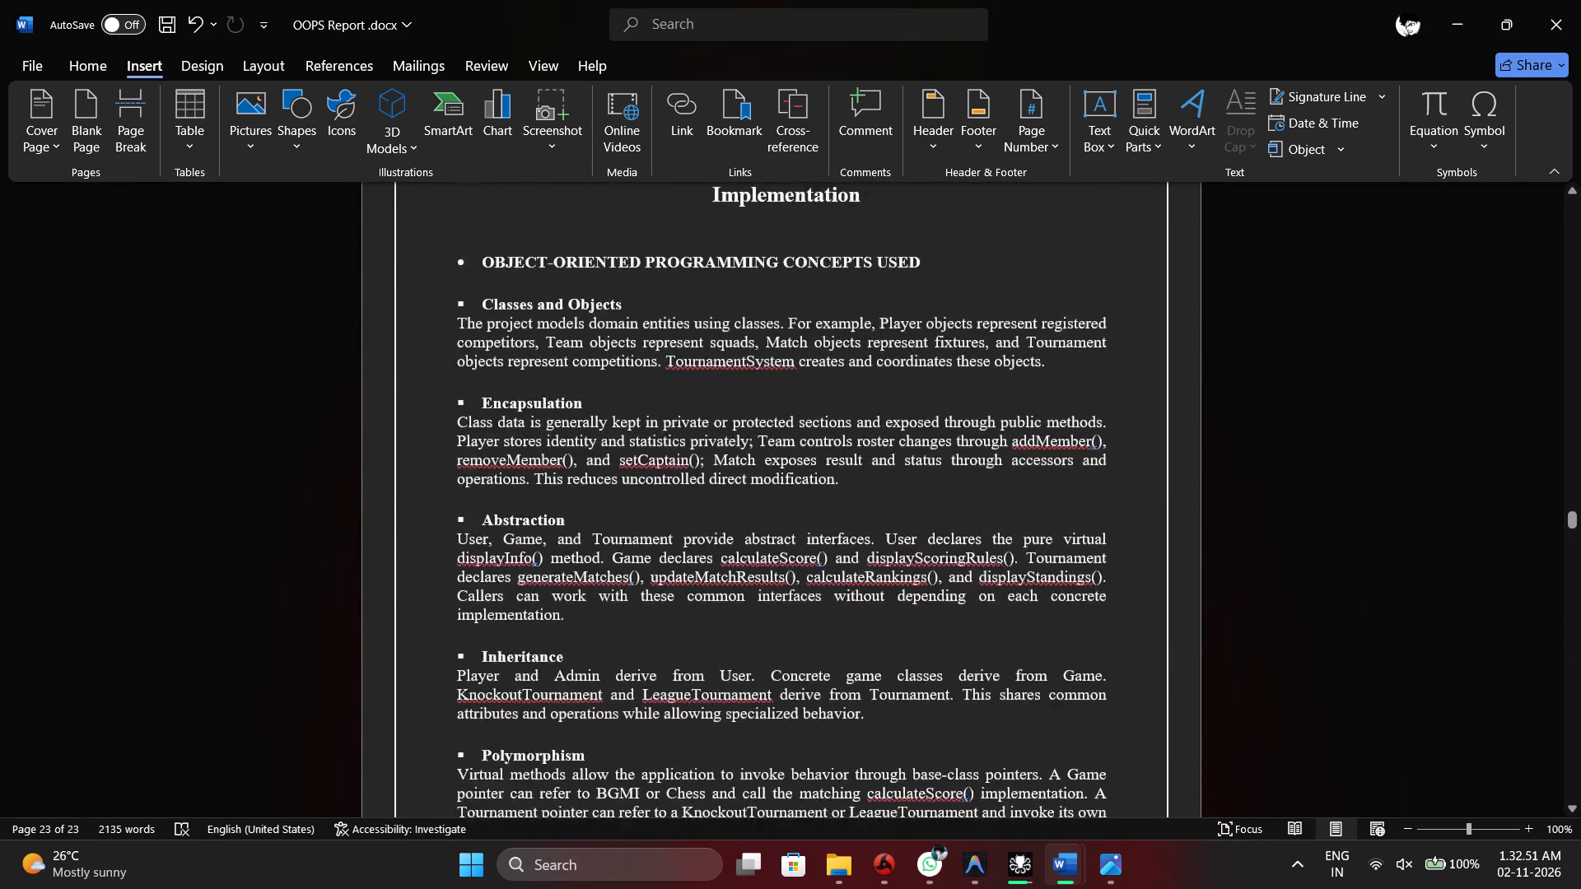
scroll(732, 598, up, 20)
scroll(732, 598, up, 6)
scroll(709, 553, down, 12)
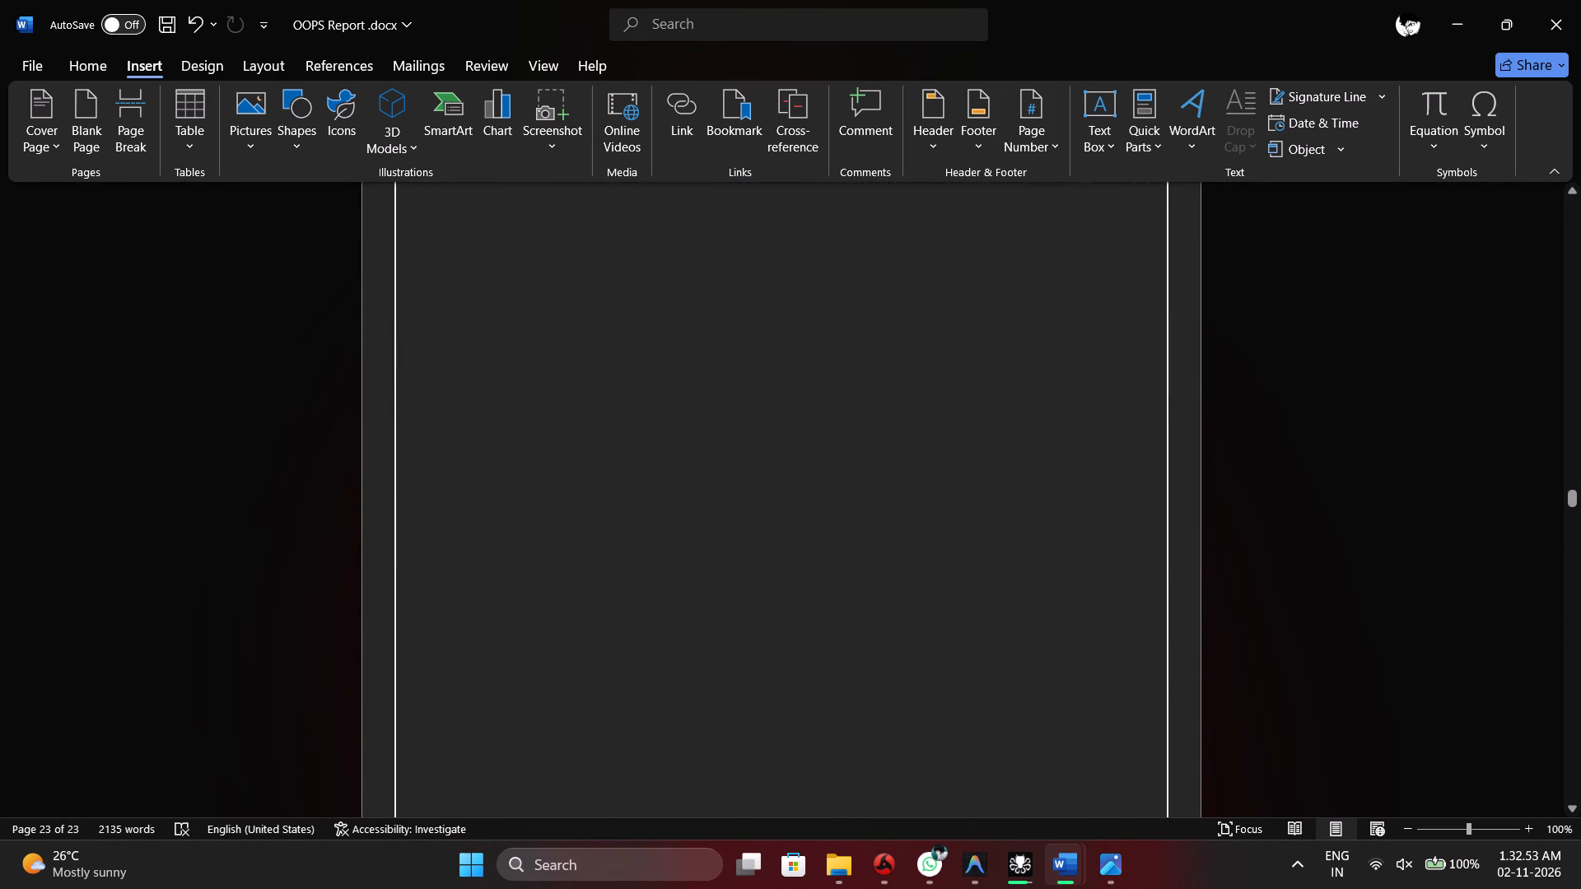
scroll(709, 552, down, 13)
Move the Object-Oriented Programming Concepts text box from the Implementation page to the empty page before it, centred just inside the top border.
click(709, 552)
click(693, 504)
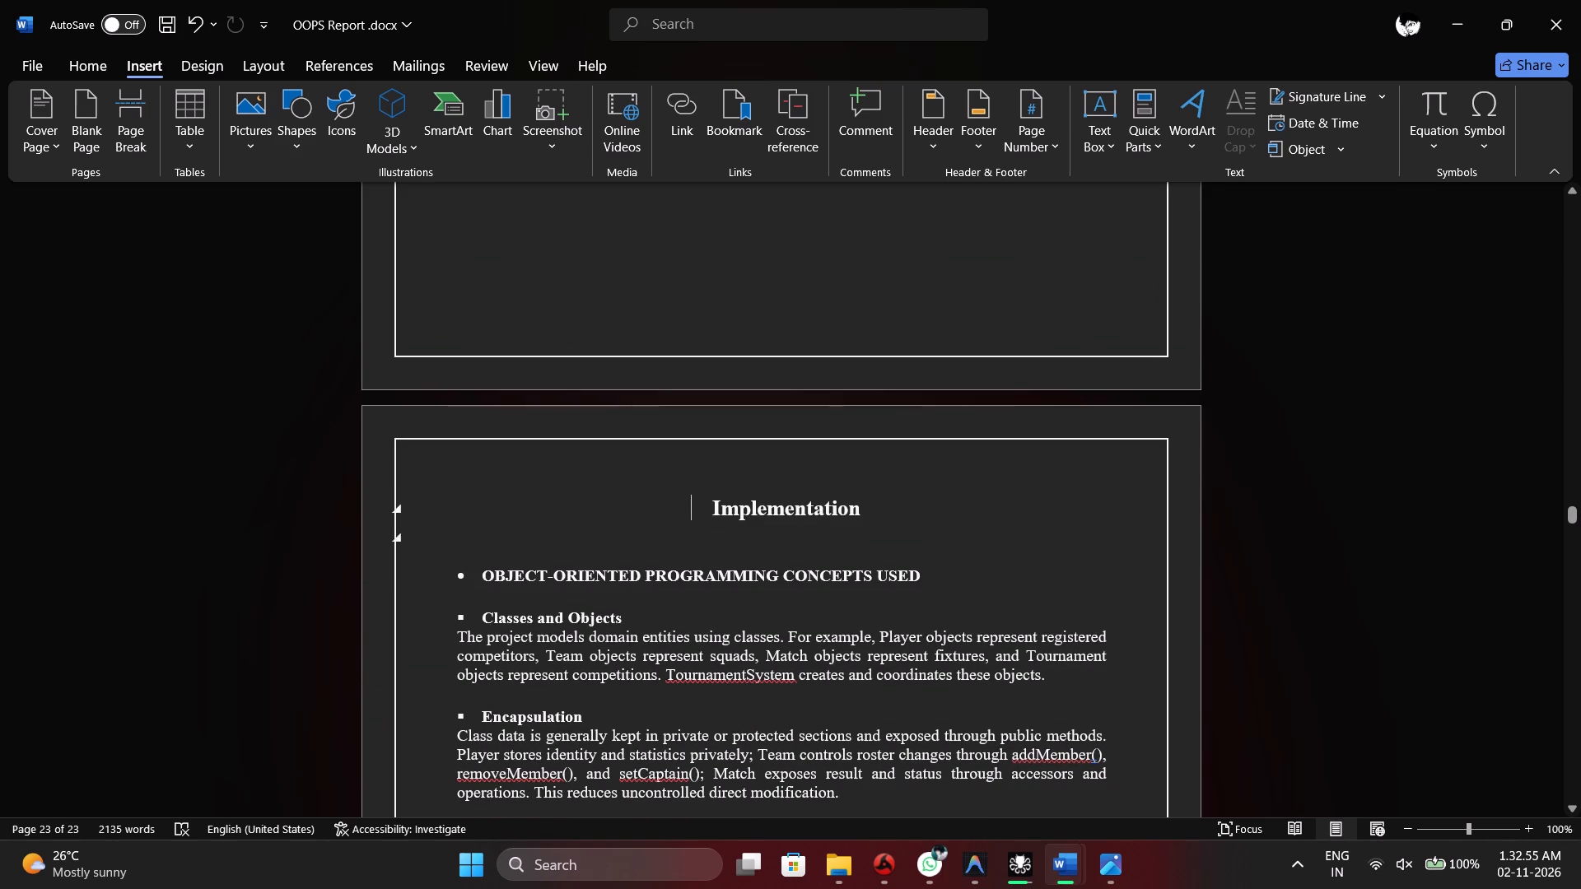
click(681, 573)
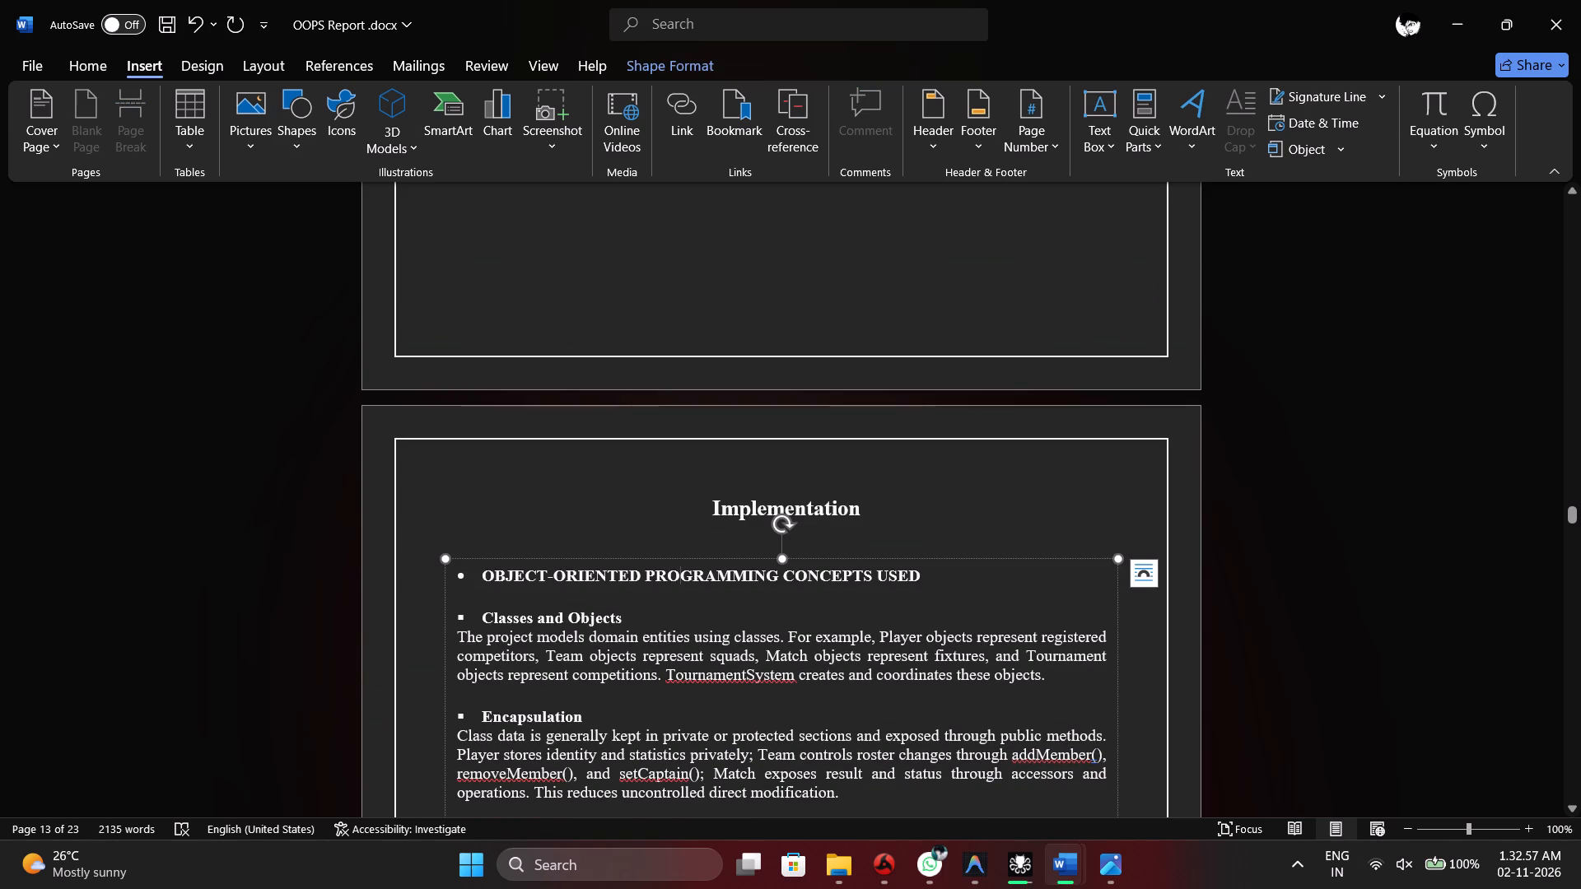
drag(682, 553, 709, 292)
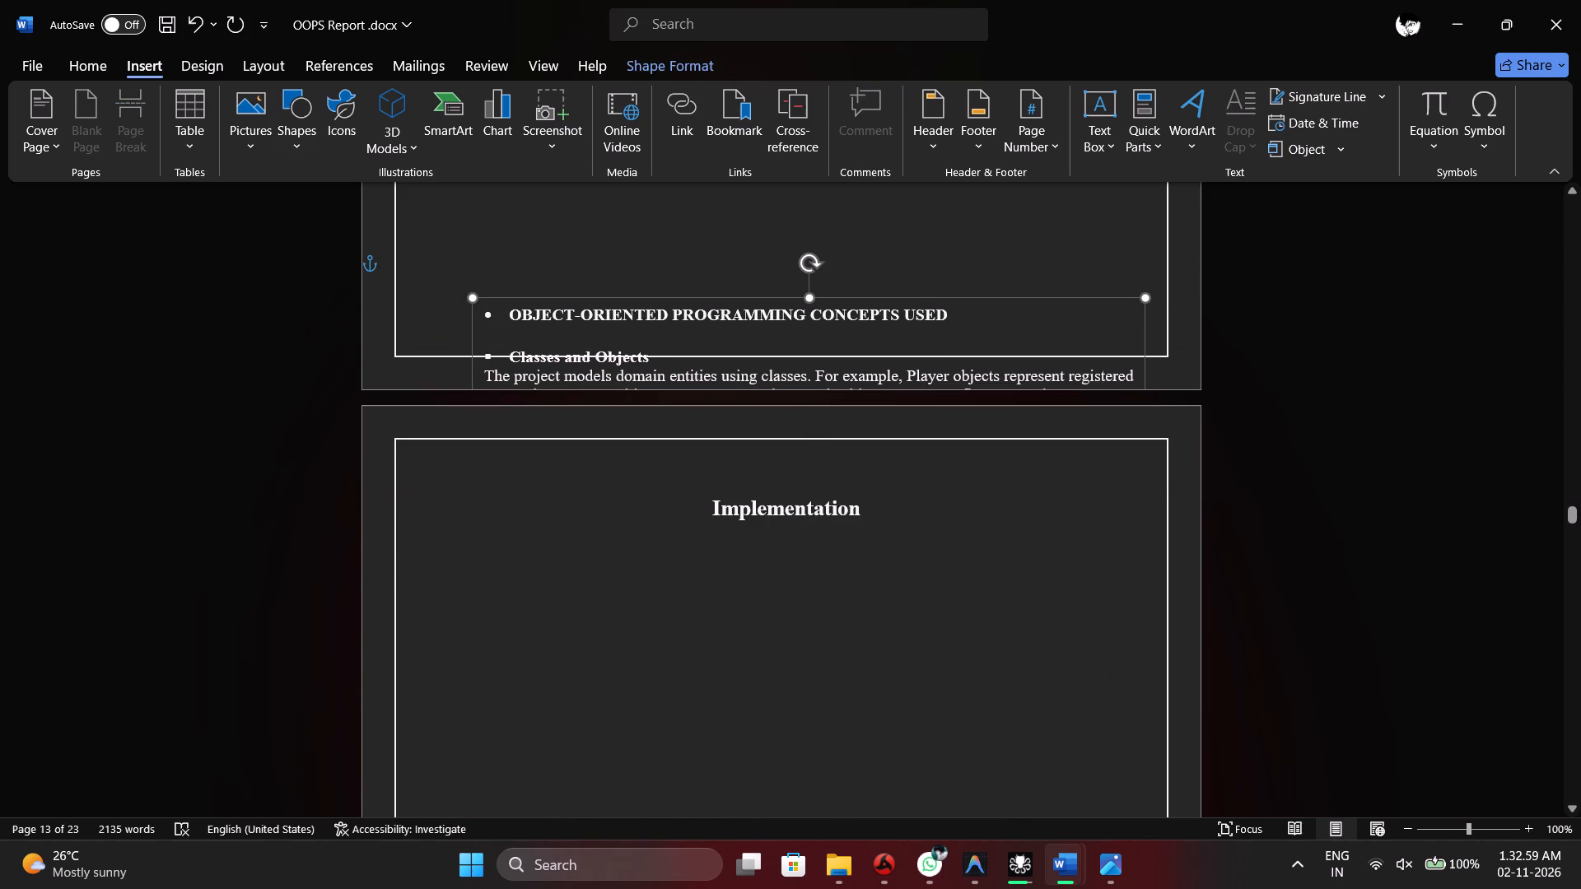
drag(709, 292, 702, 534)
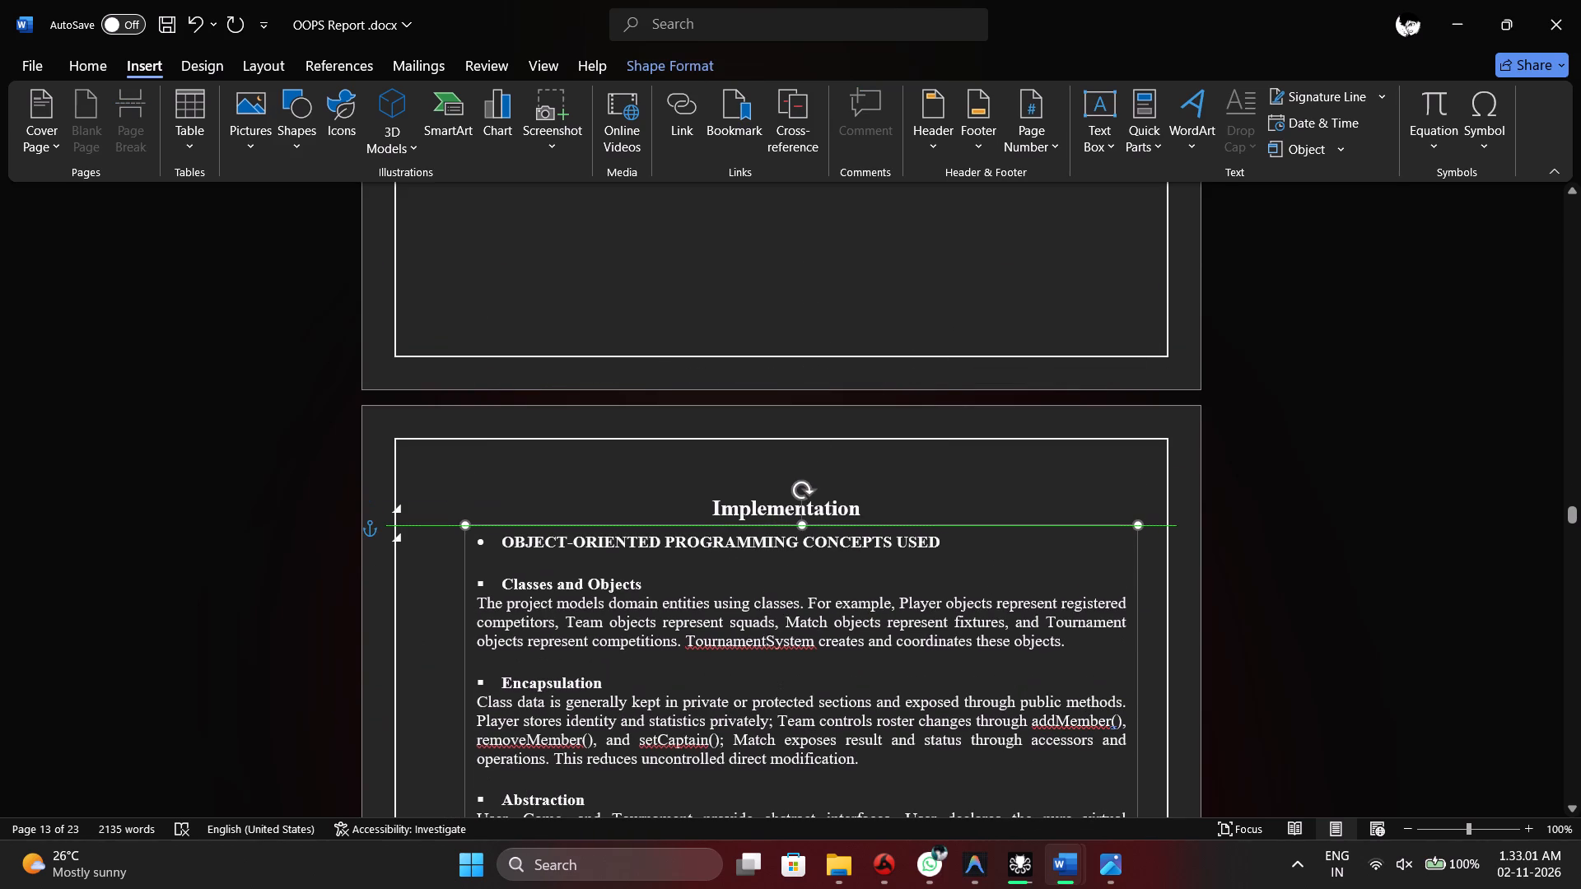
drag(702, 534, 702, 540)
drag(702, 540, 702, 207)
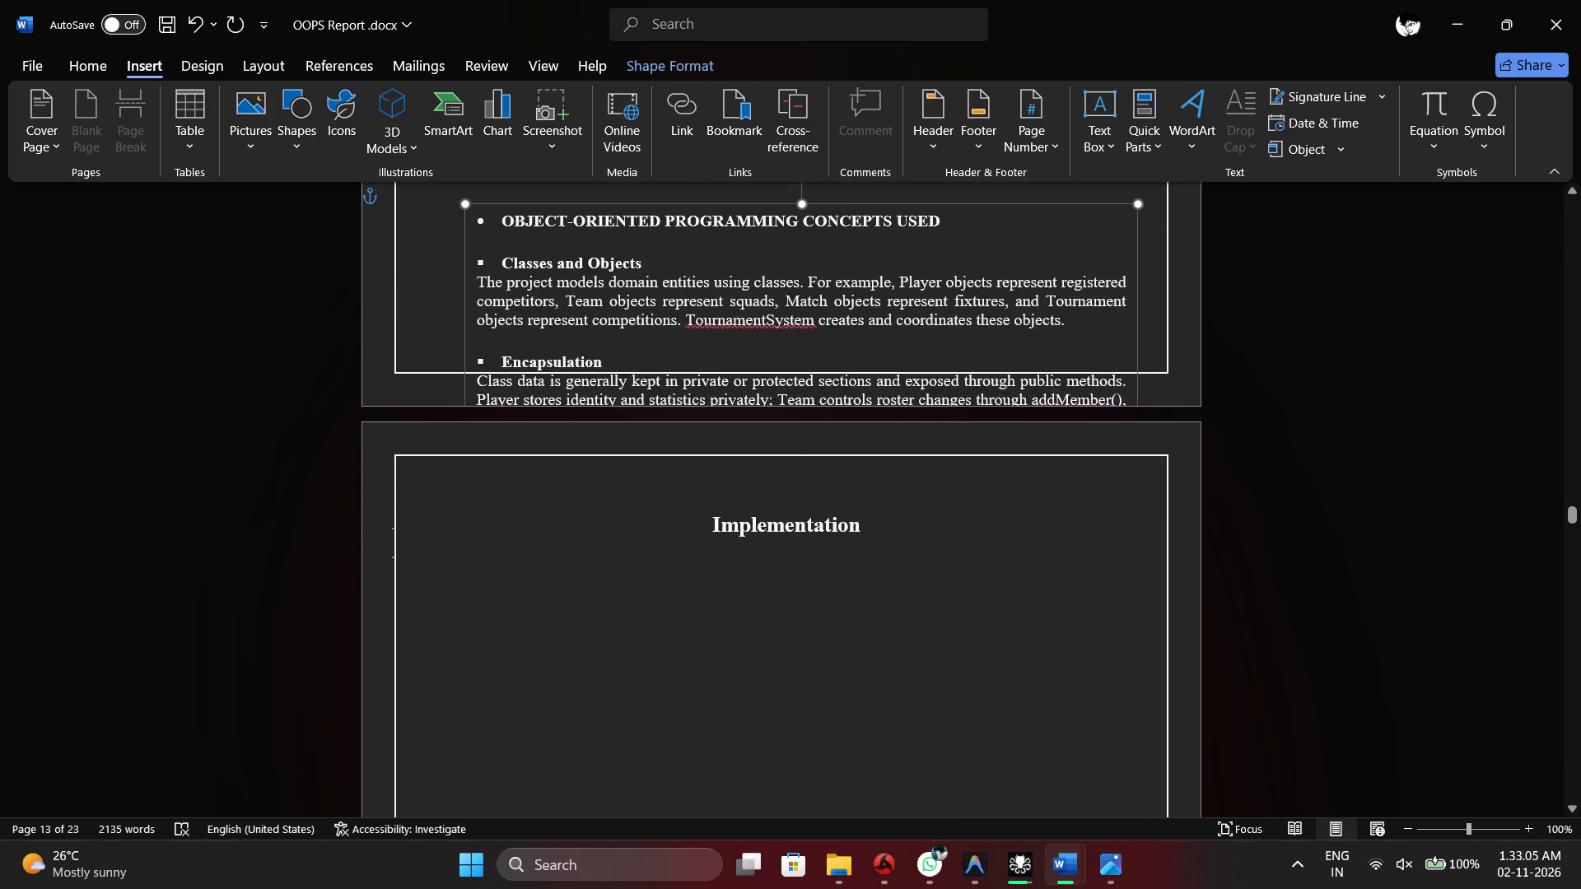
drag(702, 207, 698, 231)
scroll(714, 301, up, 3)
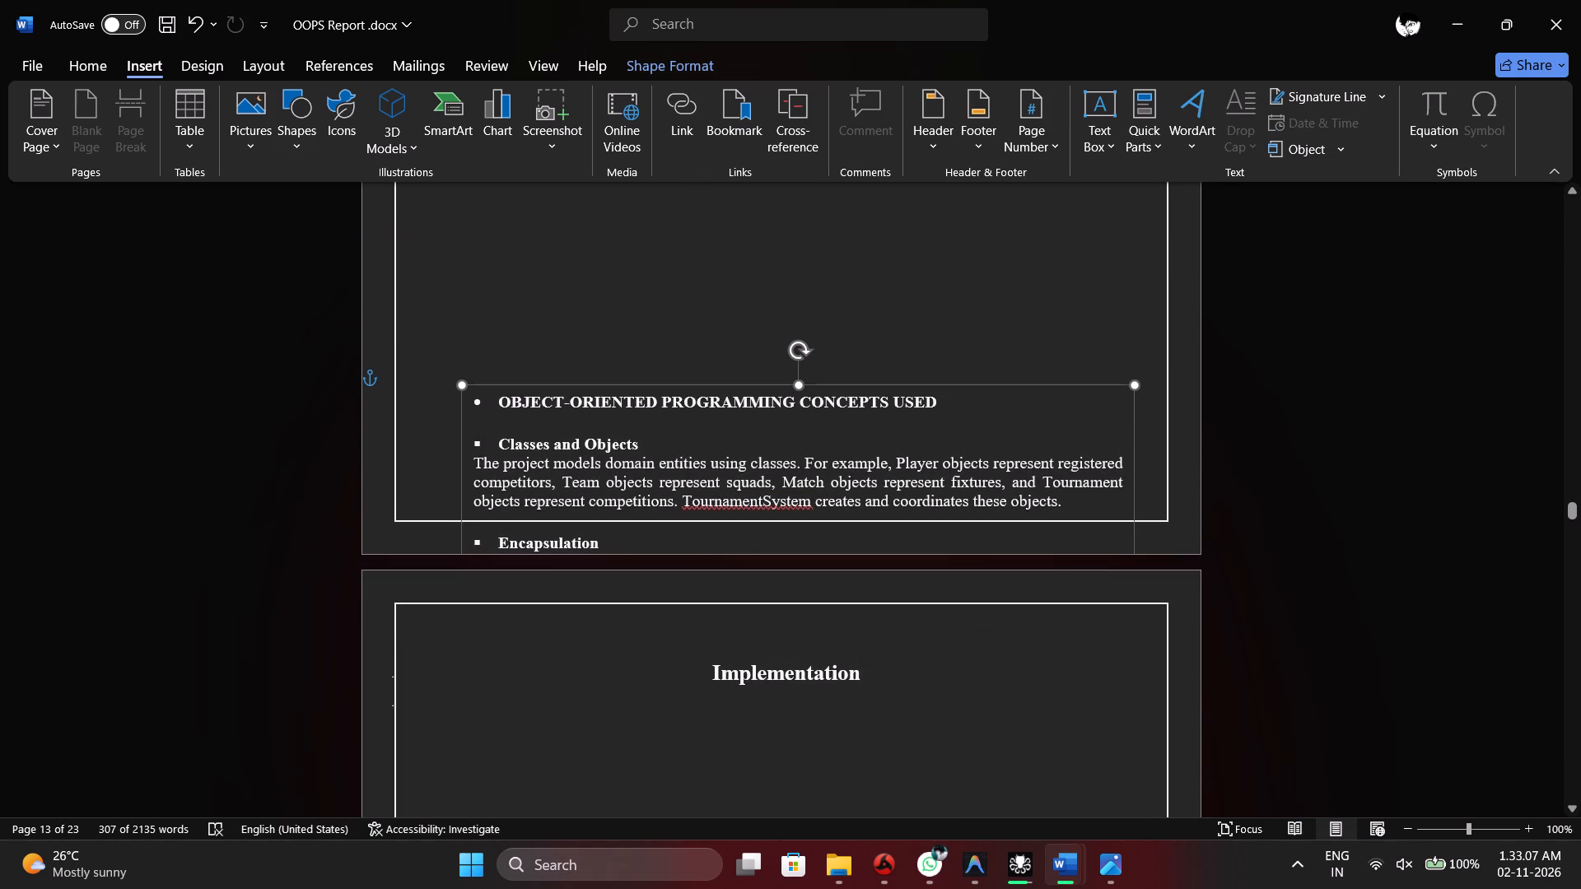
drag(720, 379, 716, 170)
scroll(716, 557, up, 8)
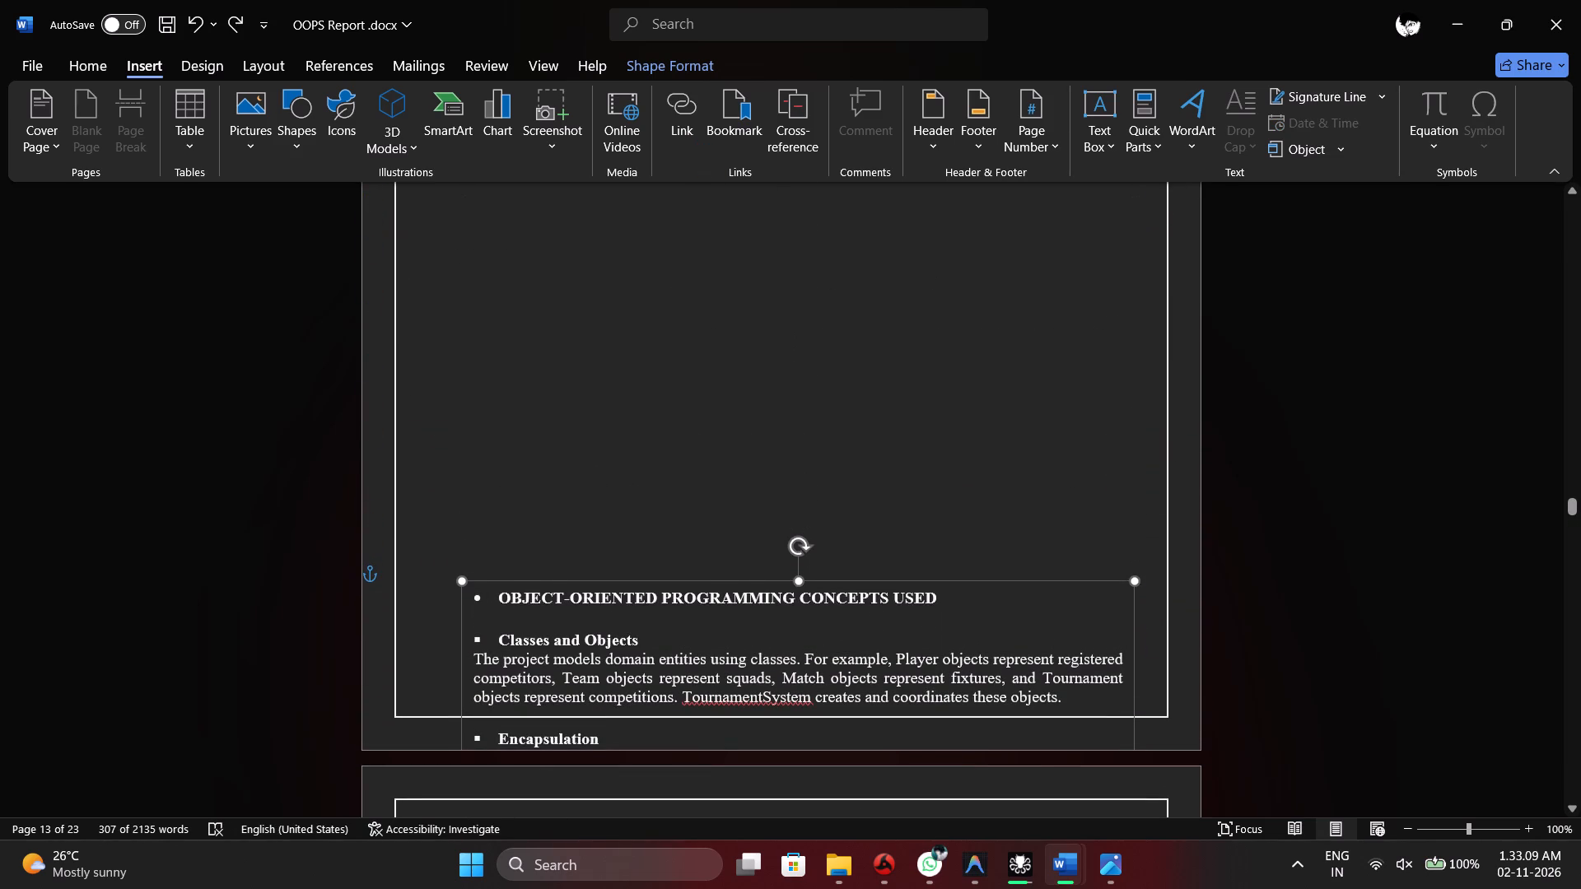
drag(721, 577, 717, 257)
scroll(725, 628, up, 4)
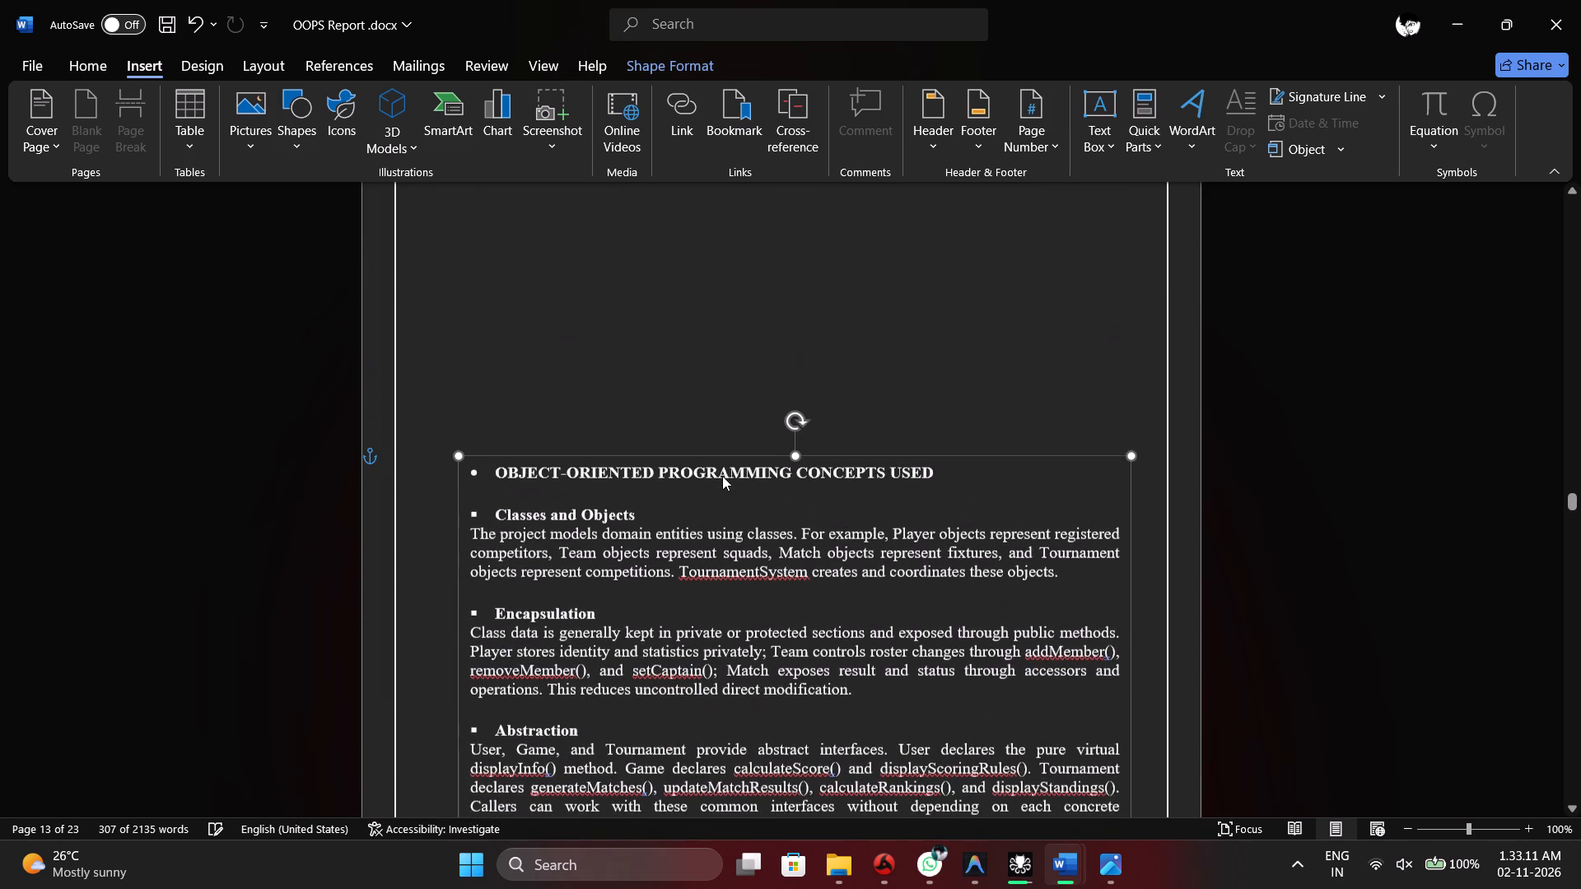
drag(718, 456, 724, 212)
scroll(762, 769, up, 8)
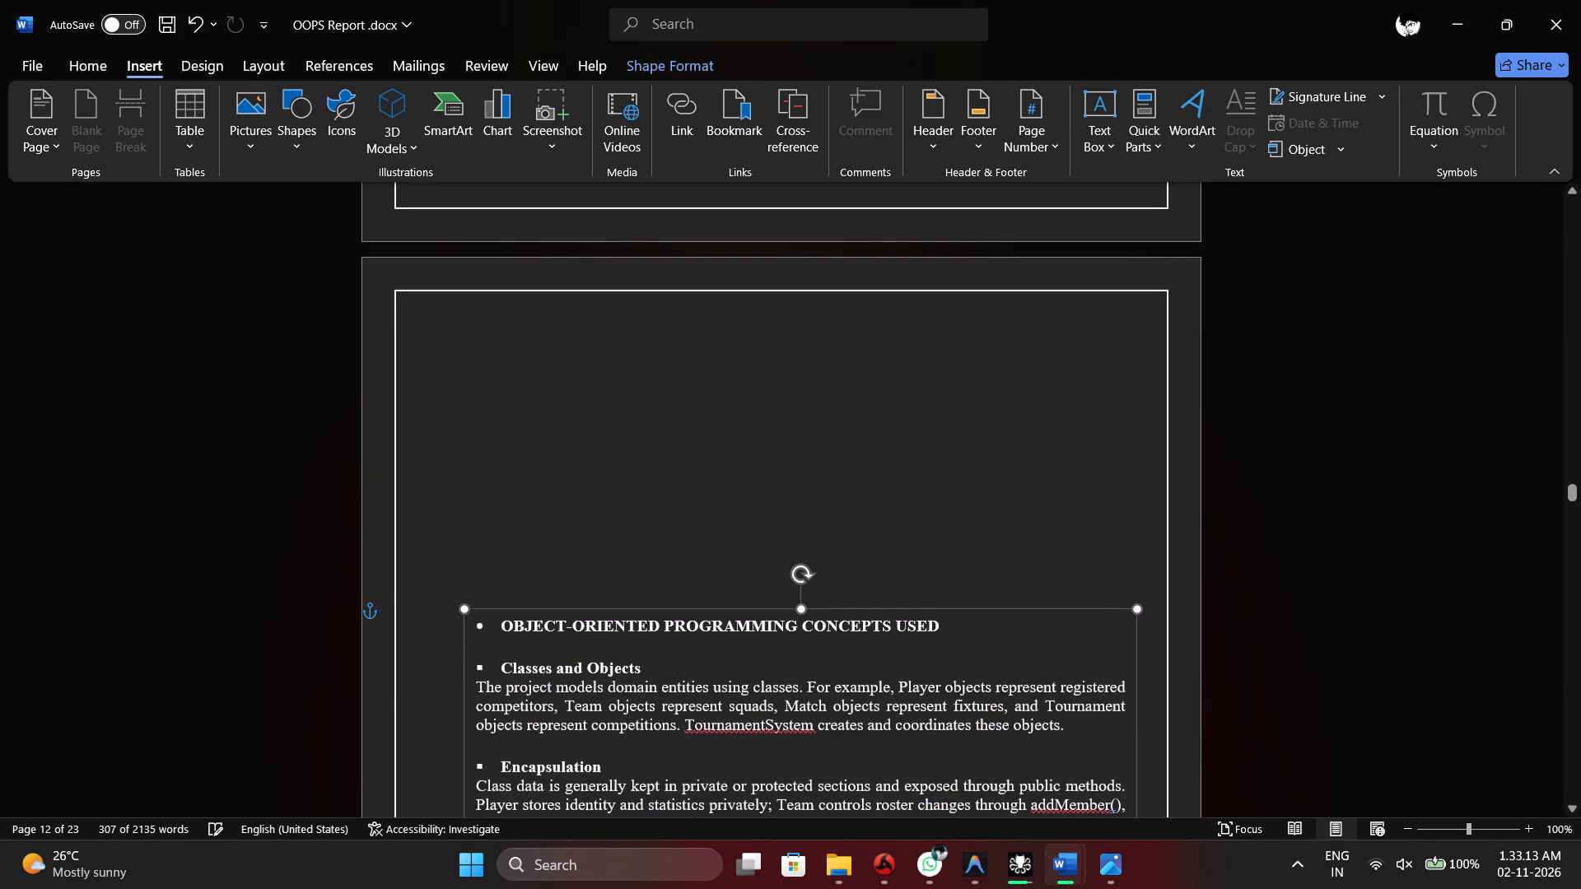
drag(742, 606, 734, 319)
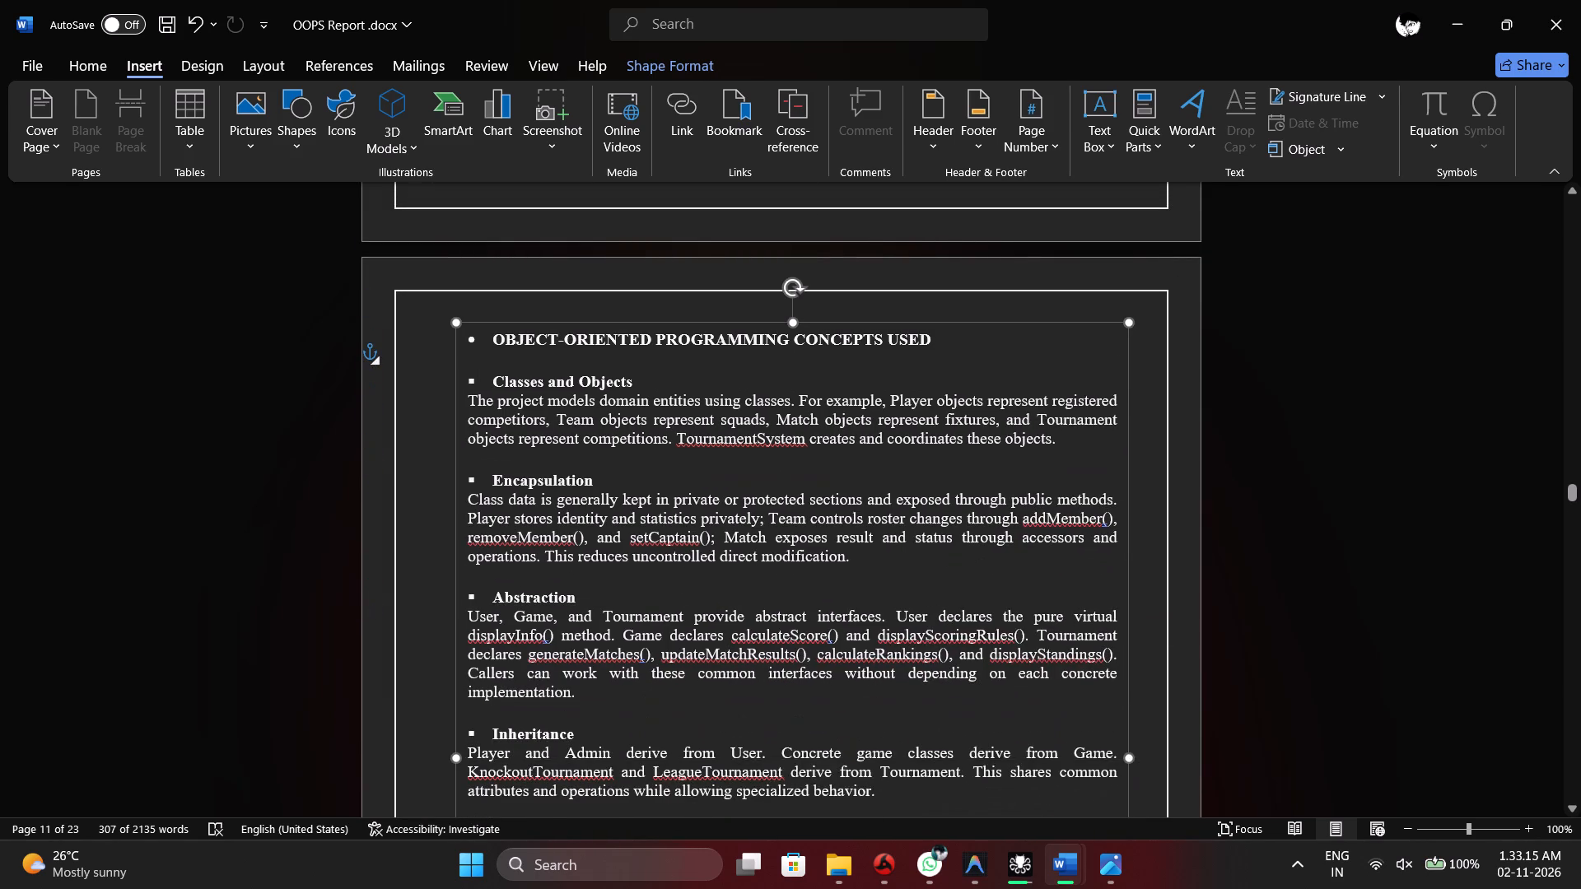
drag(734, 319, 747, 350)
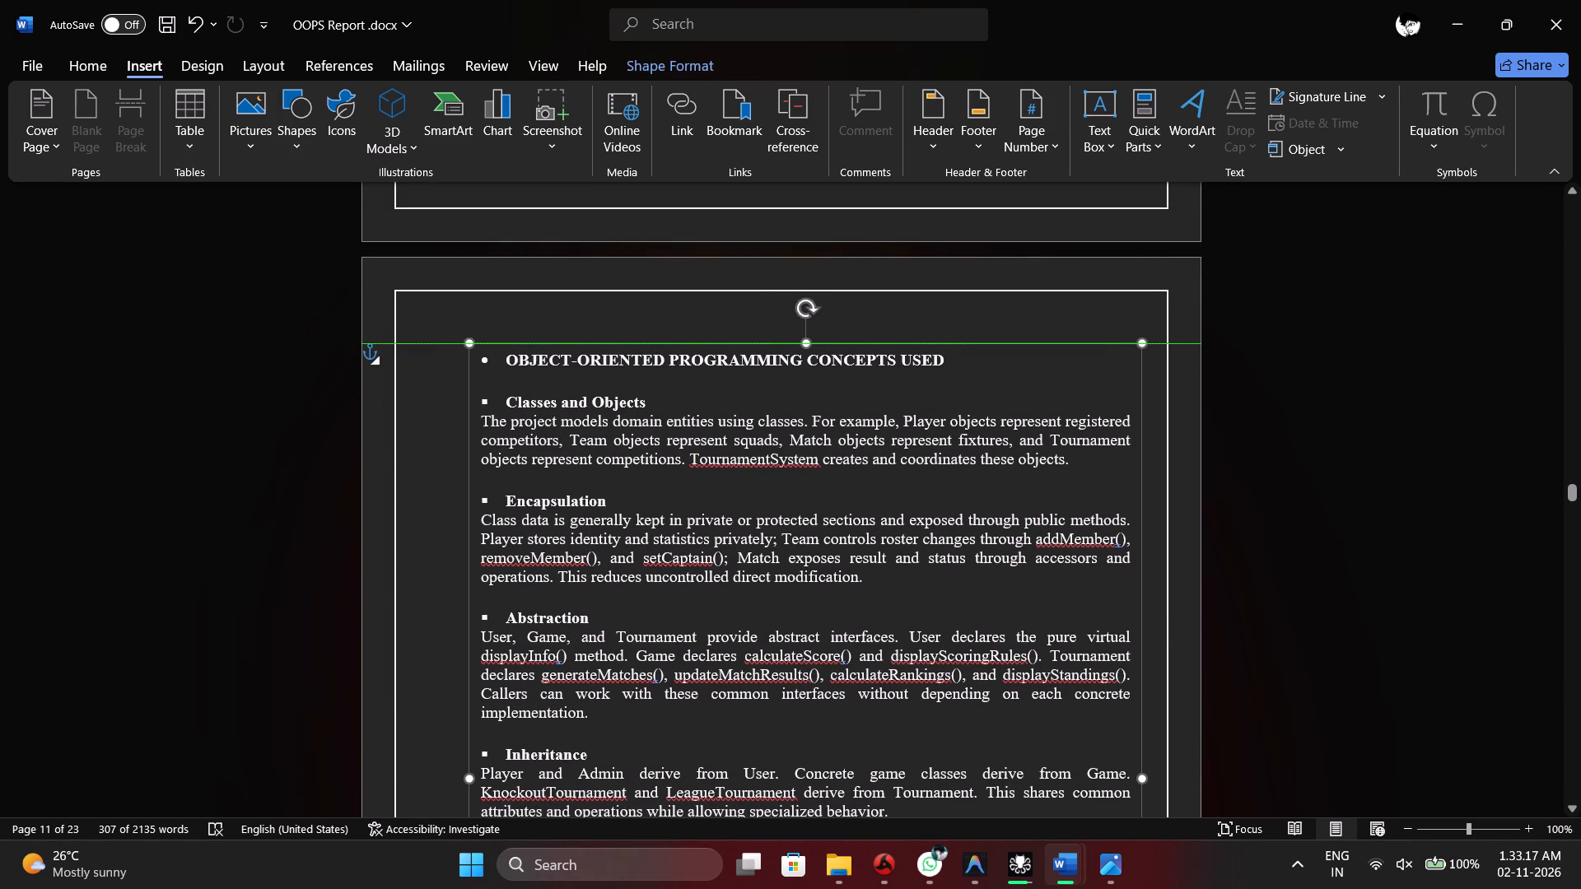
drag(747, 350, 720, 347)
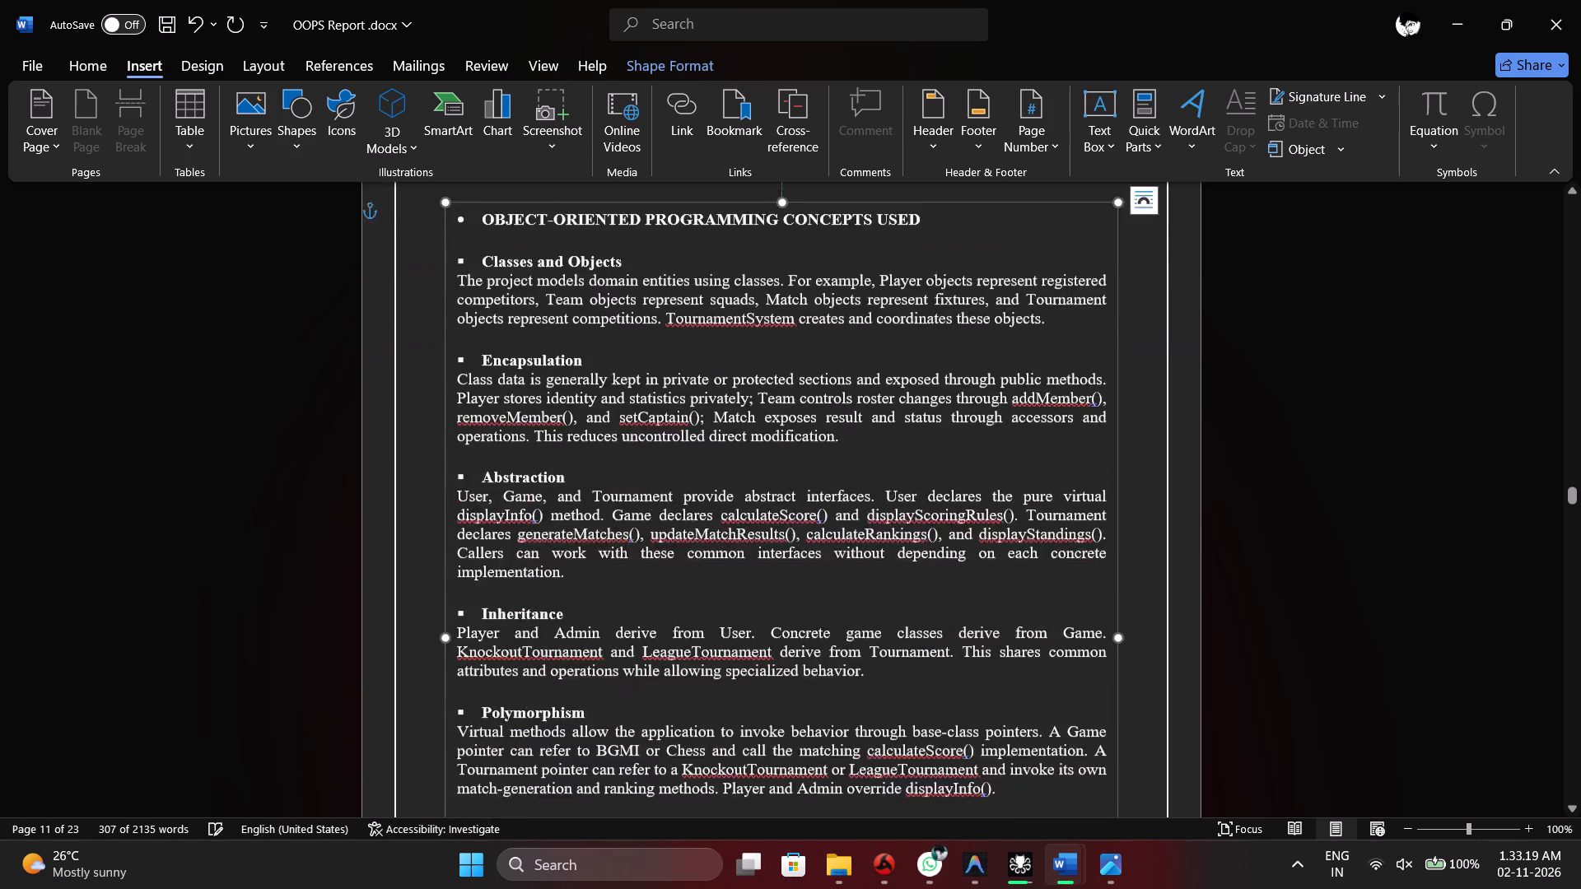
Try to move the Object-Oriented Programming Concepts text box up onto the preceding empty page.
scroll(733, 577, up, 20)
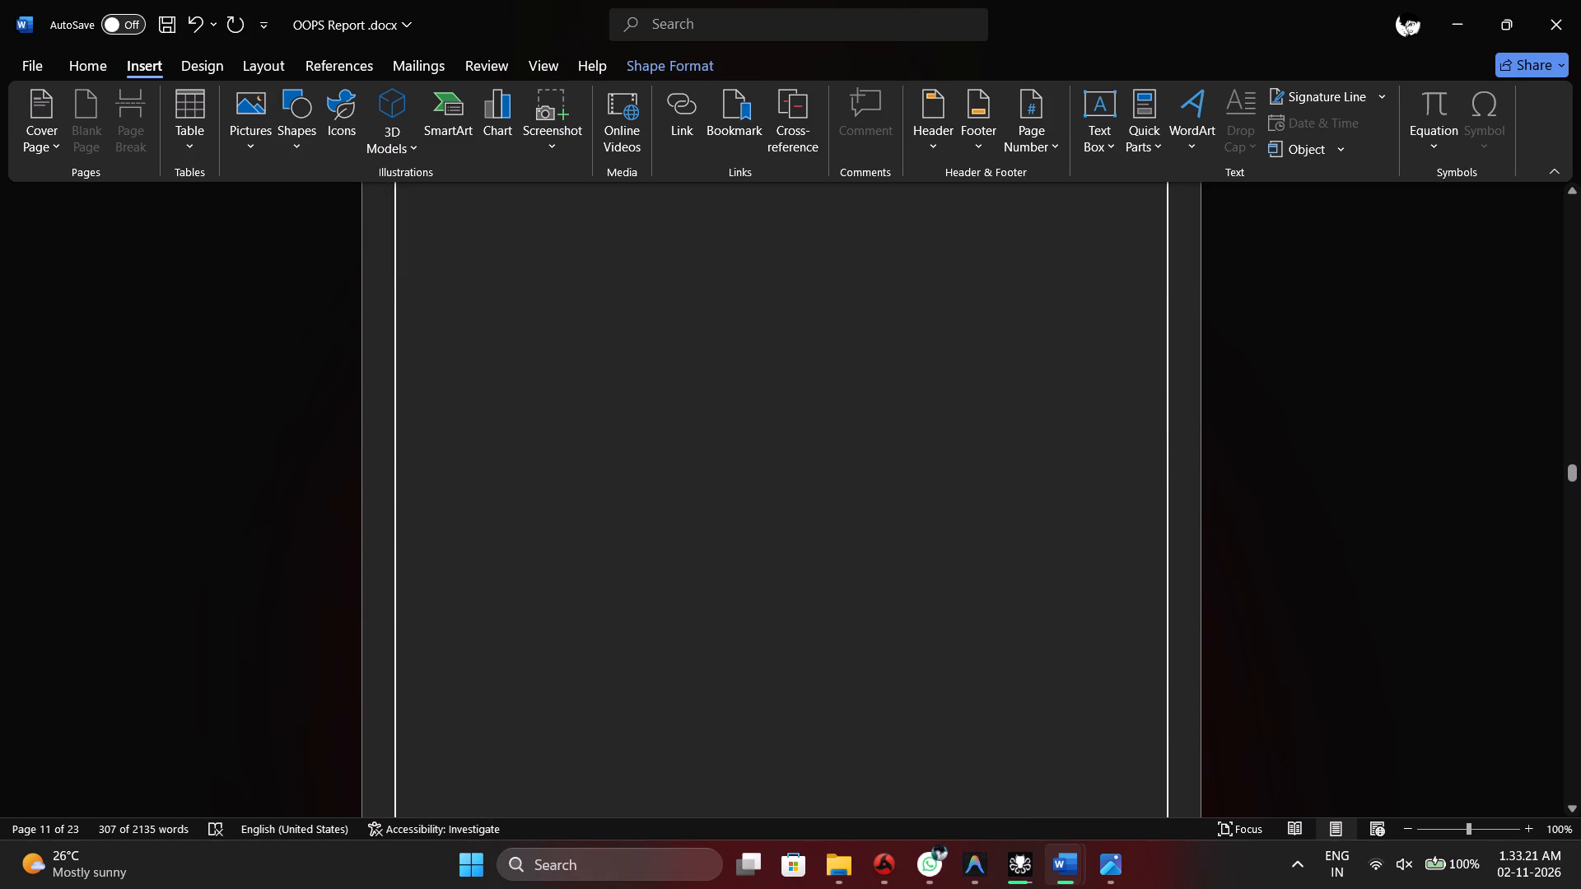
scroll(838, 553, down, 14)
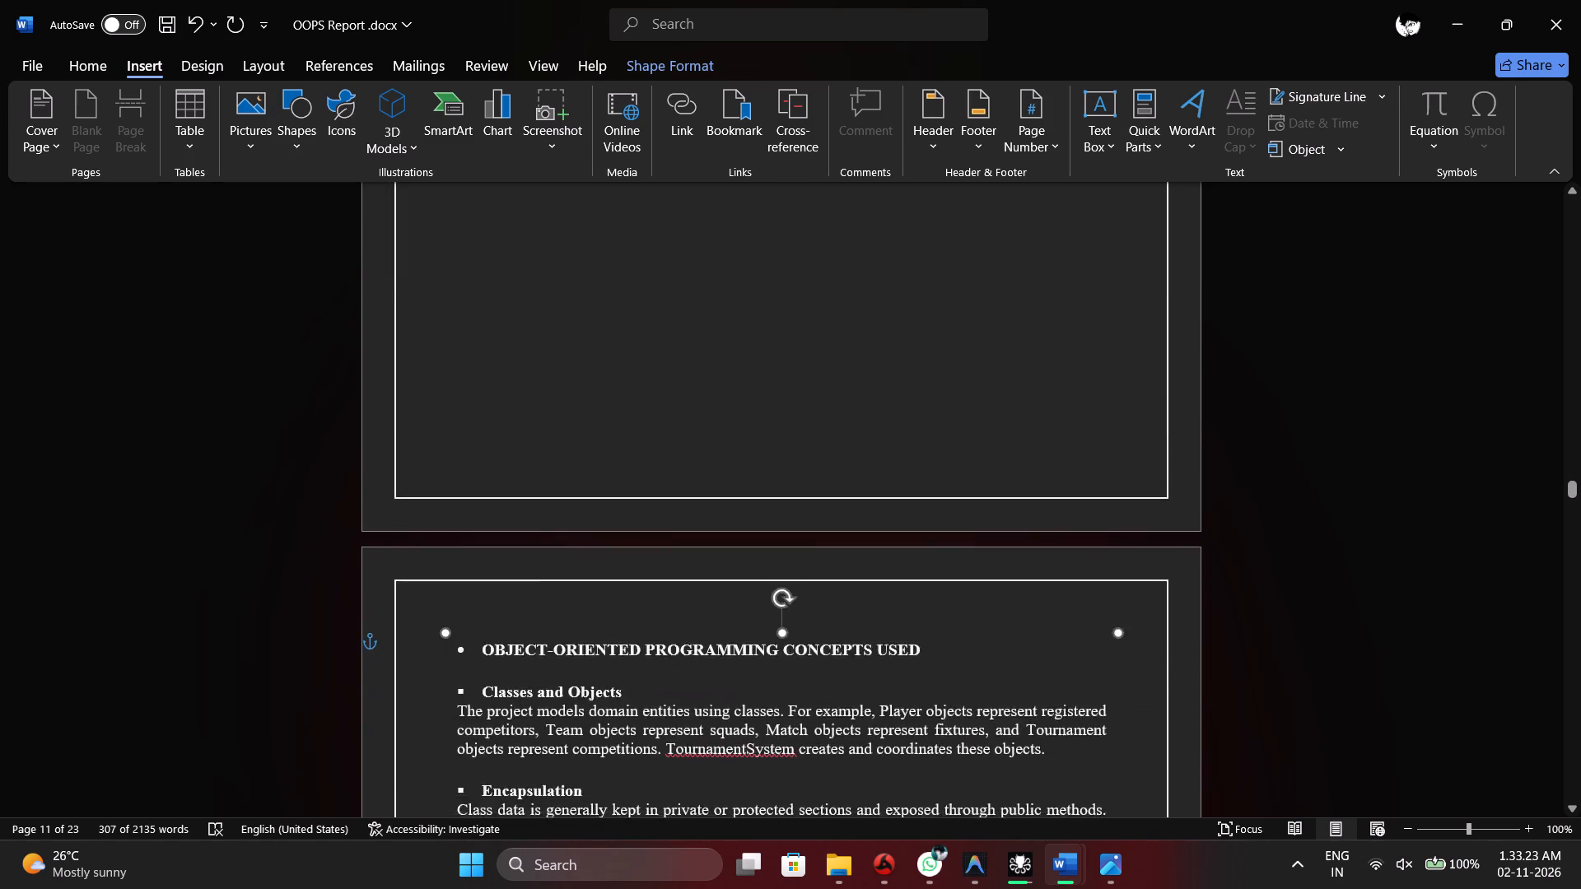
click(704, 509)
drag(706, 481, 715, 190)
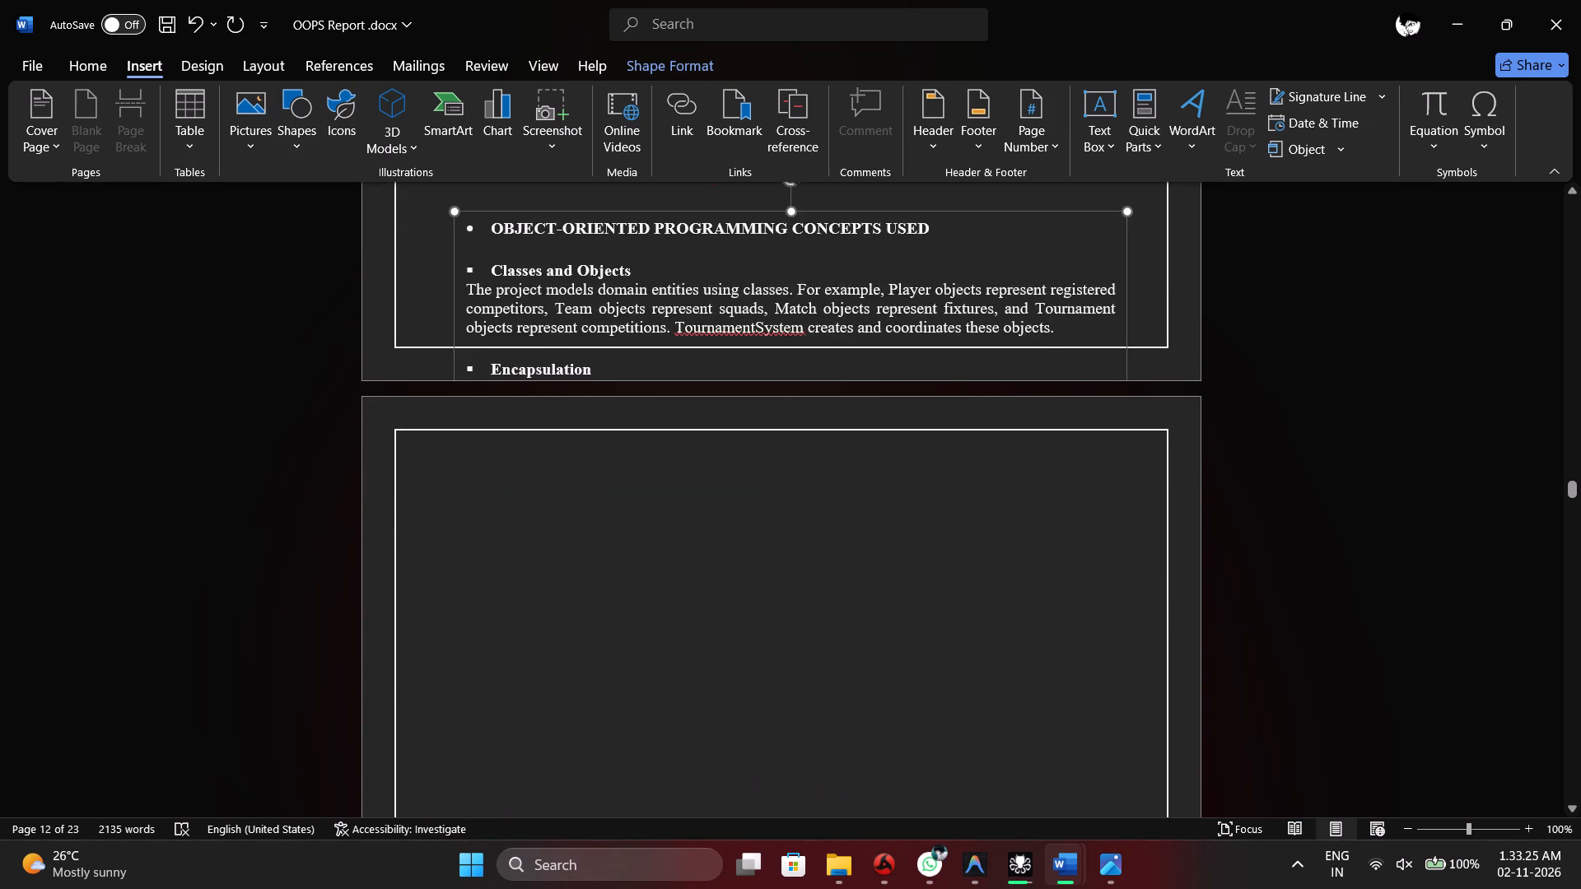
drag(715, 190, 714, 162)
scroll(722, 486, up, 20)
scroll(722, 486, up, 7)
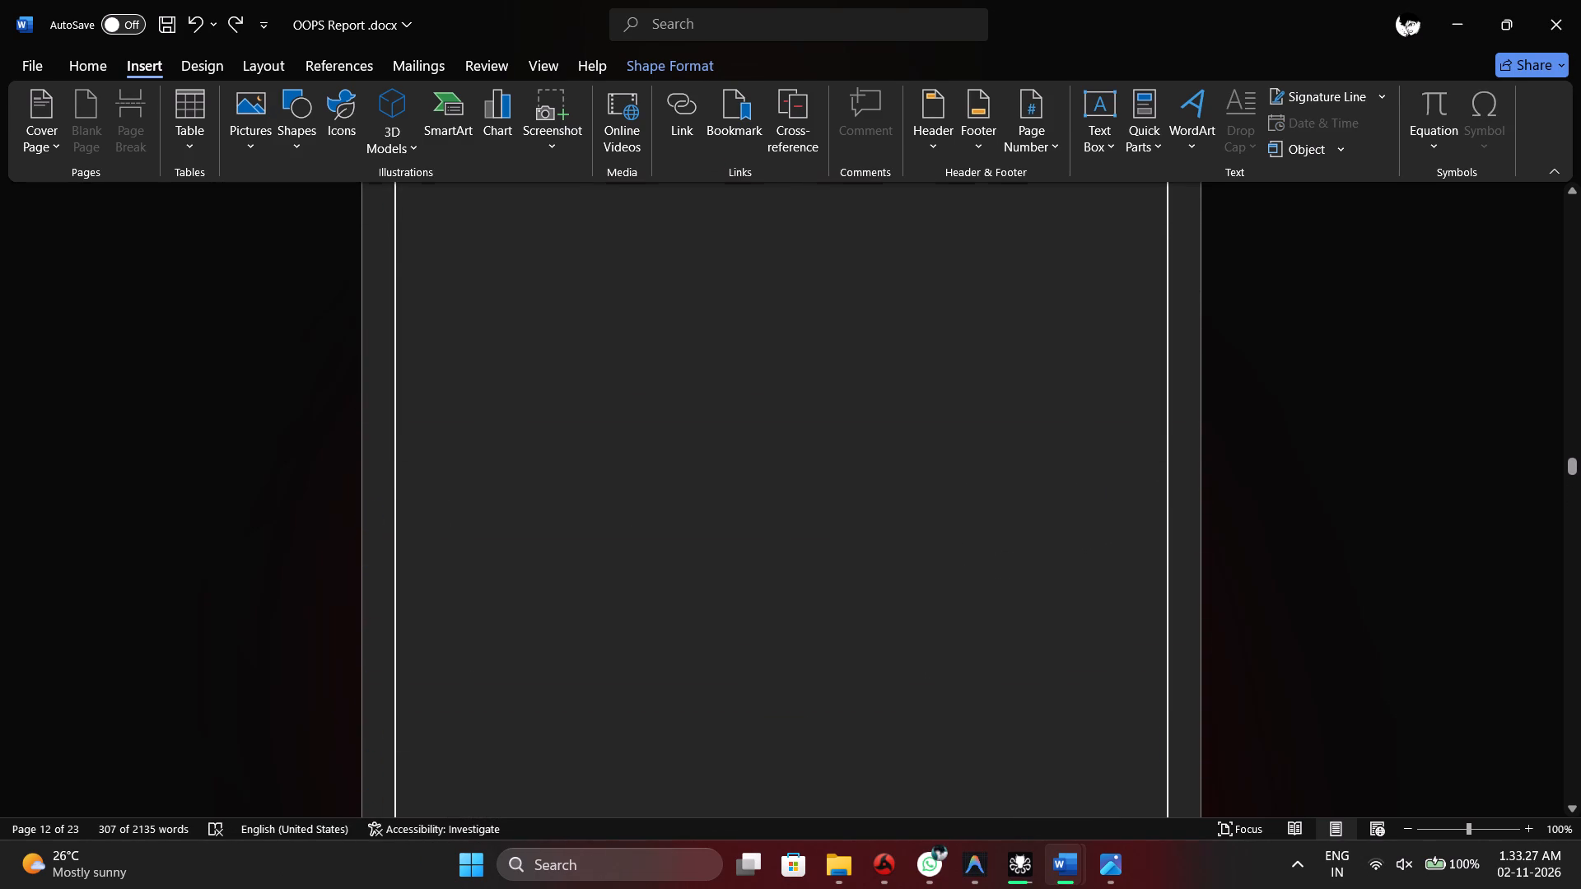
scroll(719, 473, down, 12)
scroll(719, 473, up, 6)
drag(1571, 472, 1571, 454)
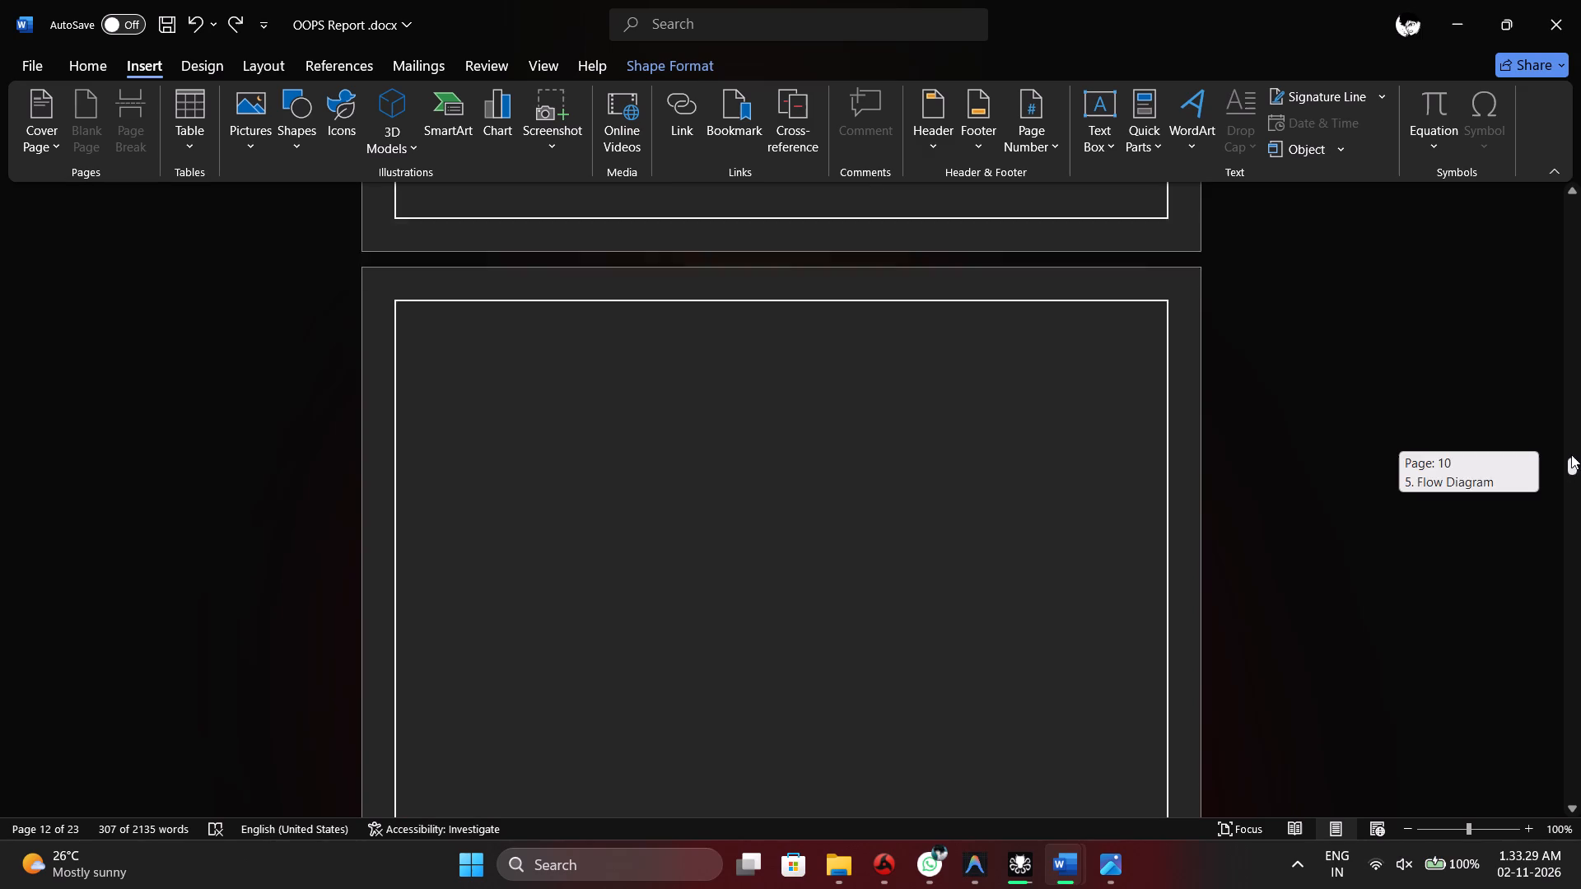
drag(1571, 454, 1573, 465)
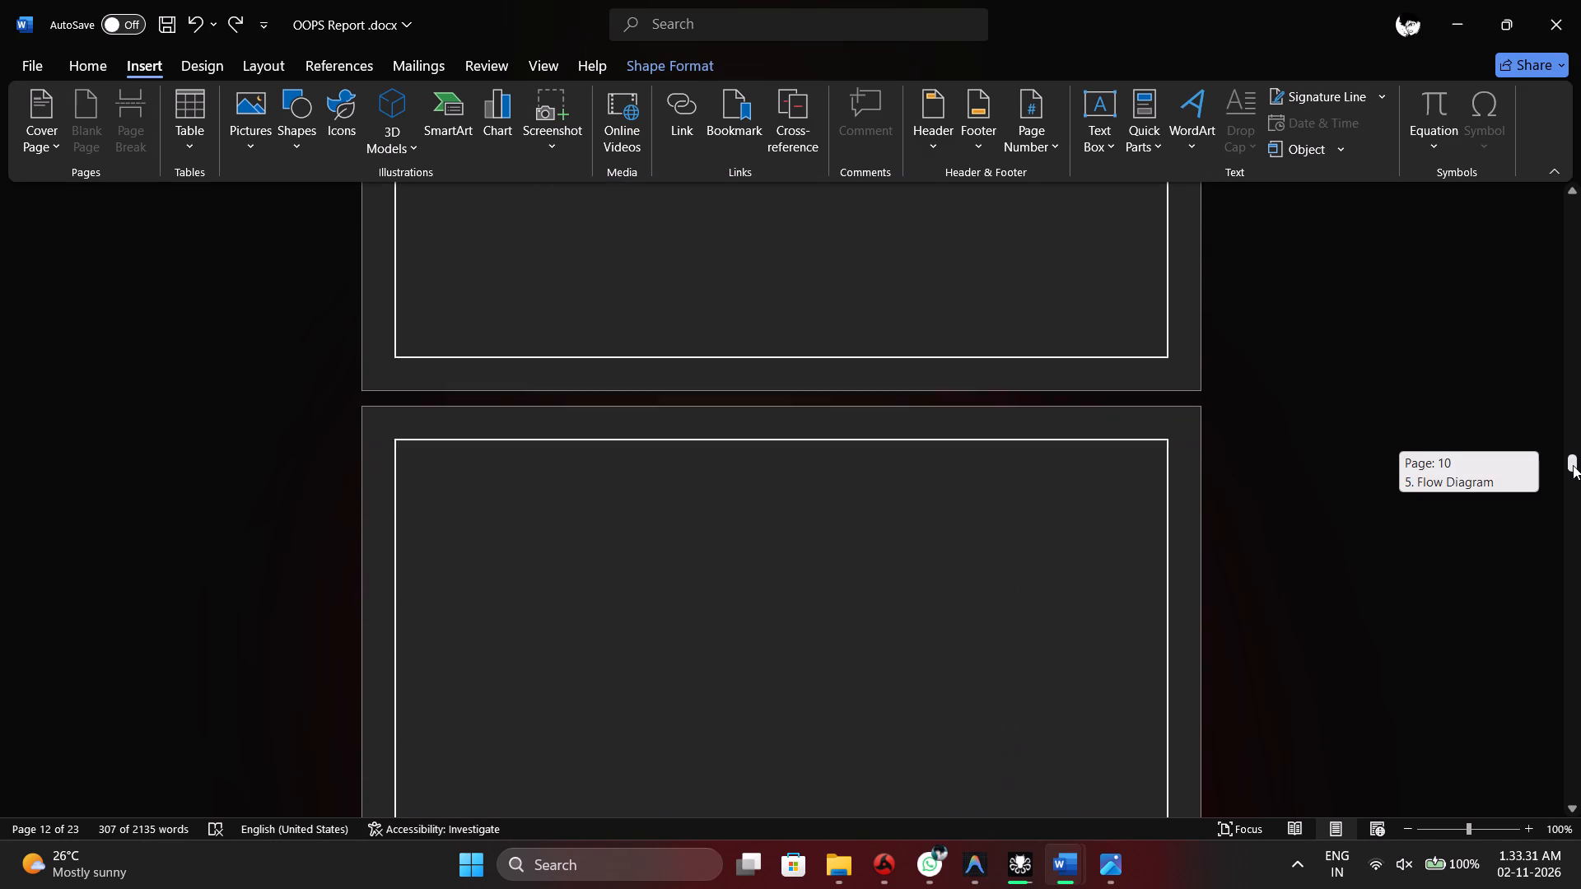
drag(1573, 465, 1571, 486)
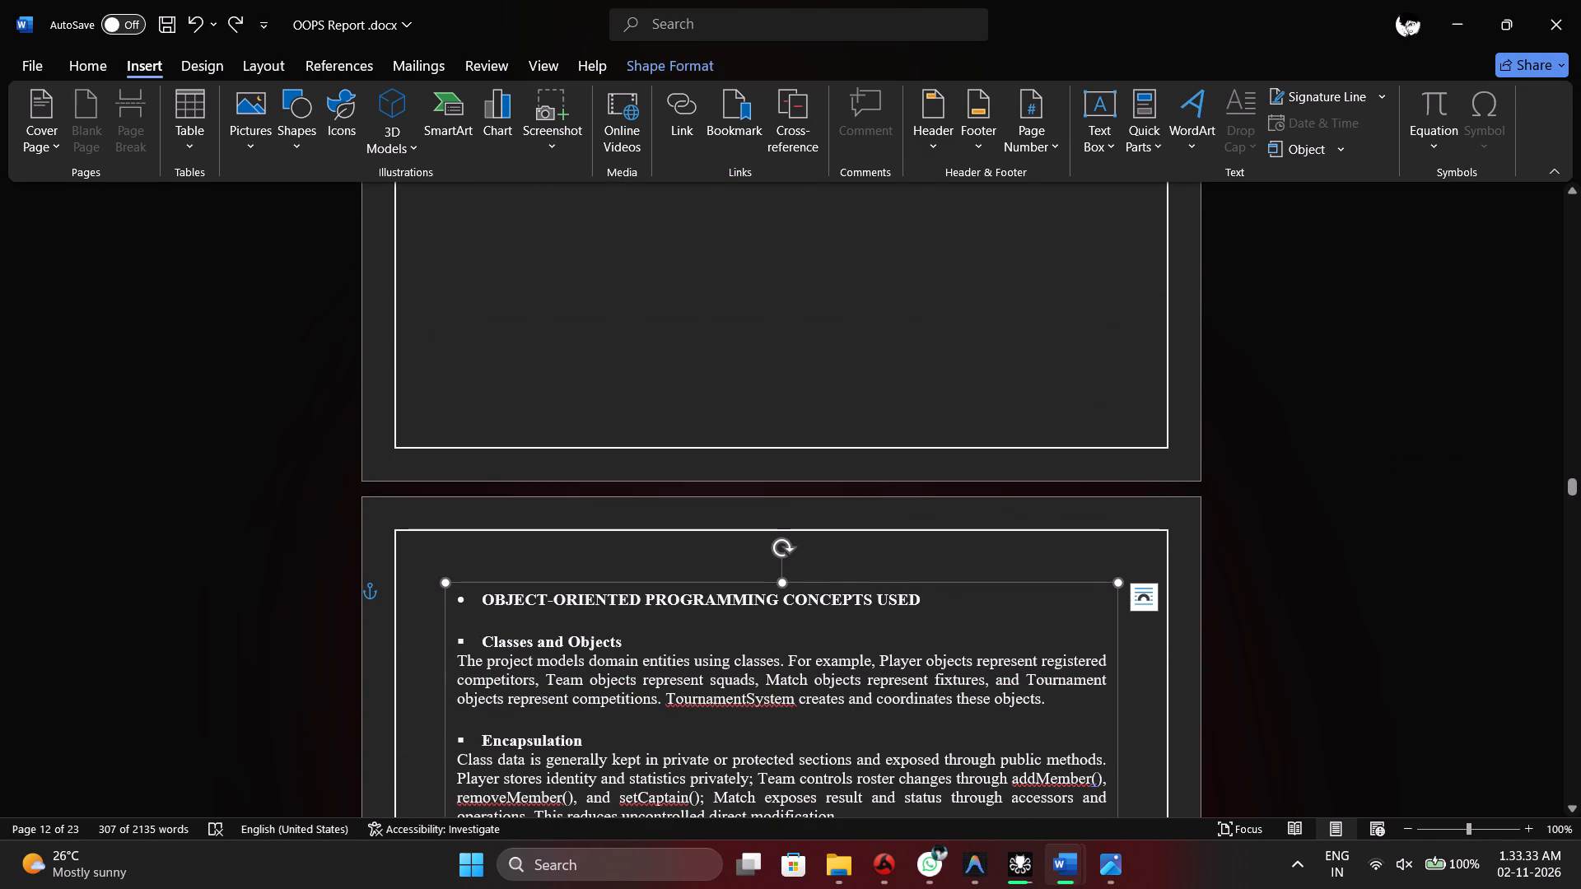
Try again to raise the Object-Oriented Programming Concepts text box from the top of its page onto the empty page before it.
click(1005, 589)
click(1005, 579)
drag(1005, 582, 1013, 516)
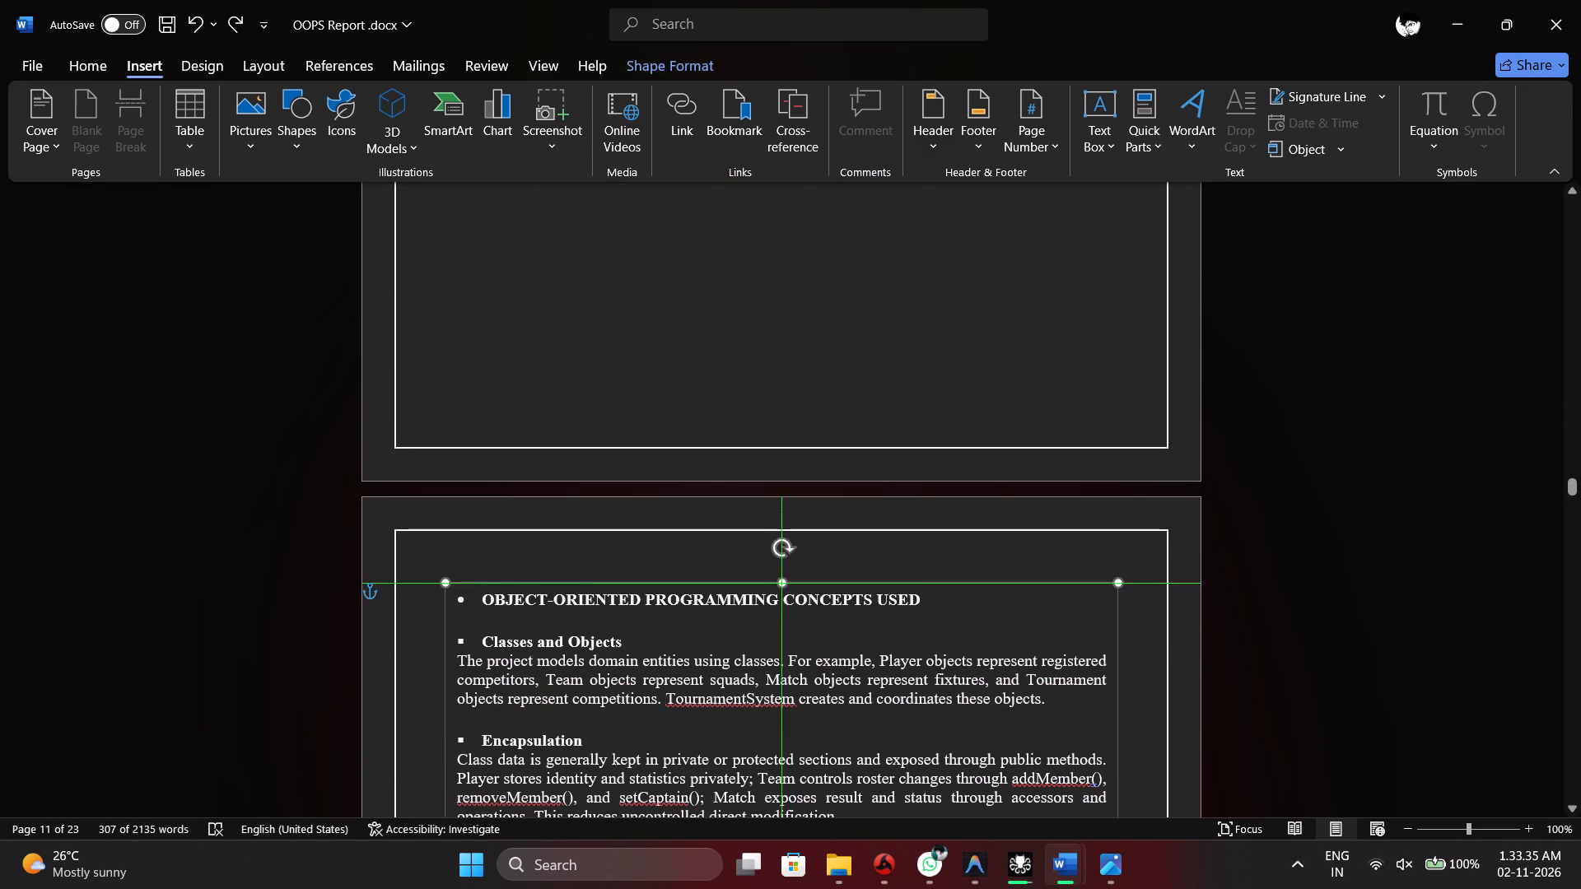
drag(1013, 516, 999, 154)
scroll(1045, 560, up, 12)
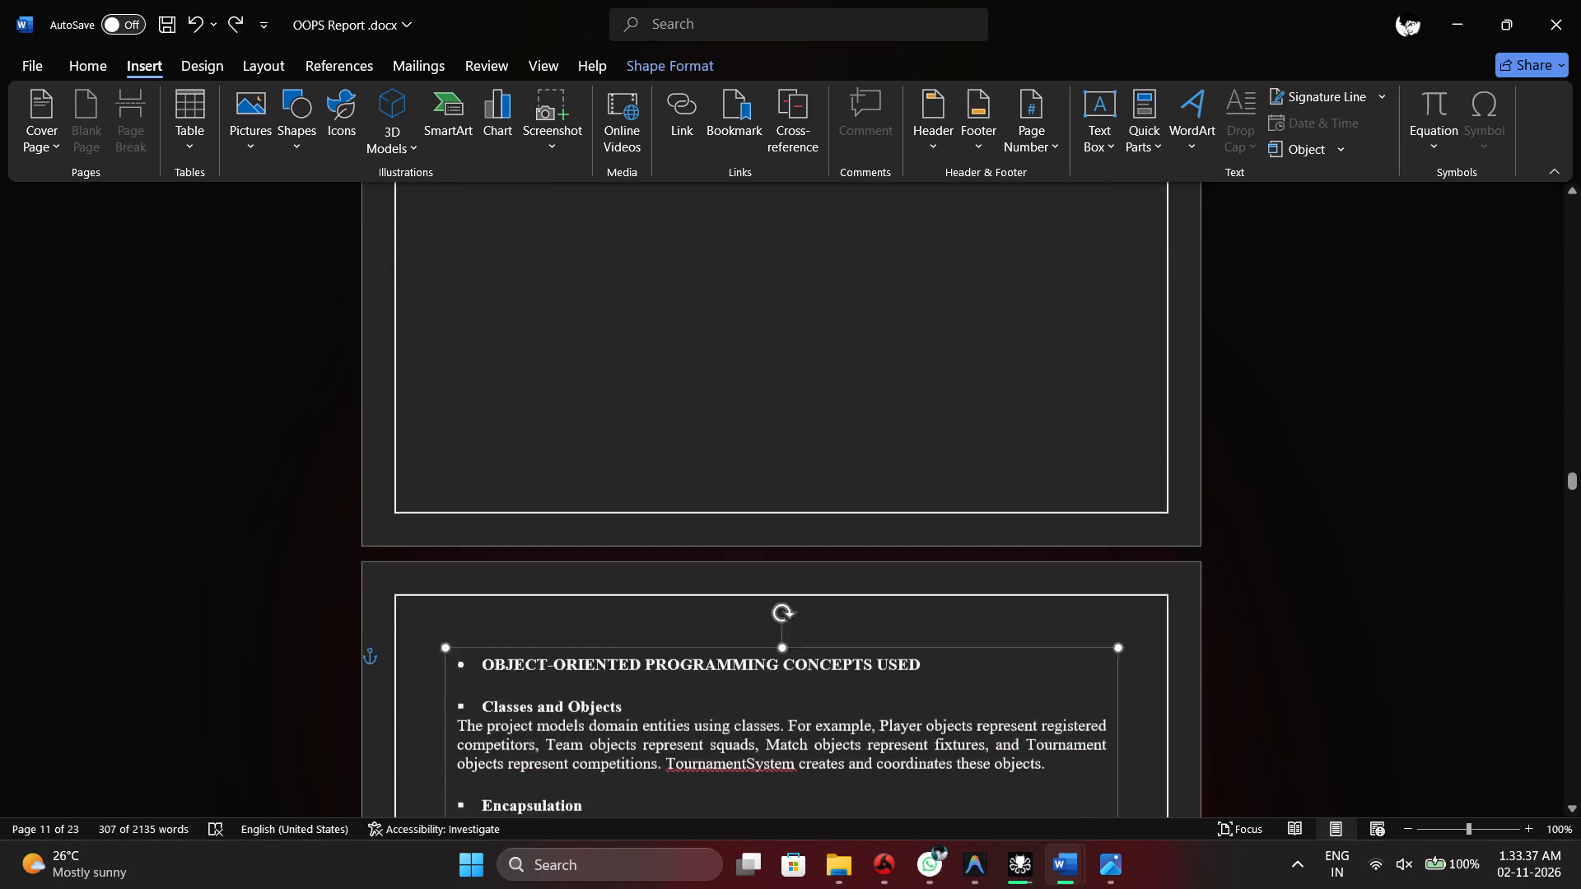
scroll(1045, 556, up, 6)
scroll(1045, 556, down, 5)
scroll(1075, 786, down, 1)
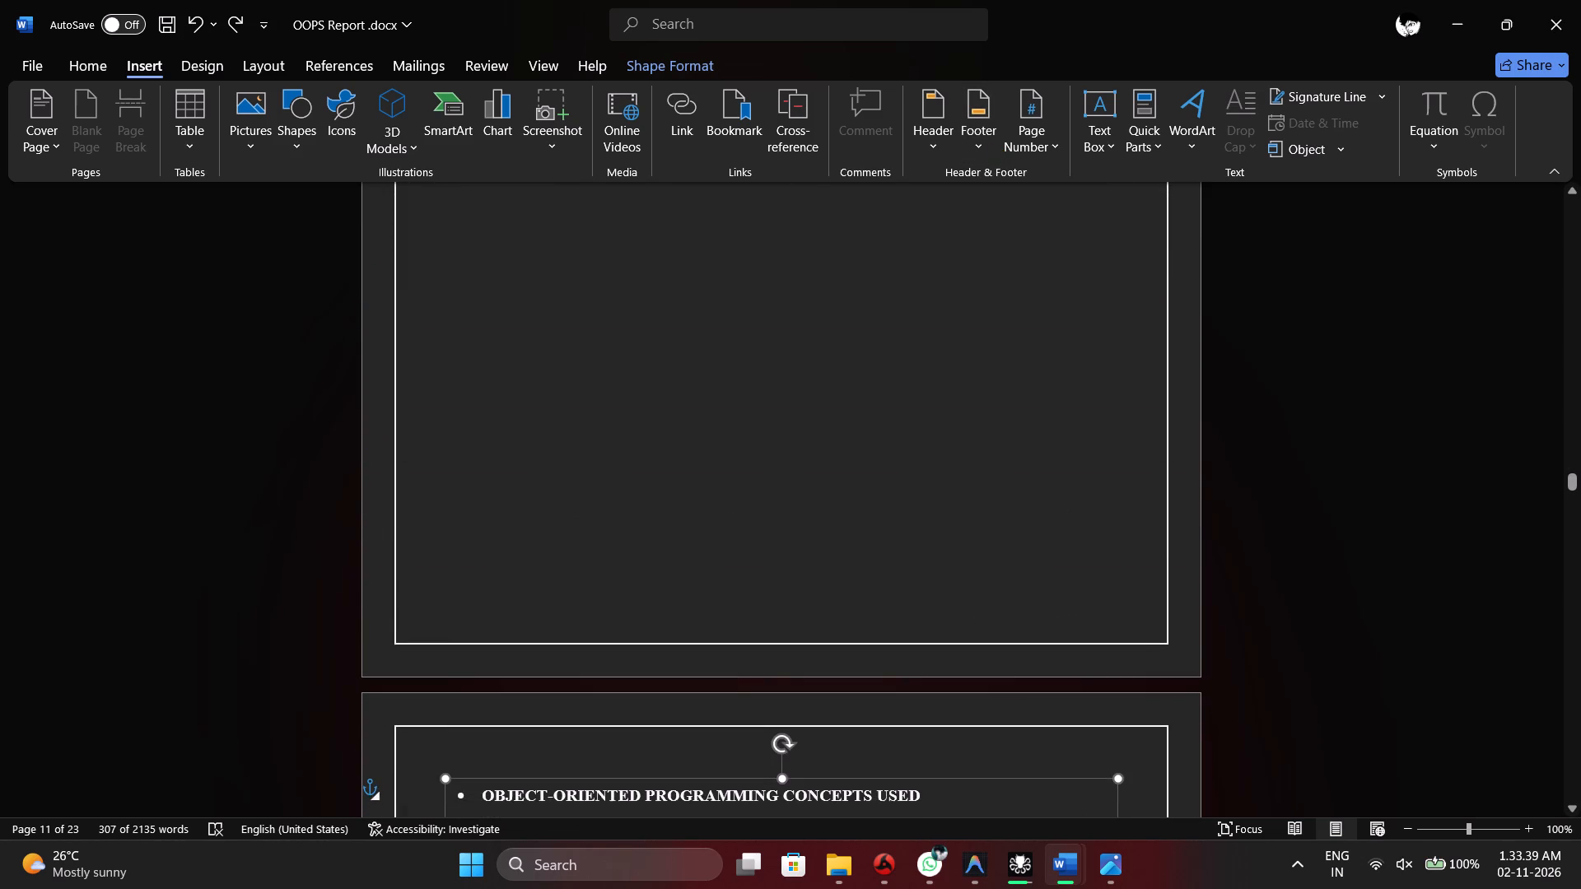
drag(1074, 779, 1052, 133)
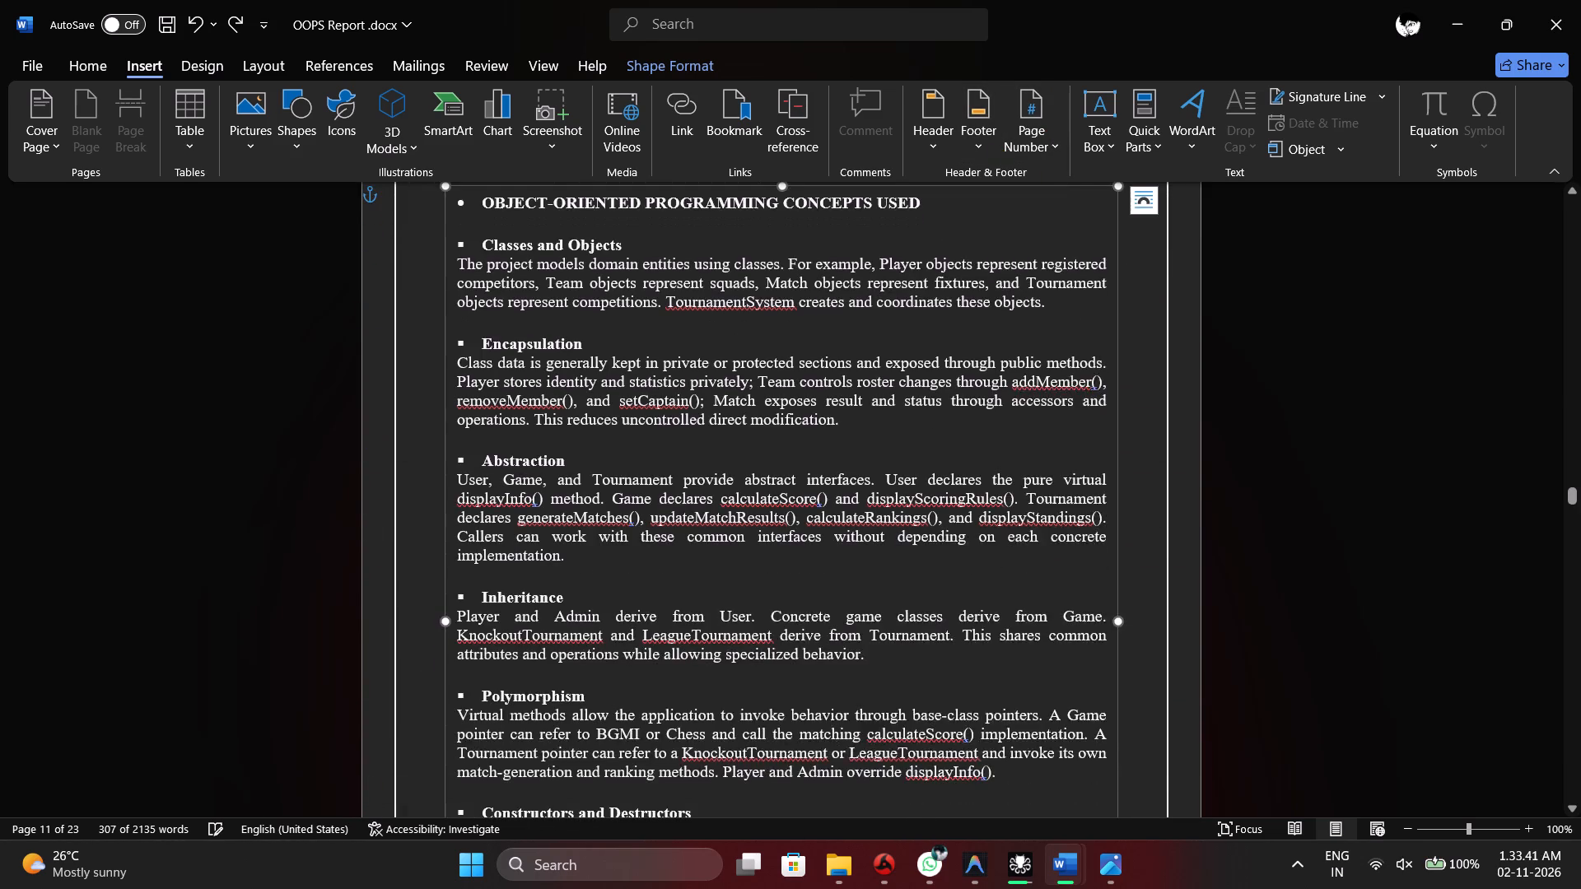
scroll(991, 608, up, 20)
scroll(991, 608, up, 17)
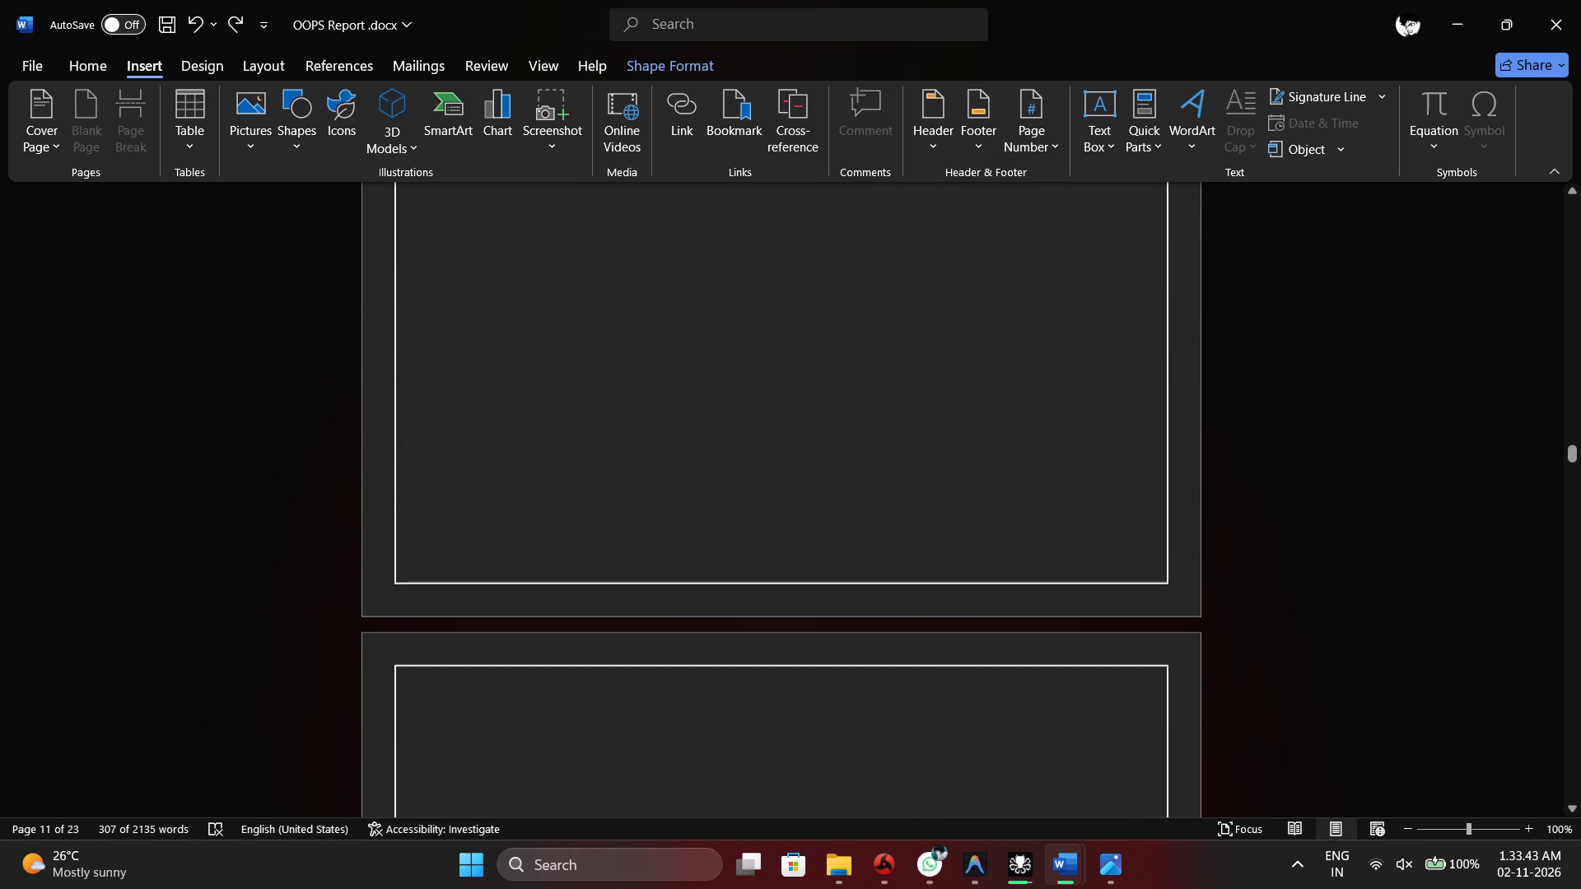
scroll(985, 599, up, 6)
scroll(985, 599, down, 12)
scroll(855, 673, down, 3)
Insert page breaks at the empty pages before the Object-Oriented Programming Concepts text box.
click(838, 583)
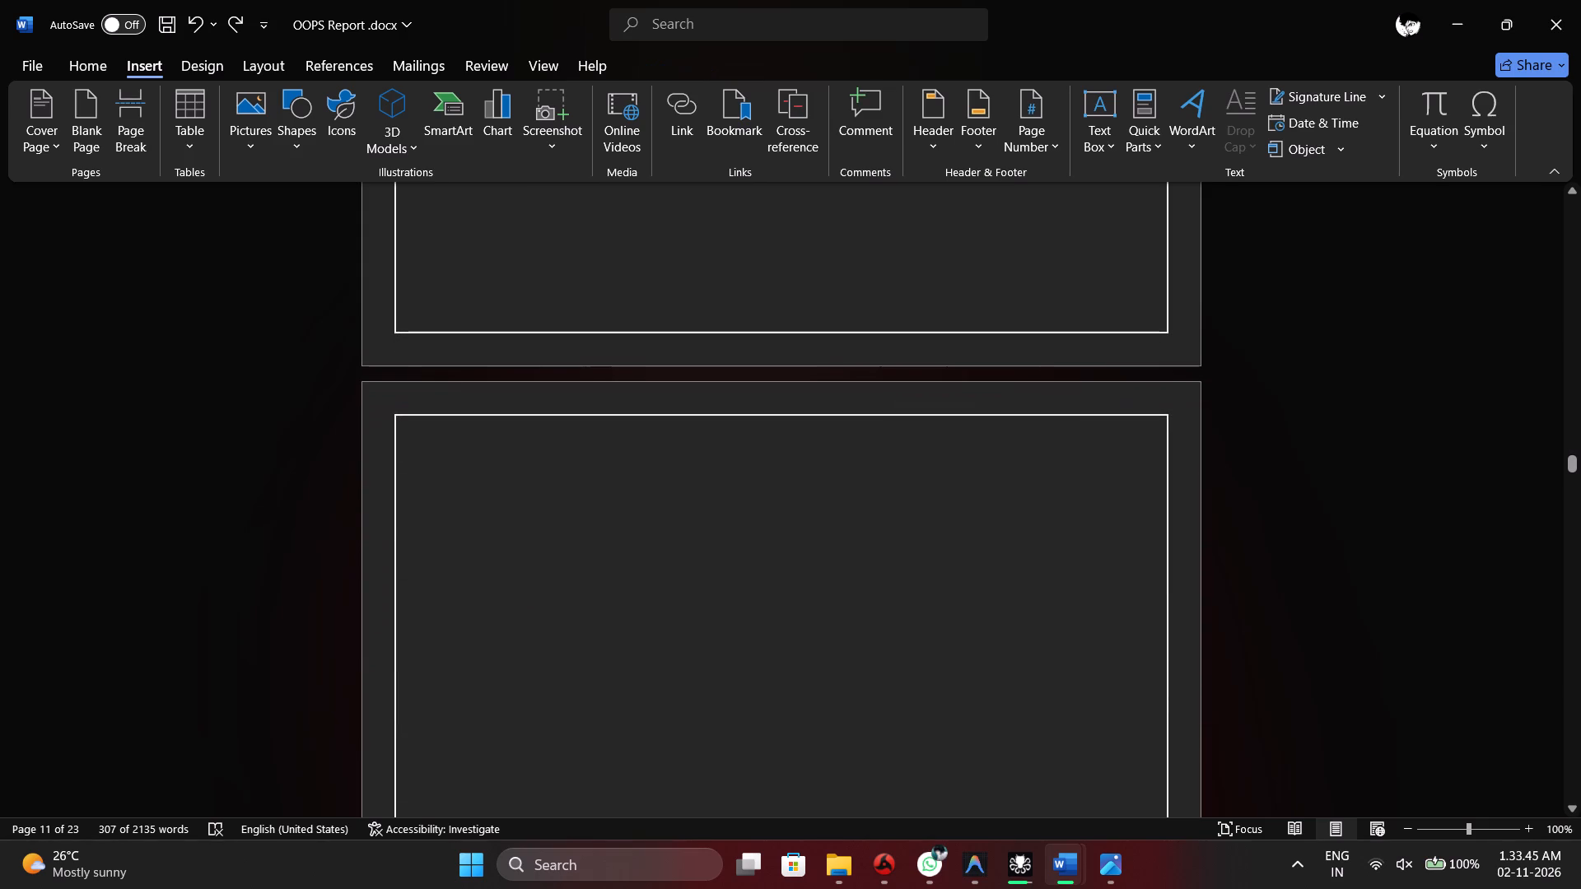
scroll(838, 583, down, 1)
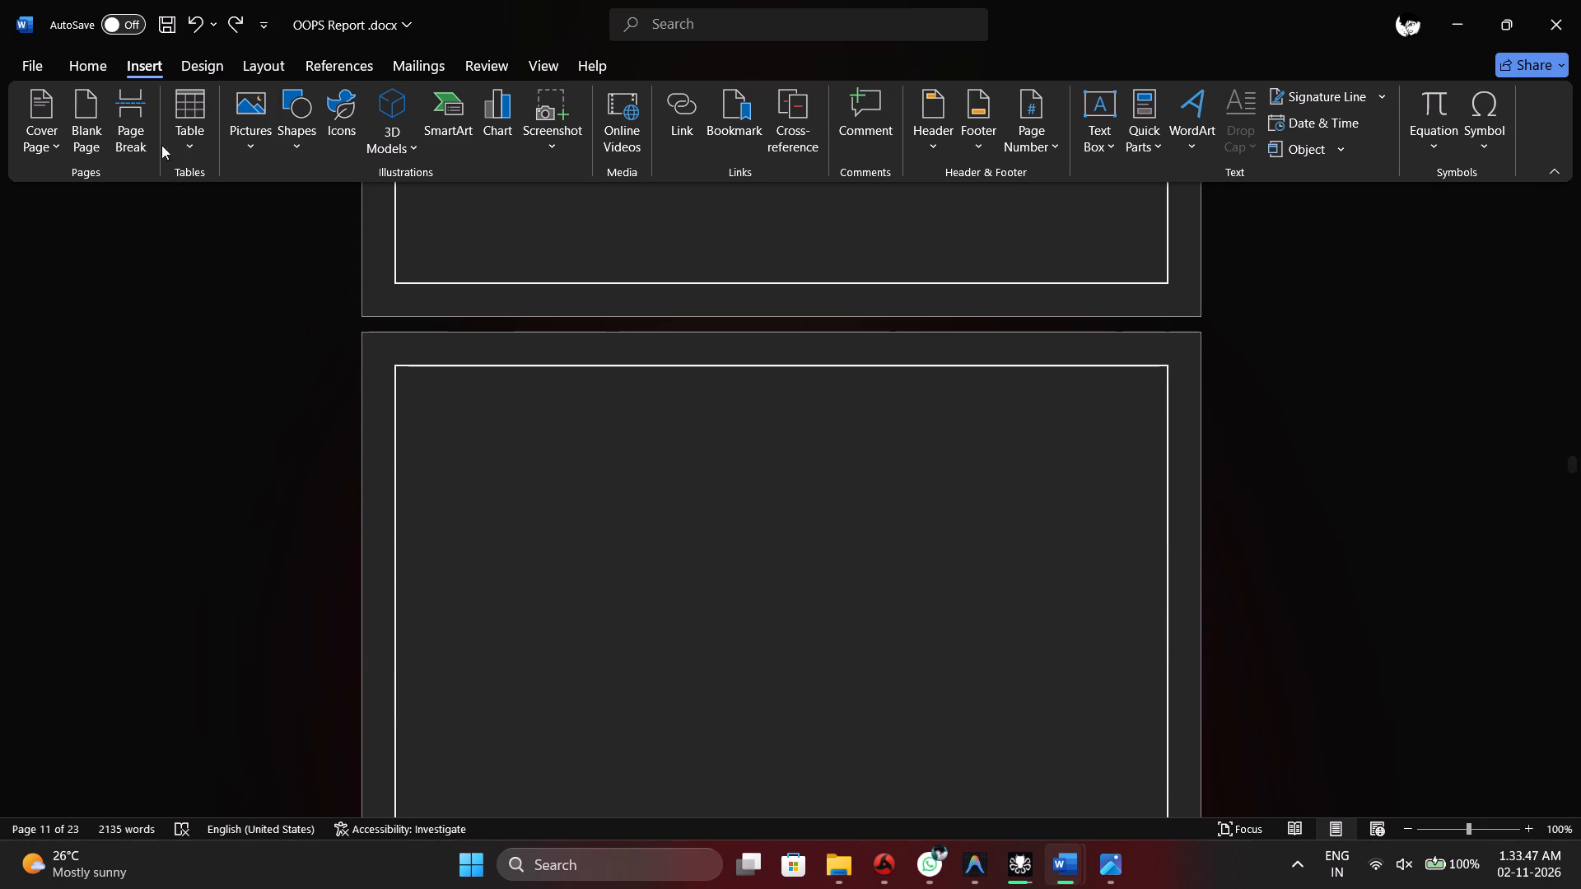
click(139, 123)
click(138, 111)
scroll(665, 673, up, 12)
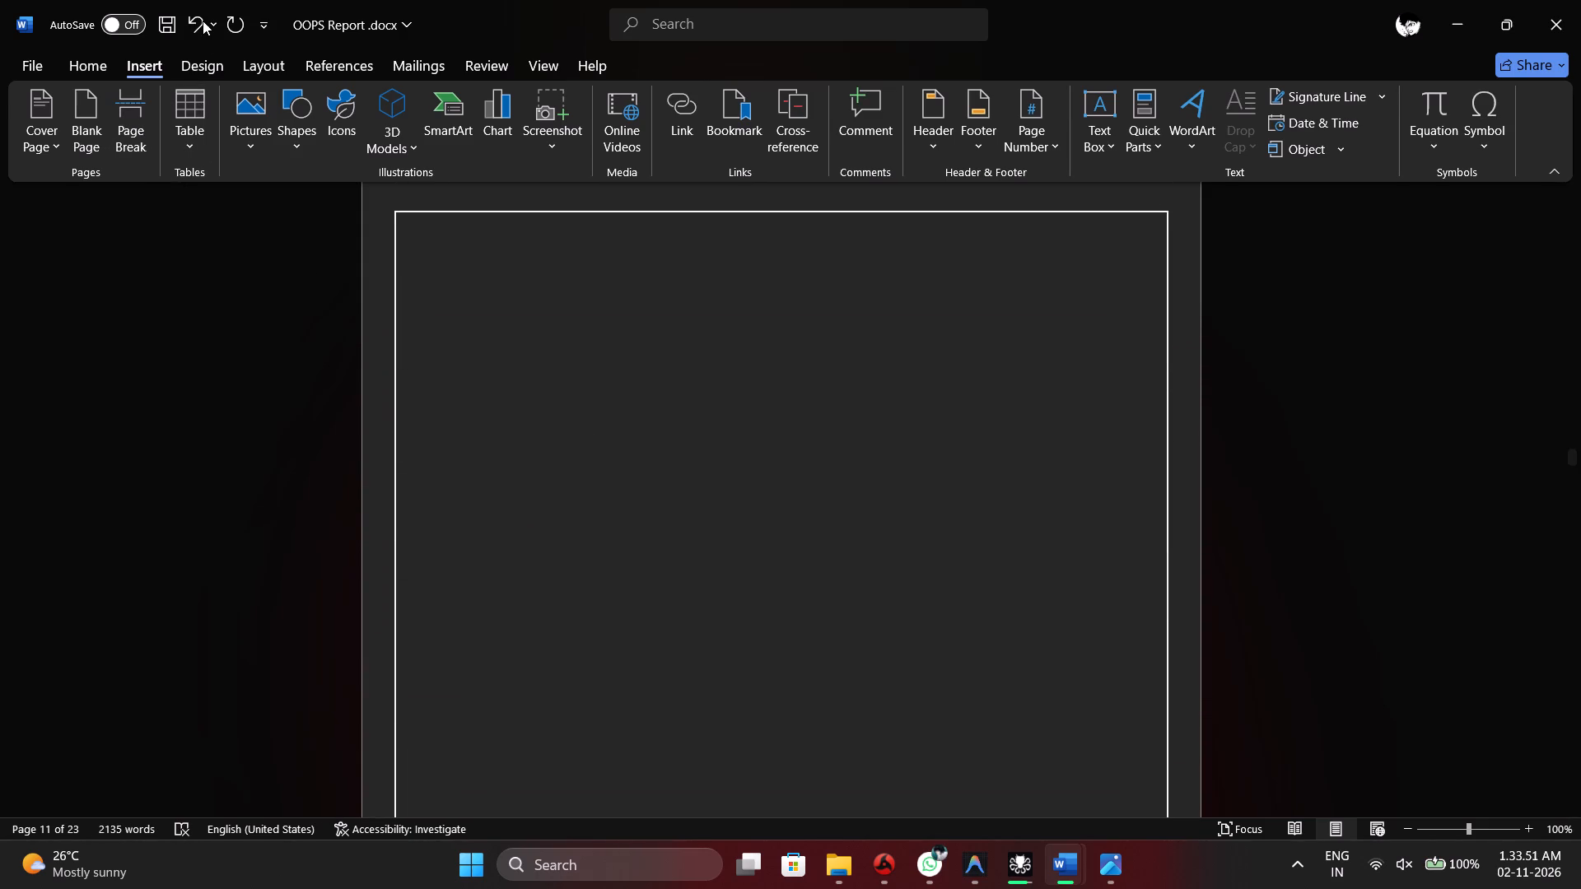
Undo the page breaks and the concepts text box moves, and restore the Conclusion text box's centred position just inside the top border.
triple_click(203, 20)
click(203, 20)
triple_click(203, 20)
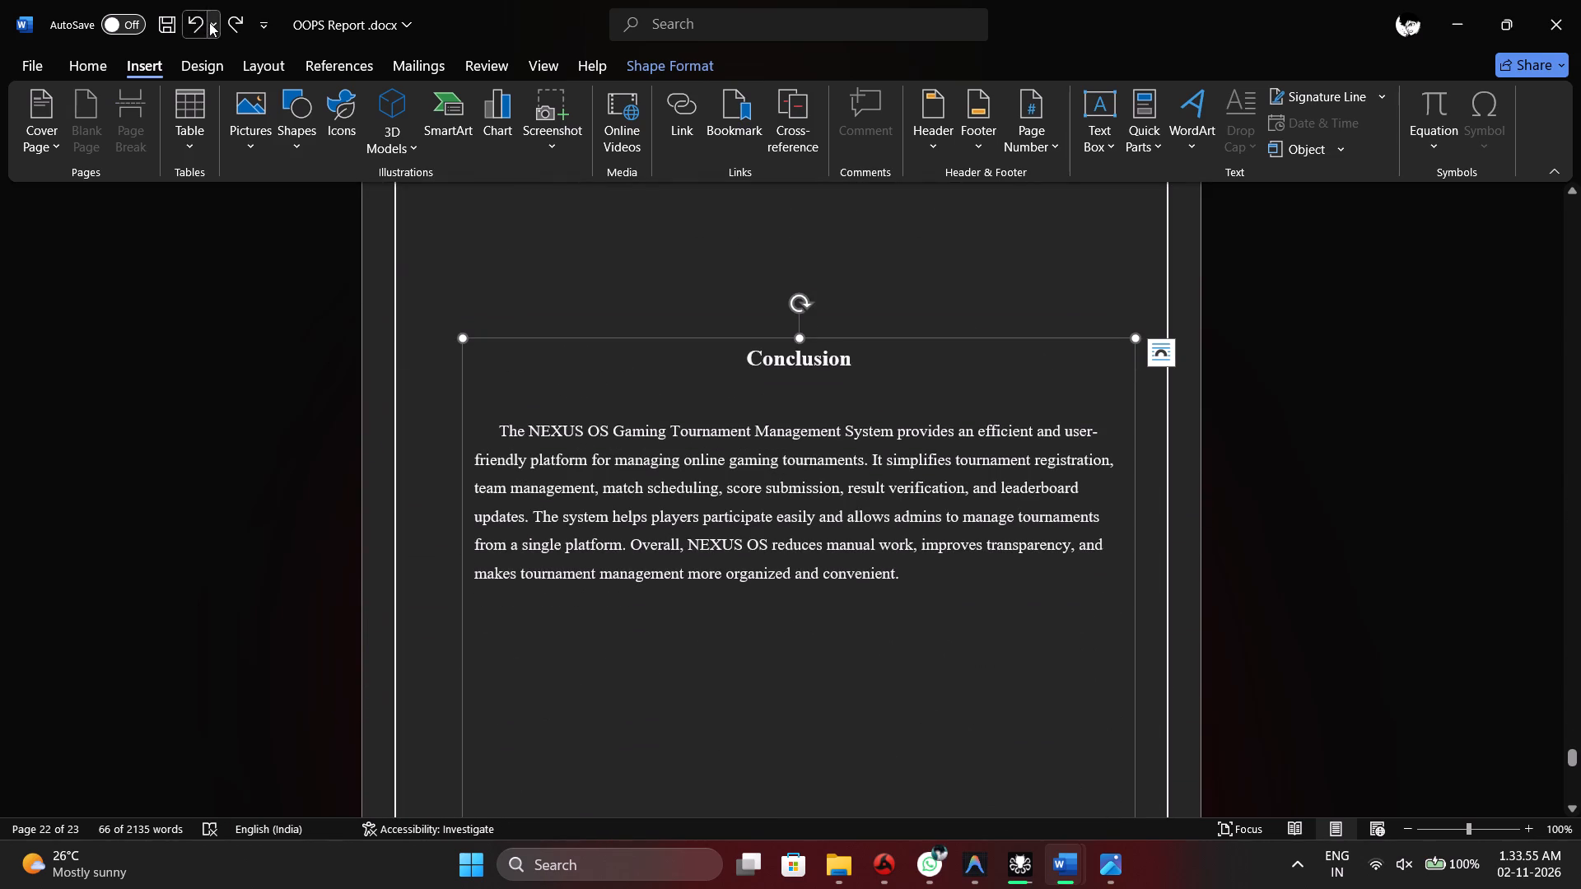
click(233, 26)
Review the pages around Future Scope, the Conclusion and the trailing blank page, and back up to the dashboard screenshots.
scroll(569, 571, up, 4)
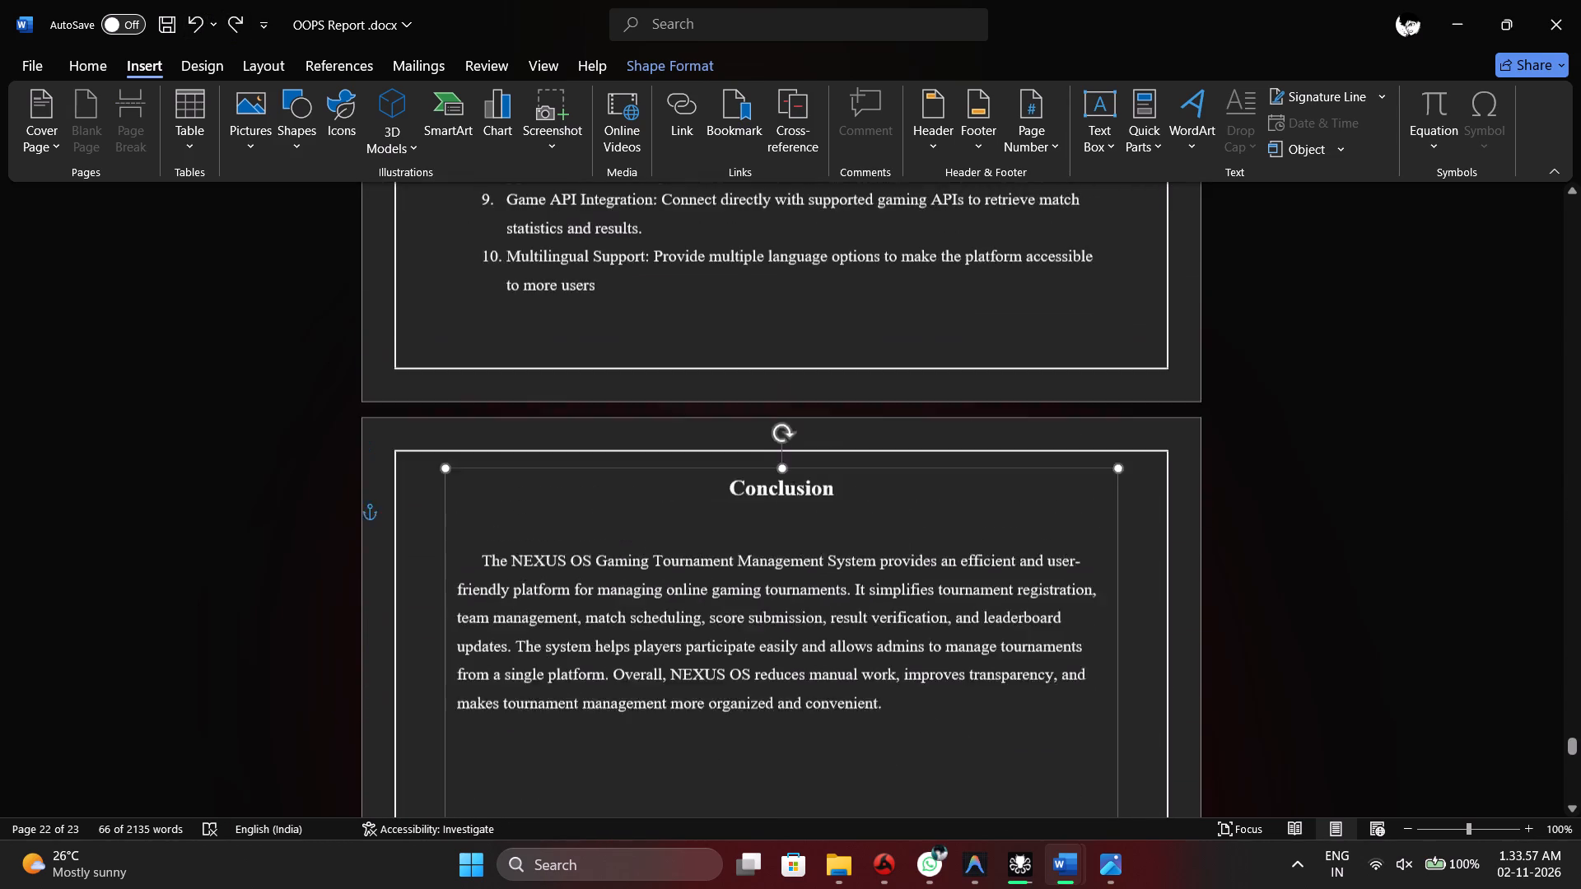
scroll(569, 571, up, 18)
scroll(571, 566, down, 9)
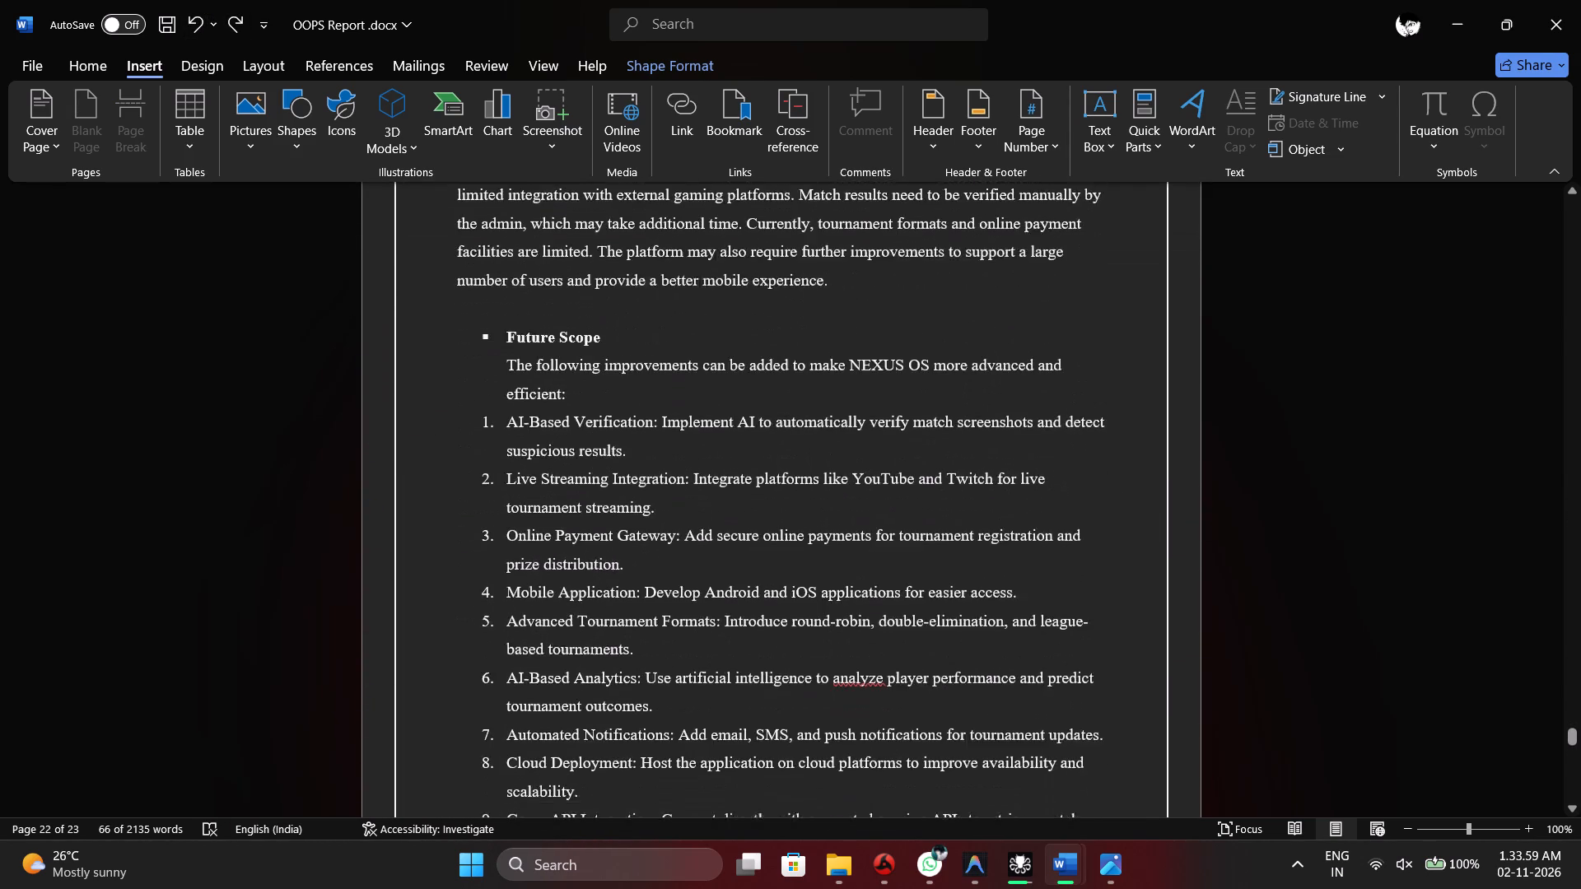
scroll(571, 565, down, 9)
scroll(571, 565, down, 20)
scroll(571, 565, down, 6)
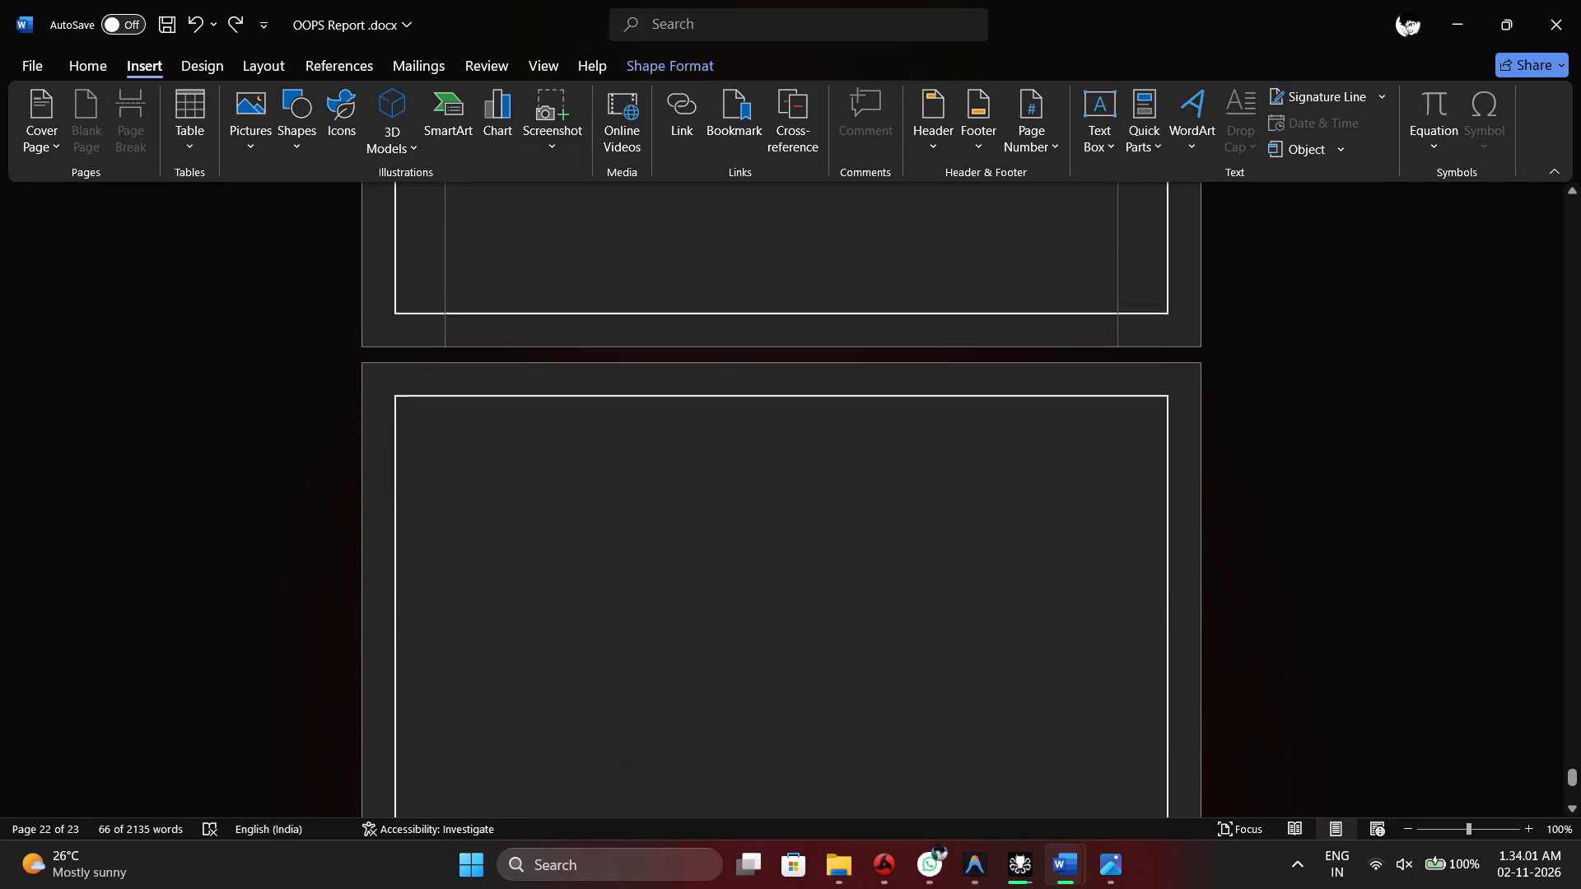
click(571, 562)
scroll(571, 562, up, 20)
scroll(571, 562, up, 5)
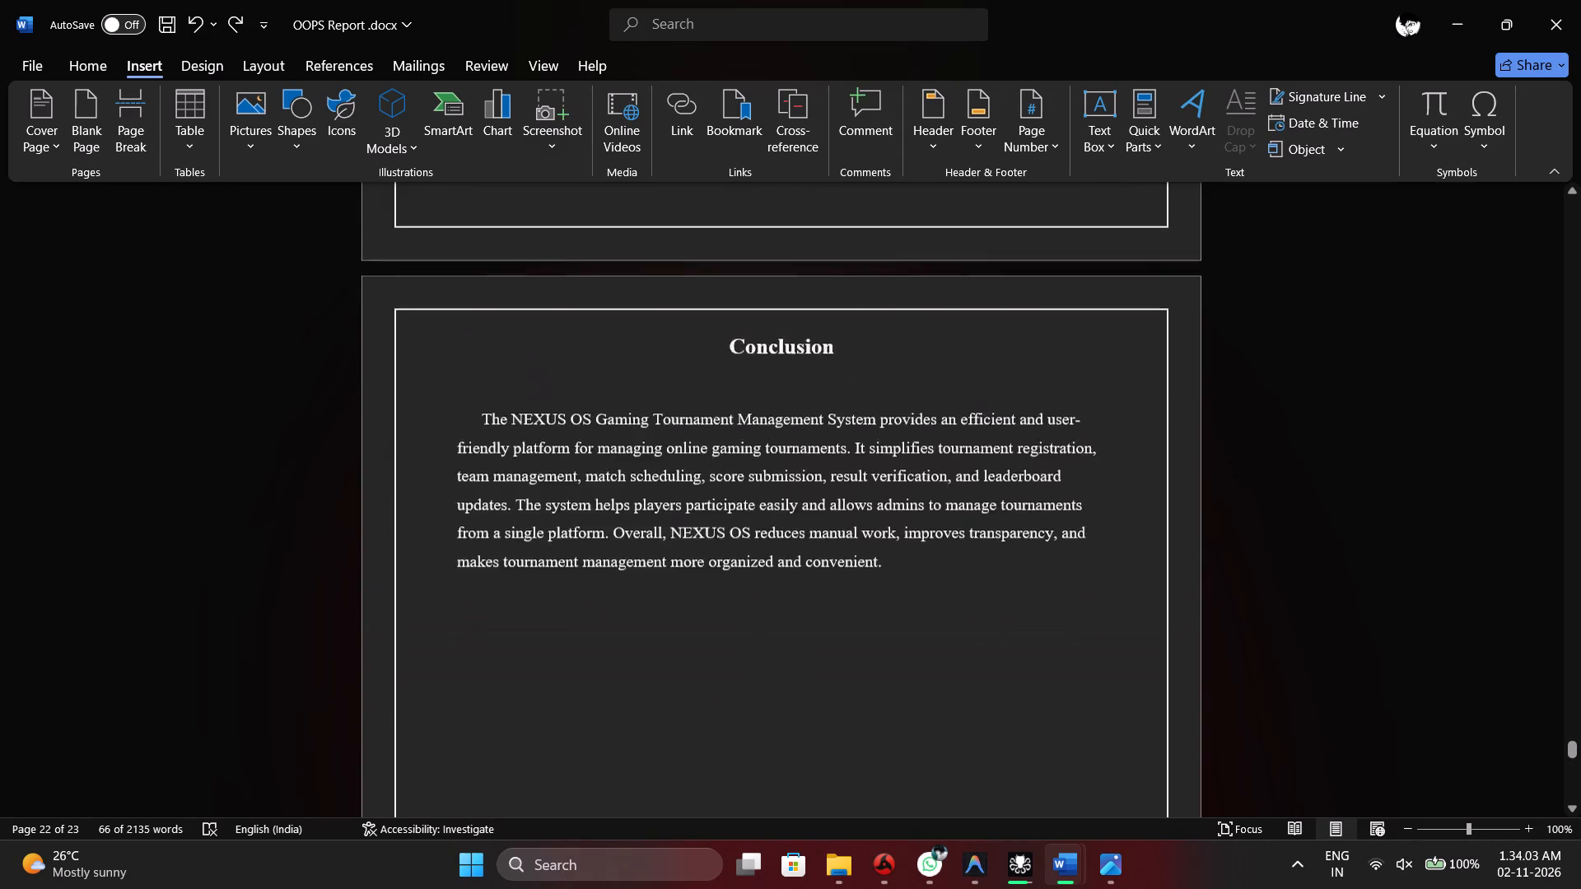
scroll(571, 561, up, 20)
scroll(571, 561, up, 20)
scroll(571, 561, up, 4)
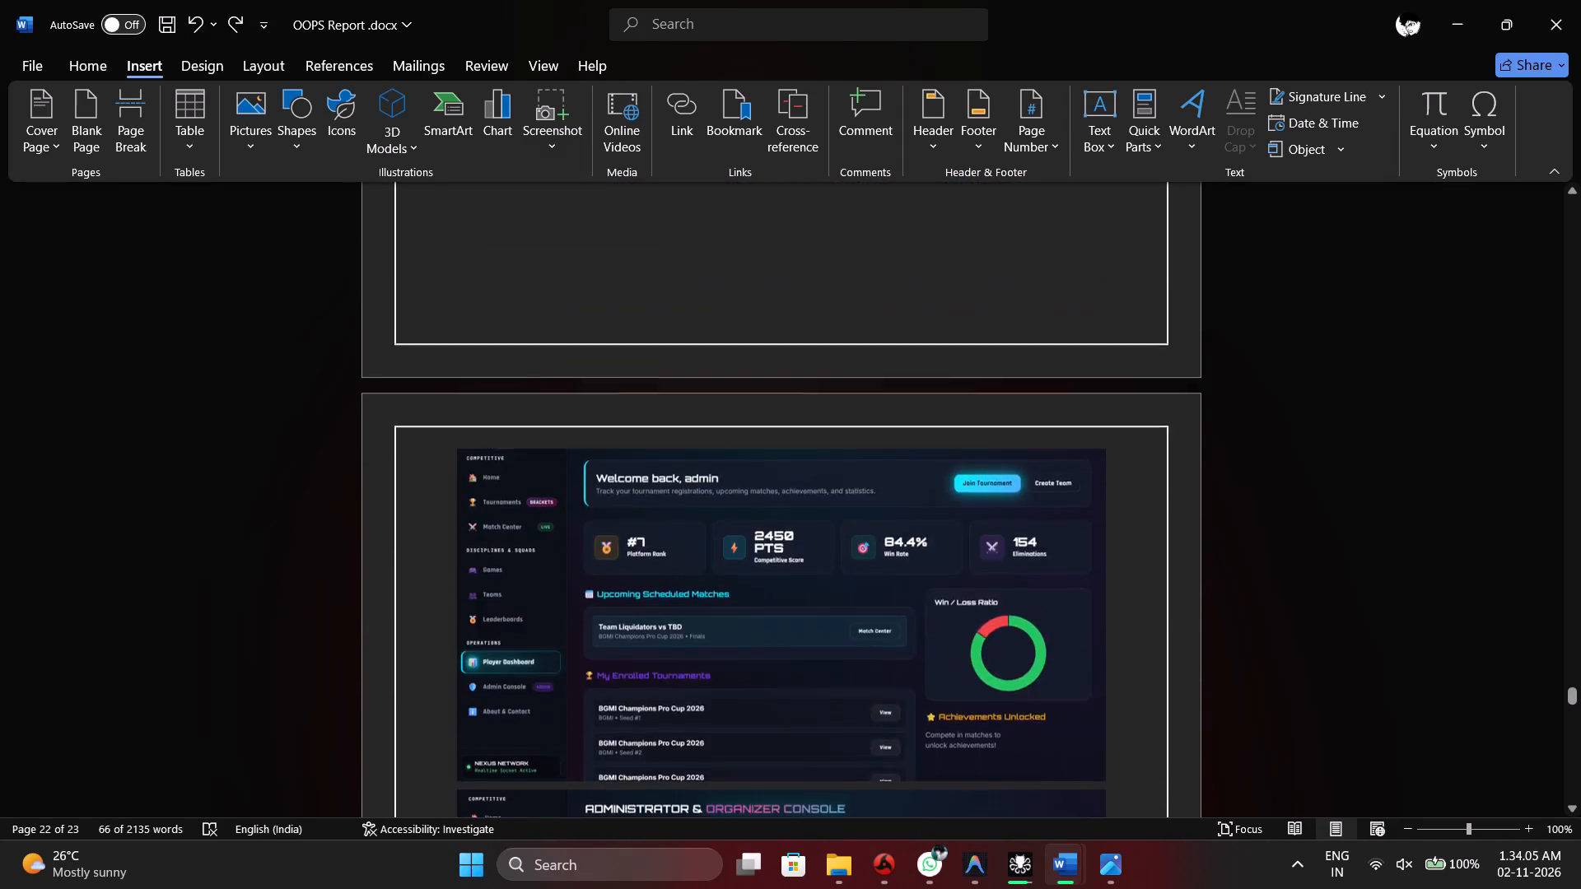
Review the report backwards from the dashboard screenshots through the test cases, implementation tables and design diagrams to Requirement Analysis.
scroll(567, 550, up, 20)
scroll(567, 550, up, 20)
scroll(567, 550, up, 4)
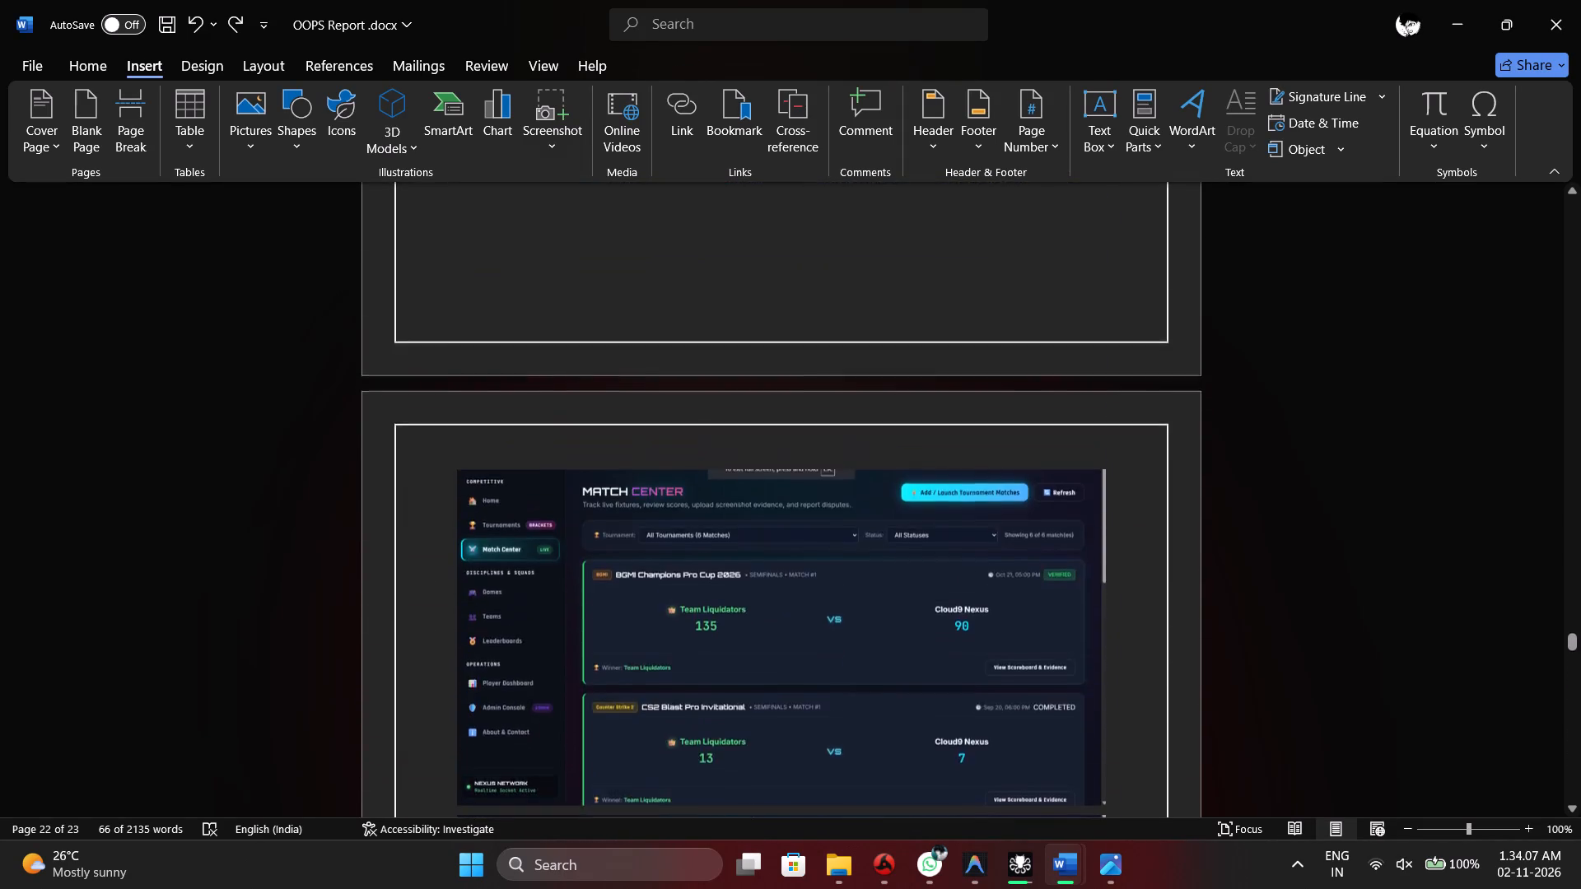
scroll(550, 530, up, 20)
scroll(550, 530, up, 20)
scroll(550, 530, up, 4)
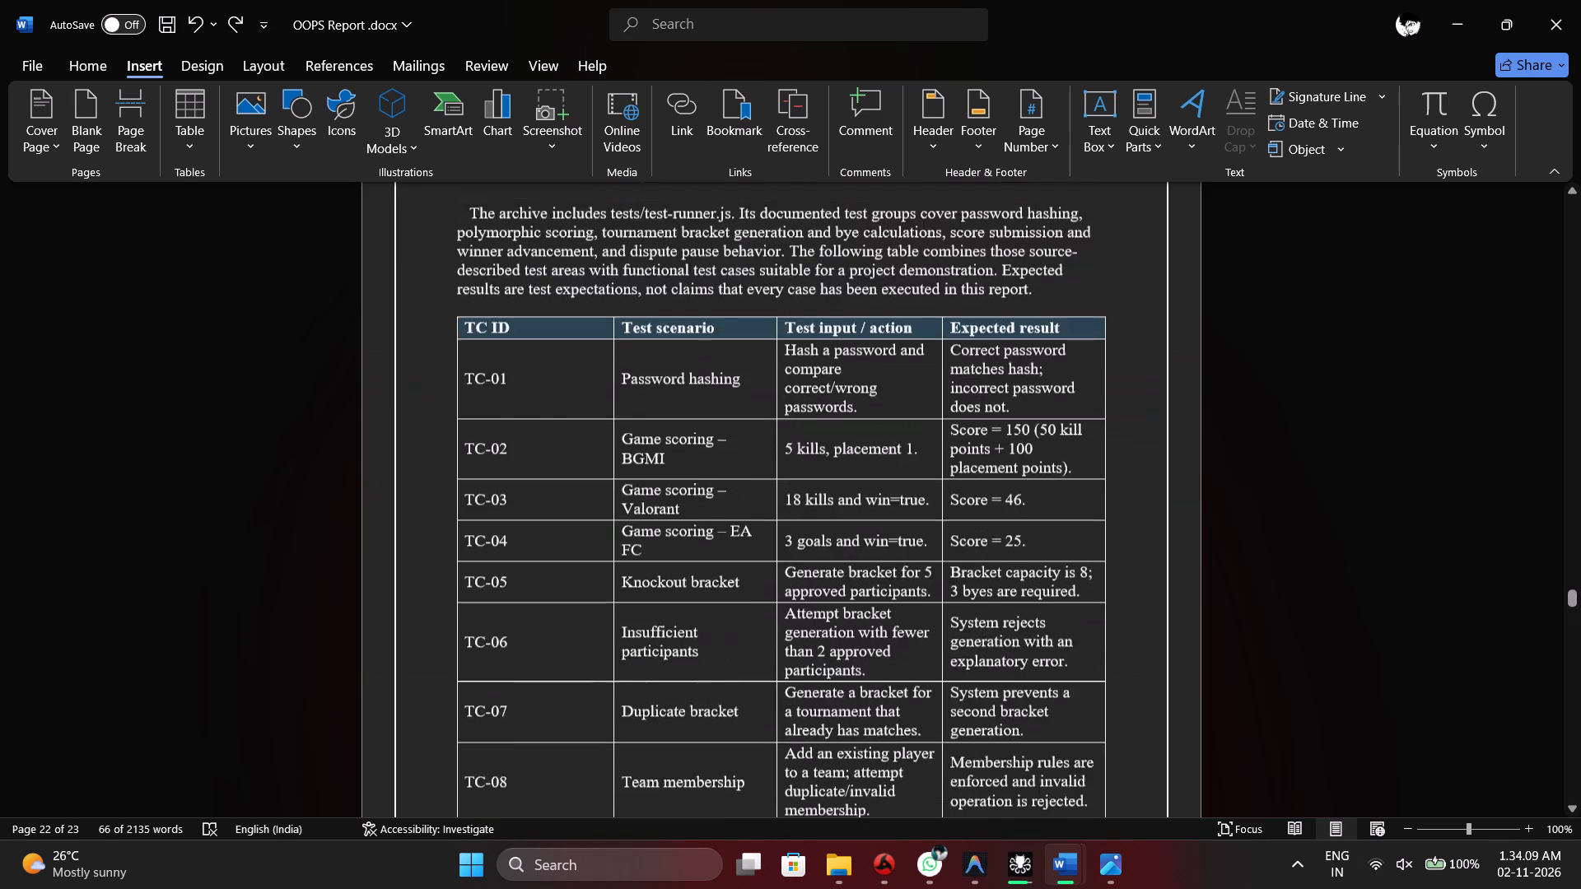
scroll(547, 524, up, 20)
scroll(547, 524, up, 20)
scroll(547, 524, up, 3)
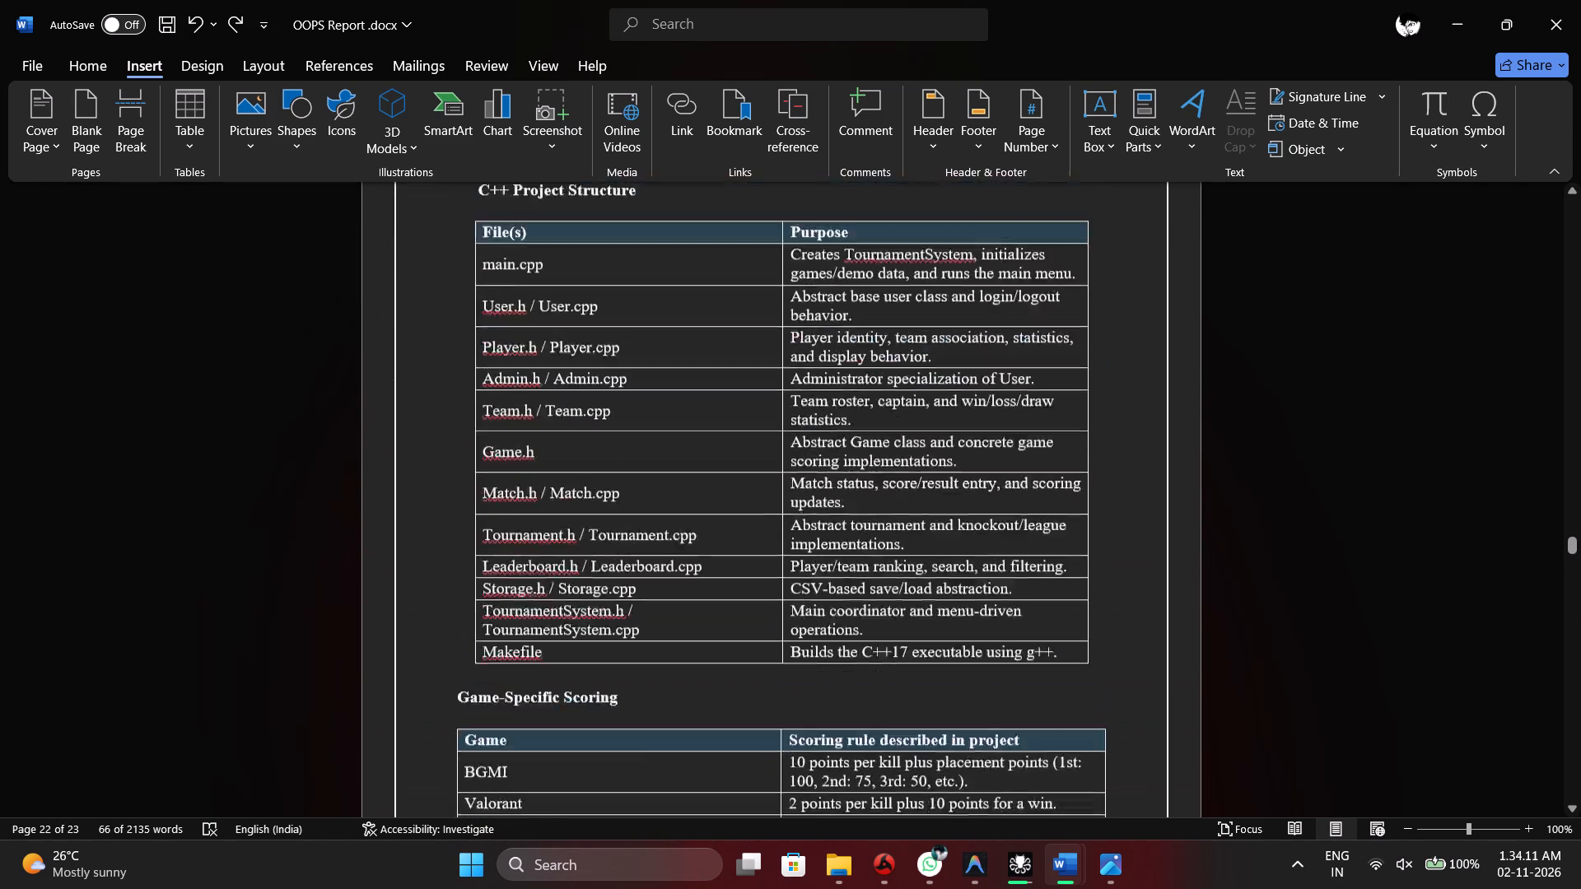
scroll(514, 472, up, 5)
scroll(512, 468, up, 20)
scroll(512, 468, up, 9)
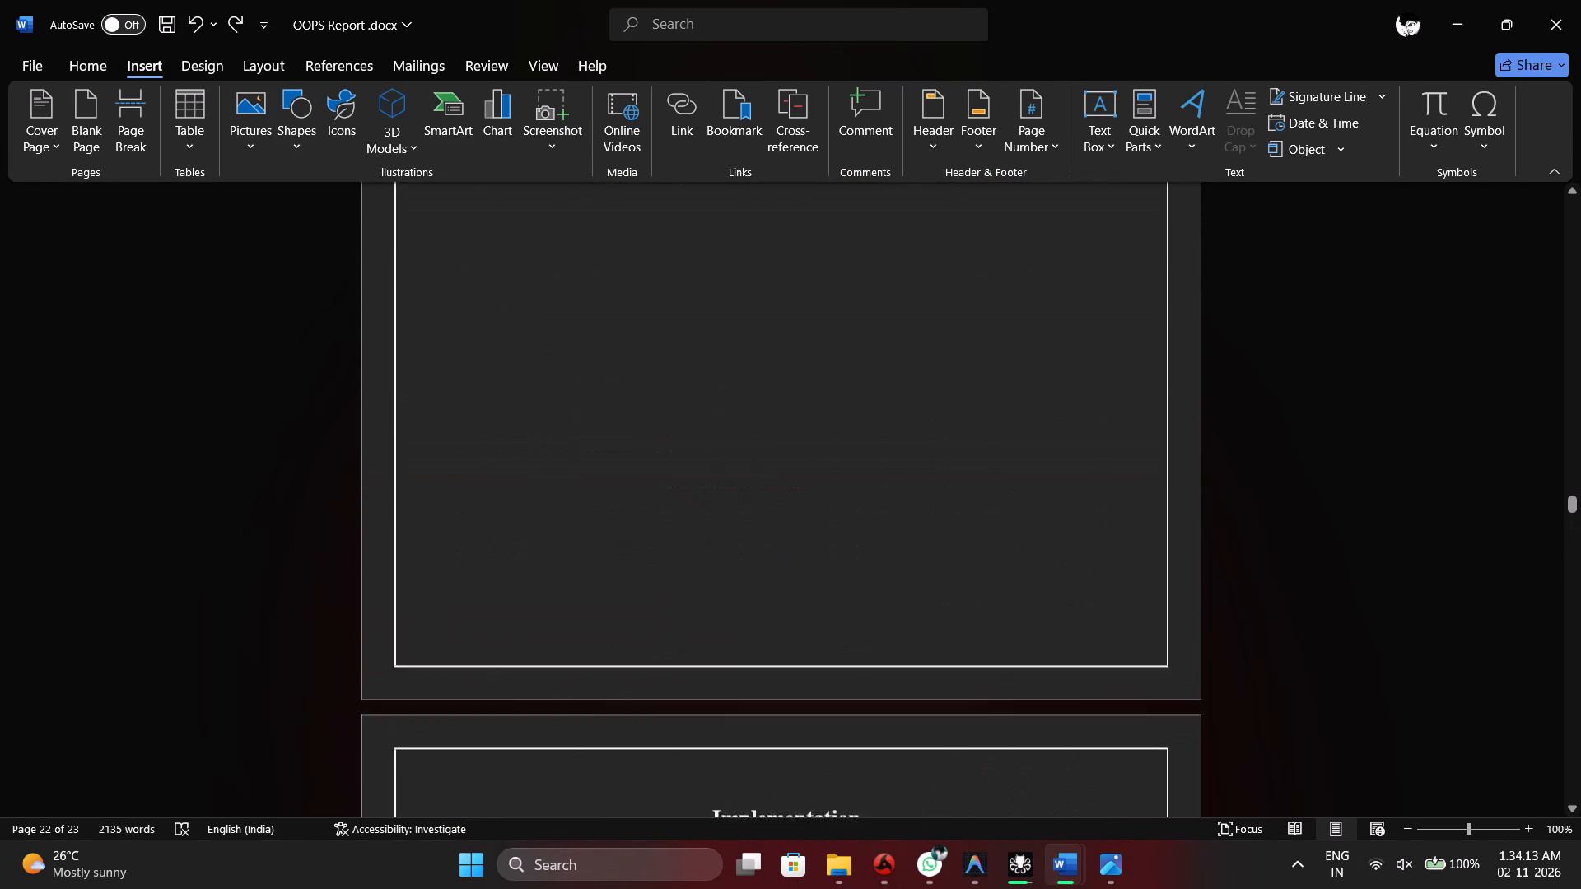
scroll(505, 462, up, 20)
scroll(505, 462, up, 20)
scroll(505, 462, up, 1)
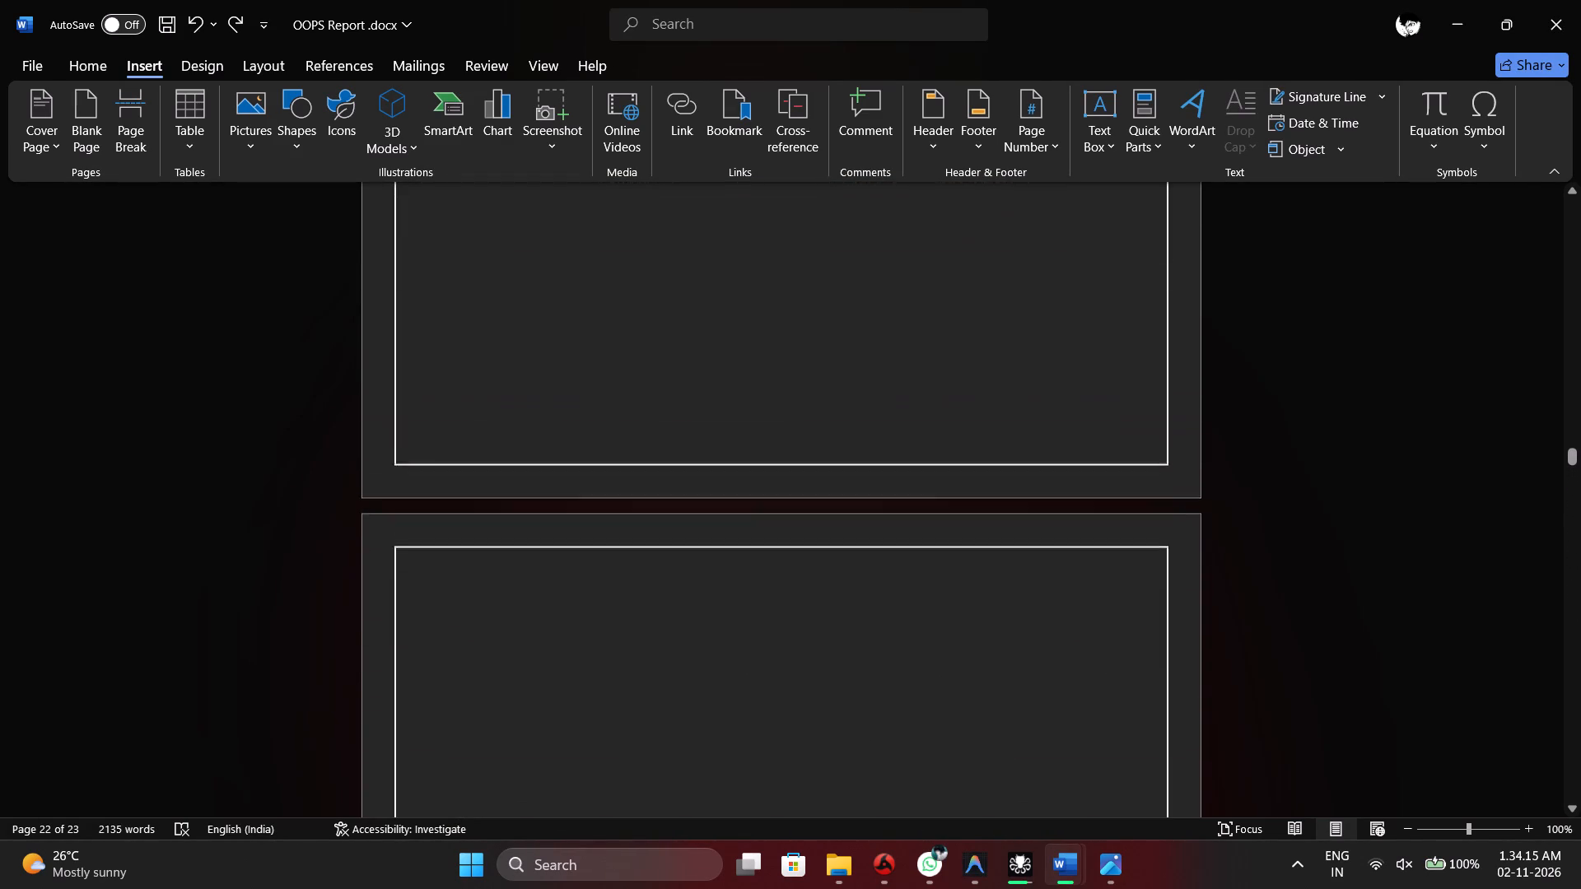
scroll(496, 453, up, 20)
scroll(492, 447, up, 12)
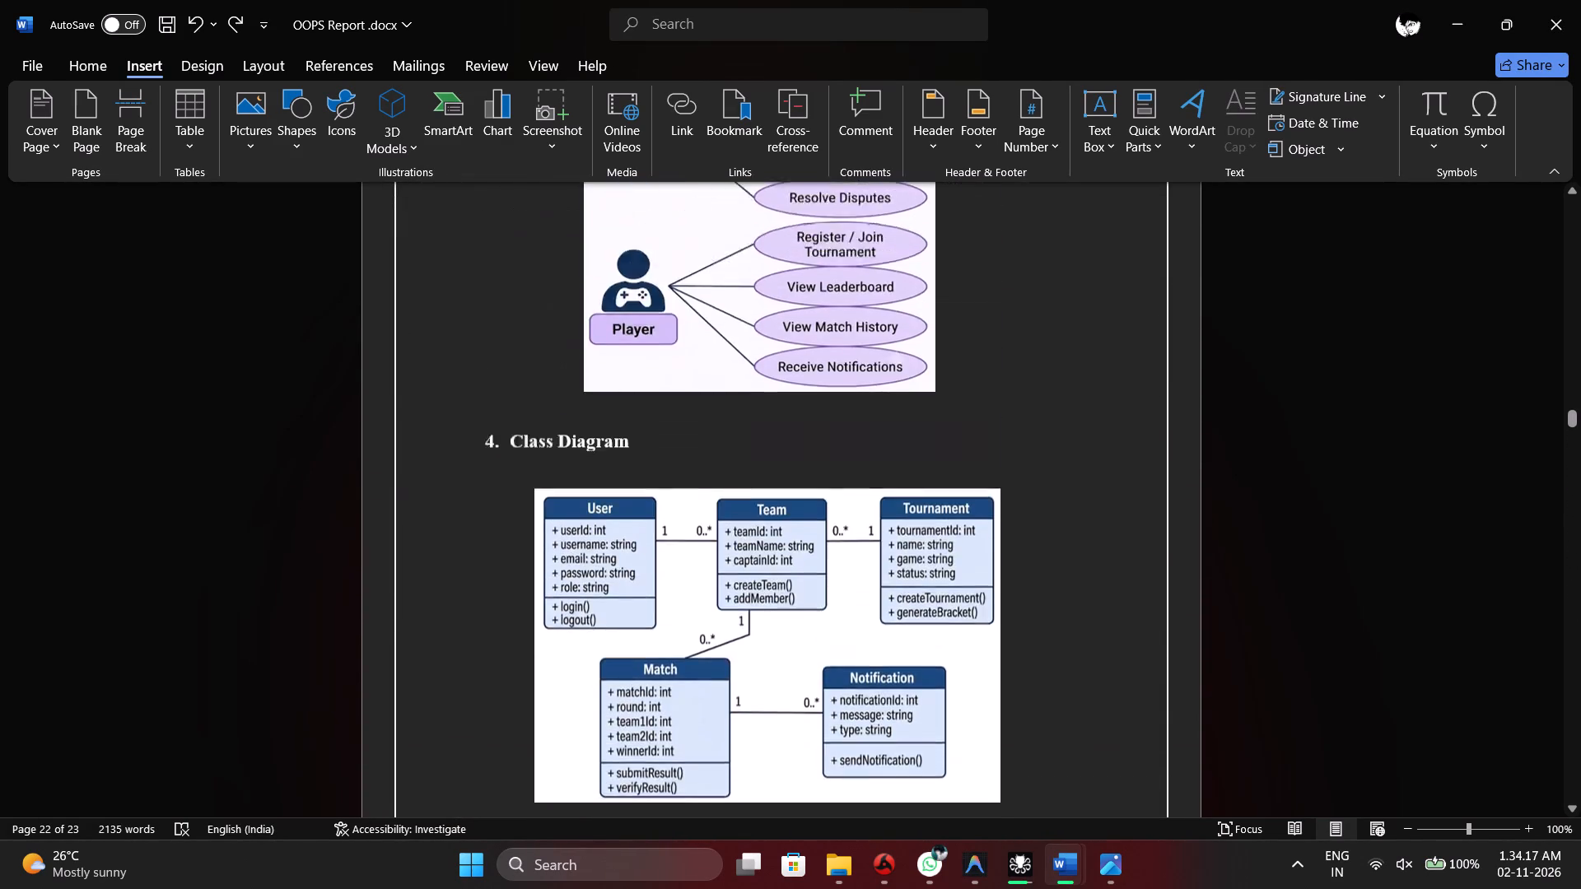
scroll(492, 445, up, 20)
scroll(492, 445, up, 9)
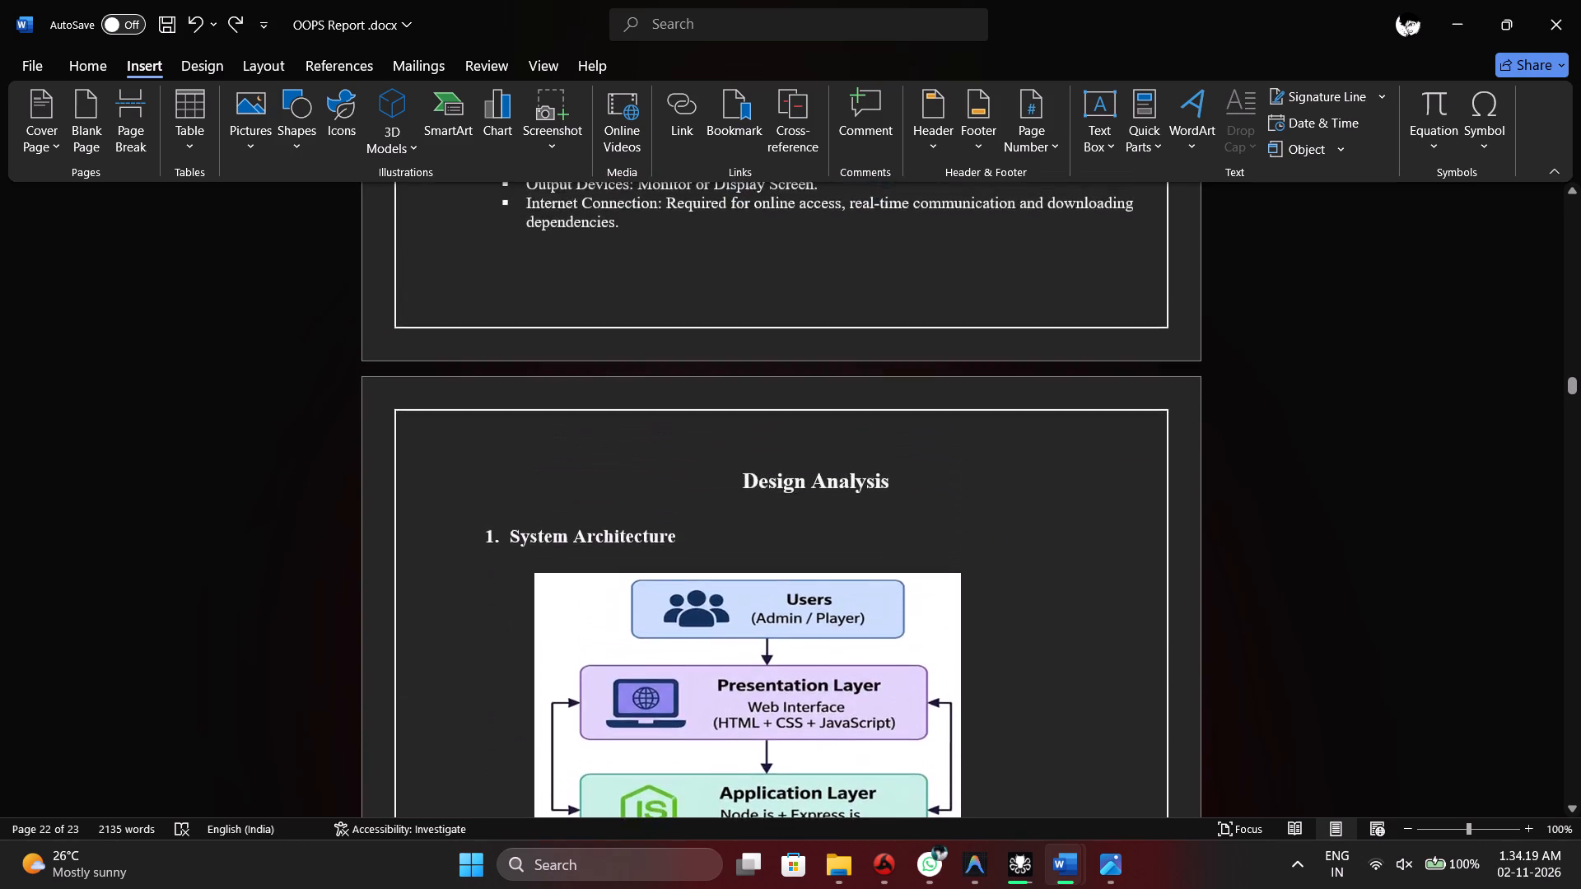
scroll(487, 439, up, 17)
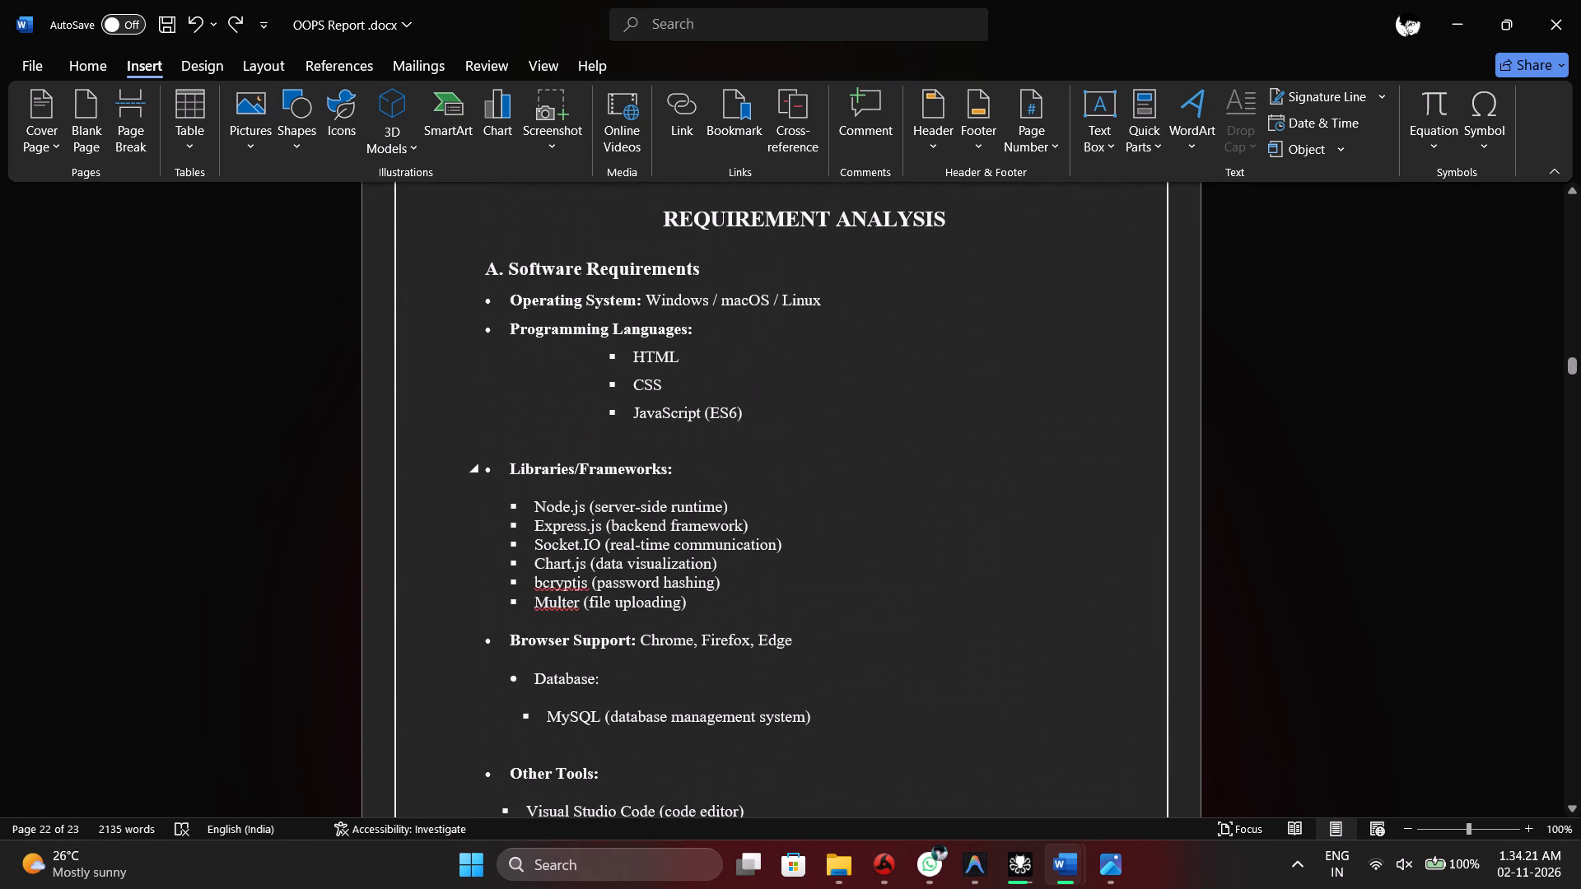
scroll(553, 599, down, 2)
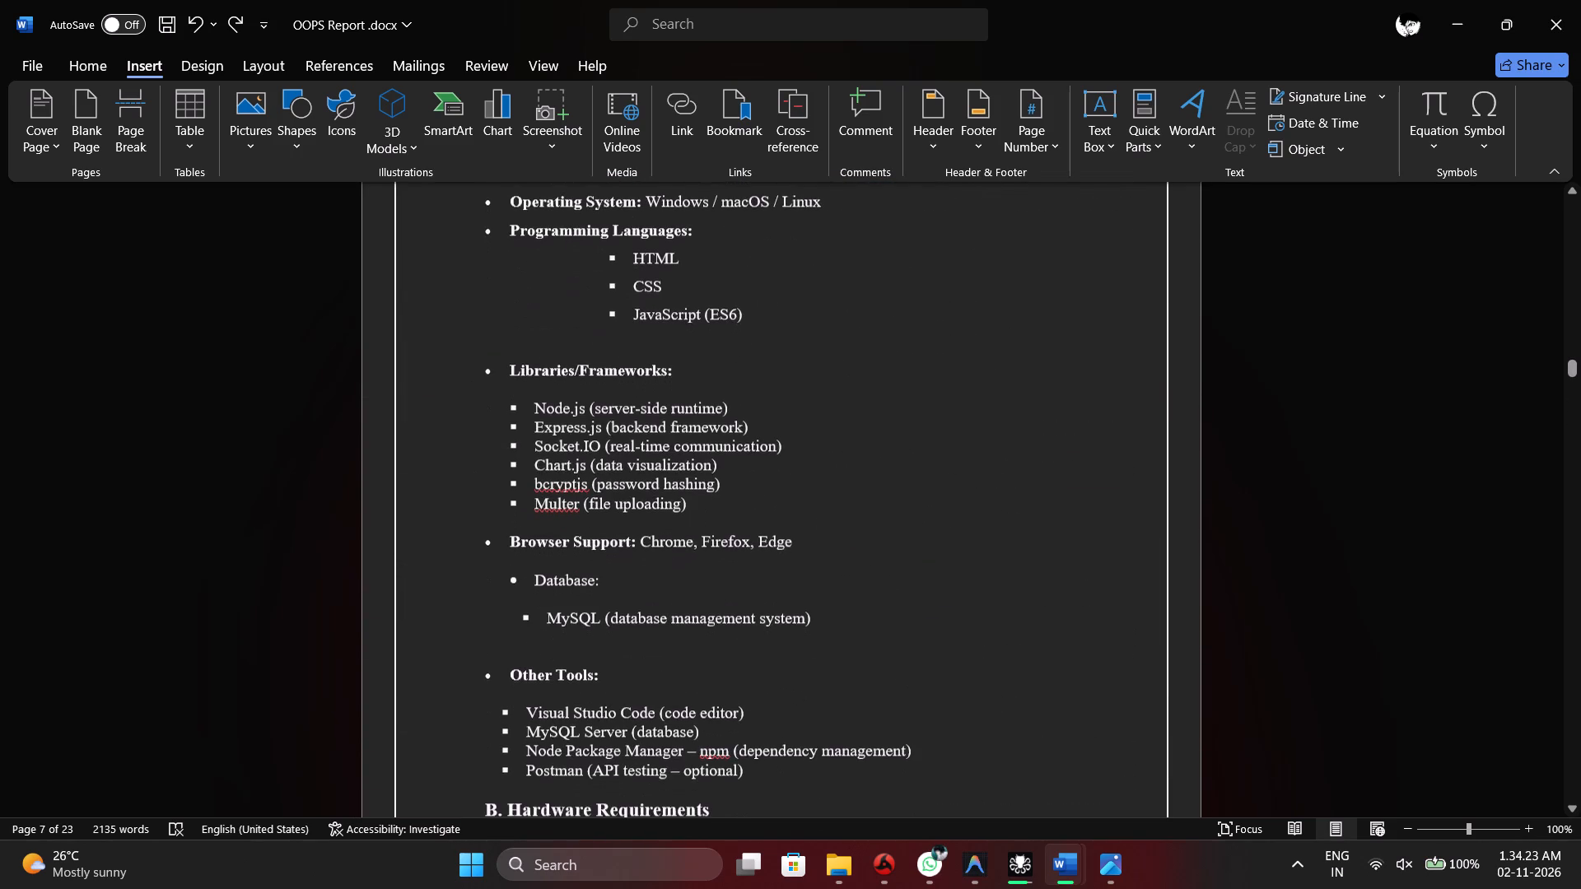
scroll(553, 598, down, 3)
scroll(553, 598, up, 13)
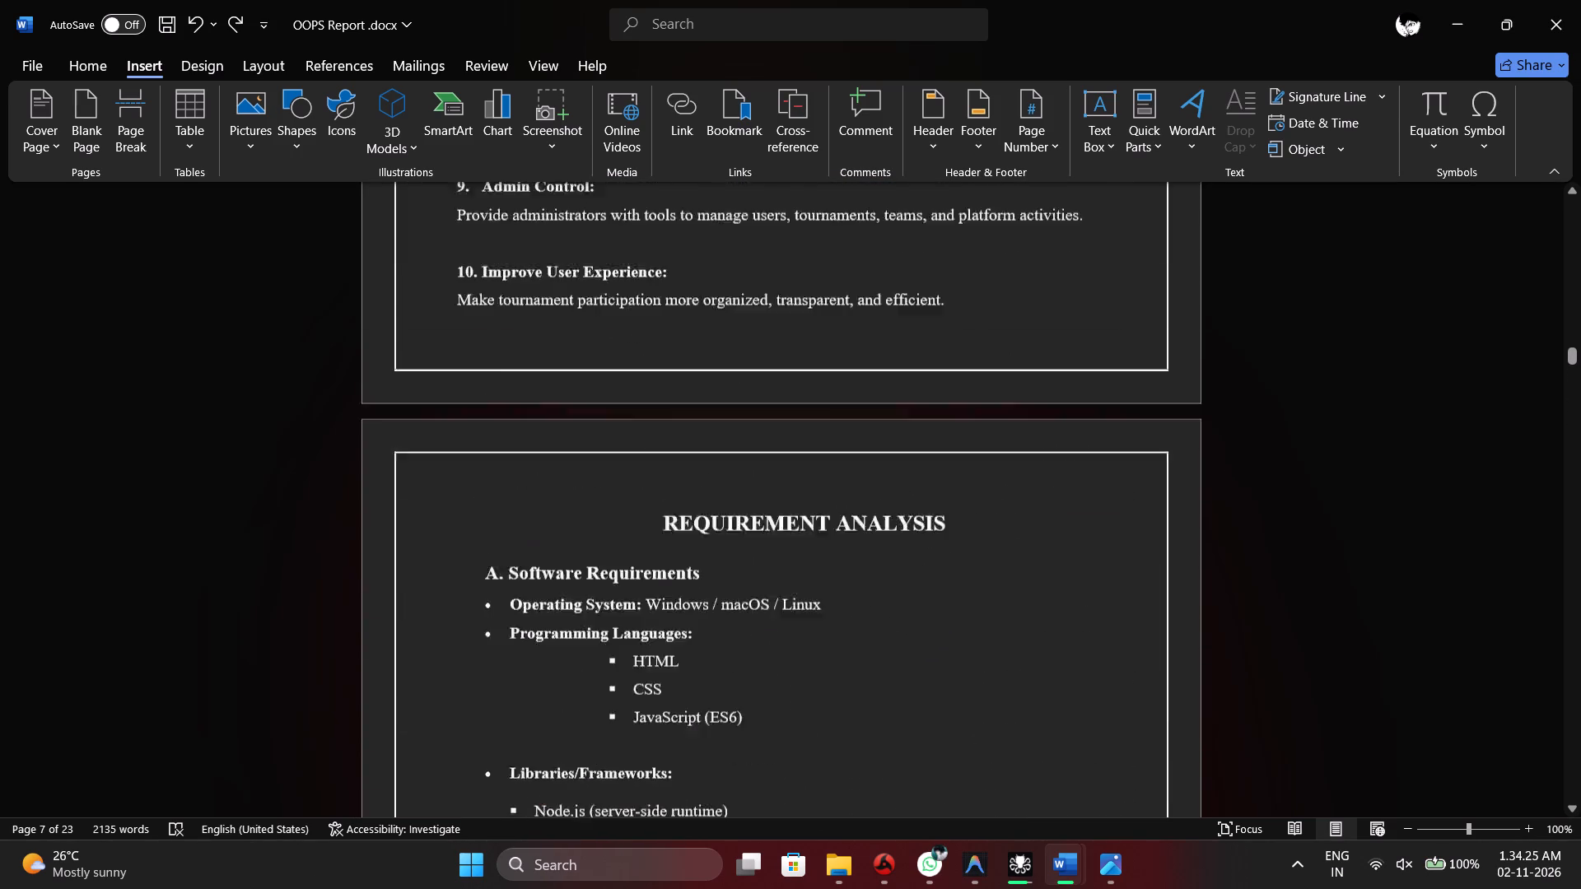
scroll(553, 589, up, 10)
scroll(684, 607, up, 13)
scroll(686, 597, up, 8)
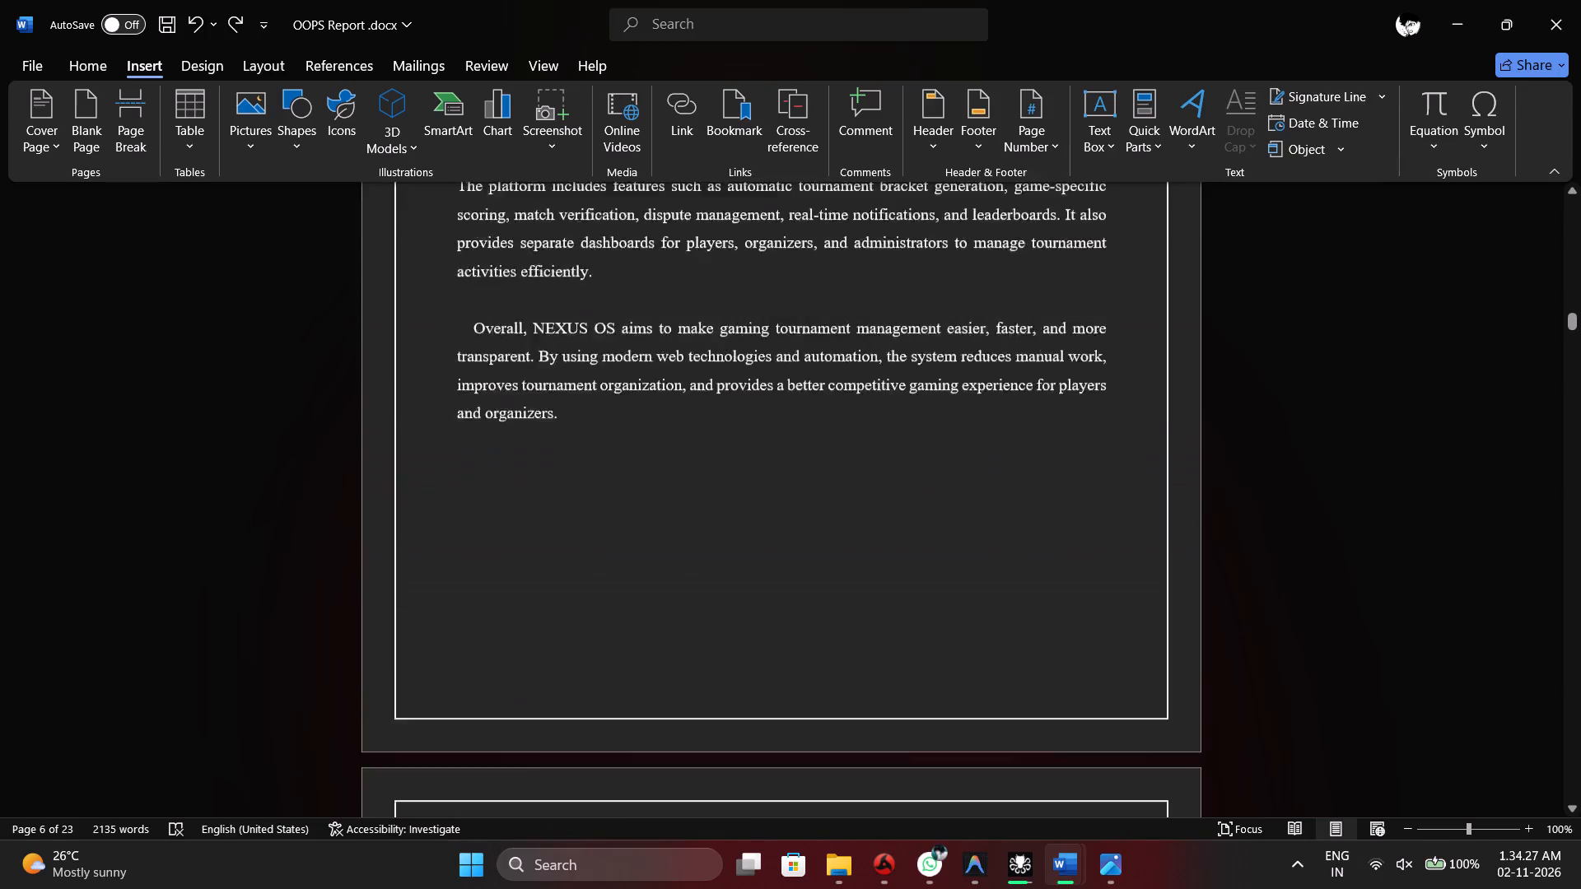
scroll(686, 594, up, 2)
scroll(685, 592, up, 20)
scroll(685, 592, up, 14)
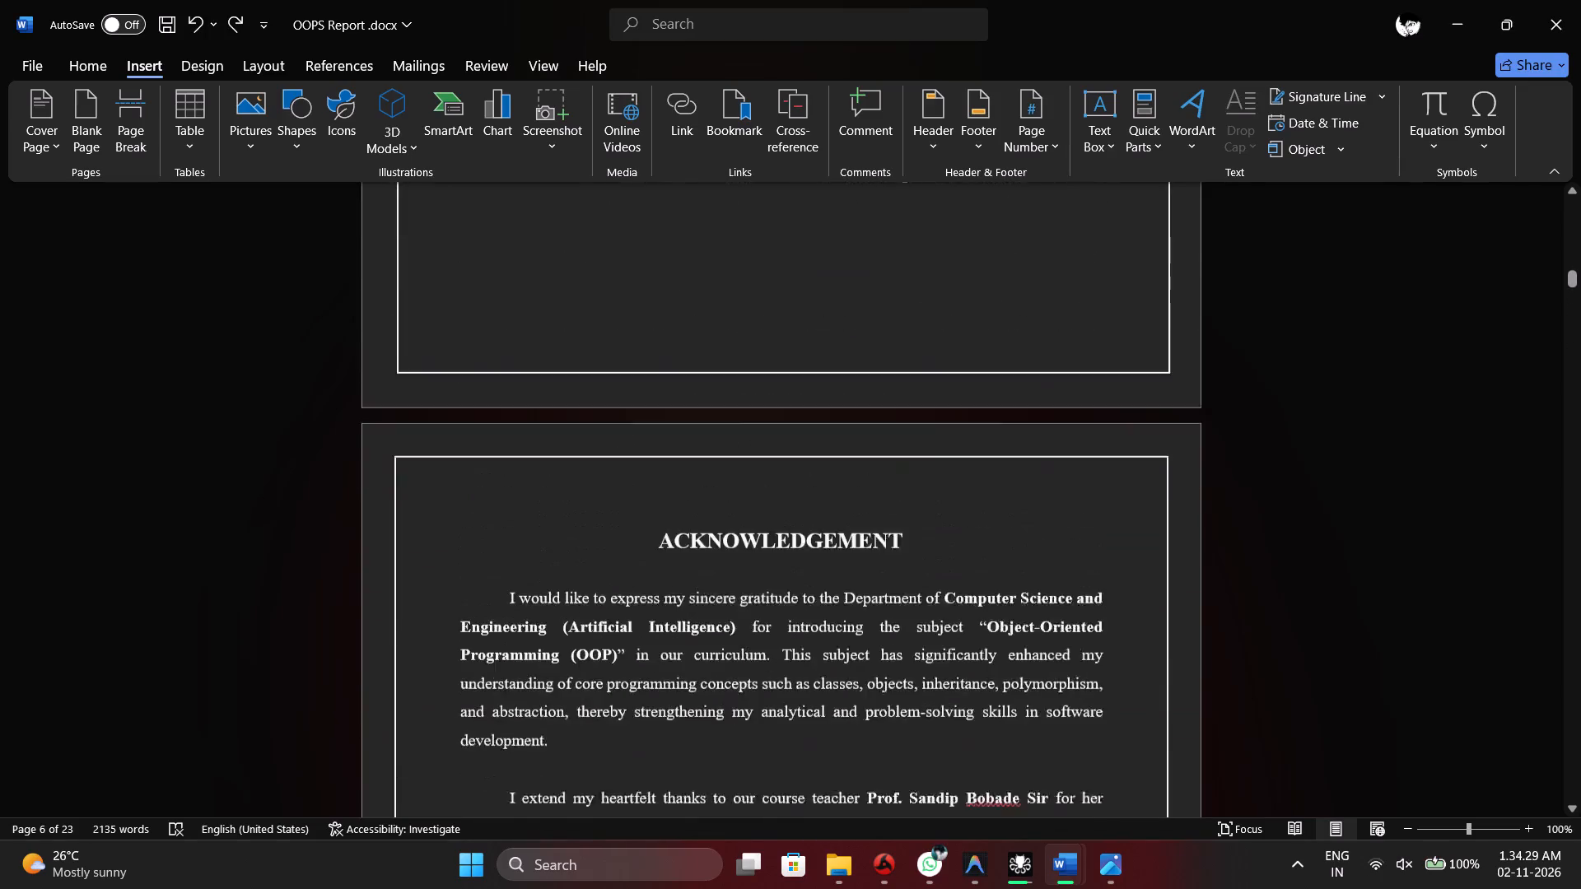
scroll(684, 582, up, 20)
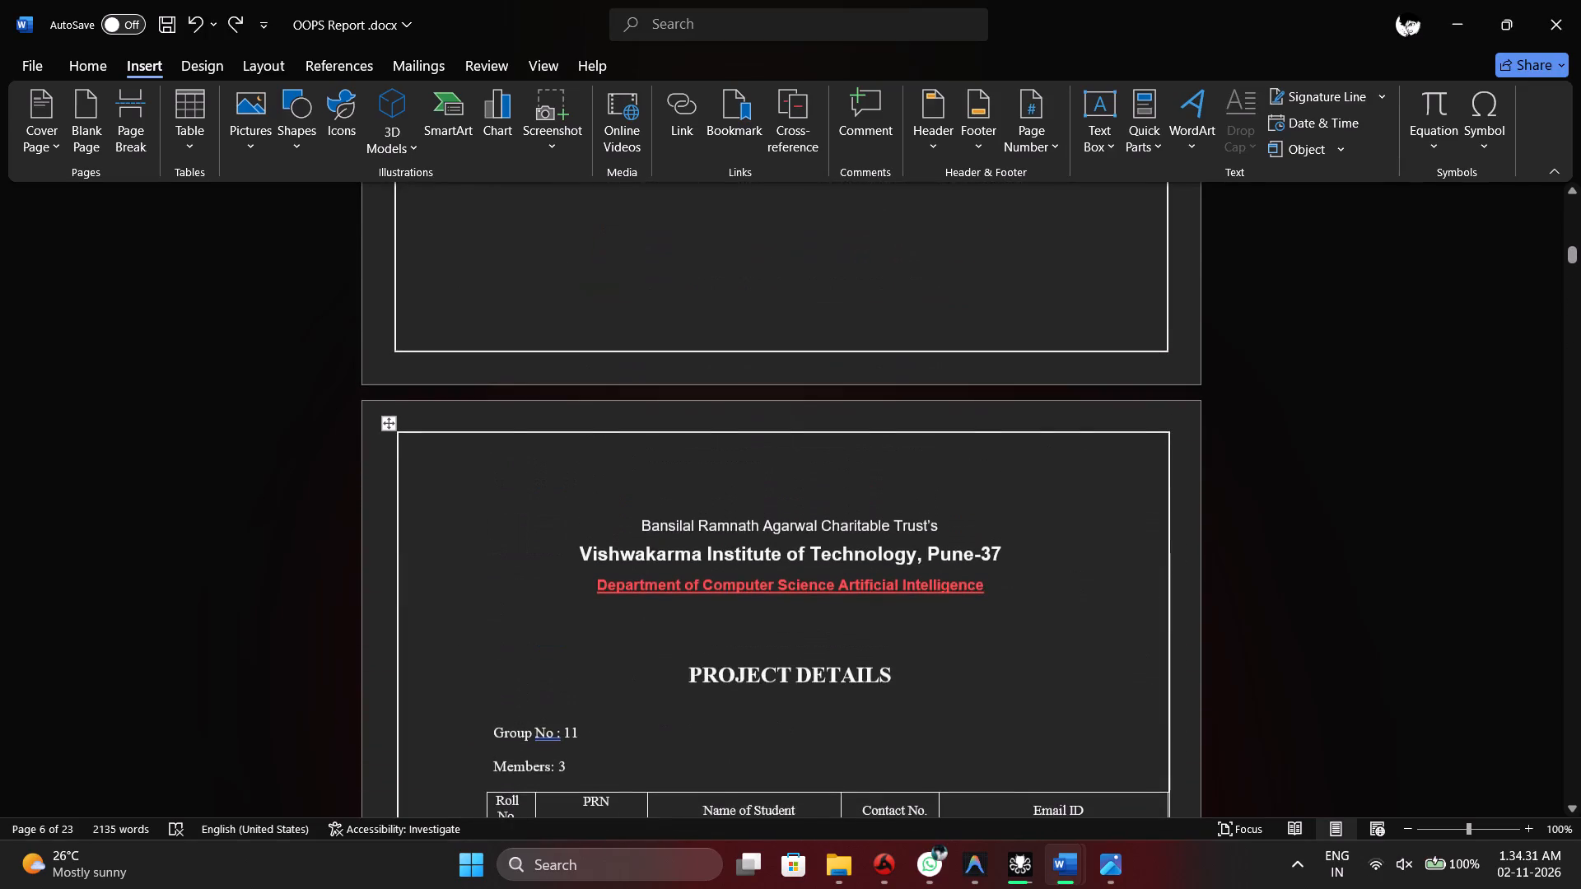
scroll(684, 581, up, 12)
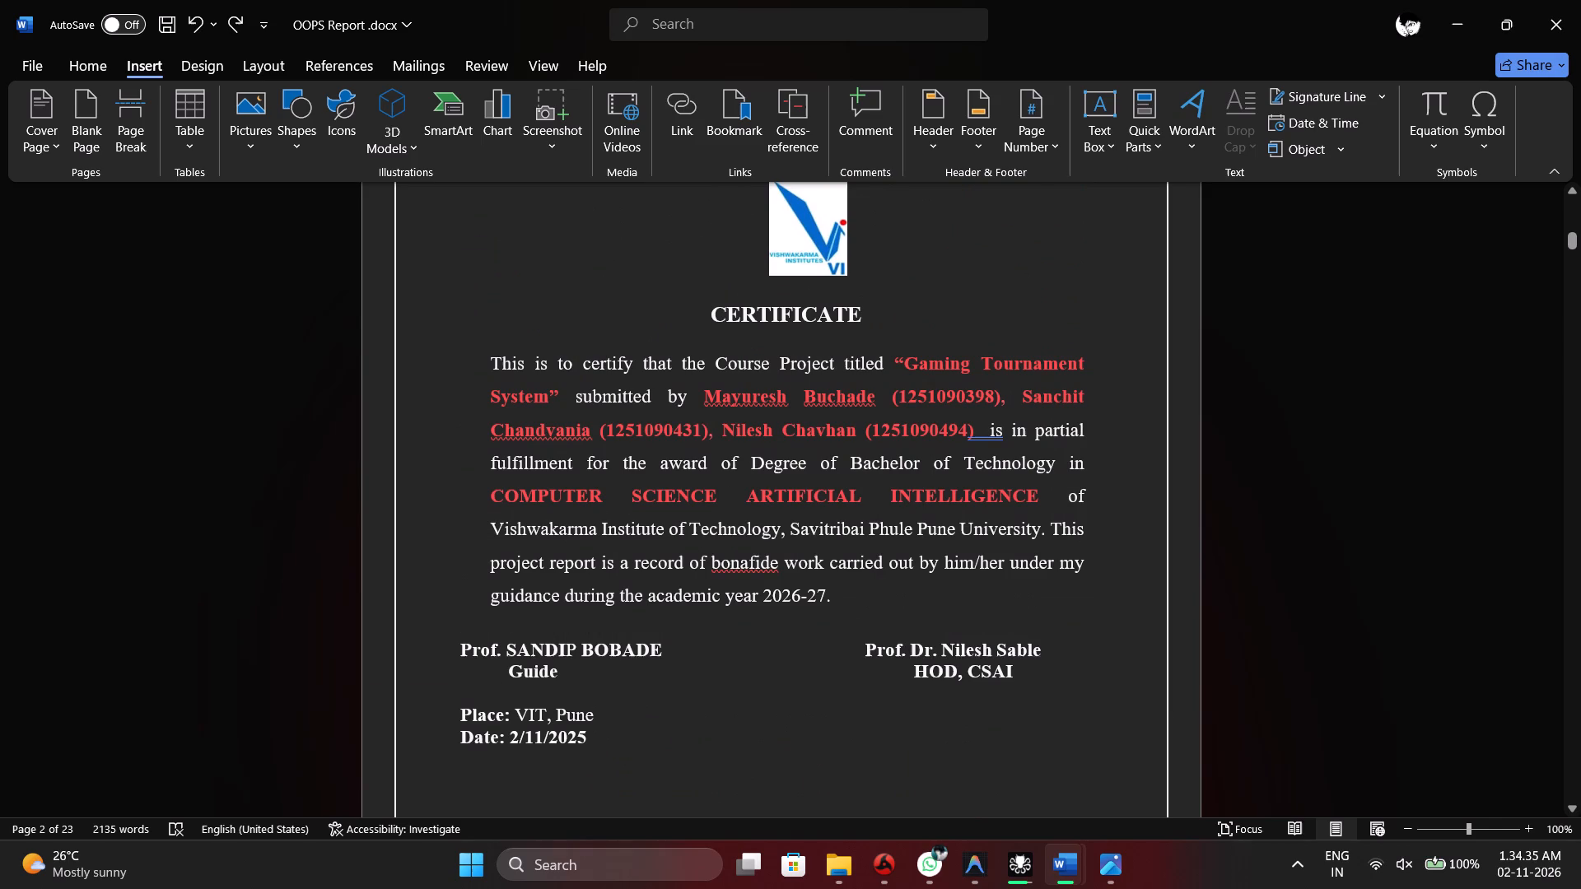
scroll(683, 579, up, 20)
scroll(683, 579, up, 4)
scroll(991, 477, up, 4)
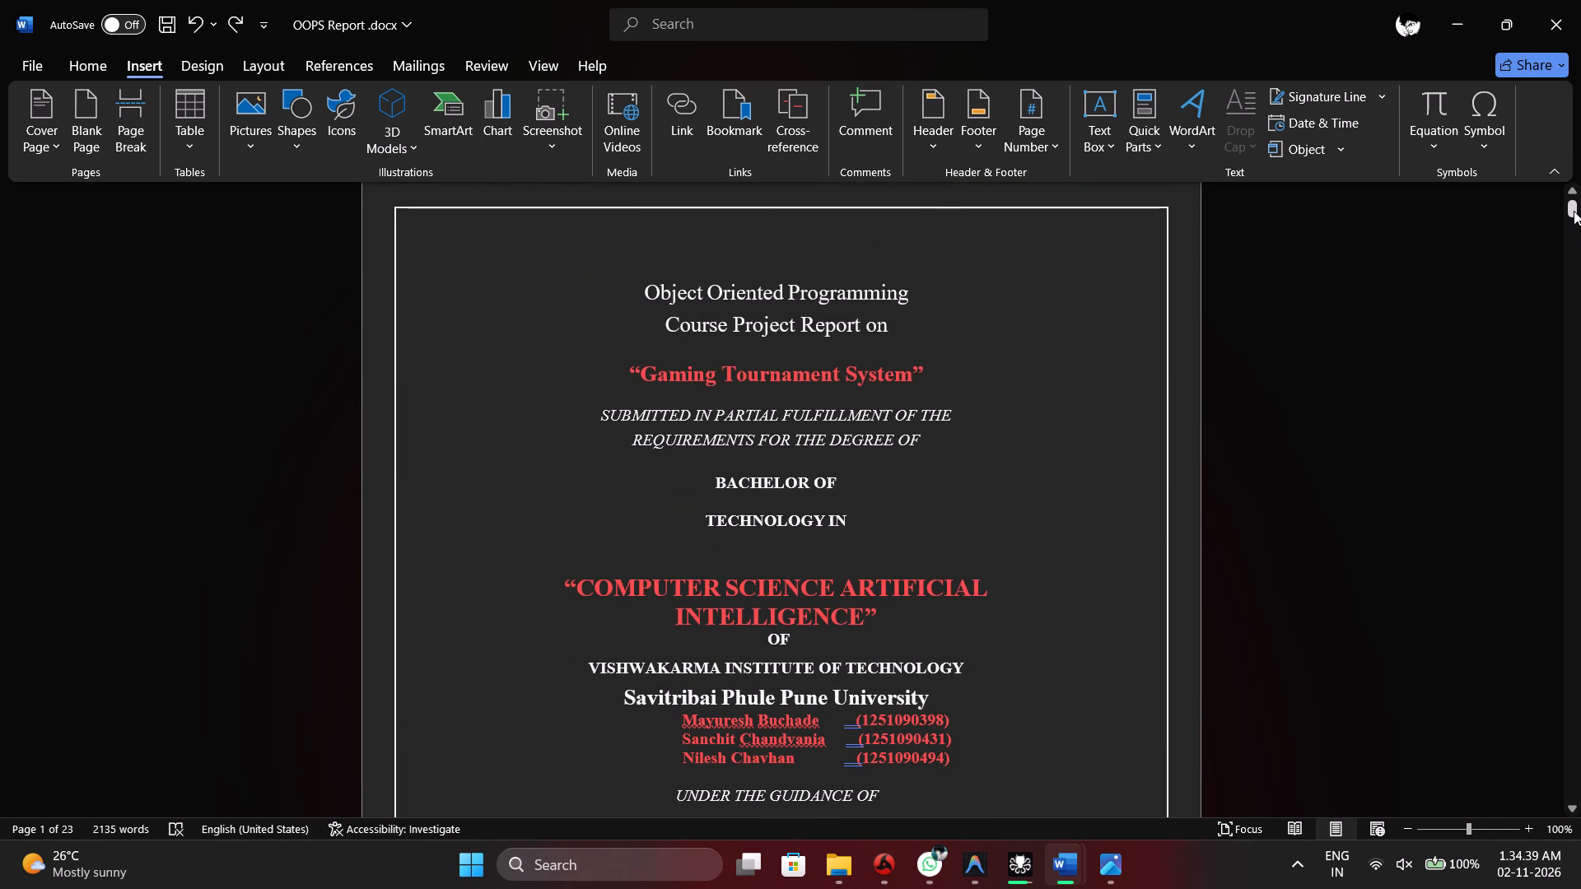